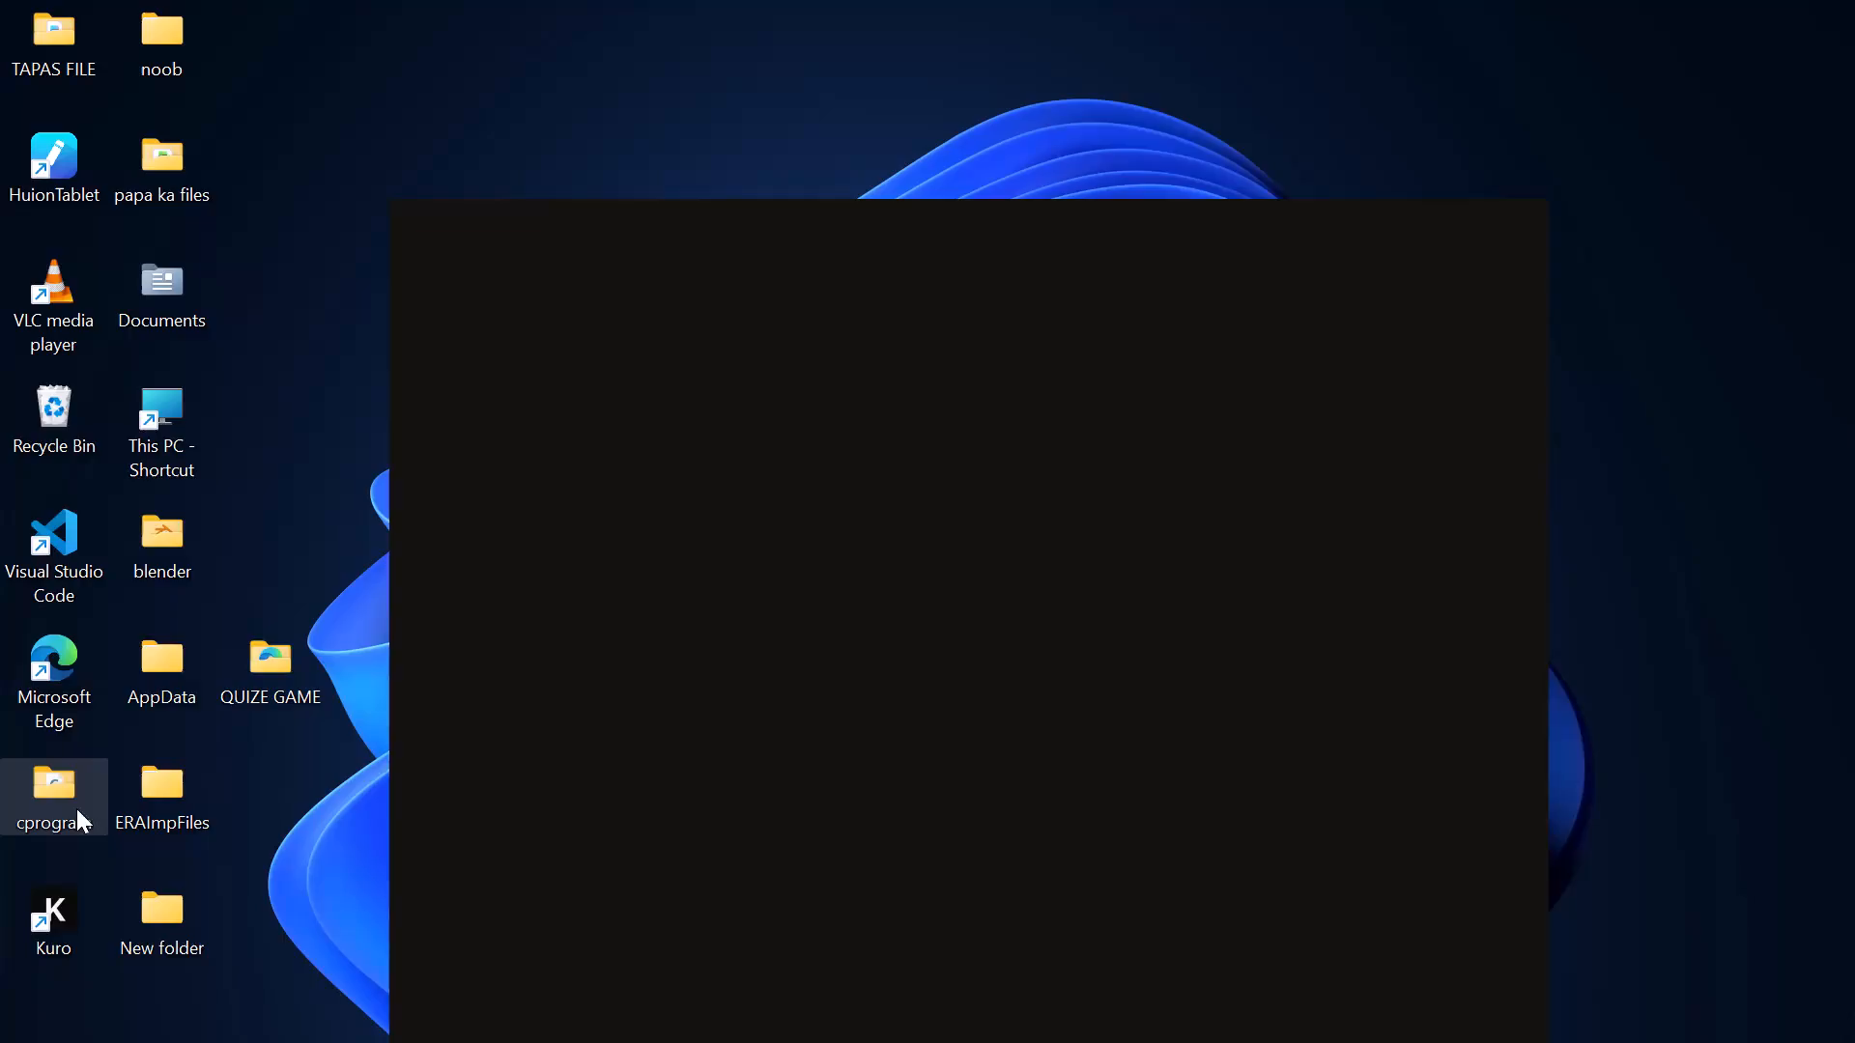
# Open Computer_Fundamentals_BCA_Presentation.pdf from the Downloads folder in Microsoft Edge.
pyautogui.click(96, 380)
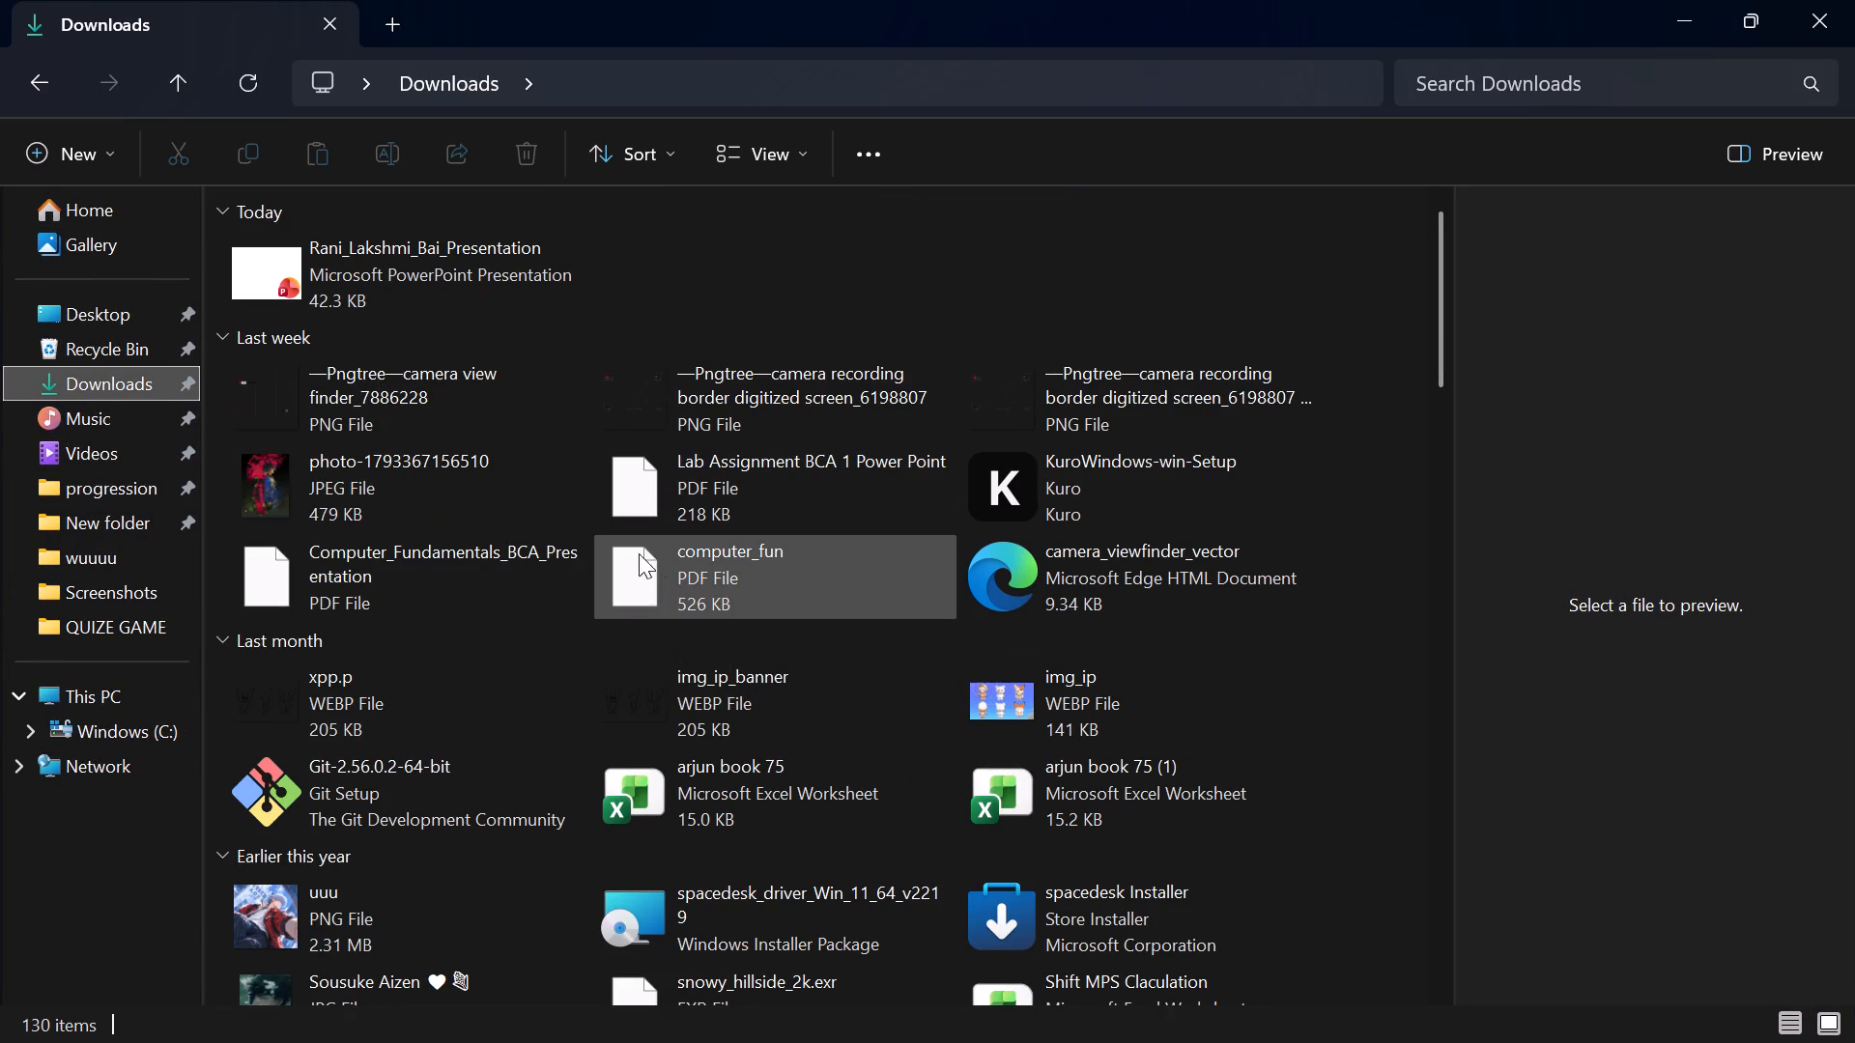
pyautogui.rightClick(762, 590)
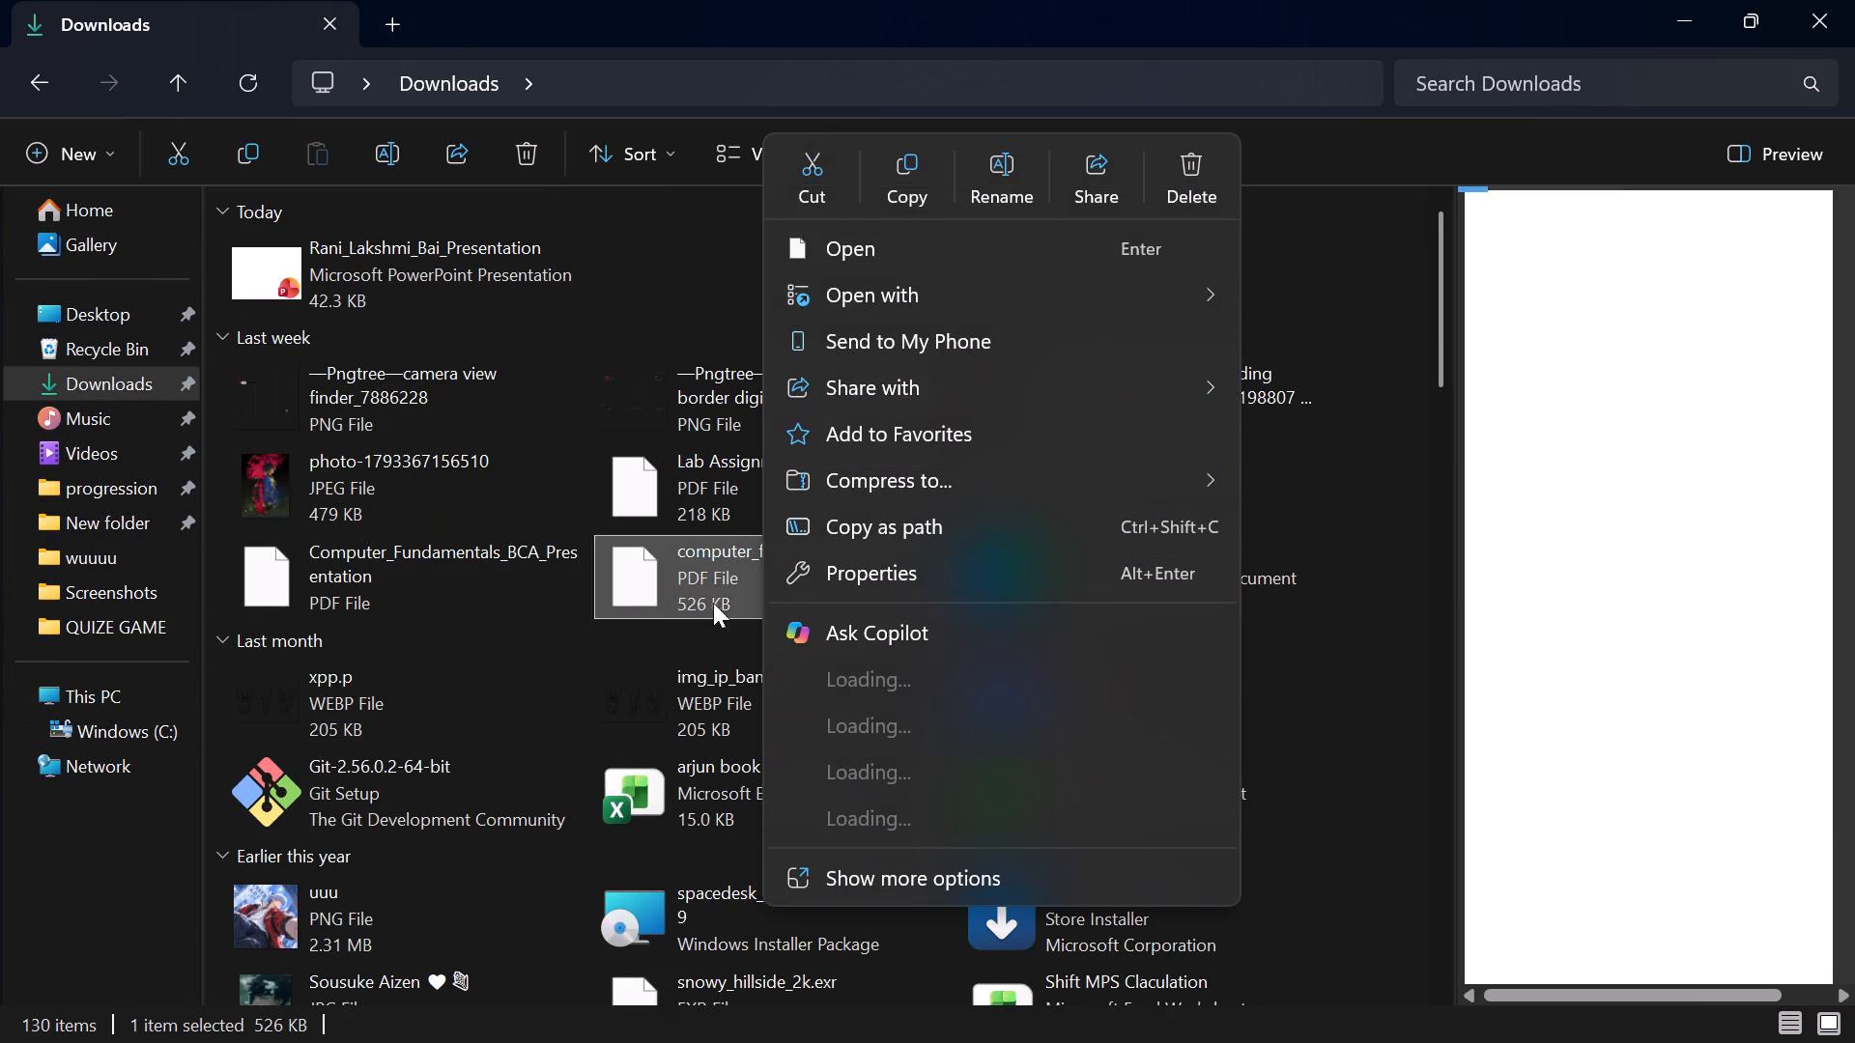
pyautogui.click(339, 572)
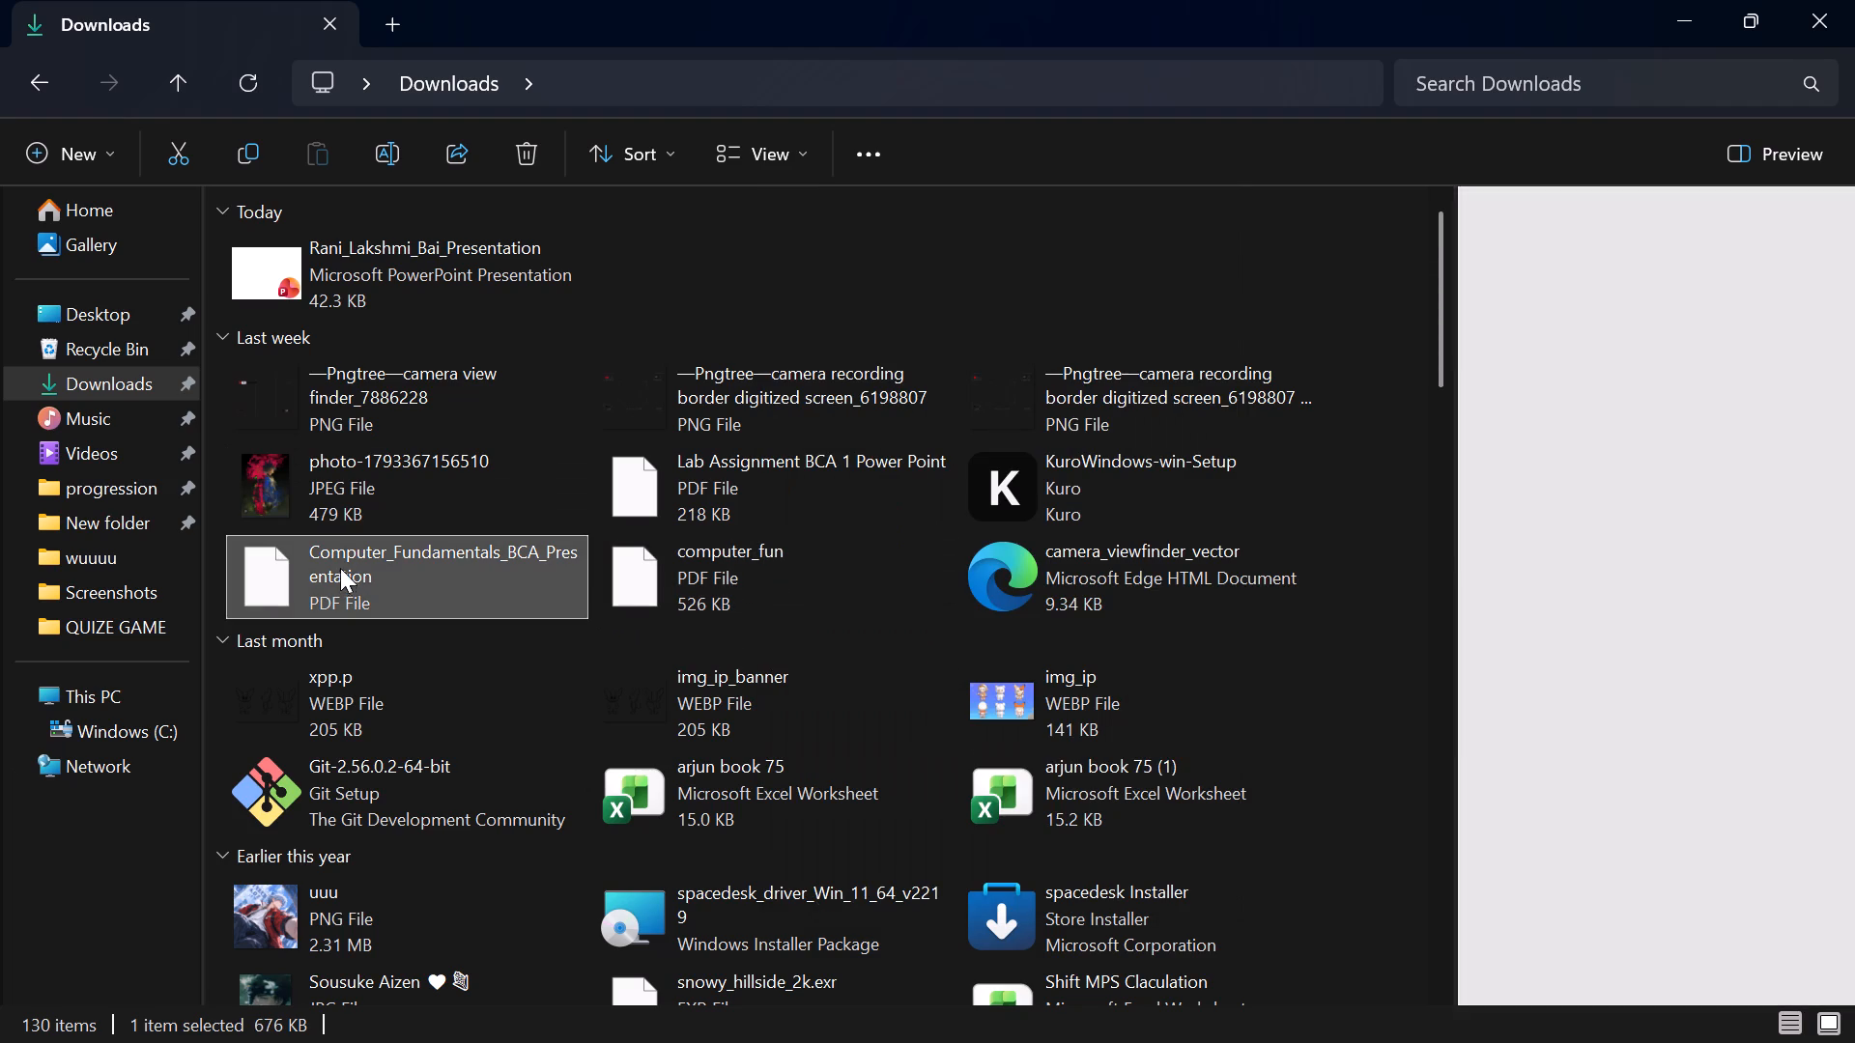
pyautogui.doubleClick(387, 561)
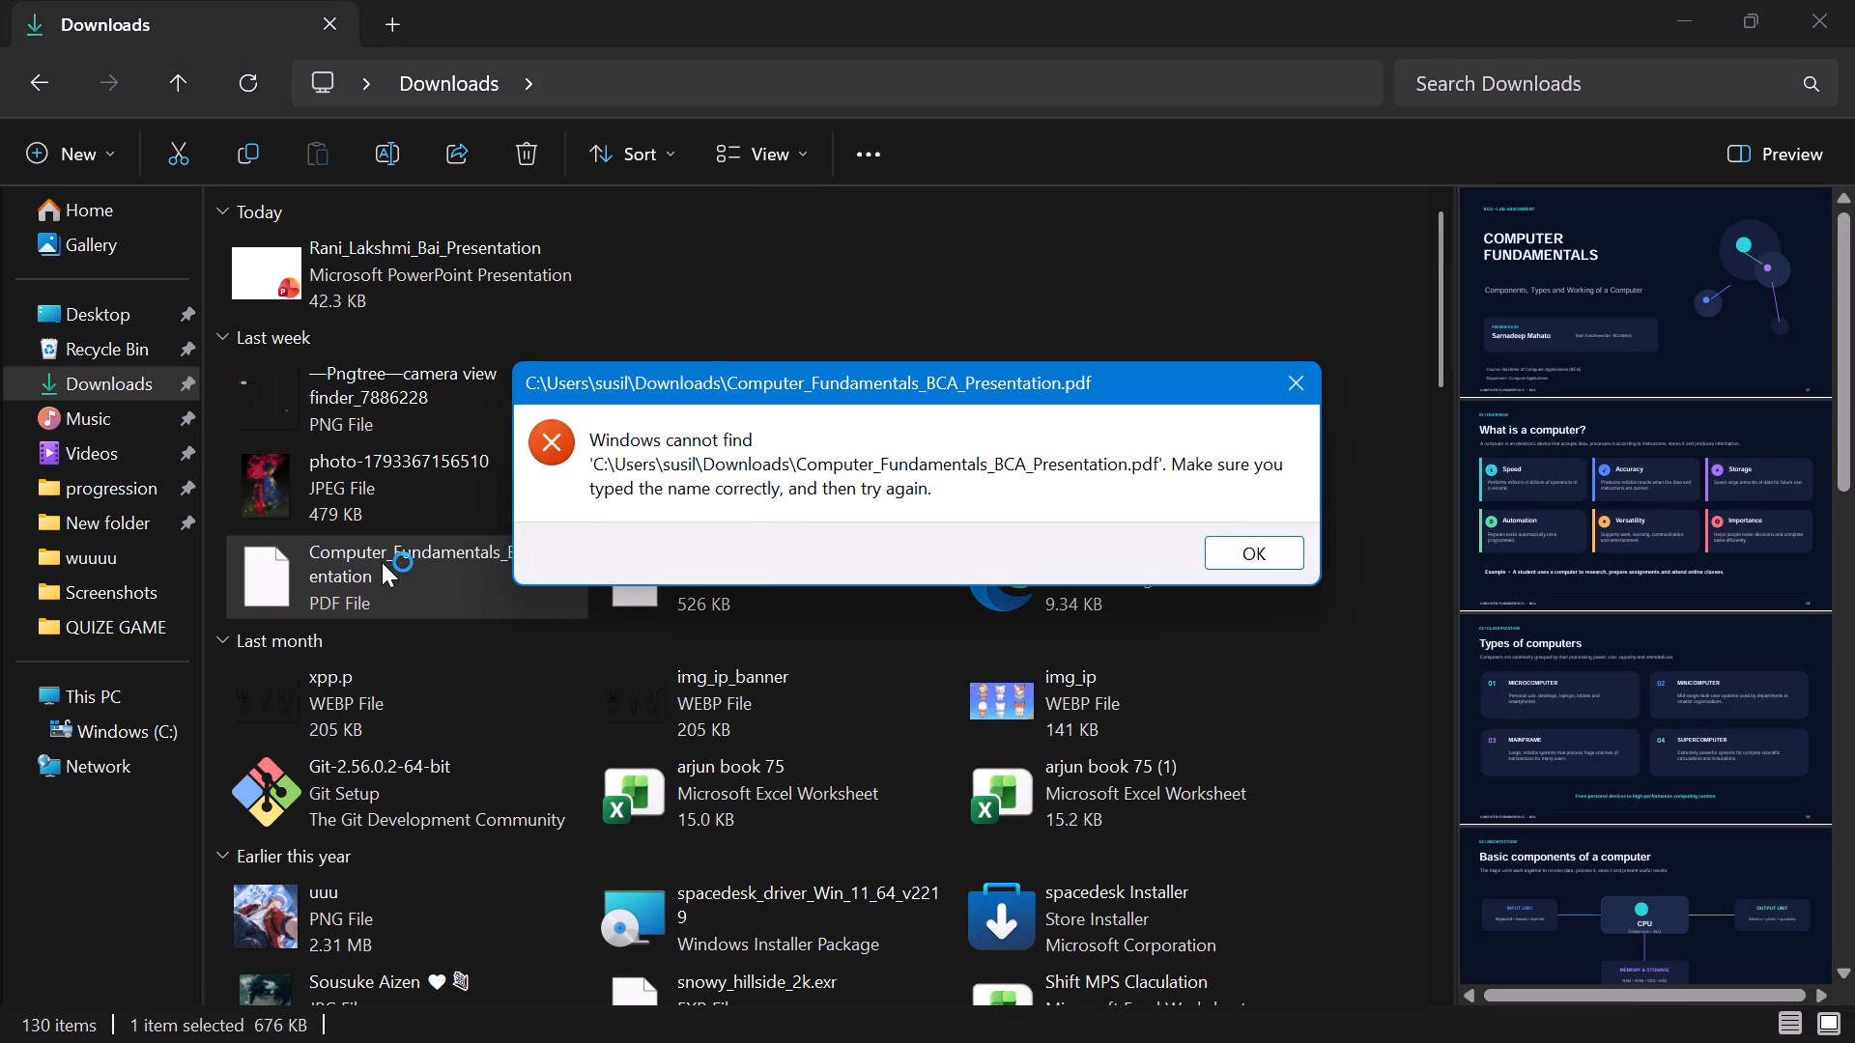
pyautogui.click(1255, 571)
pyautogui.click(1274, 563)
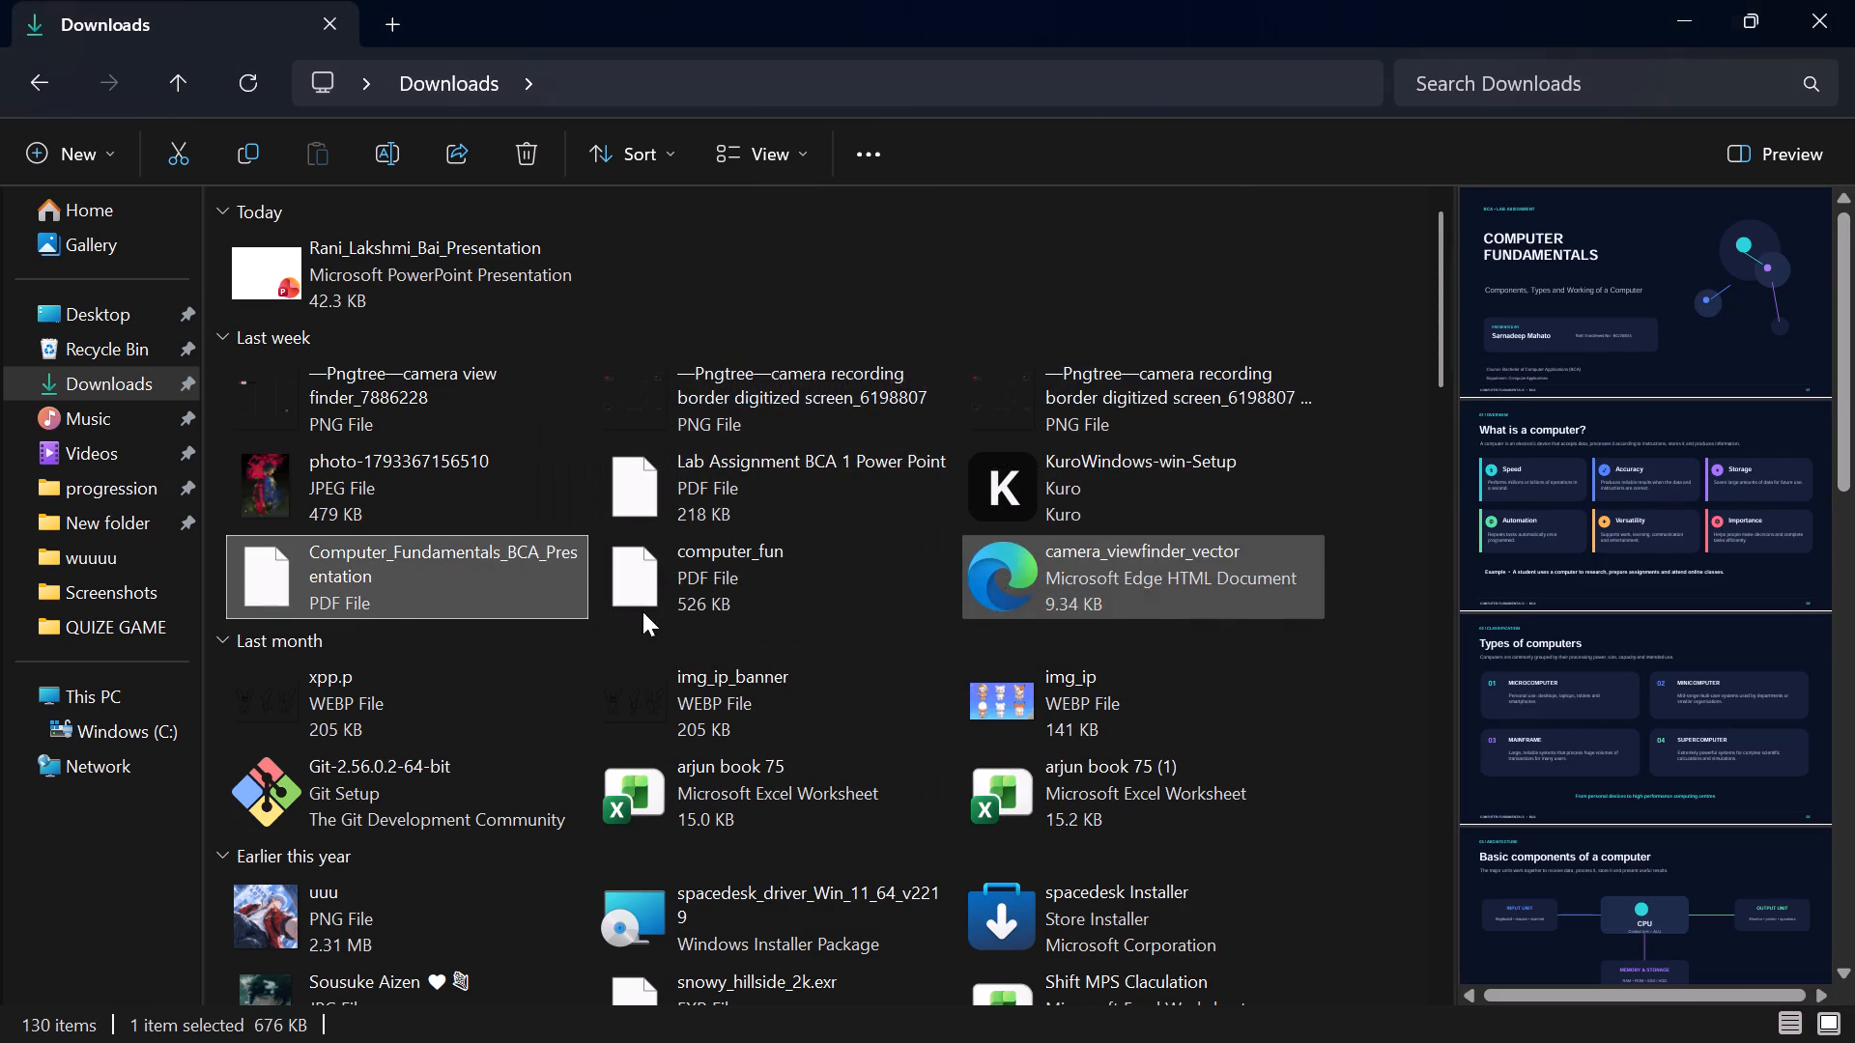
pyautogui.rightClick(354, 590)
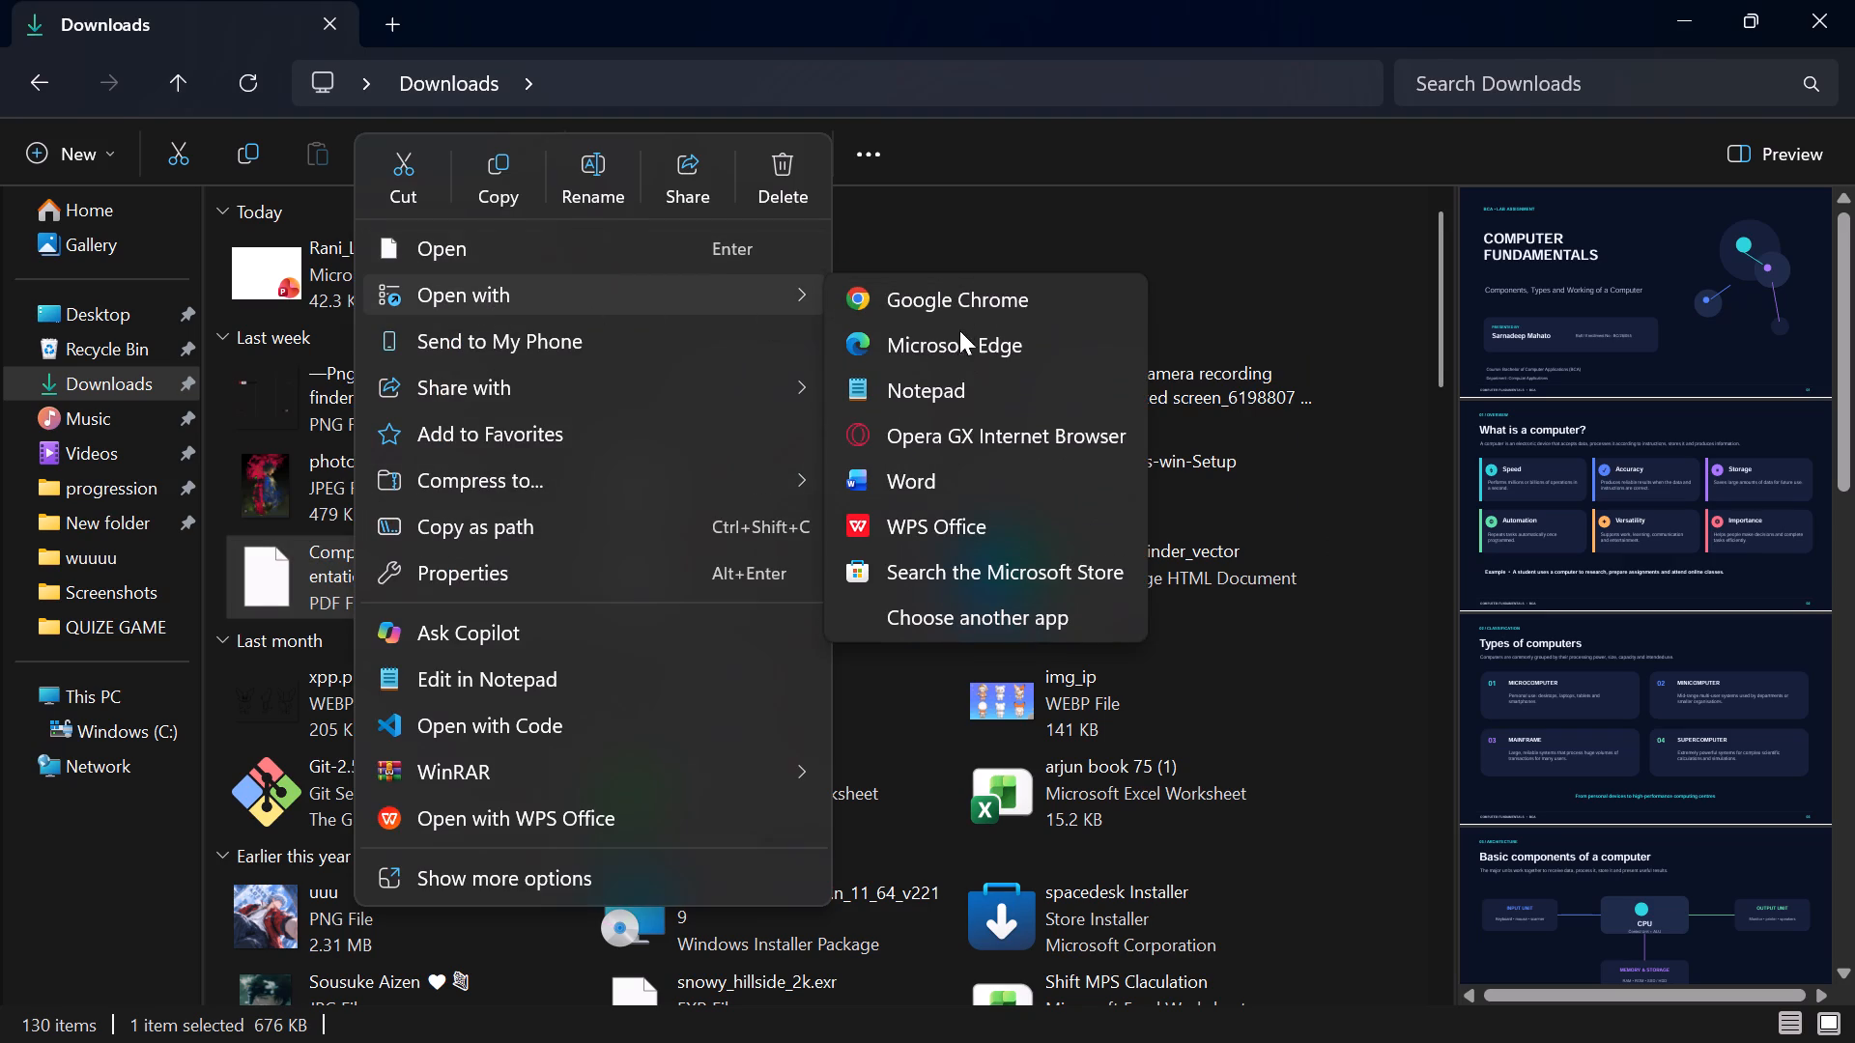
pyautogui.click(958, 345)
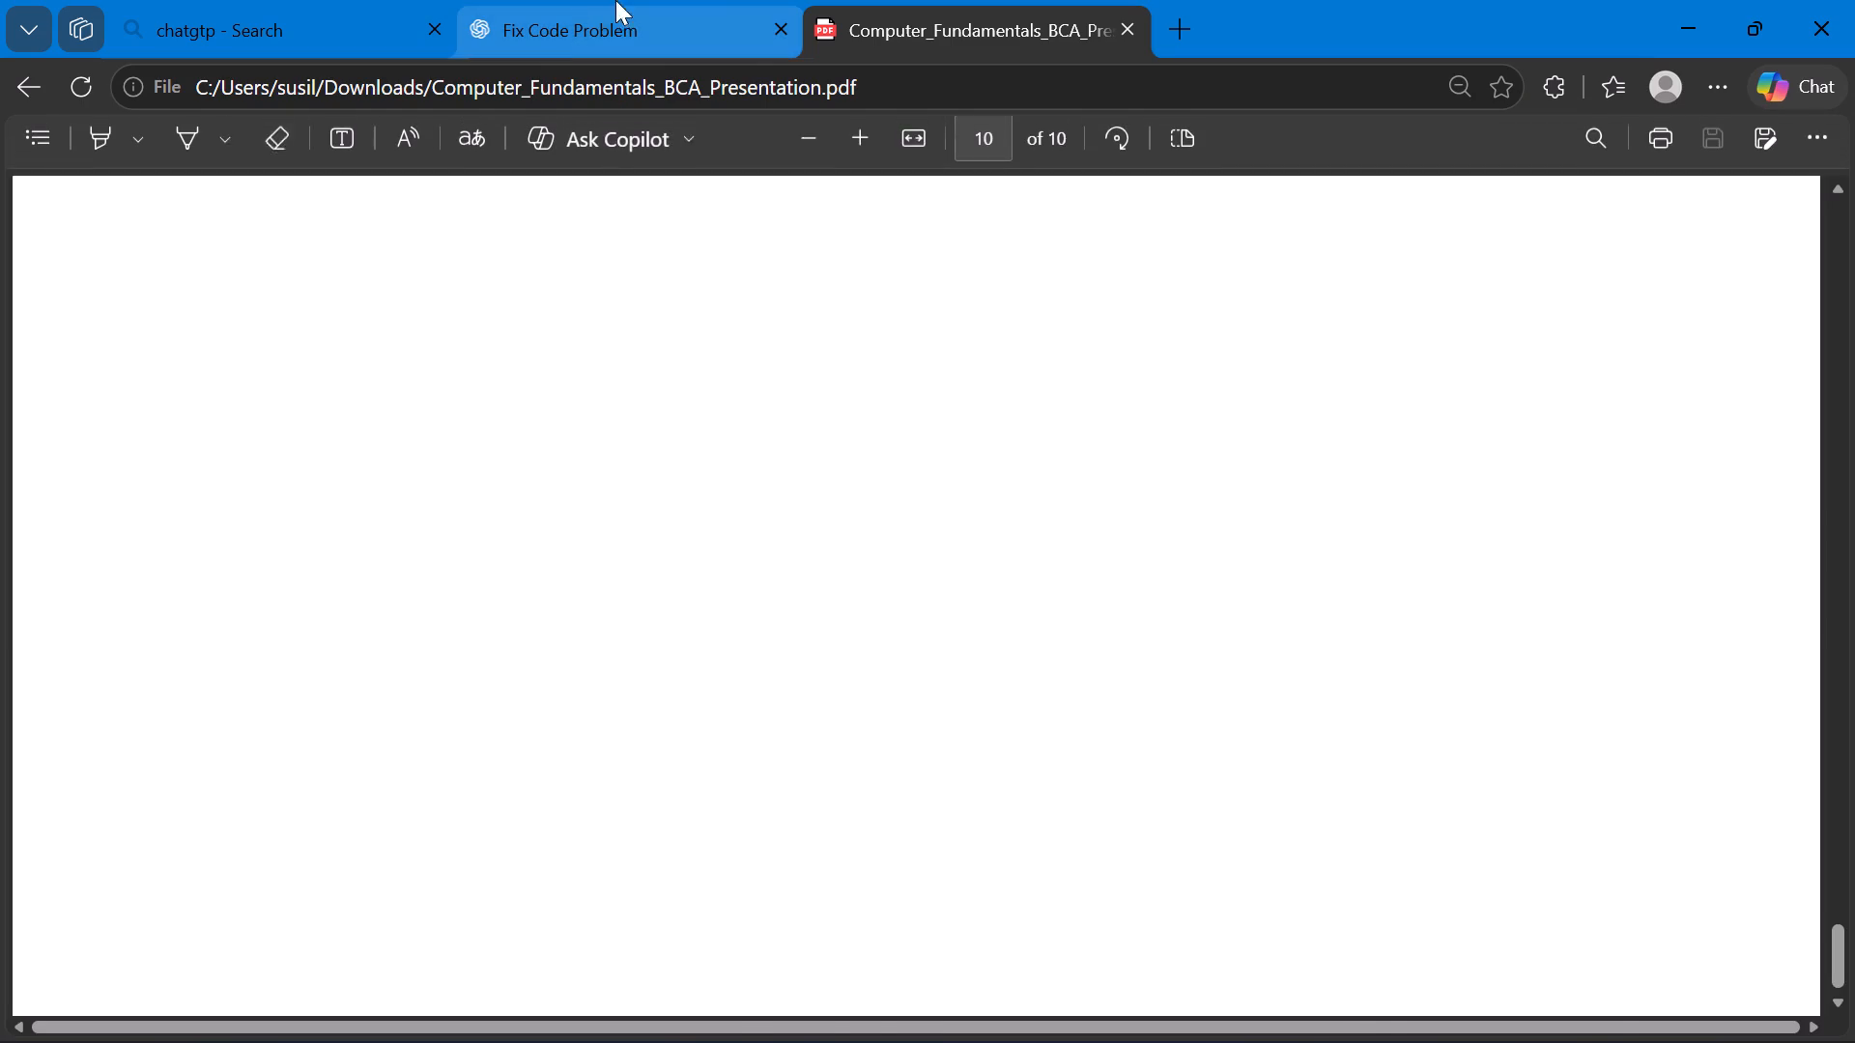
# Look back through the presentation PDF's slides up to its title slide.
pyautogui.scroll(8, 806, 612)
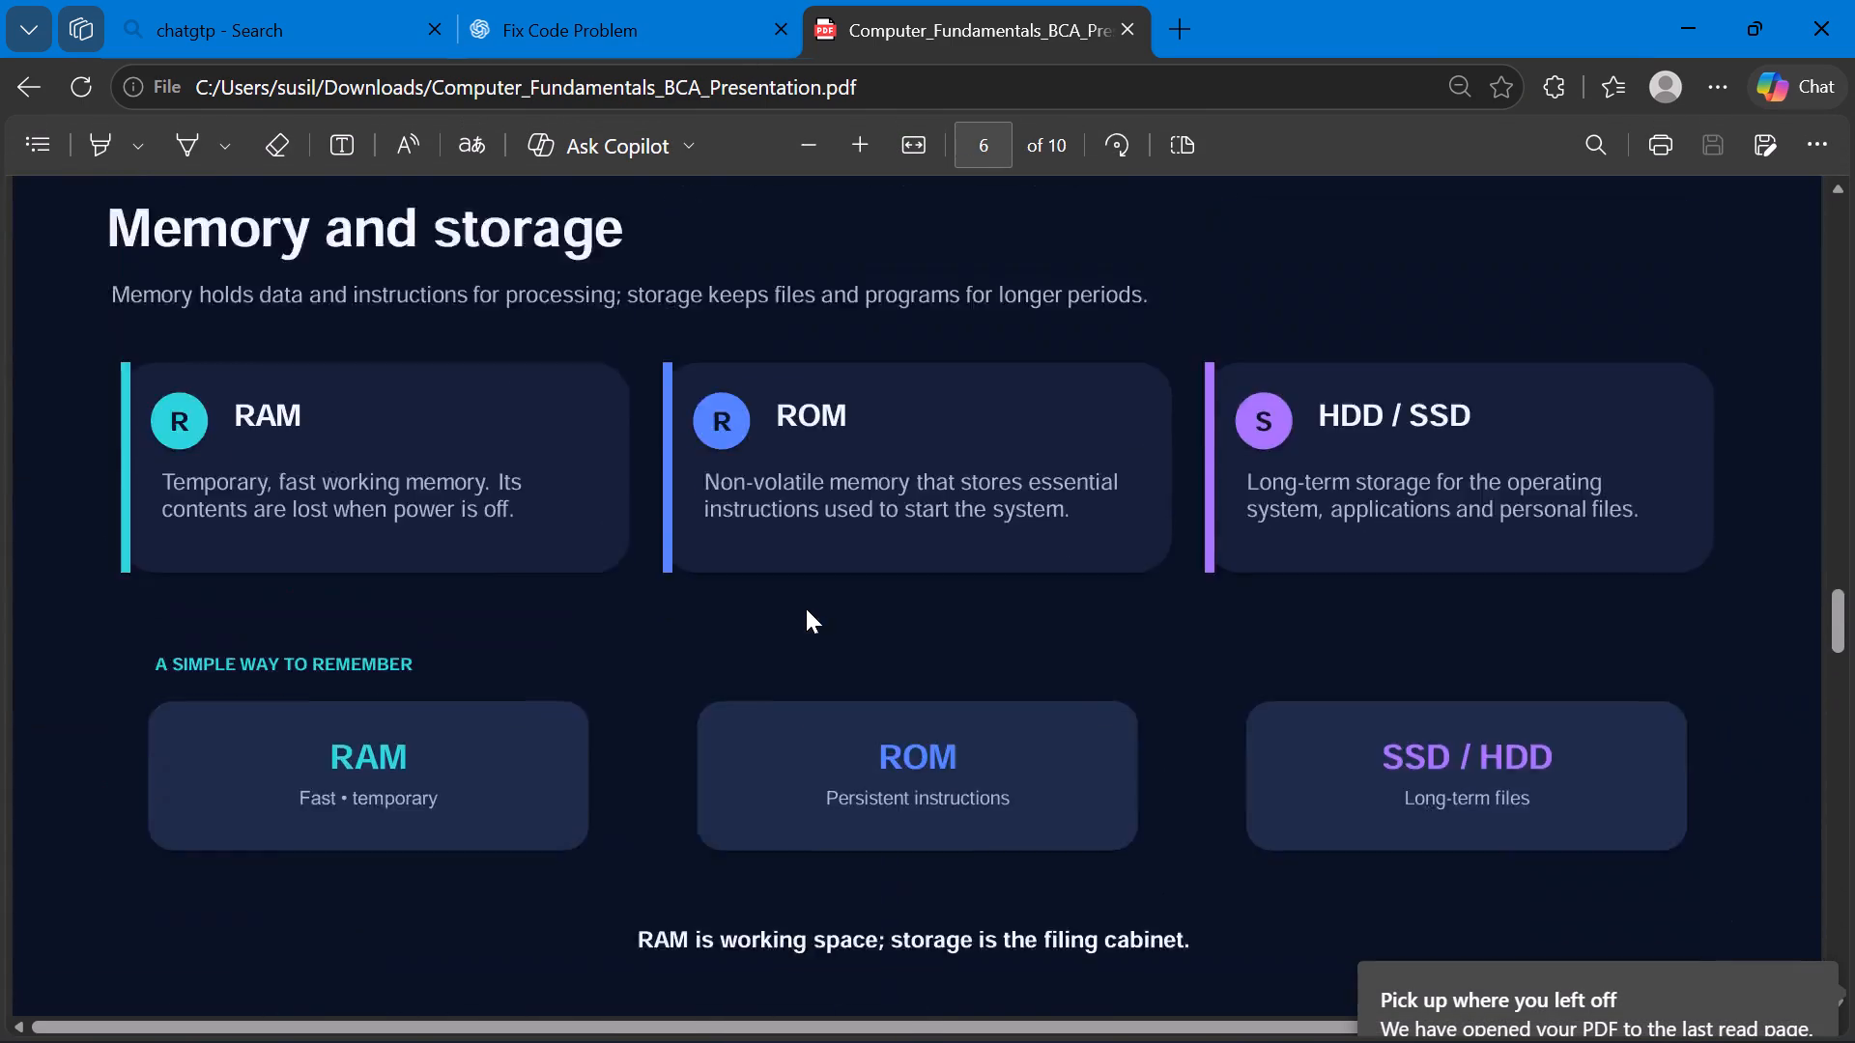
pyautogui.scroll(7, 806, 608)
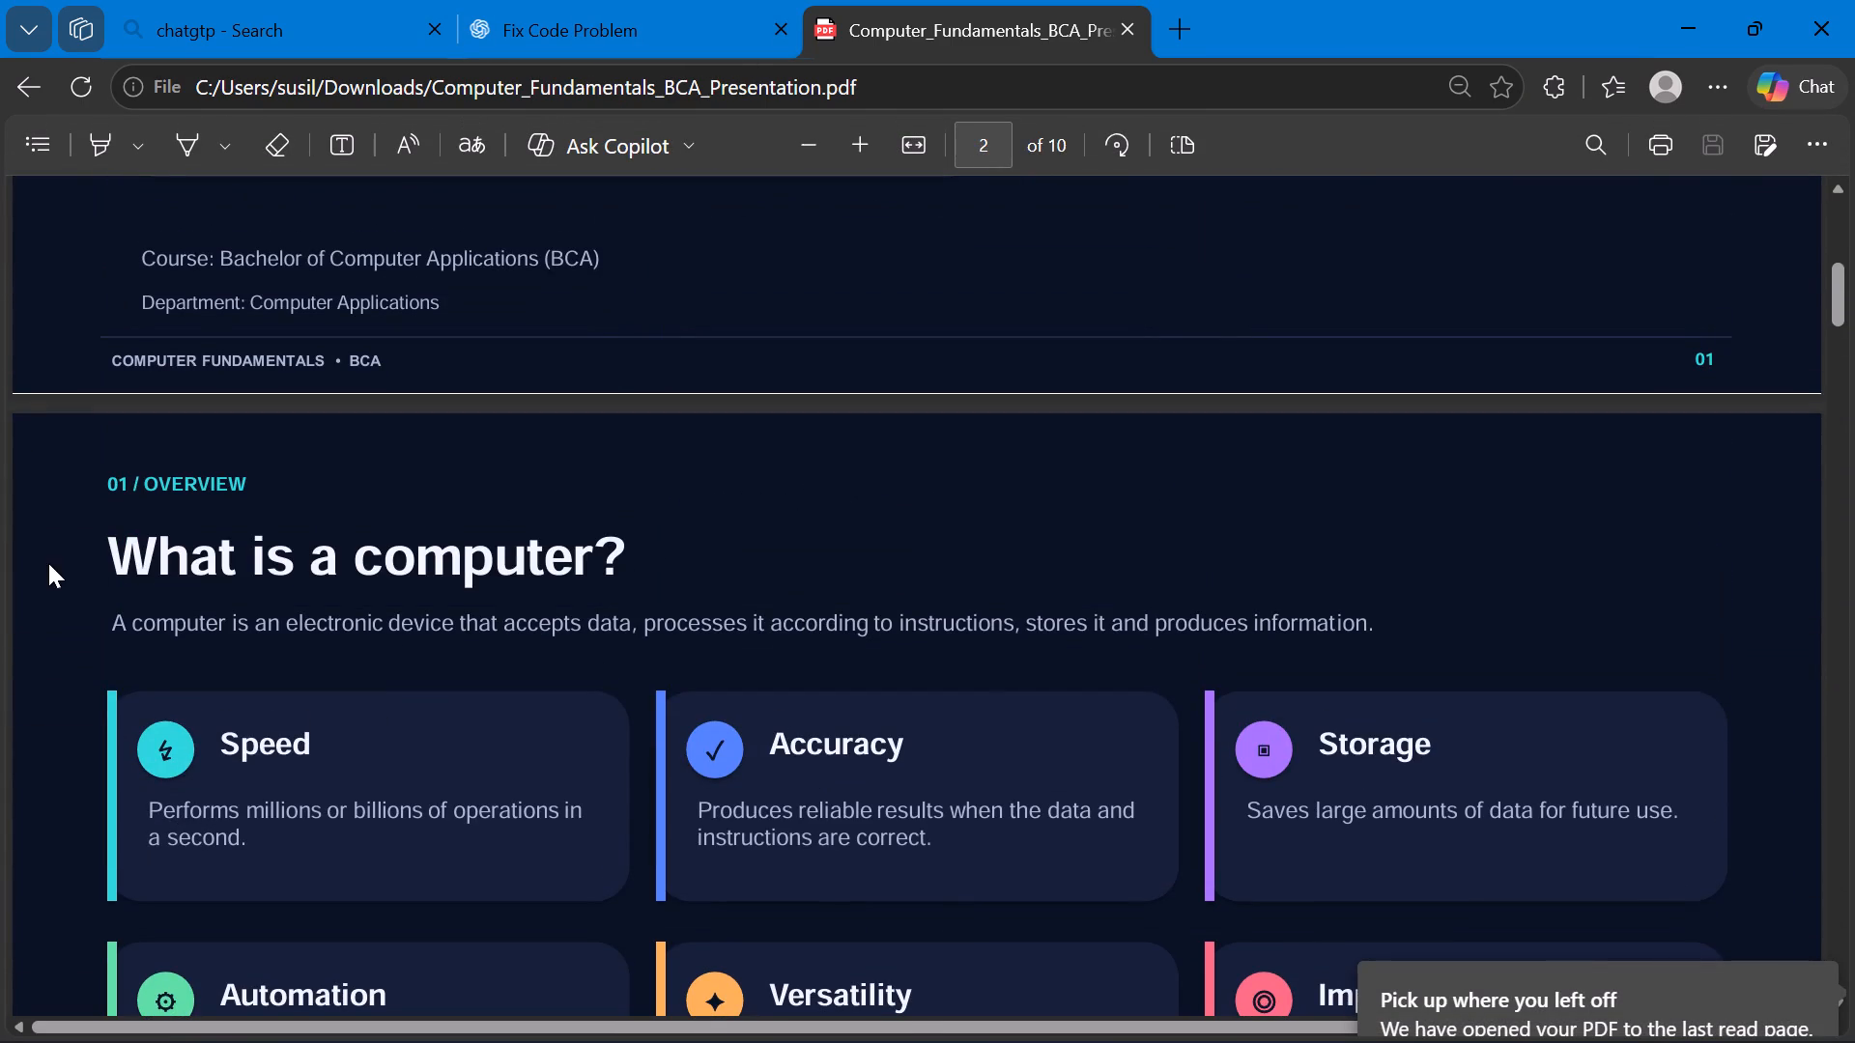
pyautogui.moveTo(116, 550); pyautogui.dragTo(519, 536)
pyautogui.moveTo(571, 550); pyautogui.dragTo(583, 550)
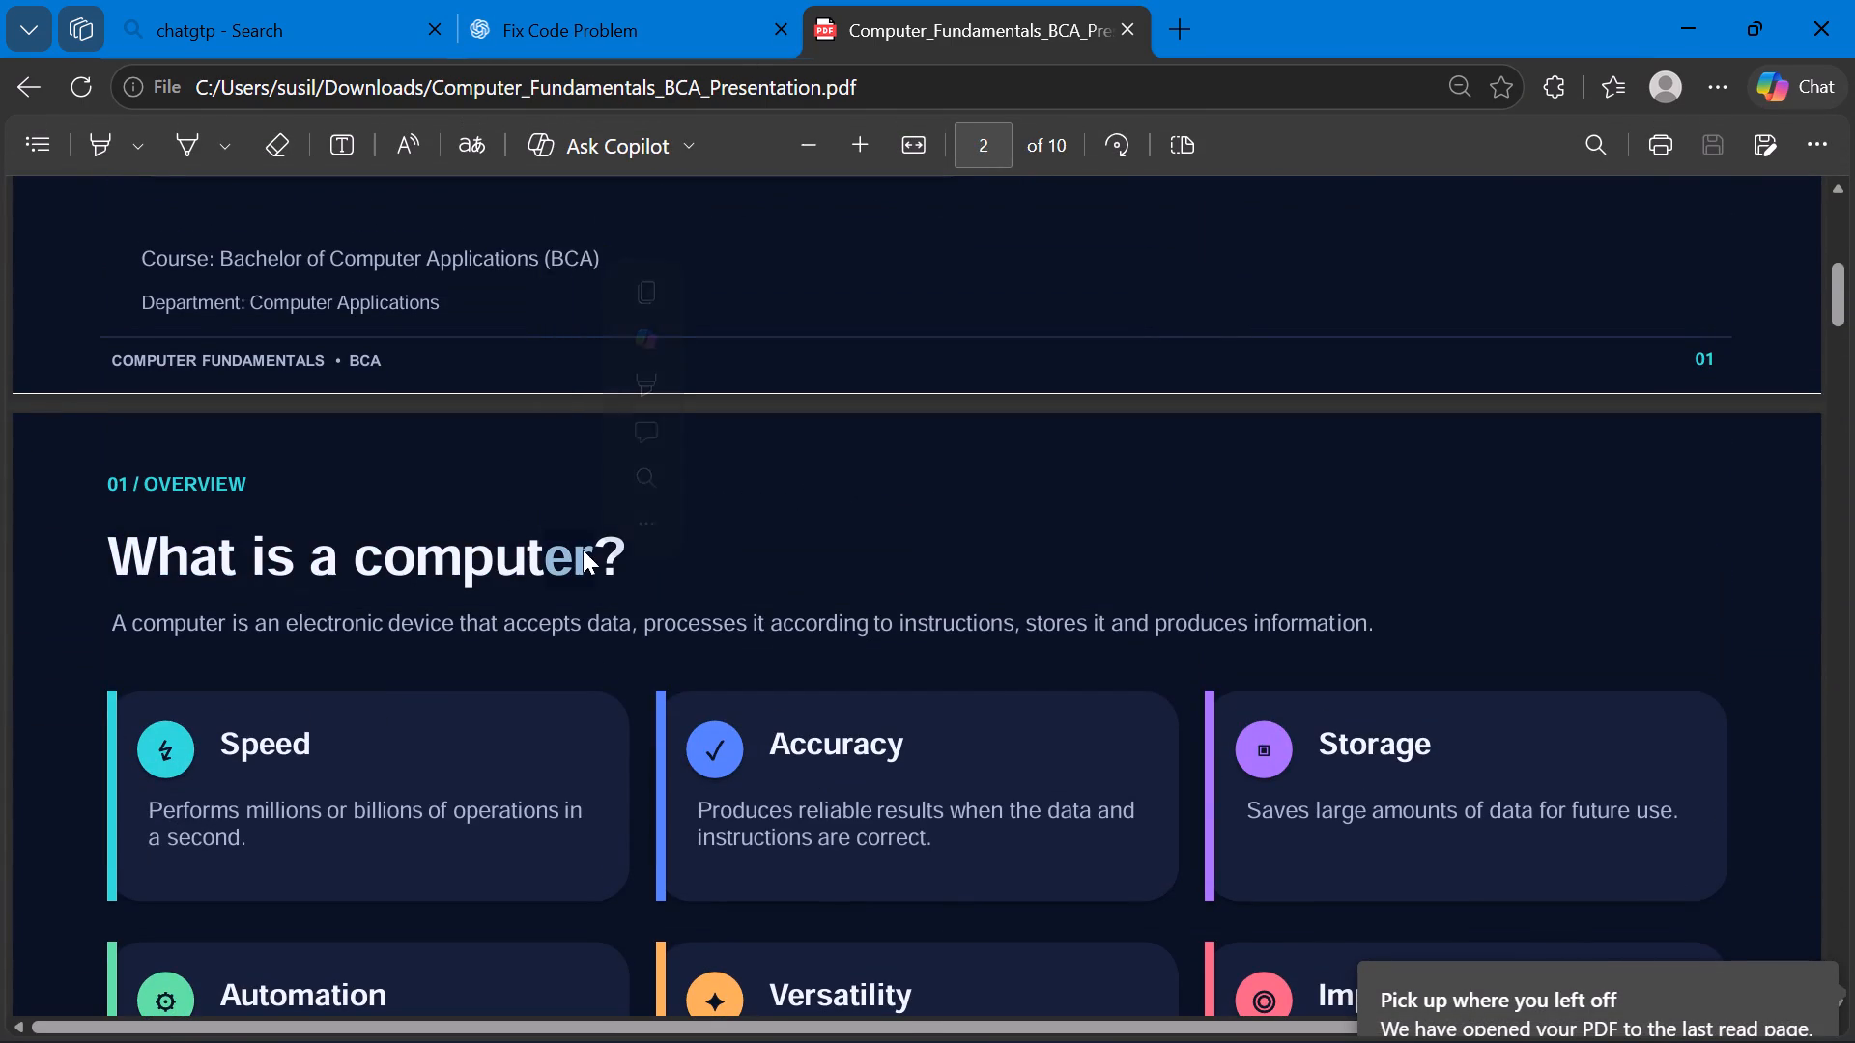
pyautogui.scroll(2, 403, 557)
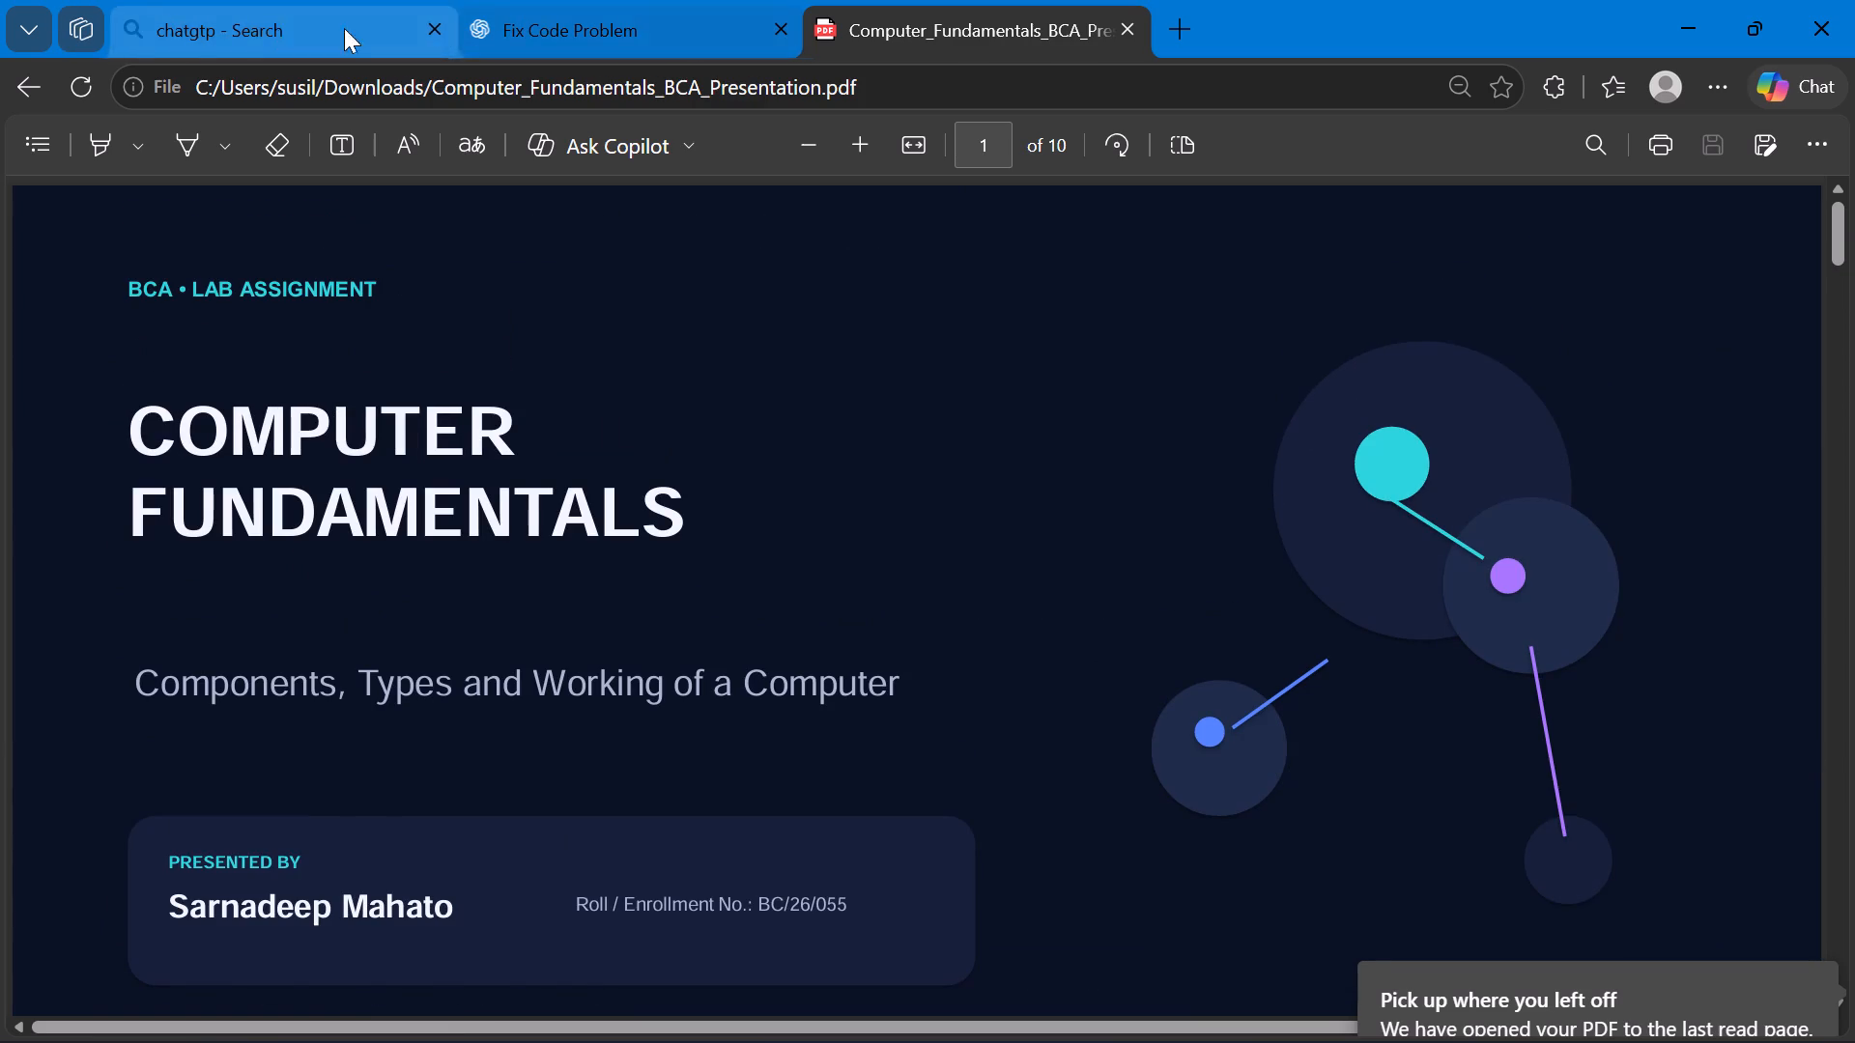
# Switch to the Downloads folder, check the Lab Assignment BCA 1 Power Point PDF, and return to the ChatGPT conversation.
pyautogui.click(769, 25)
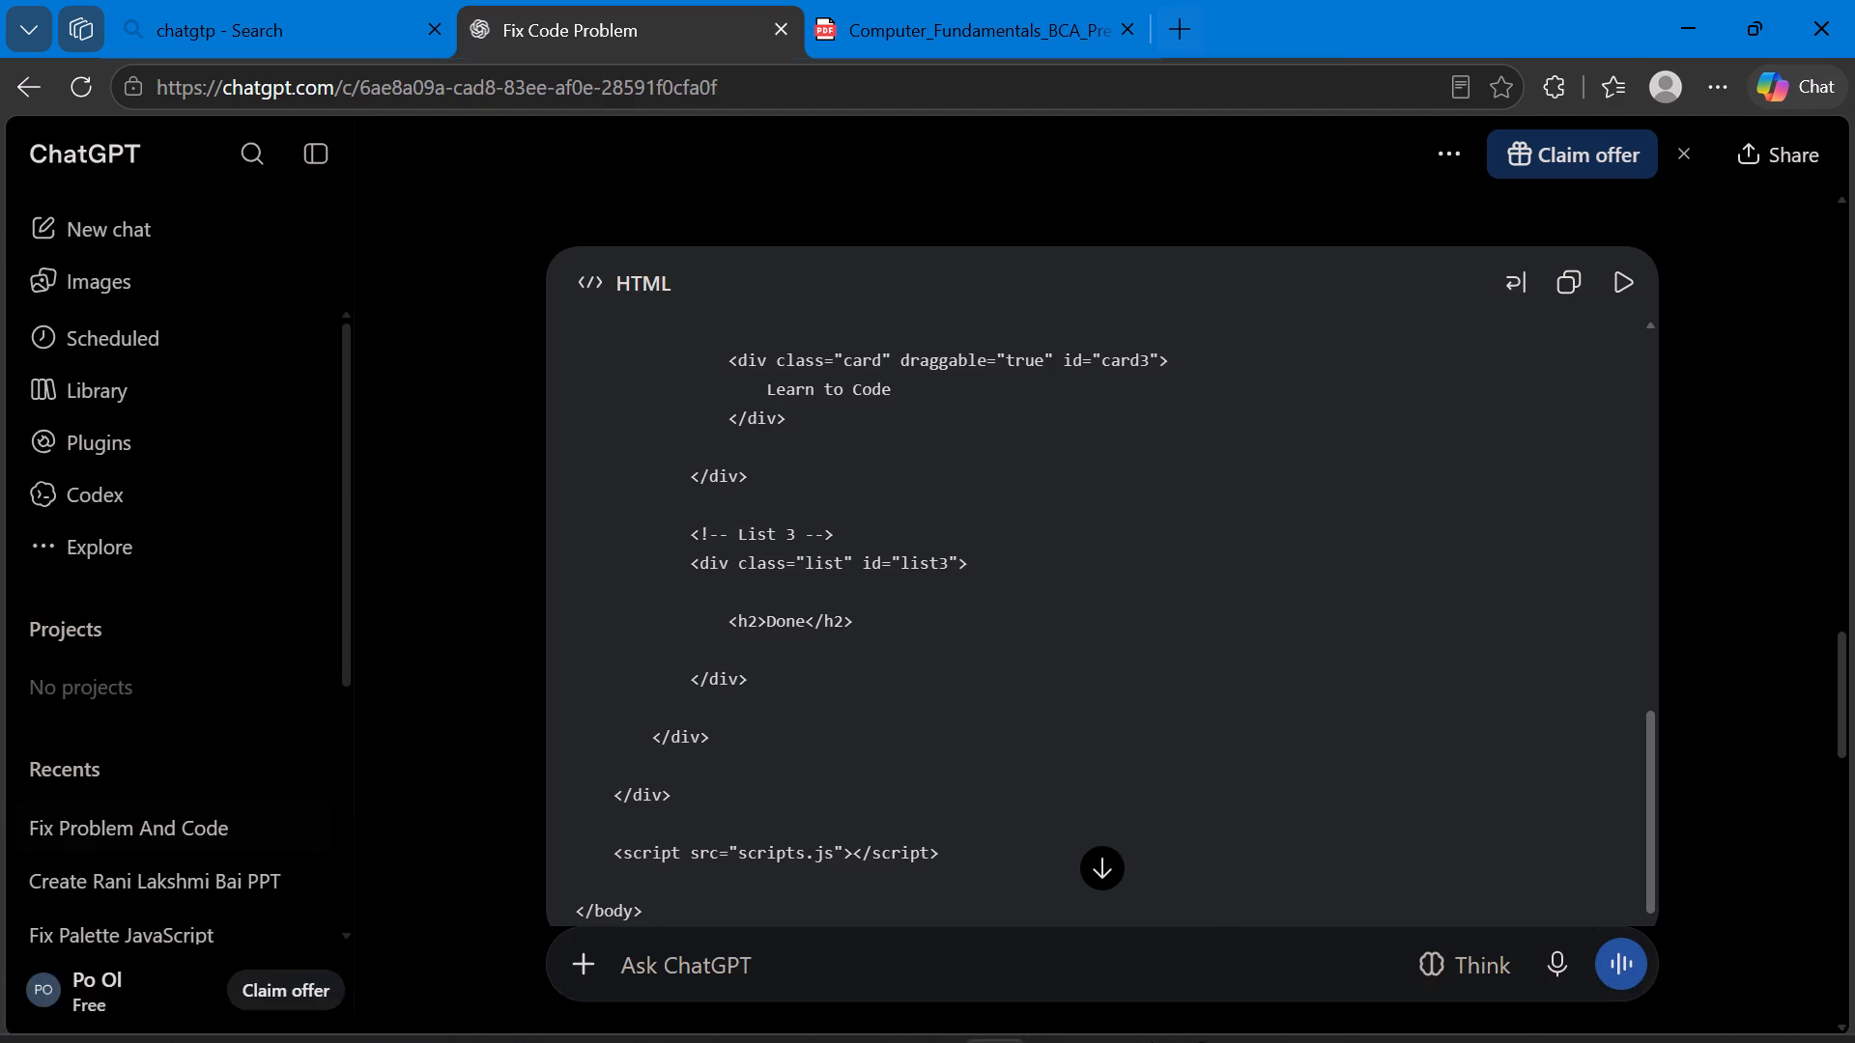
pyautogui.click(1285, 1005)
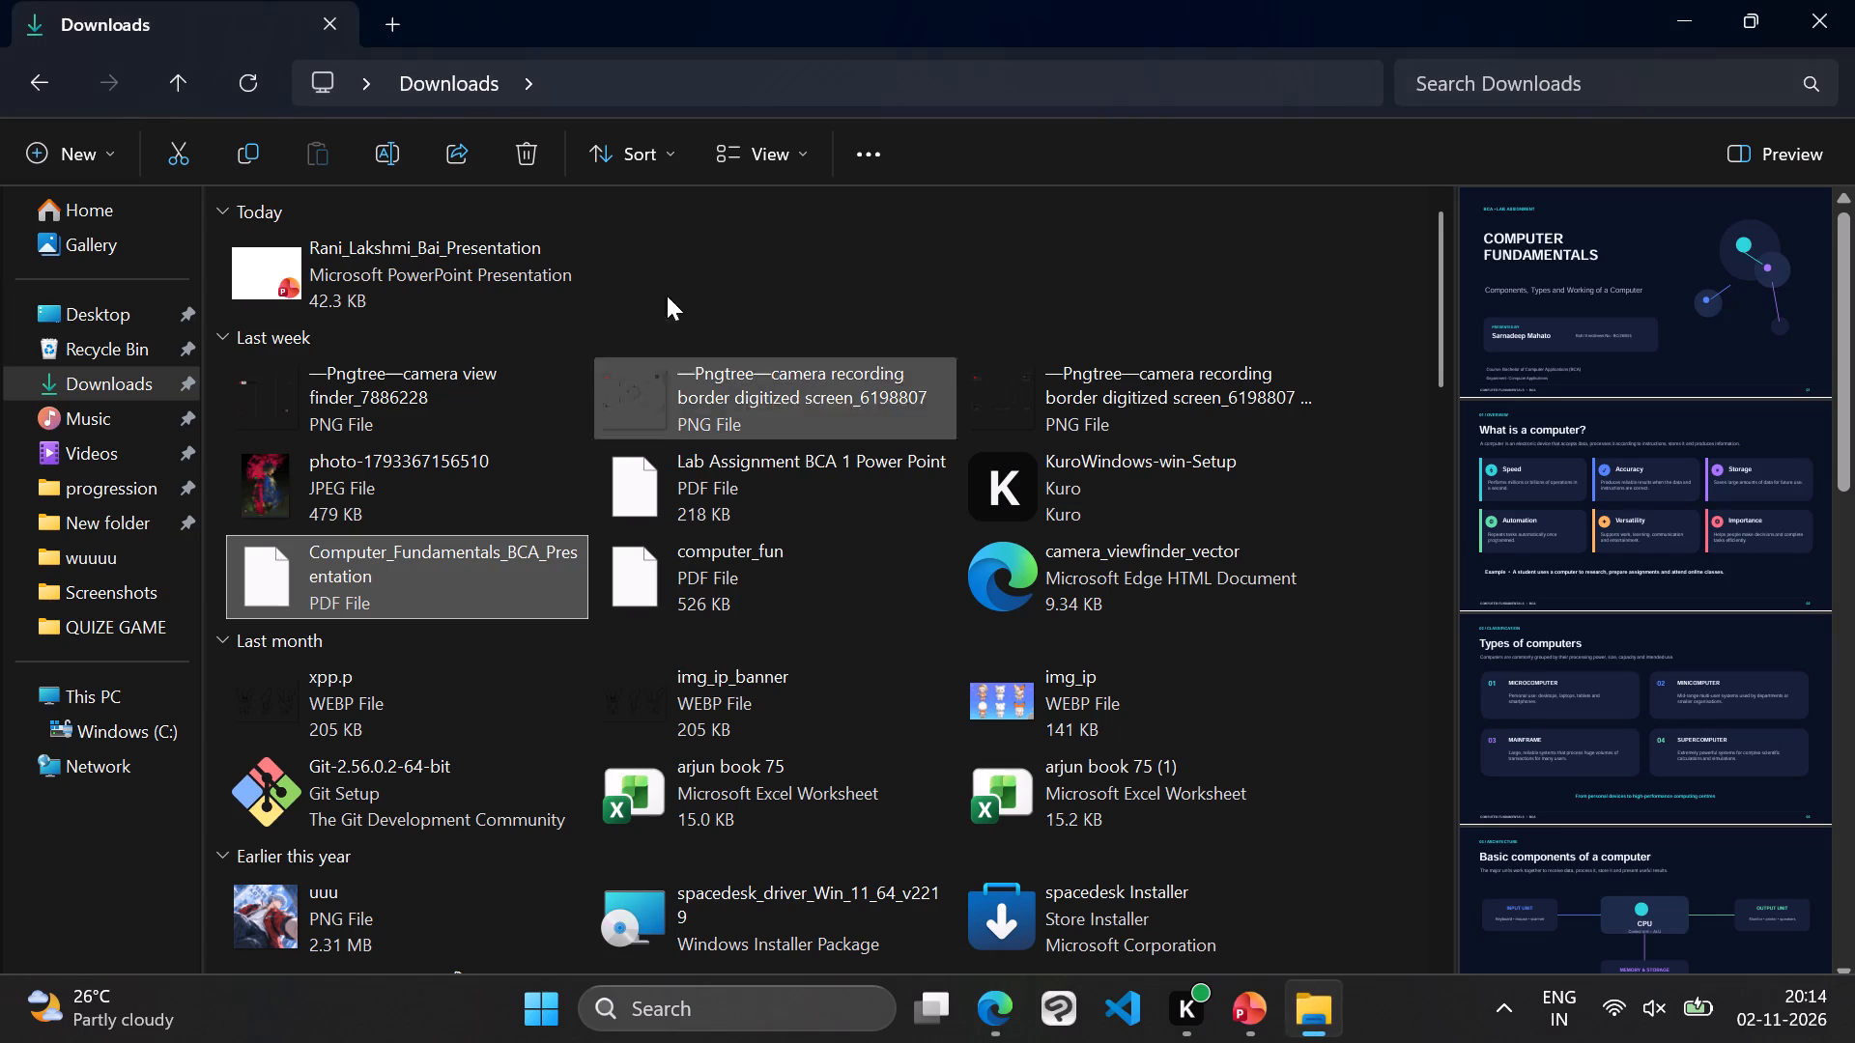
pyautogui.rightClick(849, 480)
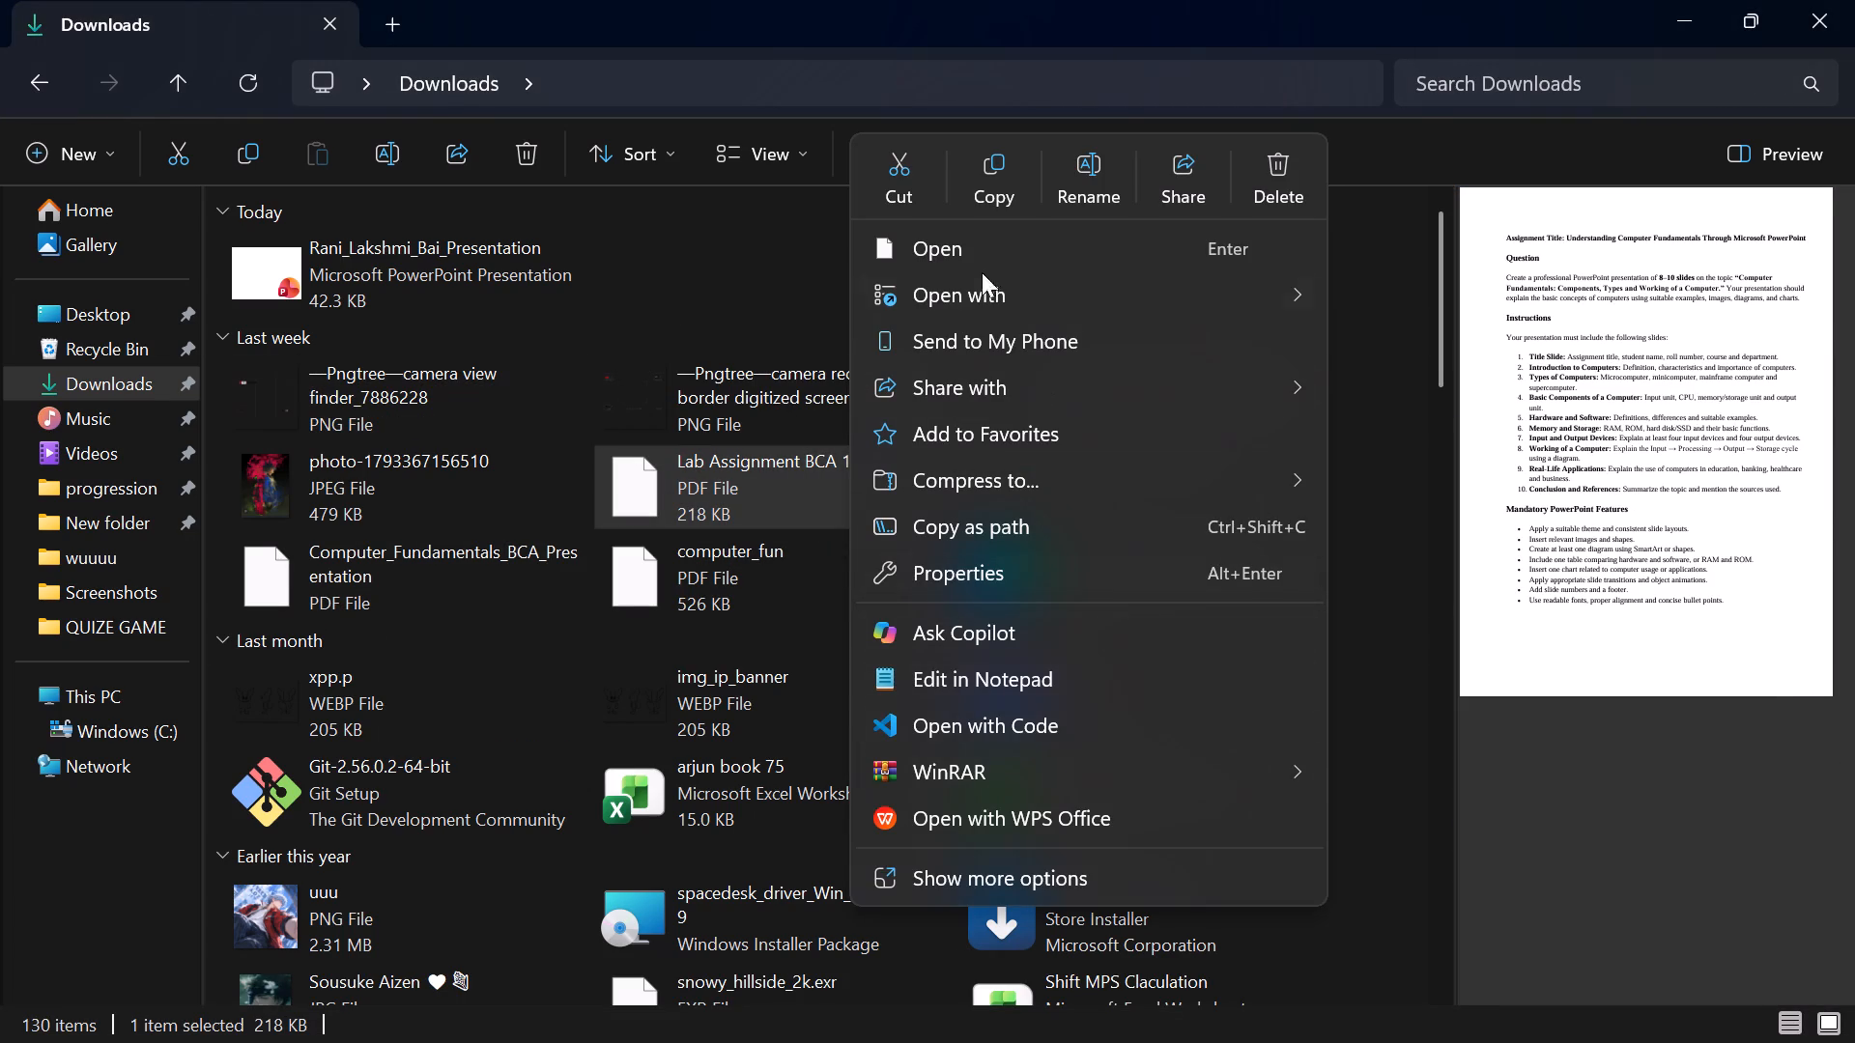
pyautogui.moveTo(1709, 20); pyautogui.dragTo(1728, 31)
pyautogui.click(1686, 20)
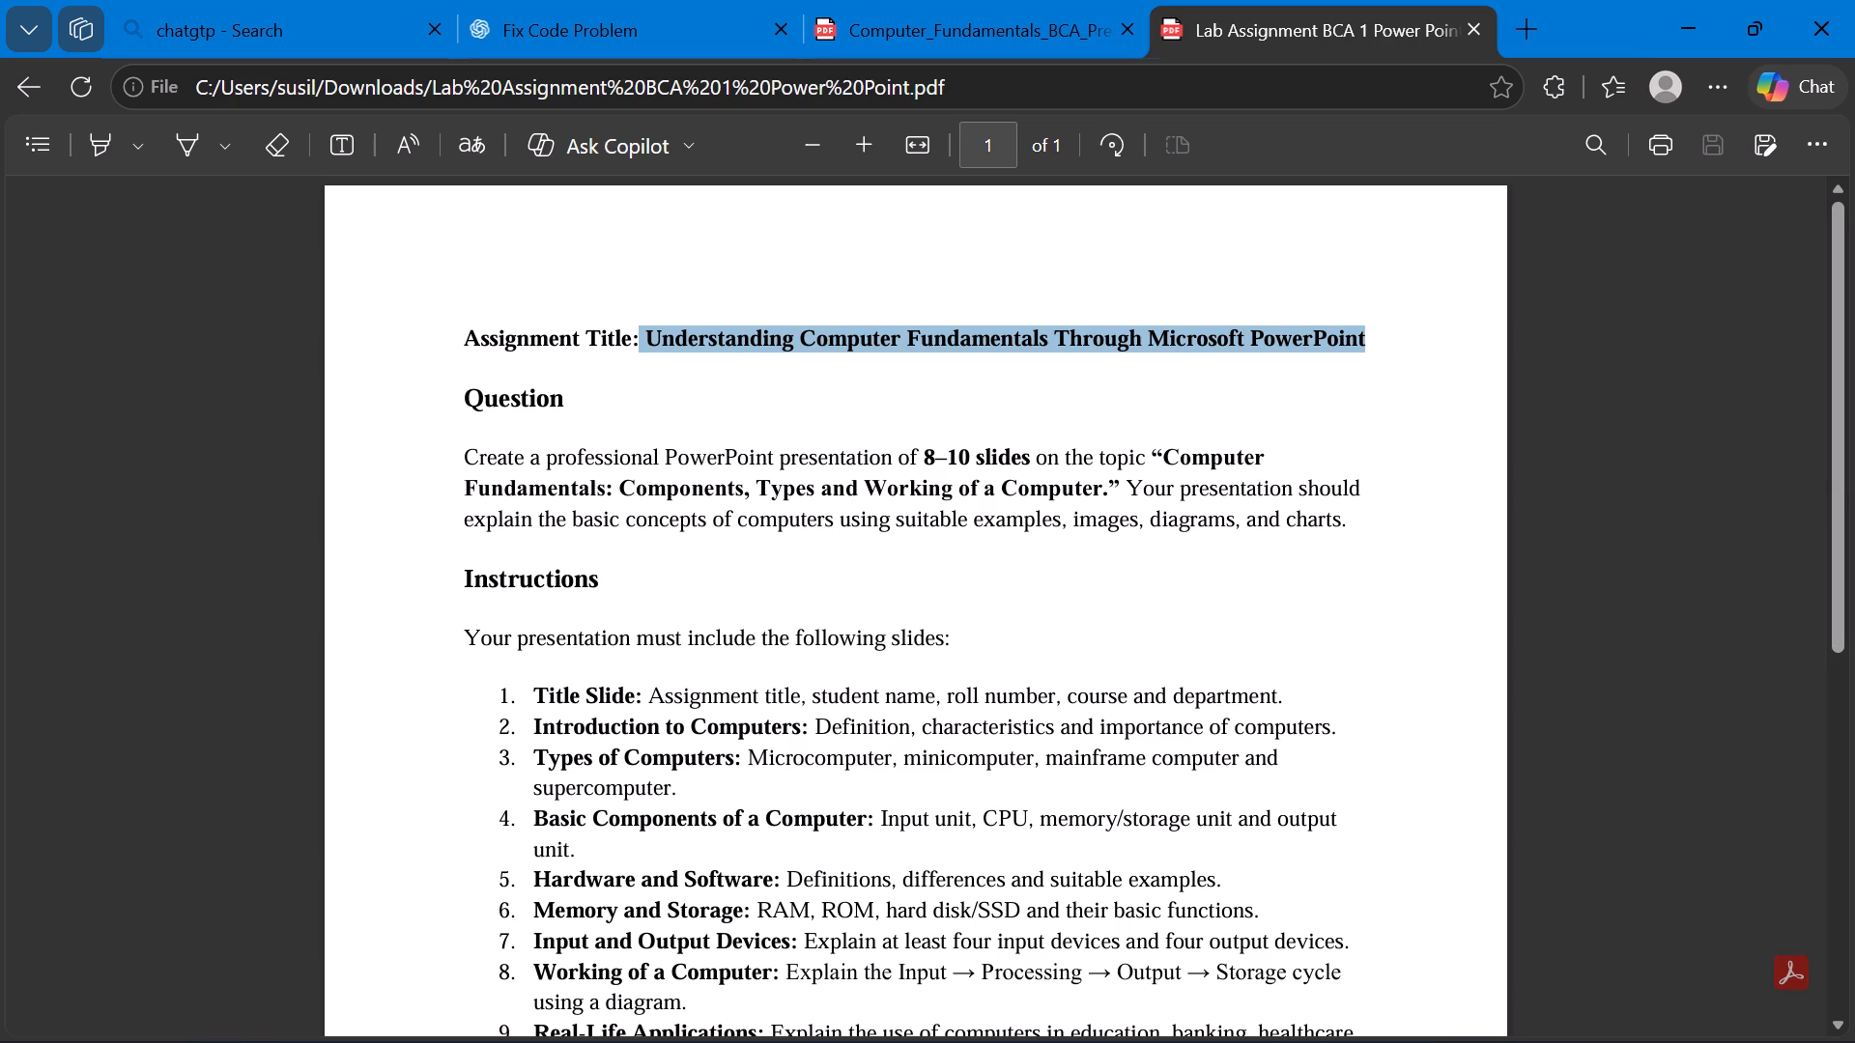
# Copy the topic "Computer Fundamentals: Components, Types and Working of a Computer" from the Question paragraph.
pyautogui.moveTo(1163, 452); pyautogui.dragTo(1136, 499)
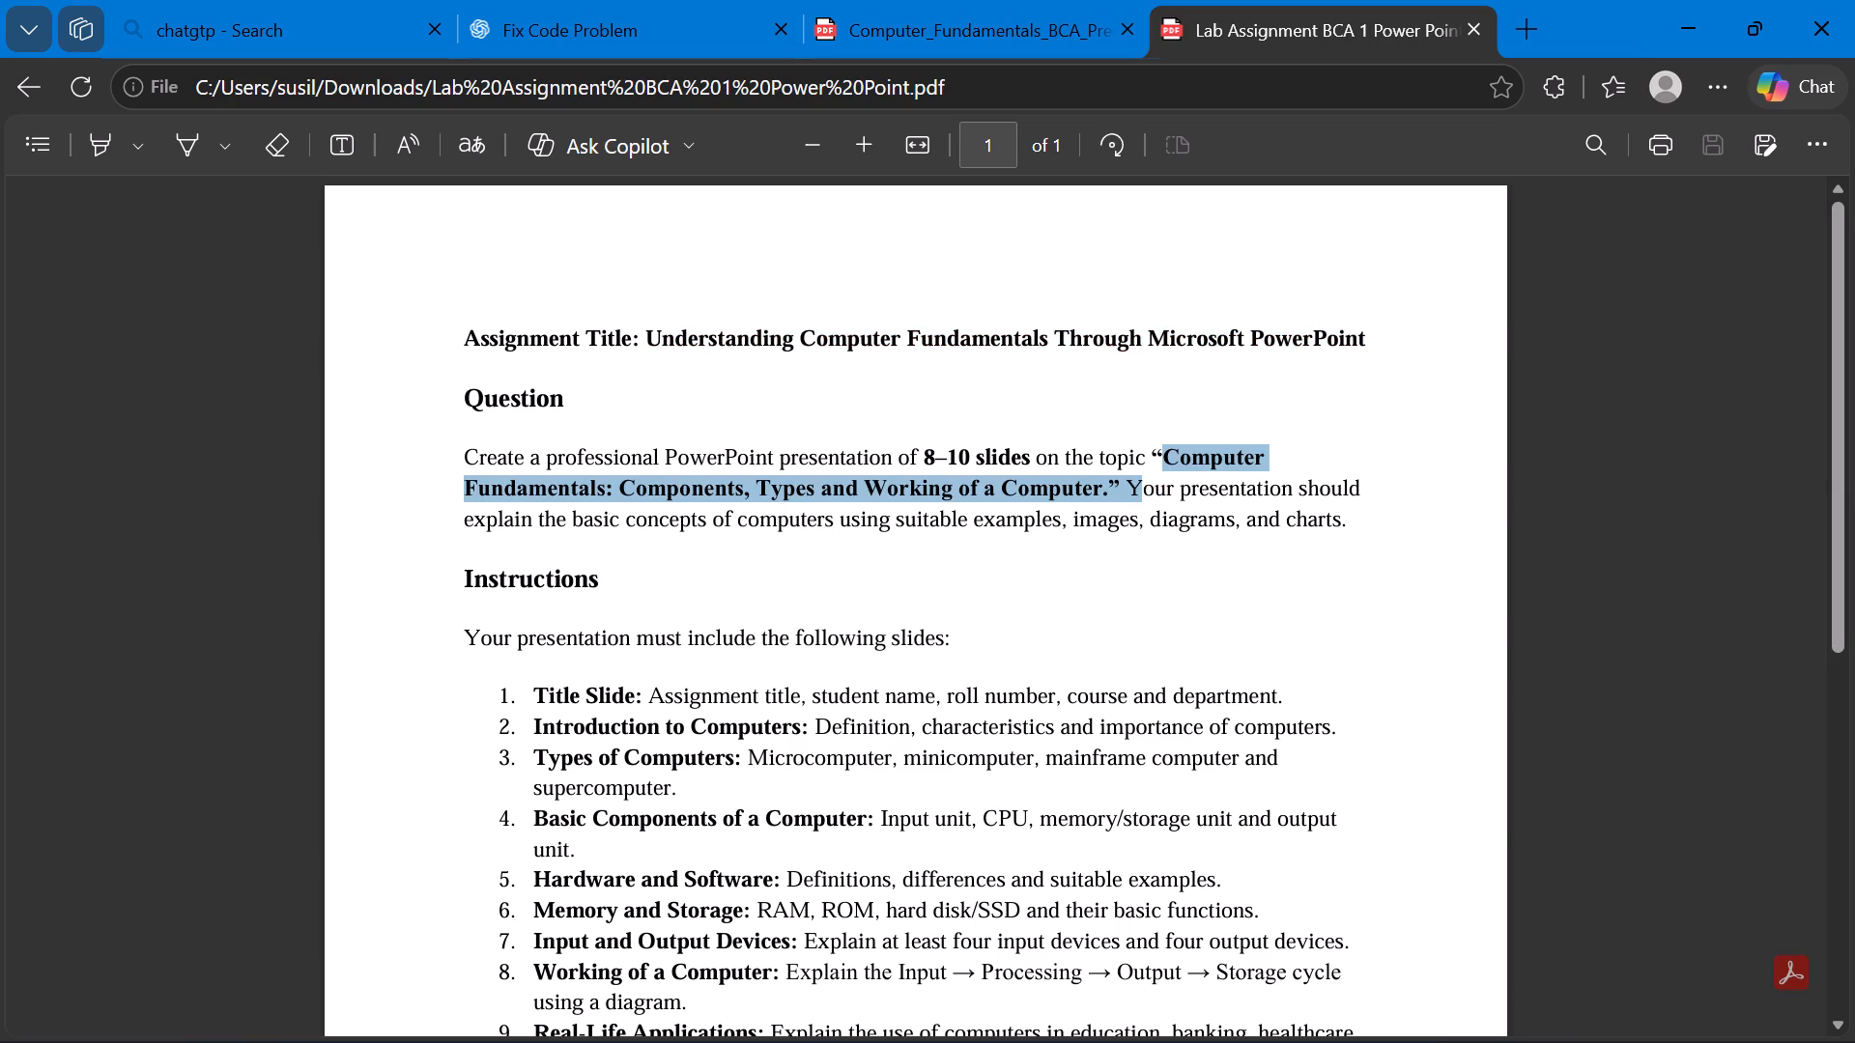
pyautogui.moveTo(1136, 499); pyautogui.dragTo(1096, 493)
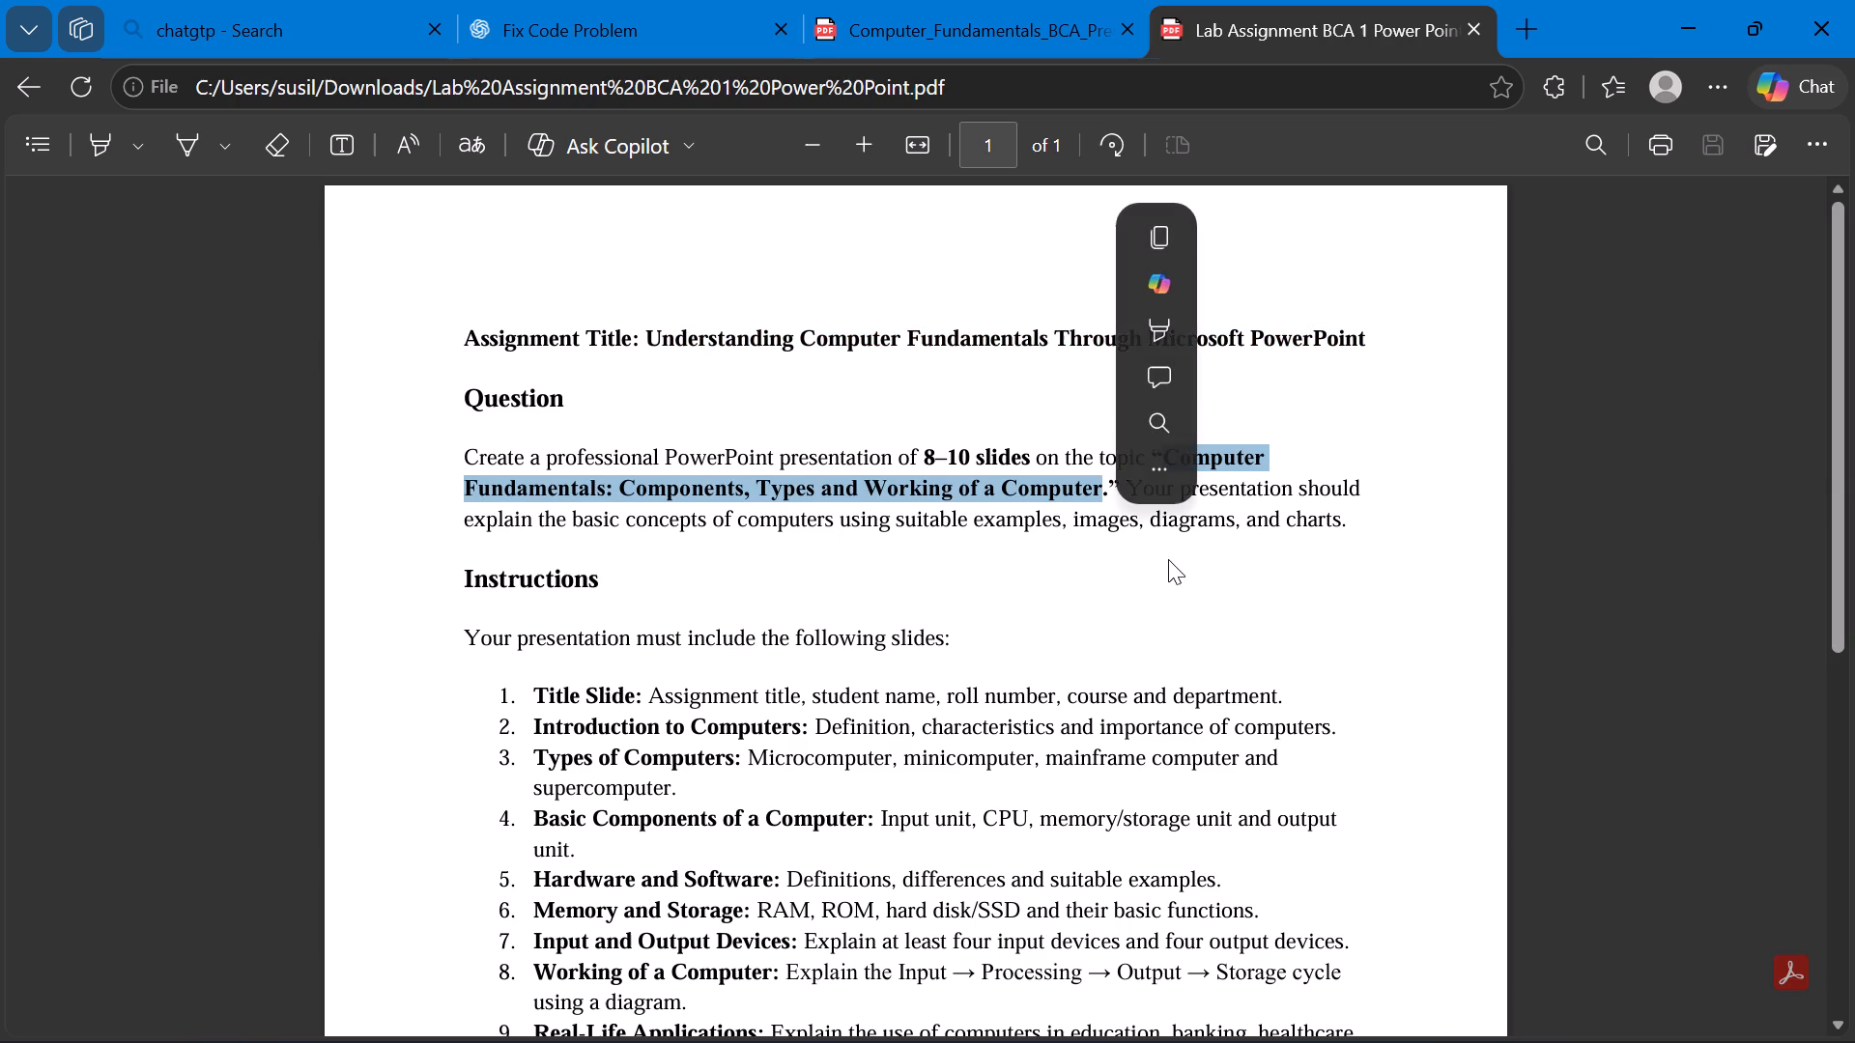
pyautogui.click(1161, 239)
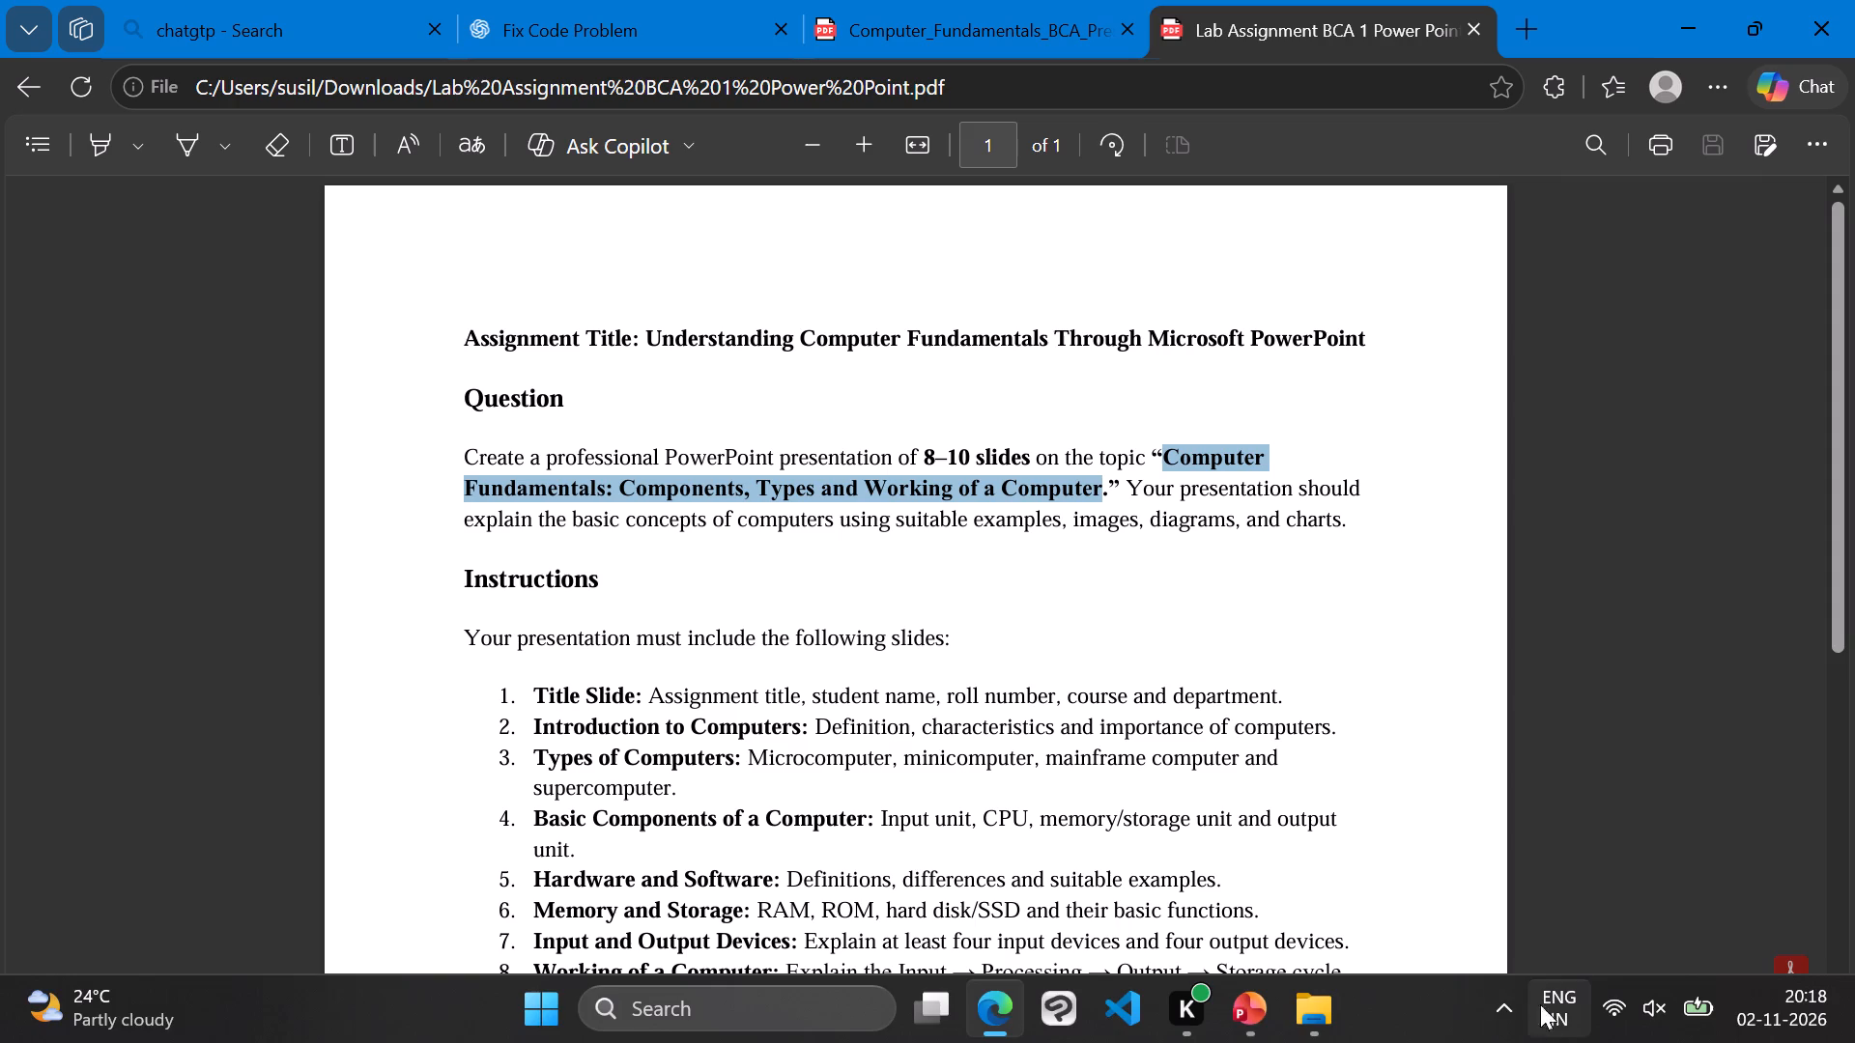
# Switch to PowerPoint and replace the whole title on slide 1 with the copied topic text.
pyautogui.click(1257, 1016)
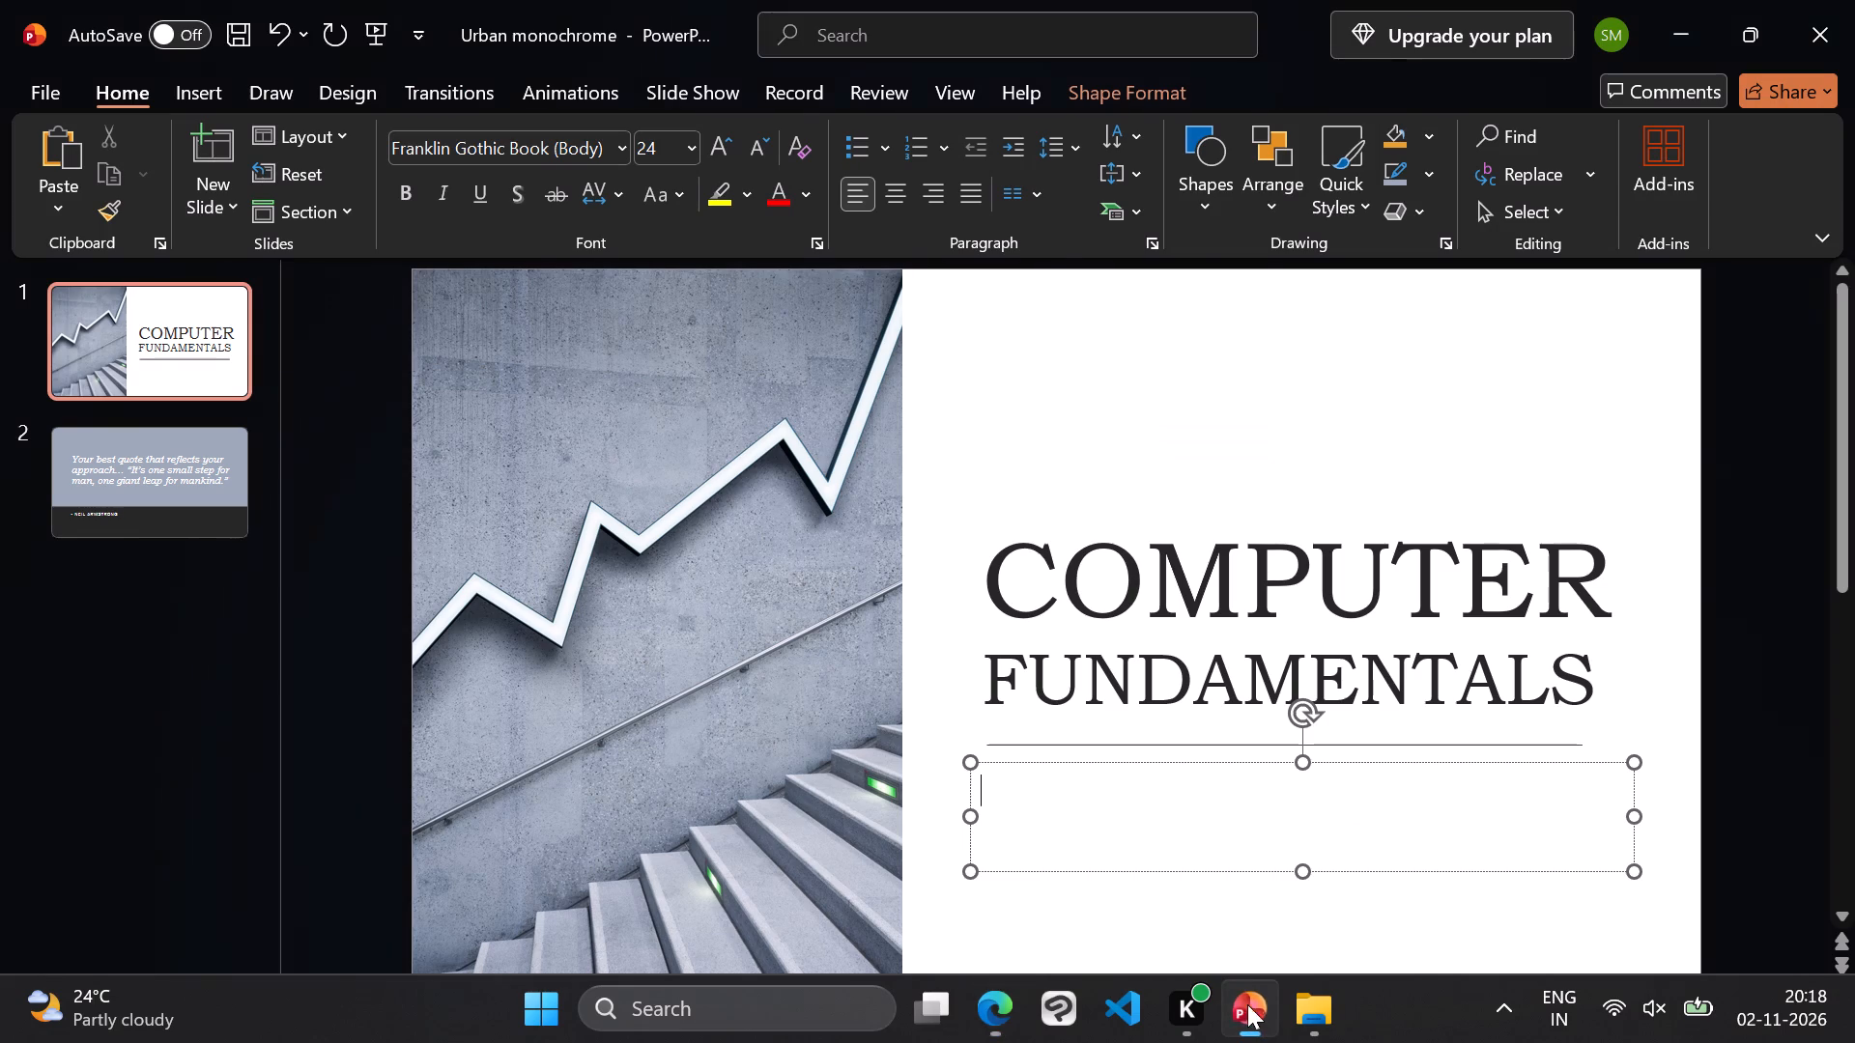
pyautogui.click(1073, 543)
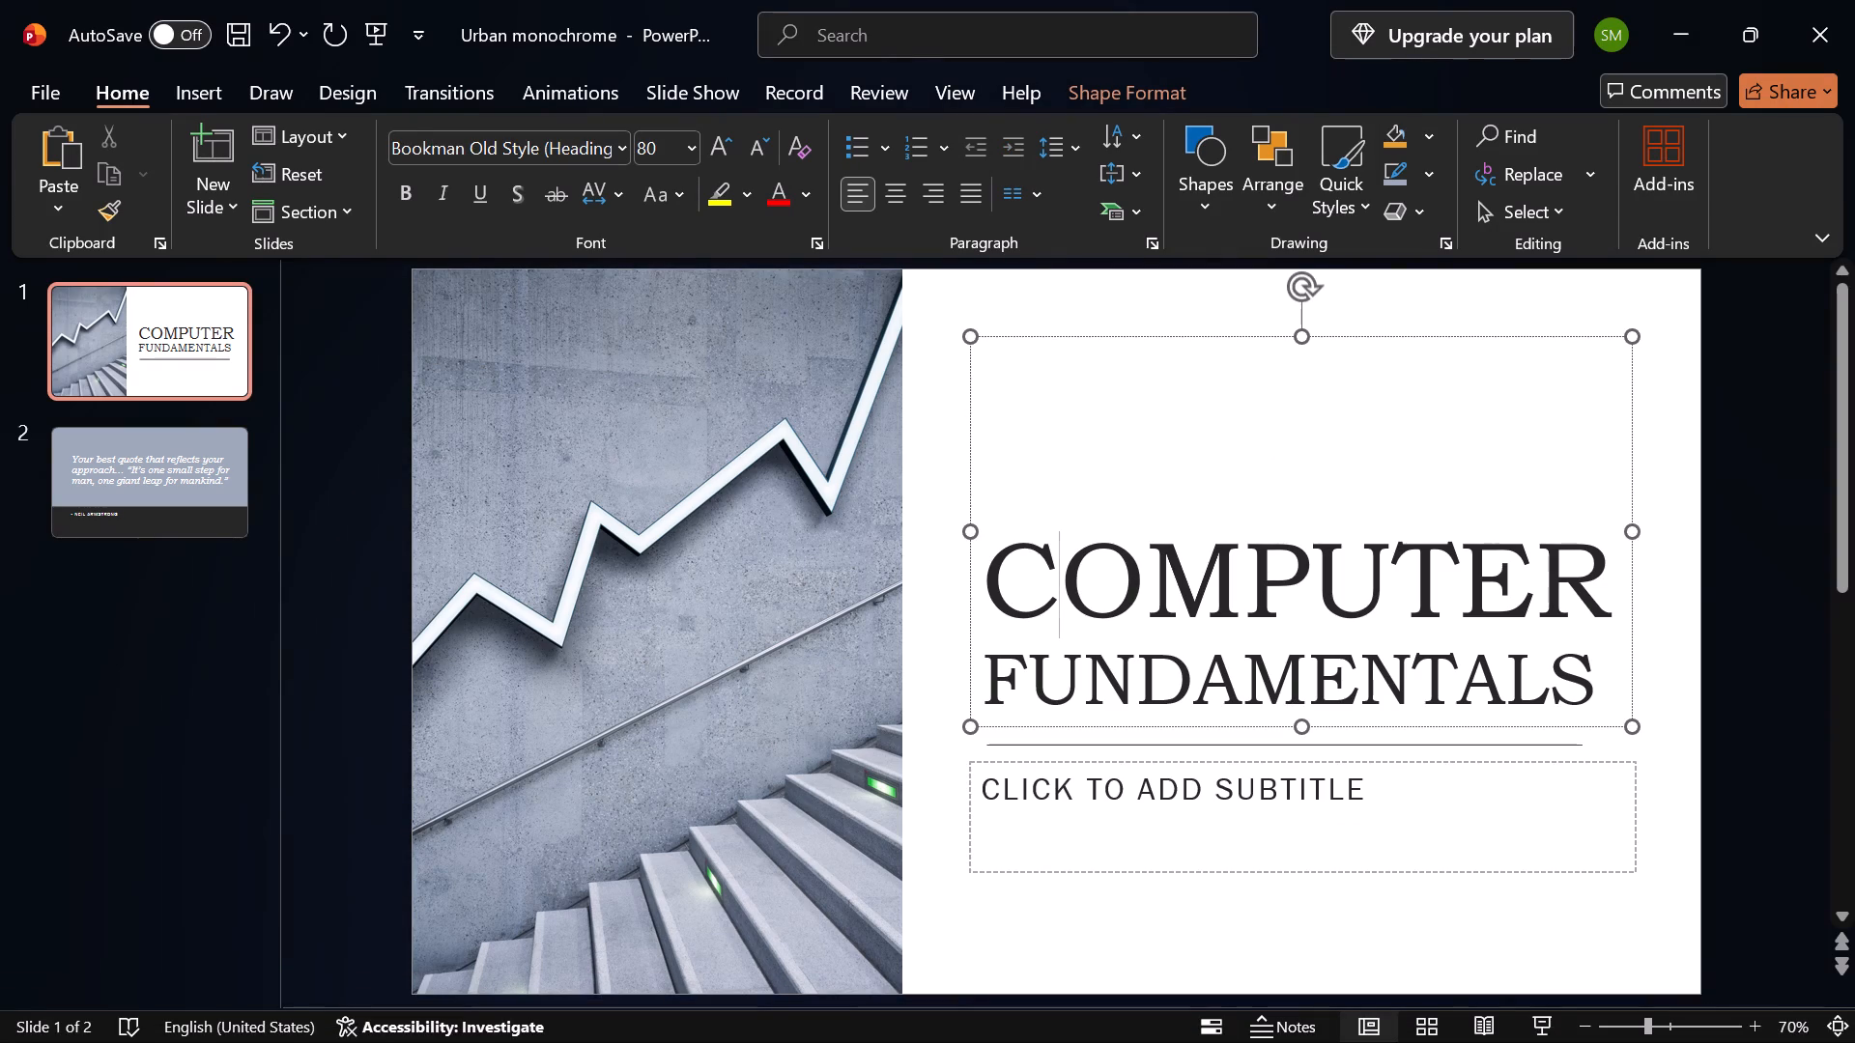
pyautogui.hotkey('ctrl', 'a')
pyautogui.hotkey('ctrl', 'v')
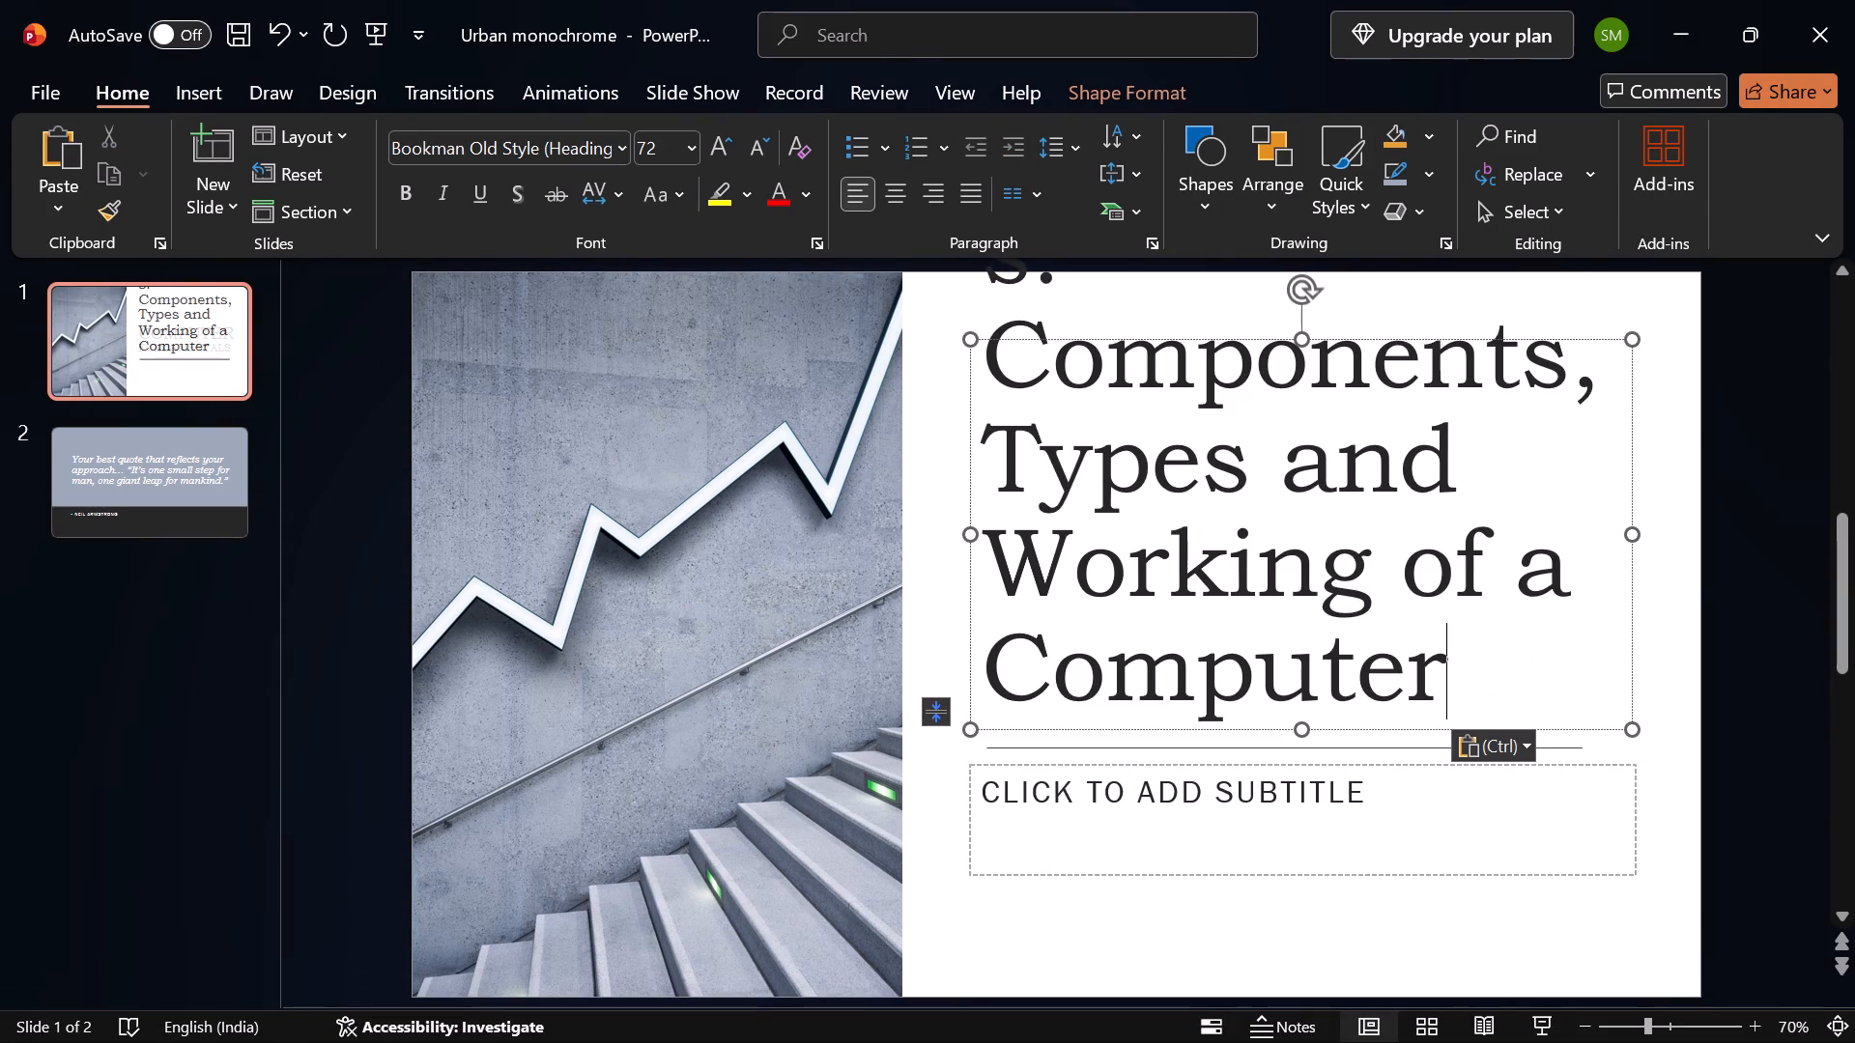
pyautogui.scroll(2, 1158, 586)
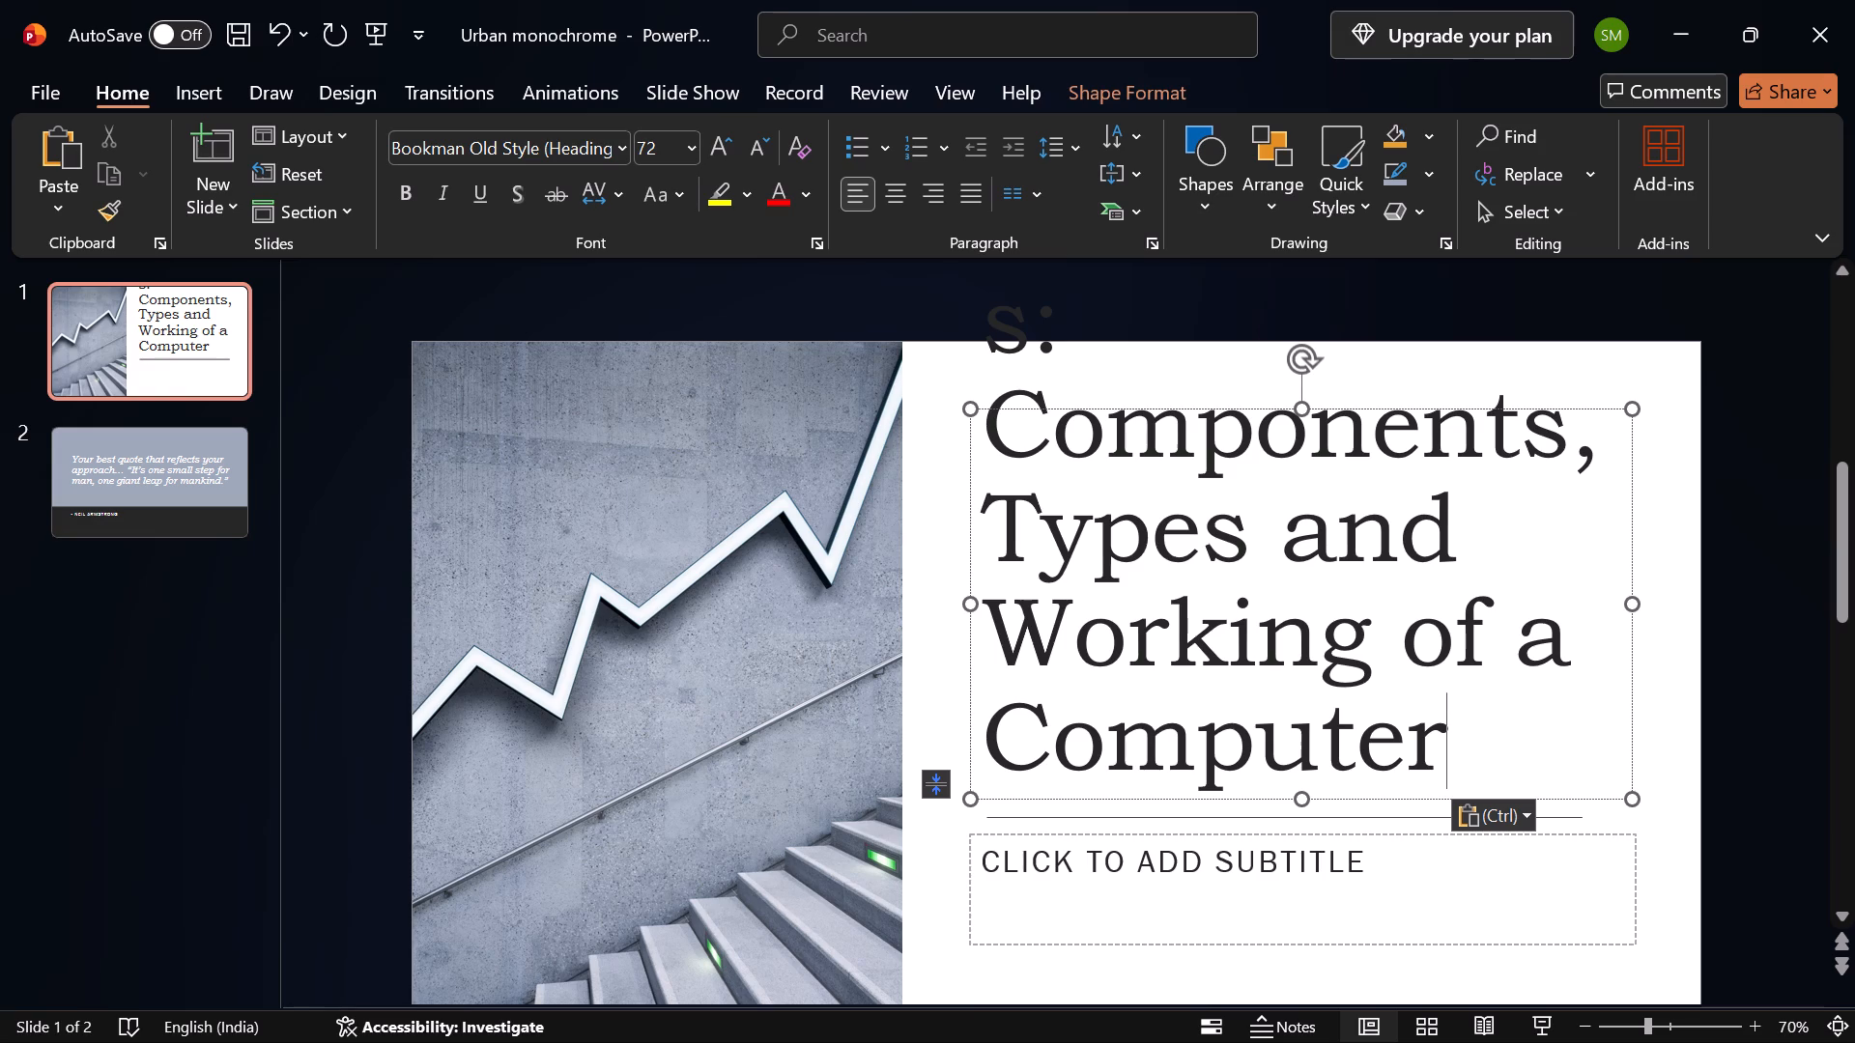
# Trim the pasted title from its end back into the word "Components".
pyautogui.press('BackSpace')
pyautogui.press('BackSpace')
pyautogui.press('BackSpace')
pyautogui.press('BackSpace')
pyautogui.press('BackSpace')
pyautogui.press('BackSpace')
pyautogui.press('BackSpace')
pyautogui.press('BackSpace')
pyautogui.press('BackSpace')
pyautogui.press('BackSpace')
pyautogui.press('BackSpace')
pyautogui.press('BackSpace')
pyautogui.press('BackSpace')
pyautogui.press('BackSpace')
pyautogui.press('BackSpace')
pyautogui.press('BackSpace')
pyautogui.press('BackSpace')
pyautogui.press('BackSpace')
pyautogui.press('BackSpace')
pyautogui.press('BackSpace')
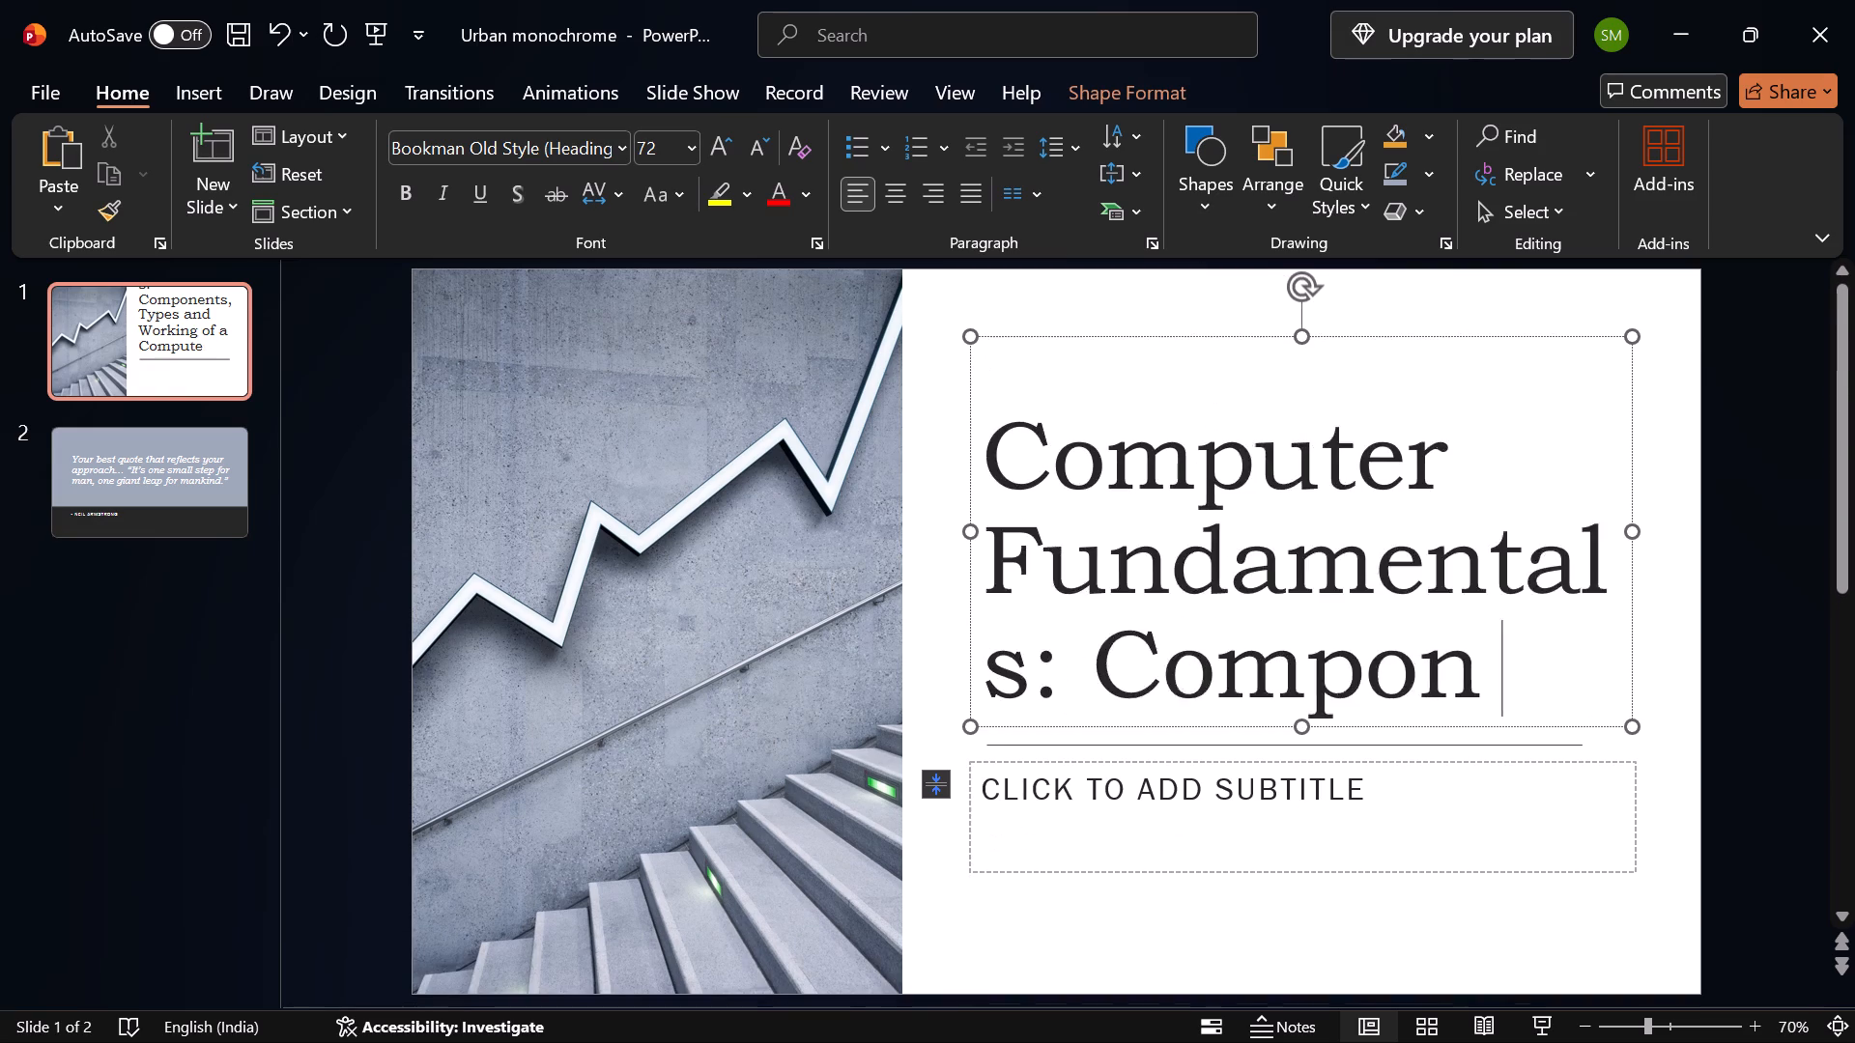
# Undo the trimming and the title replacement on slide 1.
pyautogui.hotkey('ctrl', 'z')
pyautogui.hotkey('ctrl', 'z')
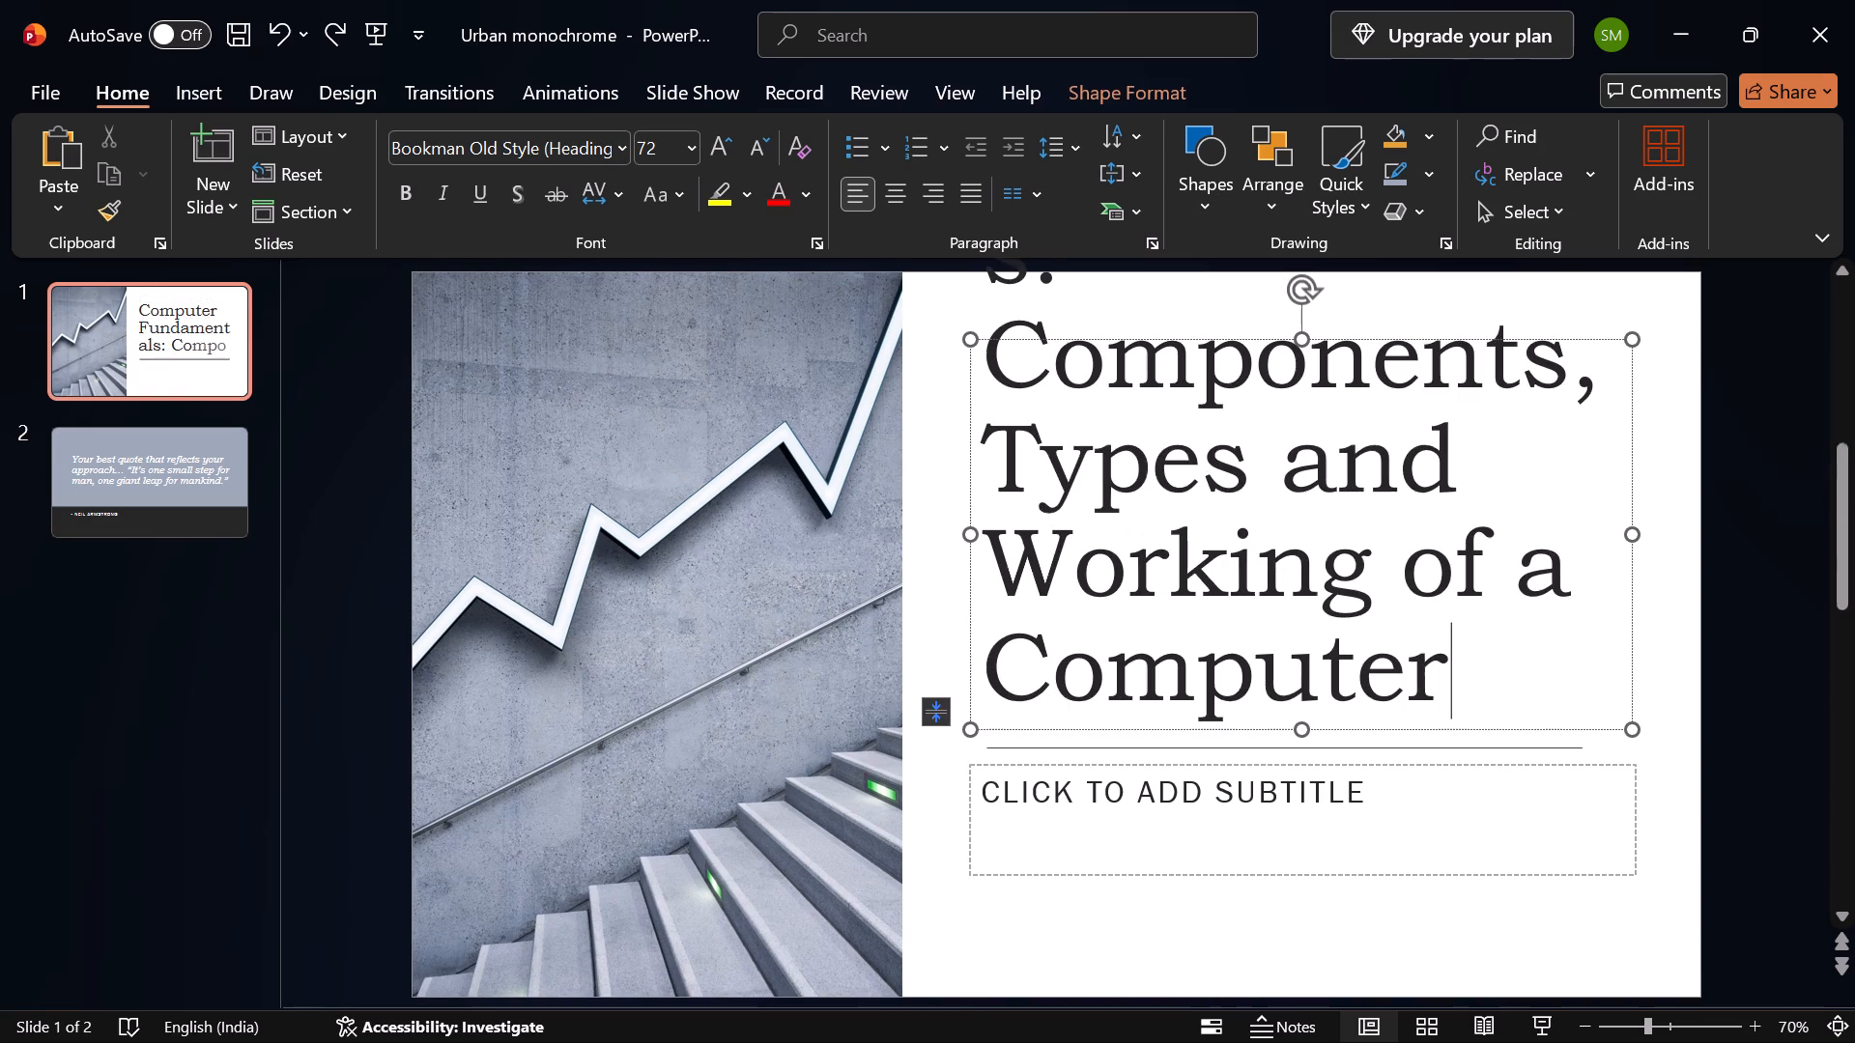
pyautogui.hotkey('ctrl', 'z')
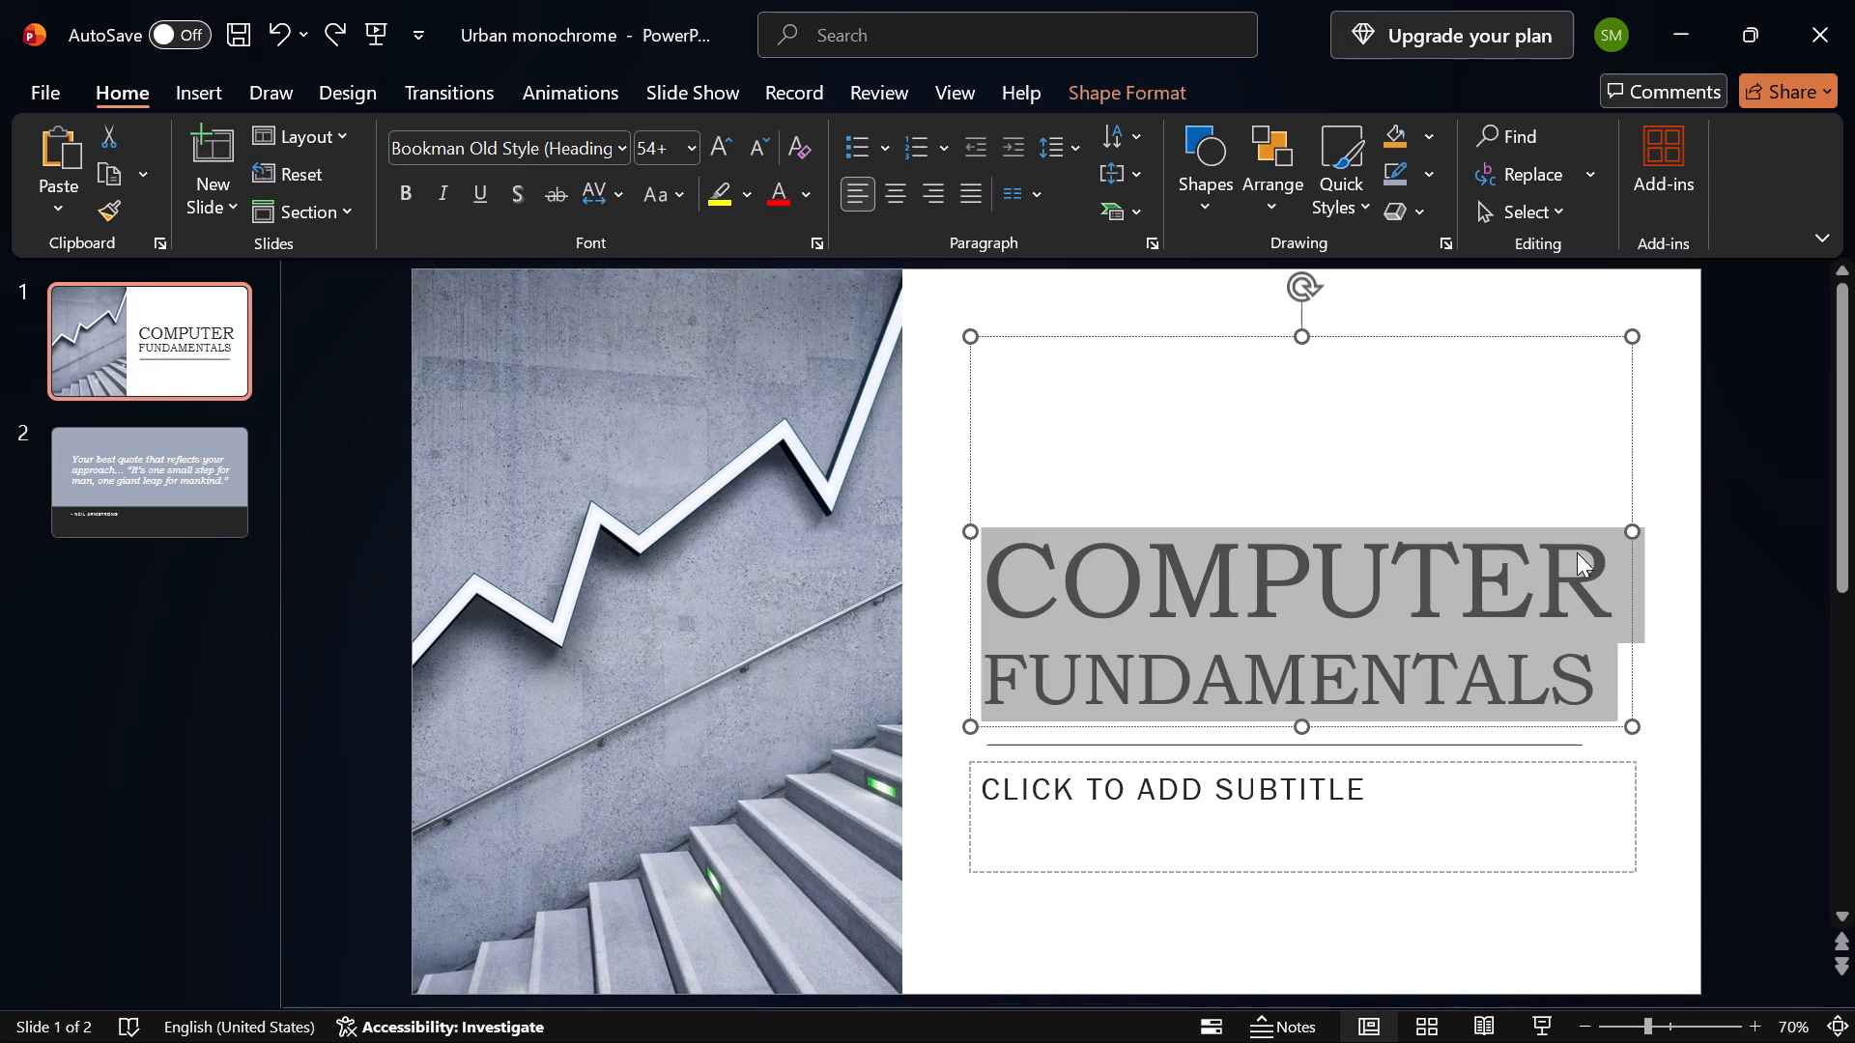
# Add an empty line below FUNDAMENTALS in the slide 1 title, trying font size 10 and 9 for it.
pyautogui.click(1604, 661)
pyautogui.press('Return')
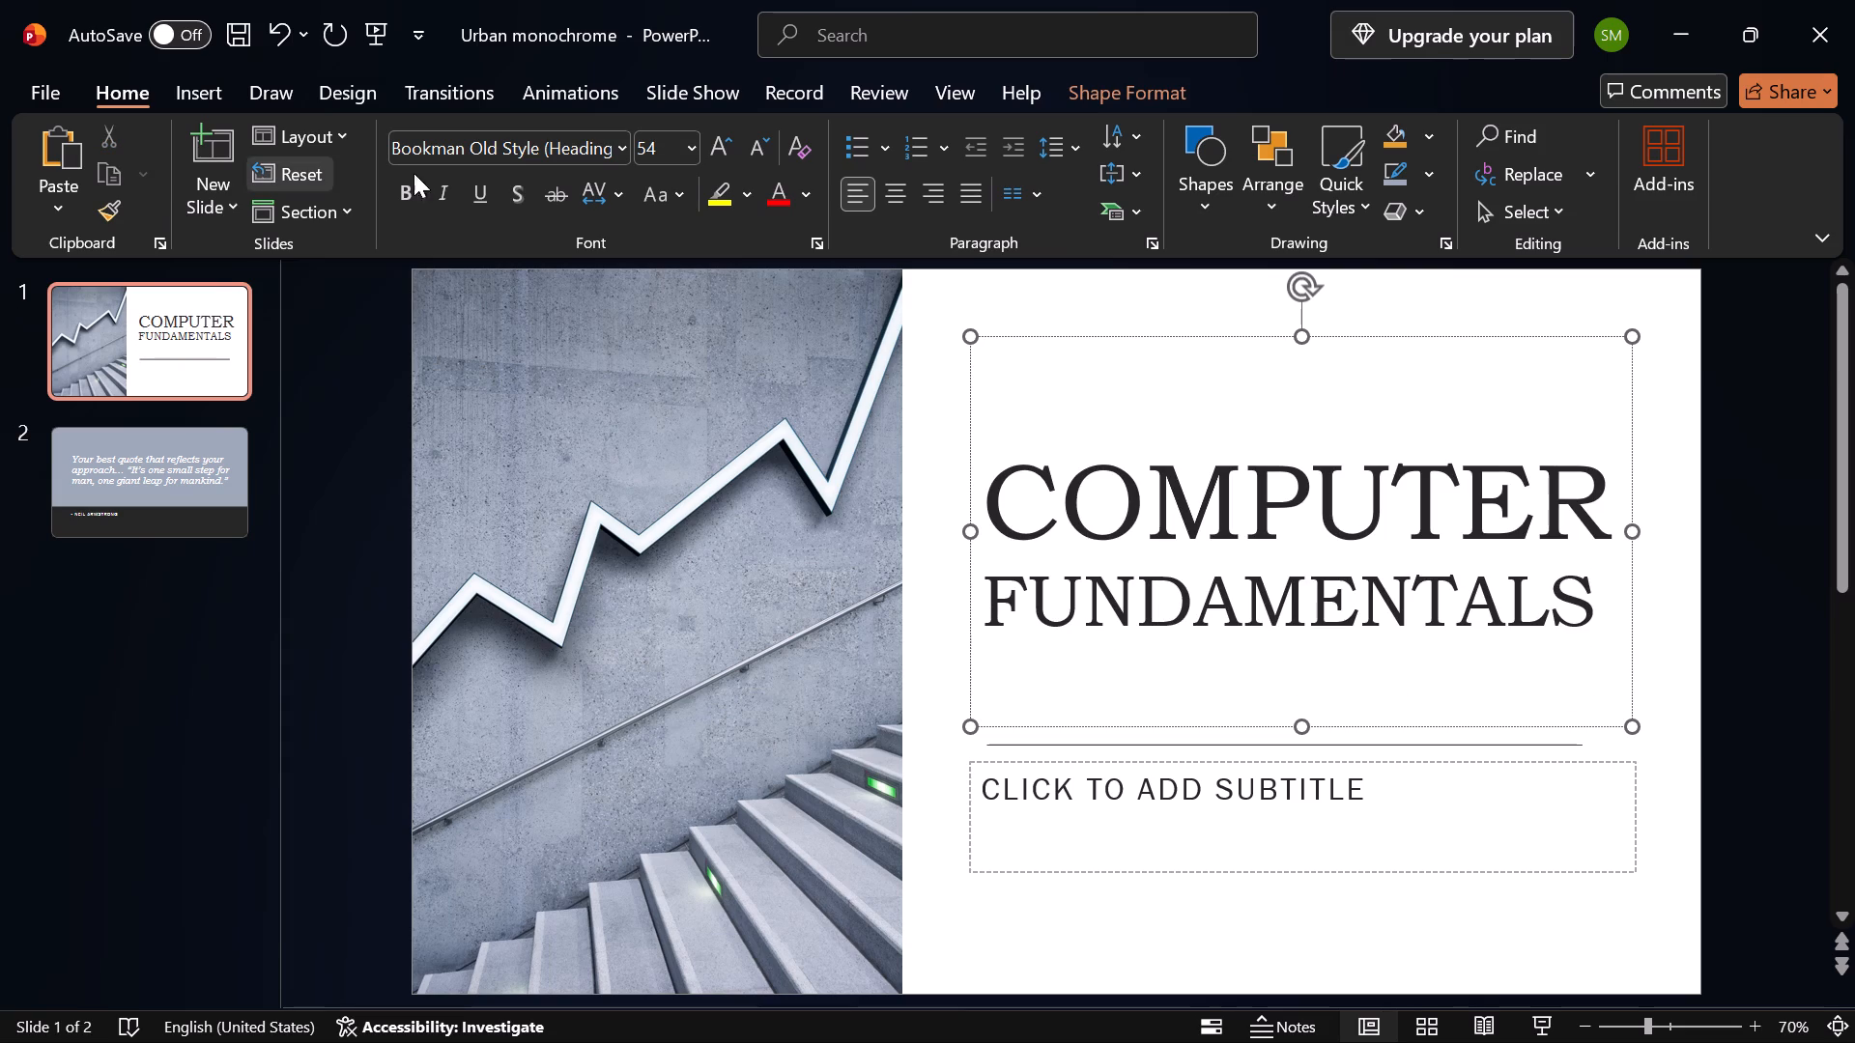
pyautogui.click(690, 150)
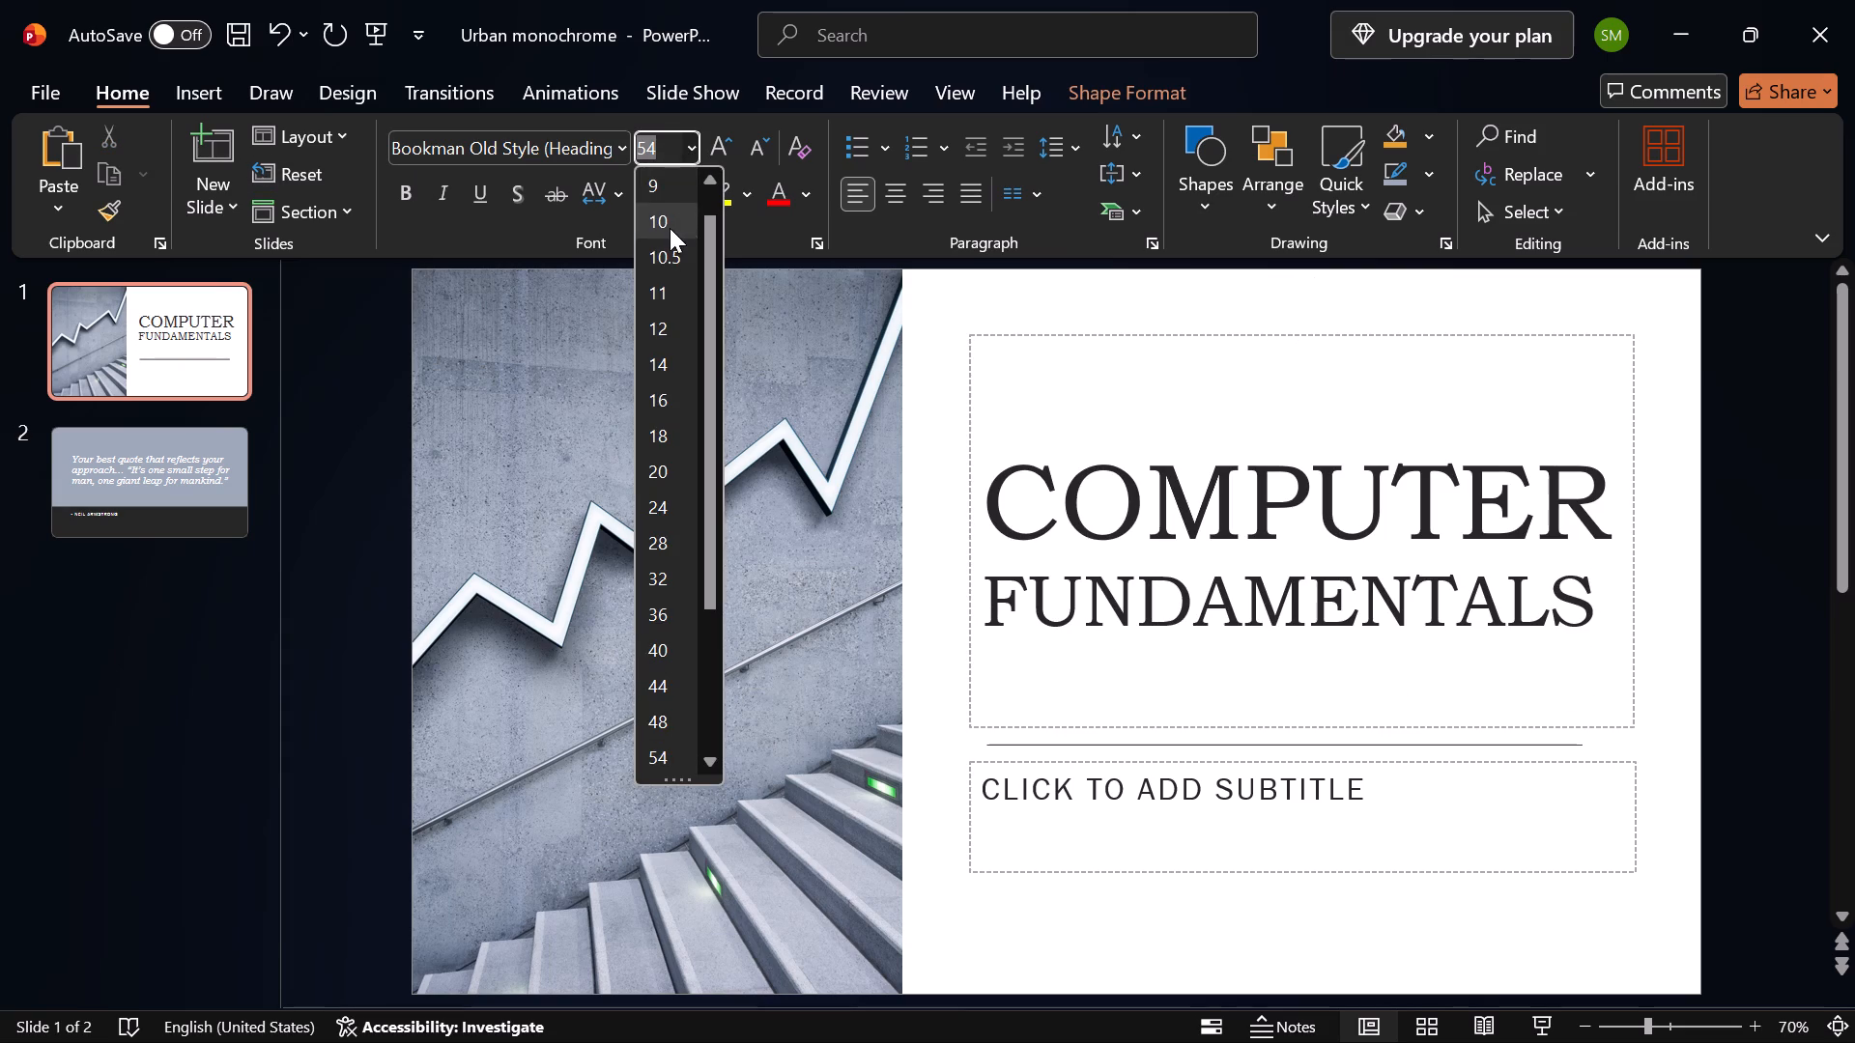
pyautogui.click(670, 228)
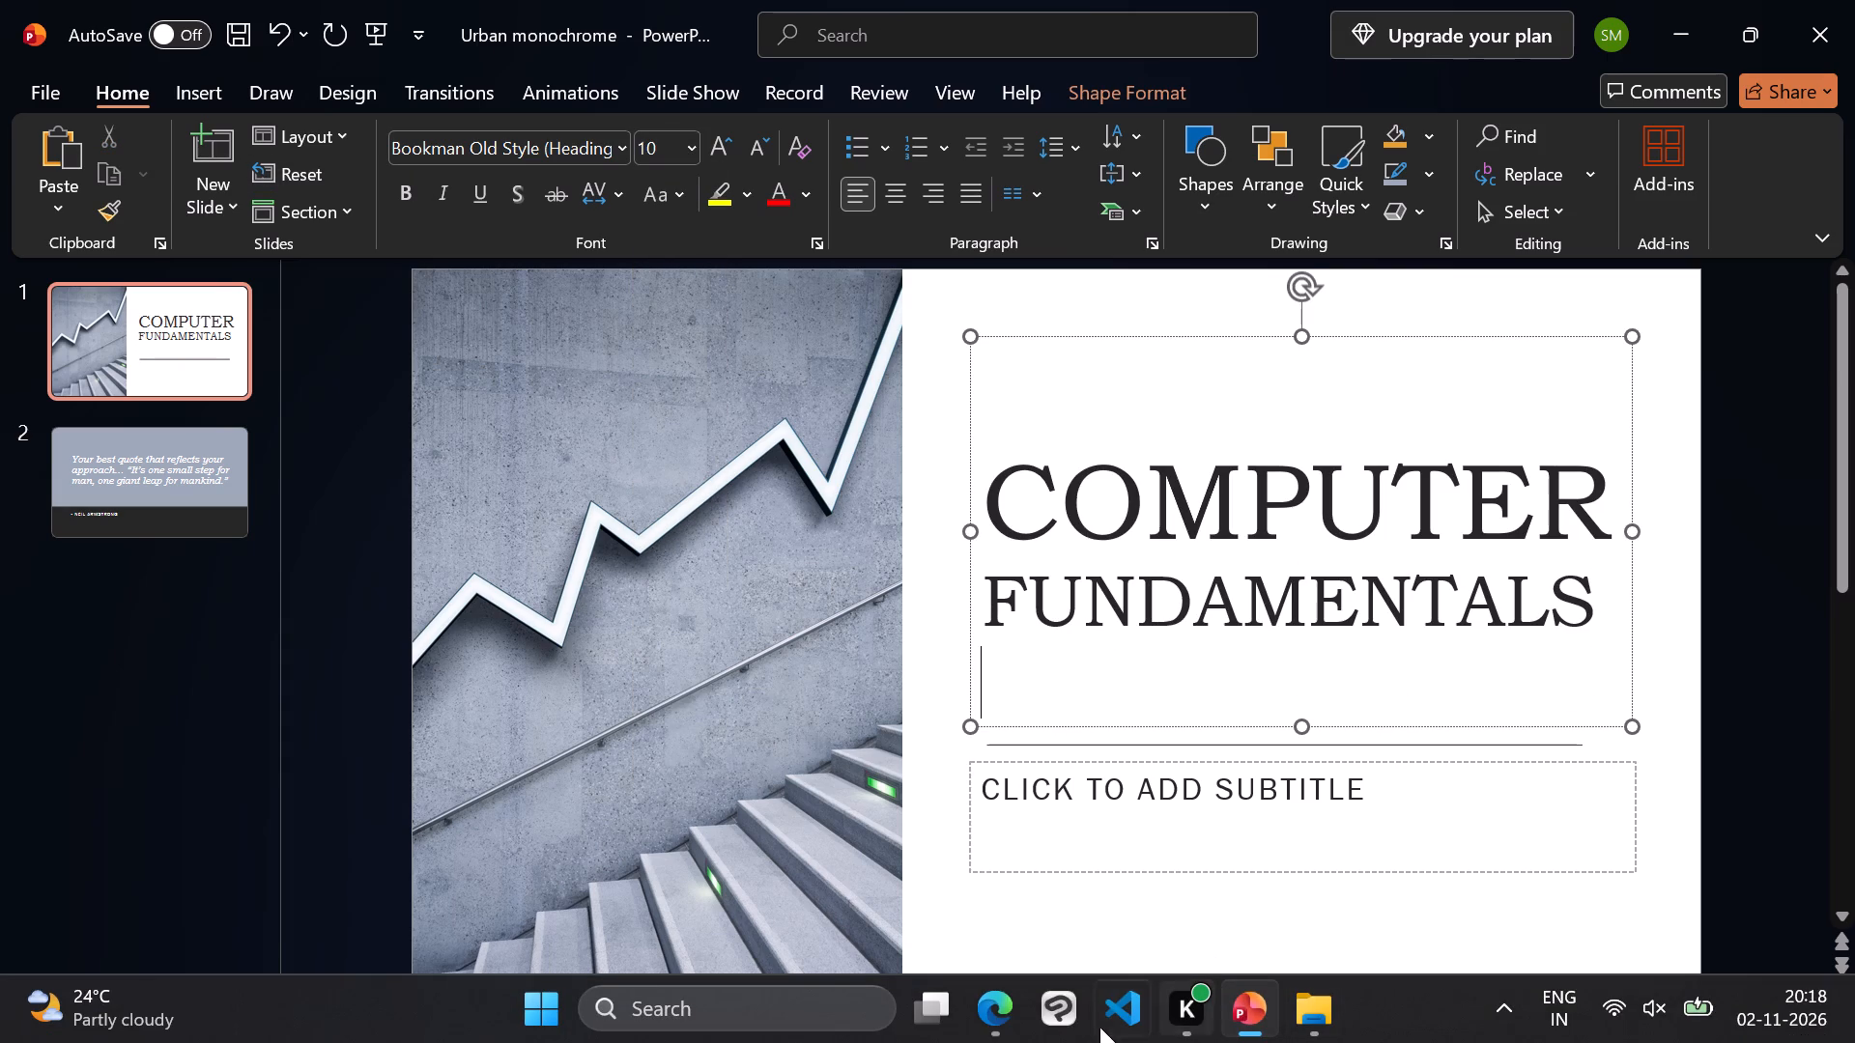
pyautogui.click(1039, 655)
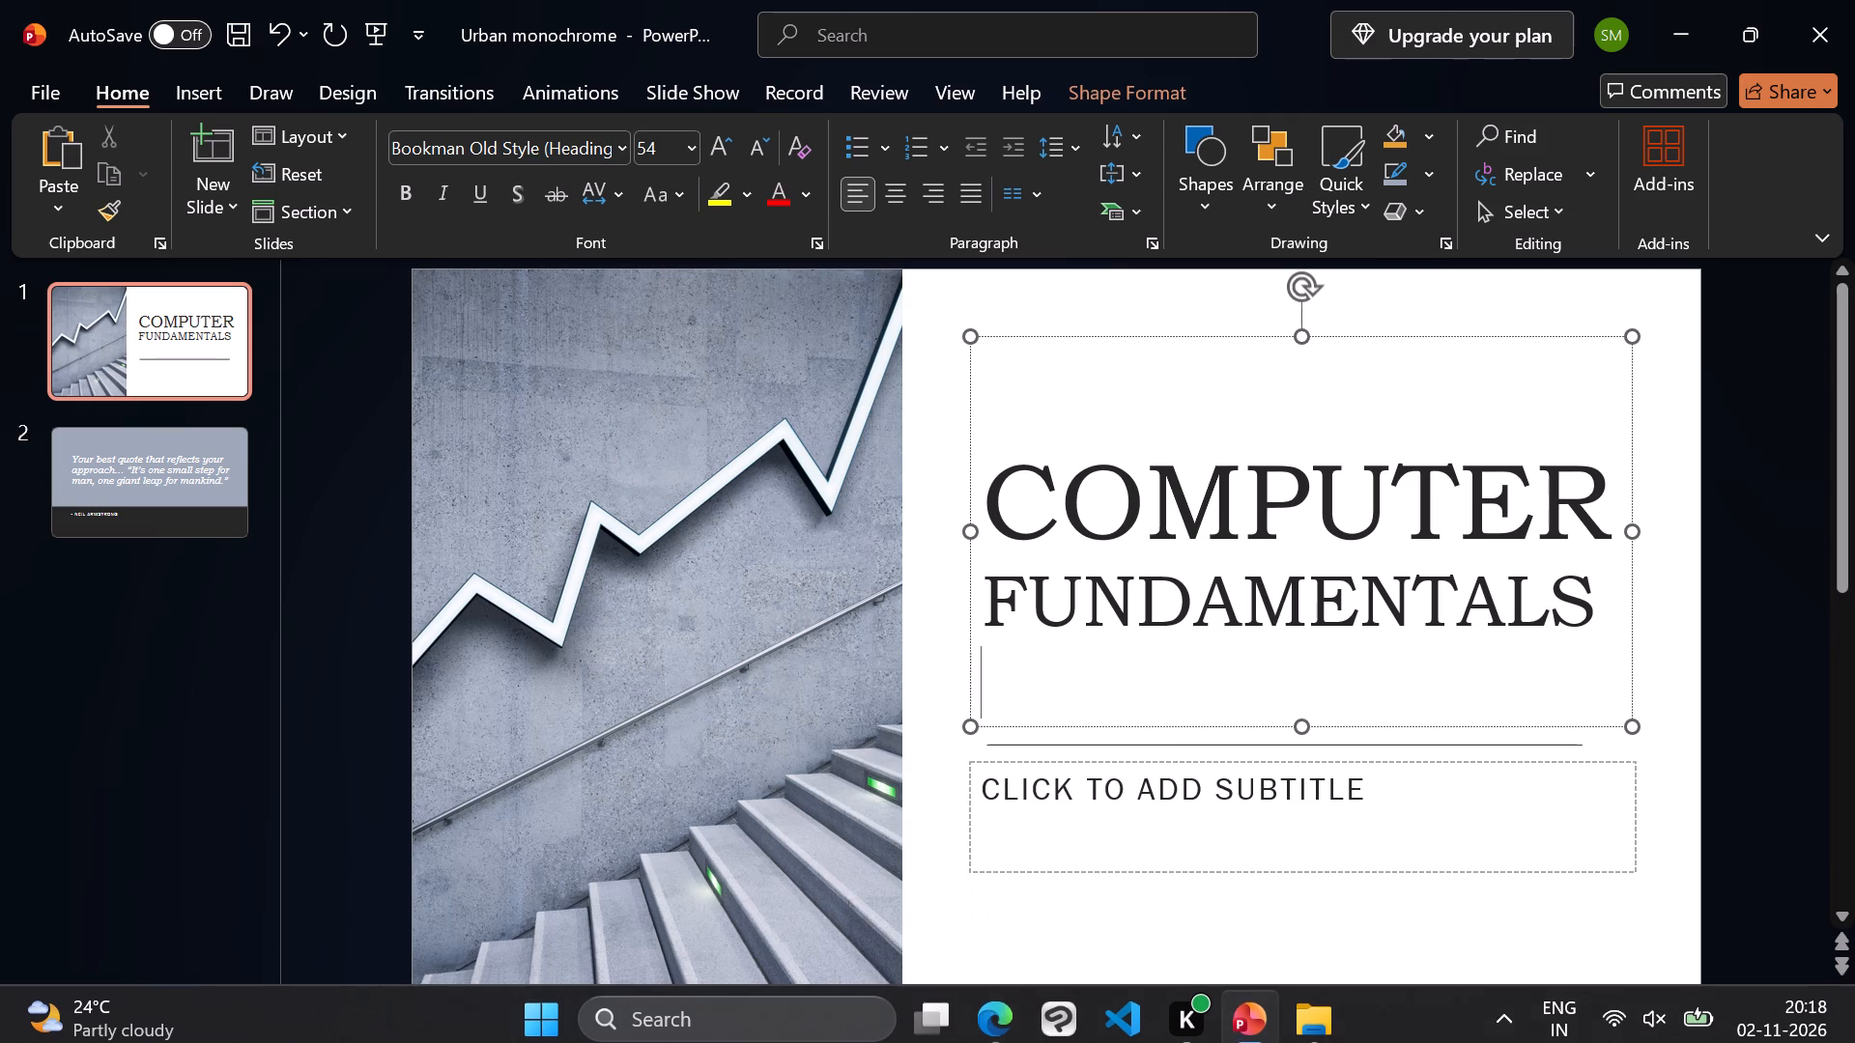
pyautogui.click(688, 148)
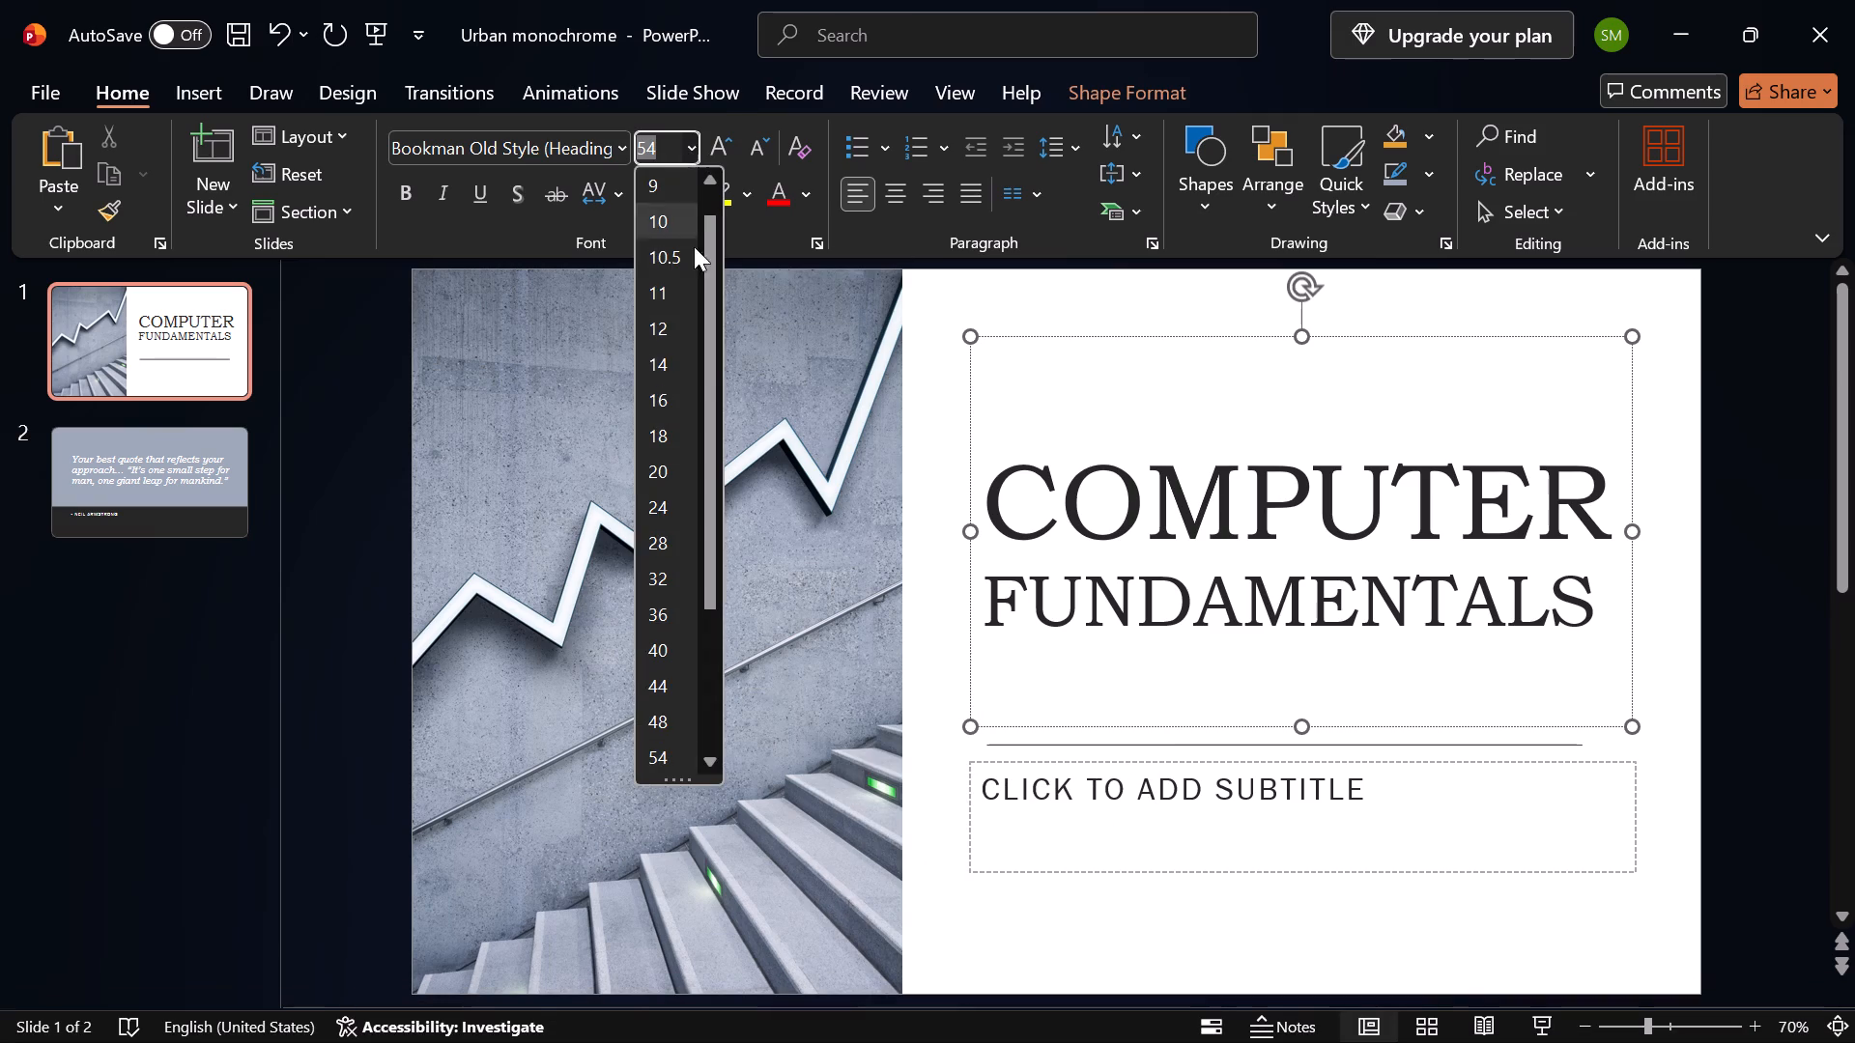
pyautogui.click(657, 180)
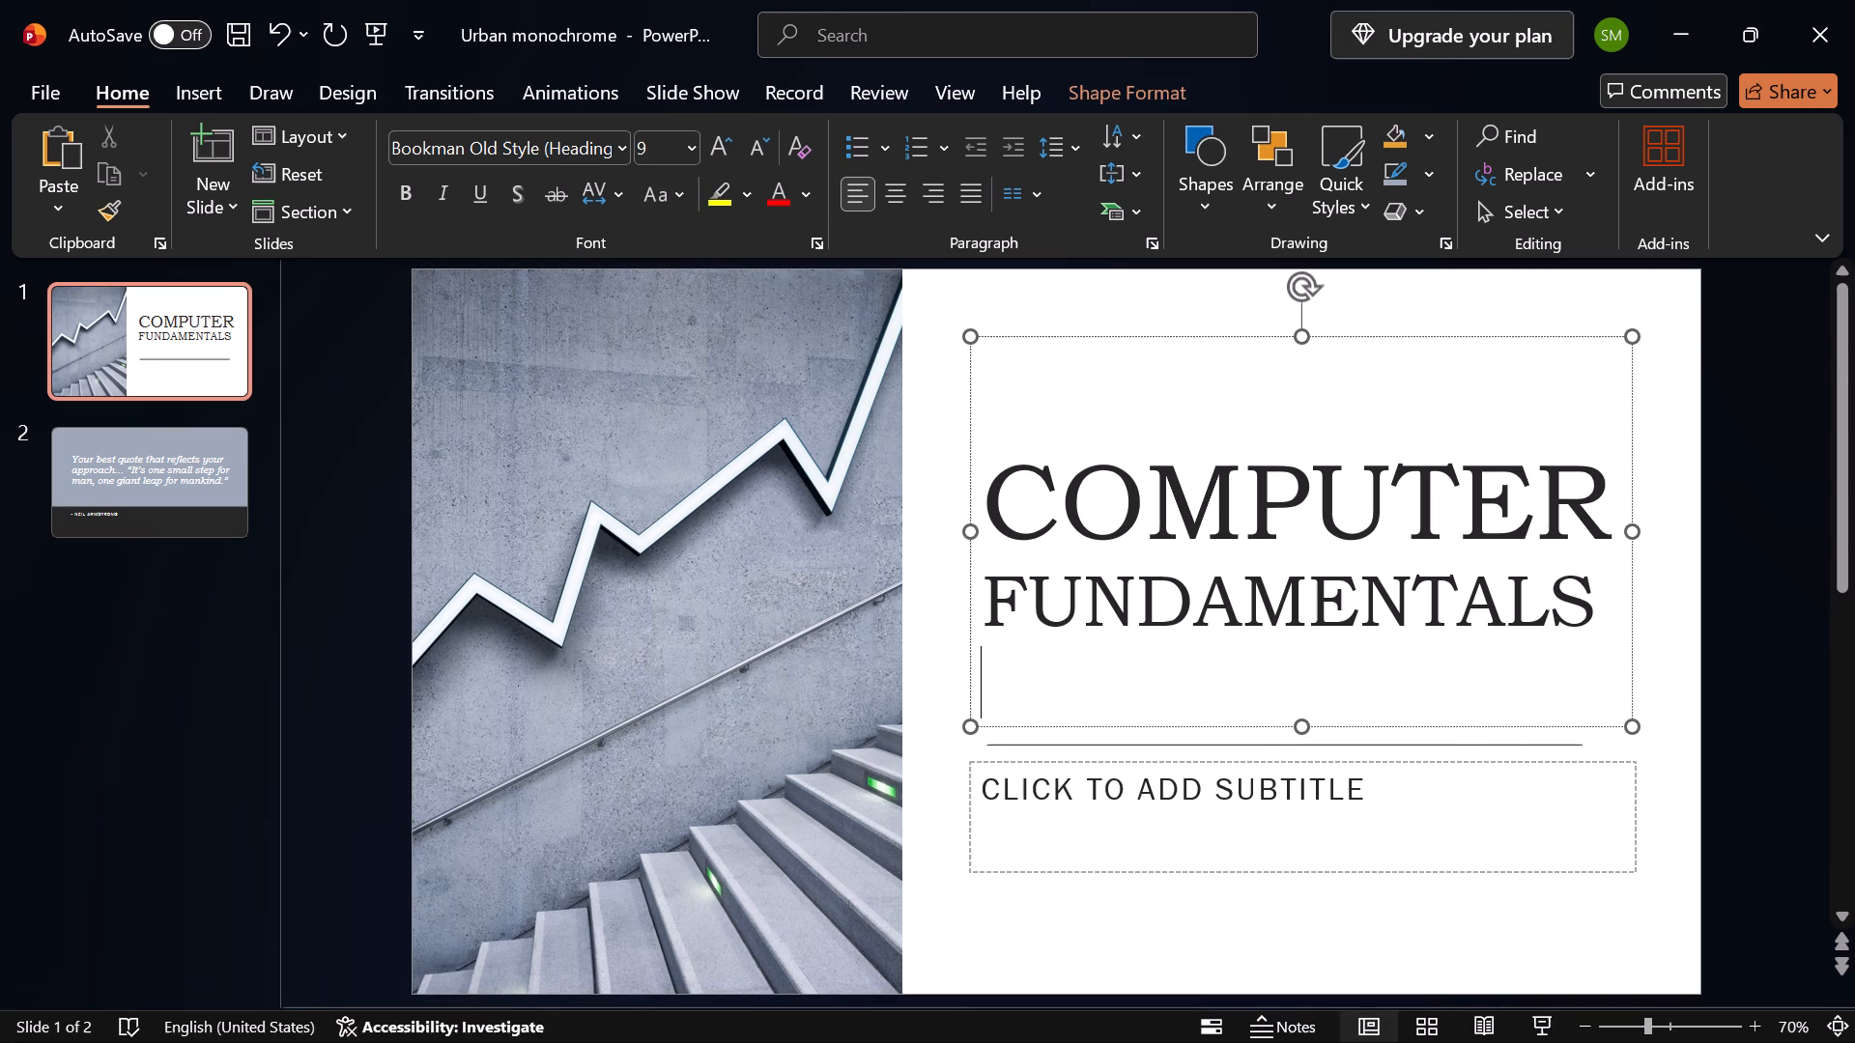
# Paste the copied topic text on the new title line and delete its repeated "Computer Fundamentals:" part.
pyautogui.hotkey('ctrl', 'v')
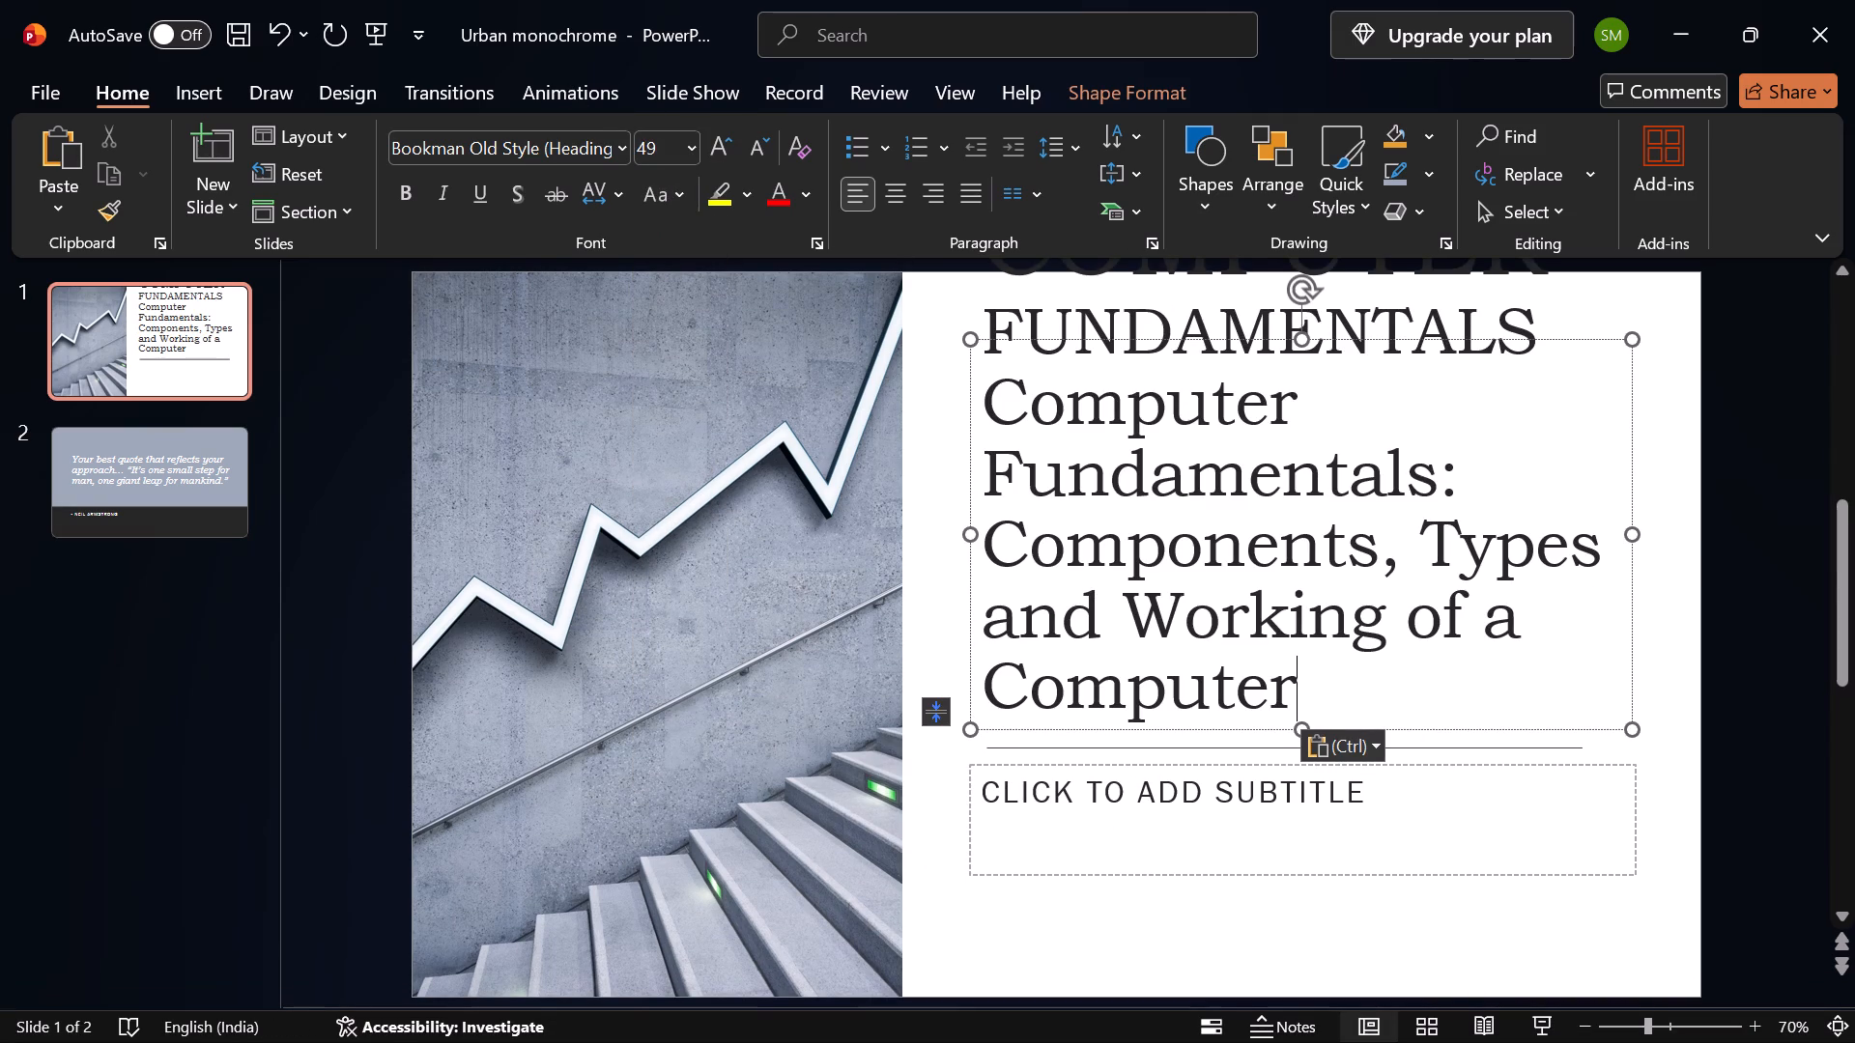
pyautogui.moveTo(1460, 490); pyautogui.dragTo(1022, 381)
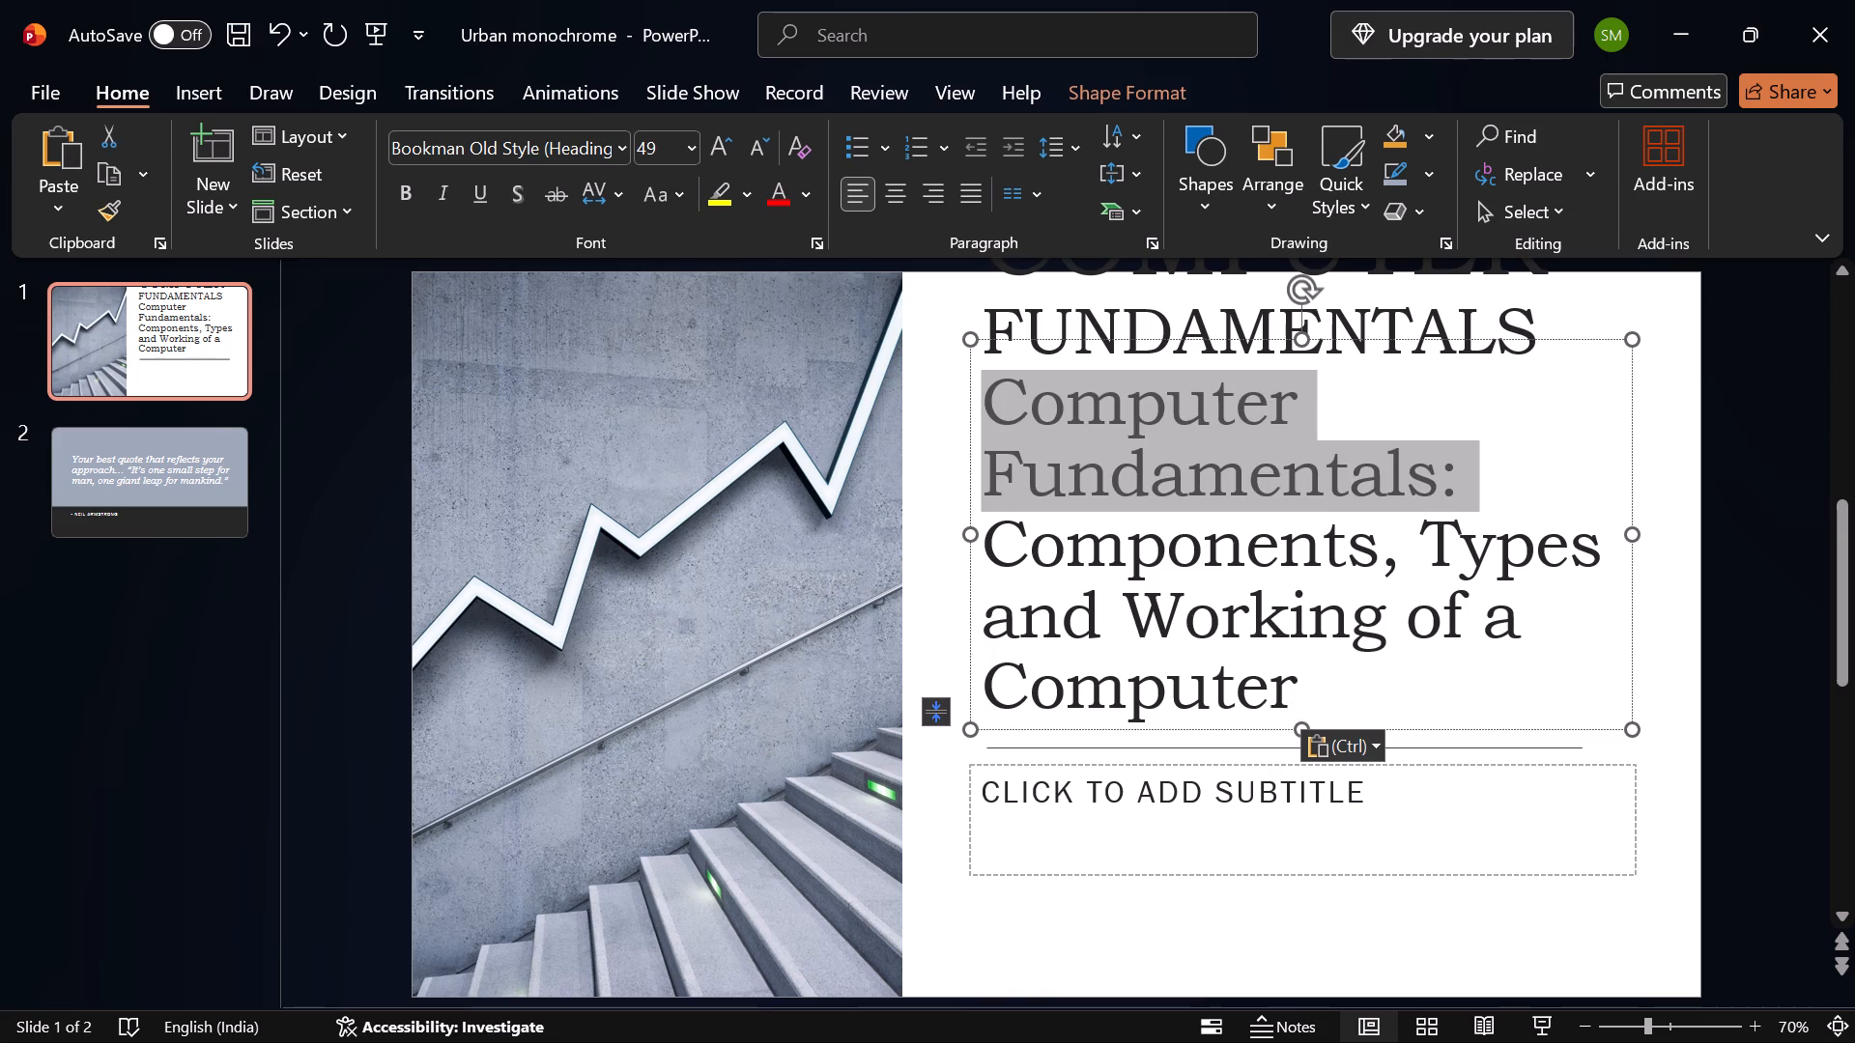
pyautogui.moveTo(1022, 381); pyautogui.dragTo(1022, 395)
pyautogui.press('BackSpace')
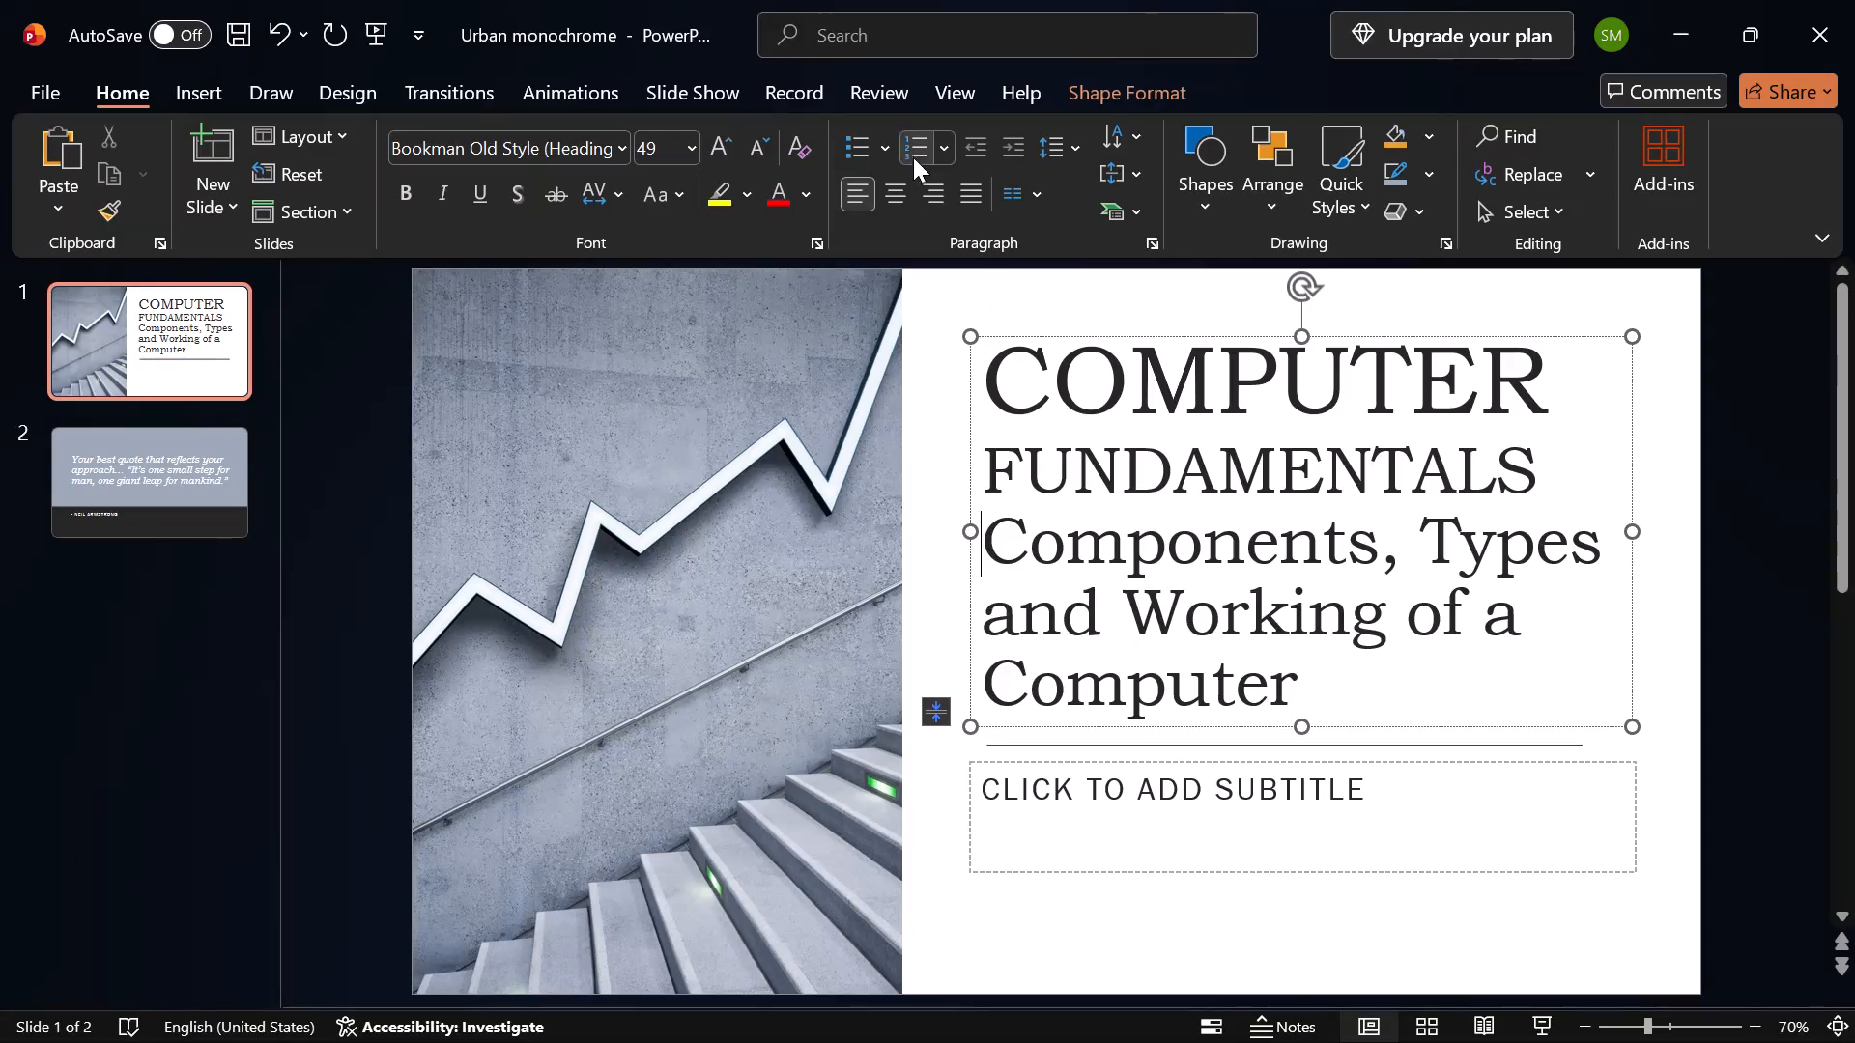
# Set the font size of "Components, Types and Working of a Computer" in the title to 20.
pyautogui.moveTo(977, 548); pyautogui.dragTo(1196, 713)
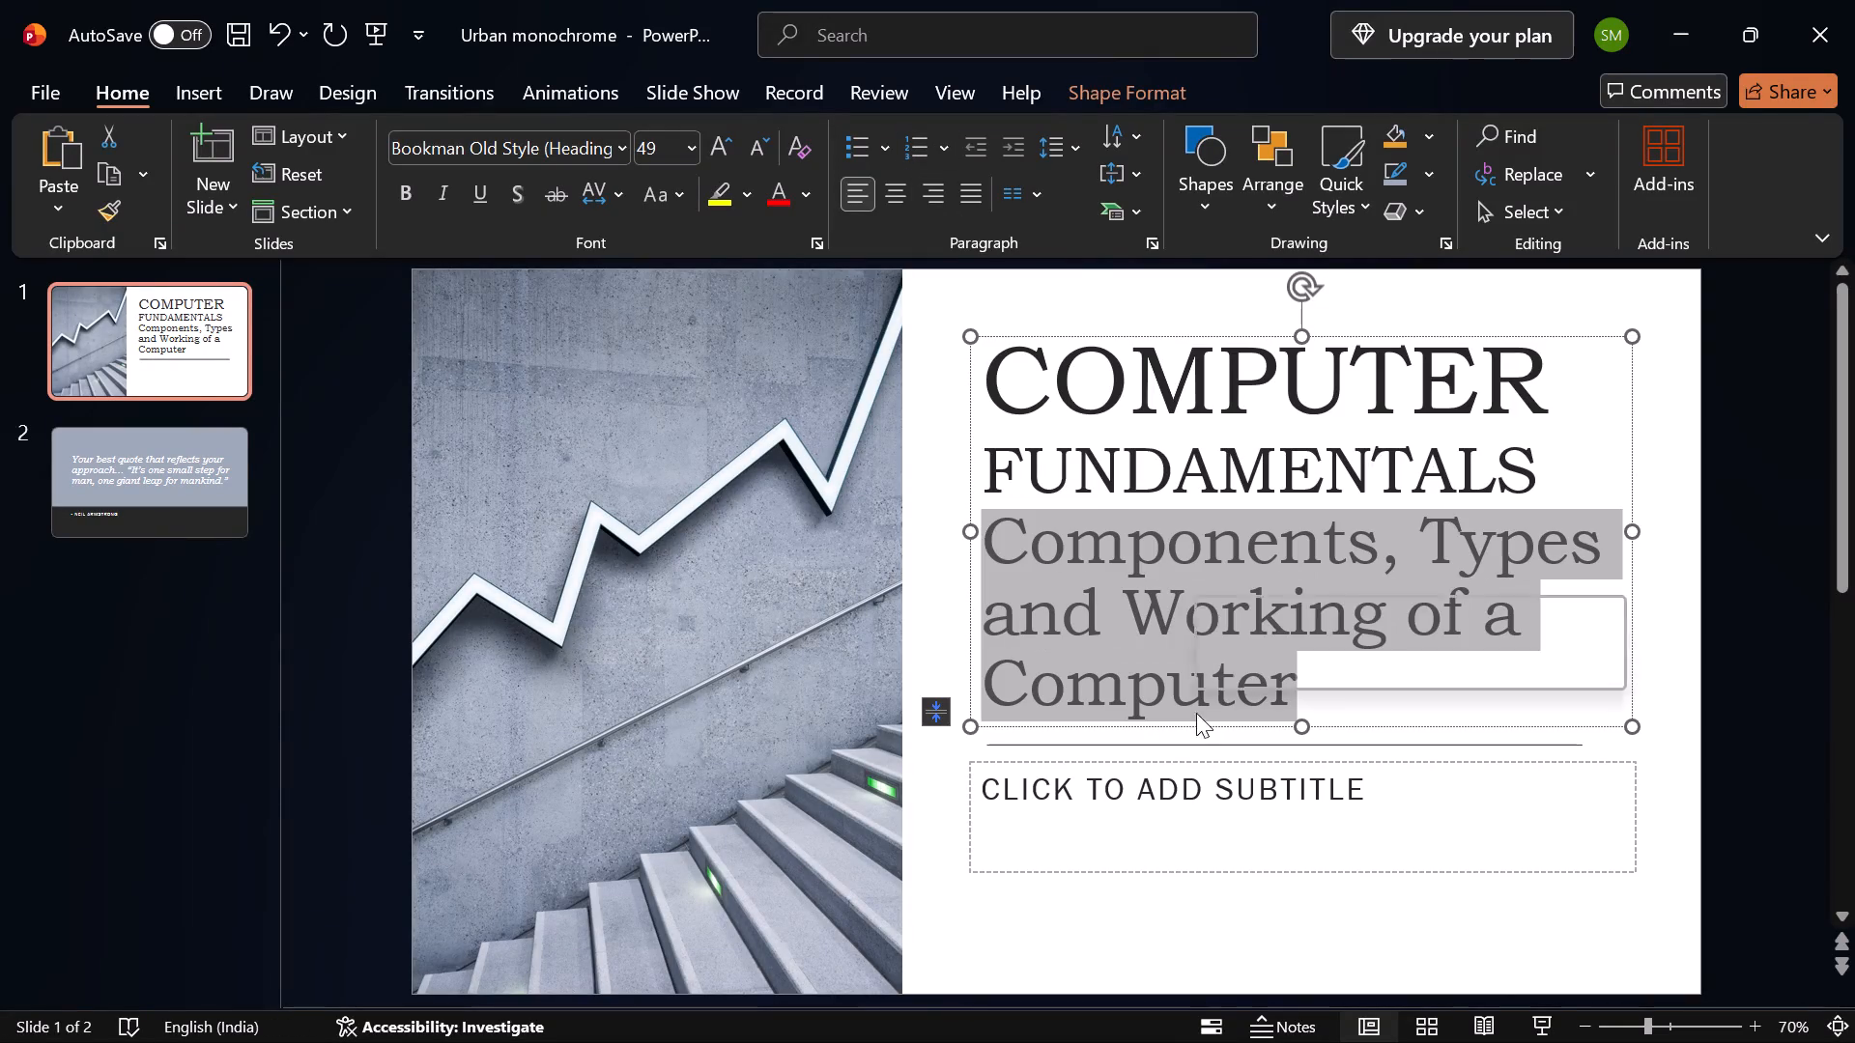
pyautogui.click(689, 153)
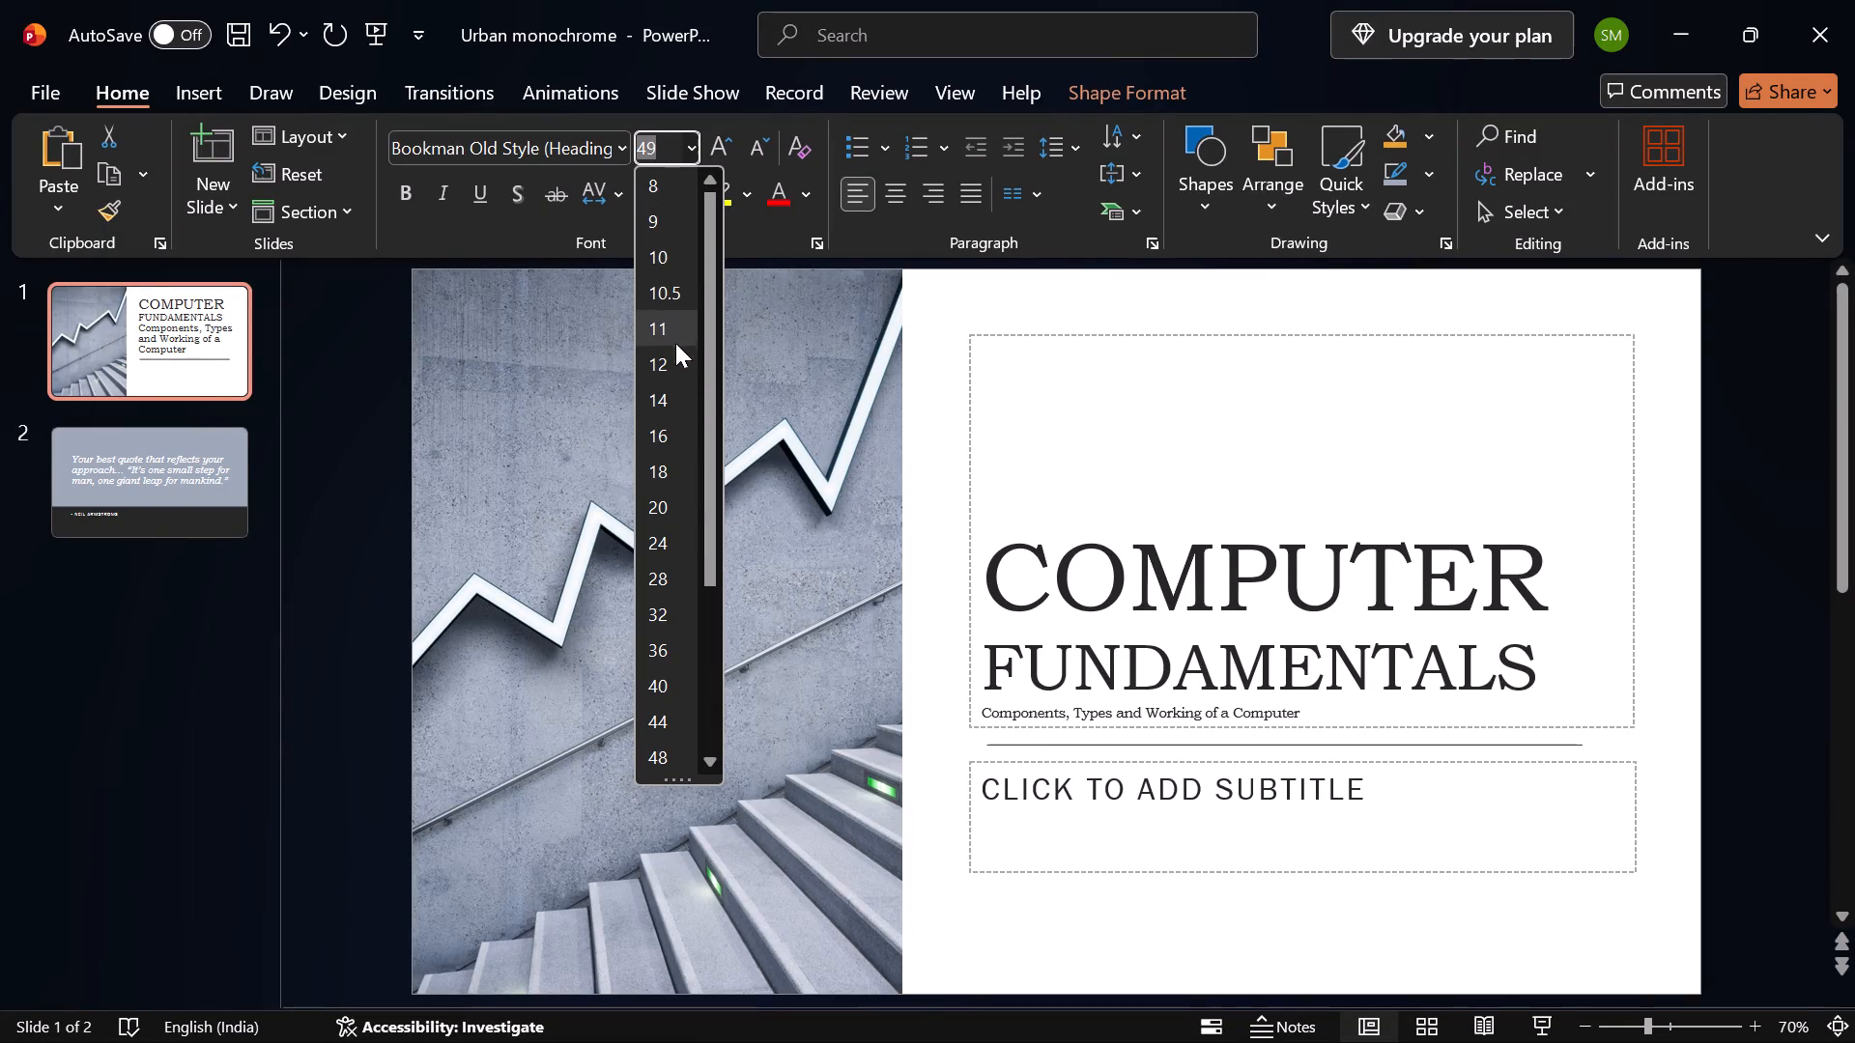
pyautogui.click(695, 507)
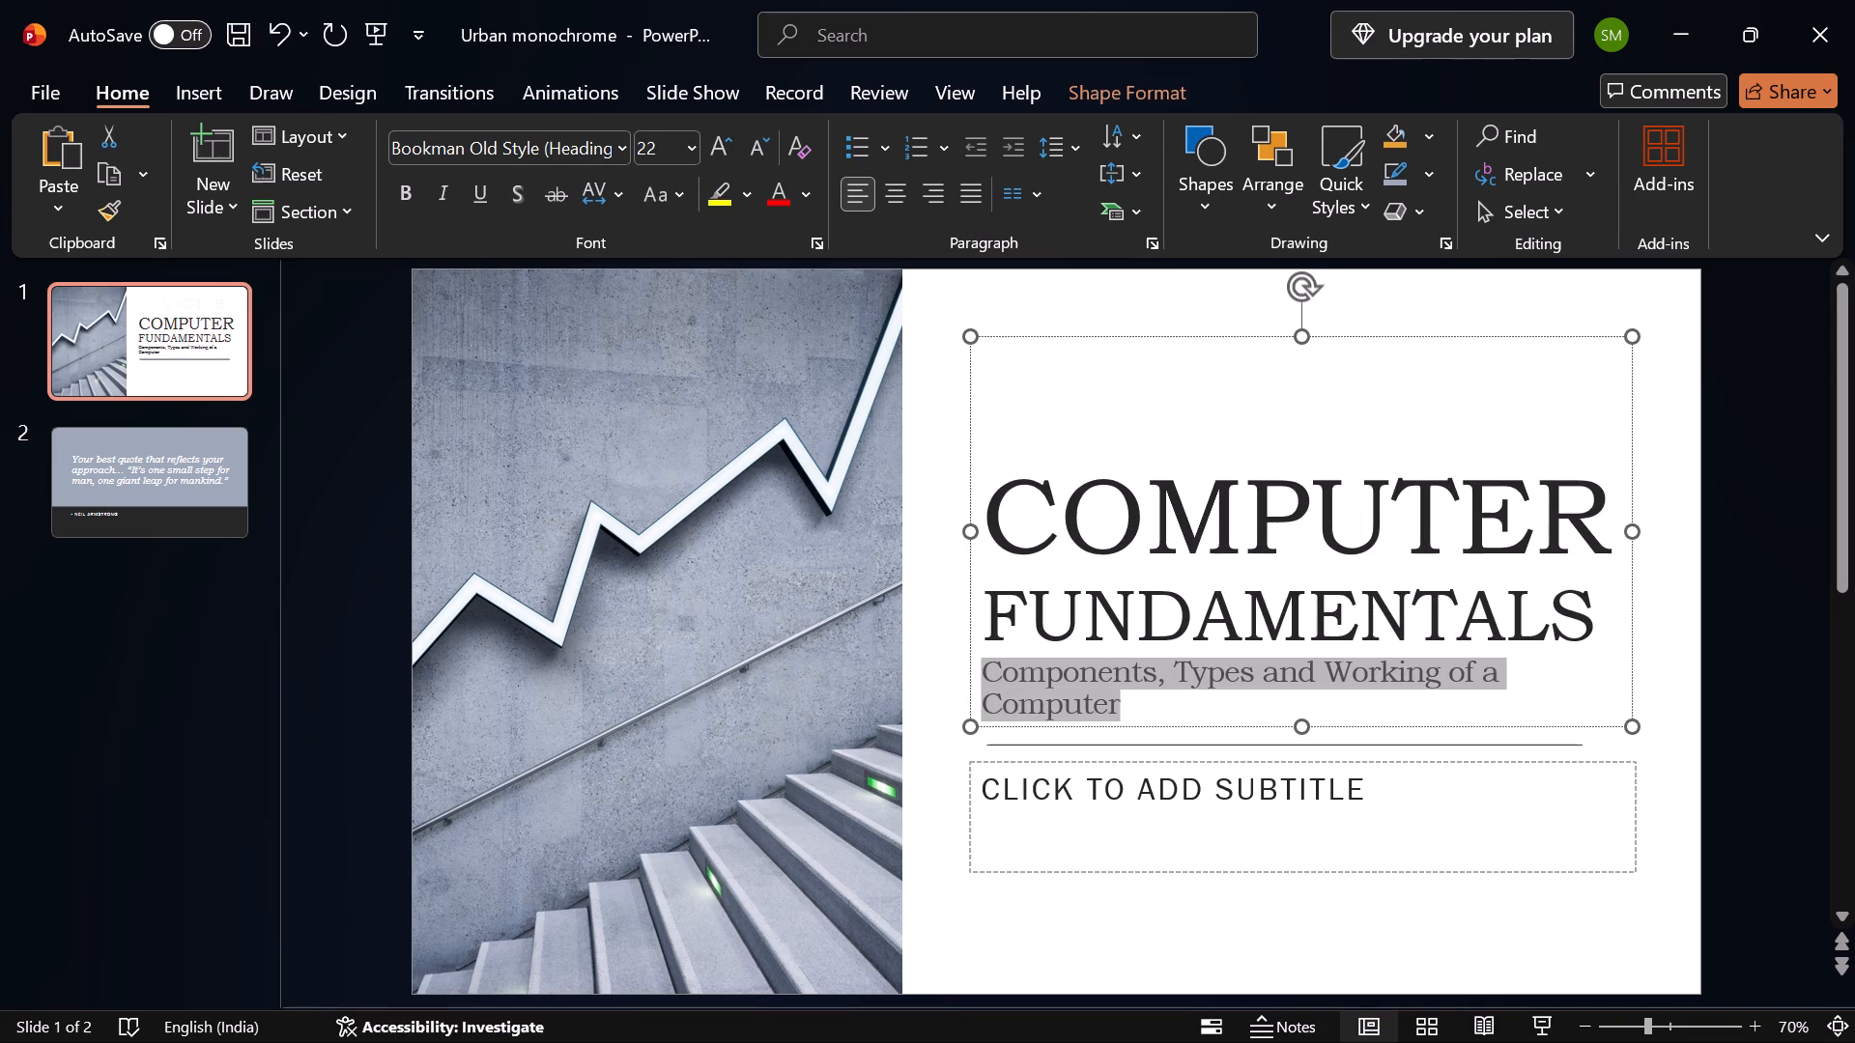
# Underline "Components, Types and Working of a Computer" in the slide 1 title.
pyautogui.click(1303, 880)
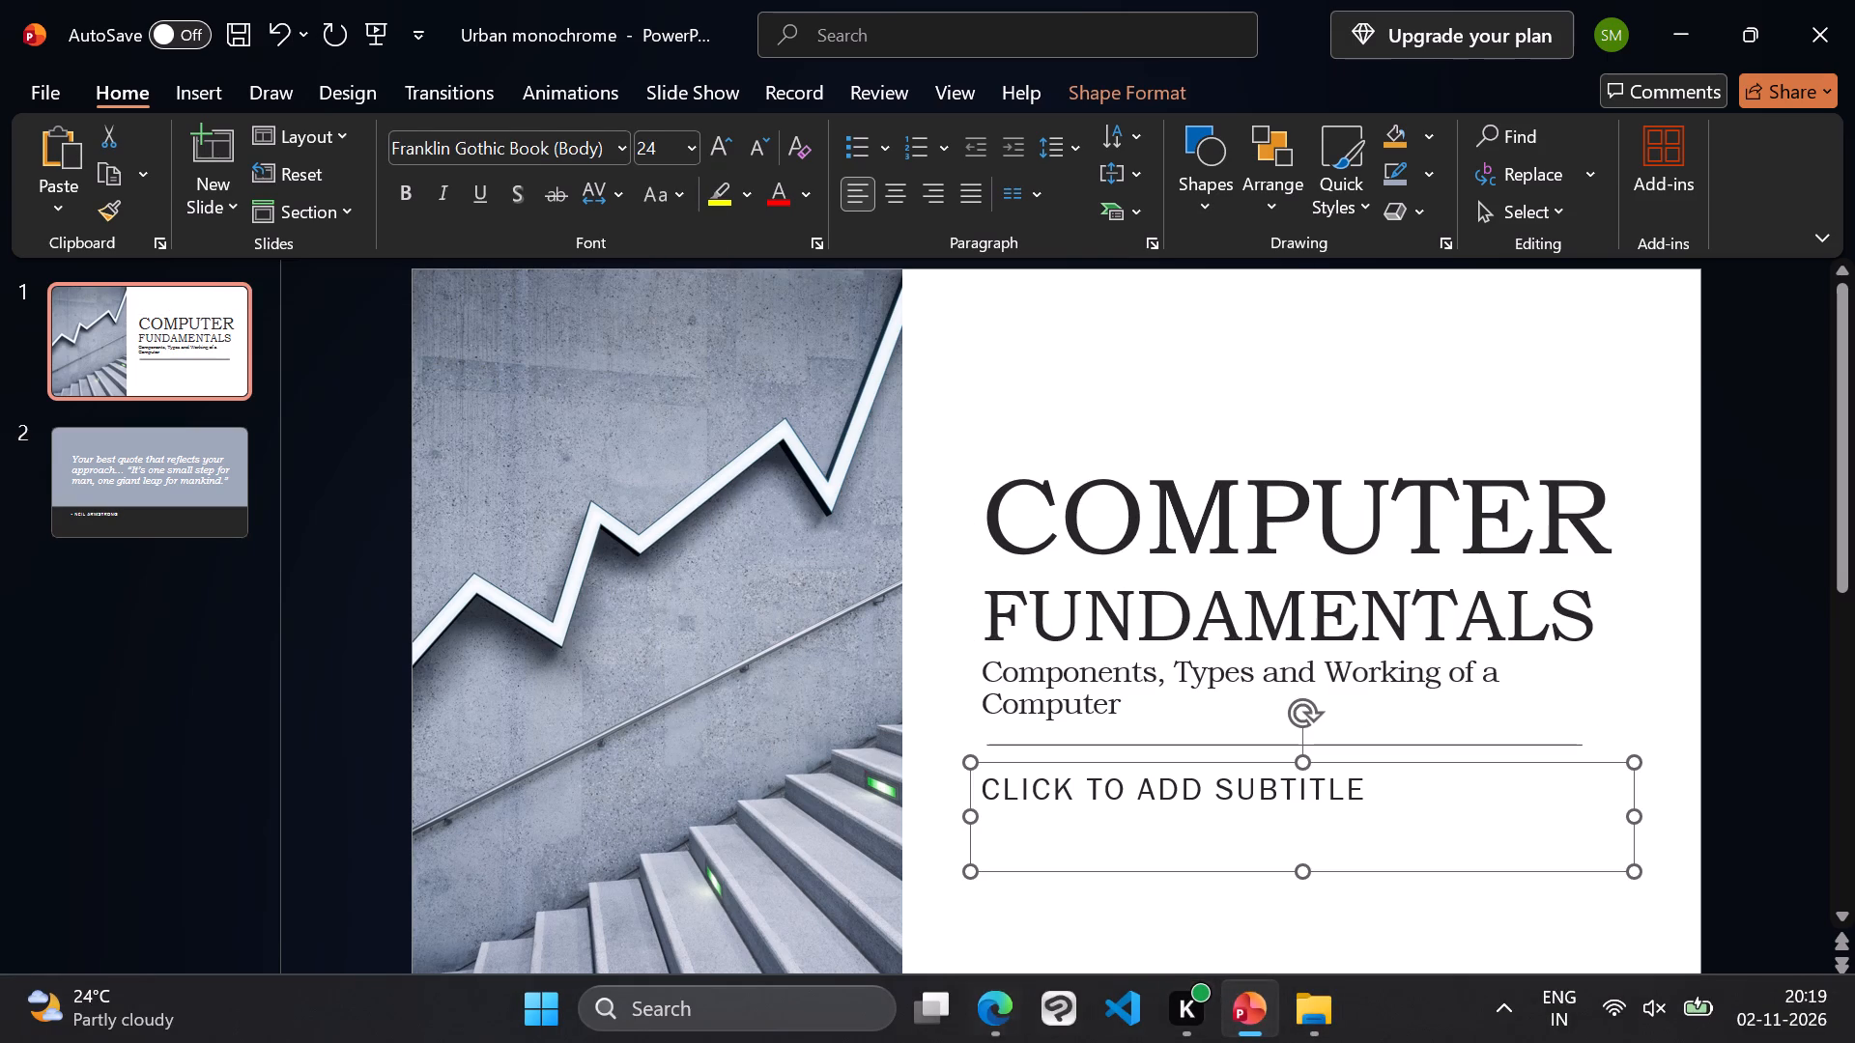
pyautogui.moveTo(1121, 716); pyautogui.dragTo(986, 657)
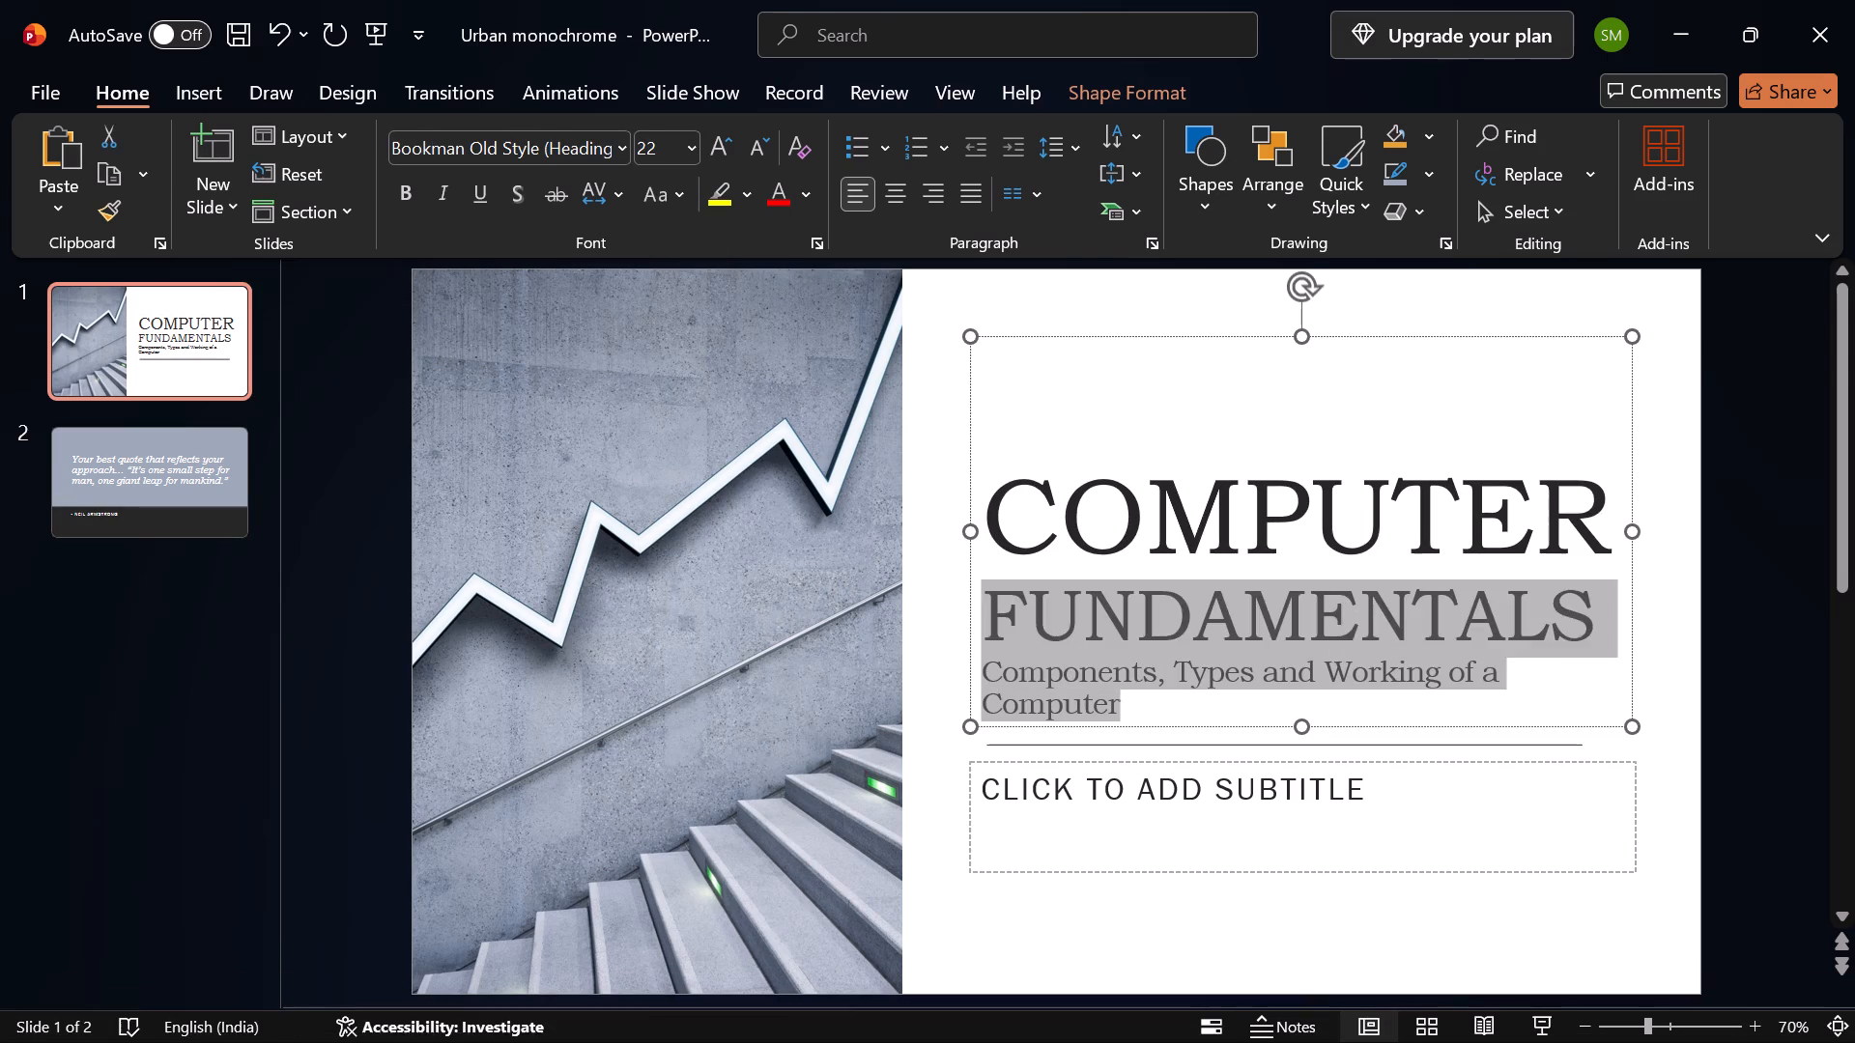
pyautogui.moveTo(986, 657); pyautogui.dragTo(980, 673)
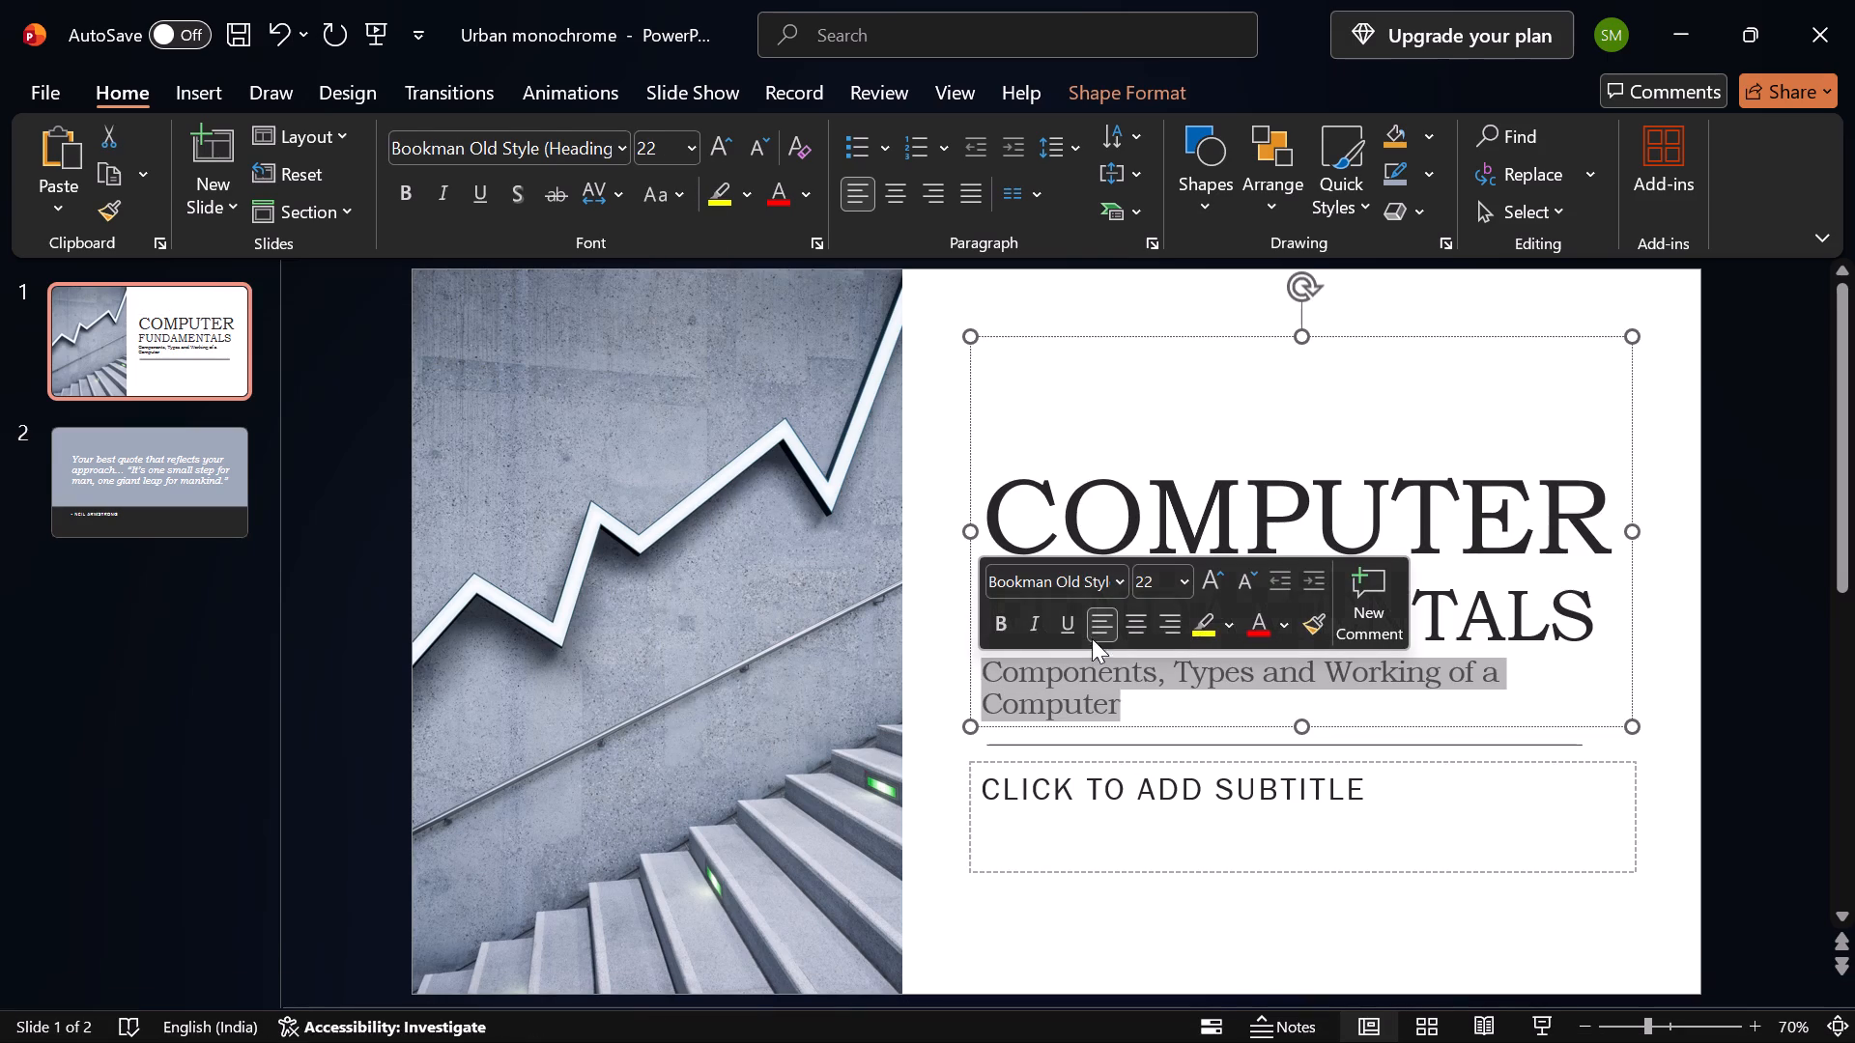
pyautogui.click(1069, 620)
pyautogui.click(796, 765)
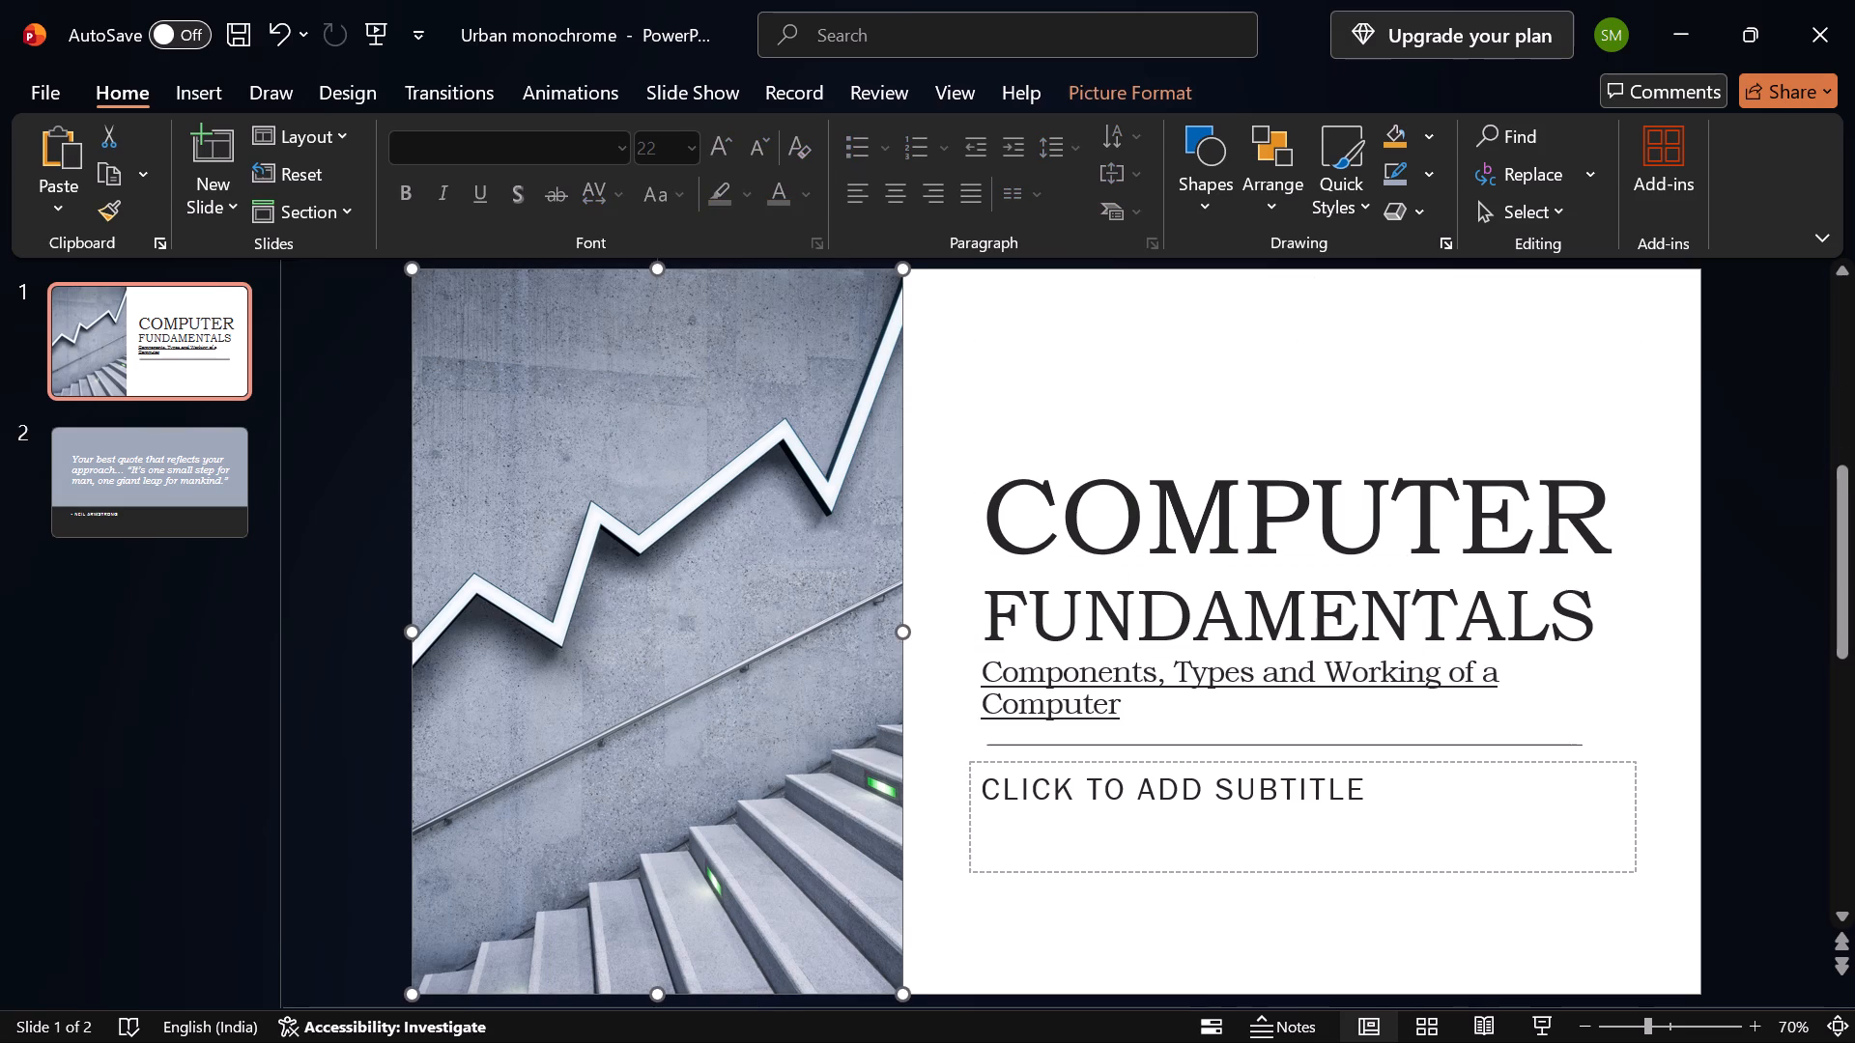
pyautogui.click(1108, 794)
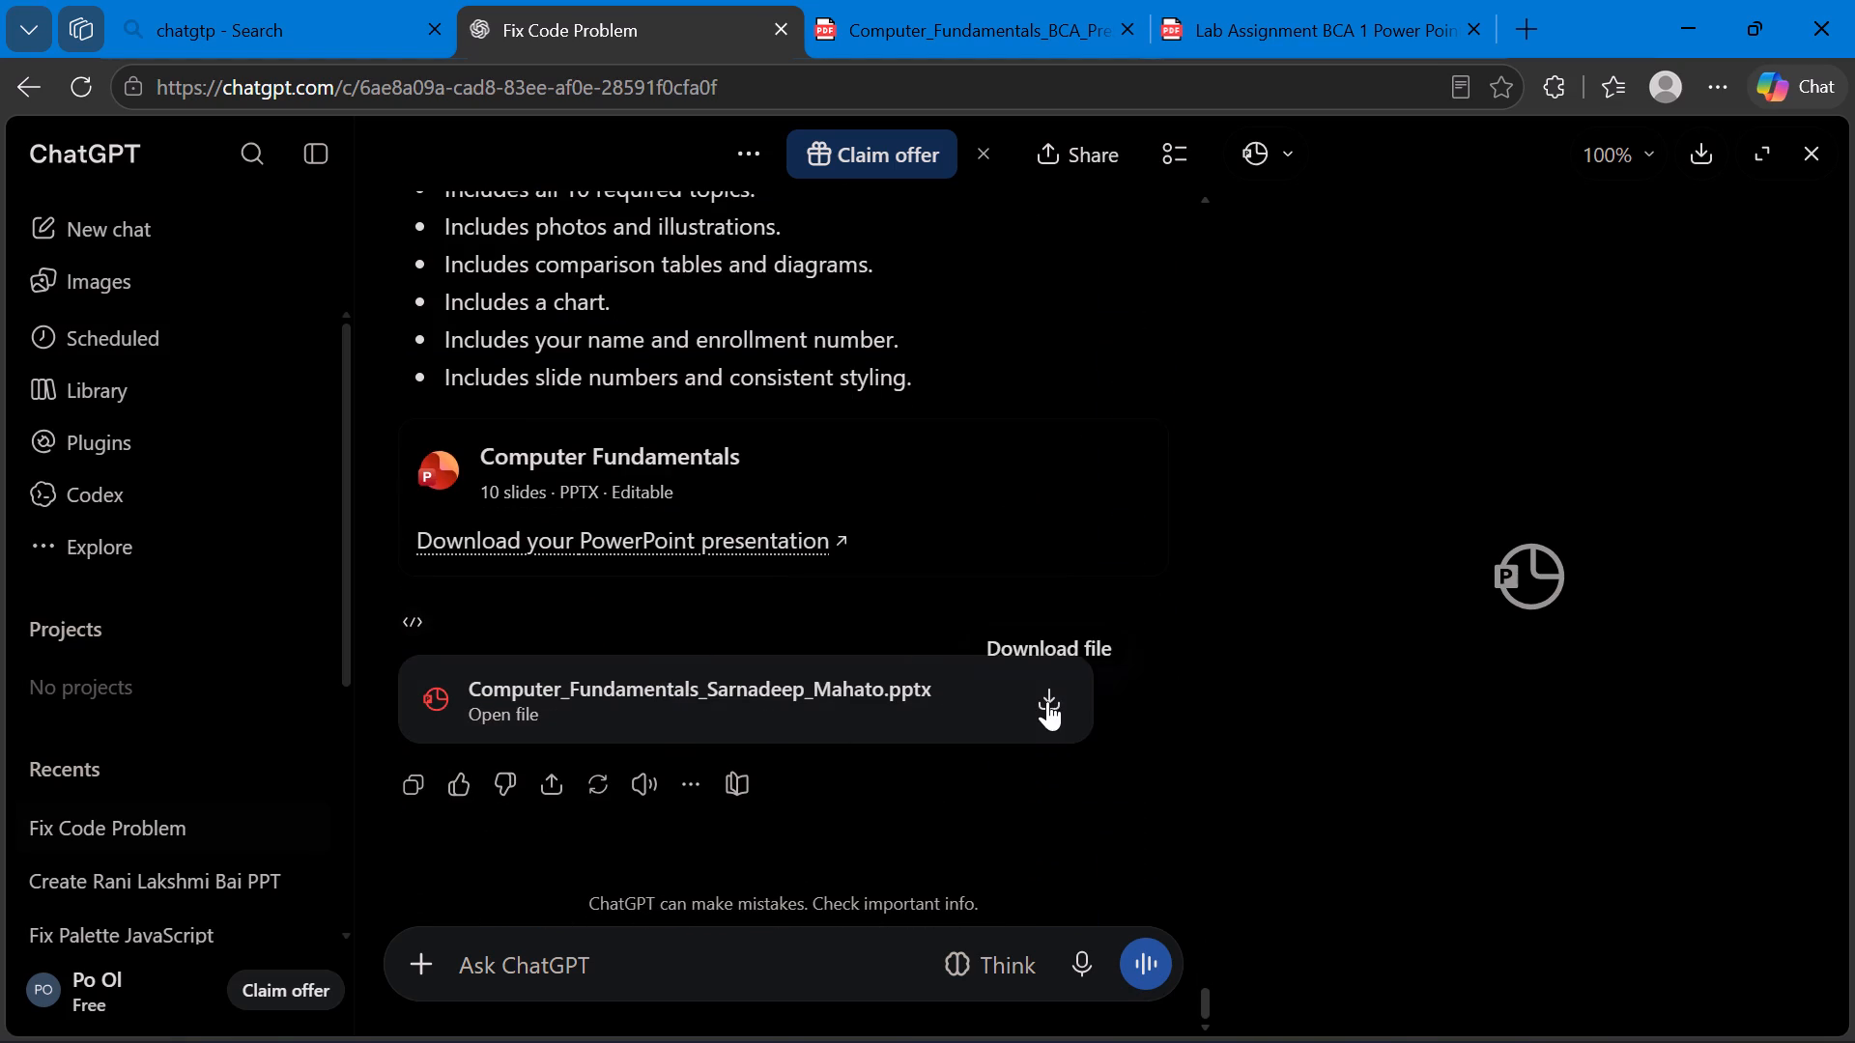
pyautogui.scroll(5, 521, 541)
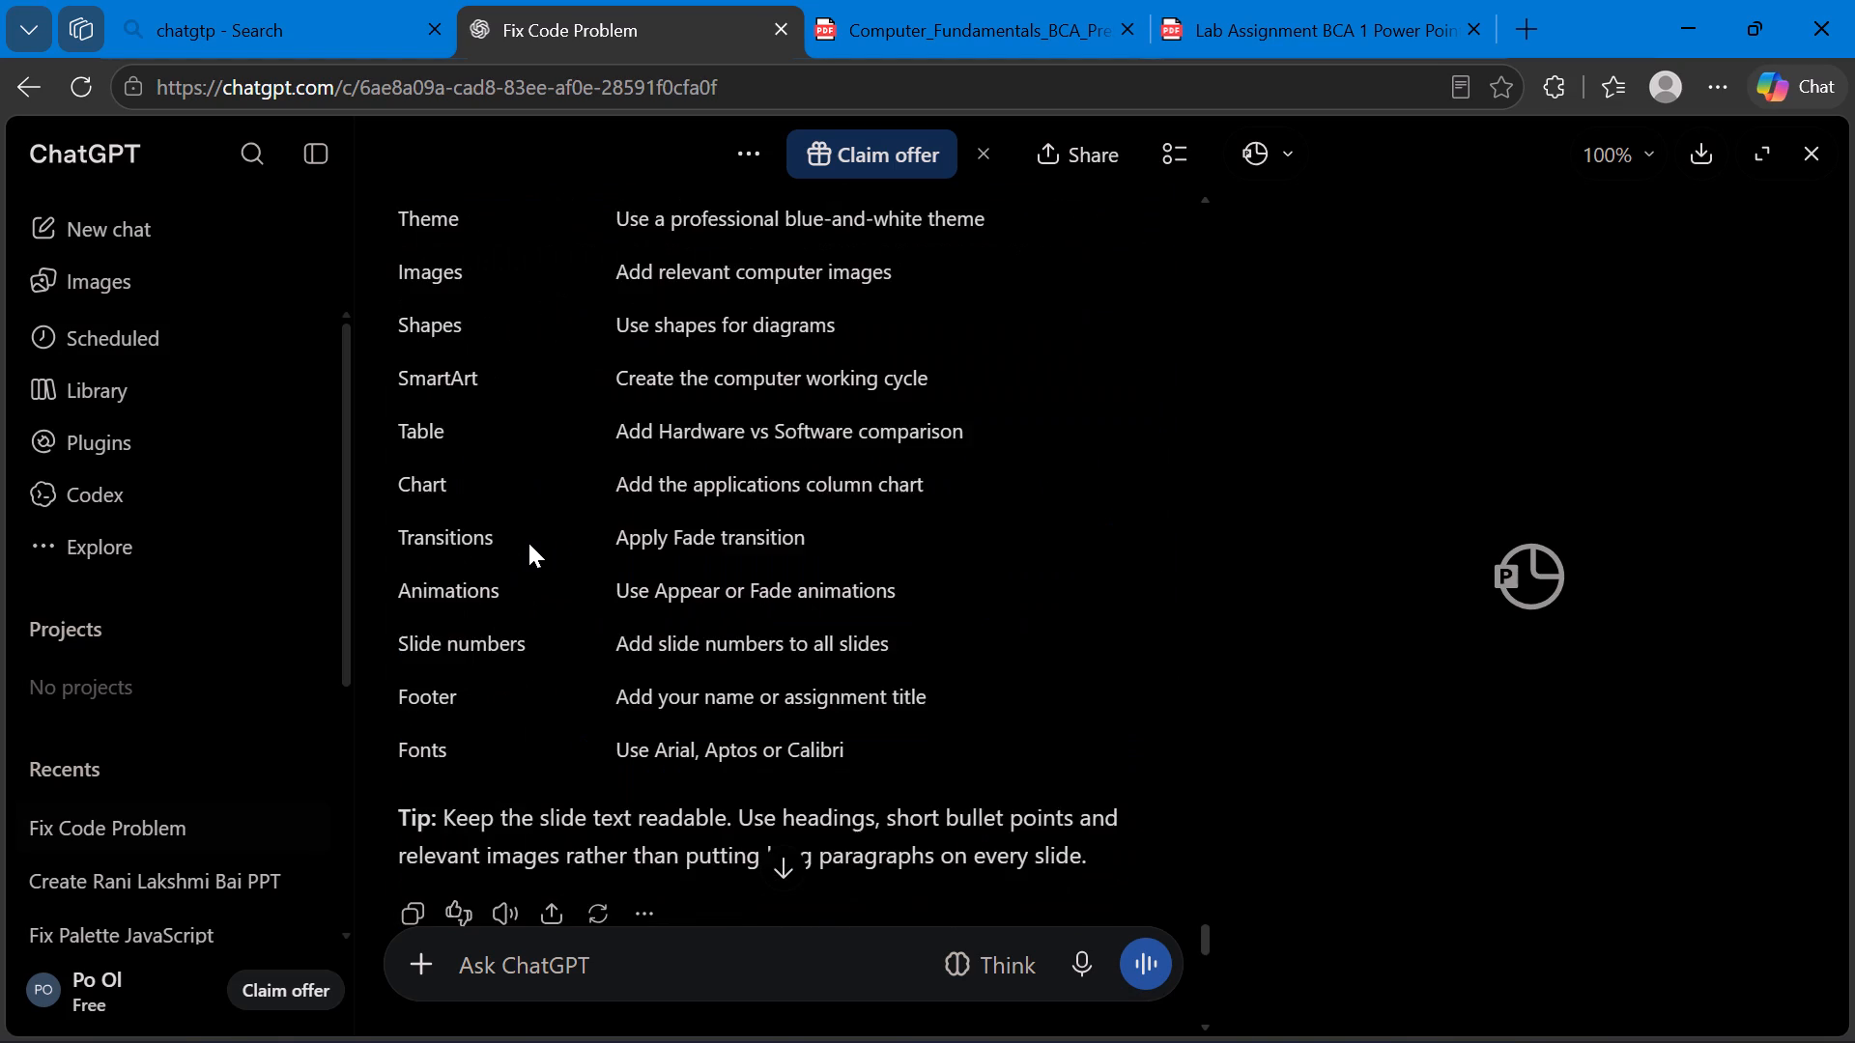
pyautogui.scroll(3, 528, 543)
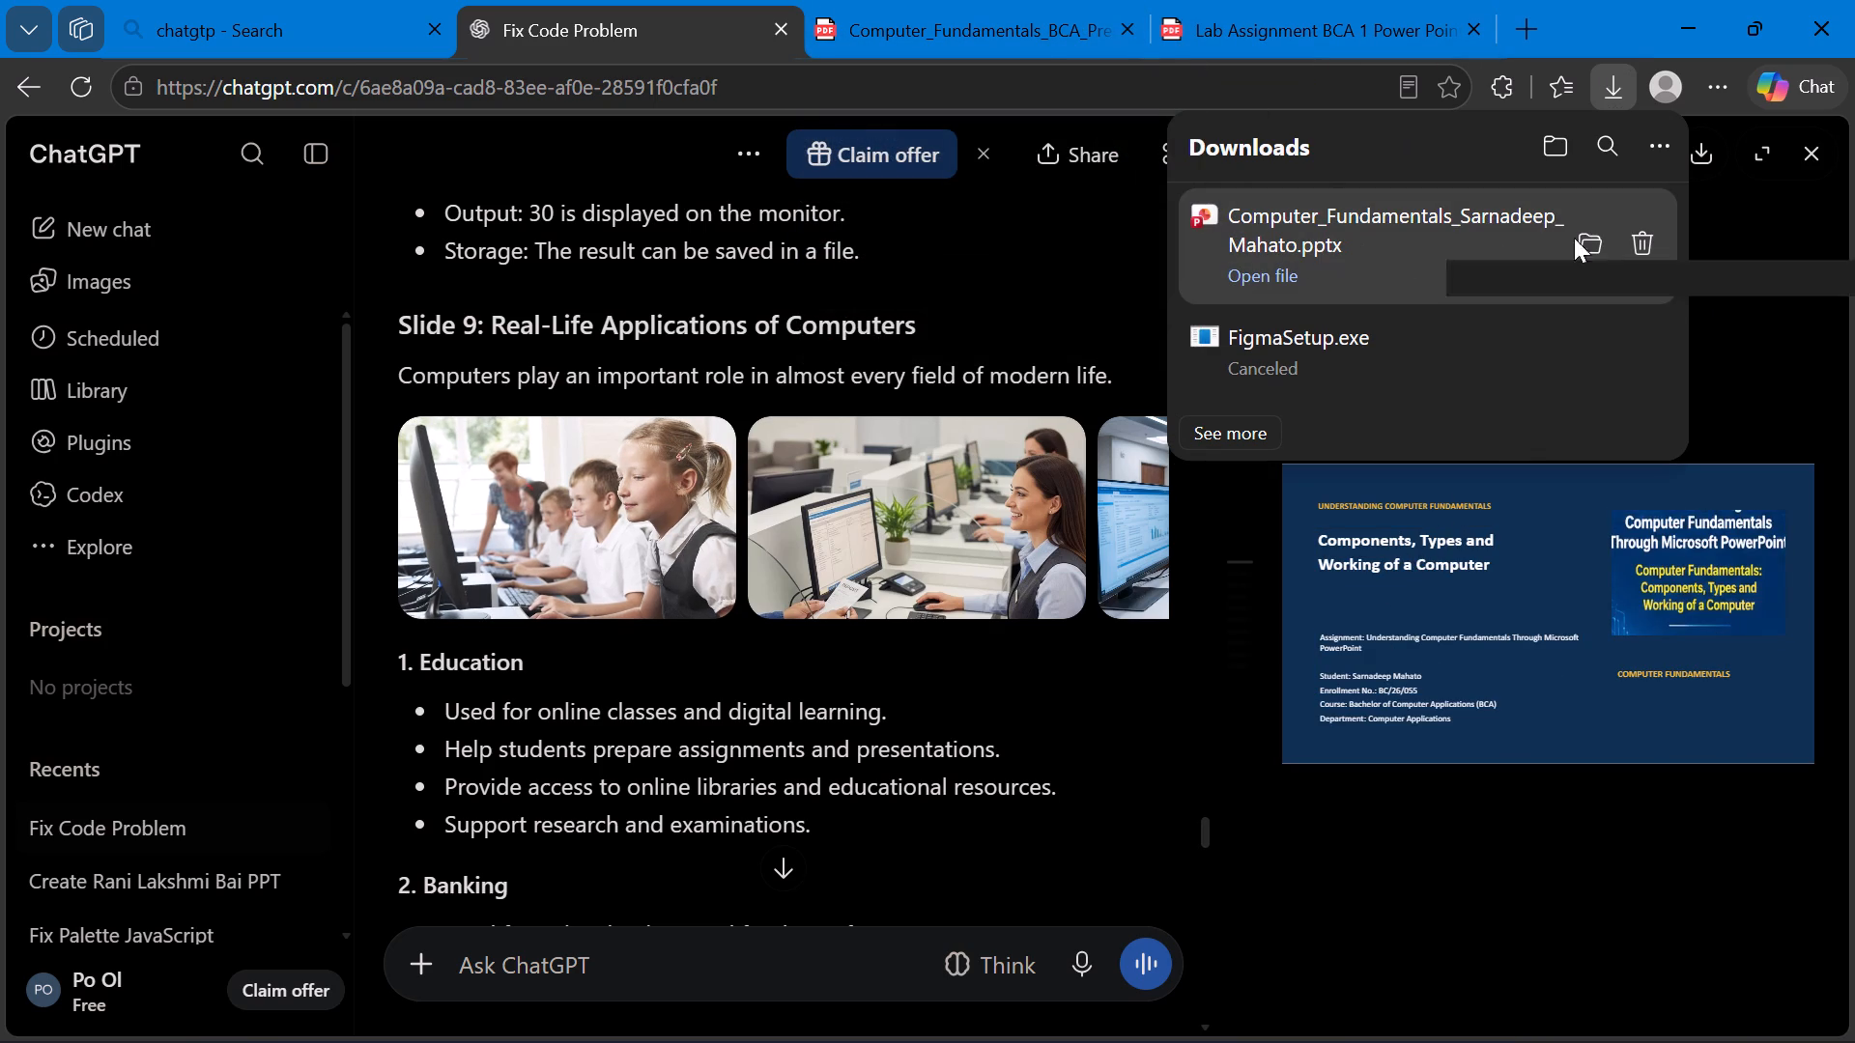
# Show the downloaded Computer Fundamentals presentation in the Downloads folder and open it in PowerPoint.
pyautogui.click(1597, 236)
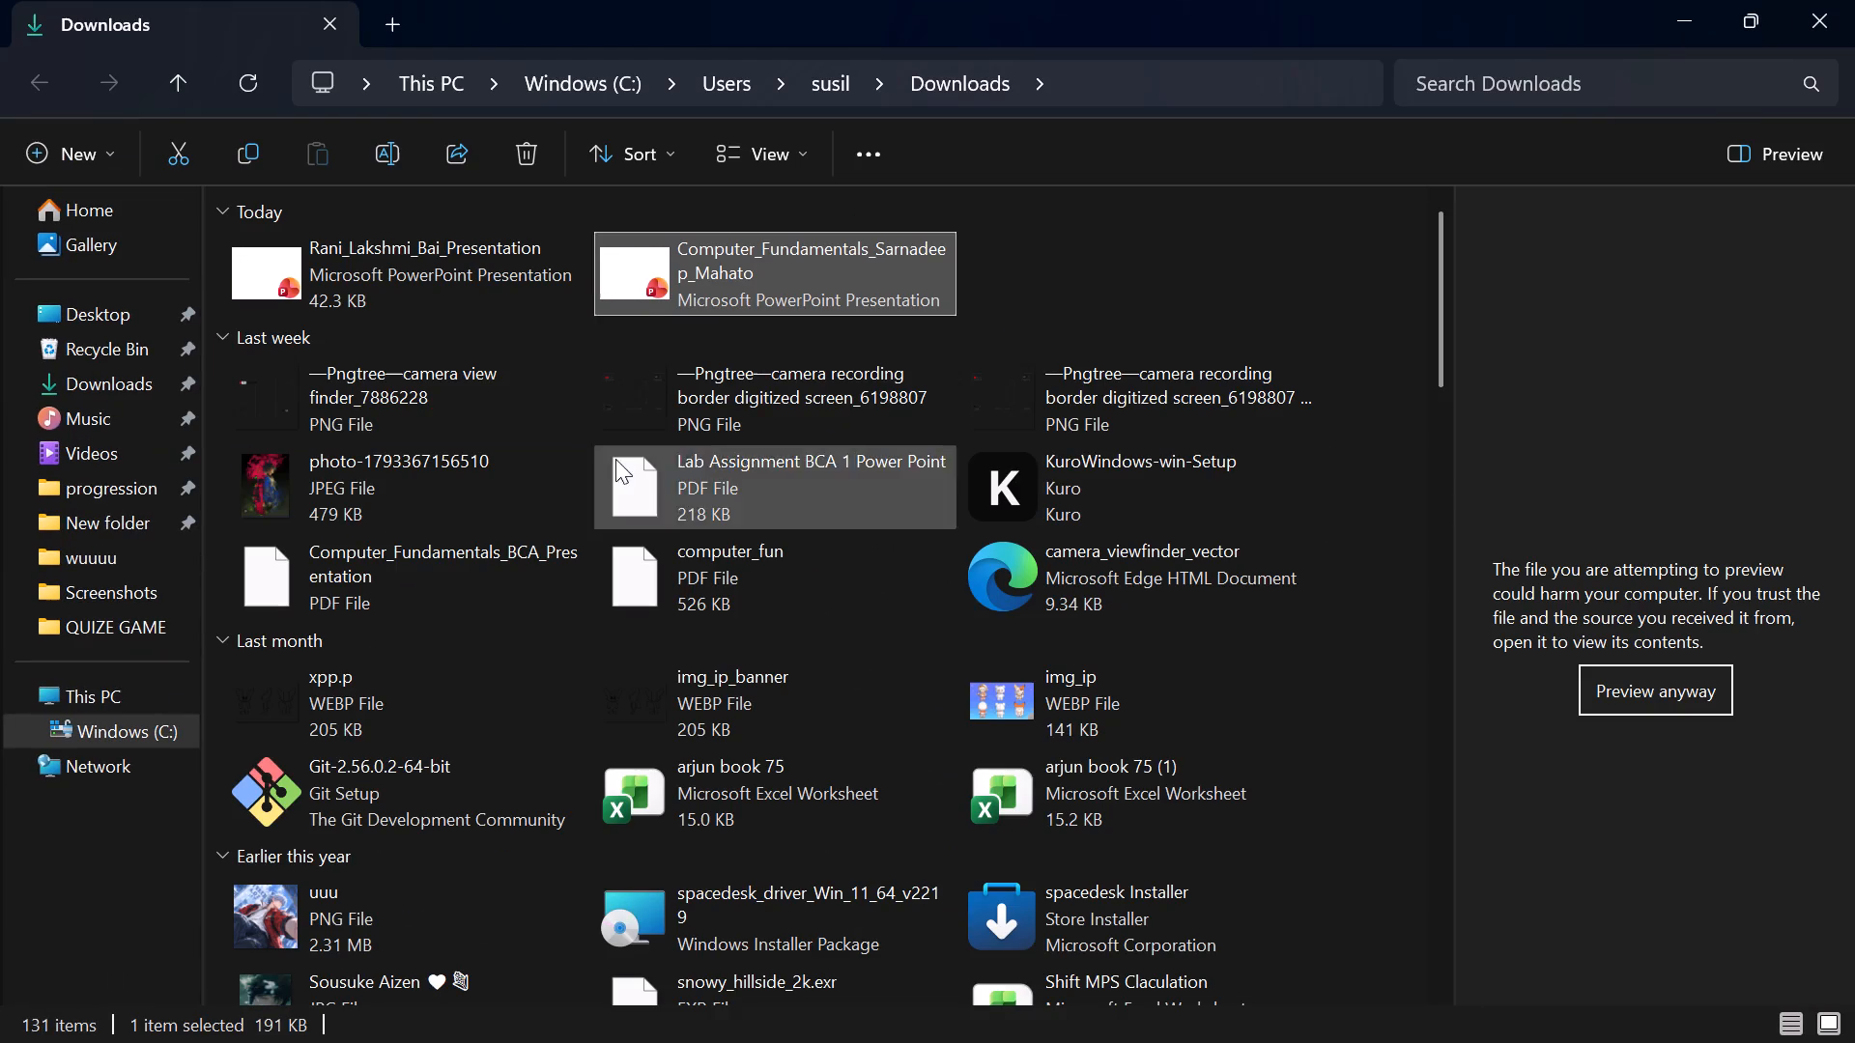
pyautogui.doubleClick(762, 280)
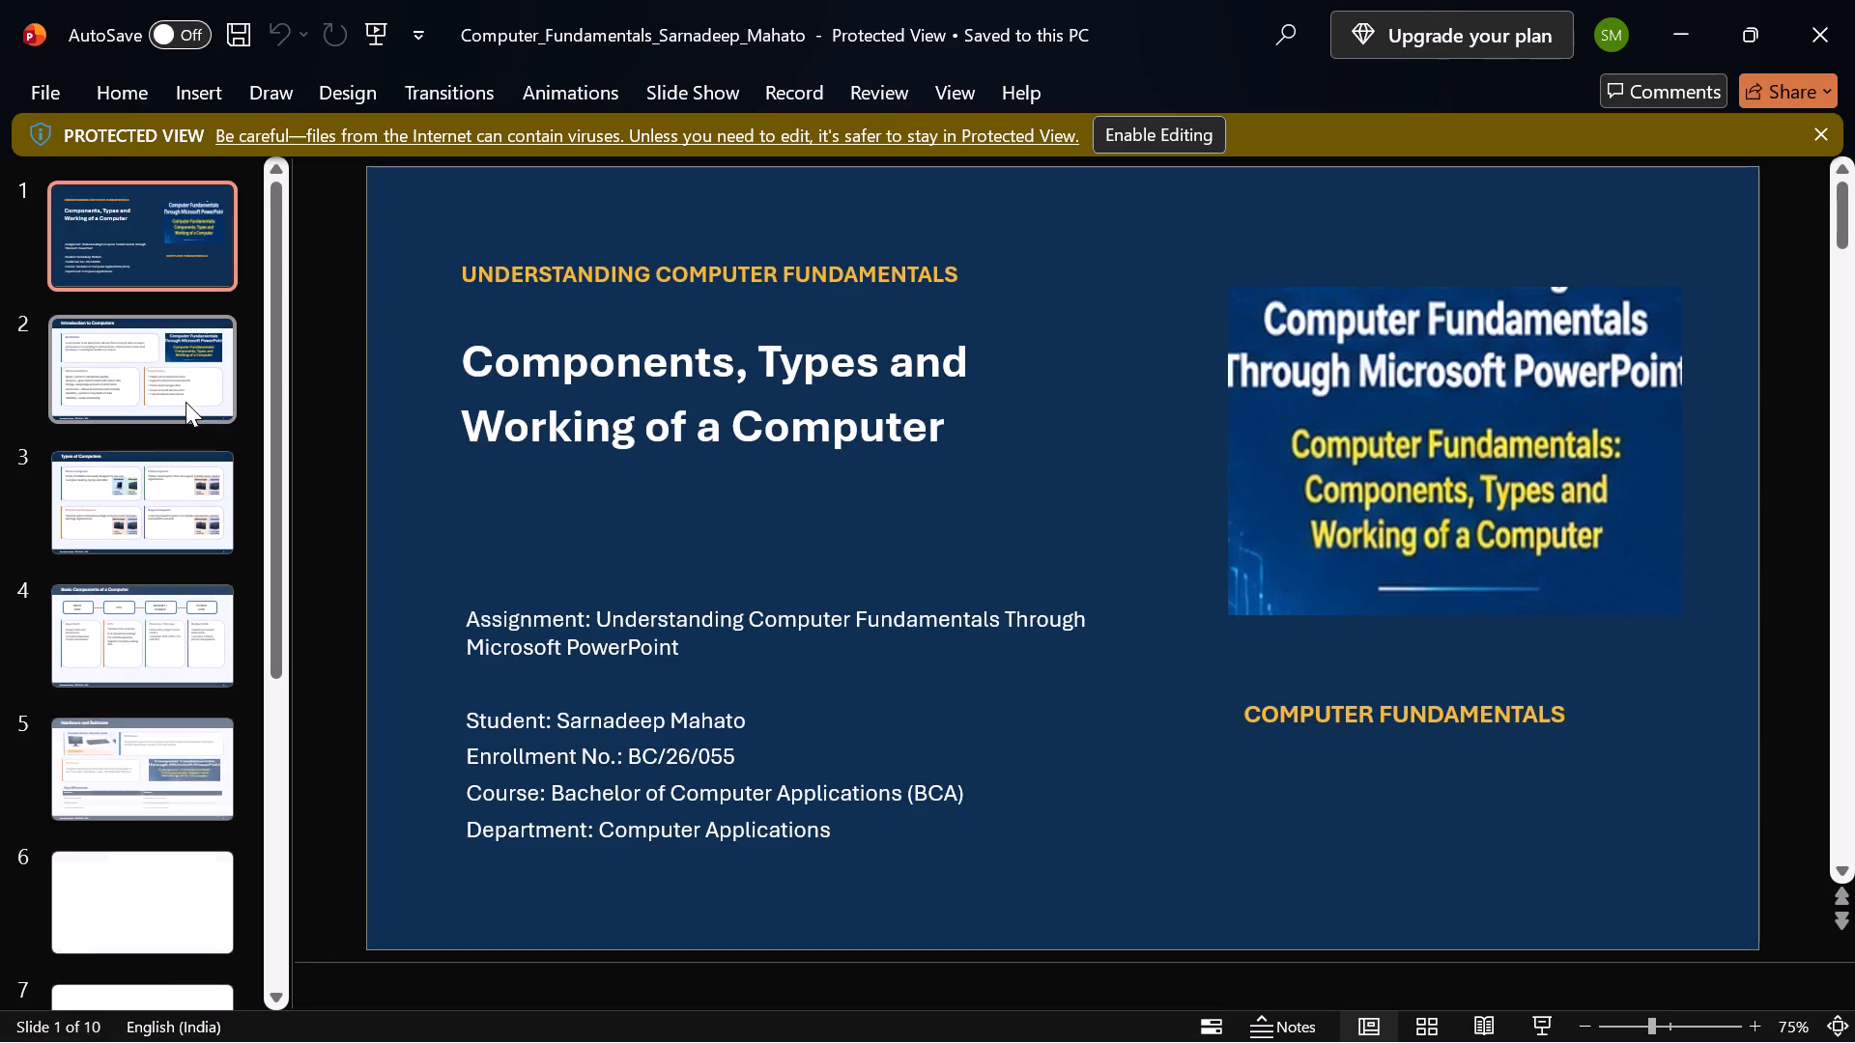
# Look through slides 2 to 10 of the generated presentation, checking their content, images and layout.
pyautogui.click(150, 400)
pyautogui.click(170, 499)
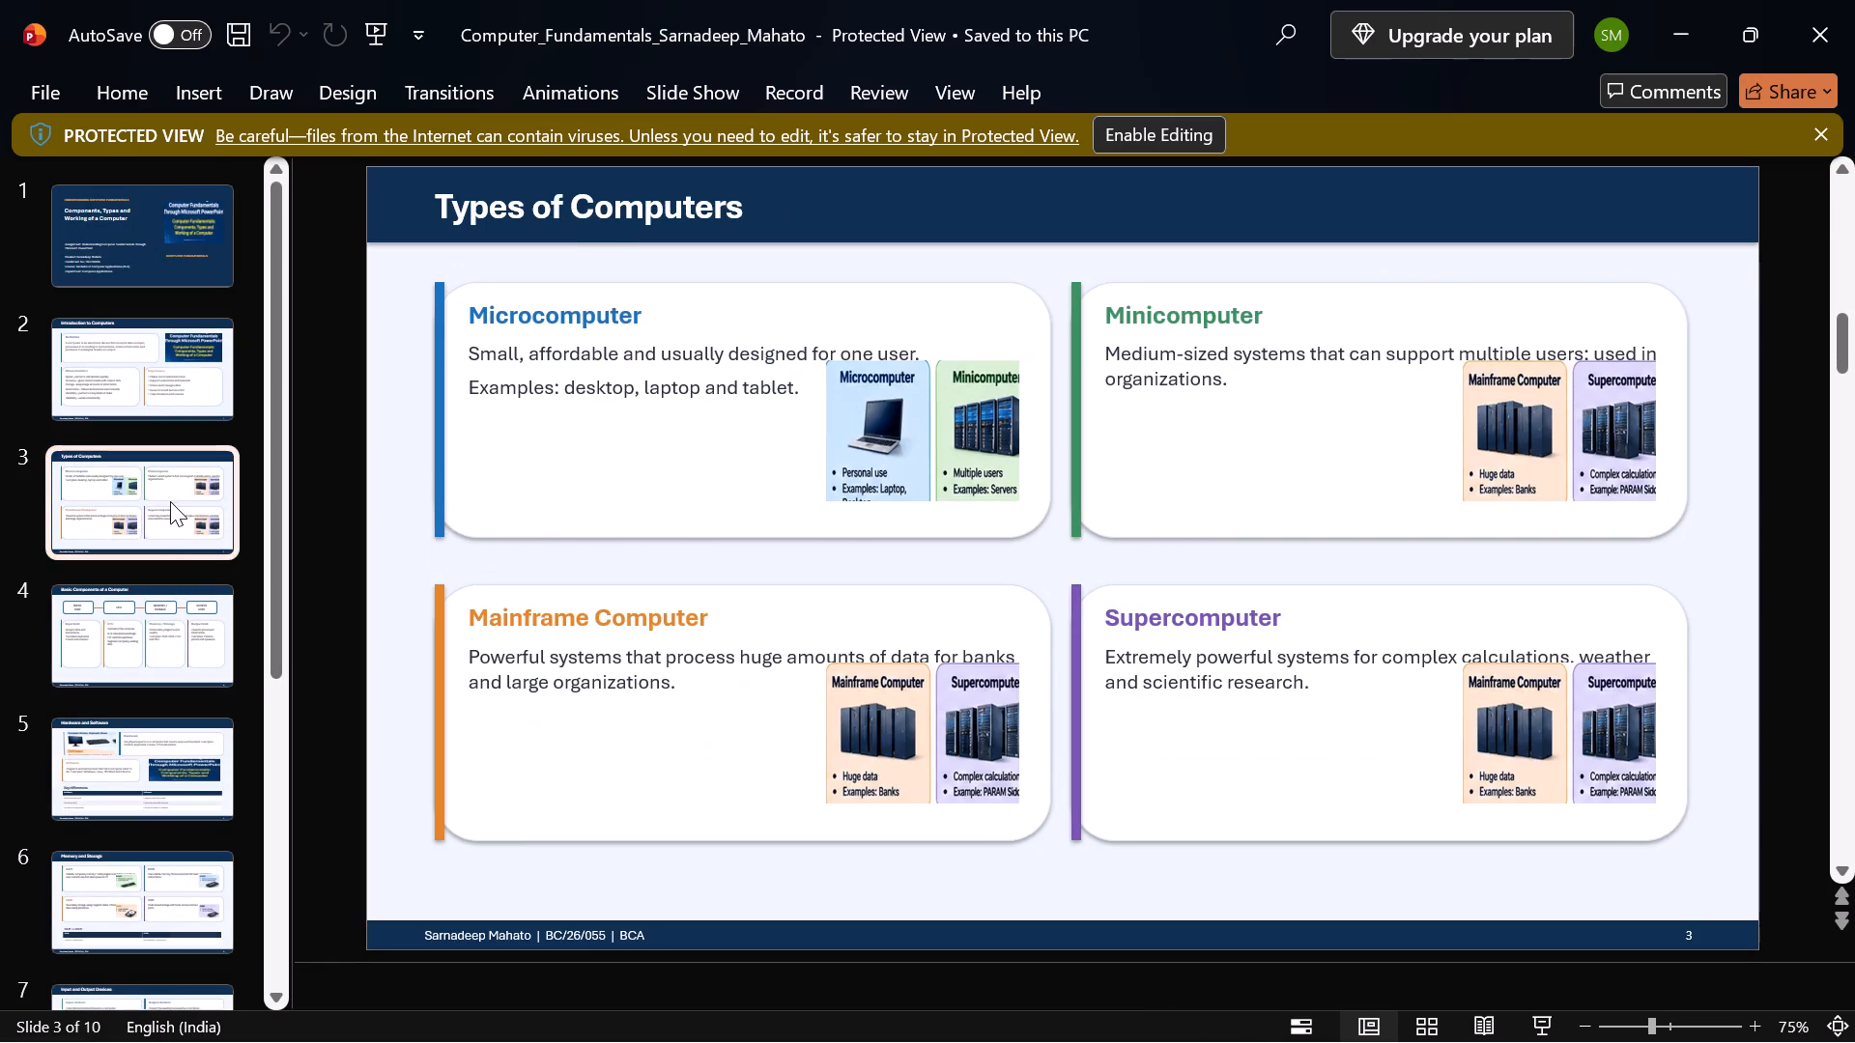
pyautogui.click(128, 589)
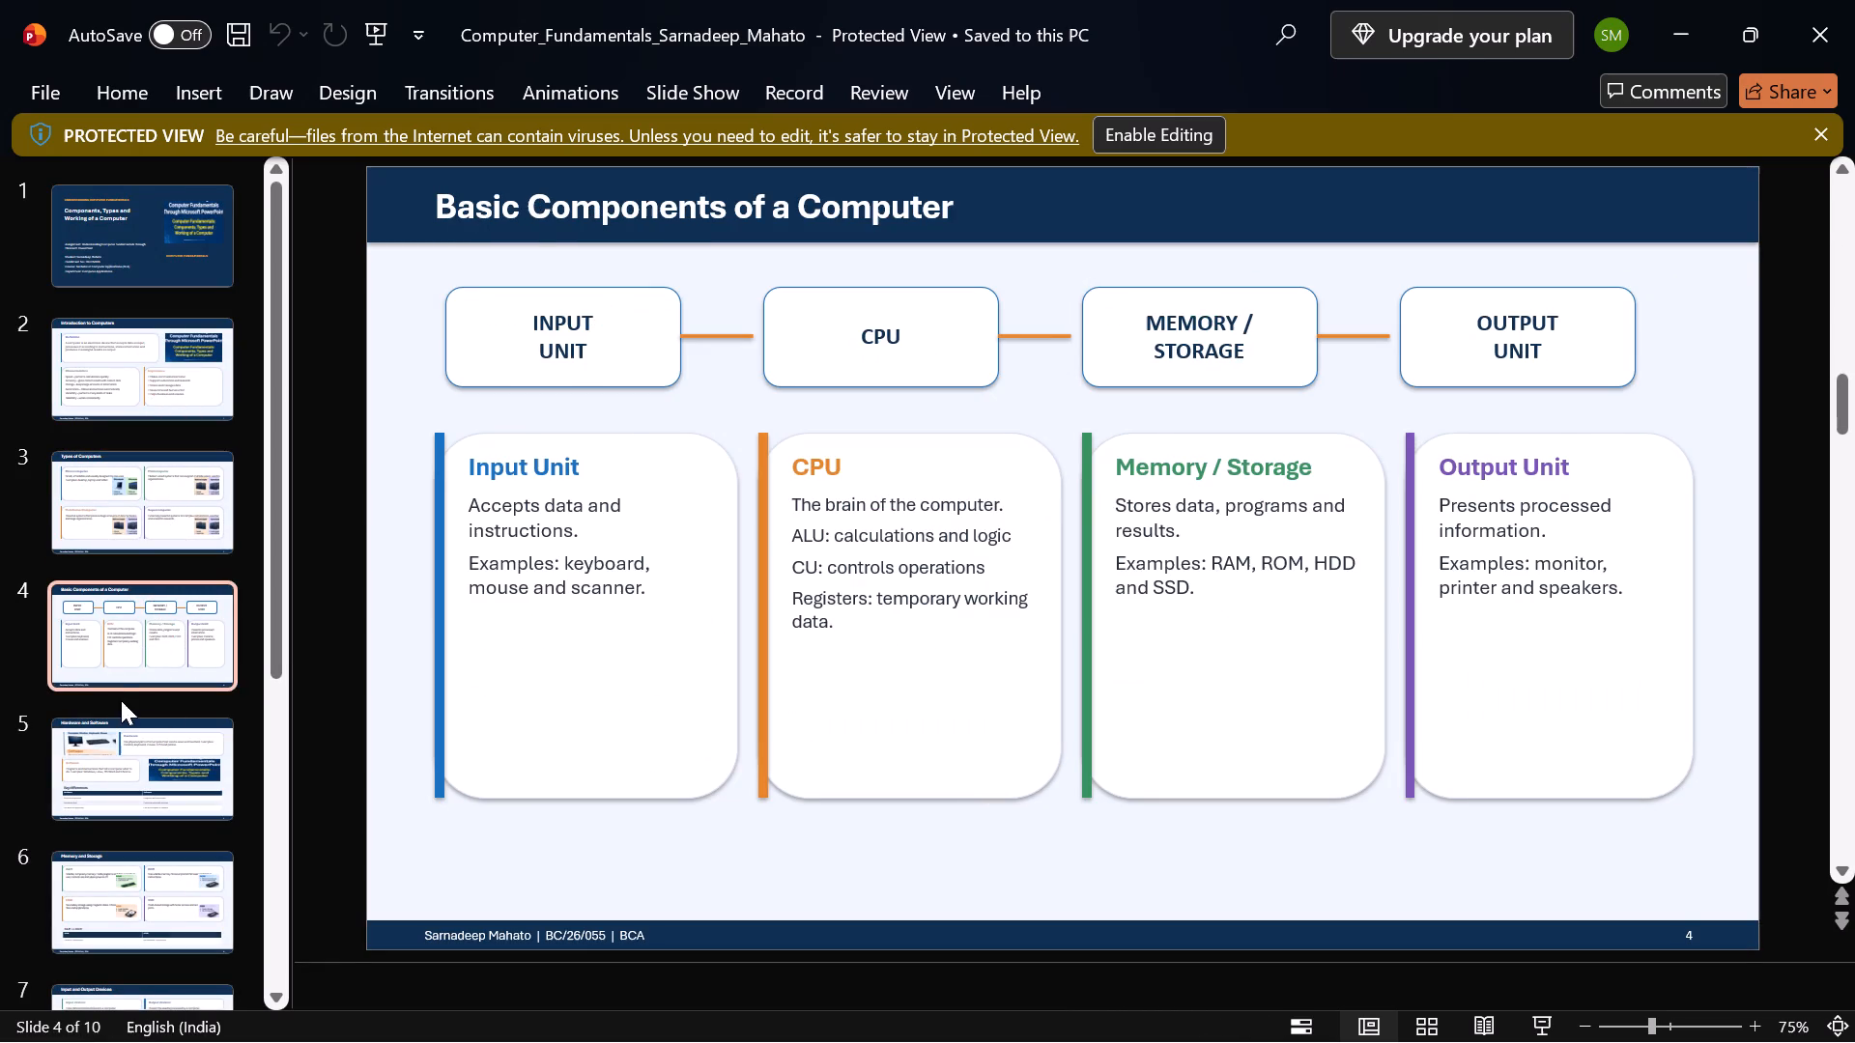
pyautogui.click(121, 689)
pyautogui.click(146, 762)
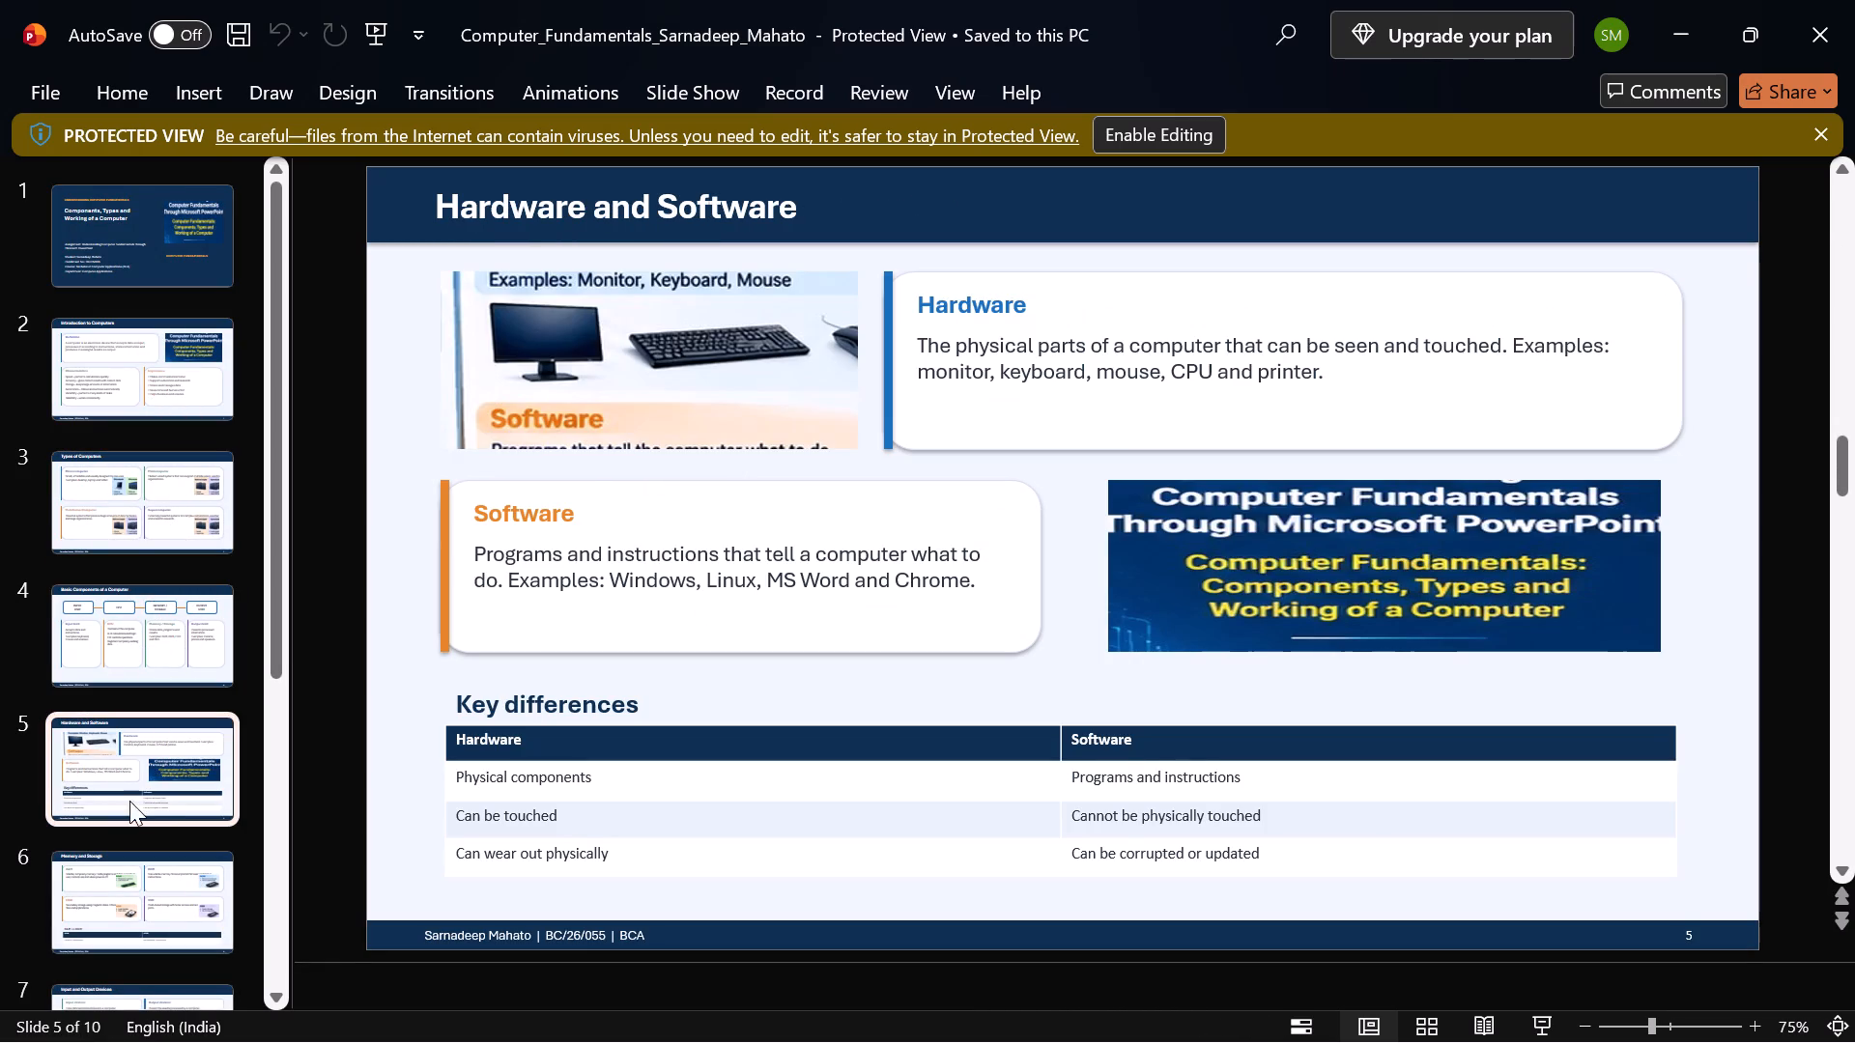
pyautogui.click(128, 797)
pyautogui.click(91, 910)
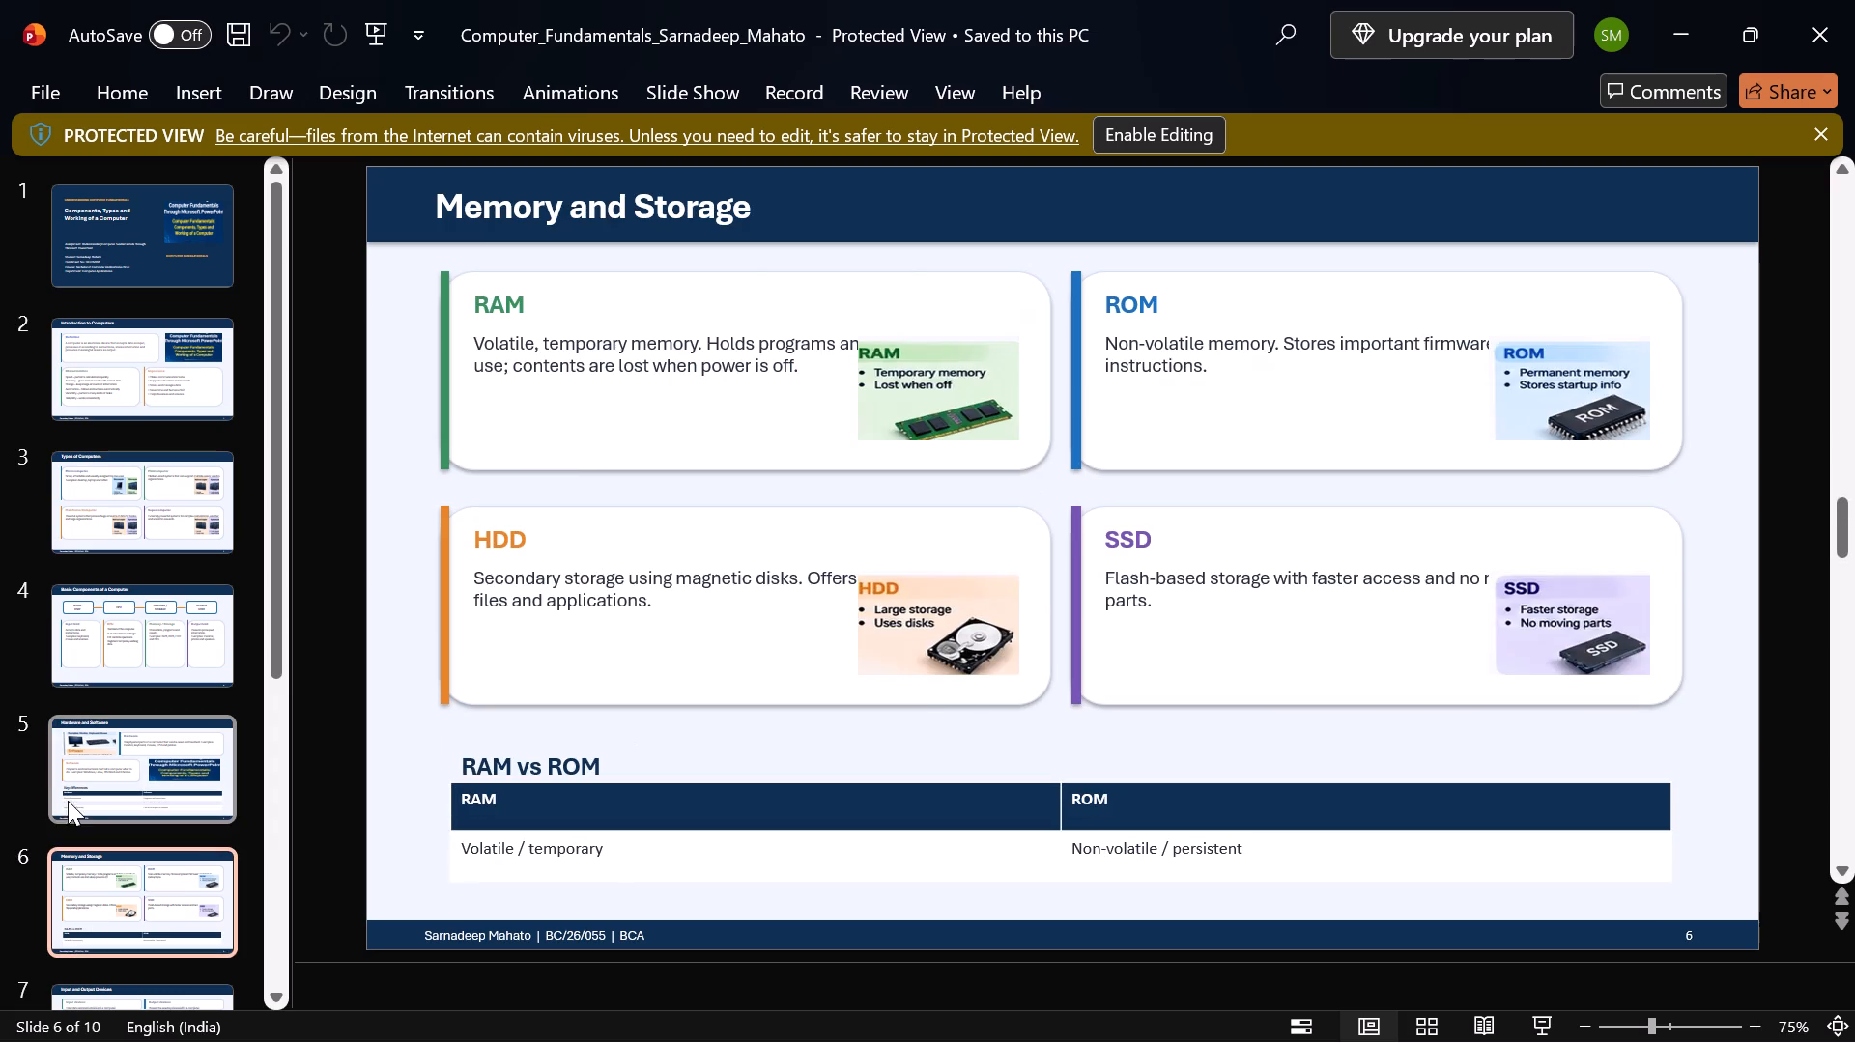
pyautogui.scroll(-2, 62, 768)
pyautogui.click(112, 737)
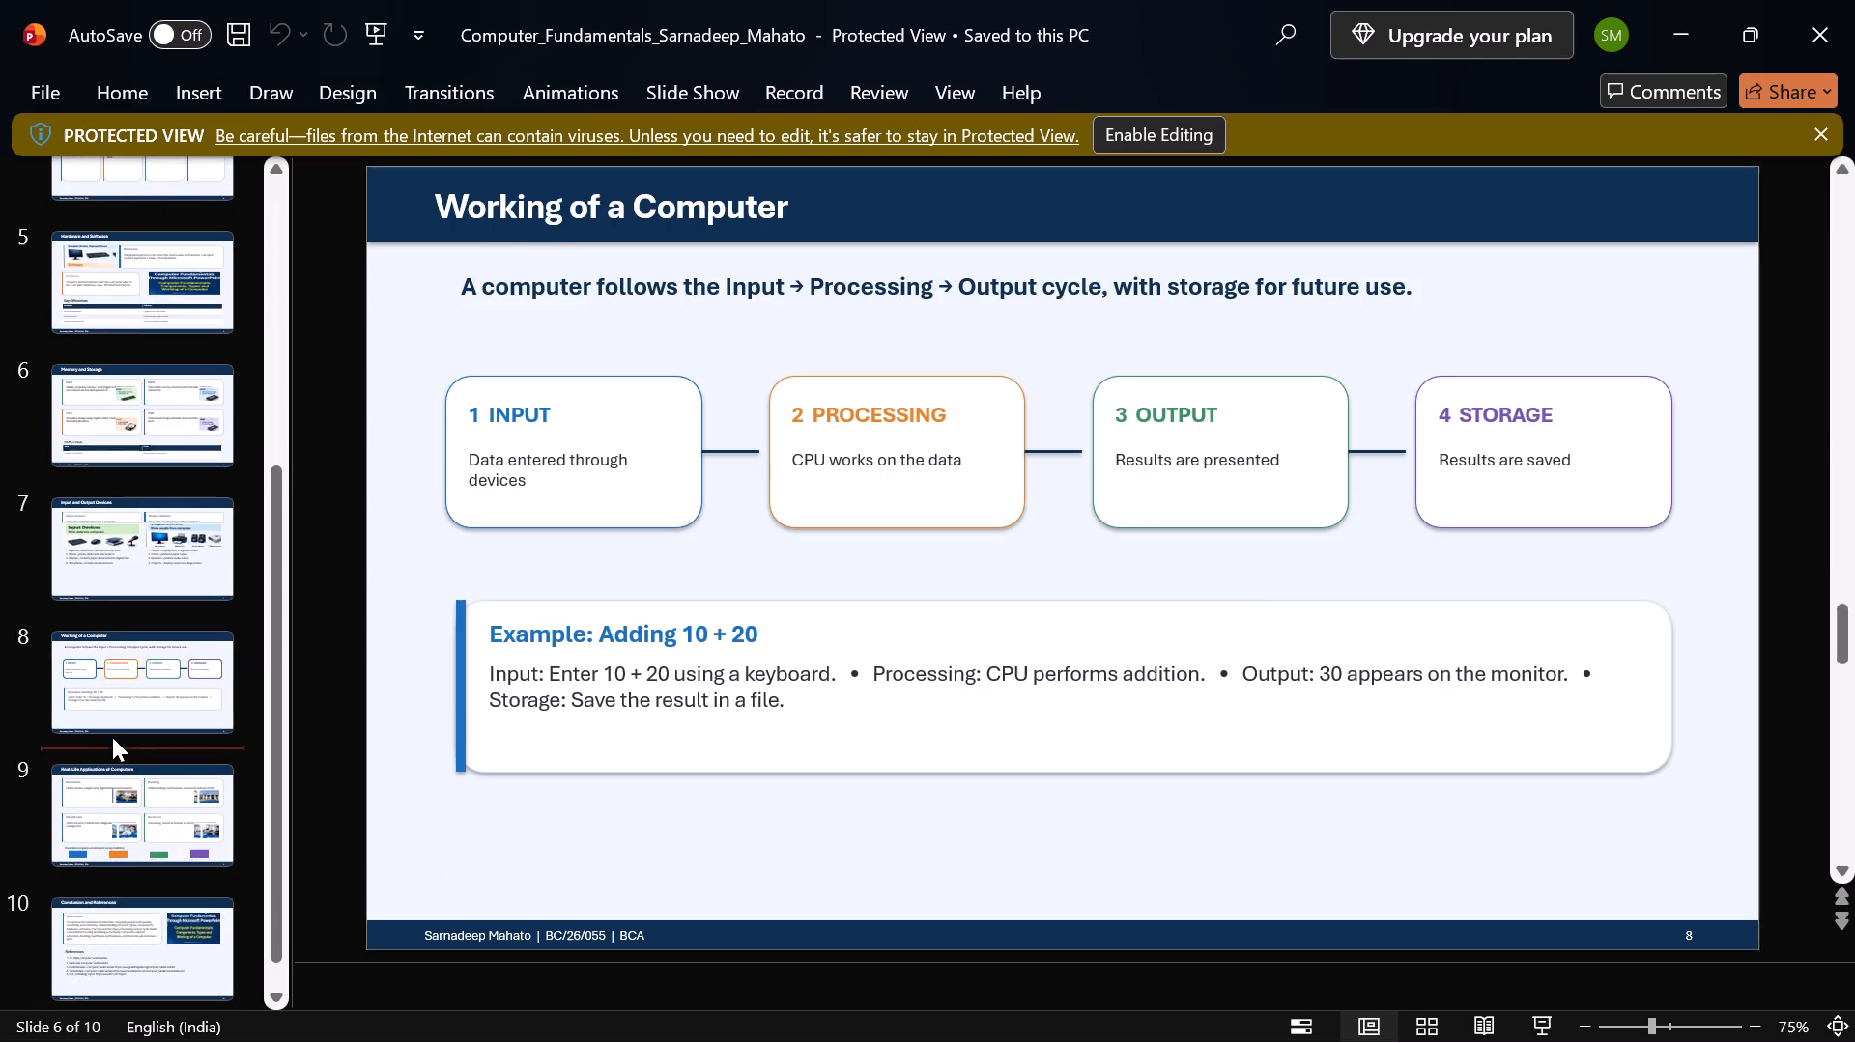
pyautogui.click(117, 709)
pyautogui.click(94, 813)
pyautogui.click(89, 903)
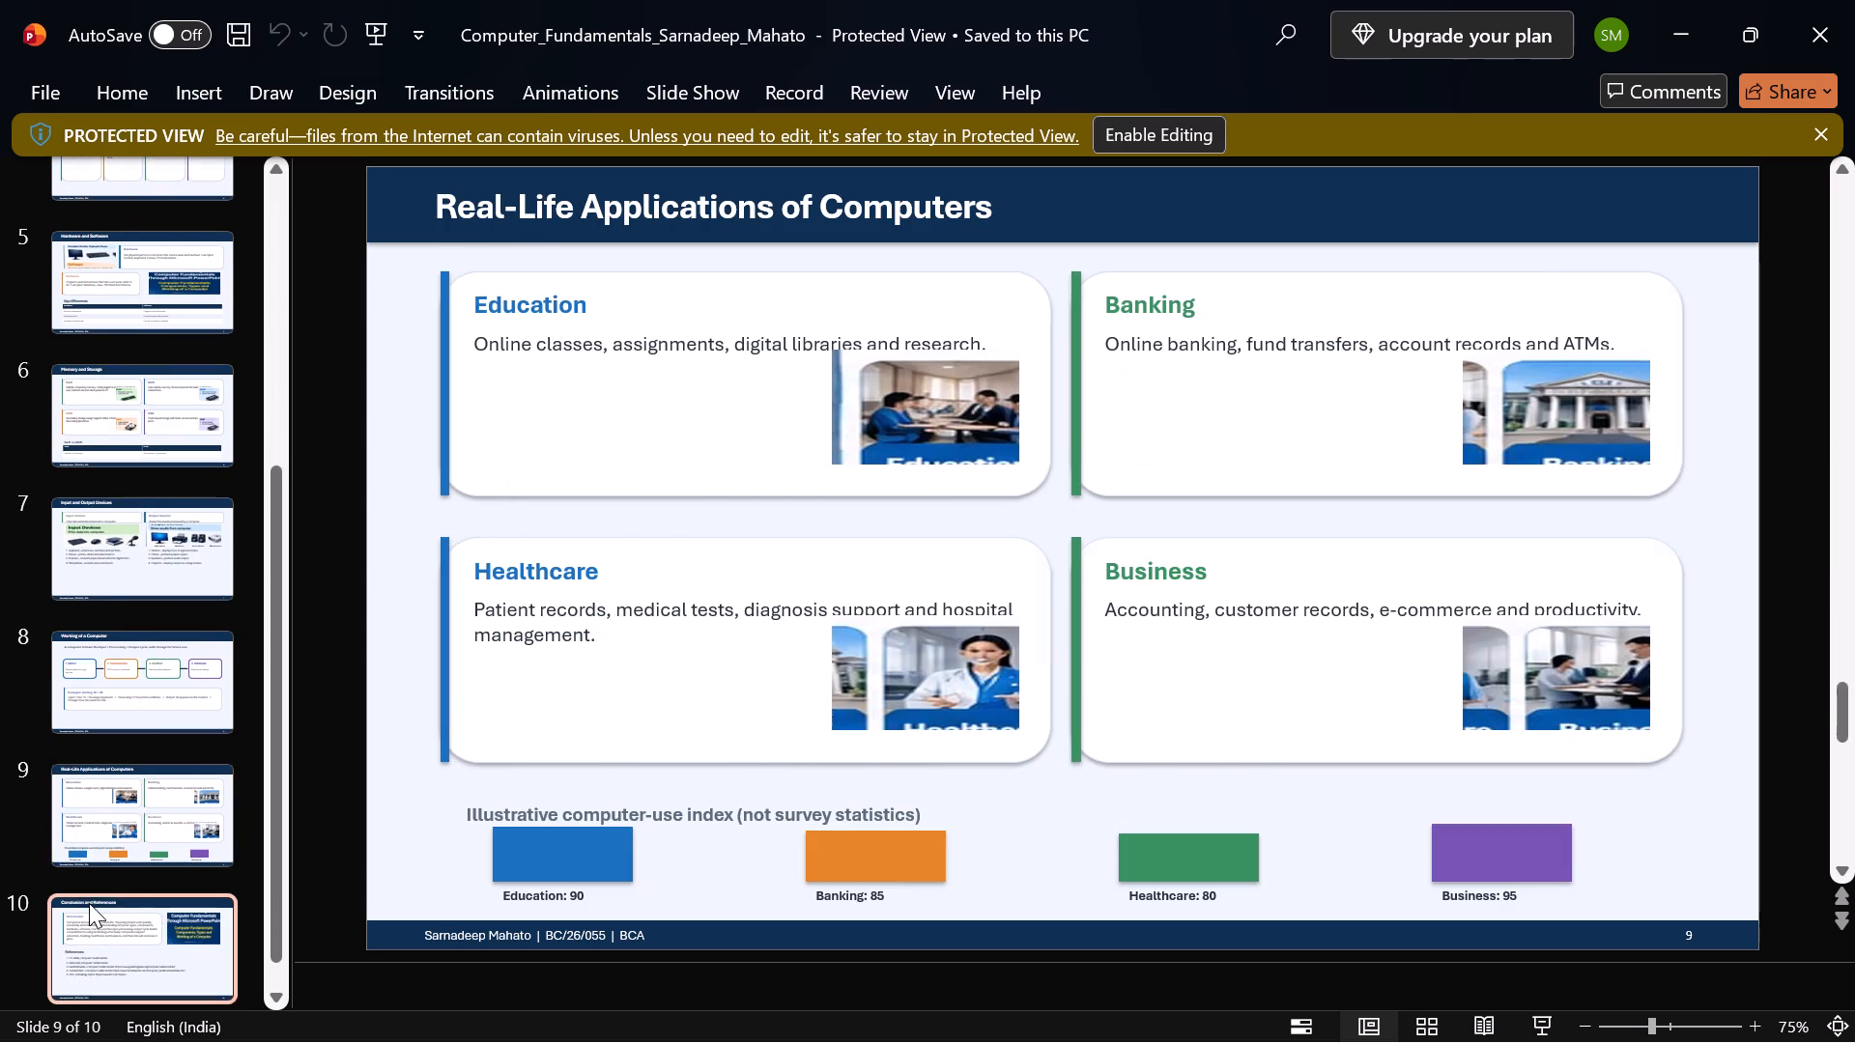
pyautogui.click(100, 739)
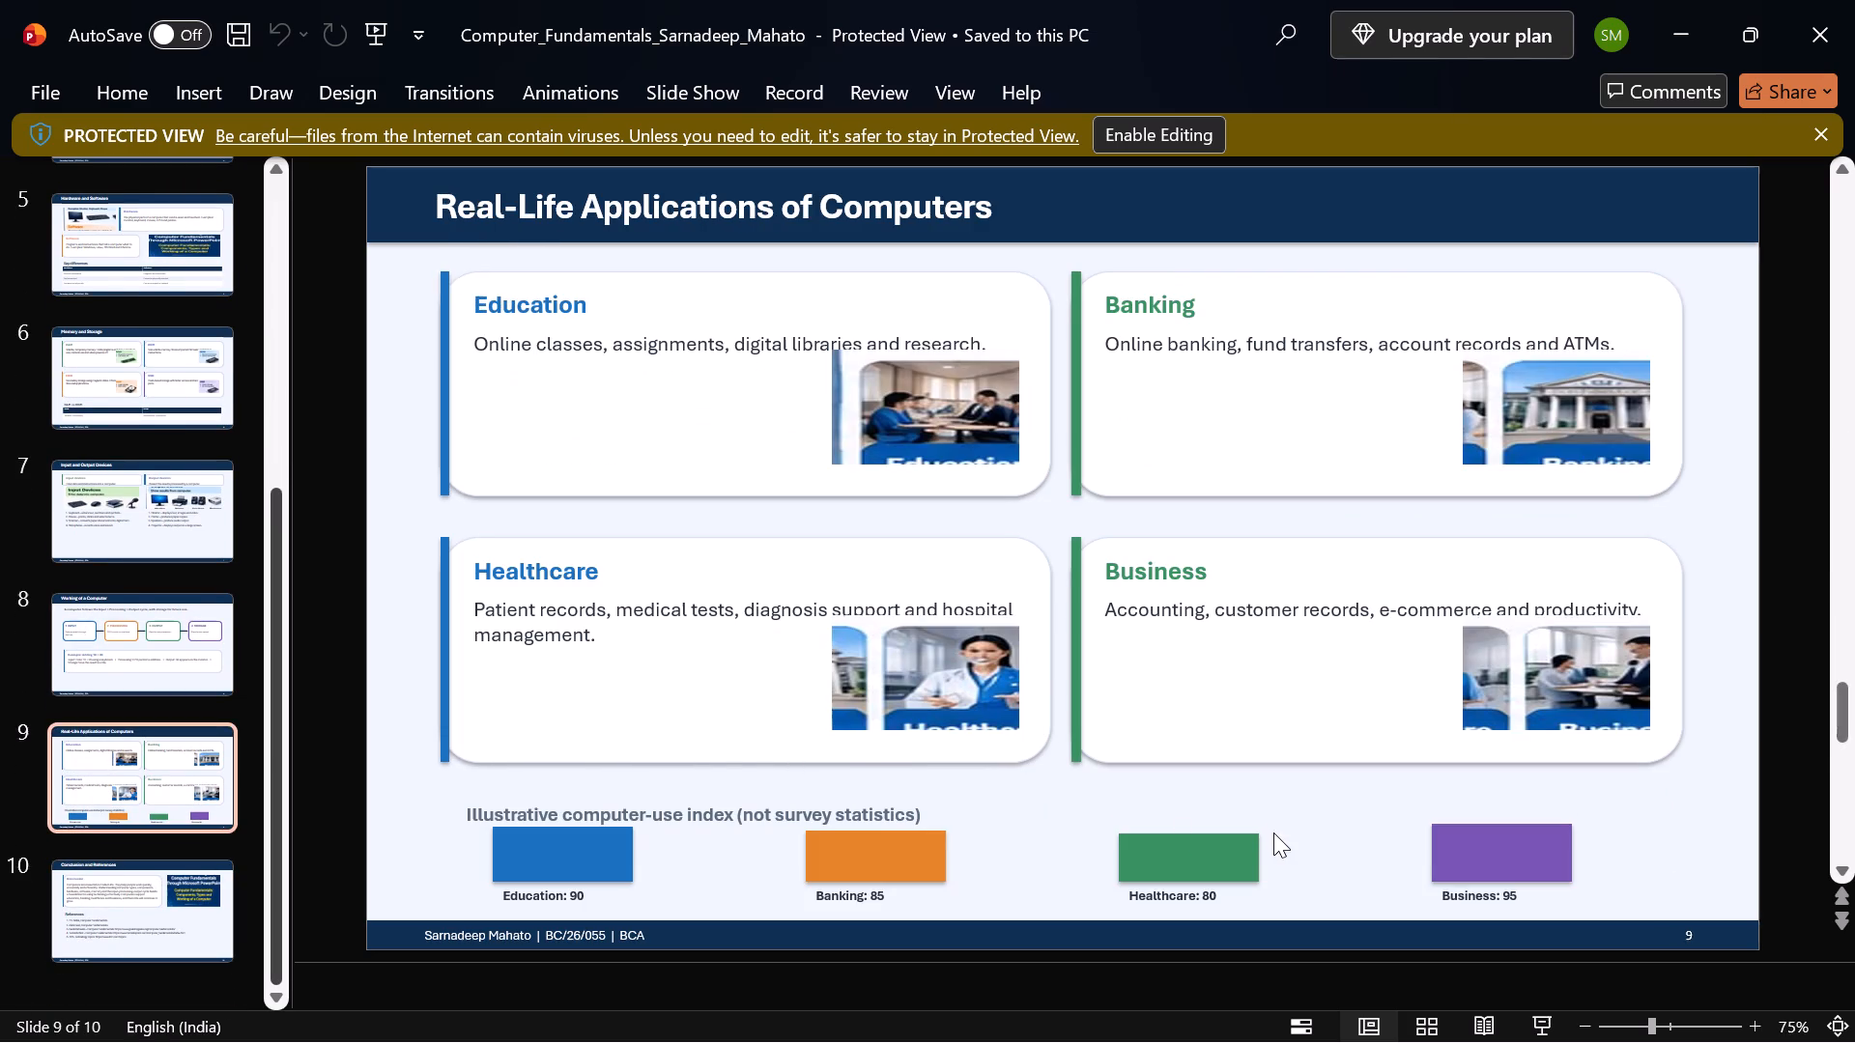
pyautogui.scroll(-2, 333, 734)
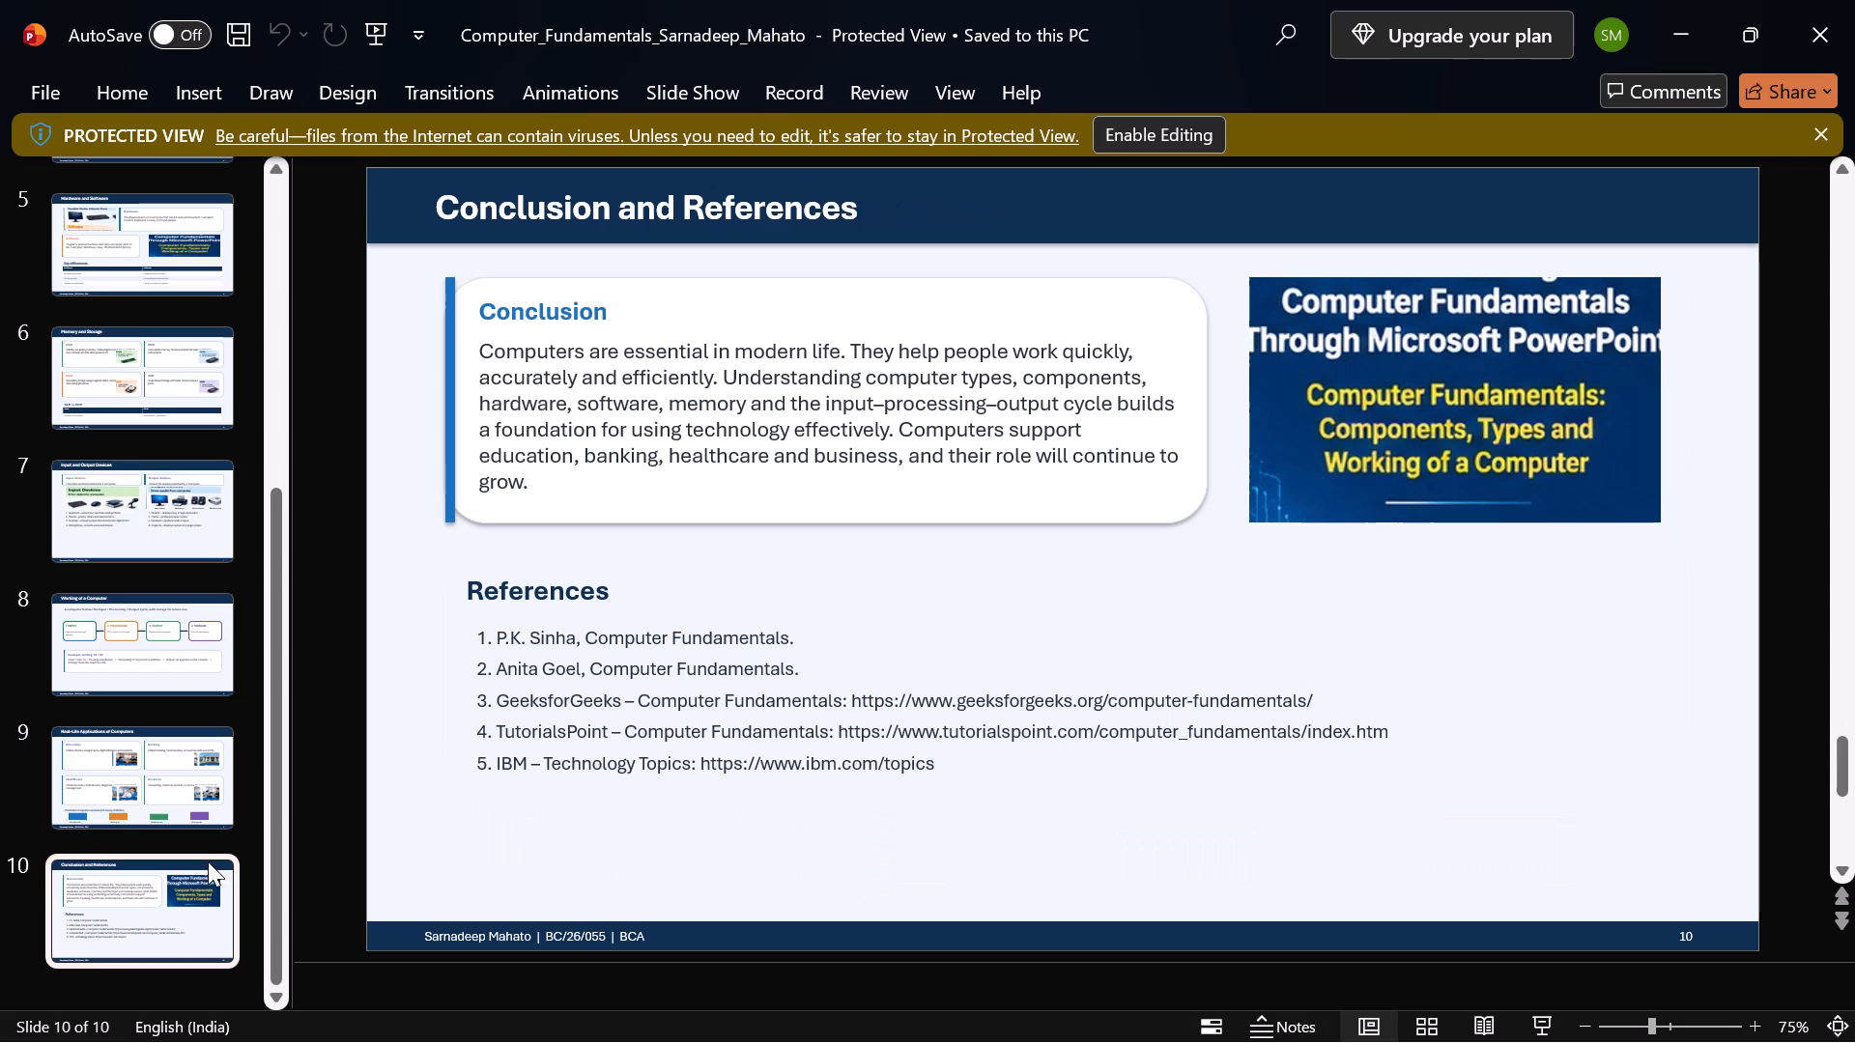
pyautogui.click(208, 863)
pyautogui.click(198, 776)
pyautogui.click(230, 676)
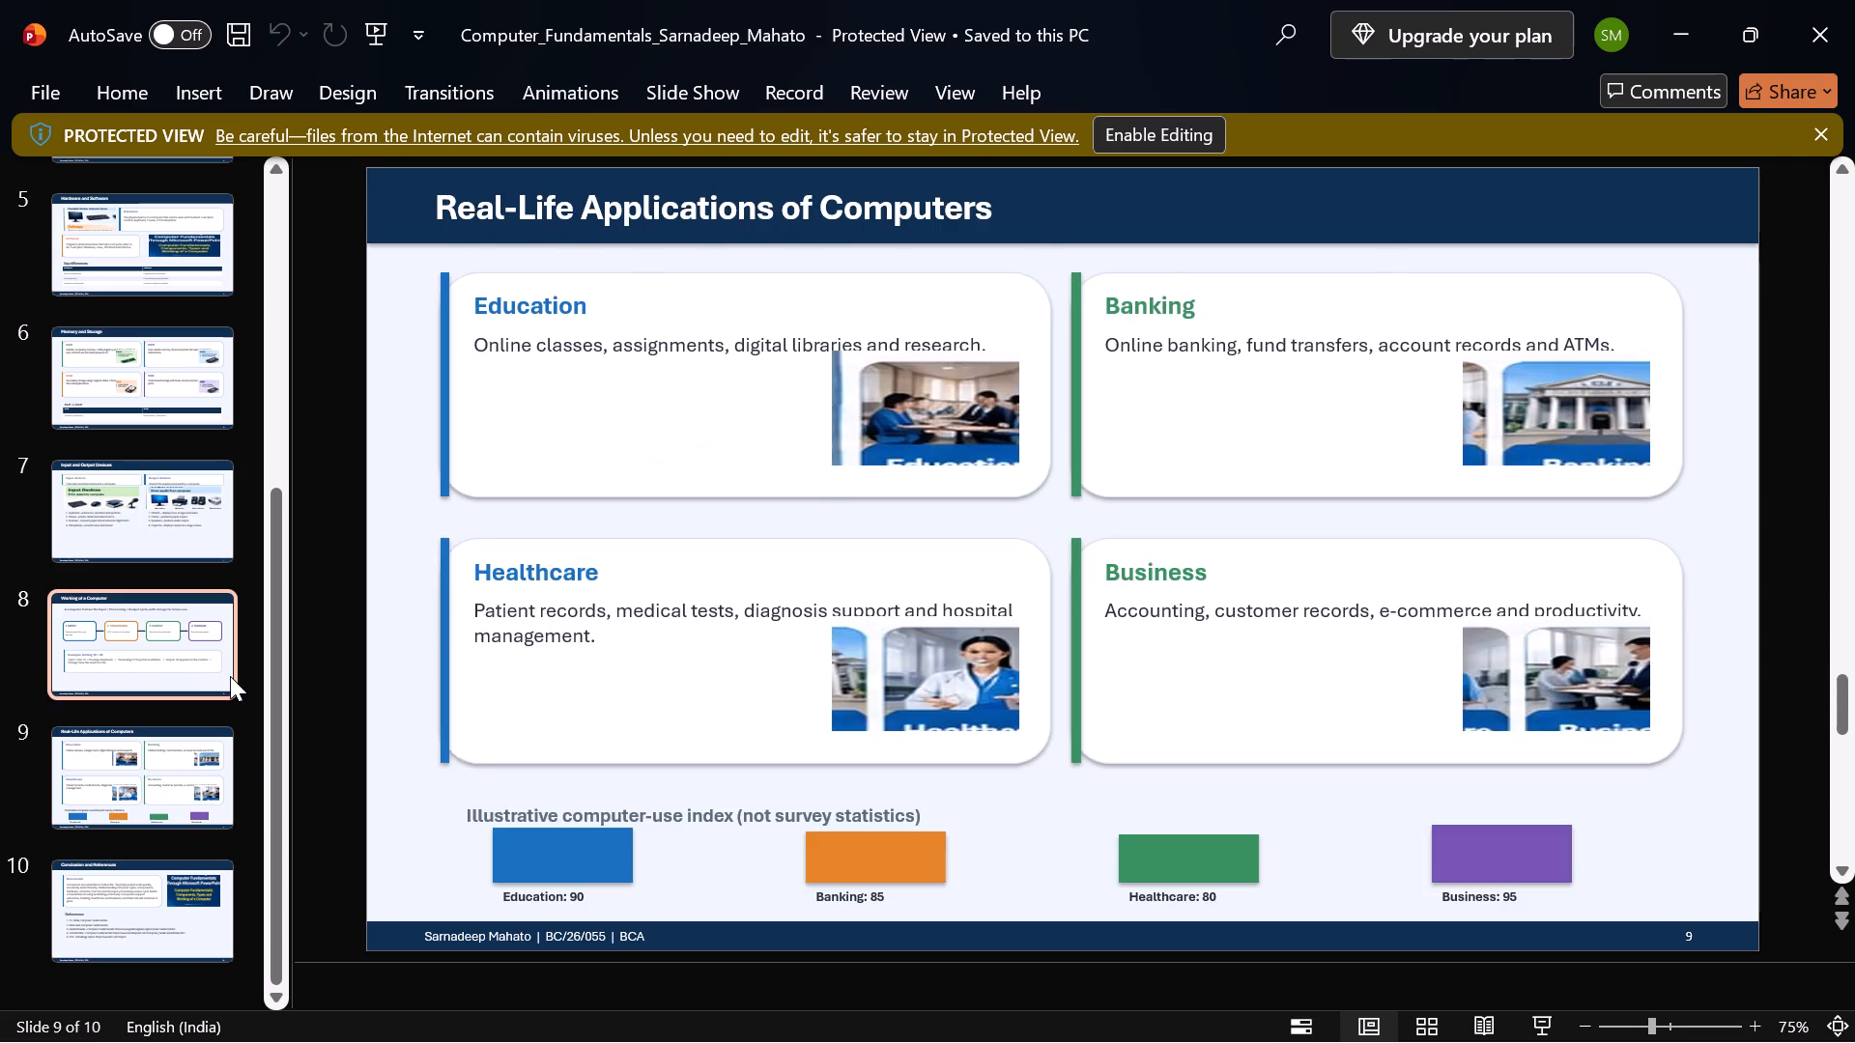
pyautogui.click(130, 793)
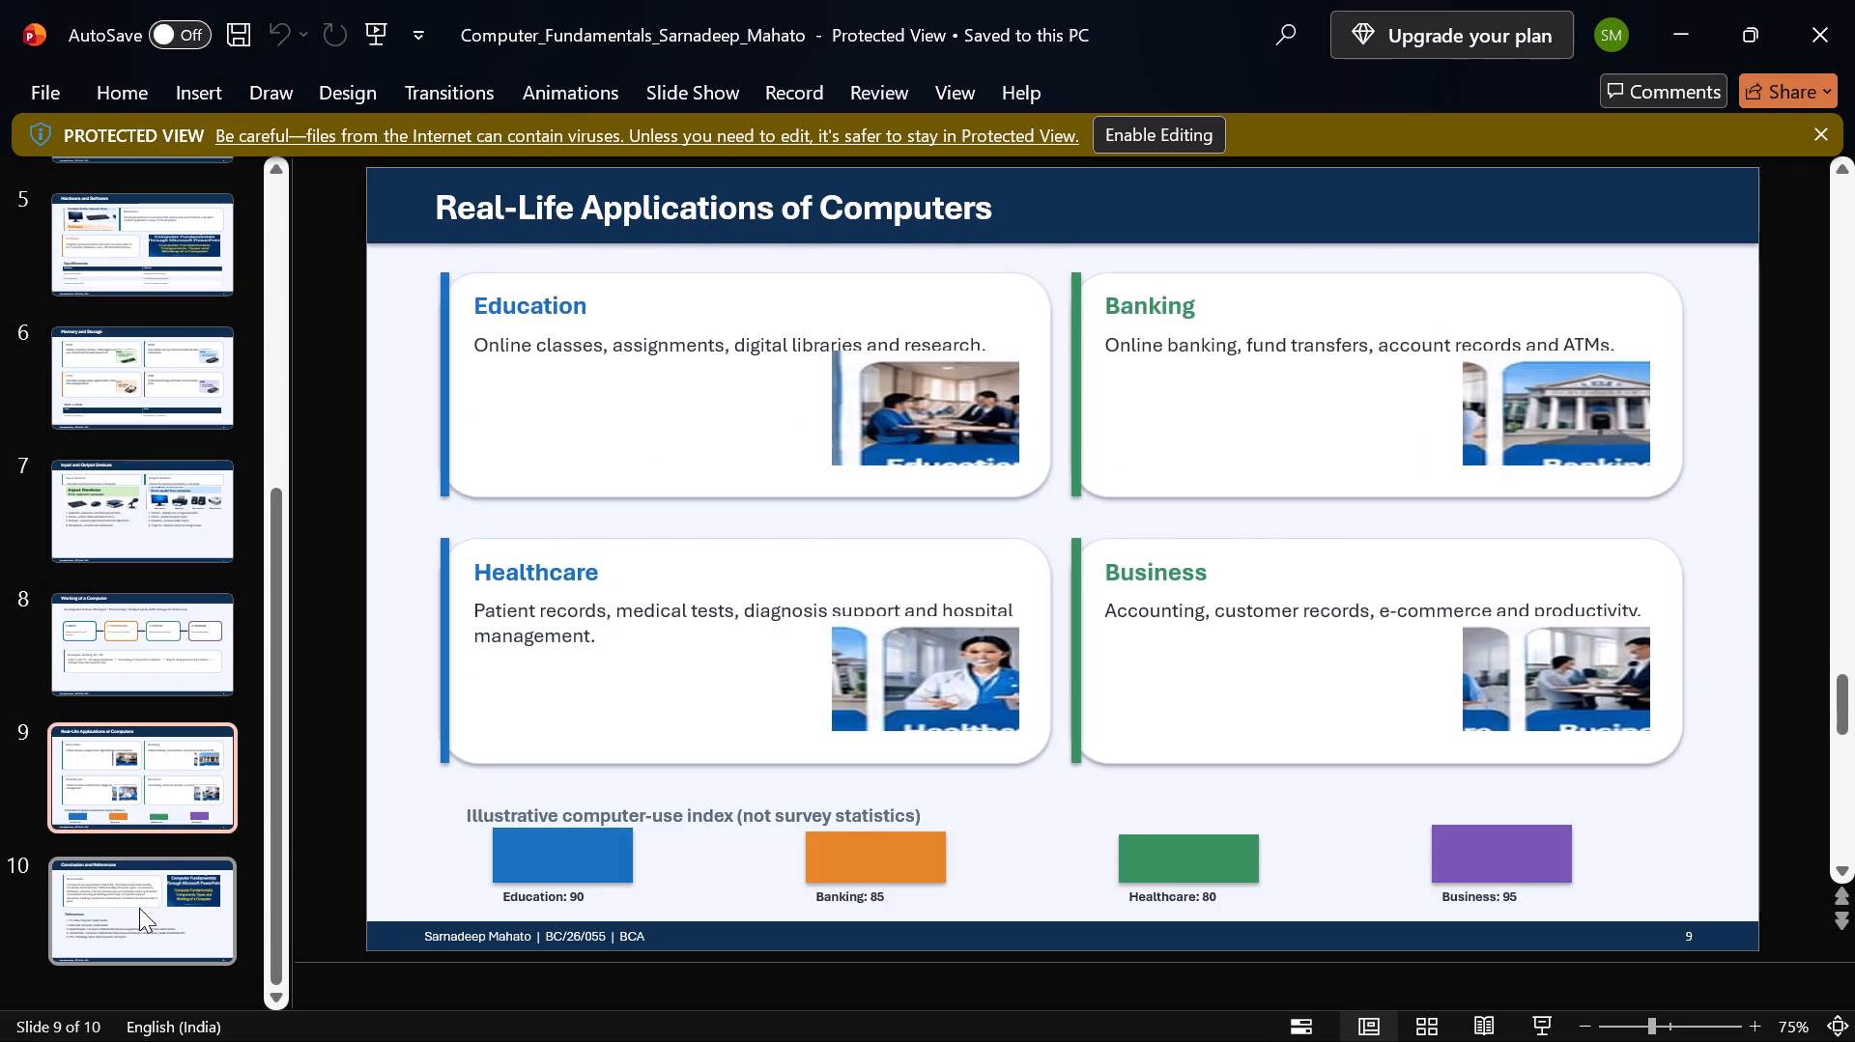
pyautogui.click(185, 945)
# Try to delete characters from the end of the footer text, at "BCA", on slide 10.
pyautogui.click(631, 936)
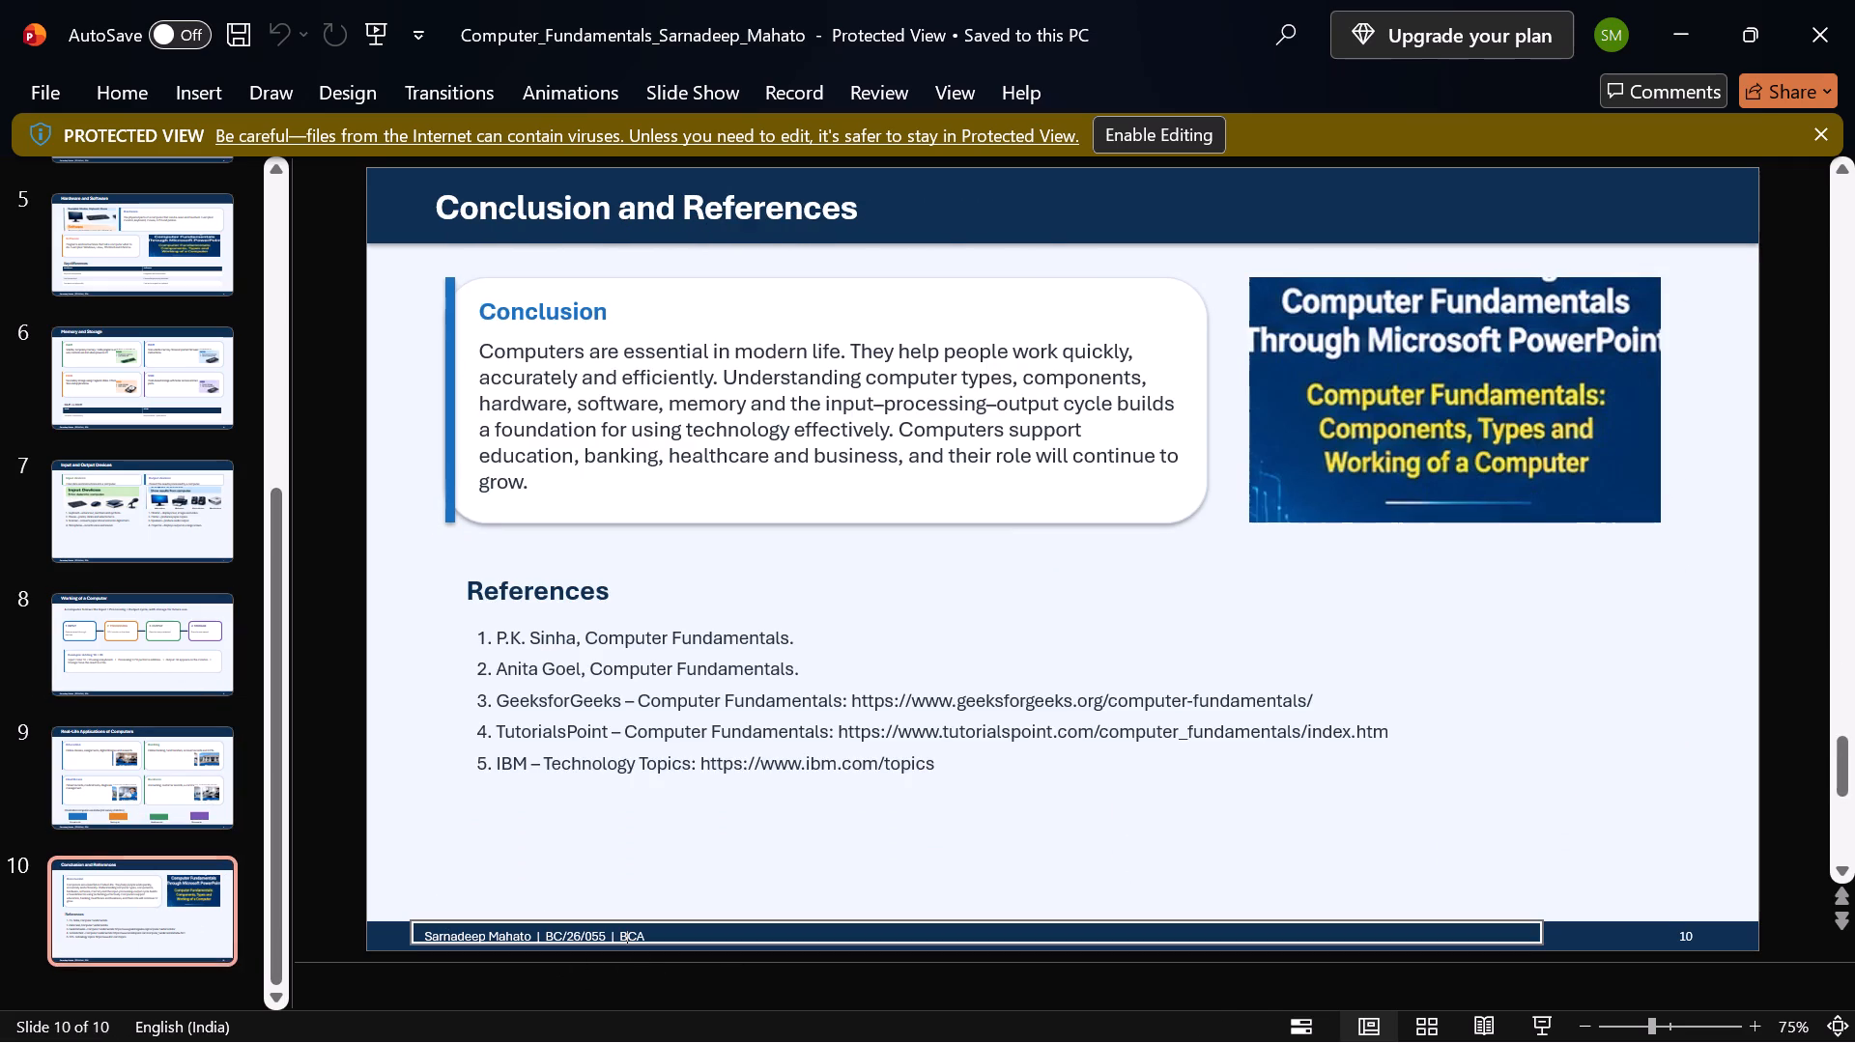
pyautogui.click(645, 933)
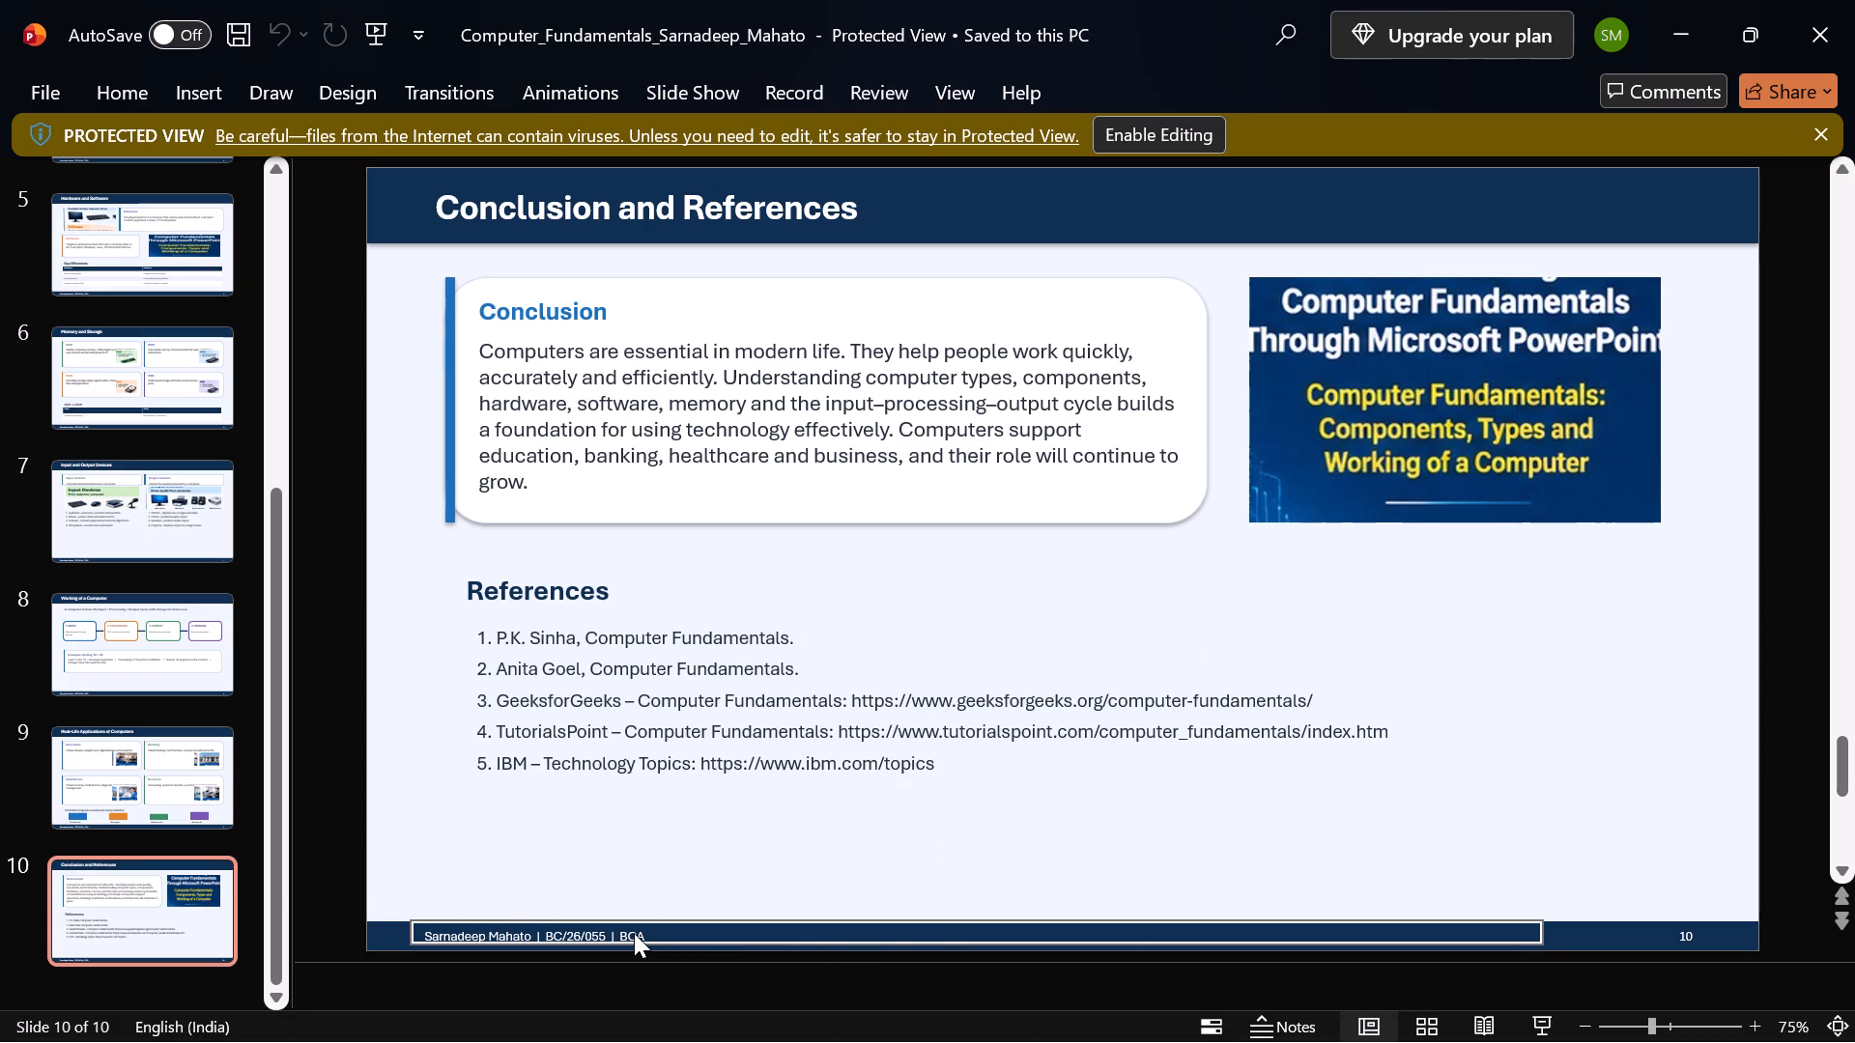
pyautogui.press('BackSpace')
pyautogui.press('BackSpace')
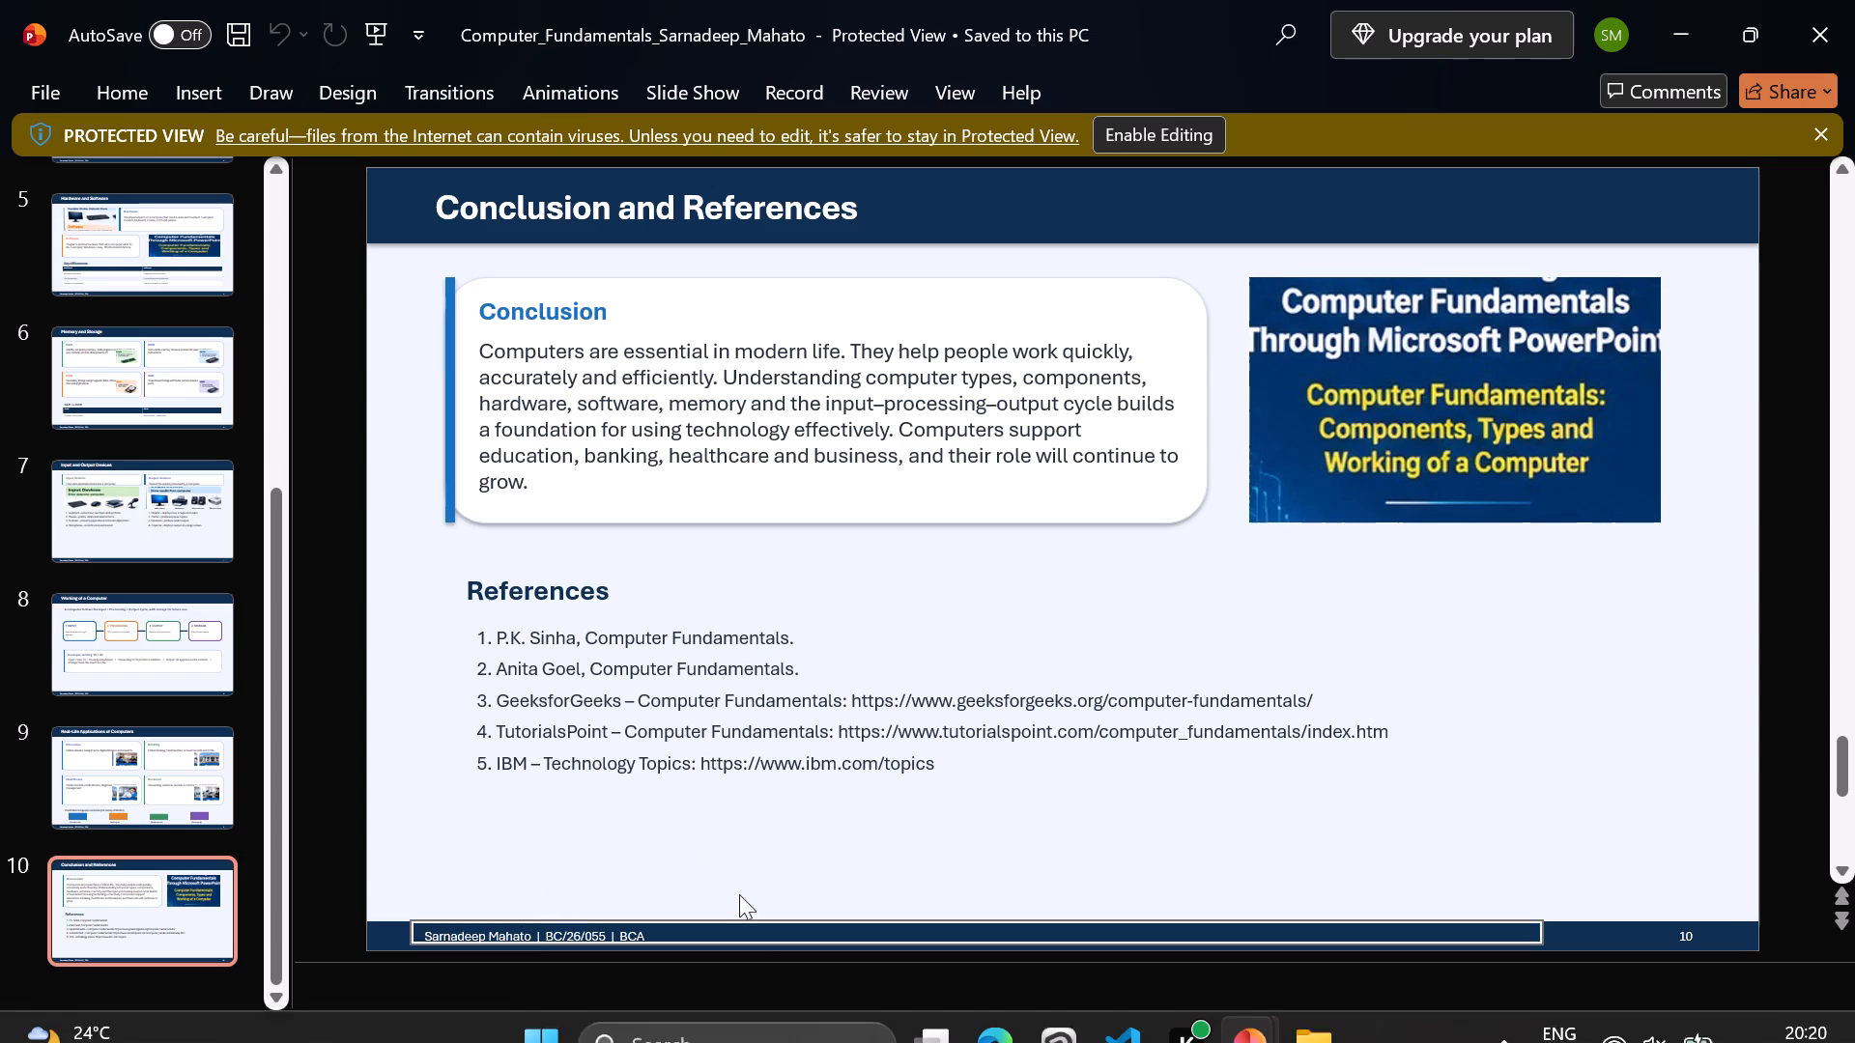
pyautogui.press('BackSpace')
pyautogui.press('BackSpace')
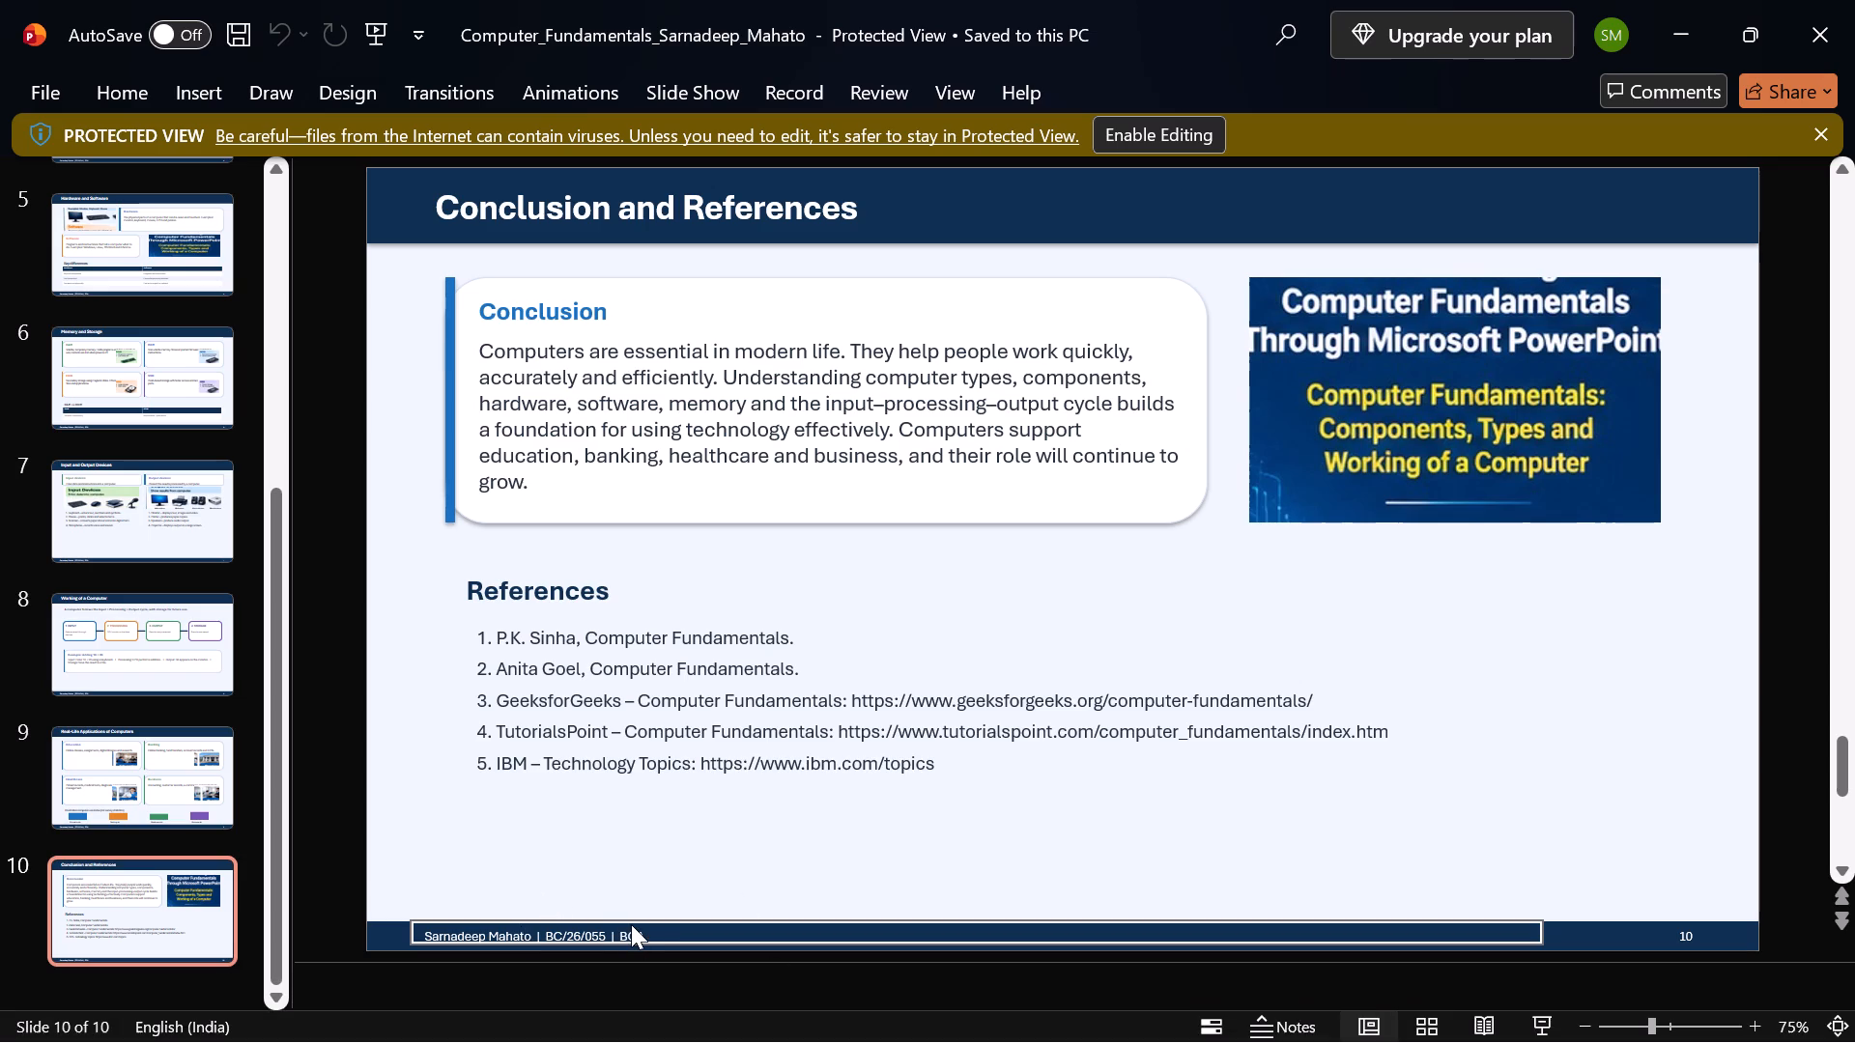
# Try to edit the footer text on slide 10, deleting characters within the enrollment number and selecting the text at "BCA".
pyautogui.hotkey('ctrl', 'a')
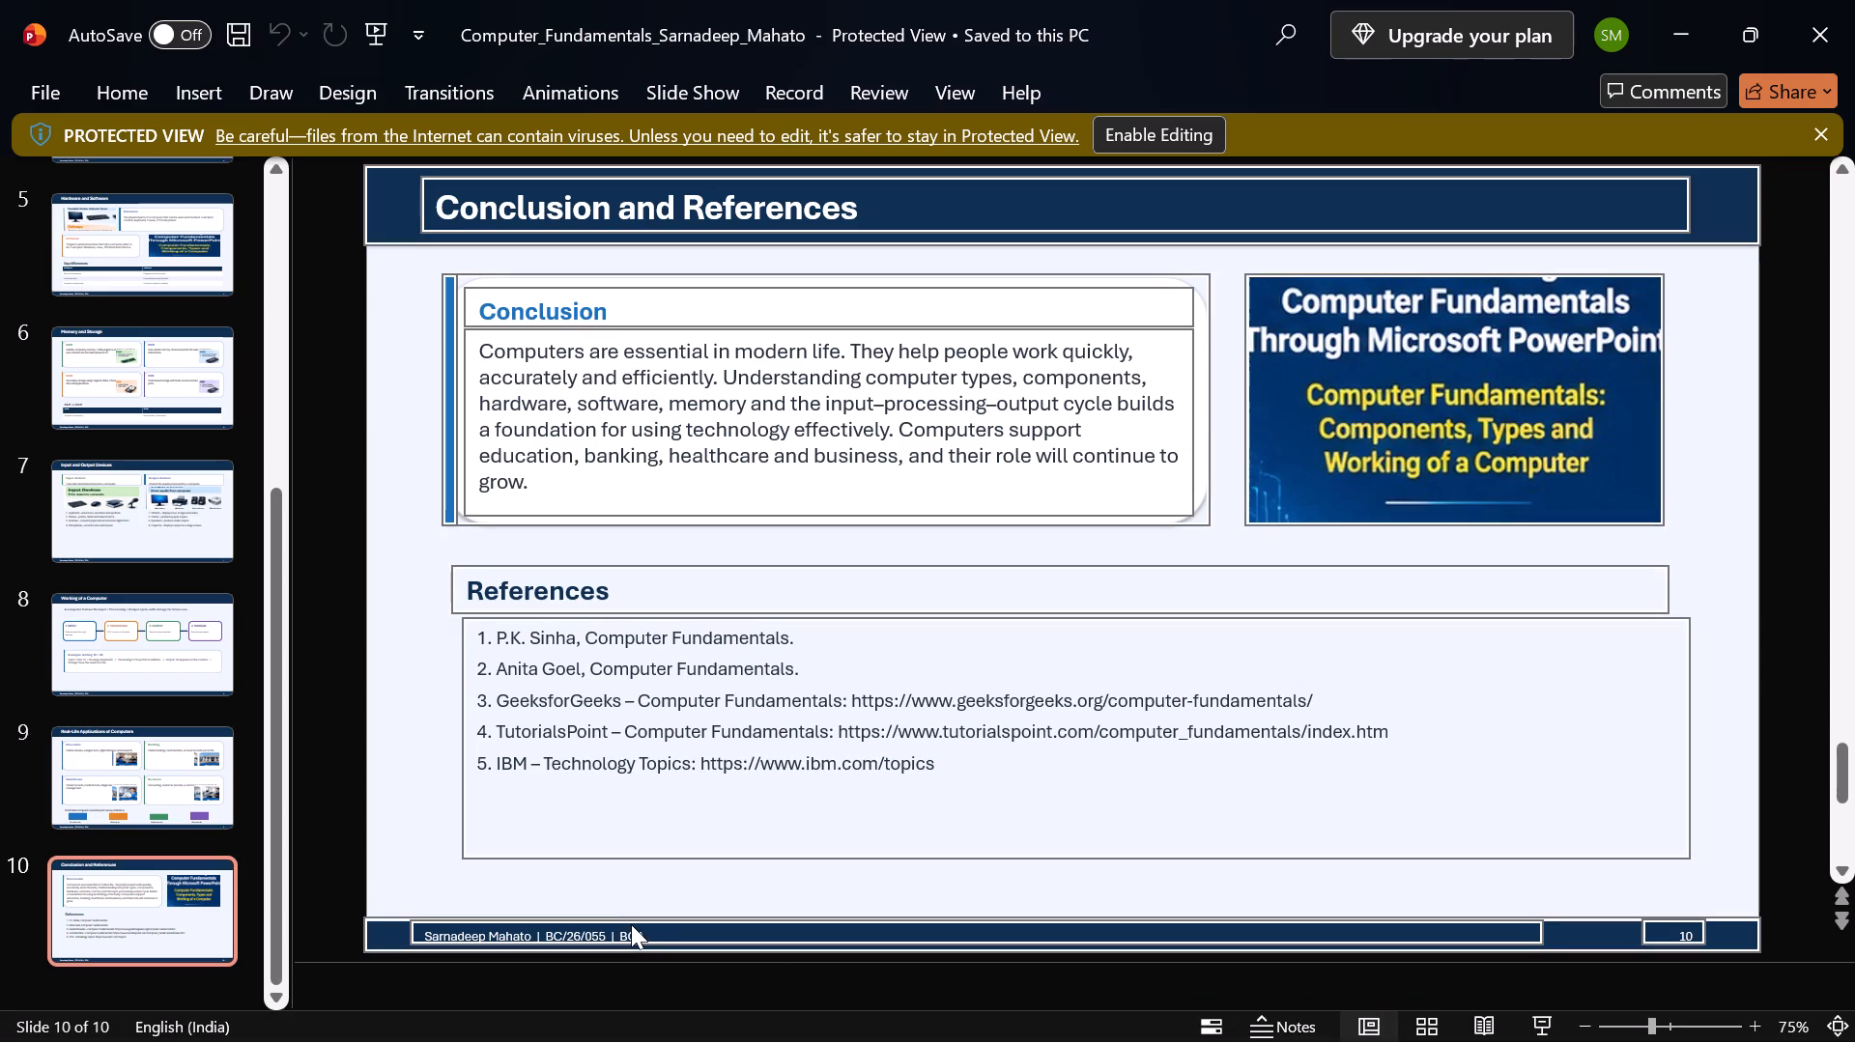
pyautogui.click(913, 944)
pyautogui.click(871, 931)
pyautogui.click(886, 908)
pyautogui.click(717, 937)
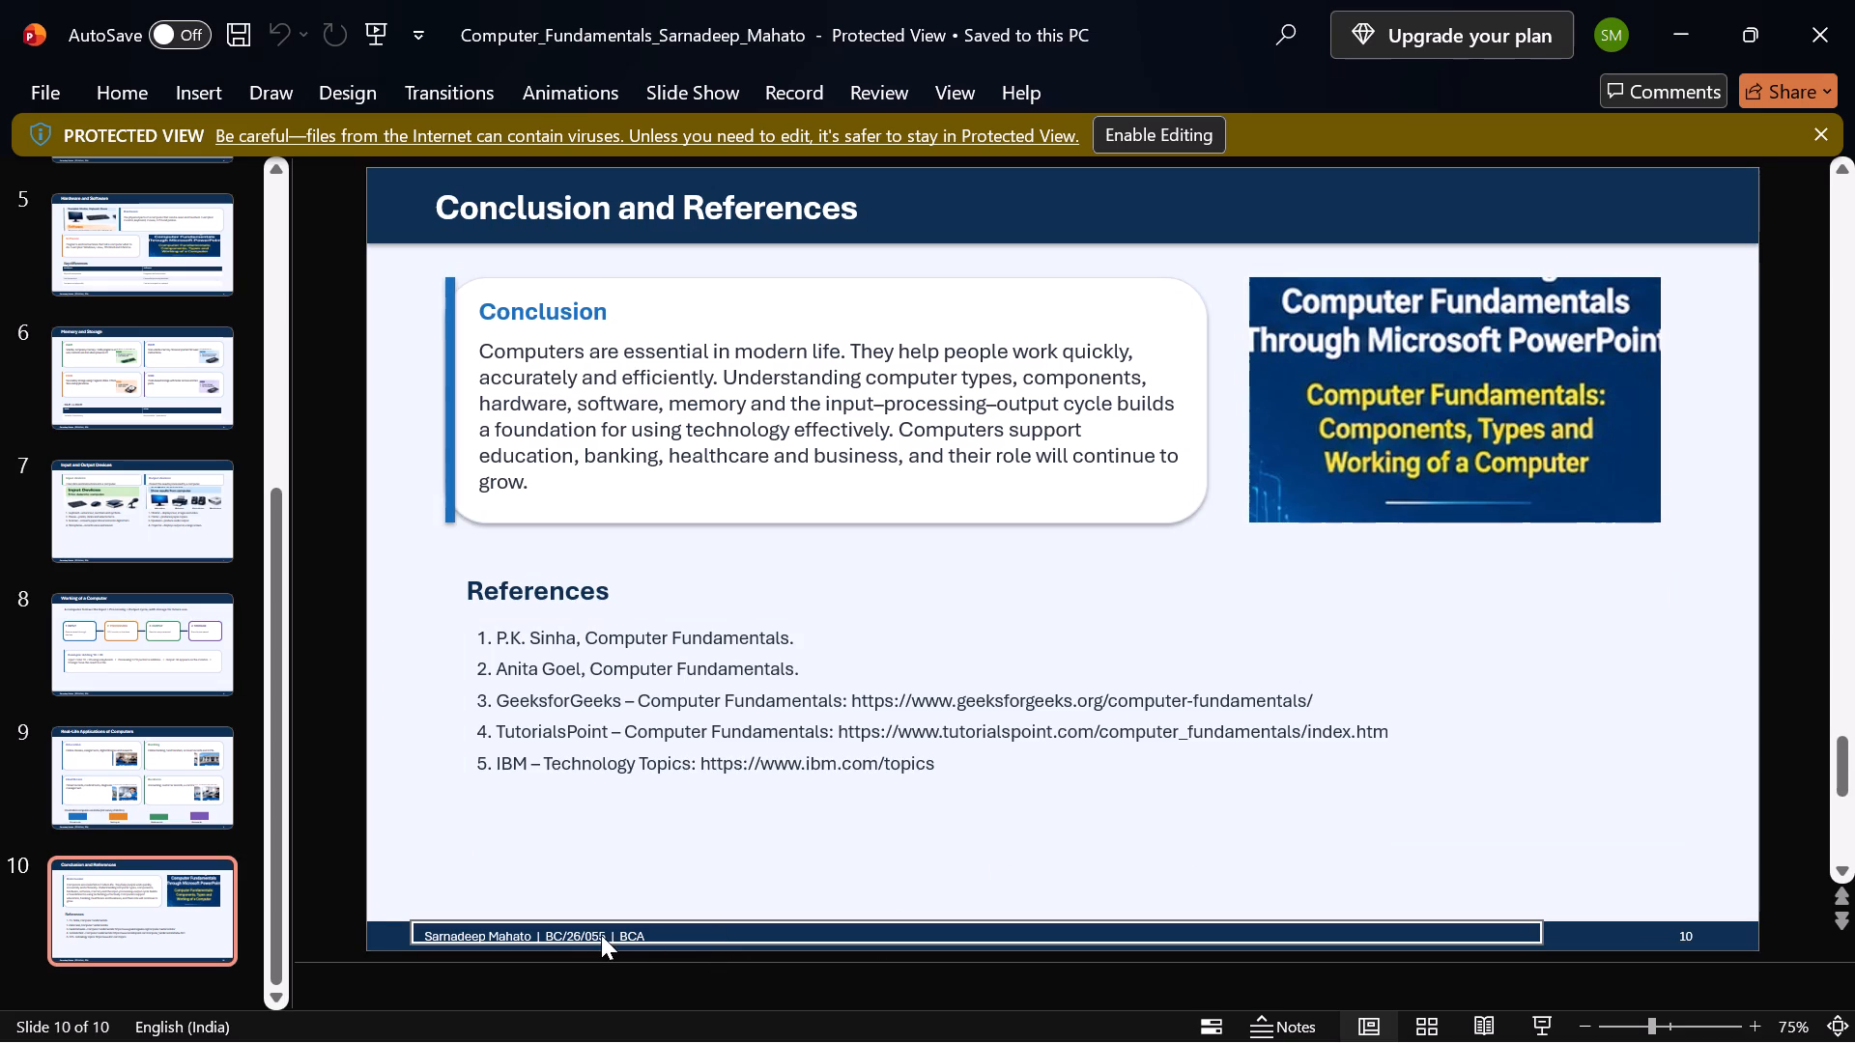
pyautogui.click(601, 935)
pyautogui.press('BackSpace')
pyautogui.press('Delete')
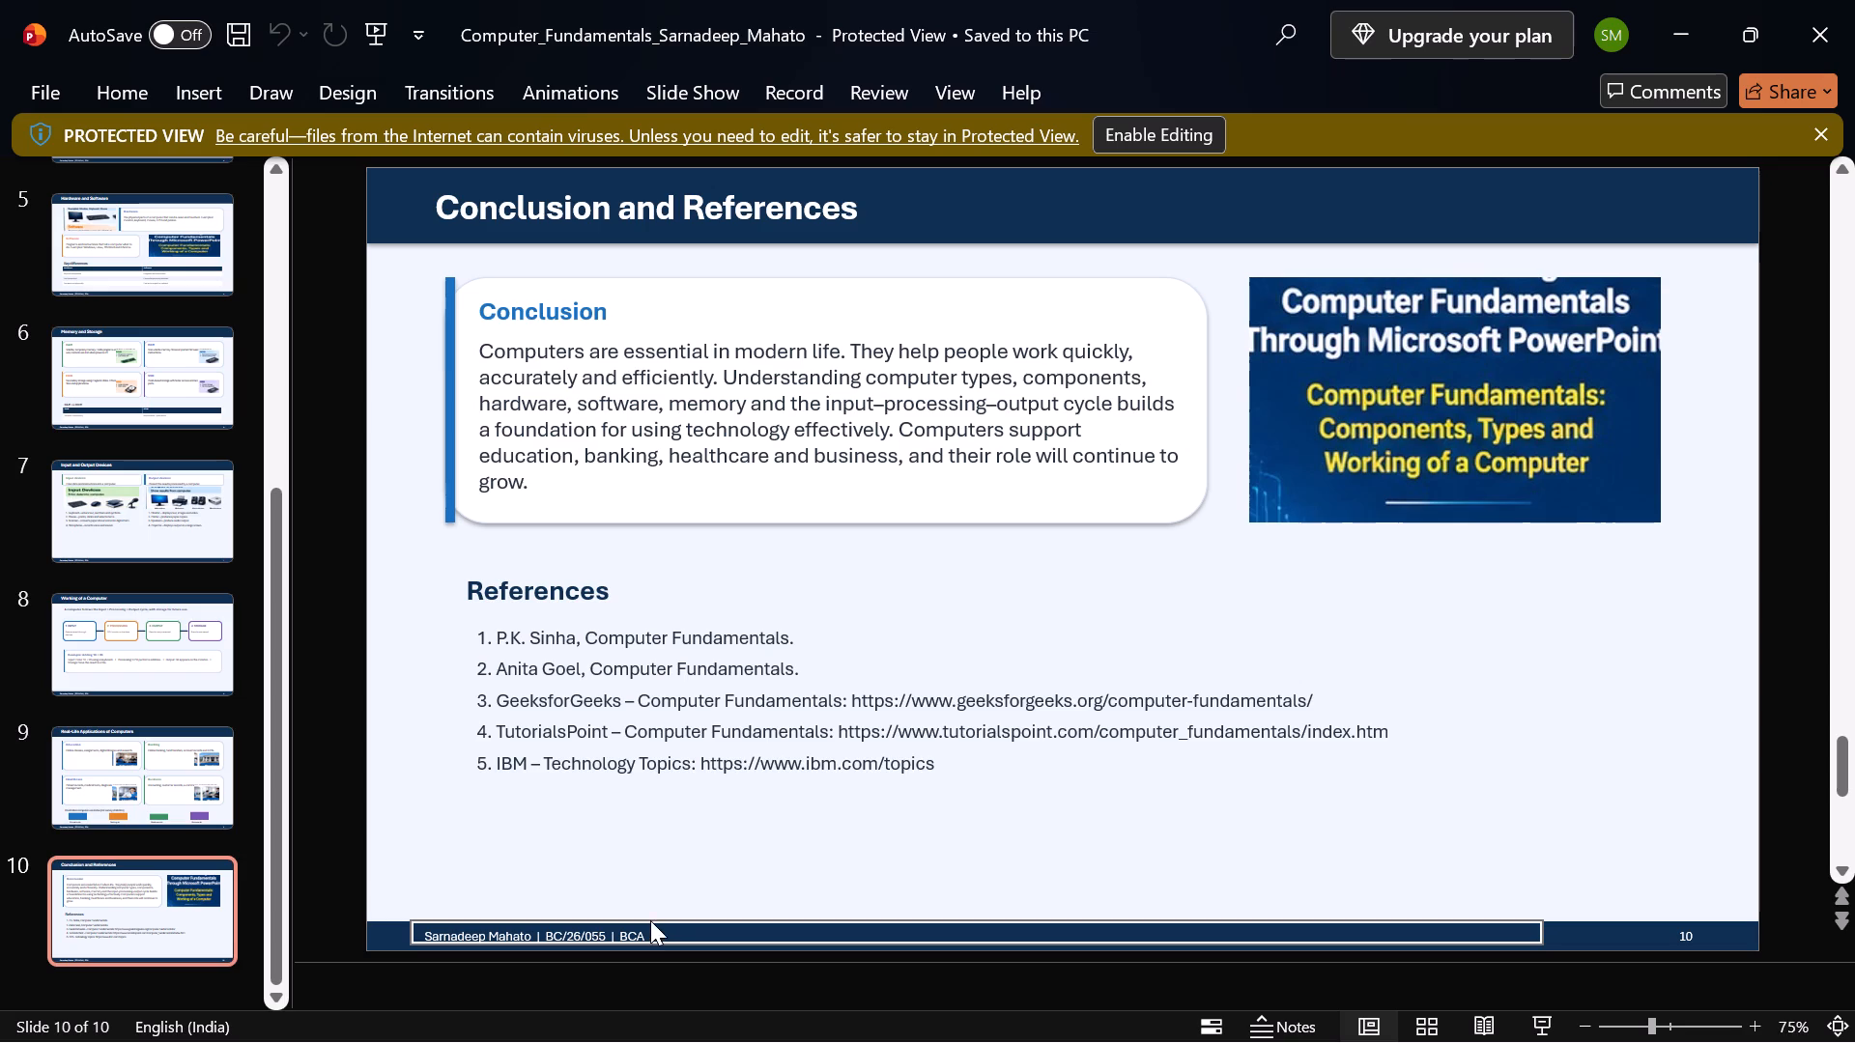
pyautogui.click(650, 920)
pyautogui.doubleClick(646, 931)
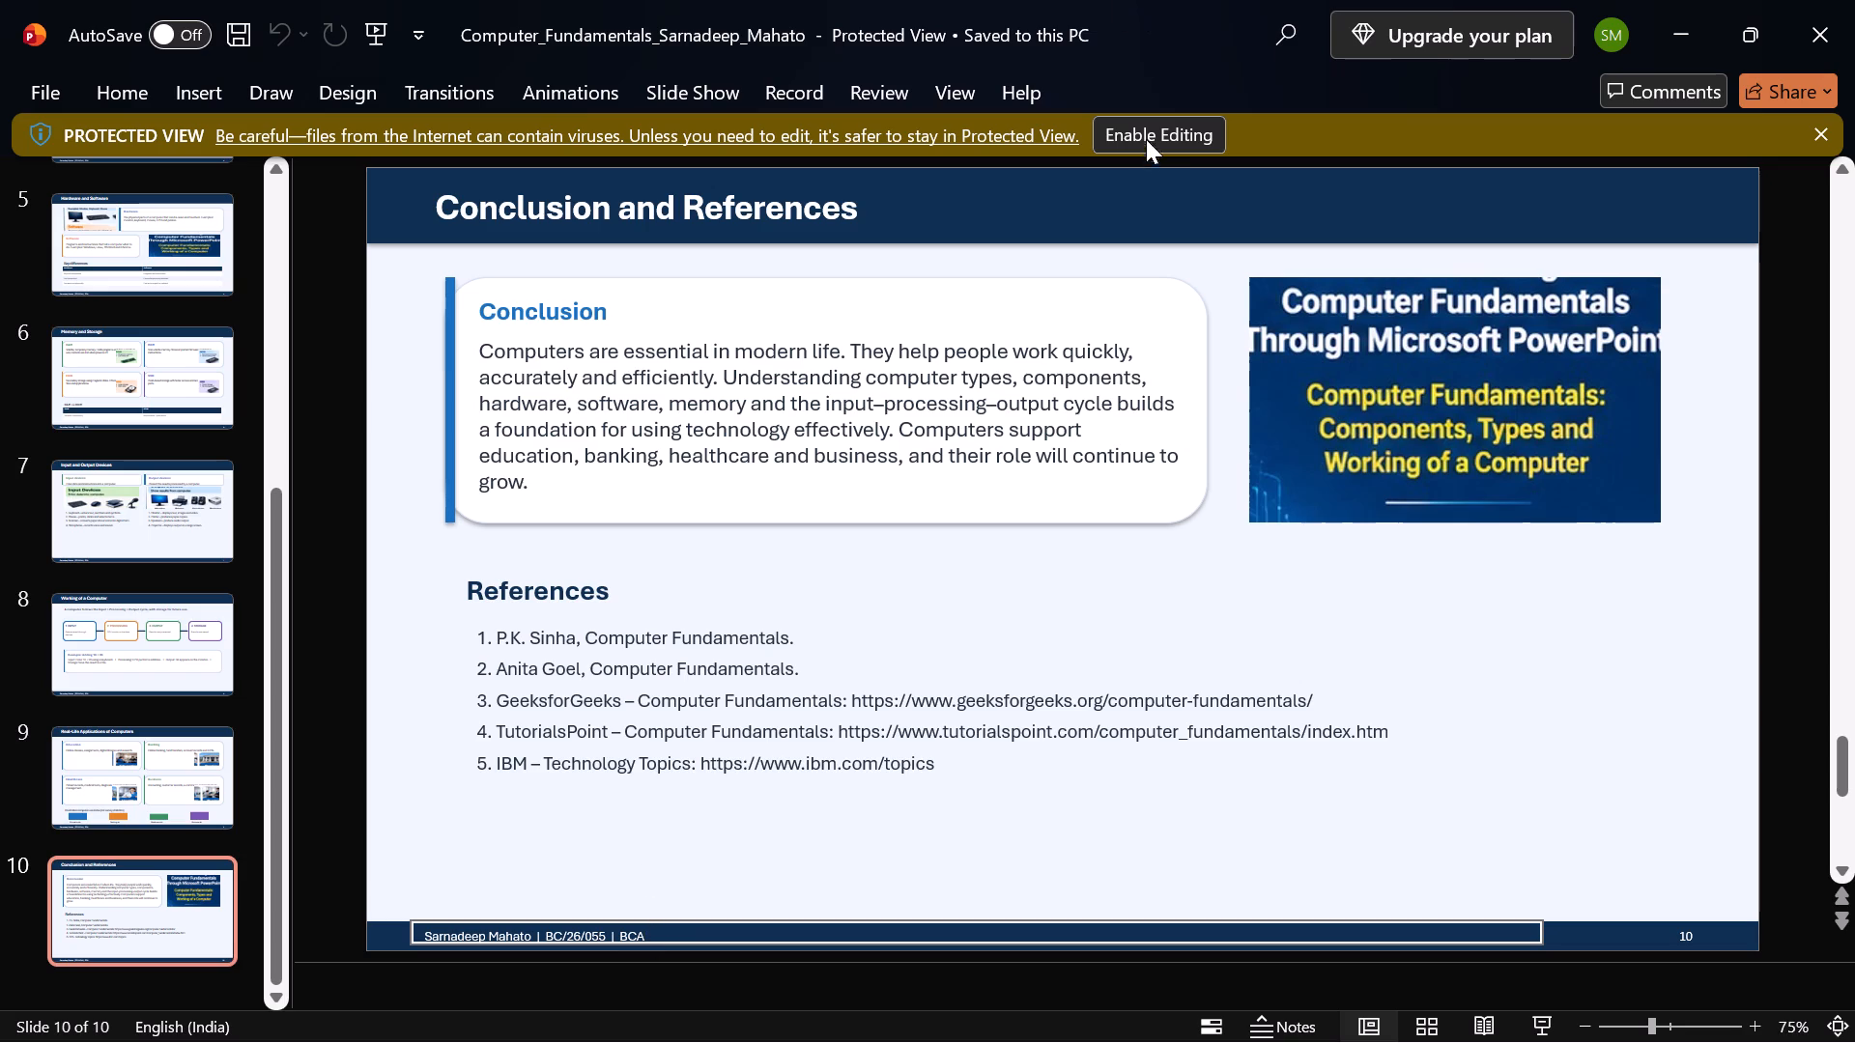
# Enable editing for the downloaded Computer Fundamentals presentation and select the footer text box on slide 10.
pyautogui.click(1146, 133)
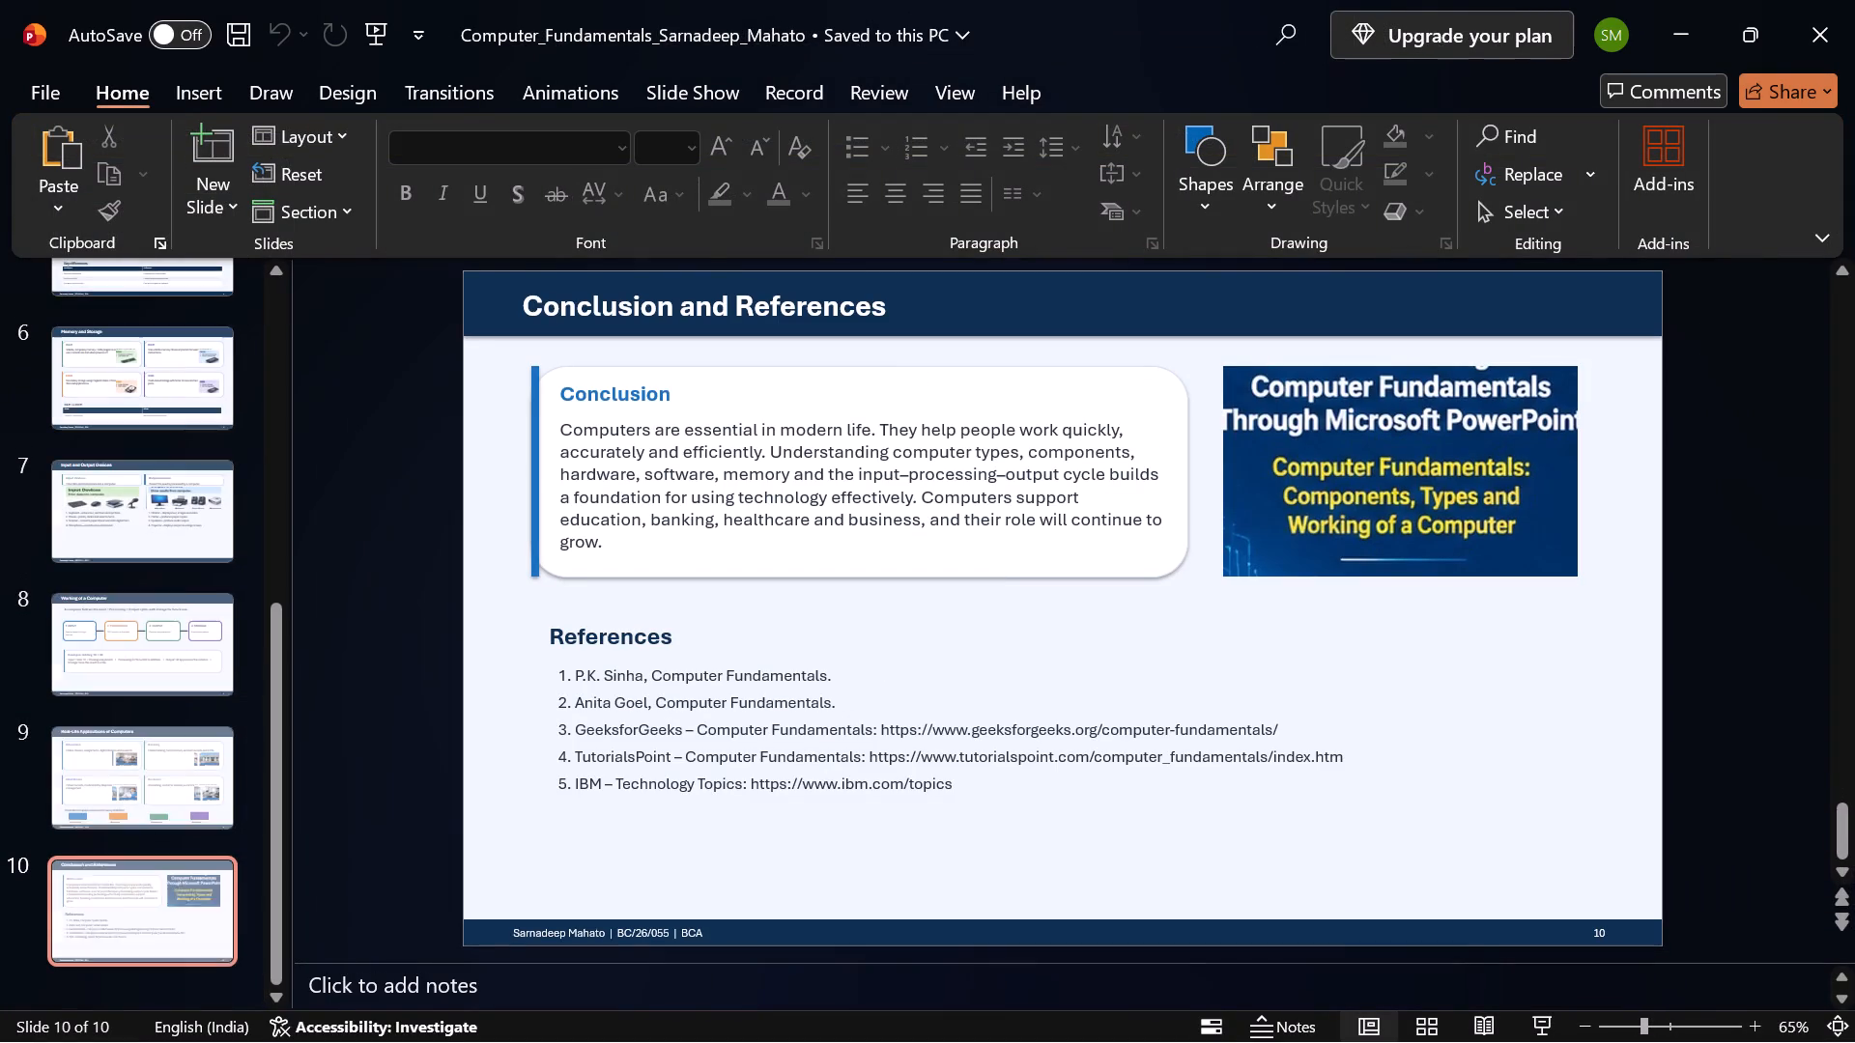
pyautogui.click(699, 930)
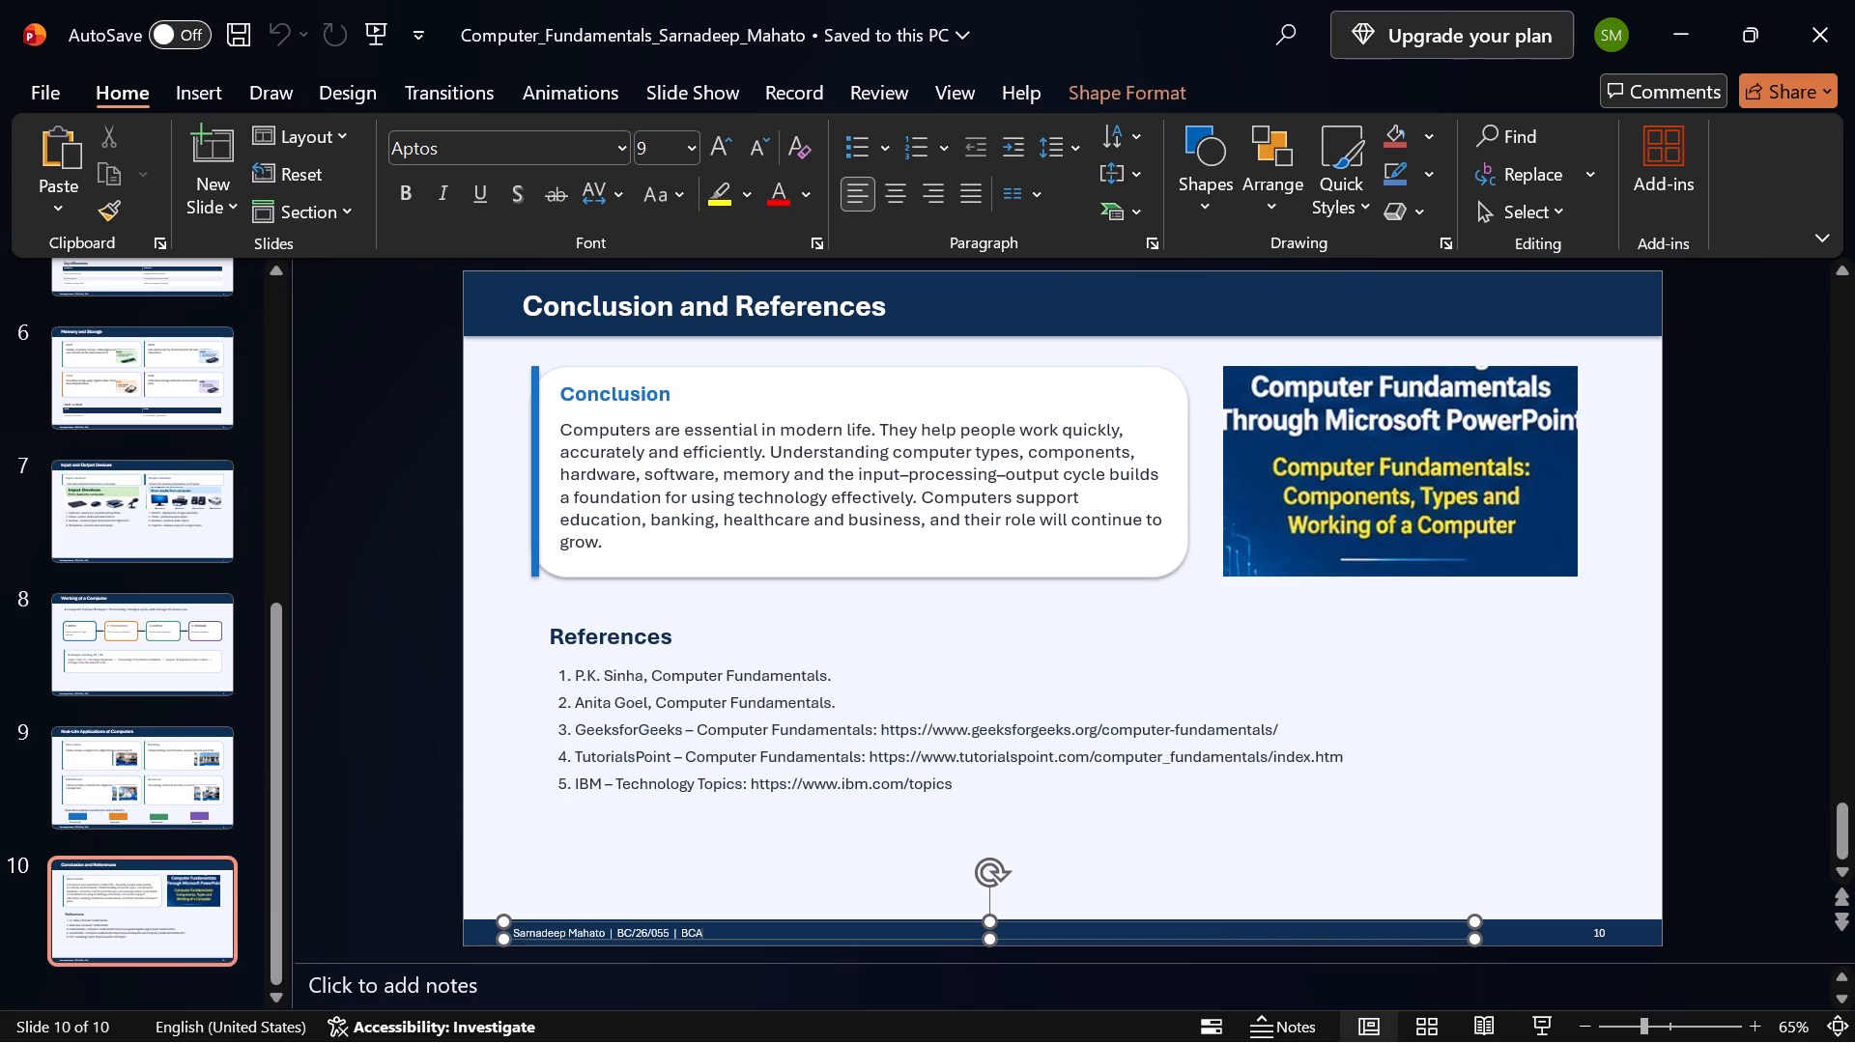
# Look back through the generated slides from slide 9 to the title slide, and recheck the Conclusion and References slide.
pyautogui.click(138, 783)
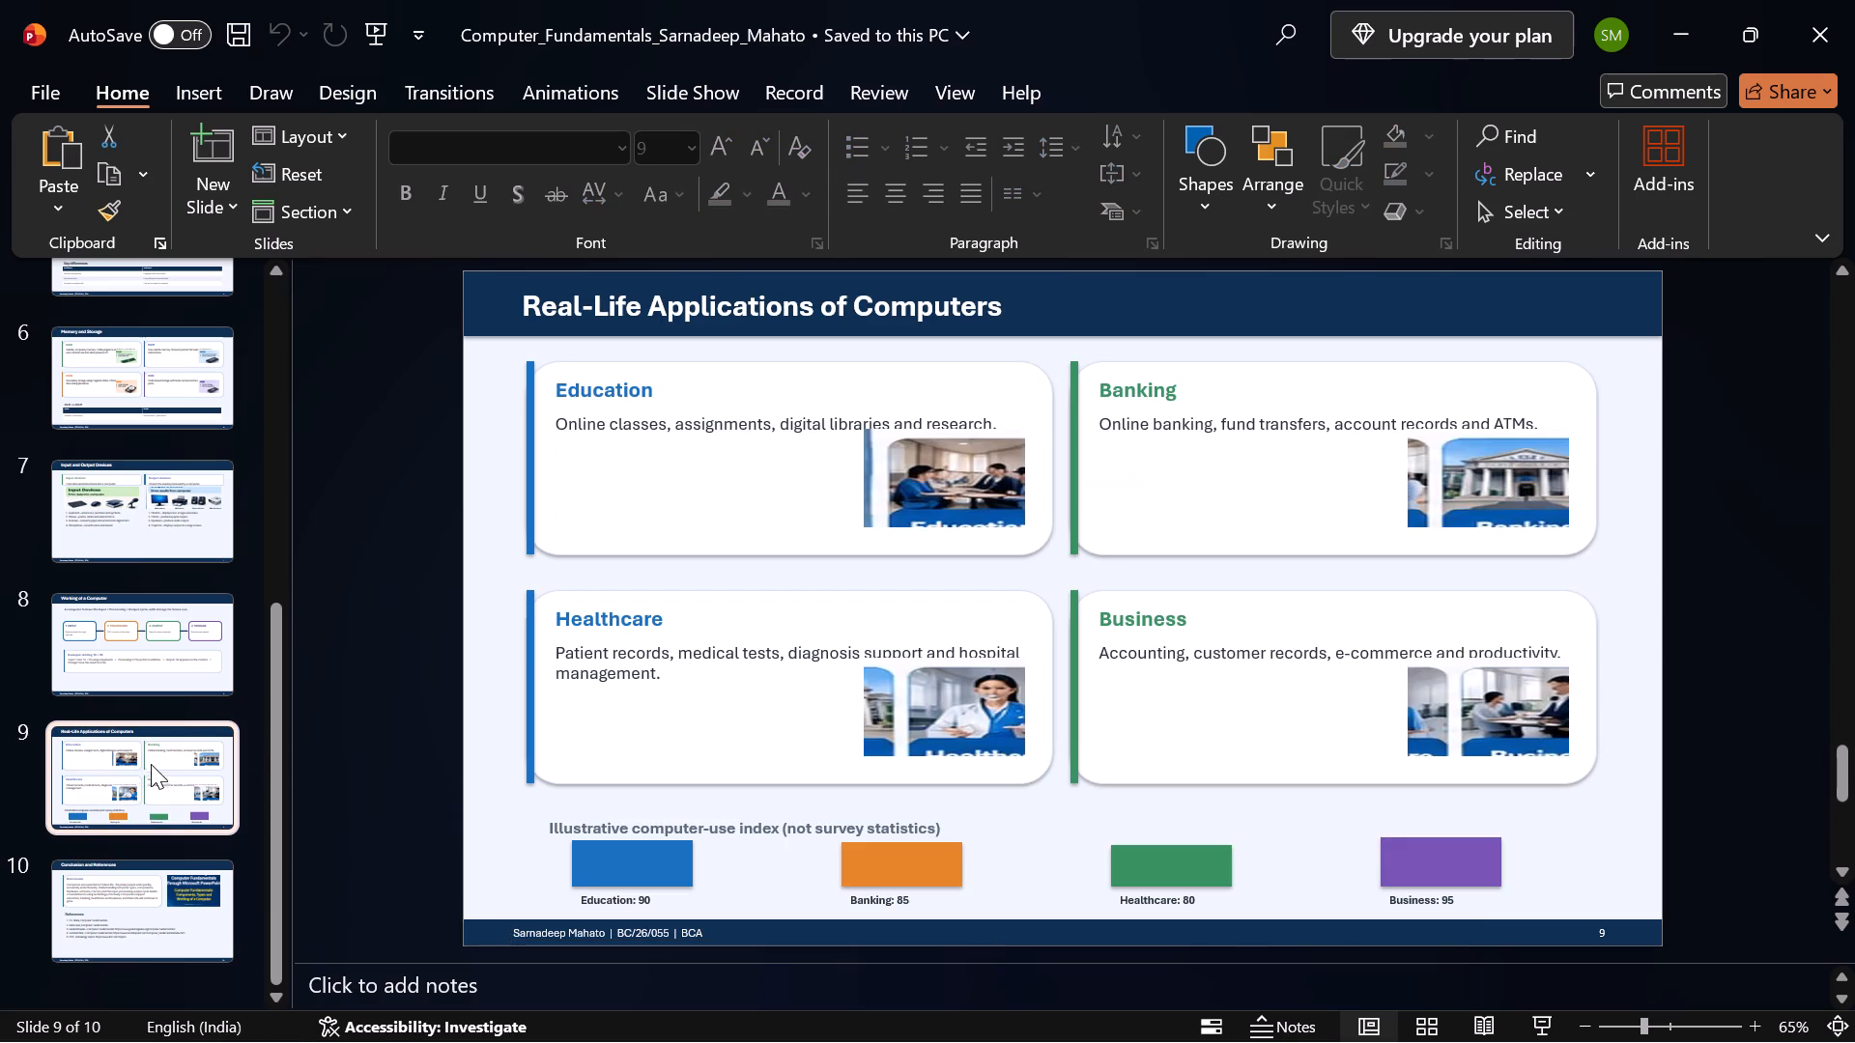
pyautogui.click(162, 732)
pyautogui.click(156, 674)
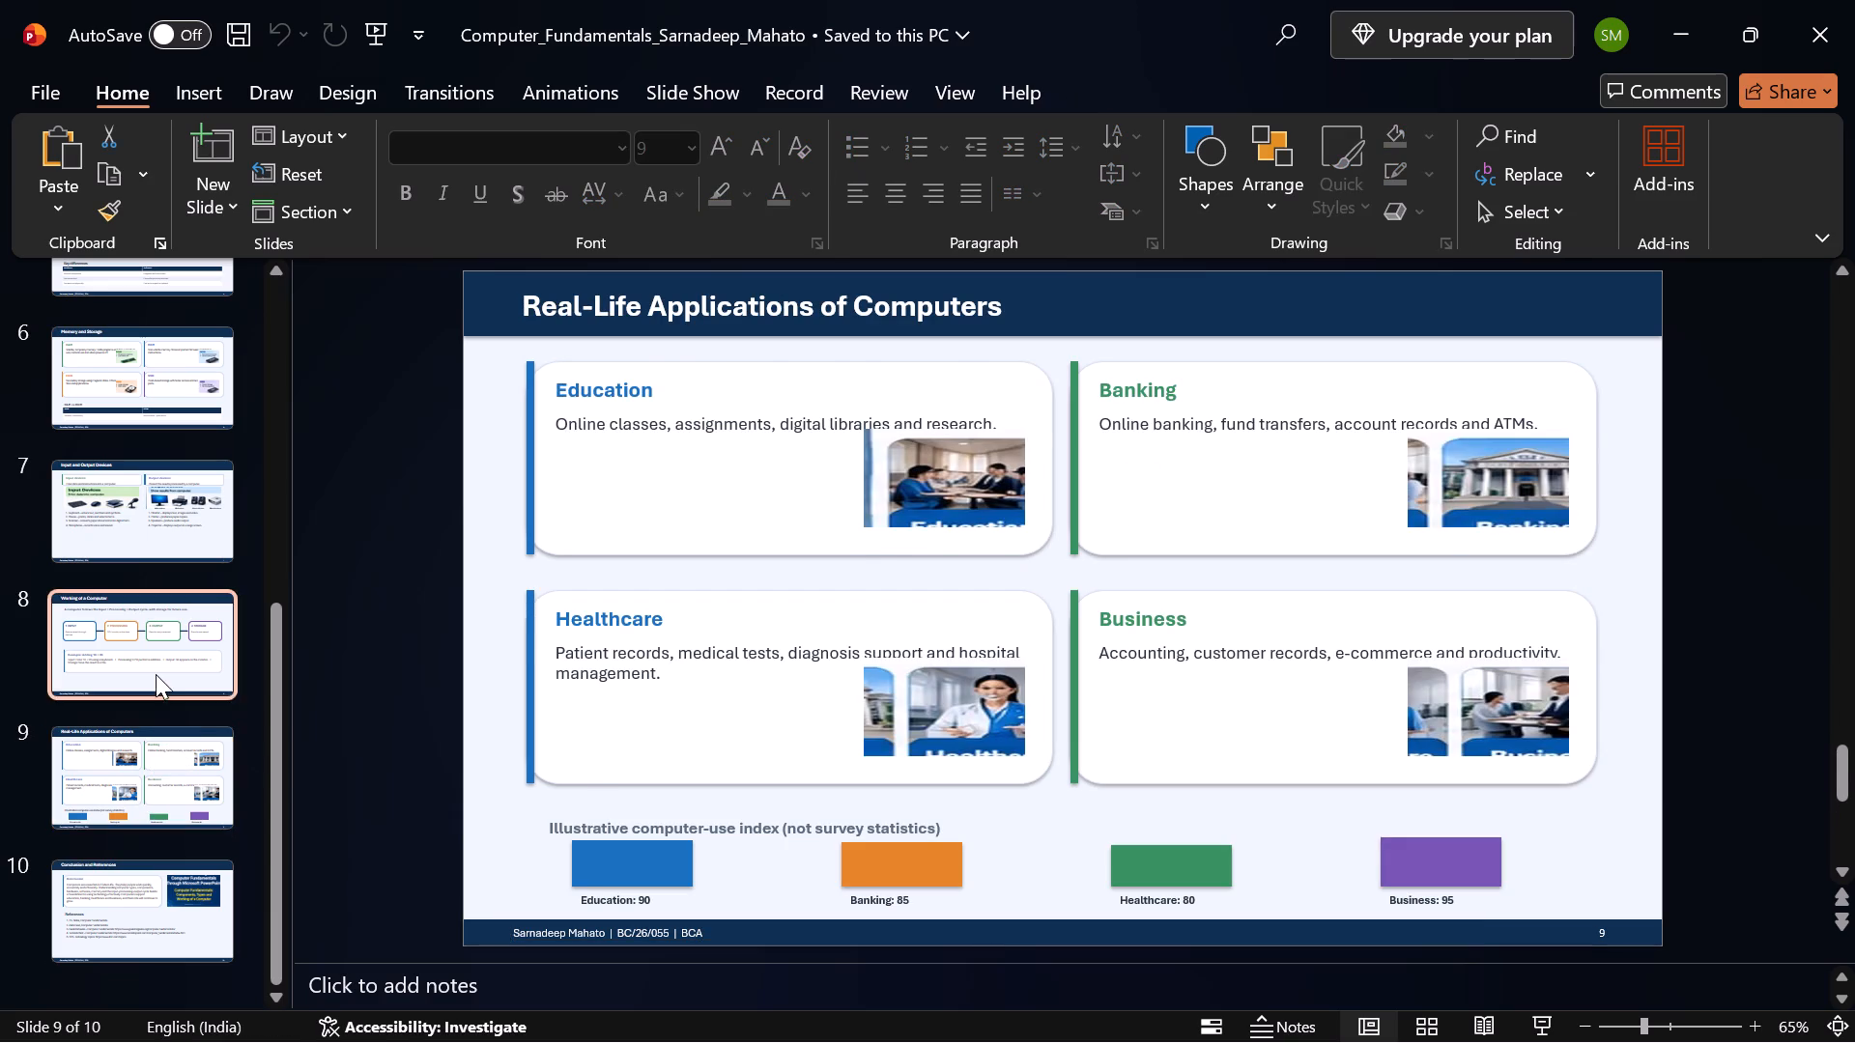
pyautogui.click(158, 573)
pyautogui.click(143, 518)
pyautogui.click(151, 411)
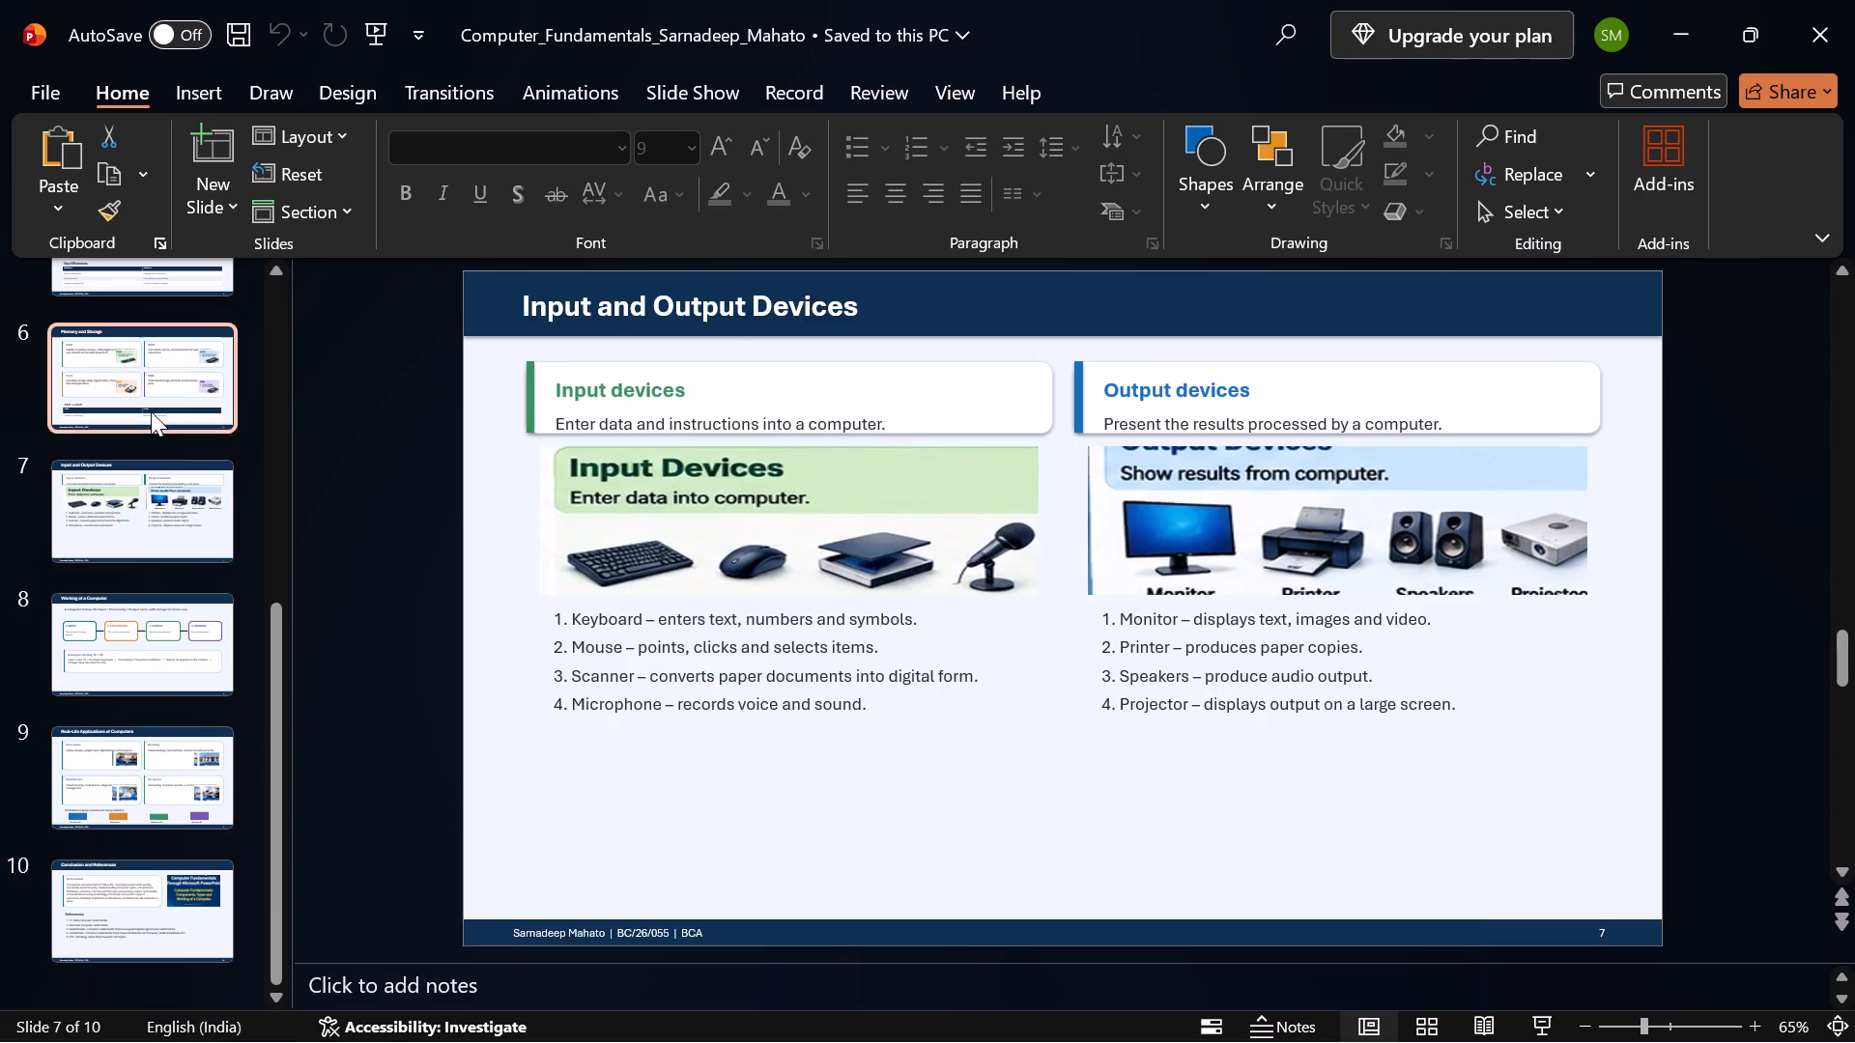
pyautogui.scroll(2, 134, 494)
pyautogui.click(129, 478)
pyautogui.click(141, 416)
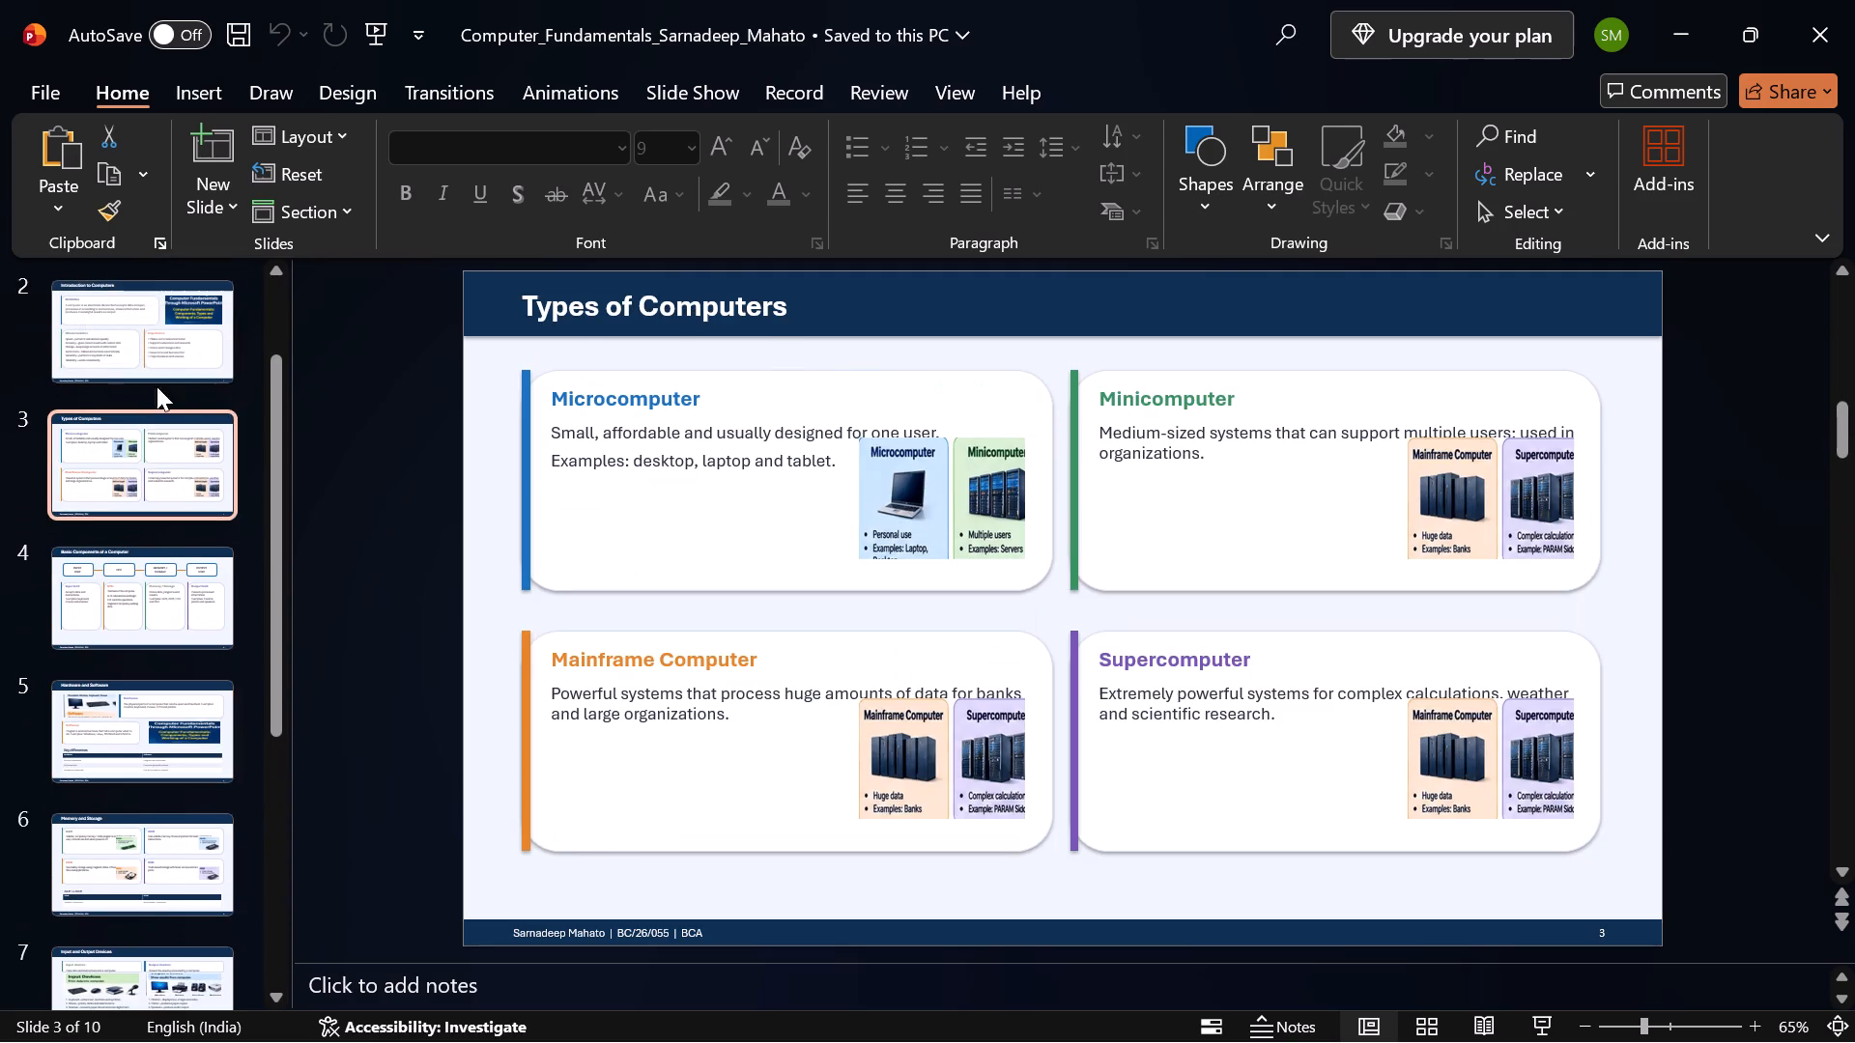
pyautogui.click(175, 352)
pyautogui.scroll(1, 245, 633)
pyautogui.click(142, 331)
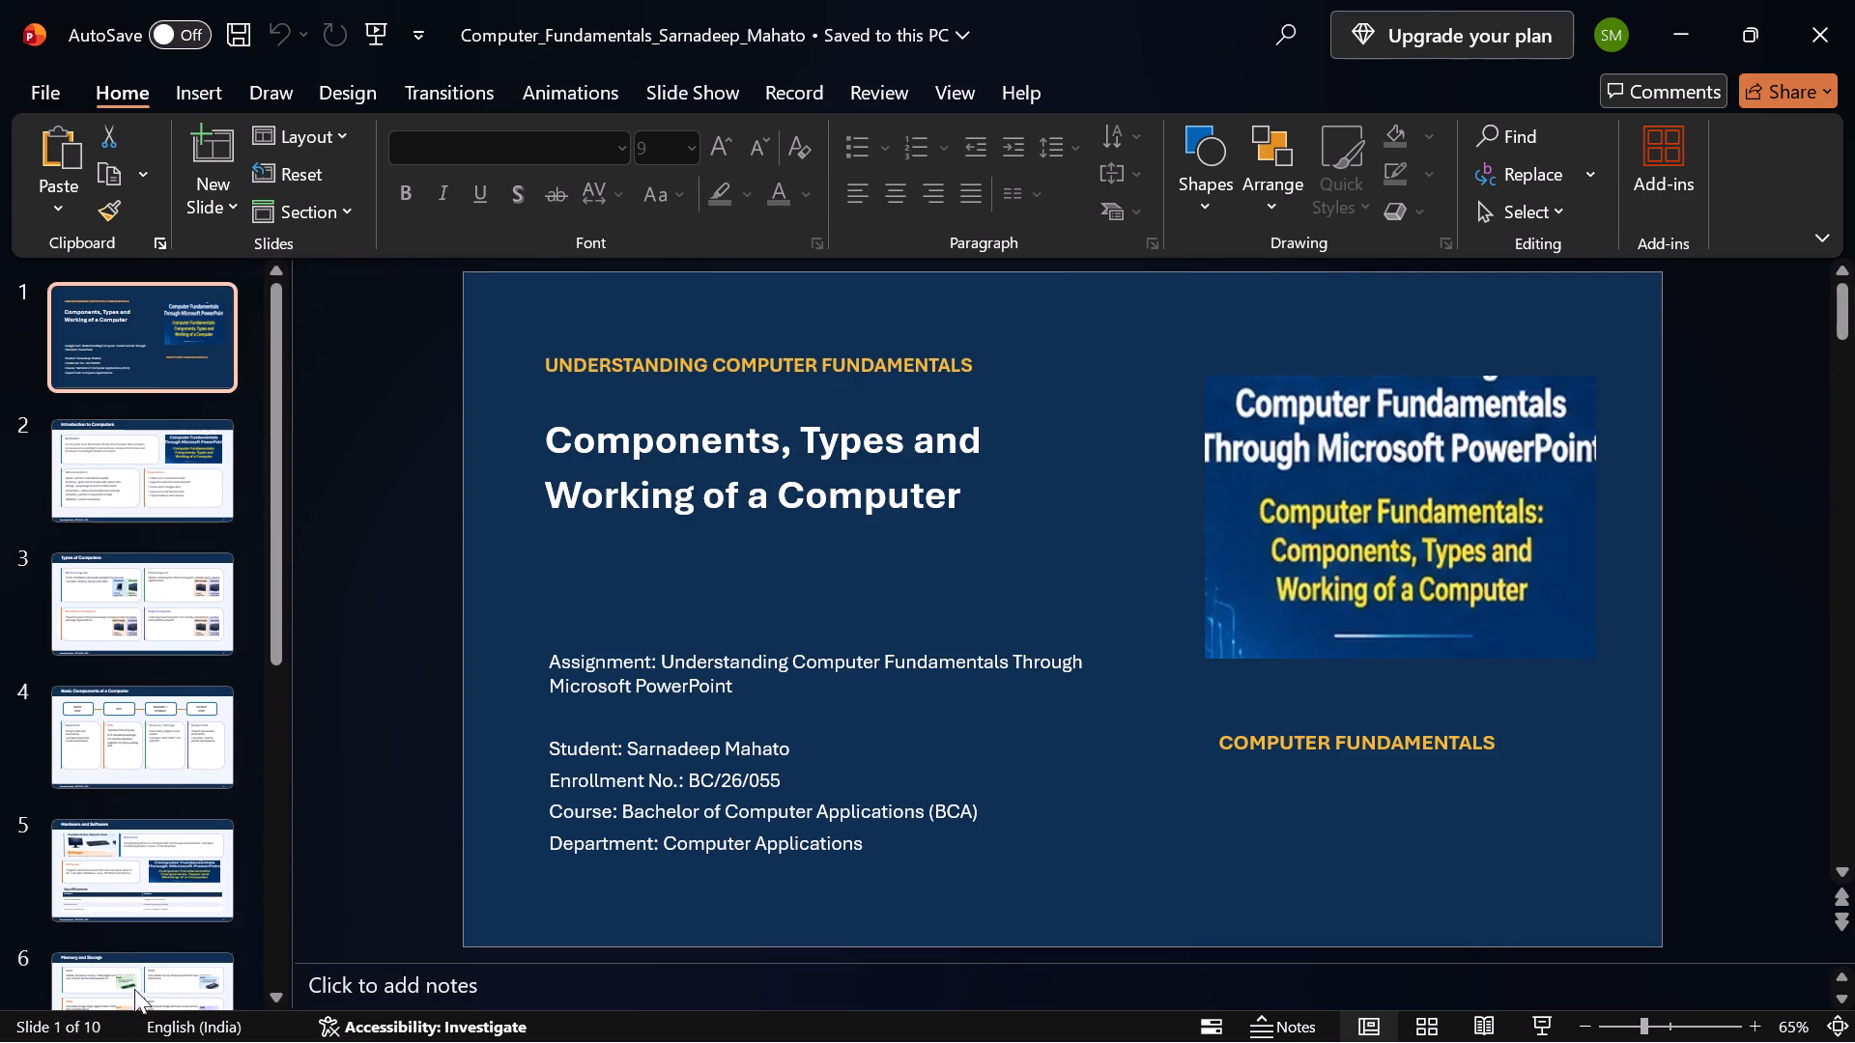
pyautogui.scroll(-8, 145, 838)
pyautogui.click(150, 937)
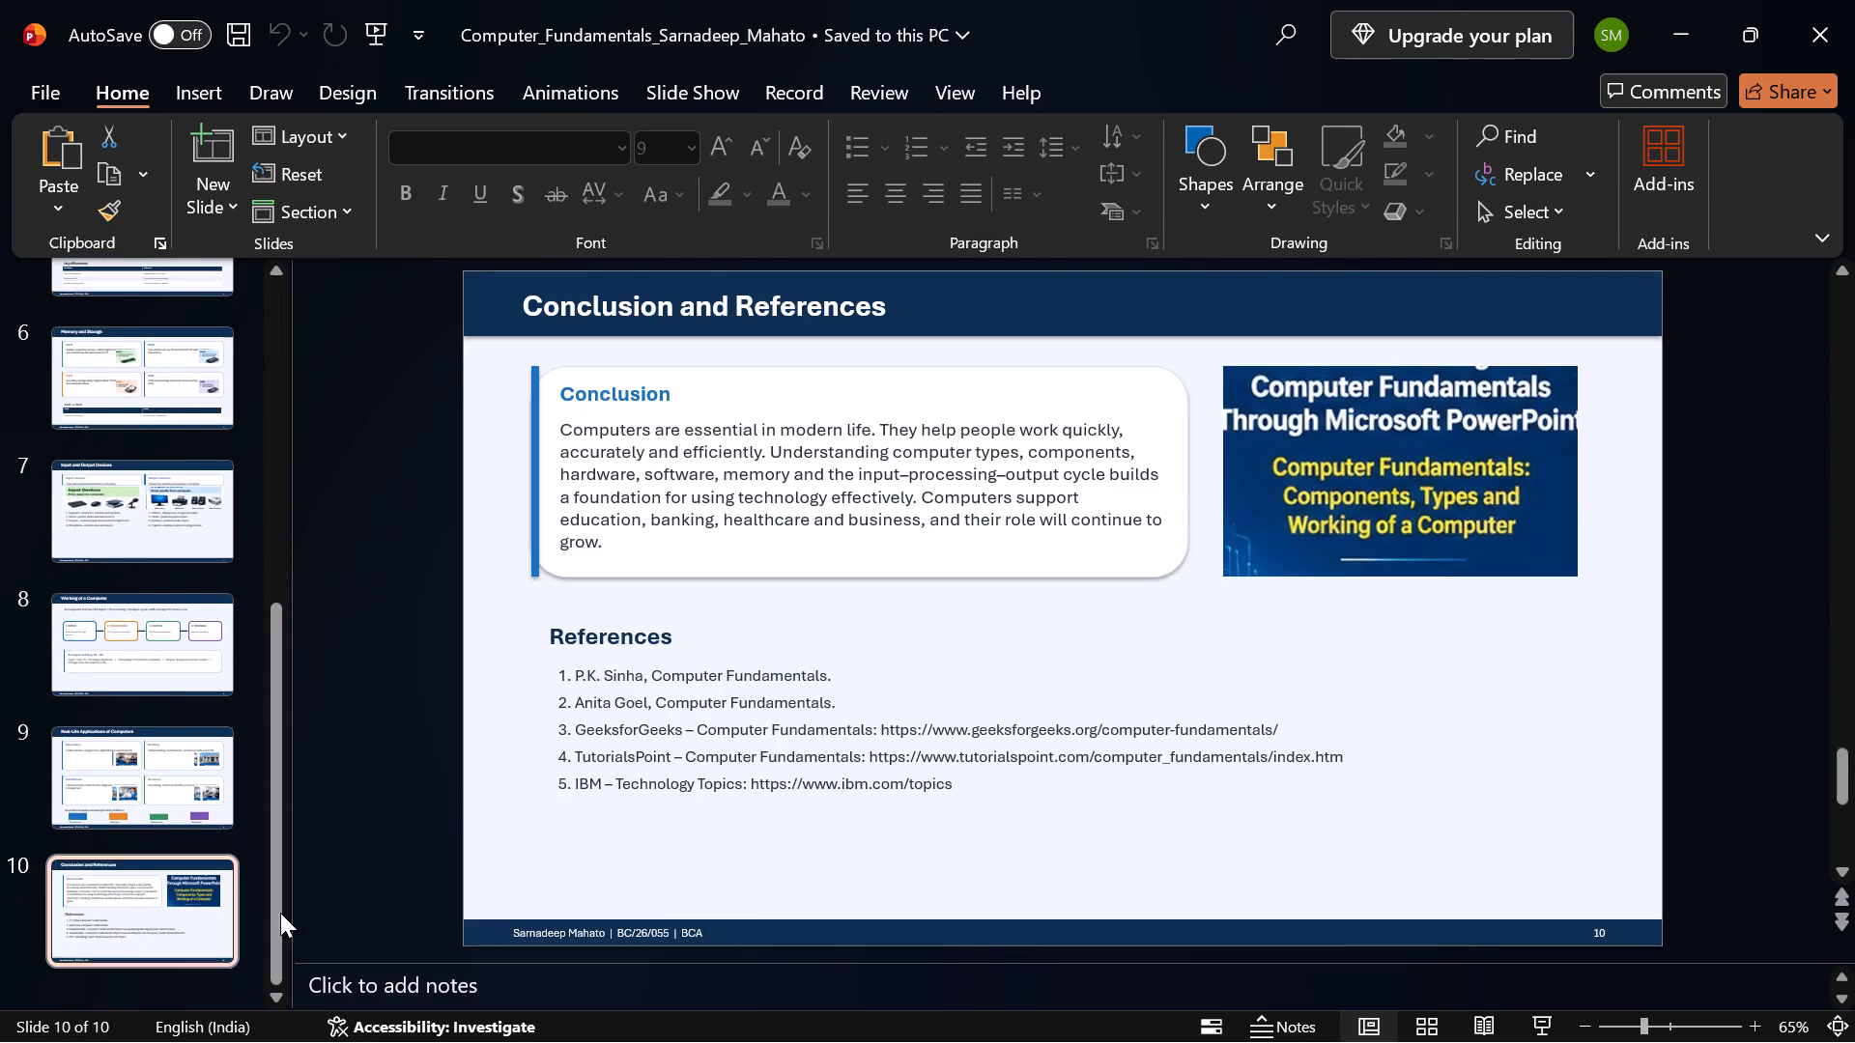
pyautogui.scroll(7, 193, 719)
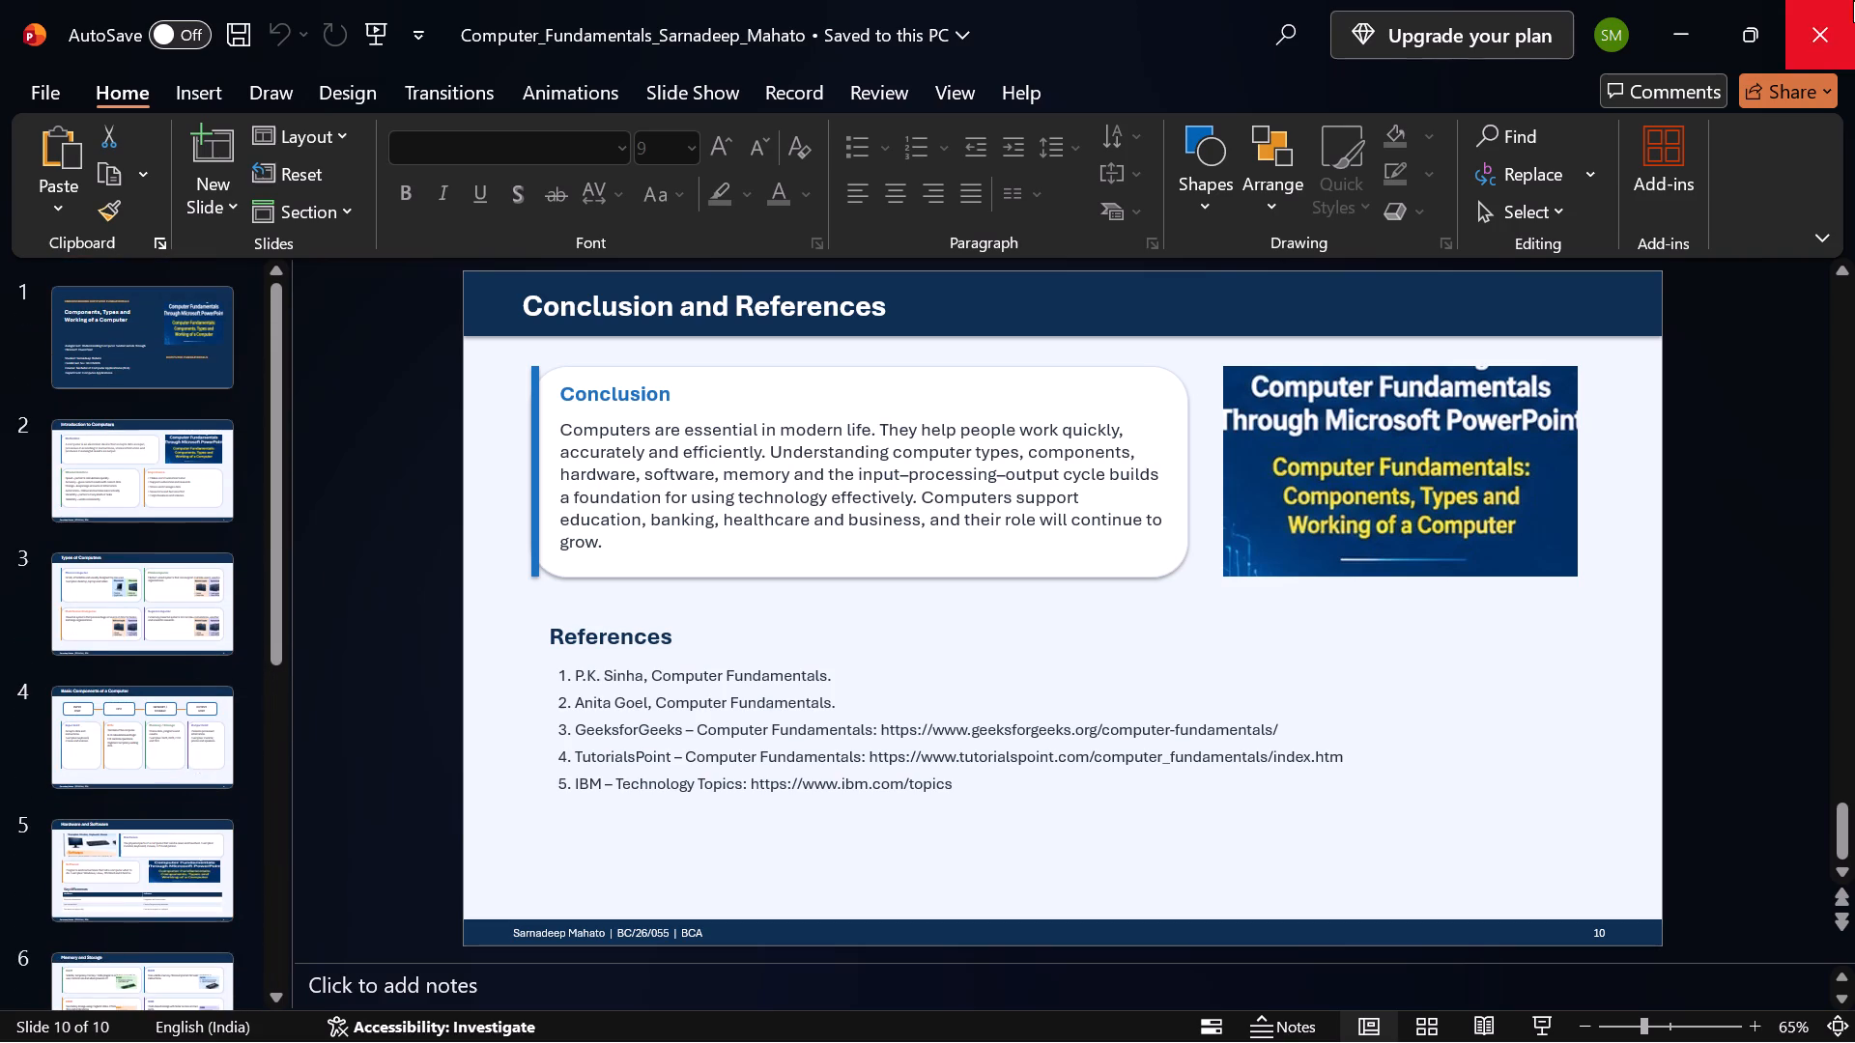
# Arrange the Urban monochrome and generated Computer Fundamentals presentations side by side, with the generated deck showing its Introduction to Computers slide.
pyautogui.click(1579, 88)
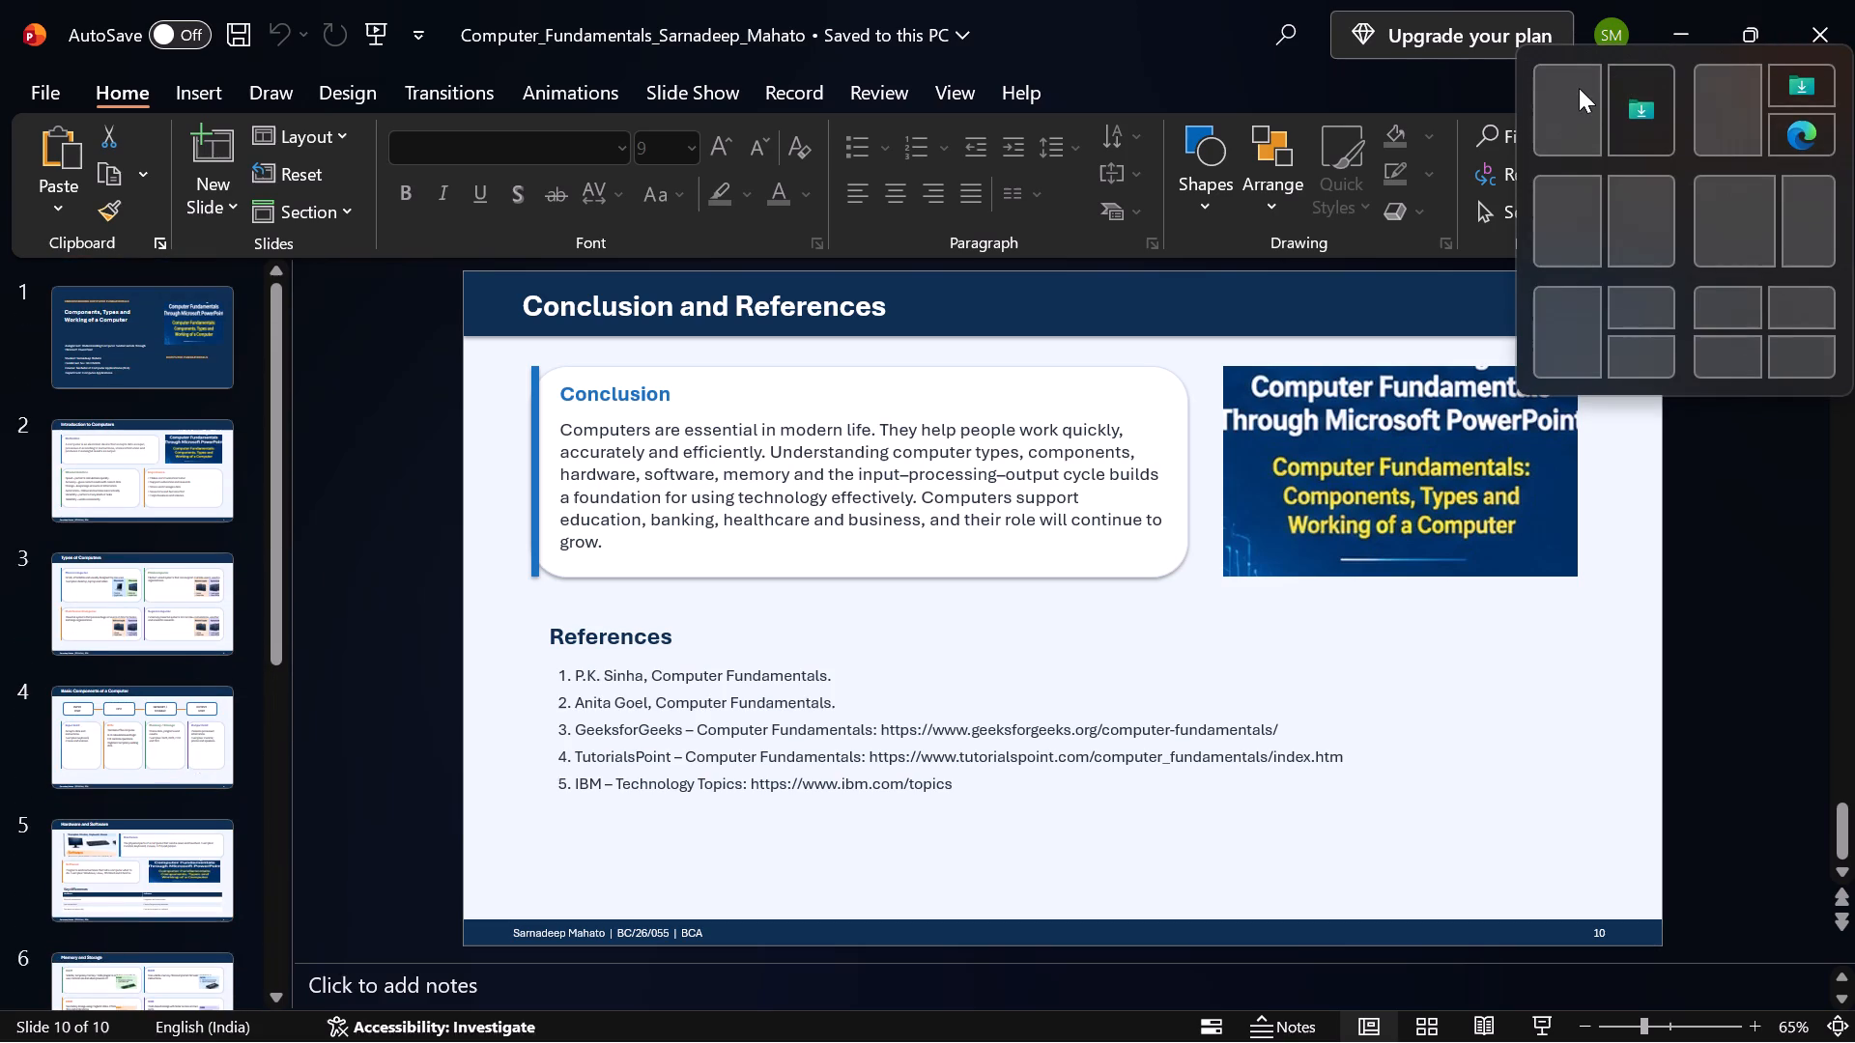
pyautogui.click(1812, 17)
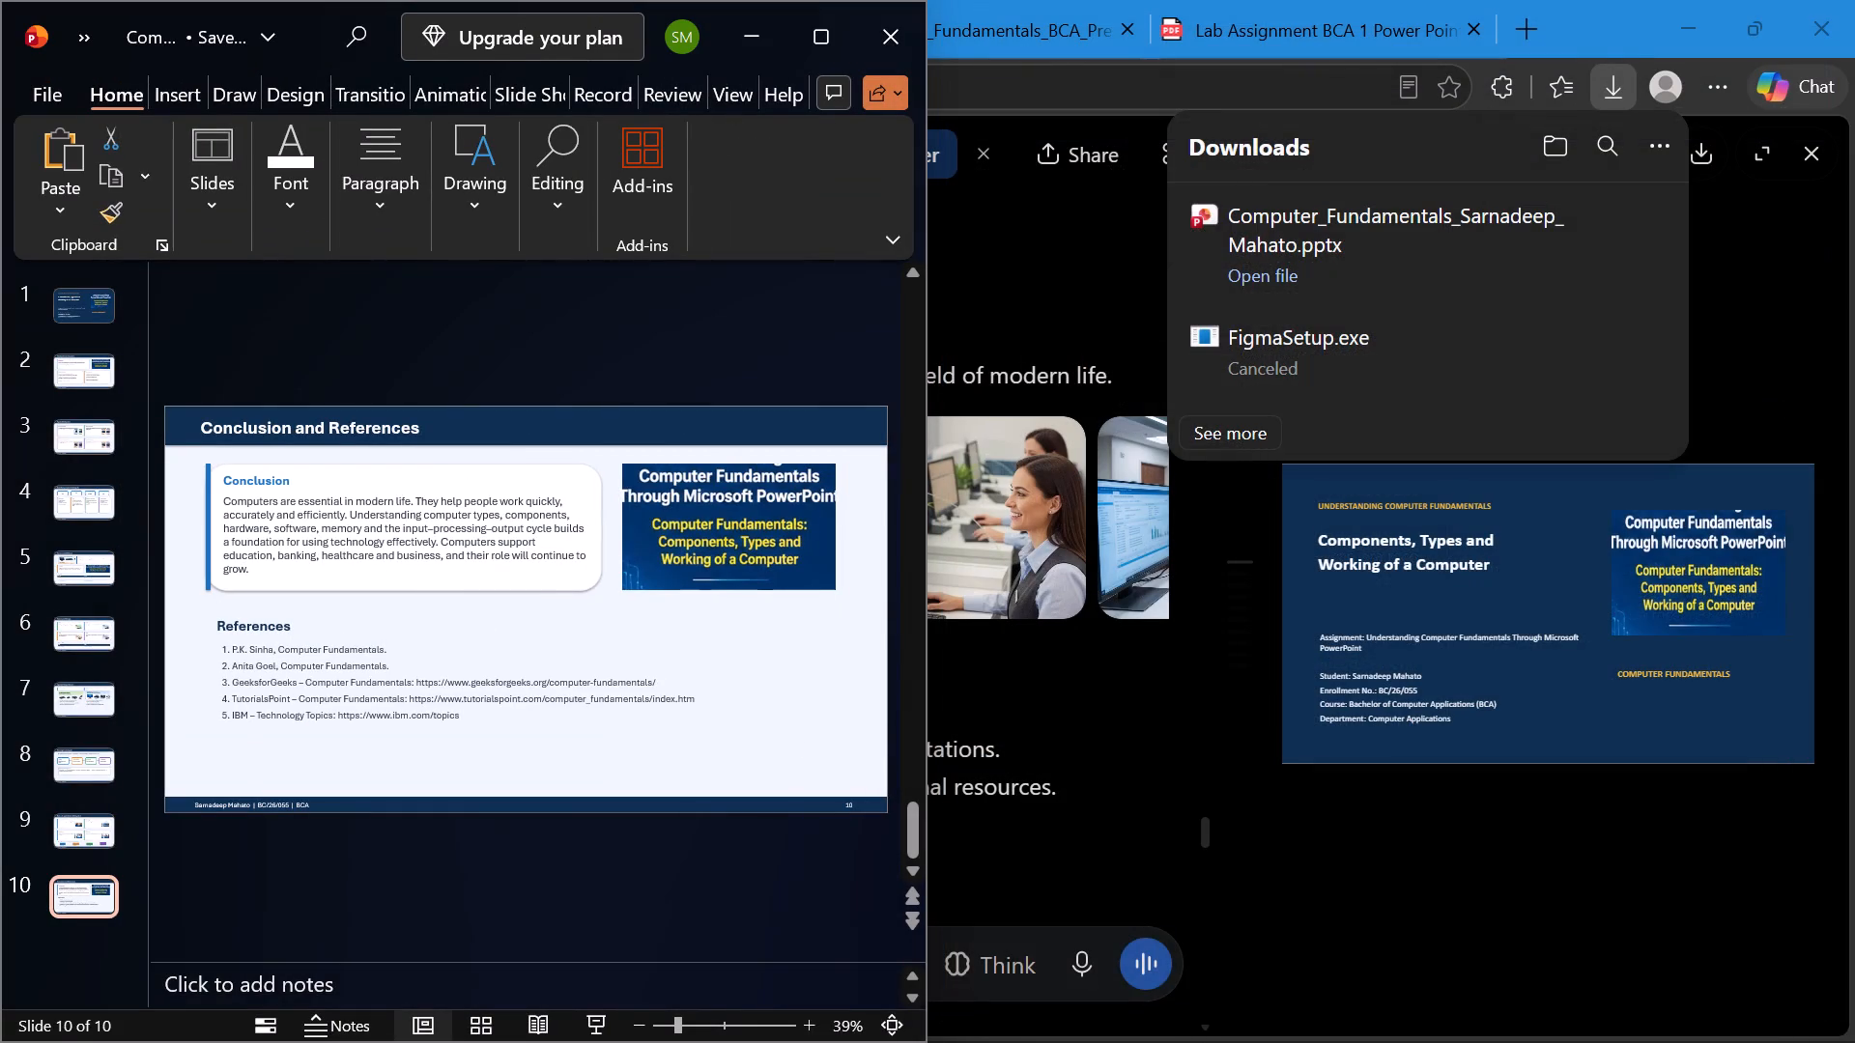
pyautogui.click(1673, 14)
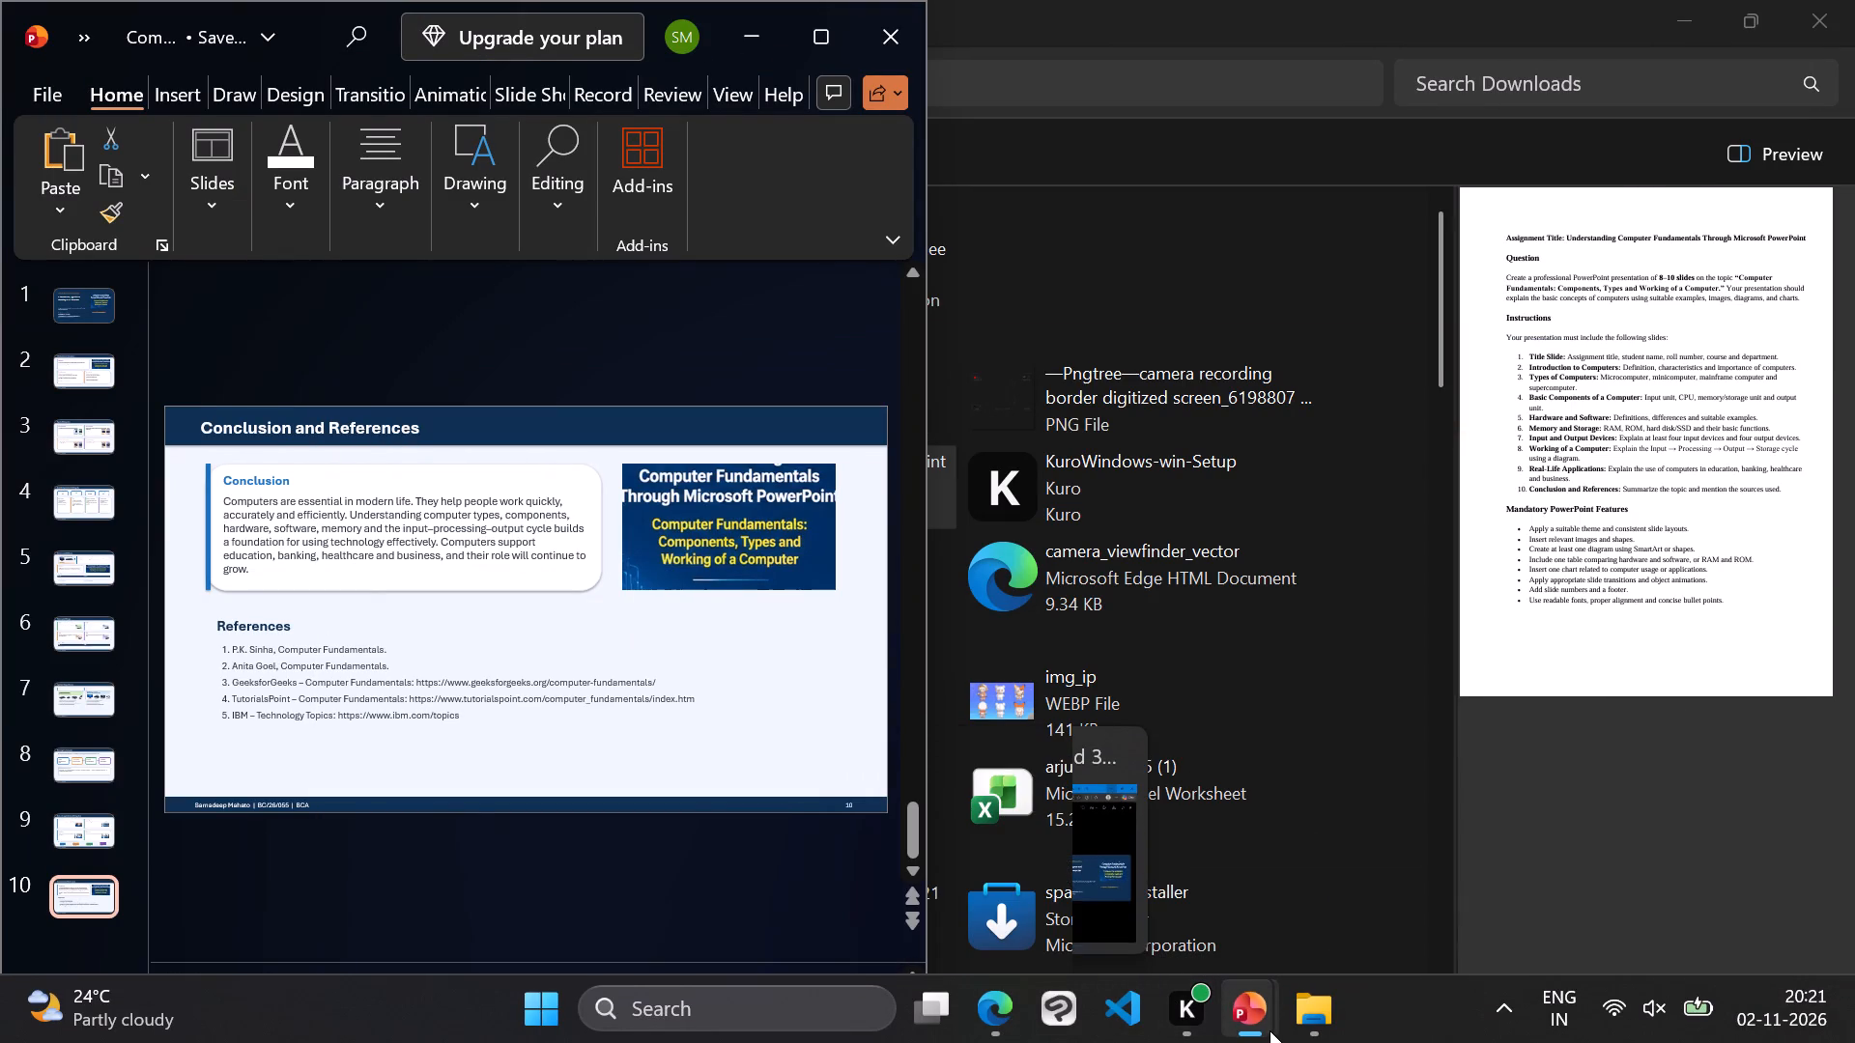
pyautogui.click(1212, 912)
pyautogui.click(613, 538)
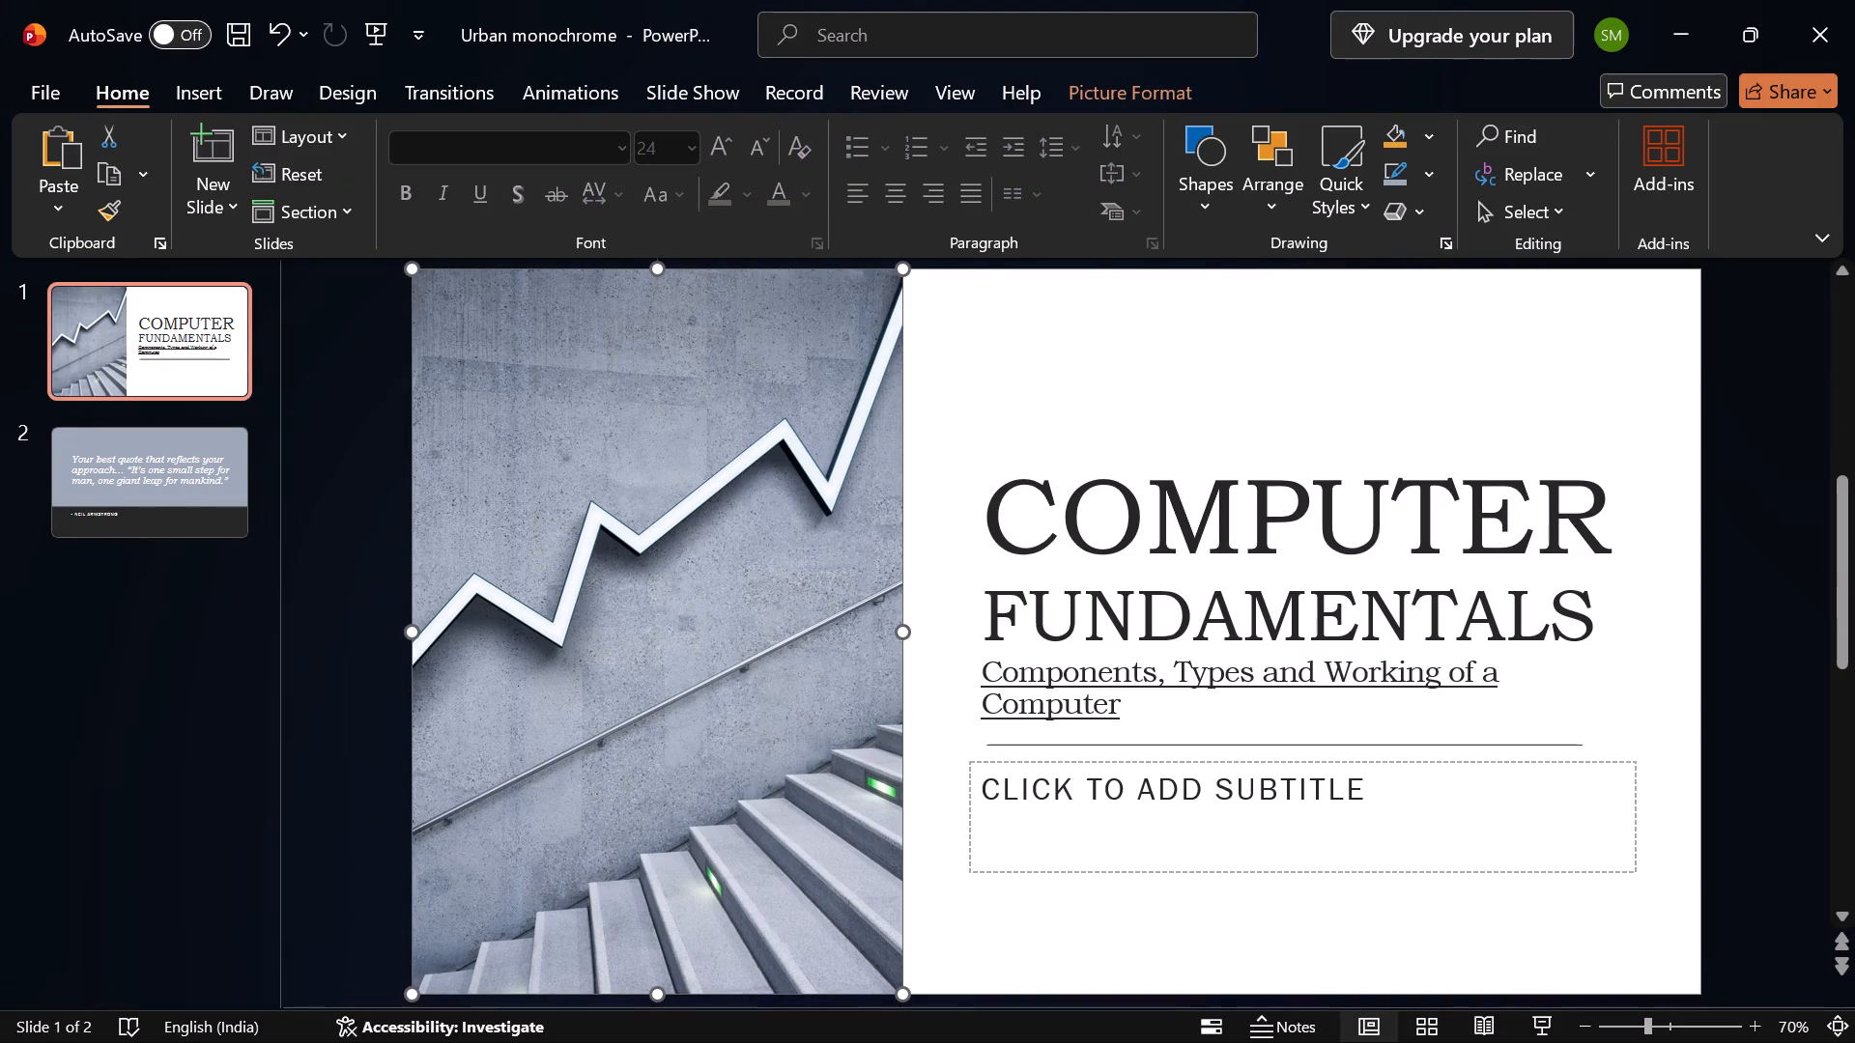
pyautogui.click(1629, 93)
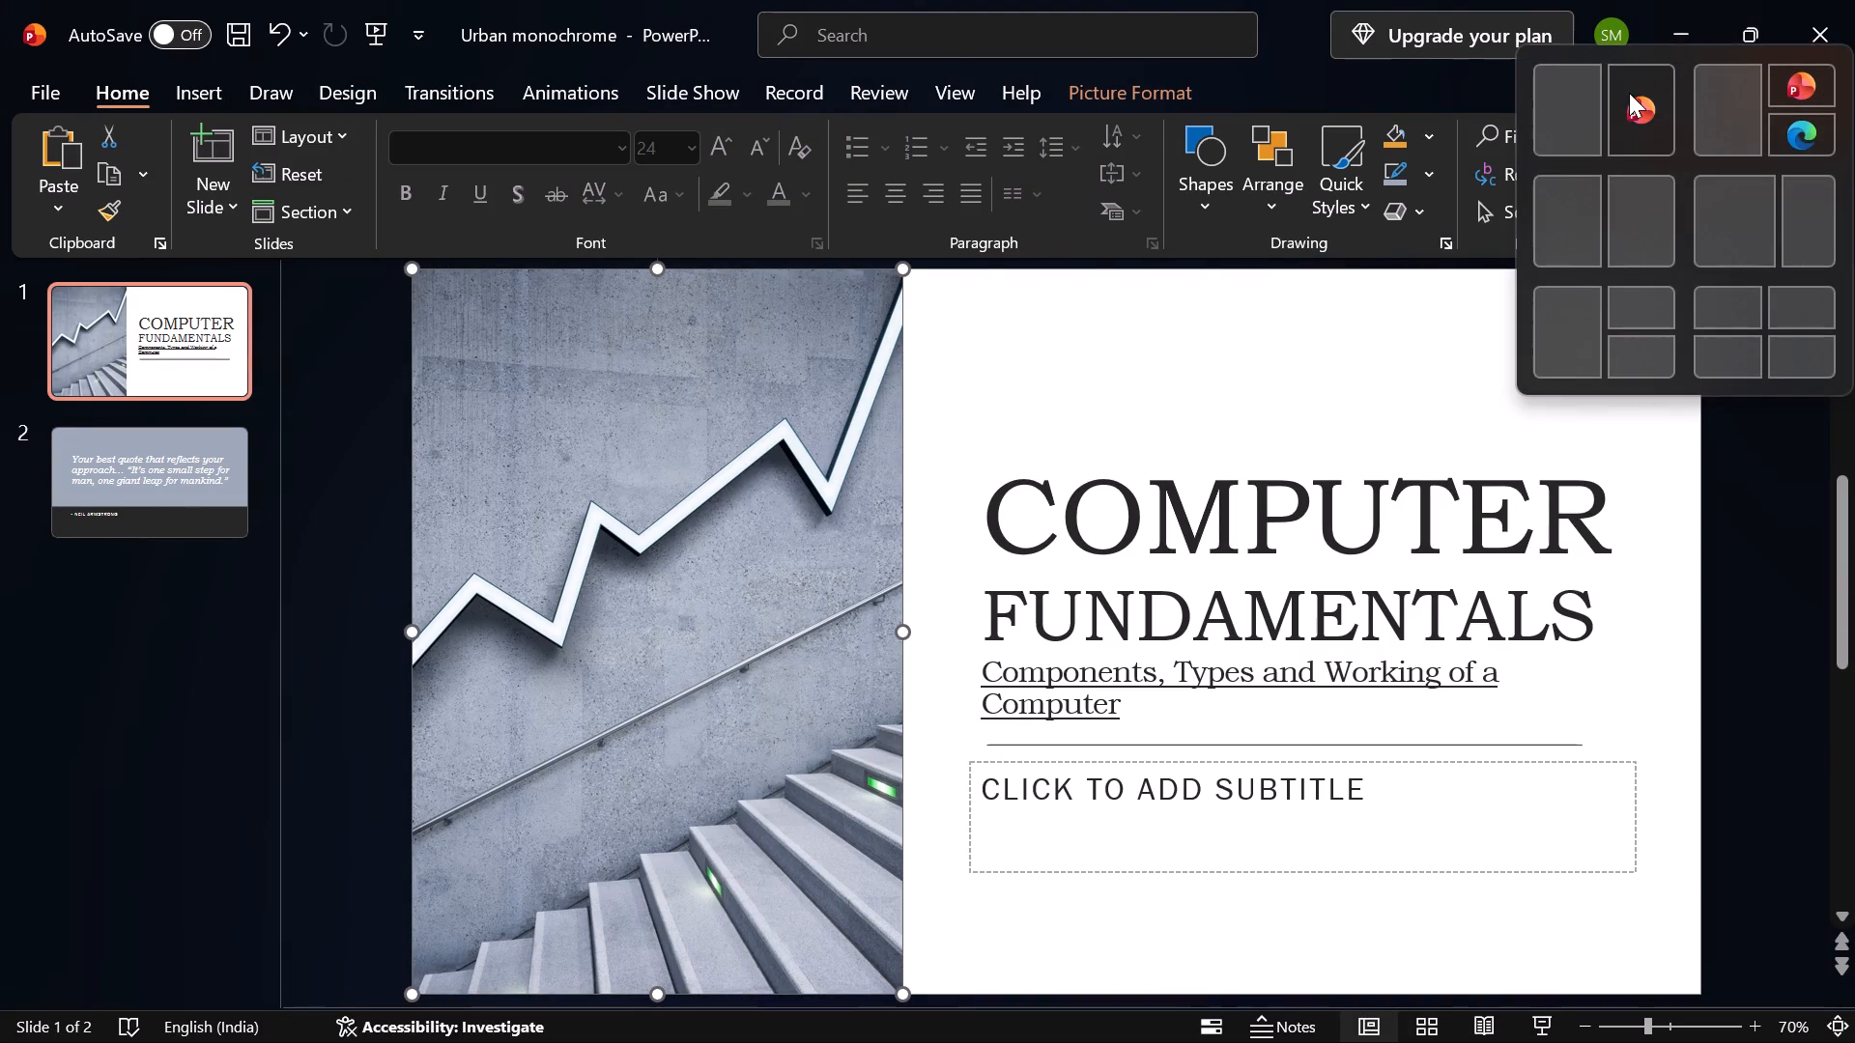
pyautogui.click(1008, 310)
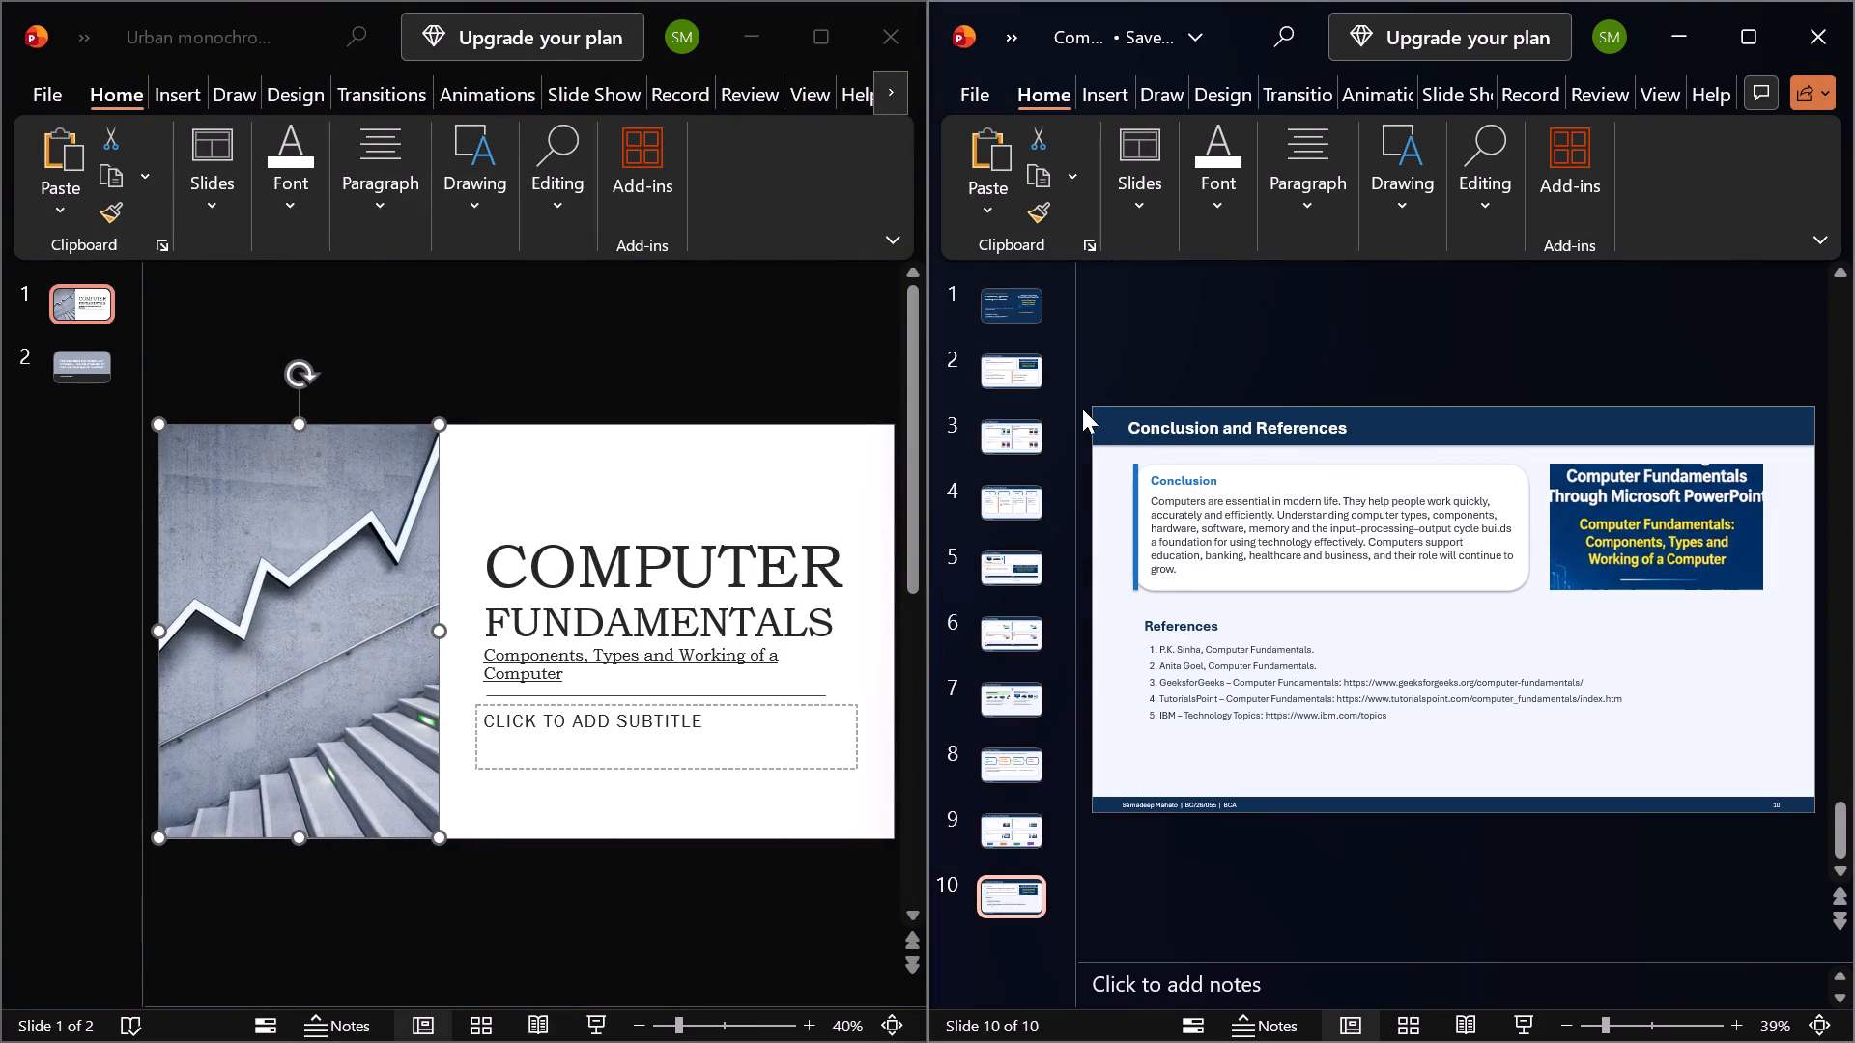
pyautogui.click(1033, 393)
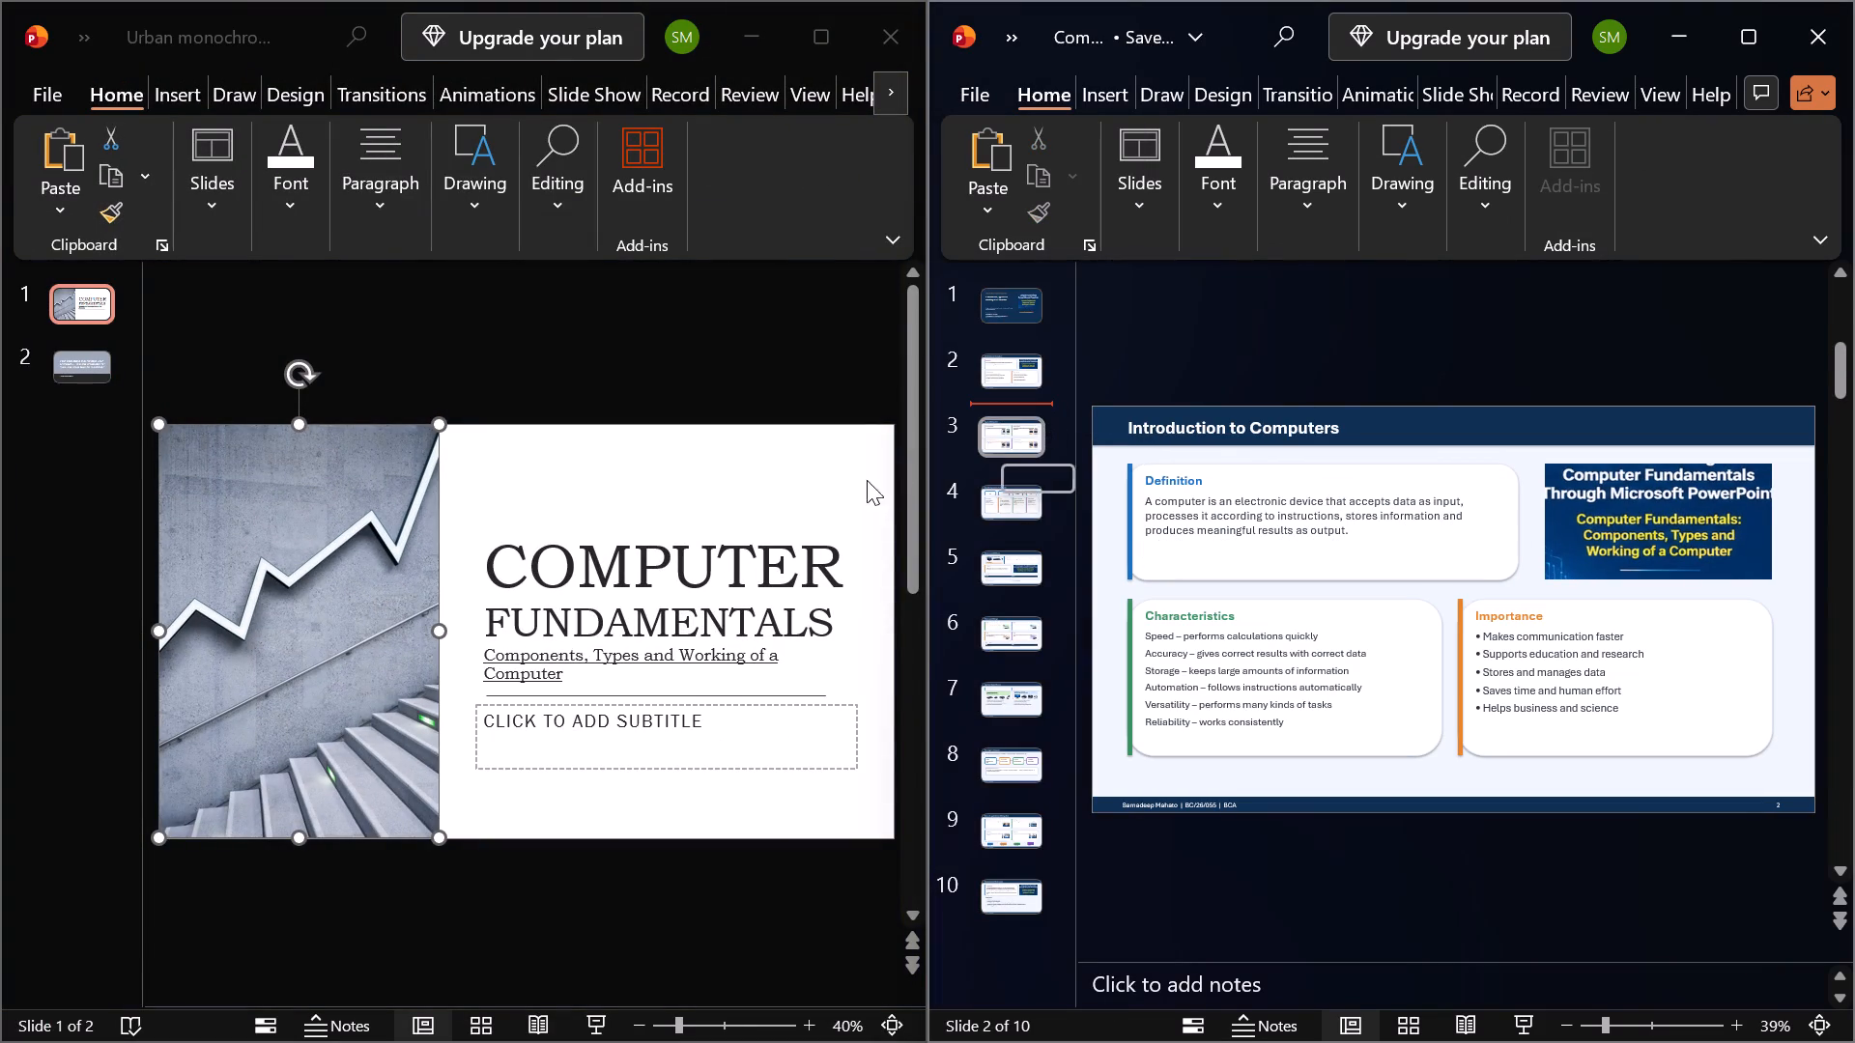
# Clear the placeholder quote text from the title box on slide 2 of the Urban monochrome presentation.
pyautogui.click(85, 387)
pyautogui.click(85, 367)
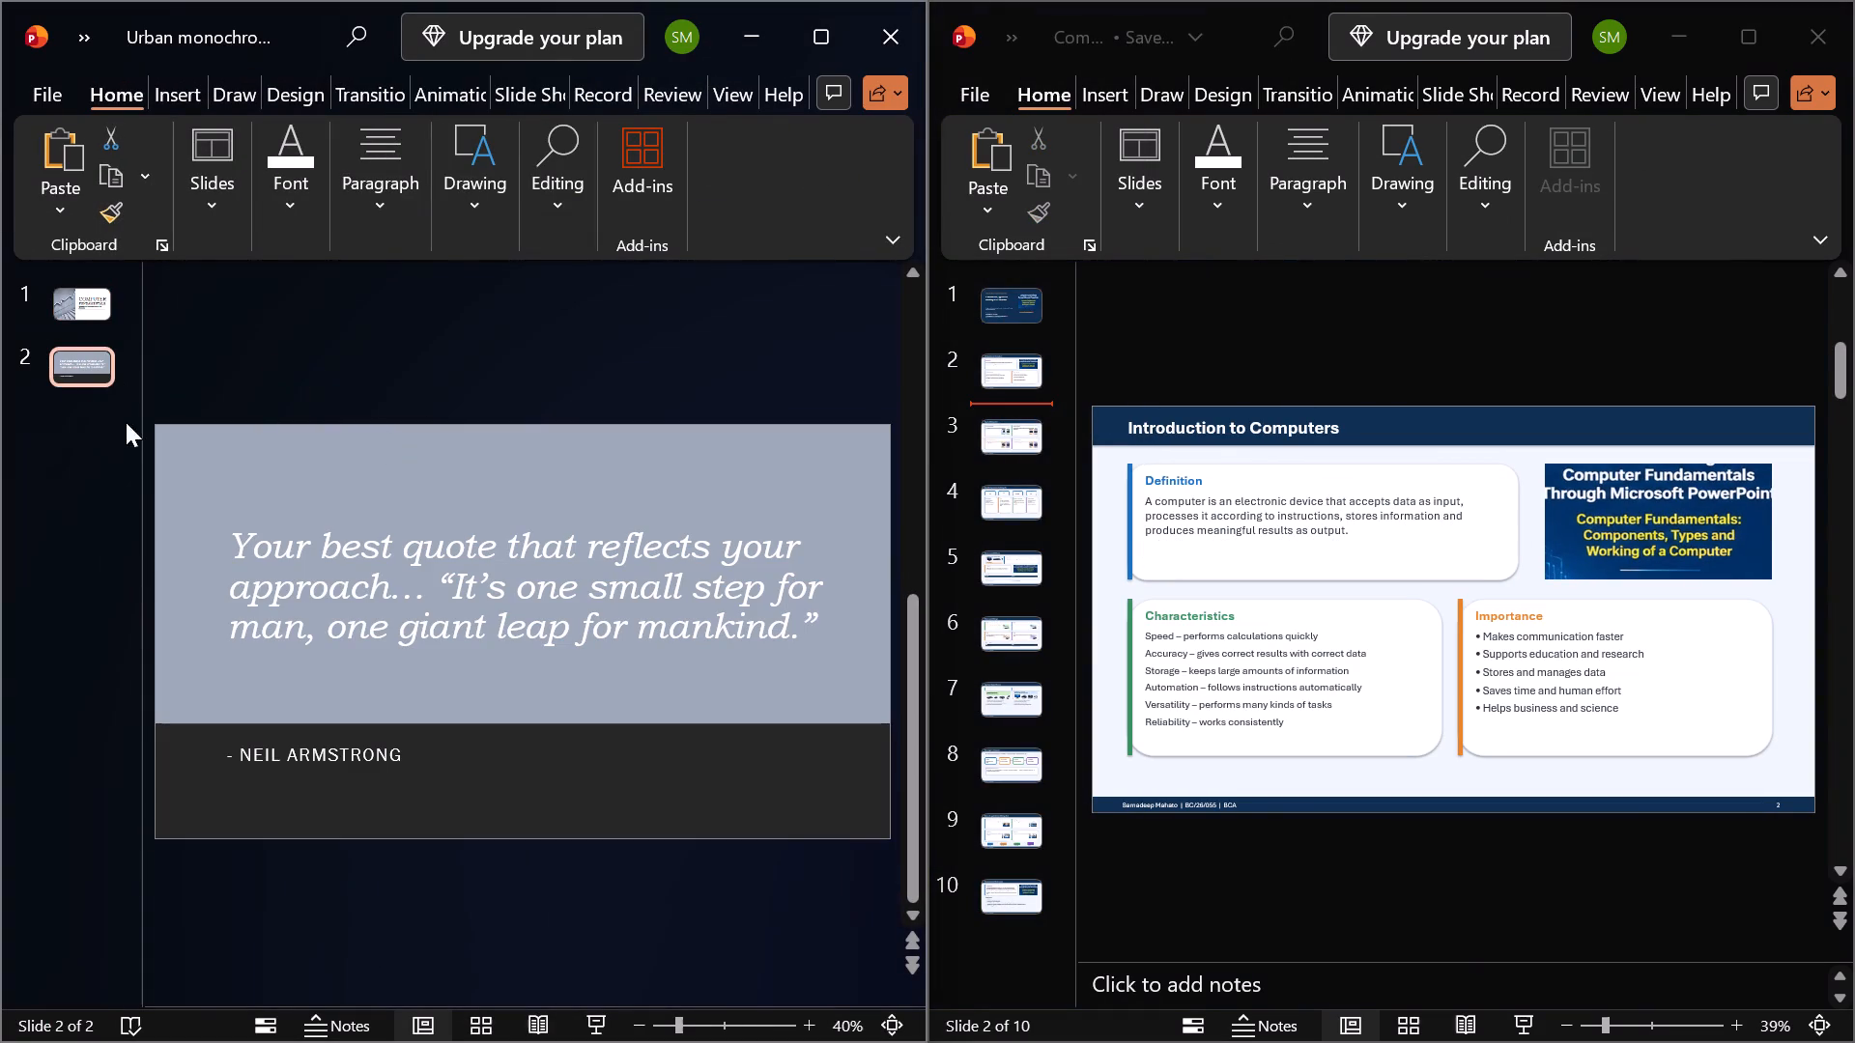
pyautogui.click(221, 662)
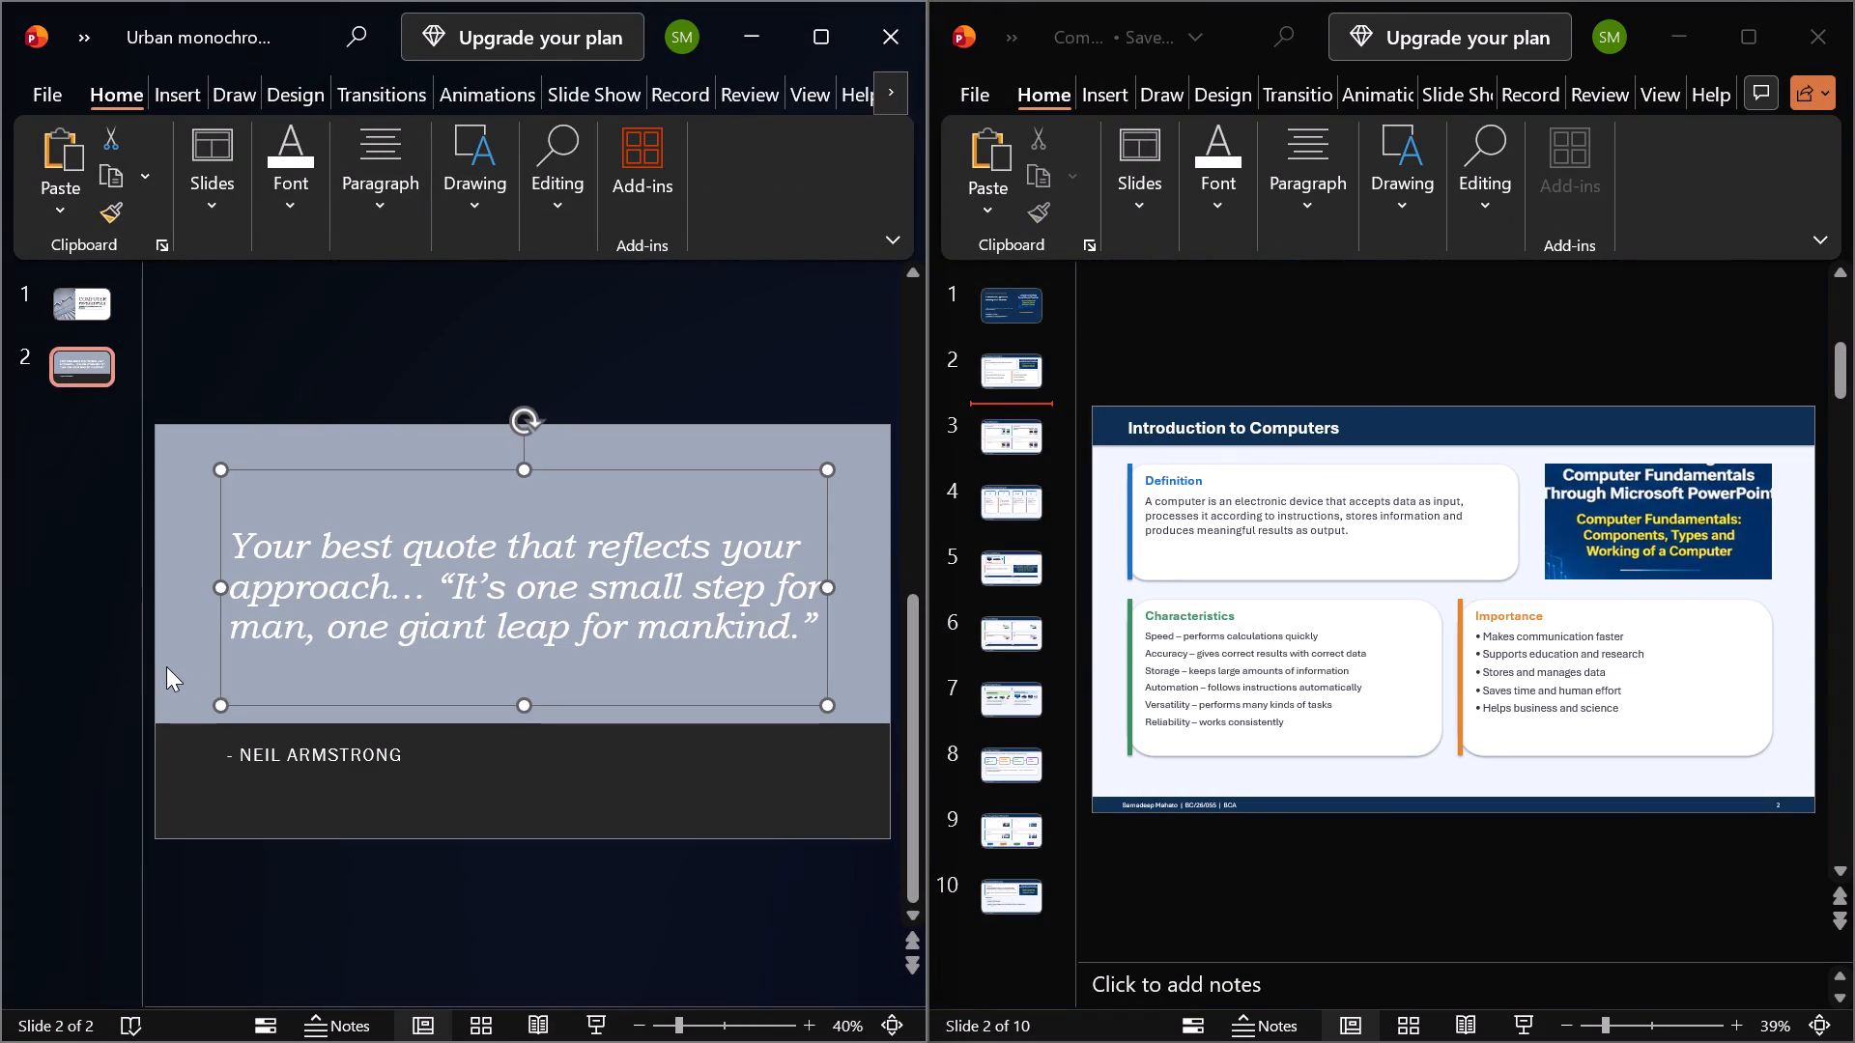
pyautogui.click(166, 666)
pyautogui.click(185, 660)
pyautogui.click(399, 618)
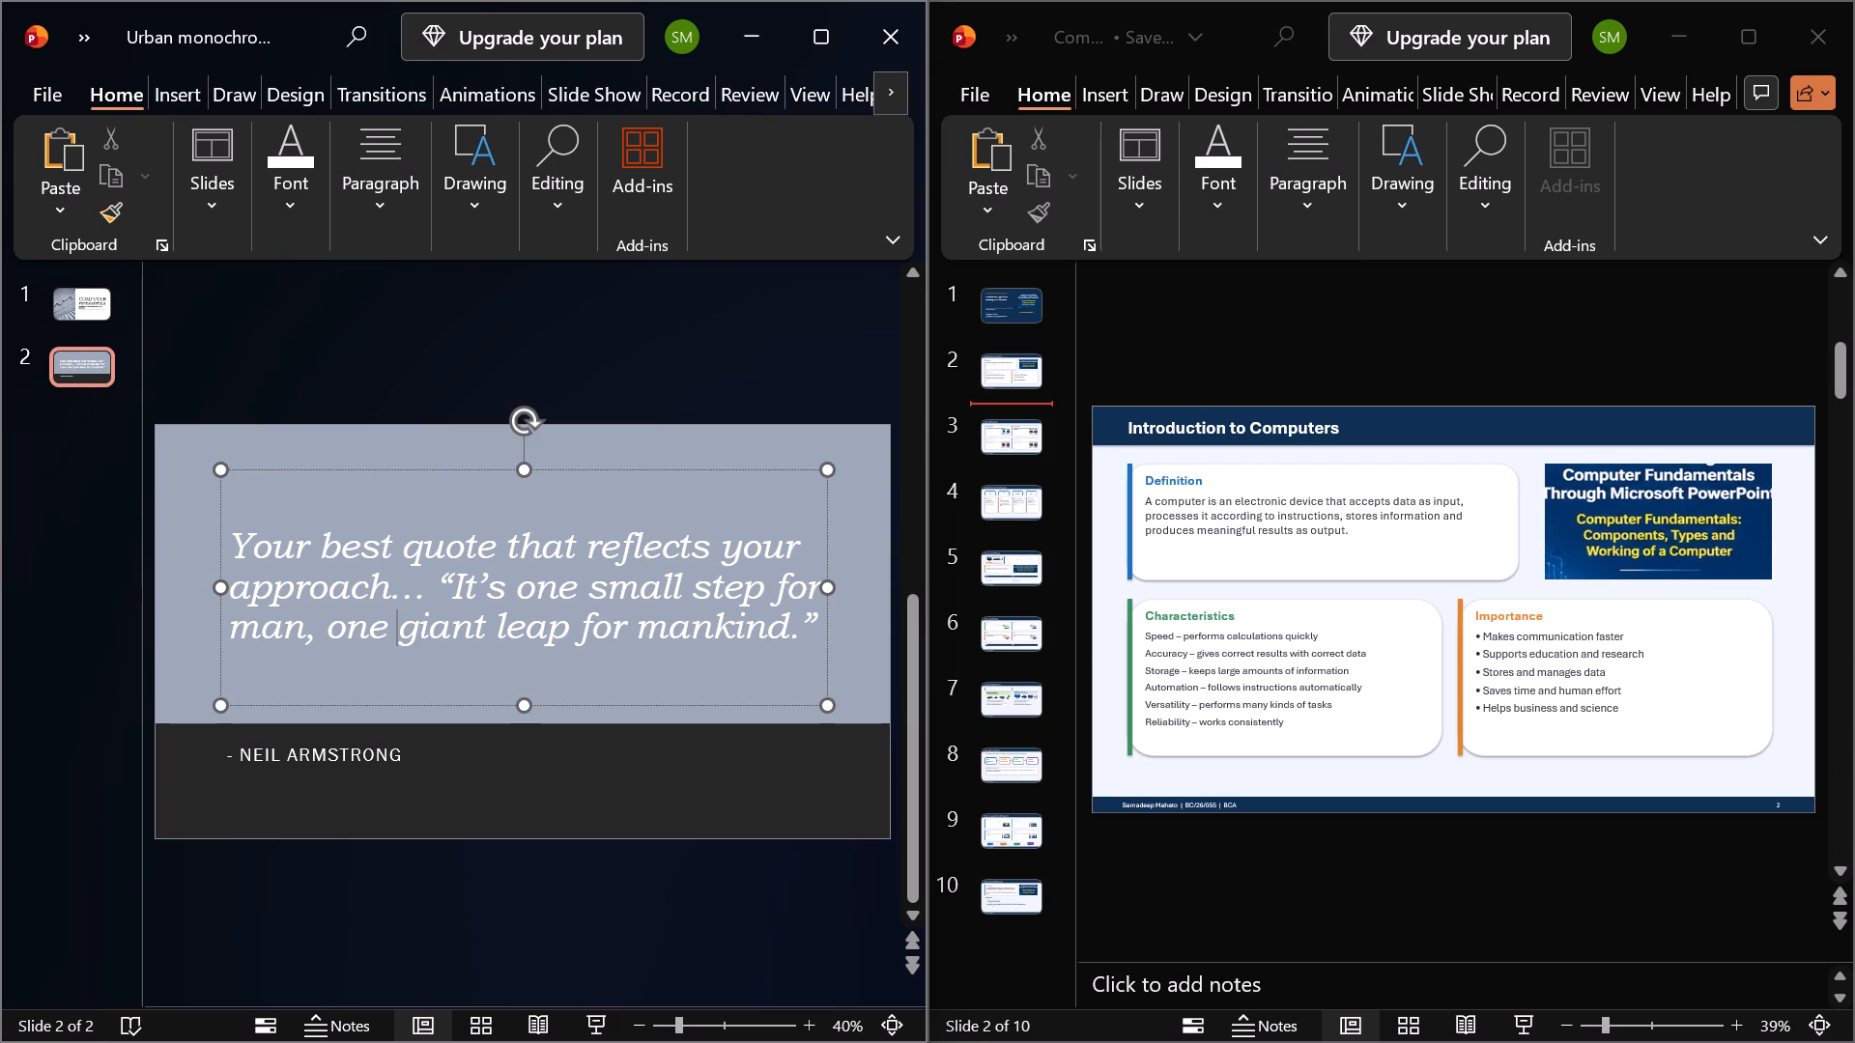
pyautogui.hotkey('ctrl', 'a')
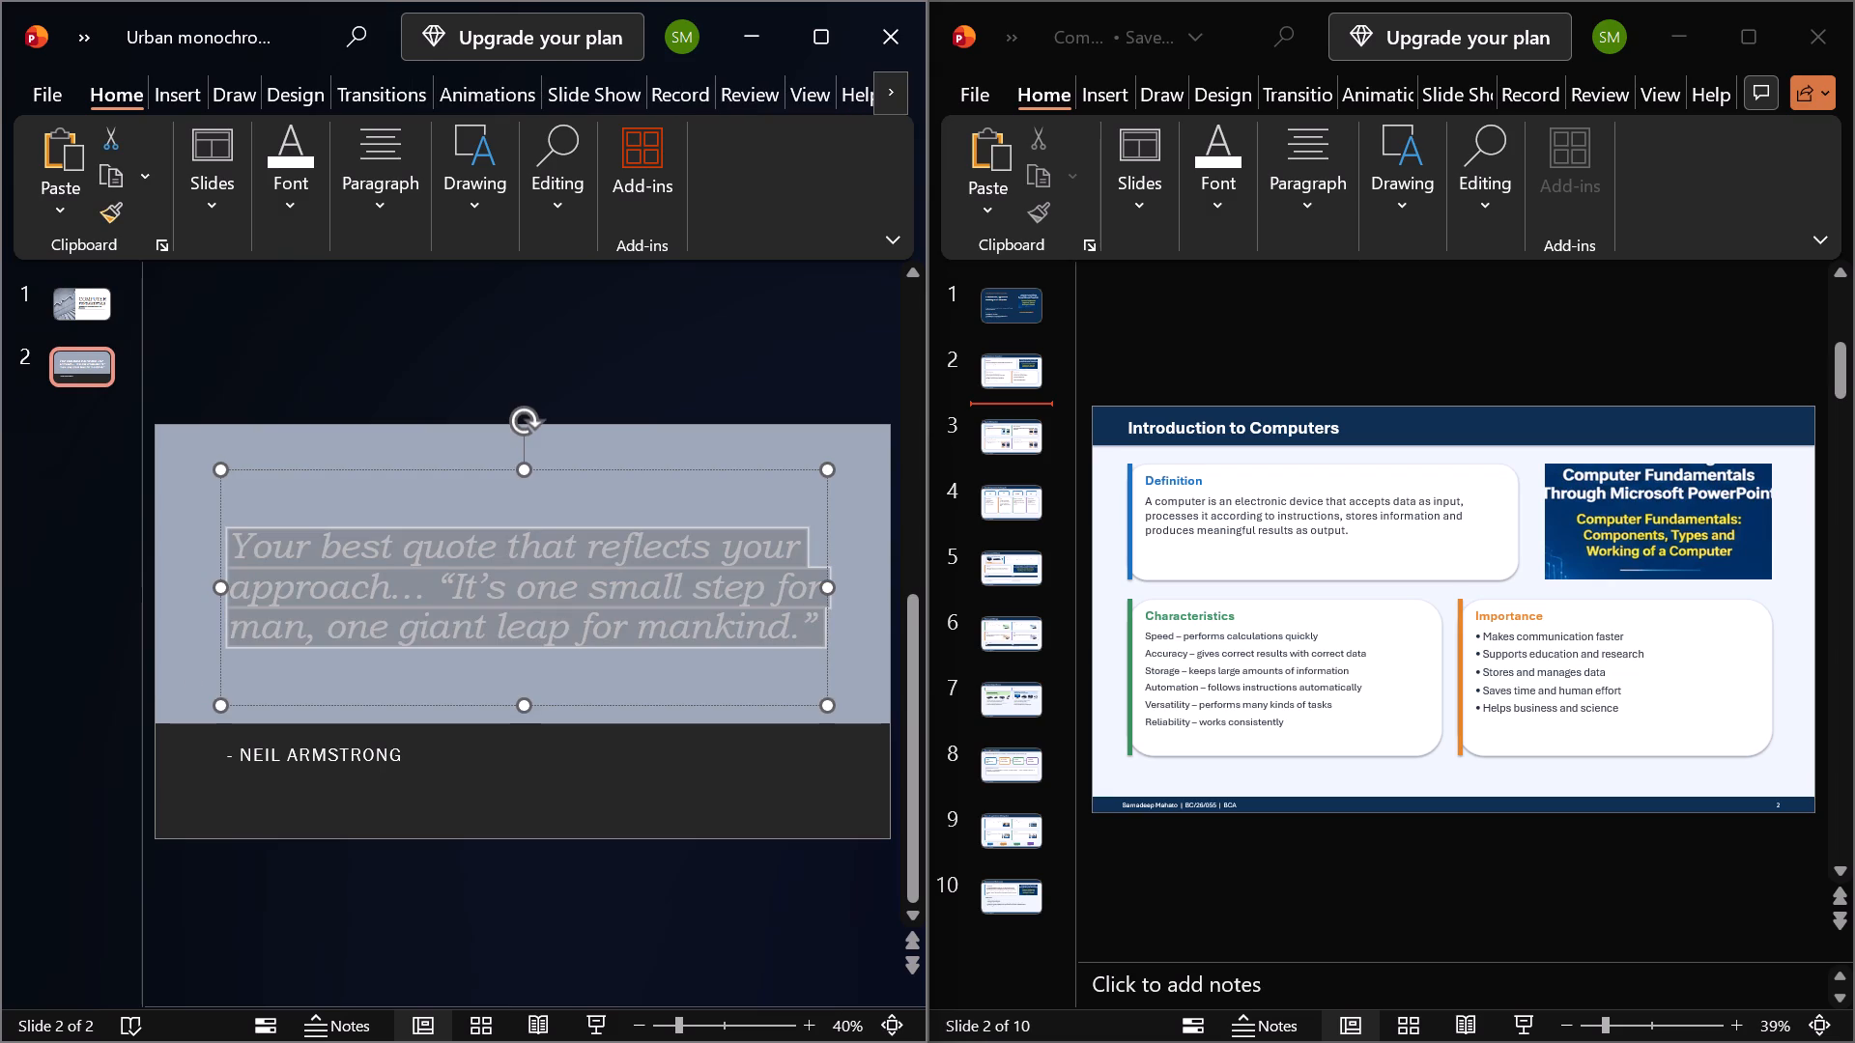
pyautogui.hotkey('ctrl', 'v')
pyautogui.press('BackSpace')
pyautogui.press('BackSpace')
pyautogui.press('BackSpace')
pyautogui.press('BackSpace')
pyautogui.press('BackSpace')
pyautogui.press('BackSpace')
pyautogui.press('BackSpace')
pyautogui.press('BackSpace')
pyautogui.press('BackSpace')
pyautogui.press('BackSpace')
pyautogui.press('BackSpace')
pyautogui.press('BackSpace')
pyautogui.press('BackSpace')
pyautogui.press('BackSpace')
pyautogui.press('BackSpace')
pyautogui.press('BackSpace')
pyautogui.press('BackSpace')
pyautogui.press('BackSpace')
pyautogui.press('BackSpace')
pyautogui.press('BackSpace')
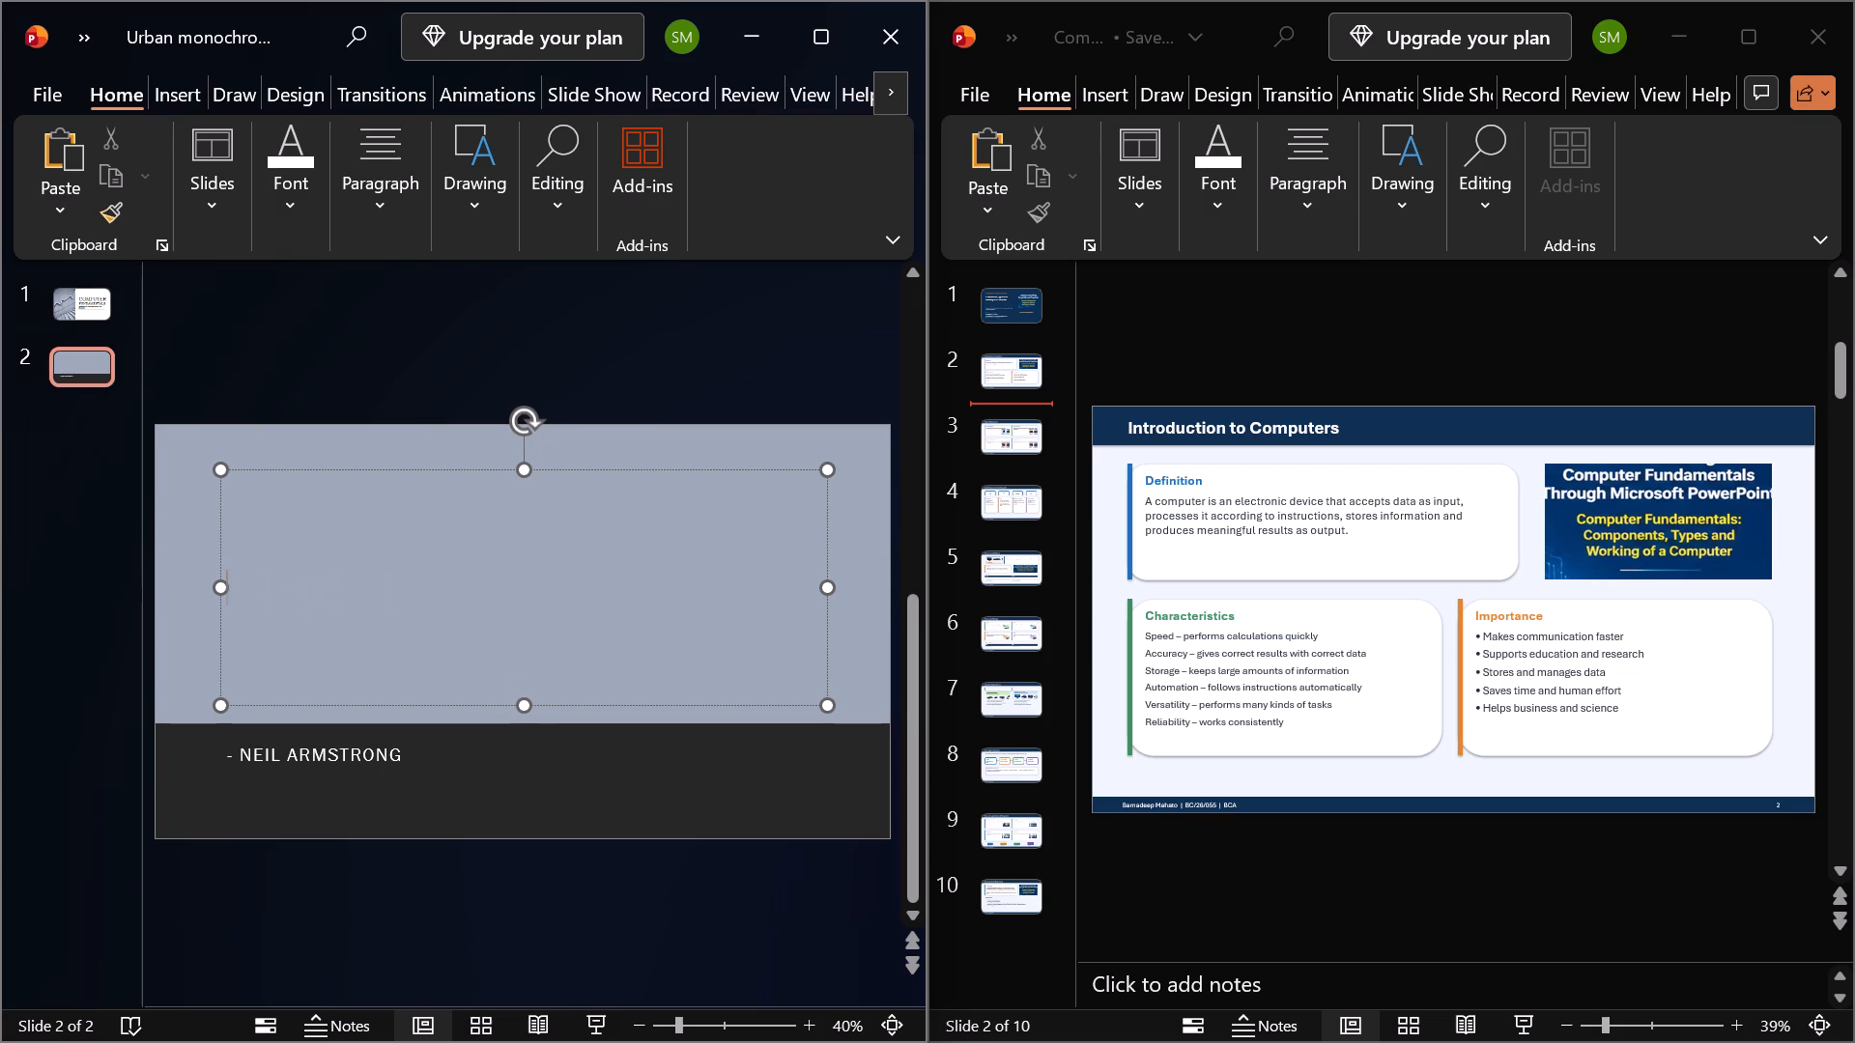
# Clear the "- Neil Armstrong" attribution from the dark band on slide 2 of the Urban monochrome presentation.
pyautogui.click(405, 755)
pyautogui.press('BackSpace')
pyautogui.press('BackSpace')
pyautogui.press('BackSpace')
pyautogui.press('BackSpace')
pyautogui.press('BackSpace')
pyautogui.press('BackSpace')
pyautogui.press('BackSpace')
pyautogui.press('BackSpace')
pyautogui.press('BackSpace')
pyautogui.press('BackSpace')
pyautogui.press('BackSpace')
pyautogui.press('BackSpace')
pyautogui.press('BackSpace')
pyautogui.press('BackSpace')
pyautogui.press('BackSpace')
pyautogui.press('BackSpace')
pyautogui.press('BackSpace')
pyautogui.press('BackSpace')
pyautogui.press('BackSpace')
pyautogui.press('BackSpace')
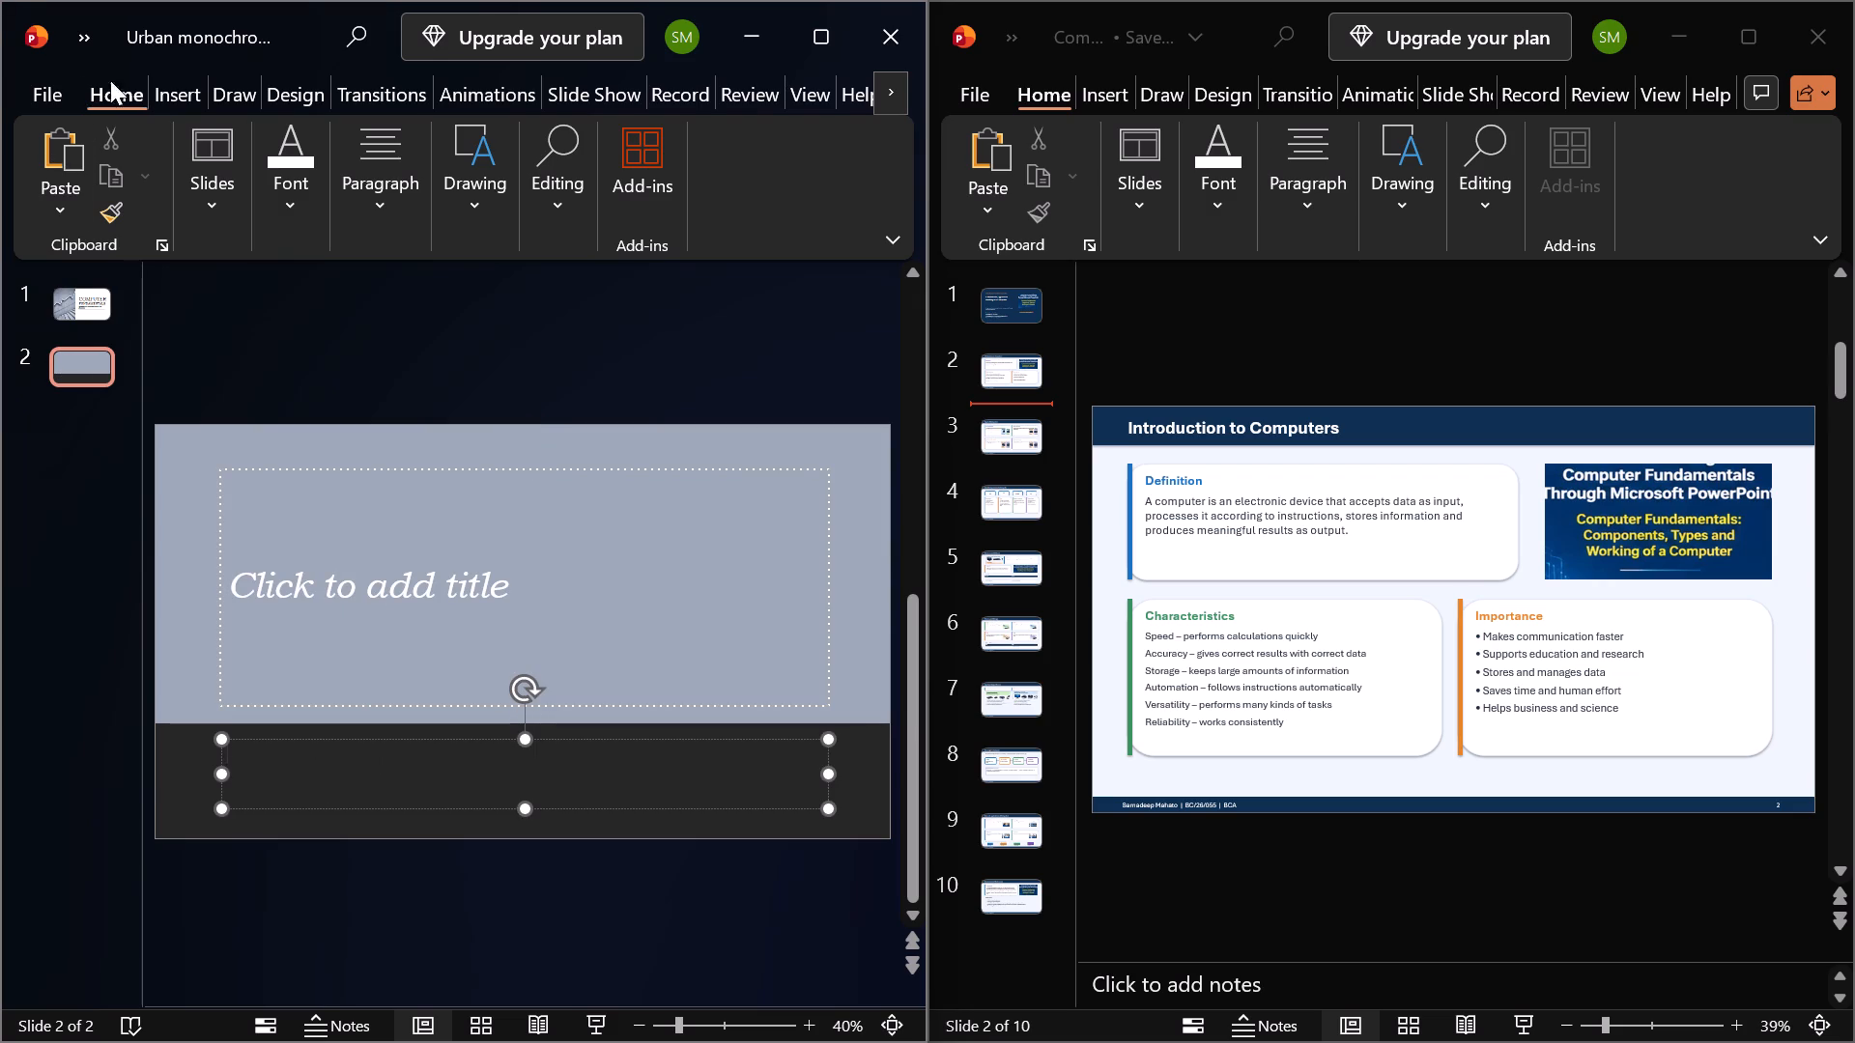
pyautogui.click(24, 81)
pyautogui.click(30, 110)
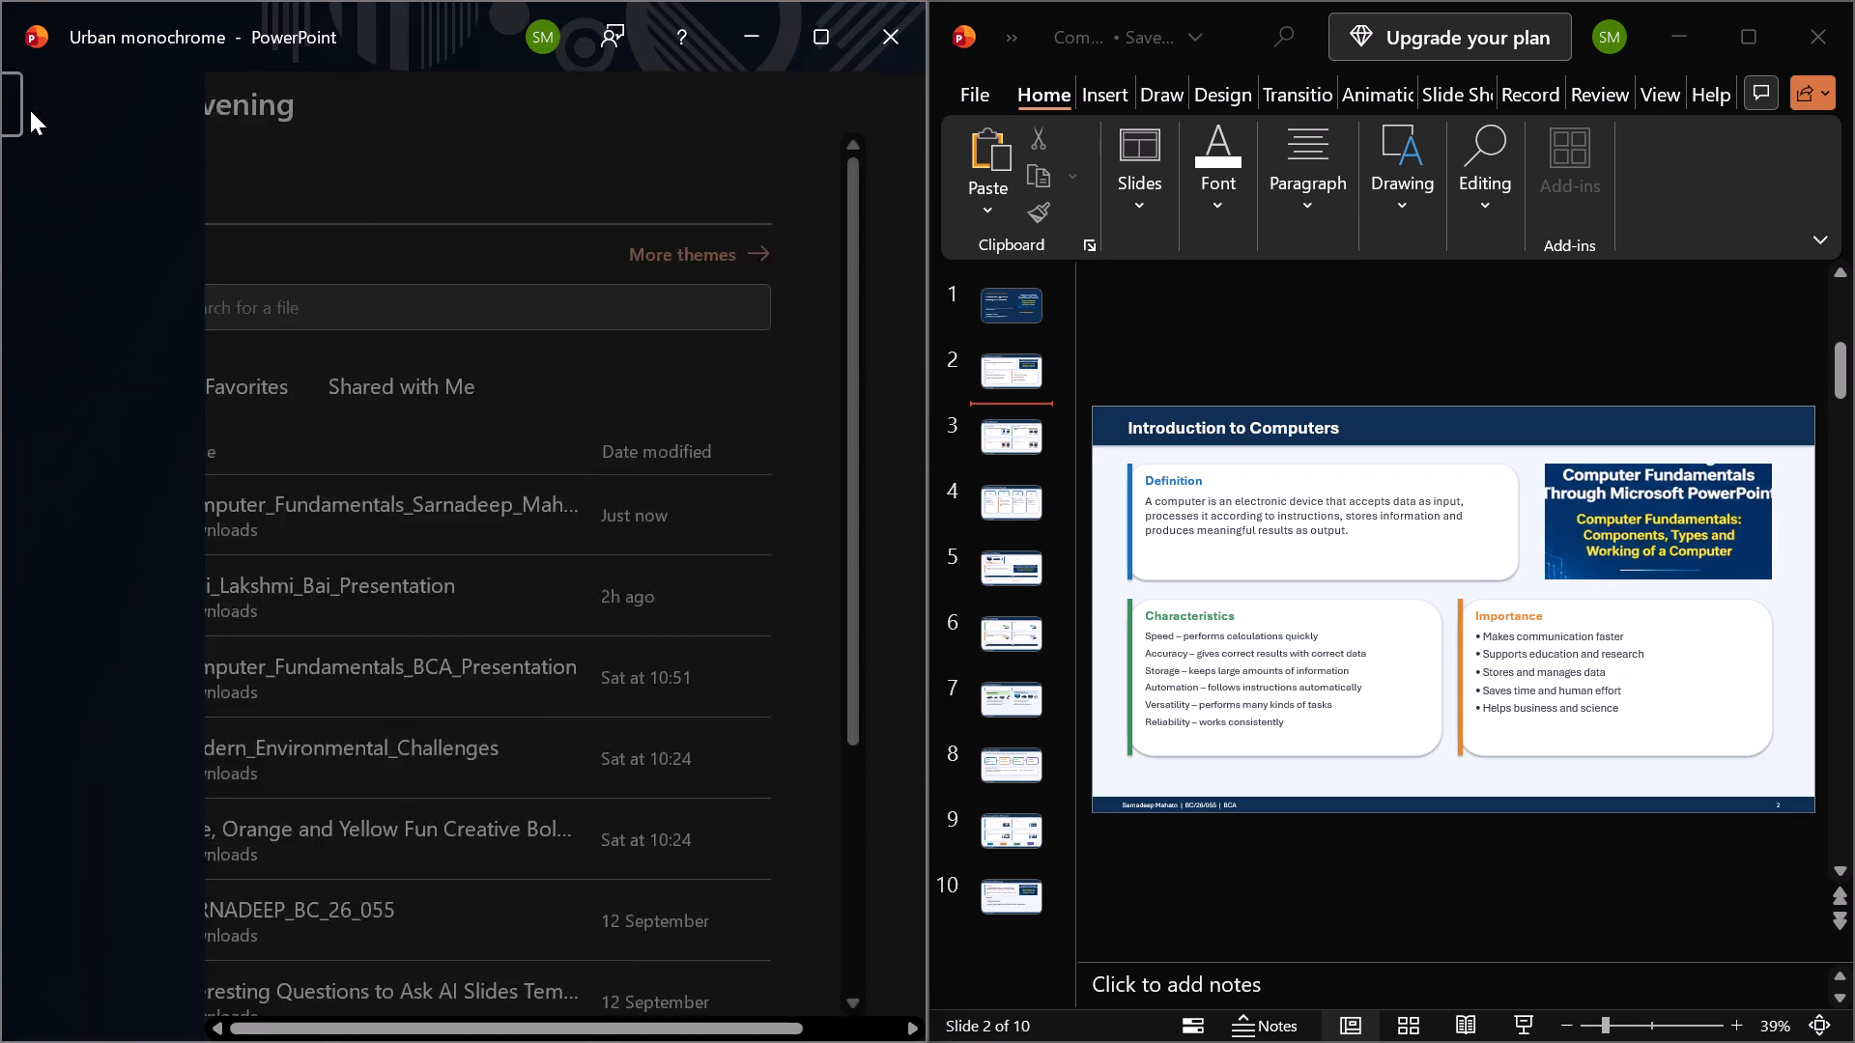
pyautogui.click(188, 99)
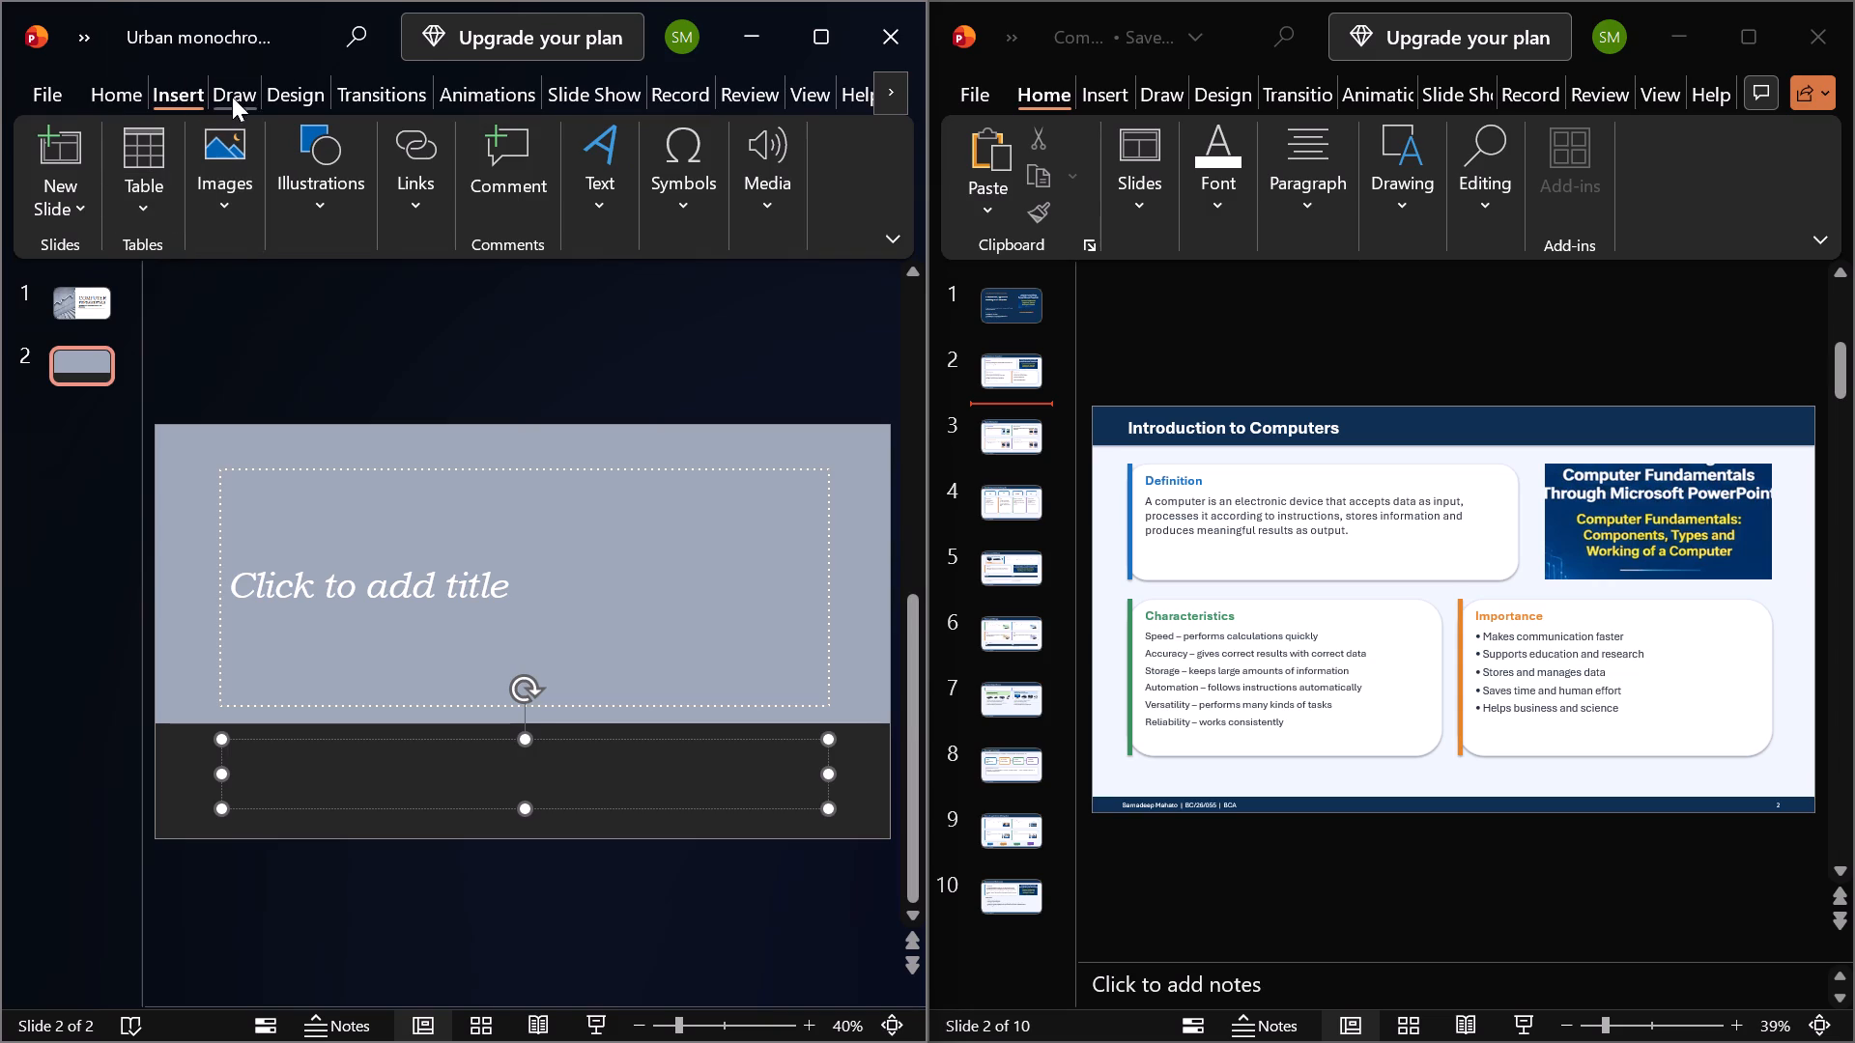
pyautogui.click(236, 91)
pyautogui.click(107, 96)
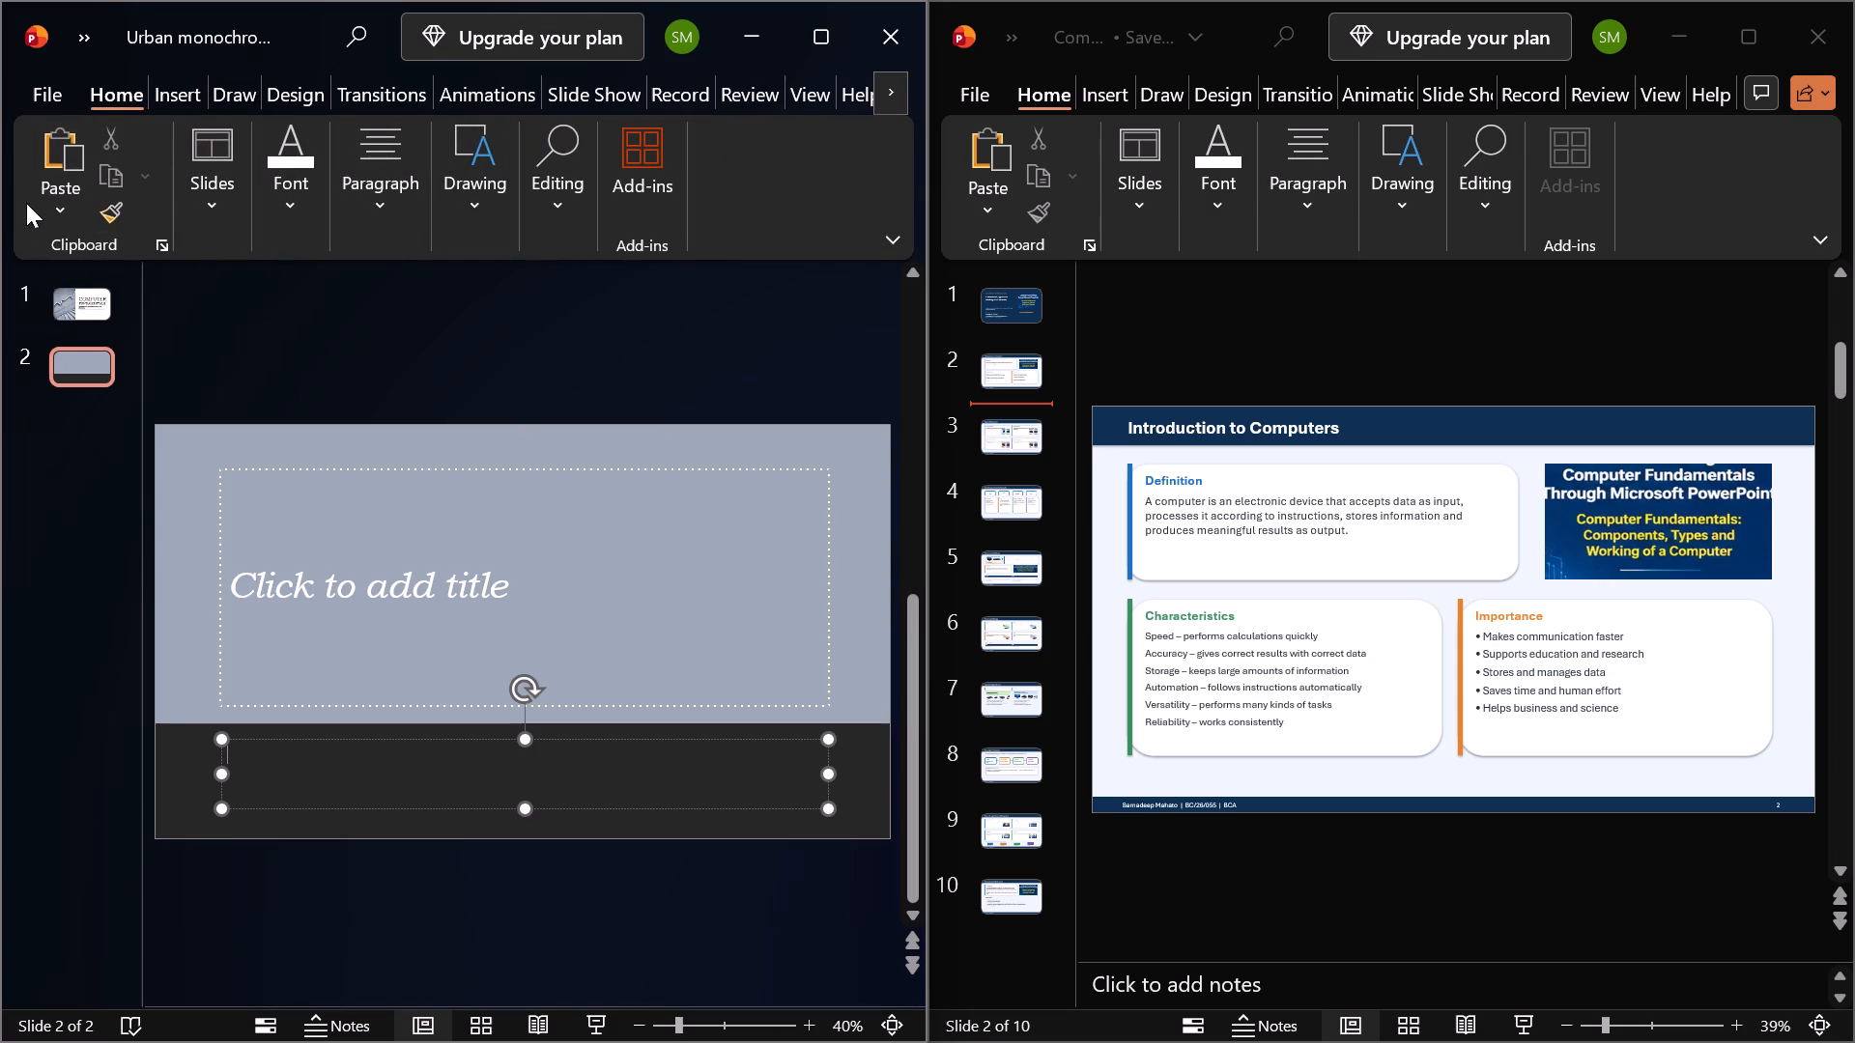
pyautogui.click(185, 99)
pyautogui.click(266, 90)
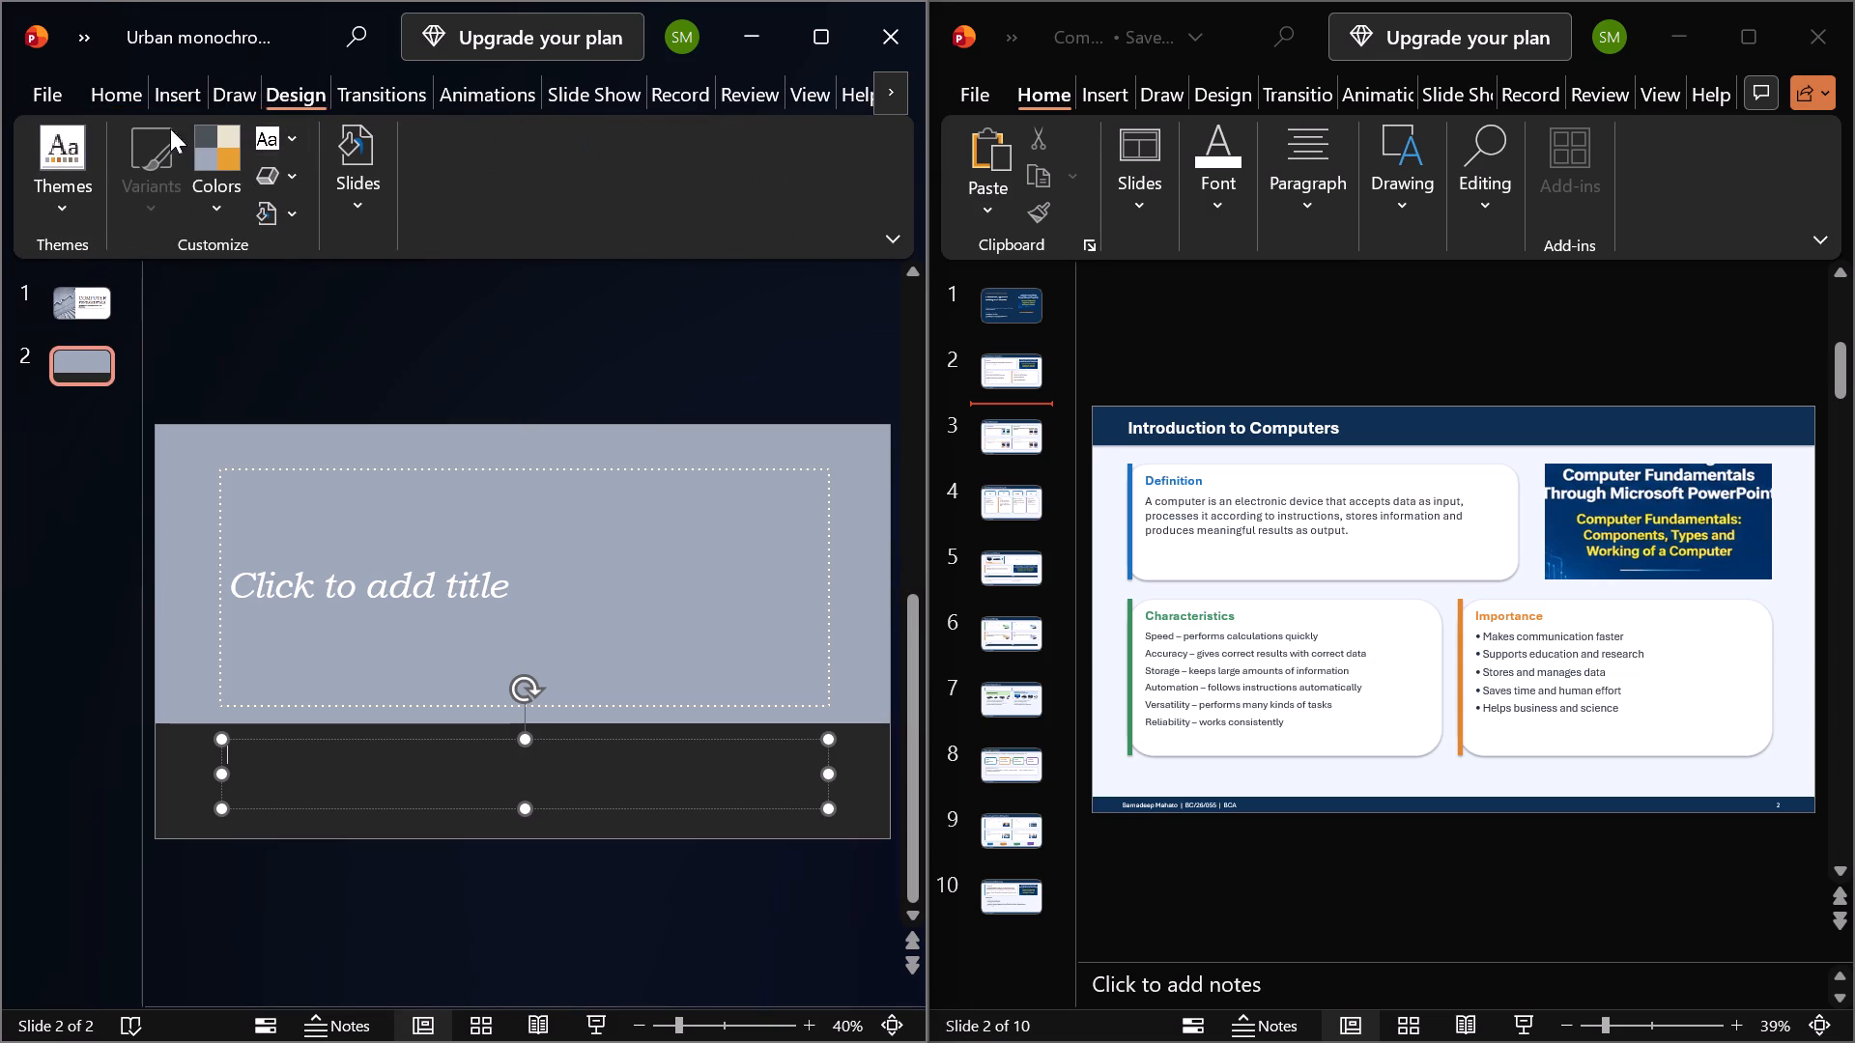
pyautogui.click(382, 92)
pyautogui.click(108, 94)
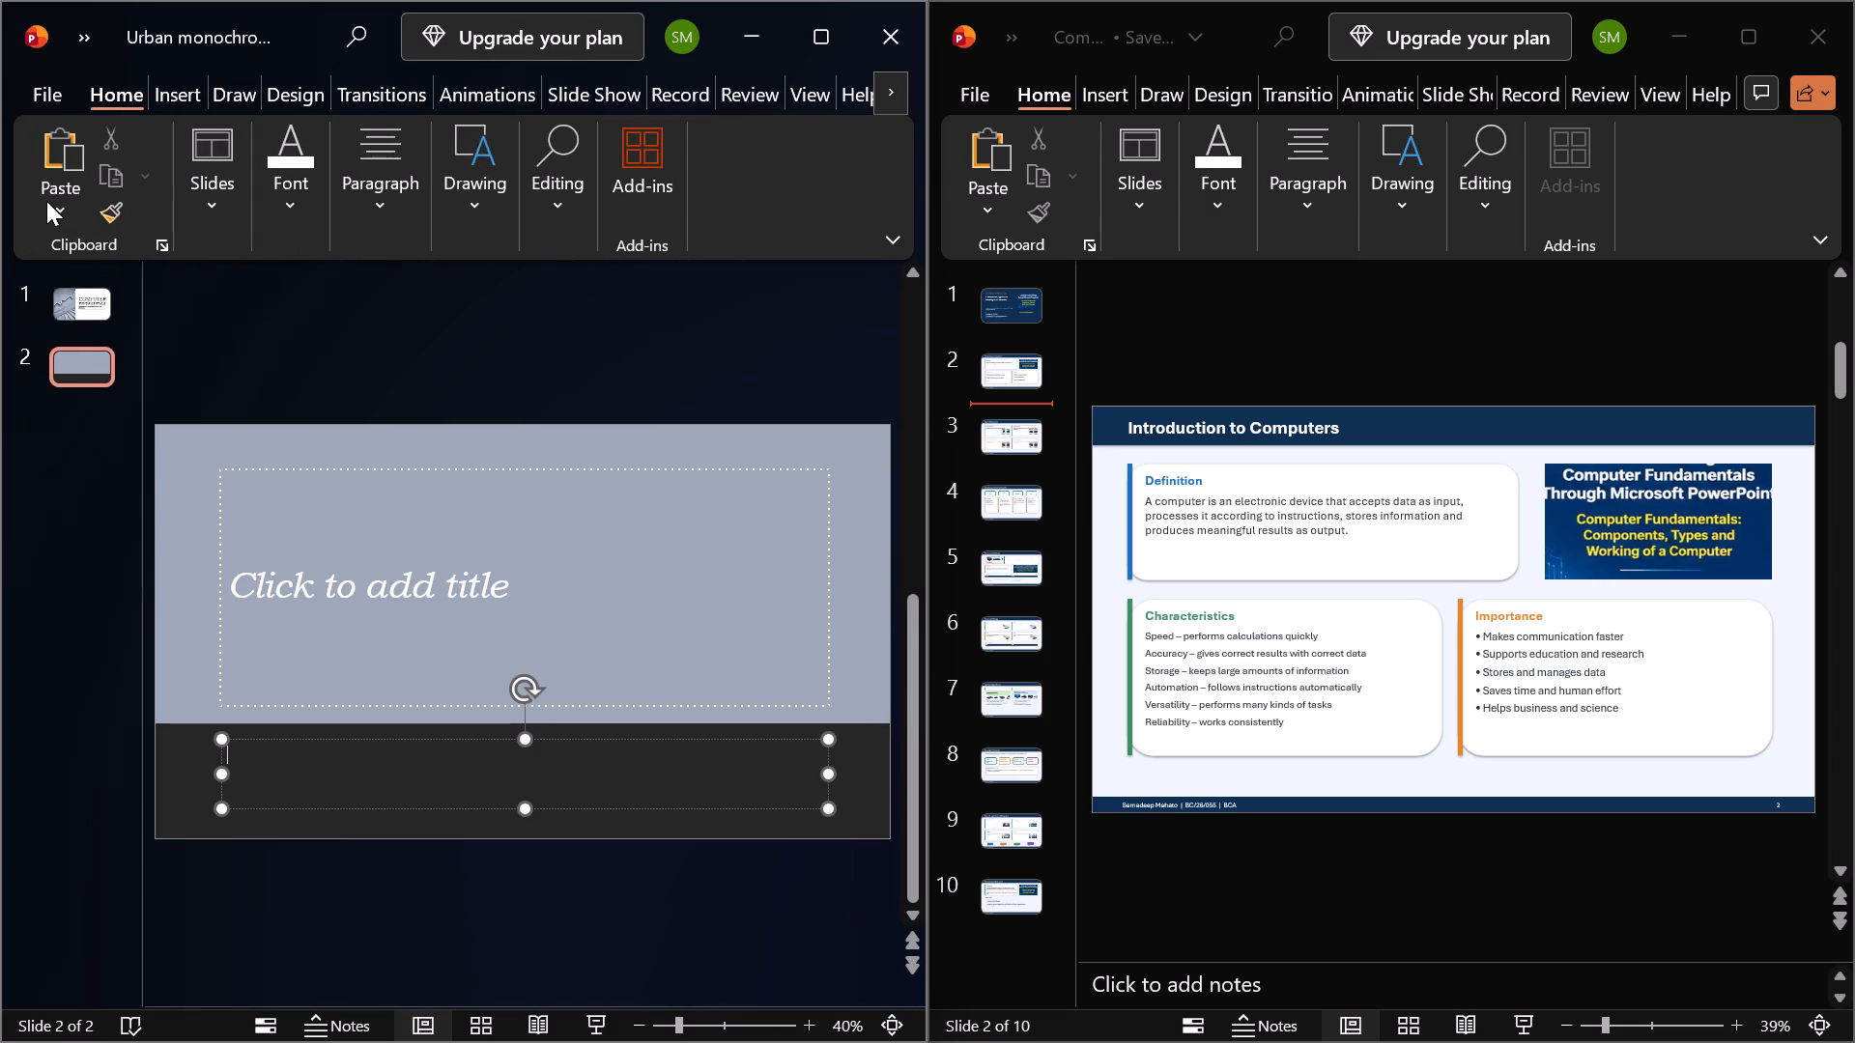
# Insert a new slide with the Blank layout after slide 2 in the Urban monochrome presentation.
pyautogui.click(210, 215)
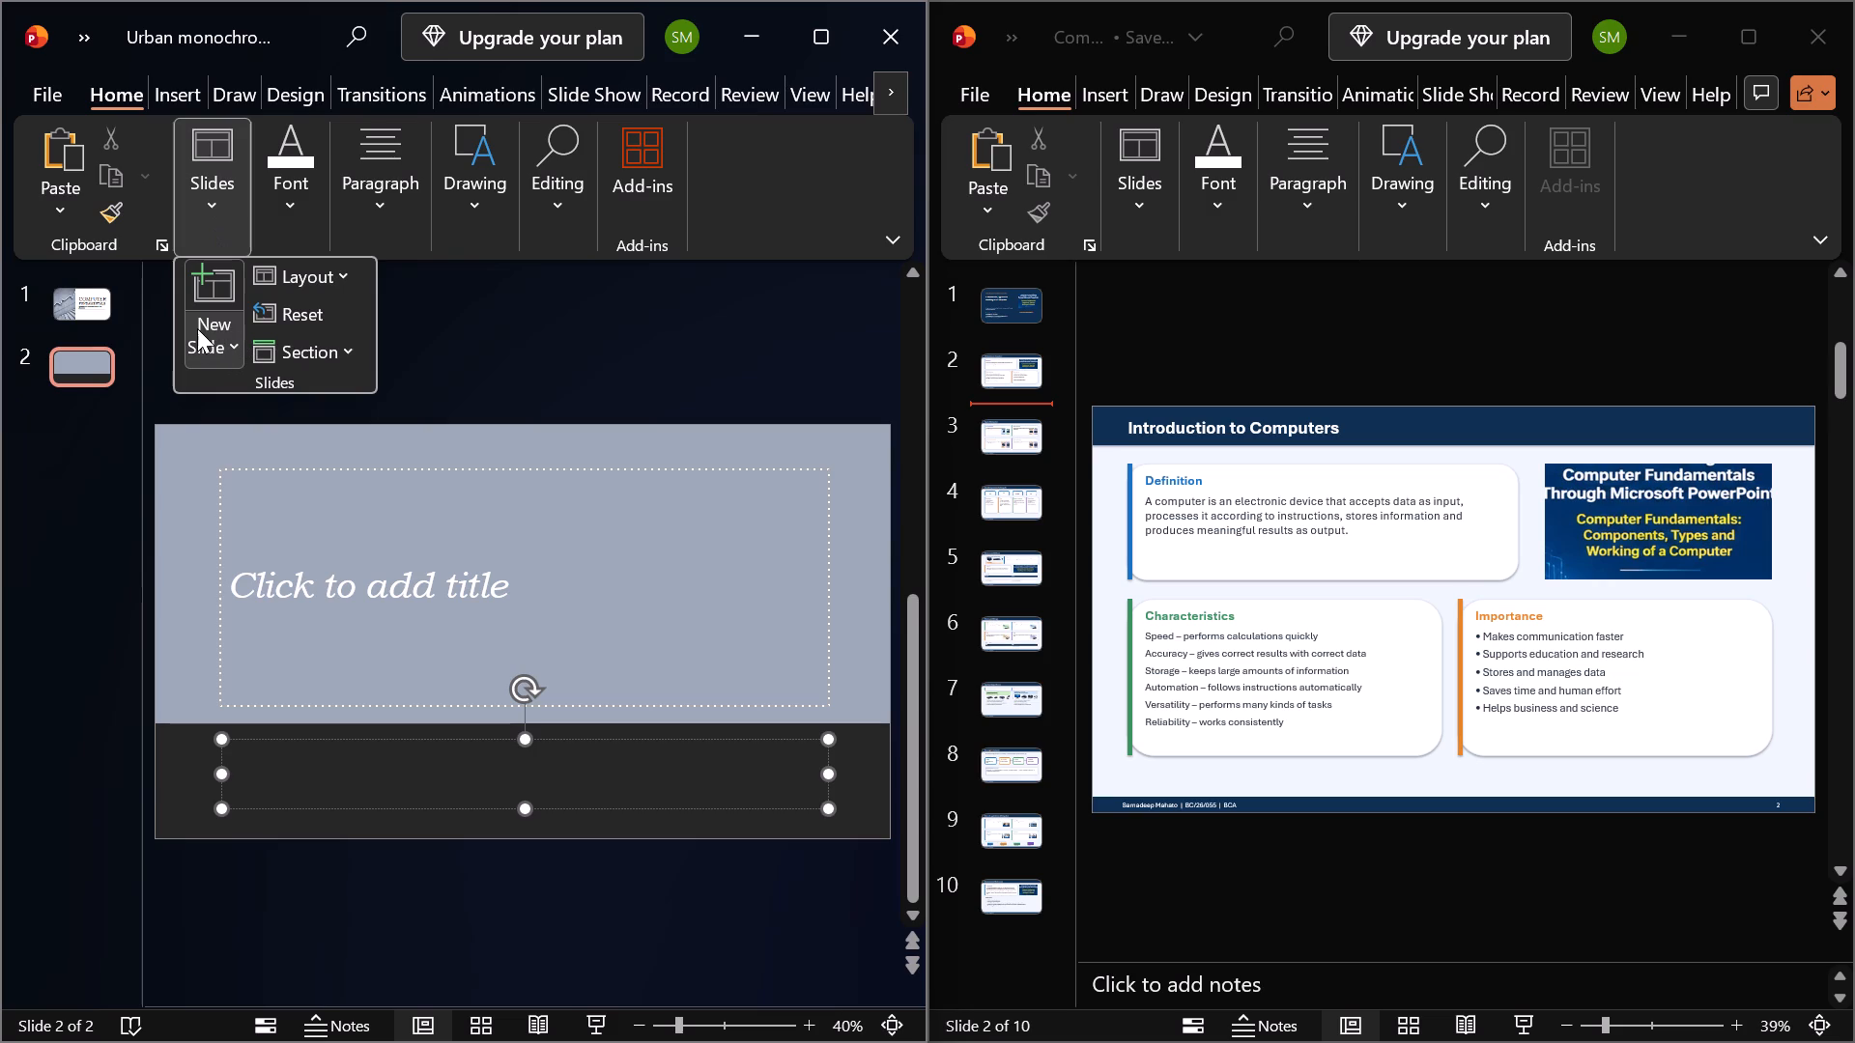
pyautogui.click(207, 348)
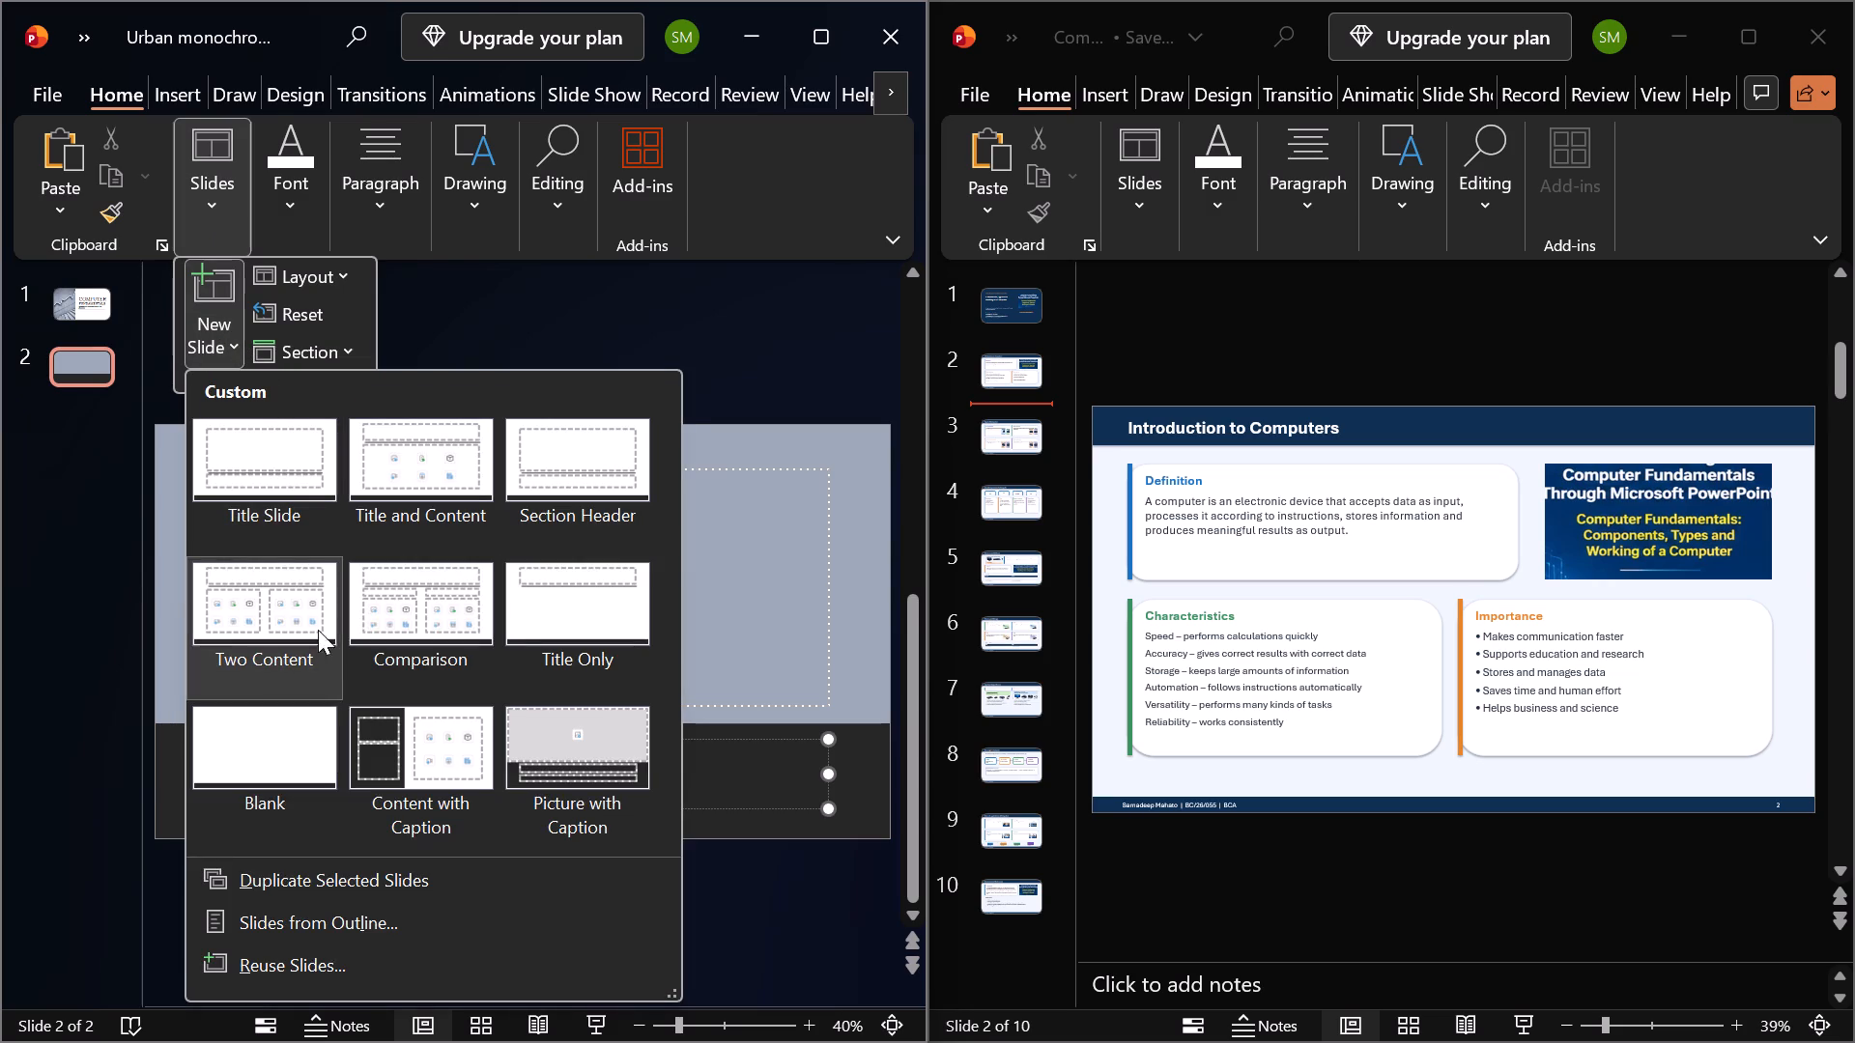
pyautogui.click(246, 735)
# Delete the emptied quote slide 2 from the Urban monochrome presentation, keeping the new Blank slide.
pyautogui.click(91, 372)
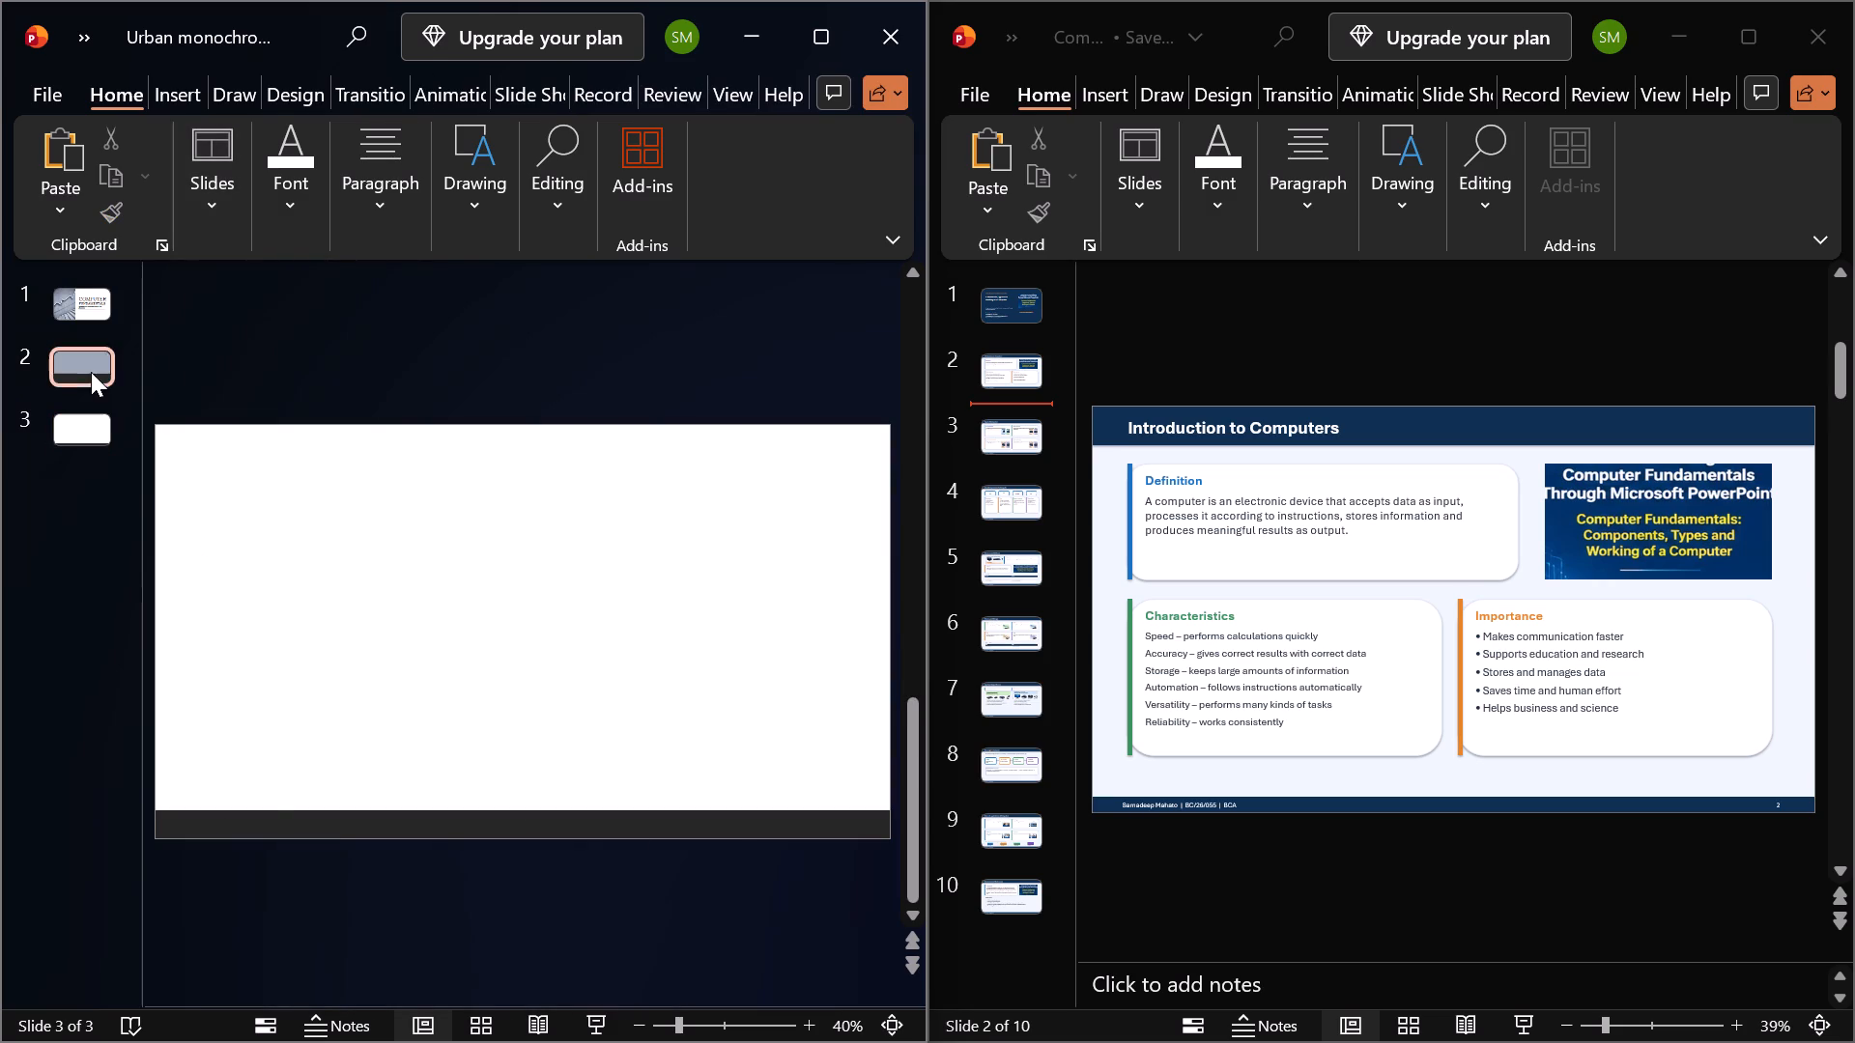
pyautogui.press('Delete')
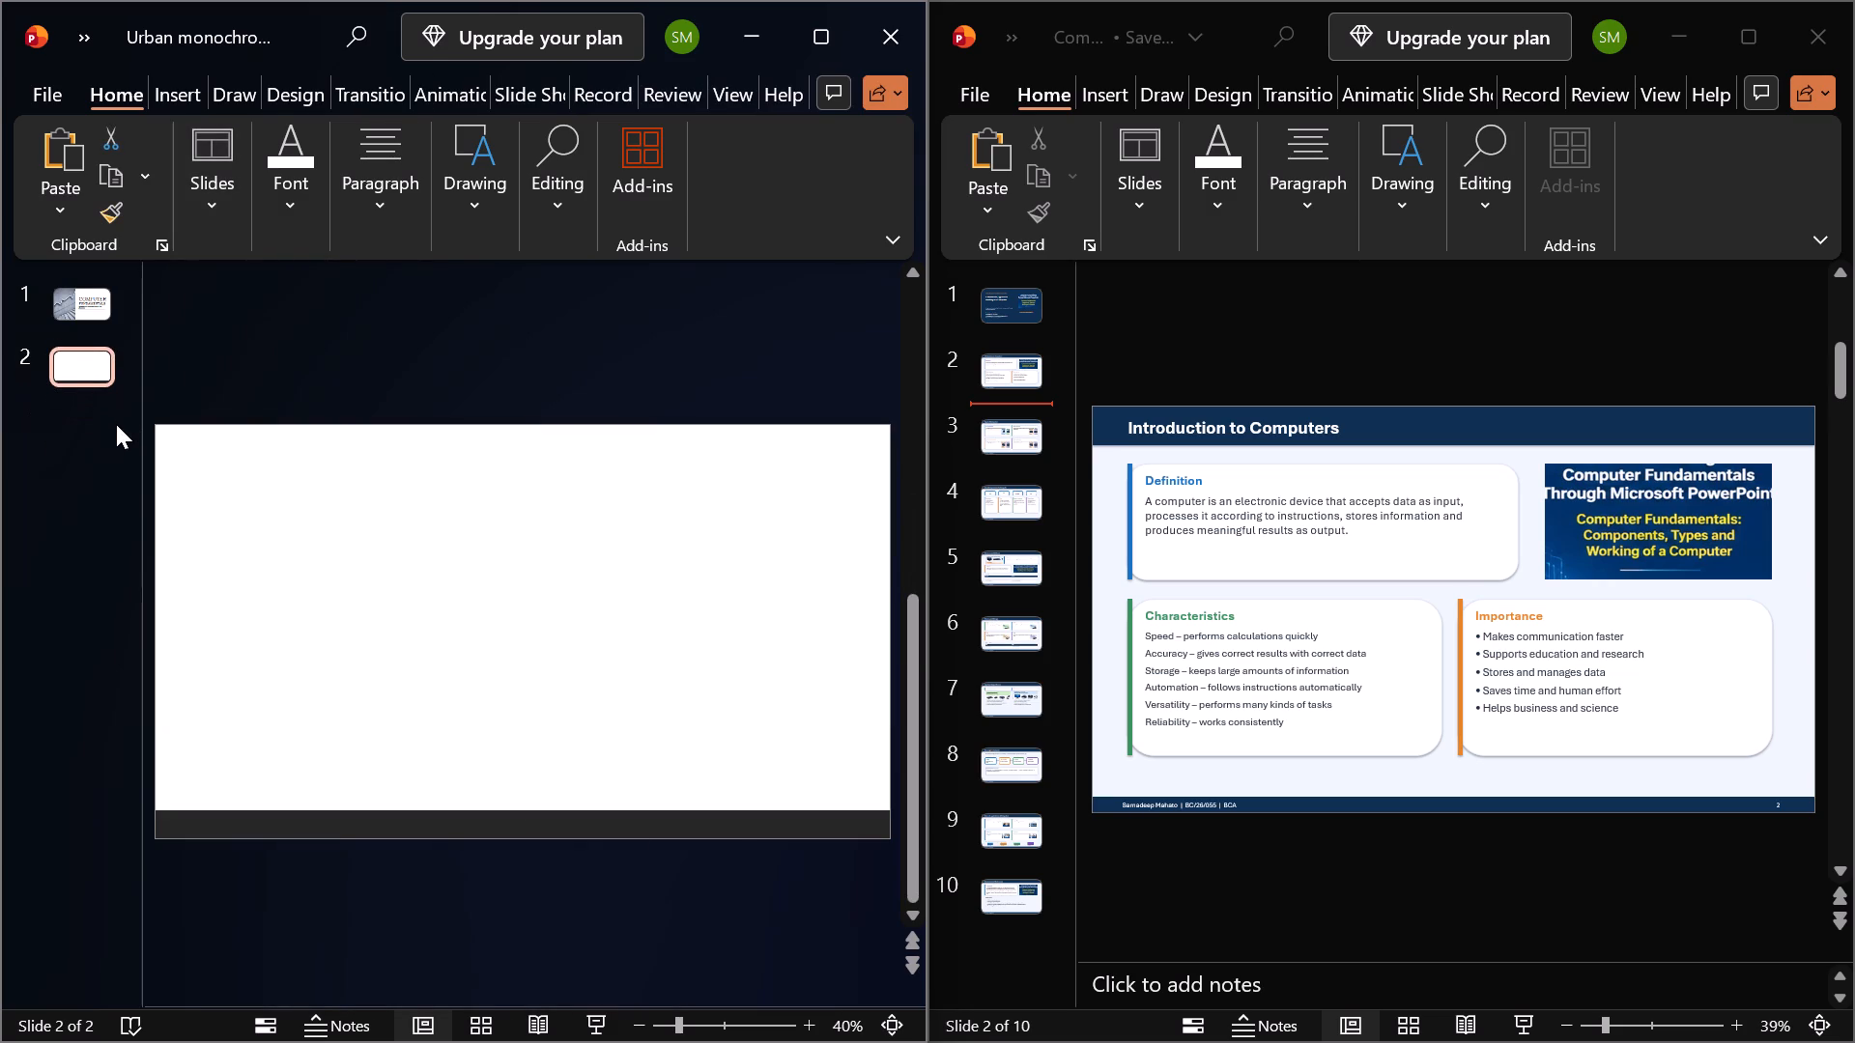
# Copy everything on the generated deck's Introduction to Computers slide and paste it onto blank slide 2 of the Urban monochrome presentation.
pyautogui.click(1195, 529)
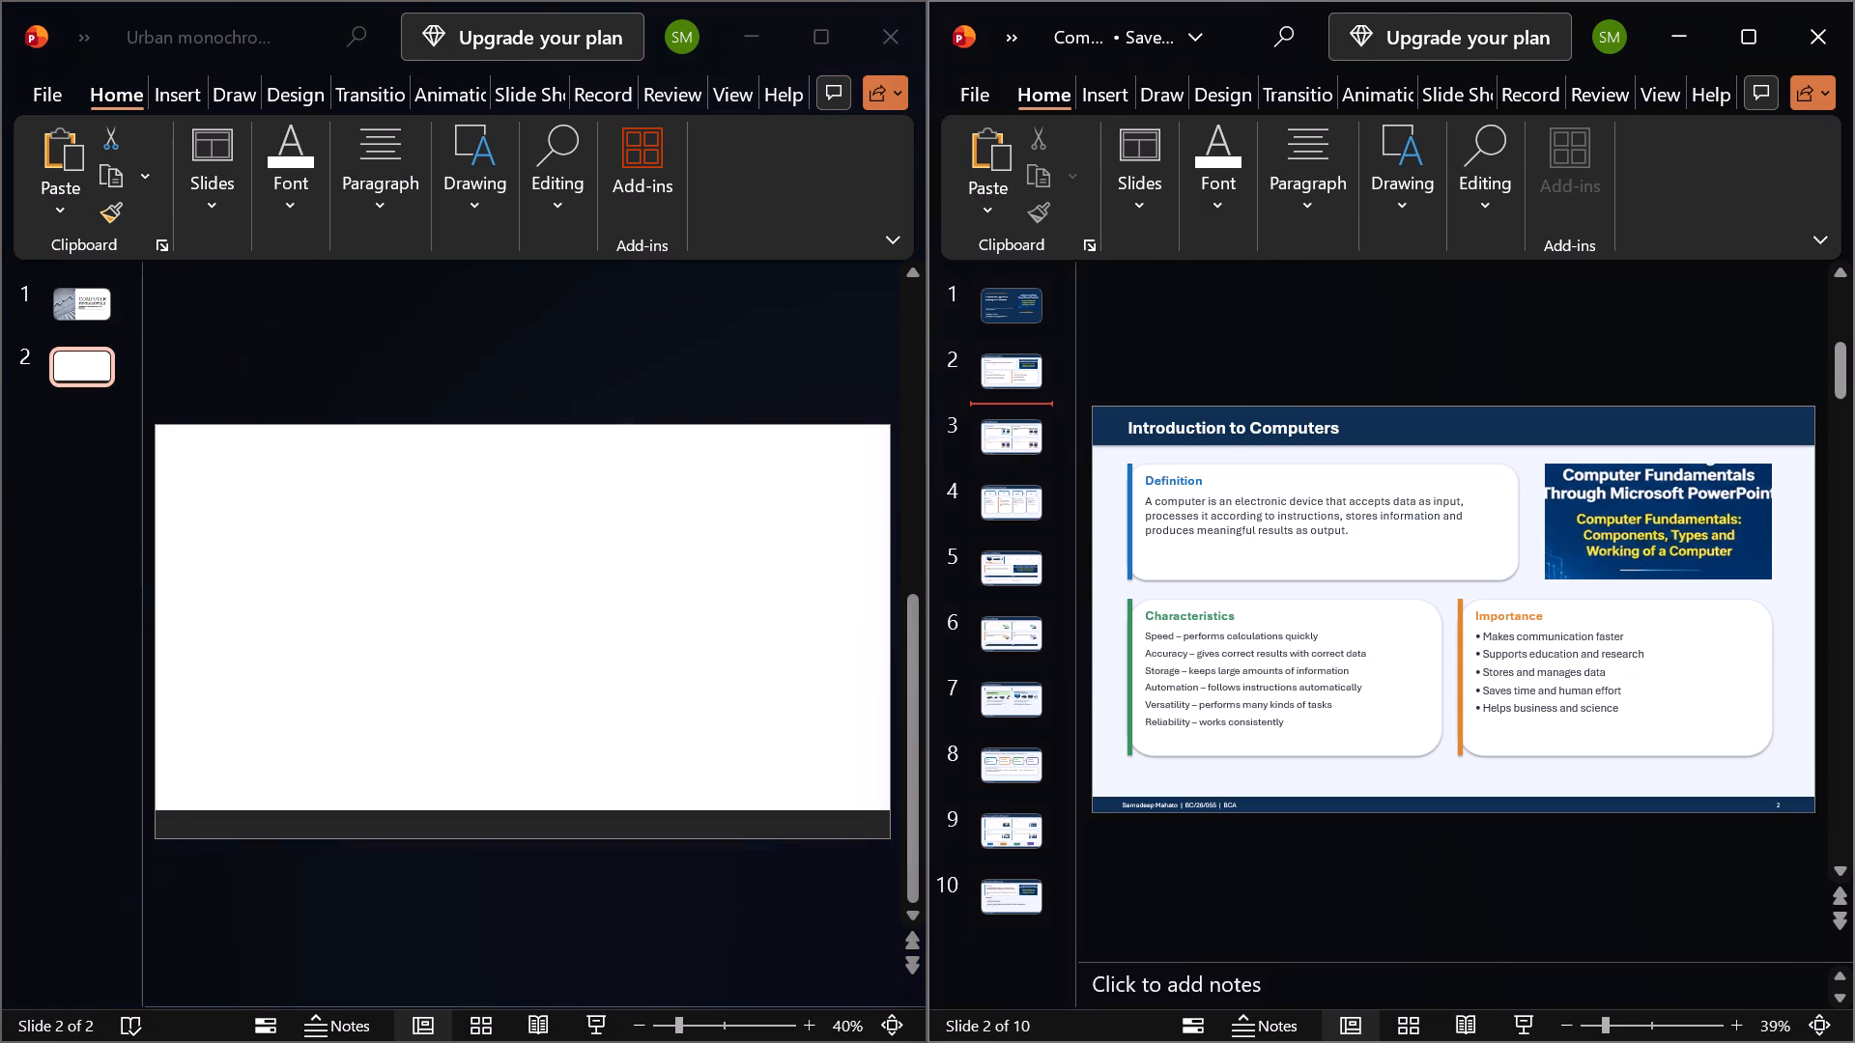
pyautogui.click(1350, 429)
pyautogui.hotkey('ctrl', 'a')
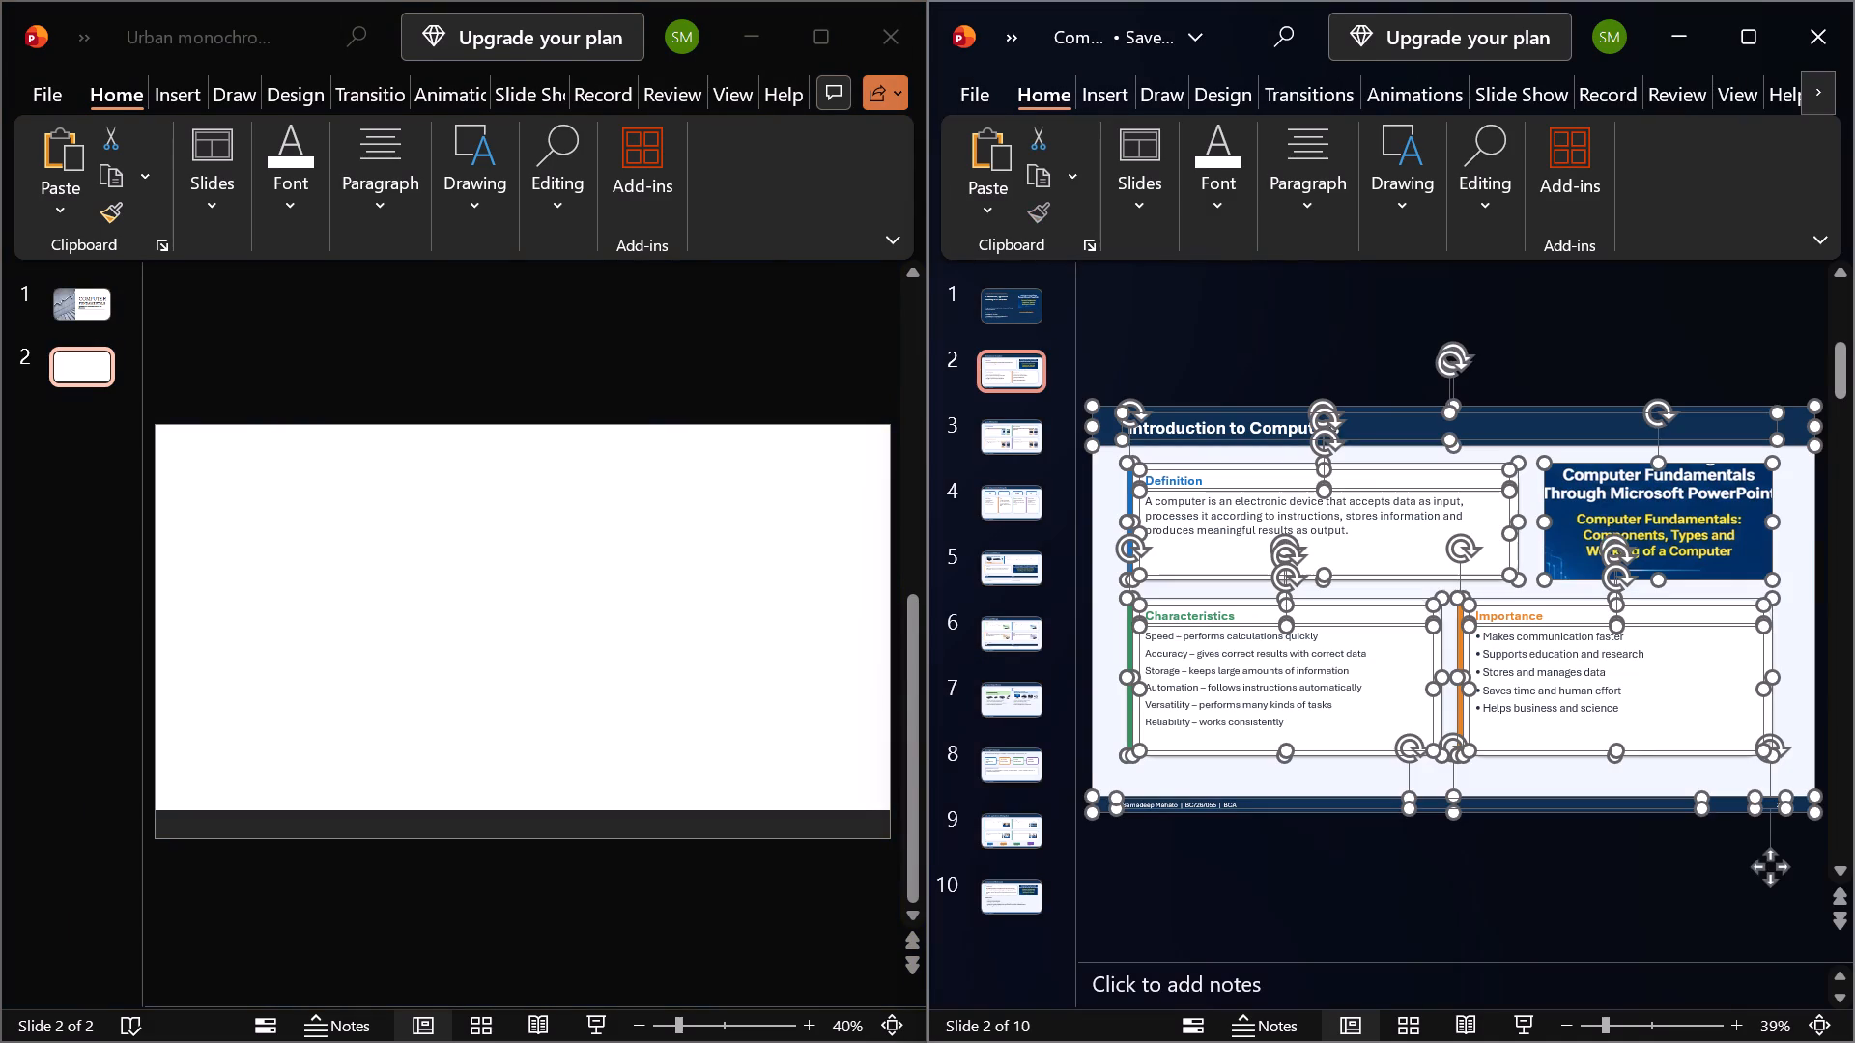
pyautogui.hotkey('ctrl', 'c')
pyautogui.click(416, 516)
pyautogui.click(402, 557)
pyautogui.click(454, 584)
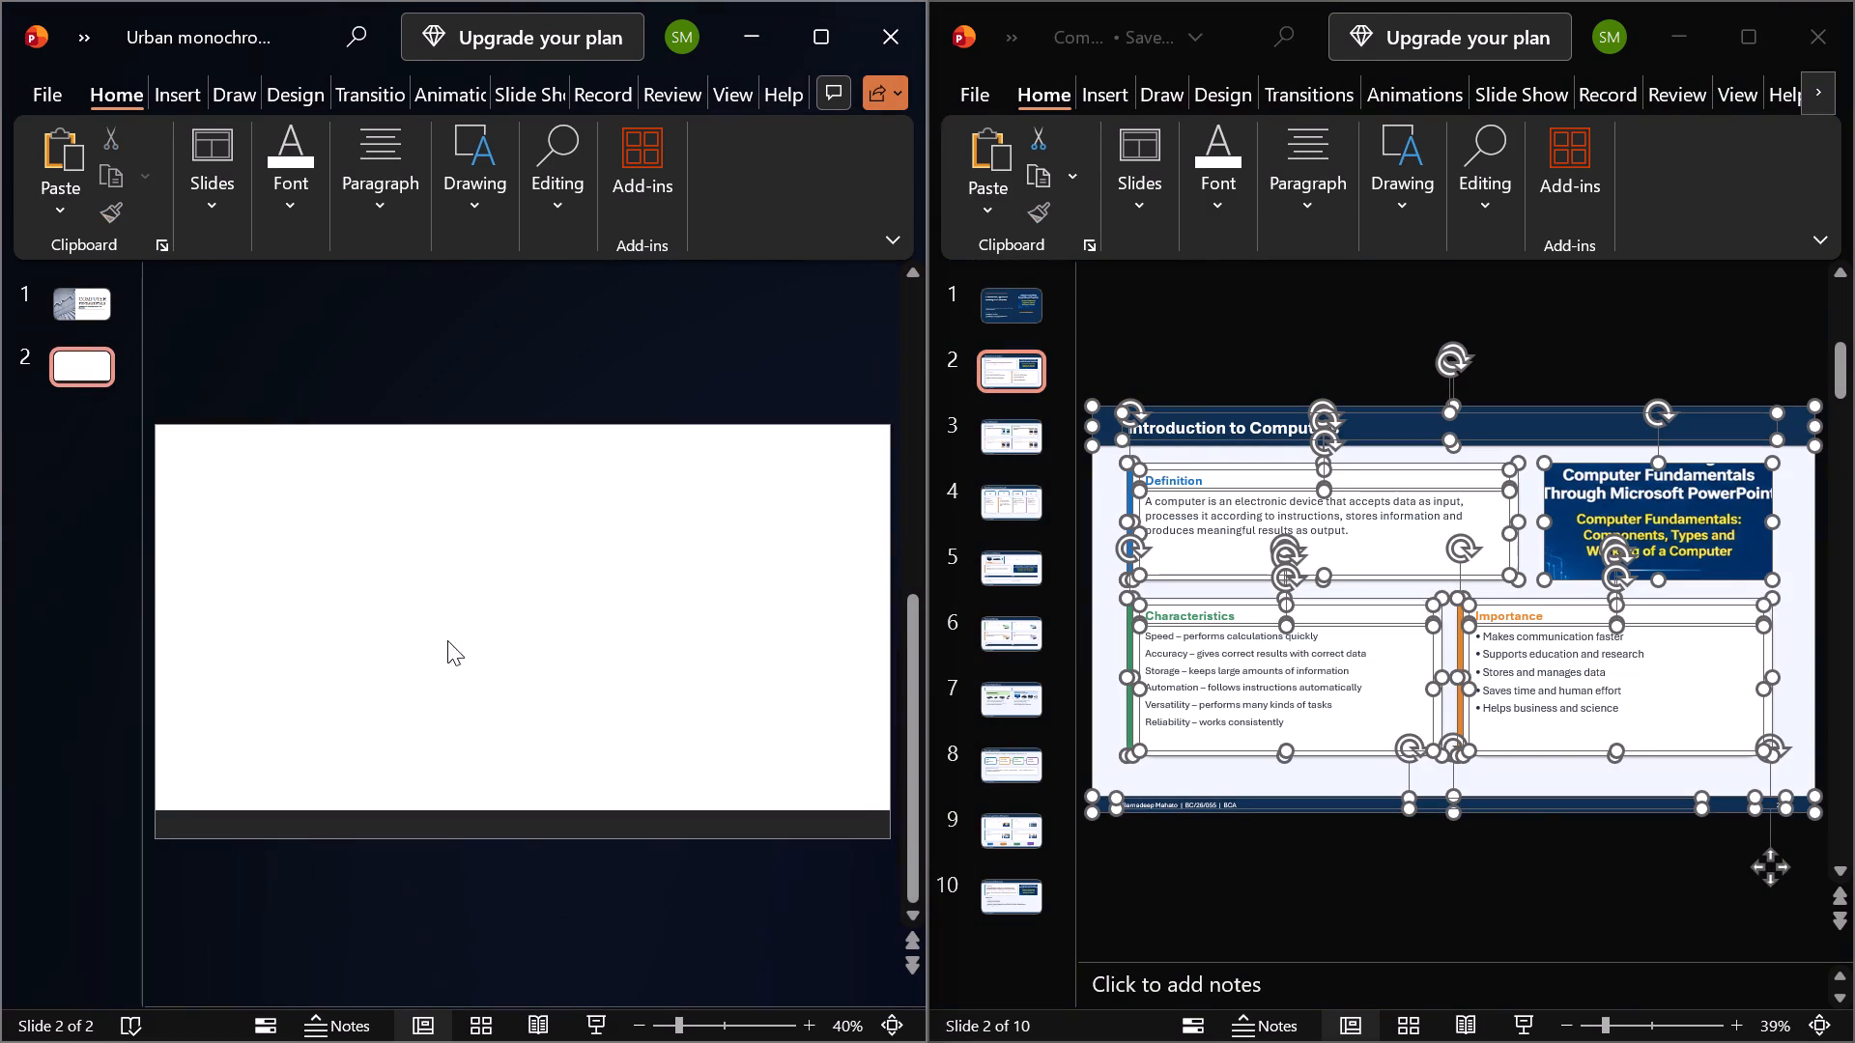
pyautogui.click(864, 882)
pyautogui.click(821, 831)
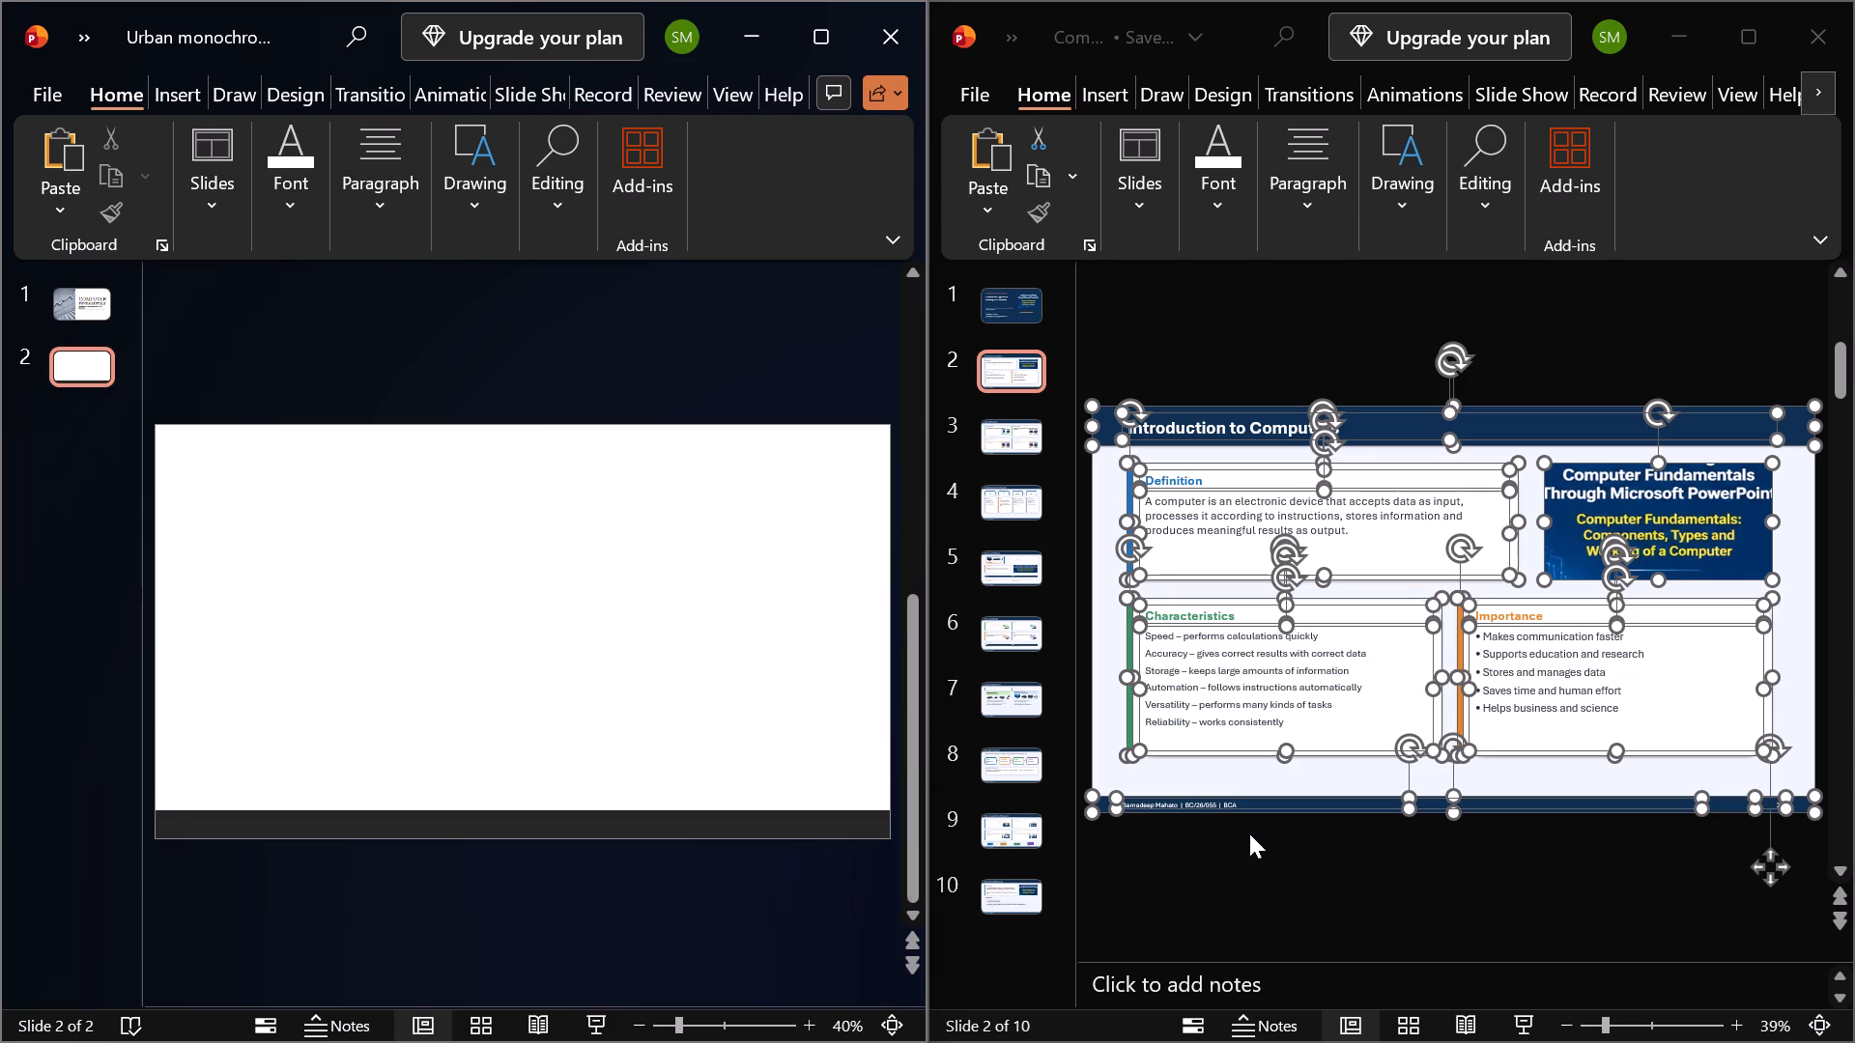
pyautogui.click(1249, 833)
pyautogui.click(1224, 773)
pyautogui.click(772, 704)
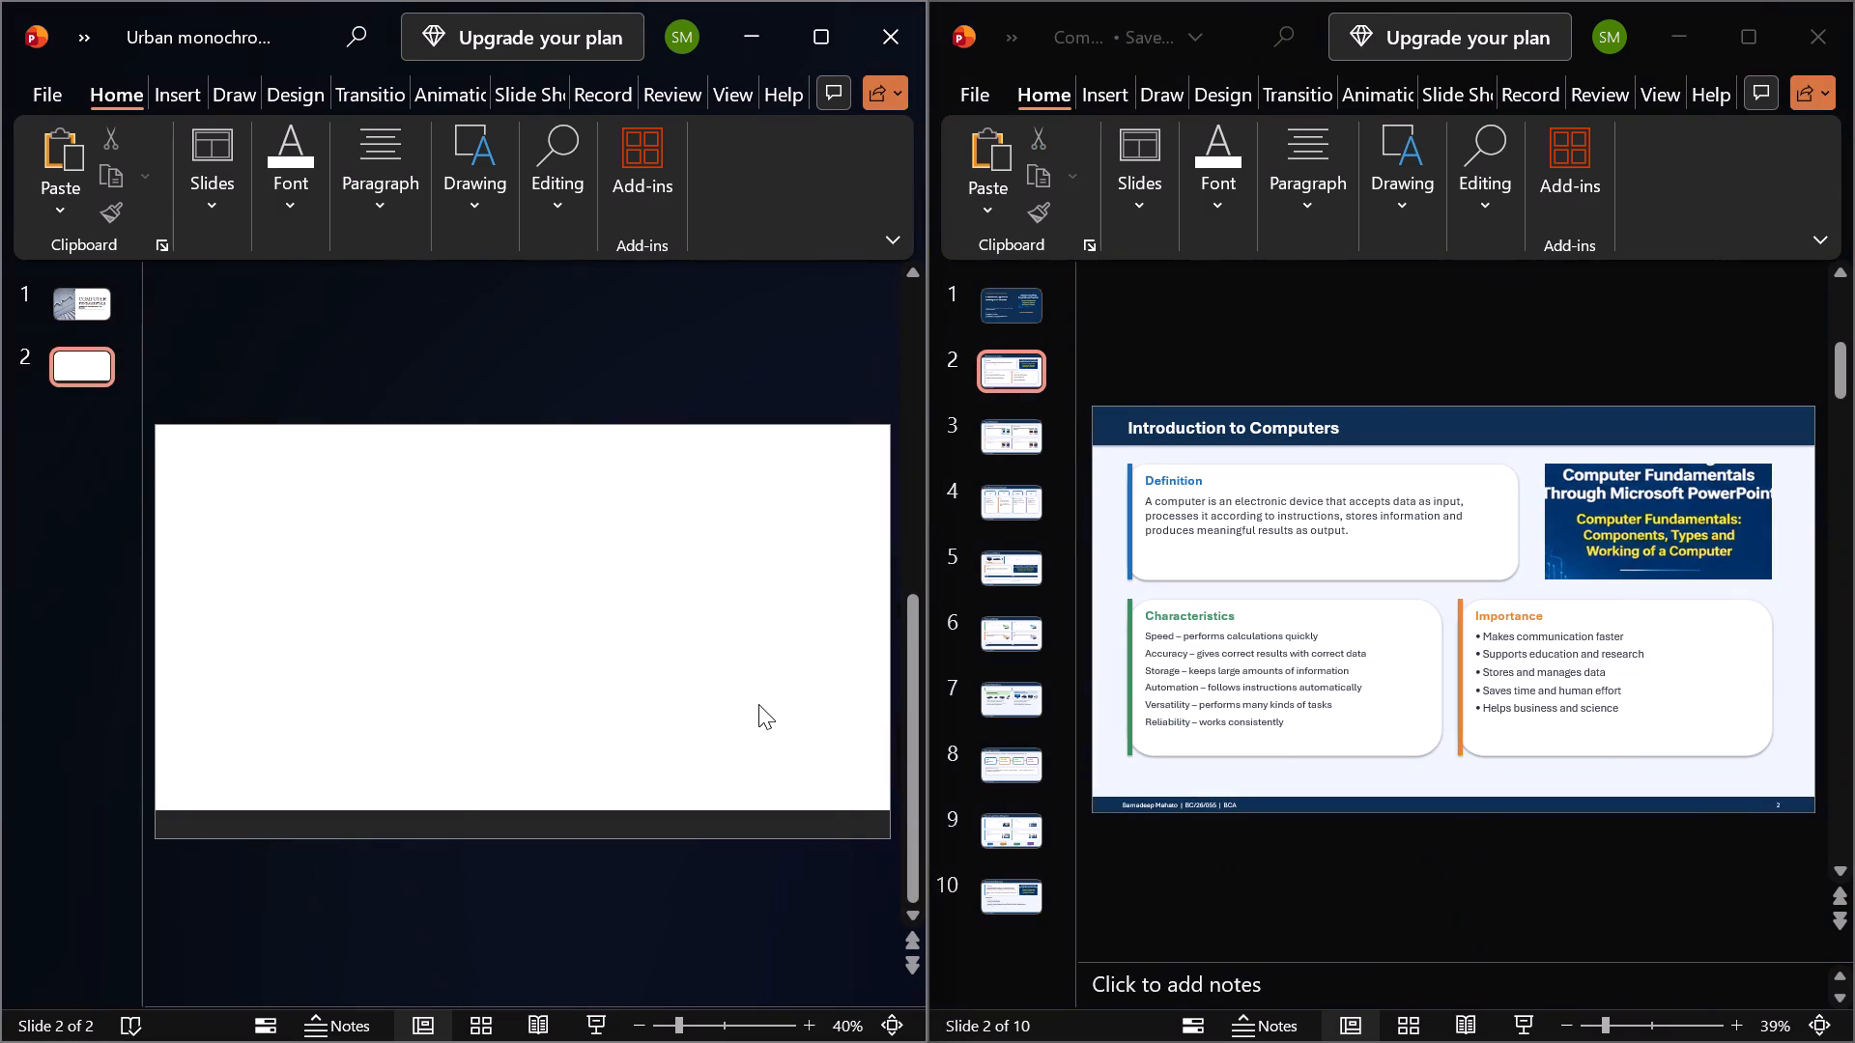
pyautogui.hotkey('ctrl', 'v')
pyautogui.click(535, 866)
# Delete the footer text box with the student's details from slide 2 of the Urban monochrome presentation.
pyautogui.click(304, 840)
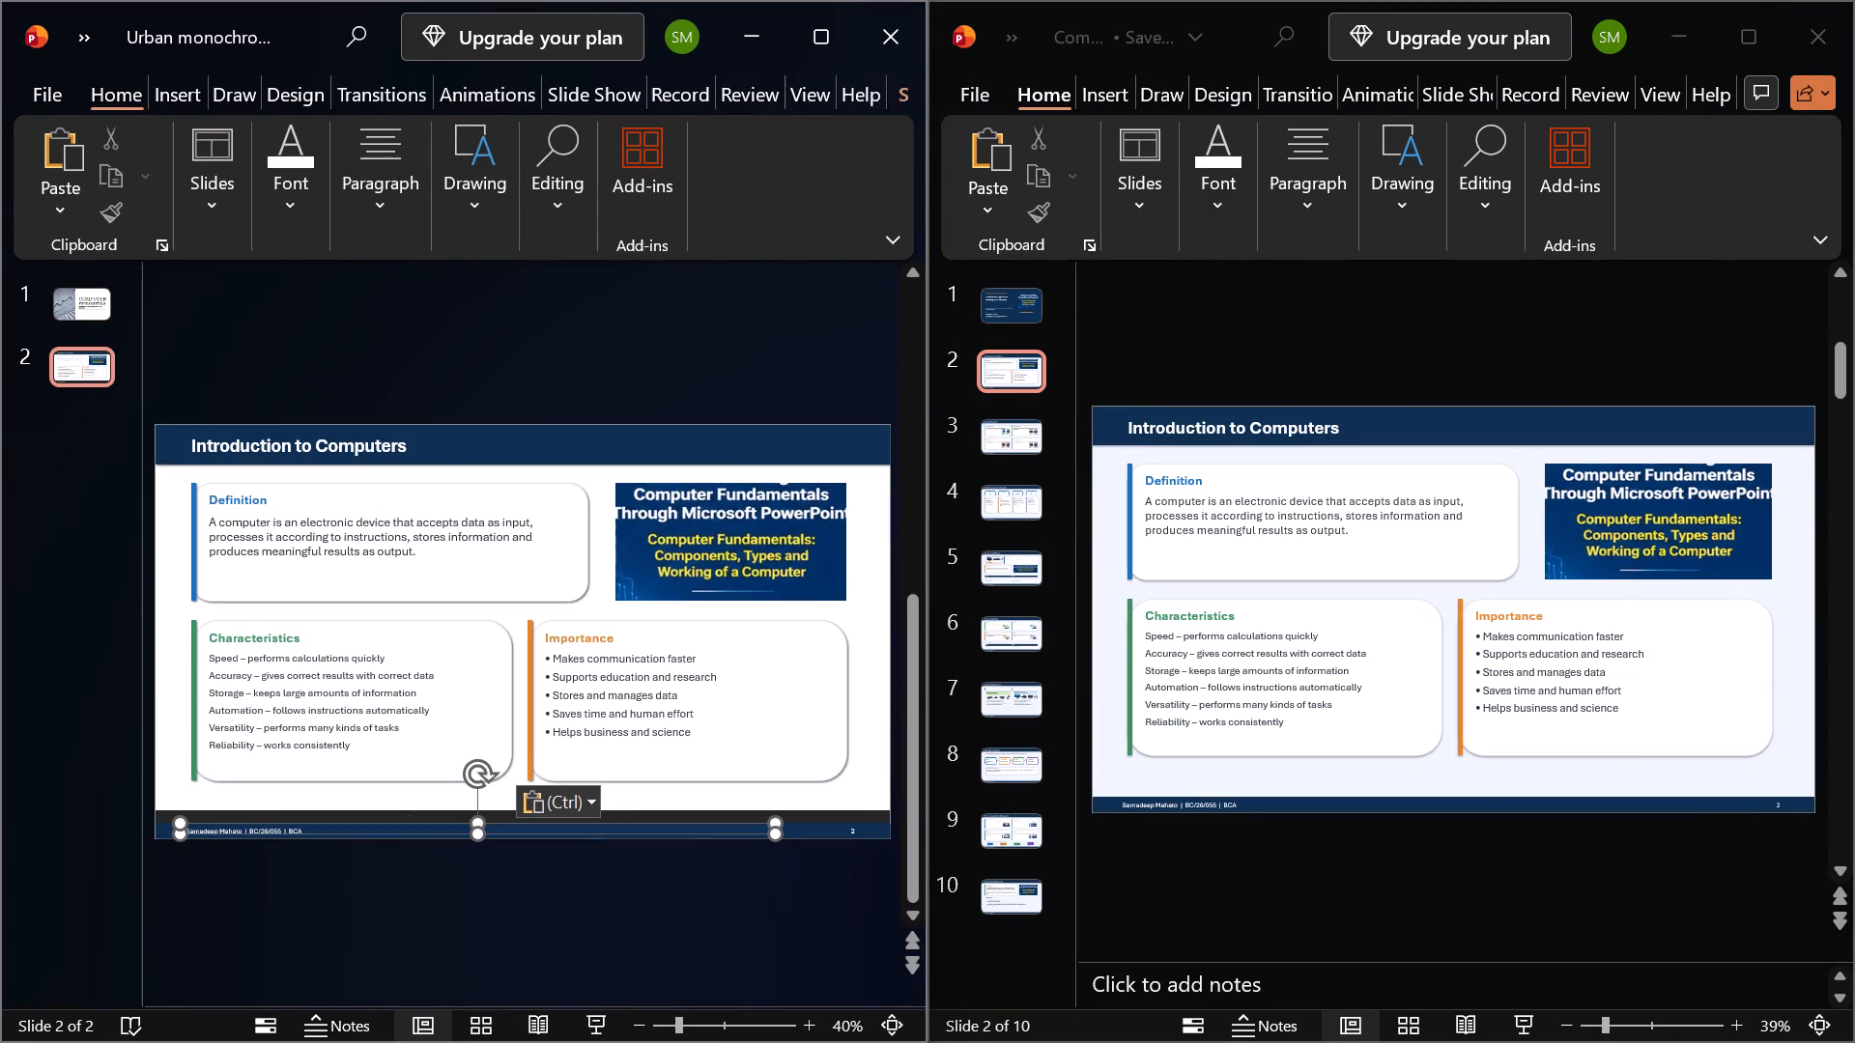
pyautogui.press('BackSpace')
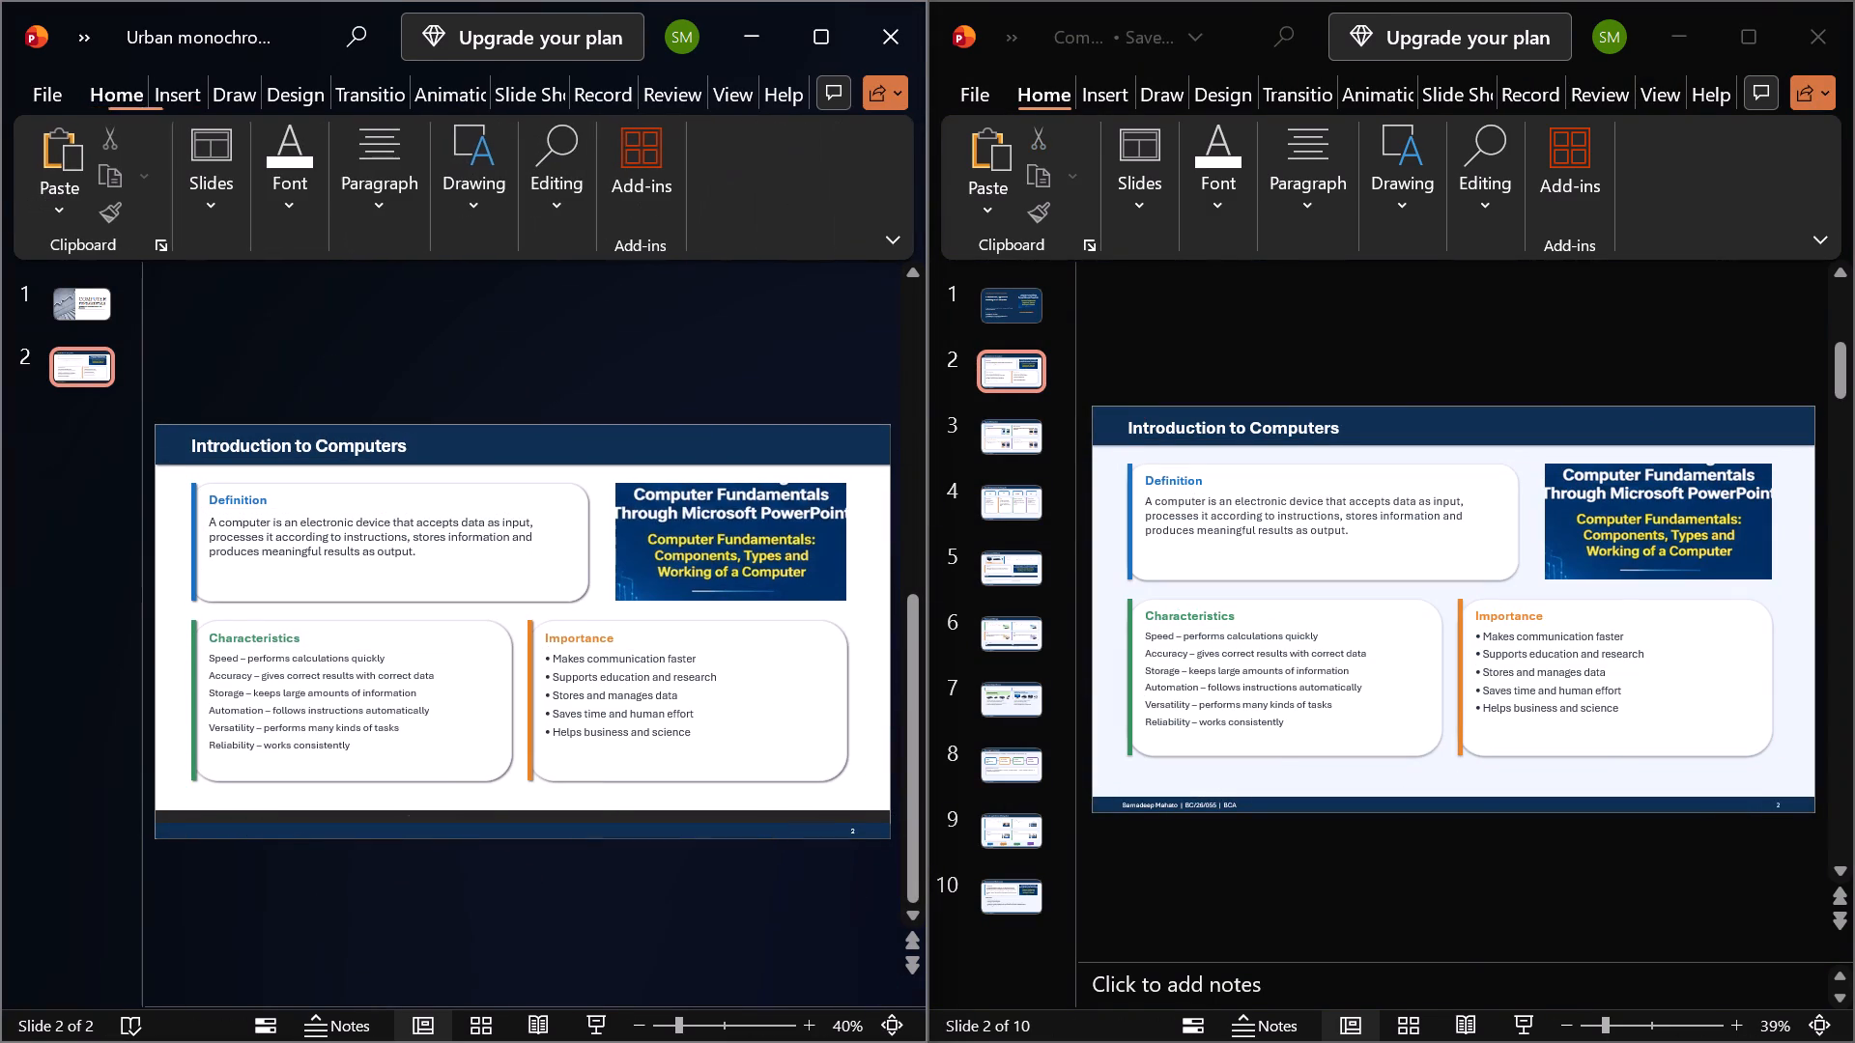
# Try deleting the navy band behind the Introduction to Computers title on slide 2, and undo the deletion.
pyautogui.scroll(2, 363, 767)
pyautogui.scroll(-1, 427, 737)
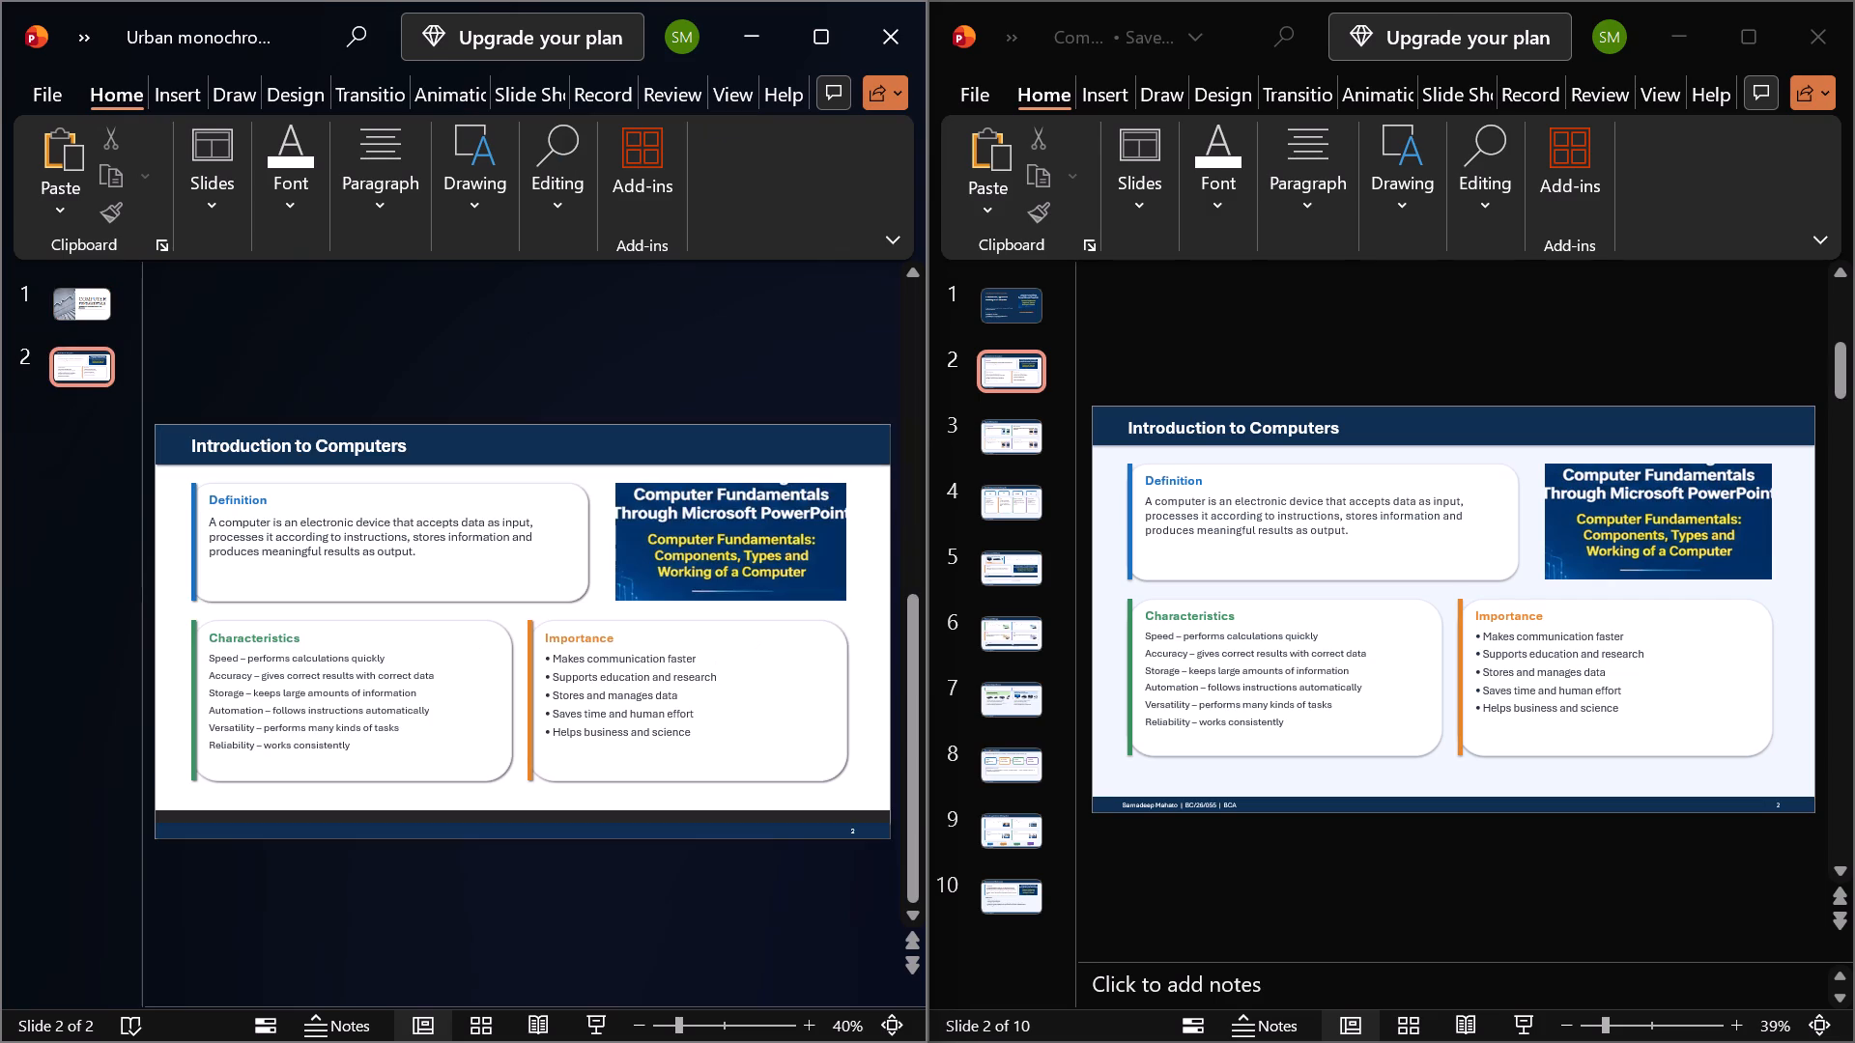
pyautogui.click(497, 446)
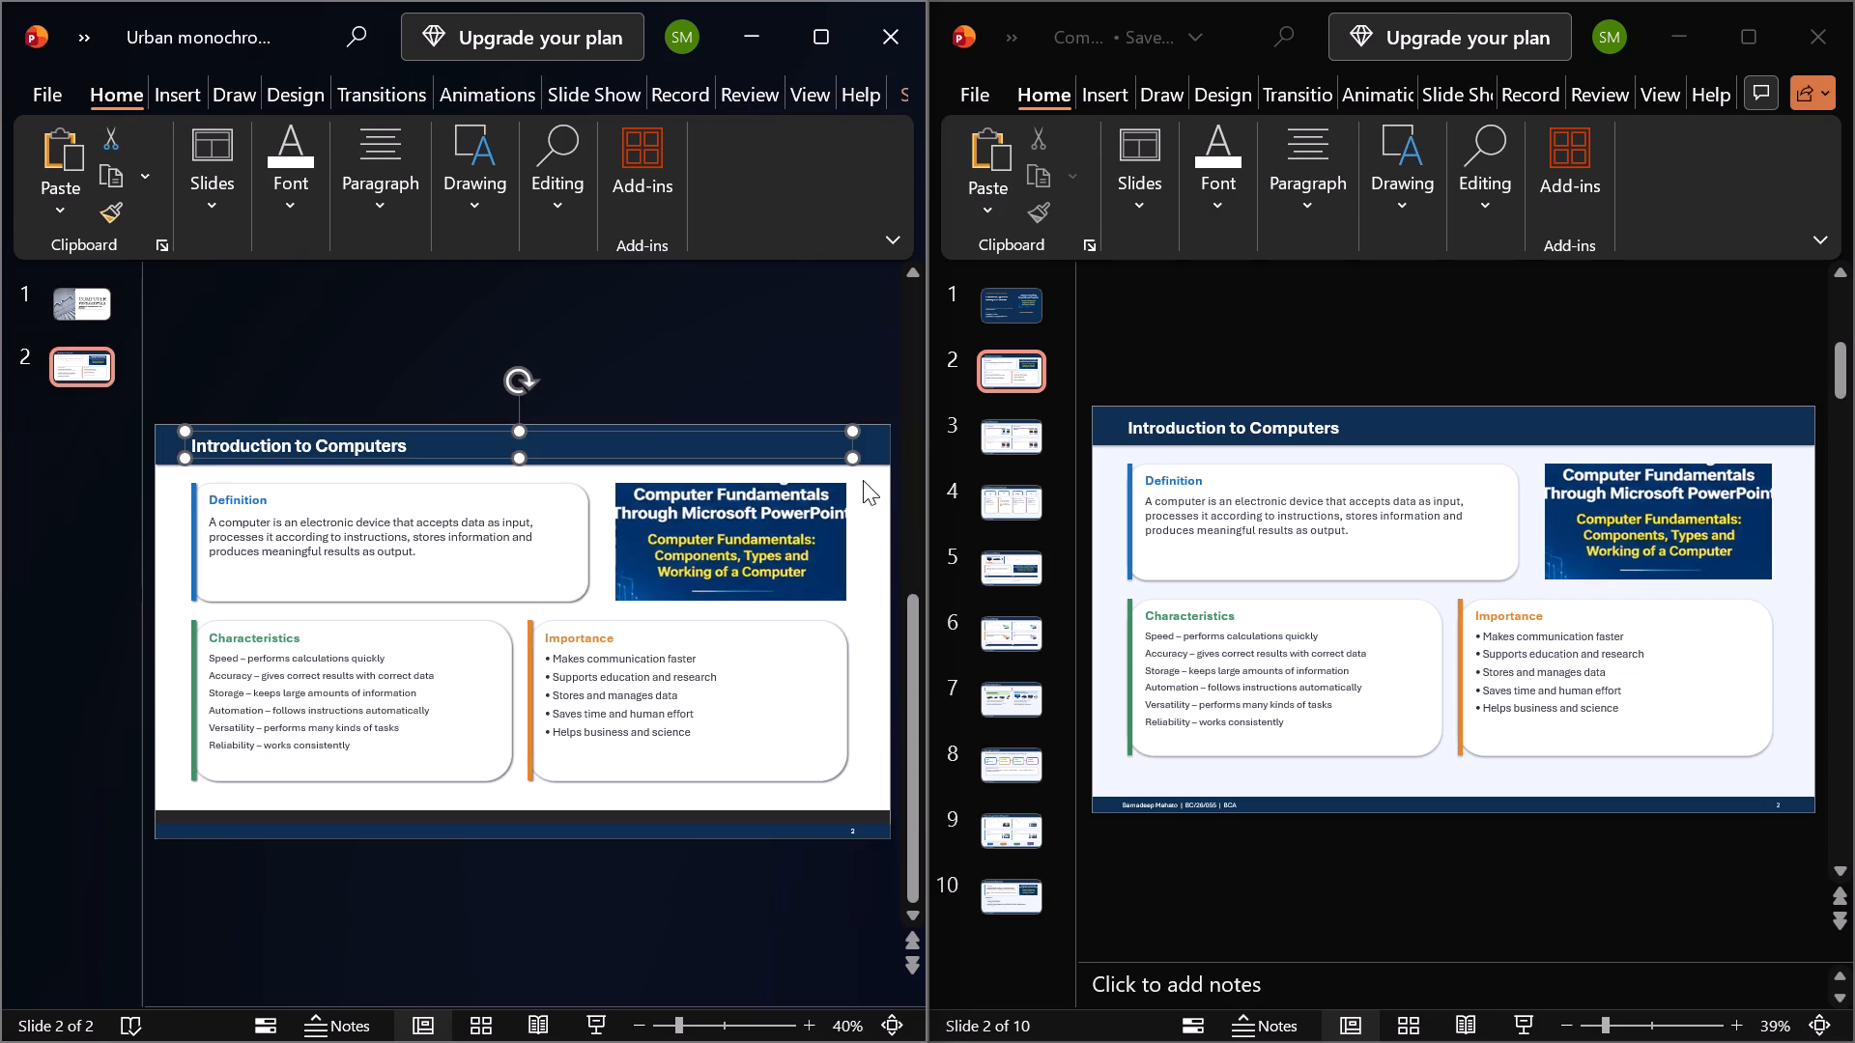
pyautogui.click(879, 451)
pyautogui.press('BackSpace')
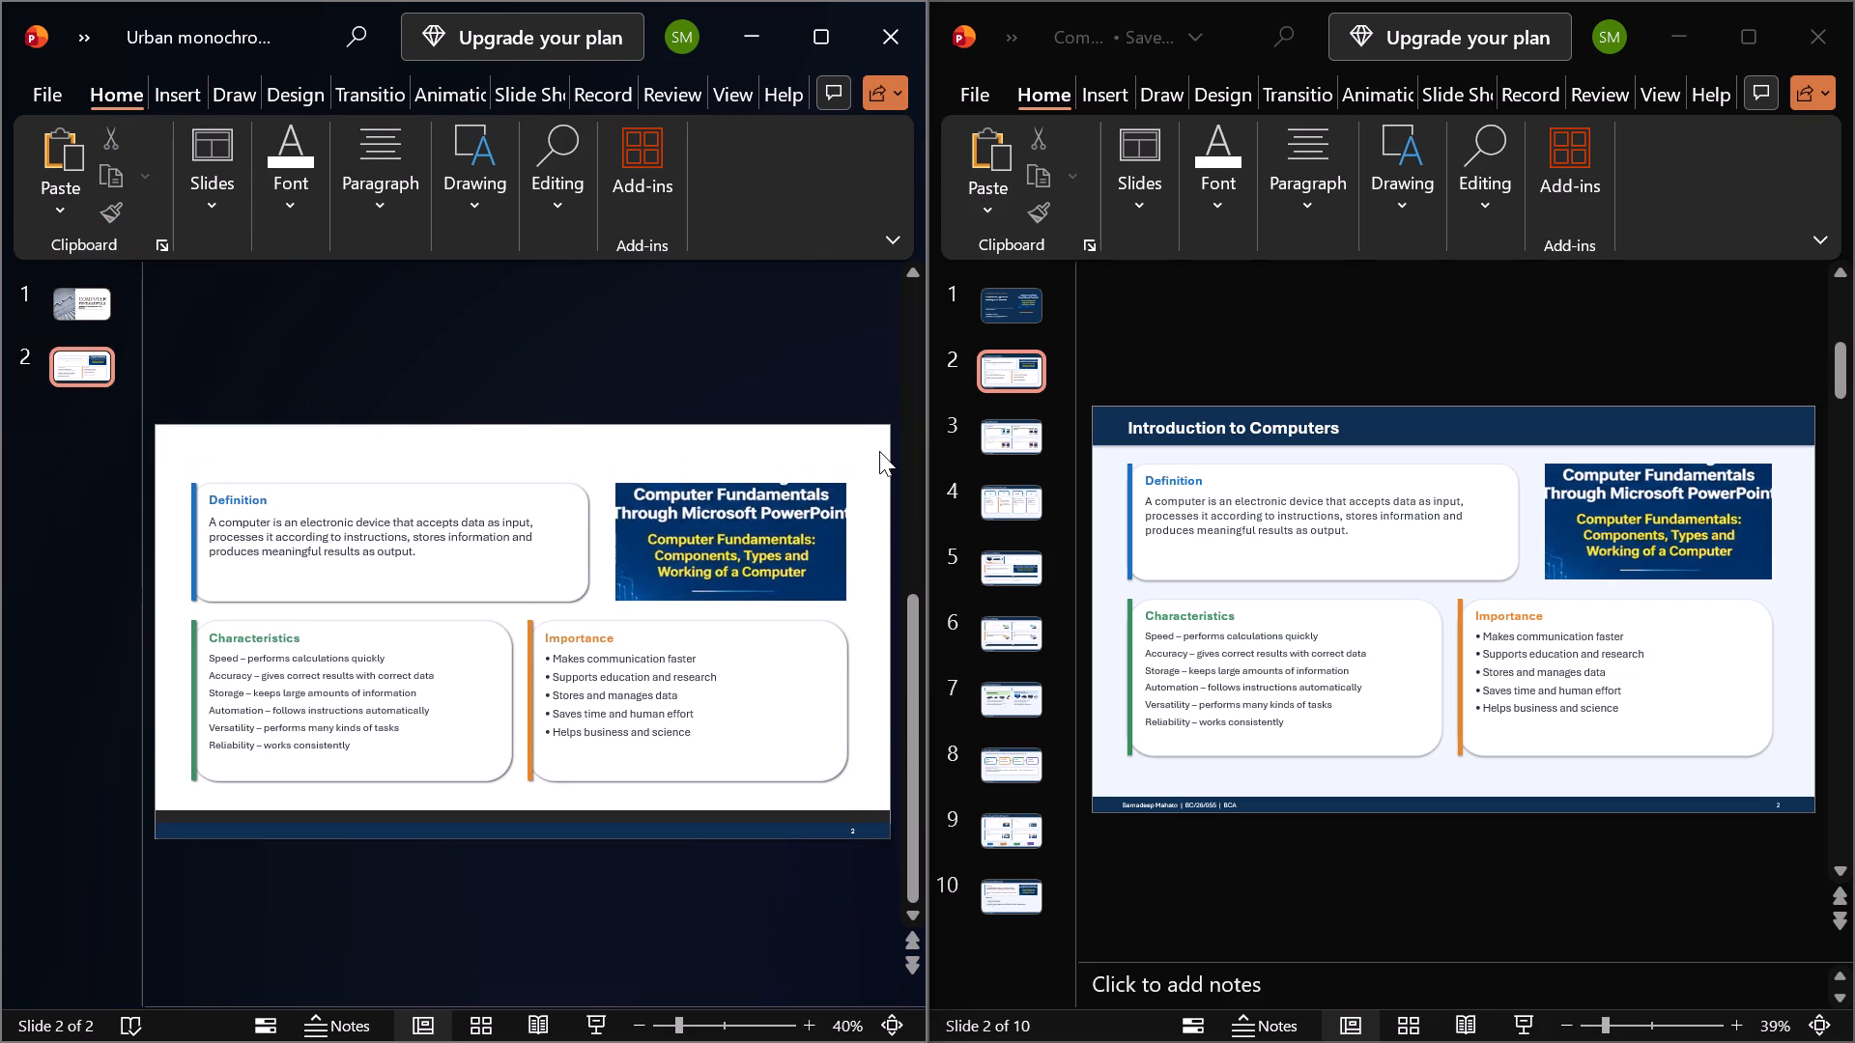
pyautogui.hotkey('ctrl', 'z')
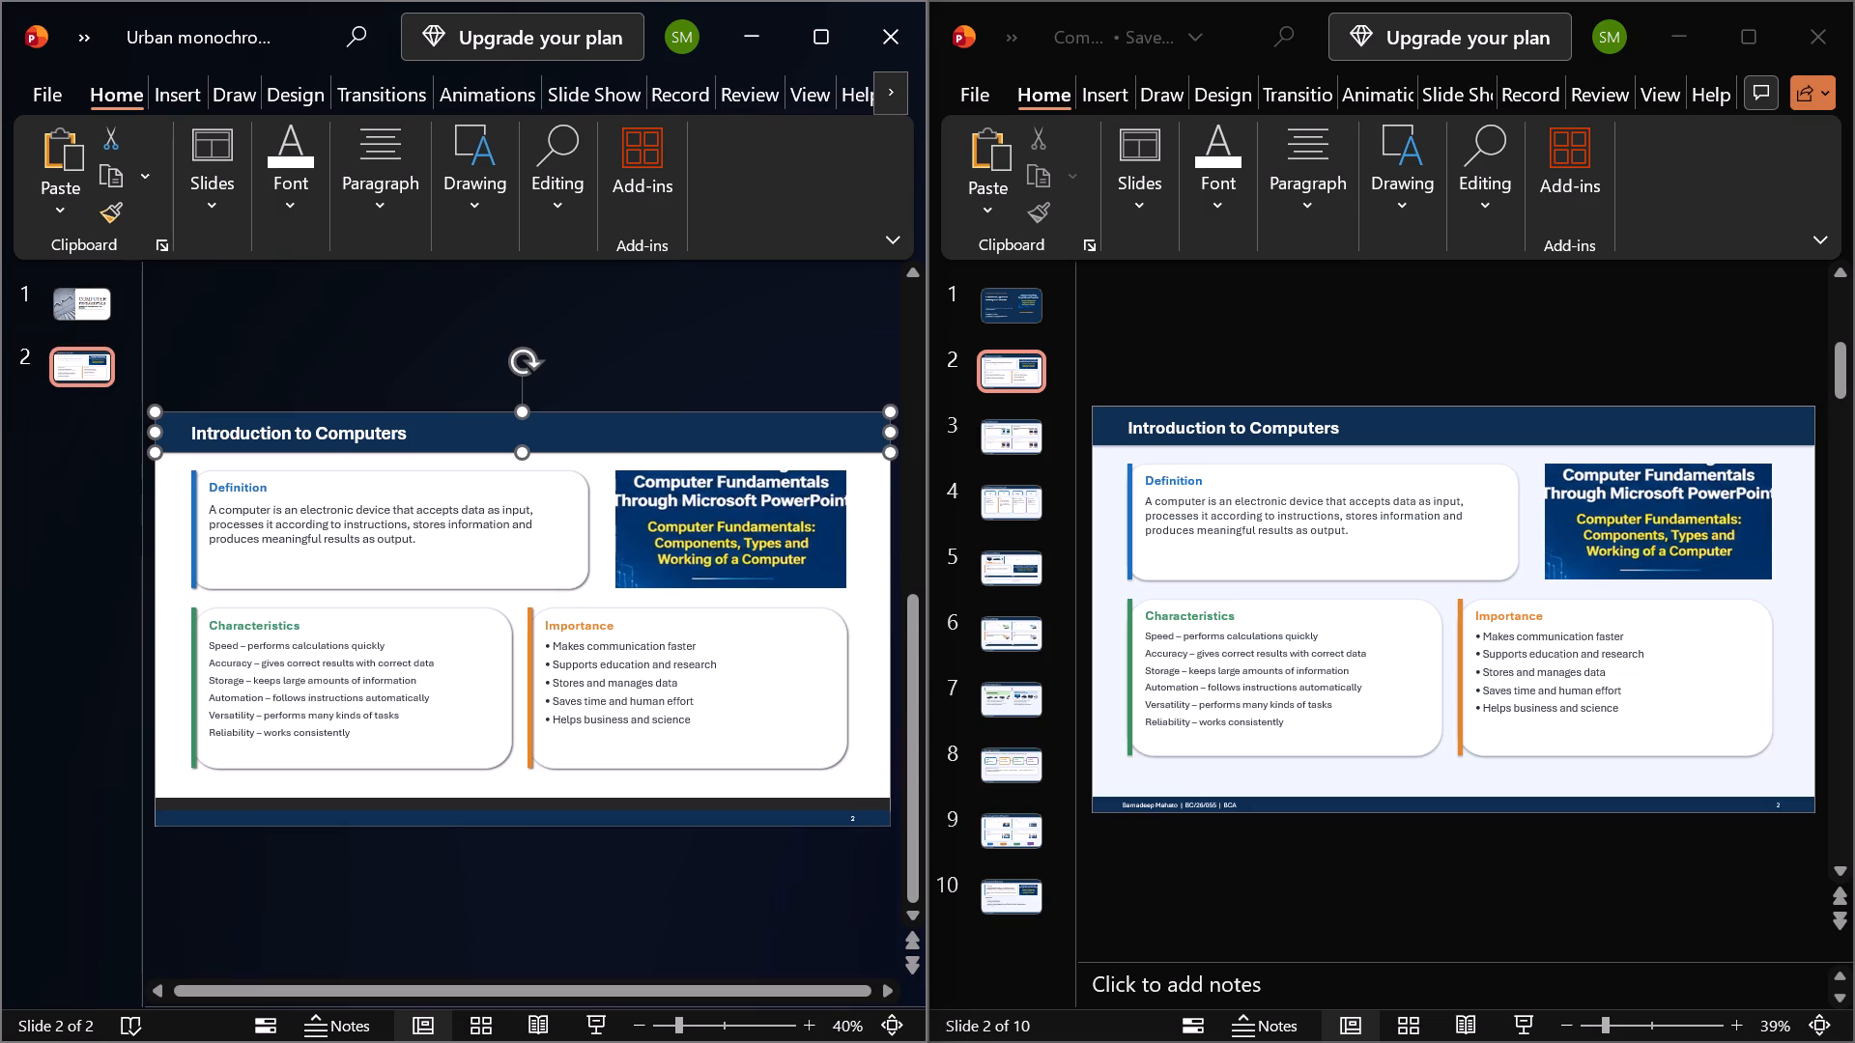
# Delete the orange accent bar beside the Importance card and the green one beside the Characteristics card.
pyautogui.click(828, 549)
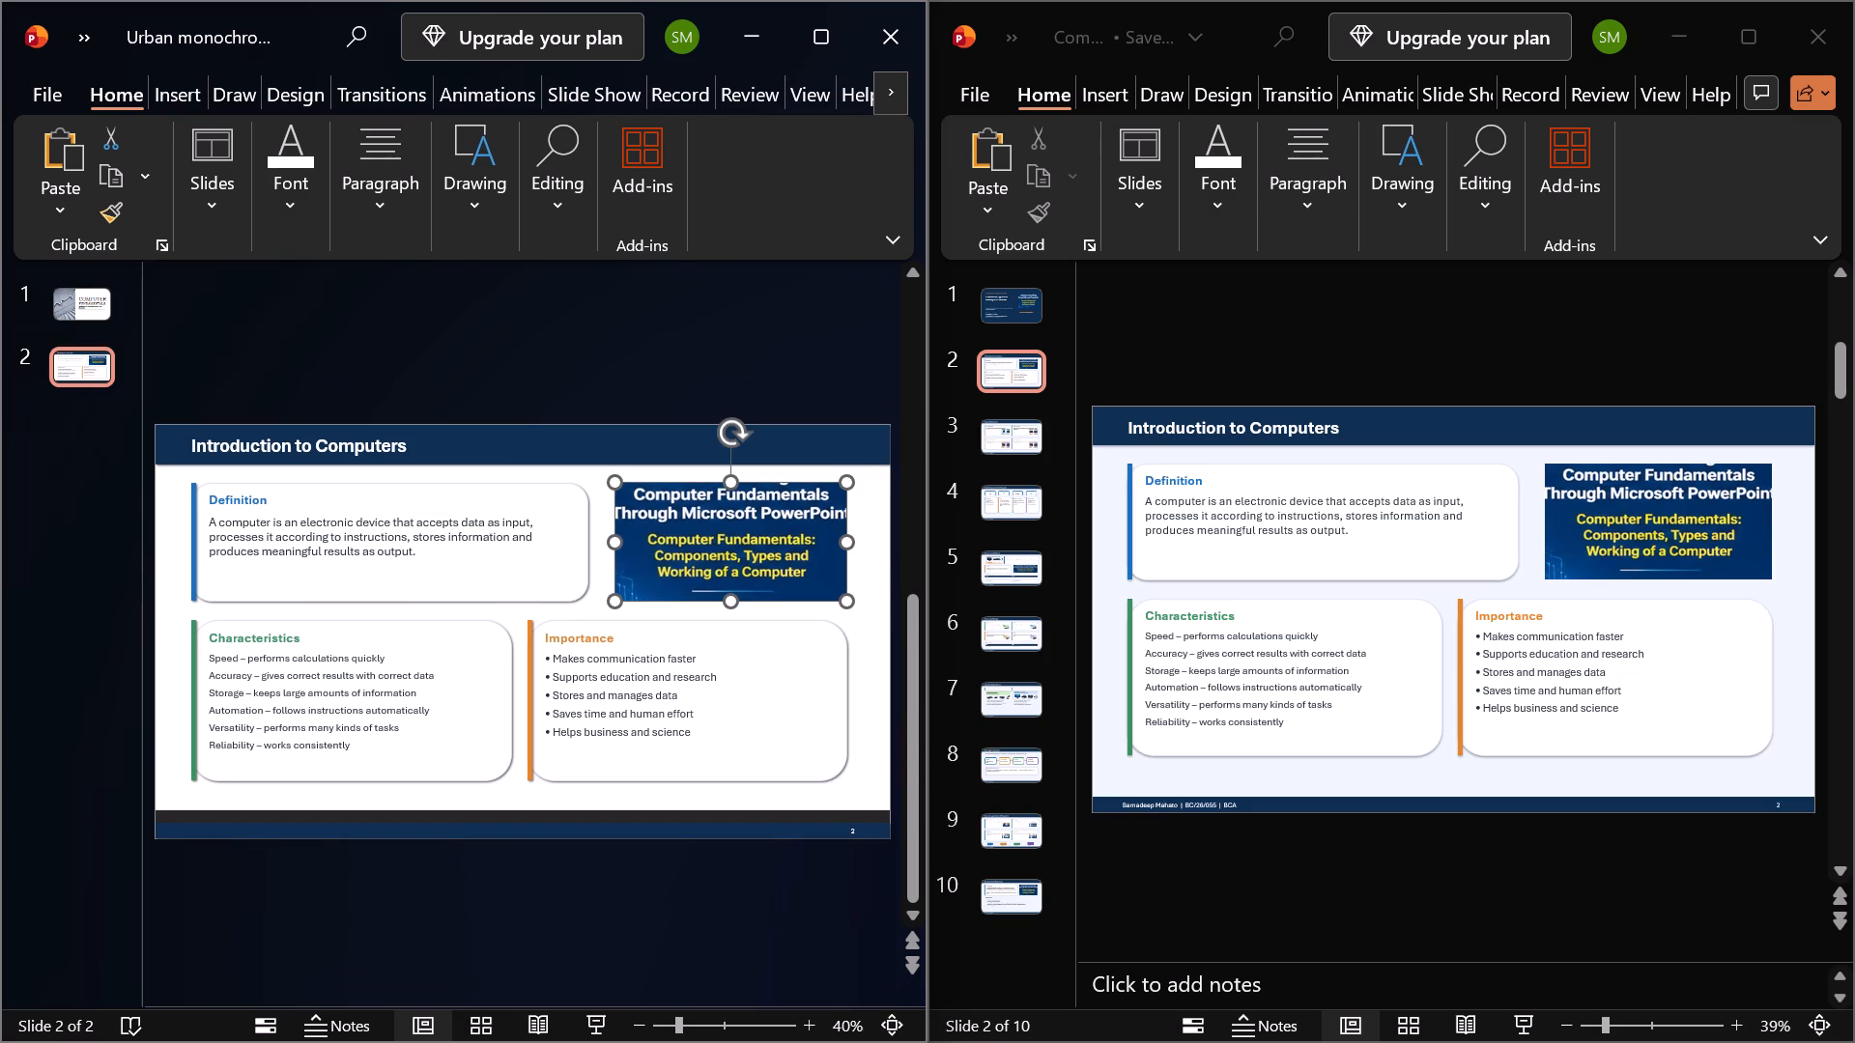
pyautogui.click(529, 649)
pyautogui.press('BackSpace')
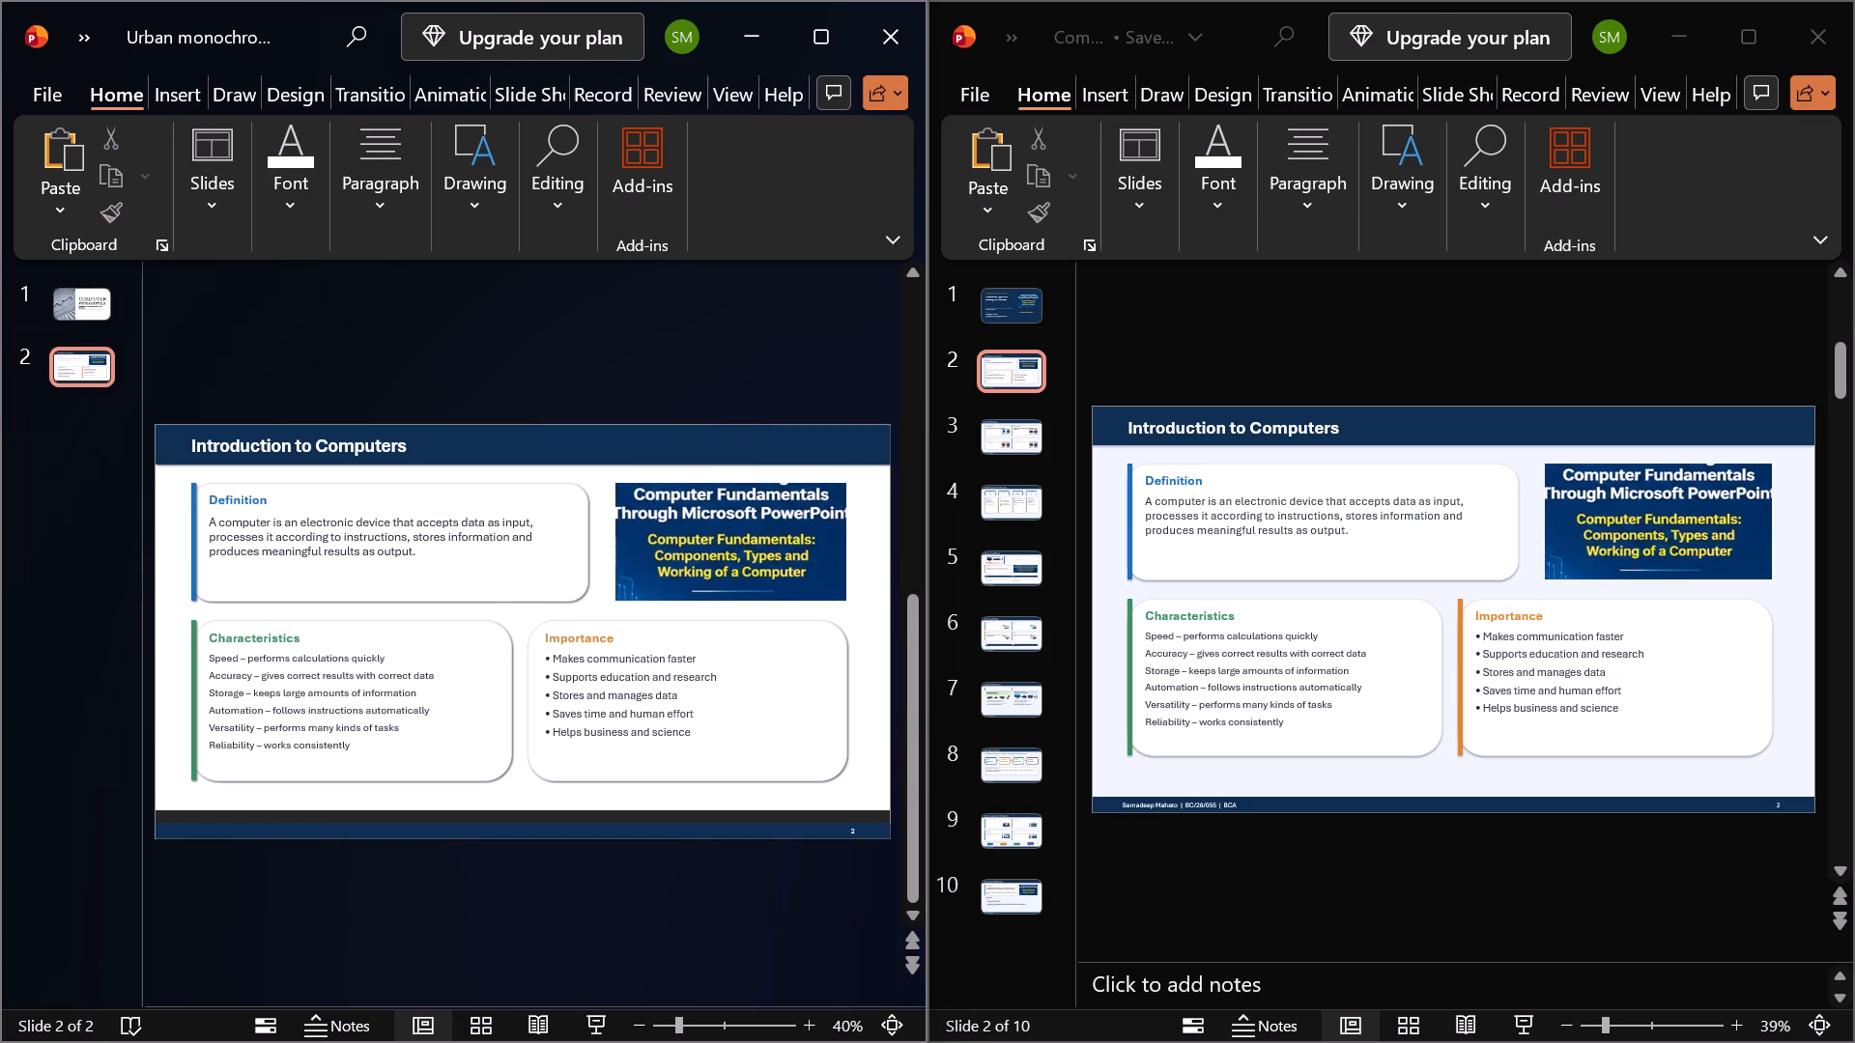
pyautogui.click(188, 662)
pyautogui.press('BackSpace')
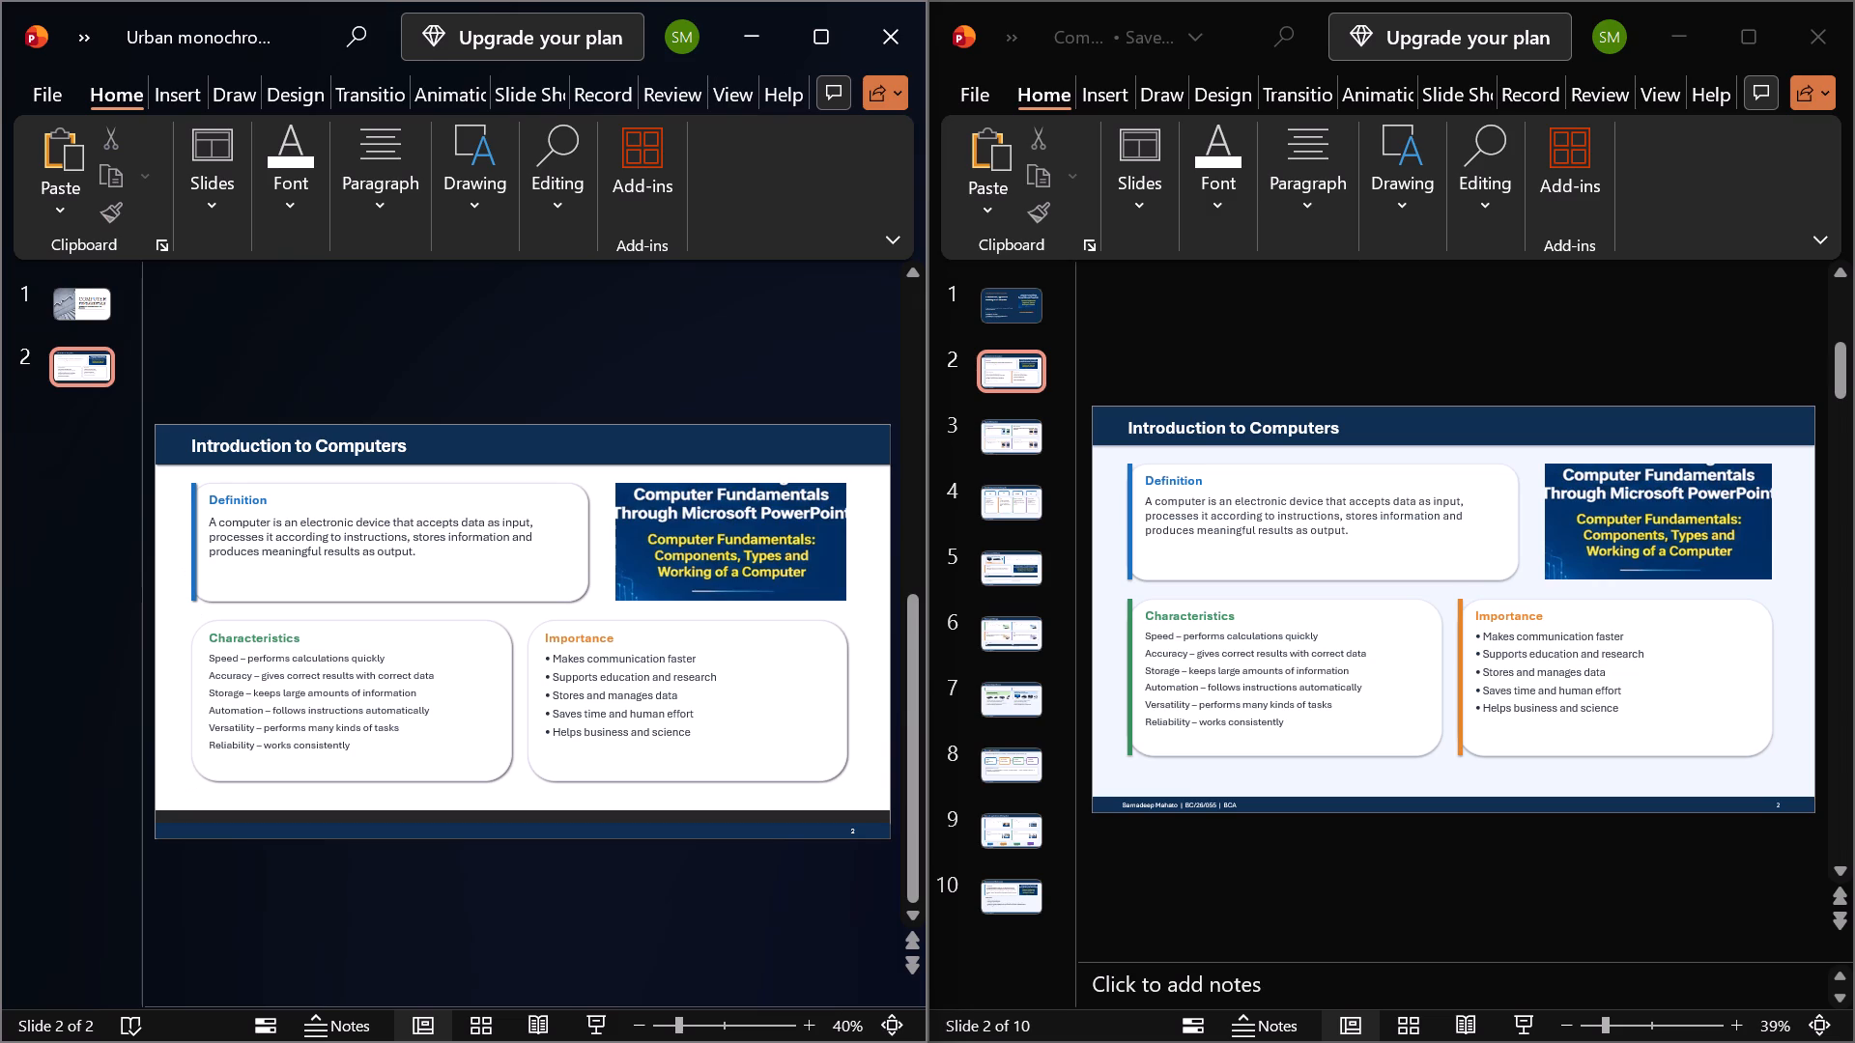
# Shift the Characteristics card background slightly left and down, and widen it to span both the Characteristics and Importance columns.
pyautogui.click(451, 654)
pyautogui.click(478, 631)
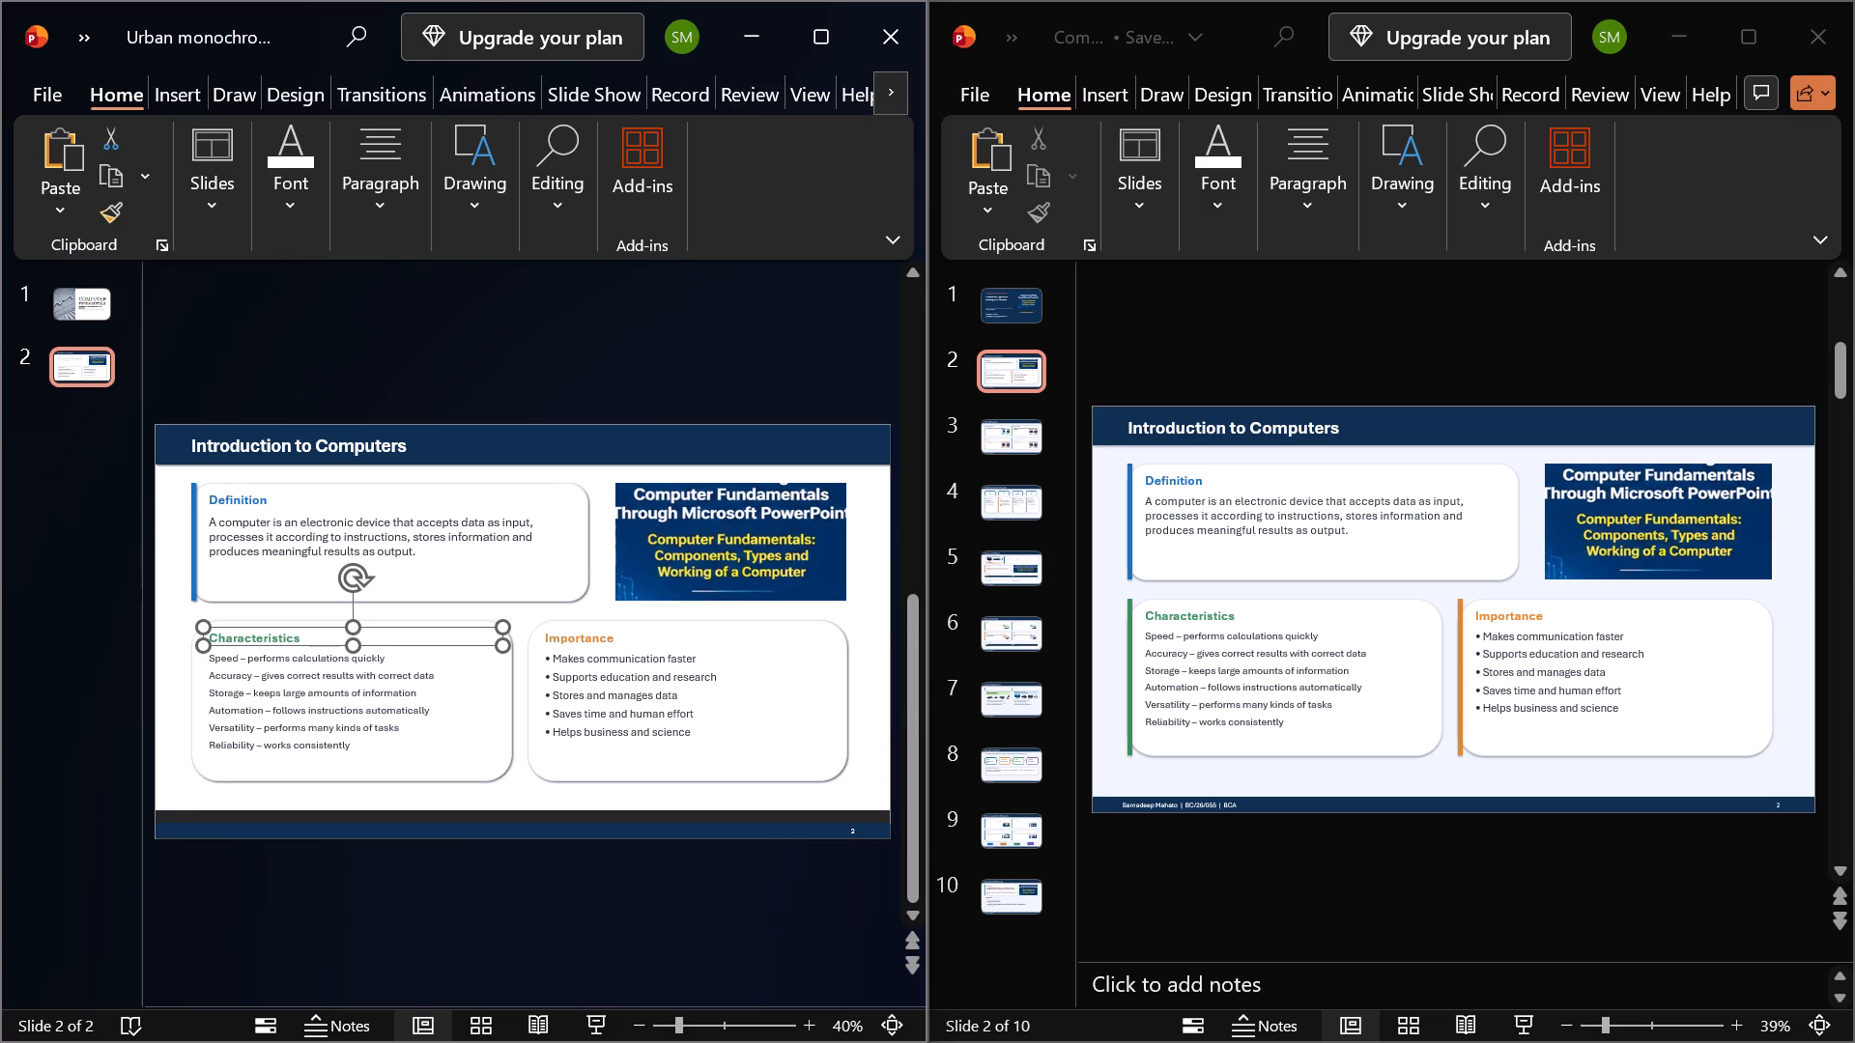
pyautogui.click(457, 699)
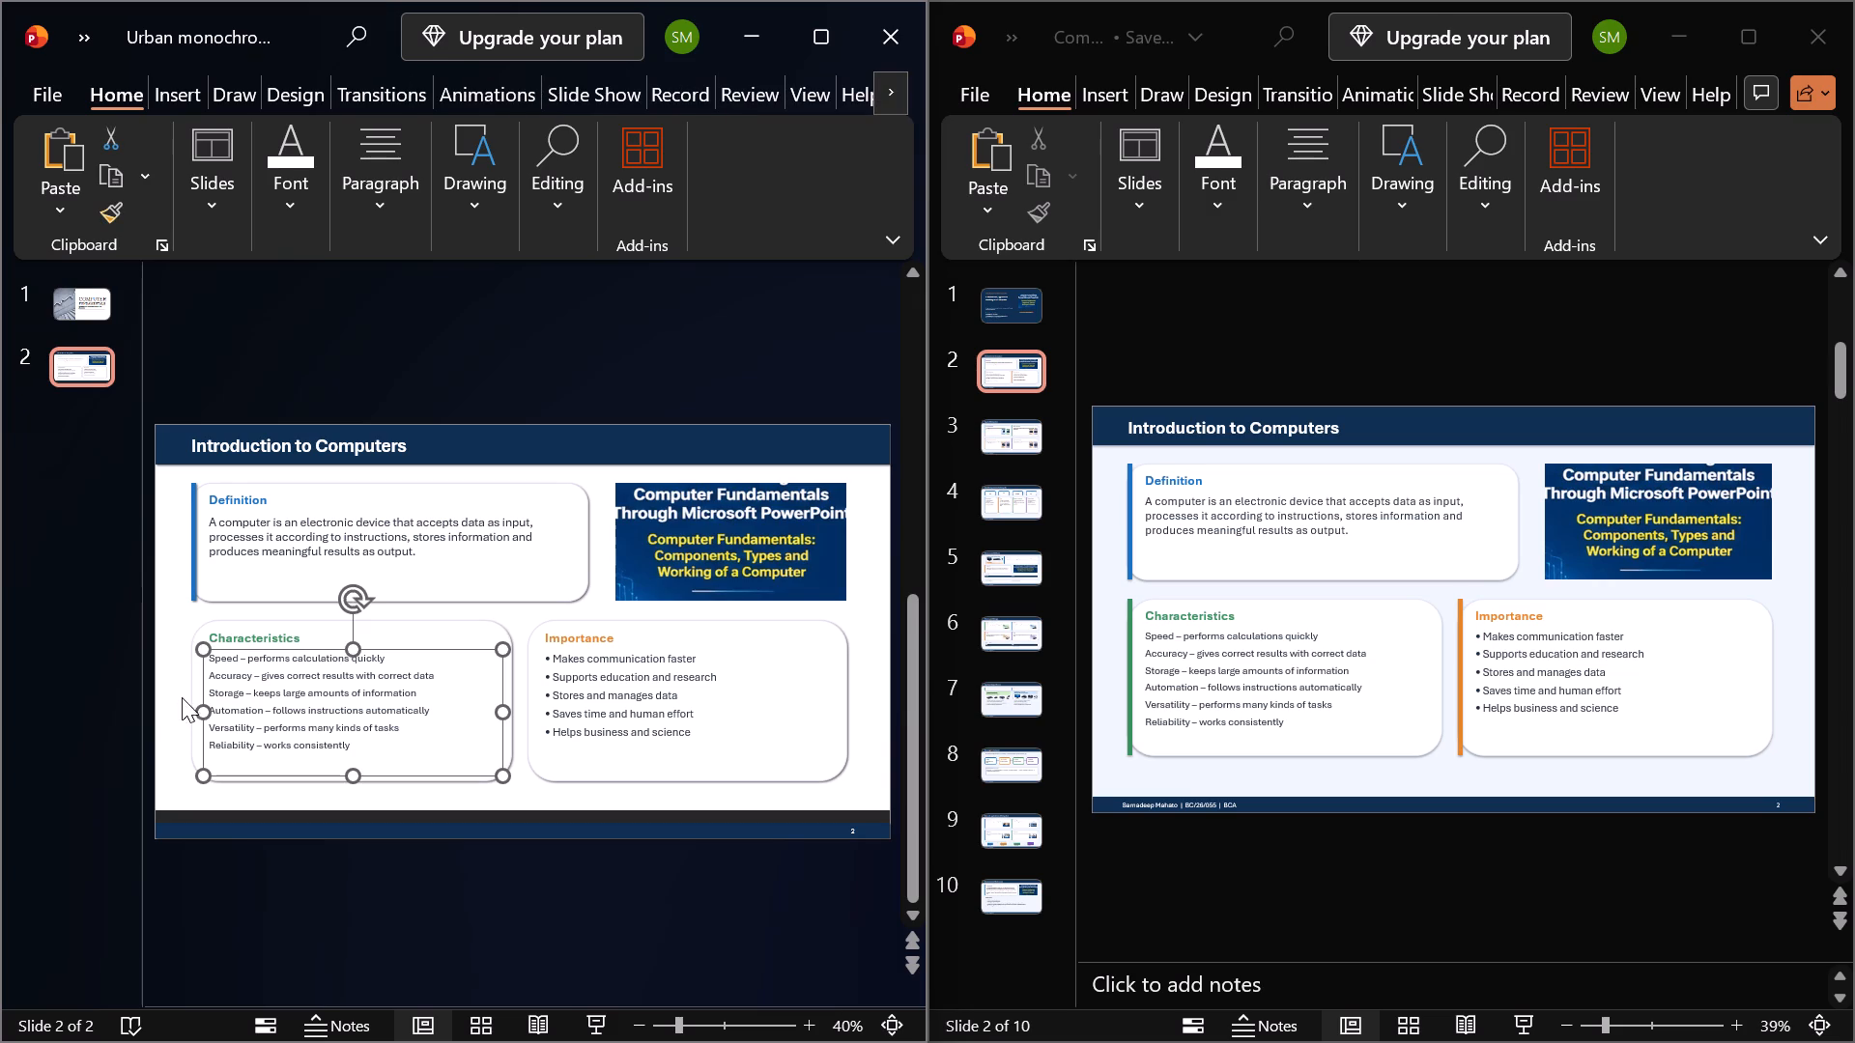
pyautogui.moveTo(190, 688); pyautogui.dragTo(175, 868)
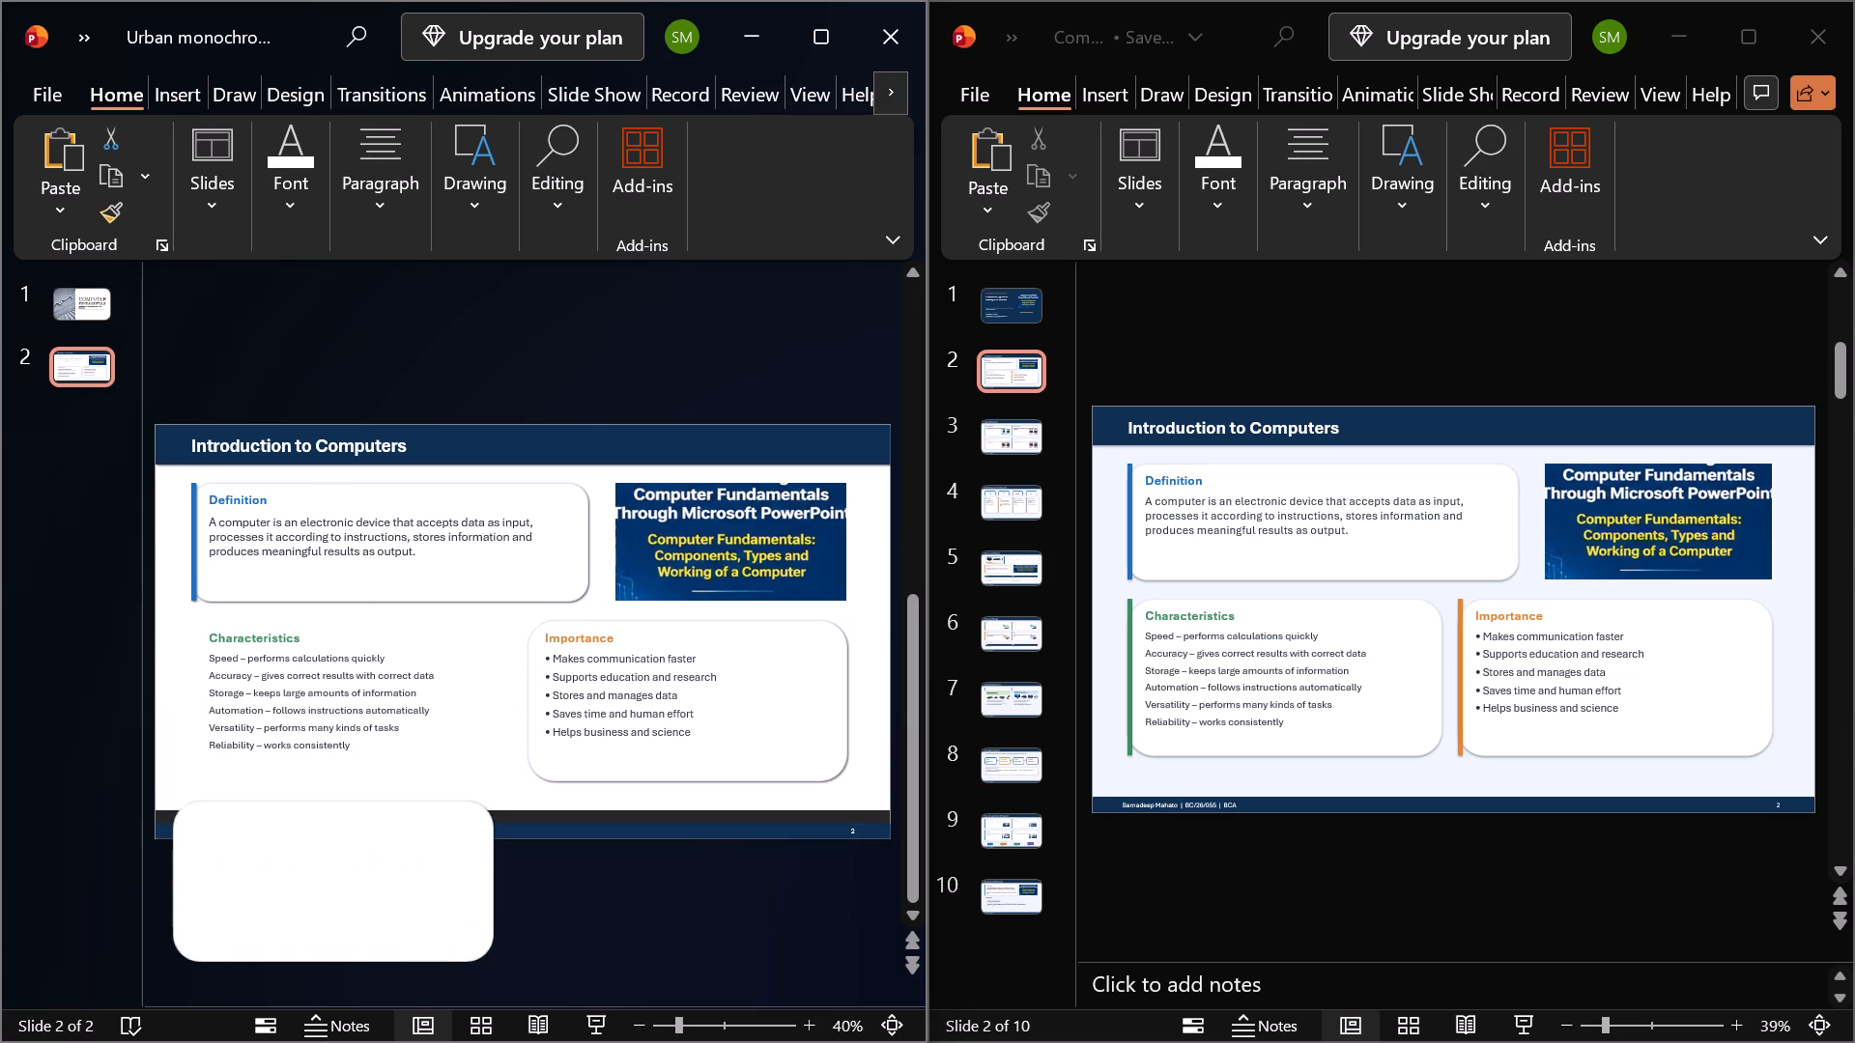
pyautogui.moveTo(175, 868); pyautogui.dragTo(182, 688)
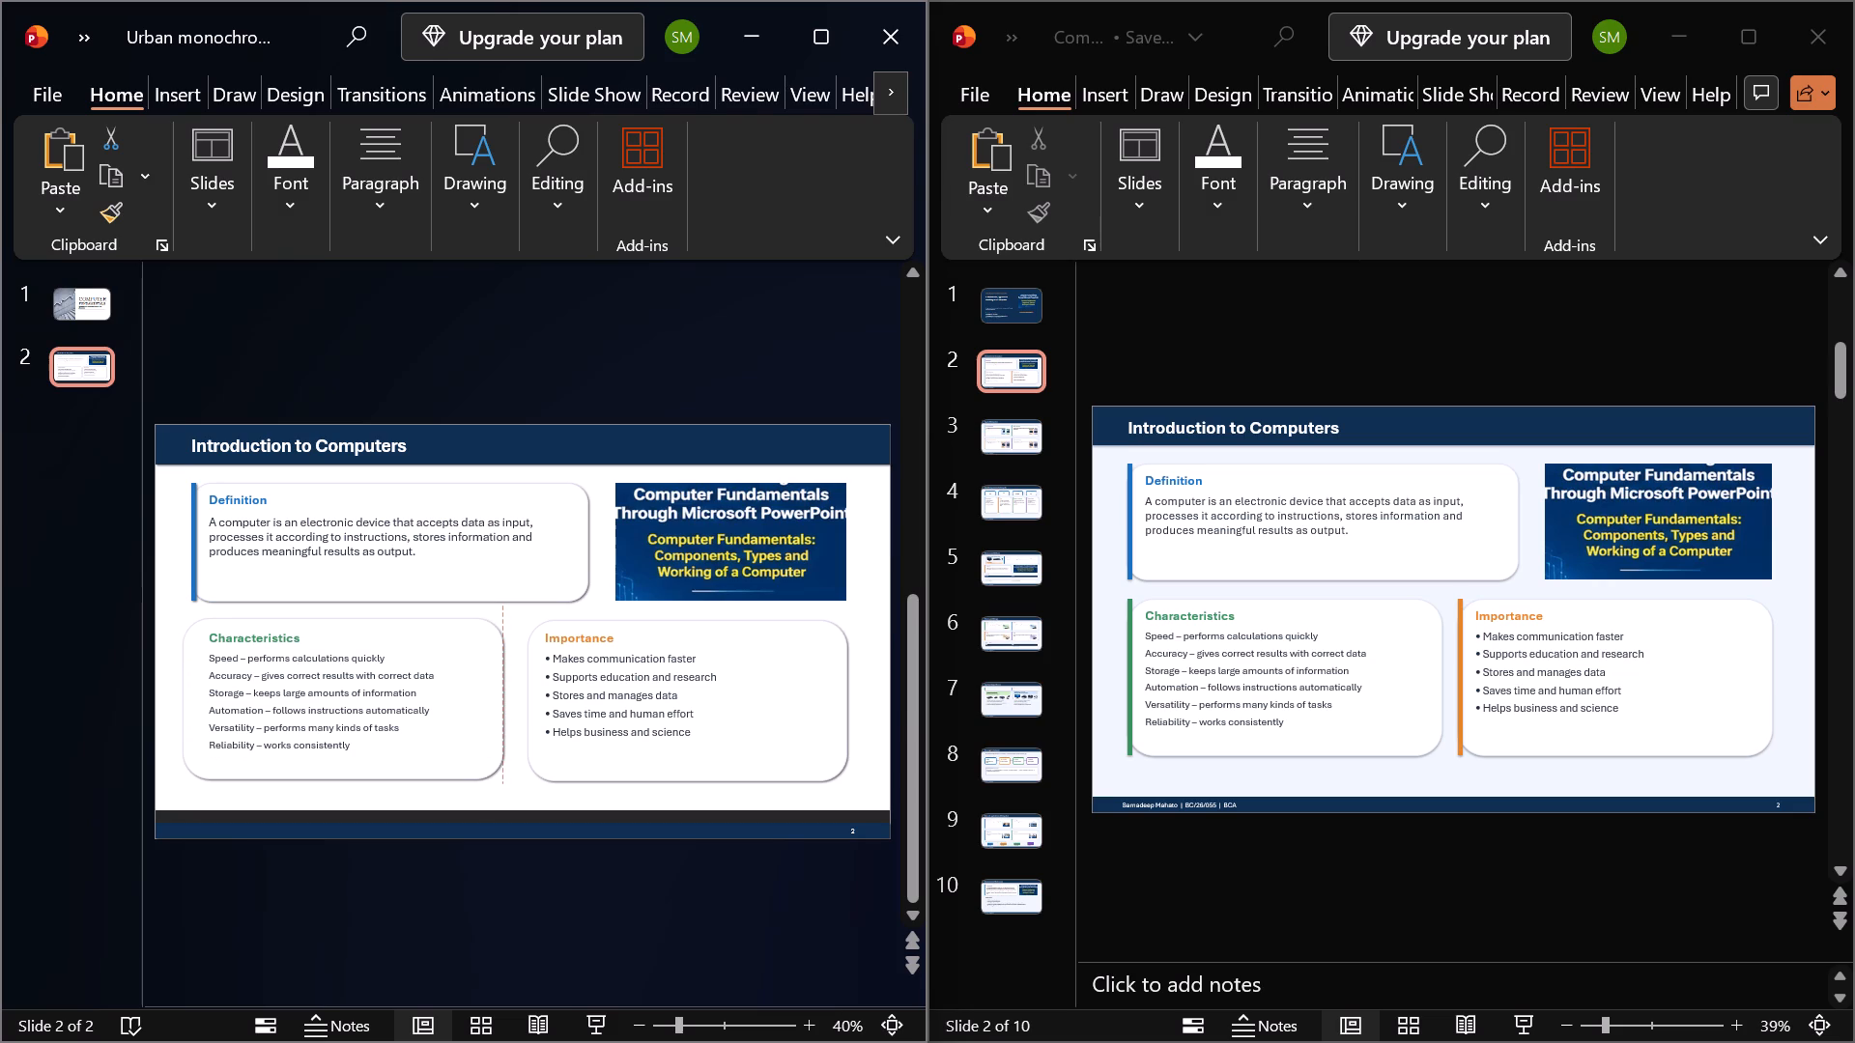
pyautogui.moveTo(182, 688); pyautogui.dragTo(185, 690)
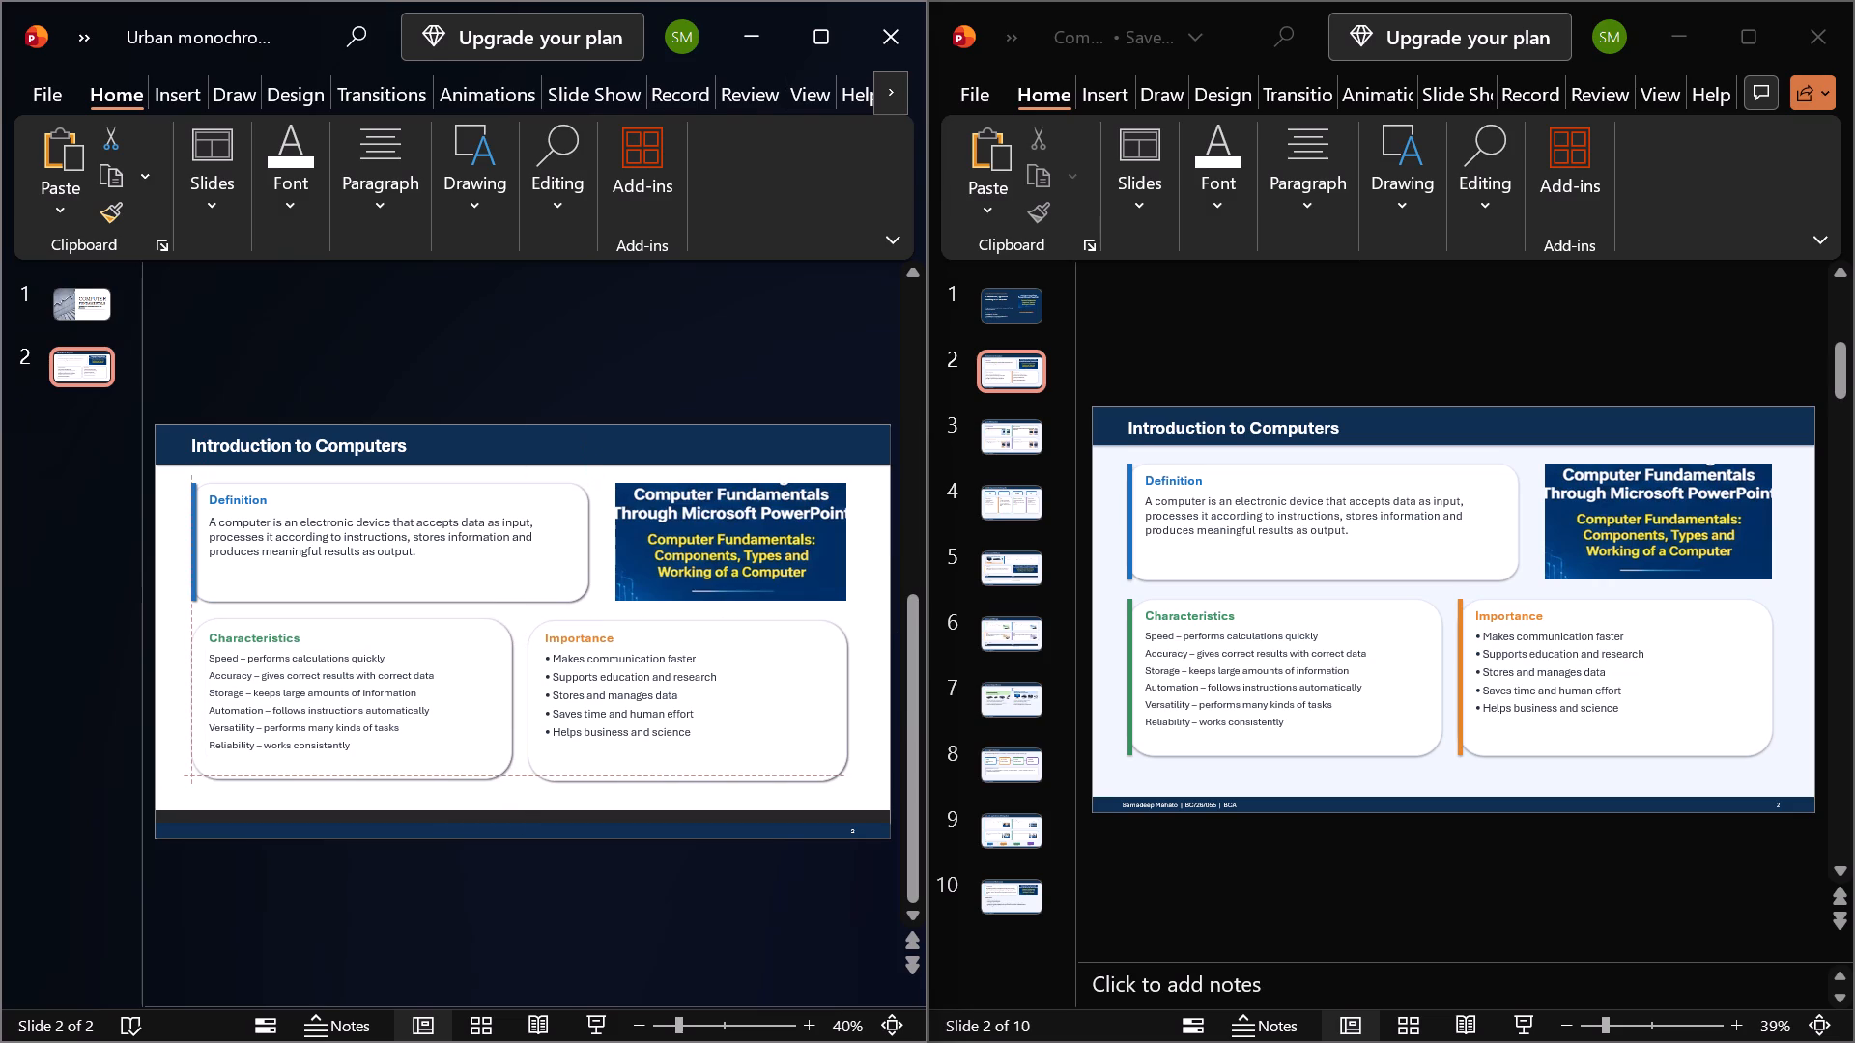
pyautogui.moveTo(185, 690); pyautogui.dragTo(181, 695)
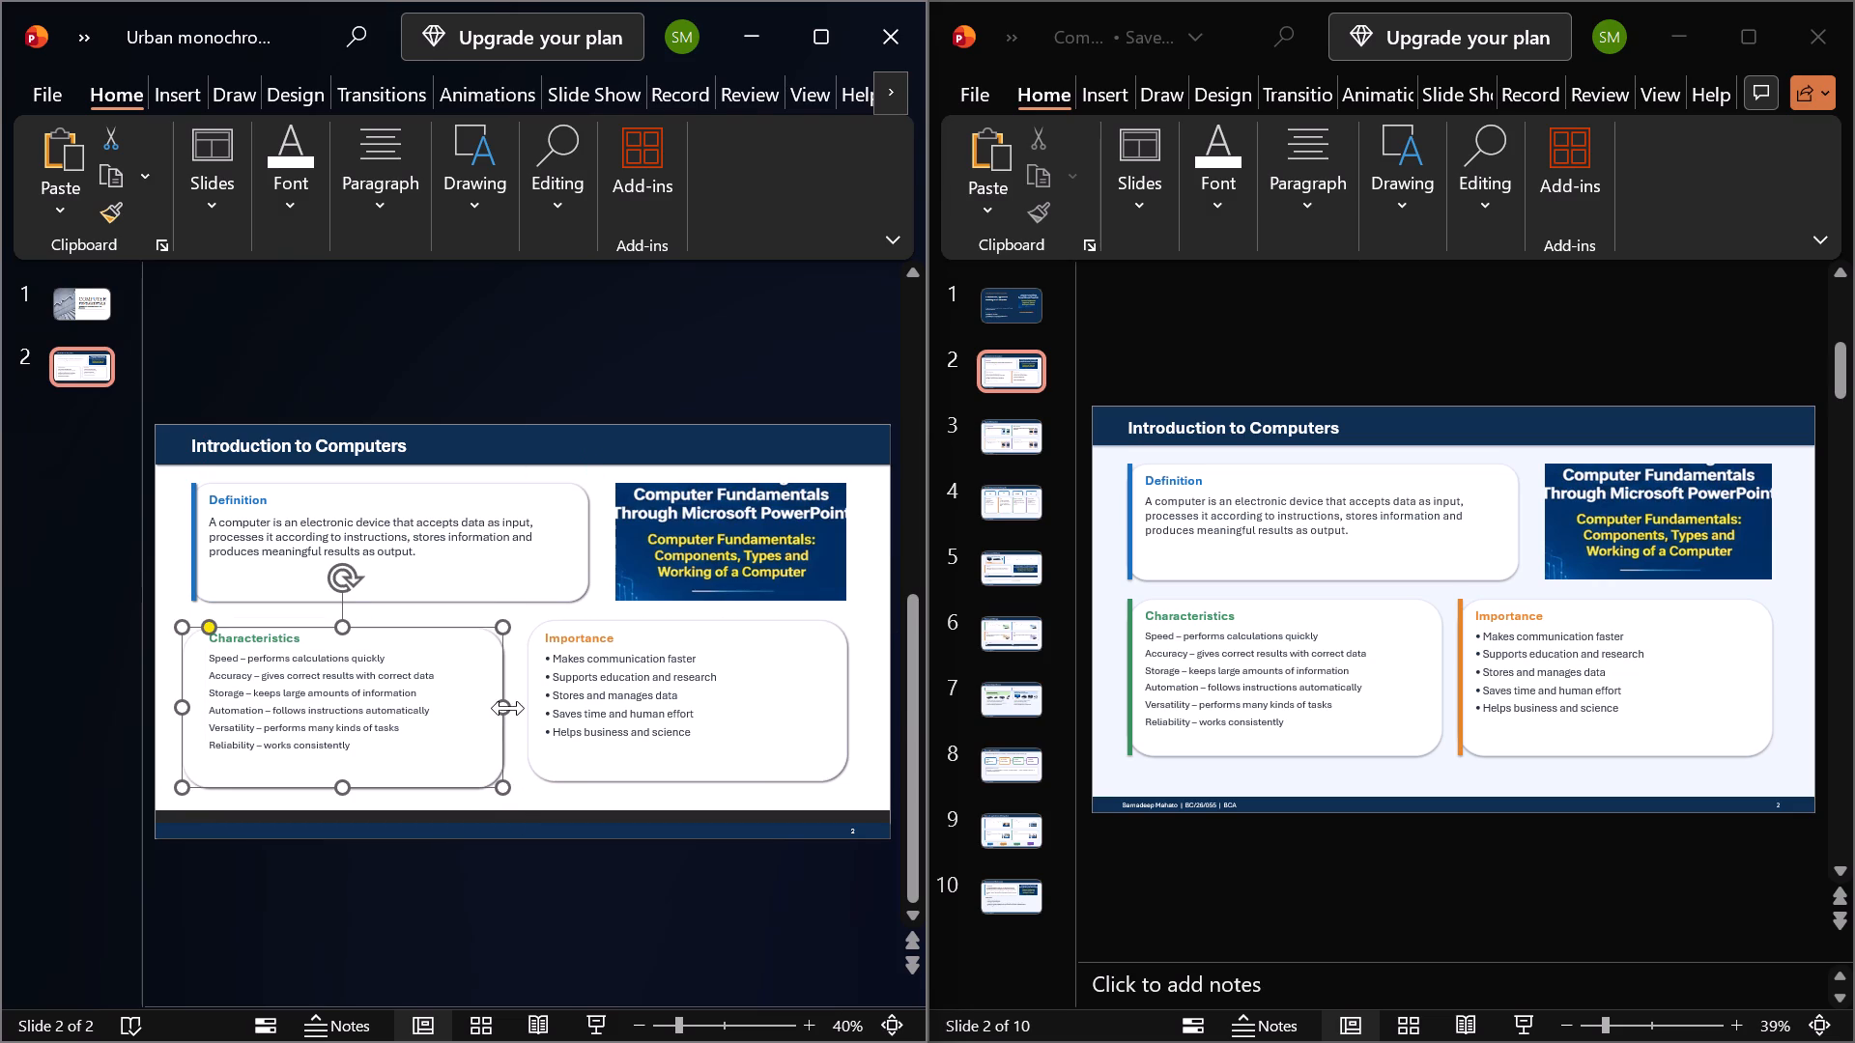
pyautogui.moveTo(508, 708); pyautogui.dragTo(862, 737)
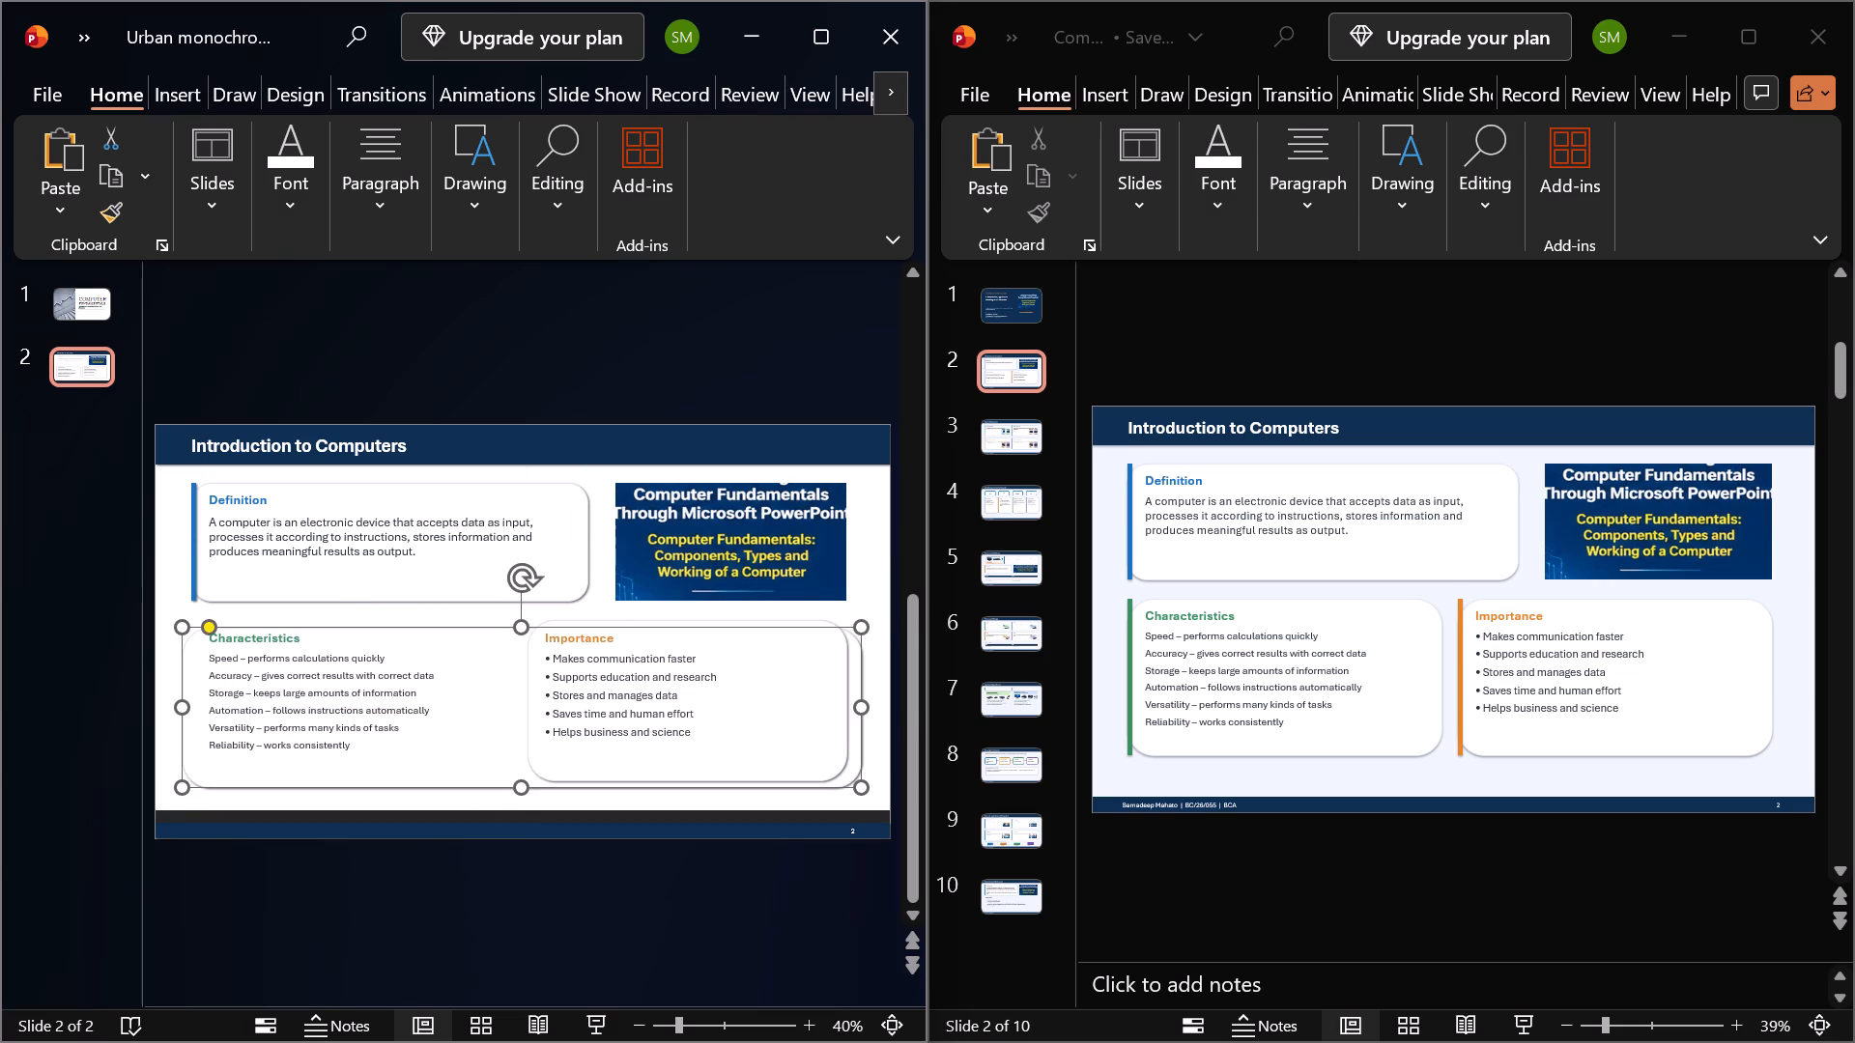
# Delete the separate rounded card background behind the Importance text.
pyautogui.click(557, 757)
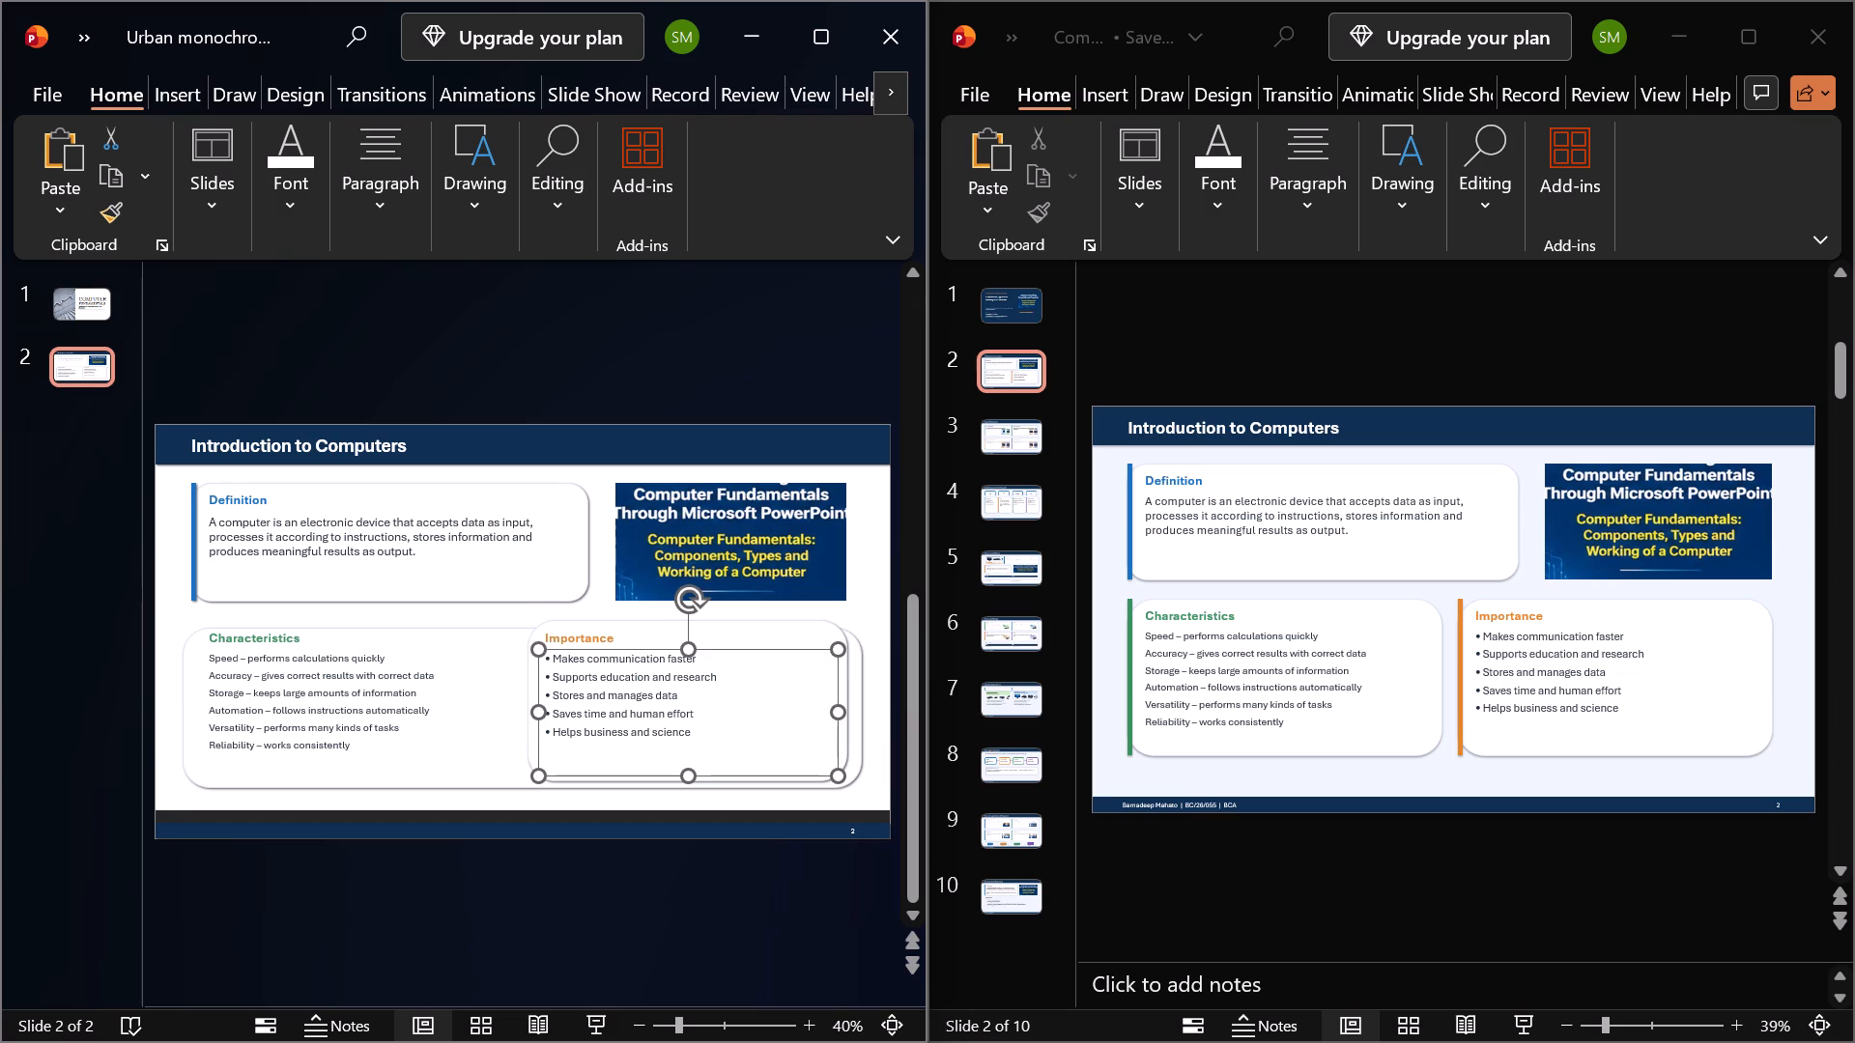
pyautogui.click(533, 741)
pyautogui.press('BackSpace')
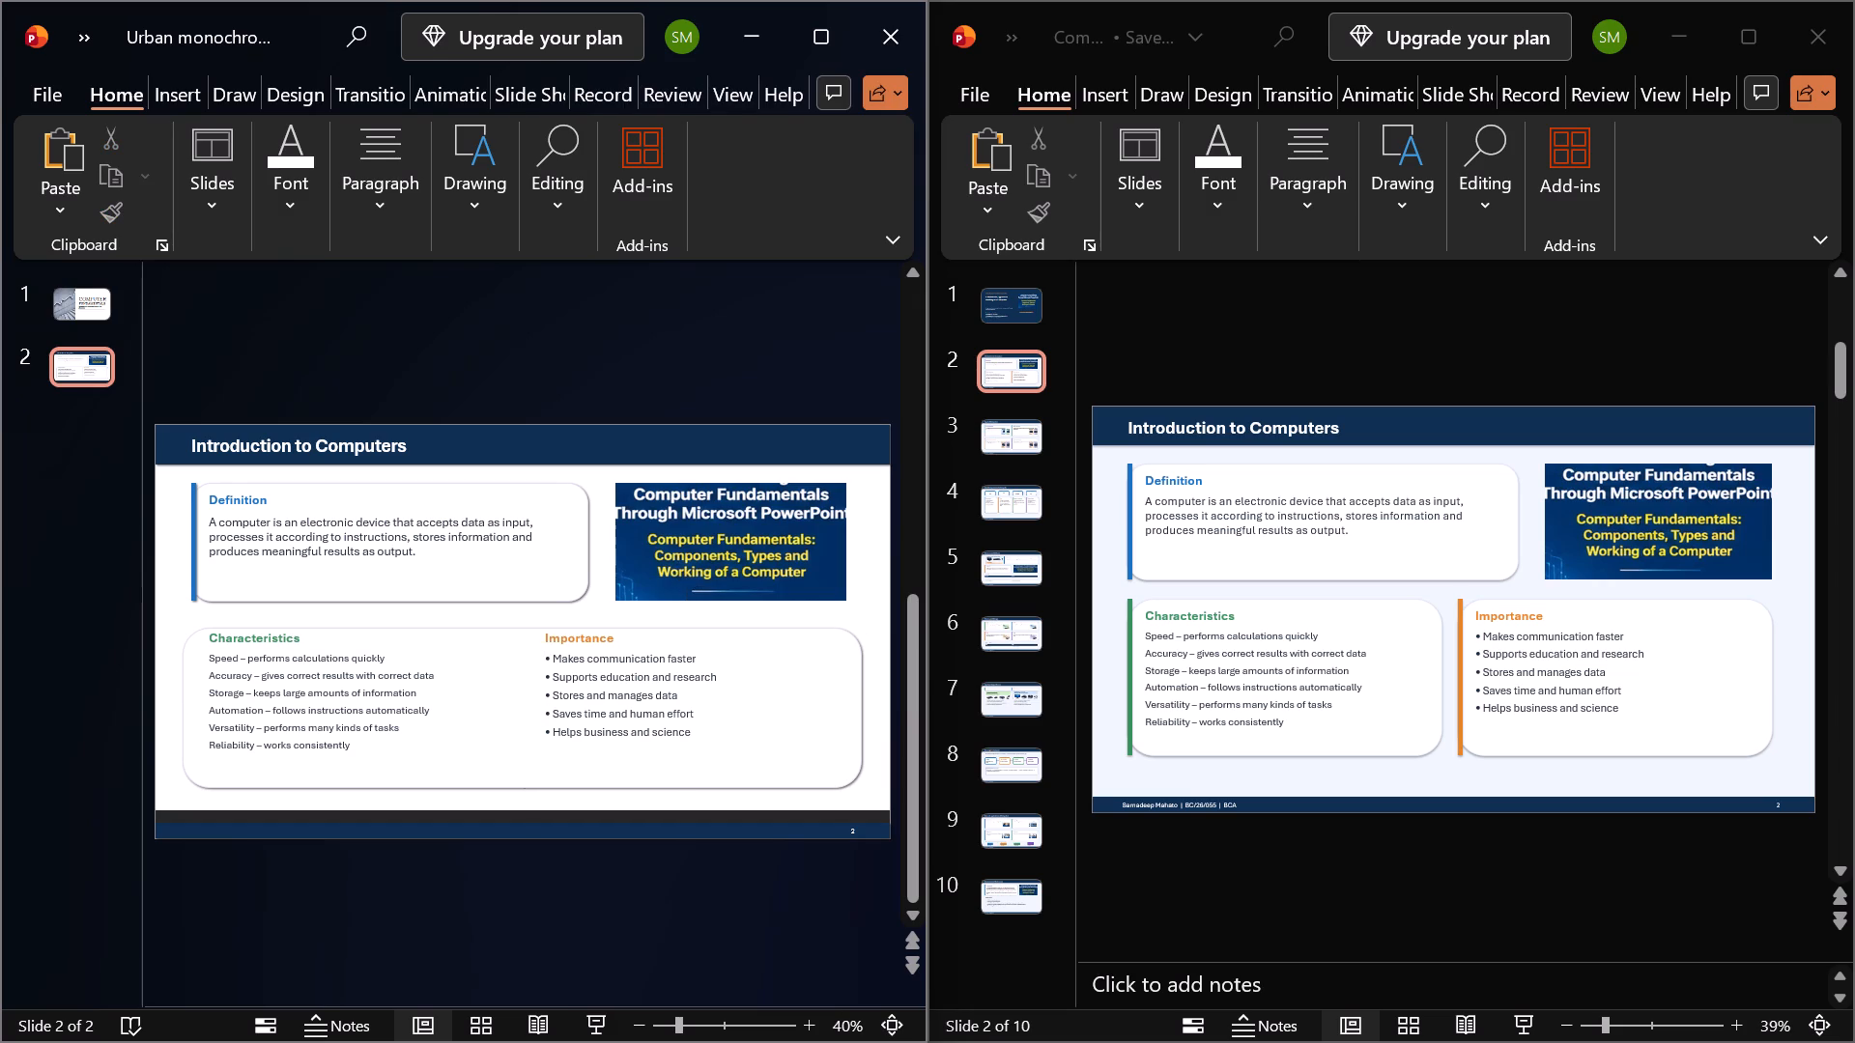
# Move the Importance bullet list slightly down inside the widened card.
pyautogui.moveTo(809, 736); pyautogui.dragTo(809, 748)
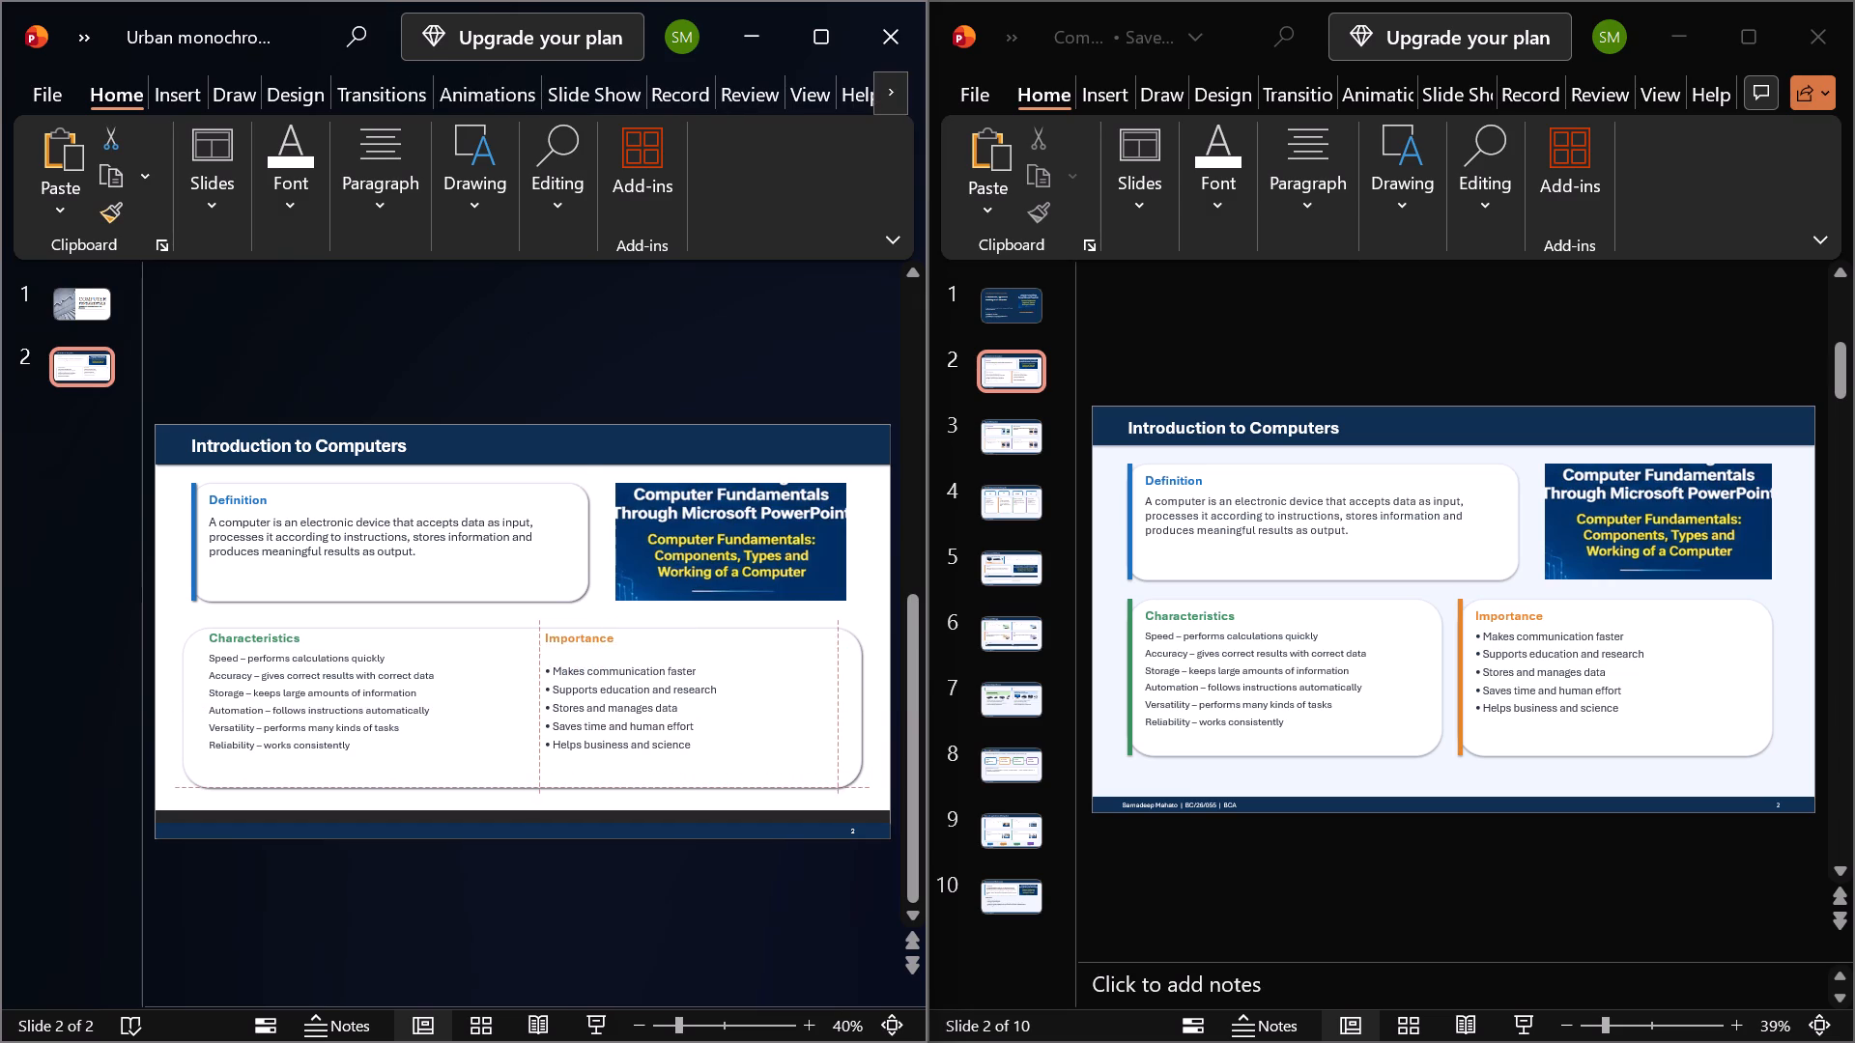
pyautogui.moveTo(809, 748); pyautogui.dragTo(809, 745)
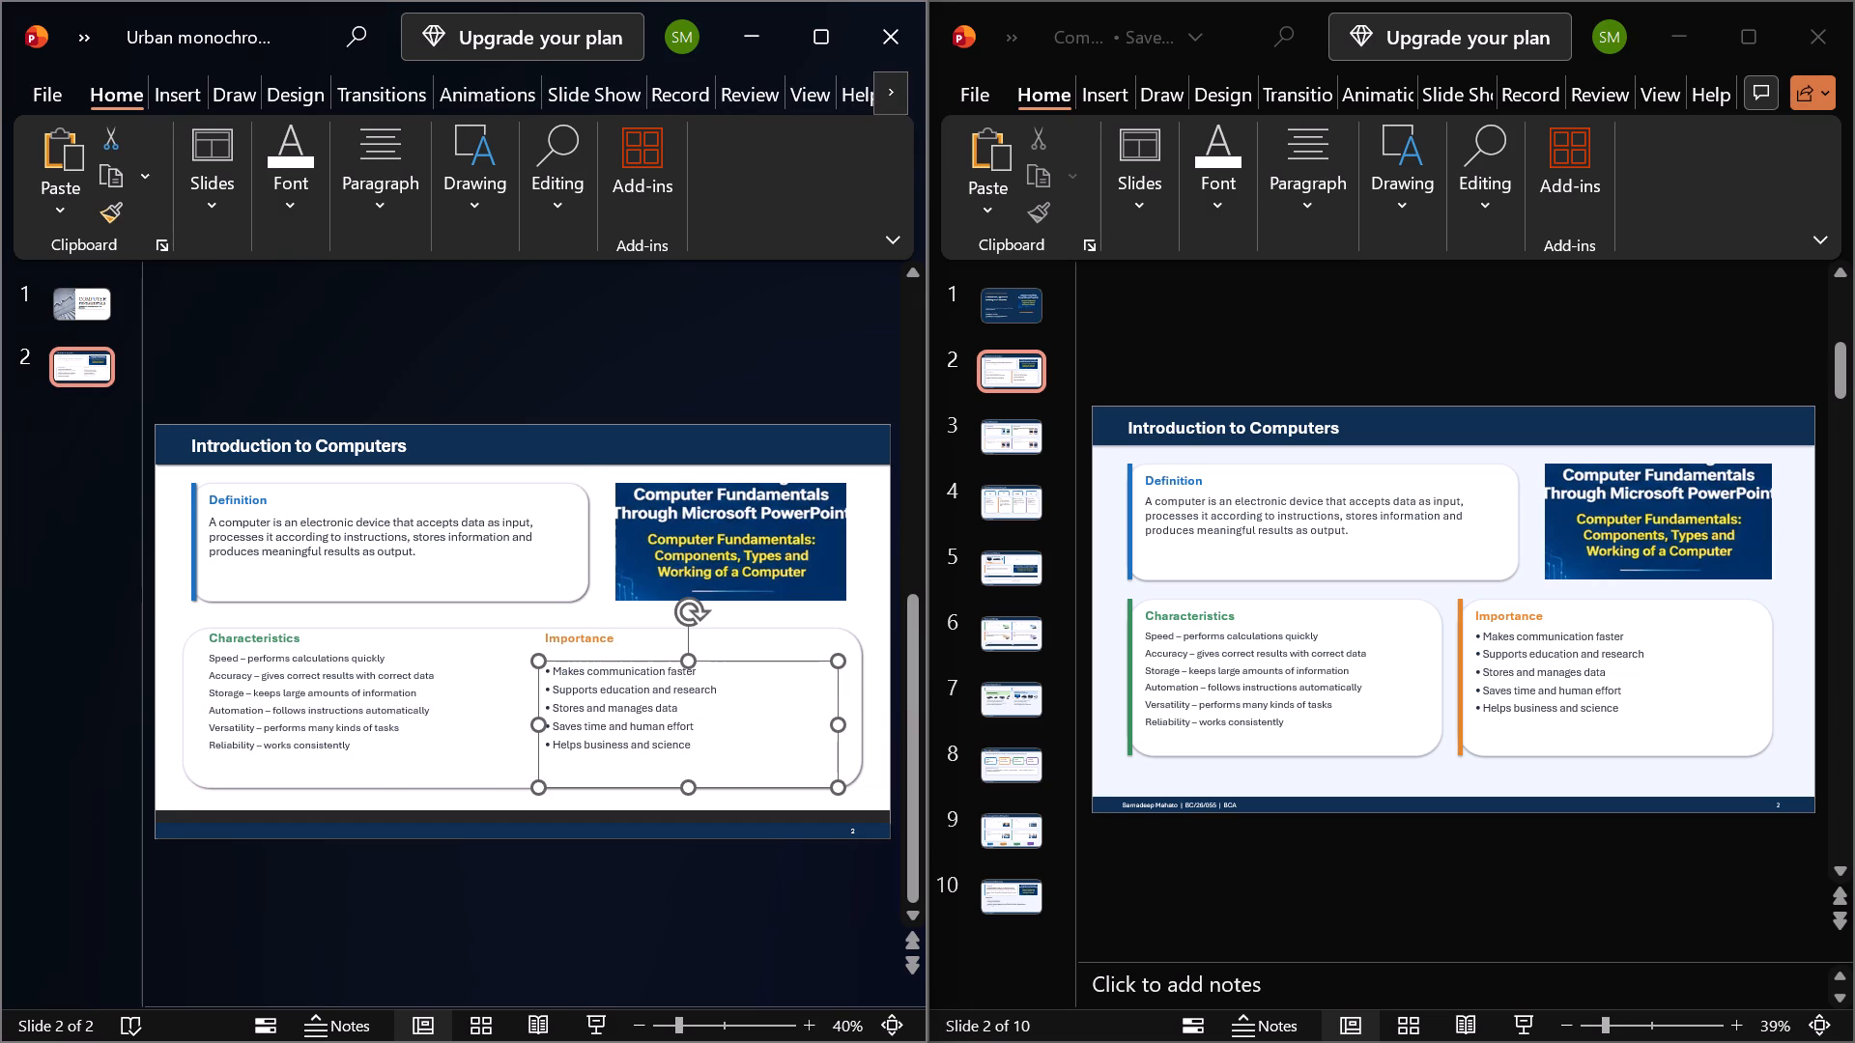
# Delete the blue accent bar beside the Definition card.
pyautogui.click(192, 550)
pyautogui.press('BackSpace')
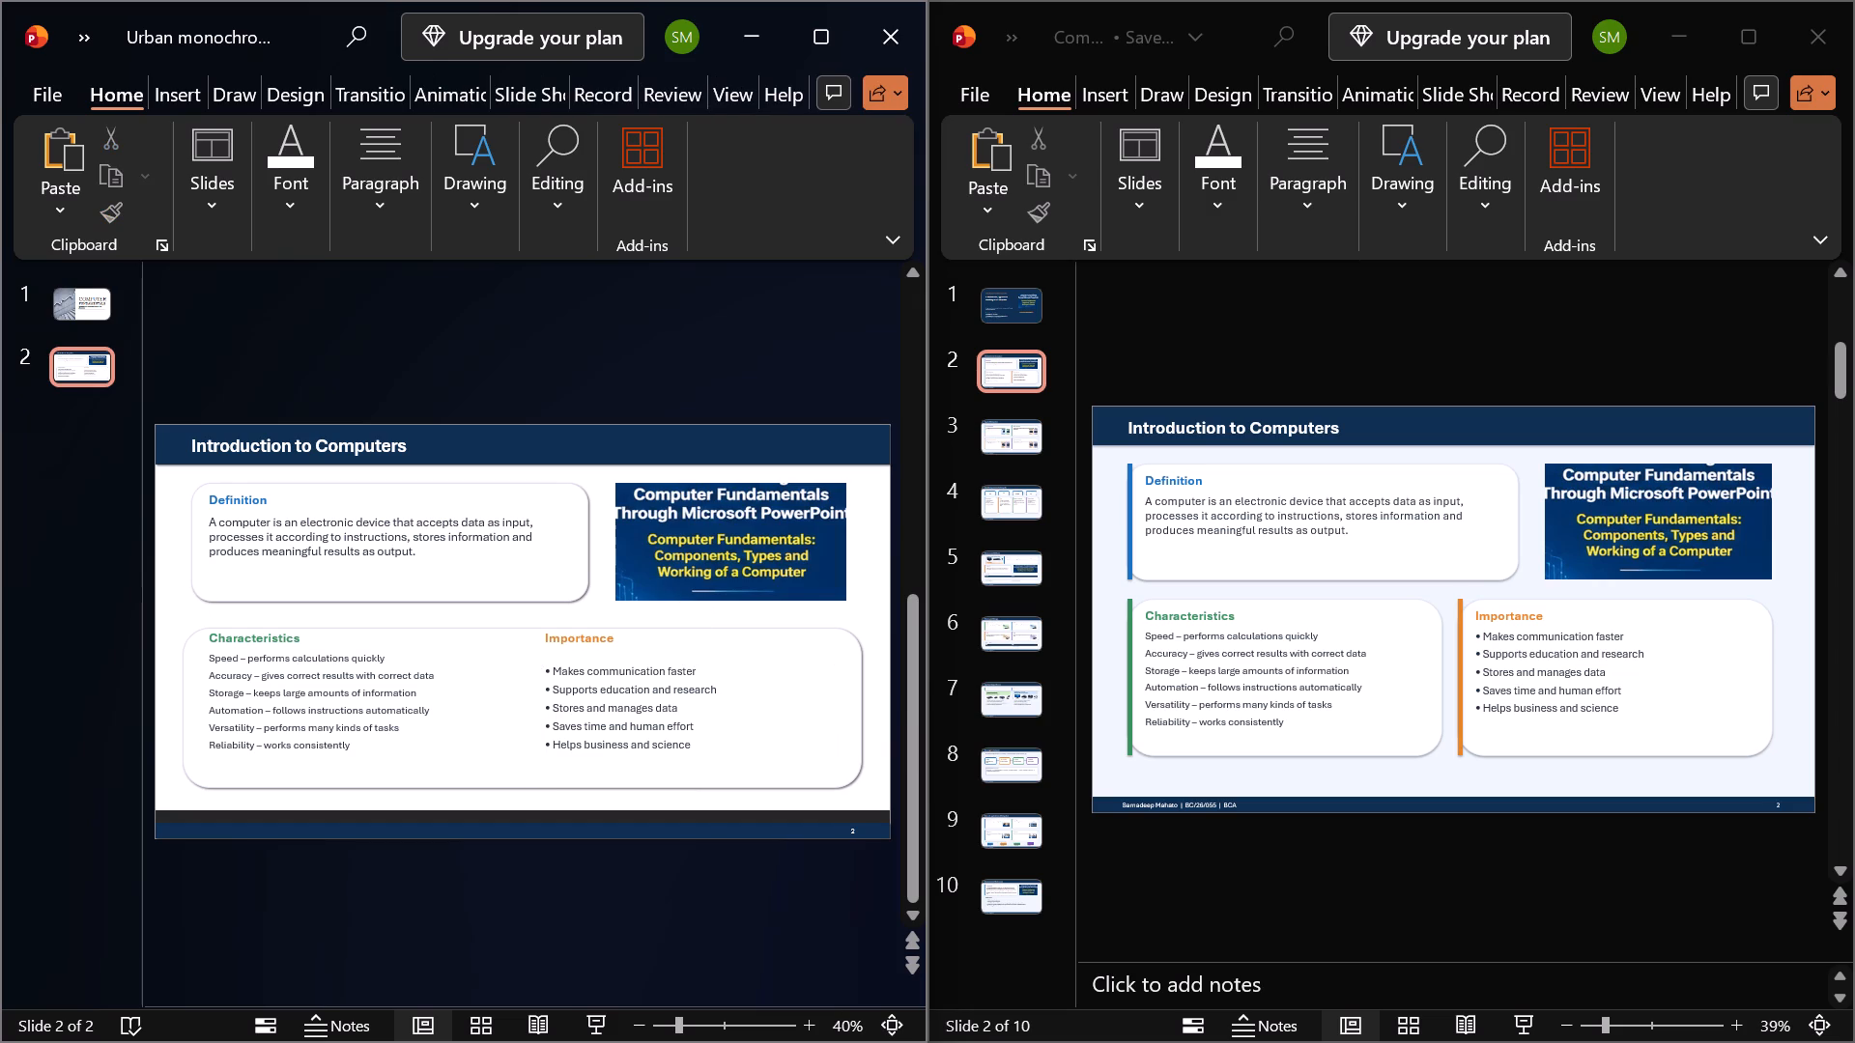
# Delete the pasted navy footer strip and the slide number from the bottom of slide 2.
pyautogui.click(626, 833)
pyautogui.press('BackSpace')
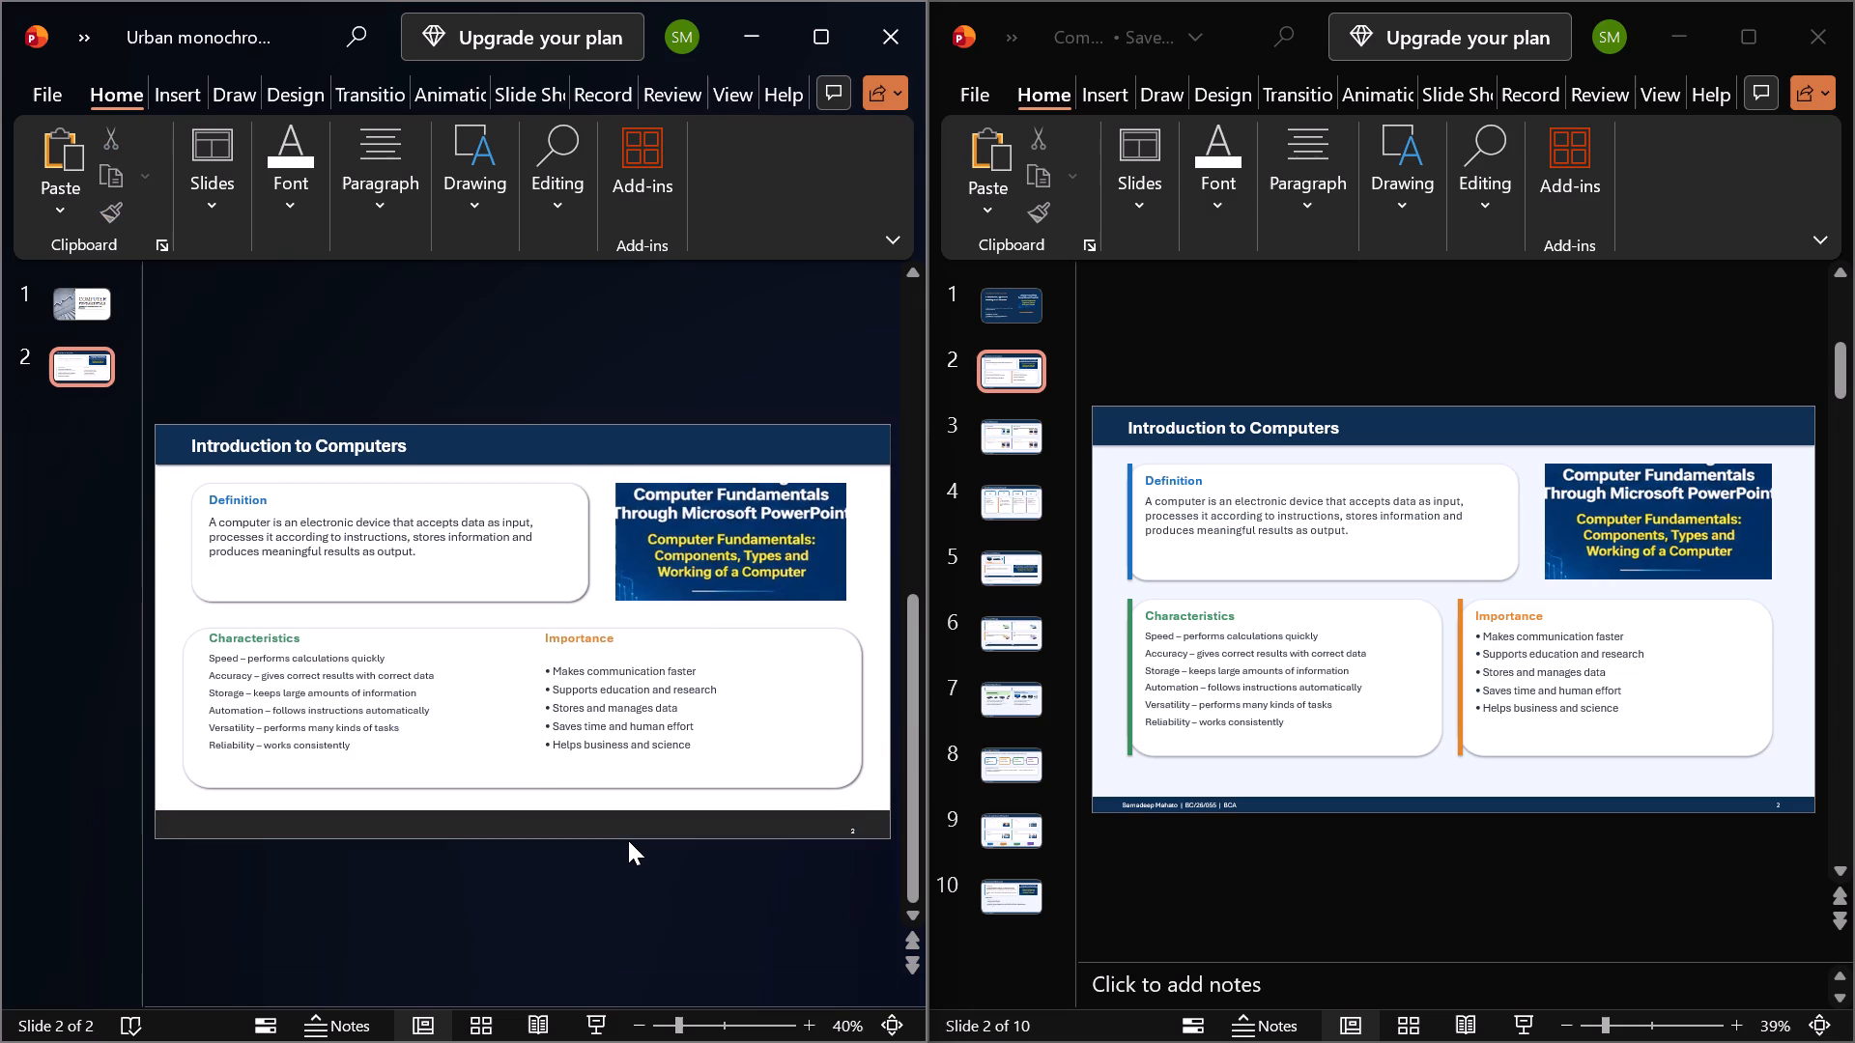
pyautogui.click(855, 832)
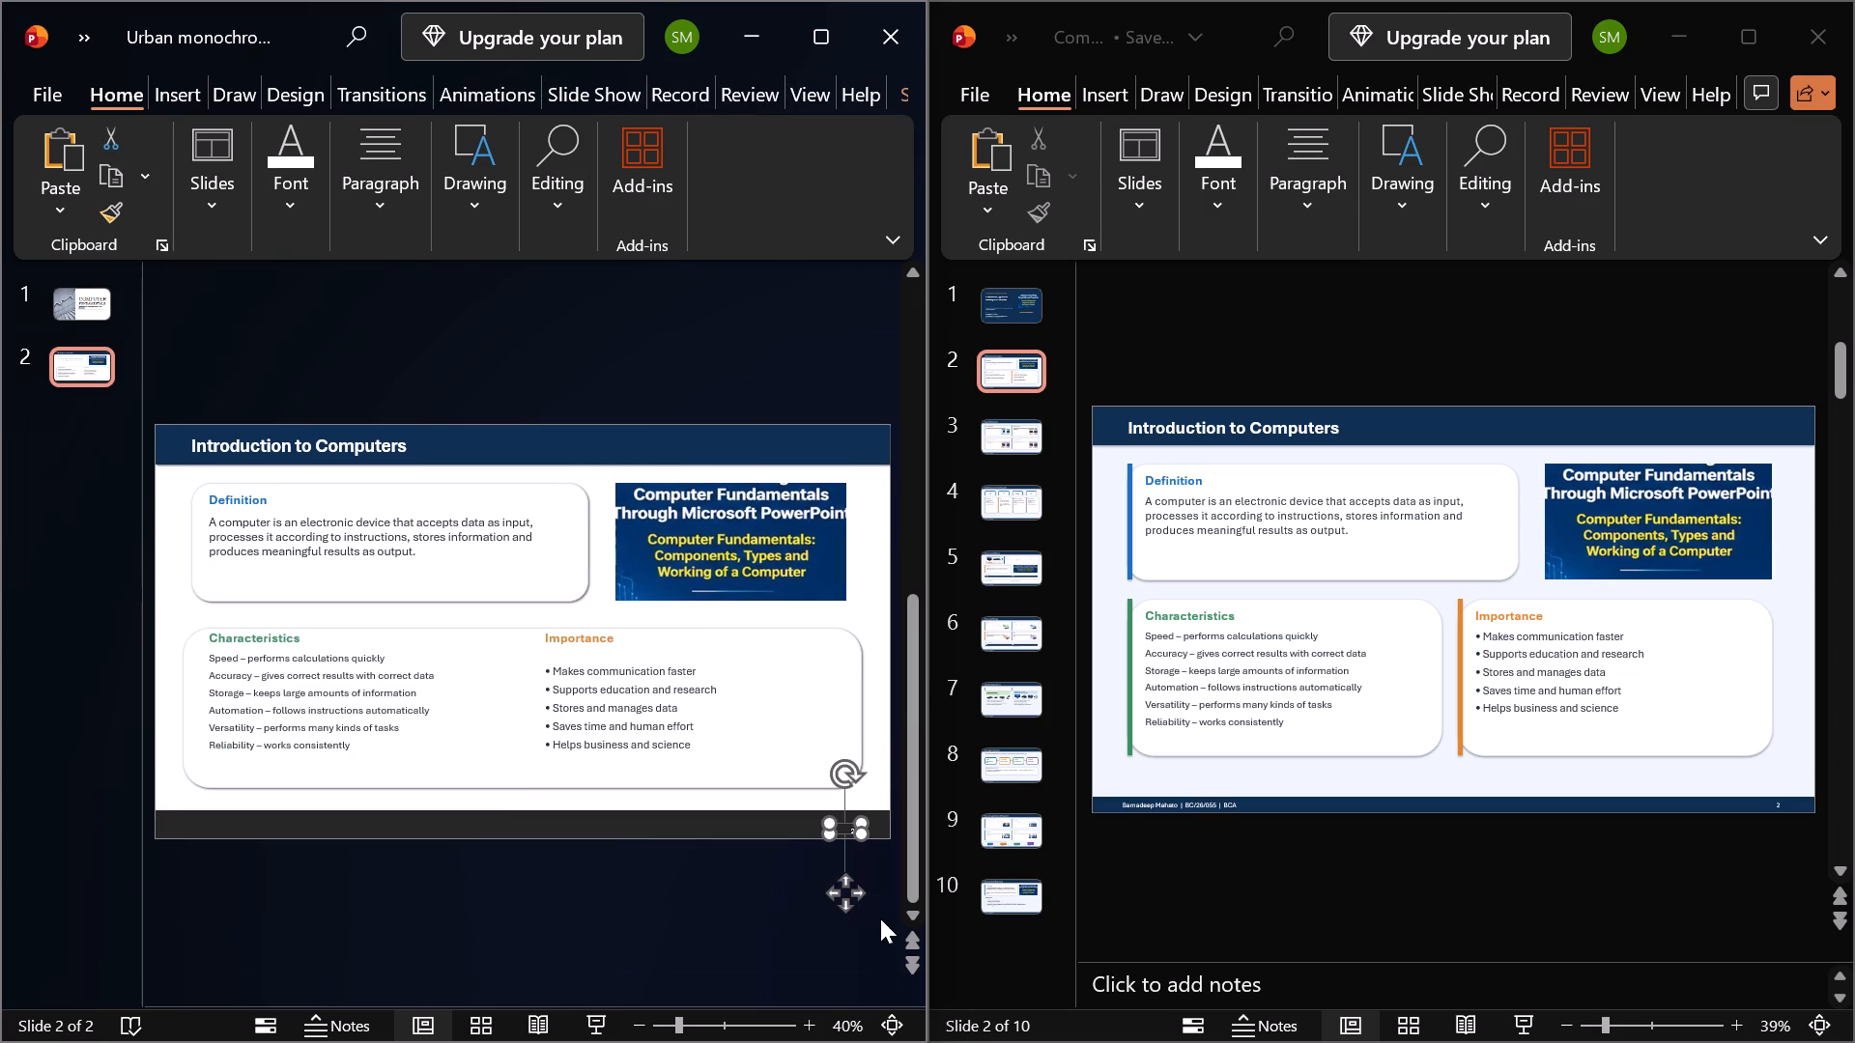
pyautogui.press('BackSpace')
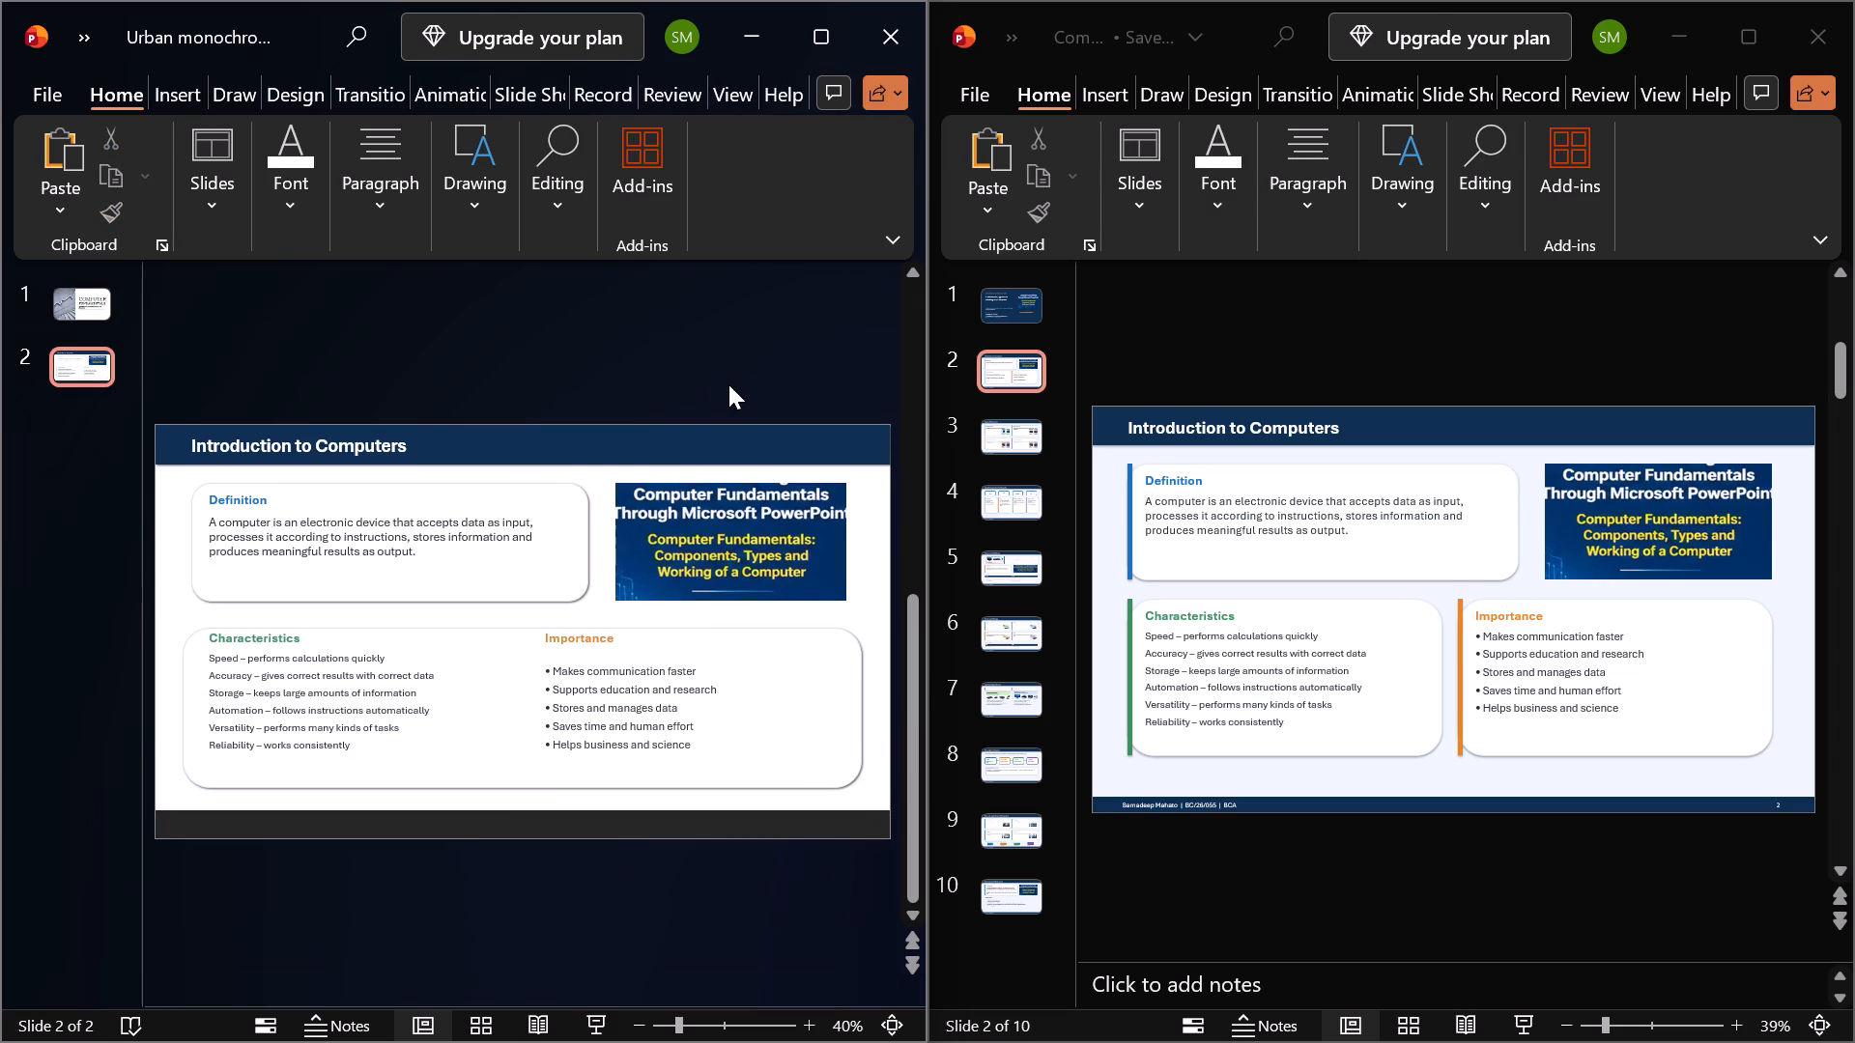
# Delete the navy band behind the Introduction to Computers title on slide 2.
pyautogui.click(651, 437)
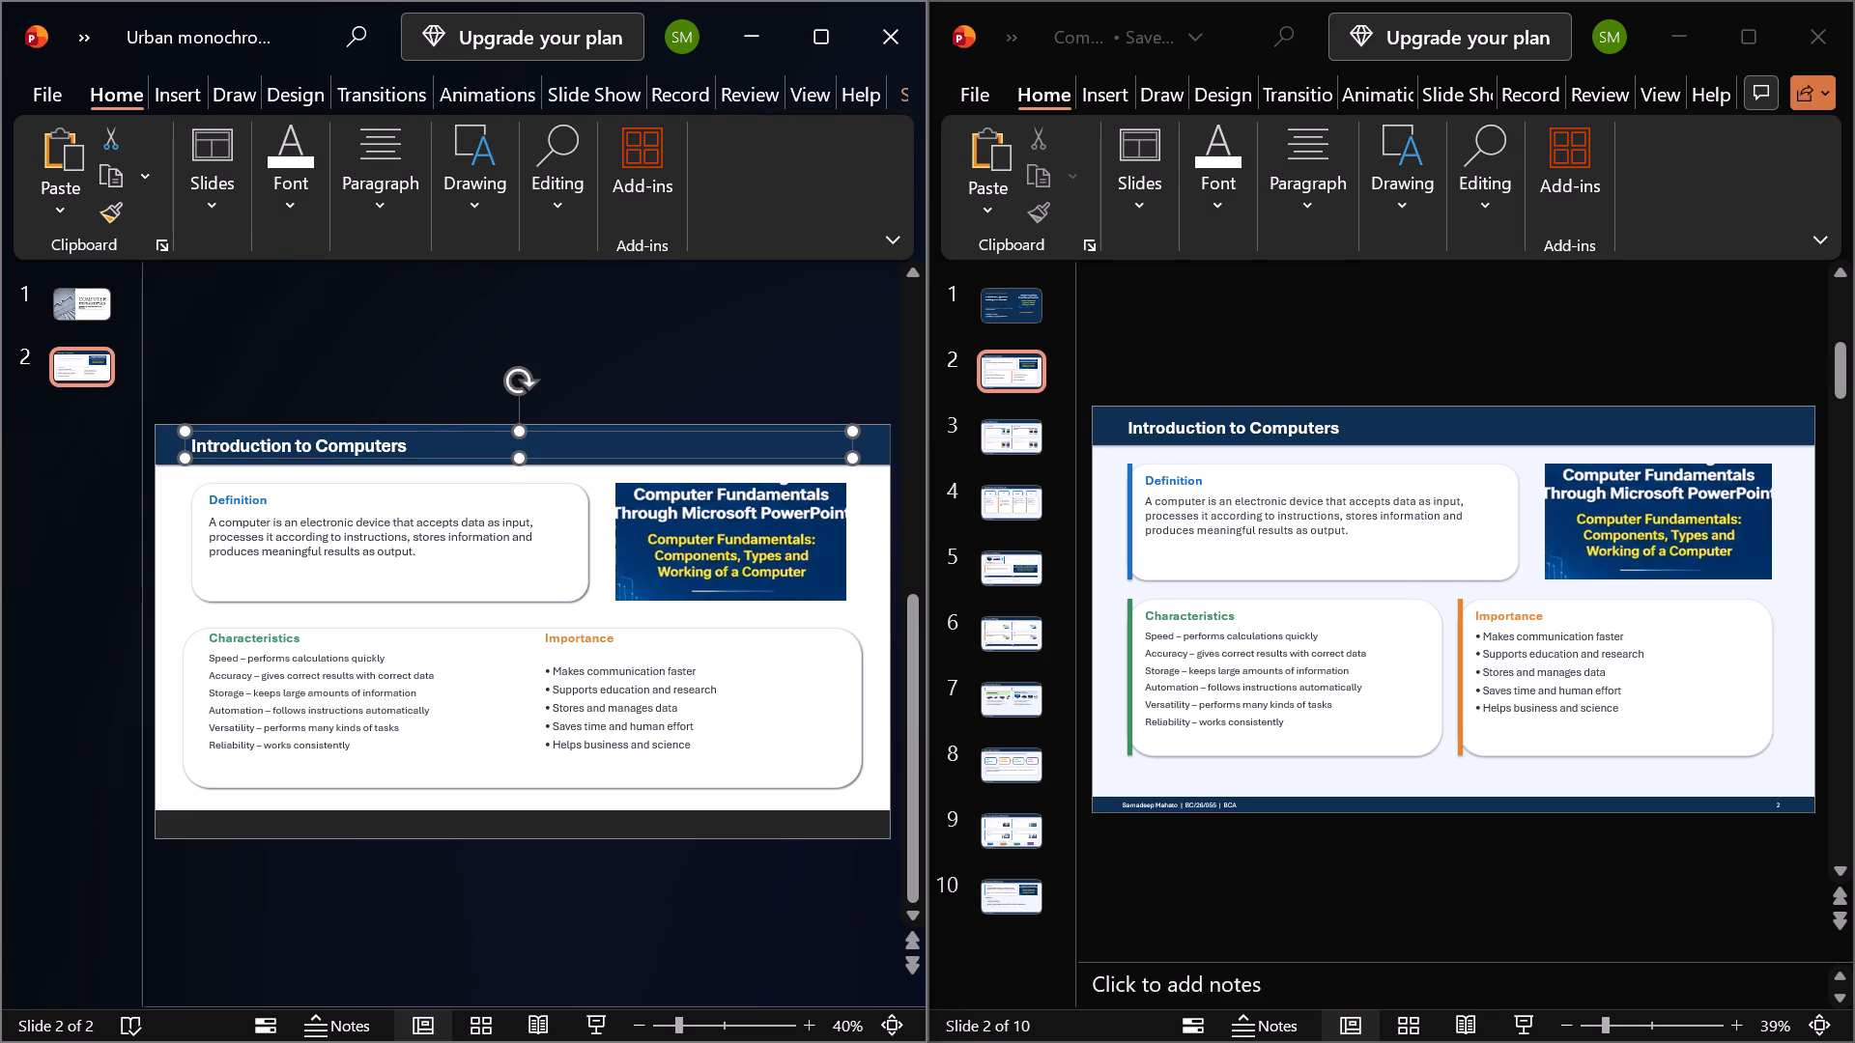
pyautogui.click(882, 453)
pyautogui.press('BackSpace')
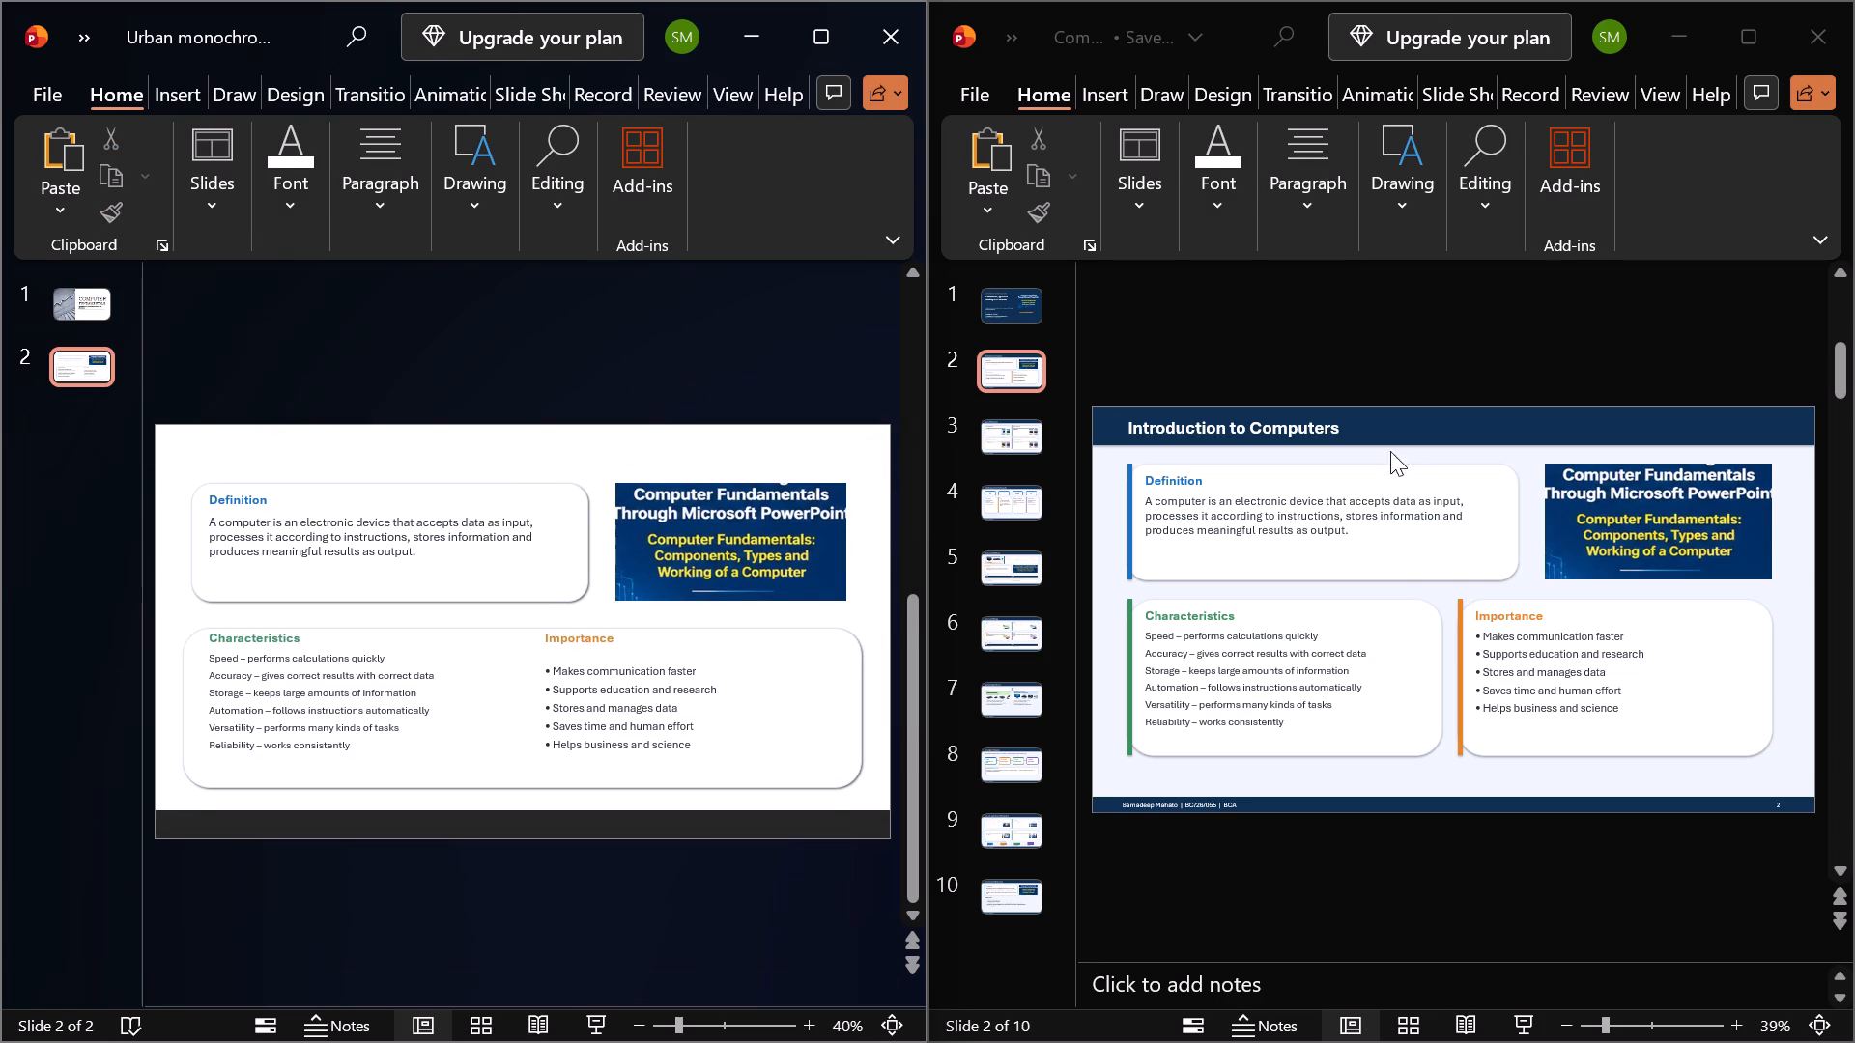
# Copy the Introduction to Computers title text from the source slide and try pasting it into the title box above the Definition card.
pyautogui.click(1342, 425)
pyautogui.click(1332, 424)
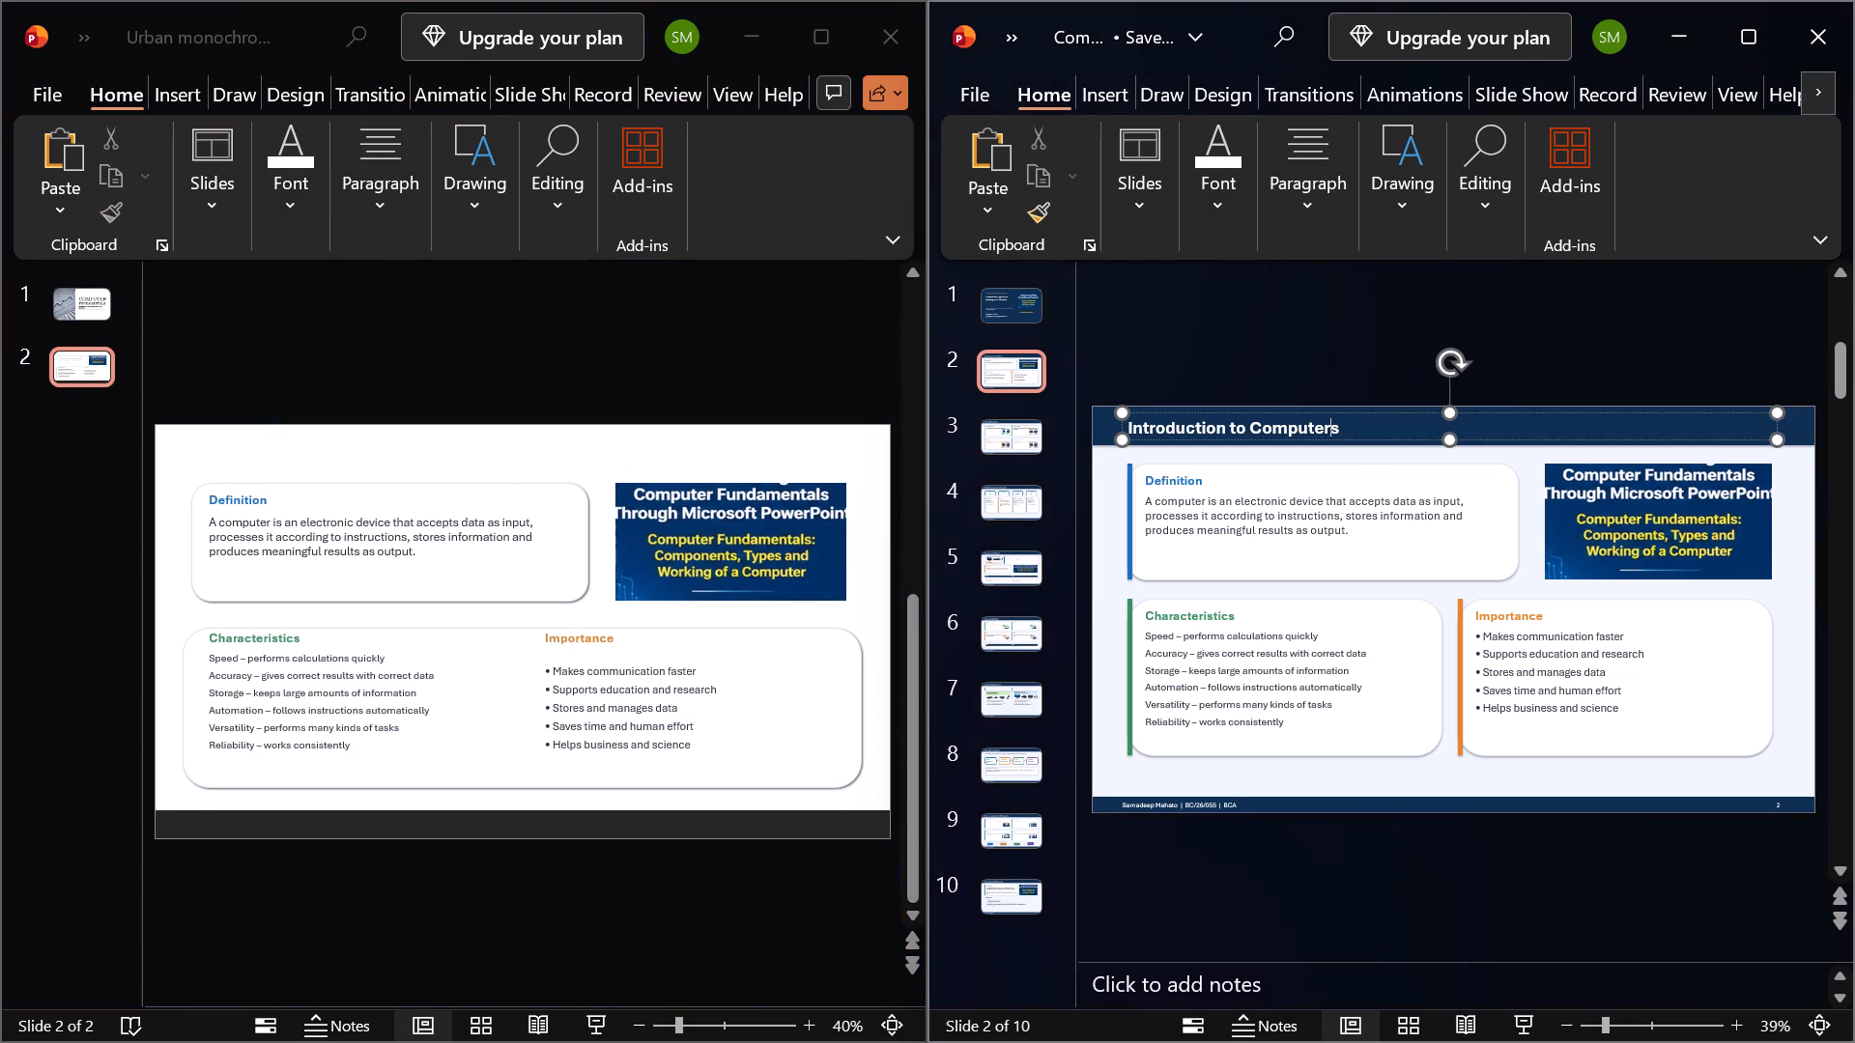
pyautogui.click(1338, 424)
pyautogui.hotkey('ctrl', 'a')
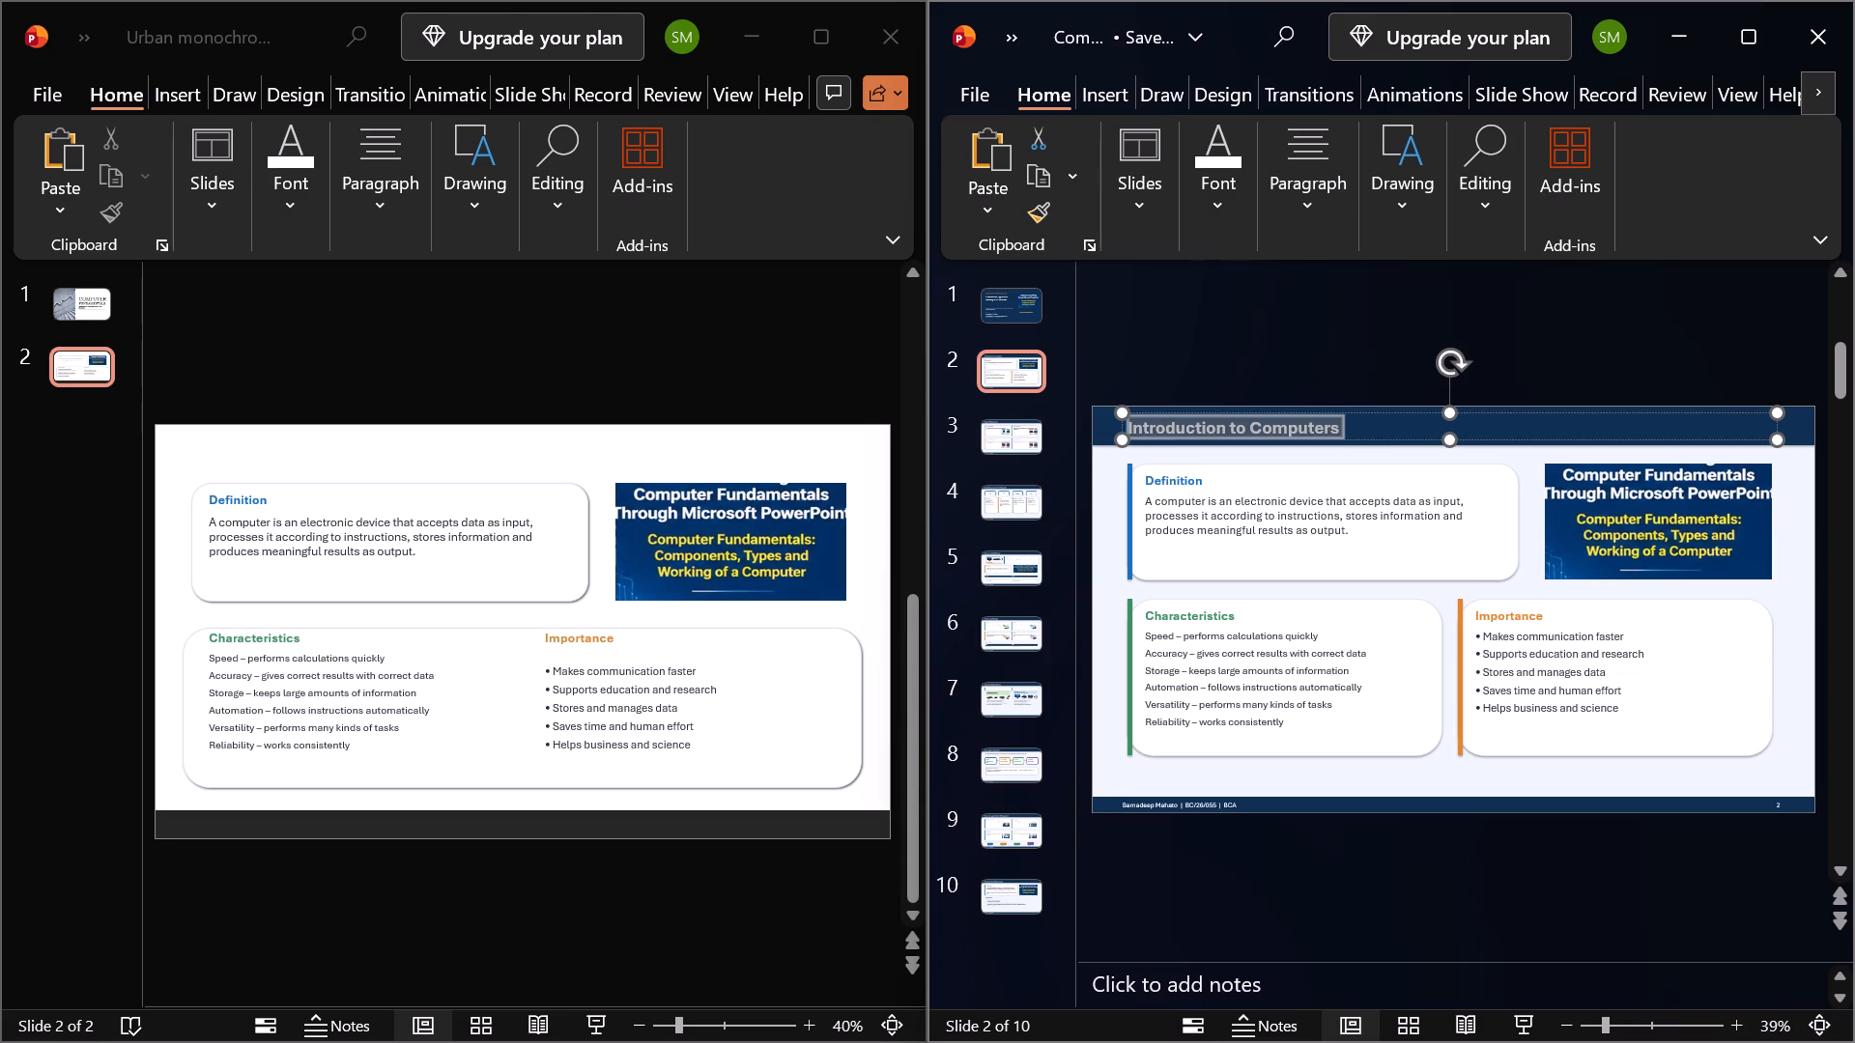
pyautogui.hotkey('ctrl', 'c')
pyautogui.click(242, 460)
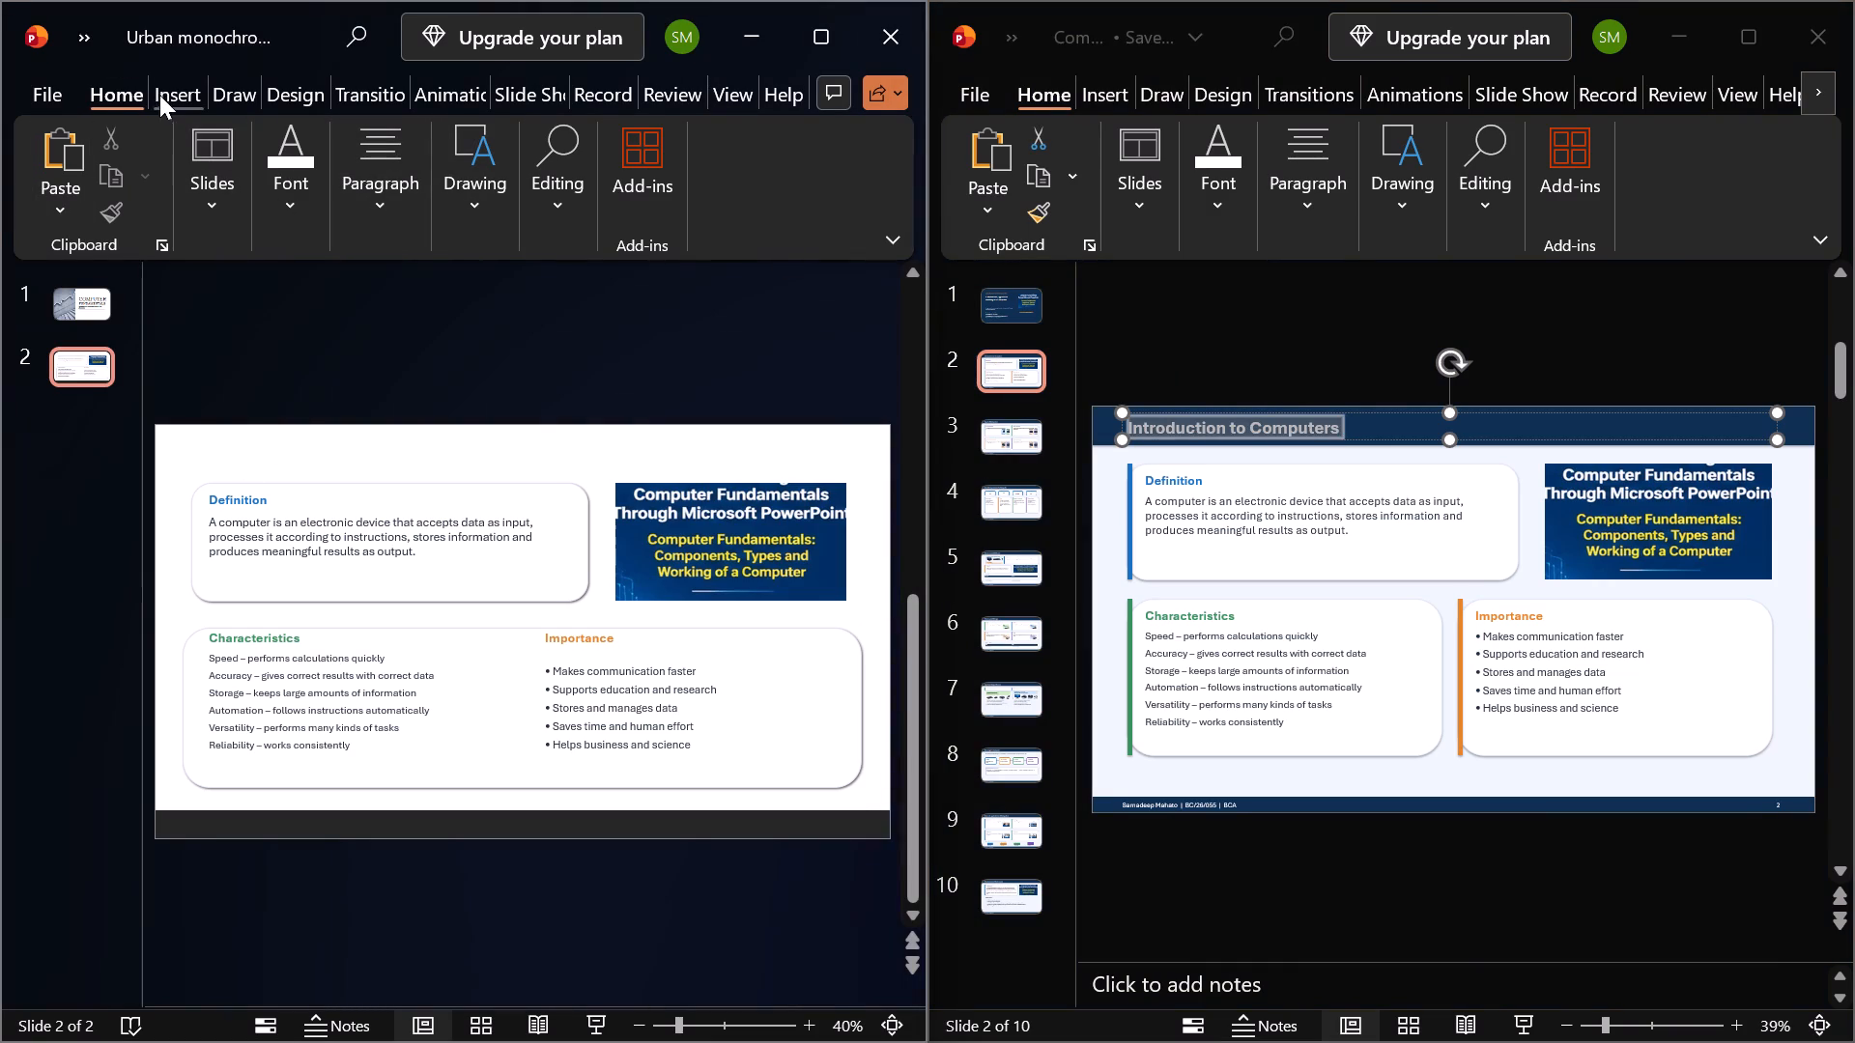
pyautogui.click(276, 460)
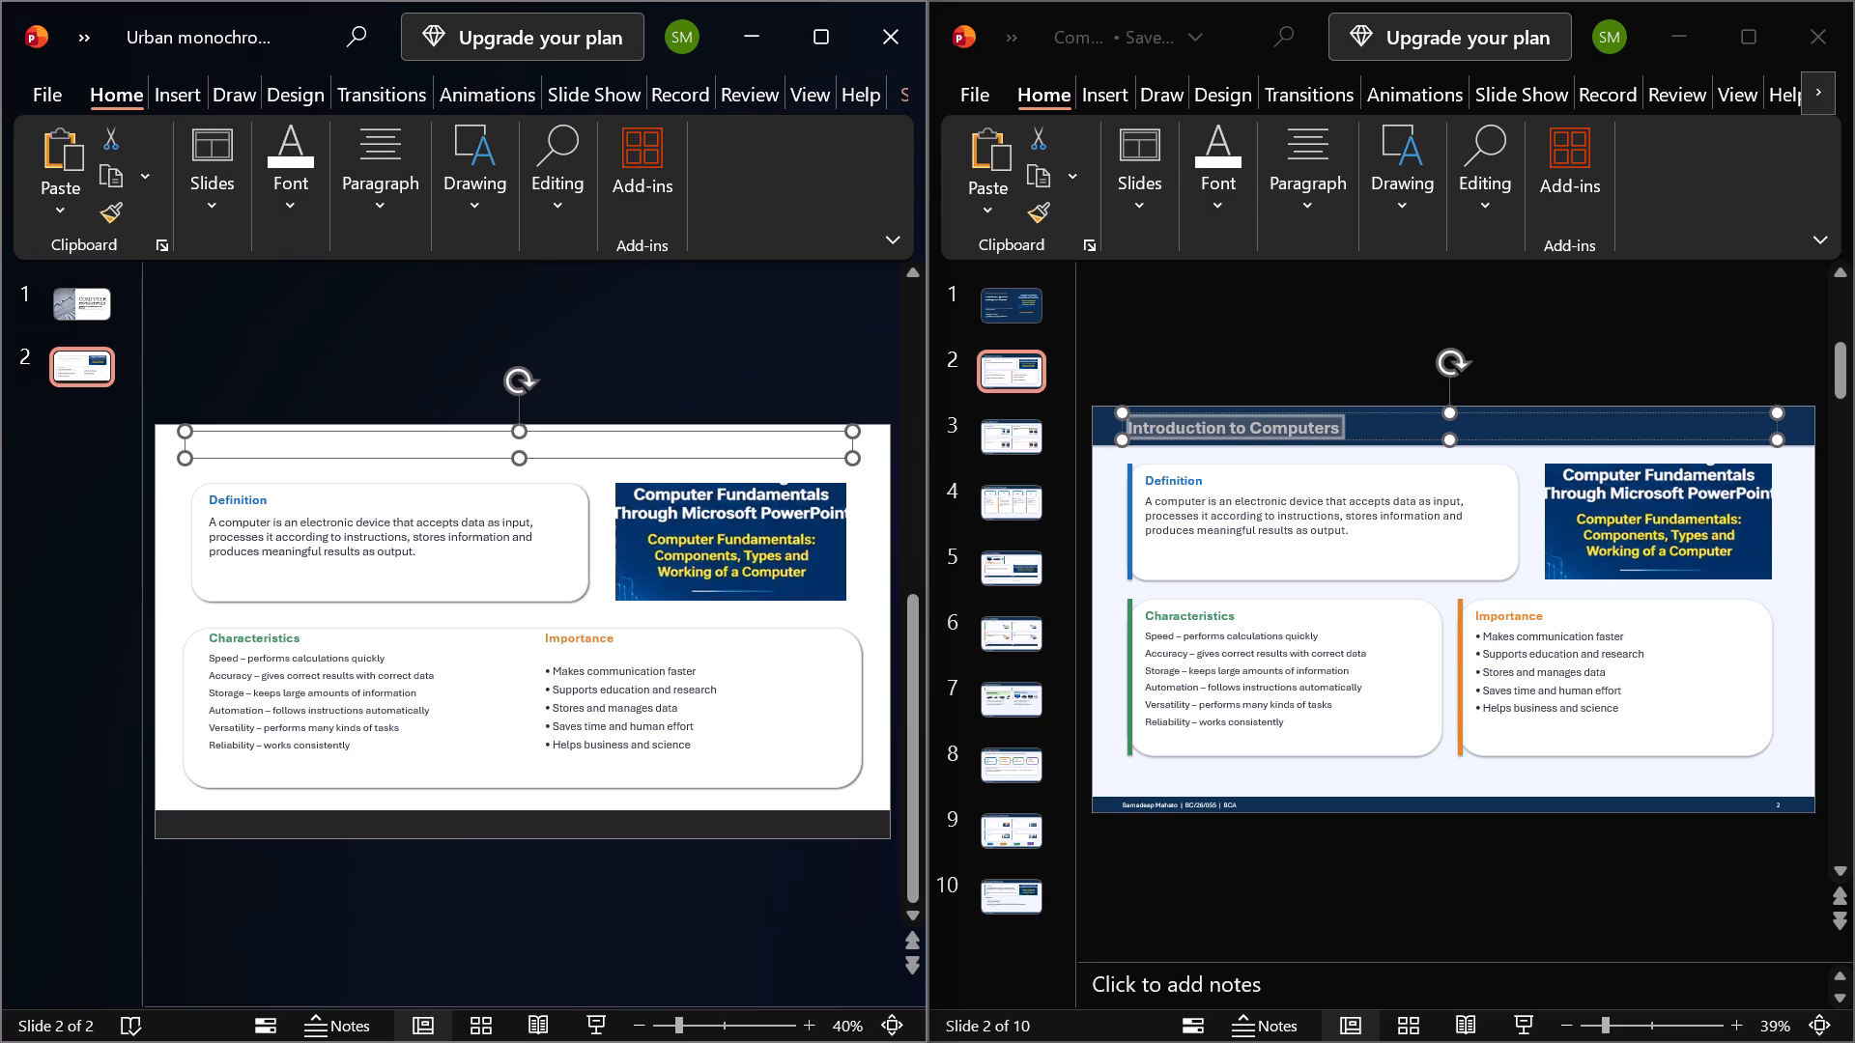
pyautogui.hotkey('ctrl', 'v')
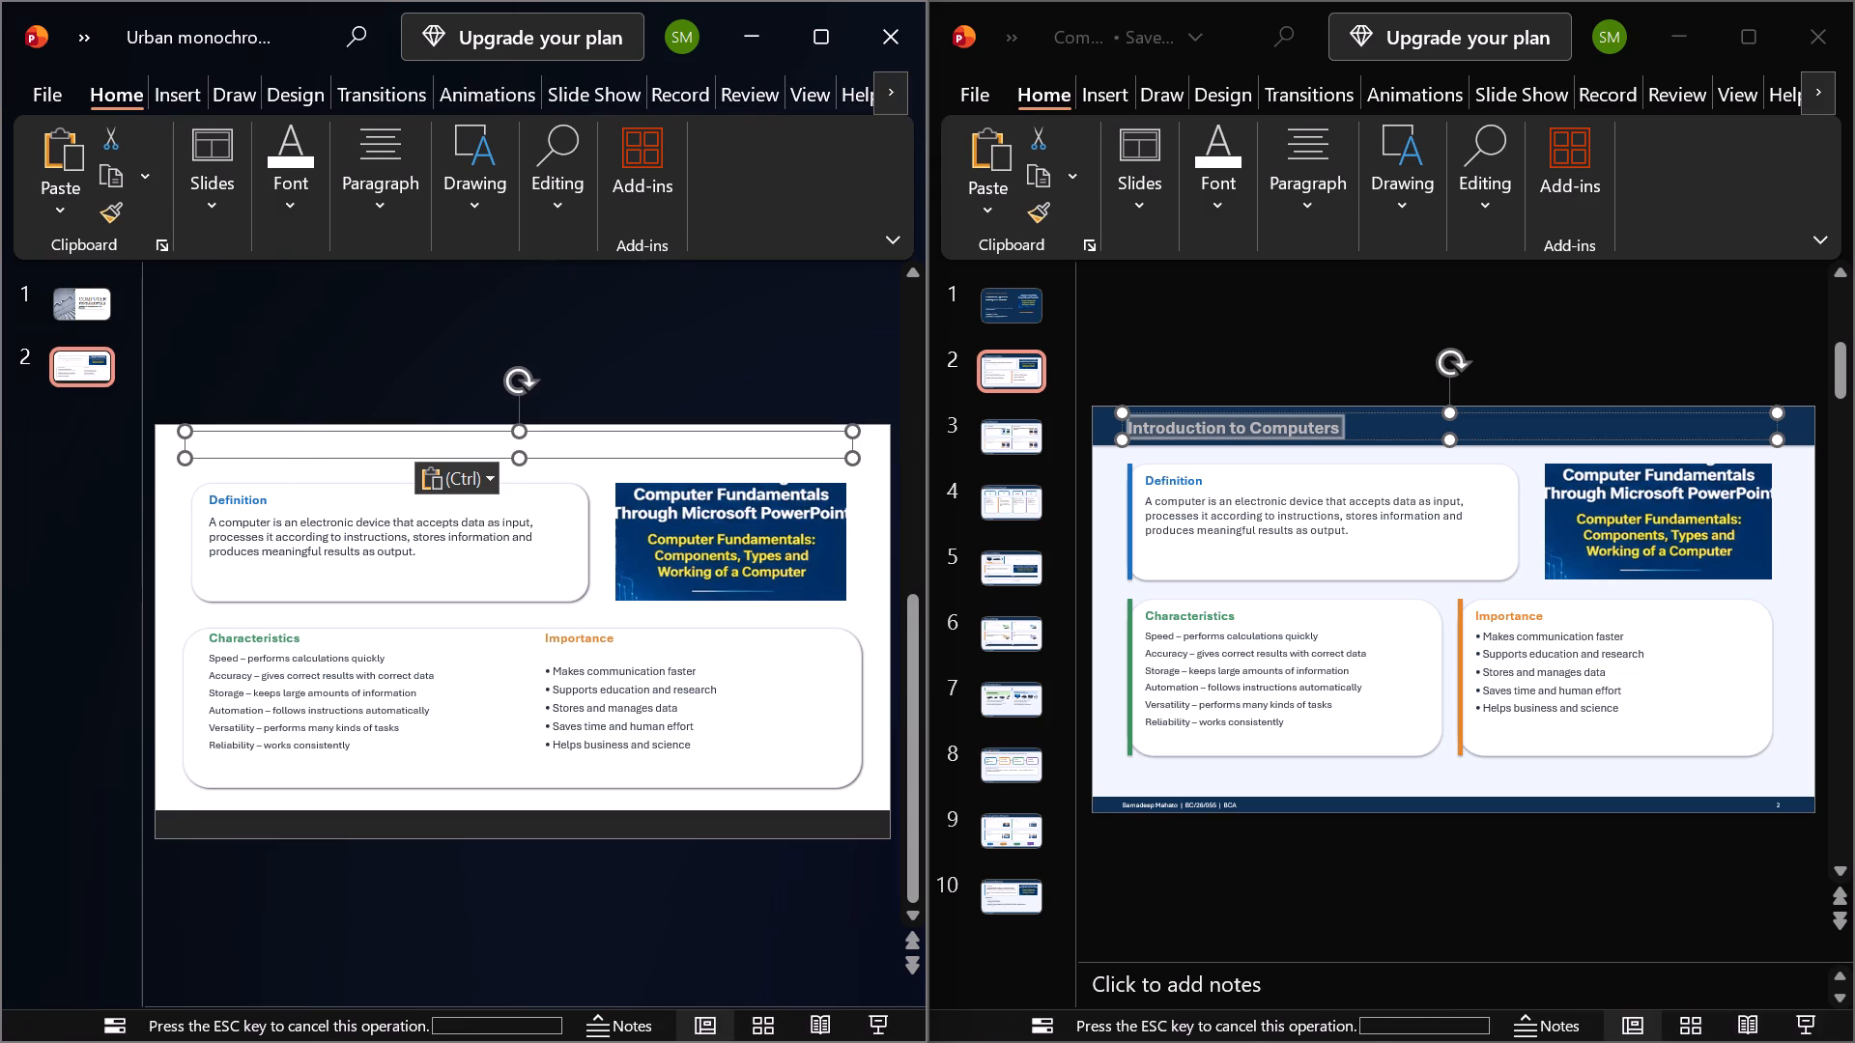
# Delete the title box above the Definition card on slide 2.
pyautogui.press('BackSpace')
pyautogui.press('BackSpace')
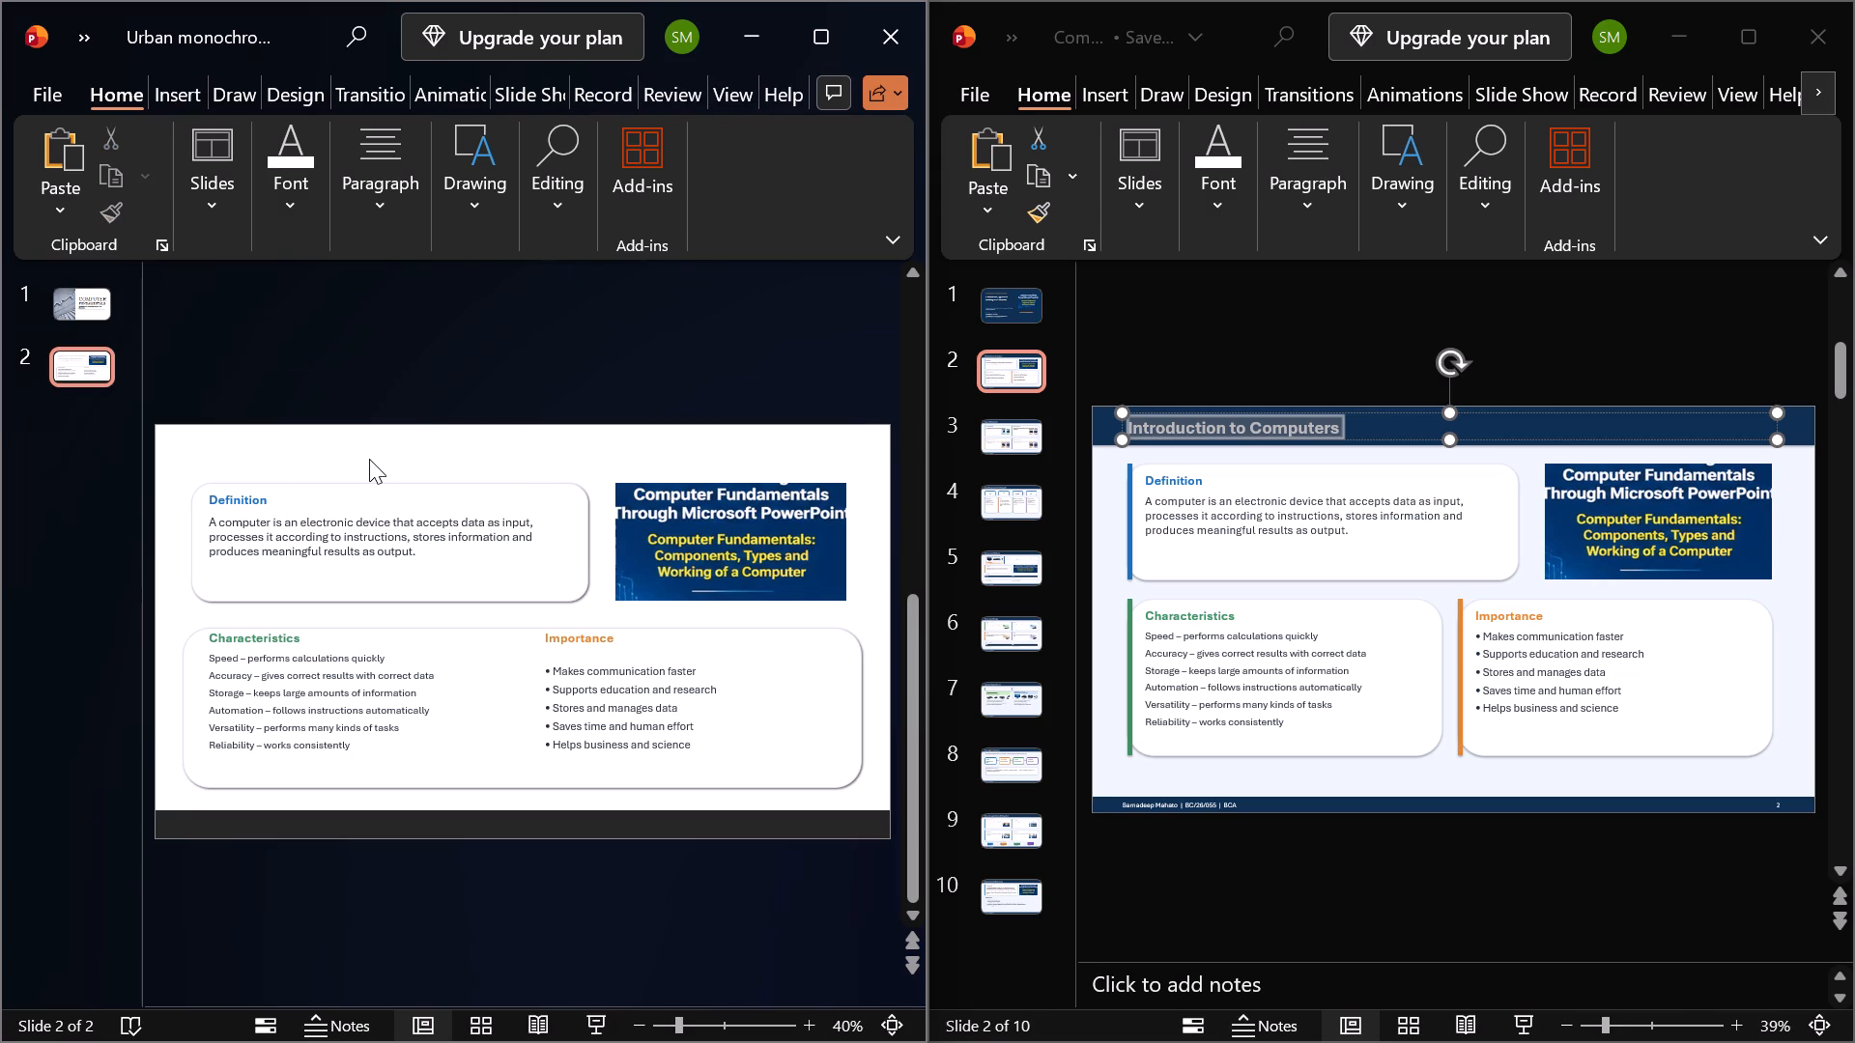
pyautogui.click(384, 456)
pyautogui.click(357, 438)
pyautogui.click(404, 446)
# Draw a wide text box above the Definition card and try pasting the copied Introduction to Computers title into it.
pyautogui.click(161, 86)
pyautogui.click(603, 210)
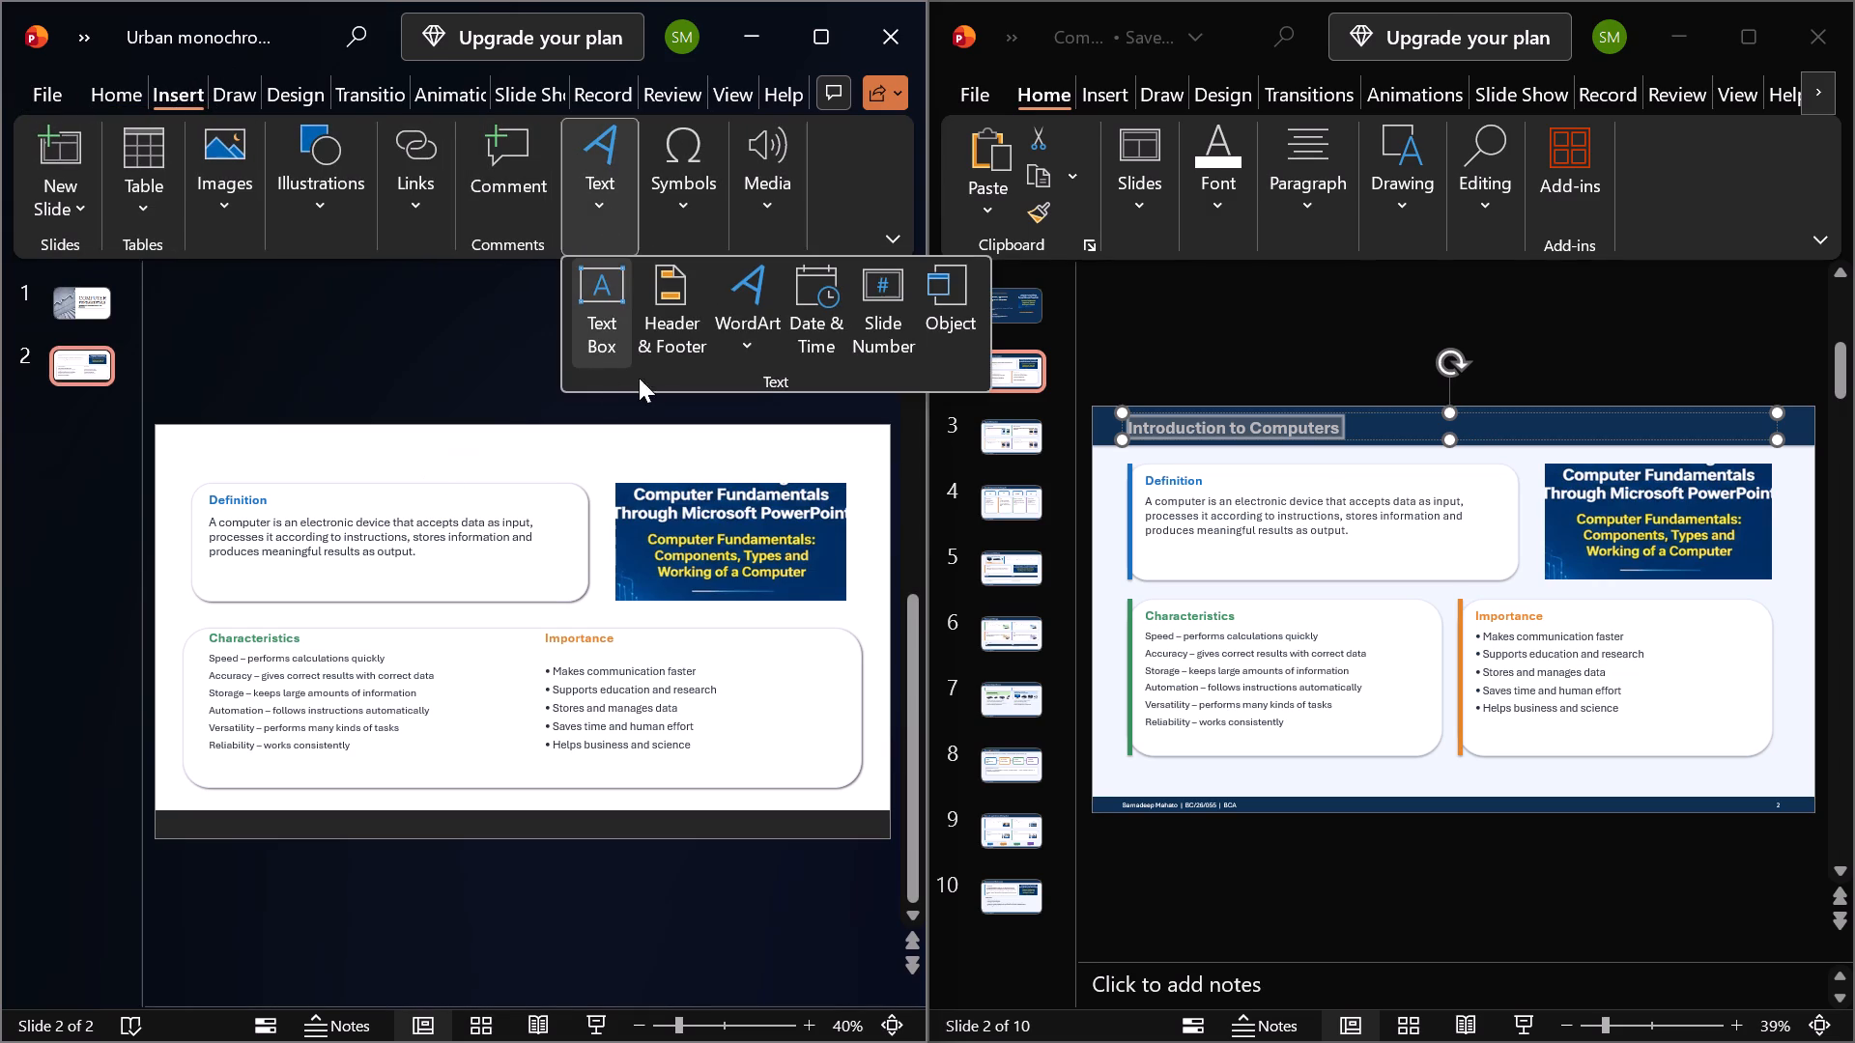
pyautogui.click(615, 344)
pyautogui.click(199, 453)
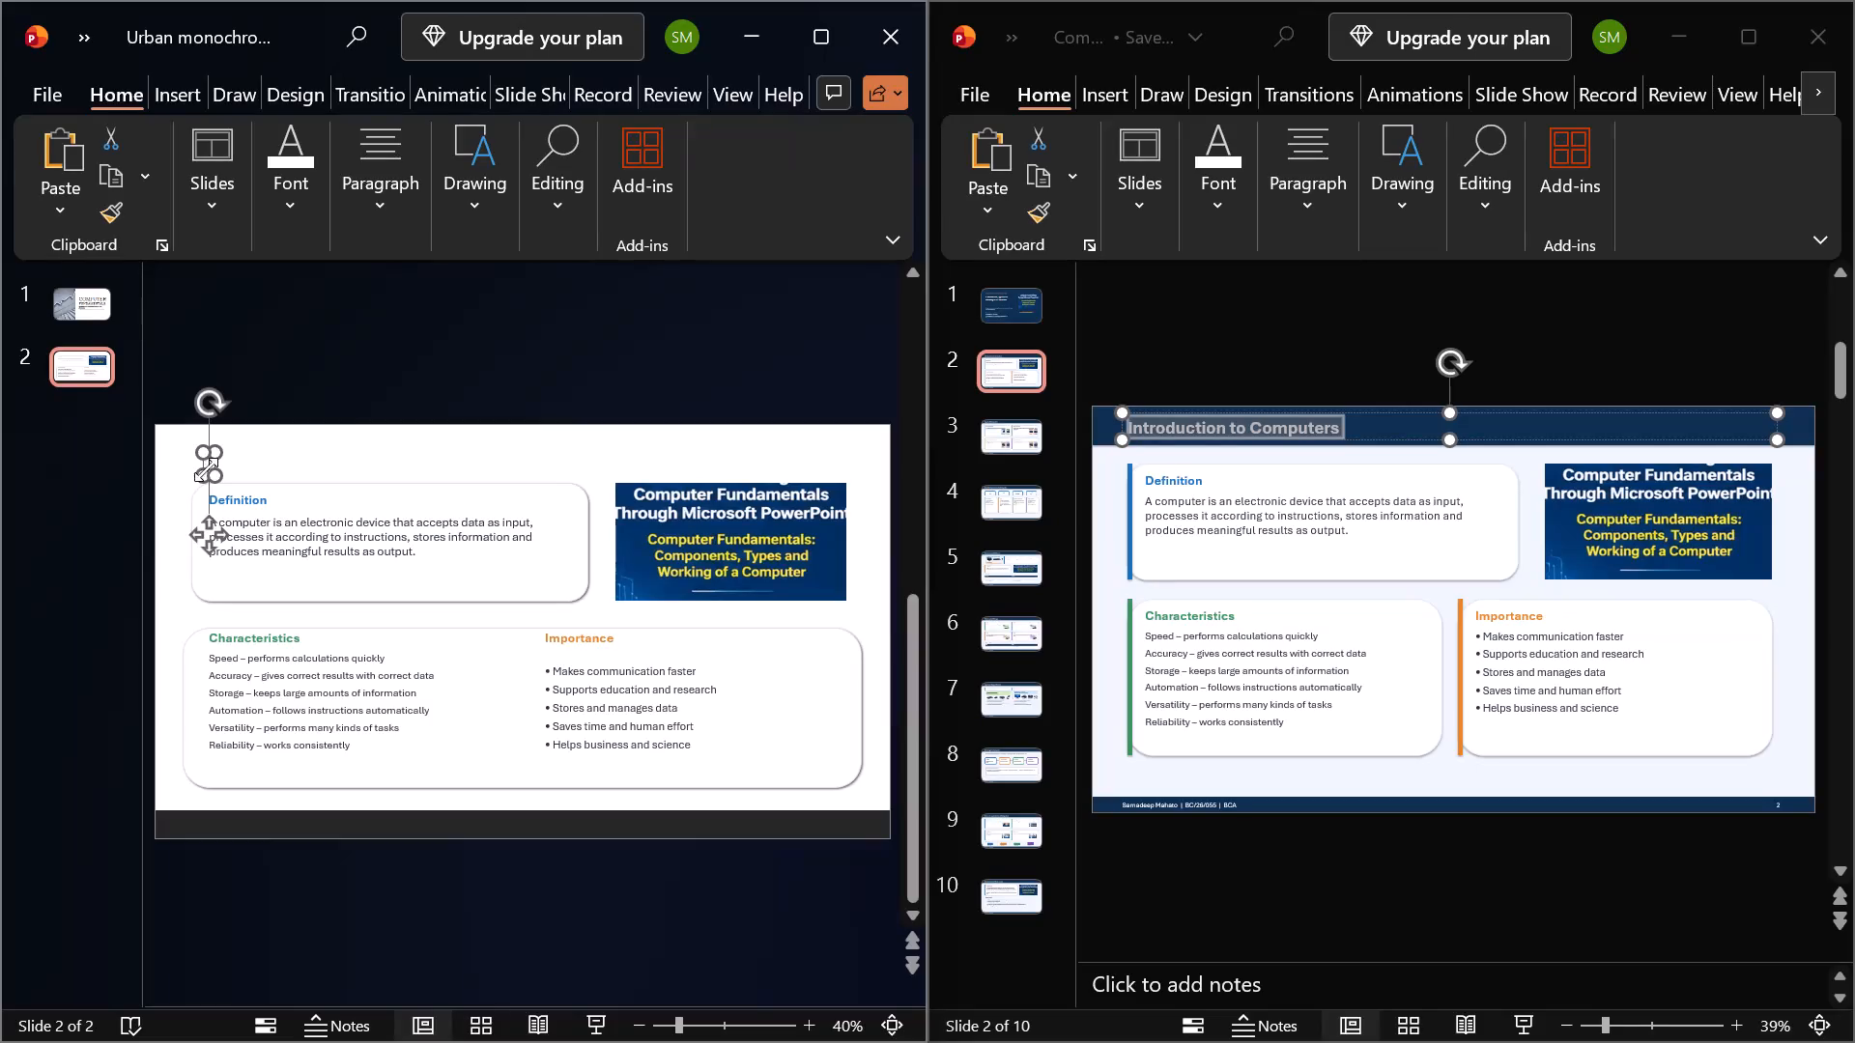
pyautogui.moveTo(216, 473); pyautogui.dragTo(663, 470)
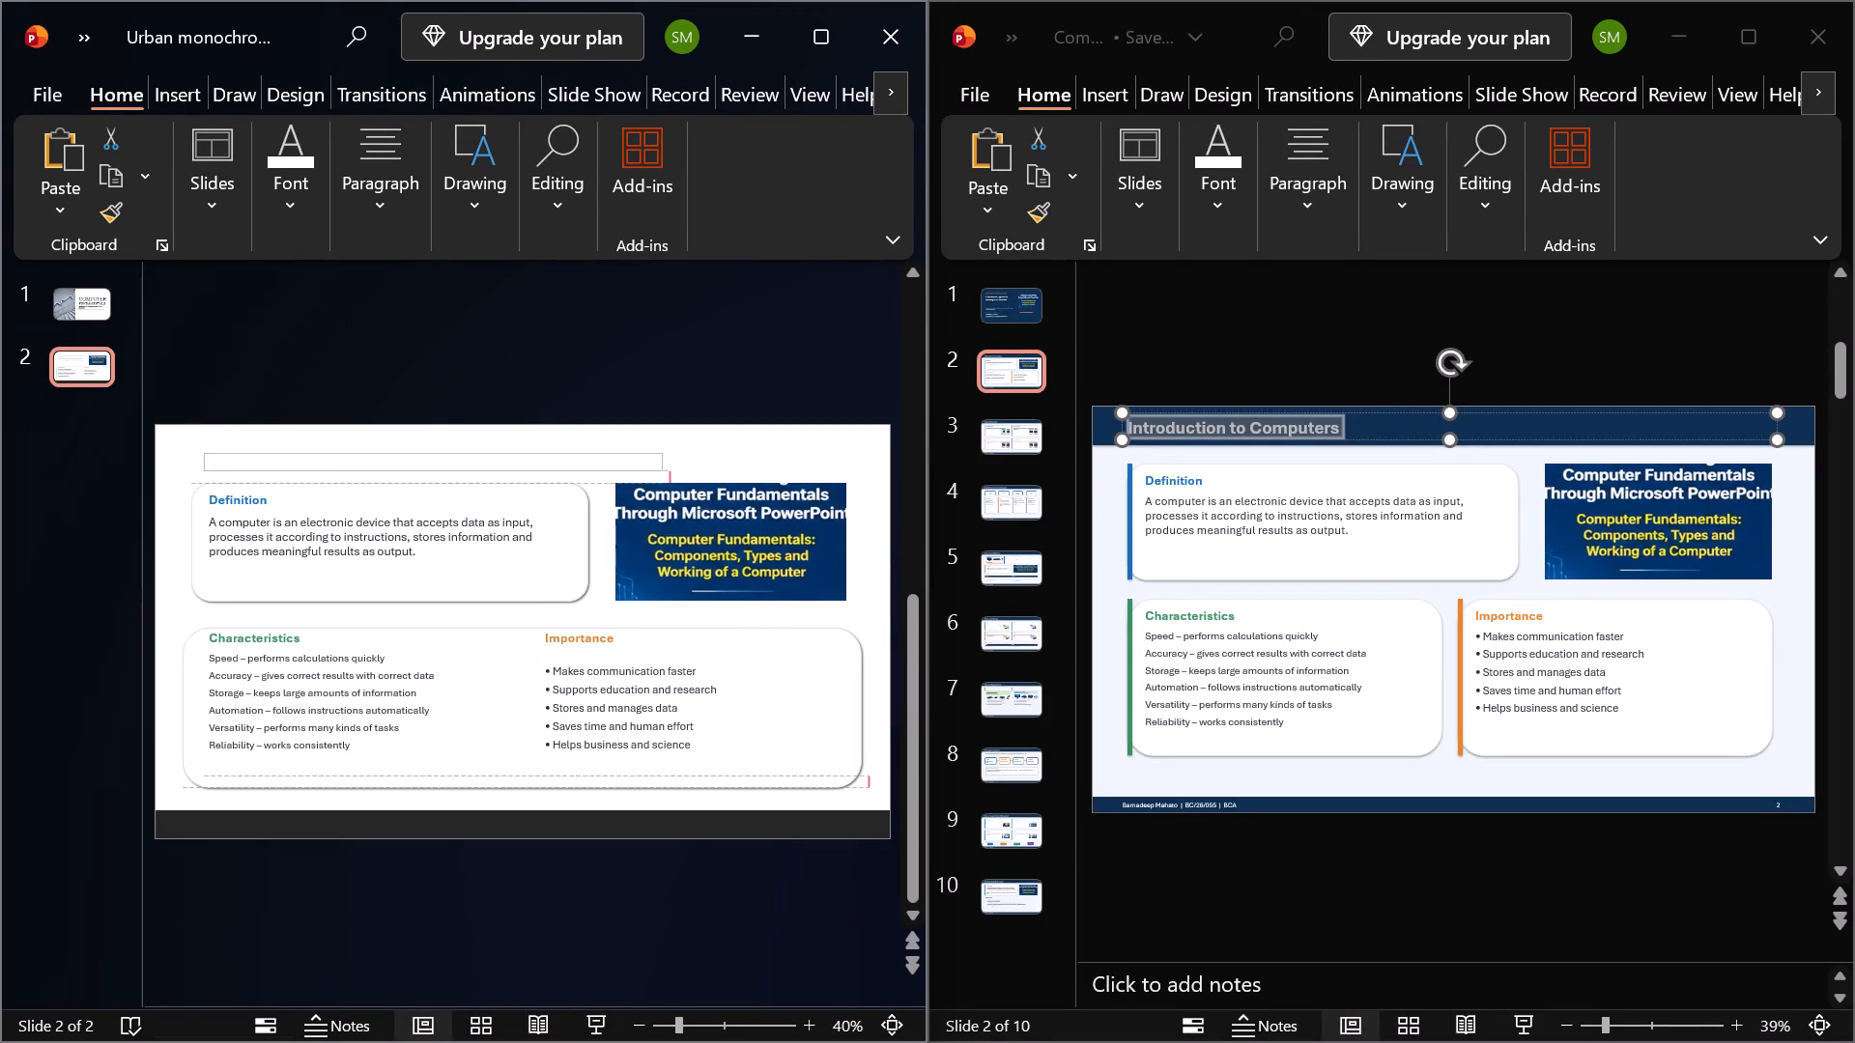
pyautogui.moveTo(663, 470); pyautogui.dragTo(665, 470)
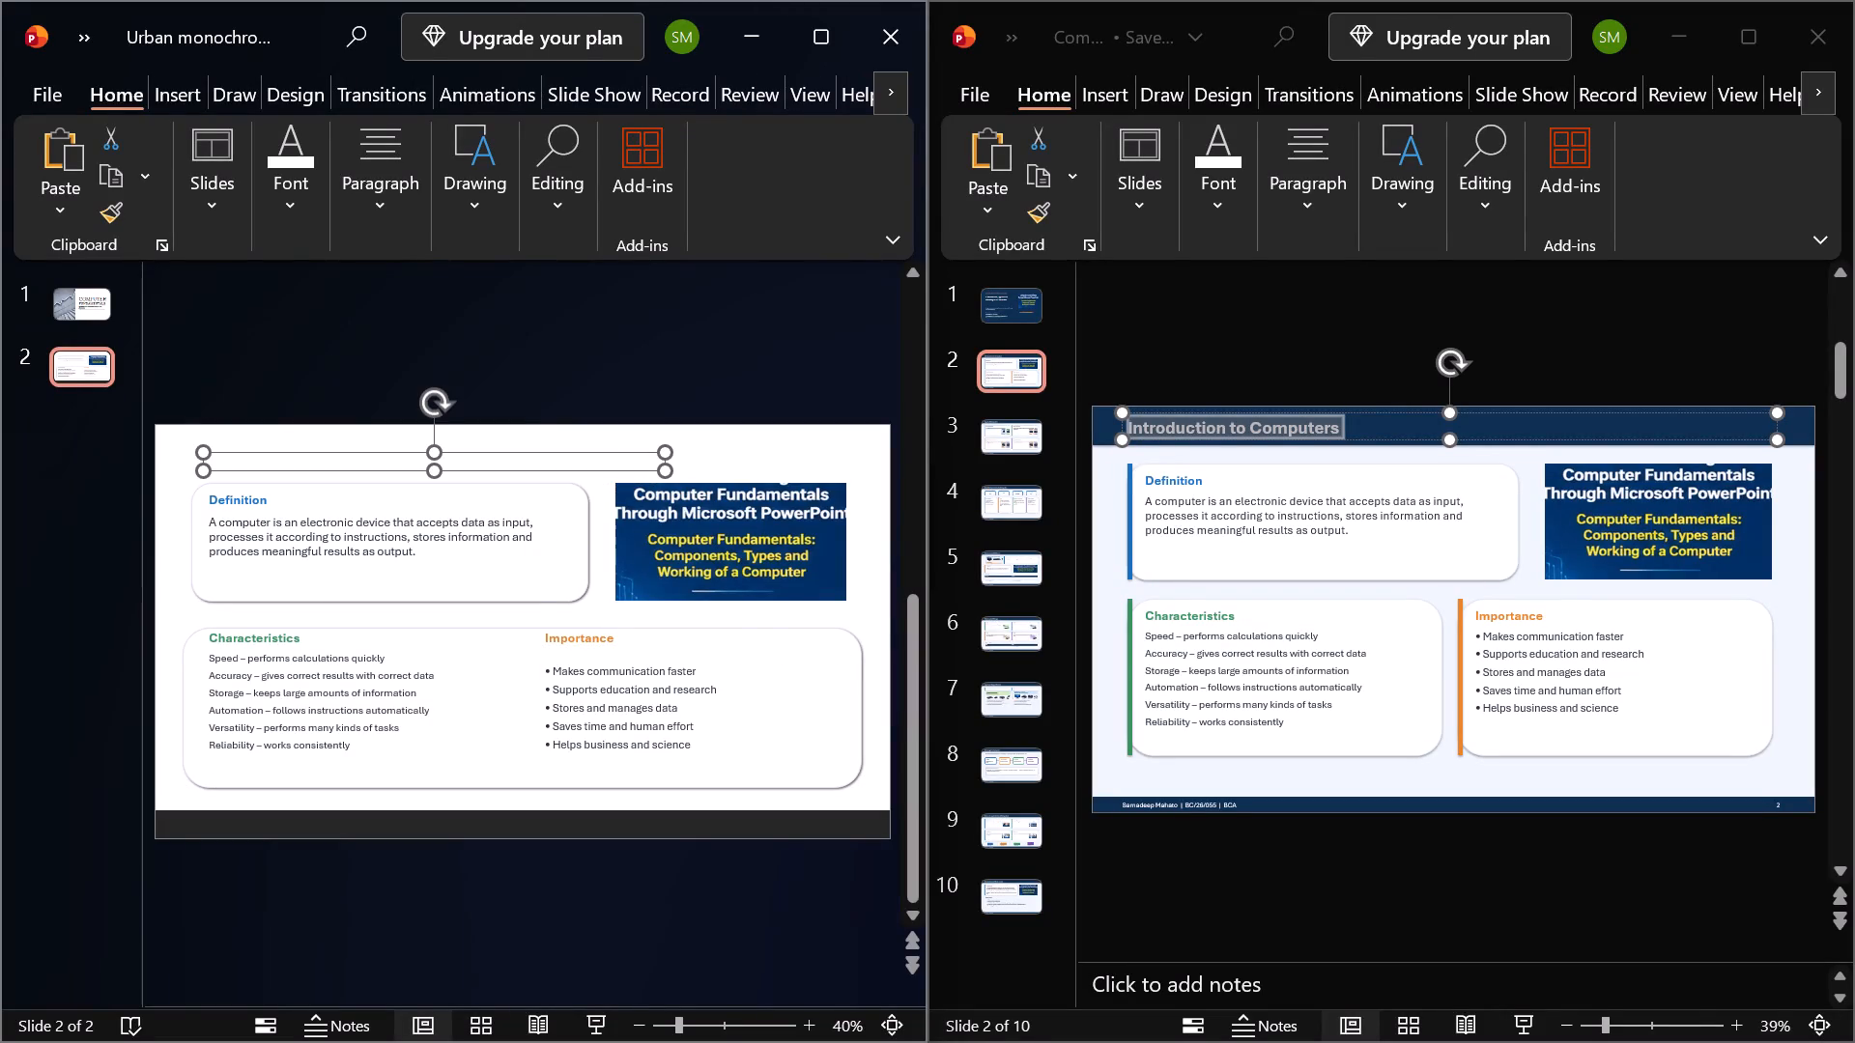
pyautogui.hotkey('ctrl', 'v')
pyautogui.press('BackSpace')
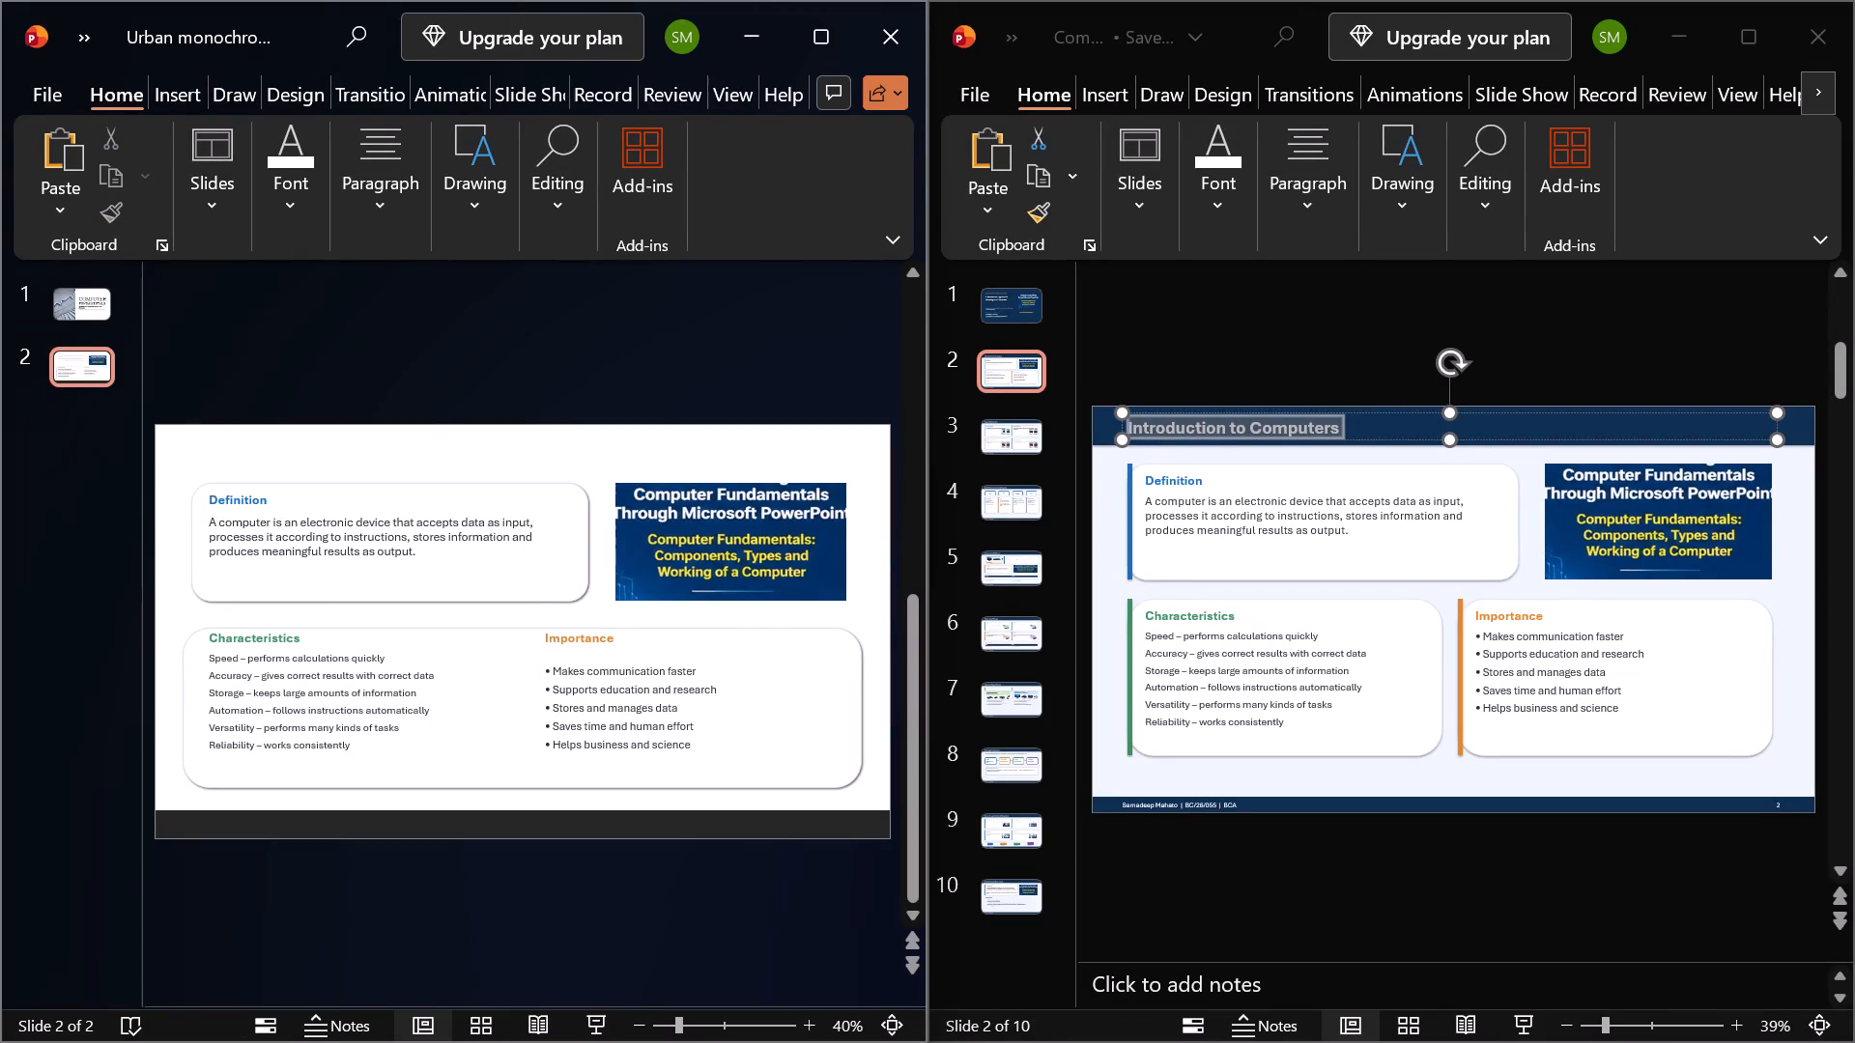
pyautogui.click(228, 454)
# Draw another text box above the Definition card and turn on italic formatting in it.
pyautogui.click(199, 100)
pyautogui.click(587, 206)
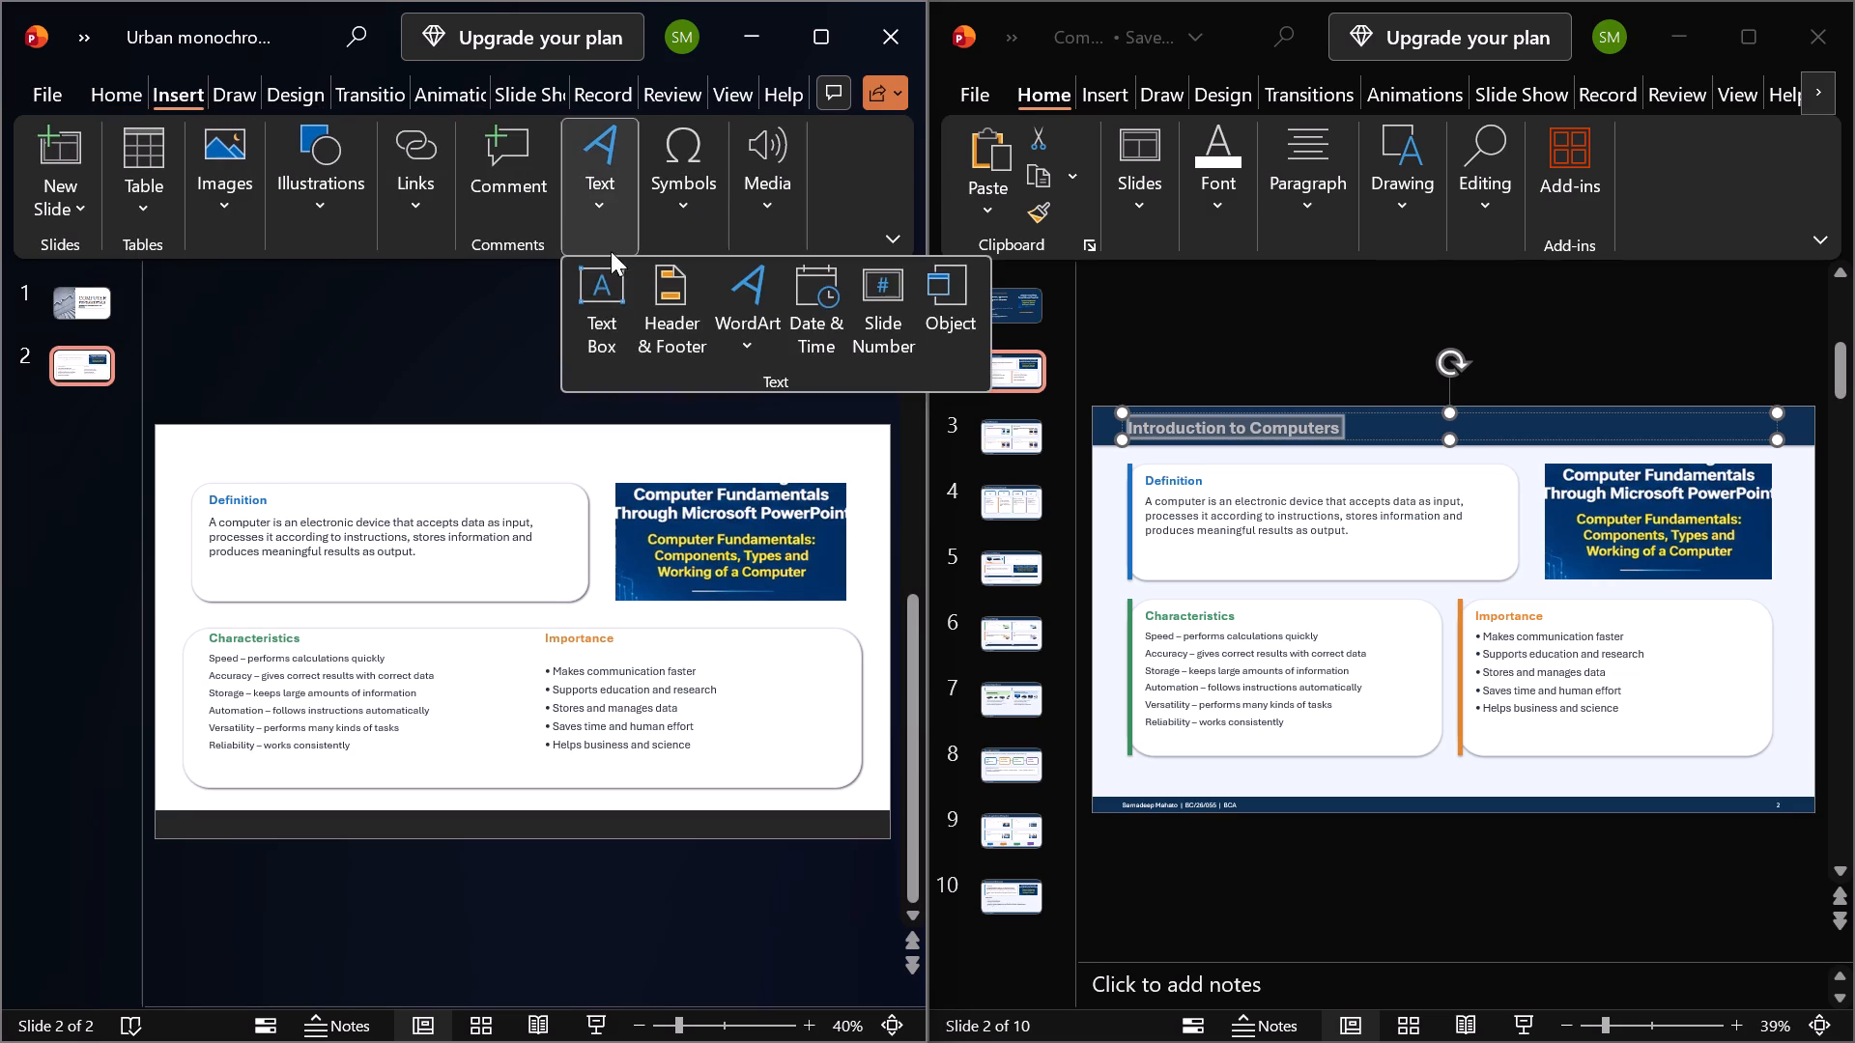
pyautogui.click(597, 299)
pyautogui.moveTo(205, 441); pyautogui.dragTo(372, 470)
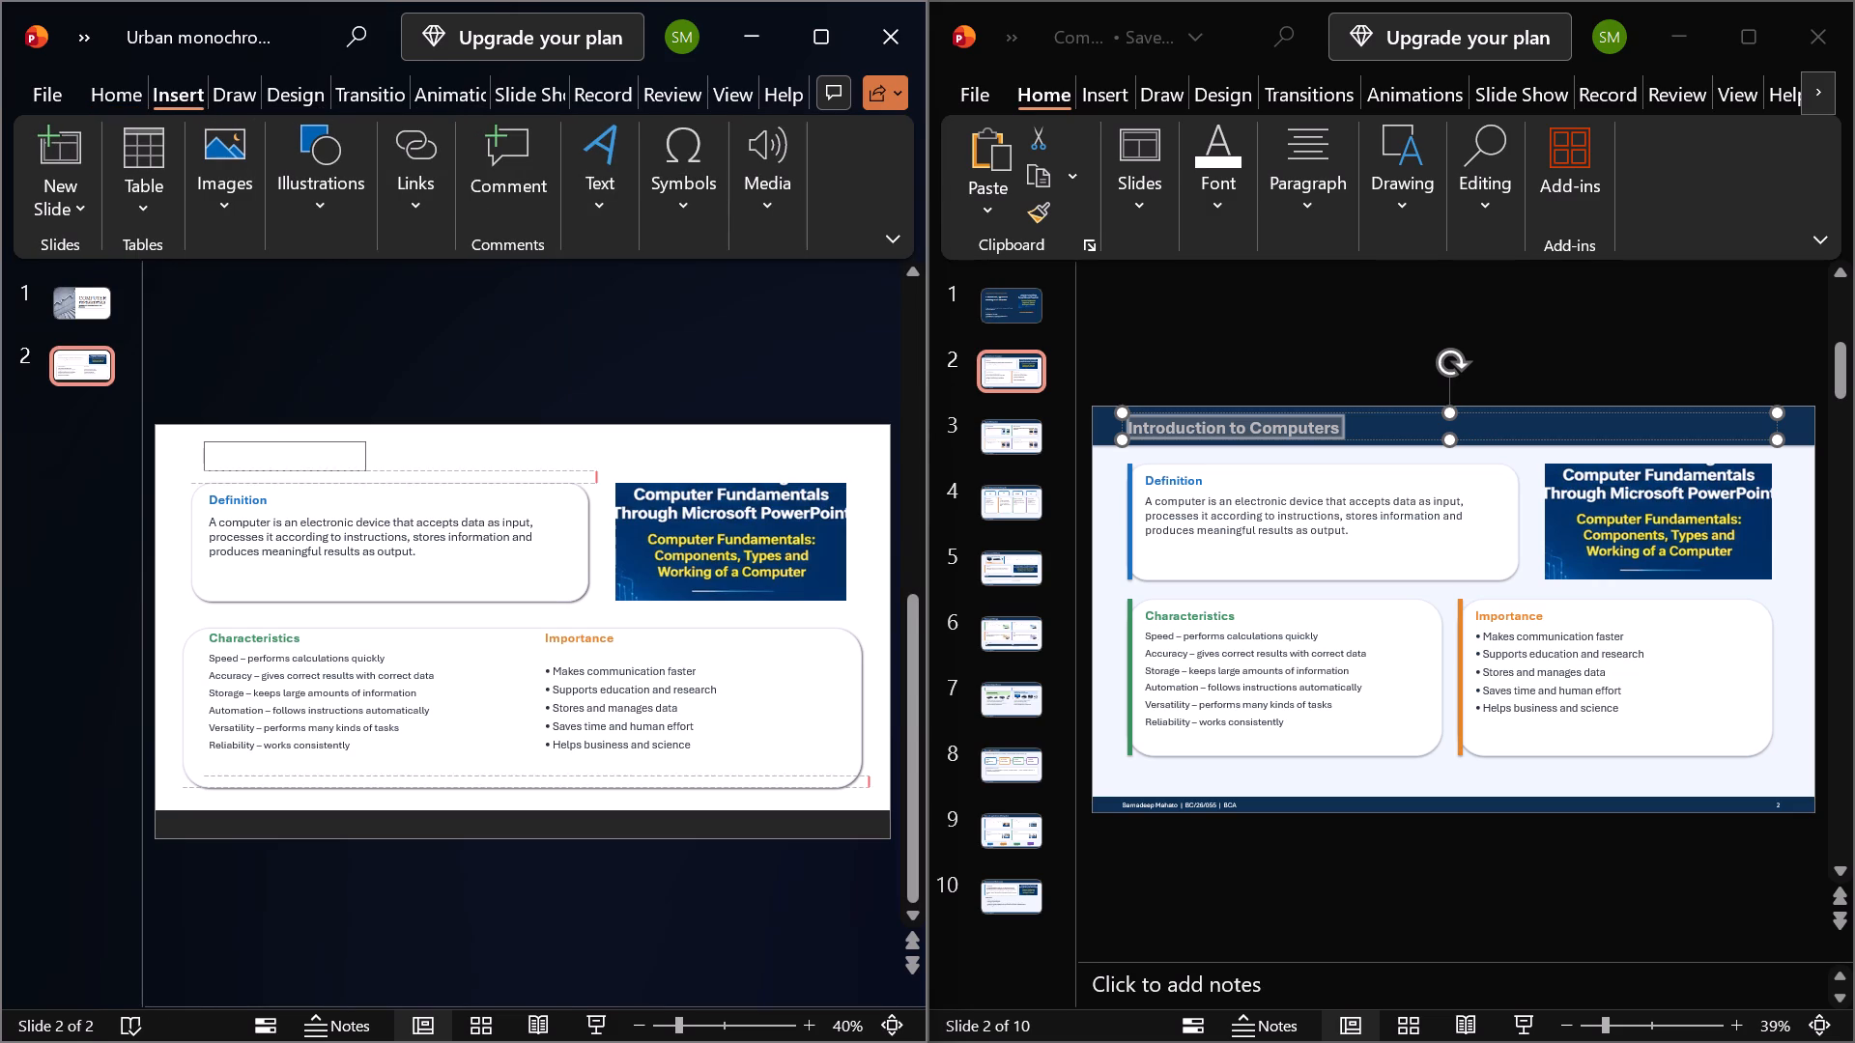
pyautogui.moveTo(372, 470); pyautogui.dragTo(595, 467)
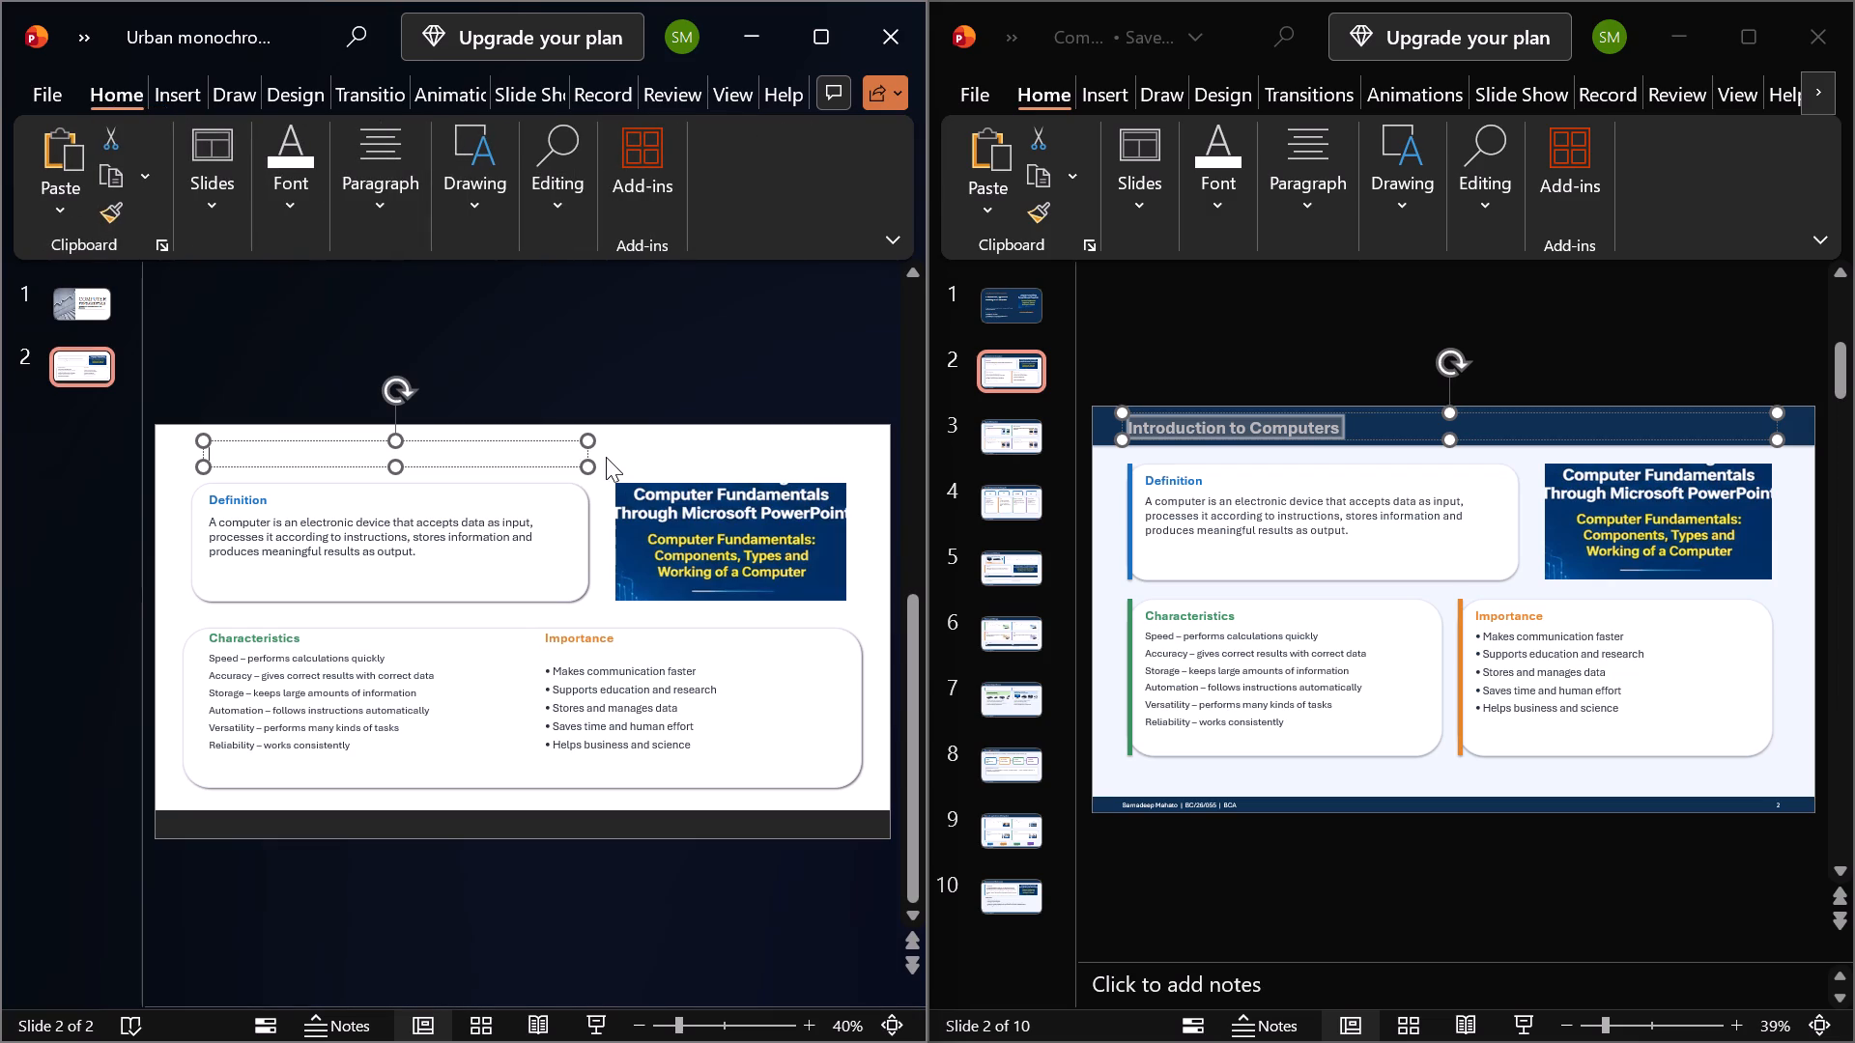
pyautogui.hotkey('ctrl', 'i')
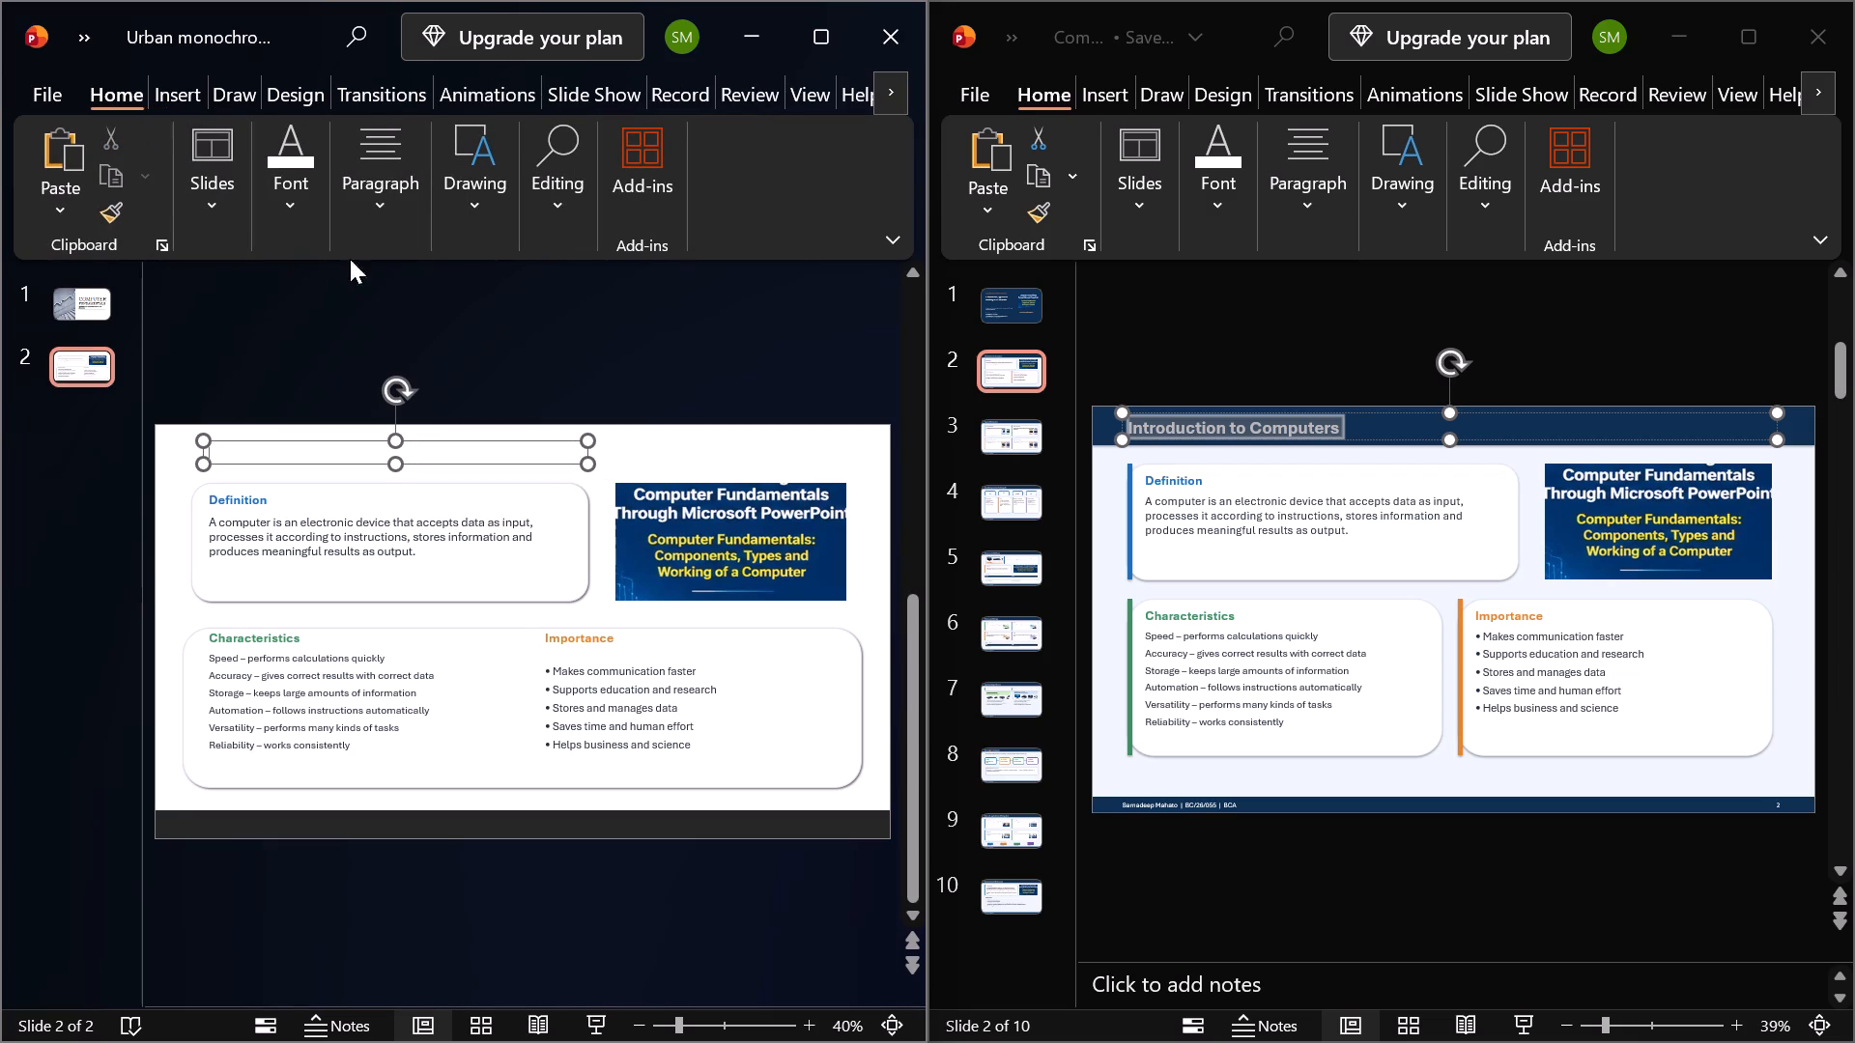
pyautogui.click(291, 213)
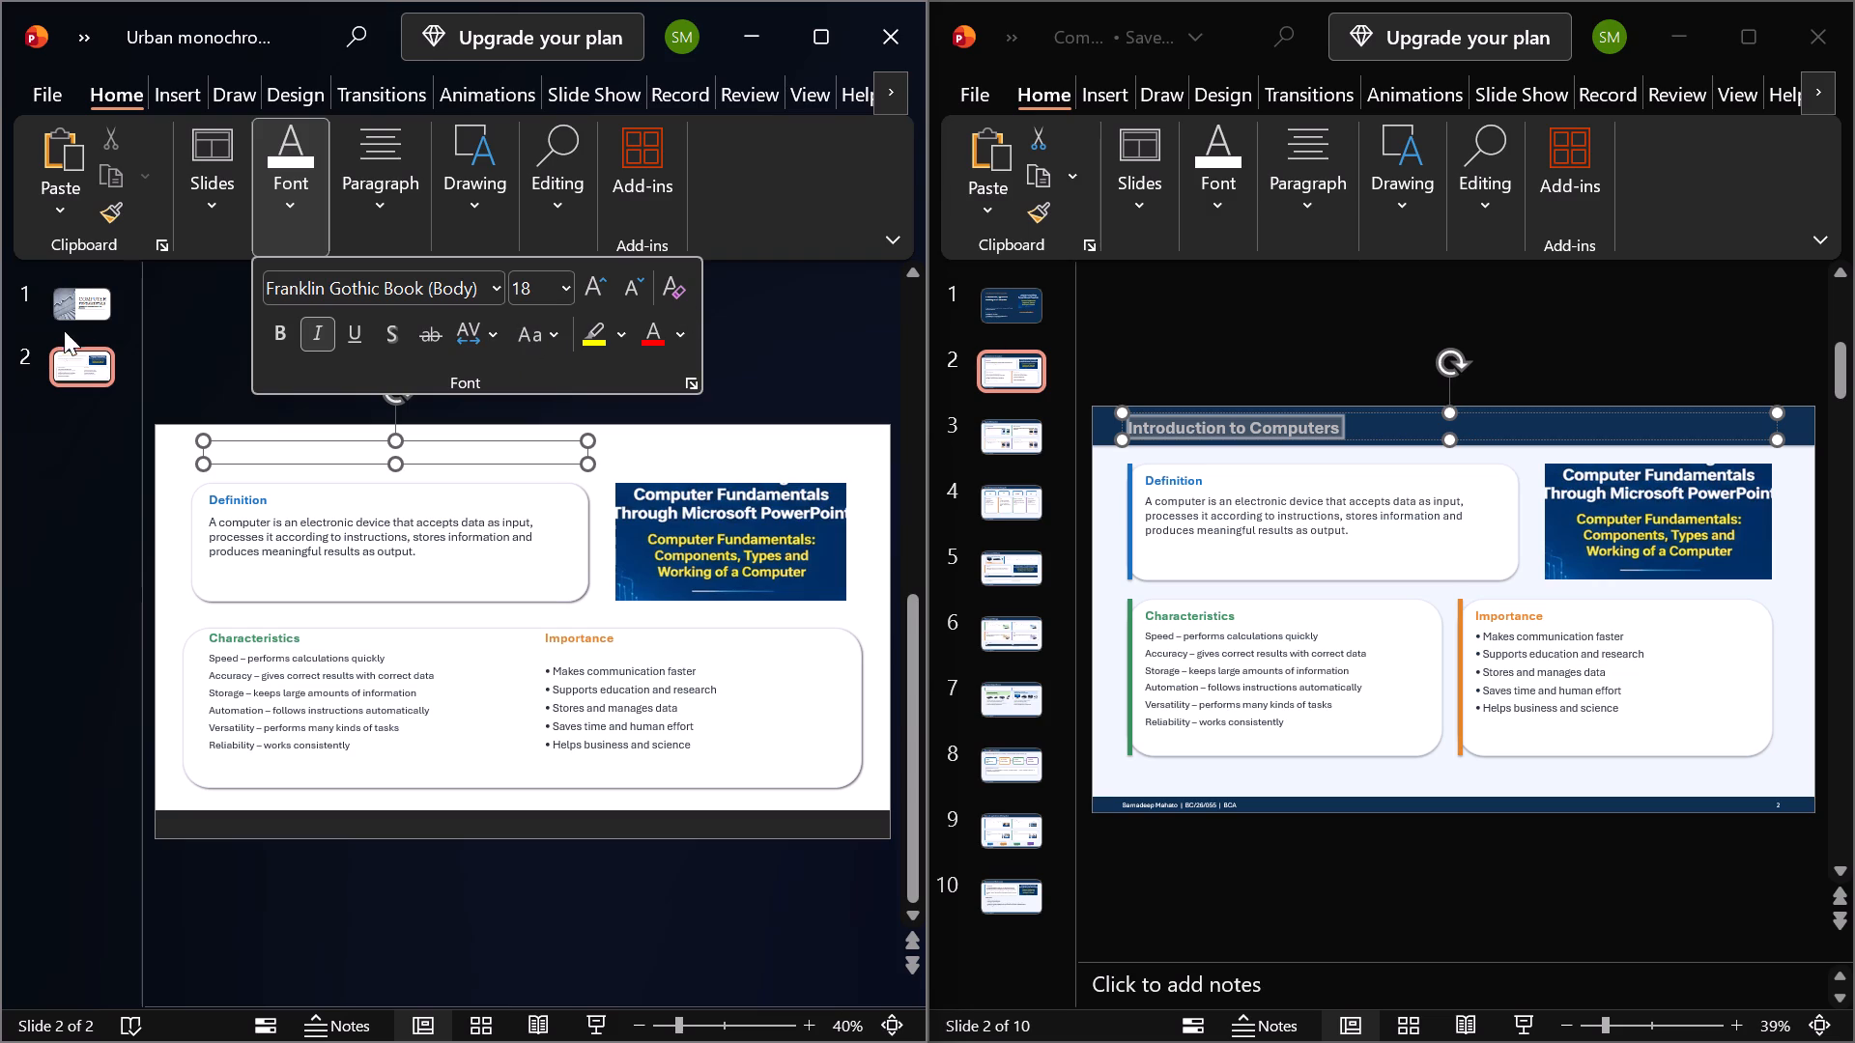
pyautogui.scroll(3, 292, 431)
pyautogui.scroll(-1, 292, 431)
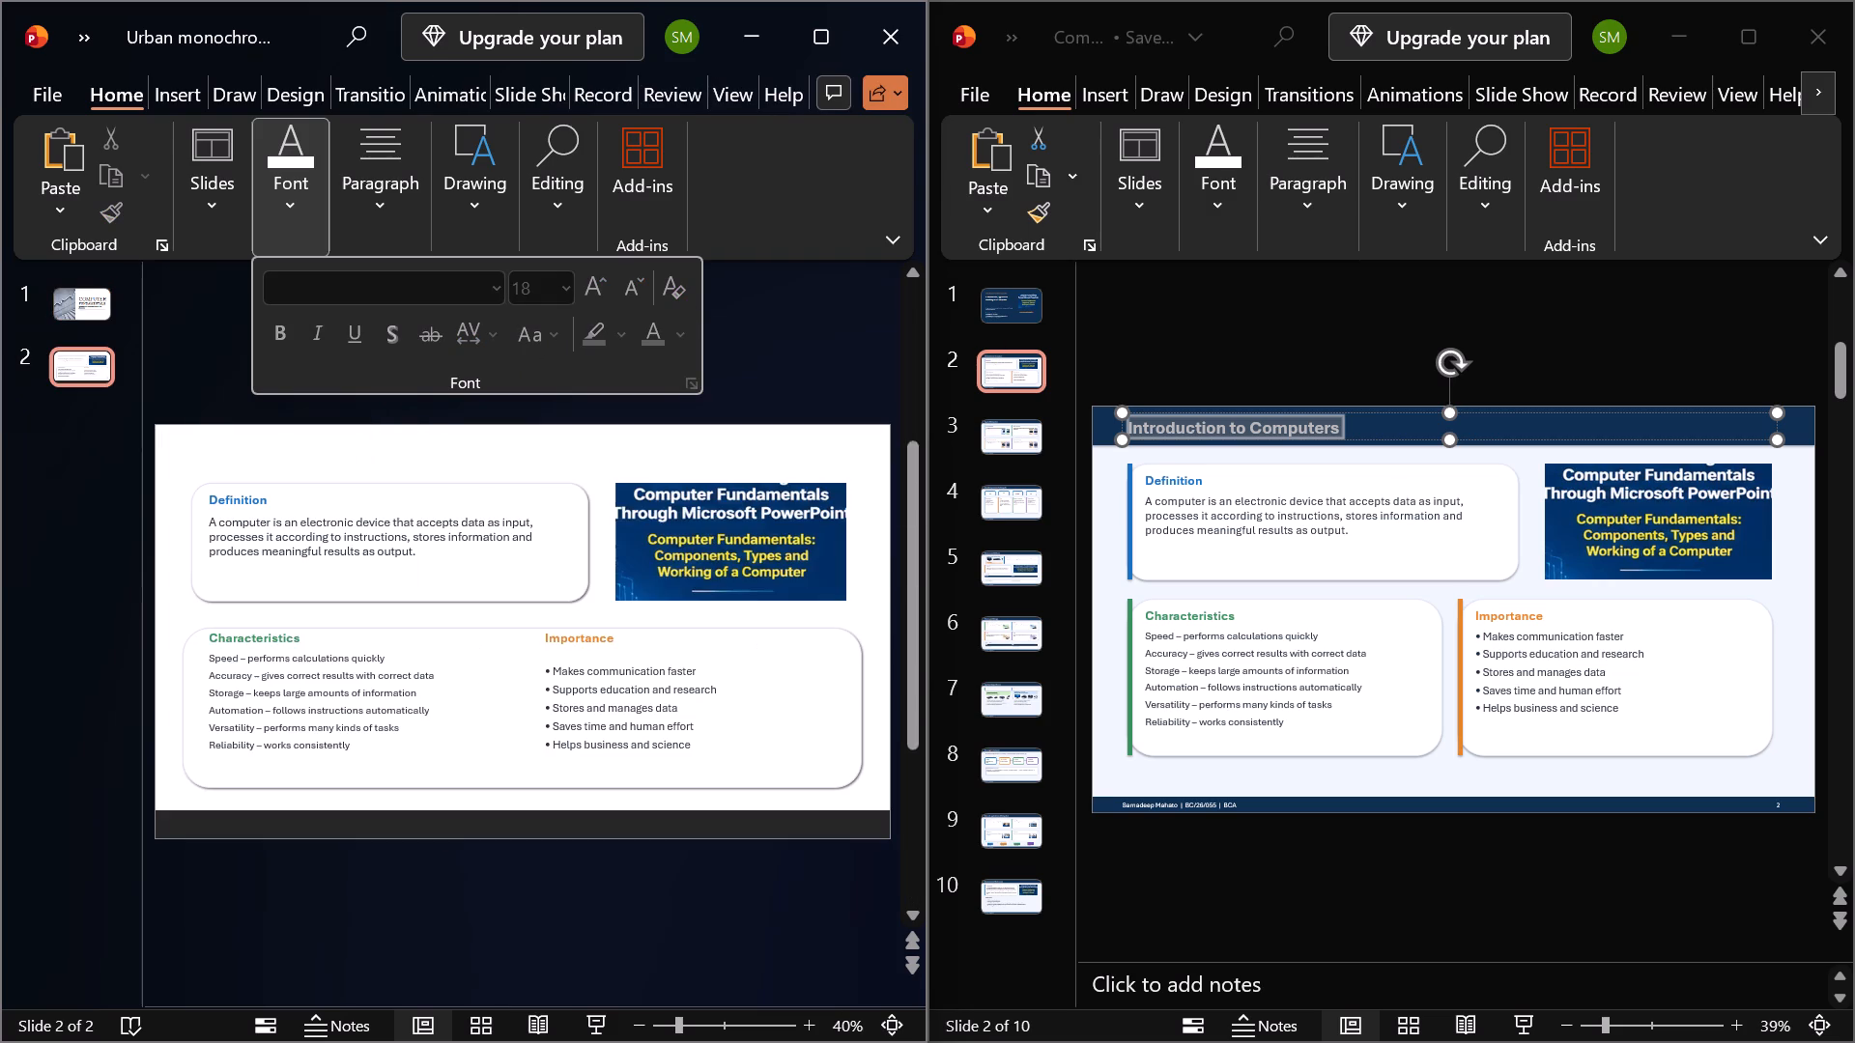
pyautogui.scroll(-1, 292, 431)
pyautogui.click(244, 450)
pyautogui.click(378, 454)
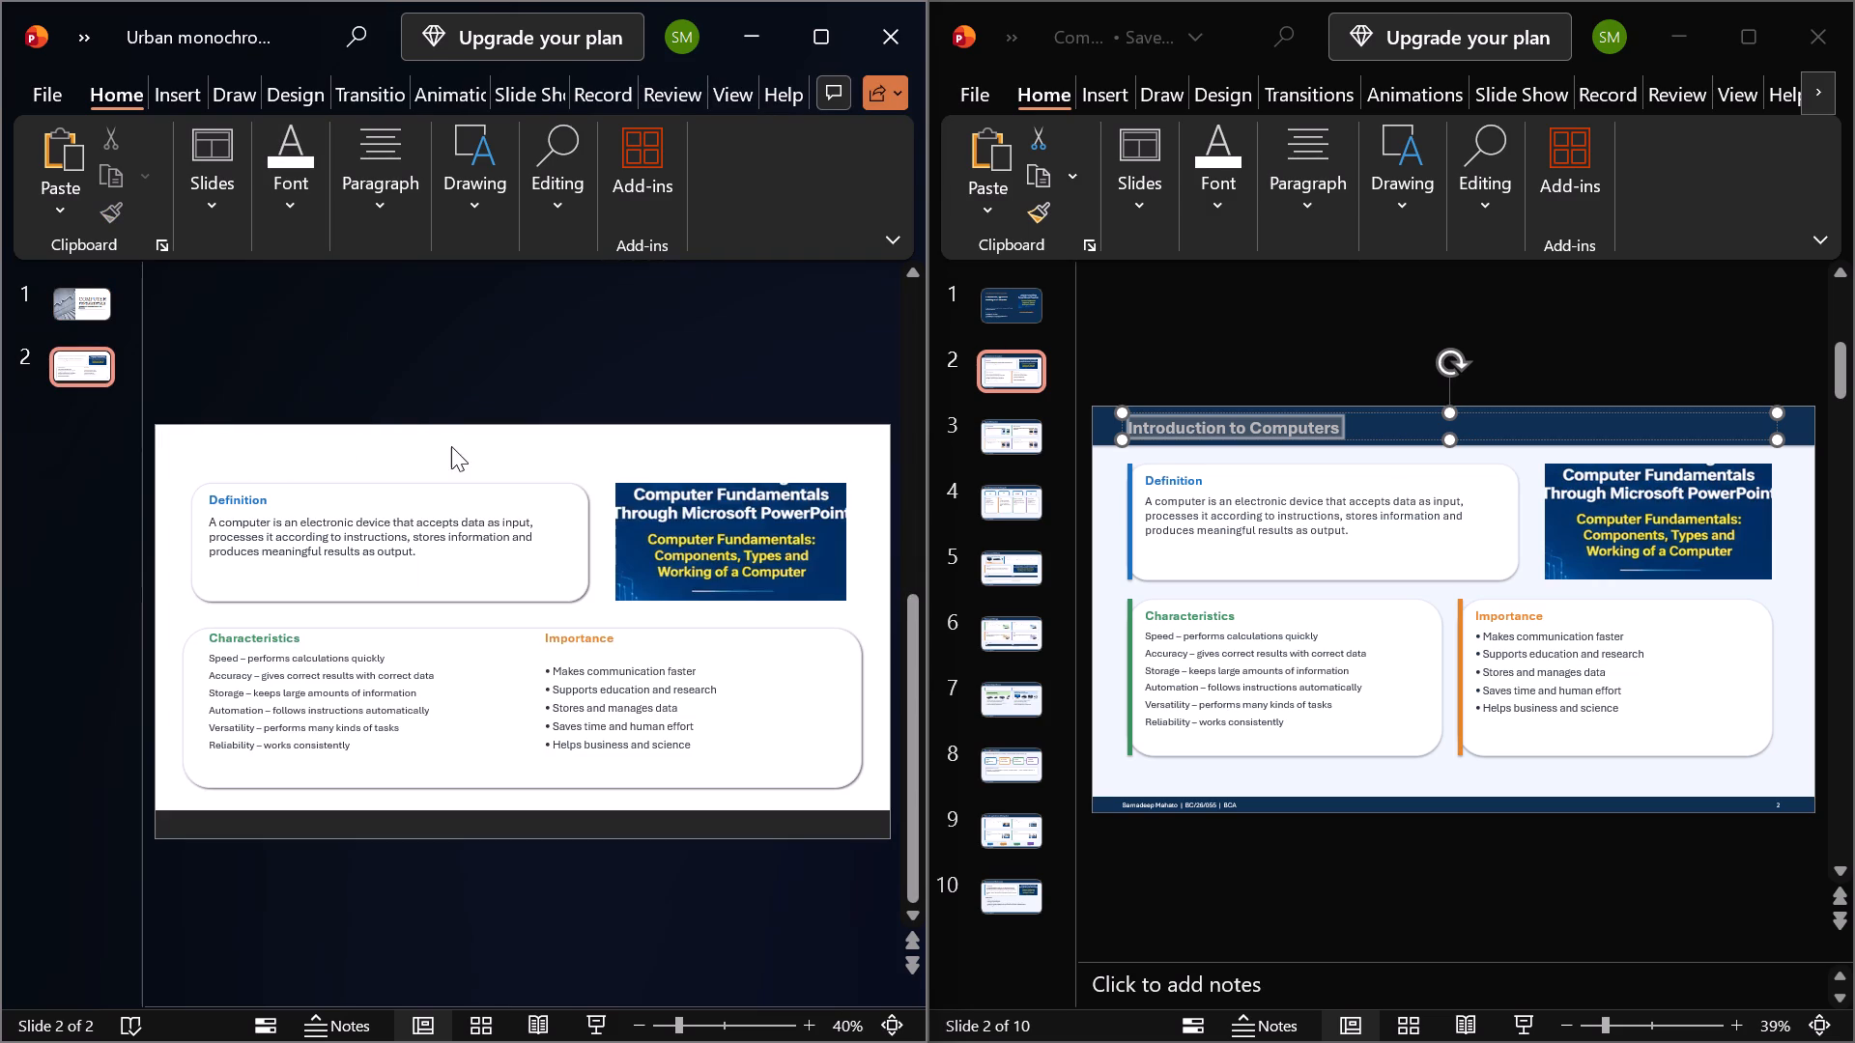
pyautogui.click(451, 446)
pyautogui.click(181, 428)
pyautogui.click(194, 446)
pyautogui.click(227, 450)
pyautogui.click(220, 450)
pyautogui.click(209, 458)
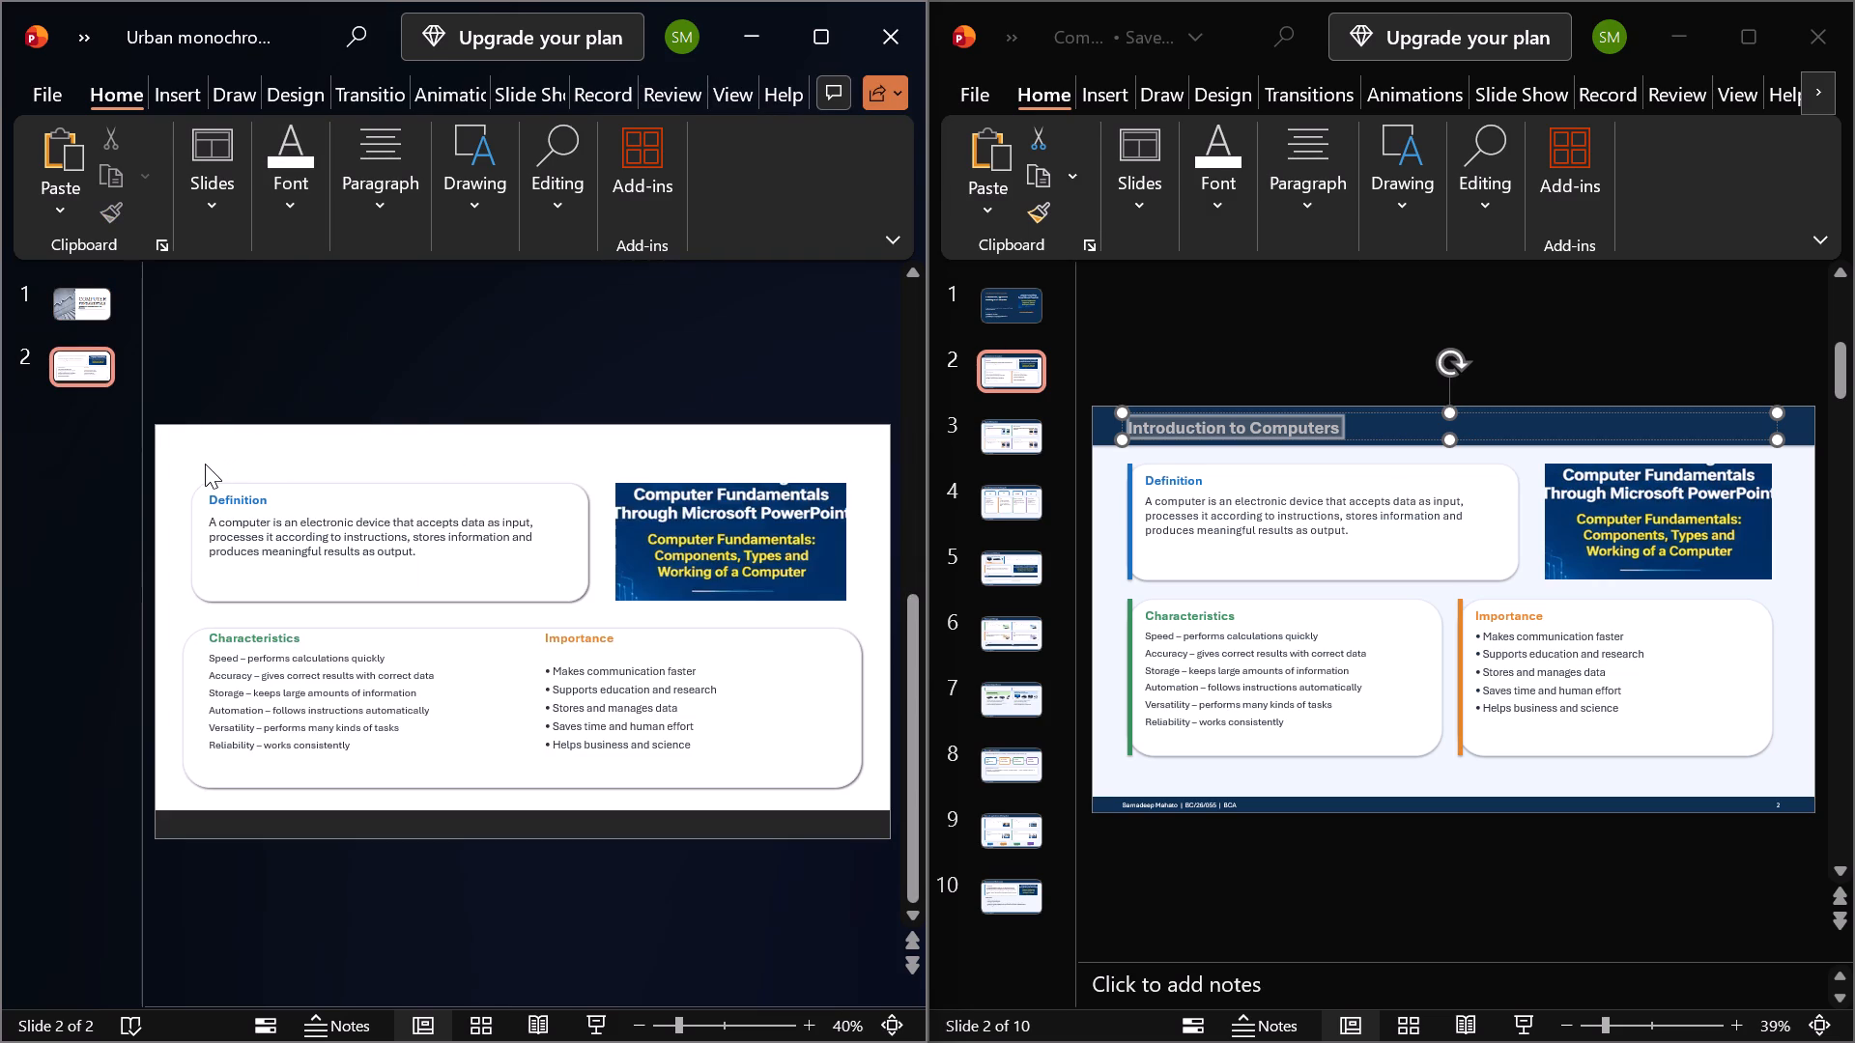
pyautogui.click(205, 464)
# Widen the Urban monochrome window so it takes up most of the split screen.
pyautogui.moveTo(929, 656); pyautogui.dragTo(1680, 658)
pyautogui.click(412, 333)
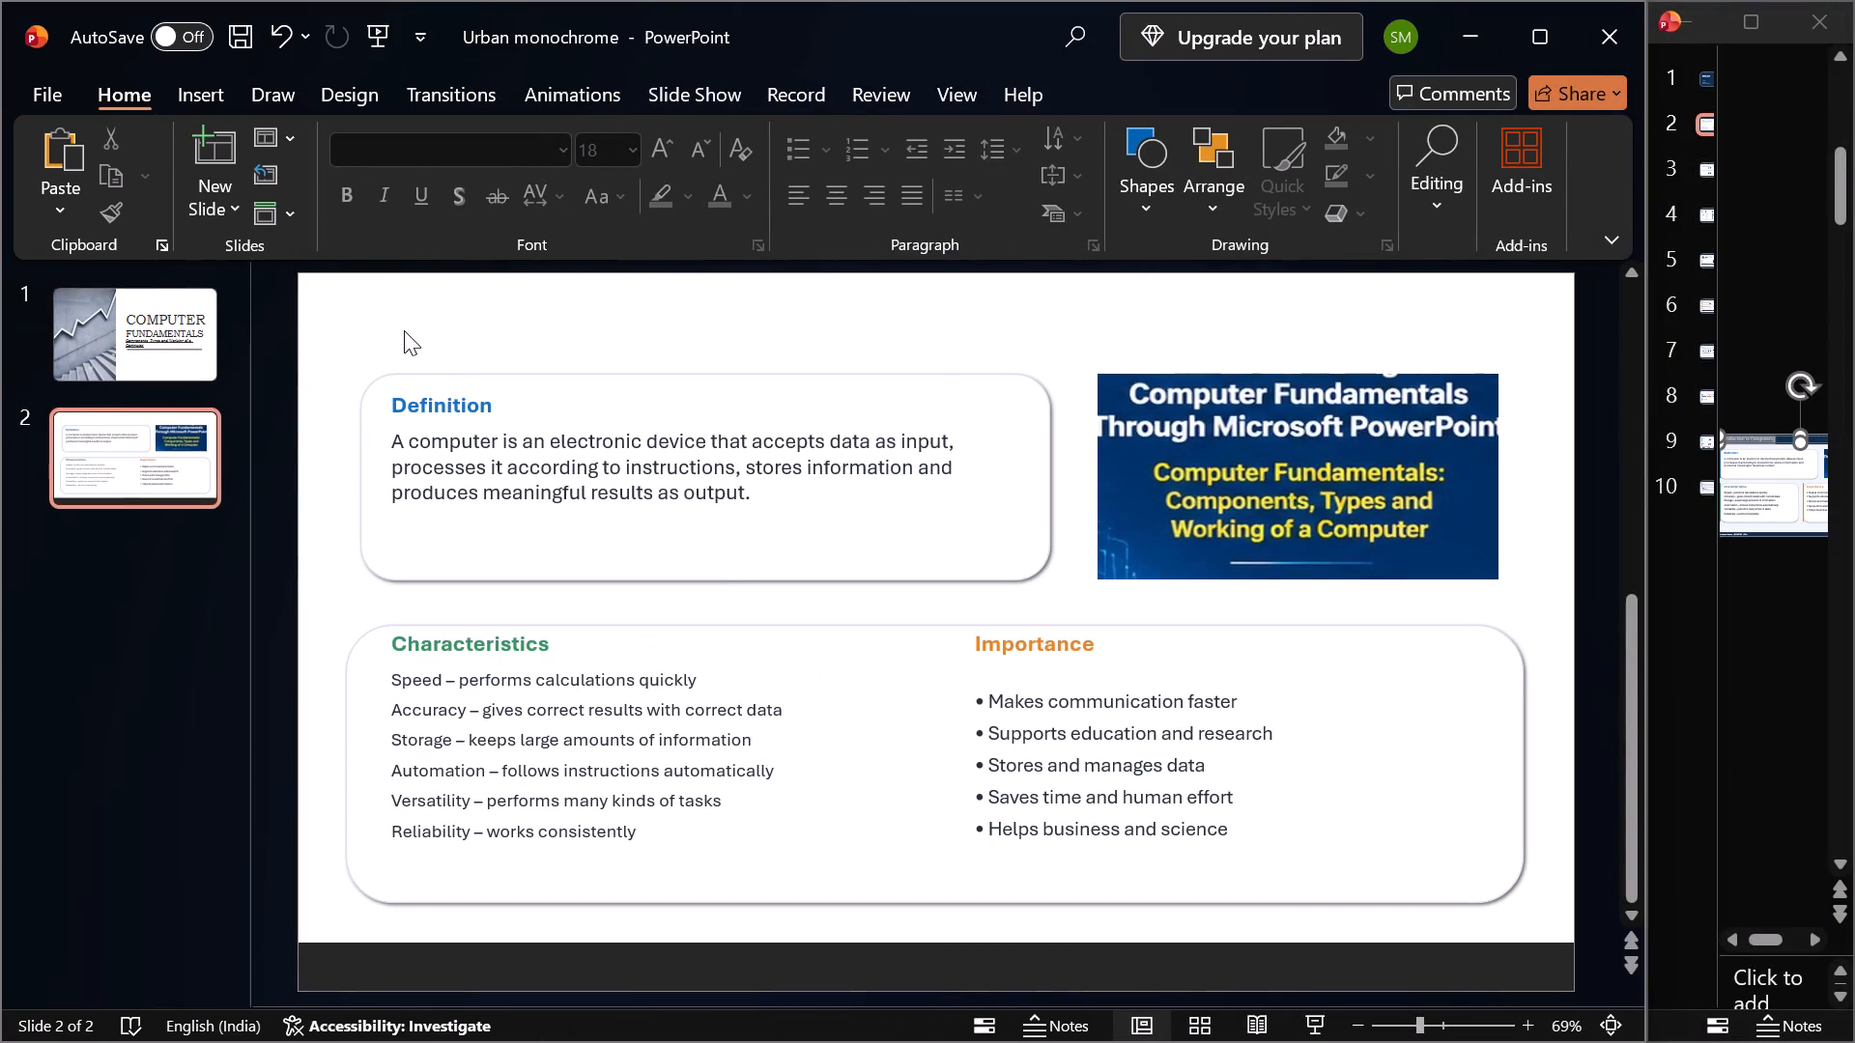
pyautogui.click(404, 330)
pyautogui.click(629, 275)
# Draw a wide text box in the blank area above the Definition card on slide 2.
pyautogui.click(206, 94)
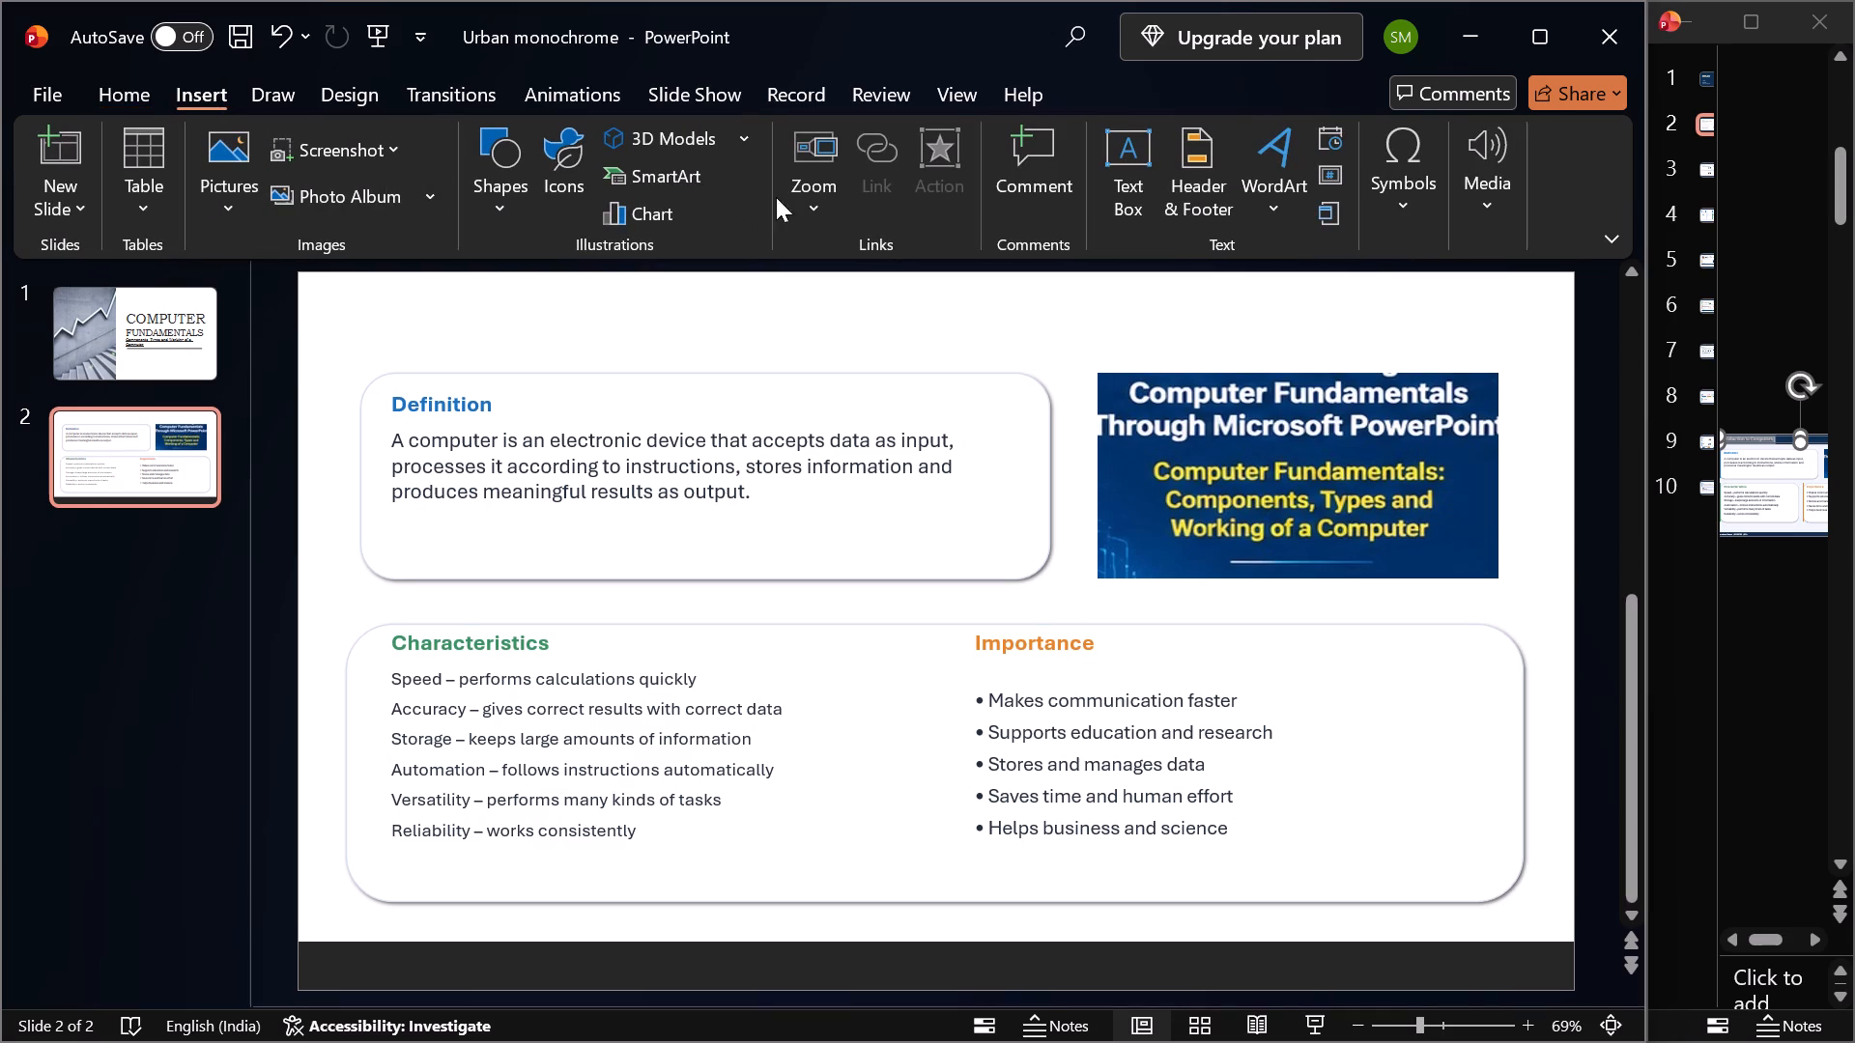
pyautogui.click(1121, 197)
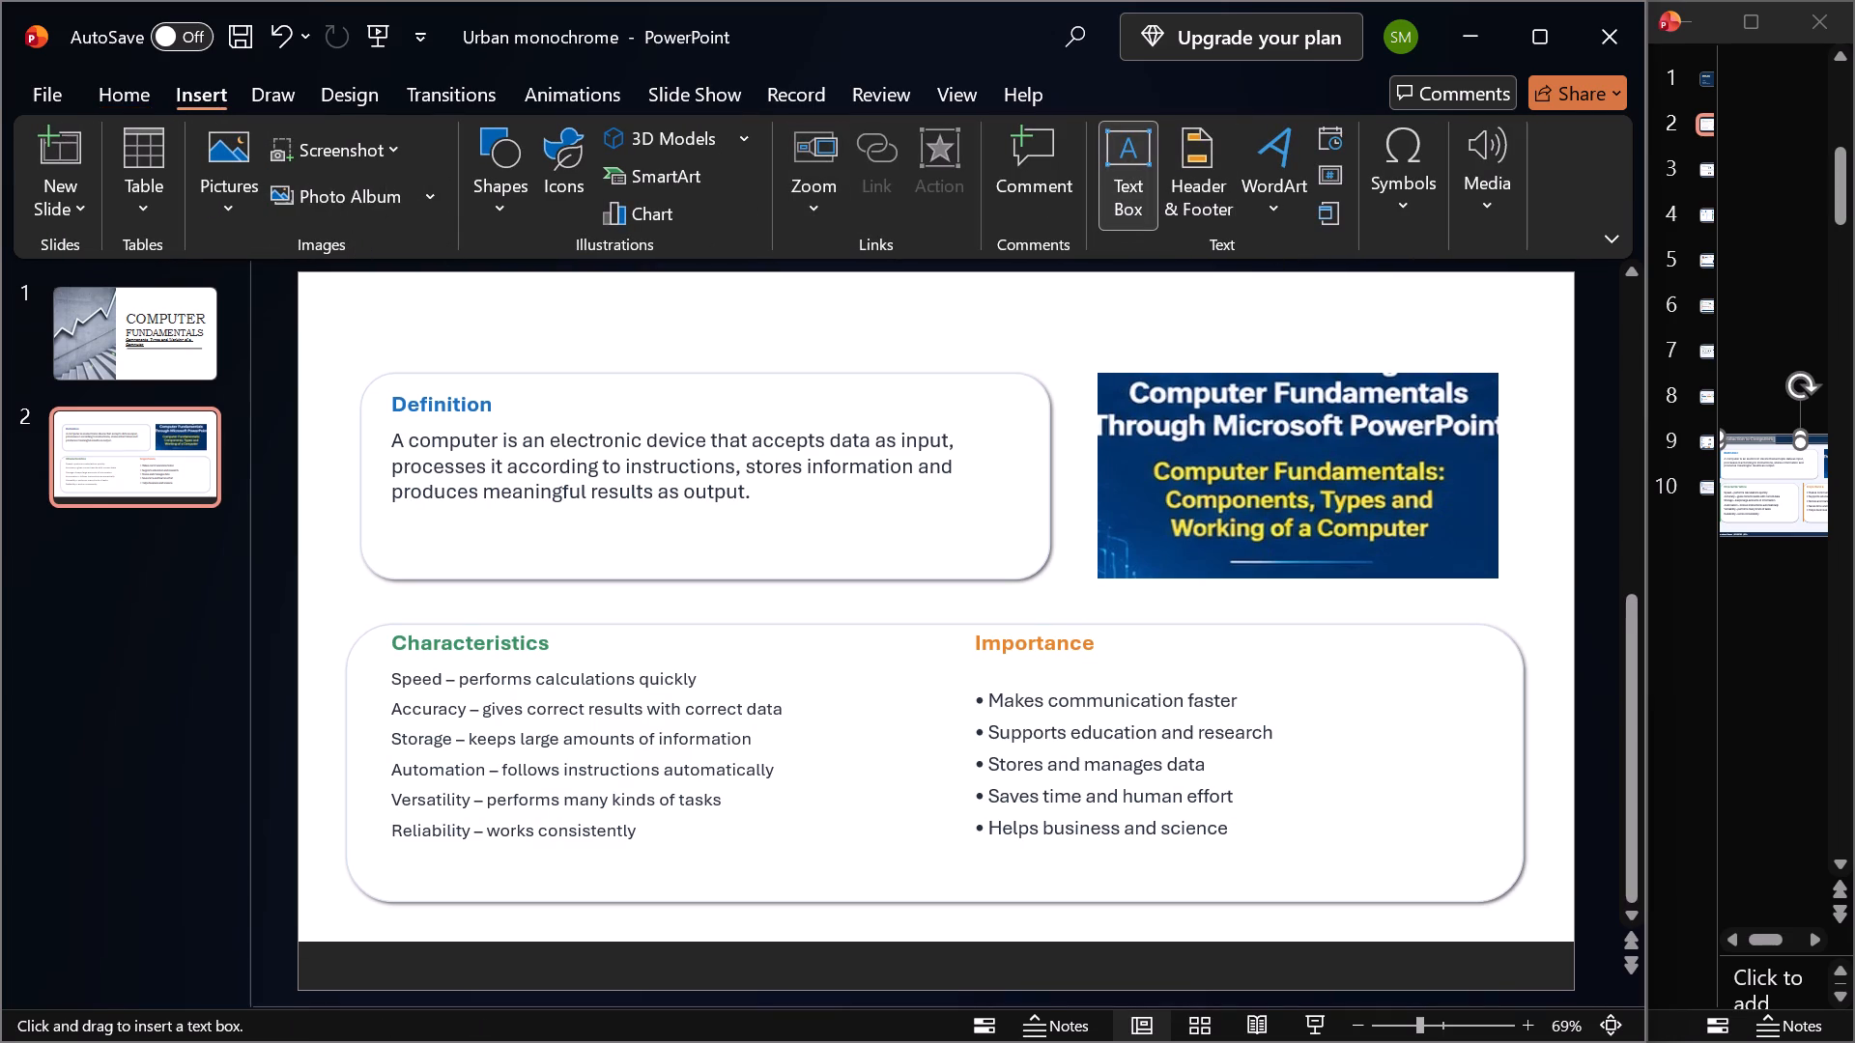
pyautogui.moveTo(374, 297); pyautogui.dragTo(1114, 355)
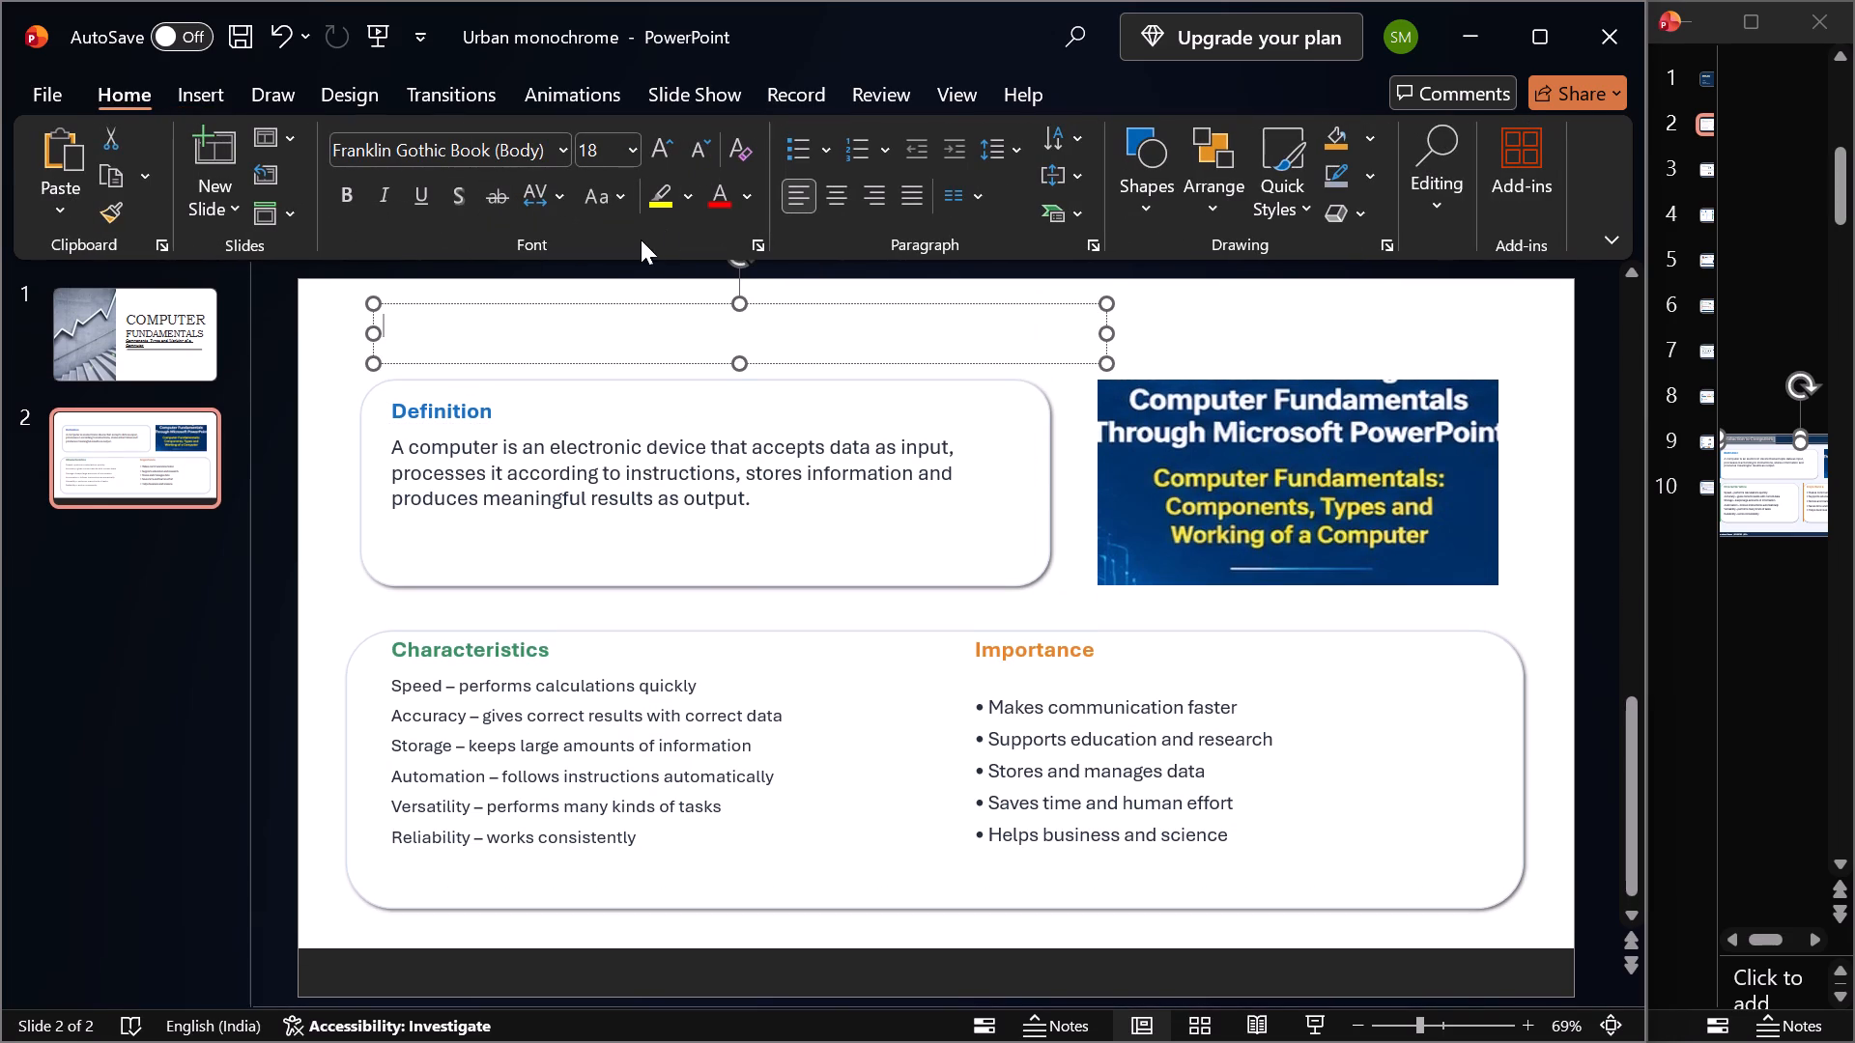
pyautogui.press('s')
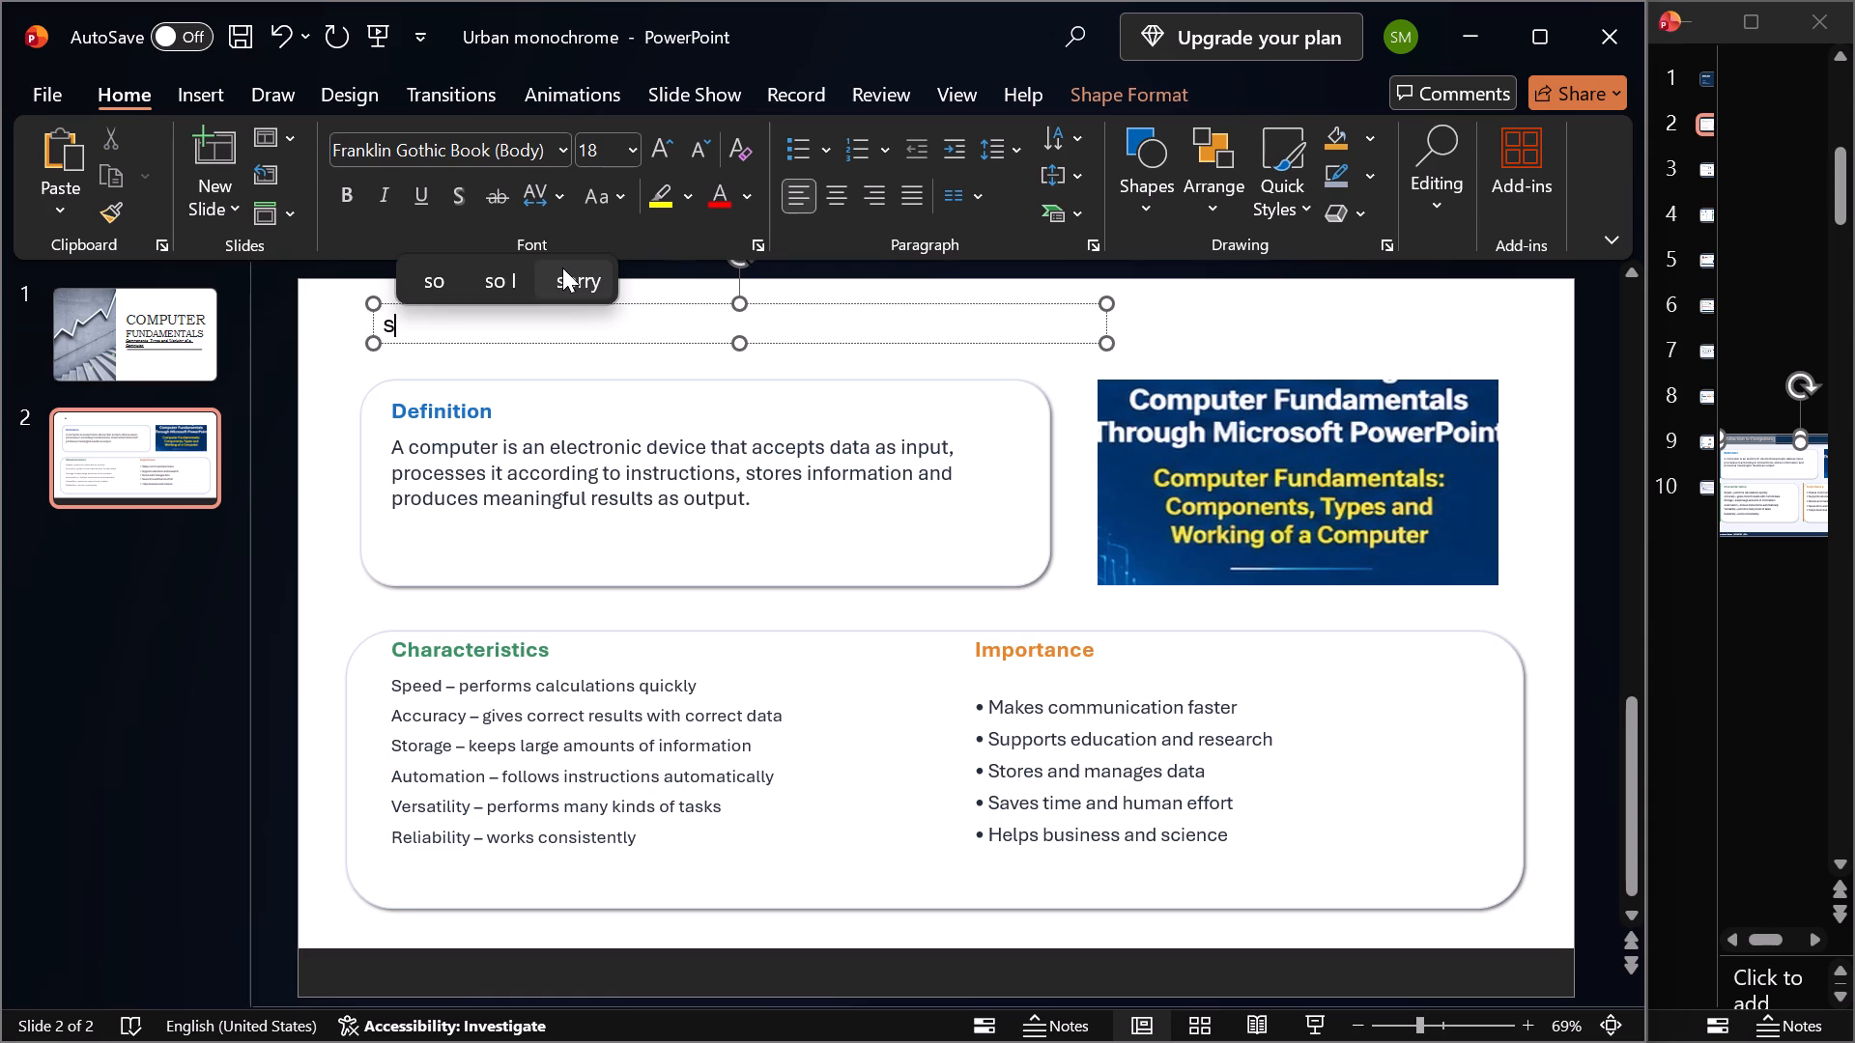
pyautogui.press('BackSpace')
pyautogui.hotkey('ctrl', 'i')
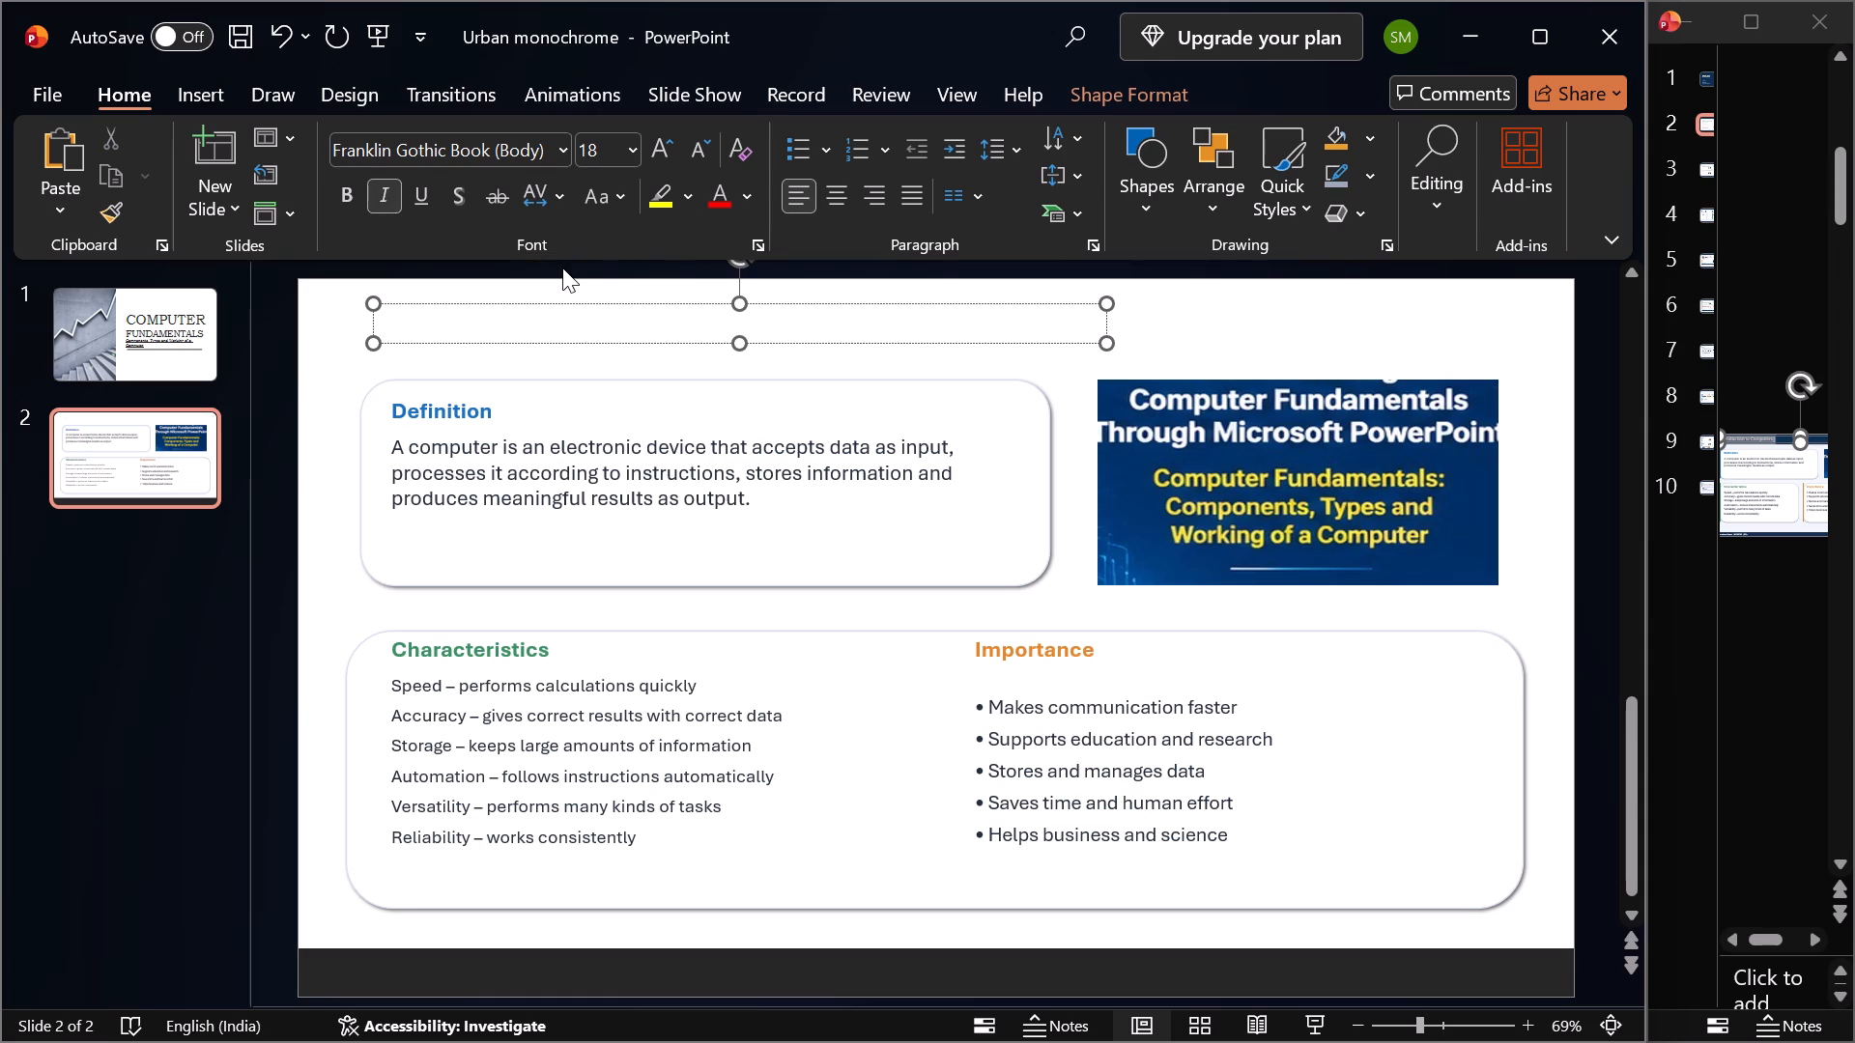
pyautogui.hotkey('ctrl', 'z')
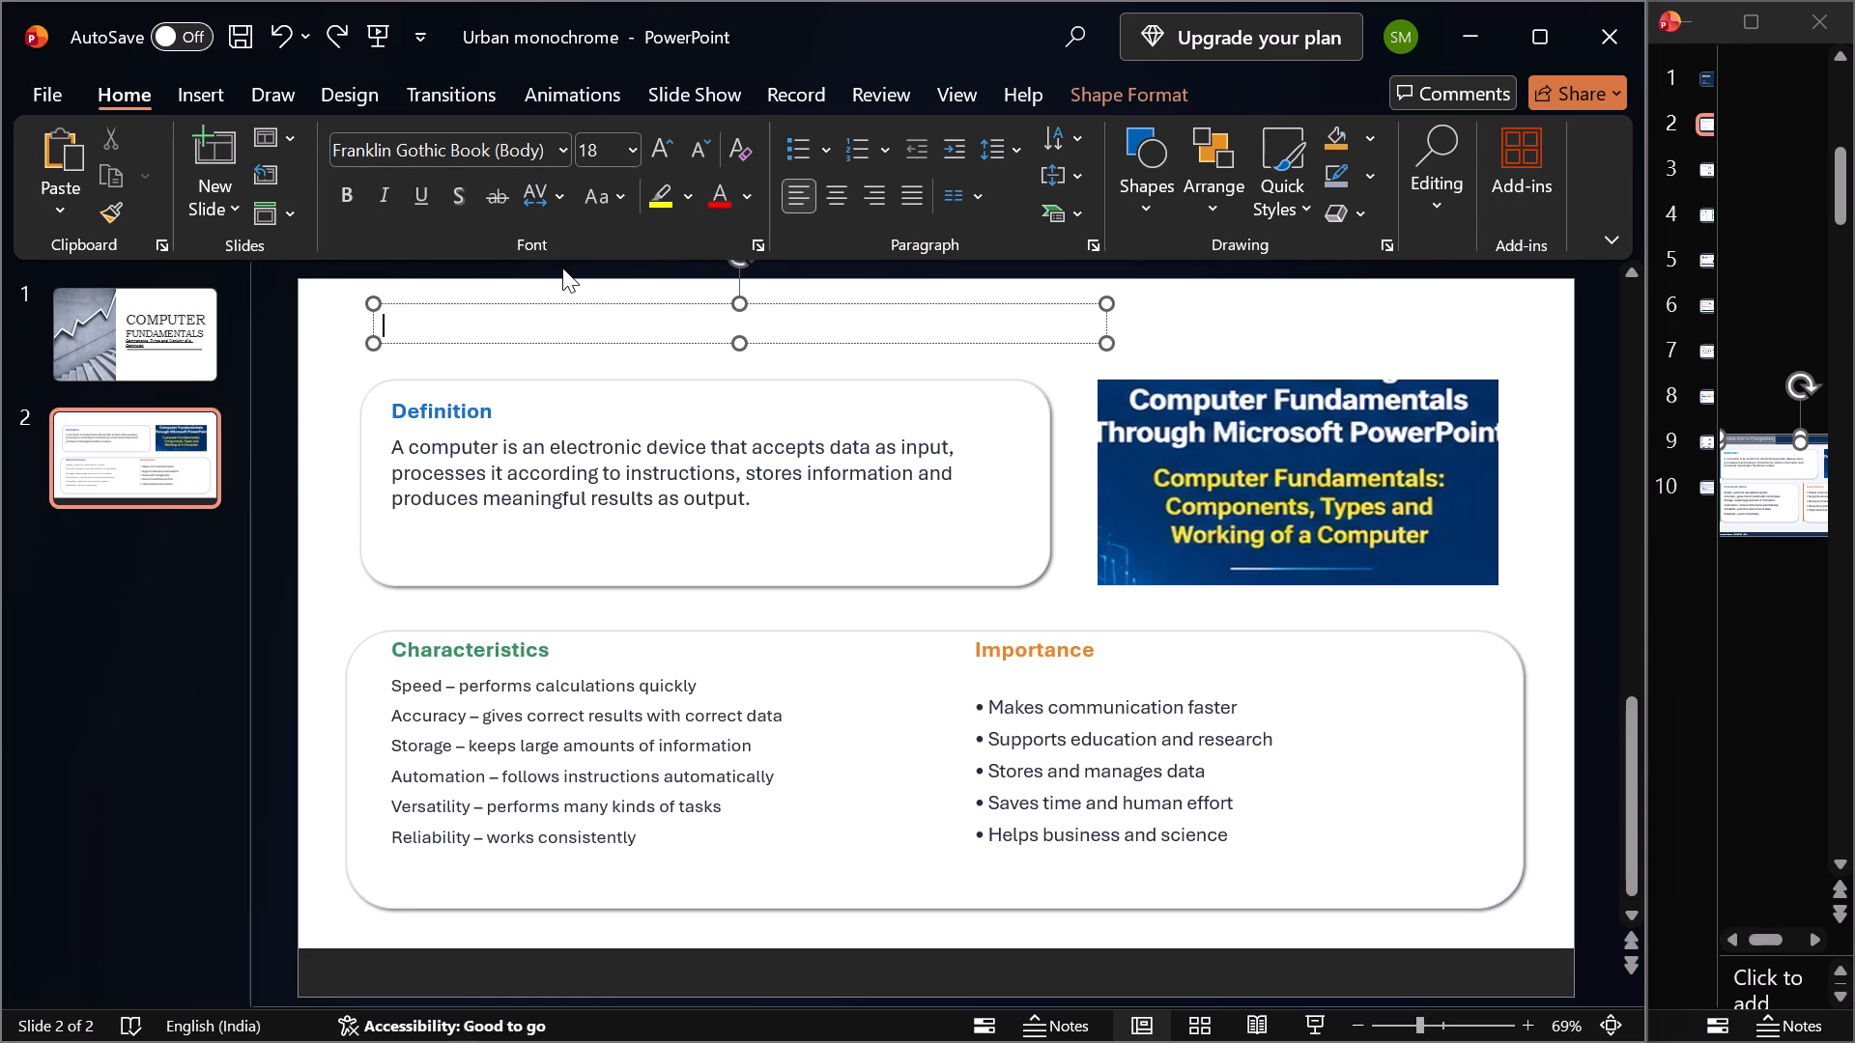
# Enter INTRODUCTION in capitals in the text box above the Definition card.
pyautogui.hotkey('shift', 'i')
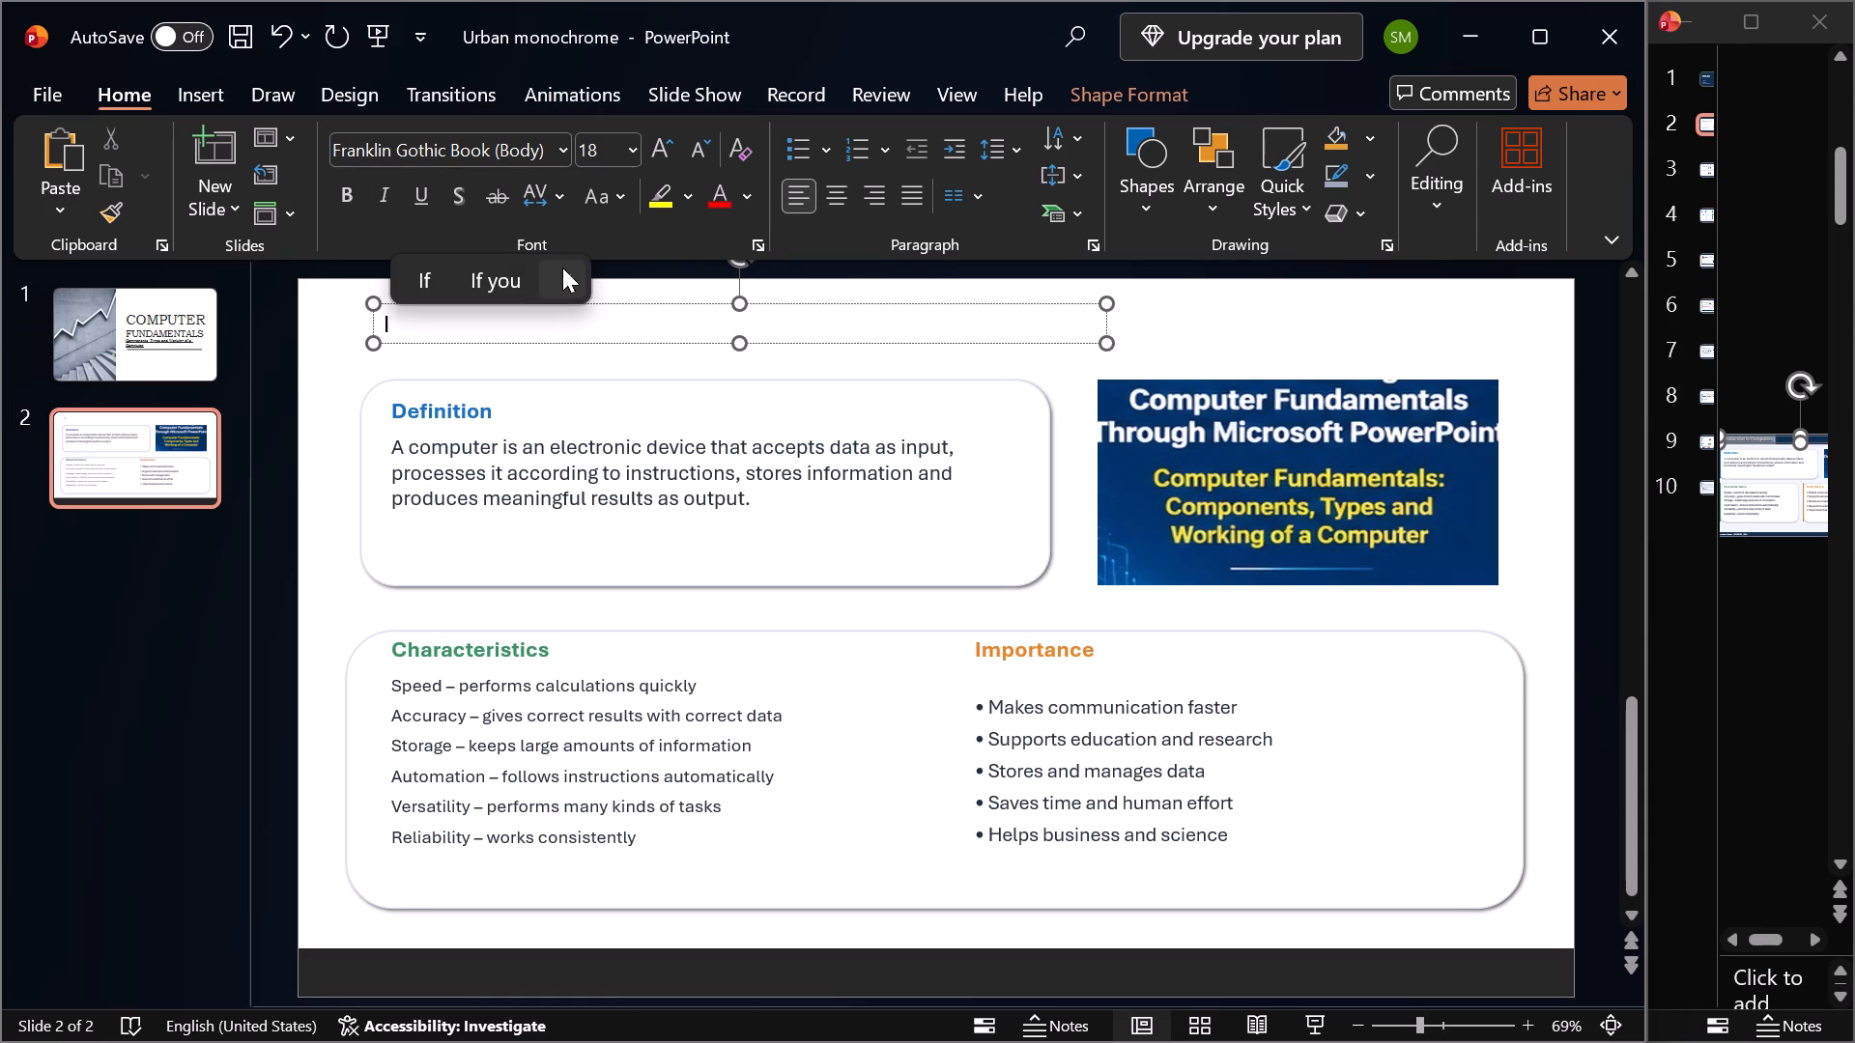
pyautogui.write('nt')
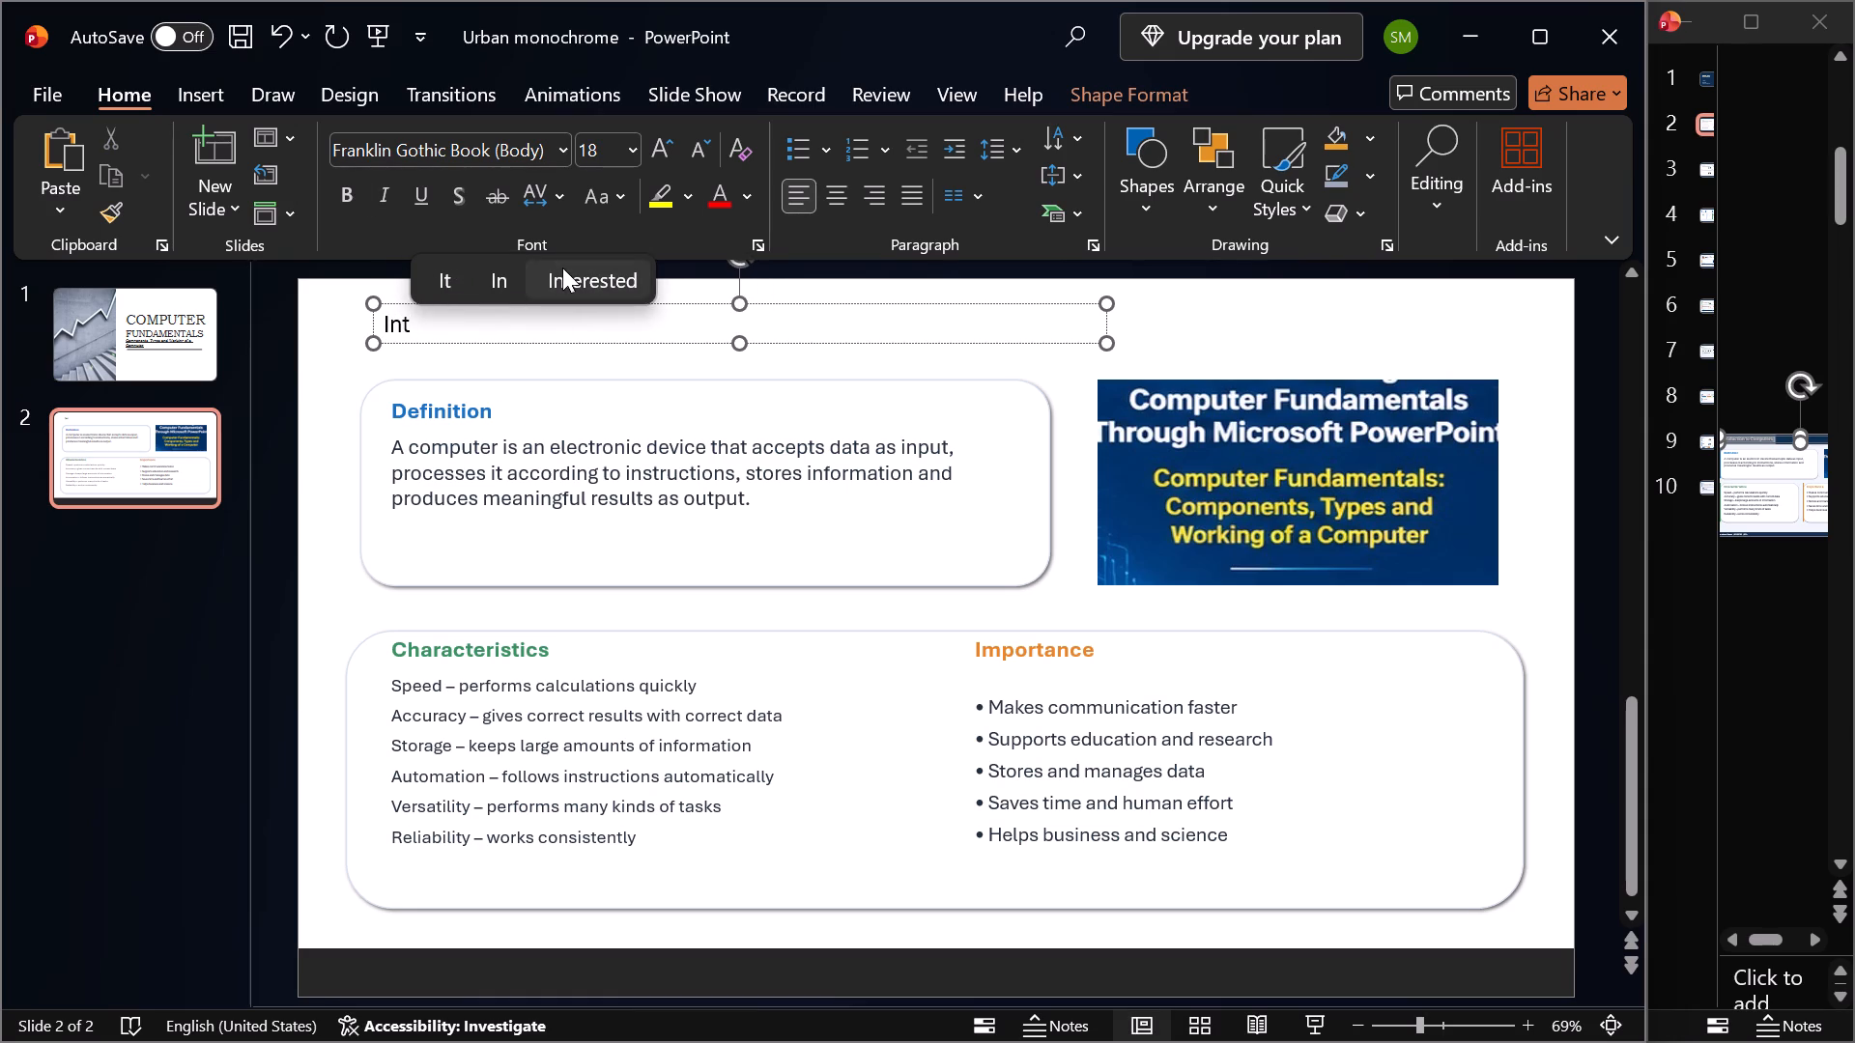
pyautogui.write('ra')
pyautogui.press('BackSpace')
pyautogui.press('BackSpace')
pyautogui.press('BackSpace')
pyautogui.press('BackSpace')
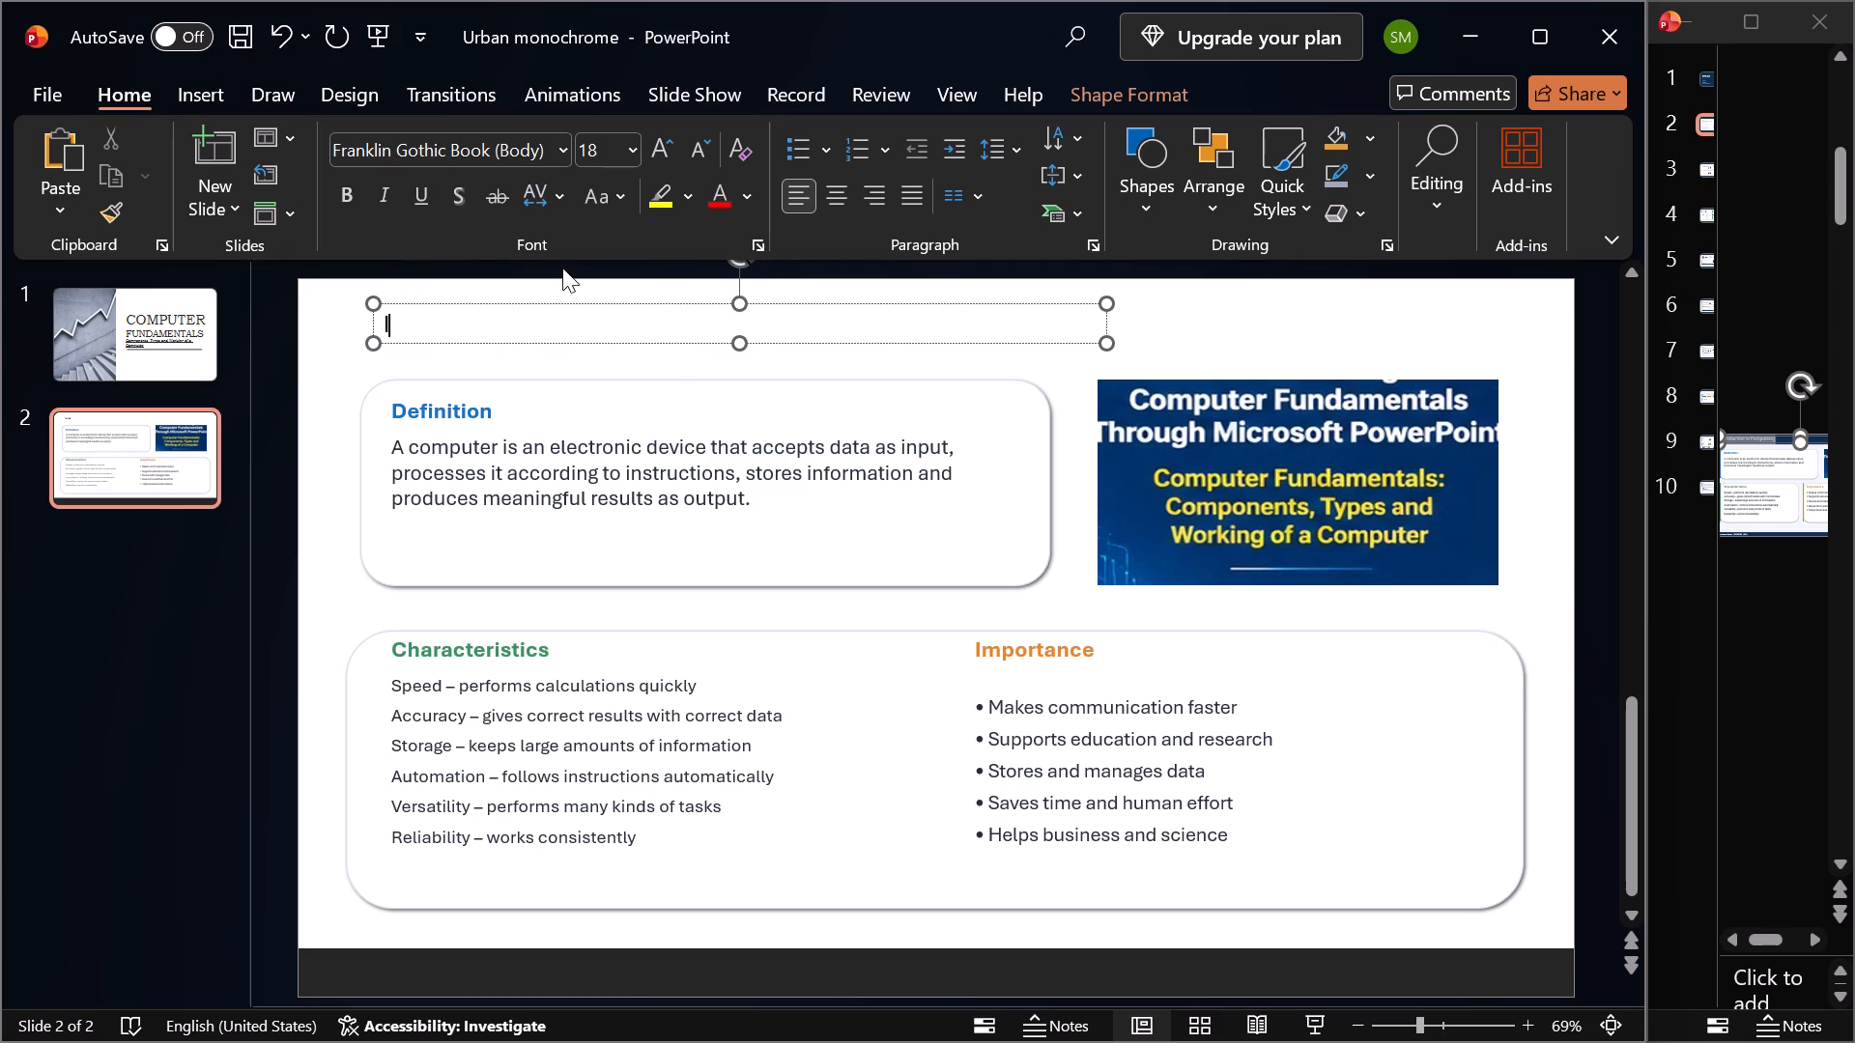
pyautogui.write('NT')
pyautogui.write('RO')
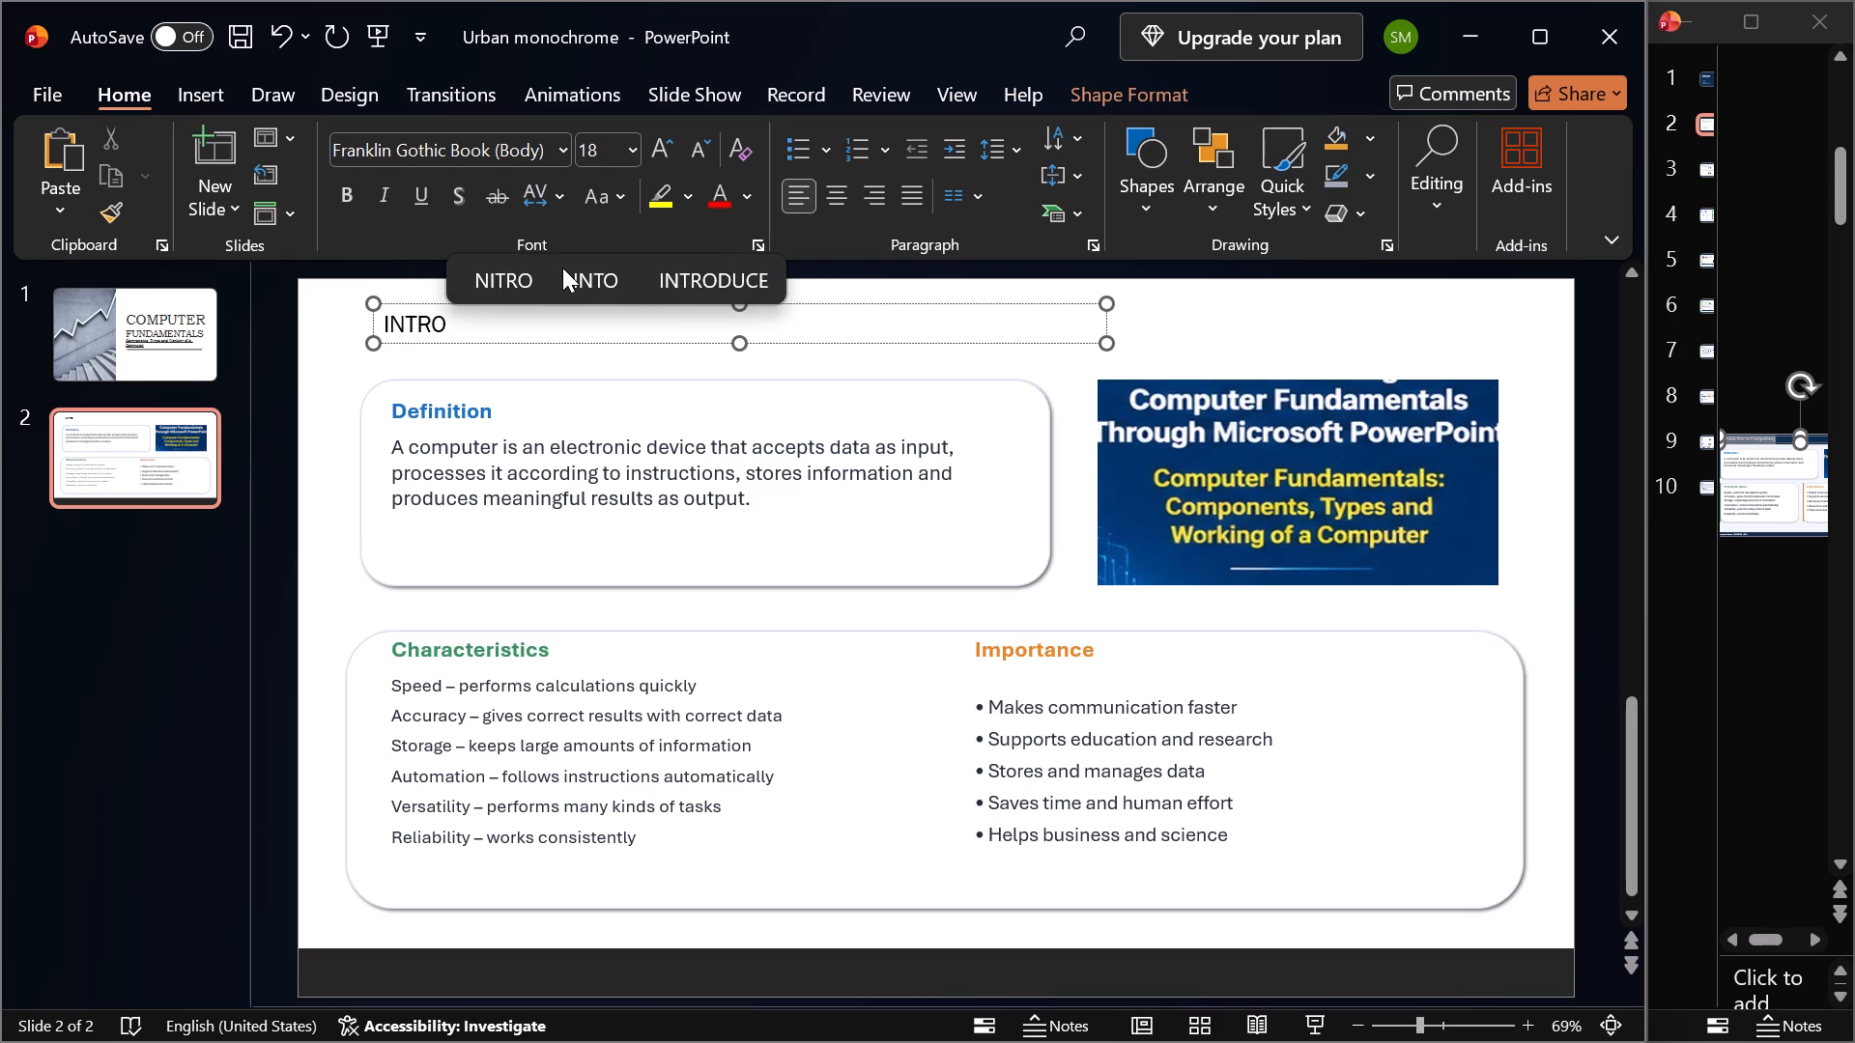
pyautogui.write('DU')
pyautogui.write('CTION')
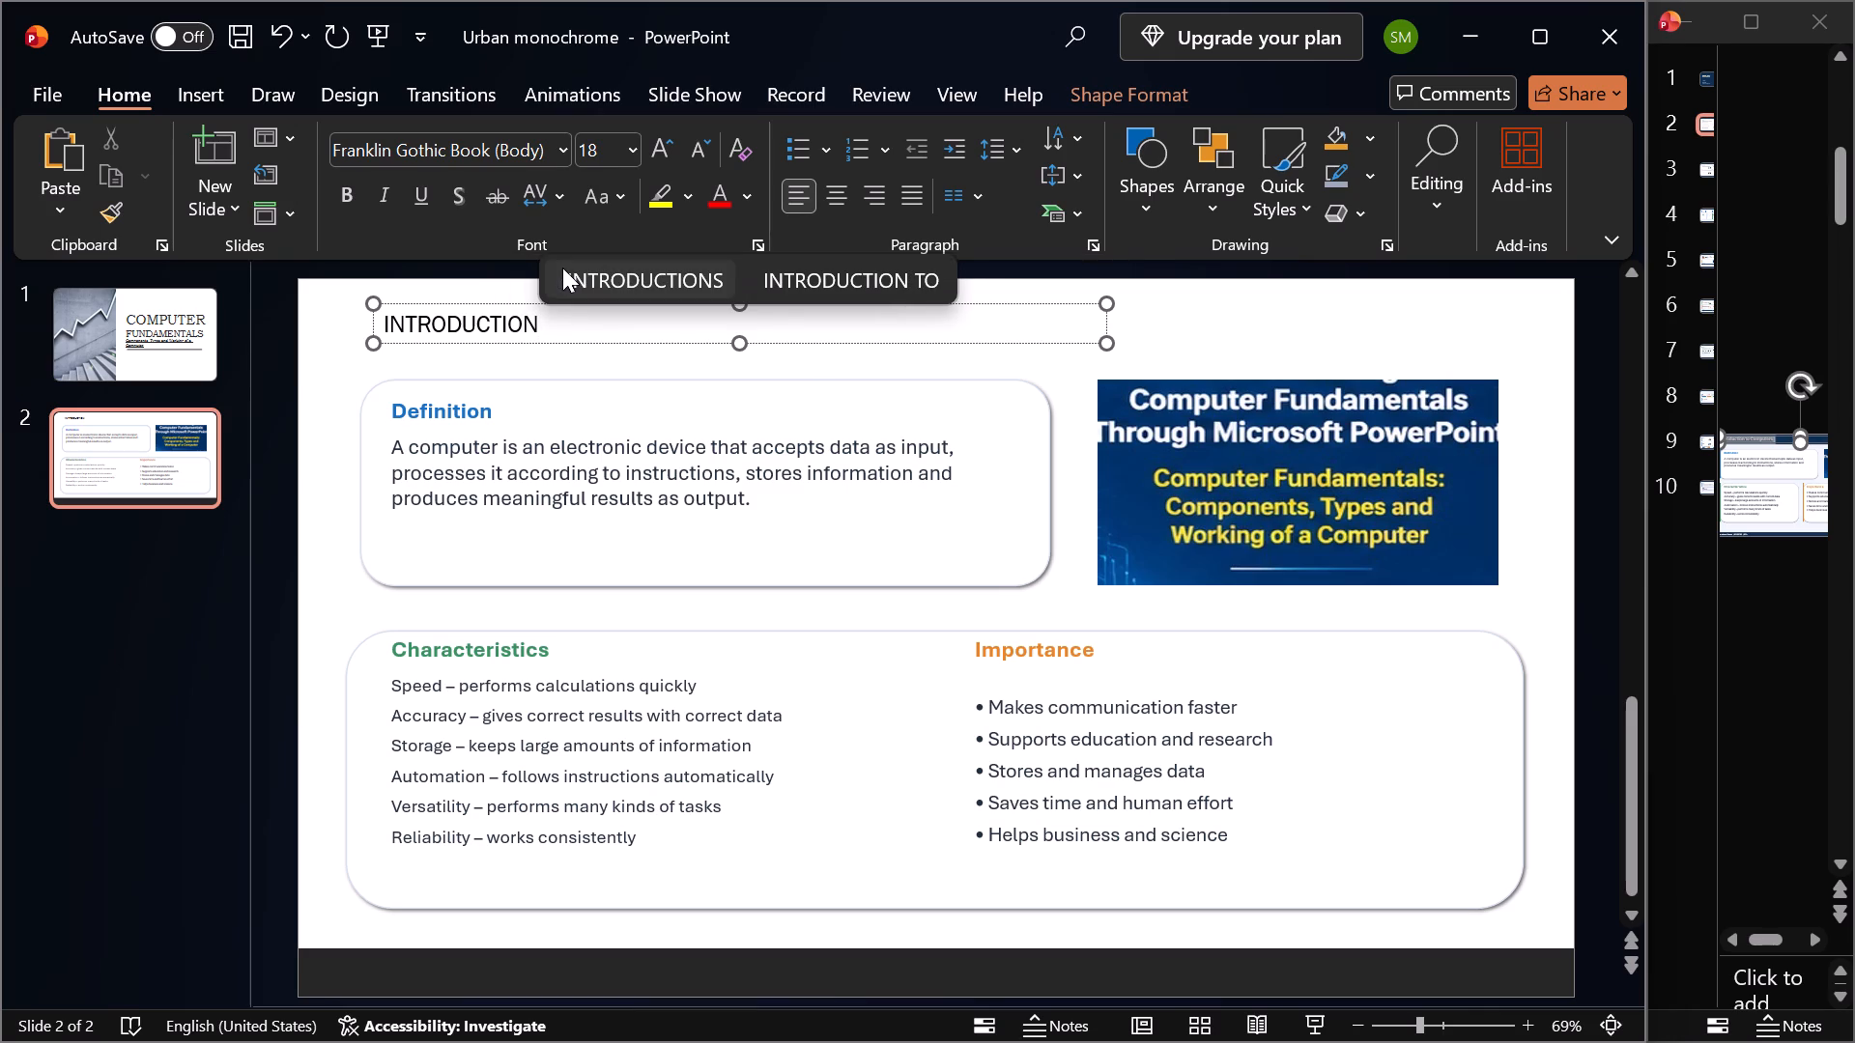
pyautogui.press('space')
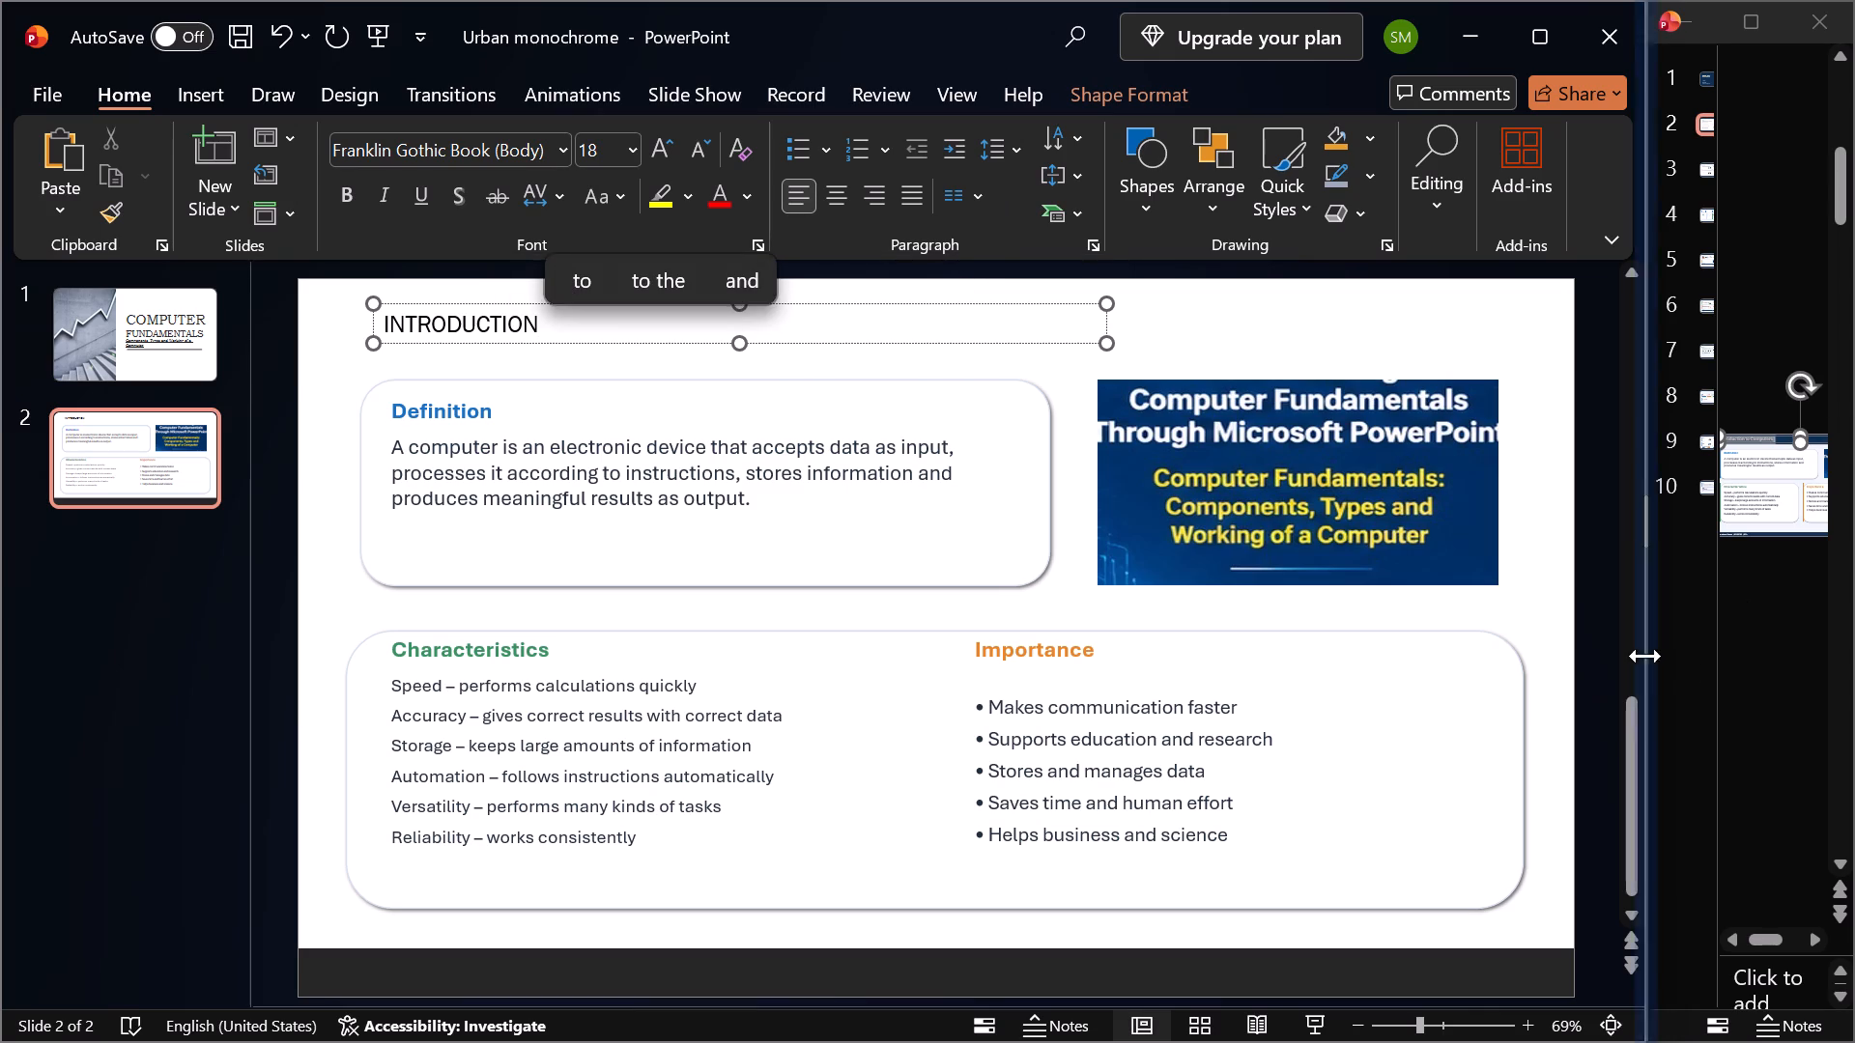
# Narrow the Urban monochrome window so the ChatGPT-generated presentation beside it gets a larger share of the screen.
pyautogui.moveTo(1645, 656); pyautogui.dragTo(1105, 718)
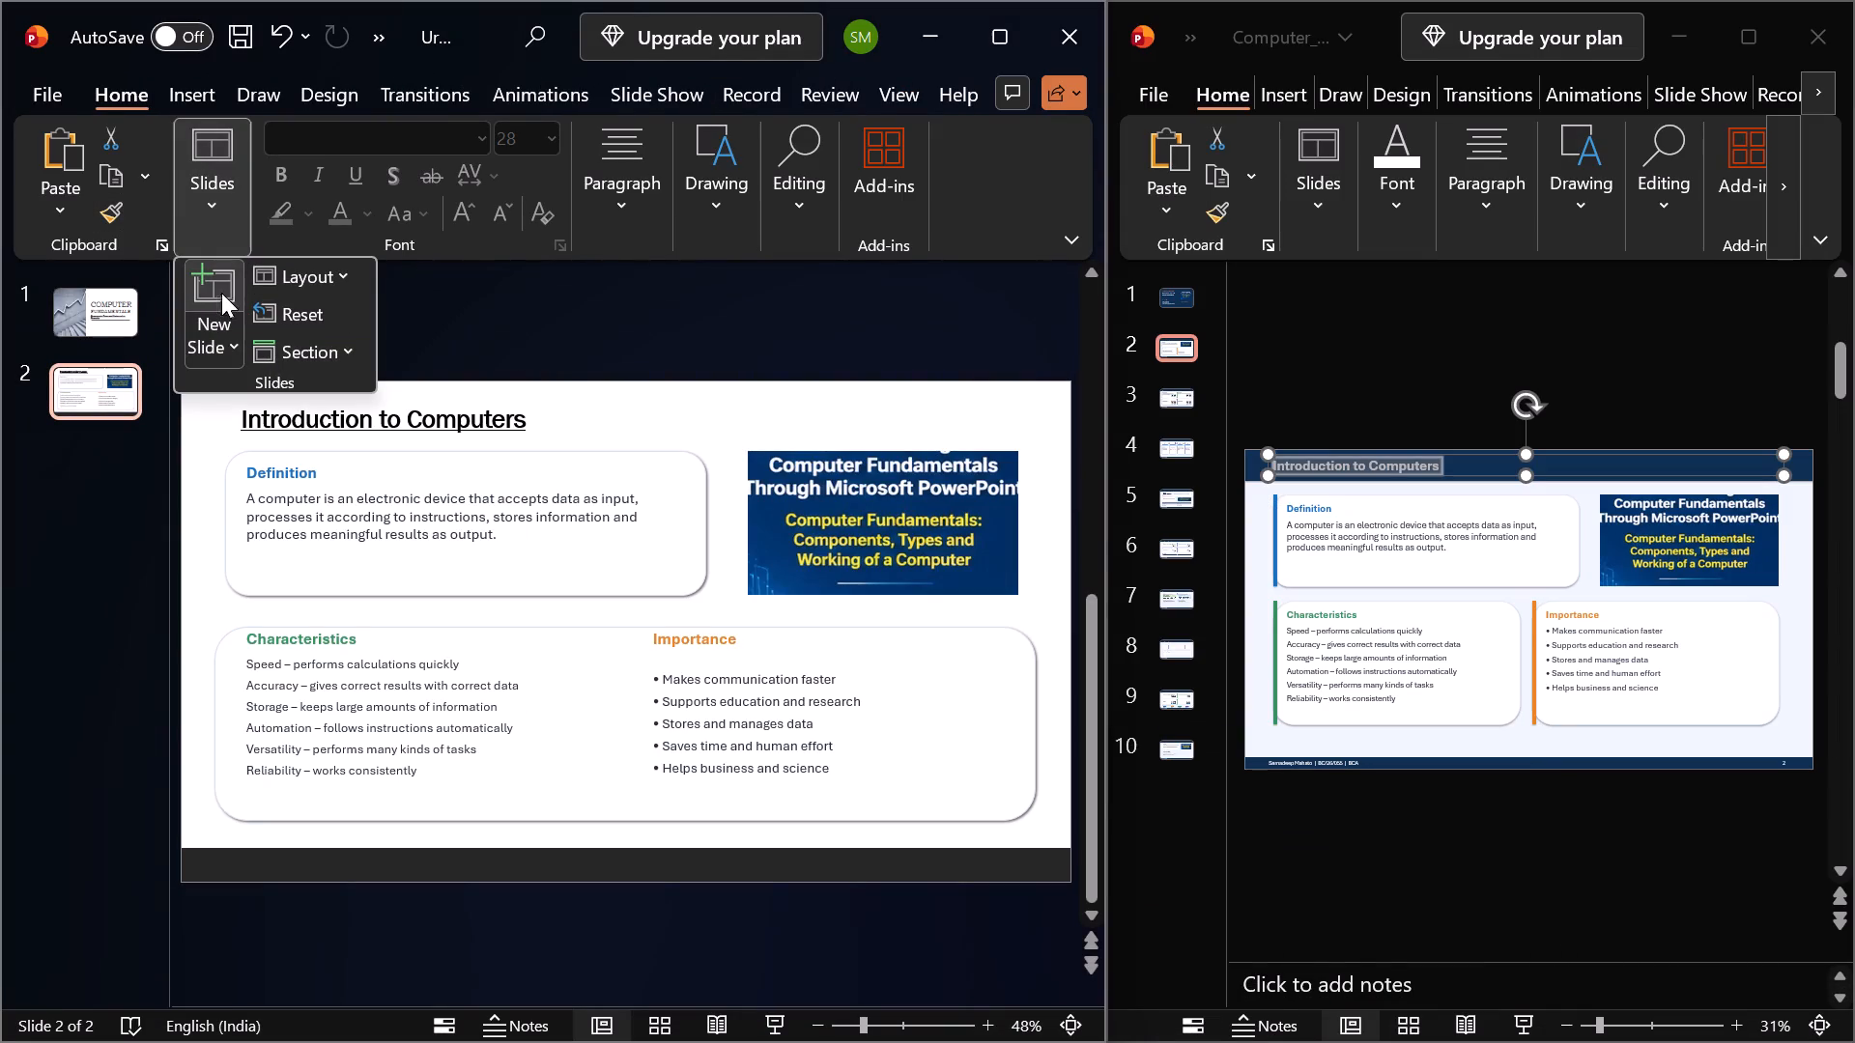
pyautogui.click(222, 293)
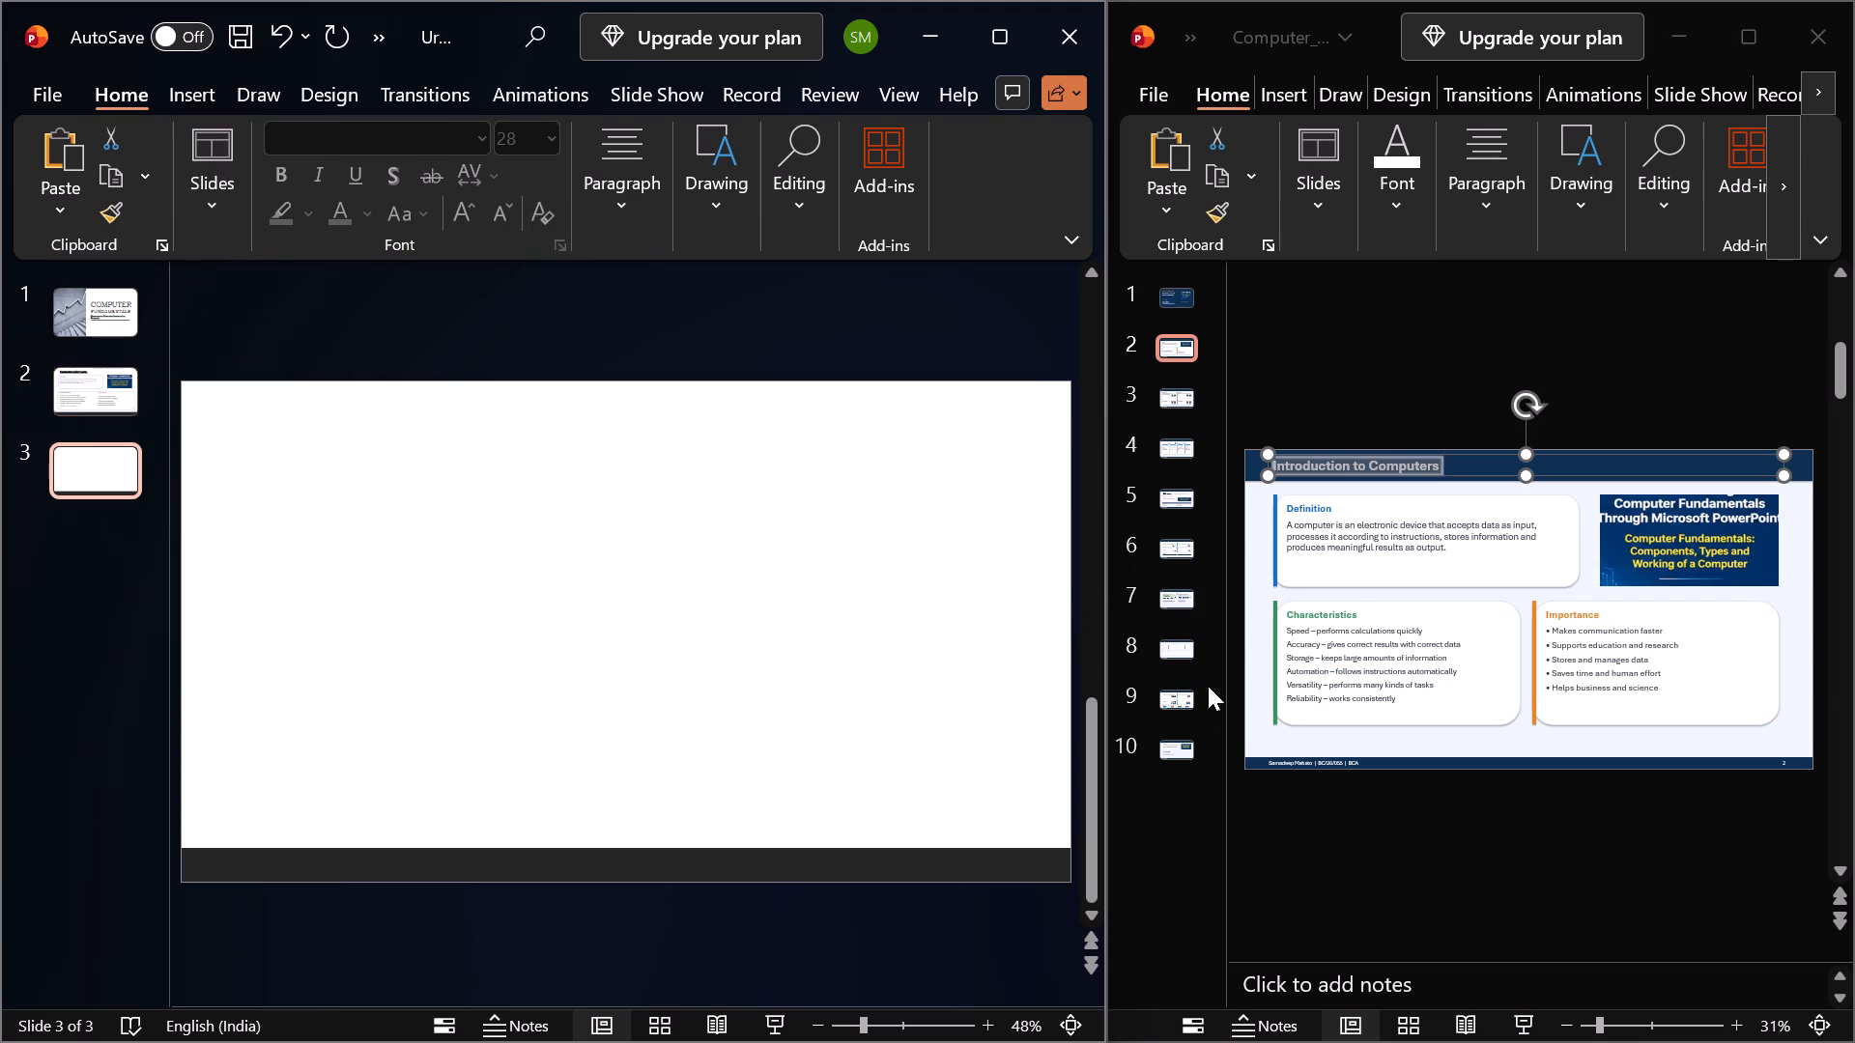
# Copy everything on the Types of Computers slide in ChatGPT's presentation onto the new blank slide 3.
pyautogui.click(1178, 400)
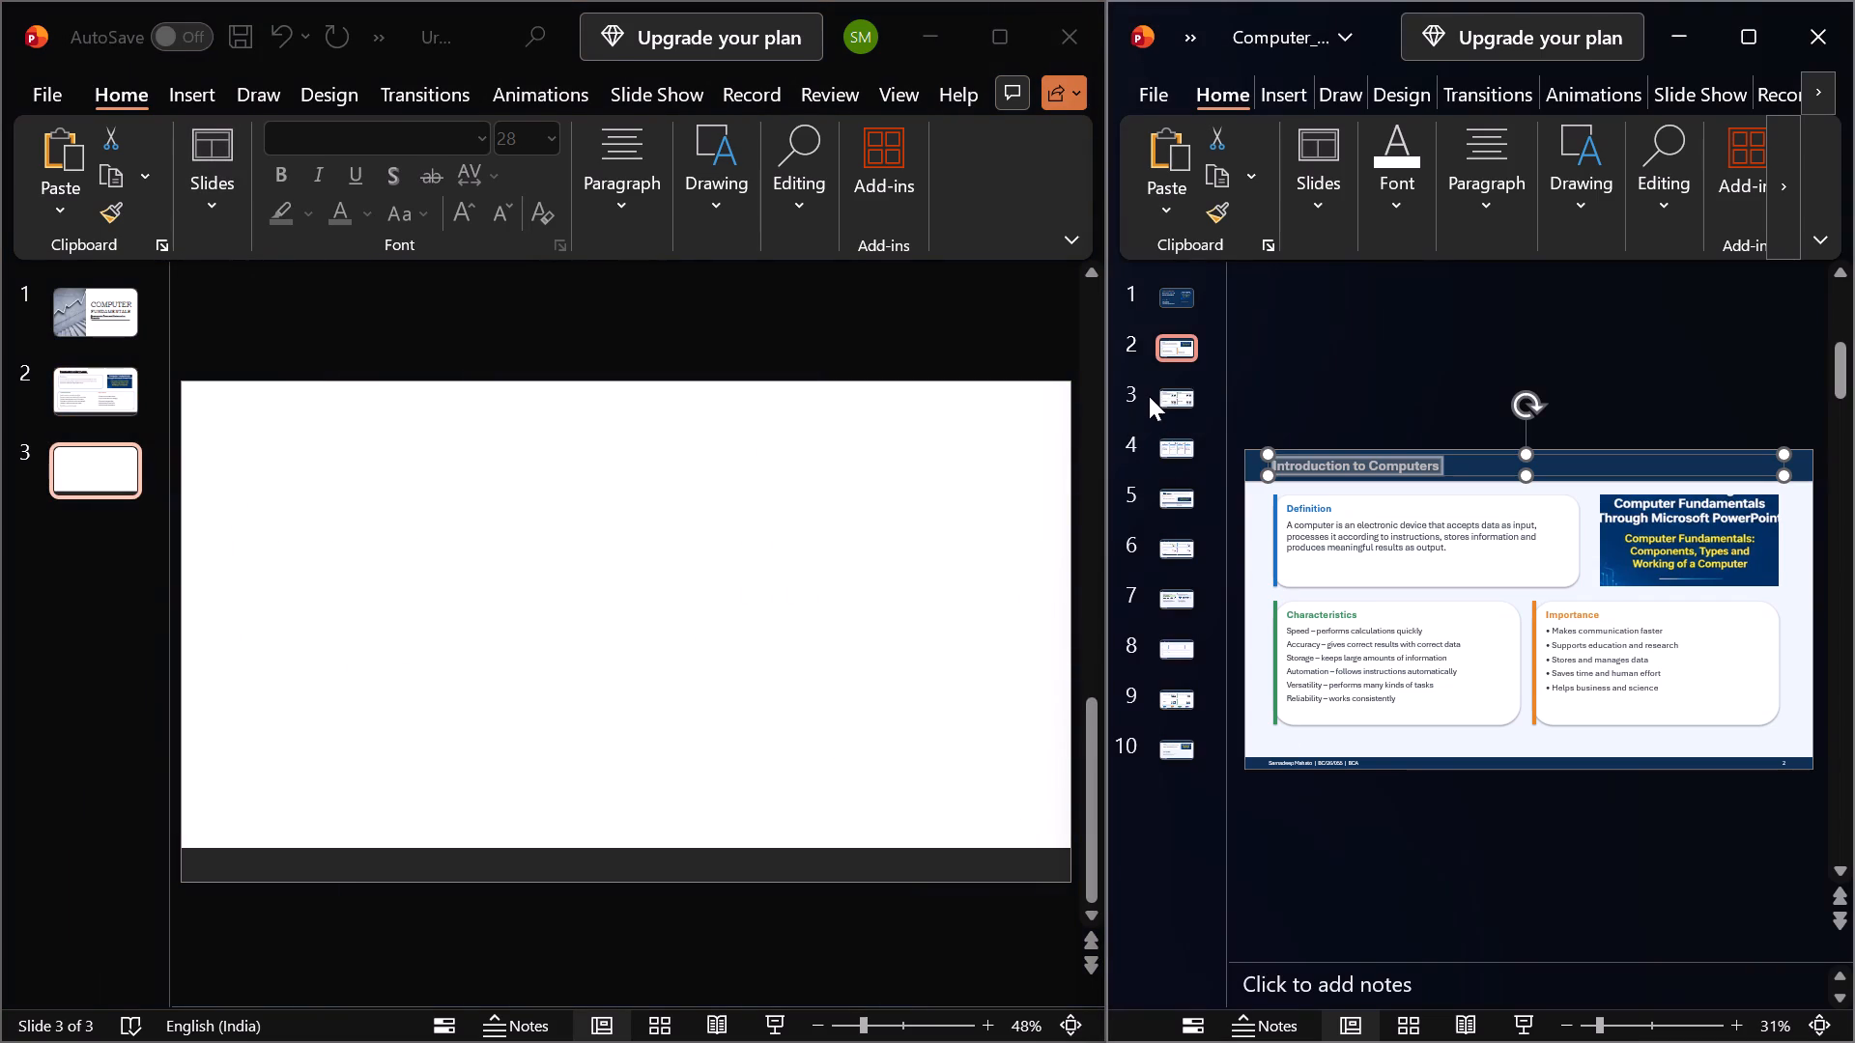
pyautogui.click(1162, 396)
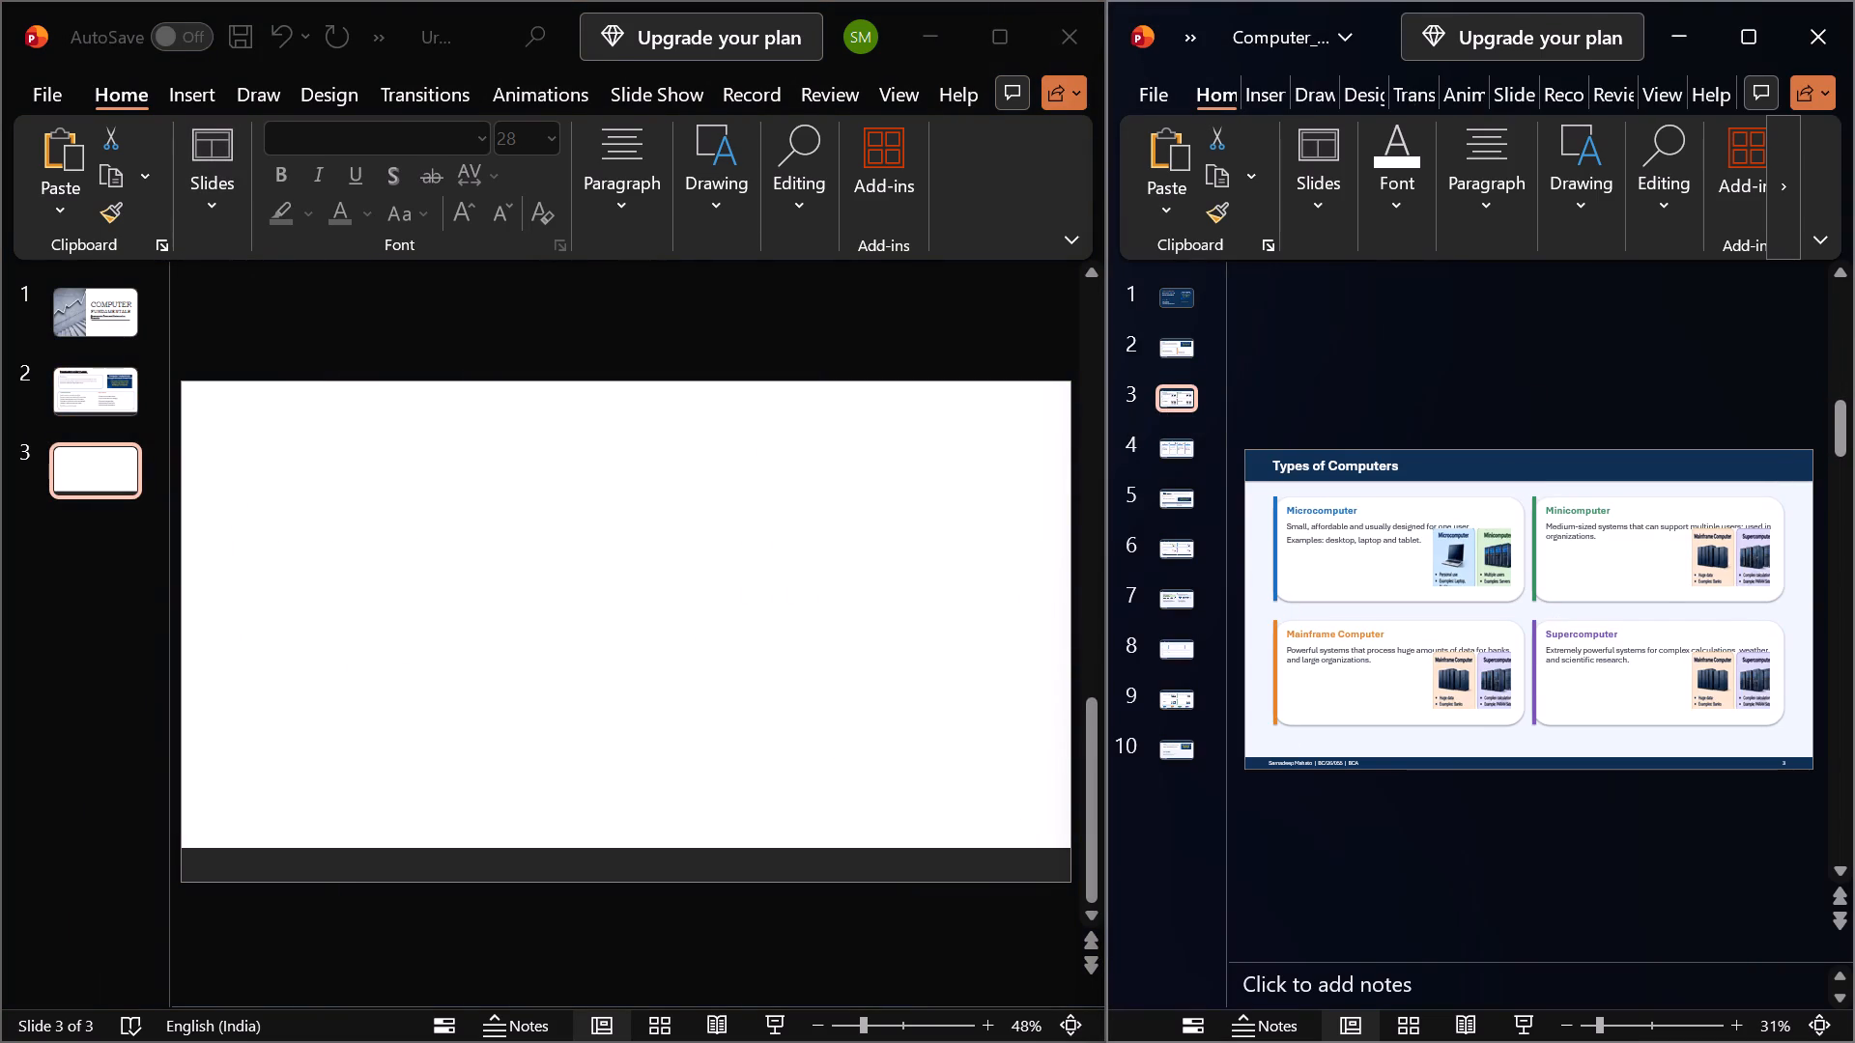
pyautogui.click(1537, 686)
pyautogui.click(1470, 738)
pyautogui.hotkey('ctrl', 'a')
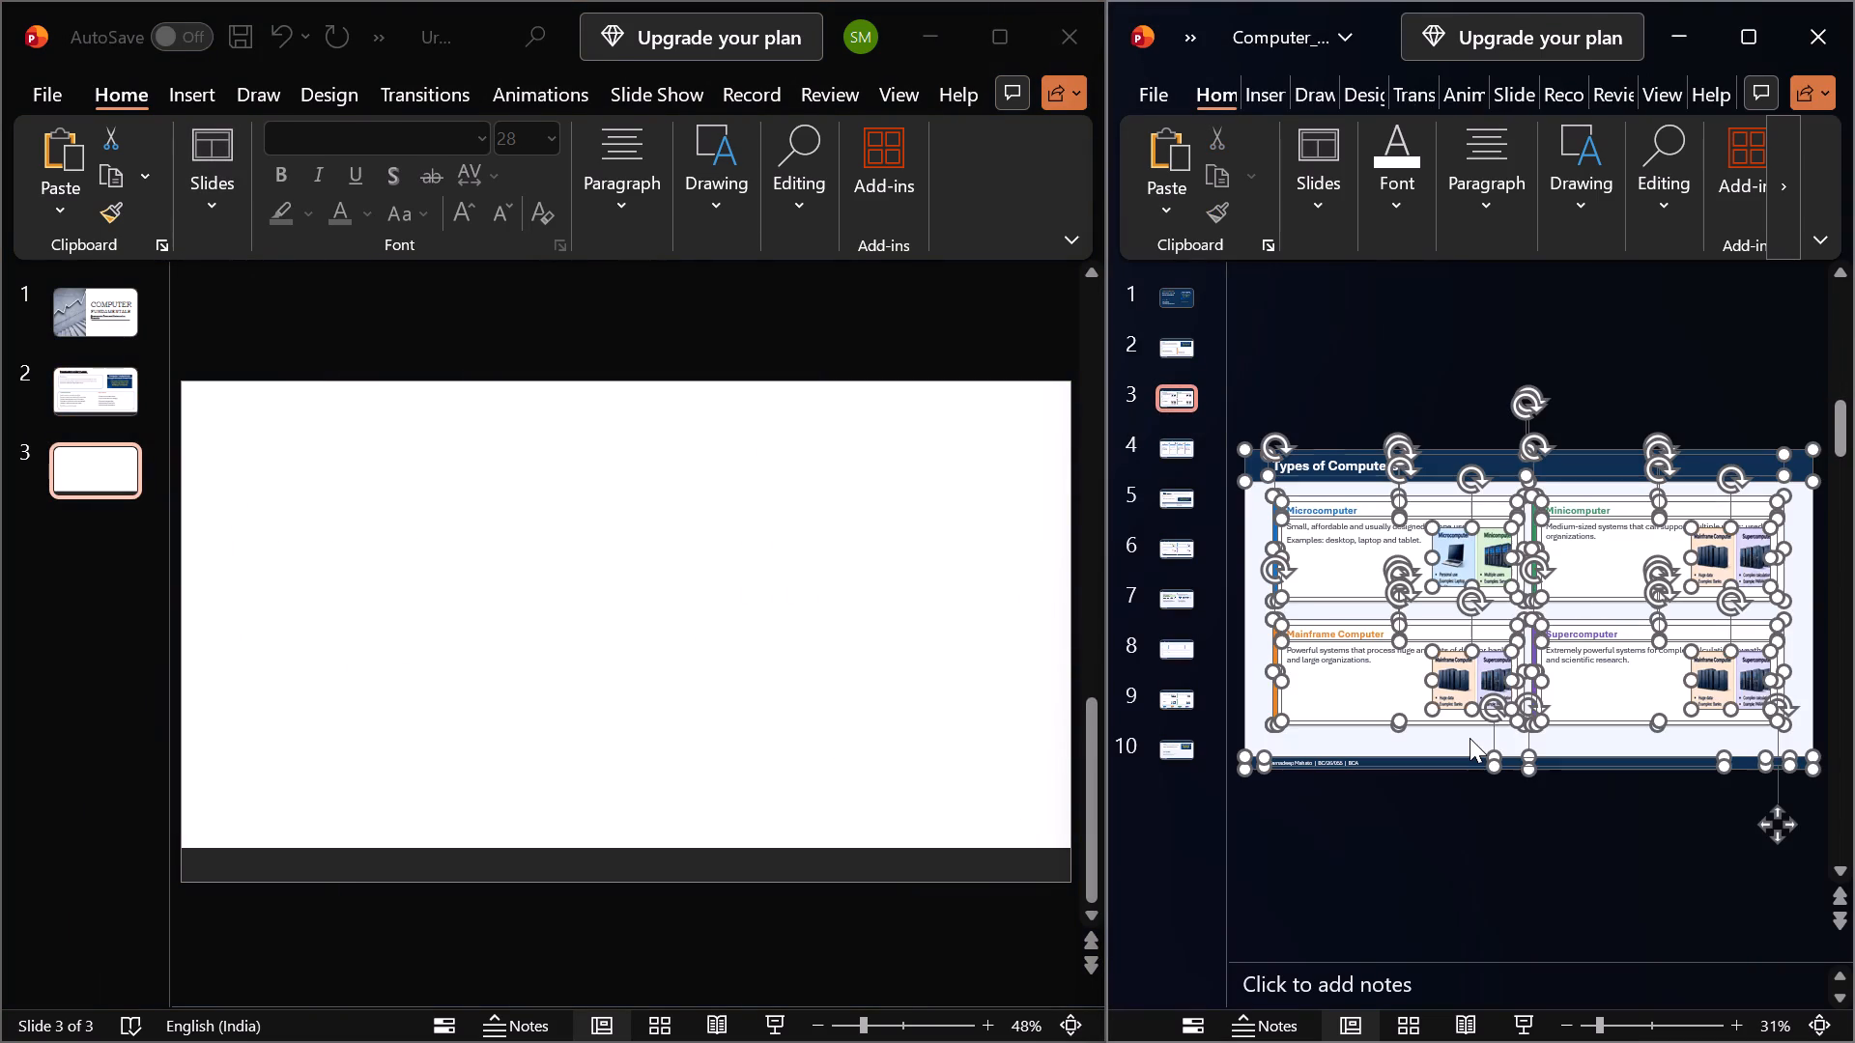
pyautogui.hotkey('ctrl', 'c')
pyautogui.click(805, 662)
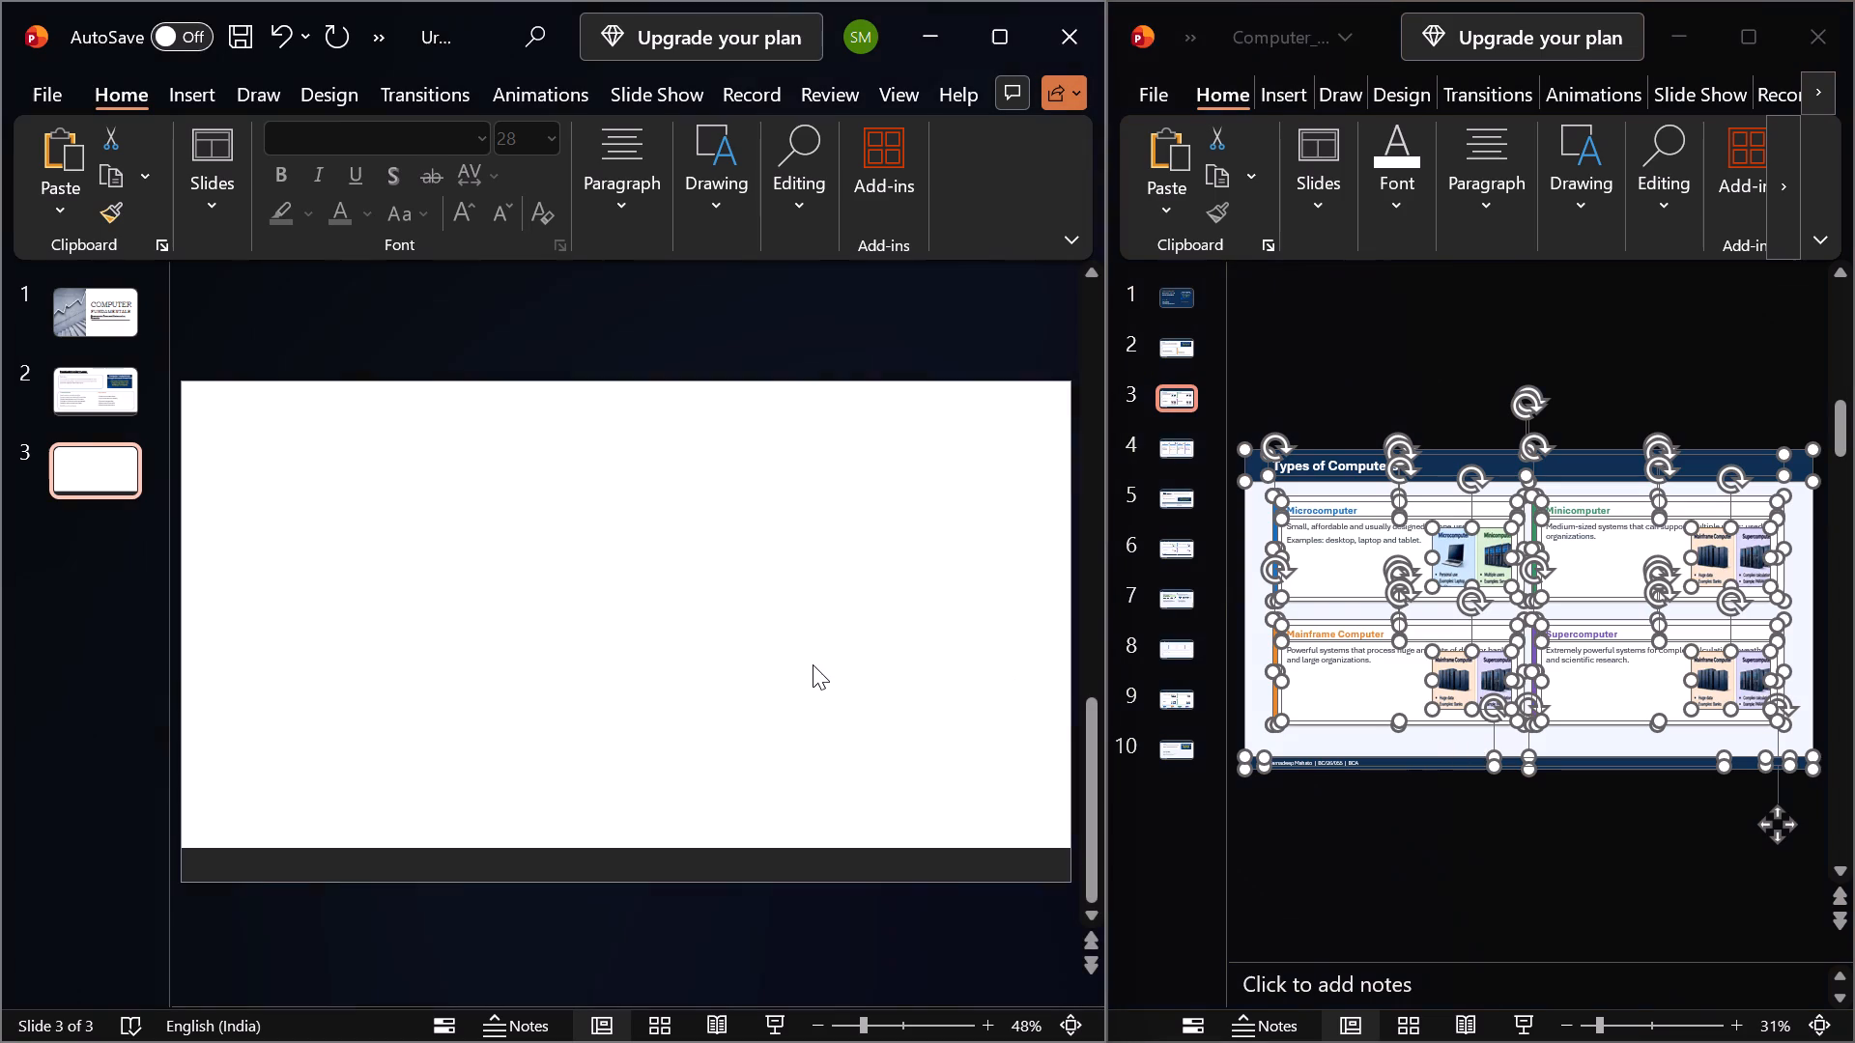
pyautogui.hotkey('ctrl', 'v')
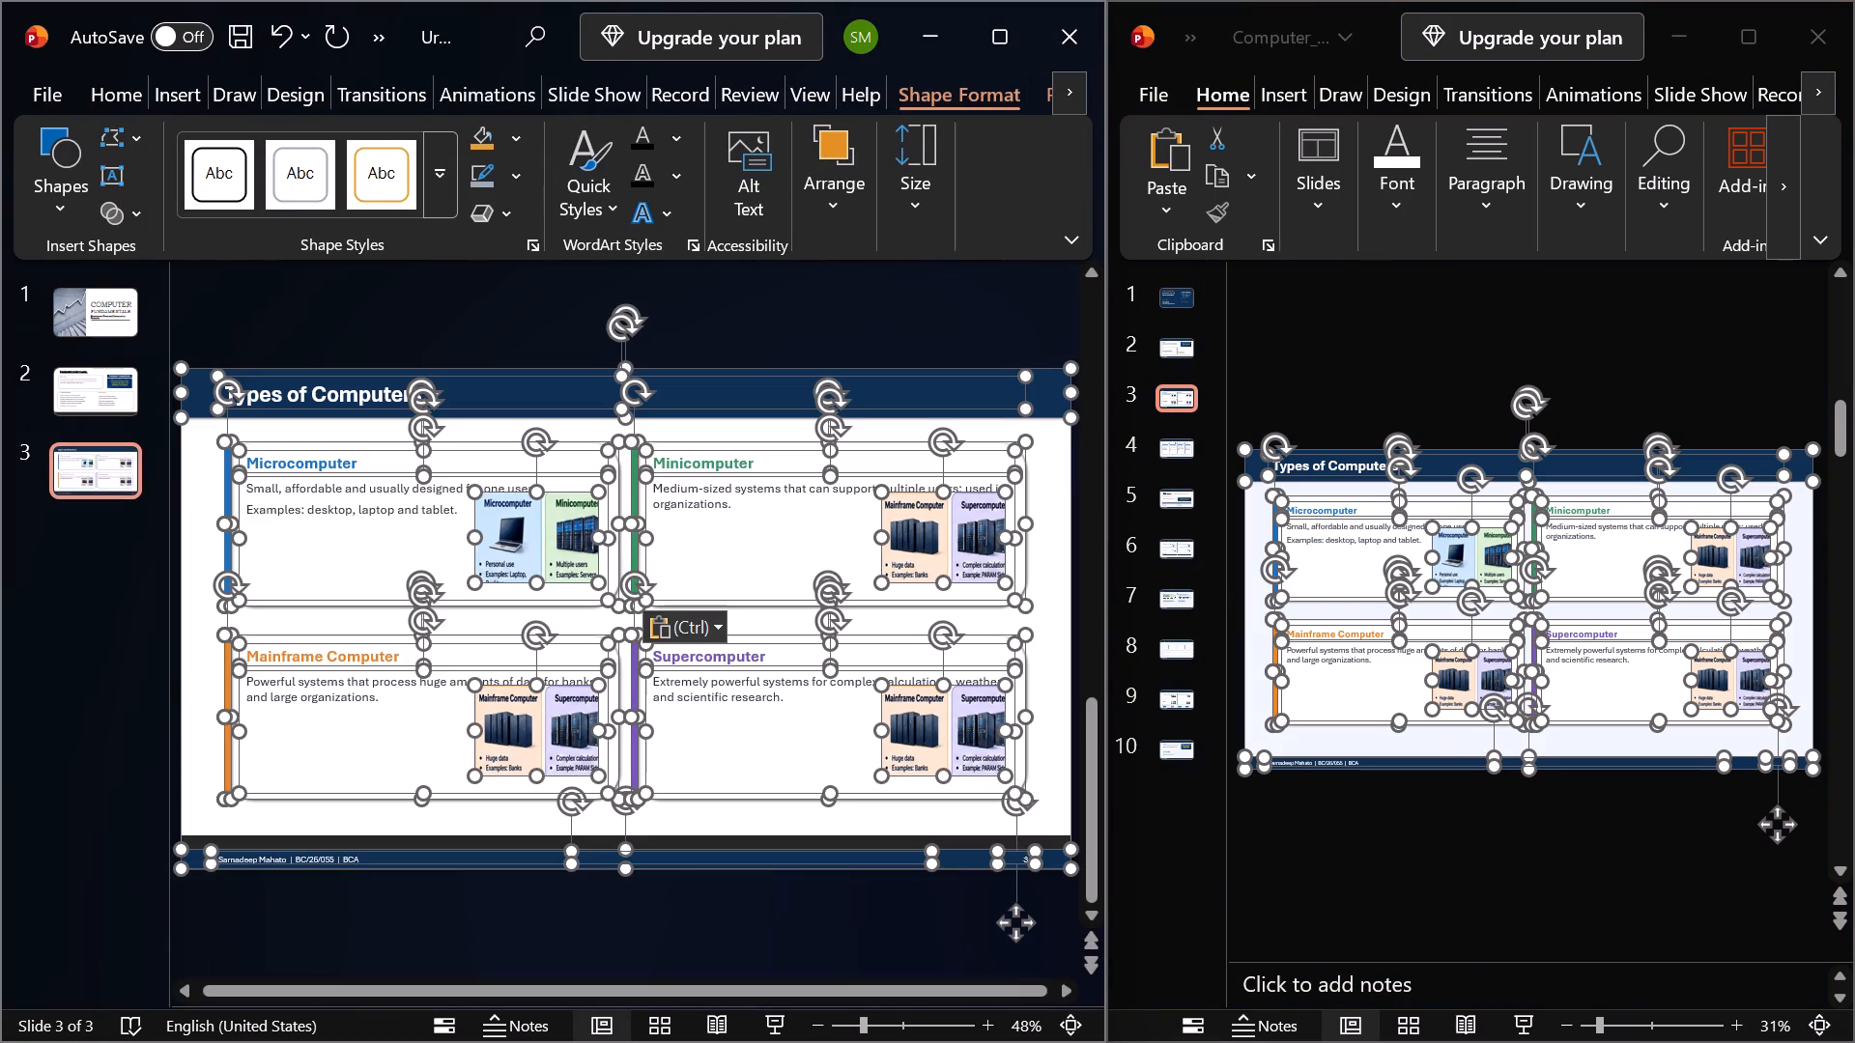
pyautogui.click(62, 850)
# Delete the footer's student details text and the dark blue footer bar from the copied Types of Computers slide.
pyautogui.click(315, 872)
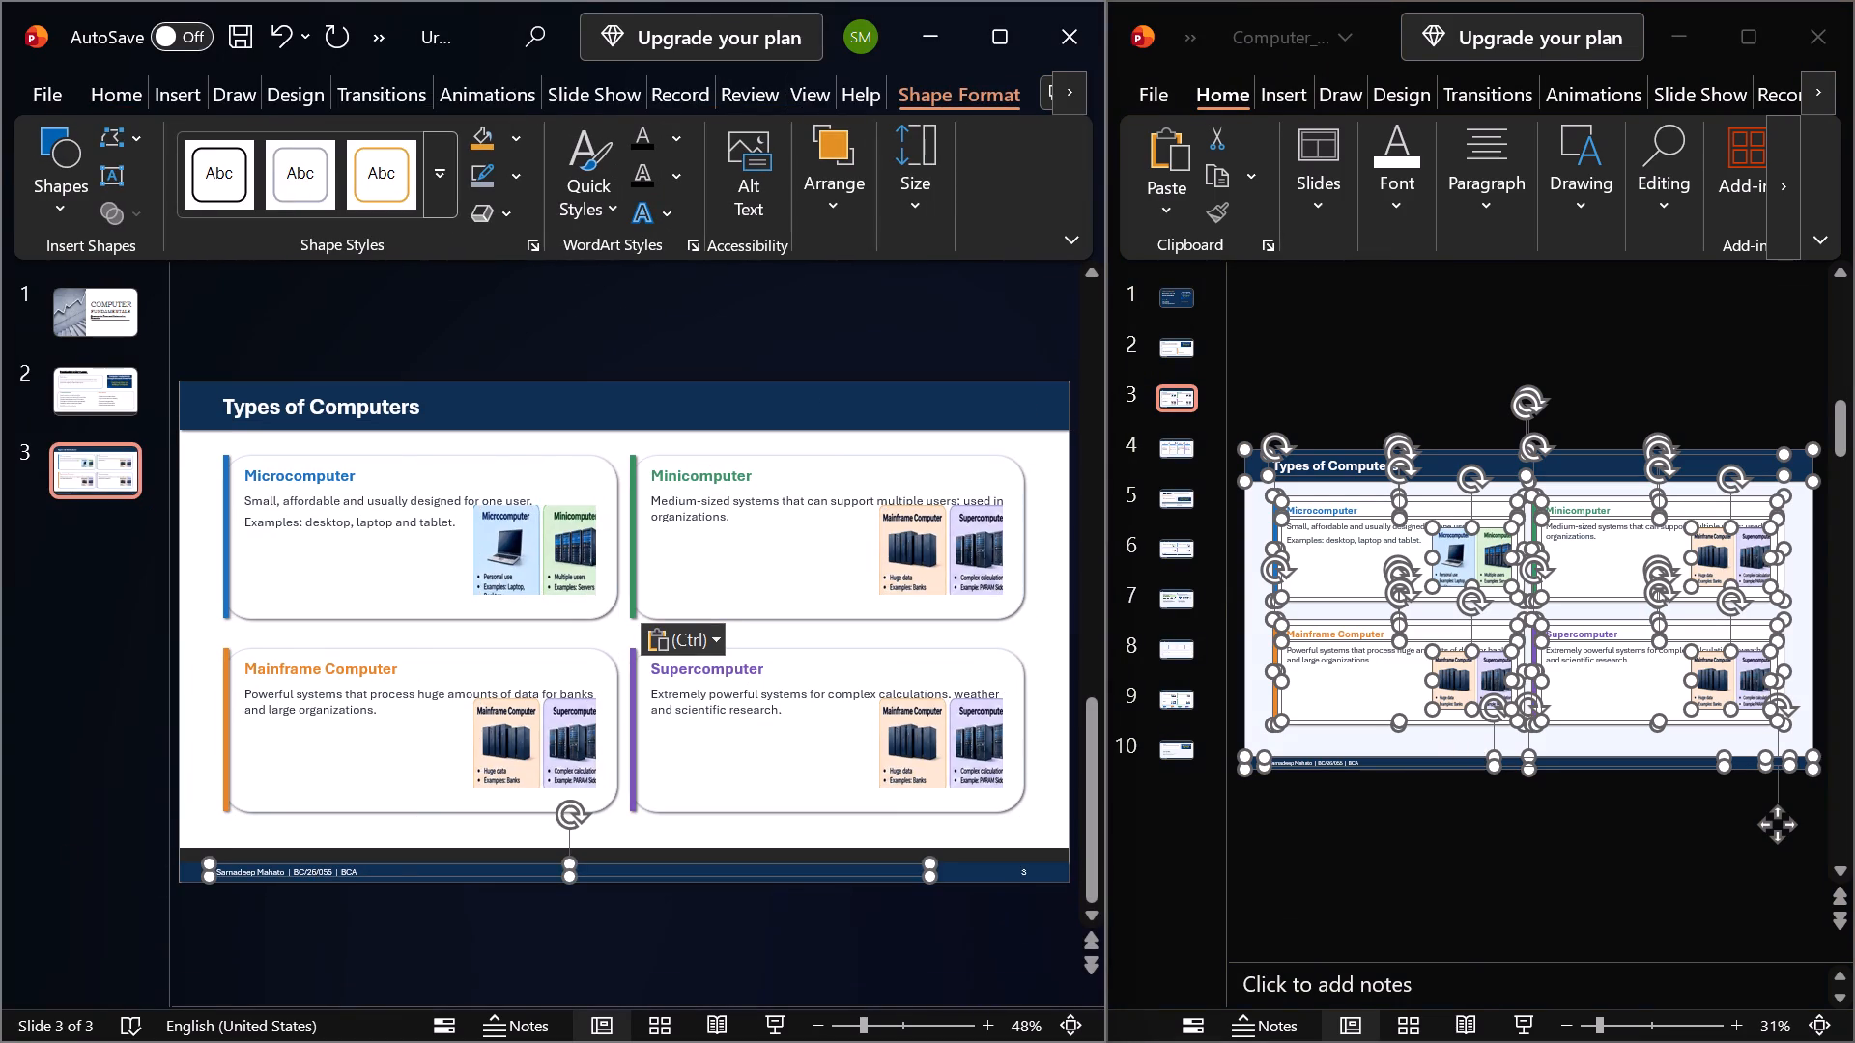
pyautogui.press('BackSpace')
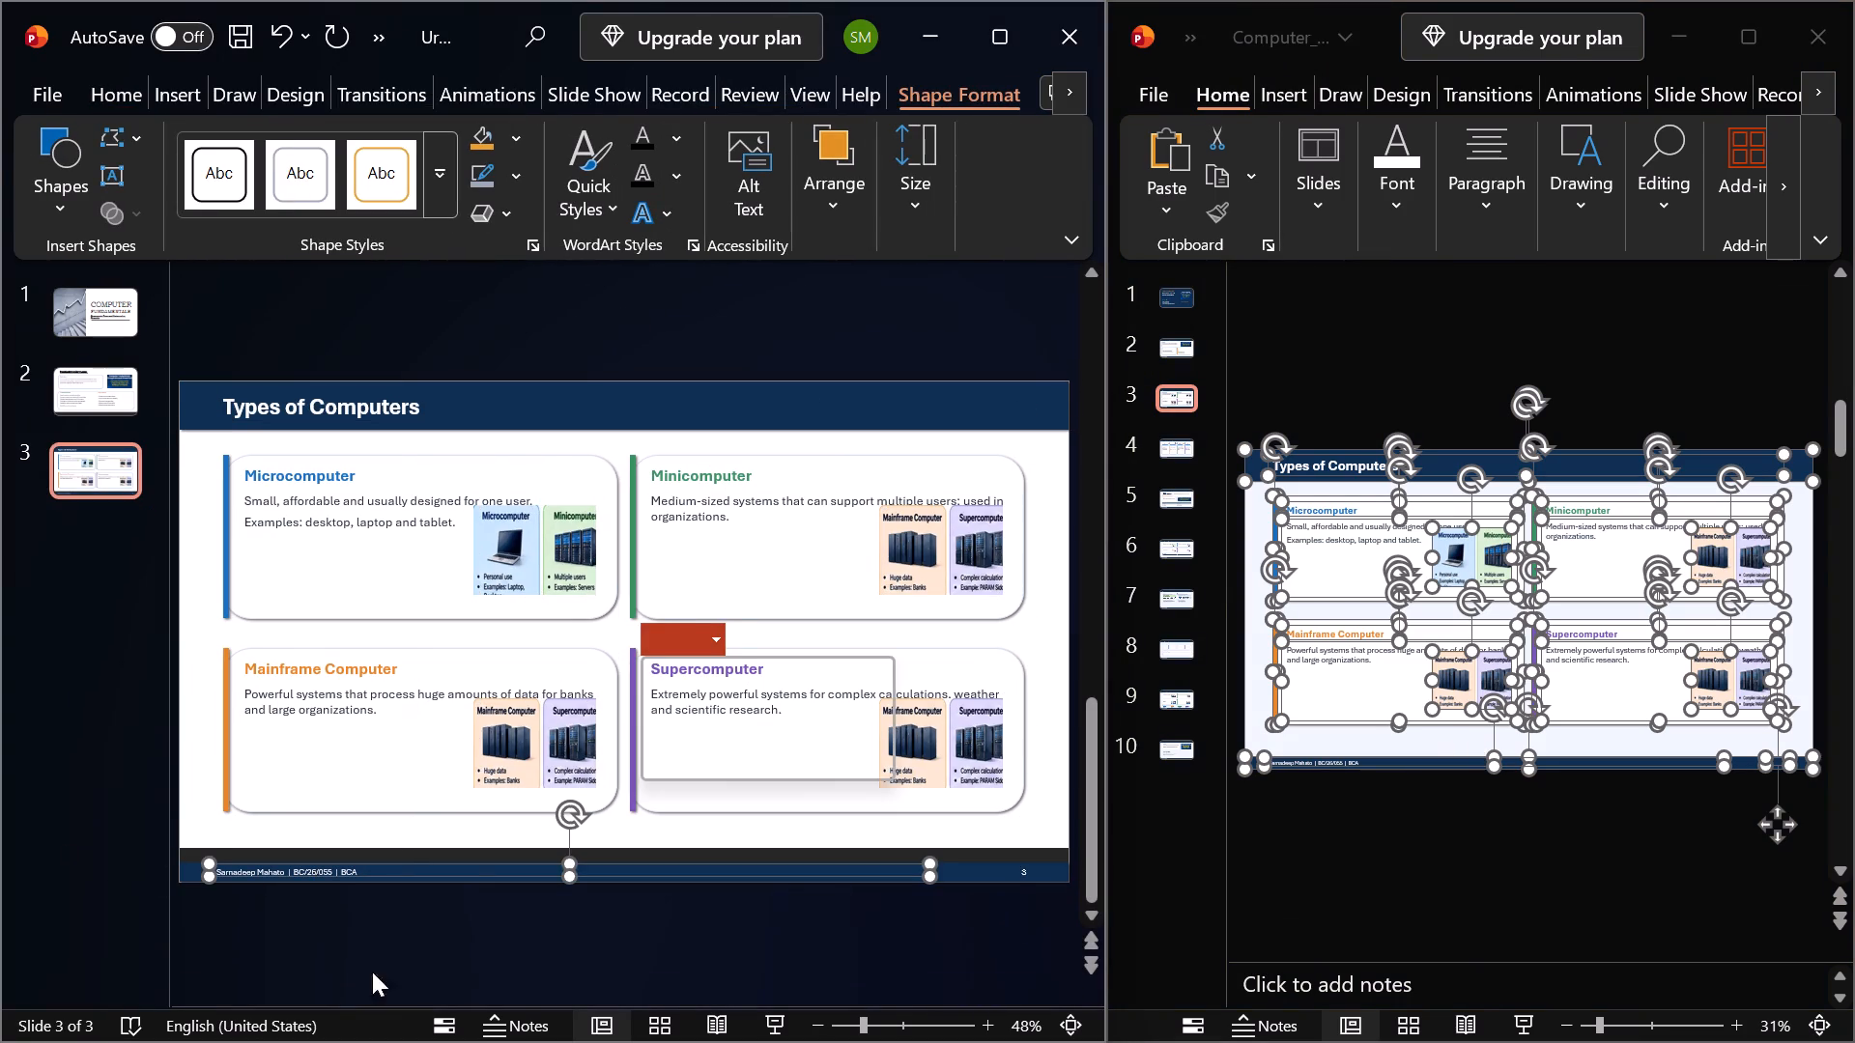
pyautogui.click(372, 1021)
pyautogui.click(428, 864)
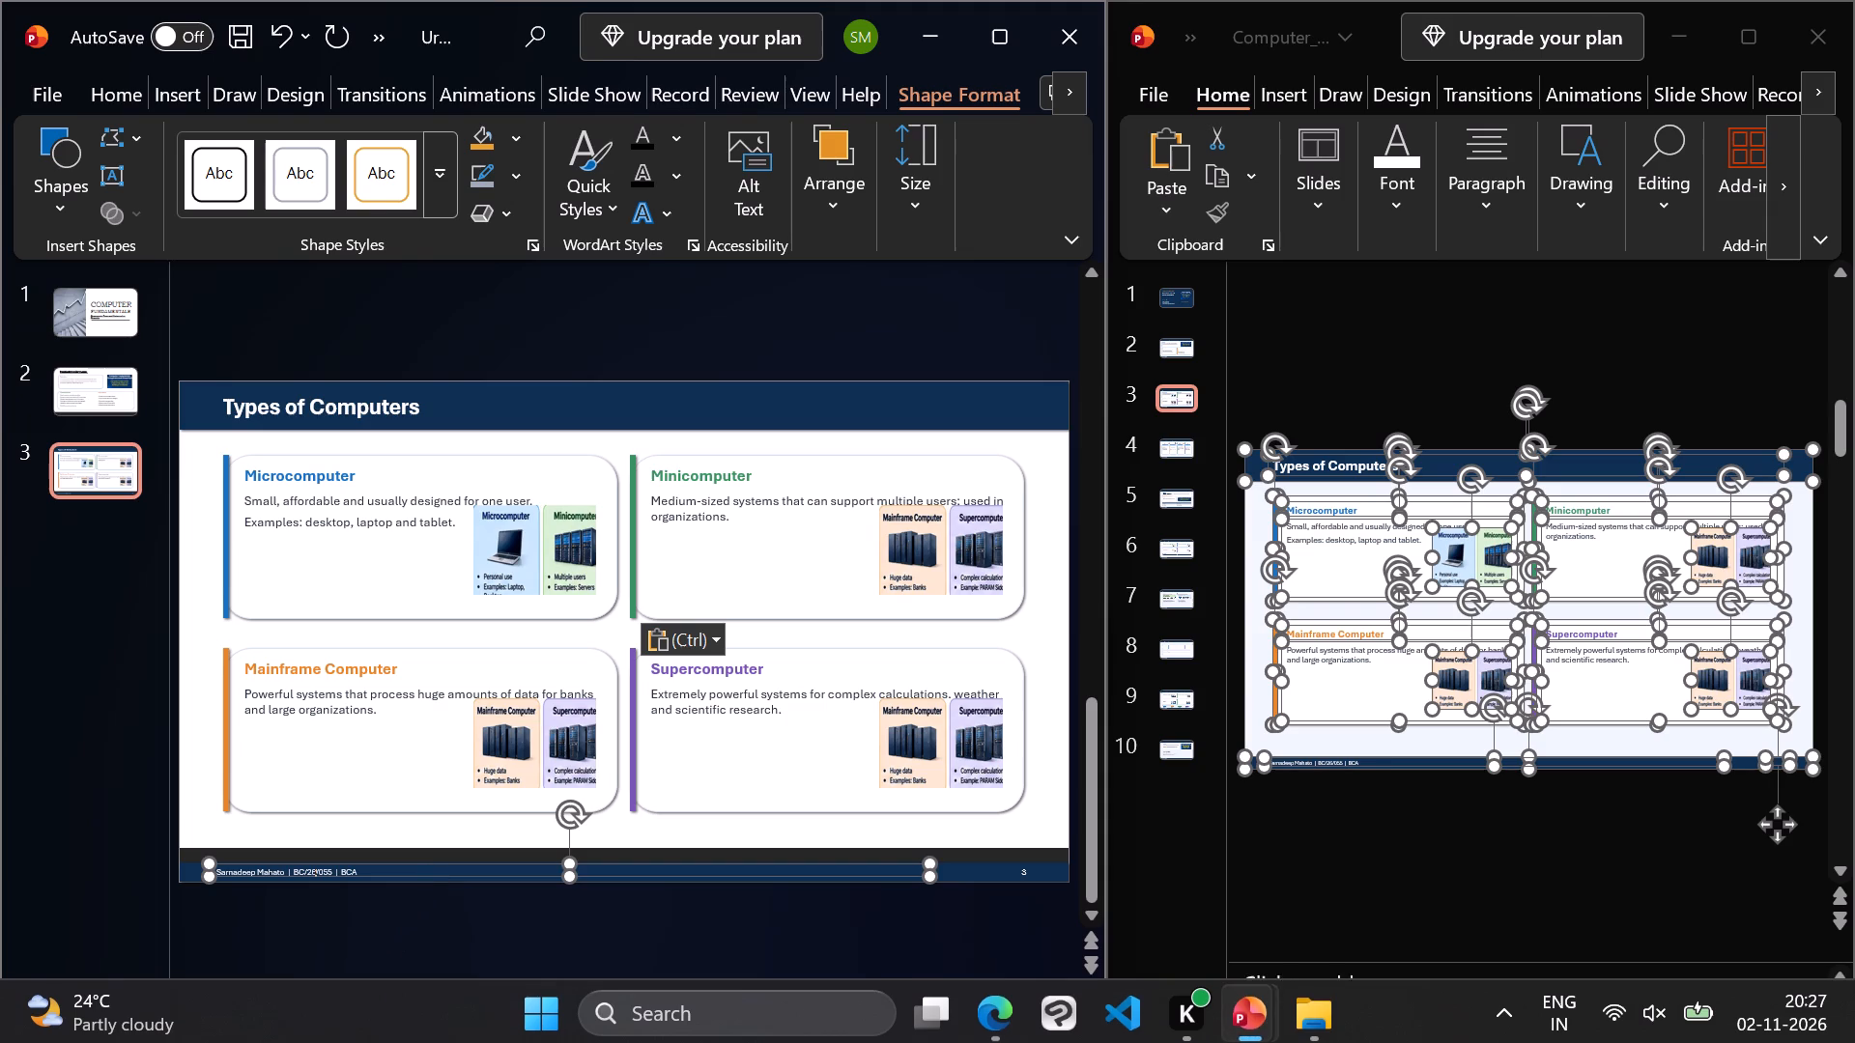
pyautogui.press('BackSpace')
pyautogui.hotkey('ctrl', 'a')
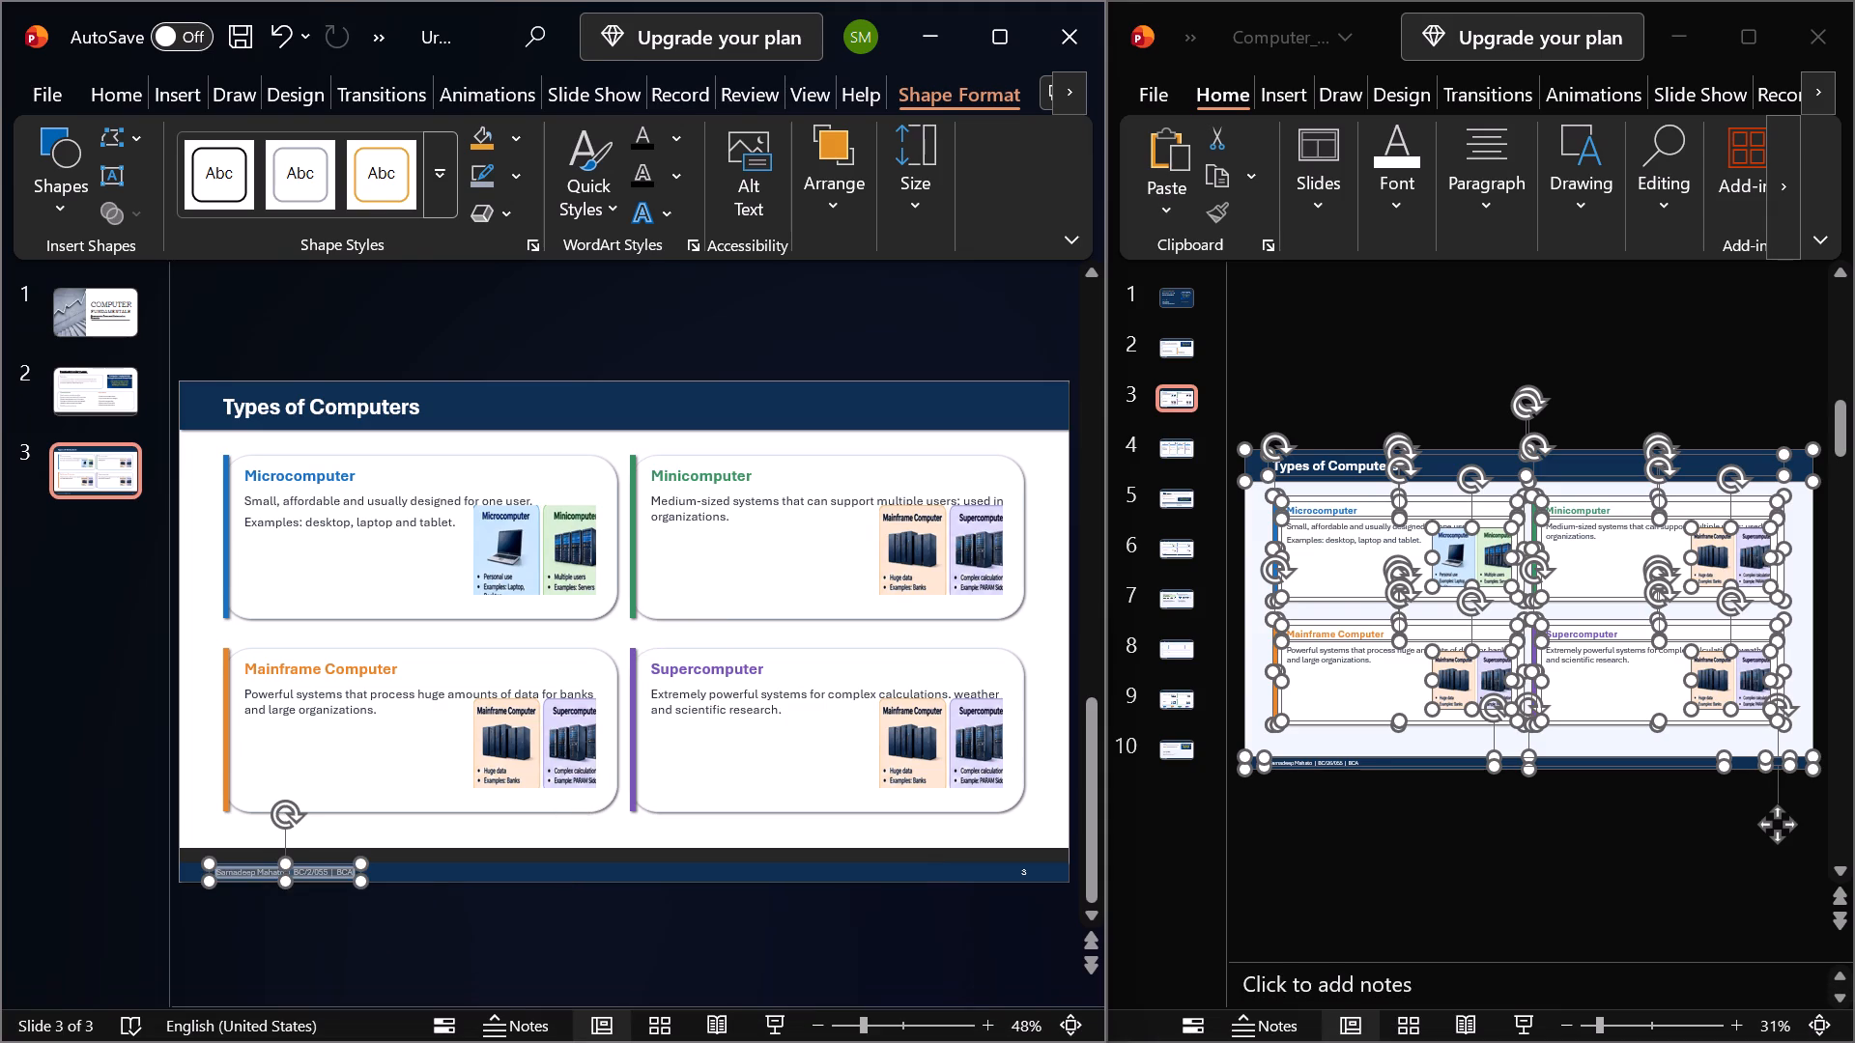
pyautogui.press('BackSpace')
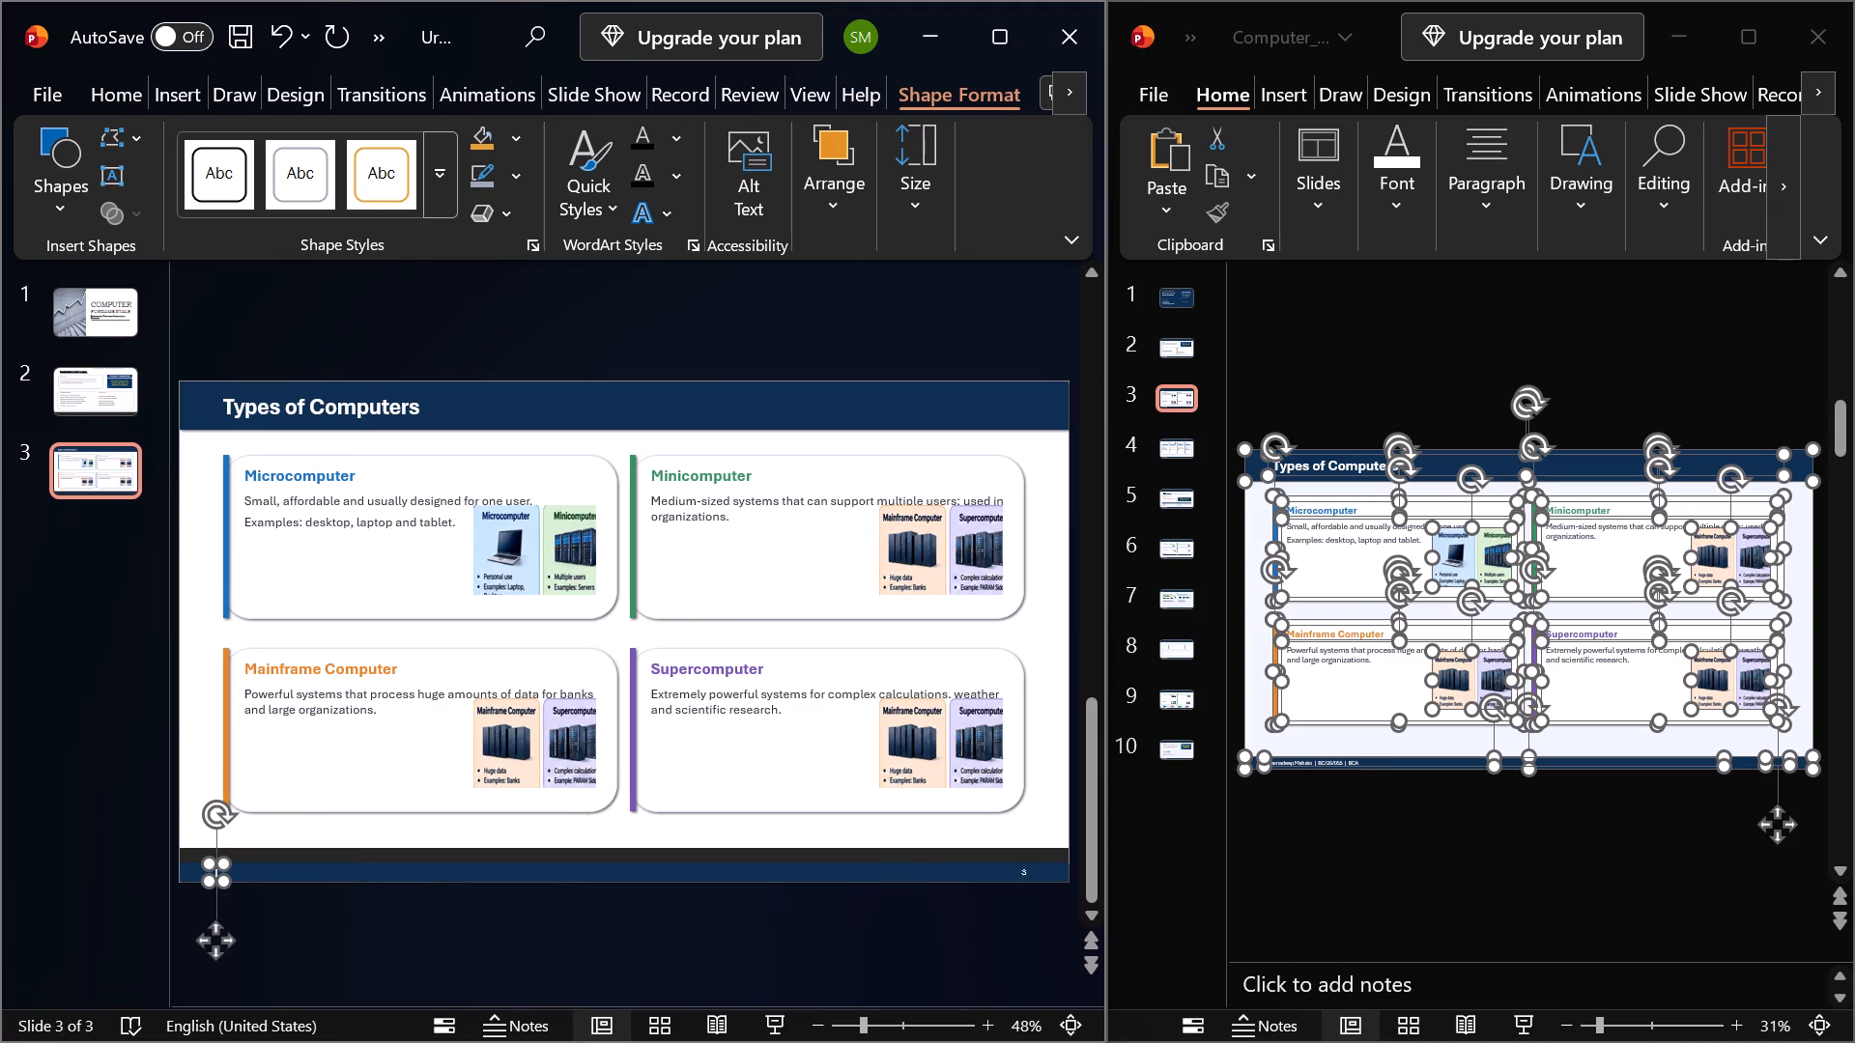
pyautogui.click(646, 874)
pyautogui.press('BackSpace')
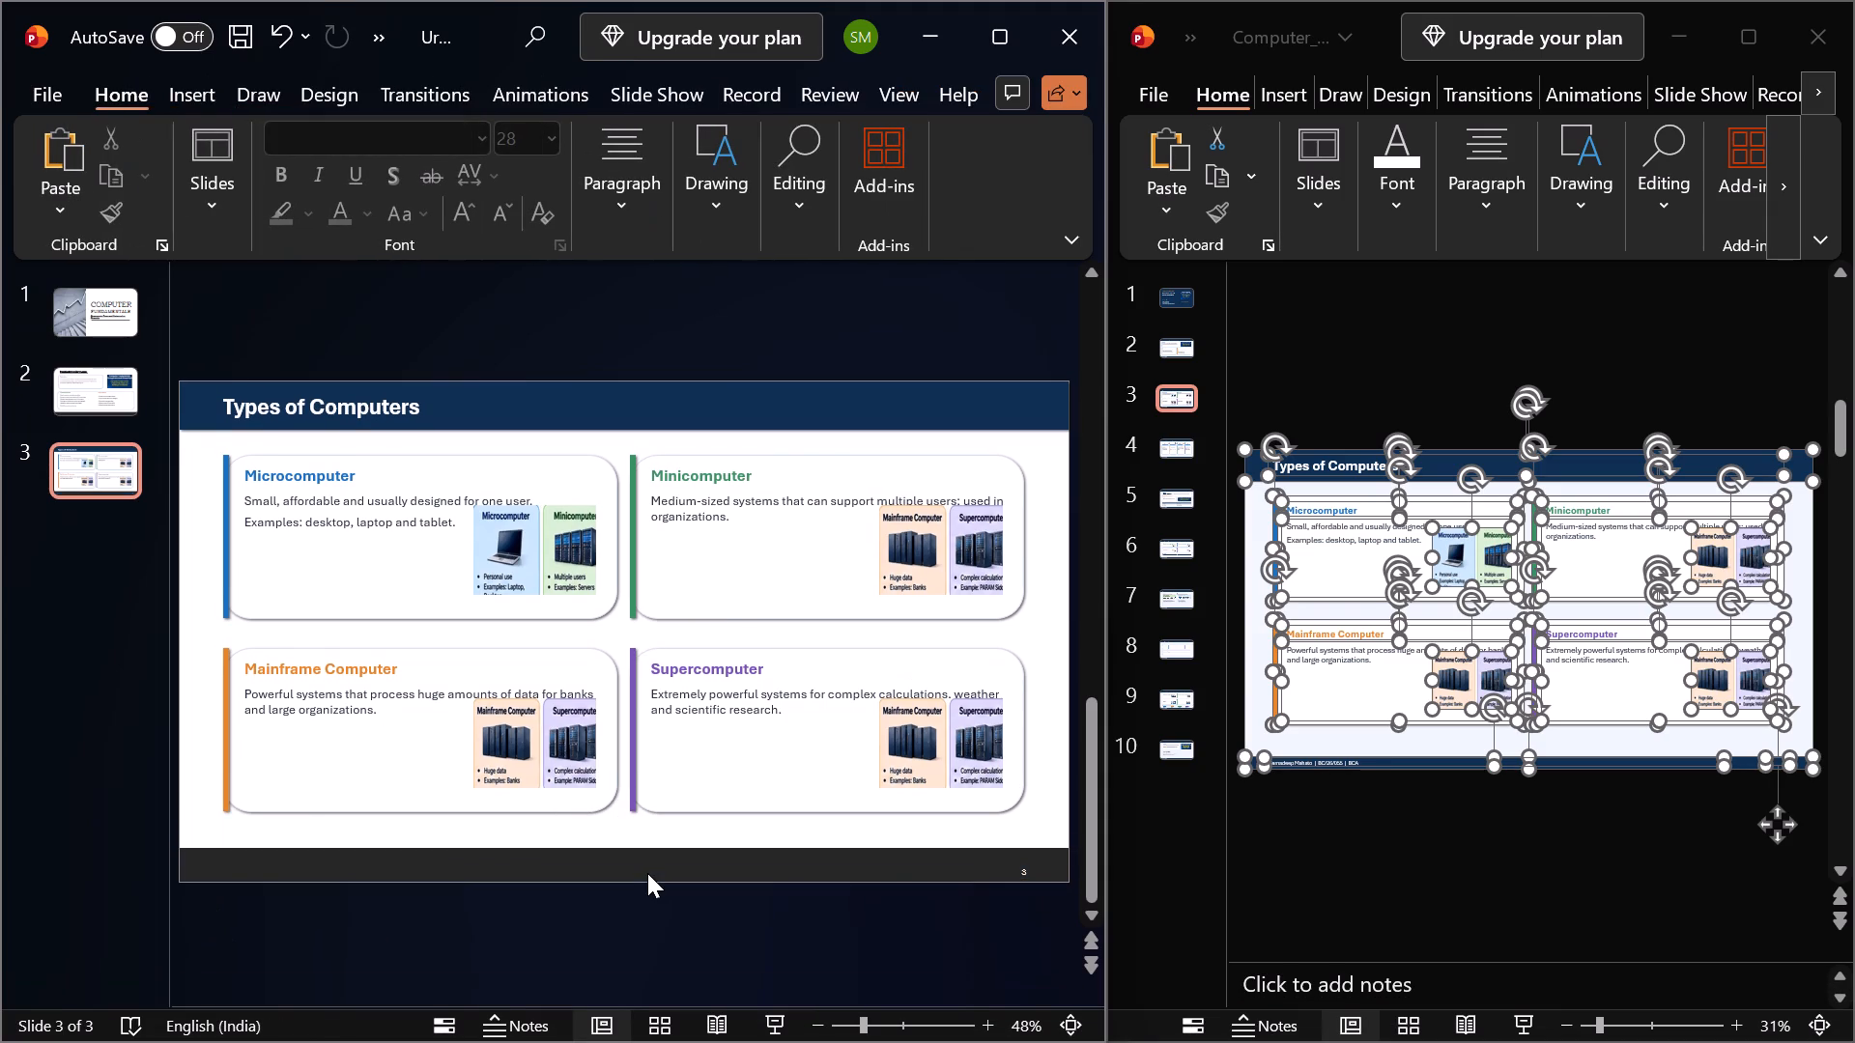
# Delete the dark blue header bar behind the Types of Computers title on slide 3.
pyautogui.click(1017, 398)
pyautogui.click(1062, 393)
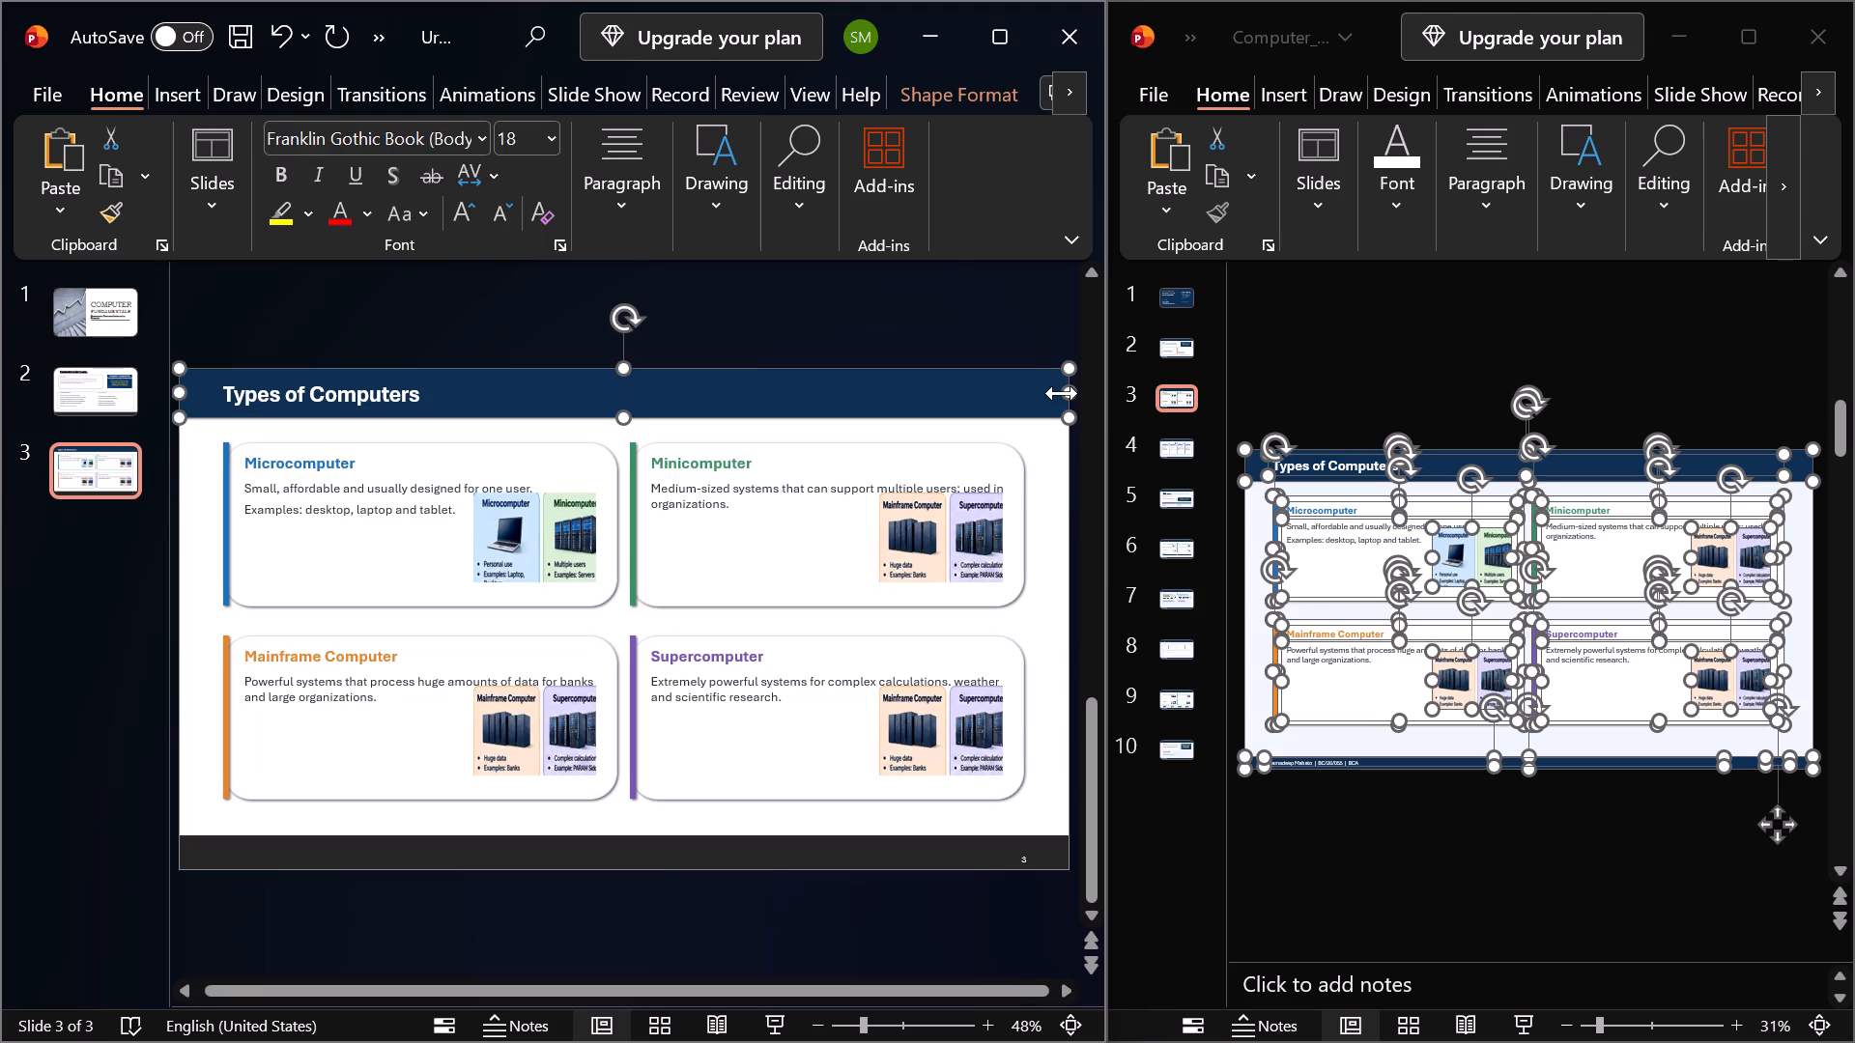
pyautogui.press('BackSpace')
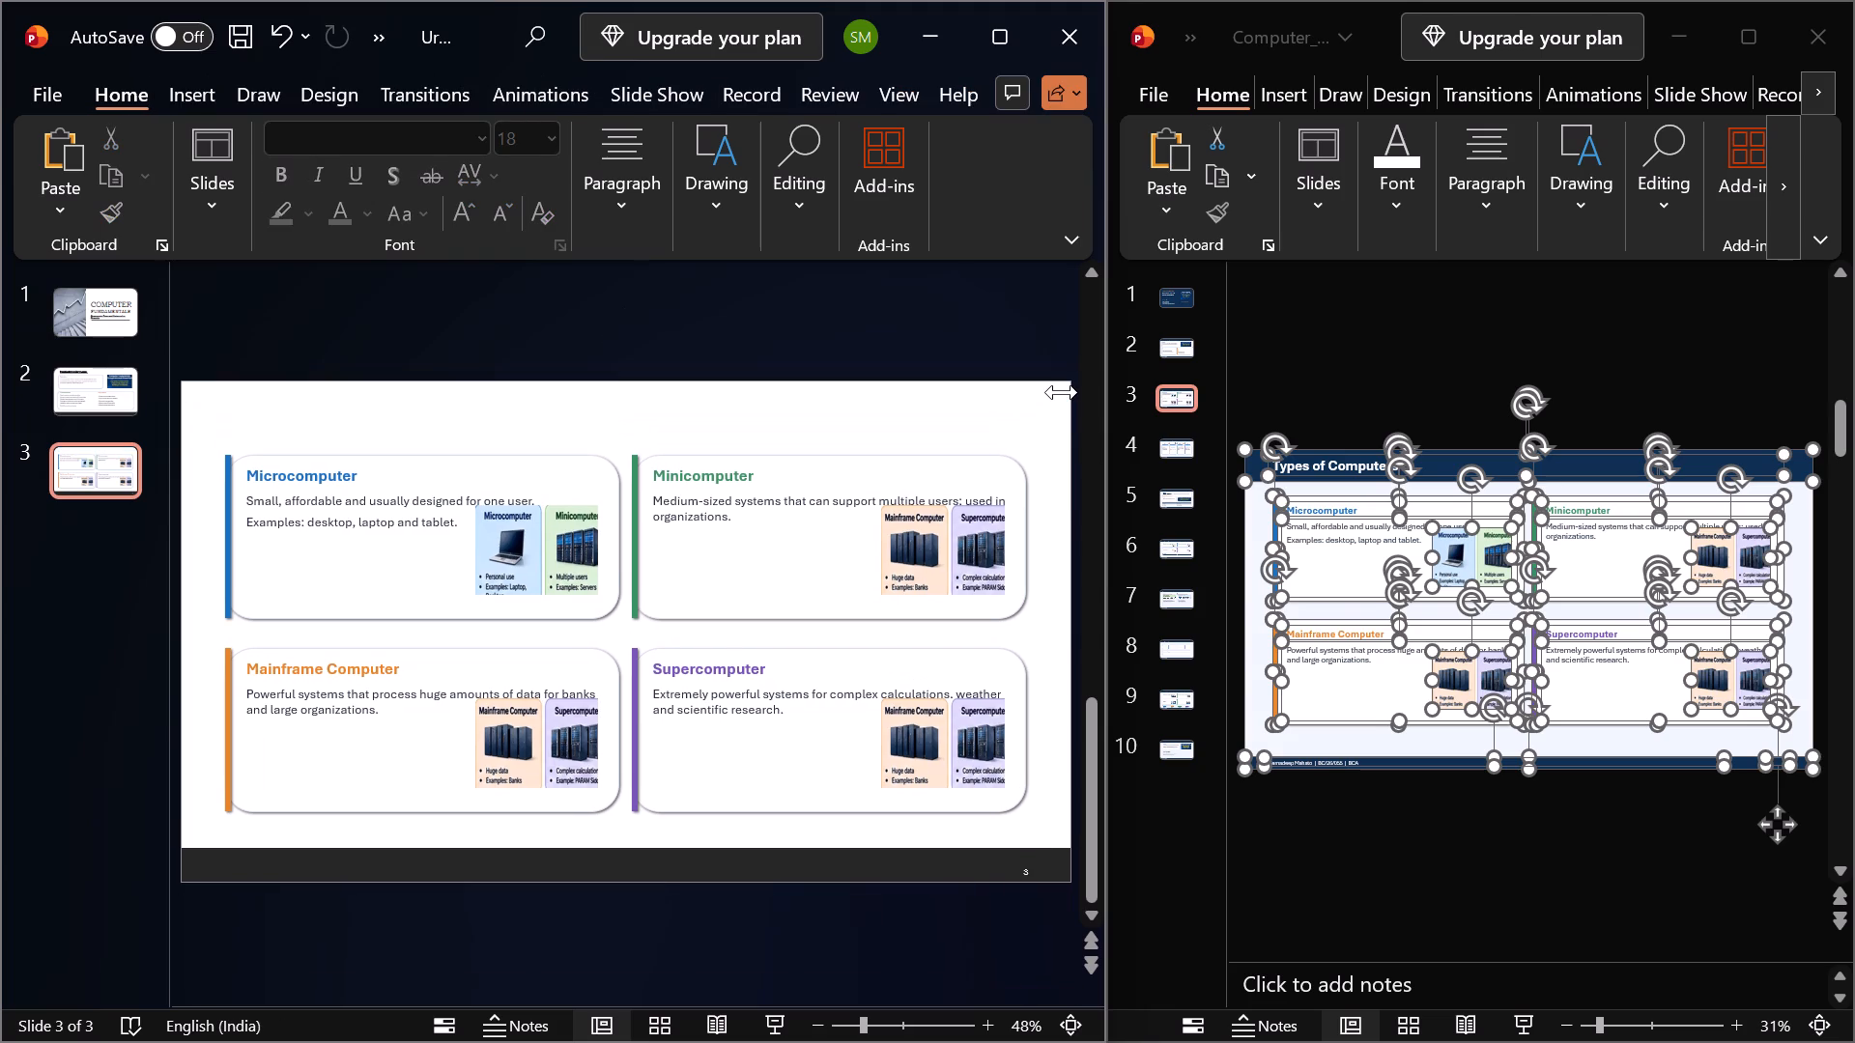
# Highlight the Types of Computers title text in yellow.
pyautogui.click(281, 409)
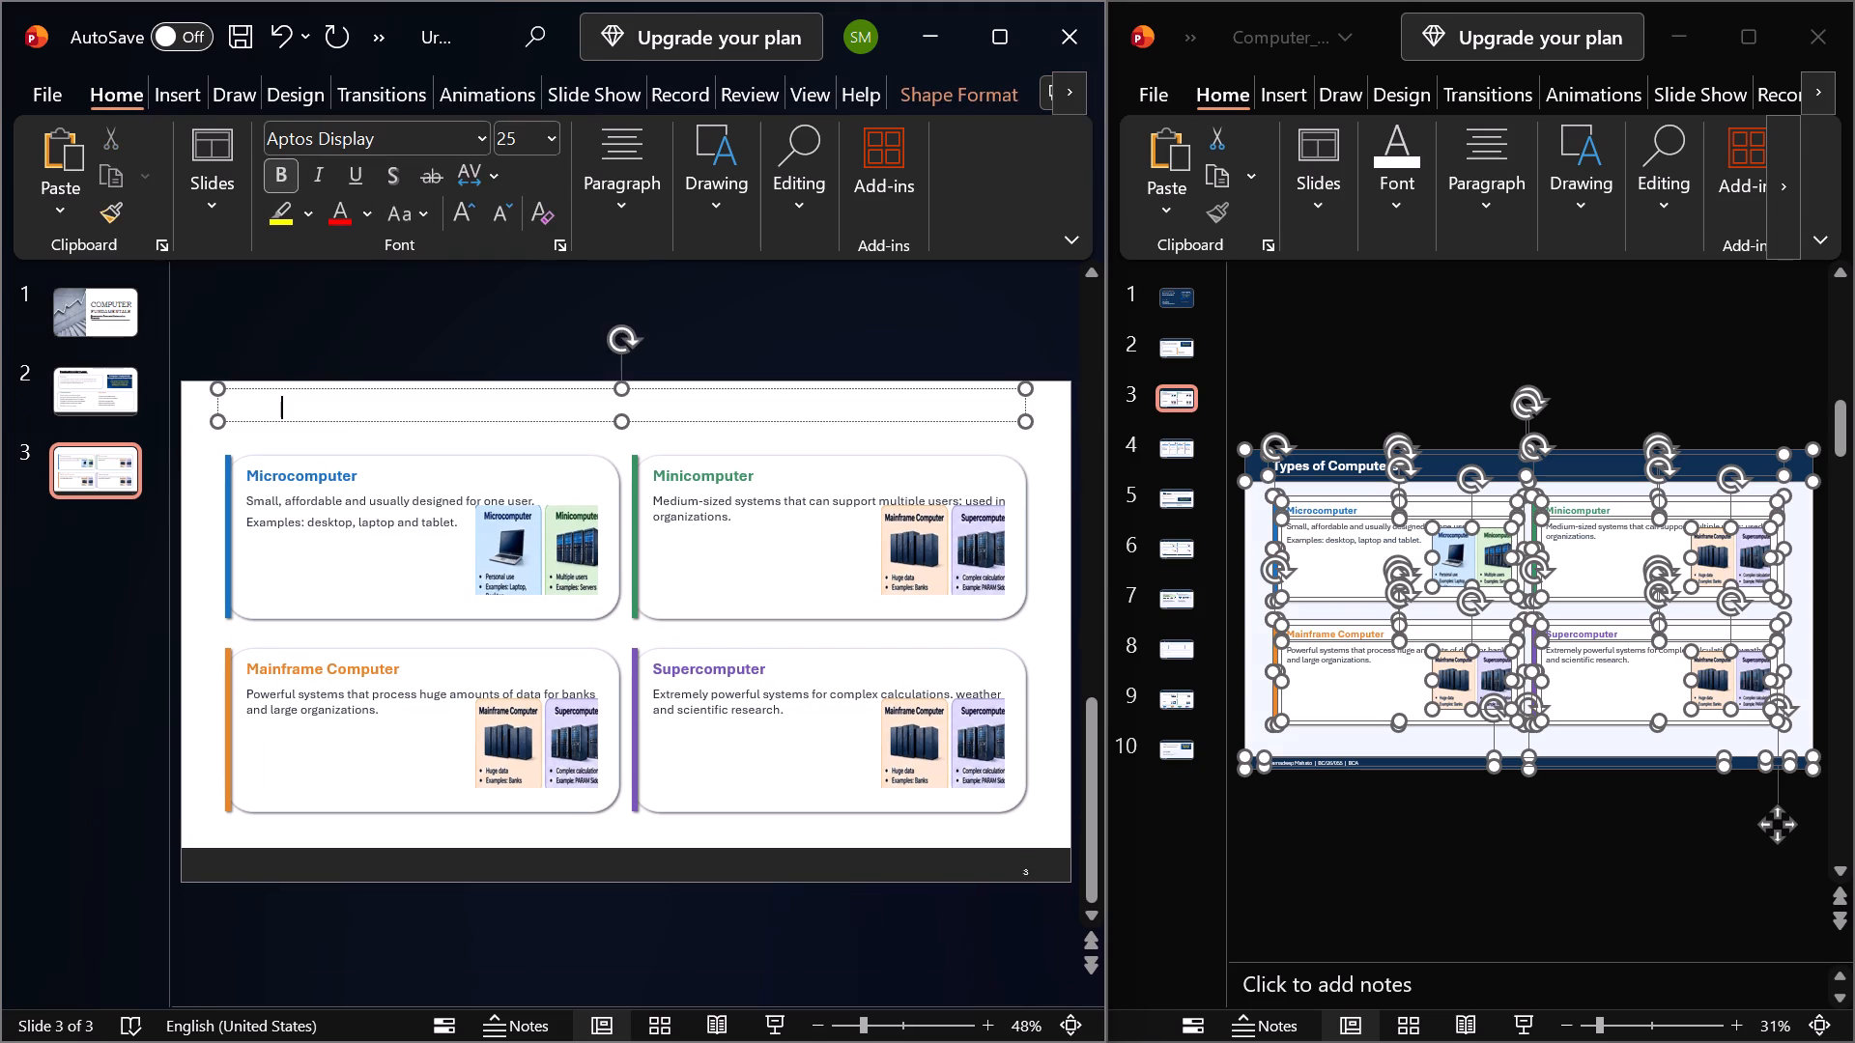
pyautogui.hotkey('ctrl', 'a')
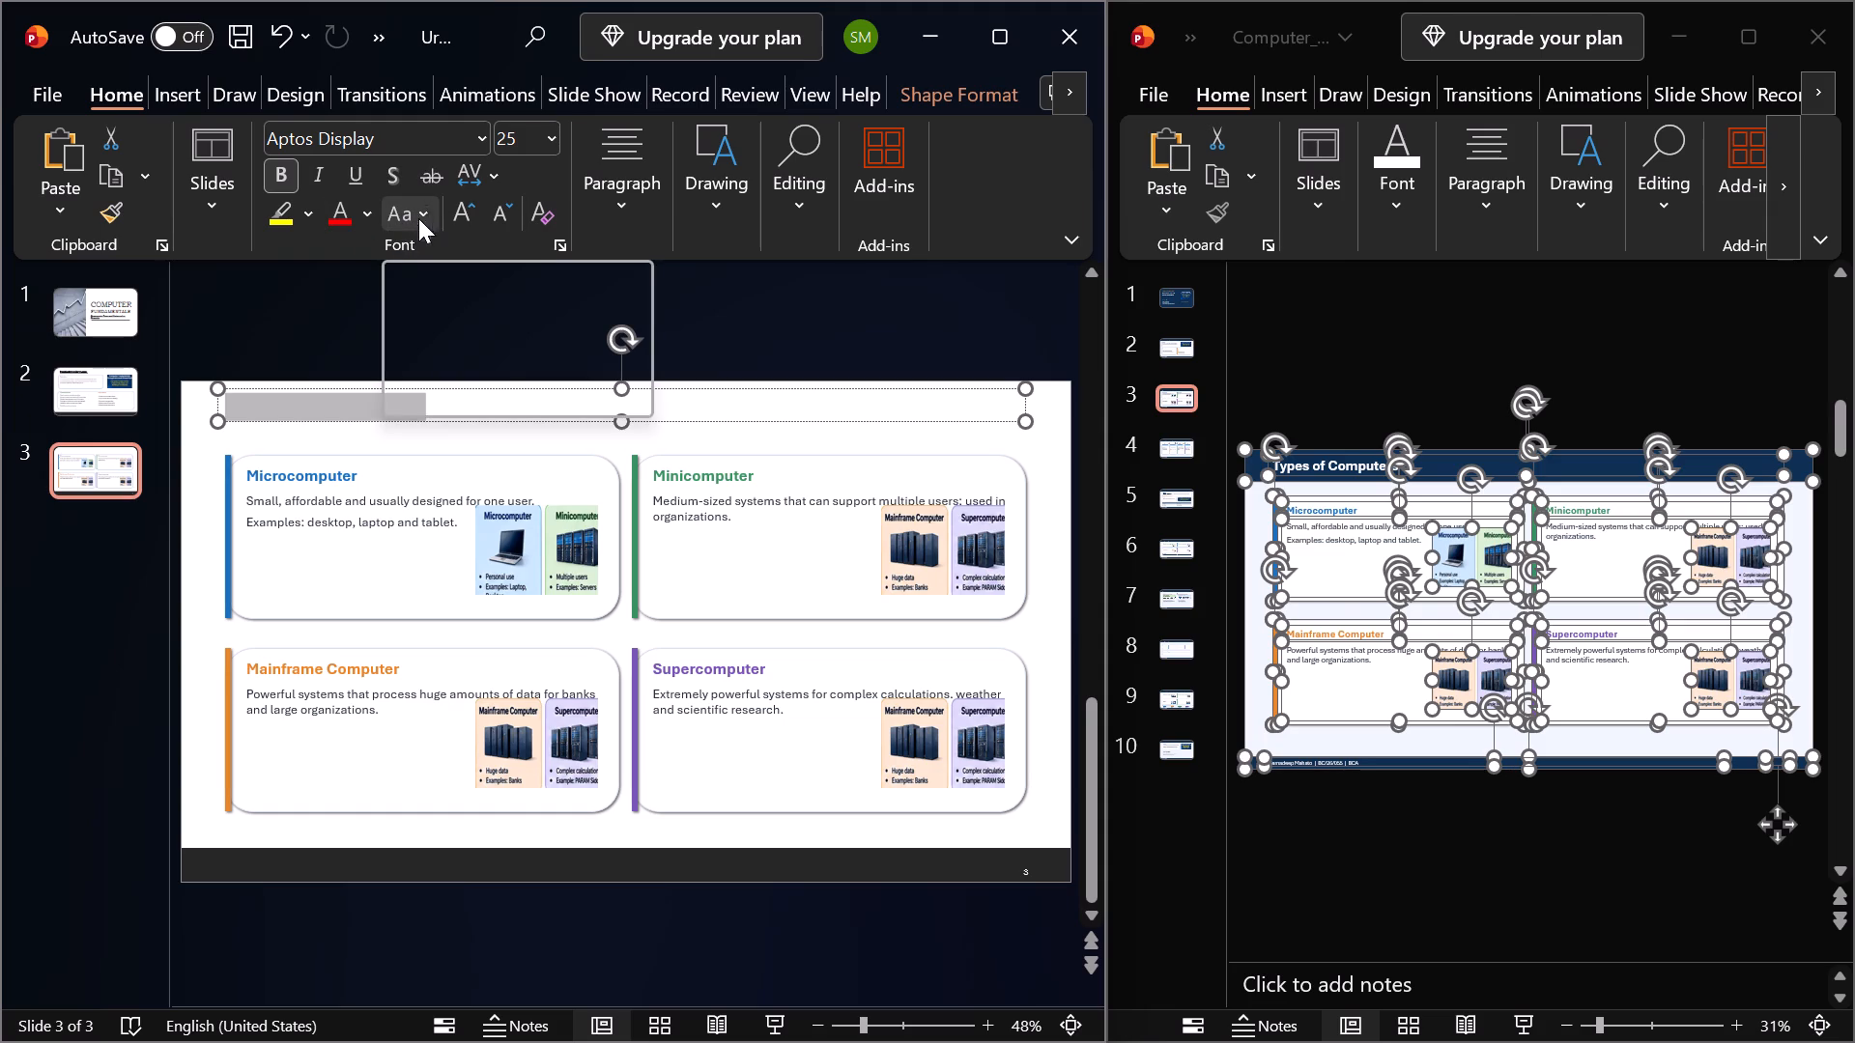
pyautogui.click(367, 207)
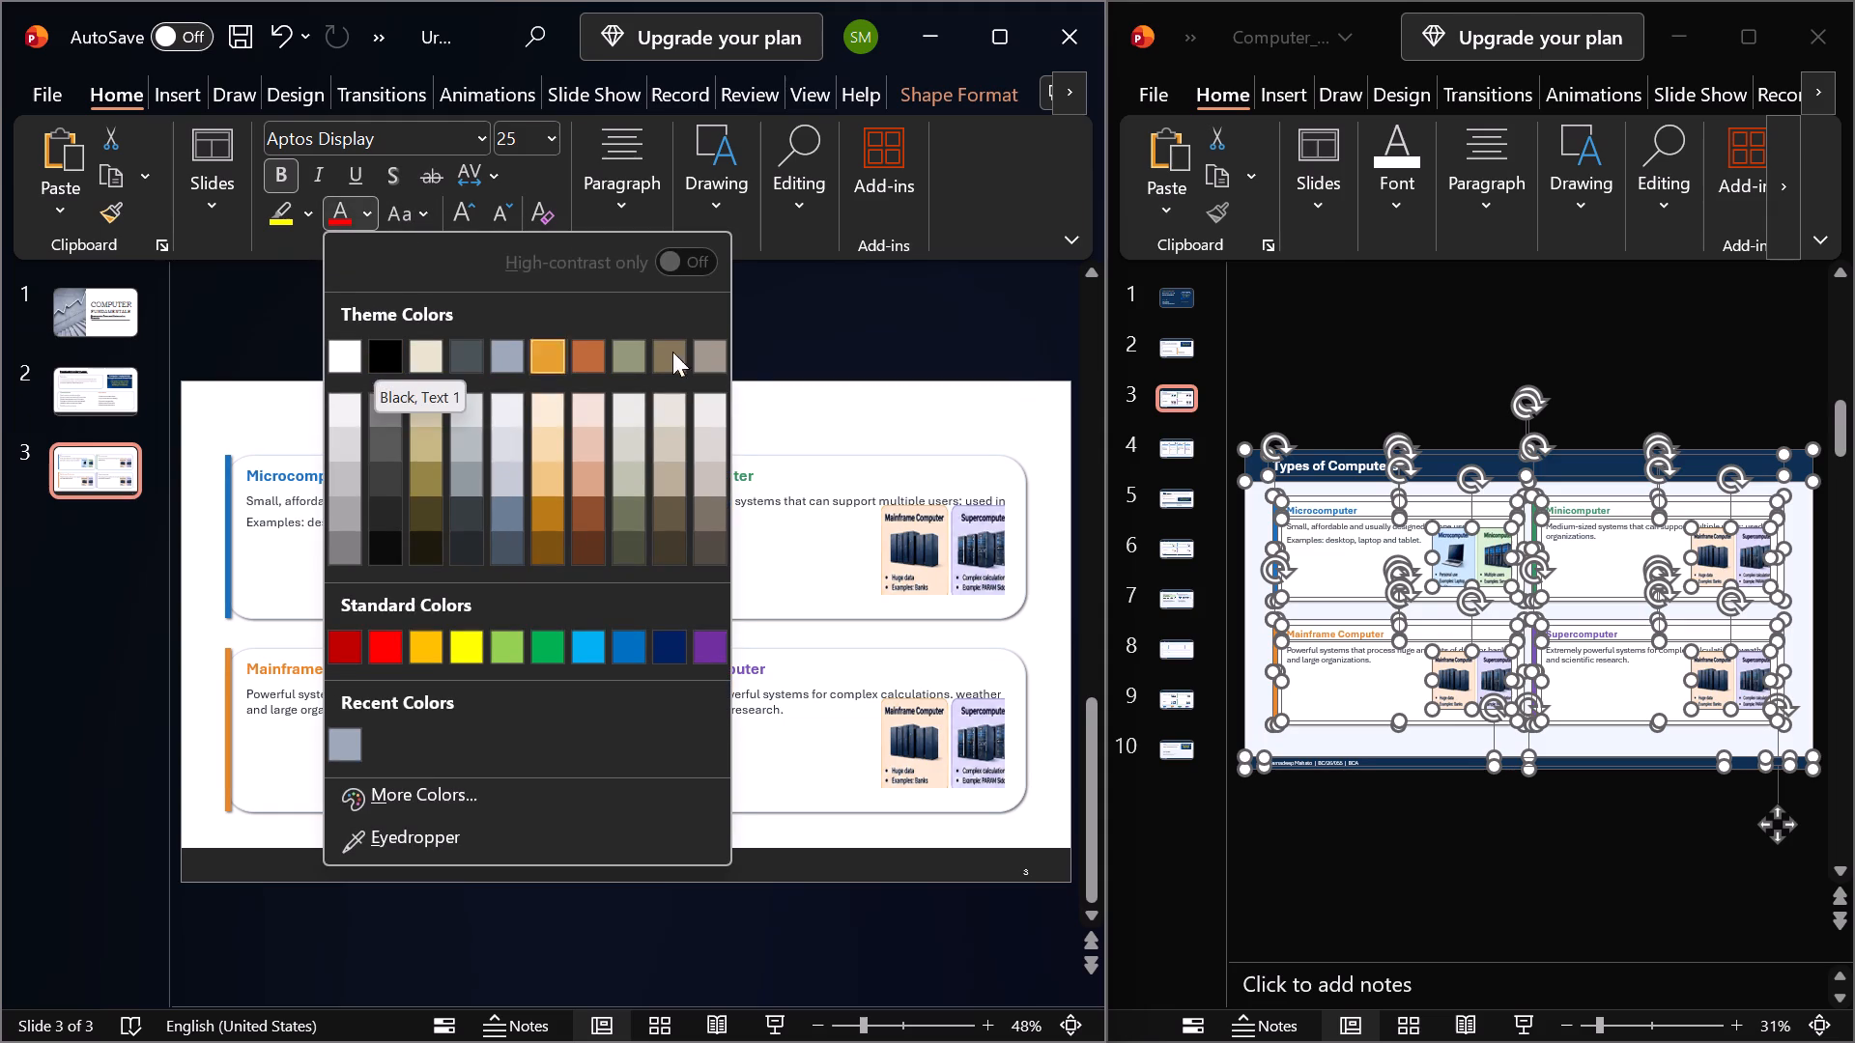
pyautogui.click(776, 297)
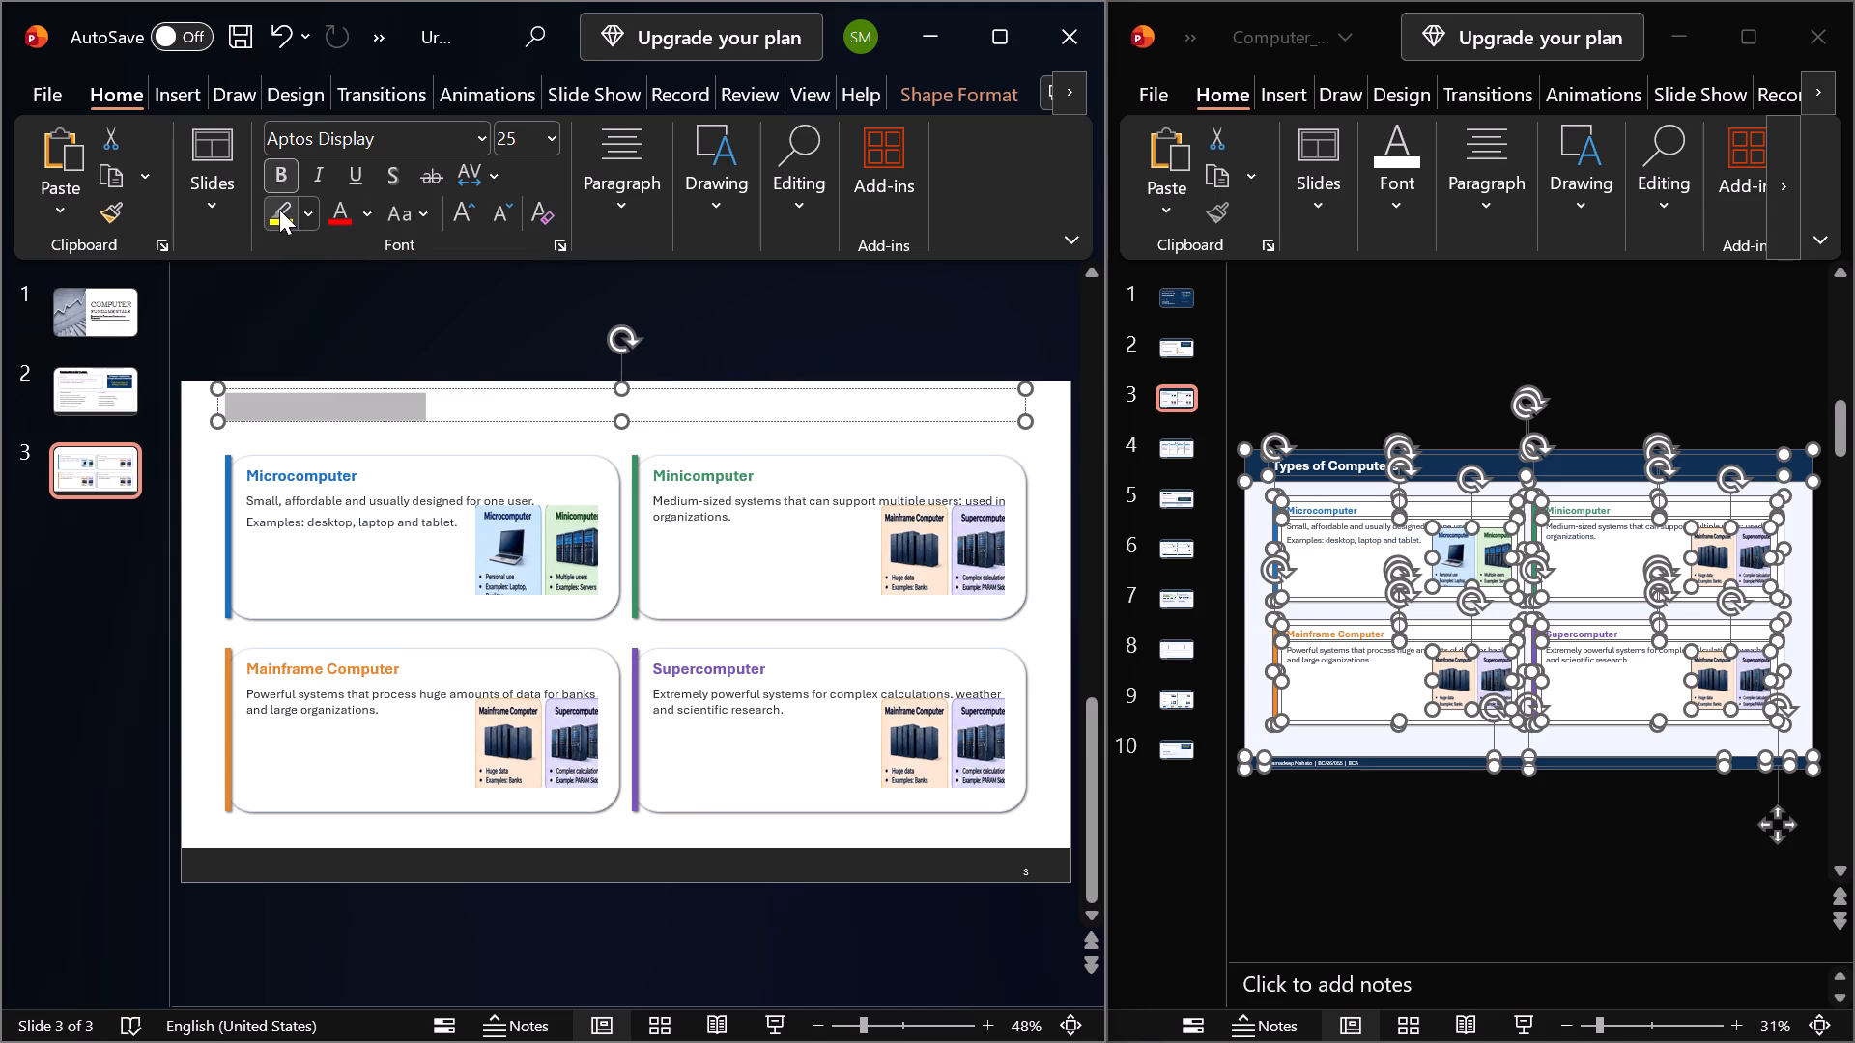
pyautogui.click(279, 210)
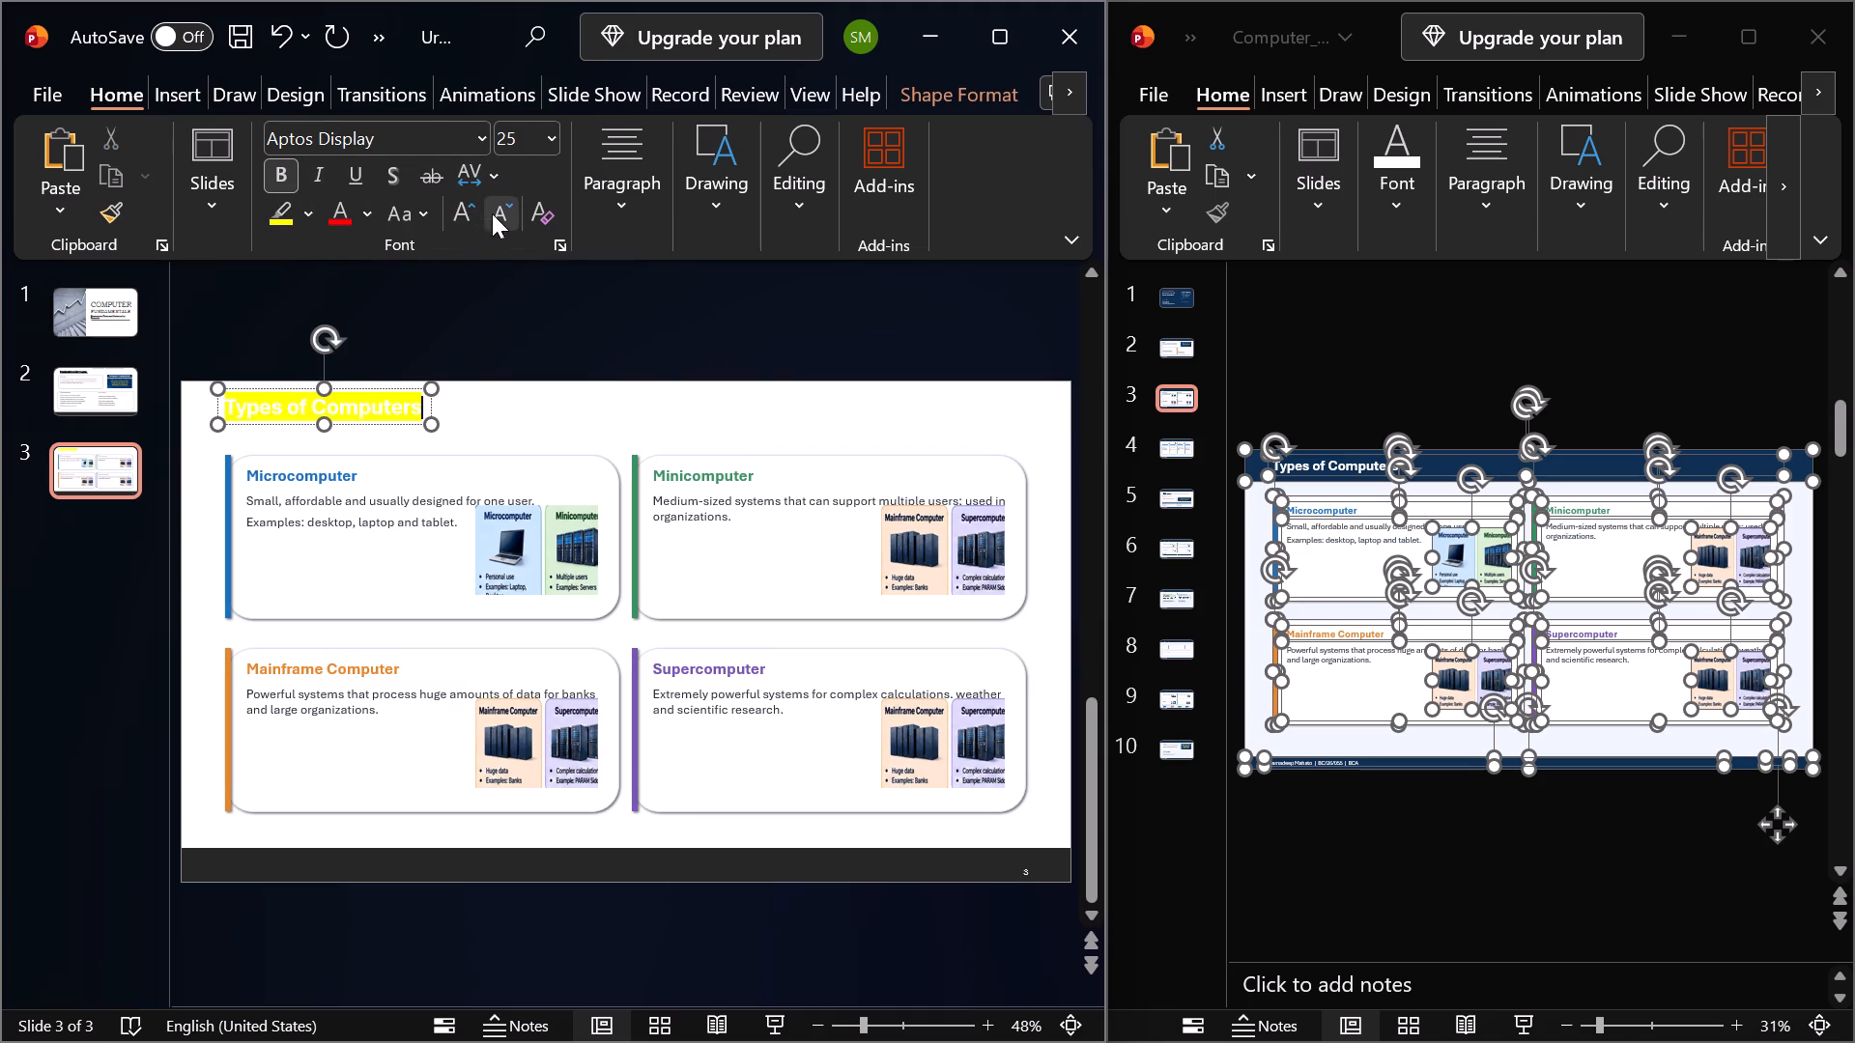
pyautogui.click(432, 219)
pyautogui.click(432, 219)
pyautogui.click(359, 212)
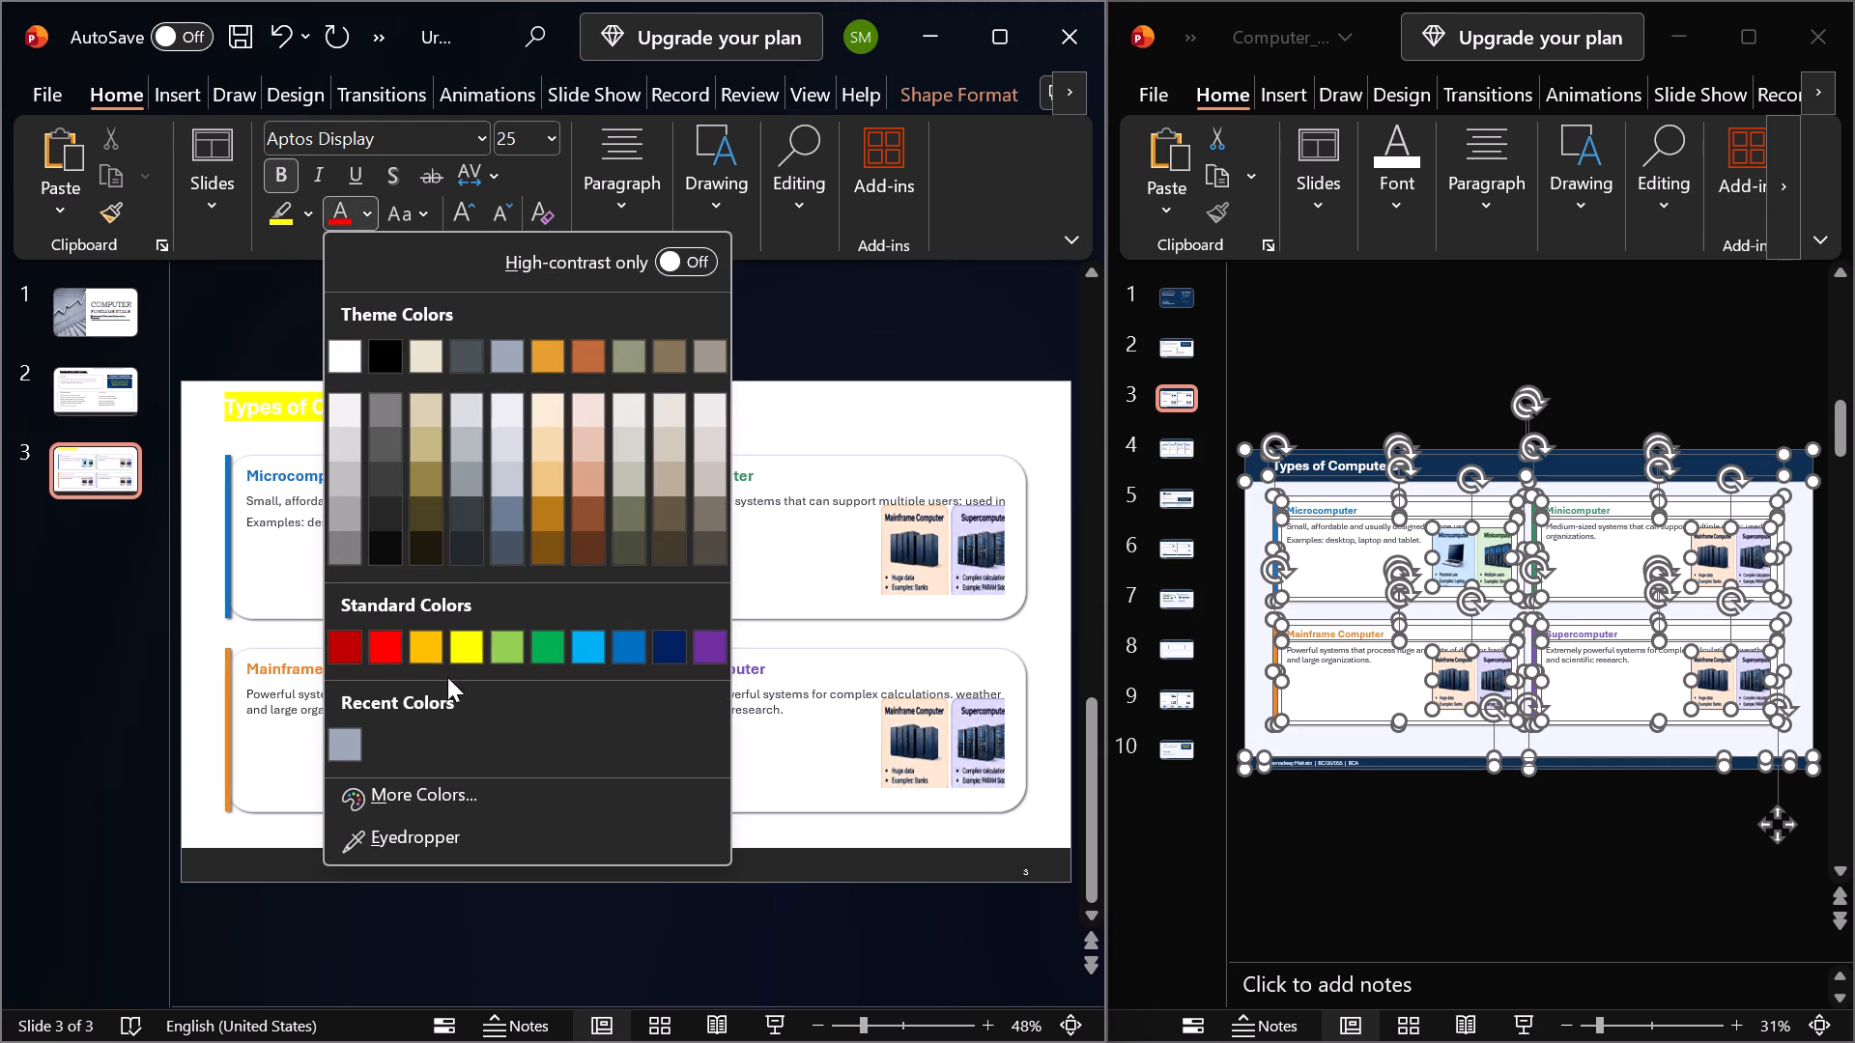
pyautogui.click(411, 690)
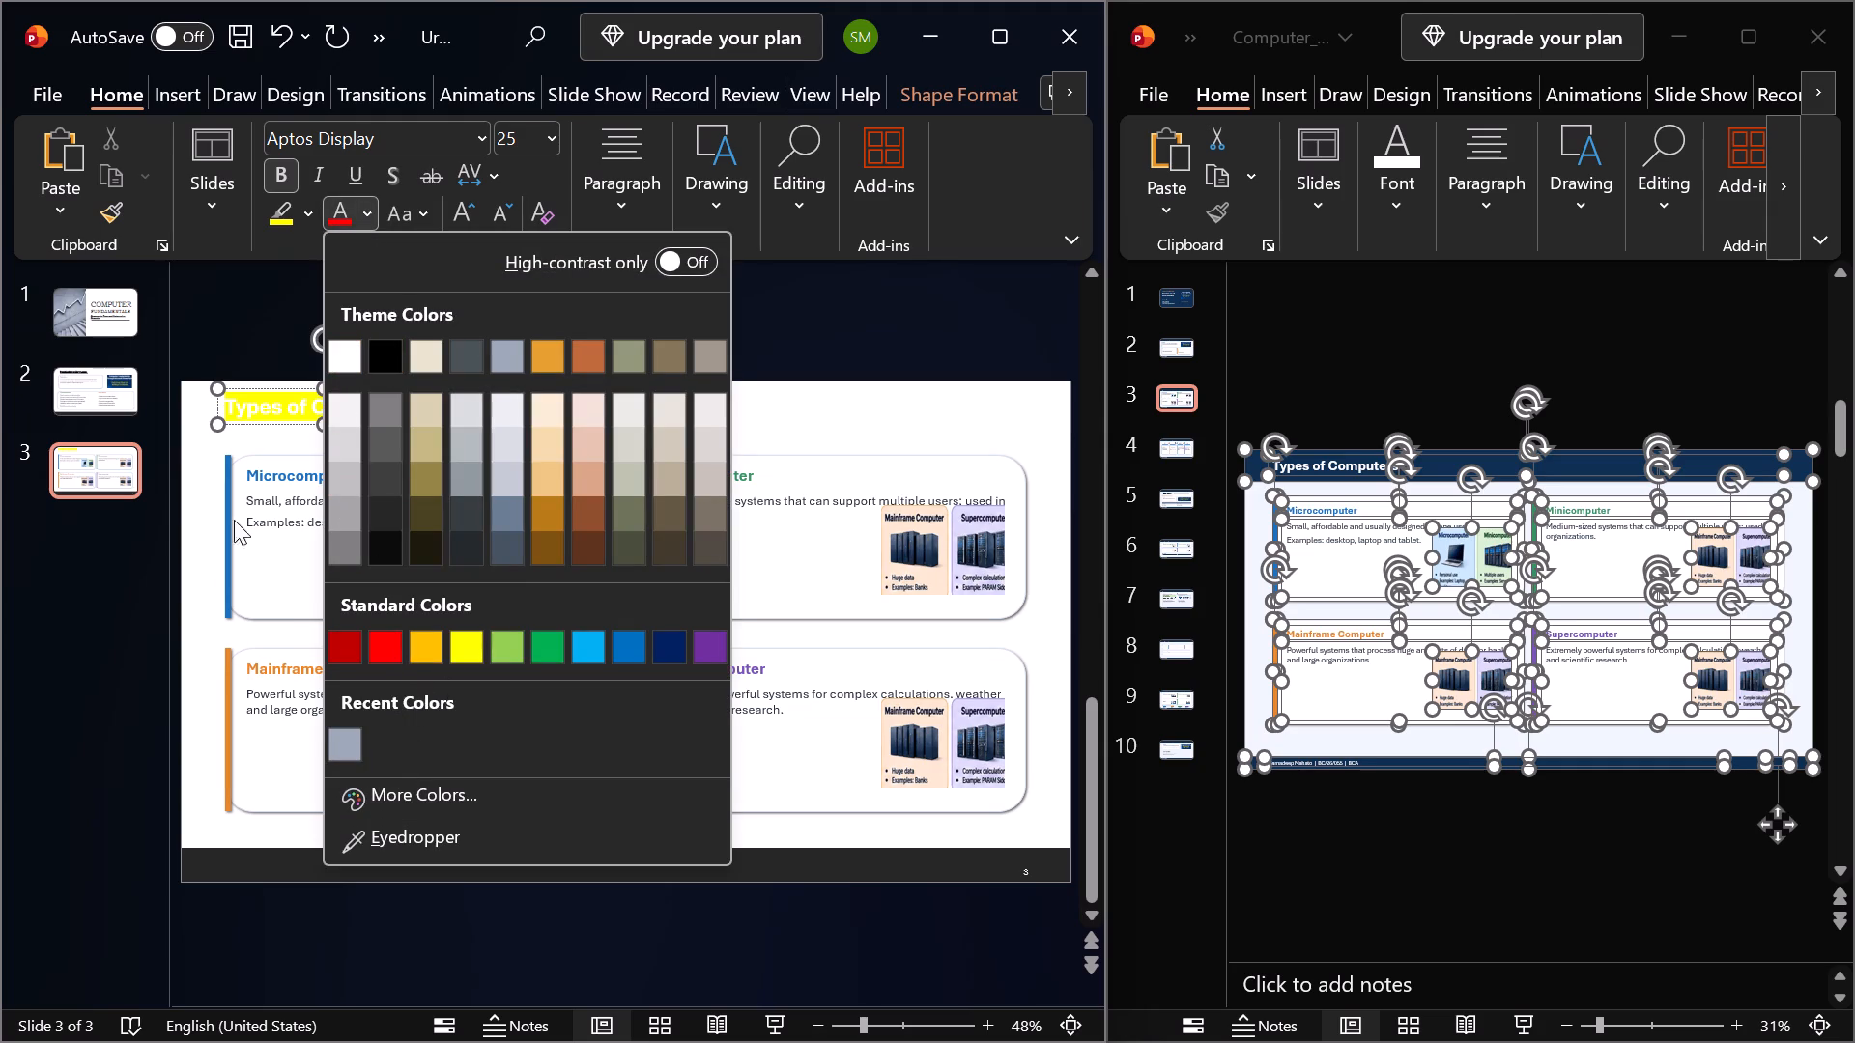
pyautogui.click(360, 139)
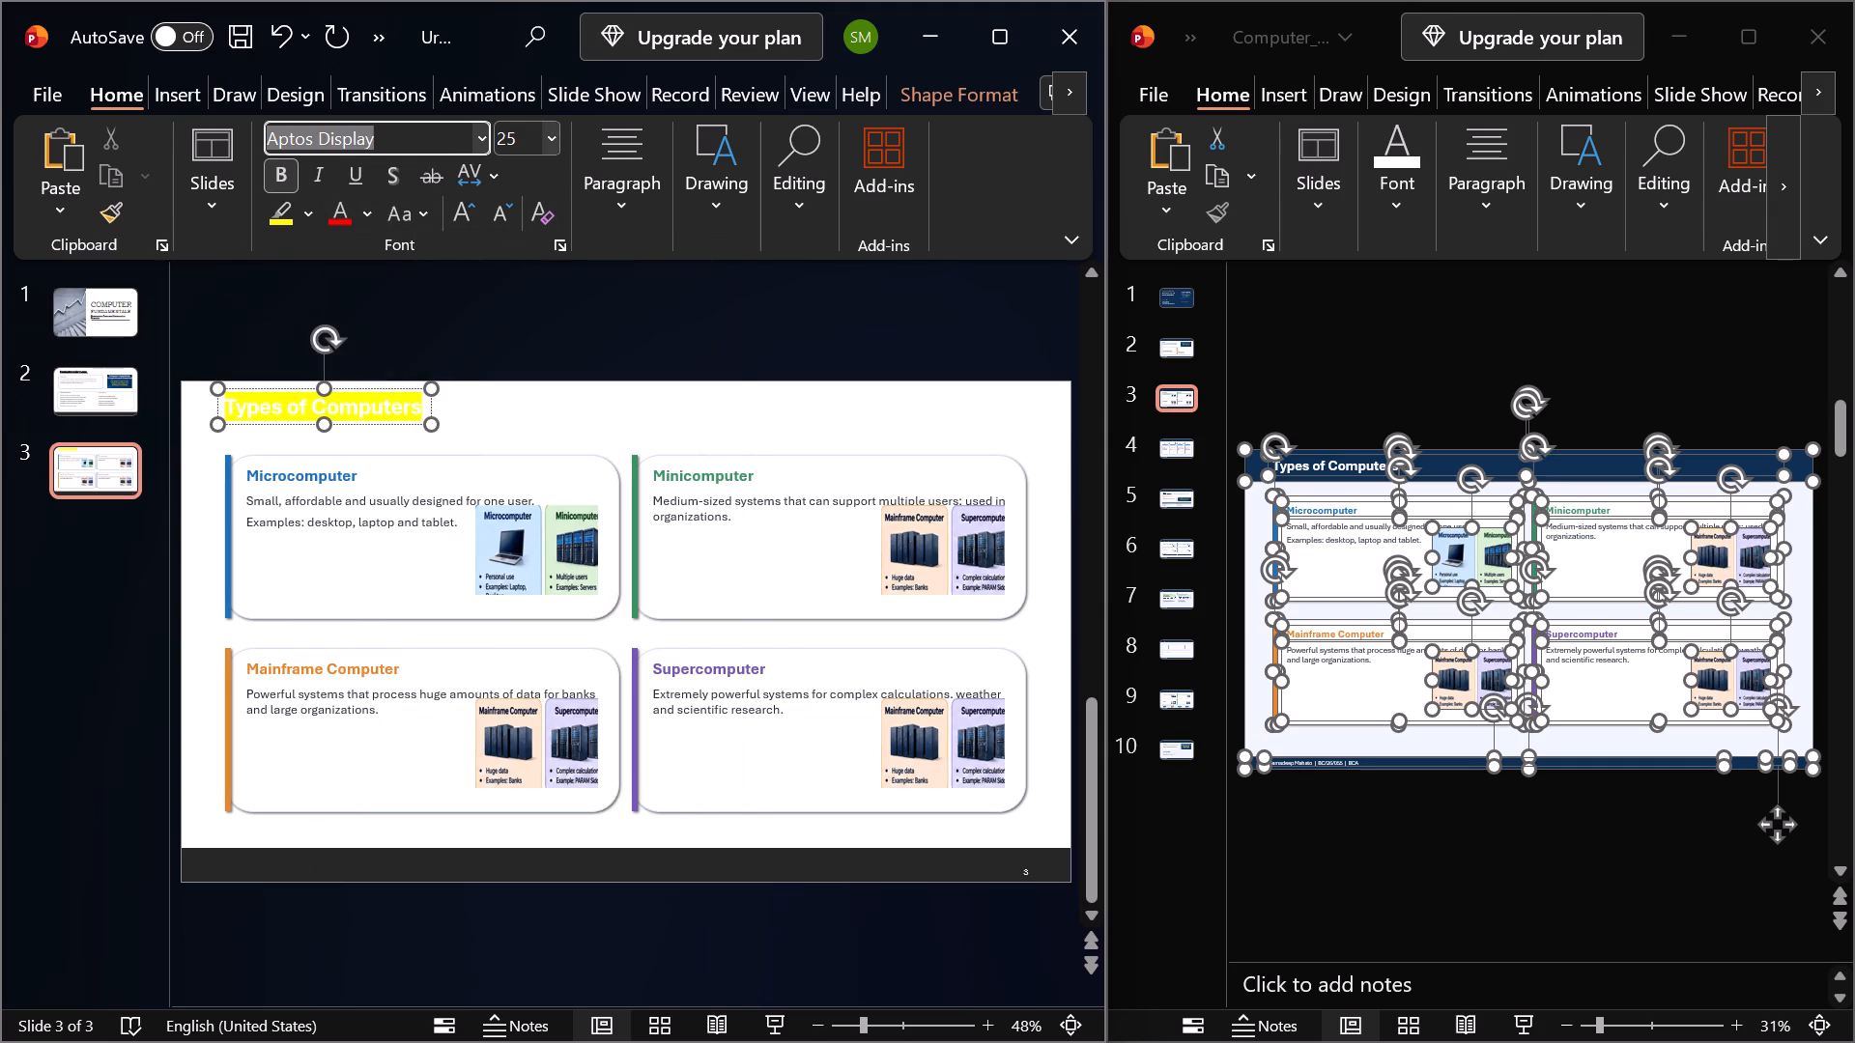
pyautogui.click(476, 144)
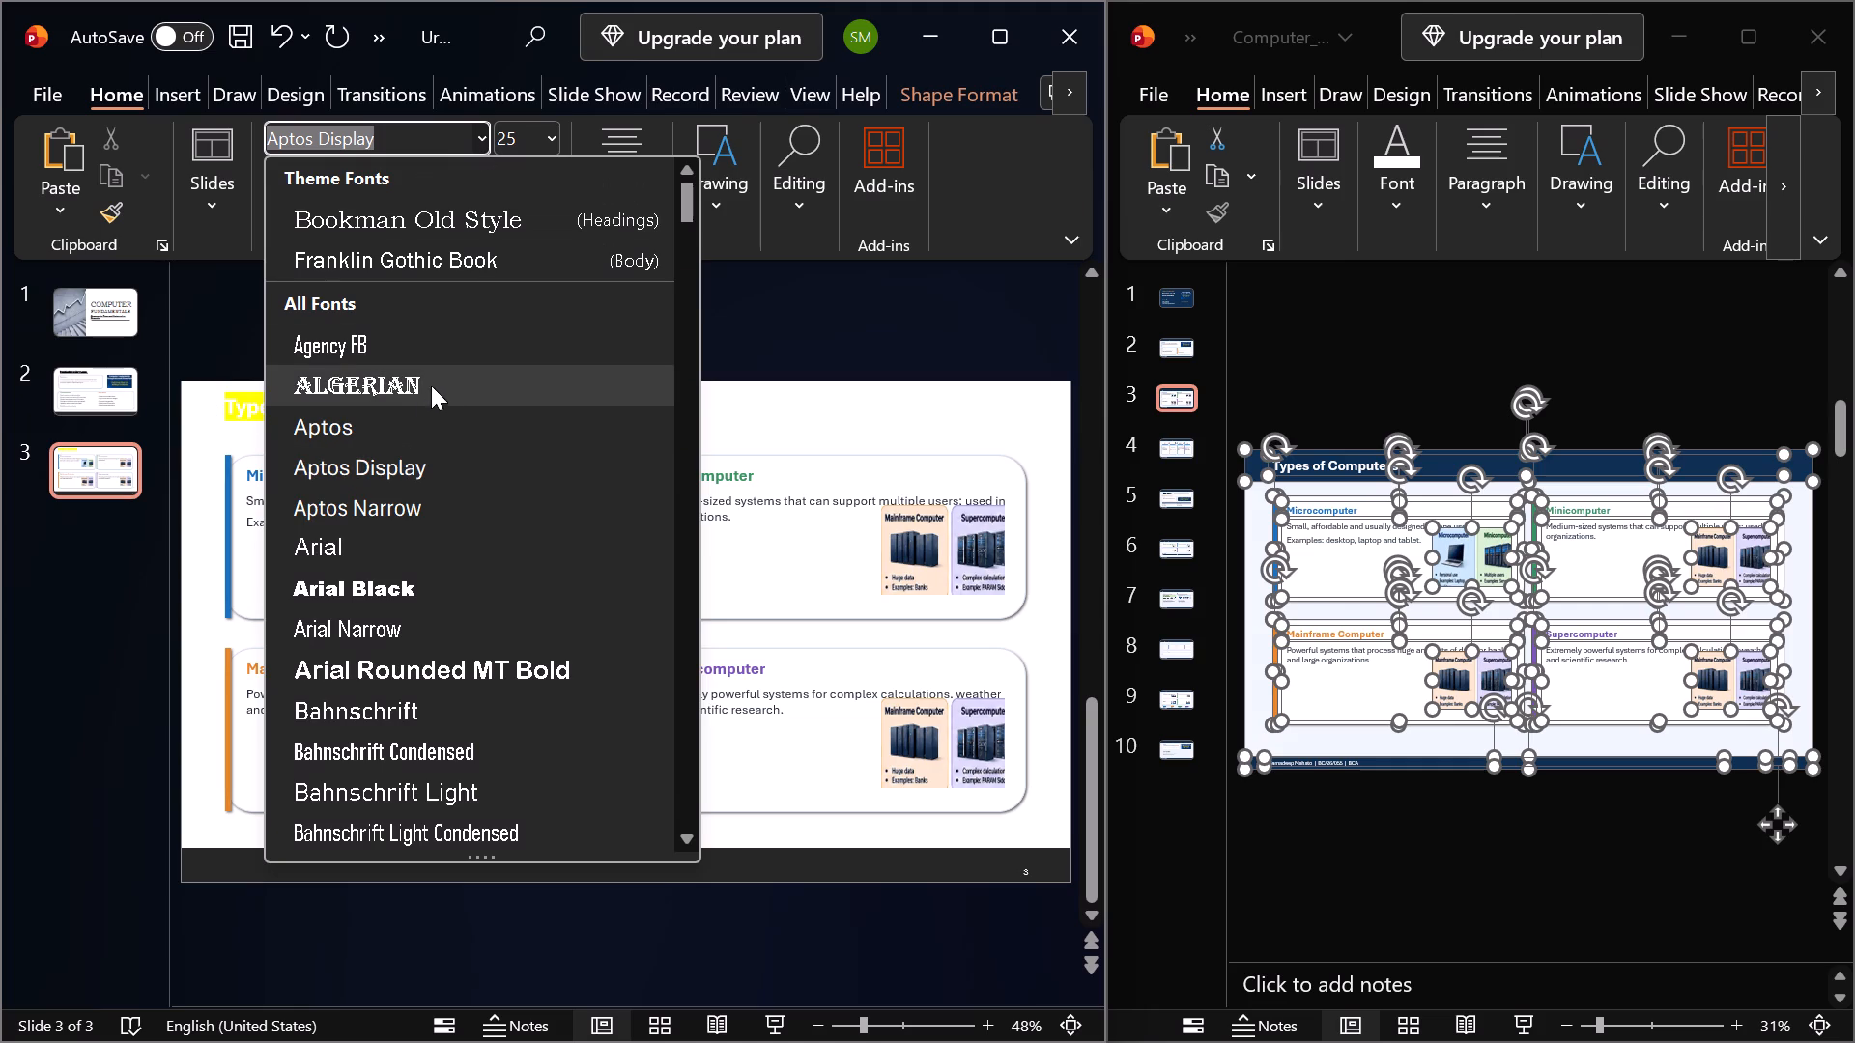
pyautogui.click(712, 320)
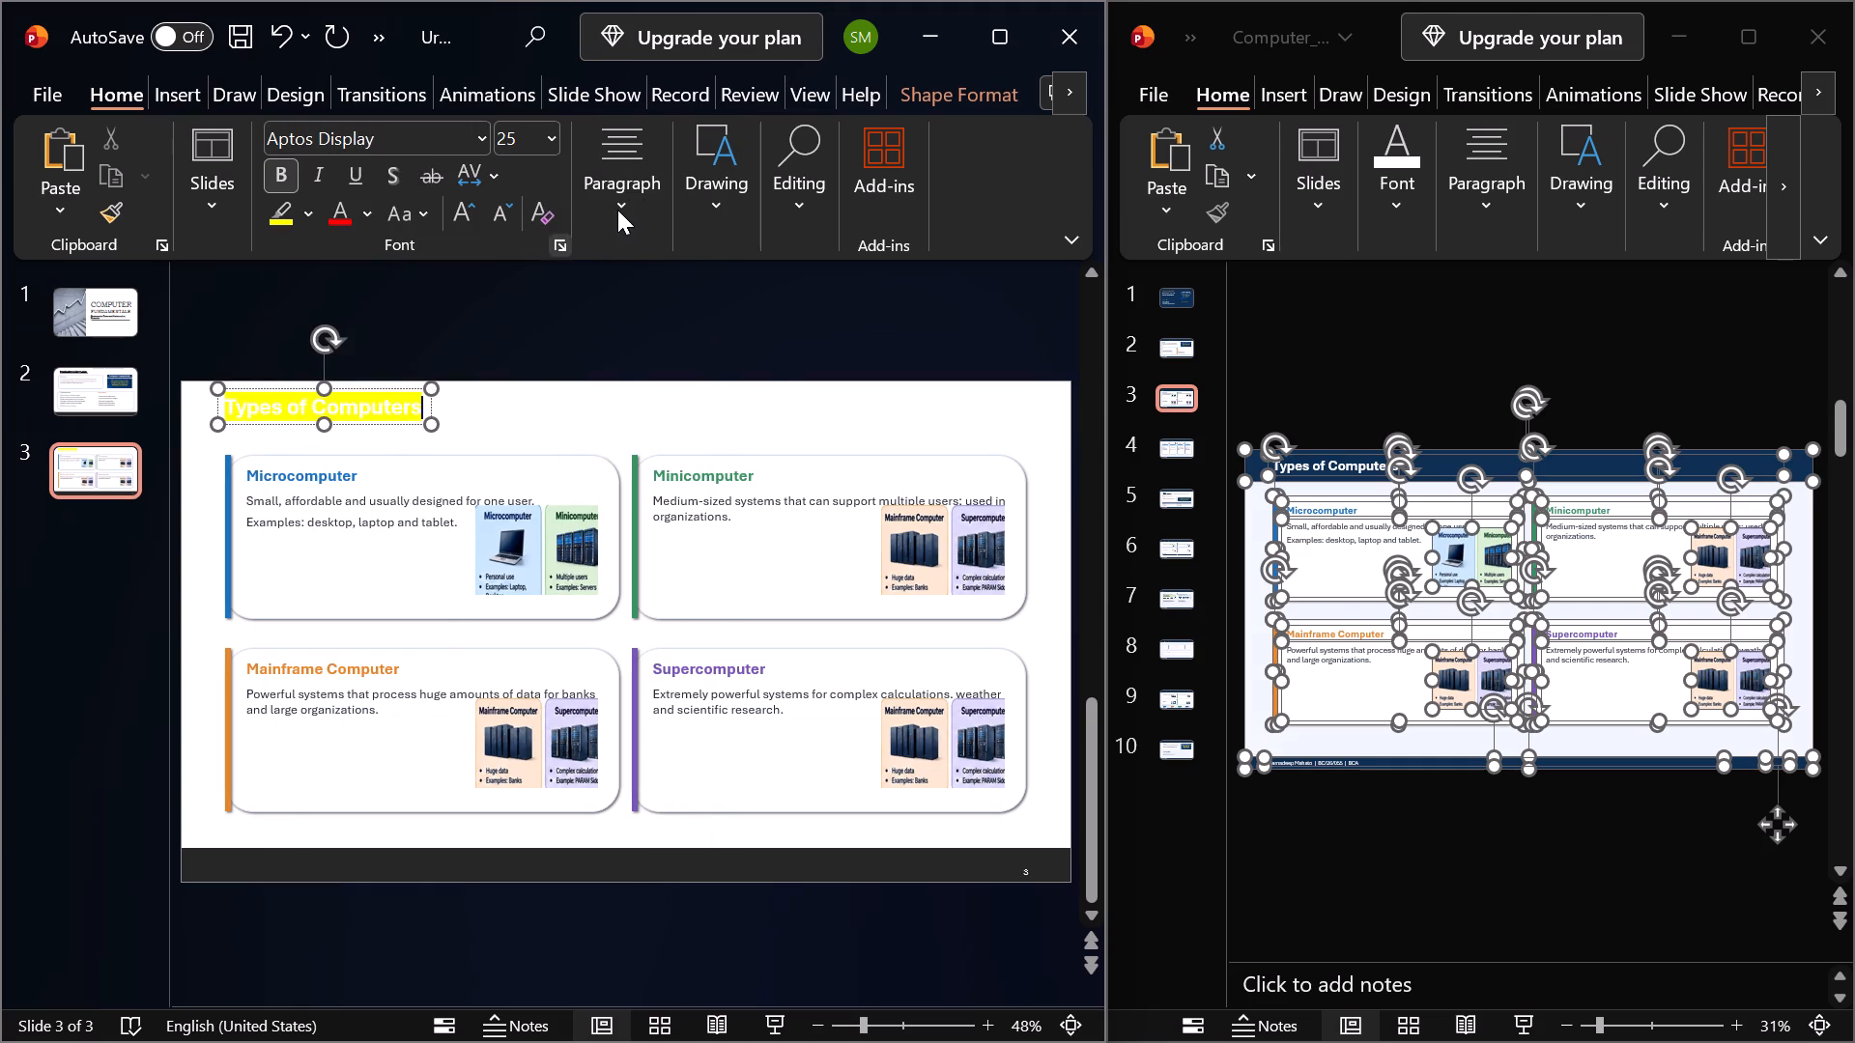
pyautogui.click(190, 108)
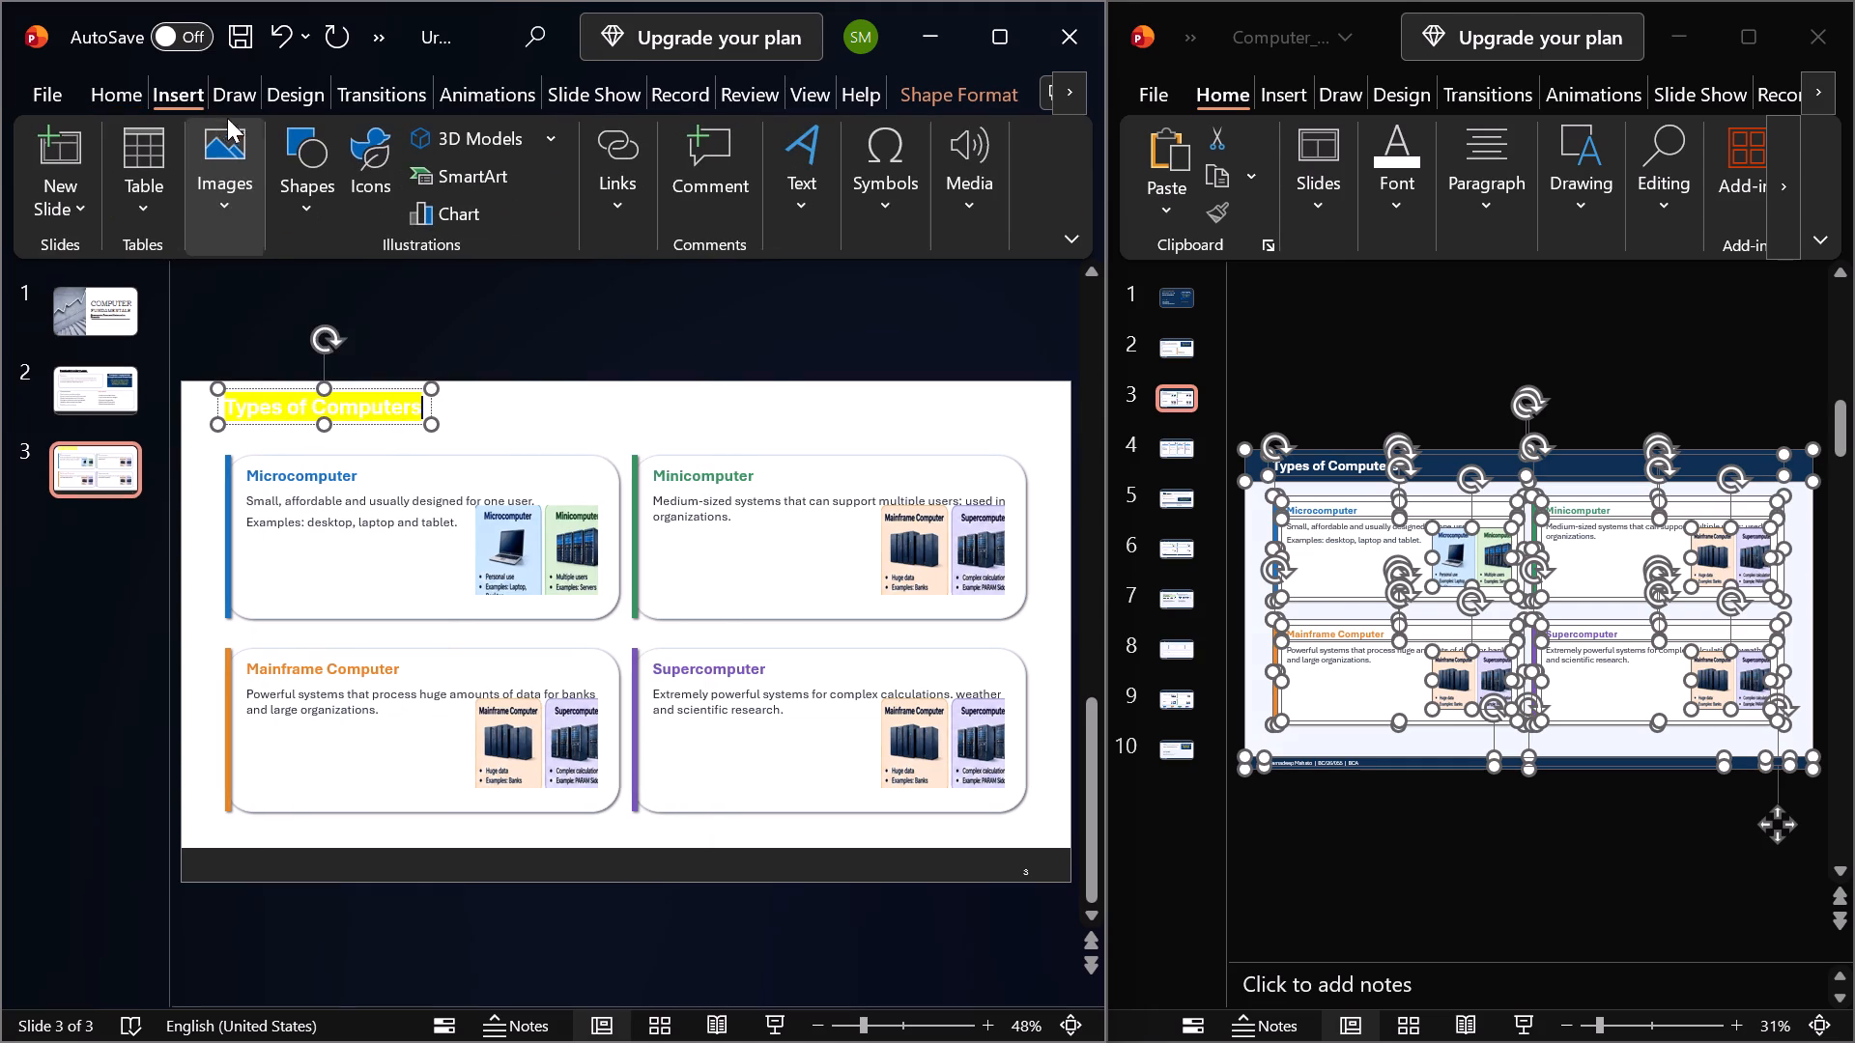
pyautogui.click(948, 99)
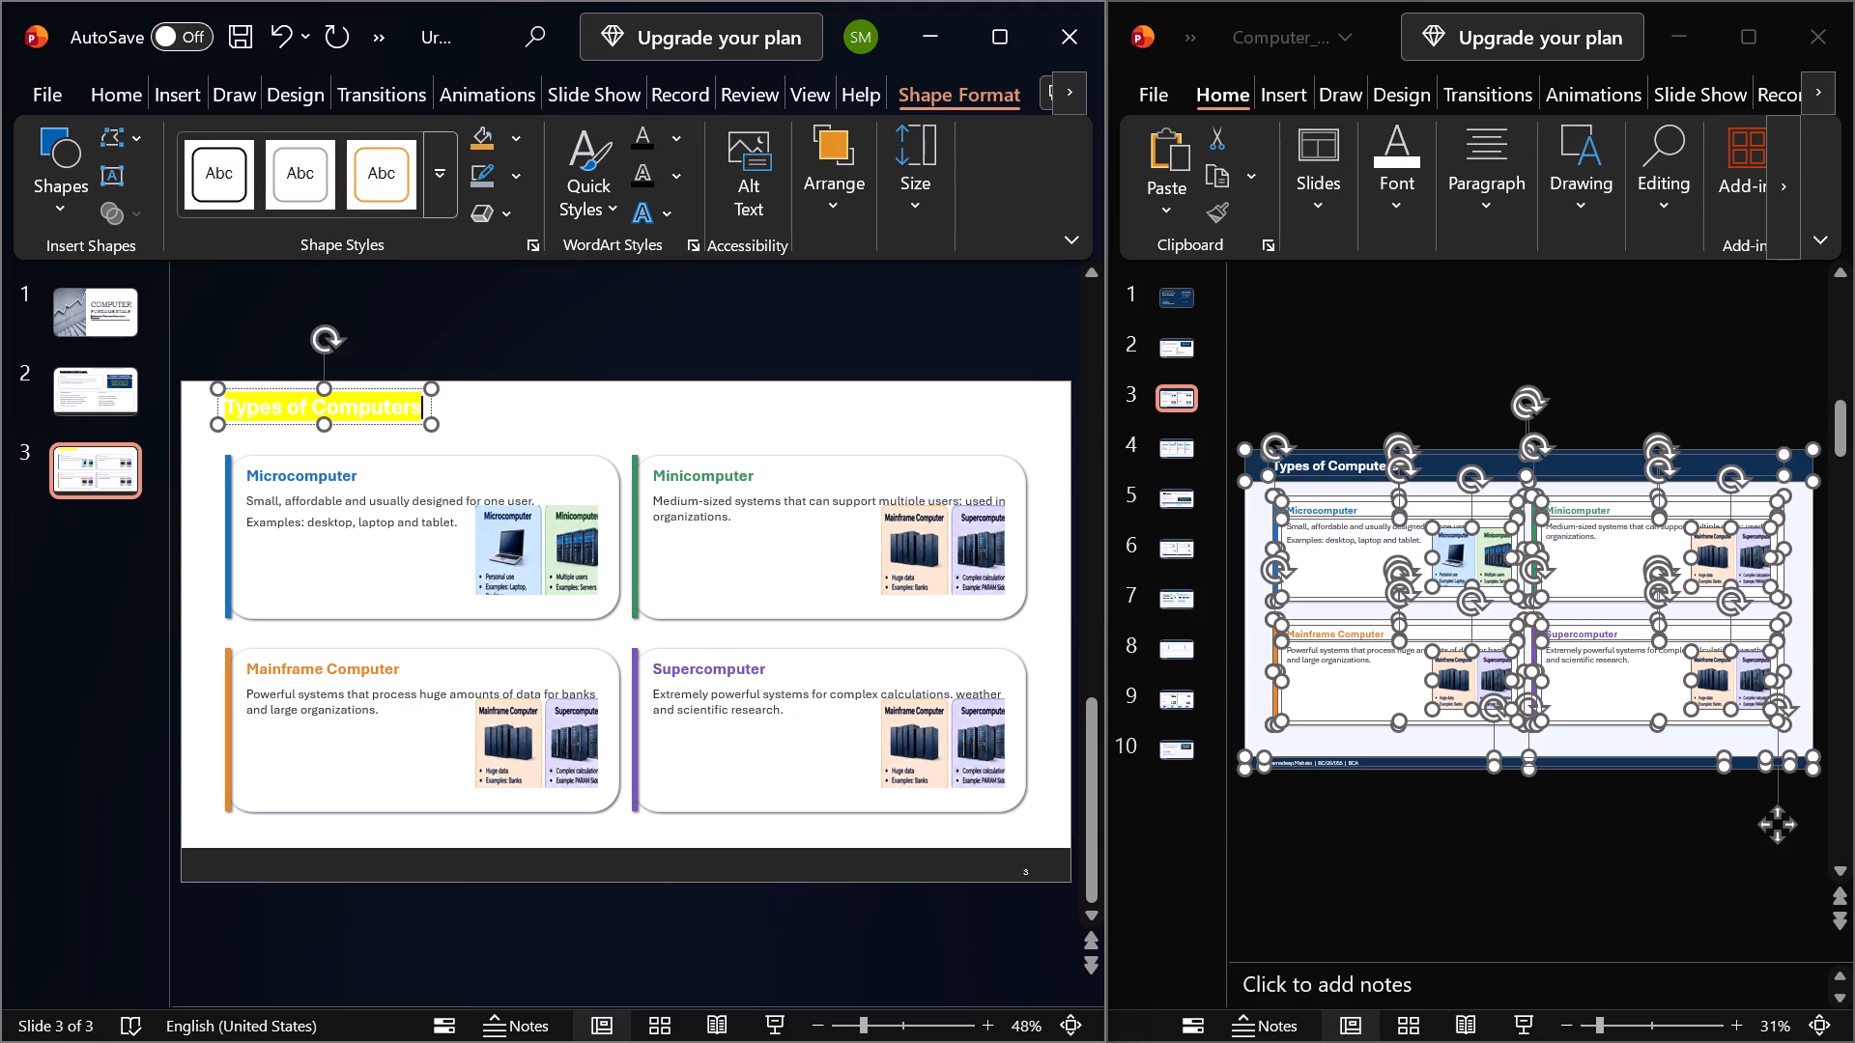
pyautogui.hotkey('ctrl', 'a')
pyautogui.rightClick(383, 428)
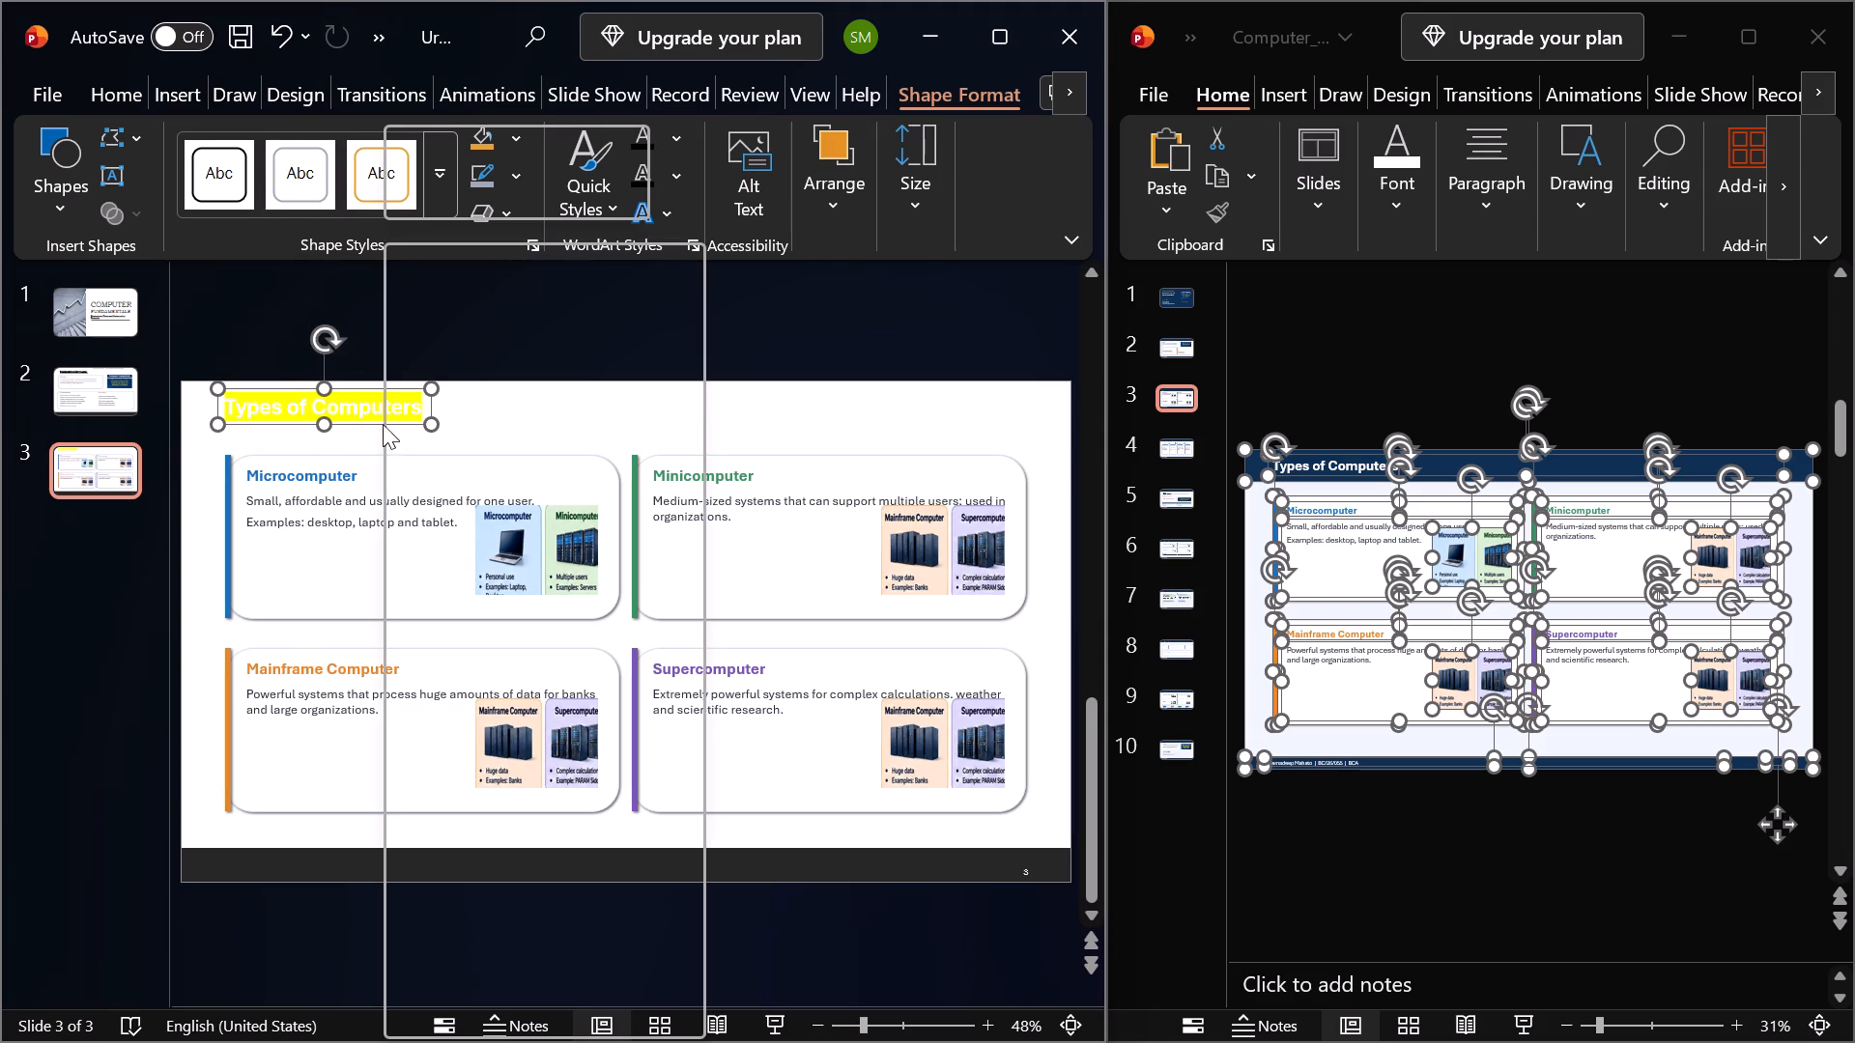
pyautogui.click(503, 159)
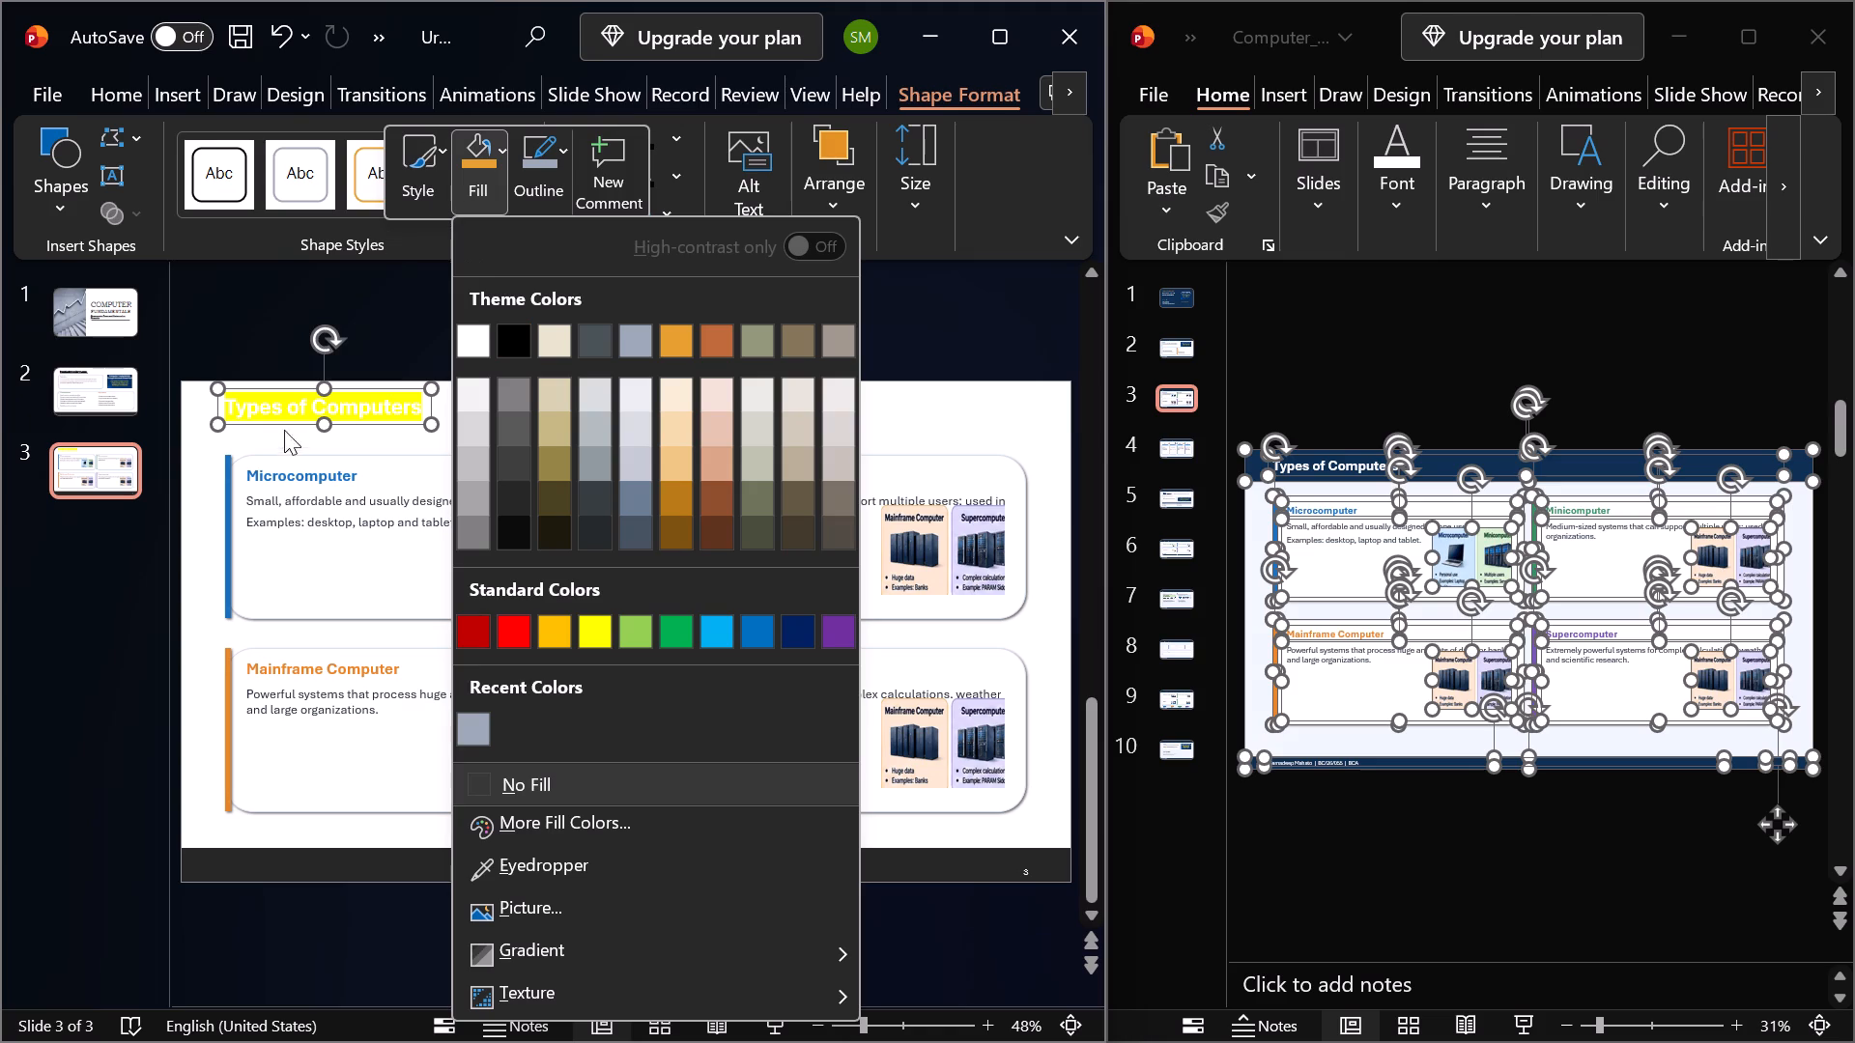
# Change the Types of Computers title's text highlight to black.
pyautogui.click(125, 89)
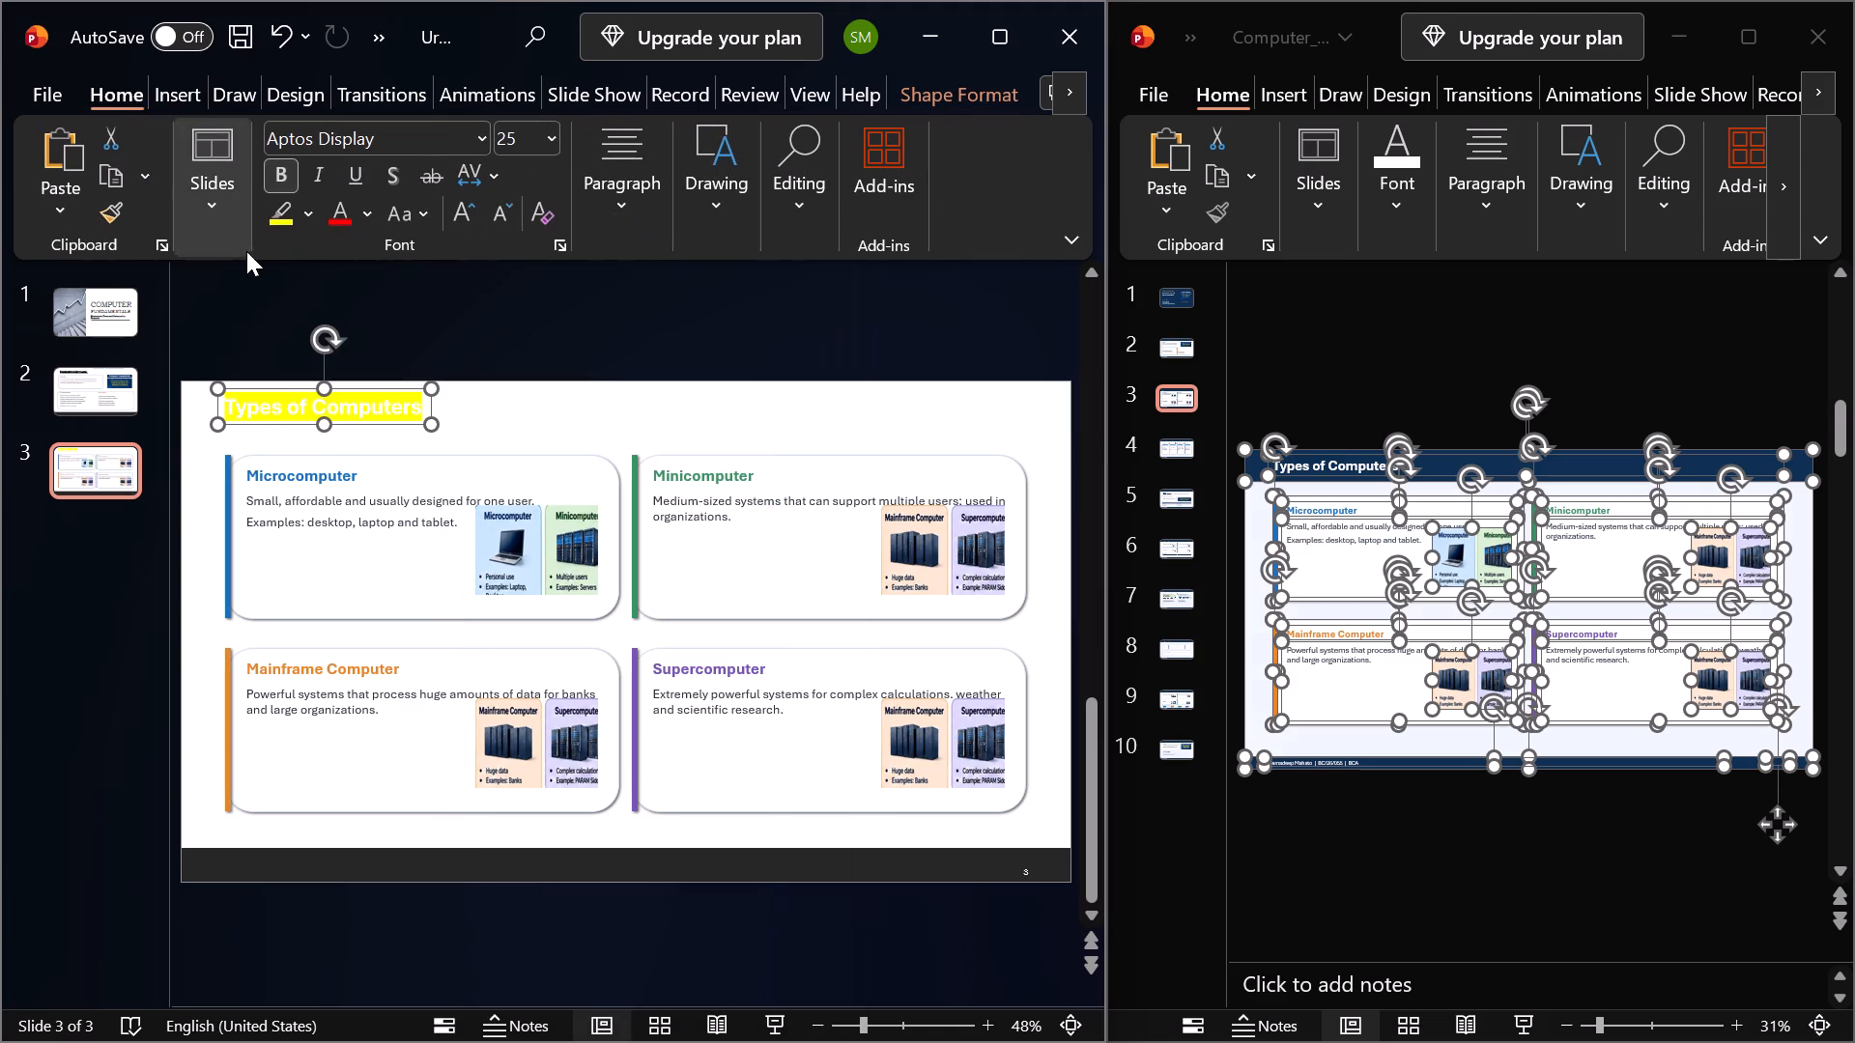
pyautogui.click(276, 227)
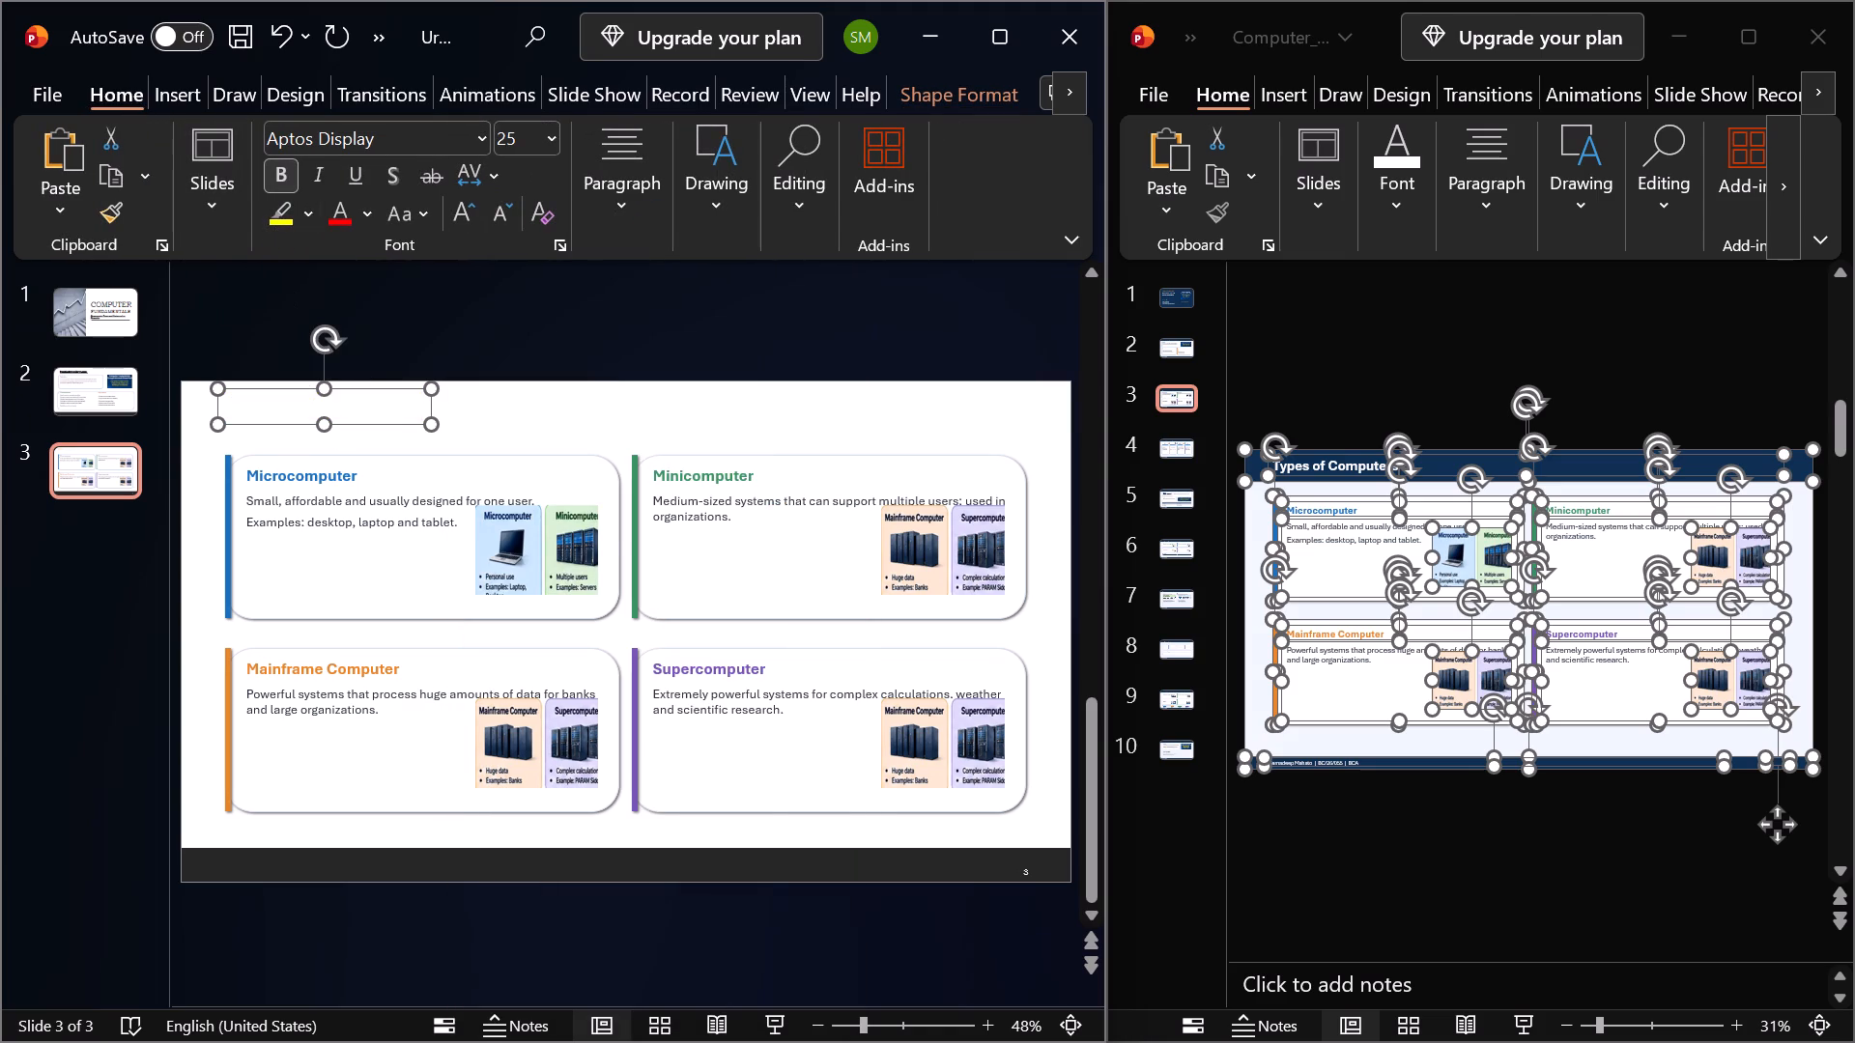
pyautogui.hotkey('ctrl', 'a')
pyautogui.click(348, 418)
pyautogui.moveTo(411, 409); pyautogui.dragTo(247, 400)
pyautogui.rightClick(247, 400)
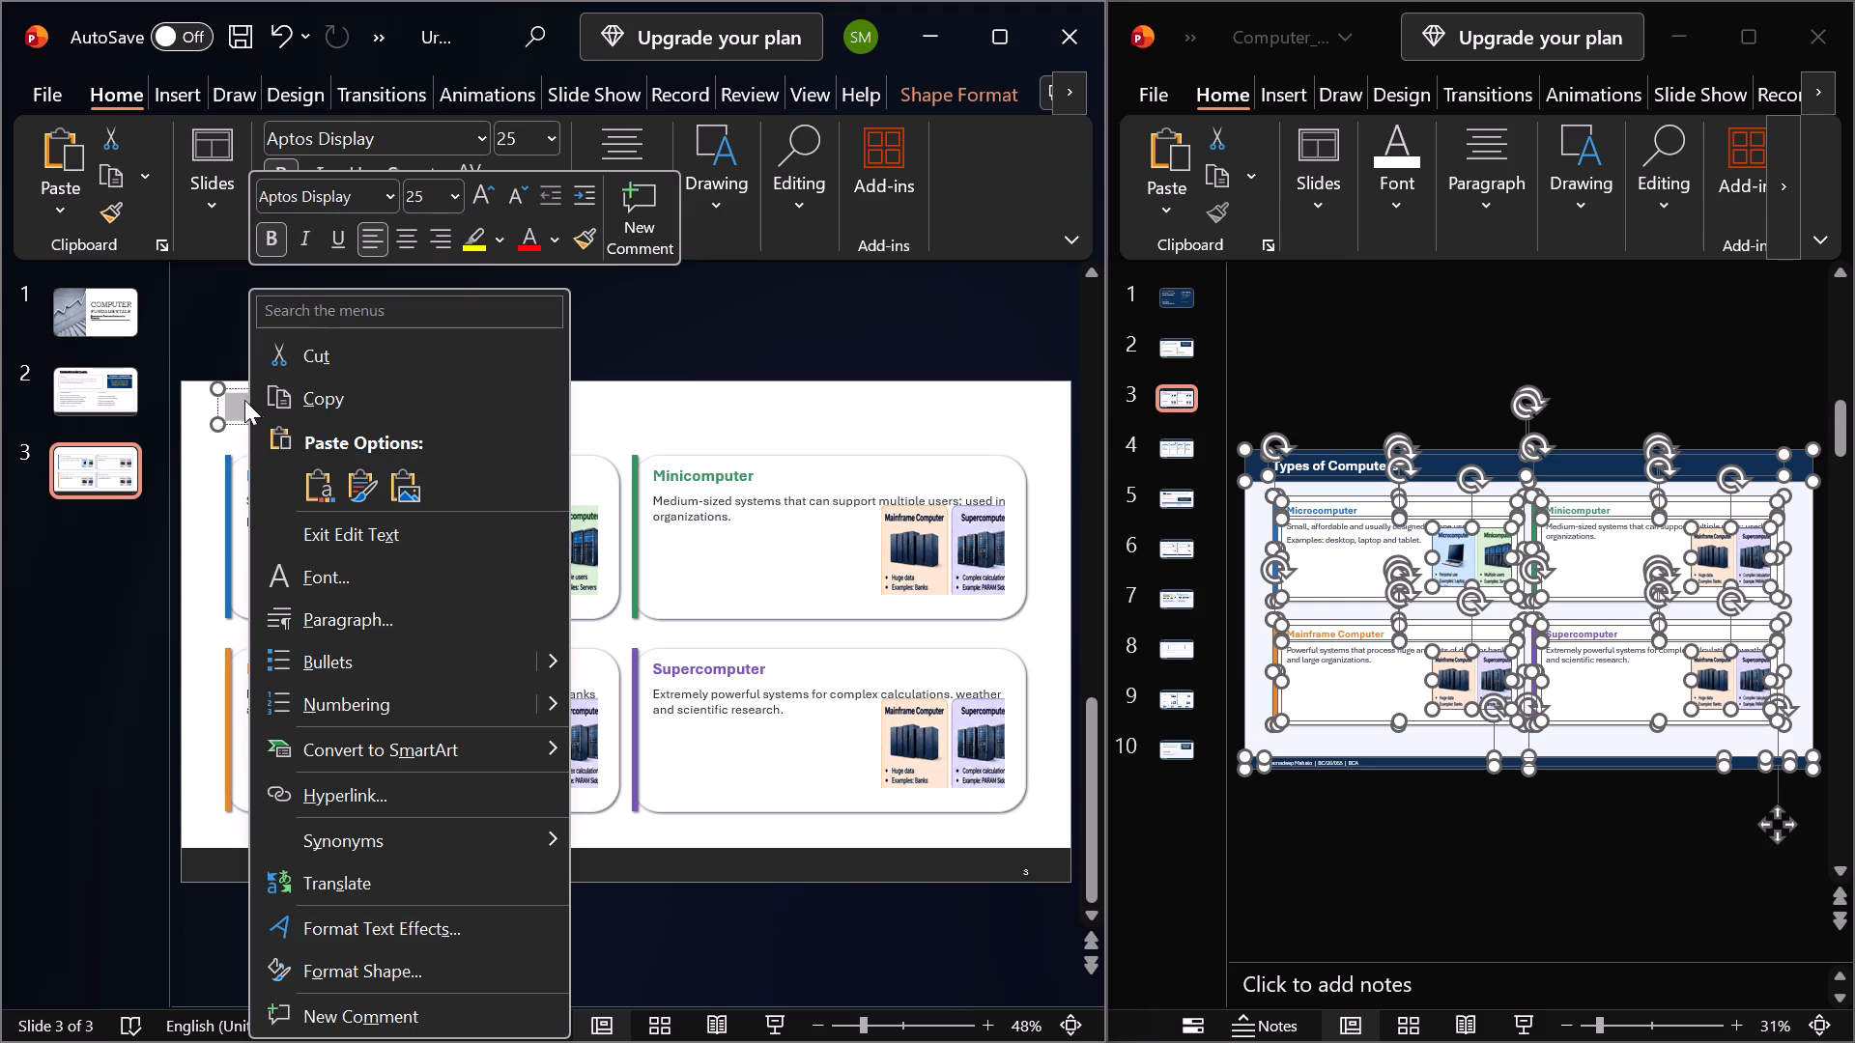
pyautogui.click(495, 232)
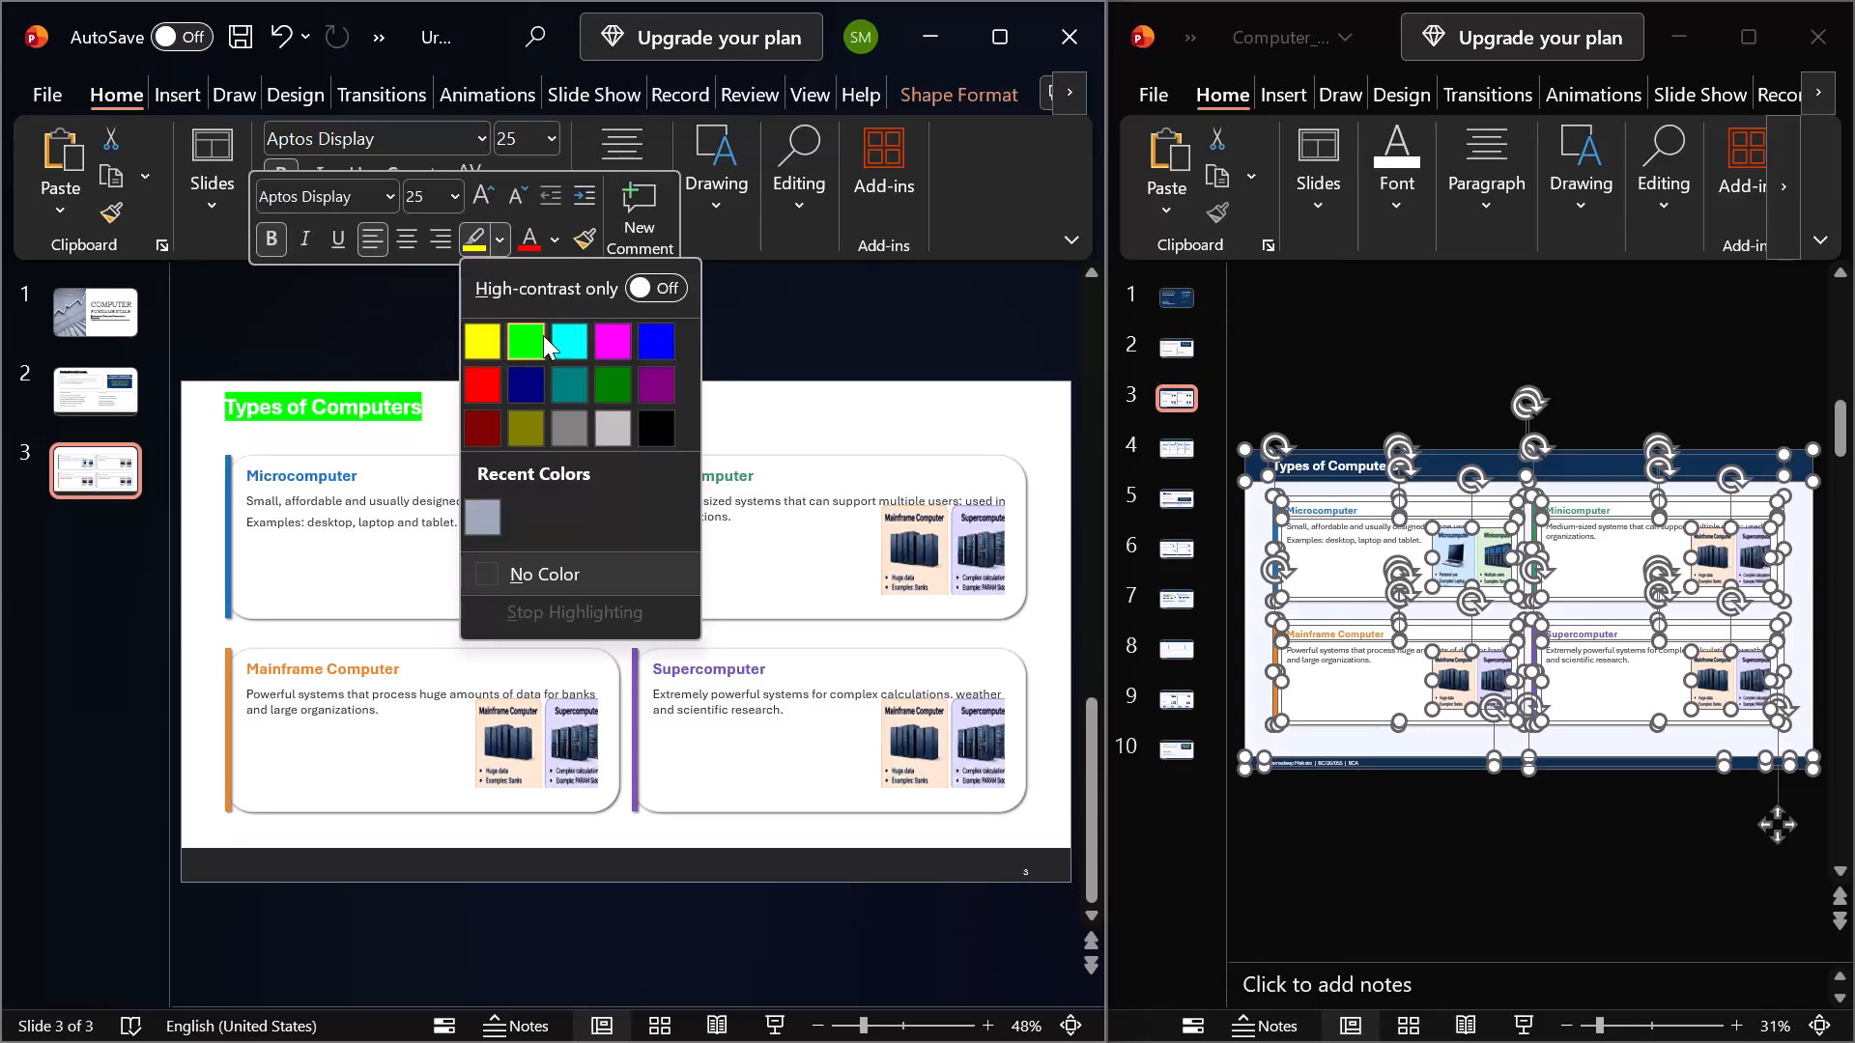
pyautogui.click(643, 413)
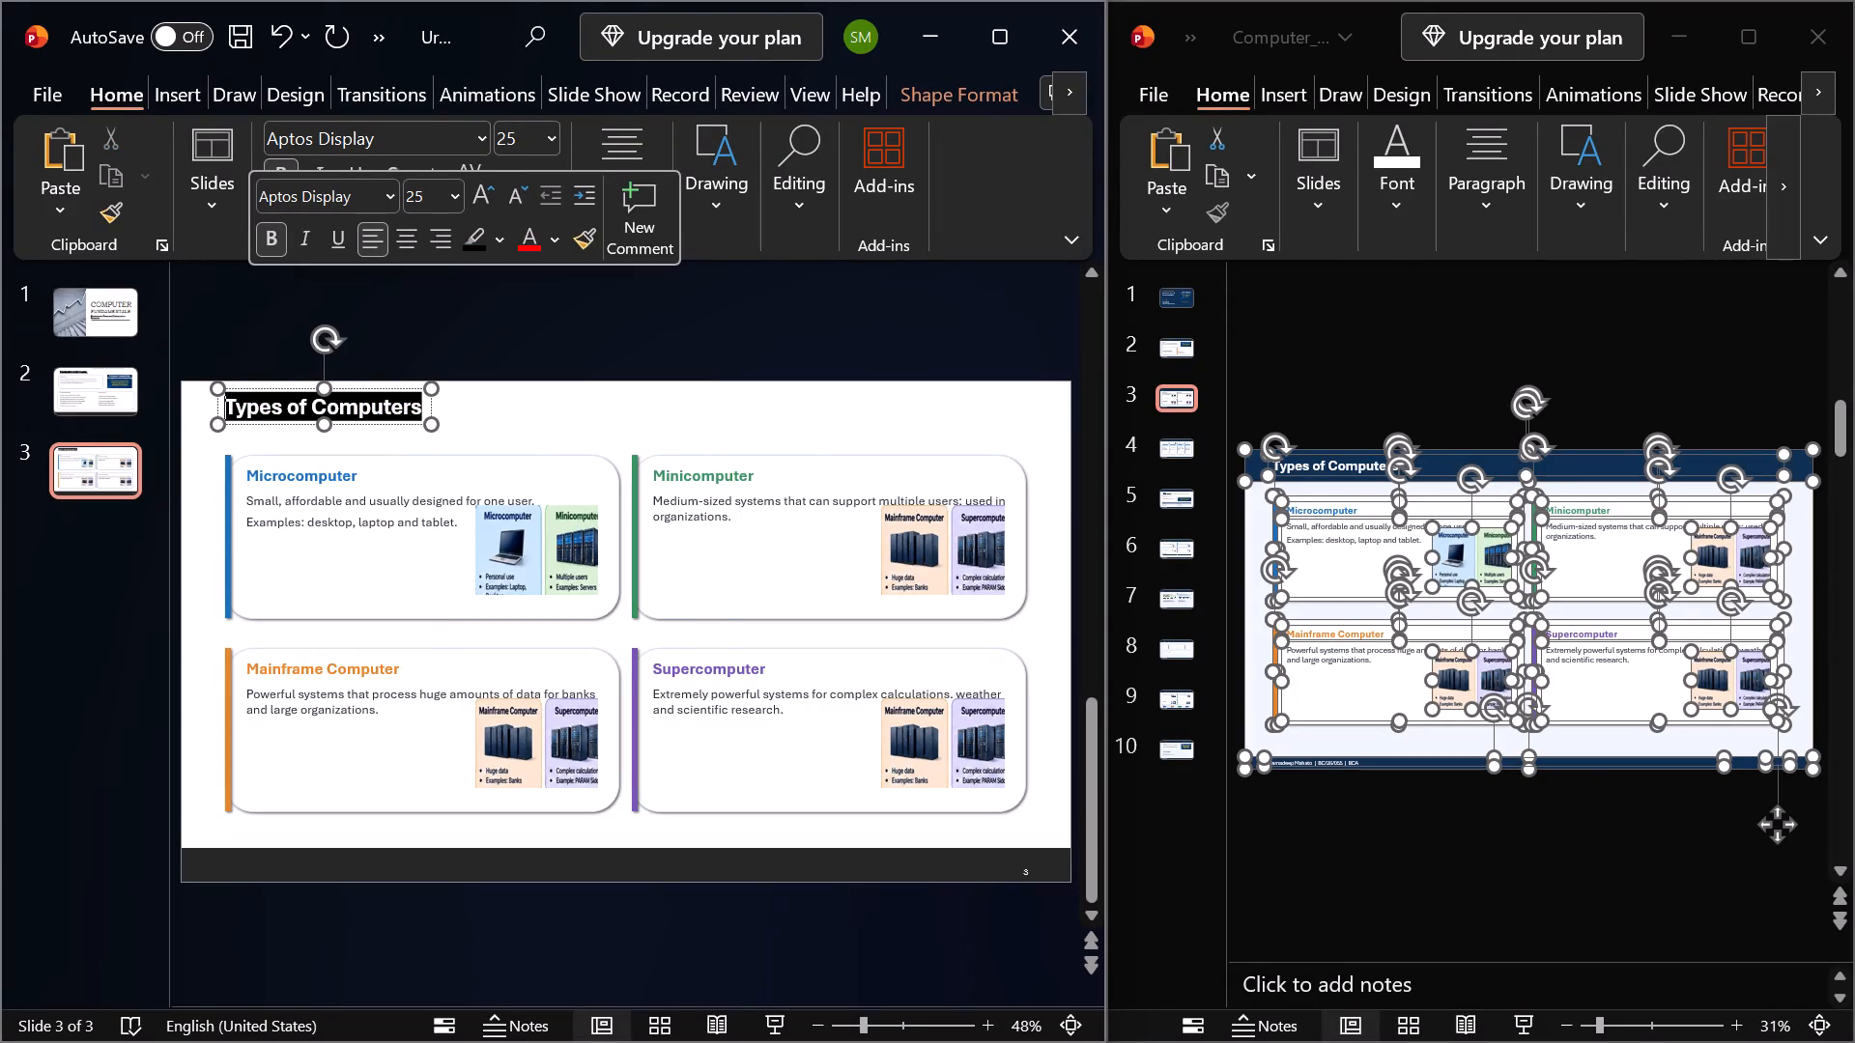
# Delete the blue, green, purple and orange accent bars beside the four computer type cards.
pyautogui.click(230, 520)
pyautogui.press('BackSpace')
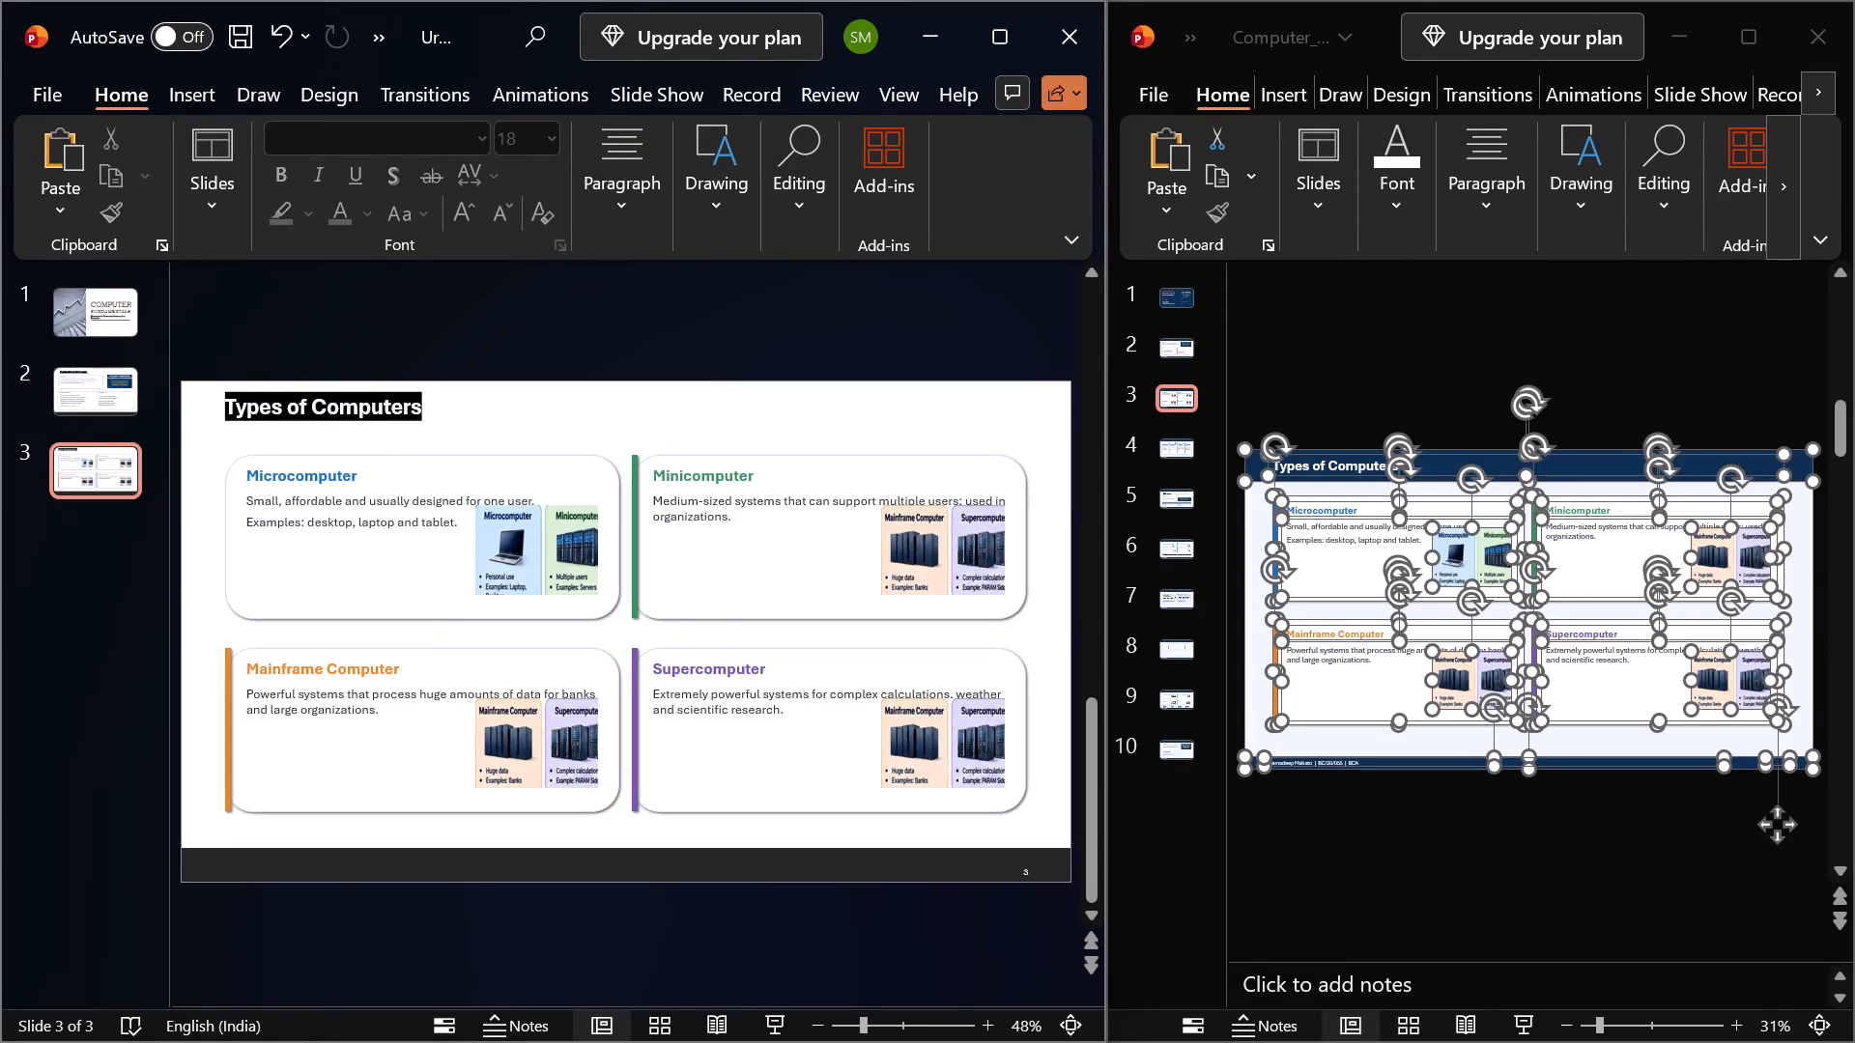
pyautogui.click(637, 531)
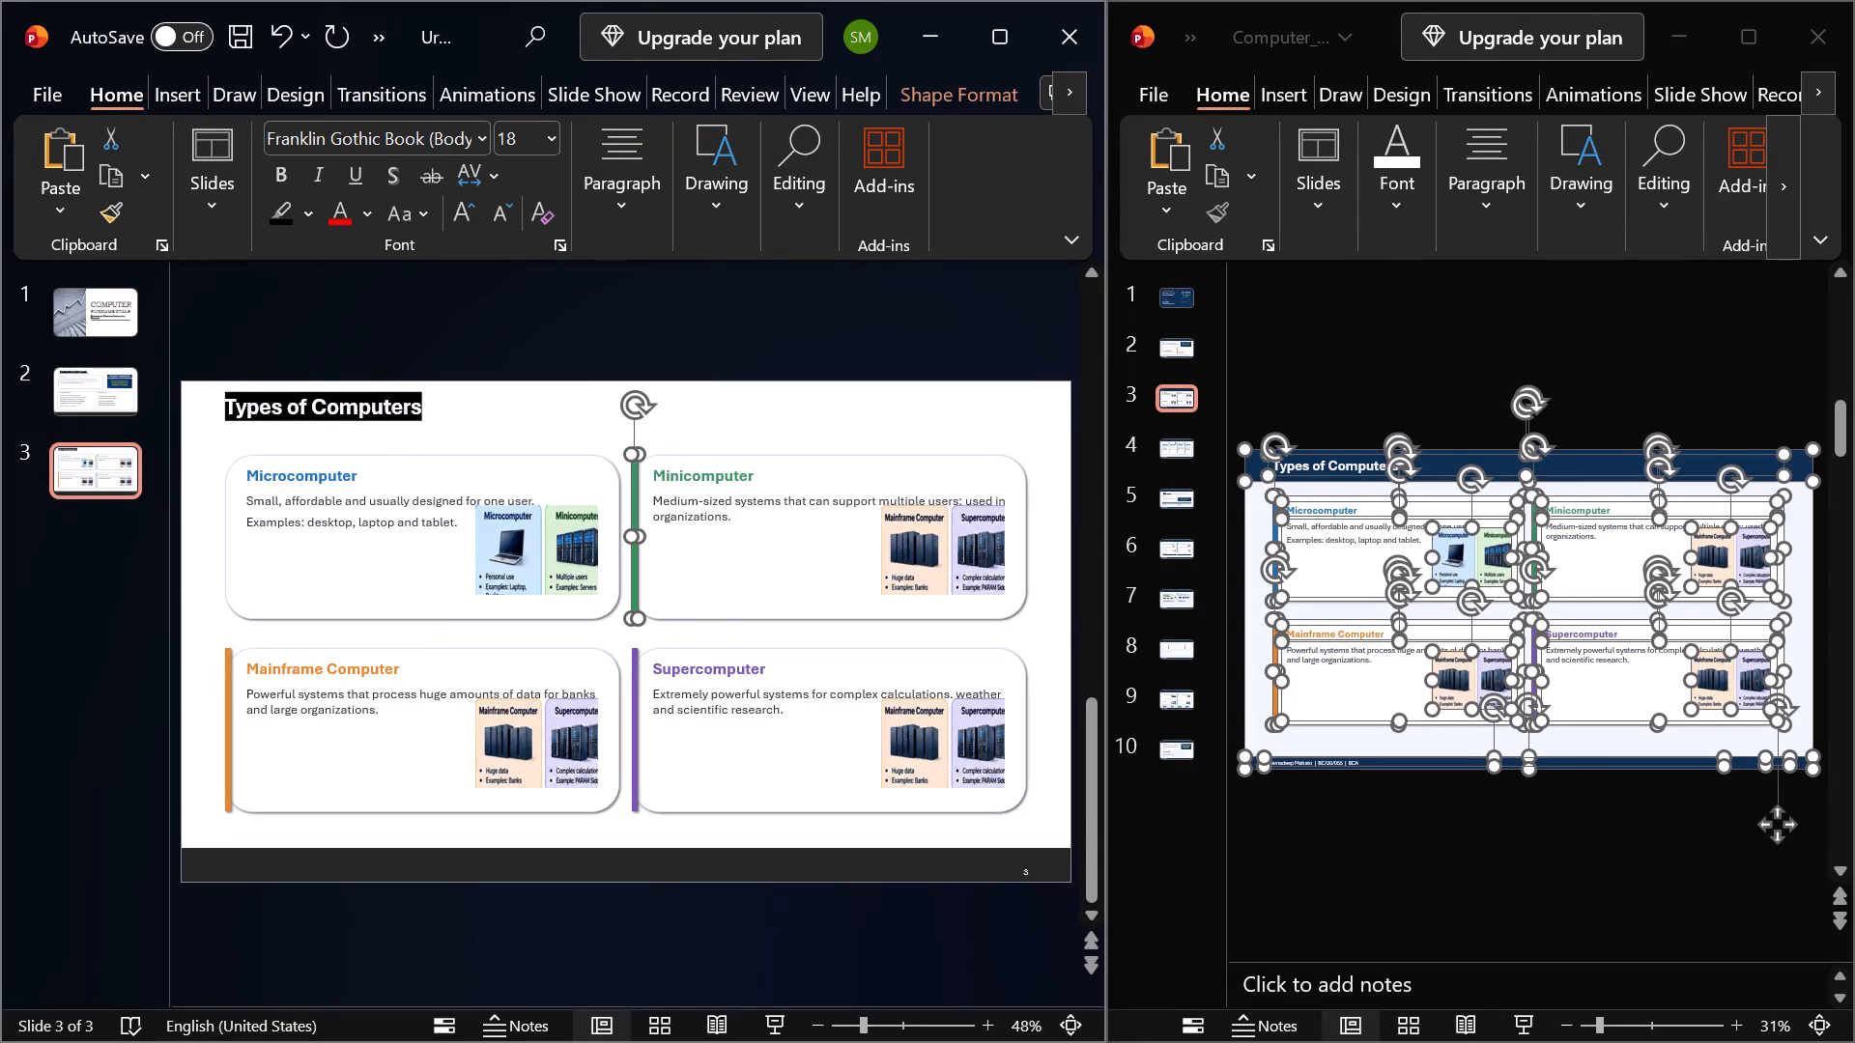
pyautogui.press('BackSpace')
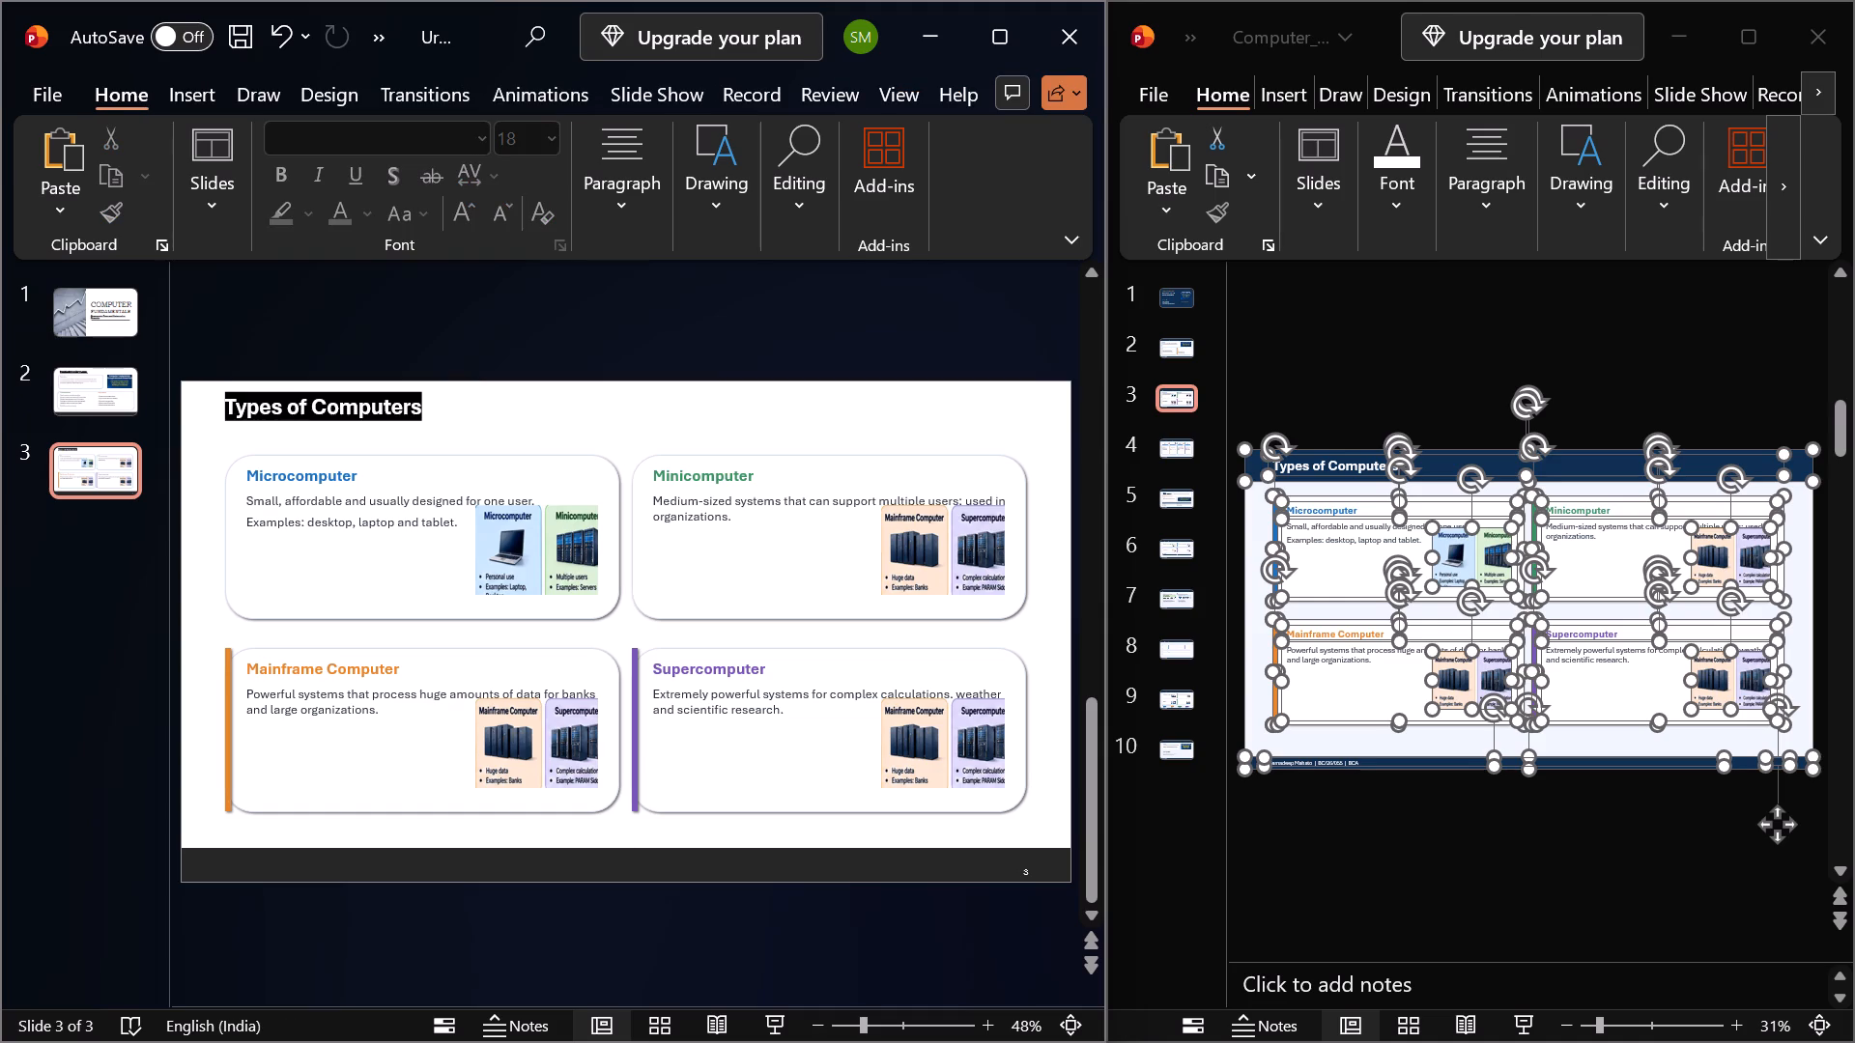
pyautogui.click(636, 739)
pyautogui.press('BackSpace')
pyautogui.click(222, 746)
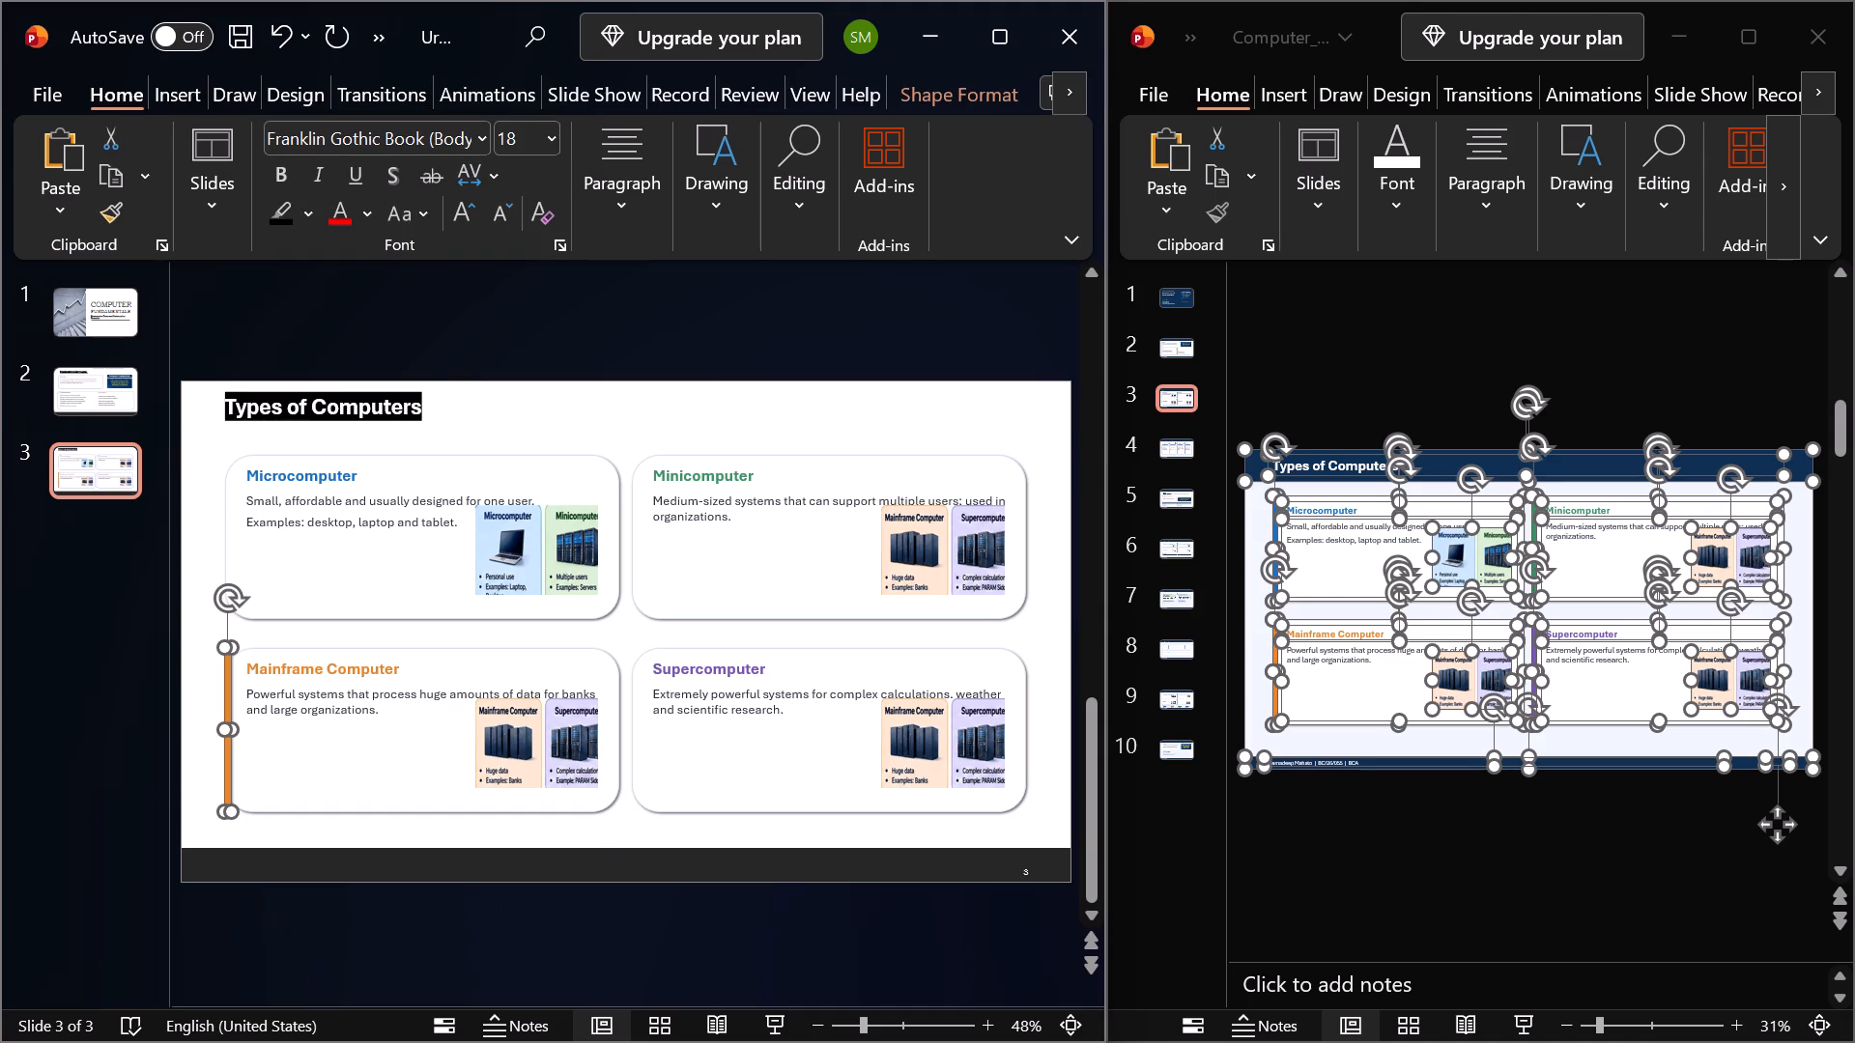
pyautogui.press('BackSpace')
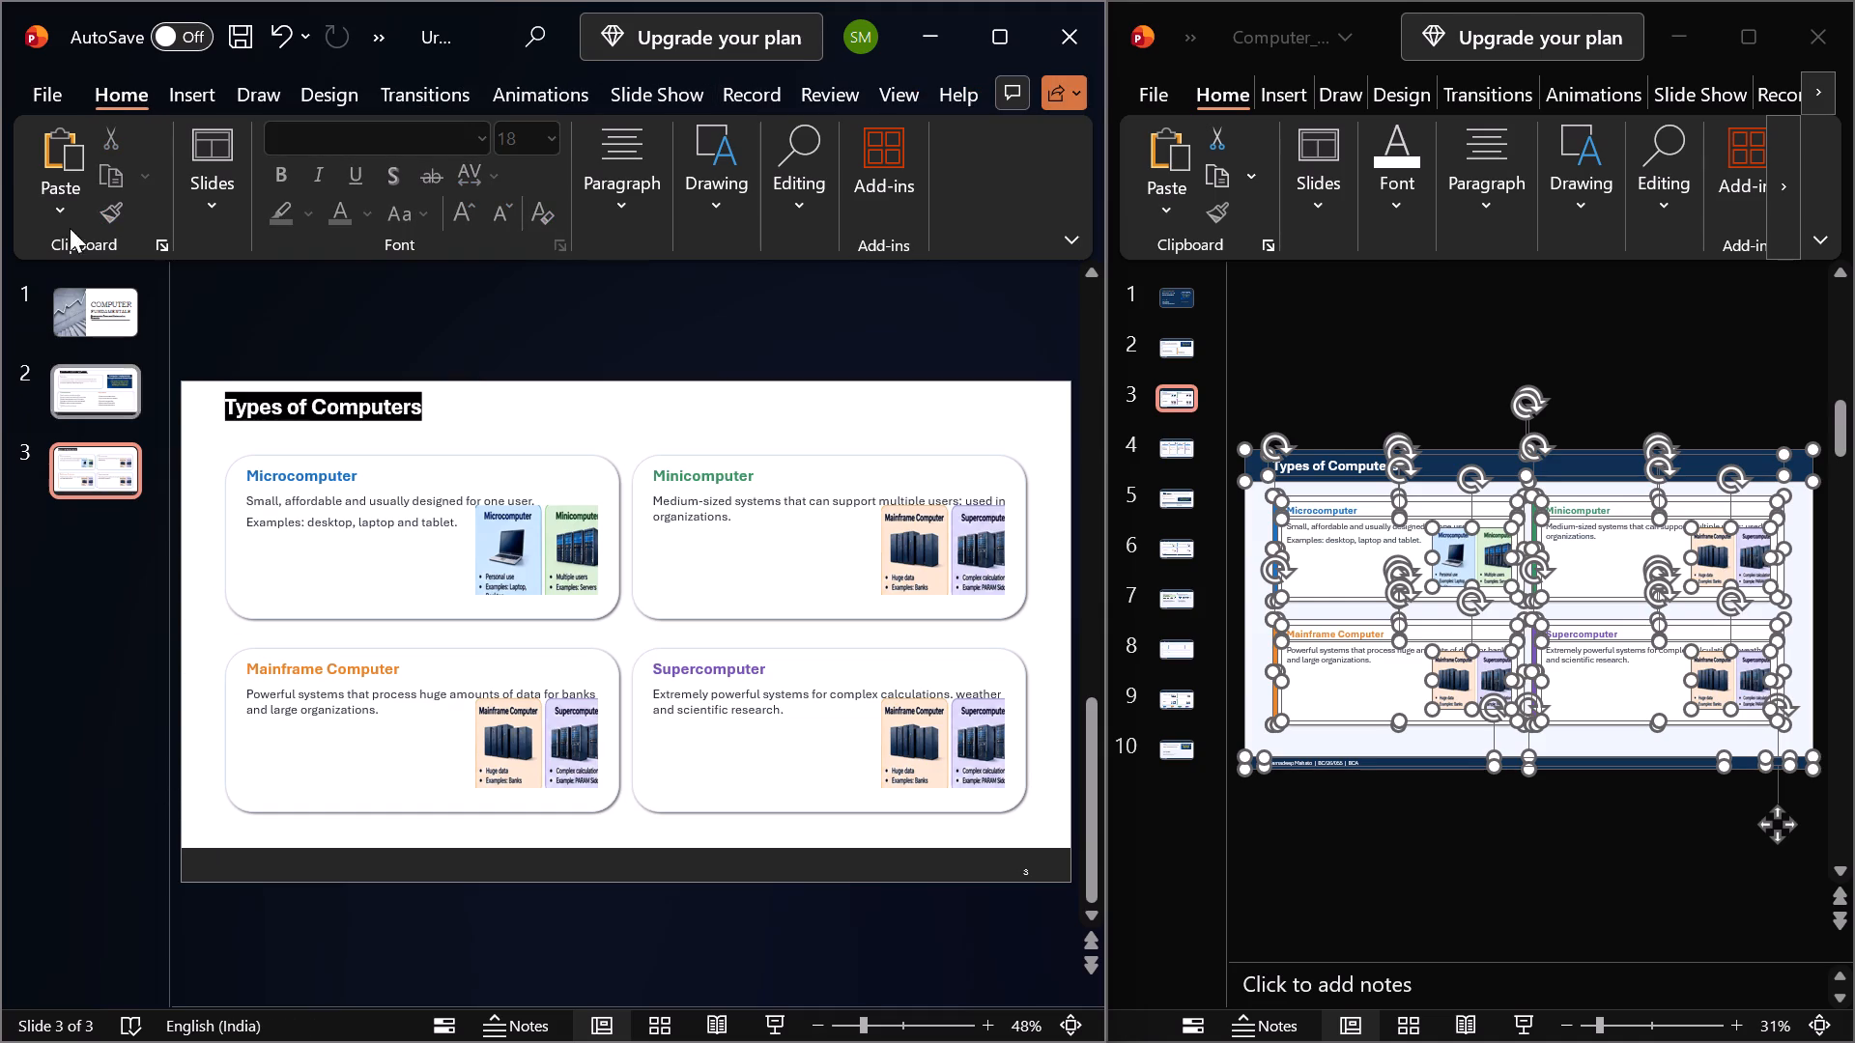
pyautogui.click(46, 387)
pyautogui.click(64, 295)
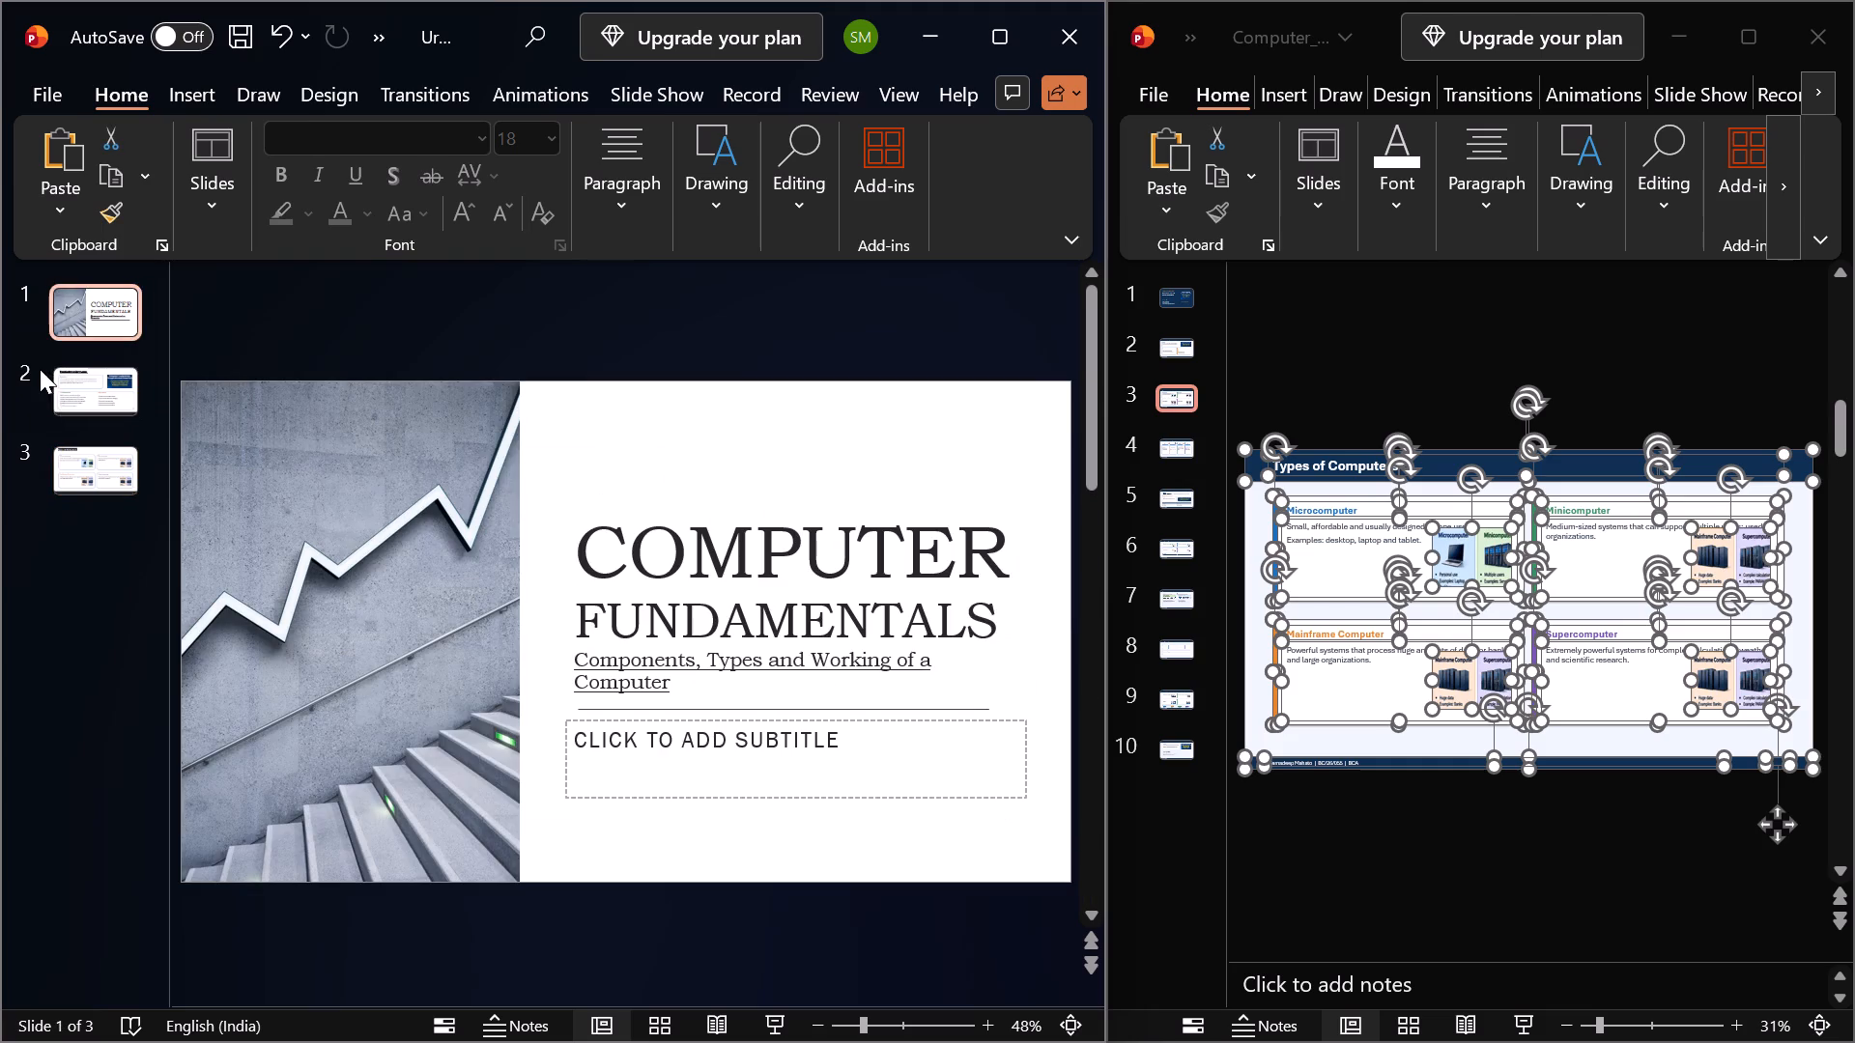
pyautogui.click(38, 386)
pyautogui.click(73, 299)
pyautogui.click(723, 767)
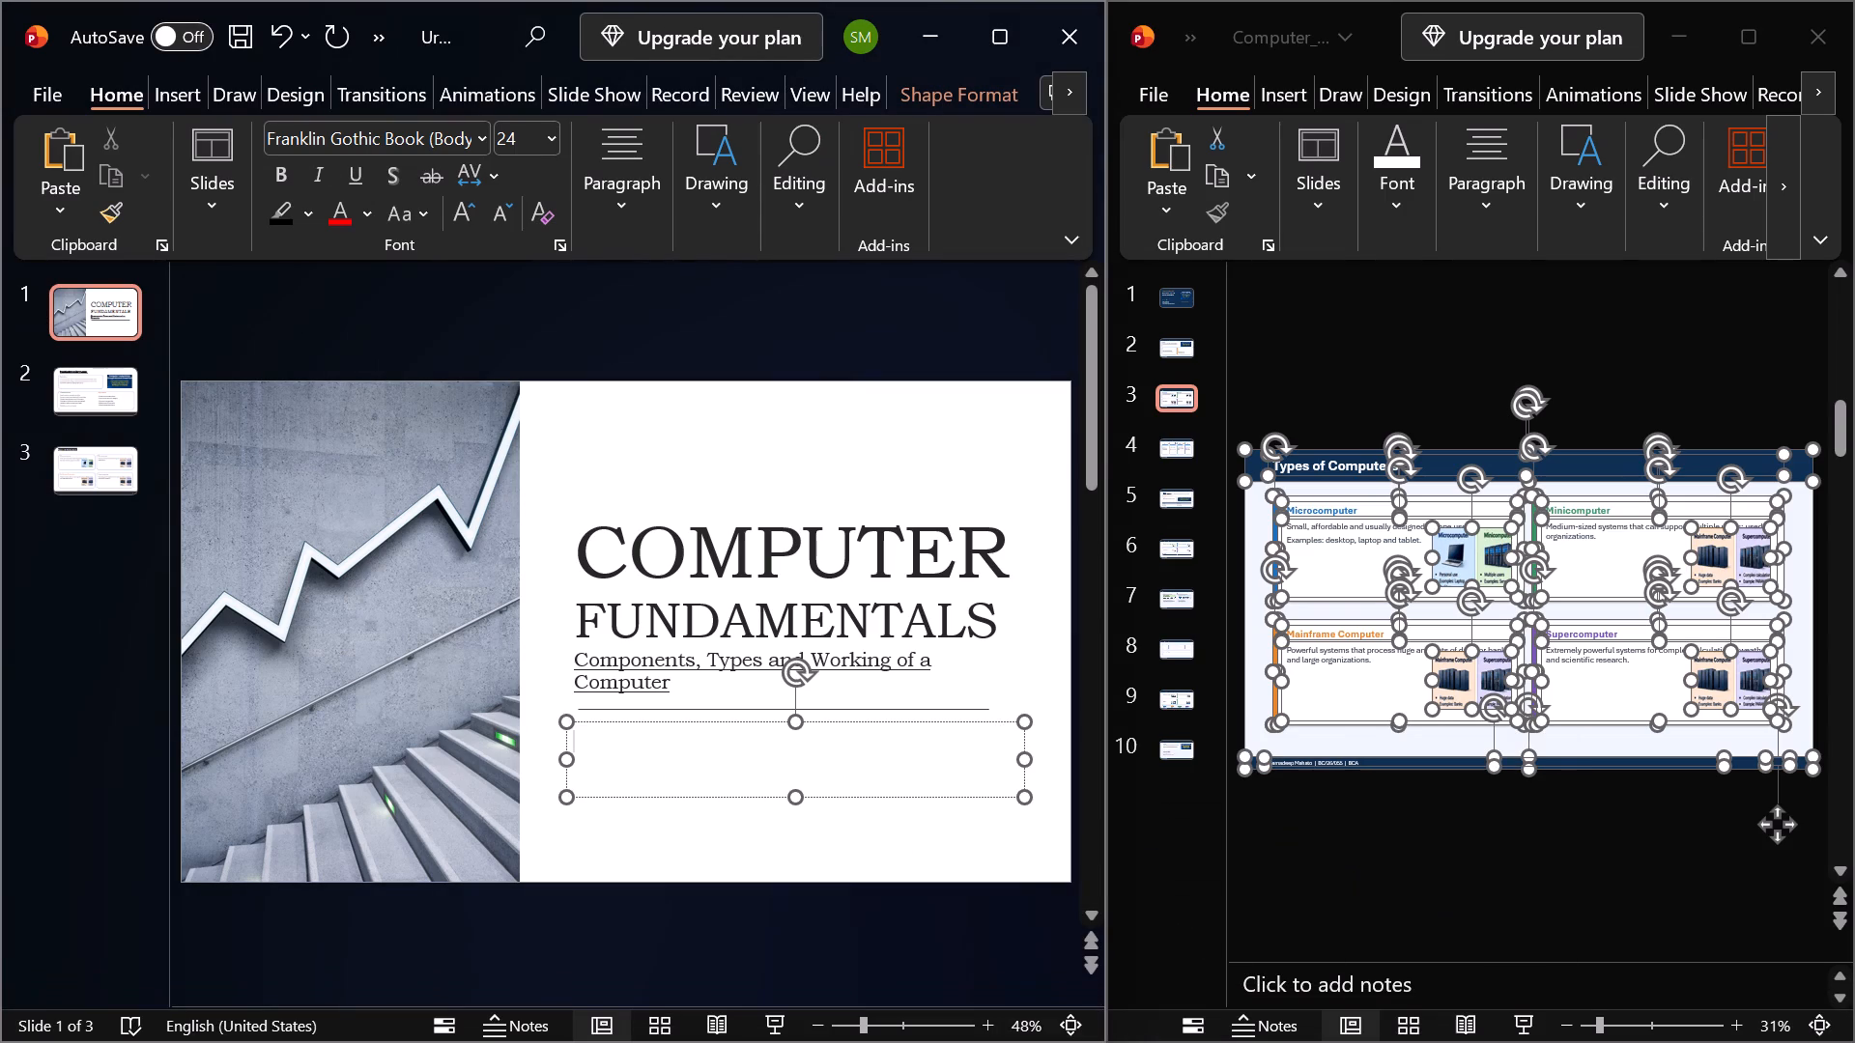
pyautogui.hotkey('ctrl', 'v')
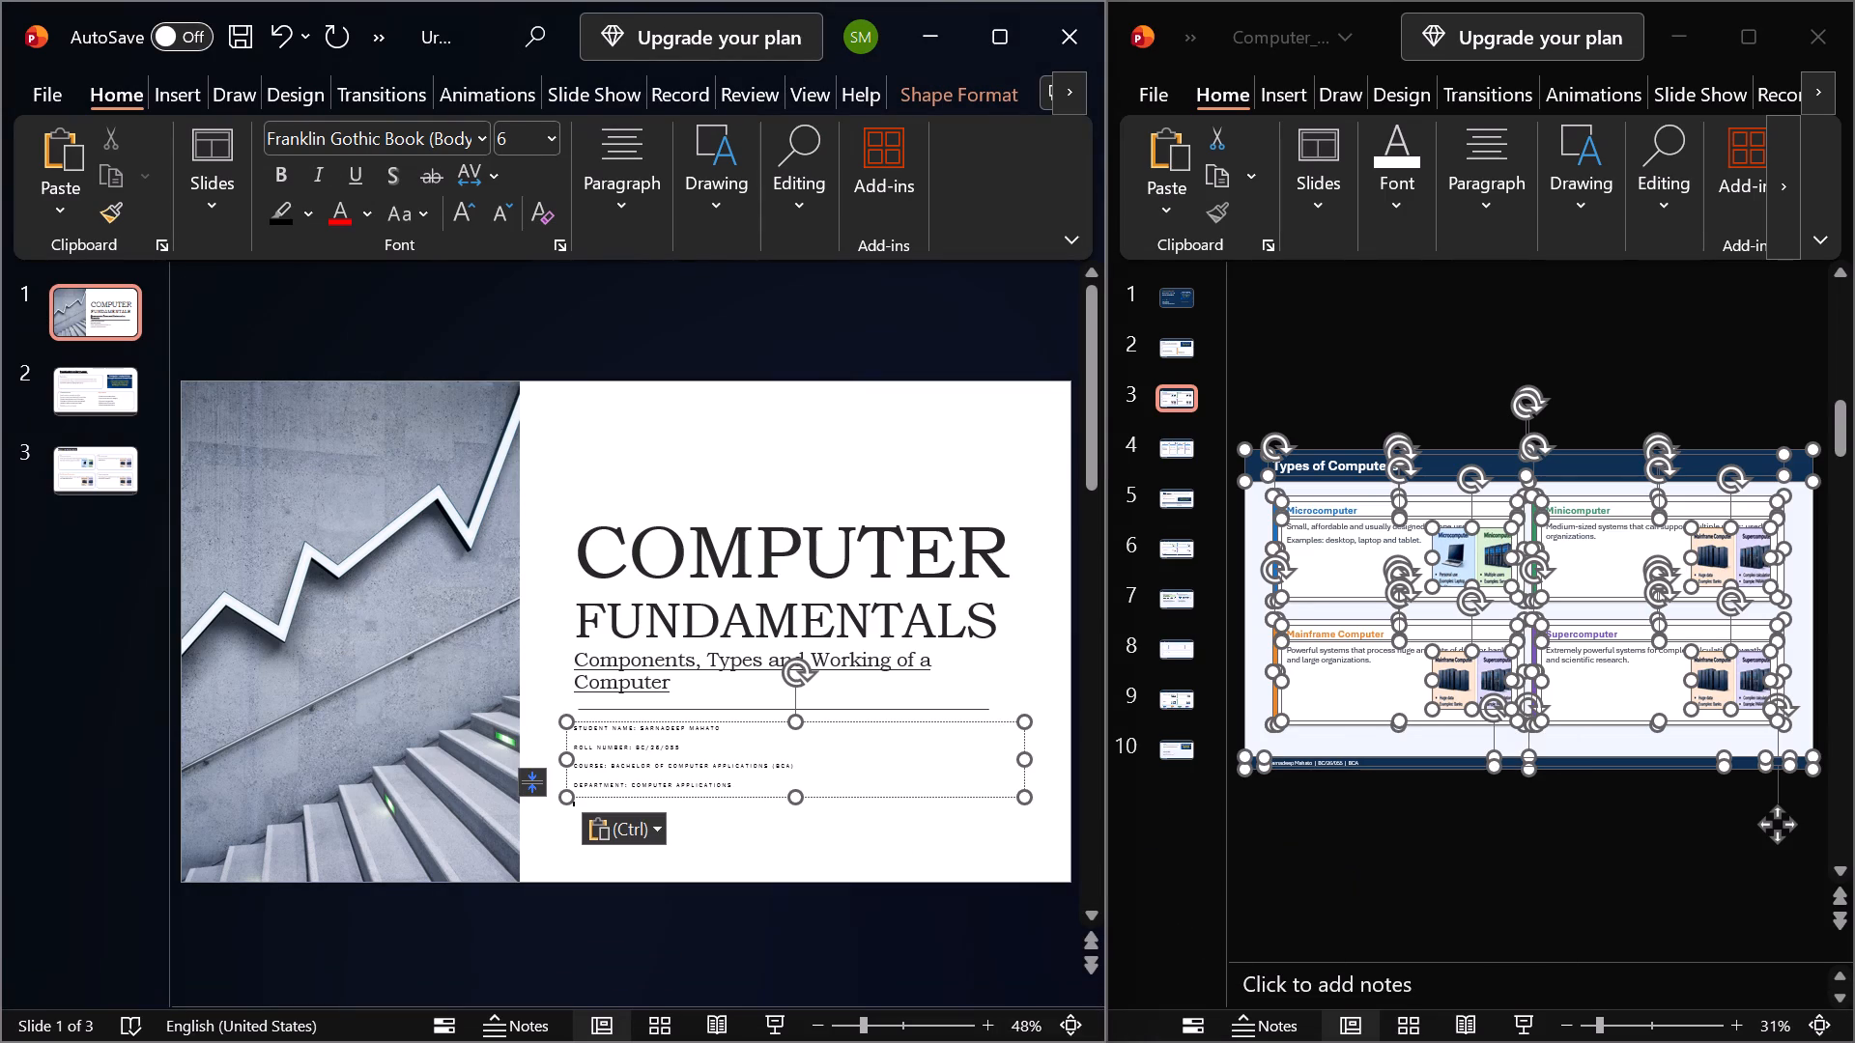
pyautogui.moveTo(797, 803); pyautogui.dragTo(787, 866)
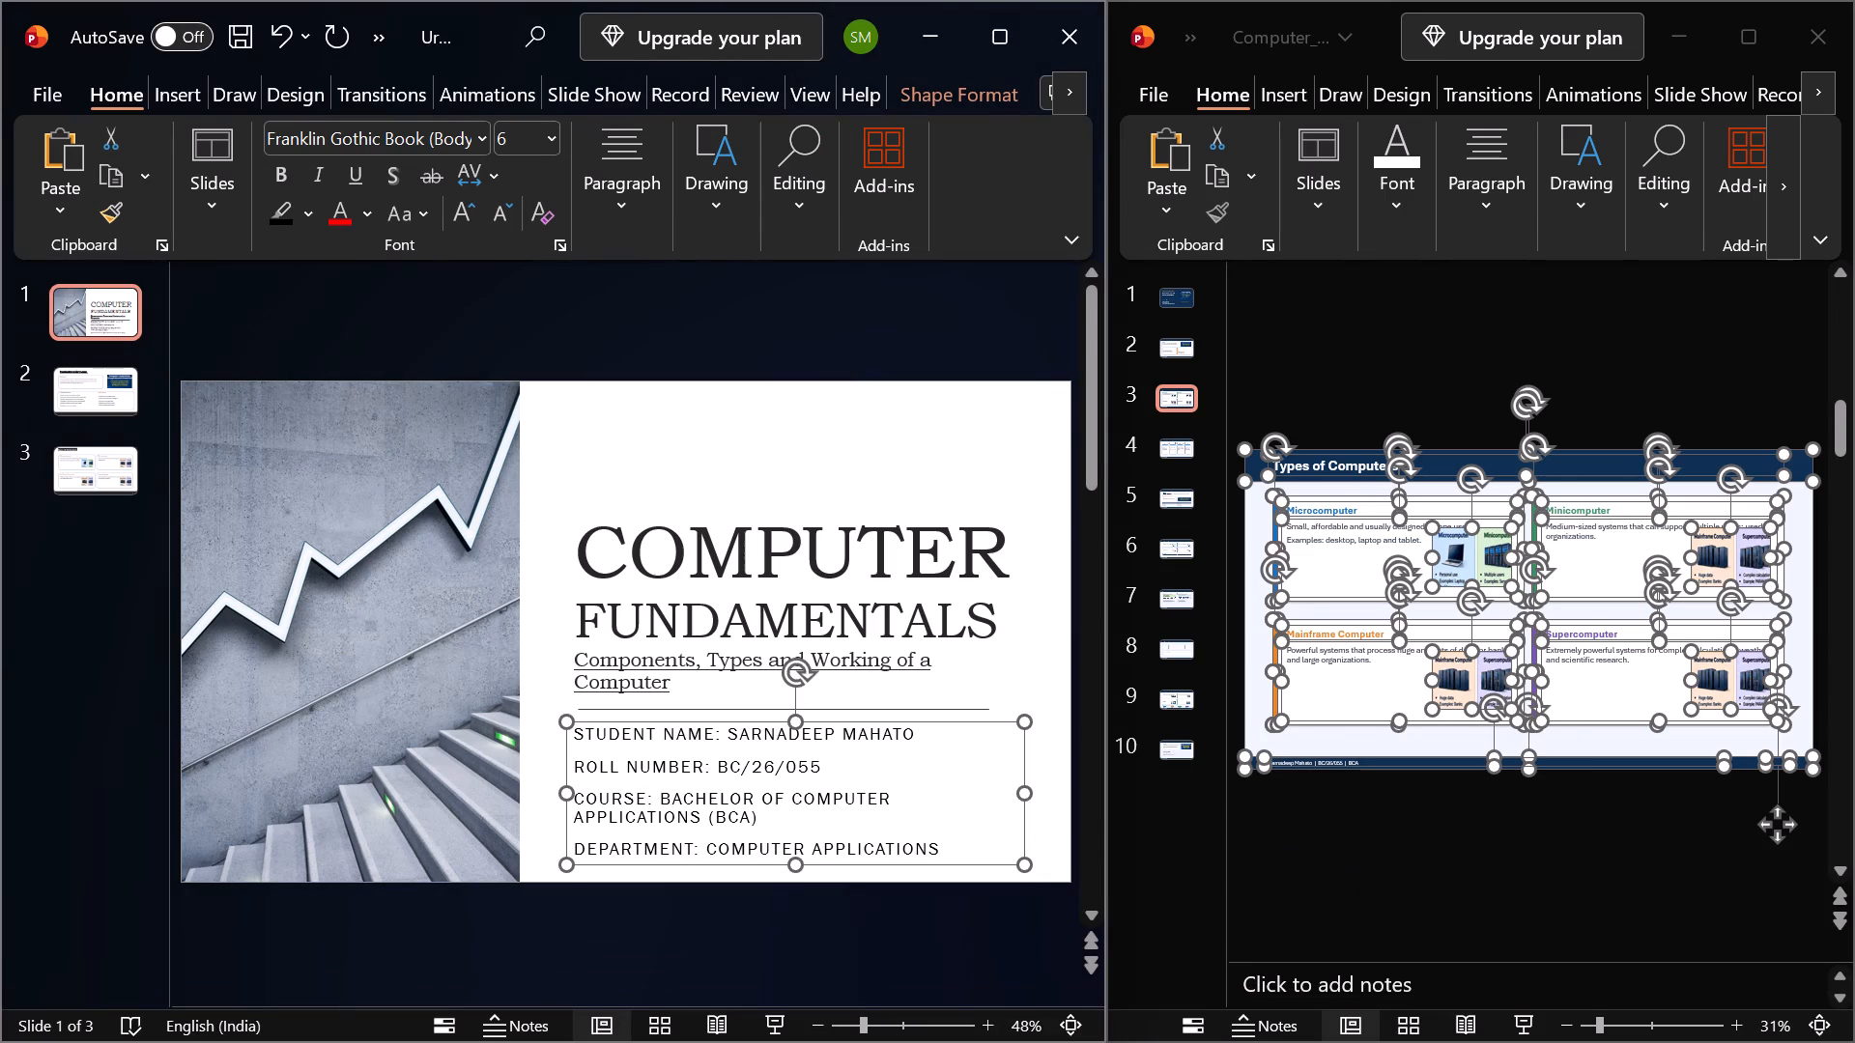
# Replace the department entry in the title slide's student details with CS/IT.
pyautogui.click(938, 845)
pyautogui.press('BackSpace')
pyautogui.press('BackSpace')
pyautogui.press('BackSpace')
pyautogui.press('BackSpace')
pyautogui.press('BackSpace')
pyautogui.press('BackSpace')
pyautogui.press('BackSpace')
pyautogui.press('BackSpace')
pyautogui.press('BackSpace')
pyautogui.press('BackSpace')
pyautogui.press('BackSpace')
pyautogui.press('BackSpace')
pyautogui.press('BackSpace')
pyautogui.press('BackSpace')
pyautogui.press('BackSpace')
pyautogui.press('BackSpace')
pyautogui.press('BackSpace')
pyautogui.press('BackSpace')
pyautogui.press('BackSpace')
pyautogui.press('BackSpace')
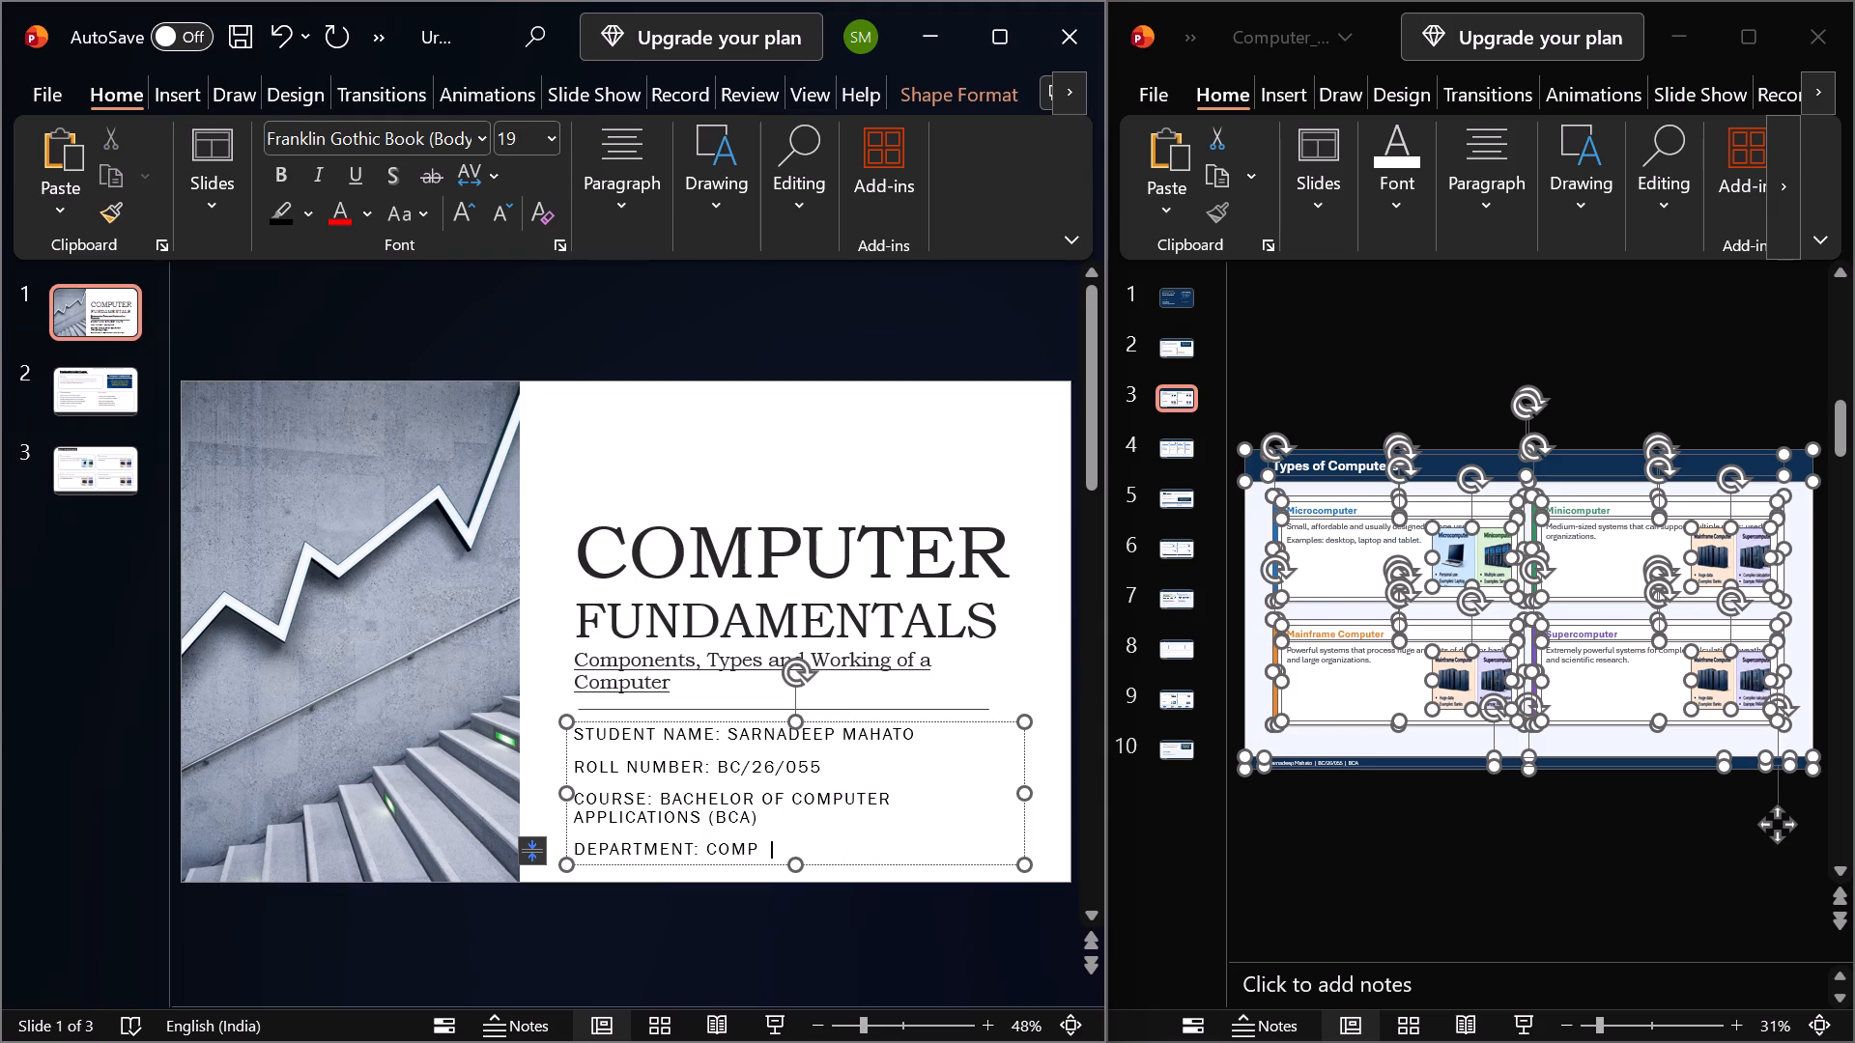
pyautogui.press('space')
pyautogui.hotkey('shift', 'c')
pyautogui.hotkey('shift', 's')
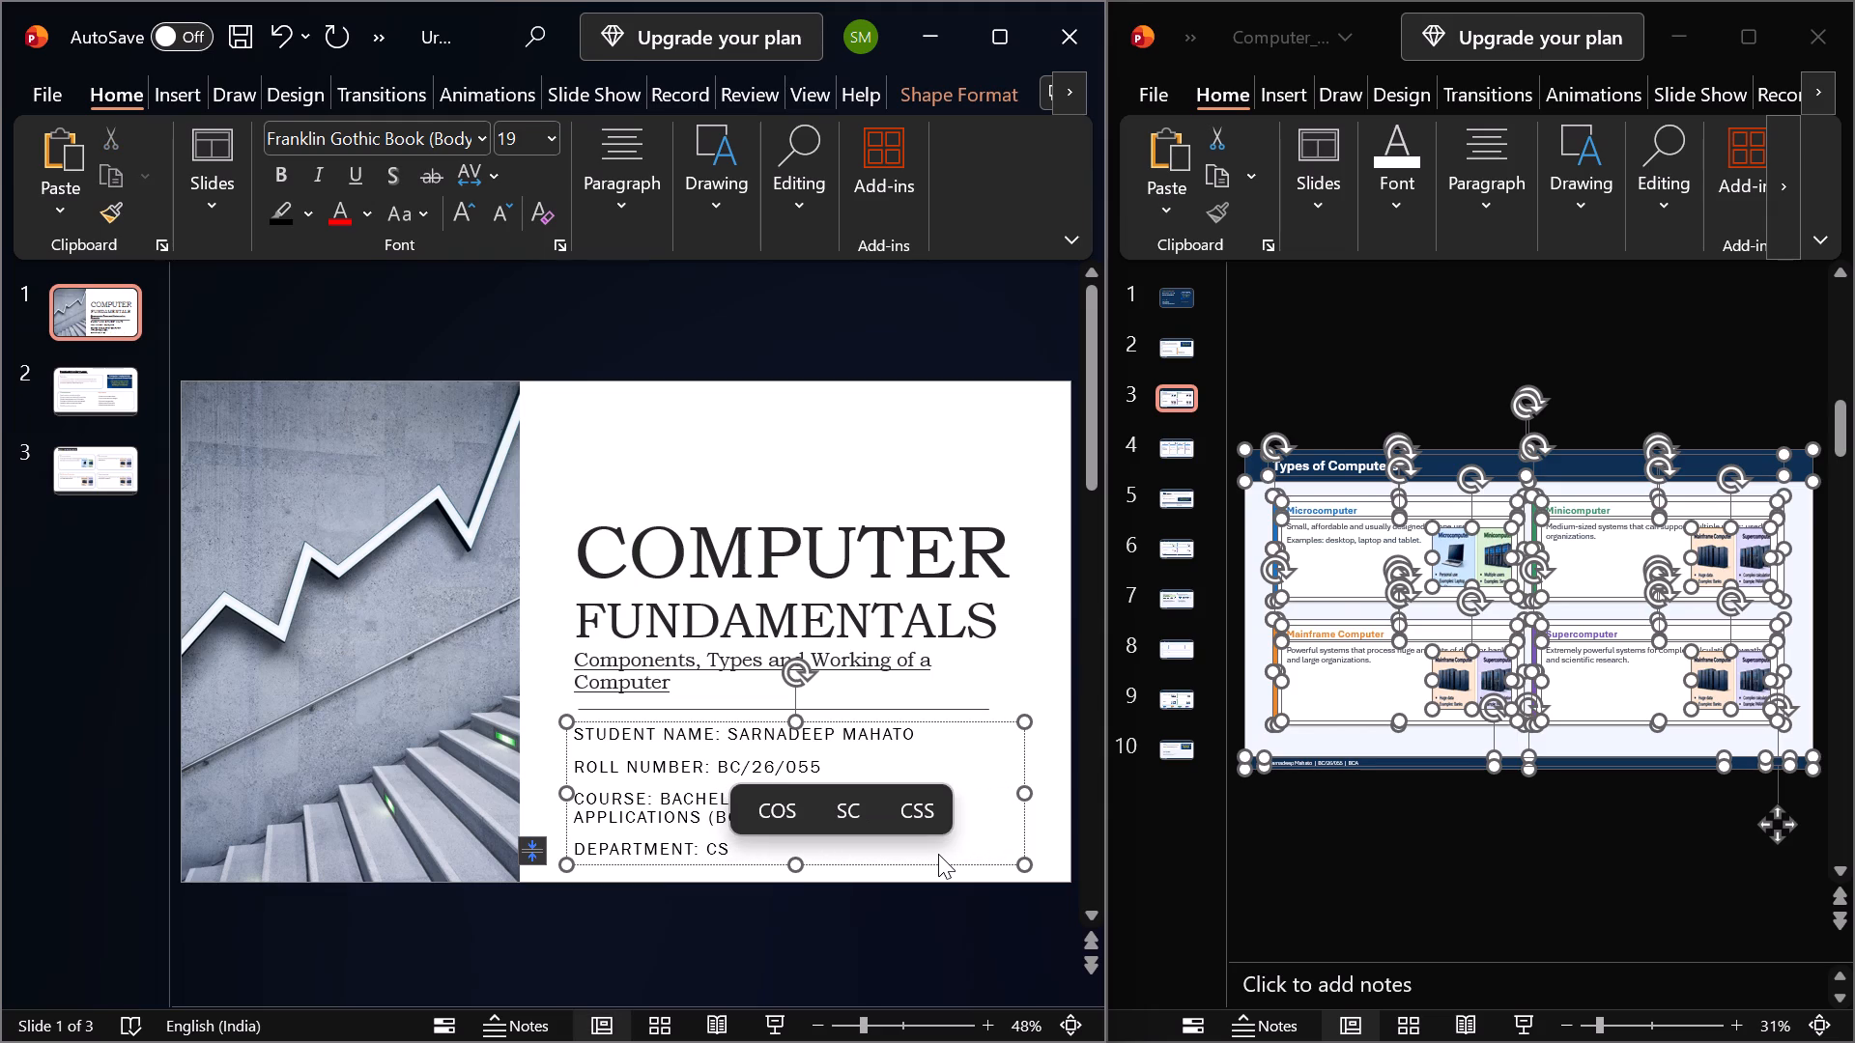
pyautogui.press('/')
pyautogui.press('i')
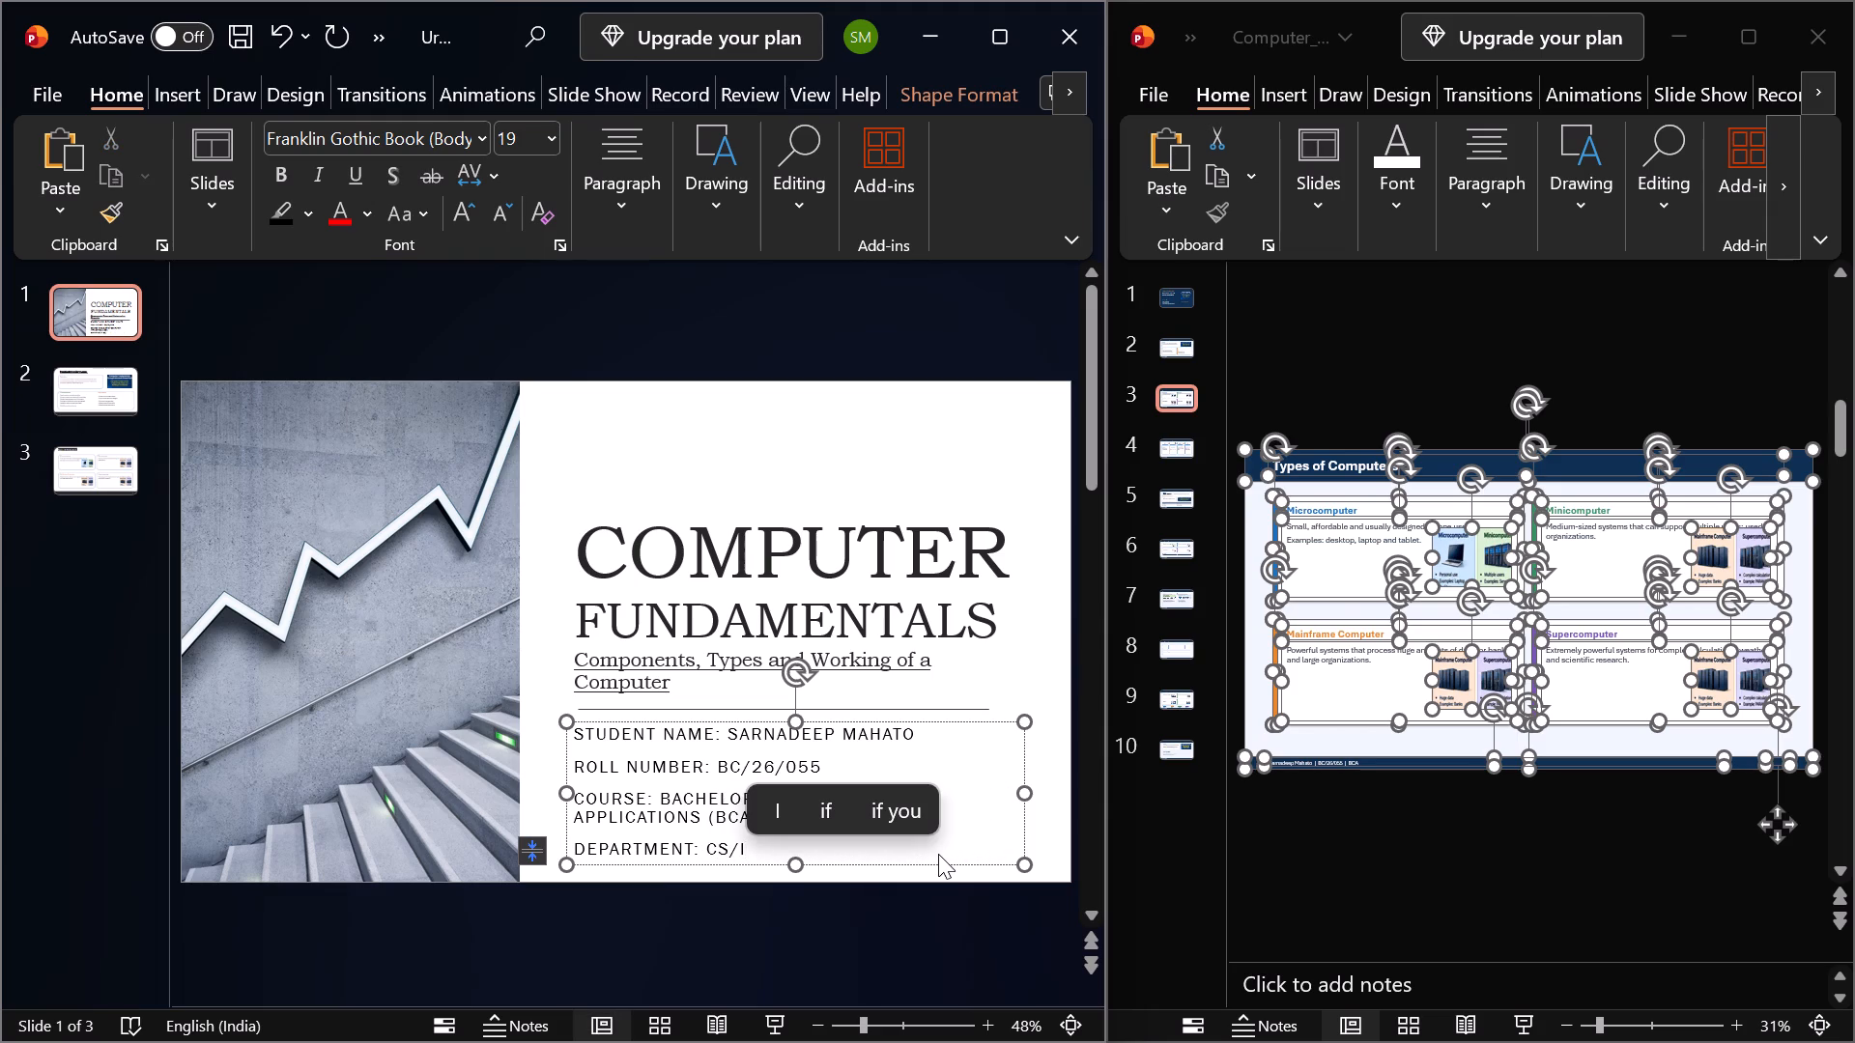
pyautogui.hotkey('shift', 't')
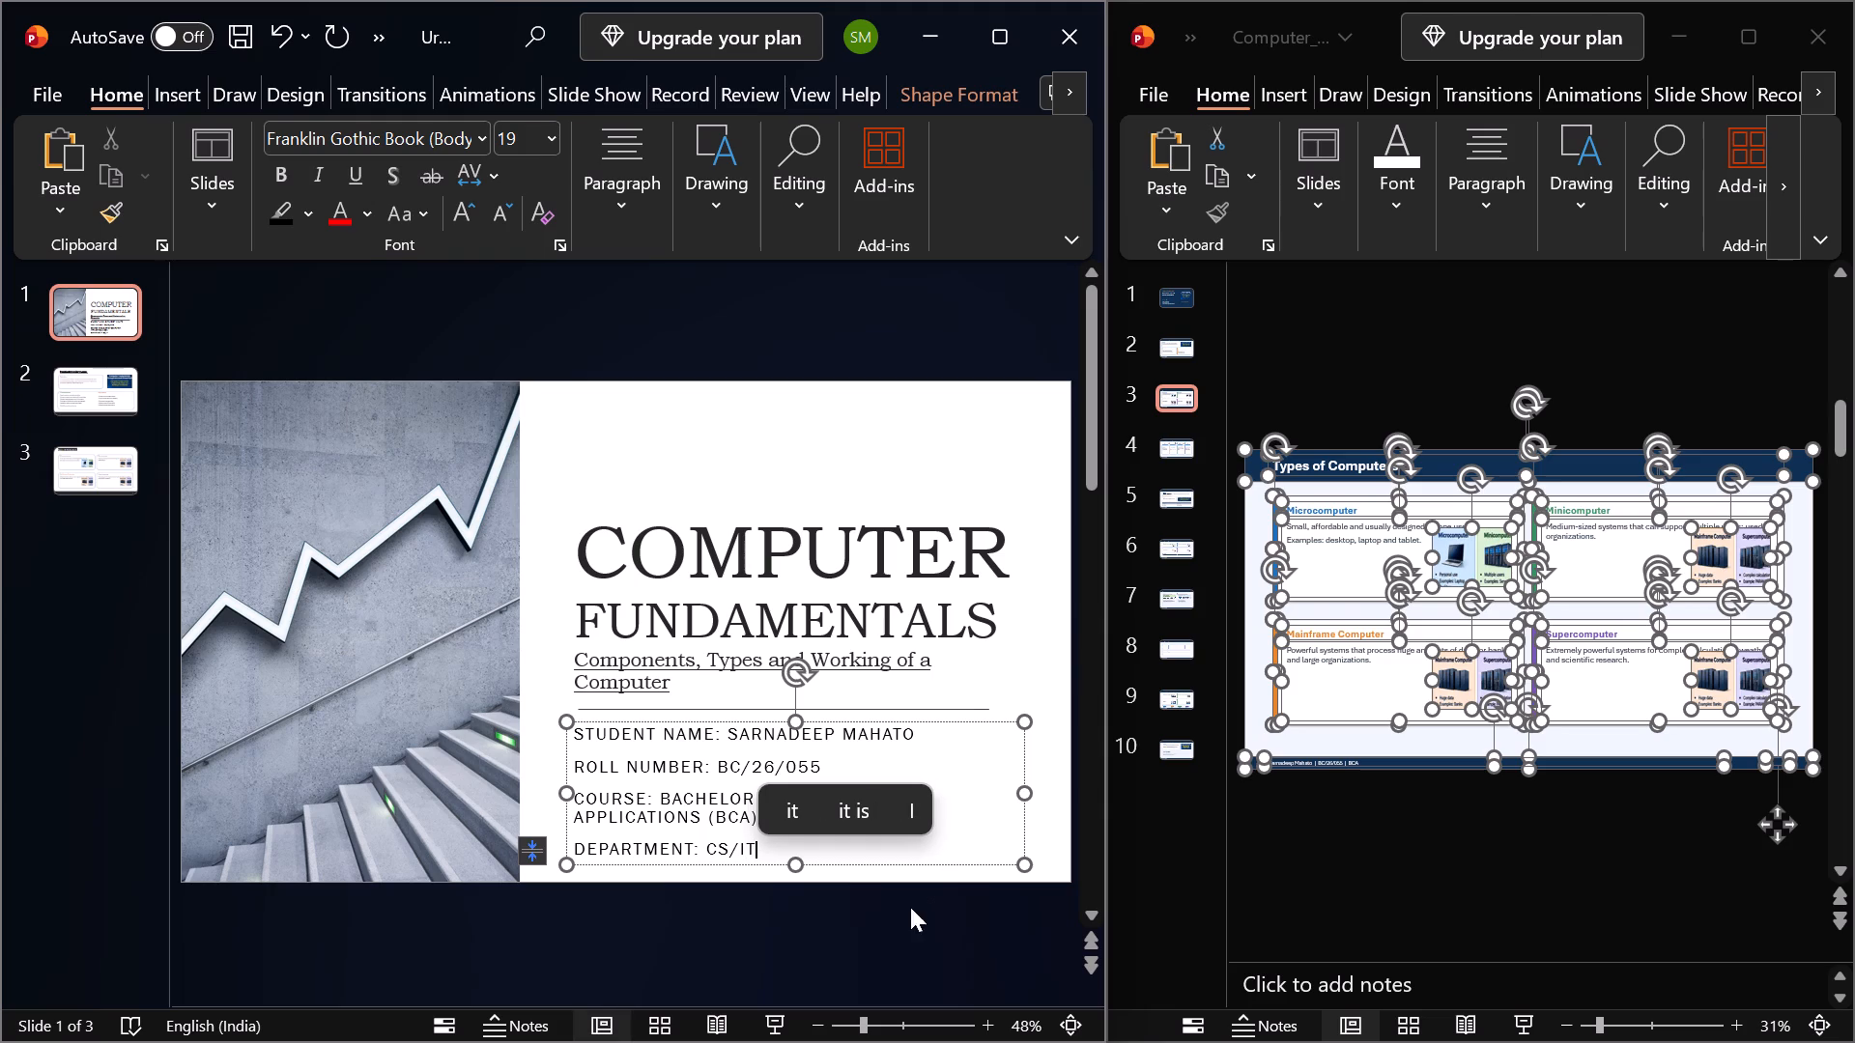
pyautogui.click(642, 947)
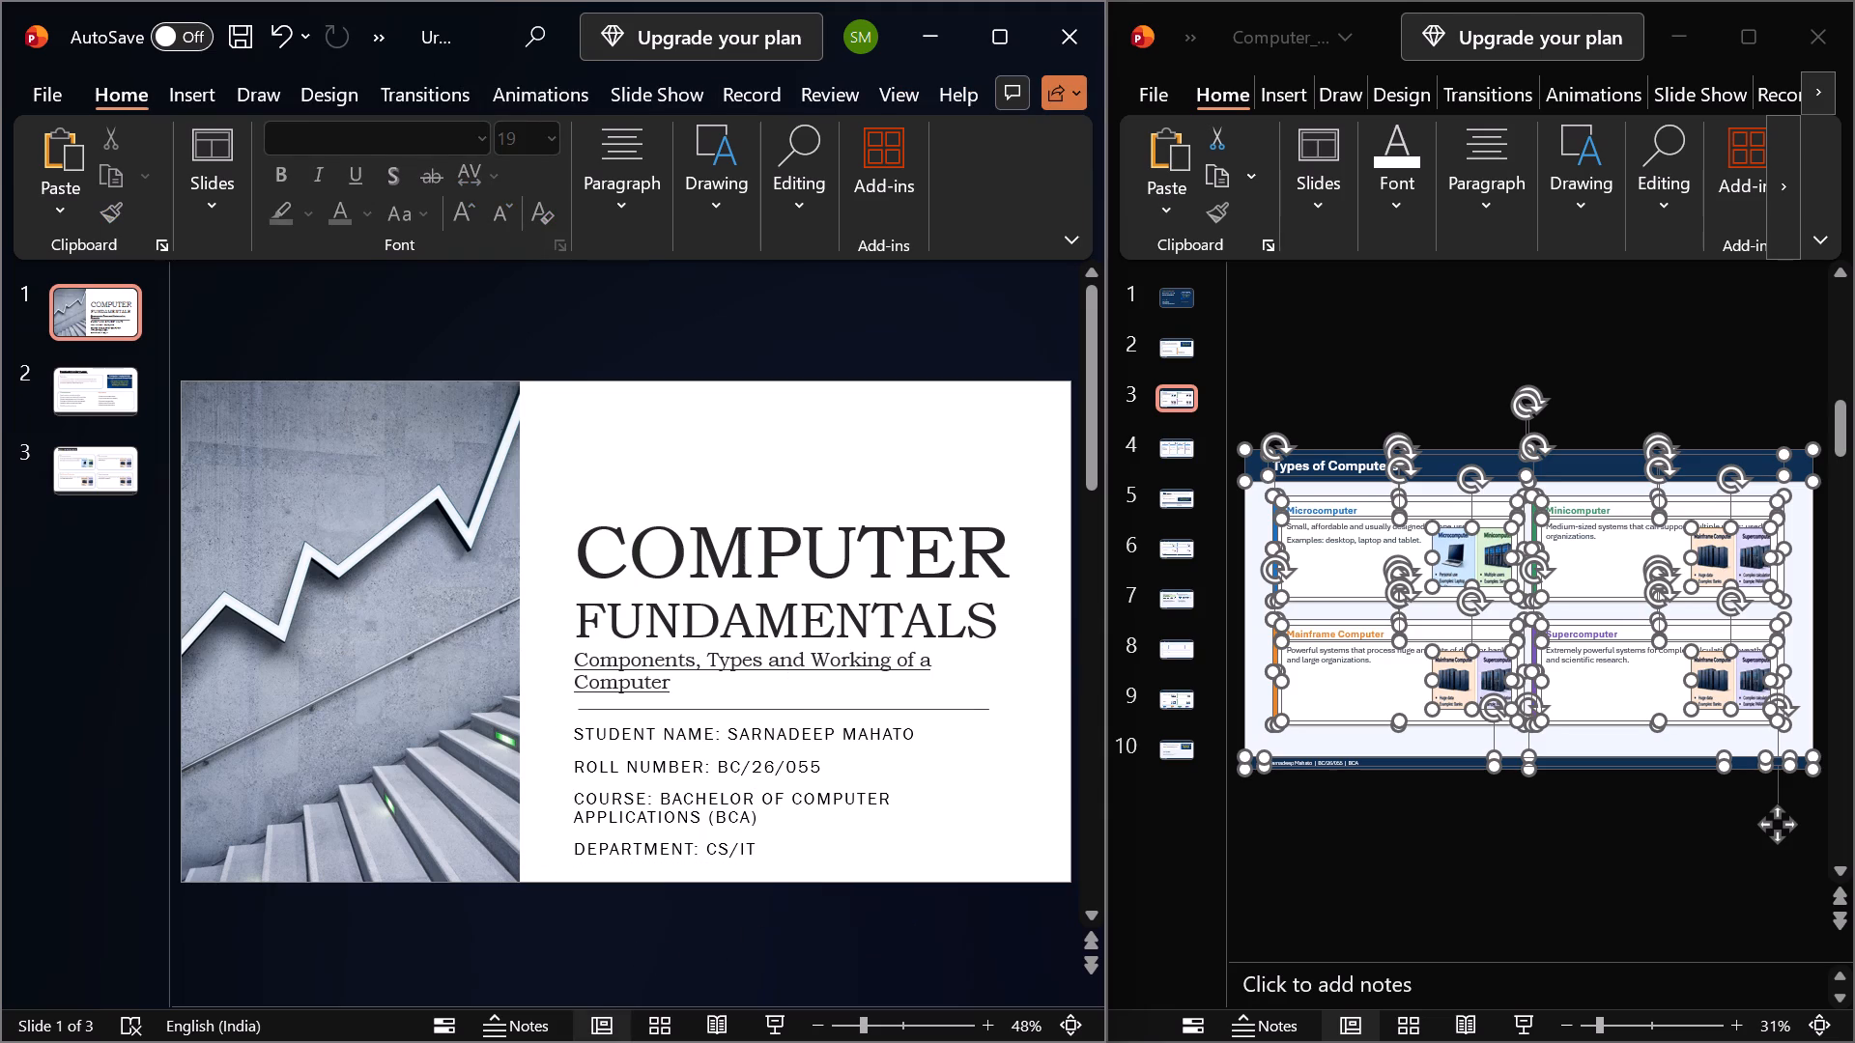
# Reduce the font size of all the student detail lines on the title slide to 17.
pyautogui.moveTo(784, 844); pyautogui.dragTo(567, 770)
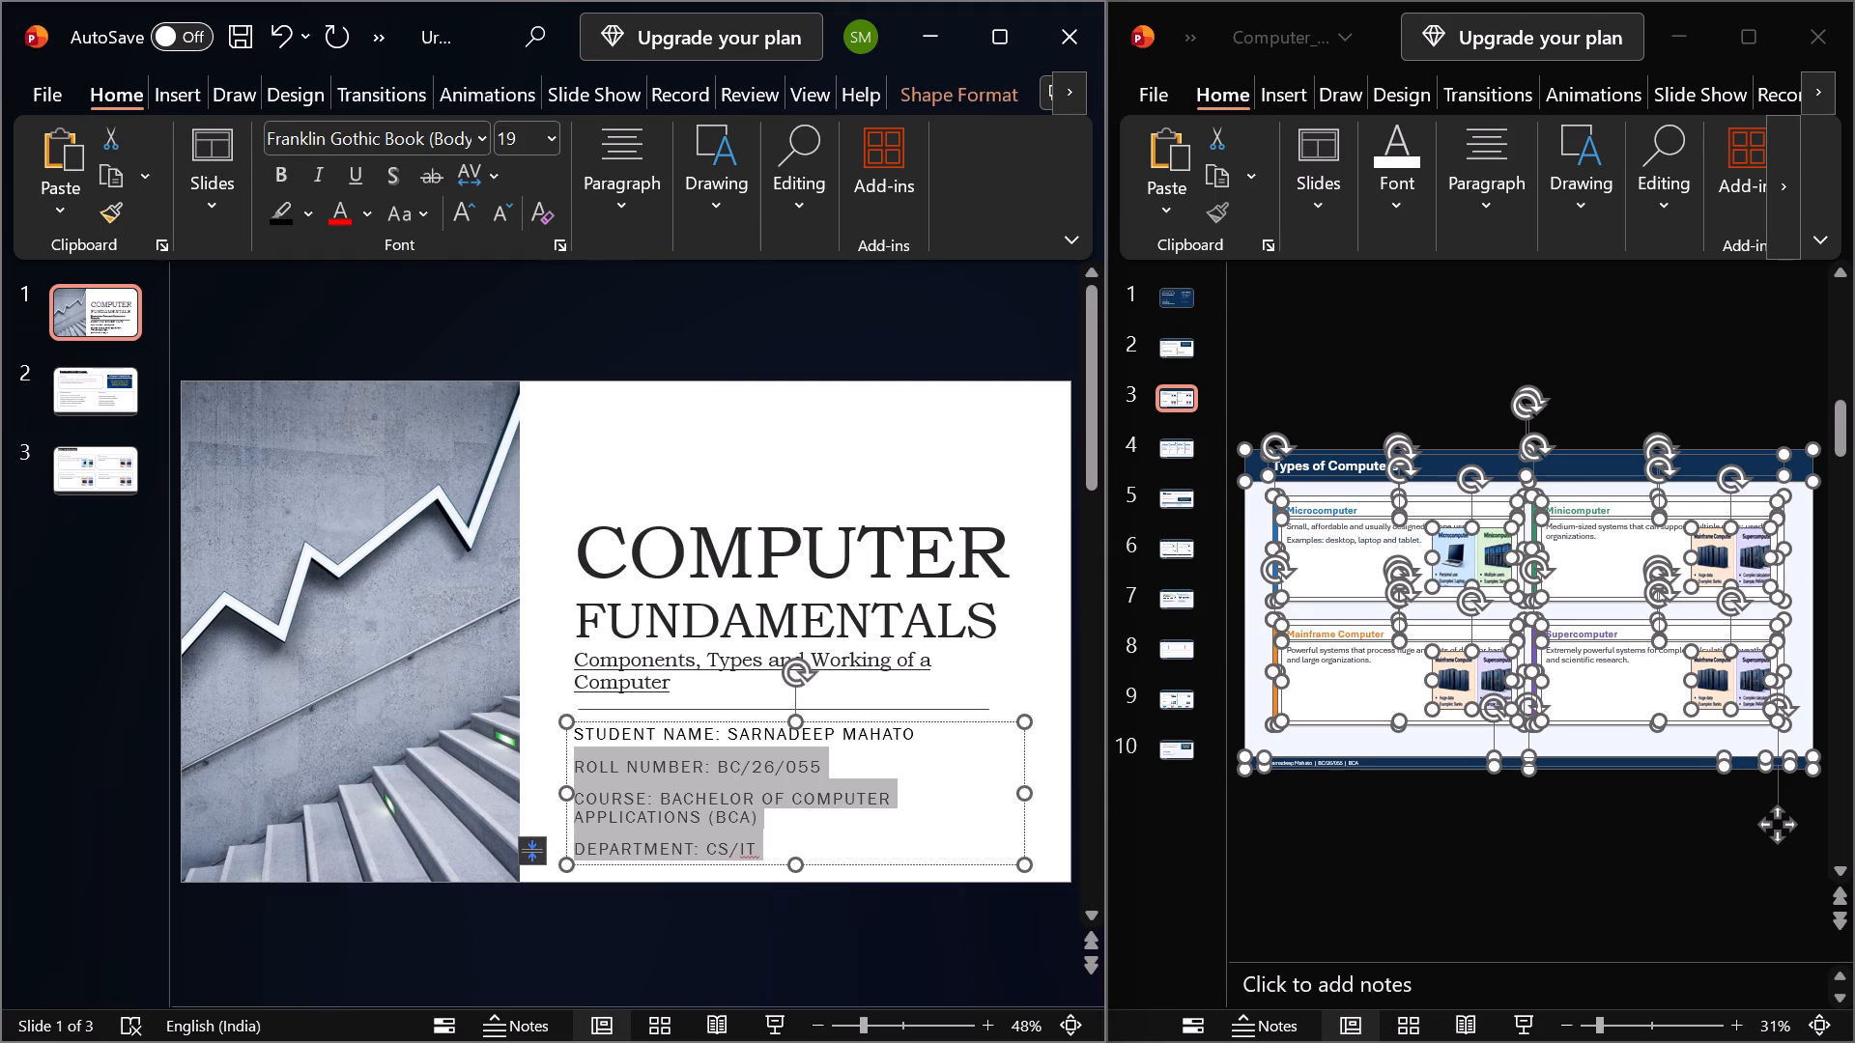
pyautogui.moveTo(567, 770); pyautogui.dragTo(561, 717)
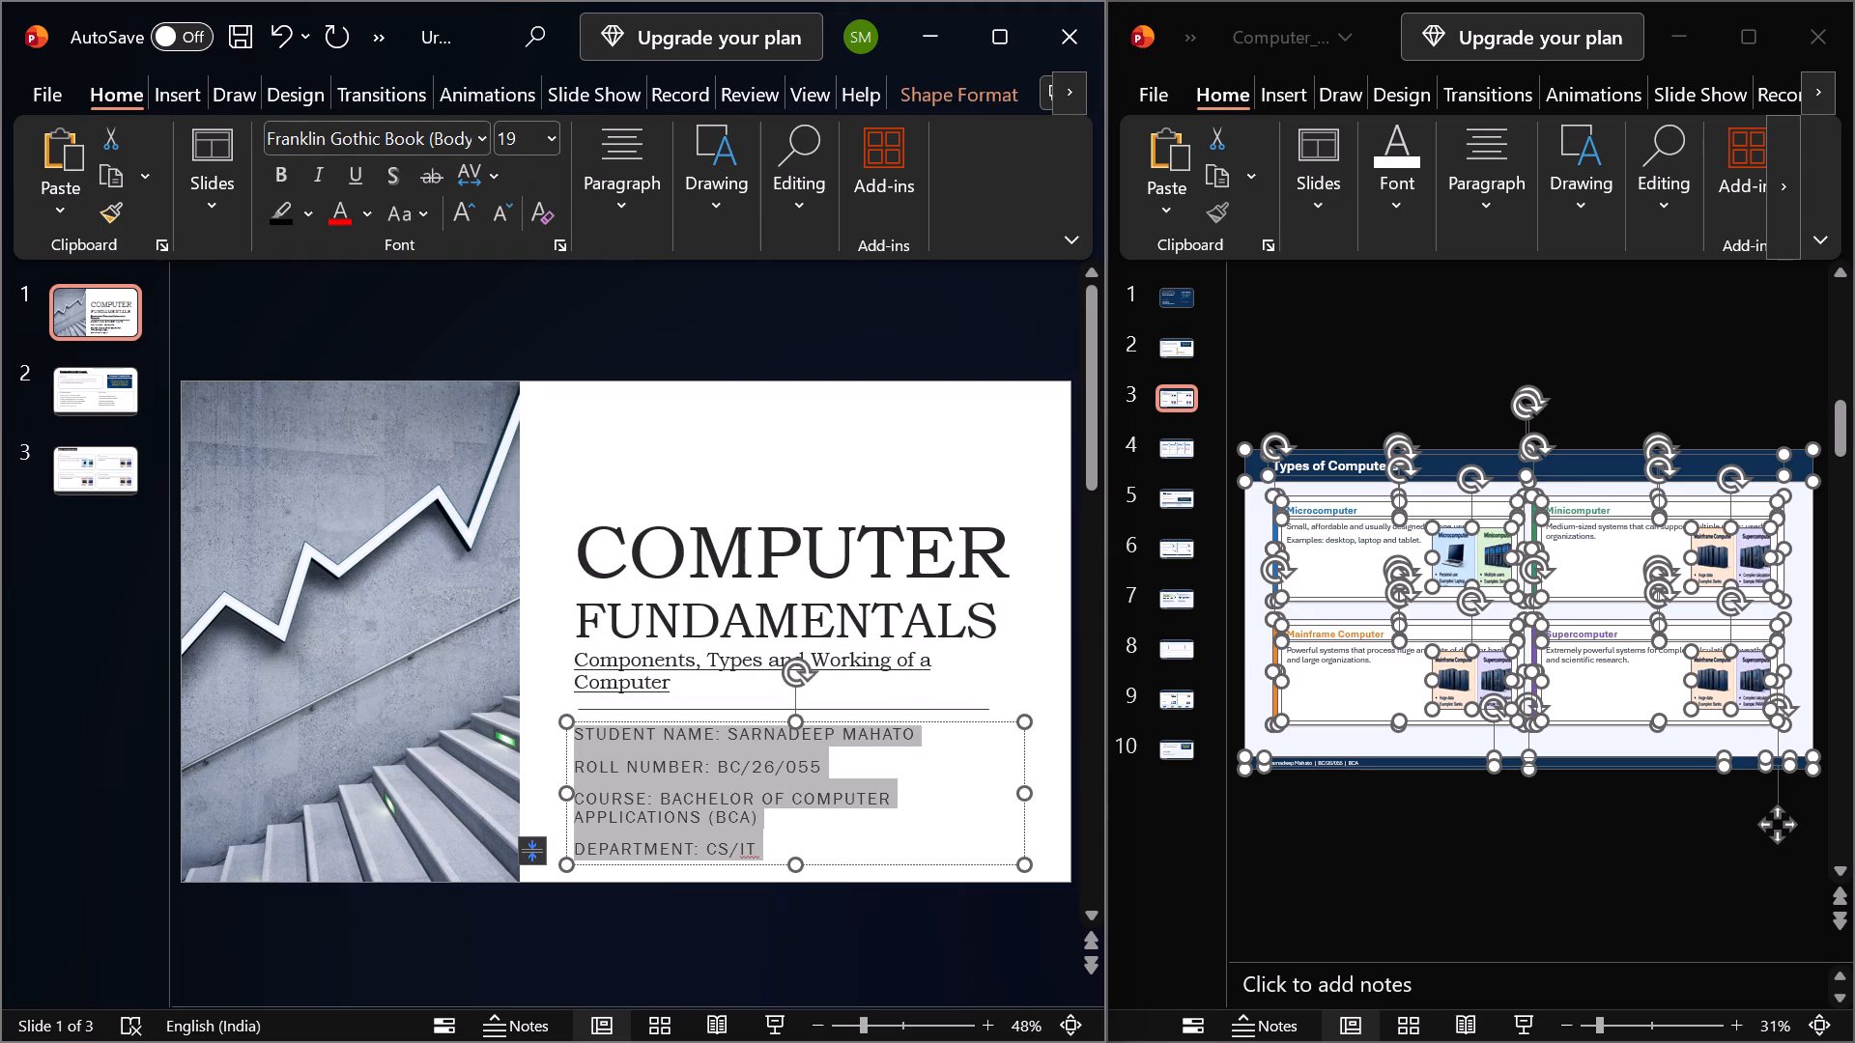
pyautogui.click(550, 139)
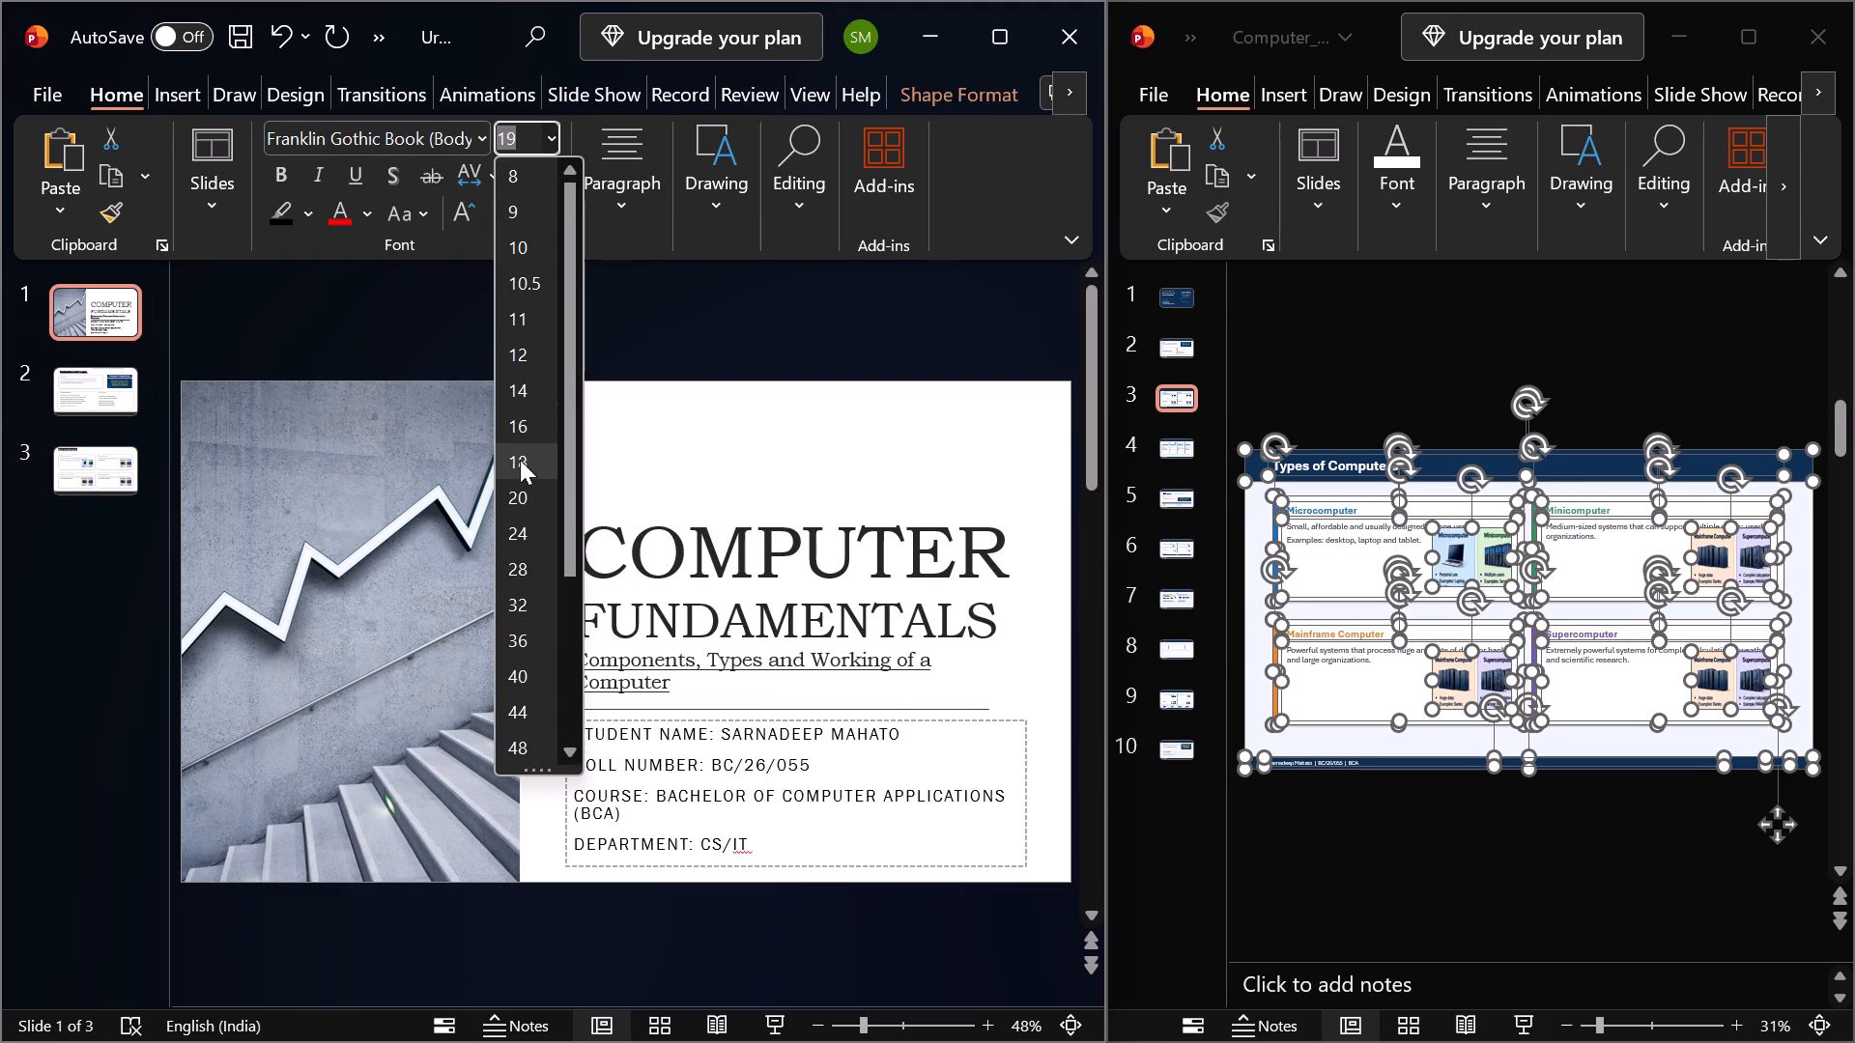
pyautogui.click(515, 384)
pyautogui.click(442, 801)
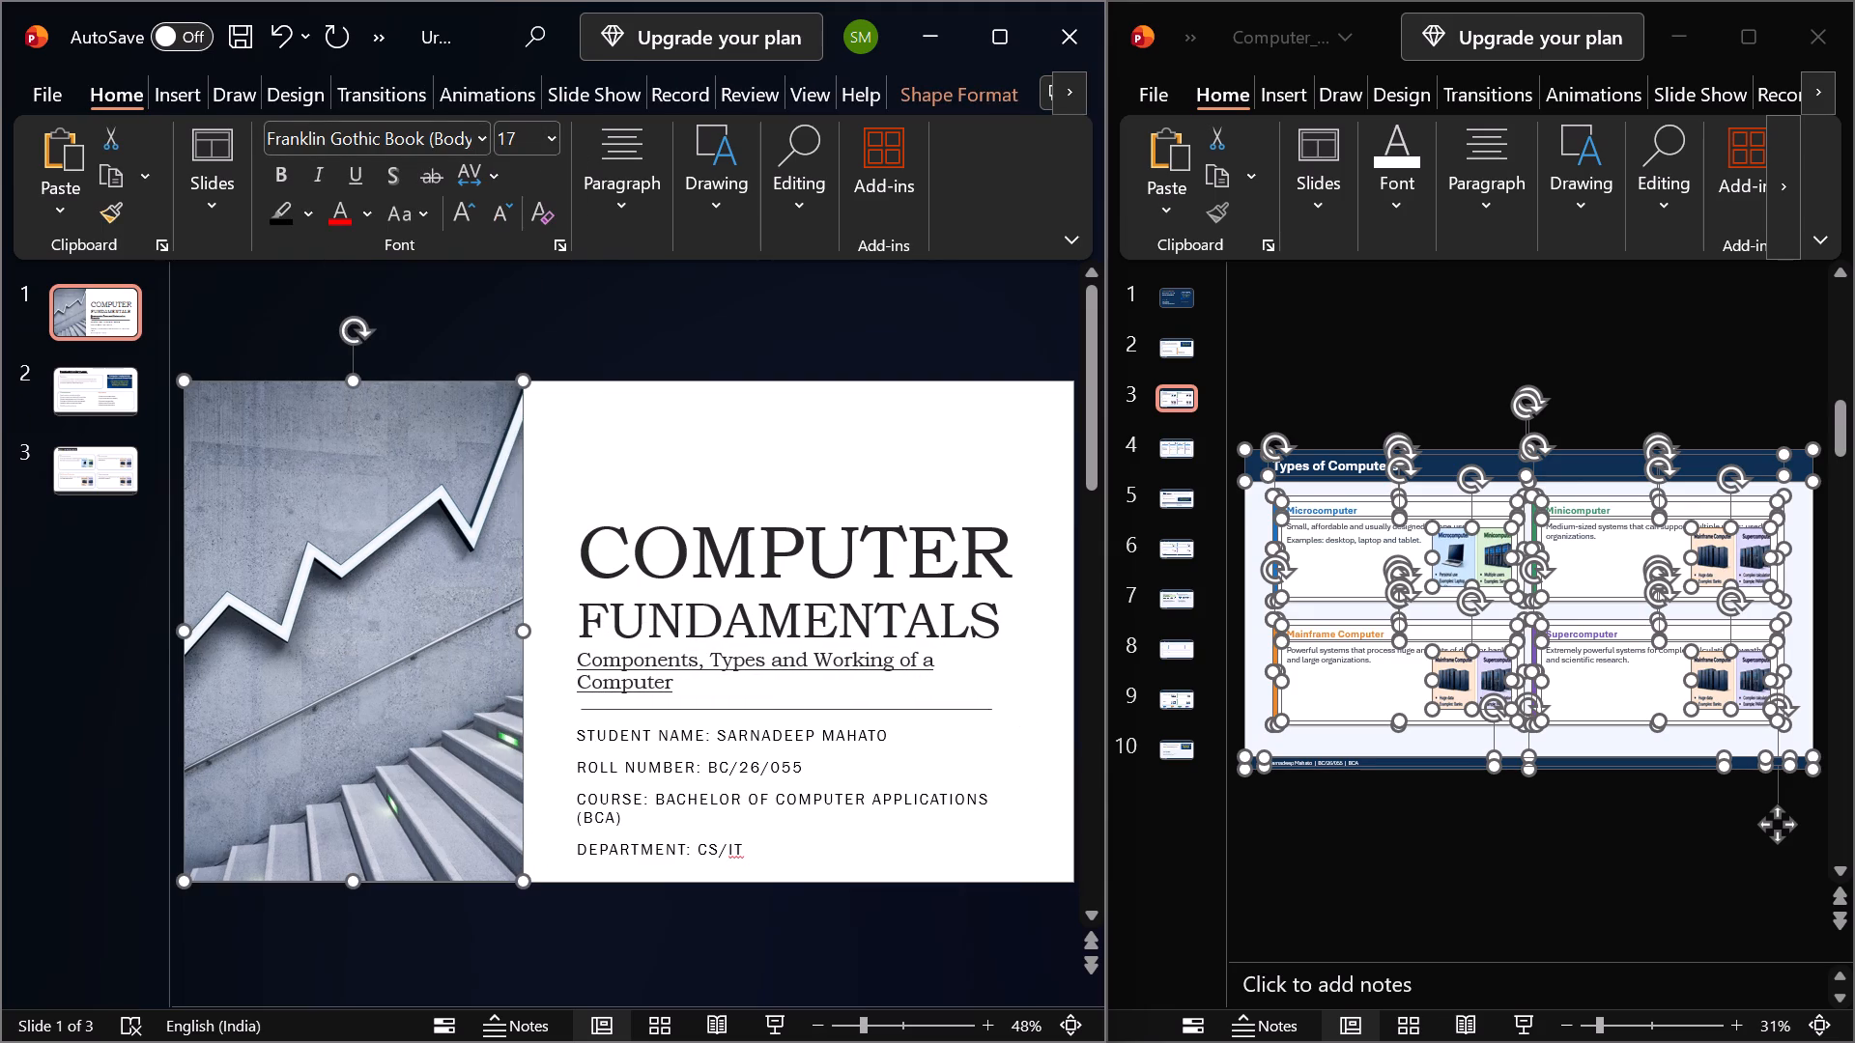
# Add a new blank slide after the Types of Computers slide.
pyautogui.click(93, 459)
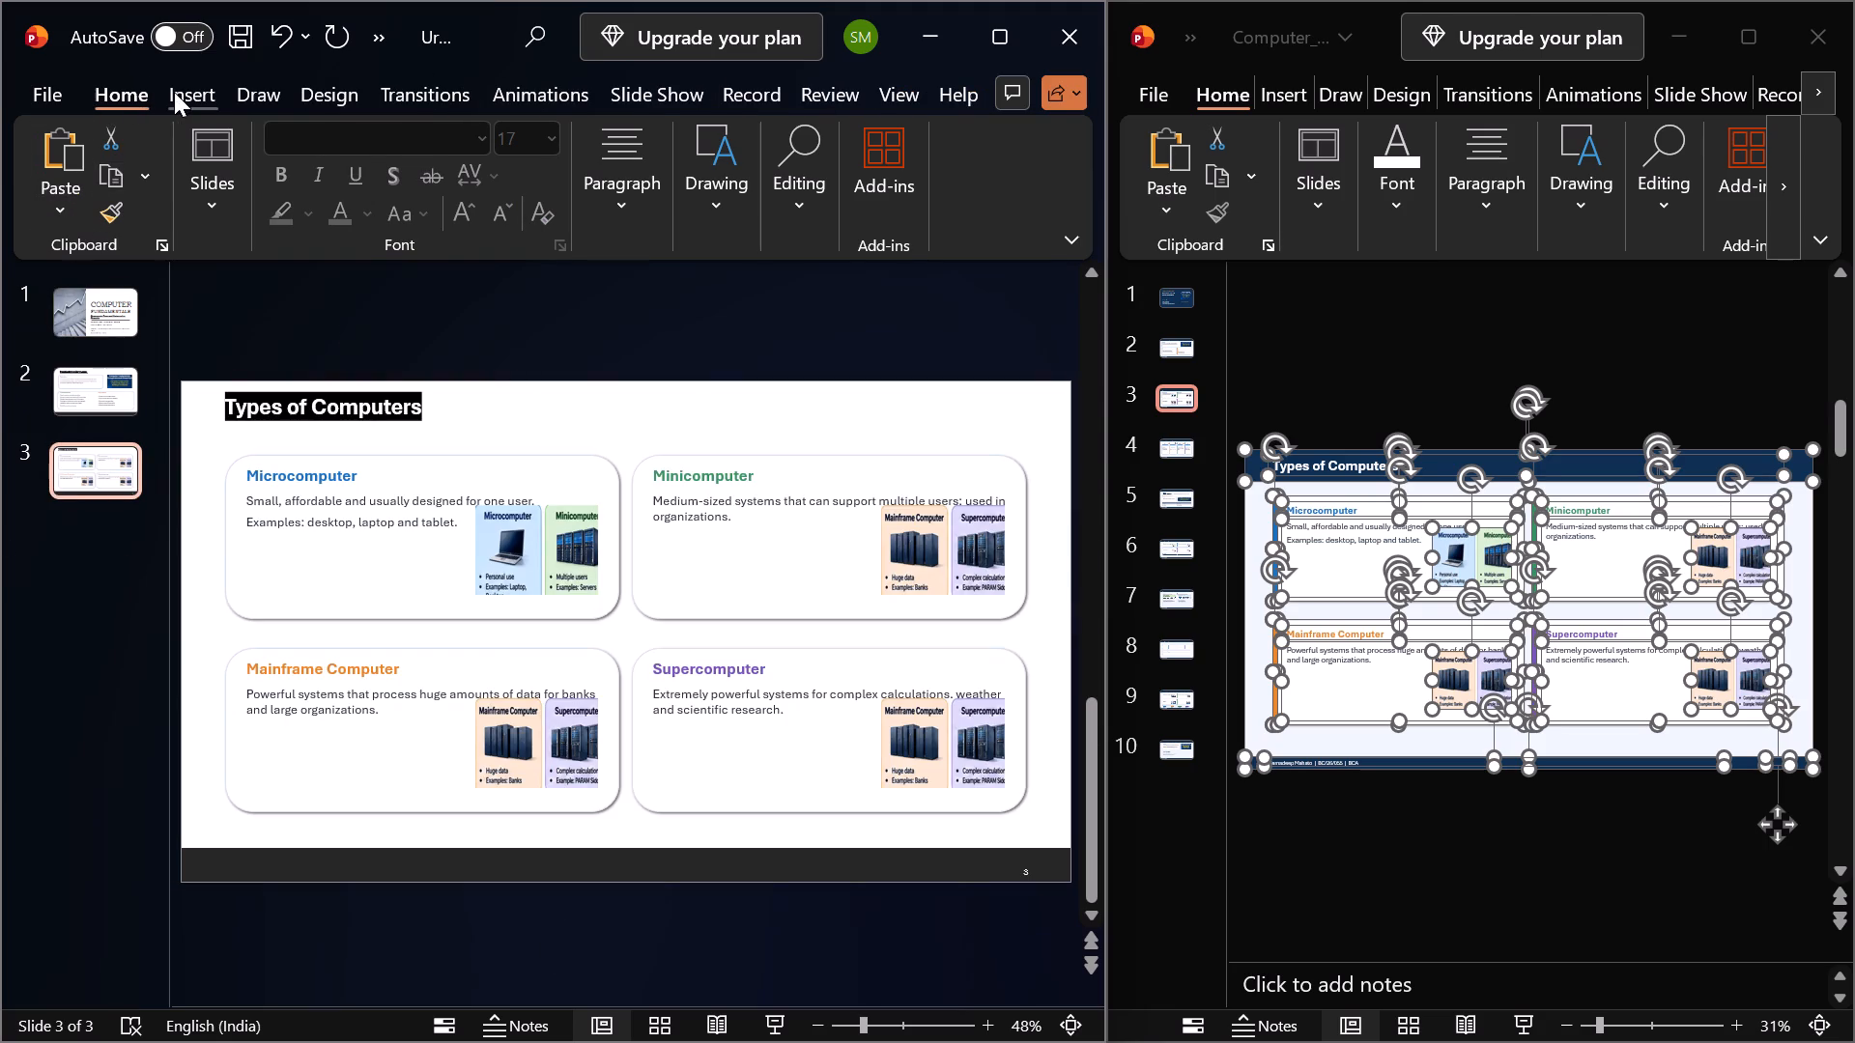
pyautogui.click(174, 92)
pyautogui.click(255, 101)
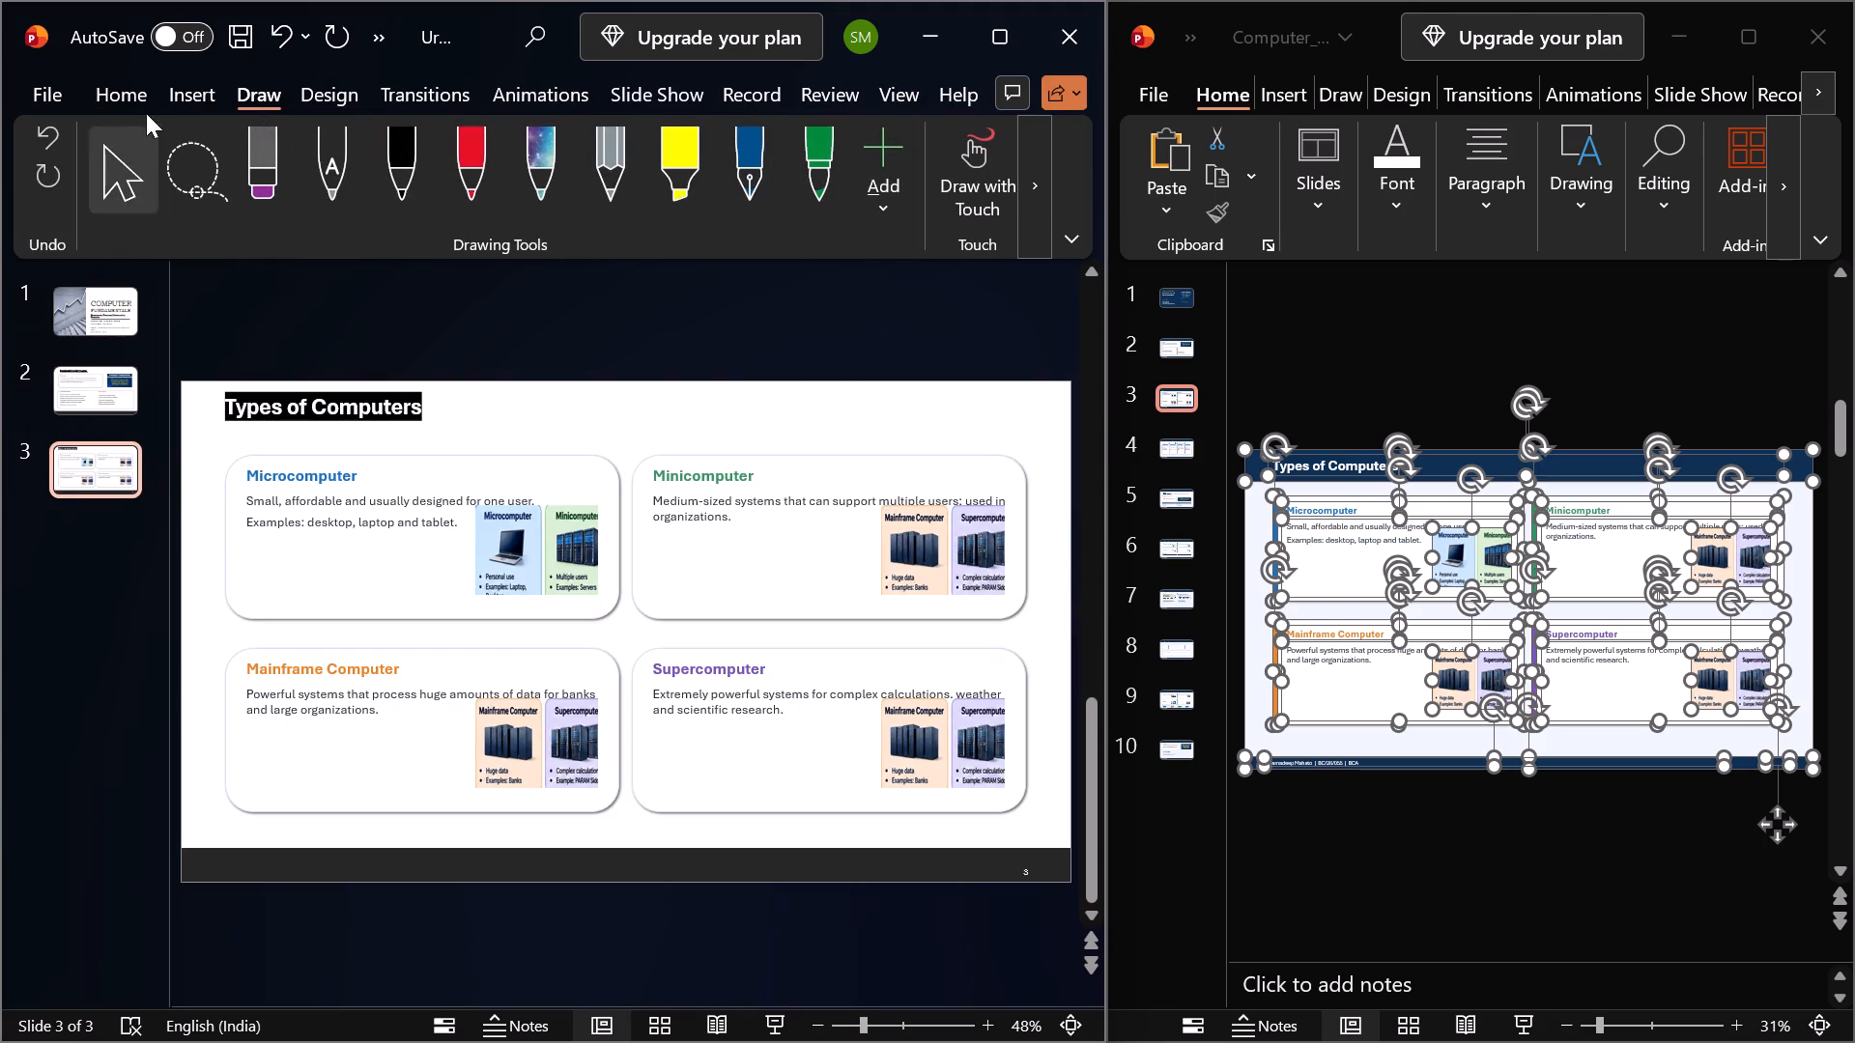
pyautogui.click(193, 90)
pyautogui.click(32, 151)
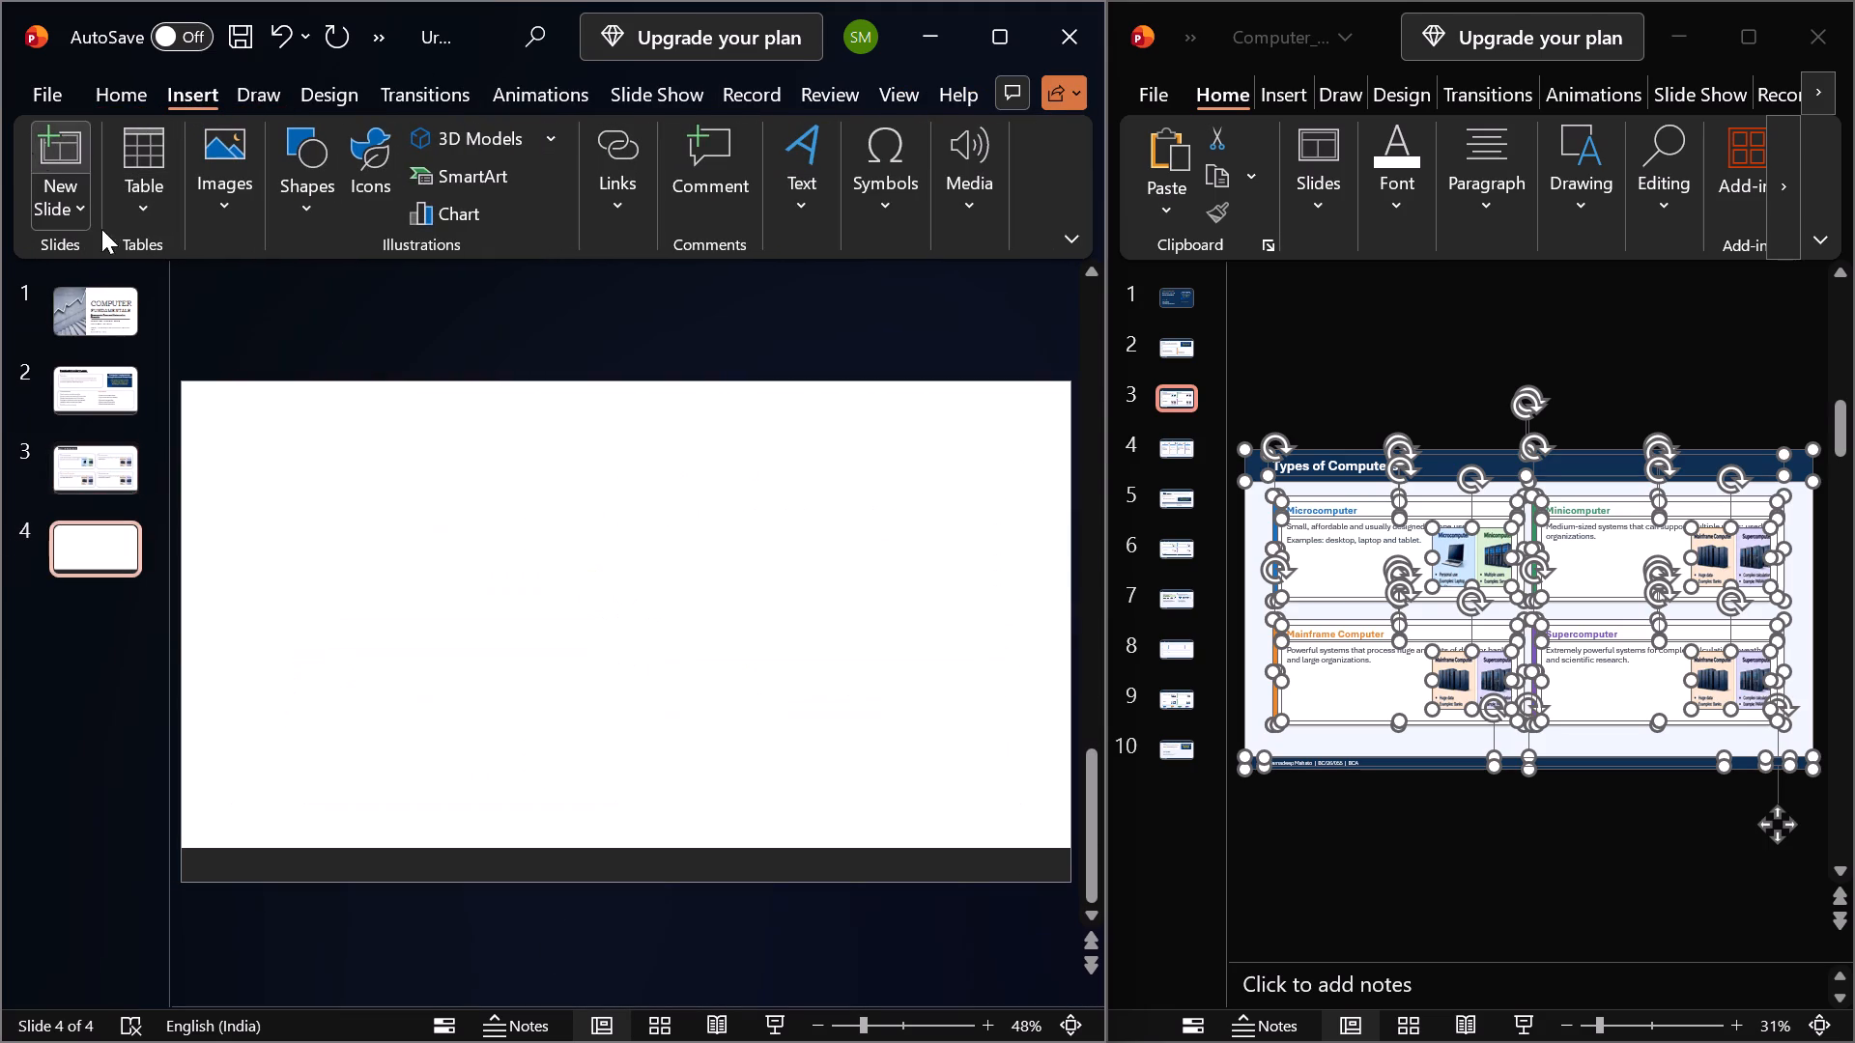
# Copy everything on the Basic Components of a Computer slide of the ChatGPT deck into the blank slide 4.
pyautogui.click(1165, 449)
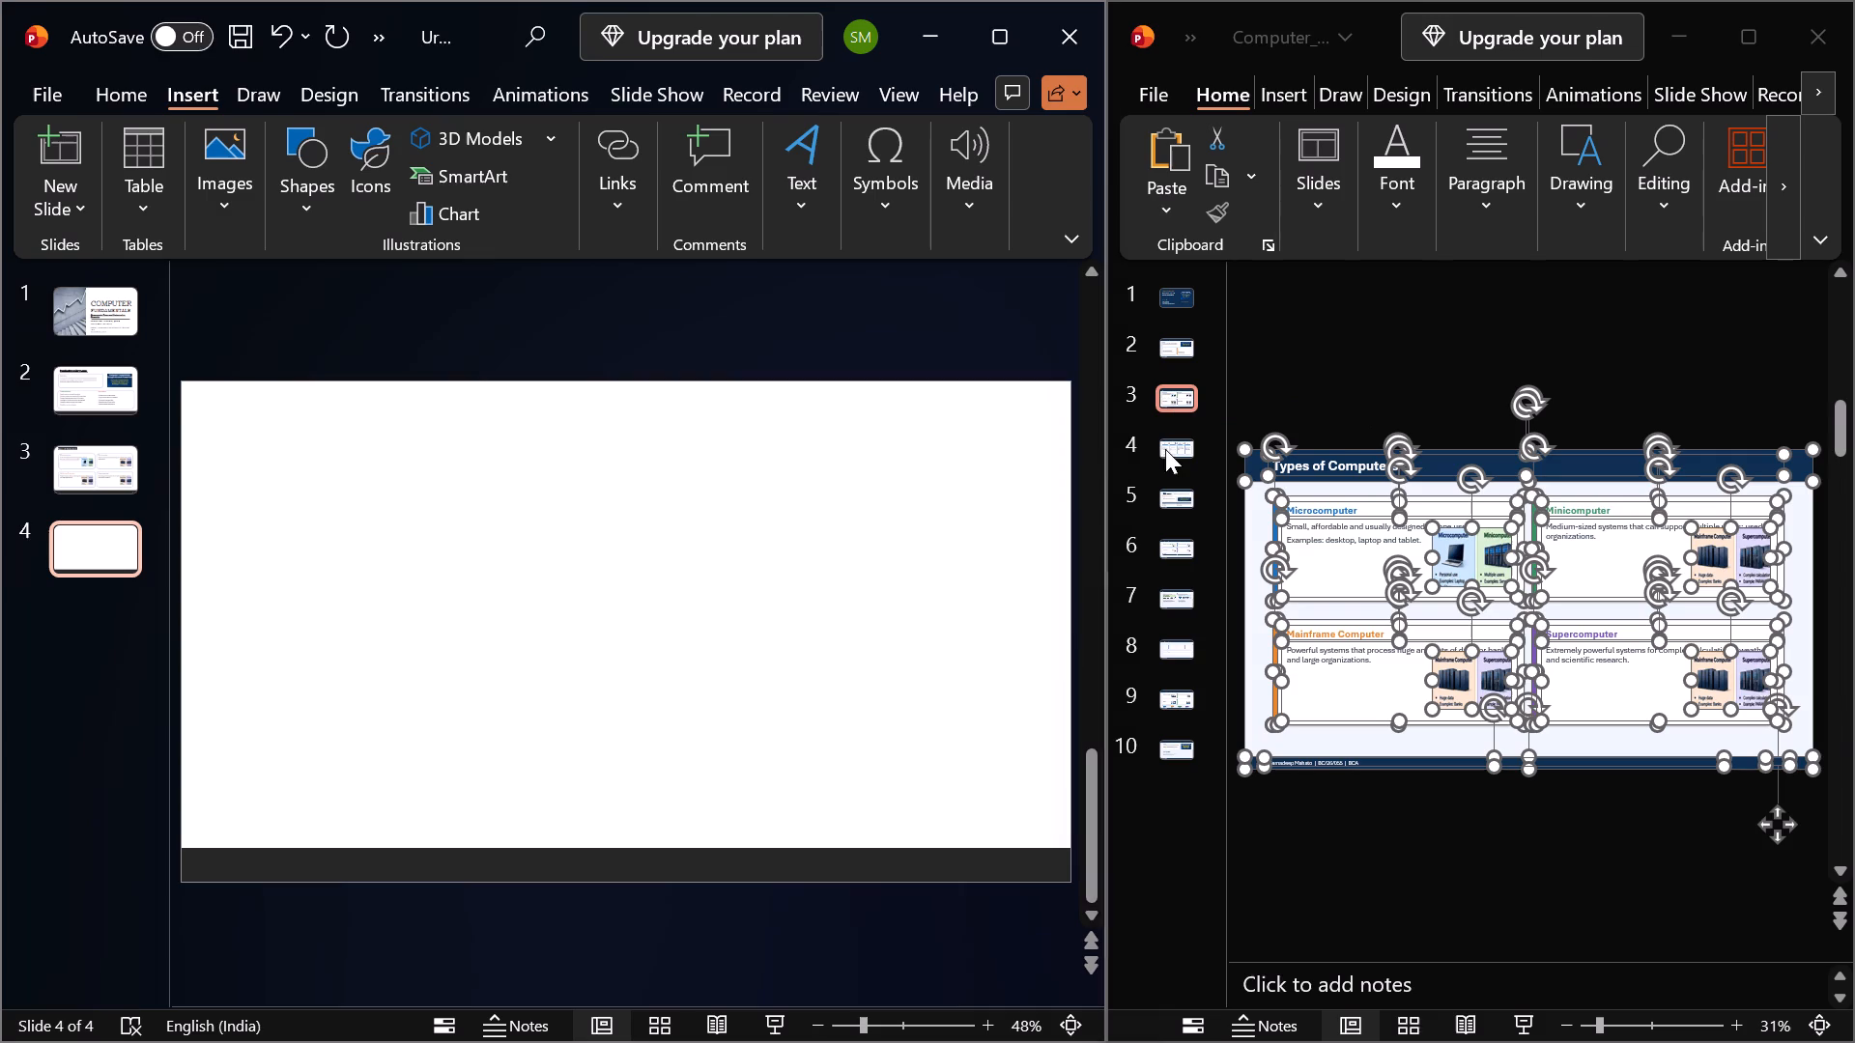
pyautogui.click(1183, 444)
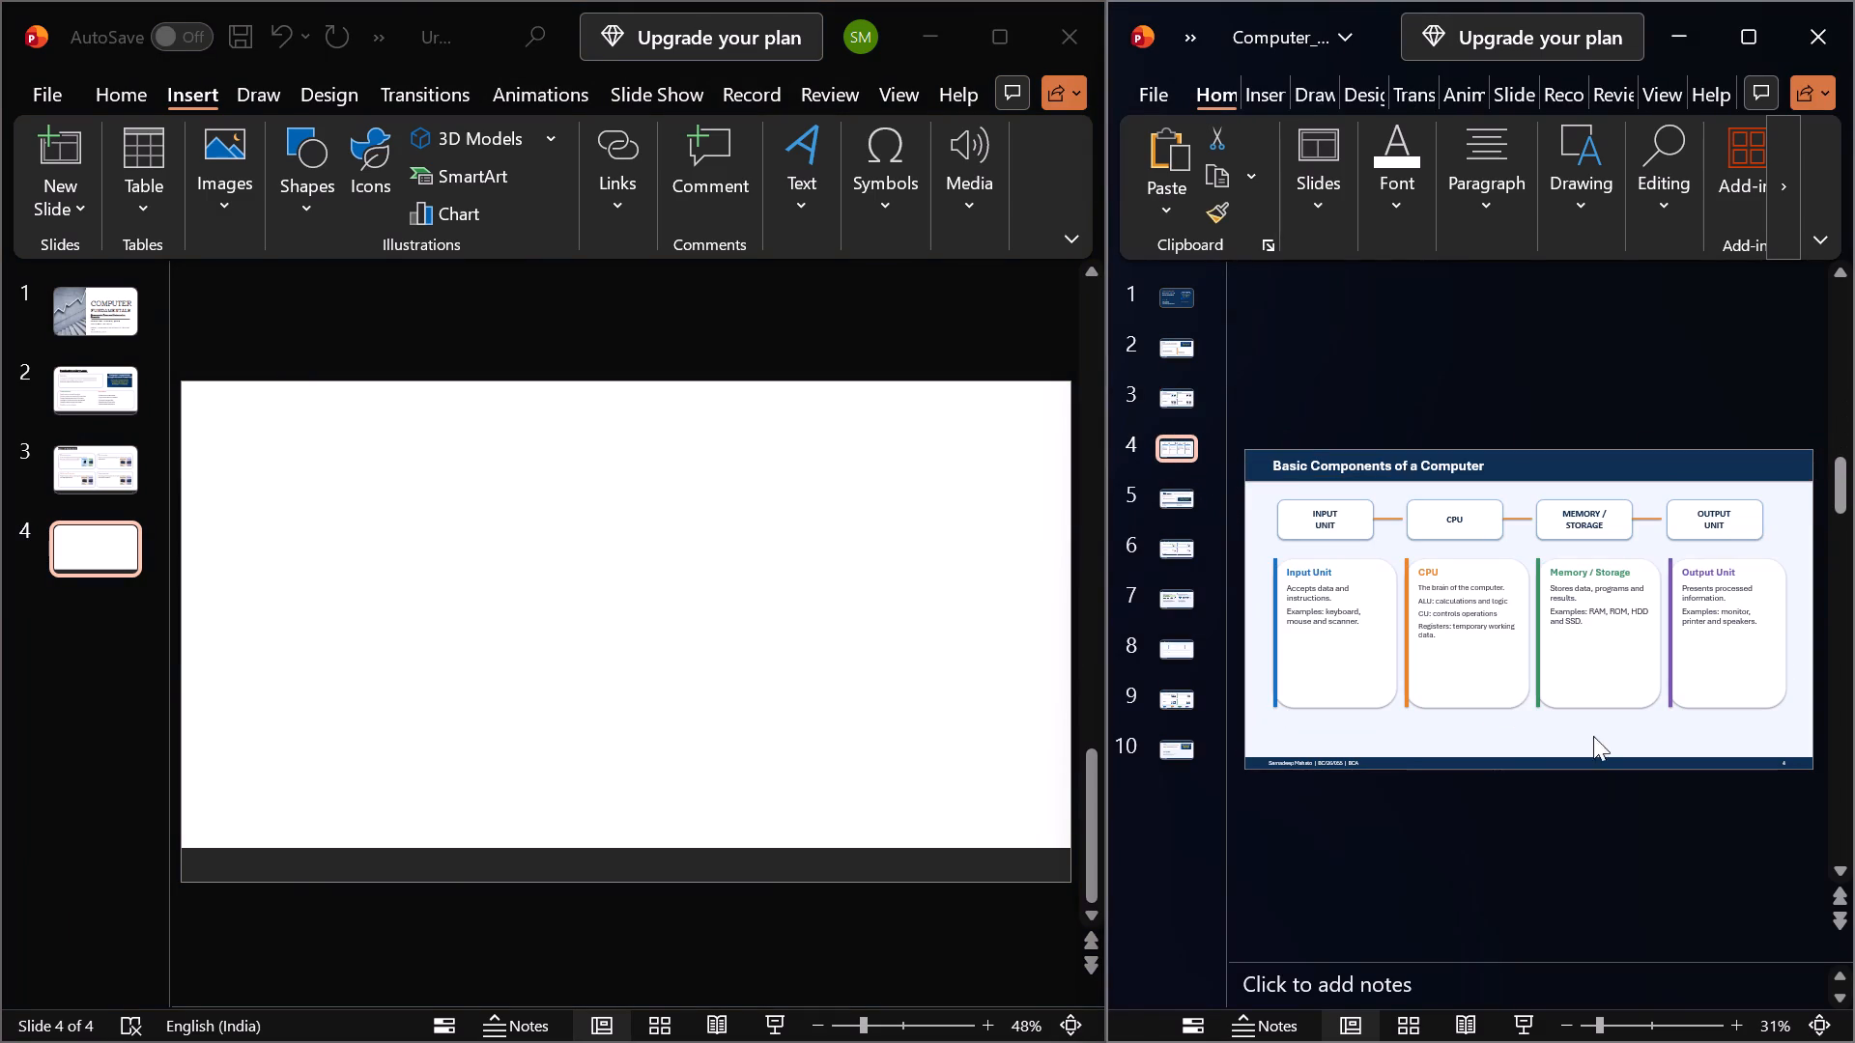
pyautogui.click(1559, 709)
pyautogui.click(1410, 722)
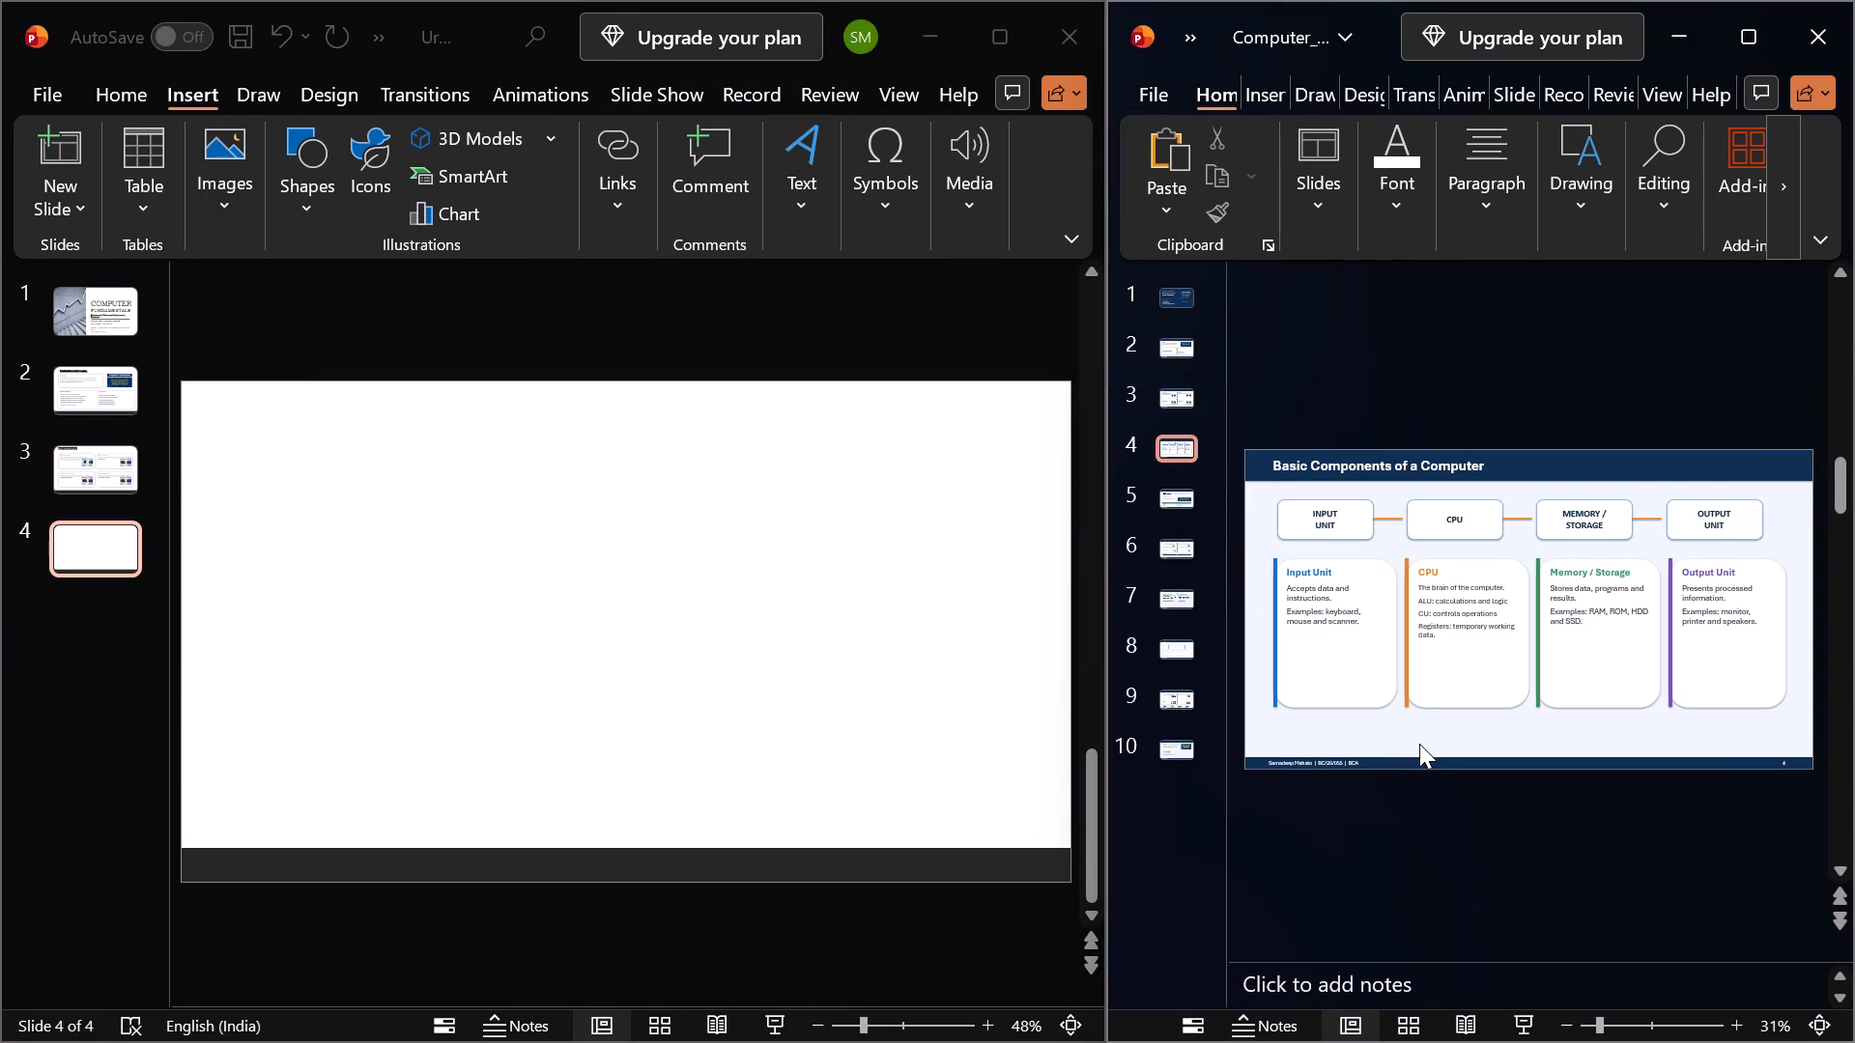
pyautogui.hotkey('ctrl', 'a')
pyautogui.hotkey('ctrl', 'c')
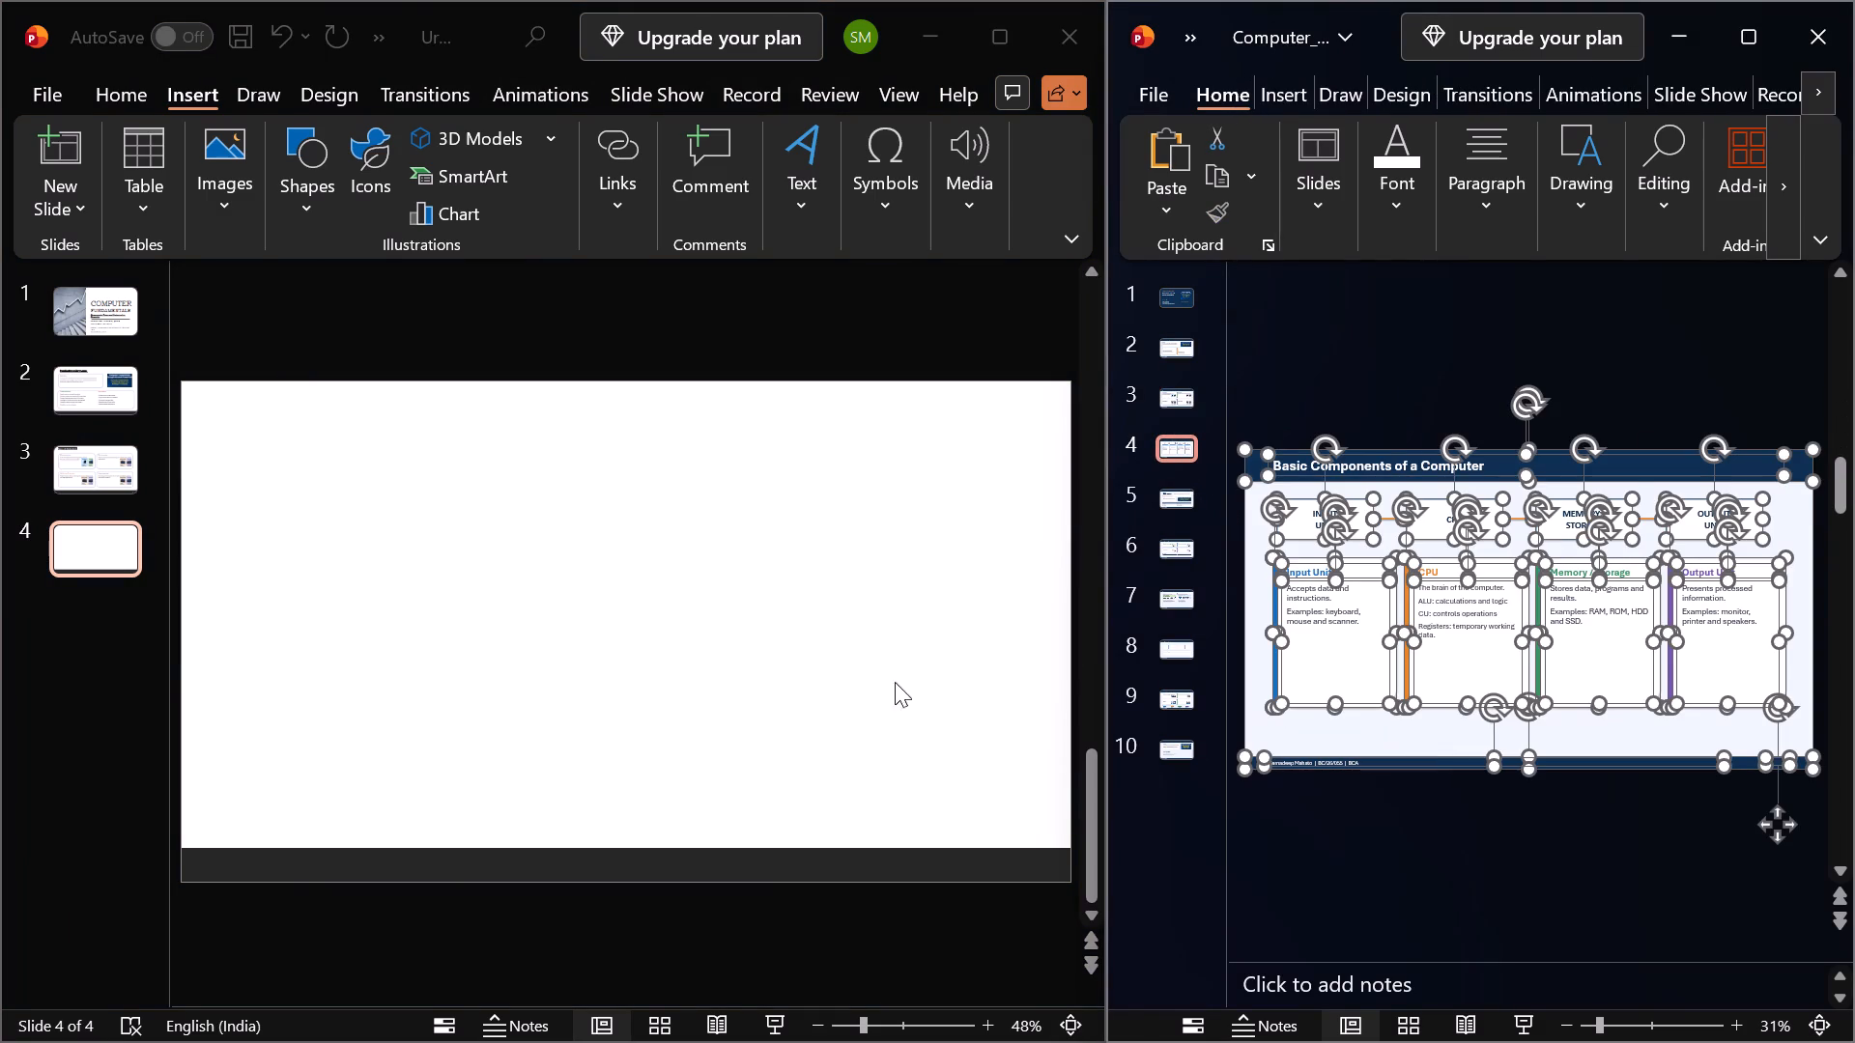
pyautogui.click(728, 622)
pyautogui.hotkey('ctrl', 'v')
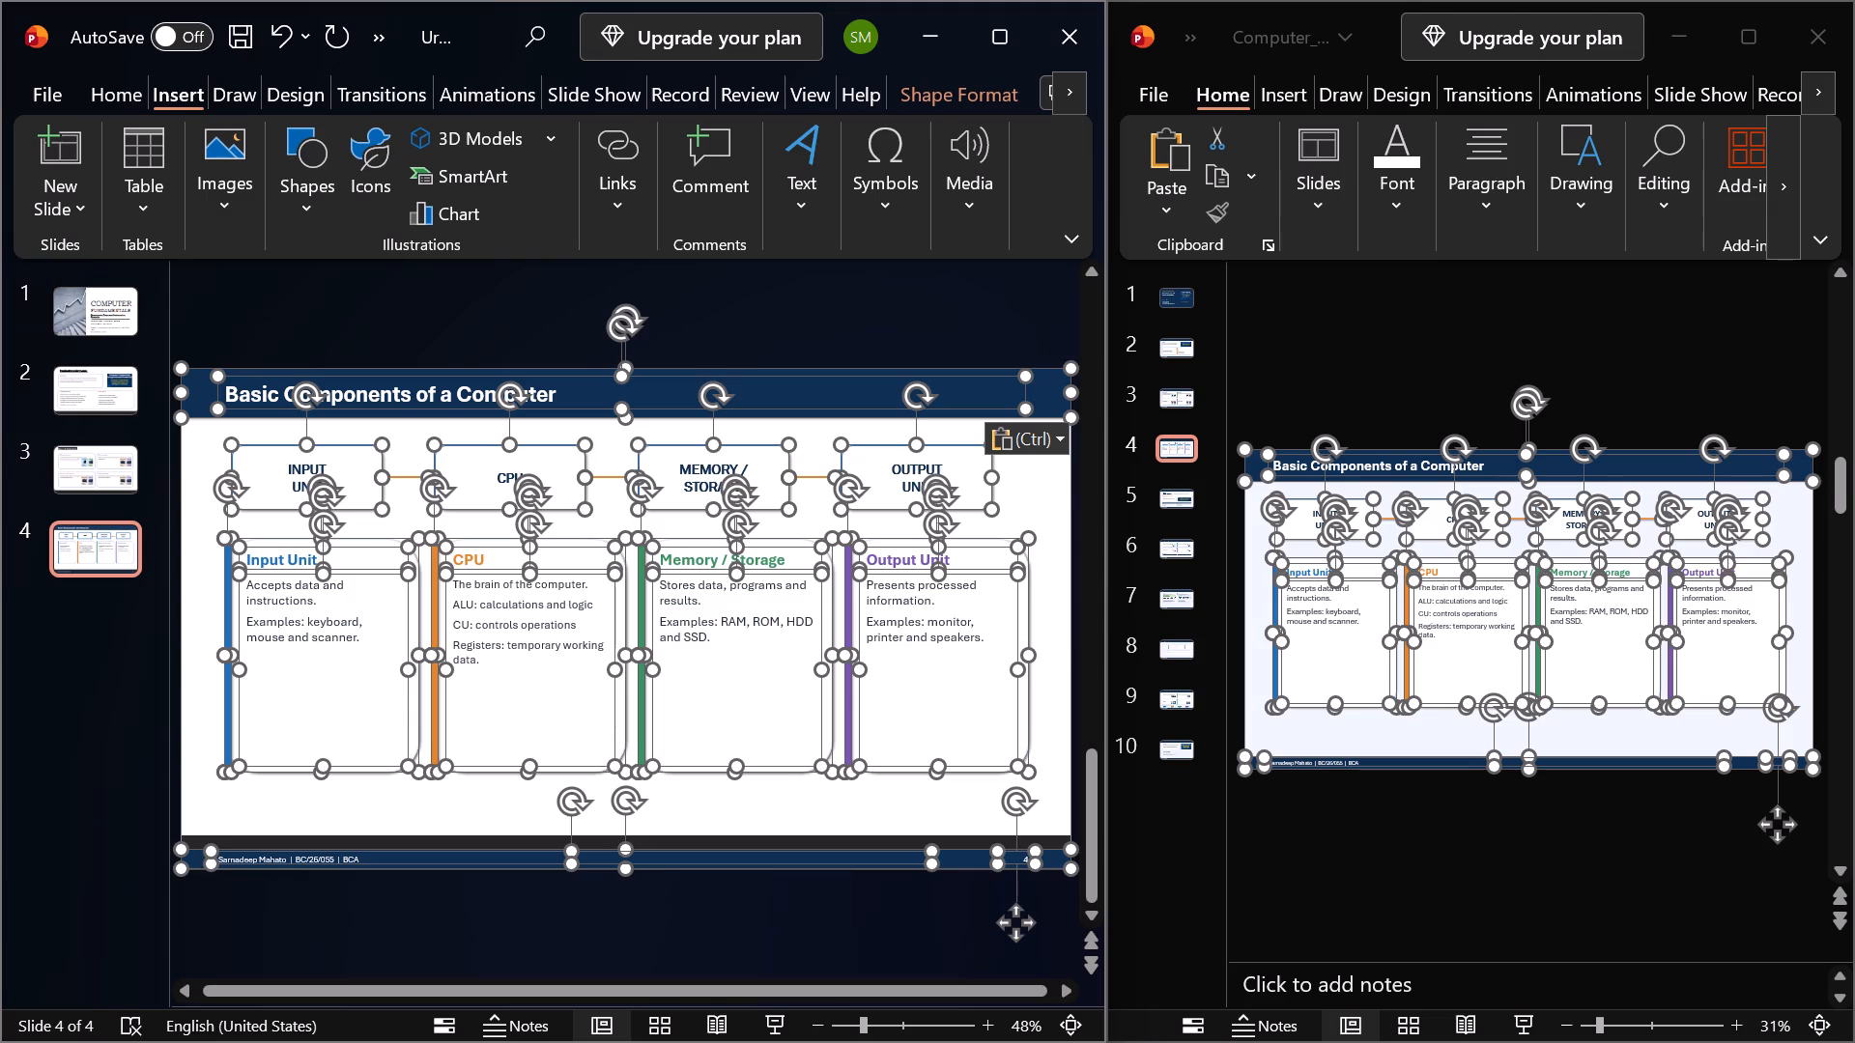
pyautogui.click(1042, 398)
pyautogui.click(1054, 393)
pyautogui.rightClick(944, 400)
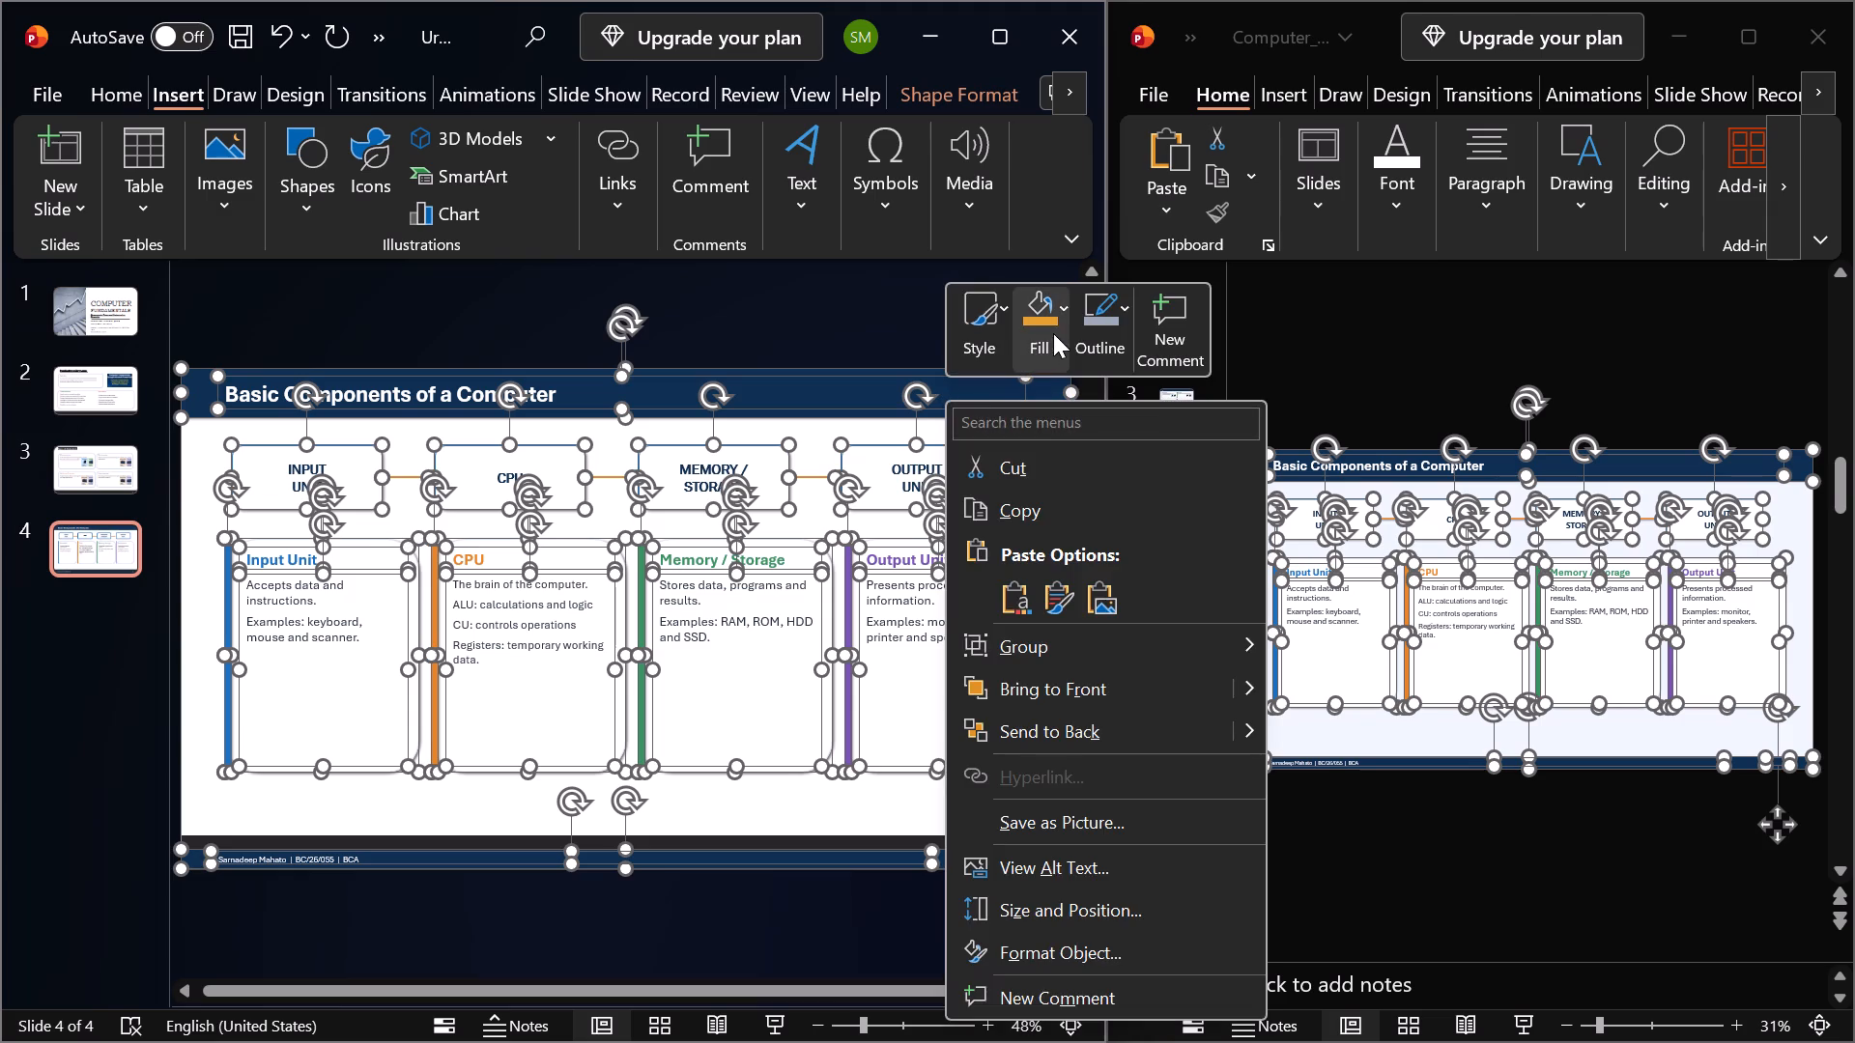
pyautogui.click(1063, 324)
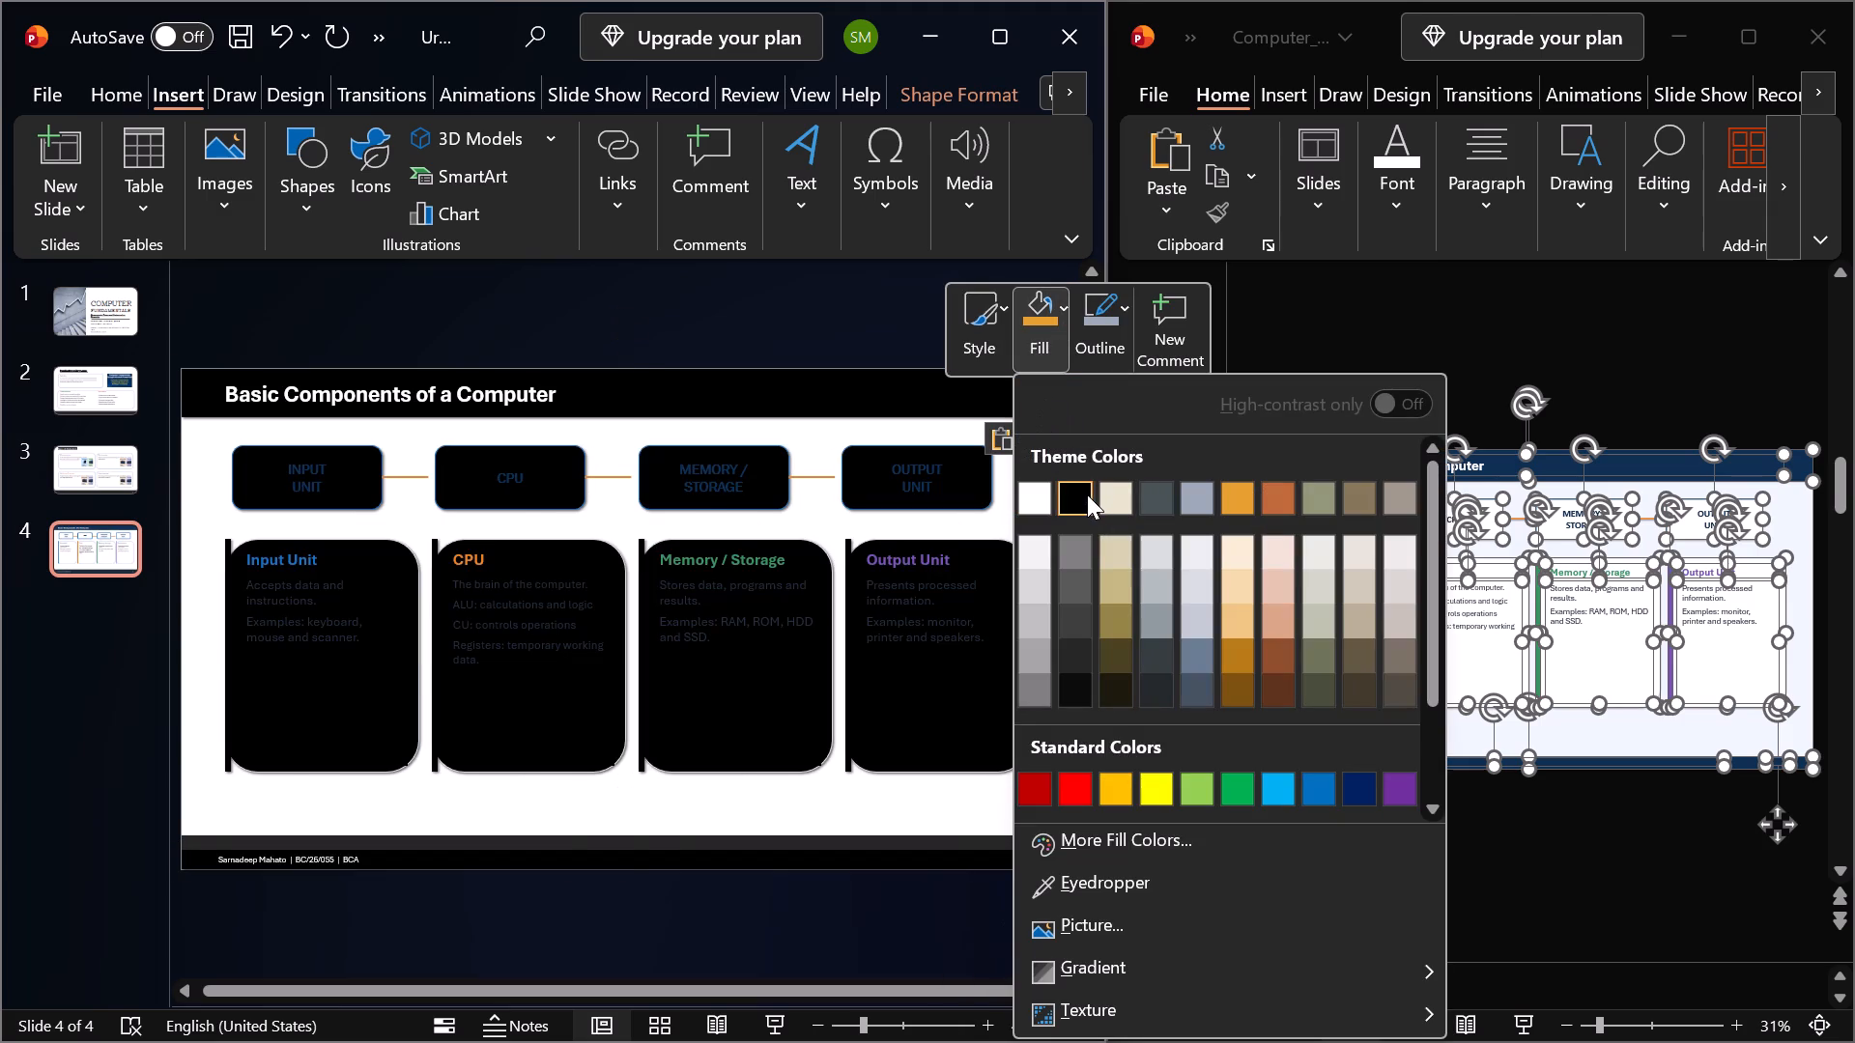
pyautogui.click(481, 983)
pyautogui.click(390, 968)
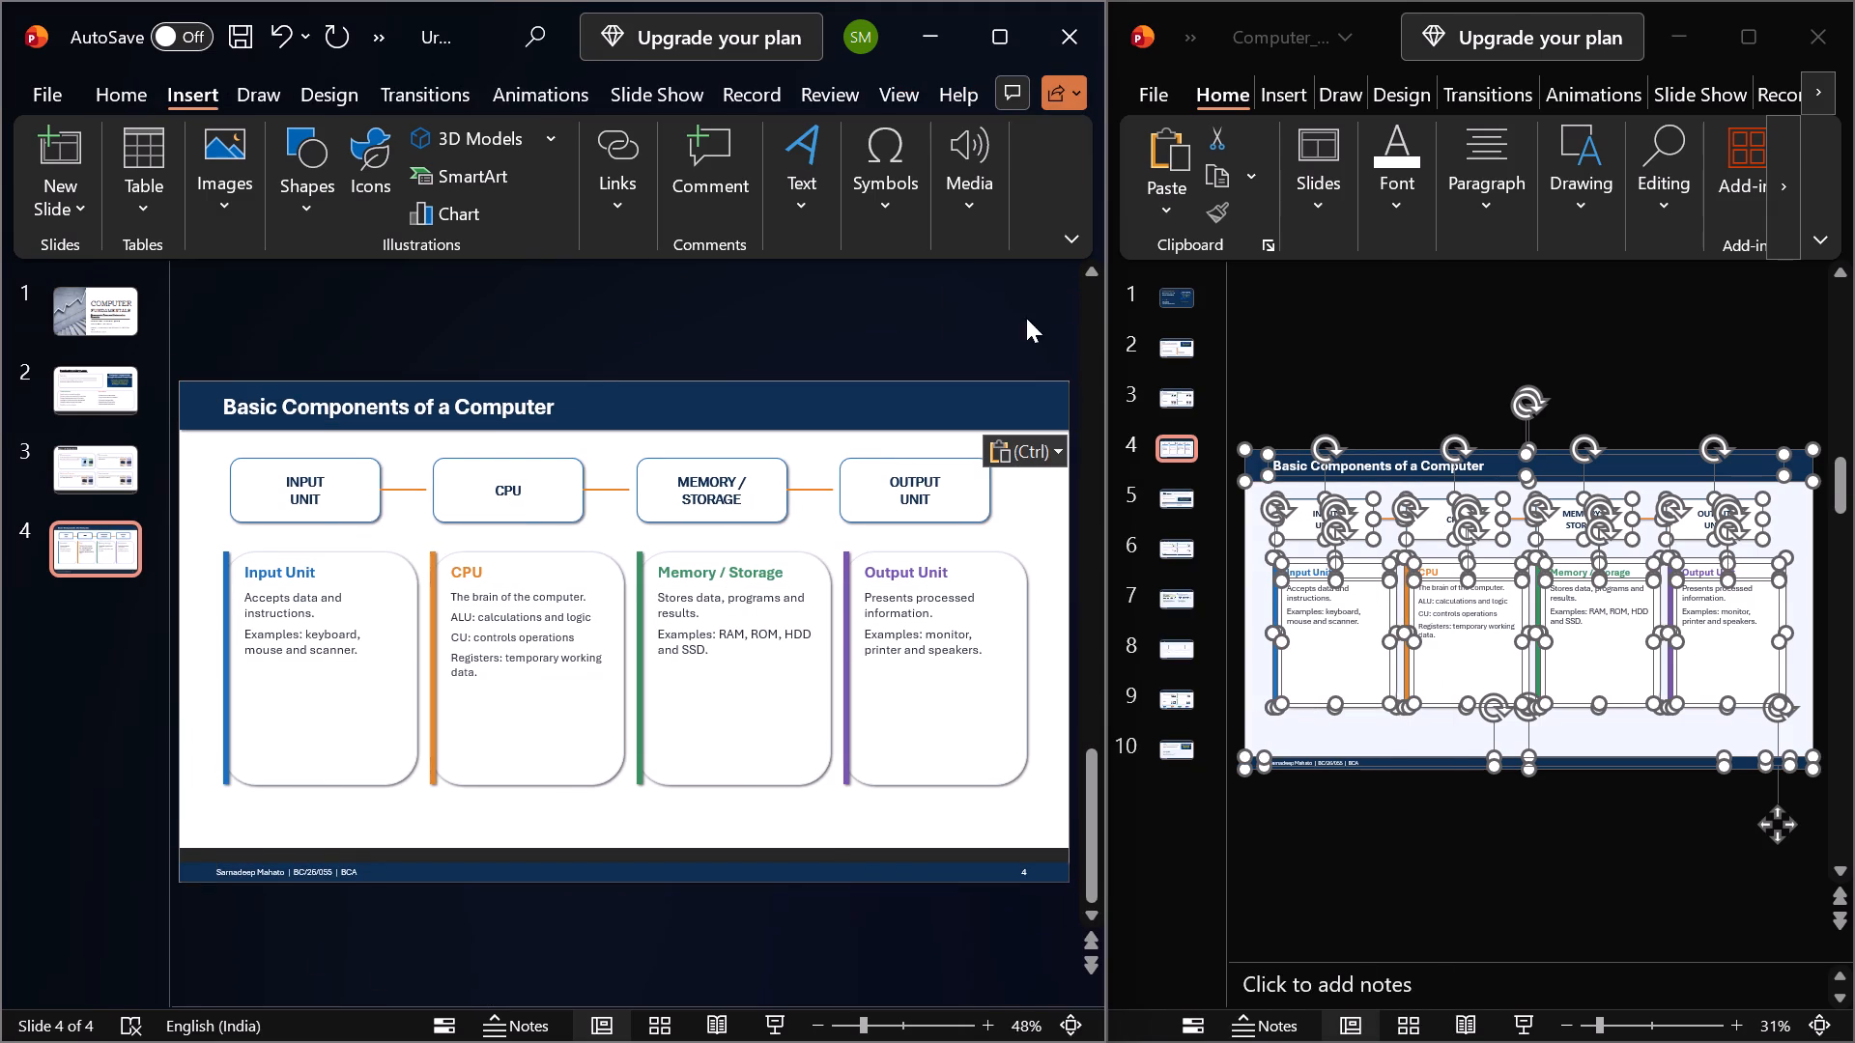
# Fill the Basic Components of a Computer title text box on slide 4 with the black theme colour.
pyautogui.click(845, 403)
pyautogui.rightClick(645, 414)
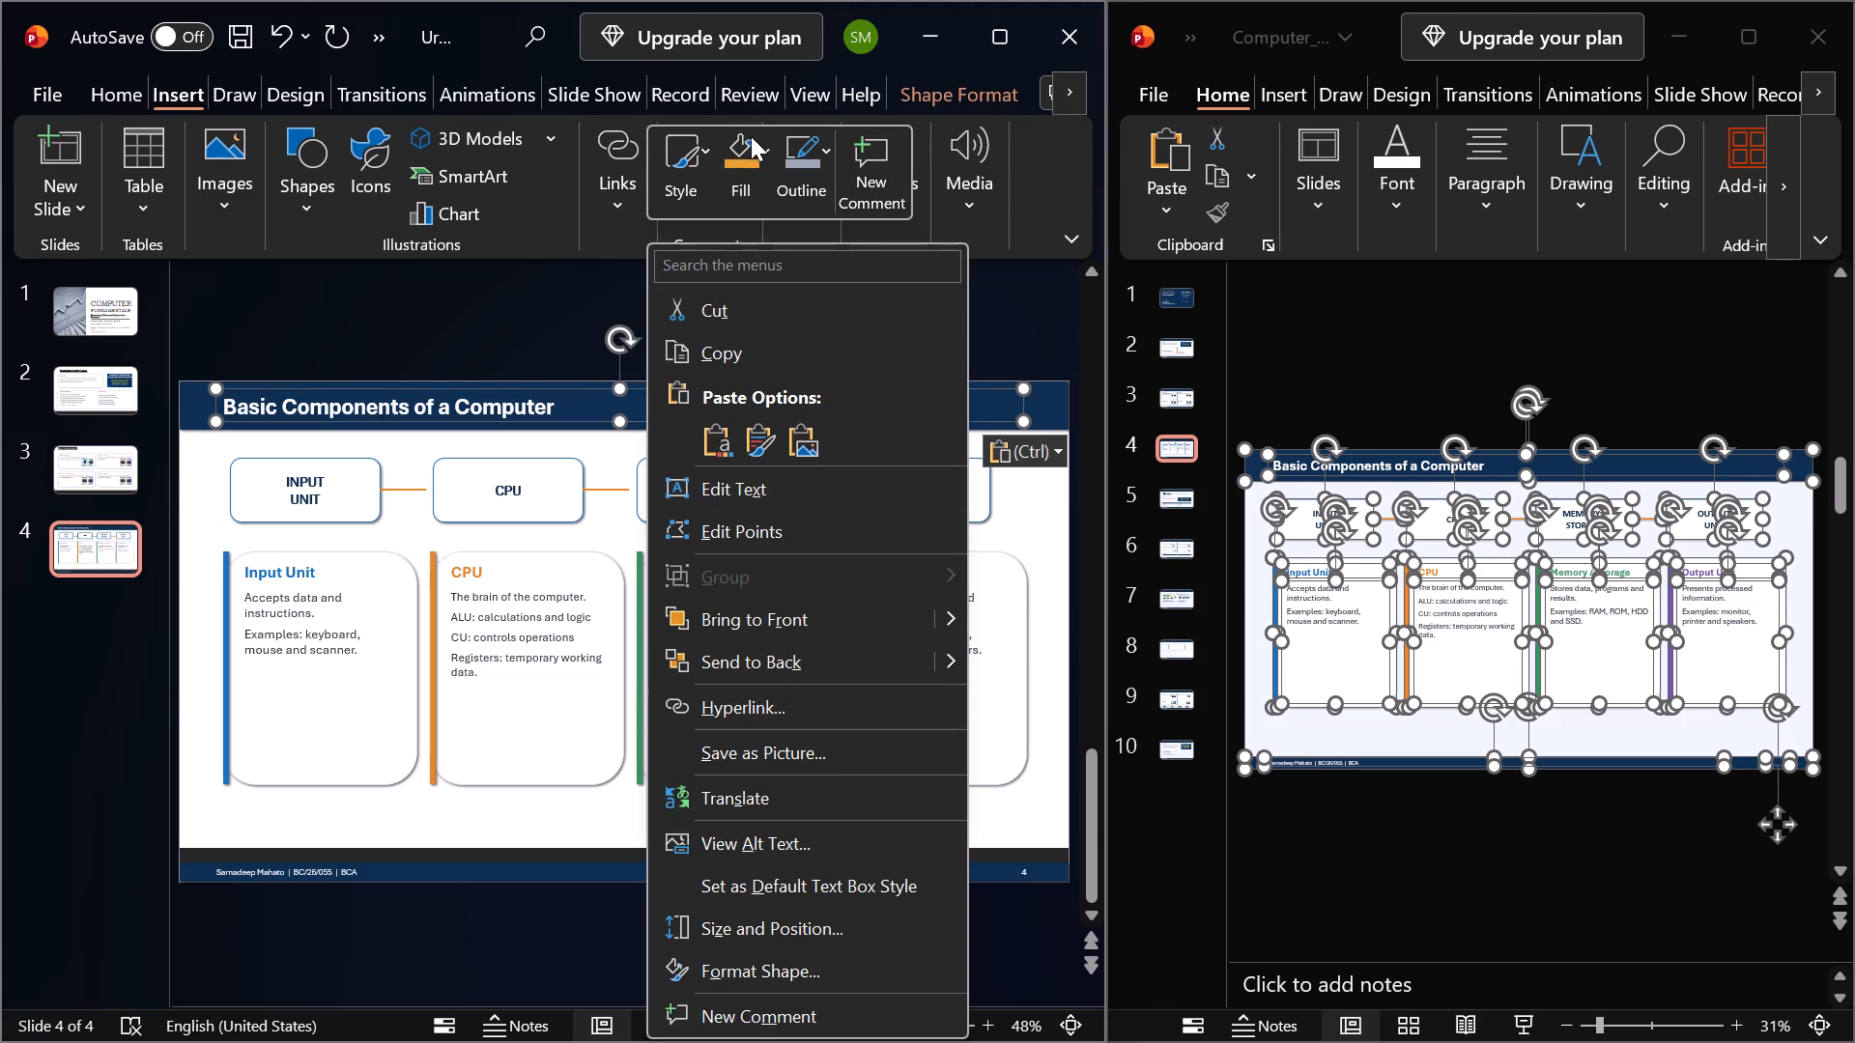
pyautogui.click(716, 162)
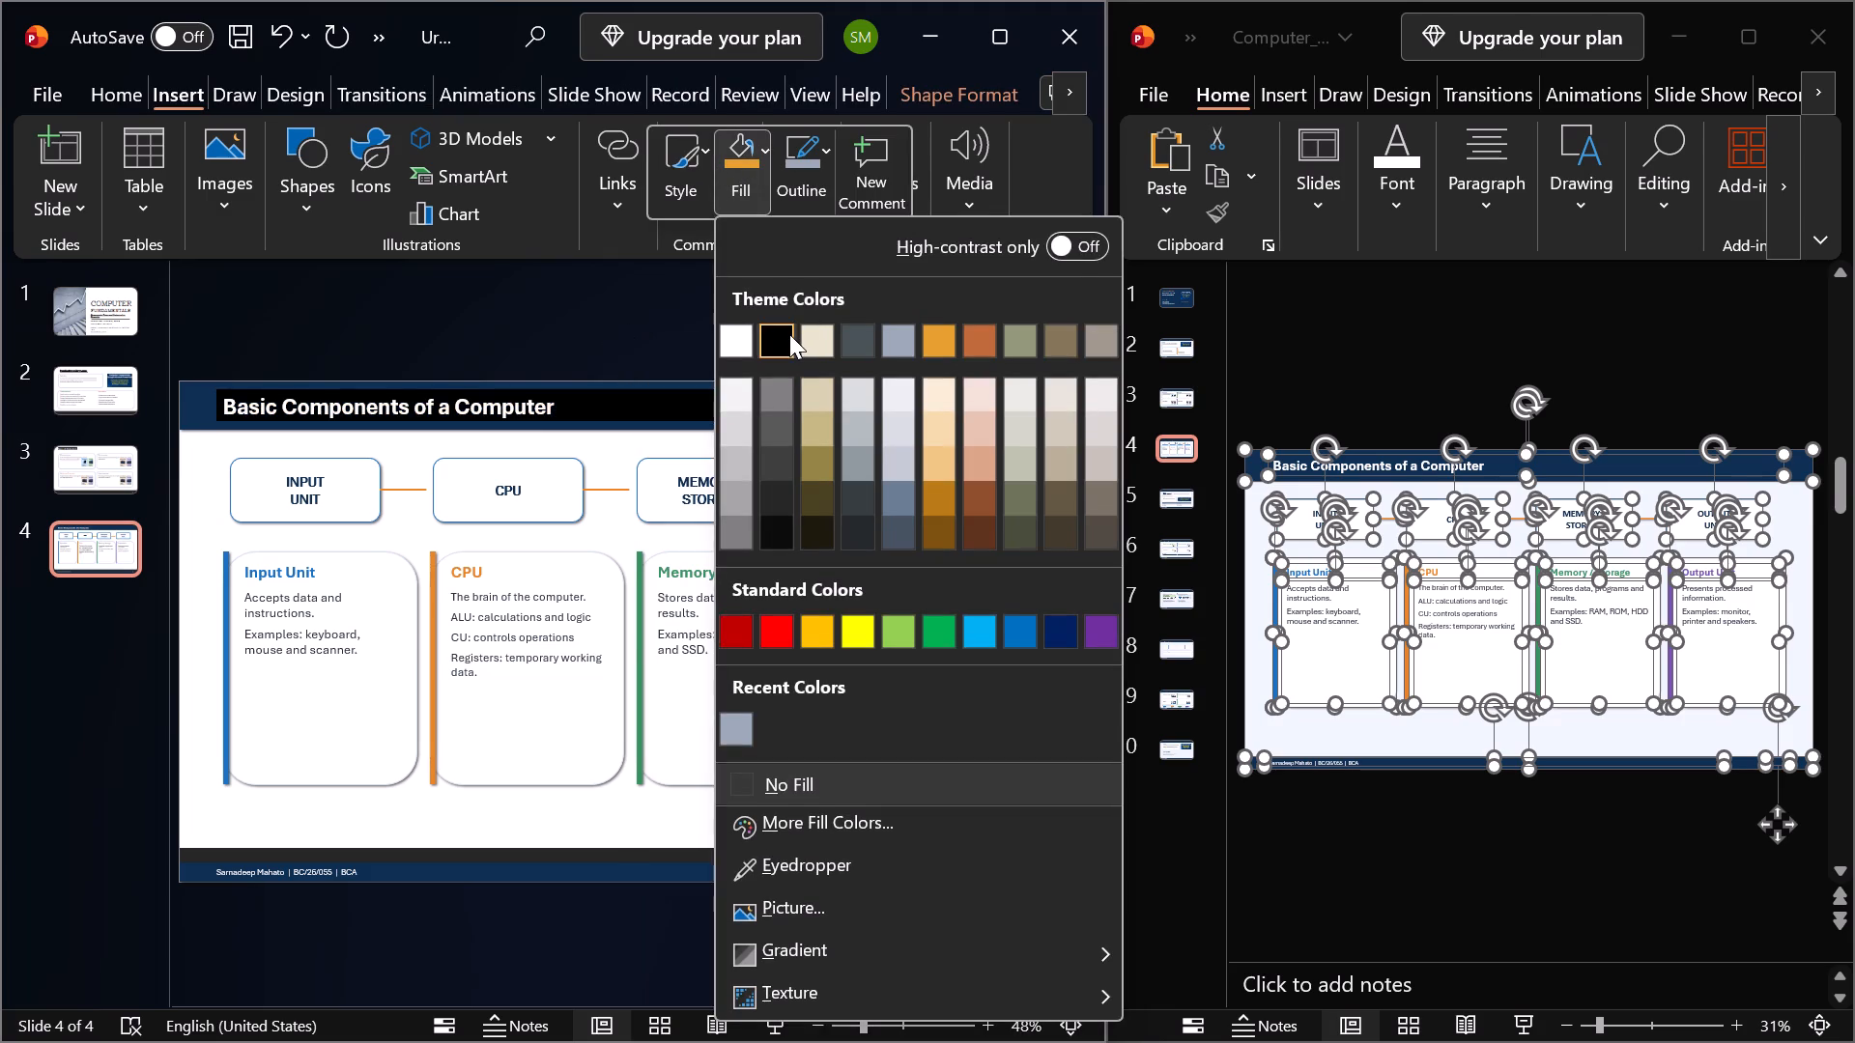
pyautogui.click(789, 334)
# Delete the navy header band, the navy footer bar and the student details footer text from slide 4.
pyautogui.click(1034, 389)
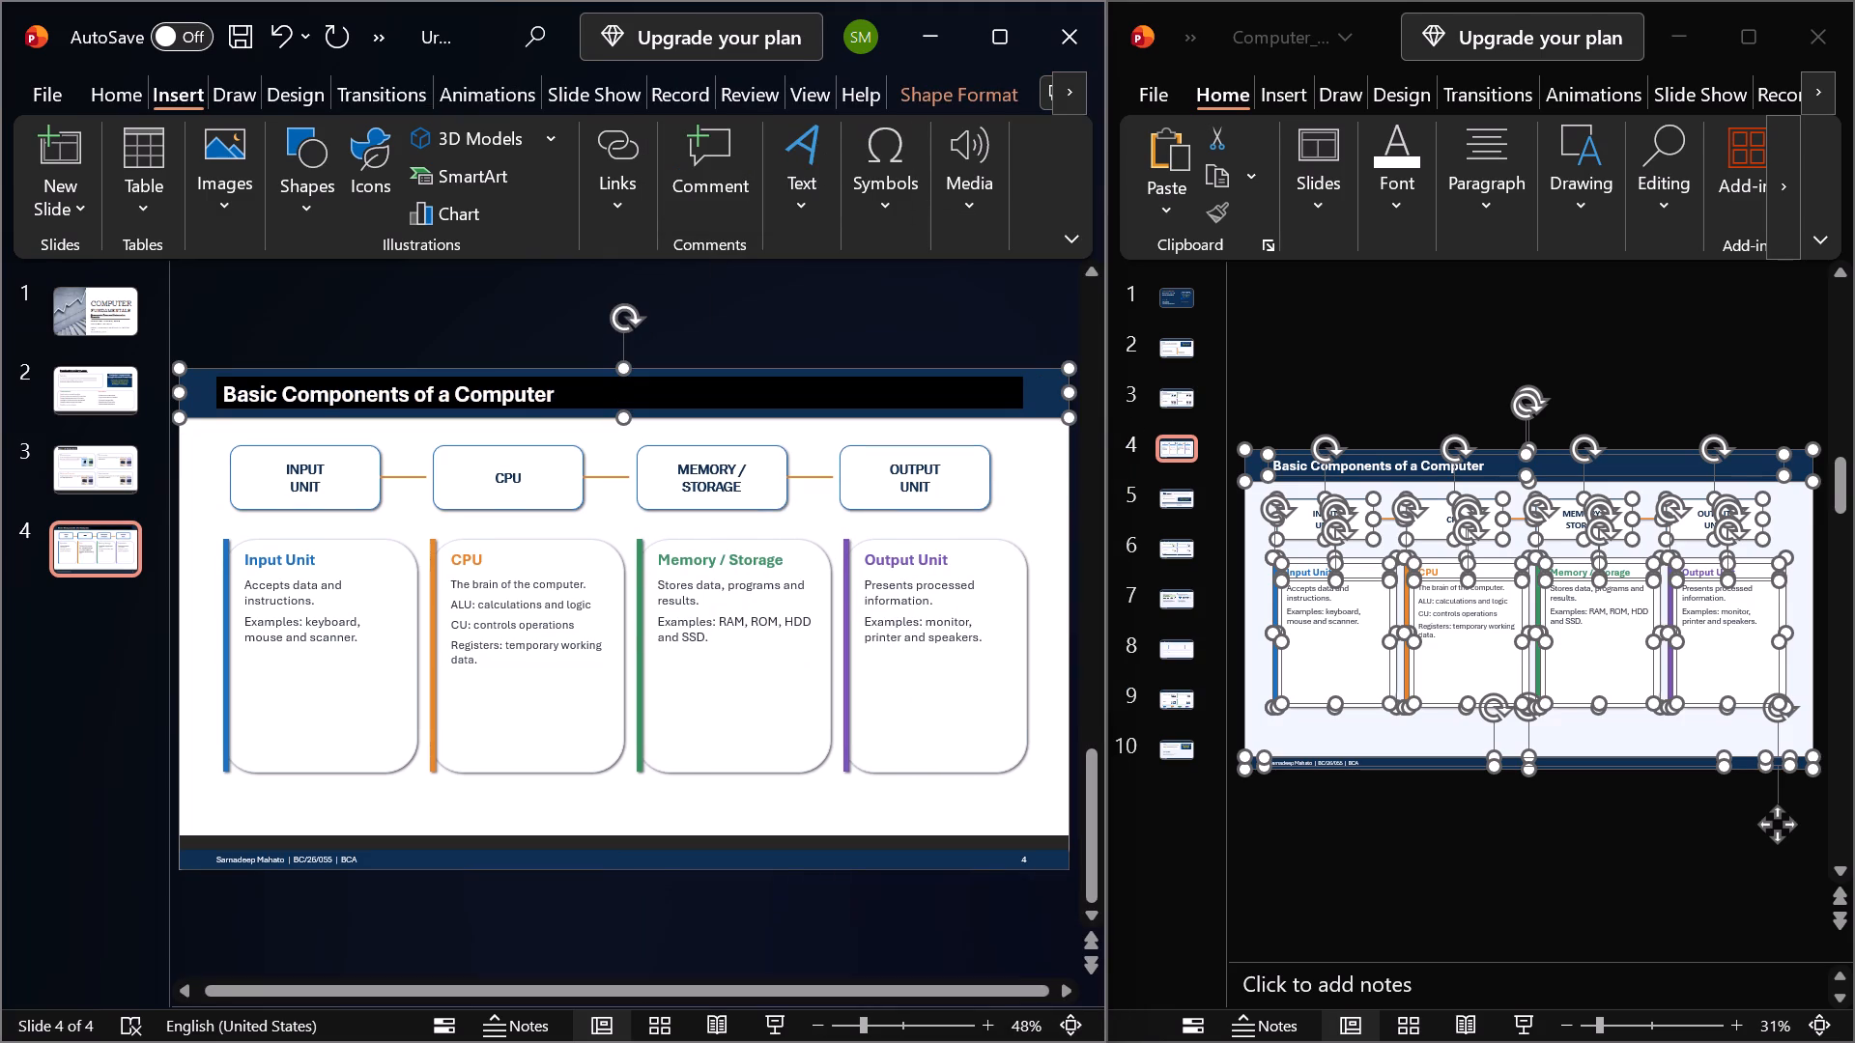
pyautogui.press('BackSpace')
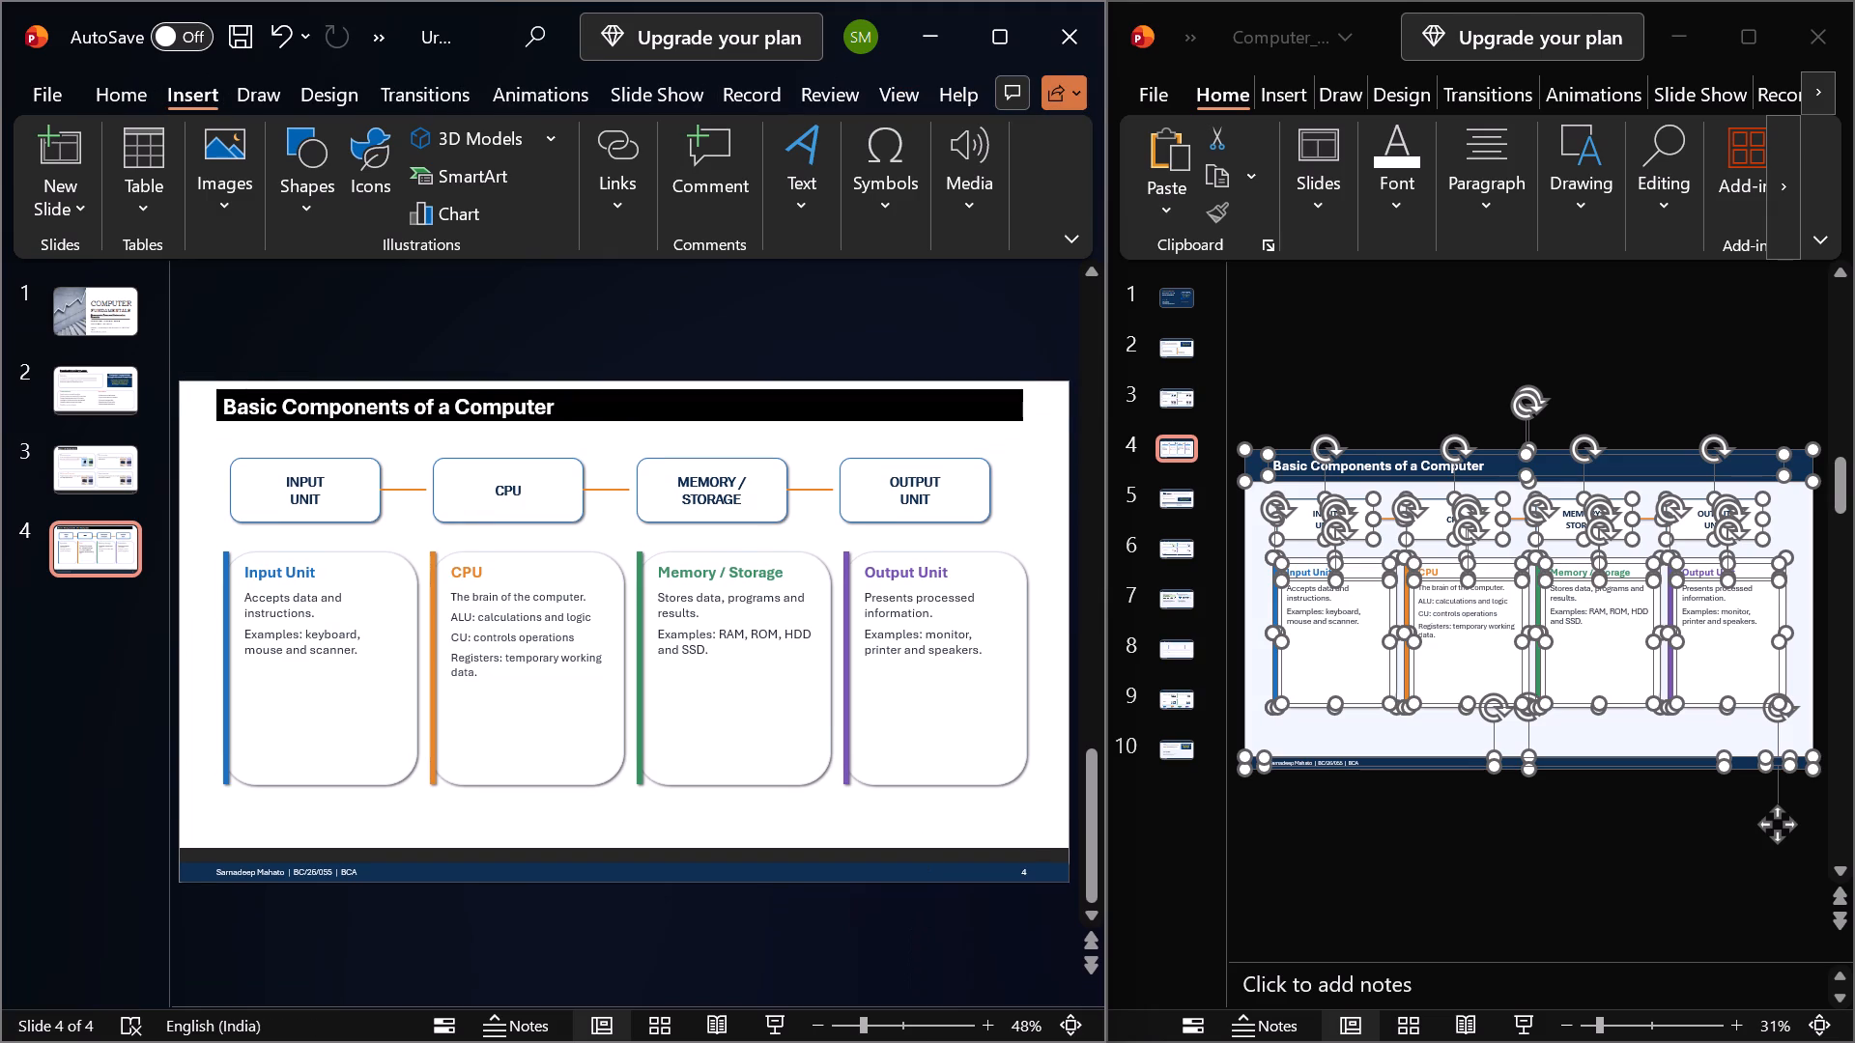
pyautogui.click(918, 876)
pyautogui.press('BackSpace')
pyautogui.click(349, 864)
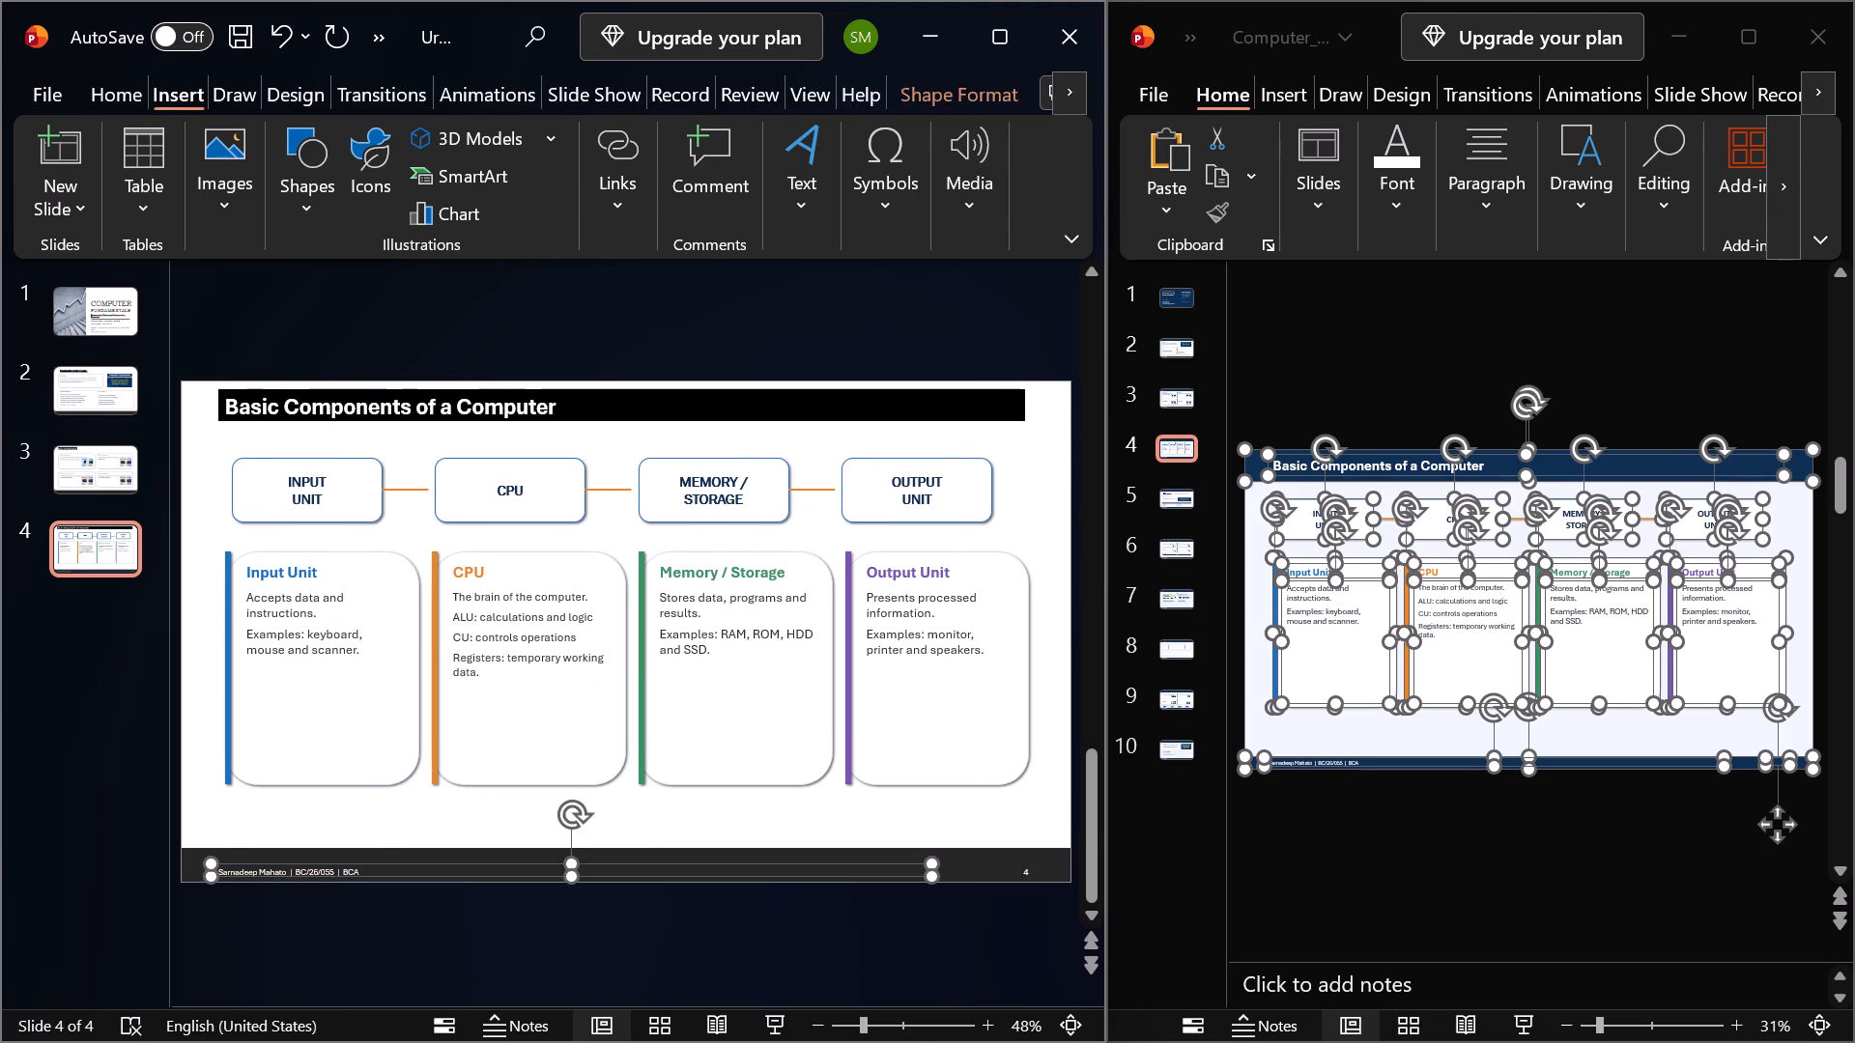
pyautogui.press('BackSpace')
# Delete the green, purple, orange and blue accent bars beside the four component cards.
pyautogui.click(634, 720)
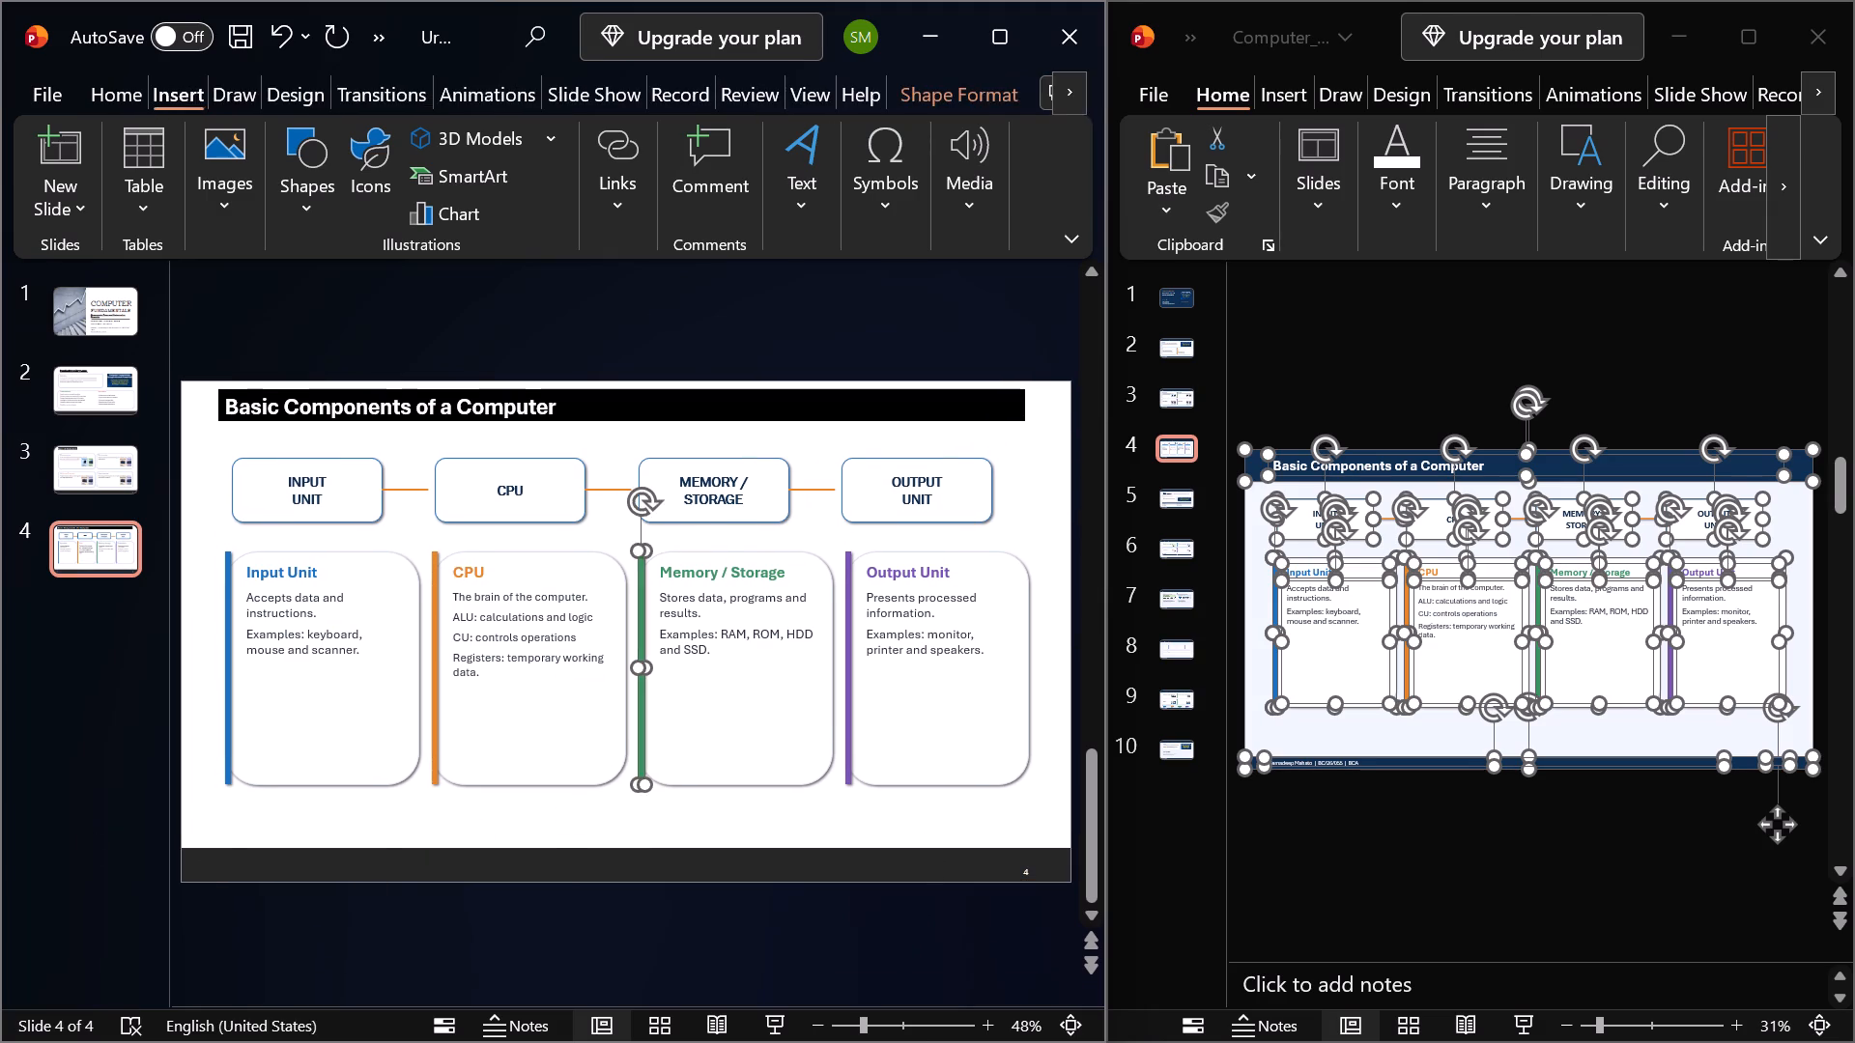
pyautogui.press('BackSpace')
pyautogui.click(842, 698)
pyautogui.press('BackSpace')
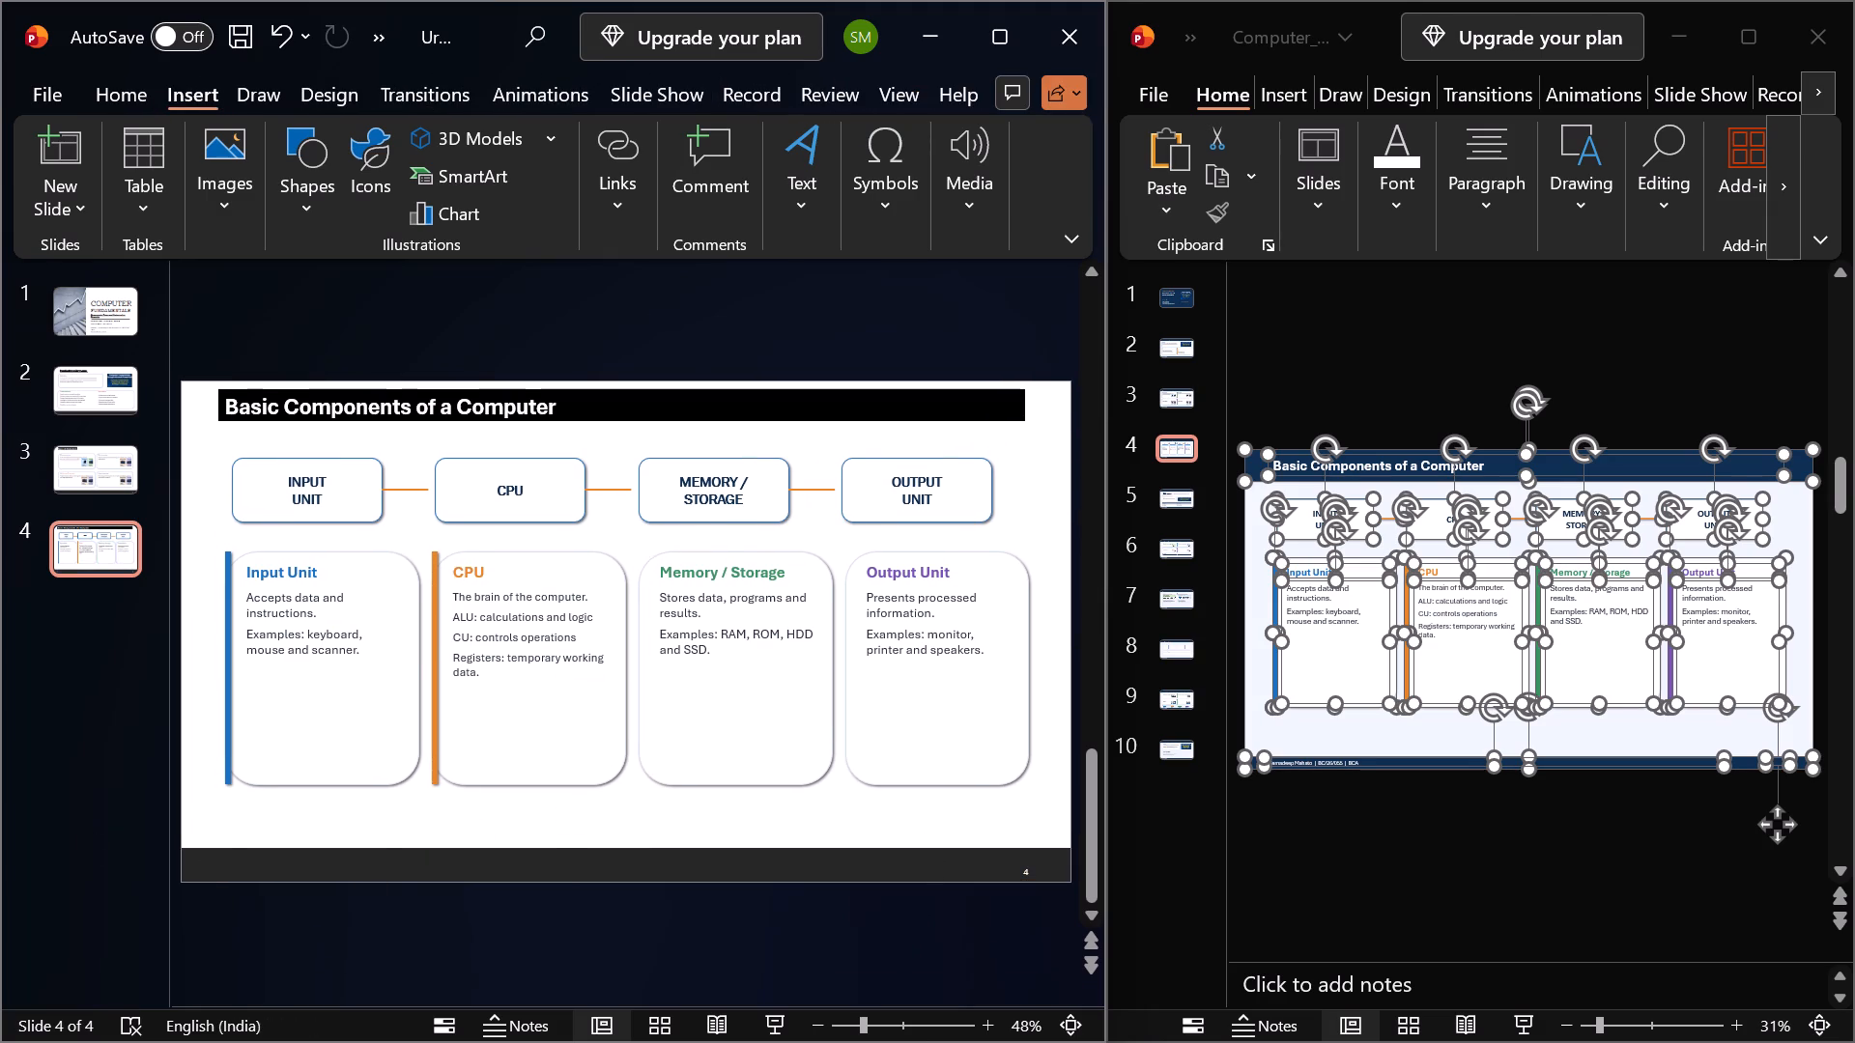
pyautogui.click(438, 686)
pyautogui.press('BackSpace')
pyautogui.click(227, 658)
pyautogui.press('BackSpace')
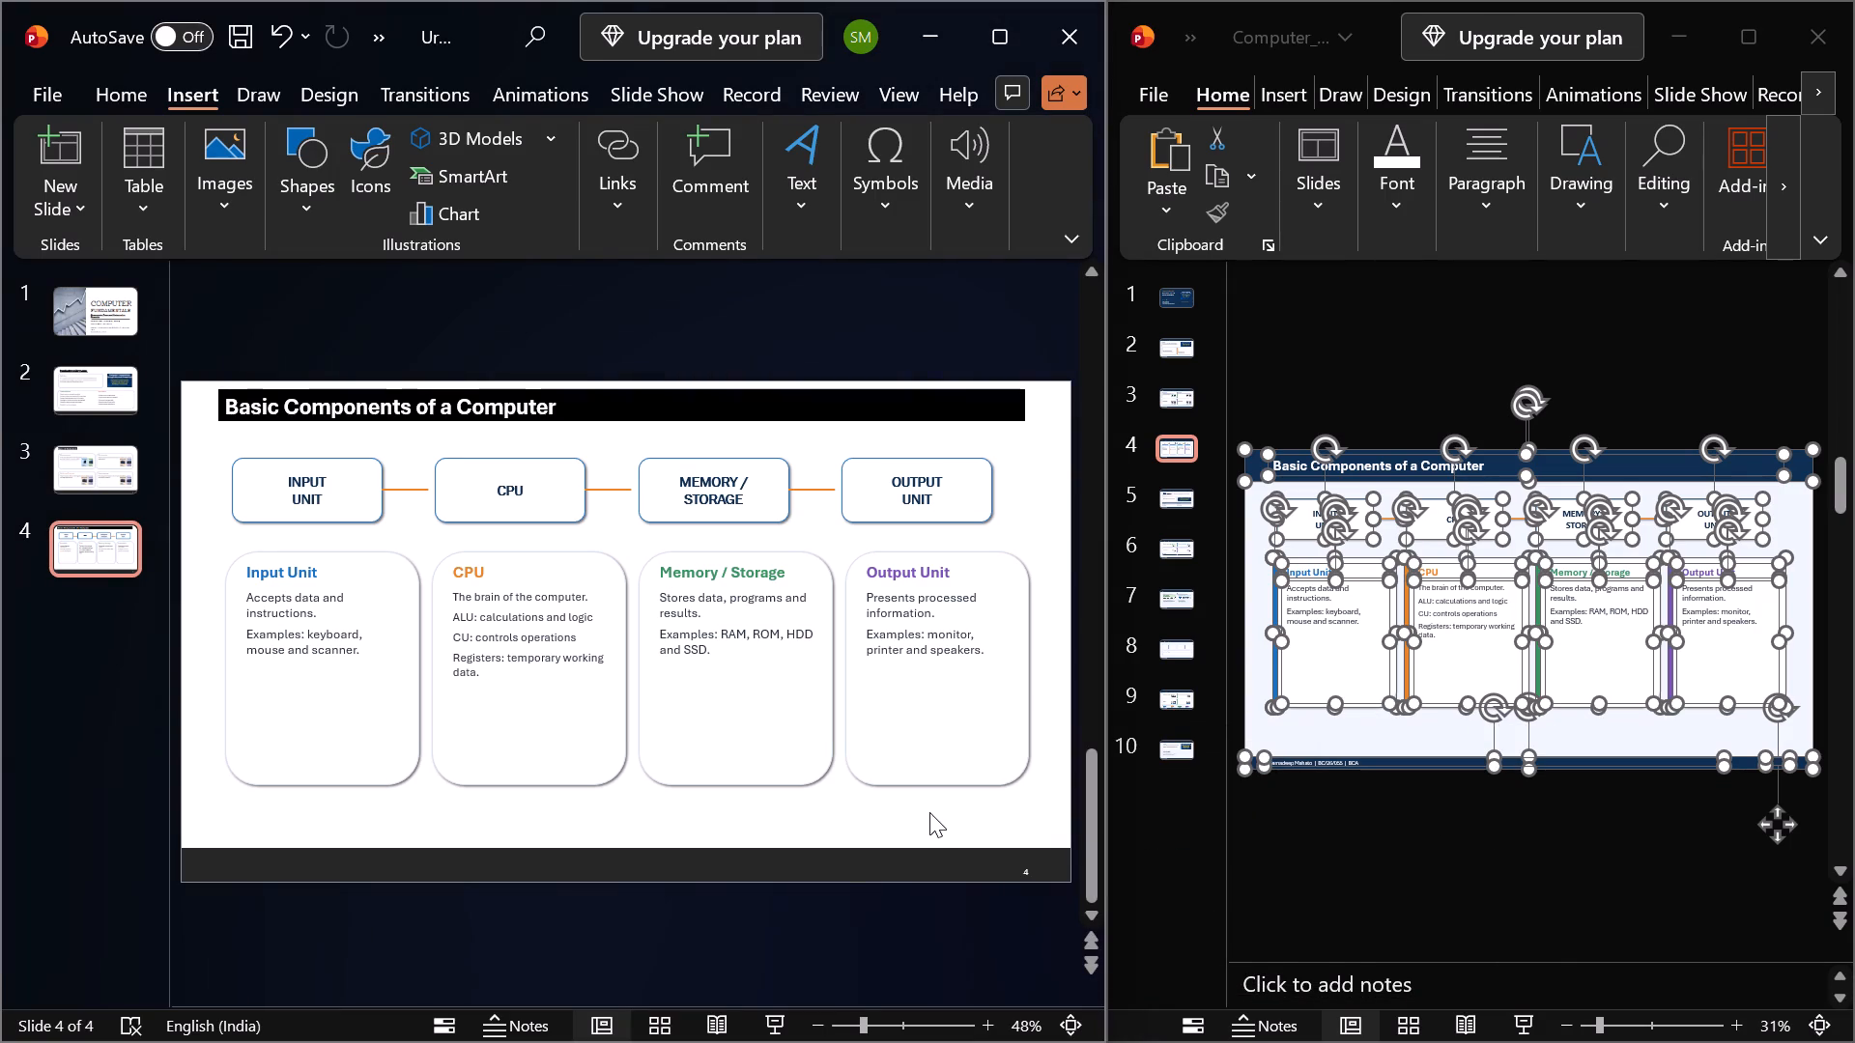
pyautogui.click(915, 725)
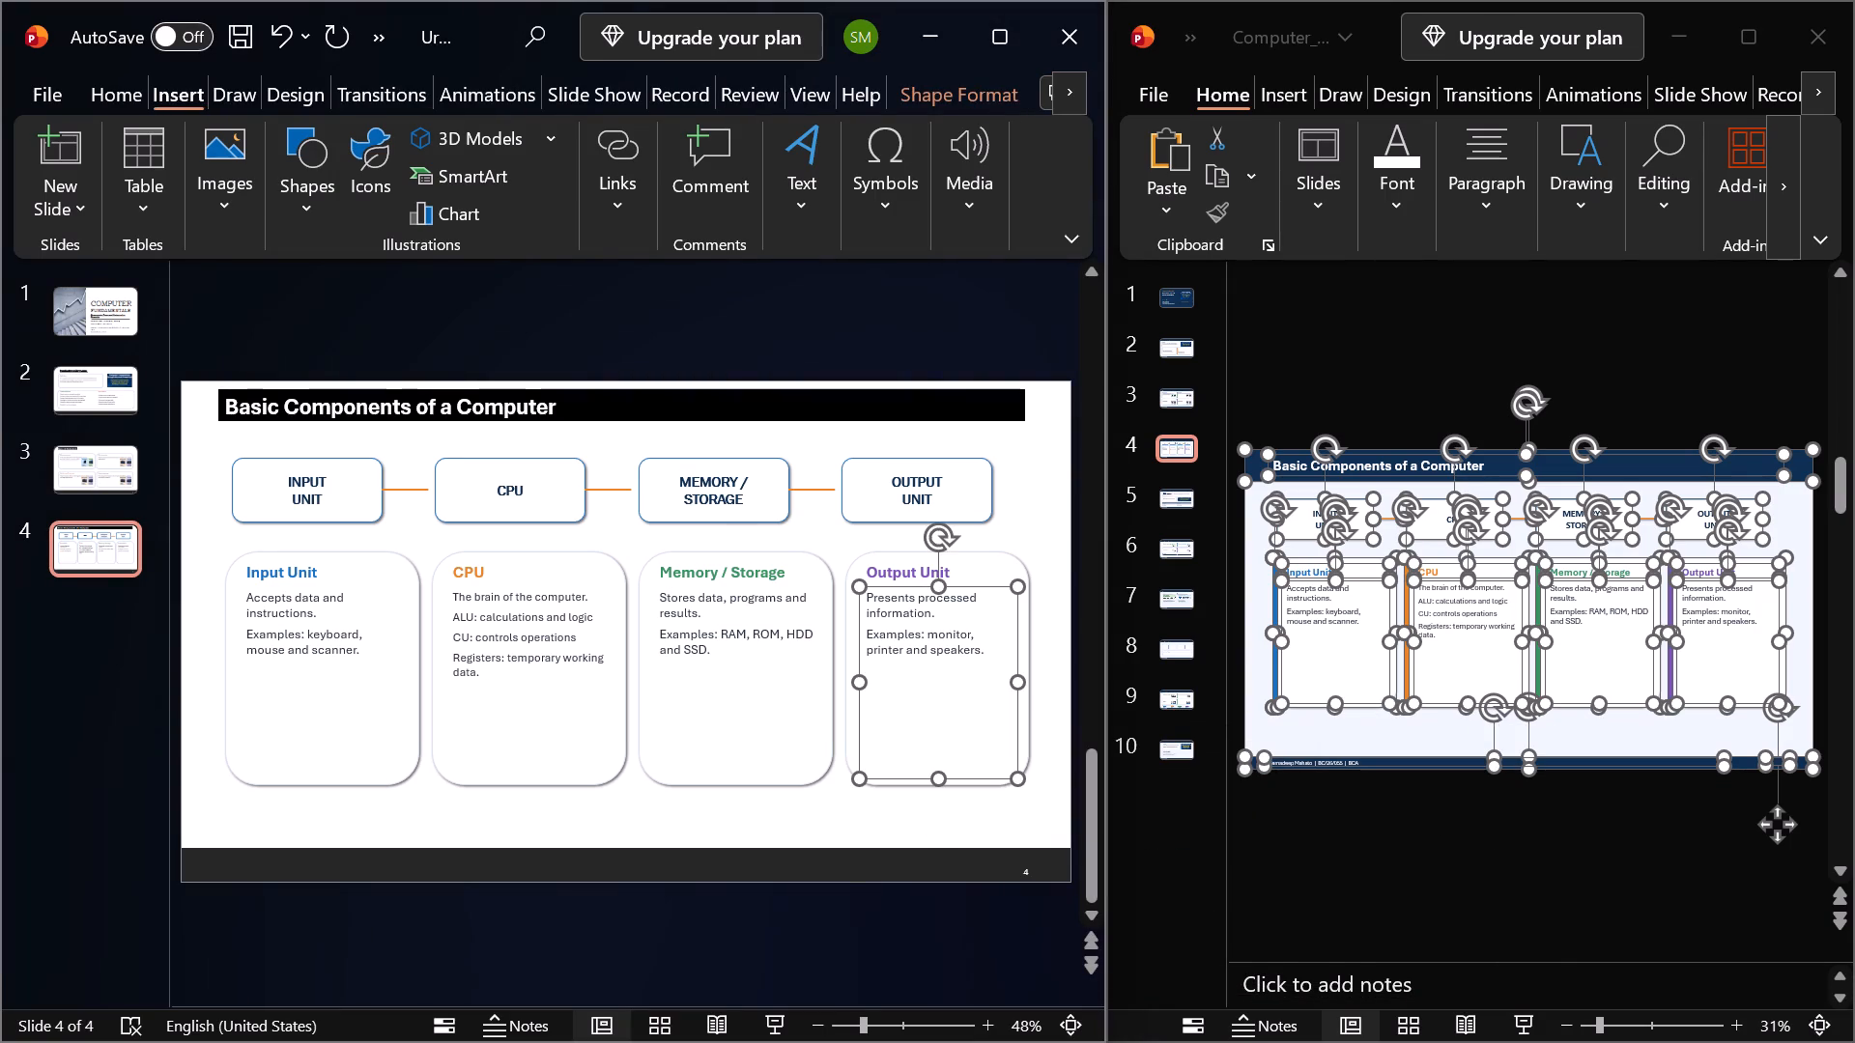
pyautogui.click(780, 734)
pyautogui.click(561, 804)
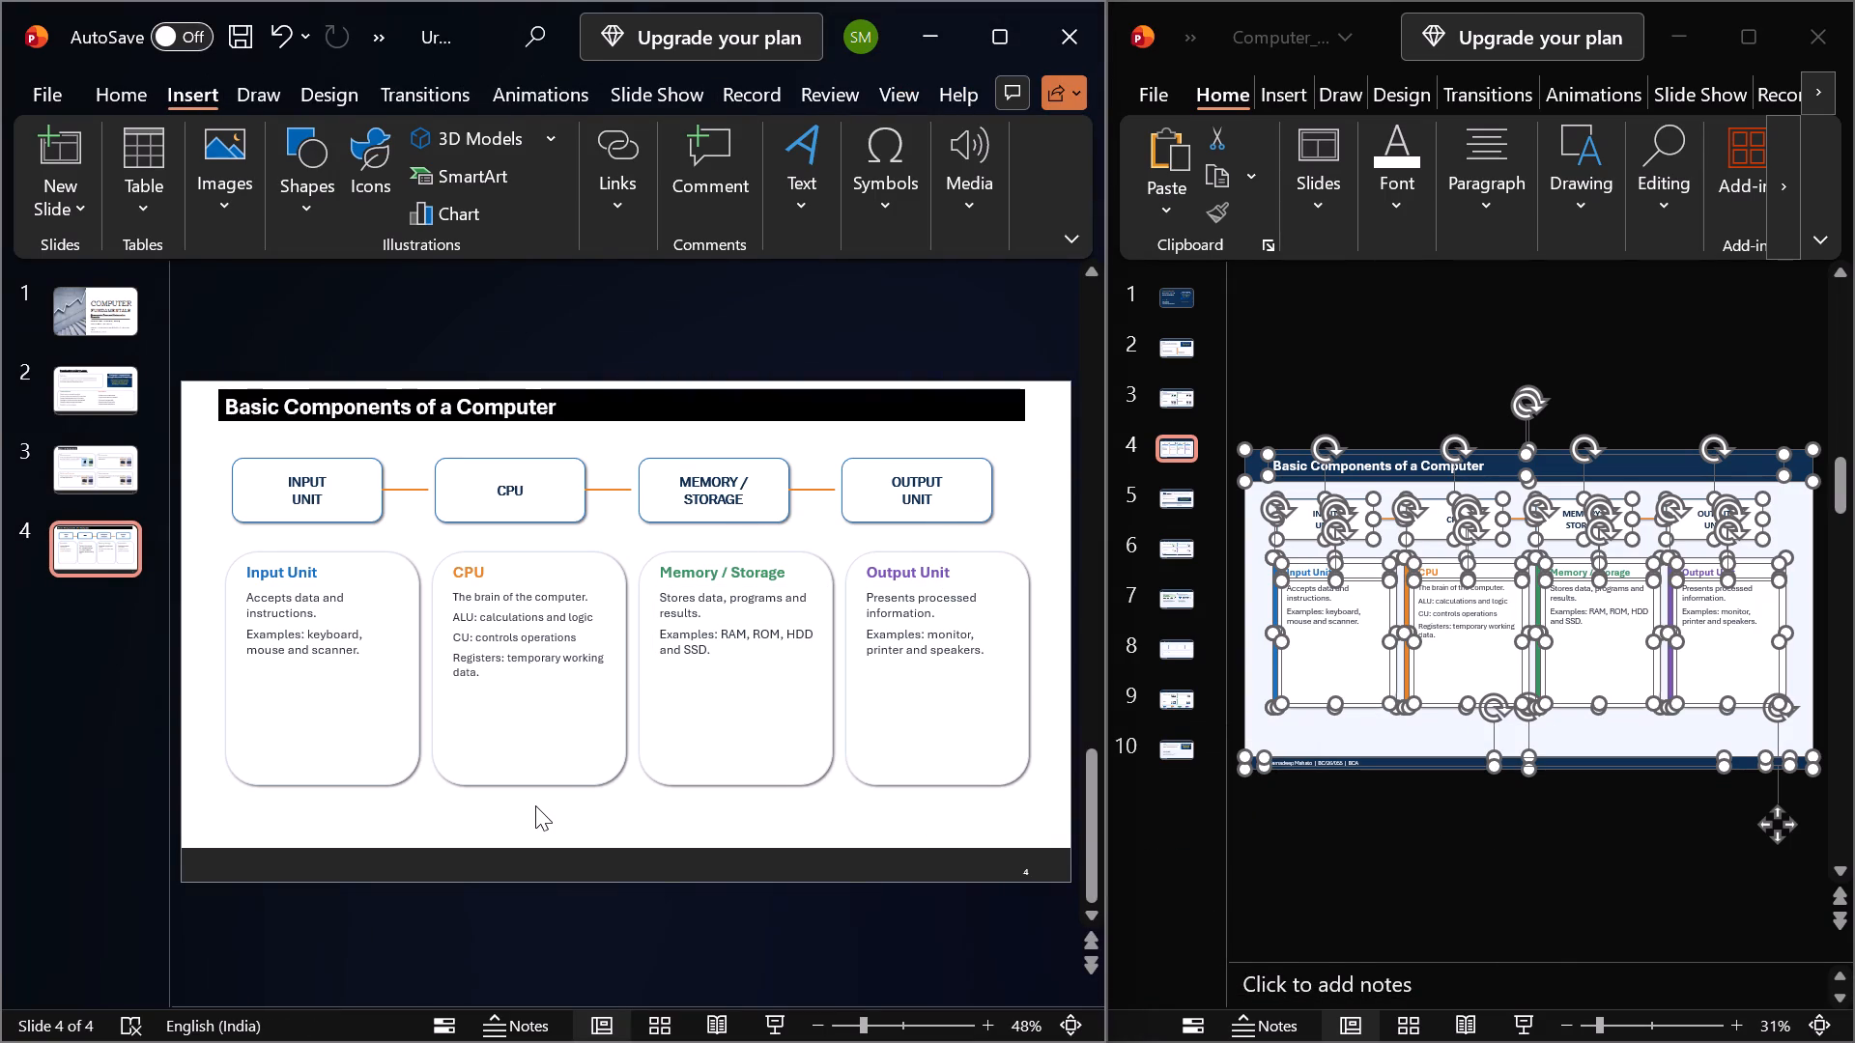
pyautogui.rightClick(535, 805)
pyautogui.click(365, 801)
pyautogui.click(527, 754)
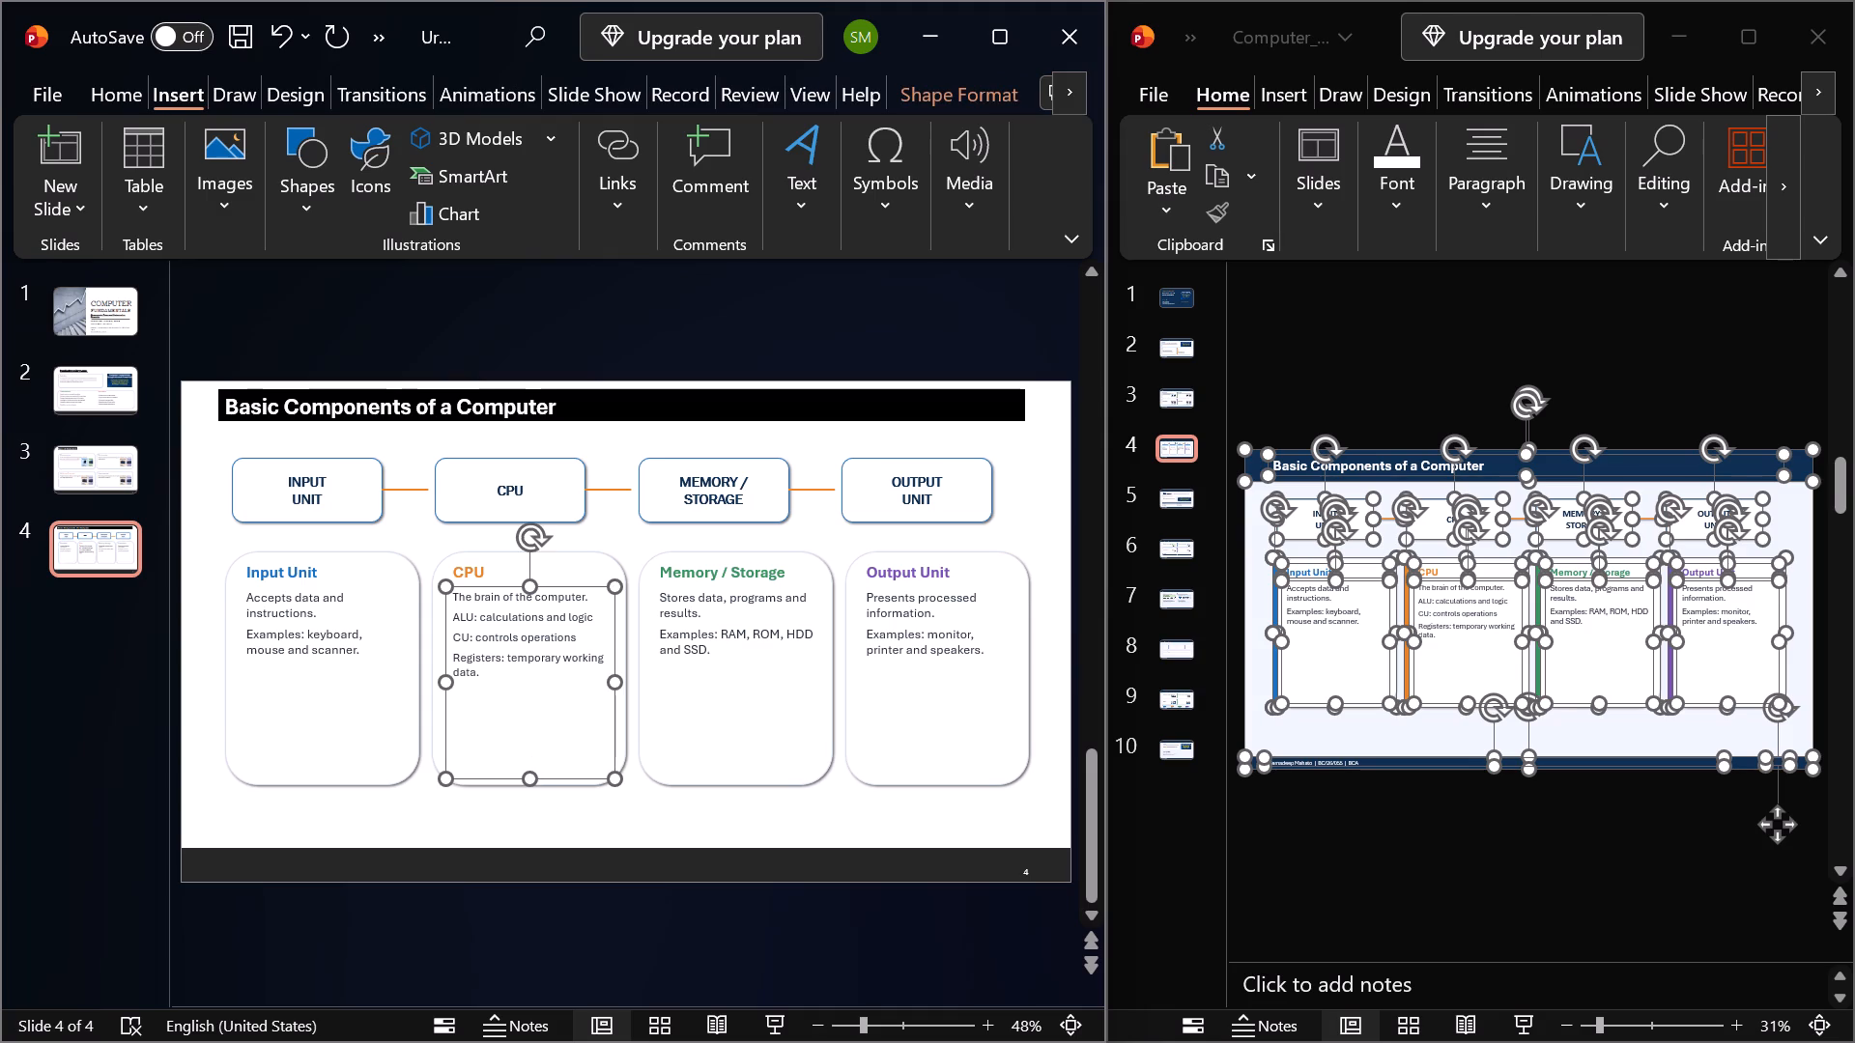
pyautogui.moveTo(525, 772); pyautogui.dragTo(533, 702)
pyautogui.click(487, 782)
pyautogui.moveTo(535, 785); pyautogui.dragTo(535, 777)
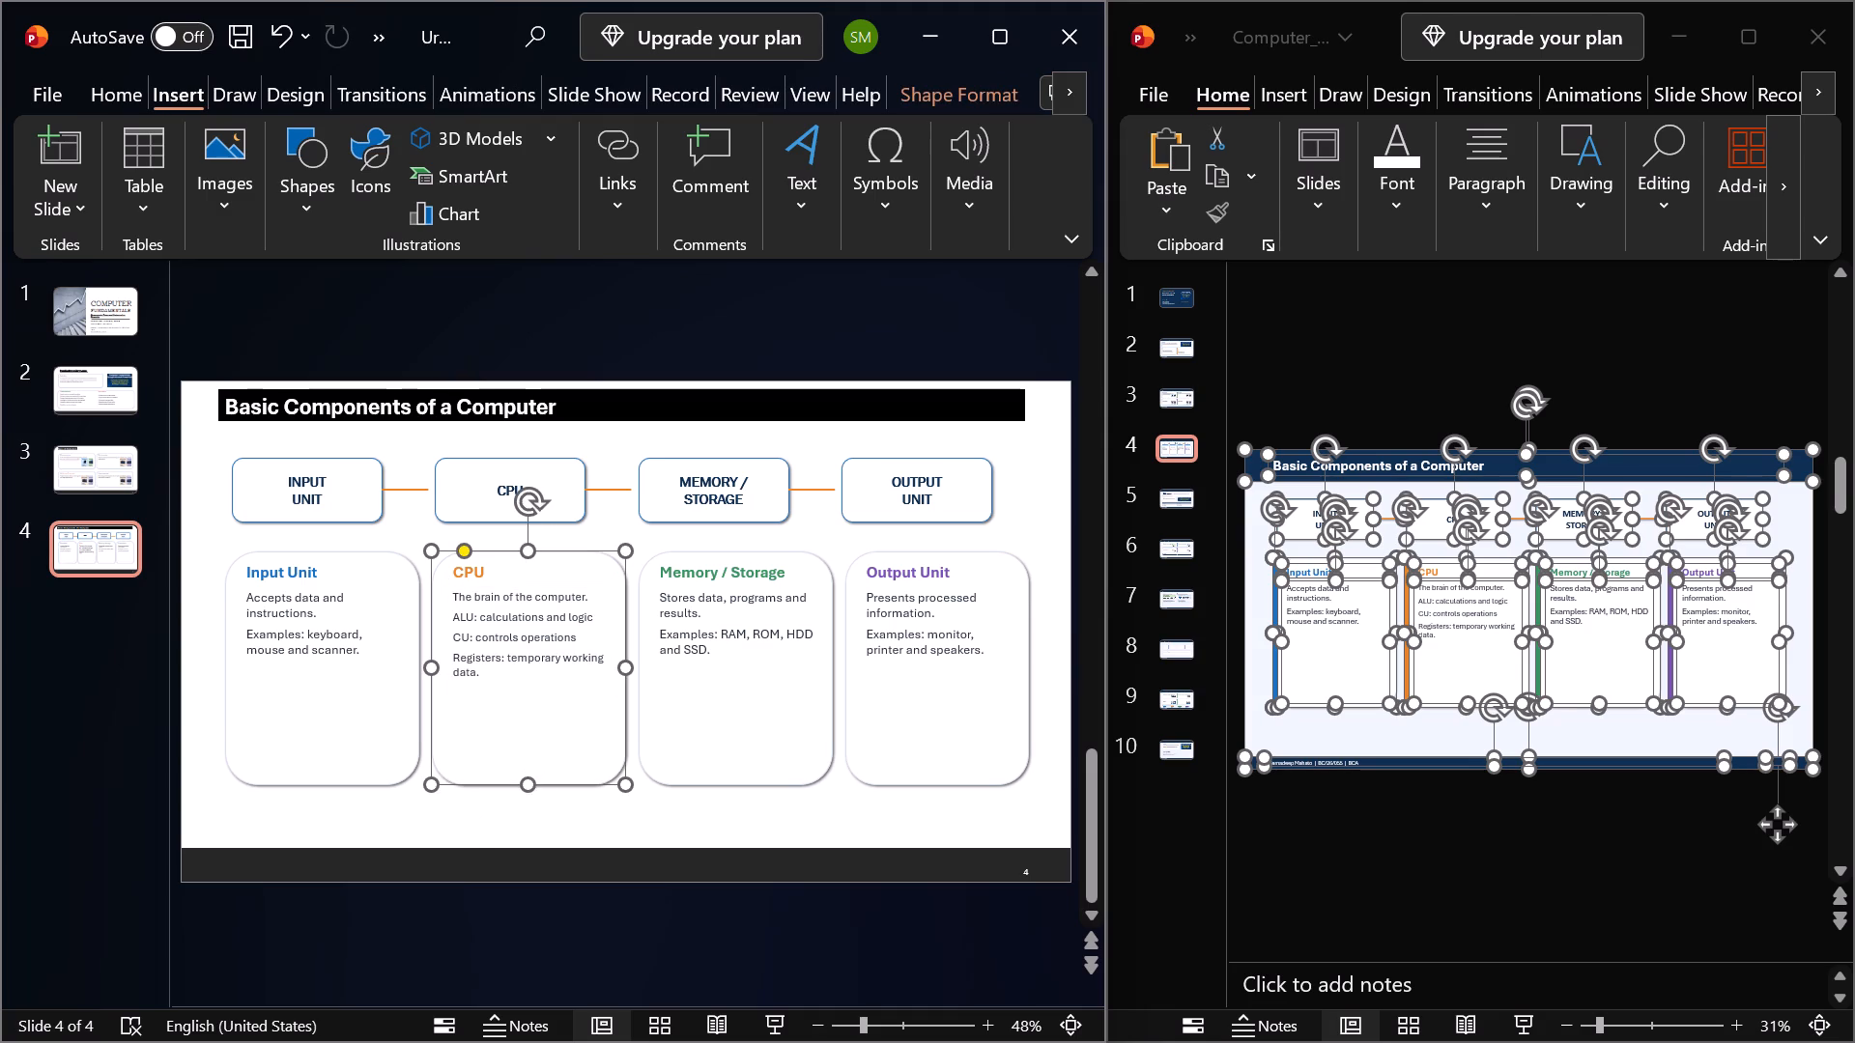
pyautogui.moveTo(535, 777); pyautogui.dragTo(541, 717)
# Shorten the Input Unit card on slide 4 to end a little below its text.
pyautogui.click(301, 726)
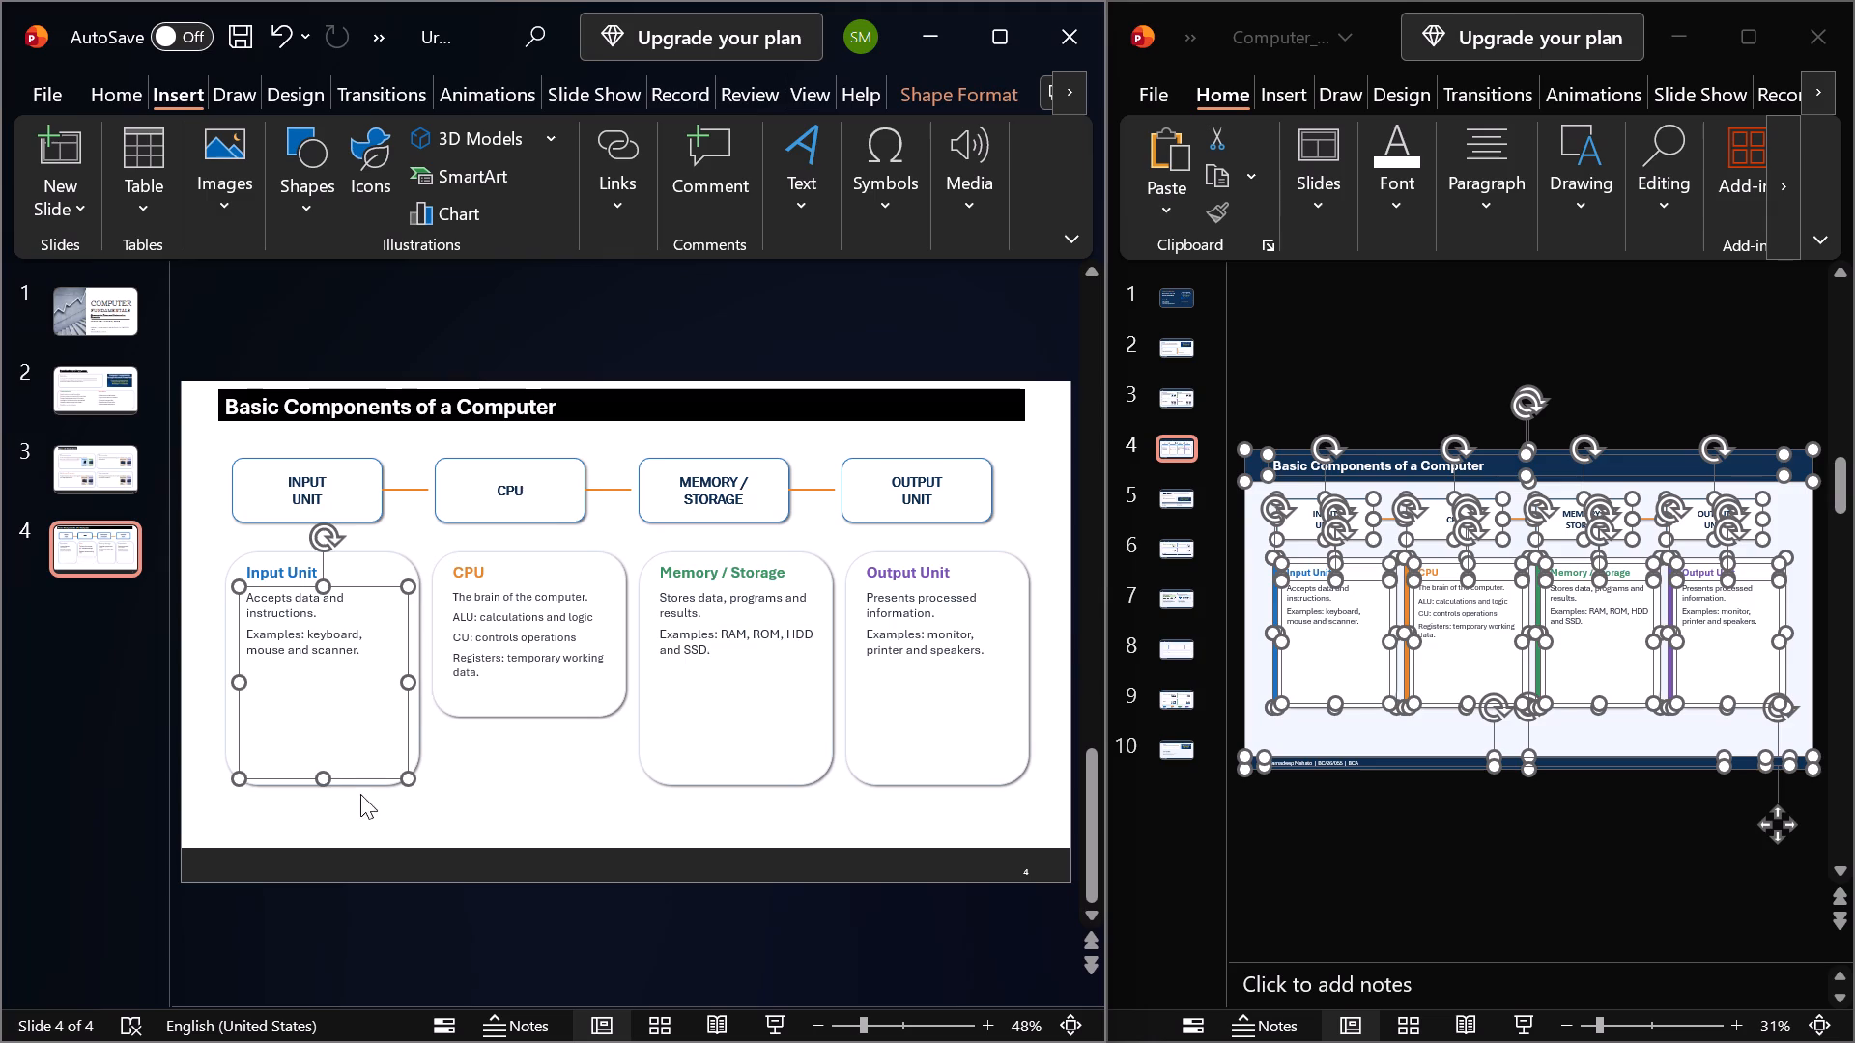
pyautogui.moveTo(331, 778); pyautogui.dragTo(344, 682)
pyautogui.click(284, 781)
pyautogui.moveTo(324, 774); pyautogui.dragTo(334, 701)
pyautogui.click(225, 715)
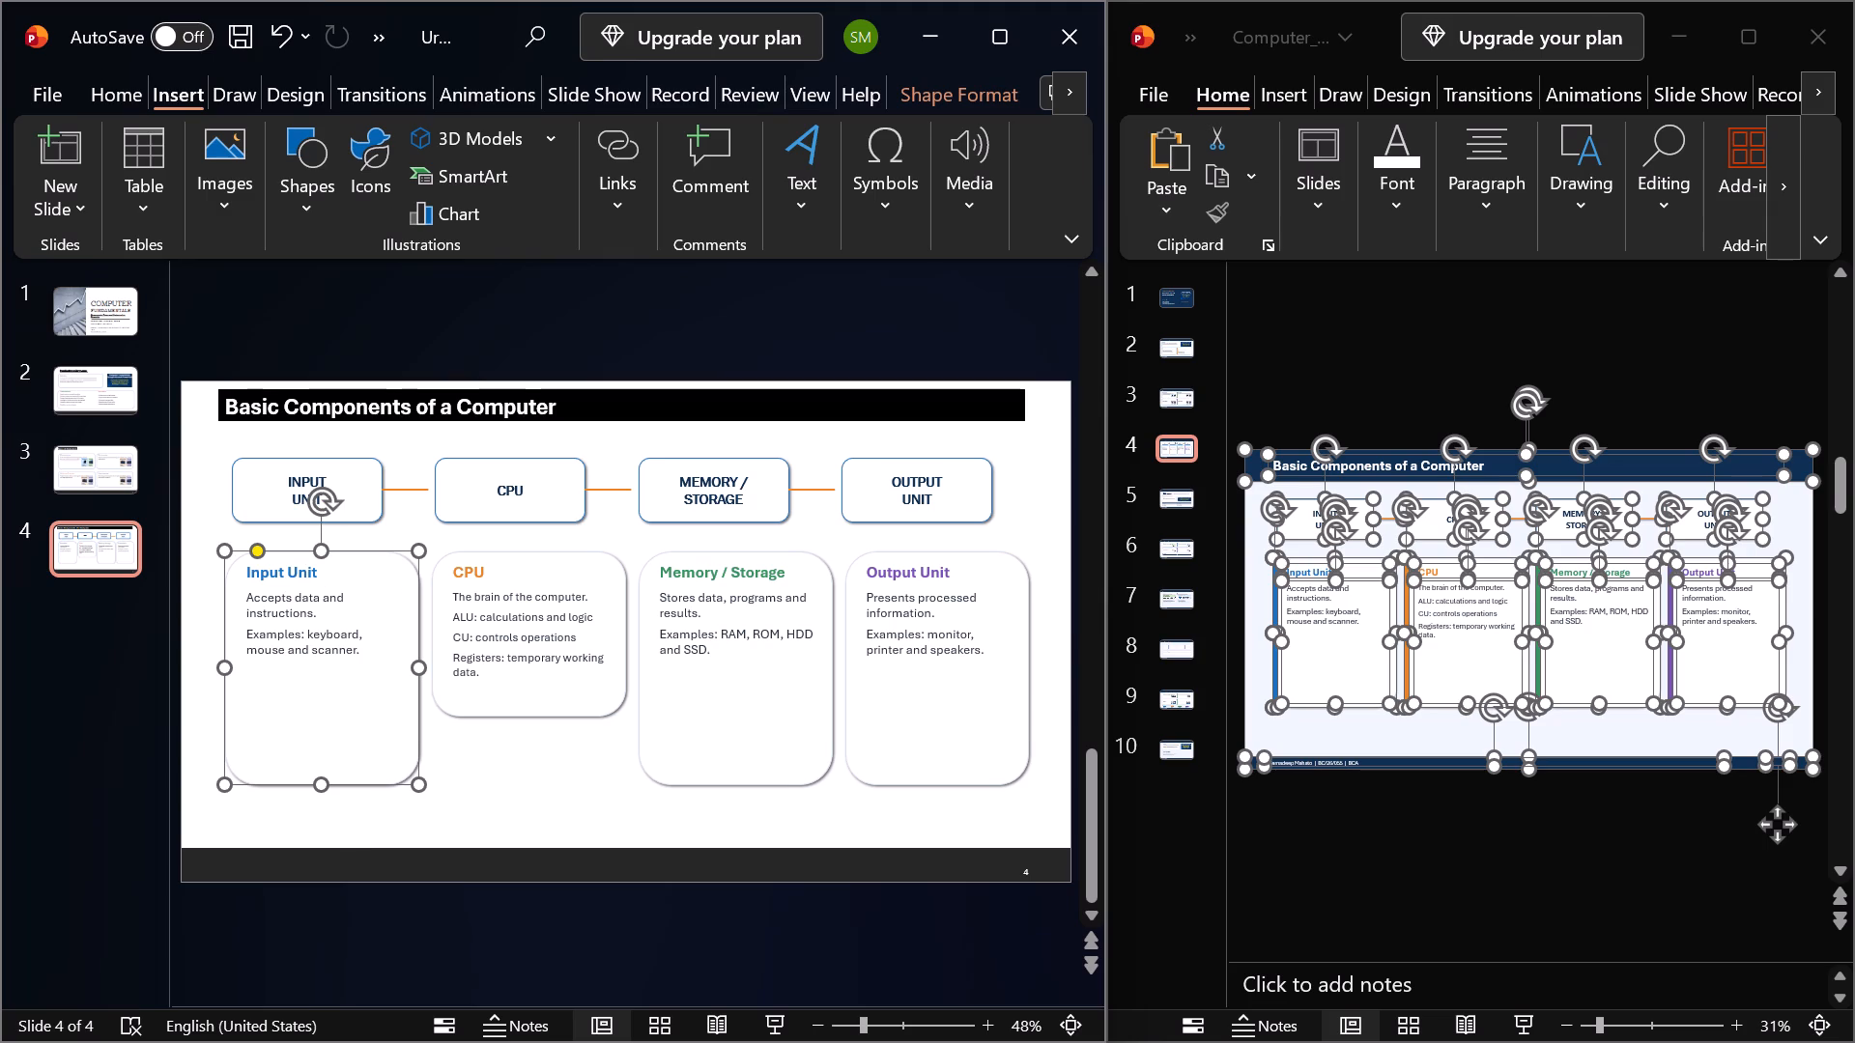
pyautogui.moveTo(320, 779); pyautogui.dragTo(344, 705)
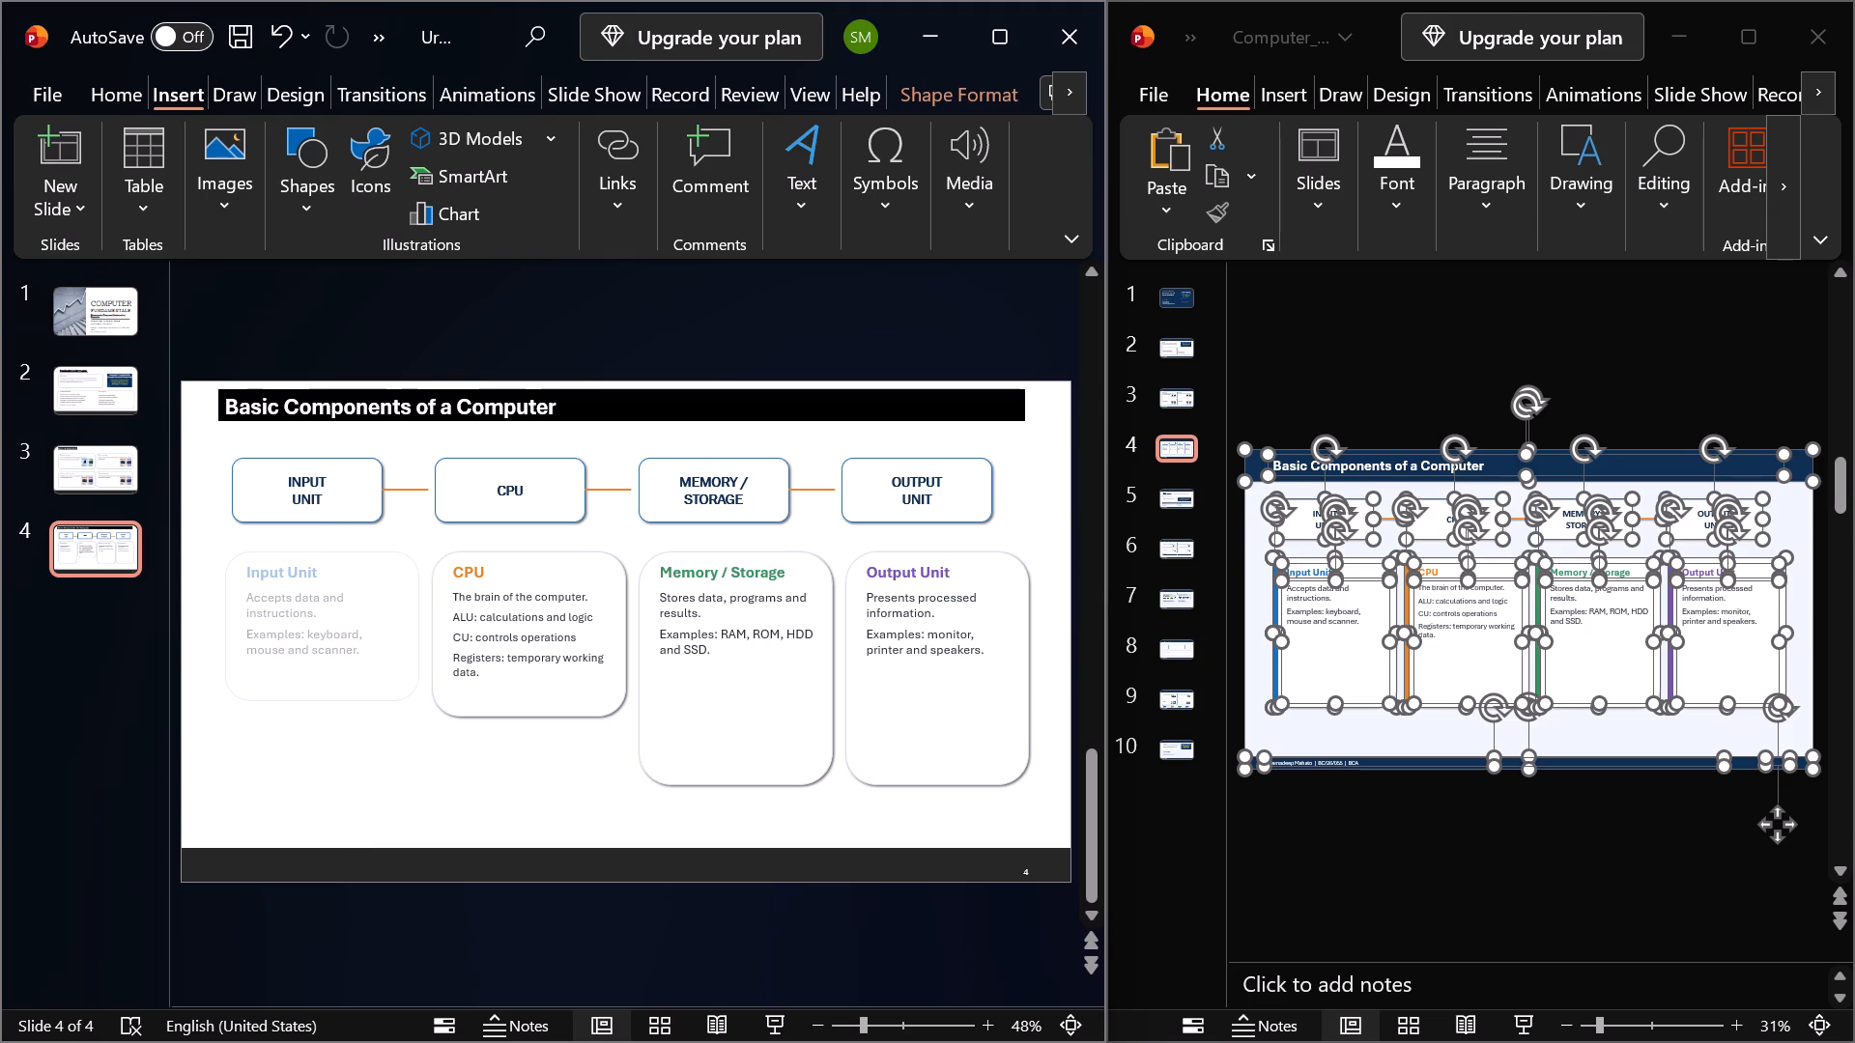
pyautogui.moveTo(344, 705); pyautogui.dragTo(344, 706)
# Shorten the Memory / Storage card so its lower edge lines up with the CPU card's.
pyautogui.click(771, 747)
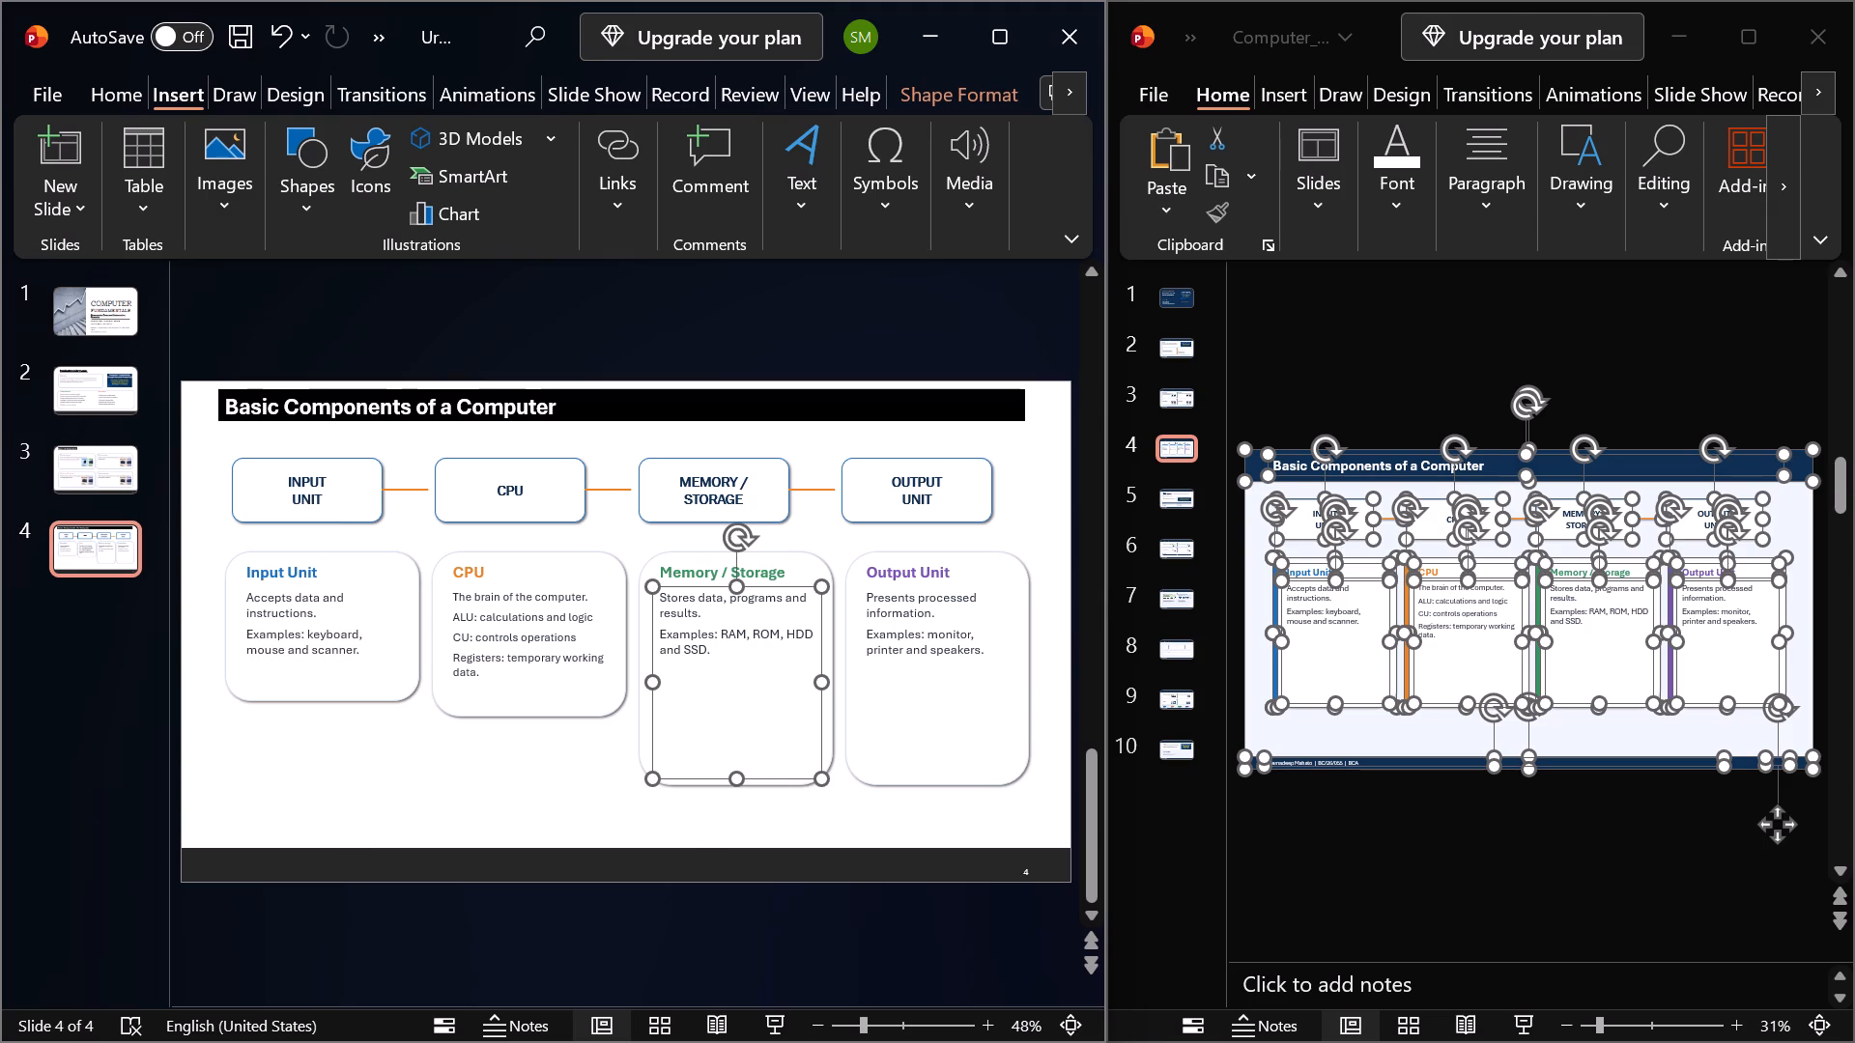
pyautogui.moveTo(733, 771); pyautogui.dragTo(735, 696)
pyautogui.click(638, 721)
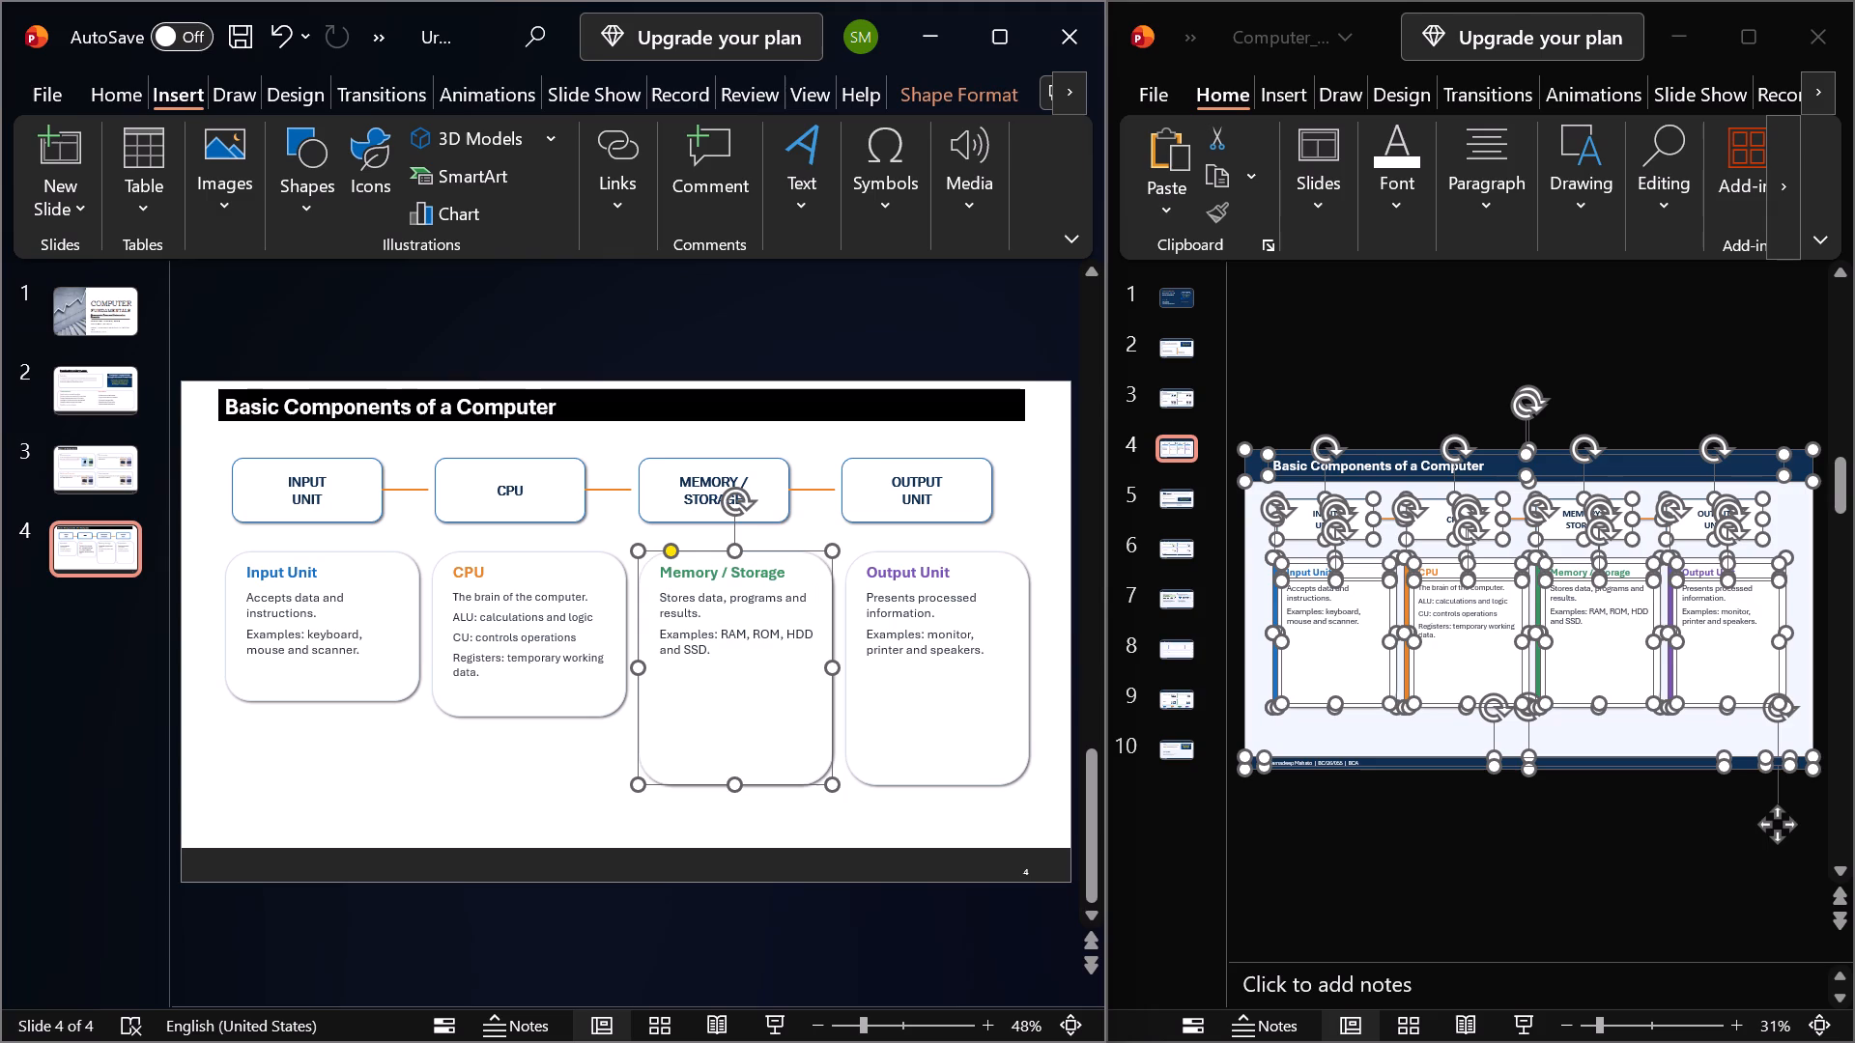
pyautogui.moveTo(731, 776); pyautogui.dragTo(736, 701)
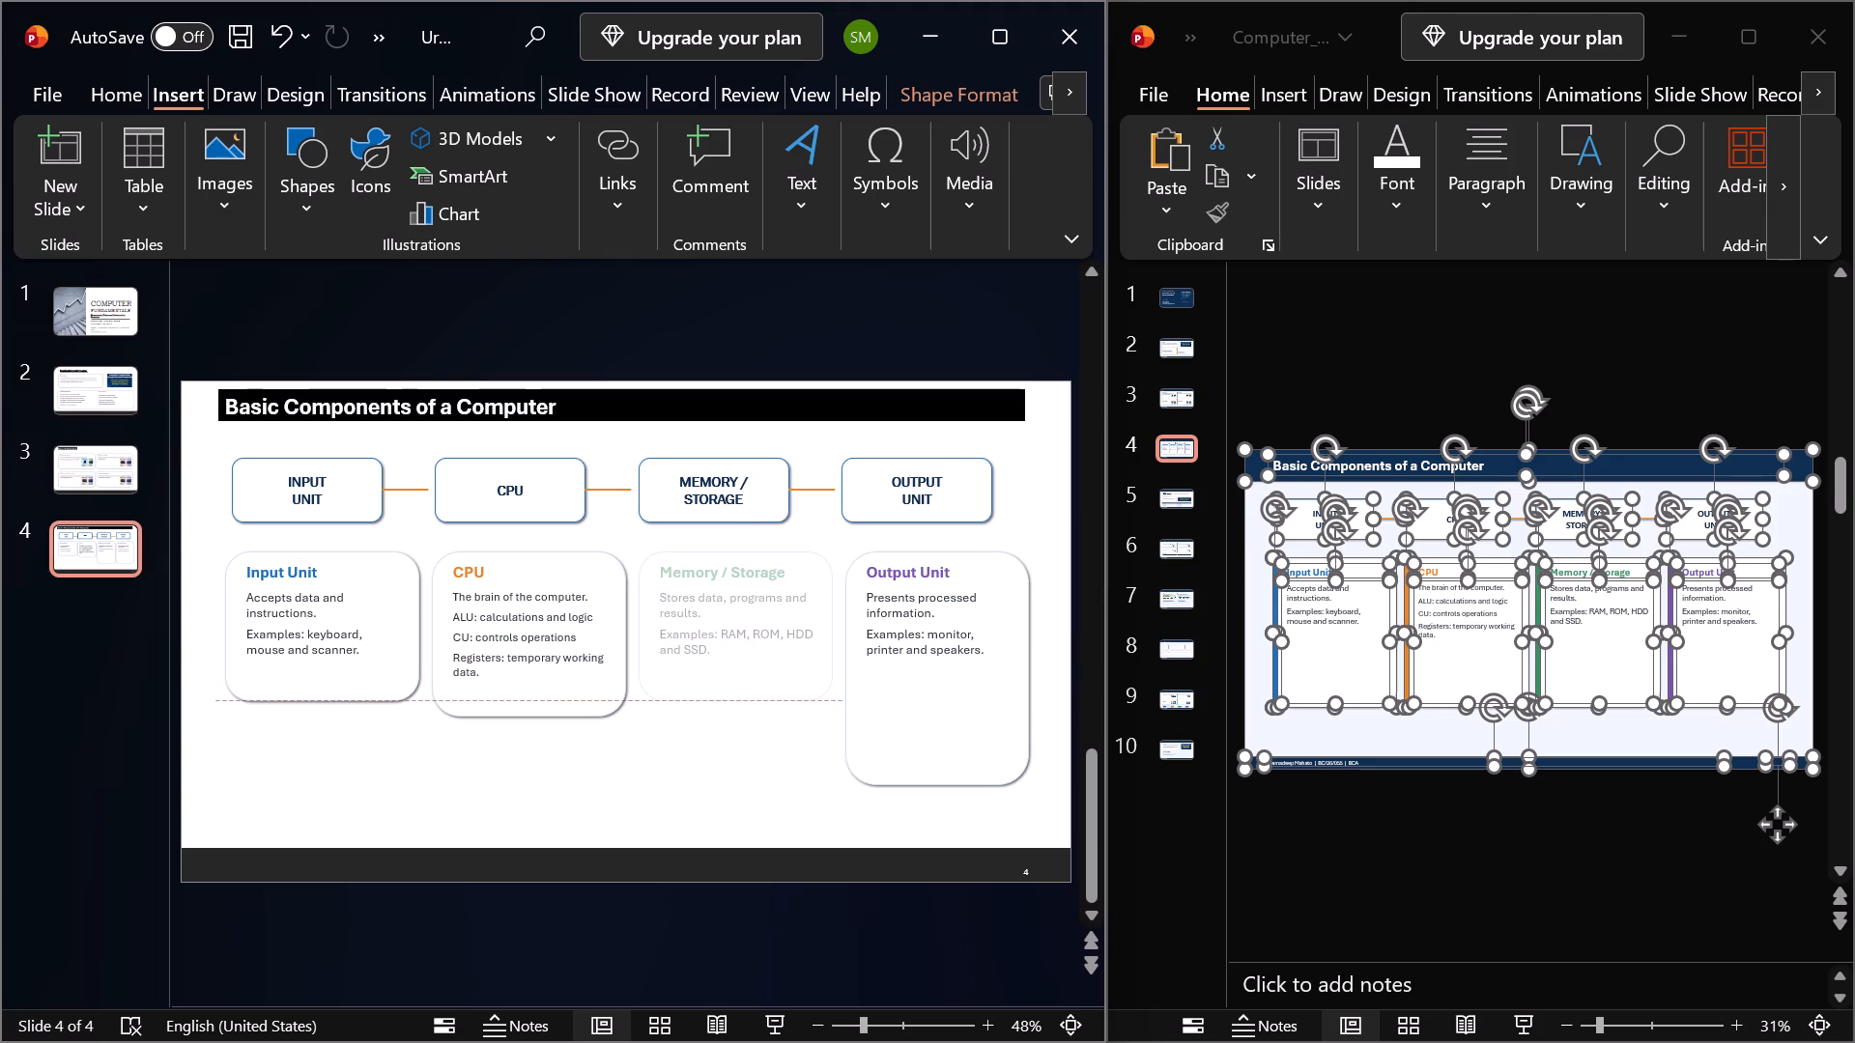
pyautogui.moveTo(736, 701); pyautogui.dragTo(736, 718)
# Extend the Input Unit card slightly so its lower edge lines up with the CPU card's.
pyautogui.click(375, 682)
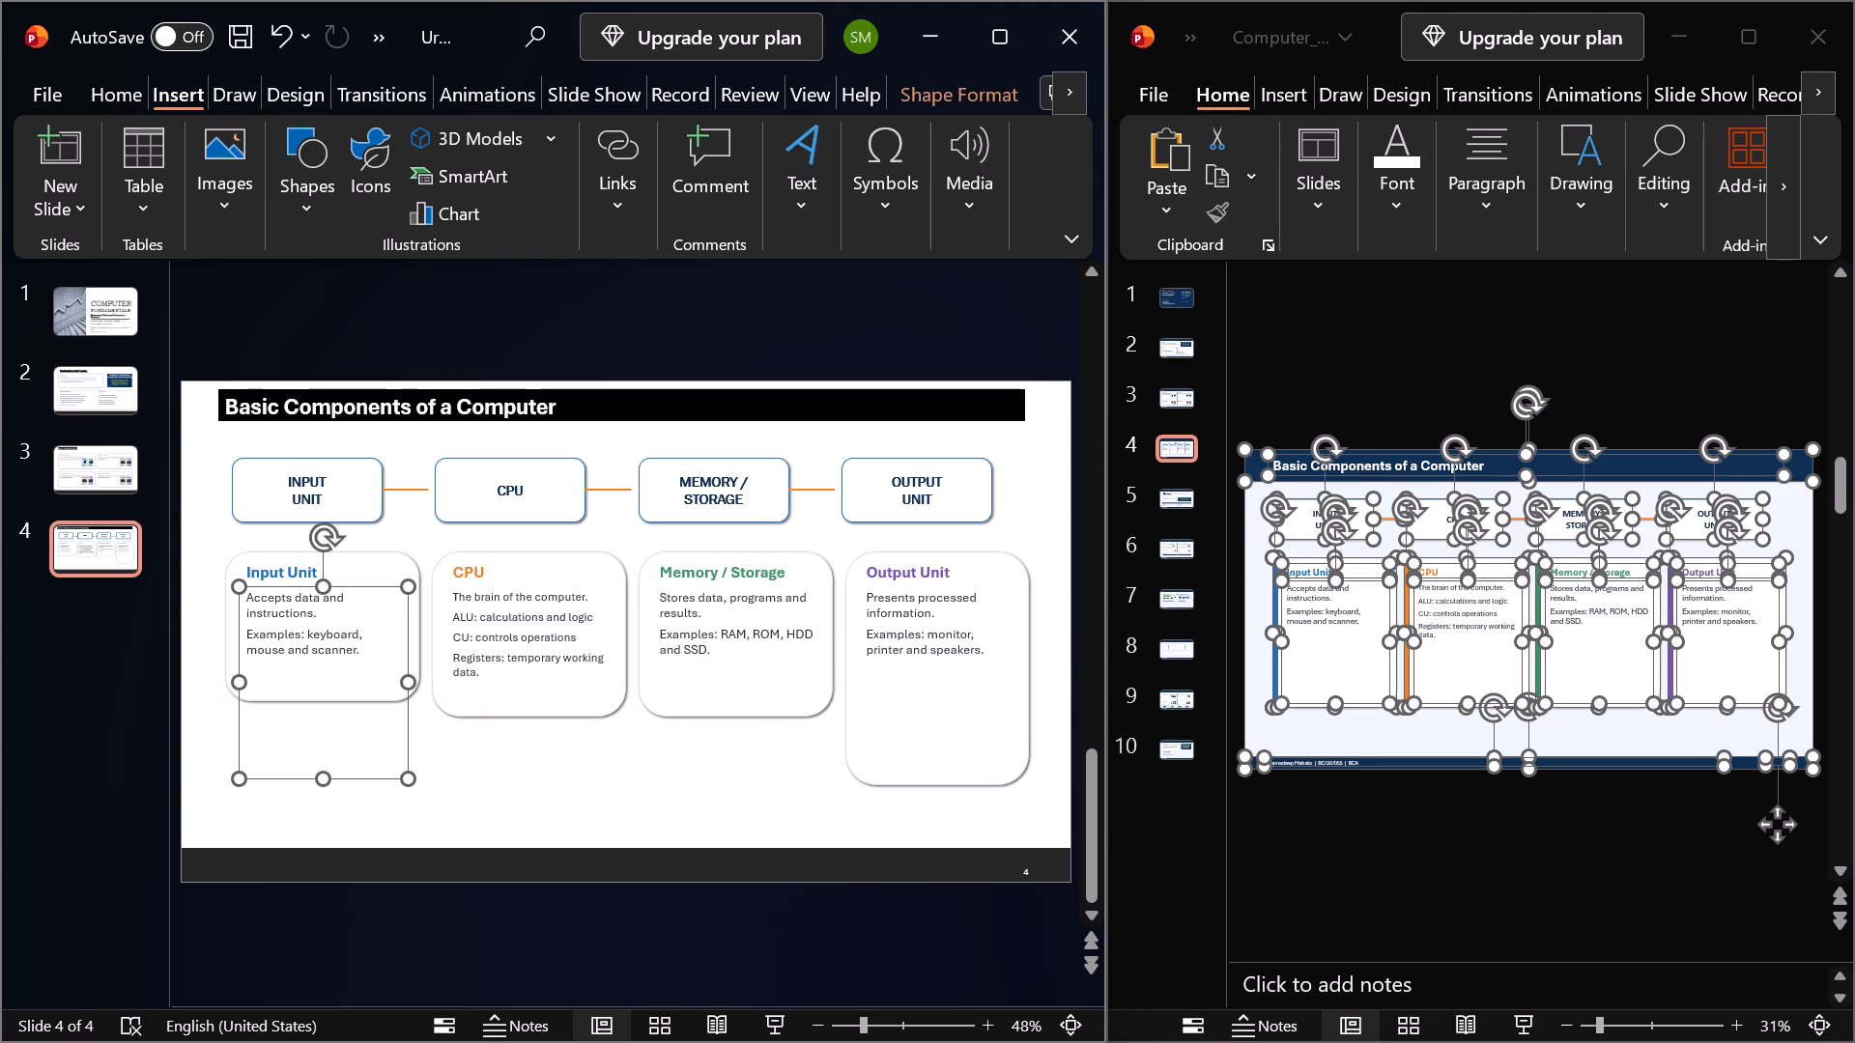
pyautogui.click(227, 638)
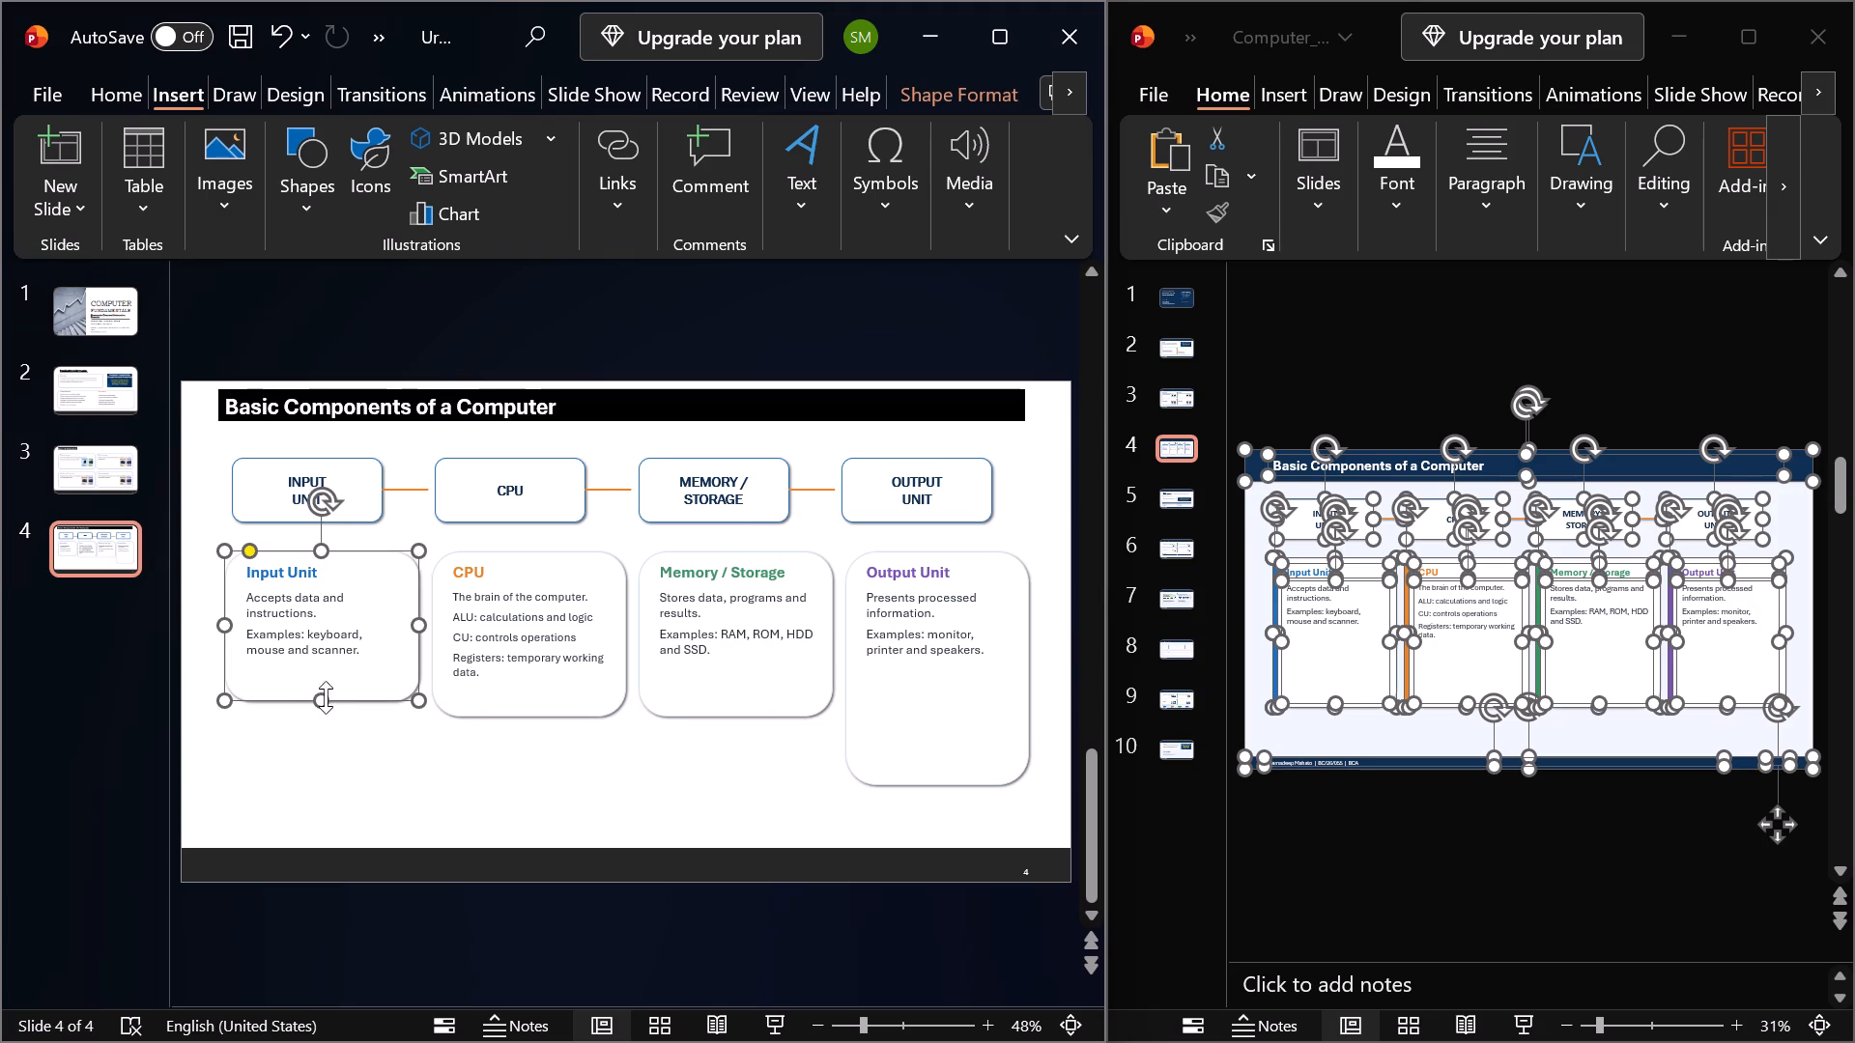
pyautogui.moveTo(326, 697); pyautogui.dragTo(326, 716)
# Shorten the Output Unit card so its lower edge lines up with the other three cards.
pyautogui.click(934, 774)
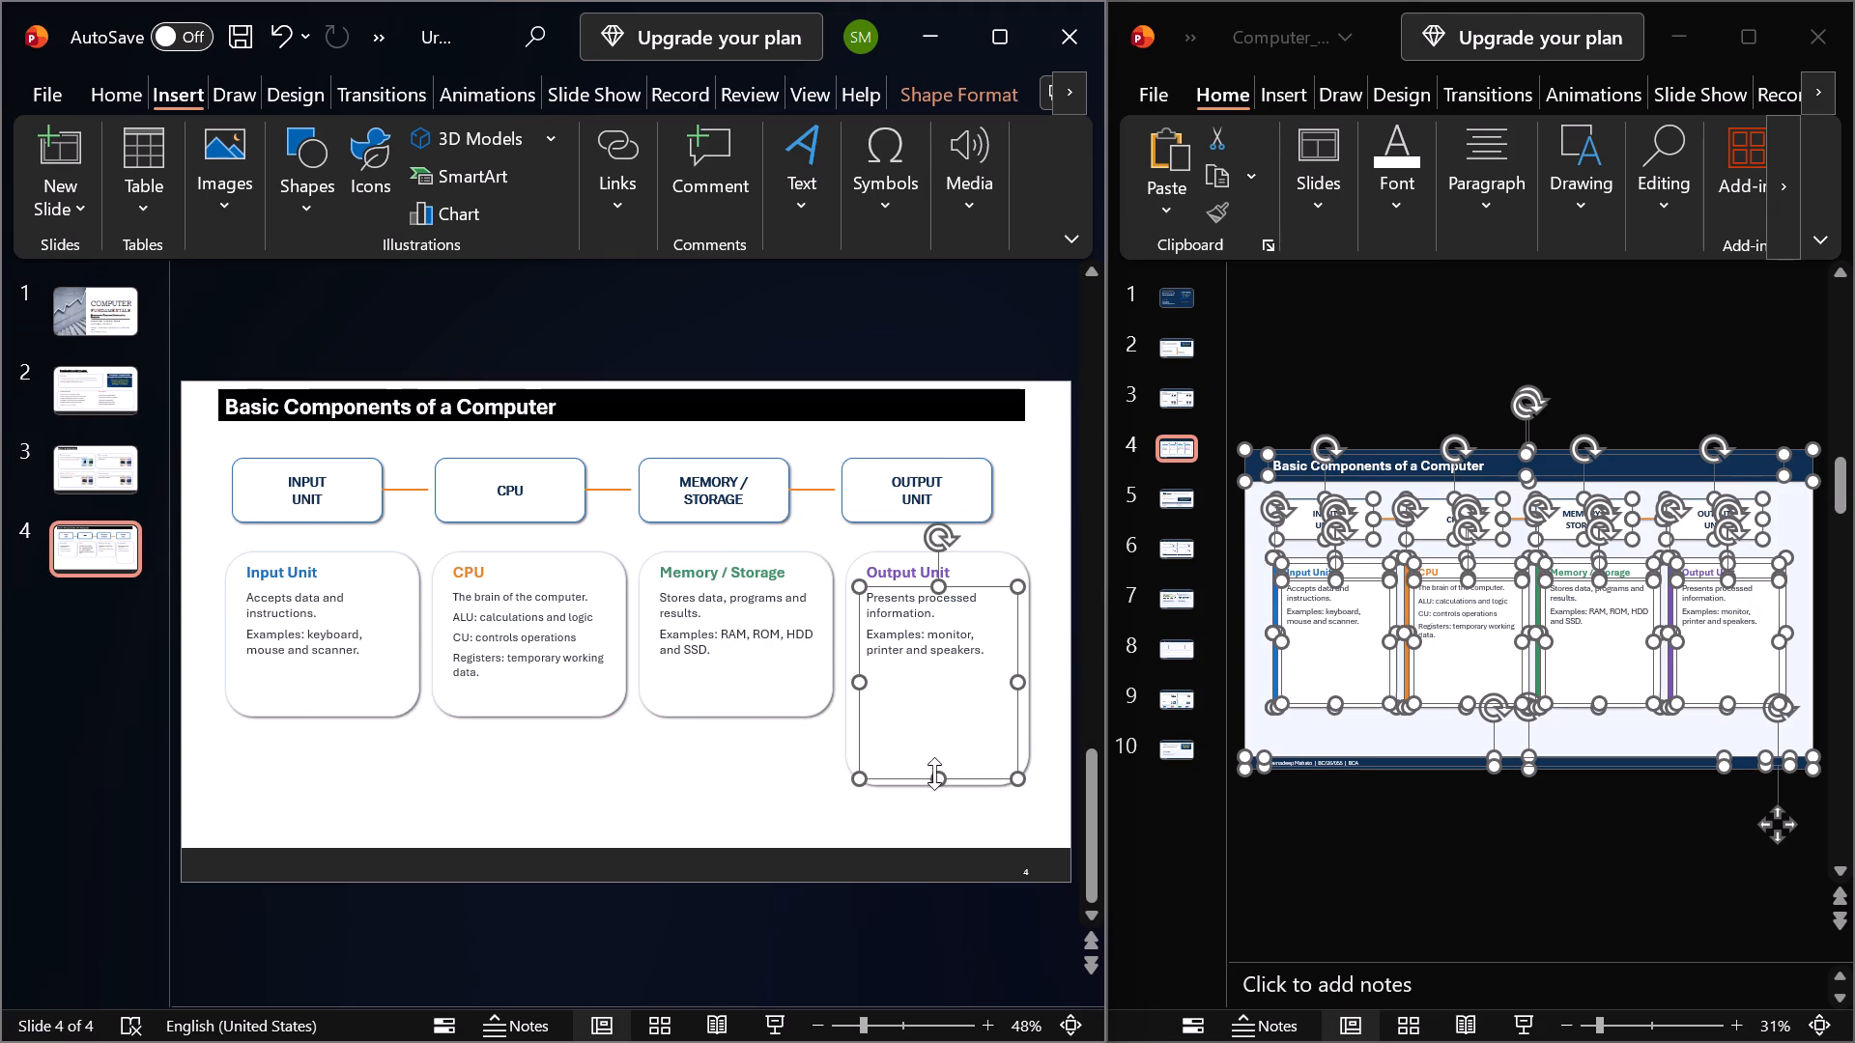
pyautogui.moveTo(935, 775); pyautogui.dragTo(939, 687)
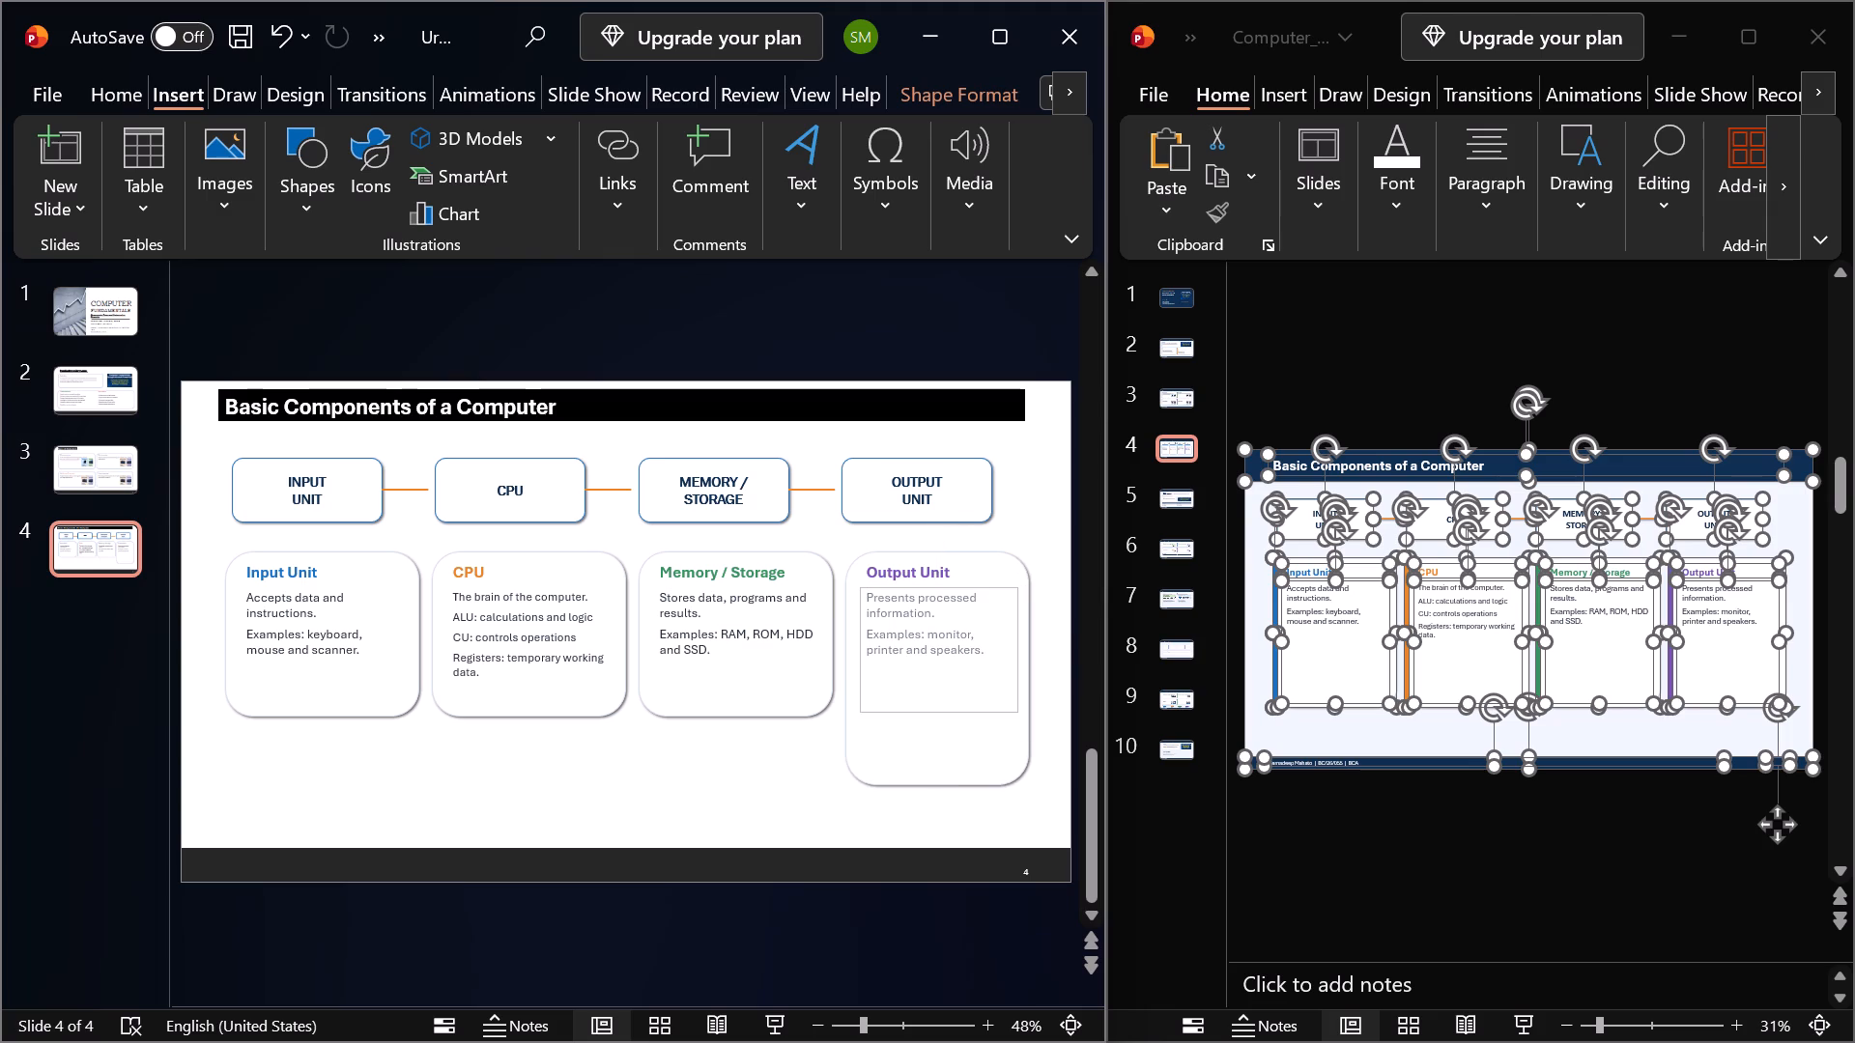
pyautogui.moveTo(939, 687); pyautogui.dragTo(937, 695)
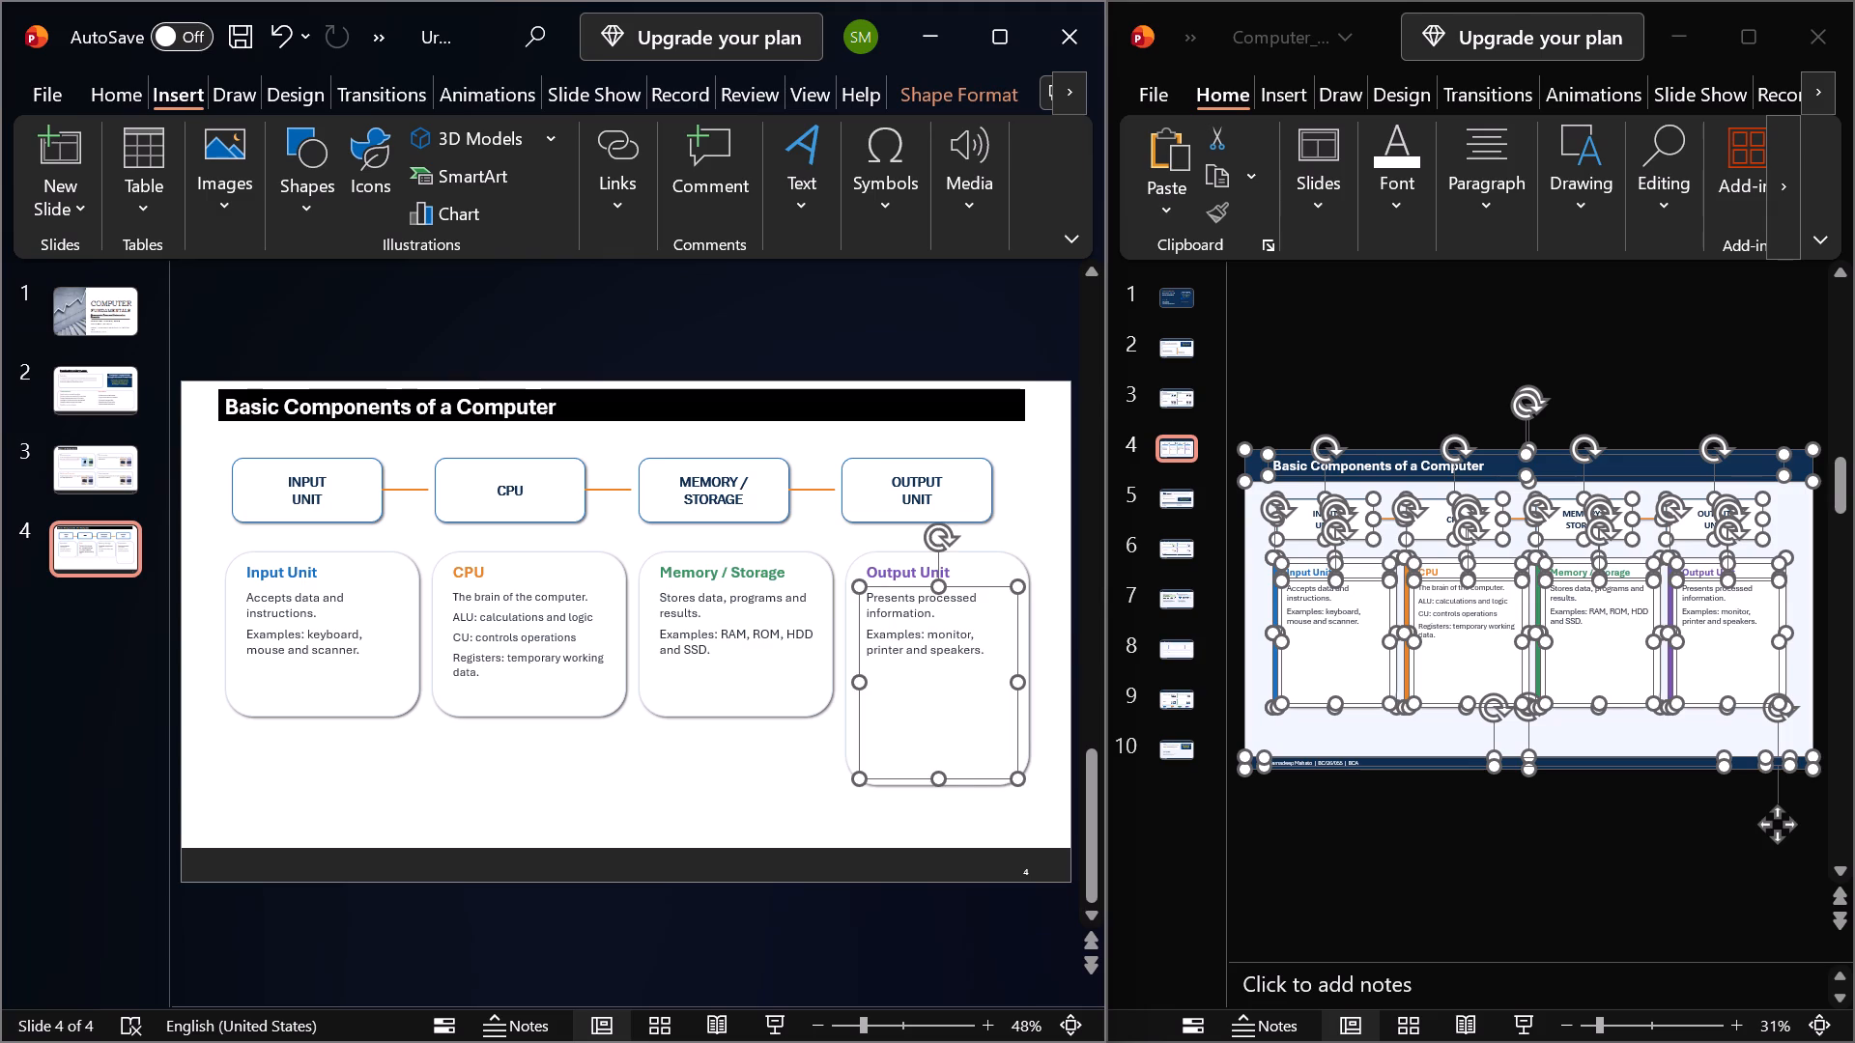
pyautogui.click(845, 719)
pyautogui.moveTo(931, 780); pyautogui.dragTo(930, 711)
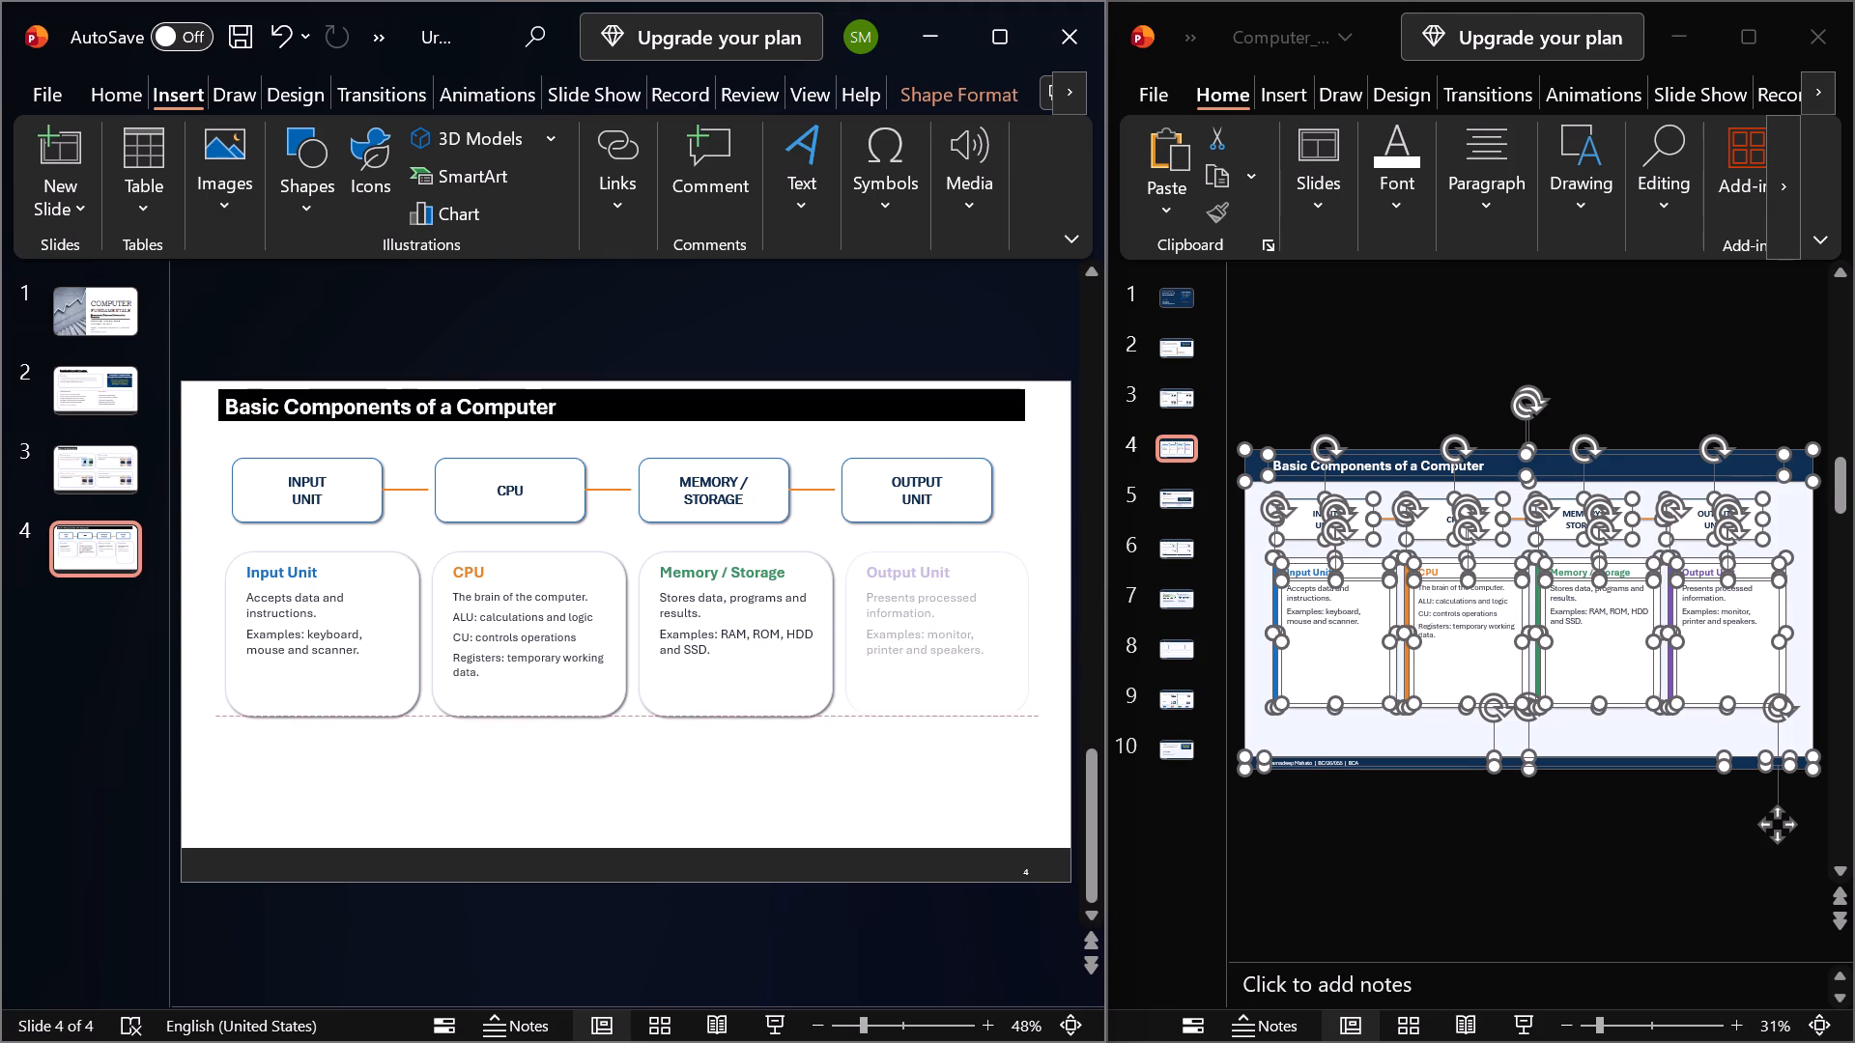
pyautogui.moveTo(930, 711); pyautogui.dragTo(936, 711)
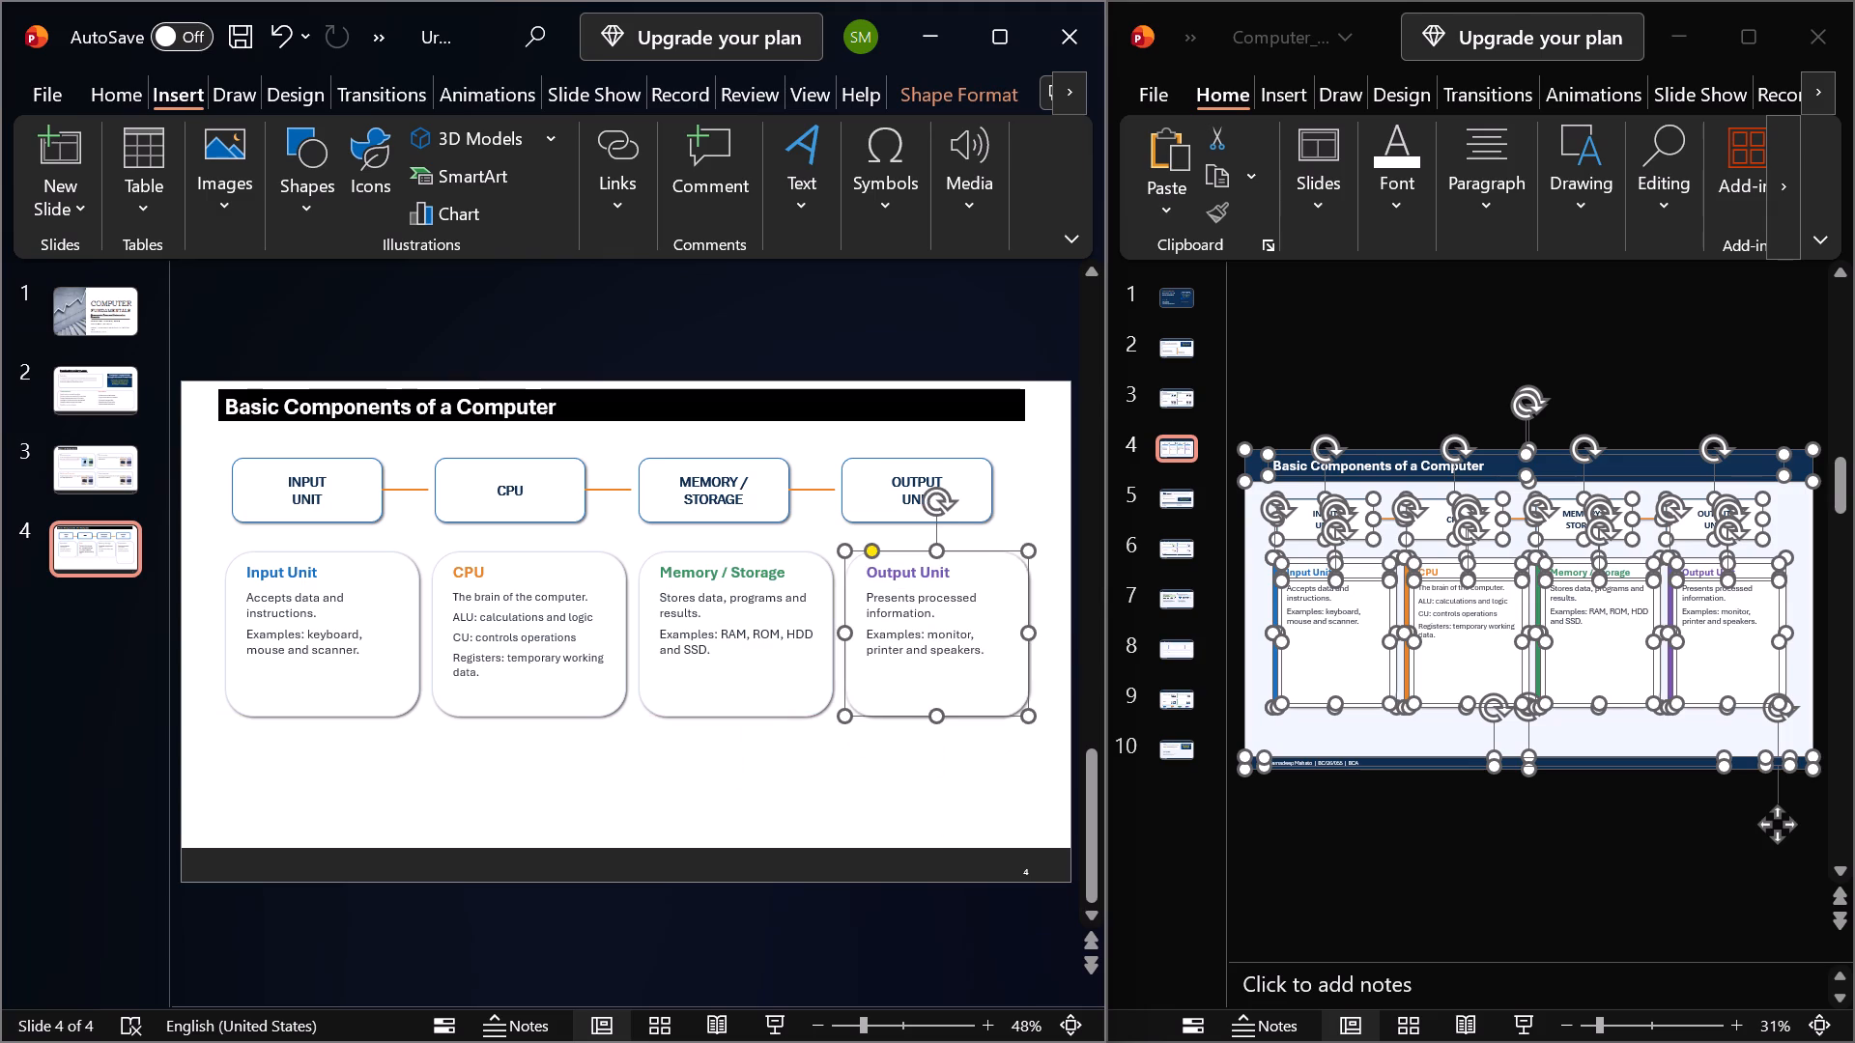
pyautogui.rightClick(698, 776)
pyautogui.click(429, 786)
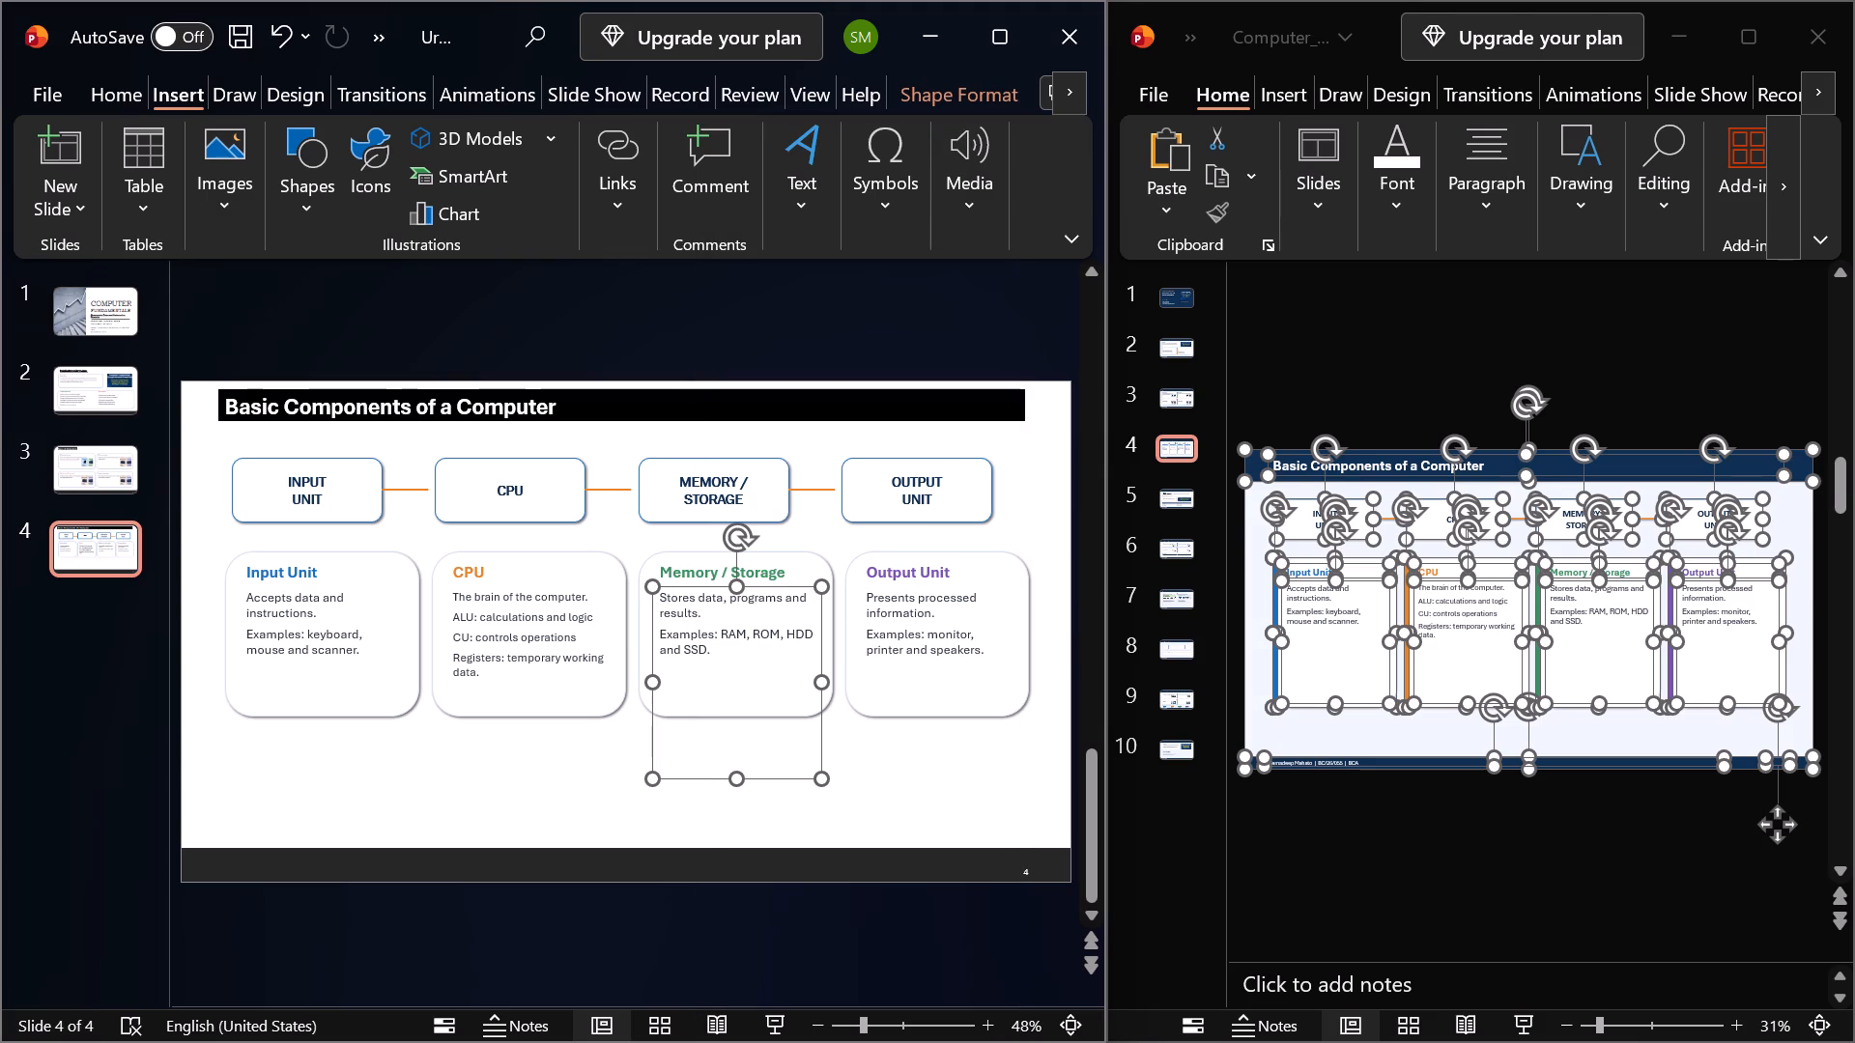
# Insert the Block-Diagram-of-Computer-Components picture from the Downloads folder onto slide 4.
pyautogui.click(234, 213)
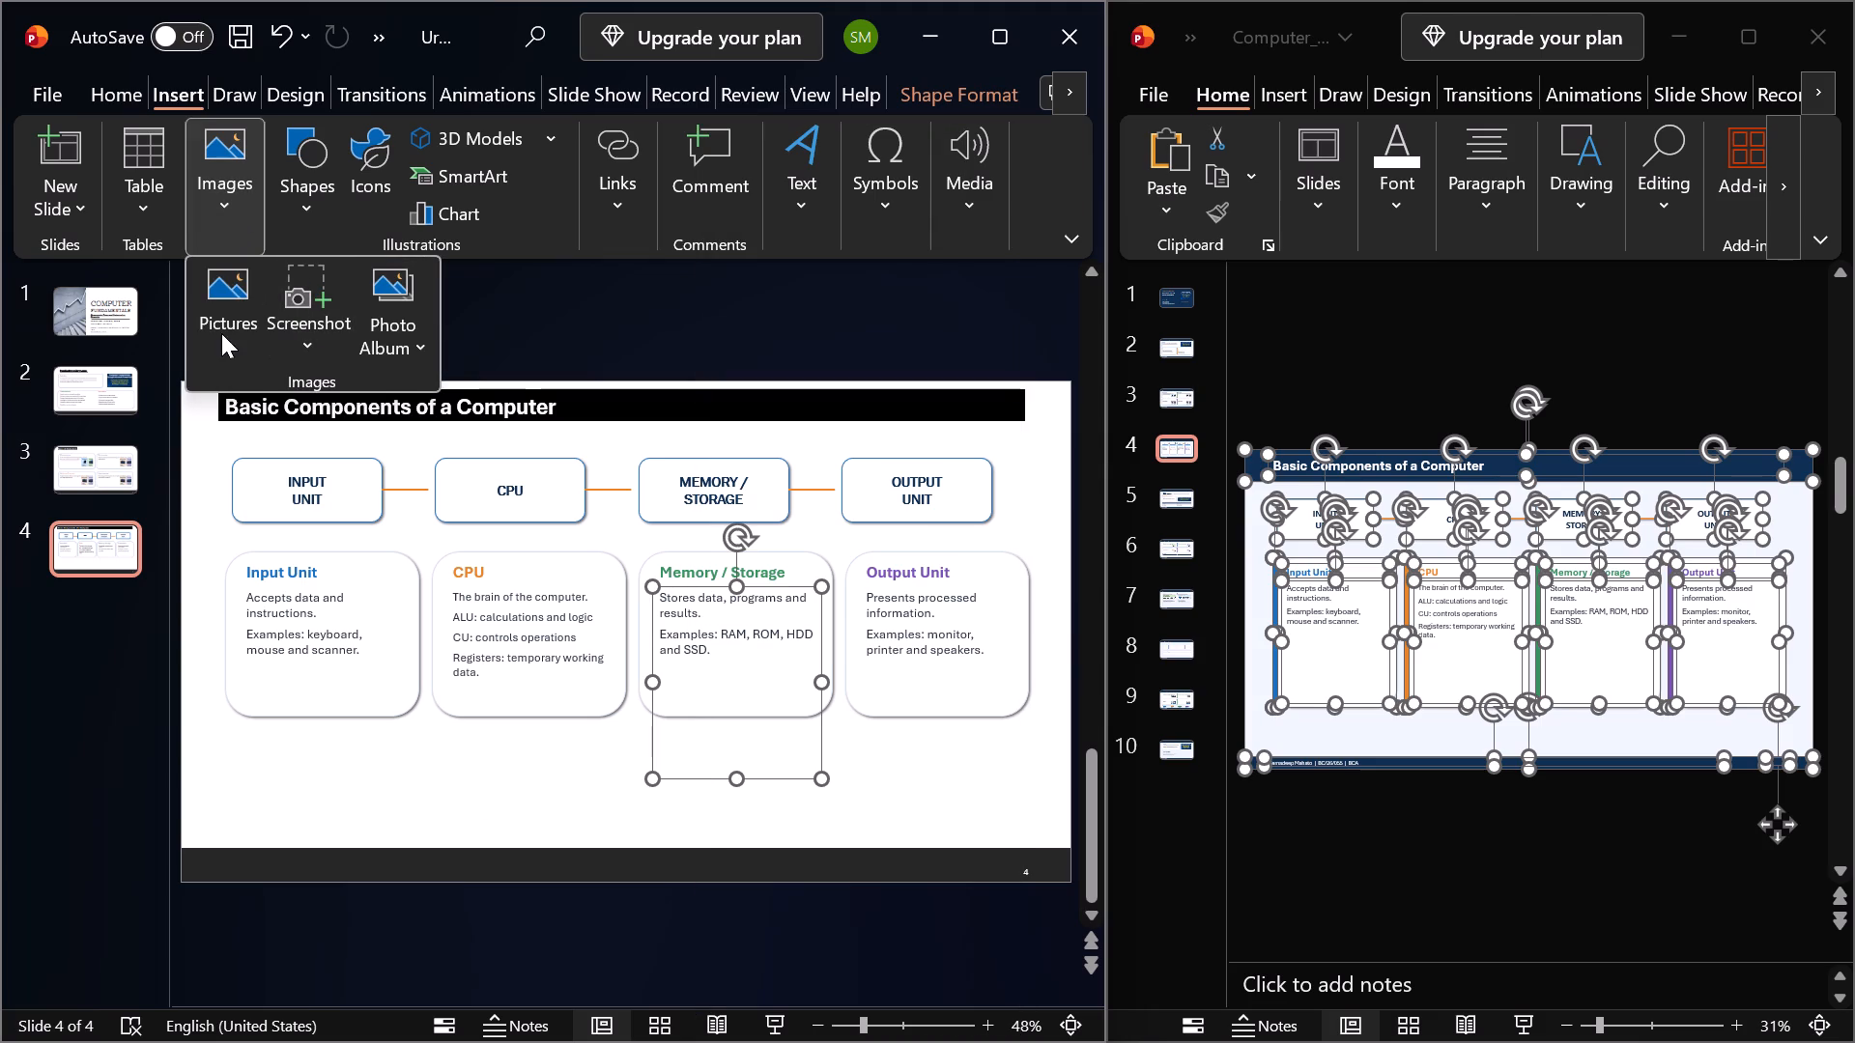
pyautogui.click(230, 333)
pyautogui.click(285, 452)
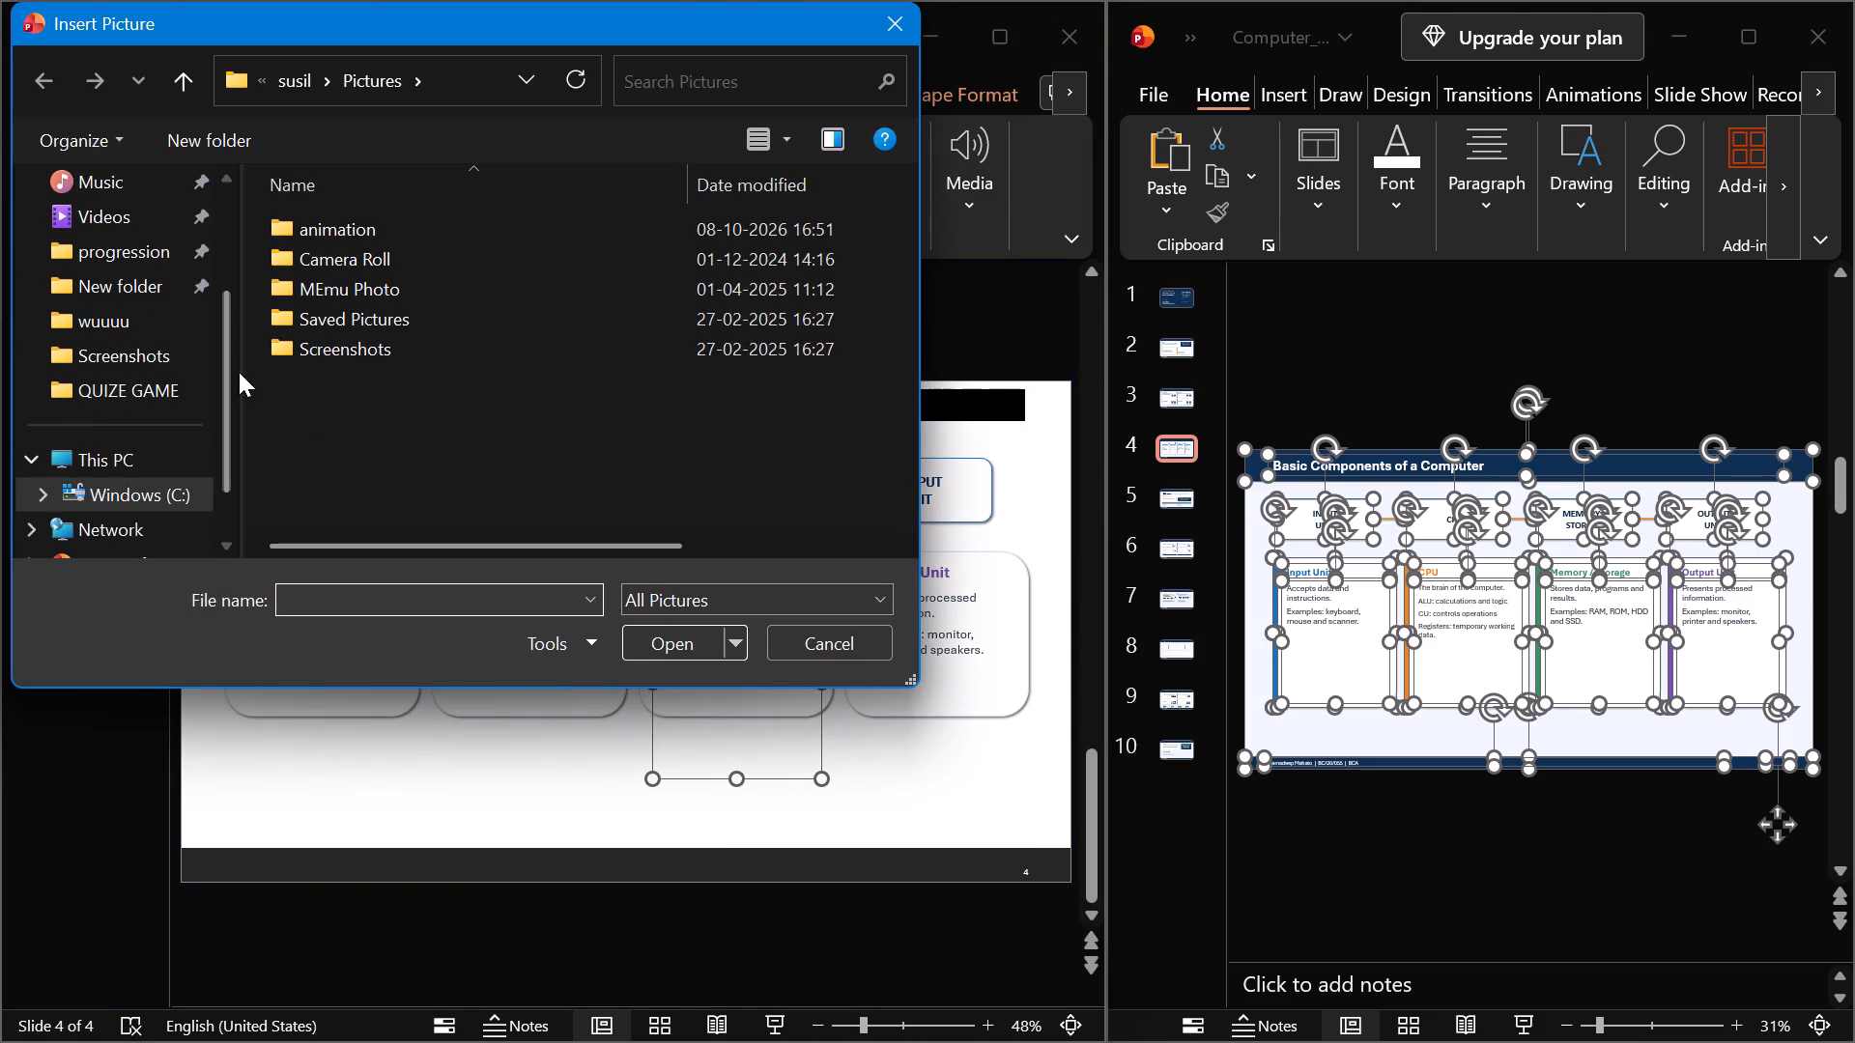
pyautogui.moveTo(227, 383); pyautogui.dragTo(247, 278)
pyautogui.click(77, 314)
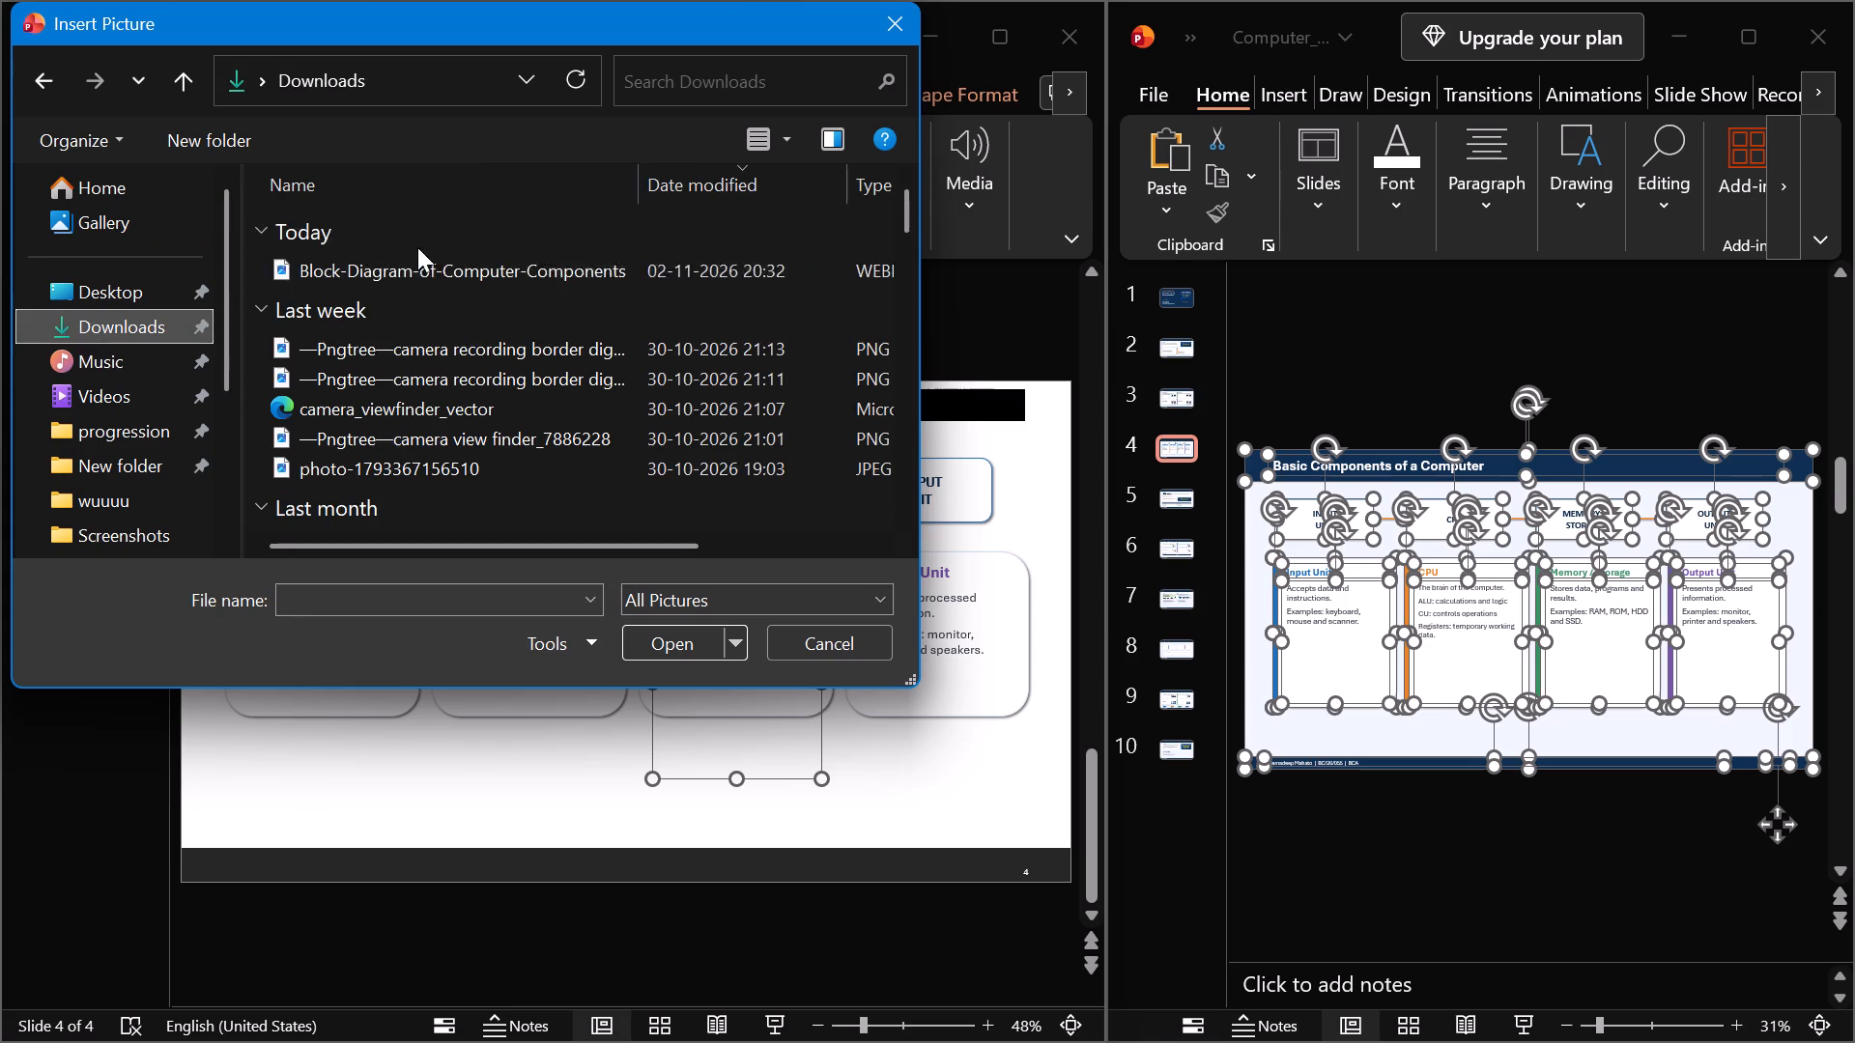
pyautogui.click(403, 276)
pyautogui.click(678, 628)
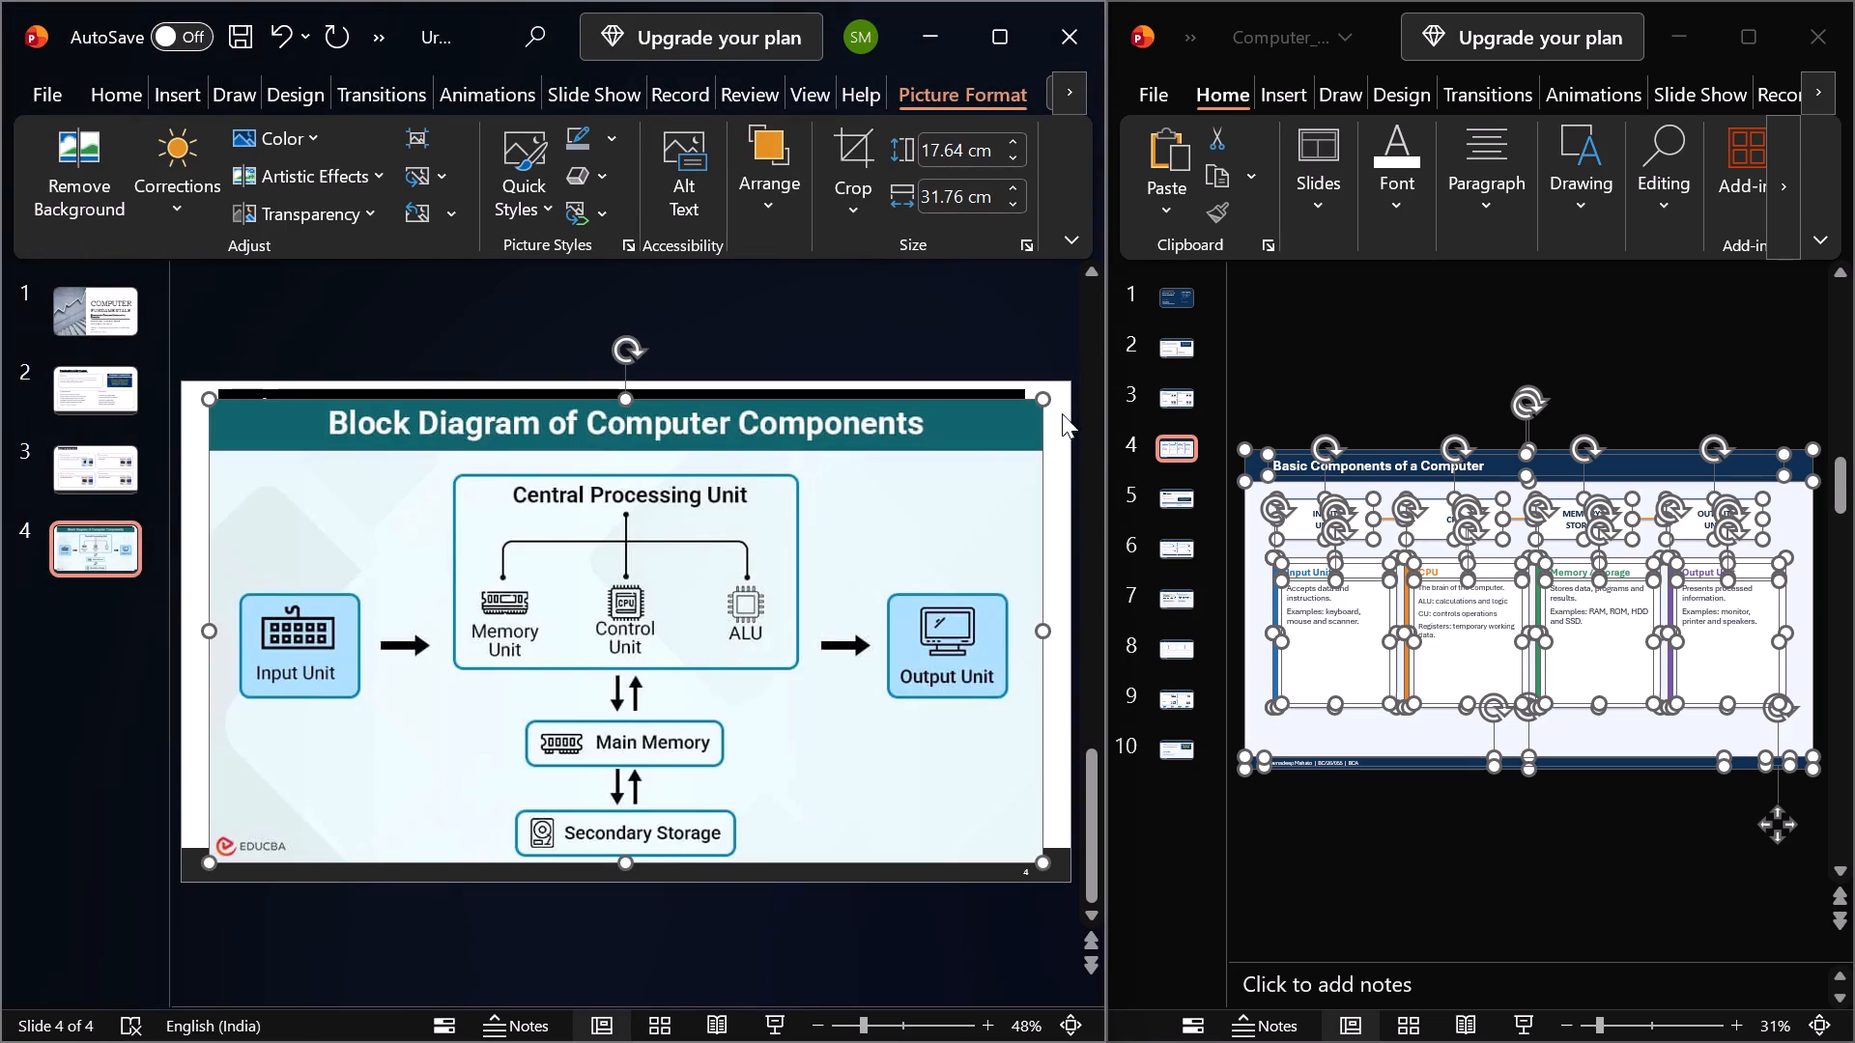
# Resize the block diagram picture to about 5.37 cm high by 9.22 cm wide and centre it beneath the cards.
pyautogui.moveTo(1039, 395); pyautogui.dragTo(444, 765)
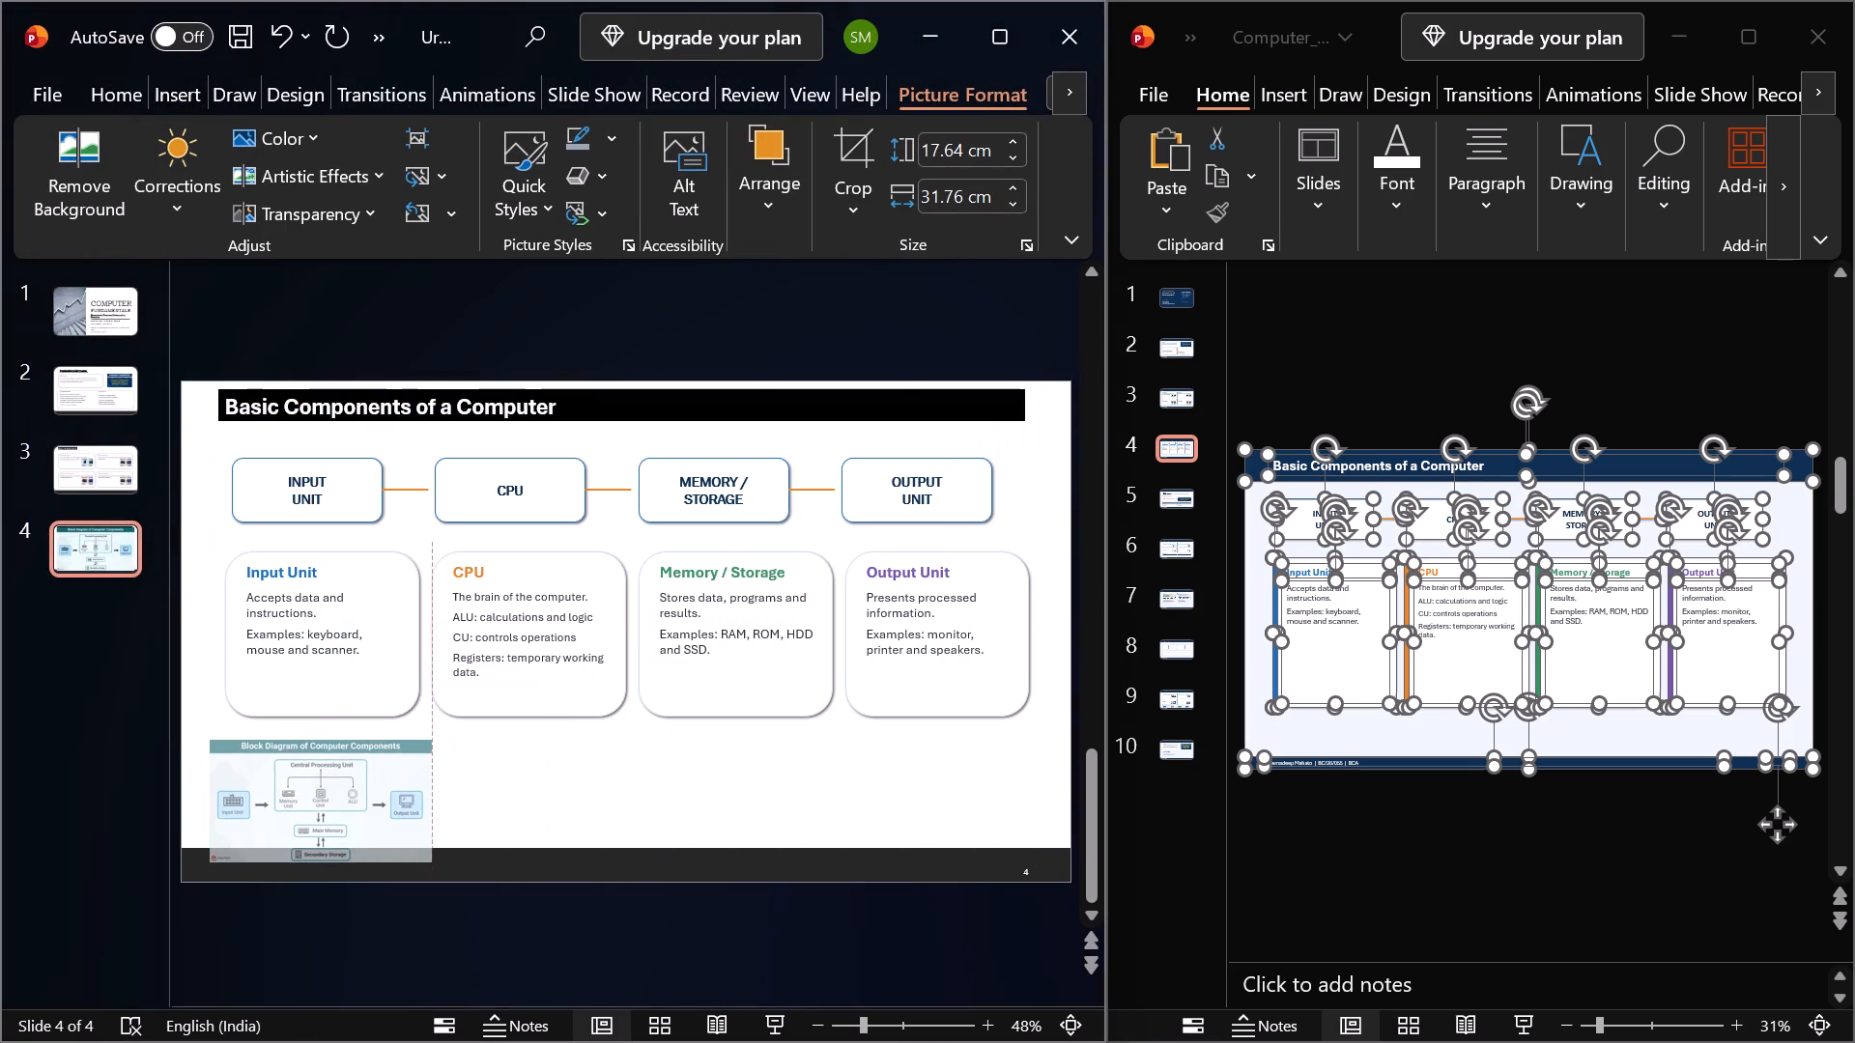
pyautogui.moveTo(444, 765); pyautogui.dragTo(454, 761)
pyautogui.moveTo(354, 797); pyautogui.dragTo(664, 769)
pyautogui.moveTo(748, 774); pyautogui.dragTo(761, 780)
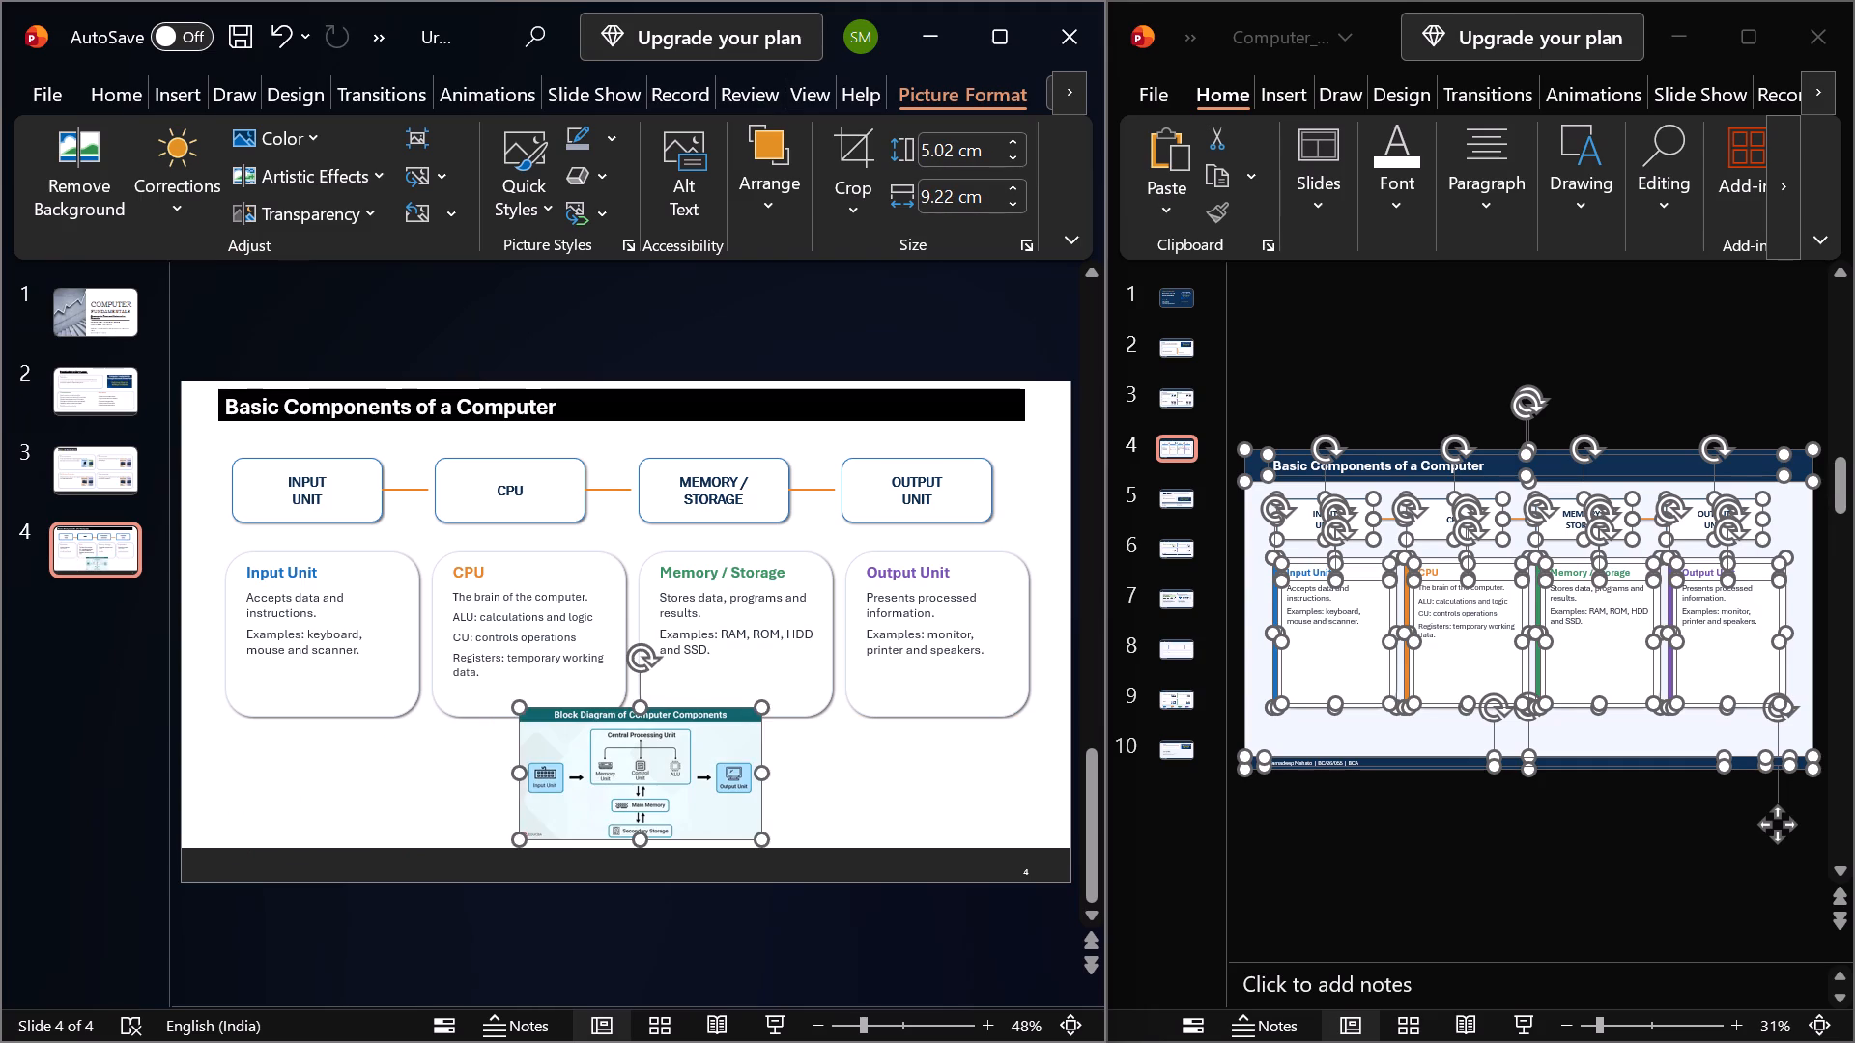
pyautogui.moveTo(679, 803); pyautogui.dragTo(686, 828)
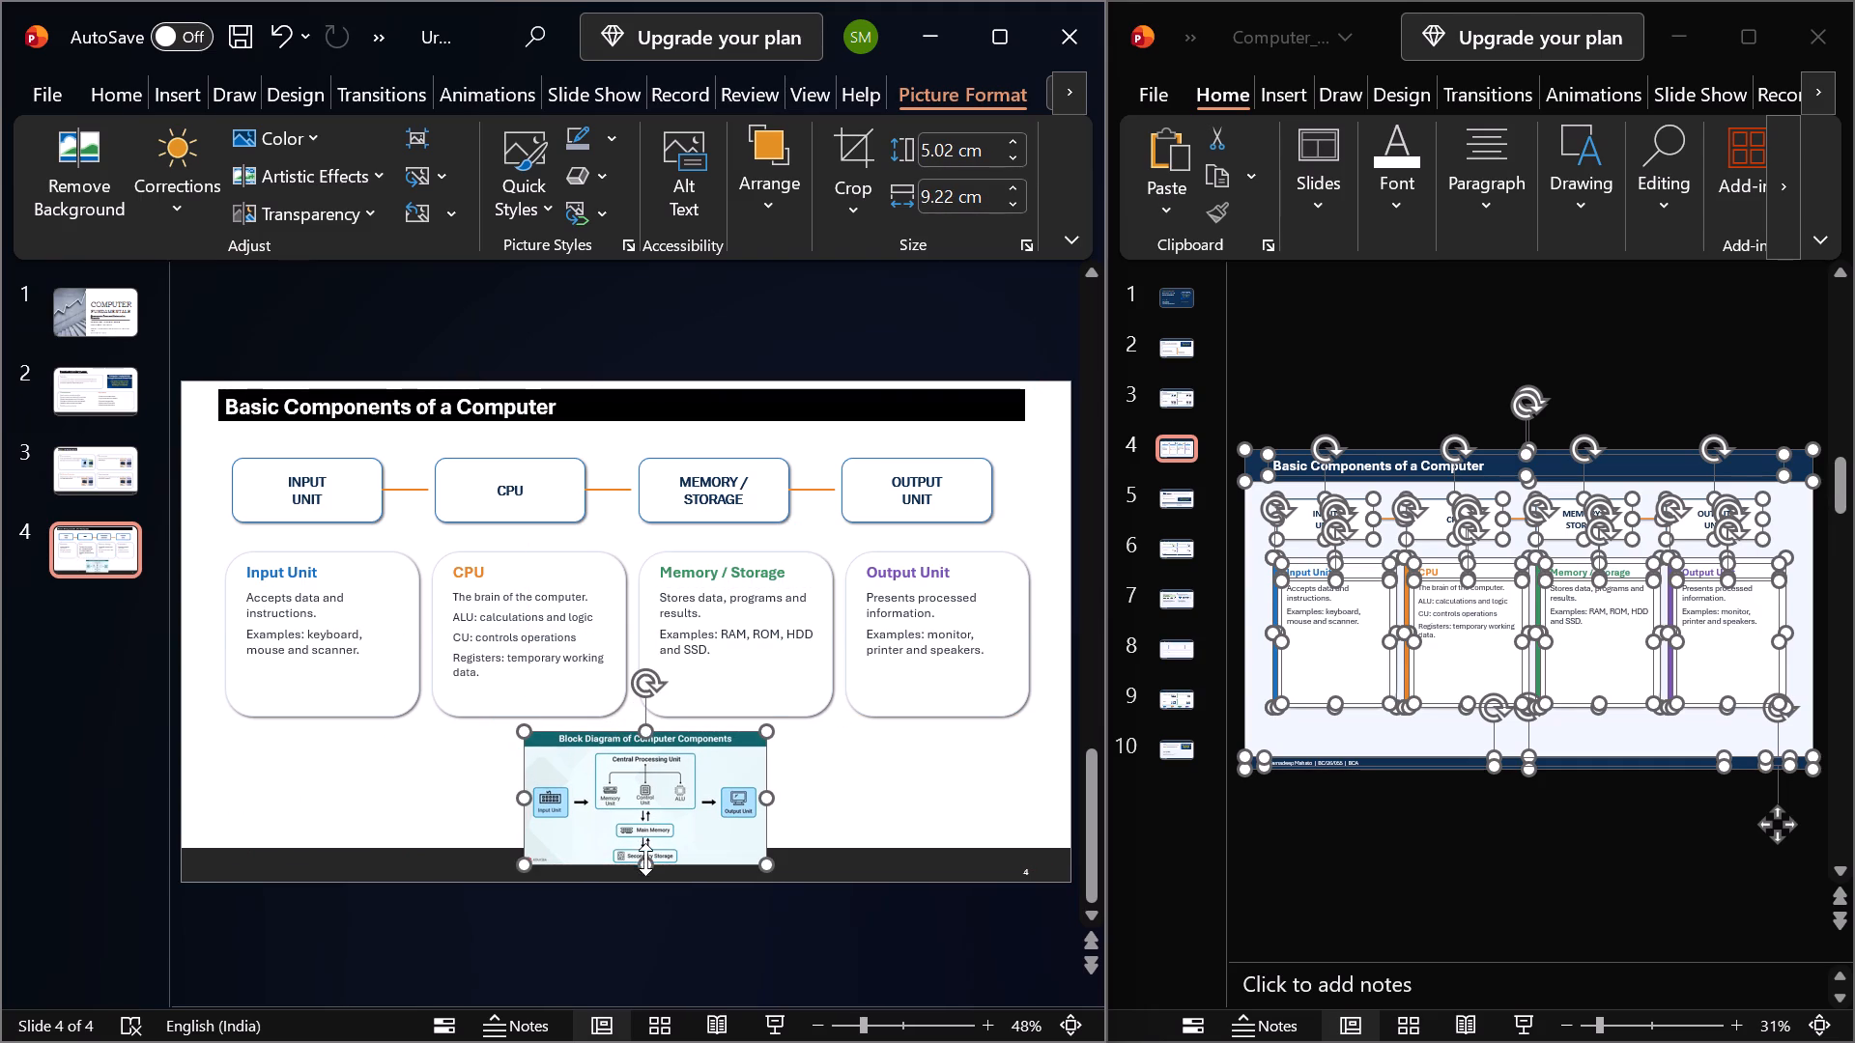
pyautogui.click(645, 861)
pyautogui.moveTo(635, 830); pyautogui.dragTo(635, 820)
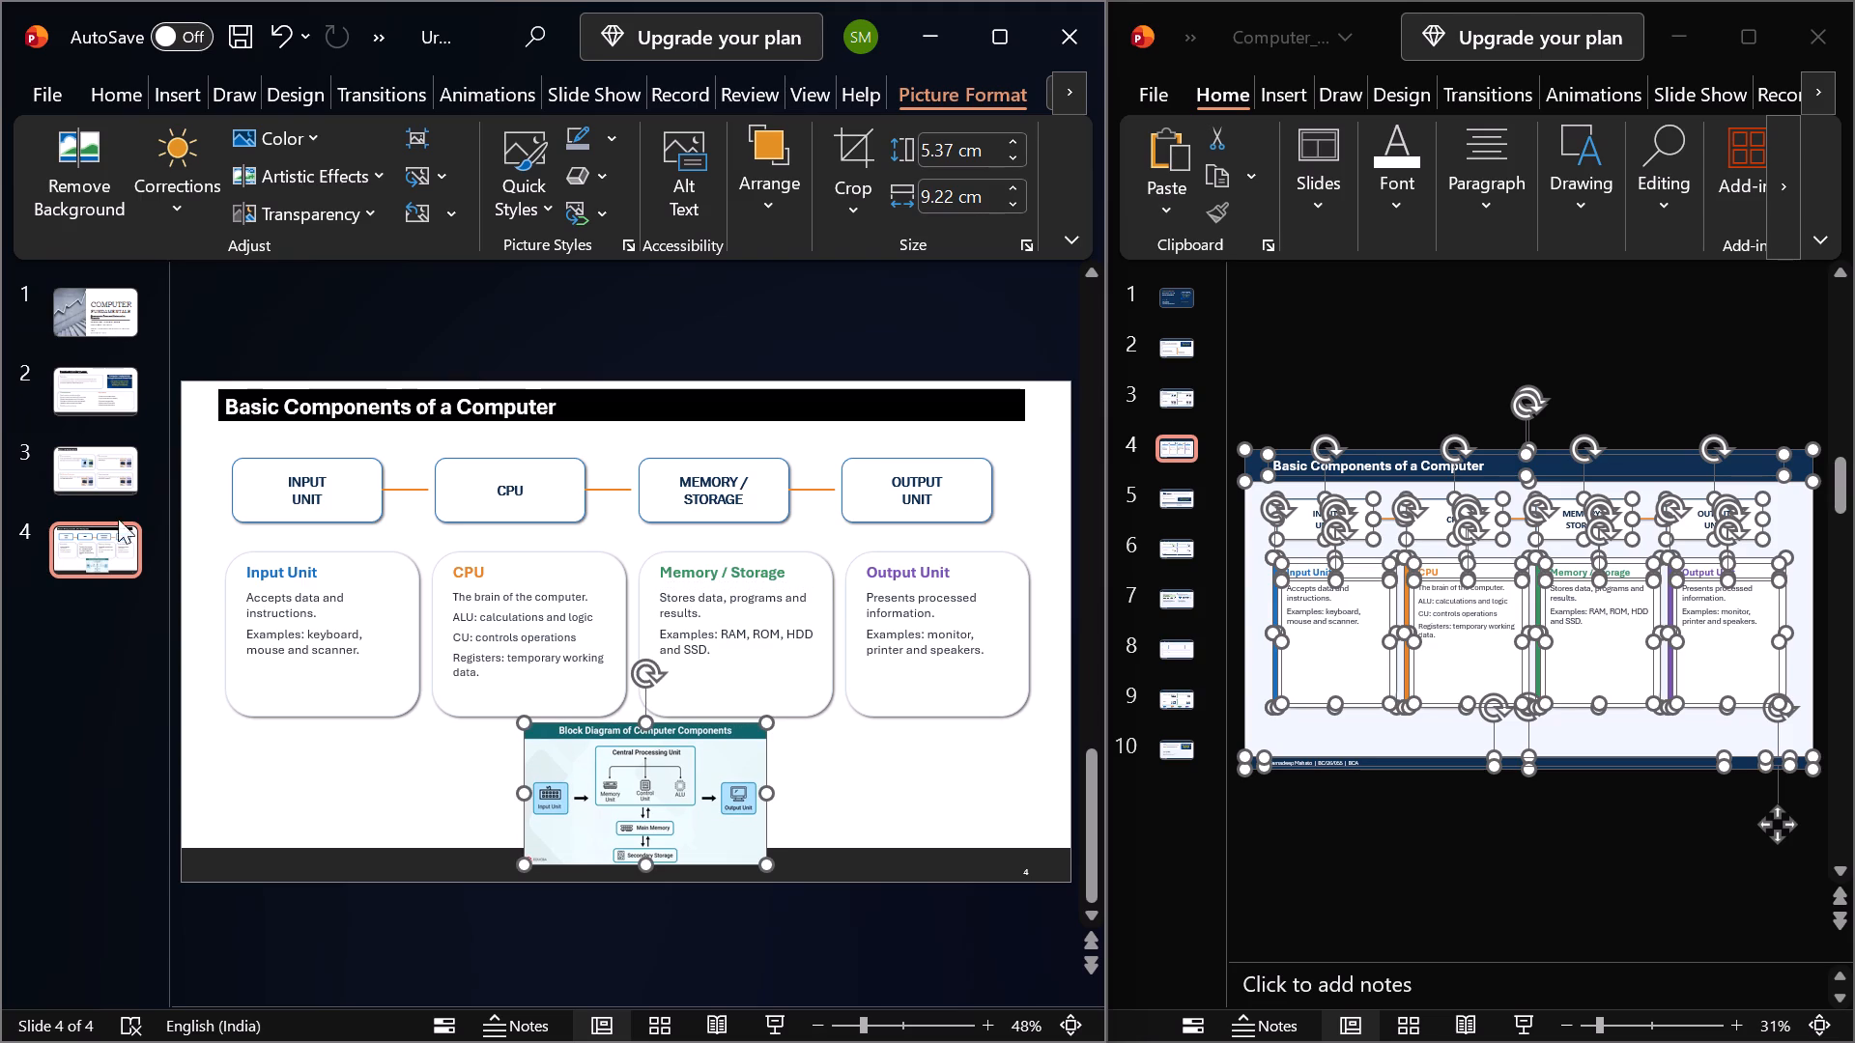
# Delete the slide number from the footer of slide 3, Types of Computers.
pyautogui.click(122, 478)
pyautogui.click(107, 391)
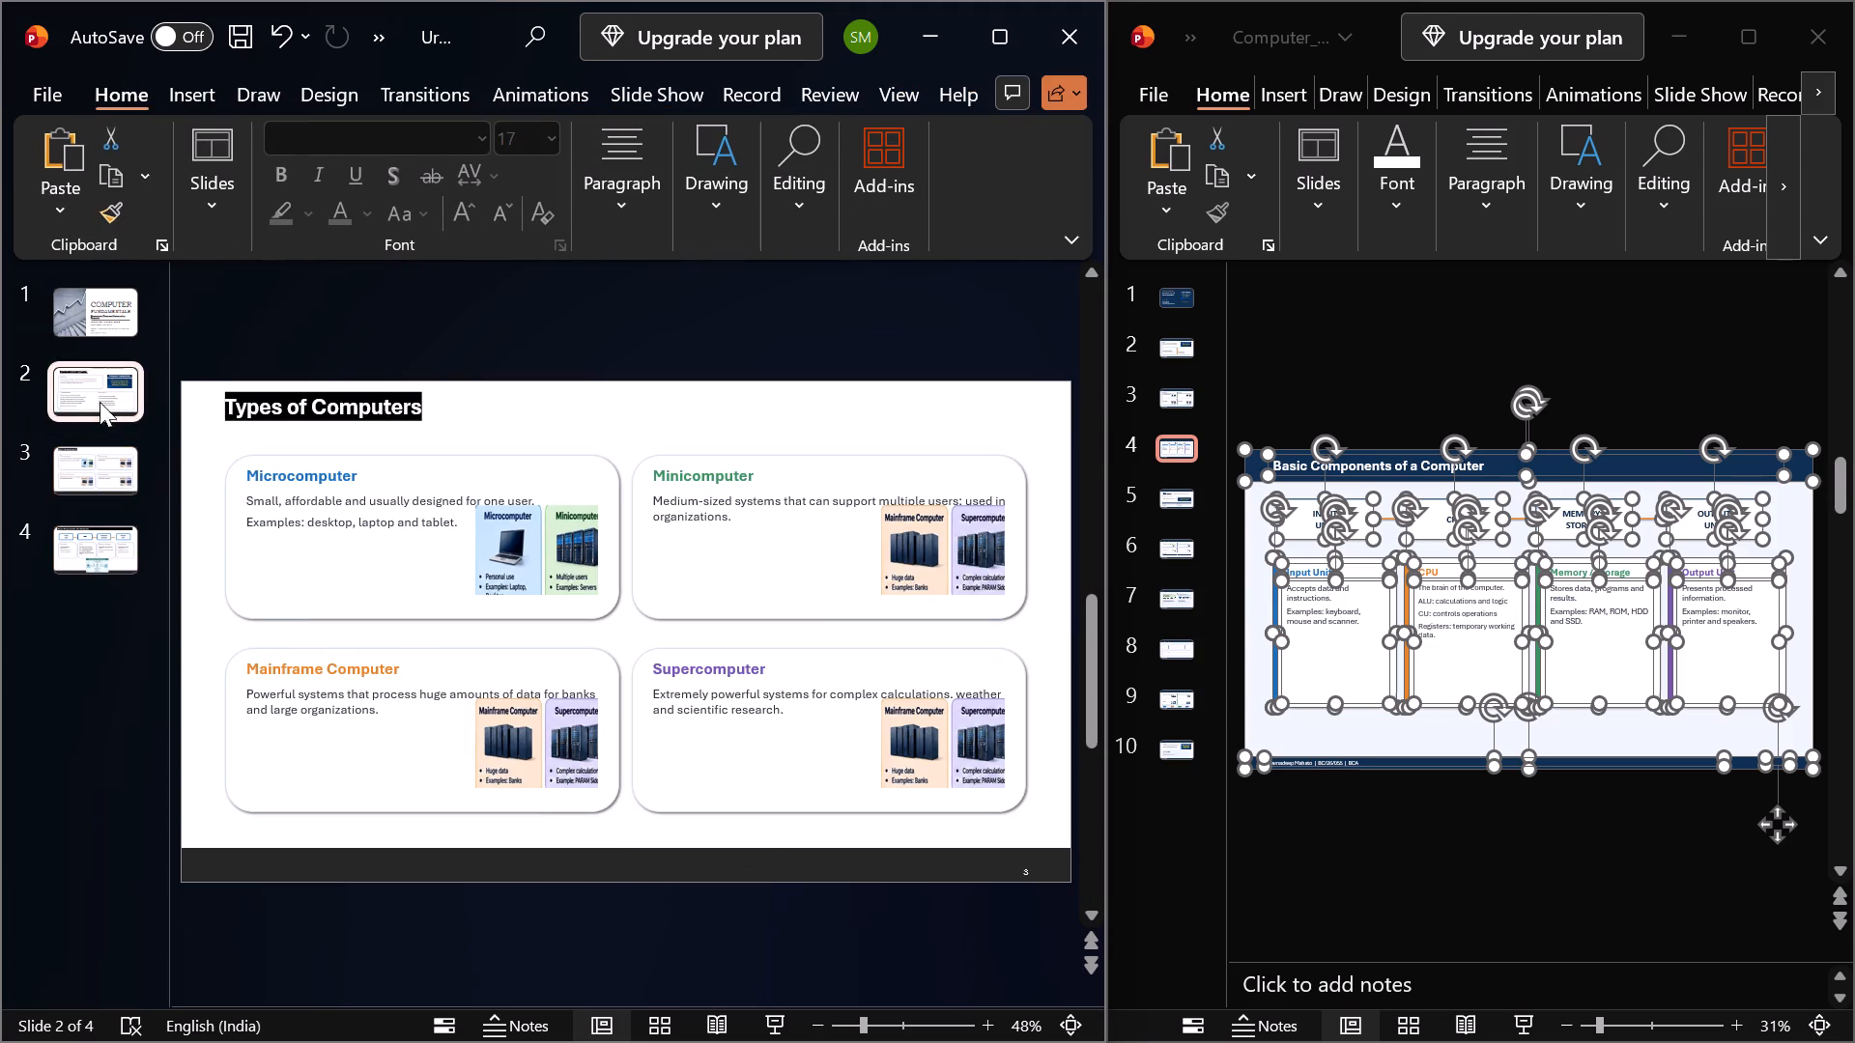
pyautogui.click(95, 461)
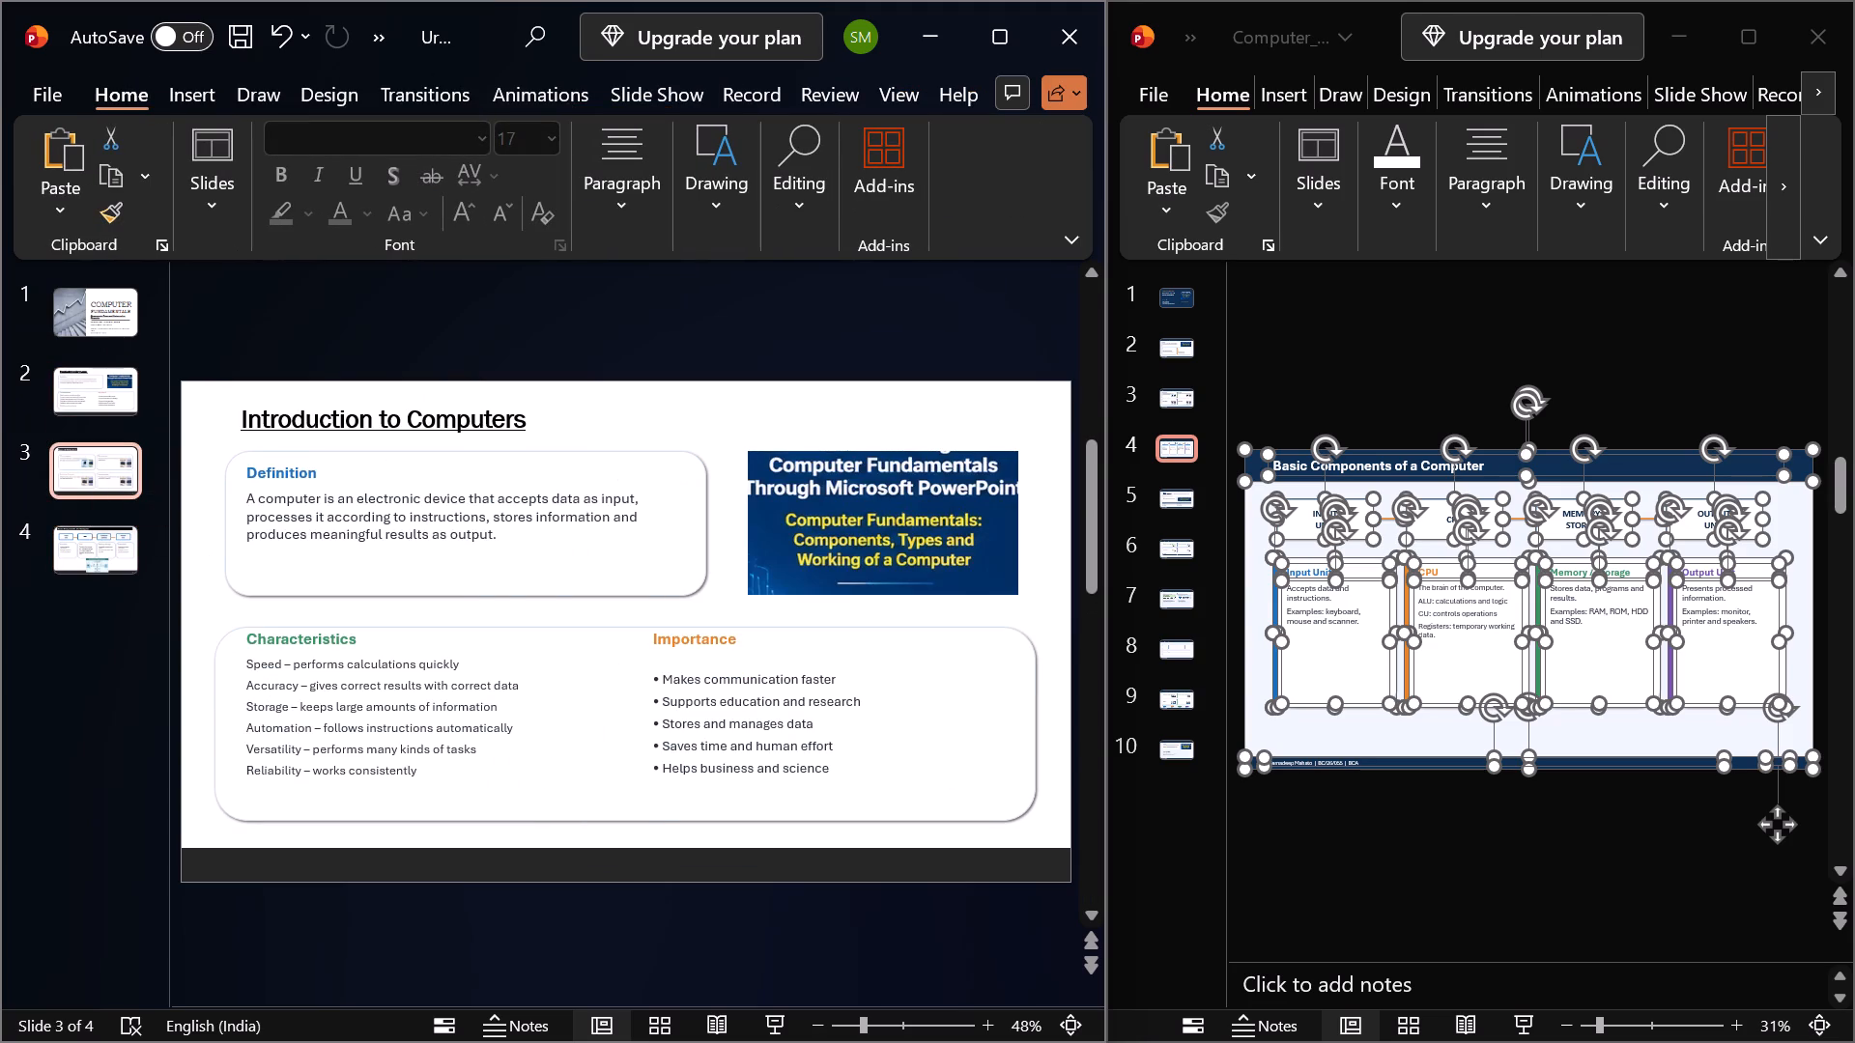
pyautogui.click(1022, 869)
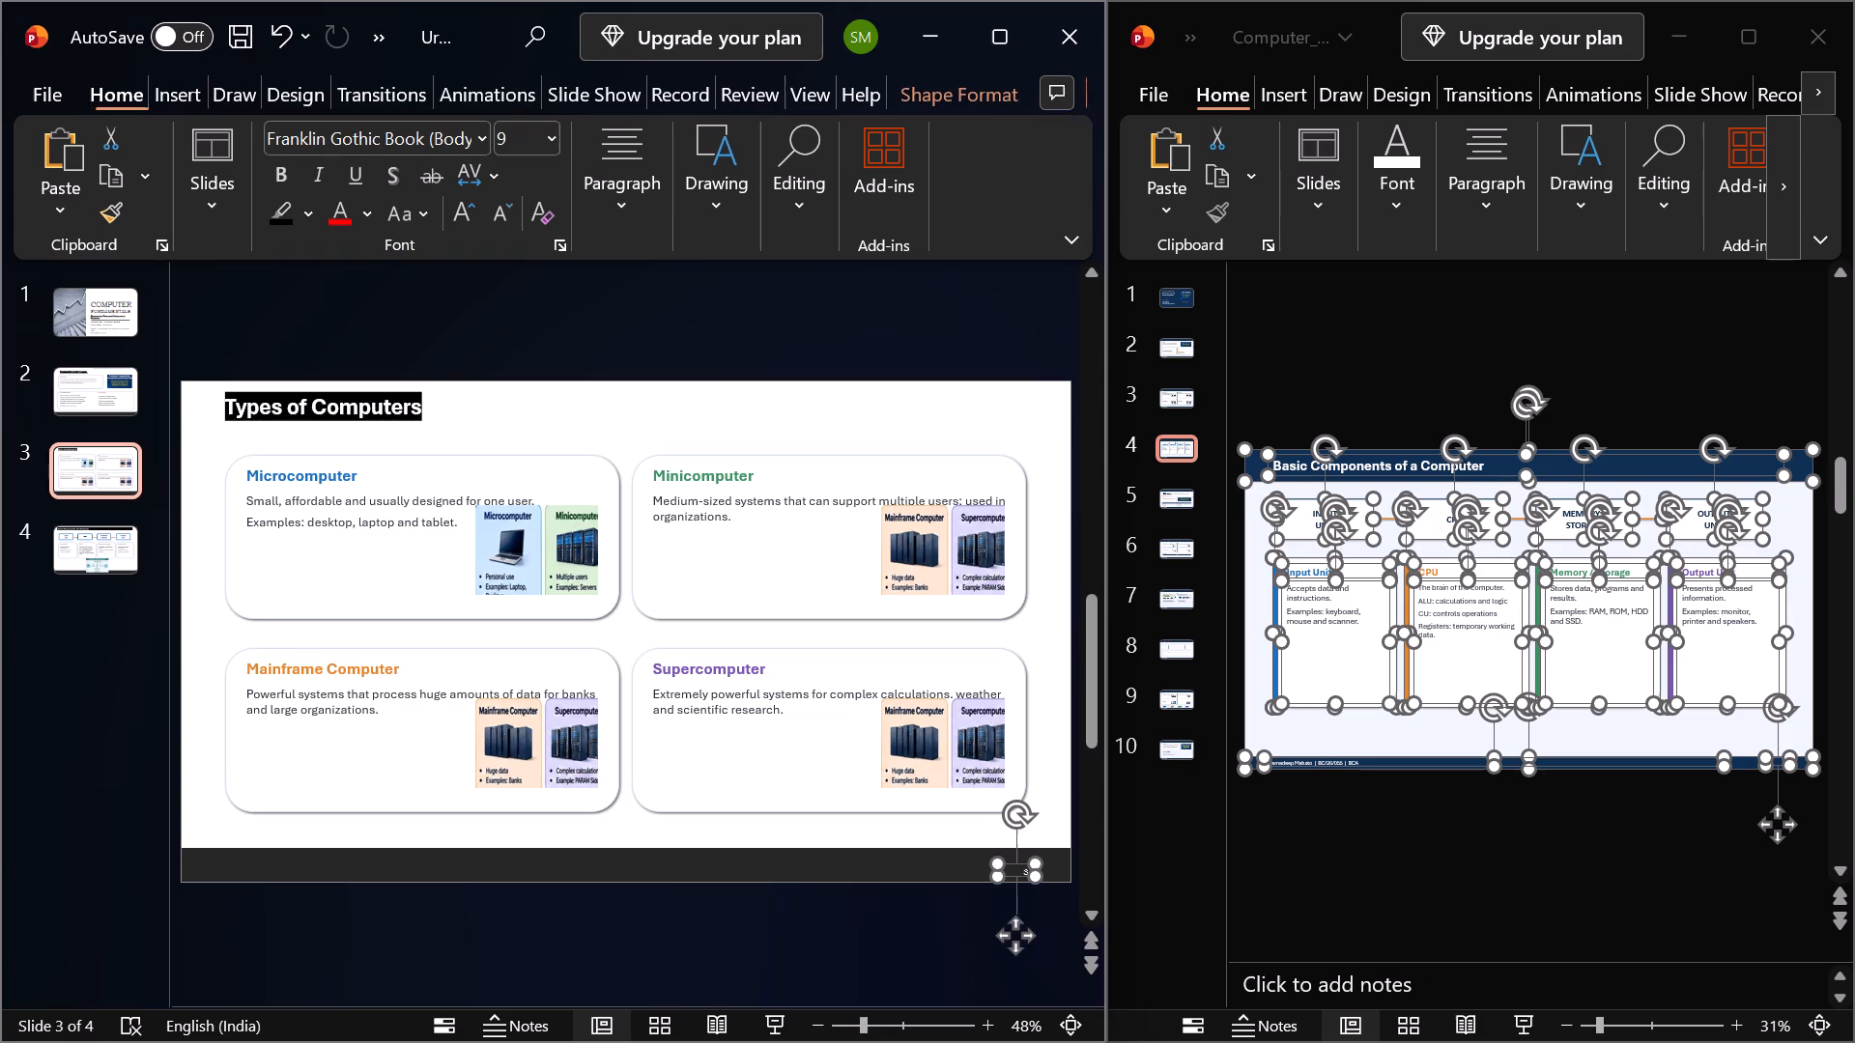
pyautogui.press('BackSpace')
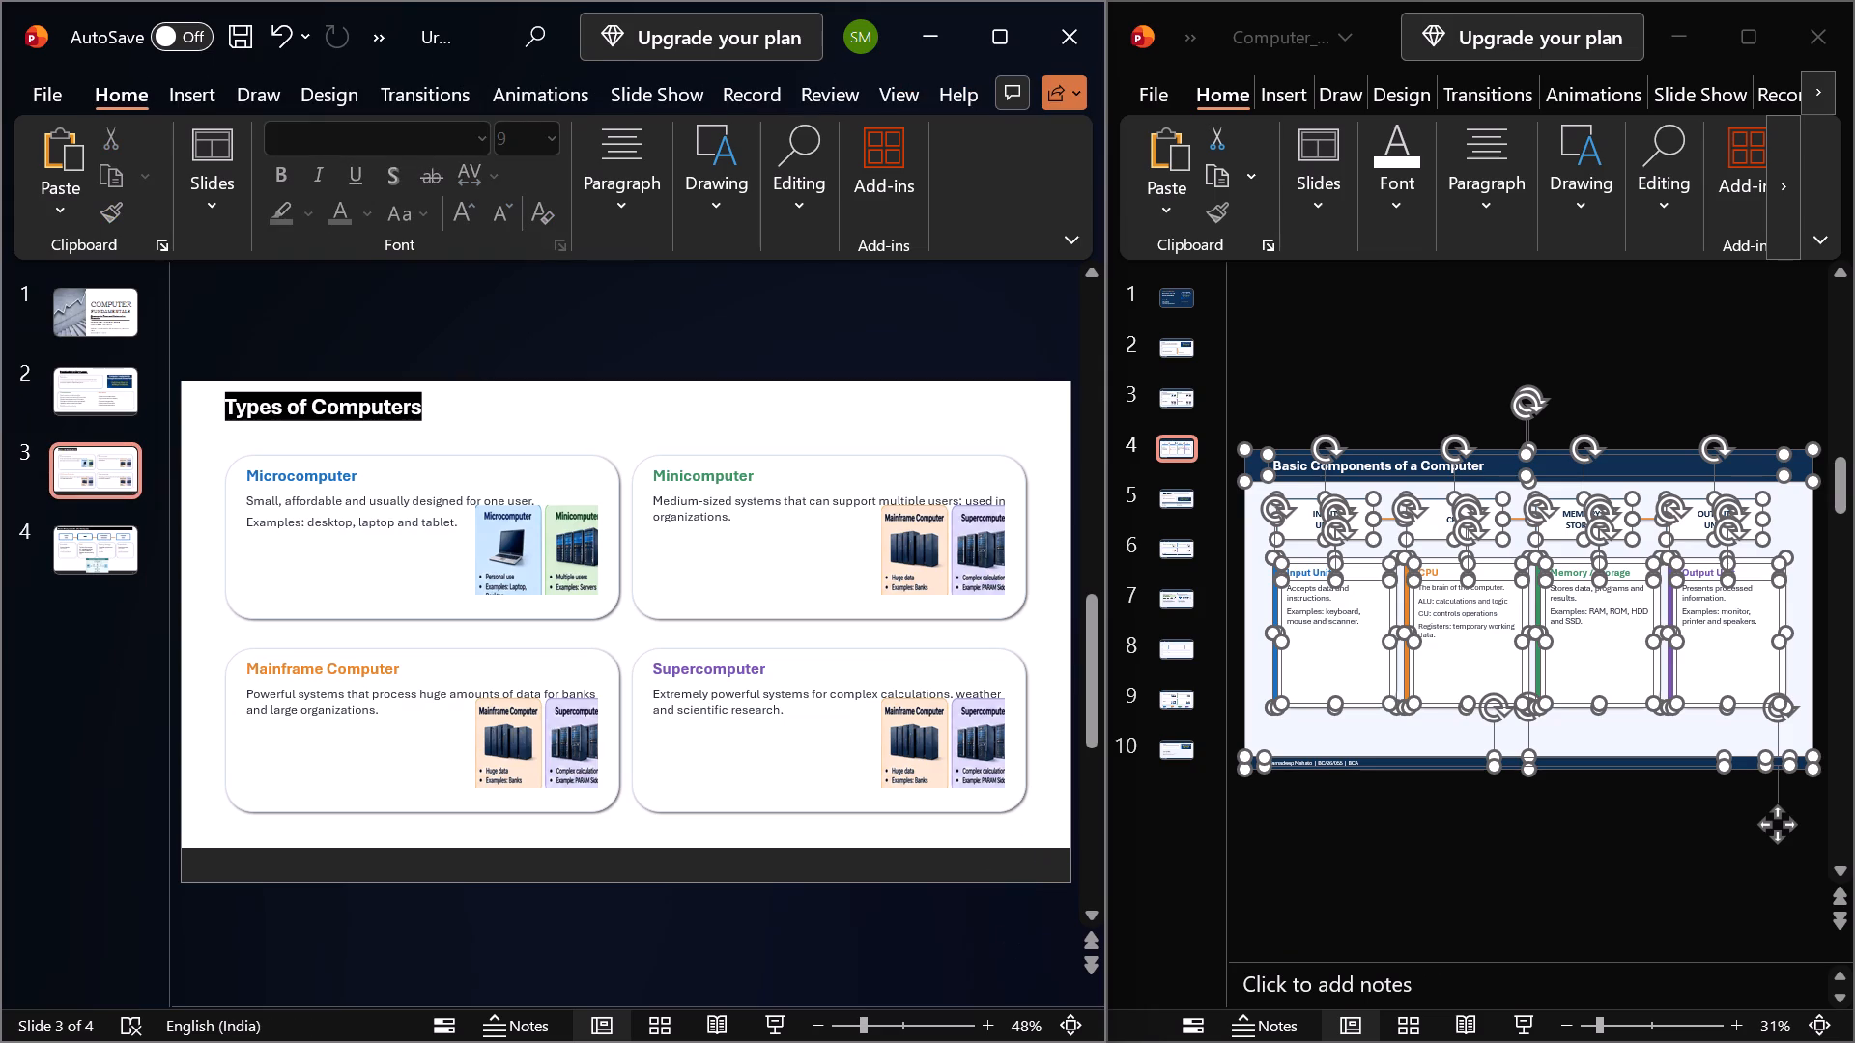
# Delete the slide number from the footer of slide 4, Basic Components of a Computer.
pyautogui.click(57, 552)
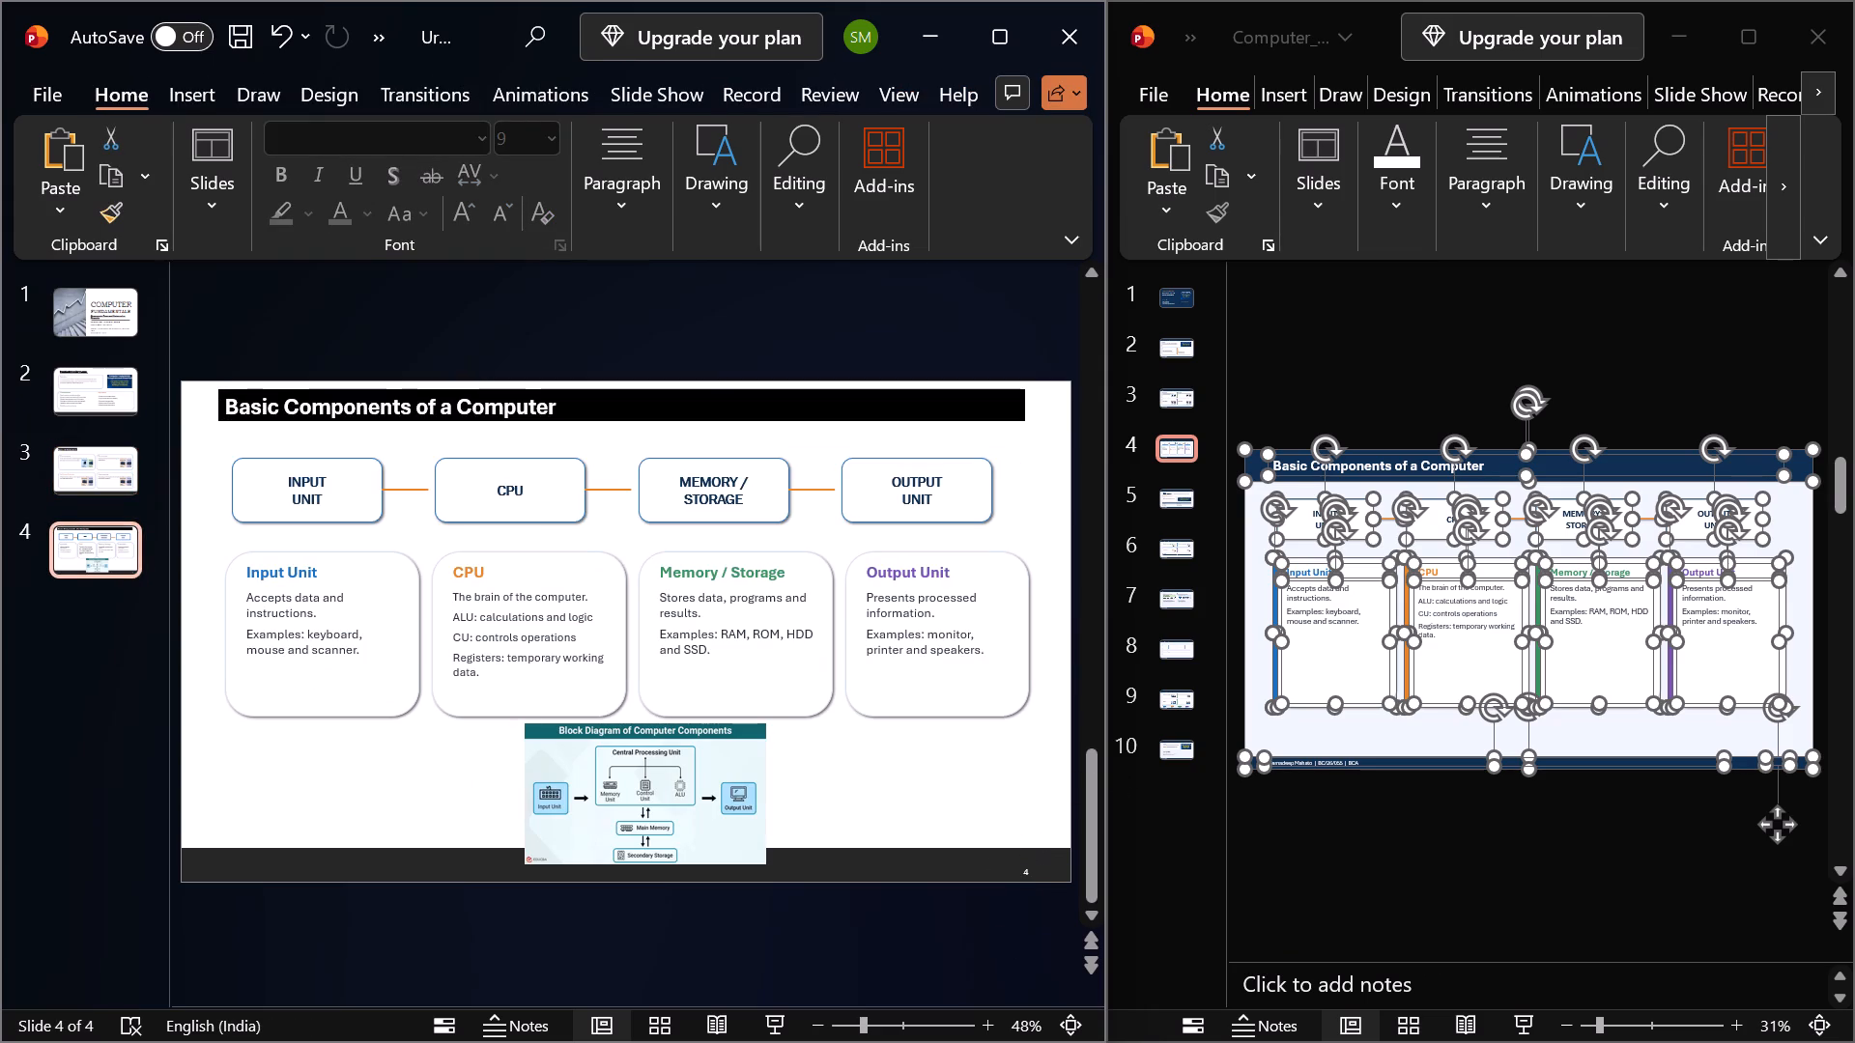
pyautogui.click(1021, 864)
pyautogui.press('BackSpace')
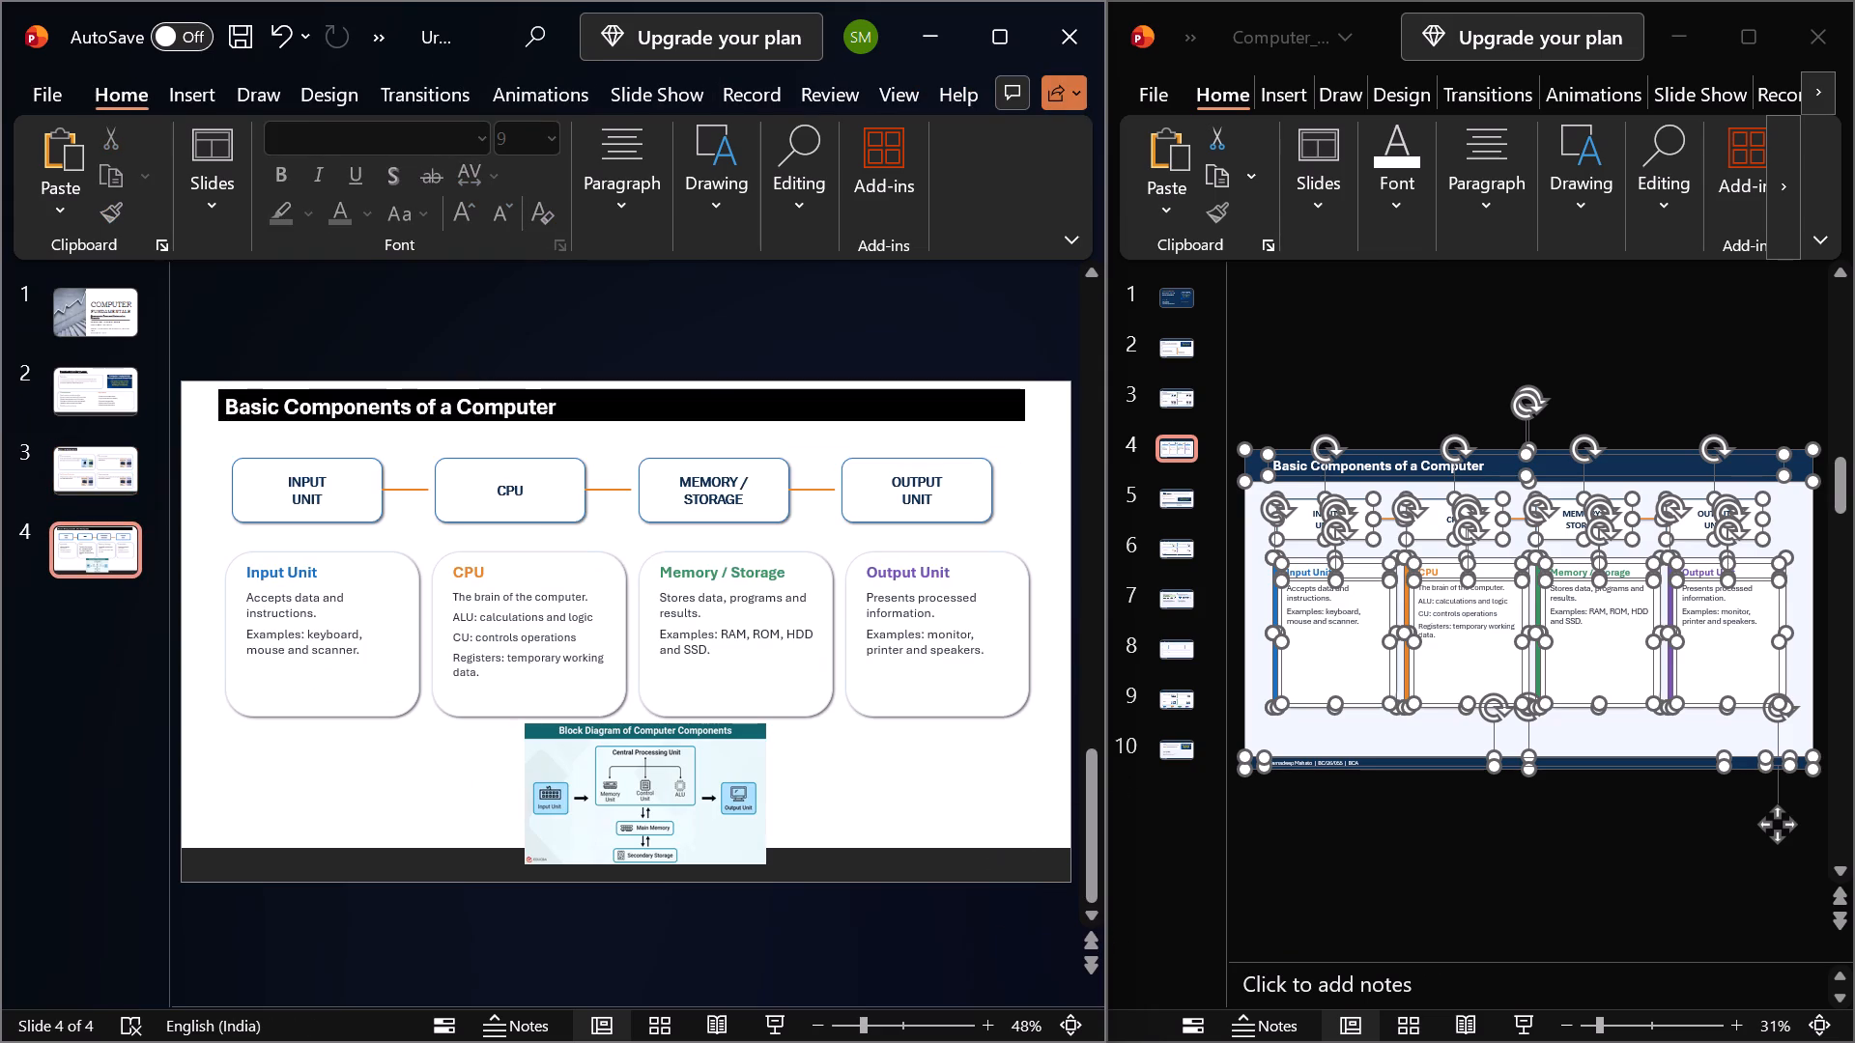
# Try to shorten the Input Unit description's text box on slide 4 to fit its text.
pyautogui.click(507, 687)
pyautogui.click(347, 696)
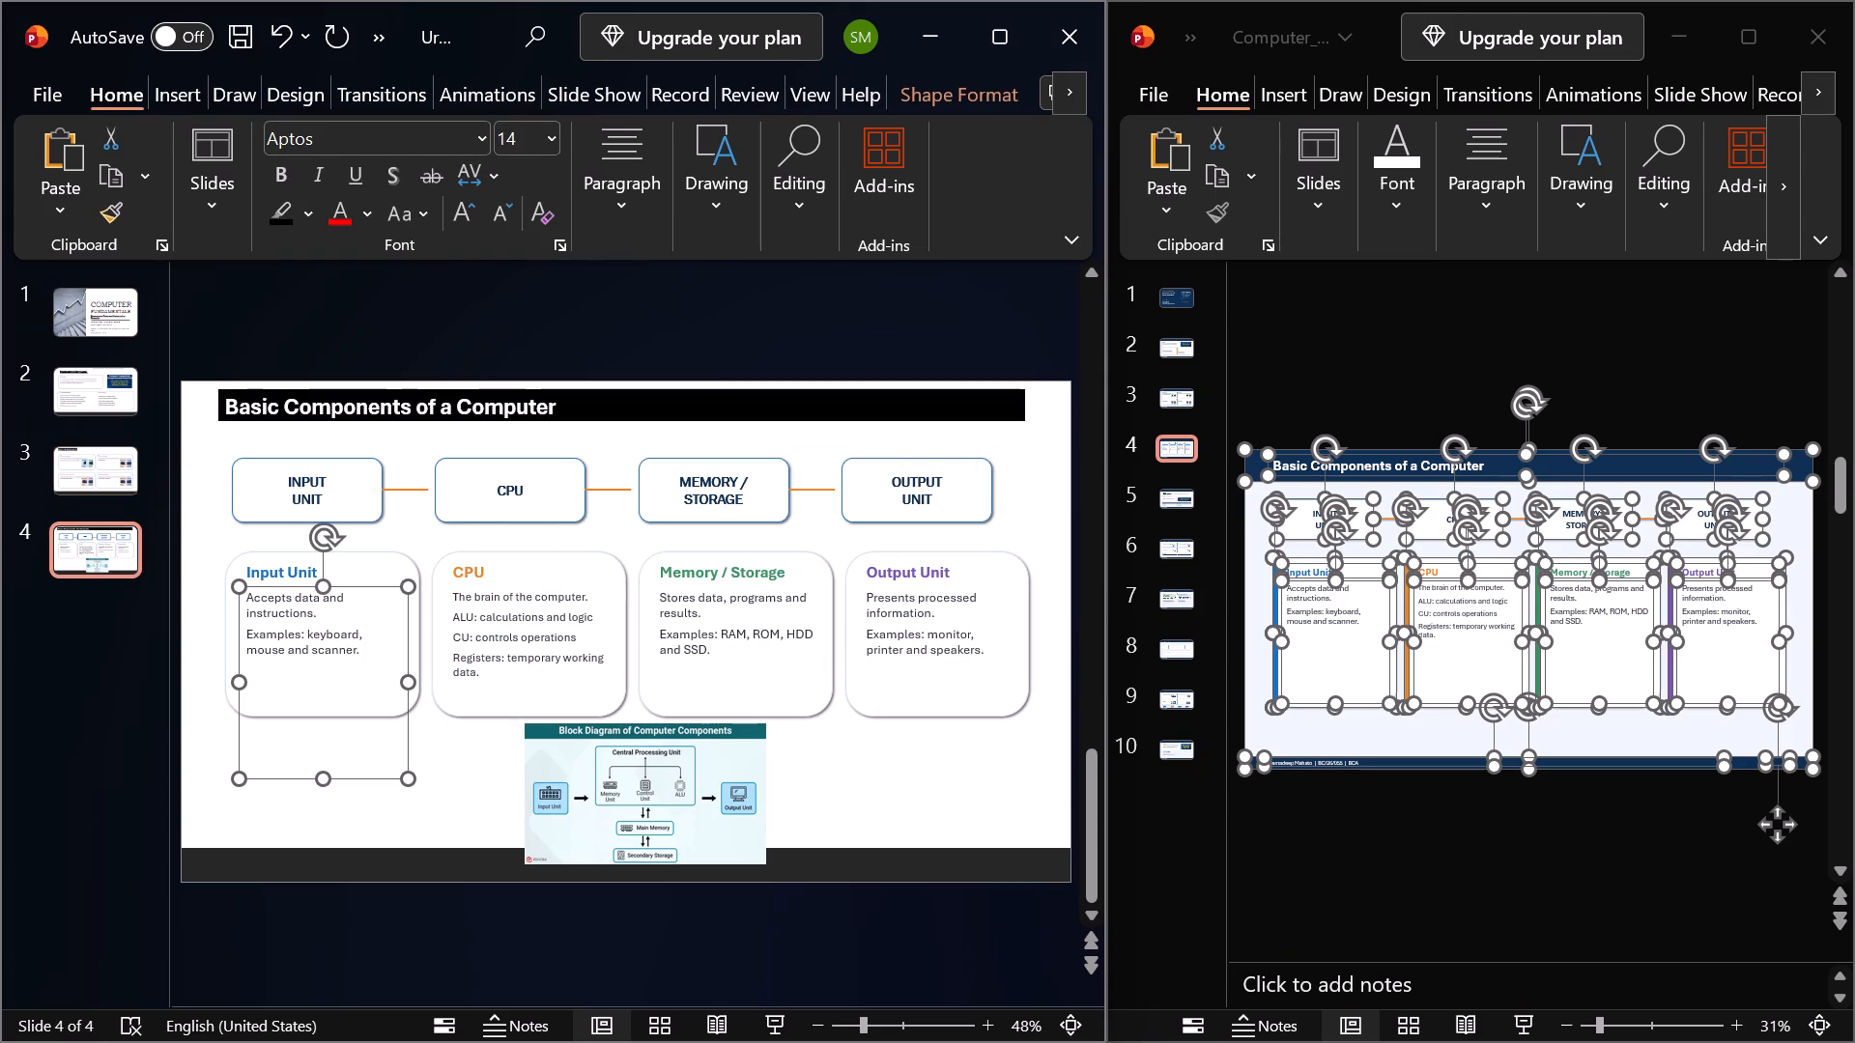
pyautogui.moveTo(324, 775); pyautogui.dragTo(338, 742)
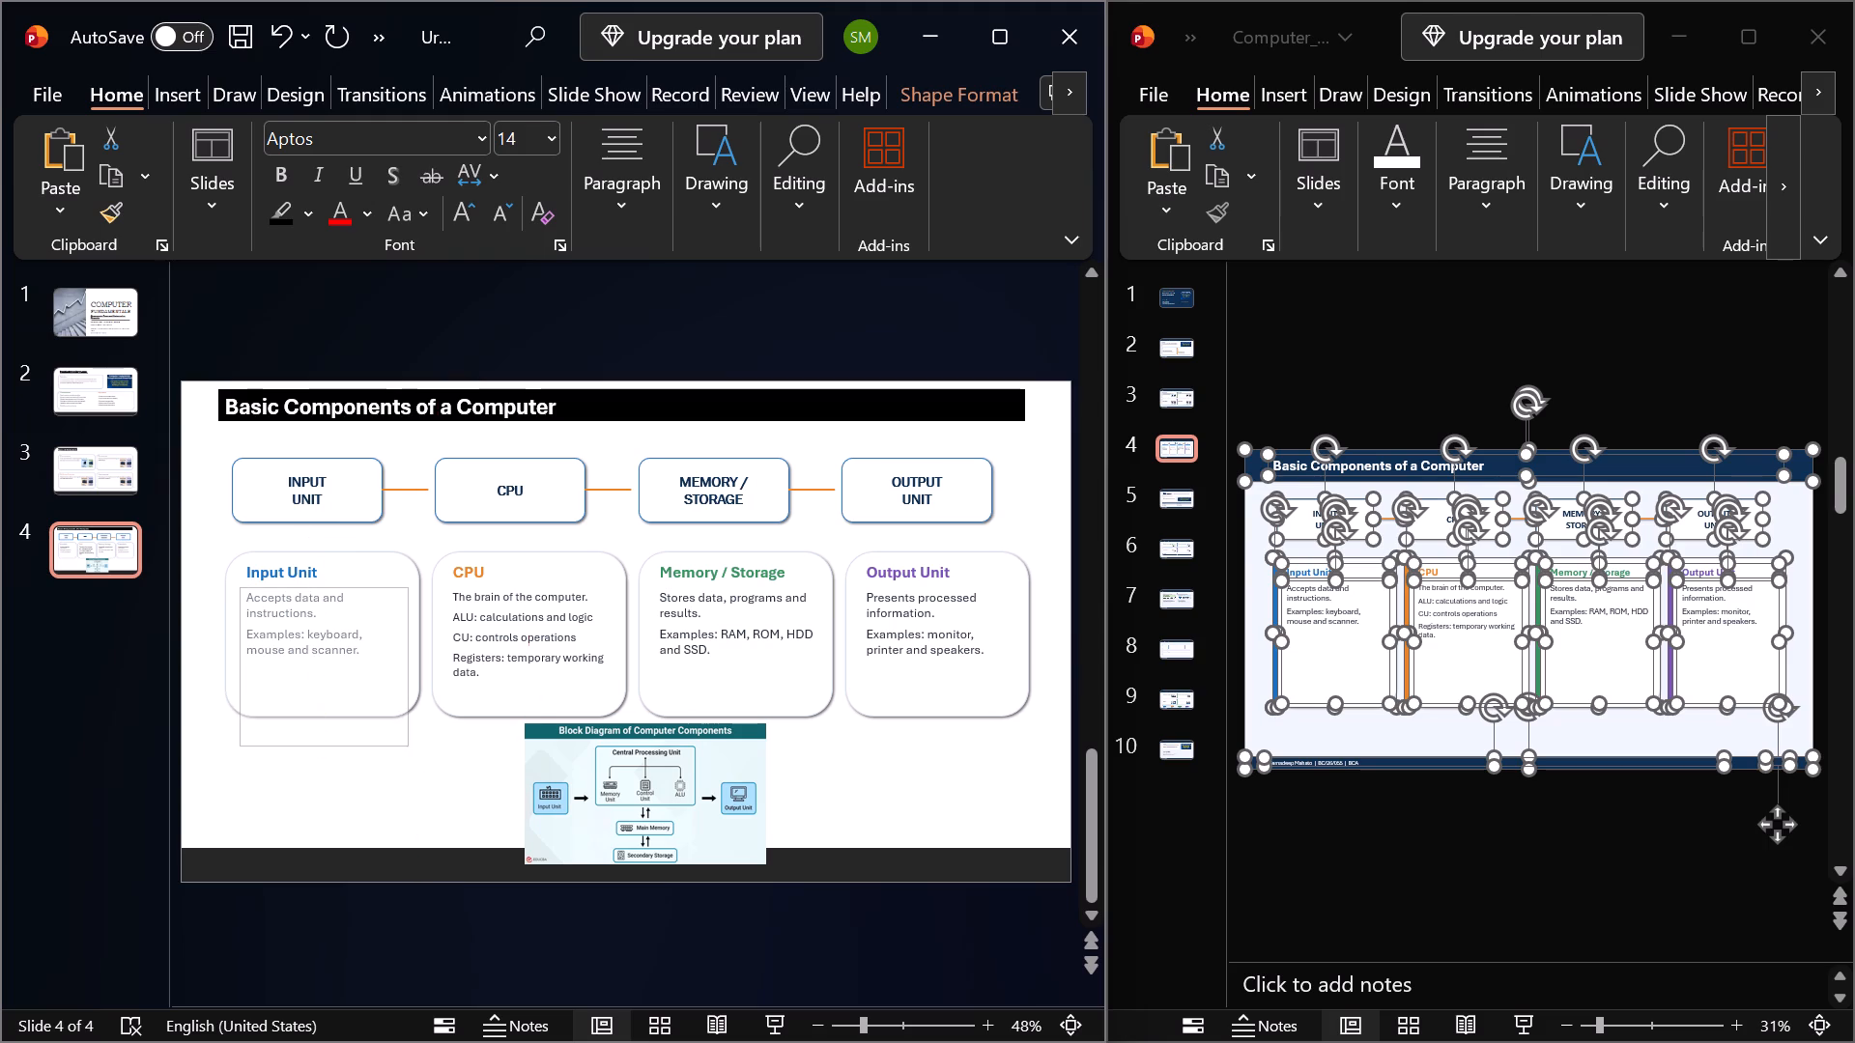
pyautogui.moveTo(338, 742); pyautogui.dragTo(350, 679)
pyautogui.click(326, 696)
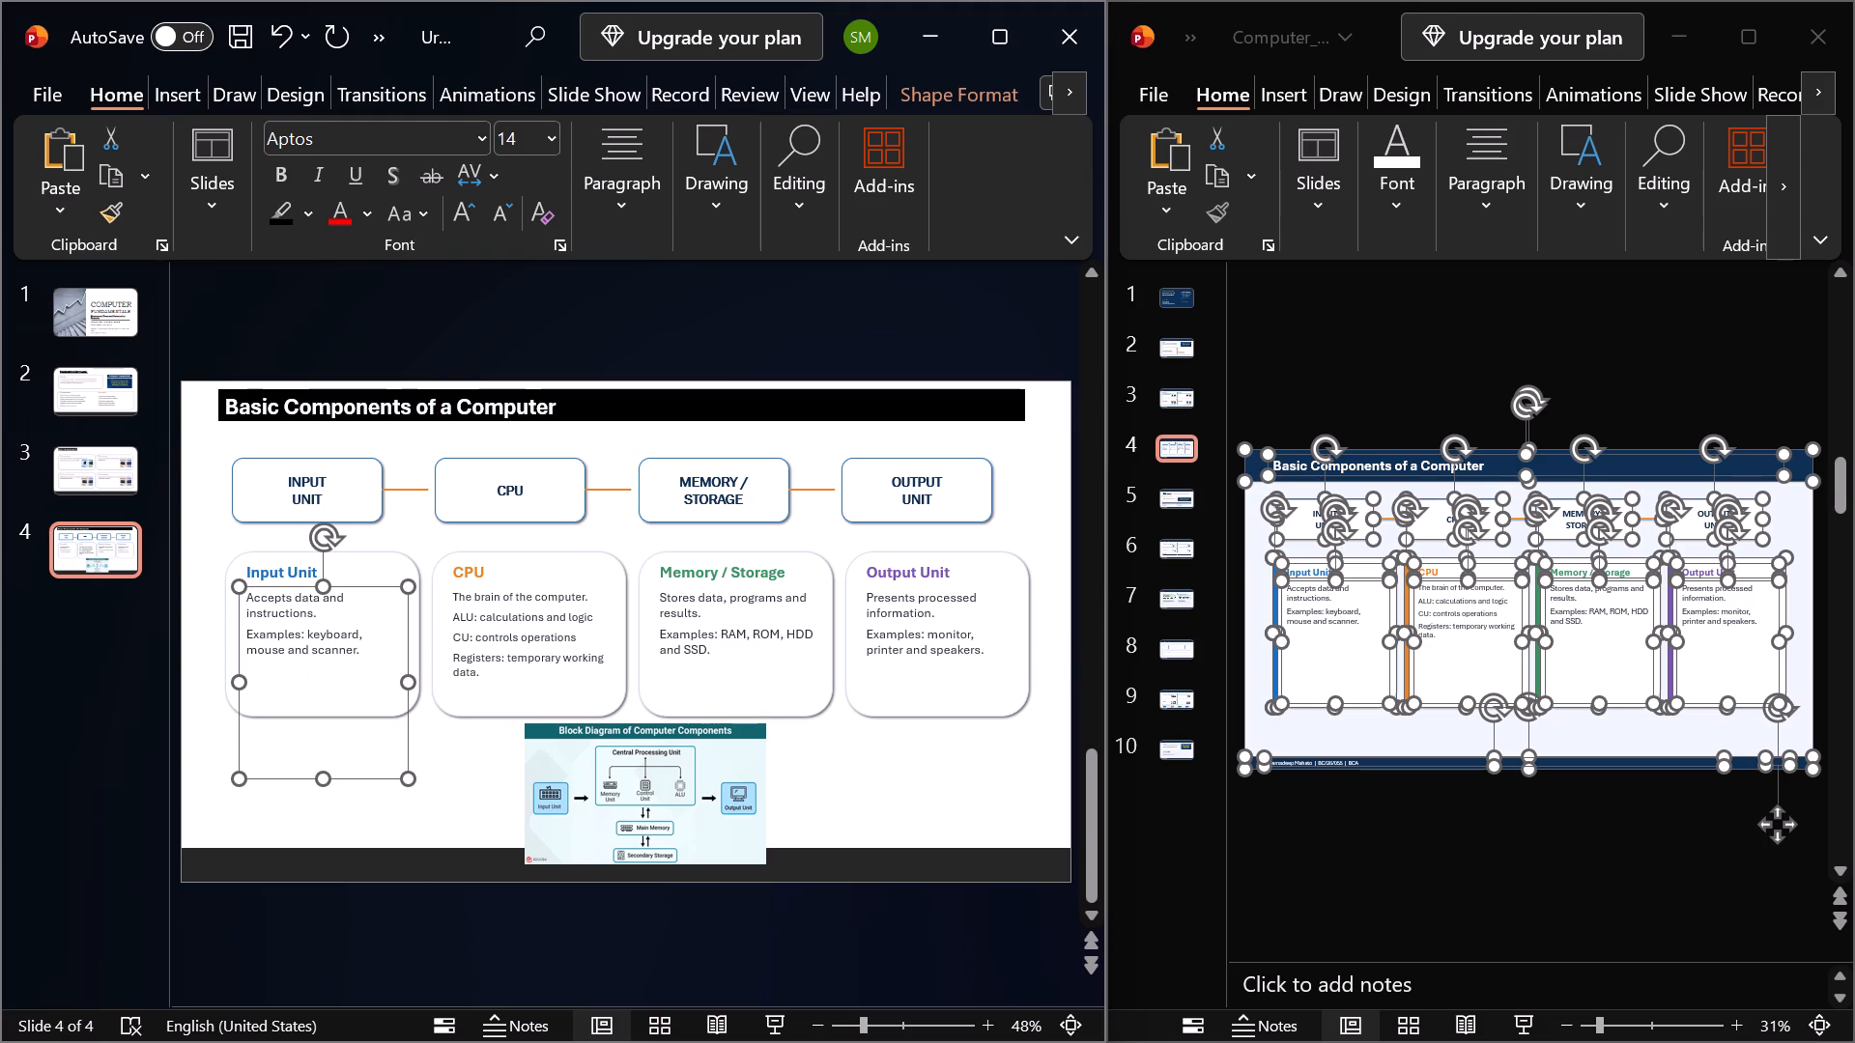
# Shorten the Input Unit card on slide 4 so it ends just below its description text.
pyautogui.click(223, 690)
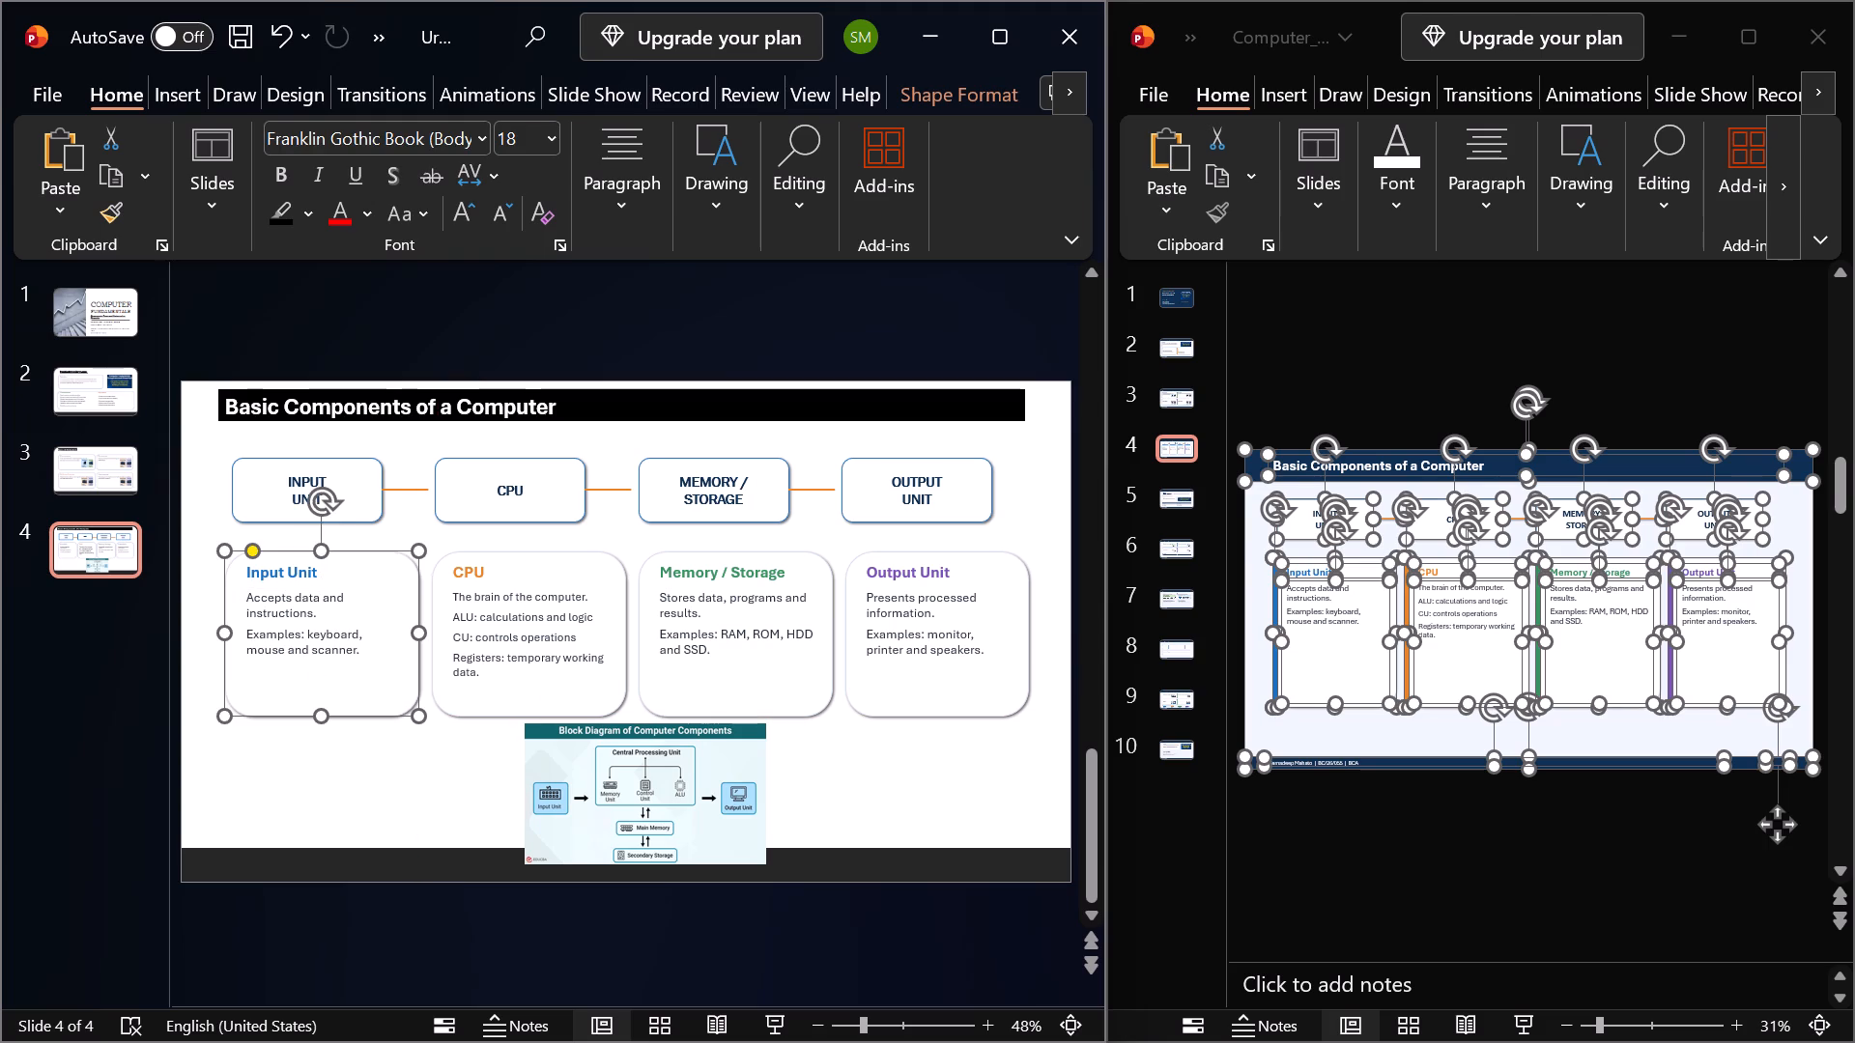
pyautogui.moveTo(321, 719); pyautogui.dragTo(329, 686)
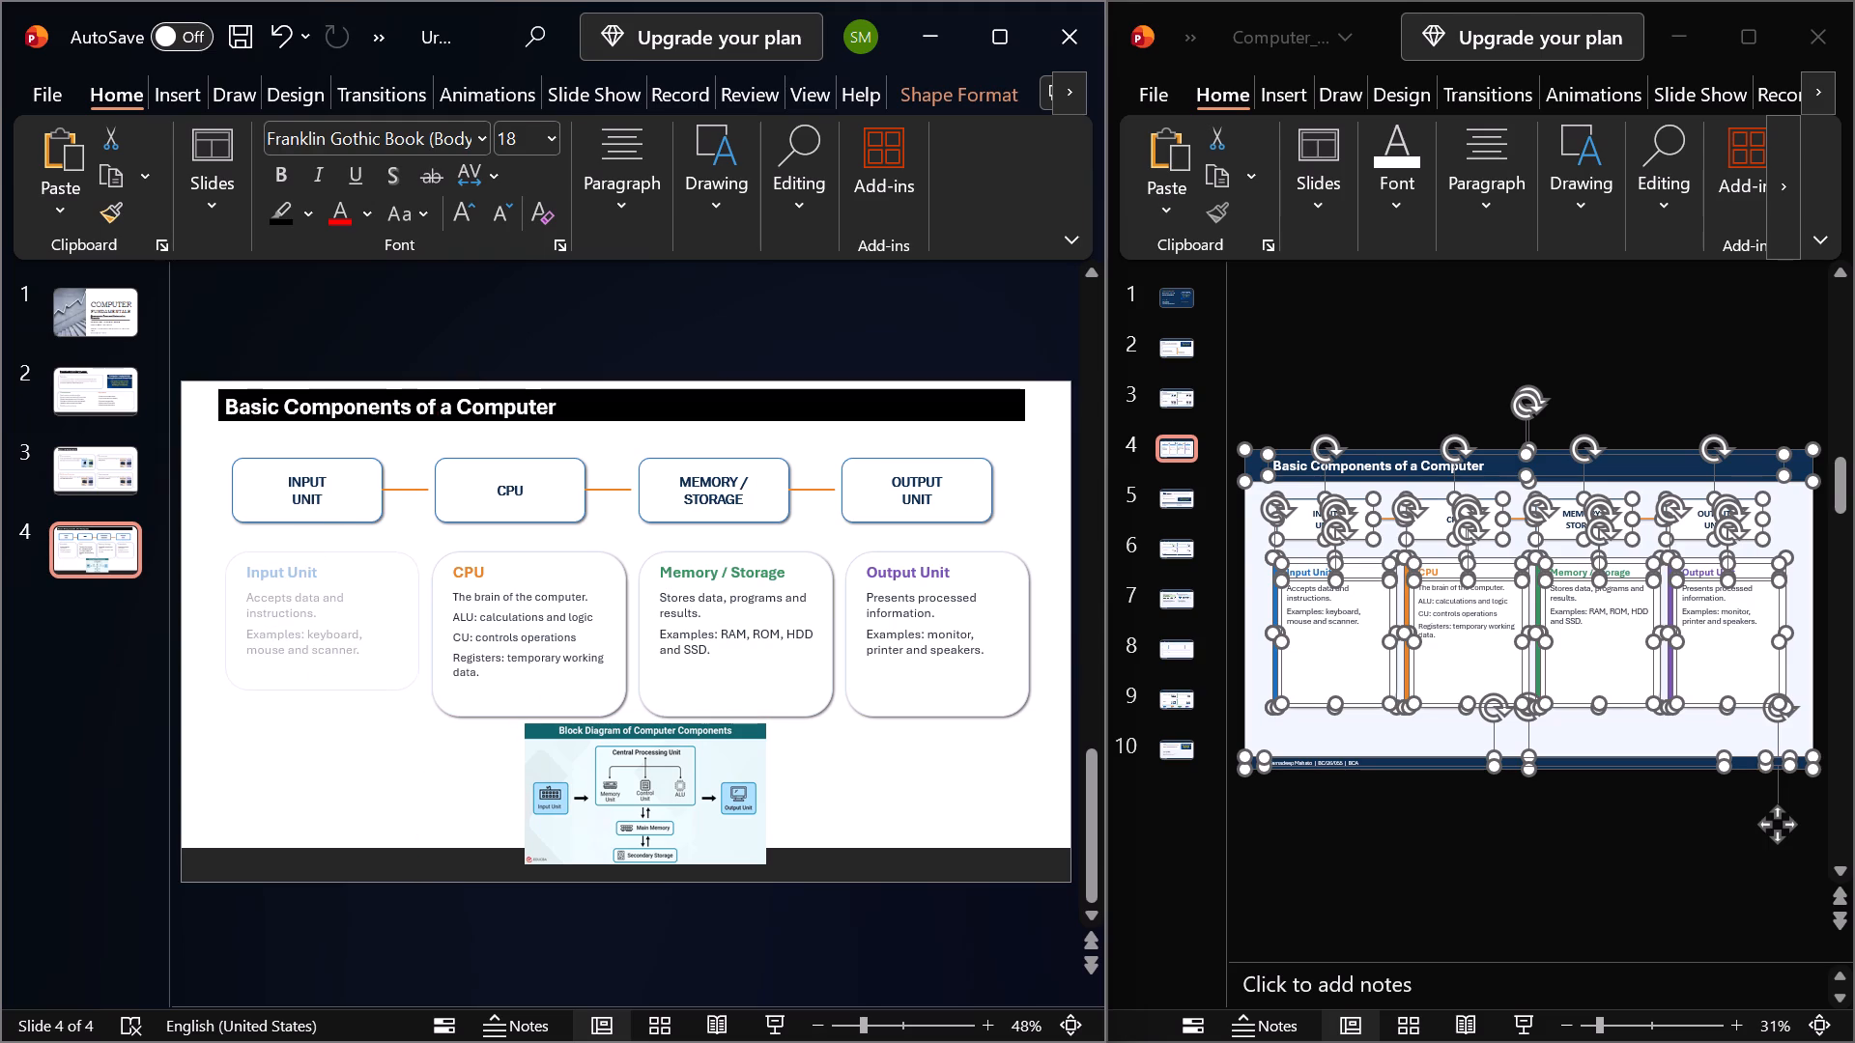
pyautogui.moveTo(329, 686); pyautogui.dragTo(331, 679)
# Move the CPU description, heading and card directly beneath the Input Unit card on slide 4.
pyautogui.click(517, 679)
pyautogui.moveTo(537, 691); pyautogui.dragTo(327, 807)
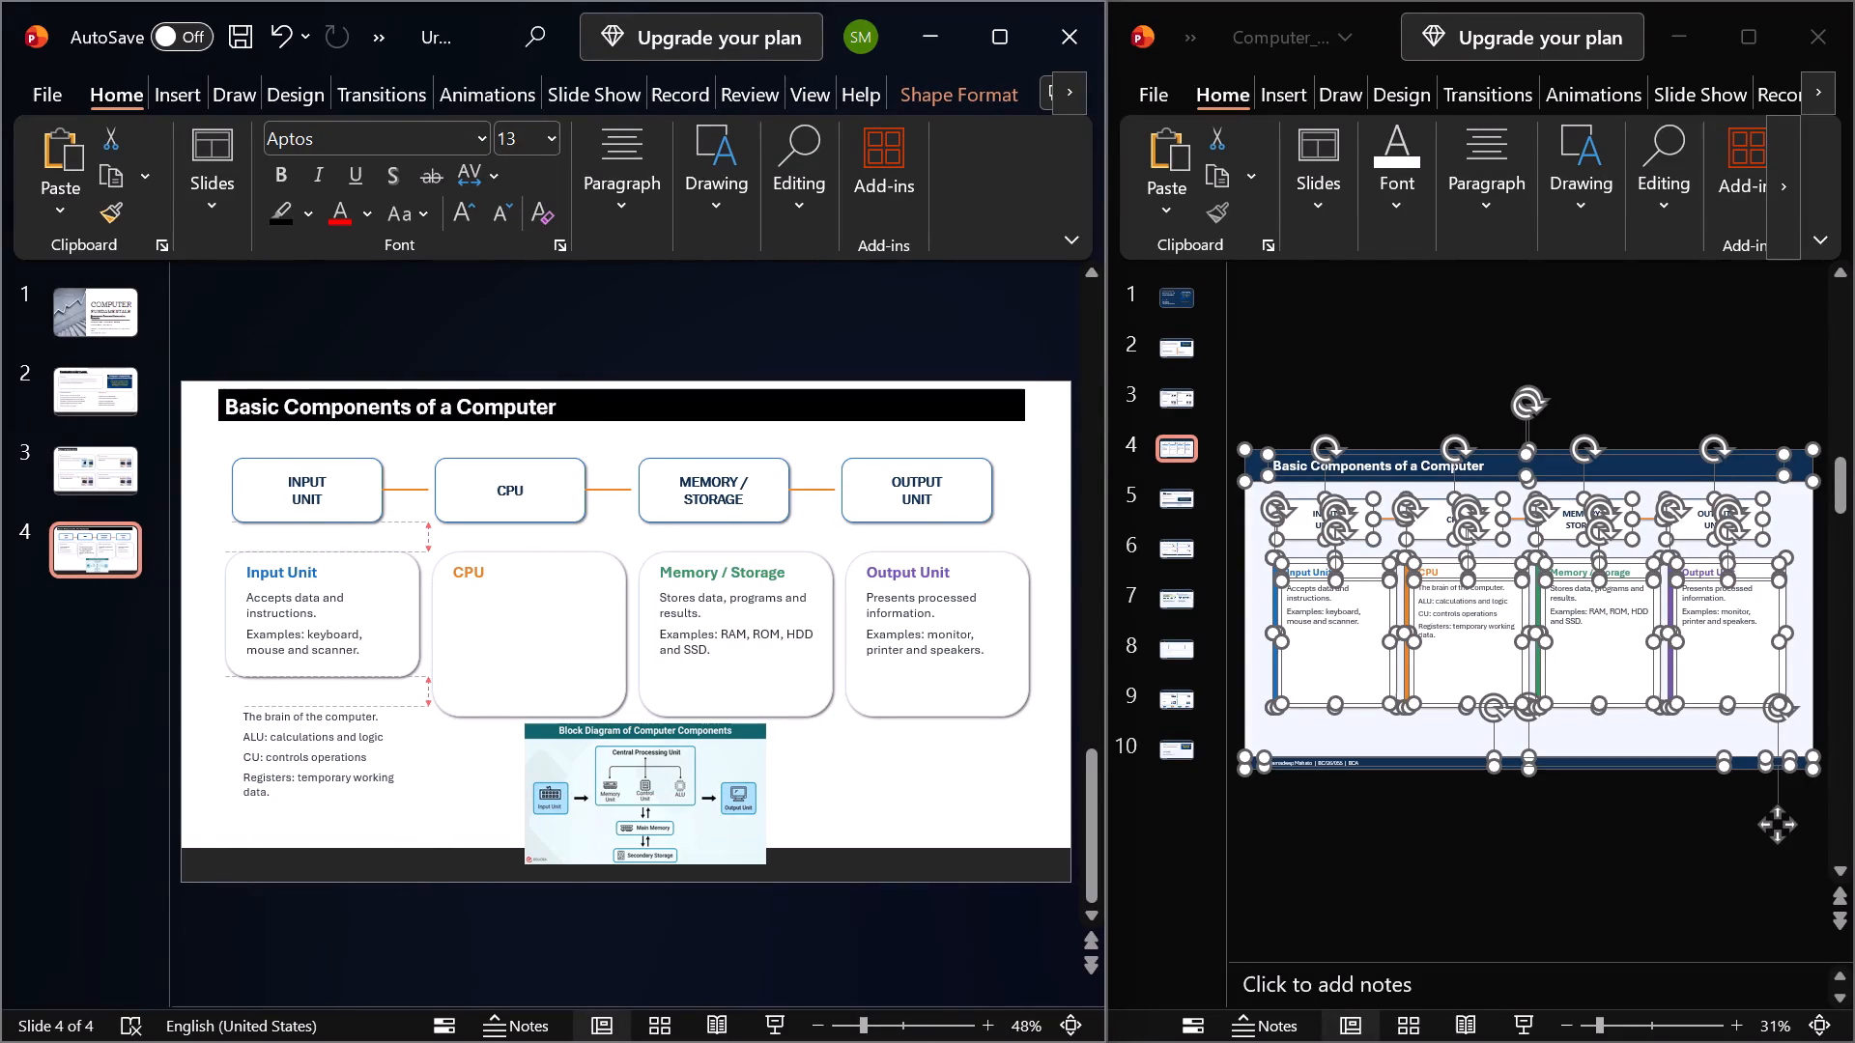
pyautogui.moveTo(327, 807); pyautogui.dragTo(323, 807)
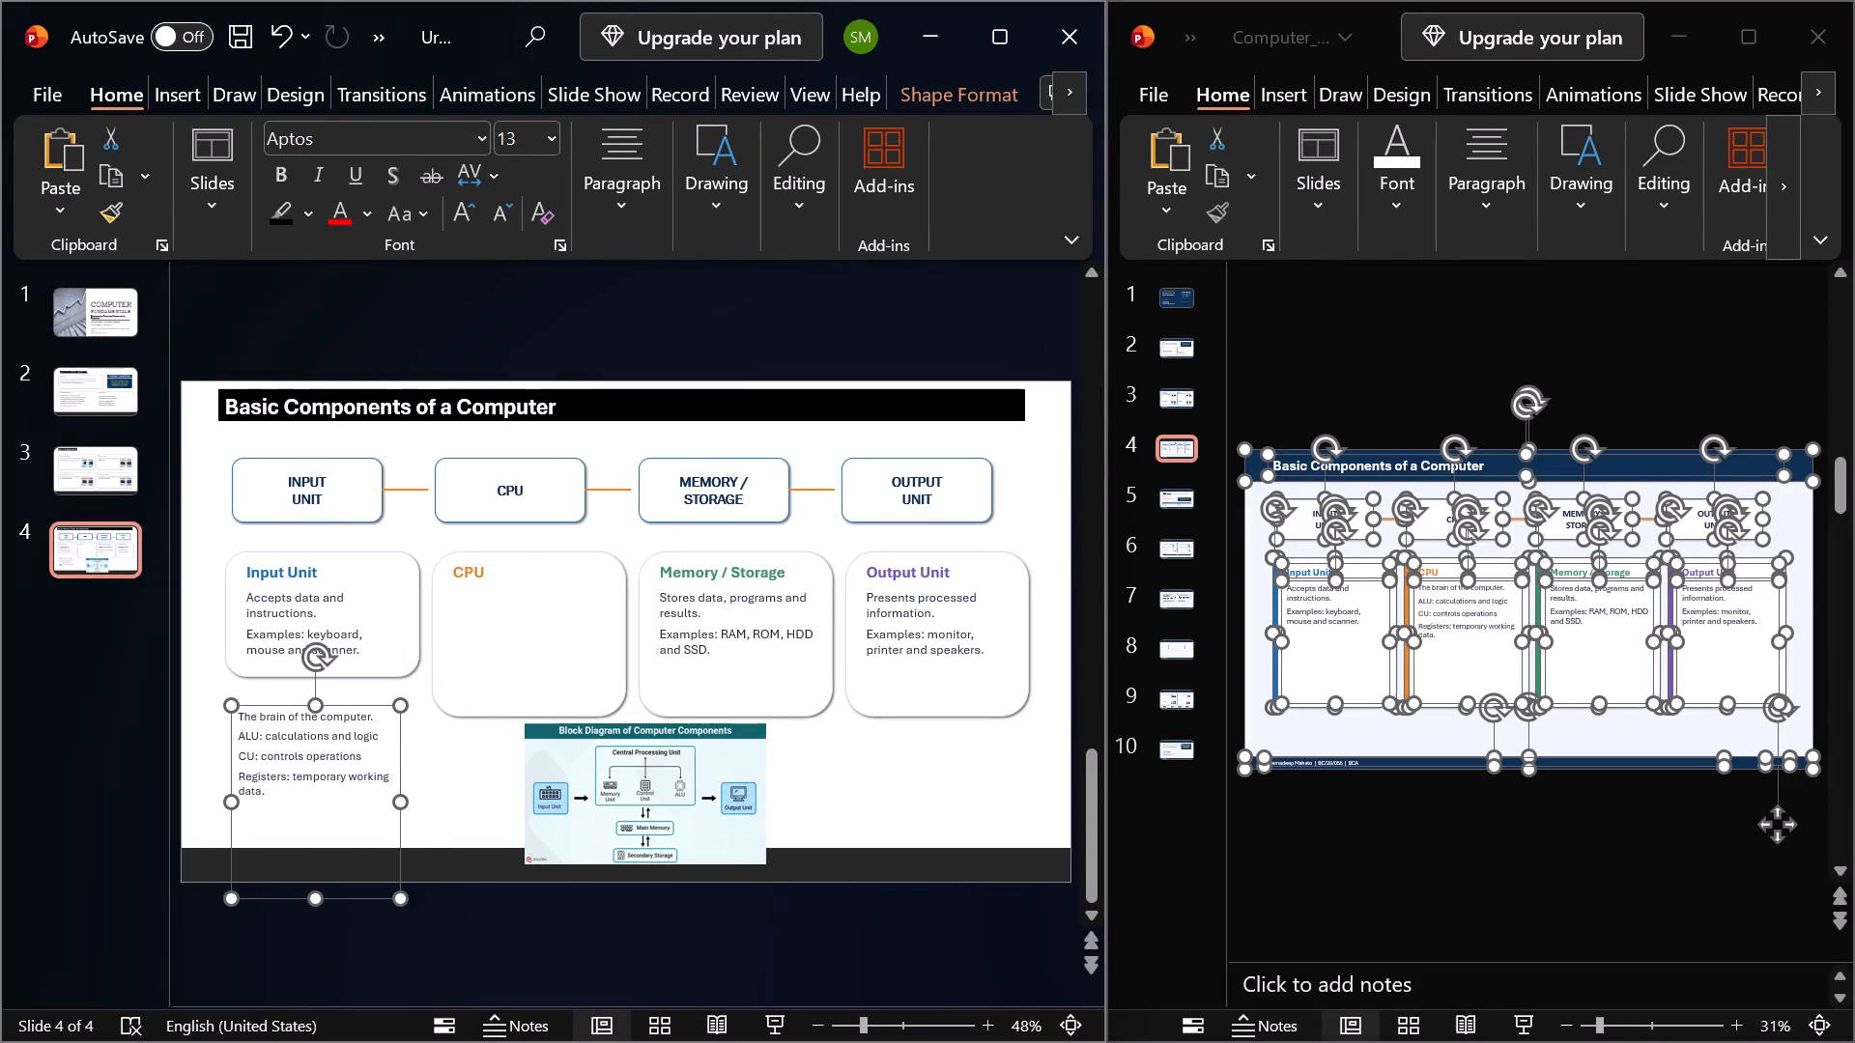
pyautogui.click(472, 575)
pyautogui.moveTo(511, 567); pyautogui.dragTo(328, 704)
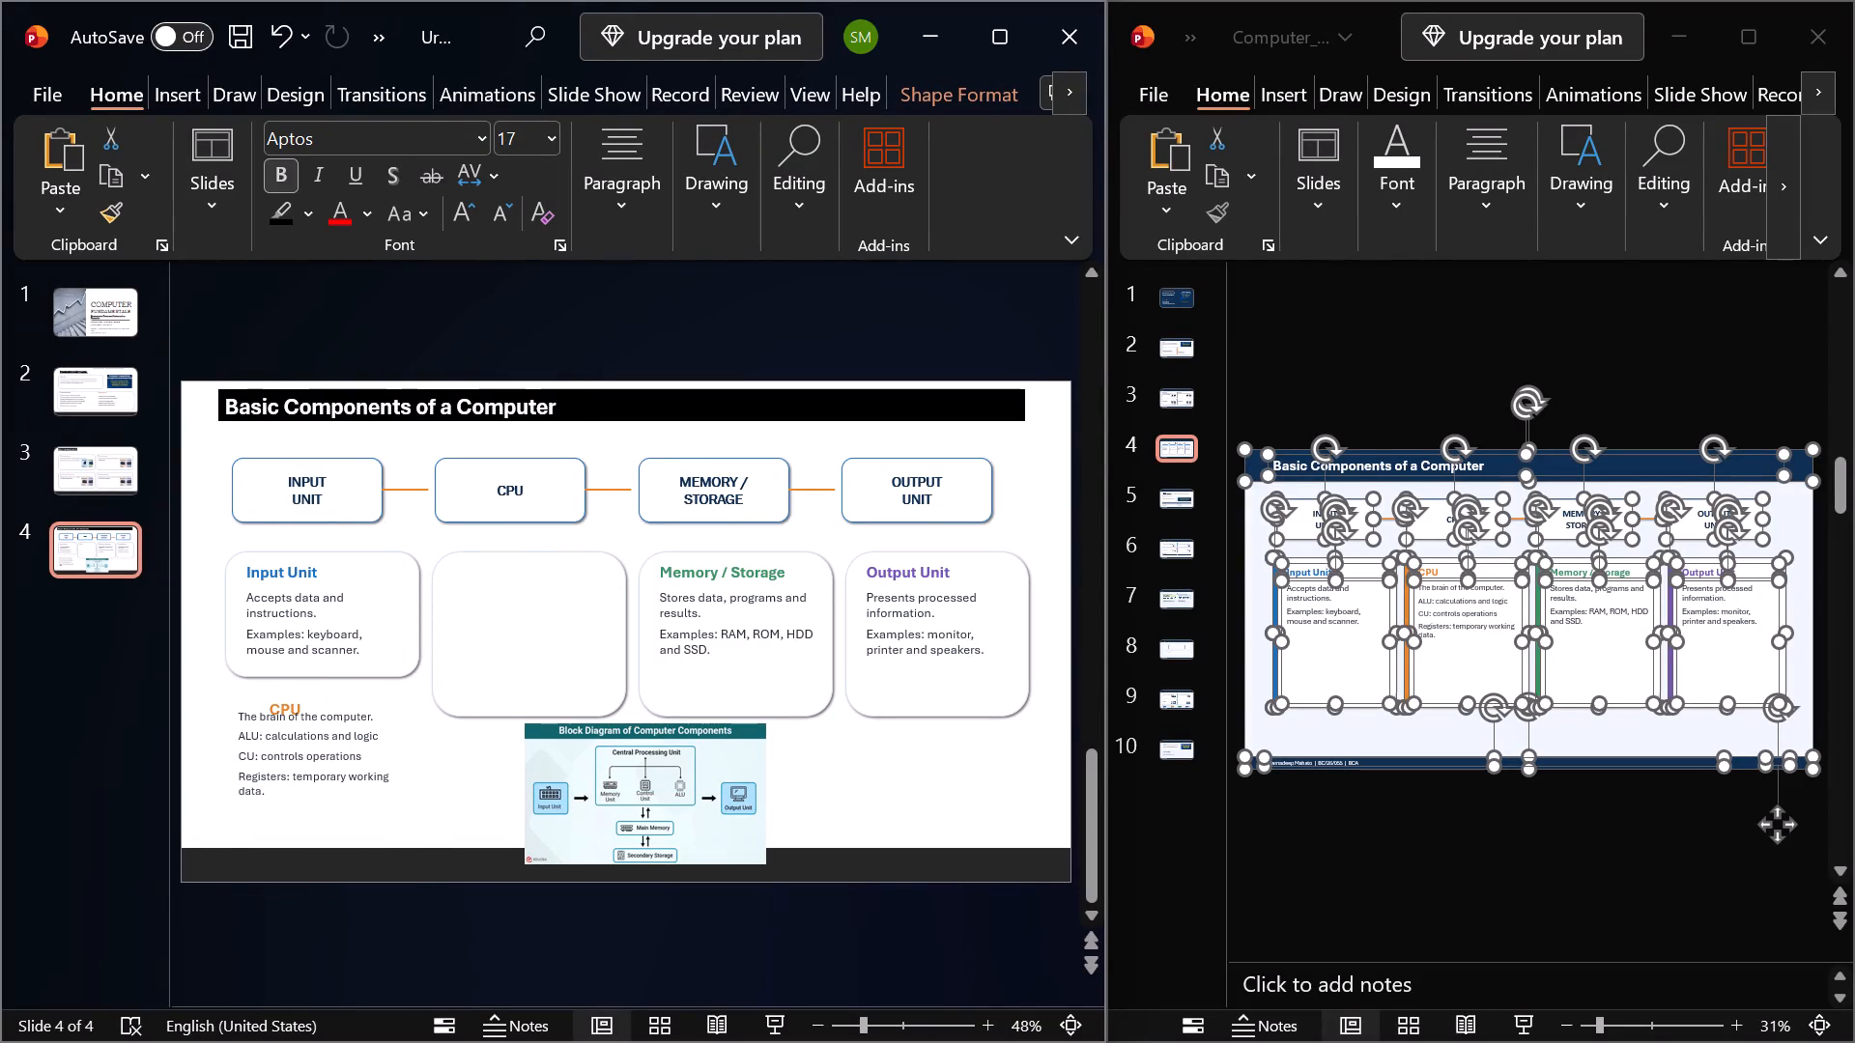
pyautogui.moveTo(328, 704); pyautogui.dragTo(295, 698)
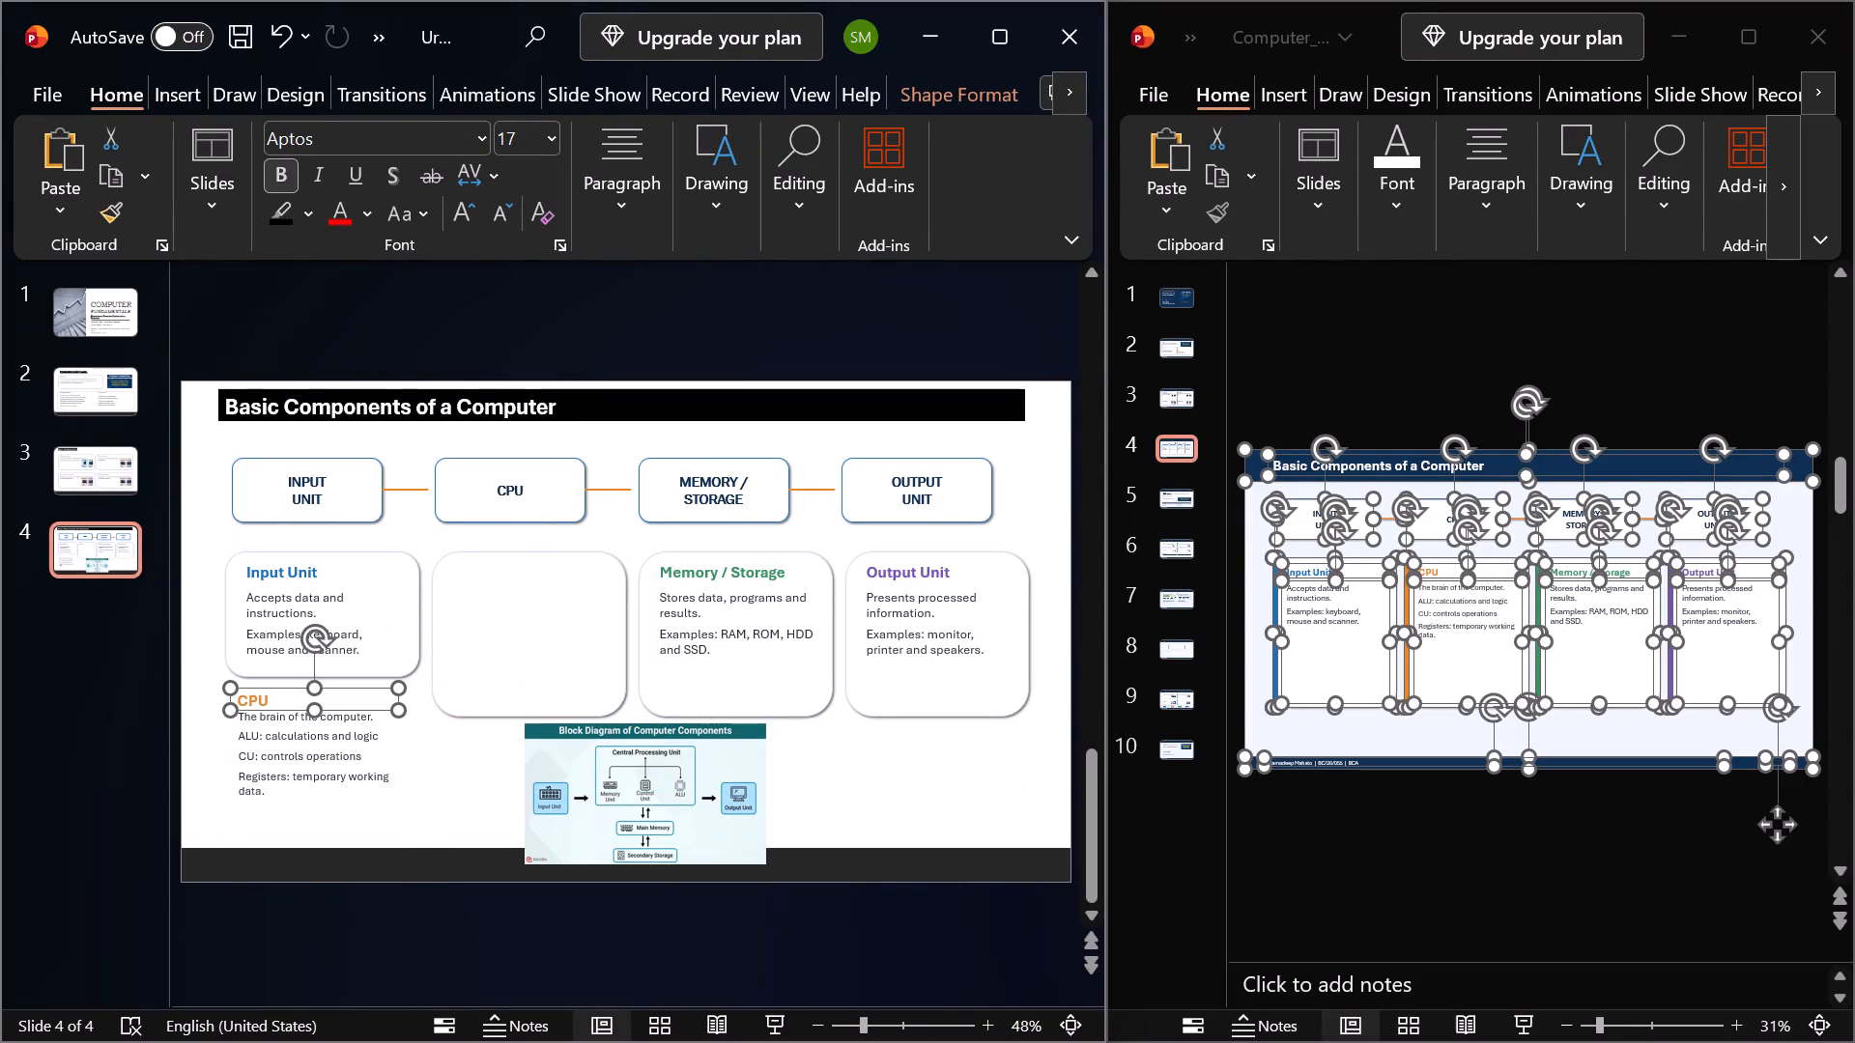
pyautogui.click(459, 651)
pyautogui.moveTo(584, 646); pyautogui.dragTo(371, 775)
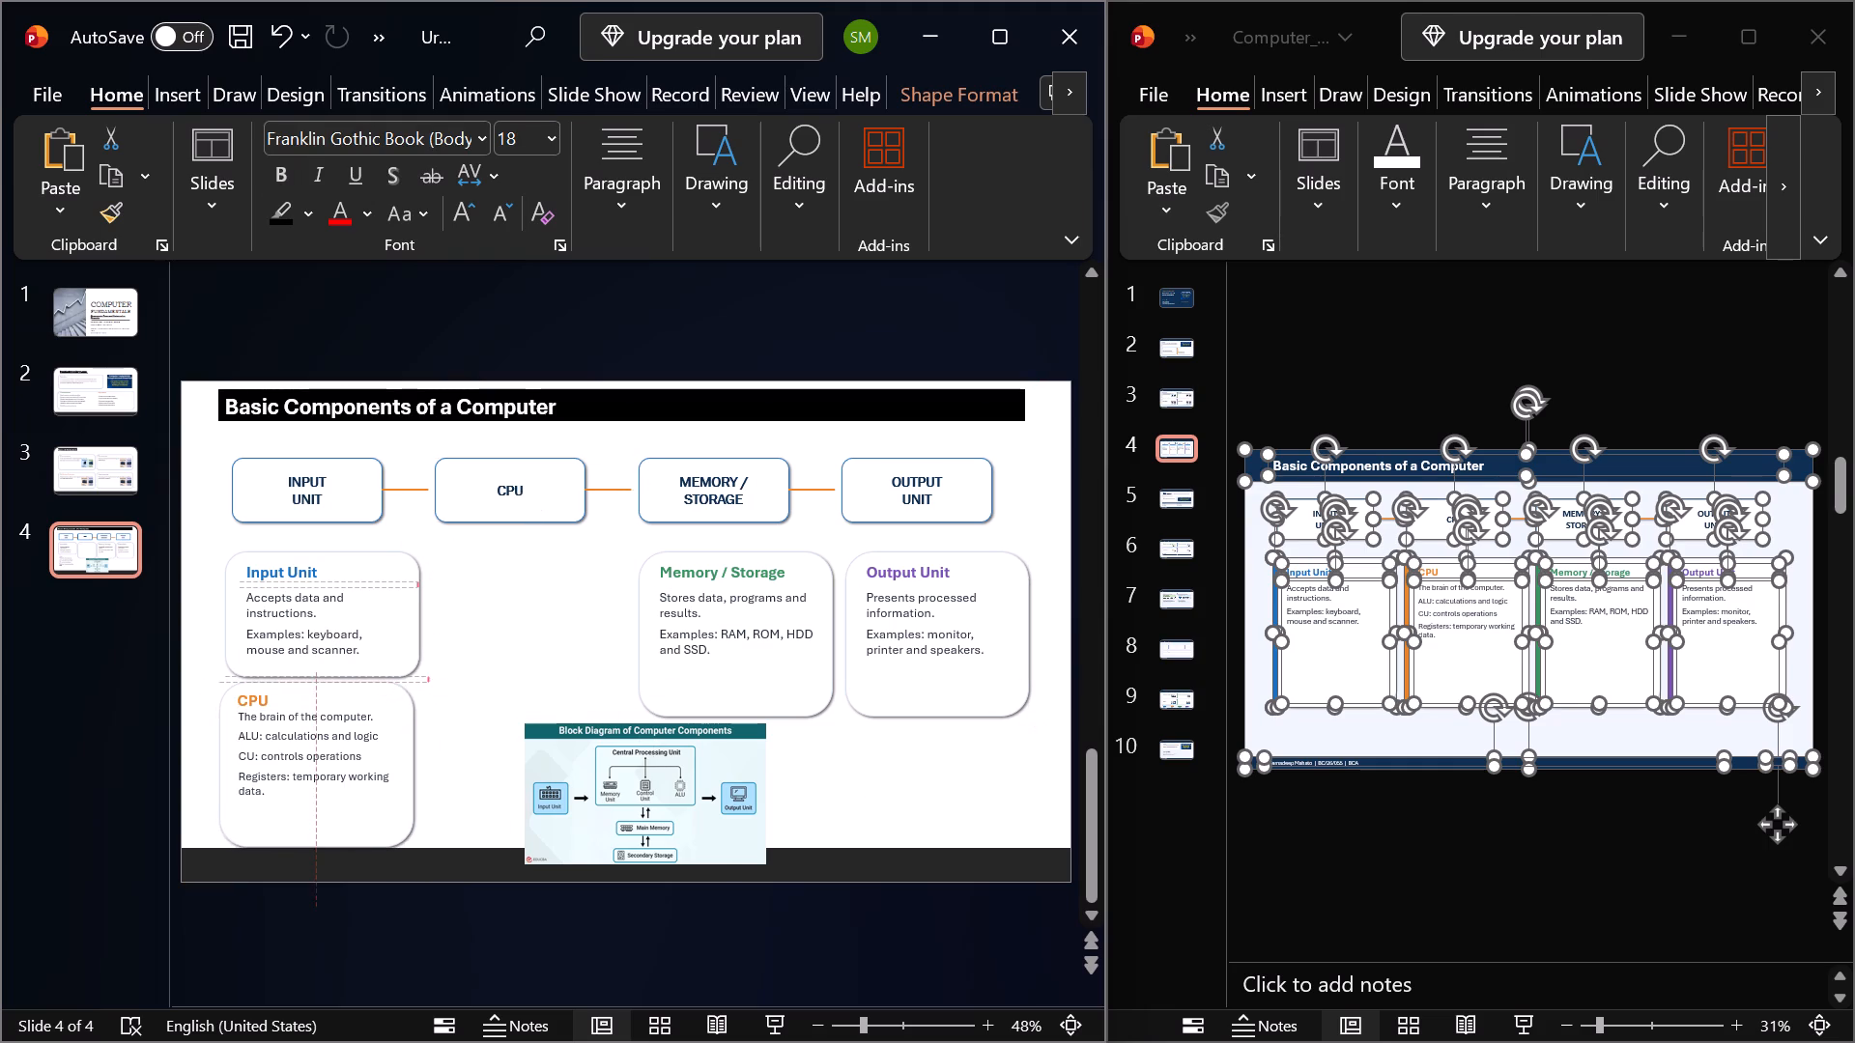
pyautogui.moveTo(371, 775); pyautogui.dragTo(383, 775)
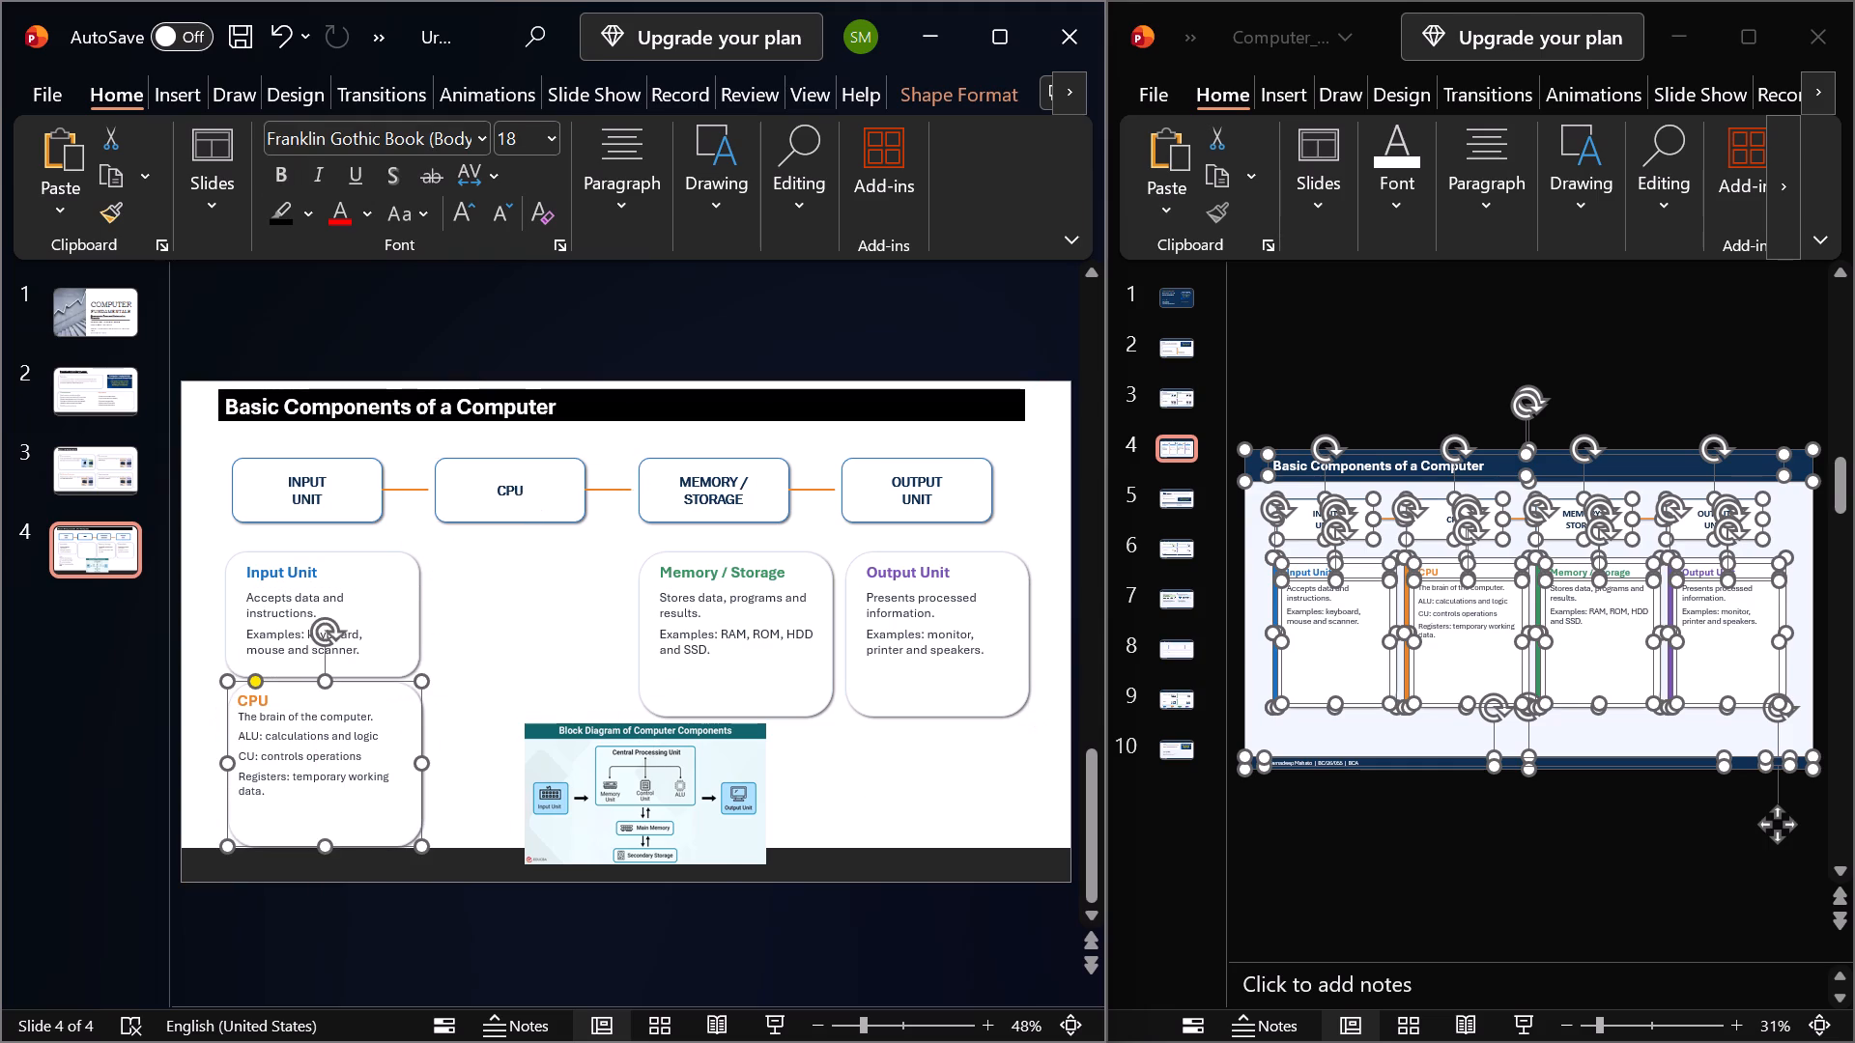
# Shrink the CPU card to clear the dark footer band and line up with the Input Unit card's width.
pyautogui.moveTo(327, 845); pyautogui.dragTo(333, 830)
pyautogui.moveTo(416, 750); pyautogui.dragTo(415, 761)
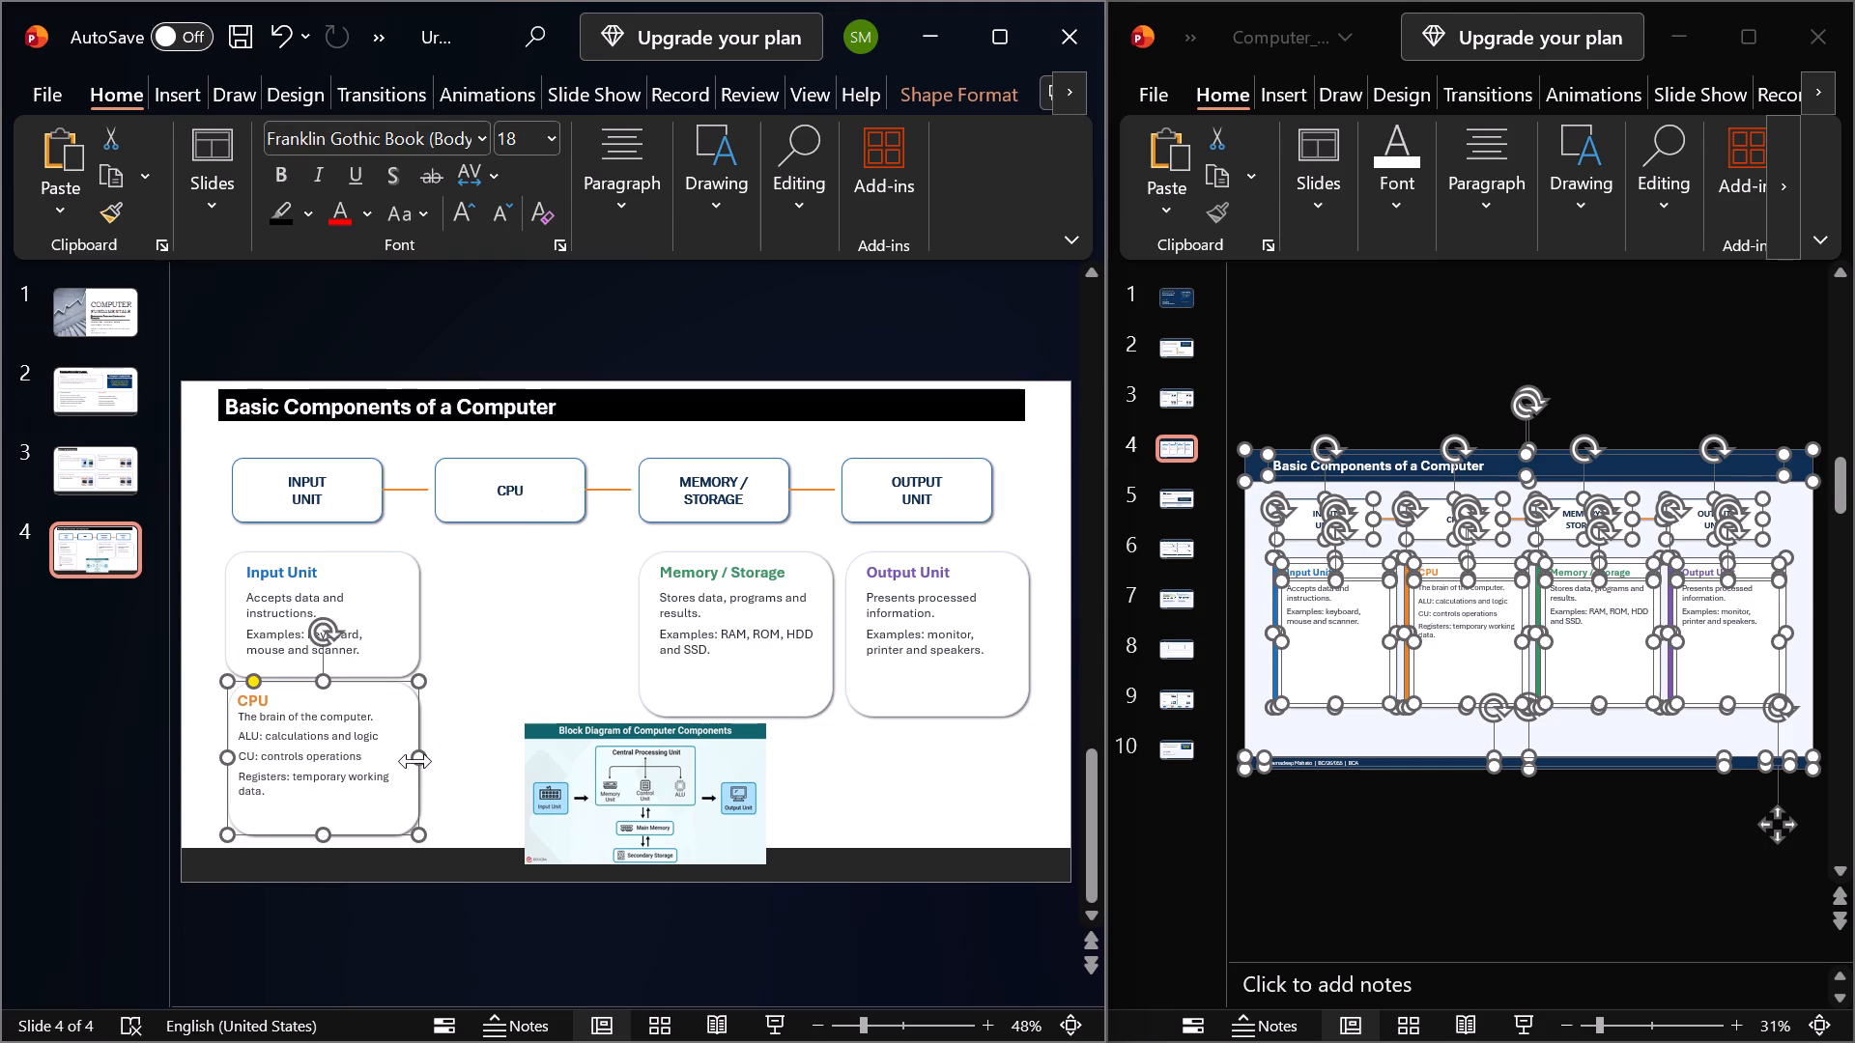
pyautogui.click(462, 755)
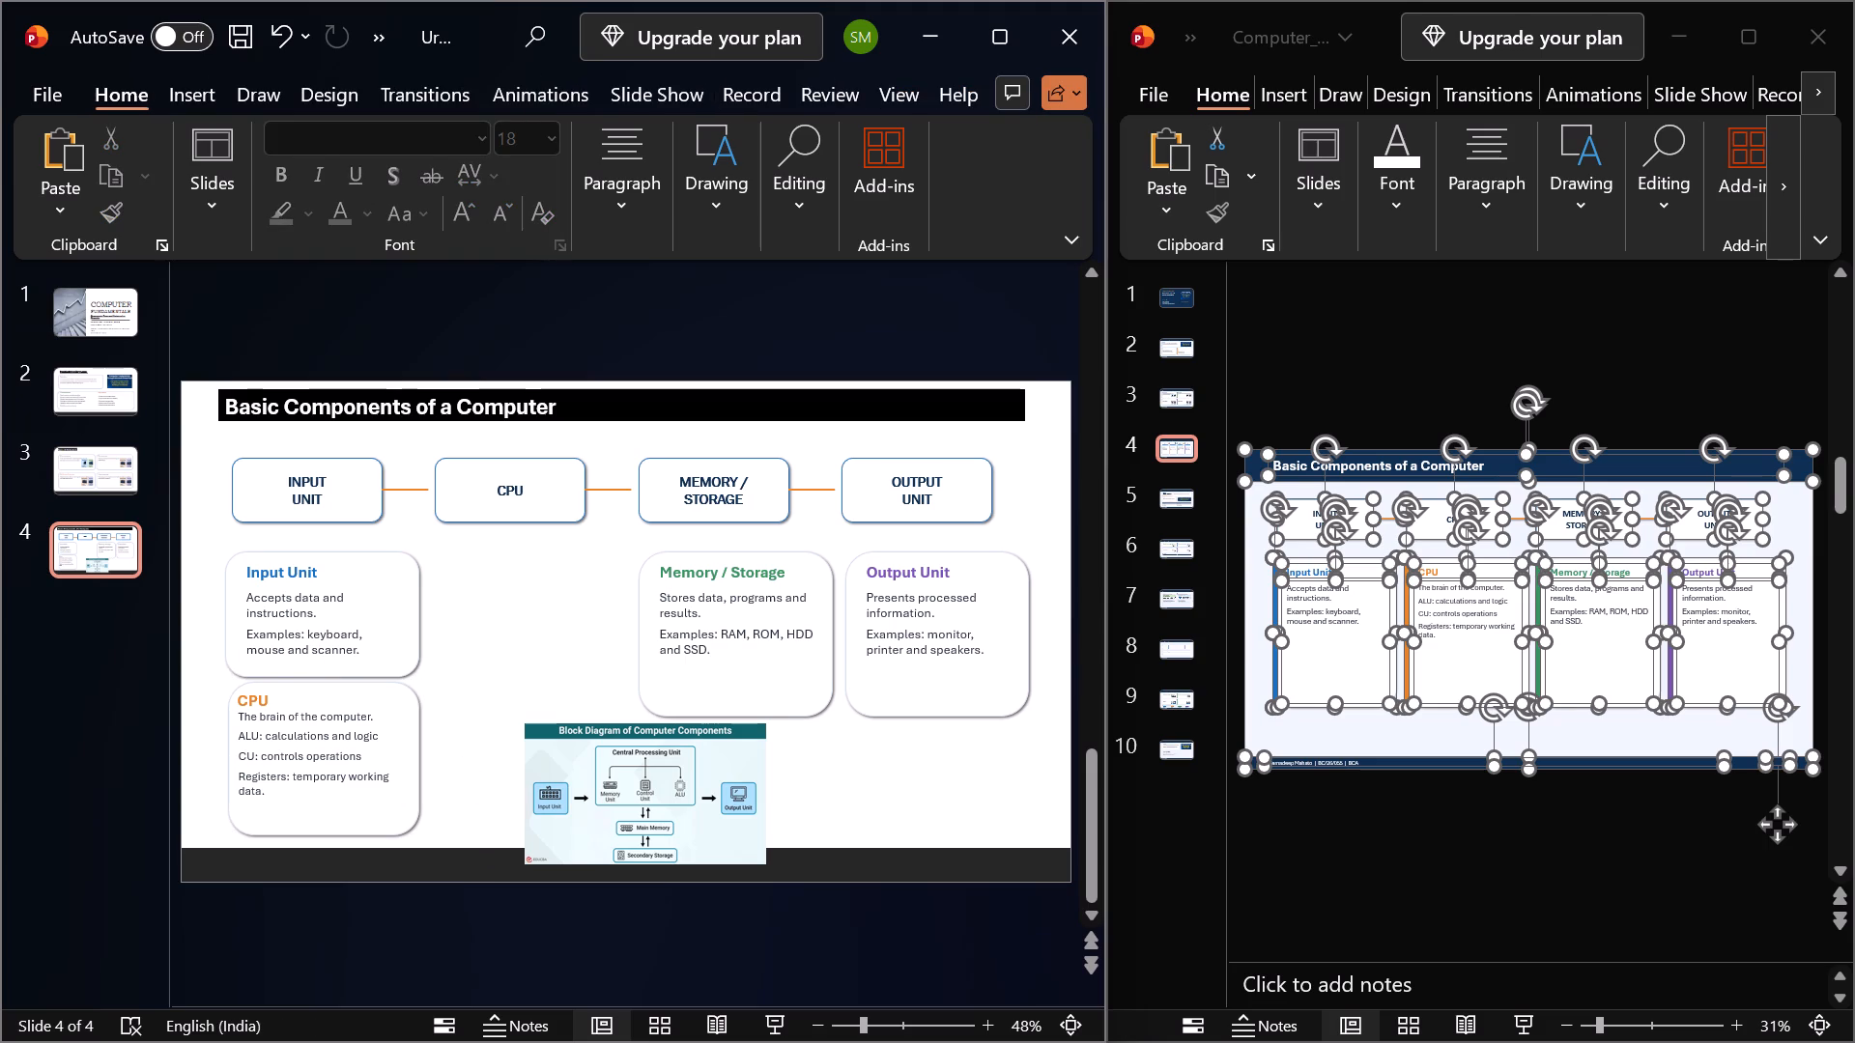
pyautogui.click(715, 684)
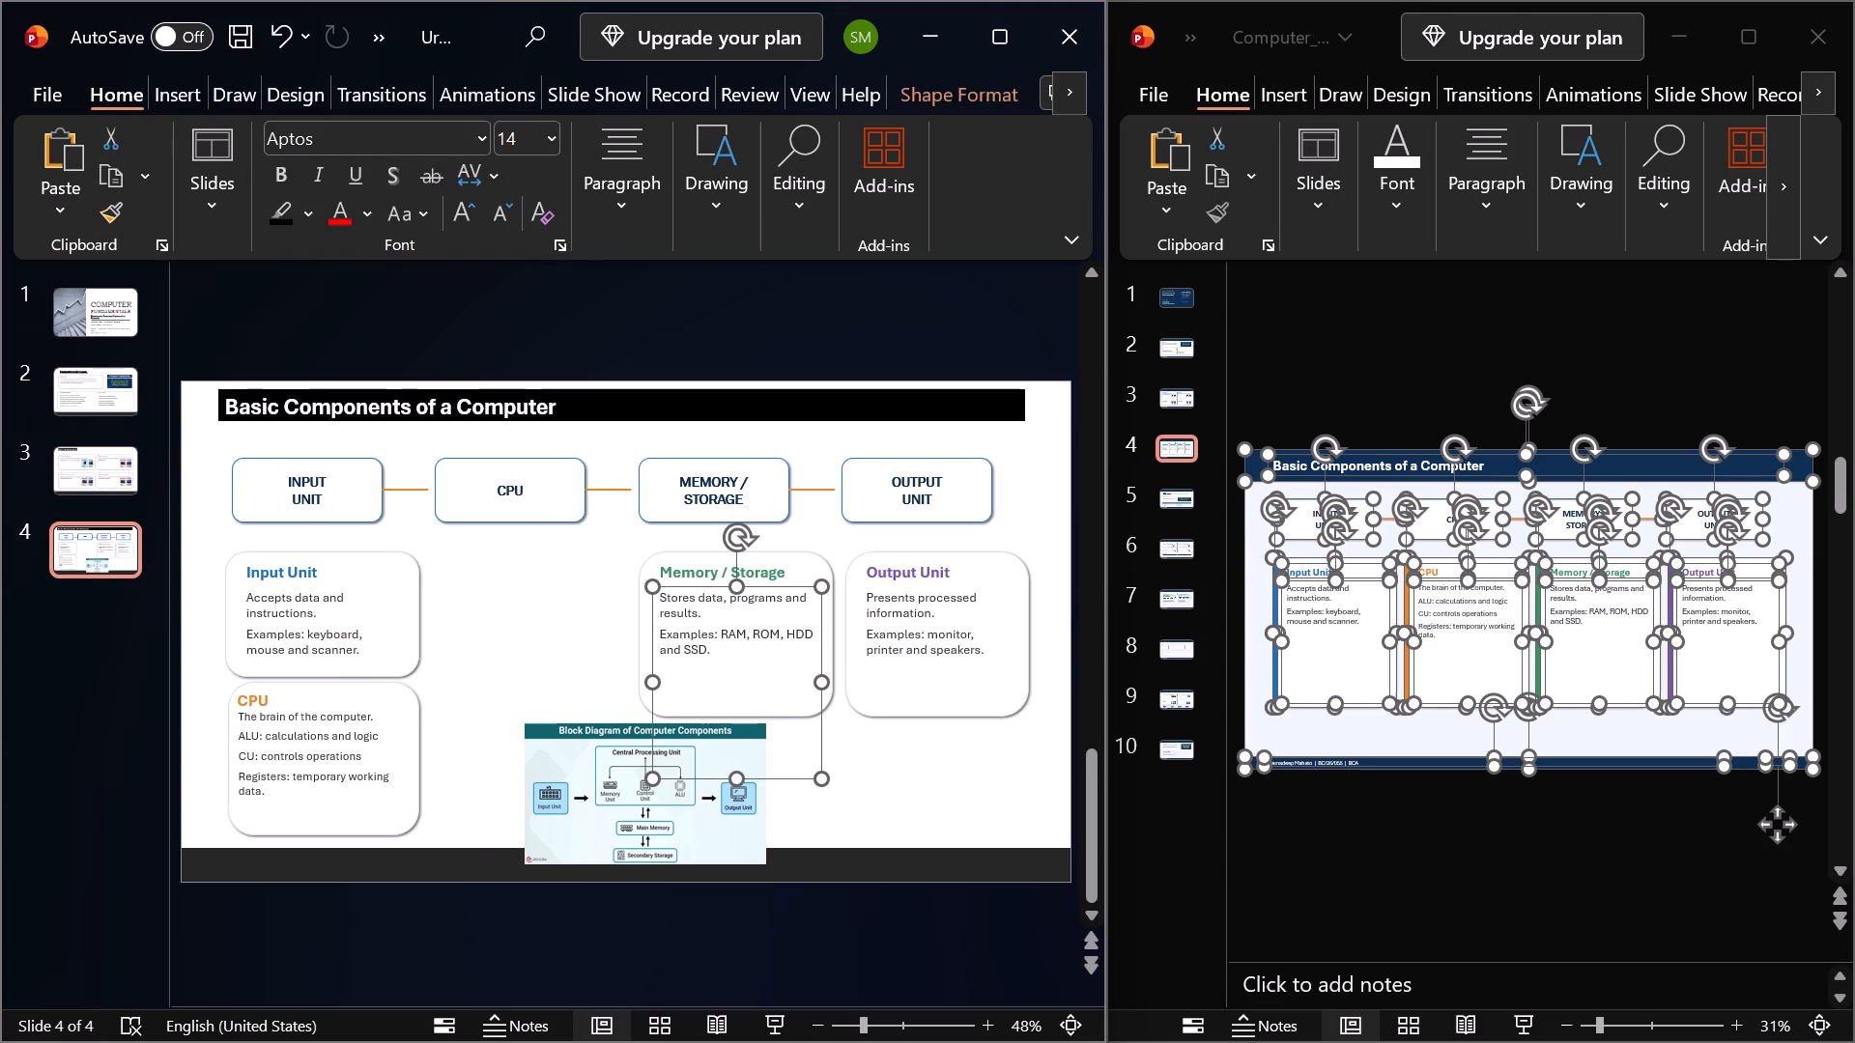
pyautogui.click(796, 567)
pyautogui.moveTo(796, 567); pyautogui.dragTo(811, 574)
# Move the Output Unit description and its card straight down, beside the block diagram picture.
pyautogui.click(925, 683)
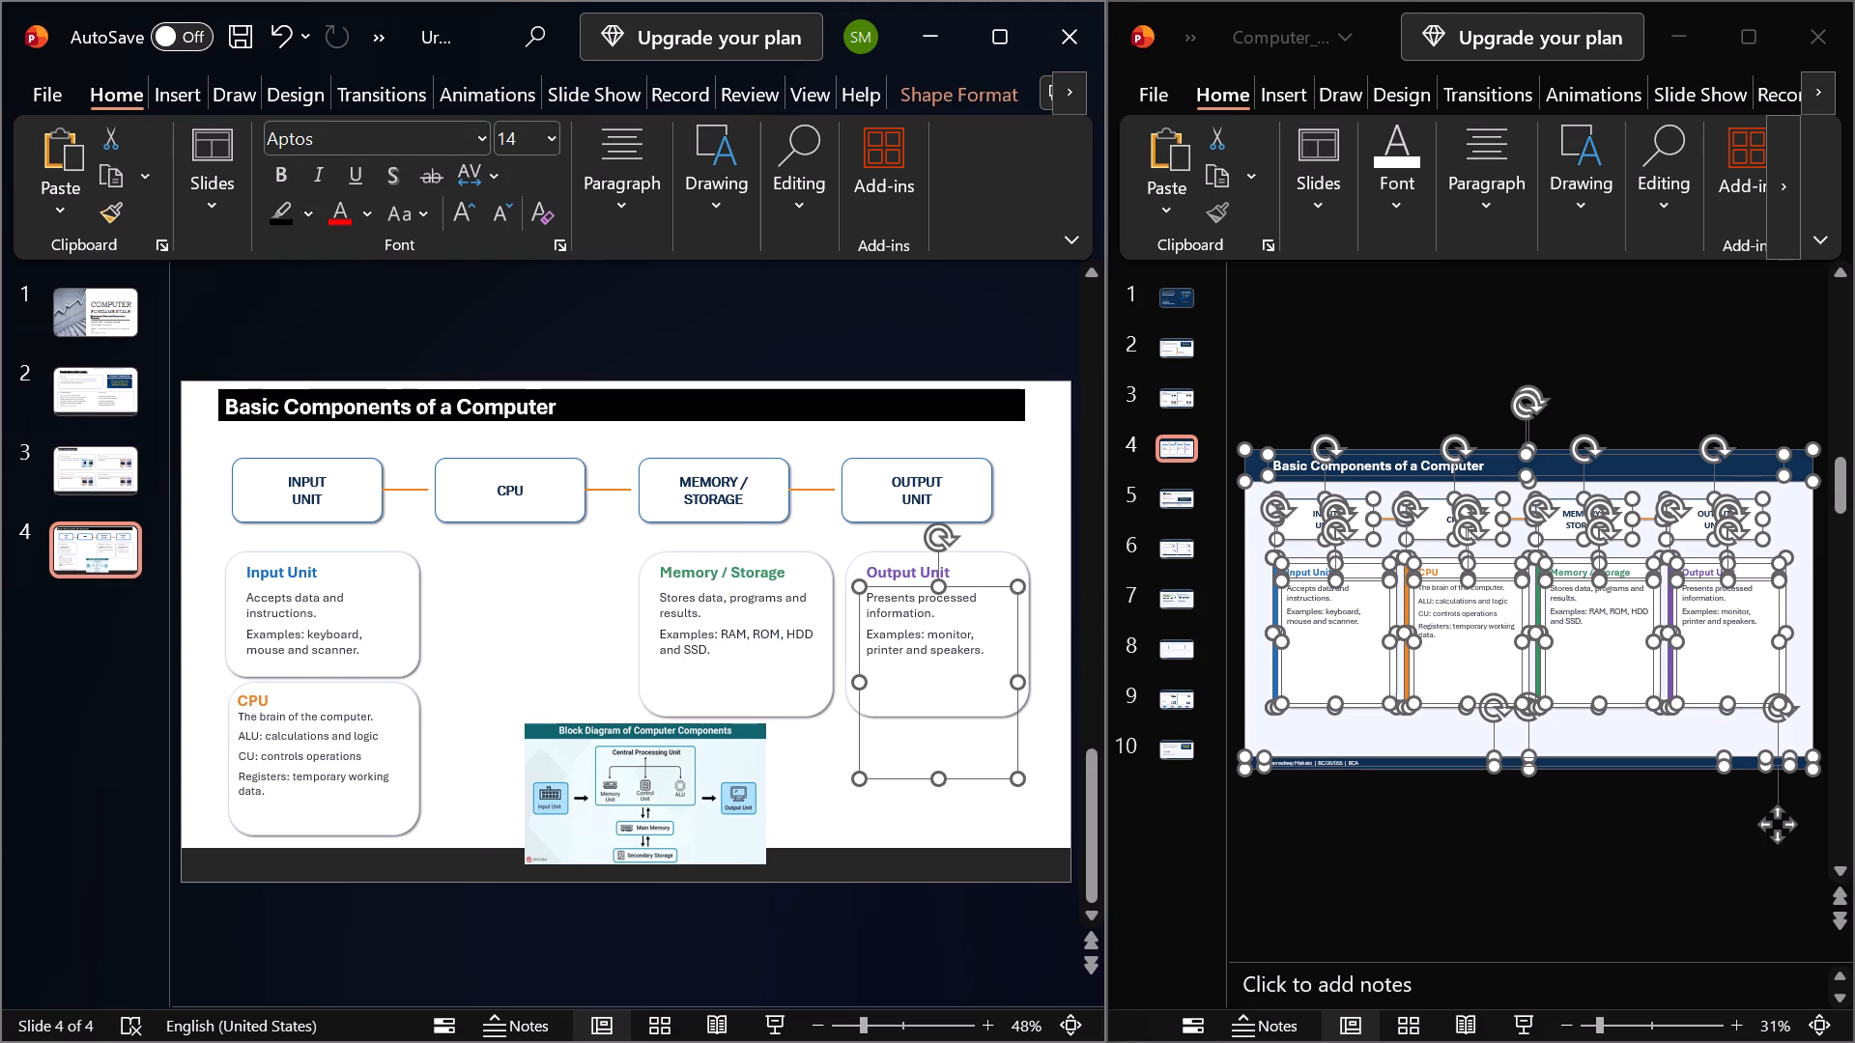
pyautogui.click(932, 690)
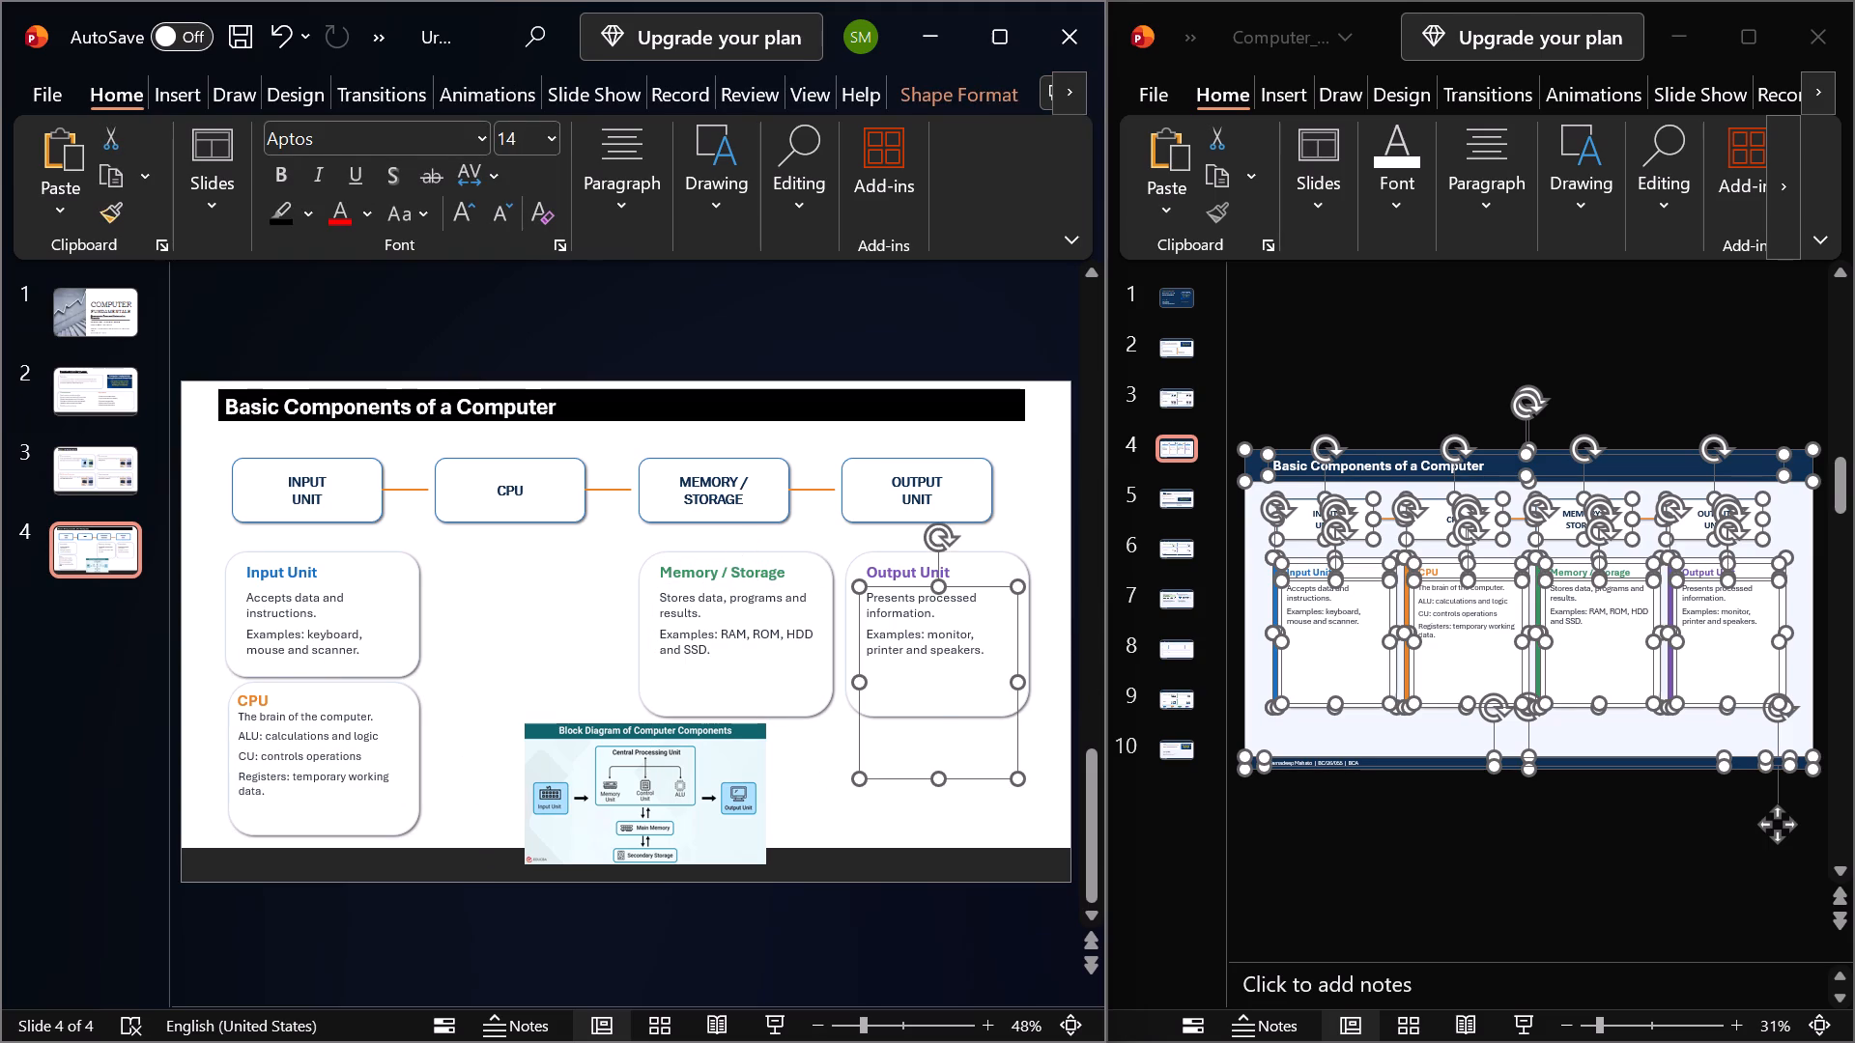
pyautogui.click(1023, 617)
pyautogui.moveTo(980, 687); pyautogui.dragTo(980, 842)
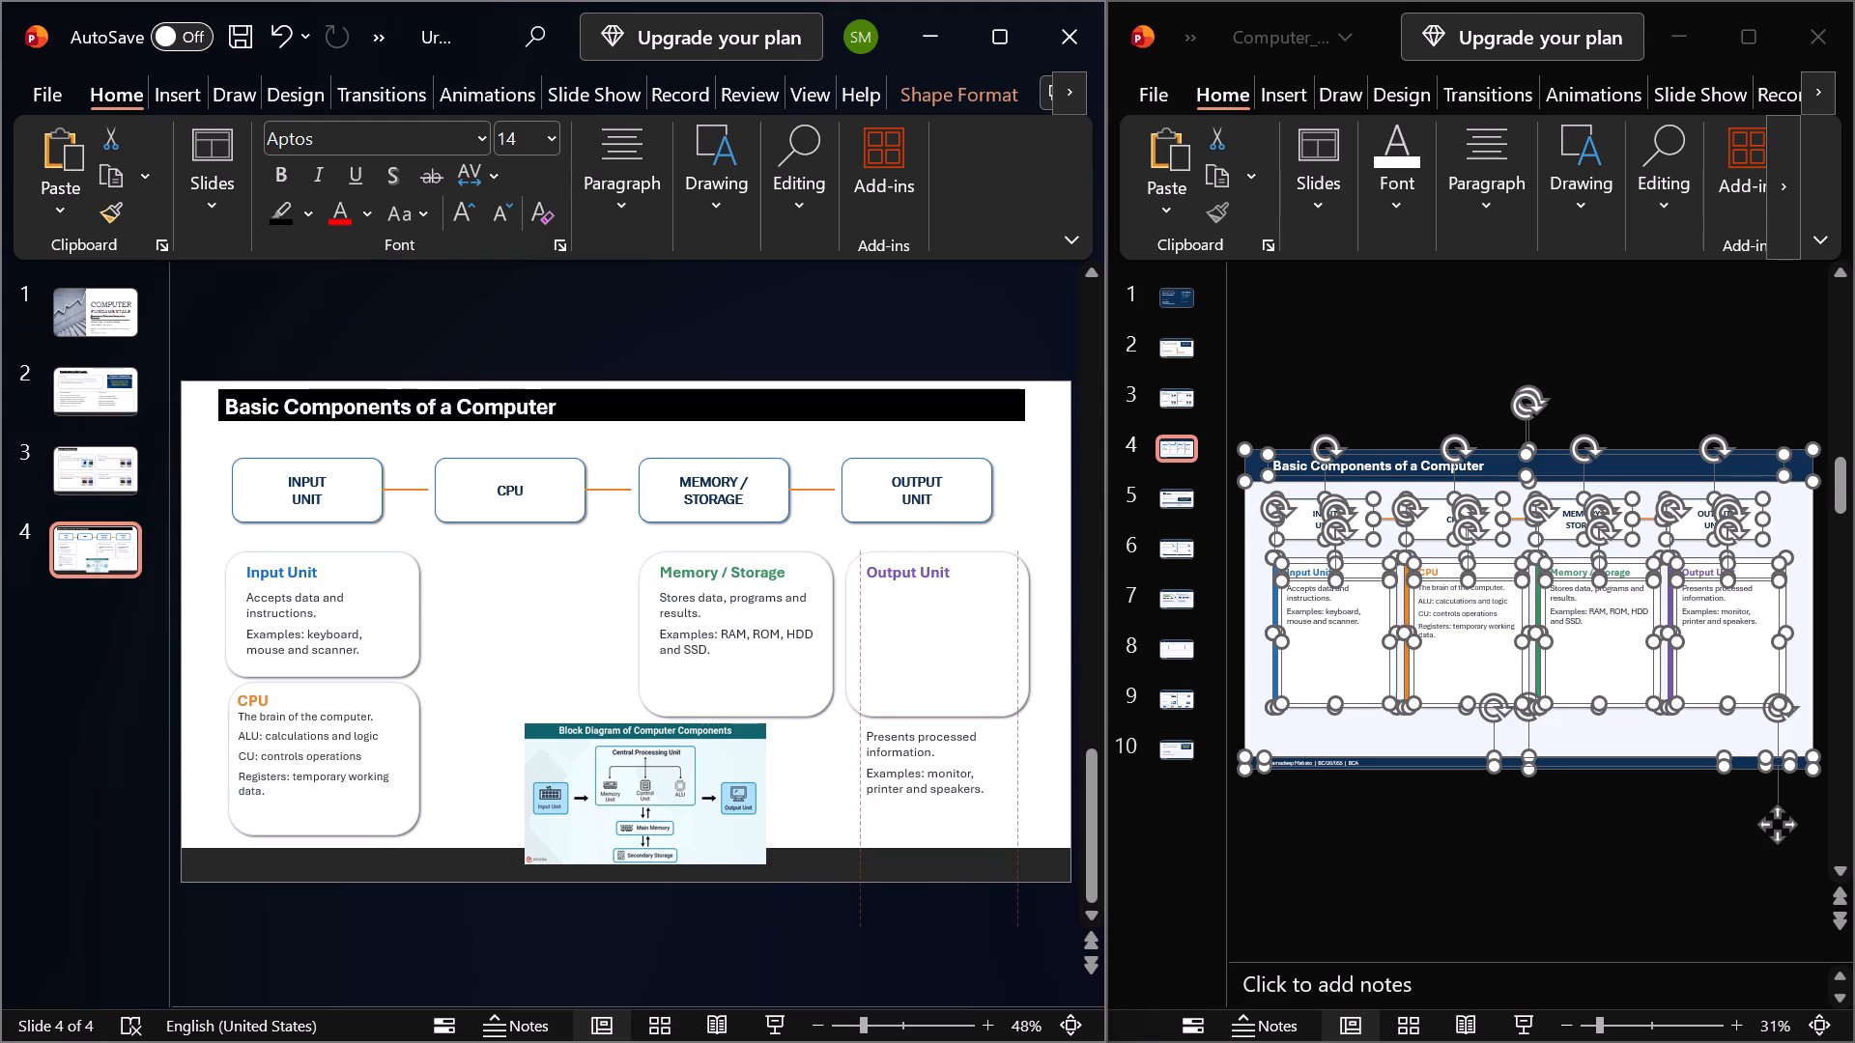
pyautogui.moveTo(980, 842); pyautogui.dragTo(980, 823)
pyautogui.click(1022, 649)
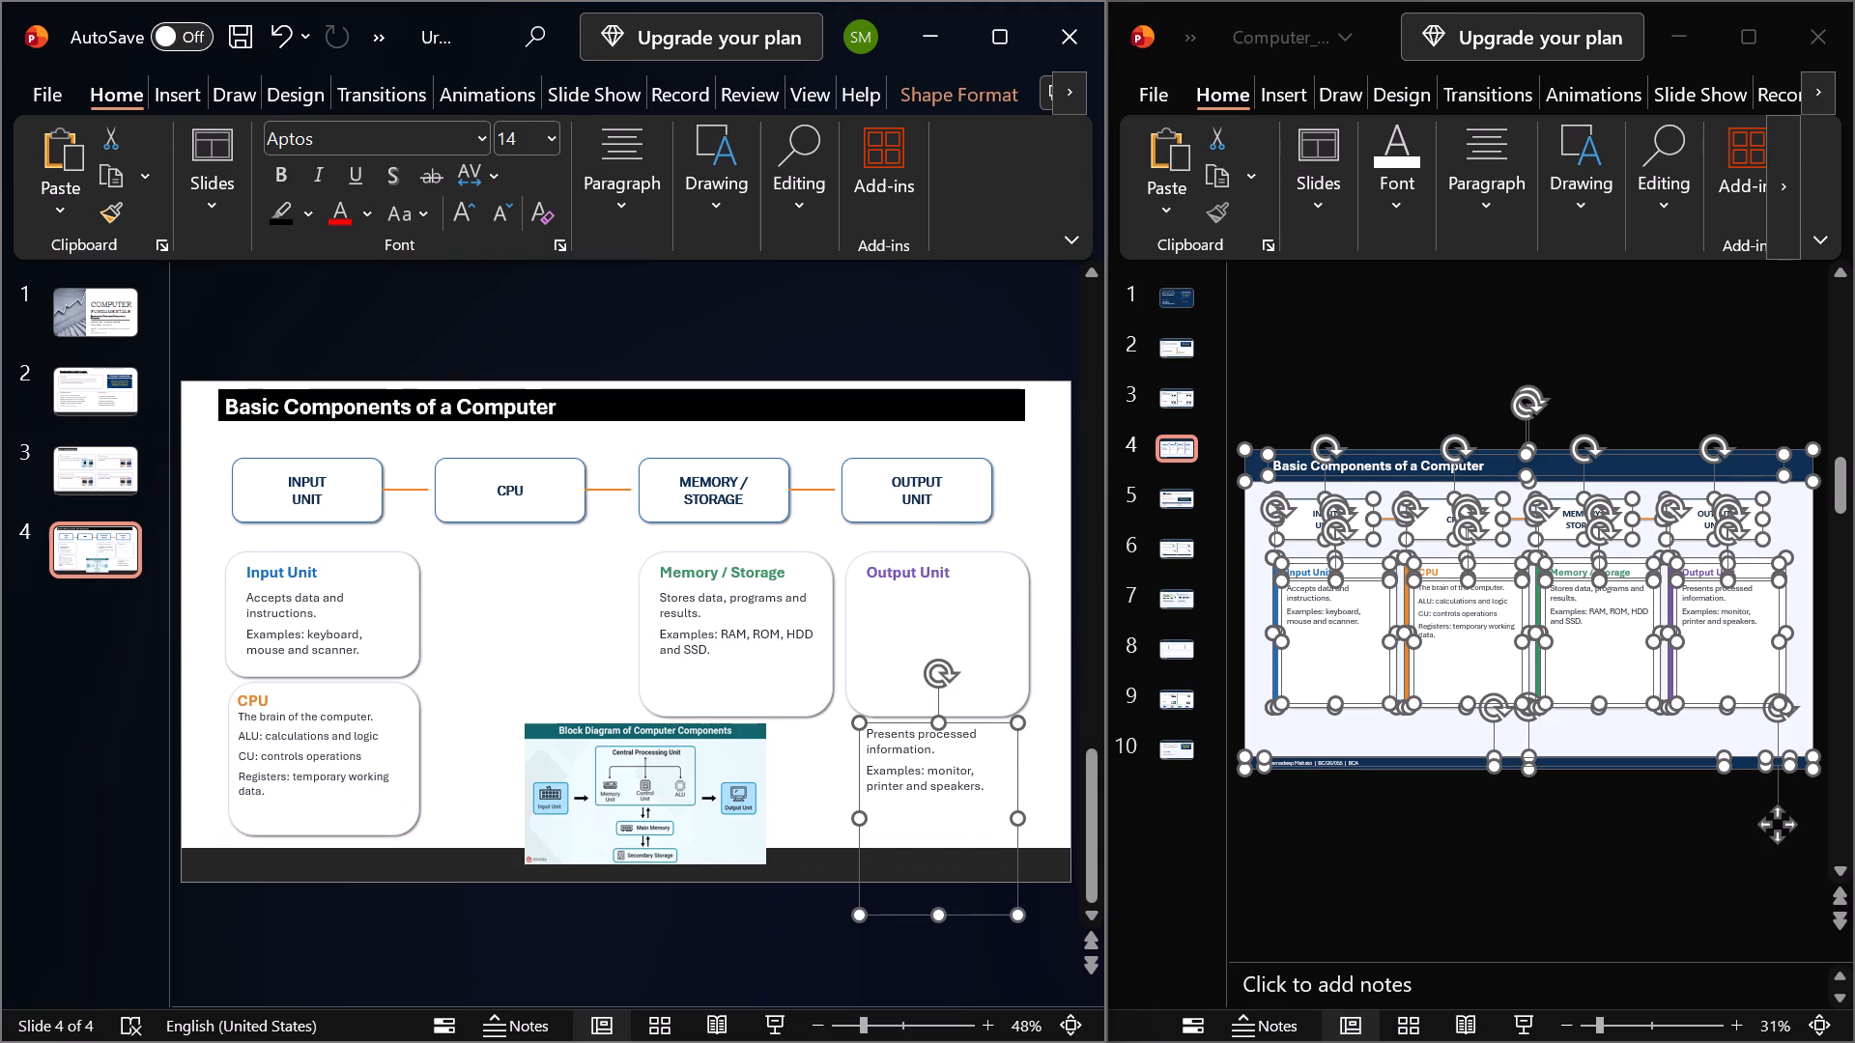
pyautogui.moveTo(1012, 644); pyautogui.dragTo(1009, 778)
# Shorten the Output Unit card to end above the footer band and fit its description and heading inside.
pyautogui.click(936, 843)
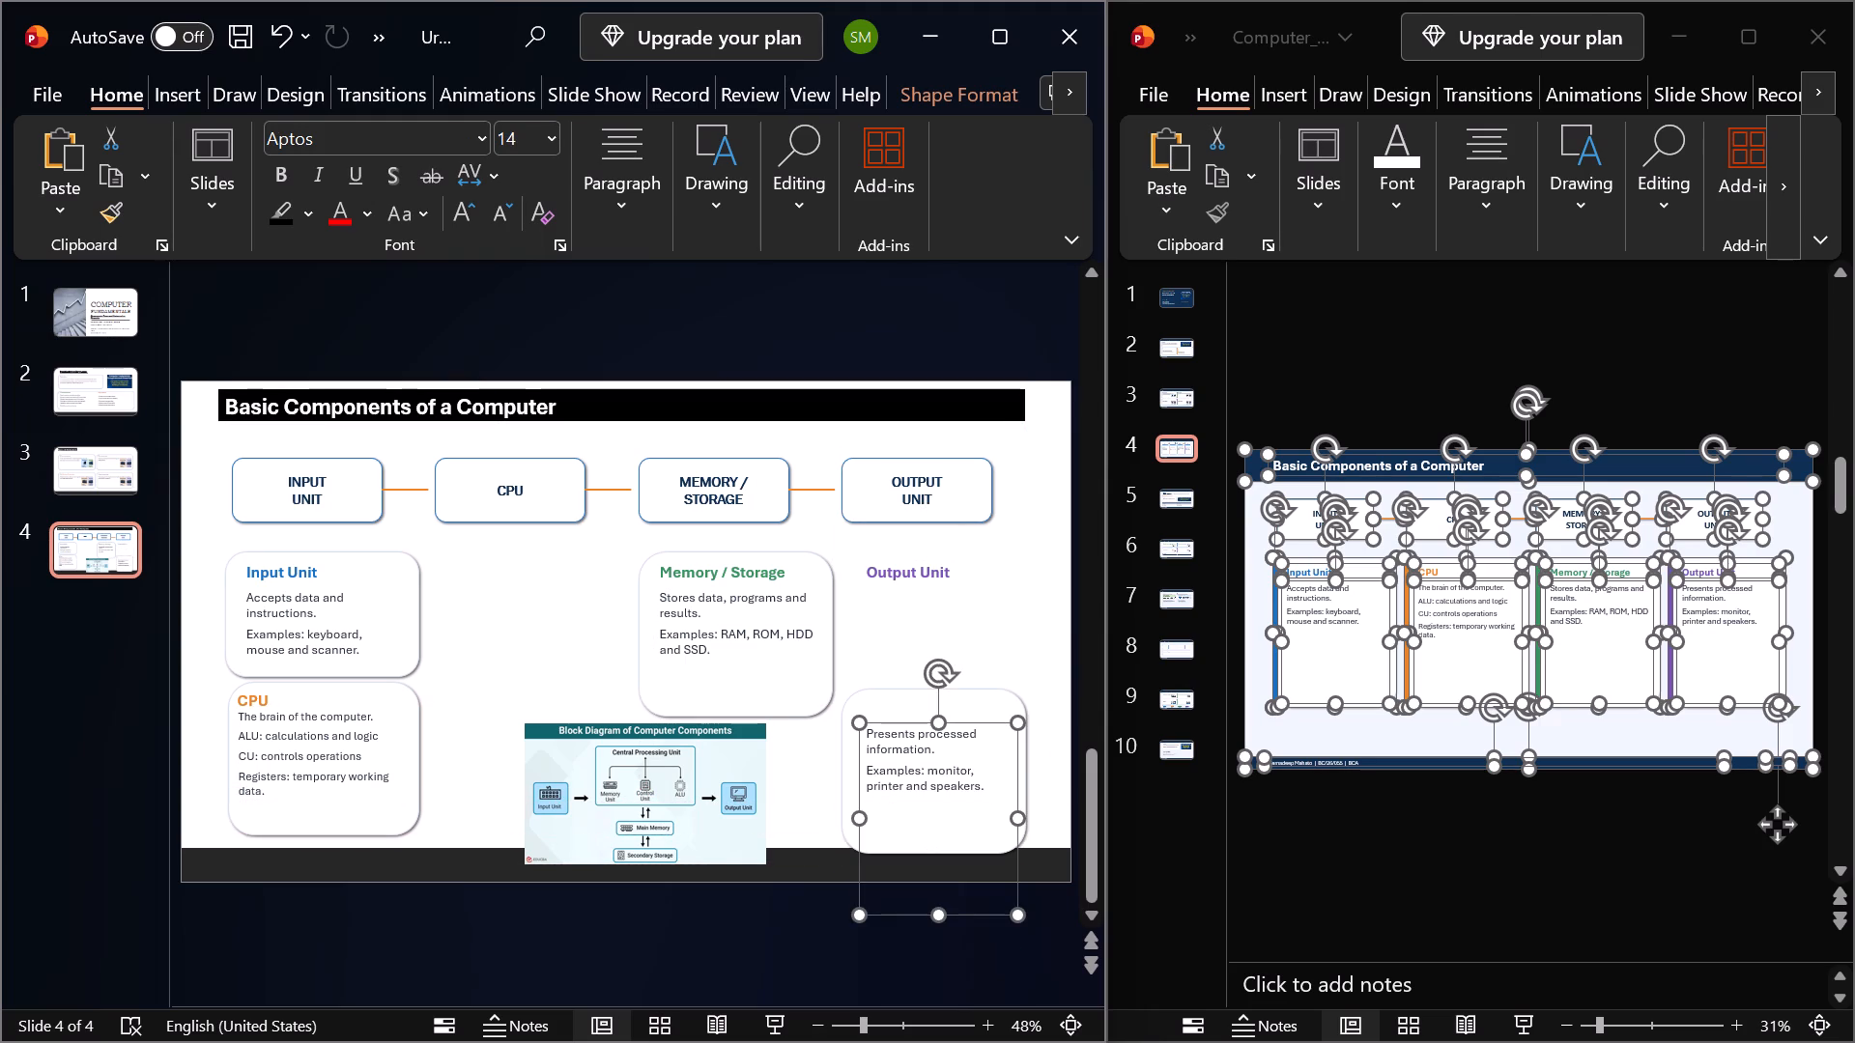
pyautogui.click(934, 812)
pyautogui.click(1029, 744)
pyautogui.moveTo(939, 857); pyautogui.dragTo(941, 826)
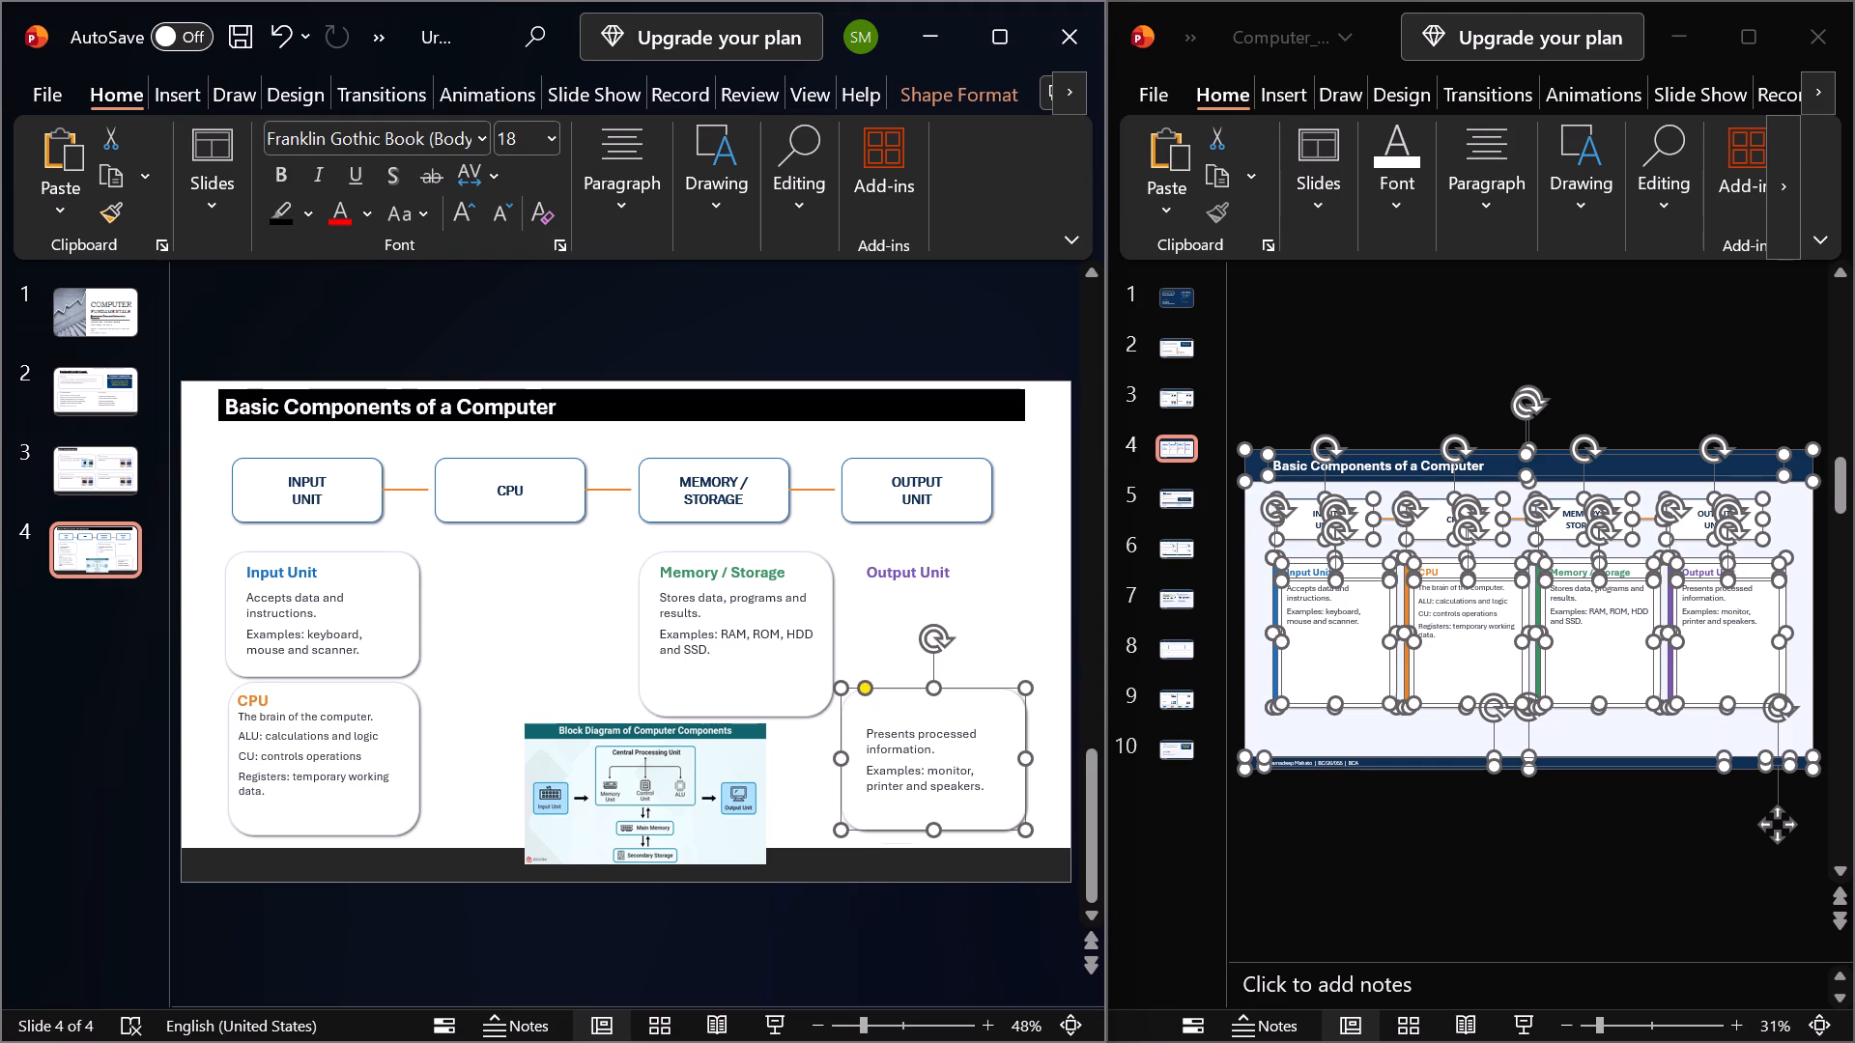
pyautogui.click(961, 799)
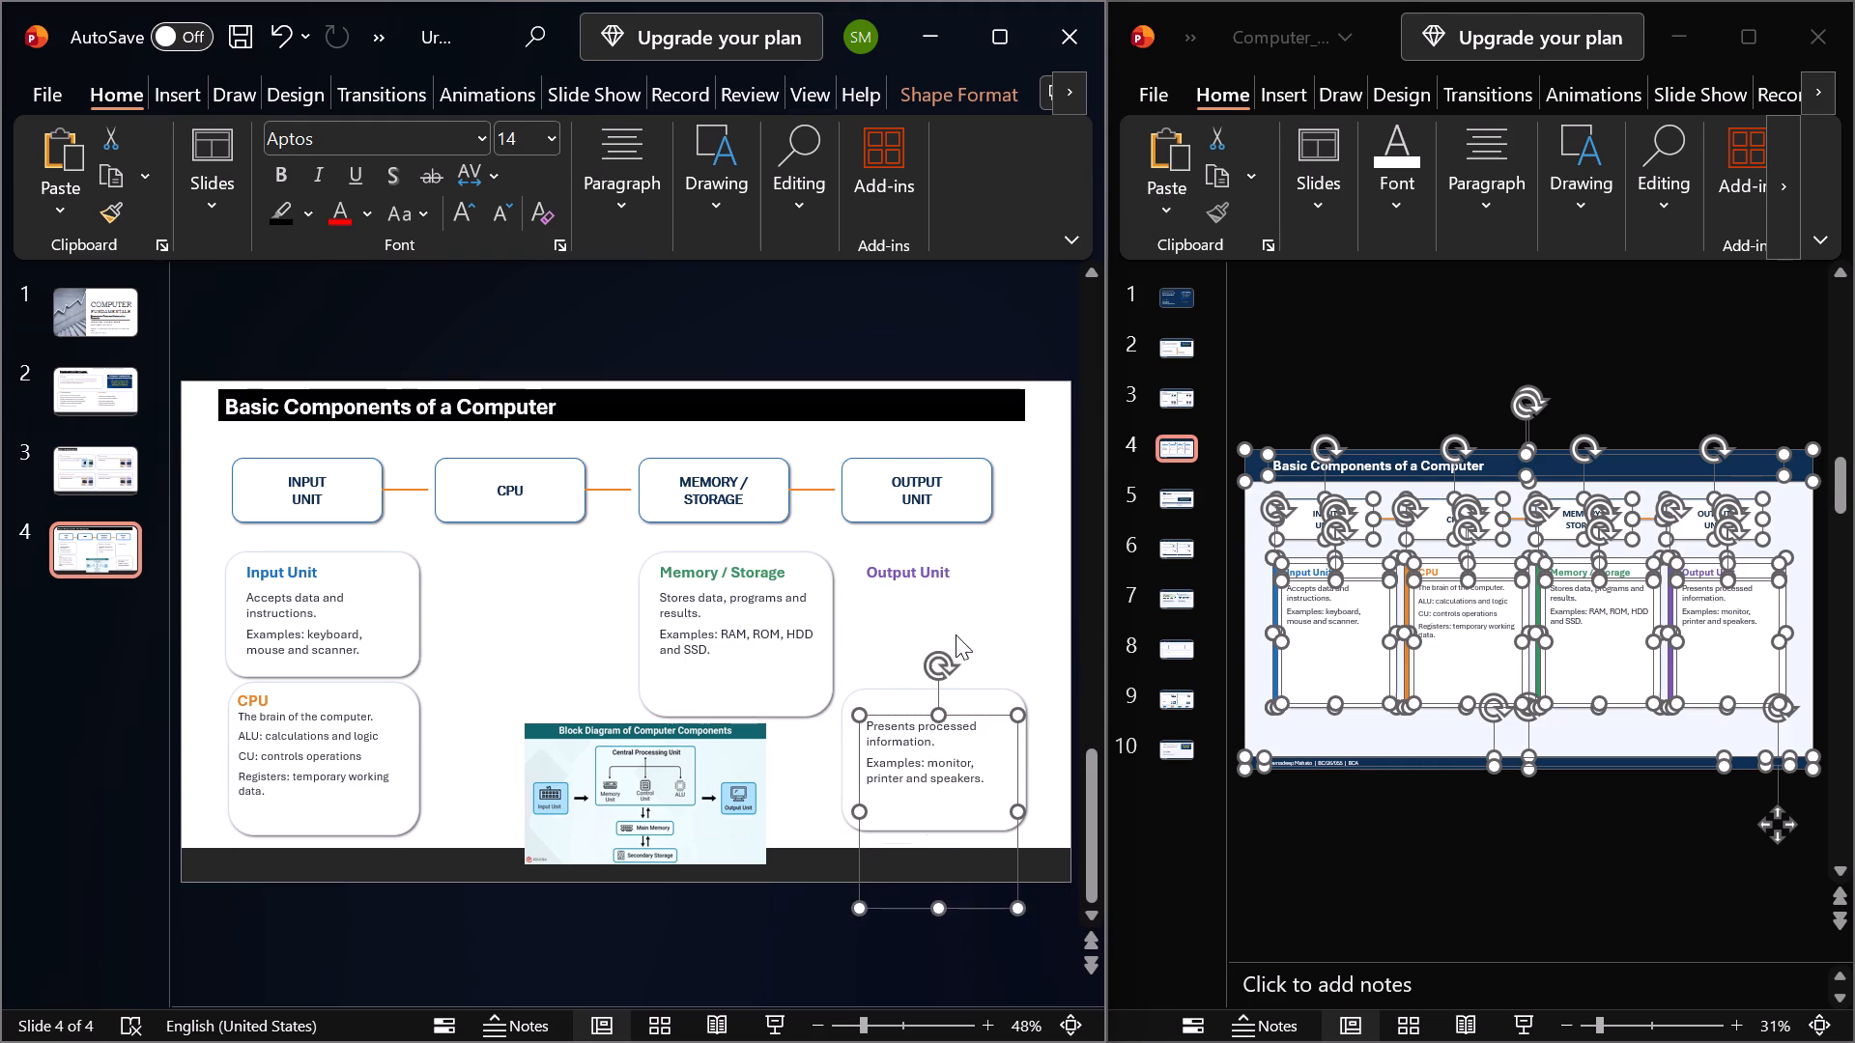
pyautogui.click(930, 567)
pyautogui.moveTo(967, 563); pyautogui.dragTo(964, 710)
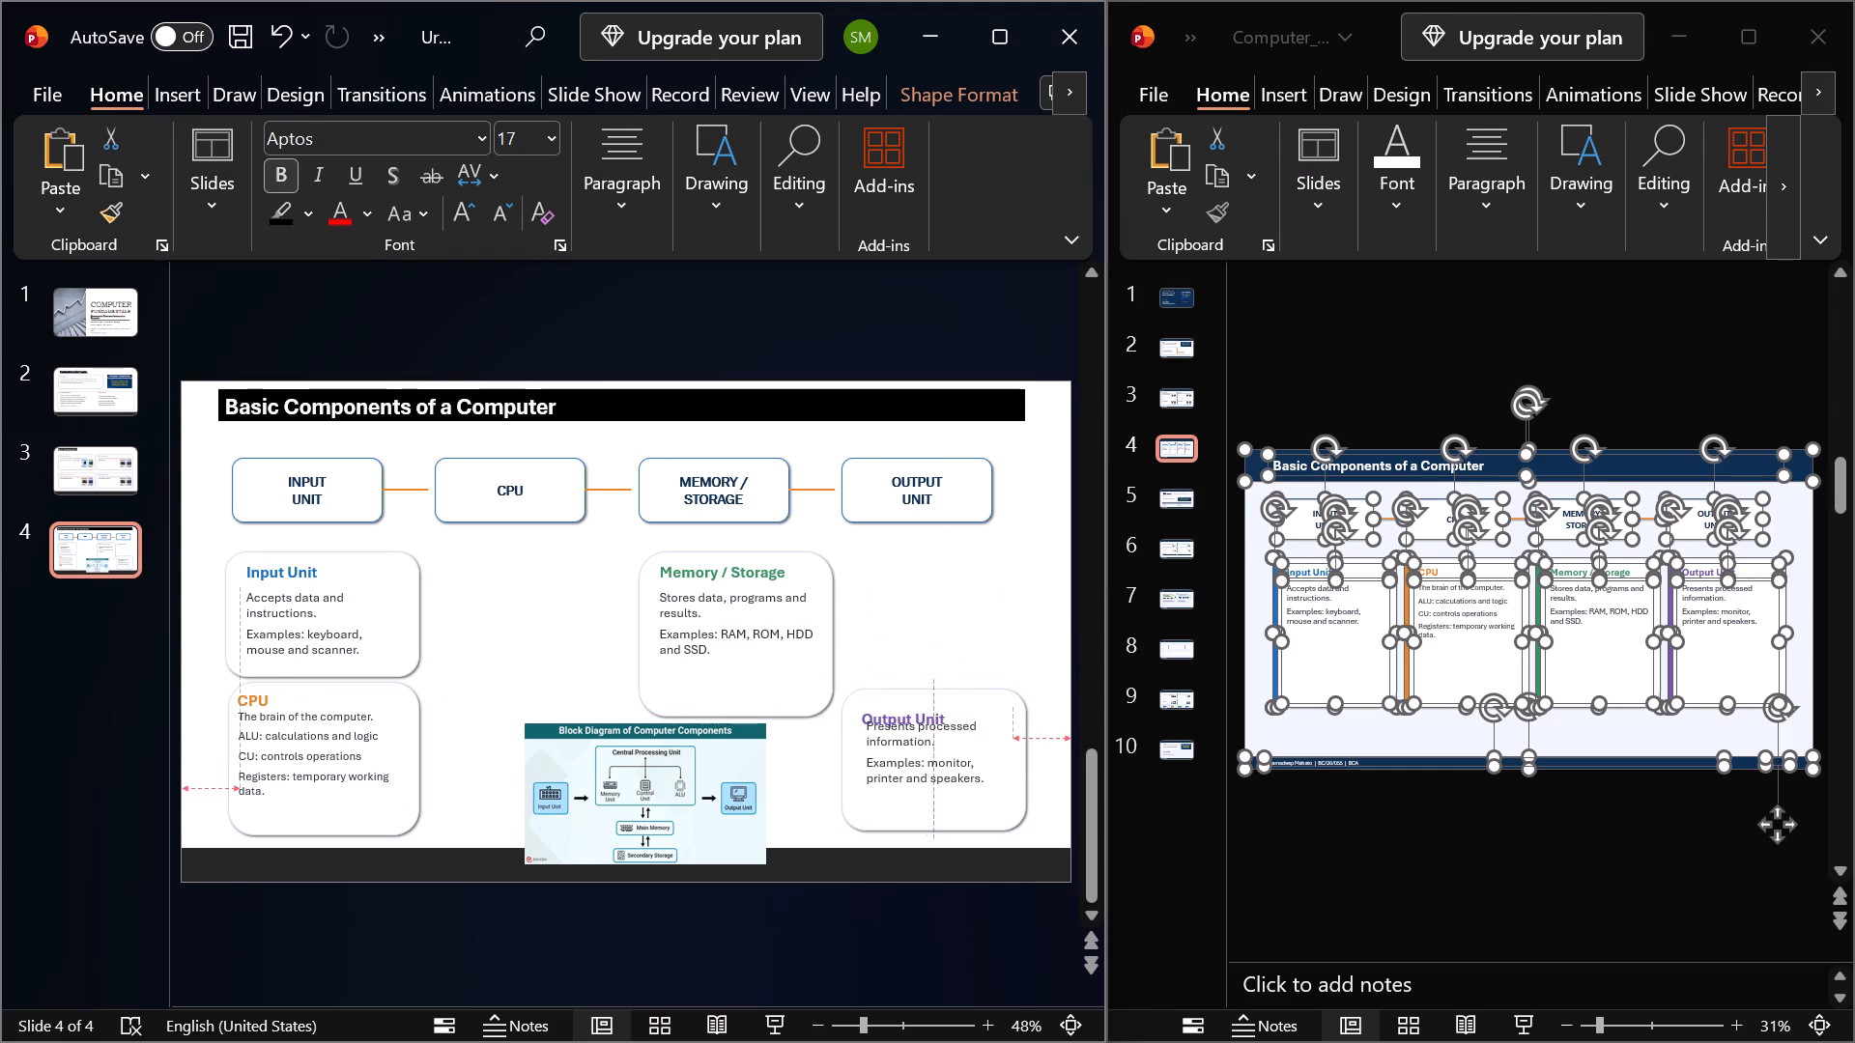
pyautogui.moveTo(964, 710); pyautogui.dragTo(961, 695)
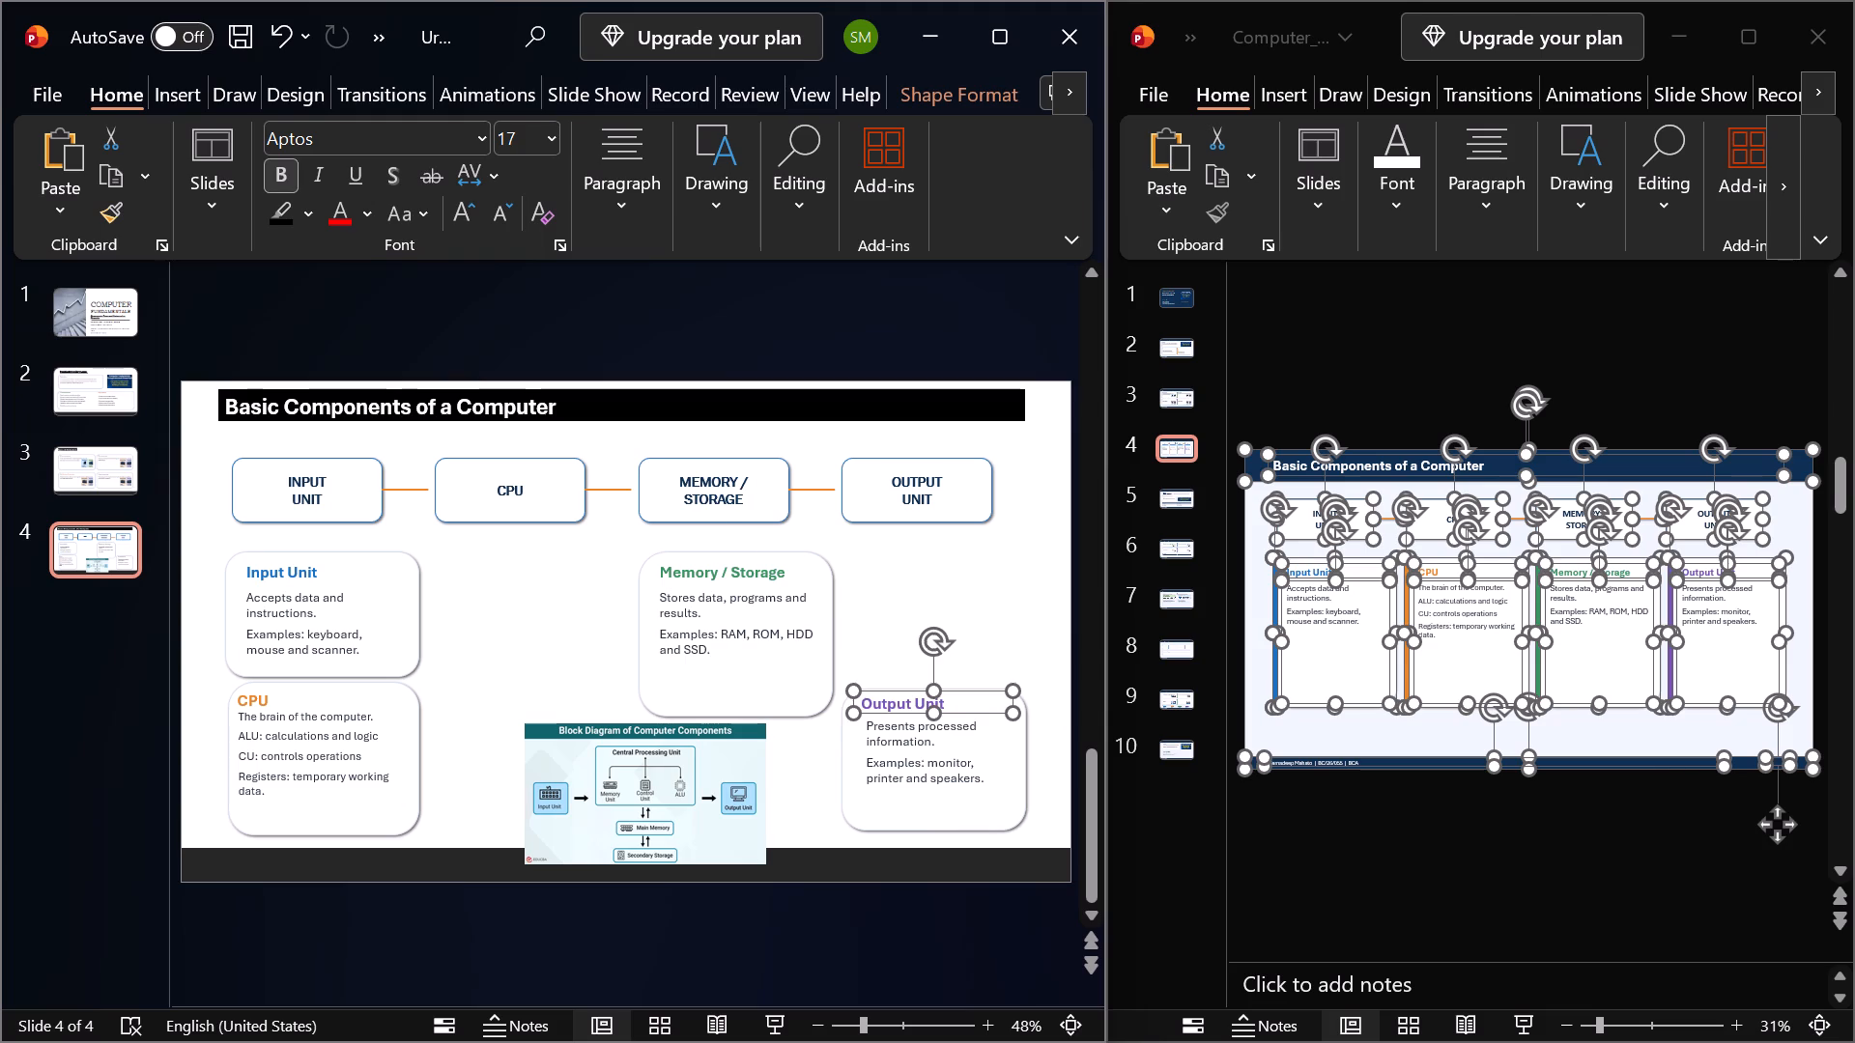
# Move the Memory / Storage description and card into the space directly above the Output Unit card.
pyautogui.click(732, 684)
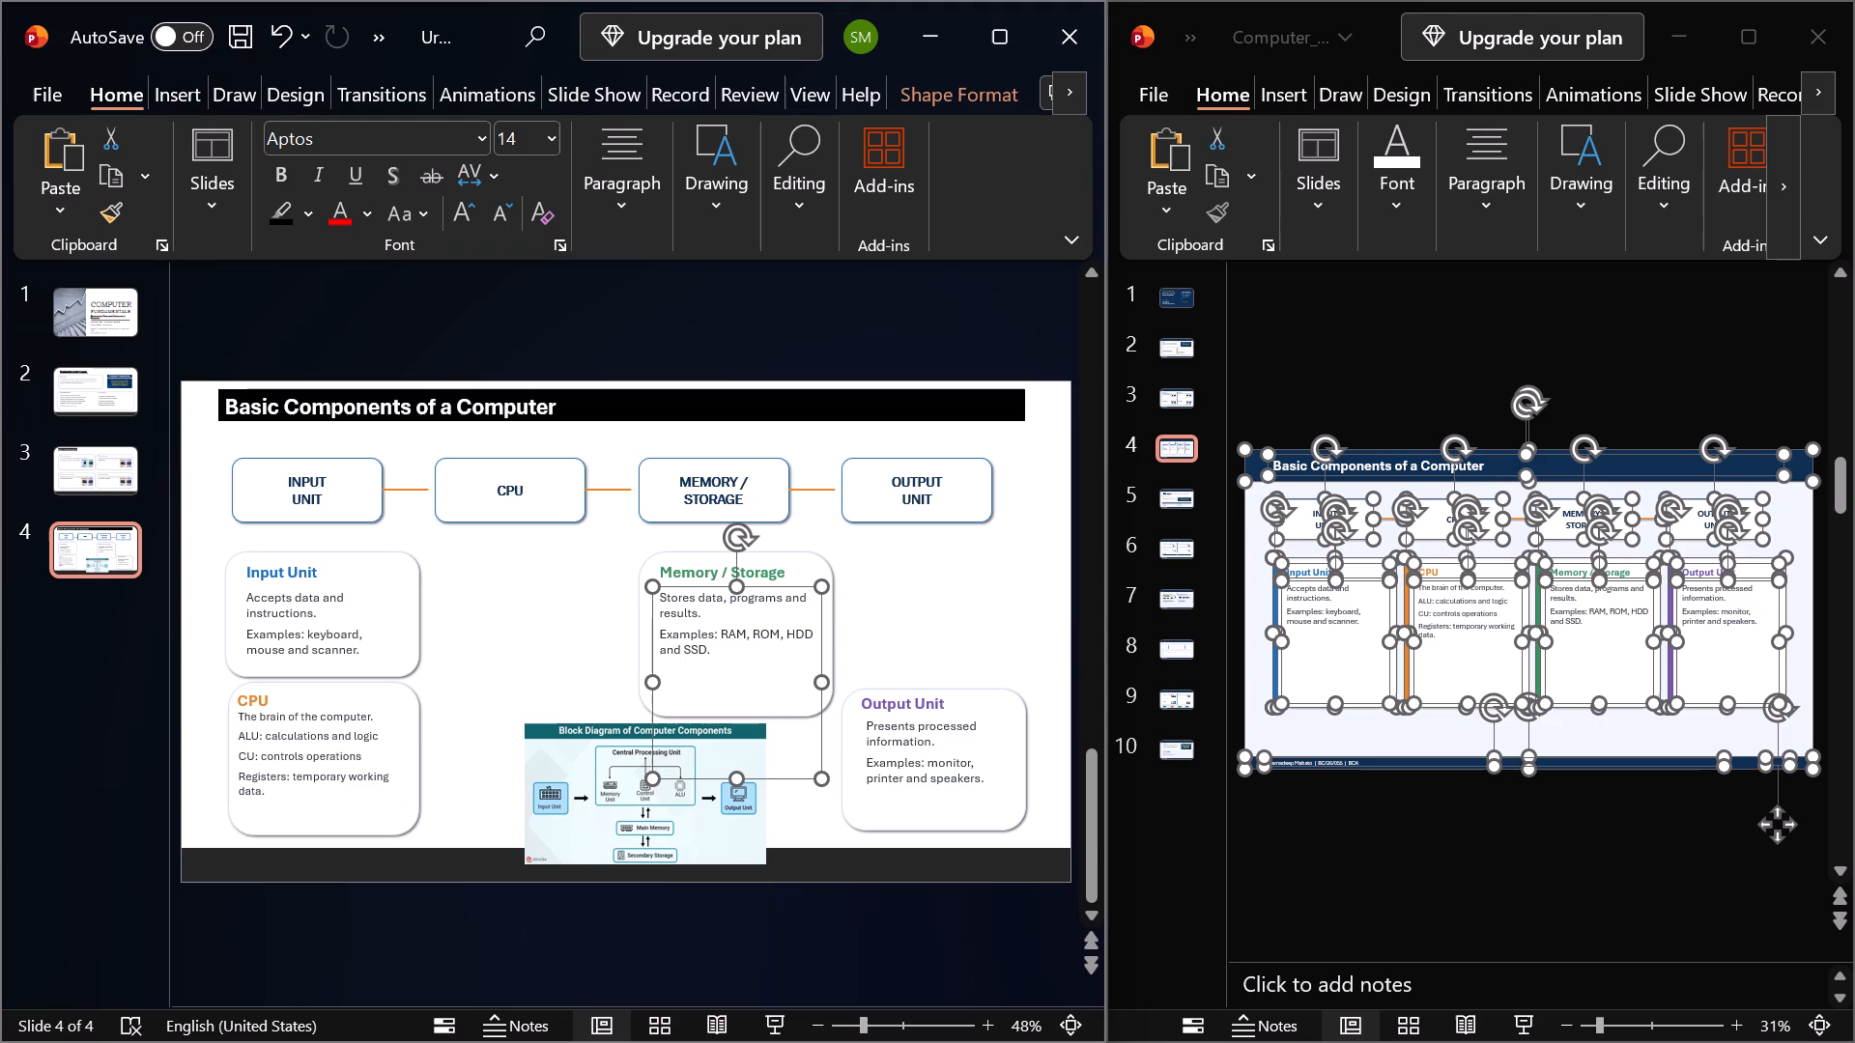
pyautogui.moveTo(743, 775); pyautogui.dragTo(772, 712)
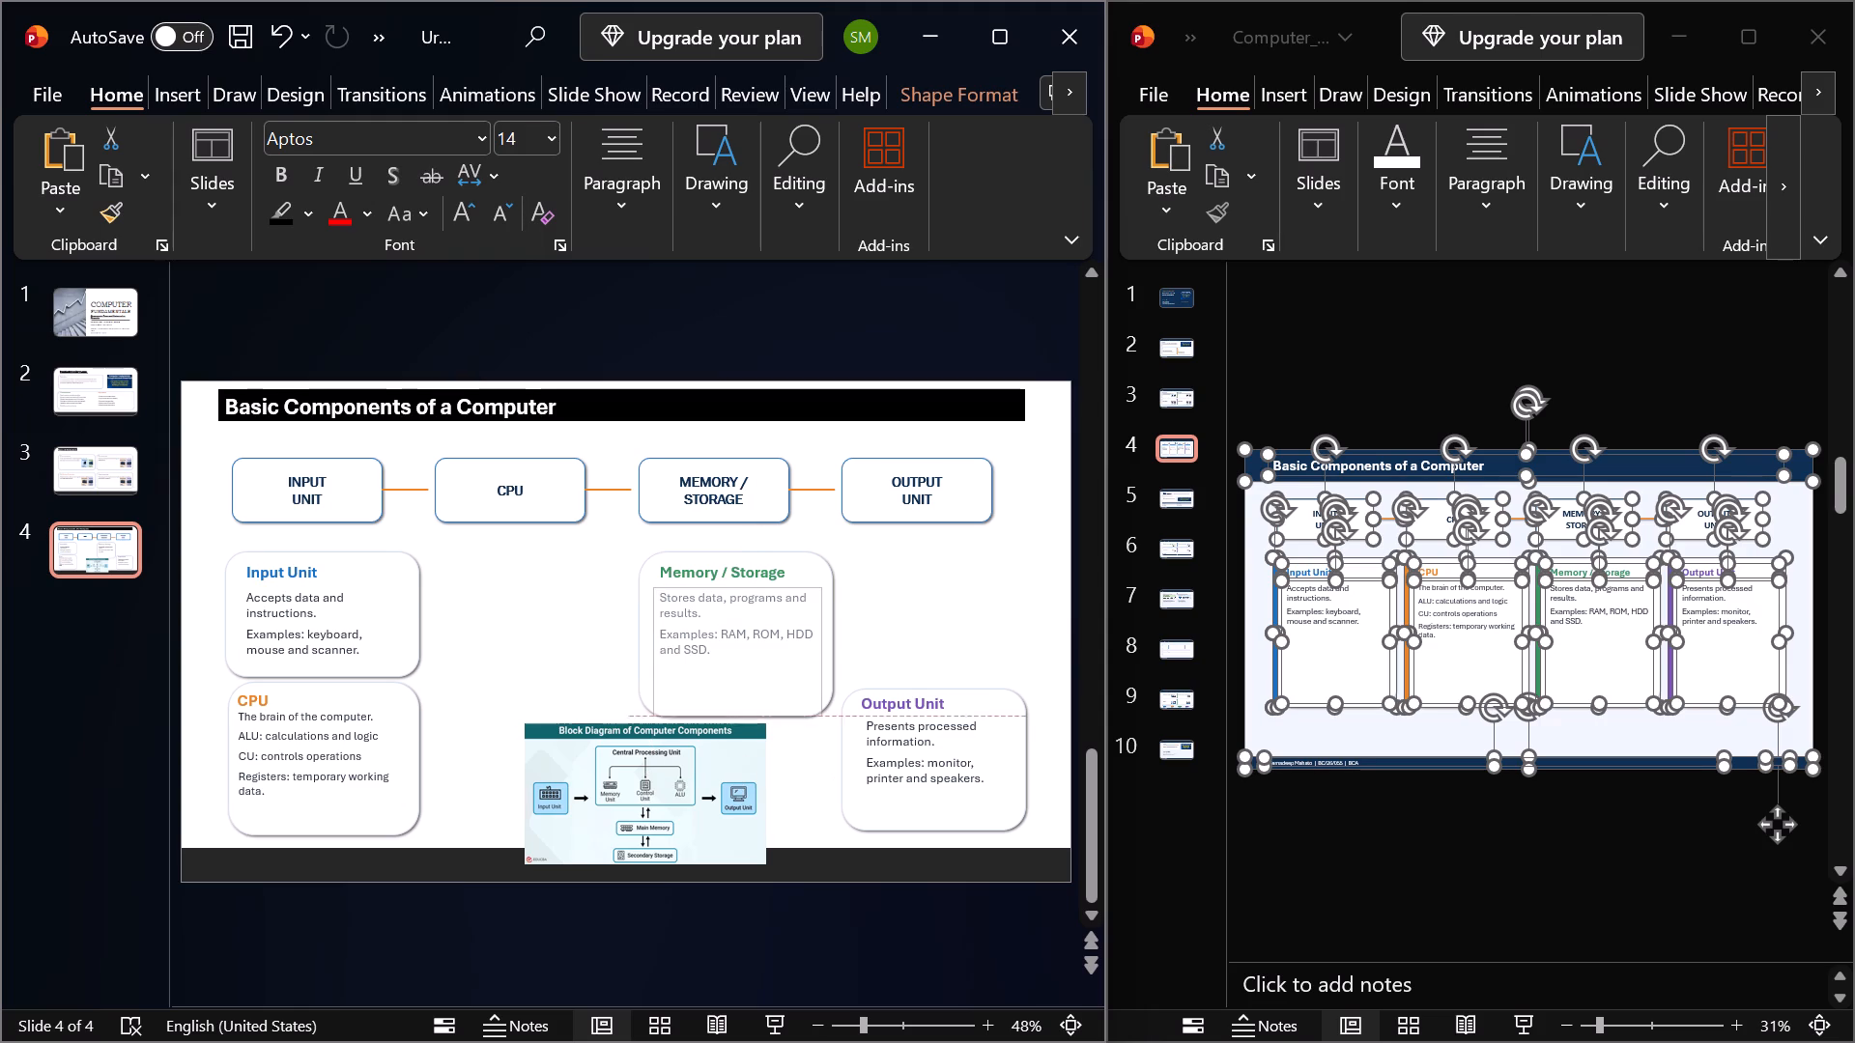
pyautogui.moveTo(772, 712); pyautogui.dragTo(772, 683)
pyautogui.moveTo(771, 669); pyautogui.dragTo(976, 651)
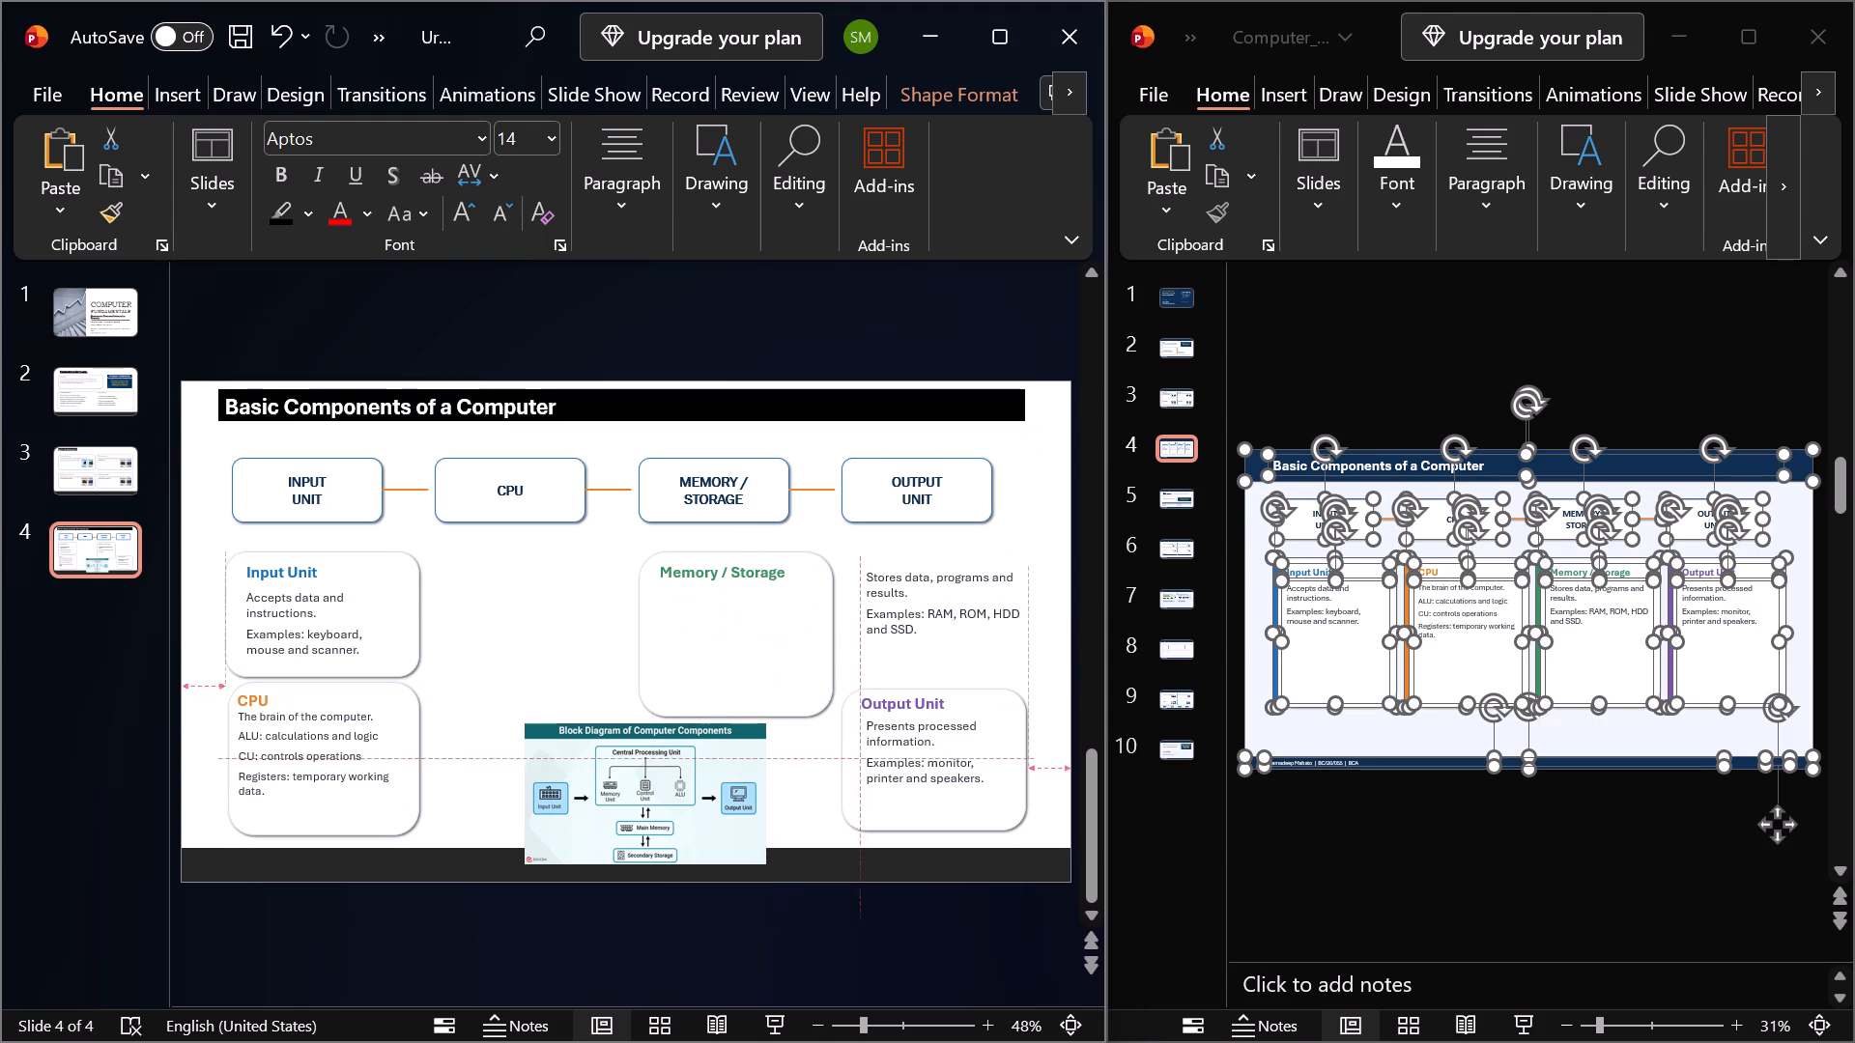
pyautogui.moveTo(976, 651); pyautogui.dragTo(975, 651)
pyautogui.click(764, 663)
pyautogui.moveTo(767, 662); pyautogui.dragTo(1000, 653)
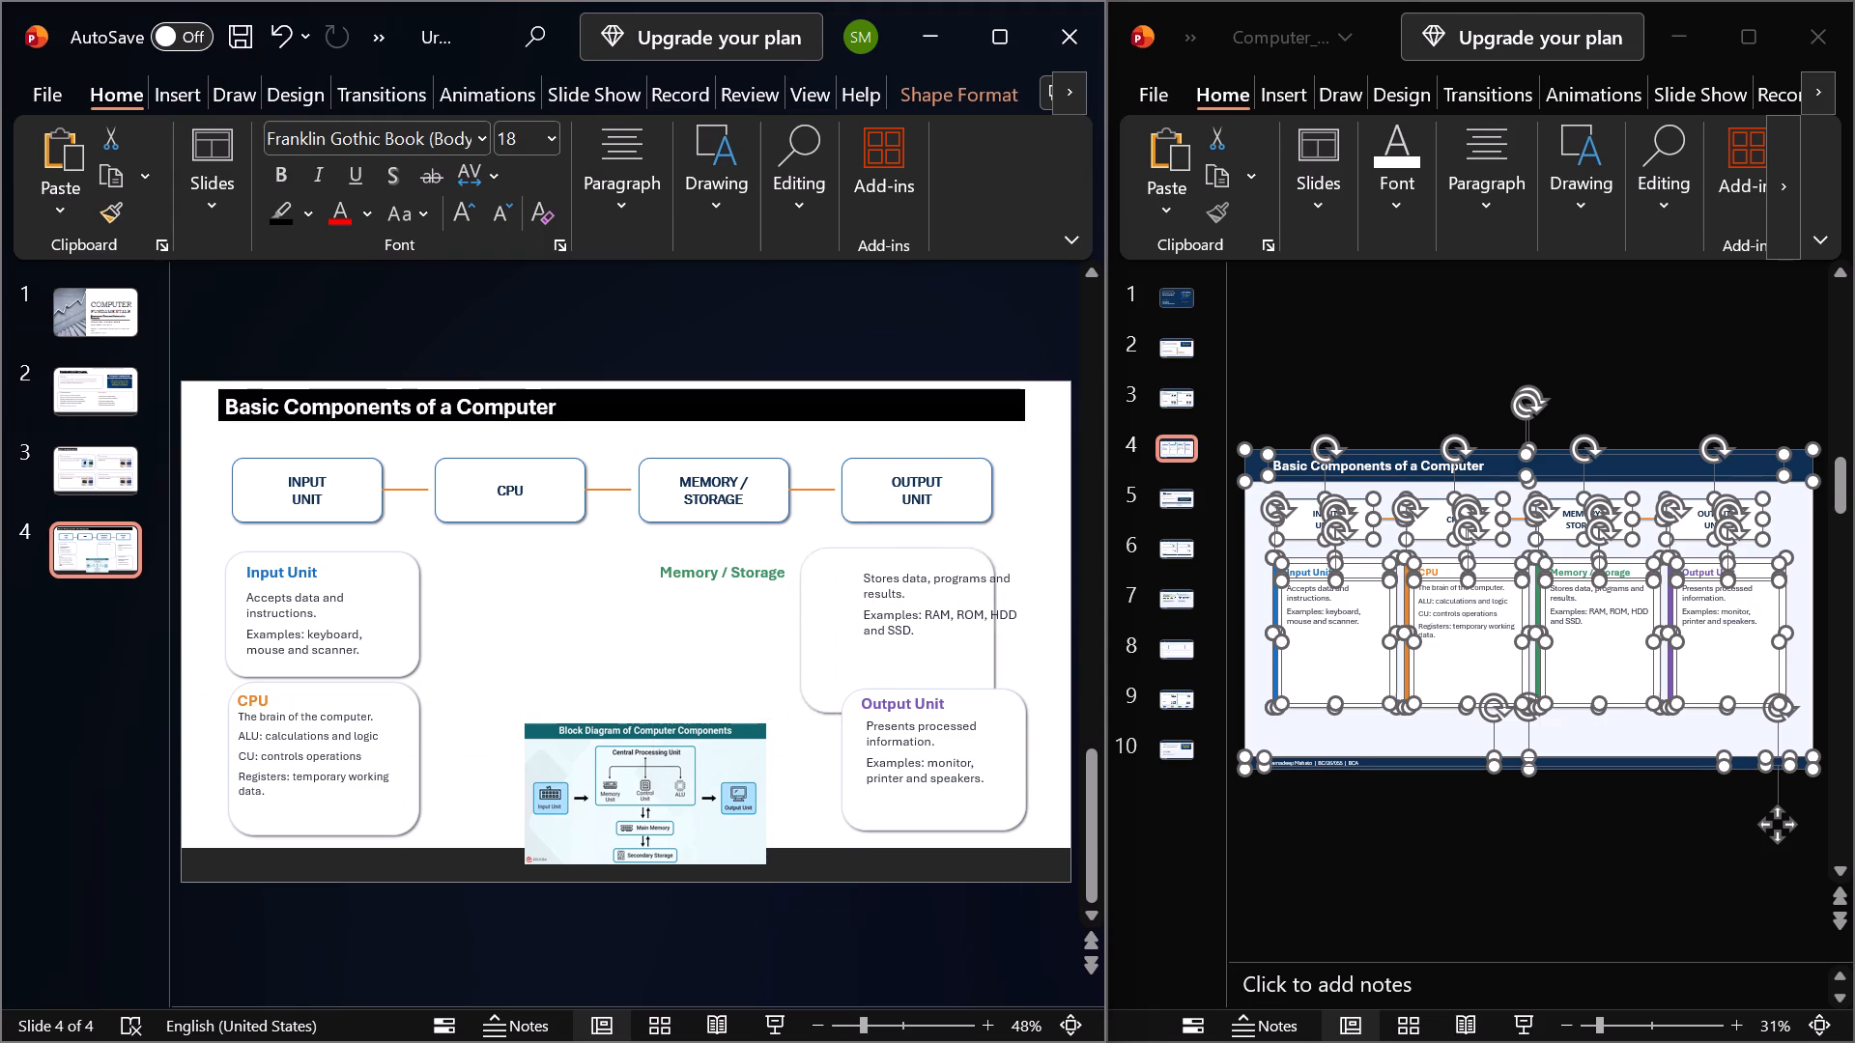
pyautogui.moveTo(1000, 653); pyautogui.dragTo(969, 649)
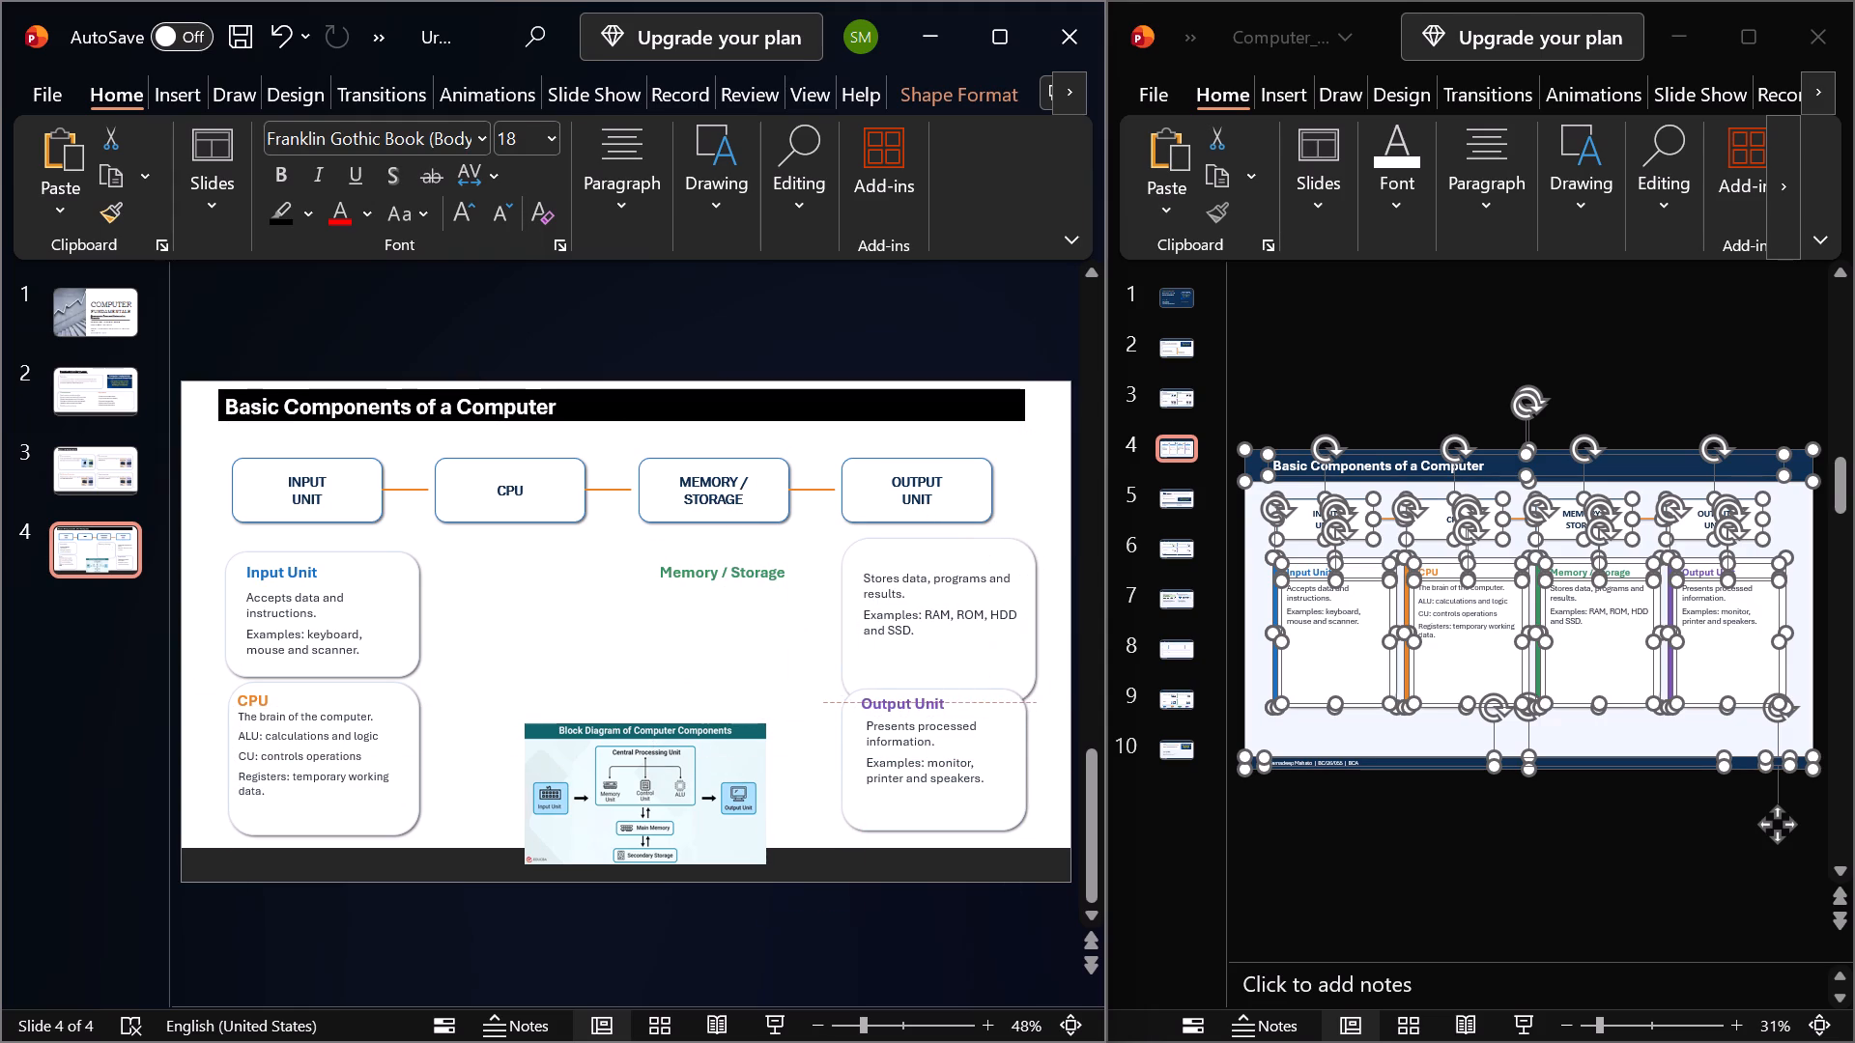
pyautogui.moveTo(969, 649); pyautogui.dragTo(971, 659)
# Shorten and narrow the Memory / Storage card to line up with the Output Unit card, and position its description inside.
pyautogui.moveTo(942, 715); pyautogui.dragTo(943, 690)
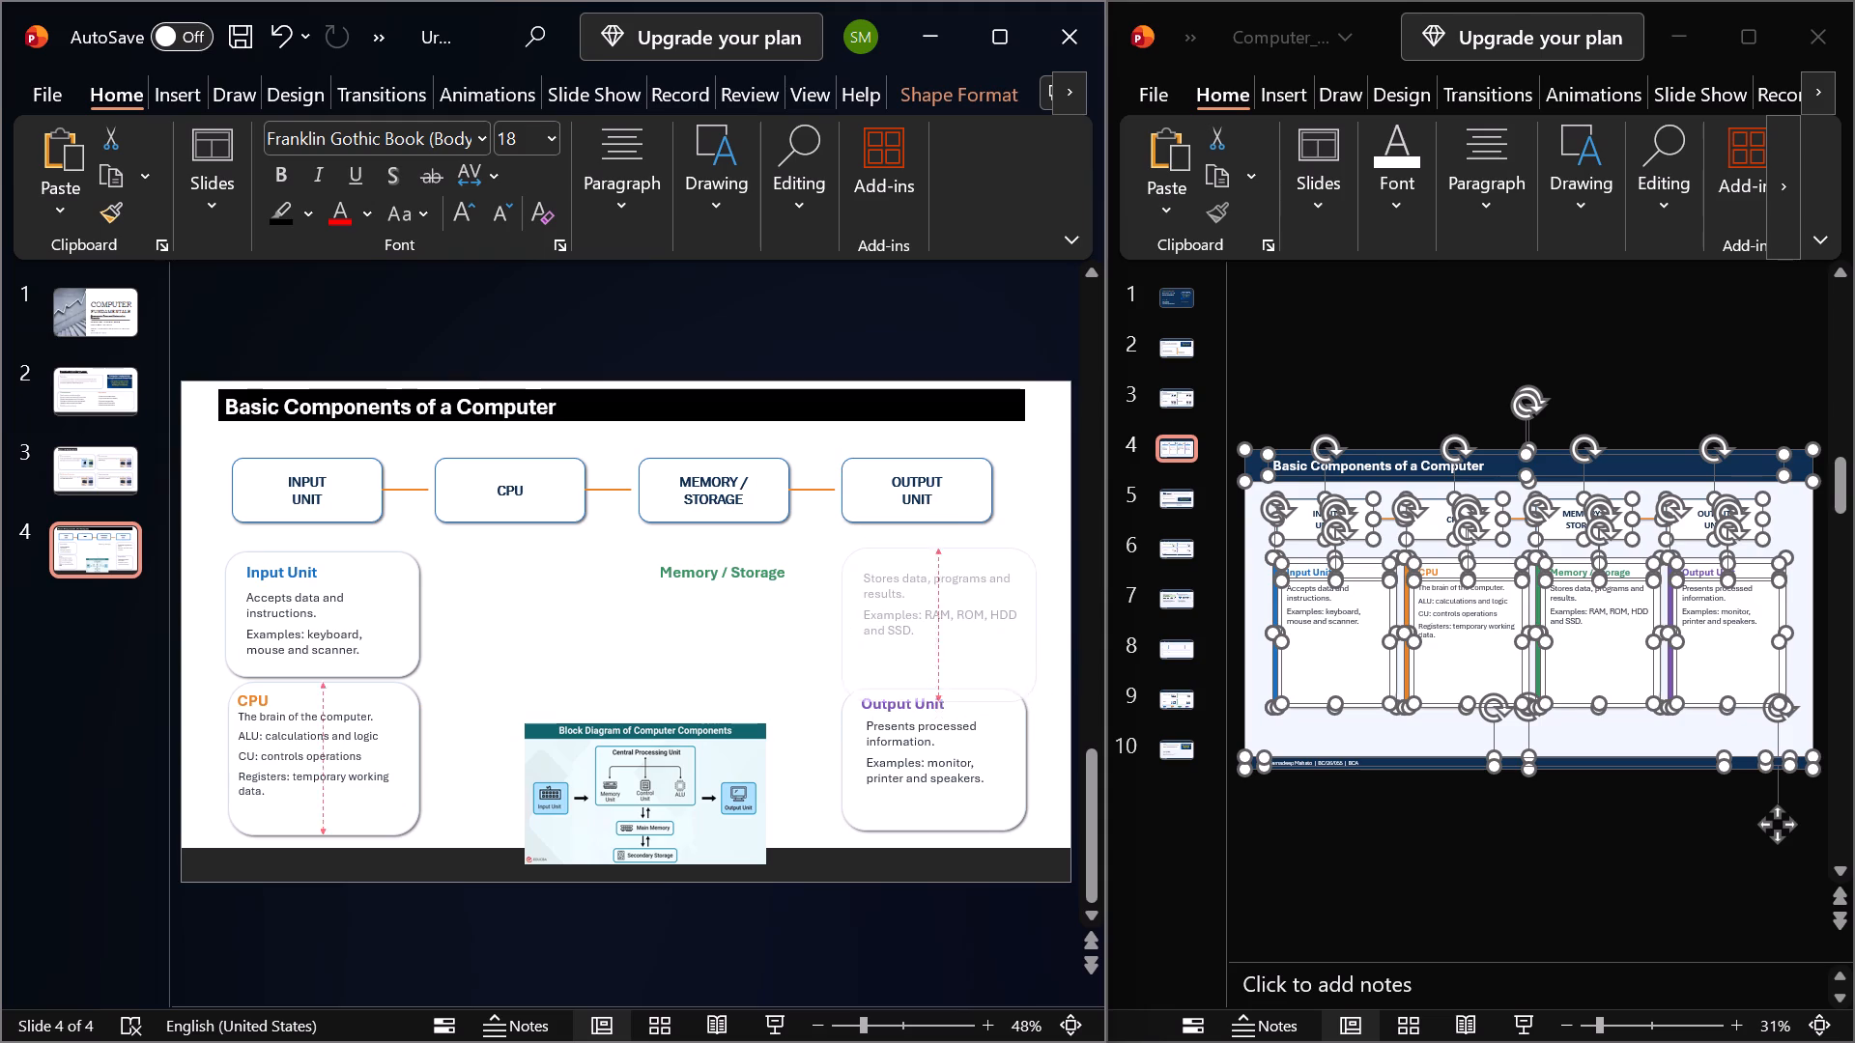
pyautogui.moveTo(943, 690); pyautogui.dragTo(953, 676)
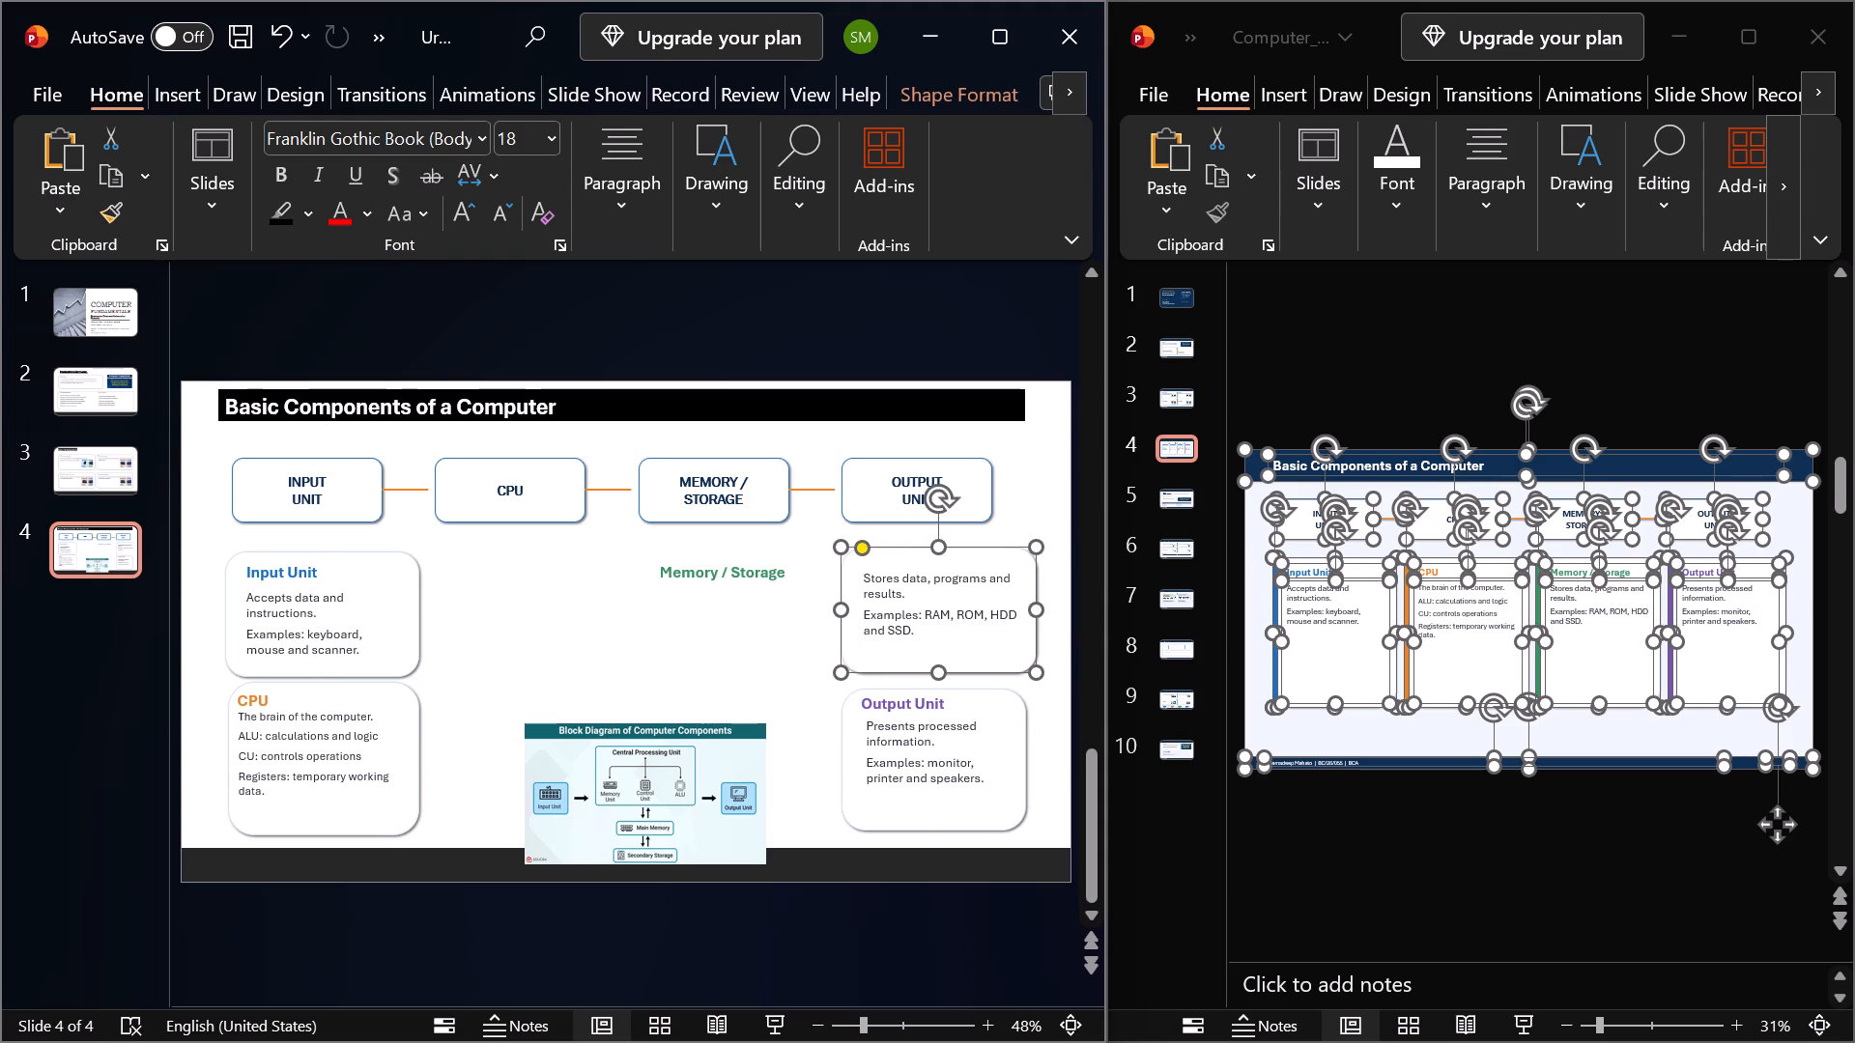
pyautogui.click(1013, 647)
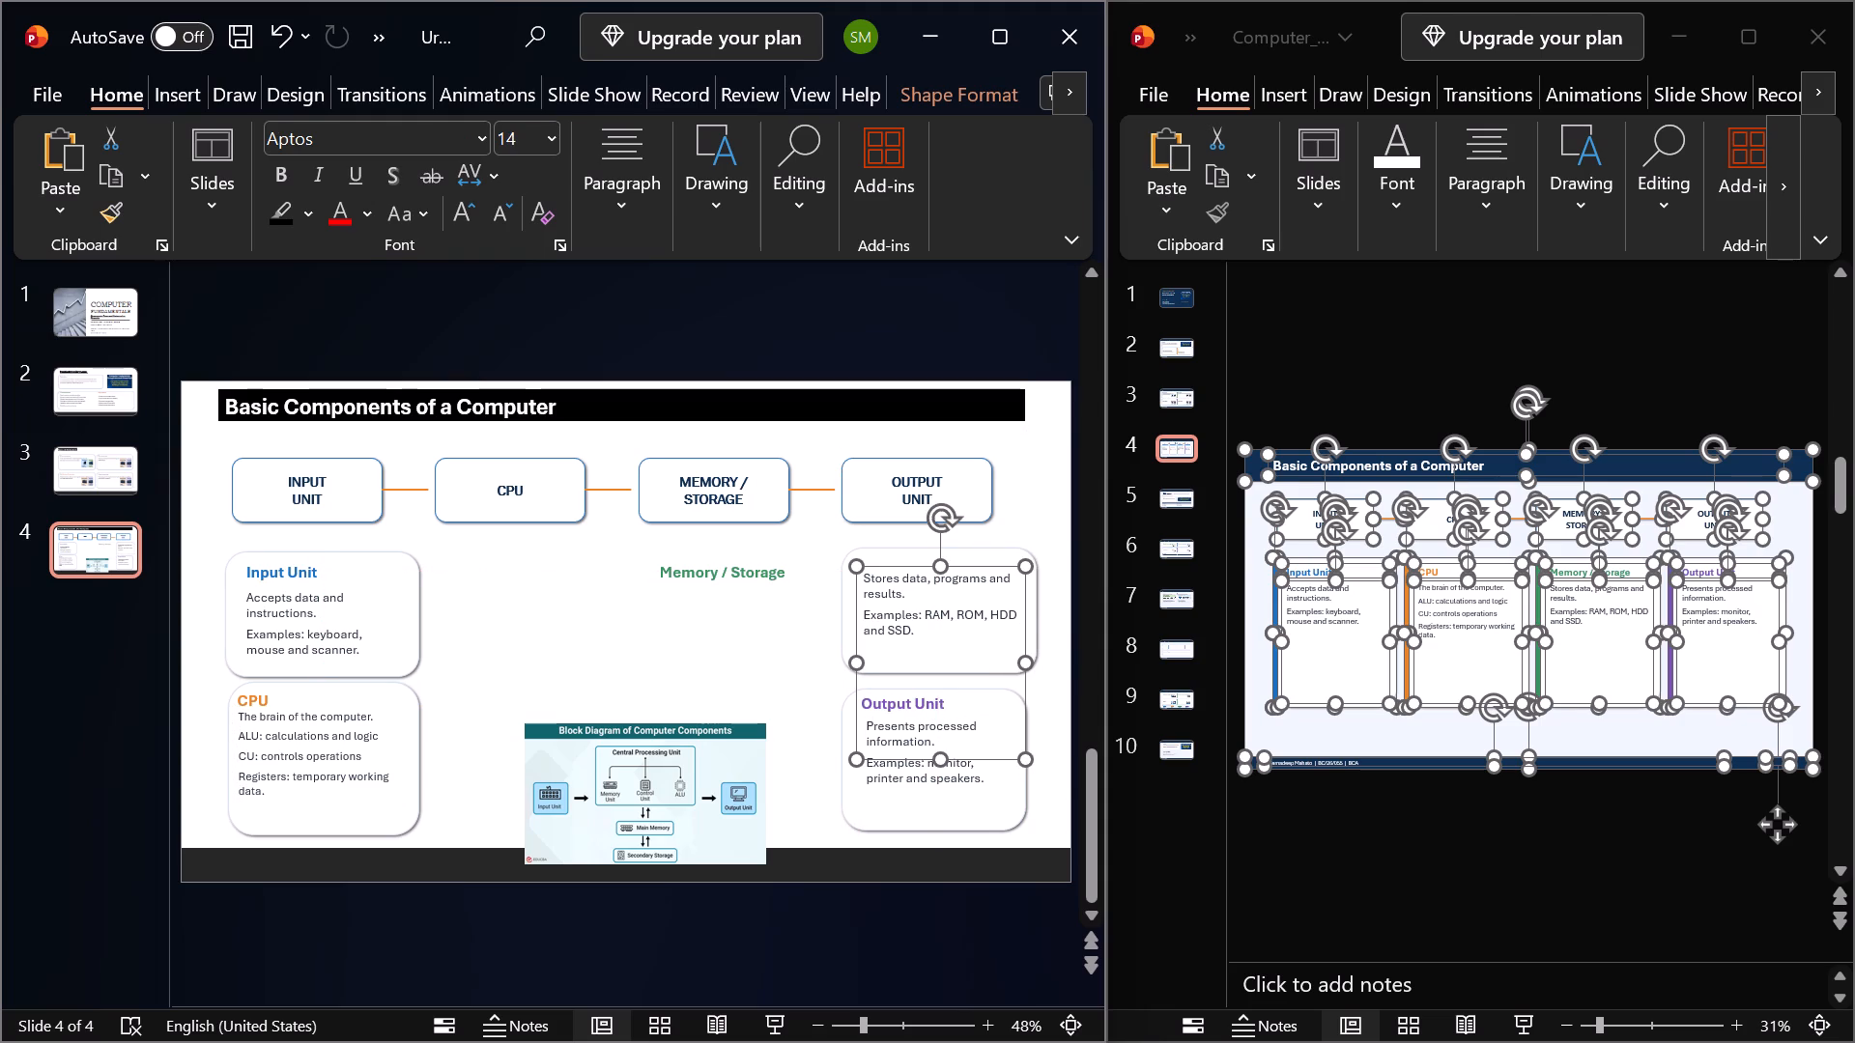
pyautogui.click(1035, 610)
pyautogui.click(1037, 607)
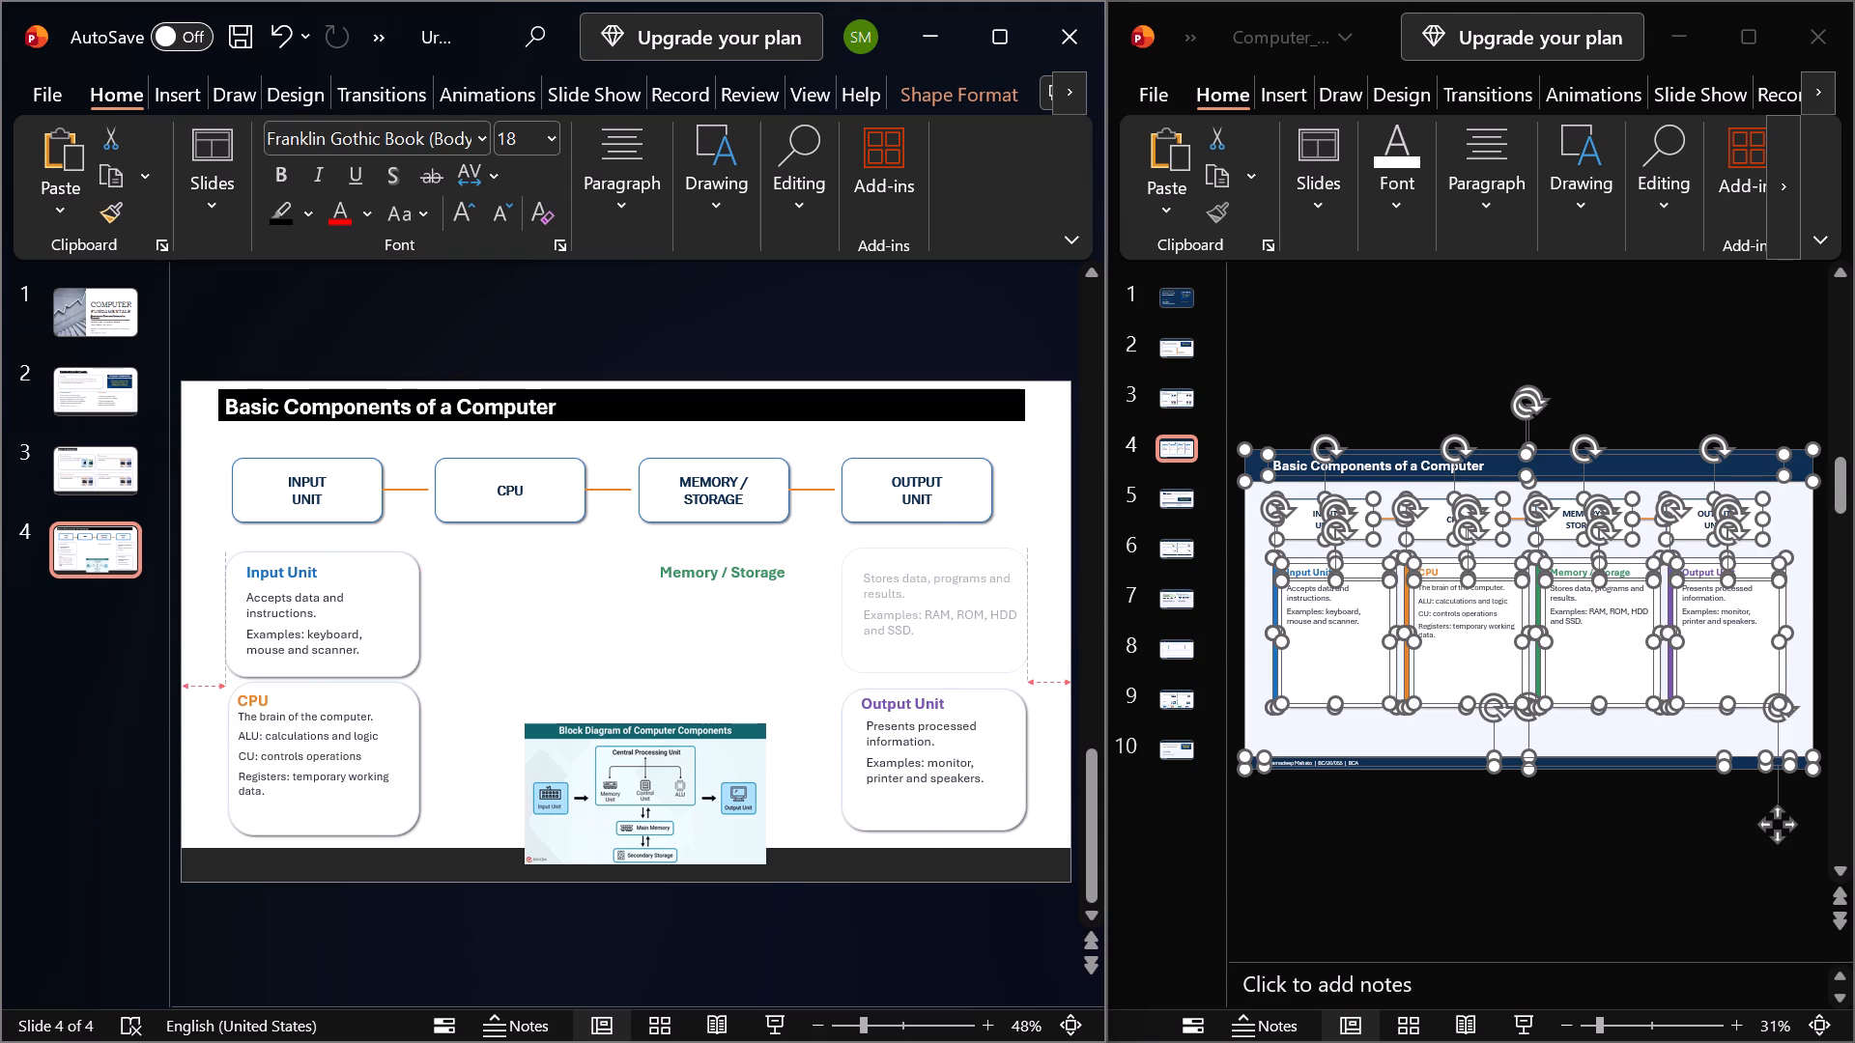
pyautogui.click(972, 641)
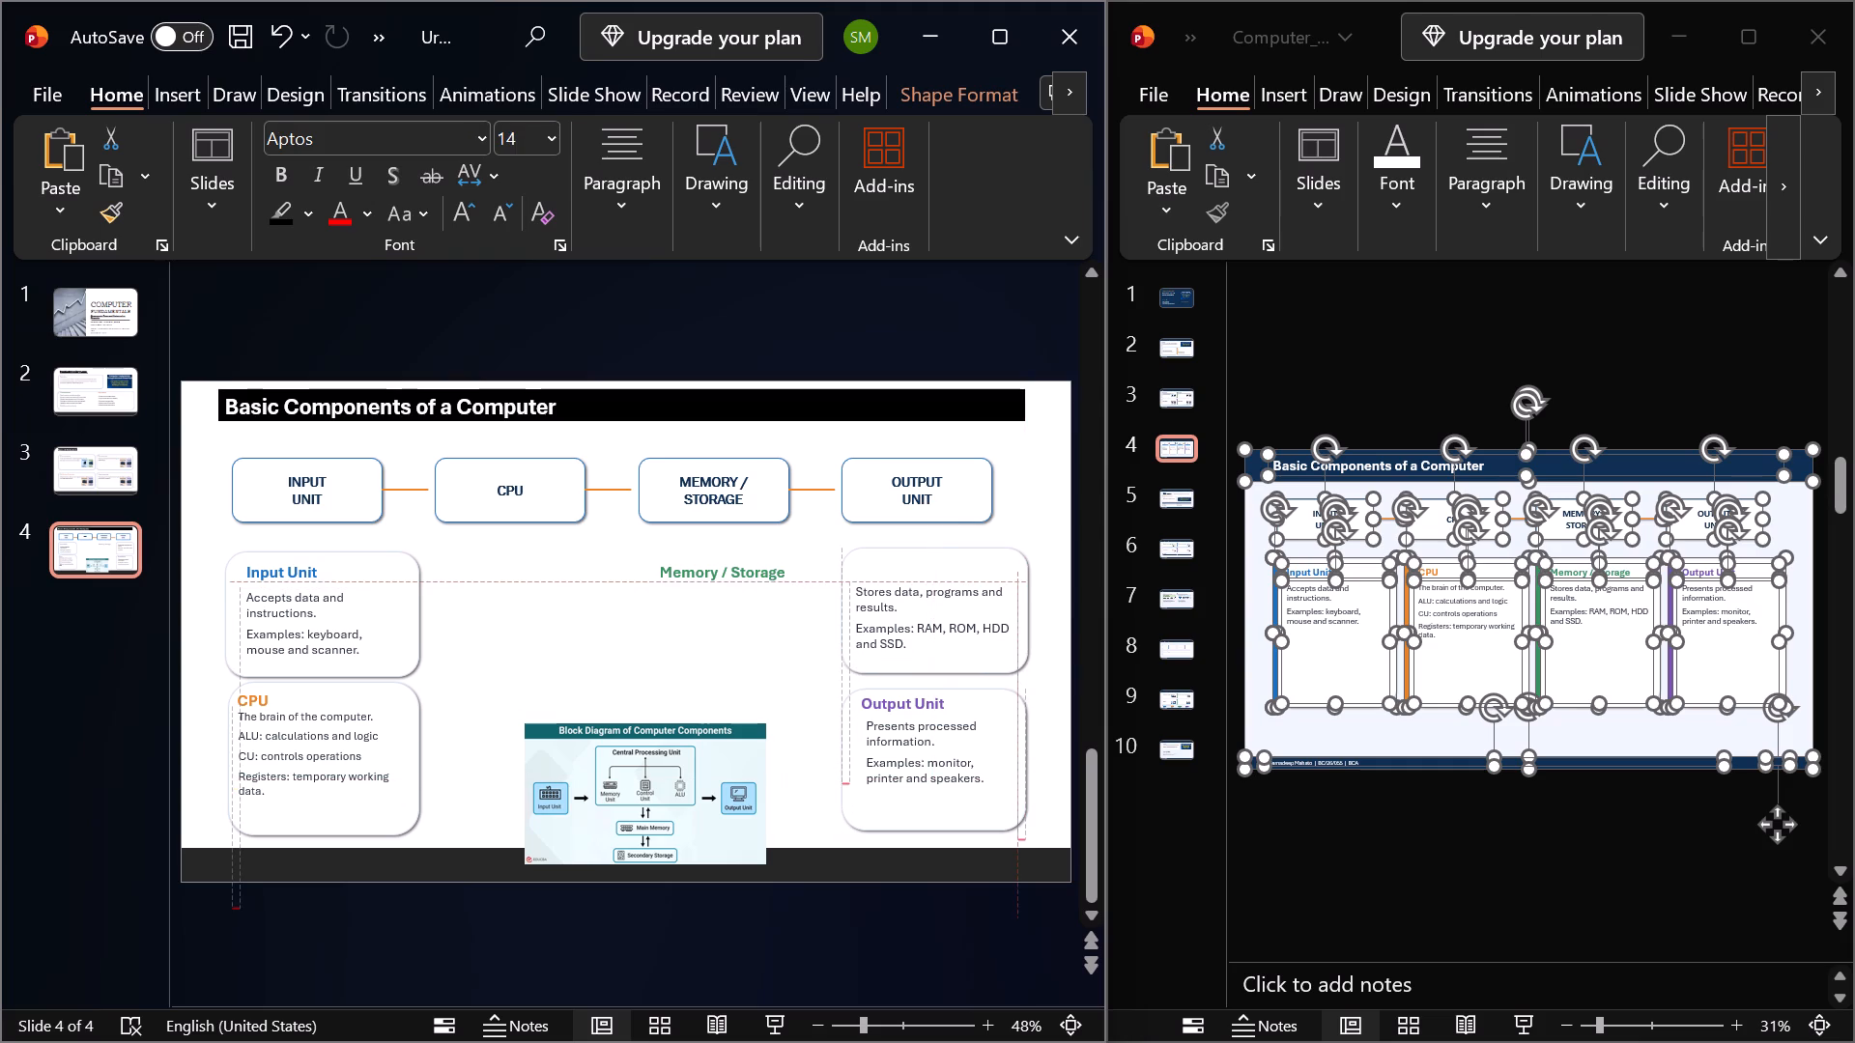
# Move the Memory / Storage heading into its card, just above the description.
pyautogui.click(783, 579)
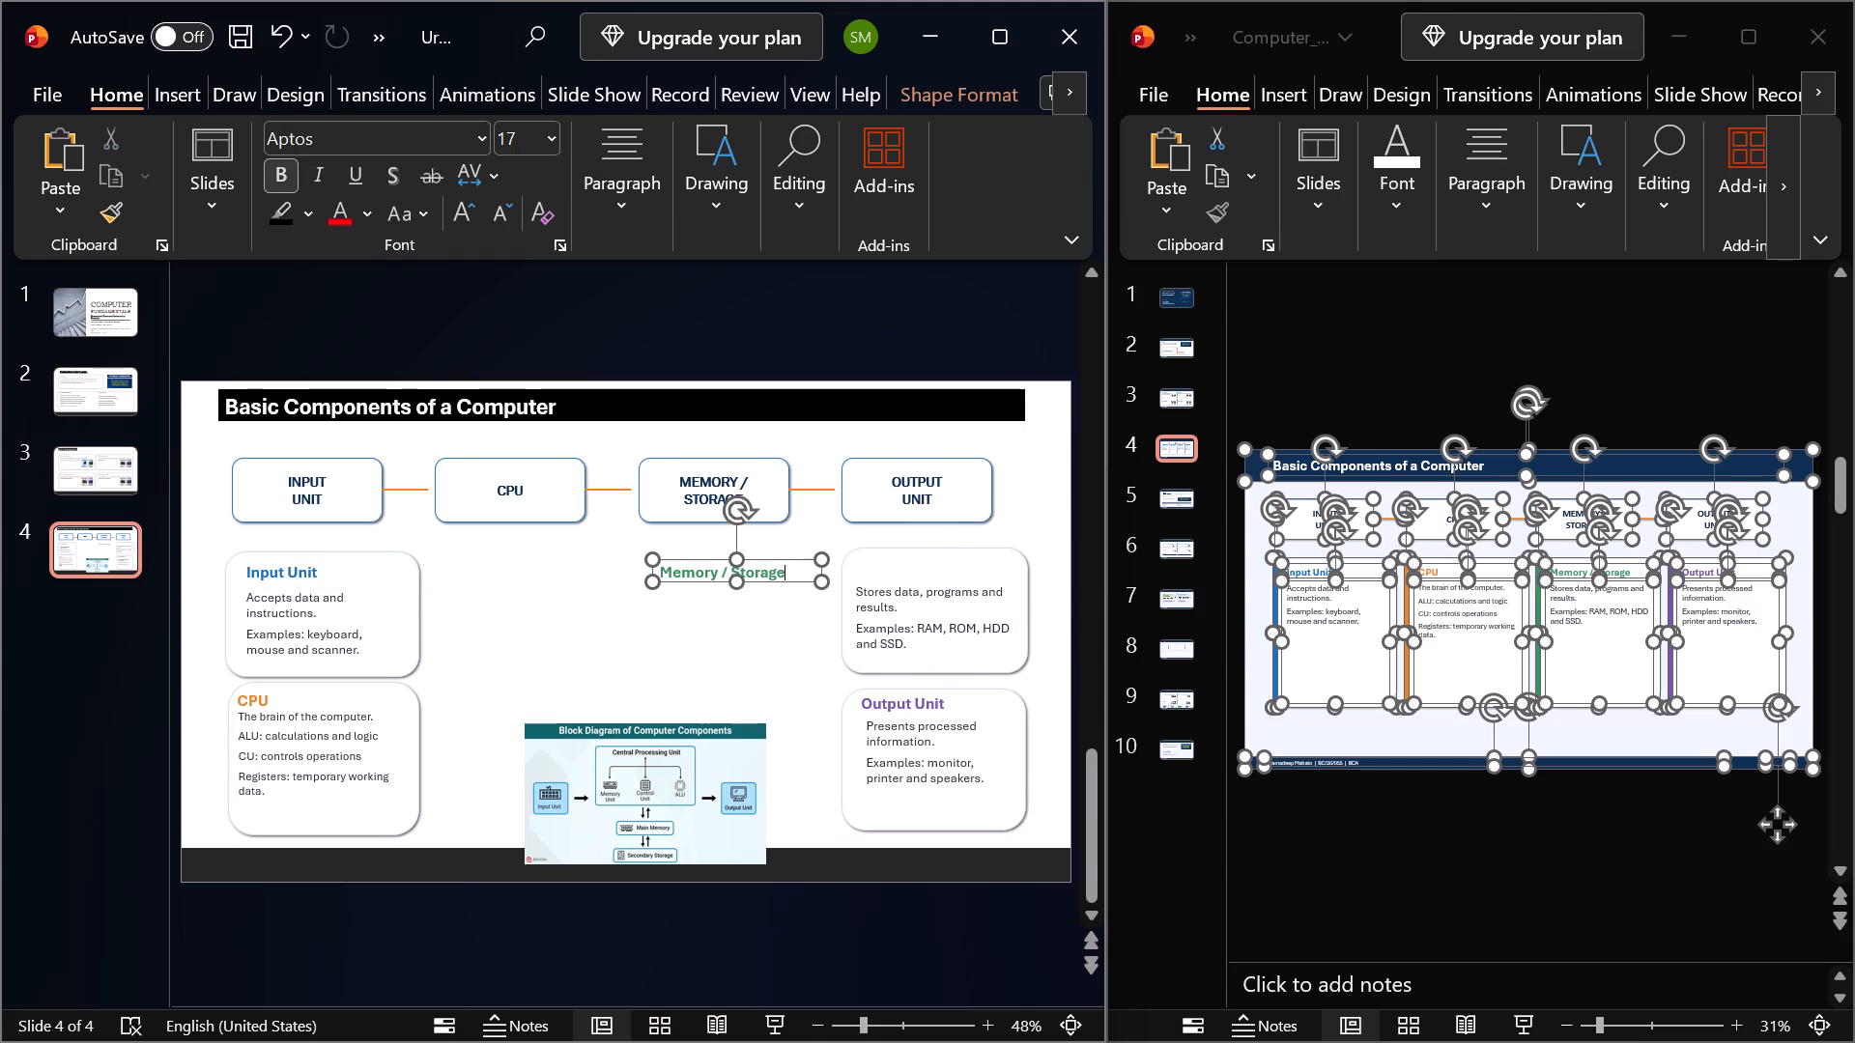
pyautogui.moveTo(802, 577); pyautogui.dragTo(1008, 578)
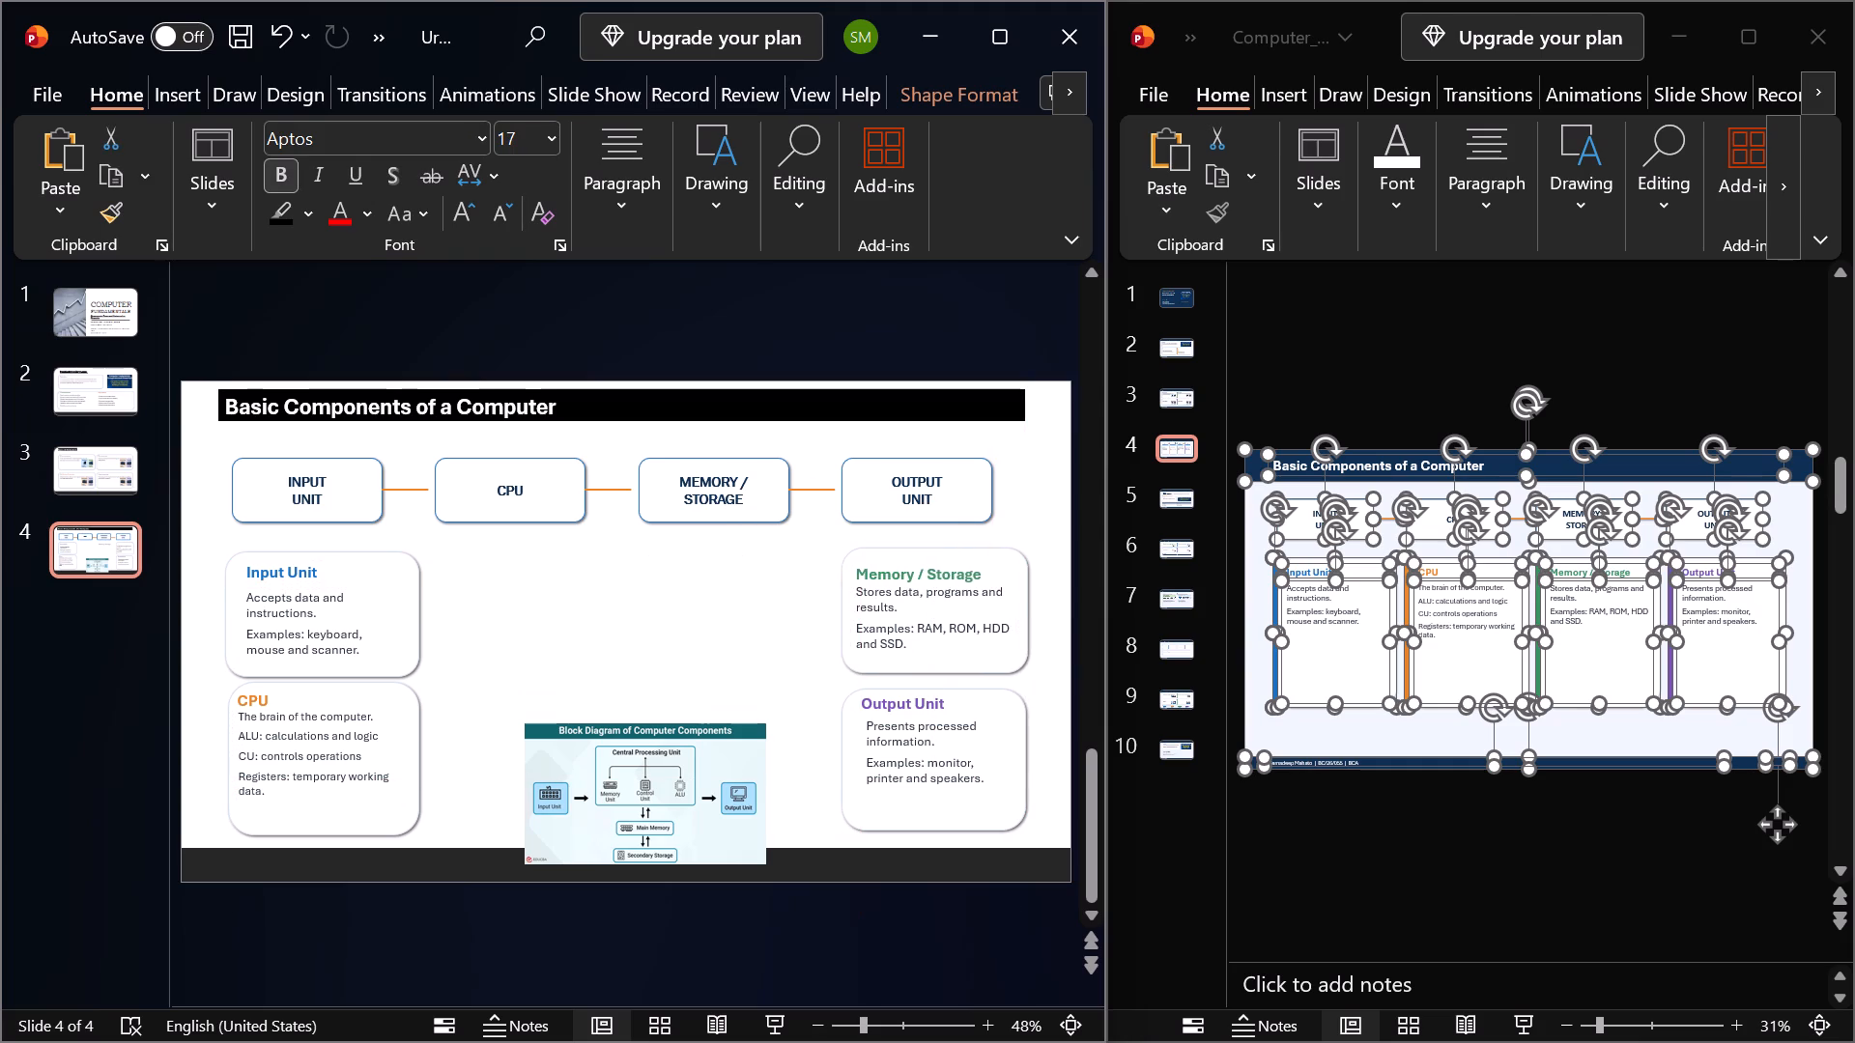
pyautogui.moveTo(1008, 578); pyautogui.dragTo(997, 579)
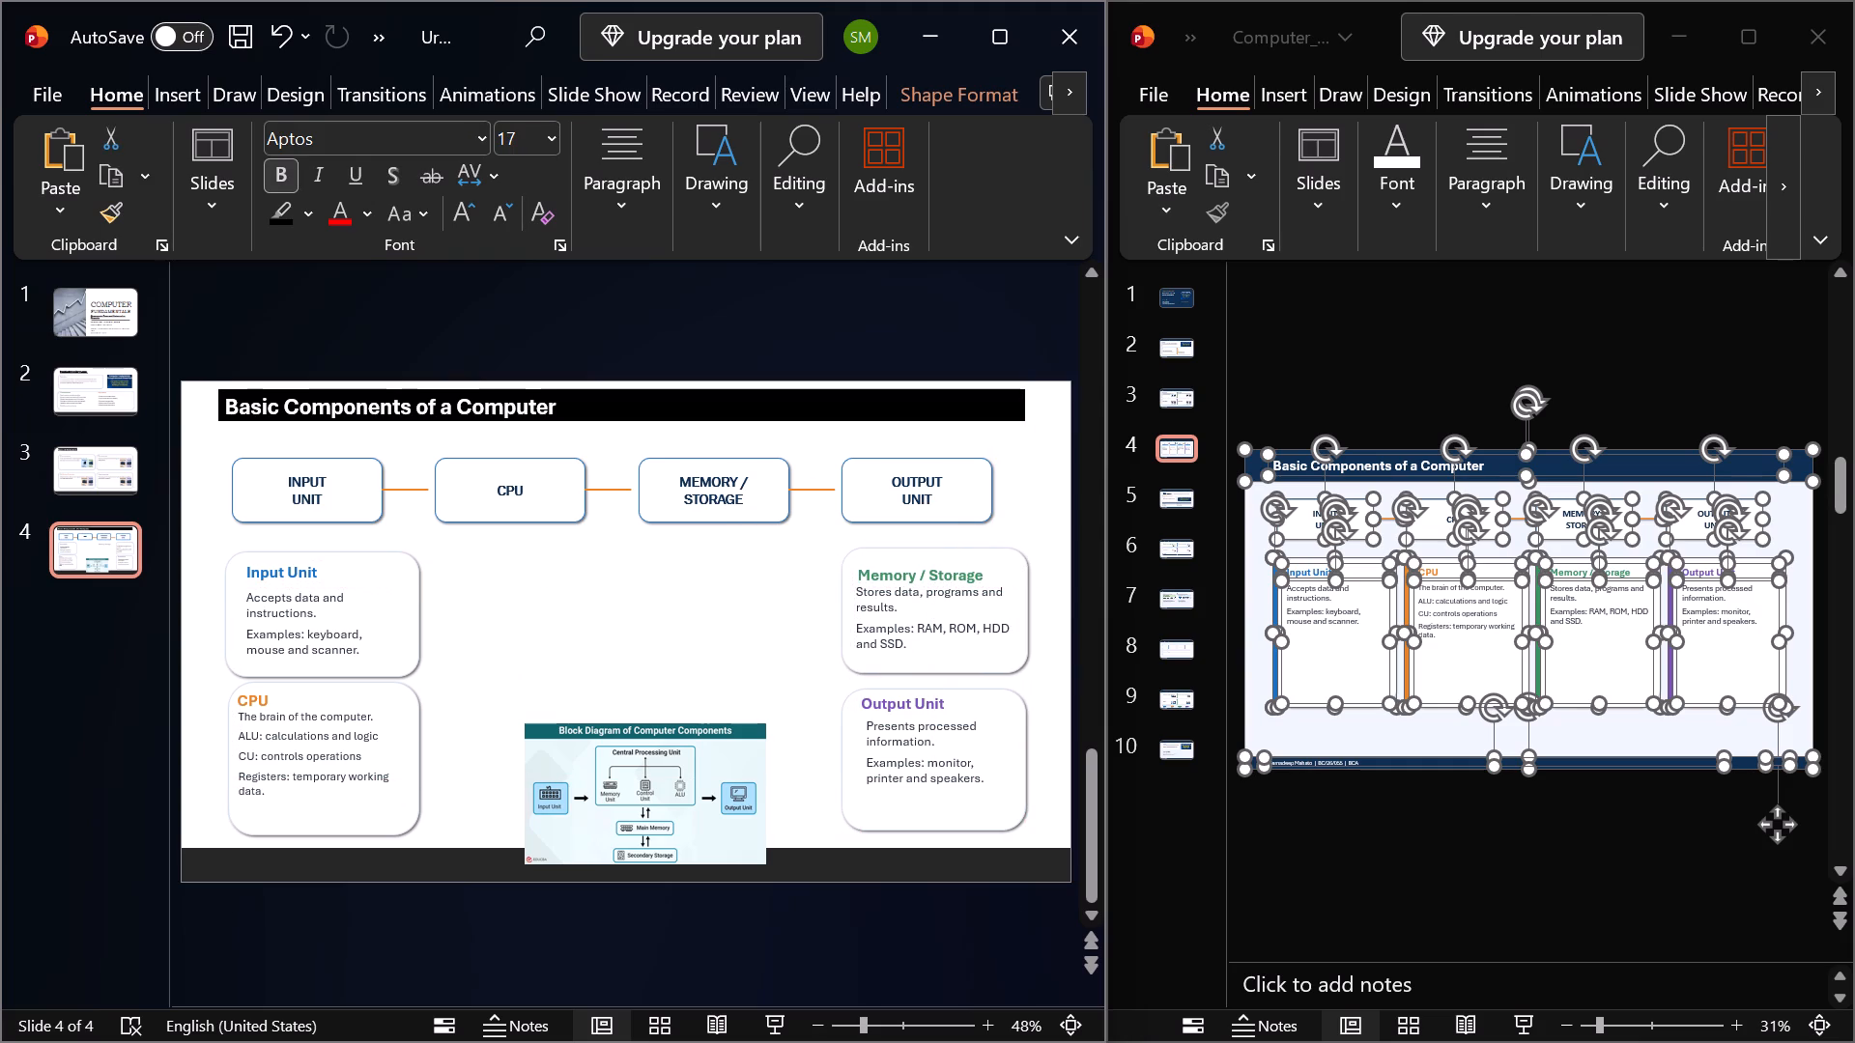
pyautogui.moveTo(997, 579); pyautogui.dragTo(996, 576)
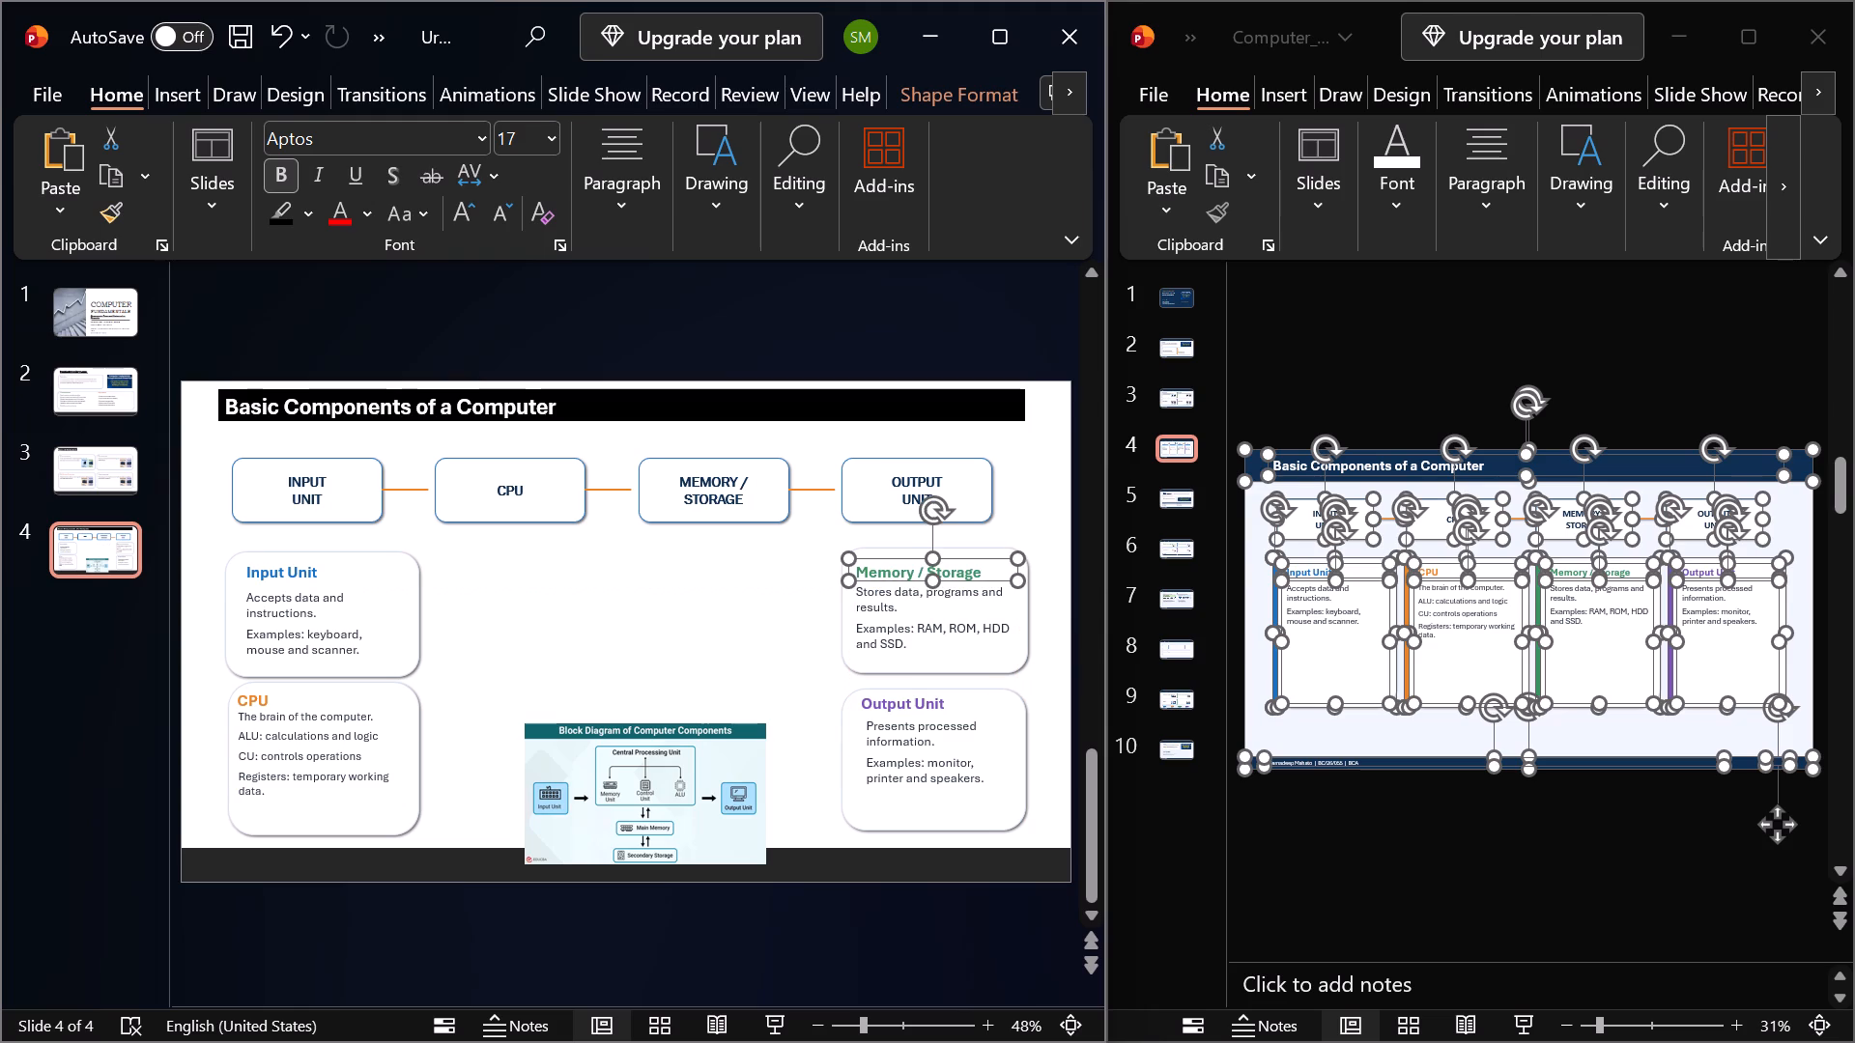
pyautogui.click(1049, 619)
# Move the block diagram picture up between the two card columns and enlarge it to fill the gap without overlapping the cards.
pyautogui.click(739, 782)
pyautogui.moveTo(708, 823); pyautogui.dragTo(686, 678)
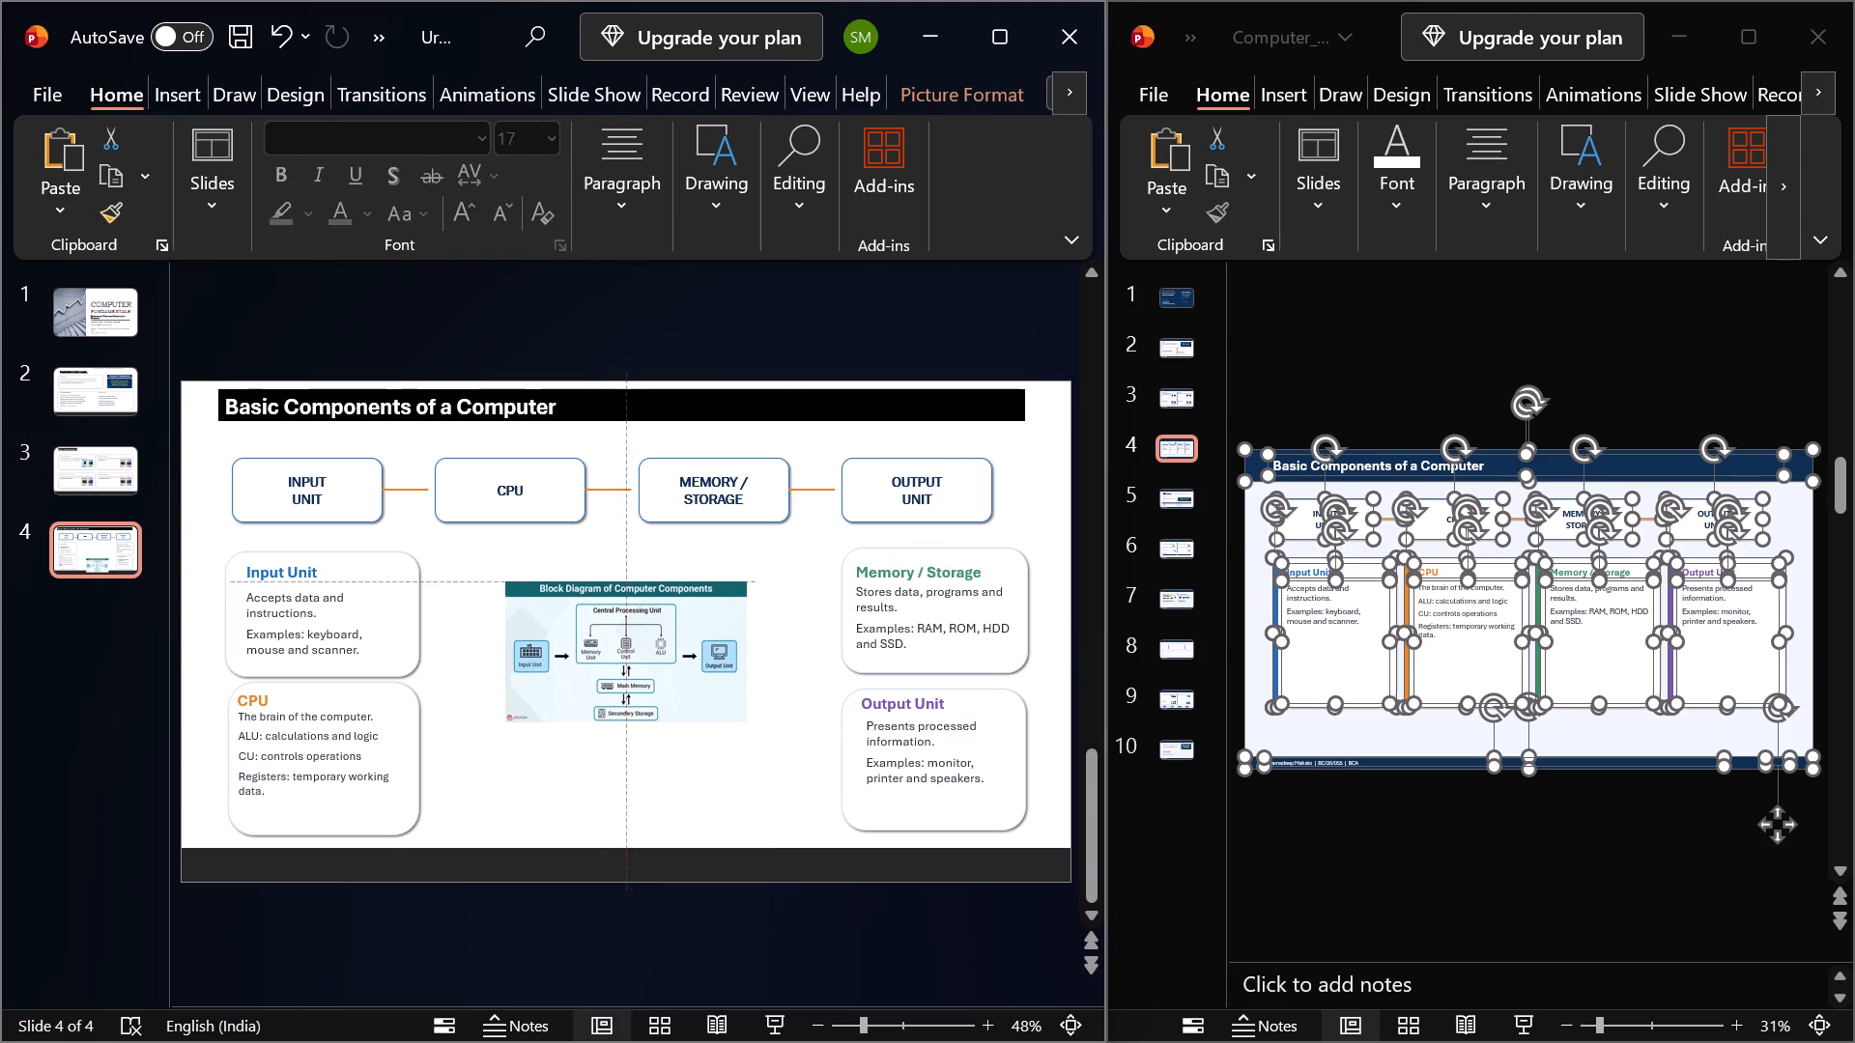
pyautogui.moveTo(686, 678); pyautogui.dragTo(669, 660)
pyautogui.moveTo(730, 702); pyautogui.dragTo(787, 775)
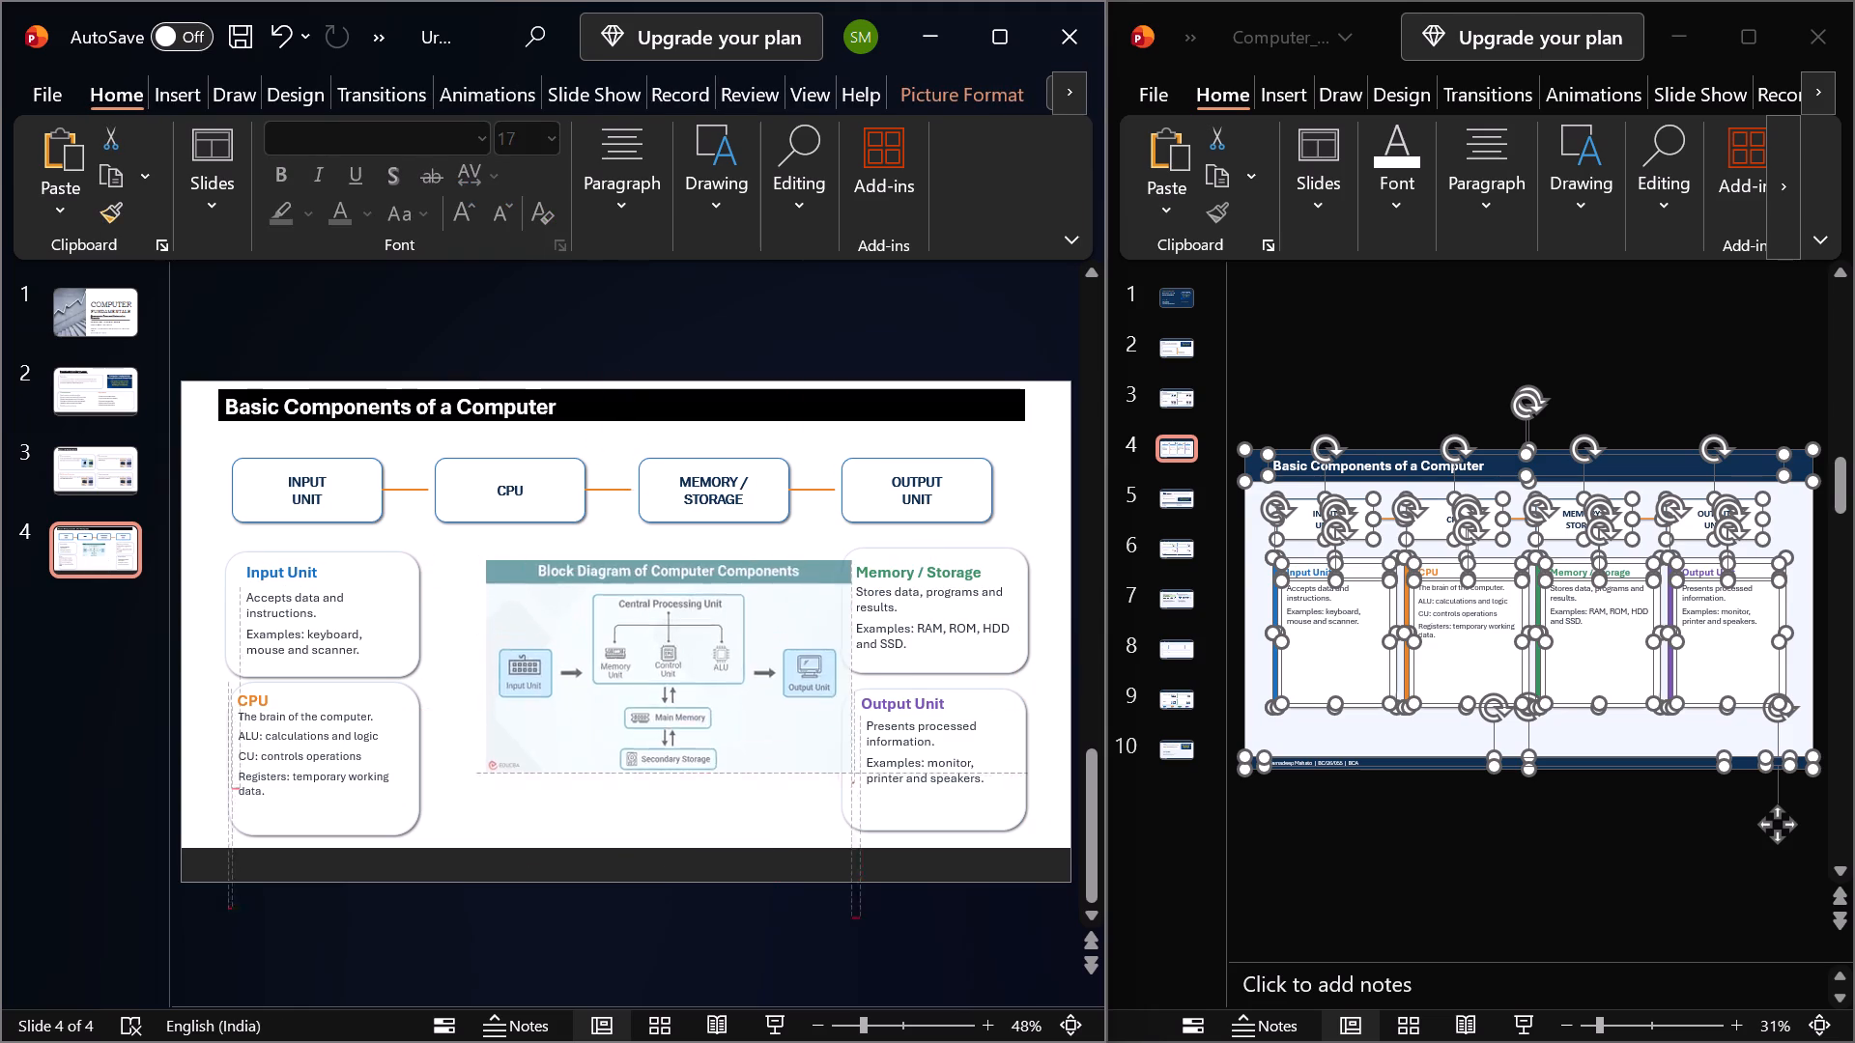
pyautogui.moveTo(787, 775); pyautogui.dragTo(829, 803)
pyautogui.moveTo(818, 759); pyautogui.dragTo(766, 759)
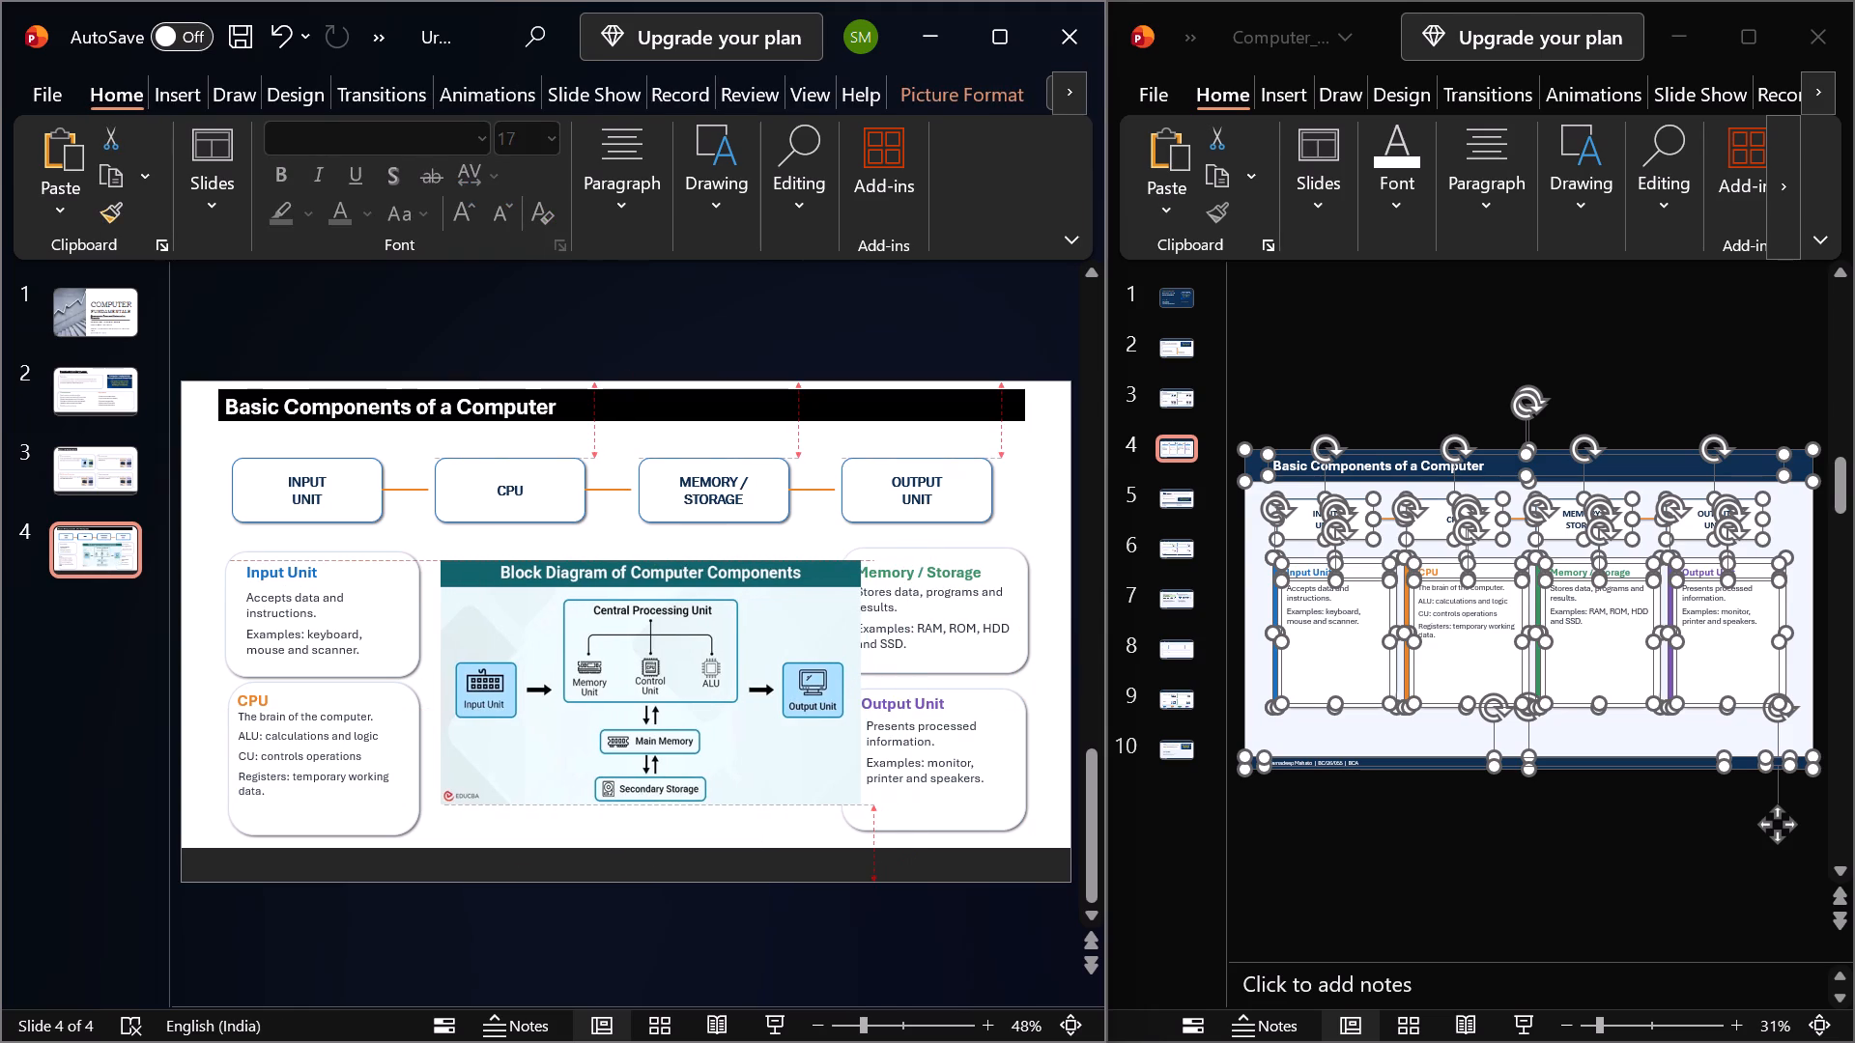
pyautogui.moveTo(766, 759); pyautogui.dragTo(750, 775)
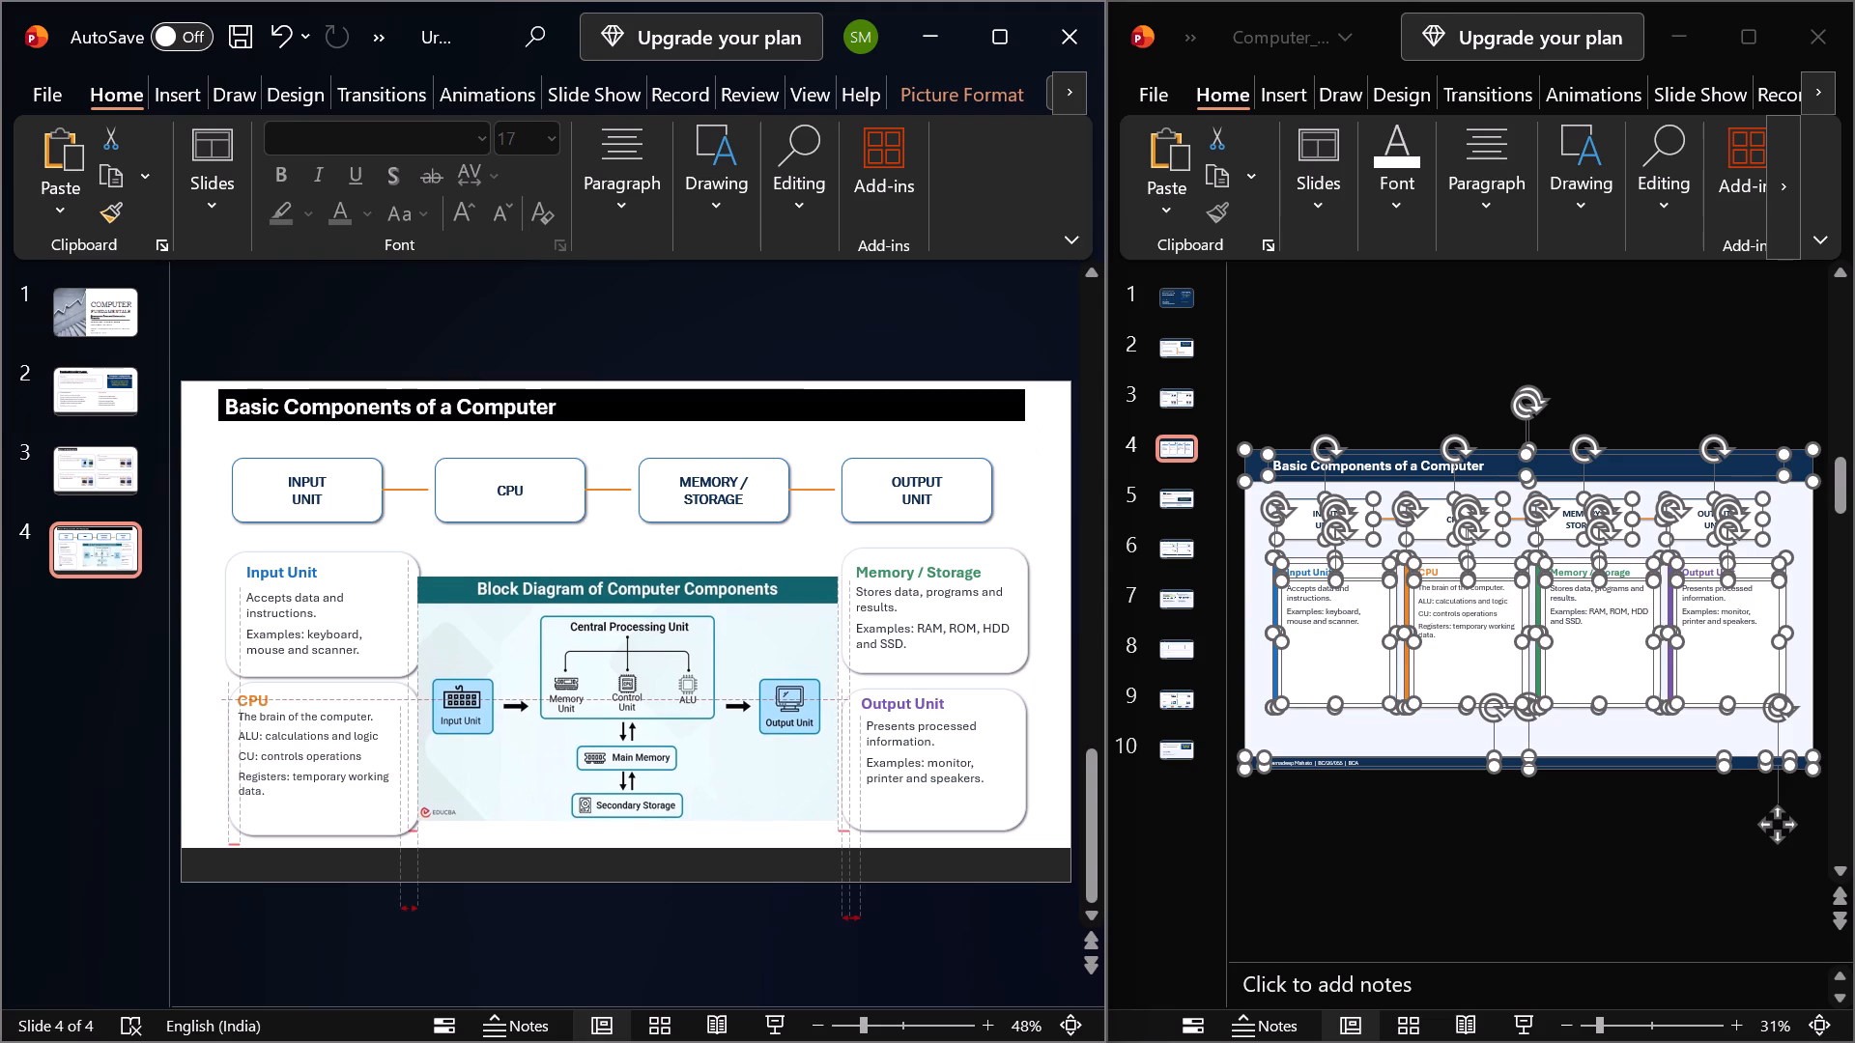
pyautogui.moveTo(750, 775); pyautogui.dragTo(755, 755)
pyautogui.moveTo(836, 798); pyautogui.dragTo(813, 781)
pyautogui.moveTo(761, 738); pyautogui.dragTo(788, 755)
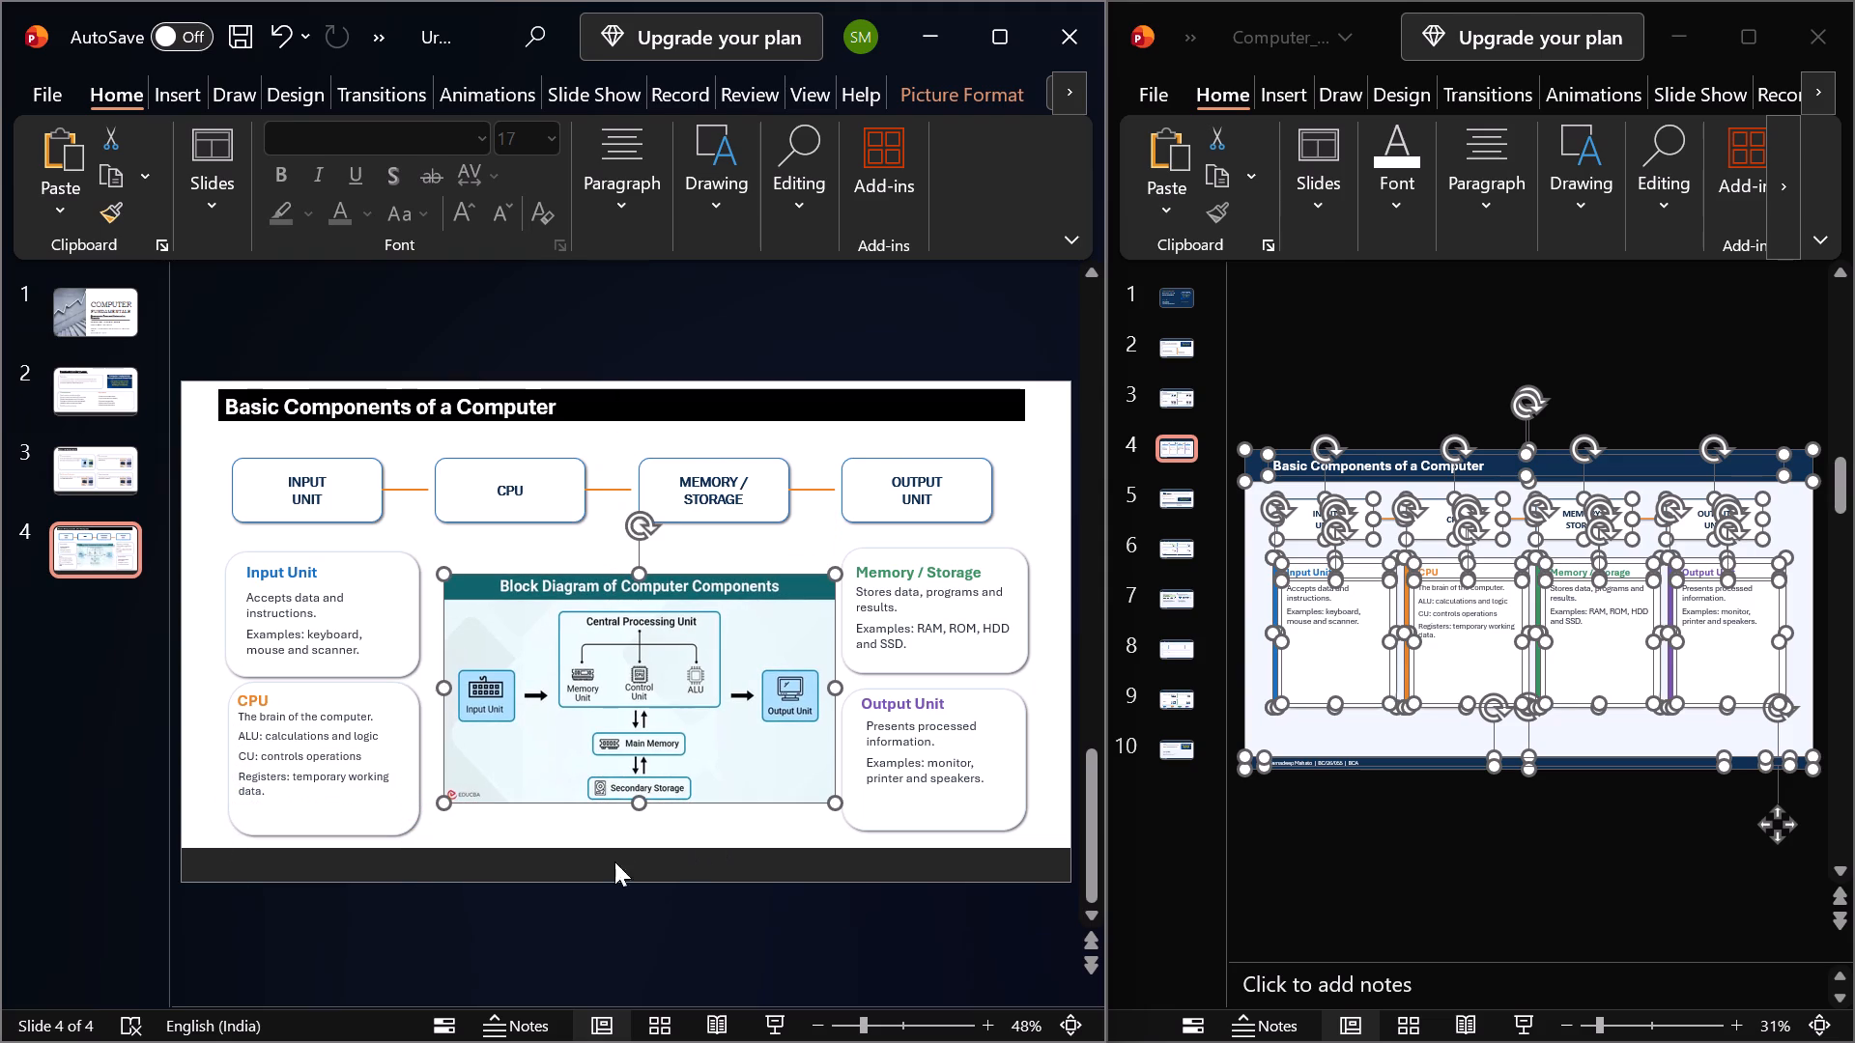
pyautogui.doubleClick(583, 931)
pyautogui.click(700, 734)
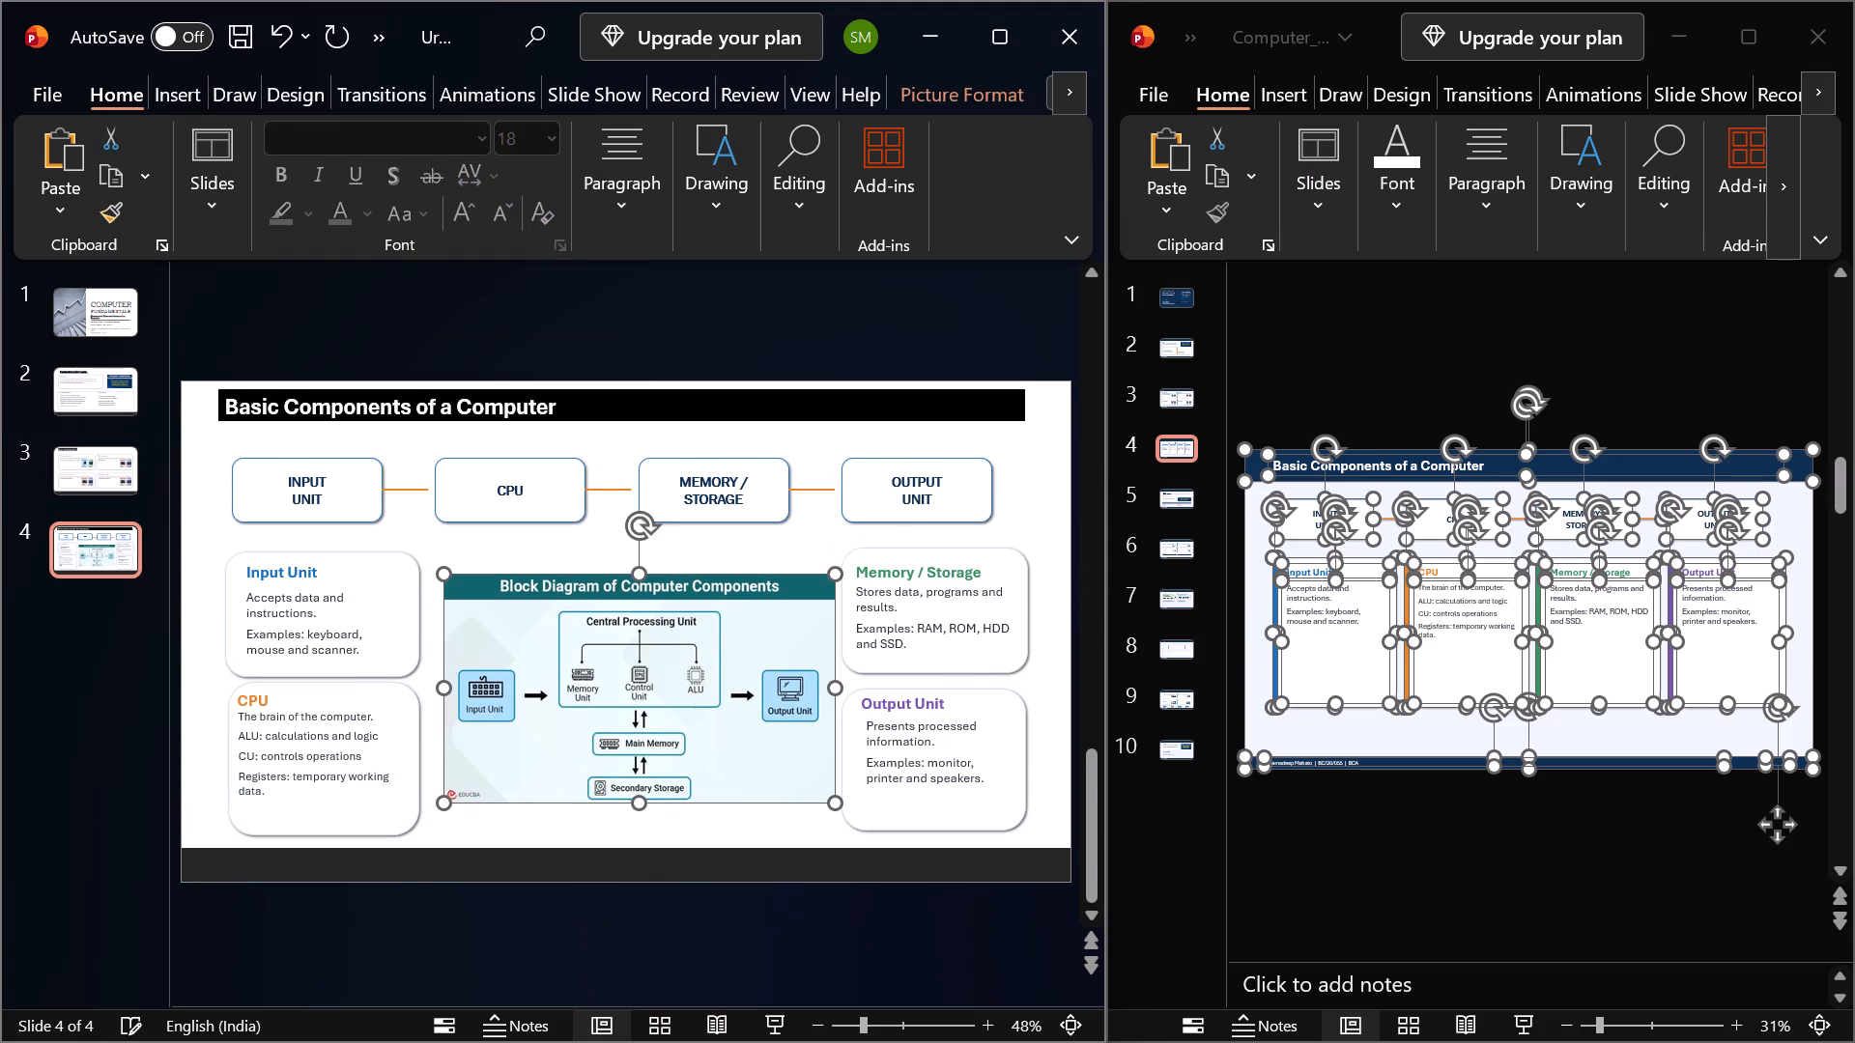
pyautogui.click(773, 750)
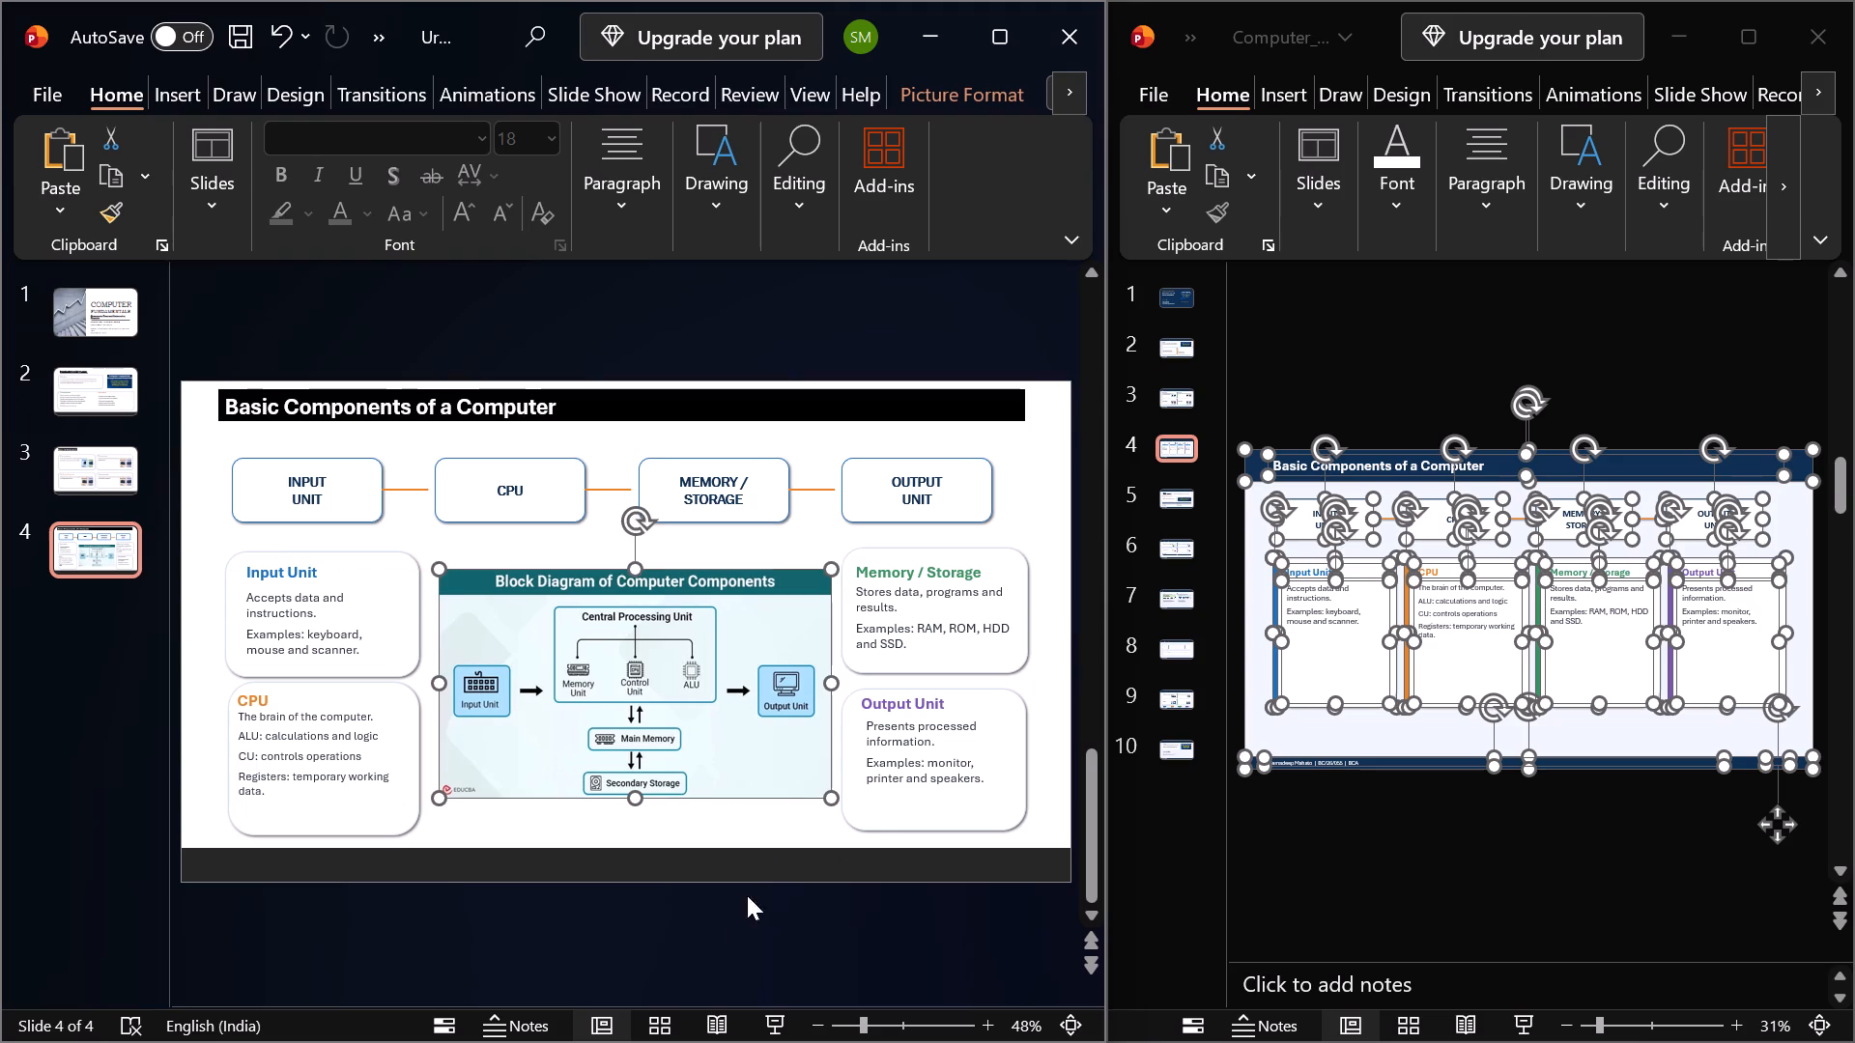
pyautogui.click(726, 930)
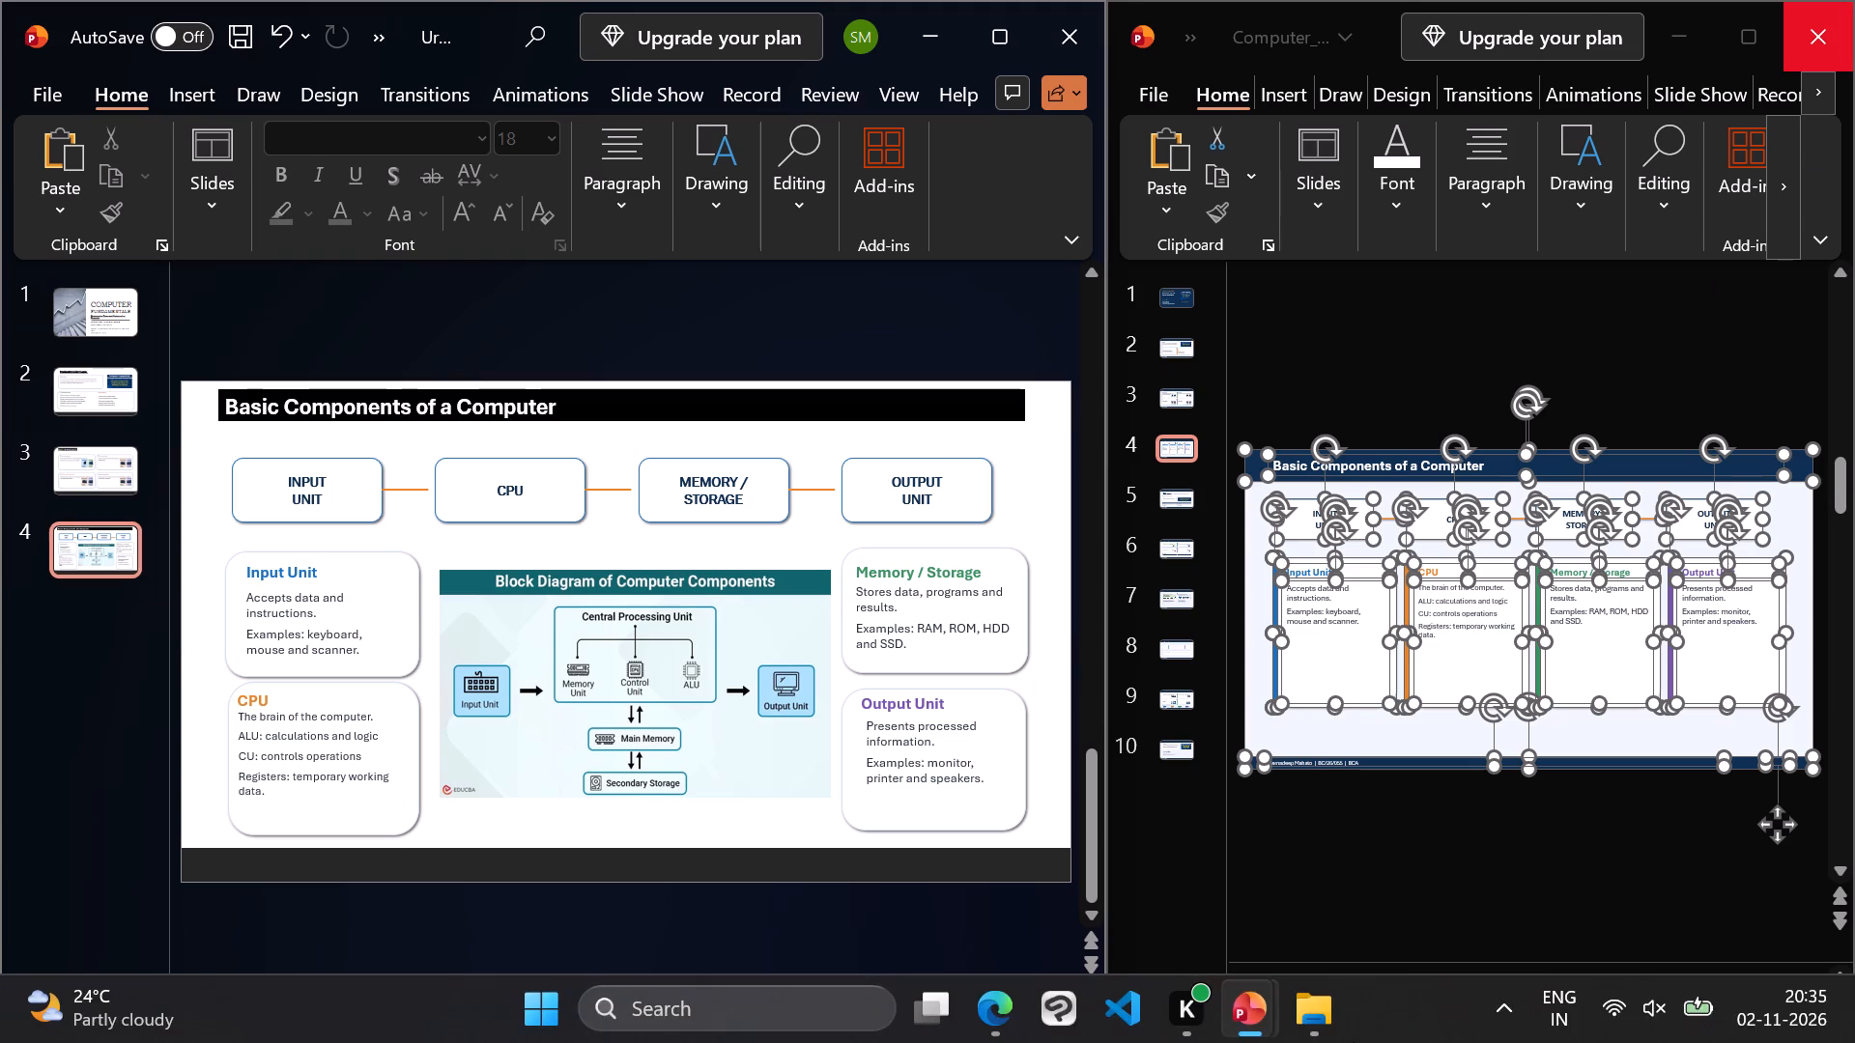
# Insert a new slide after slide 4 in the Urban monochrome deck.
pyautogui.click(178, 102)
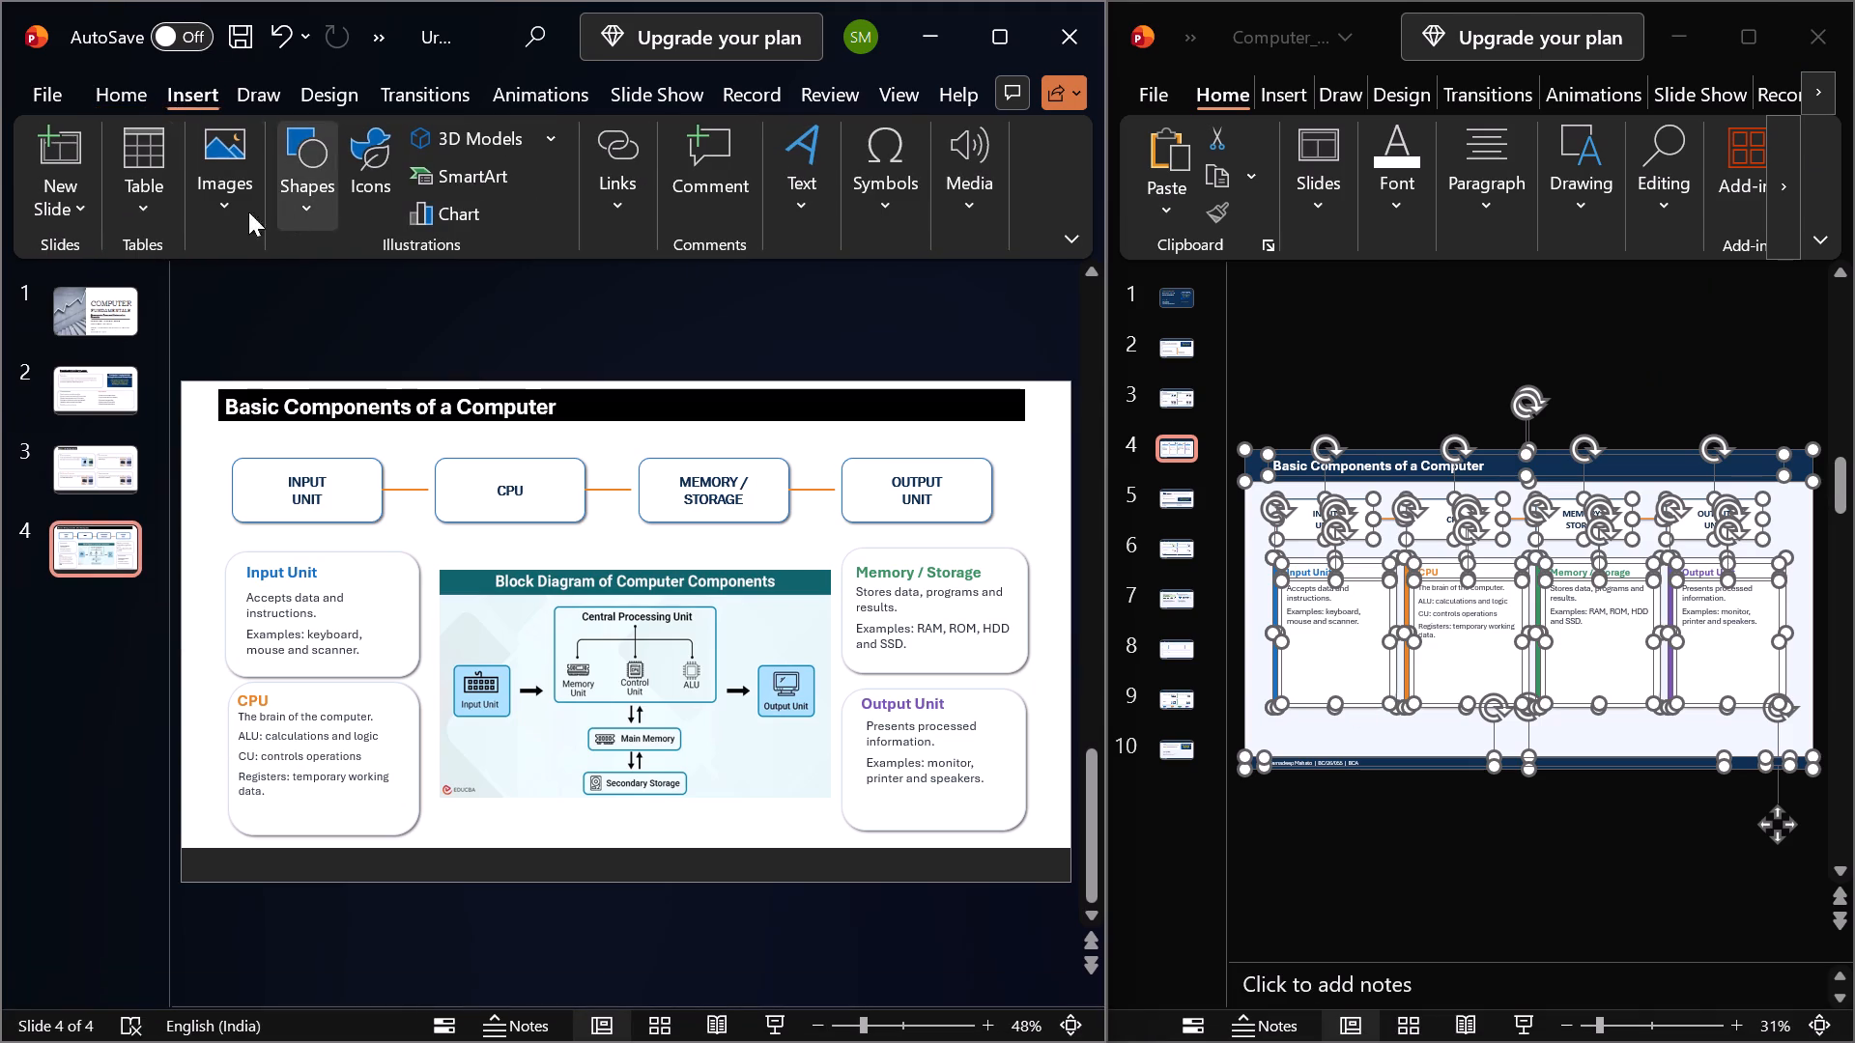
pyautogui.click(44, 145)
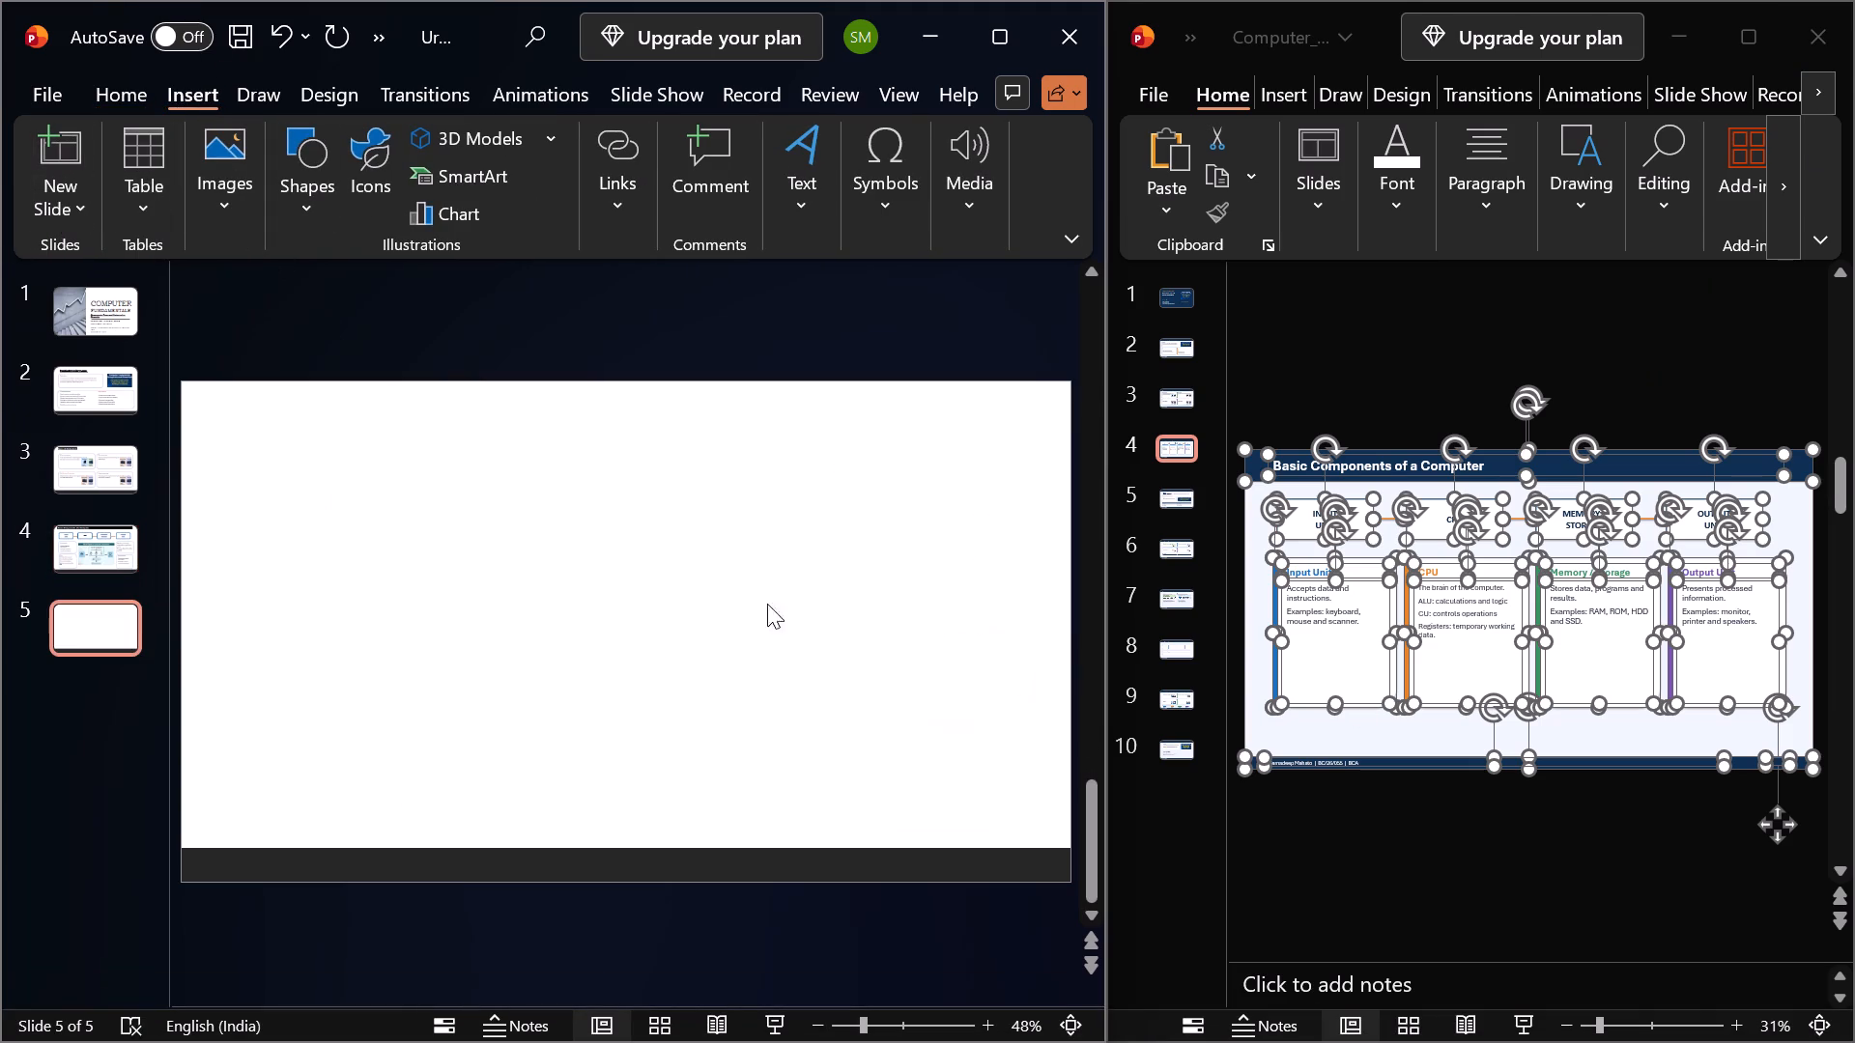
# Copy everything on the source presentation's Hardware and Software slide and paste it into the new slide 5.
pyautogui.click(1182, 500)
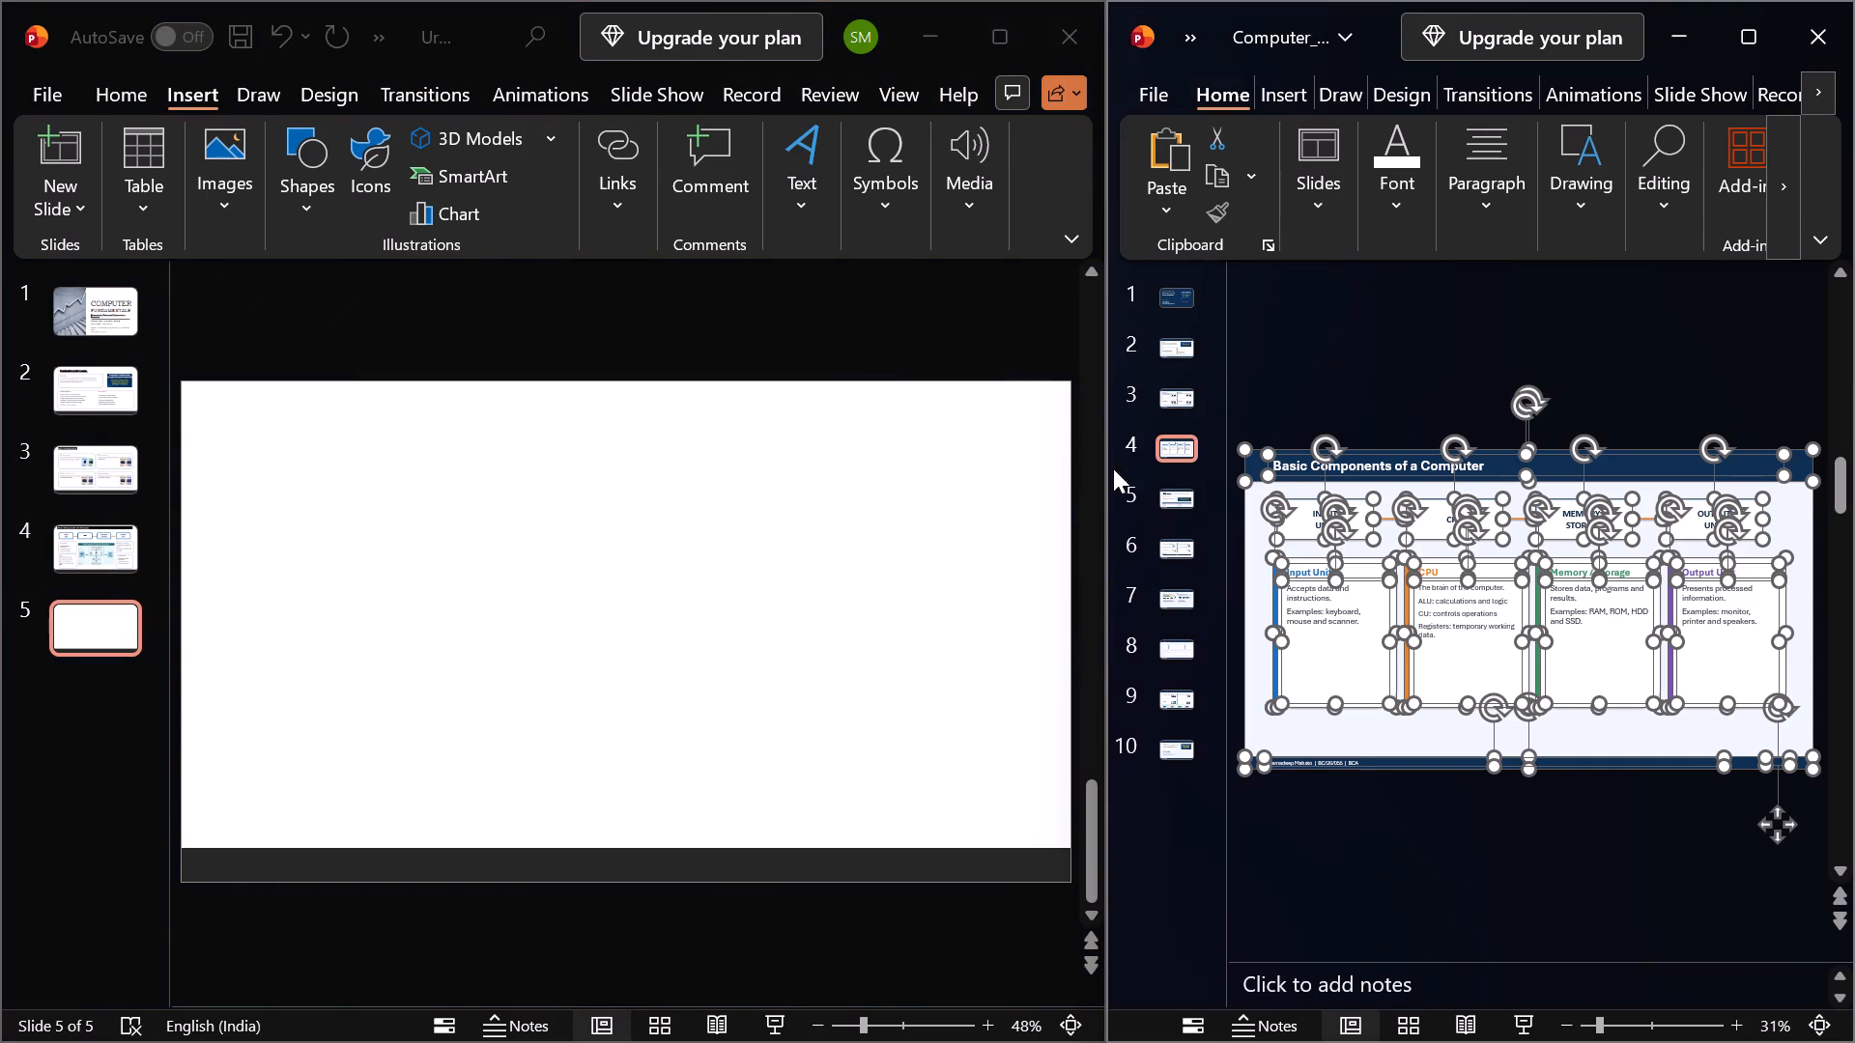
pyautogui.click(1177, 494)
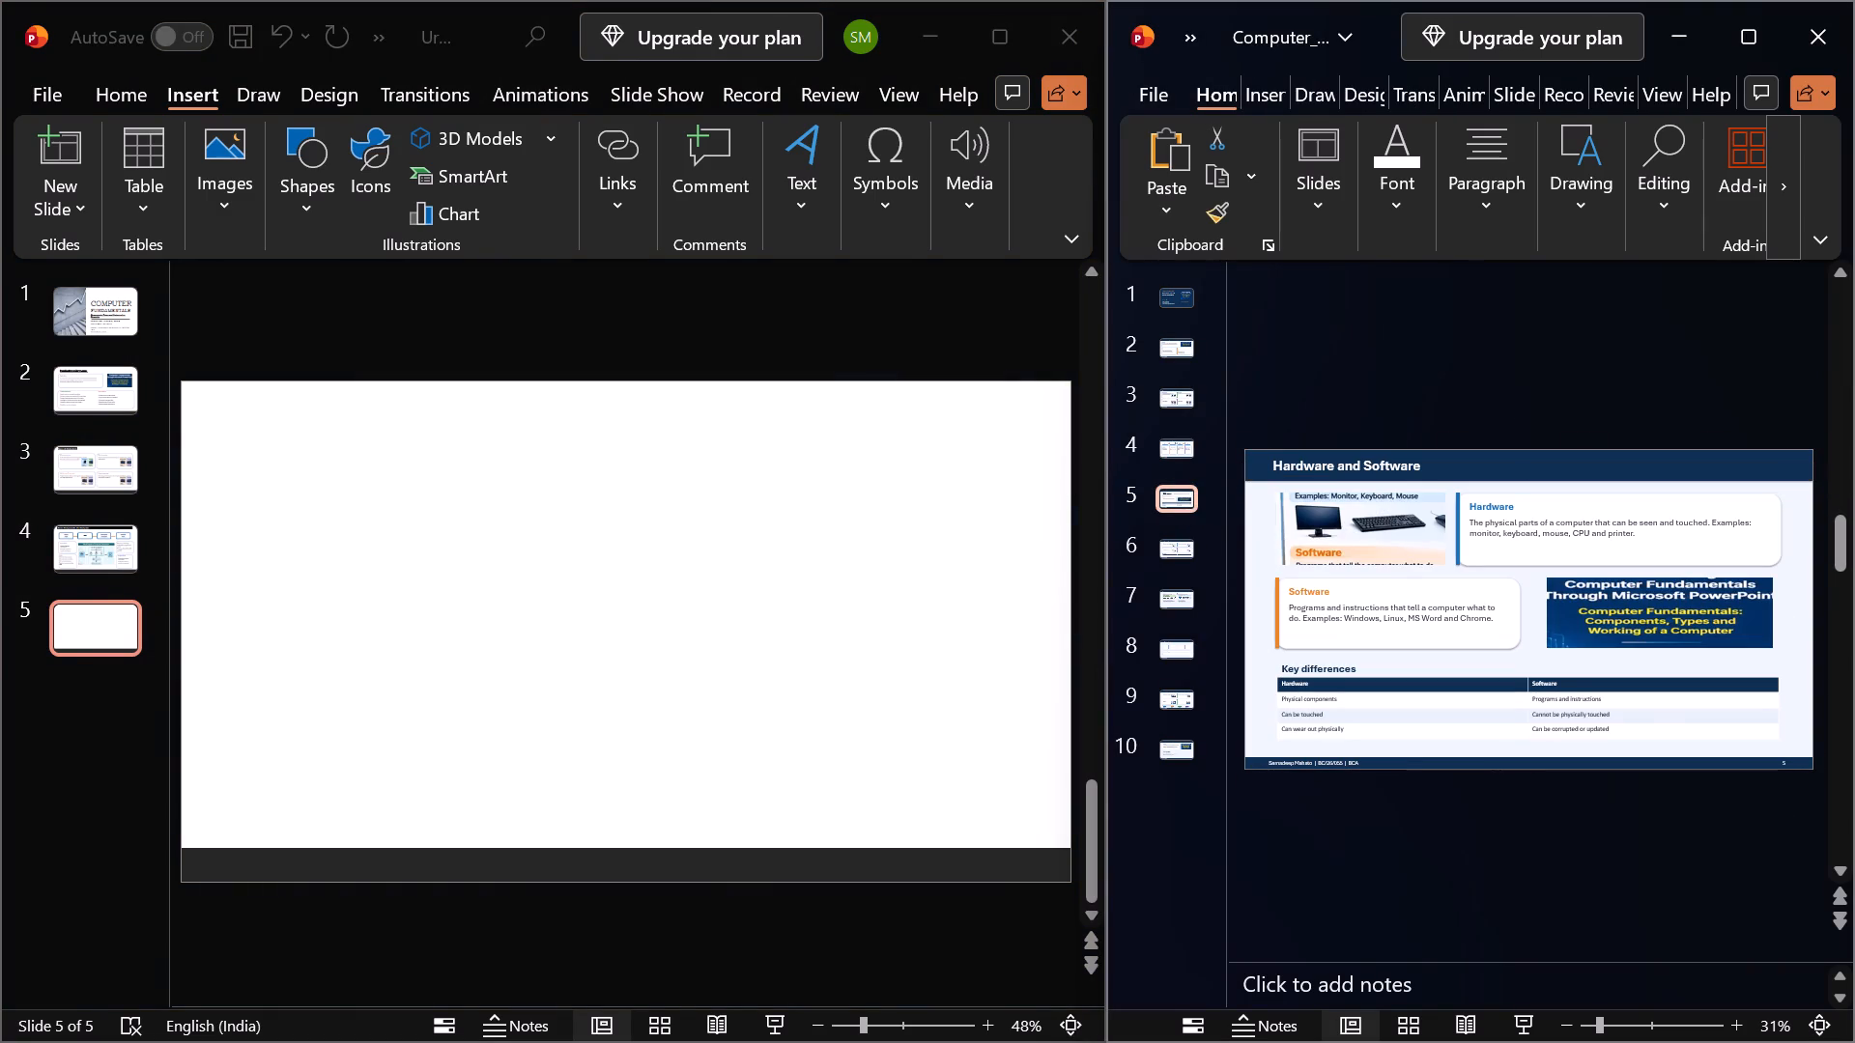
pyautogui.hotkey('ctrl', 'a')
pyautogui.click(1558, 646)
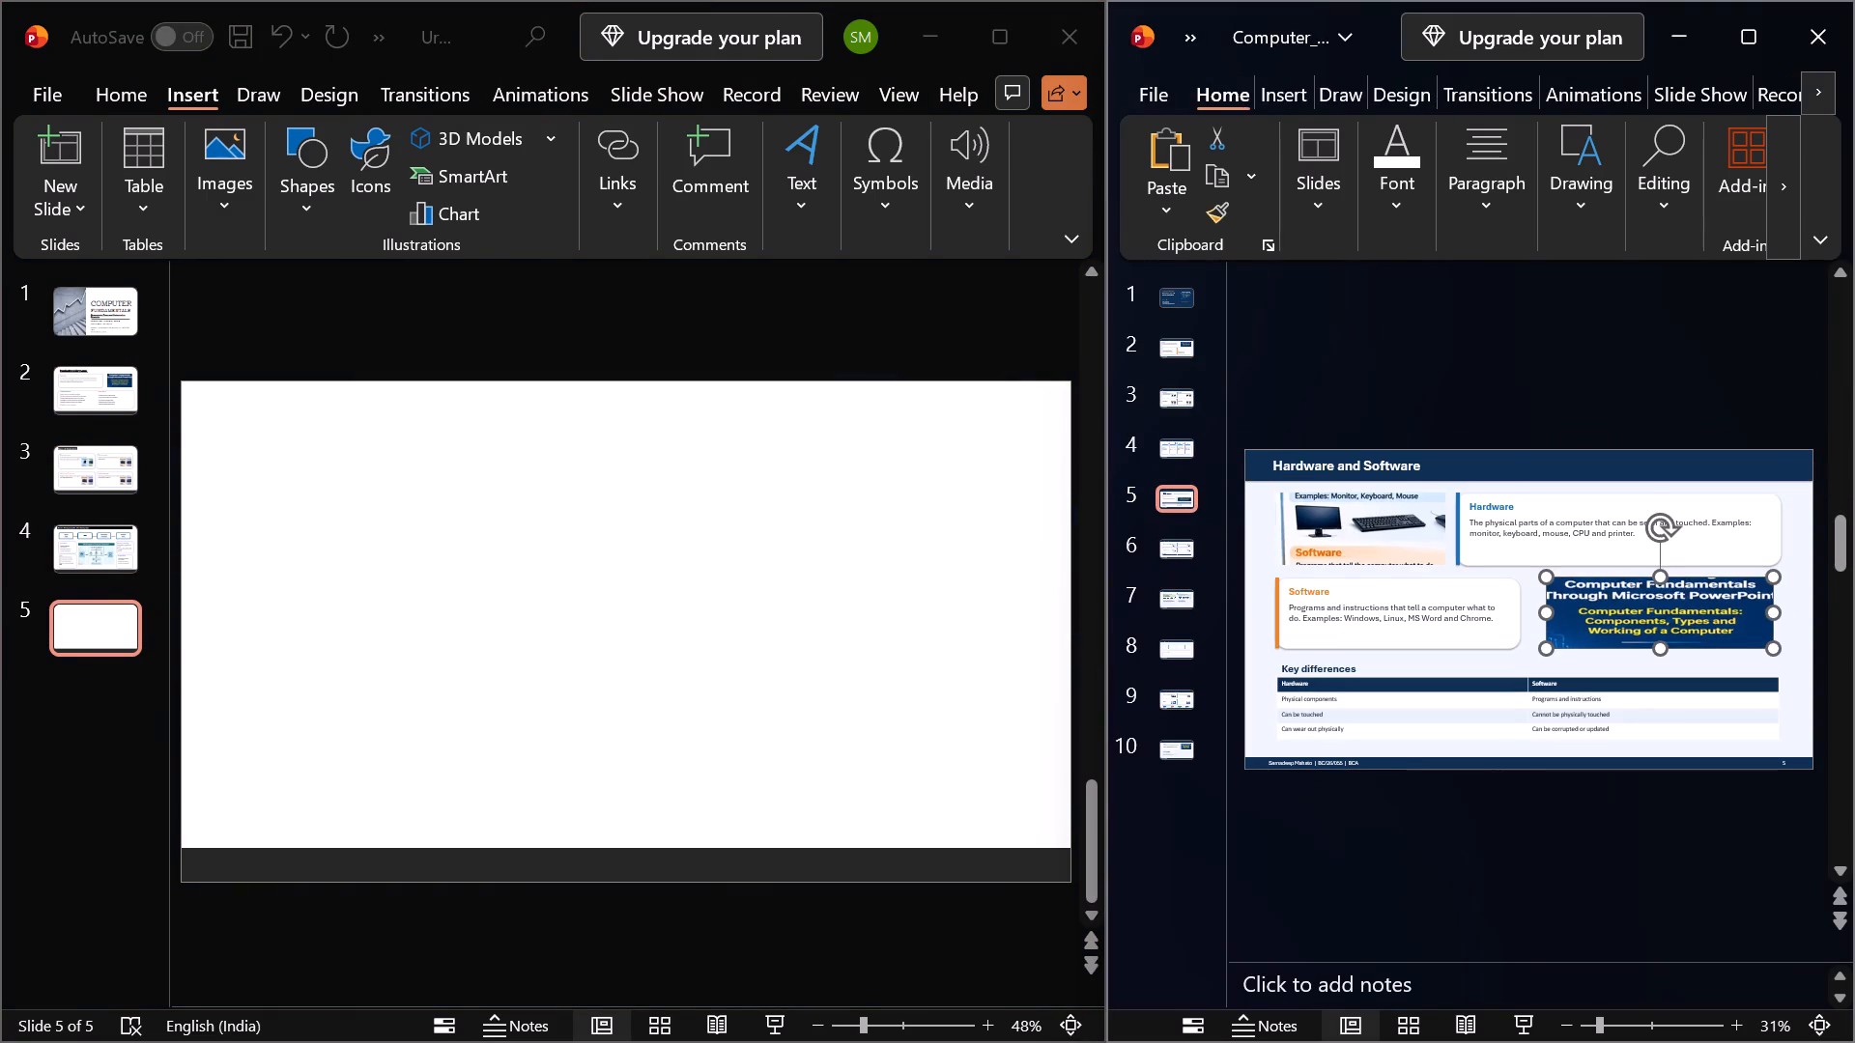
pyautogui.click(1471, 728)
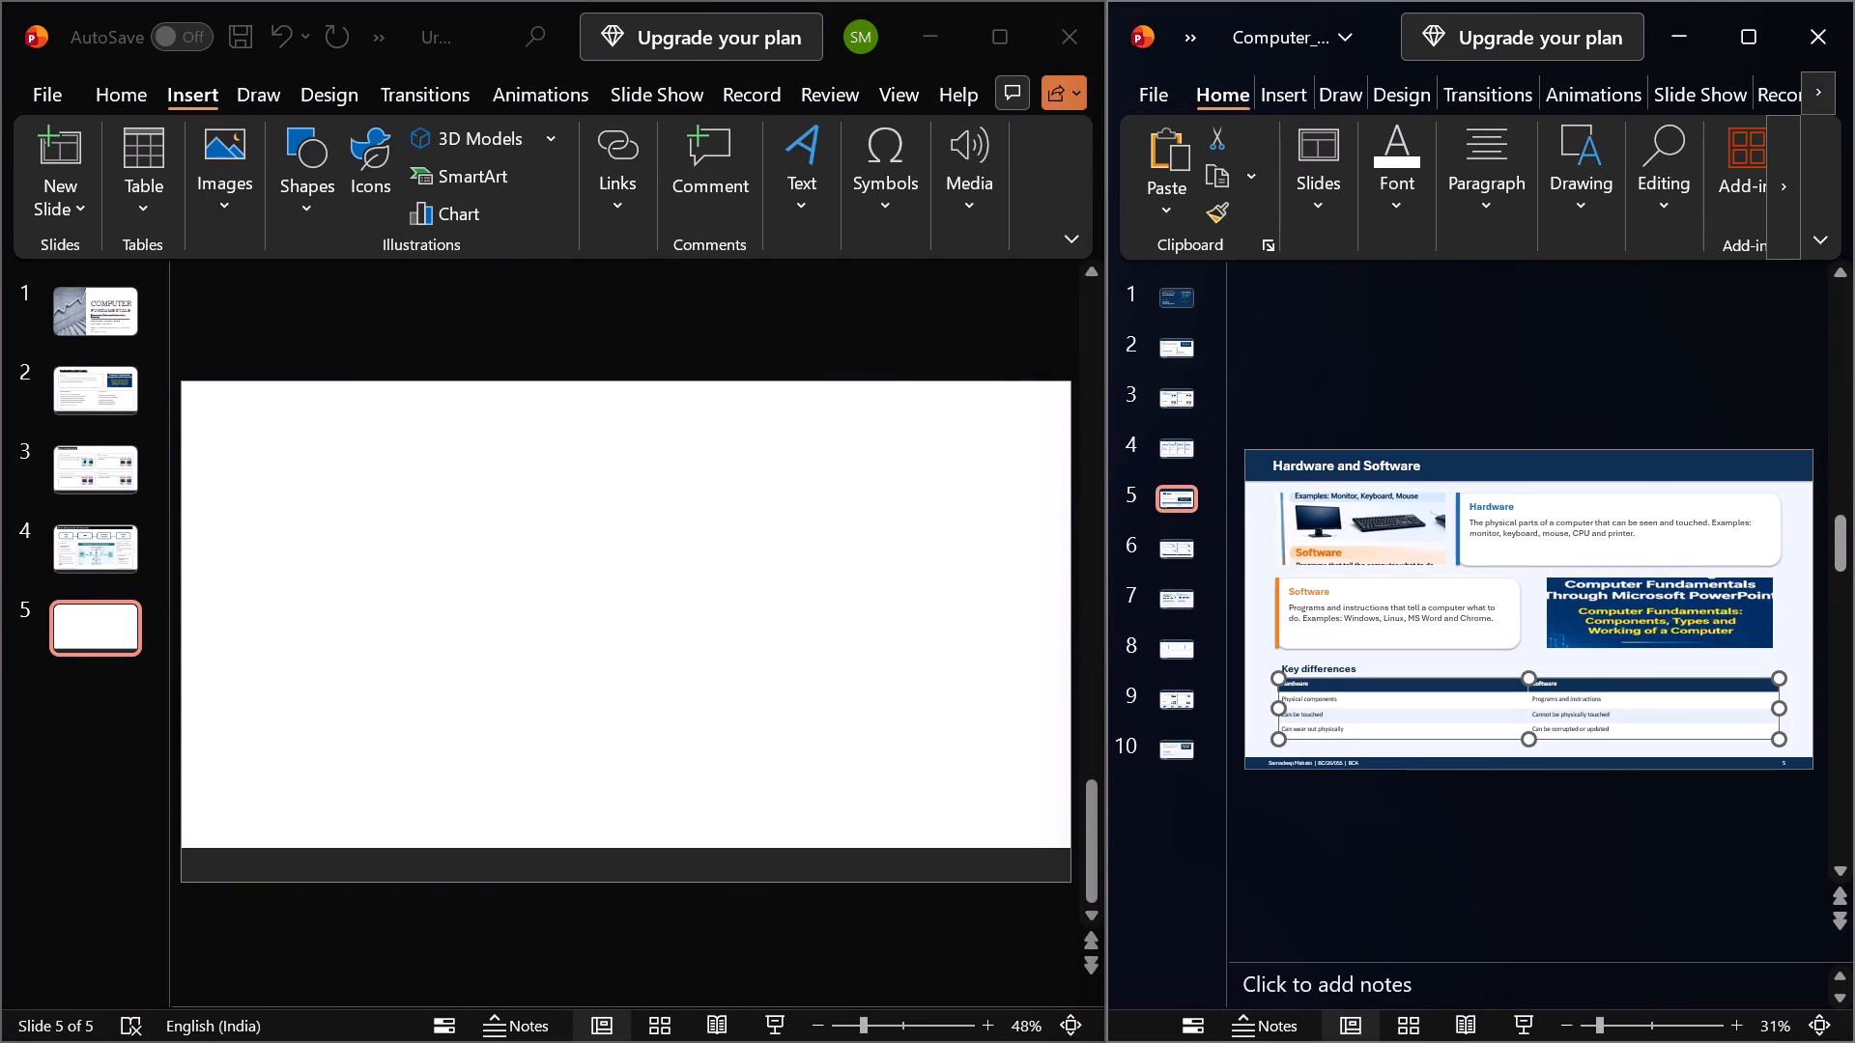
pyautogui.click(1801, 601)
pyautogui.hotkey('ctrl', 'a')
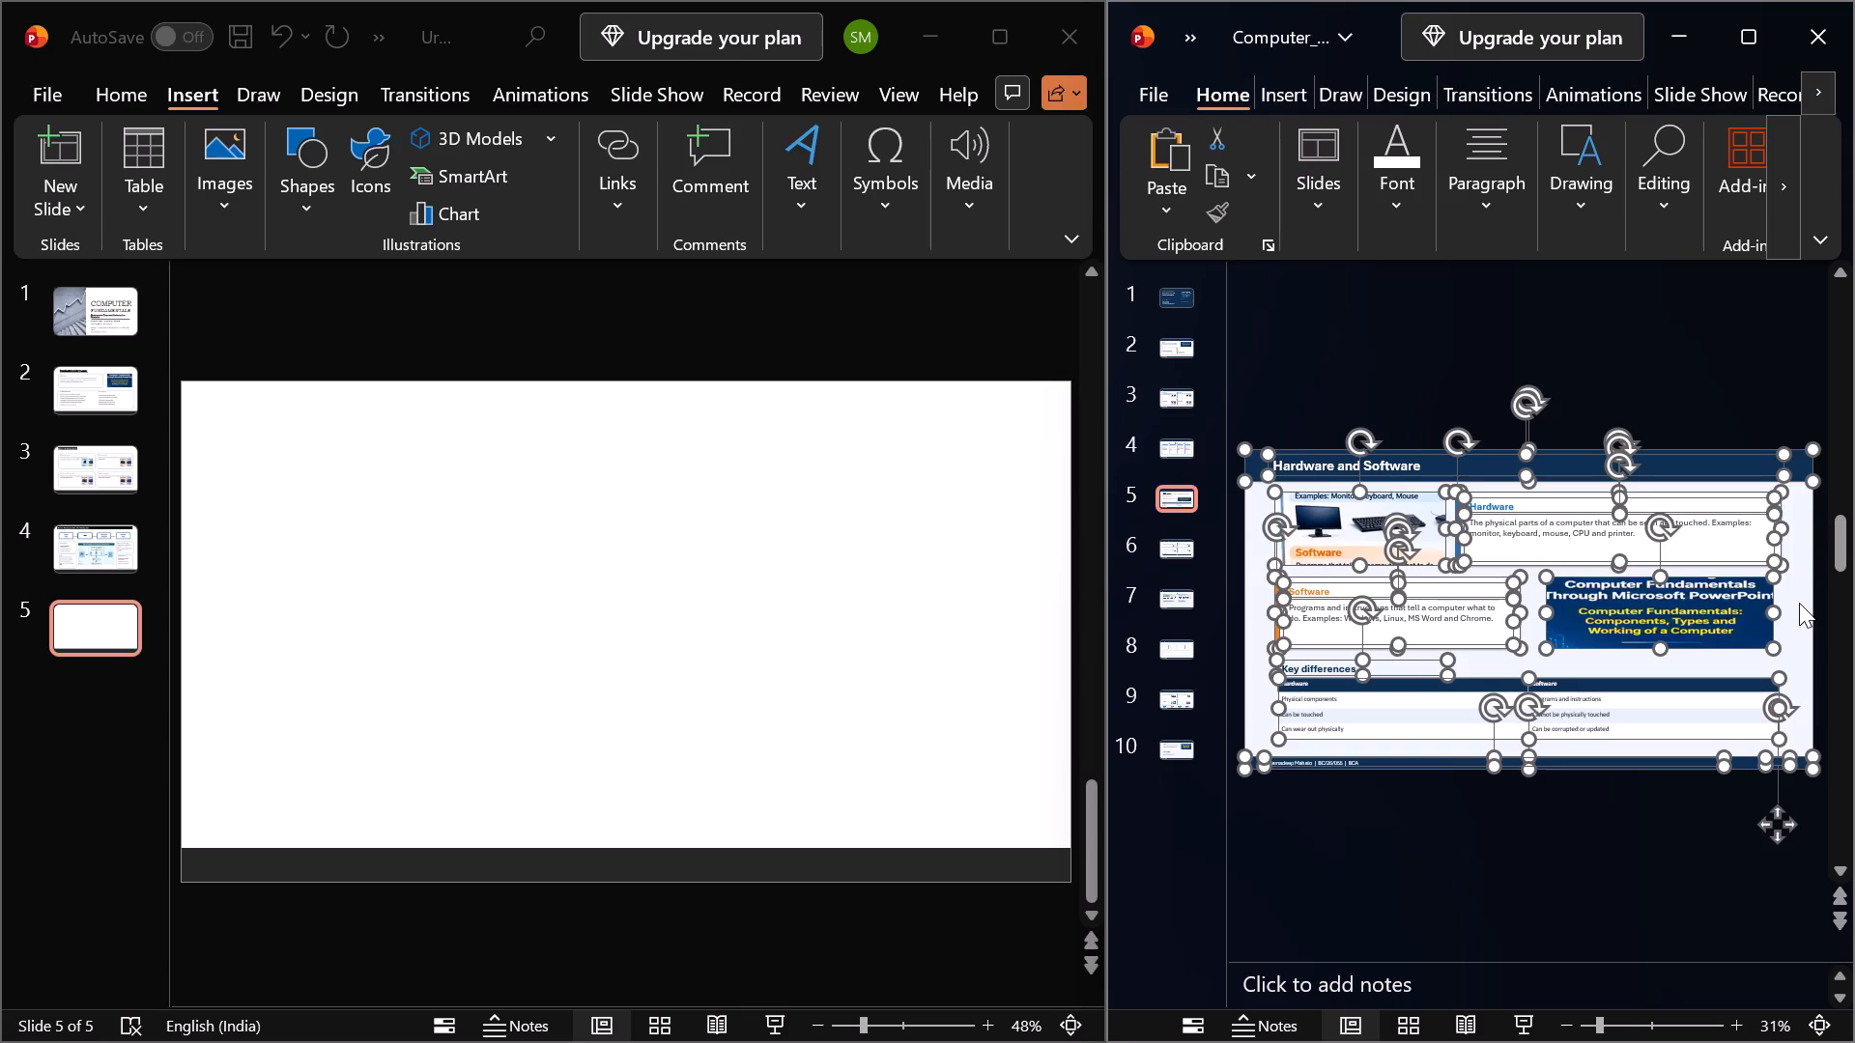
pyautogui.hotkey('ctrl', 'c')
pyautogui.click(491, 593)
pyautogui.hotkey('ctrl', 'v')
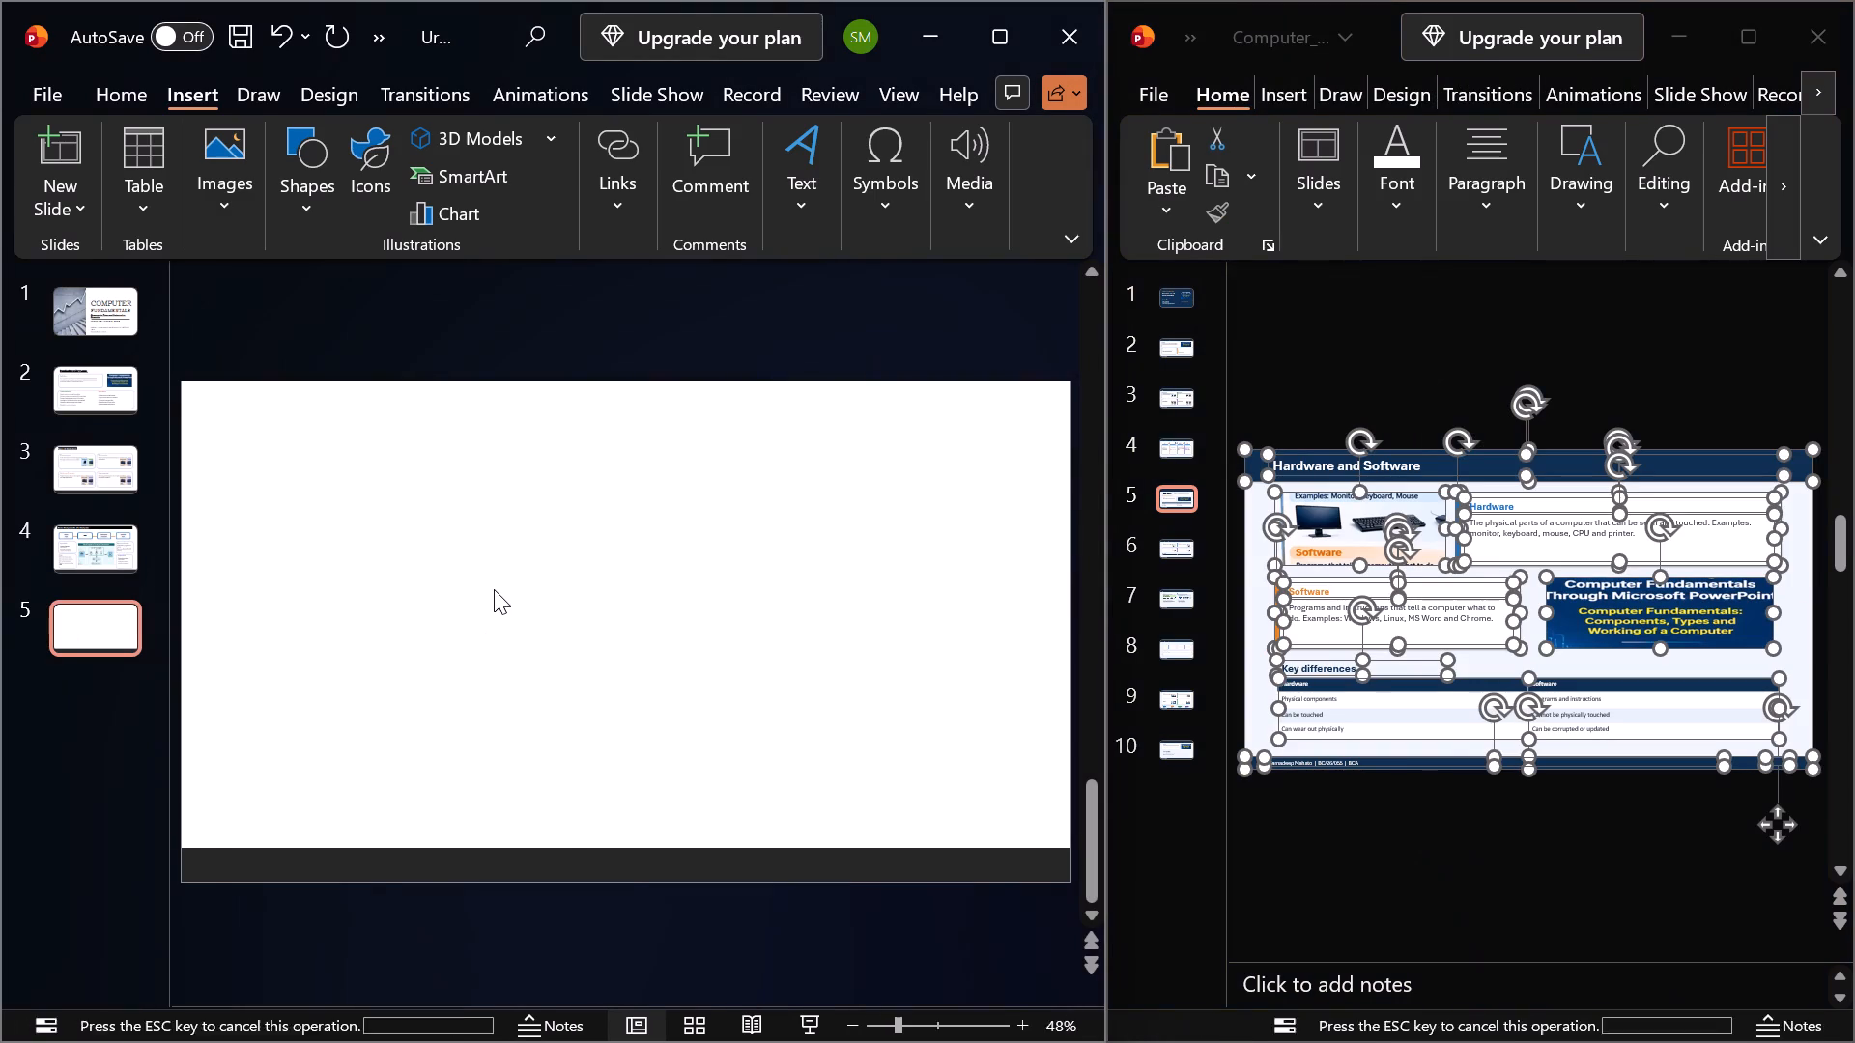
pyautogui.scroll(1, 719, 663)
pyautogui.scroll(-1, 718, 665)
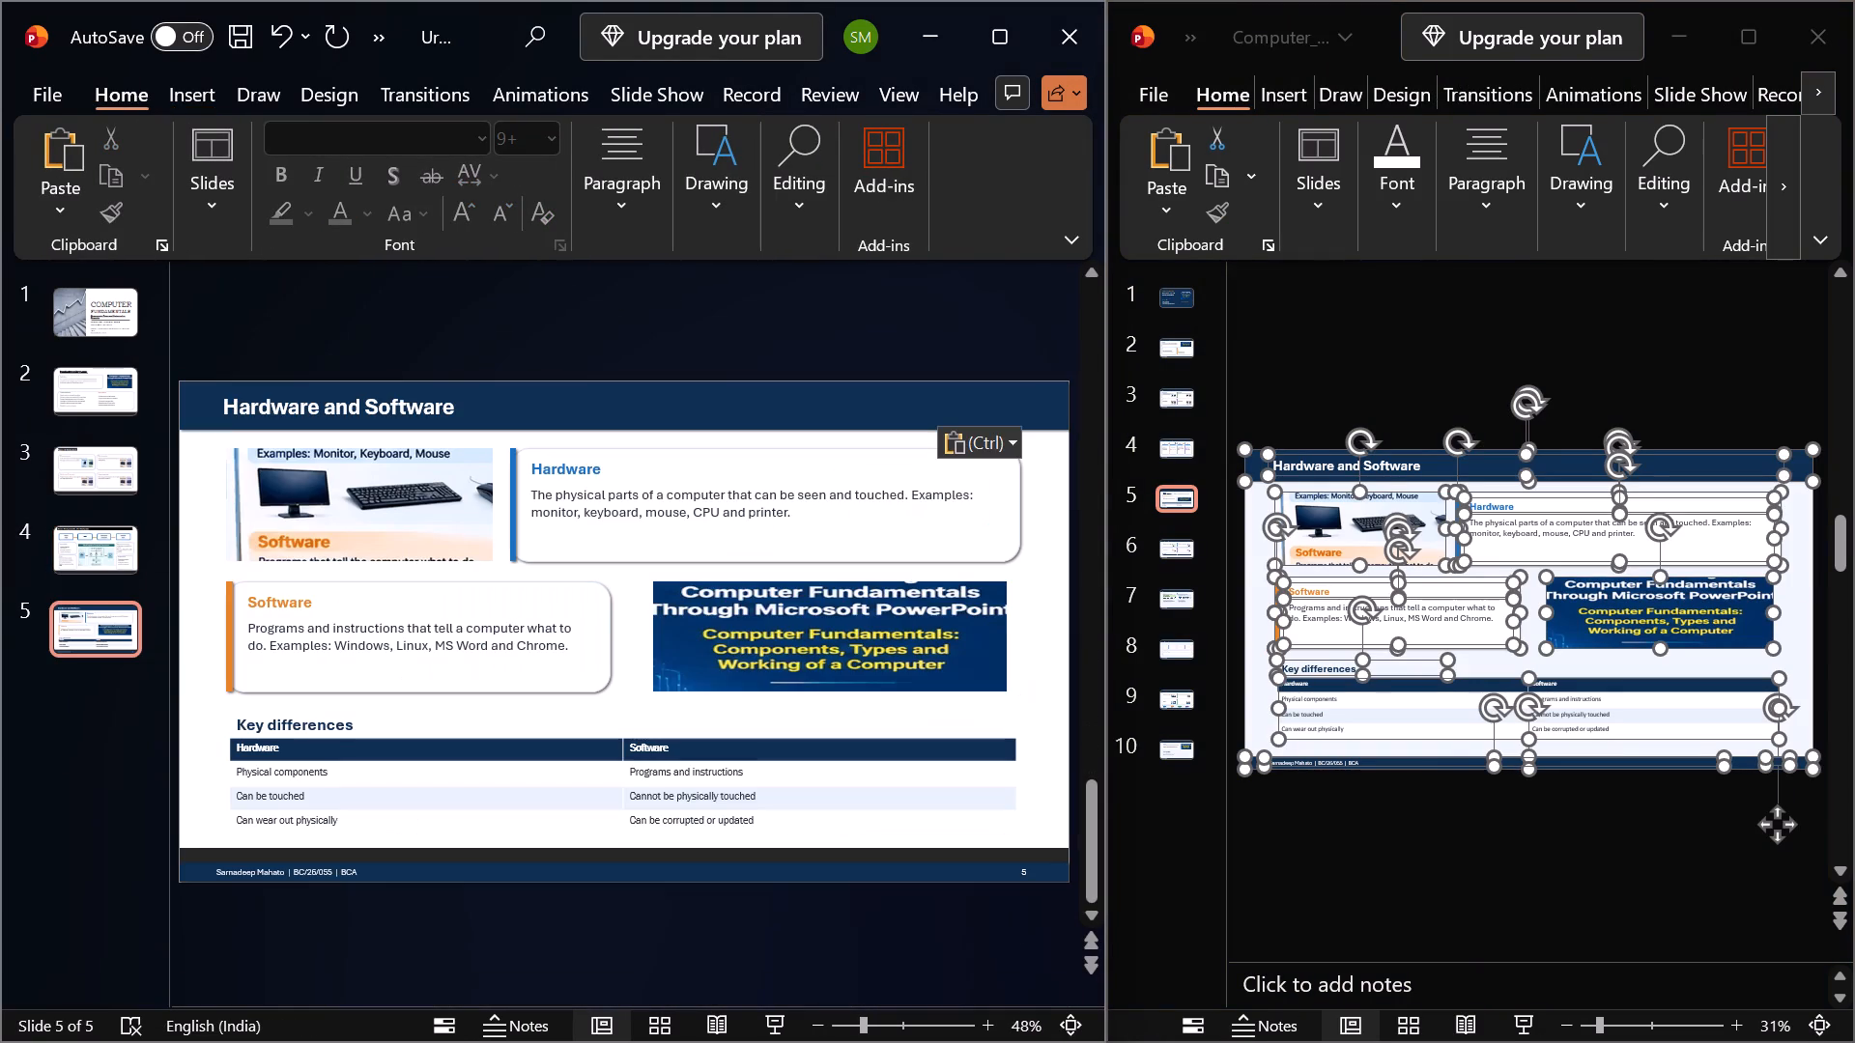
# Fill the Hardware and Software title box with black.
pyautogui.click(656, 414)
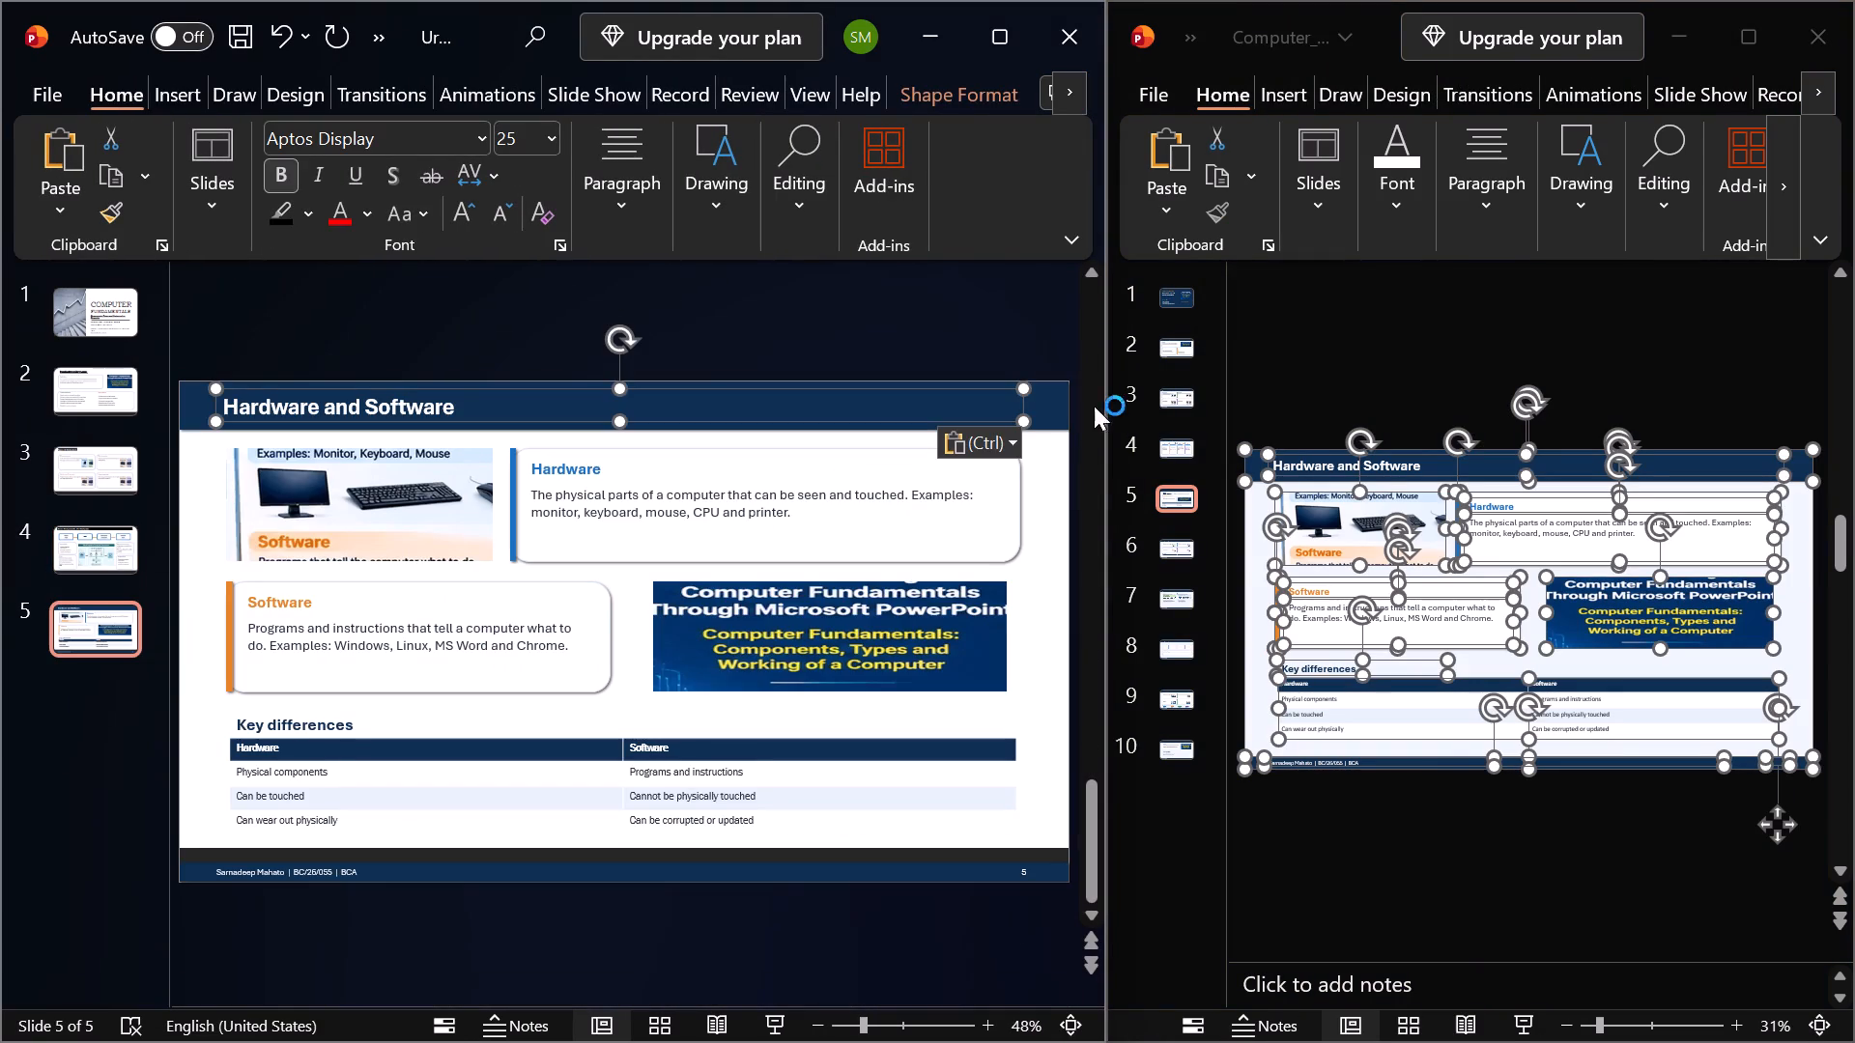
pyautogui.rightClick(915, 422)
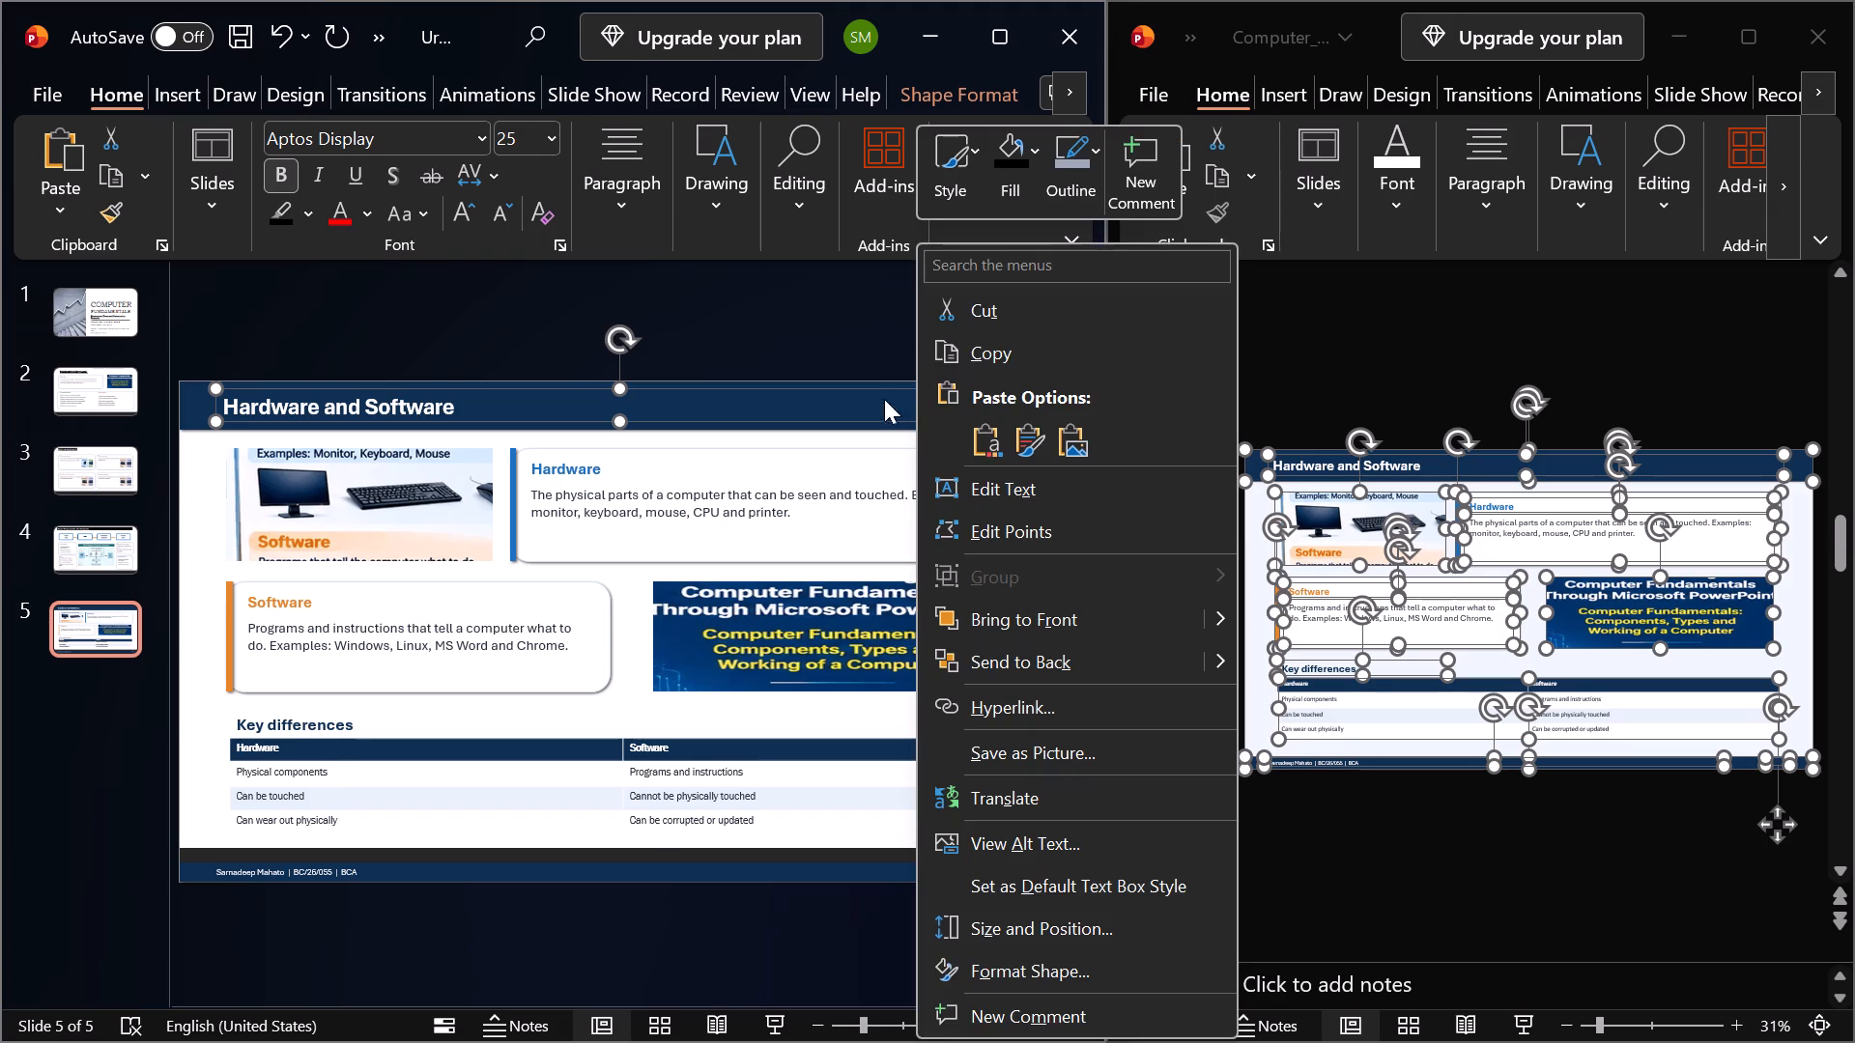
pyautogui.click(1025, 168)
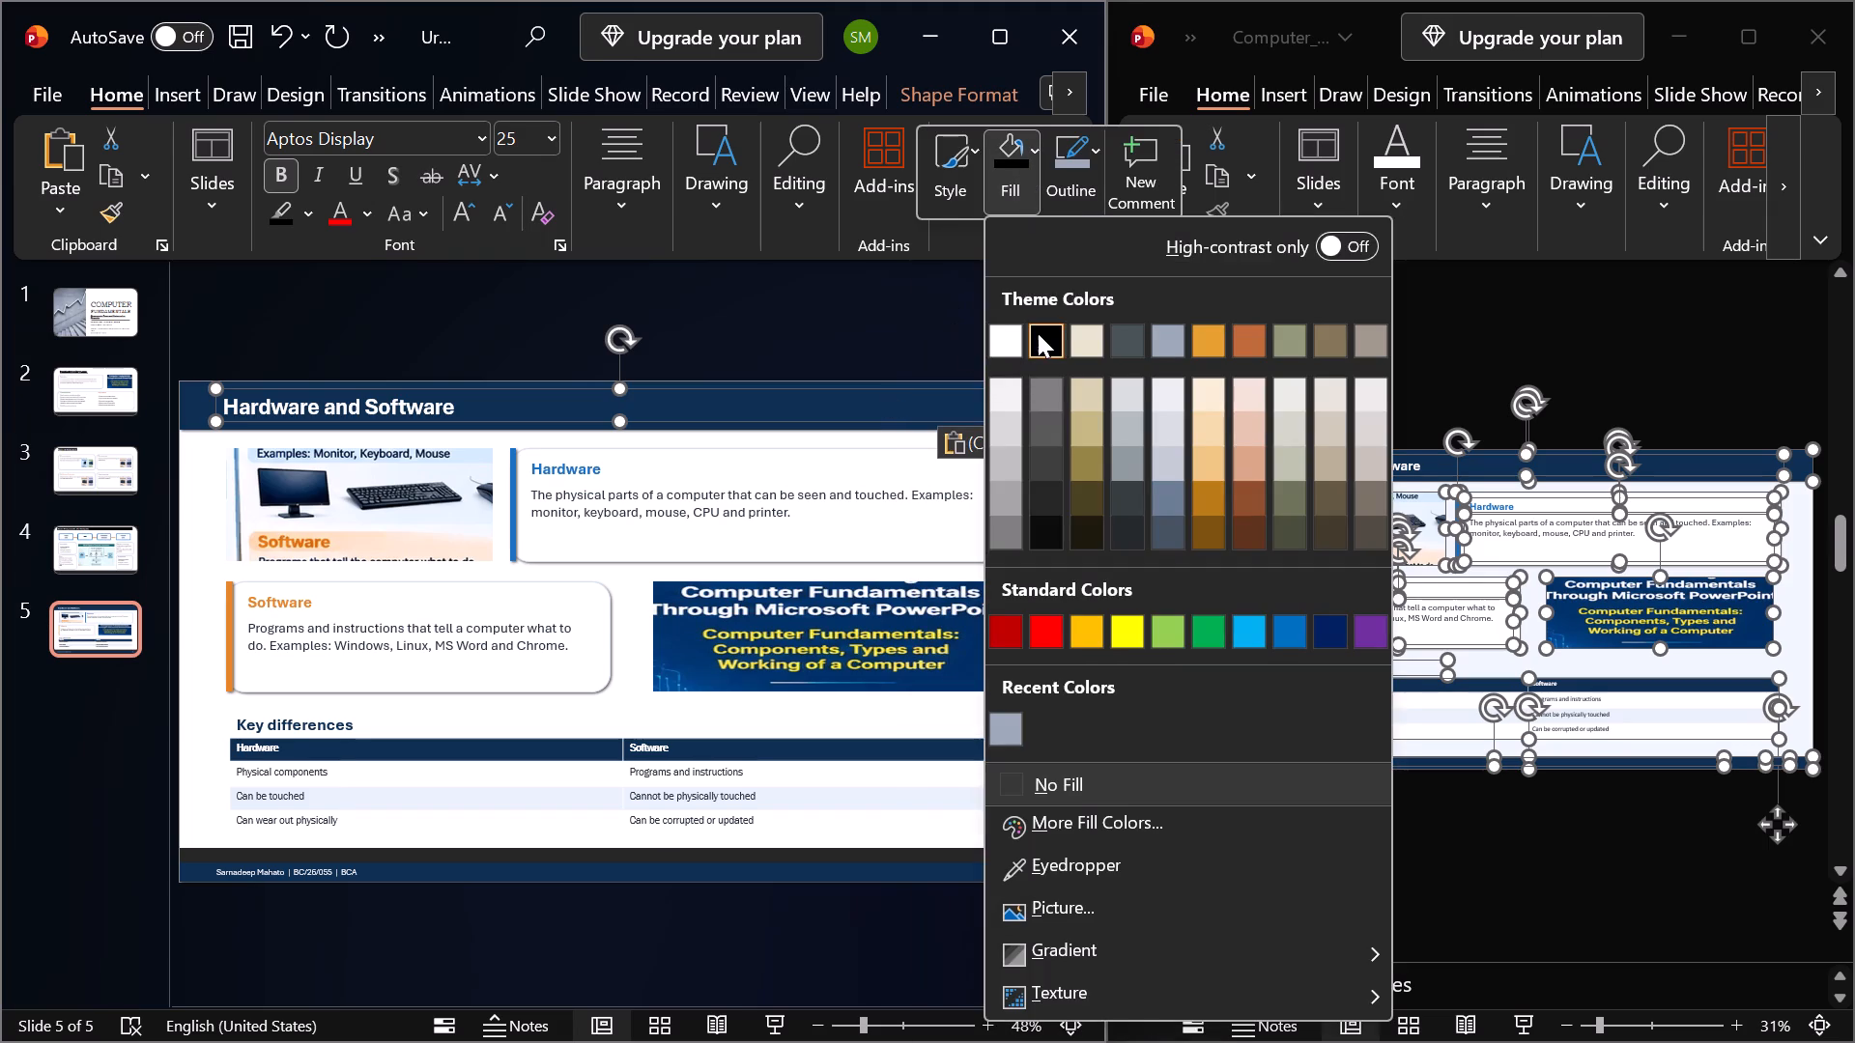
pyautogui.click(1038, 333)
# Delete the navy title band, the footer text, the slide number and the navy footer band from slide 5.
pyautogui.click(1054, 405)
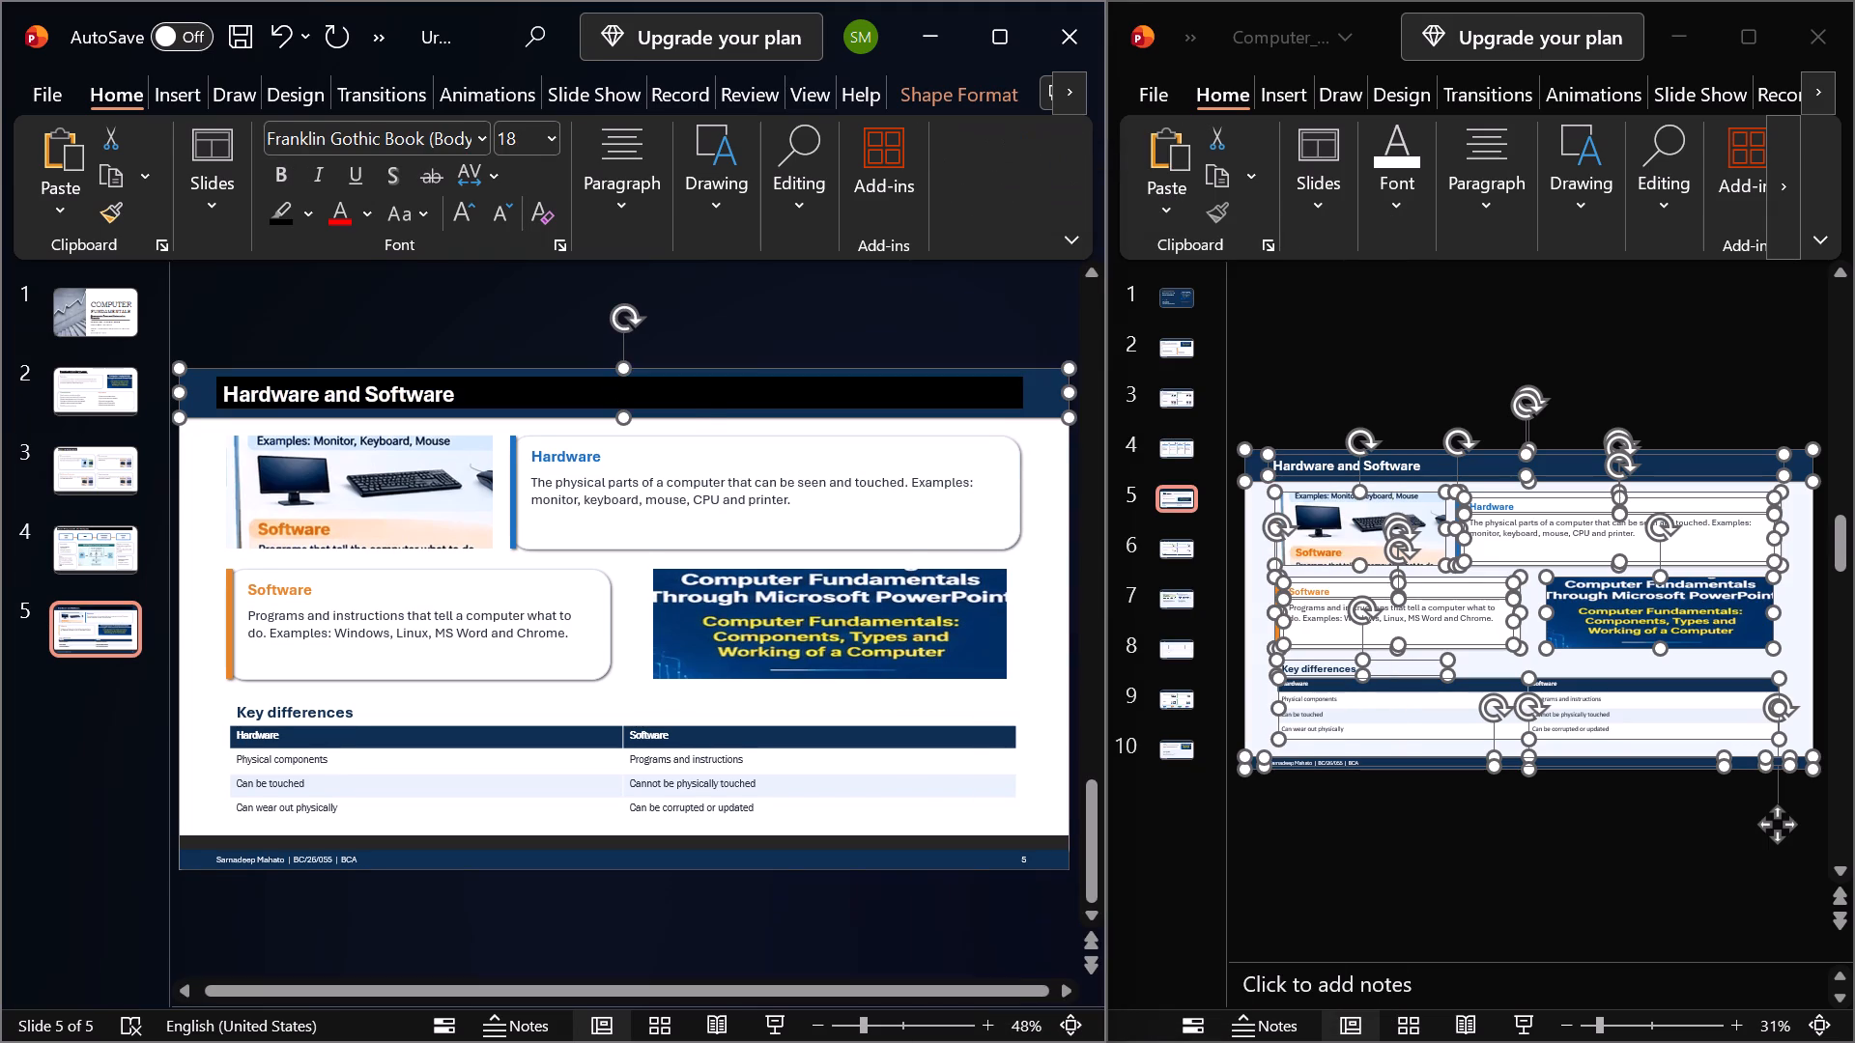
pyautogui.press('BackSpace')
pyautogui.click(842, 865)
pyautogui.press('BackSpace')
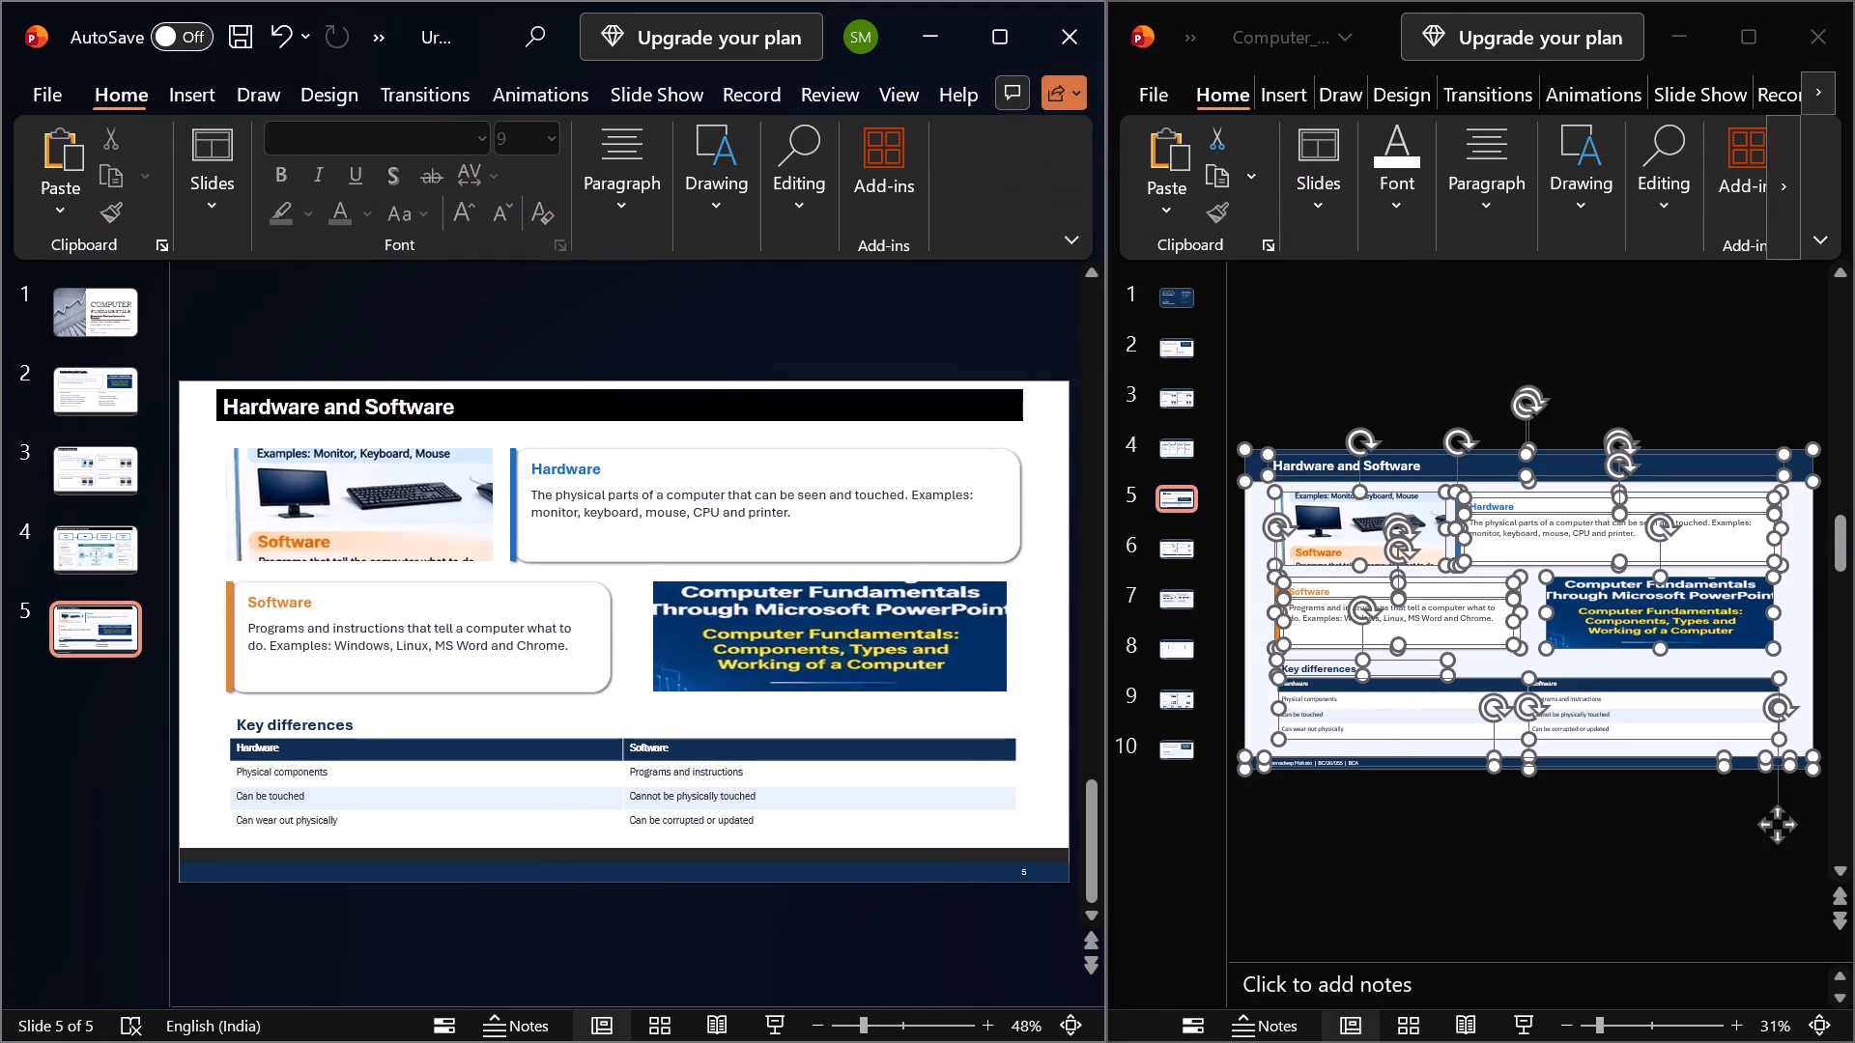
pyautogui.click(998, 877)
pyautogui.press('BackSpace')
pyautogui.click(1019, 872)
pyautogui.press('BackSpace')
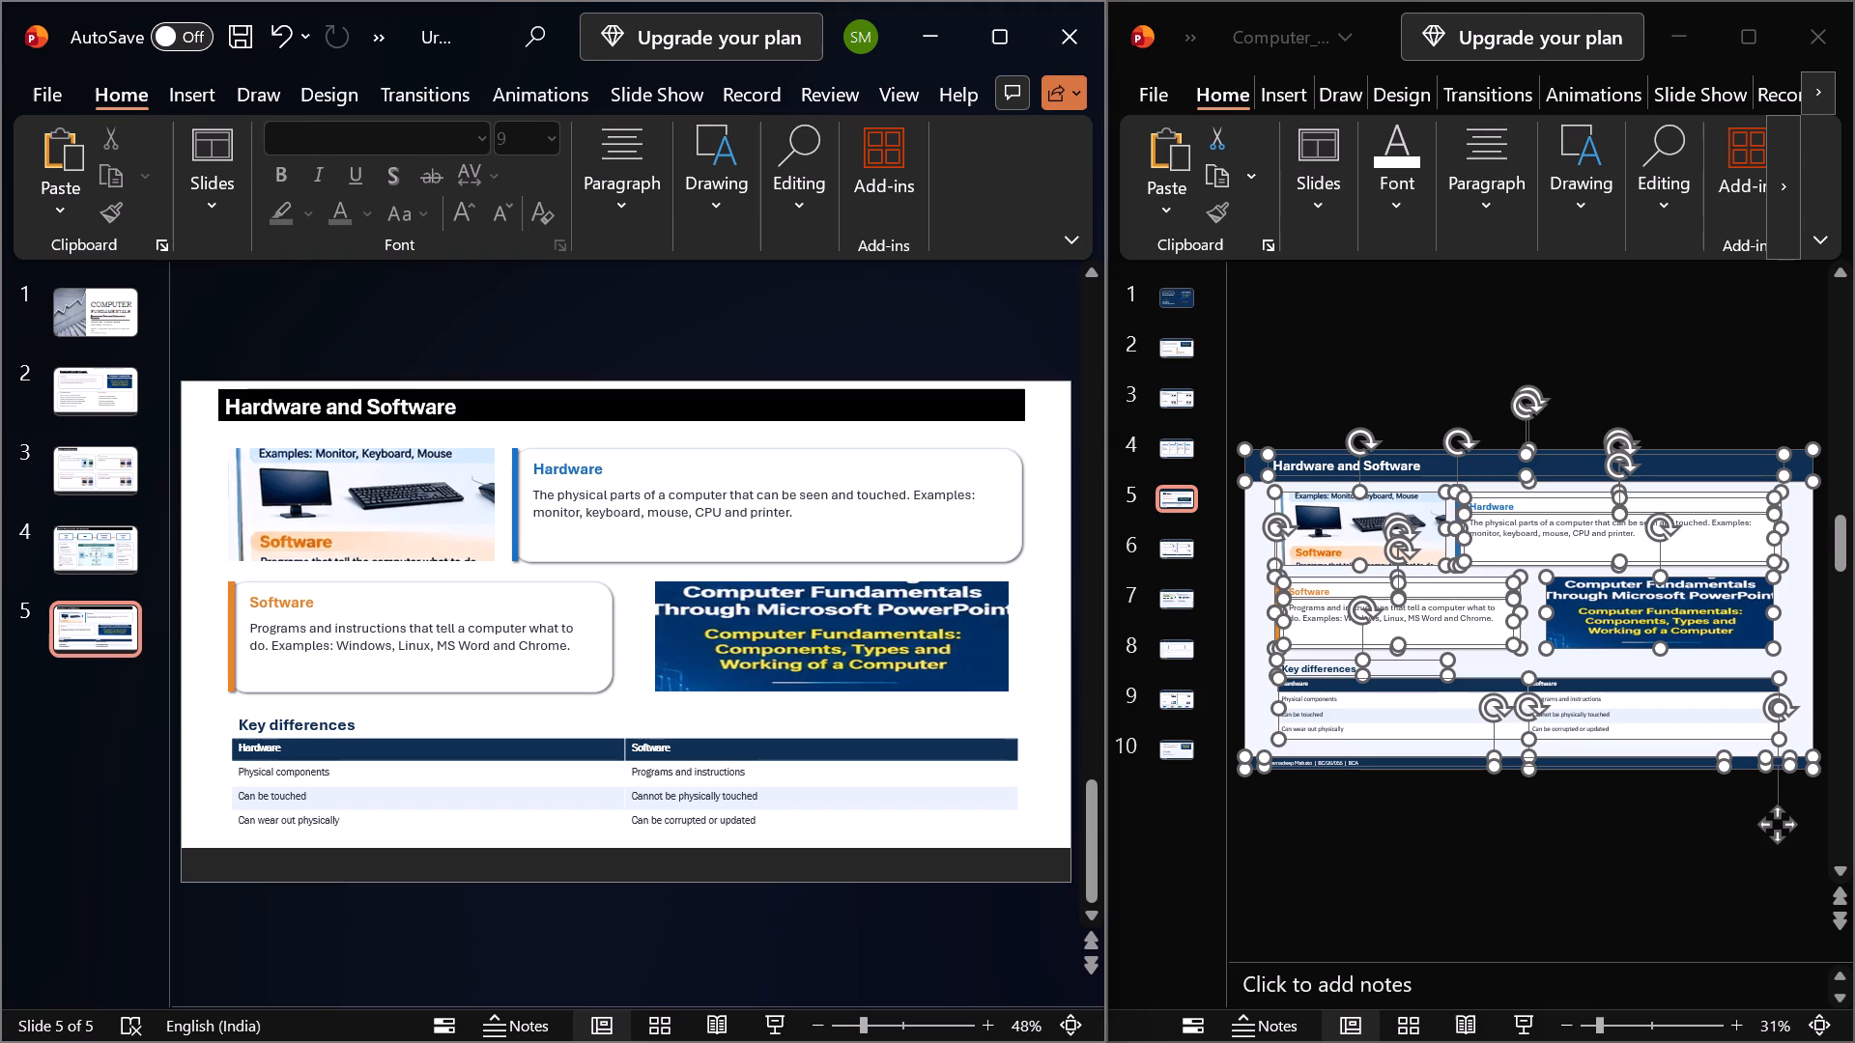
# Delete the Software card's orange accent bar, and the Hardware card's background shape and blue accent bar.
pyautogui.click(231, 628)
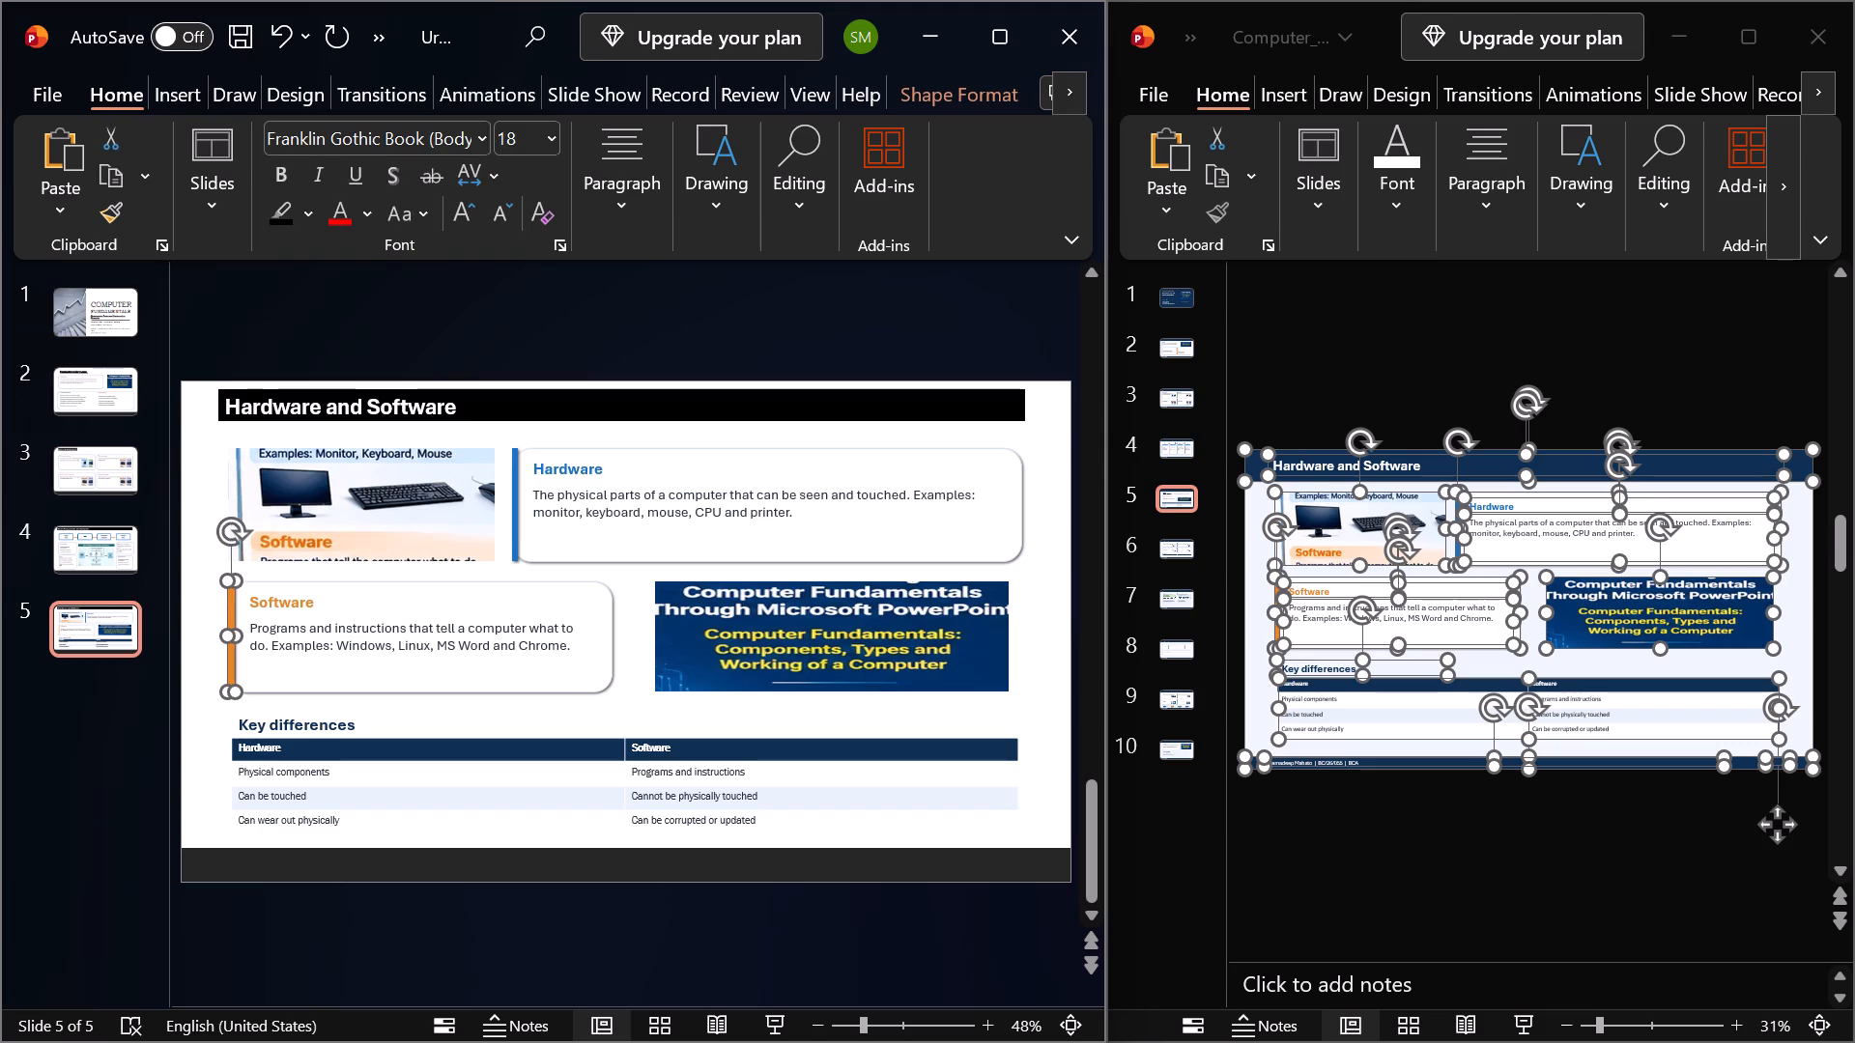
pyautogui.press('BackSpace')
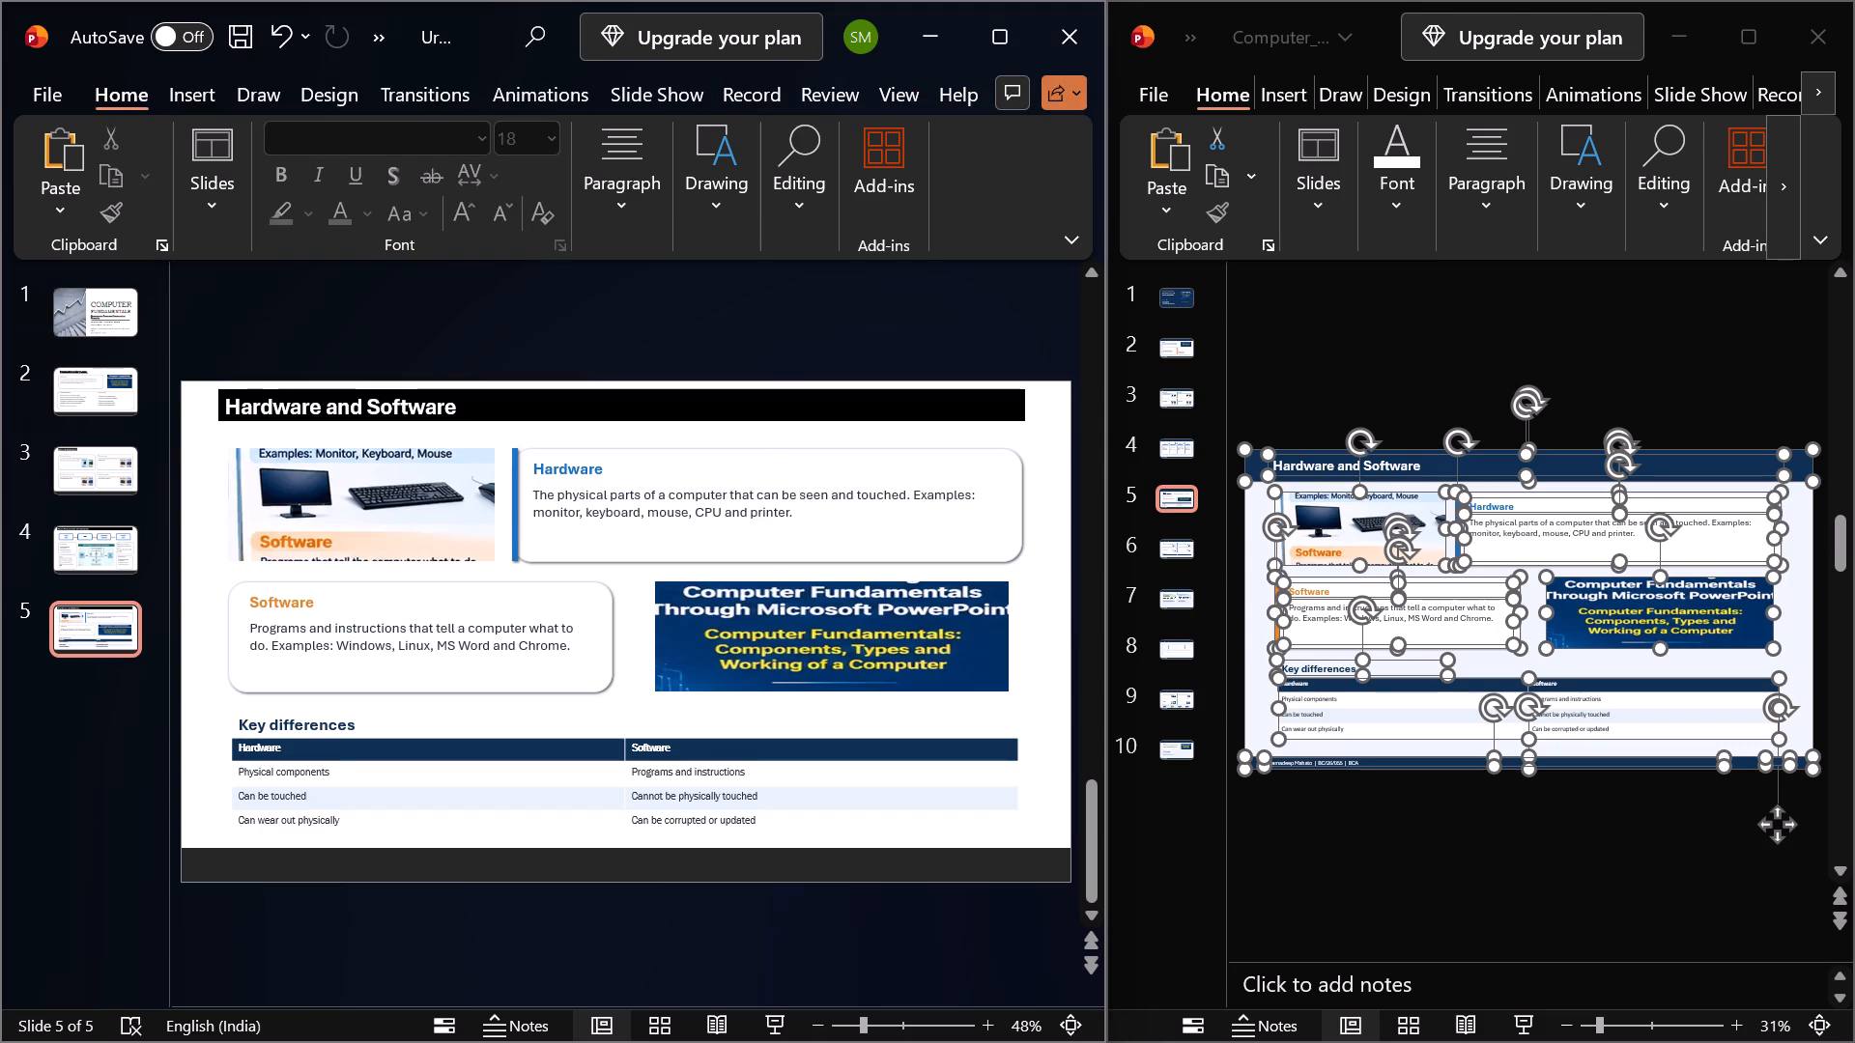
pyautogui.click(510, 499)
pyautogui.press('BackSpace')
pyautogui.click(513, 513)
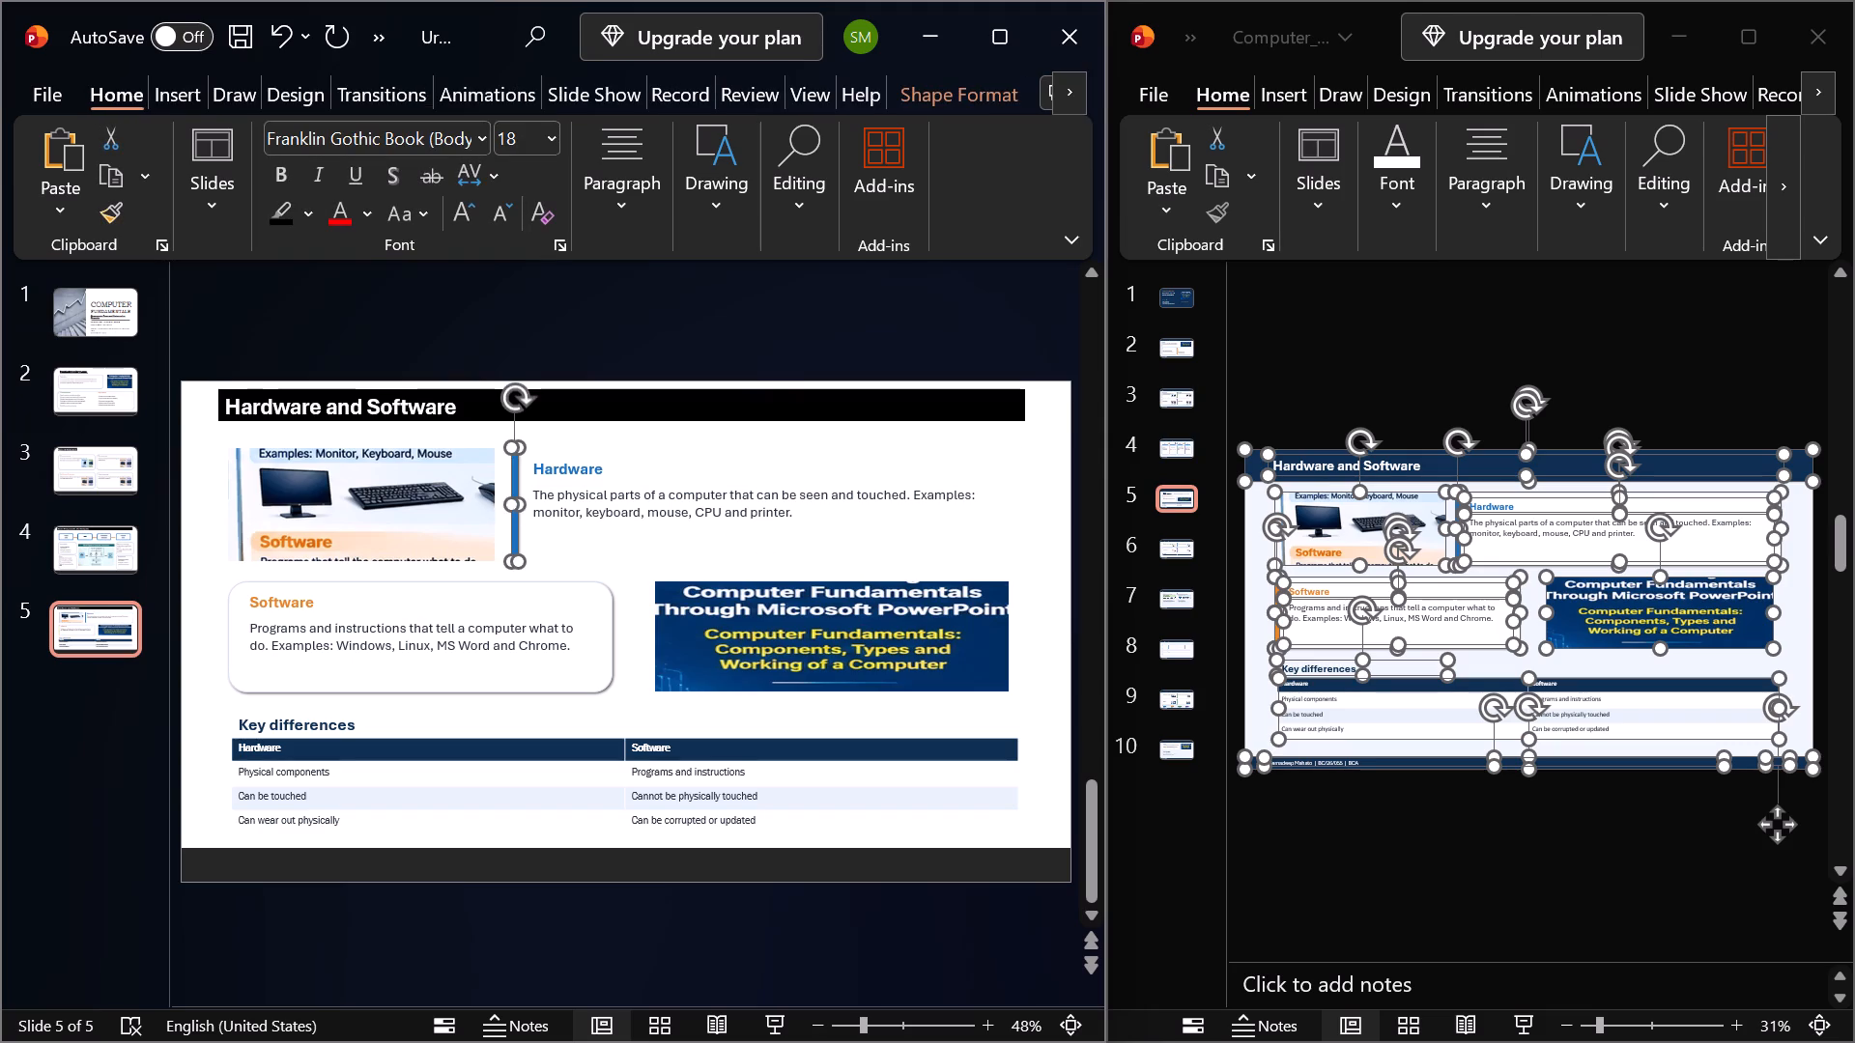
pyautogui.press('BackSpace')
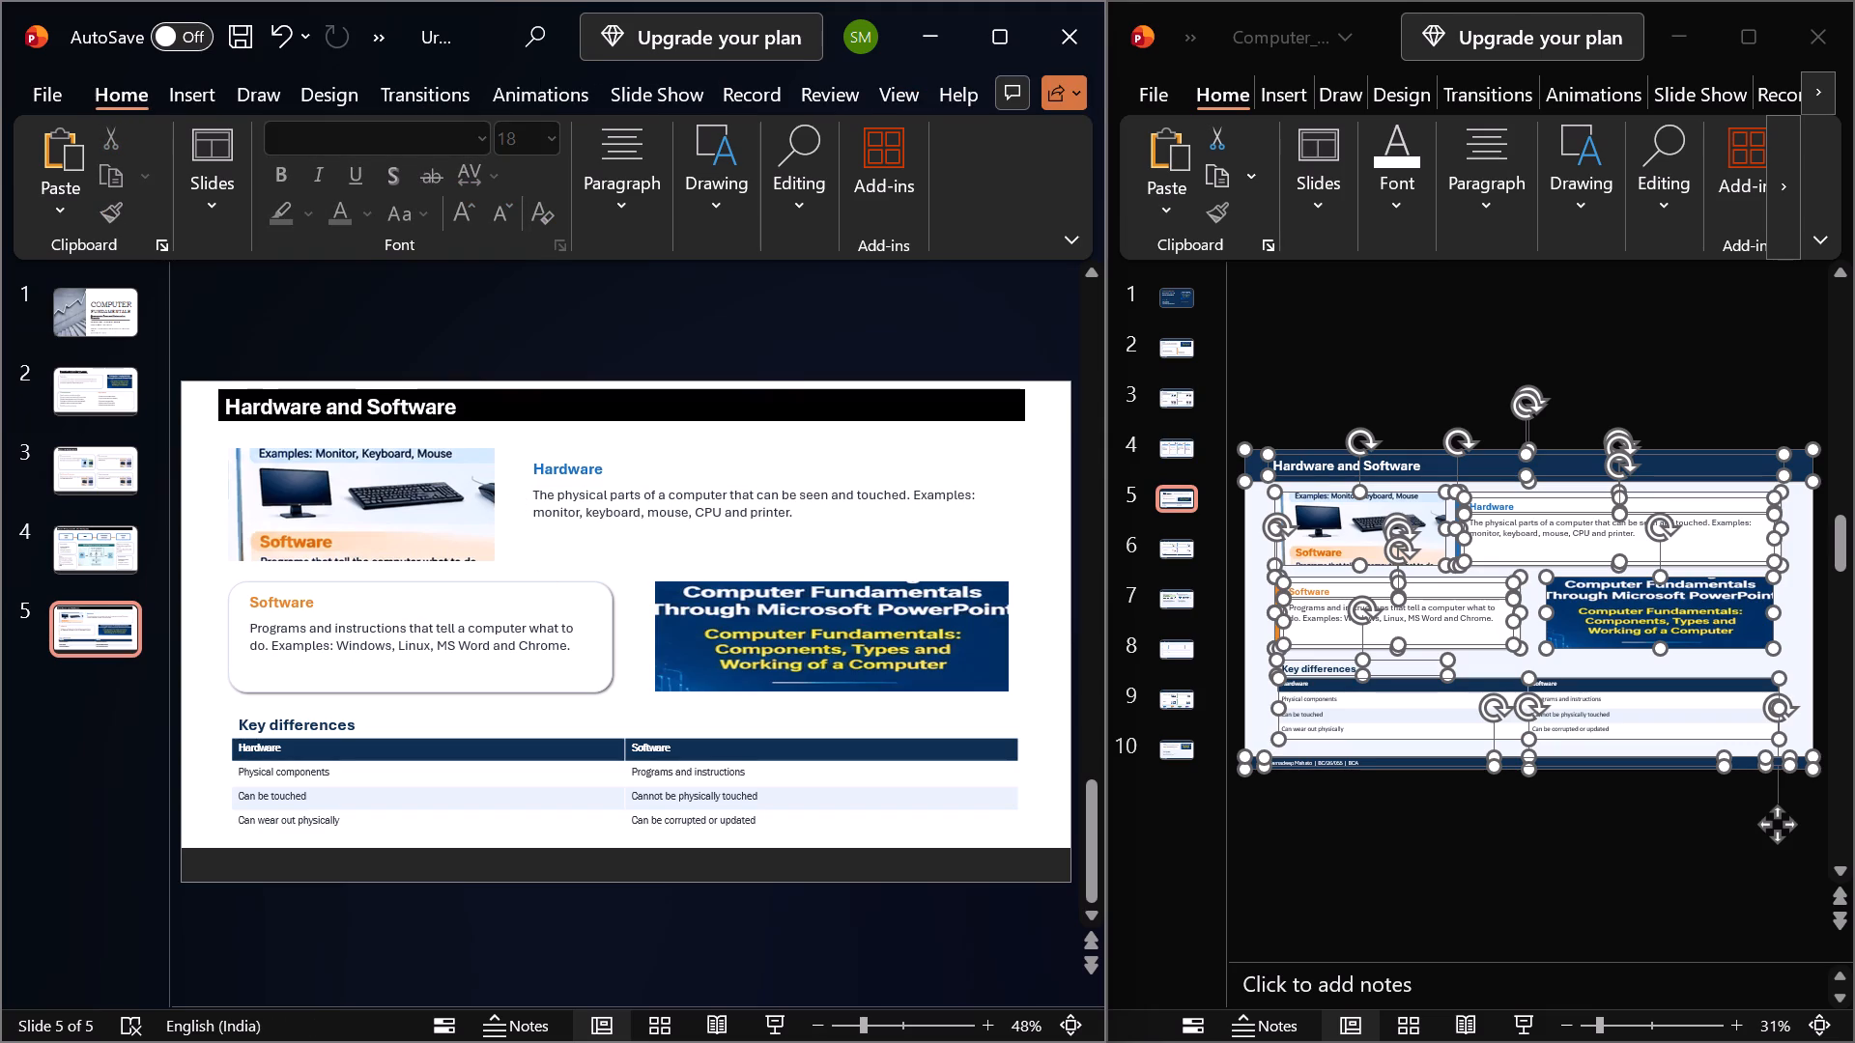
# Look through the earlier slides, from slide 4 back to the title slide, to examine their layout.
pyautogui.click(841, 649)
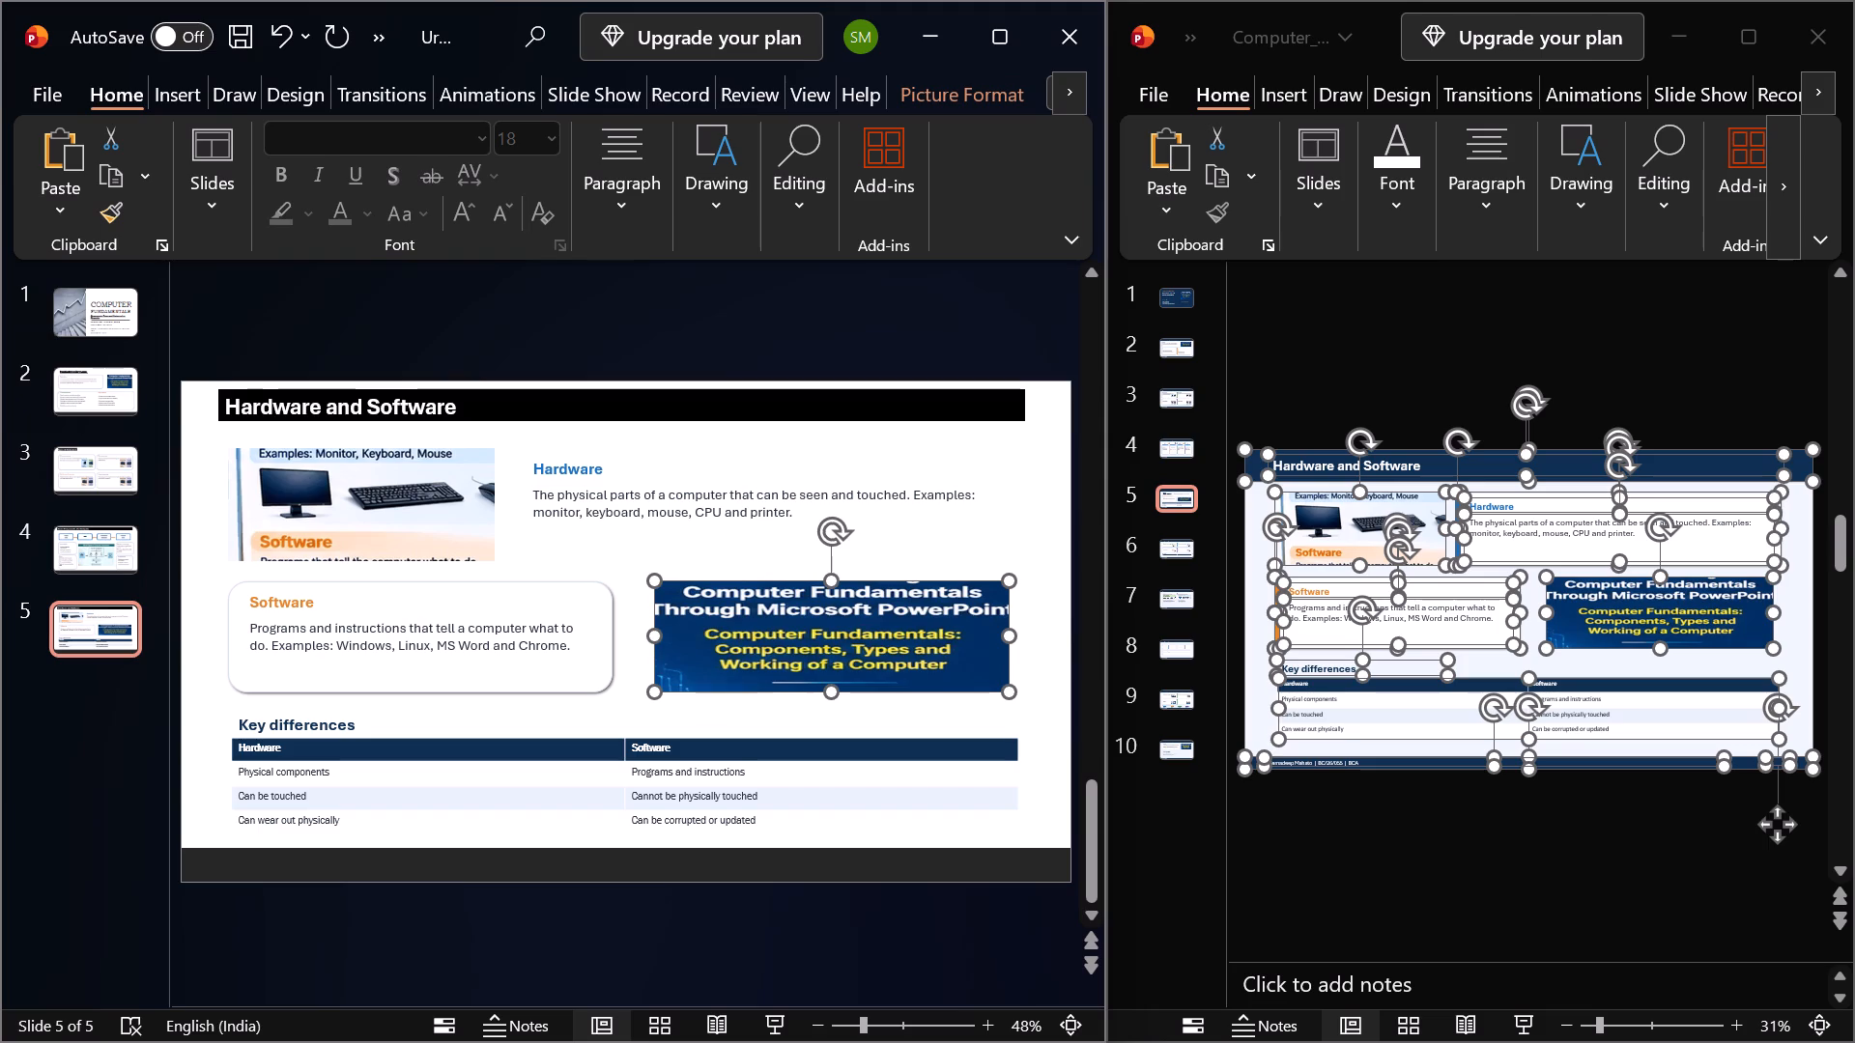
pyautogui.click(104, 542)
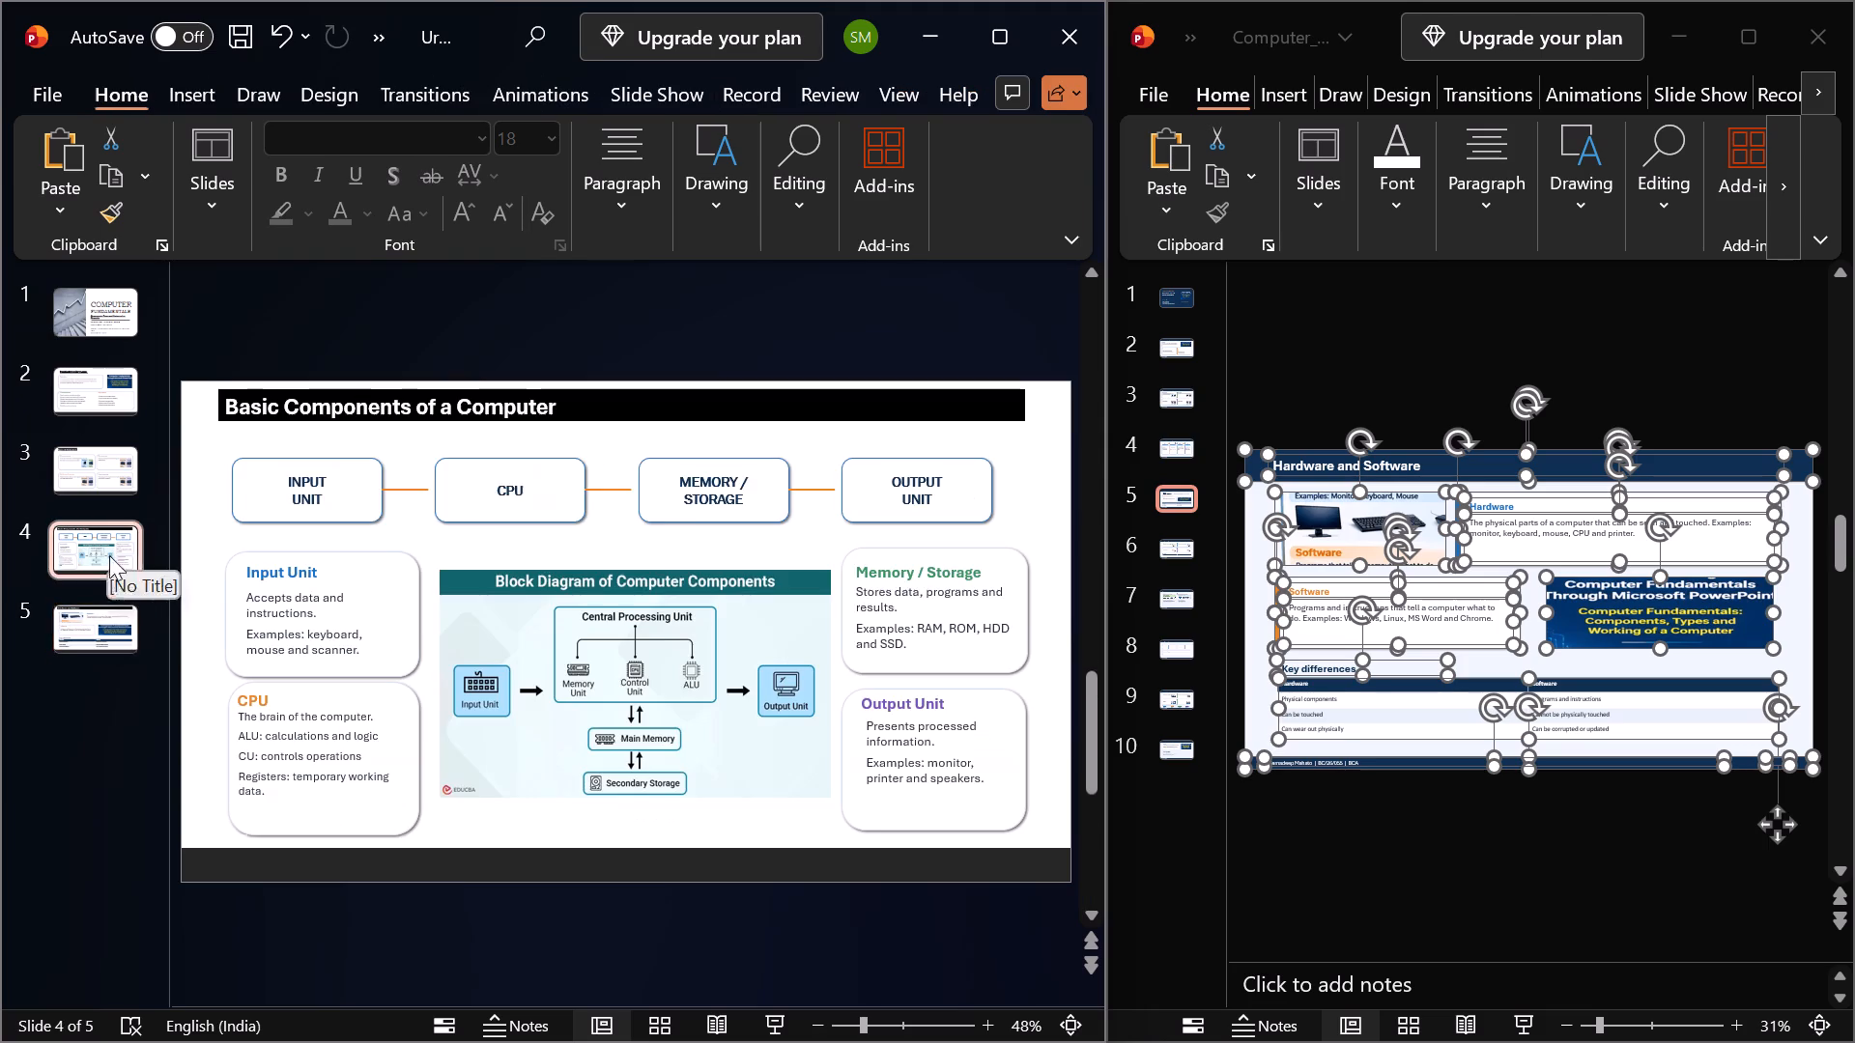
pyautogui.click(104, 629)
pyautogui.click(91, 544)
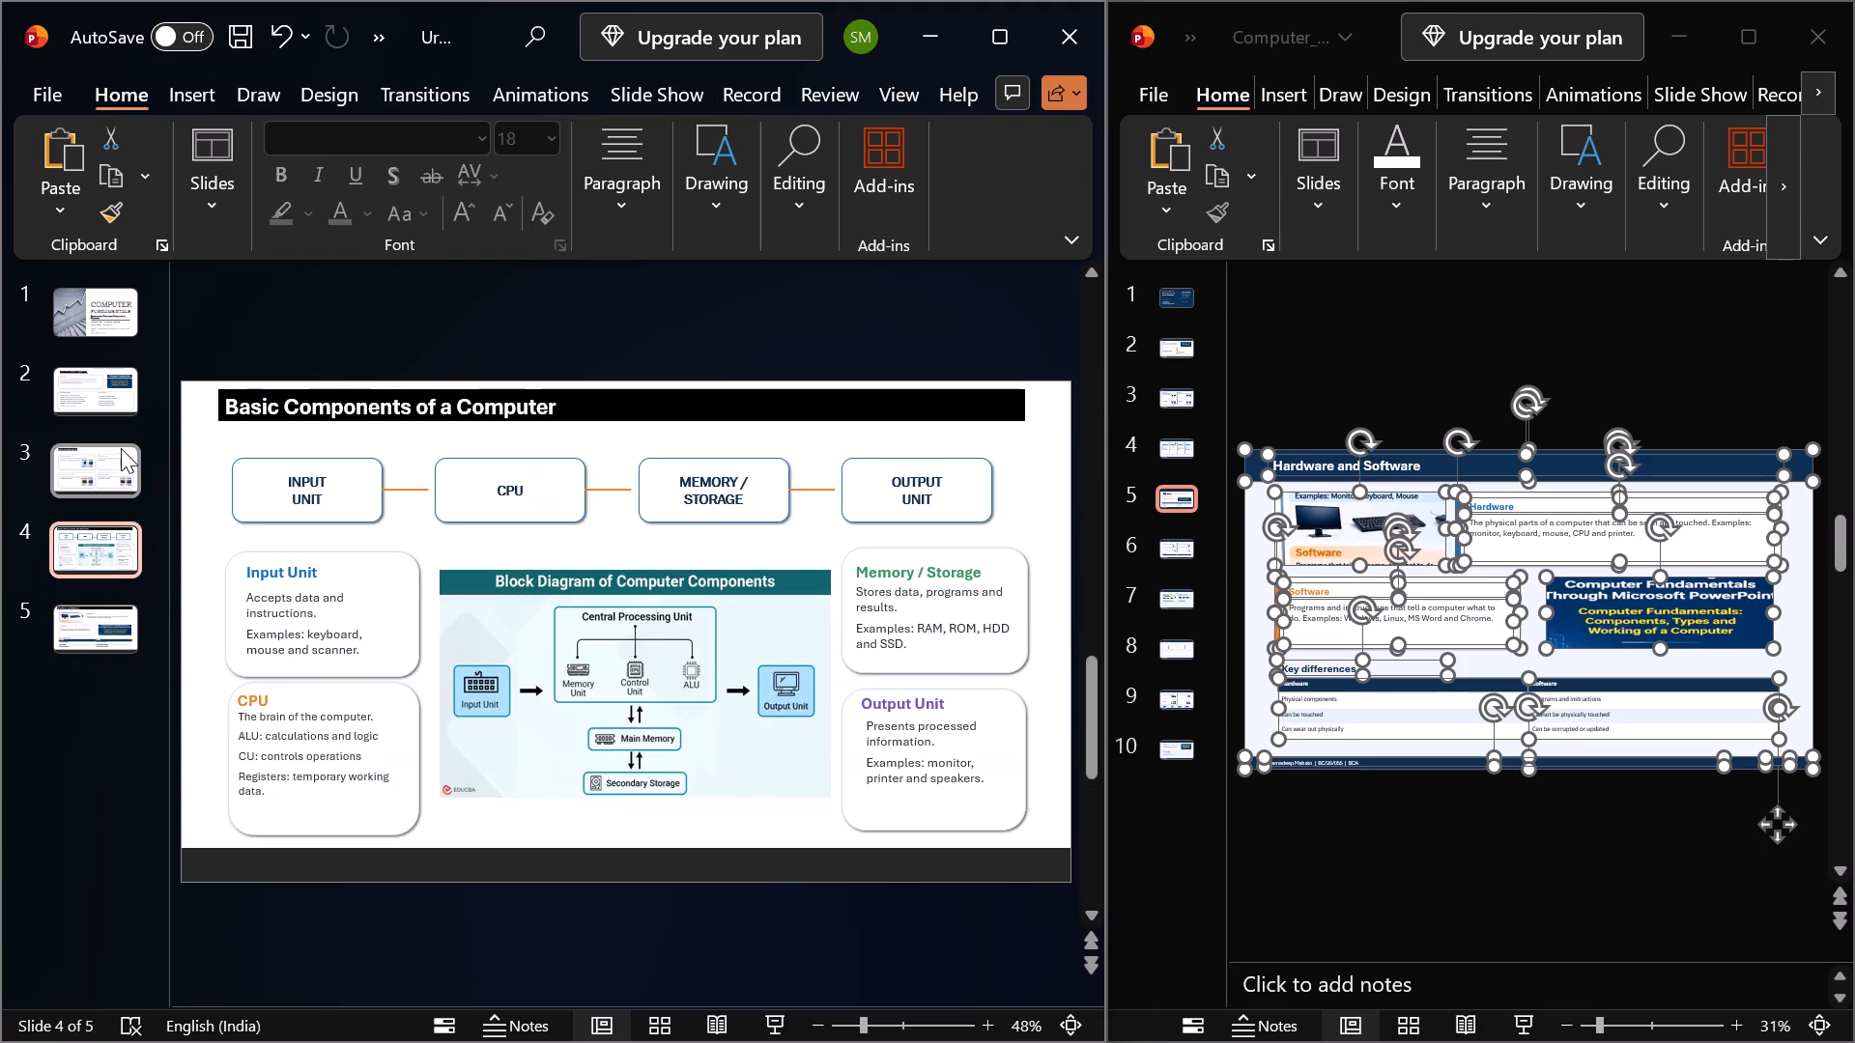
pyautogui.click(121, 448)
pyautogui.click(101, 397)
pyautogui.click(104, 302)
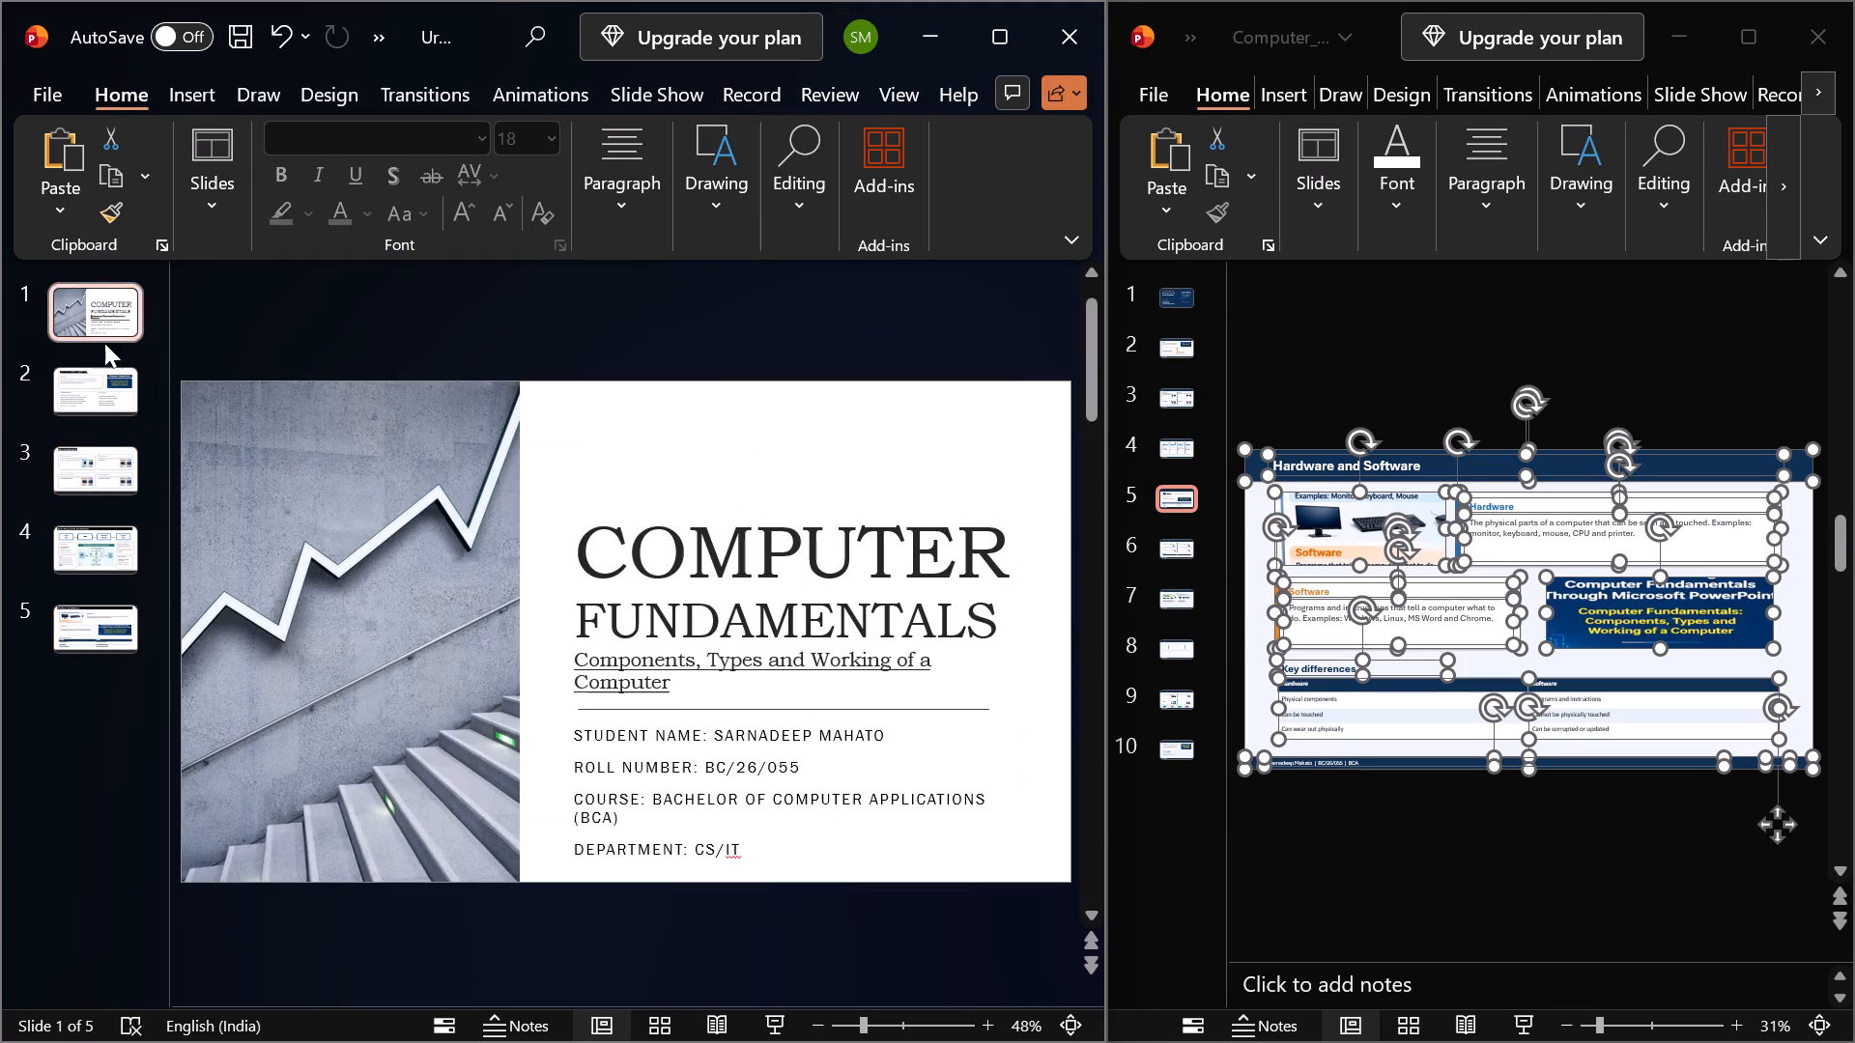
# Look through slides 2 to 5 to compare the restyled layouts with the Hardware and Software slide.
pyautogui.click(84, 393)
pyautogui.click(77, 450)
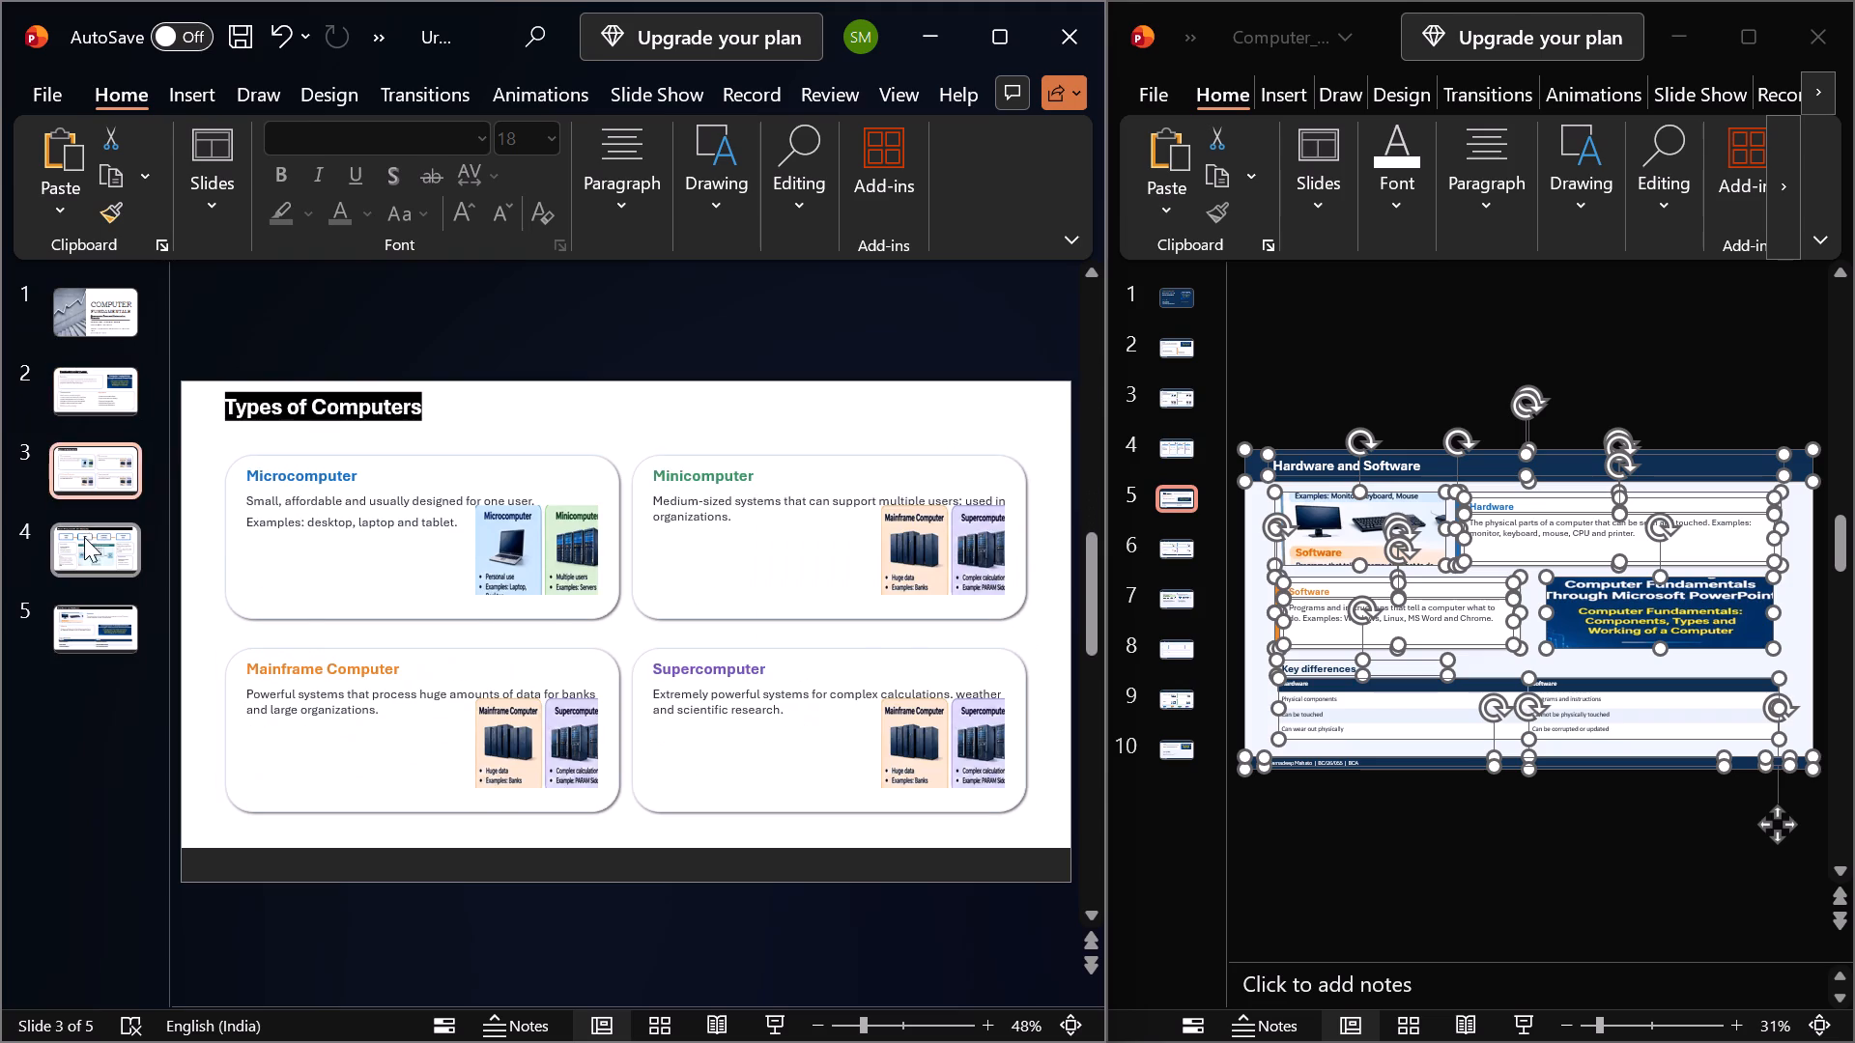
pyautogui.click(84, 537)
pyautogui.click(81, 629)
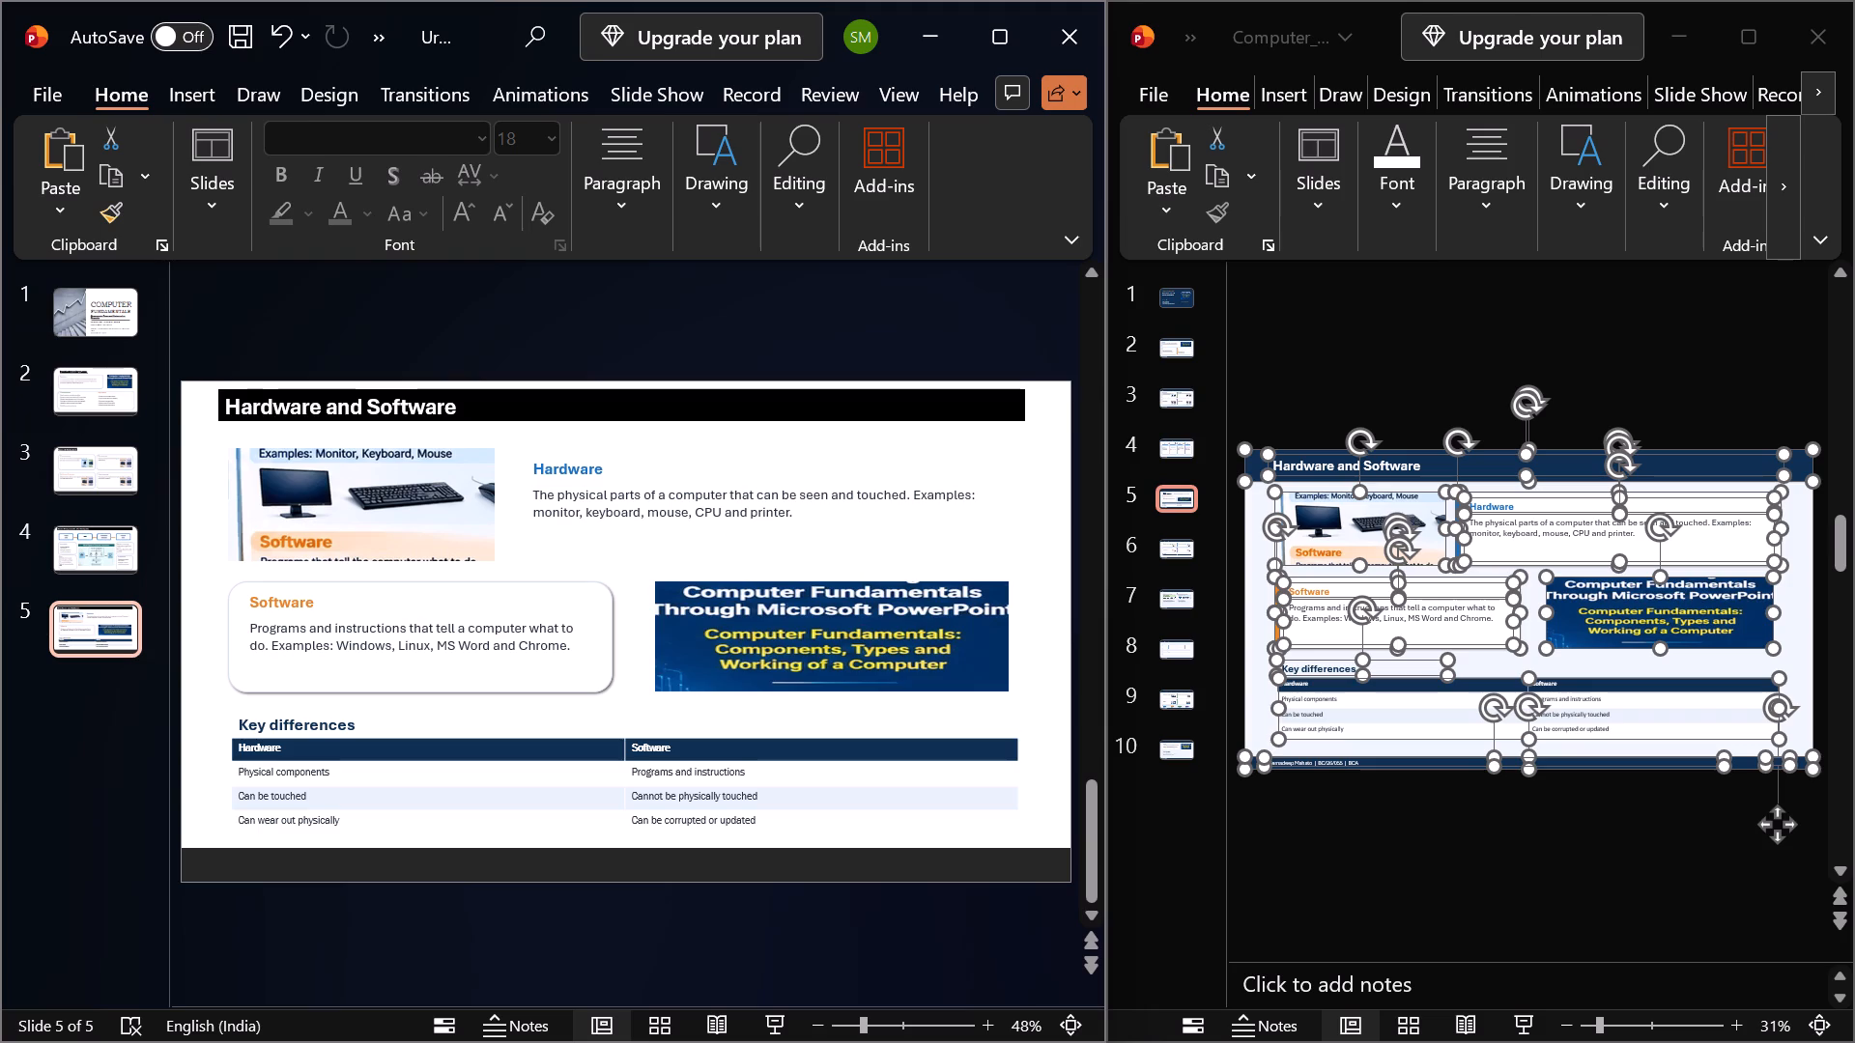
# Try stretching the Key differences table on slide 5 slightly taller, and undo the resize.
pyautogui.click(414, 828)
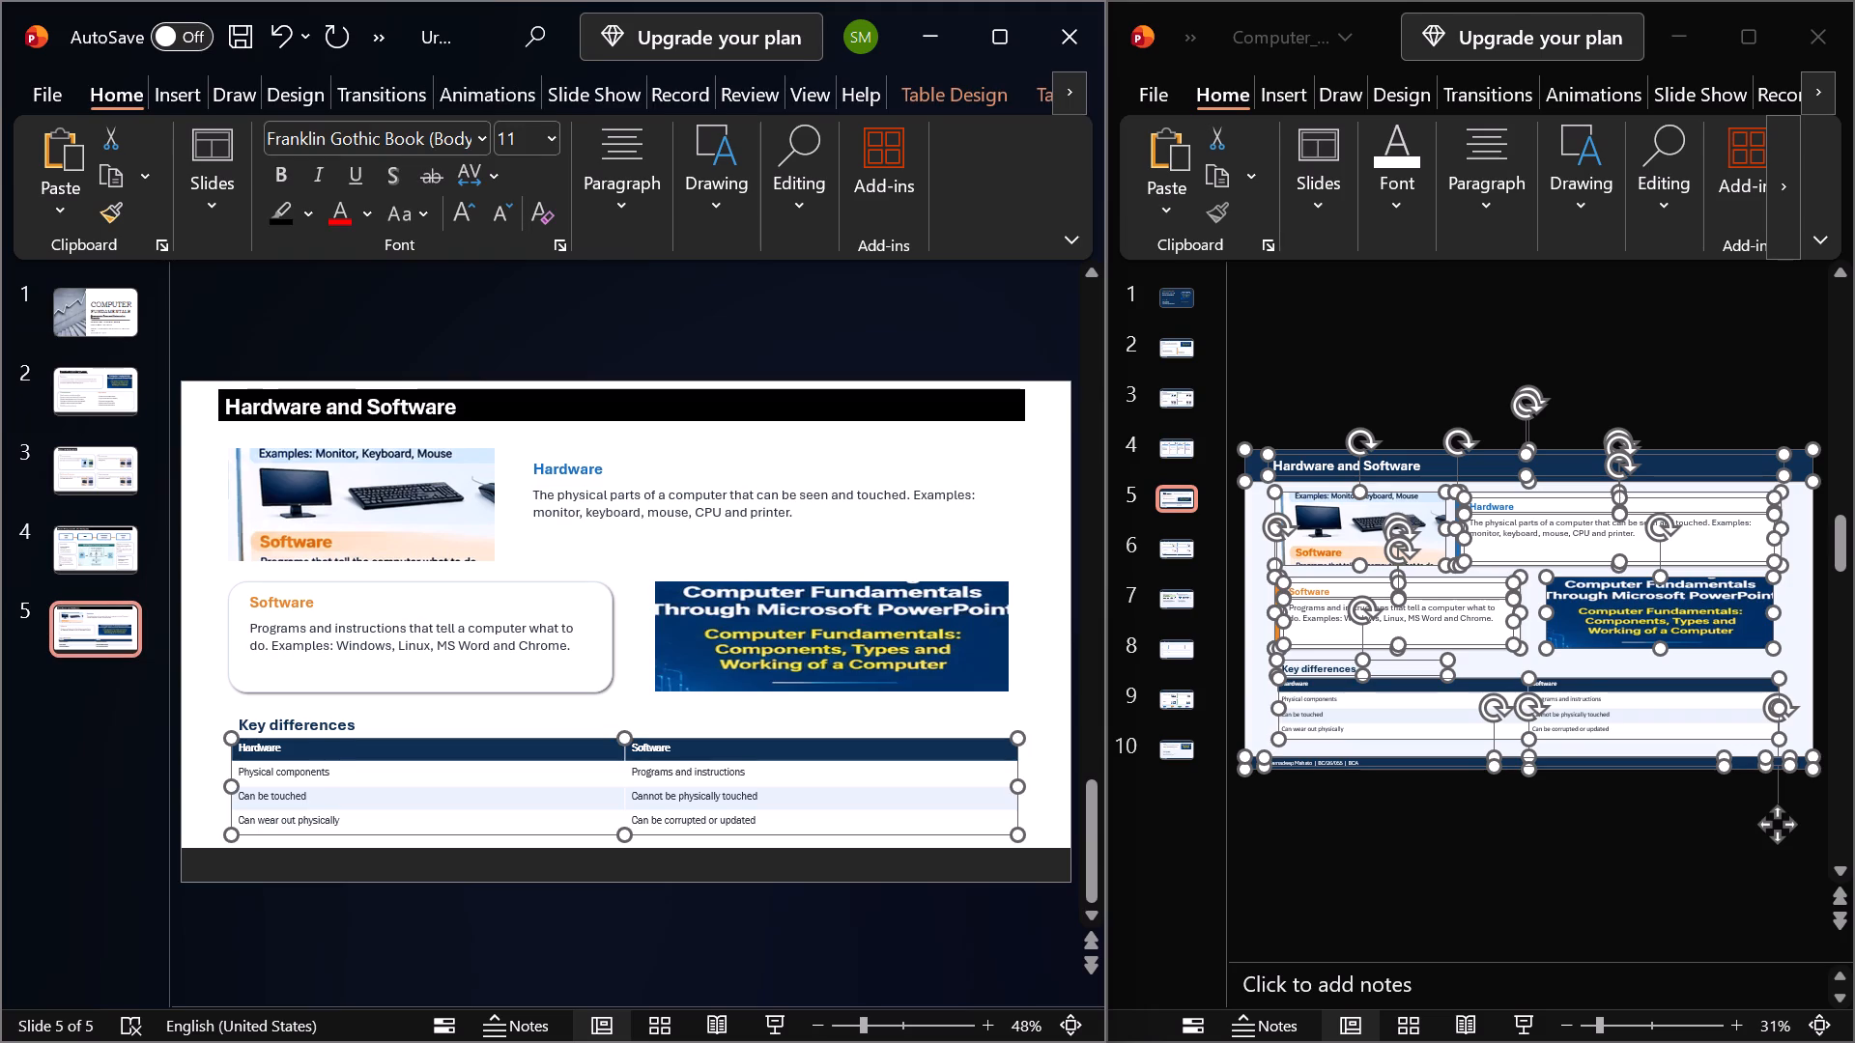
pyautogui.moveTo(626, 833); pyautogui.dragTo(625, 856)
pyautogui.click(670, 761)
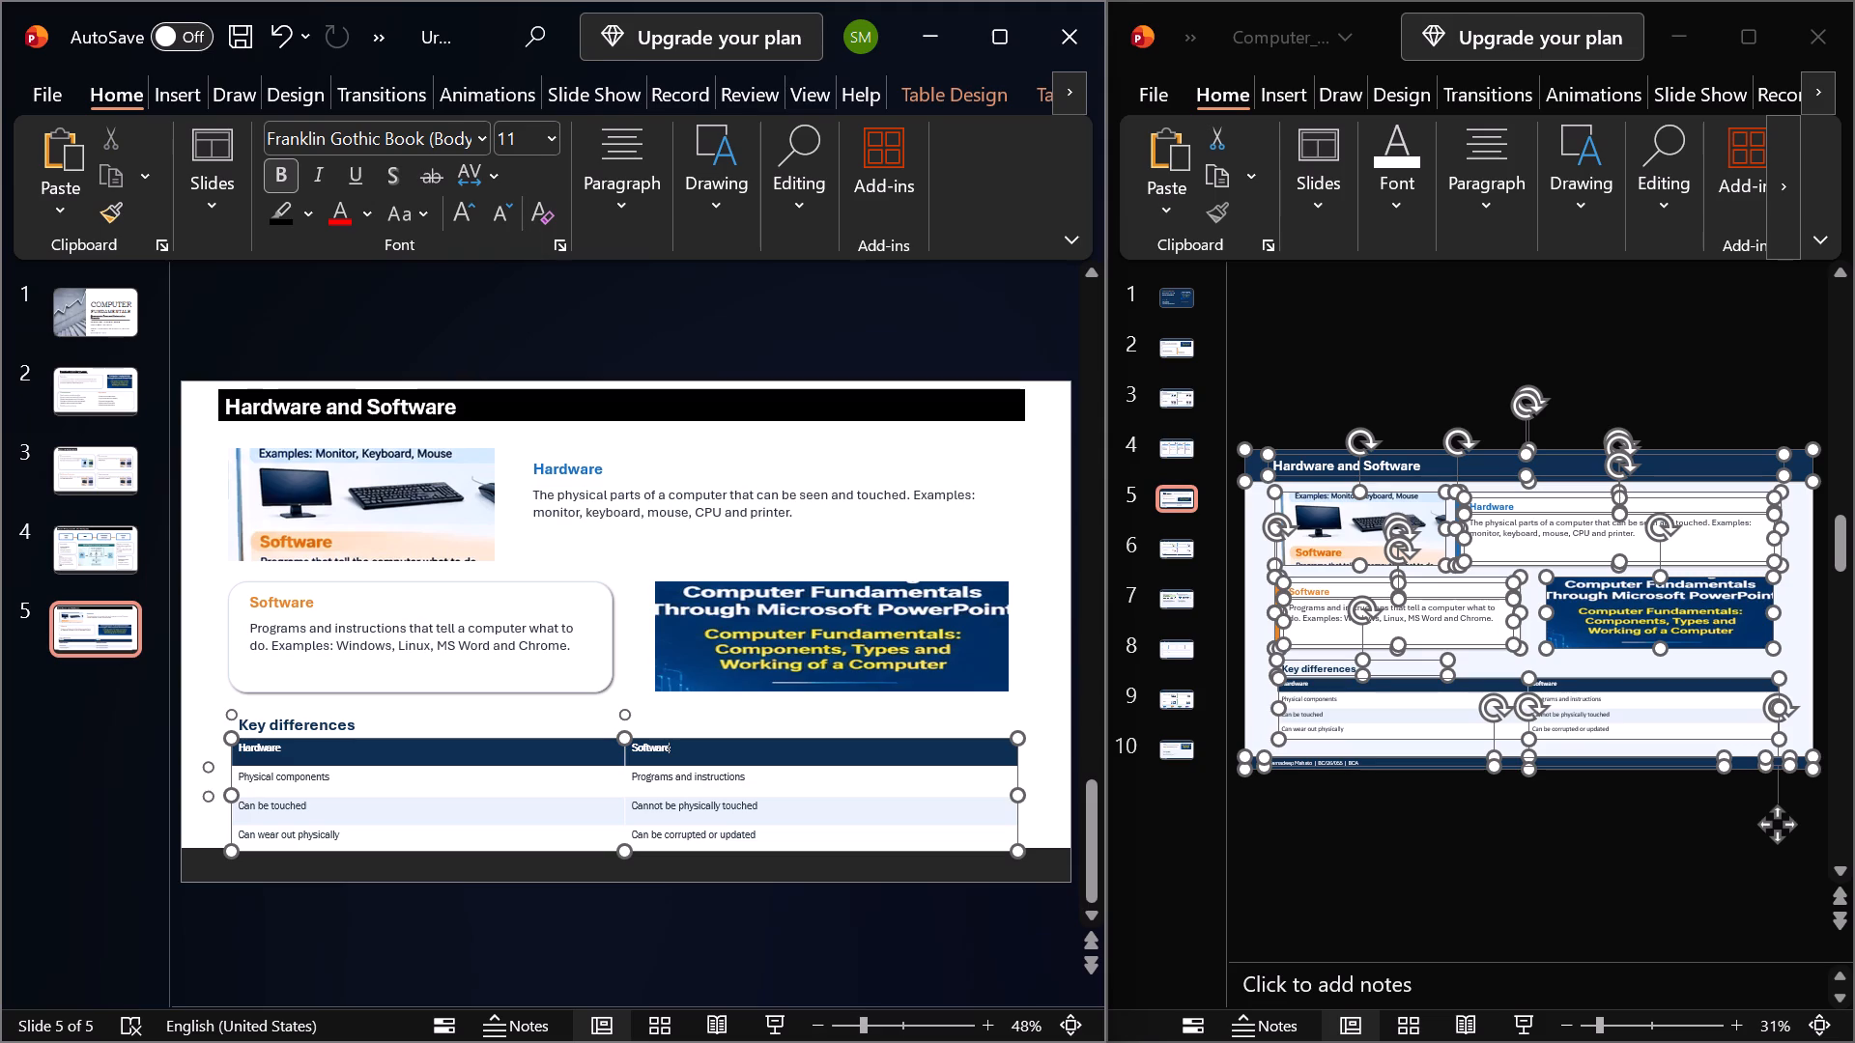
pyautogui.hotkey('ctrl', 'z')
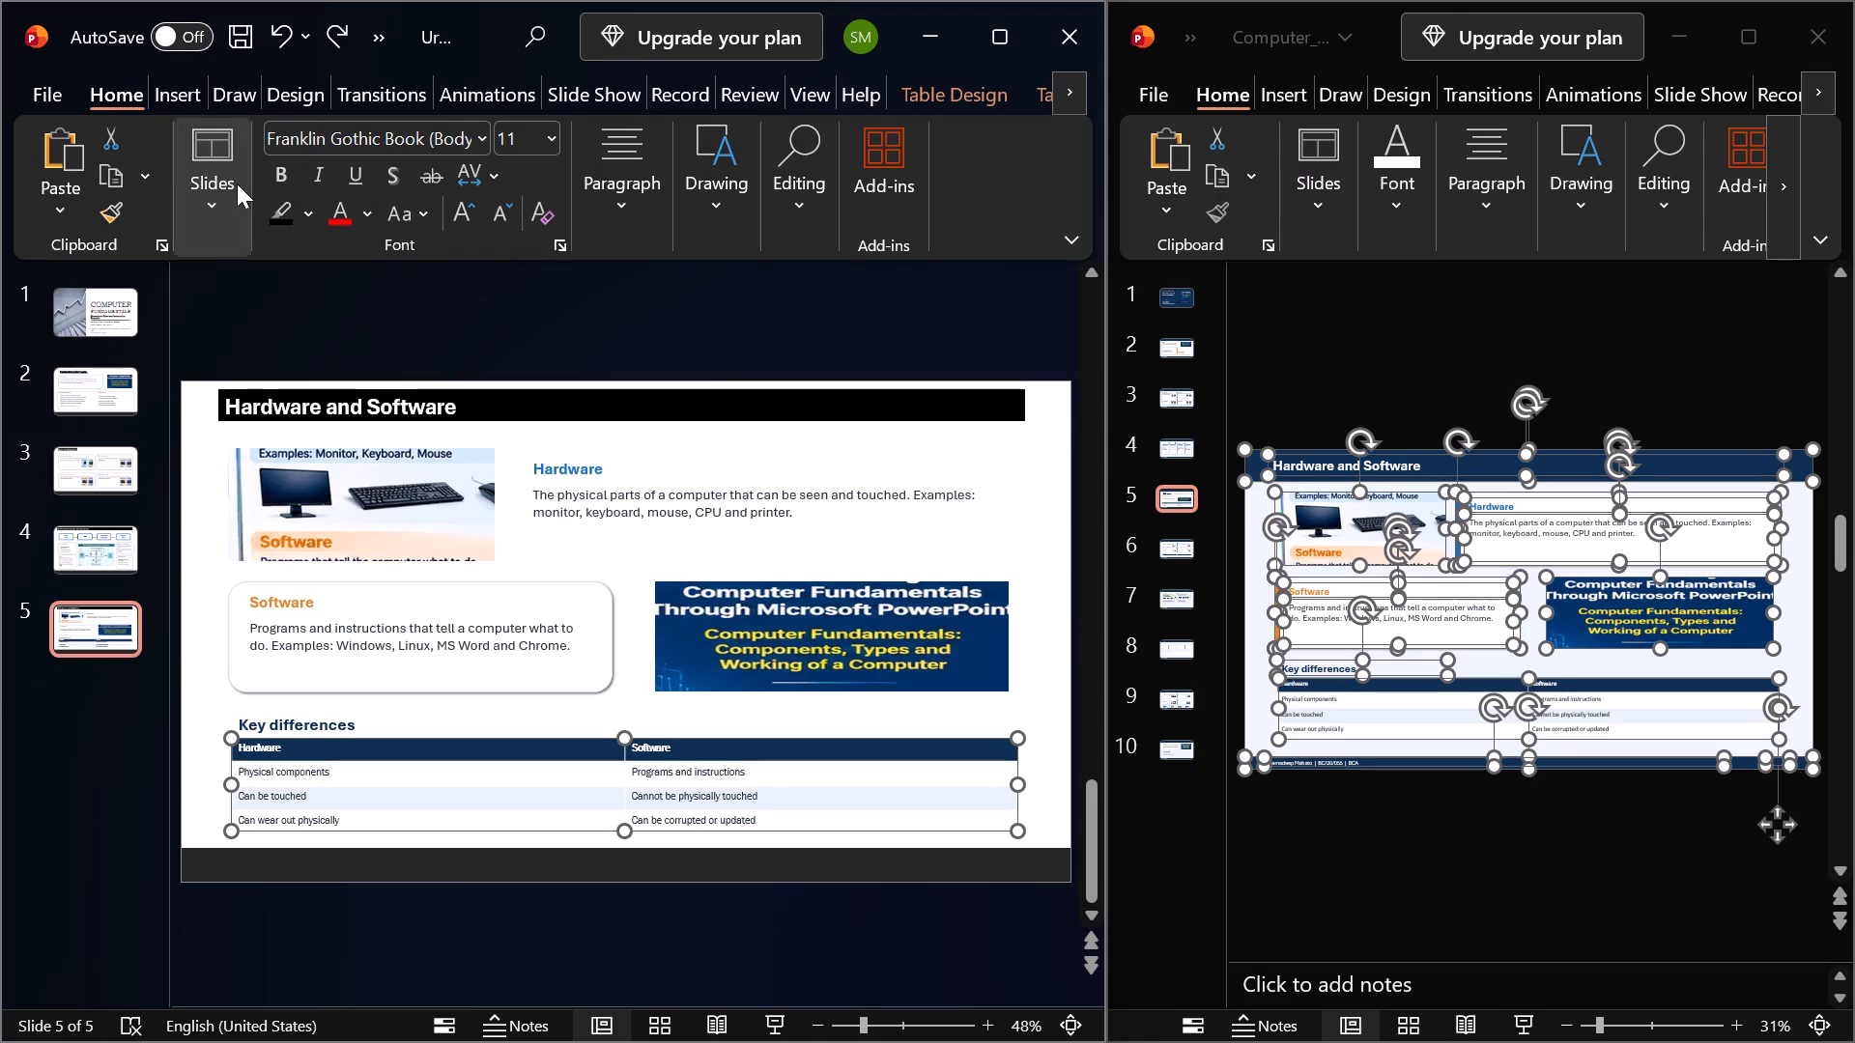
# Add a new slide 6 and copy everything from the source deck's Memory and Storage slide onto it.
pyautogui.click(204, 146)
pyautogui.click(215, 284)
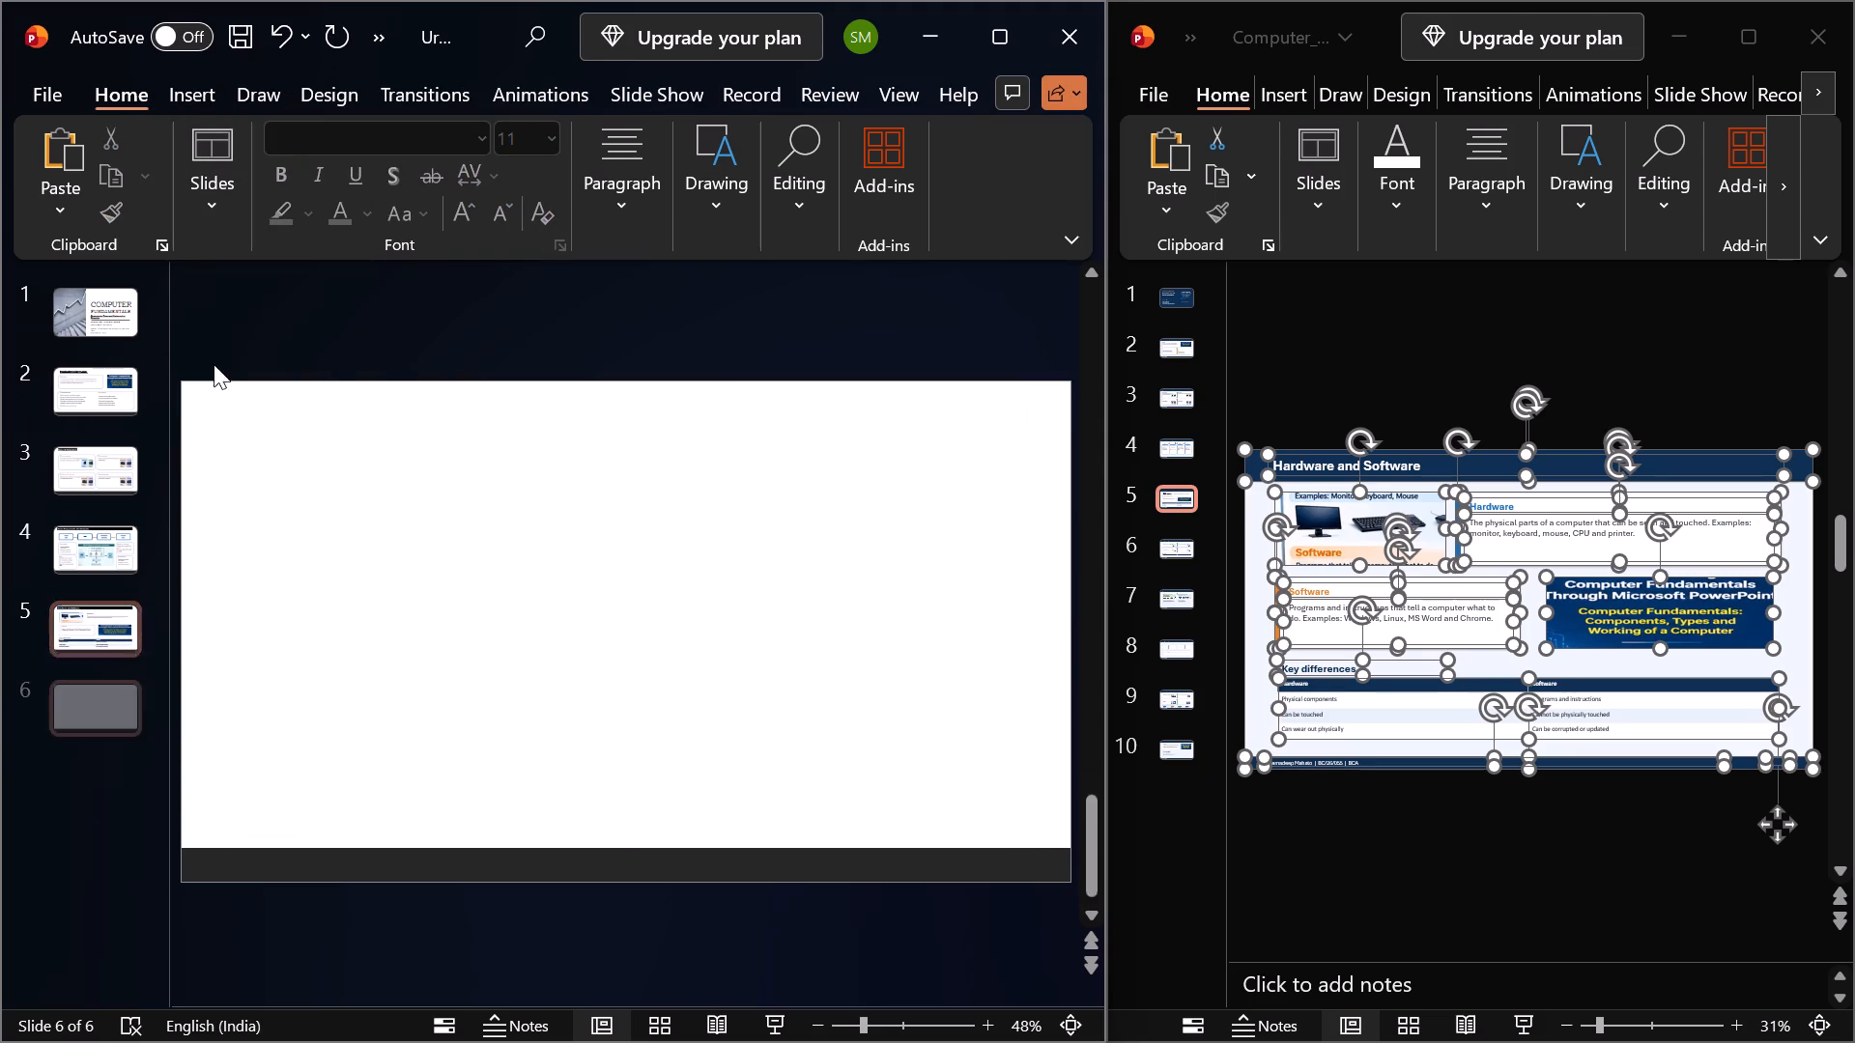
pyautogui.click(1165, 549)
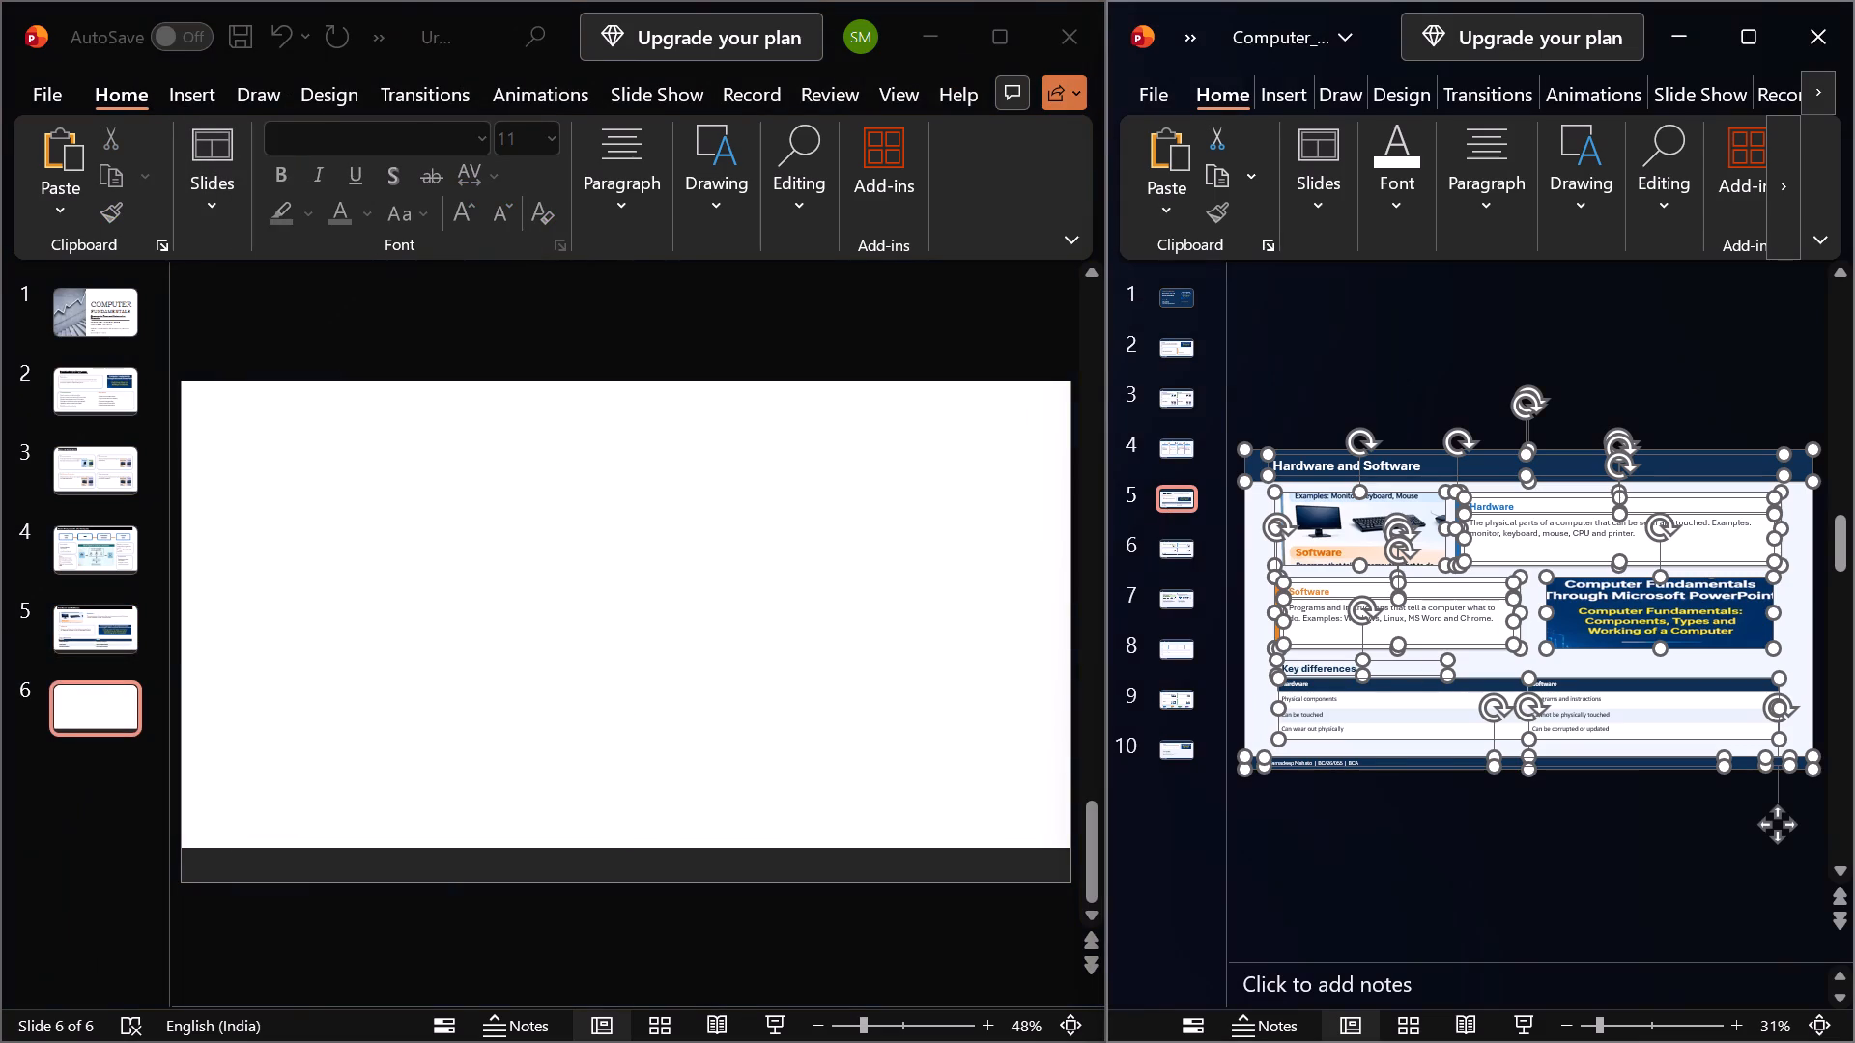
pyautogui.click(1185, 550)
pyautogui.click(1447, 582)
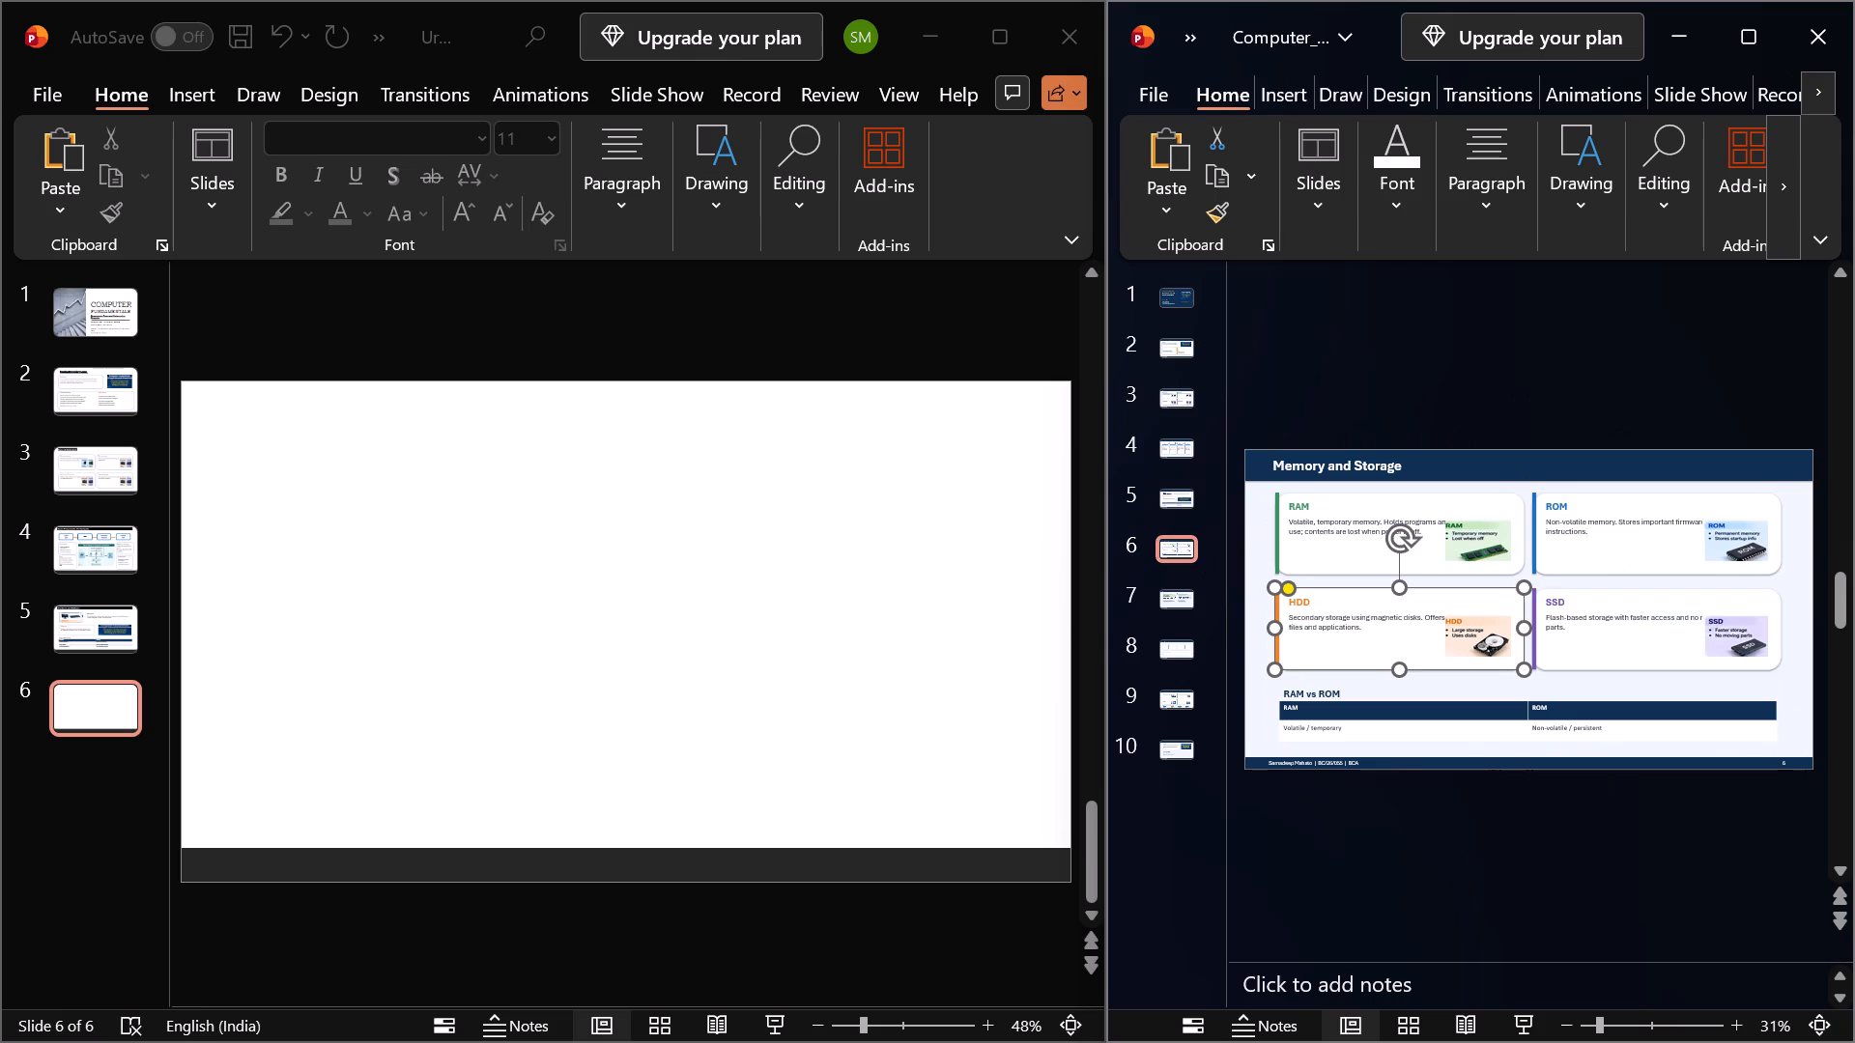
pyautogui.hotkey('ctrl', 'a')
pyautogui.hotkey('ctrl', 'c')
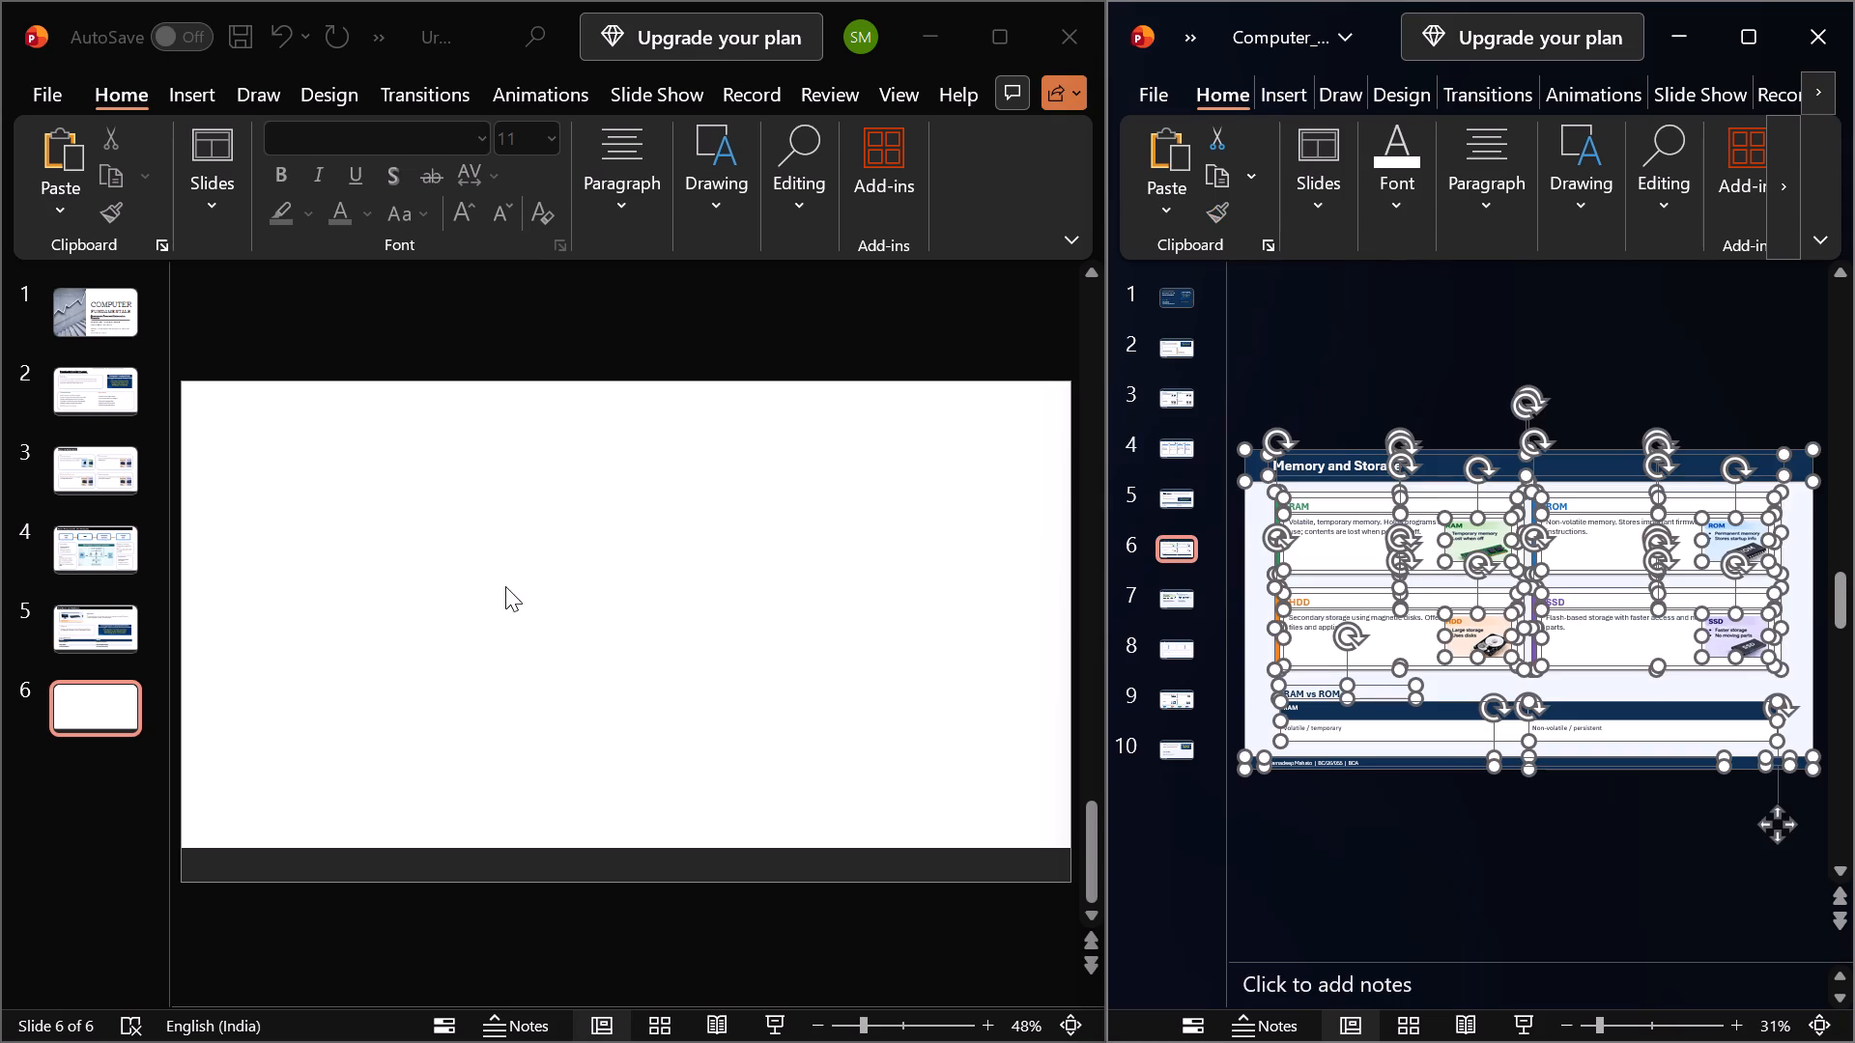
pyautogui.click(505, 586)
pyautogui.click(498, 656)
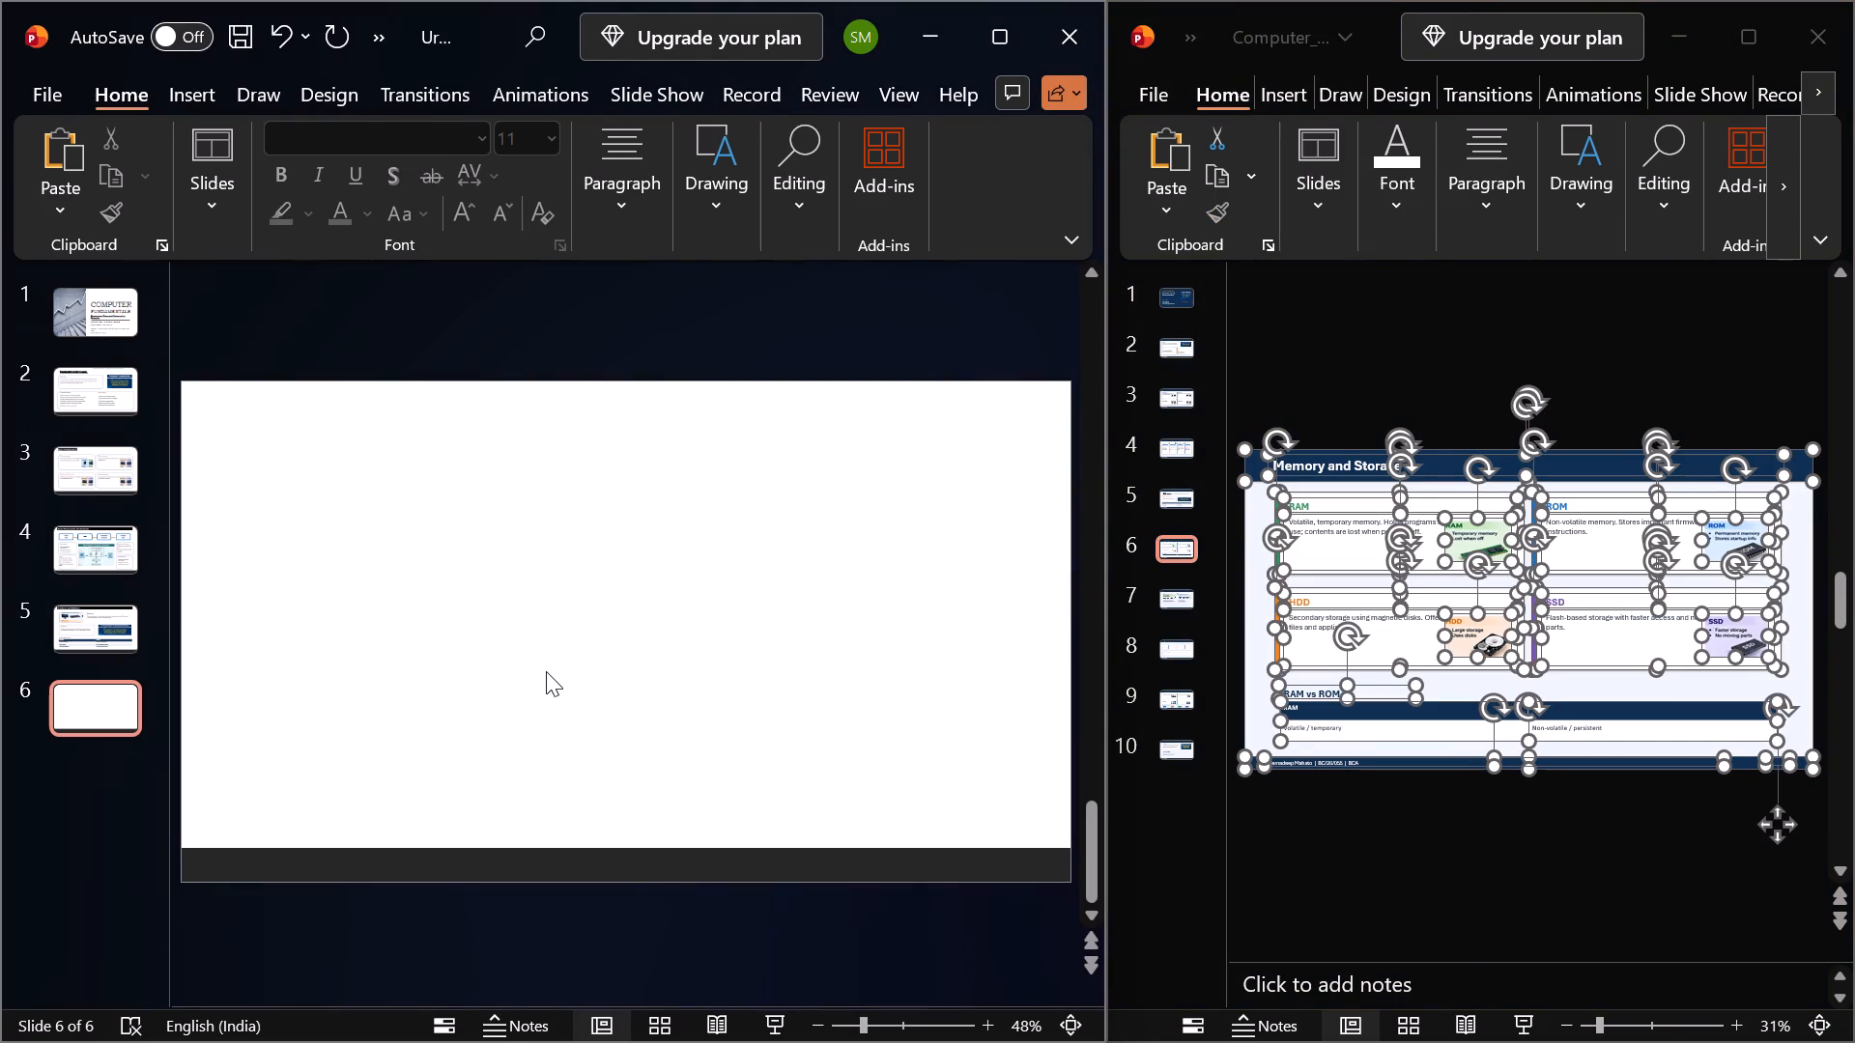
pyautogui.hotkey('ctrl', 'v')
pyautogui.click(763, 923)
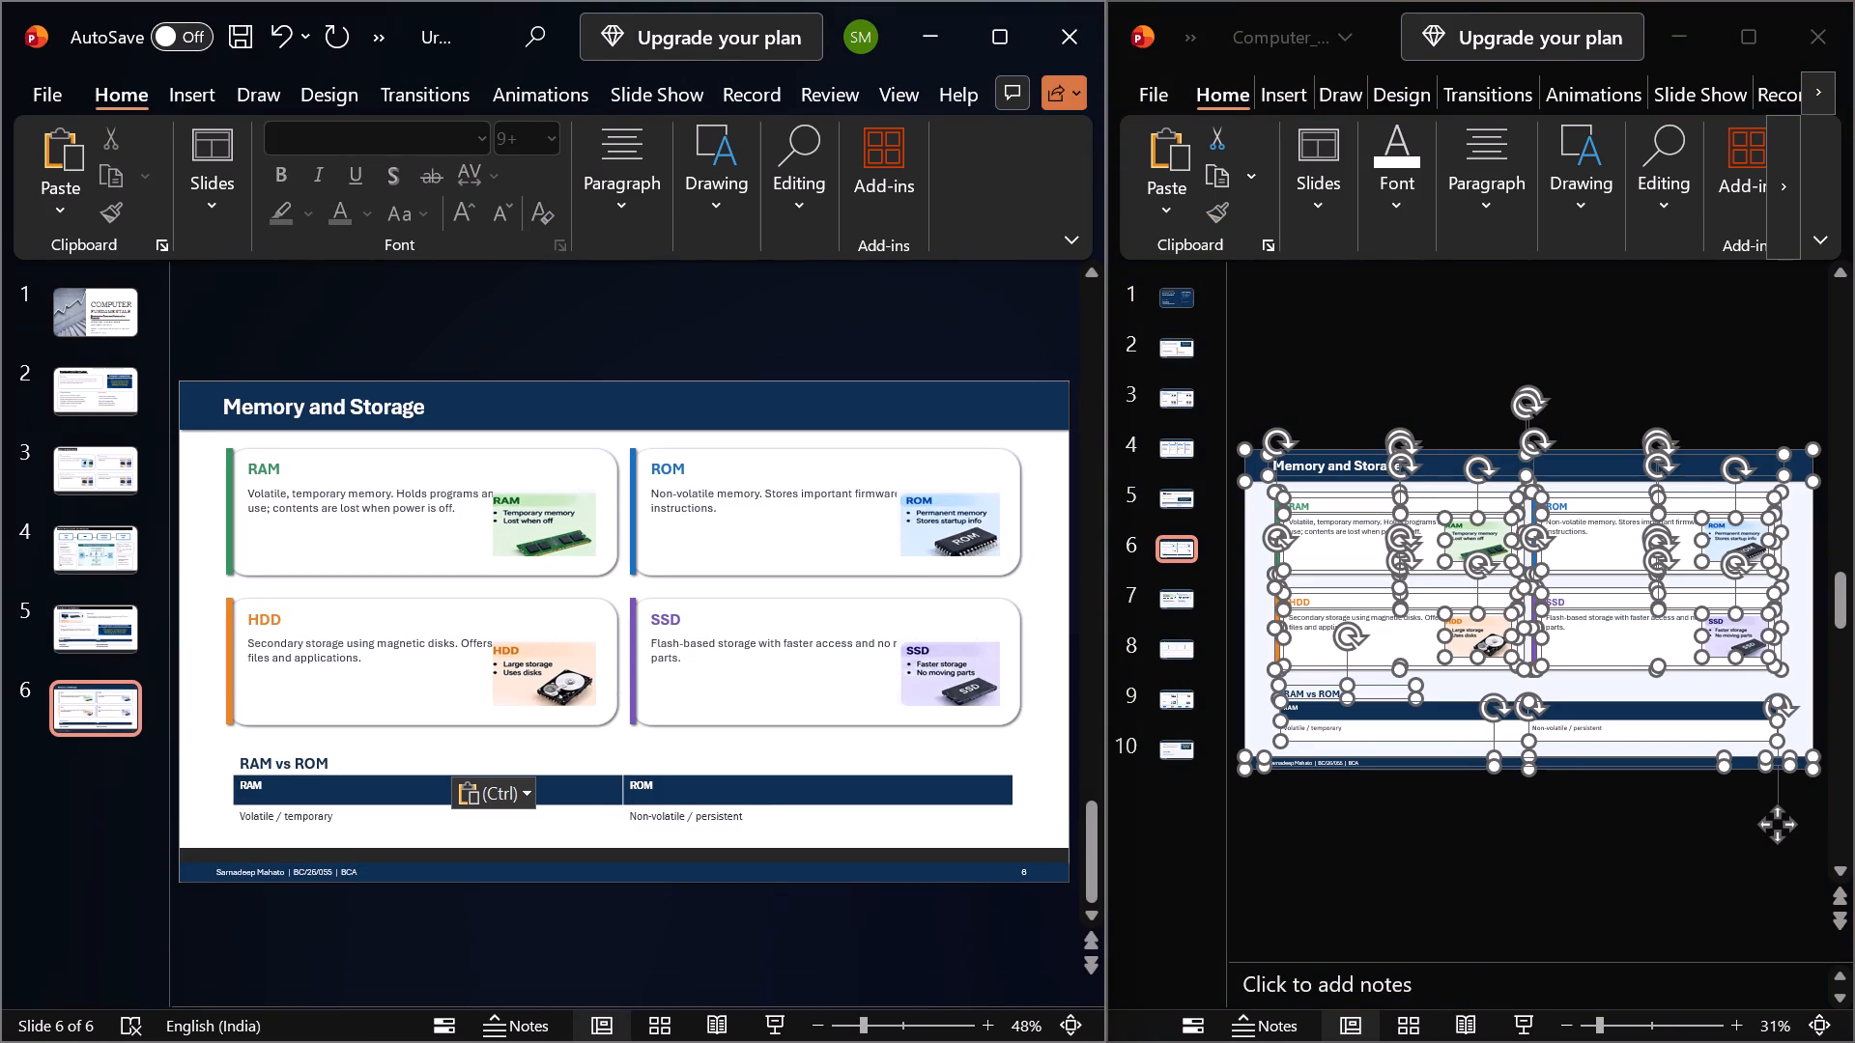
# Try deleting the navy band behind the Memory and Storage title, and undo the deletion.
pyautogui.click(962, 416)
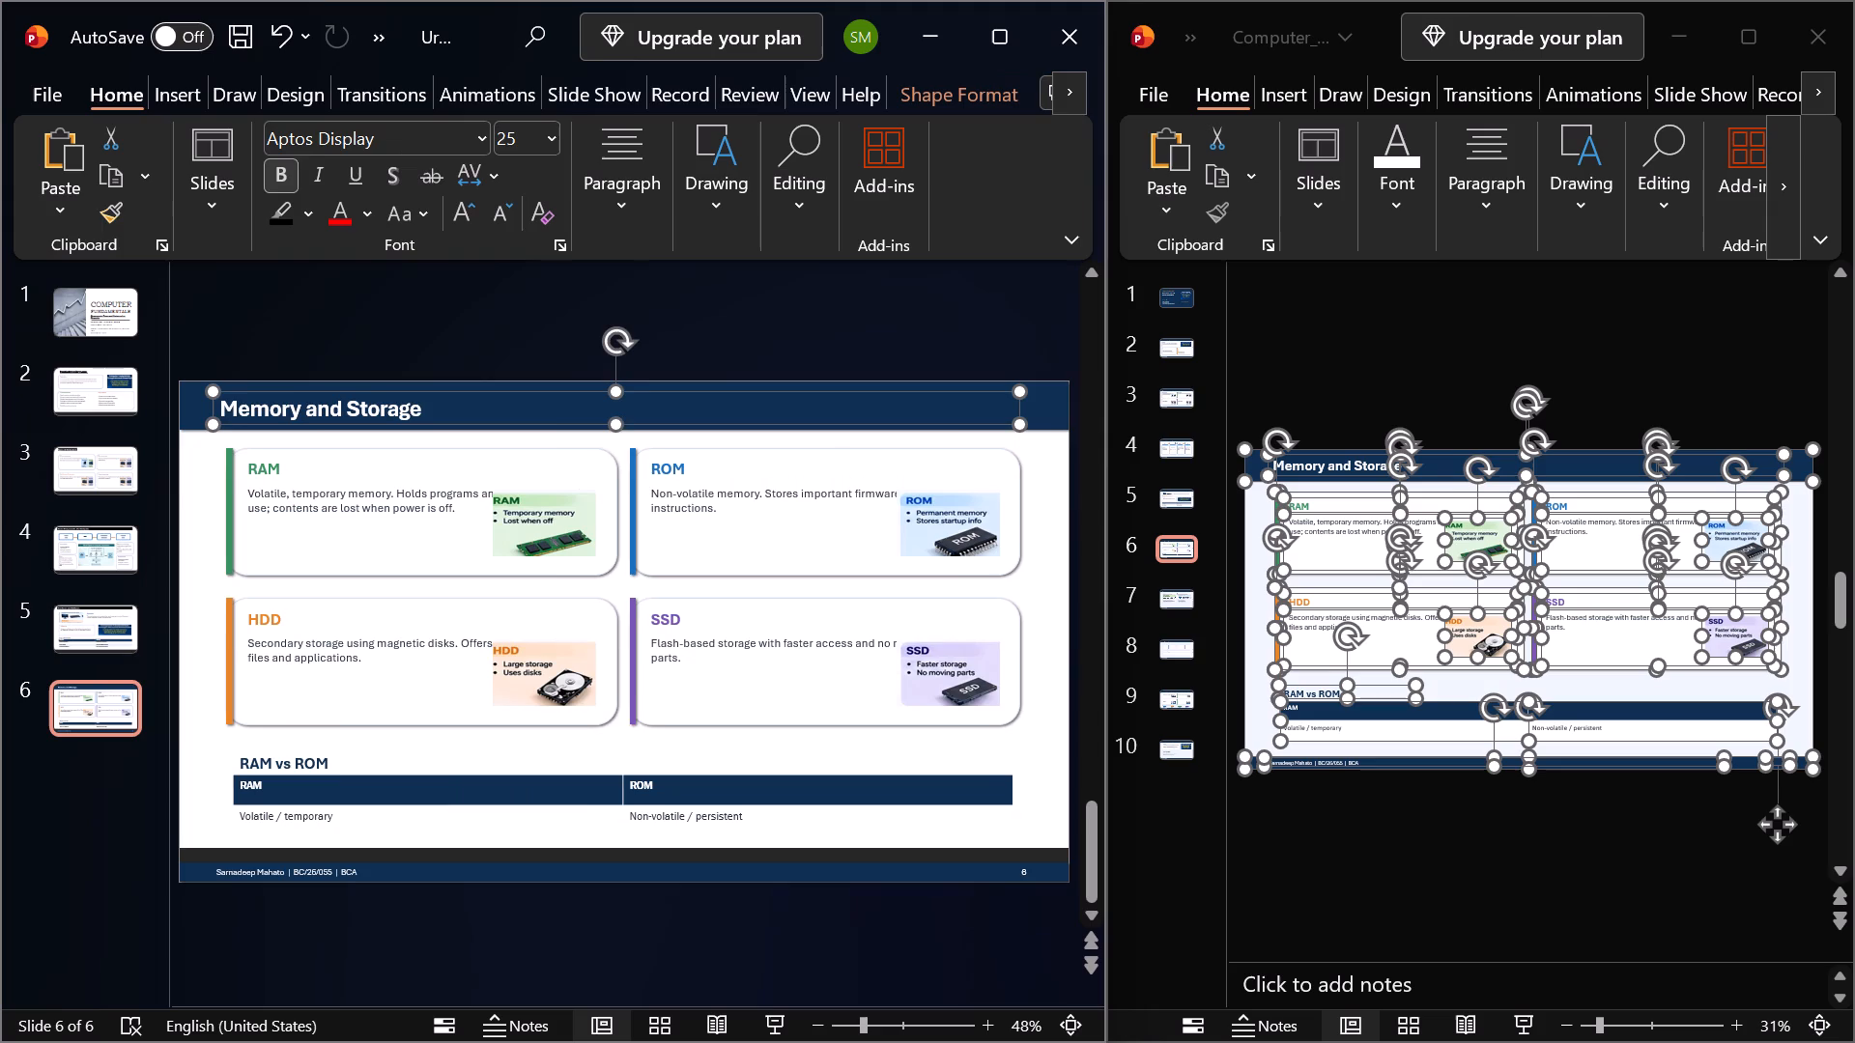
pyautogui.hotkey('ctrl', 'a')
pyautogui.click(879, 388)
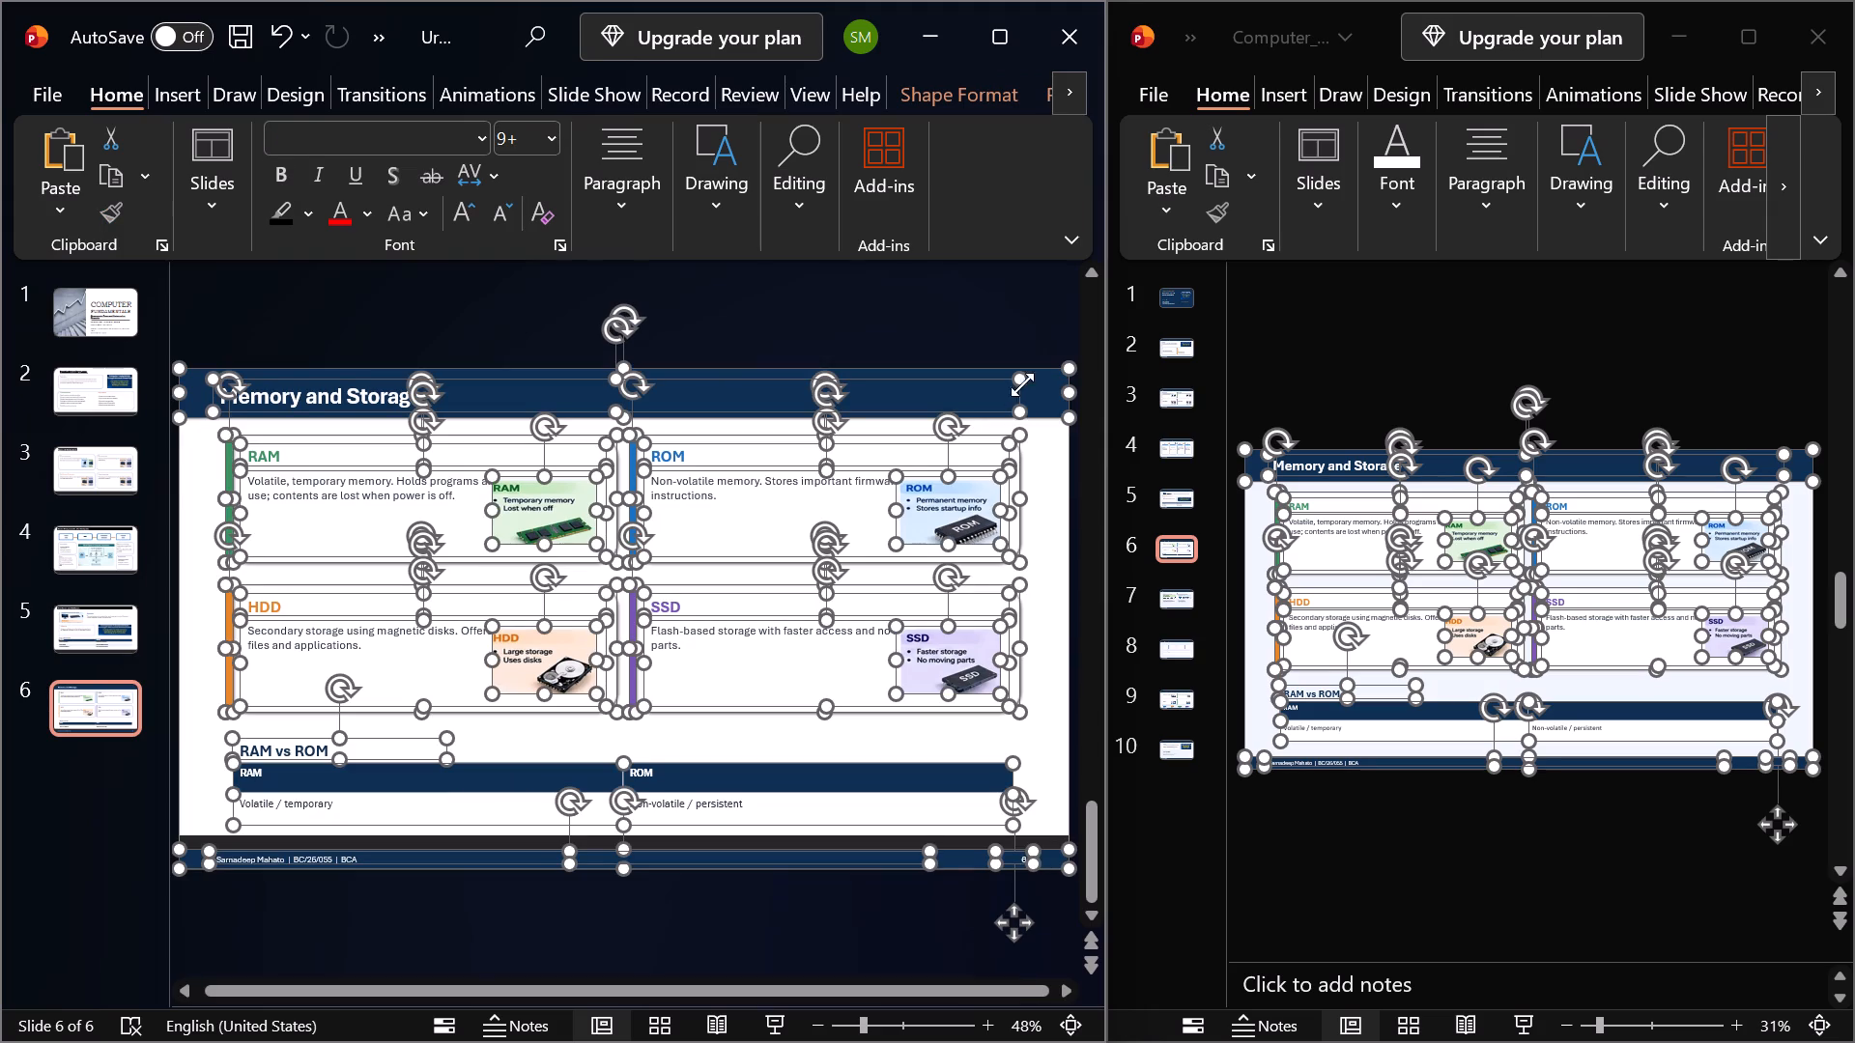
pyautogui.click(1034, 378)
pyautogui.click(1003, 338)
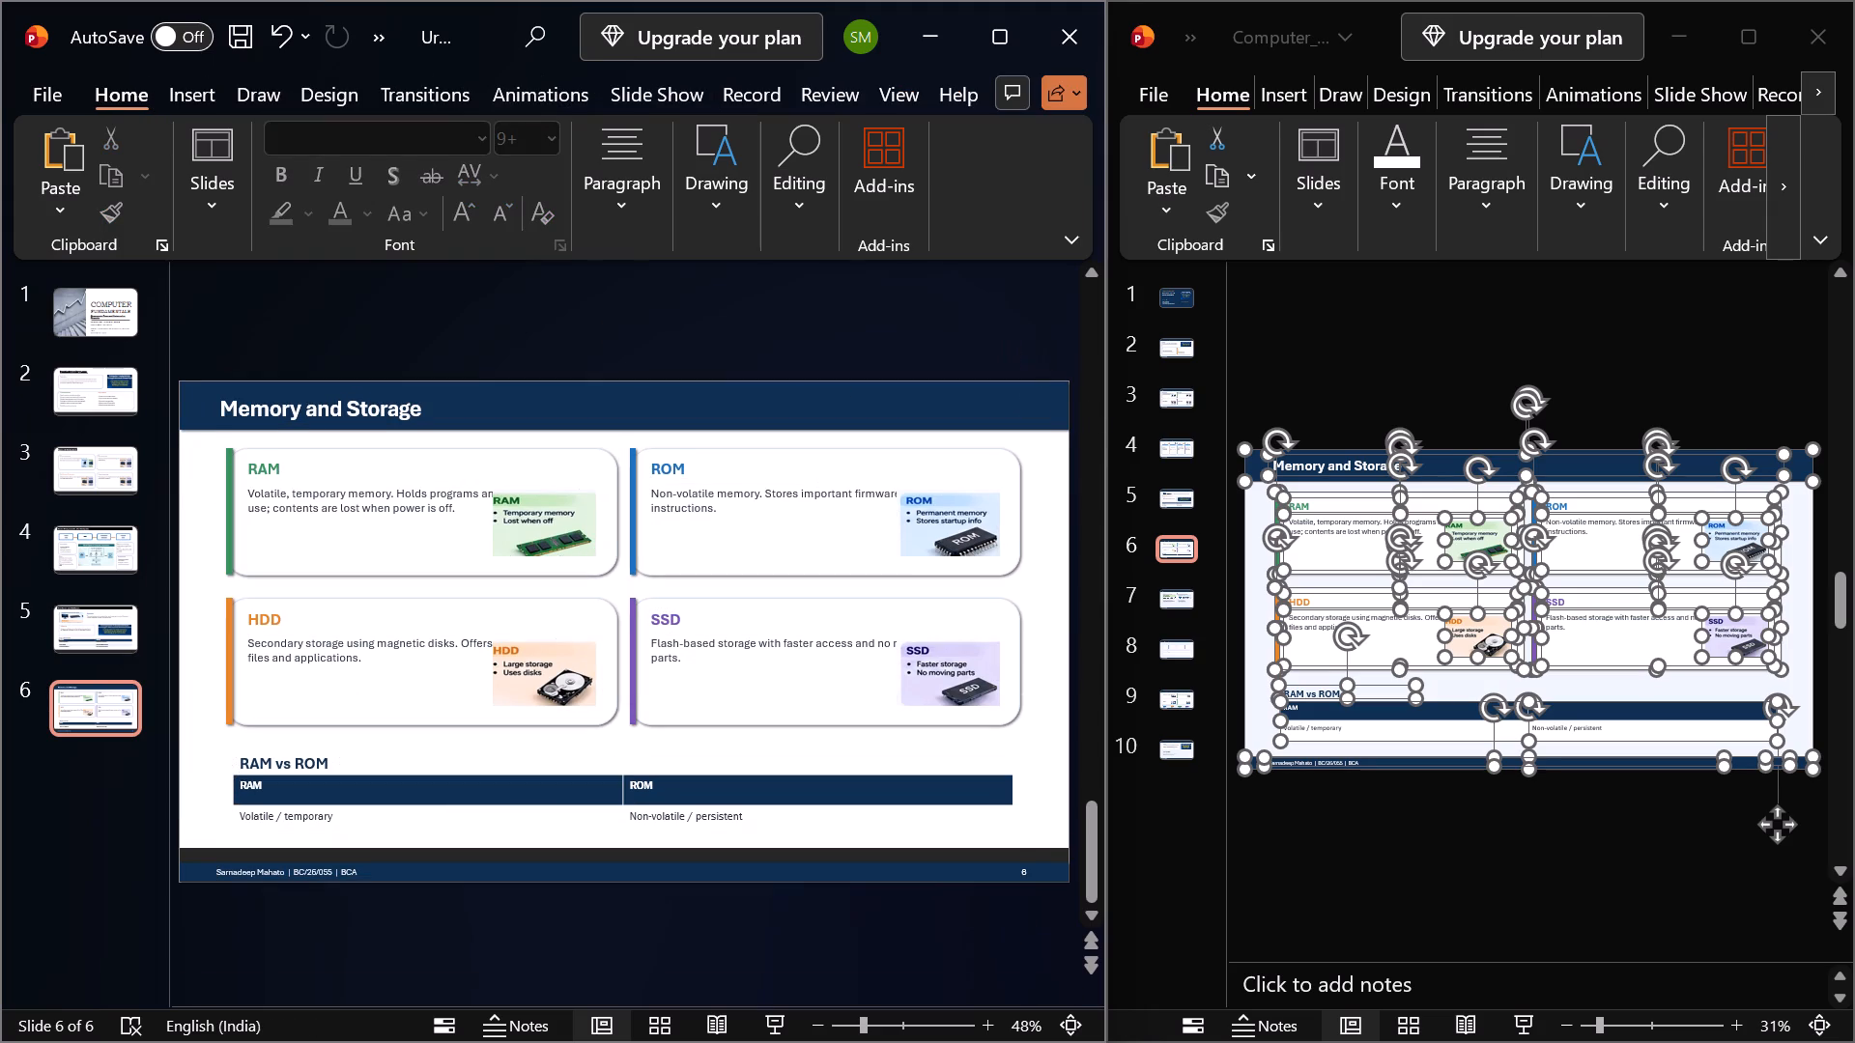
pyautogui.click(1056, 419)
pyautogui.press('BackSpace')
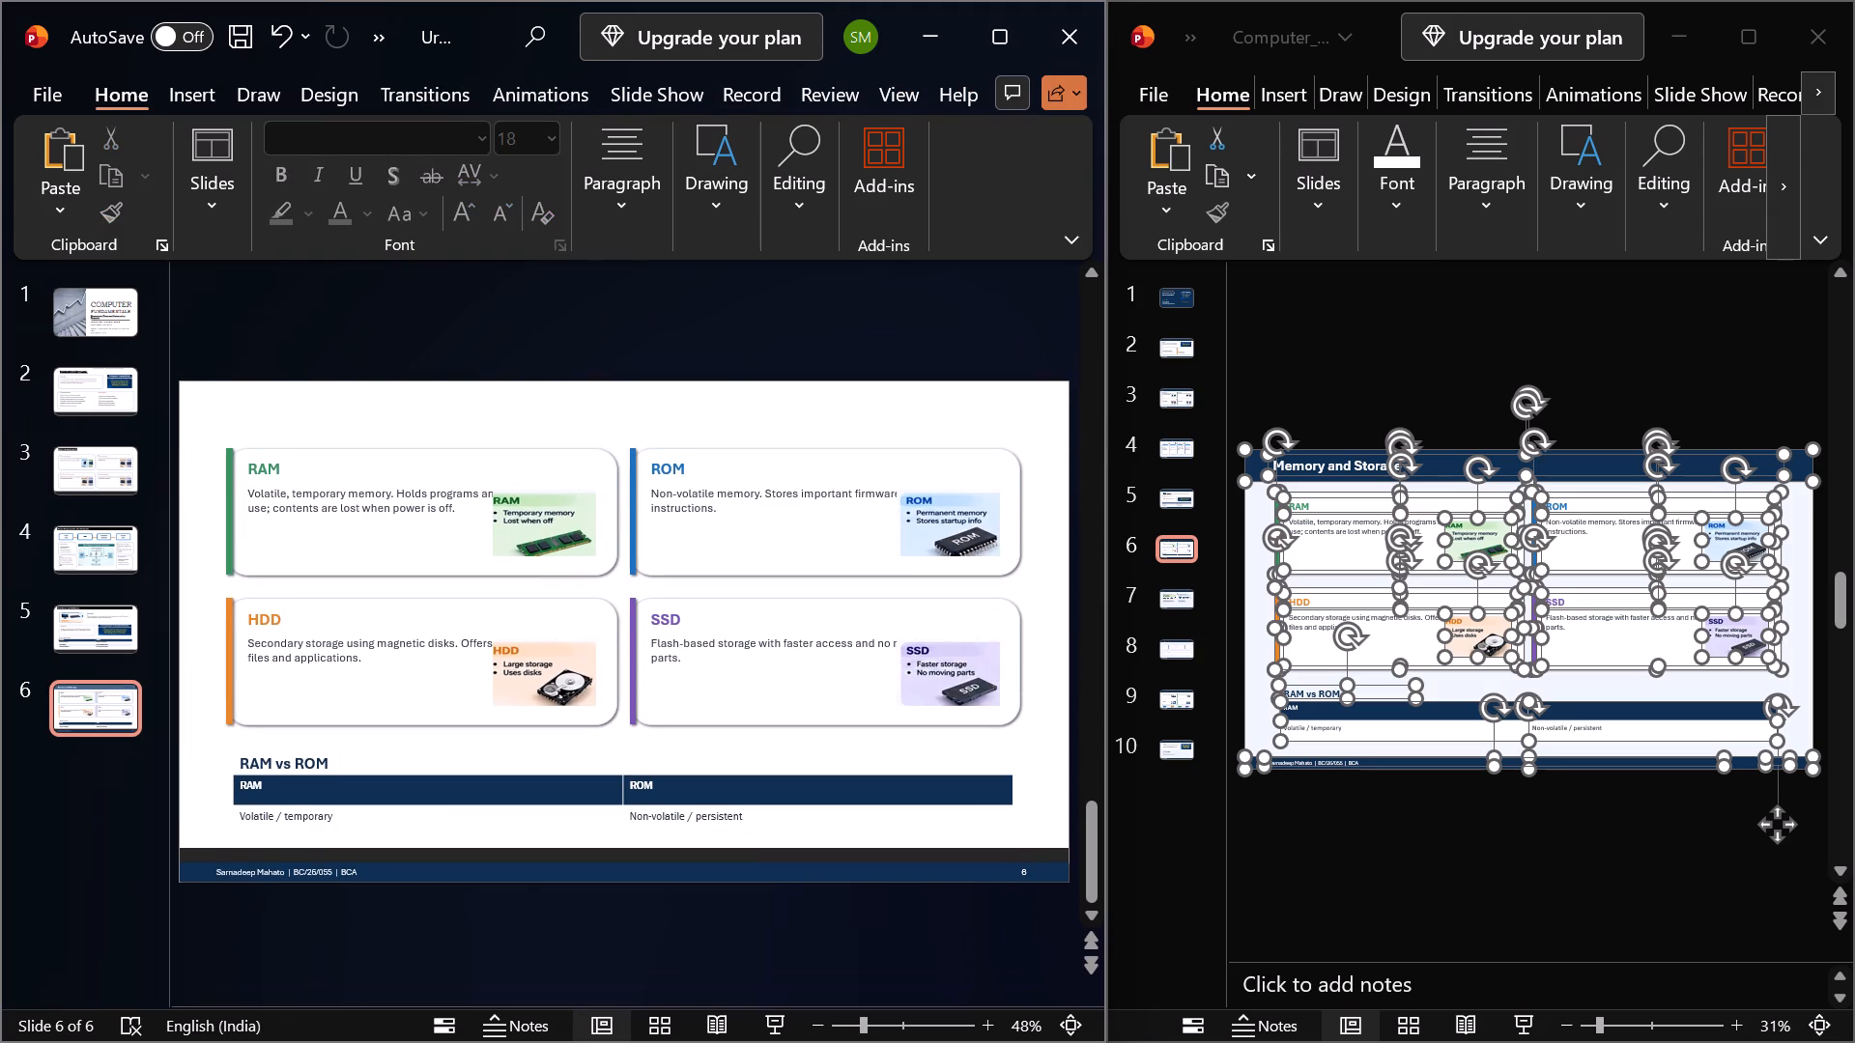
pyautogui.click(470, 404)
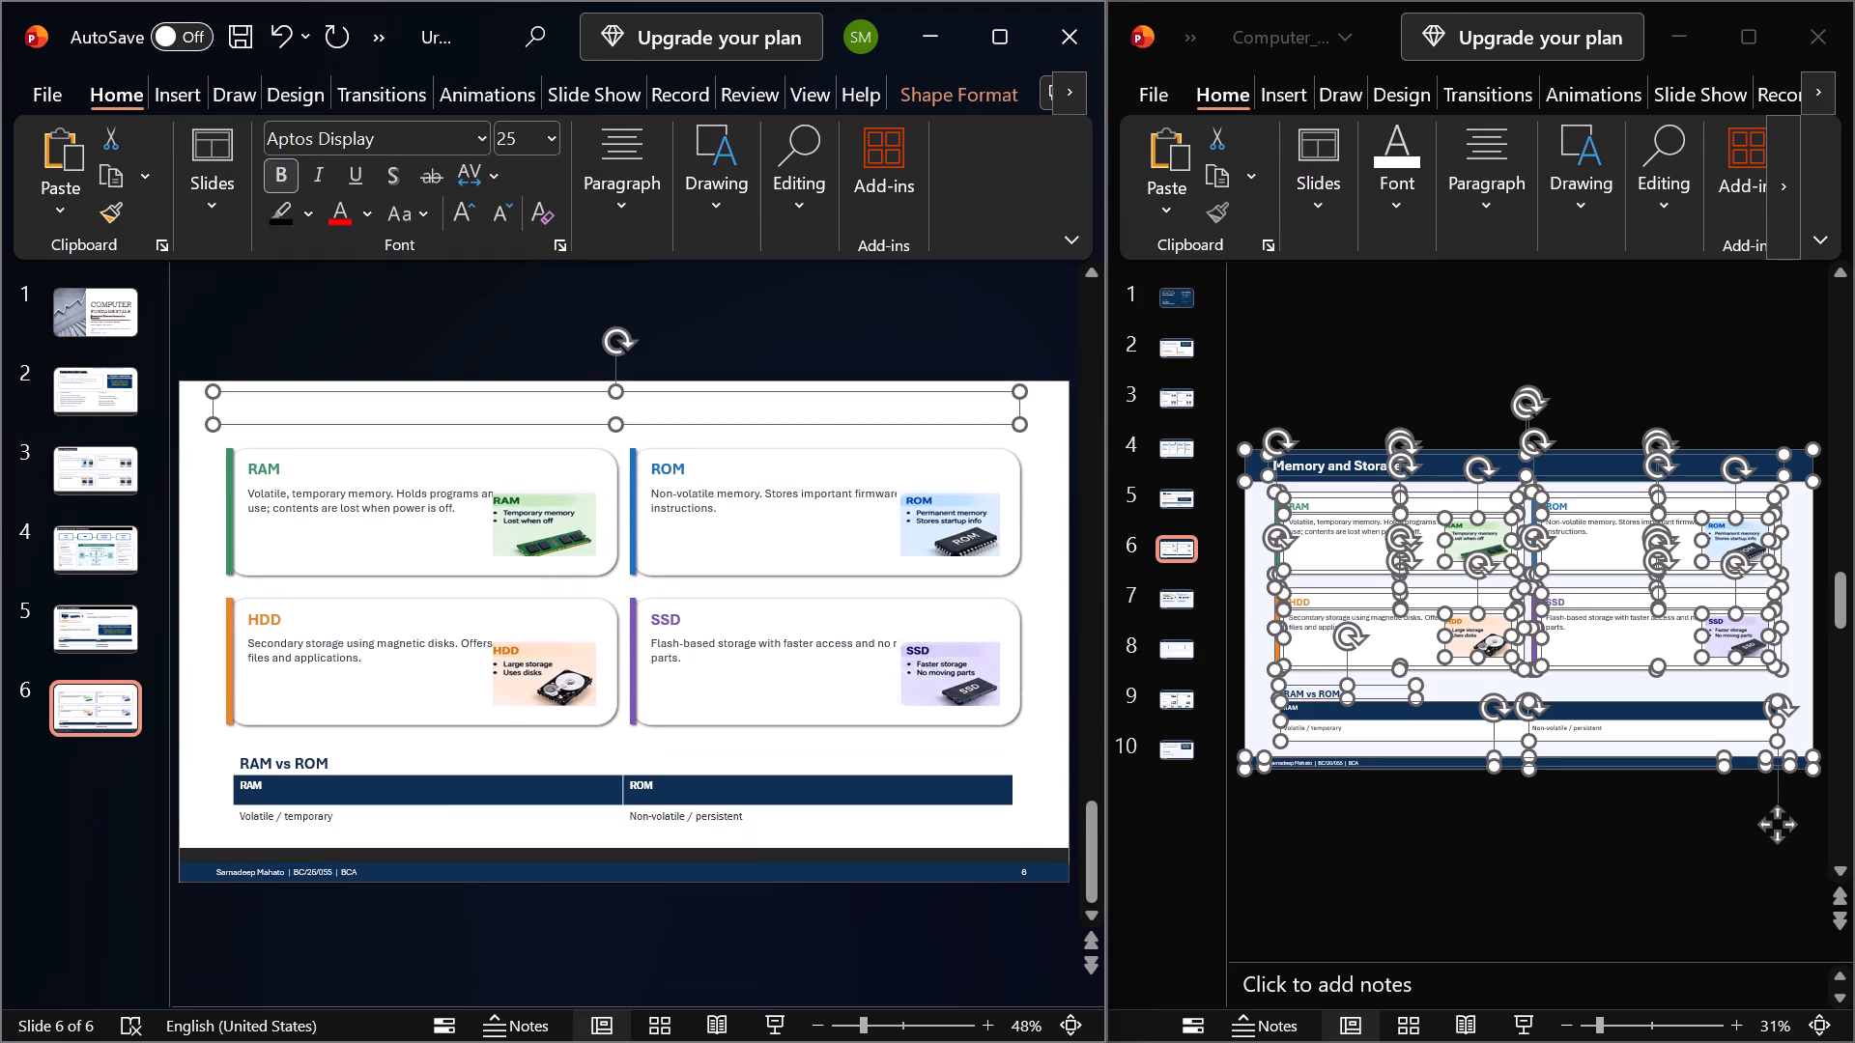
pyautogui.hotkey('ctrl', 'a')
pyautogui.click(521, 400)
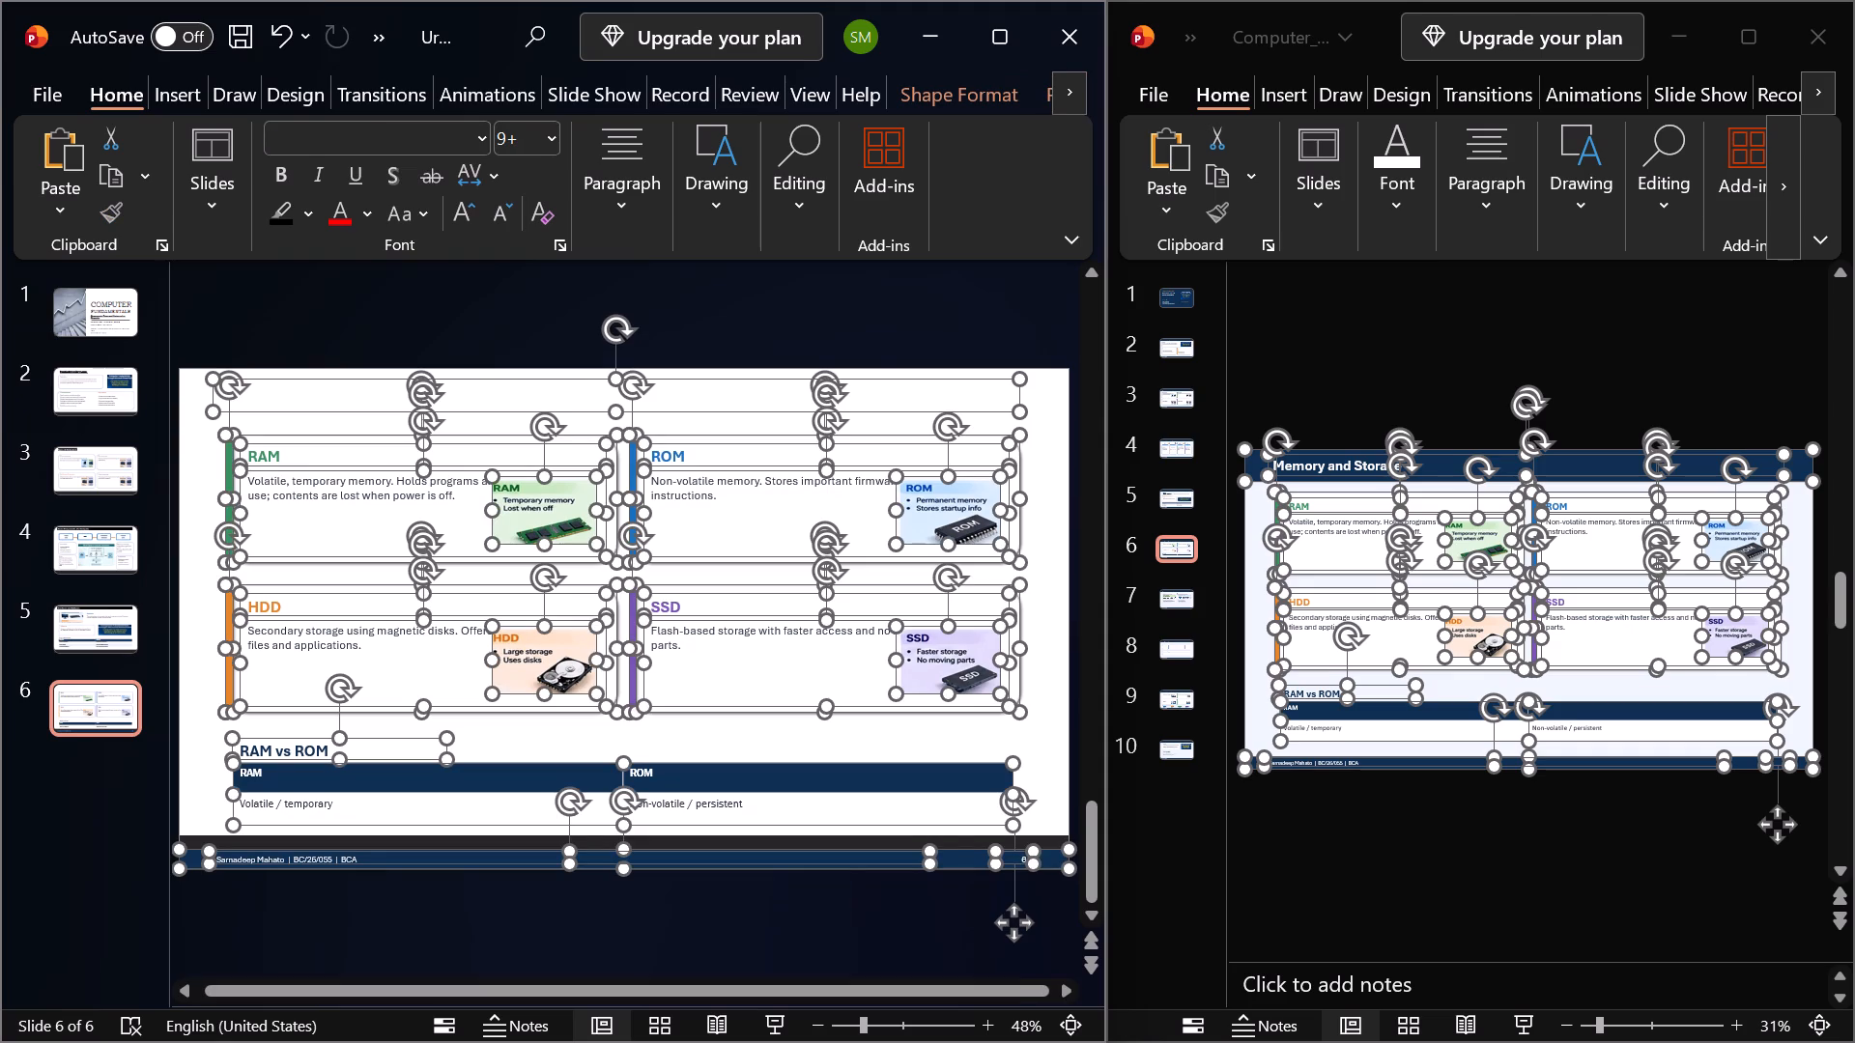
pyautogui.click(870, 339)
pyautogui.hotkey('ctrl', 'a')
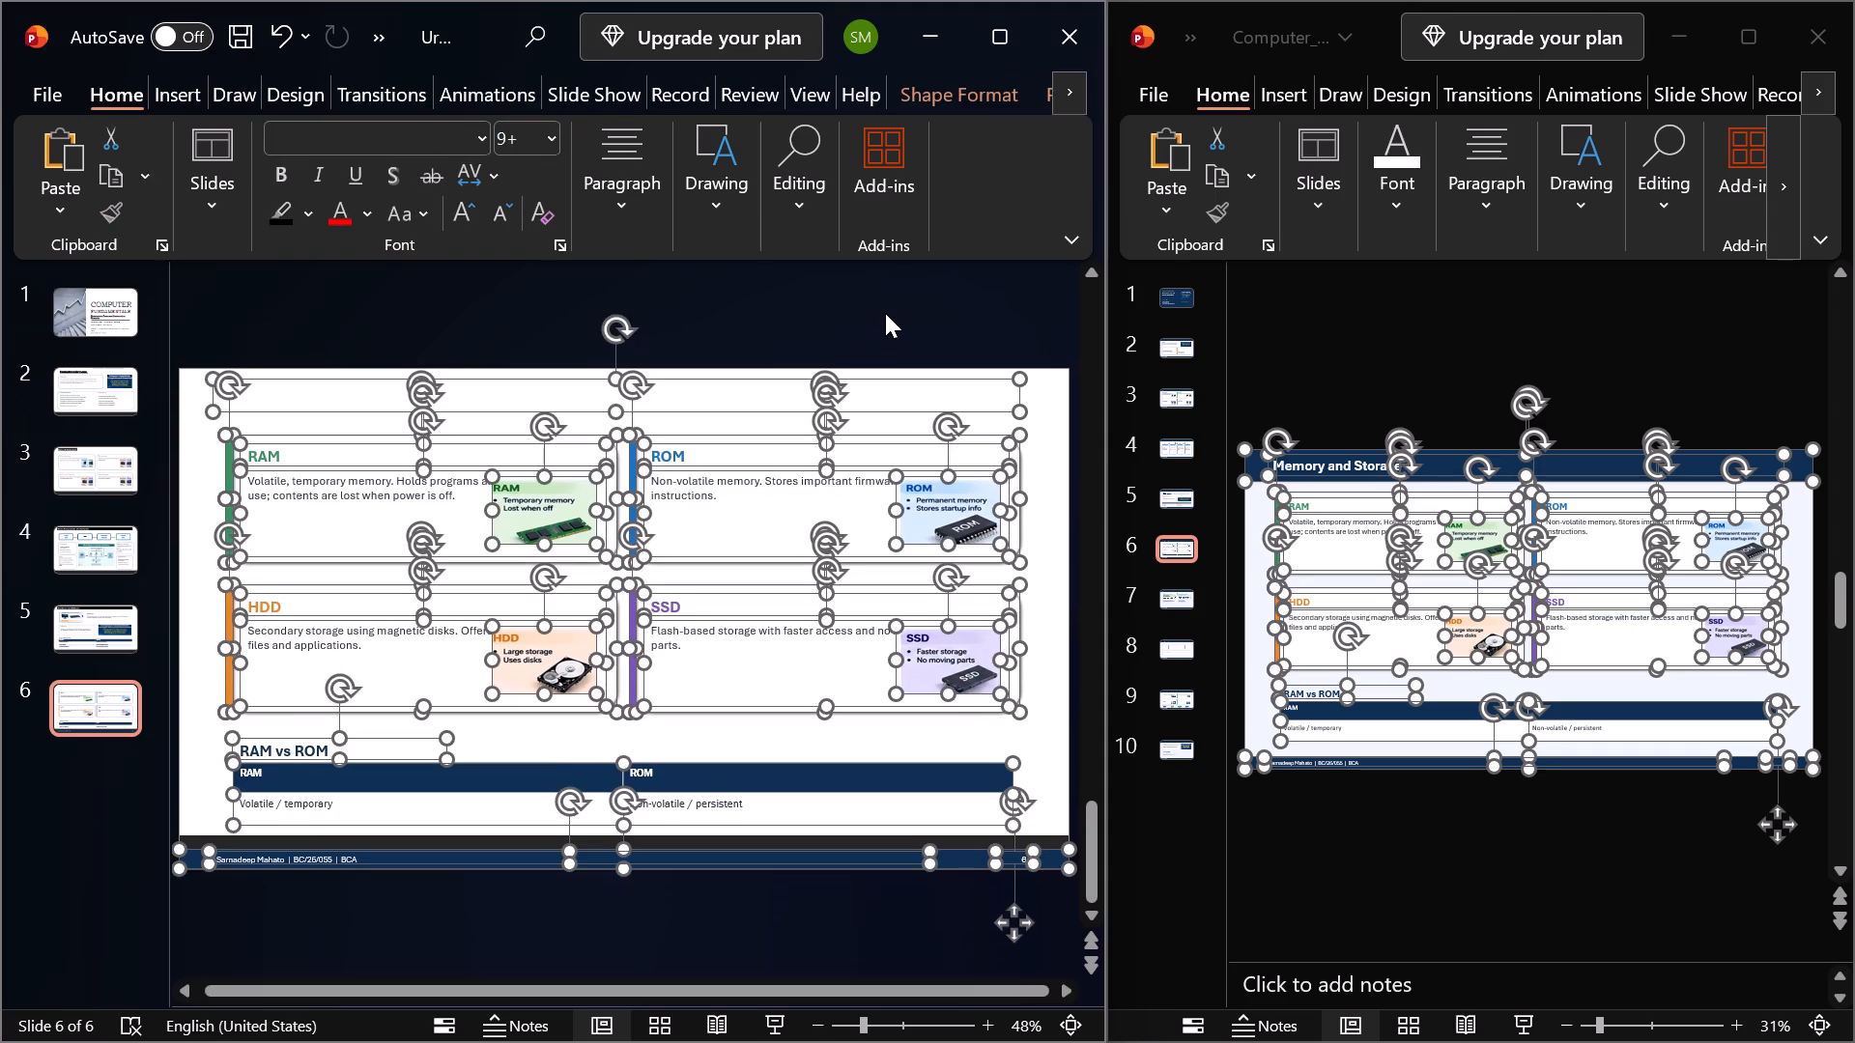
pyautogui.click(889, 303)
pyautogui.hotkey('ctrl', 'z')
# Fill the Memory and Storage title box with black.
pyautogui.click(399, 397)
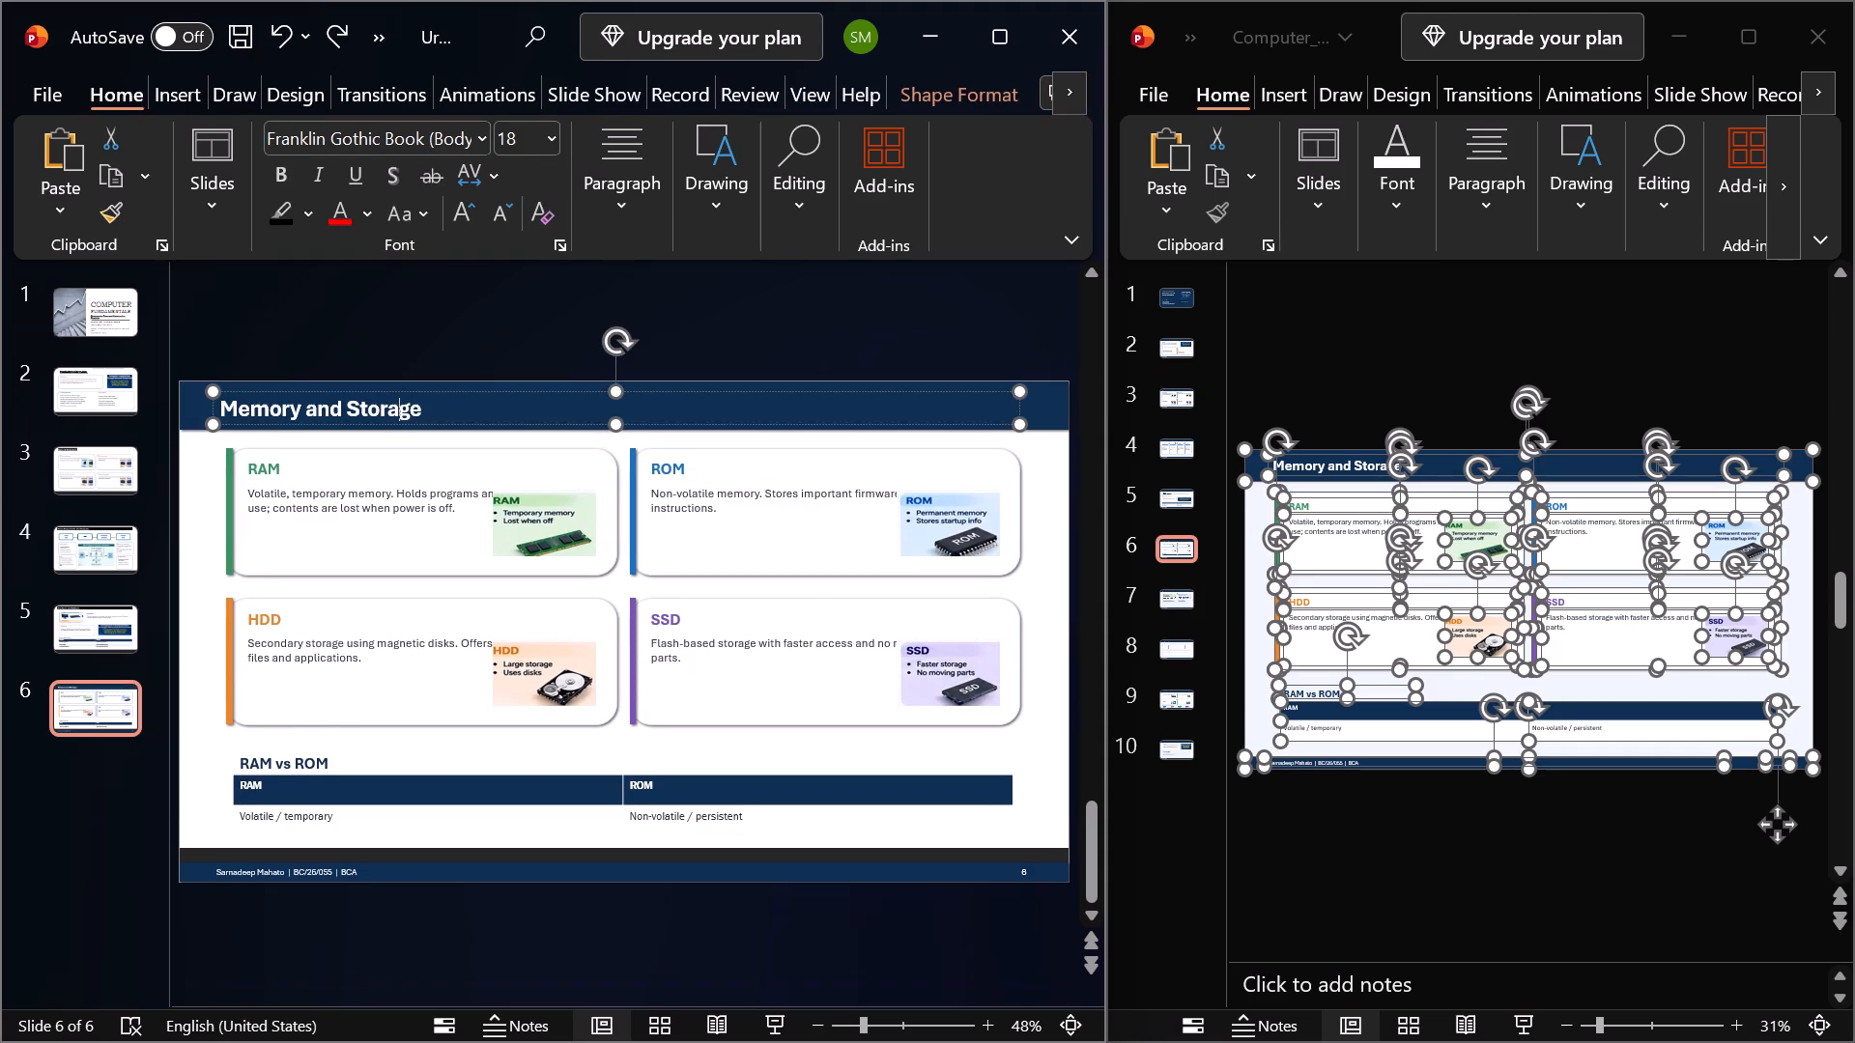
pyautogui.hotkey('ctrl', 'a')
pyautogui.rightClick(463, 413)
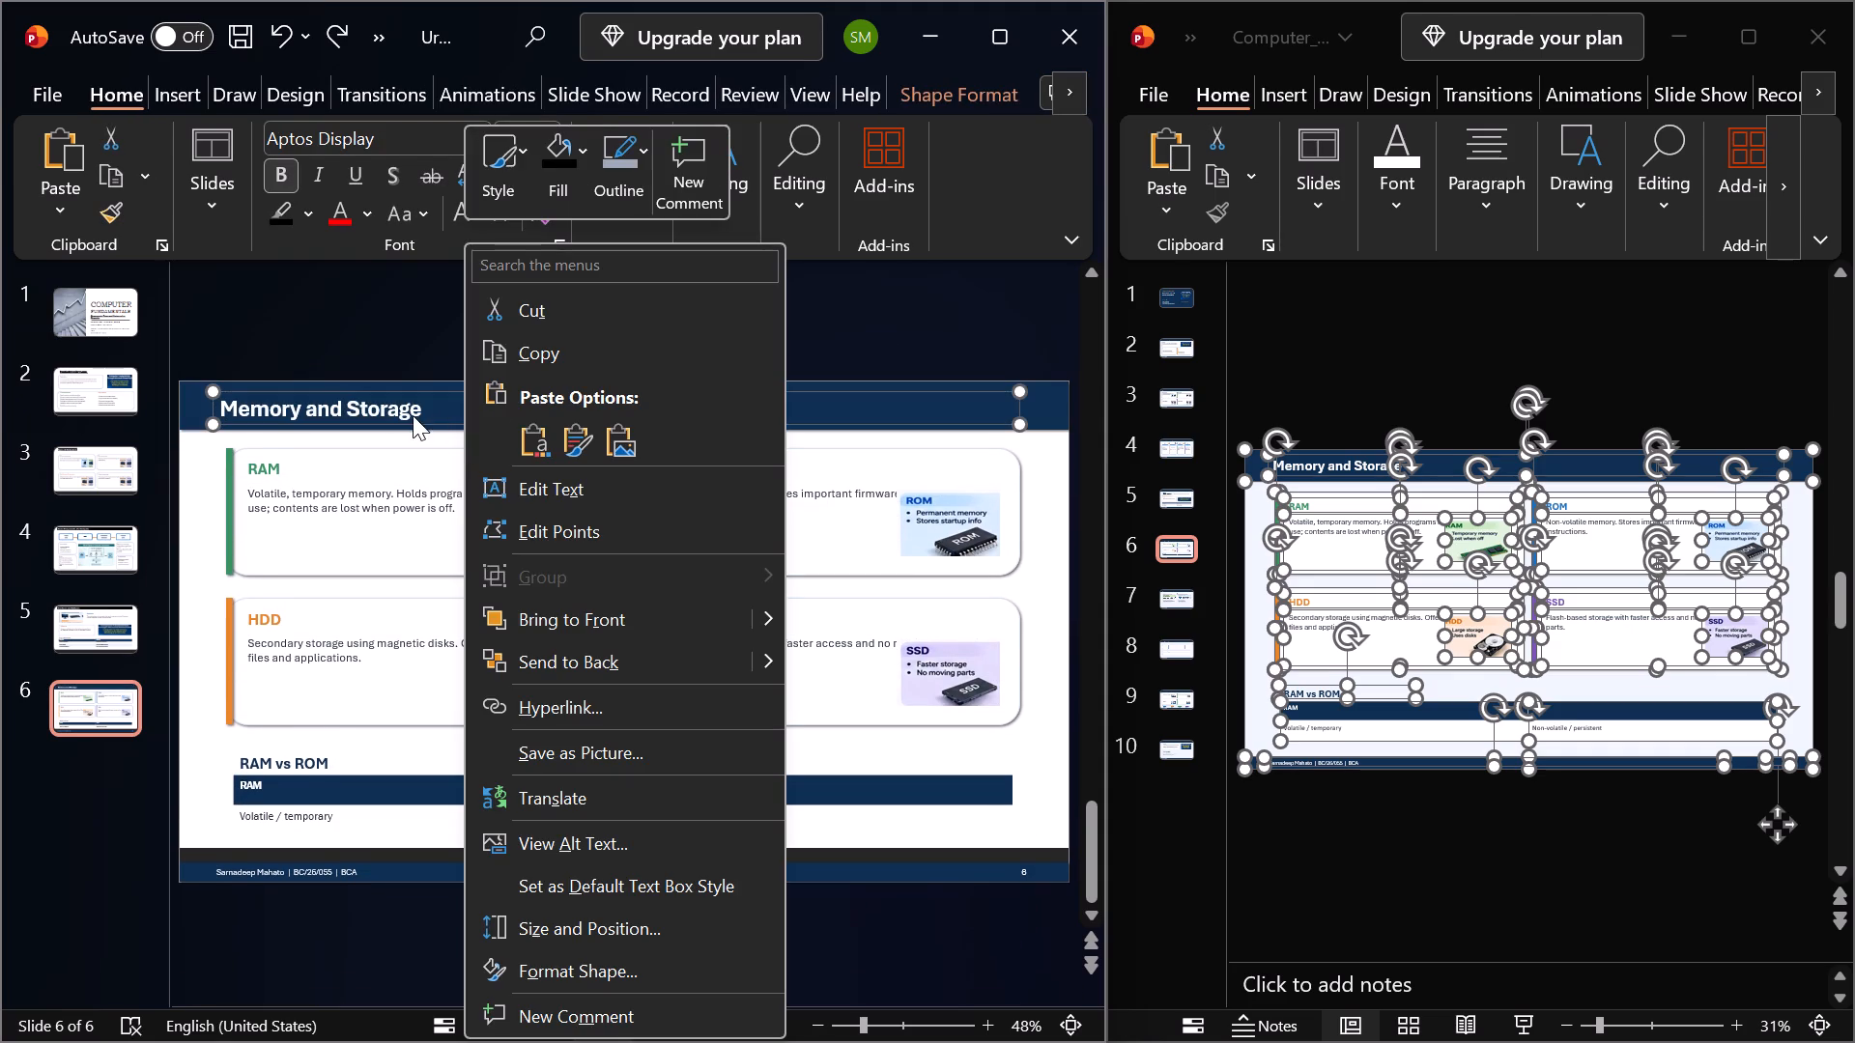
pyautogui.click(554, 170)
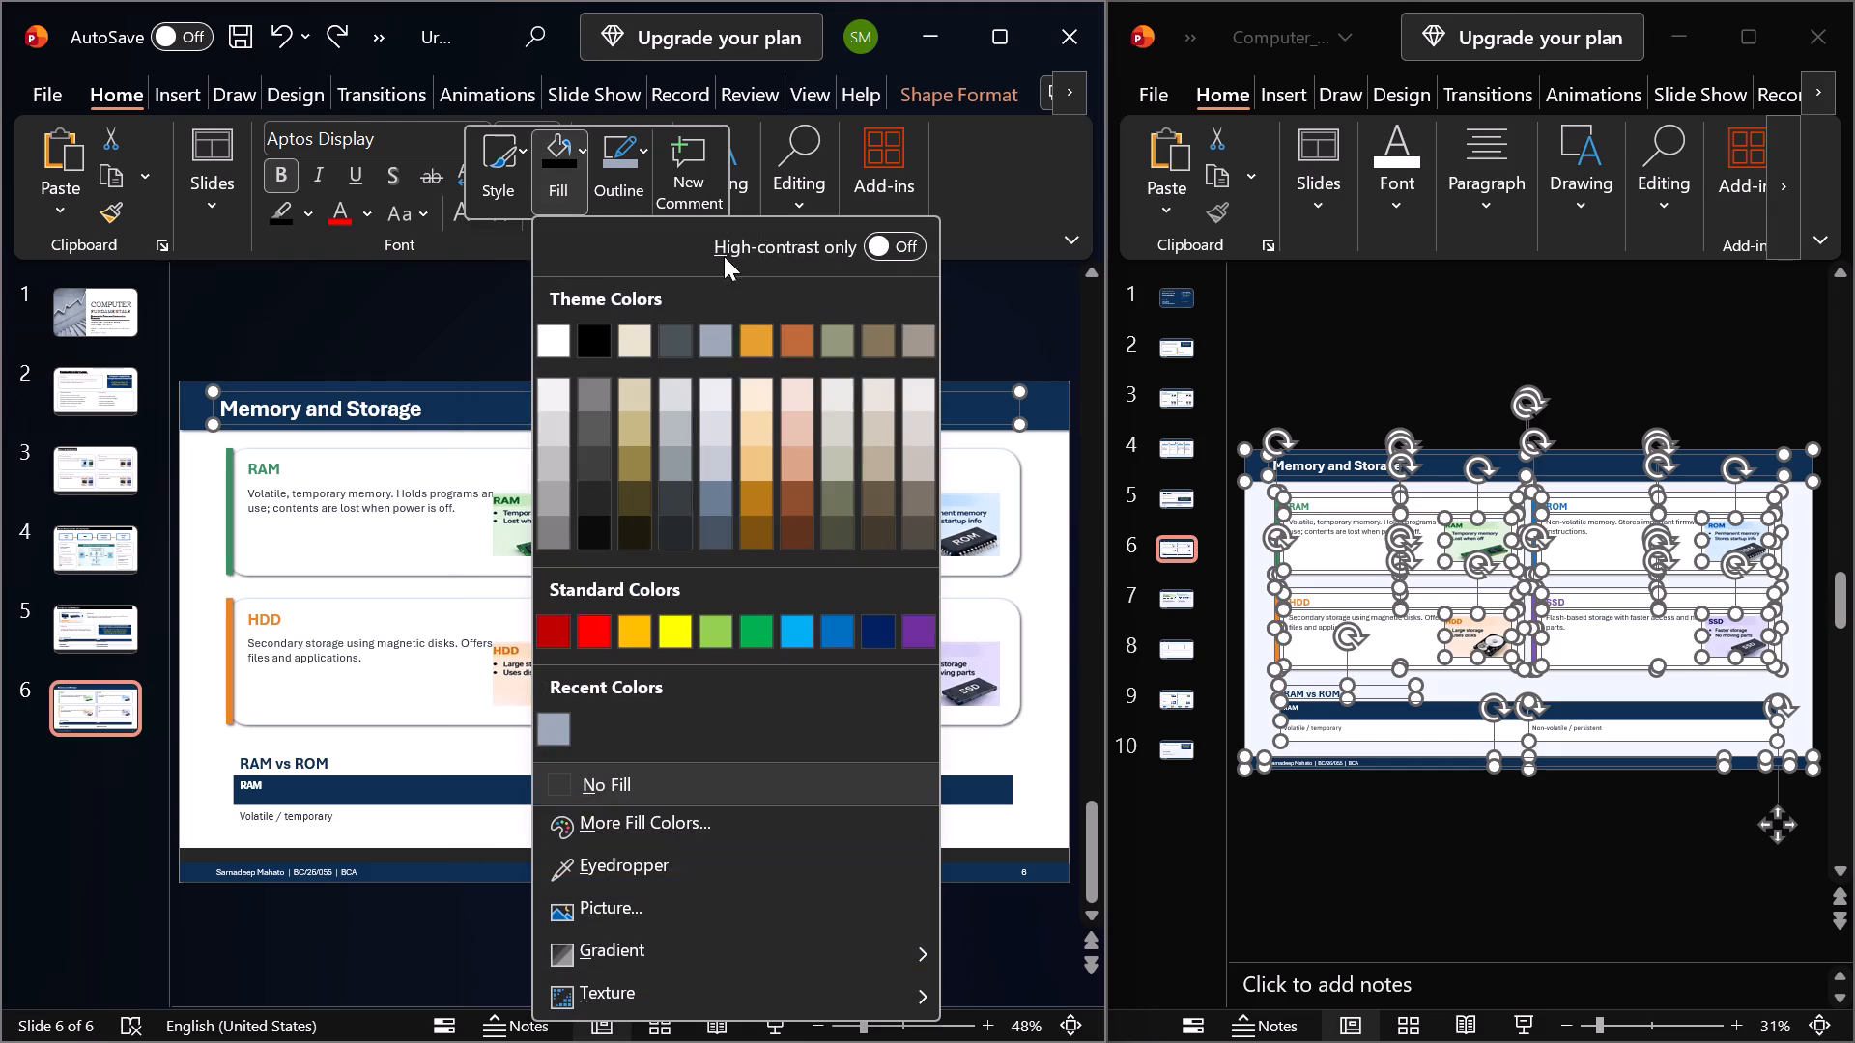
pyautogui.click(576, 331)
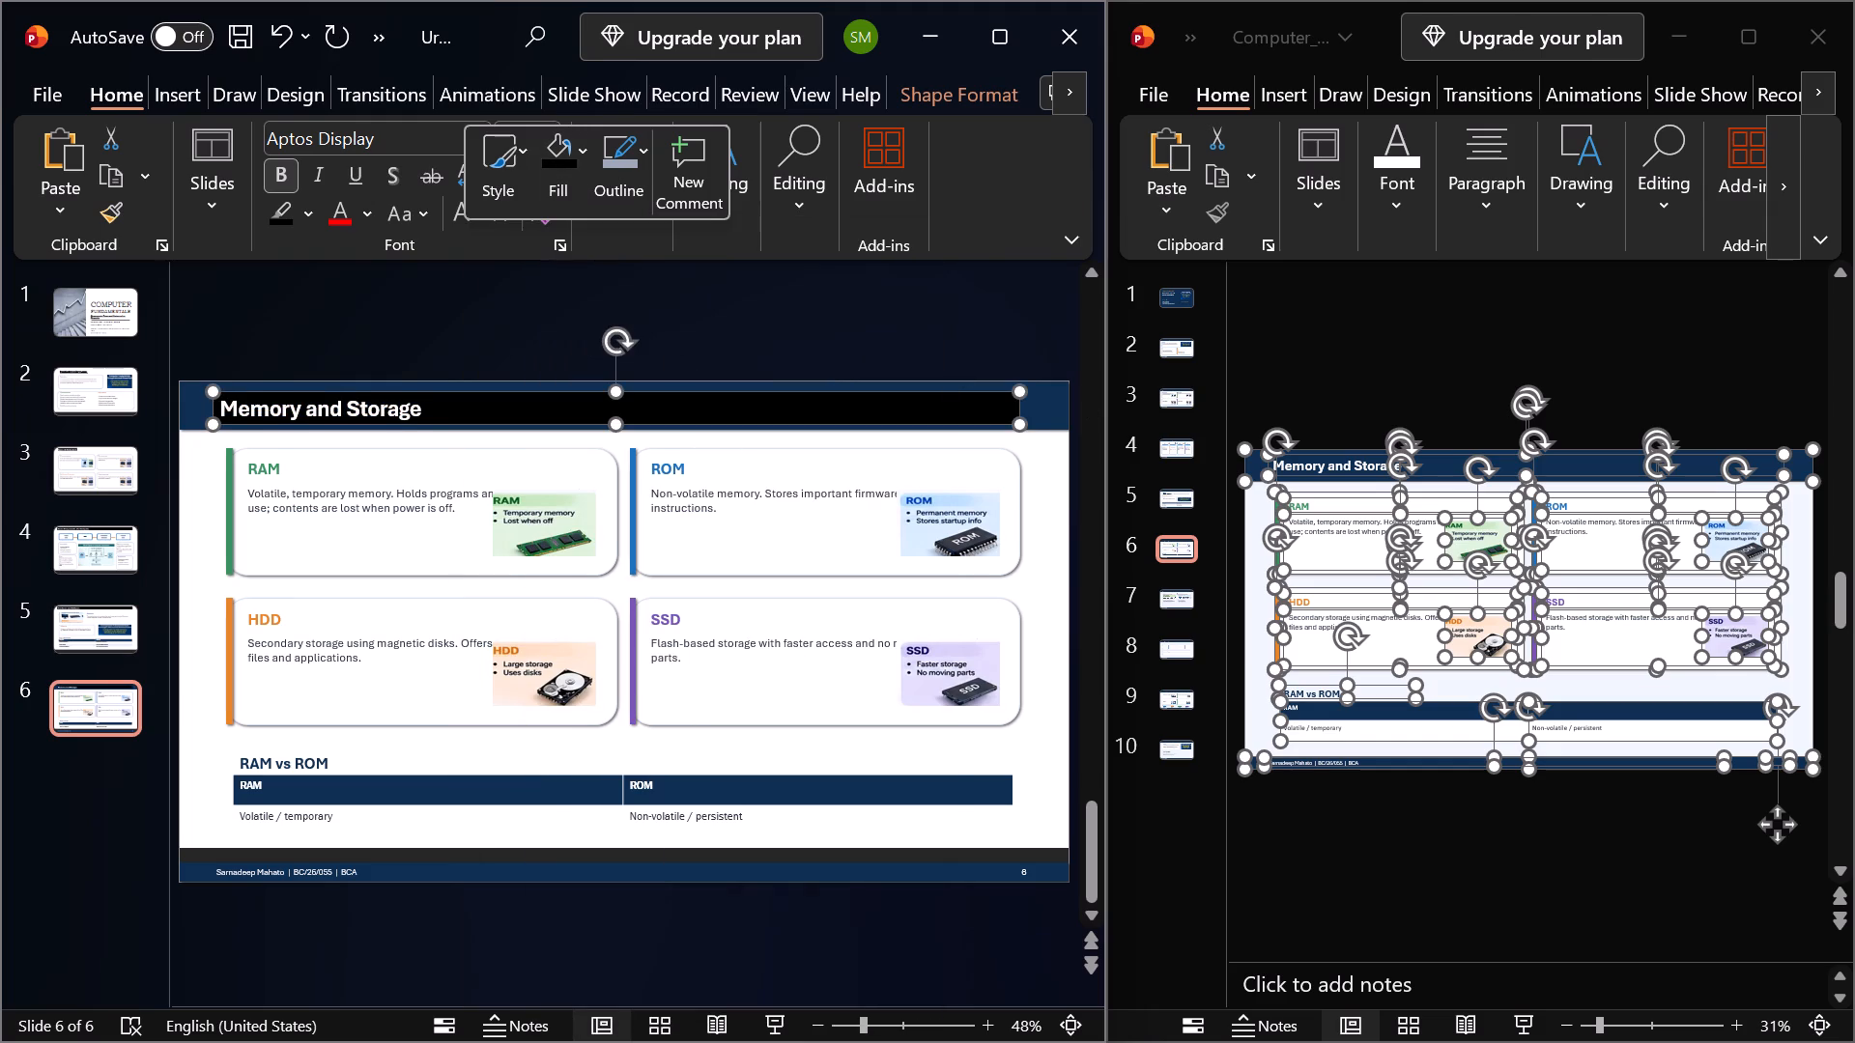
# Delete the navy title band, the navy footer band, the slide number and the footer text from slide 6.
pyautogui.click(1057, 403)
pyautogui.press('BackSpace')
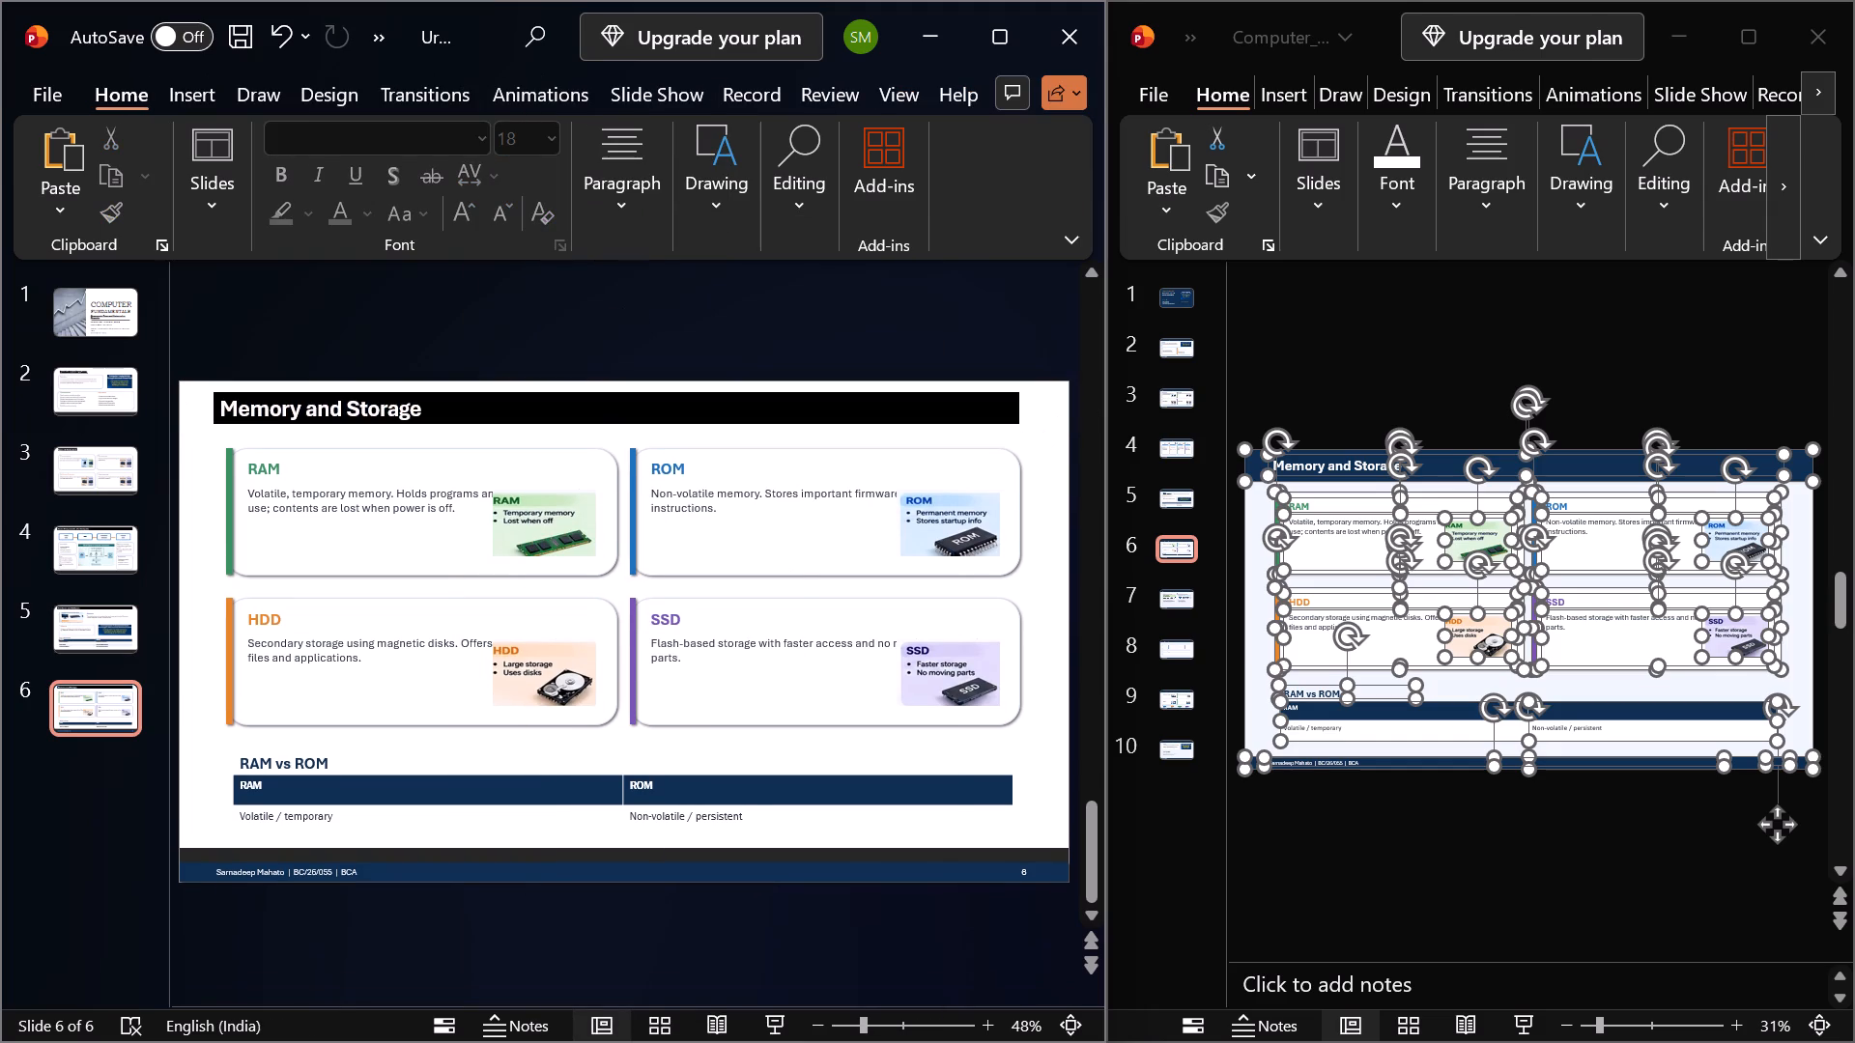
pyautogui.click(751, 868)
pyautogui.press('=')
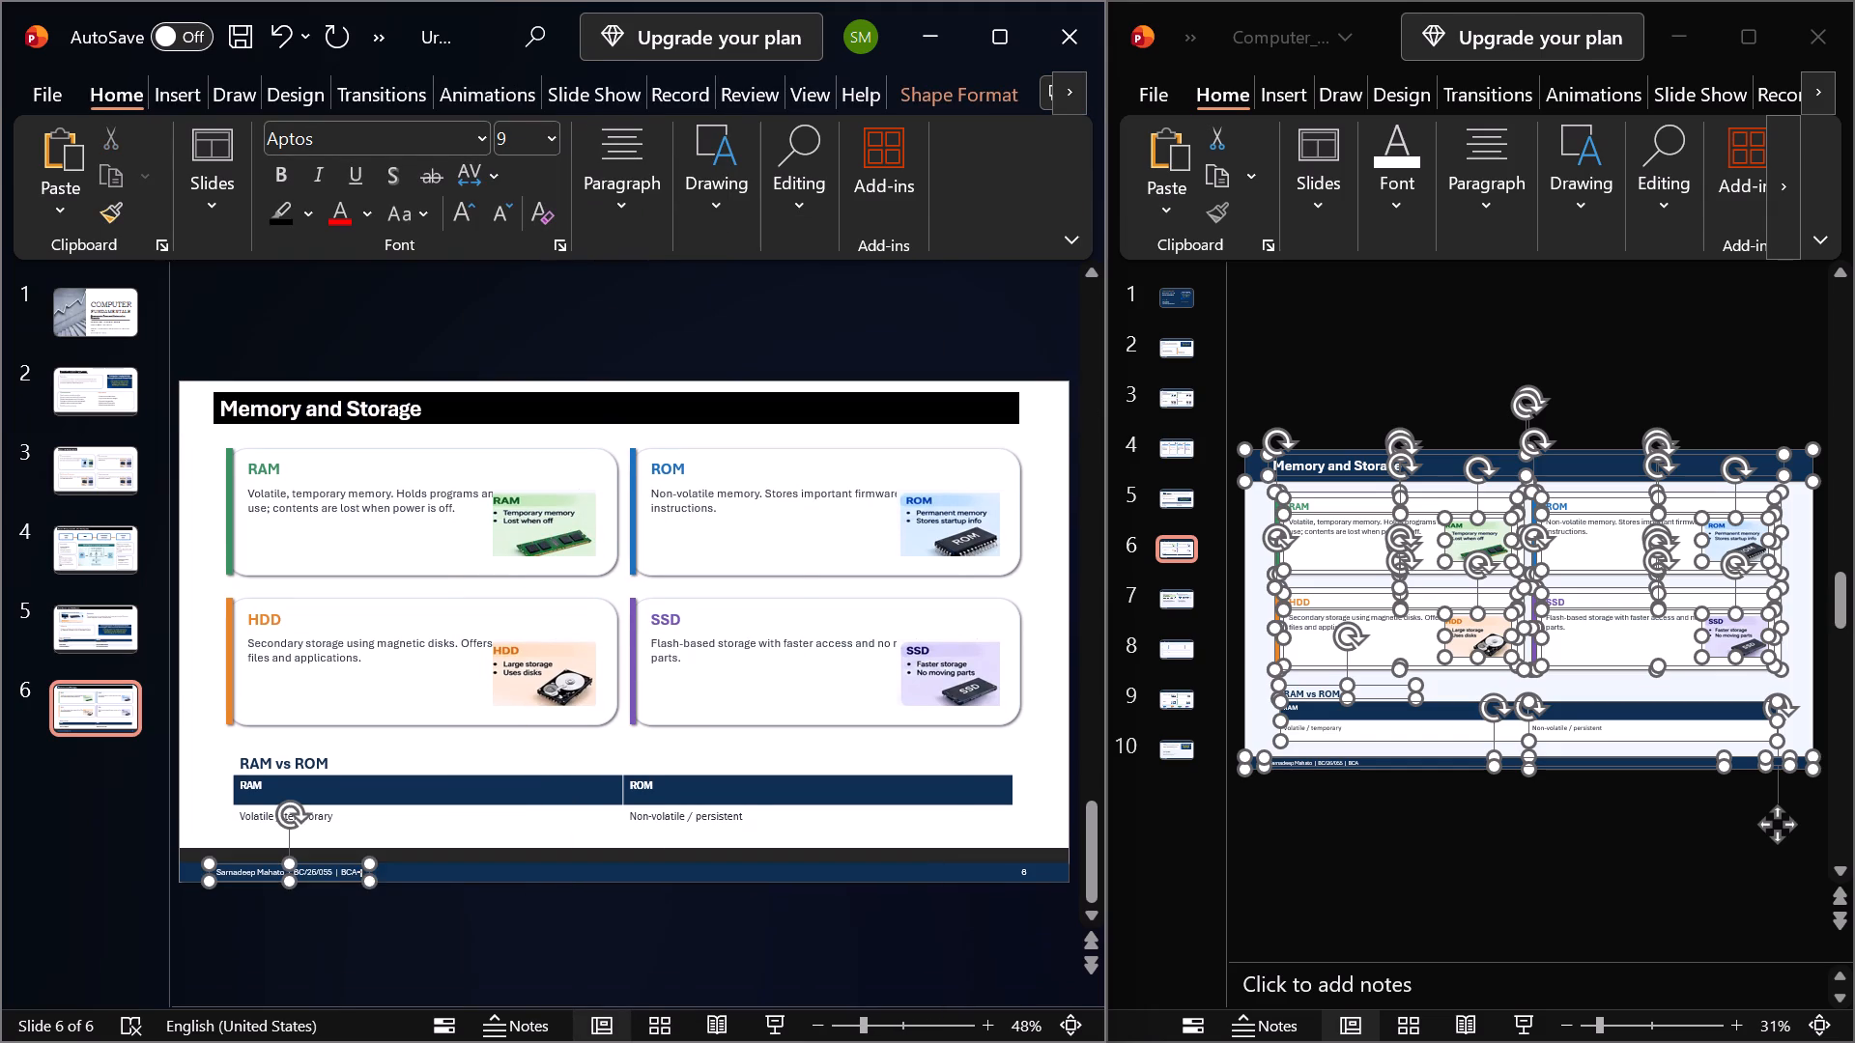
pyautogui.click(812, 873)
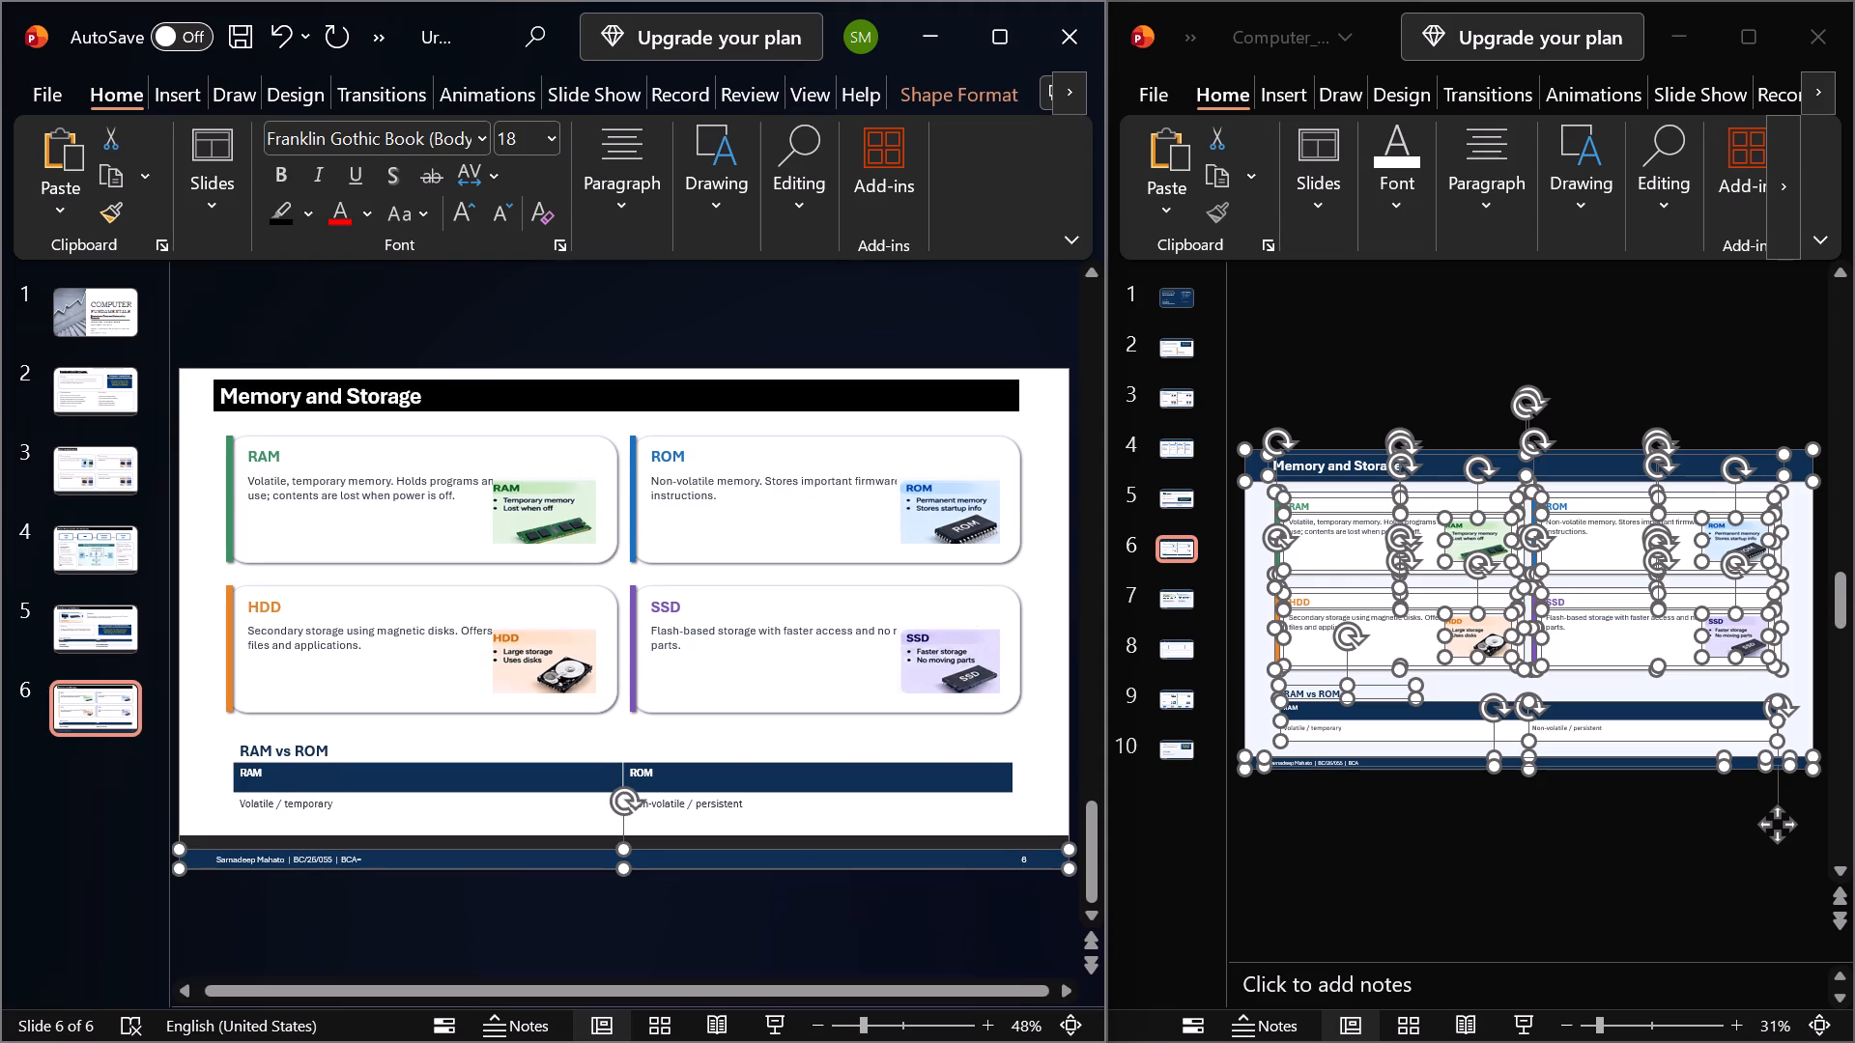
pyautogui.press('BackSpace')
pyautogui.click(711, 851)
pyautogui.click(1027, 868)
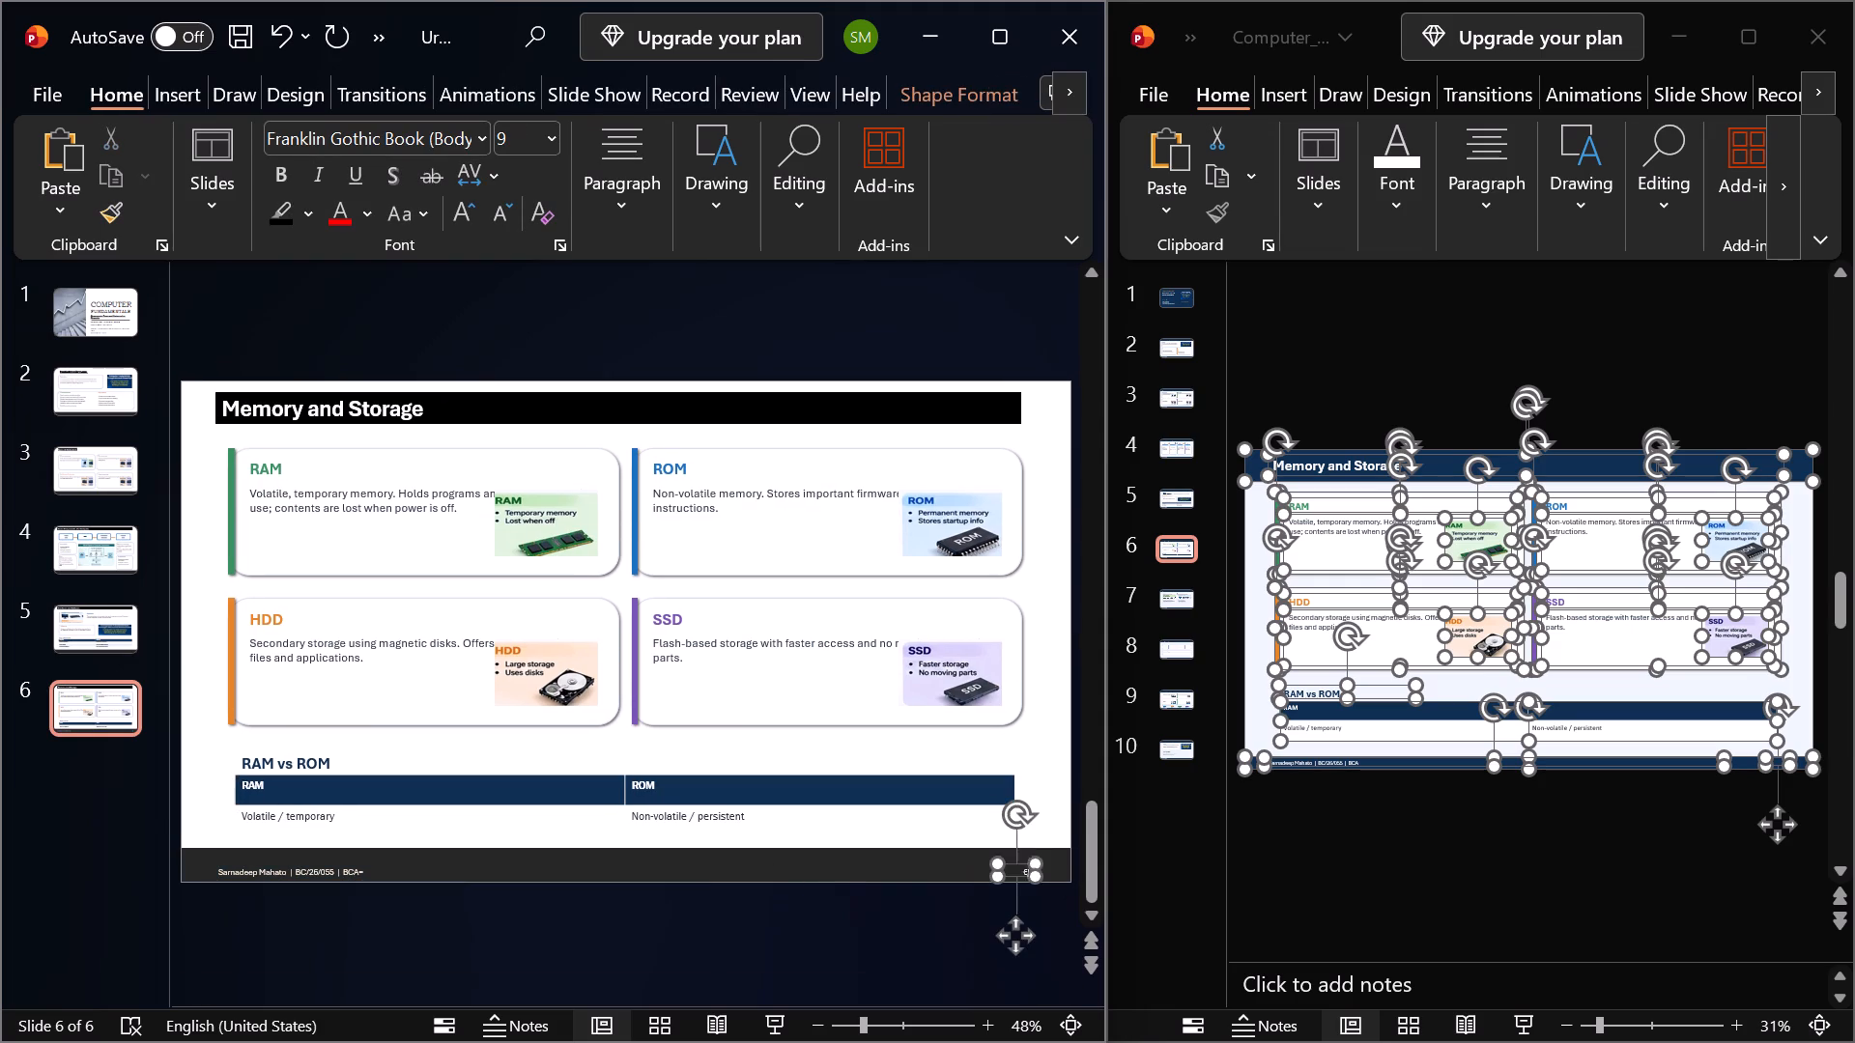
pyautogui.press('BackSpace')
pyautogui.click(339, 864)
pyautogui.press('BackSpace')
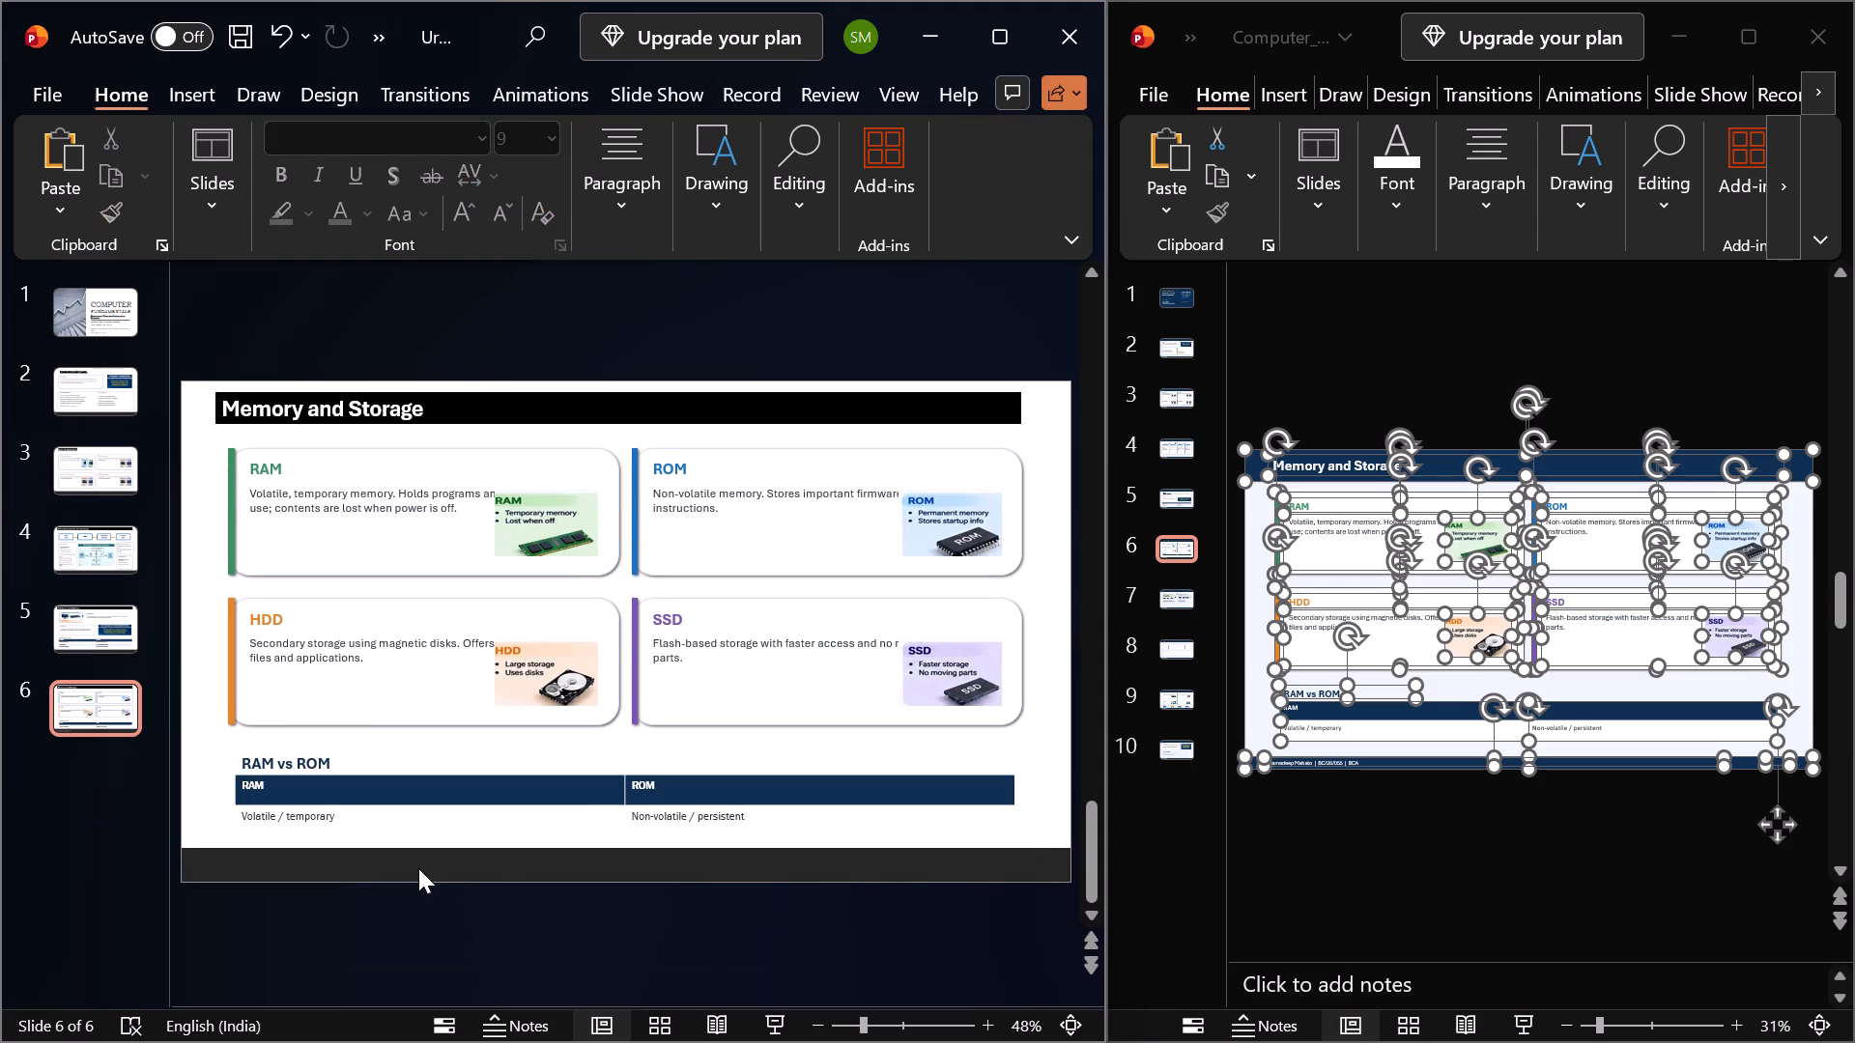
# Delete the coloured accent bars from the ROM, SSD, HDD and RAM cards on slide 6.
pyautogui.click(629, 546)
pyautogui.press('BackSpace')
pyautogui.click(627, 694)
pyautogui.press('BackSpace')
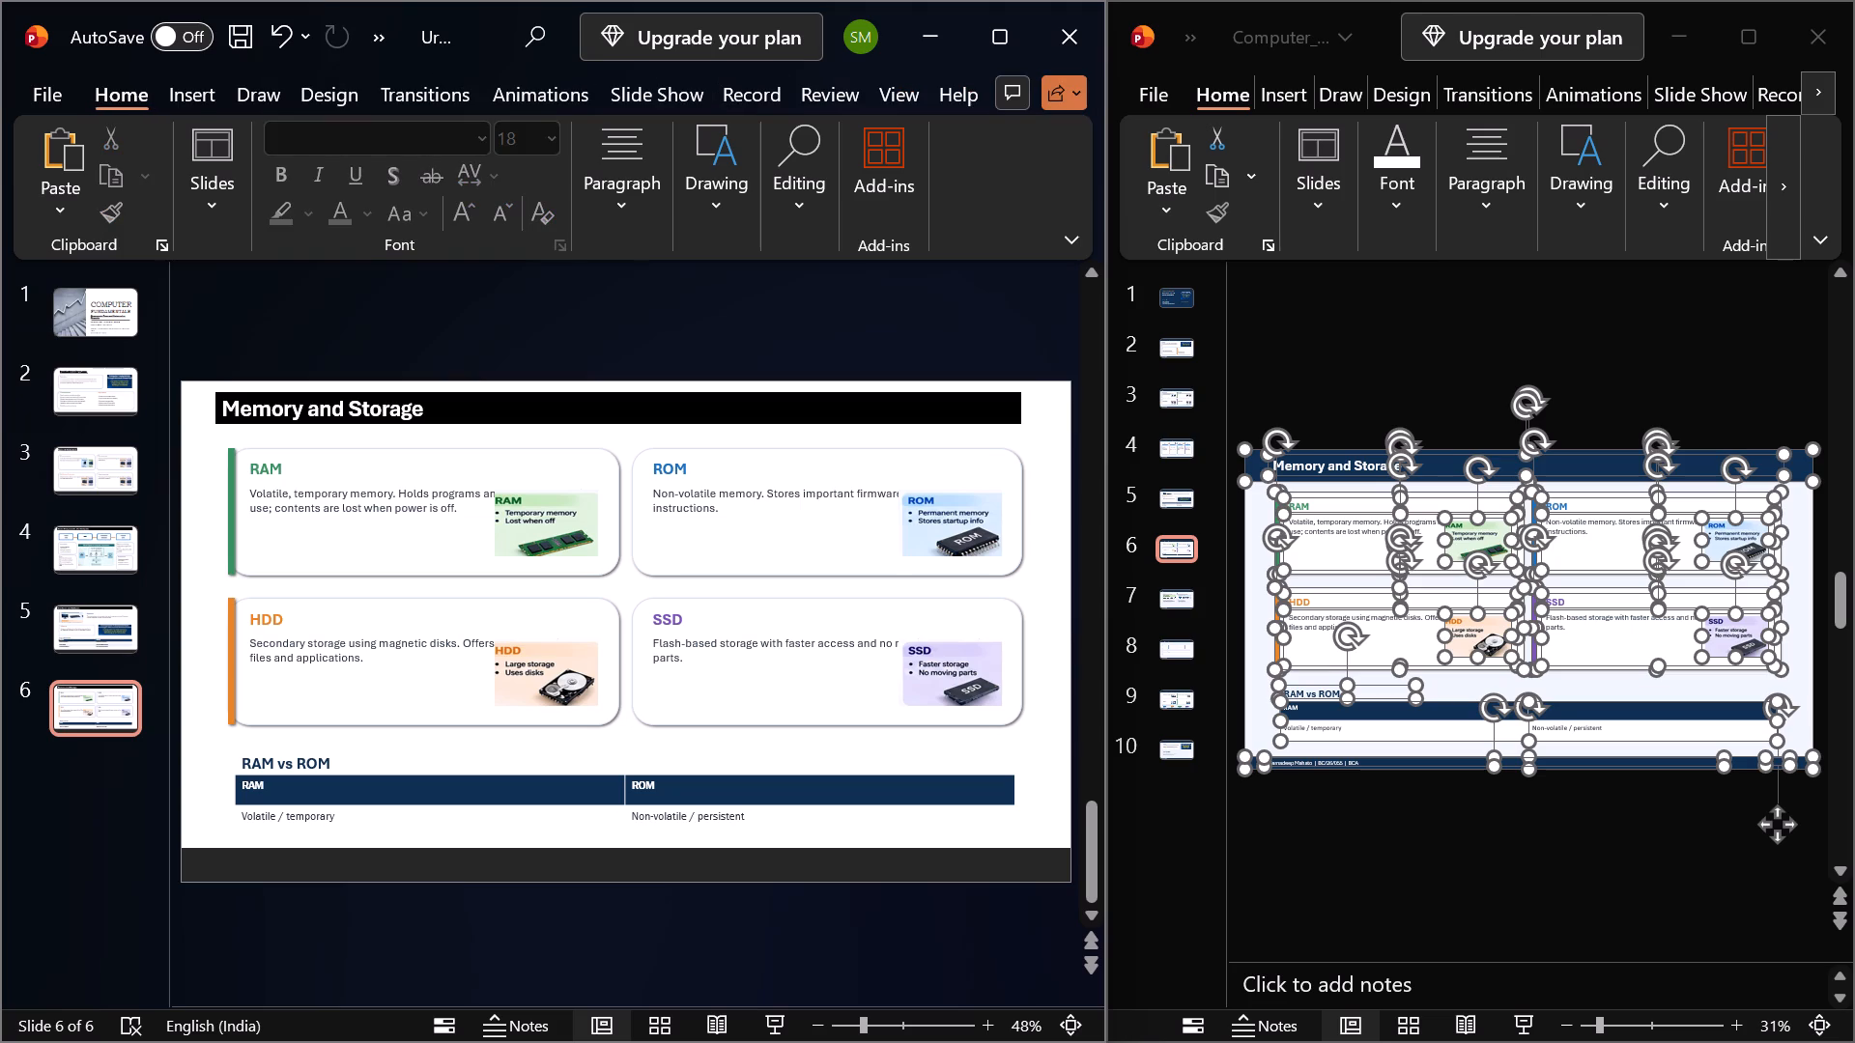
pyautogui.click(220, 667)
pyautogui.press('BackSpace')
pyautogui.click(222, 503)
pyautogui.press('BackSpace')
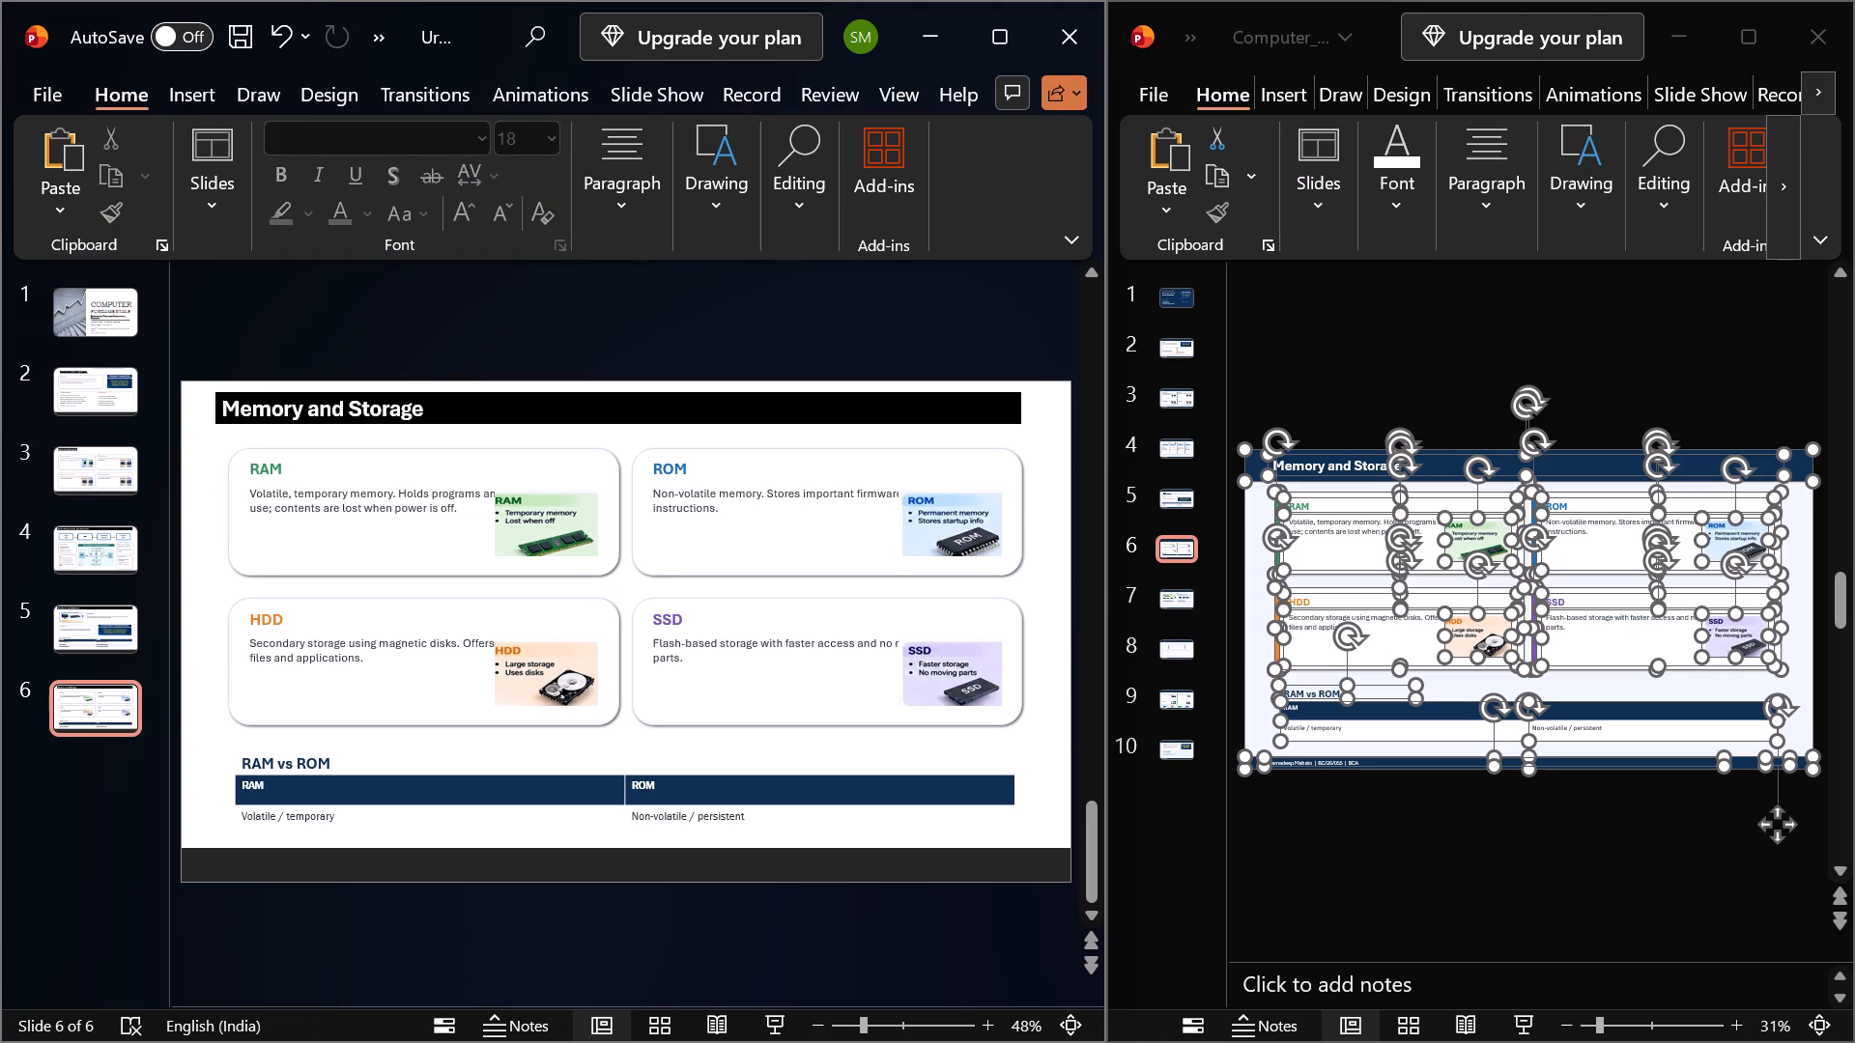
# Add a new blank slide 7 after the Memory and Storage slide.
pyautogui.click(193, 123)
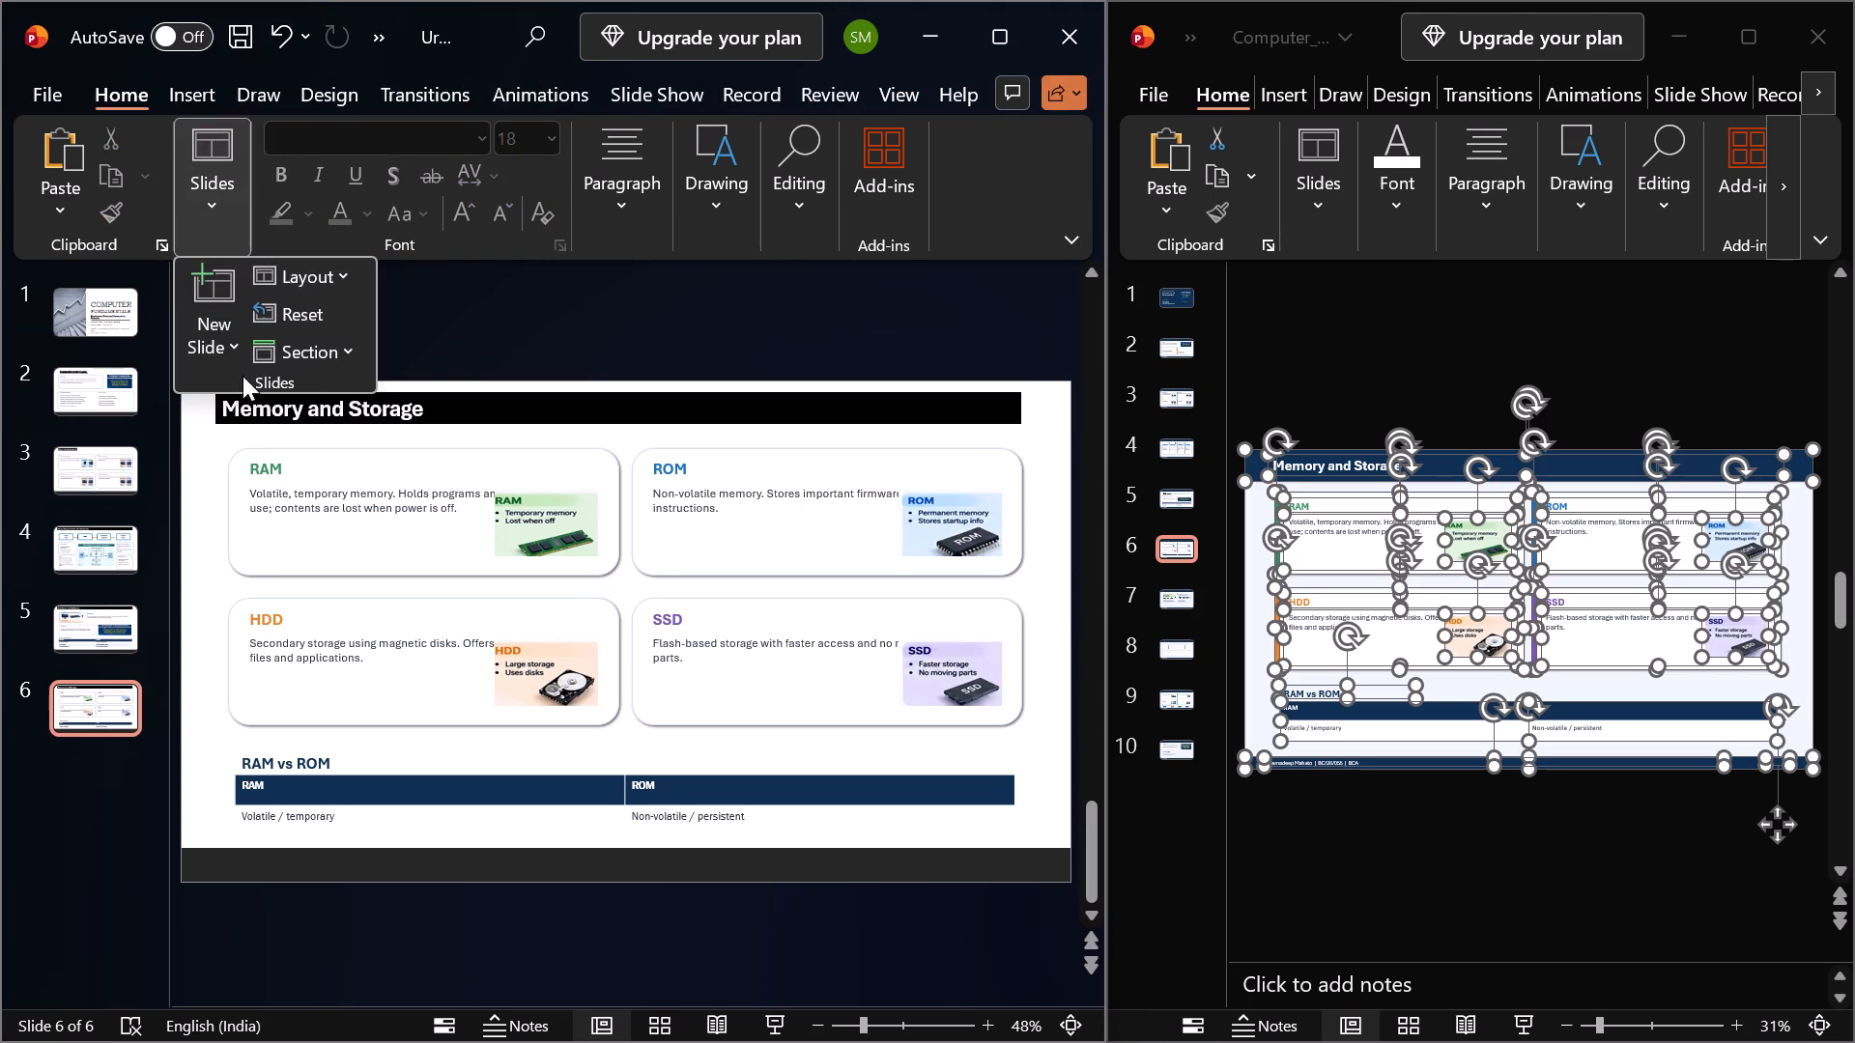
pyautogui.click(205, 289)
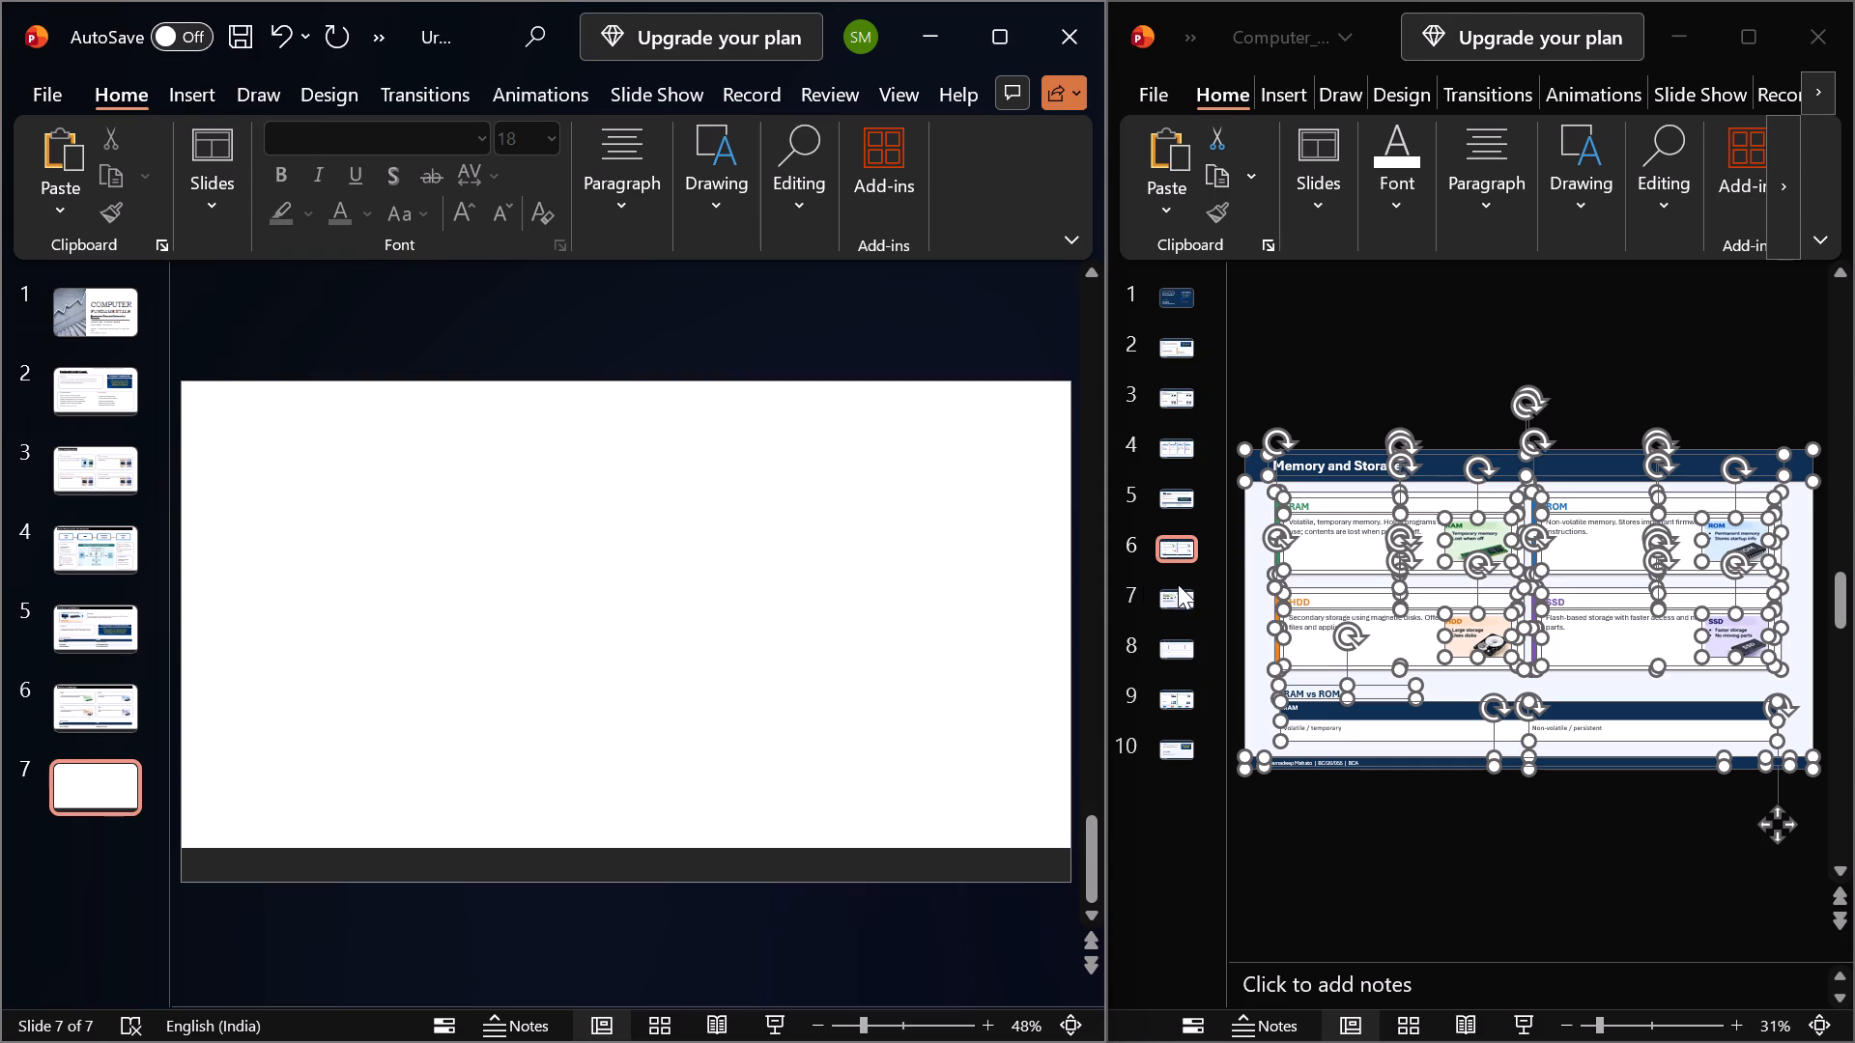
# Copy everything on the source deck's Input and Output Devices slide and paste it onto the blank slide 7.
pyautogui.click(1178, 585)
pyautogui.click(1173, 594)
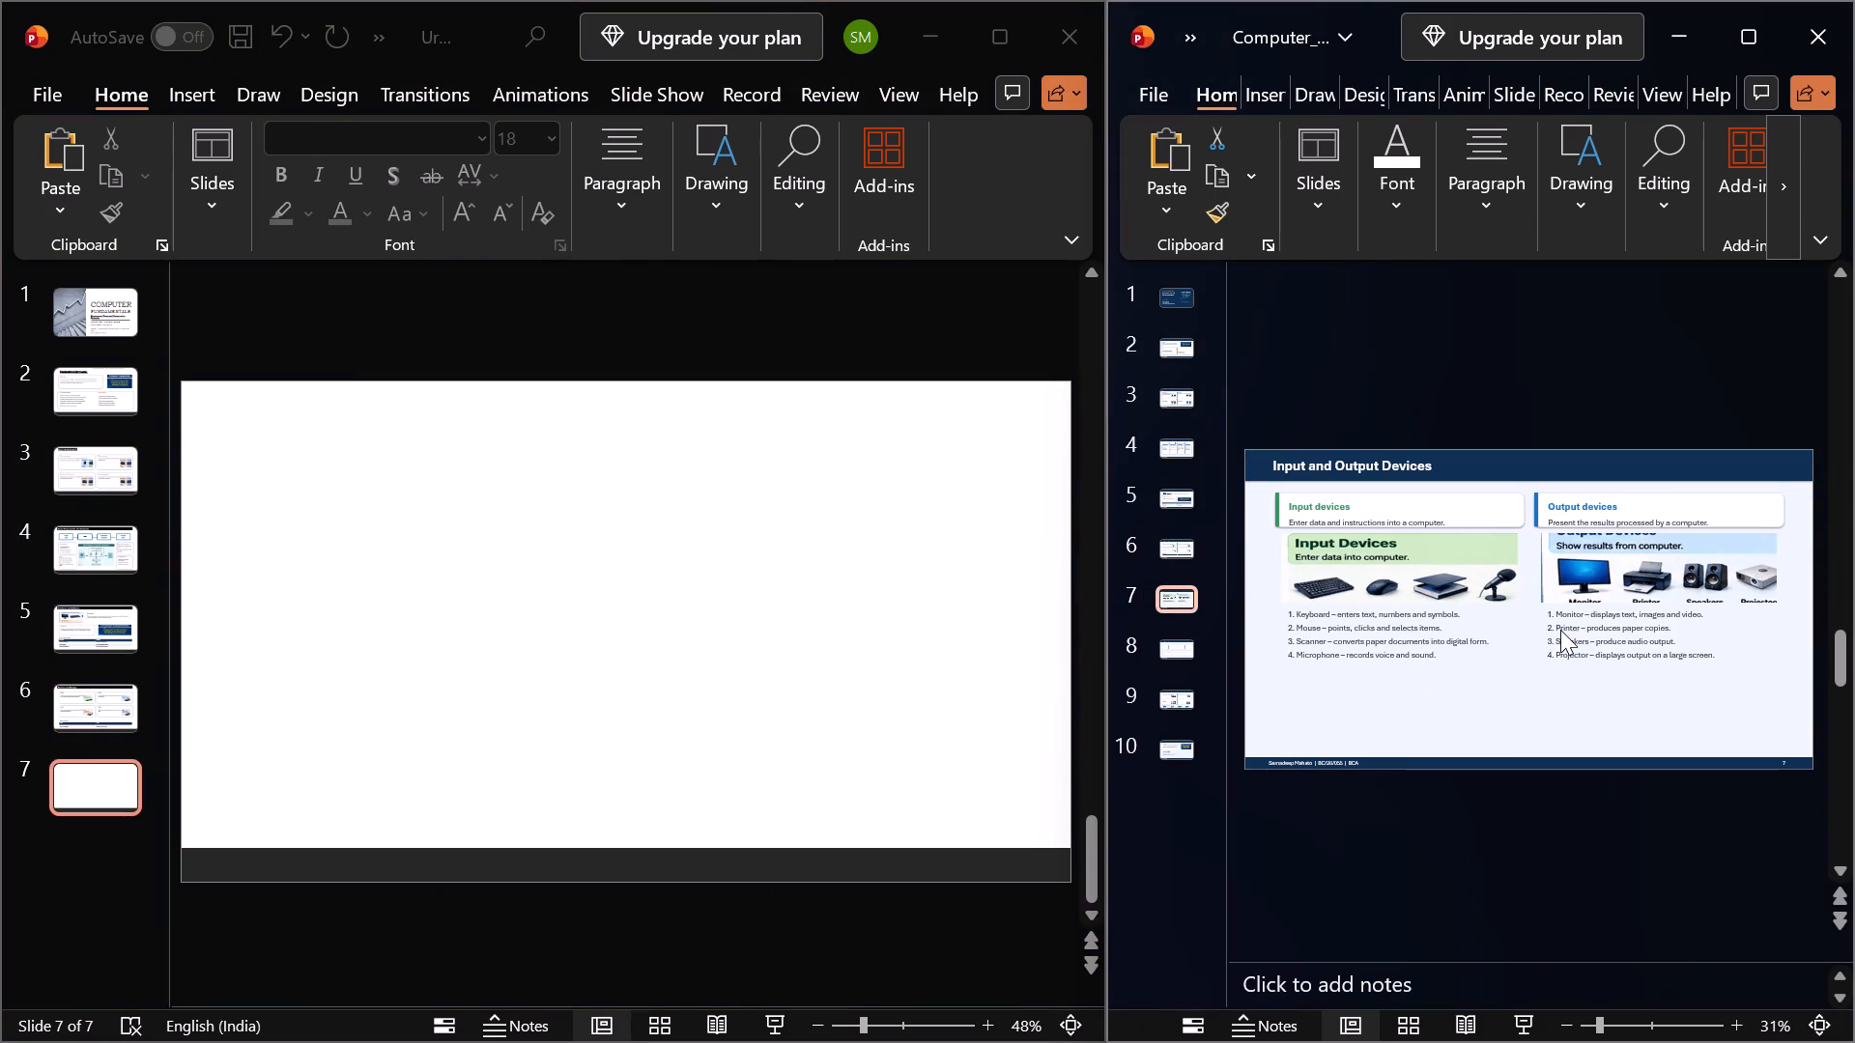
pyautogui.hotkey('ctrl', 'a')
pyautogui.click(1543, 660)
pyautogui.click(1399, 720)
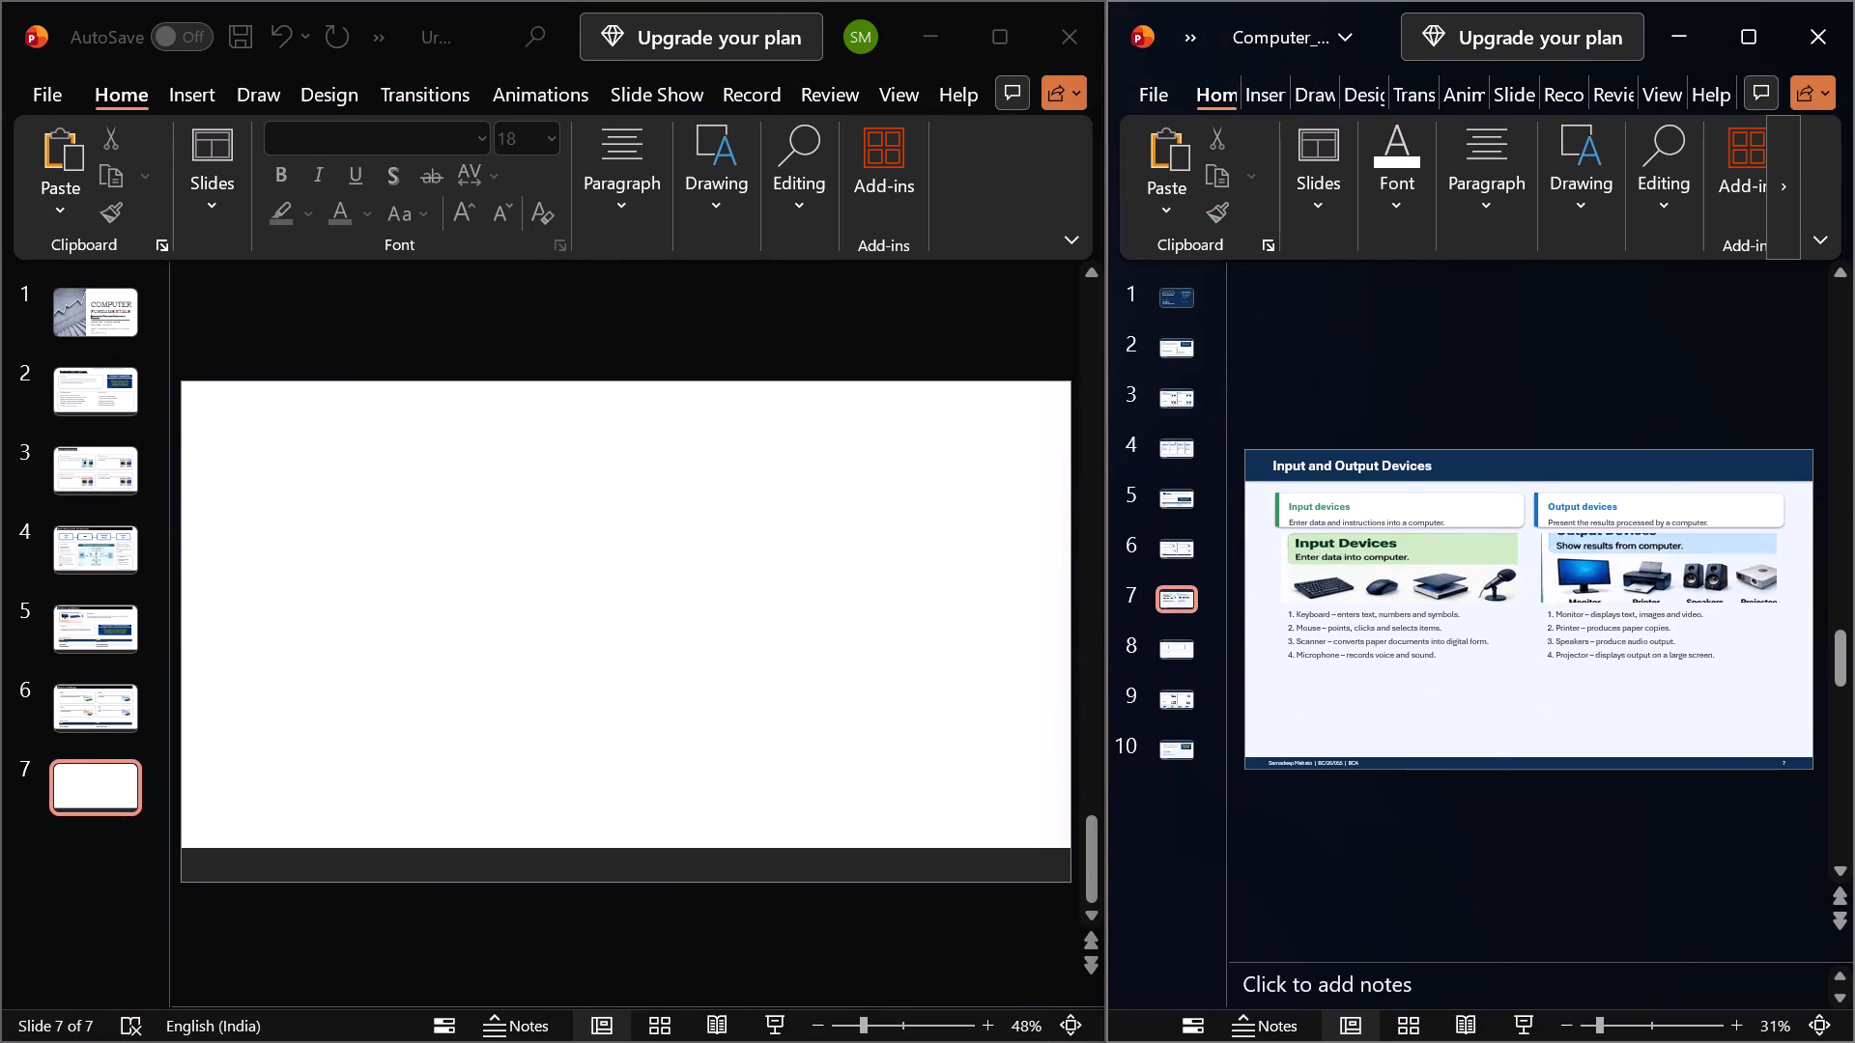
pyautogui.hotkey('ctrl', 'a')
pyautogui.hotkey('ctrl', 'c')
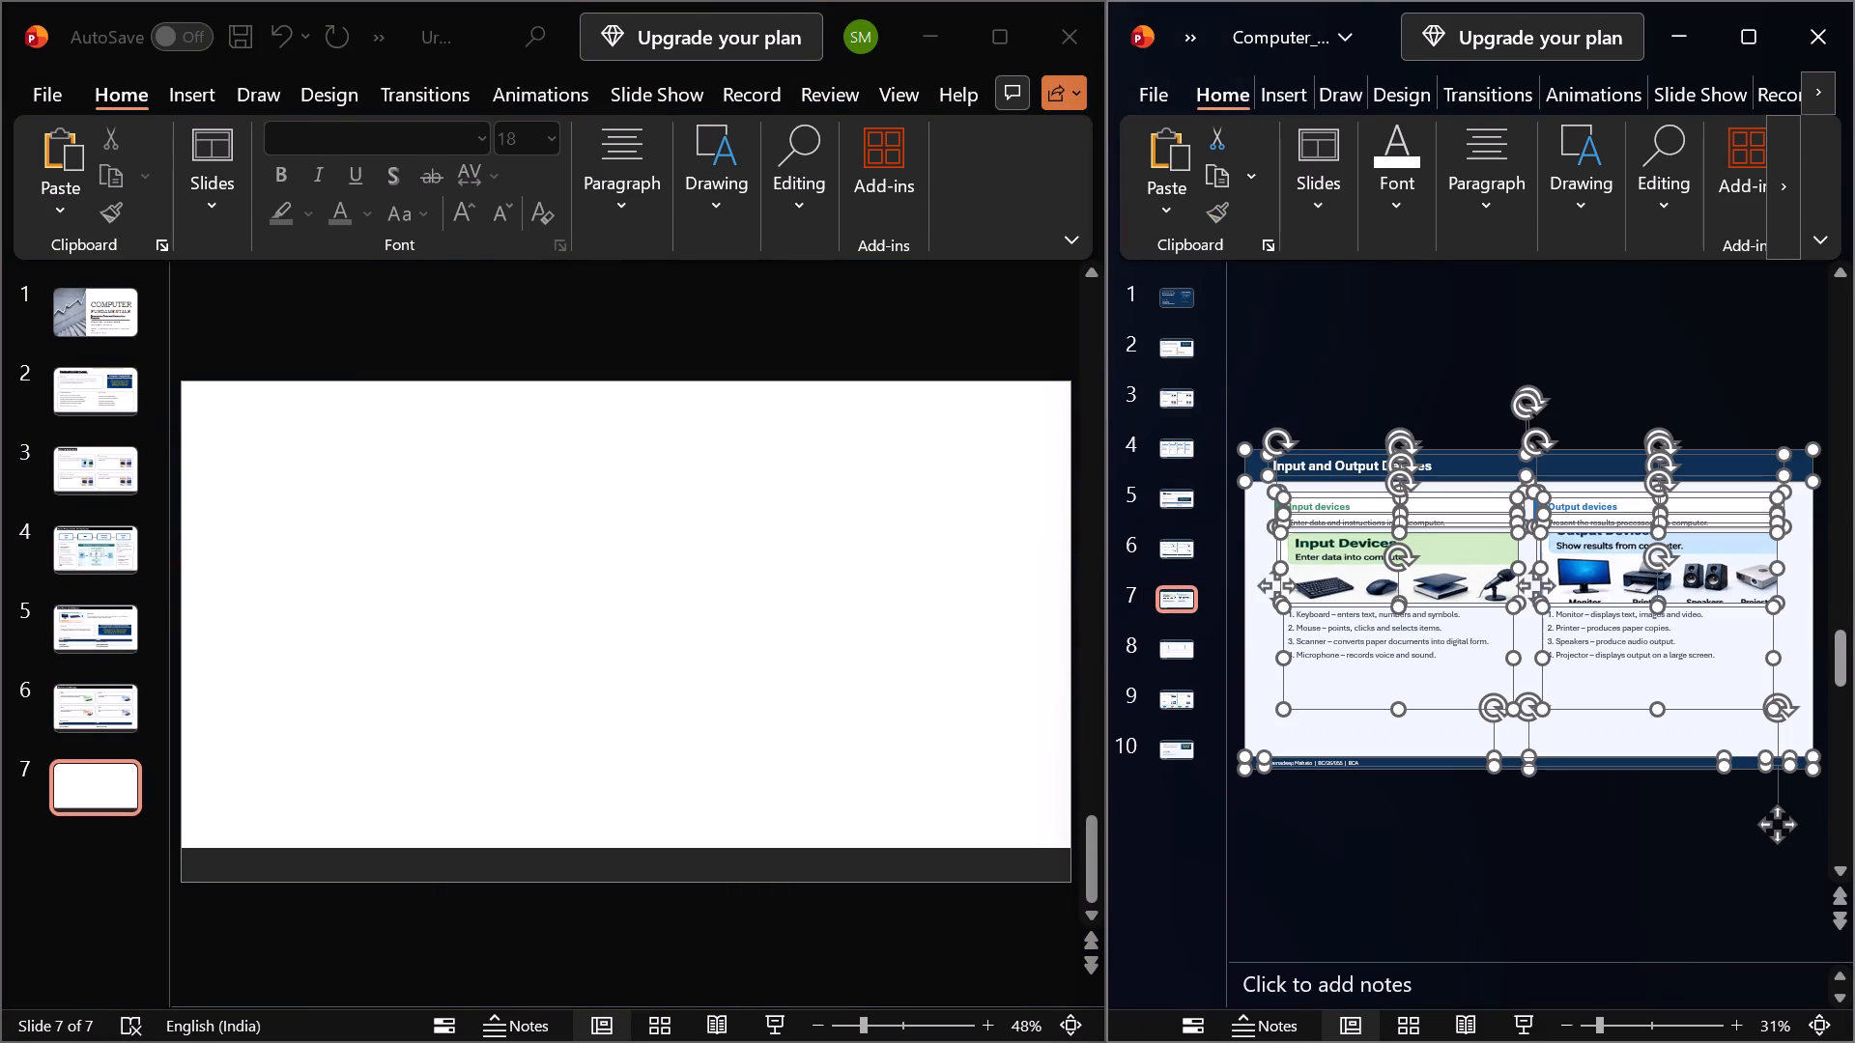
pyautogui.click(811, 691)
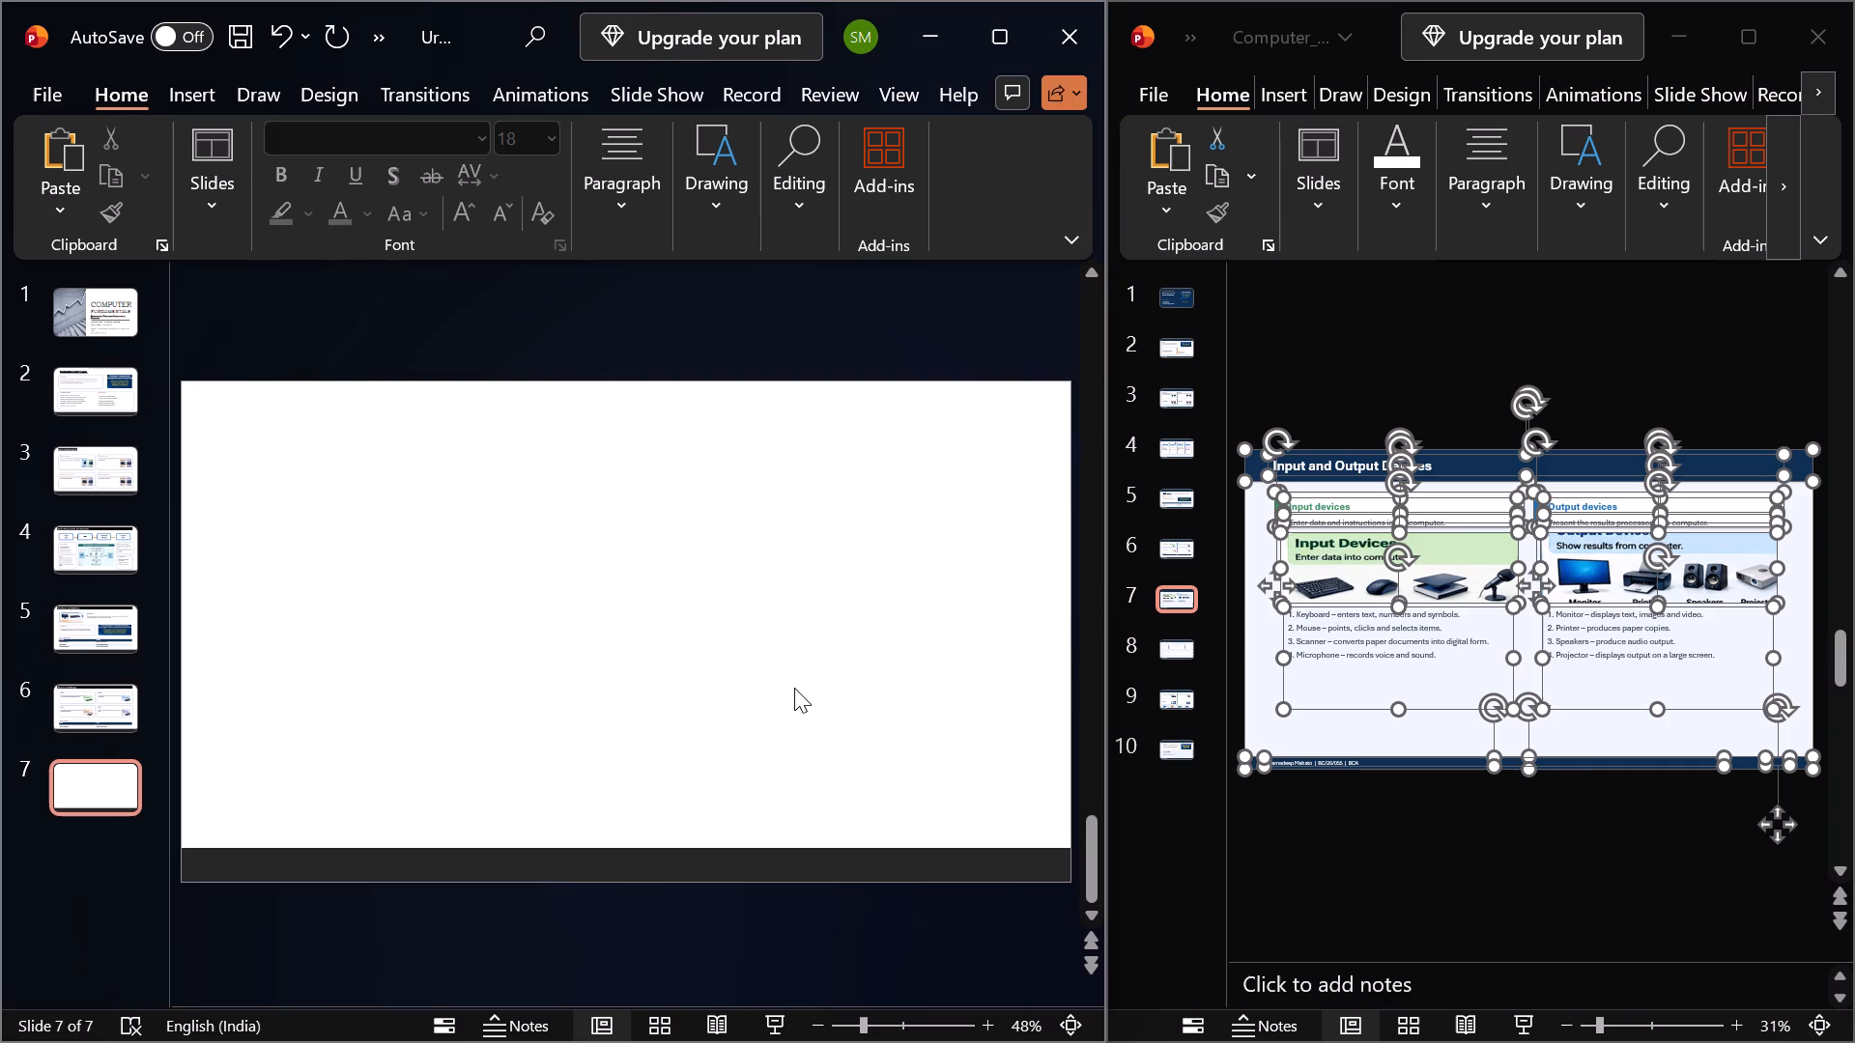
pyautogui.hotkey('ctrl', 'v')
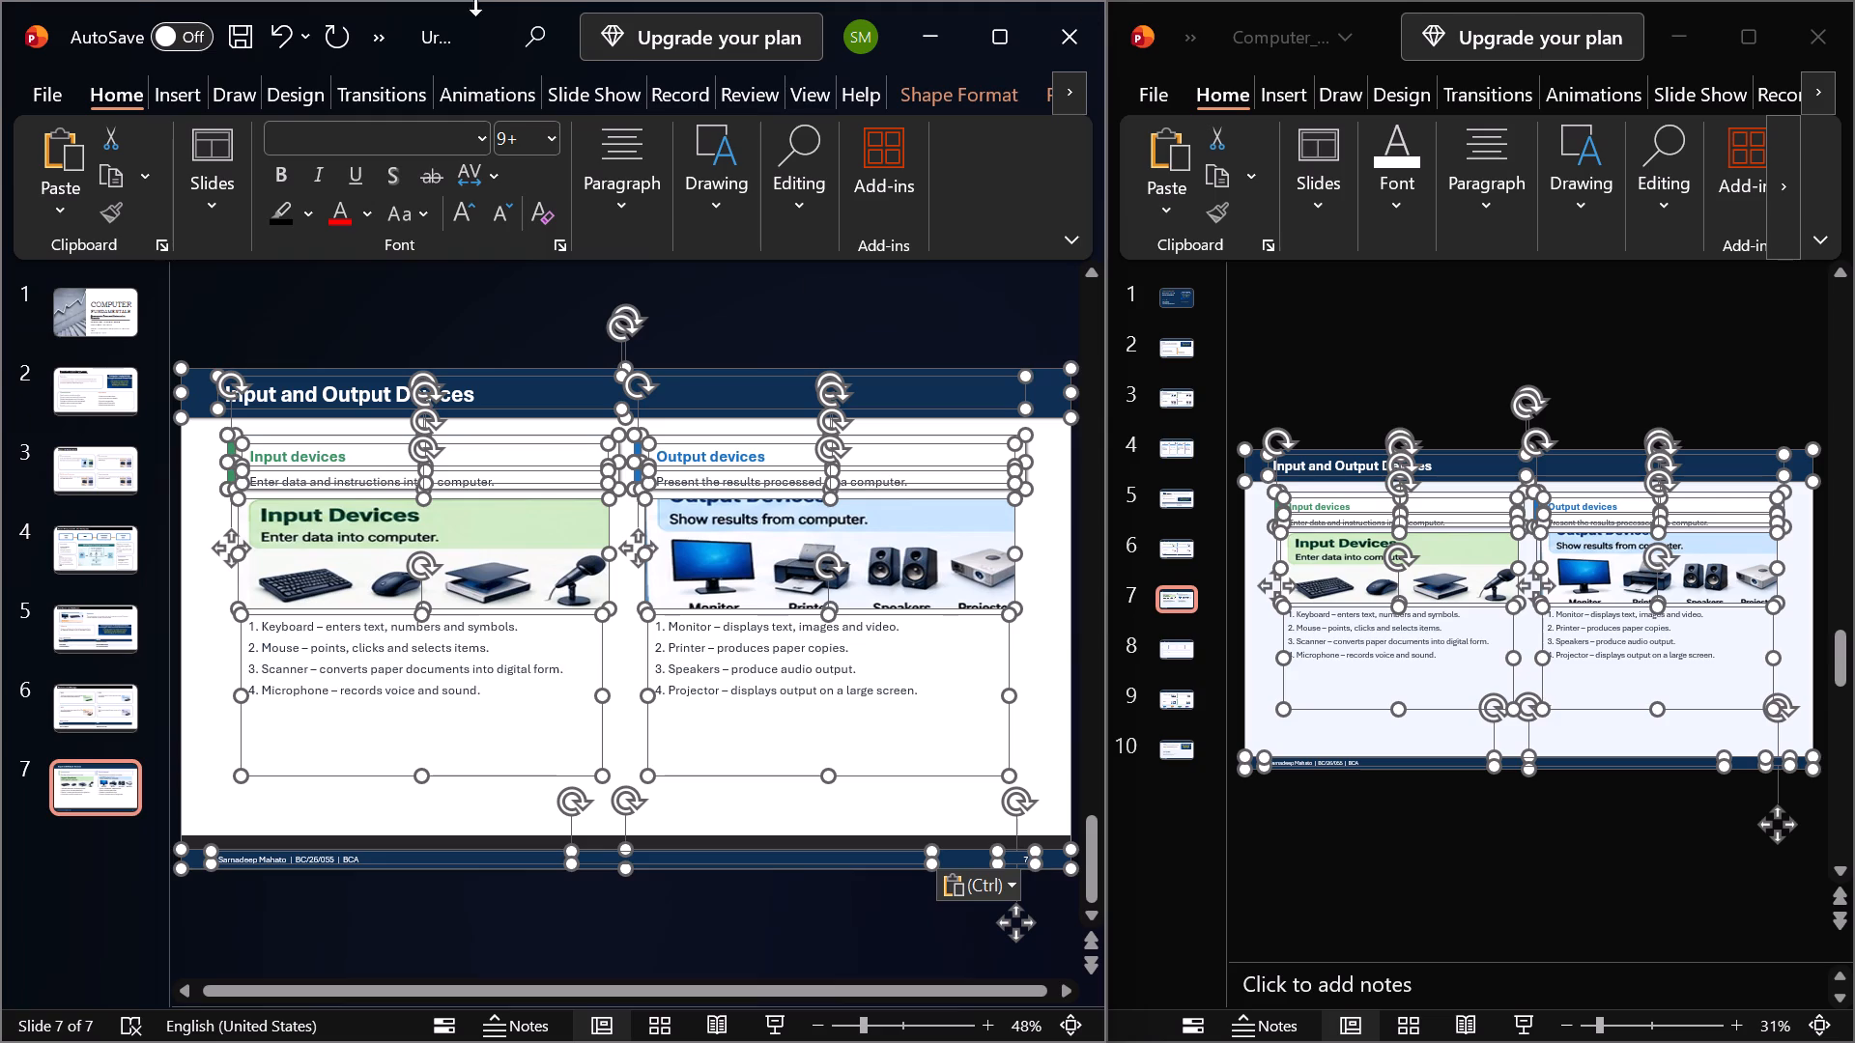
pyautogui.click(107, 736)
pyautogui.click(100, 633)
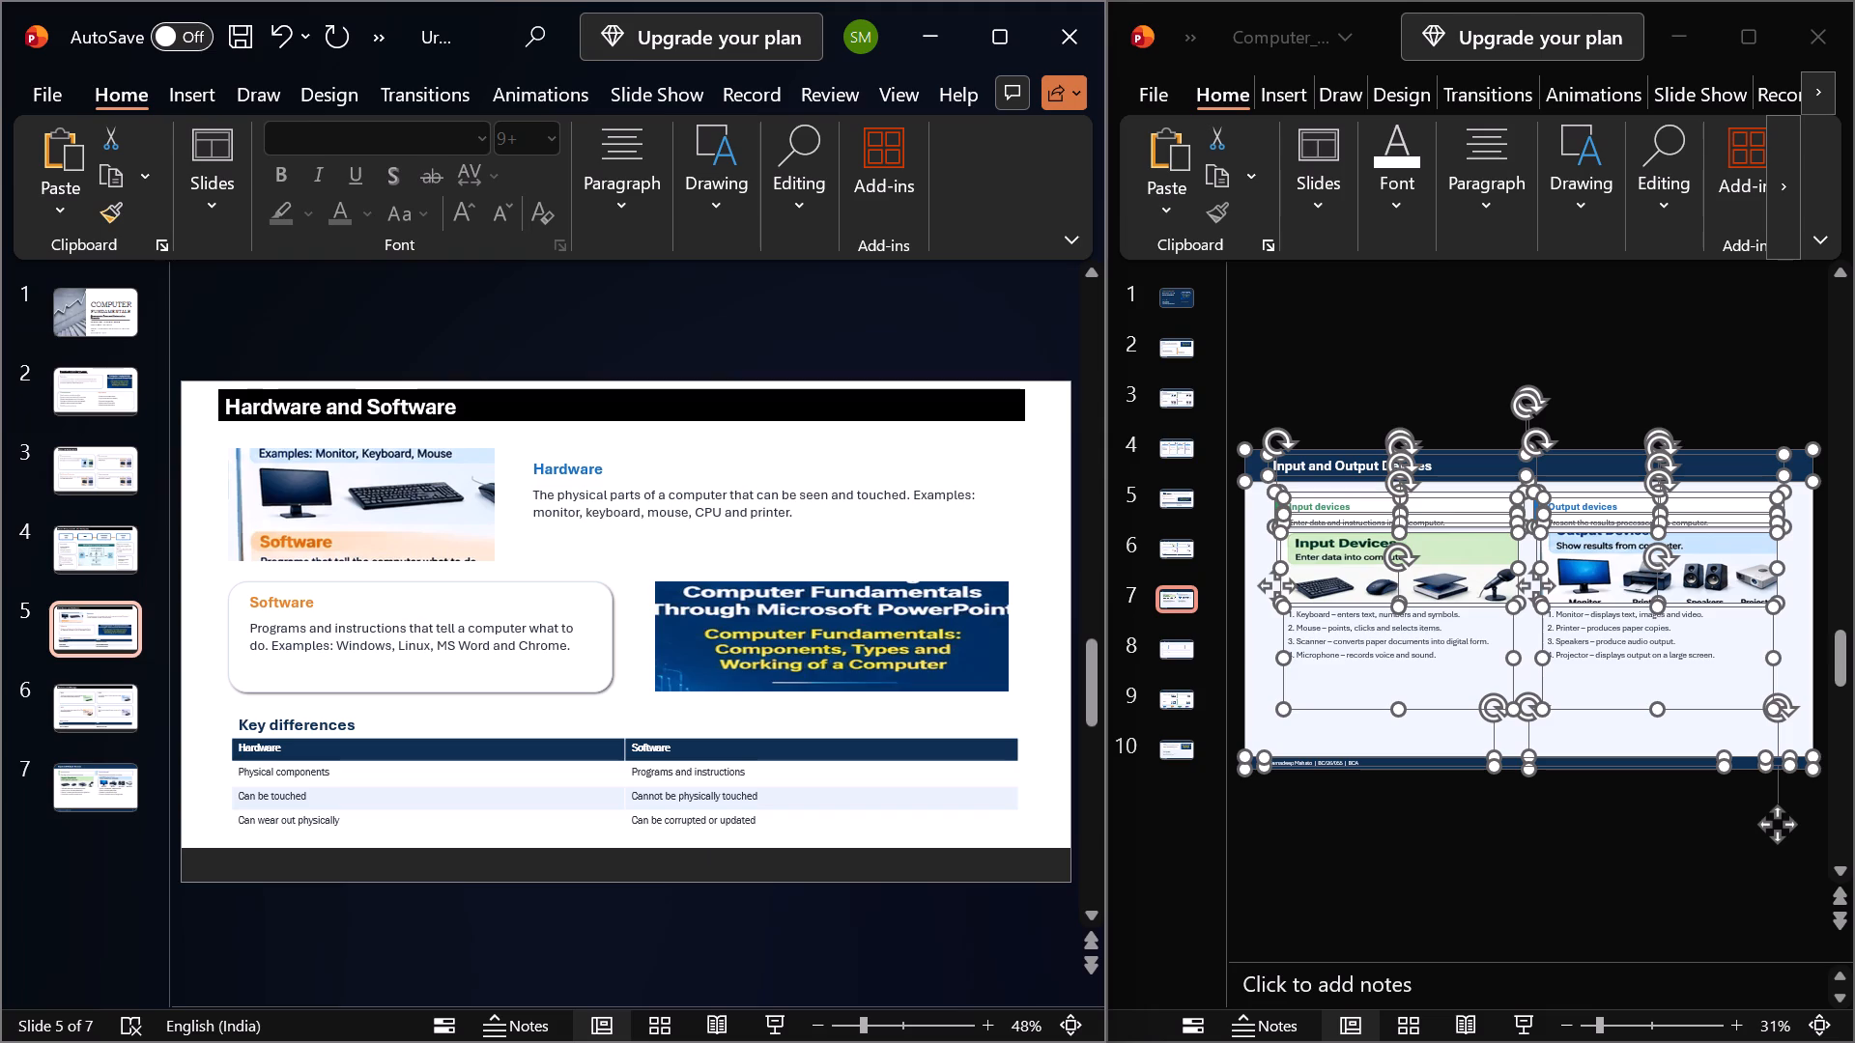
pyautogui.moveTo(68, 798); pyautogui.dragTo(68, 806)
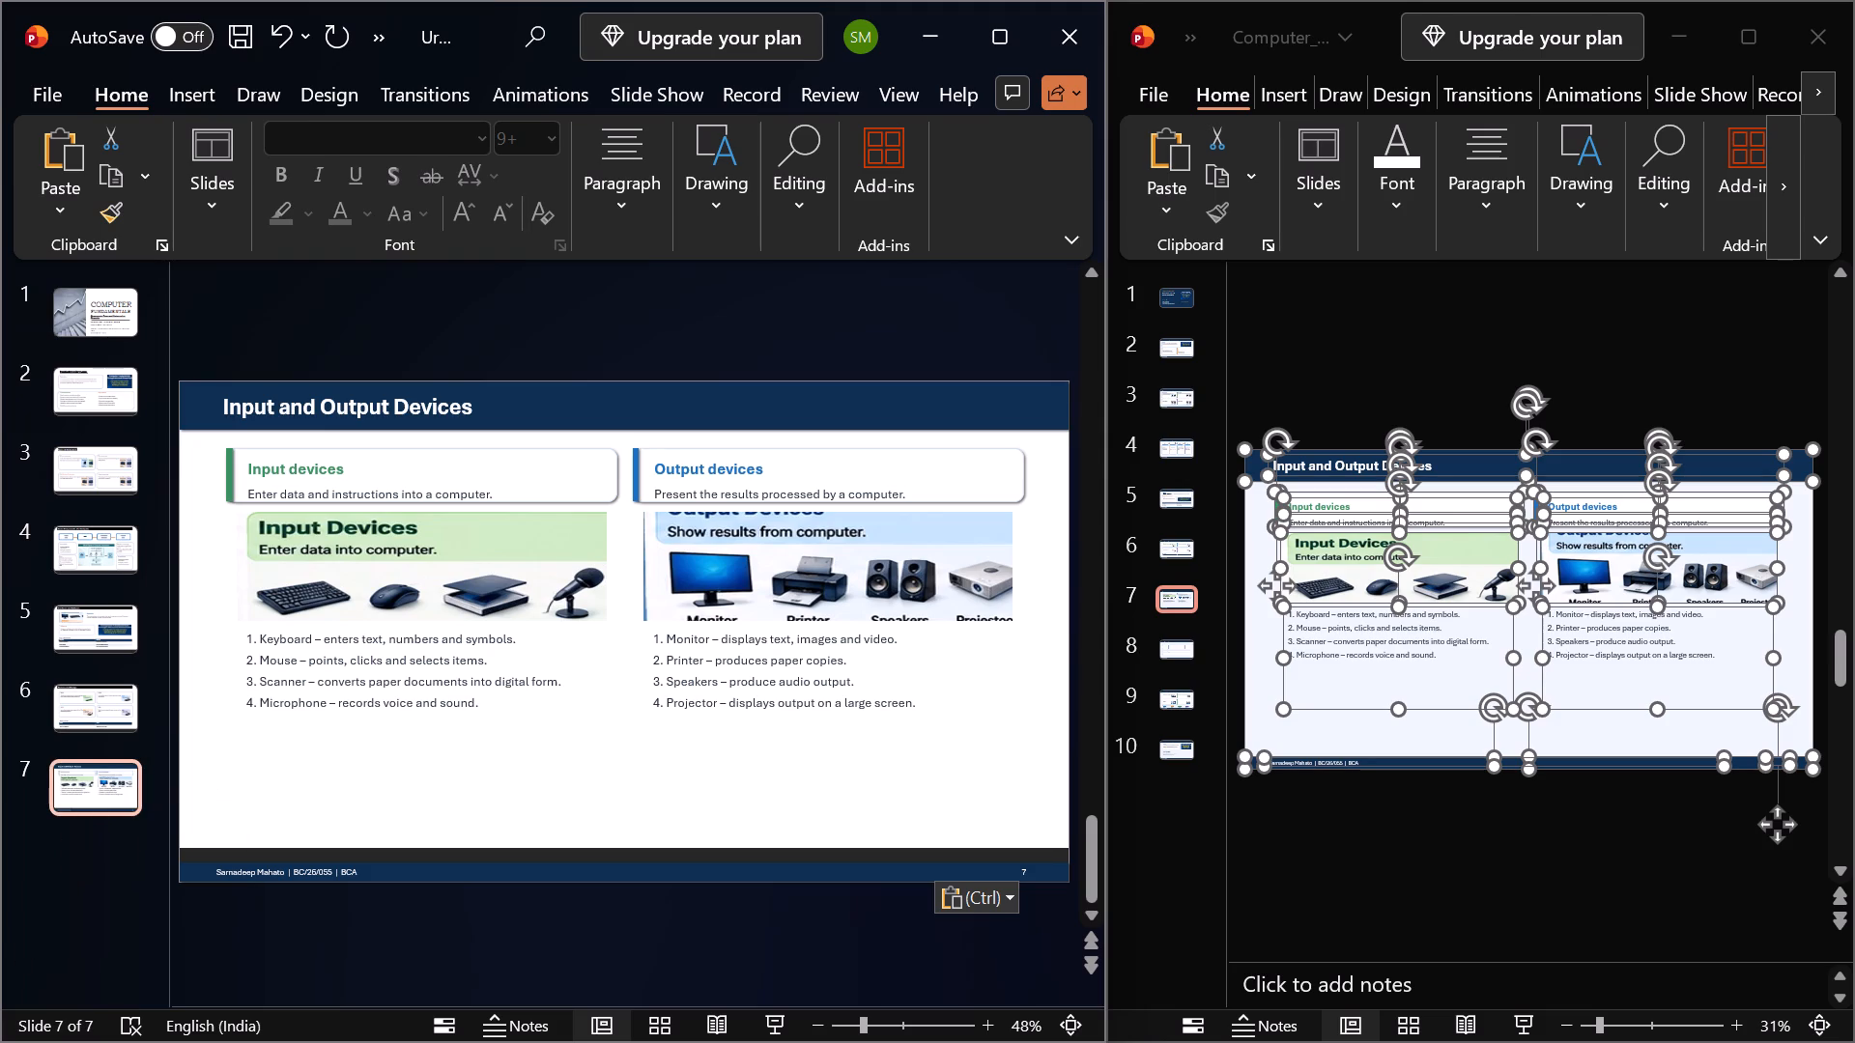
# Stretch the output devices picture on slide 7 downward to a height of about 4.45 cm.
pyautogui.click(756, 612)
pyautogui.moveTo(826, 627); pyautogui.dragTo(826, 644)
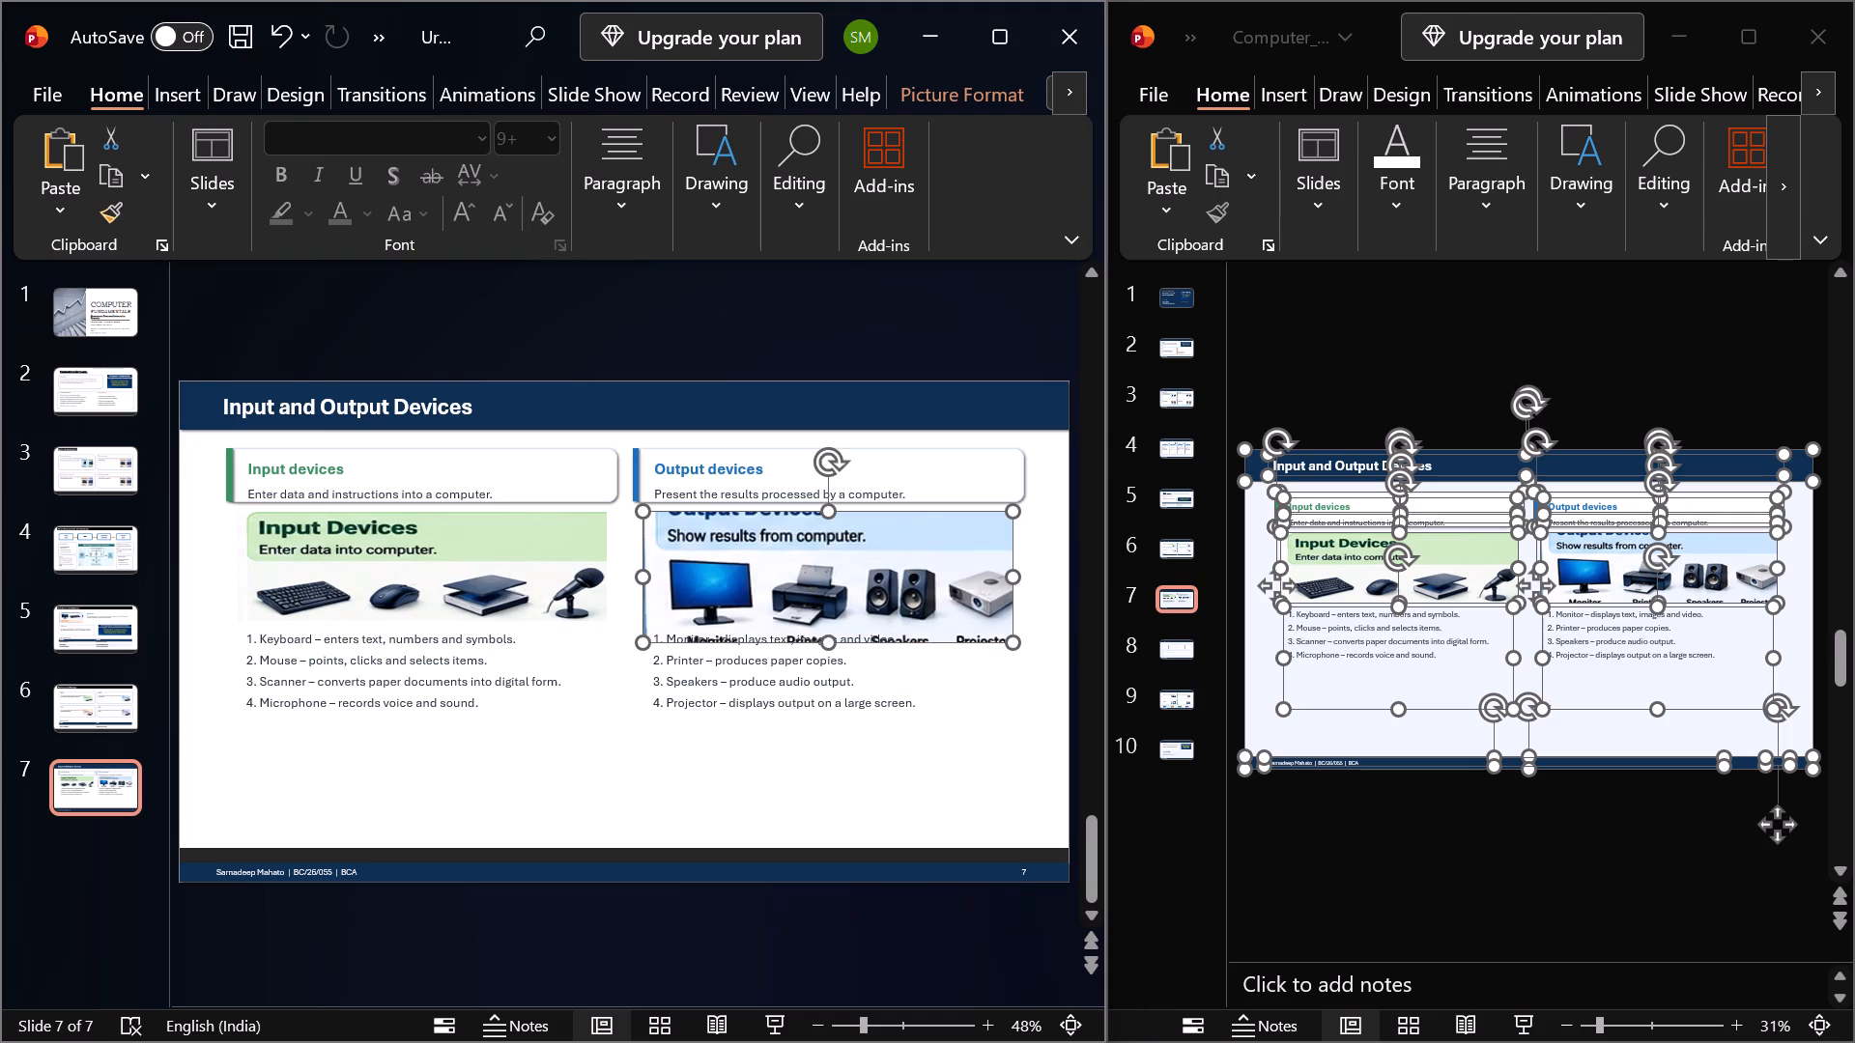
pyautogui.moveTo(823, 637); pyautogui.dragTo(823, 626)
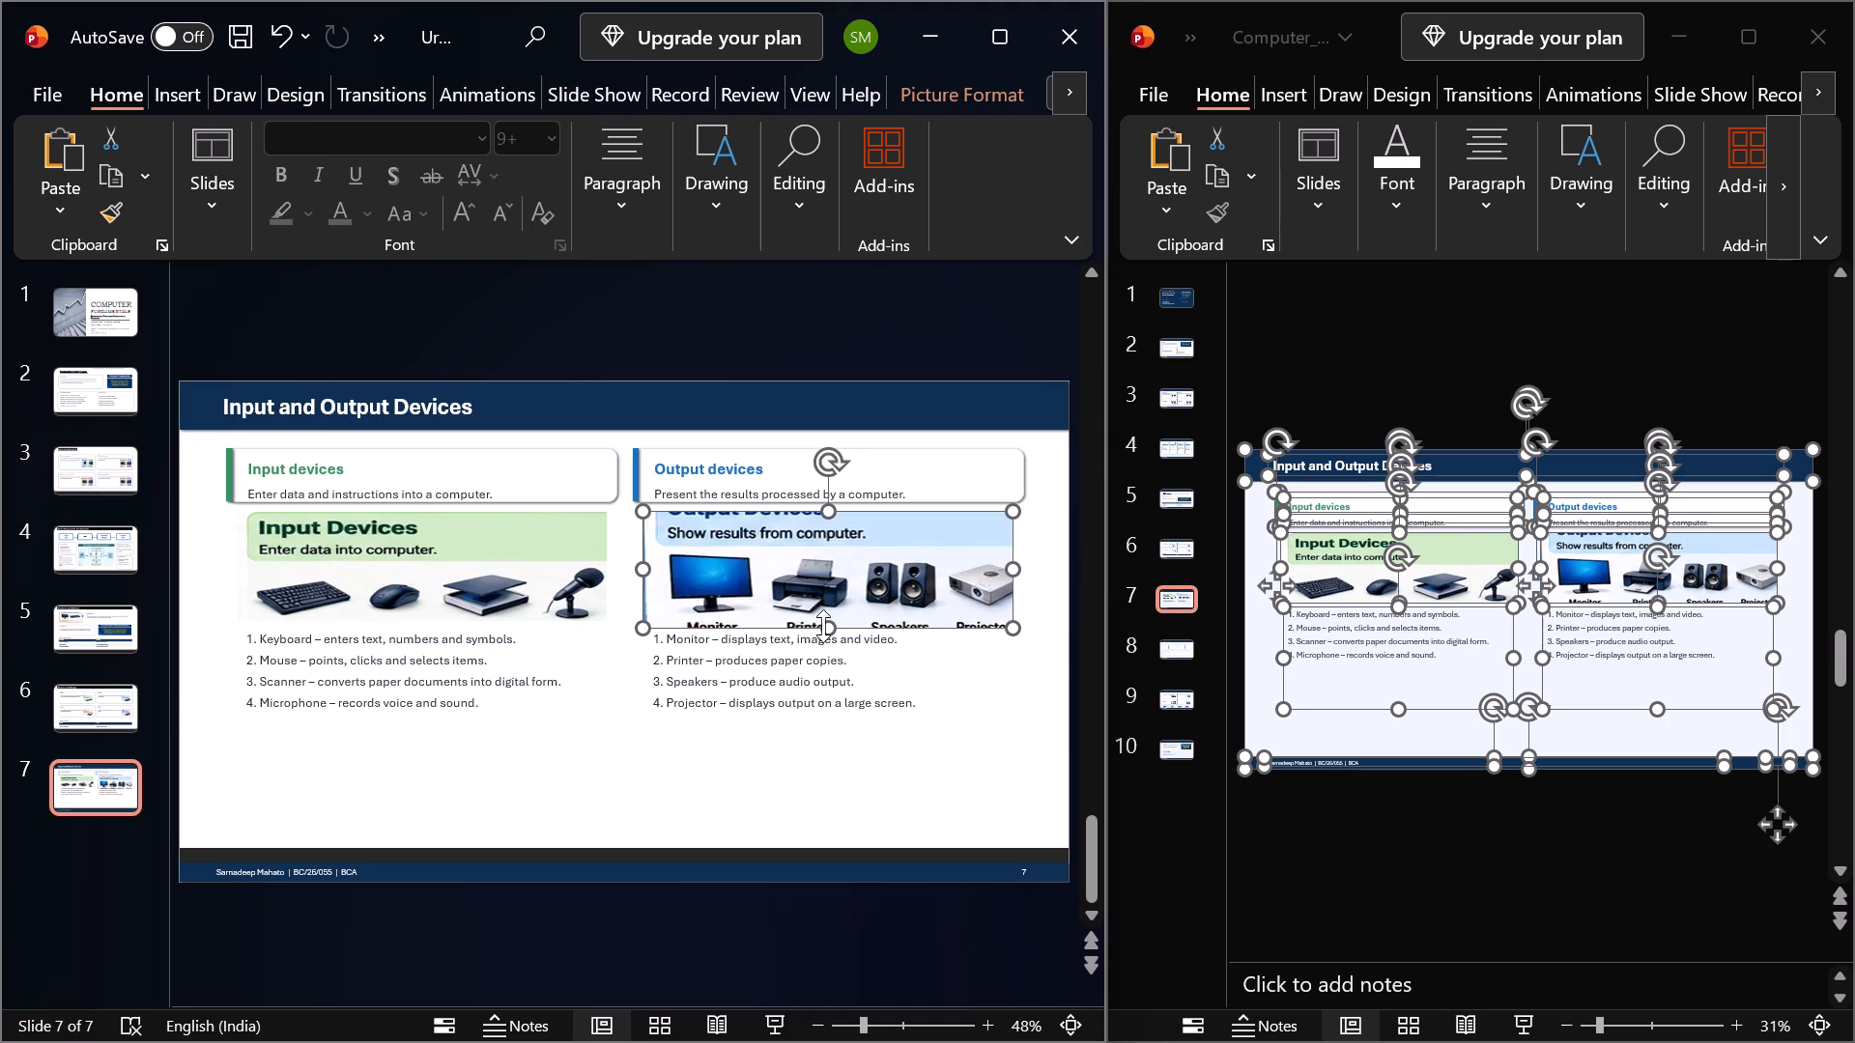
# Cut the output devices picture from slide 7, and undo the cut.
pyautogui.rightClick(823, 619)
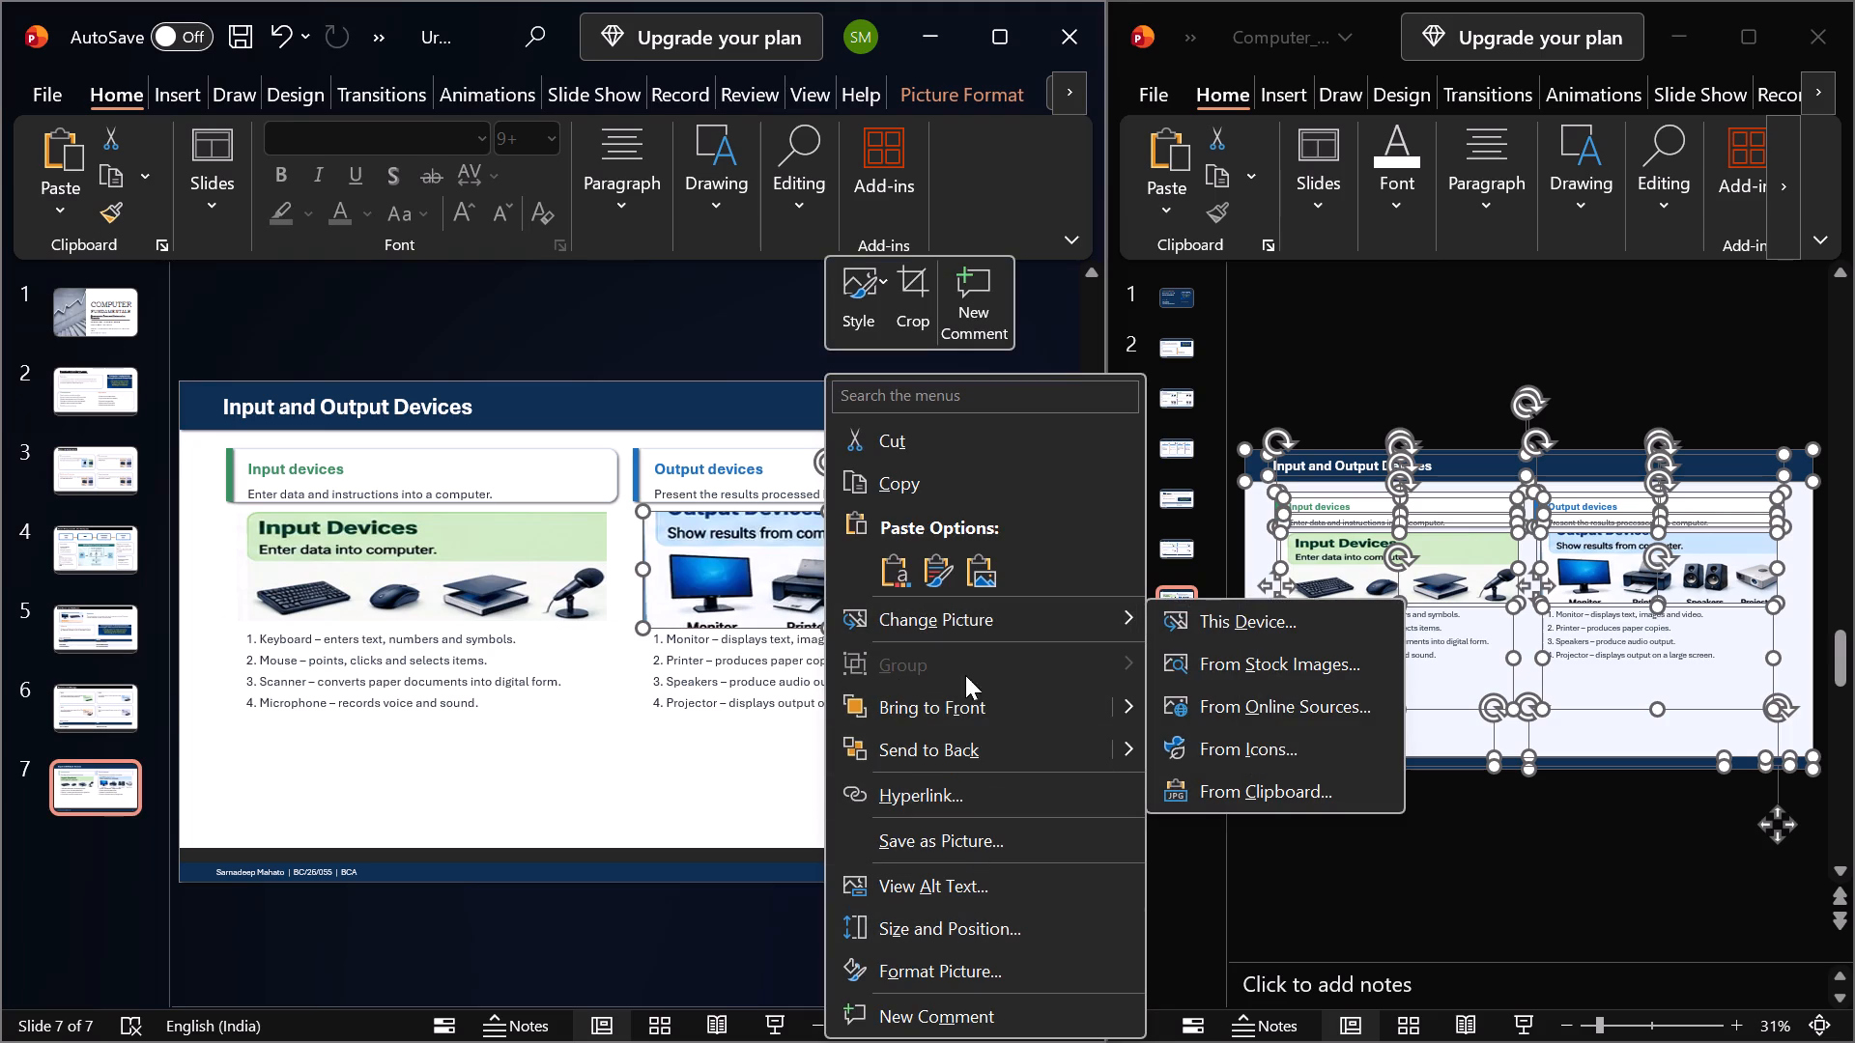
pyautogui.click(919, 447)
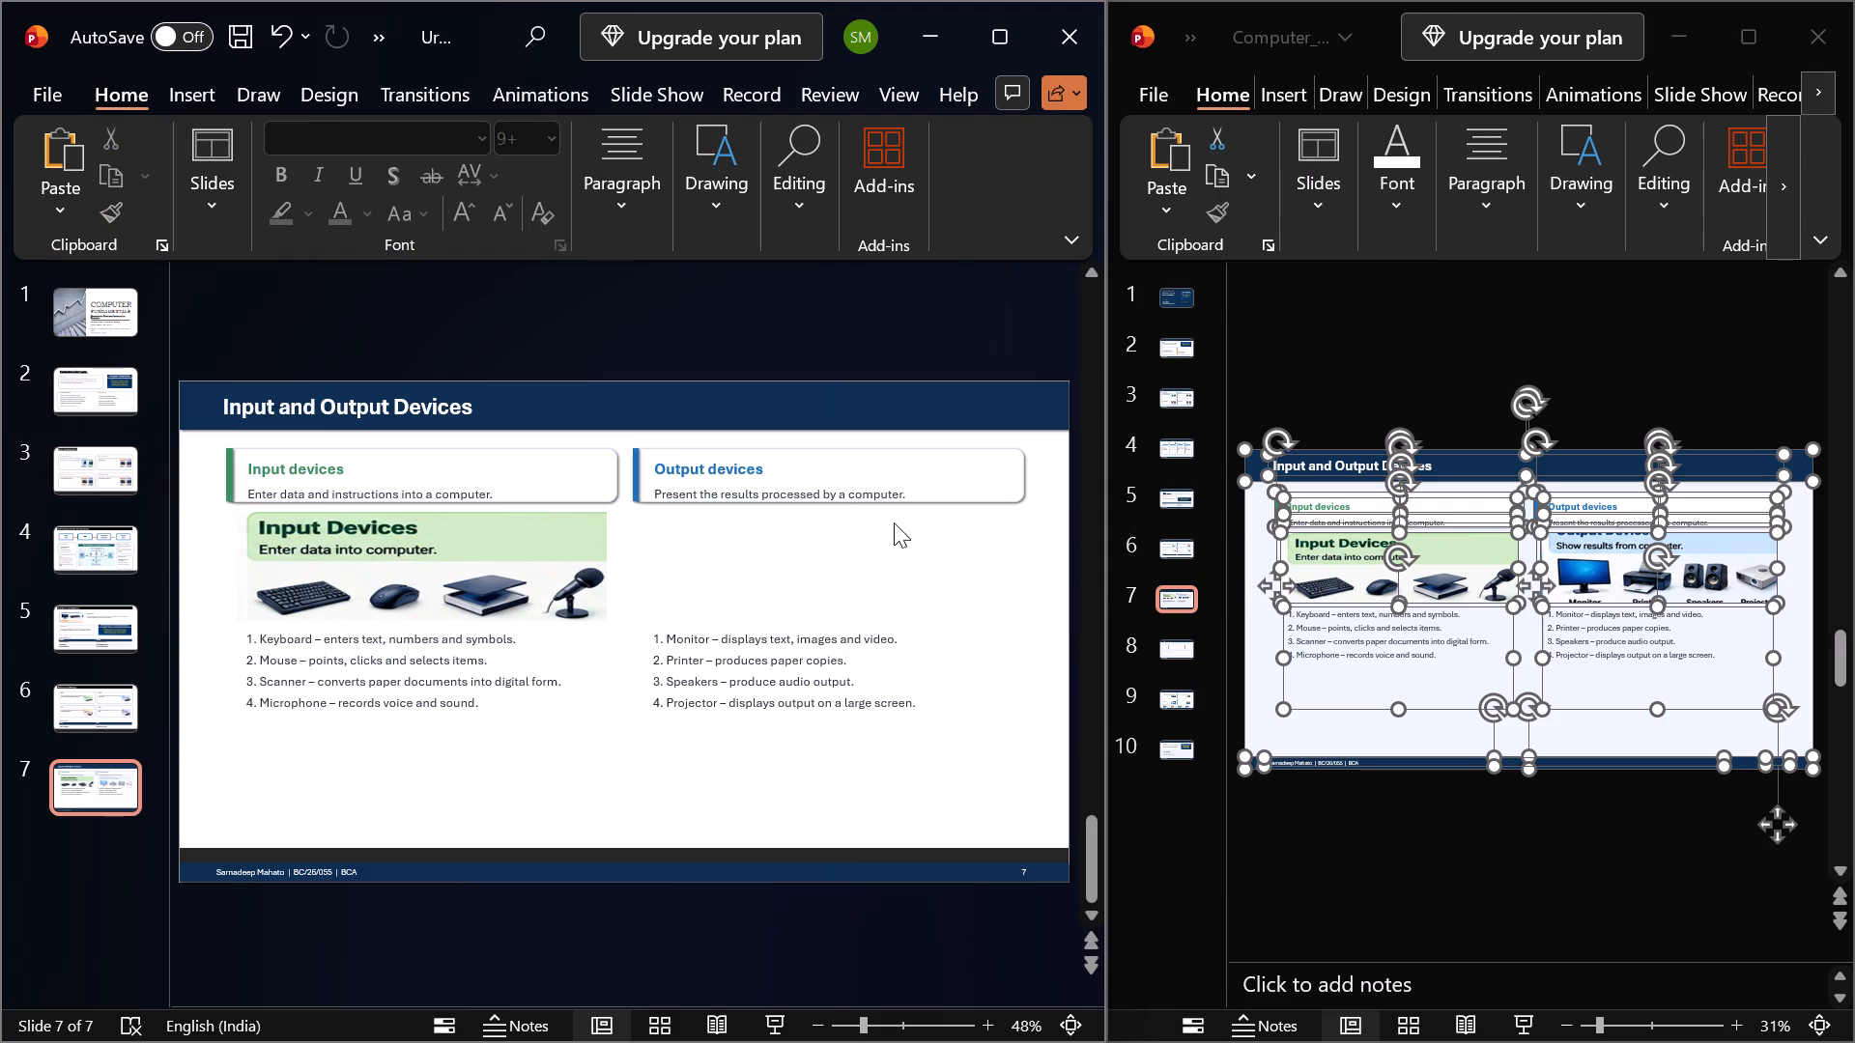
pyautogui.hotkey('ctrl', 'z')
# Bring up the size and crop settings of the output devices picture and shrink its height to about 3.56 cm.
pyautogui.rightClick(861, 581)
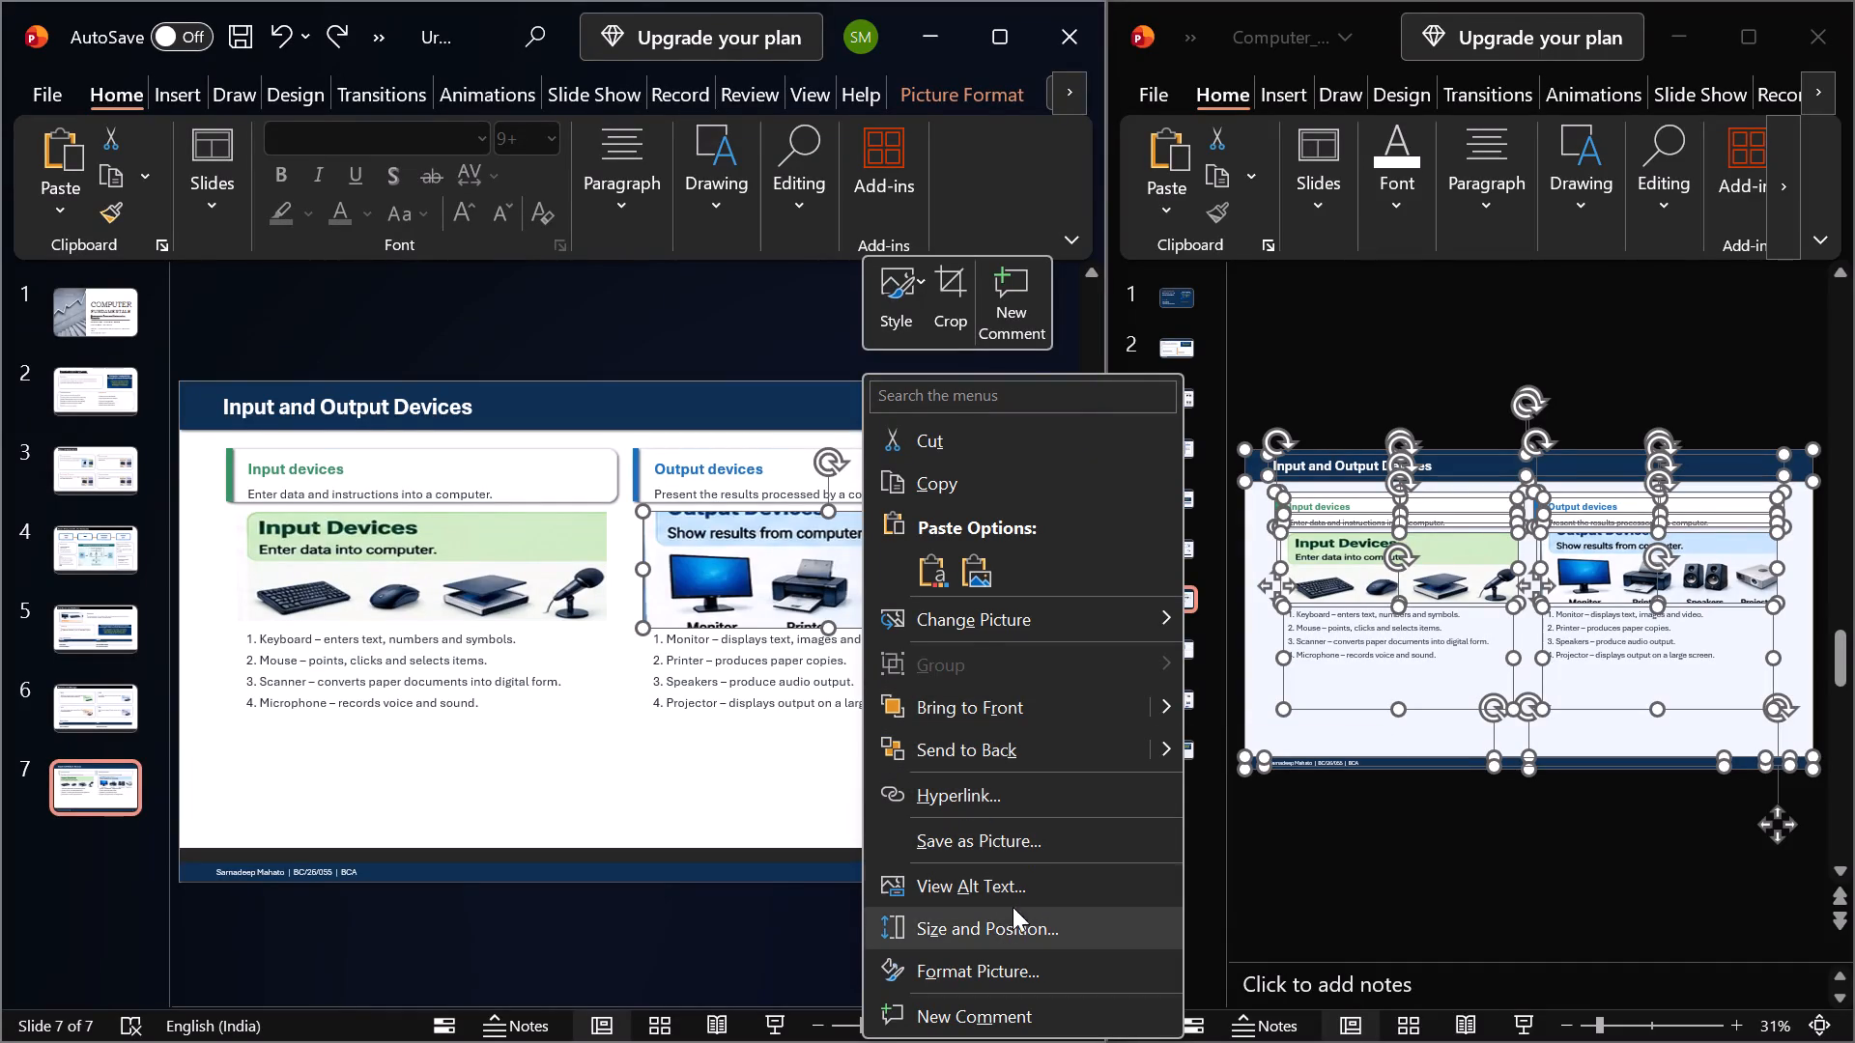
pyautogui.click(940, 959)
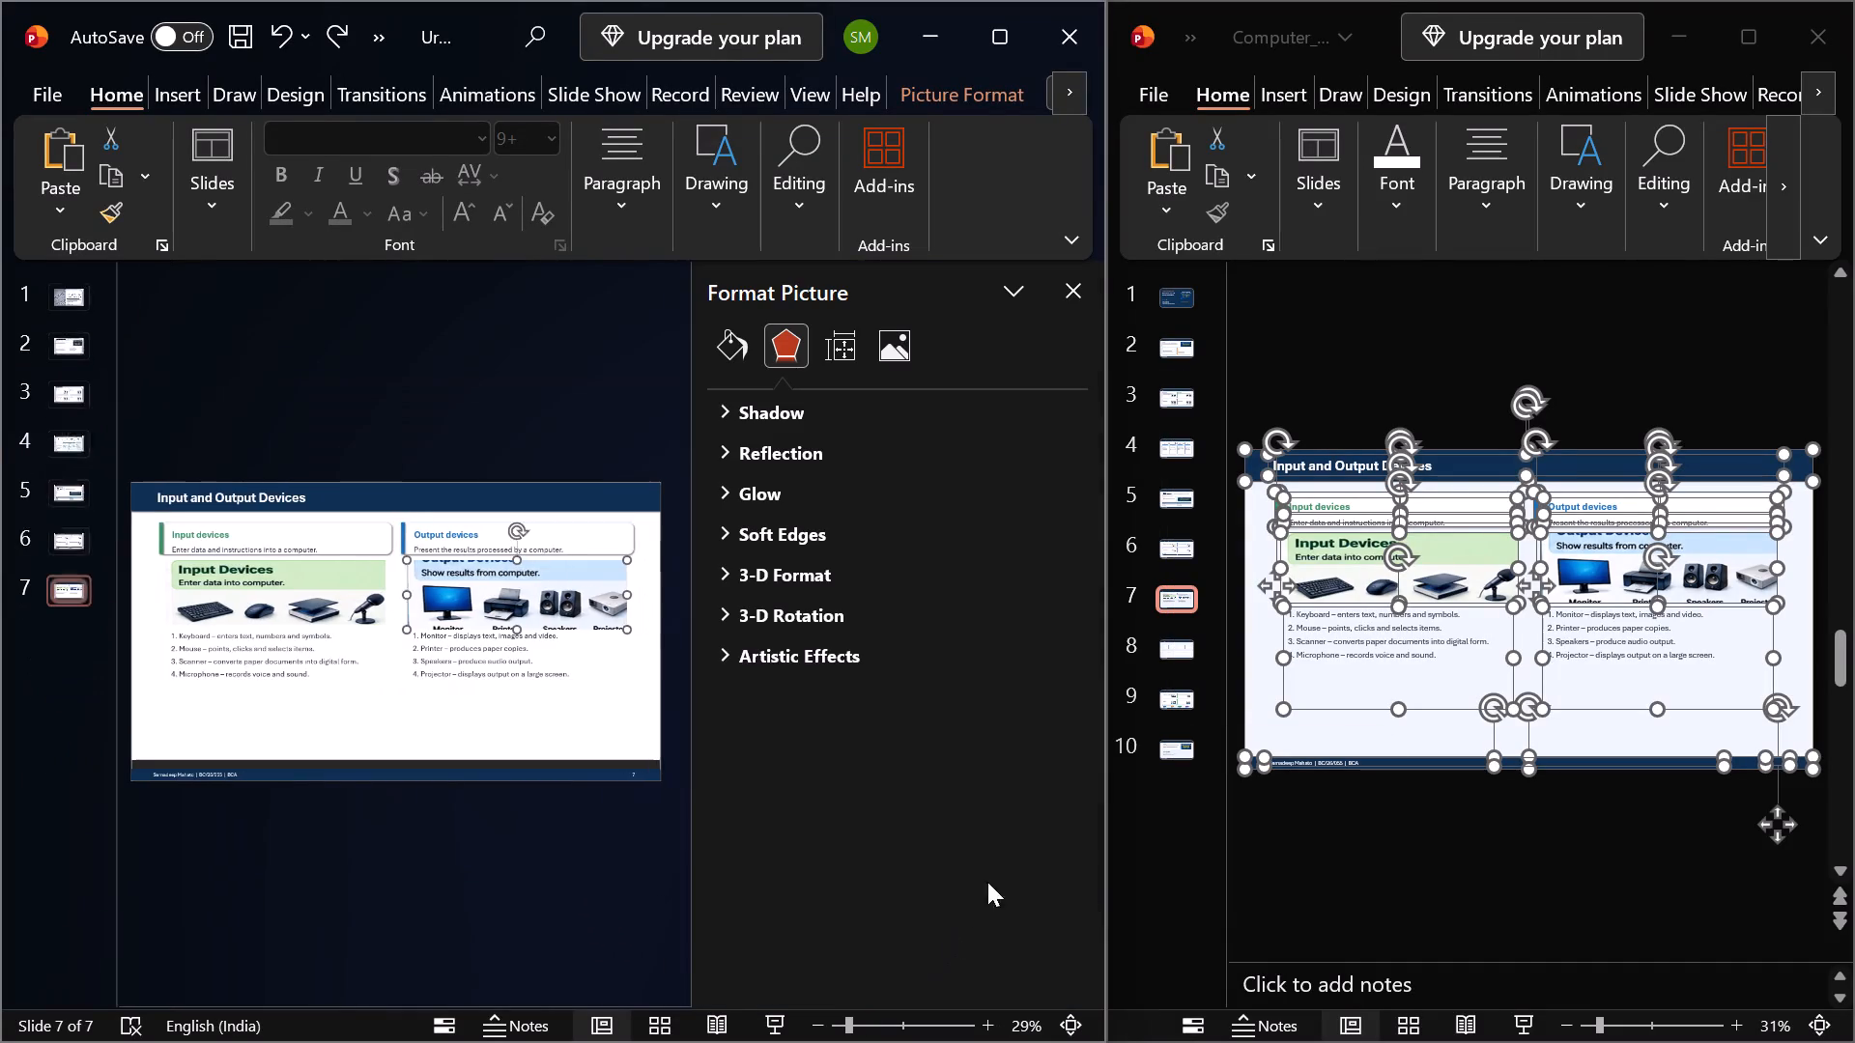
pyautogui.click(834, 341)
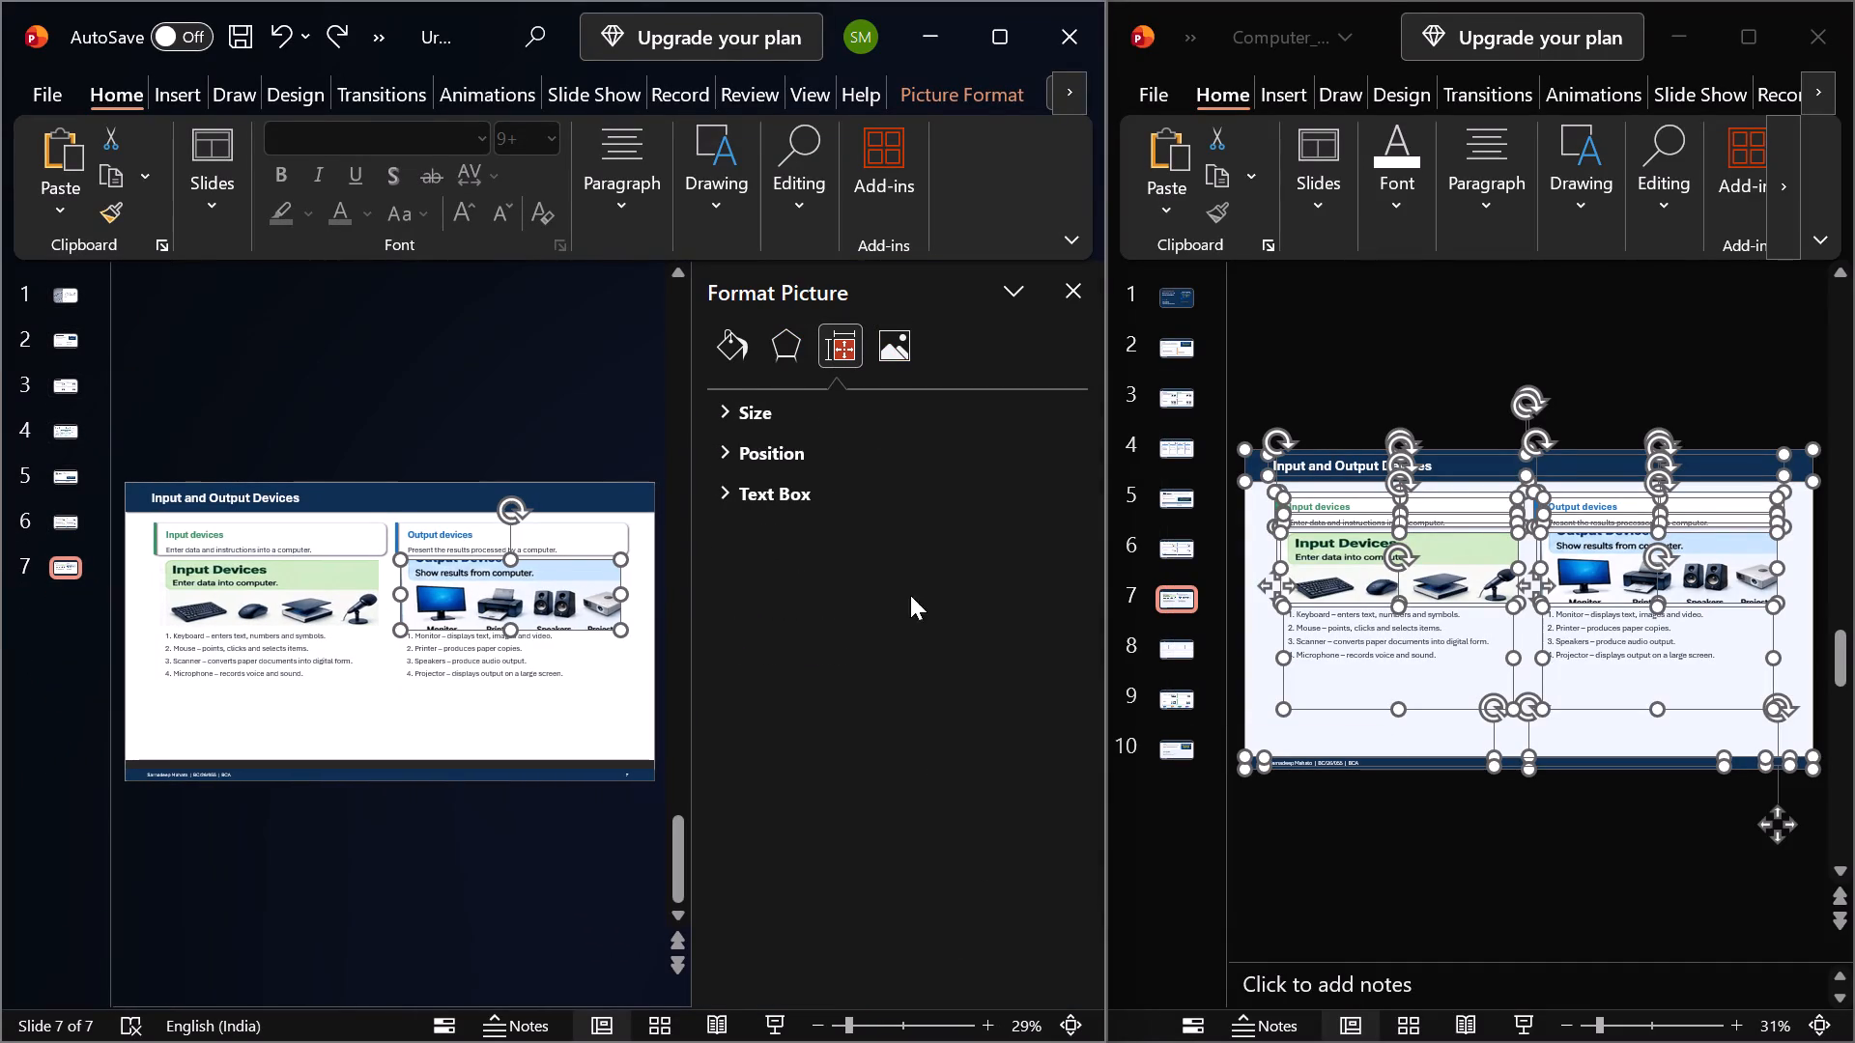
pyautogui.click(796, 416)
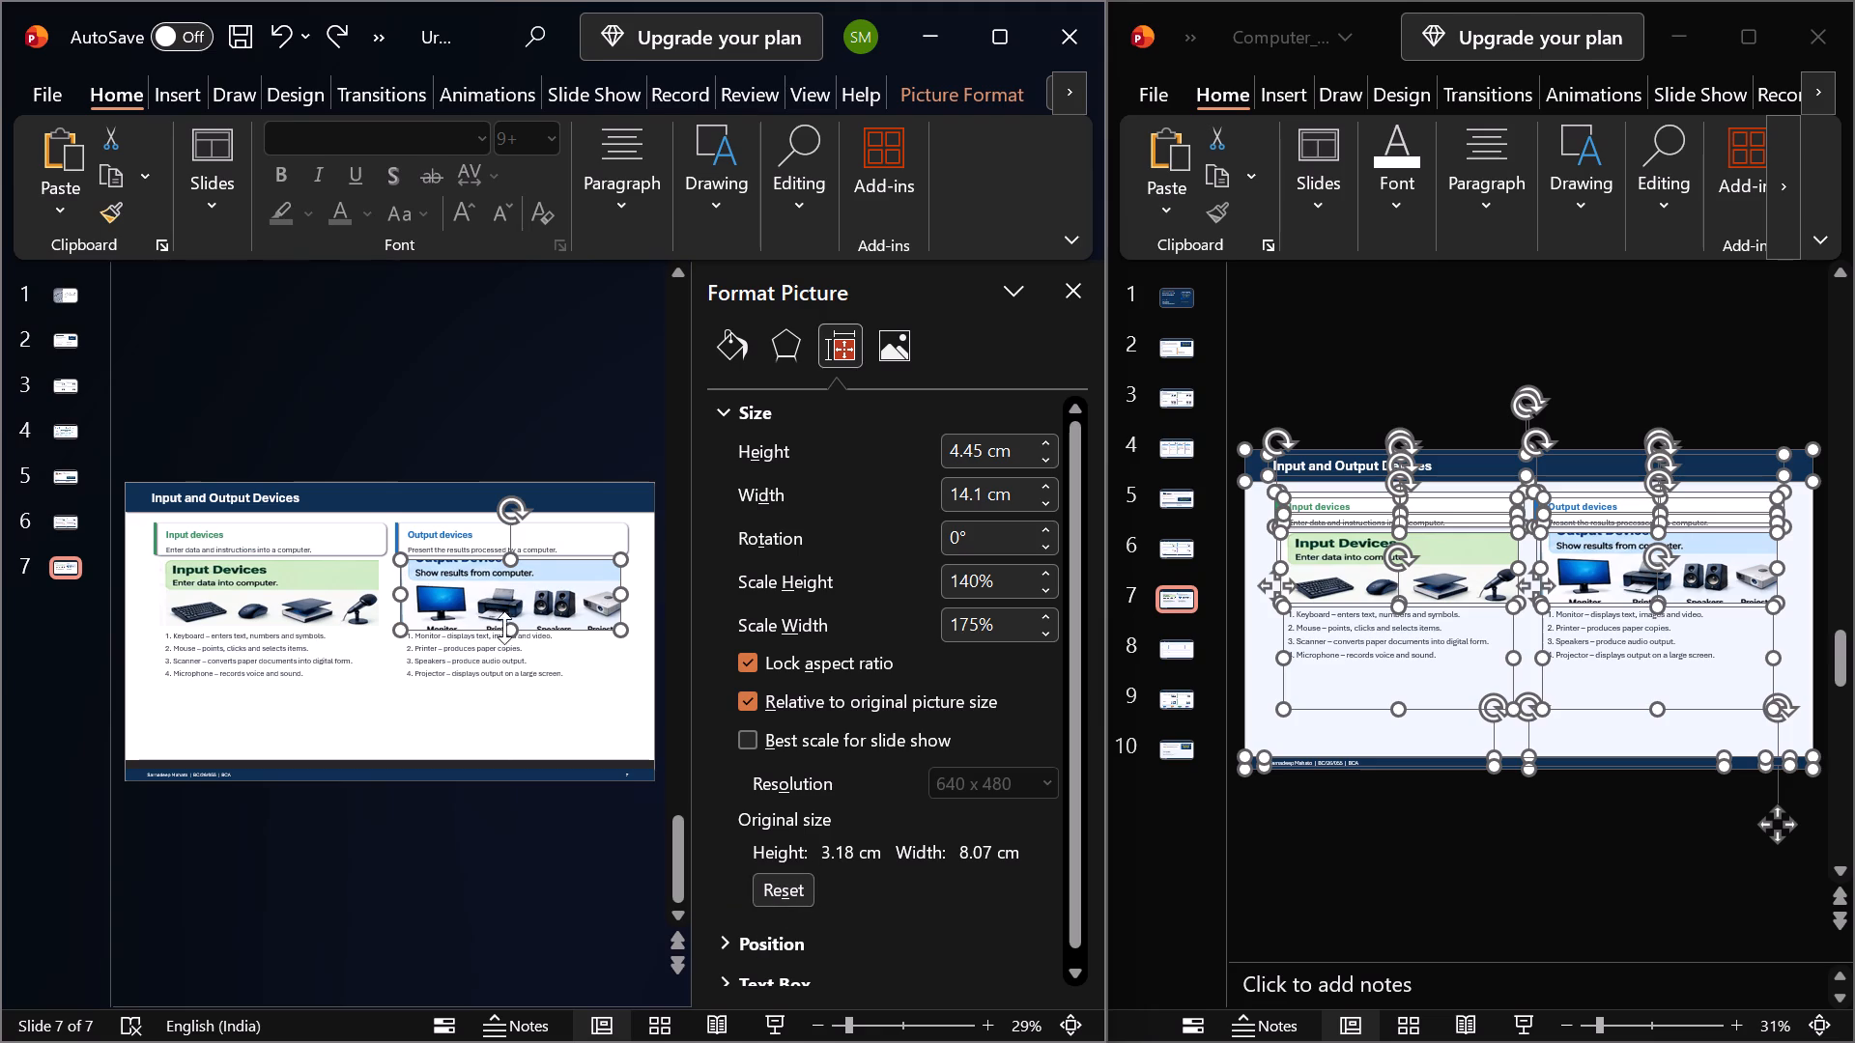
pyautogui.moveTo(506, 632); pyautogui.dragTo(516, 623)
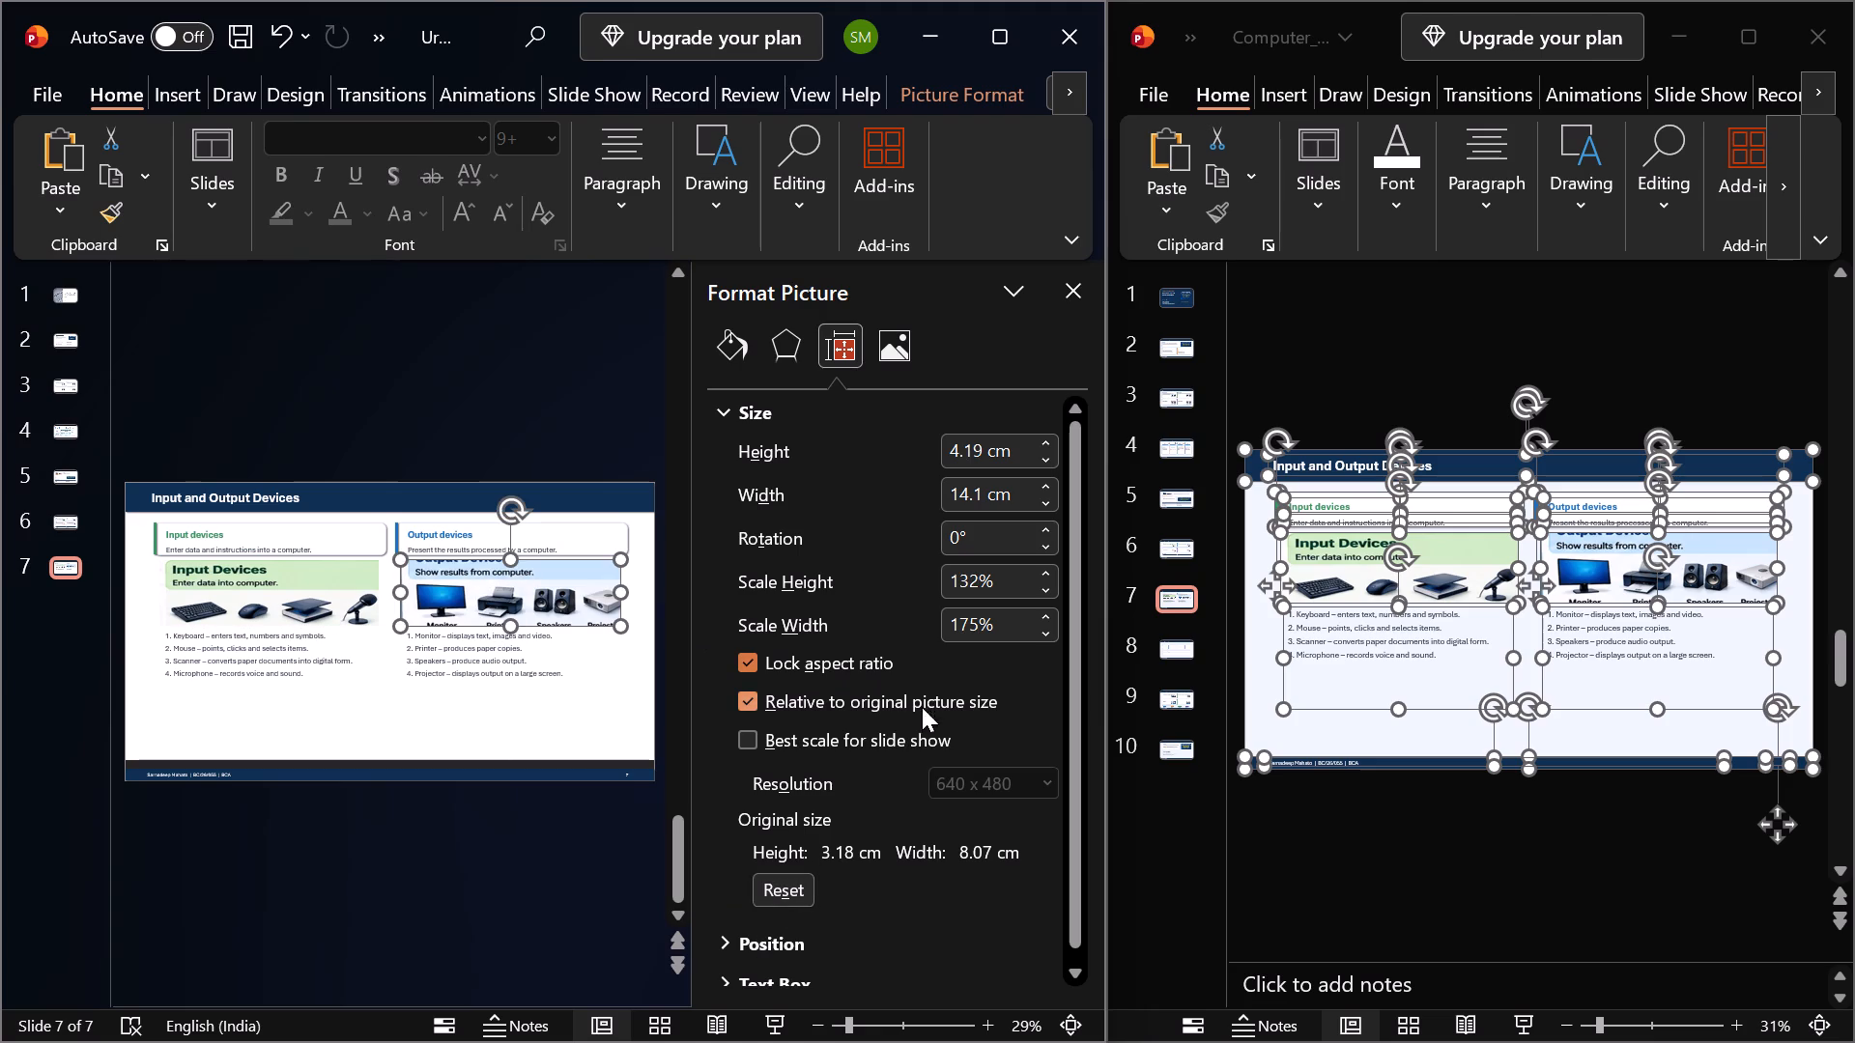
pyautogui.scroll(-2, 807, 823)
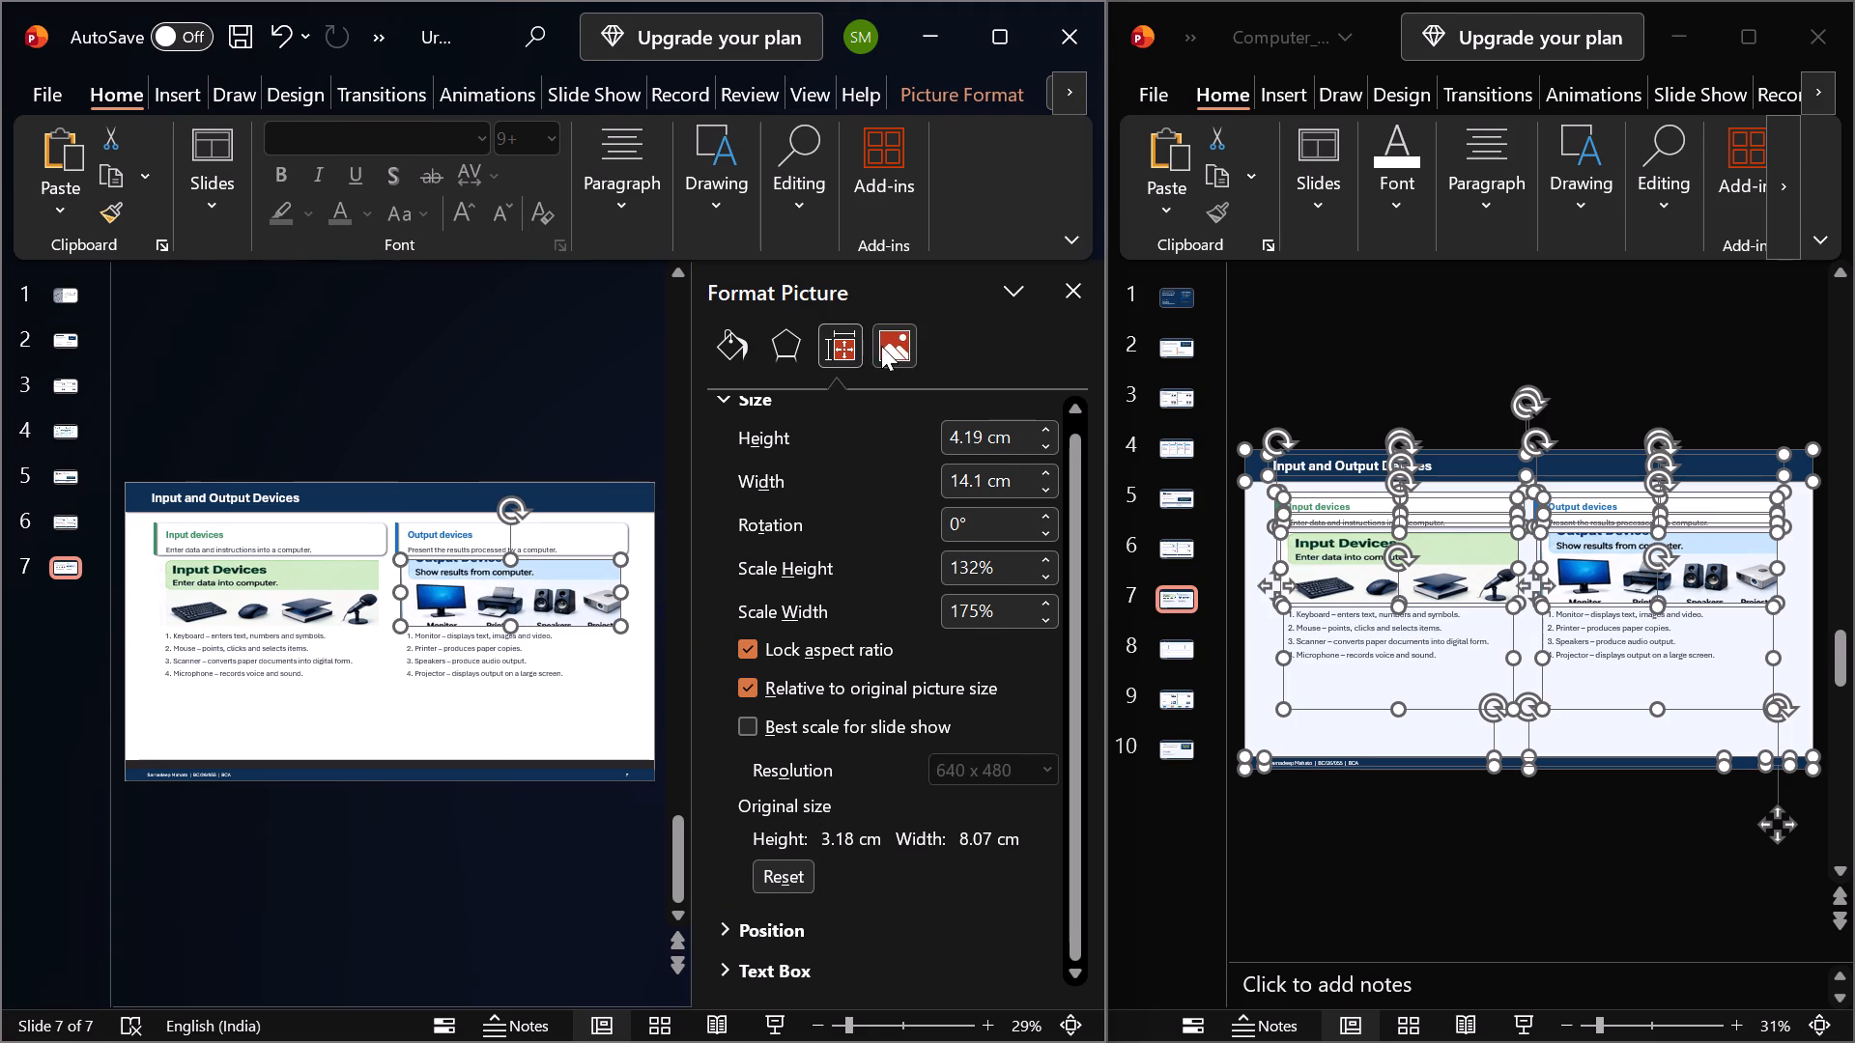
pyautogui.click(881, 346)
pyautogui.click(789, 419)
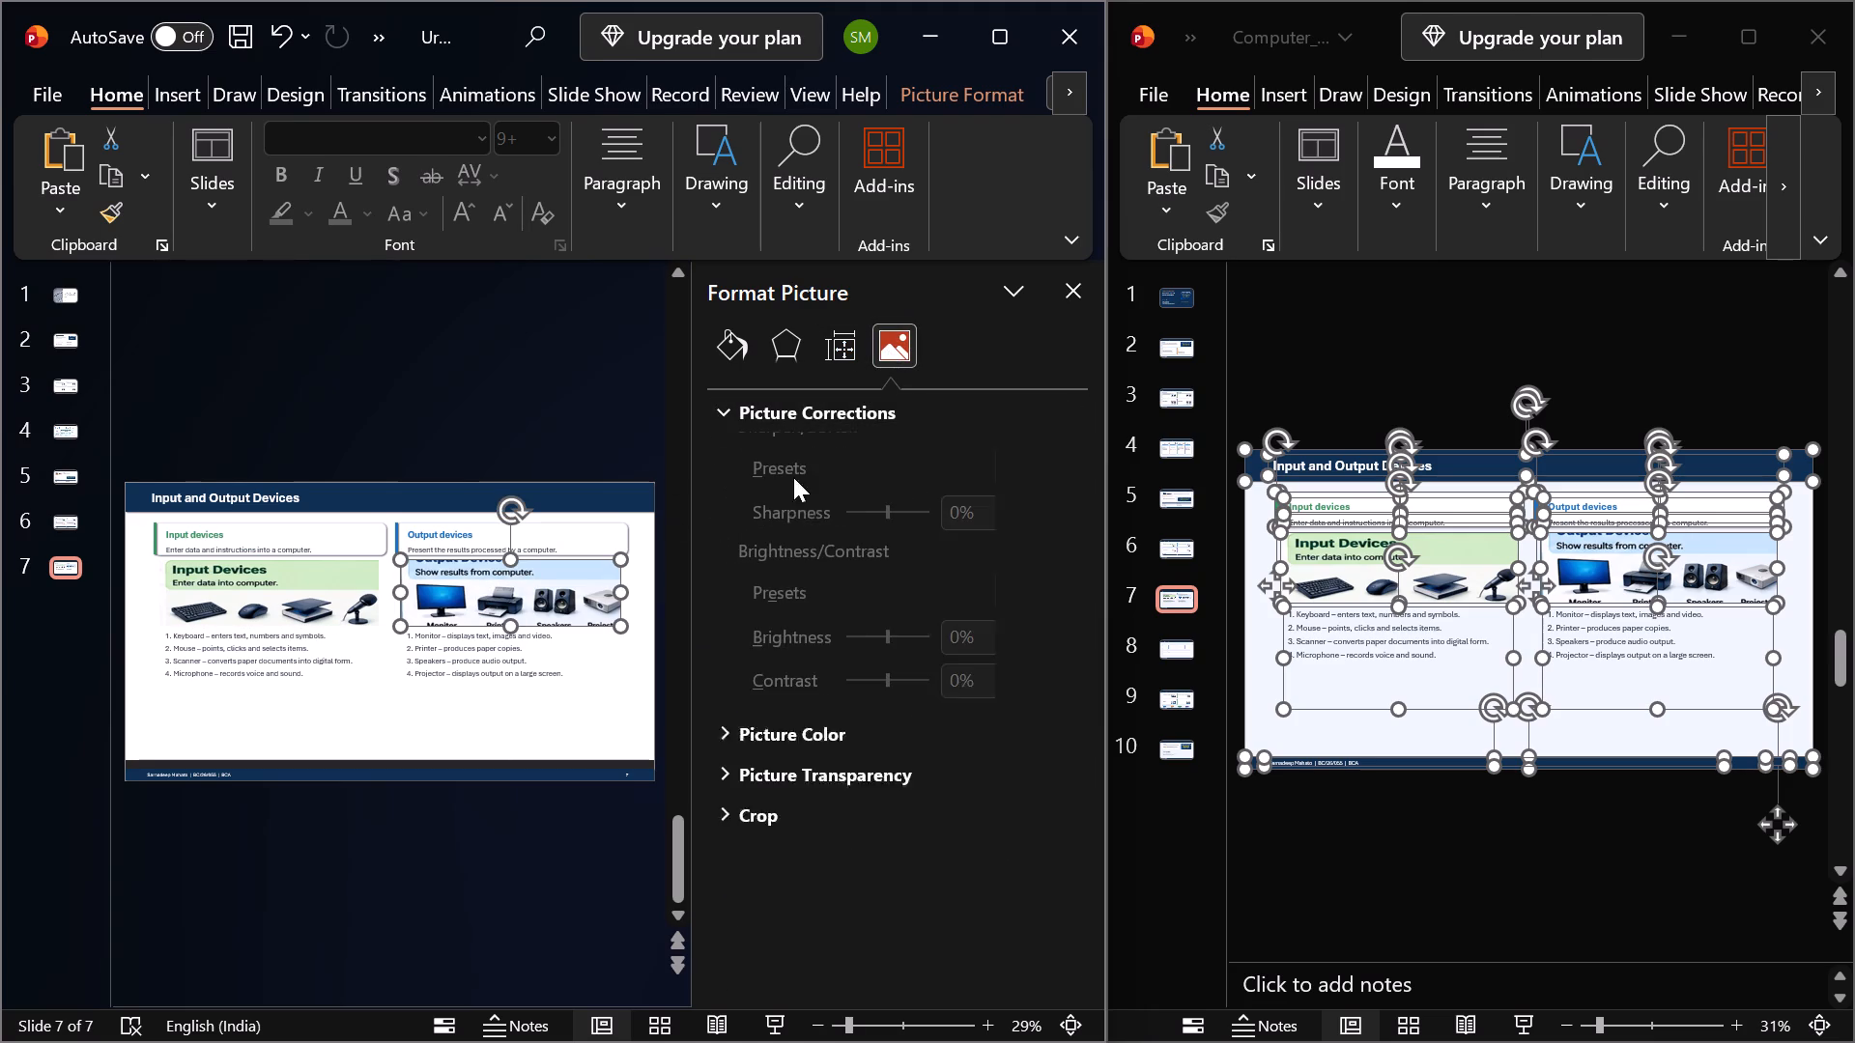
pyautogui.click(796, 409)
pyautogui.click(741, 538)
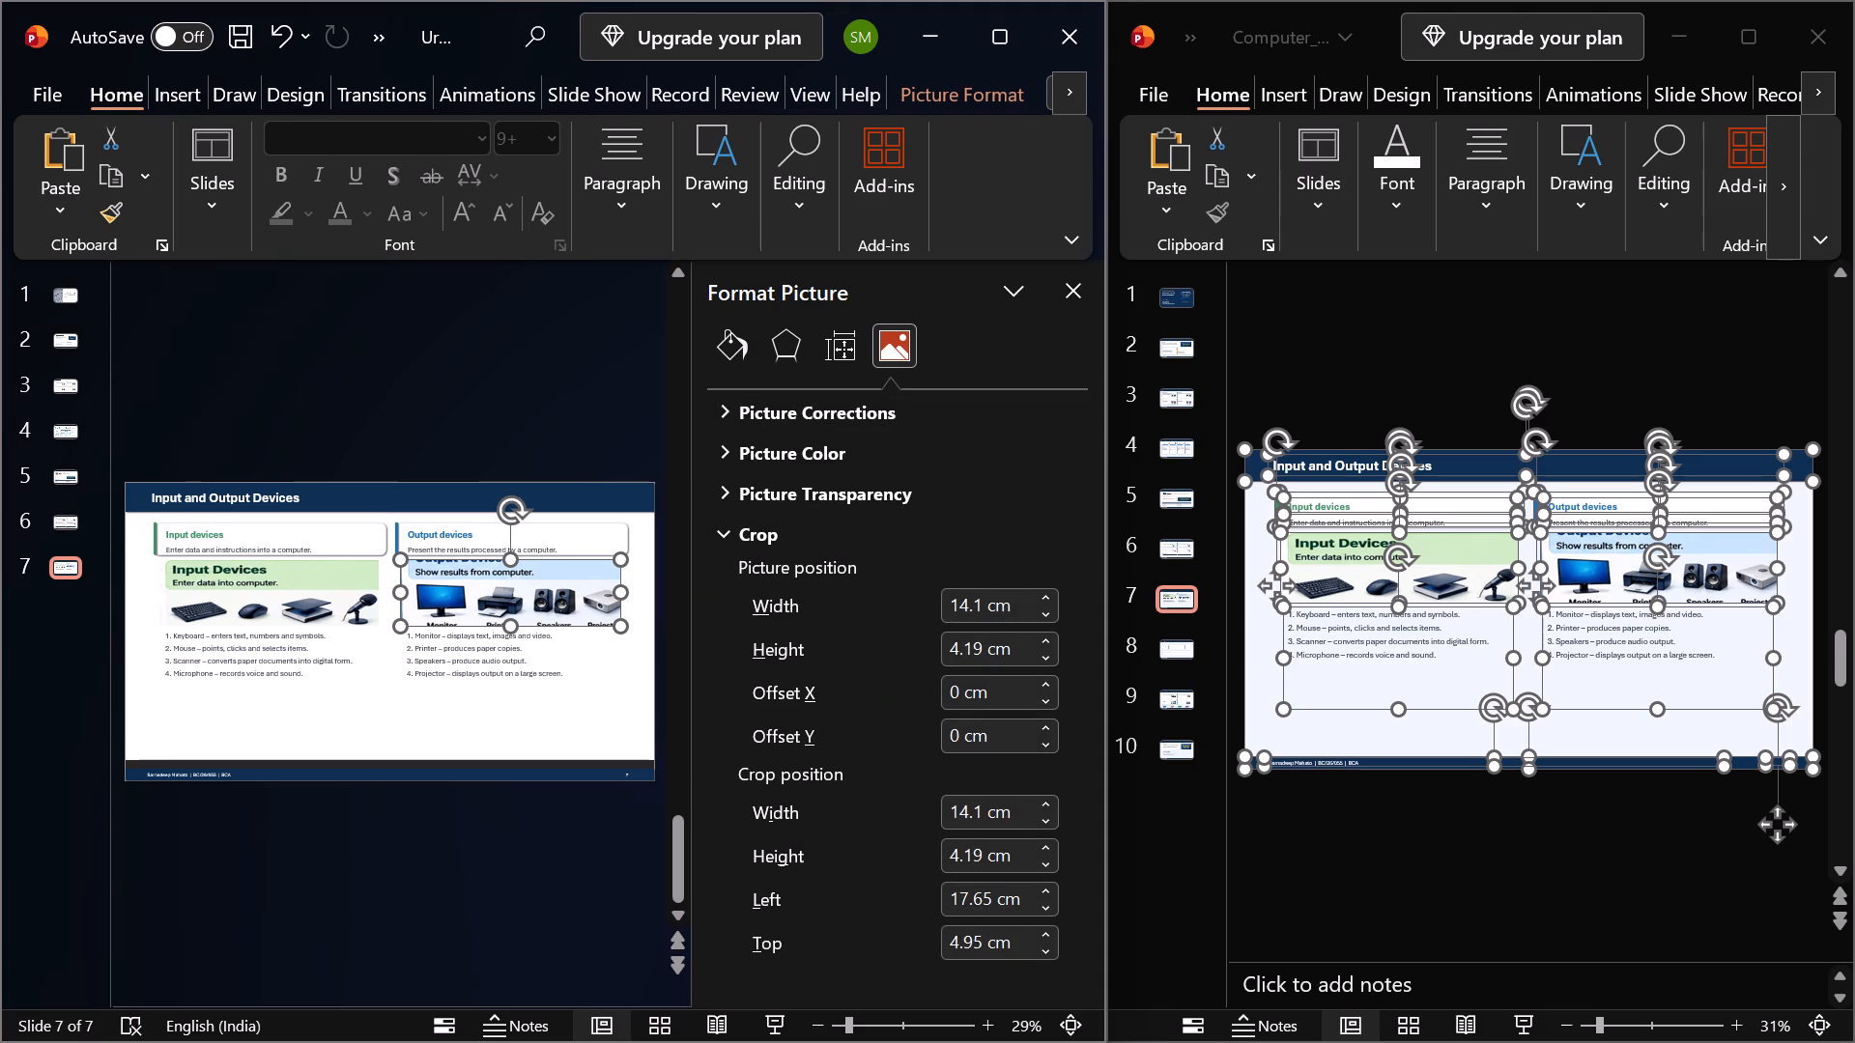
pyautogui.click(513, 619)
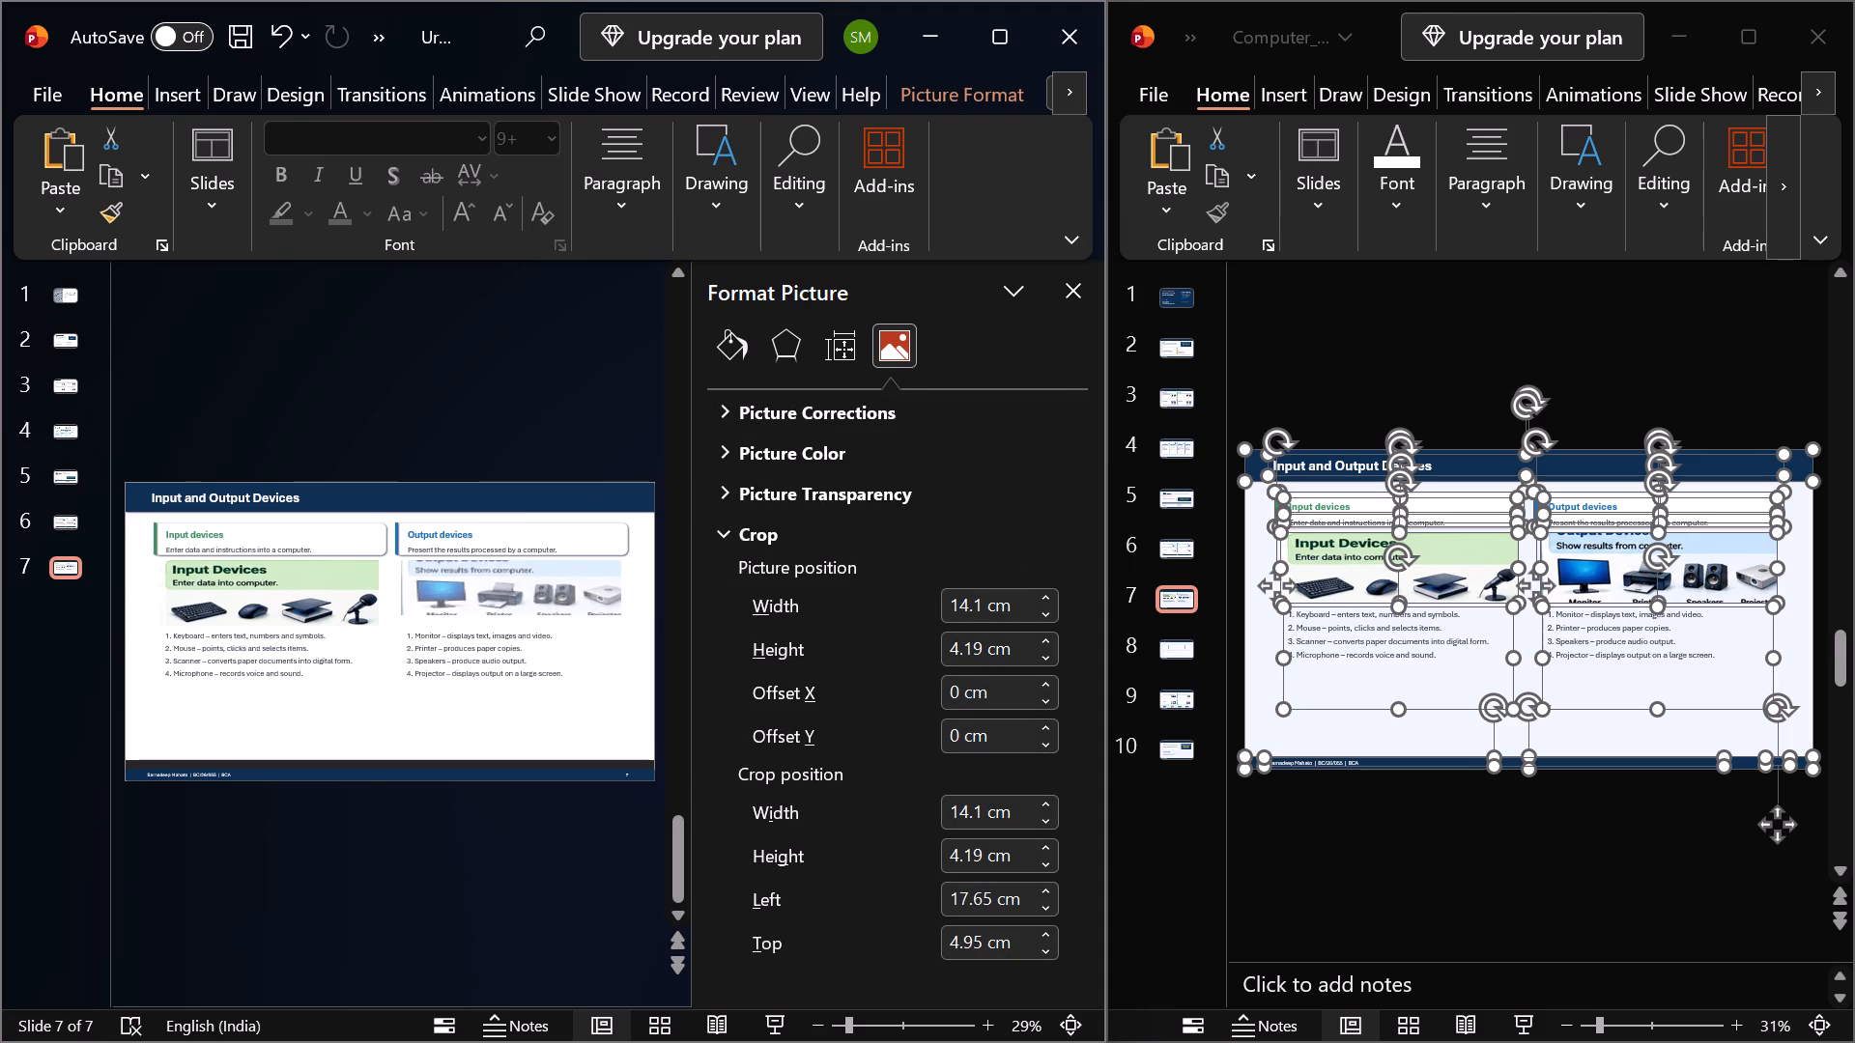
# Adjust the output devices picture's crop settings to a picture height of 3.5 cm, crop width of 14.4 cm and crop height of 3.3 cm.
pyautogui.click(1041, 598)
pyautogui.doubleClick(1041, 598)
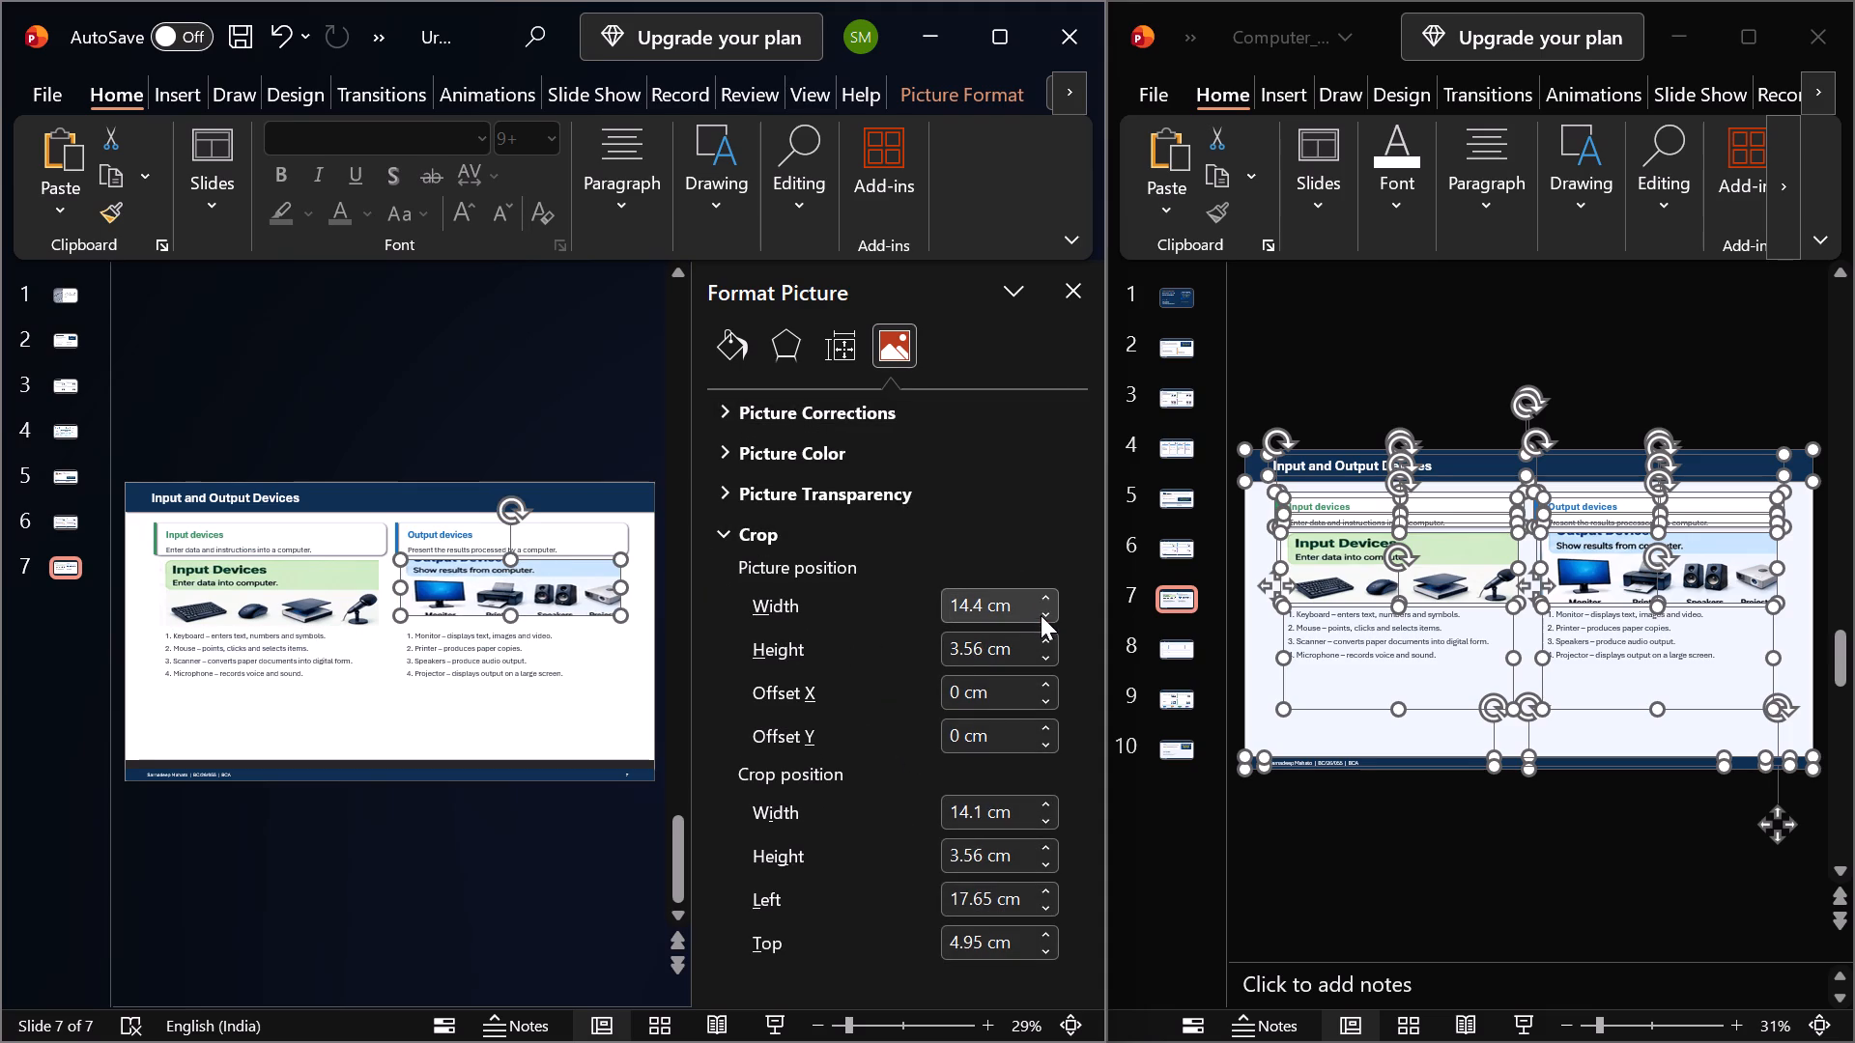
pyautogui.tripleClick(1042, 620)
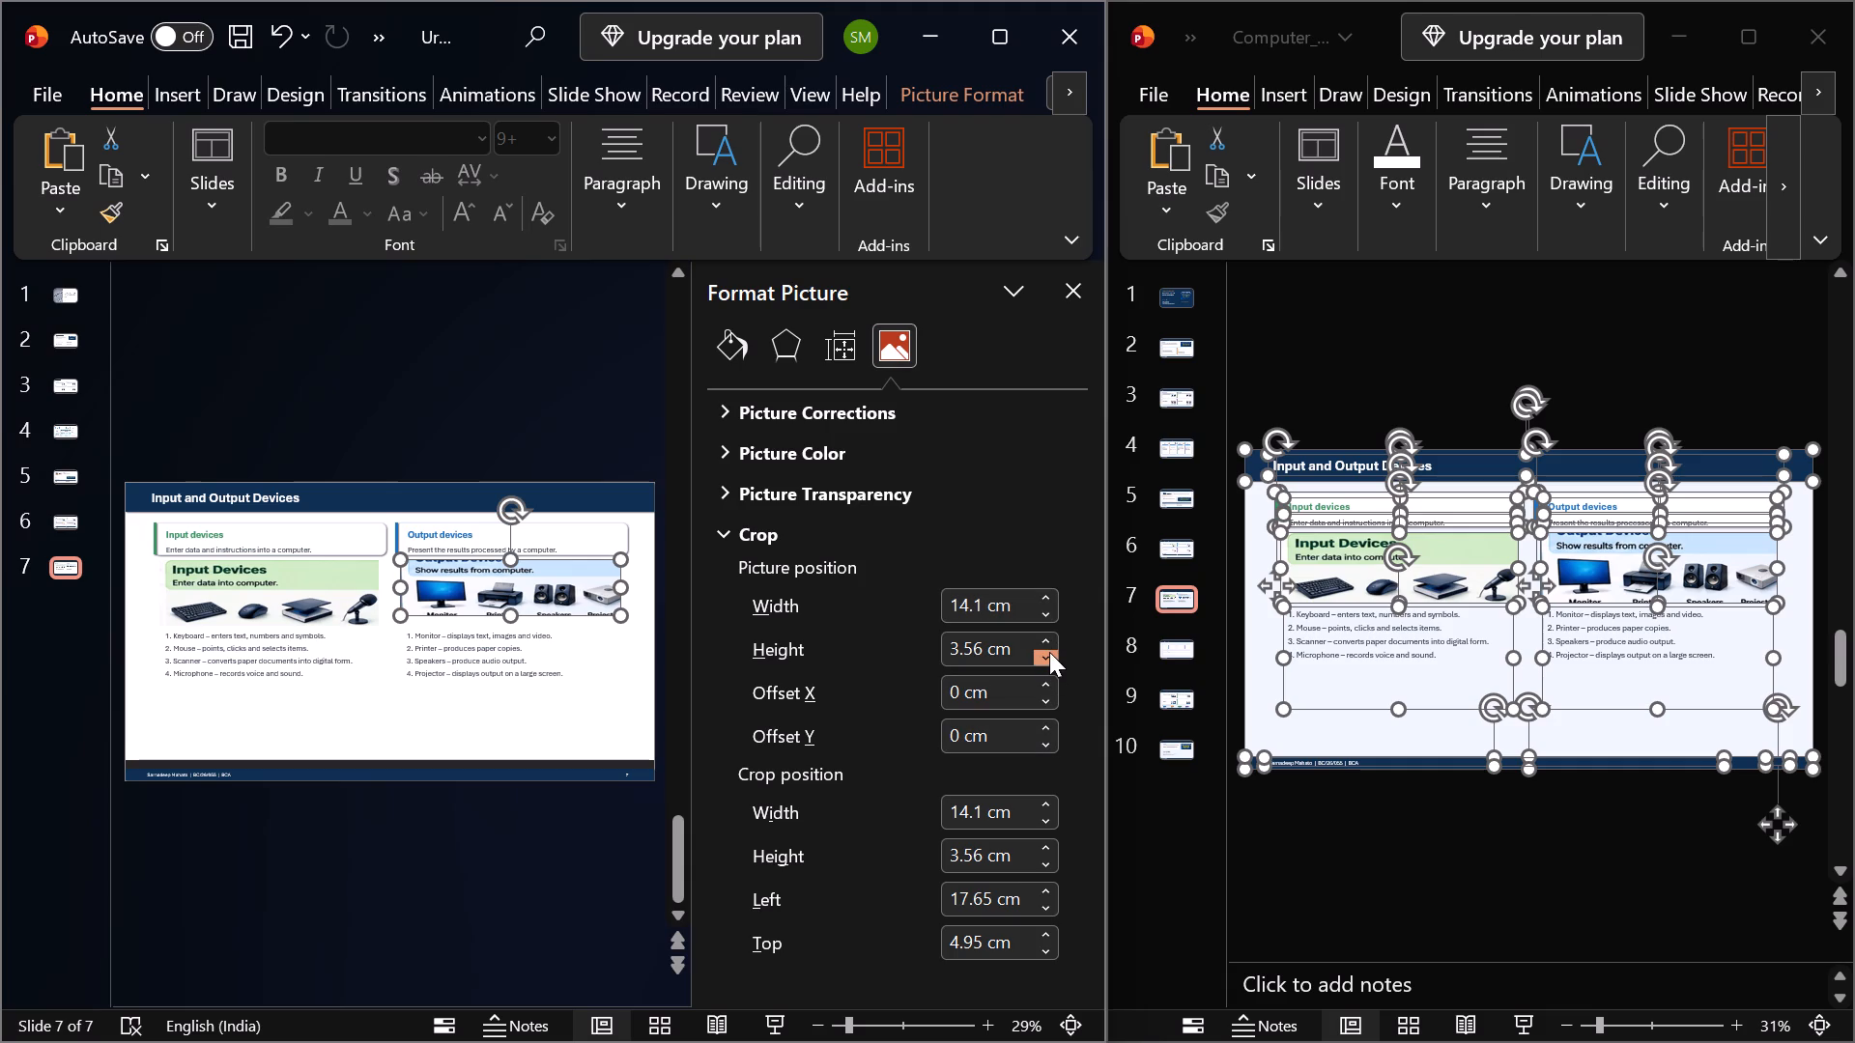
pyautogui.click(1049, 652)
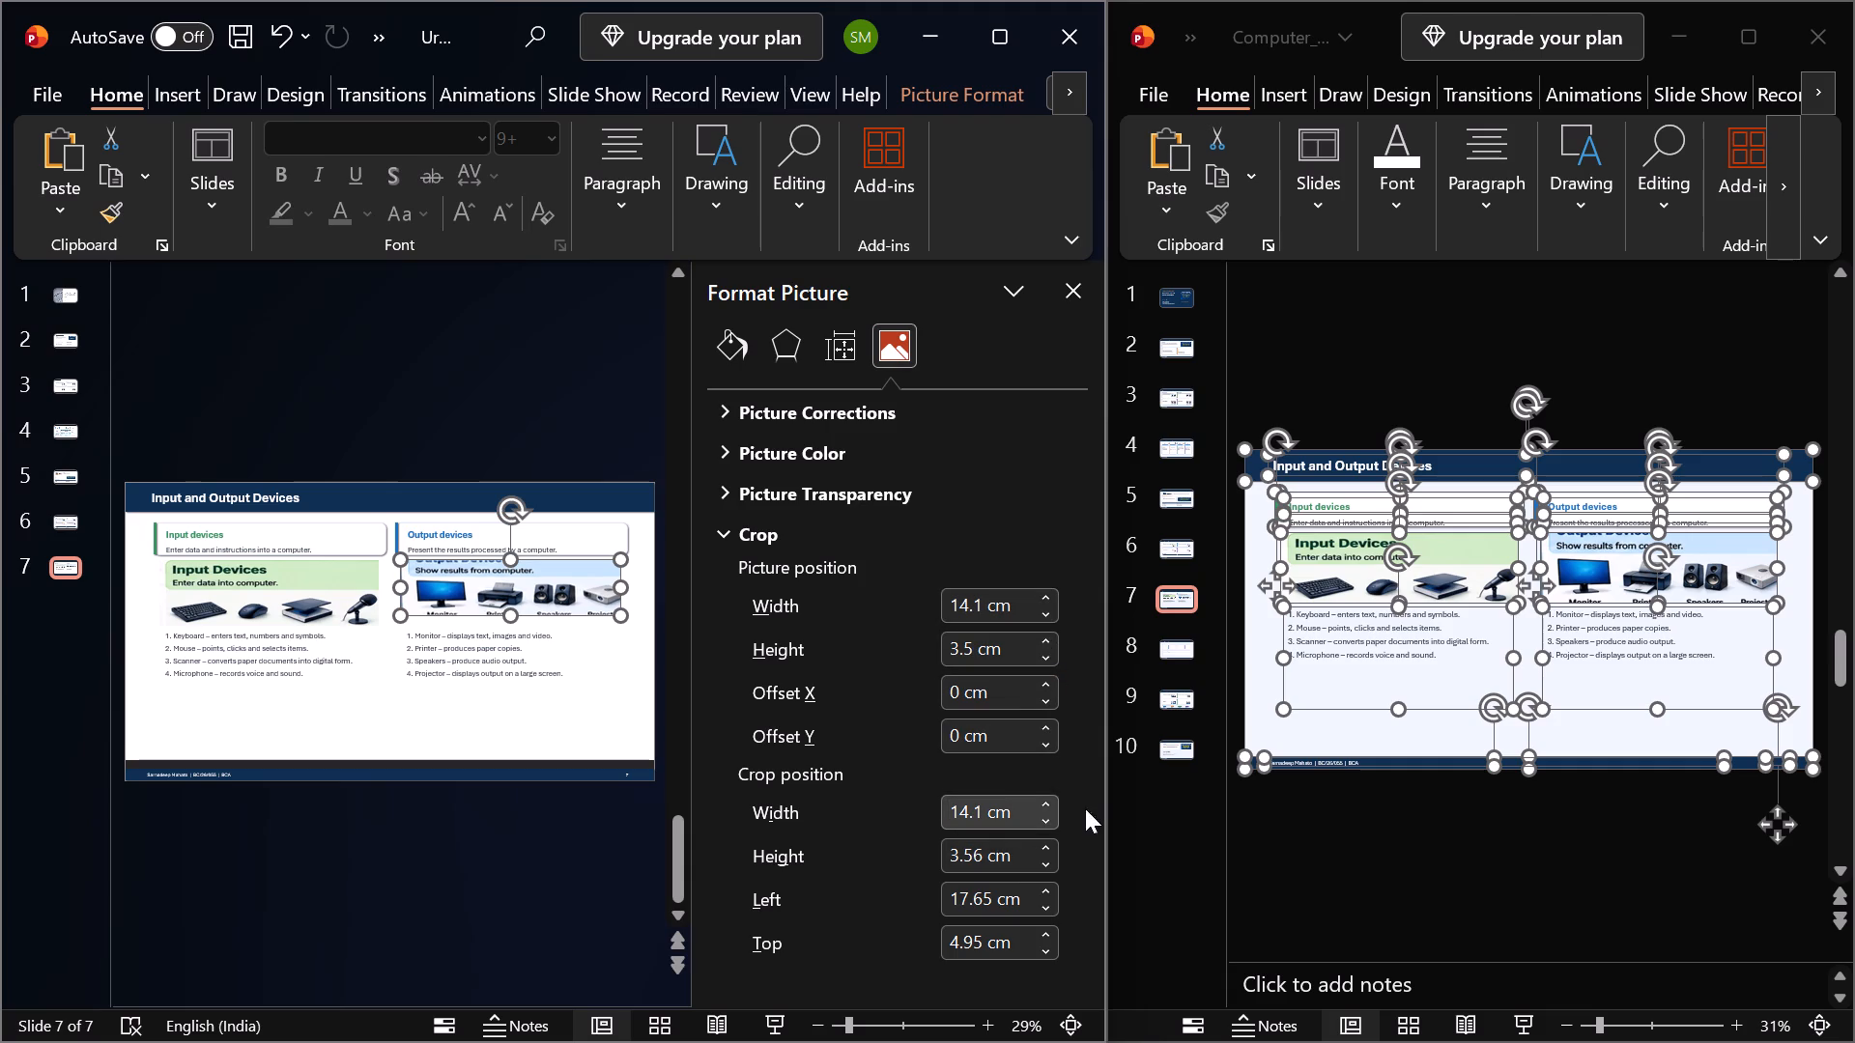
pyautogui.doubleClick(1034, 797)
pyautogui.doubleClick(1034, 791)
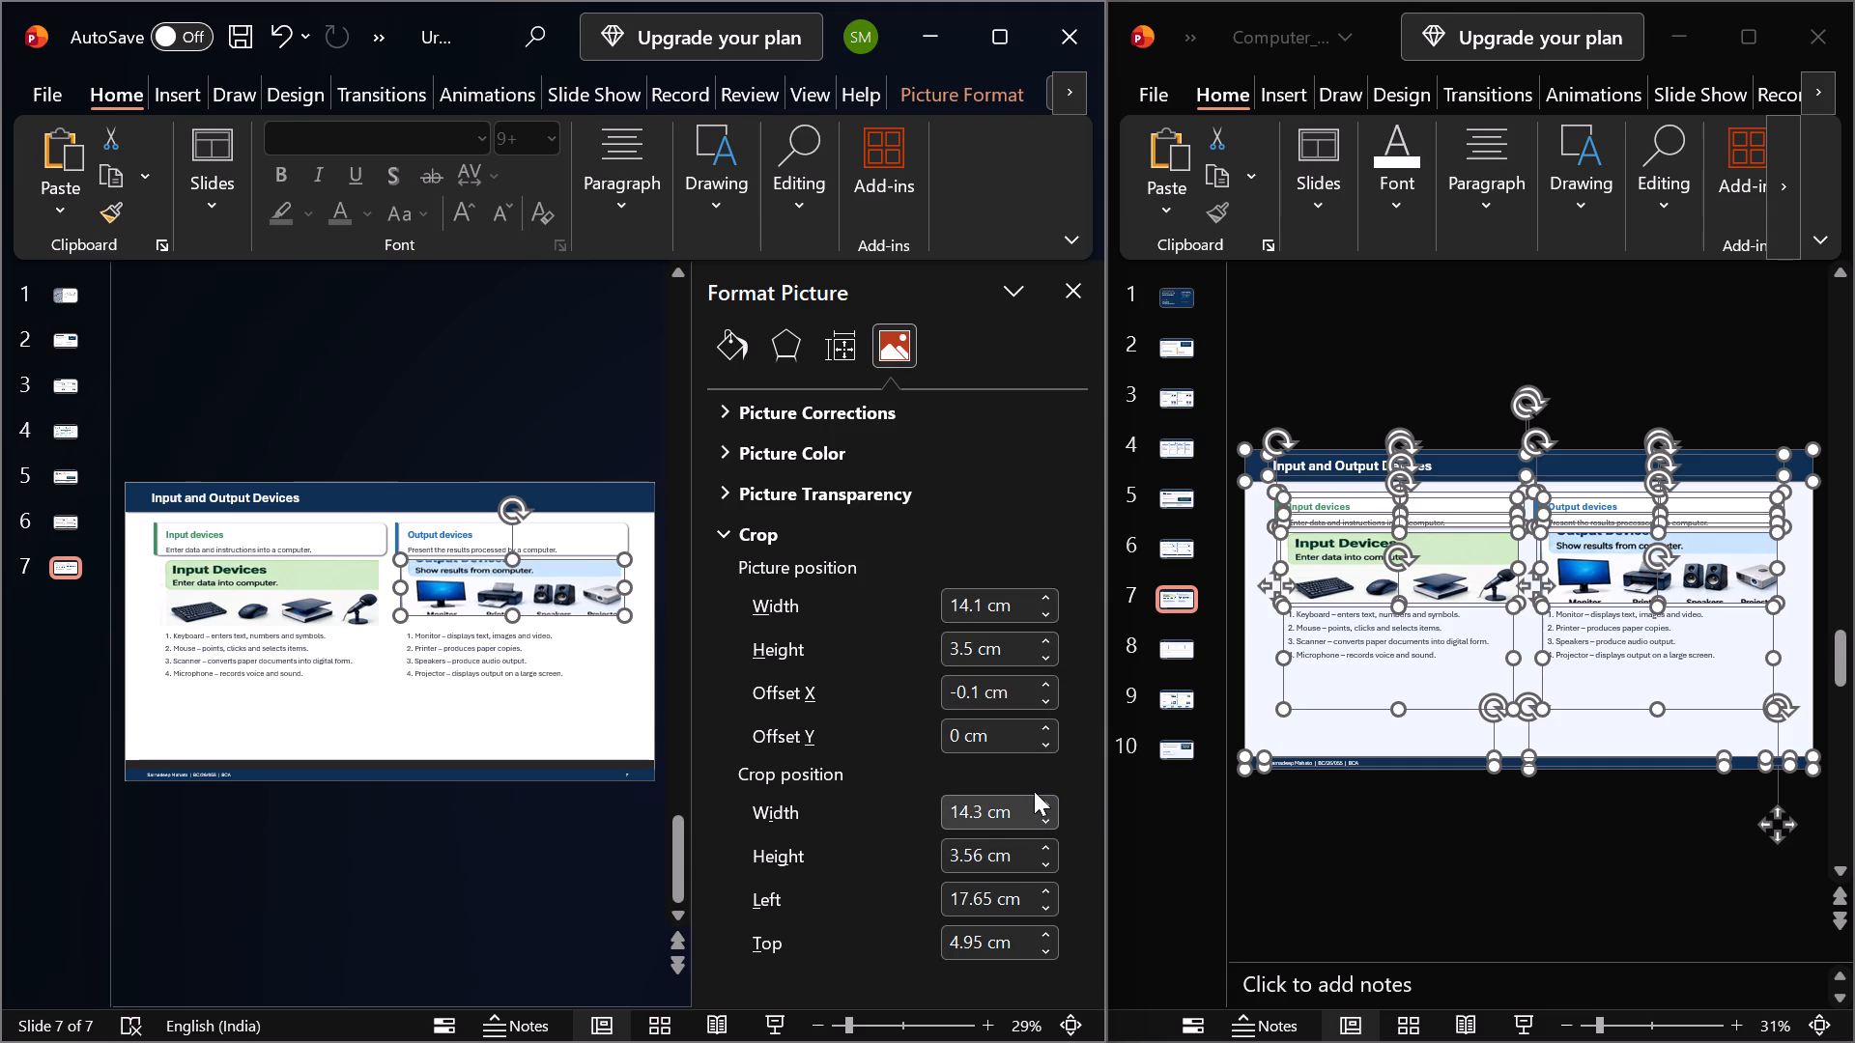
pyautogui.tripleClick(1038, 803)
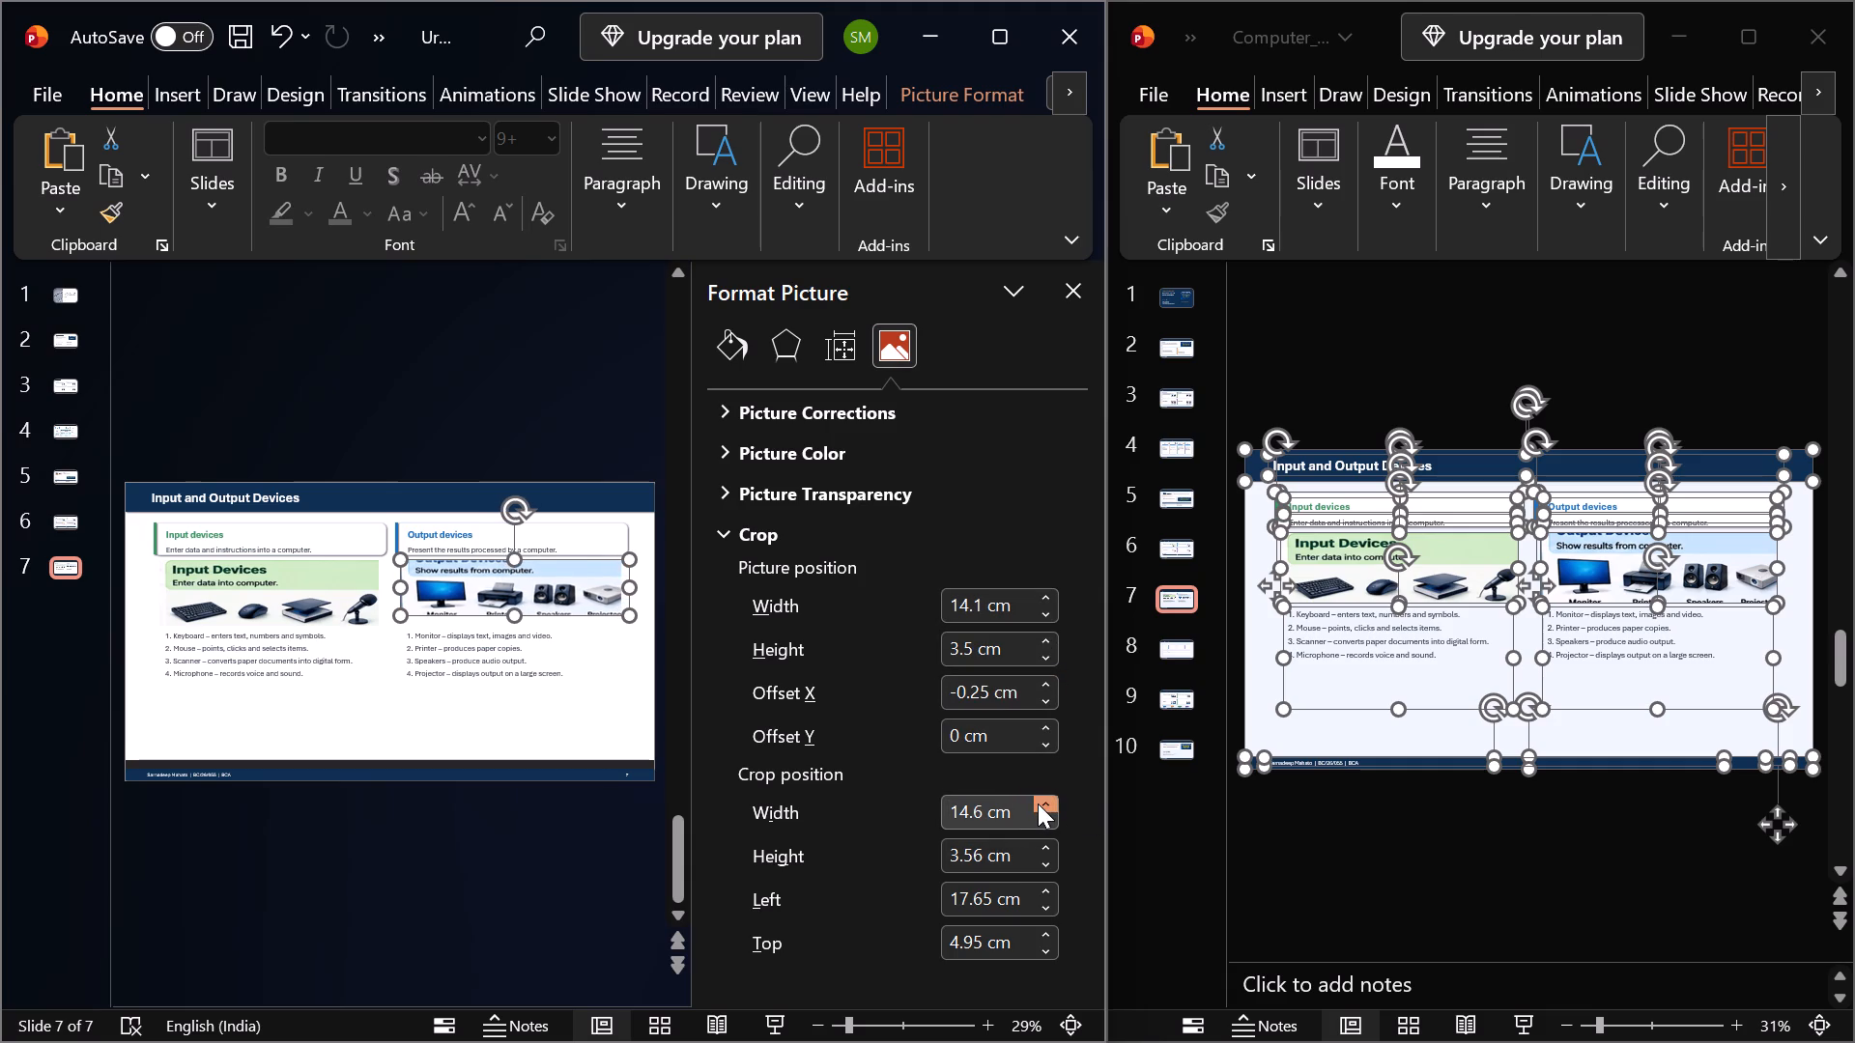
pyautogui.doubleClick(1037, 819)
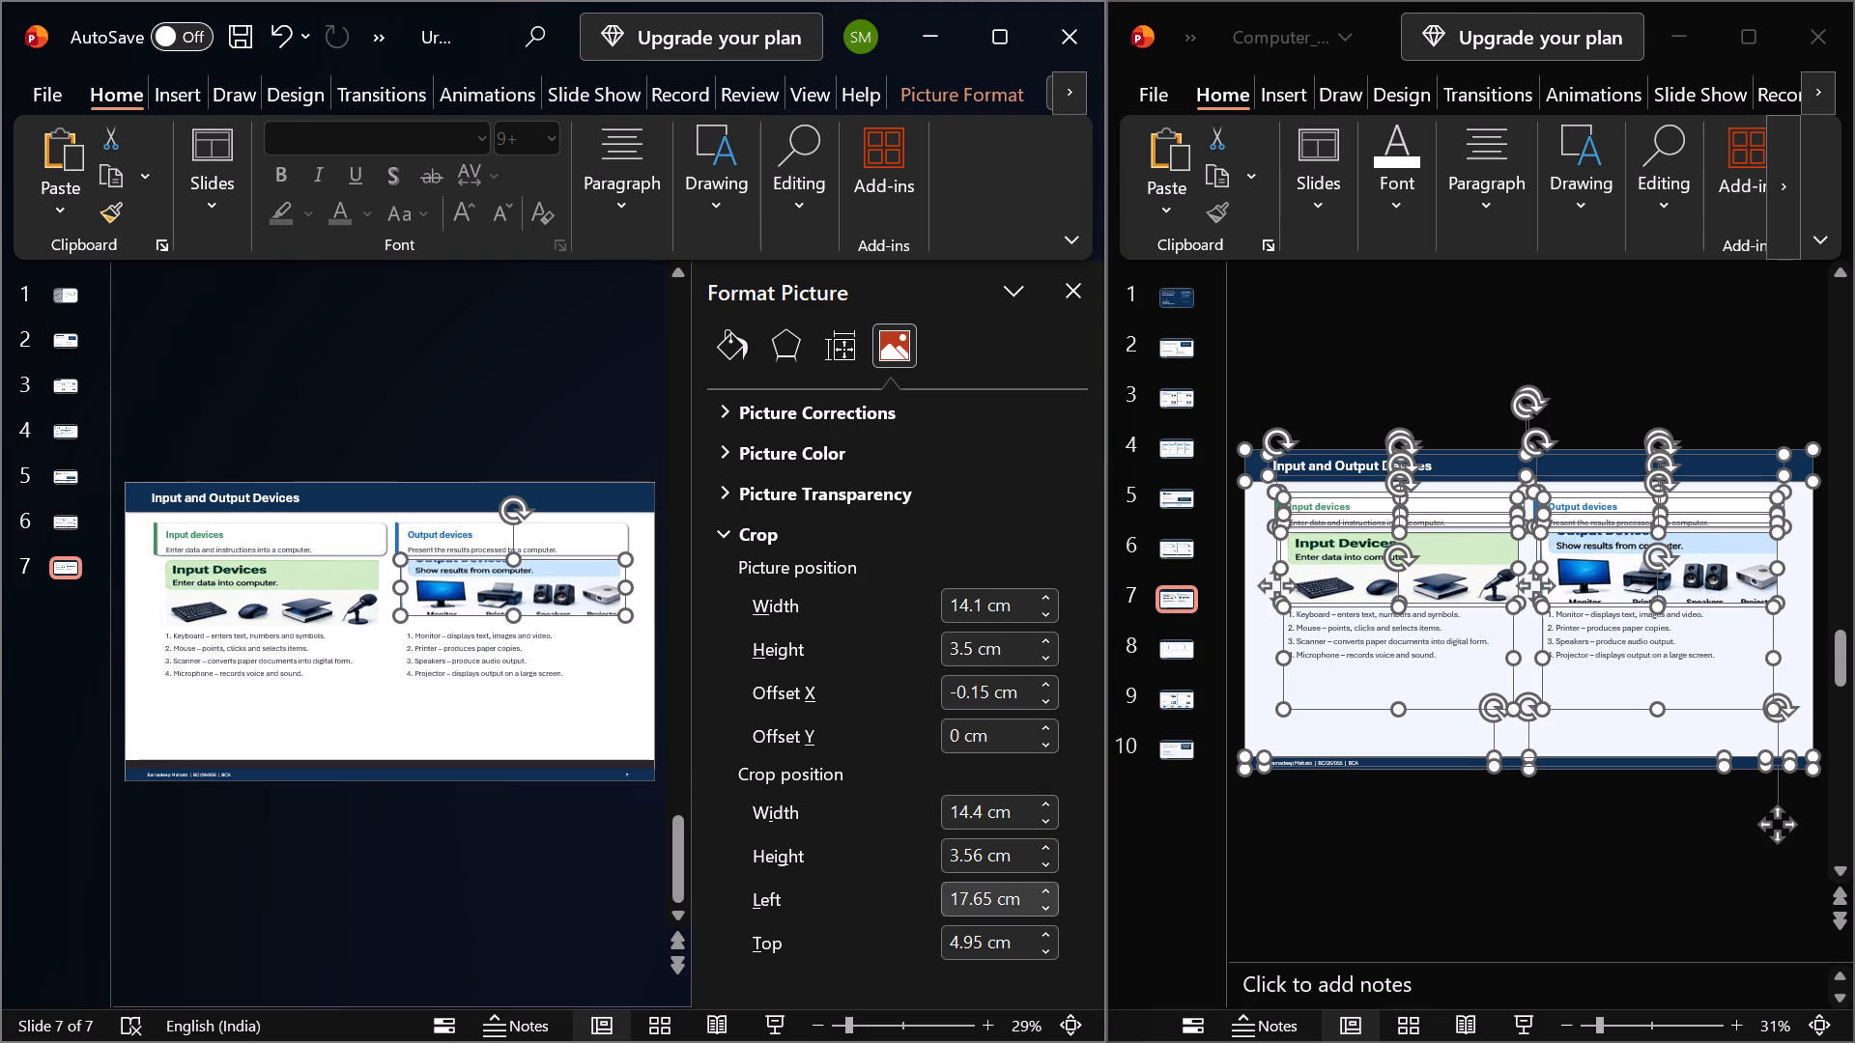
pyautogui.doubleClick(1046, 860)
pyautogui.click(1046, 860)
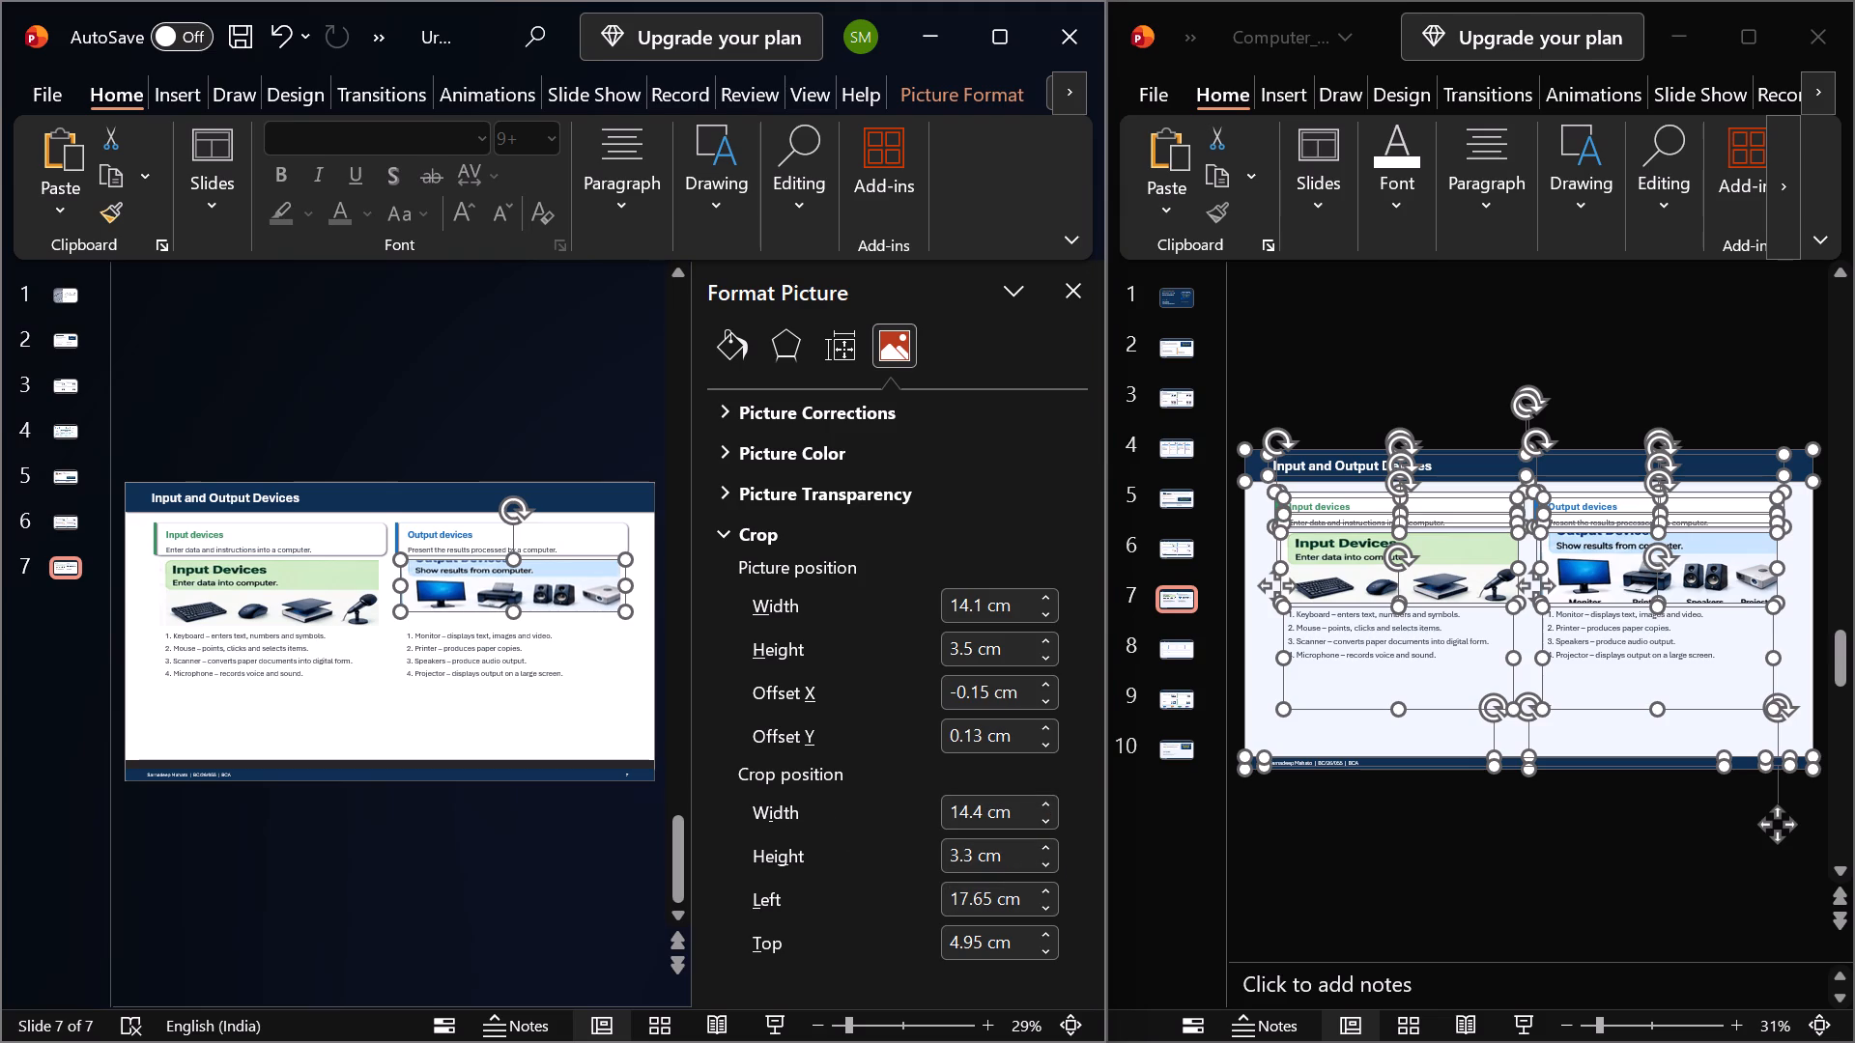
# Extend the output devices picture upward to the card above and downward to the list, about 4.57 cm high.
pyautogui.moveTo(513, 552); pyautogui.dragTo(514, 546)
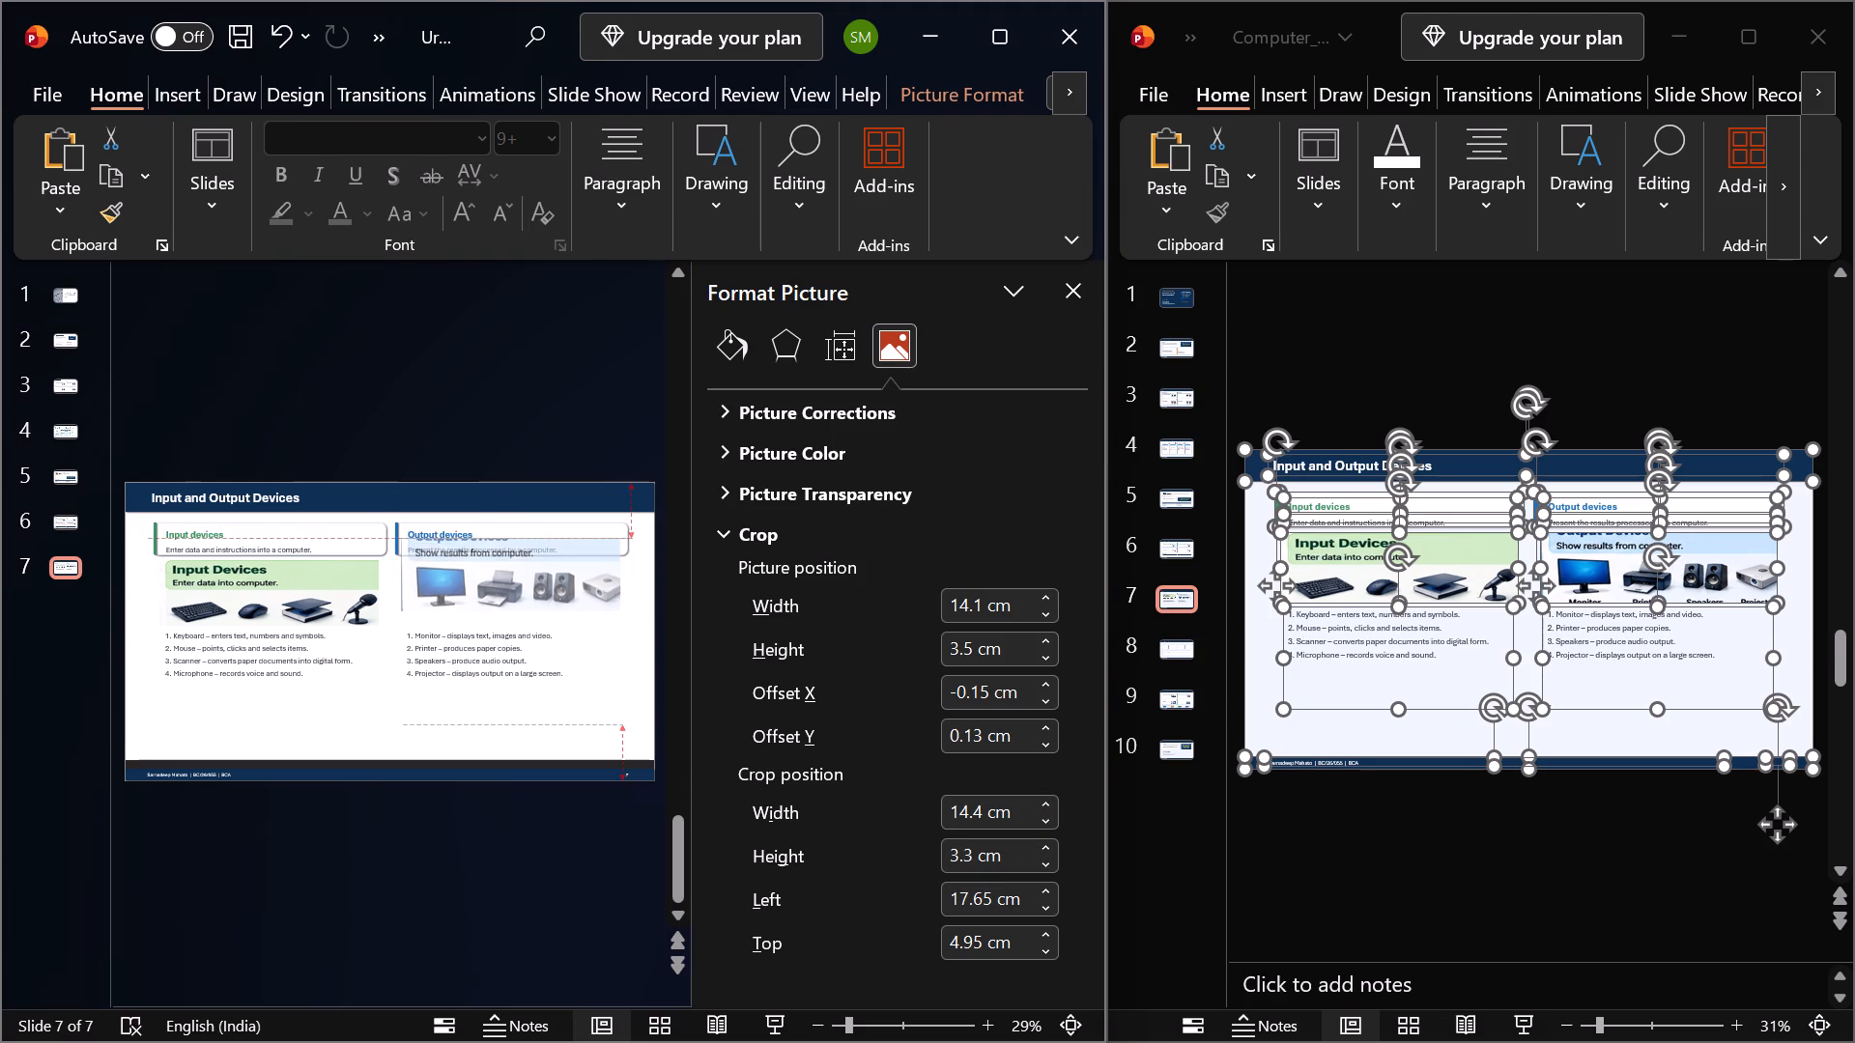
pyautogui.moveTo(514, 546); pyautogui.dragTo(525, 556)
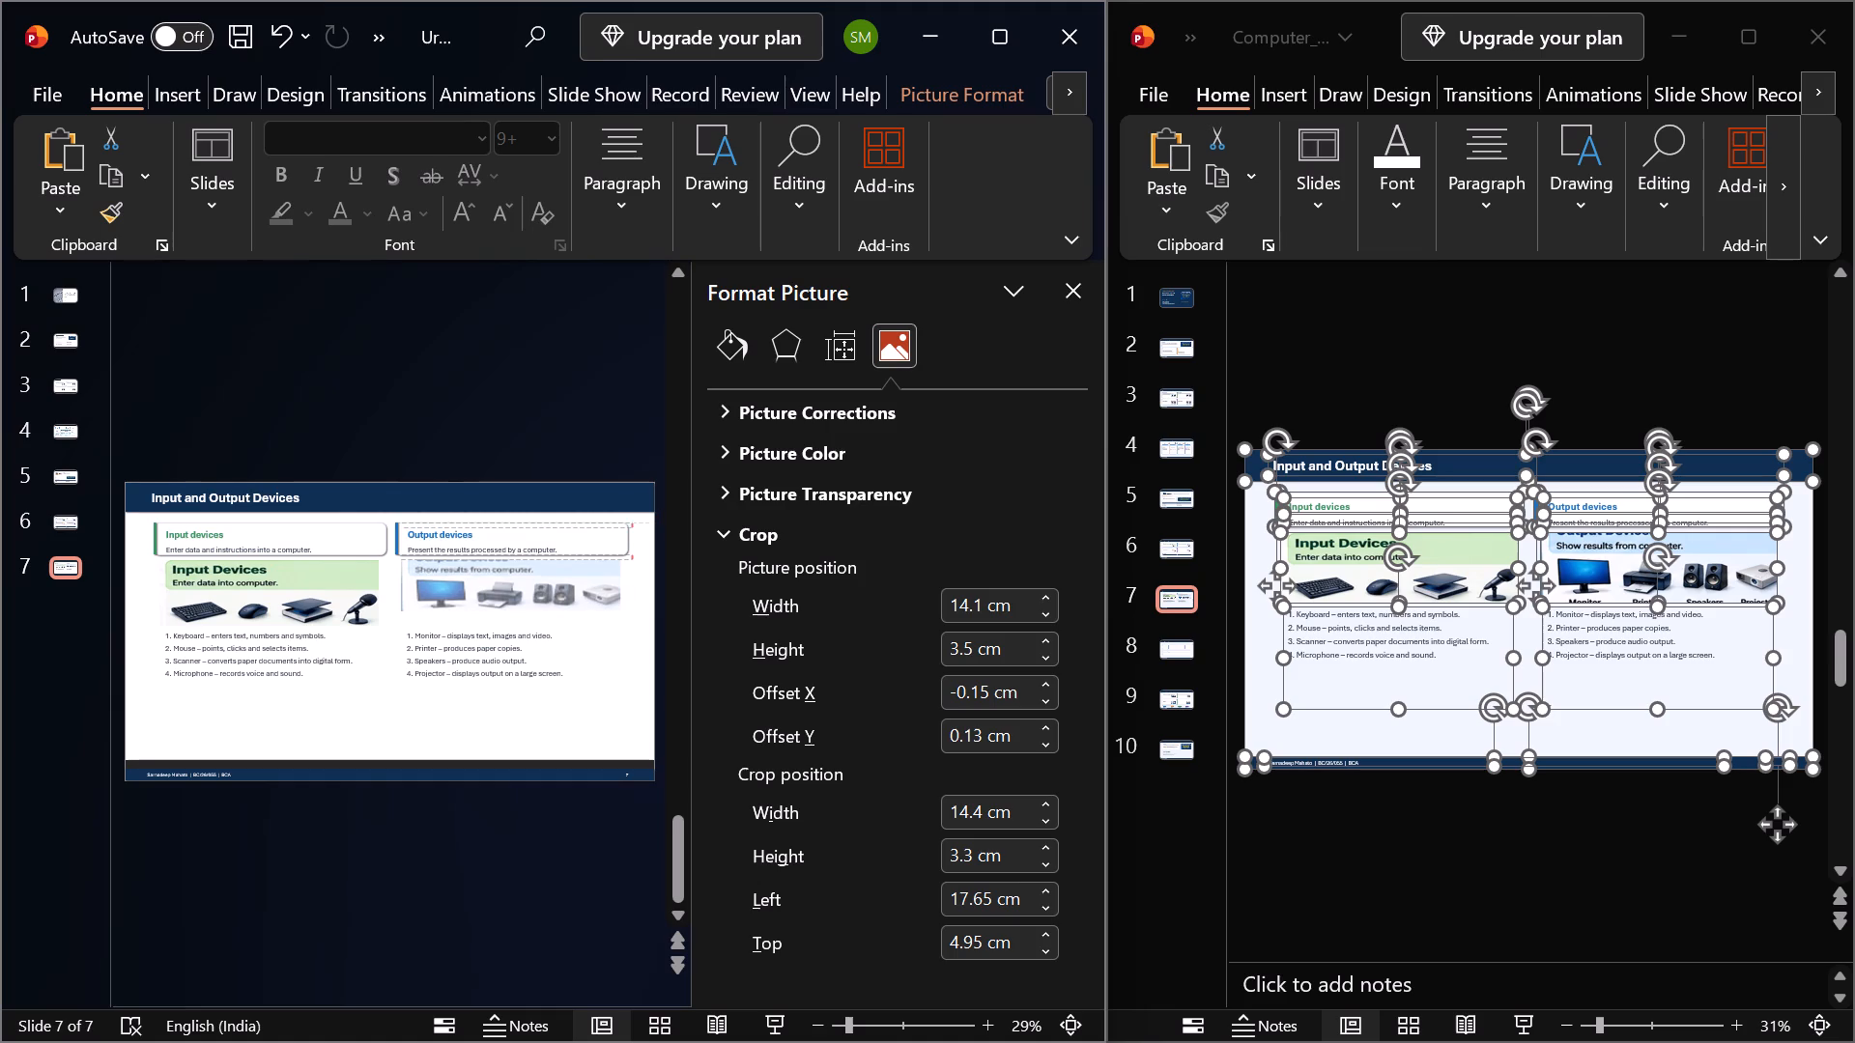
pyautogui.moveTo(525, 556); pyautogui.dragTo(525, 555)
pyautogui.moveTo(518, 615); pyautogui.dragTo(516, 627)
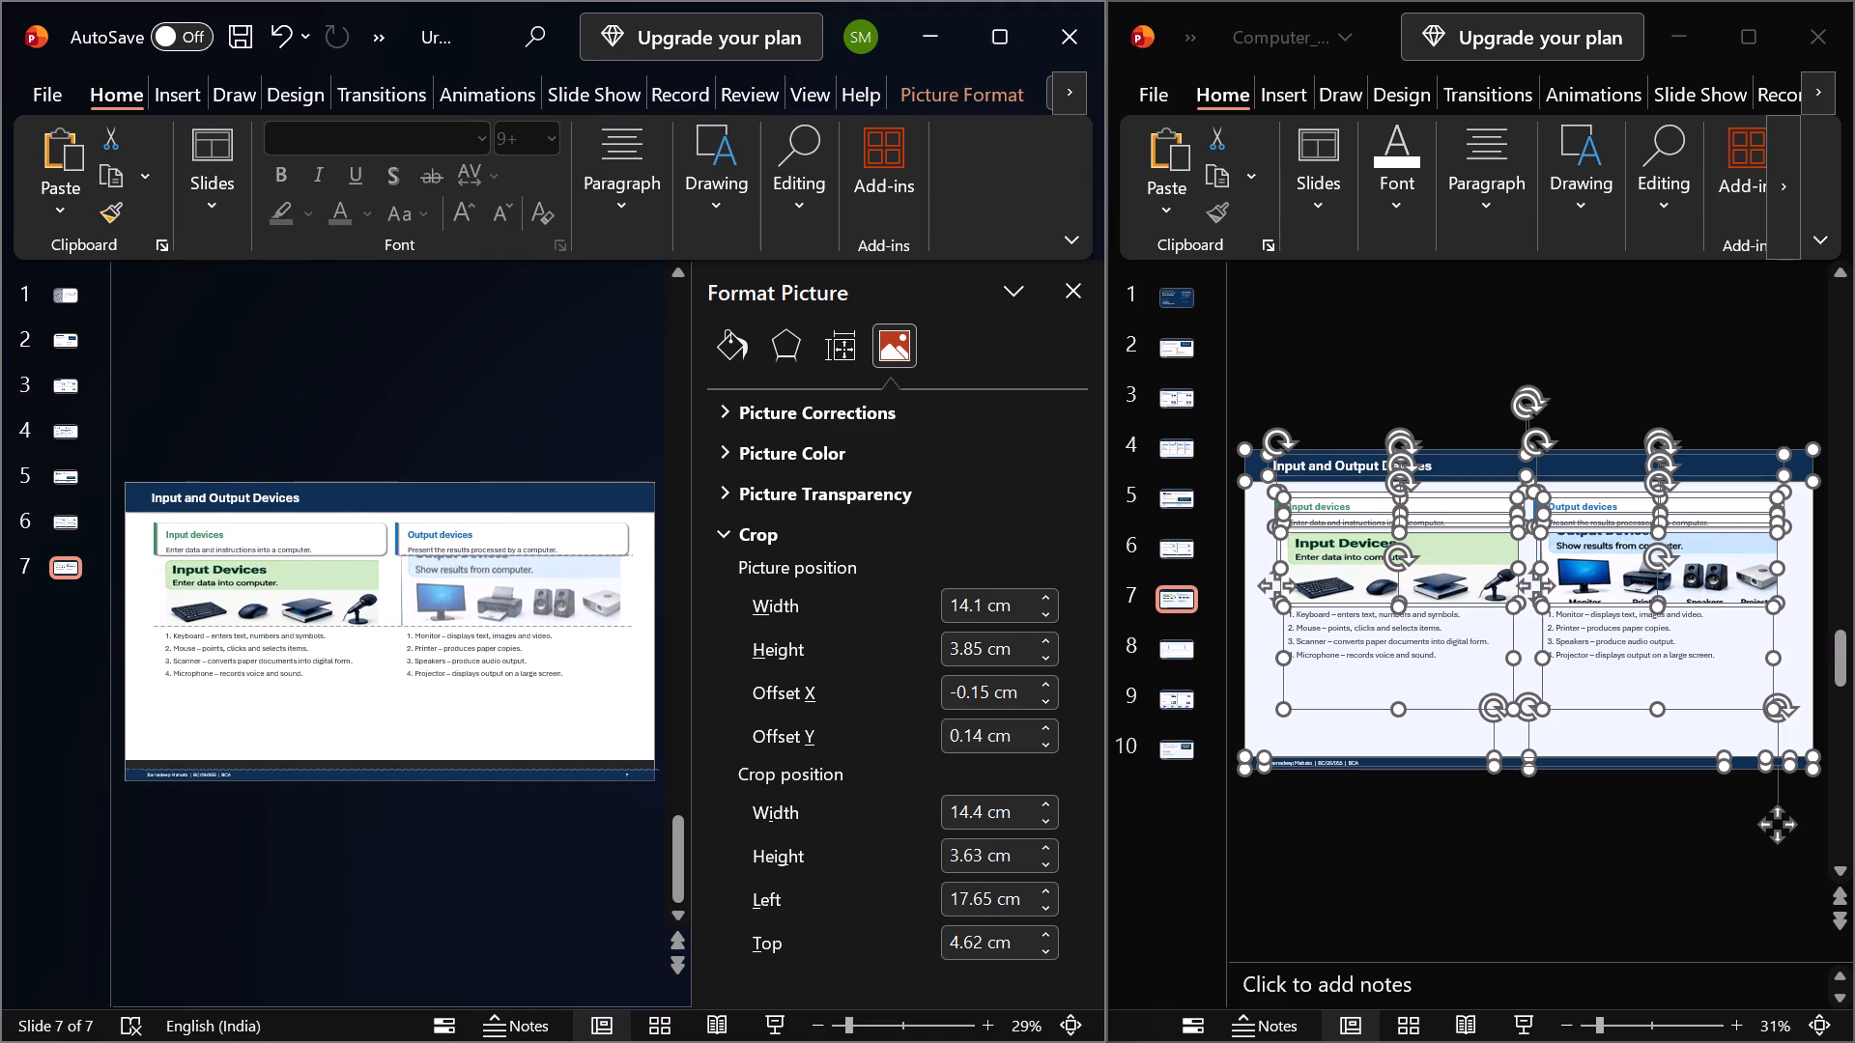
pyautogui.moveTo(516, 627); pyautogui.dragTo(516, 624)
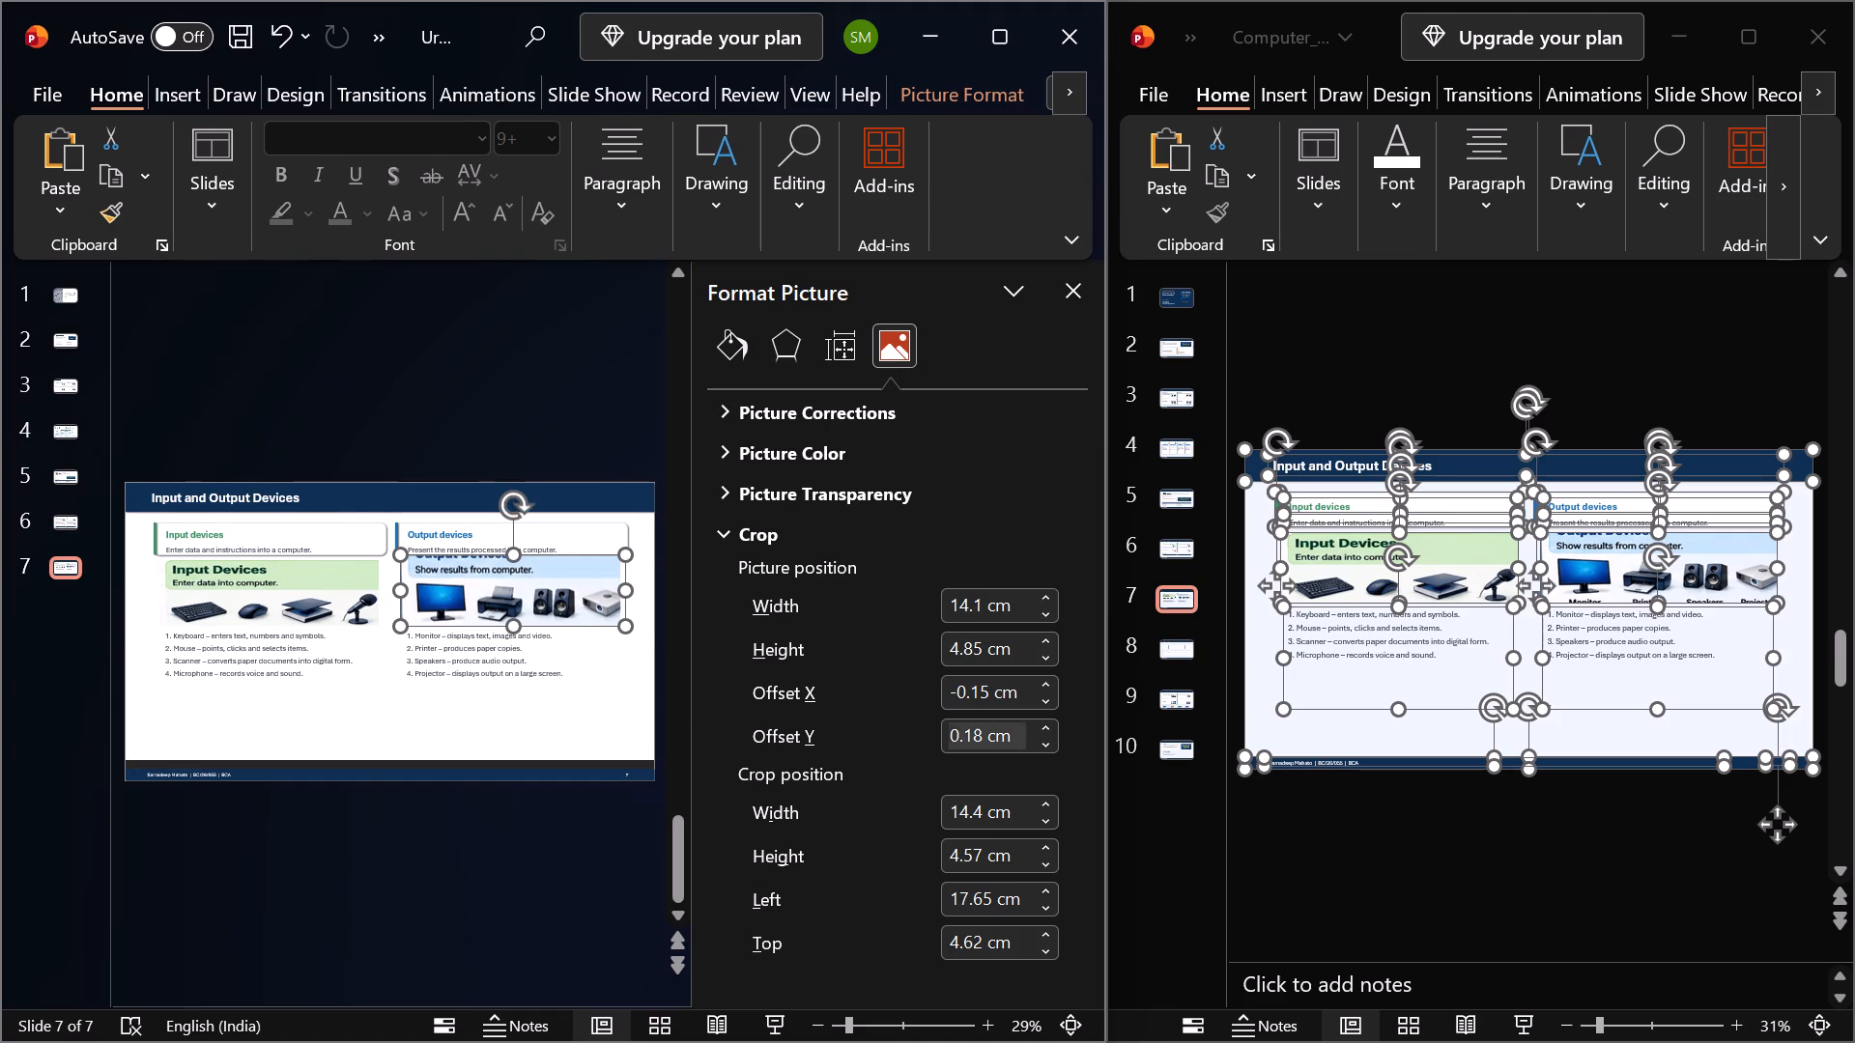
# Fine-tune the output devices picture's crop to 14.4 cm wide and 4.5 cm high.
pyautogui.click(1048, 823)
pyautogui.click(1048, 823)
pyautogui.doubleClick(1051, 809)
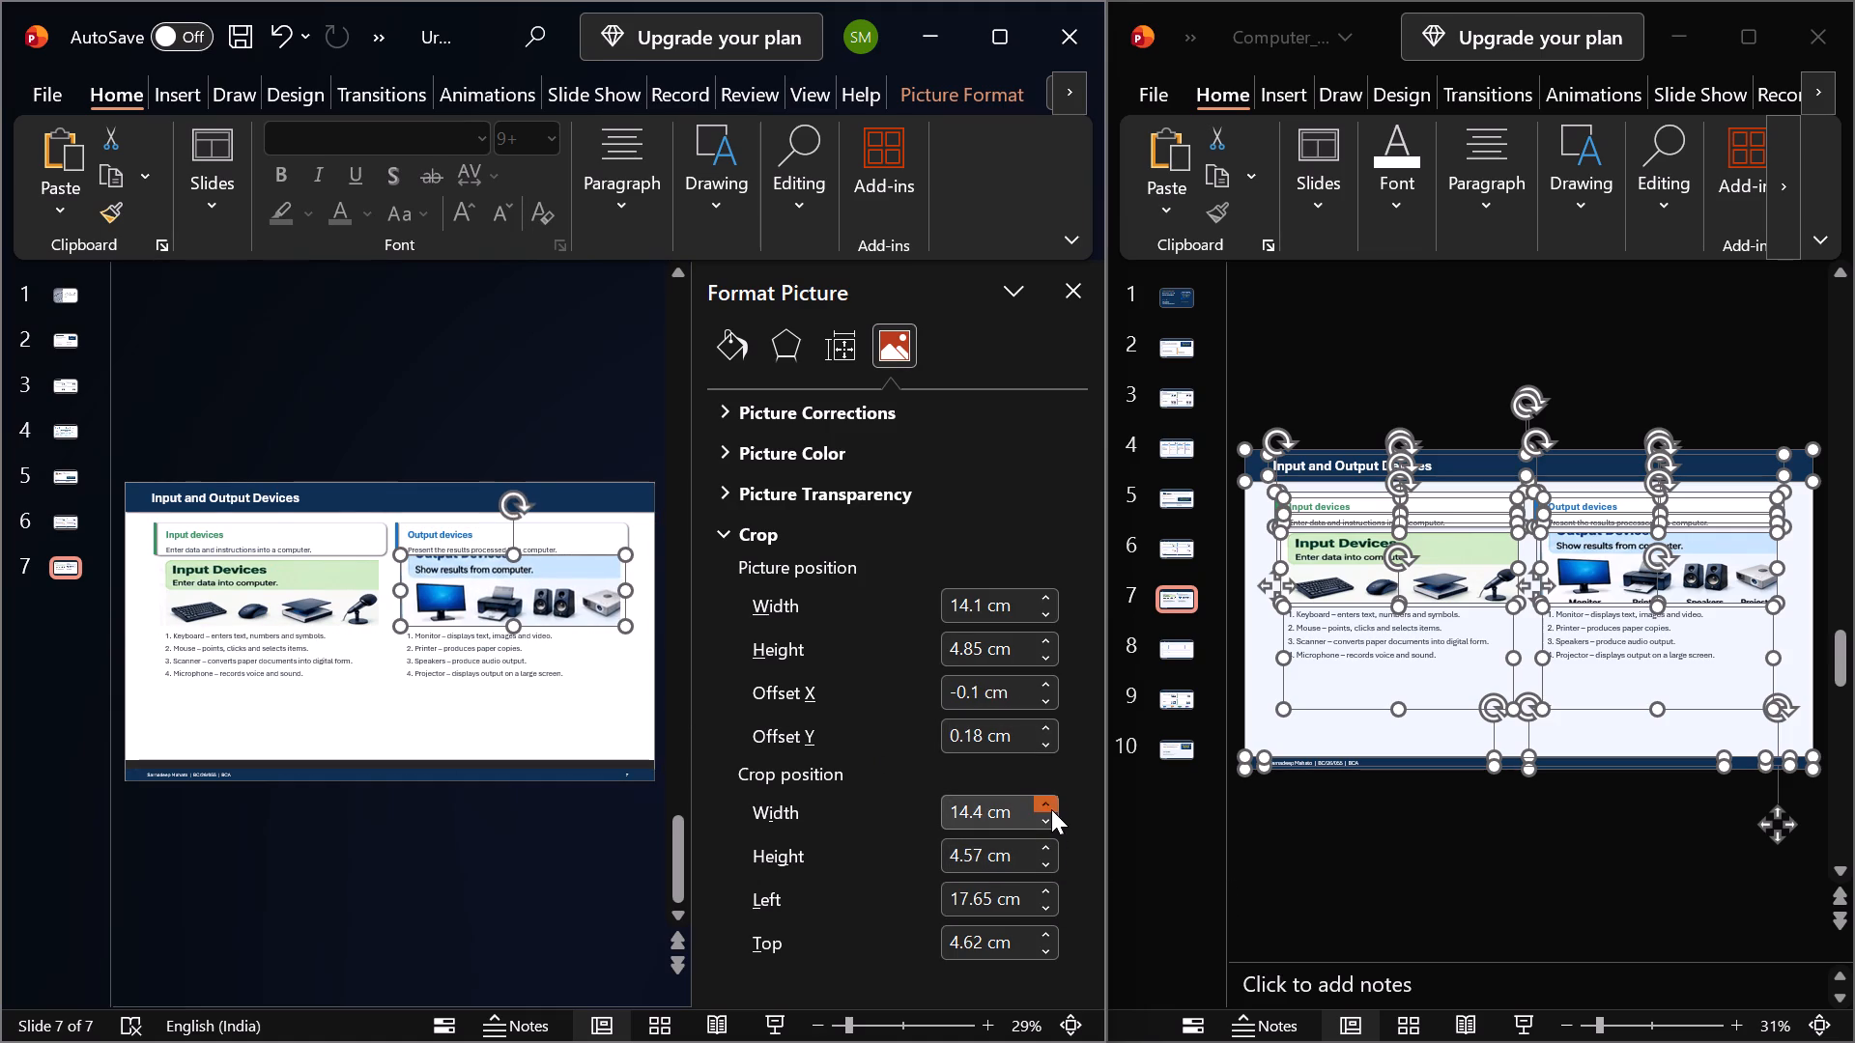
pyautogui.click(1042, 865)
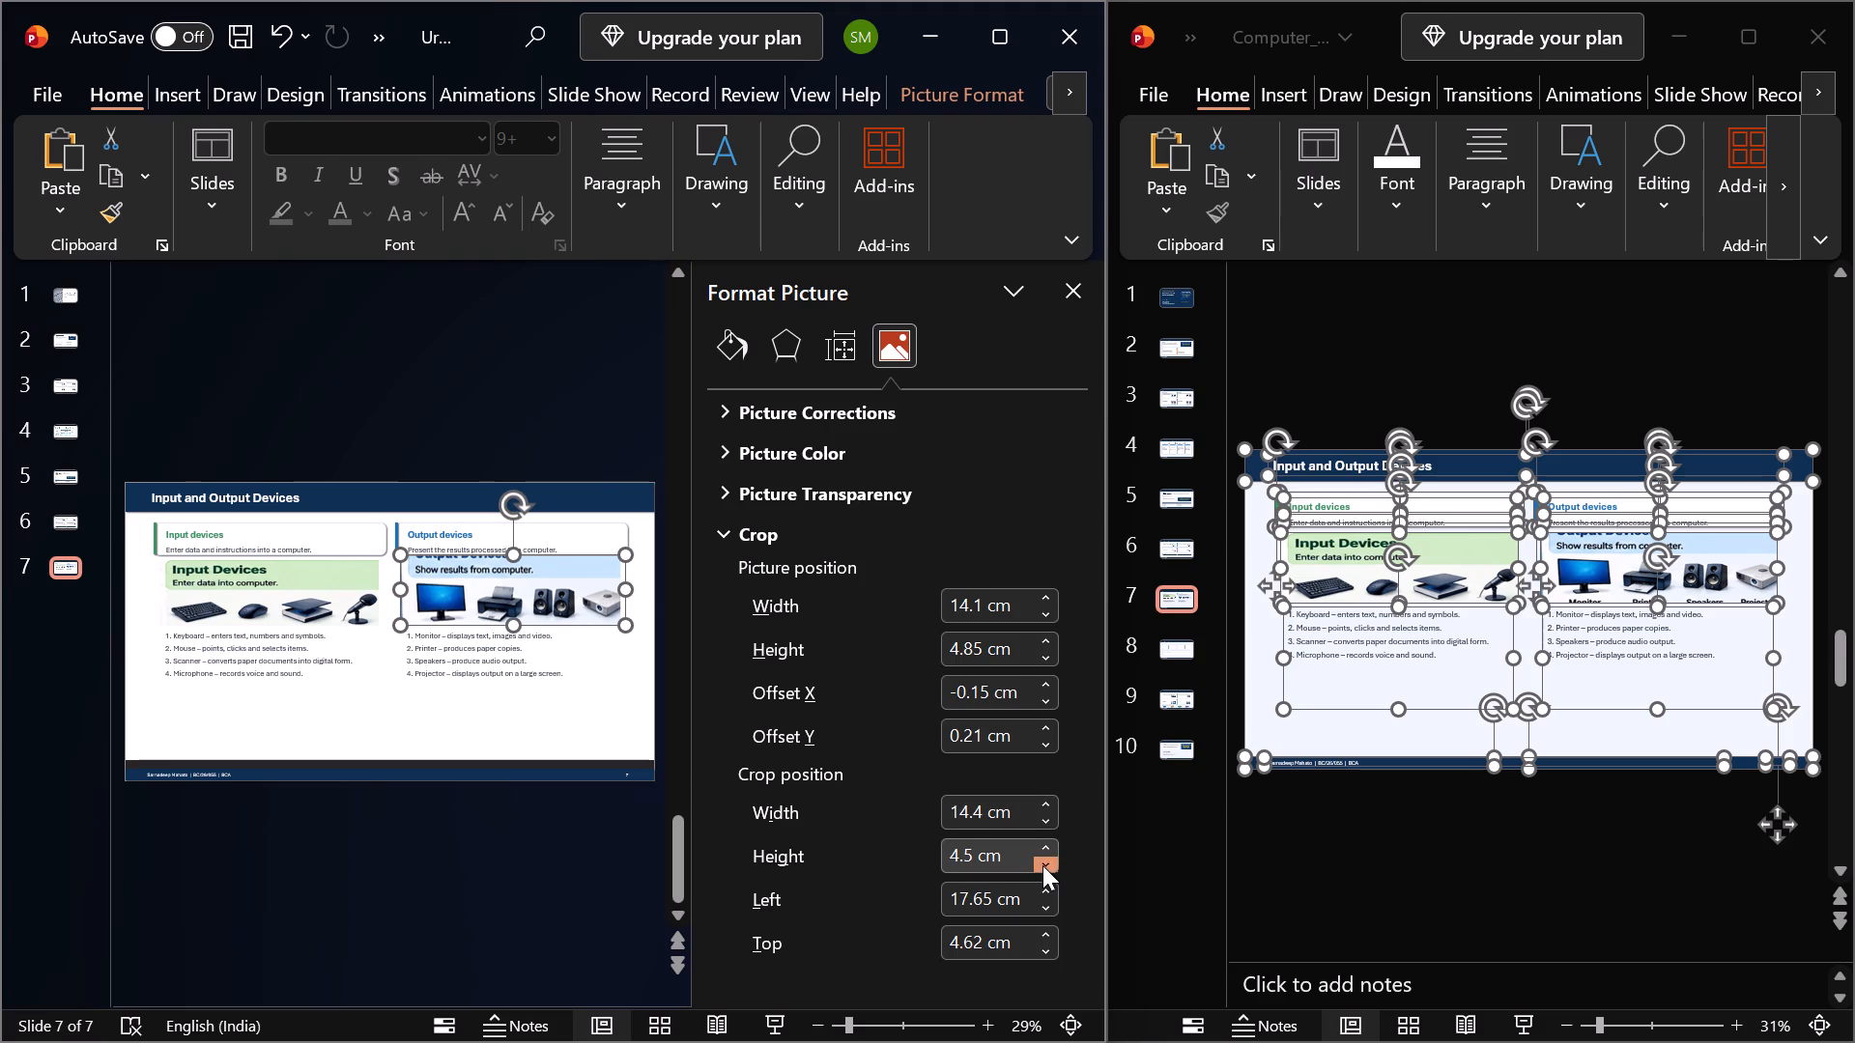
pyautogui.click(1048, 853)
pyautogui.click(1048, 853)
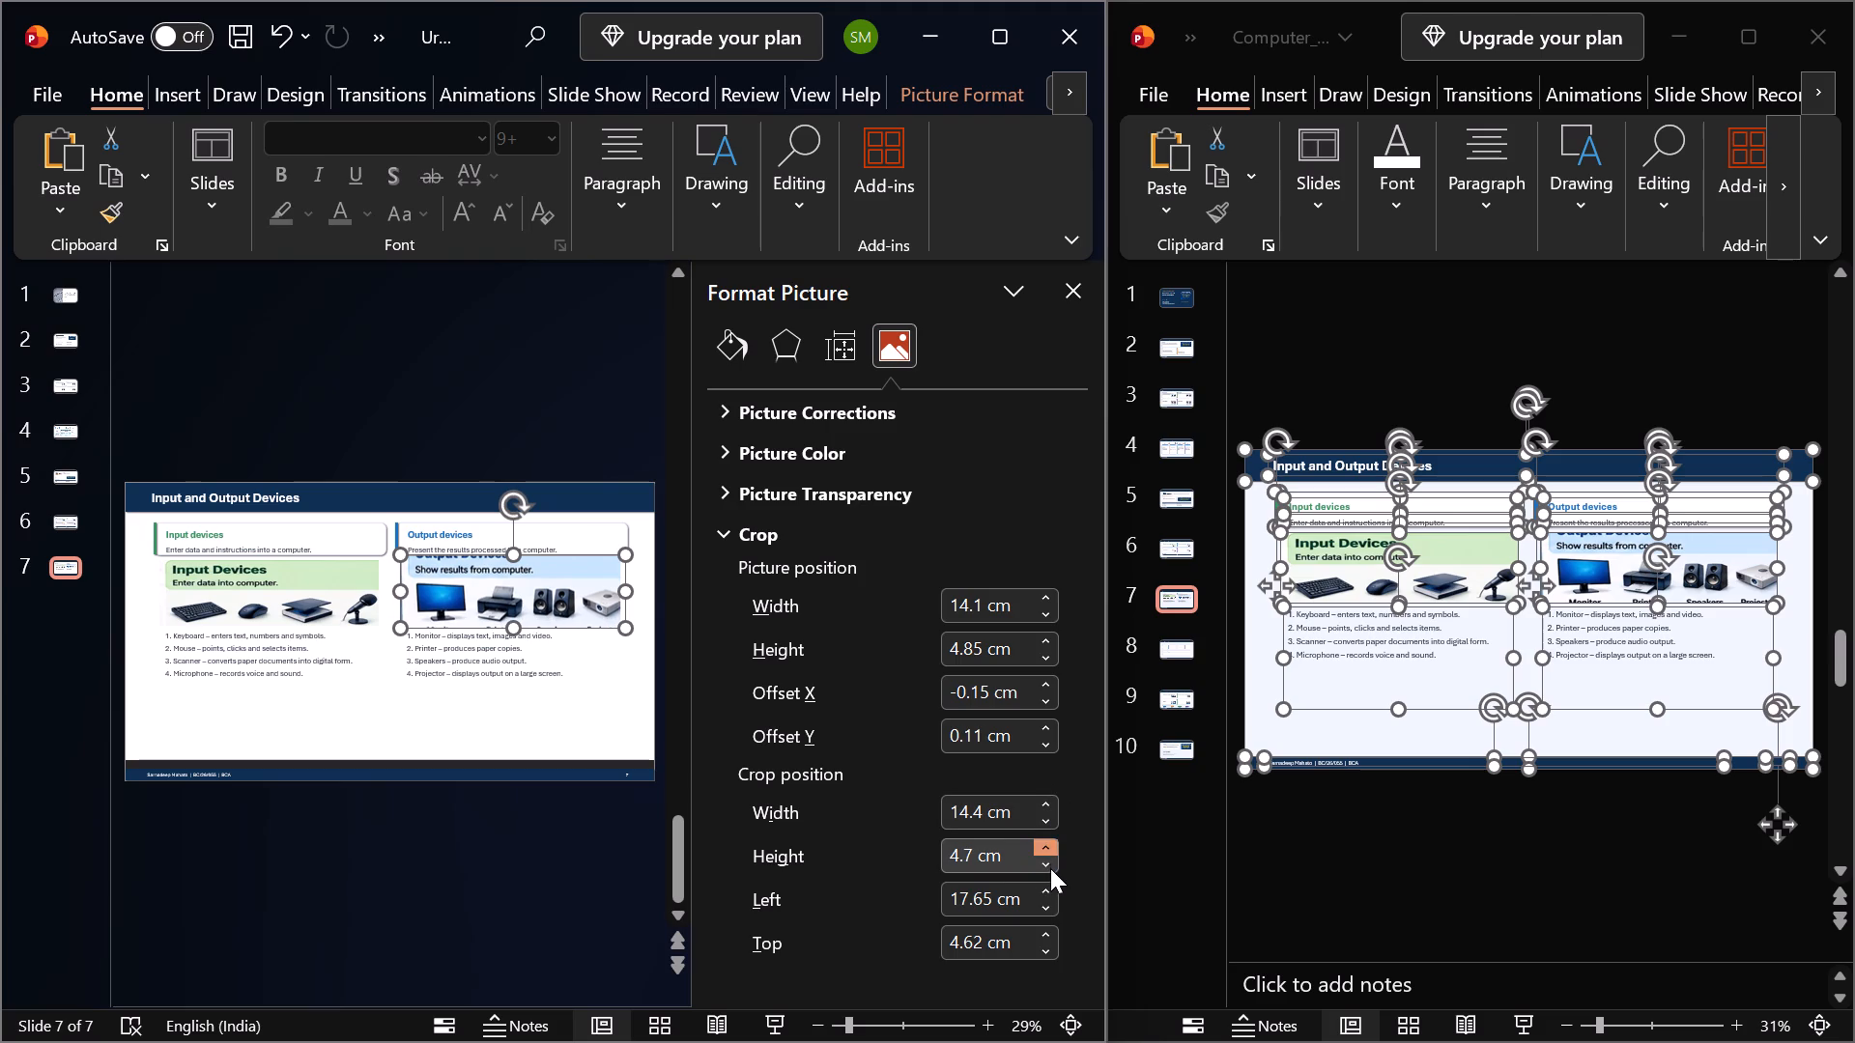
pyautogui.click(1050, 863)
pyautogui.click(1050, 863)
pyautogui.doubleClick(1049, 844)
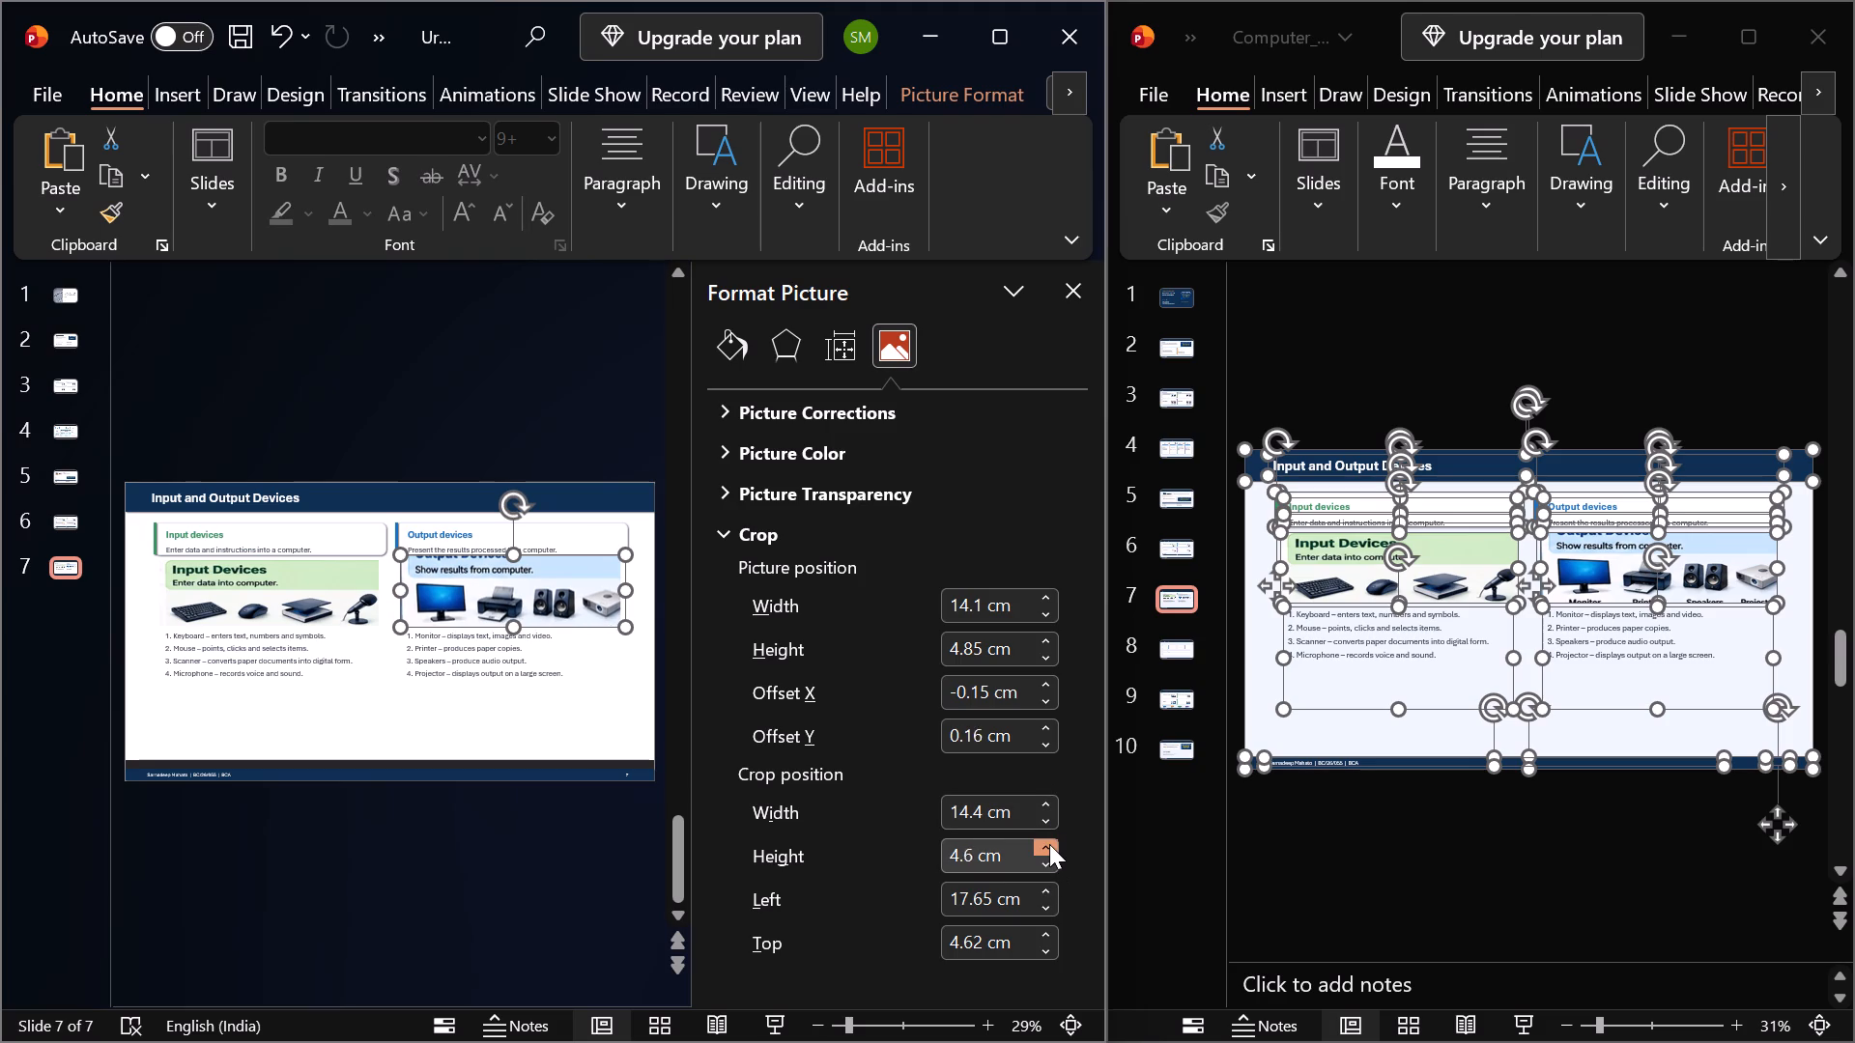
pyautogui.tripleClick(1049, 844)
pyautogui.doubleClick(1049, 844)
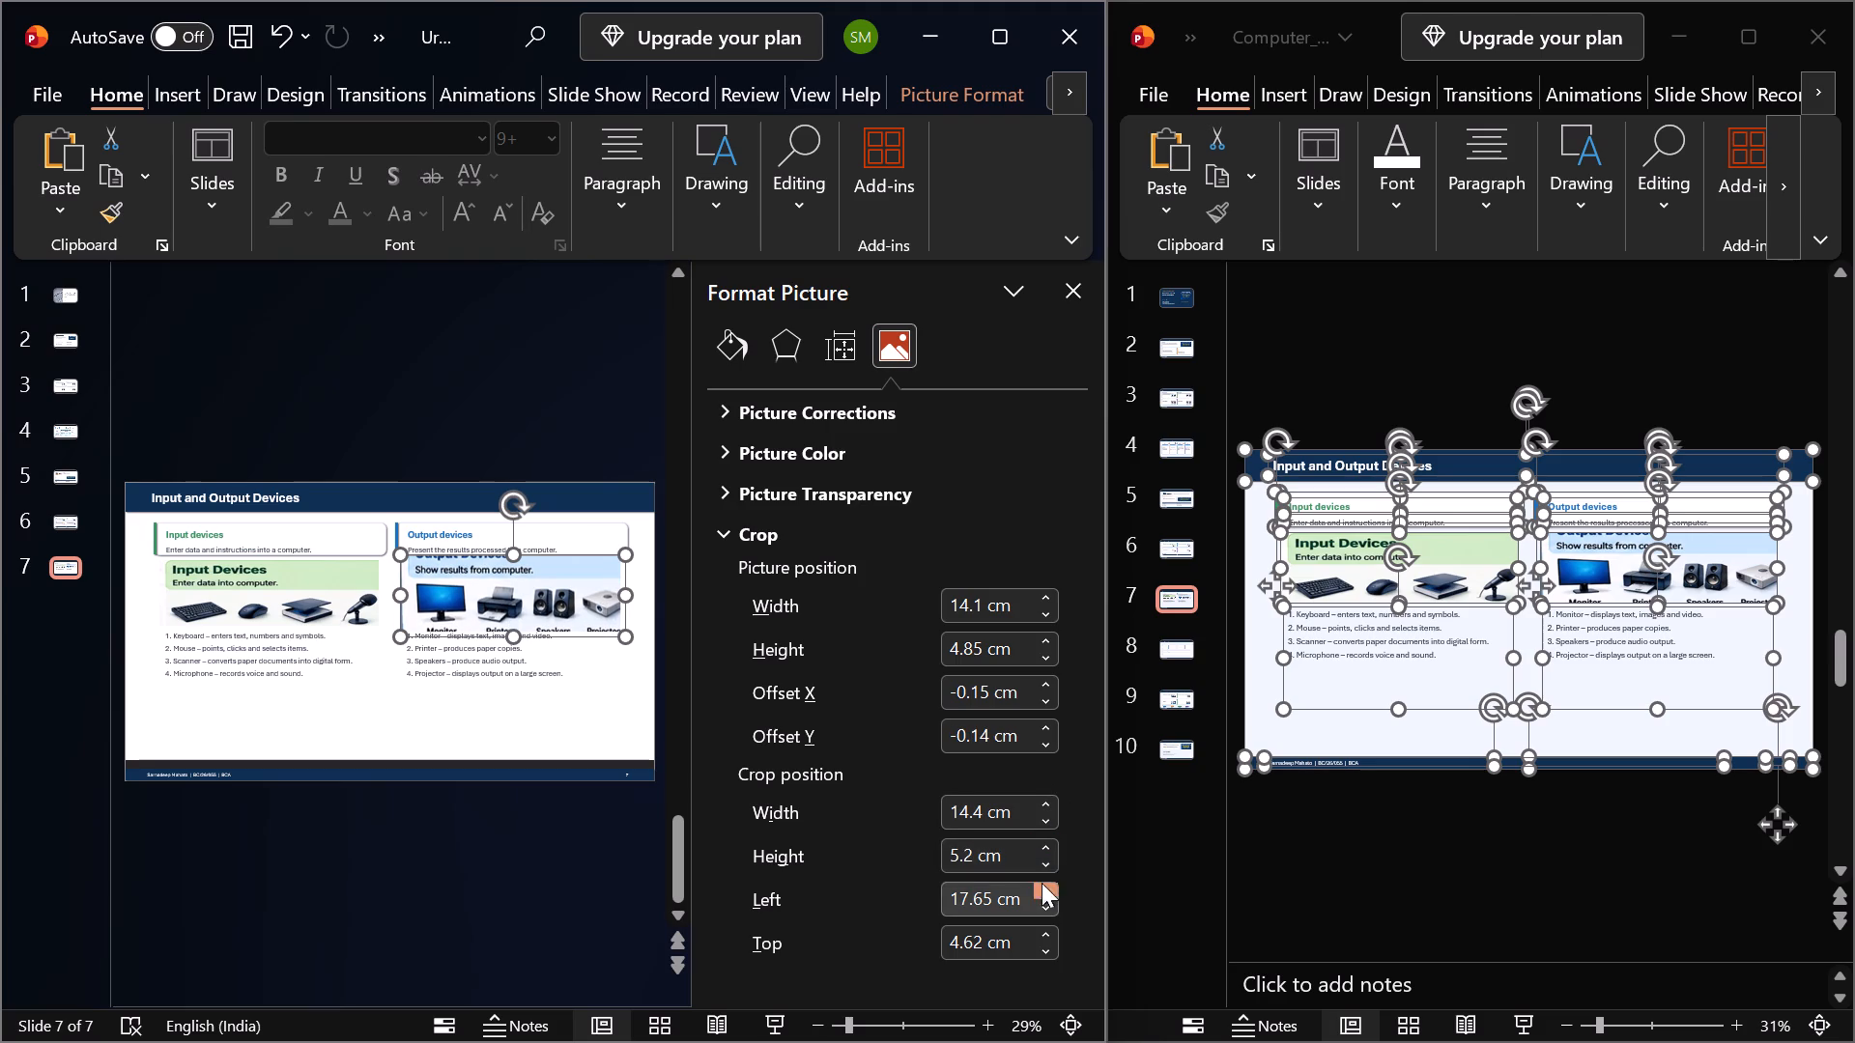
pyautogui.tripleClick(1042, 865)
pyautogui.tripleClick(1042, 865)
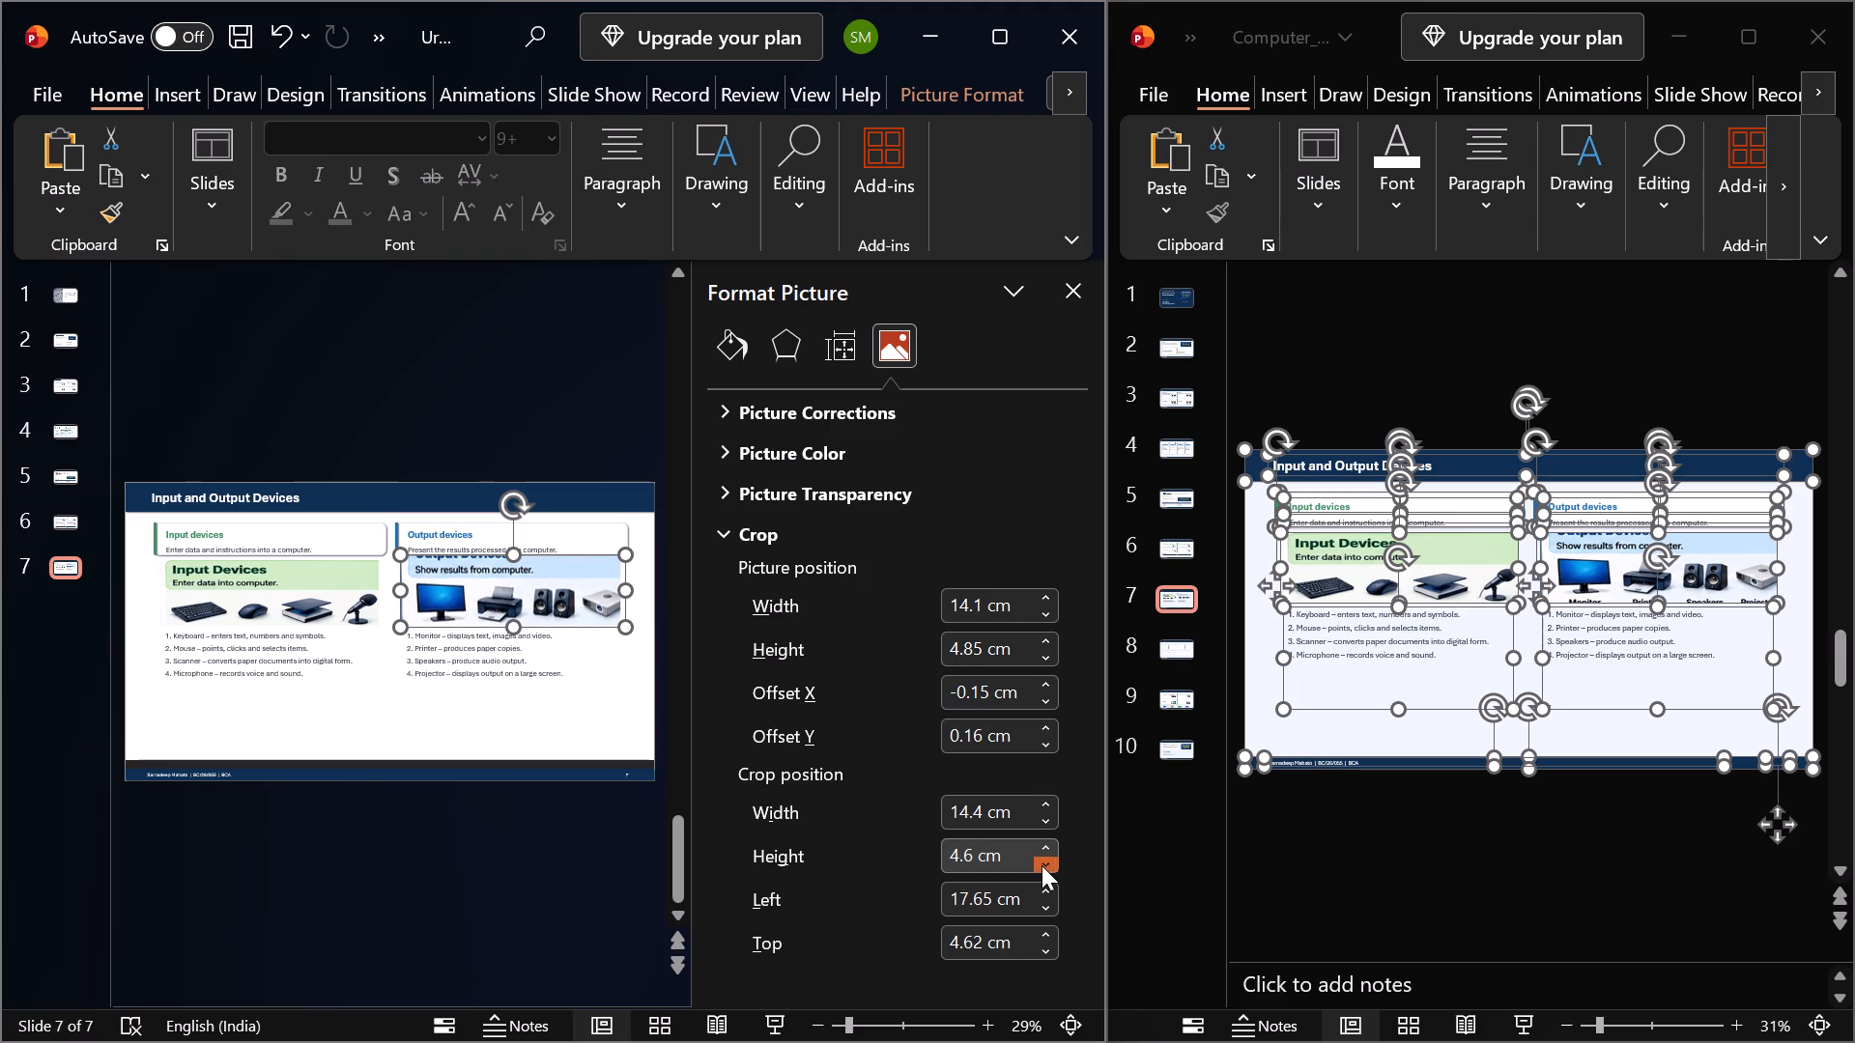
pyautogui.click(1042, 865)
# Set the output devices picture's crop position to 17.7 cm from the left and 4.6 cm from the top.
pyautogui.doubleClick(1044, 912)
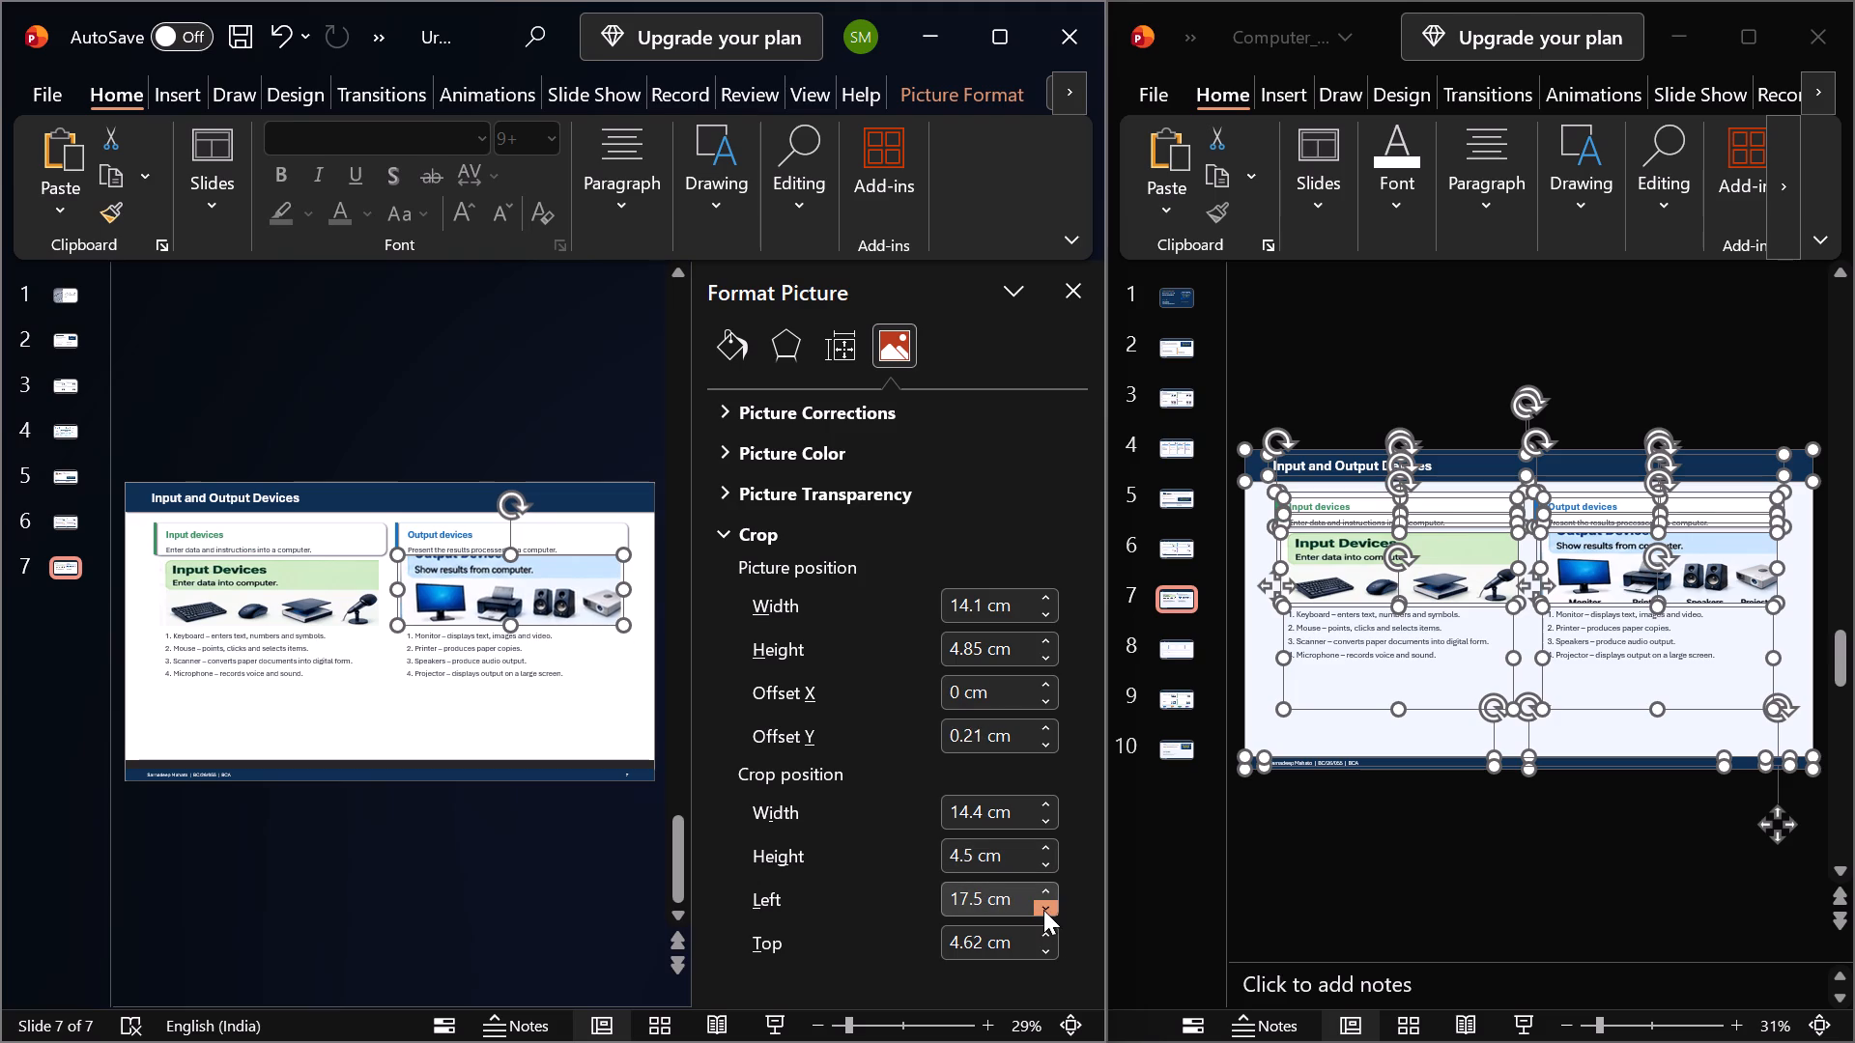
pyautogui.doubleClick(1054, 893)
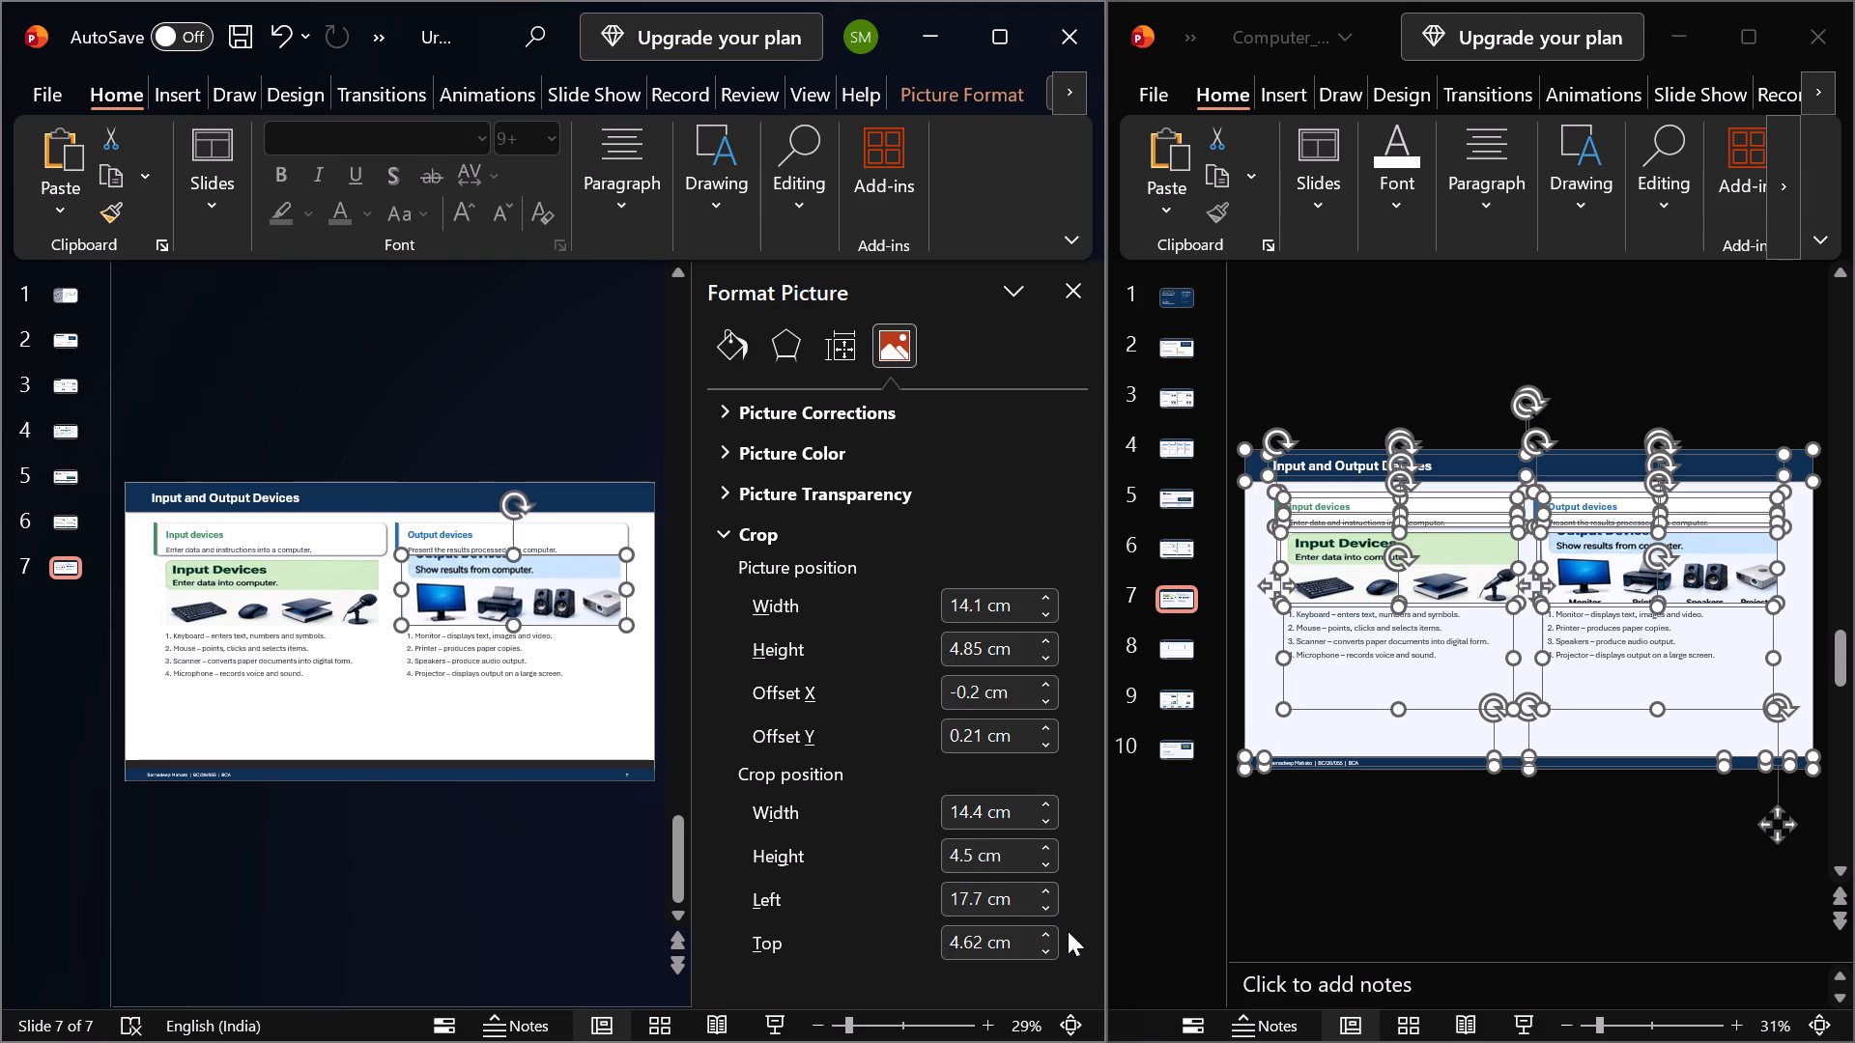
pyautogui.doubleClick(1041, 940)
pyautogui.click(1041, 935)
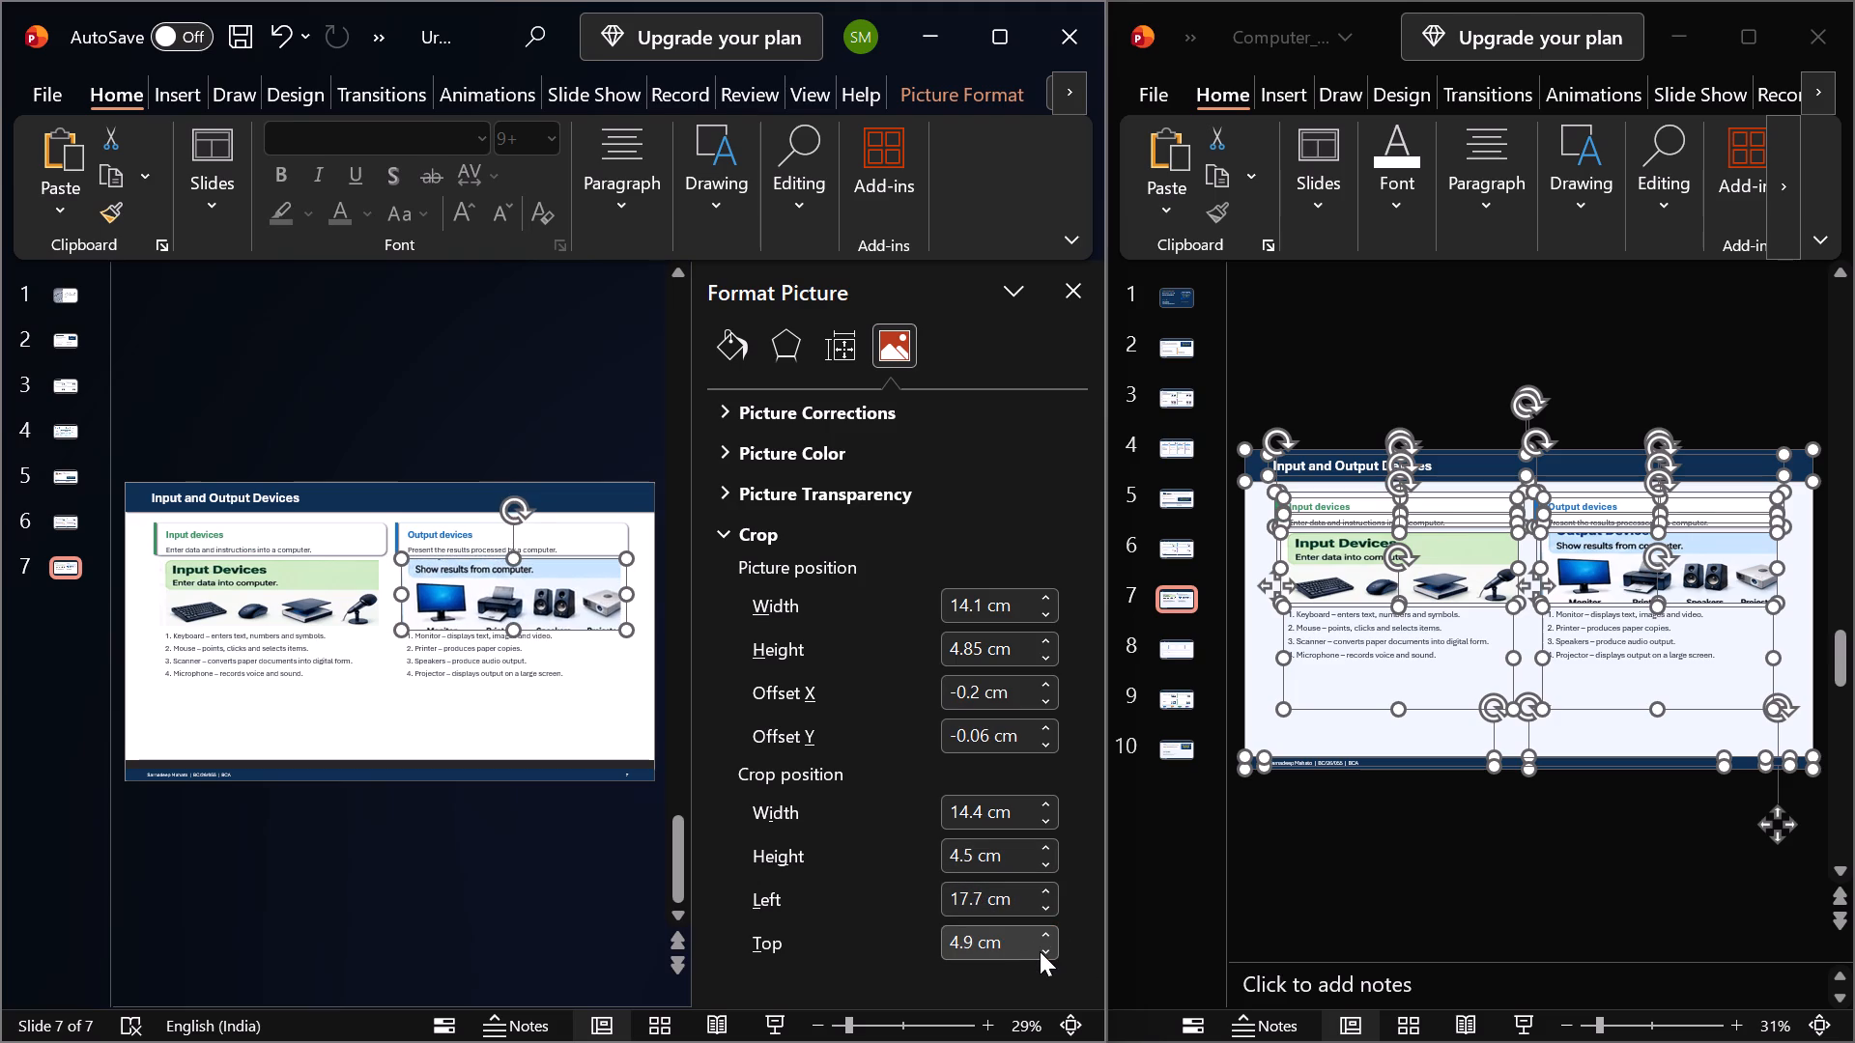
pyautogui.tripleClick(1040, 951)
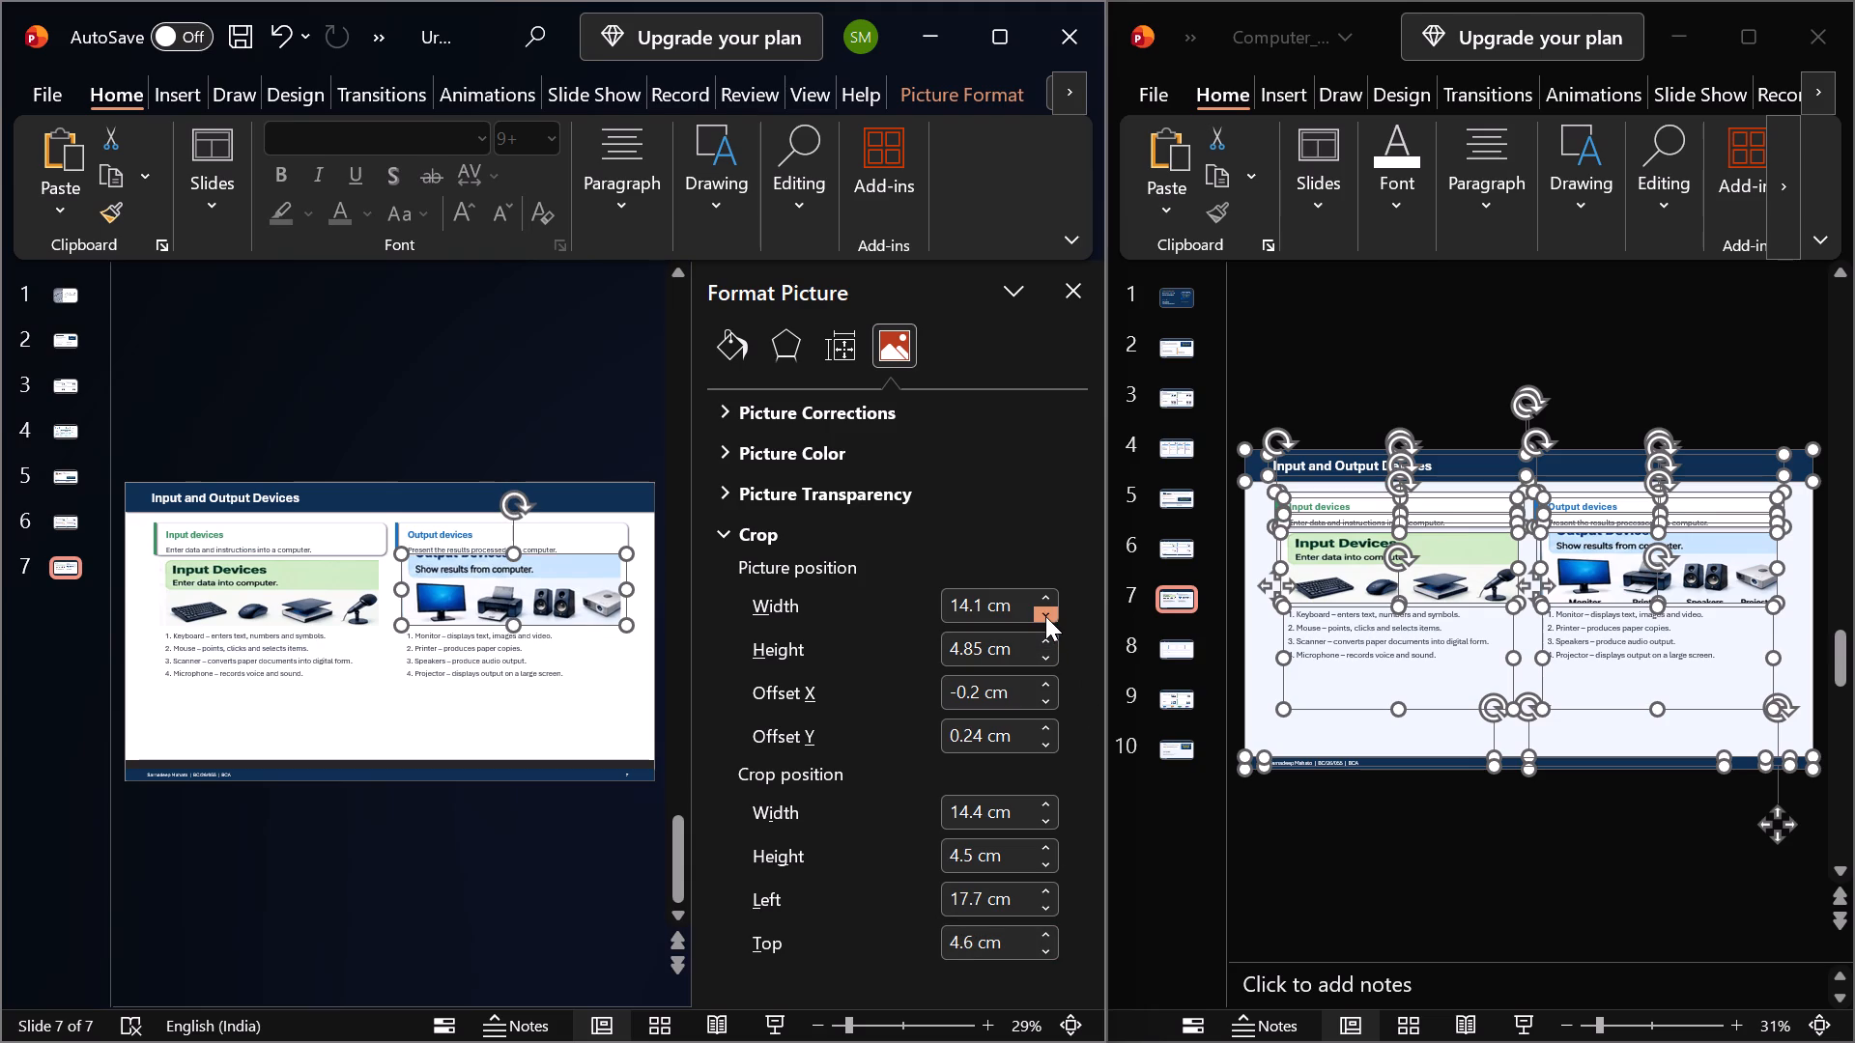
# Set the output devices image within its crop to 13.7 cm wide and 4.8 cm high, with offsets X -0.1 cm and Y 0.2 cm.
pyautogui.click(1045, 616)
pyautogui.doubleClick(1045, 616)
pyautogui.click(1045, 616)
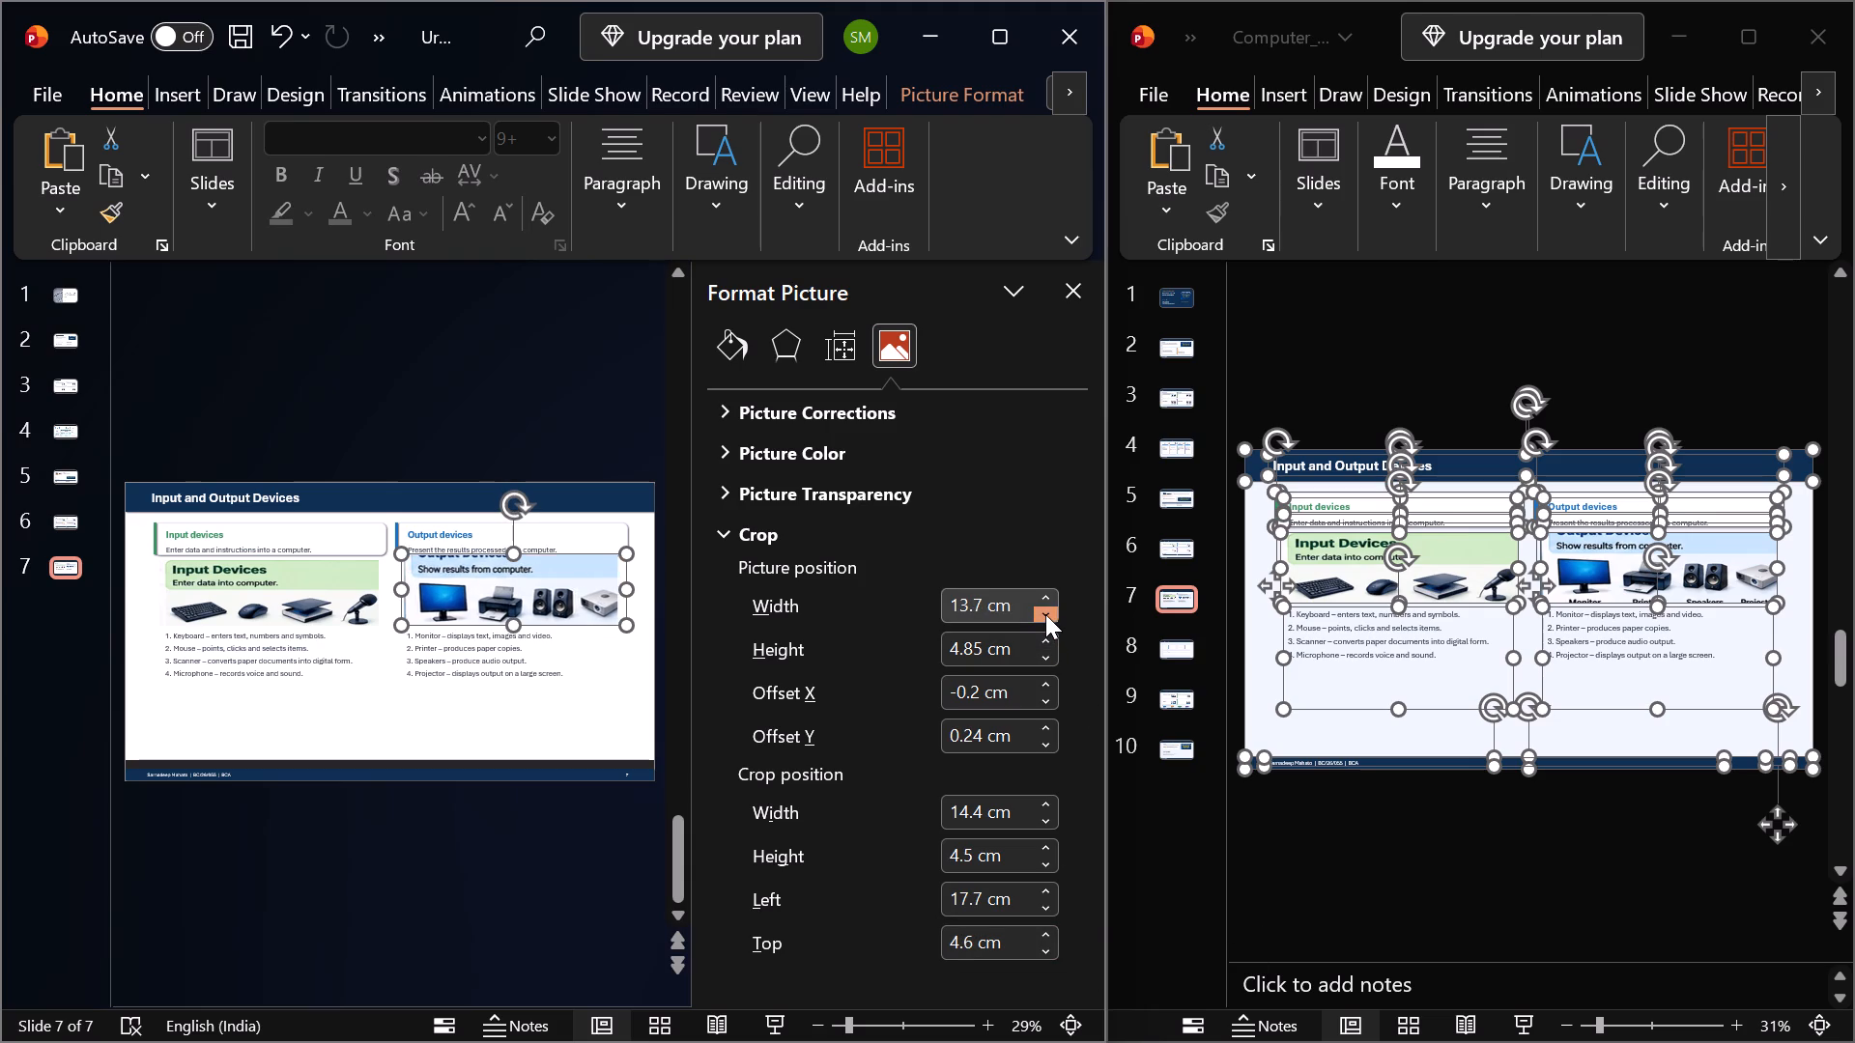
pyautogui.click(1045, 614)
pyautogui.click(1045, 598)
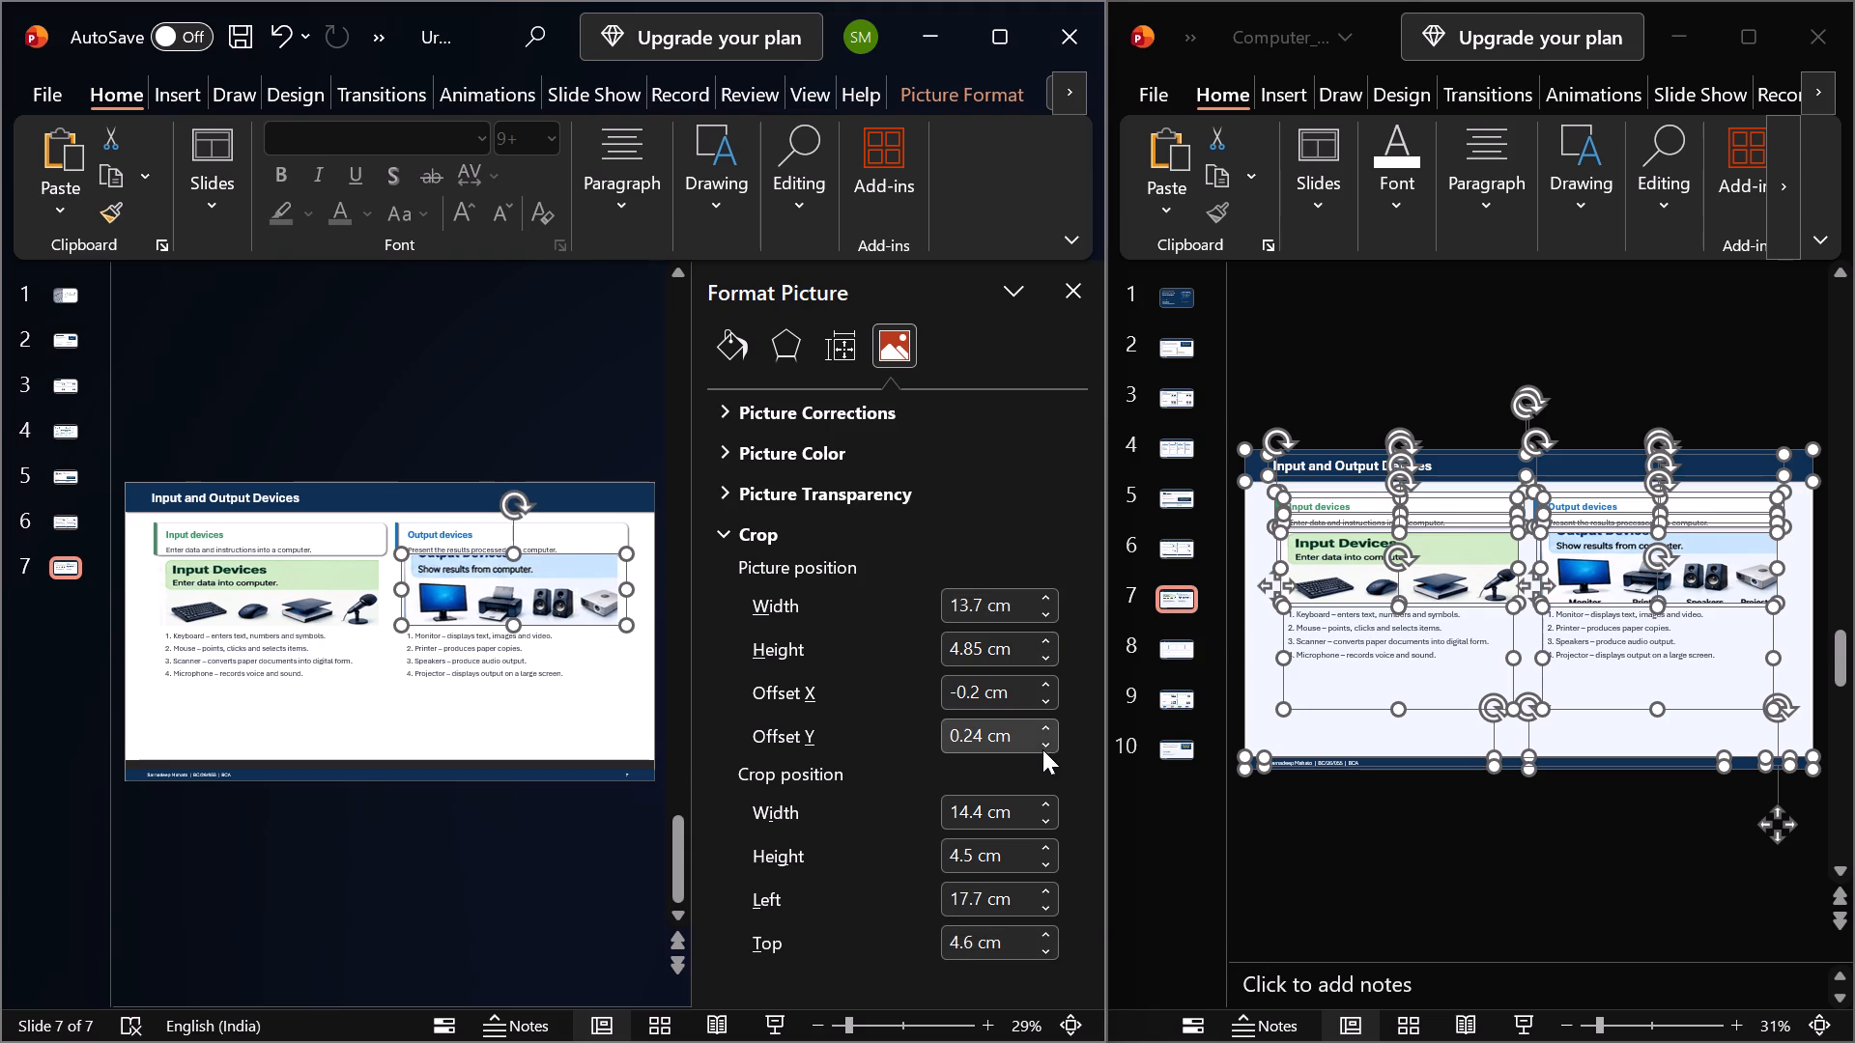
pyautogui.click(1042, 739)
pyautogui.click(1044, 690)
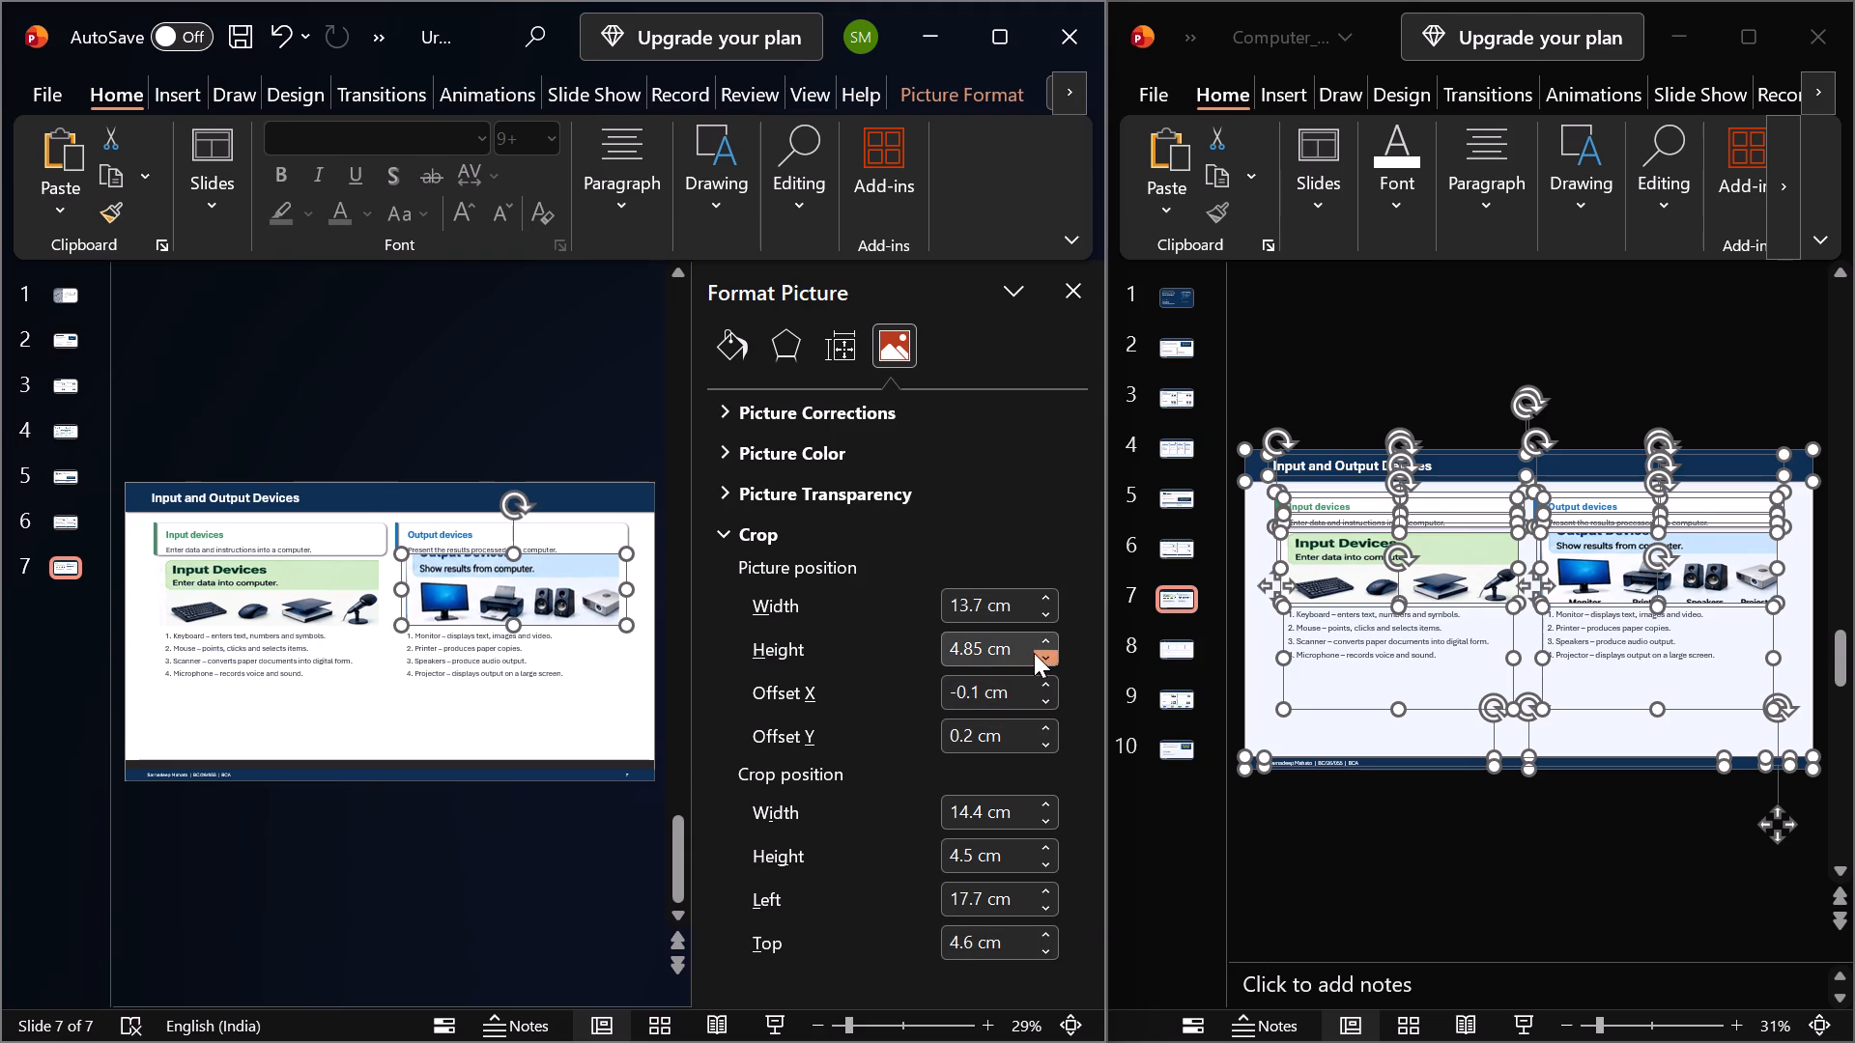
pyautogui.click(1034, 653)
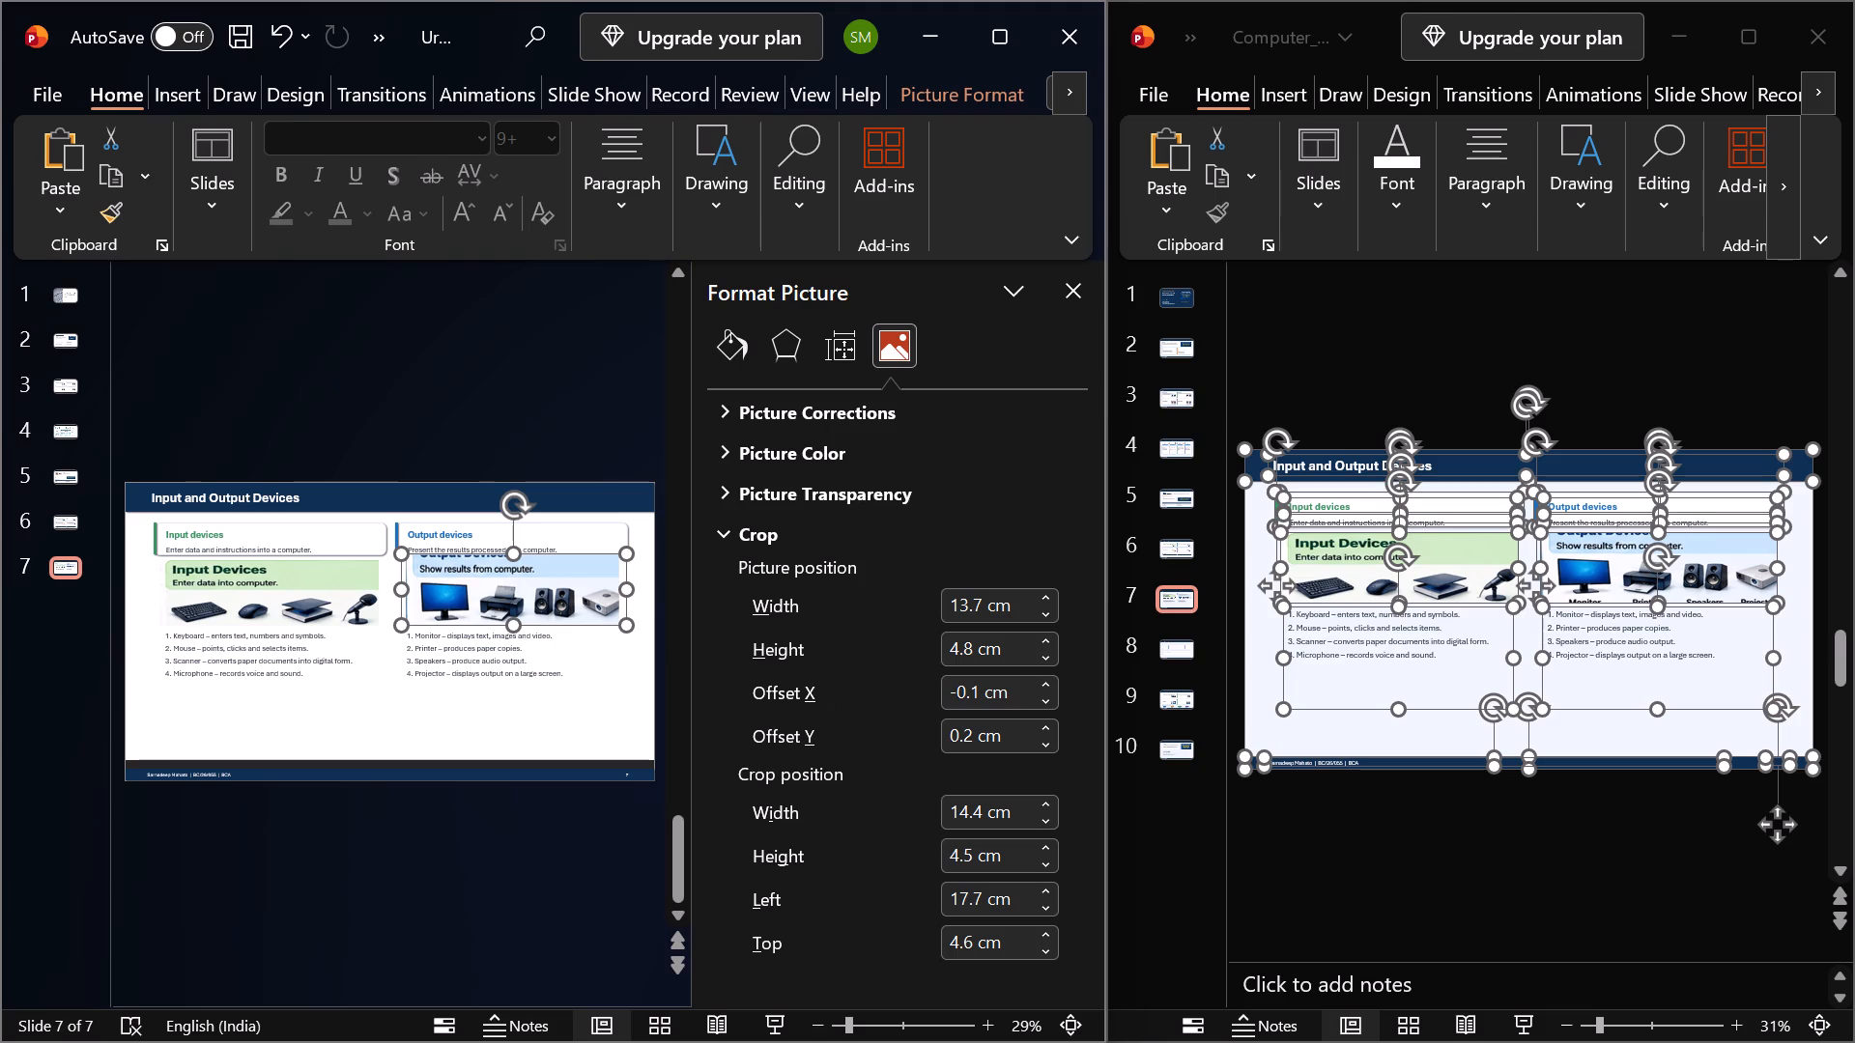
# Lower the output devices picture's top edge and set its crop to 14.4 cm wide, 3.8 cm high and 17.7 cm from the left.
pyautogui.moveTo(517, 551); pyautogui.dragTo(514, 569)
pyautogui.click(1052, 806)
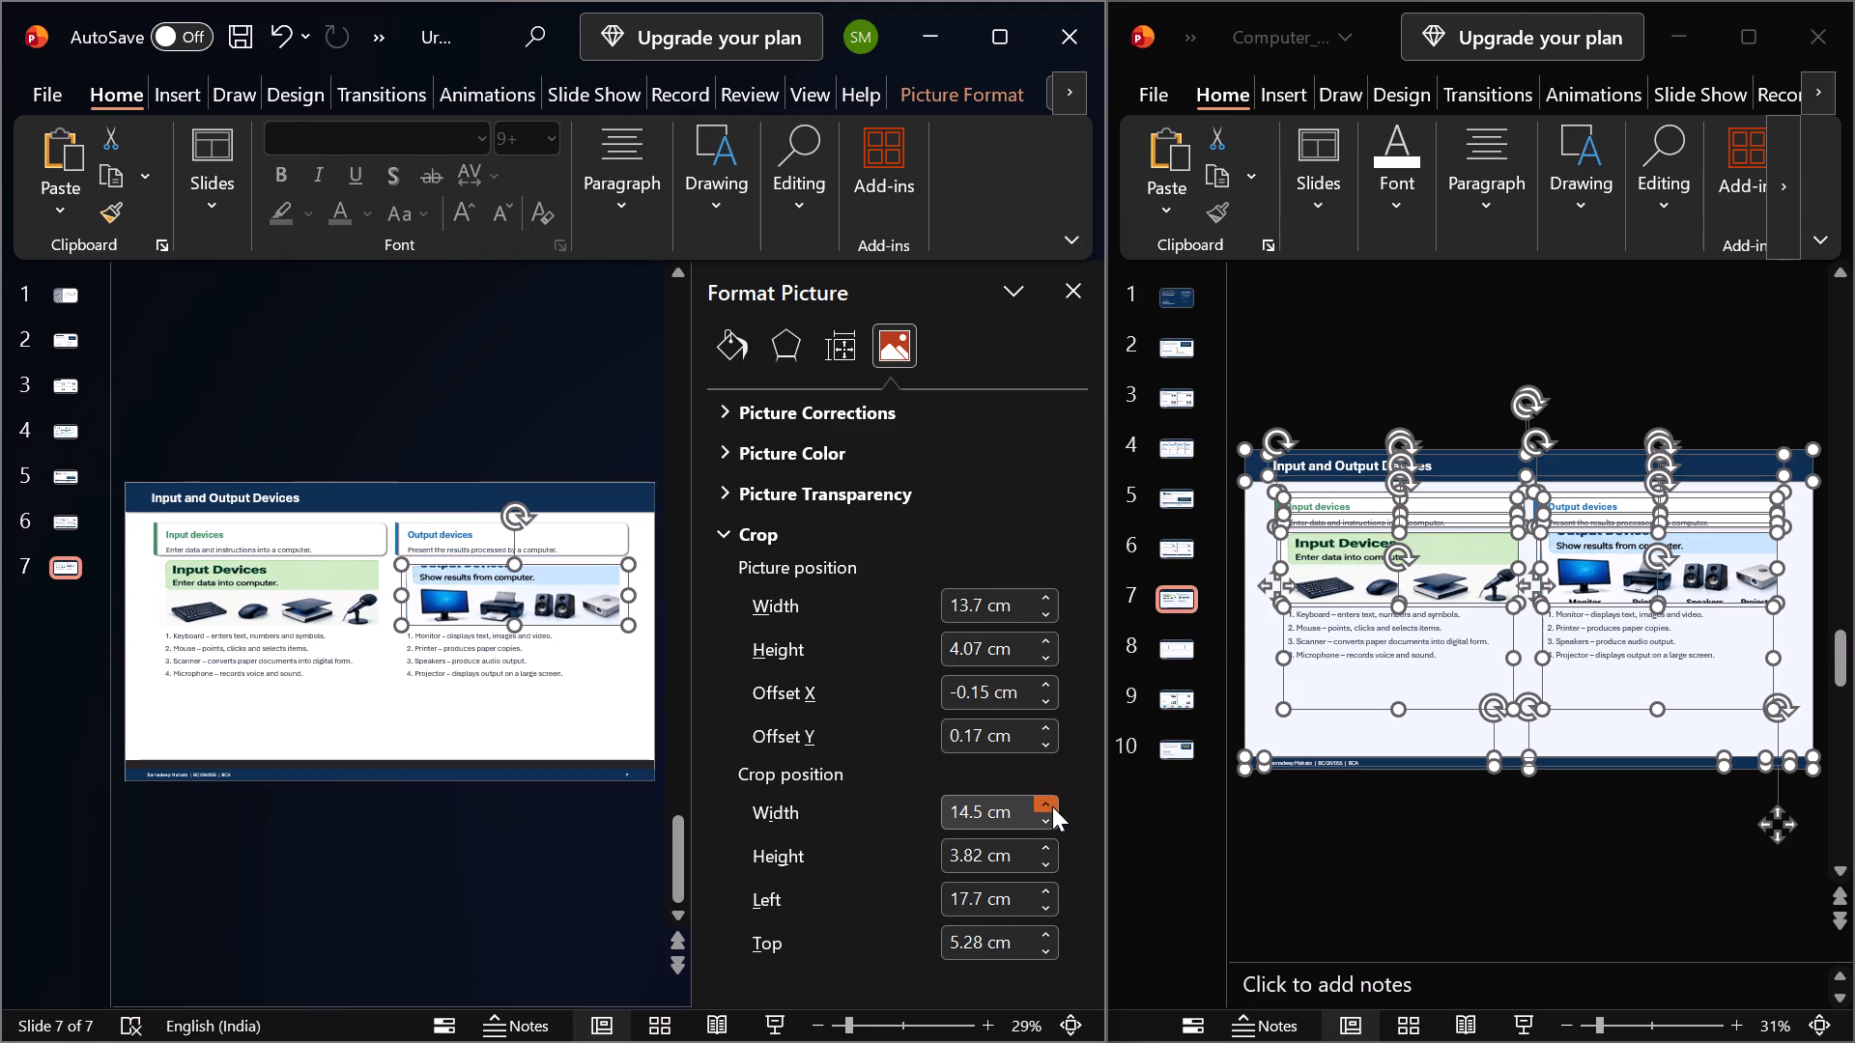
pyautogui.click(1046, 821)
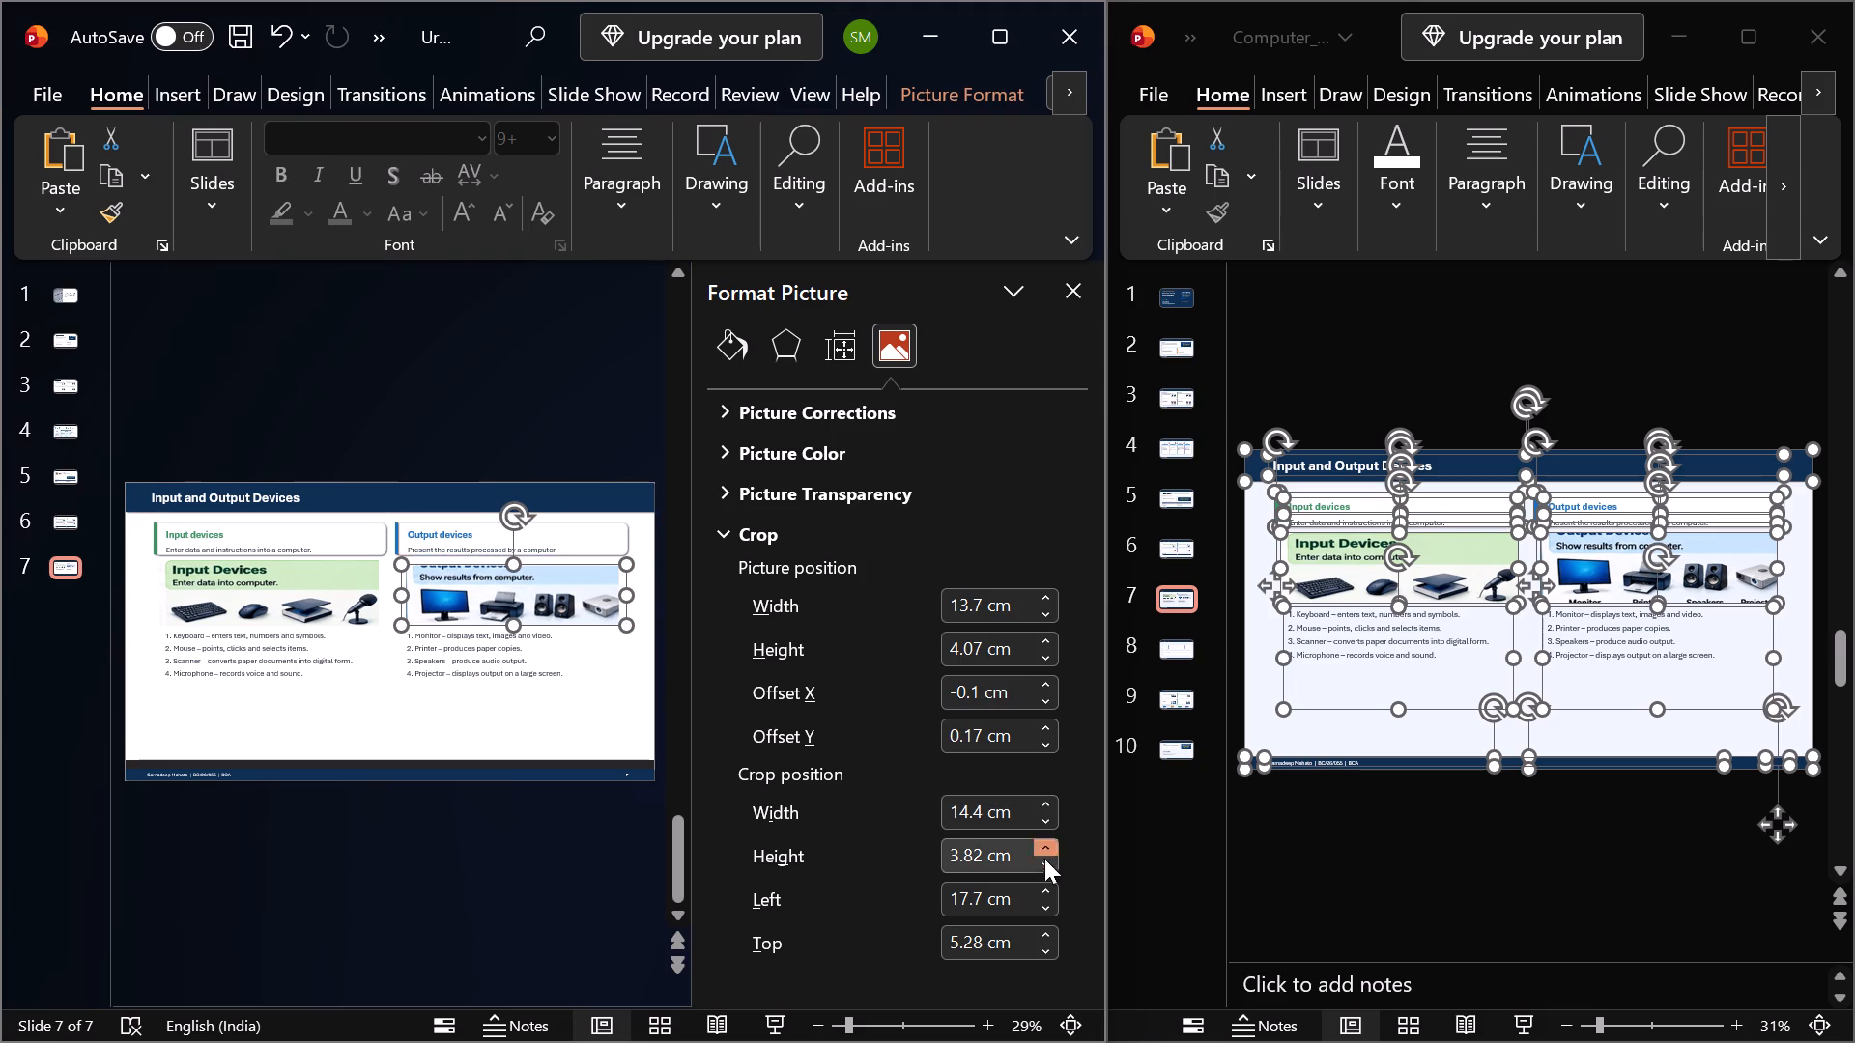
pyautogui.click(1048, 864)
pyautogui.click(1048, 853)
pyautogui.click(1045, 888)
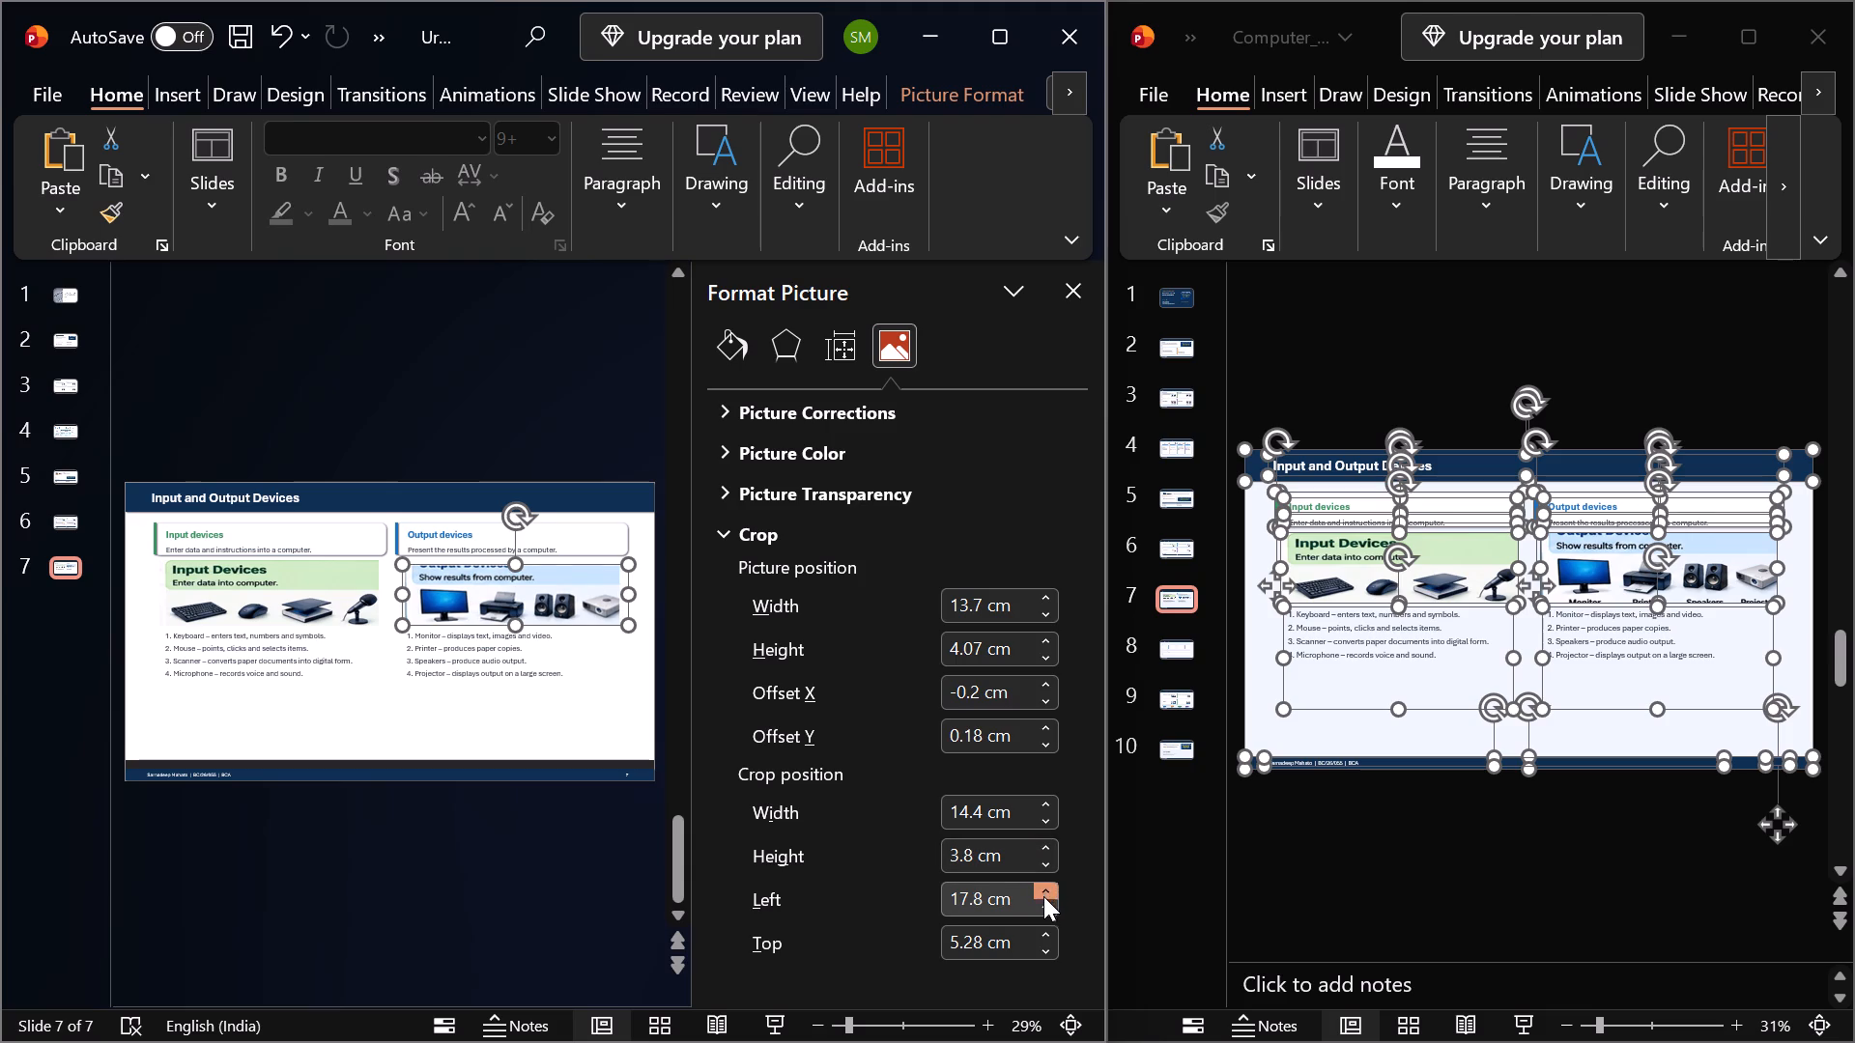
pyautogui.click(1043, 905)
# Set the output devices picture's crop top to 6.5 cm and its picture width to 14.7 cm, cutting off the blue caption band.
pyautogui.tripleClick(1042, 937)
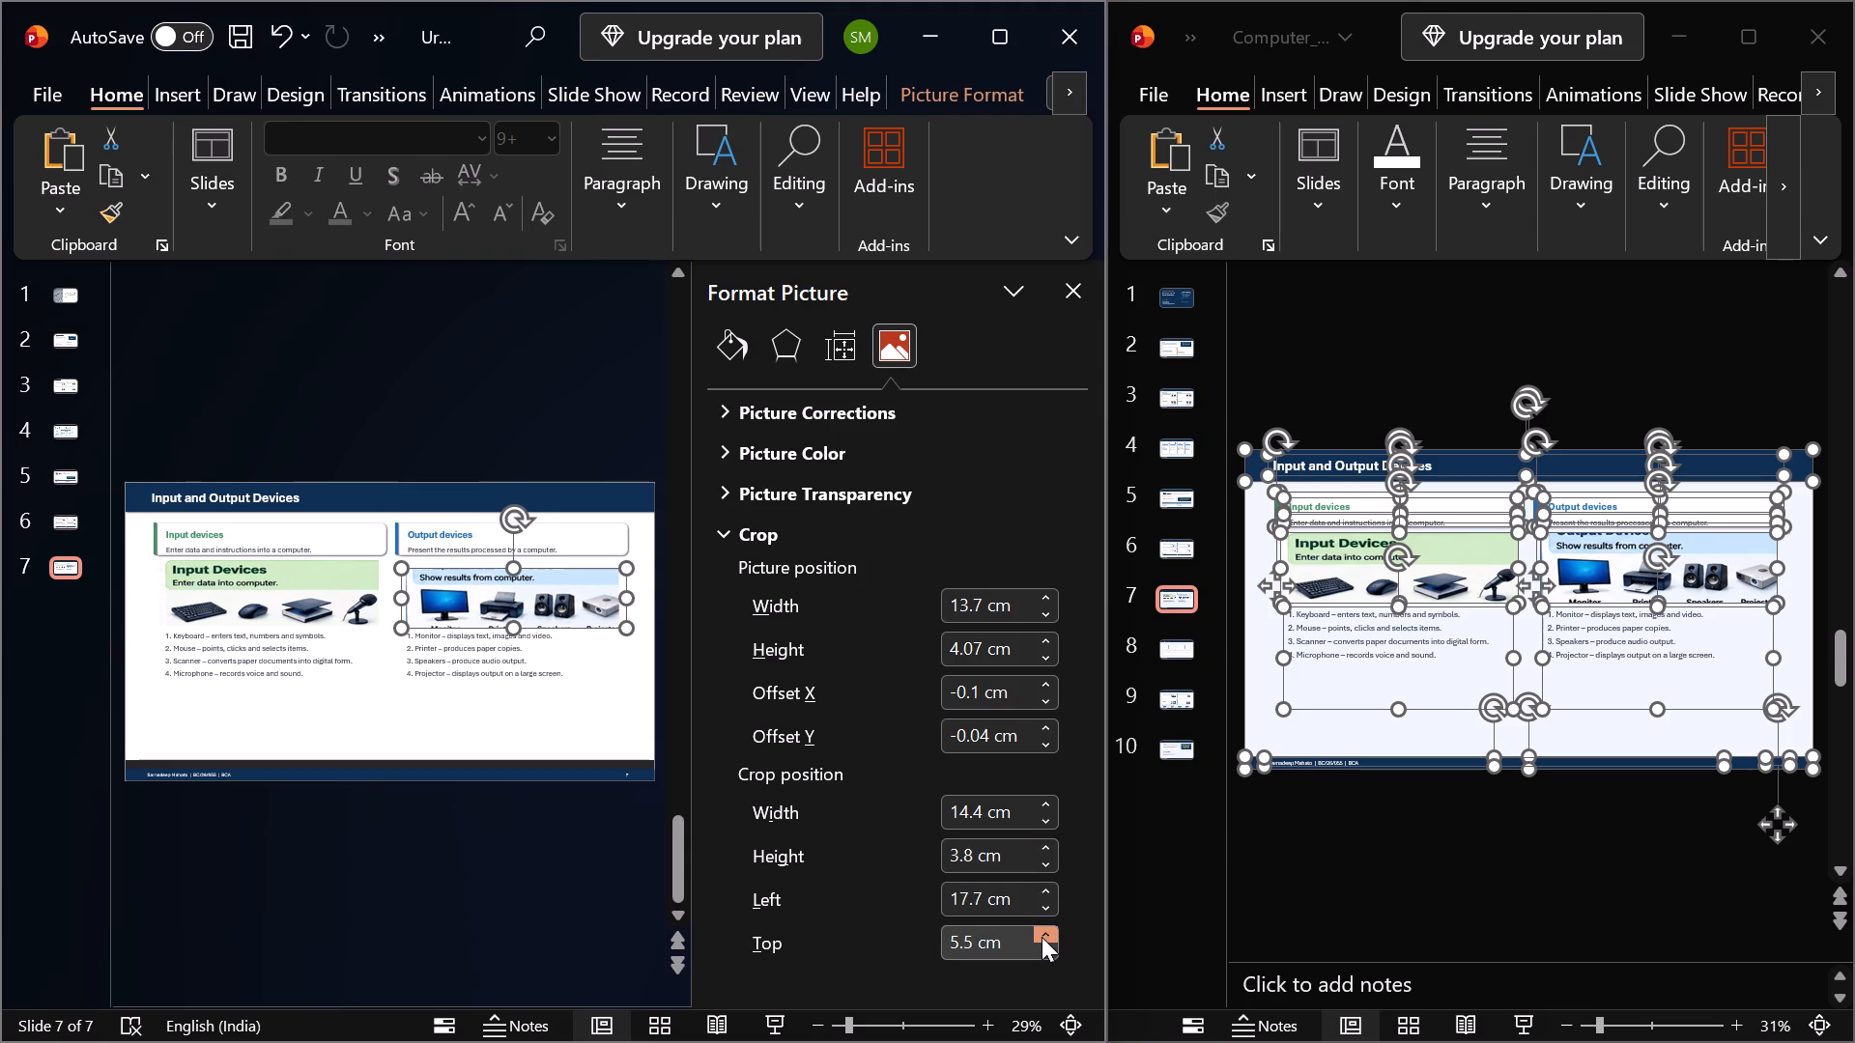
pyautogui.tripleClick(1042, 937)
pyautogui.tripleClick(1042, 937)
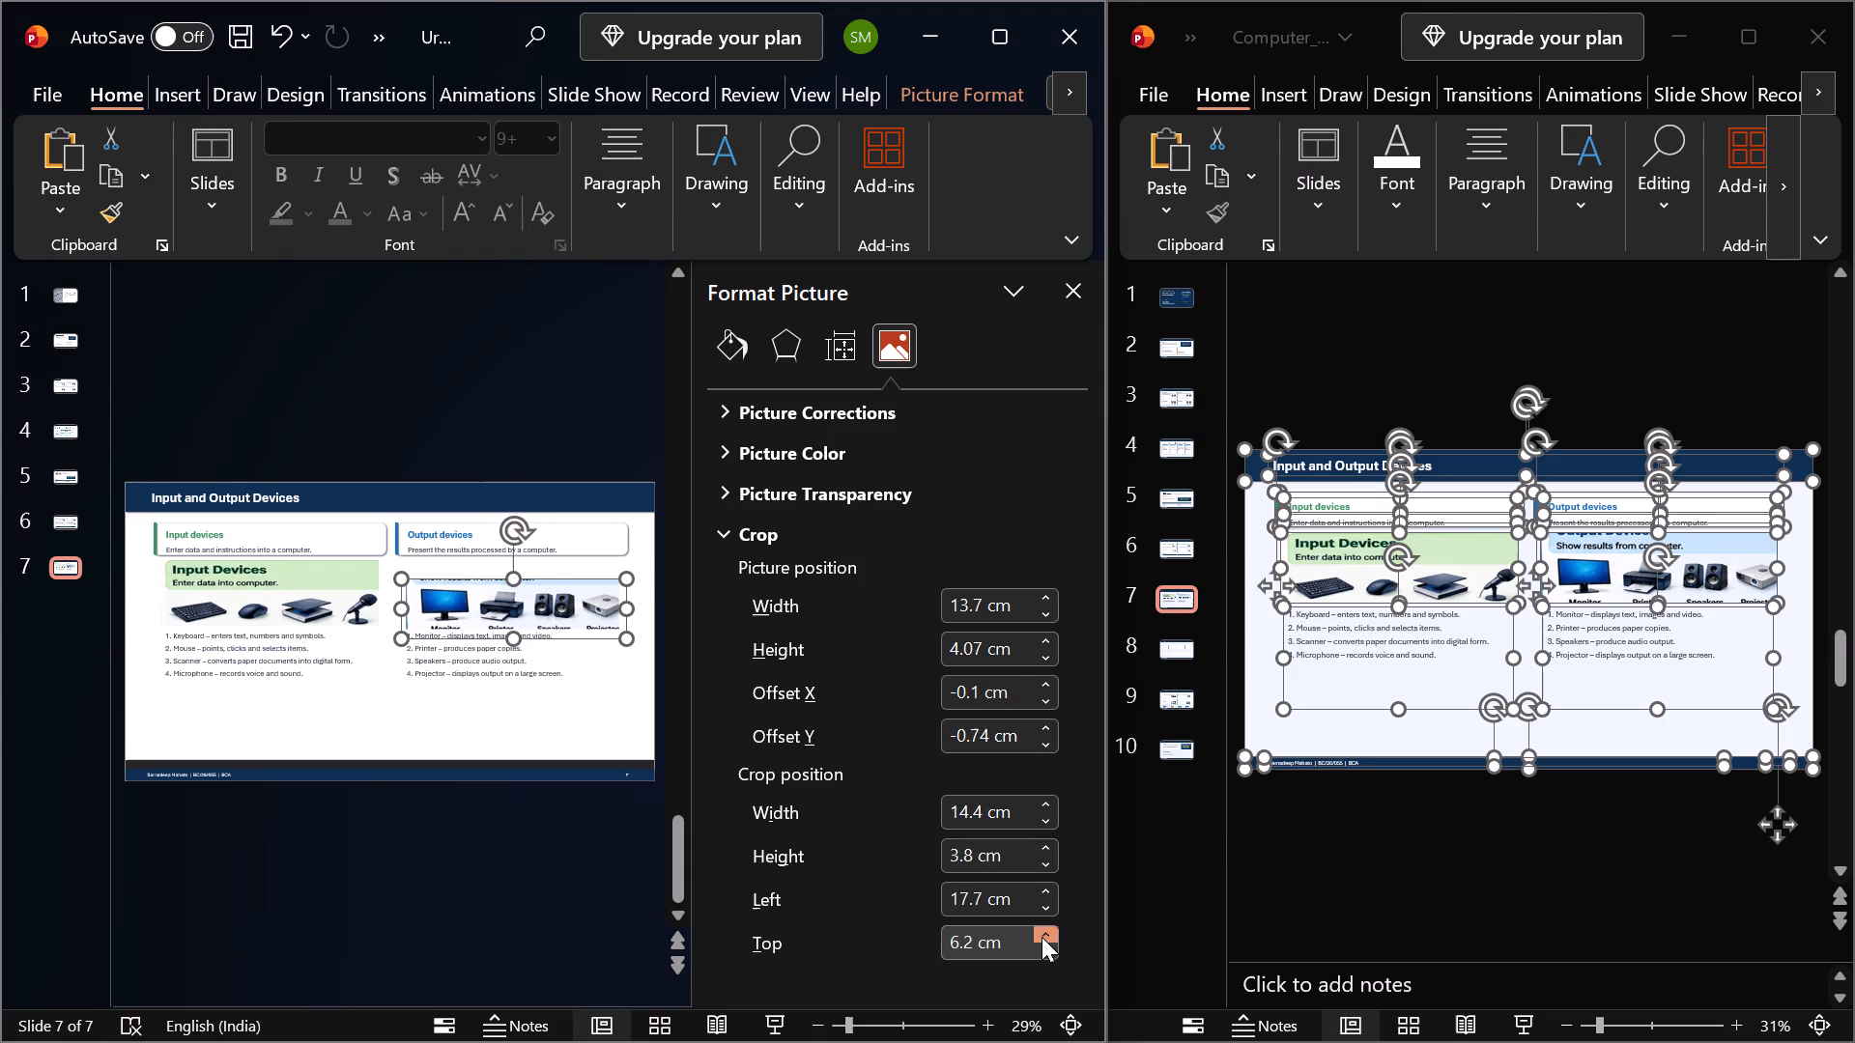
pyautogui.tripleClick(1042, 937)
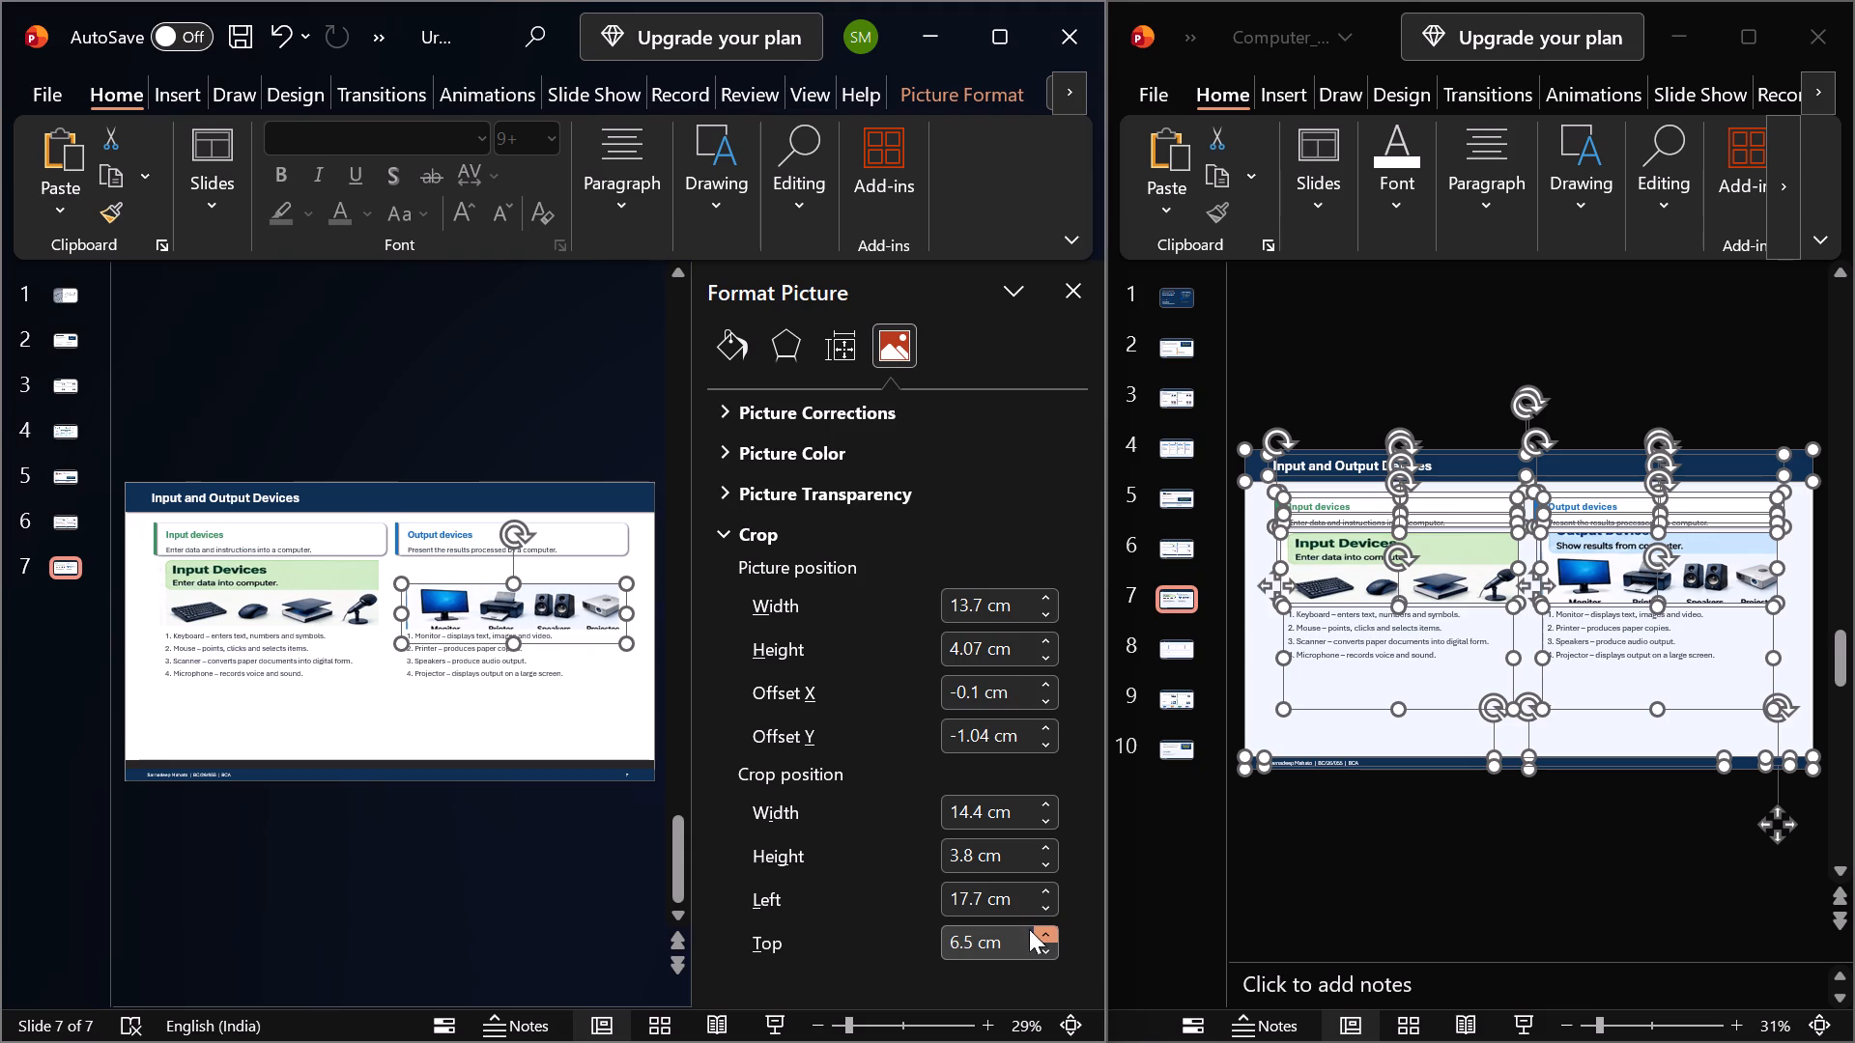
pyautogui.doubleClick(1049, 594)
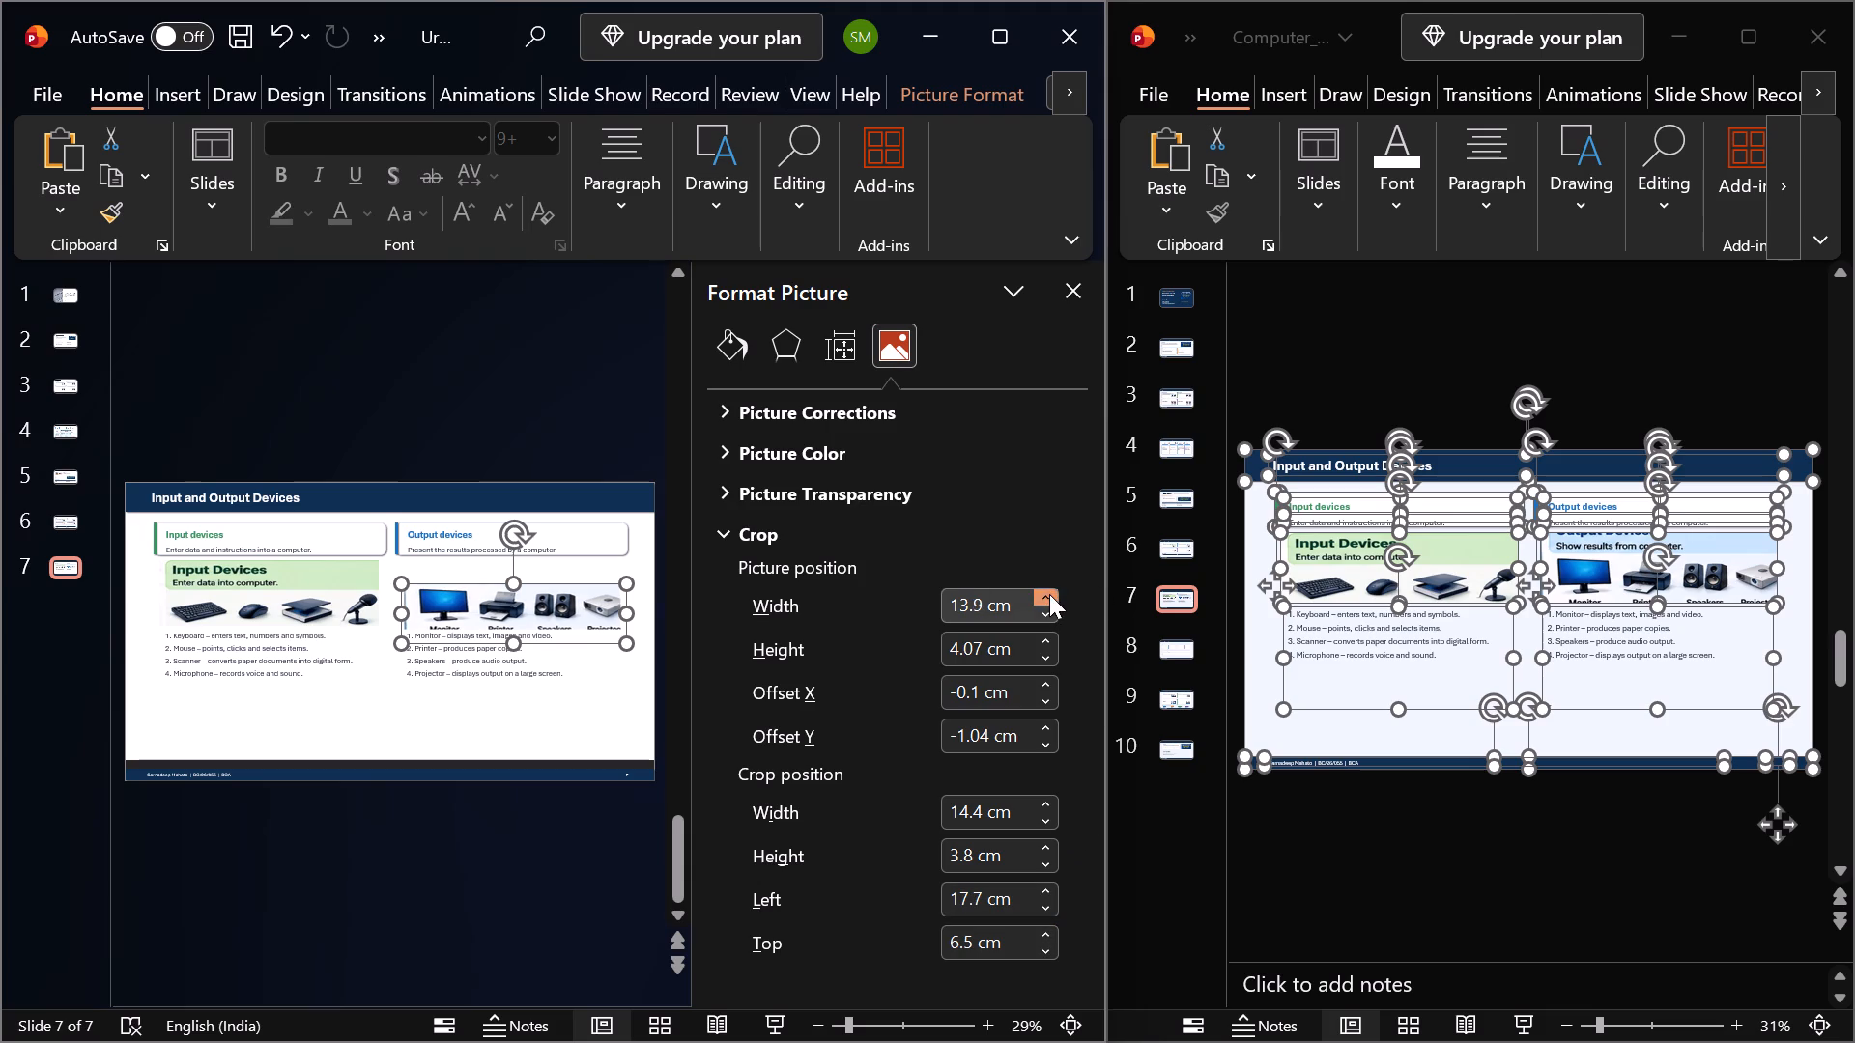
pyautogui.tripleClick(1049, 594)
pyautogui.tripleClick(1049, 594)
pyautogui.doubleClick(1049, 594)
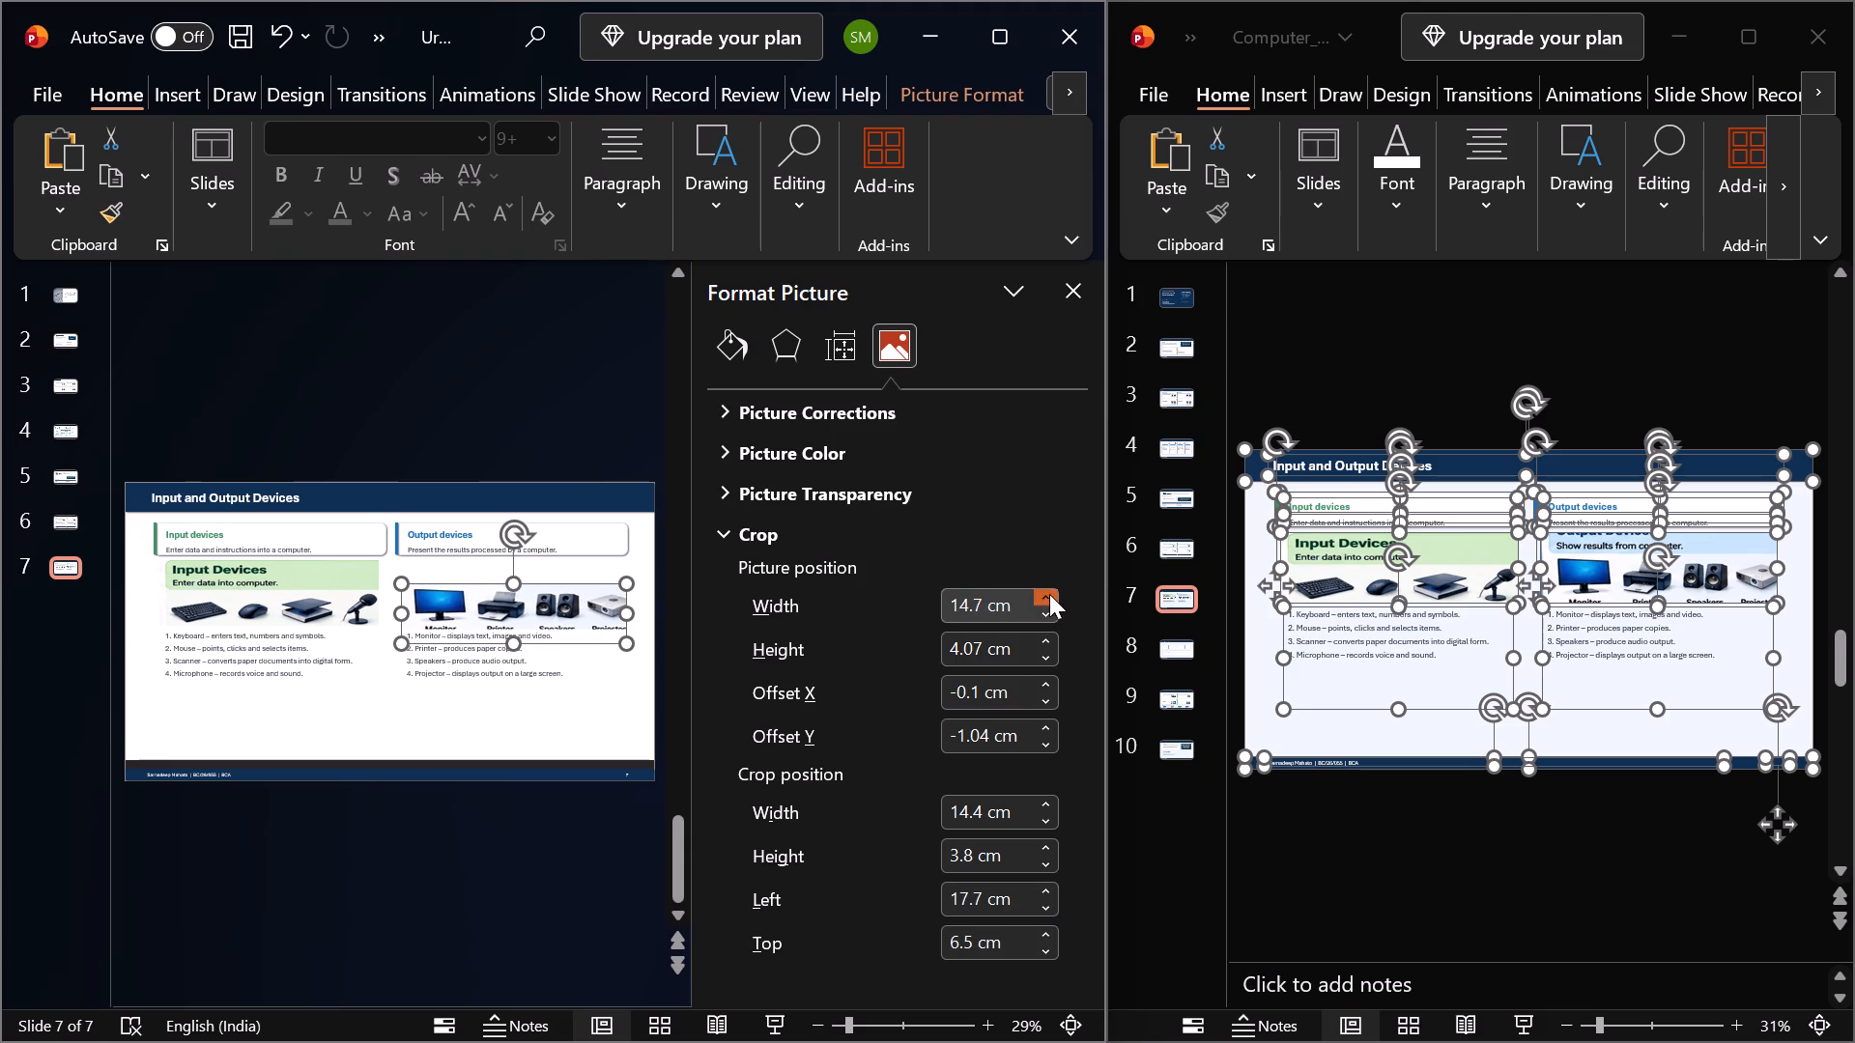
# Reduce the output devices picture's crop height to 2.6 cm and crop top to 6.4 cm, and deselect it.
pyautogui.click(1036, 834)
pyautogui.doubleClick(1036, 834)
pyautogui.tripleClick(1040, 861)
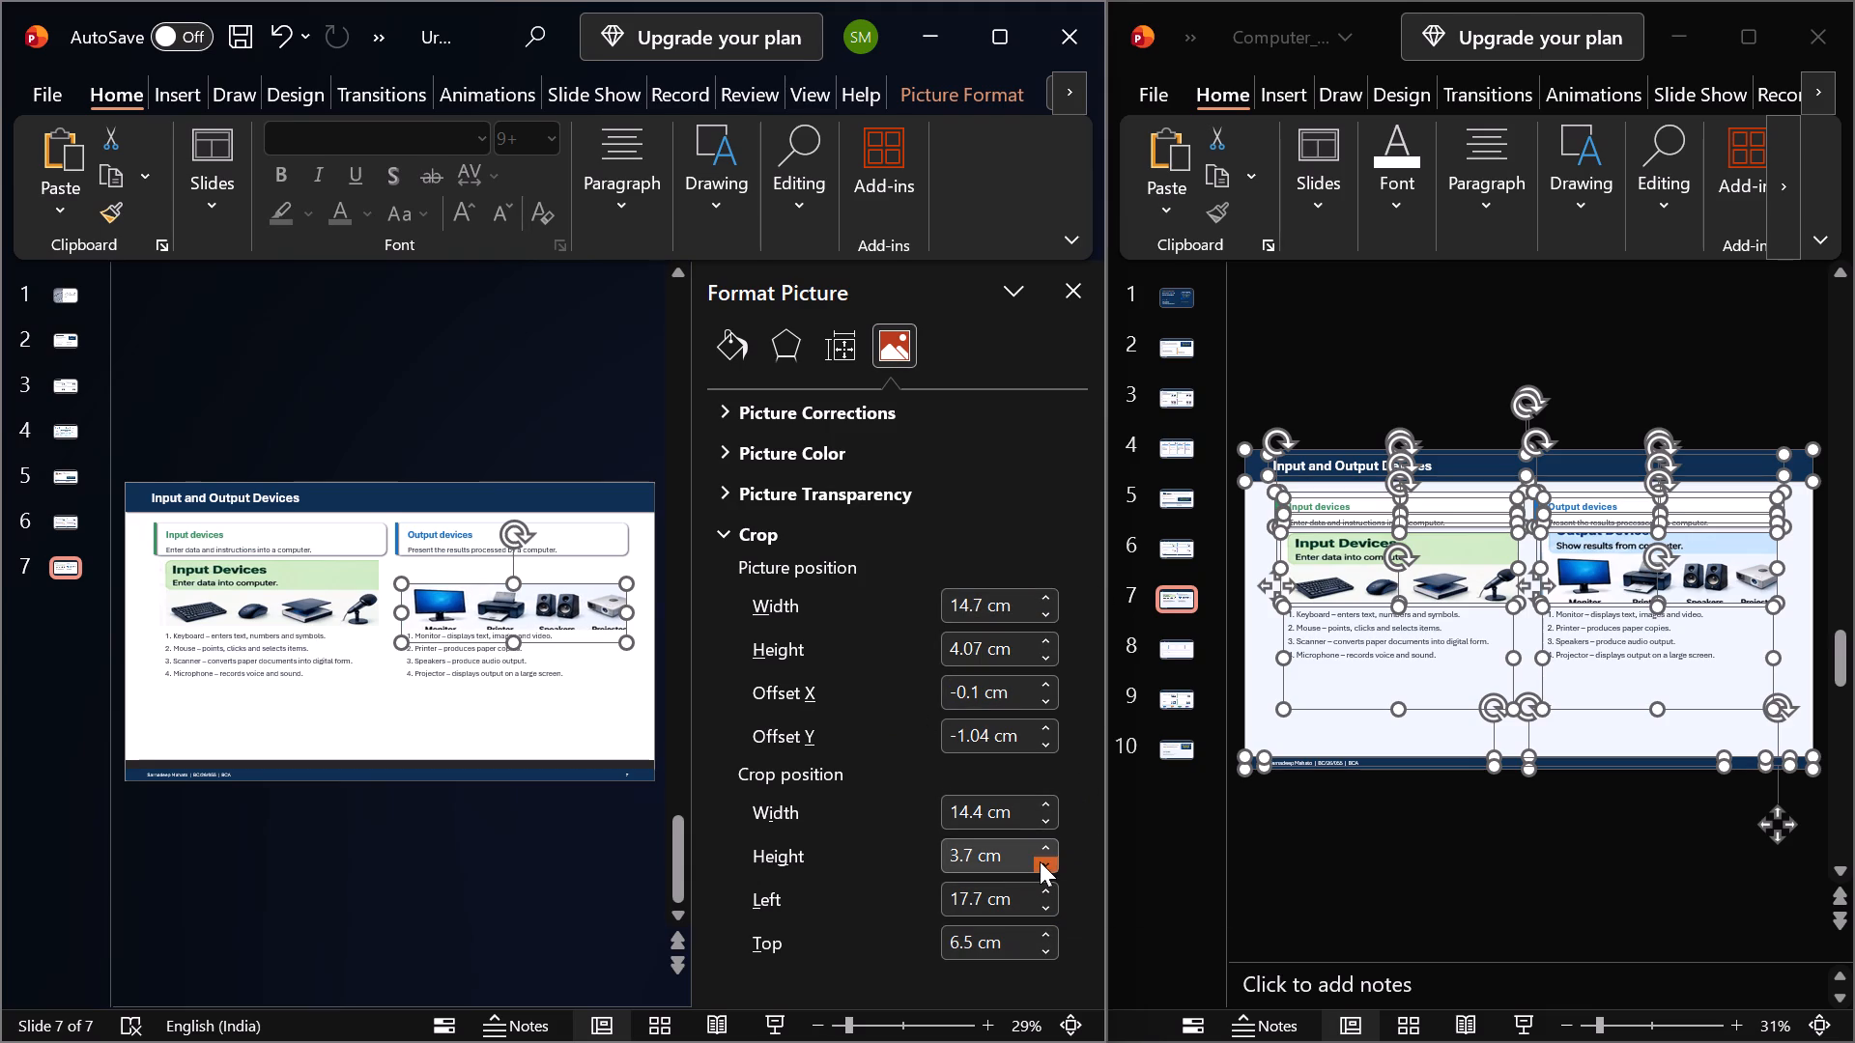
pyautogui.tripleClick(1040, 861)
pyautogui.tripleClick(1040, 859)
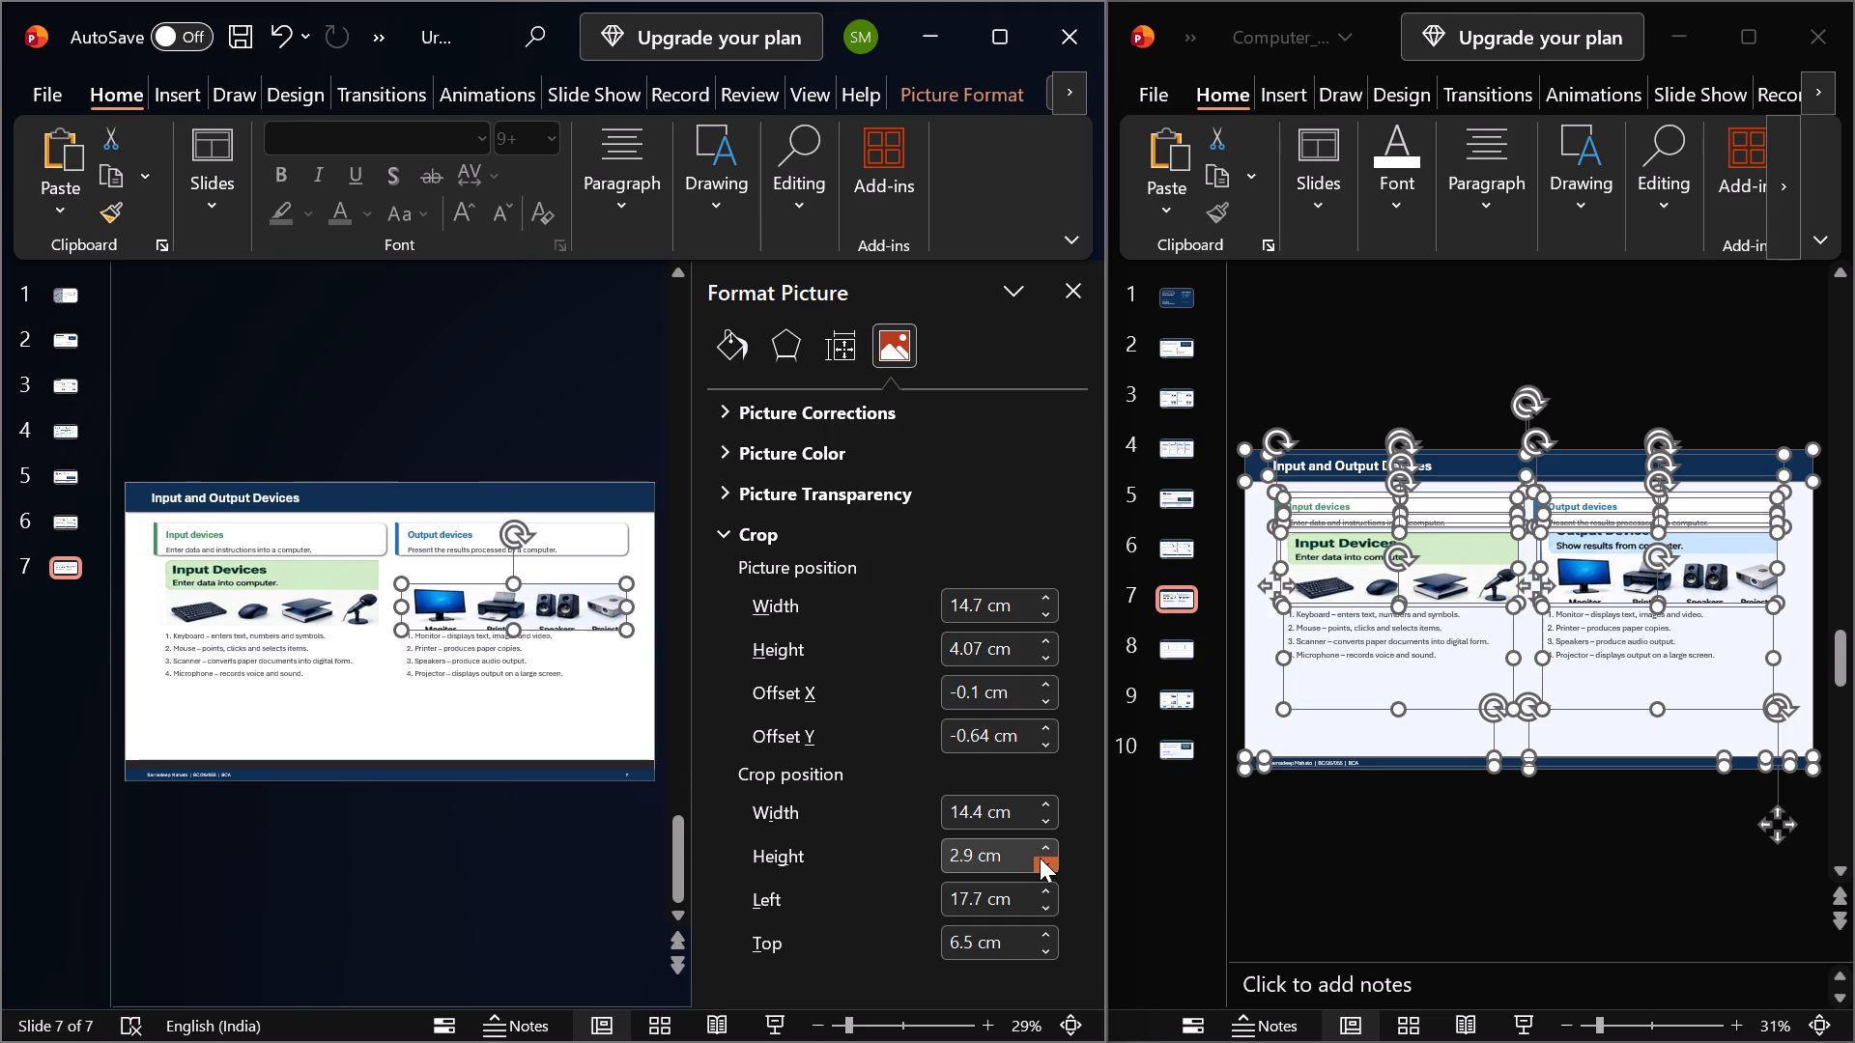
pyautogui.click(1040, 858)
pyautogui.click(1040, 858)
pyautogui.click(1040, 858)
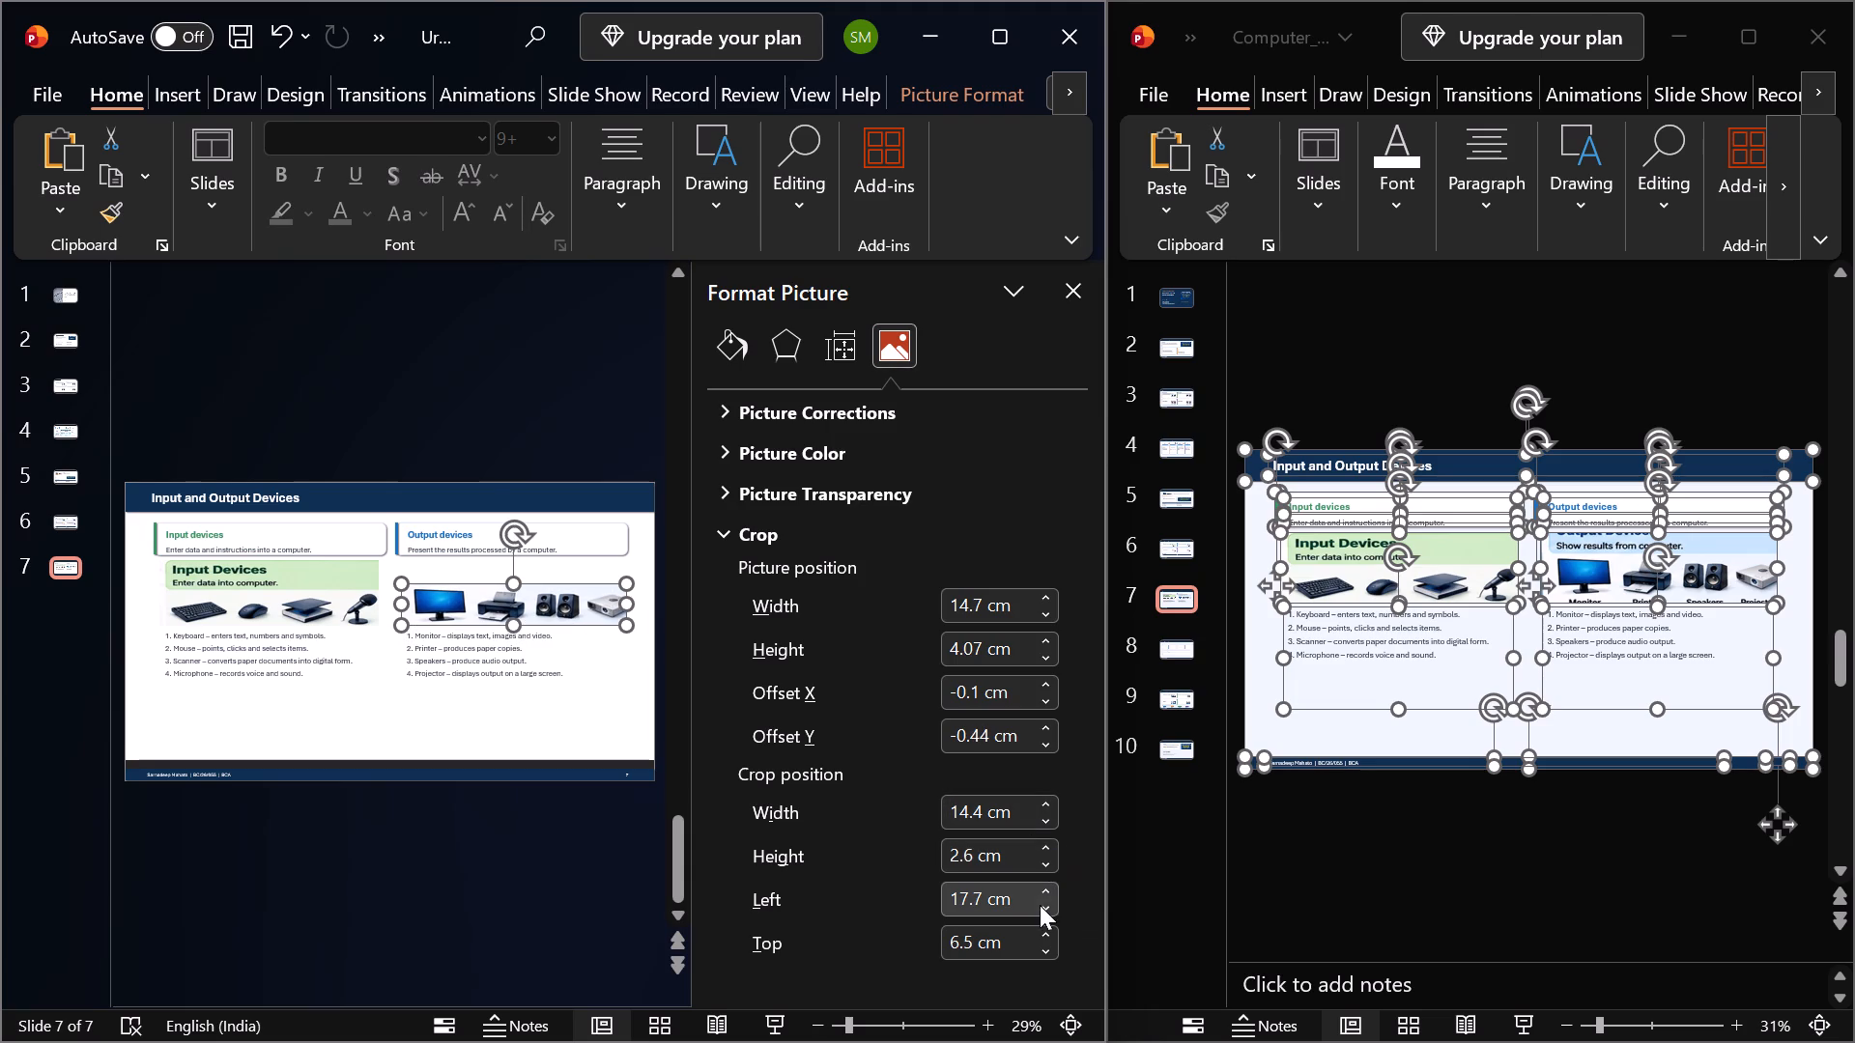
pyautogui.click(1040, 926)
pyautogui.doubleClick(1040, 954)
pyautogui.click(585, 859)
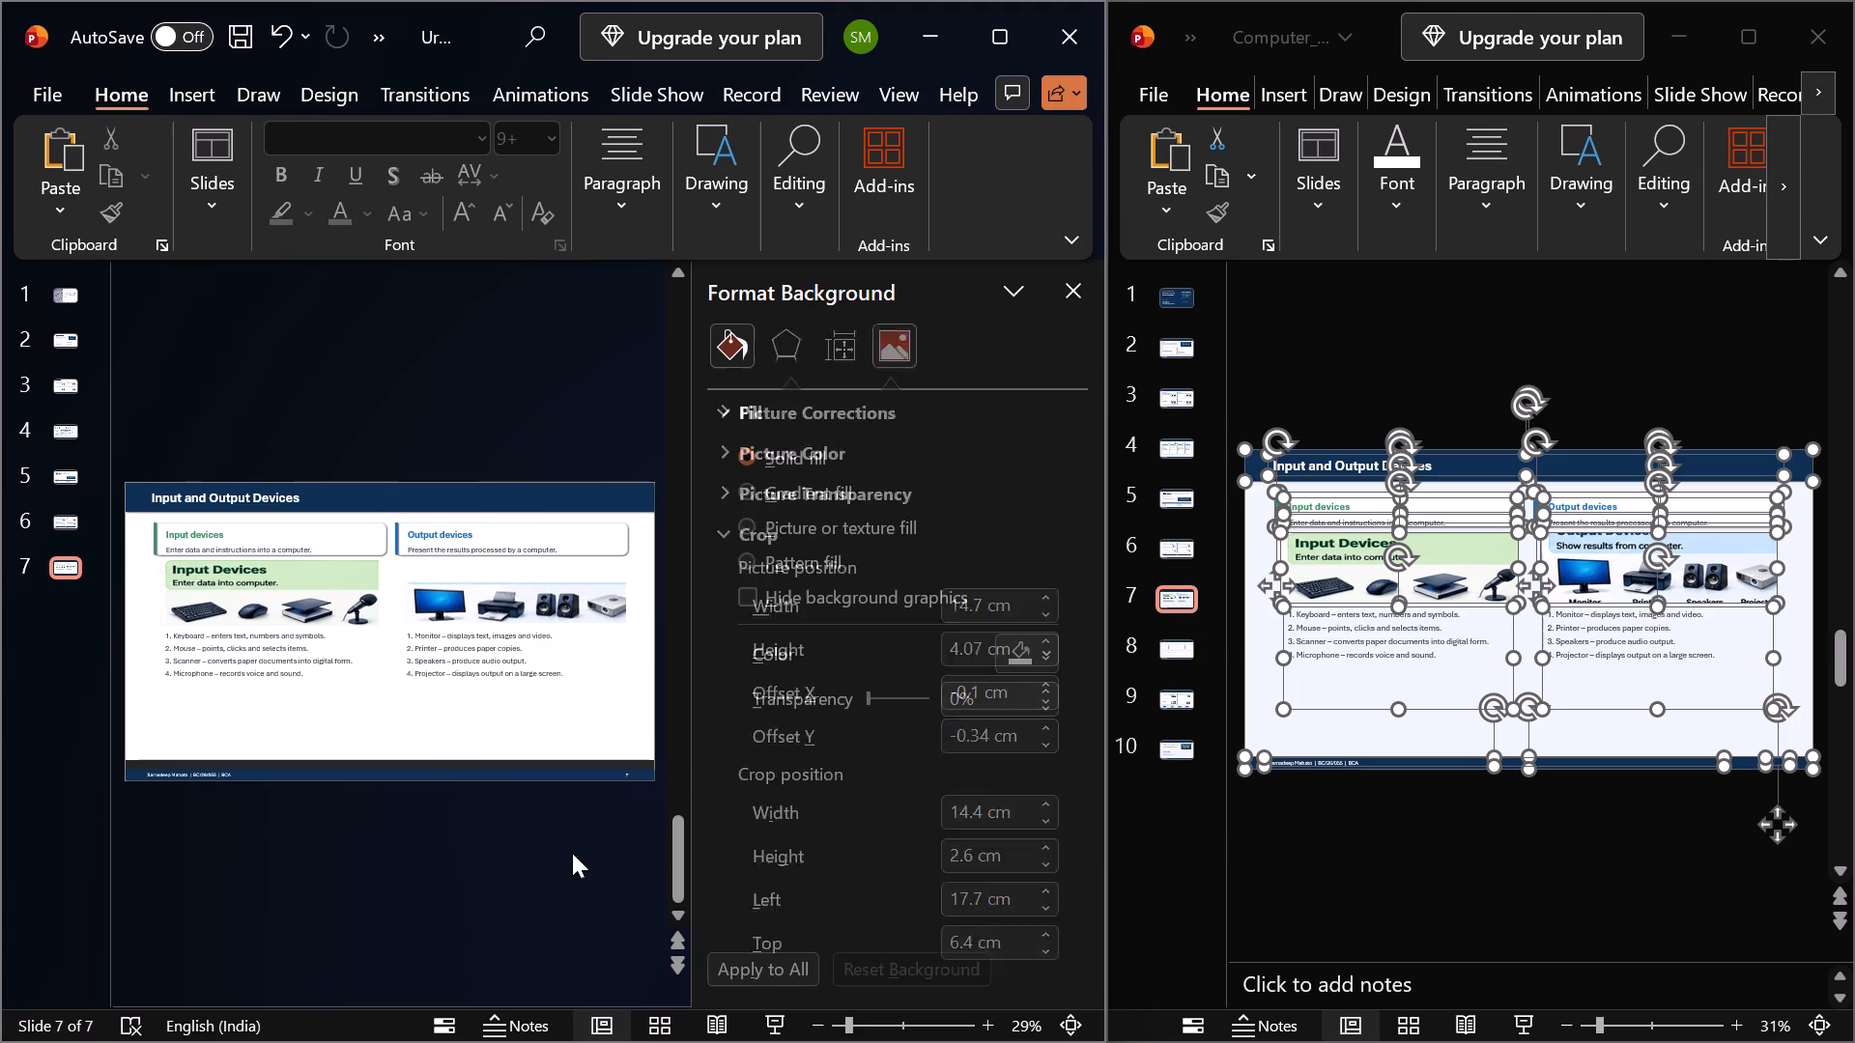
# Crop the green caption band off the input devices picture with a crop top of 6.9 cm, and close the picture formatting settings.
pyautogui.click(321, 580)
pyautogui.click(906, 341)
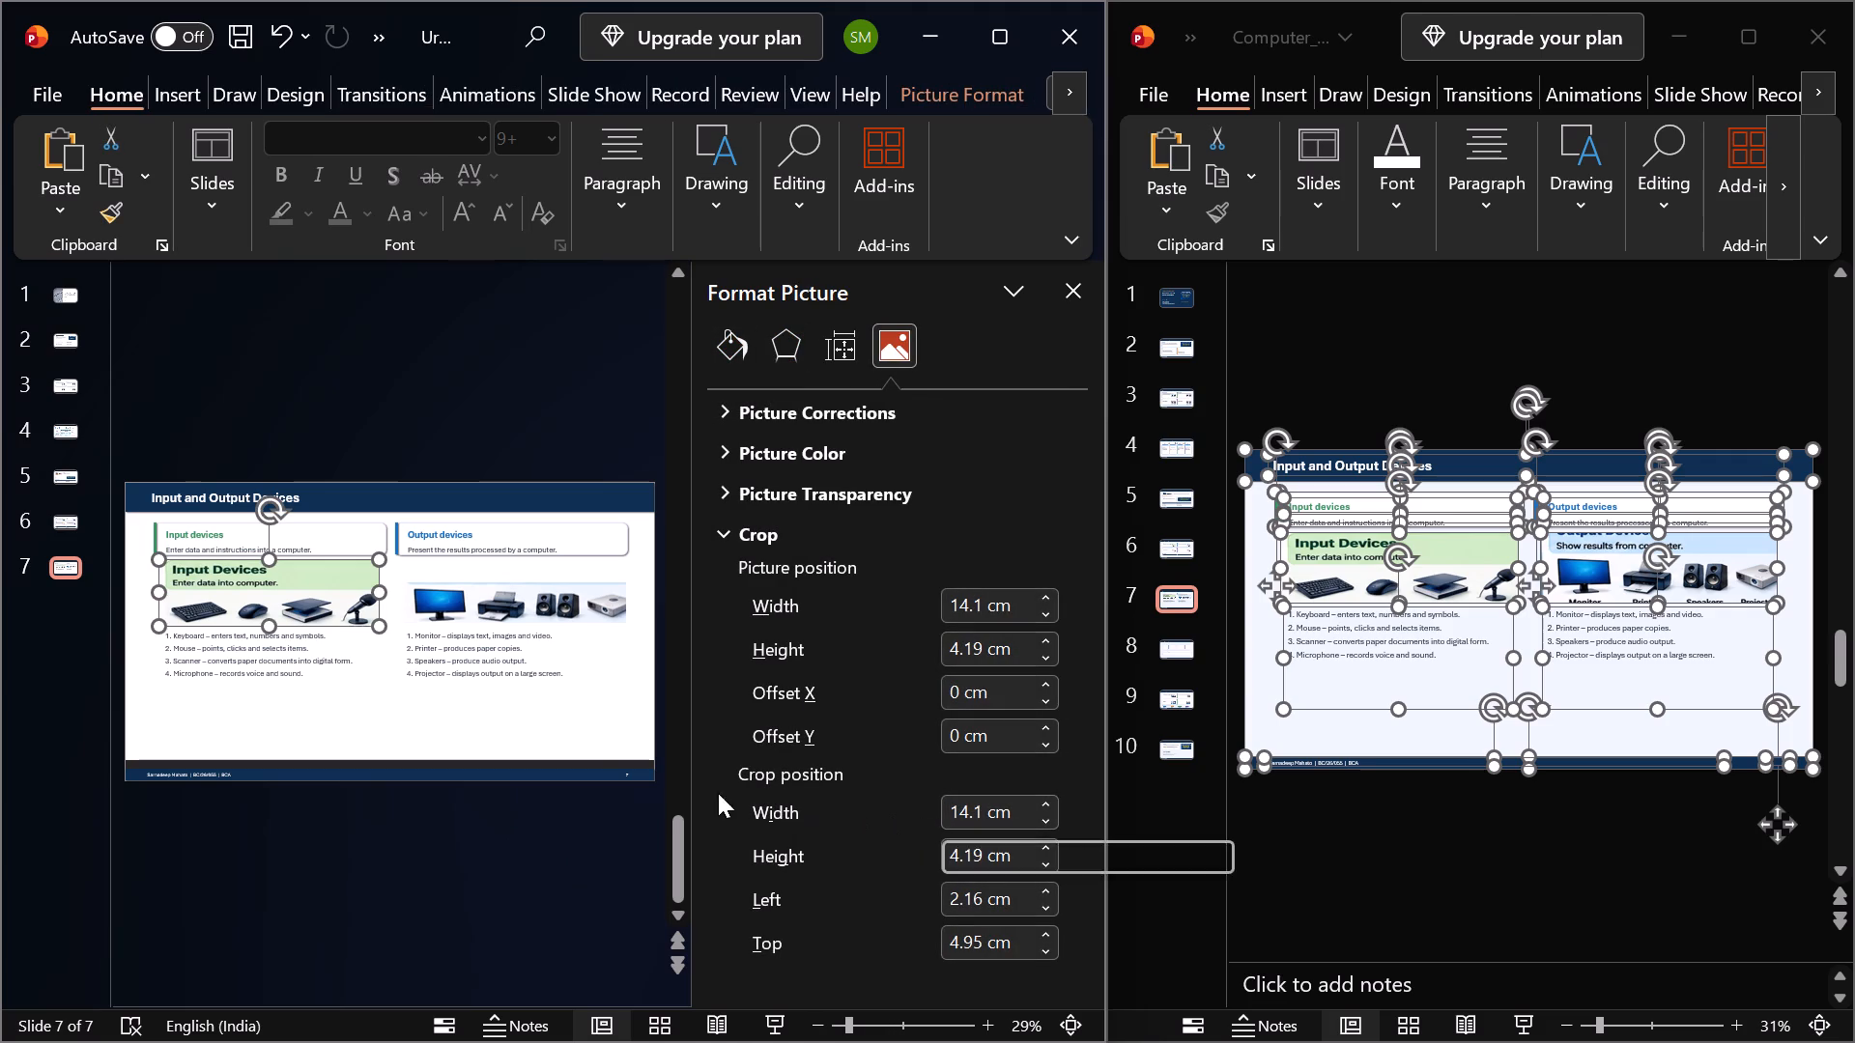
pyautogui.click(1043, 960)
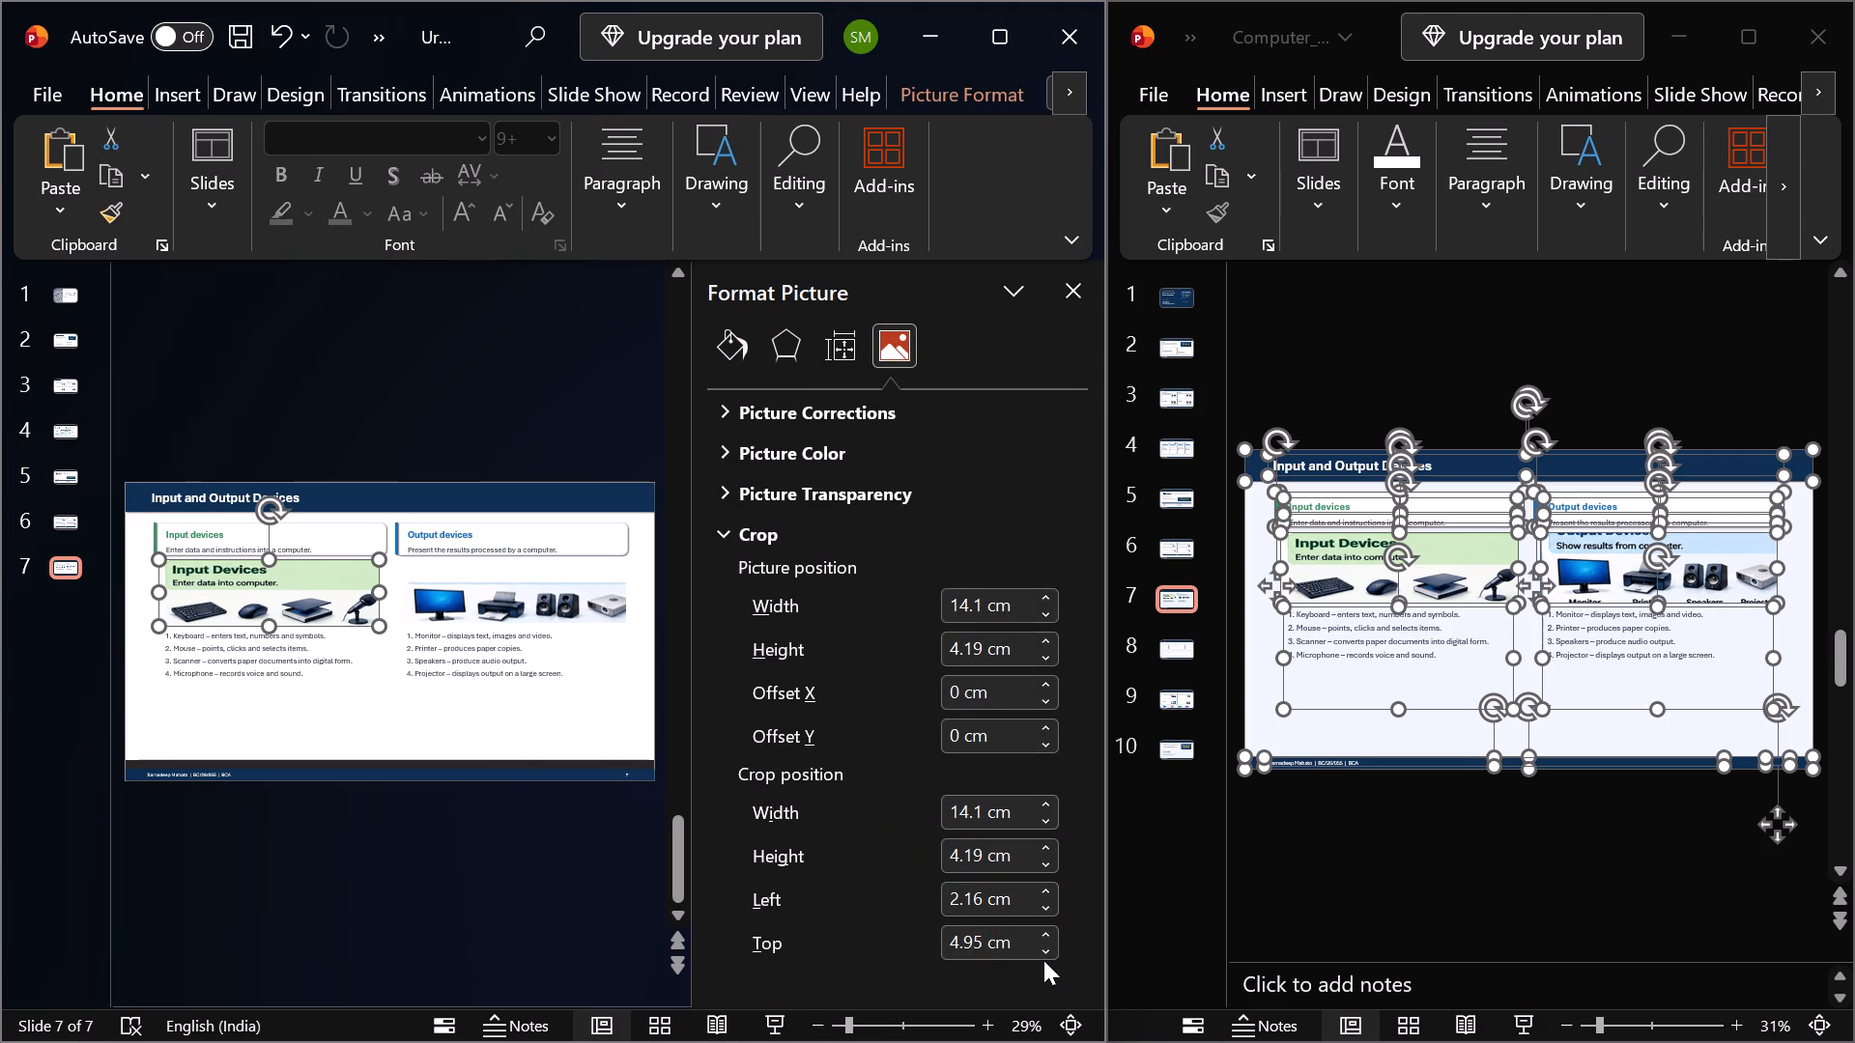
pyautogui.doubleClick(1043, 958)
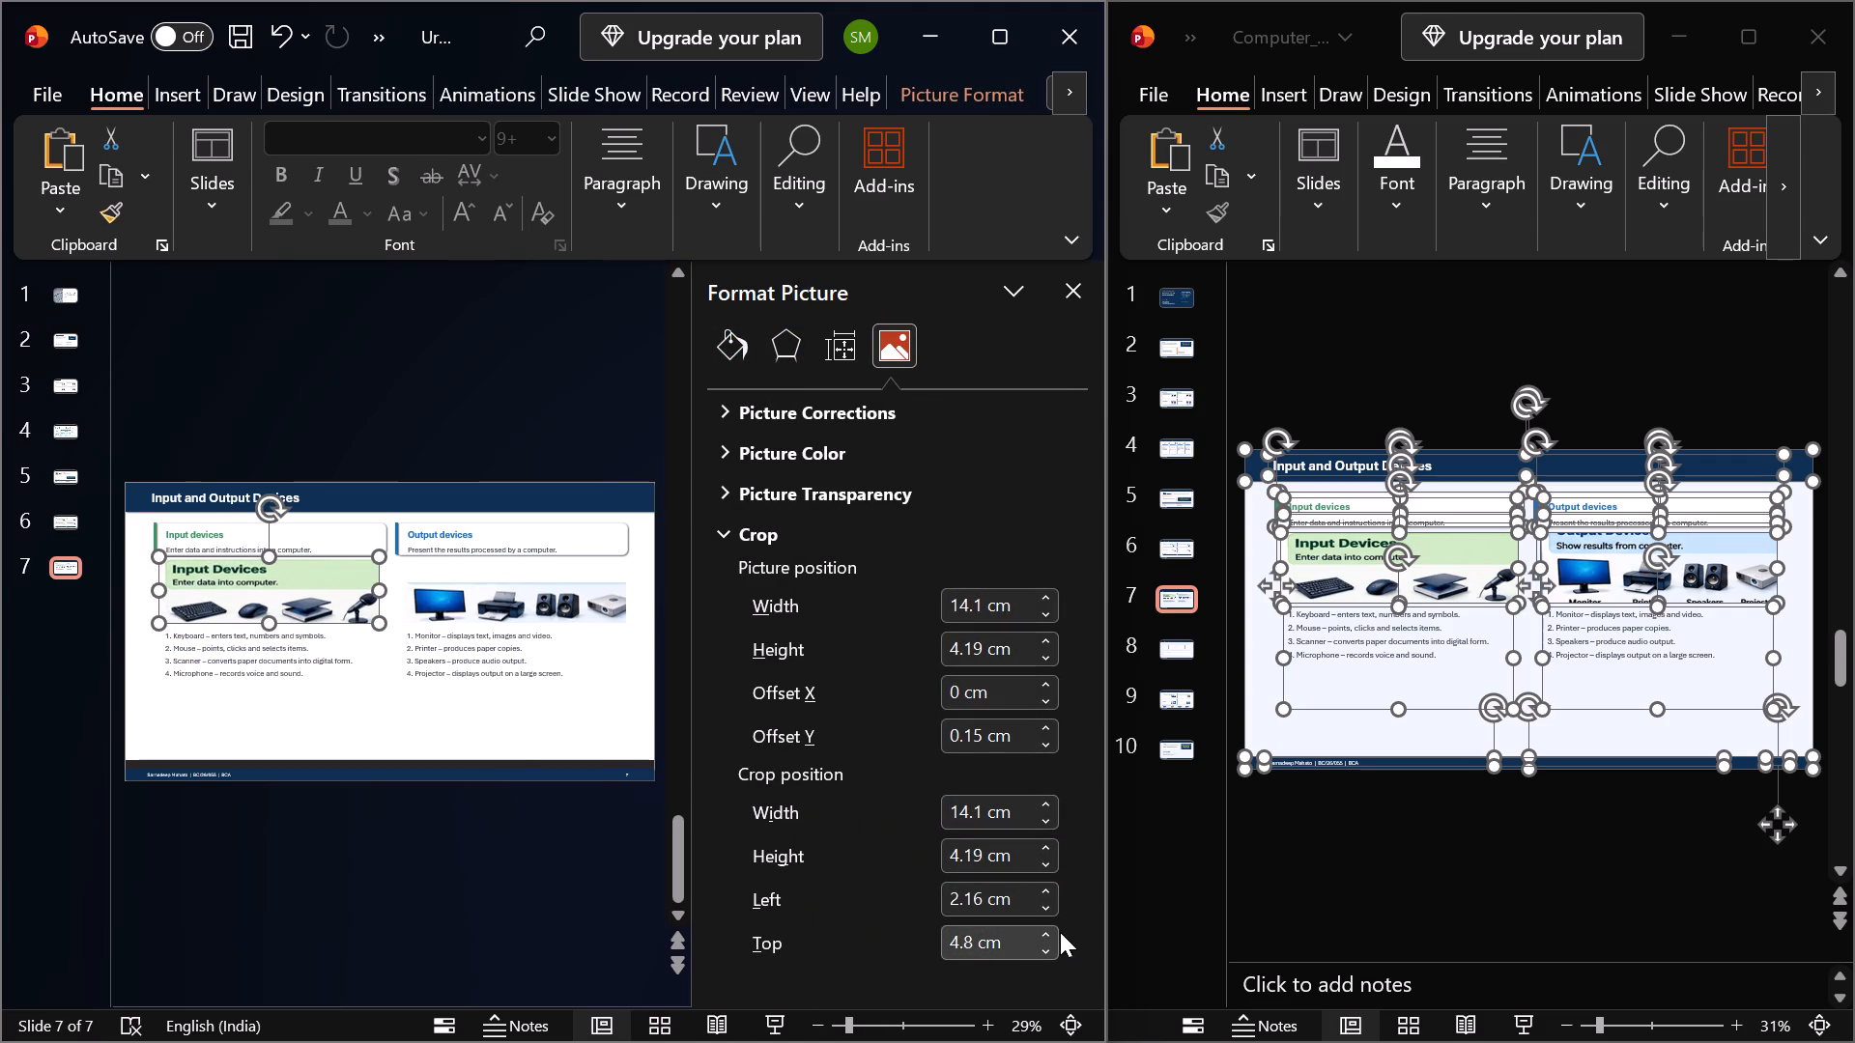
pyautogui.doubleClick(1052, 941)
pyautogui.tripleClick(1052, 941)
pyautogui.tripleClick(1052, 941)
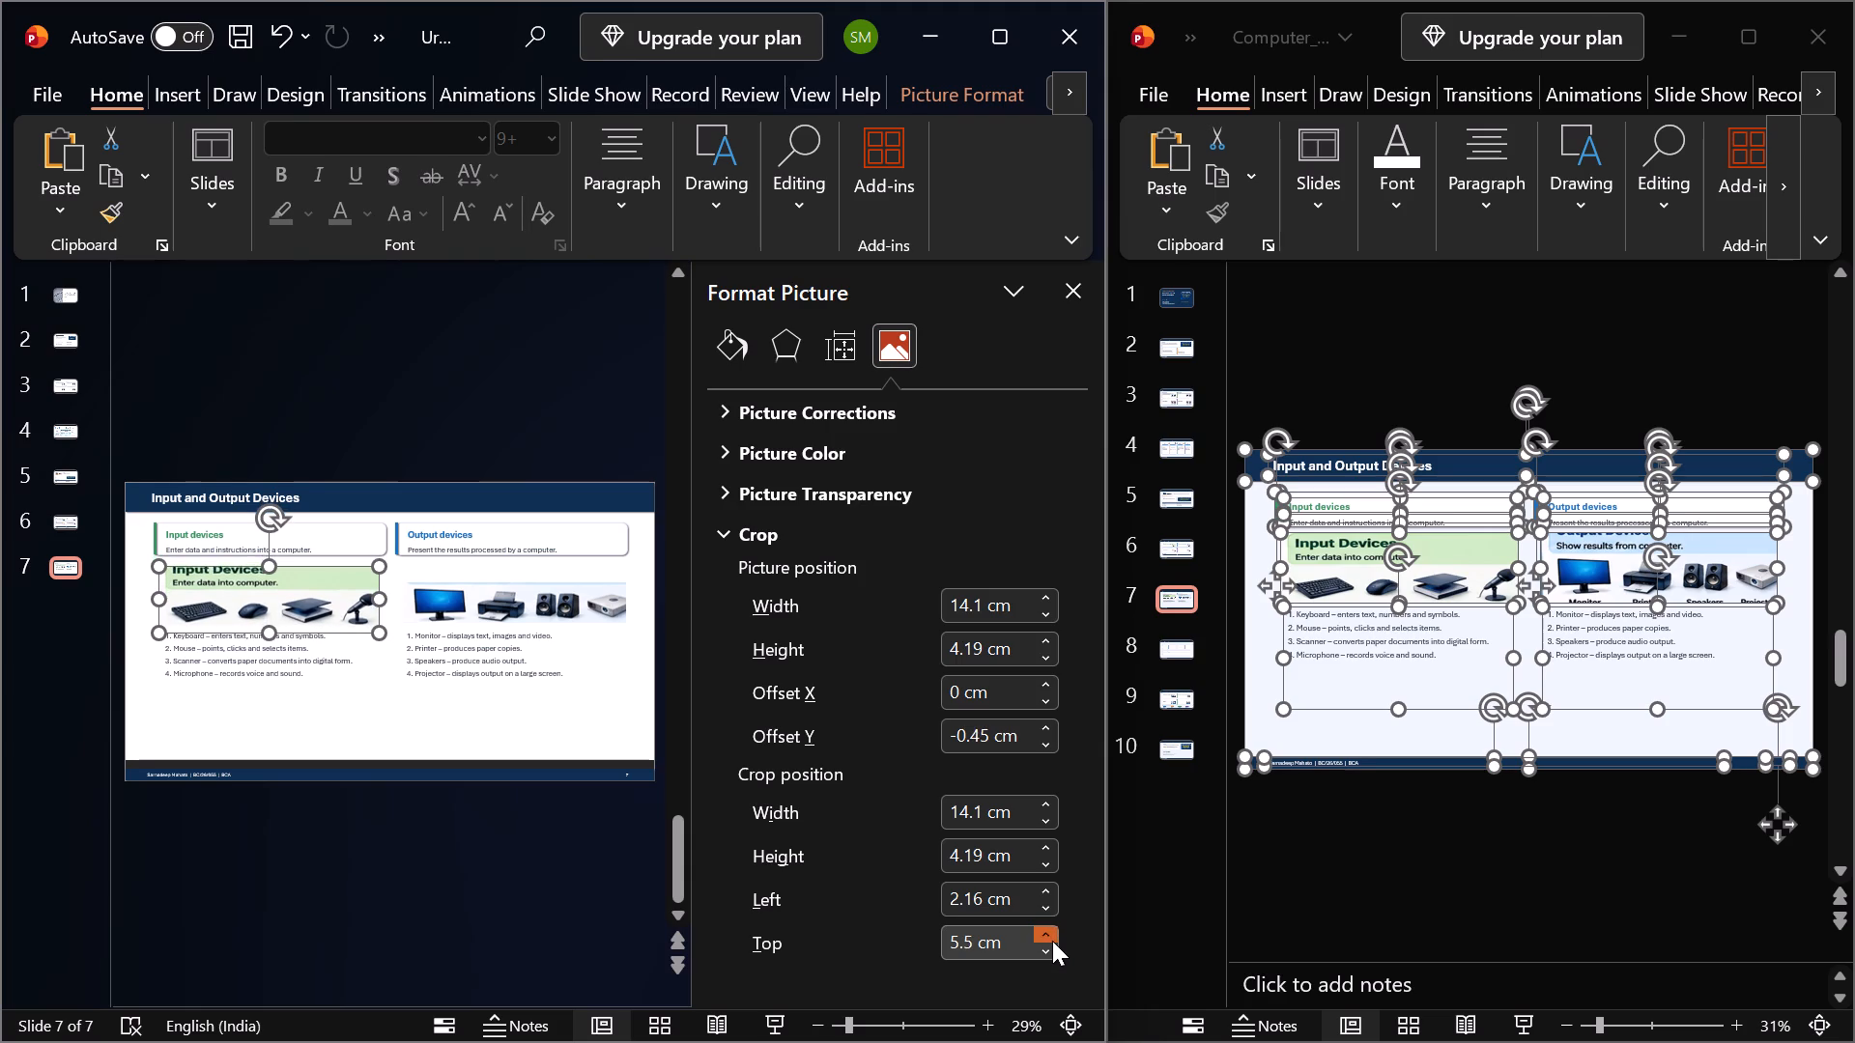
pyautogui.tripleClick(1052, 941)
pyautogui.tripleClick(1052, 941)
pyautogui.tripleClick(1052, 941)
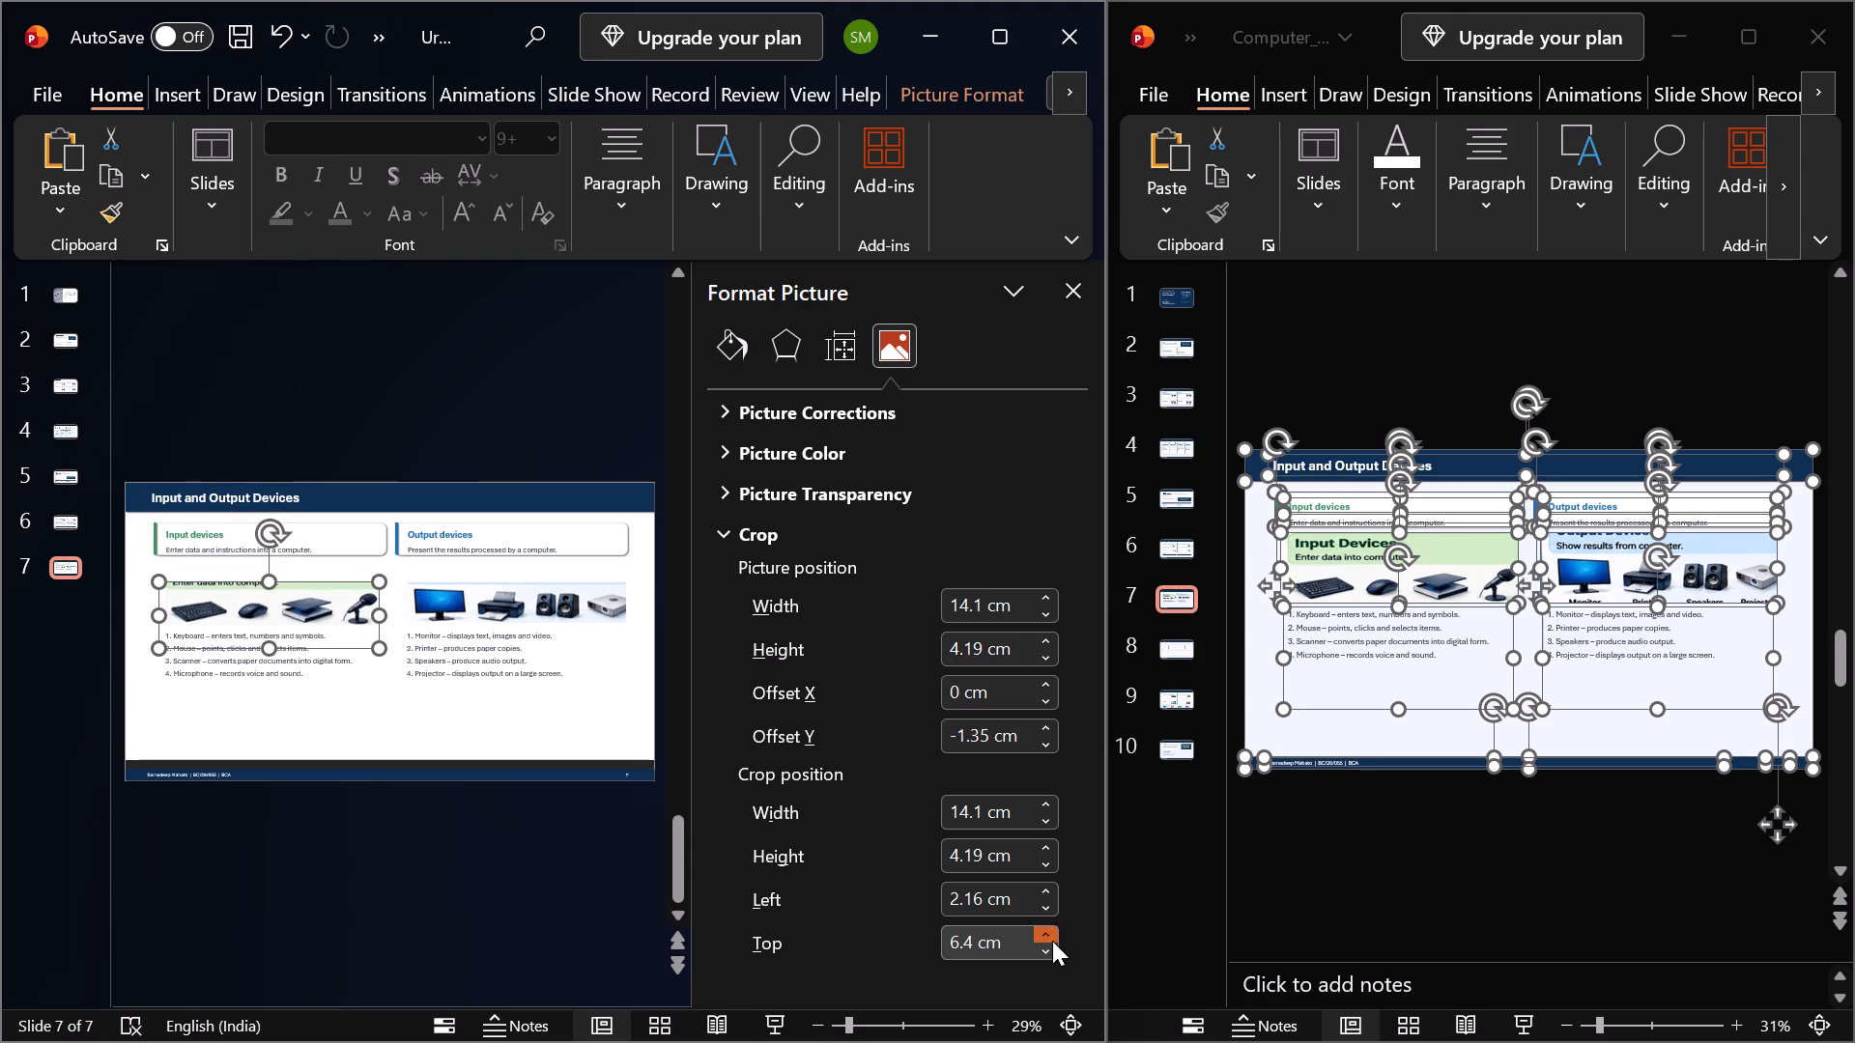
pyautogui.tripleClick(1052, 941)
pyautogui.click(1052, 941)
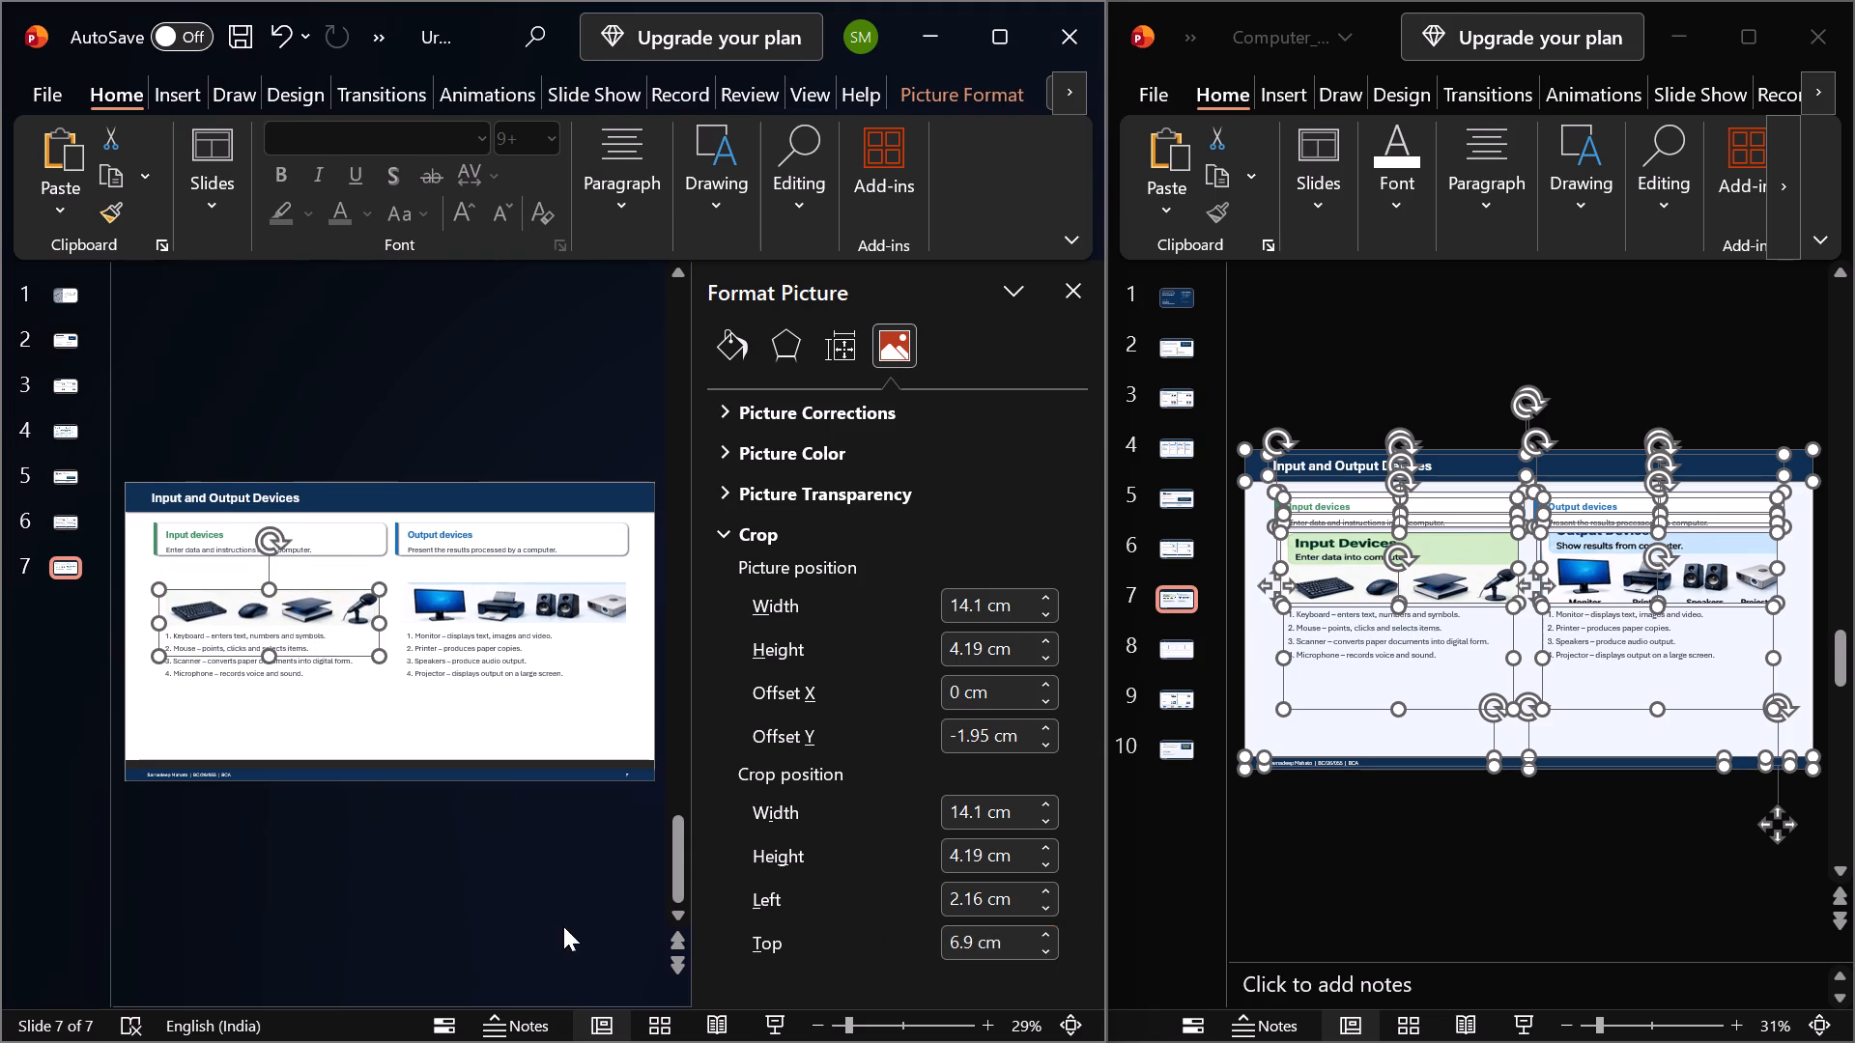
pyautogui.click(541, 915)
pyautogui.click(1066, 283)
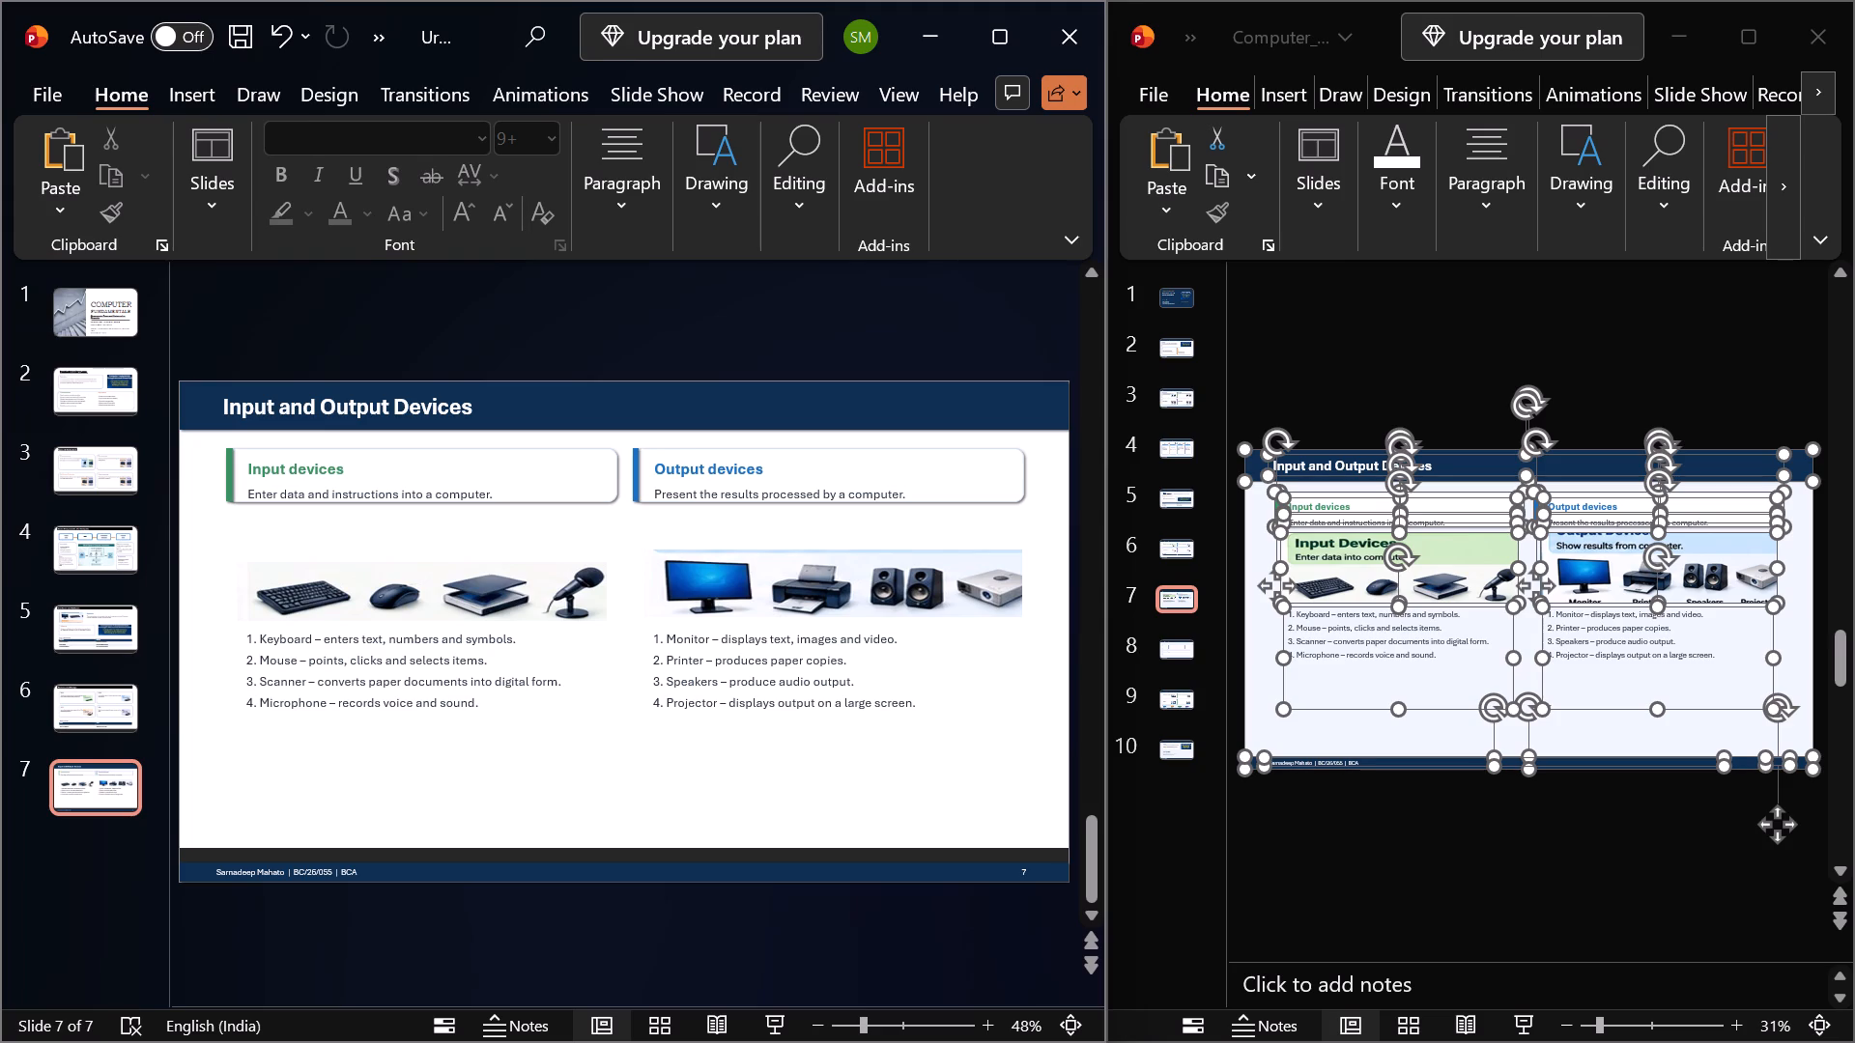
# Copy all the objects on slide 8, Working of a Computer, in the source presentation.
pyautogui.click(1471, 863)
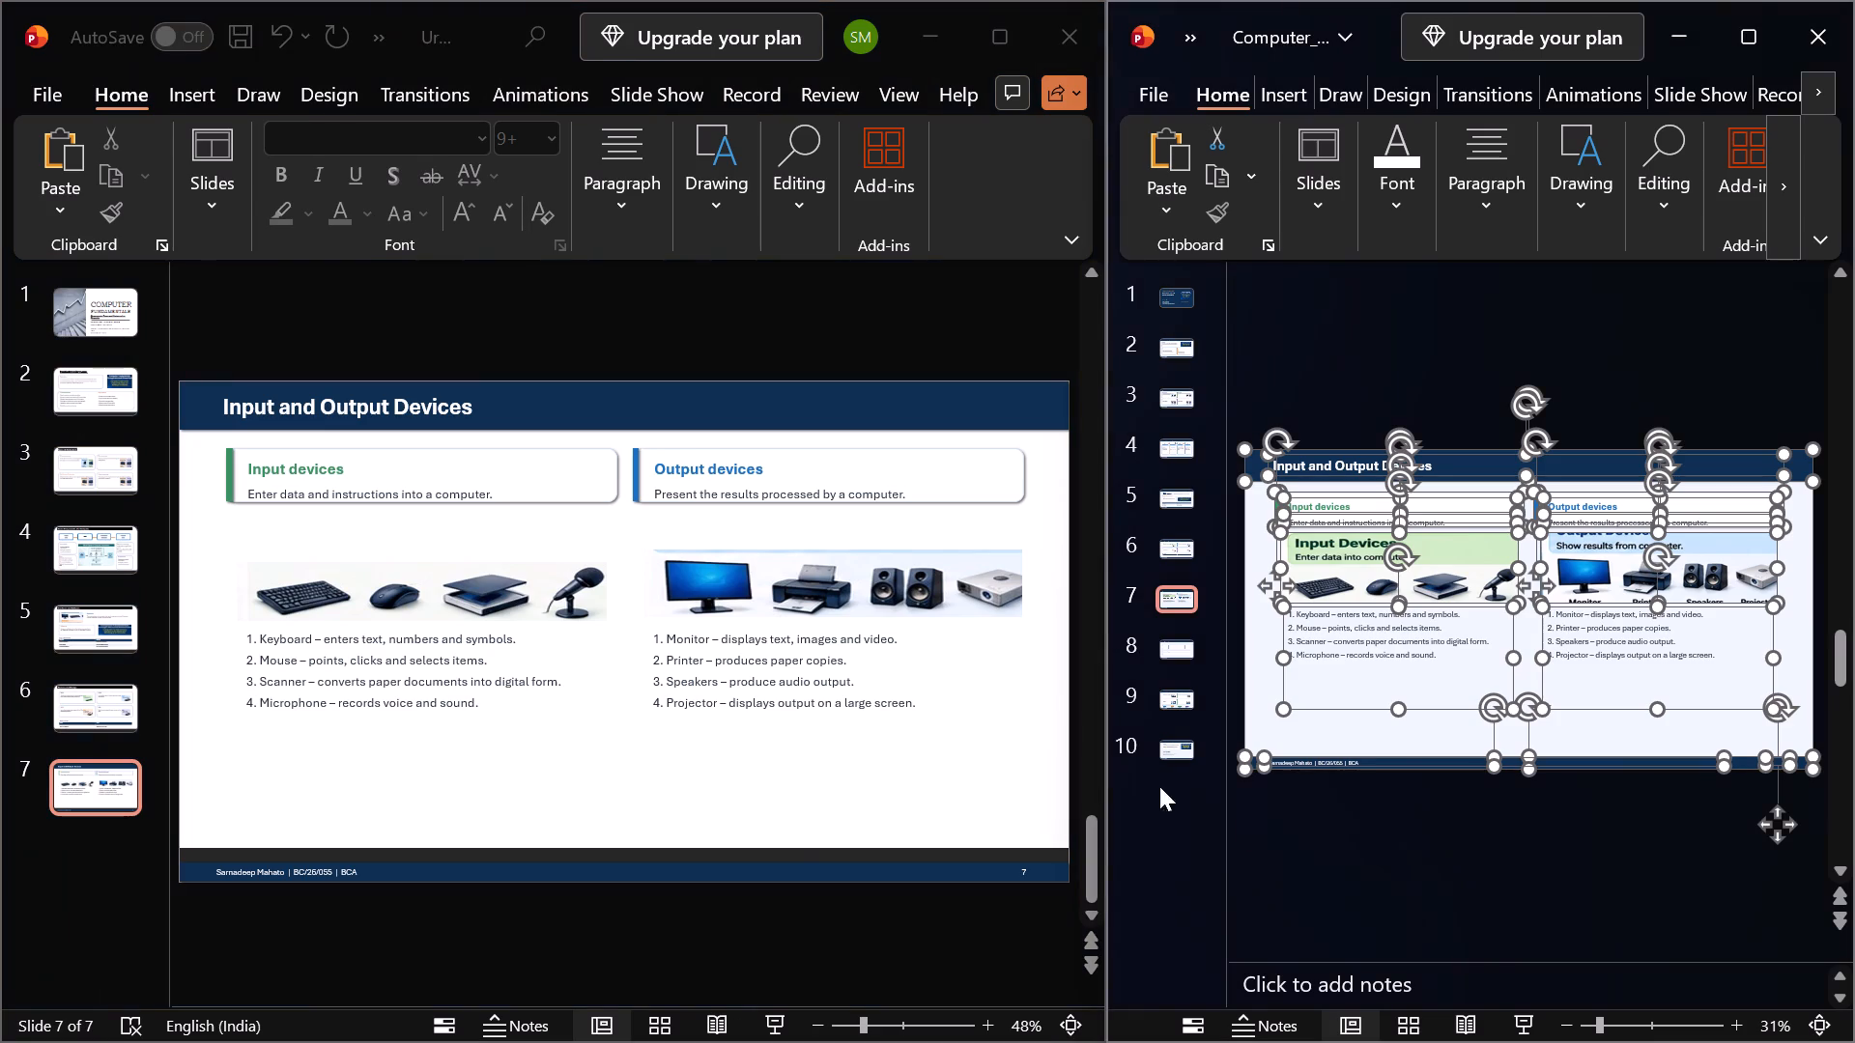
pyautogui.click(1176, 635)
pyautogui.click(1174, 656)
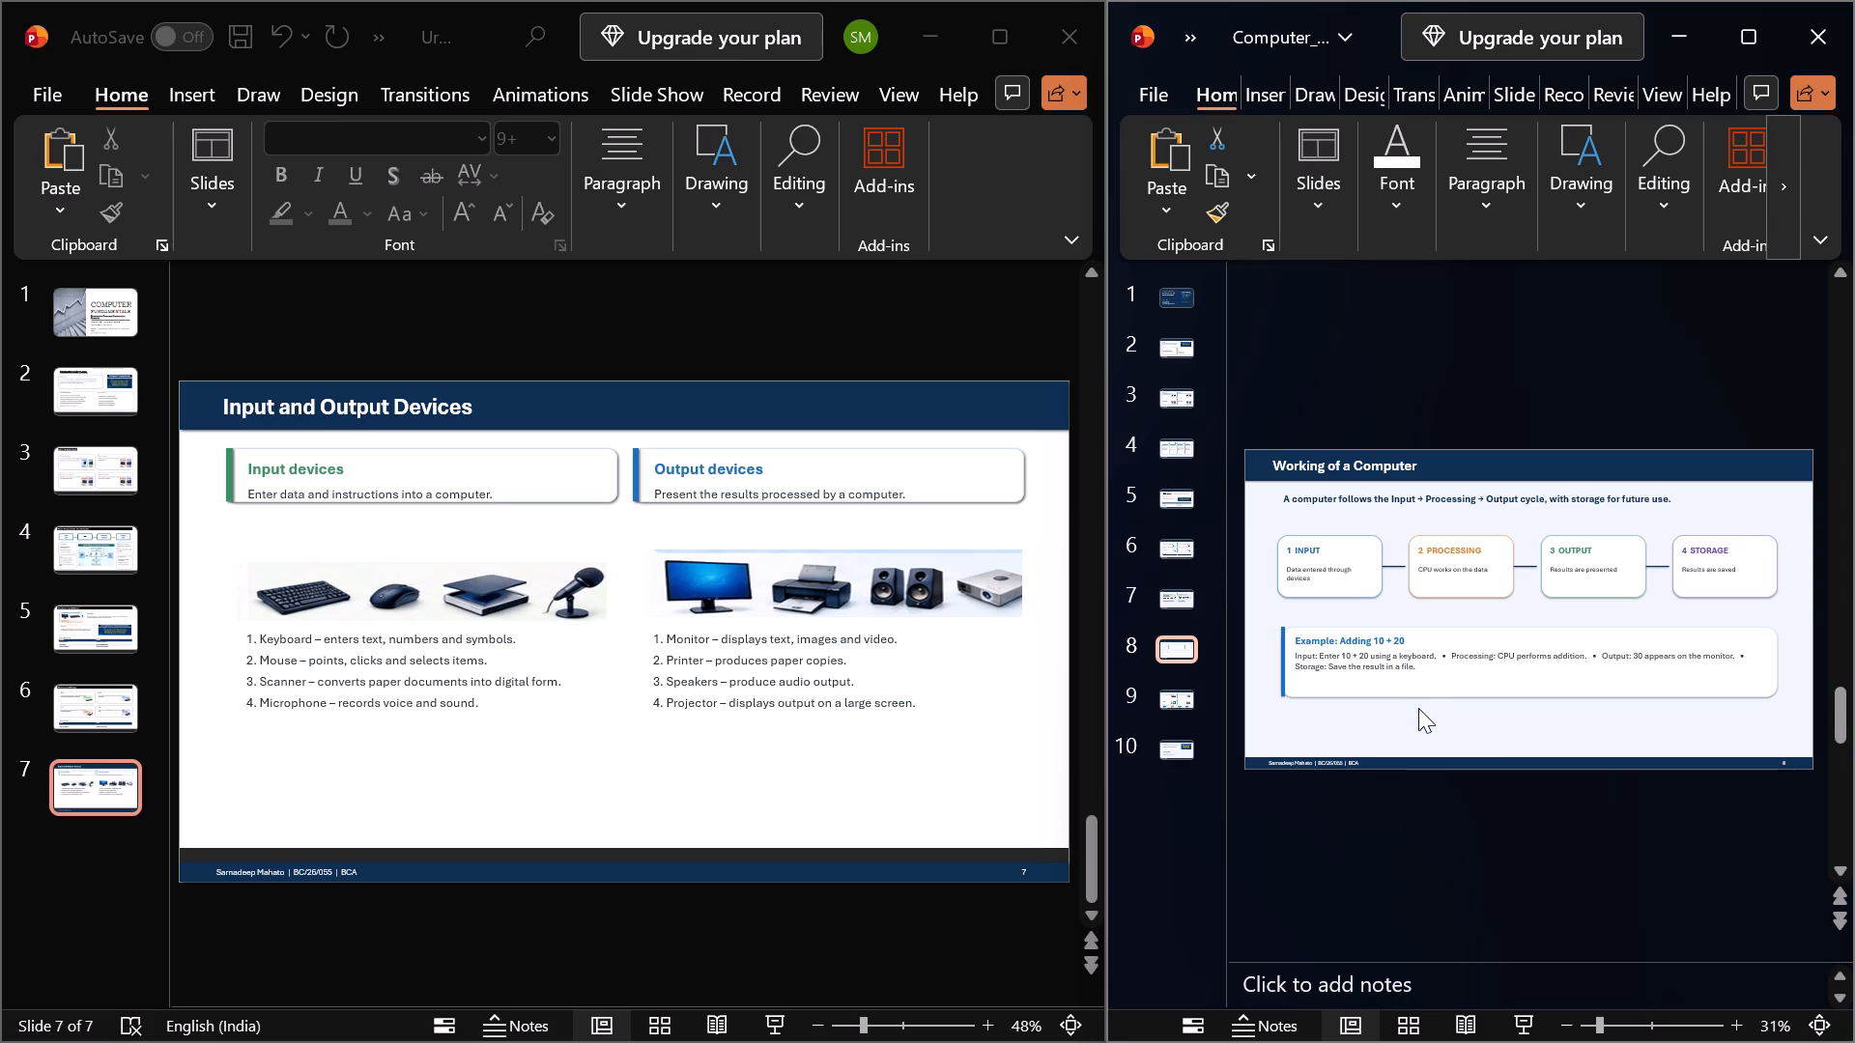
pyautogui.hotkey('ctrl', 'a')
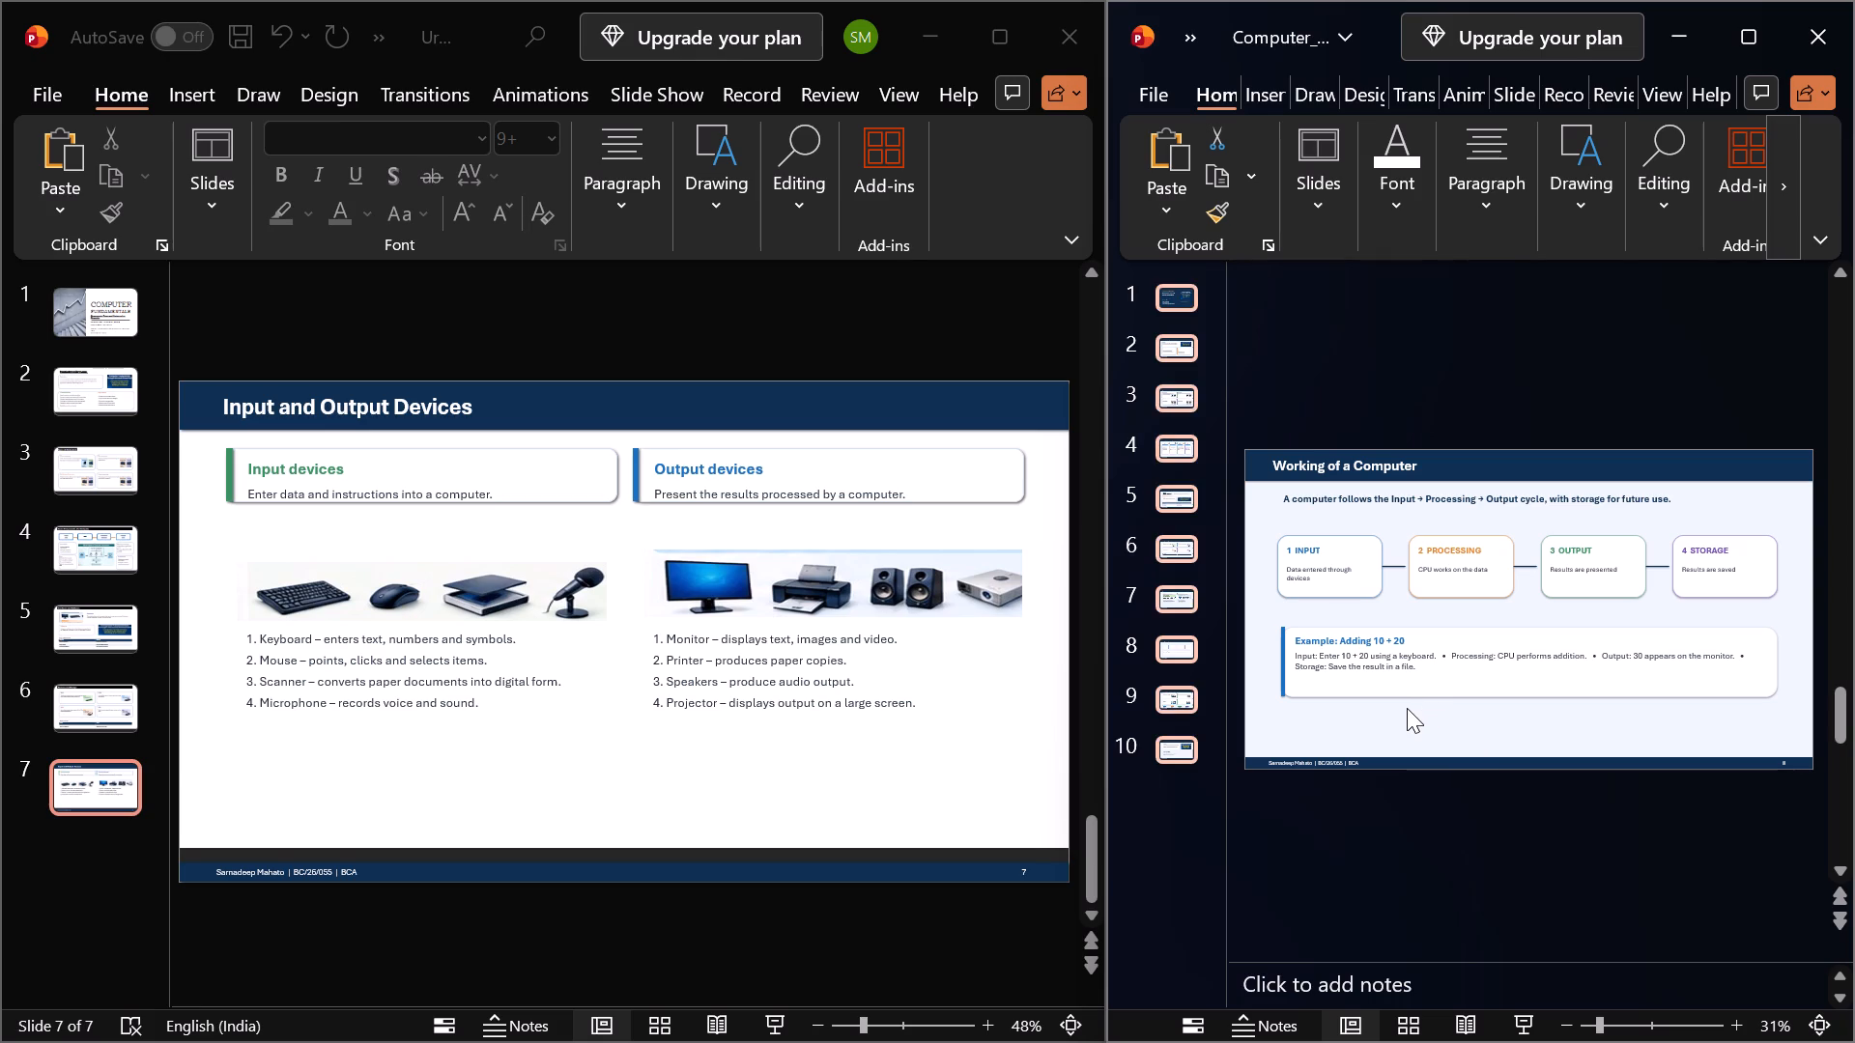
pyautogui.click(1533, 682)
pyautogui.click(1449, 724)
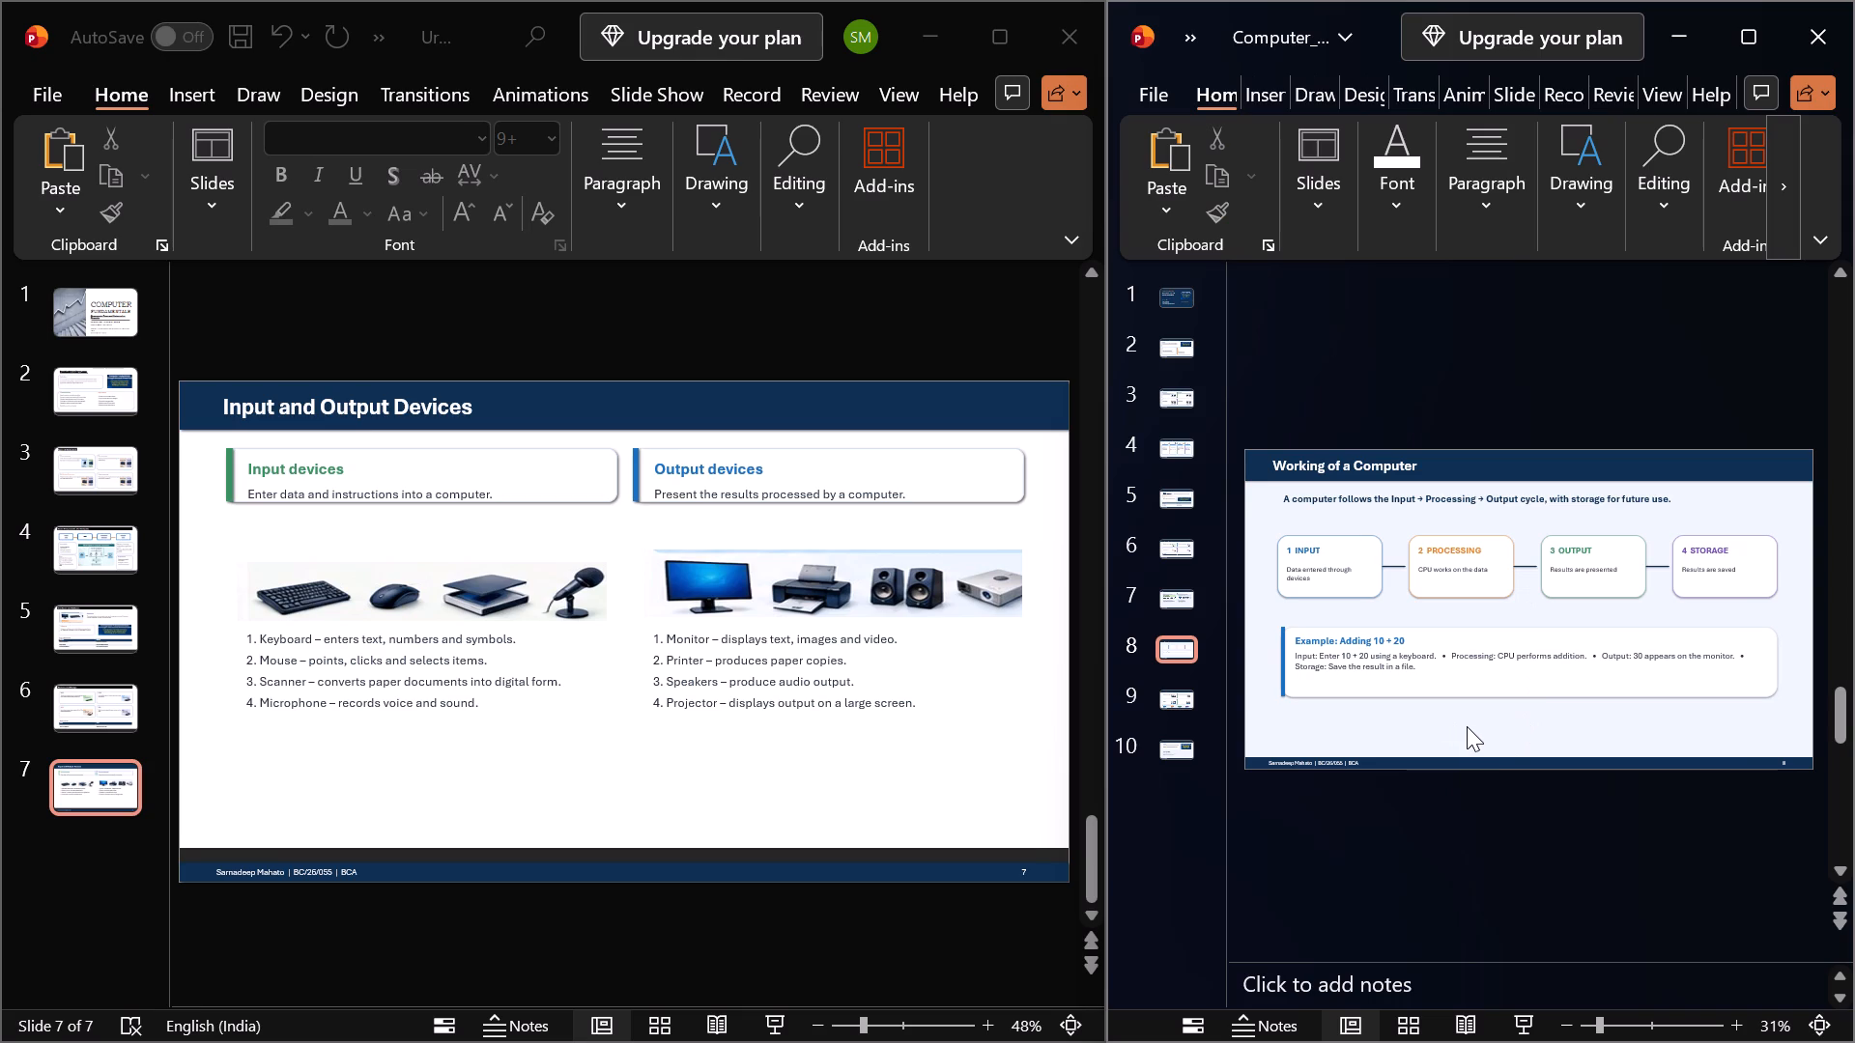
pyautogui.hotkey('ctrl', 'a')
pyautogui.hotkey('ctrl', 'c')
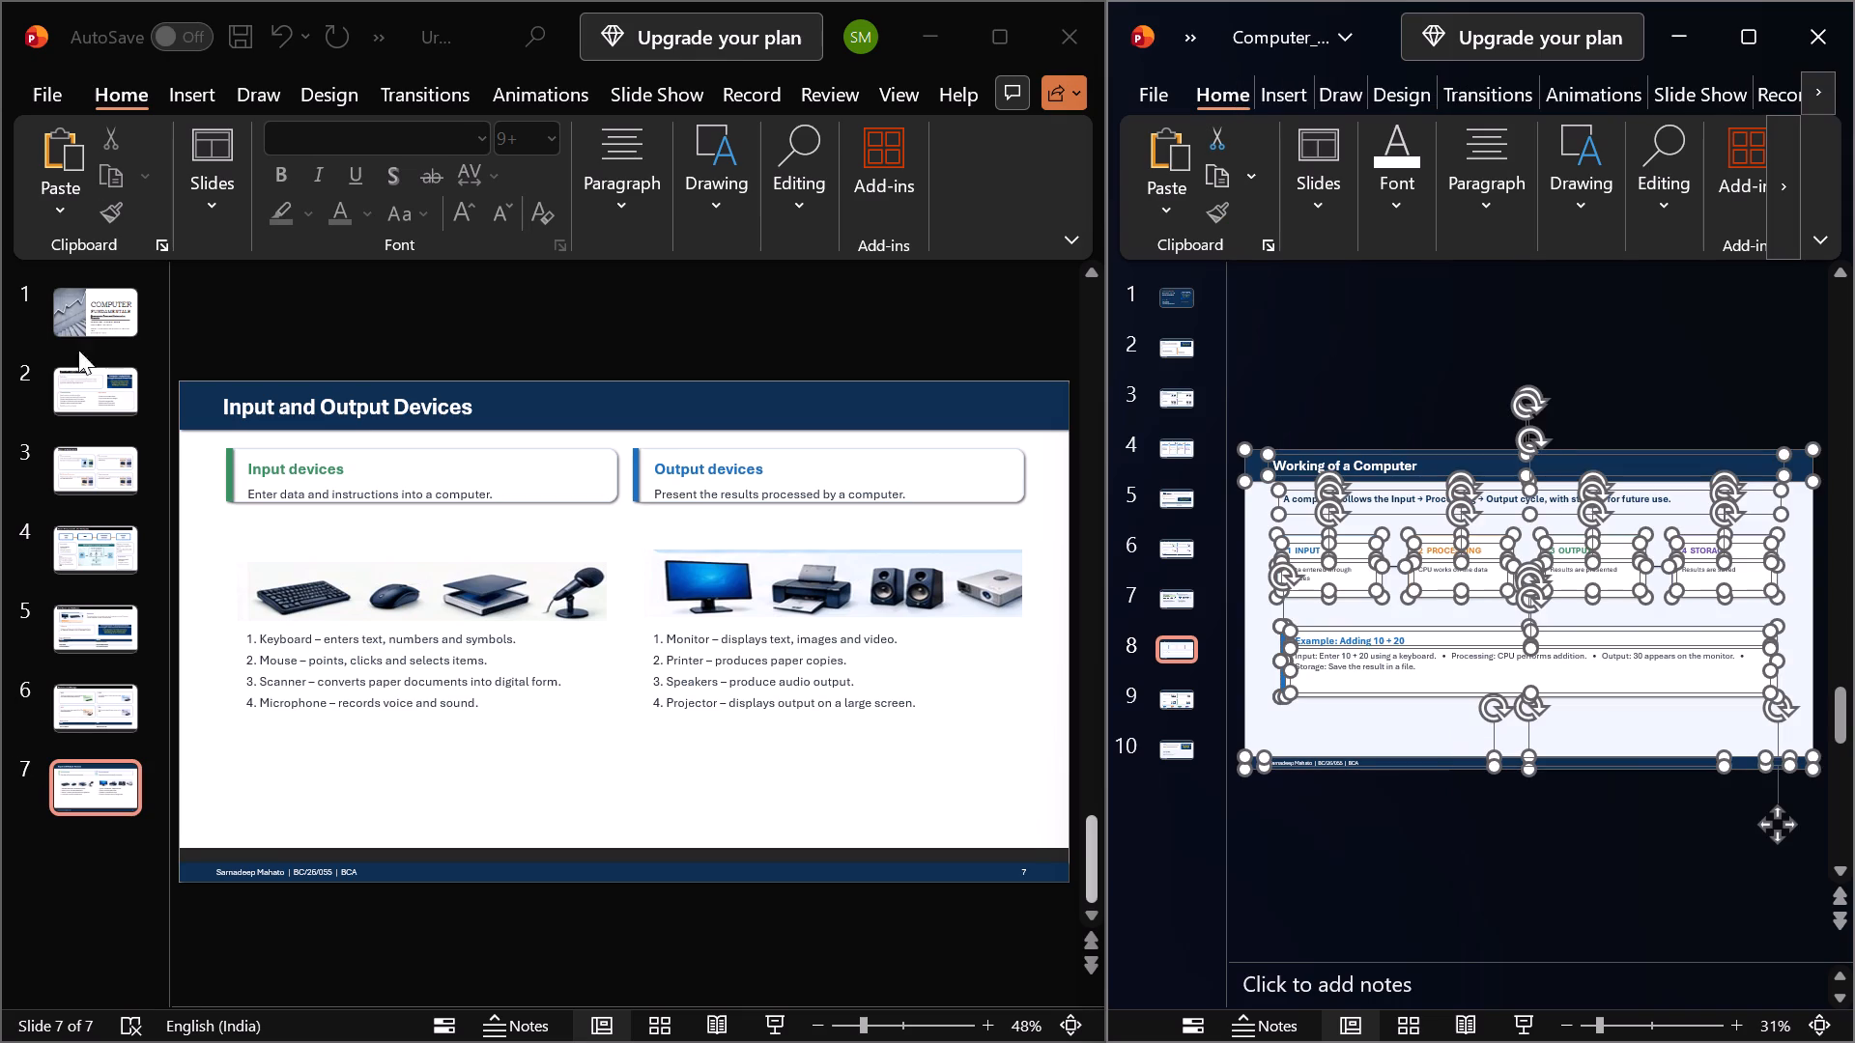
# Add a new slide 8 to the Urban monochrome deck and paste the copied Working of a Computer content onto it.
pyautogui.click(216, 156)
pyautogui.click(216, 156)
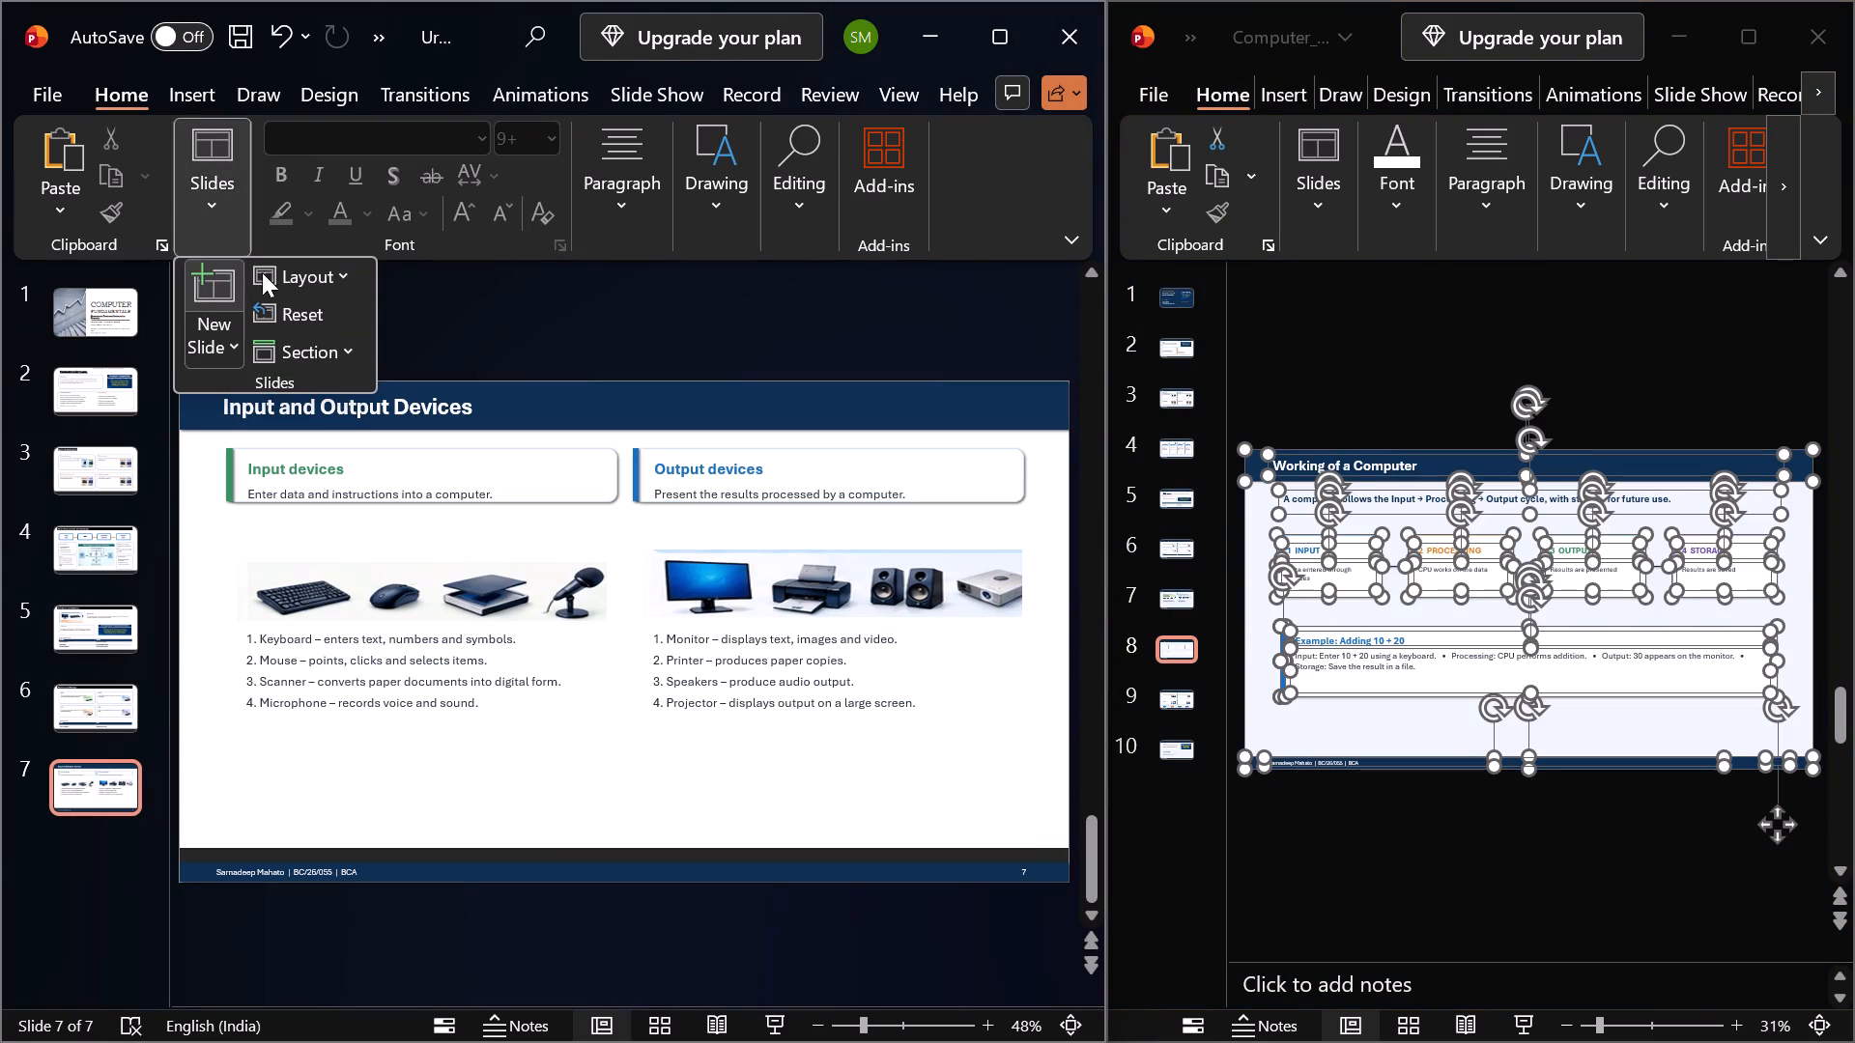
pyautogui.click(192, 288)
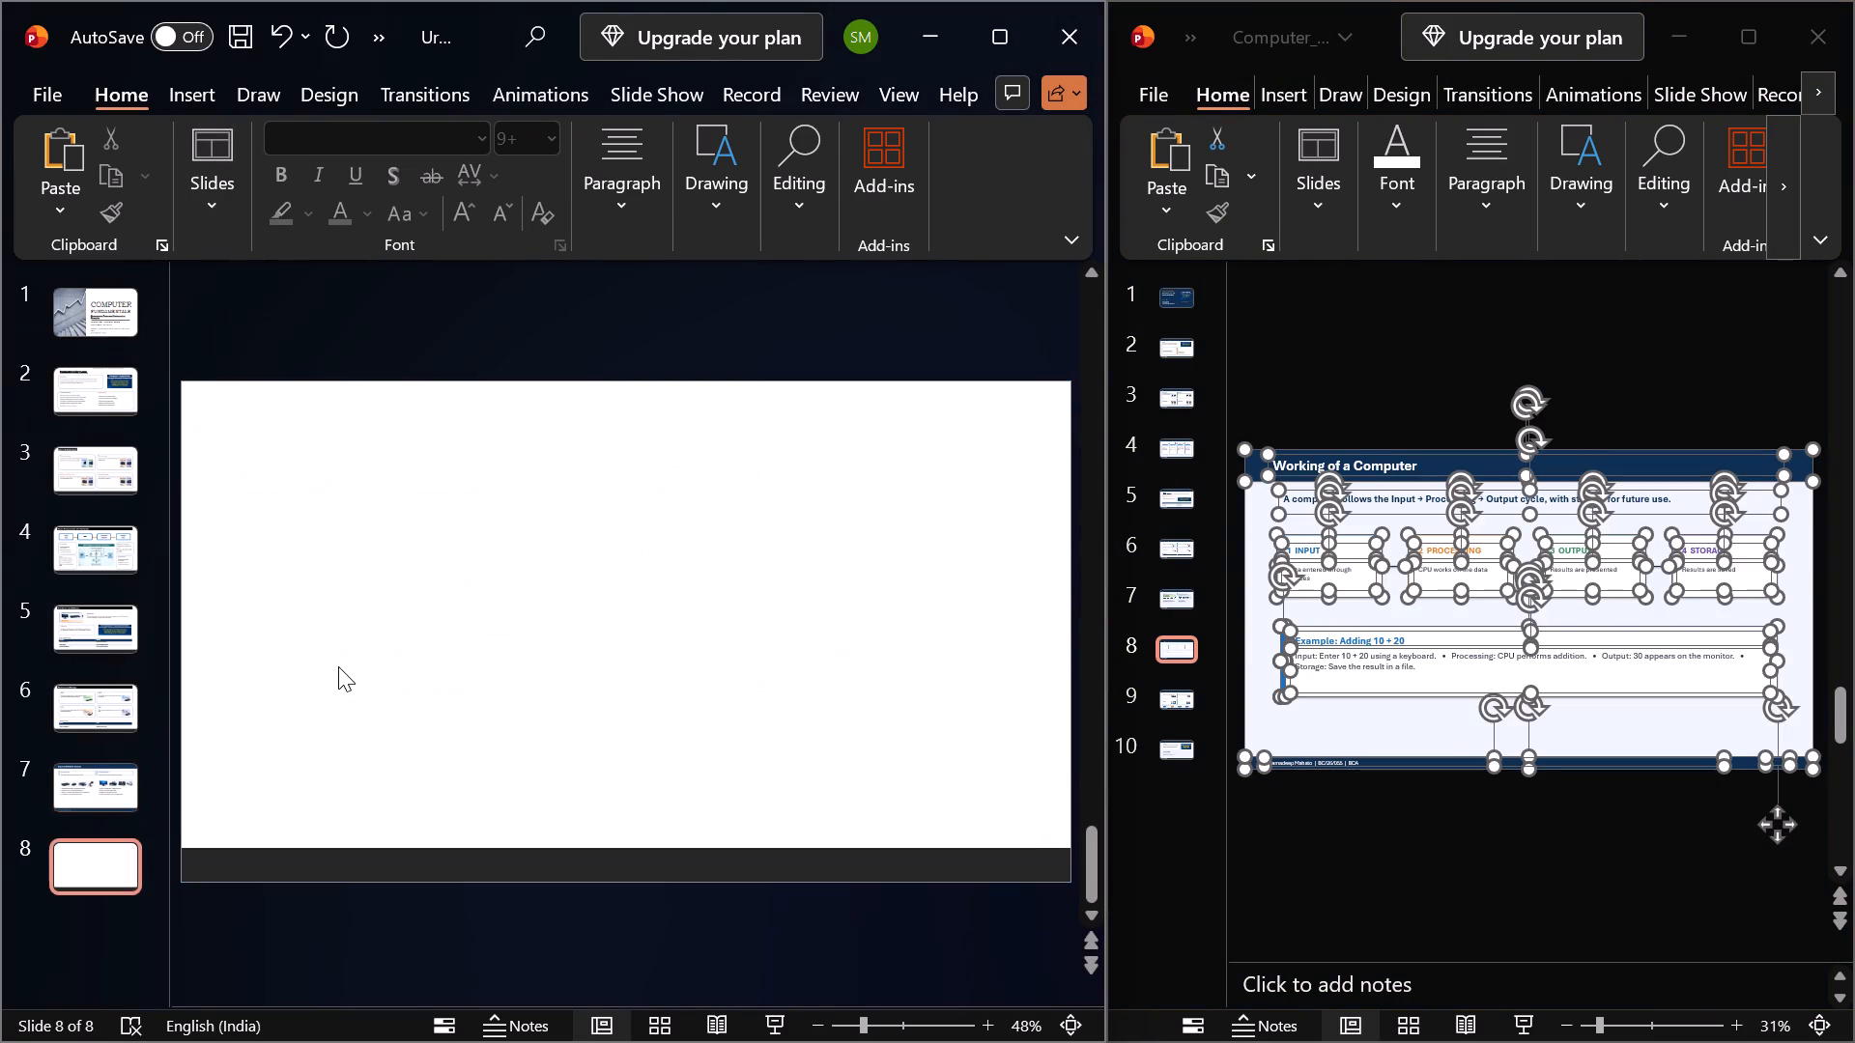
pyautogui.hotkey('ctrl', 'v')
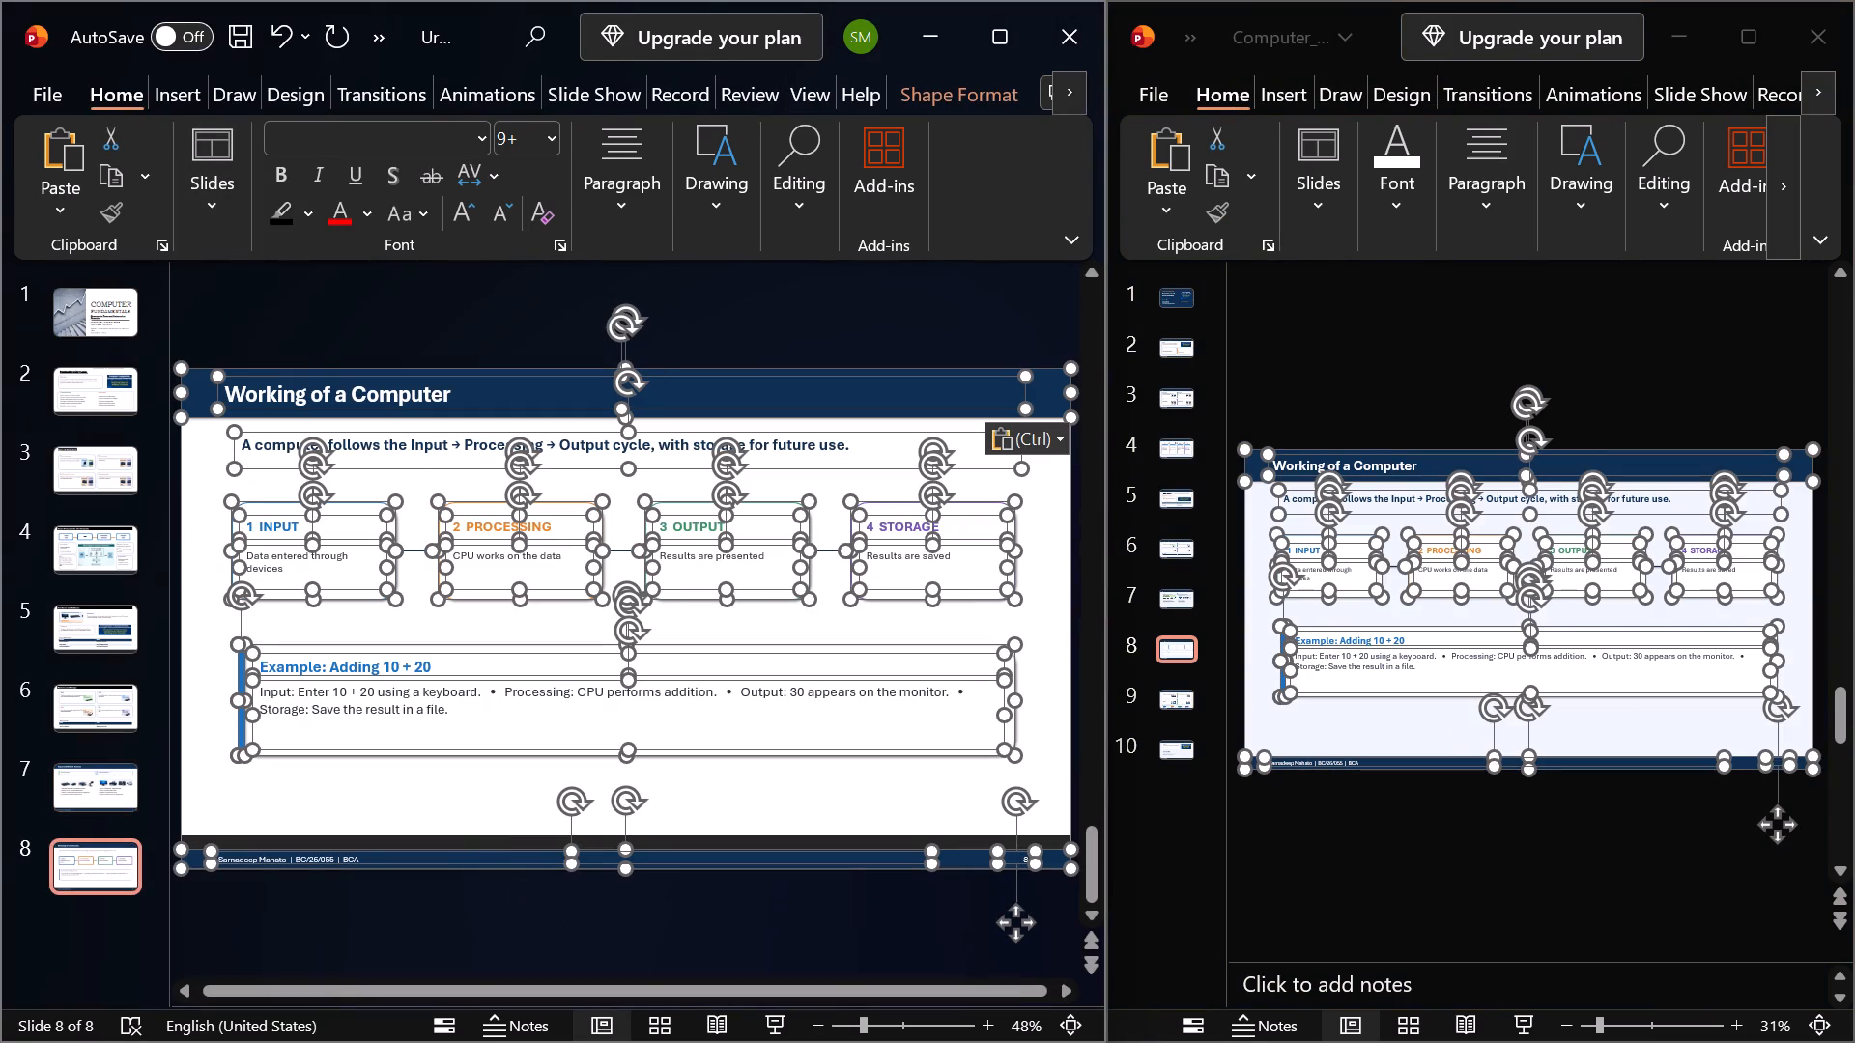
# Fill the Working of a Computer title text box on slide 8 with black.
pyautogui.click(896, 405)
pyautogui.click(897, 390)
pyautogui.rightClick(897, 390)
pyautogui.click(855, 484)
pyautogui.click(1053, 504)
pyautogui.click(921, 403)
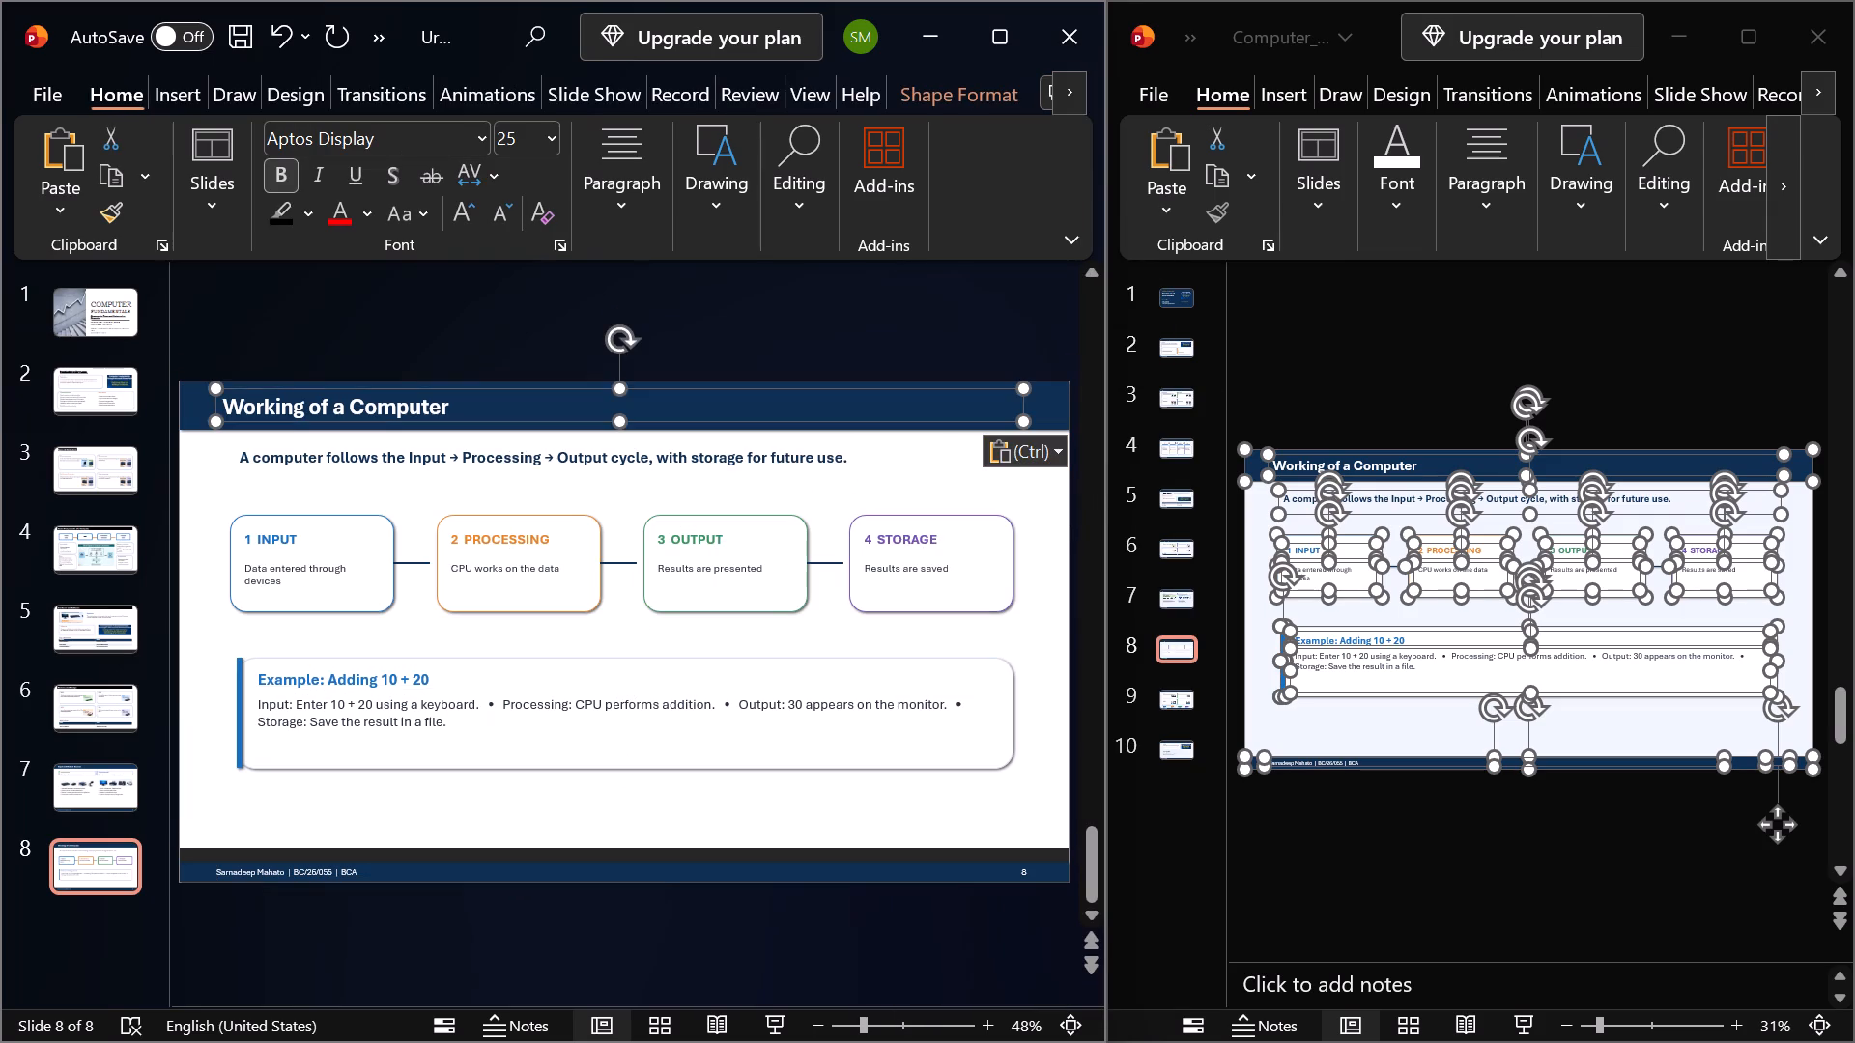
pyautogui.rightClick(876, 405)
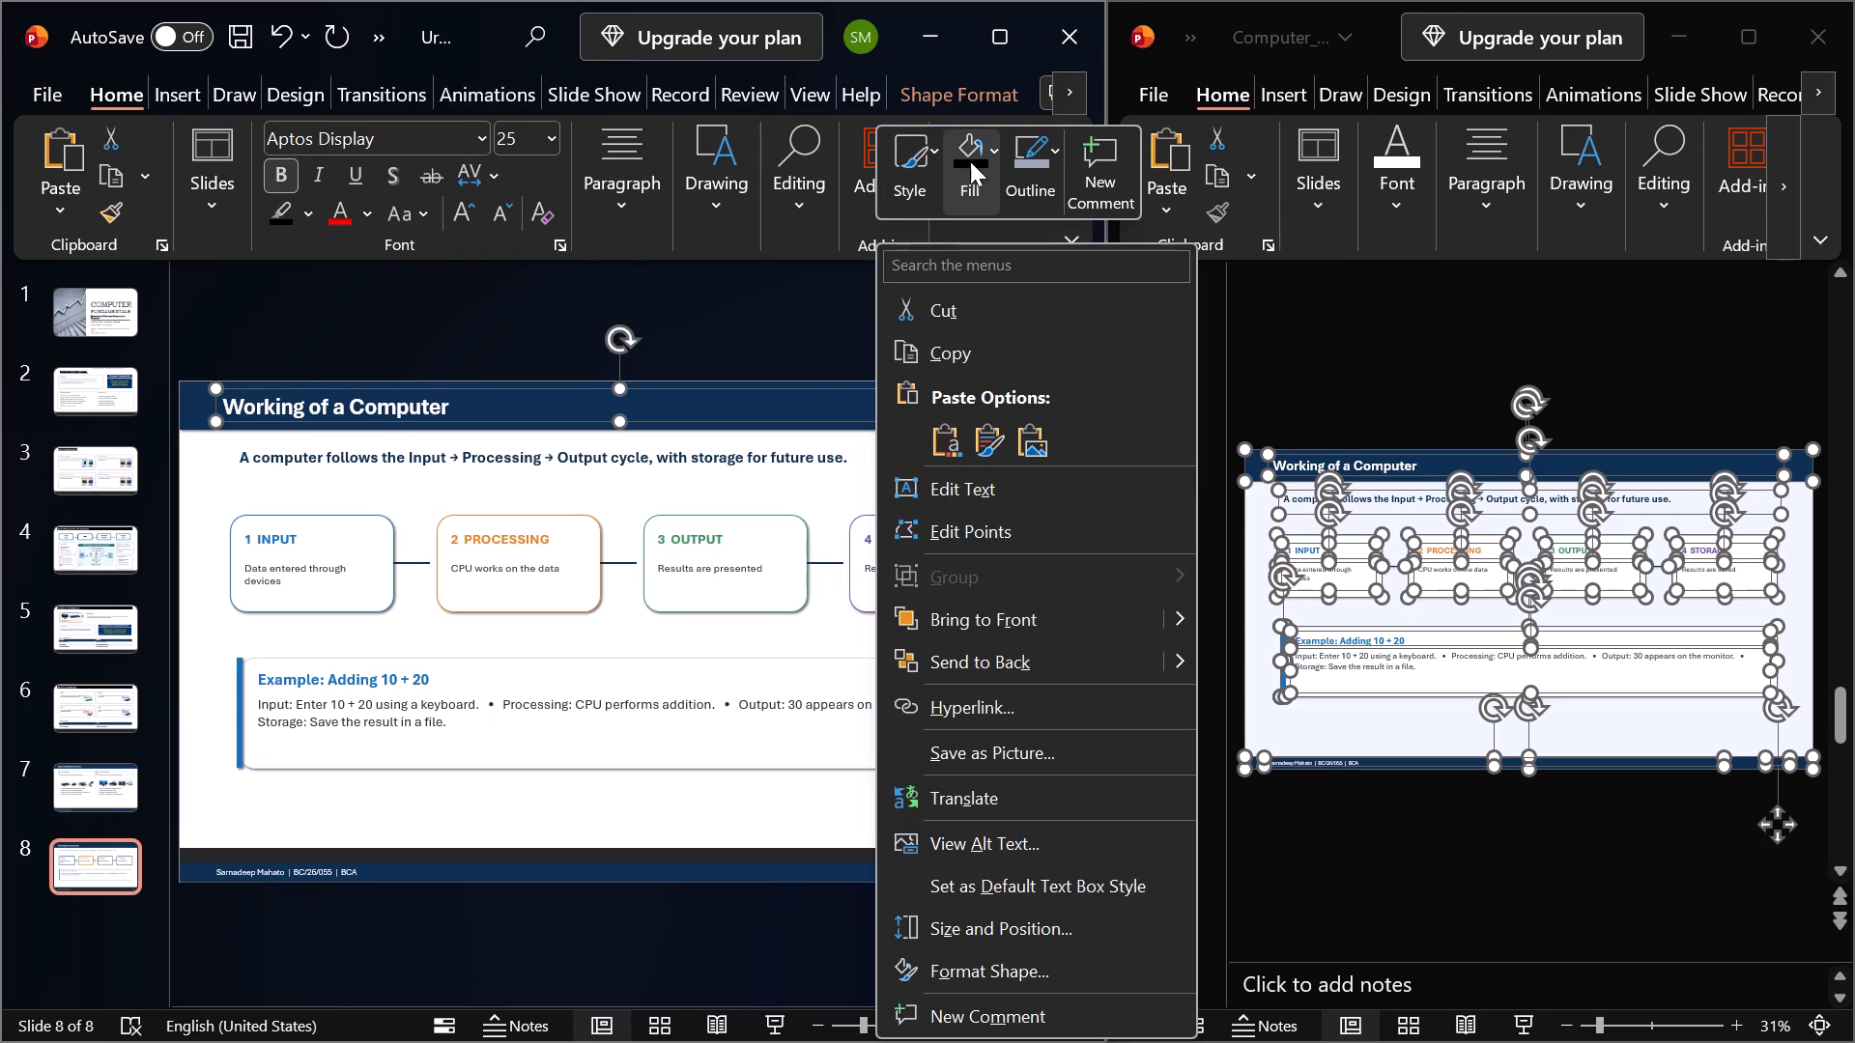
pyautogui.click(968, 153)
pyautogui.click(1005, 334)
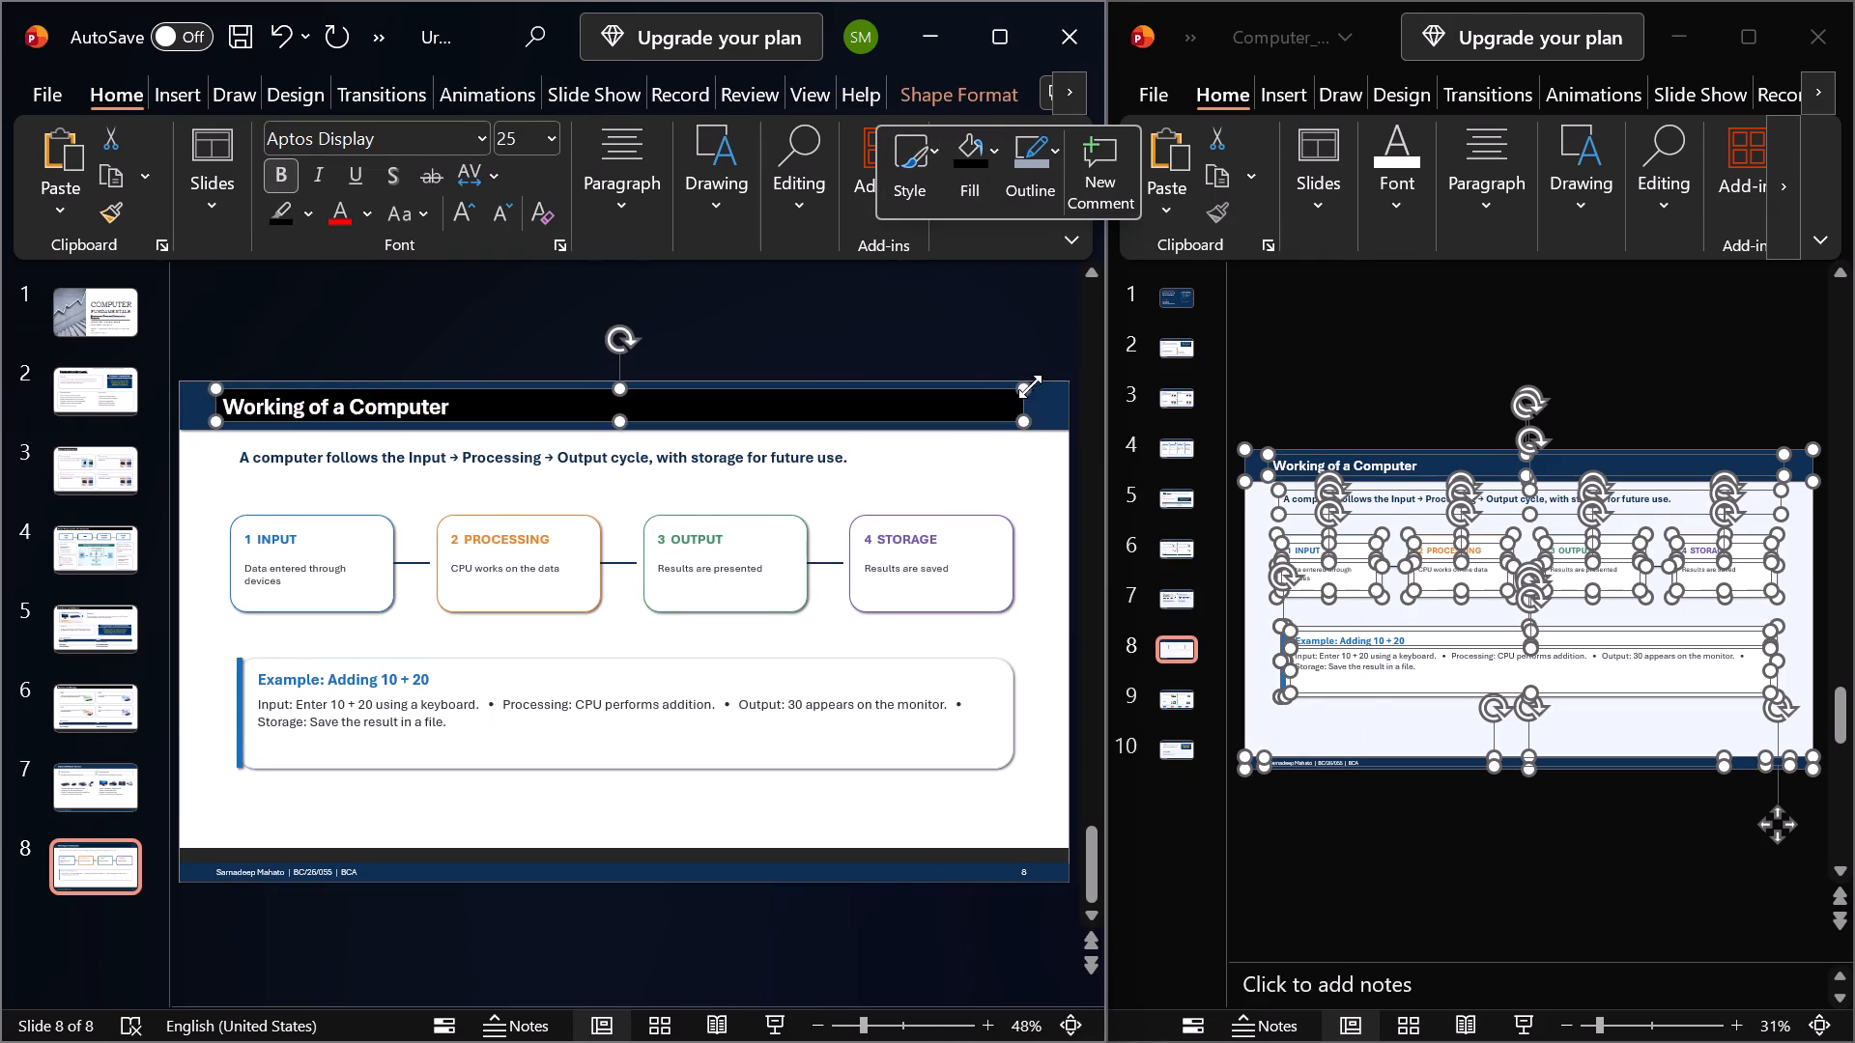
# Delete the navy band behind slide 8's title.
pyautogui.click(1043, 401)
pyautogui.rightClick(1043, 401)
pyautogui.click(997, 474)
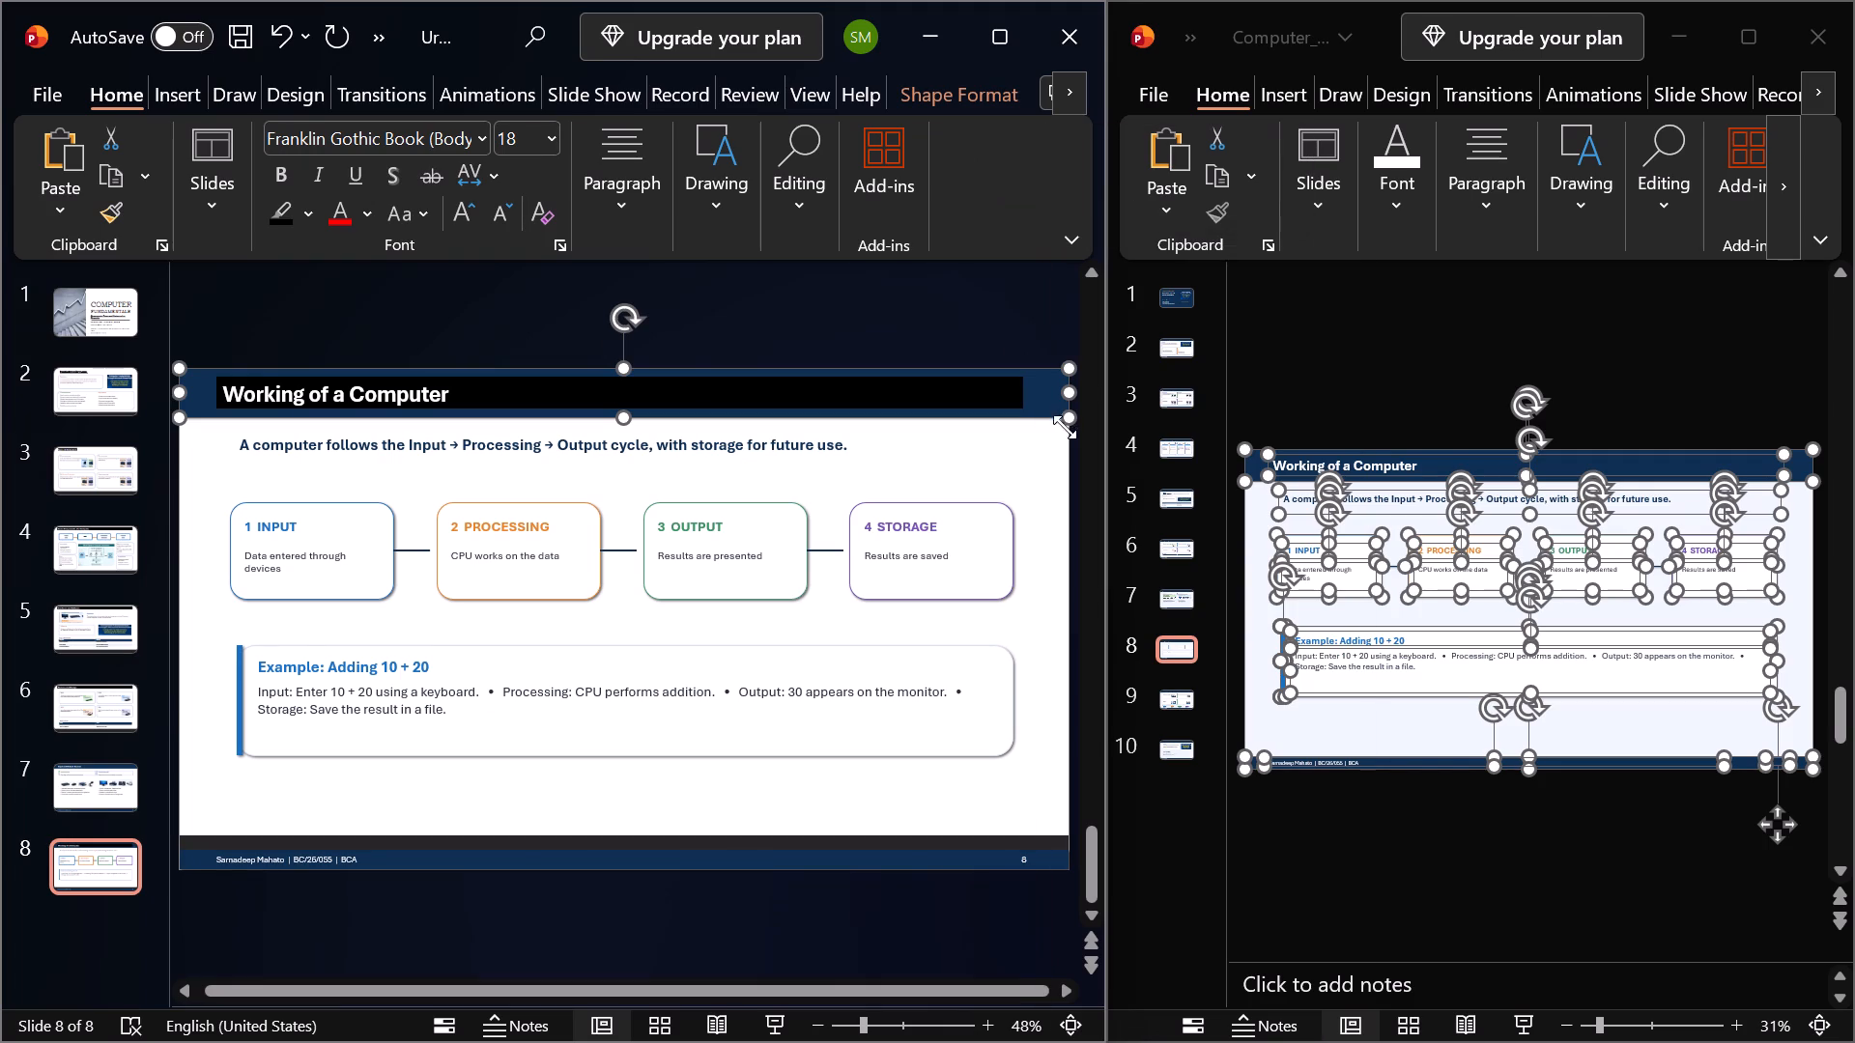
pyautogui.press('BackSpace')
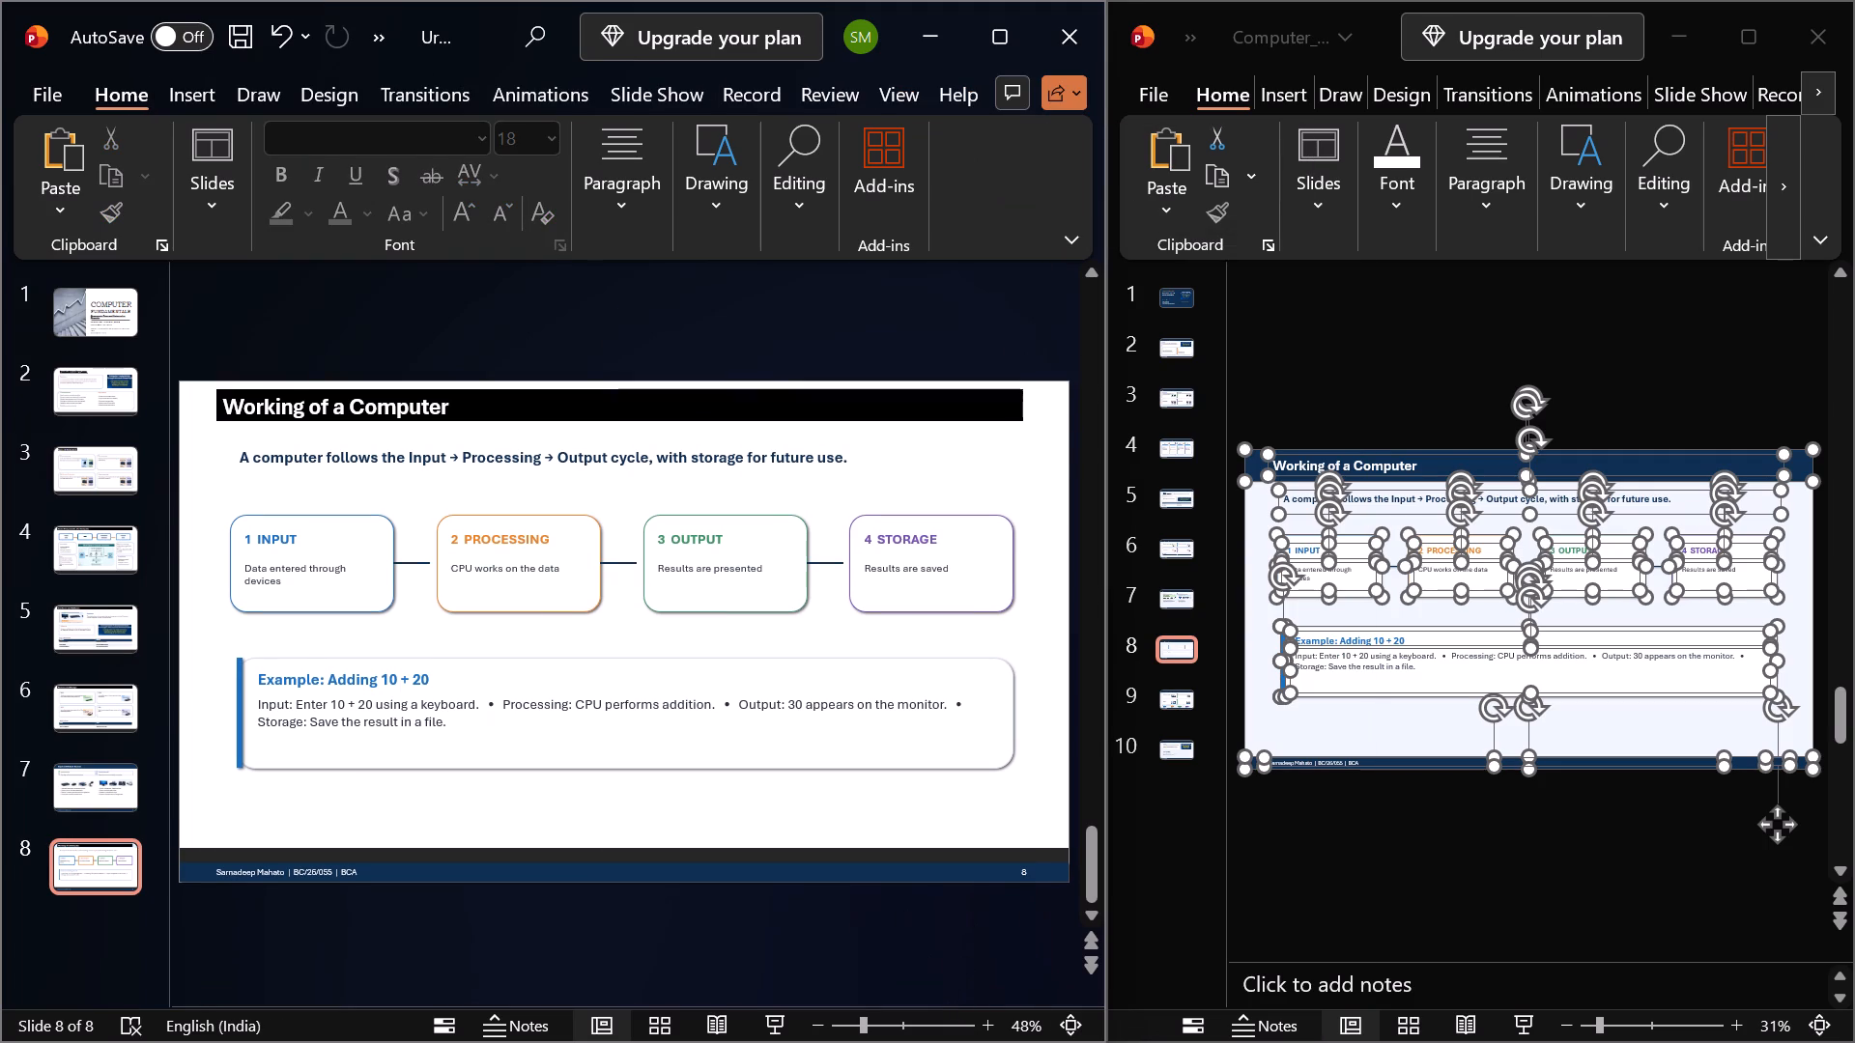
# Delete the pasted footer from slide 8, including its slide number, student details text and navy band.
pyautogui.click(1022, 870)
pyautogui.press('BackSpace')
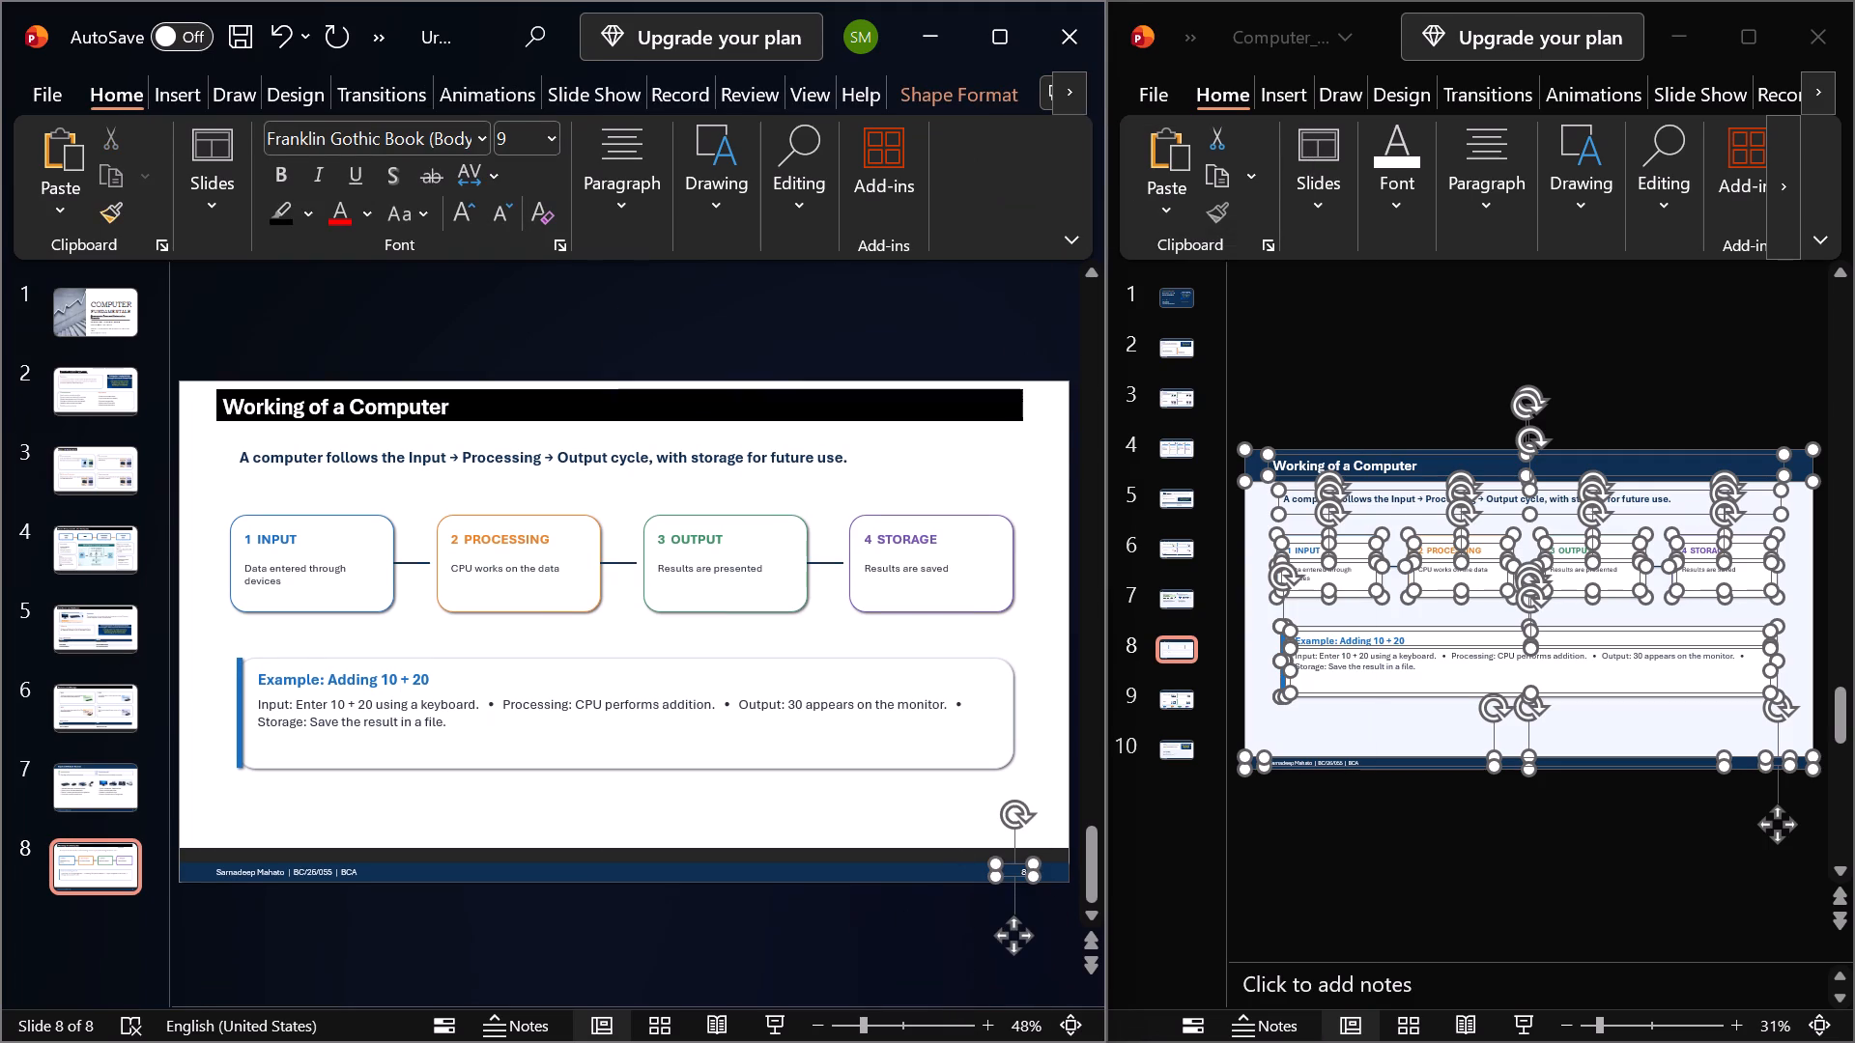
pyautogui.hotkey('ctrl', 'a')
pyautogui.press('BackSpace')
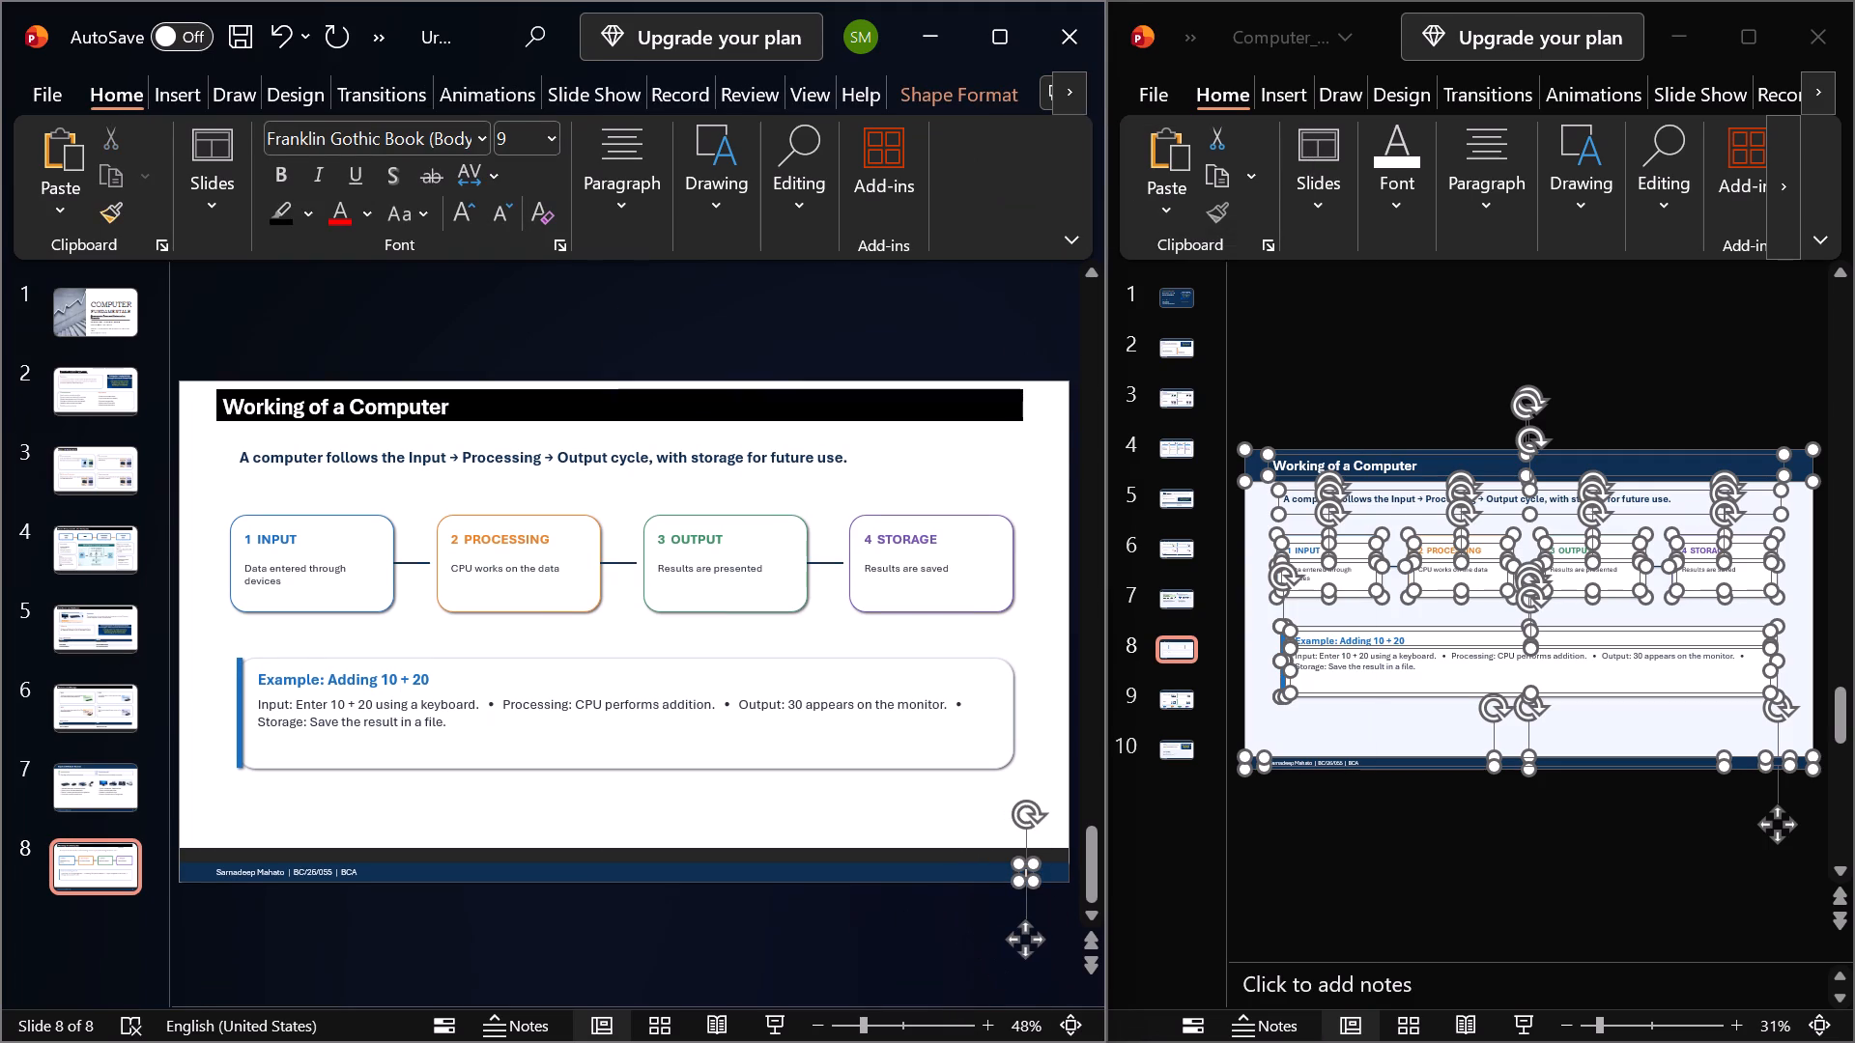
pyautogui.click(923, 868)
pyautogui.press('BackSpace')
pyautogui.click(778, 870)
pyautogui.press('BackSpace')
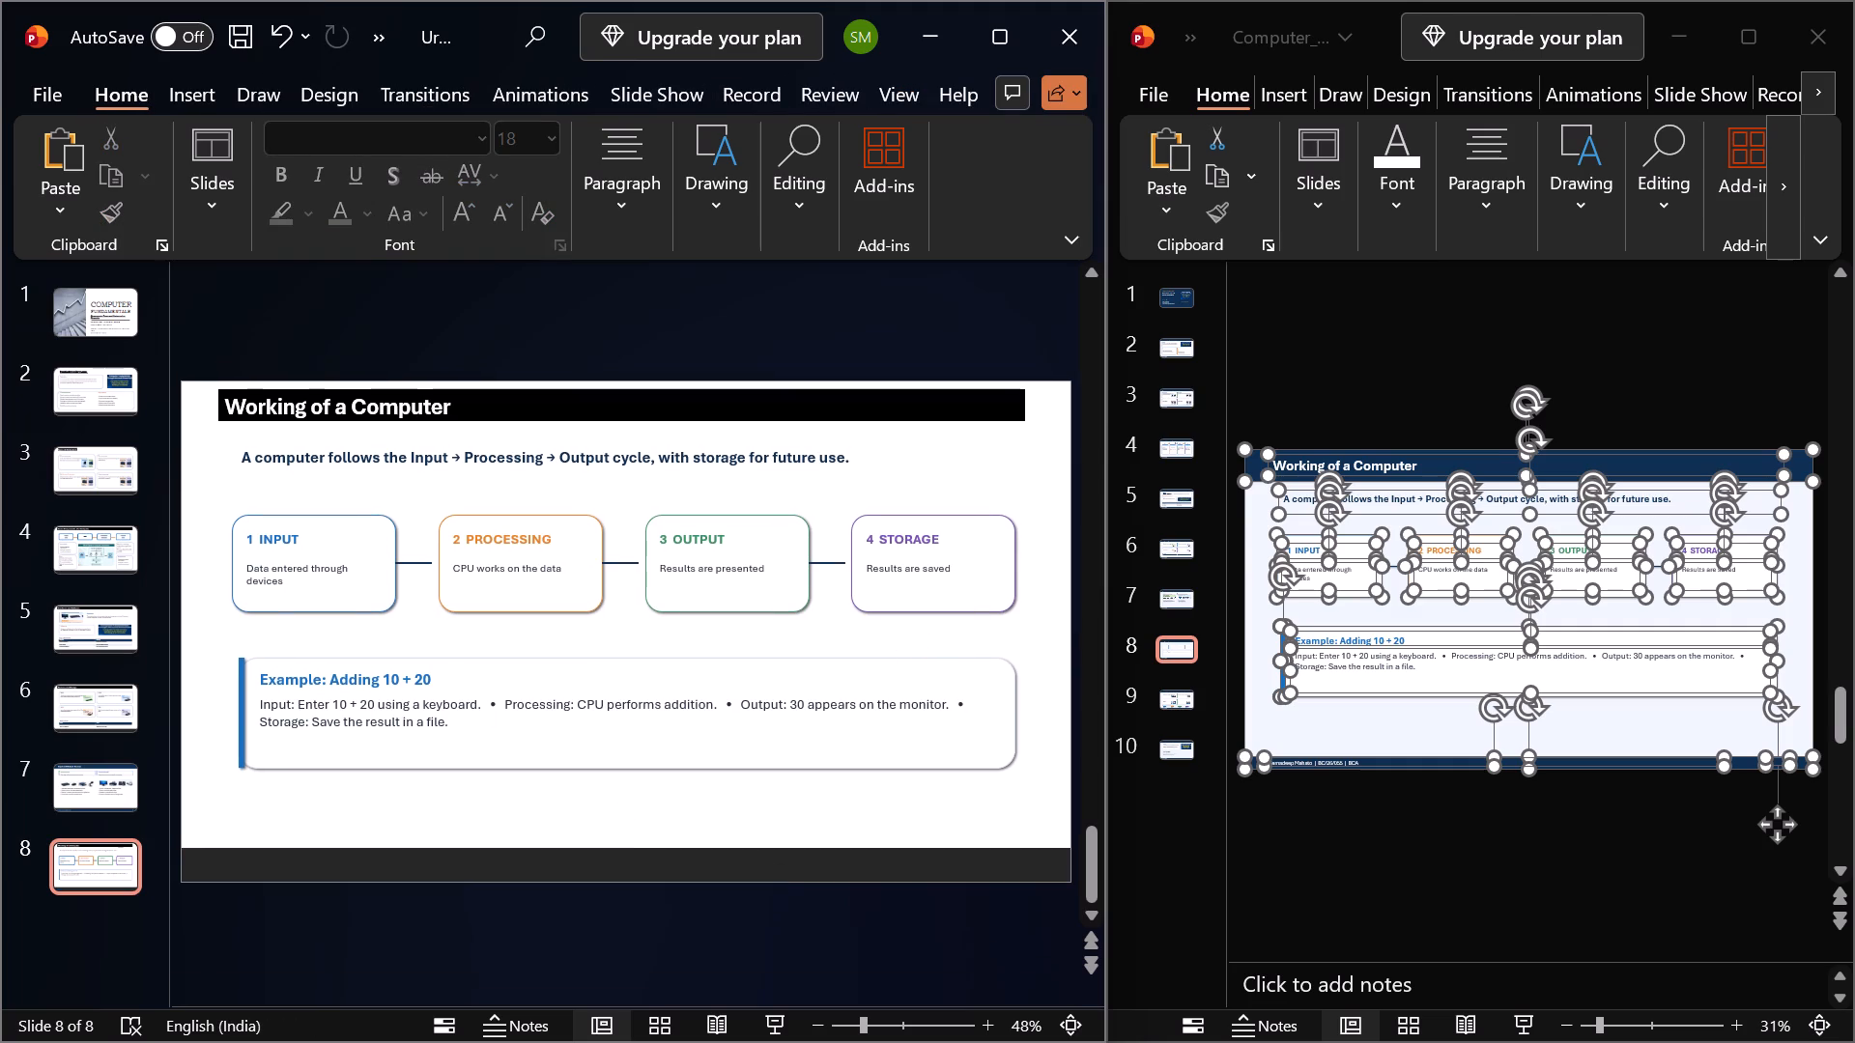
# Delete the blue accent bar at the edge of the Example: Adding 10 + 20 card.
pyautogui.click(240, 692)
pyautogui.press('BackSpace')
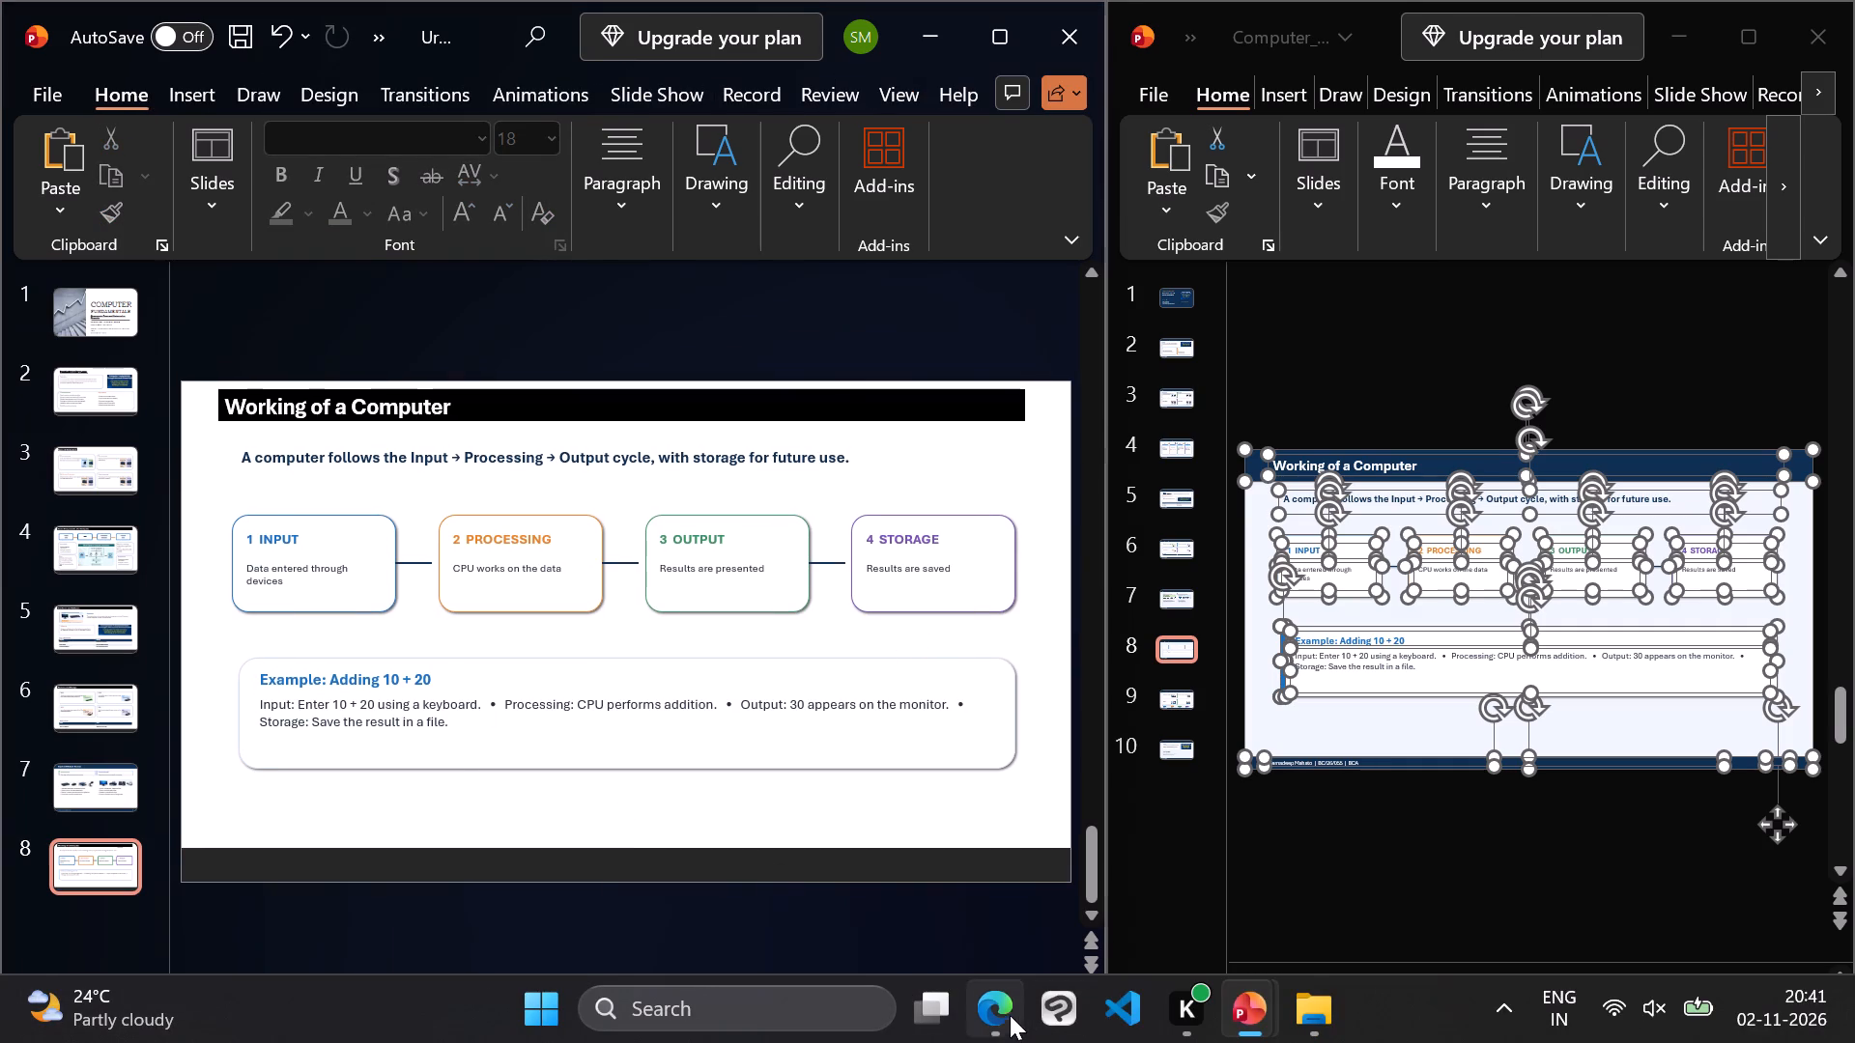
# Switch to Edge and close the educba page on the components of a computer.
pyautogui.click(1010, 1015)
pyautogui.scroll(-2, 540, 799)
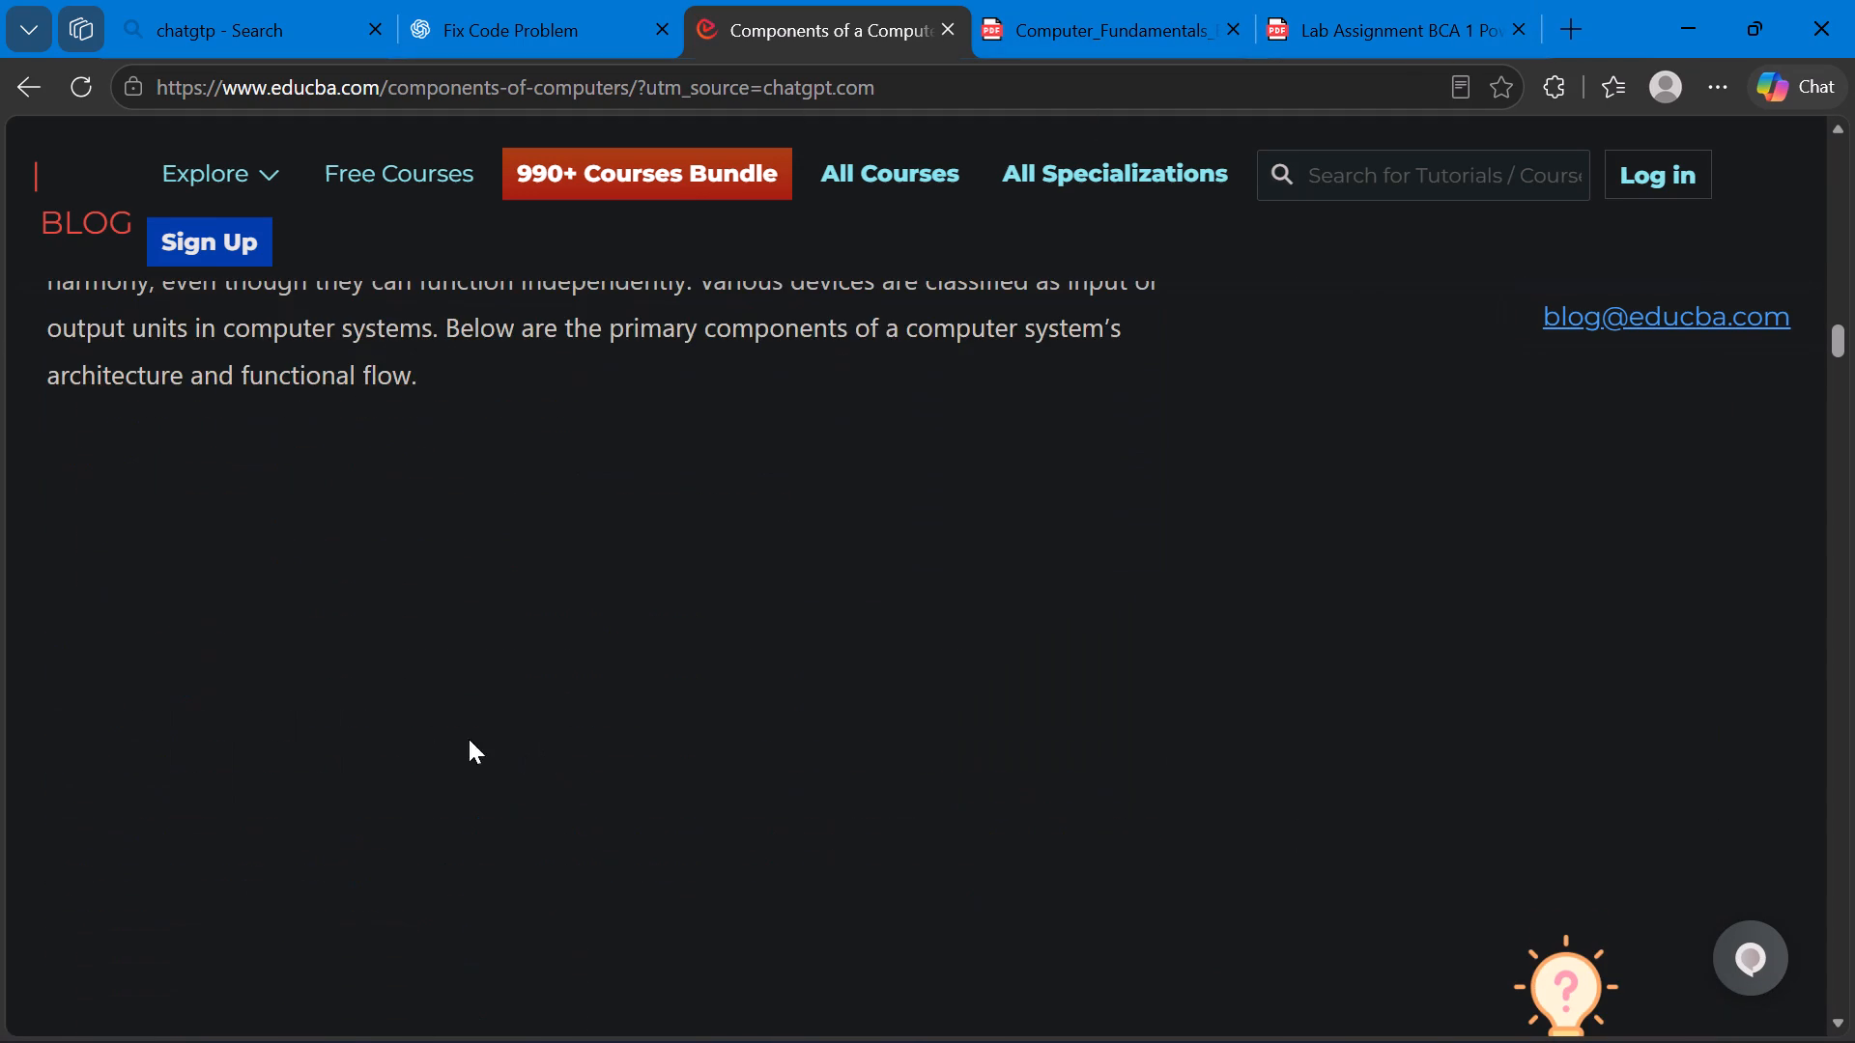
pyautogui.scroll(-2, 365, 728)
pyautogui.click(947, 30)
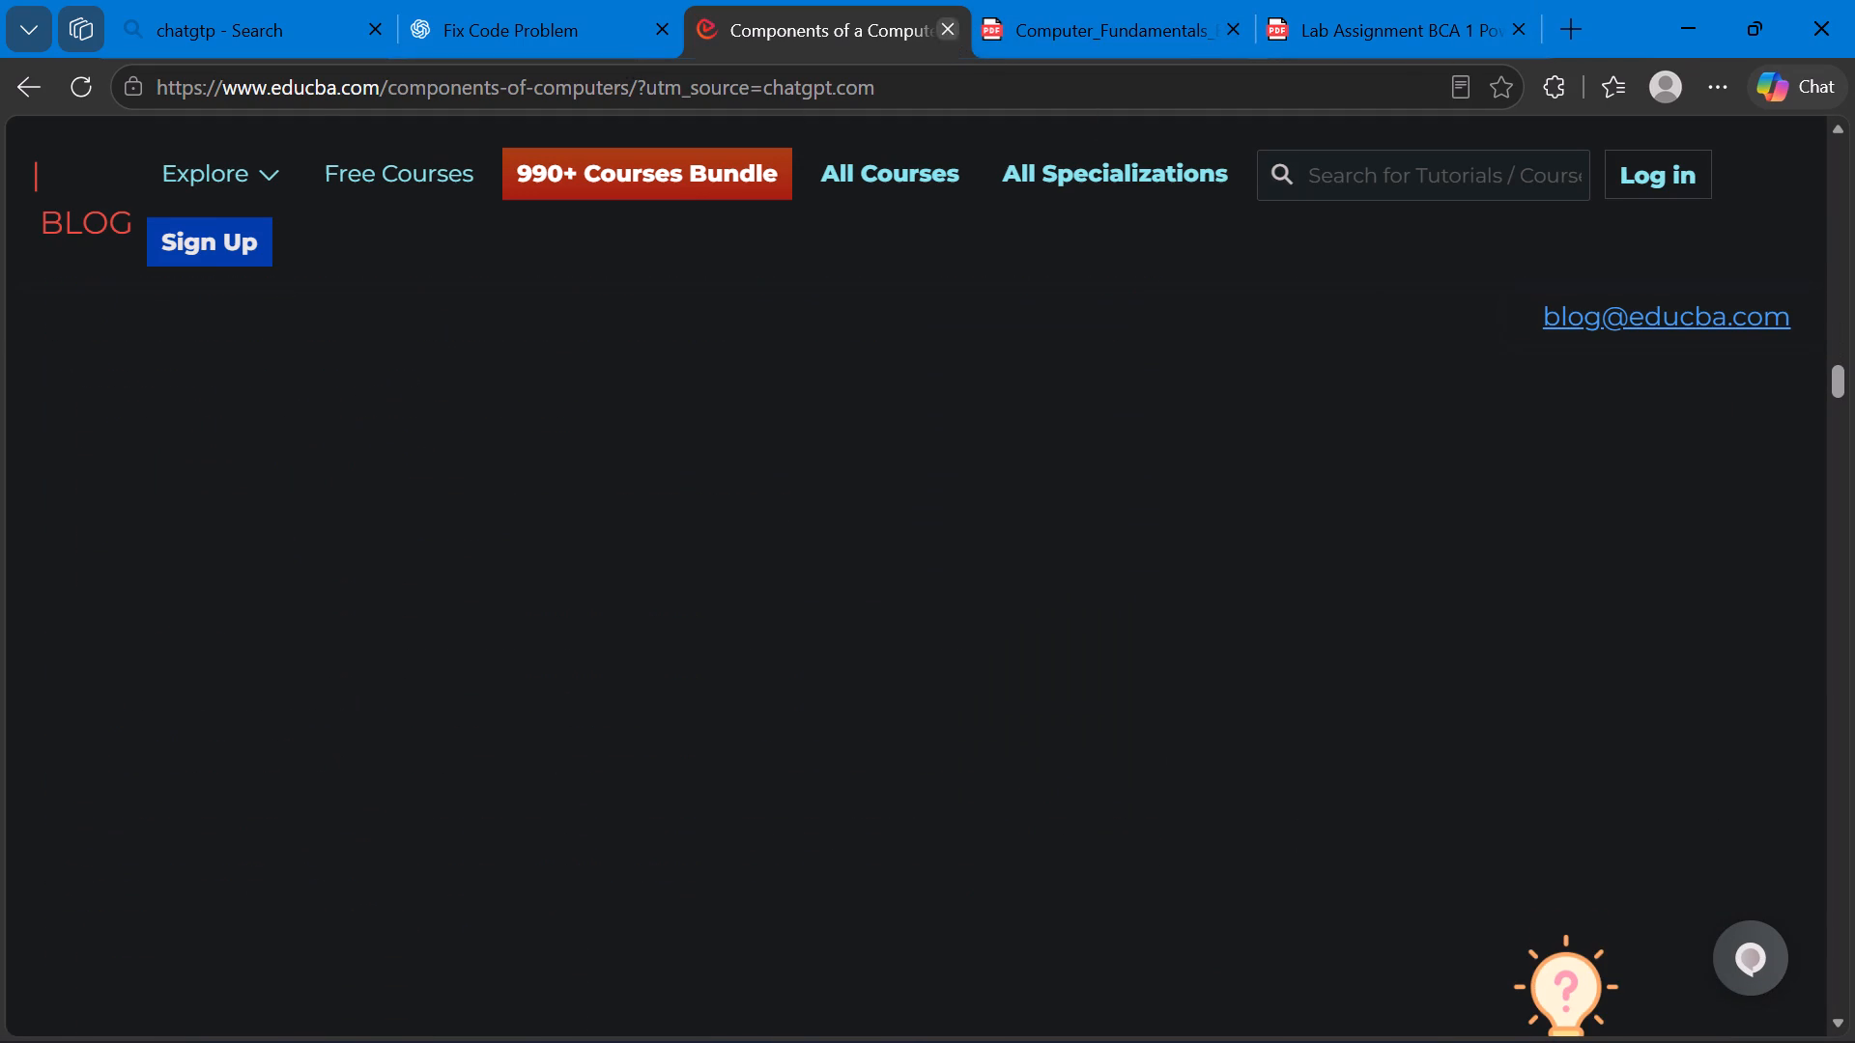
pyautogui.scroll(-2, 817, 643)
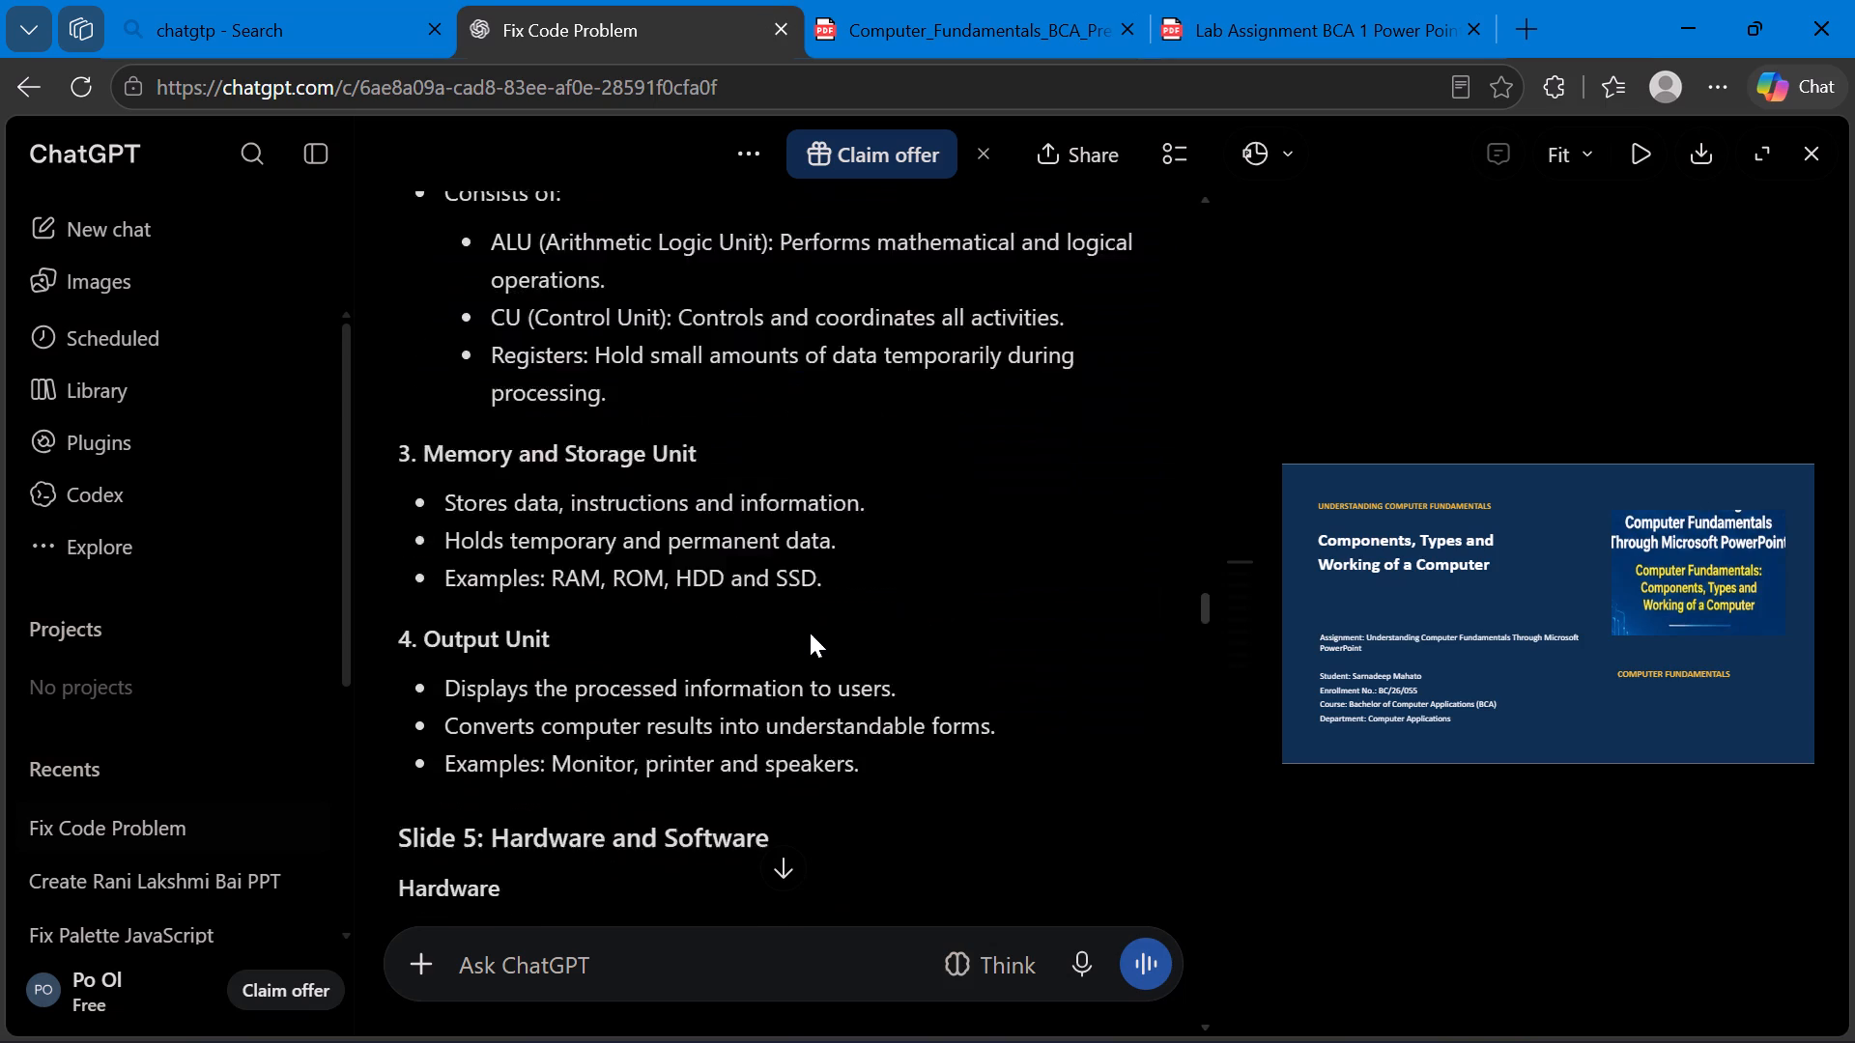
pyautogui.scroll(-1, 733, 589)
pyautogui.scroll(-1, 563, 649)
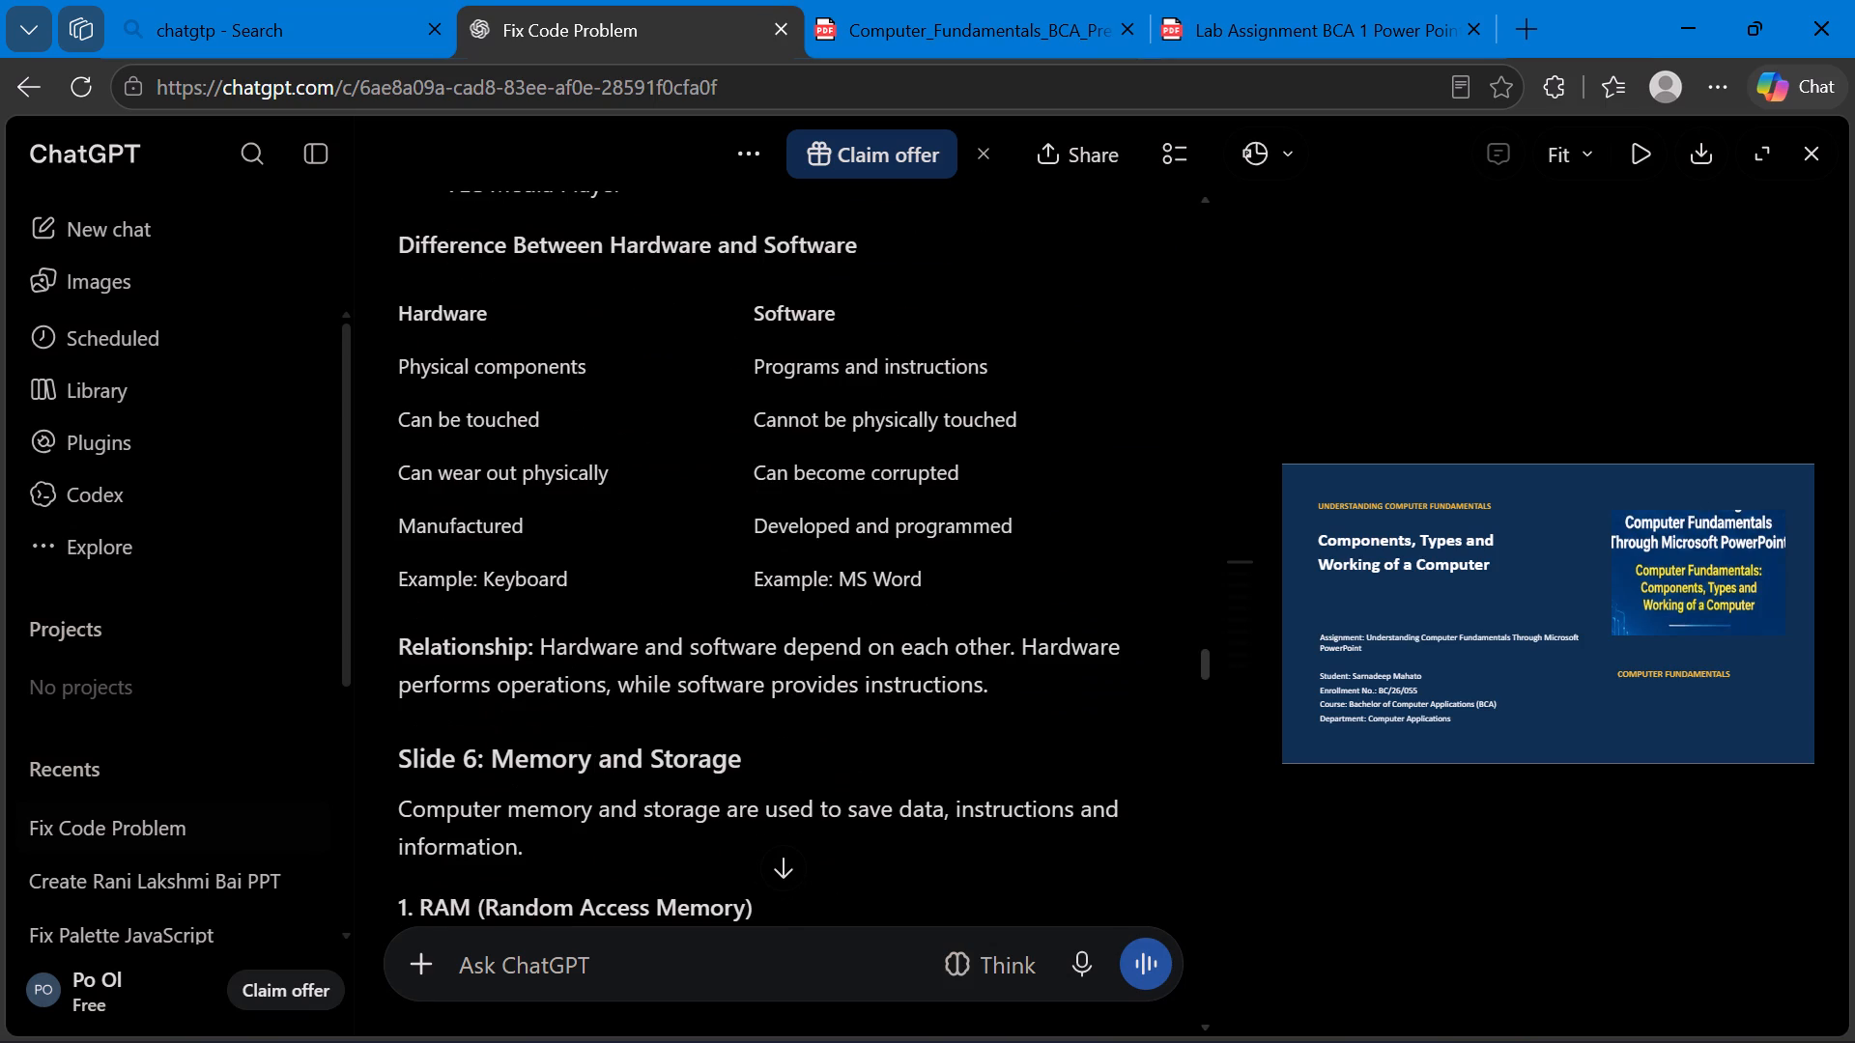
pyautogui.scroll(-1, 640, 689)
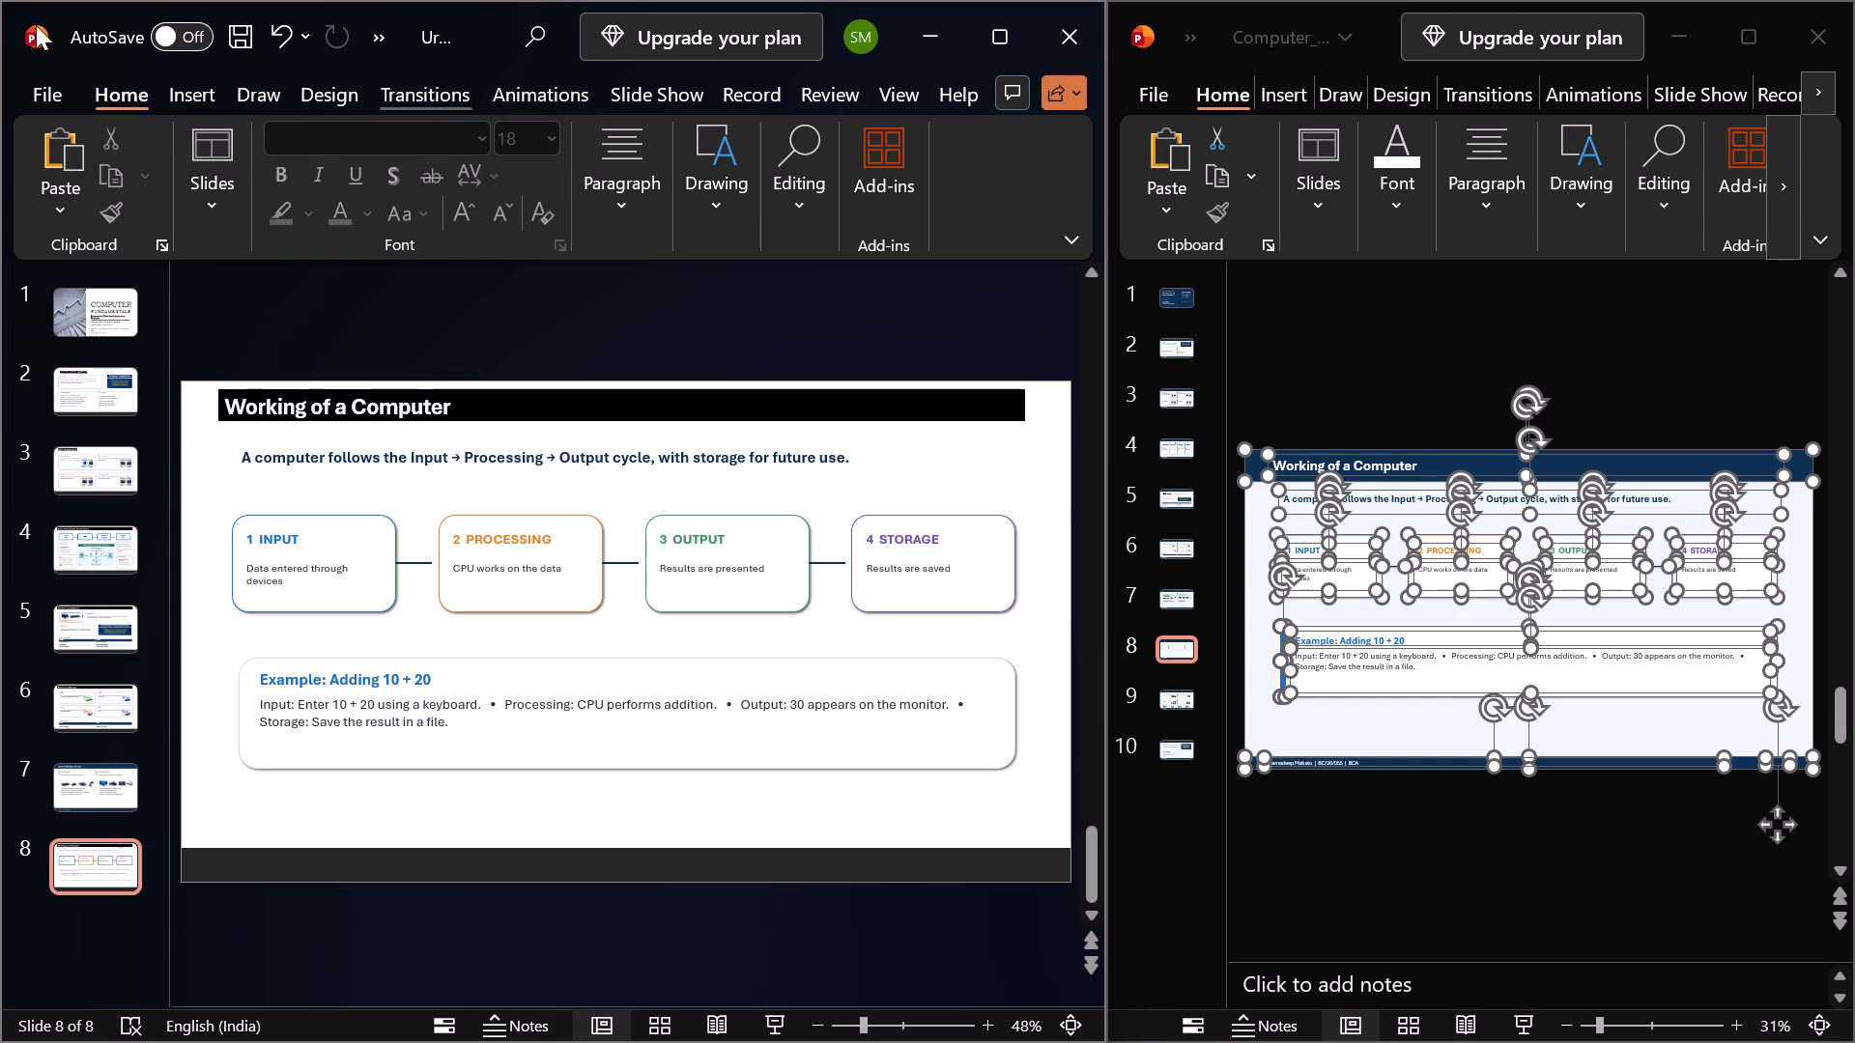
pyautogui.click(724, 729)
pyautogui.hotkey('ctrl', 'a')
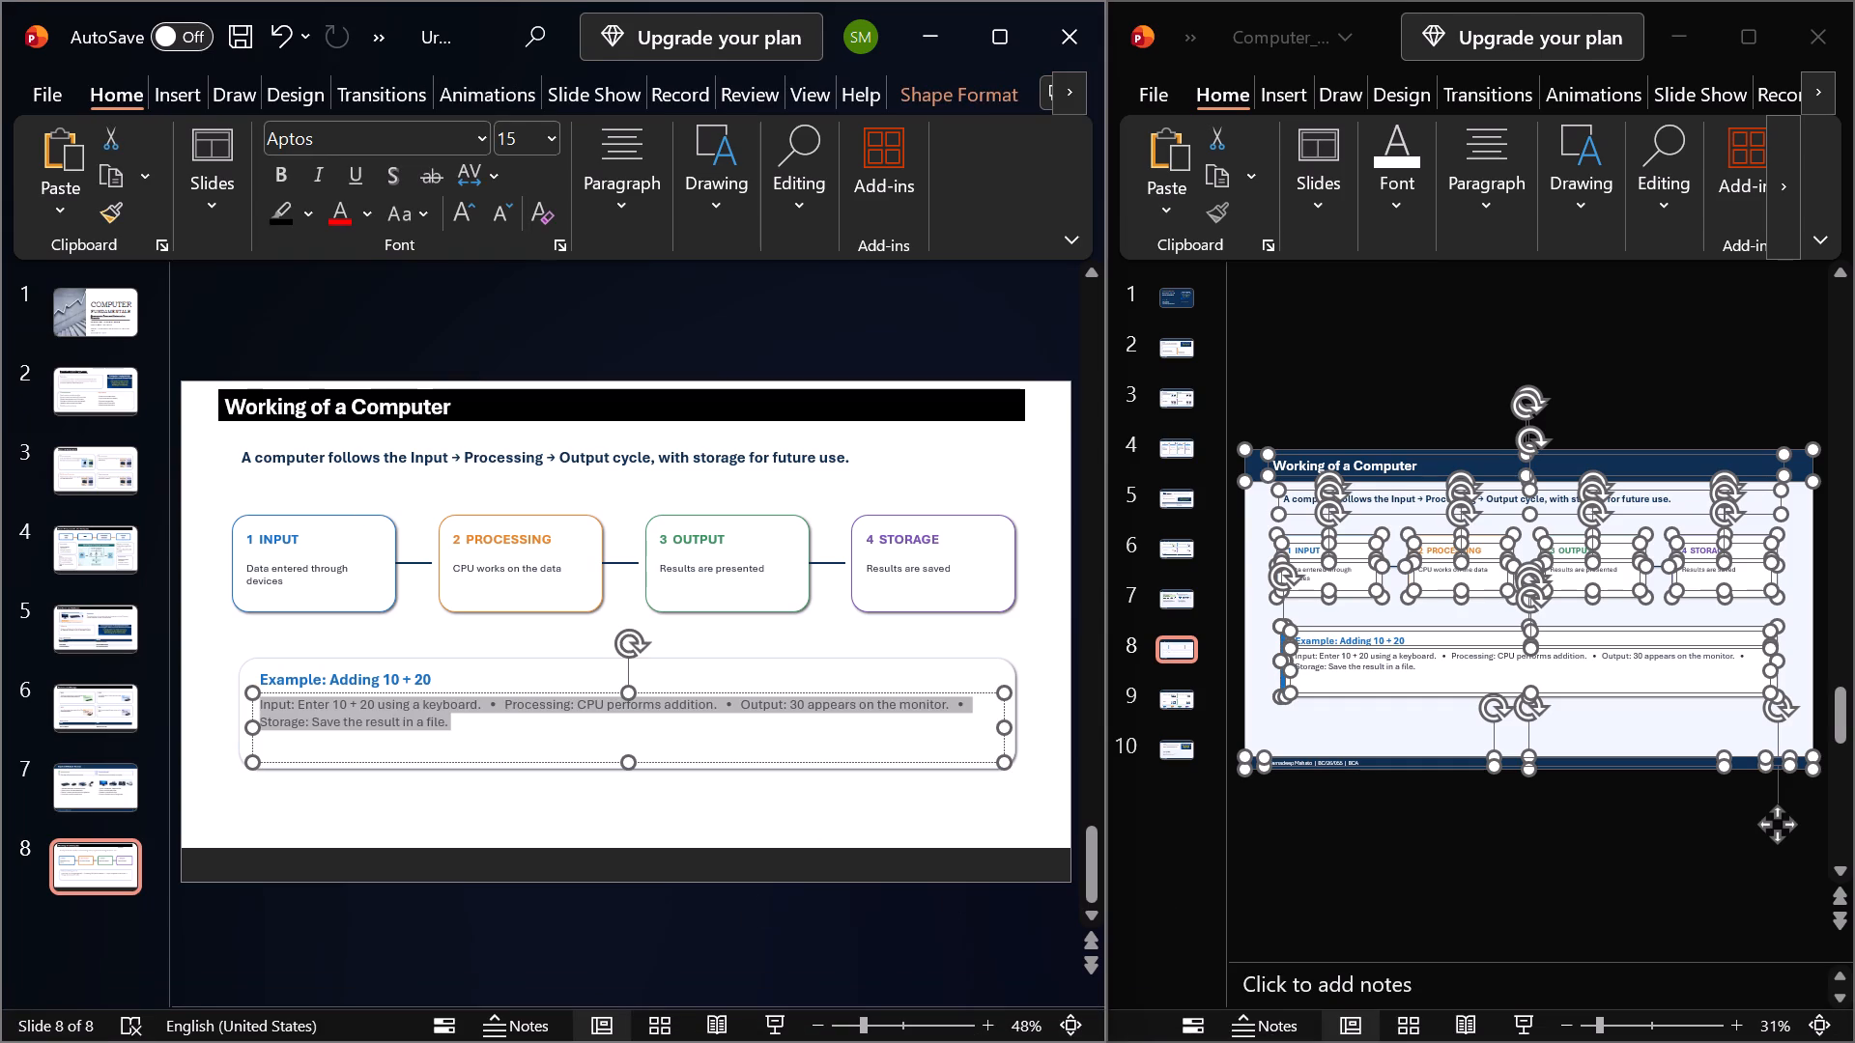
pyautogui.press('BackSpace')
pyautogui.click(312, 746)
pyautogui.press('BackSpace')
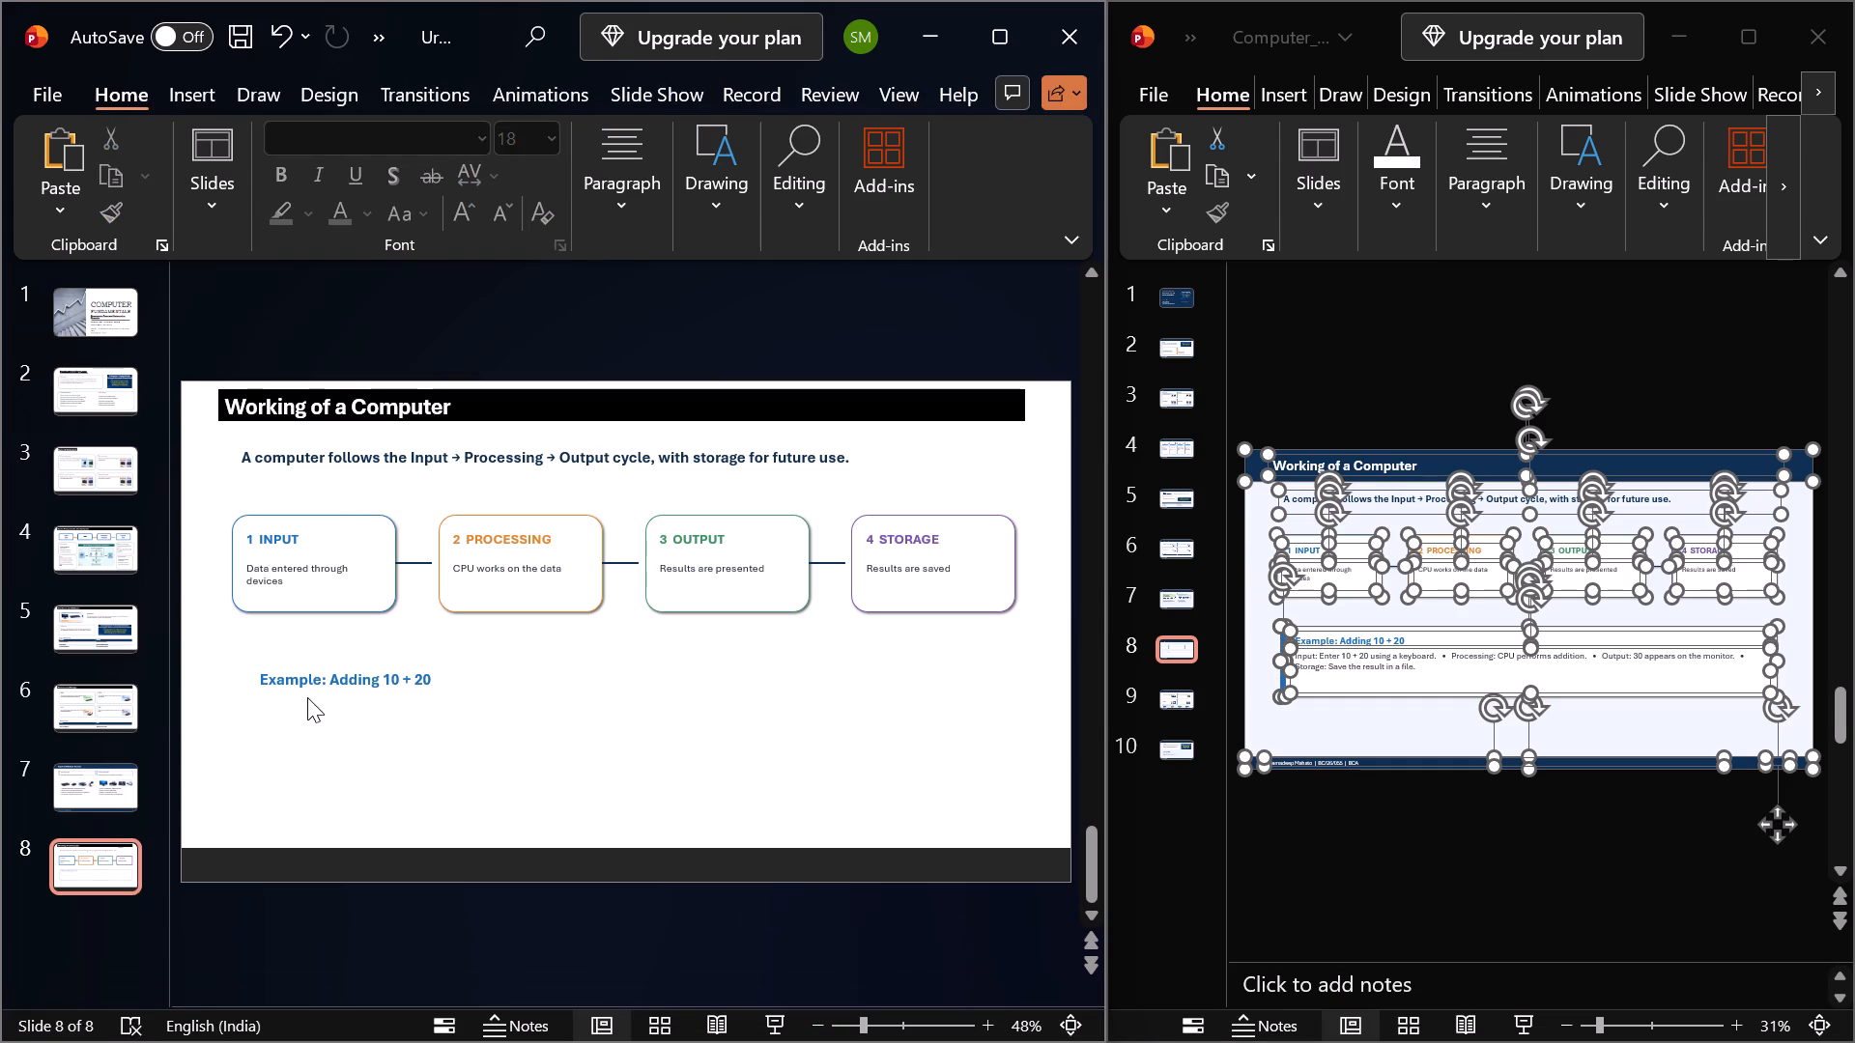
pyautogui.click(311, 678)
pyautogui.hotkey('ctrl', 'a')
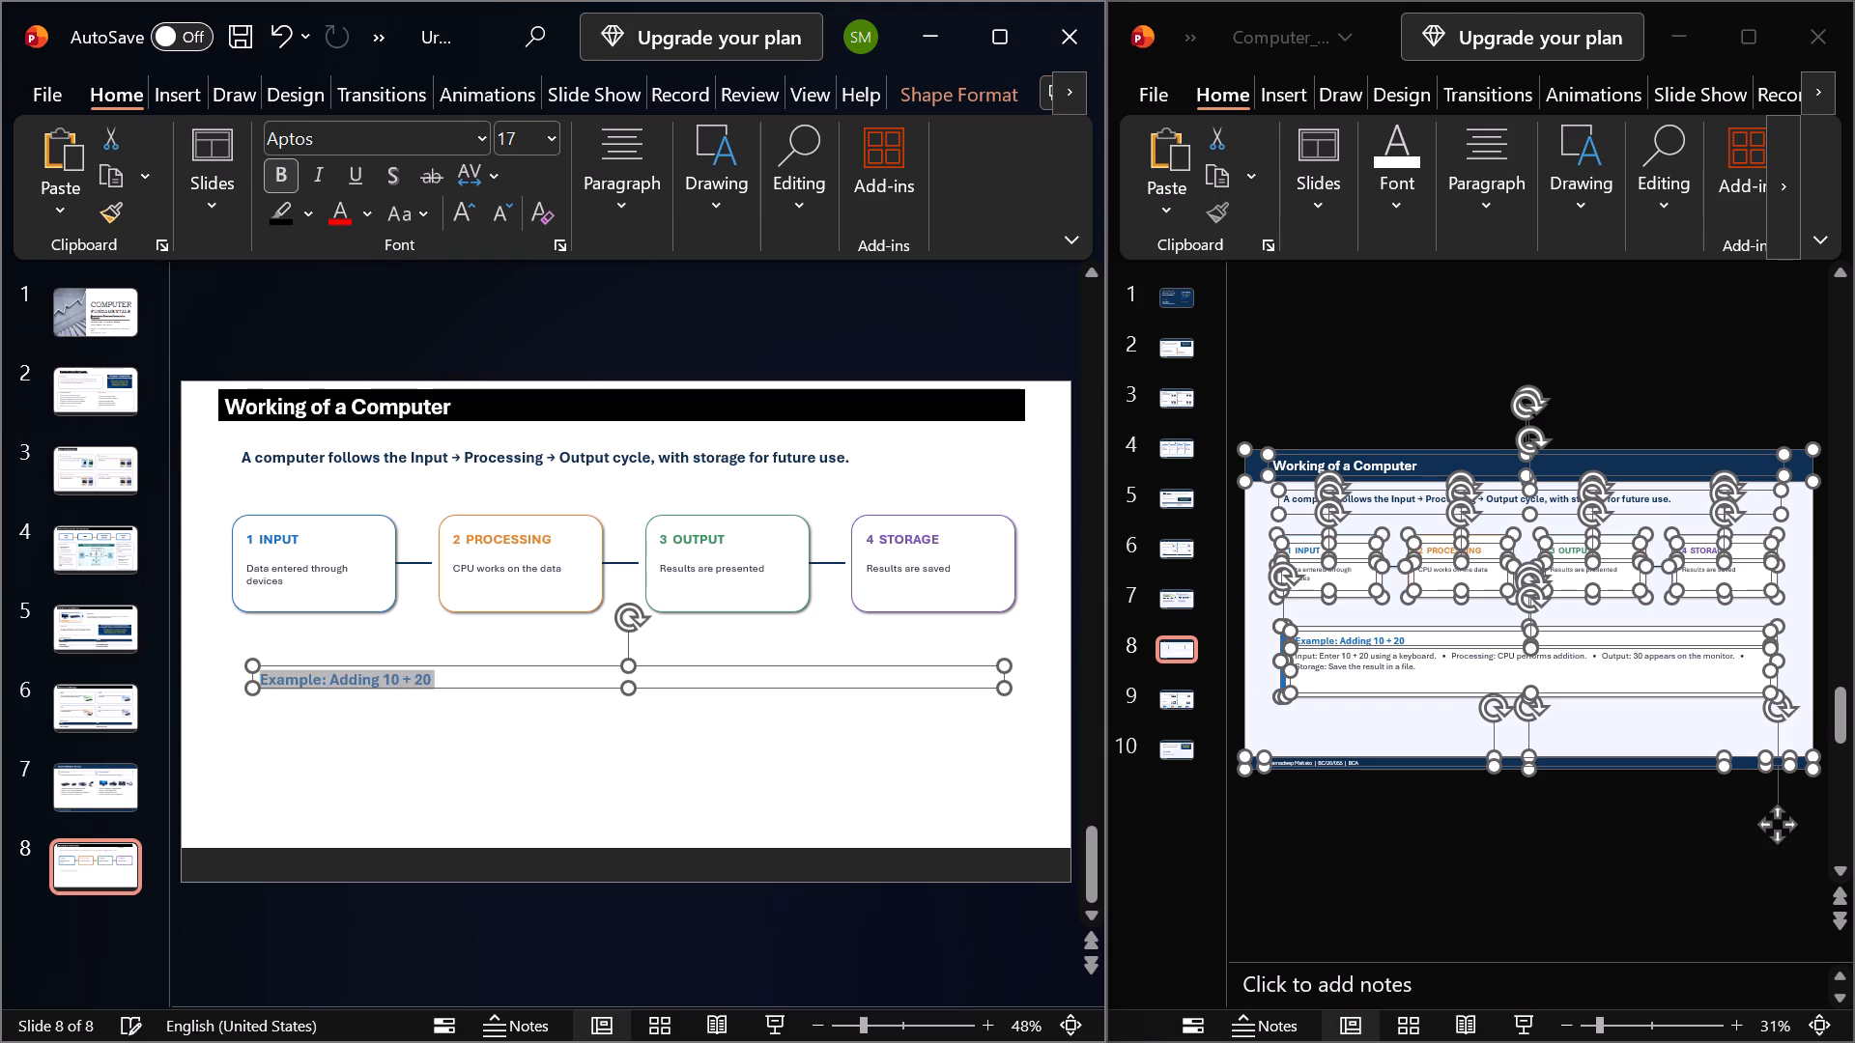
pyautogui.press('BackSpace')
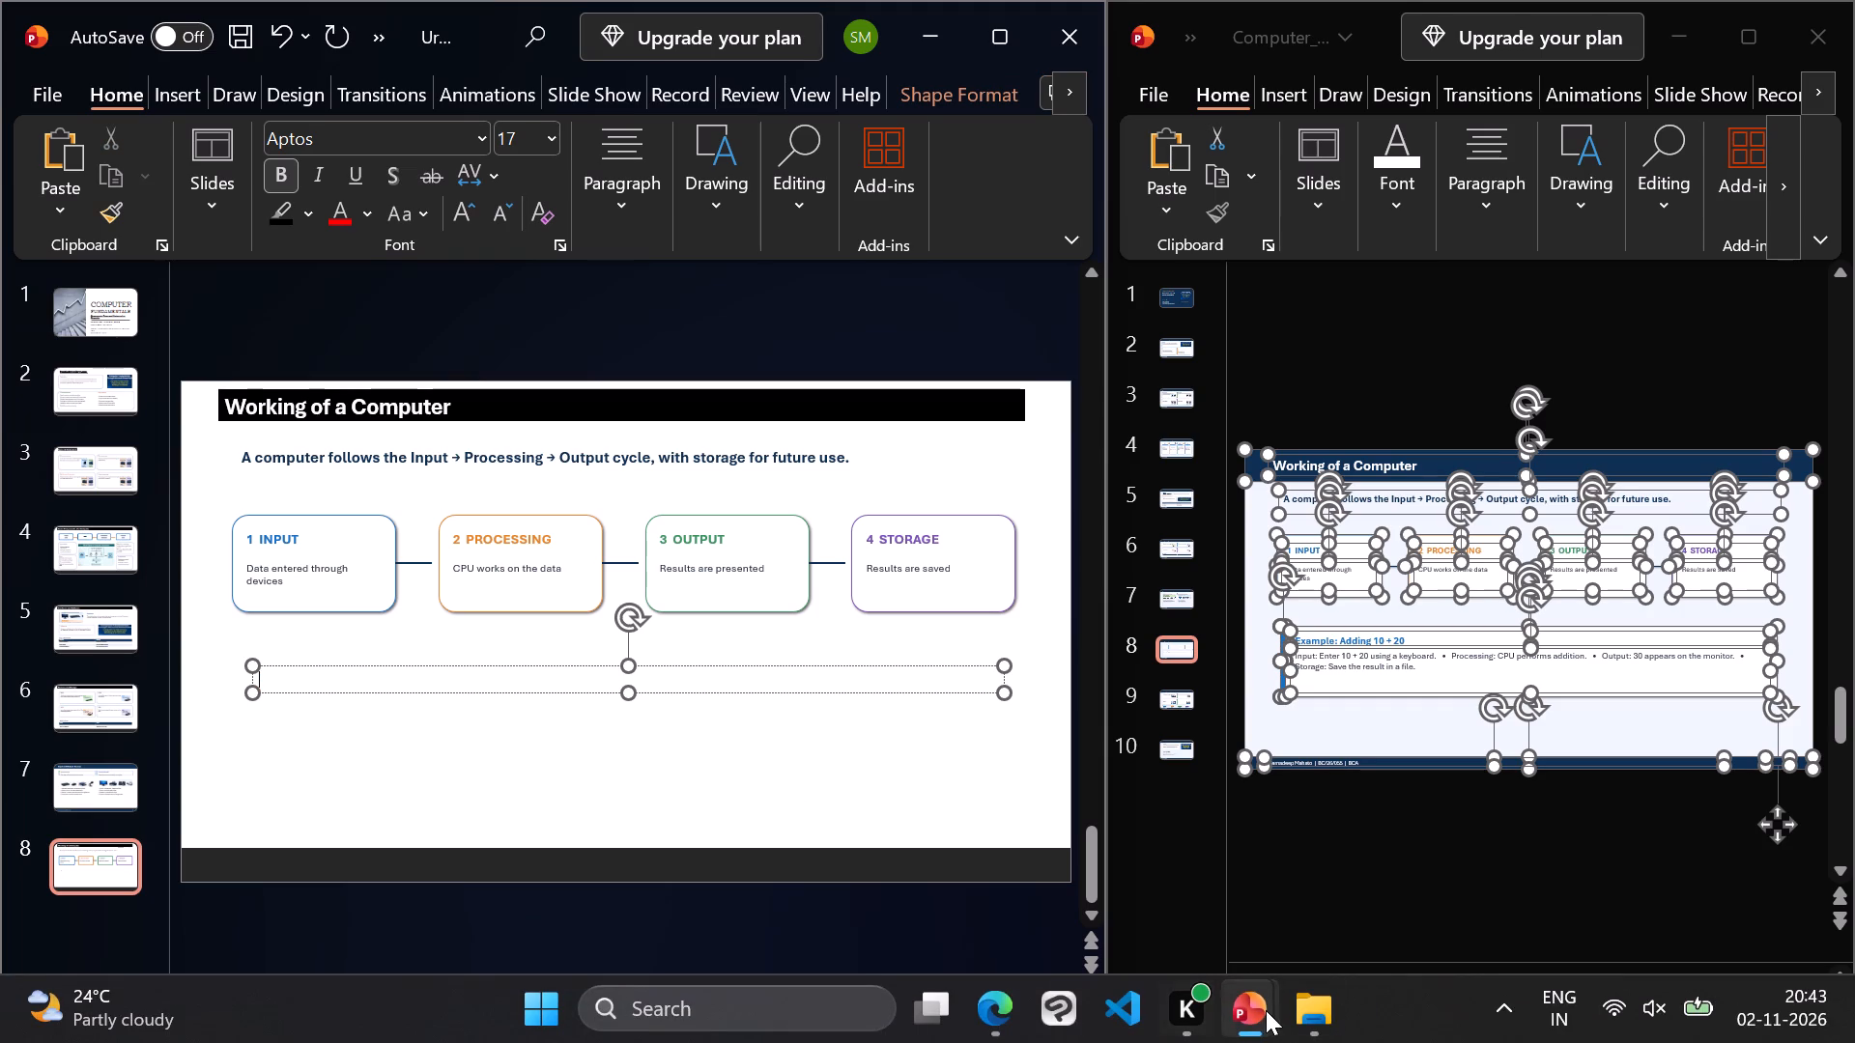
pyautogui.click(1243, 1016)
pyautogui.click(1127, 899)
# Switch to Edge and download the Information Processing Cycle image from its Pinterest page.
pyautogui.click(975, 1005)
pyautogui.scroll(-2, 923, 727)
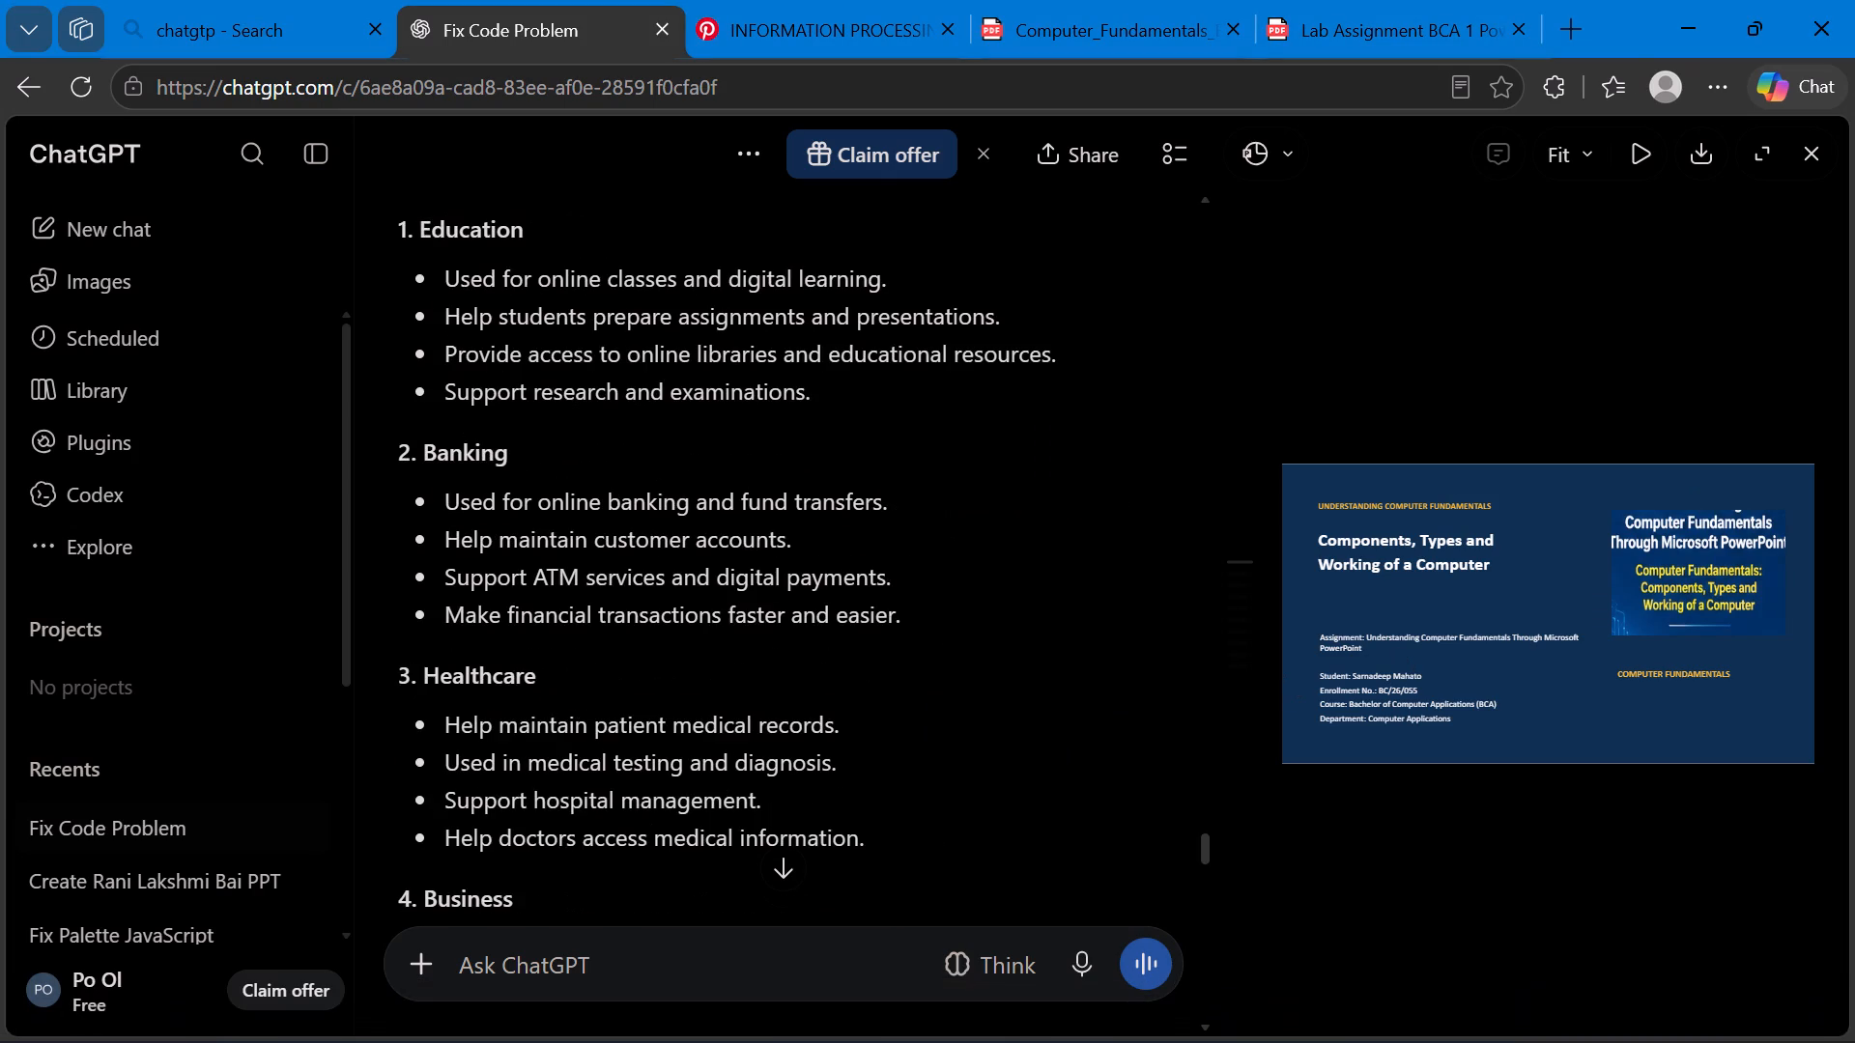
pyautogui.scroll(1, 824, 722)
pyautogui.click(774, 7)
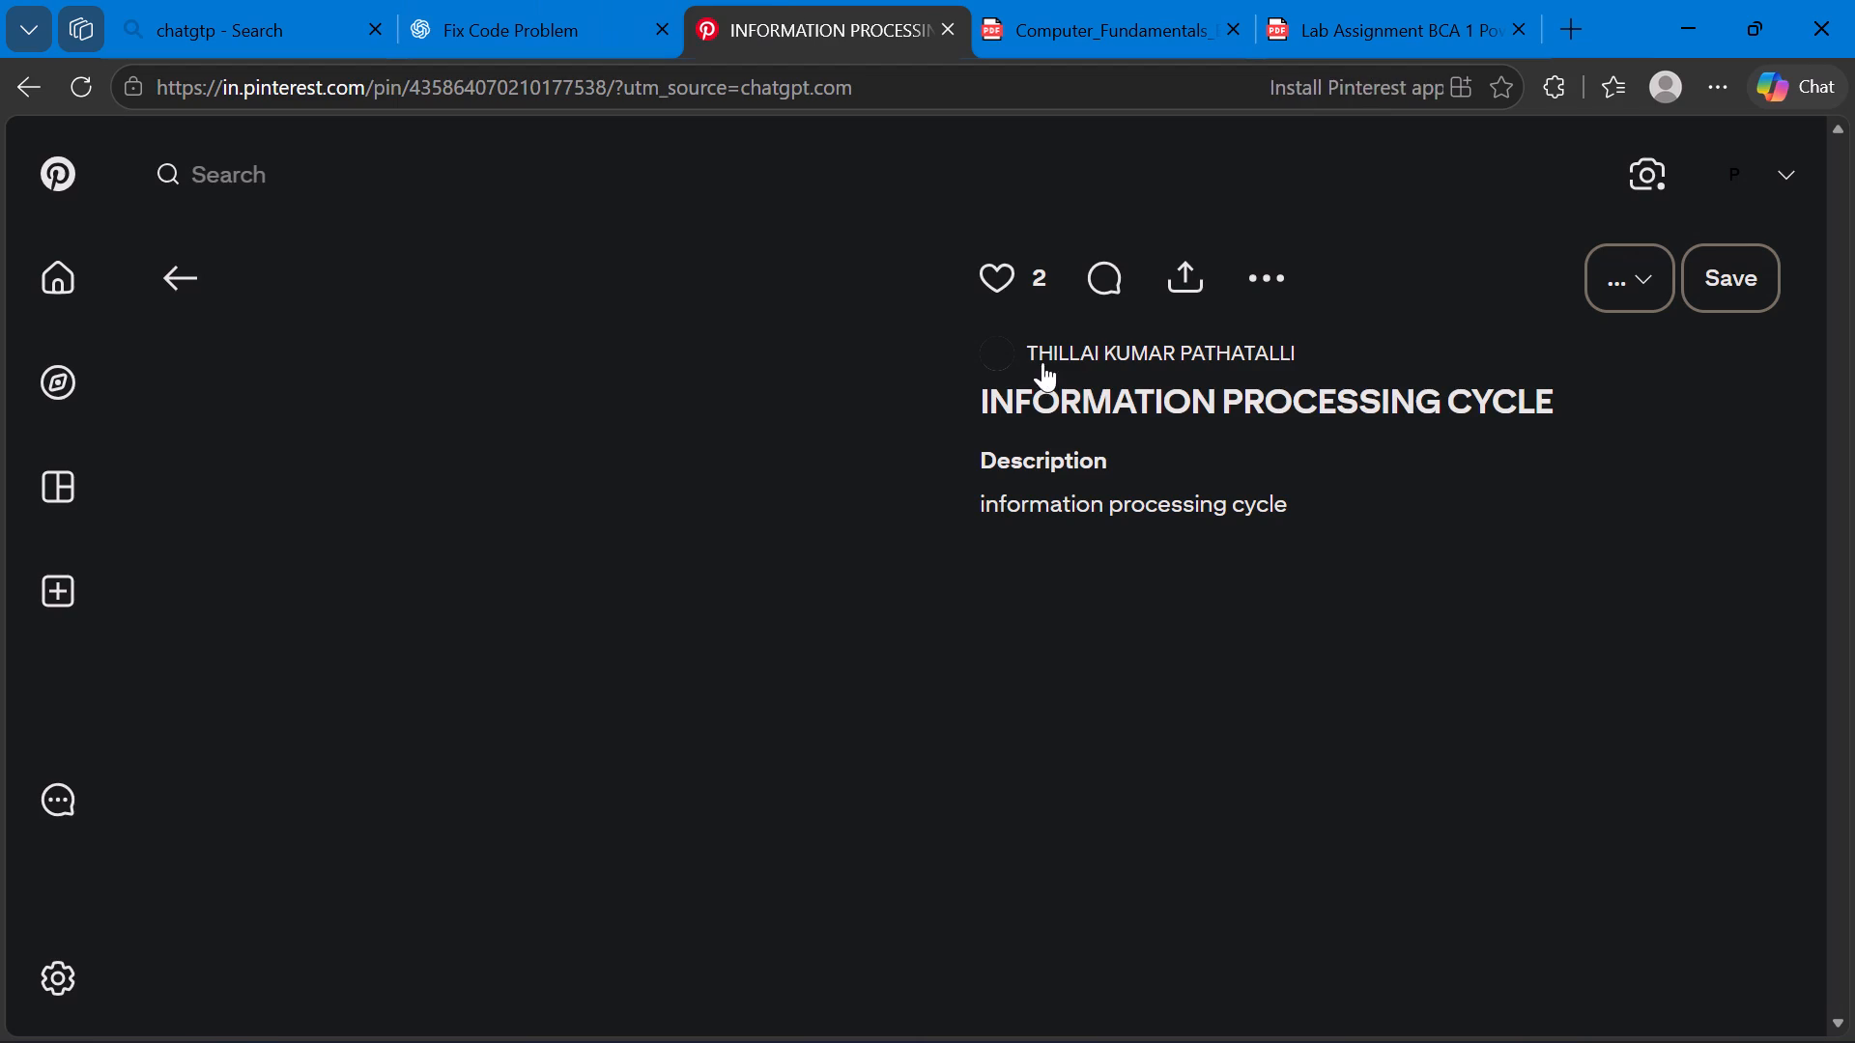
pyautogui.click(1272, 273)
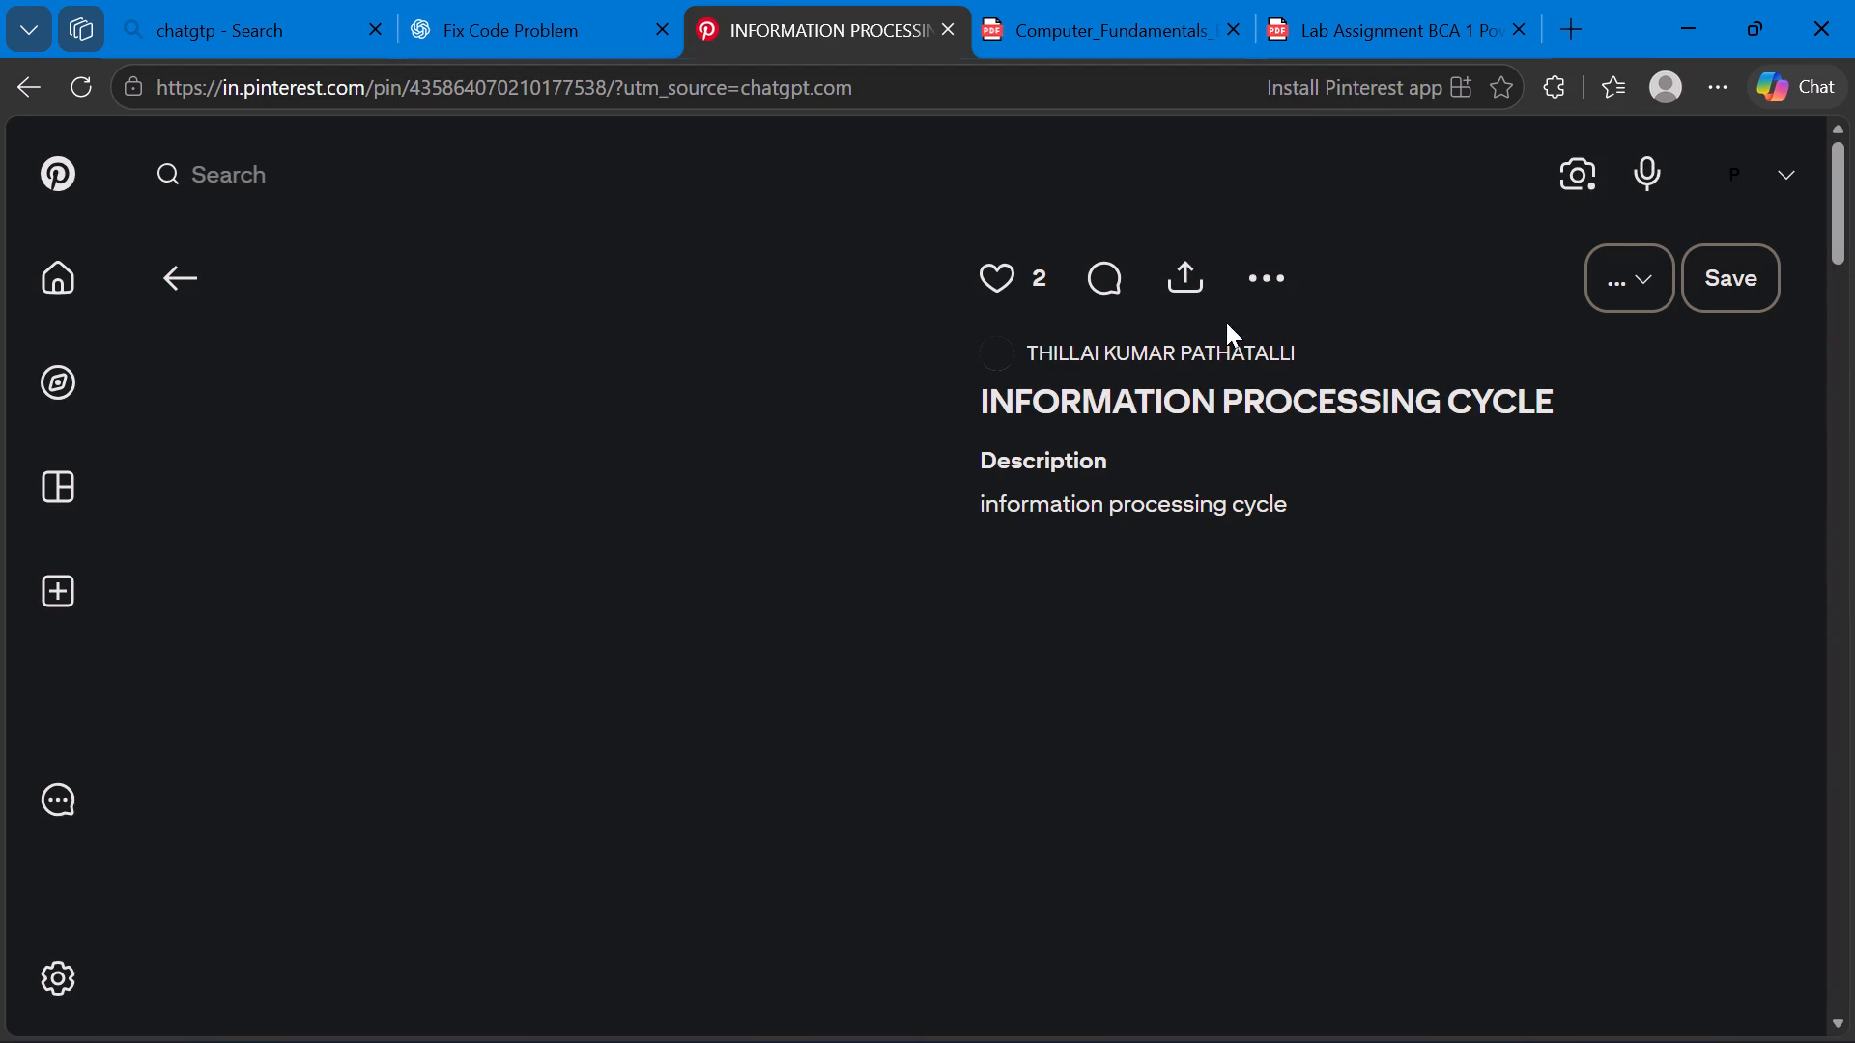
pyautogui.click(1259, 275)
pyautogui.click(1275, 269)
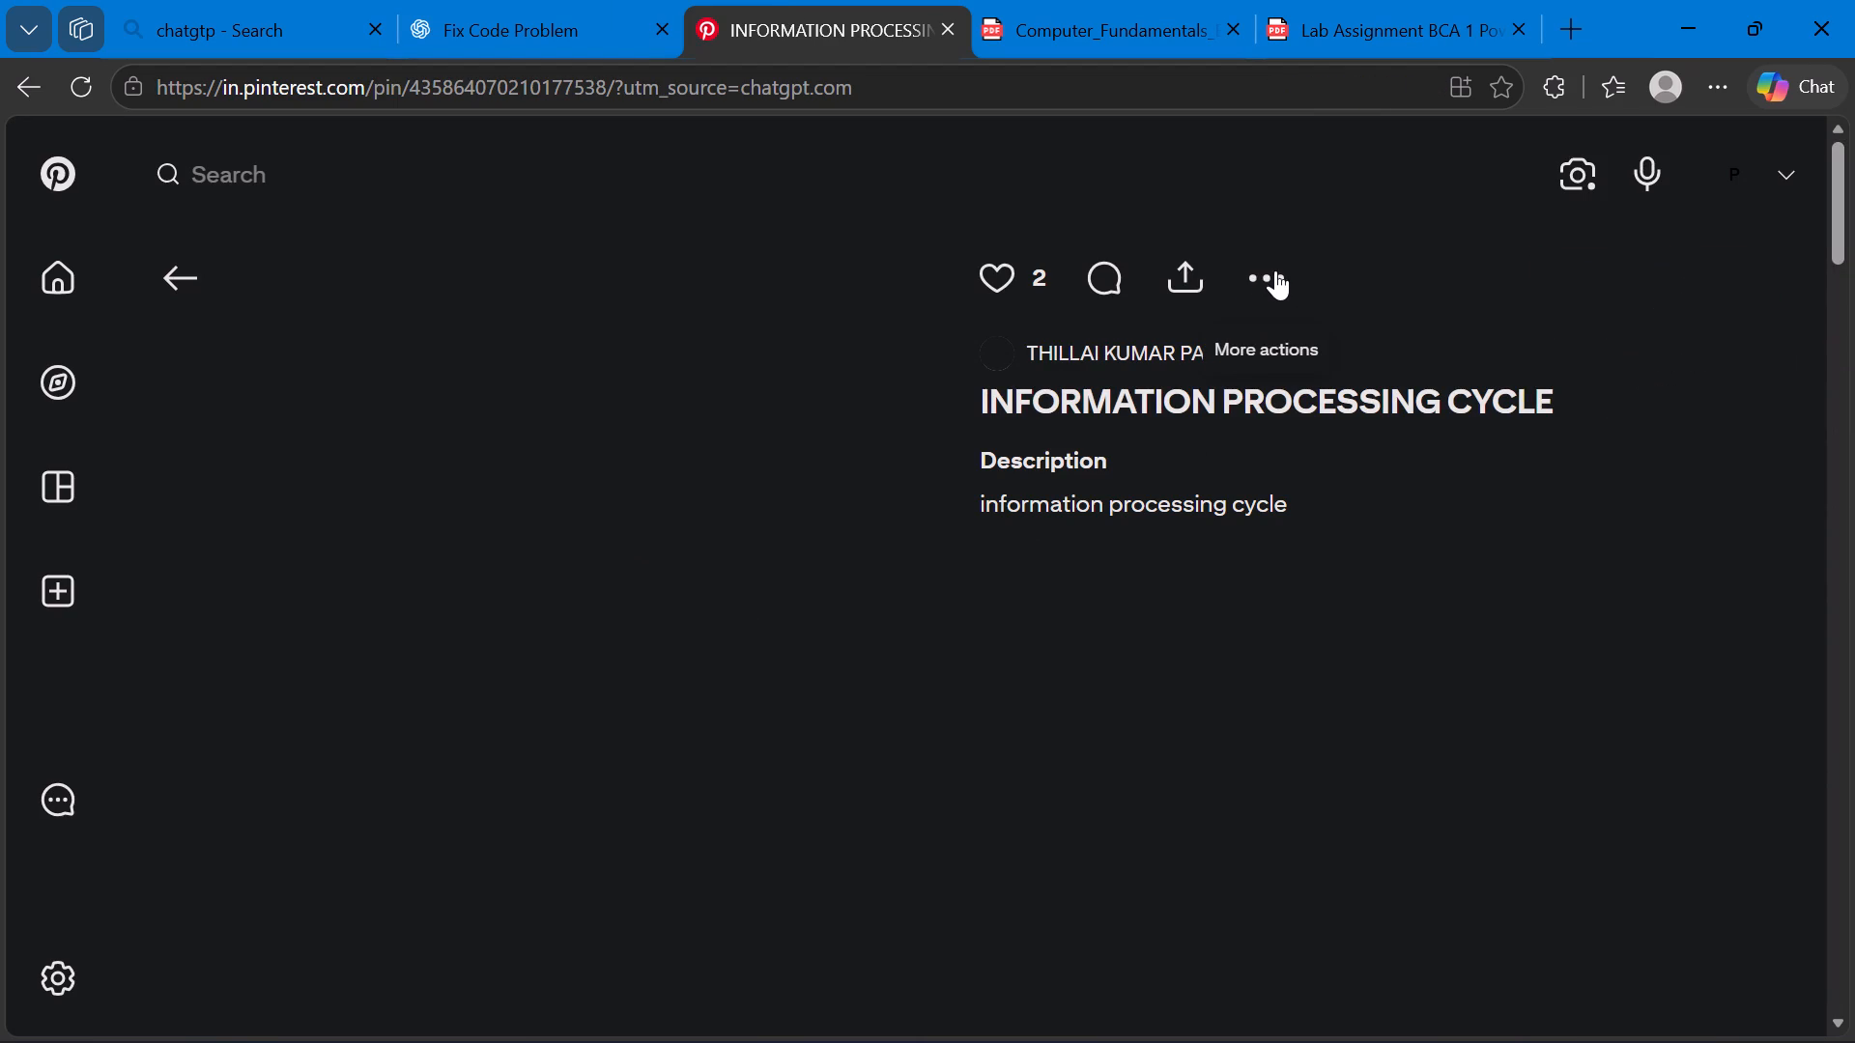
pyautogui.click(1256, 280)
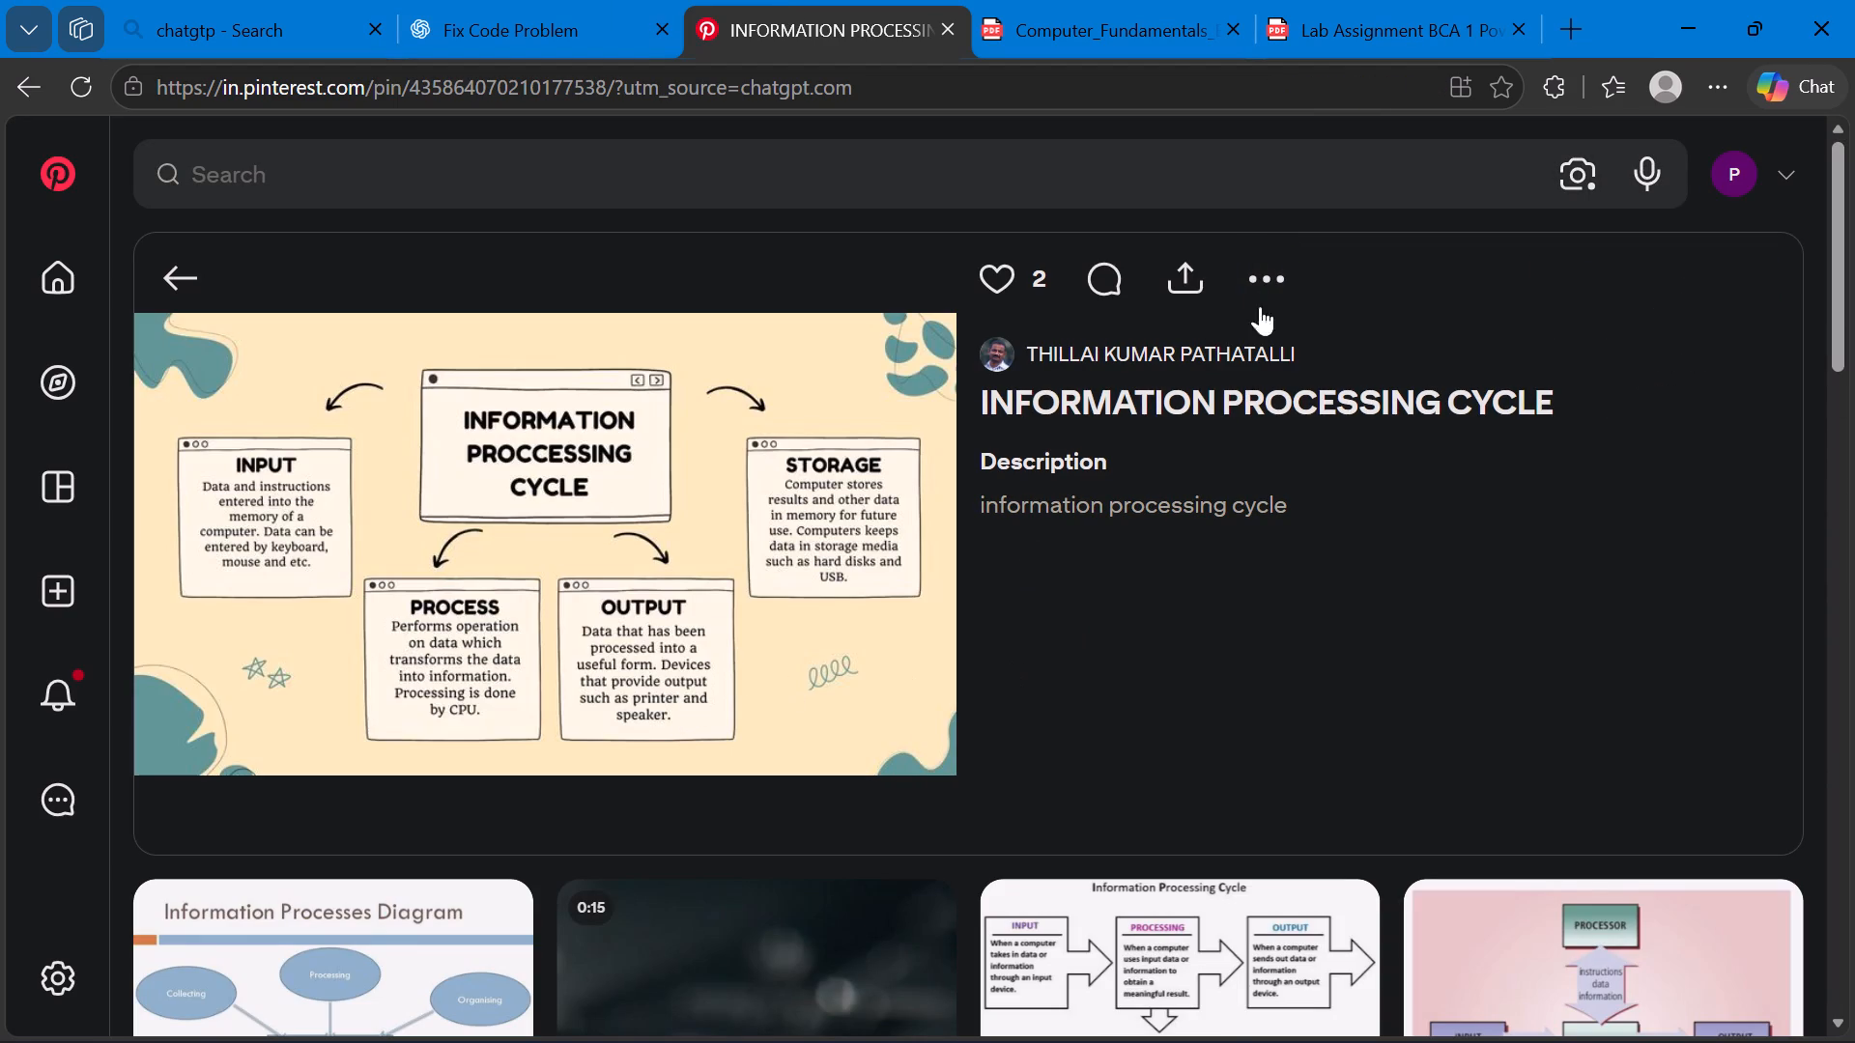
pyautogui.click(760, 515)
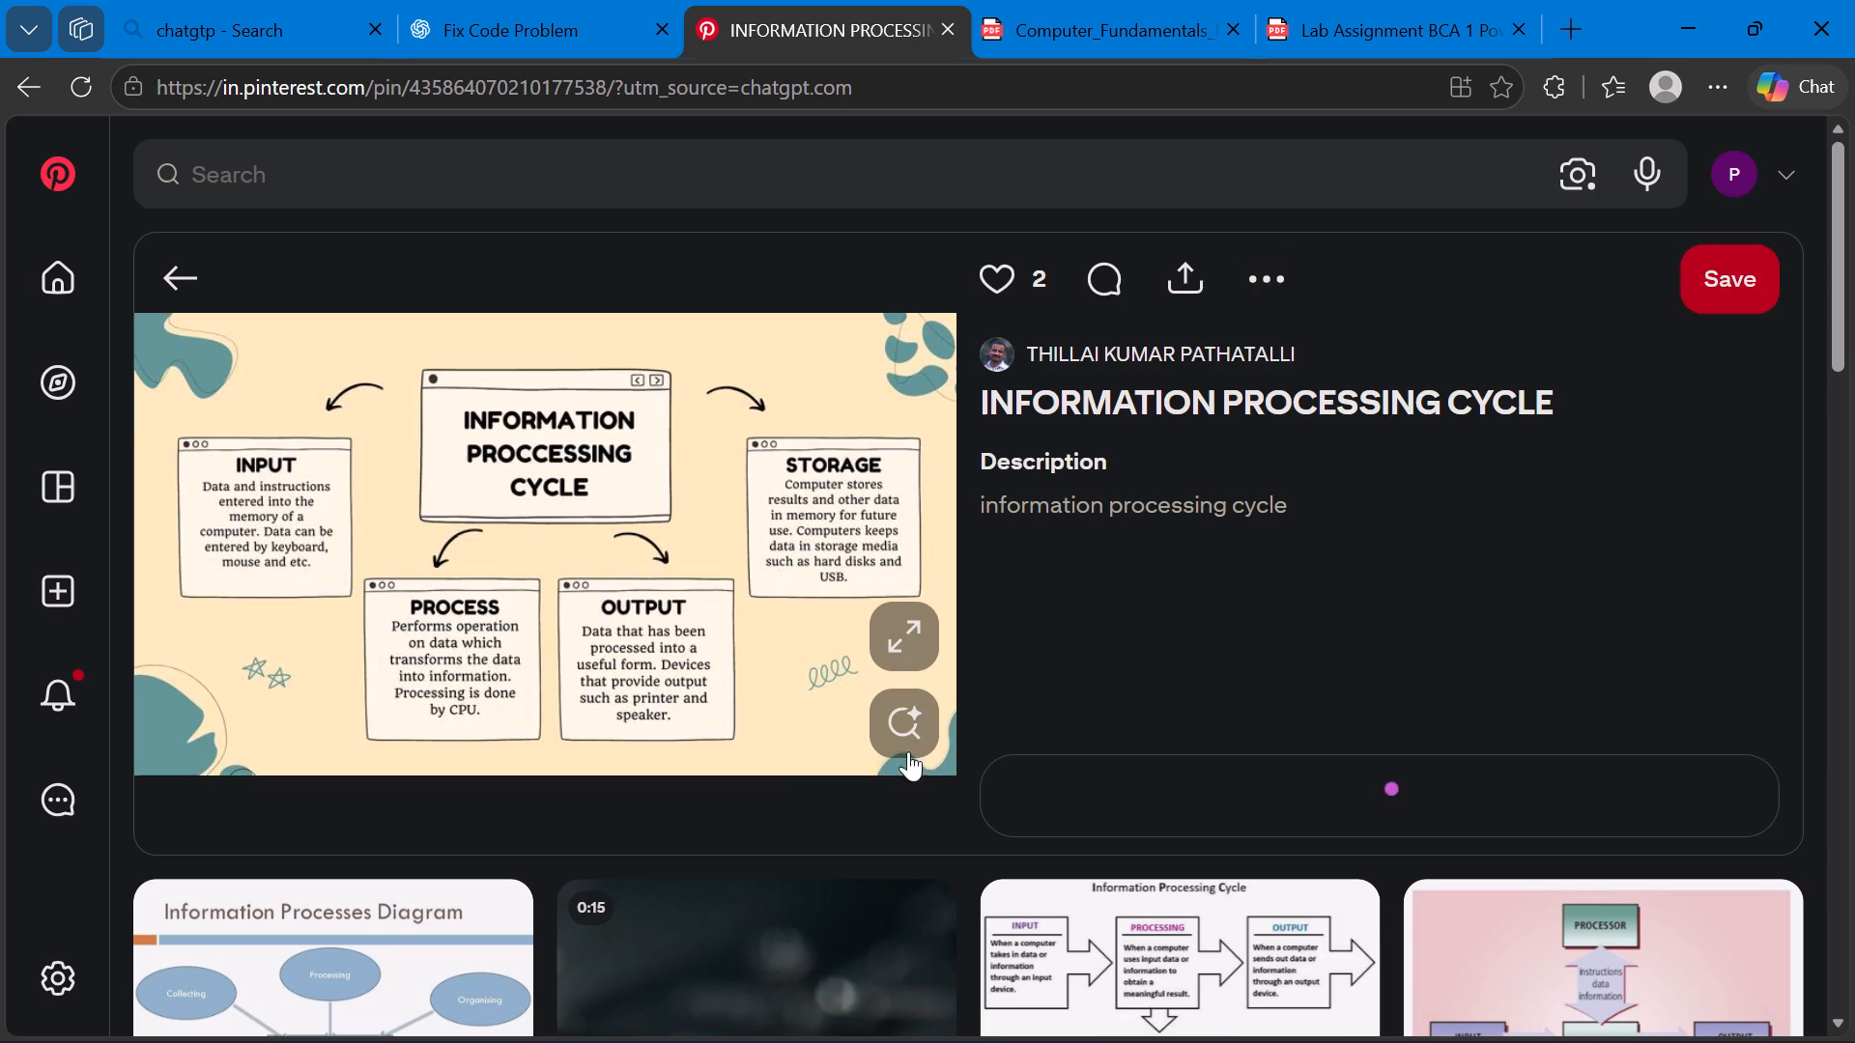
pyautogui.scroll(-1, 774, 754)
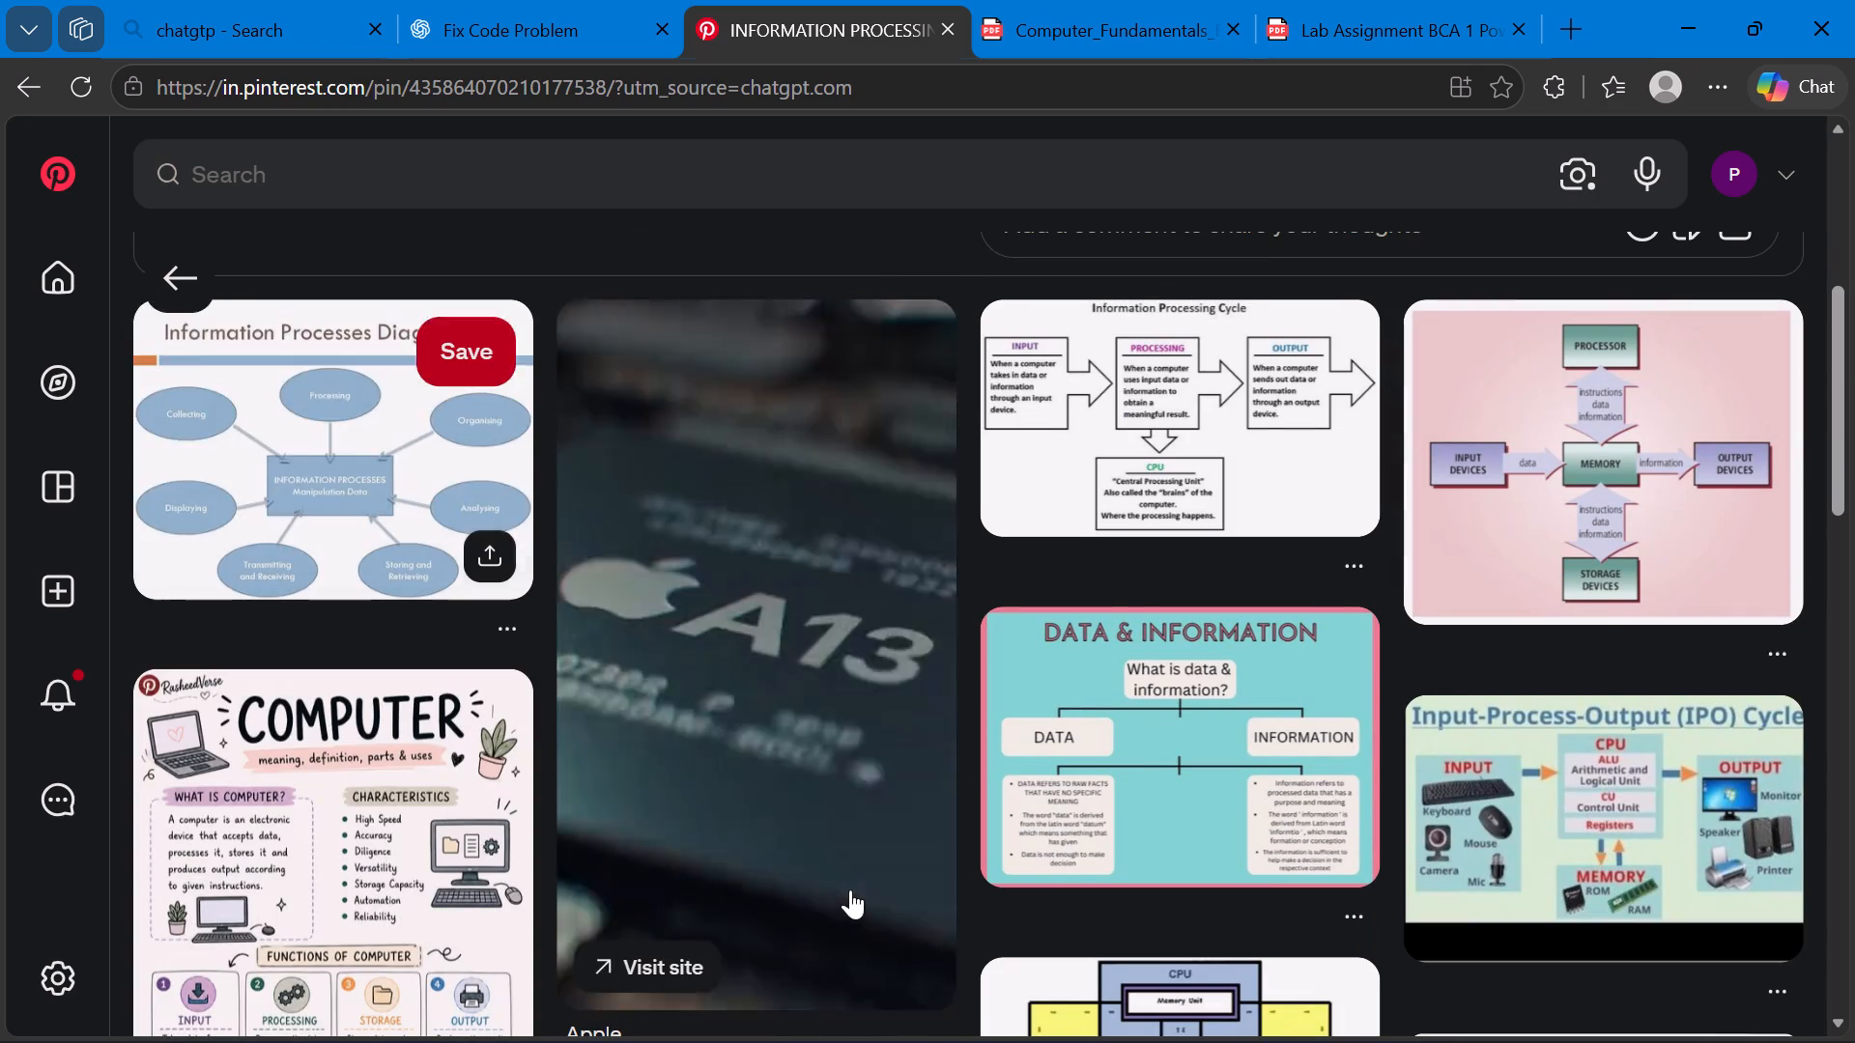
pyautogui.scroll(-1, 860, 851)
pyautogui.scroll(3, 987, 757)
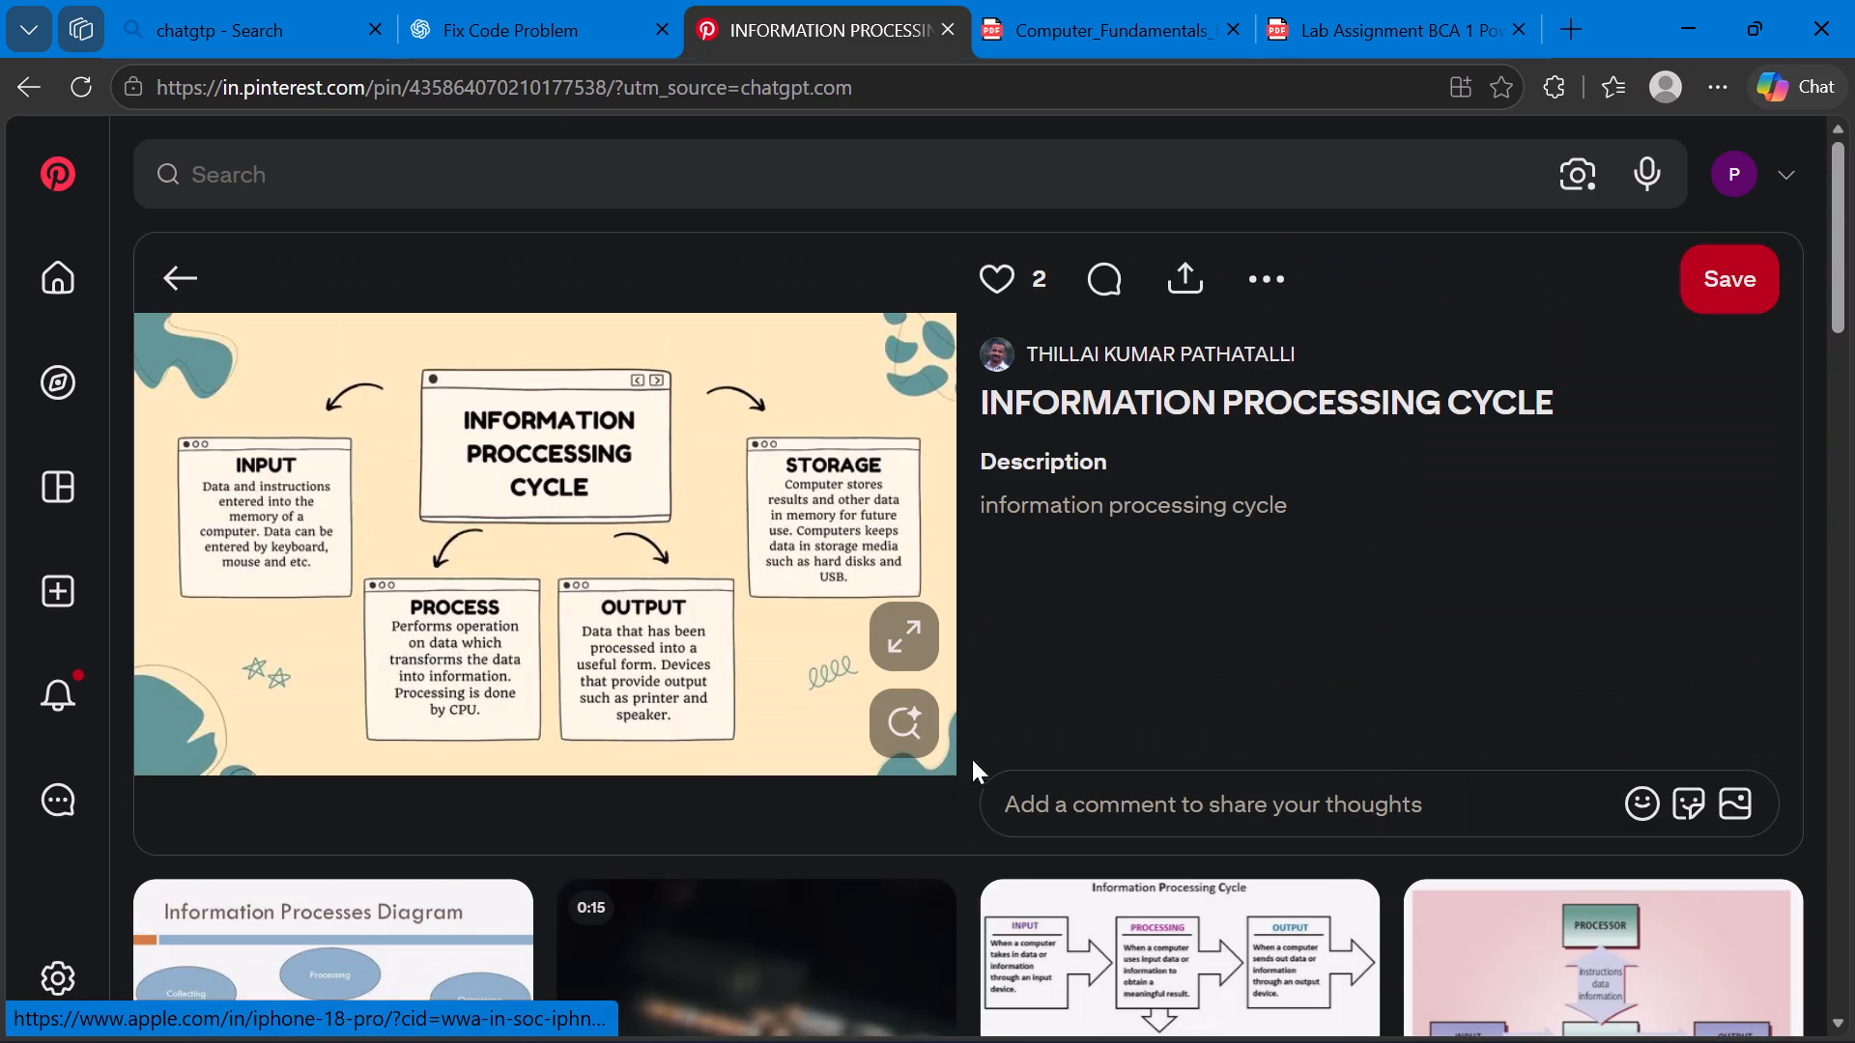
pyautogui.click(1265, 268)
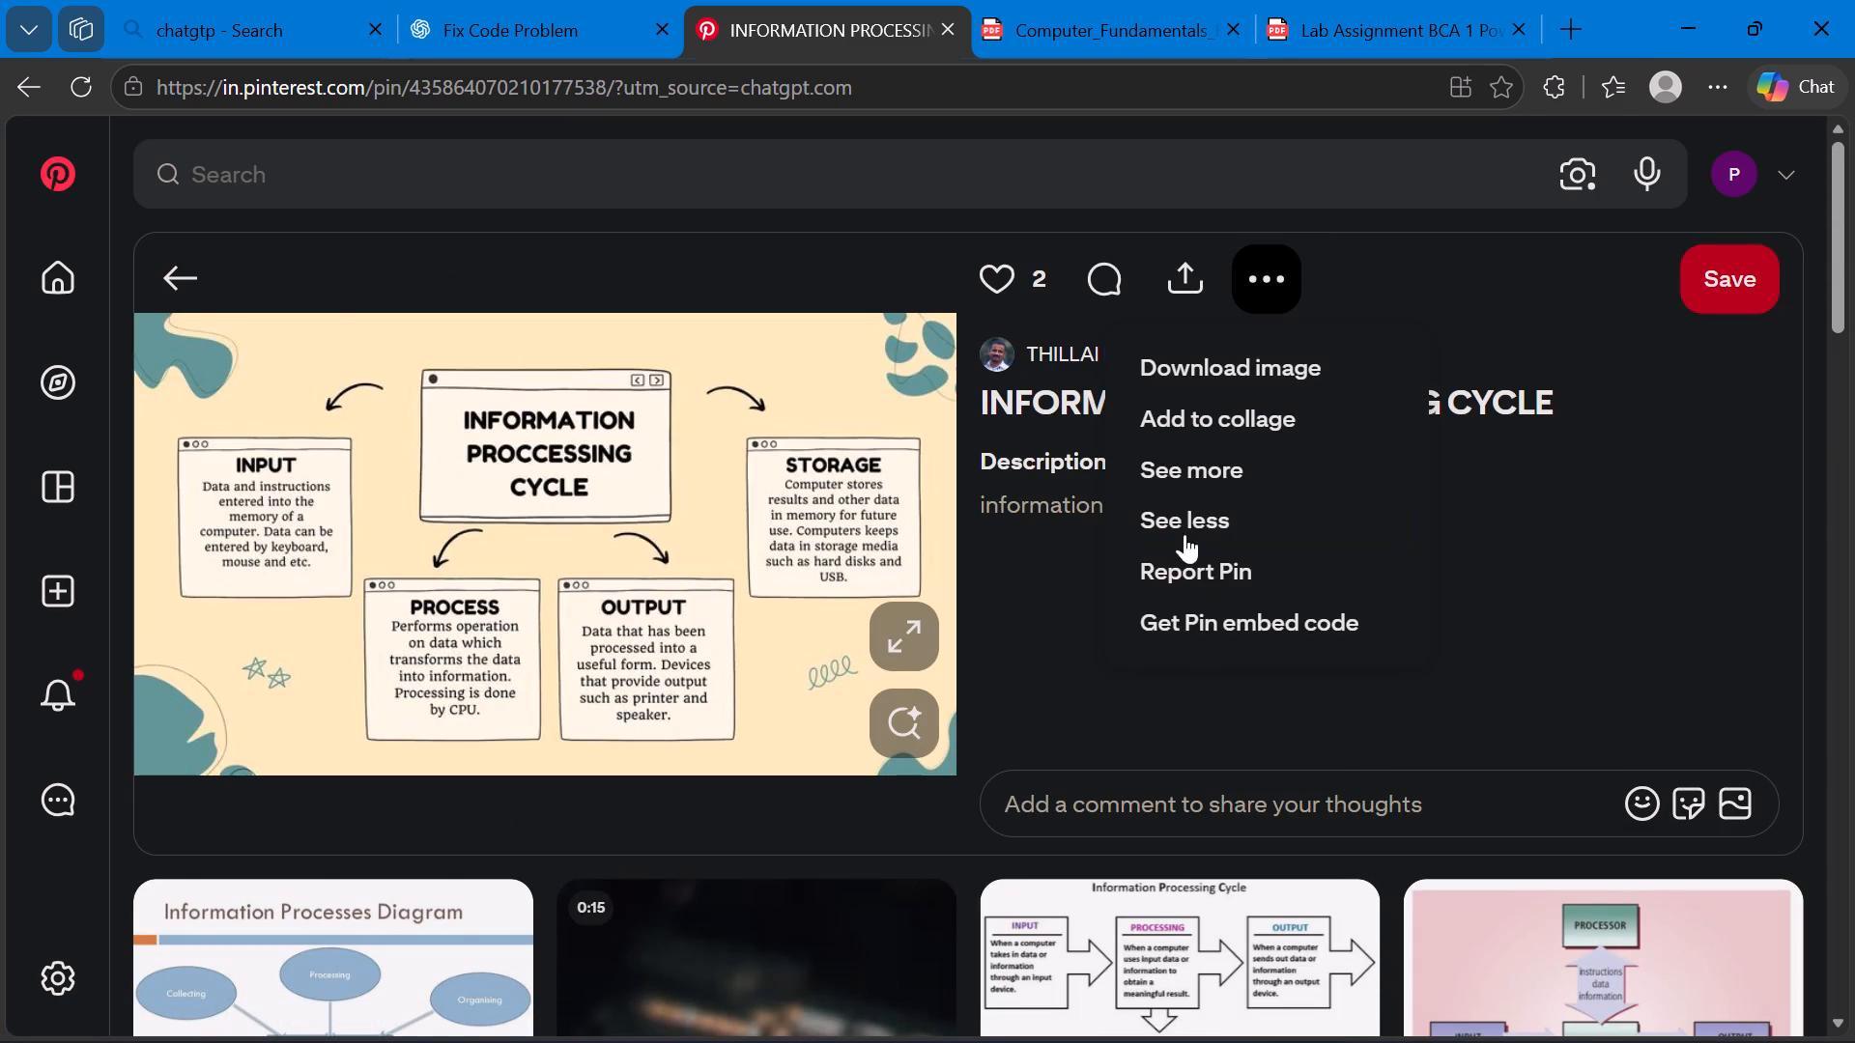
pyautogui.click(1241, 357)
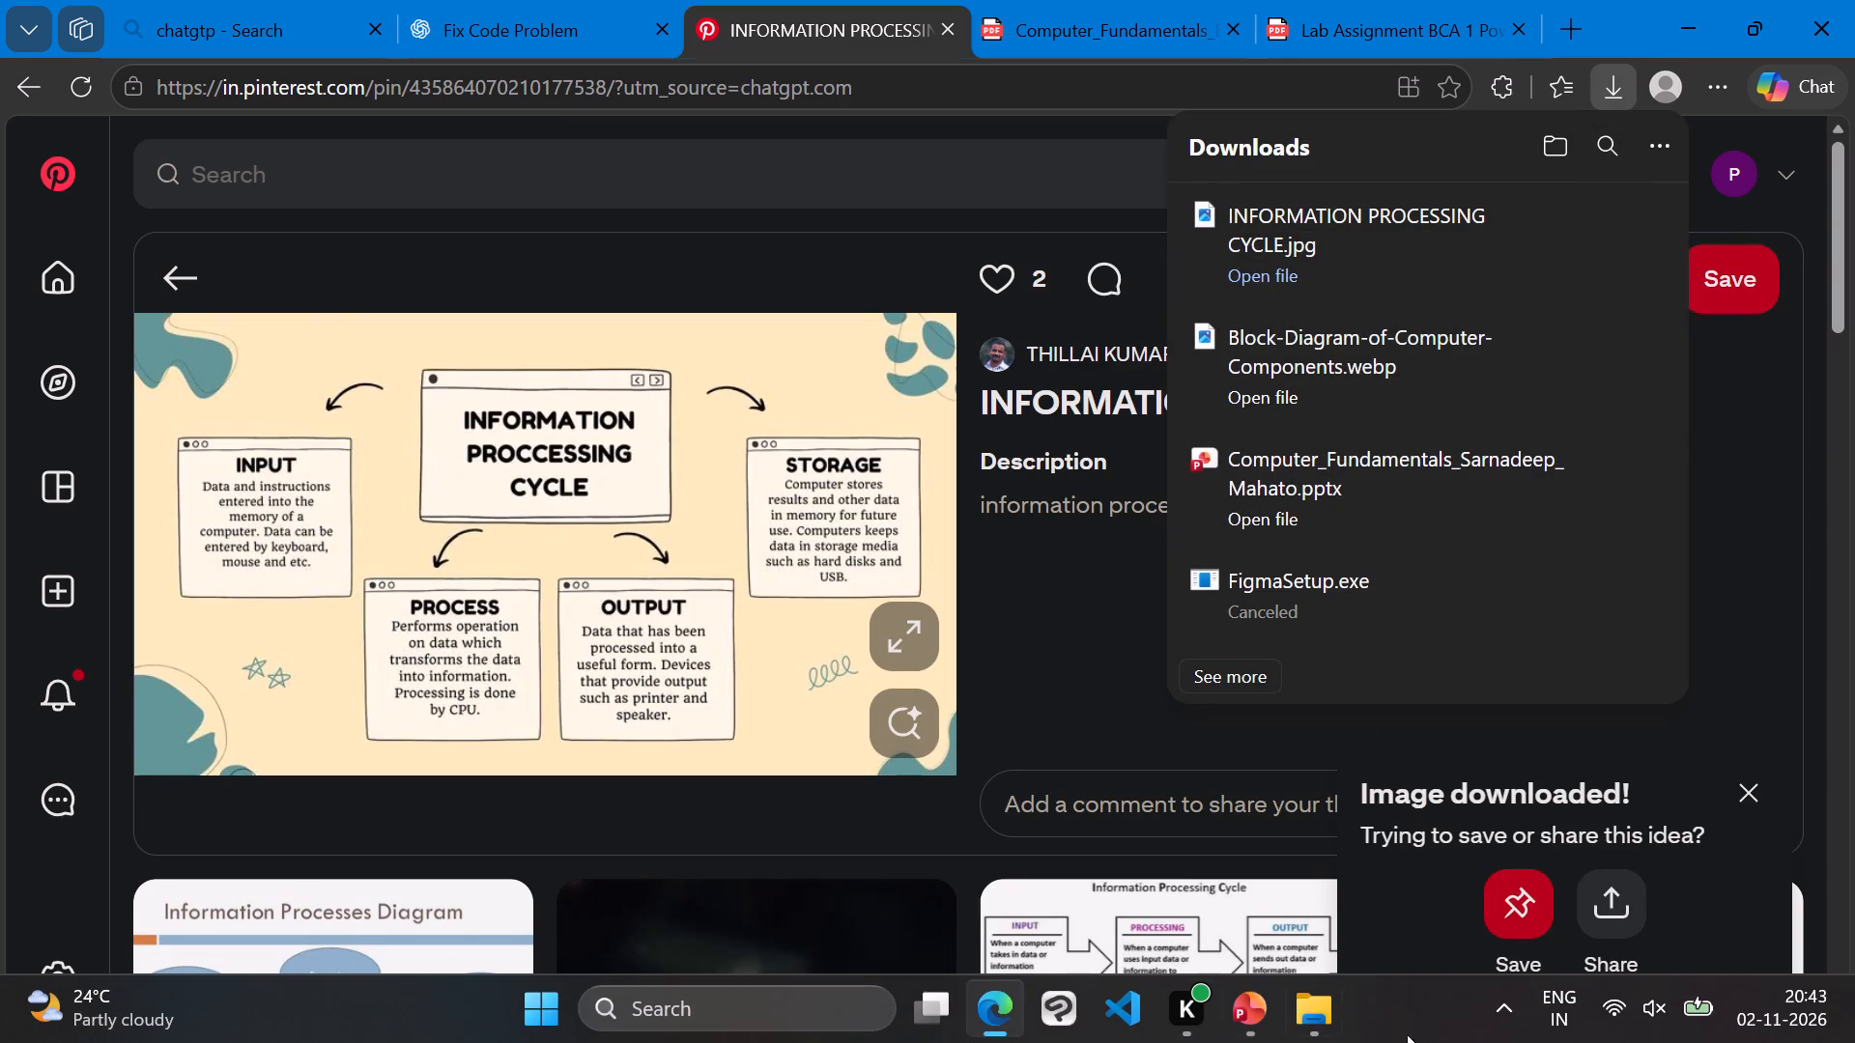
# Switch to PowerPoint and delete the empty heading text box left below the four stage cards on slide 8.
pyautogui.click(1254, 1005)
pyautogui.click(1131, 901)
pyautogui.moveTo(364, 675); pyautogui.dragTo(364, 691)
pyautogui.press('BackSpace')
pyautogui.click(547, 691)
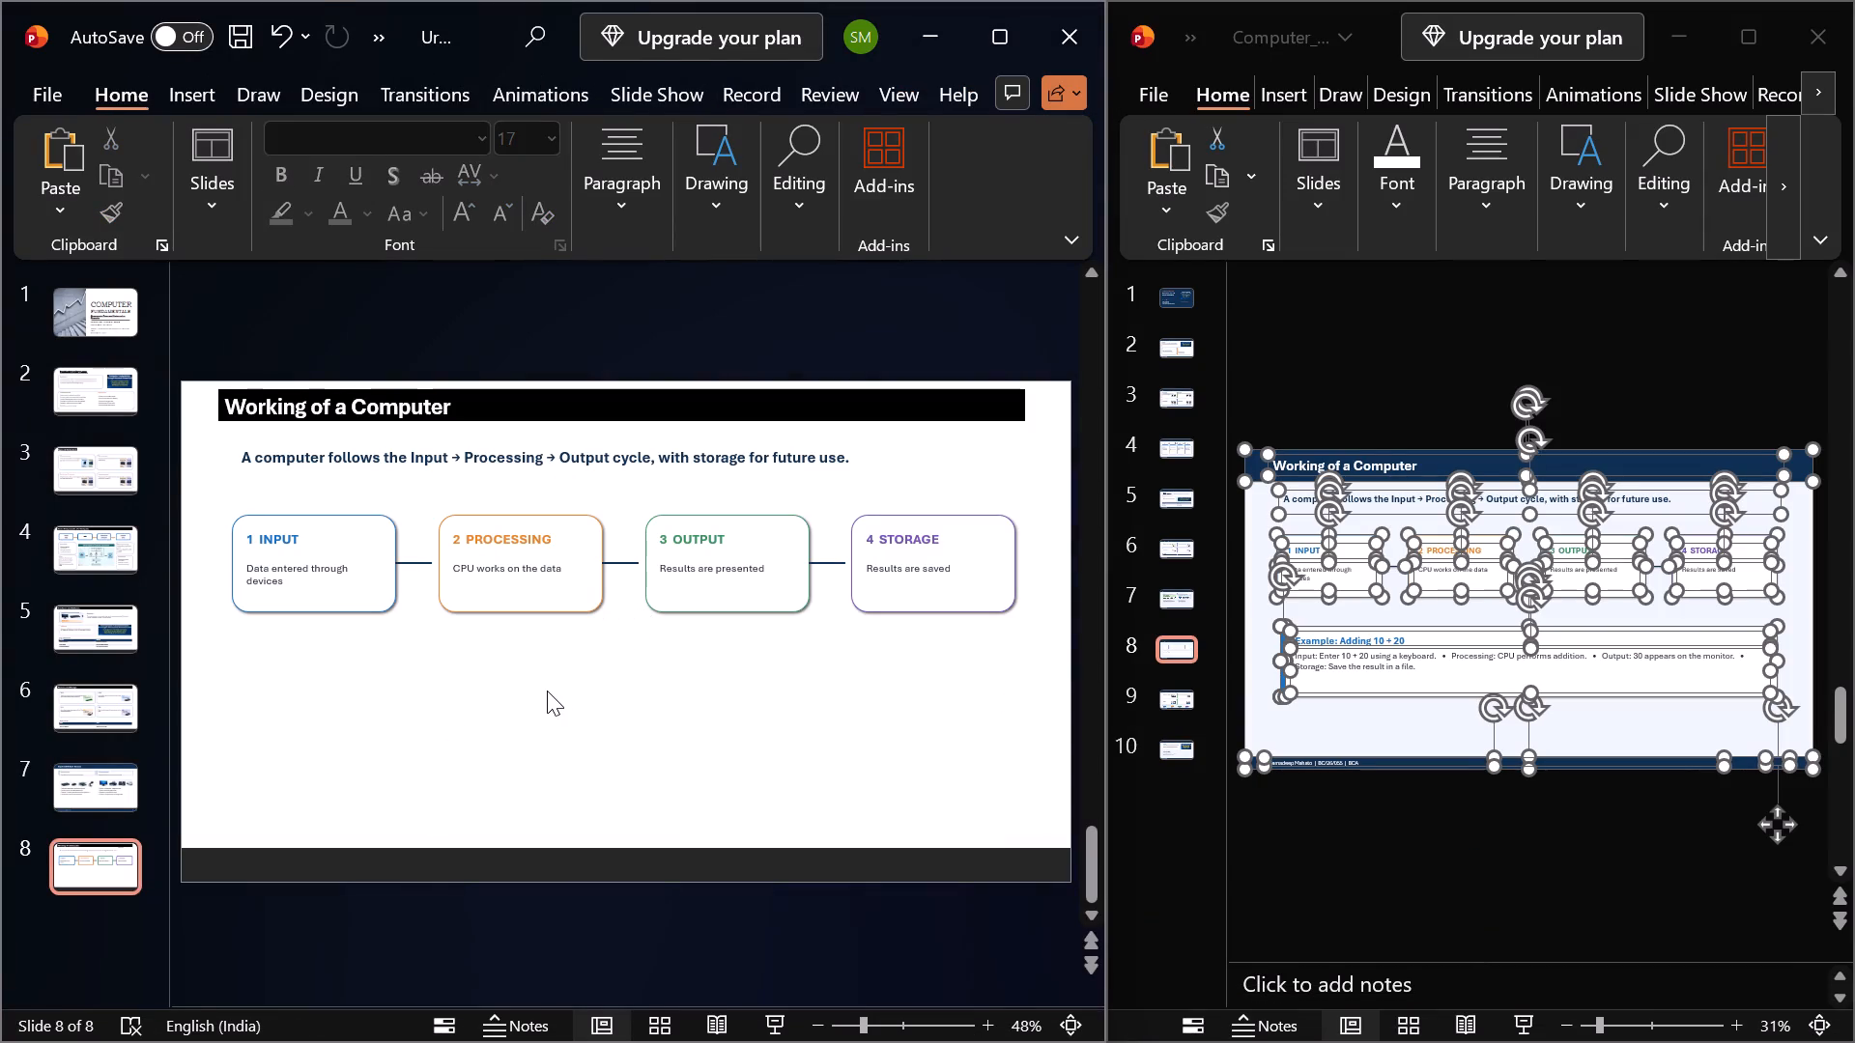
# Insert the INFORMATION PROCESSING CYCLE picture from the Downloads folder onto slide 8.
pyautogui.click(523, 673)
pyautogui.click(548, 756)
pyautogui.click(587, 853)
pyautogui.rightClick(550, 729)
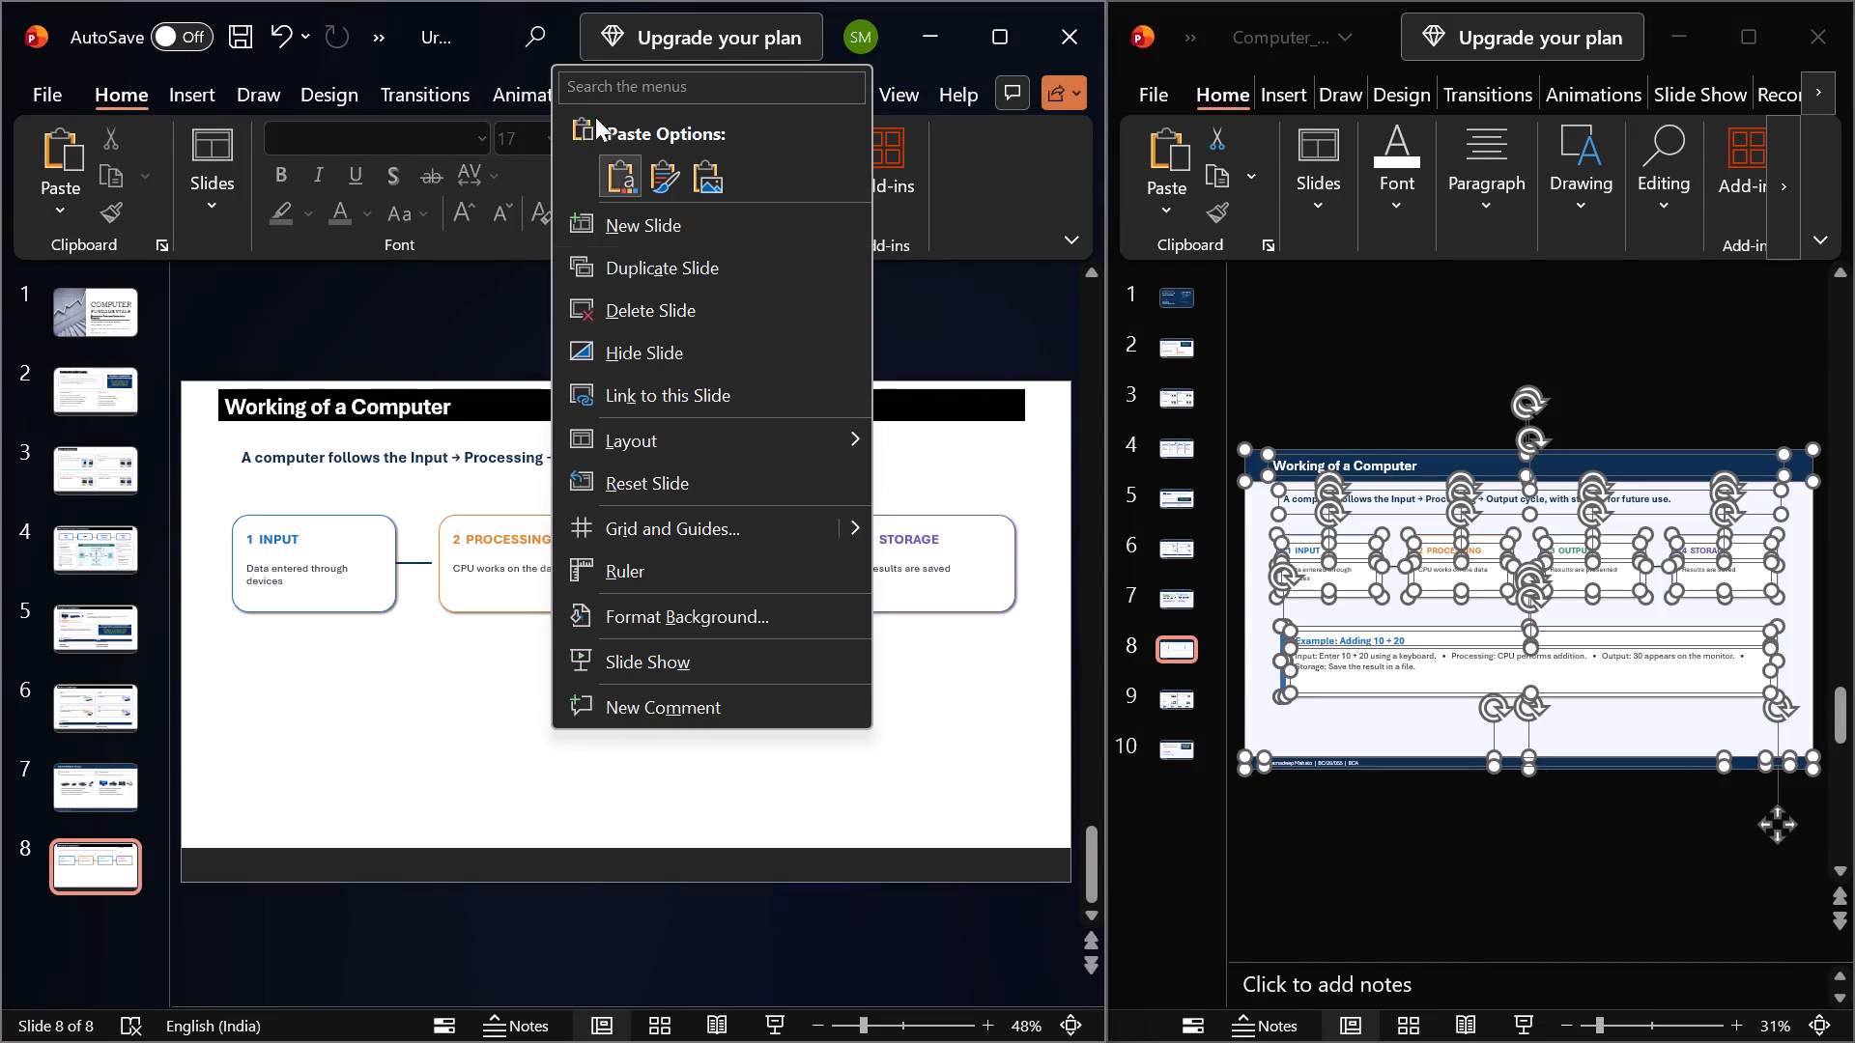
pyautogui.click(188, 80)
pyautogui.click(214, 184)
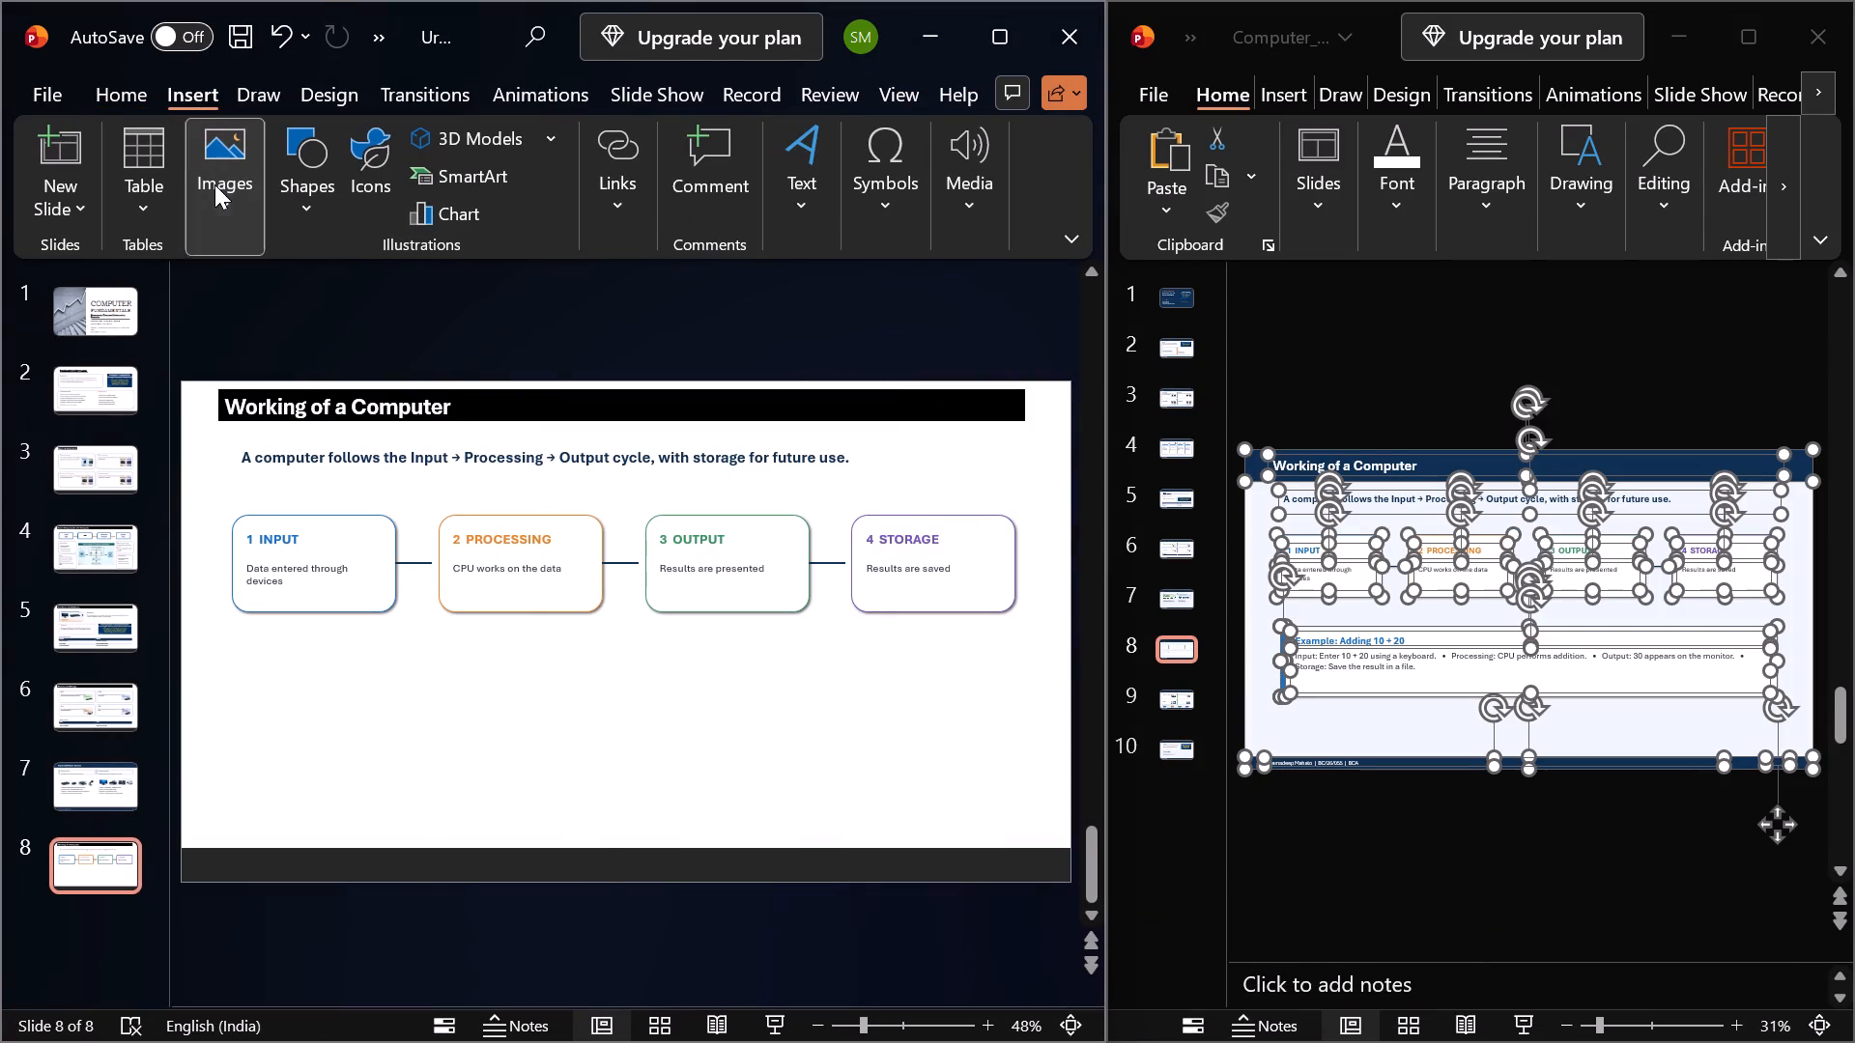
pyautogui.click(223, 298)
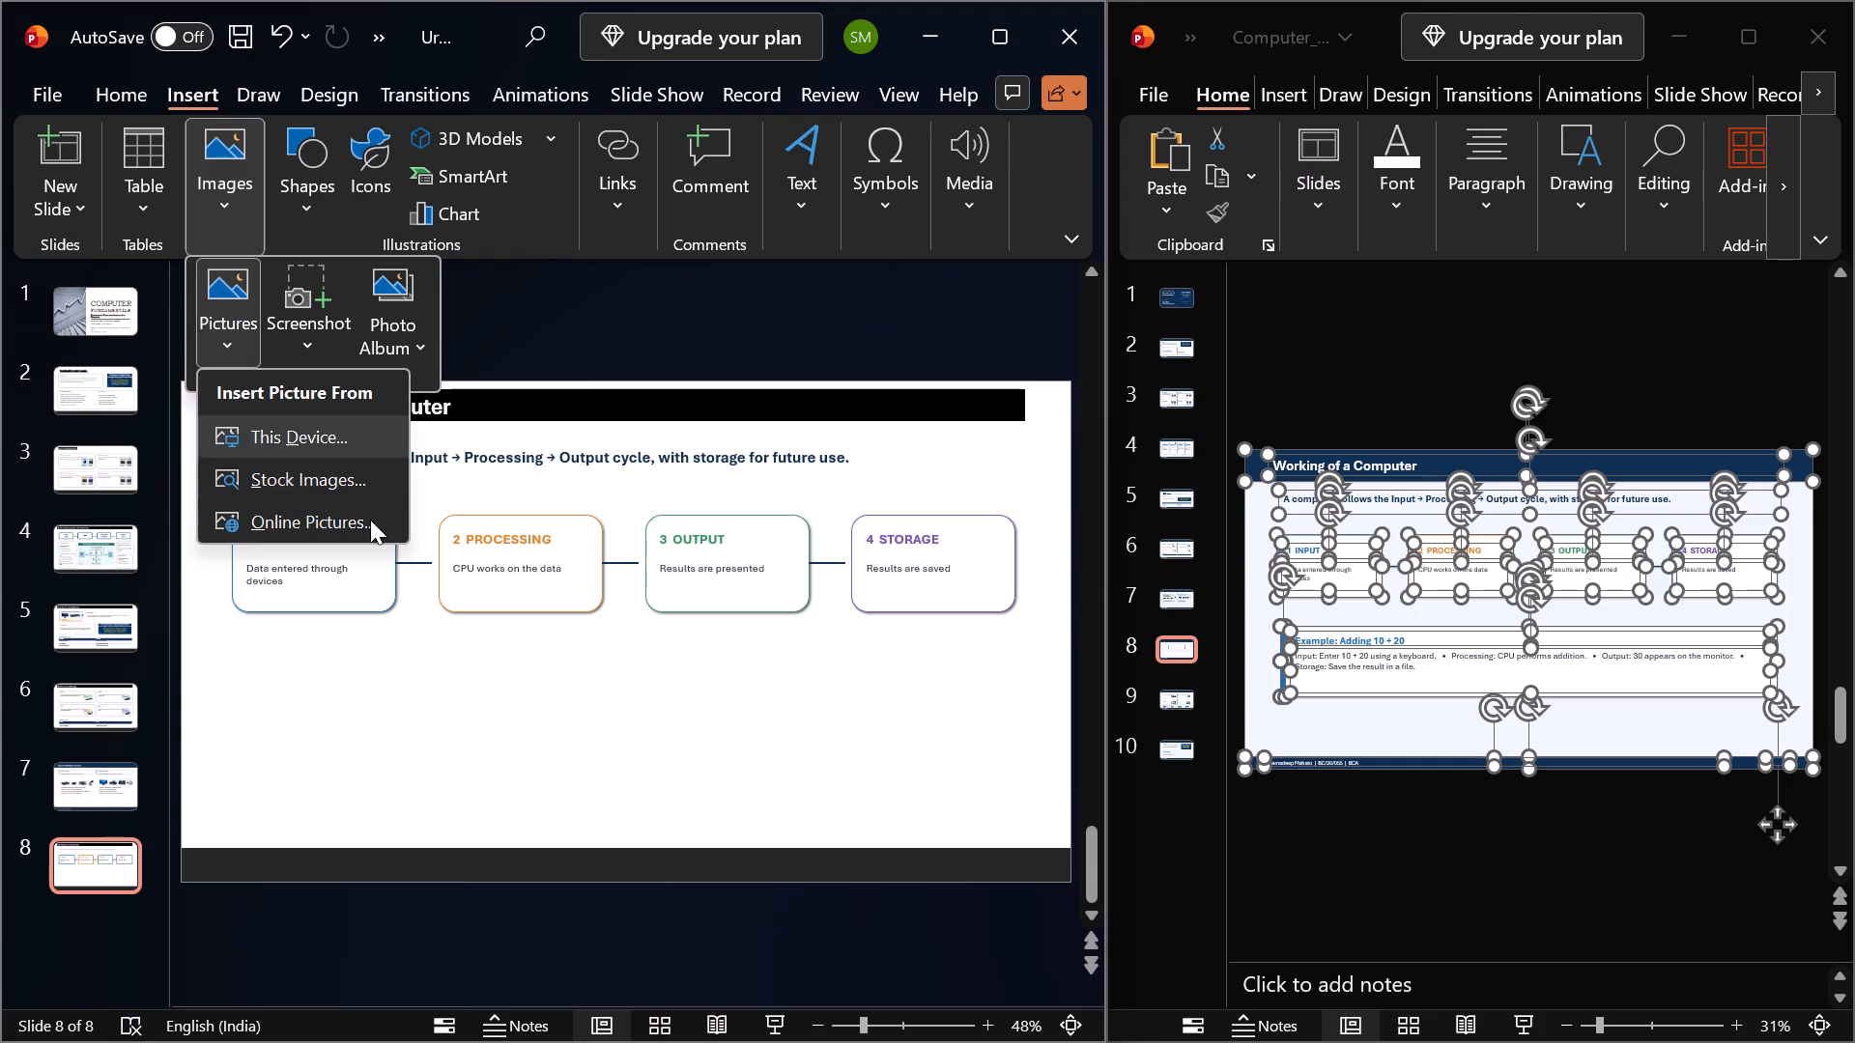
pyautogui.click(306, 441)
pyautogui.click(376, 272)
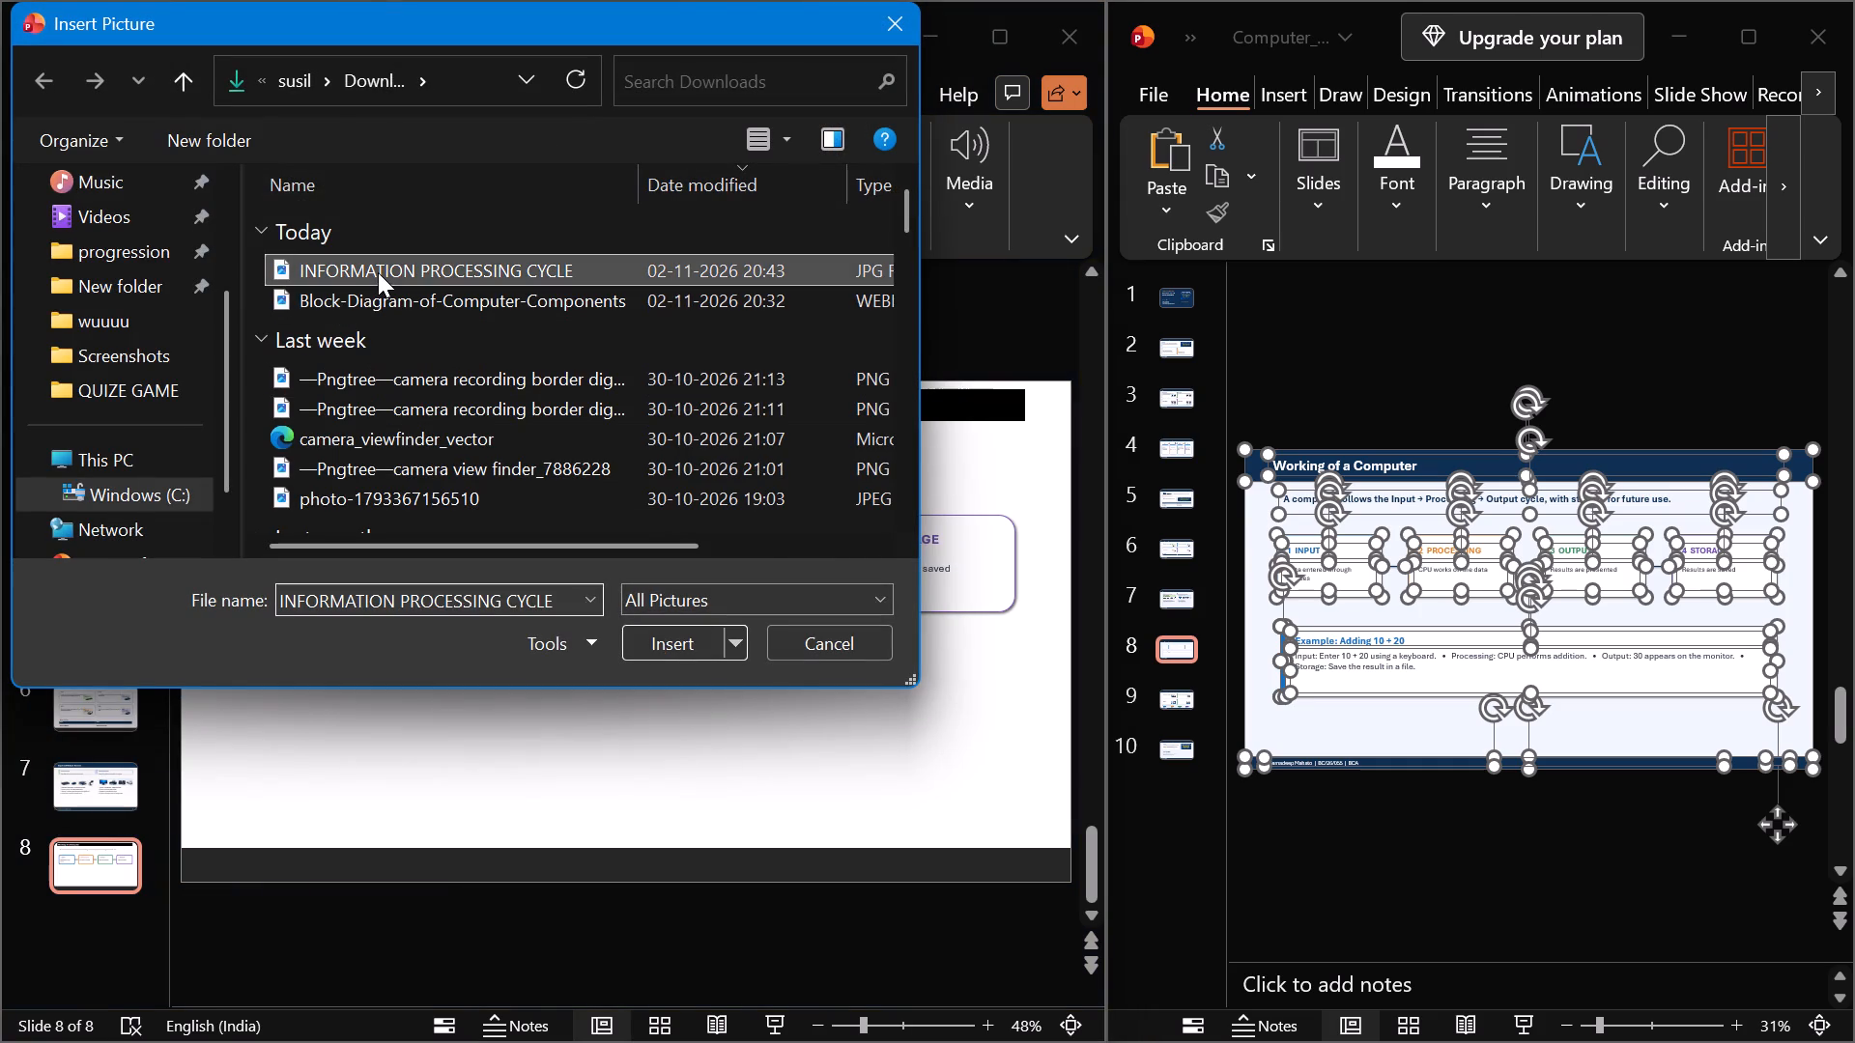
pyautogui.click(677, 638)
# Shrink the inserted picture to about 11.49 cm high by 21.25 cm wide and move it toward the slide's lower middle.
pyautogui.moveTo(667, 587); pyautogui.dragTo(667, 677)
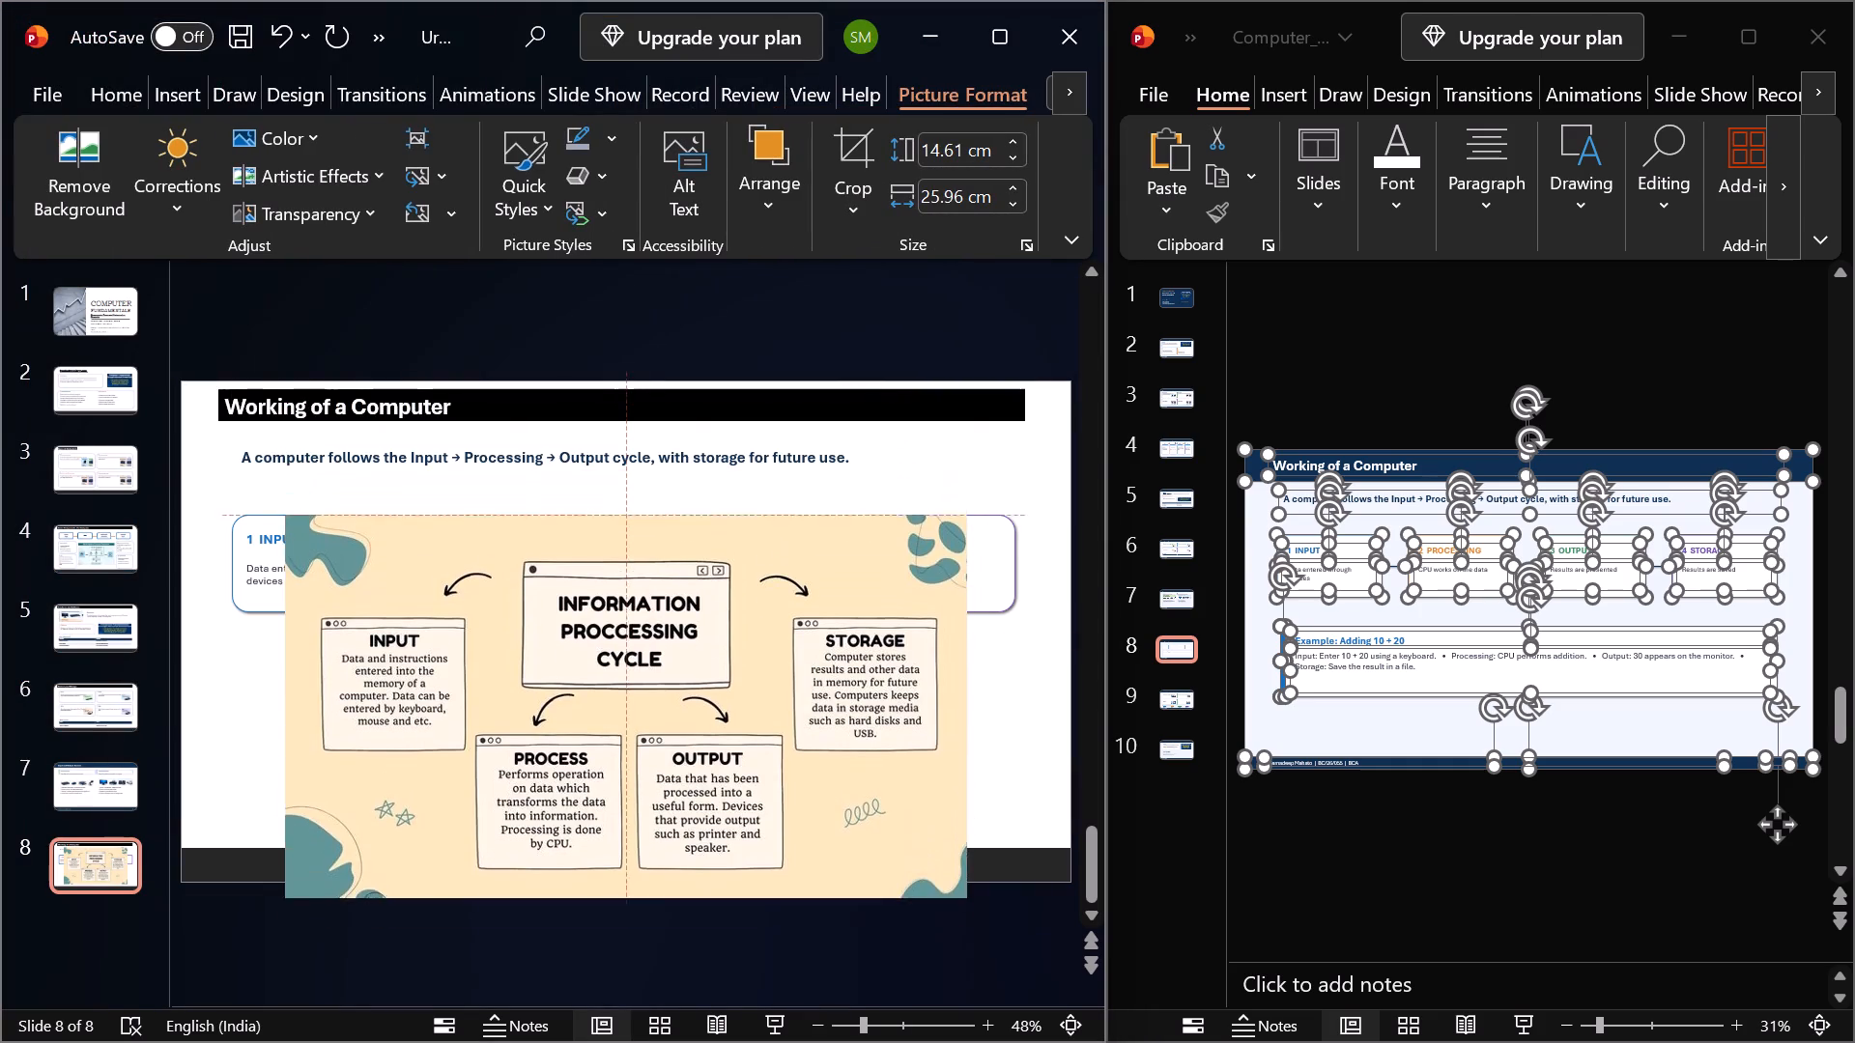
pyautogui.moveTo(667, 677); pyautogui.dragTo(666, 694)
pyautogui.moveTo(967, 742); pyautogui.dragTo(623, 730)
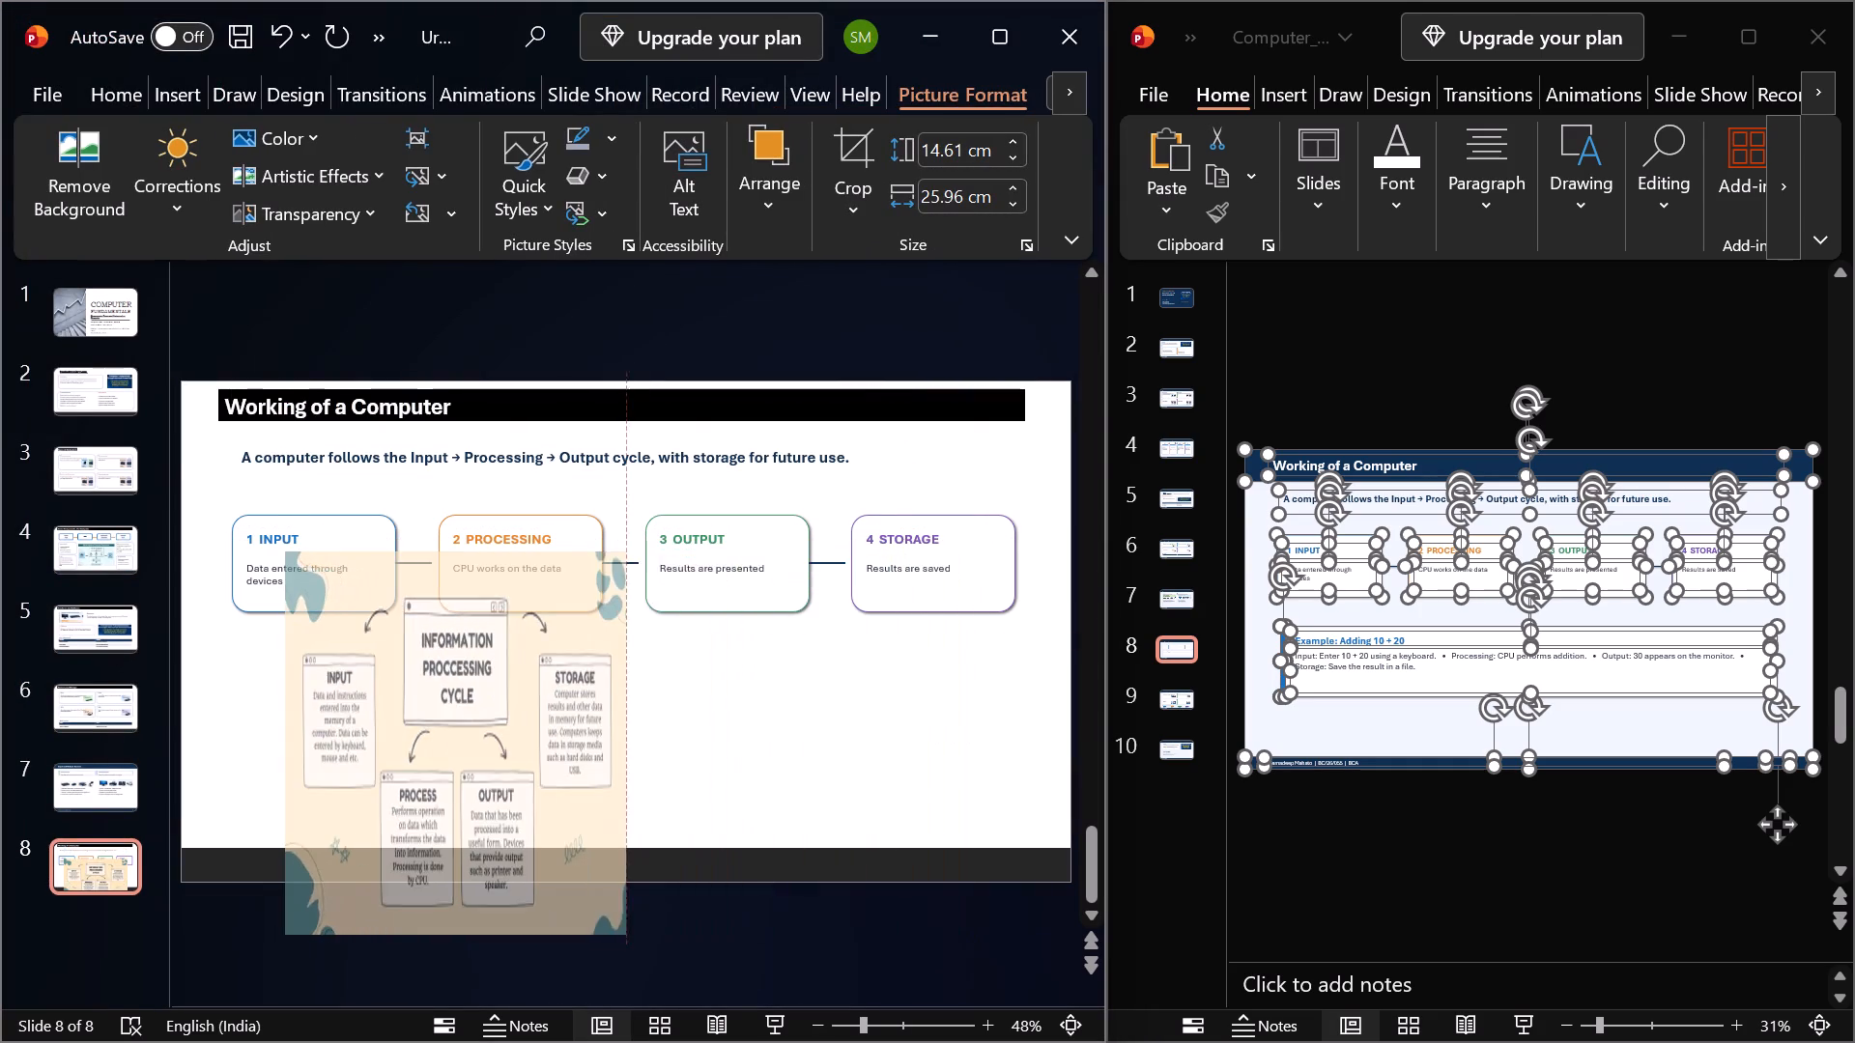
pyautogui.moveTo(623, 730); pyautogui.dragTo(862, 717)
pyautogui.moveTo(570, 933); pyautogui.dragTo(583, 842)
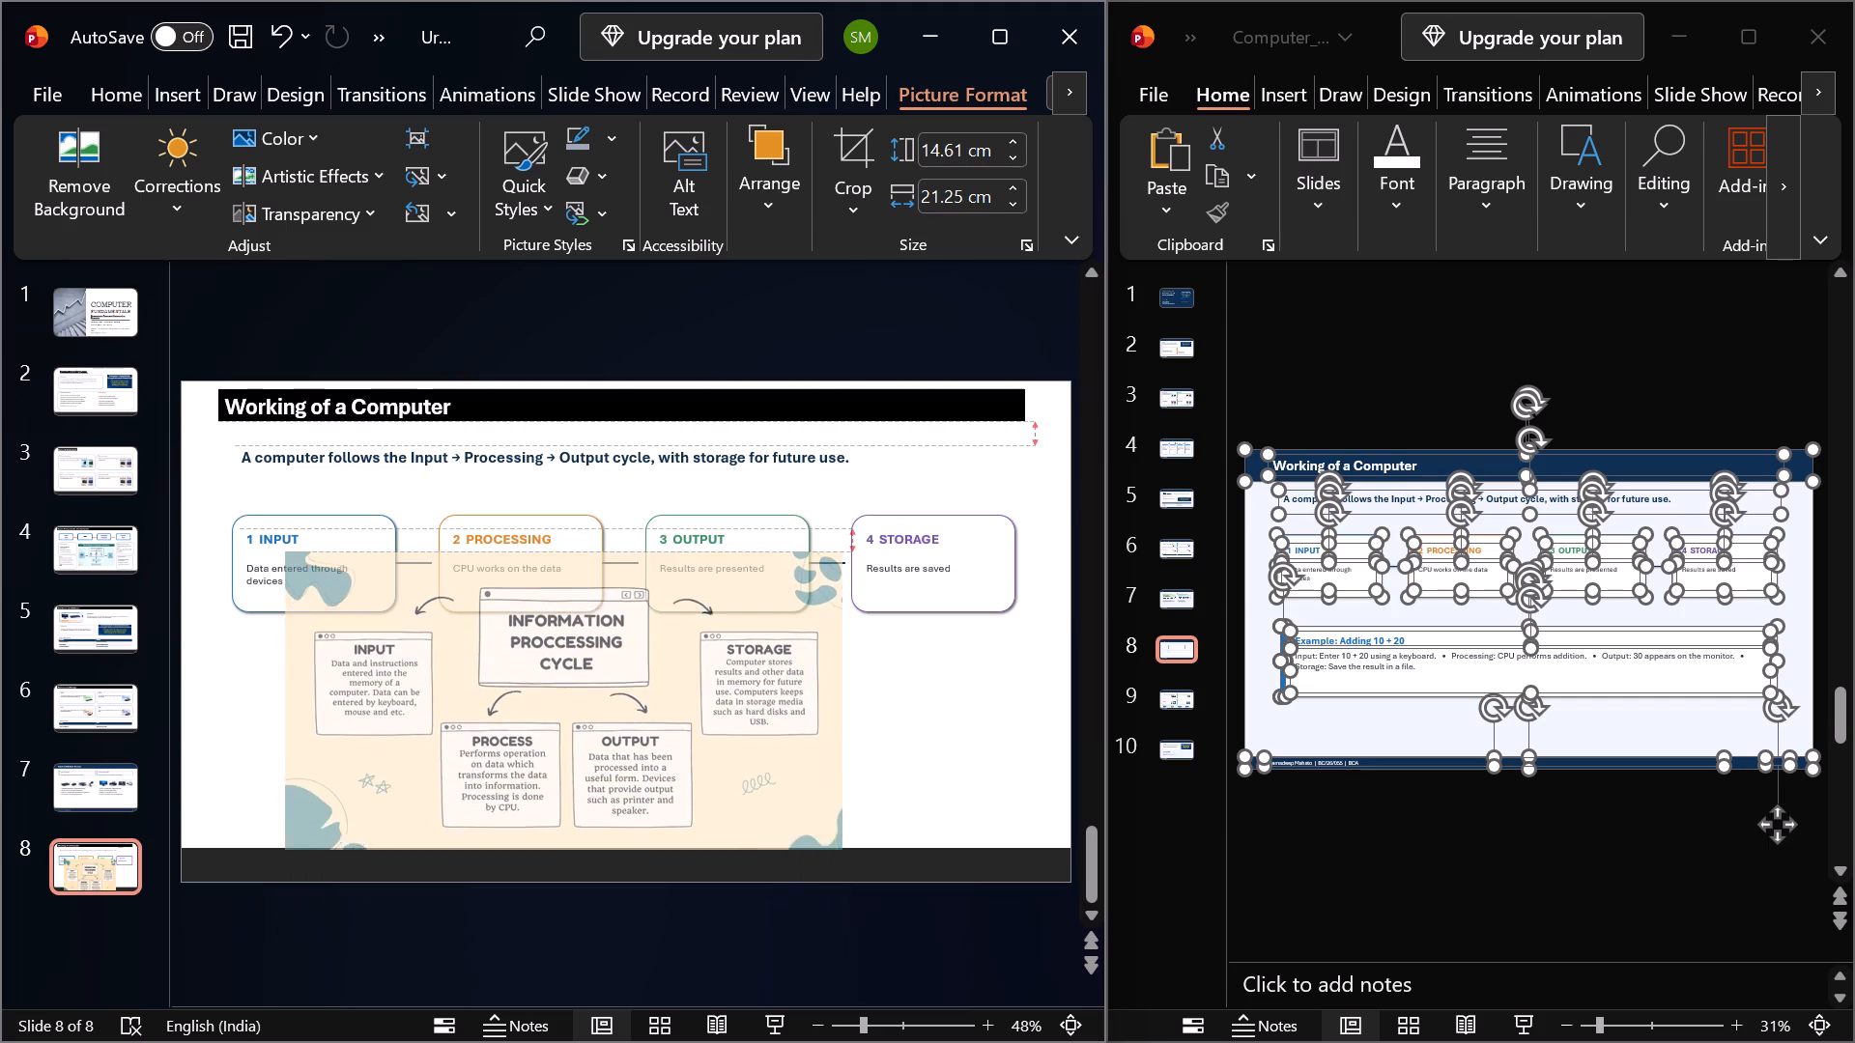
pyautogui.moveTo(583, 842); pyautogui.dragTo(592, 853)
pyautogui.moveTo(642, 745); pyautogui.dragTo(772, 756)
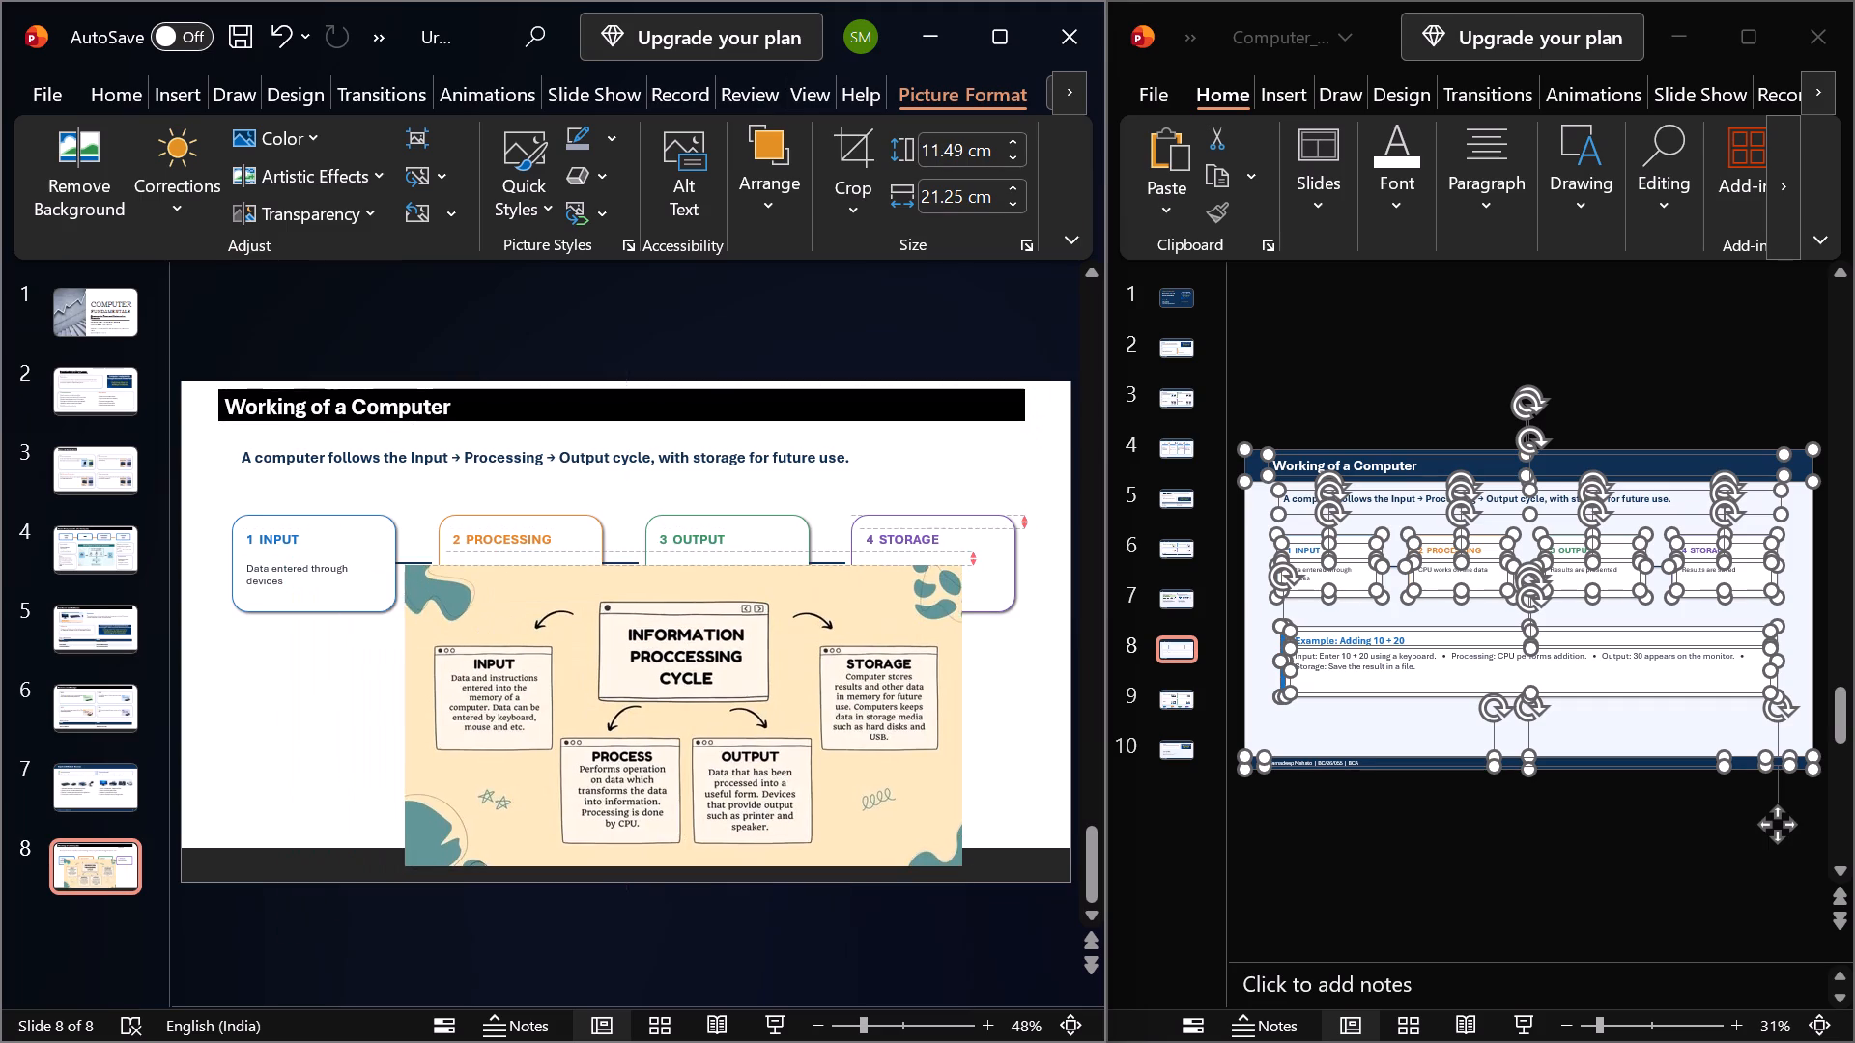
pyautogui.moveTo(772, 756); pyautogui.dragTo(671, 744)
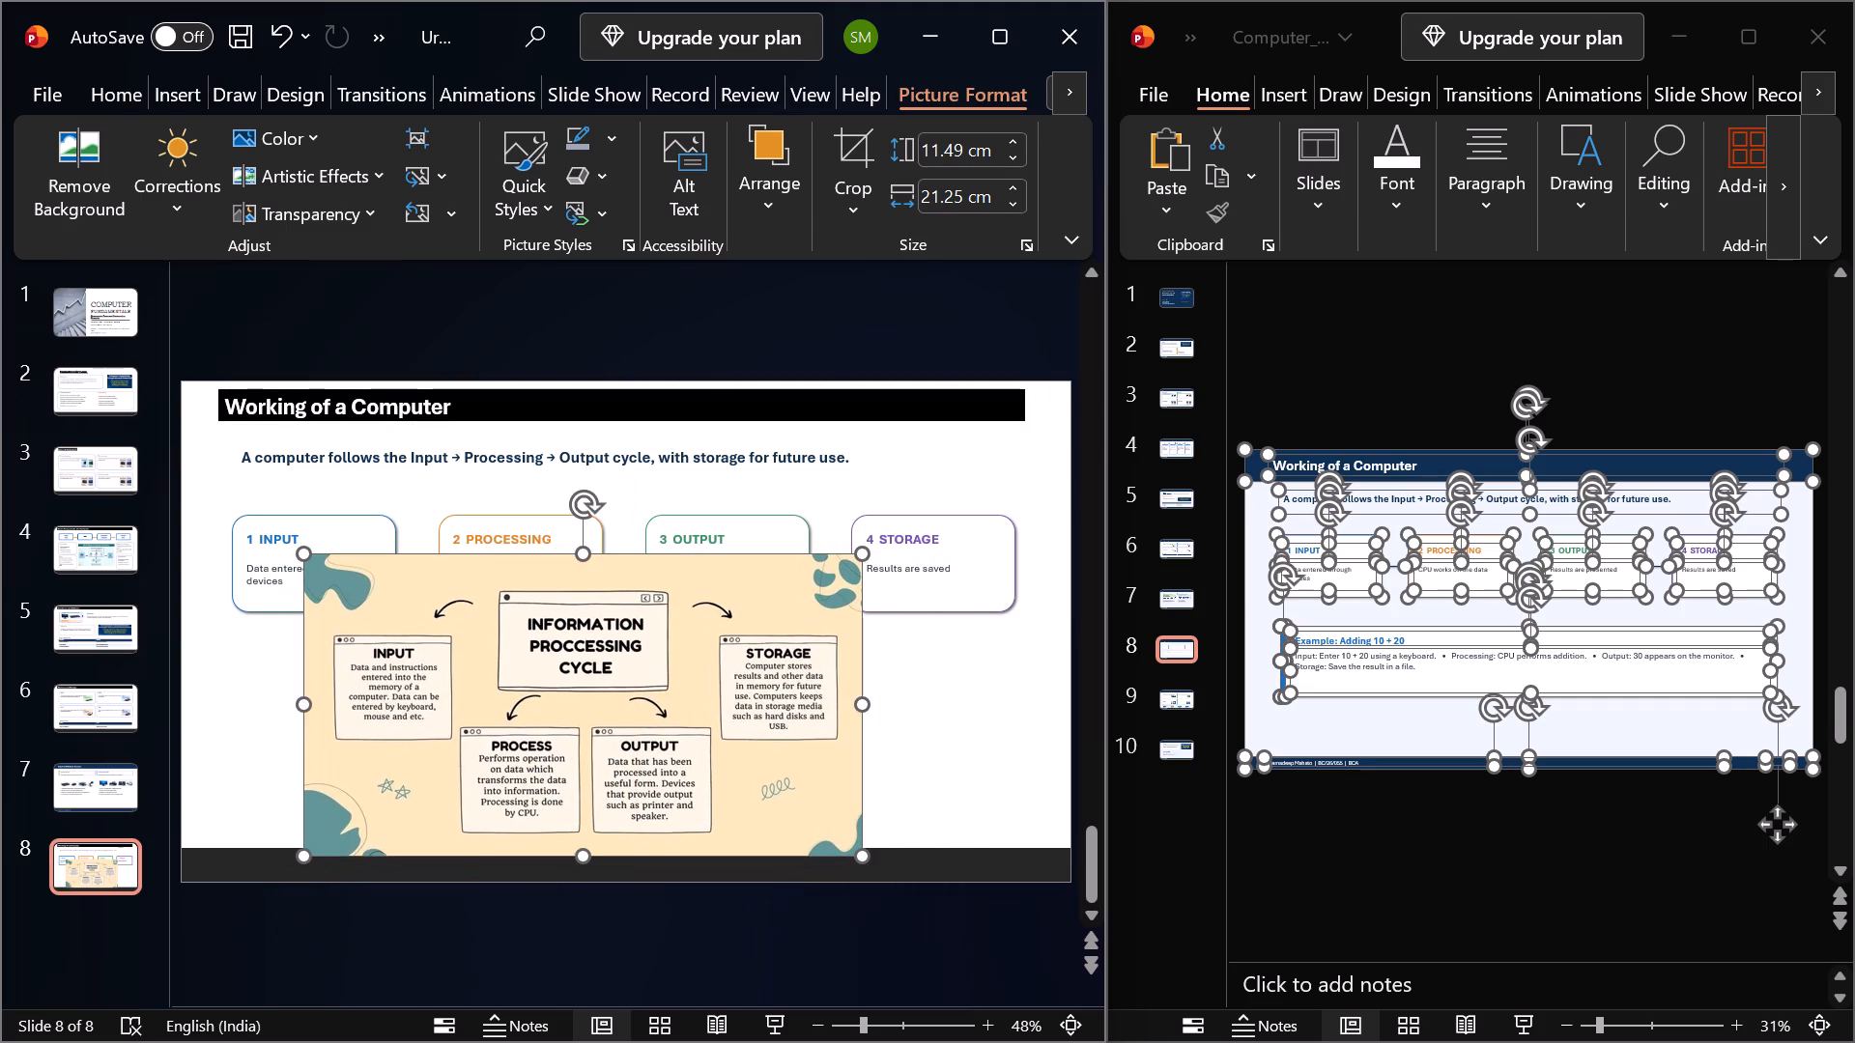
# Shrink the Information Processing Cycle picture to about 8.8 cm high by 16.08 cm wide and place it just below the four stage cards.
pyautogui.moveTo(580, 555); pyautogui.dragTo(583, 610)
pyautogui.moveTo(859, 734); pyautogui.dragTo(726, 726)
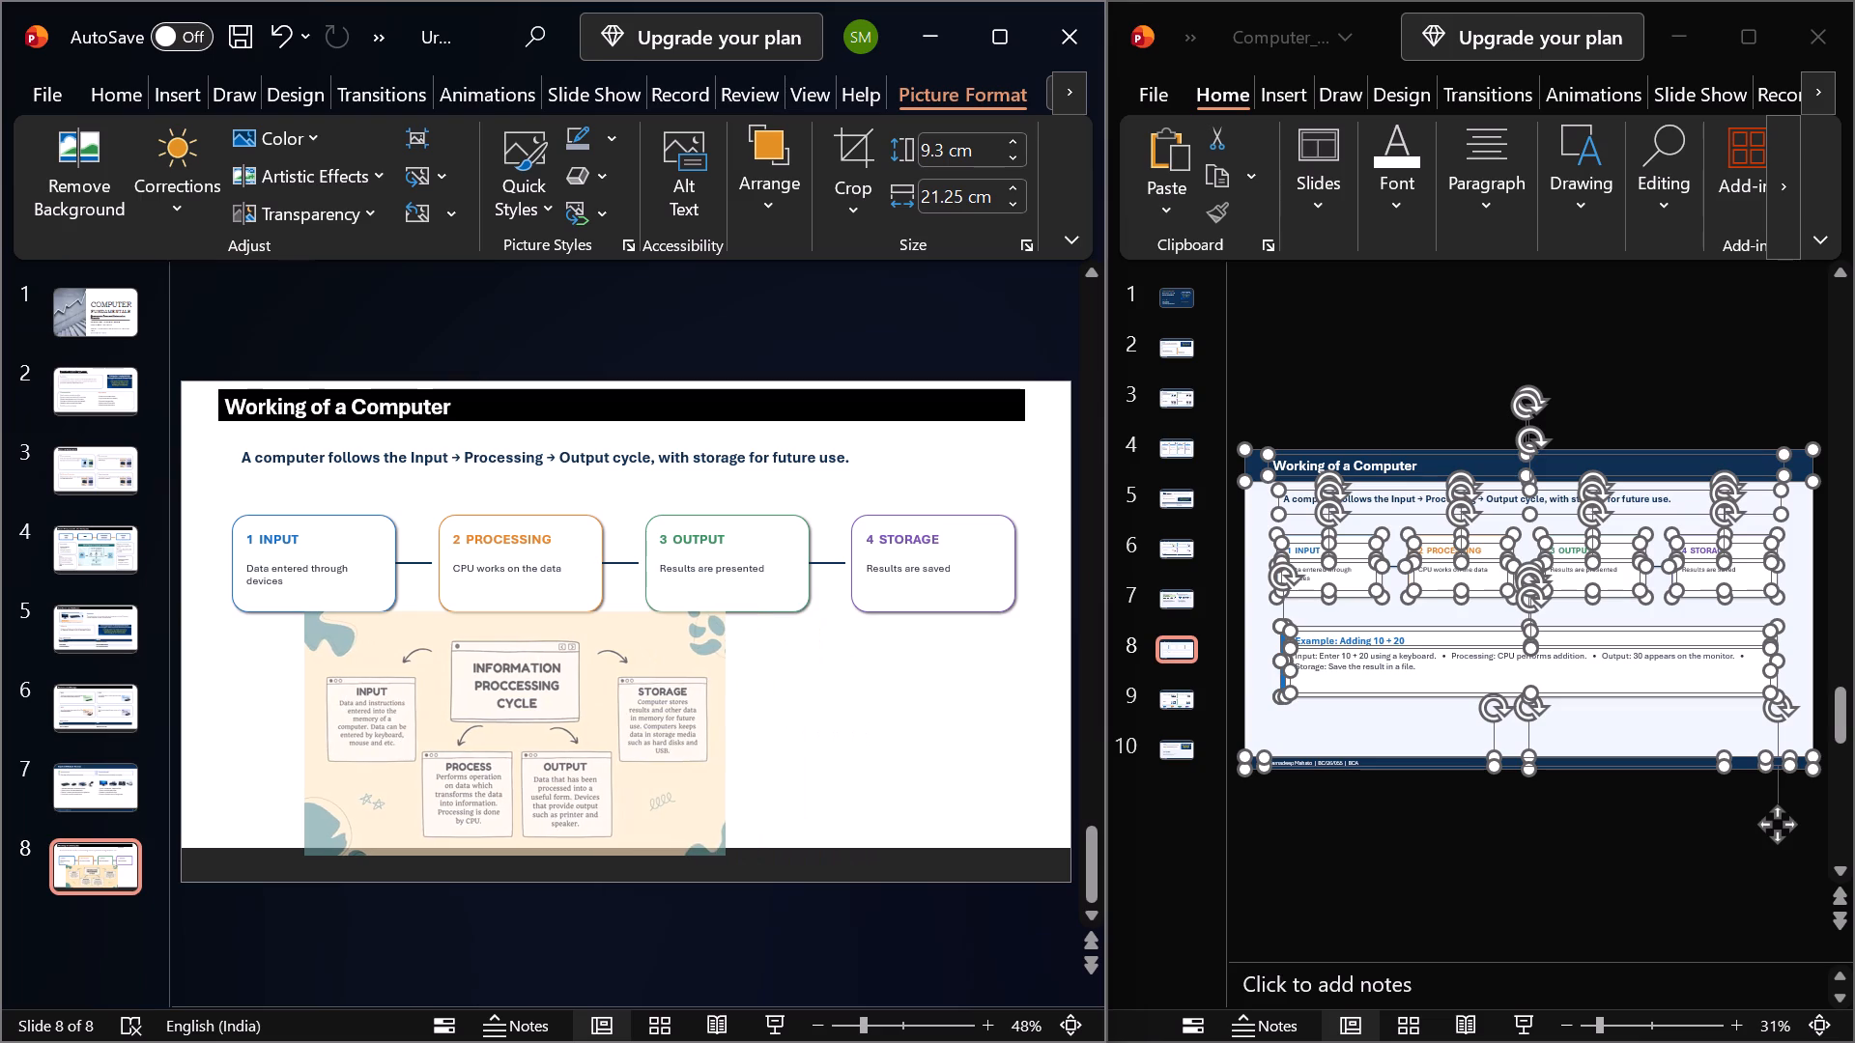
pyautogui.moveTo(726, 726); pyautogui.dragTo(727, 726)
pyautogui.moveTo(515, 747); pyautogui.dragTo(614, 752)
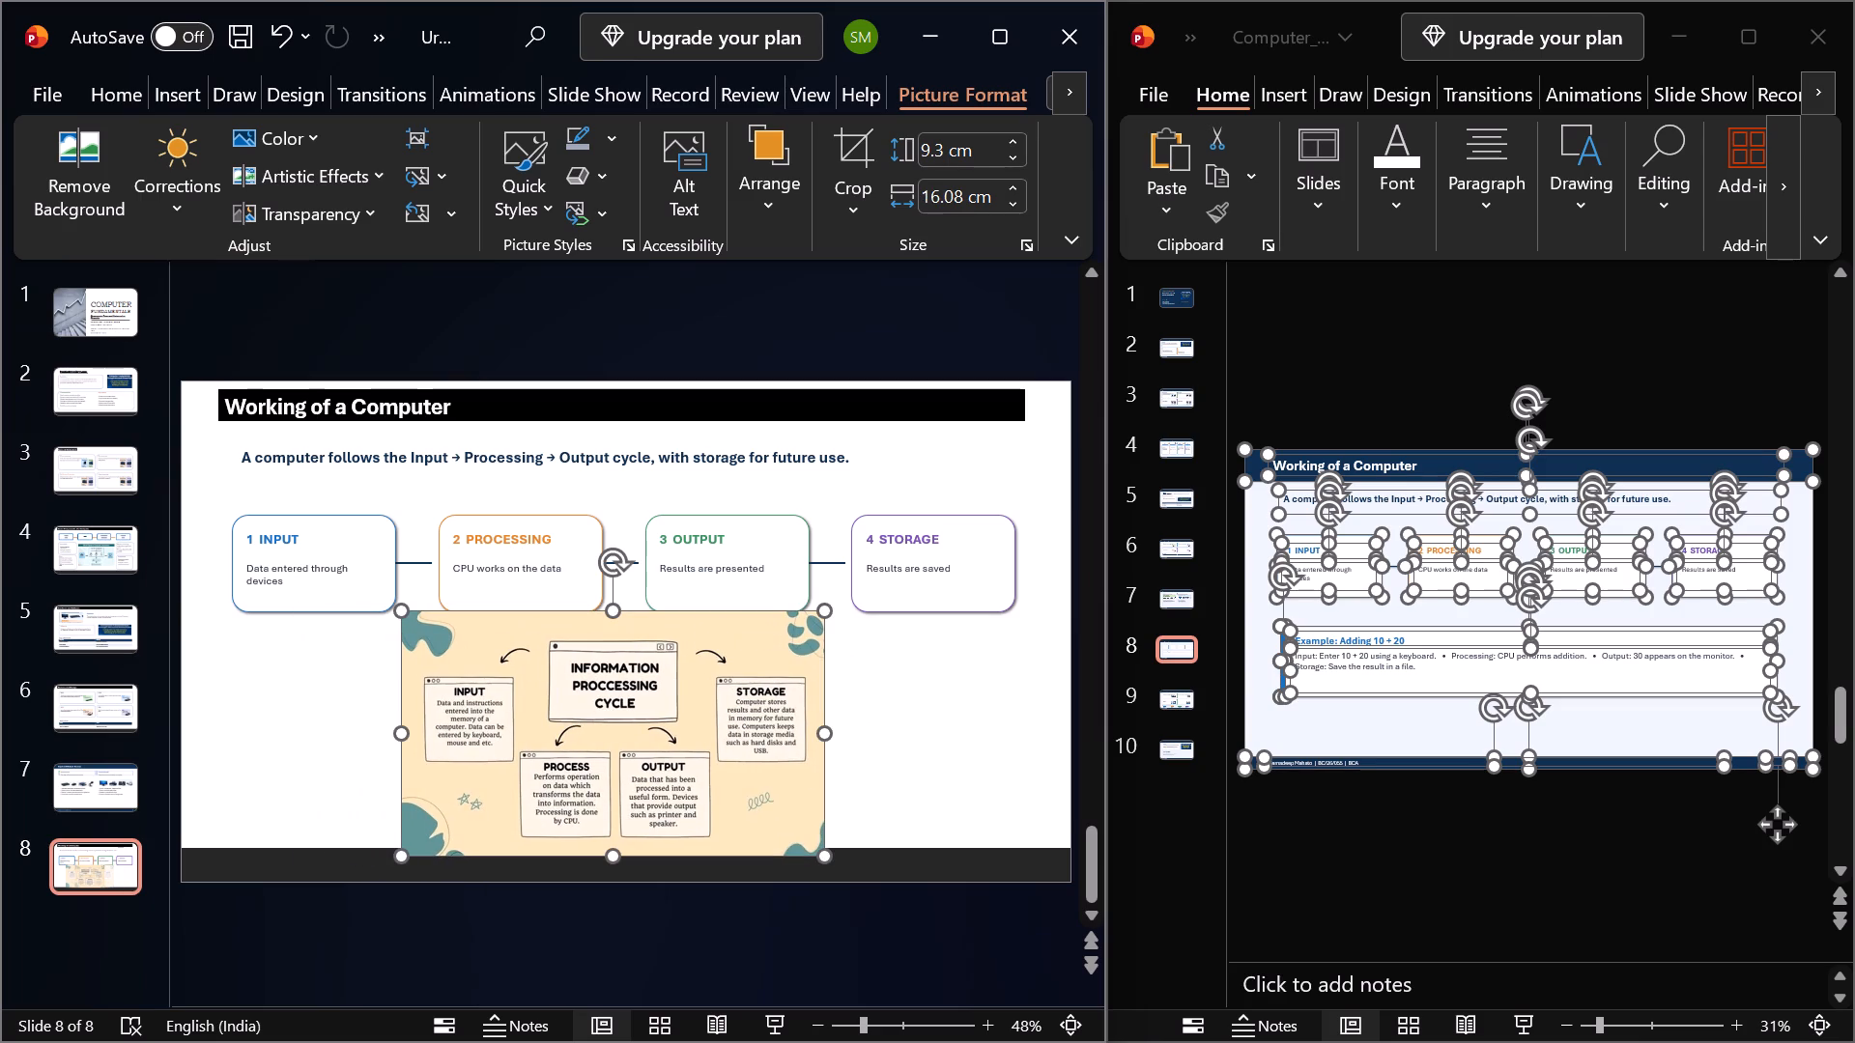
pyautogui.moveTo(609, 857); pyautogui.dragTo(617, 830)
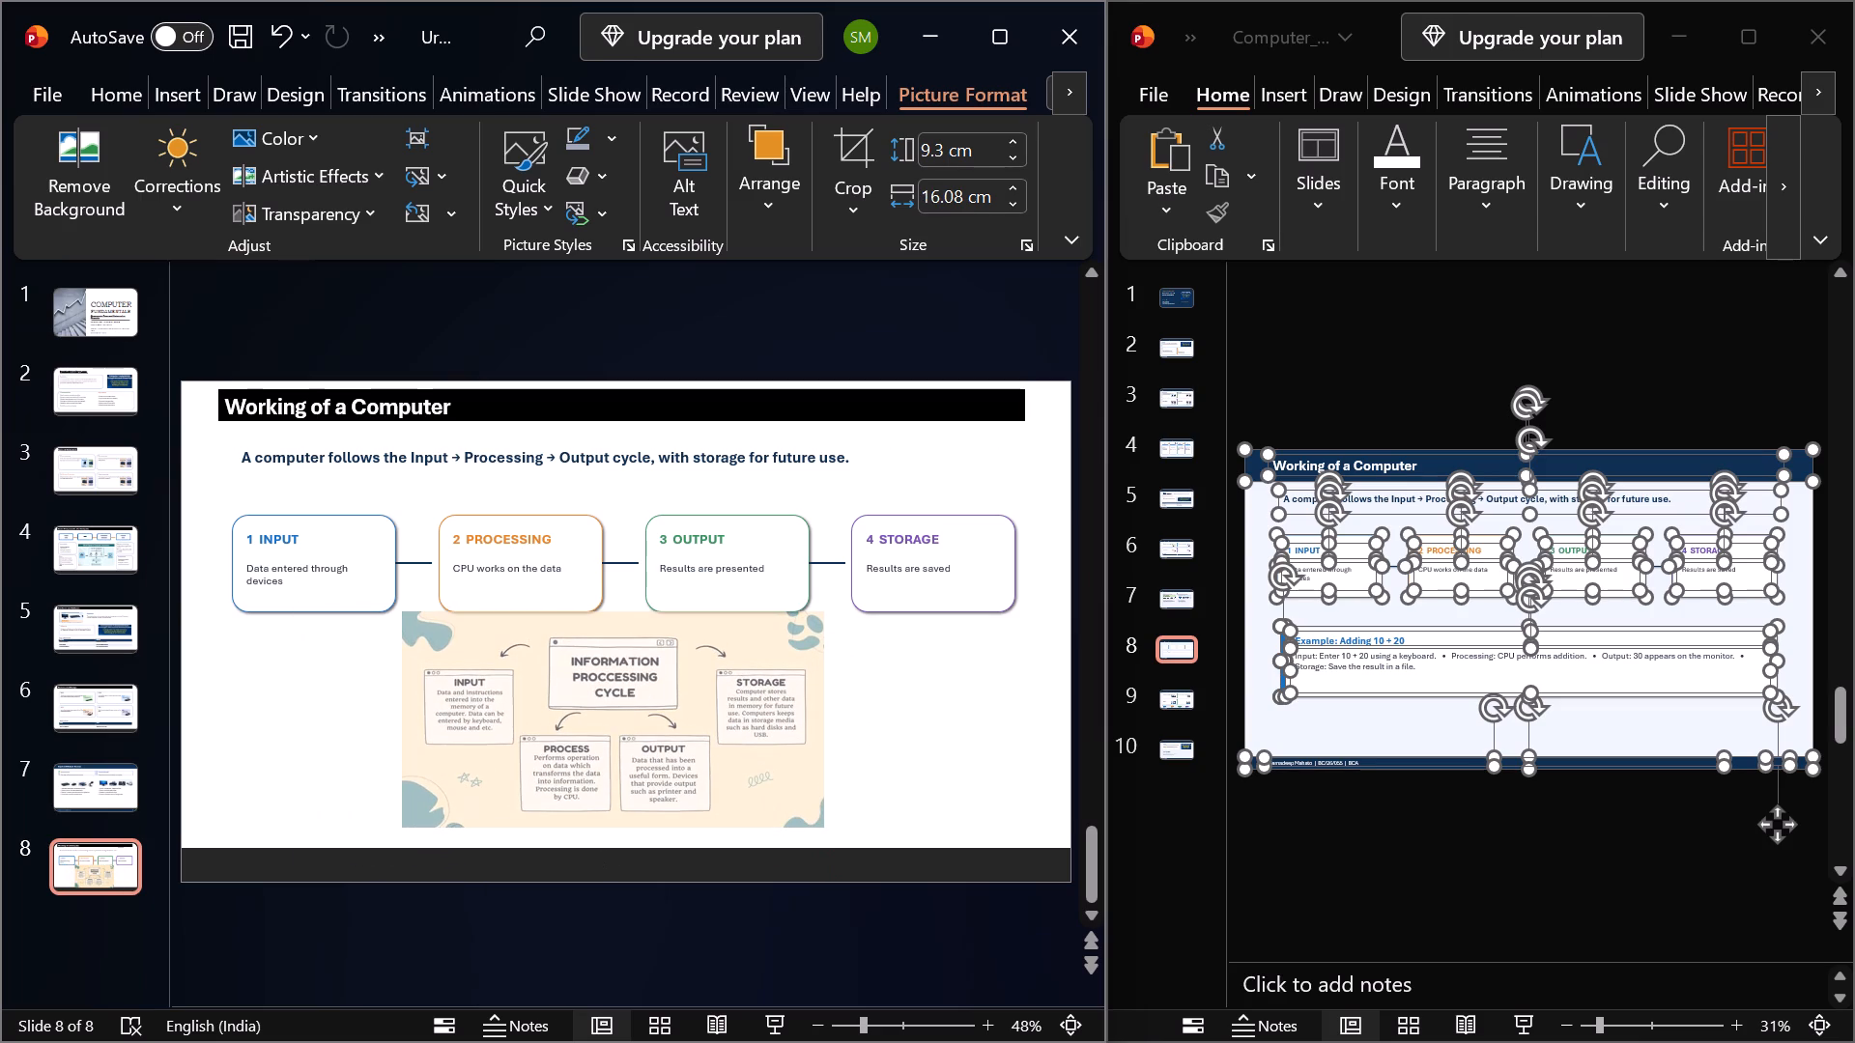
pyautogui.moveTo(617, 830); pyautogui.dragTo(614, 842)
pyautogui.moveTo(640, 717); pyautogui.dragTo(634, 737)
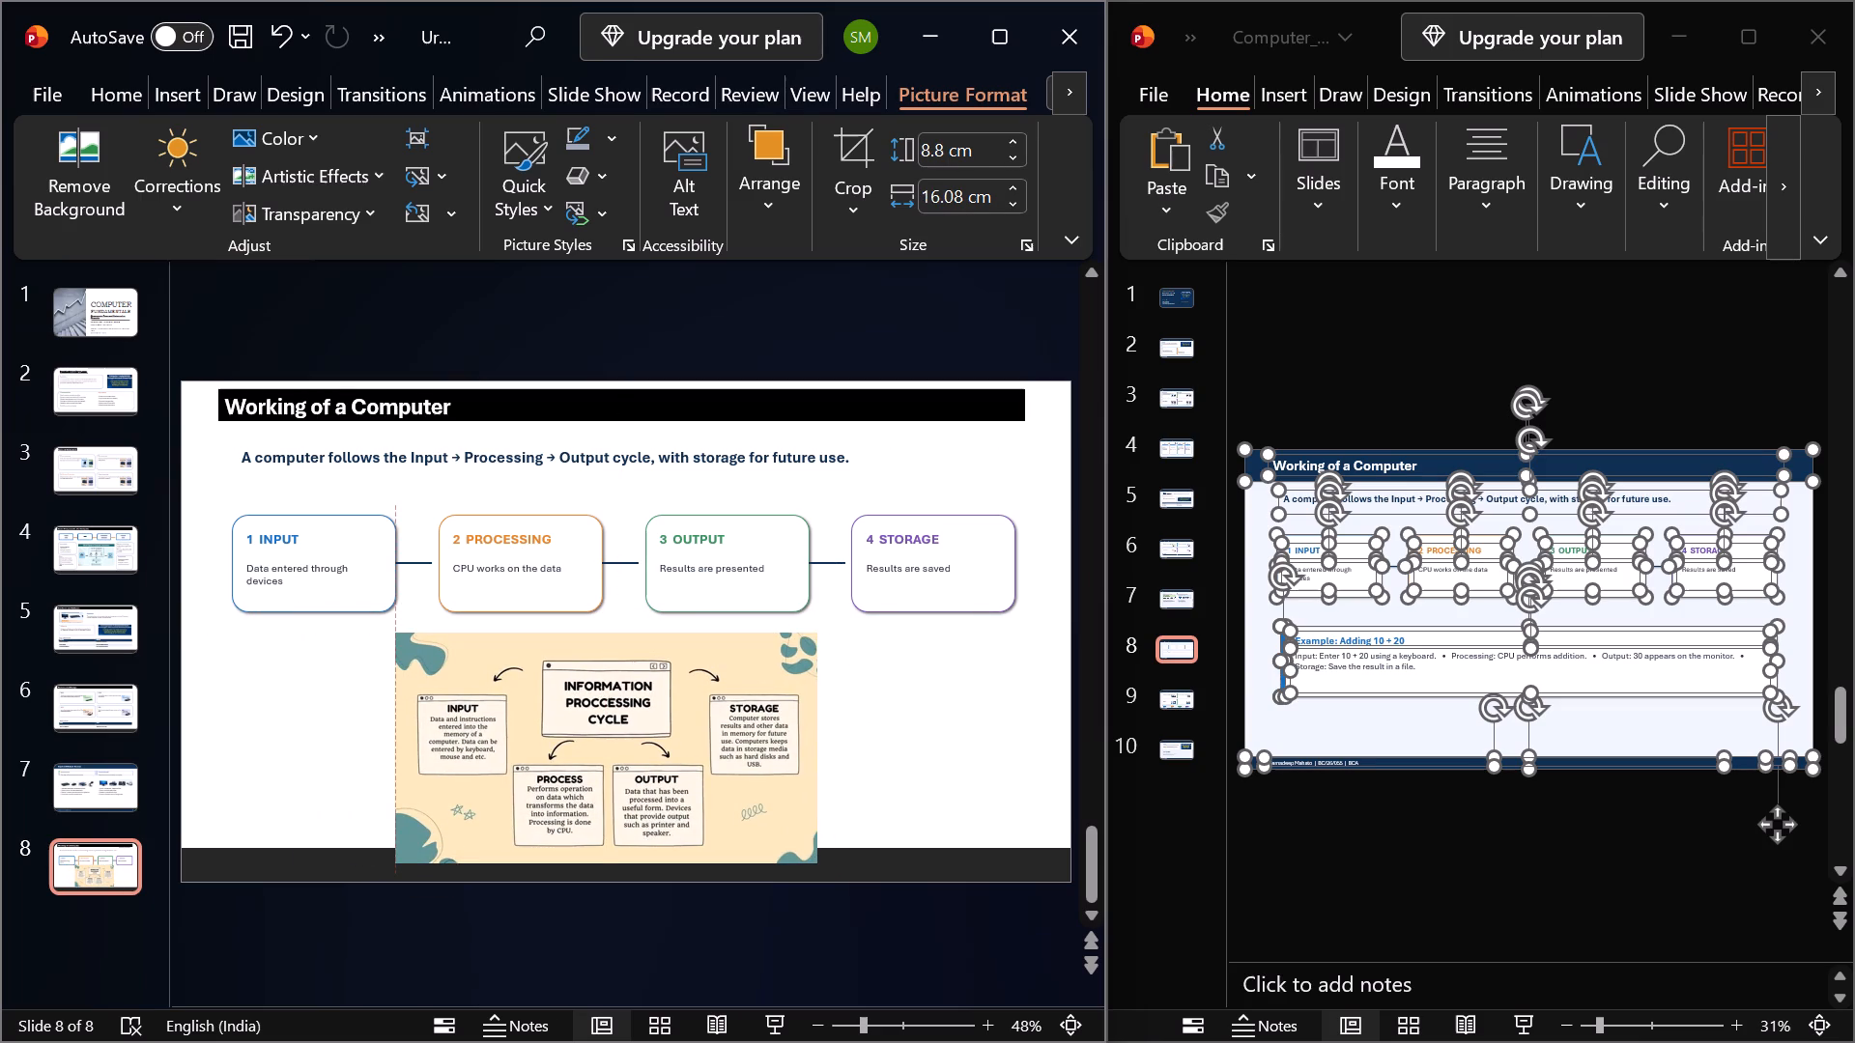
pyautogui.moveTo(634, 737); pyautogui.dragTo(631, 734)
# Reduce the picture to about 7.29 cm high, narrow it slightly, and centre it between the stage cards and the dark footer bar.
pyautogui.moveTo(610, 634); pyautogui.dragTo(610, 683)
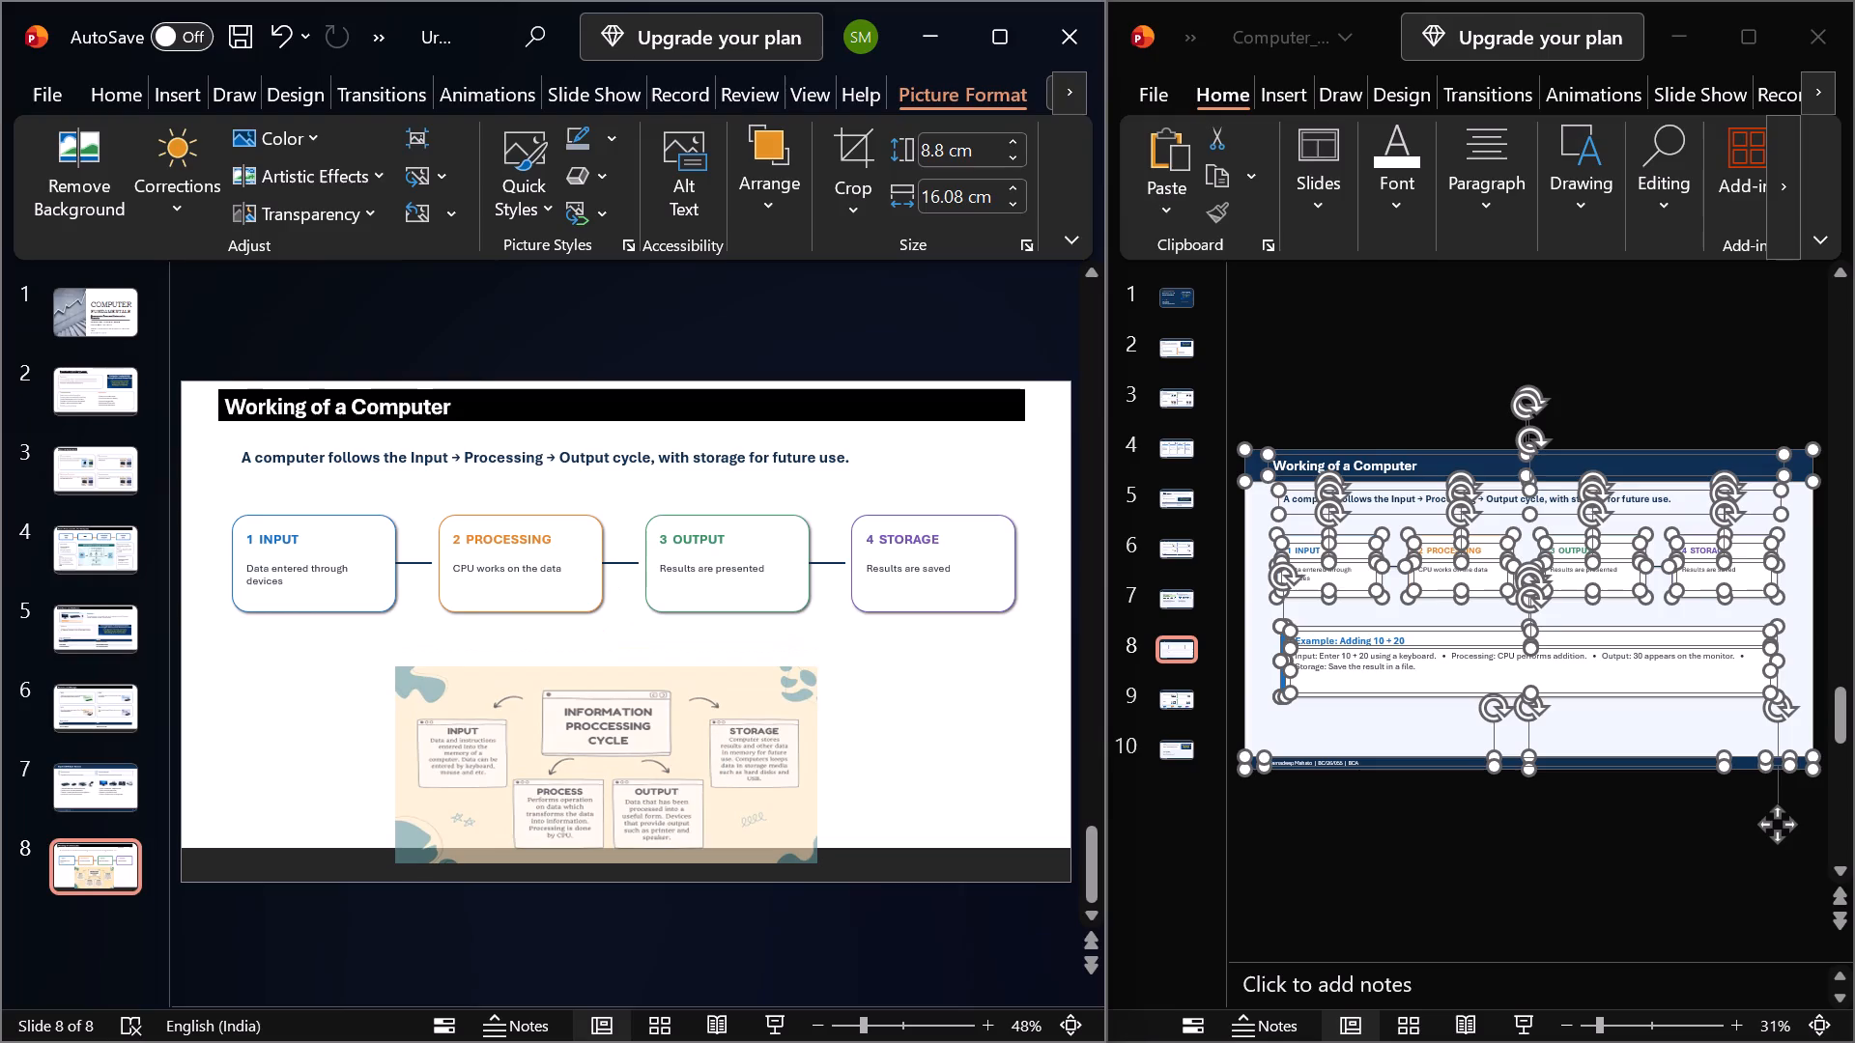
pyautogui.moveTo(610, 683); pyautogui.dragTo(610, 665)
pyautogui.moveTo(613, 785); pyautogui.dragTo(614, 751)
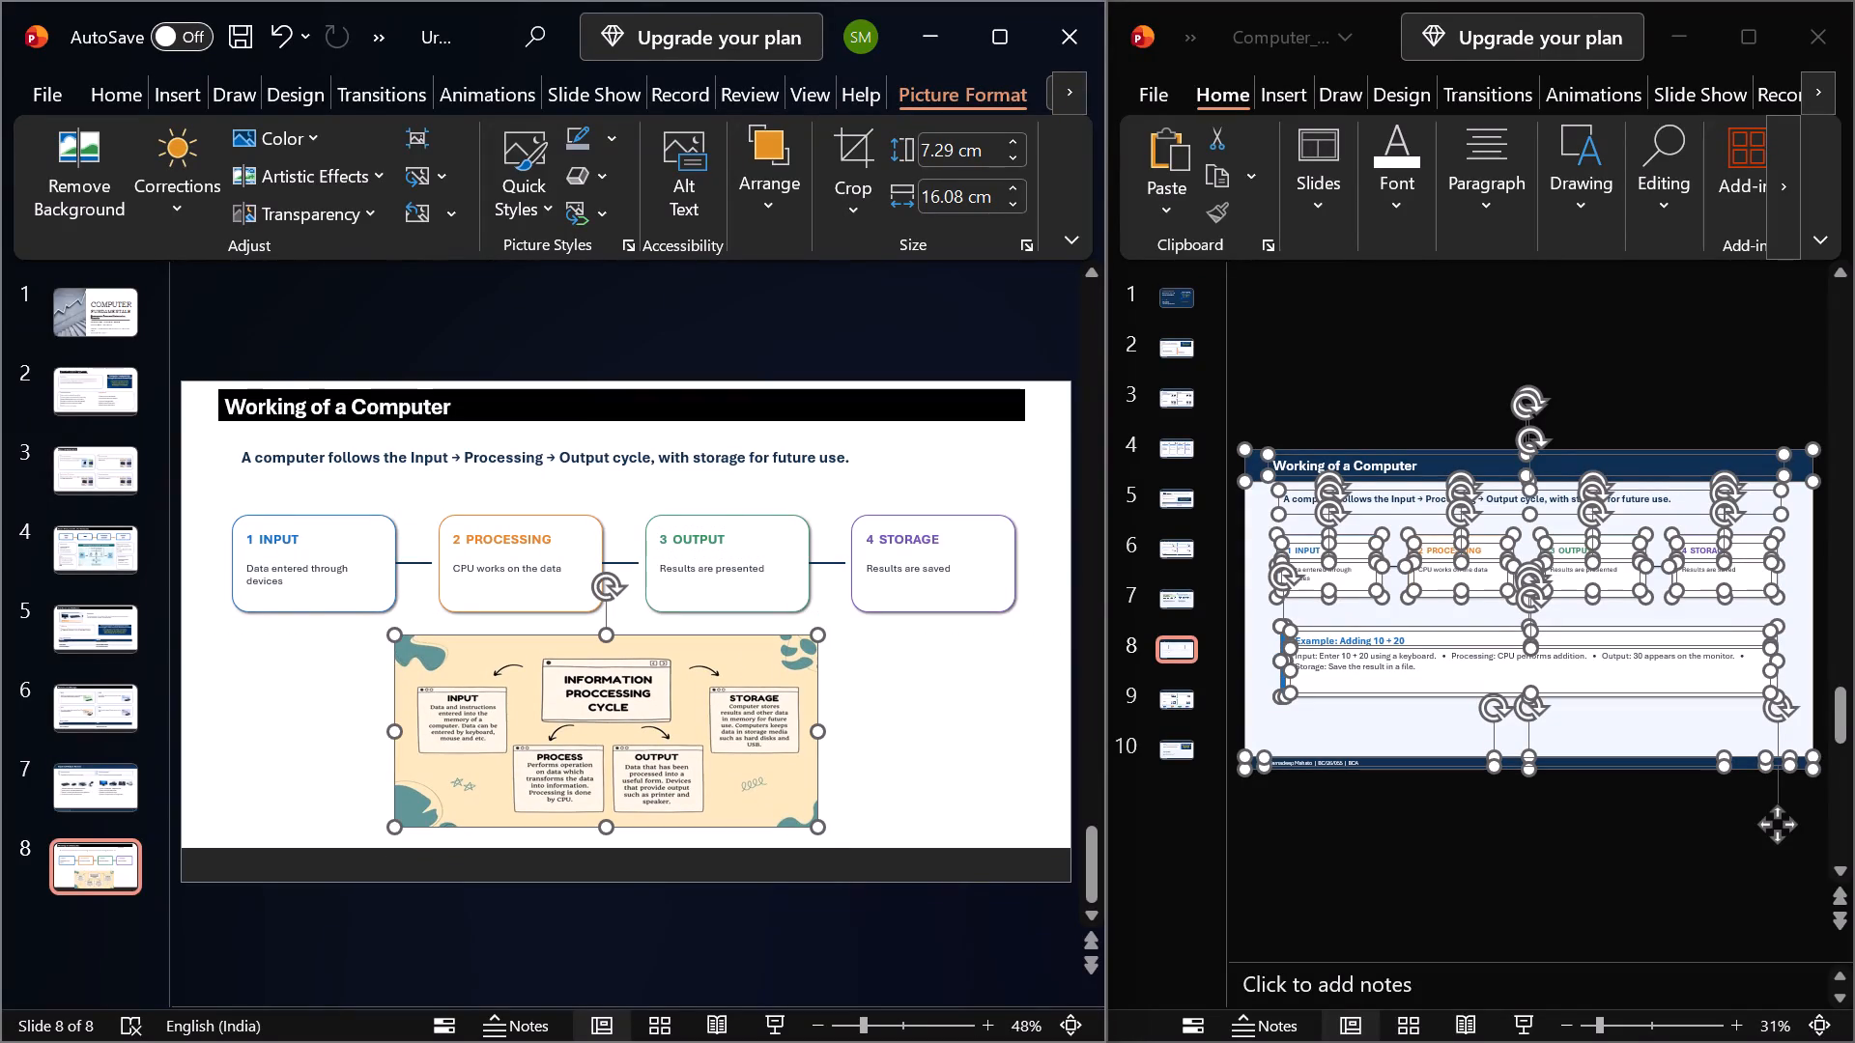
pyautogui.moveTo(823, 737); pyautogui.dragTo(774, 747)
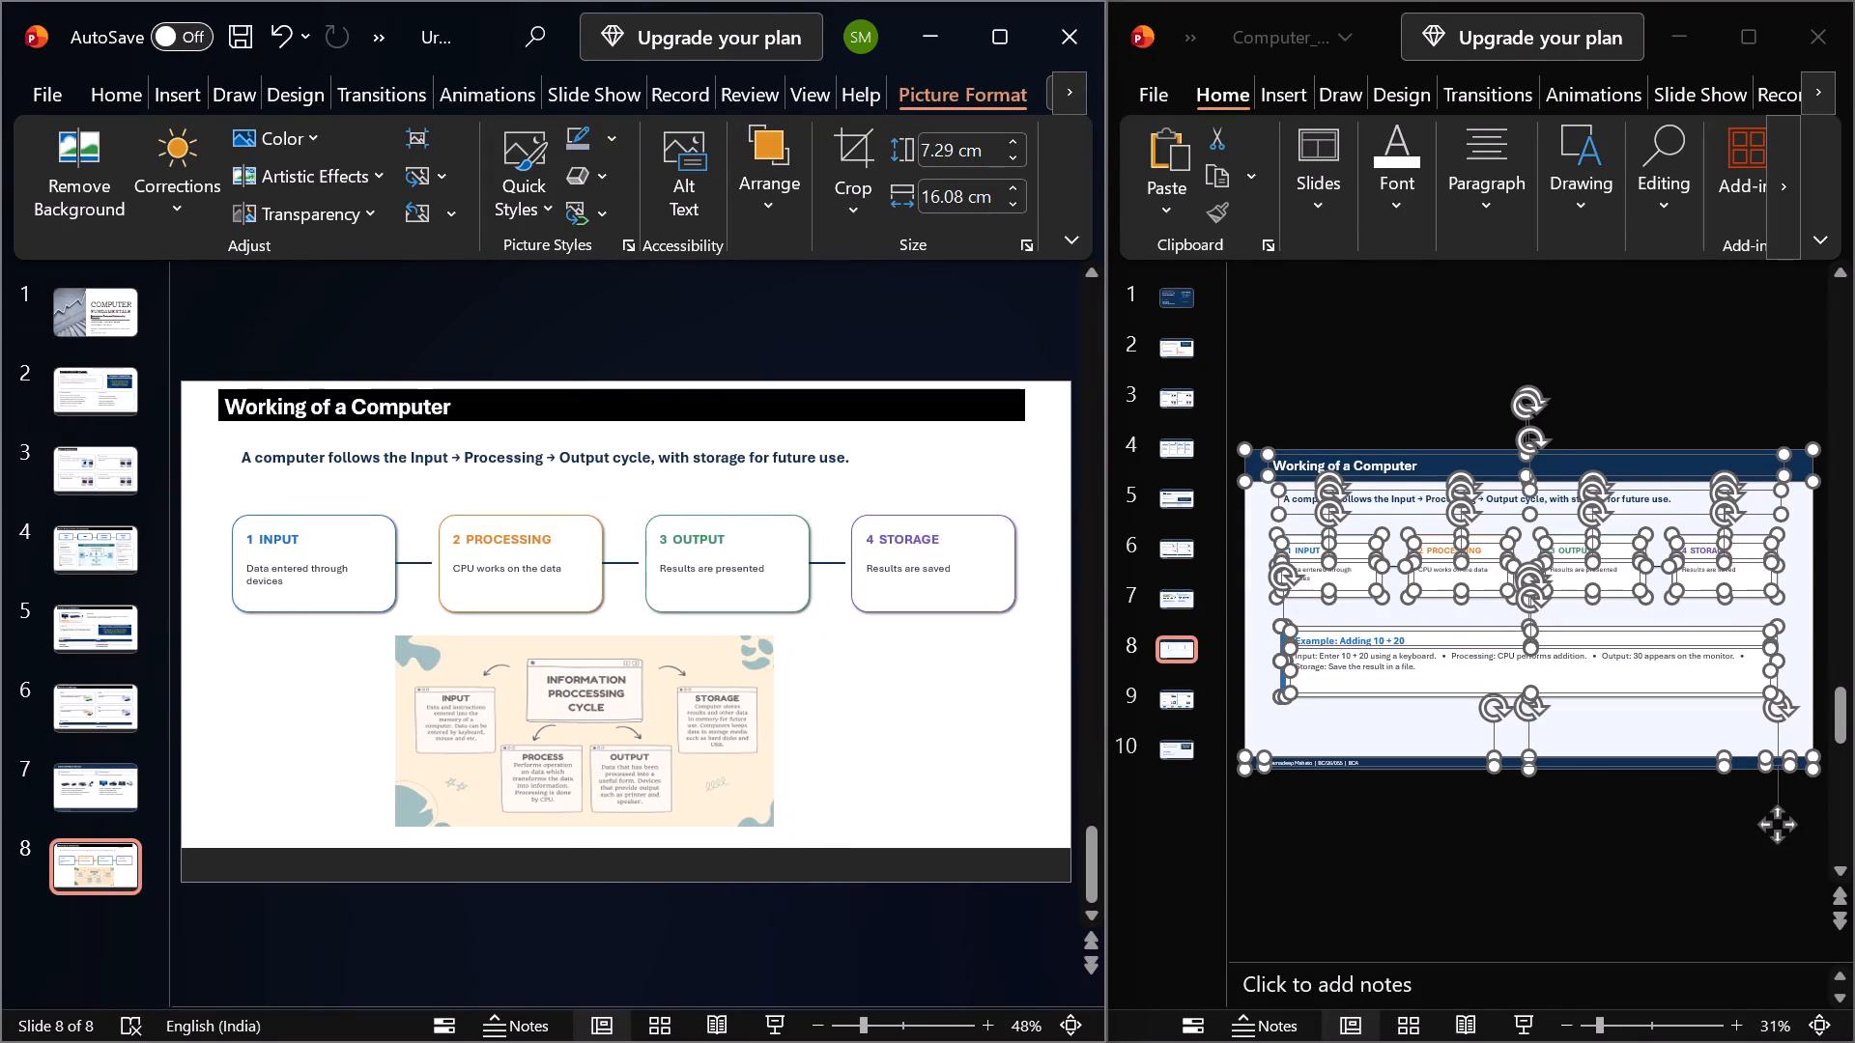
pyautogui.moveTo(774, 747); pyautogui.dragTo(773, 749)
pyautogui.moveTo(634, 774); pyautogui.dragTo(660, 771)
pyautogui.click(870, 759)
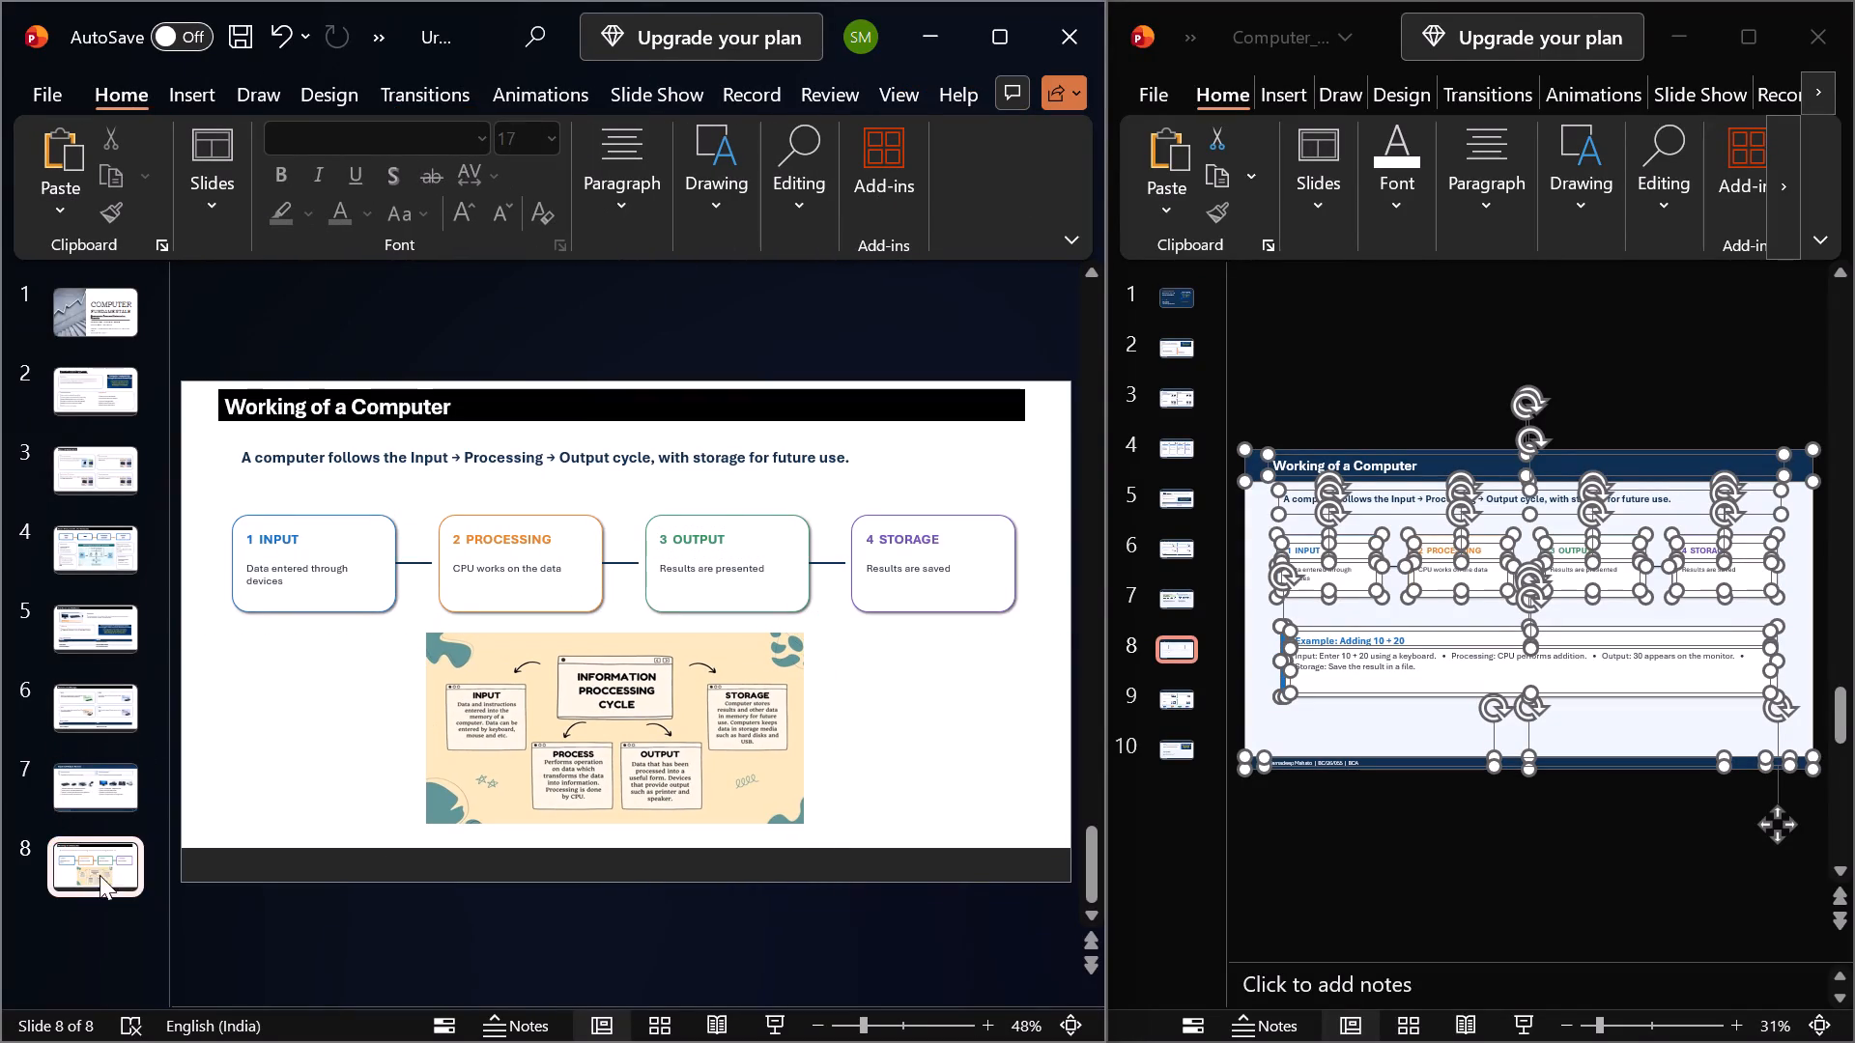
# Add a new blank slide after slide 8 in the Urban monochrome deck.
pyautogui.click(232, 205)
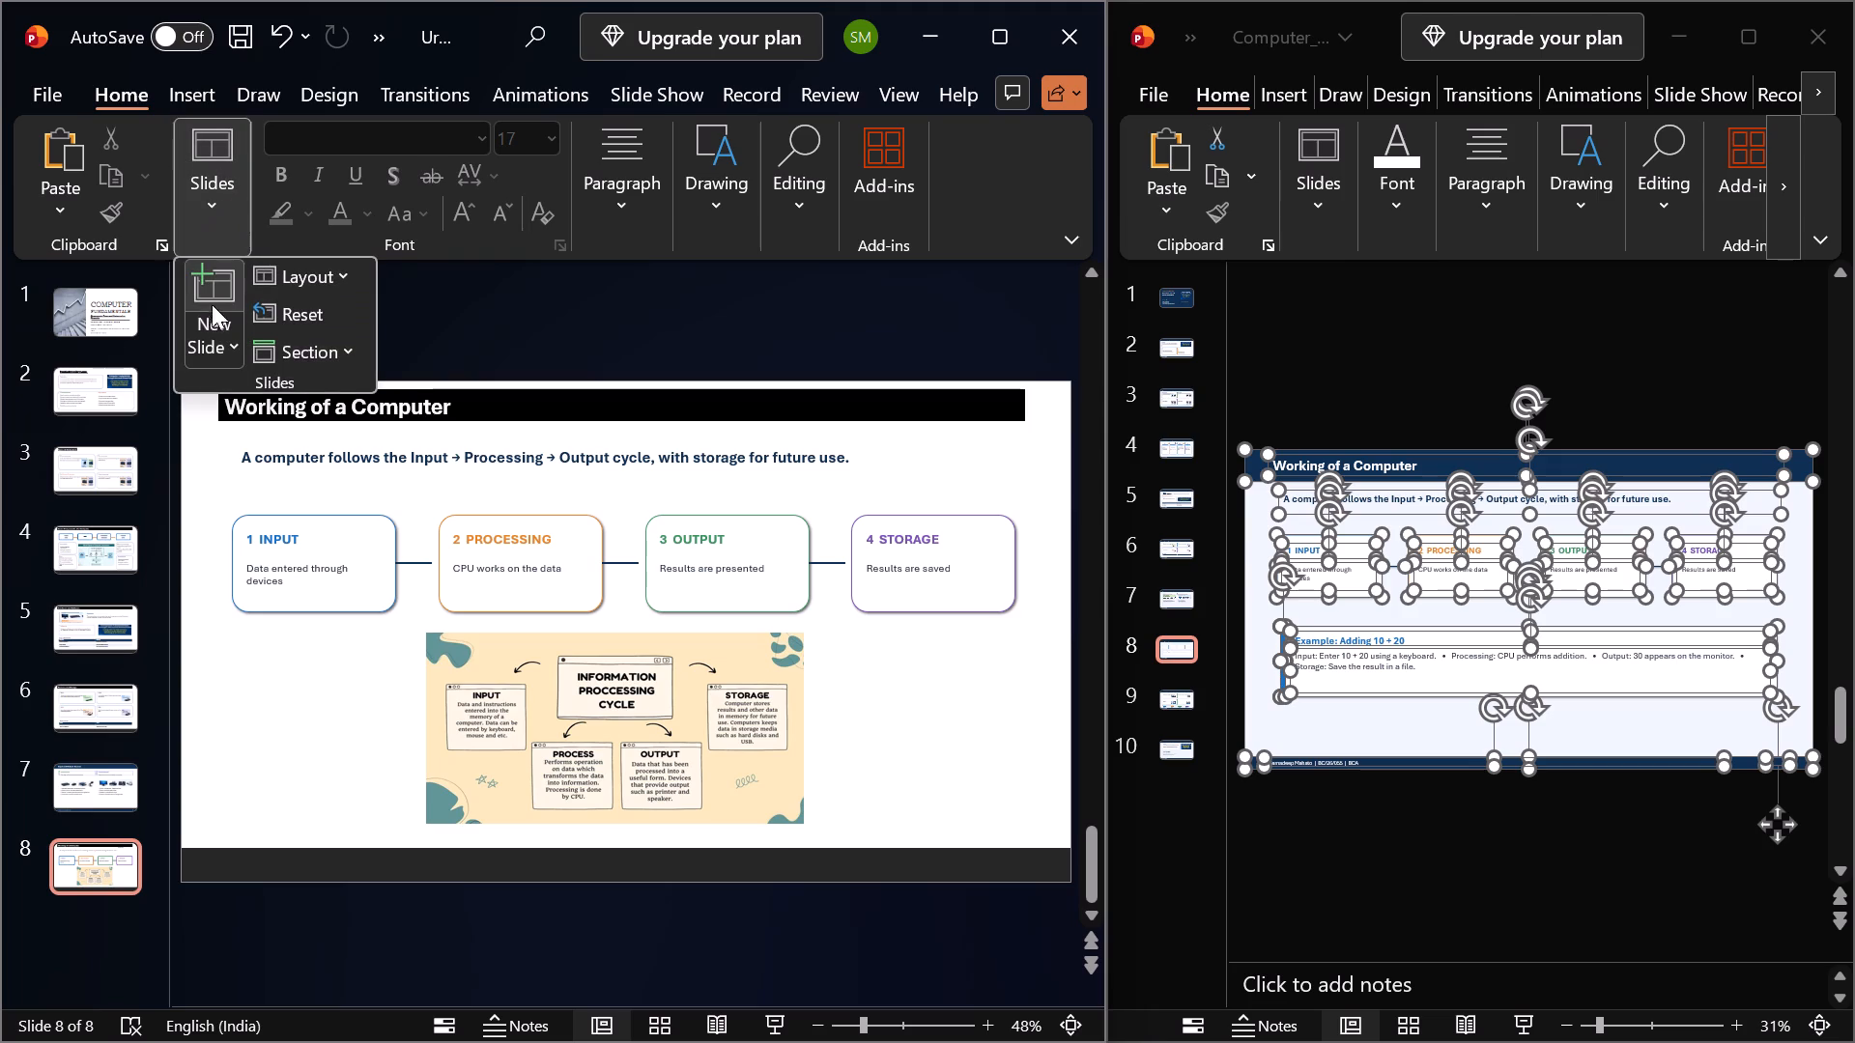
pyautogui.click(208, 298)
# Copy all objects from slide 9, Real-Life Applications of Computers, in the Computer Fundamentals source presentation.
pyautogui.click(1182, 694)
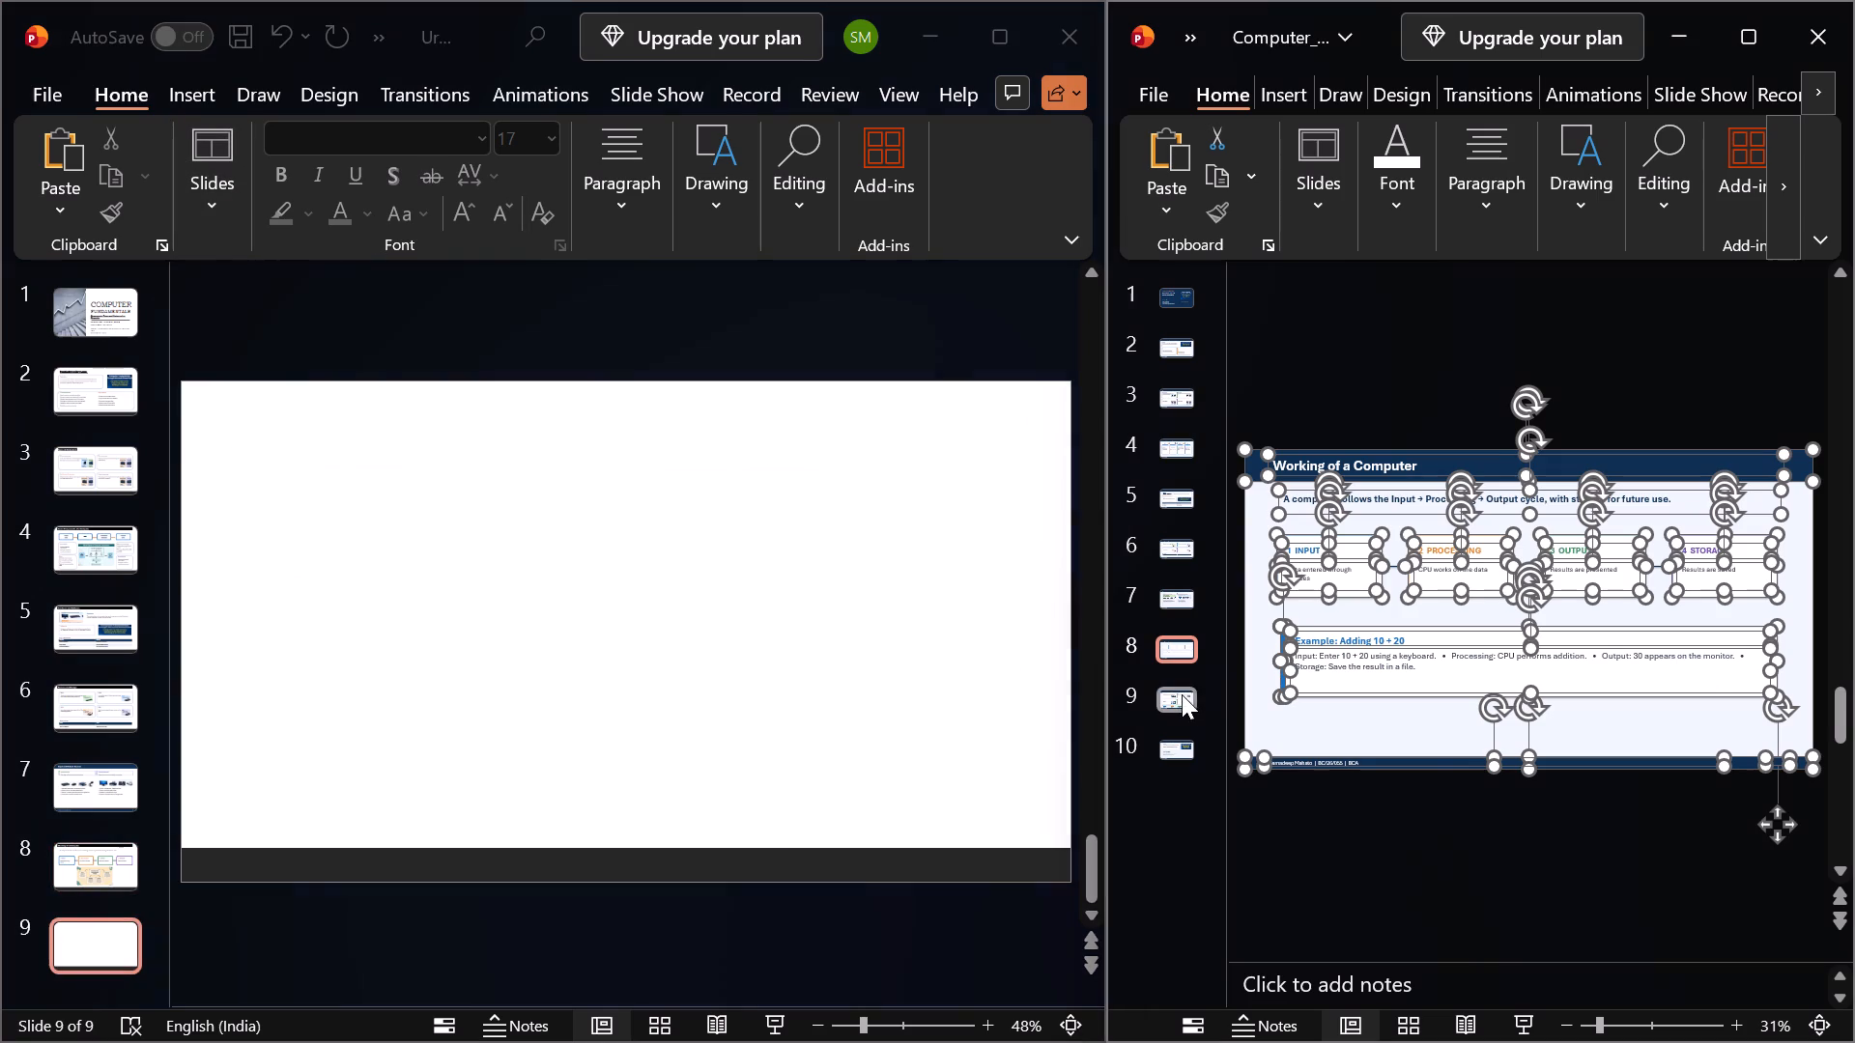
pyautogui.click(1160, 704)
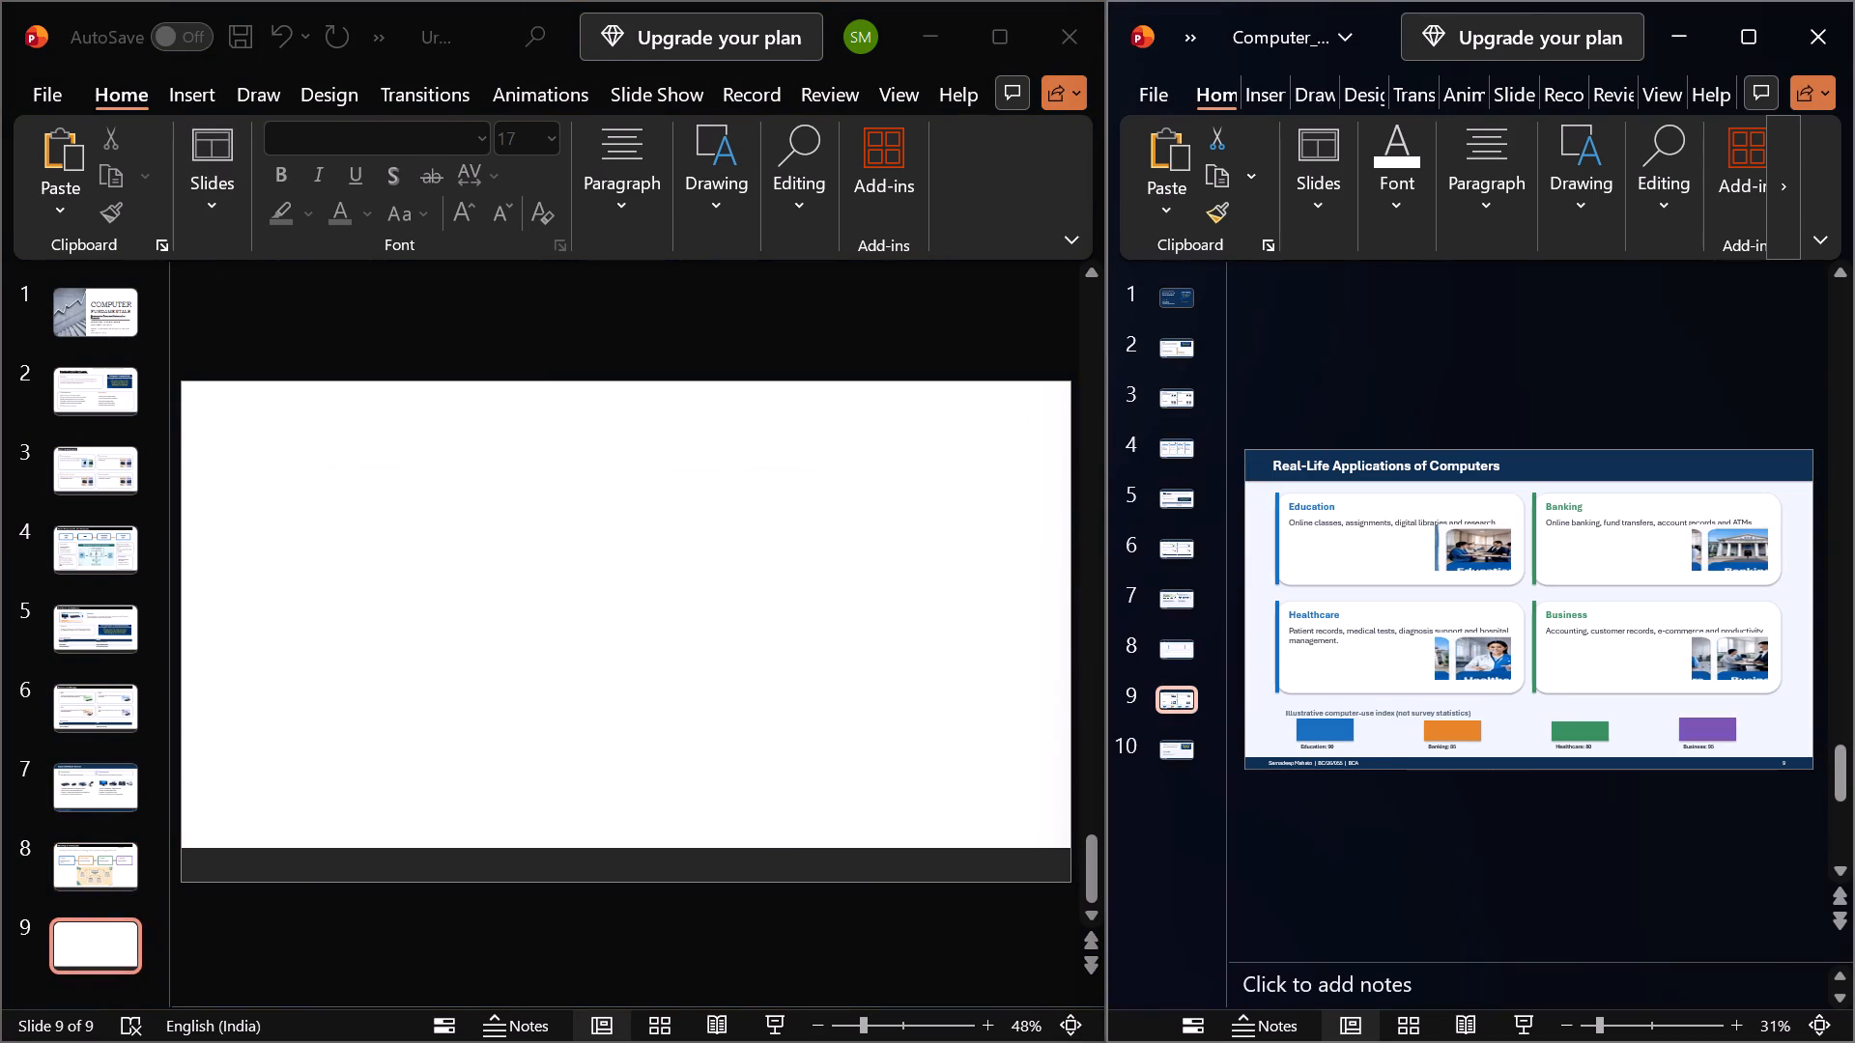
pyautogui.hotkey('ctrl', 'a')
pyautogui.click(1605, 736)
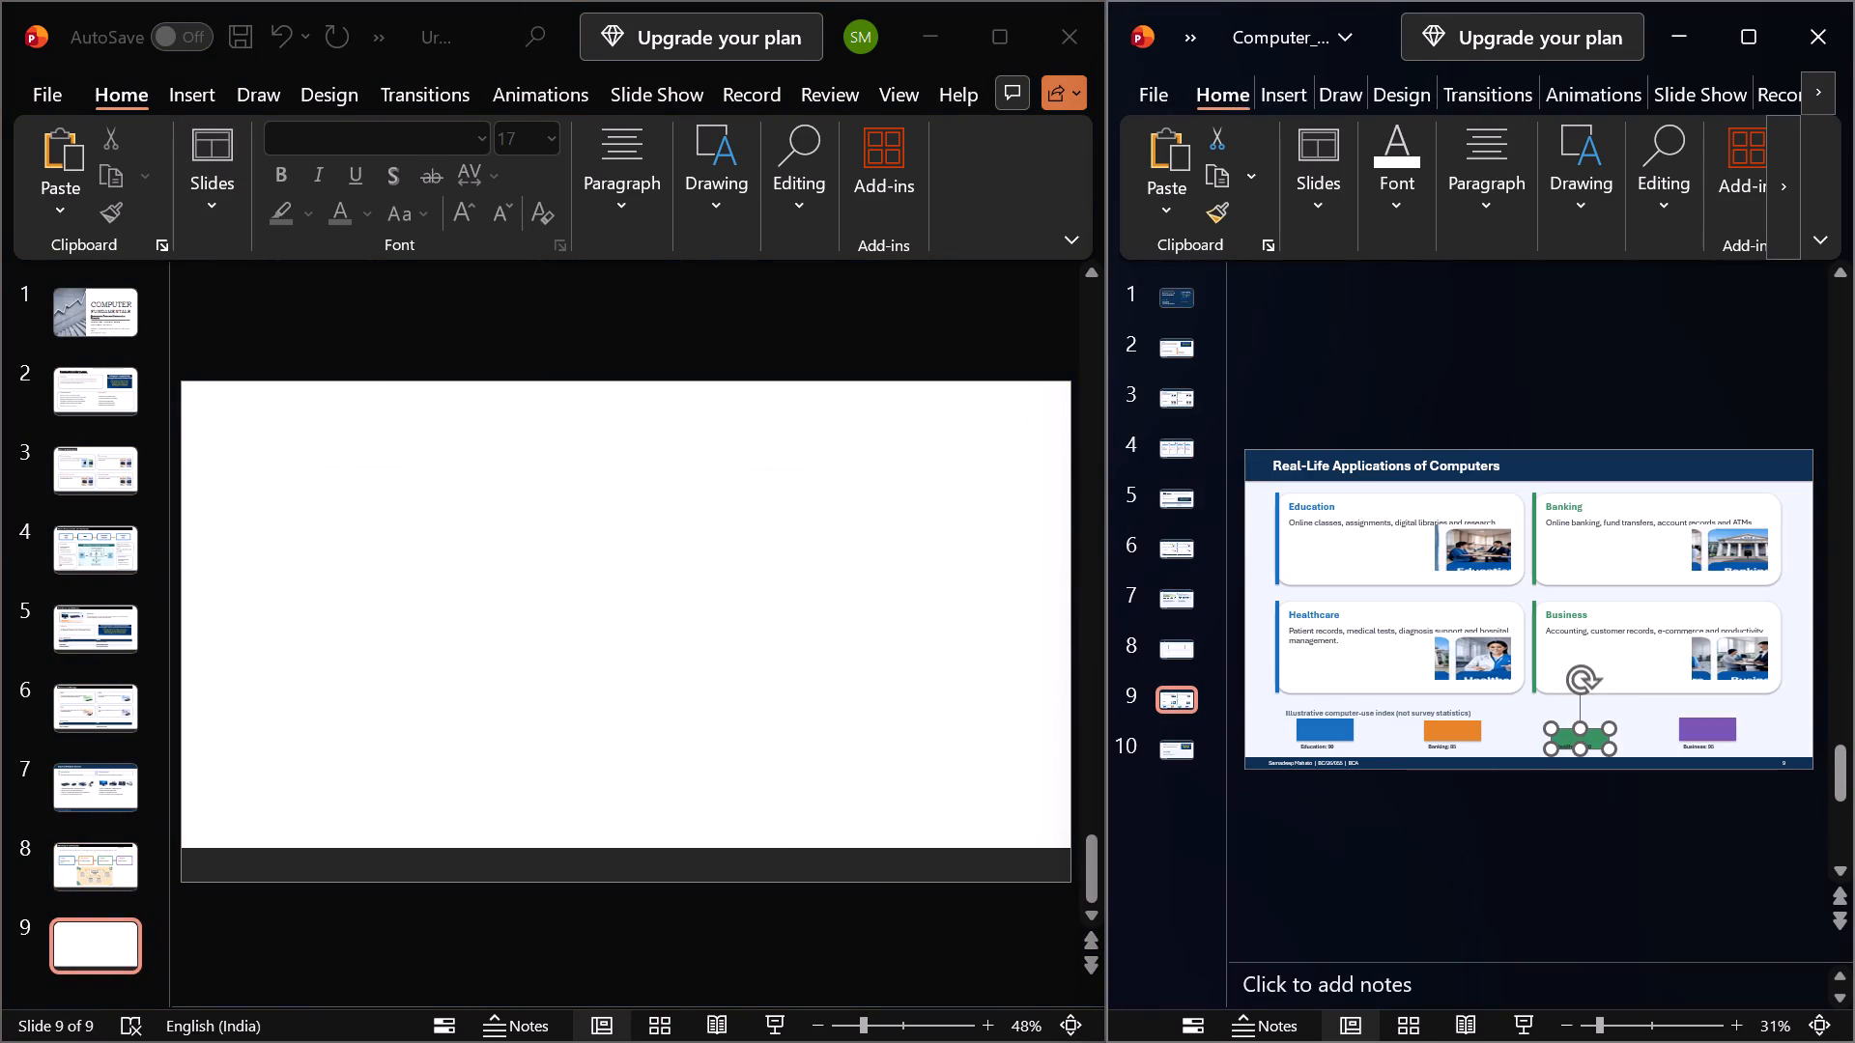
pyautogui.click(1570, 730)
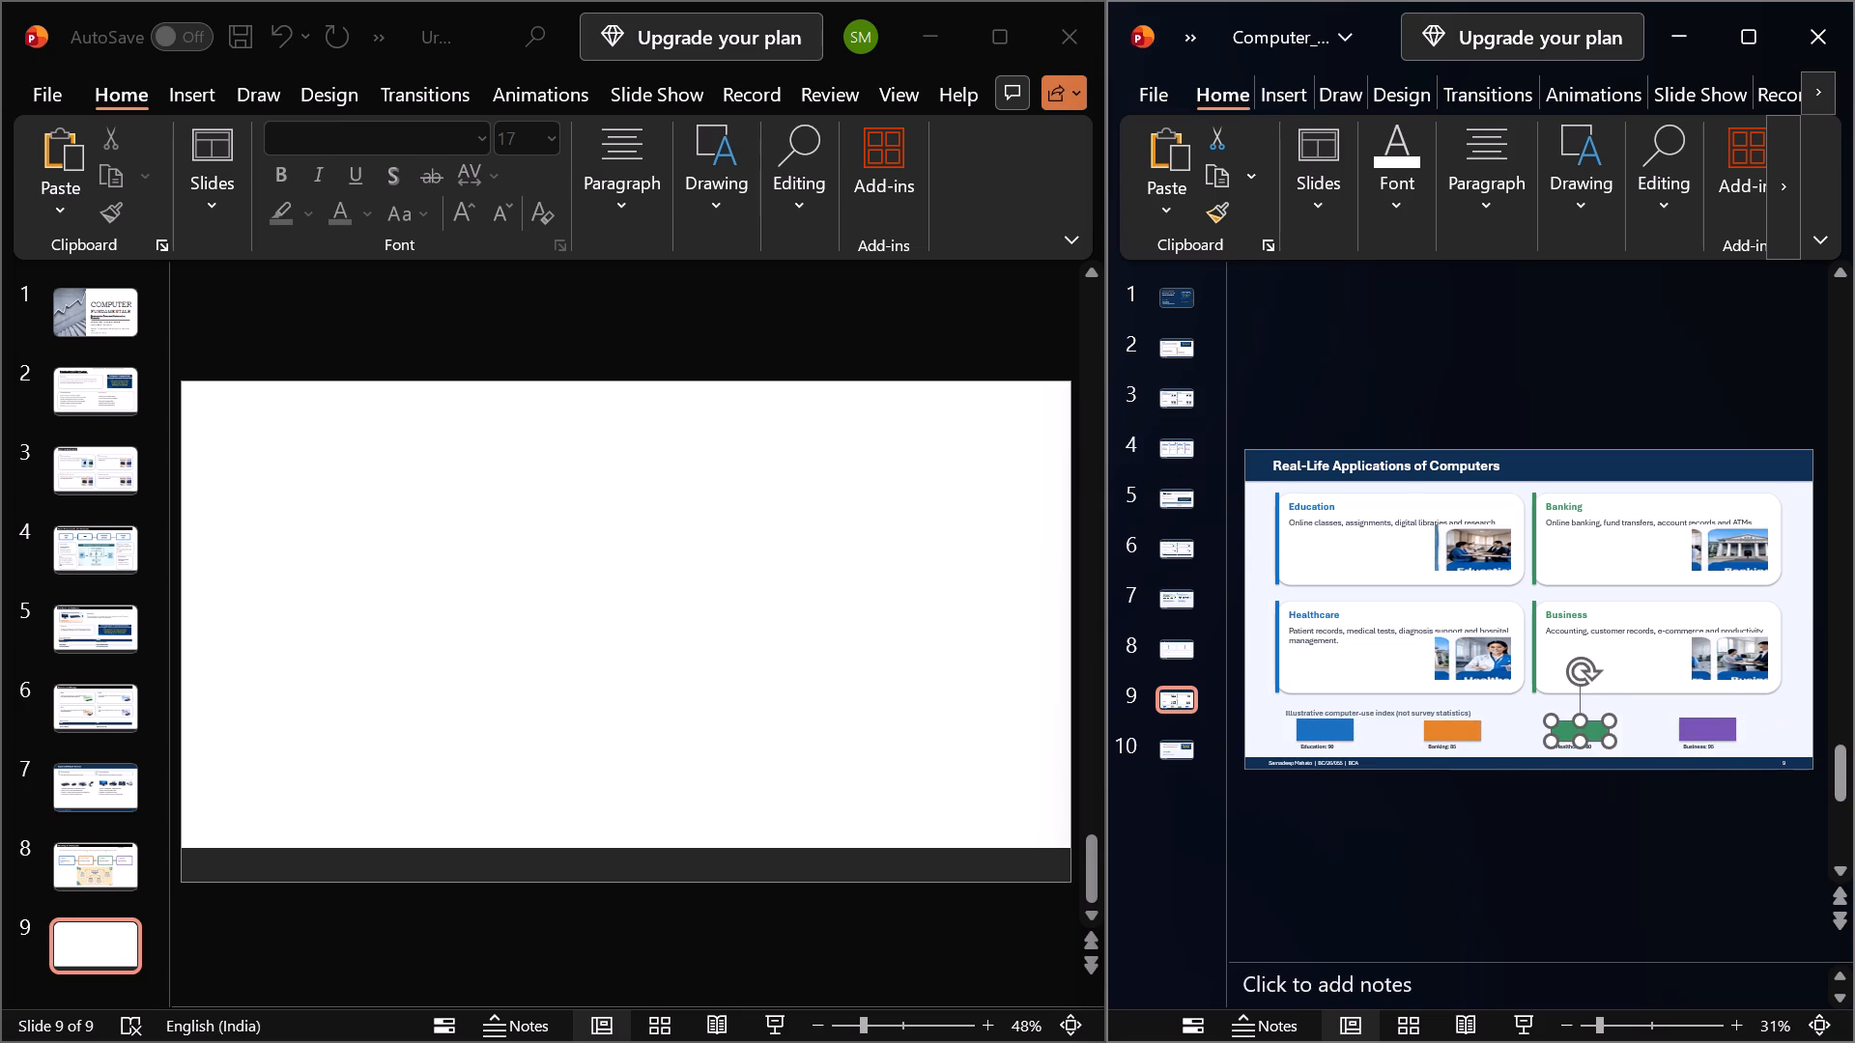
pyautogui.hotkey('ctrl', 'a')
pyautogui.hotkey('ctrl', 'c')
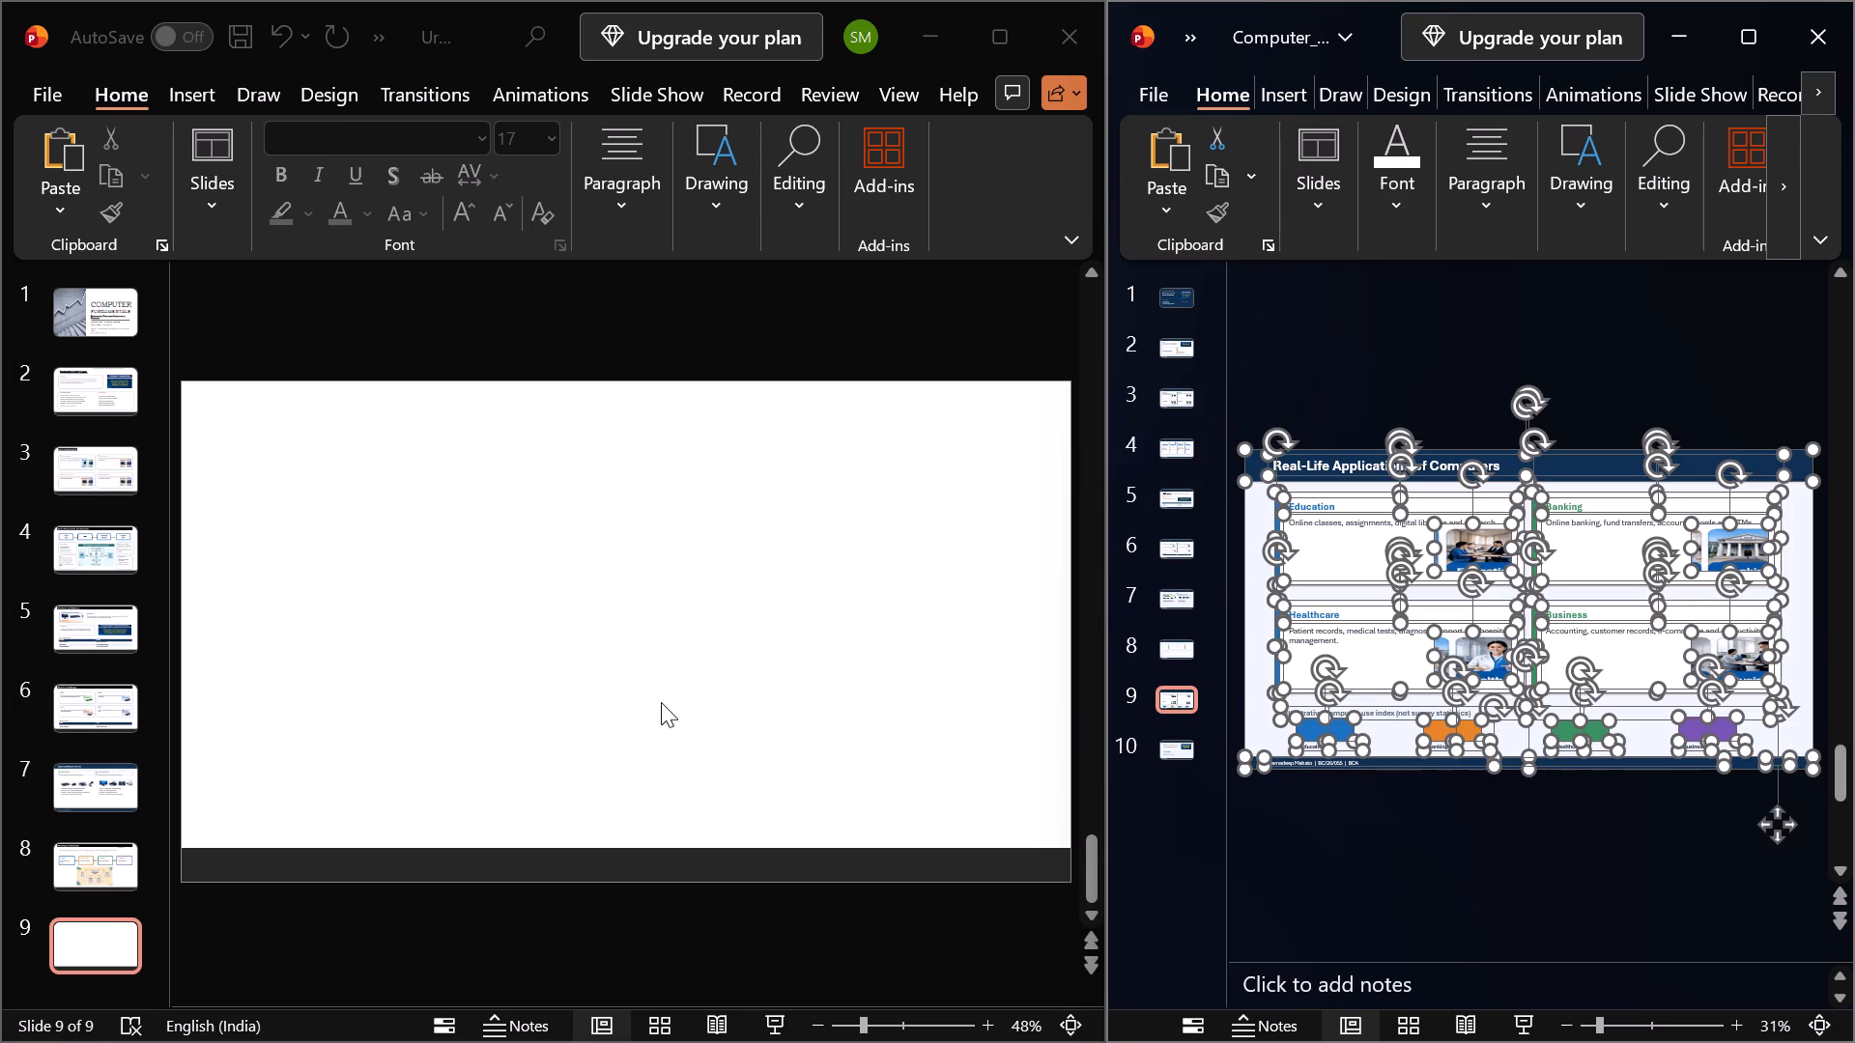
# Paste the copied Real-Life Applications of Computers content onto the new slide 9 of the Urban monochrome deck.
pyautogui.click(661, 702)
pyautogui.click(670, 701)
pyautogui.click(948, 747)
pyautogui.click(1591, 811)
pyautogui.click(1340, 682)
pyautogui.click(723, 576)
pyautogui.click(542, 493)
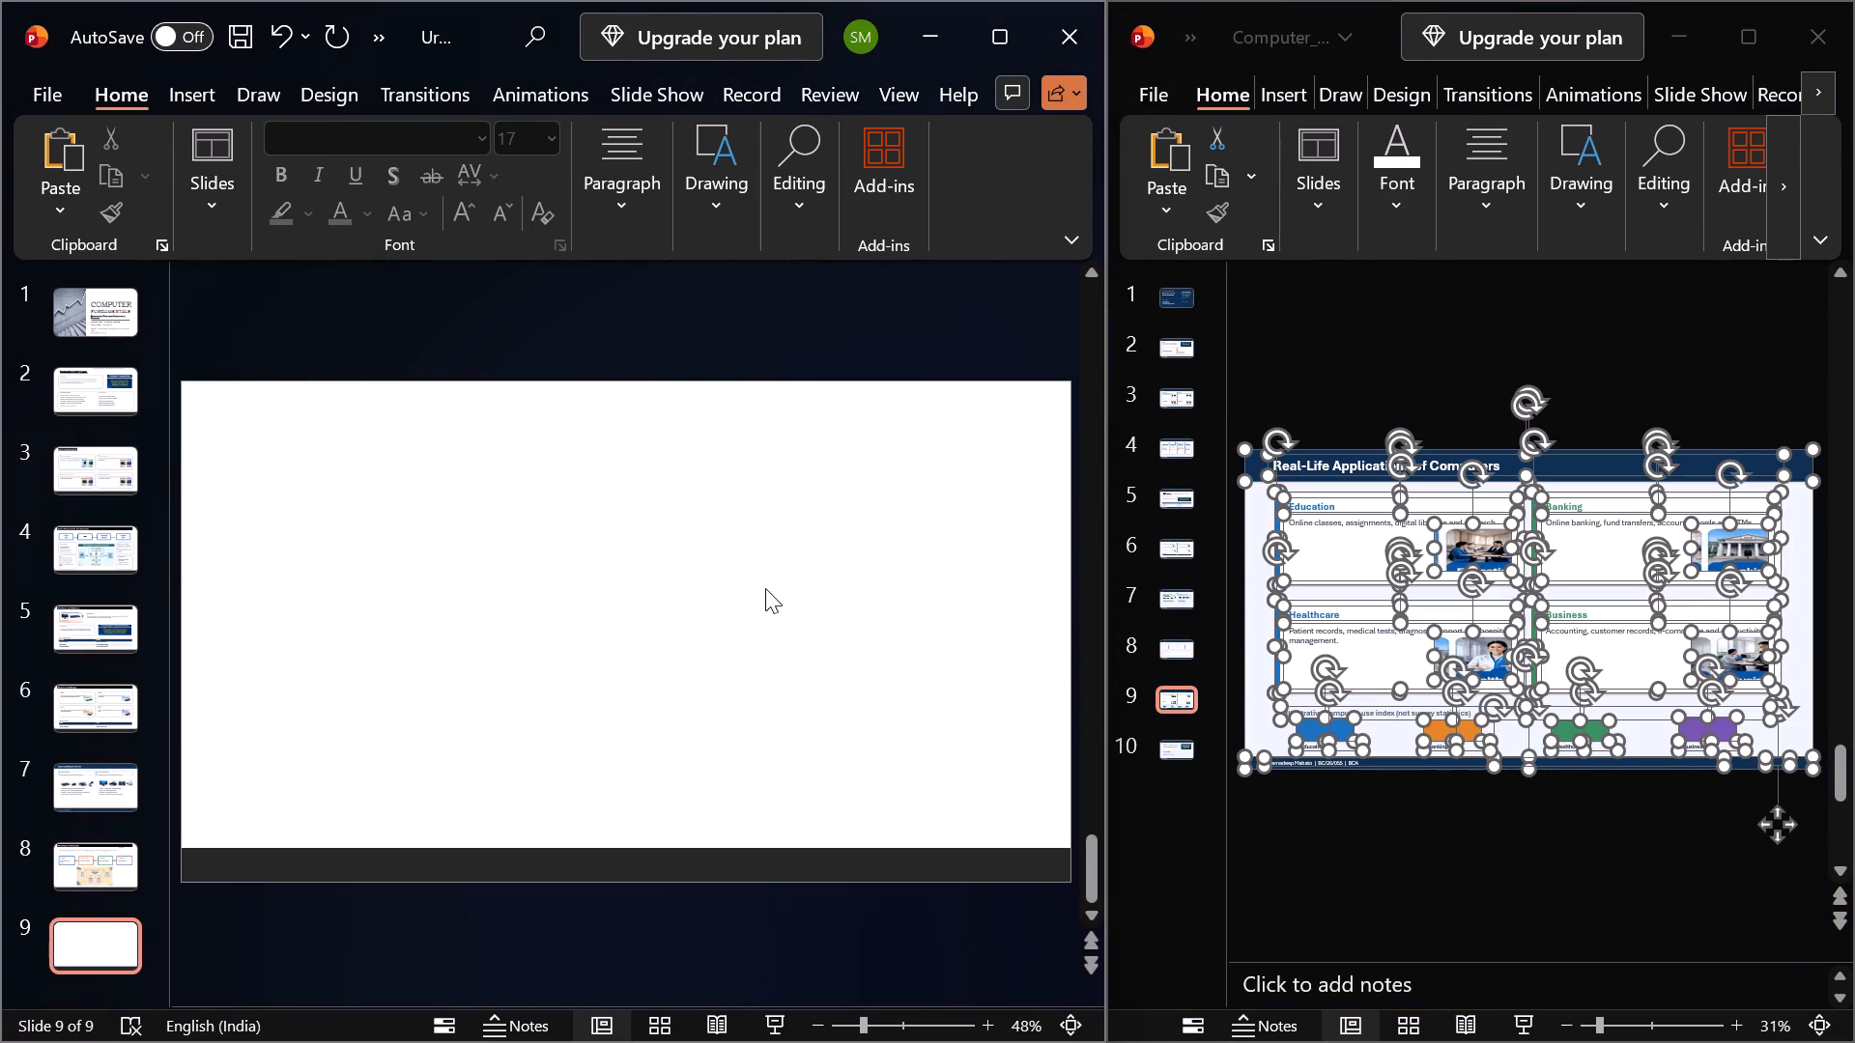
pyautogui.click(612, 622)
pyautogui.click(1348, 721)
pyautogui.click(1345, 789)
pyautogui.click(568, 662)
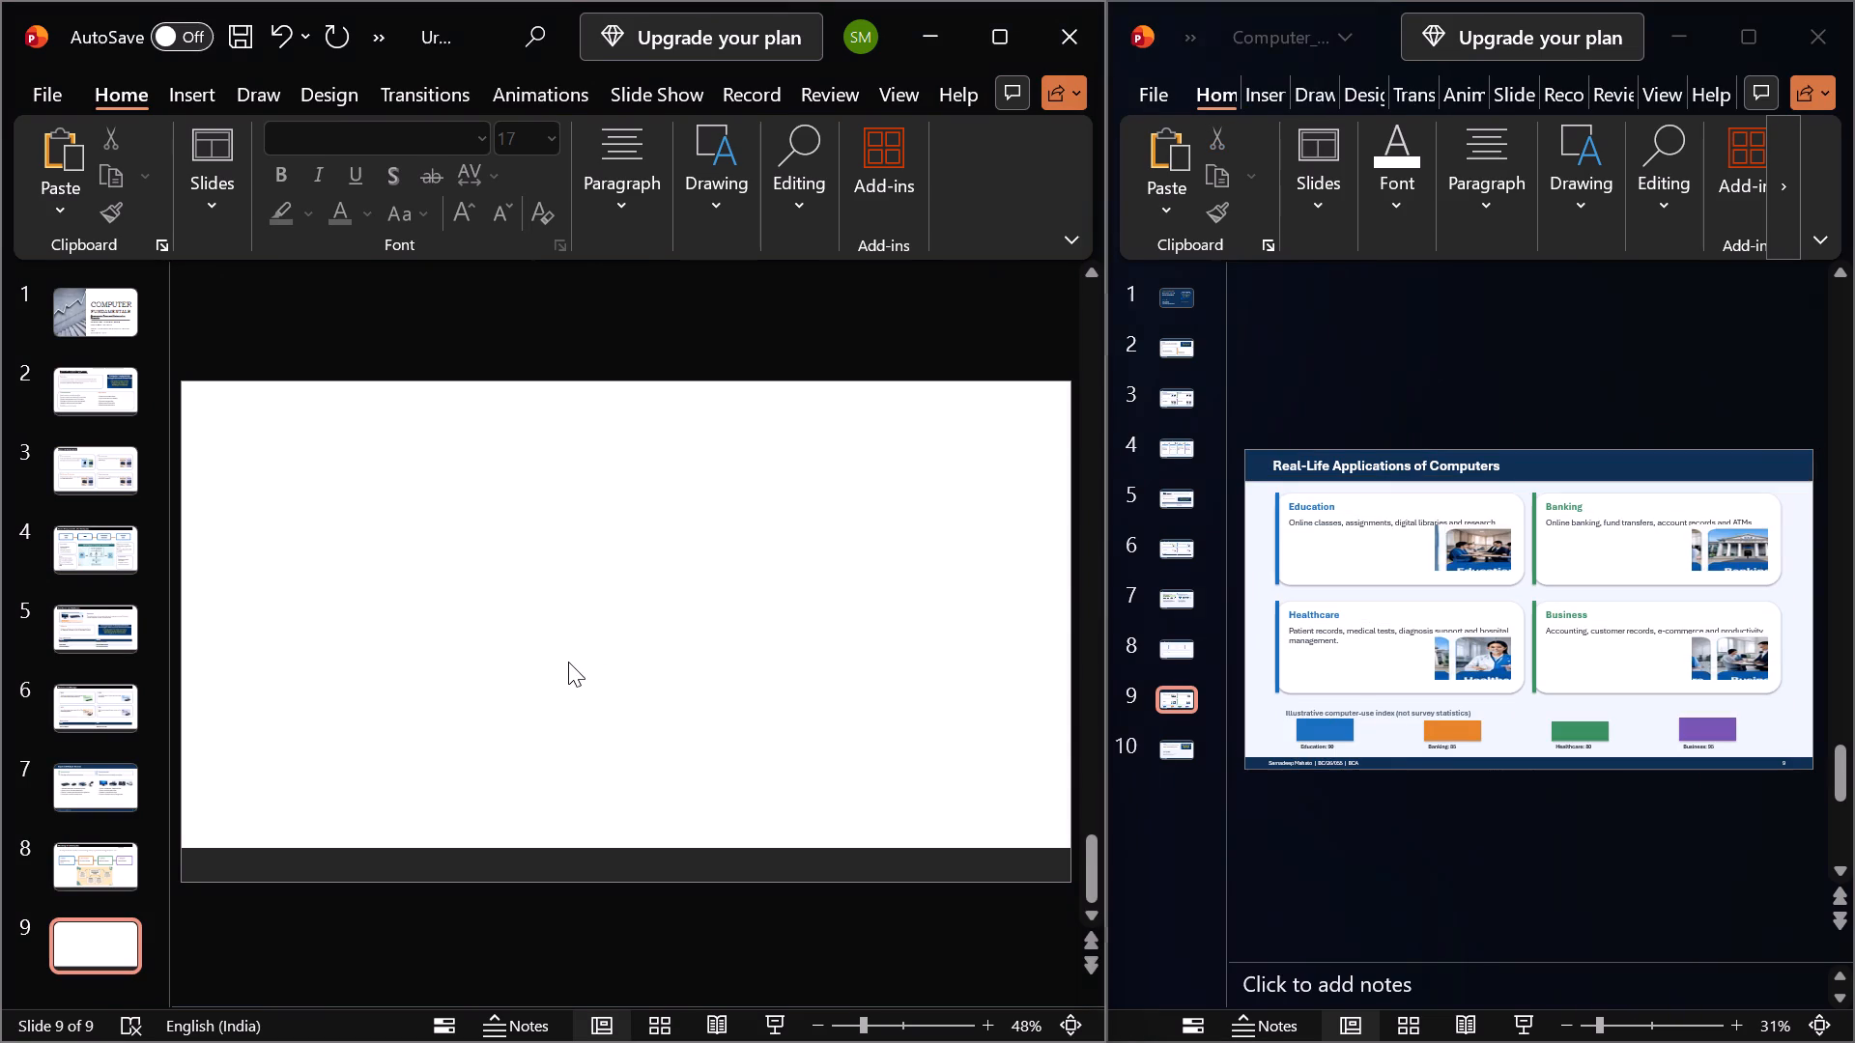
pyautogui.hotkey('ctrl', 'v')
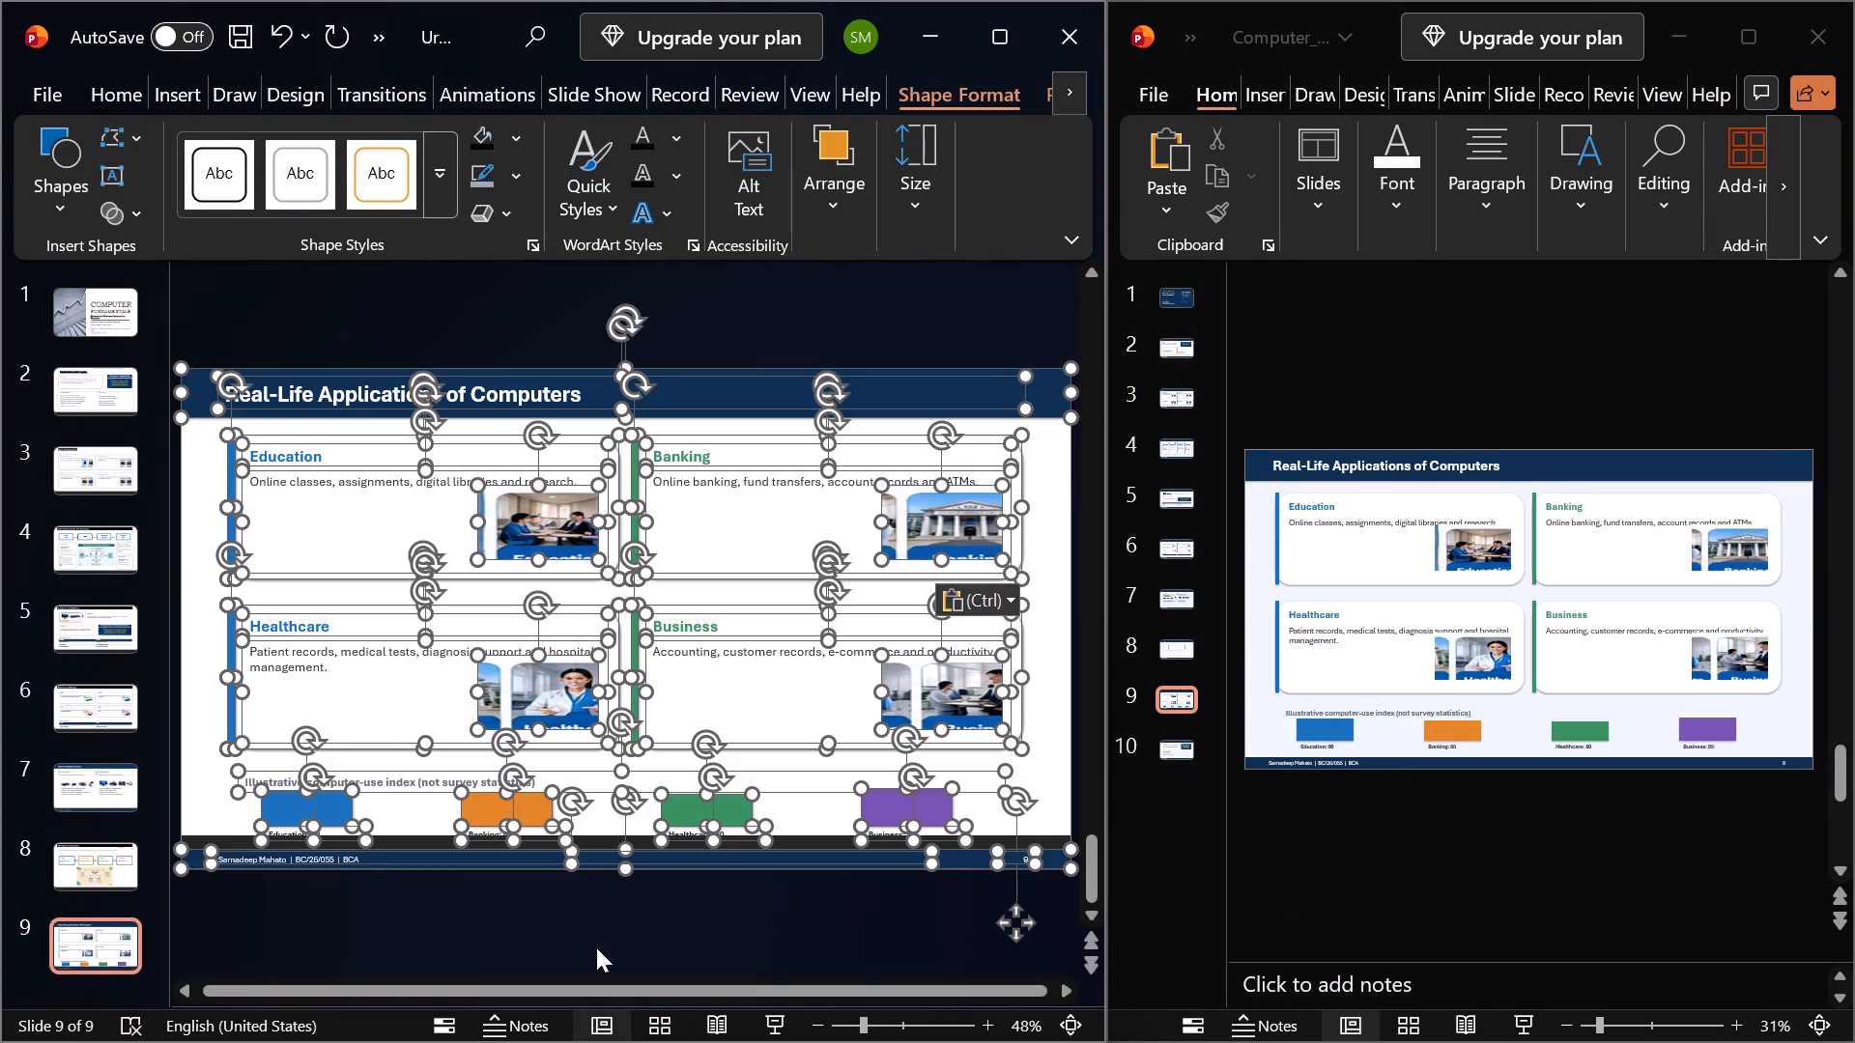
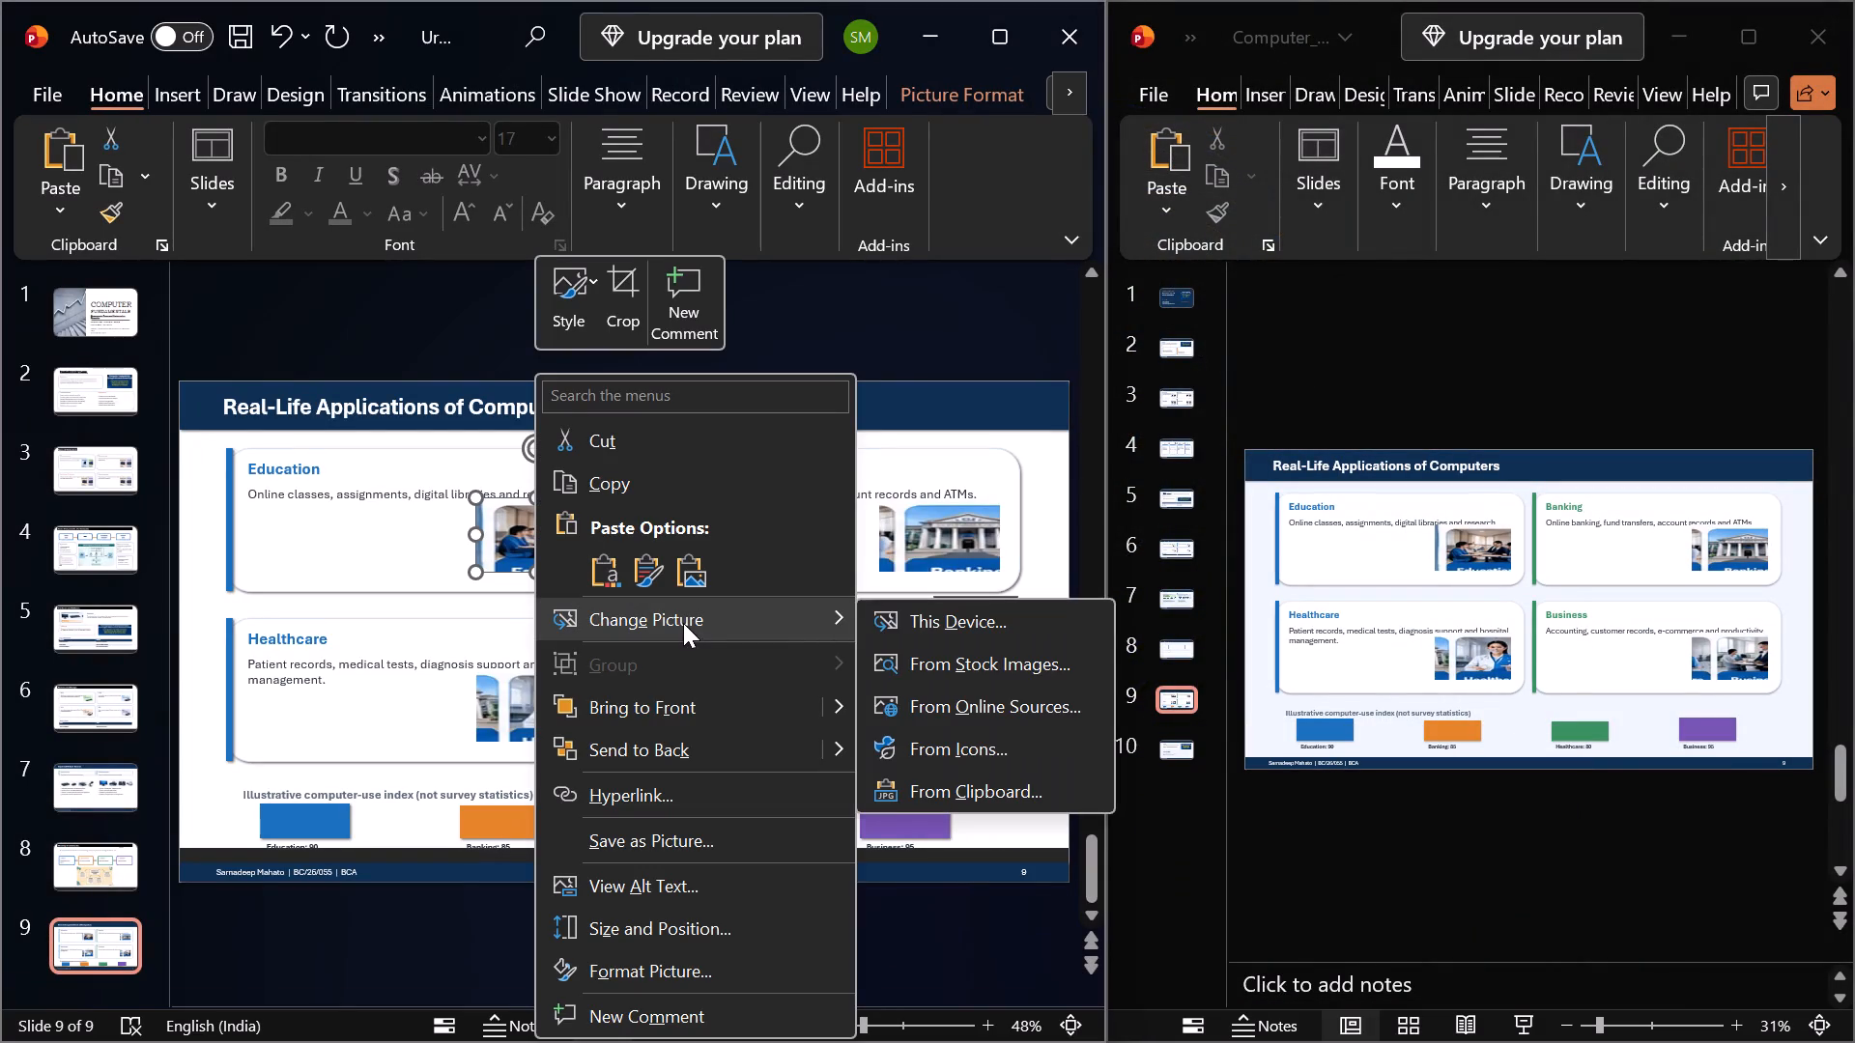
pyautogui.click(946, 627)
pyautogui.click(291, 280)
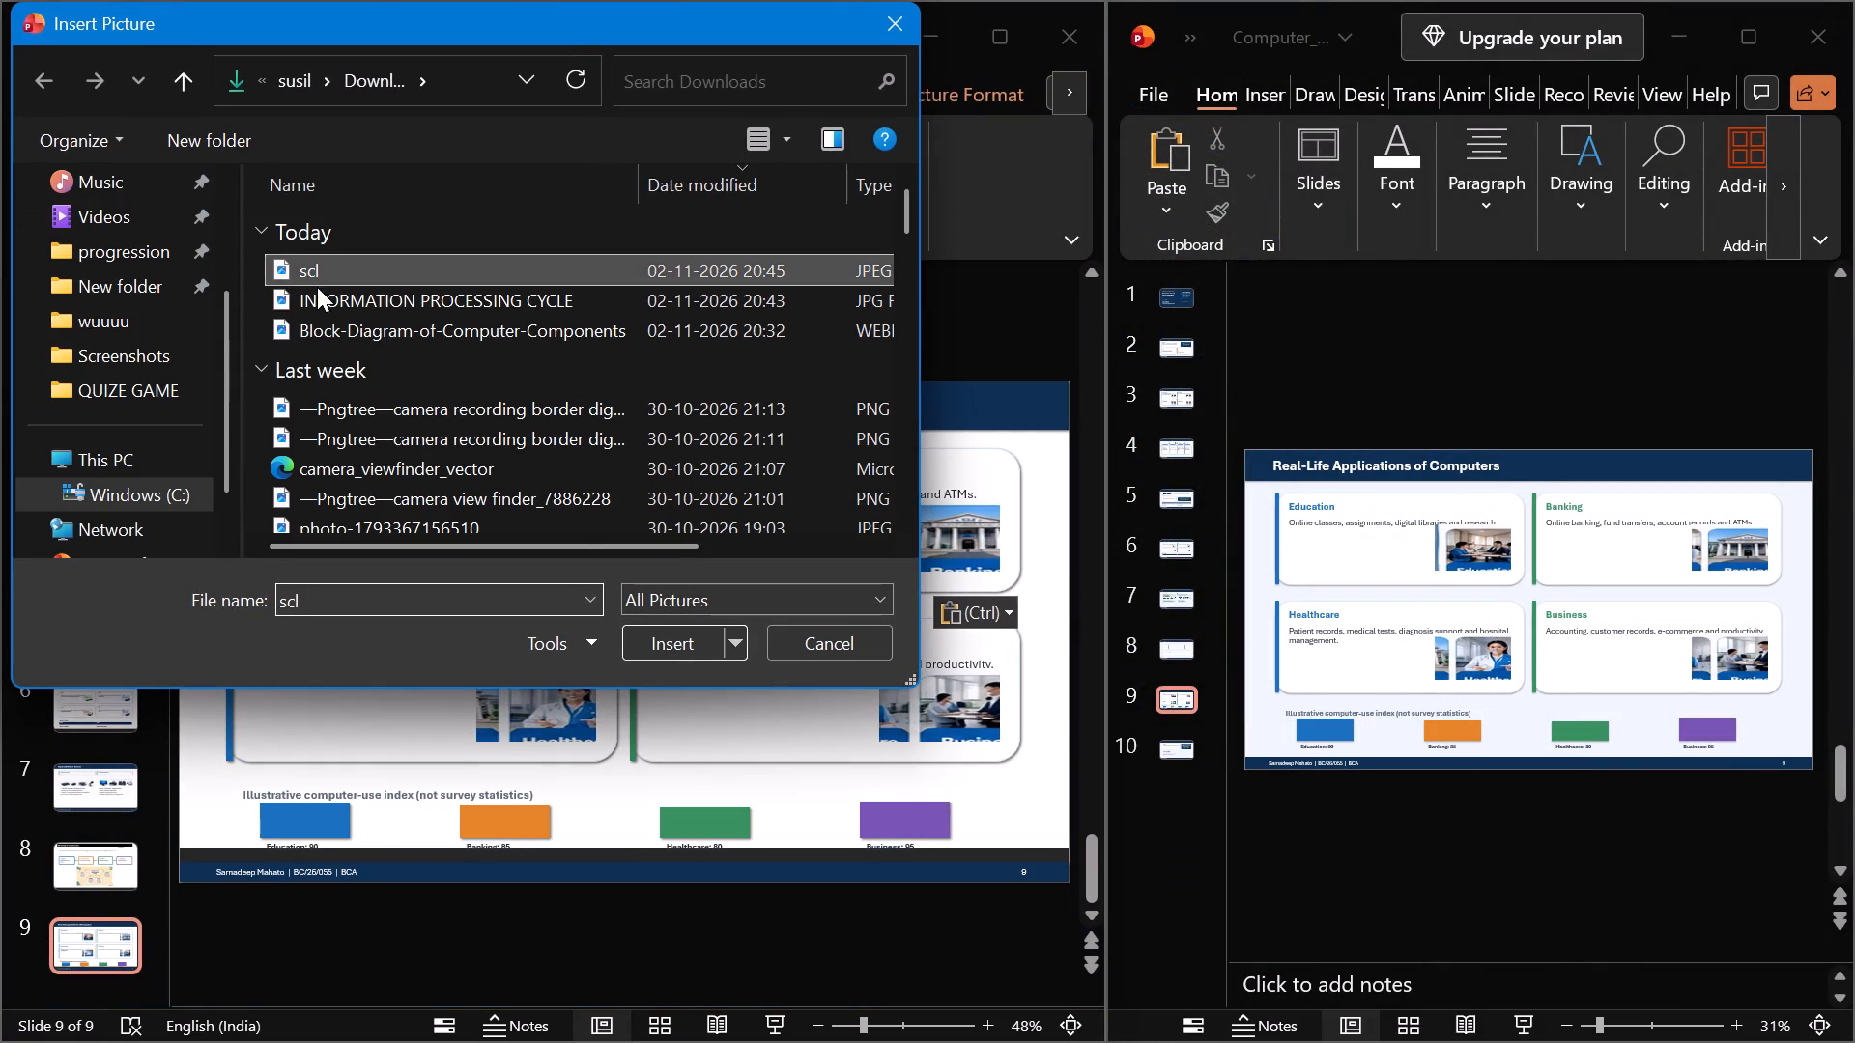
pyautogui.click(685, 635)
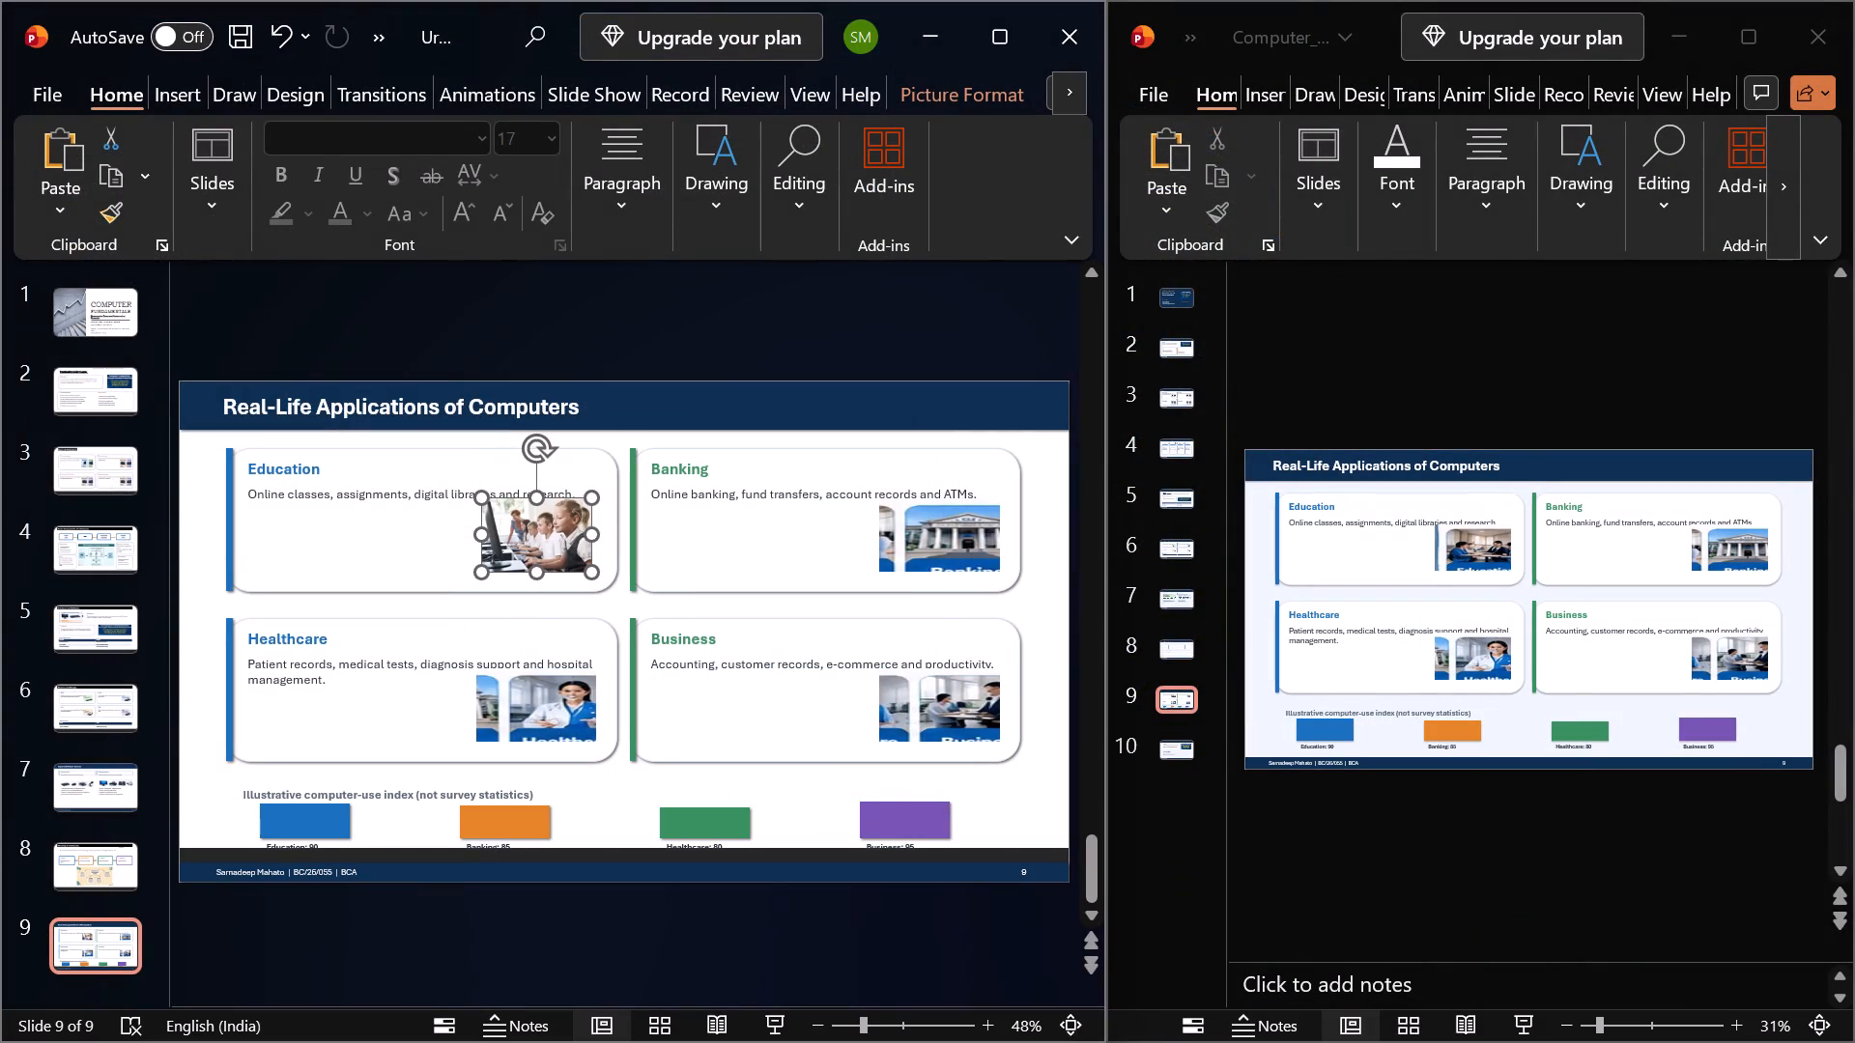
pyautogui.click(541, 548)
# Switch to Edge, look through the debate.com.mx article for the bank teller photo, and return to the enlarged office picture in ChatGPT.
pyautogui.click(948, 549)
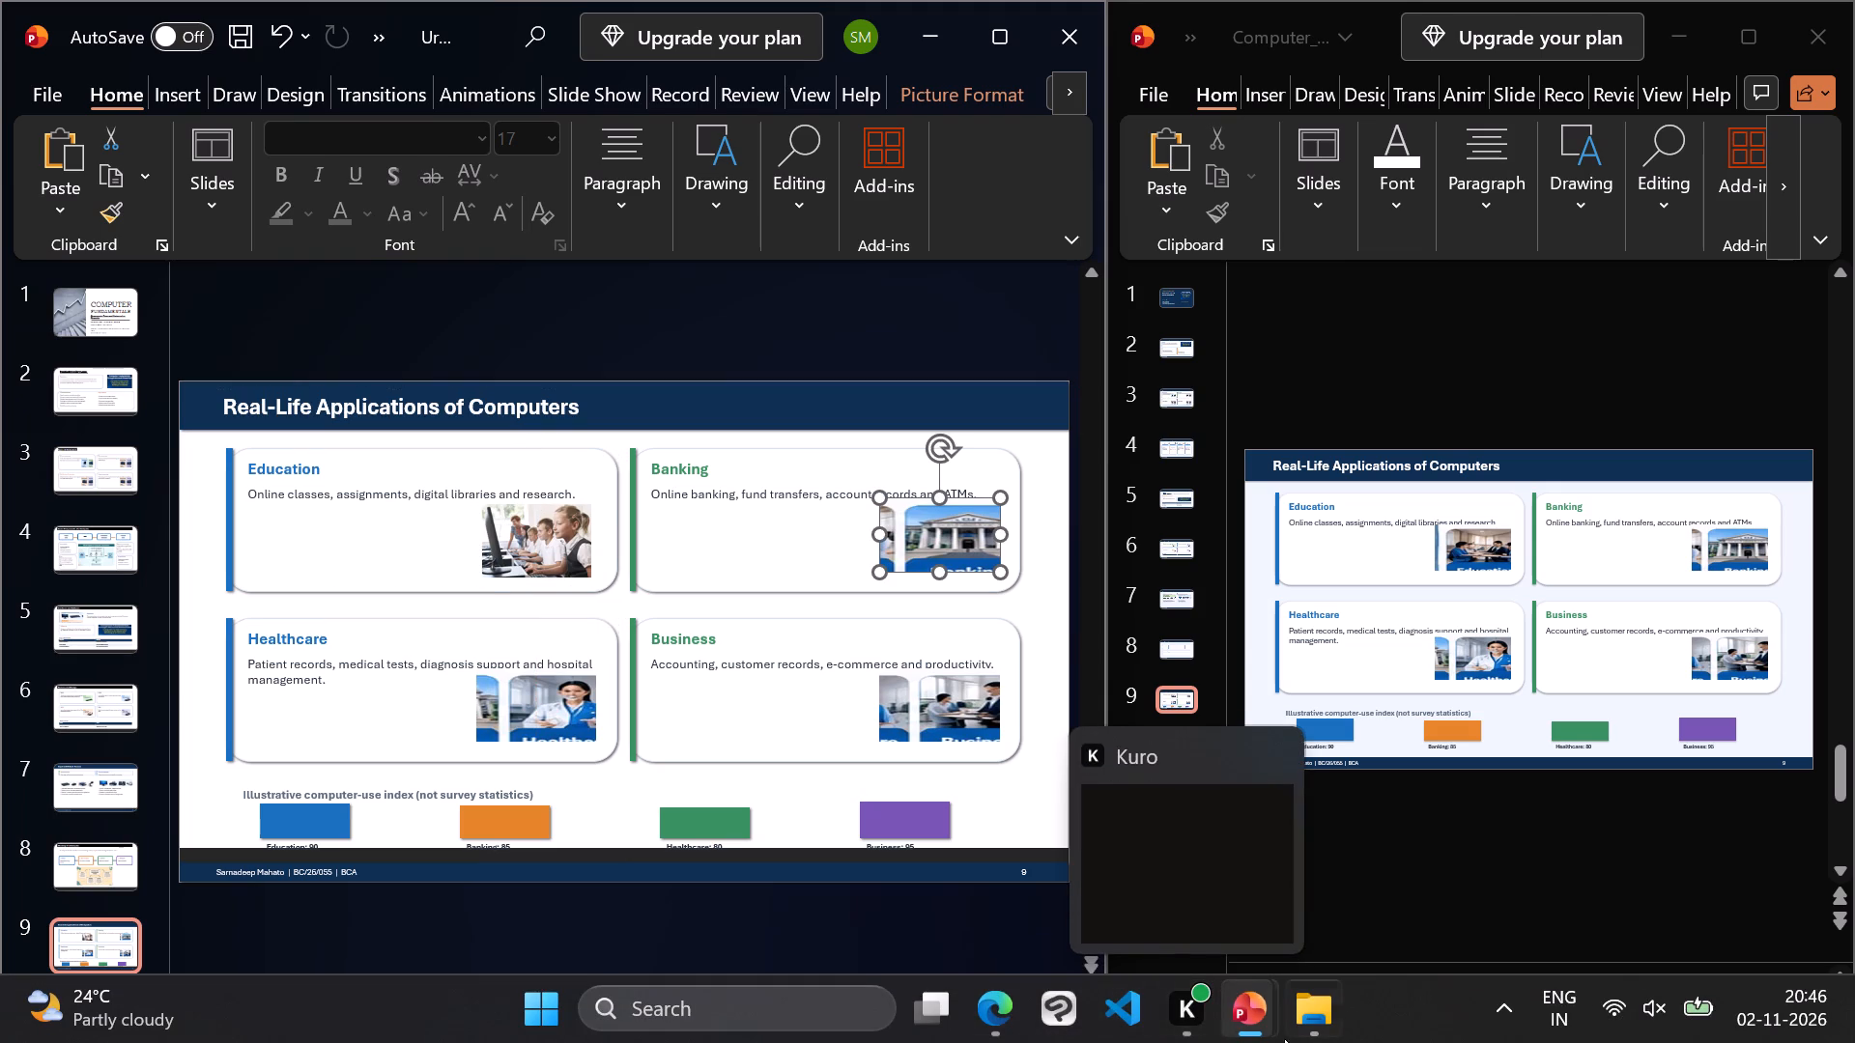
pyautogui.click(1245, 1029)
pyautogui.click(999, 1013)
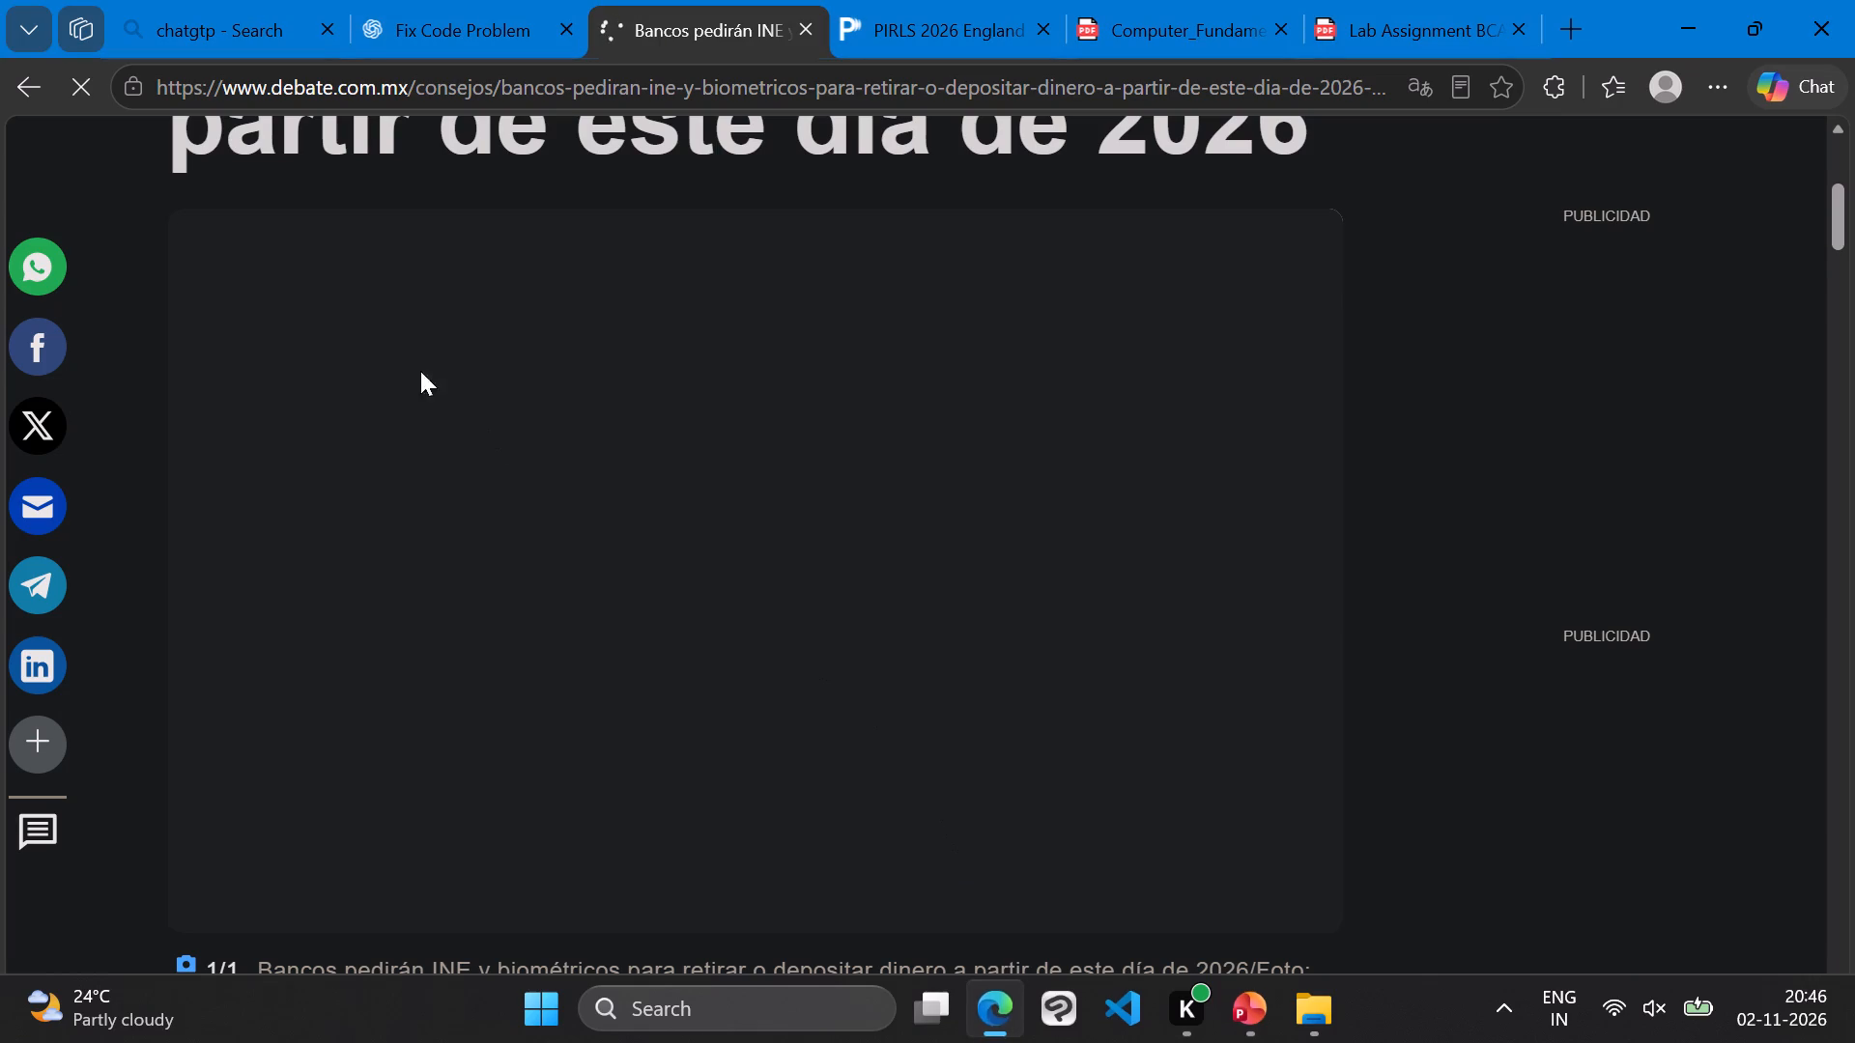
pyautogui.scroll(4, 741, 564)
pyautogui.scroll(-4, 796, 571)
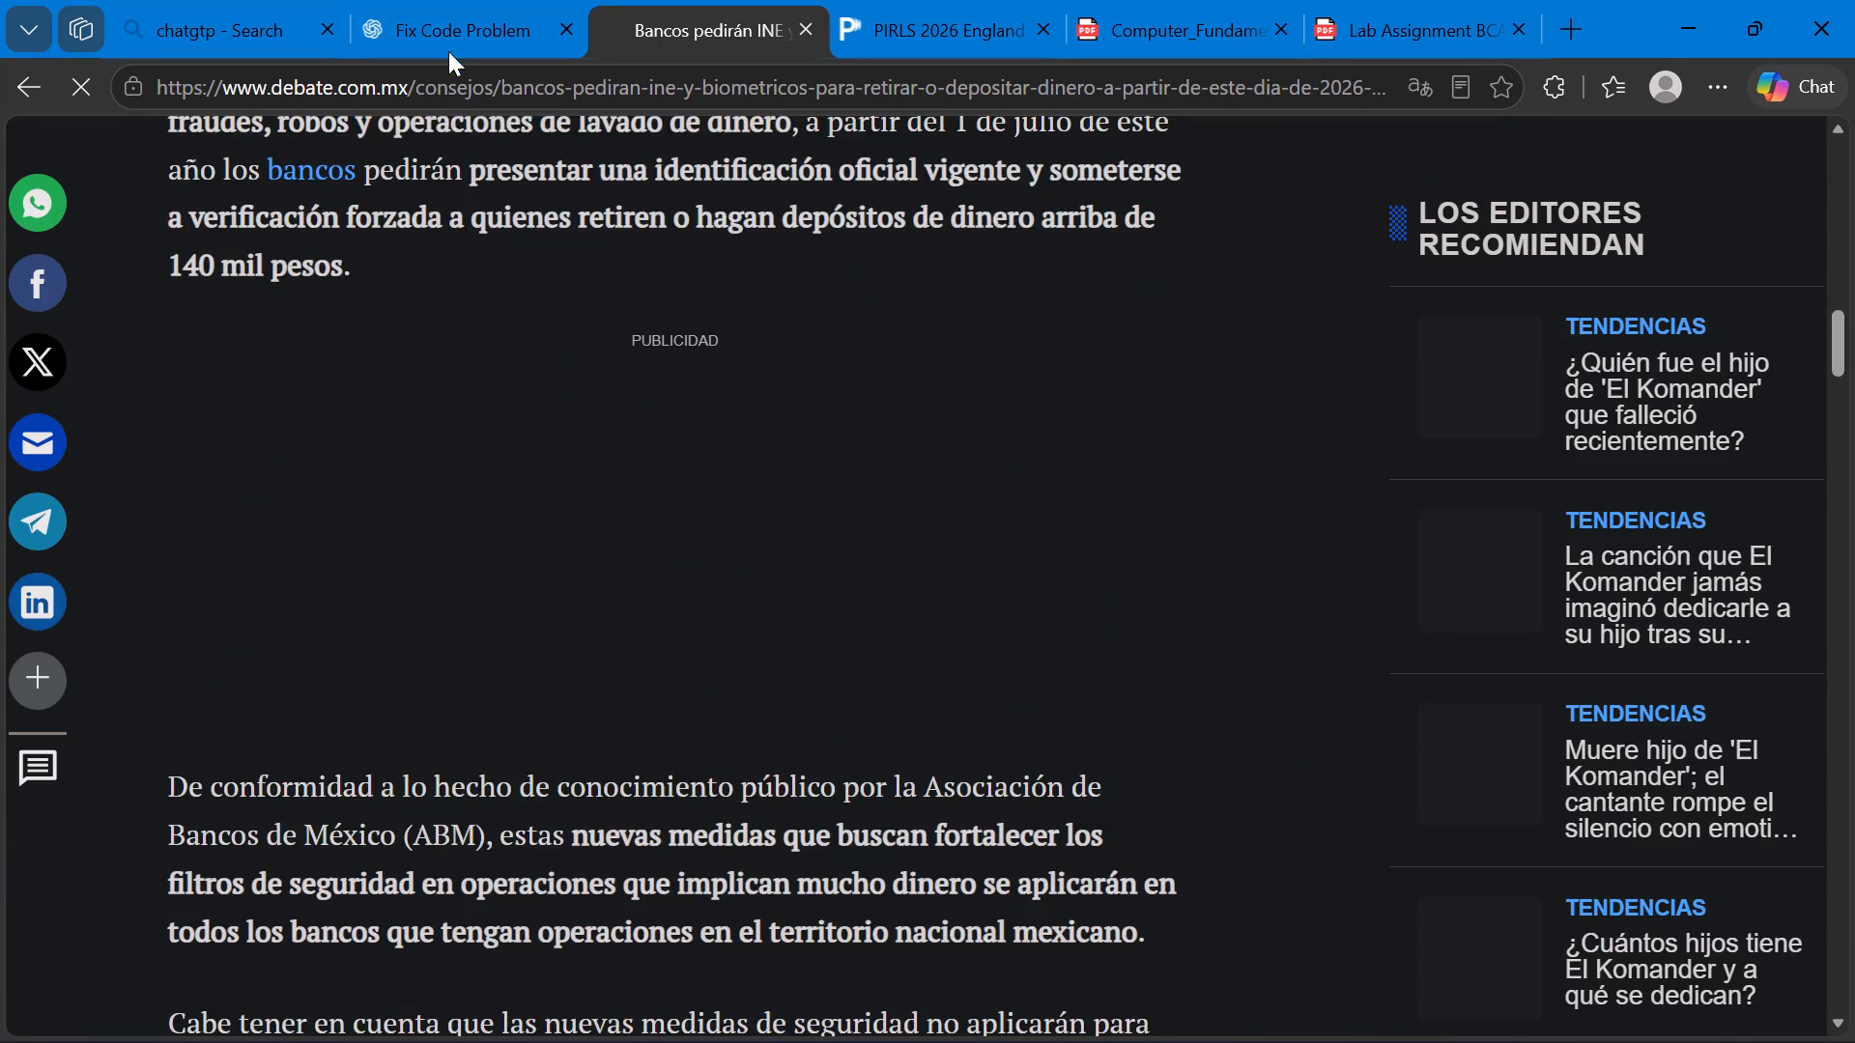
pyautogui.click(455, 30)
pyautogui.rightClick(854, 755)
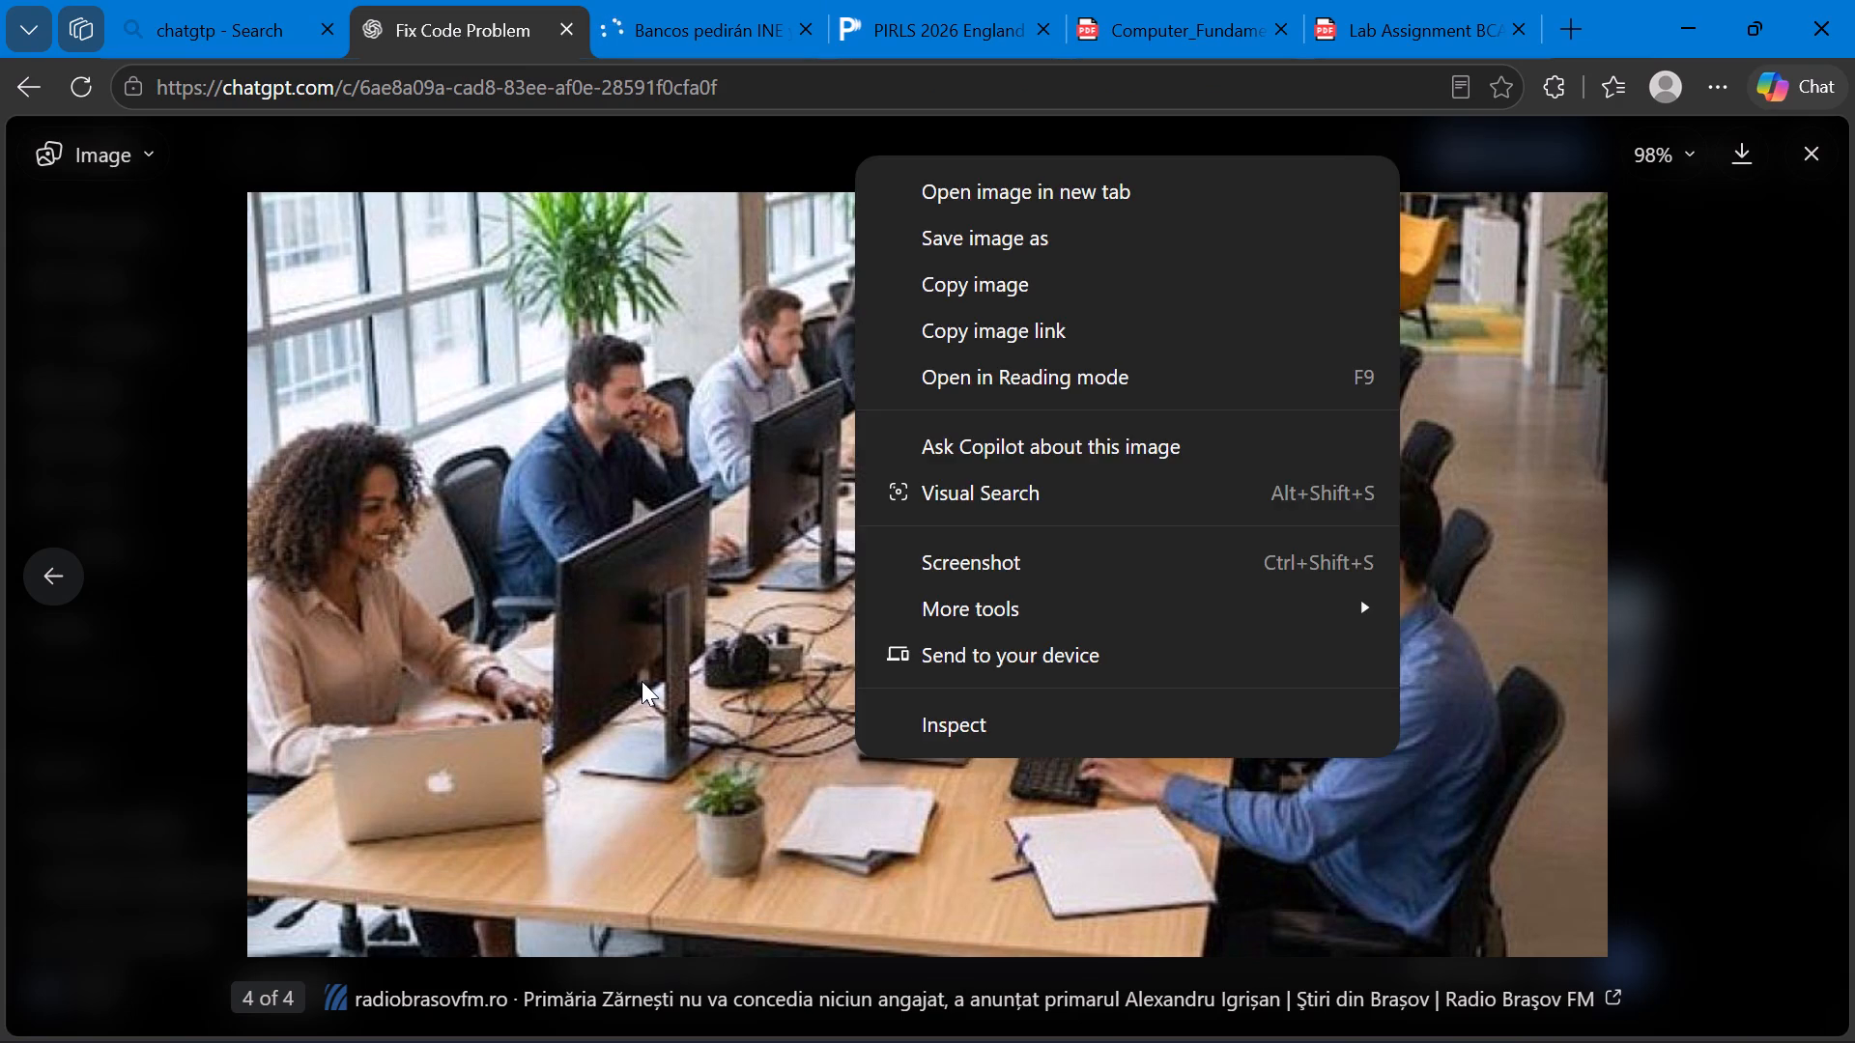
pyautogui.click(615, 672)
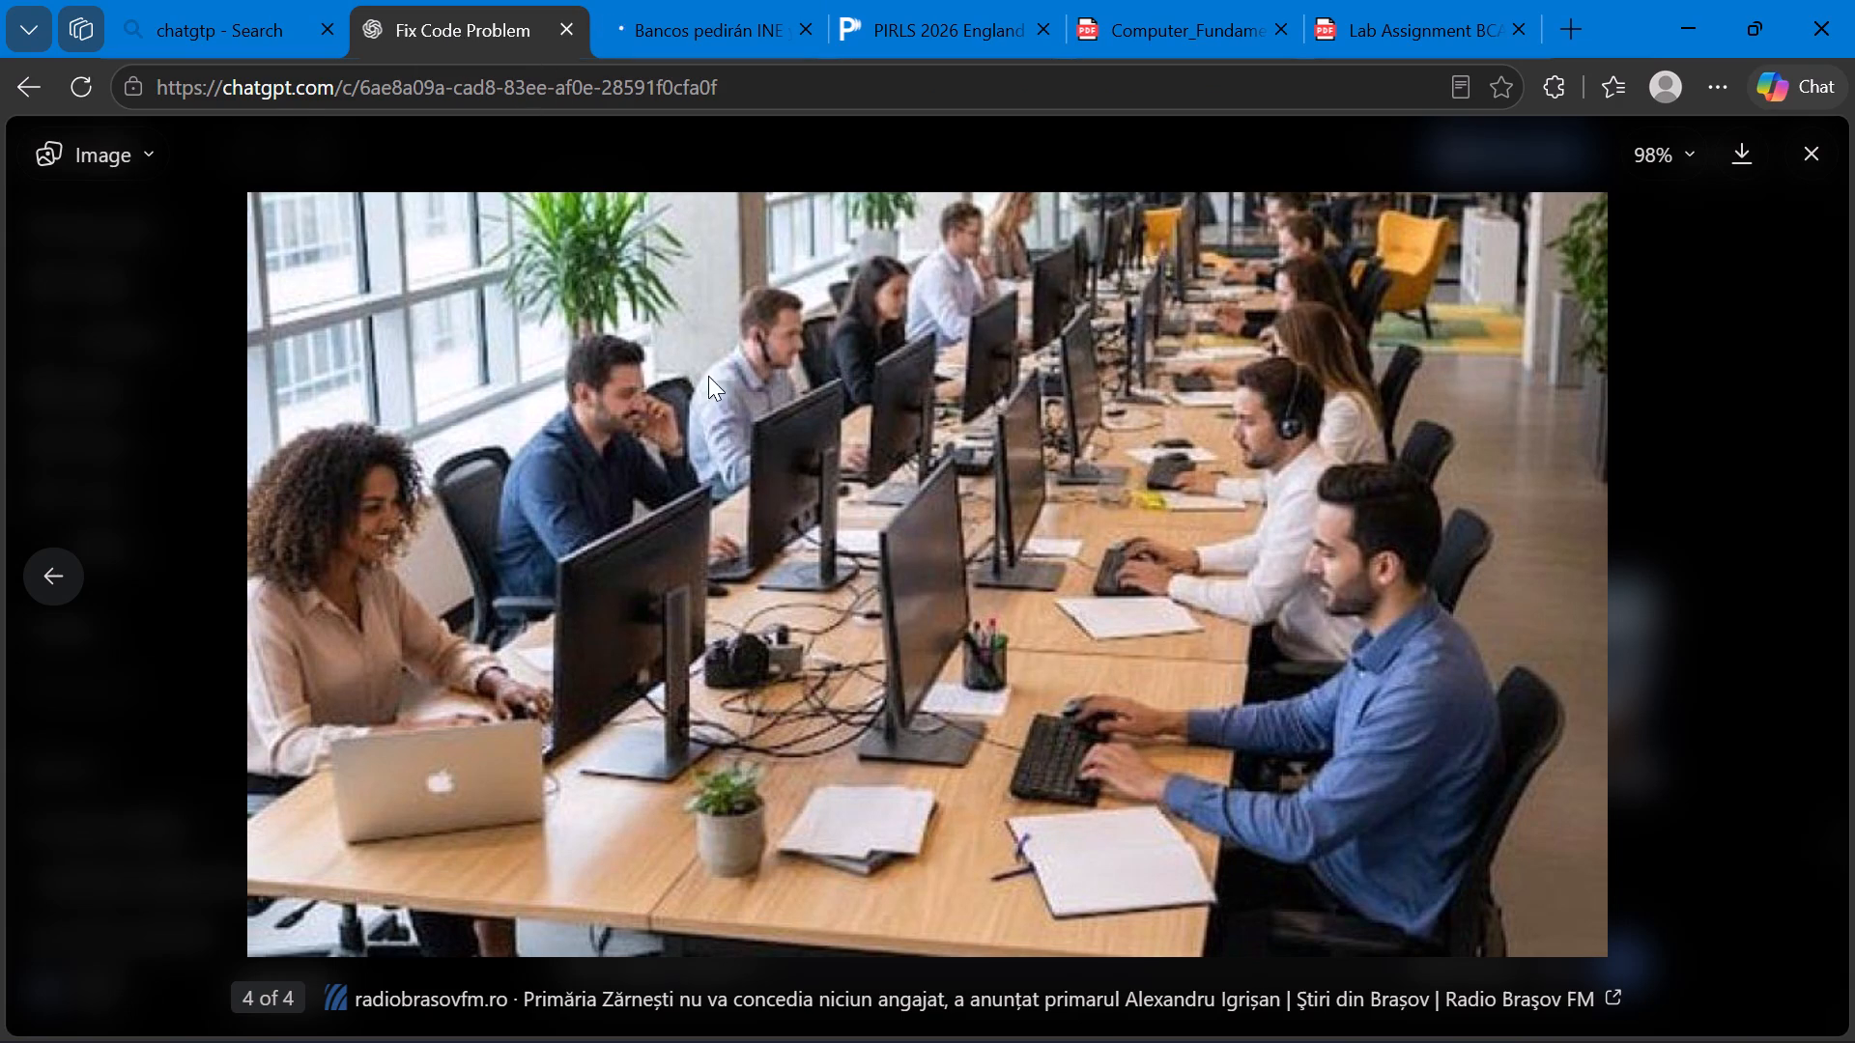
# Check the Business picture on slide 9, then open the radiobrasovfm.ro source page of the open-plan office picture from ChatGPT.
pyautogui.click(1229, 1017)
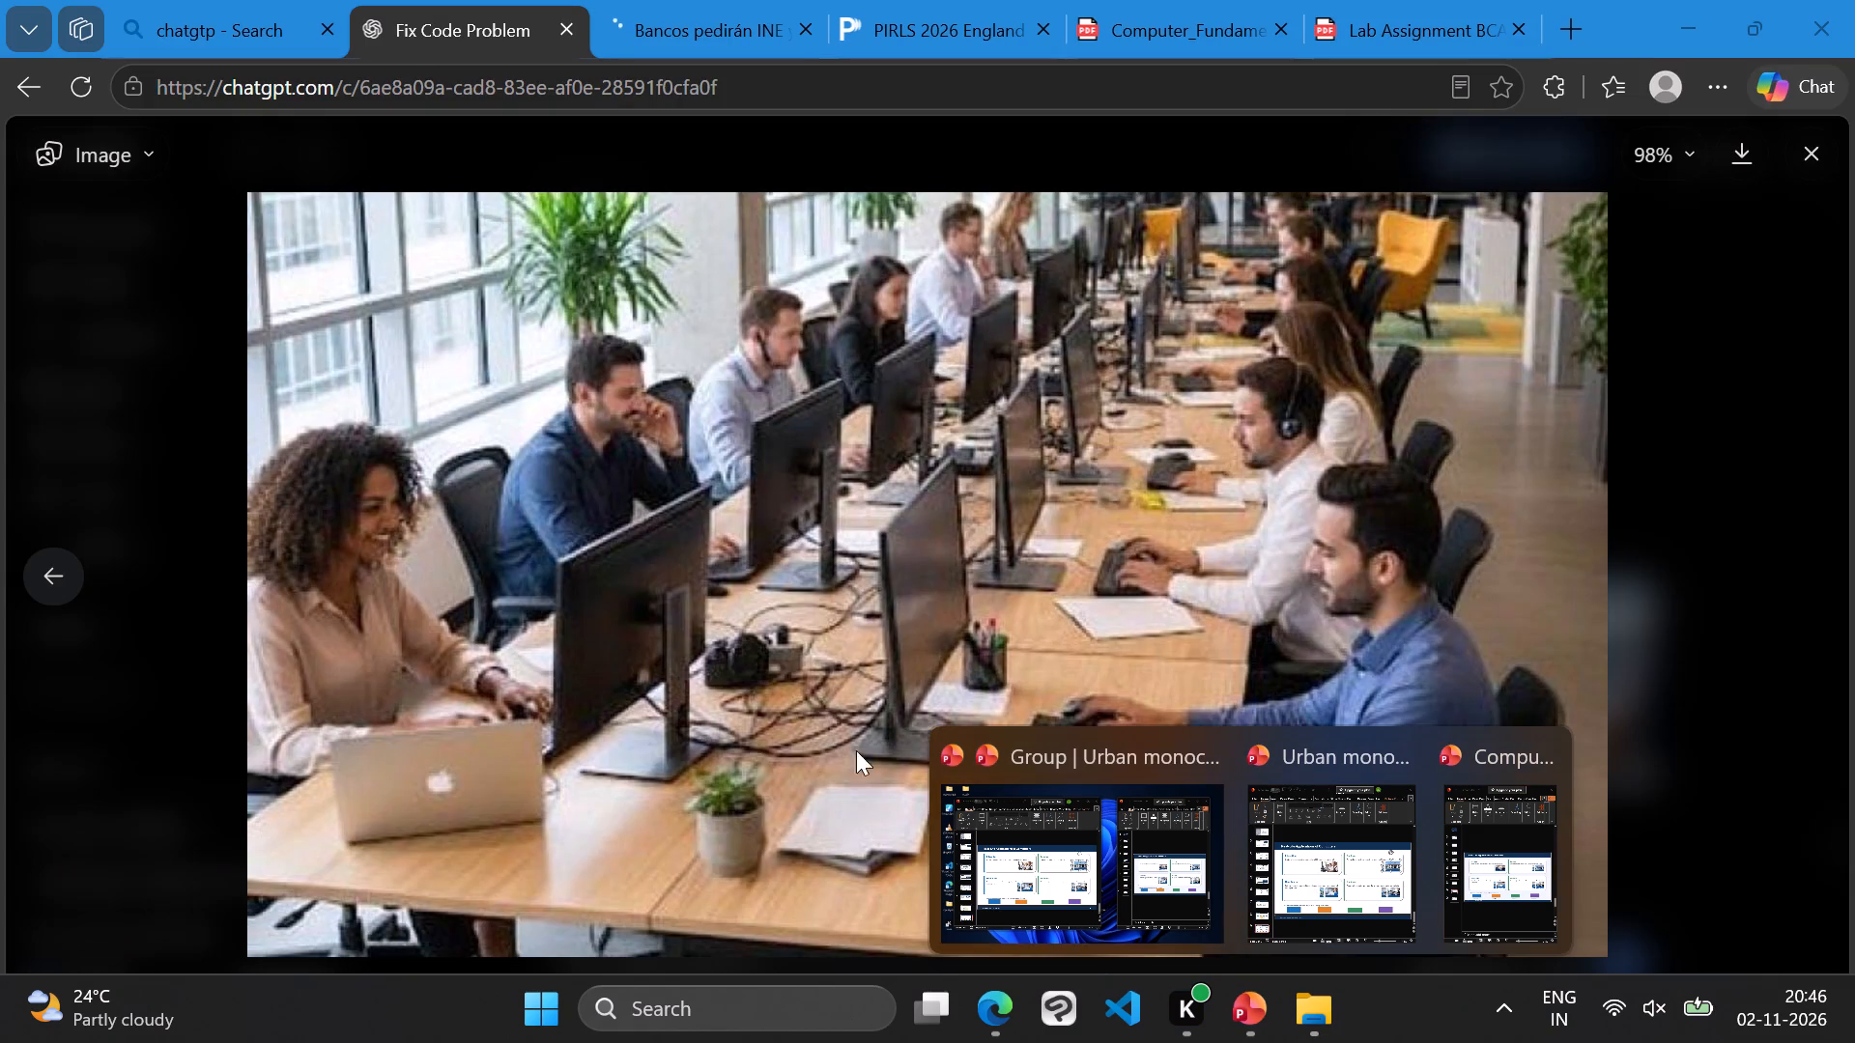
pyautogui.click(1312, 867)
pyautogui.click(897, 718)
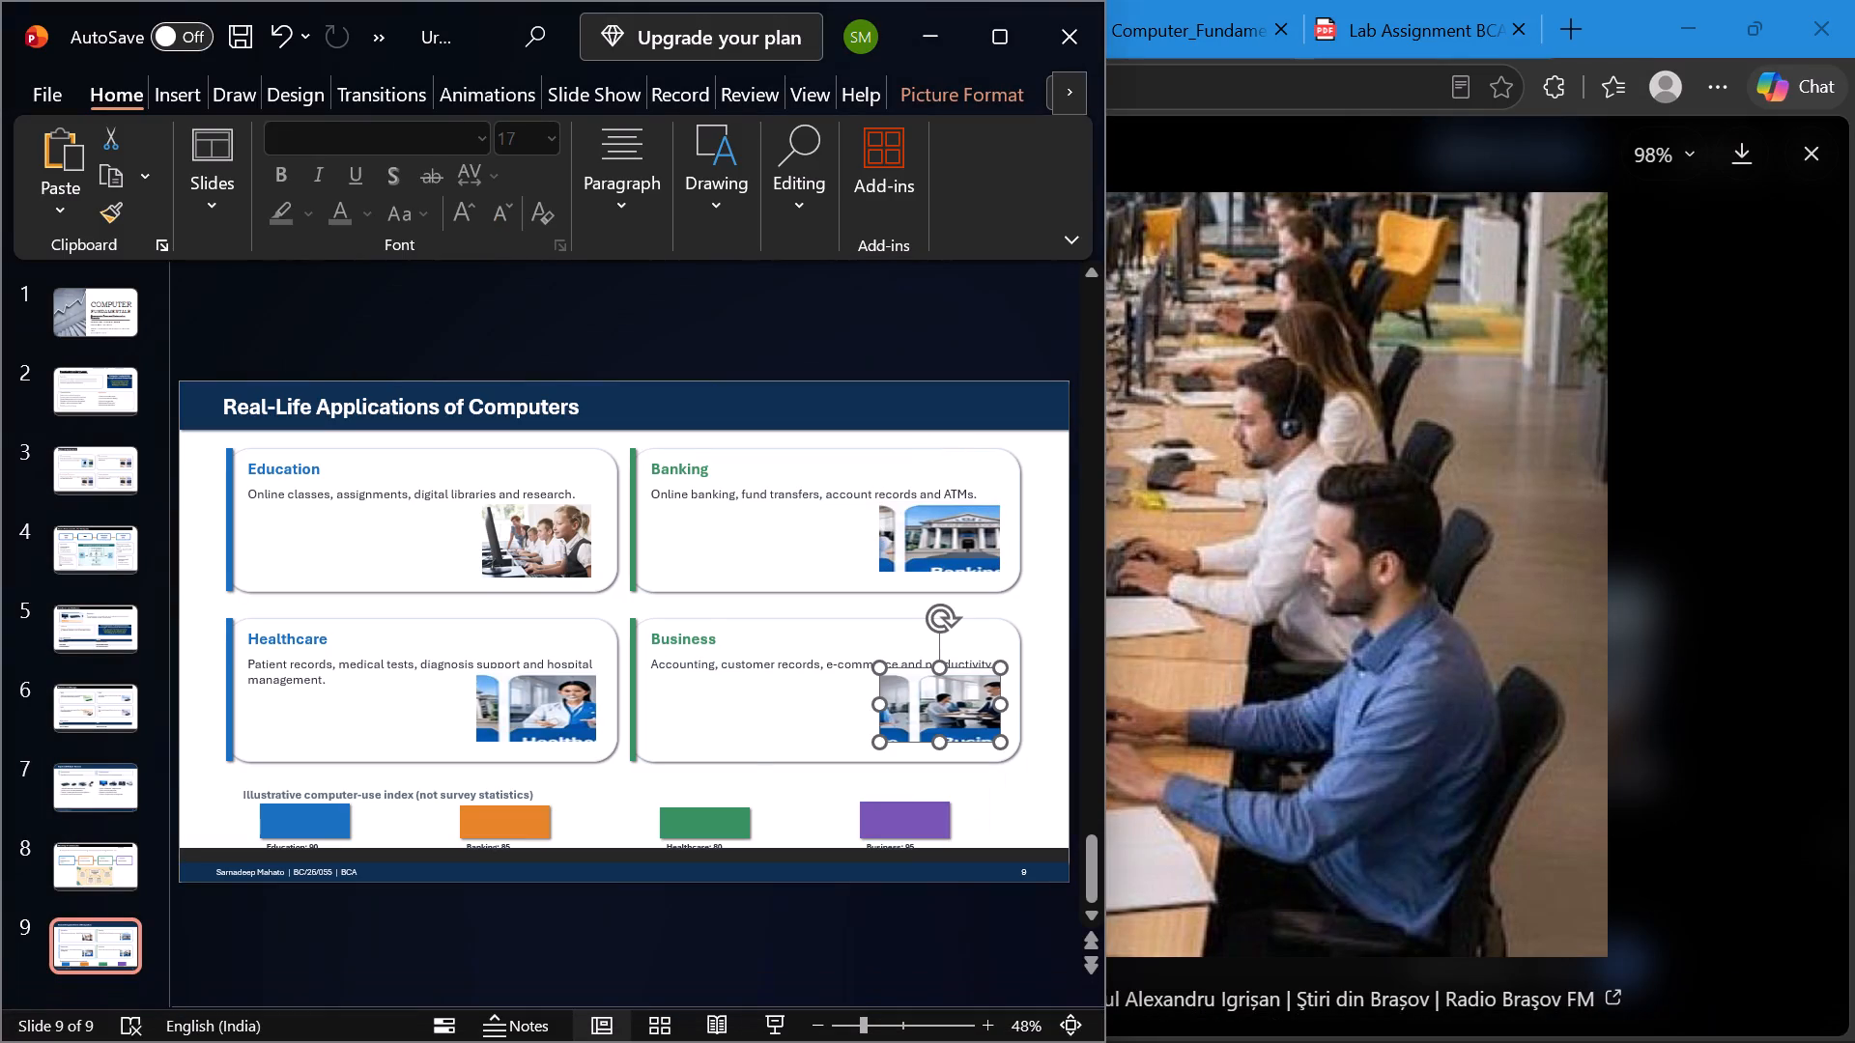
pyautogui.click(1346, 721)
pyautogui.rightClick(1163, 714)
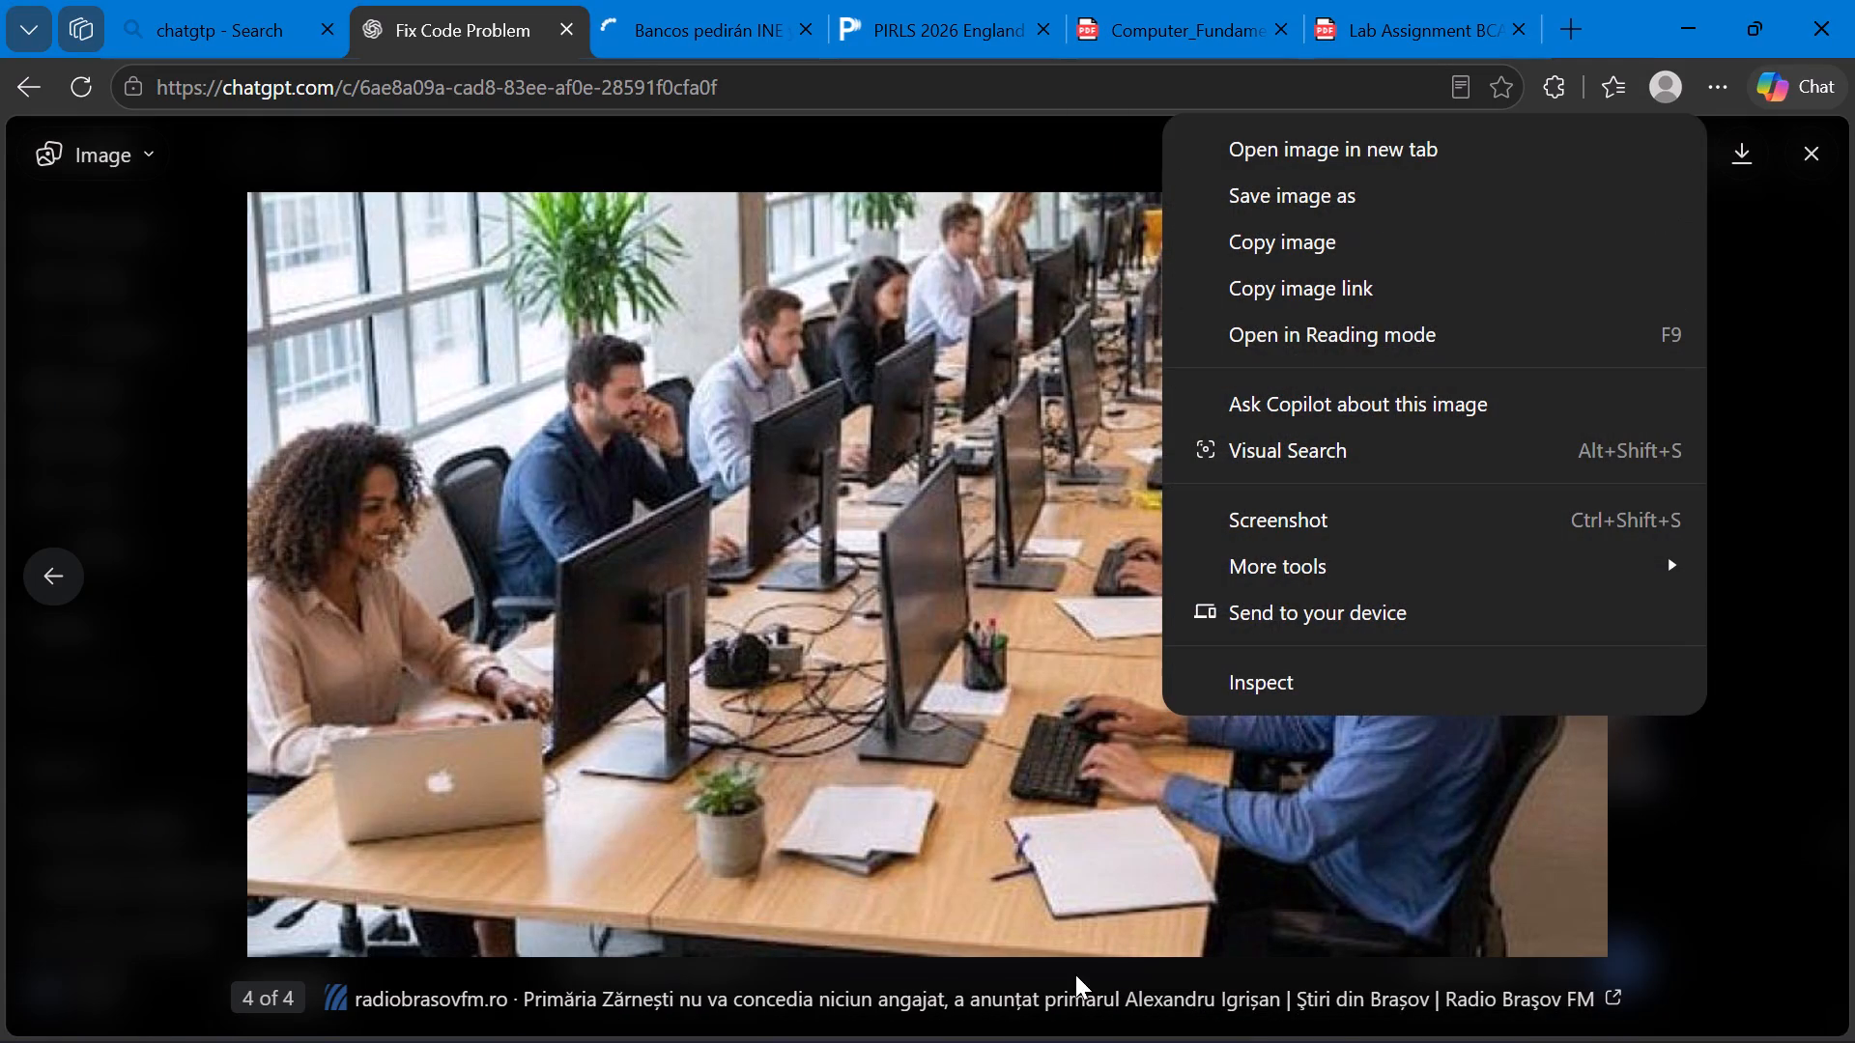
pyautogui.click(940, 829)
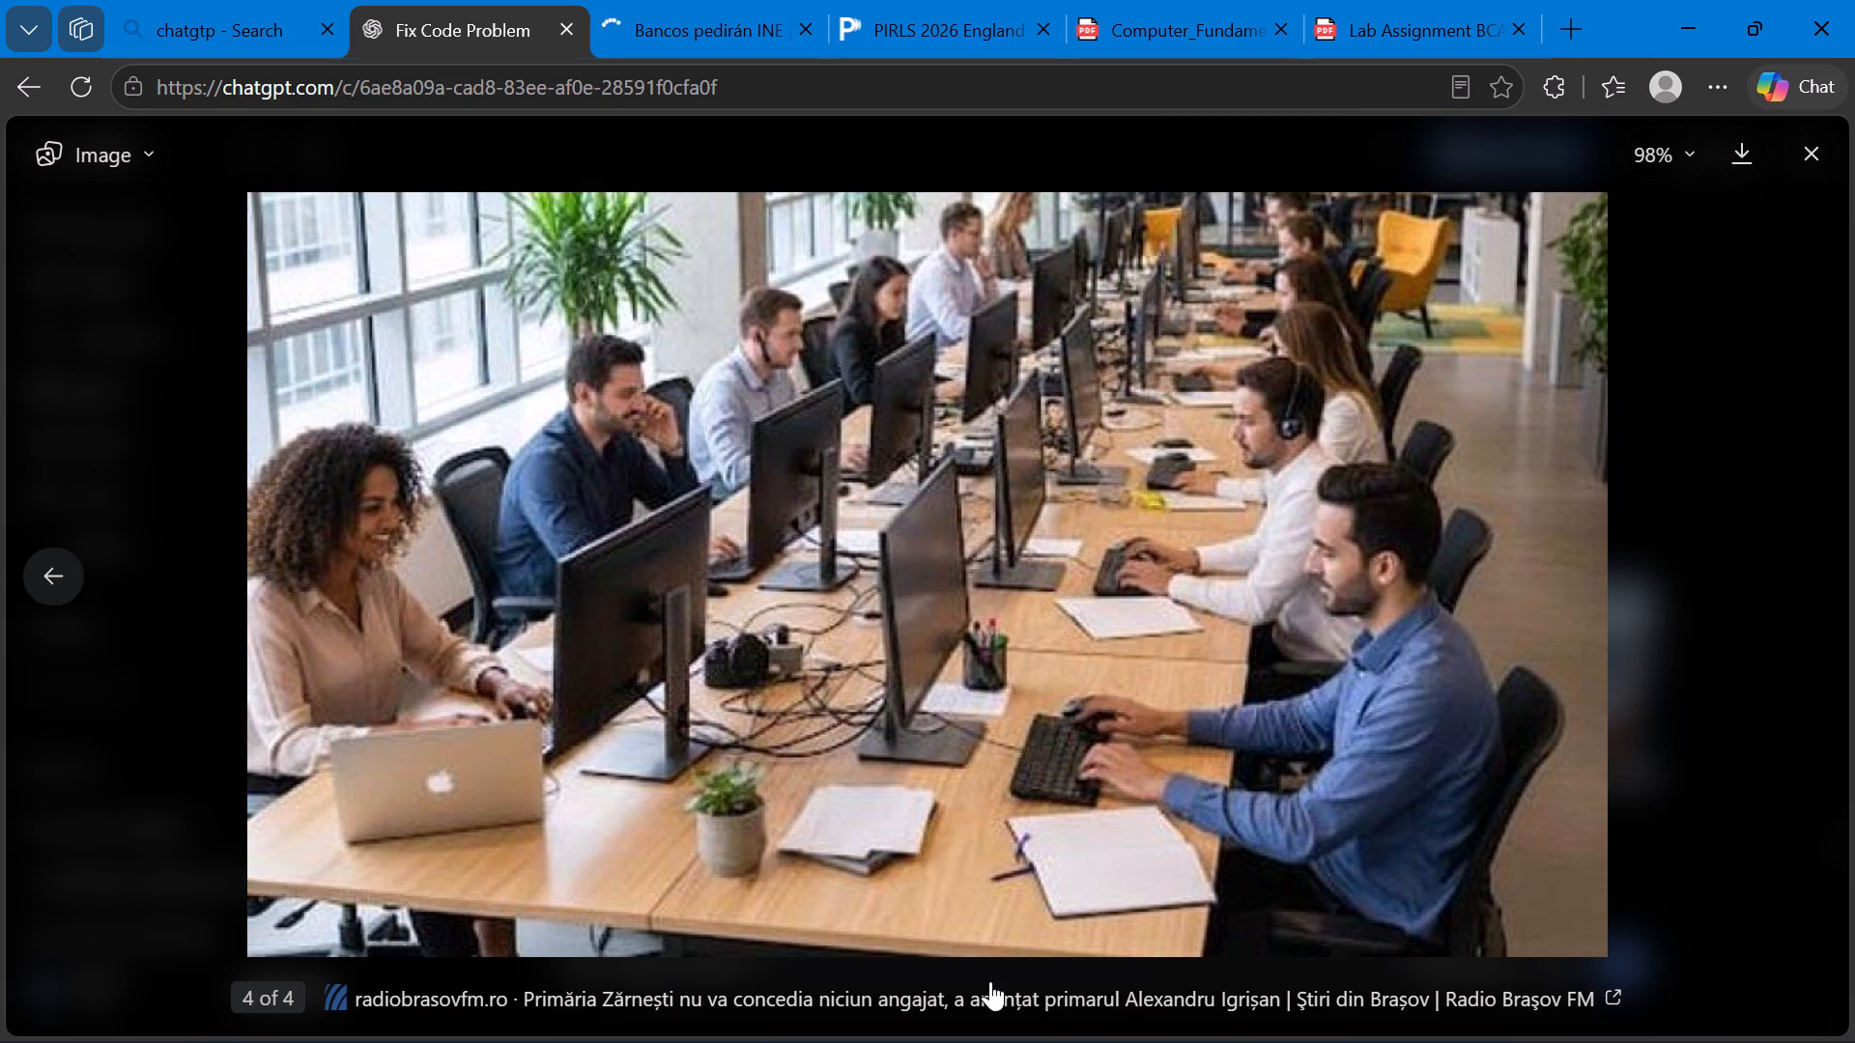
pyautogui.click(384, 1002)
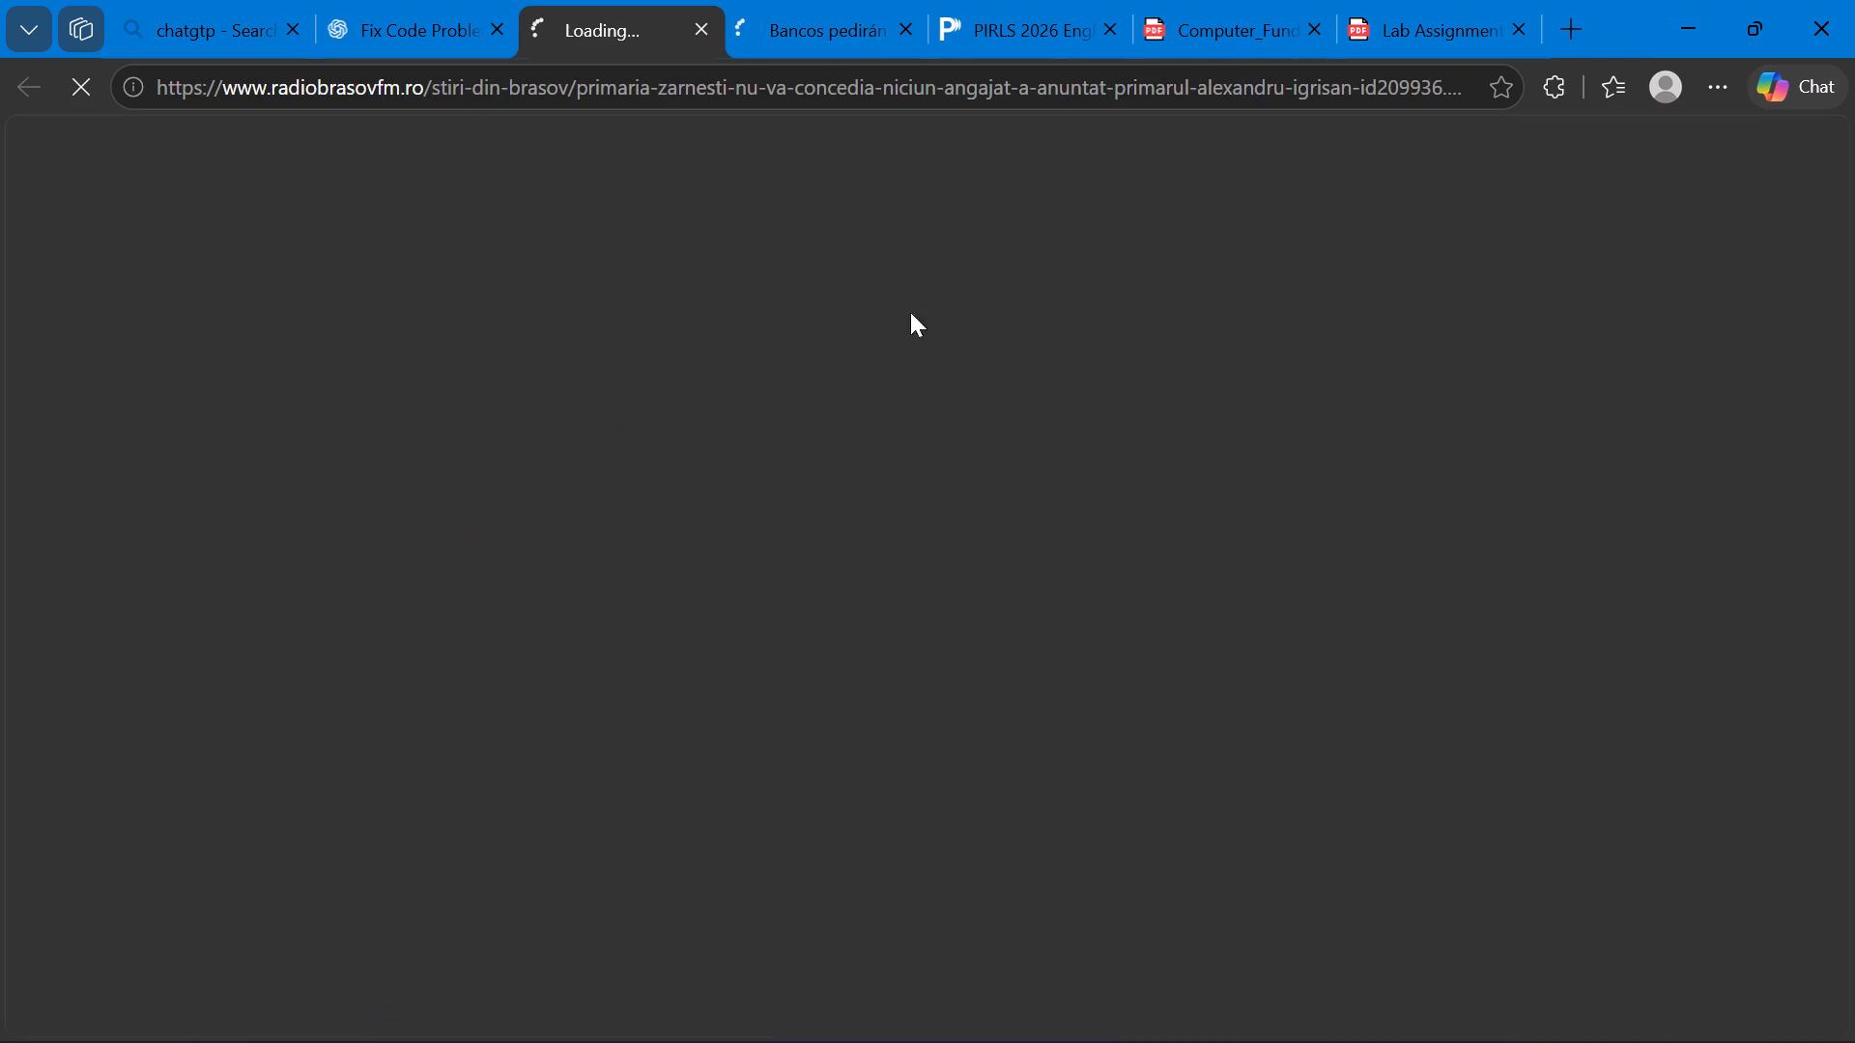
# Close the debate.com.mx article and the Computer_Fundamentals BCA presentation PDF in the browser.
pyautogui.click(772, 9)
pyautogui.click(899, 31)
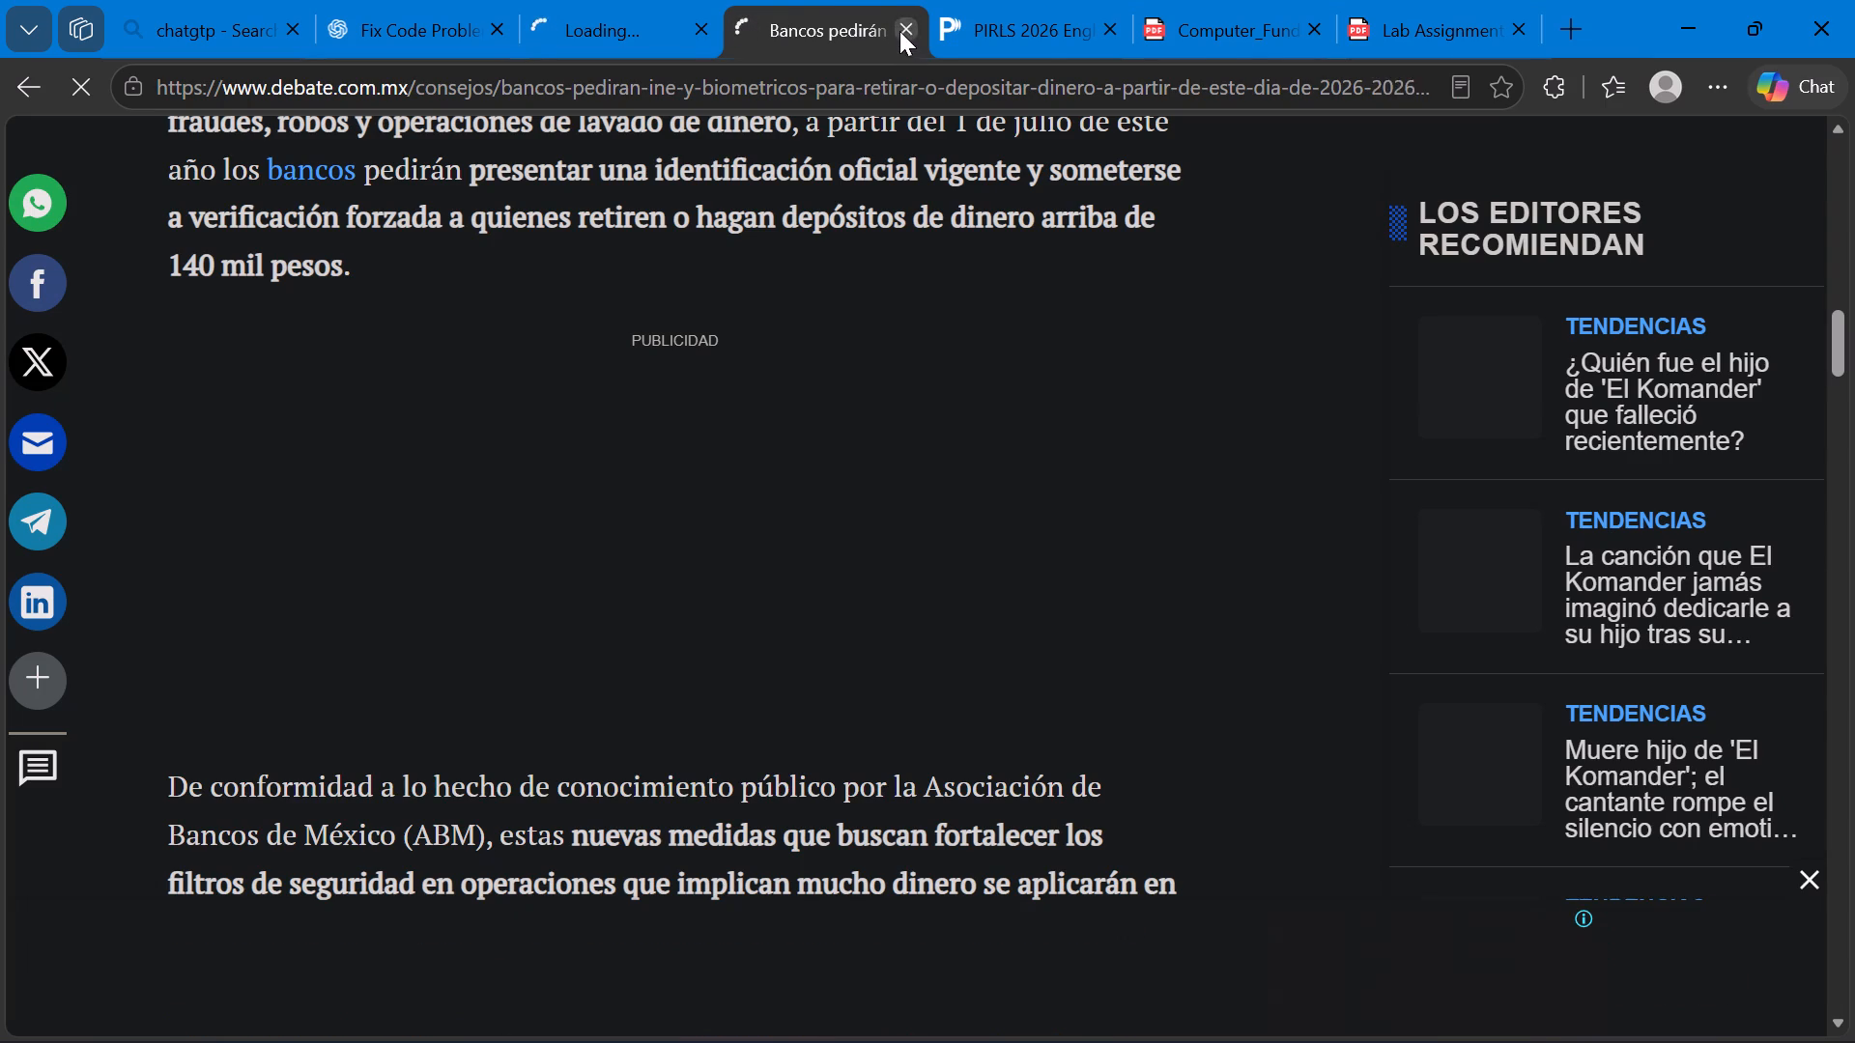
pyautogui.click(967, 14)
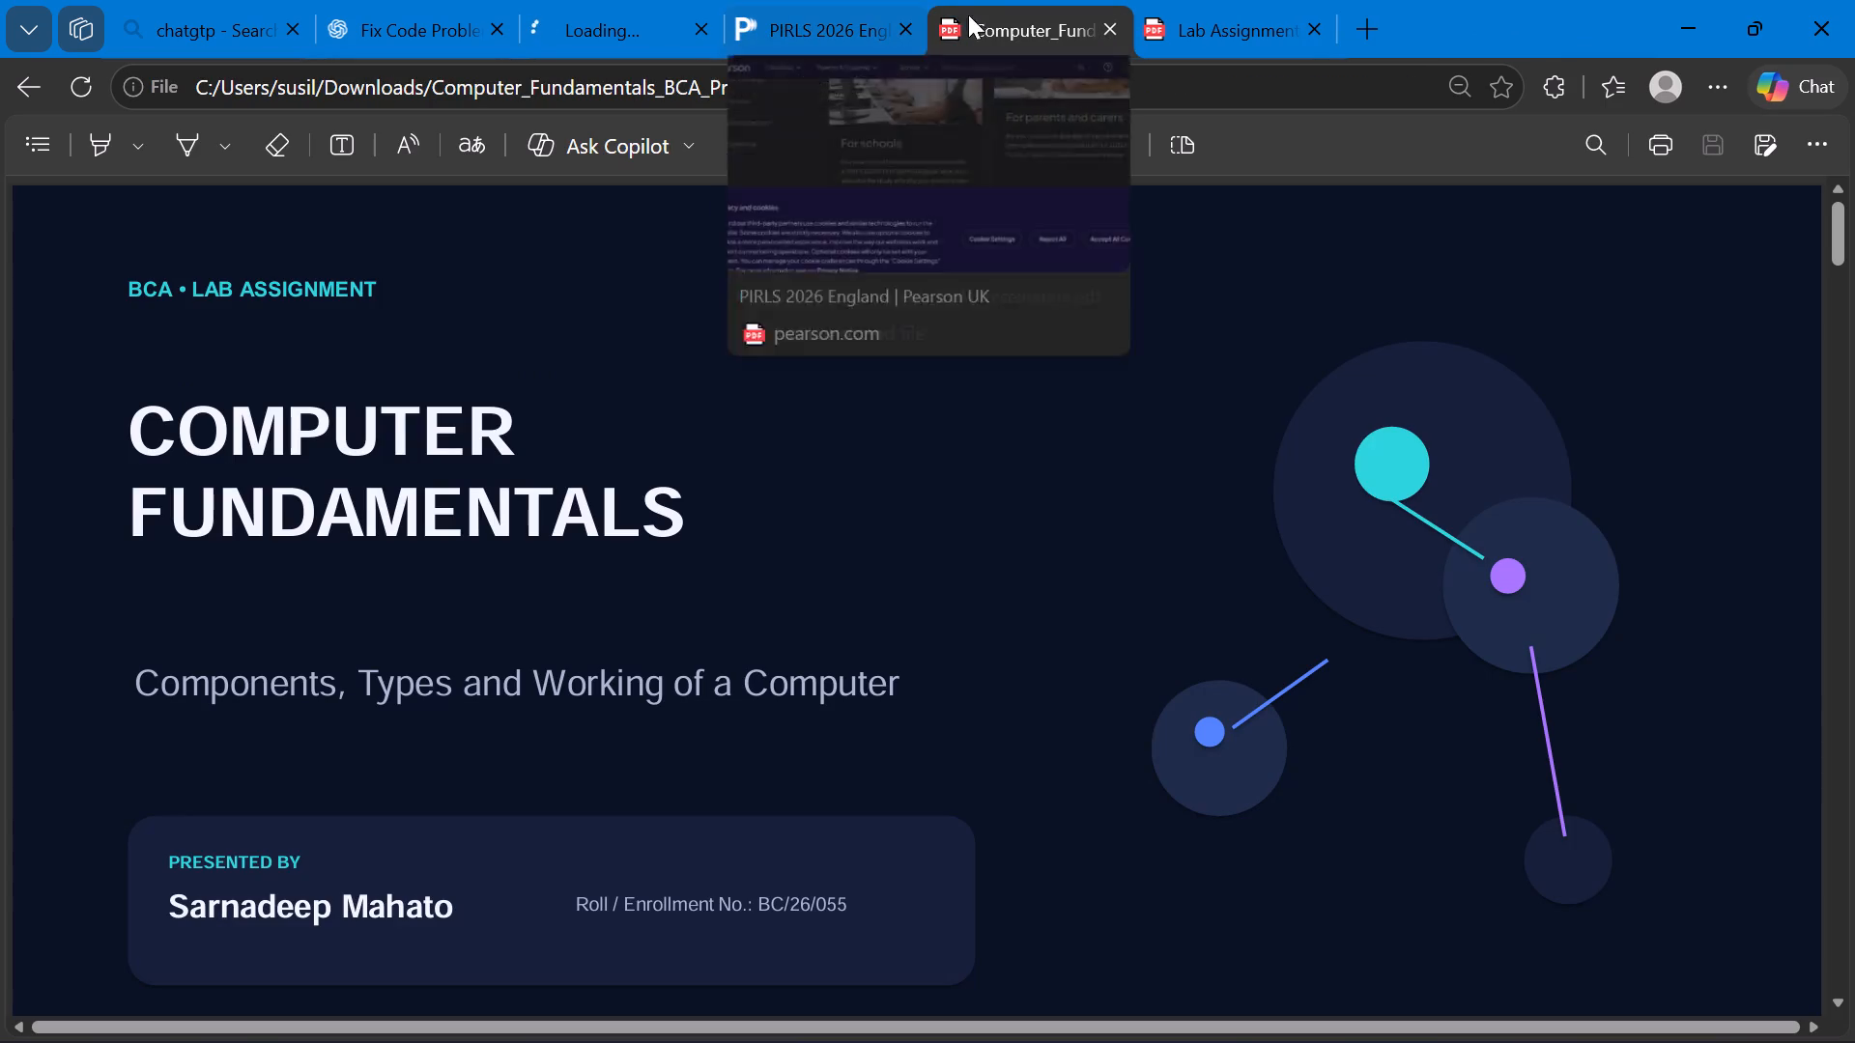
pyautogui.click(1104, 29)
# Reject all optional cookies on the Pearson PIRLS page and view its classroom photo.
pyautogui.scroll(-1, 1064, 541)
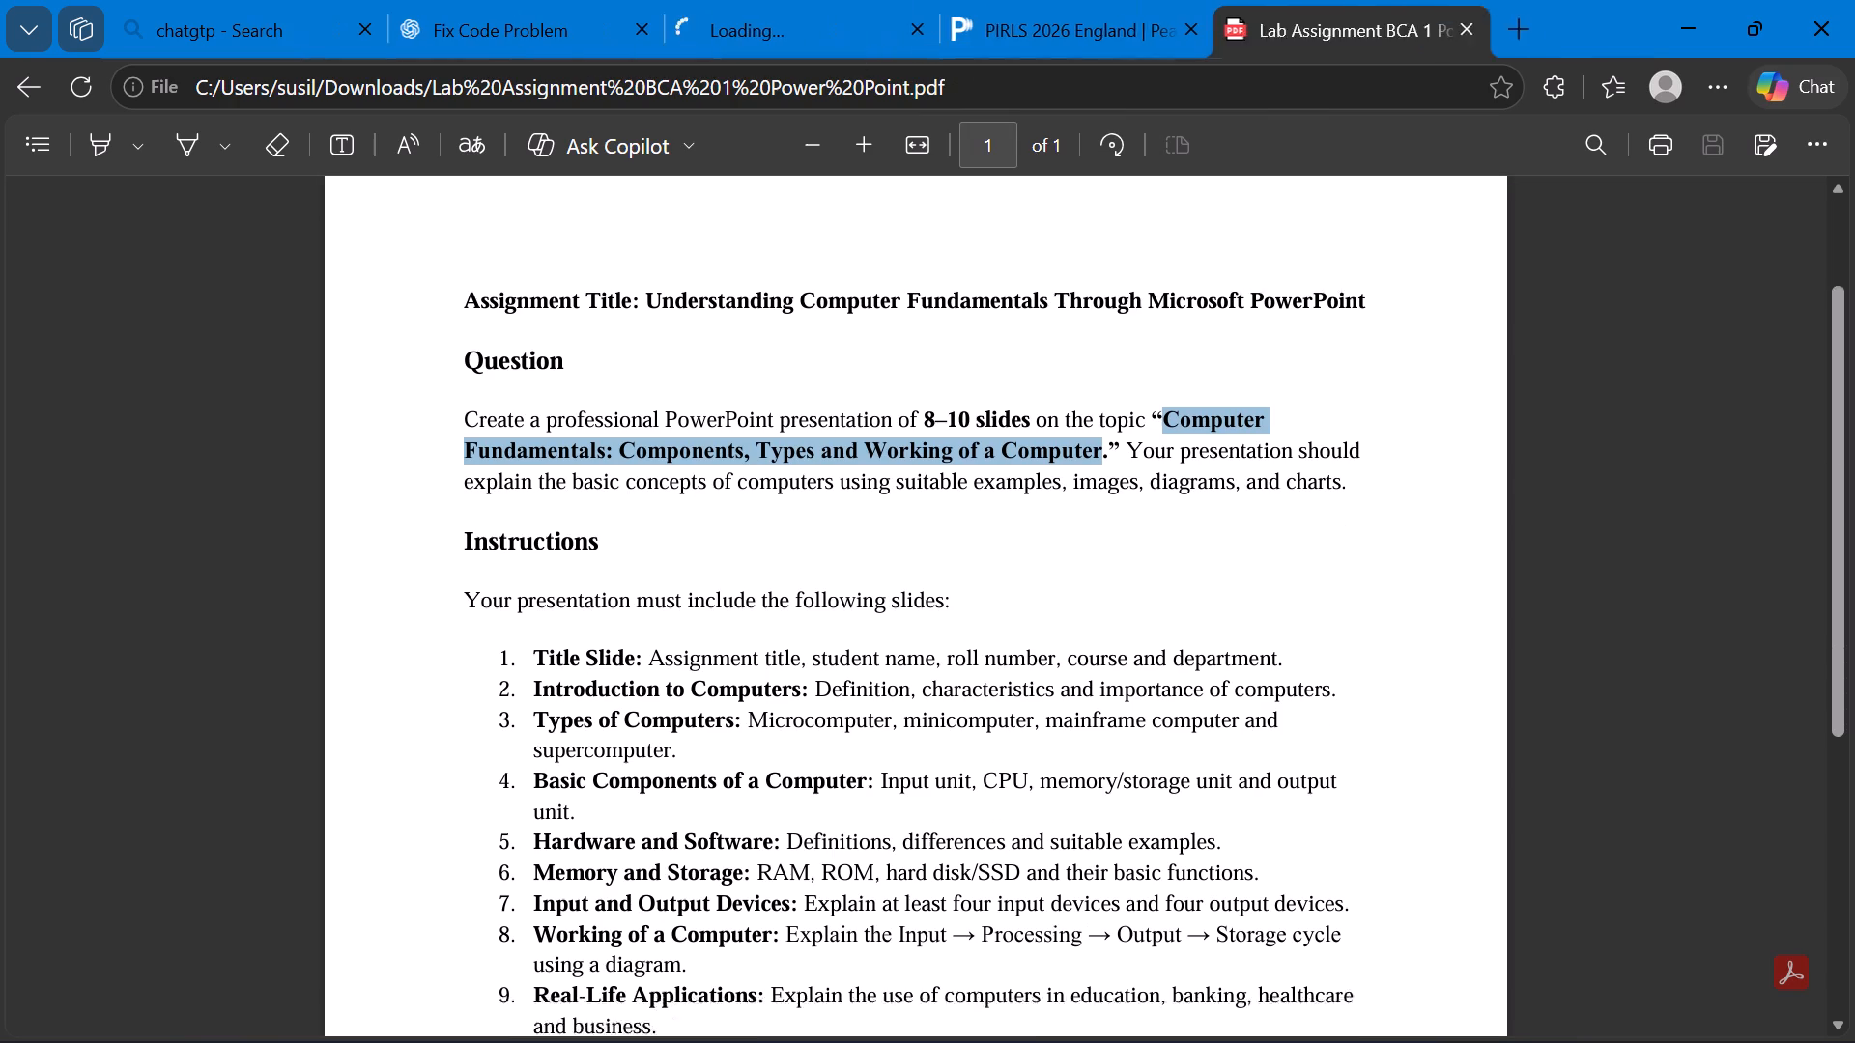
pyautogui.click(1024, 34)
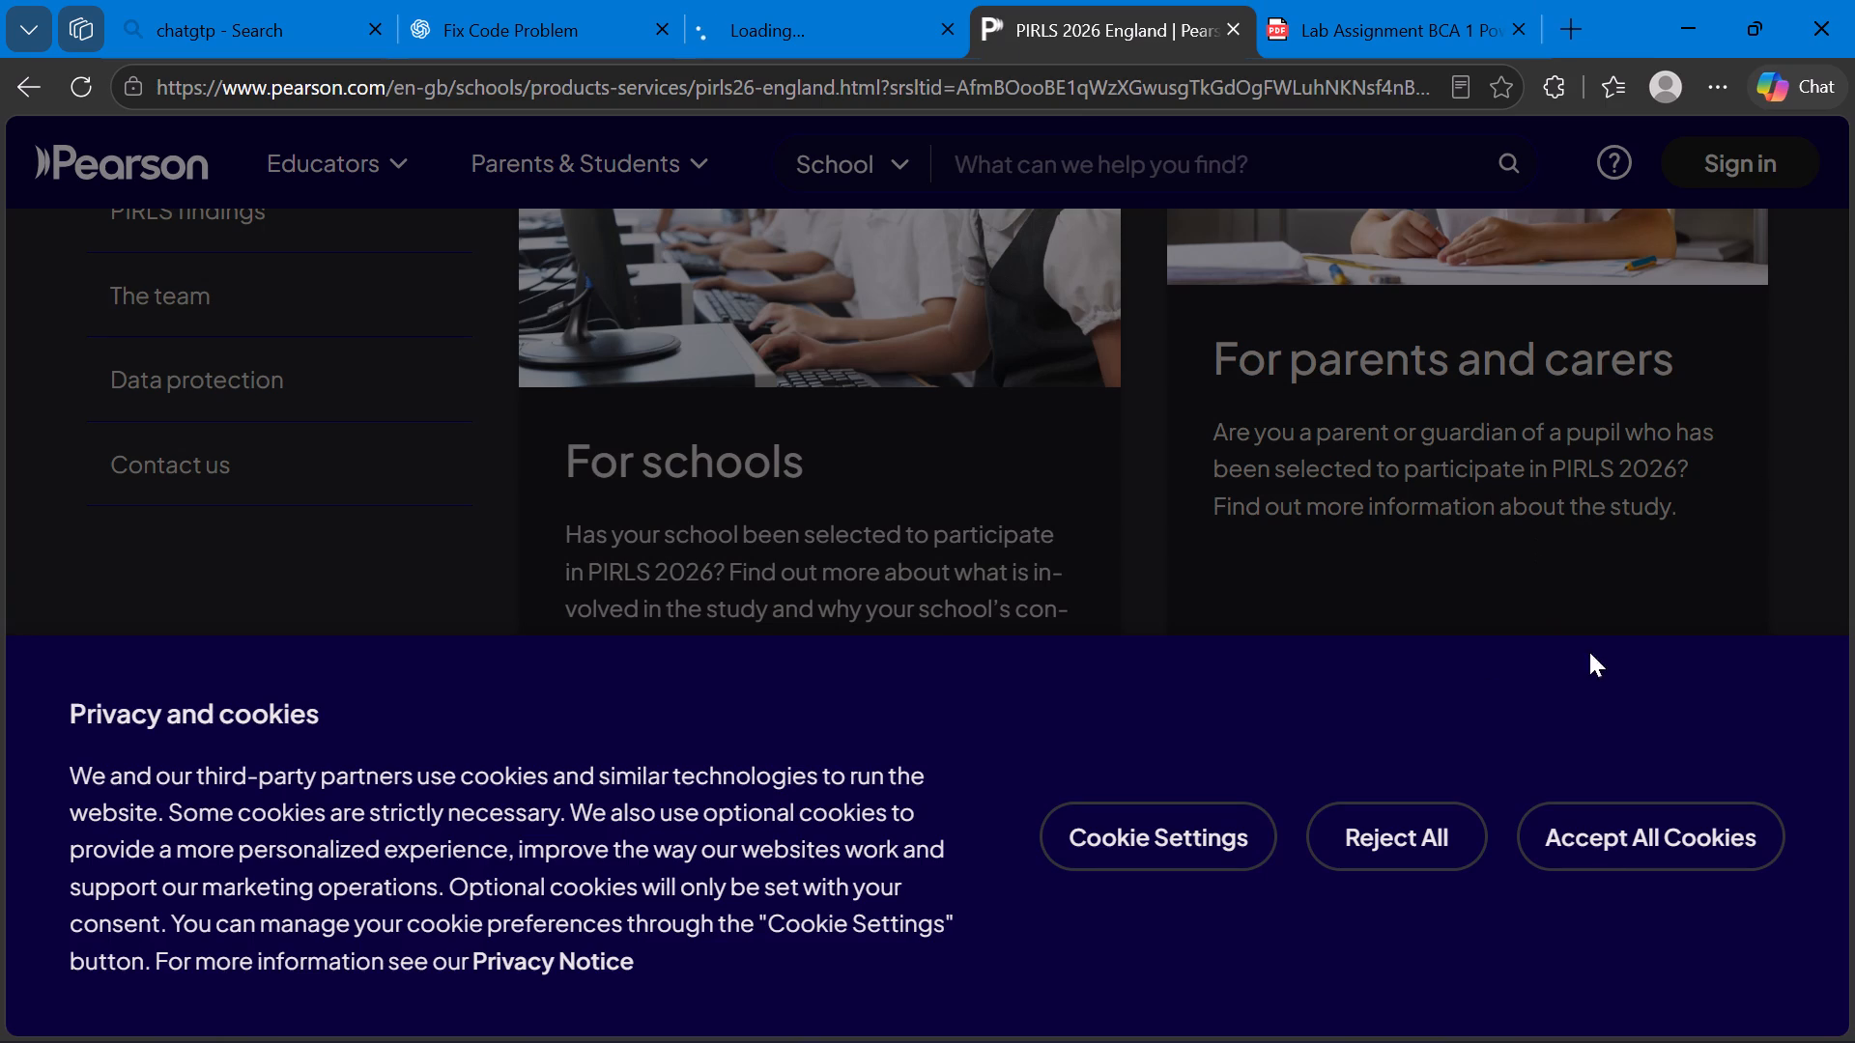
pyautogui.click(1376, 842)
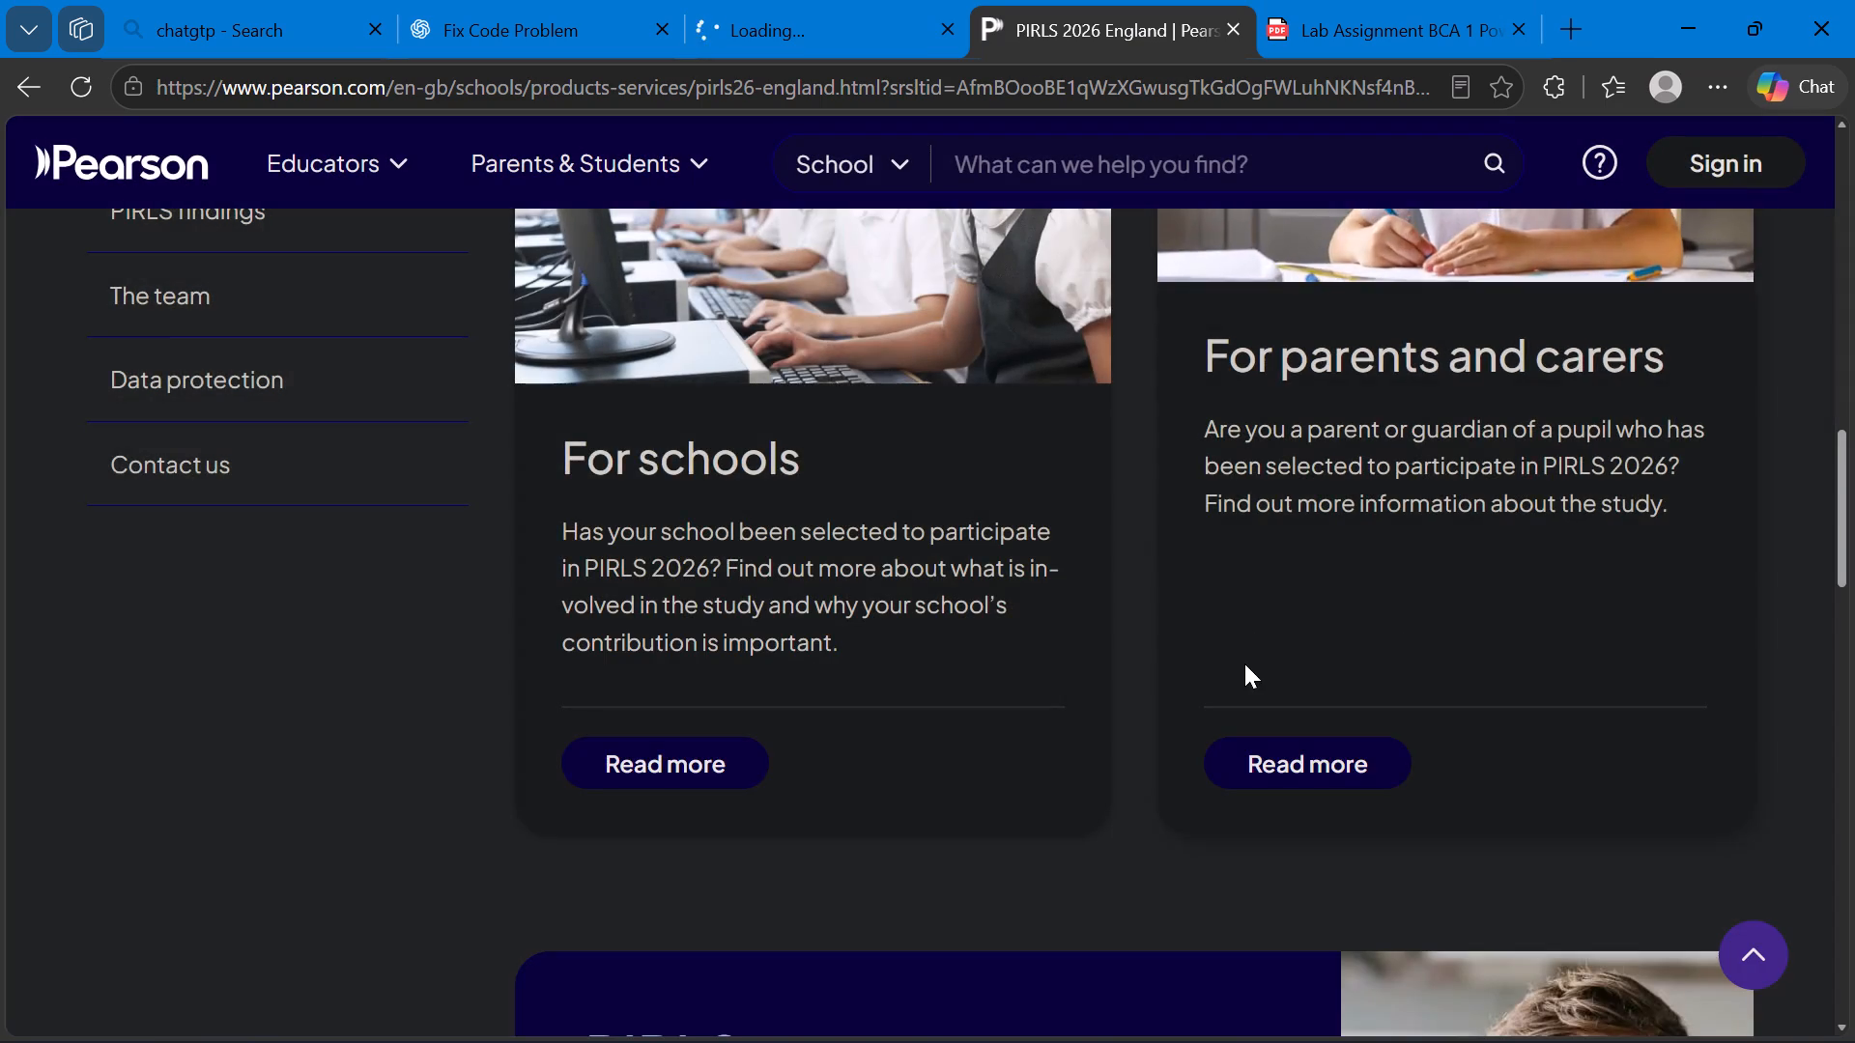
pyautogui.scroll(-4, 1244, 663)
pyautogui.scroll(5, 1222, 646)
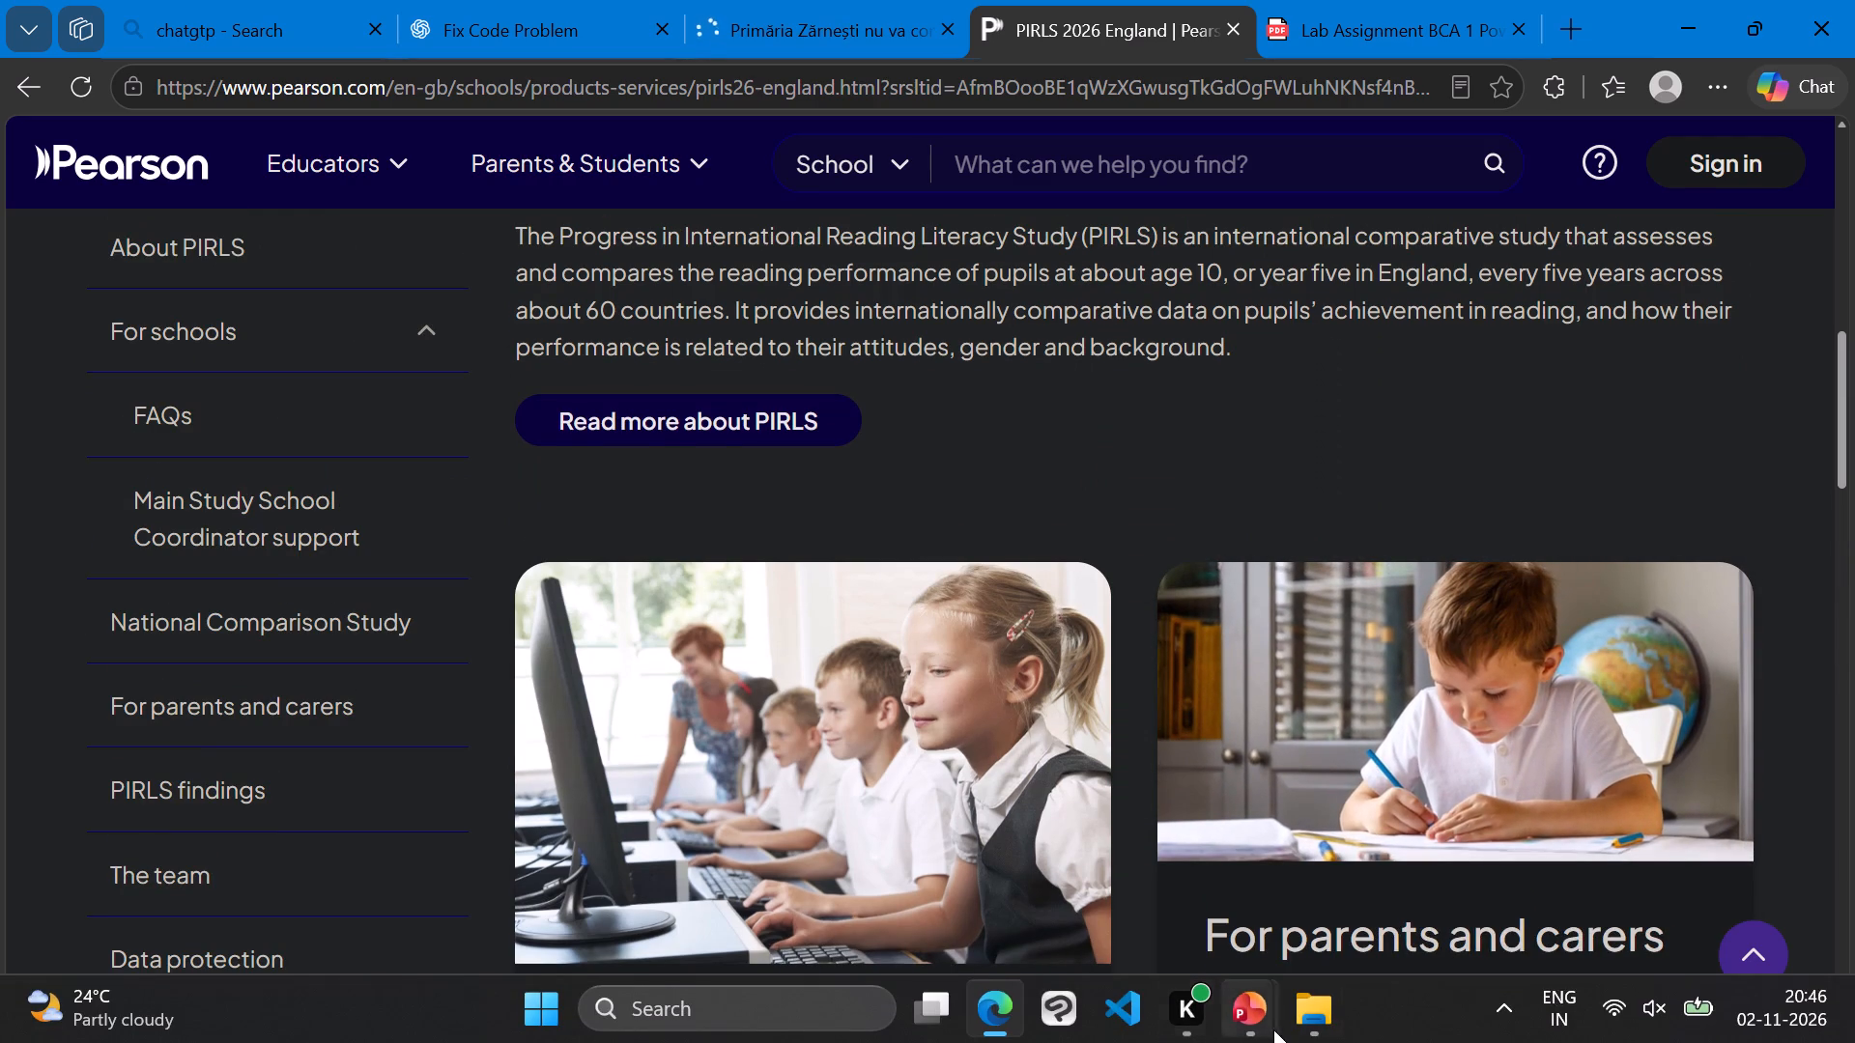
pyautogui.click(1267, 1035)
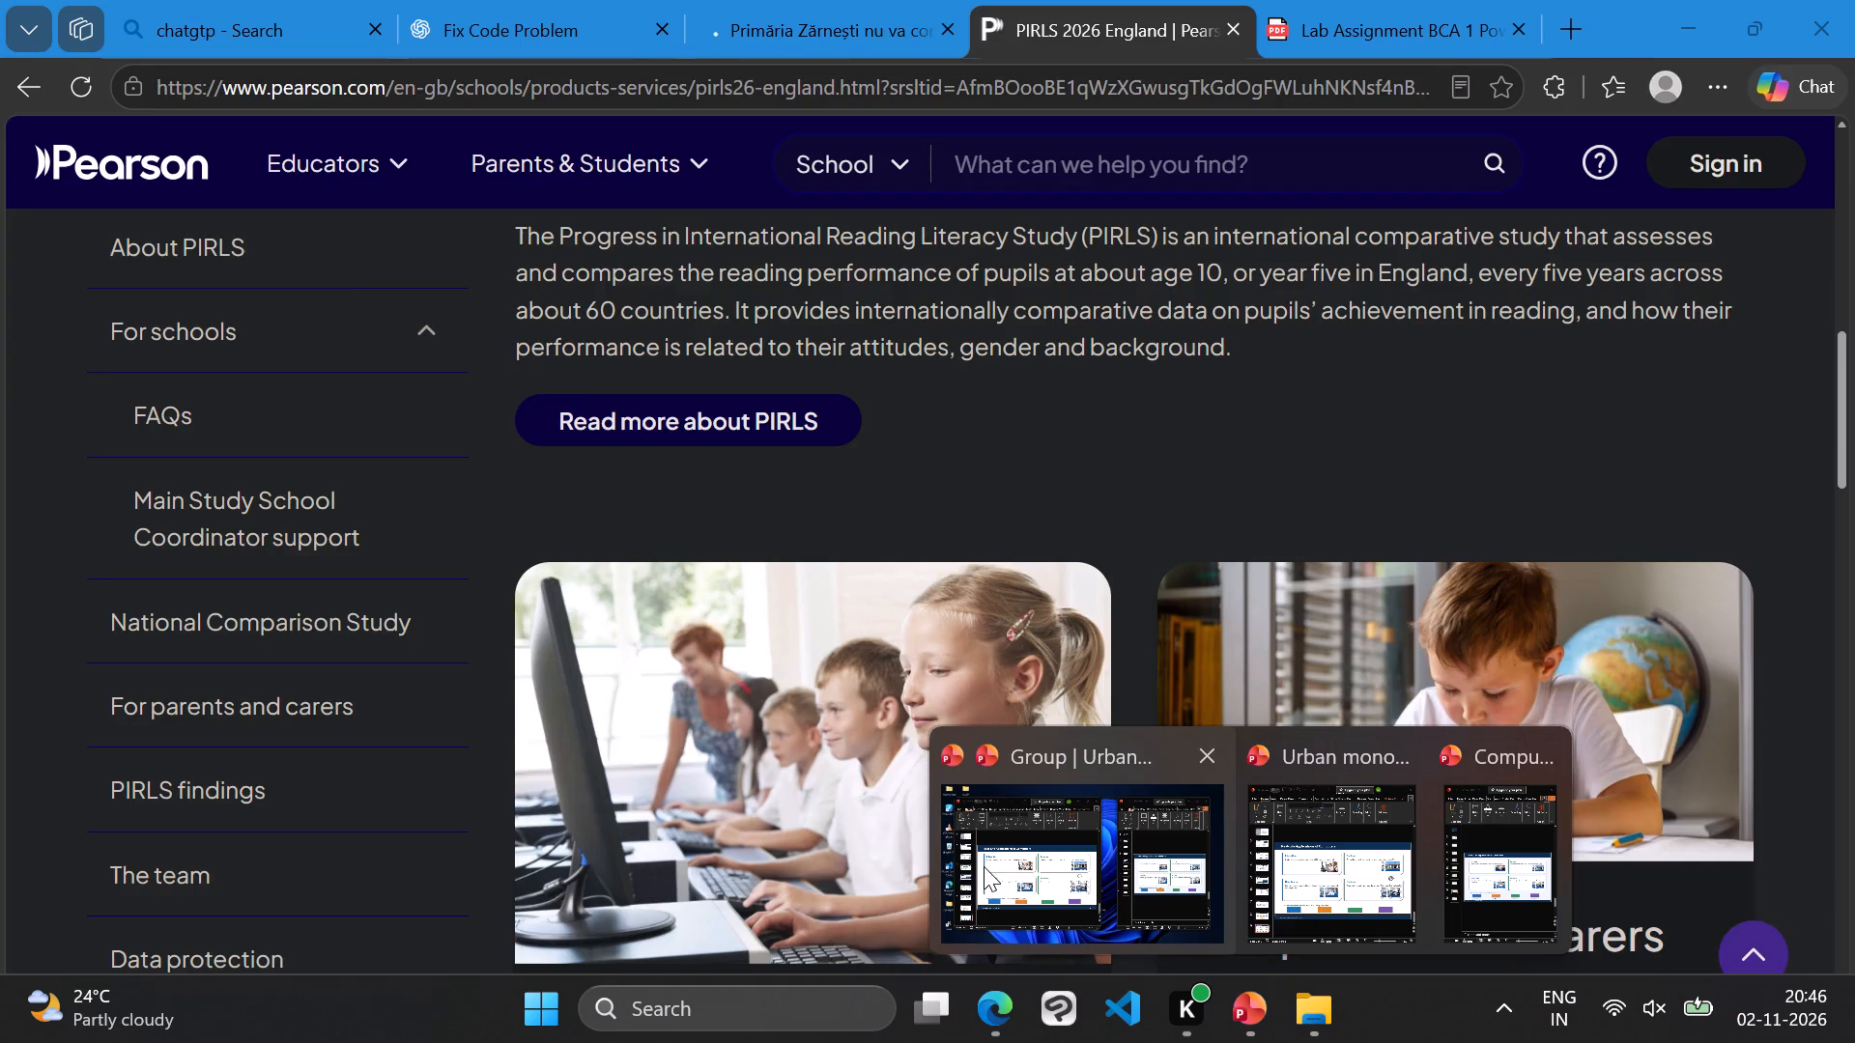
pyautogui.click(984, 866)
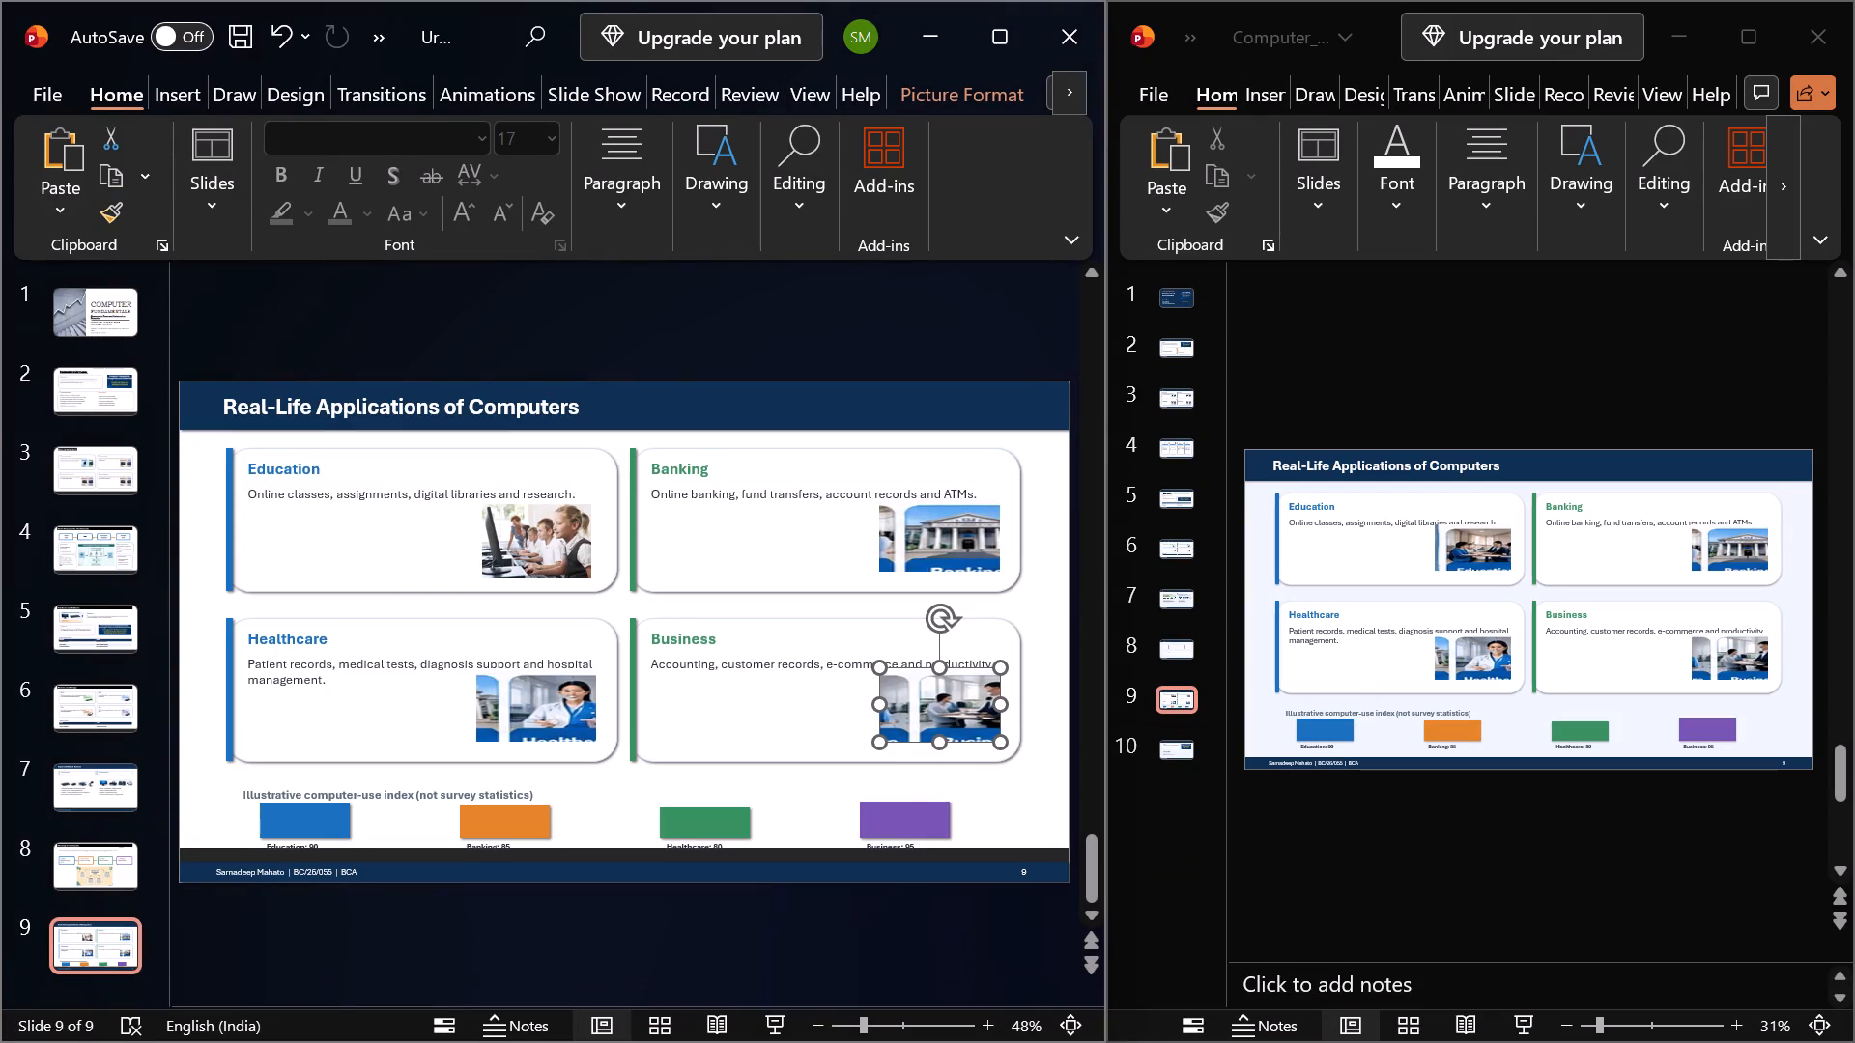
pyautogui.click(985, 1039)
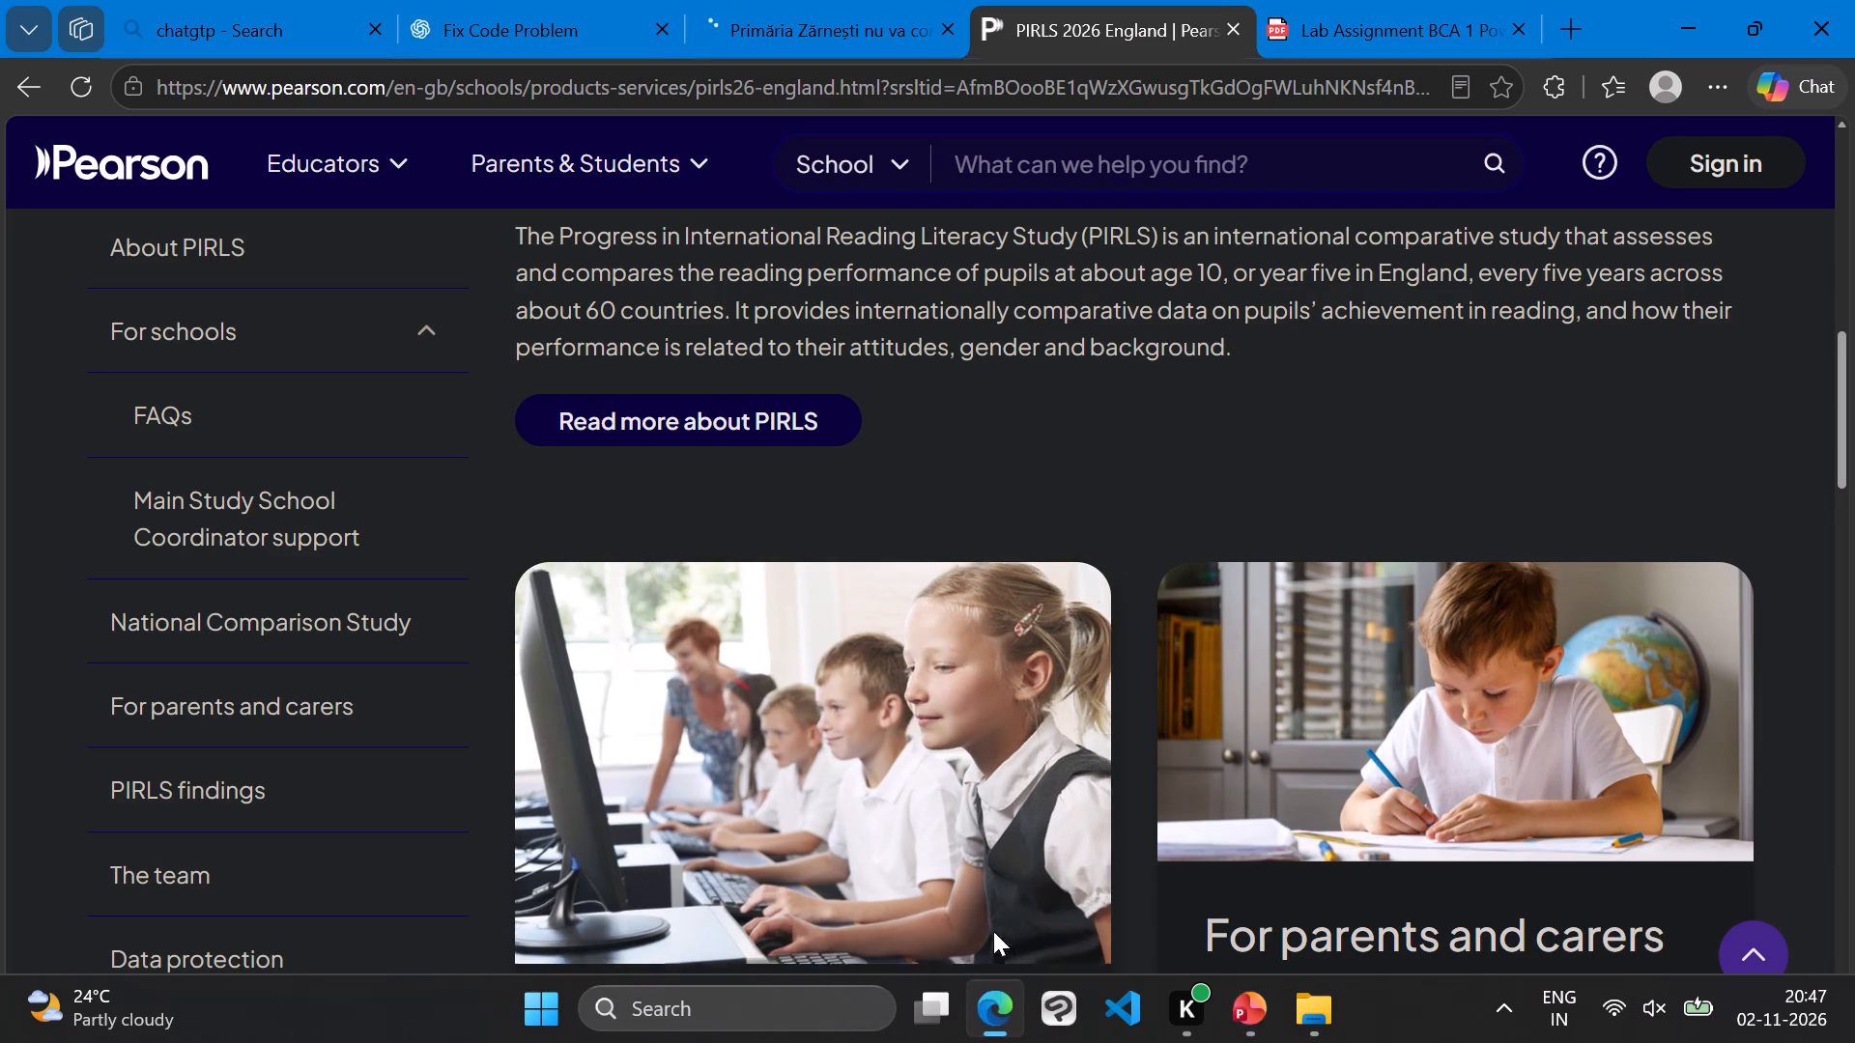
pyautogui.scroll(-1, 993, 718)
# Look through the radiobrasovfm.ro article and its open-plan office photo.
pyautogui.click(775, 2)
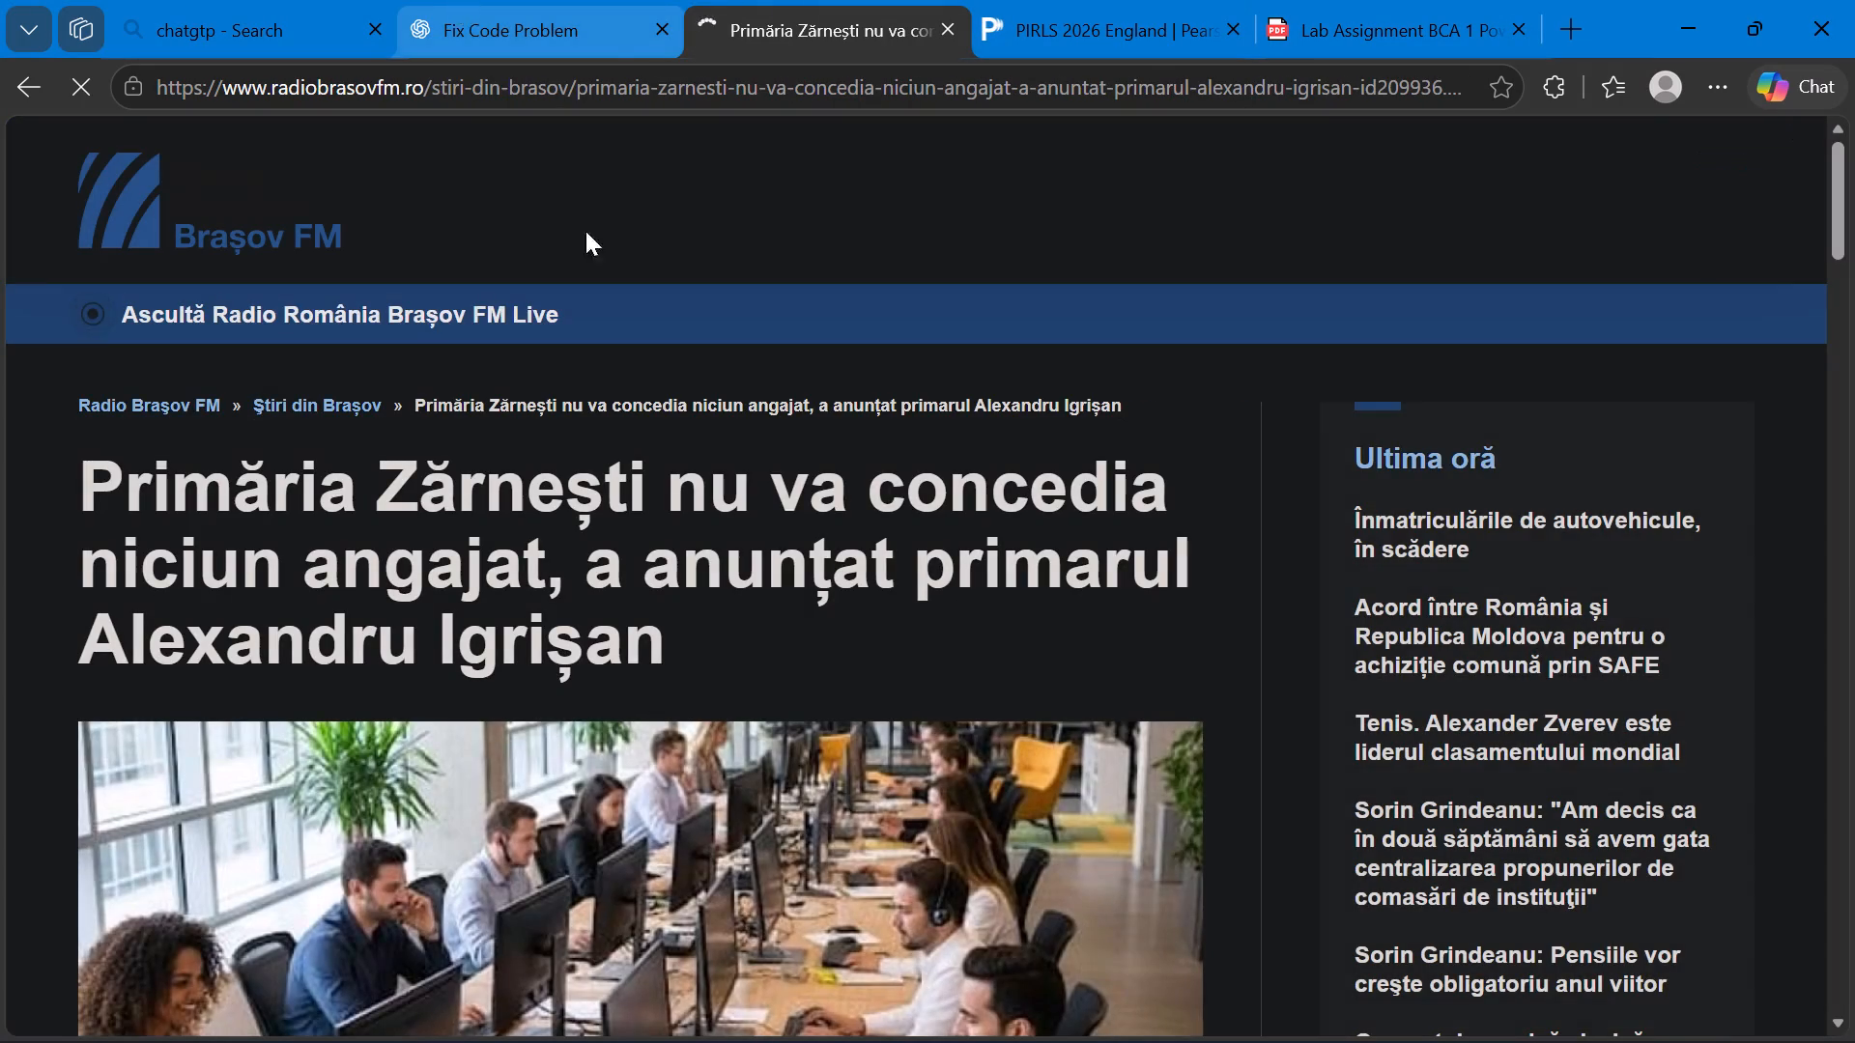
pyautogui.scroll(-1, 667, 524)
pyautogui.rightClick(655, 513)
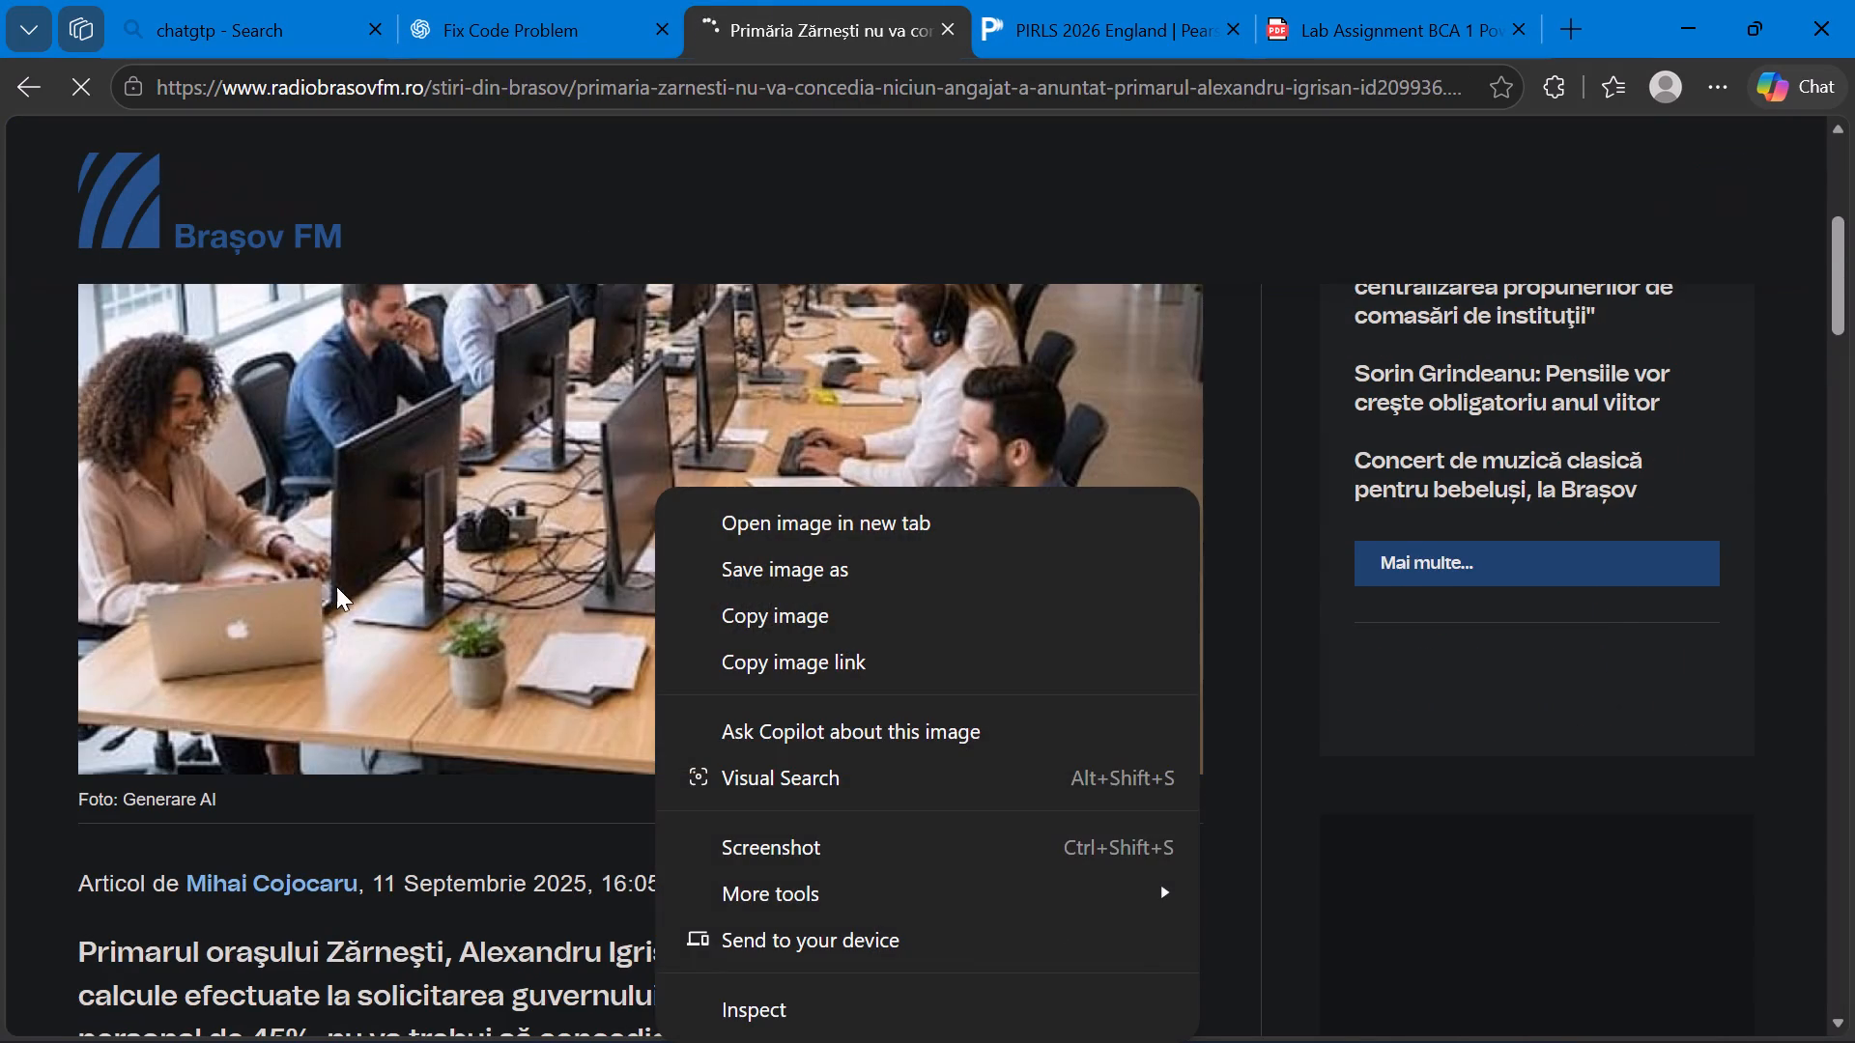
pyautogui.scroll(-7, 336, 586)
pyautogui.scroll(6, 336, 579)
pyautogui.scroll(1, 583, 616)
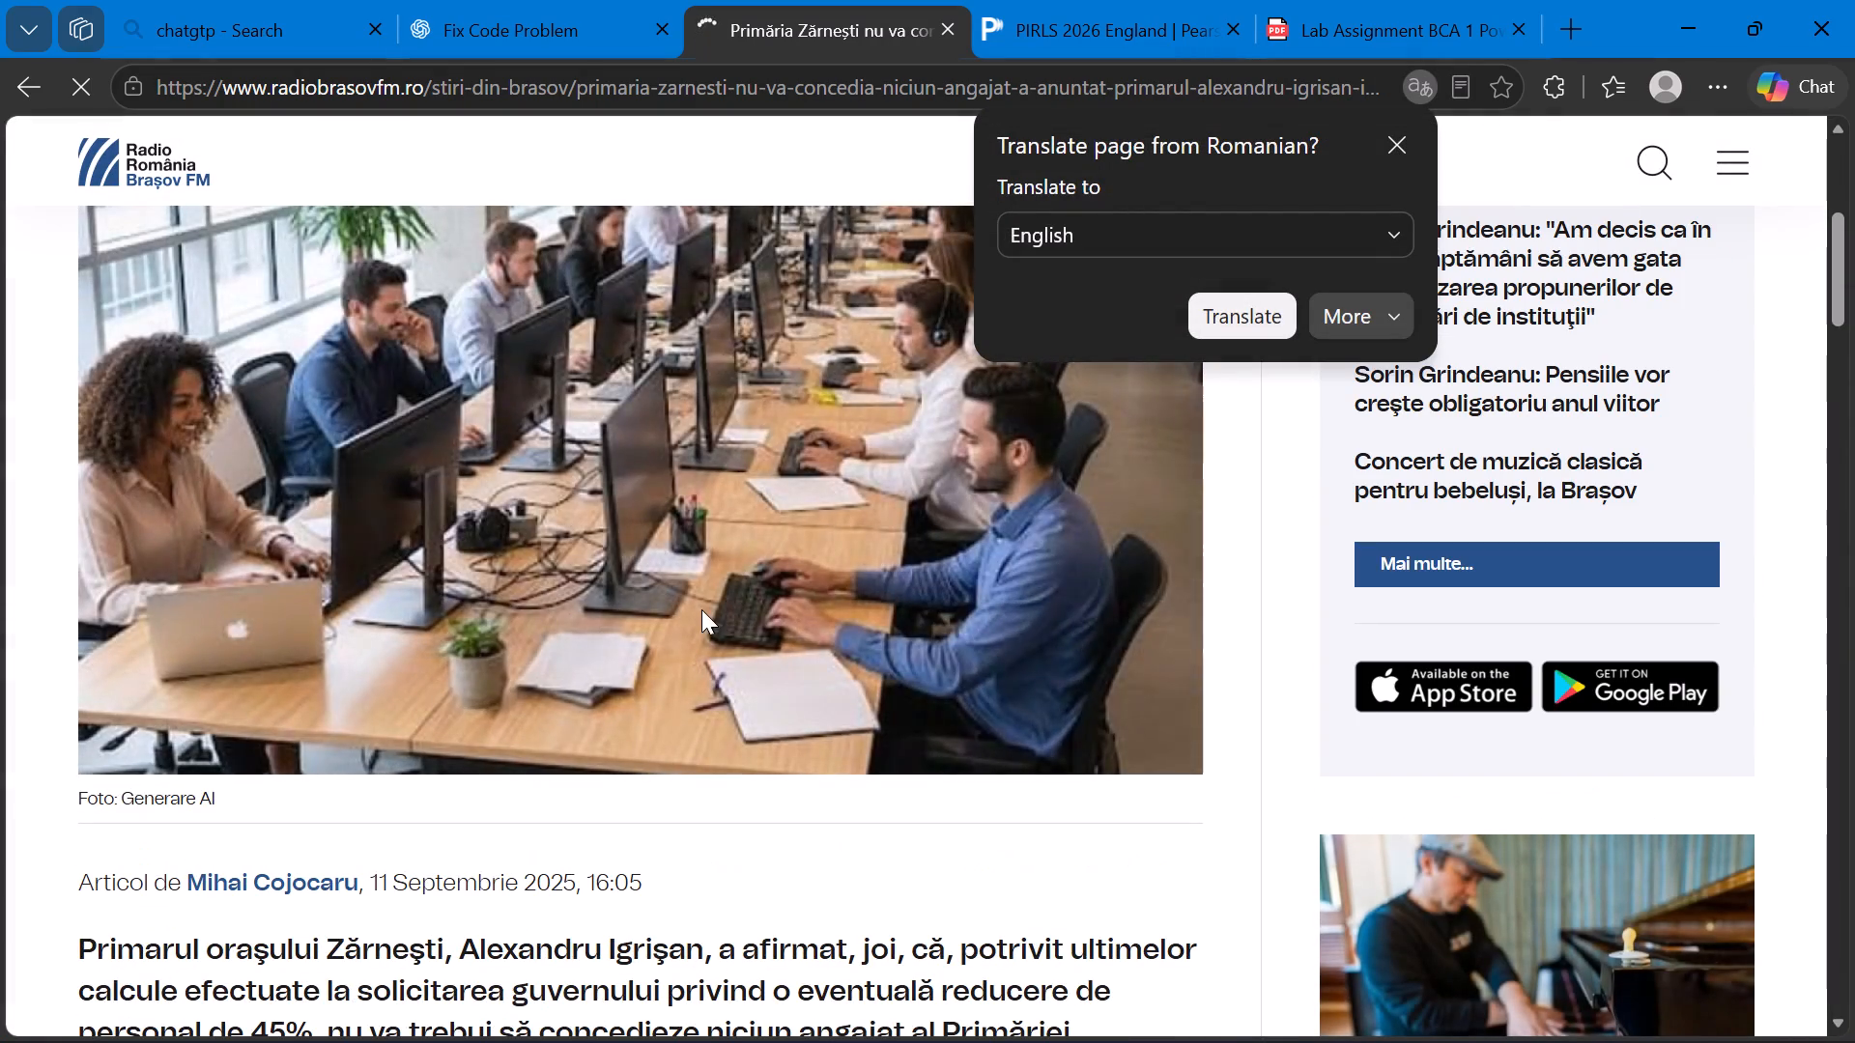
pyautogui.scroll(-2, 904, 577)
pyautogui.scroll(2, 904, 578)
pyautogui.scroll(-1, 904, 578)
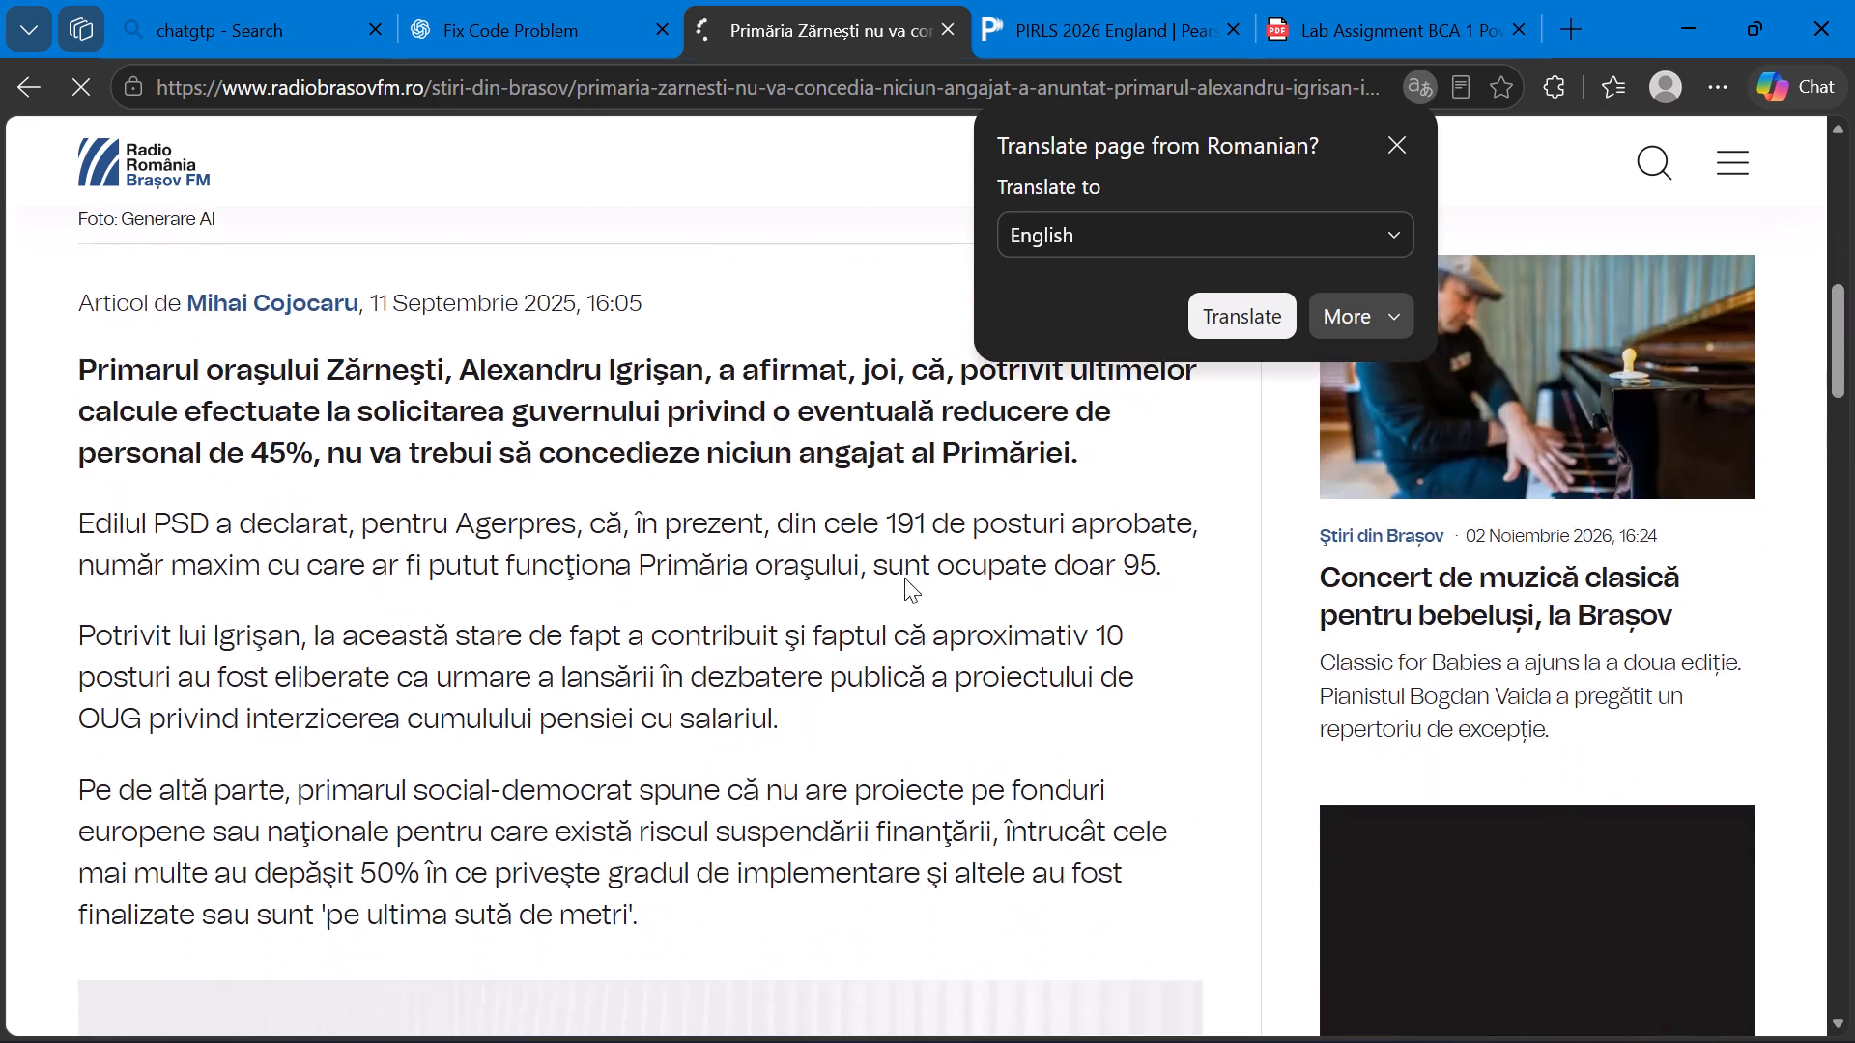
pyautogui.scroll(-5, 904, 578)
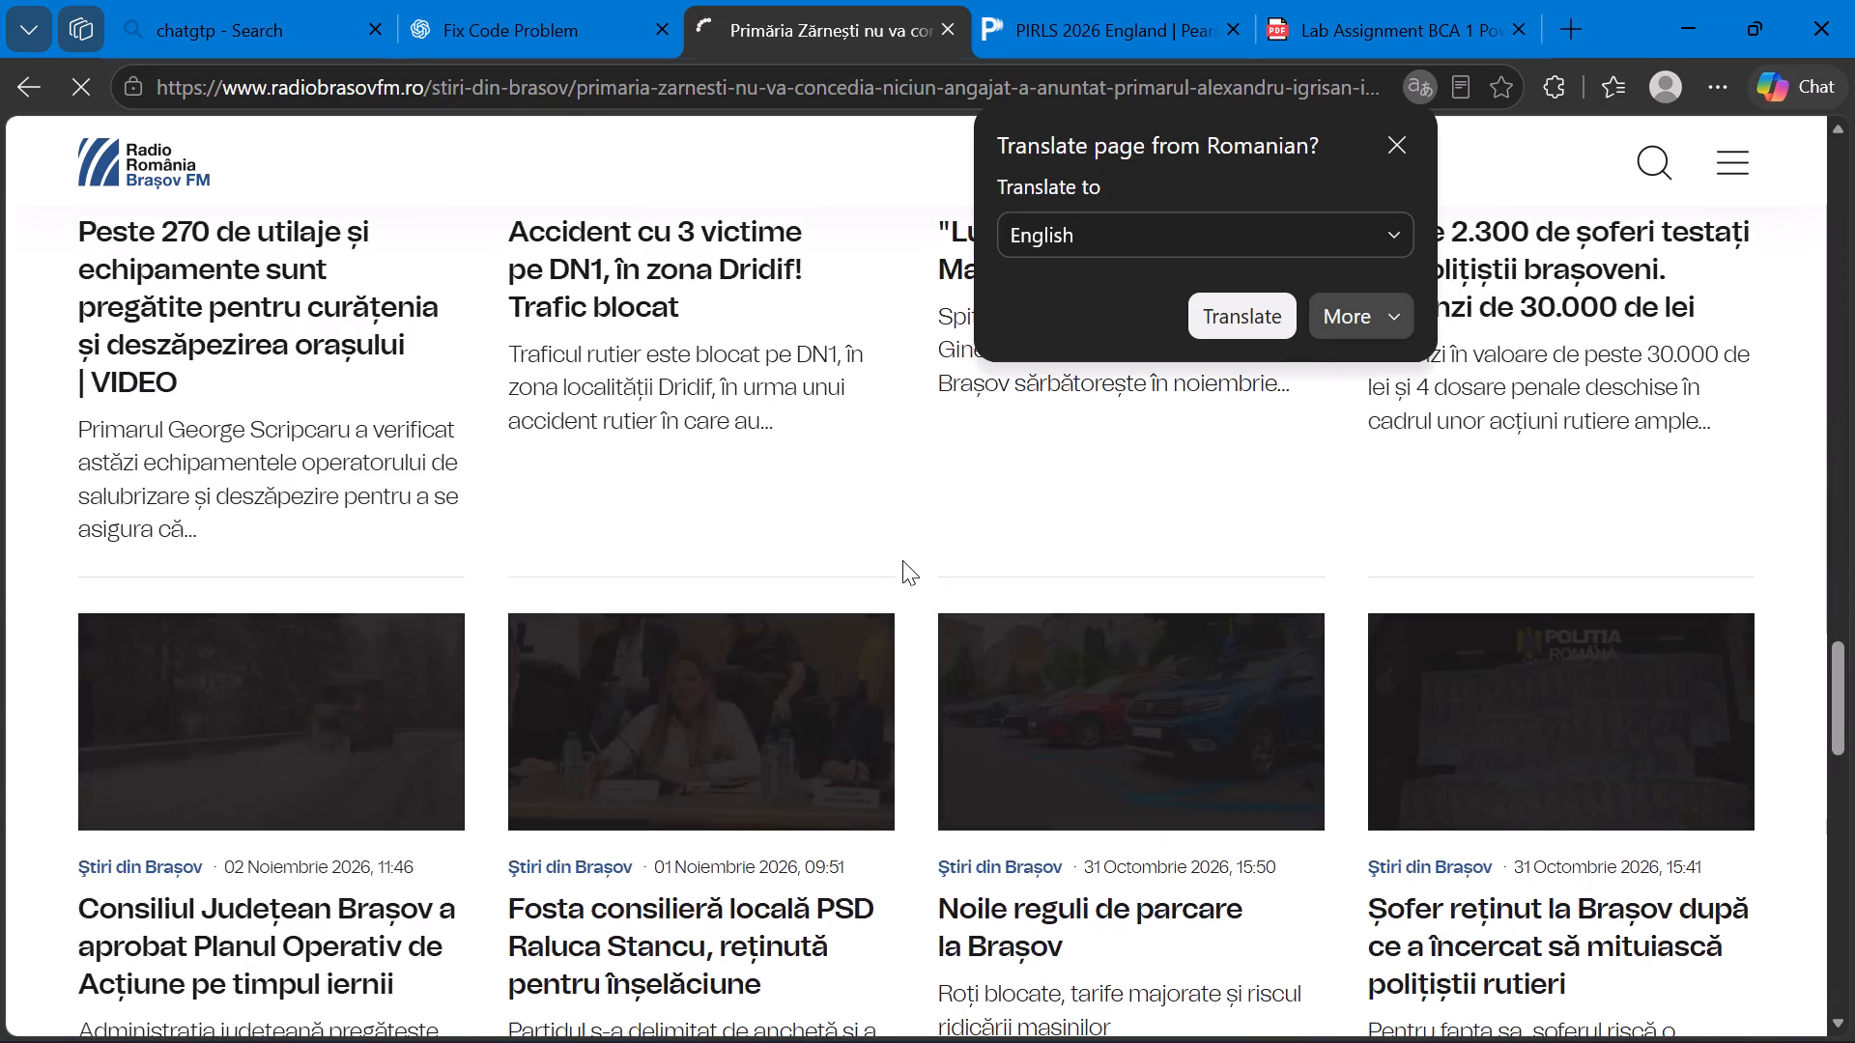
pyautogui.scroll(7, 902, 560)
# Save the open-plan office photo from the radiobrasovfm.ro article to Downloads as a JPG named he.
pyautogui.rightClick(759, 828)
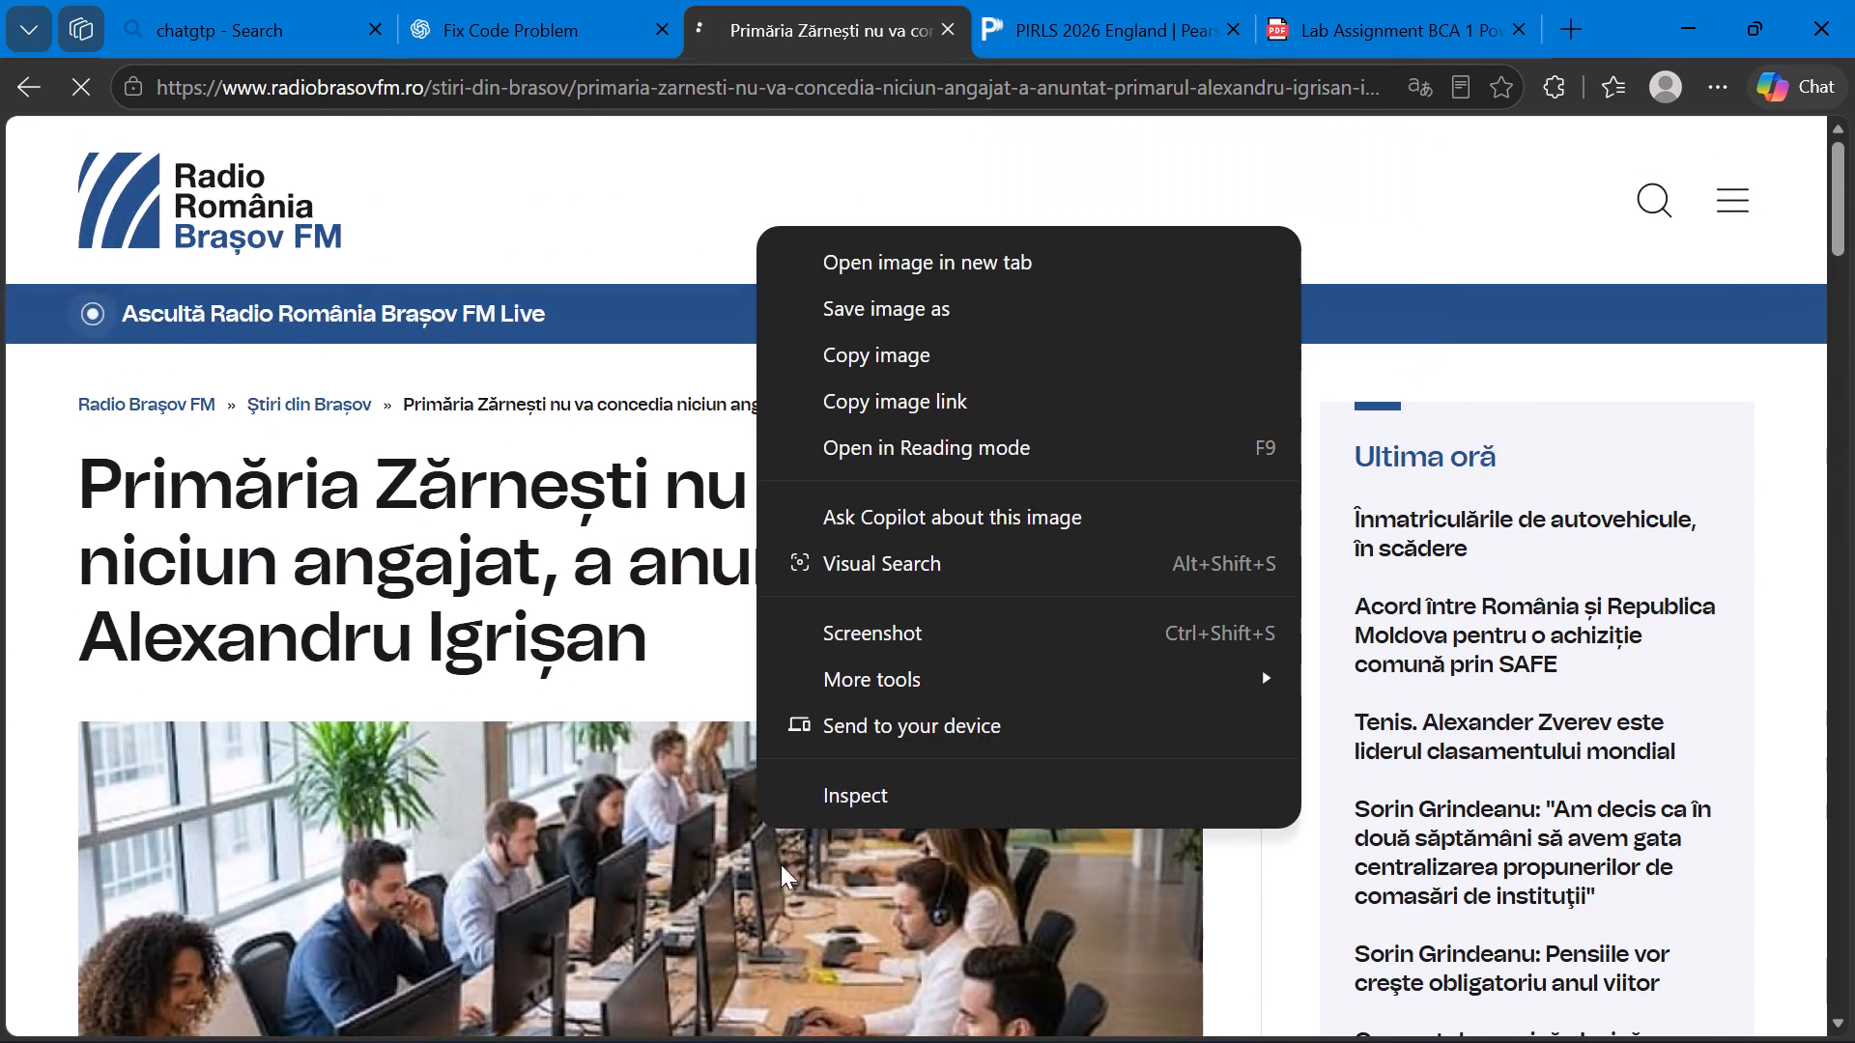
pyautogui.click(916, 317)
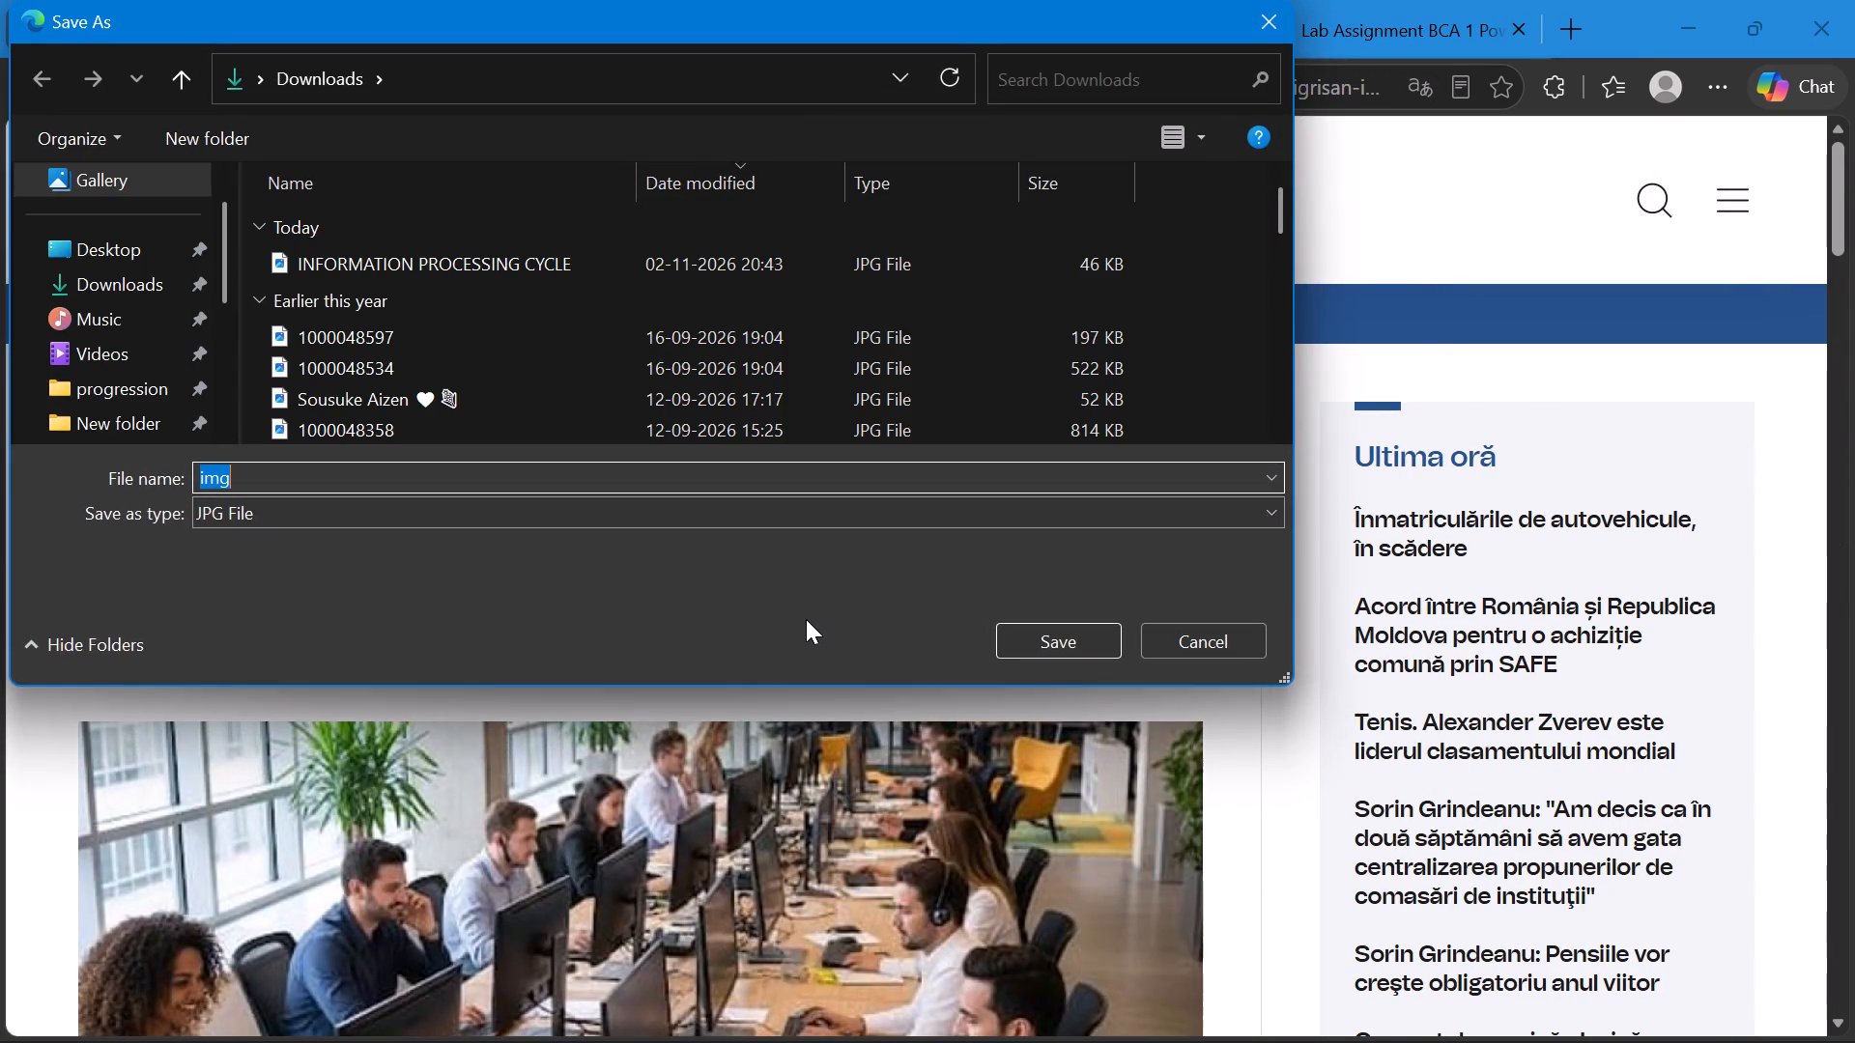
pyautogui.write('he')
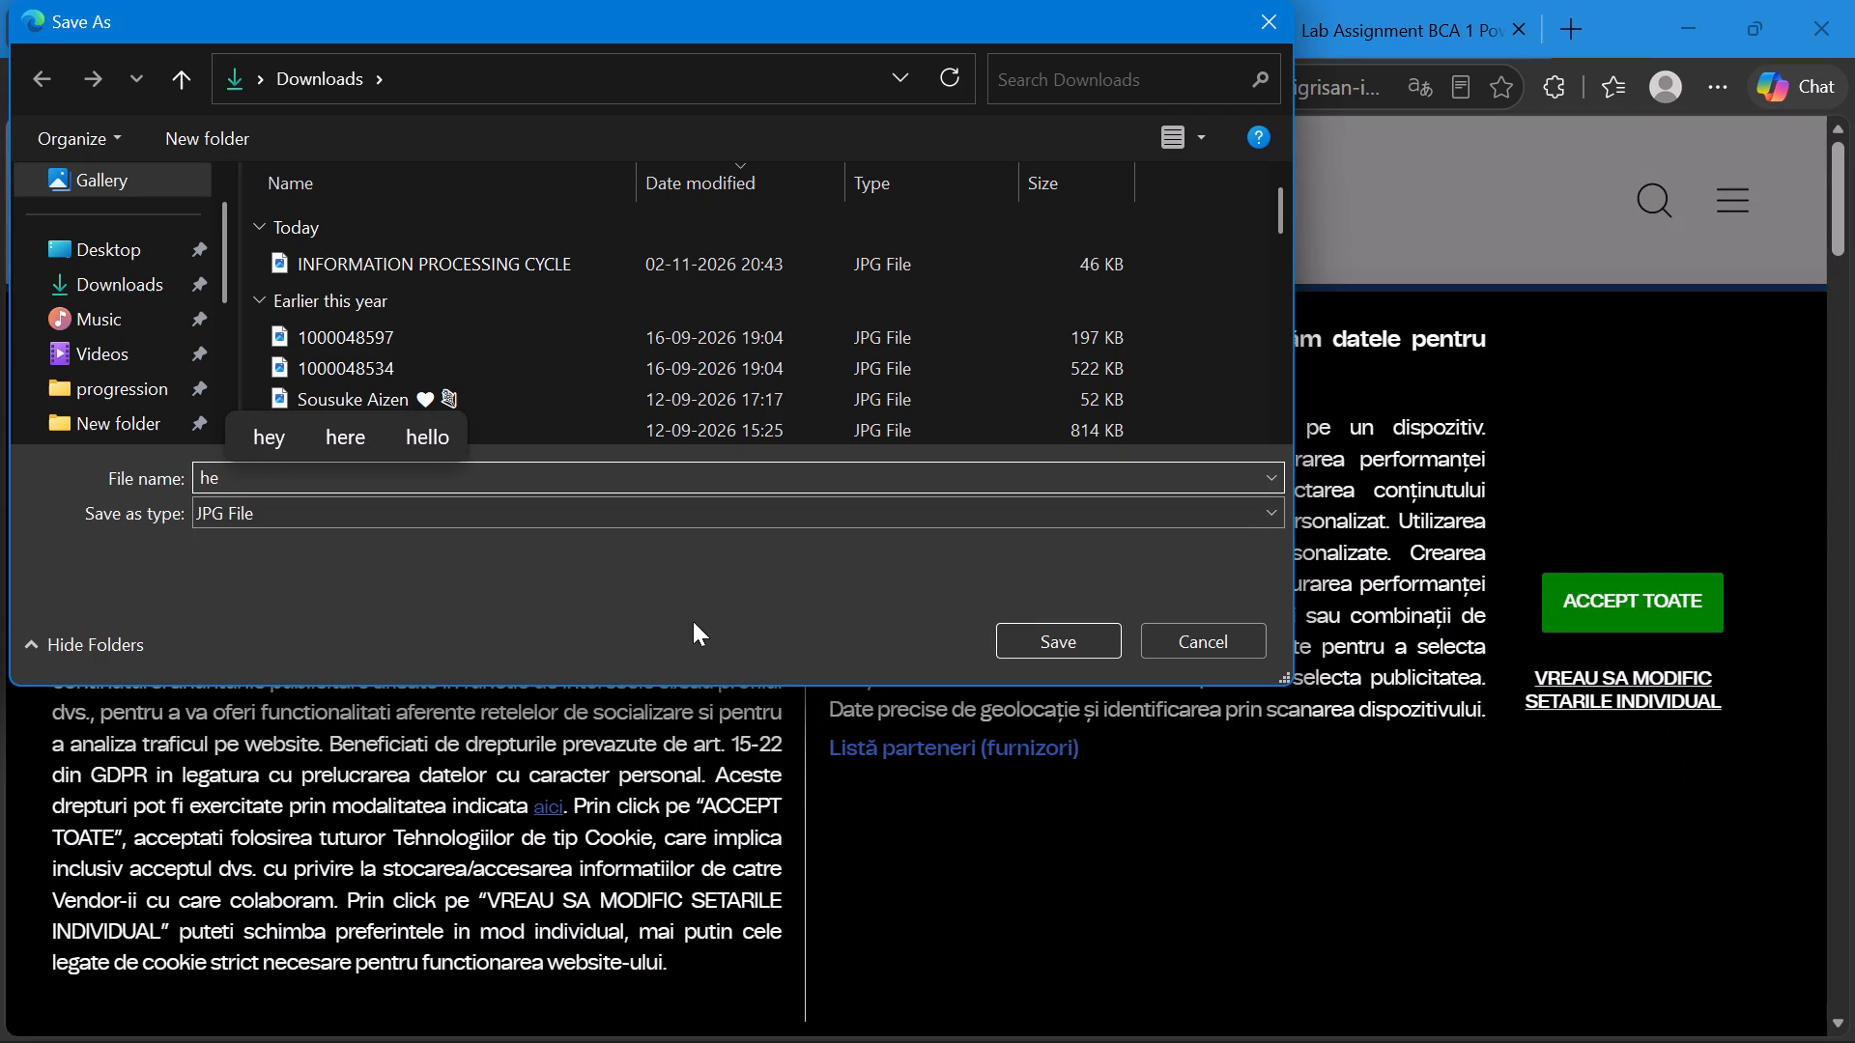
pyautogui.click(131, 288)
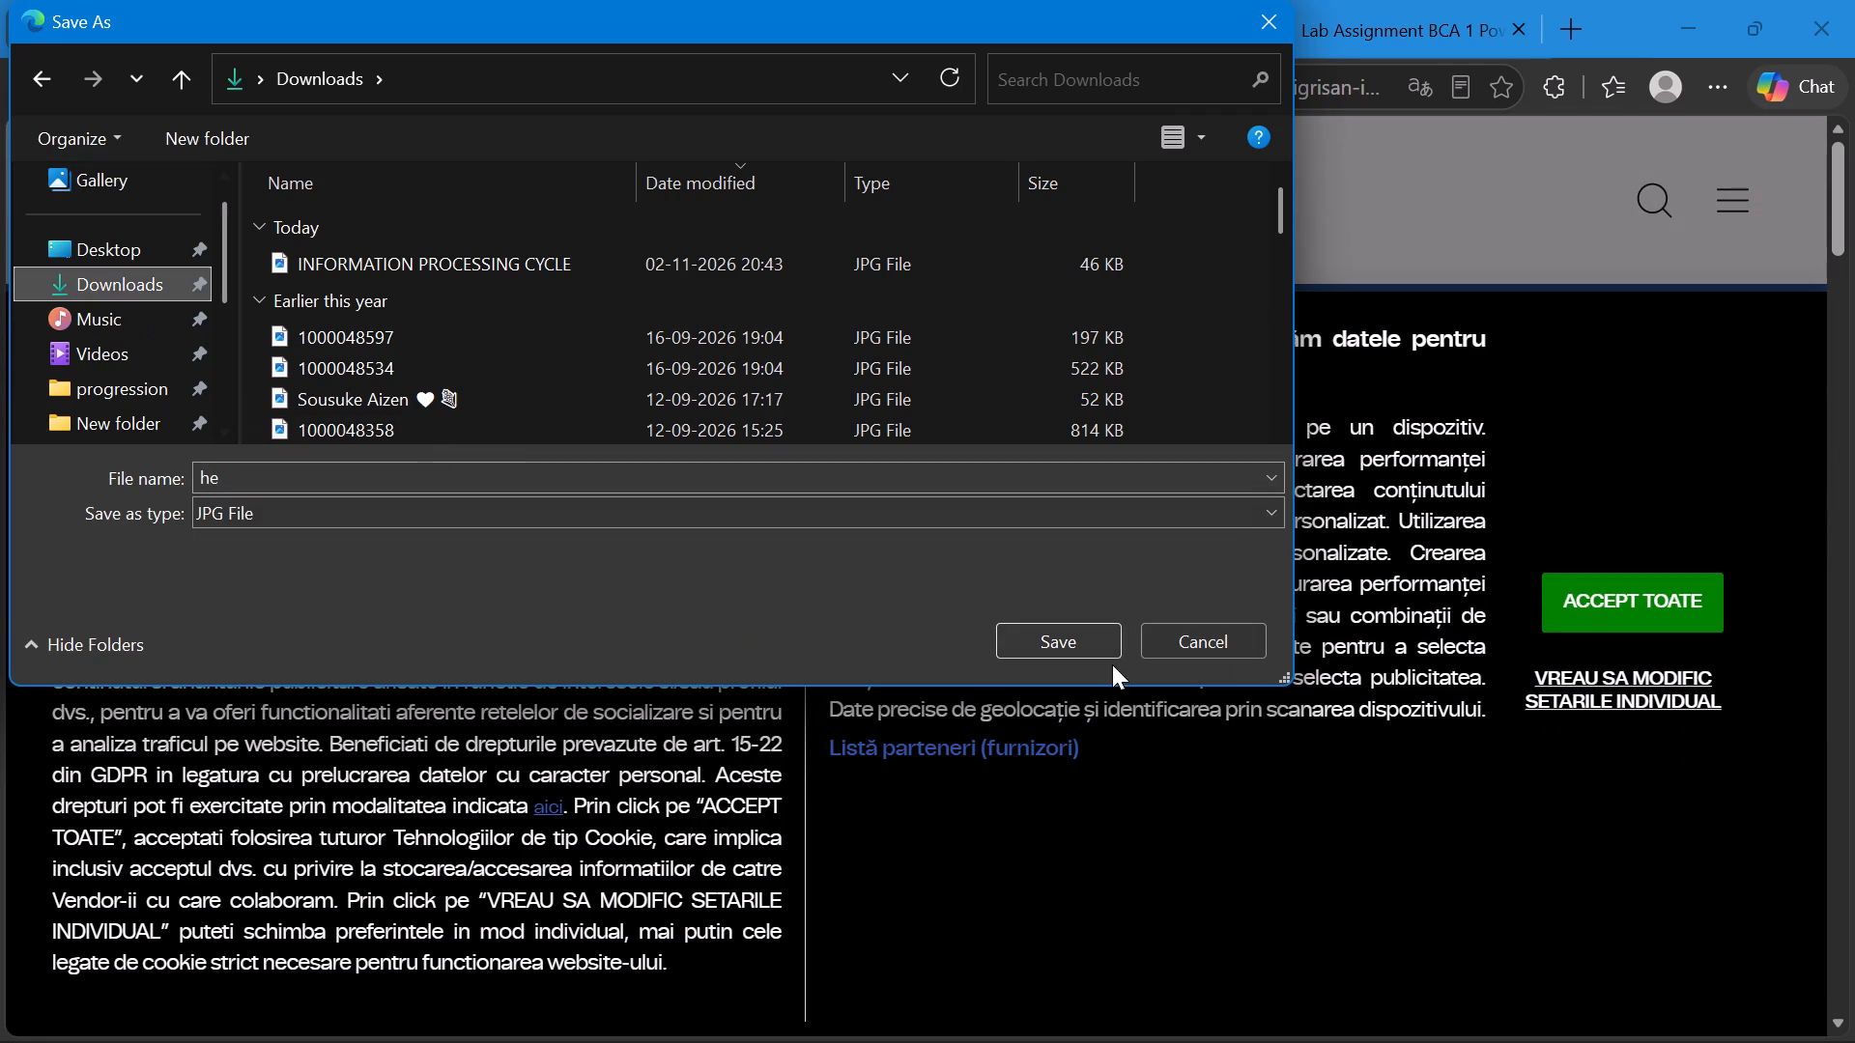
pyautogui.click(1078, 628)
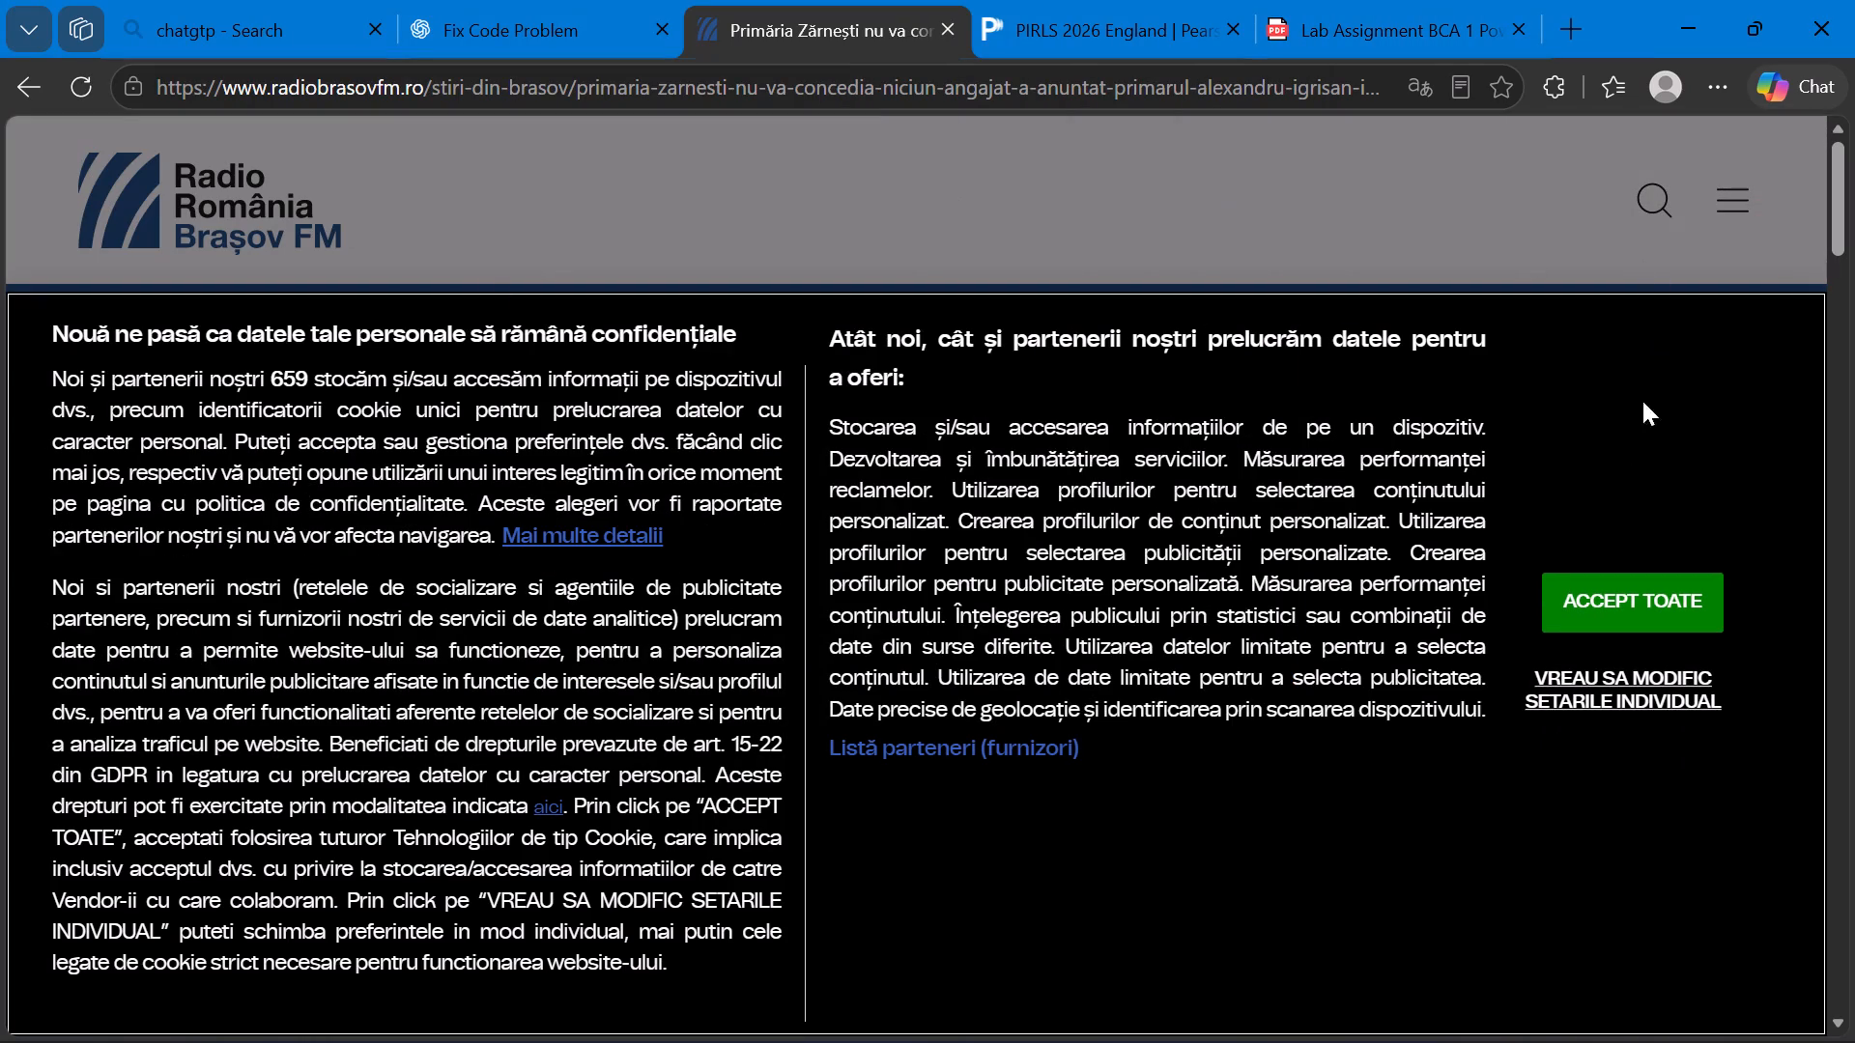
# Close the radiobrasovfm.ro article.
pyautogui.click(1112, 191)
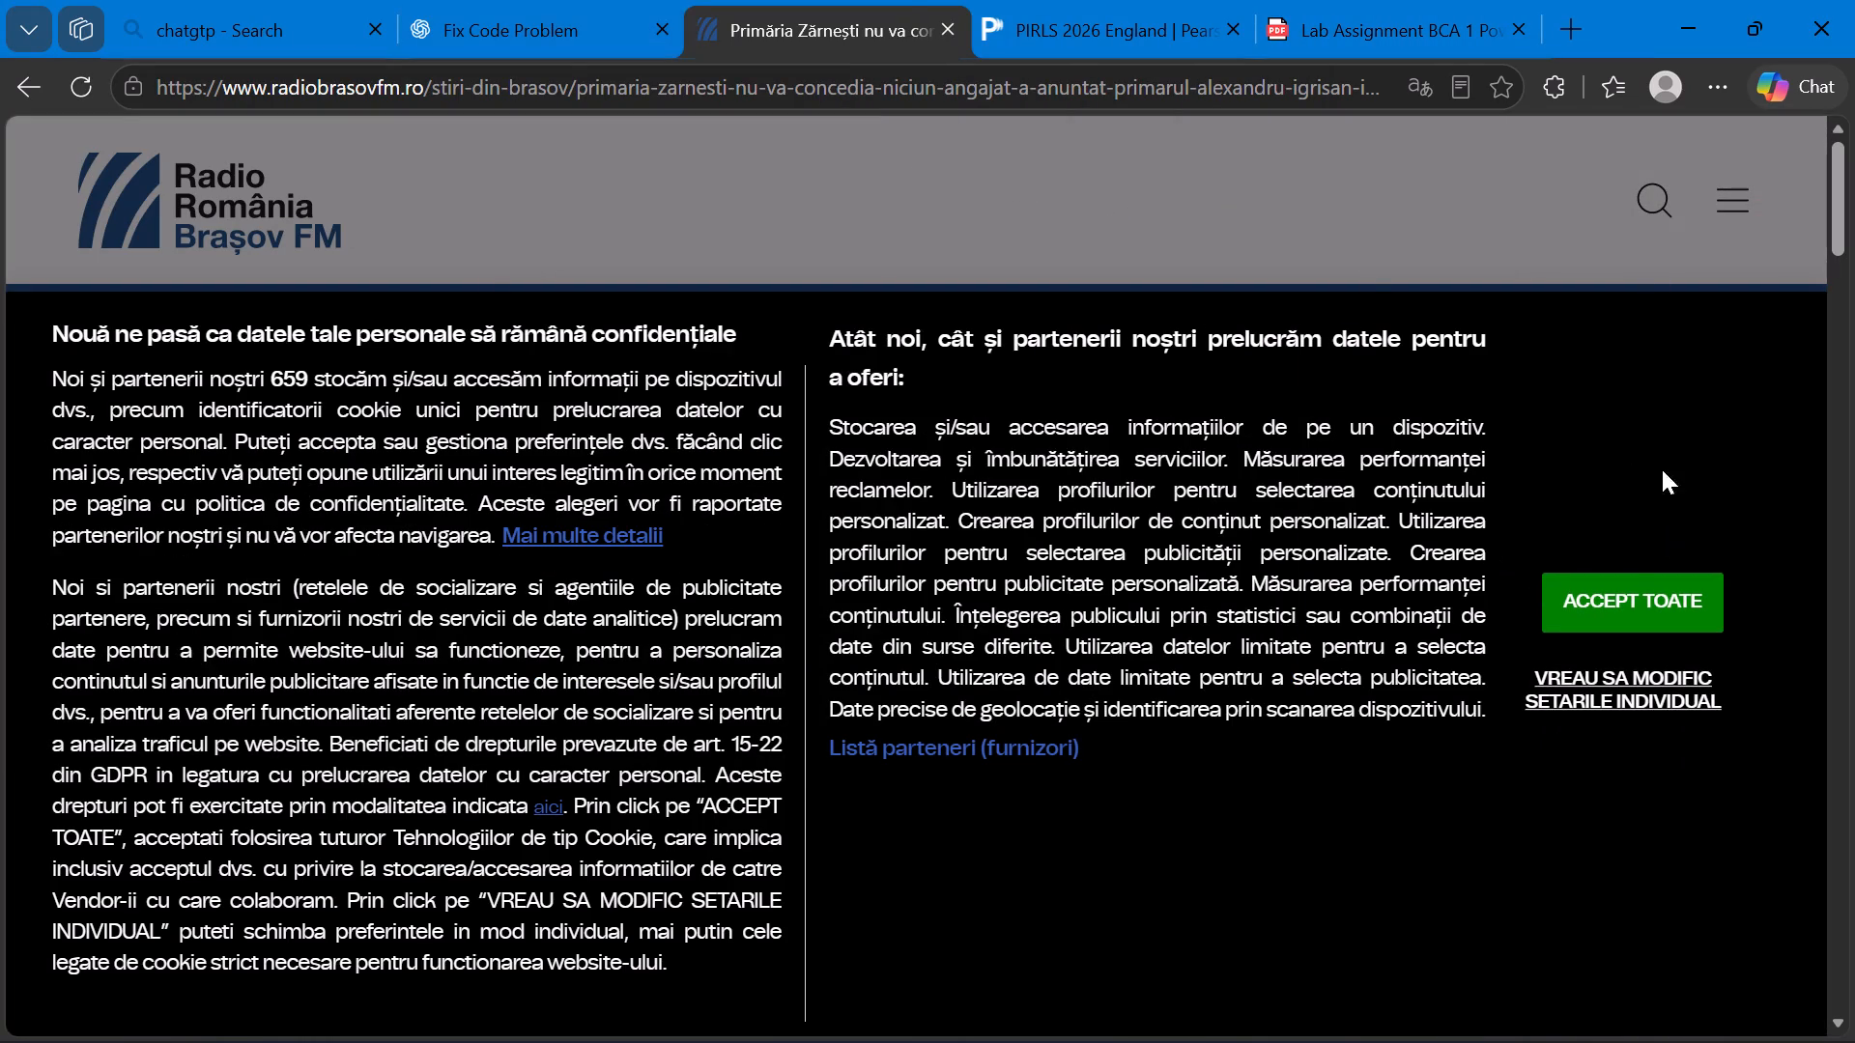
pyautogui.click(946, 24)
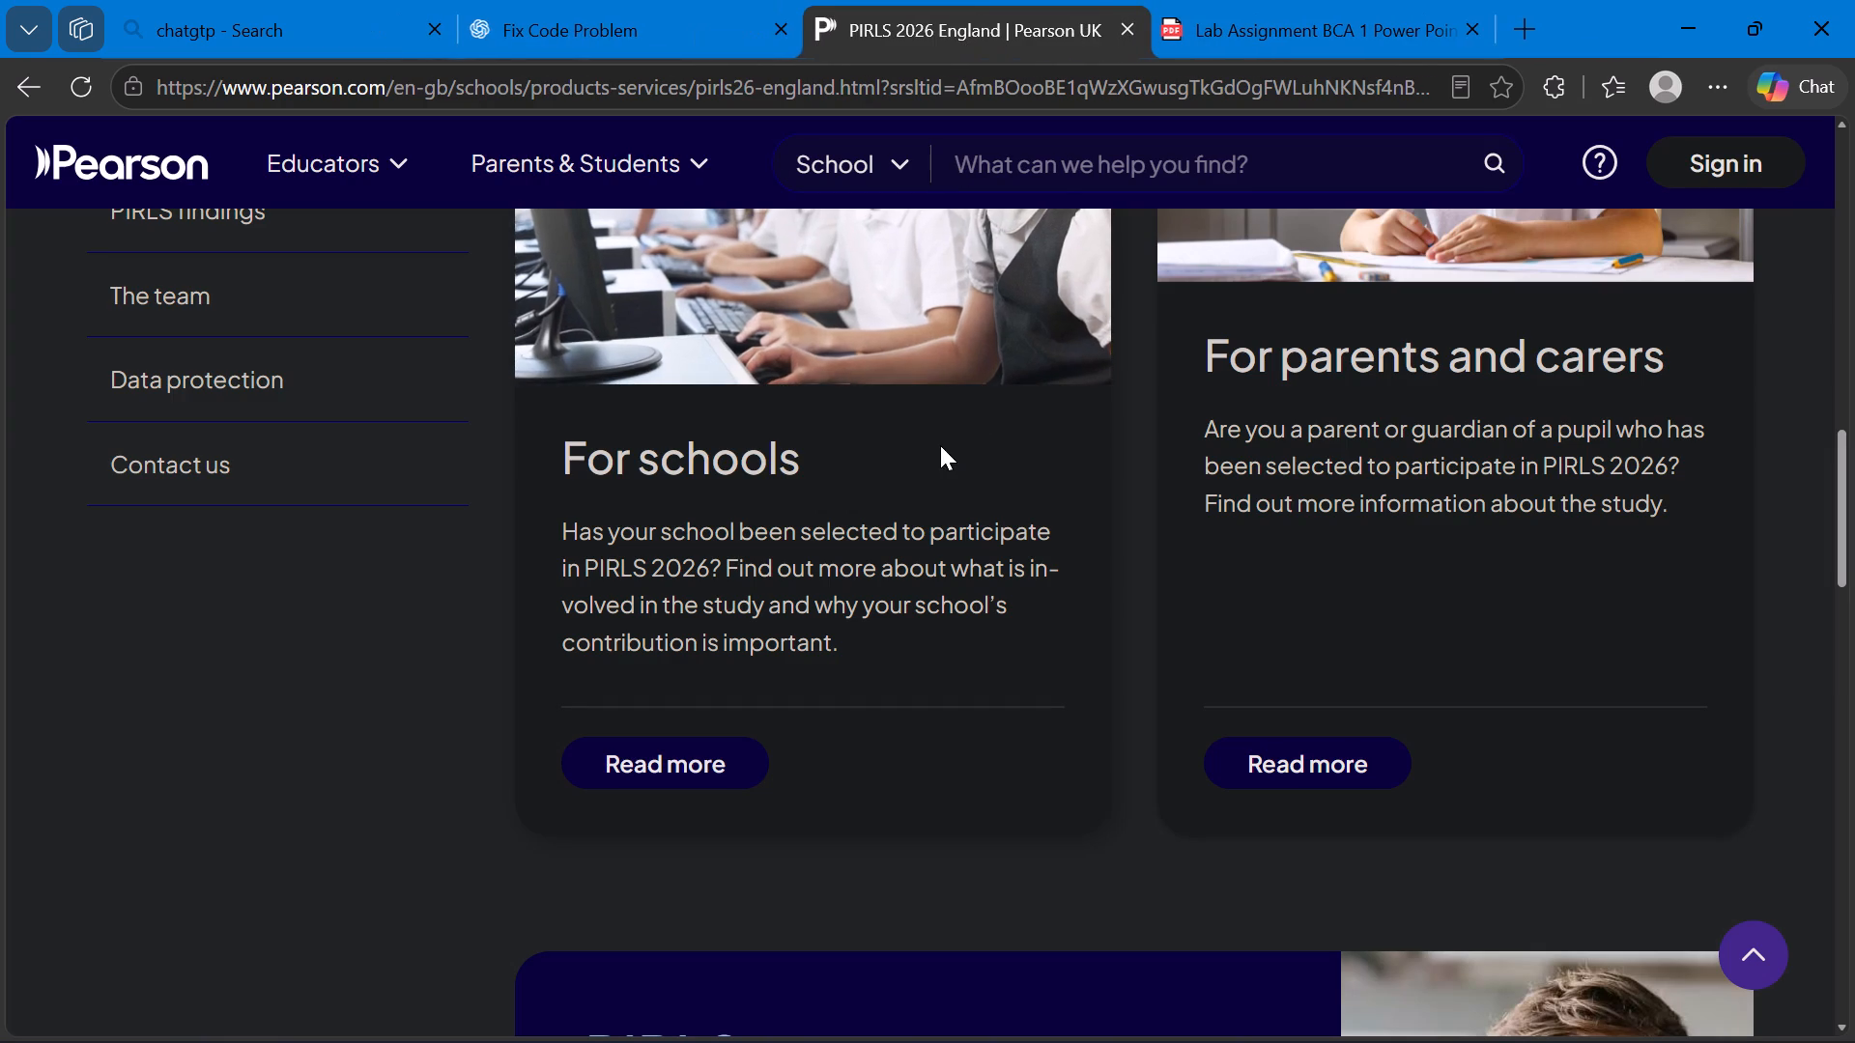
pyautogui.click(660, 7)
pyautogui.scroll(-1, 854, 299)
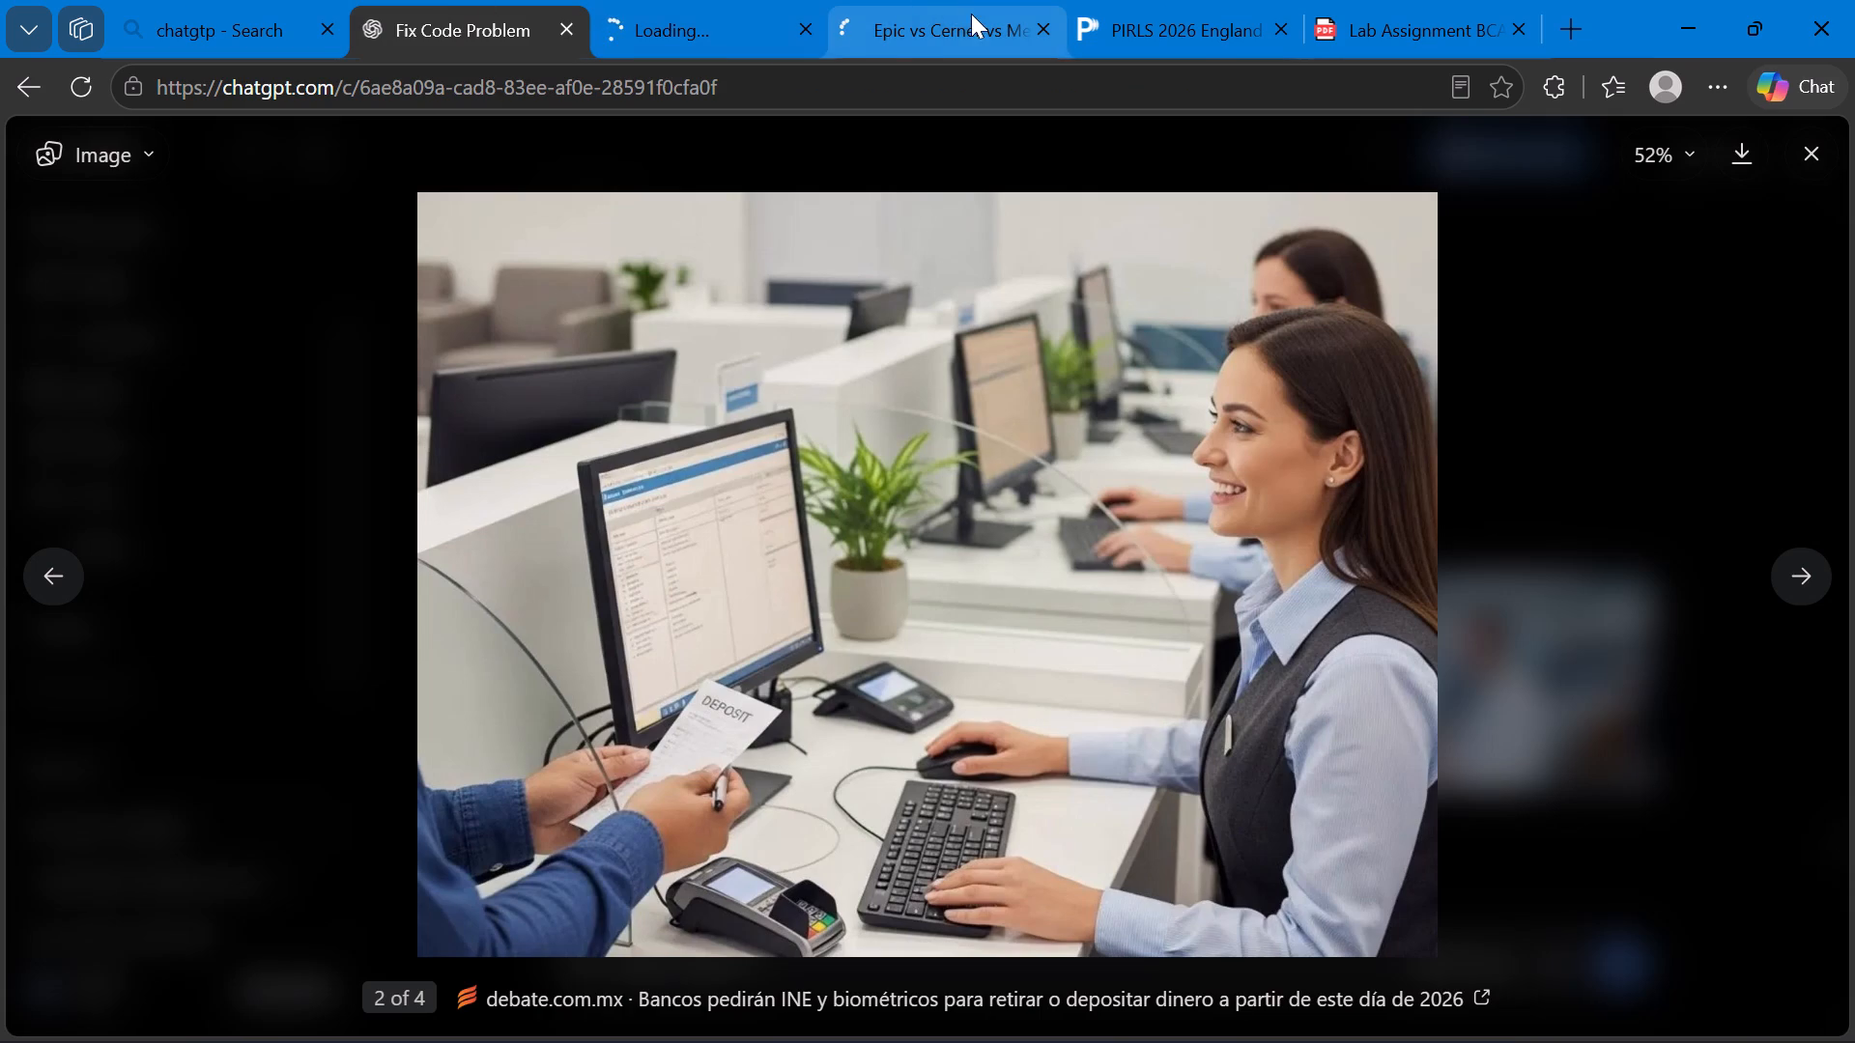
pyautogui.click(916, 20)
pyautogui.click(1188, 23)
pyautogui.click(1283, 25)
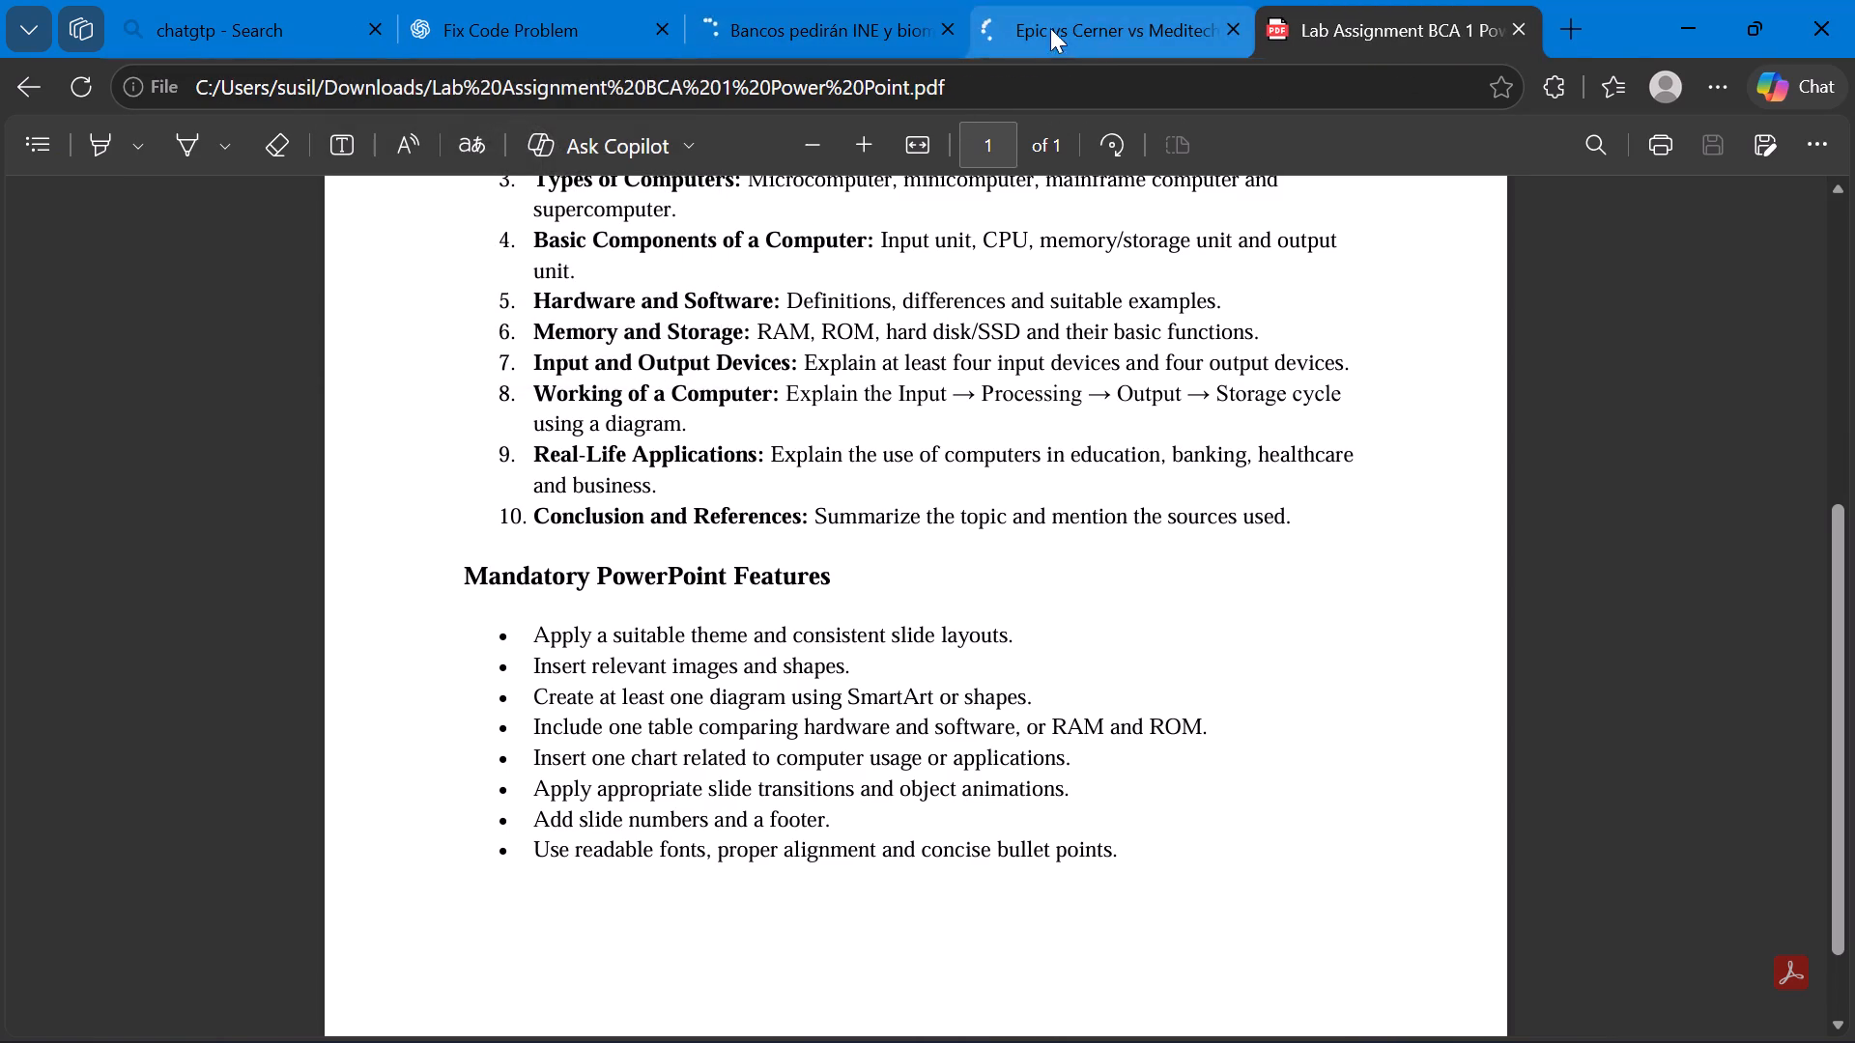
# Save the physician photo from the residencyadvisor.com article to Downloads as a WEBP named bbb, and close the article.
pyautogui.click(1103, 22)
pyautogui.scroll(-1, 728, 574)
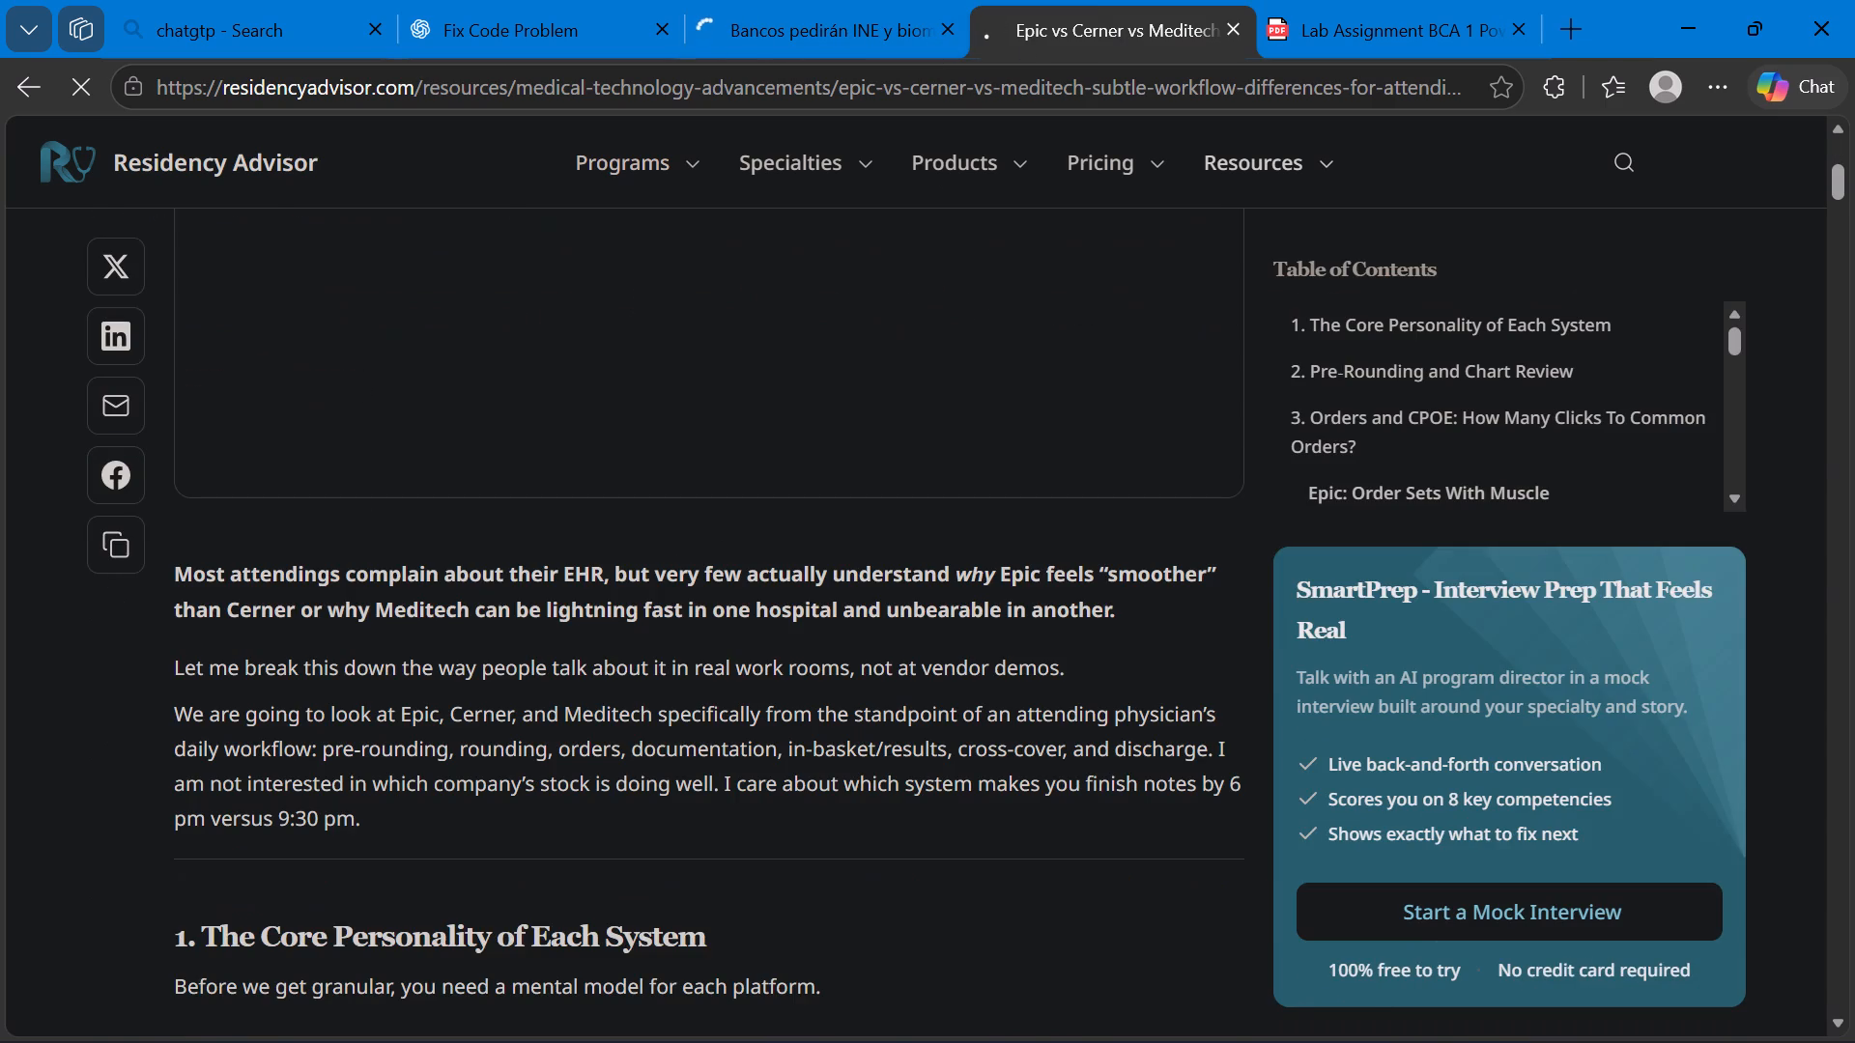
pyautogui.scroll(1, 702, 576)
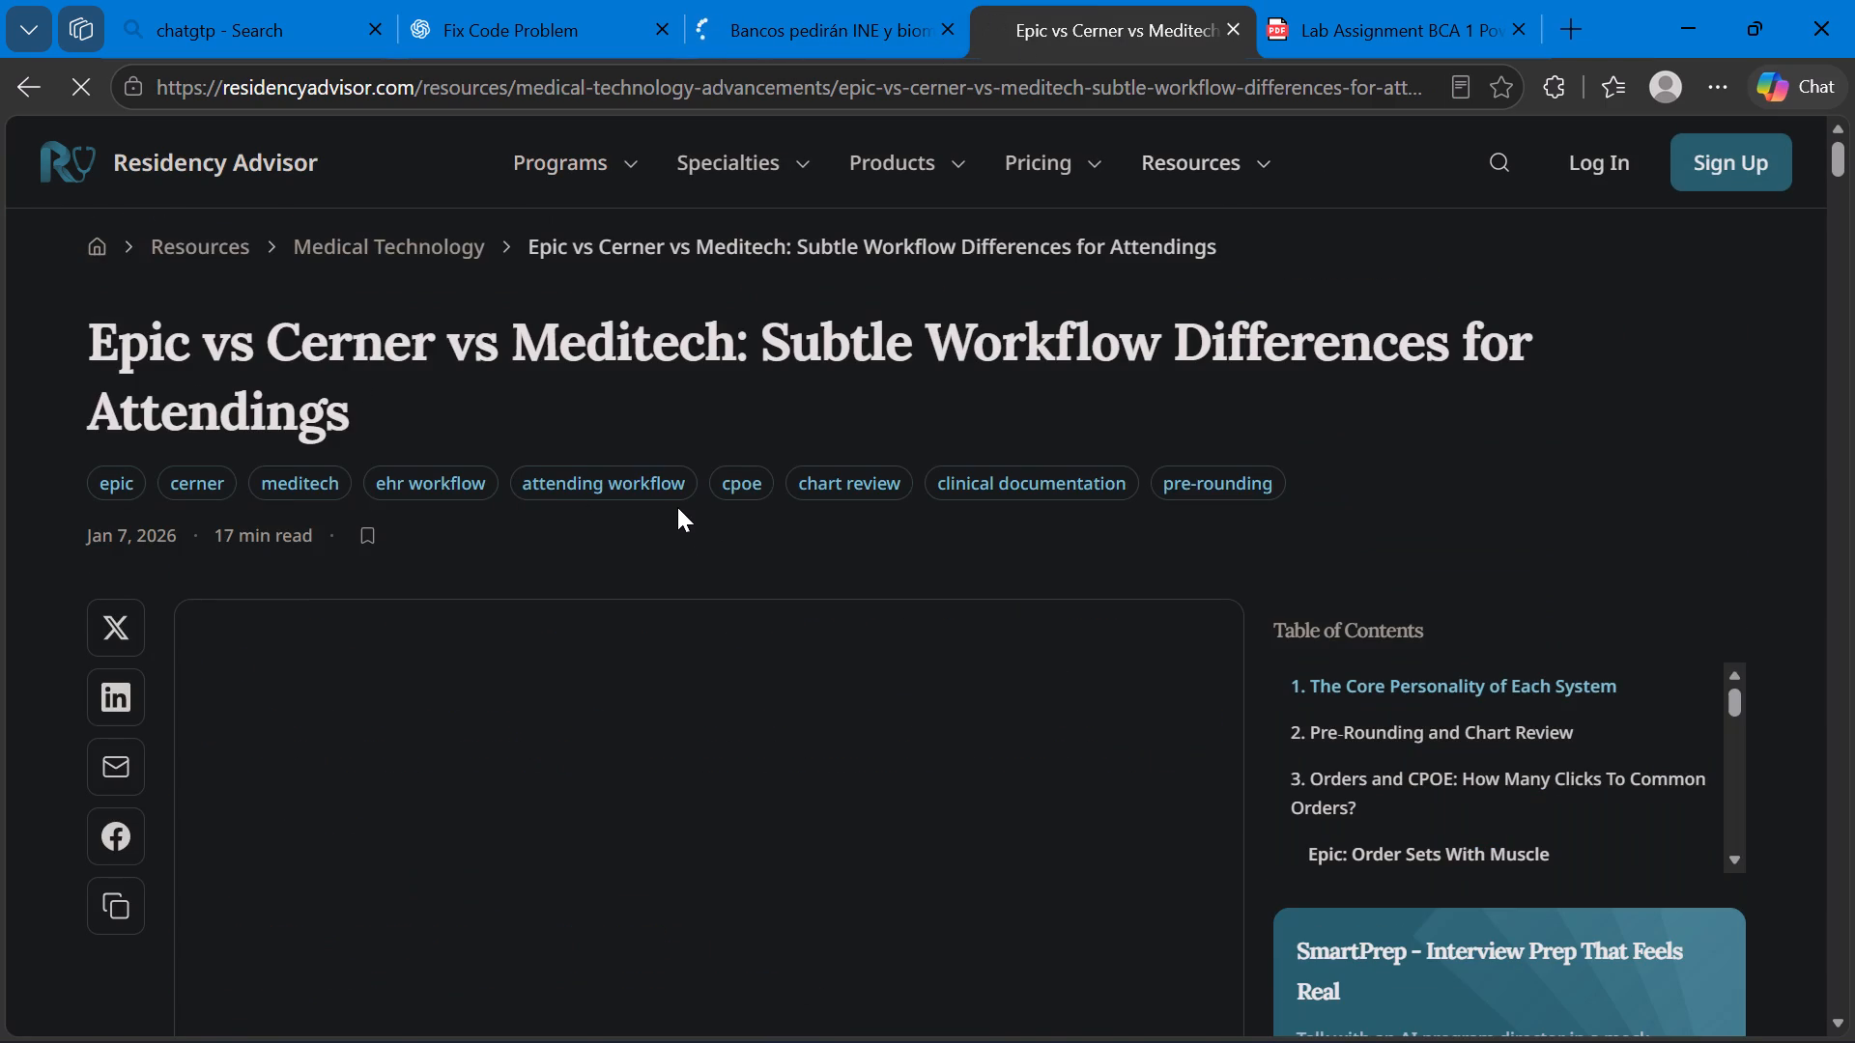
pyautogui.rightClick(838, 839)
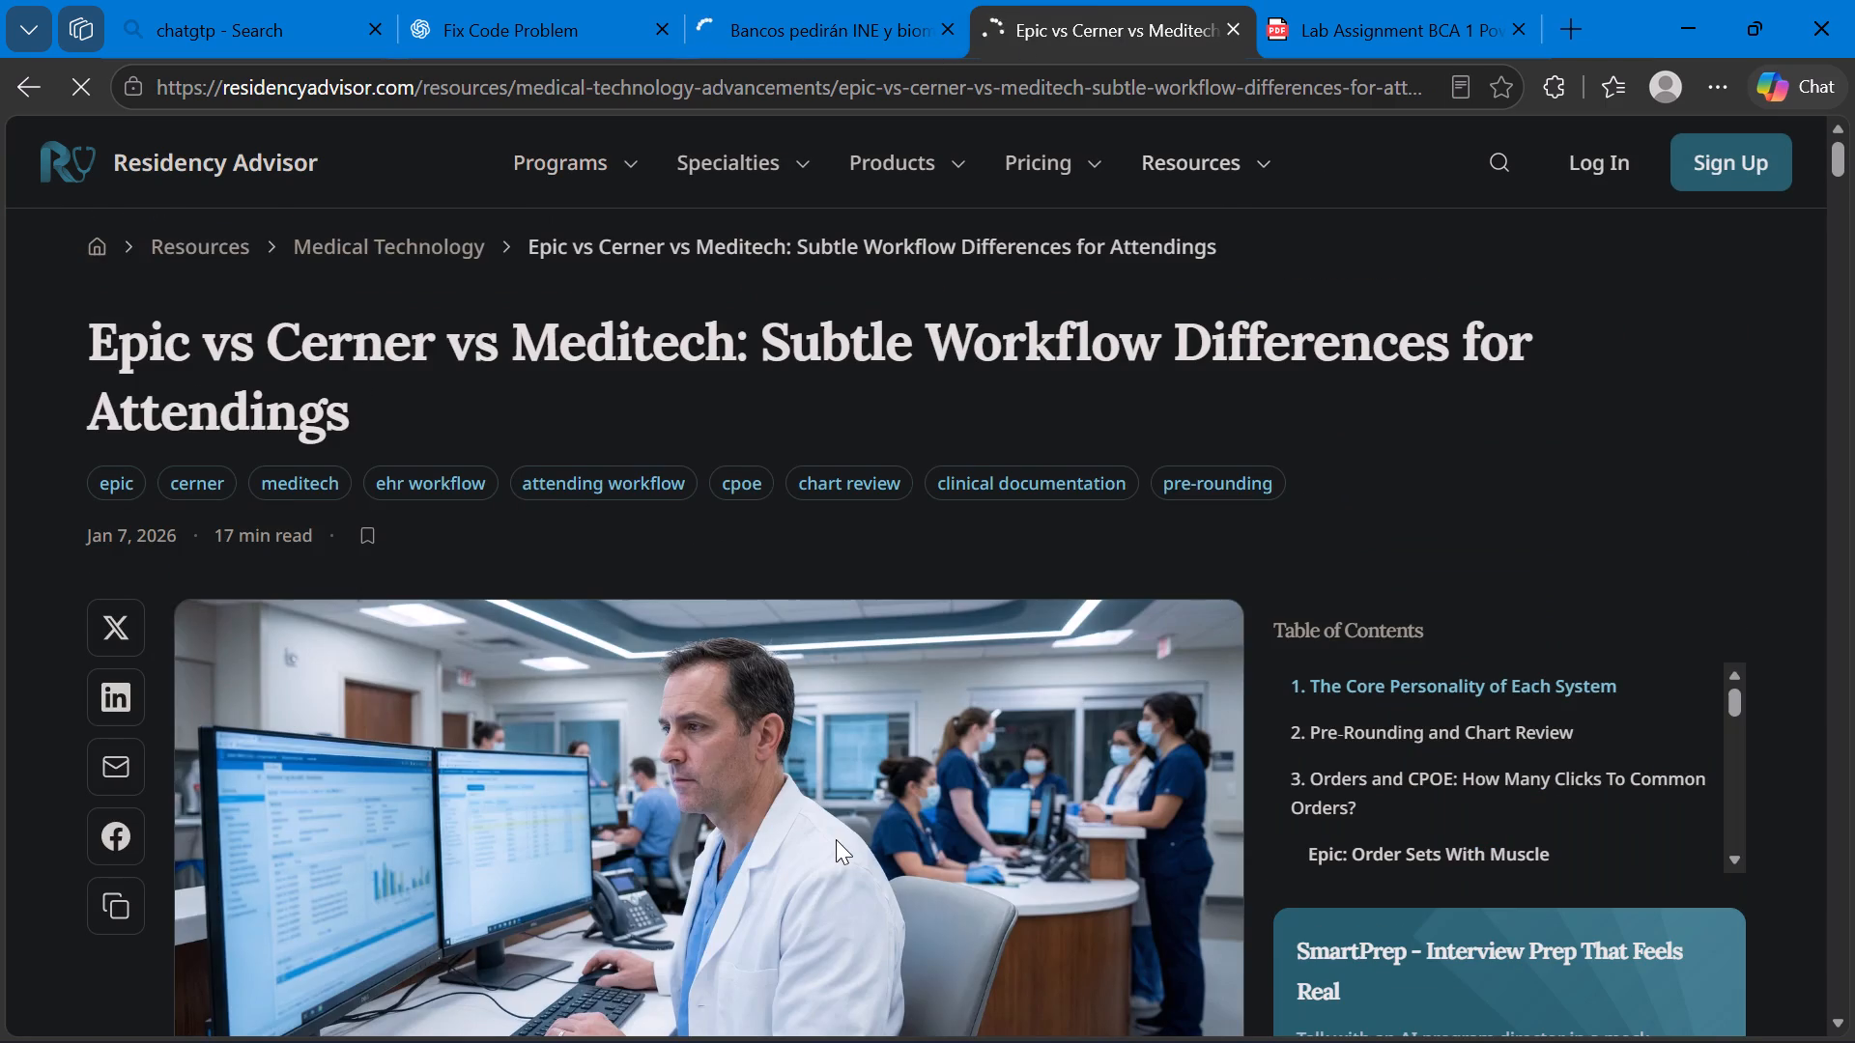
pyautogui.click(1008, 327)
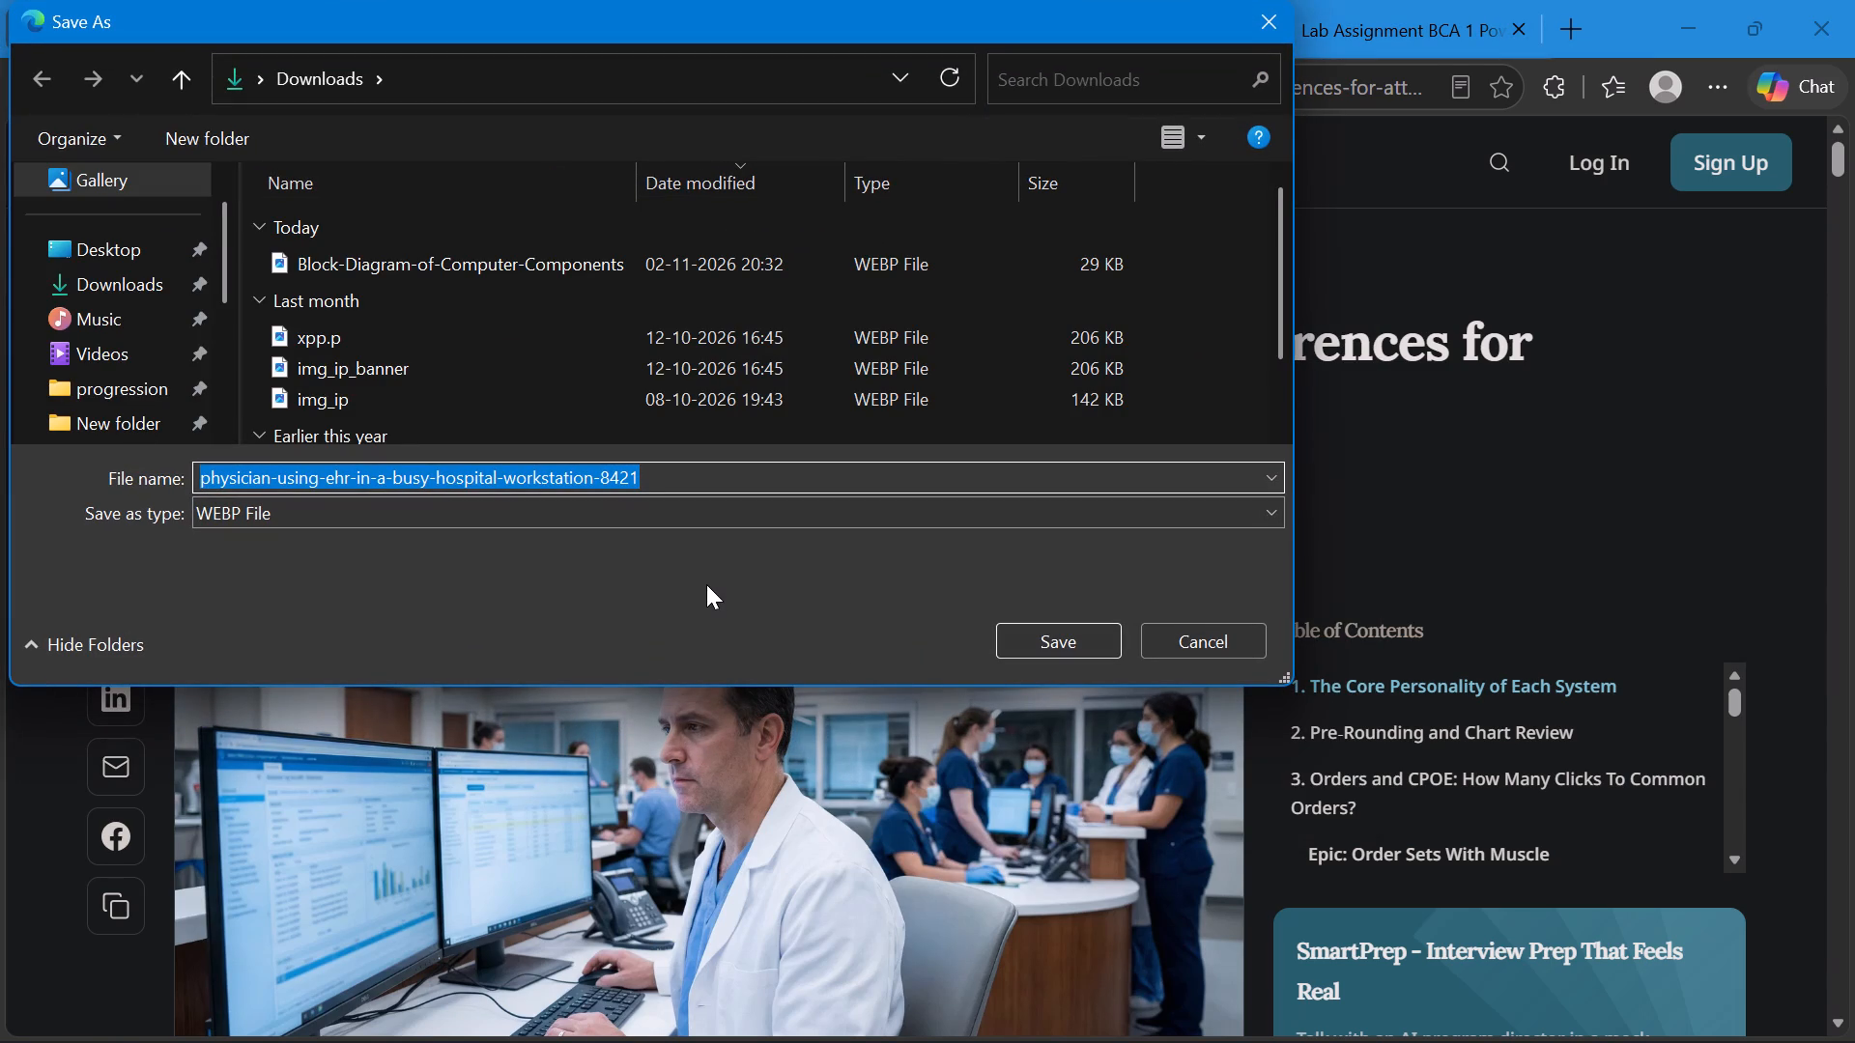
pyautogui.press('BackSpace')
pyautogui.press('b')
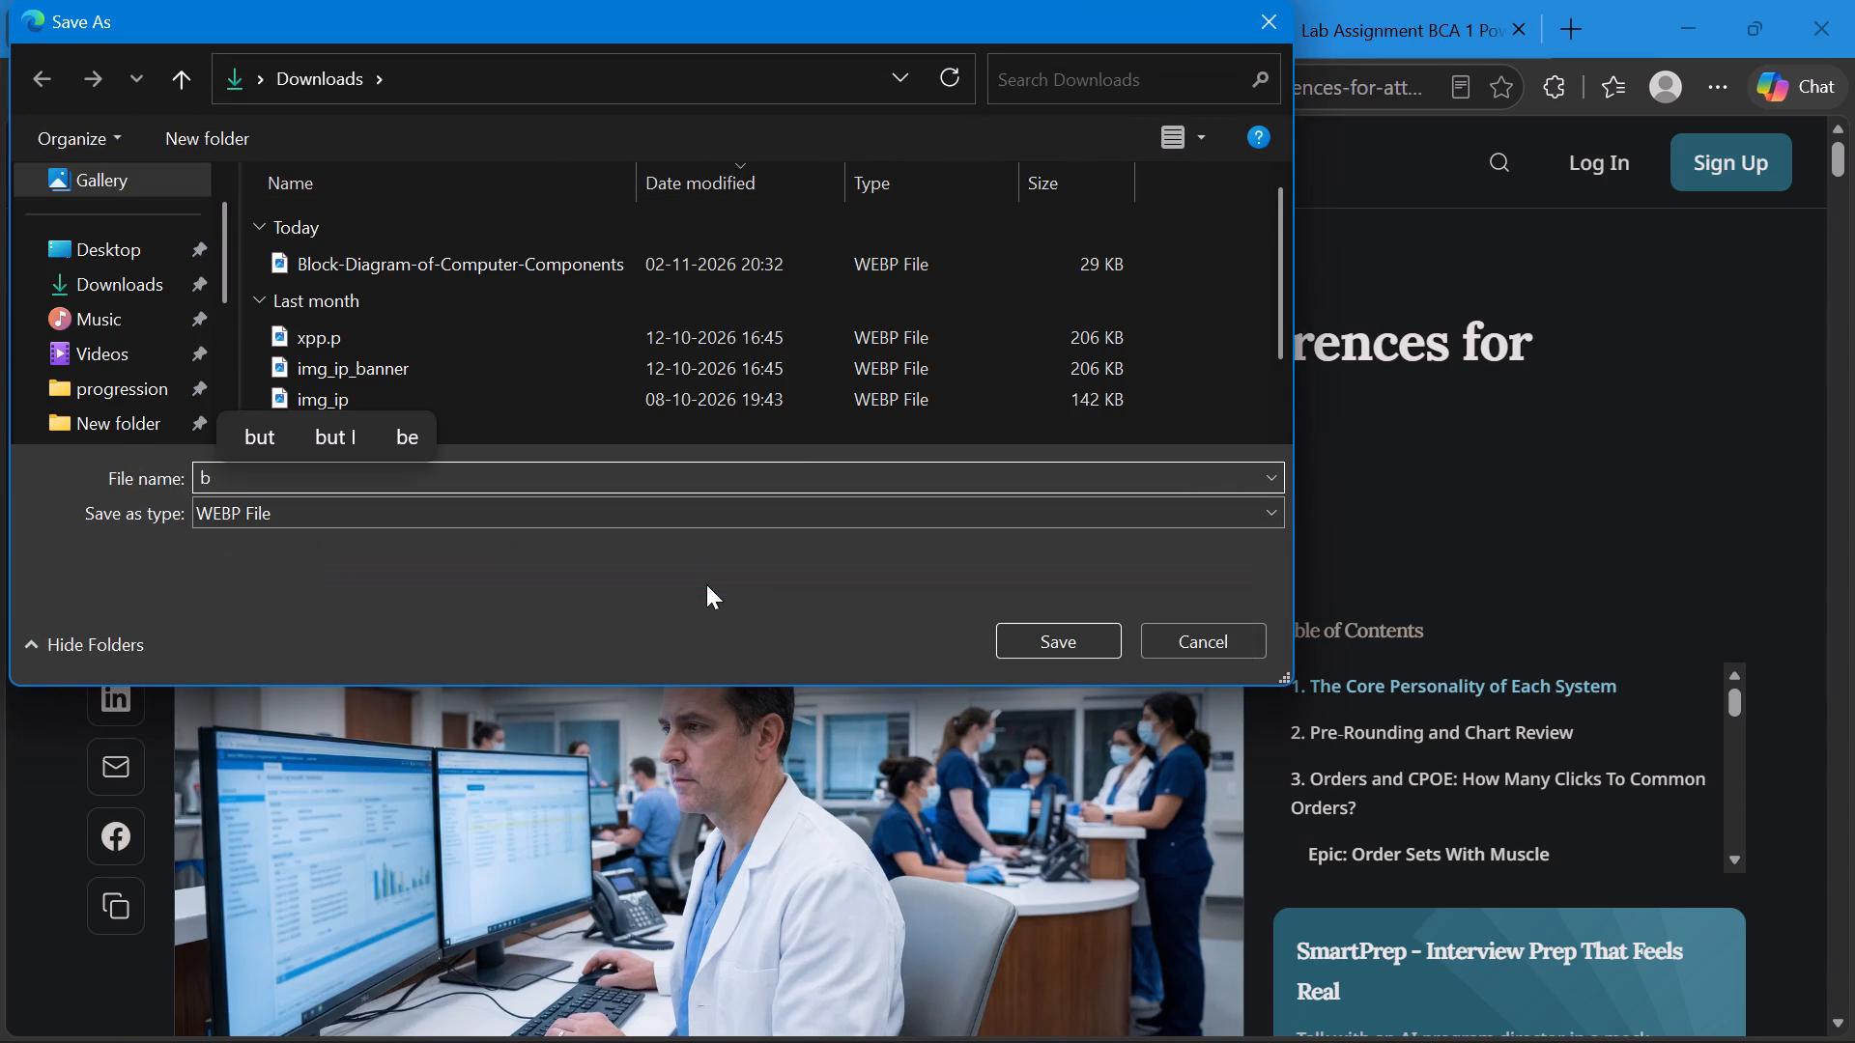
pyautogui.write('bb')
pyautogui.press('Return')
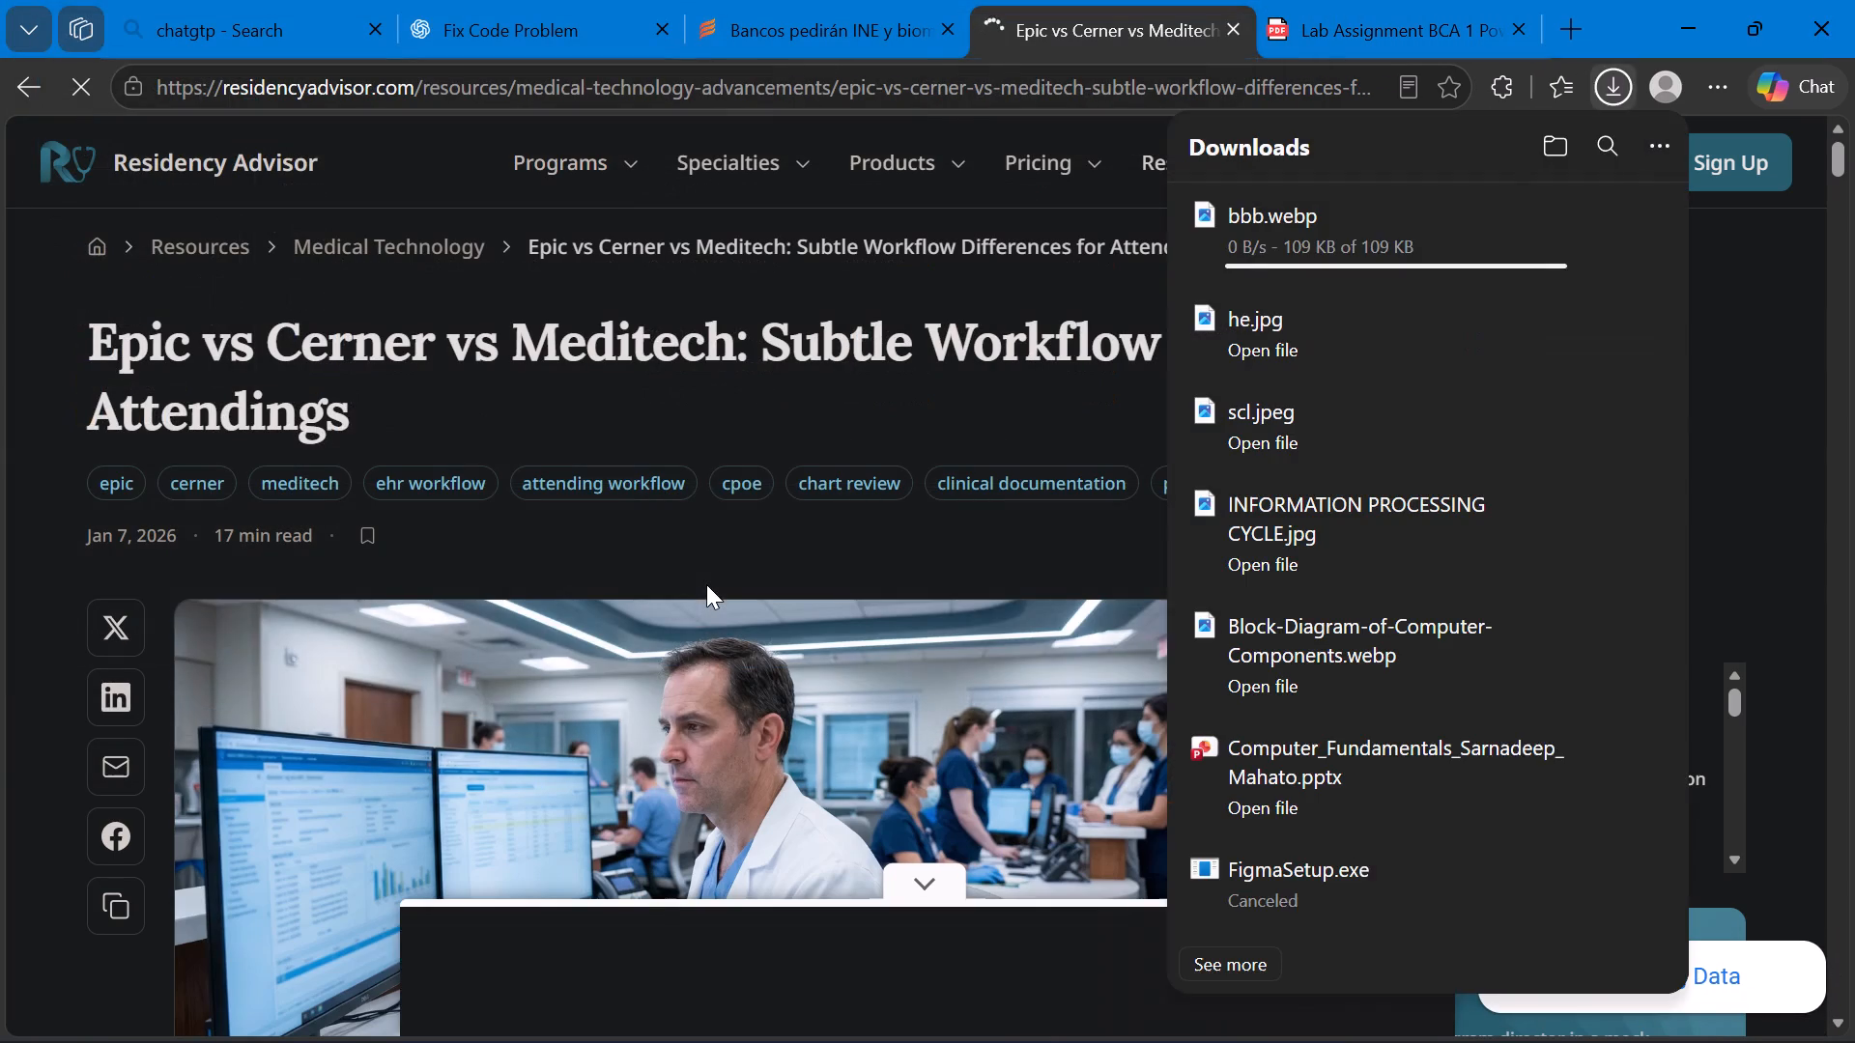
pyautogui.click(1237, 25)
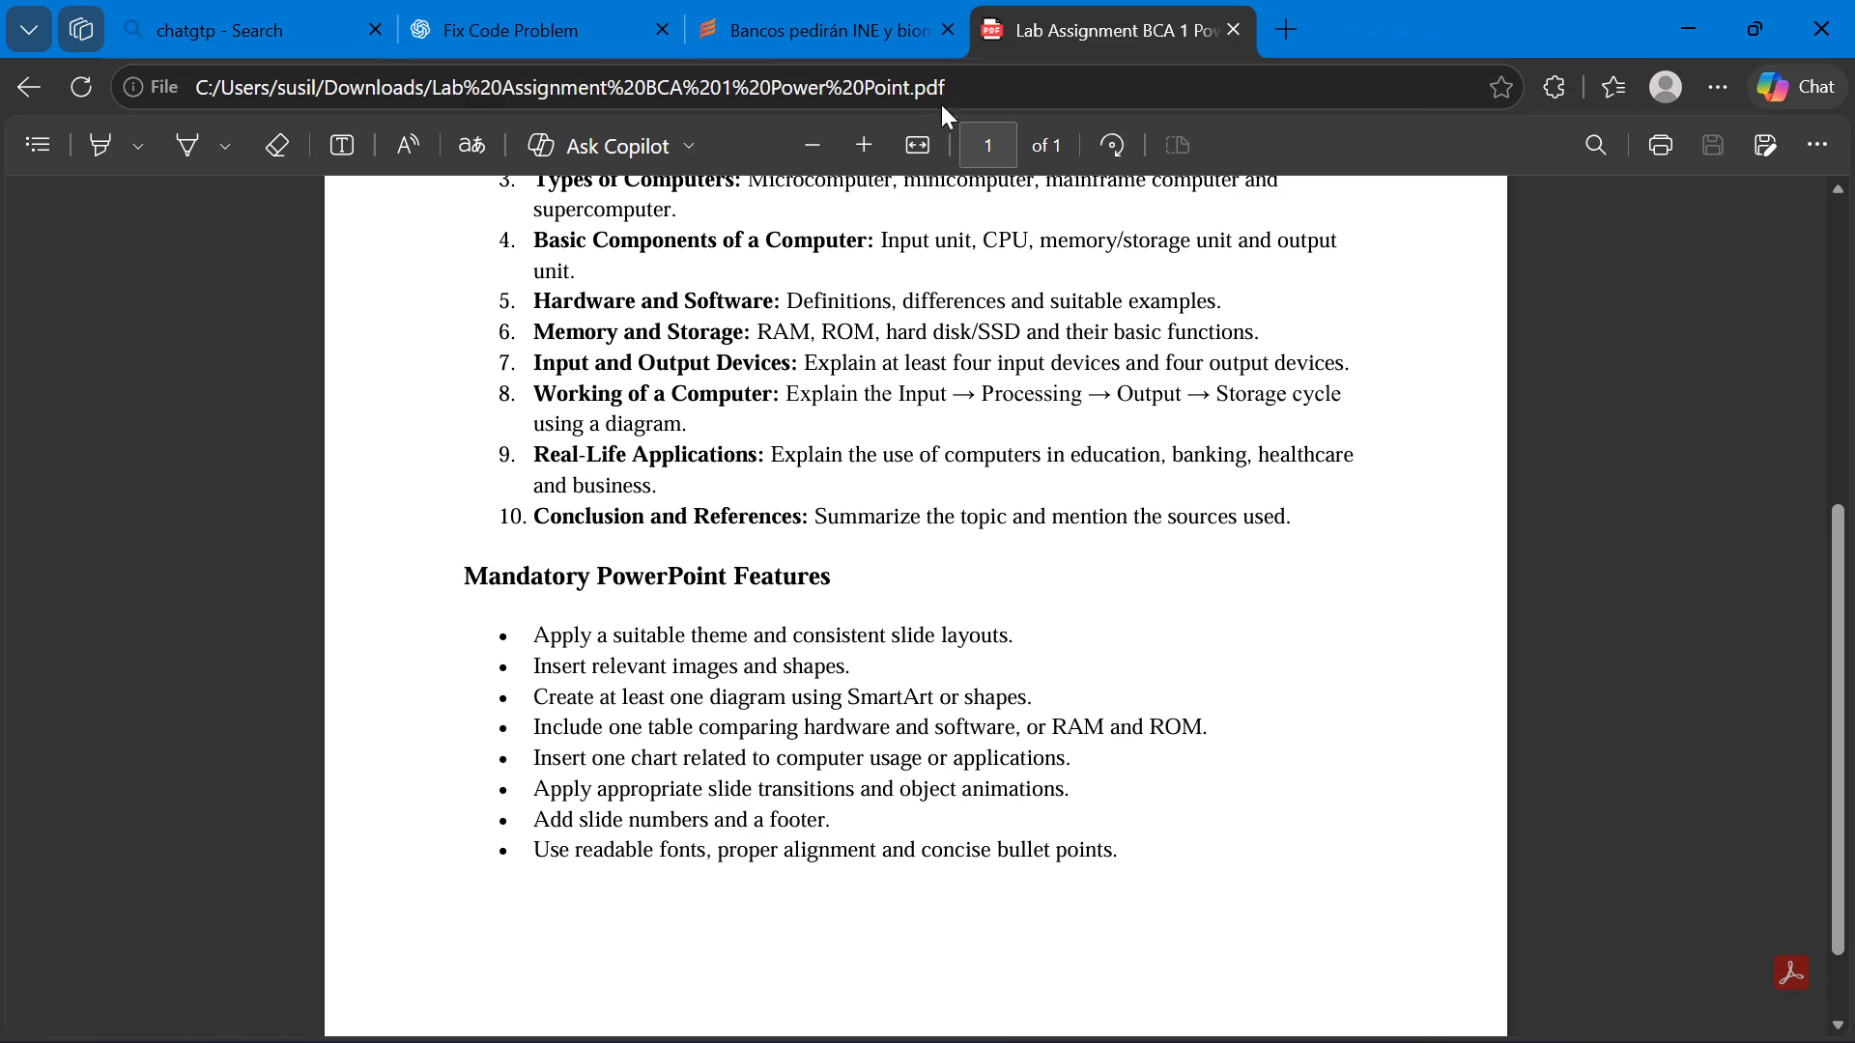
# Save the bank teller photo from the debate.com.mx article to Downloads as a WEBP named ff.
pyautogui.click(788, 2)
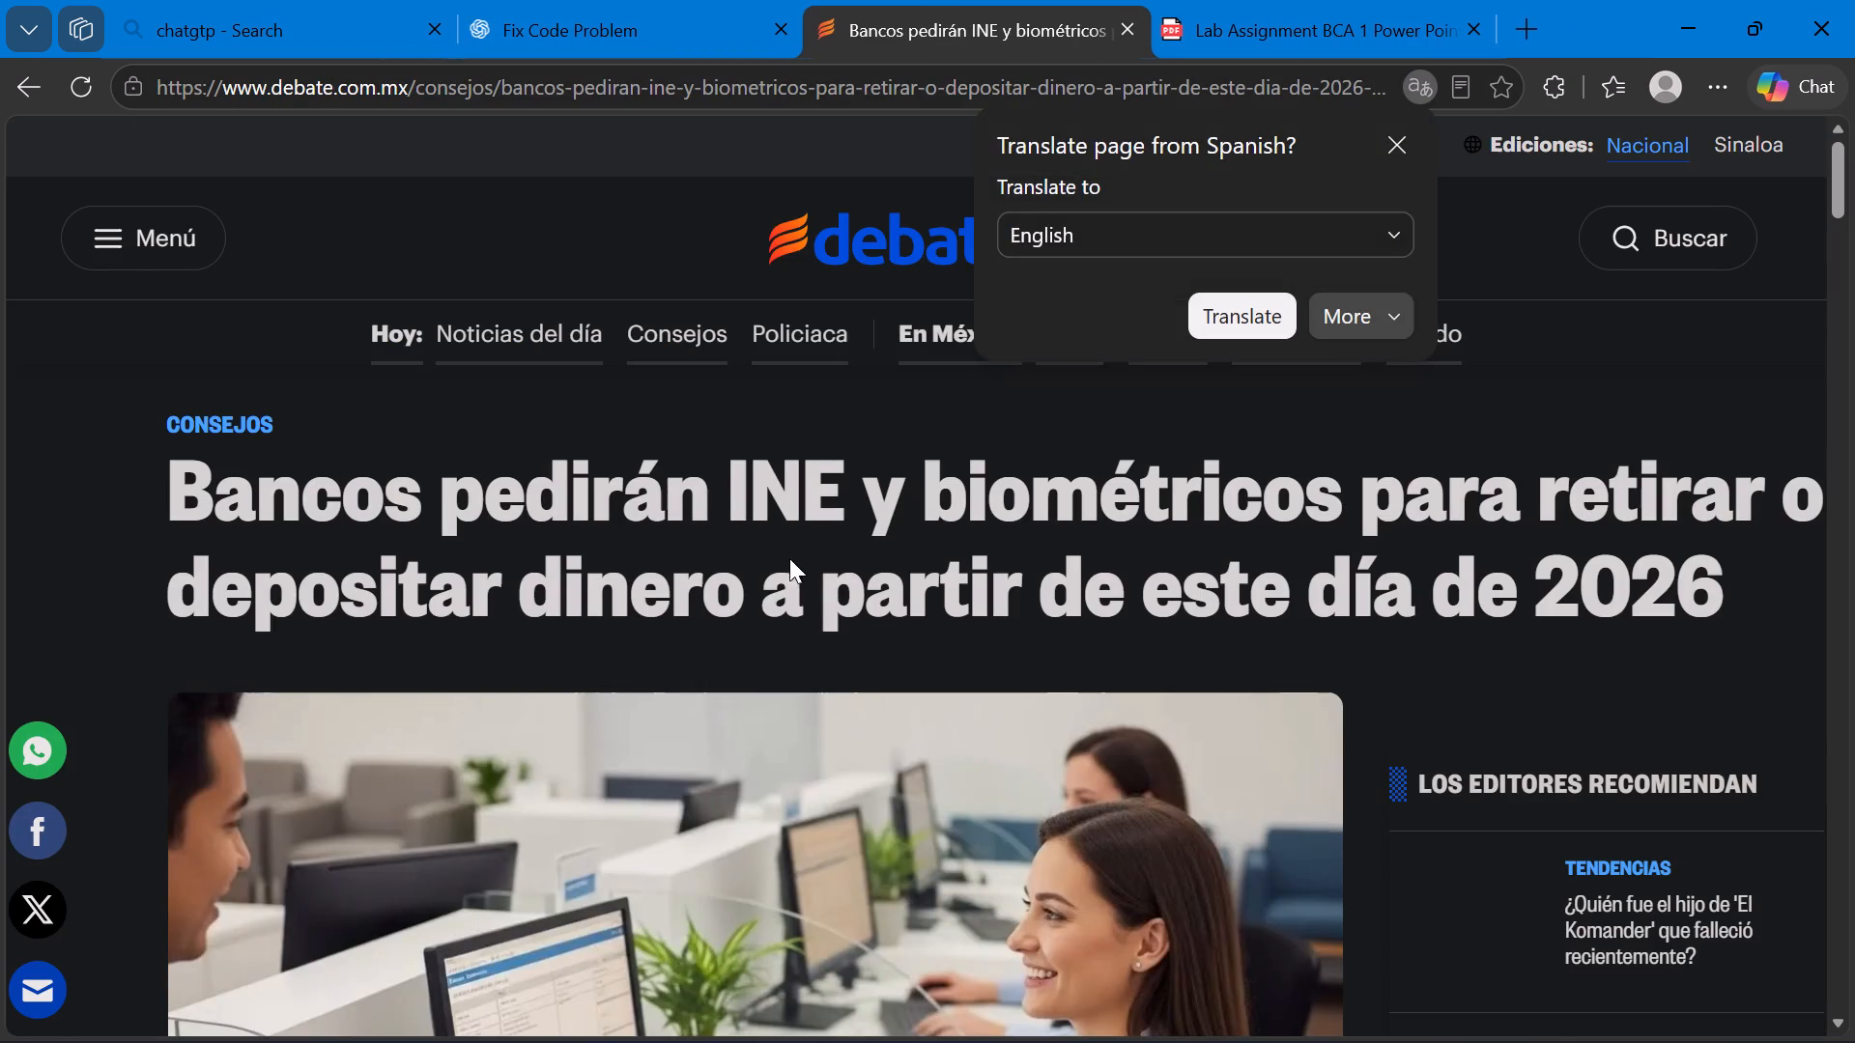
pyautogui.scroll(-2, 784, 578)
pyautogui.scroll(1, 737, 405)
pyautogui.rightClick(705, 589)
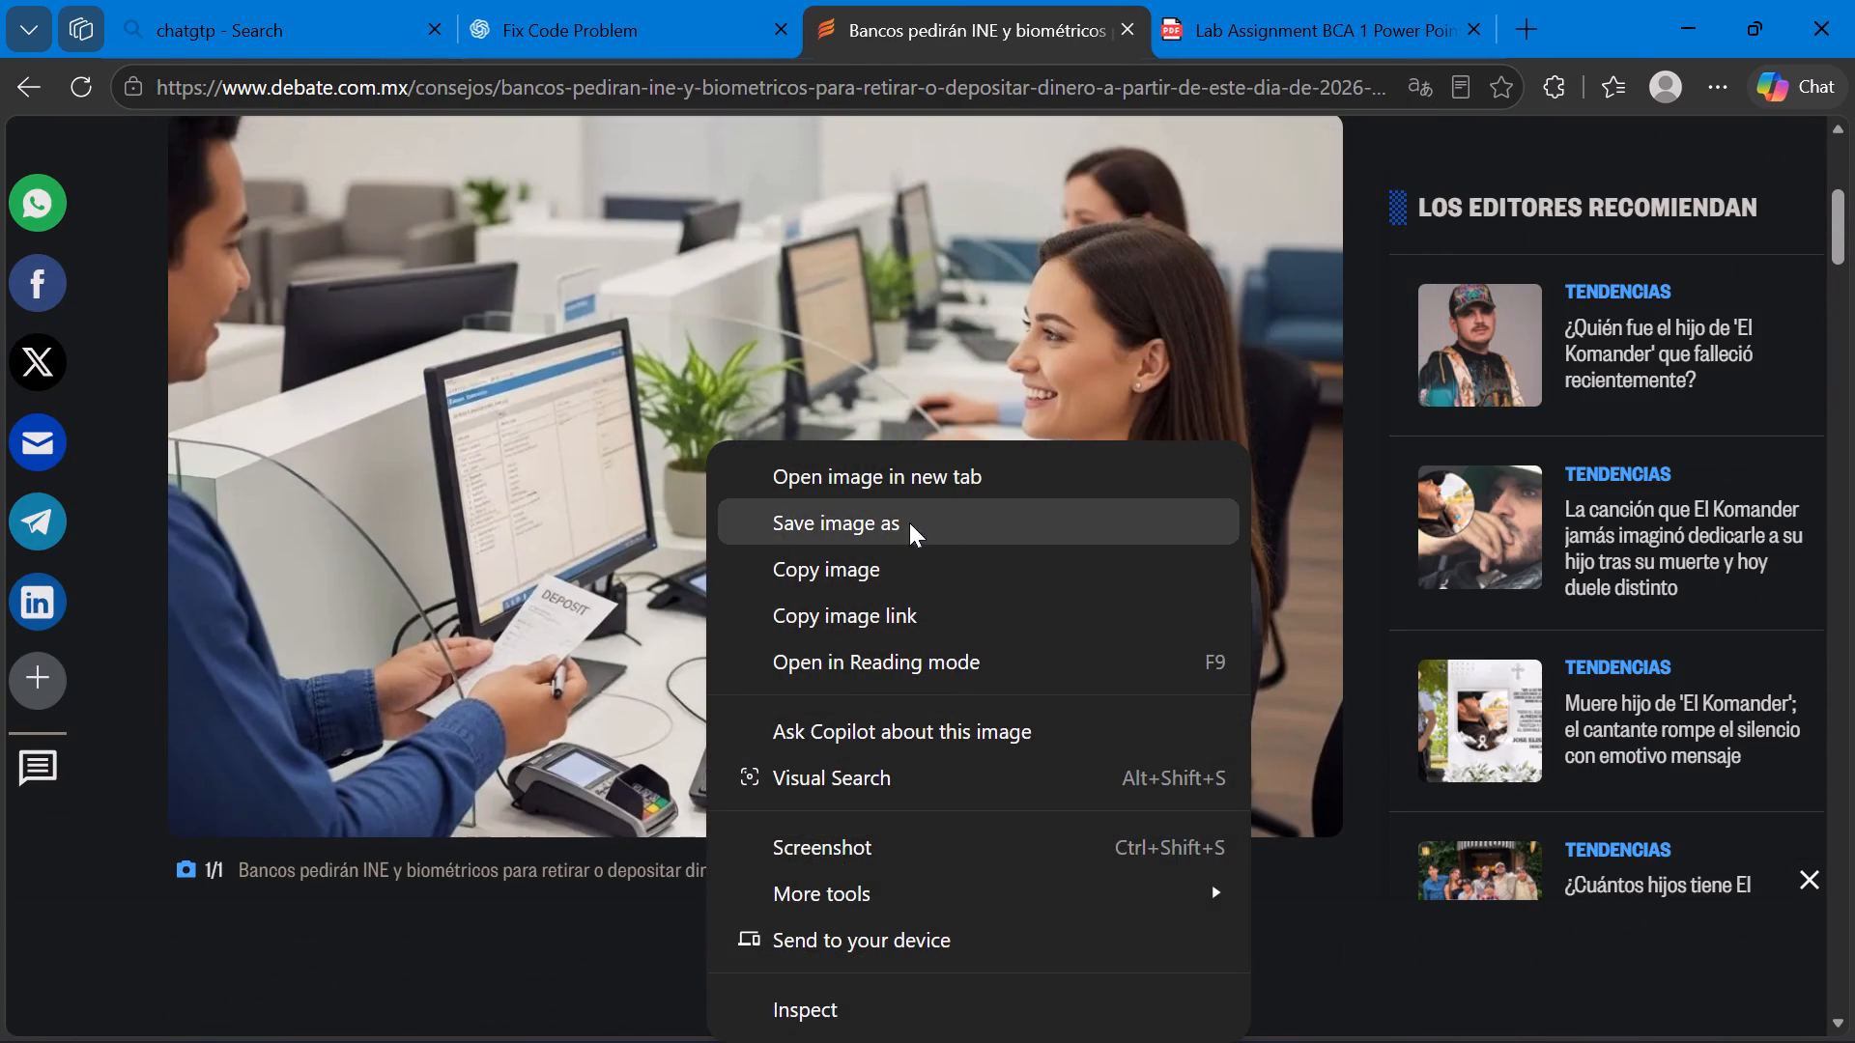
pyautogui.click(841, 523)
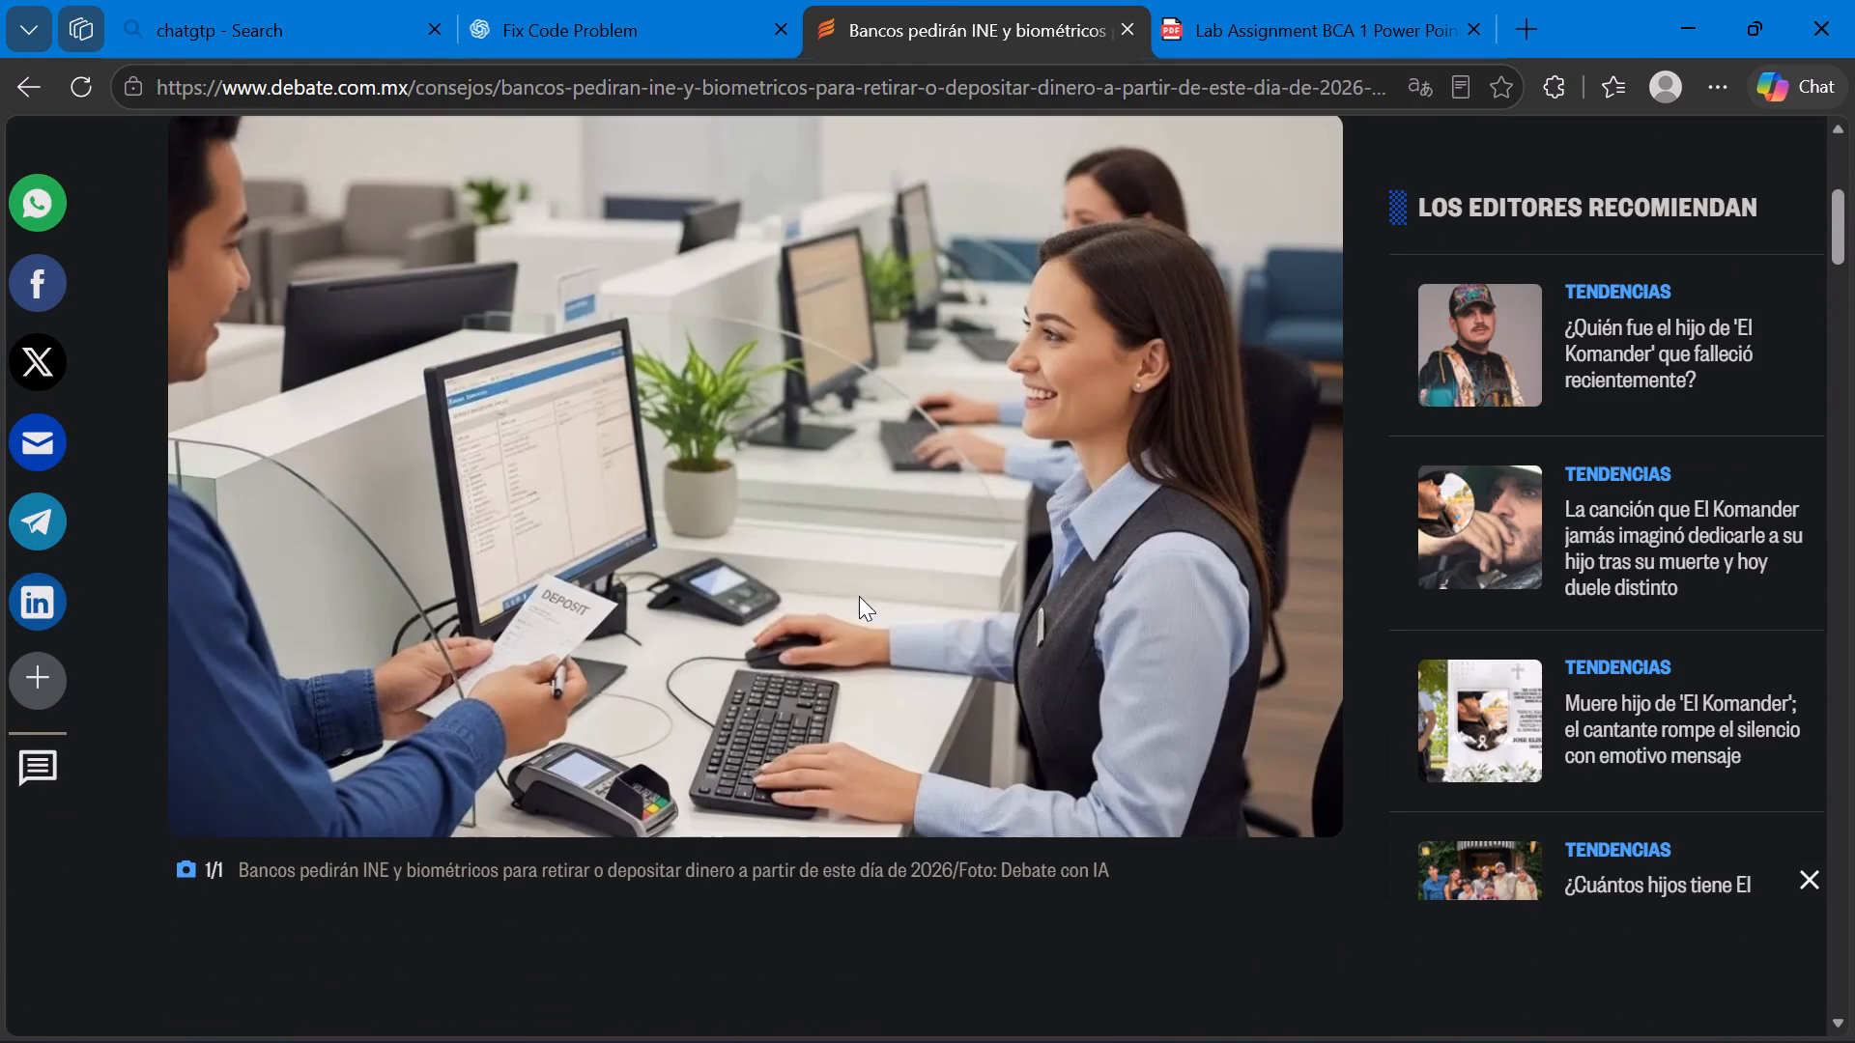
pyautogui.write('ff')
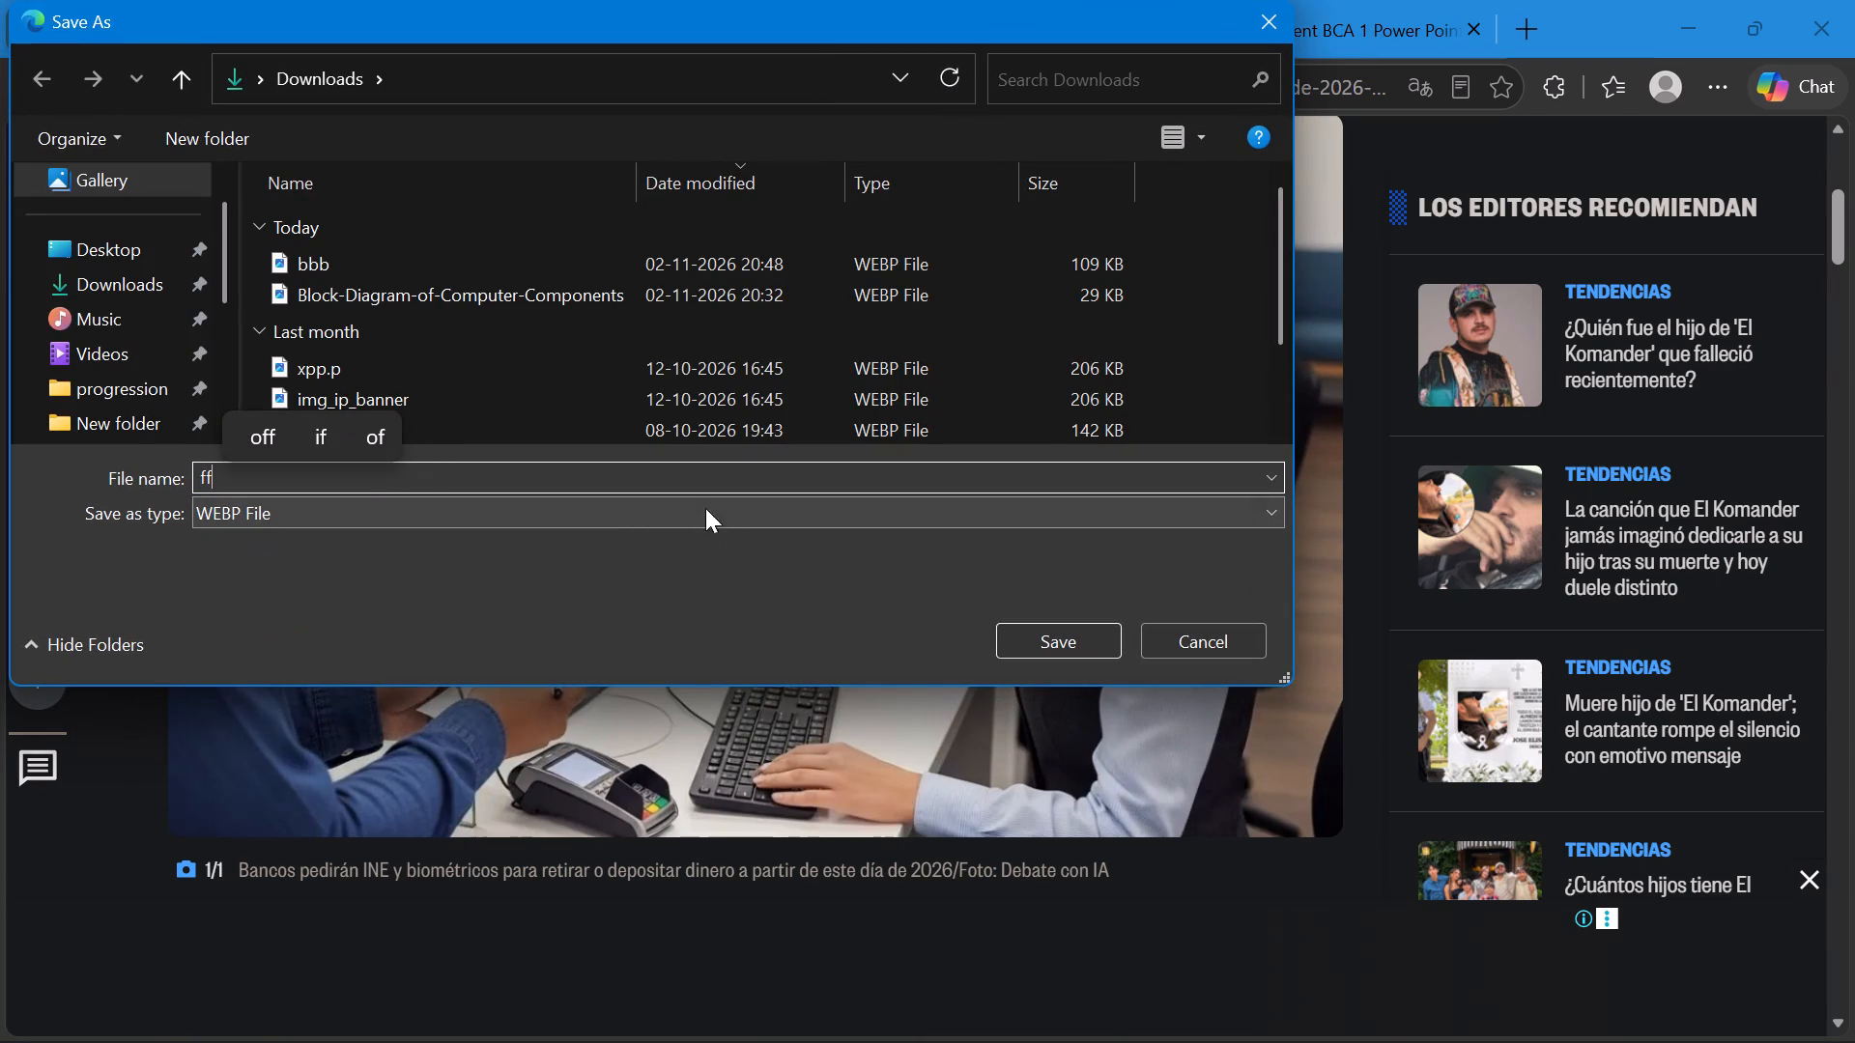
pyautogui.press('Return')
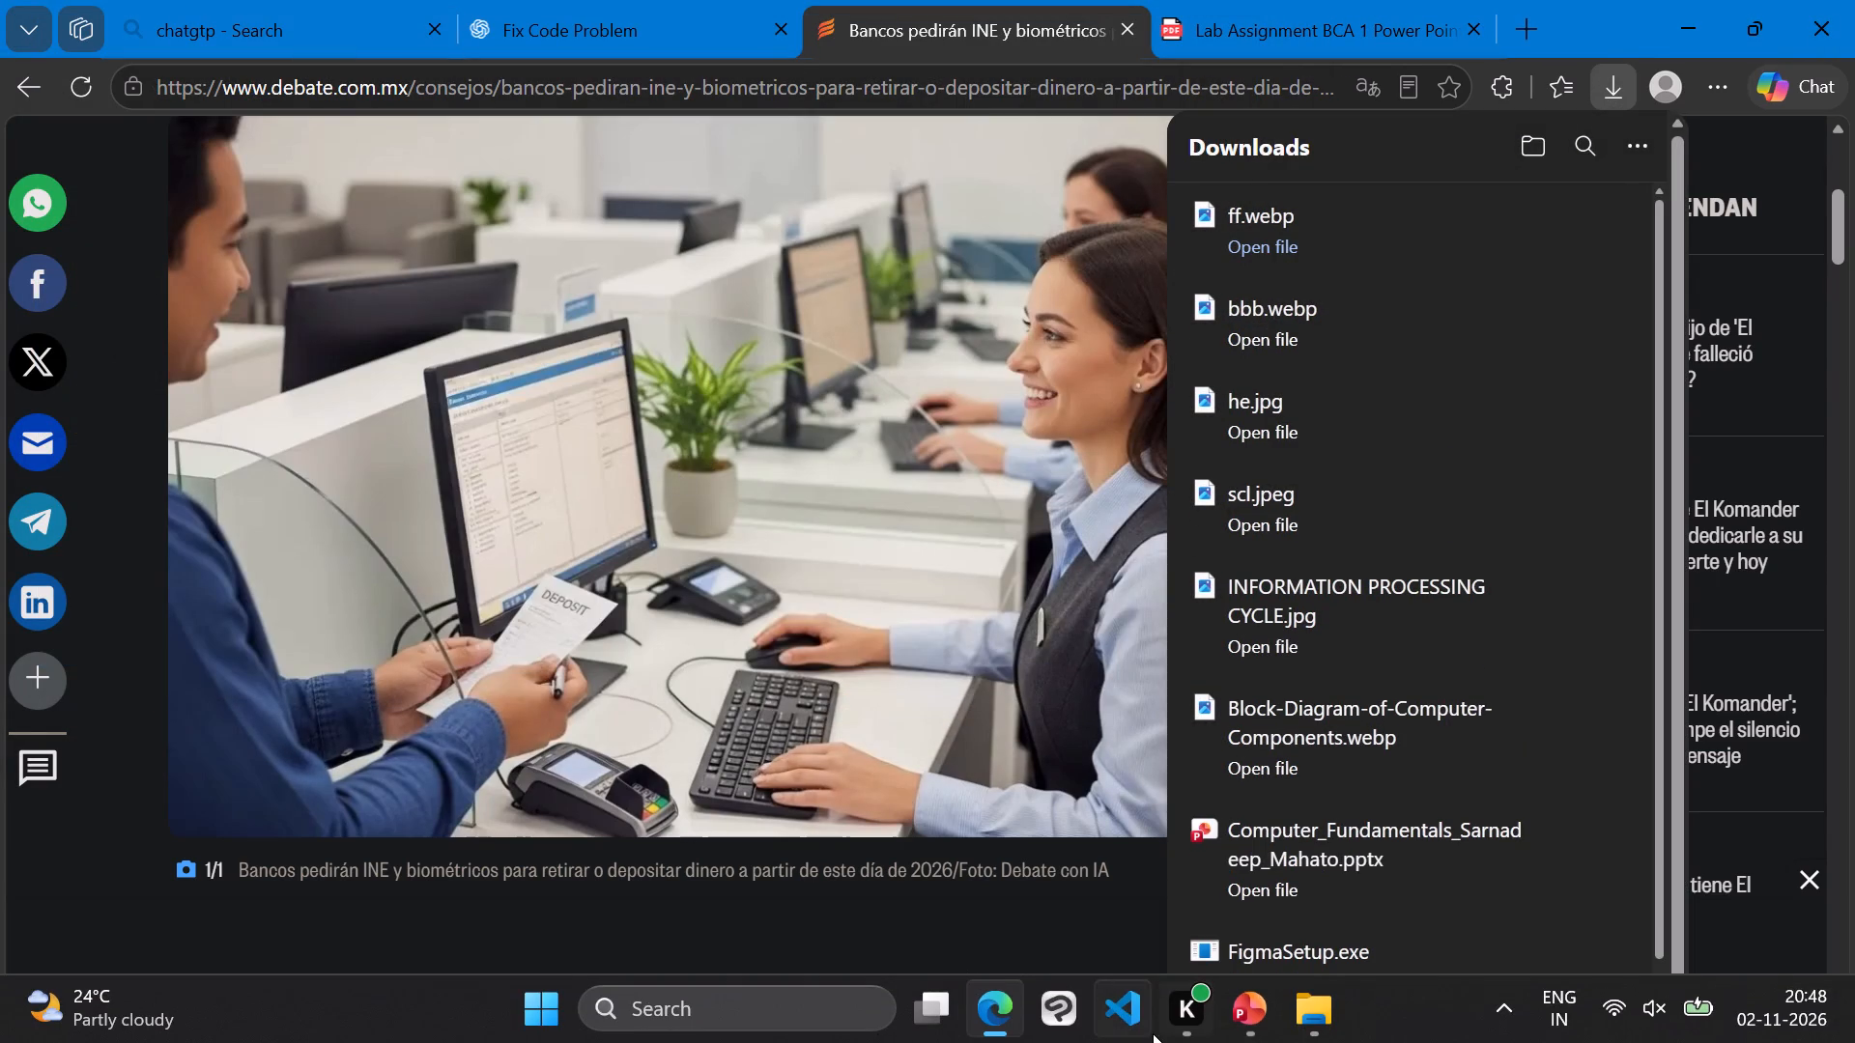
# Switch to PowerPoint and replace the Banking card's picture on slide 9 with the image ff from Downloads.
pyautogui.click(1265, 1017)
pyautogui.click(1131, 946)
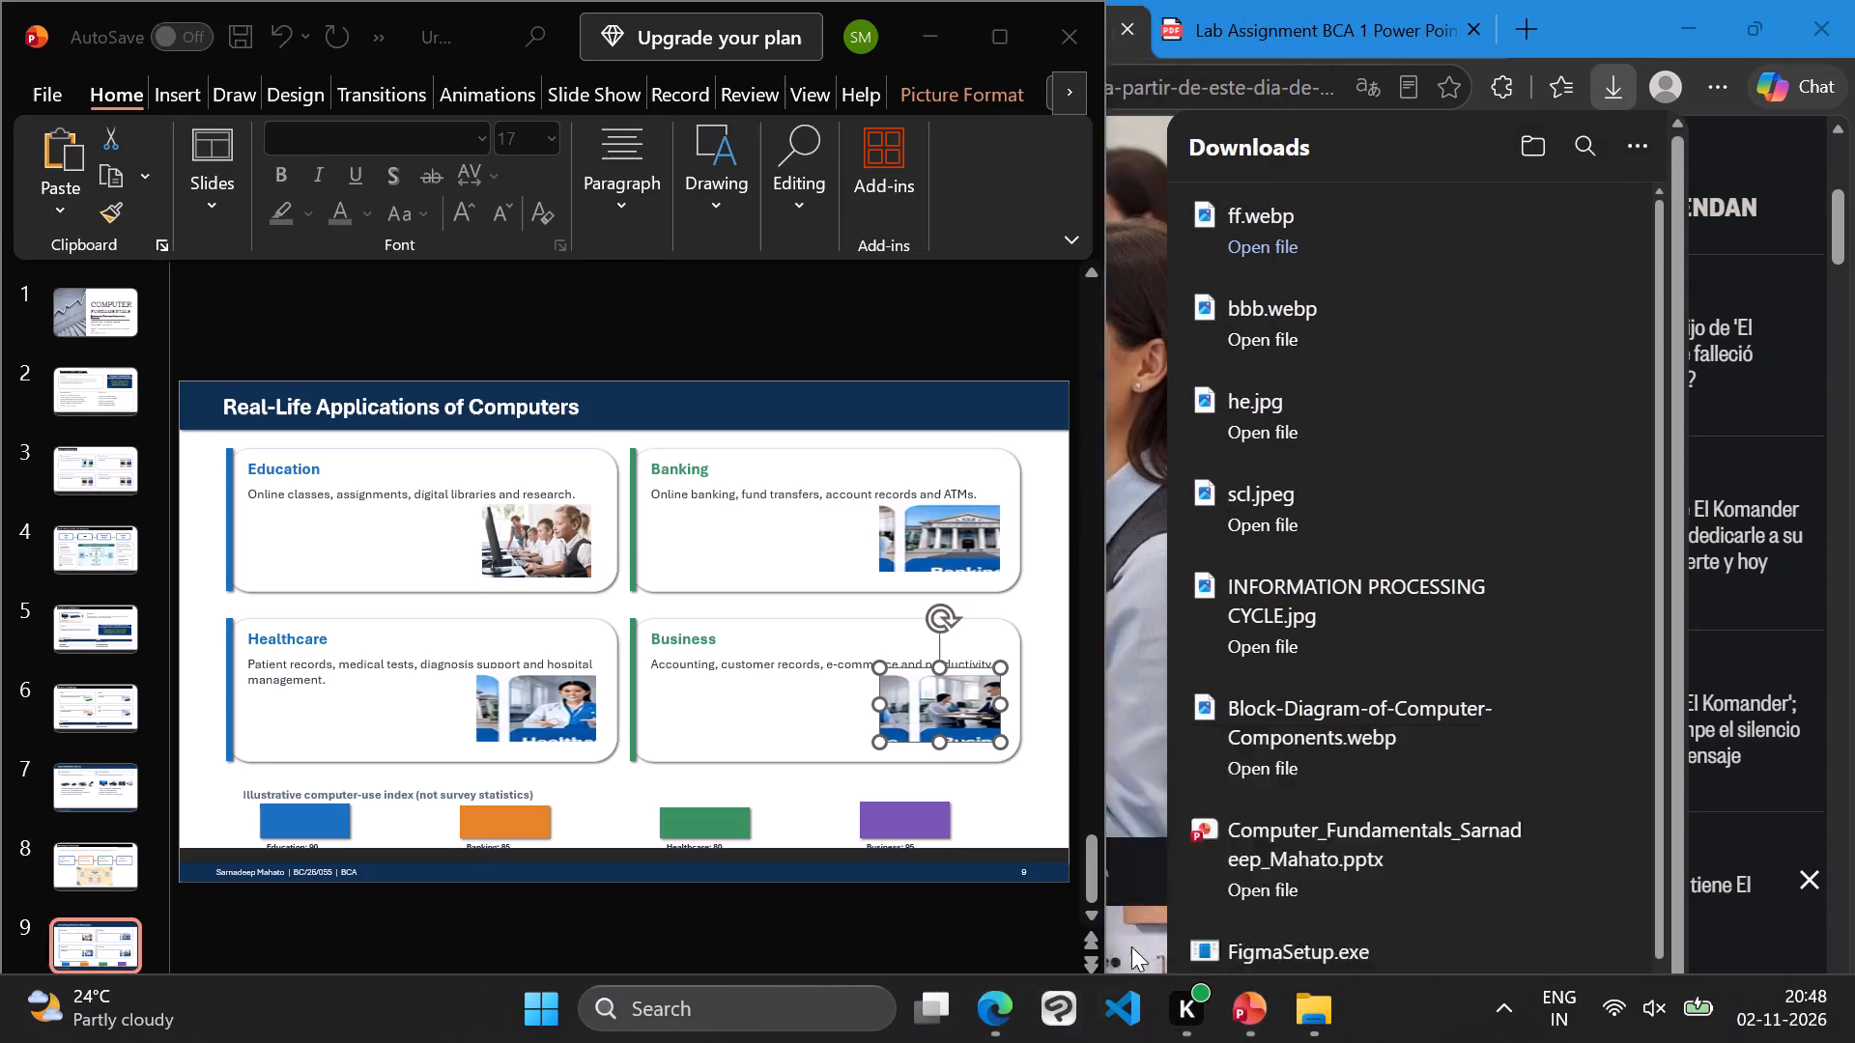
pyautogui.click(963, 559)
pyautogui.rightClick(962, 559)
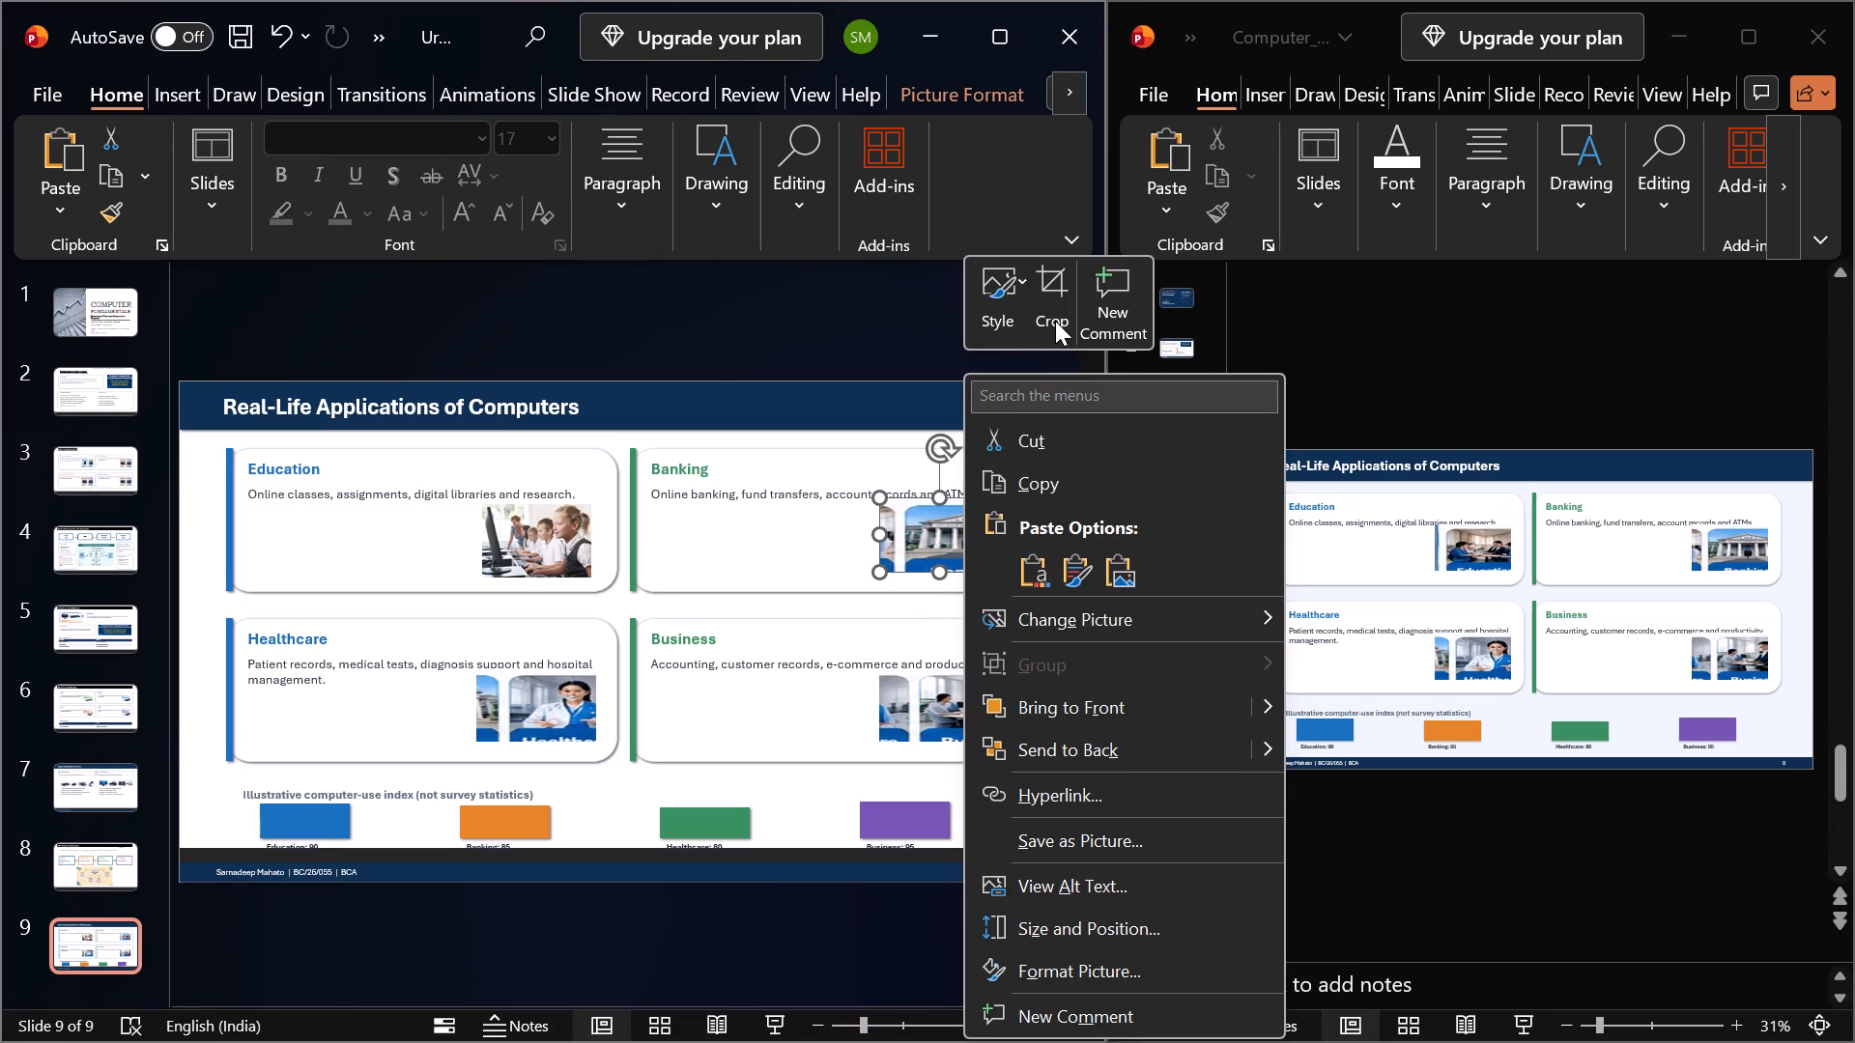
pyautogui.click(1099, 606)
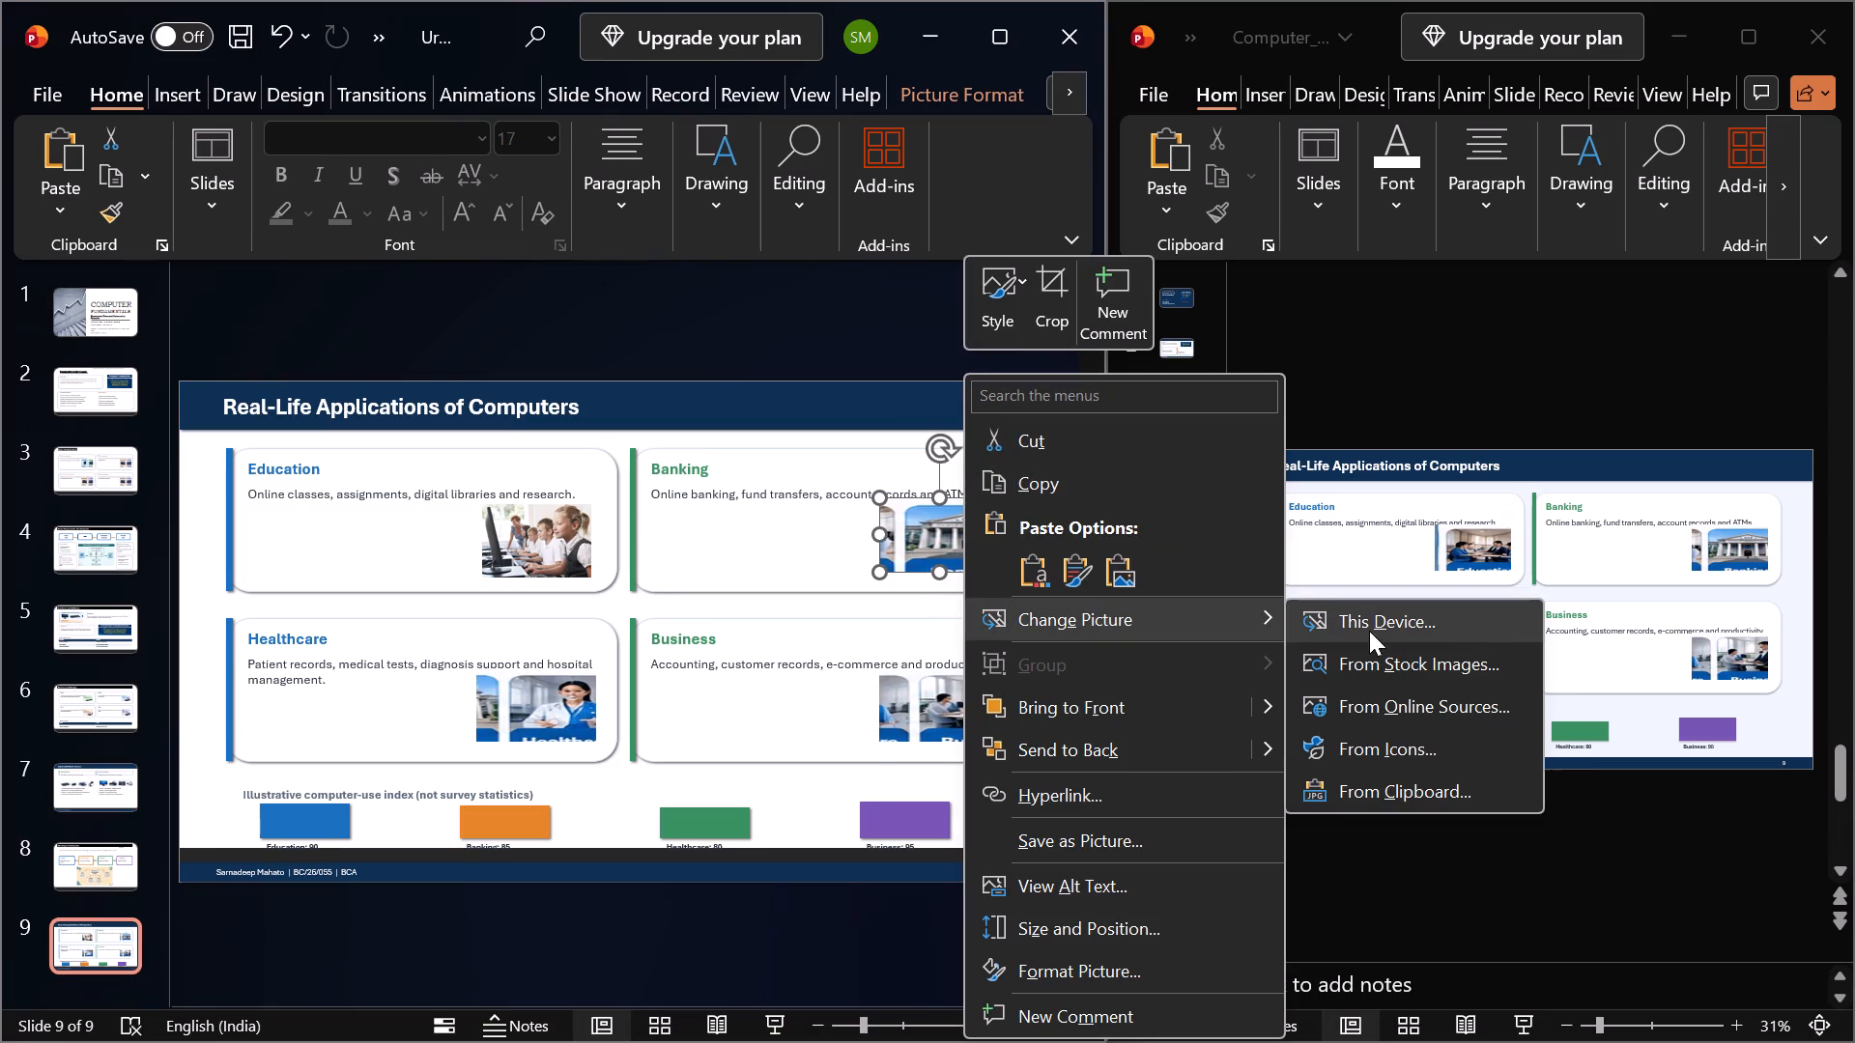
pyautogui.click(1369, 631)
pyautogui.click(345, 306)
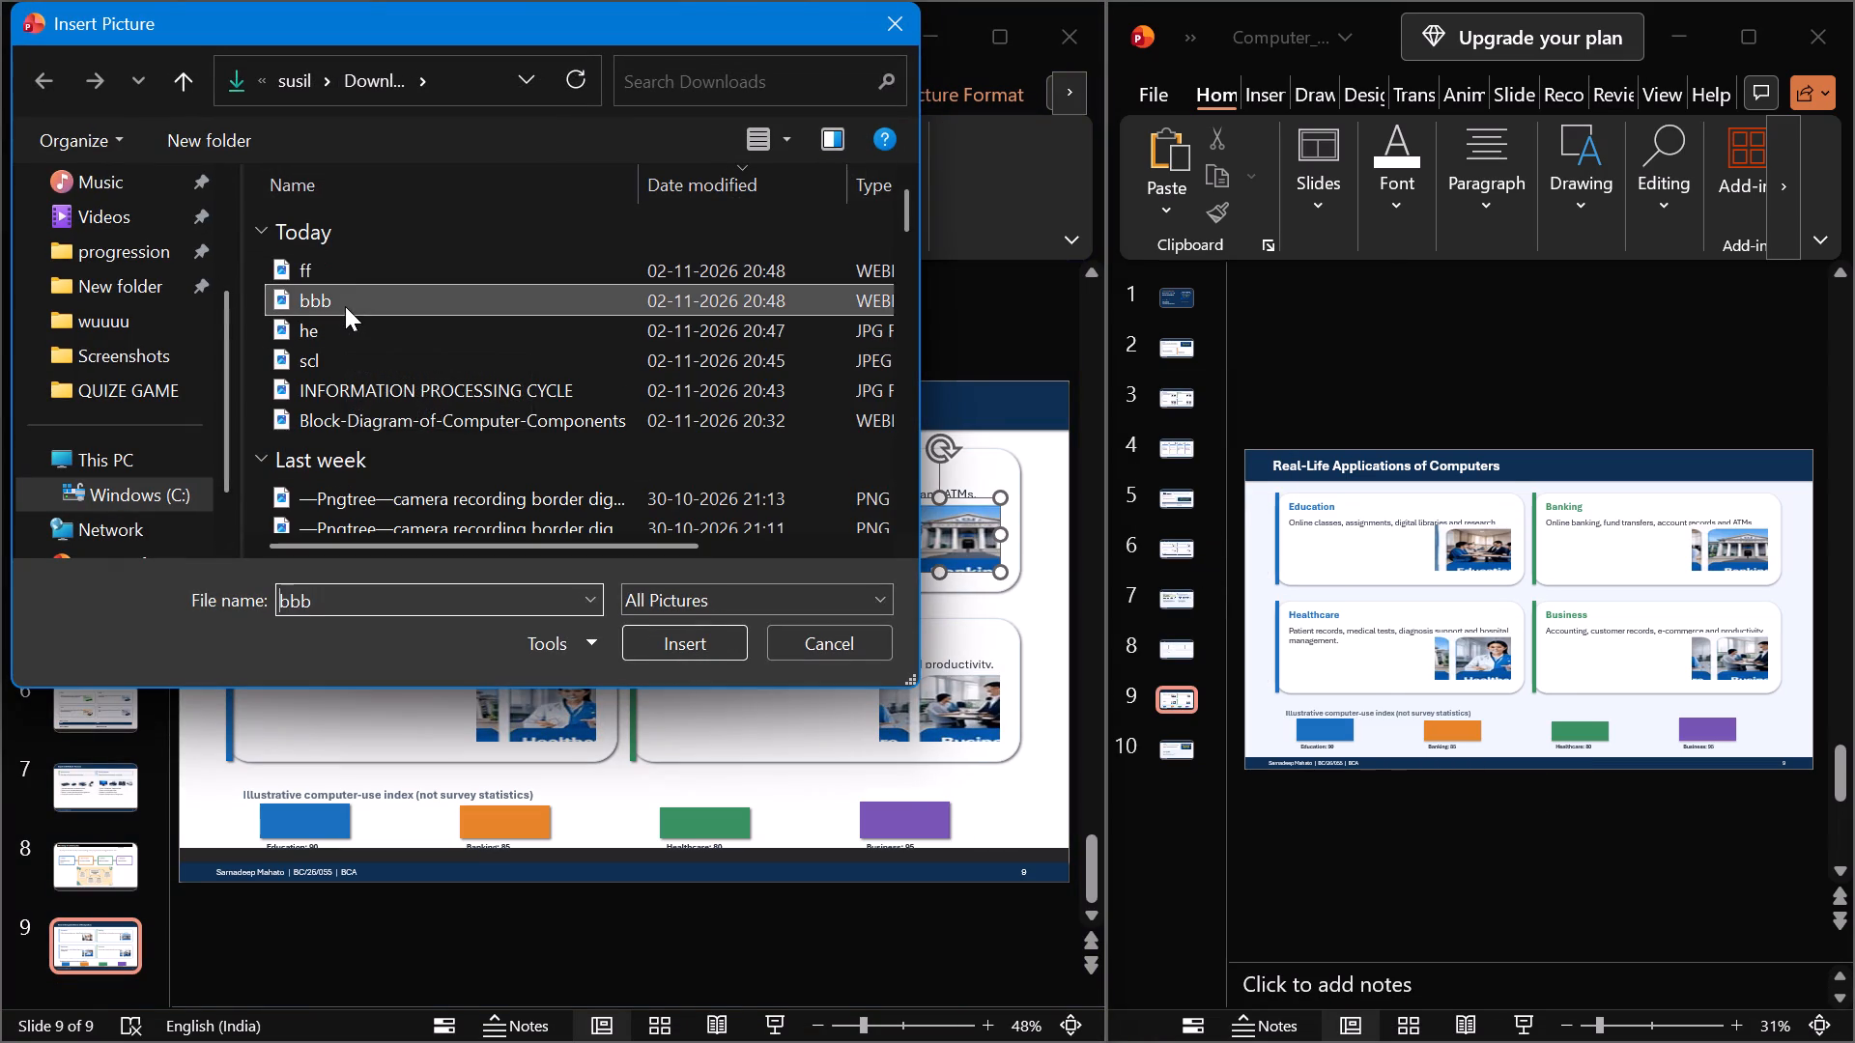
pyautogui.click(357, 273)
pyautogui.click(642, 654)
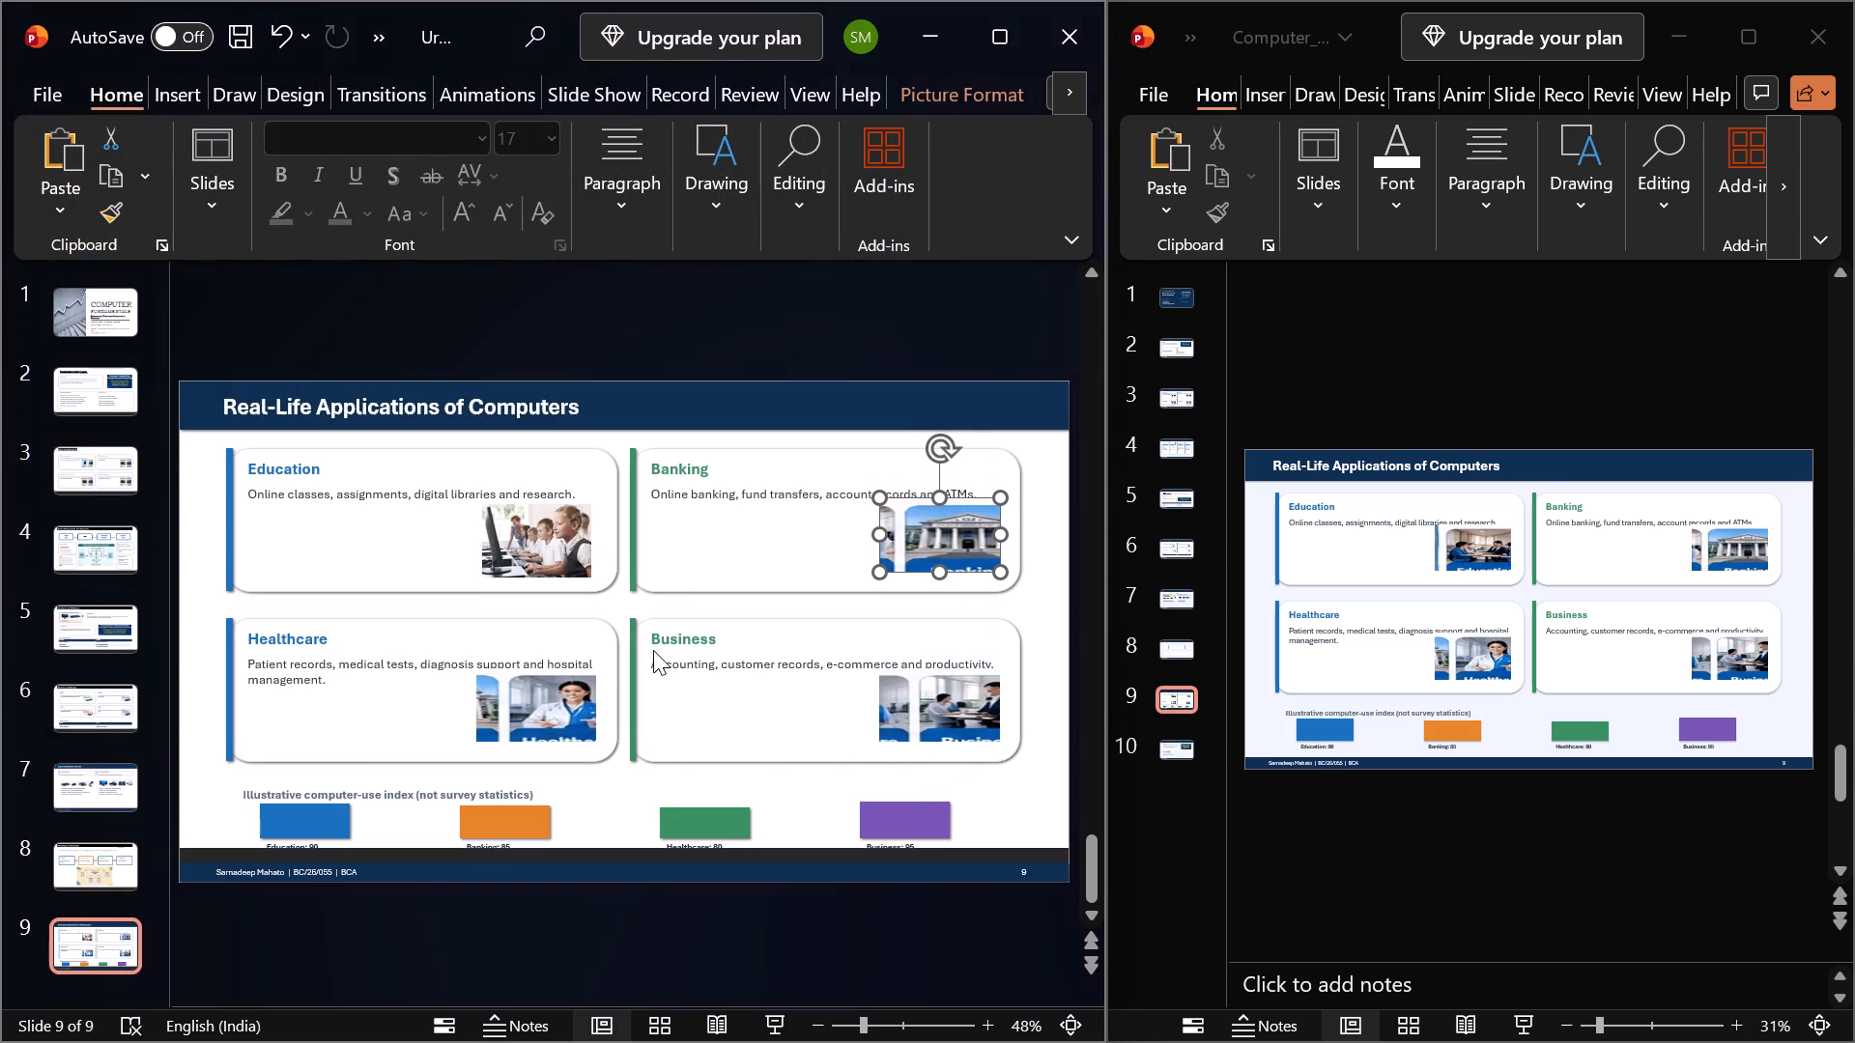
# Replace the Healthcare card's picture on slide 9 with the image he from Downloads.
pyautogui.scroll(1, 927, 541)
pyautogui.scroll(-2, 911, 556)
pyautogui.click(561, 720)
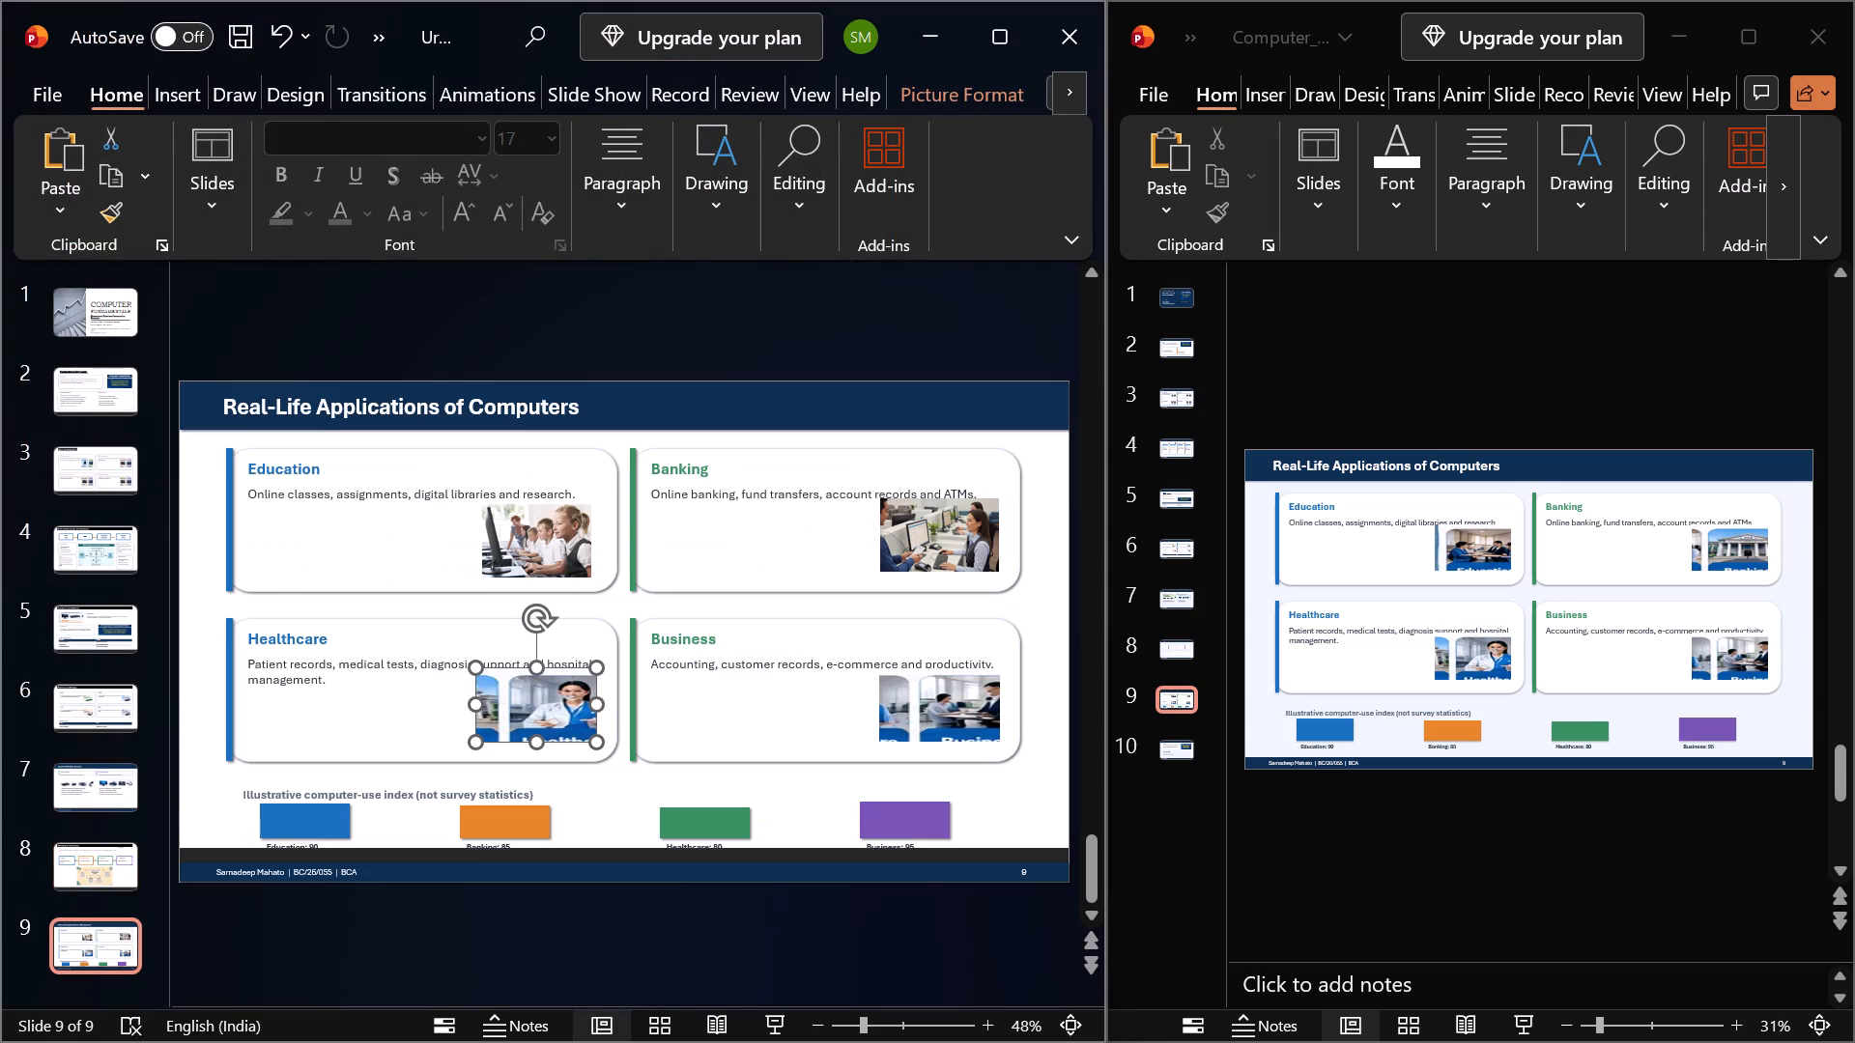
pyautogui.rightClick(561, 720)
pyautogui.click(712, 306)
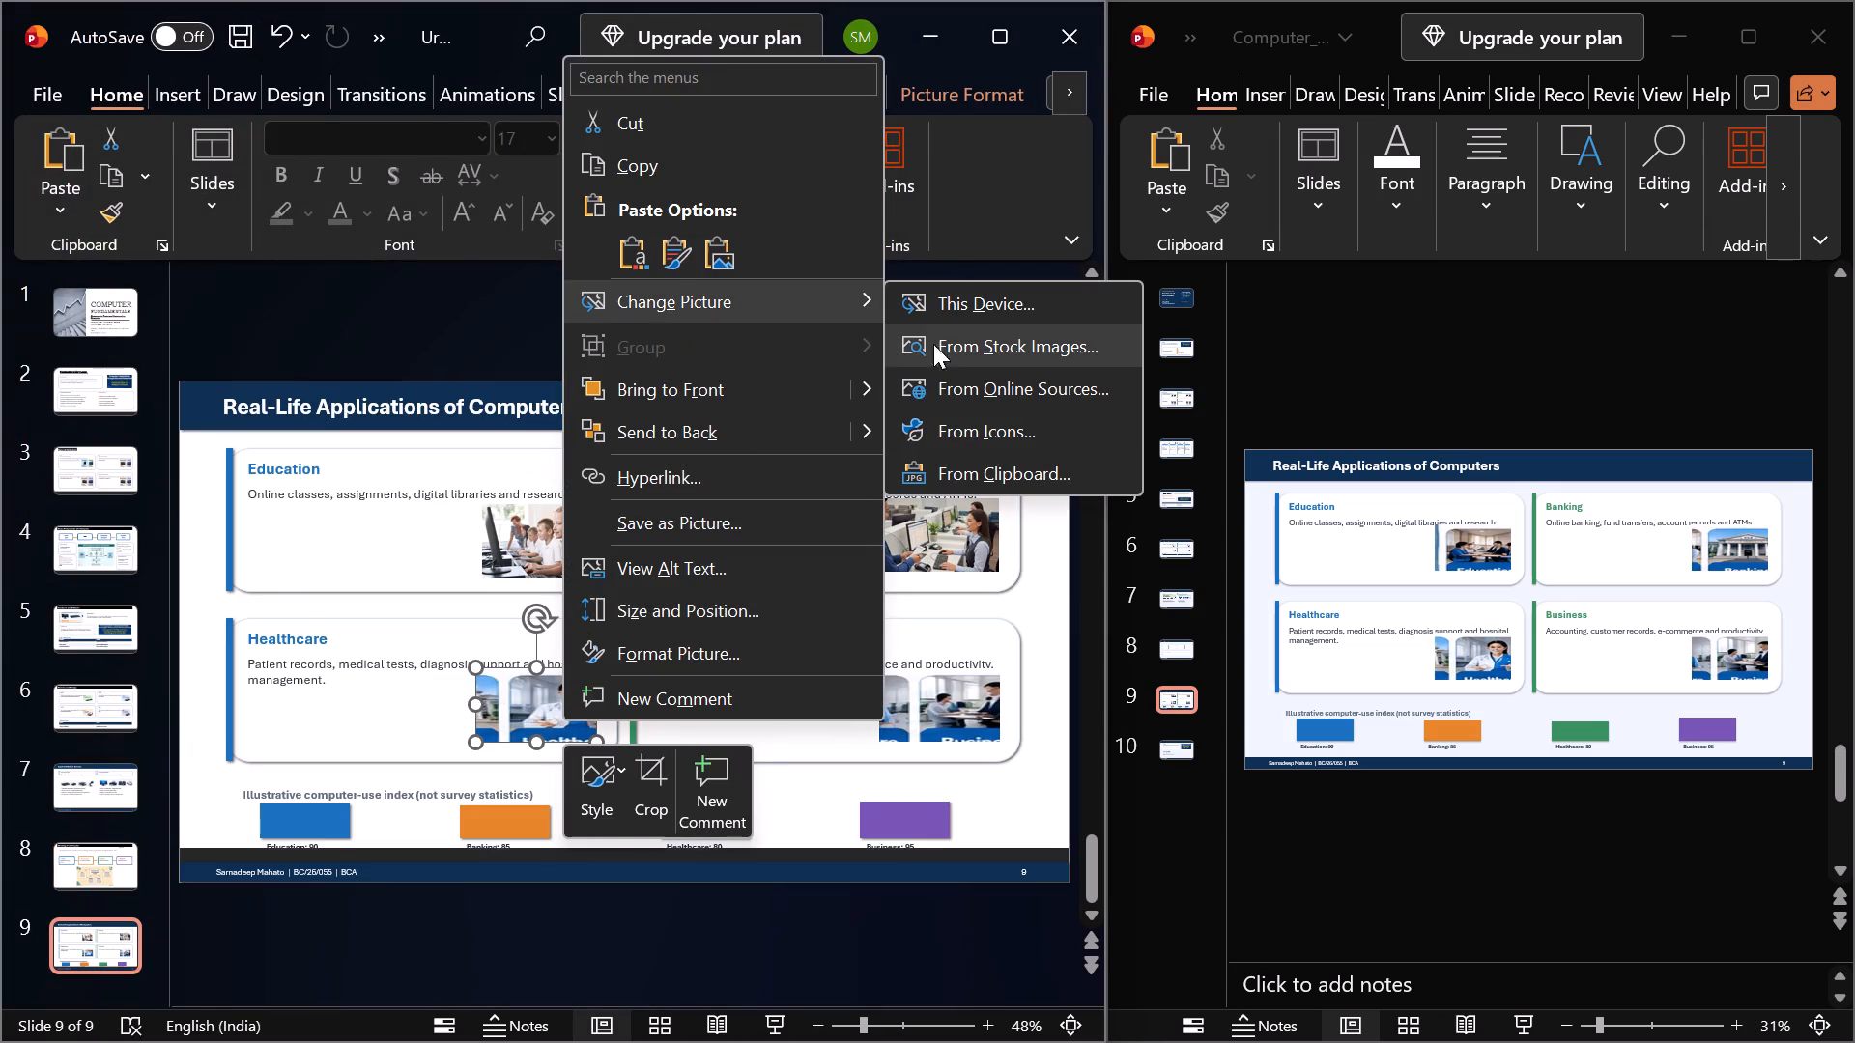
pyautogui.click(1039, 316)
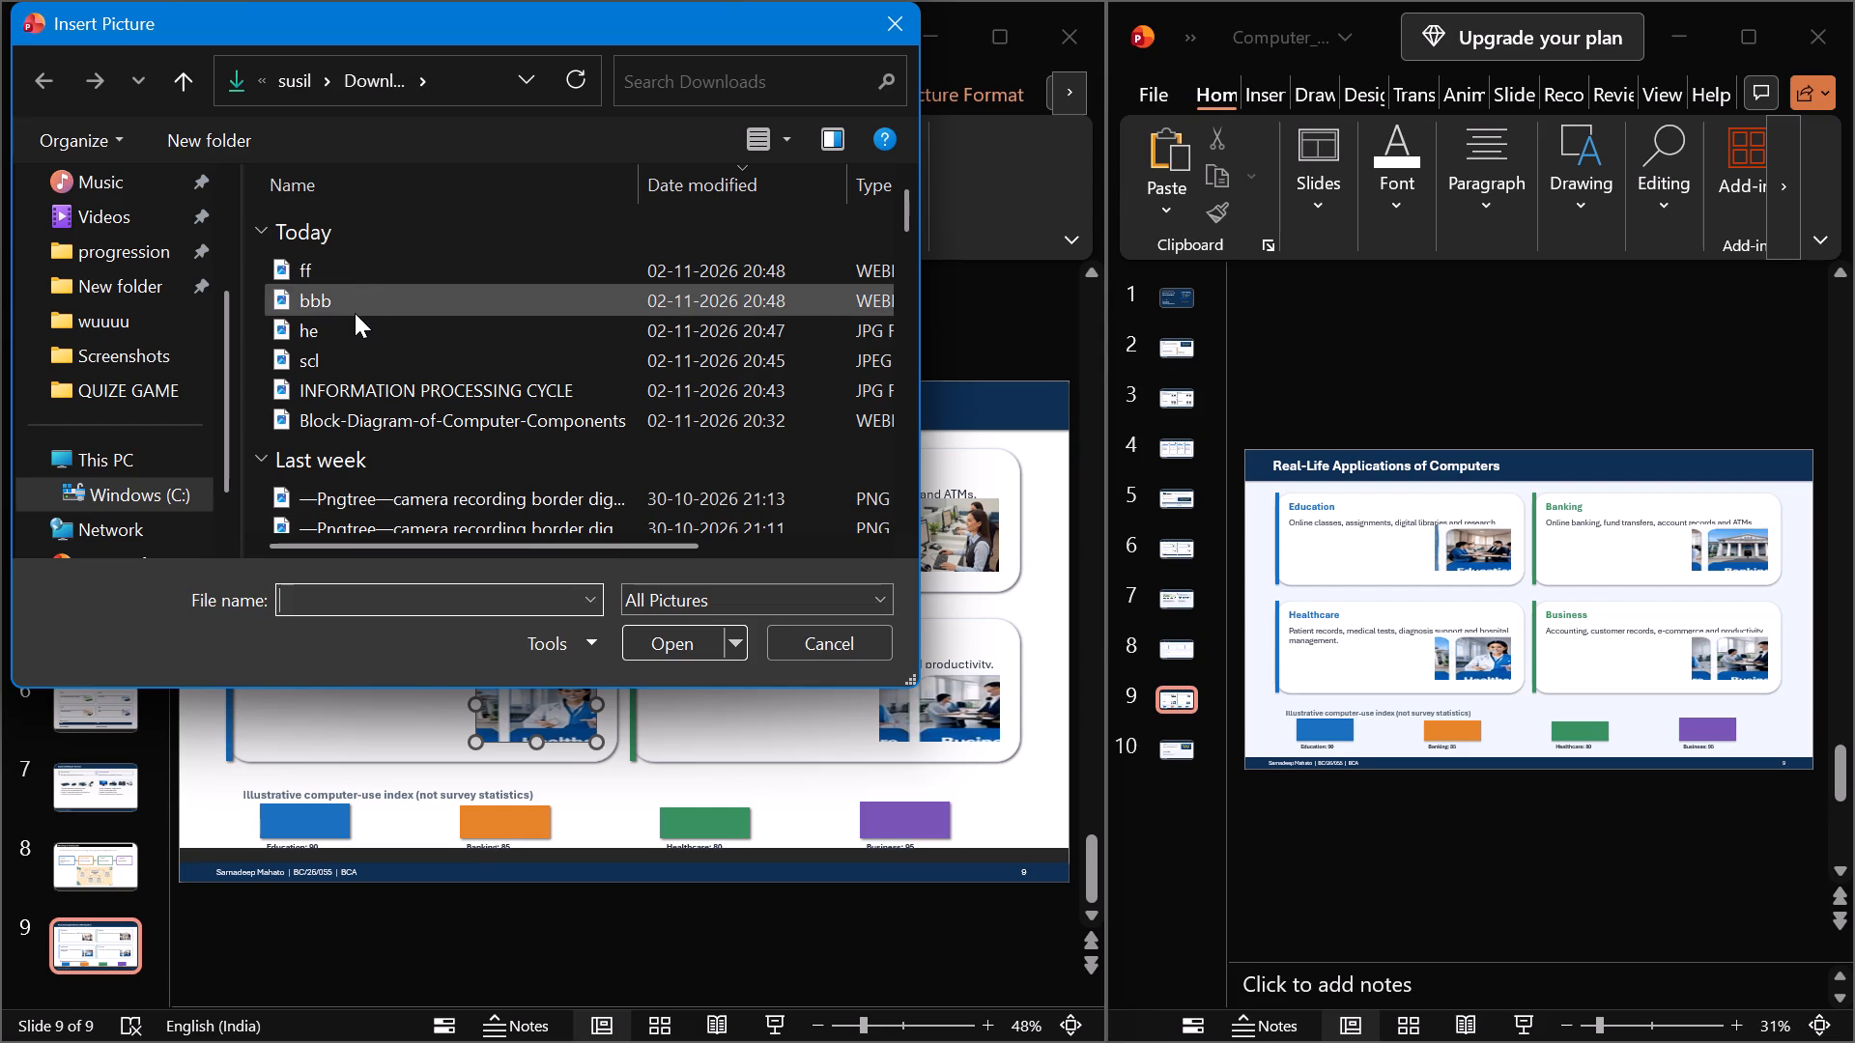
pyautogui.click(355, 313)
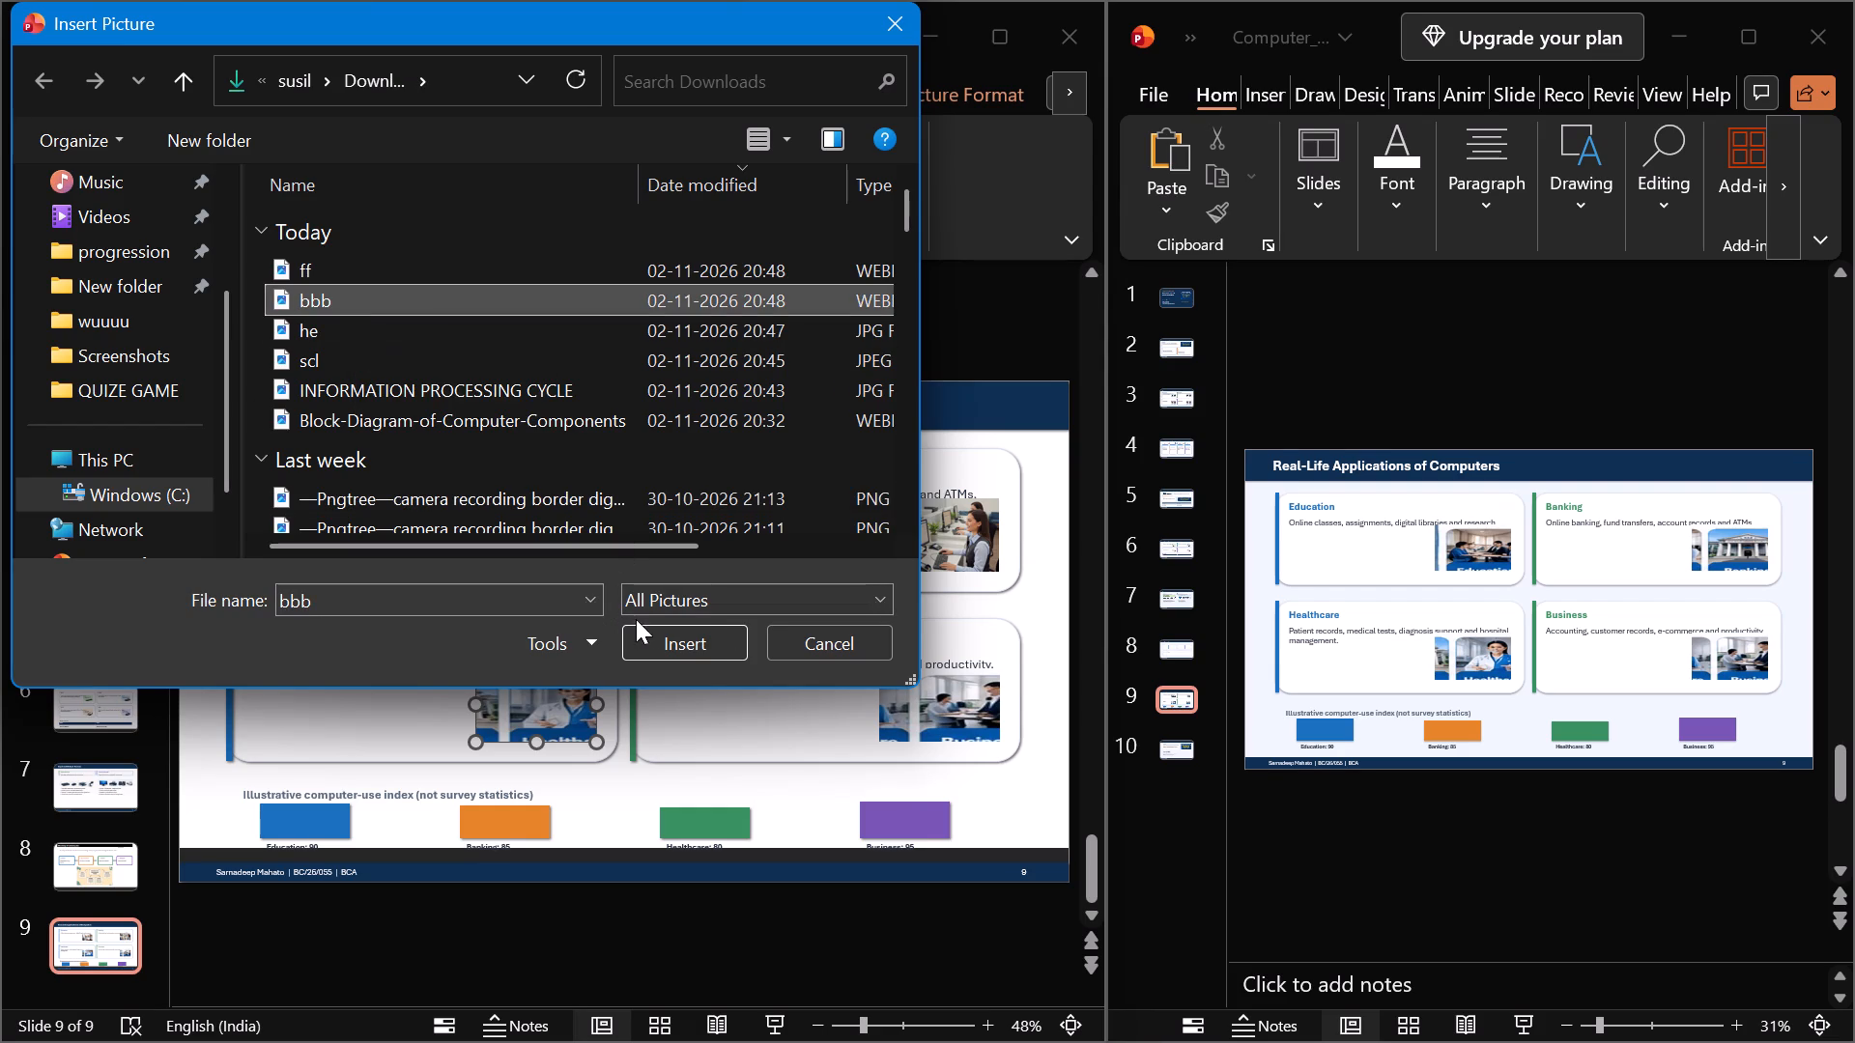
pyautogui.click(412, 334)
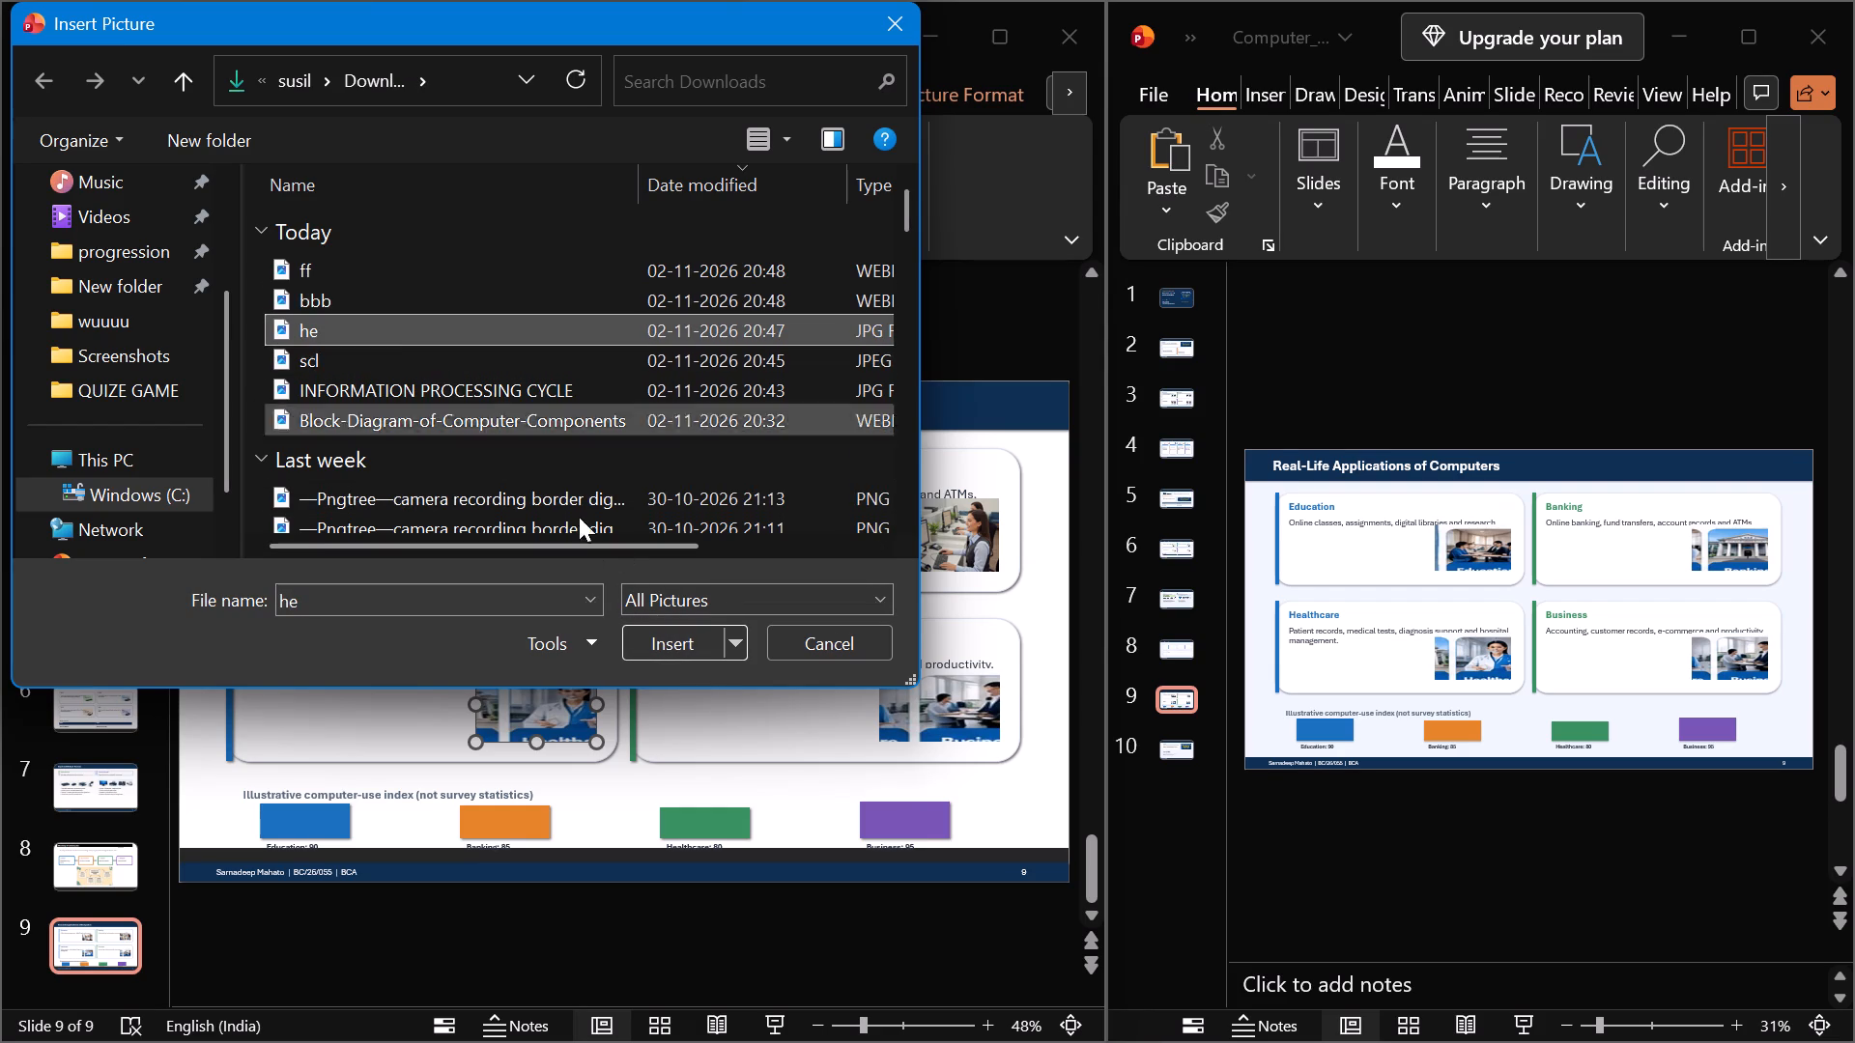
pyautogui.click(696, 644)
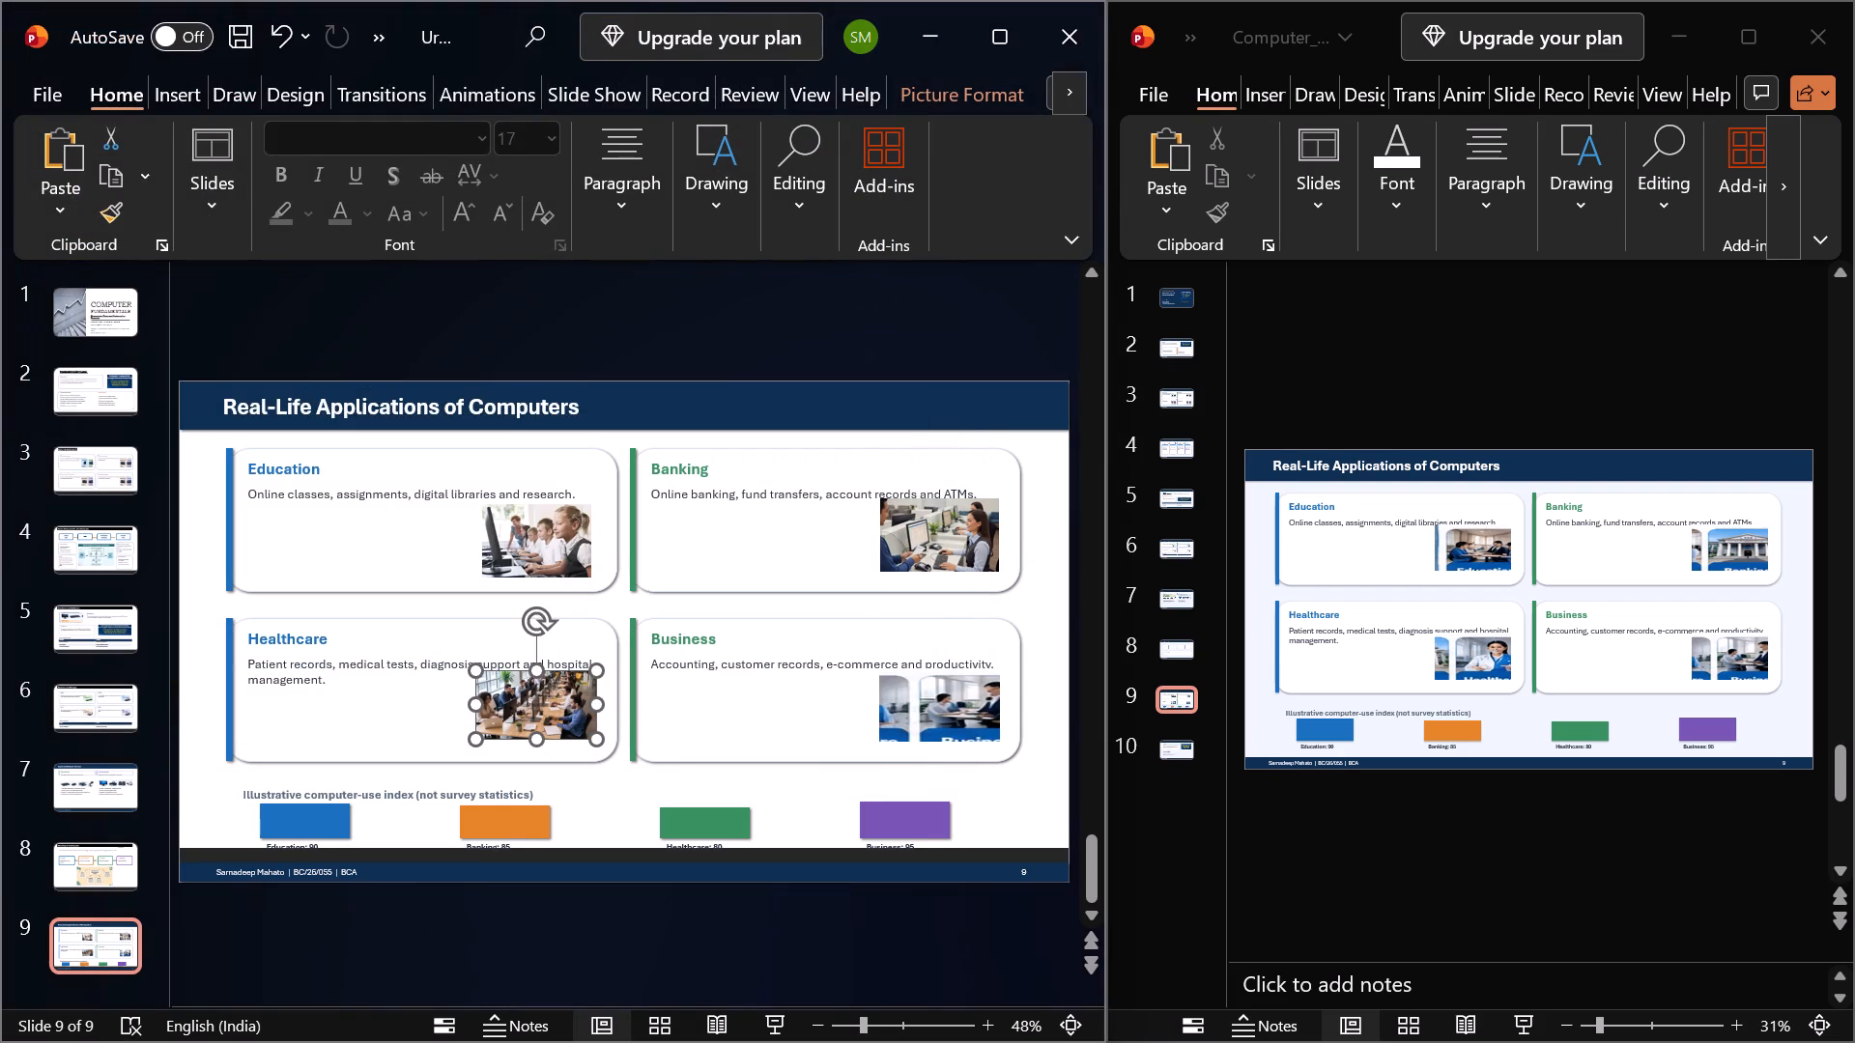
# Change the Healthcare card's picture again, choosing the image he from Downloads.
pyautogui.rightClick(530, 715)
pyautogui.click(697, 289)
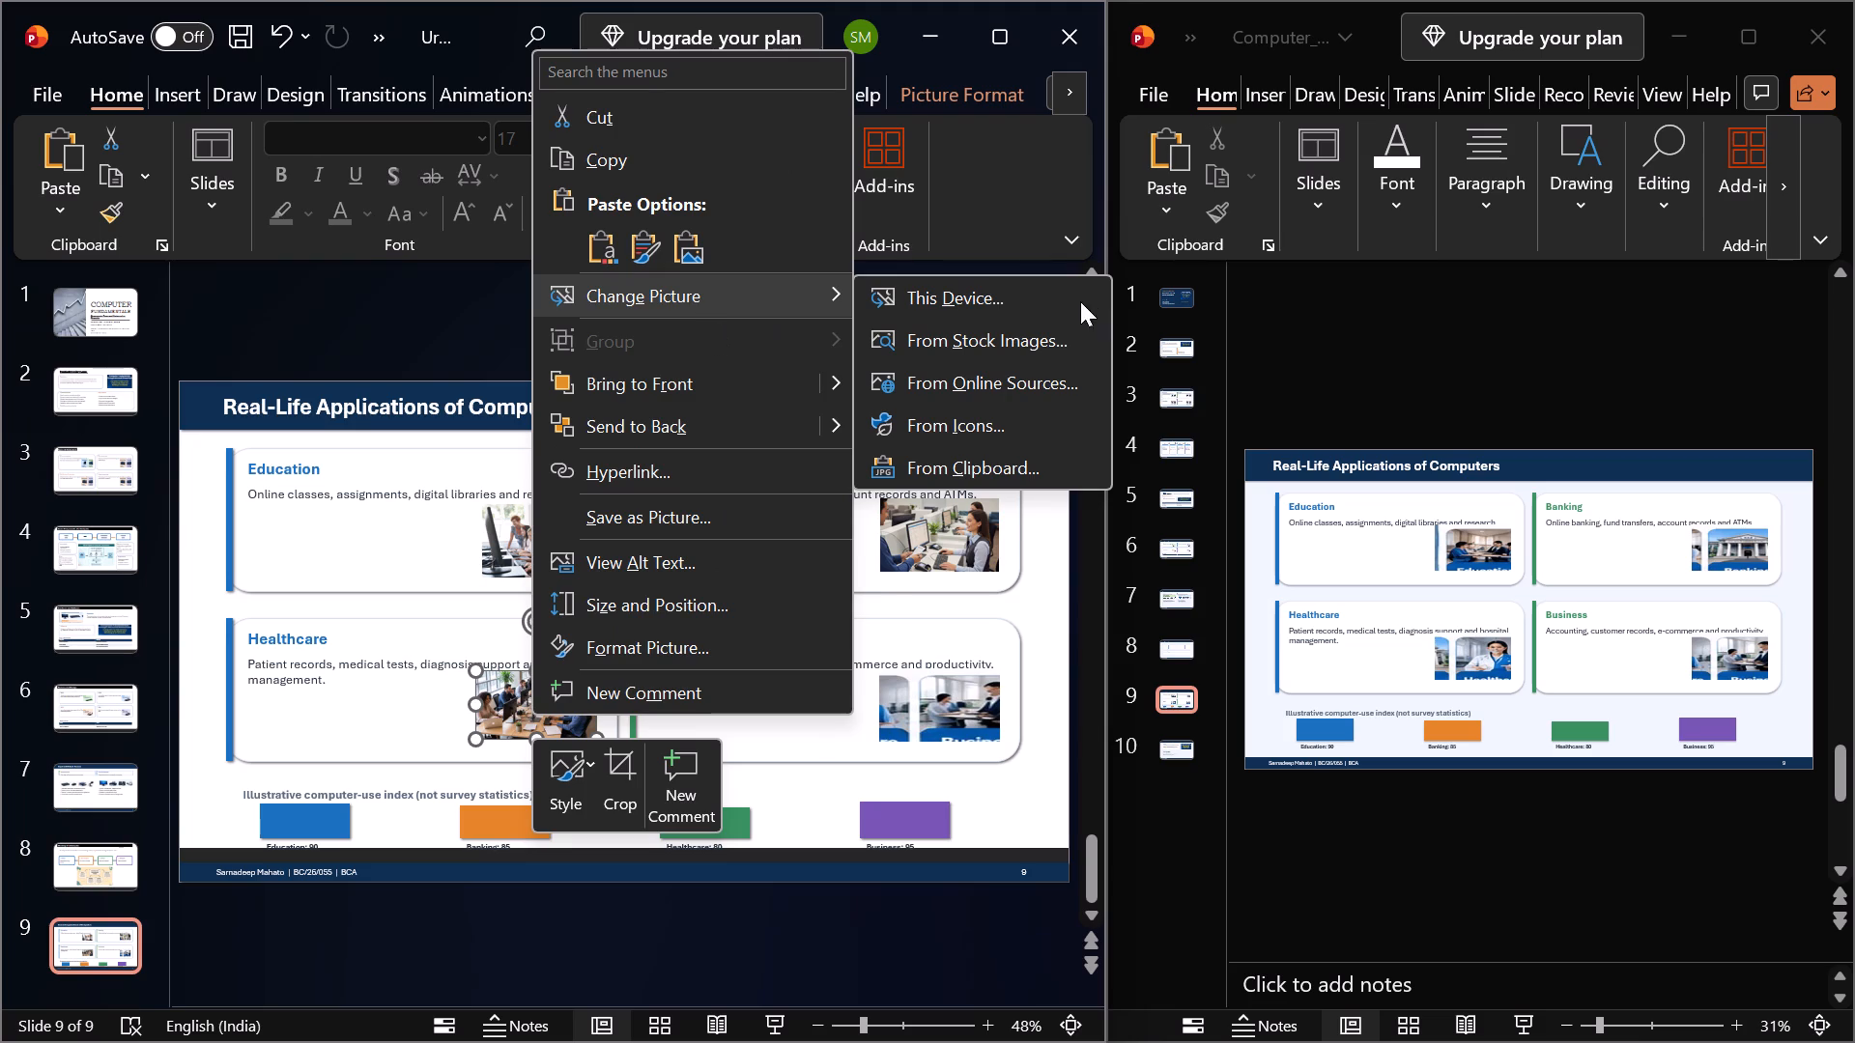
pyautogui.click(1025, 302)
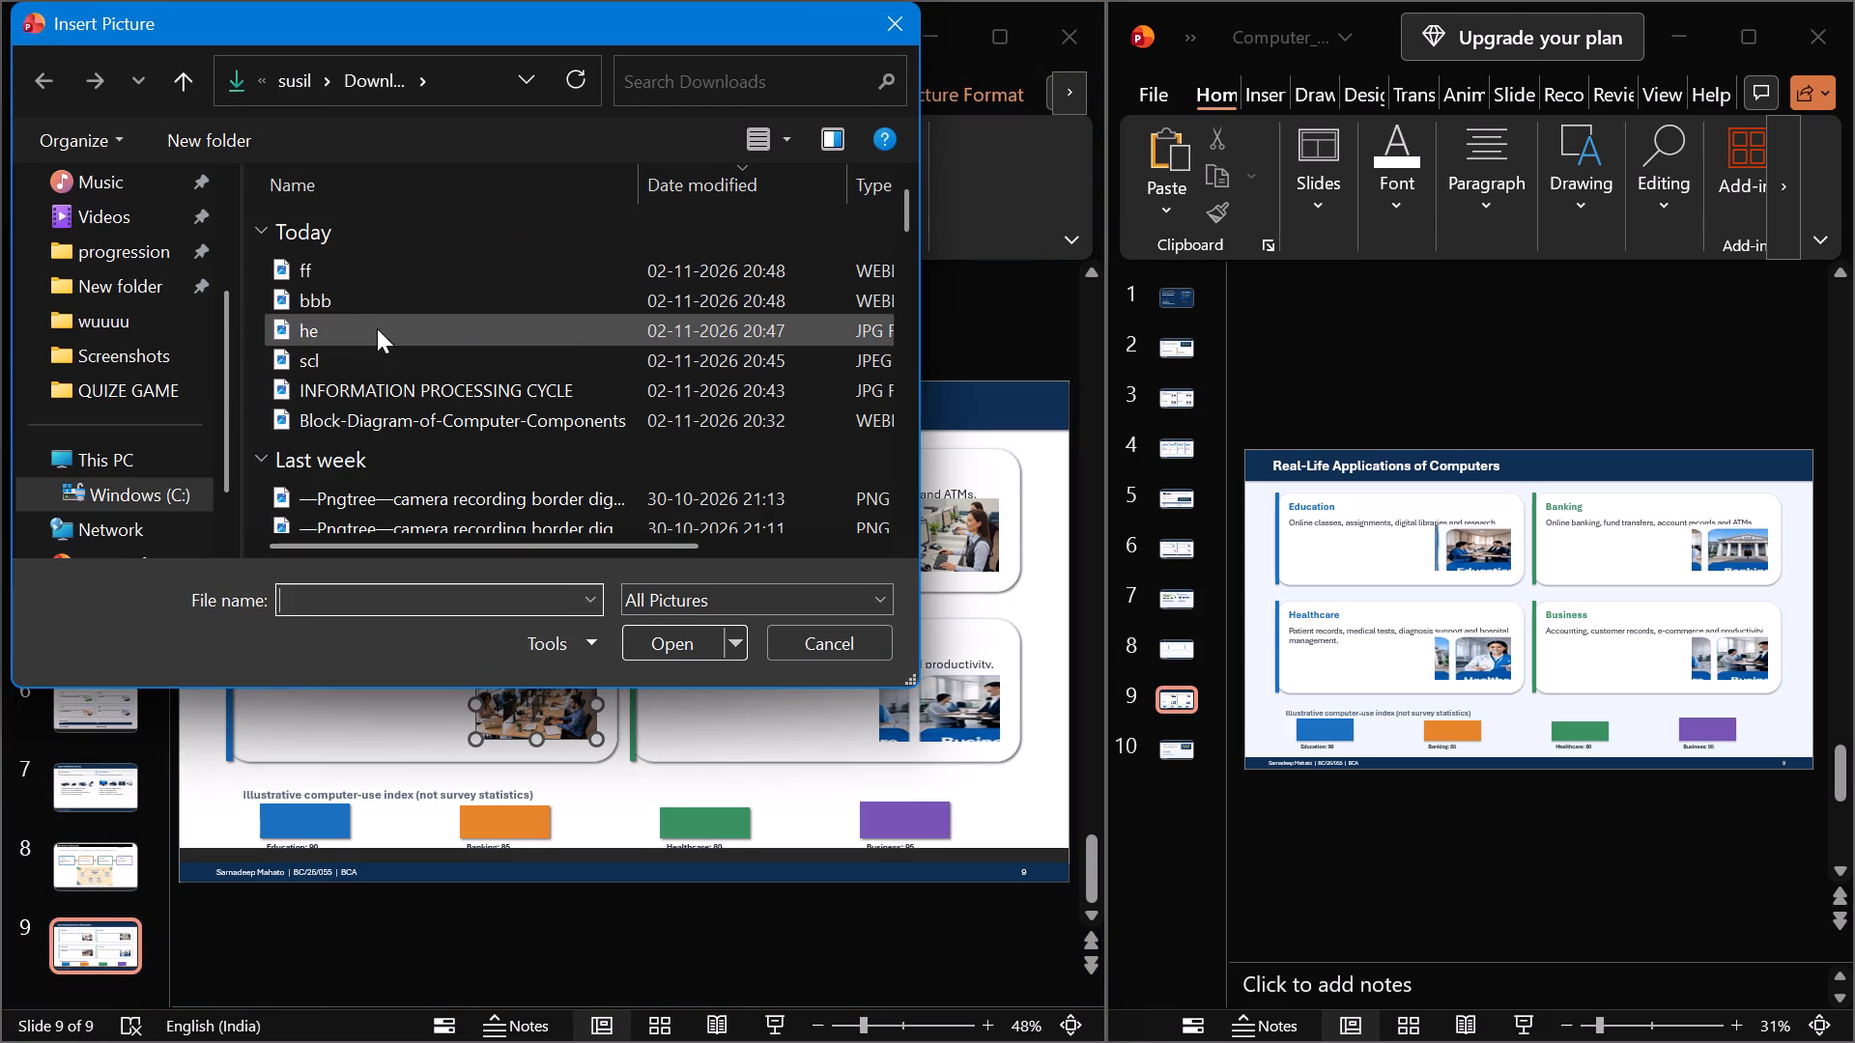
pyautogui.click(379, 327)
pyautogui.click(658, 634)
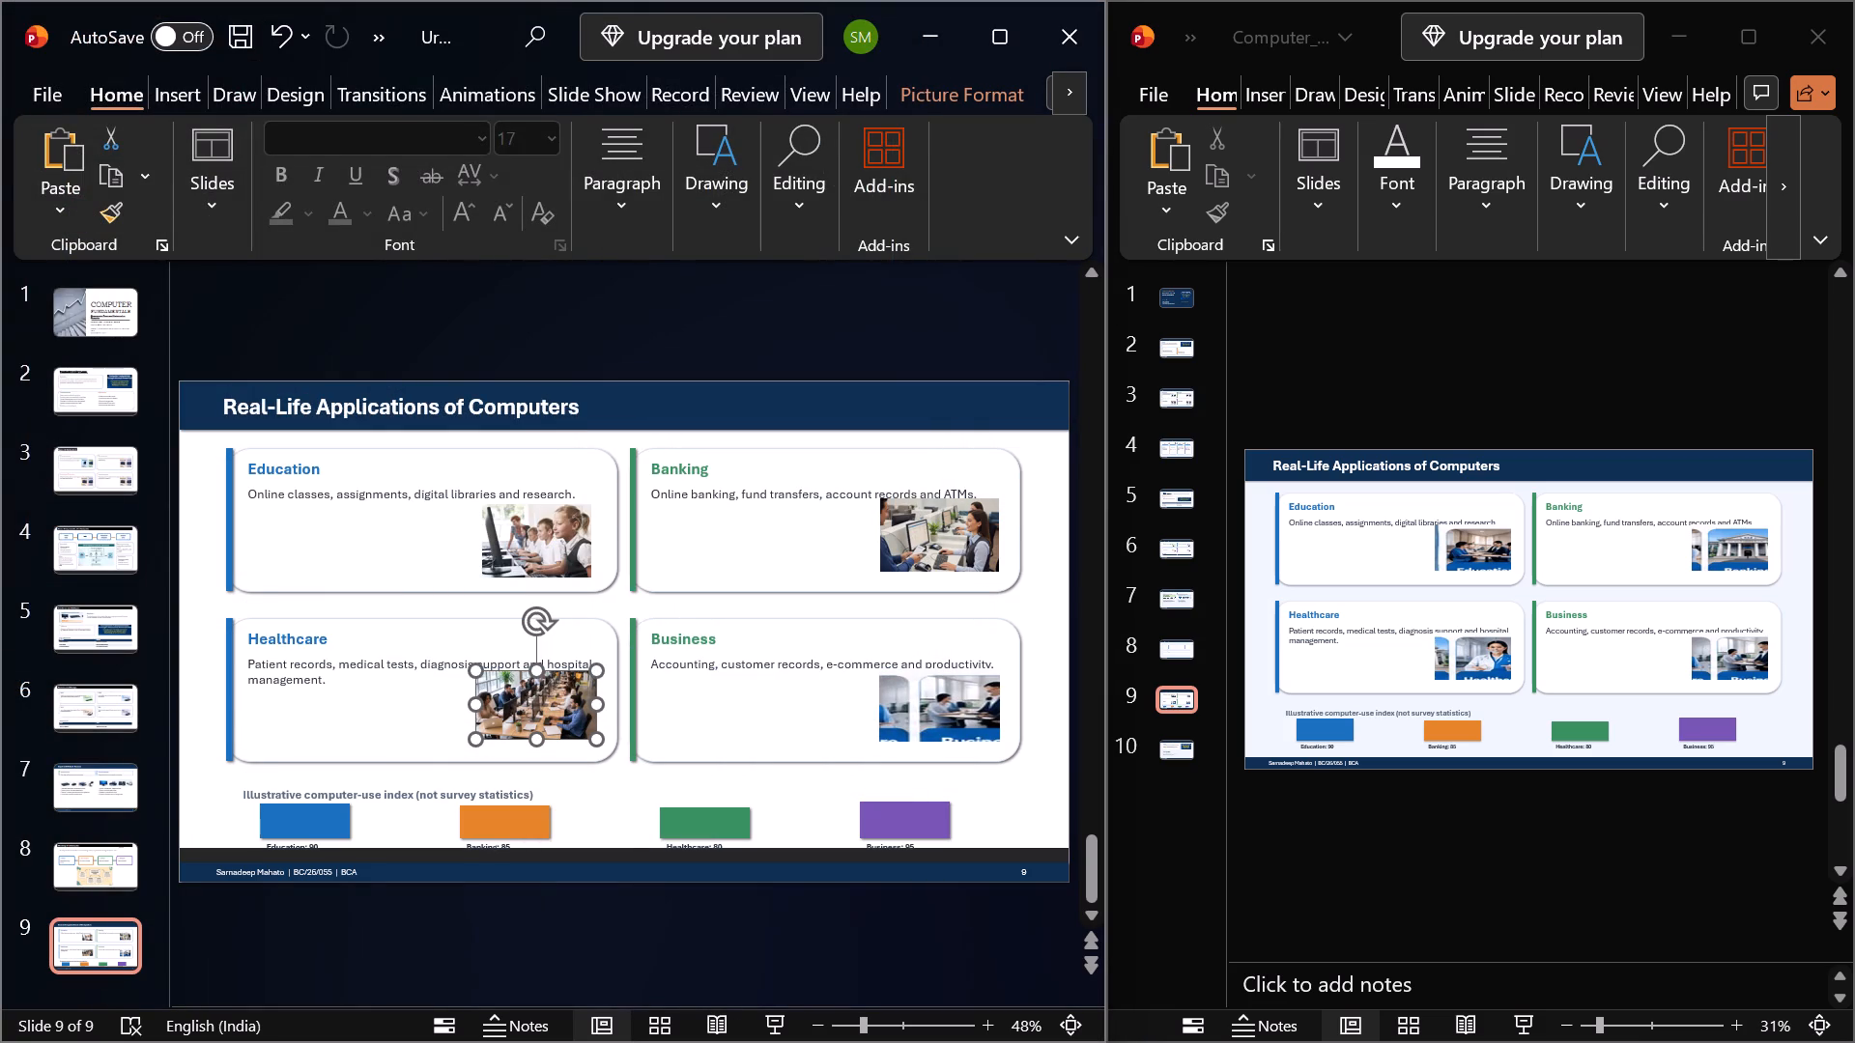
# Replace the Healthcare card's picture on slide 9 with the image bbb from Downloads.
pyautogui.rightClick(604, 682)
pyautogui.click(532, 712)
pyautogui.rightClick(536, 708)
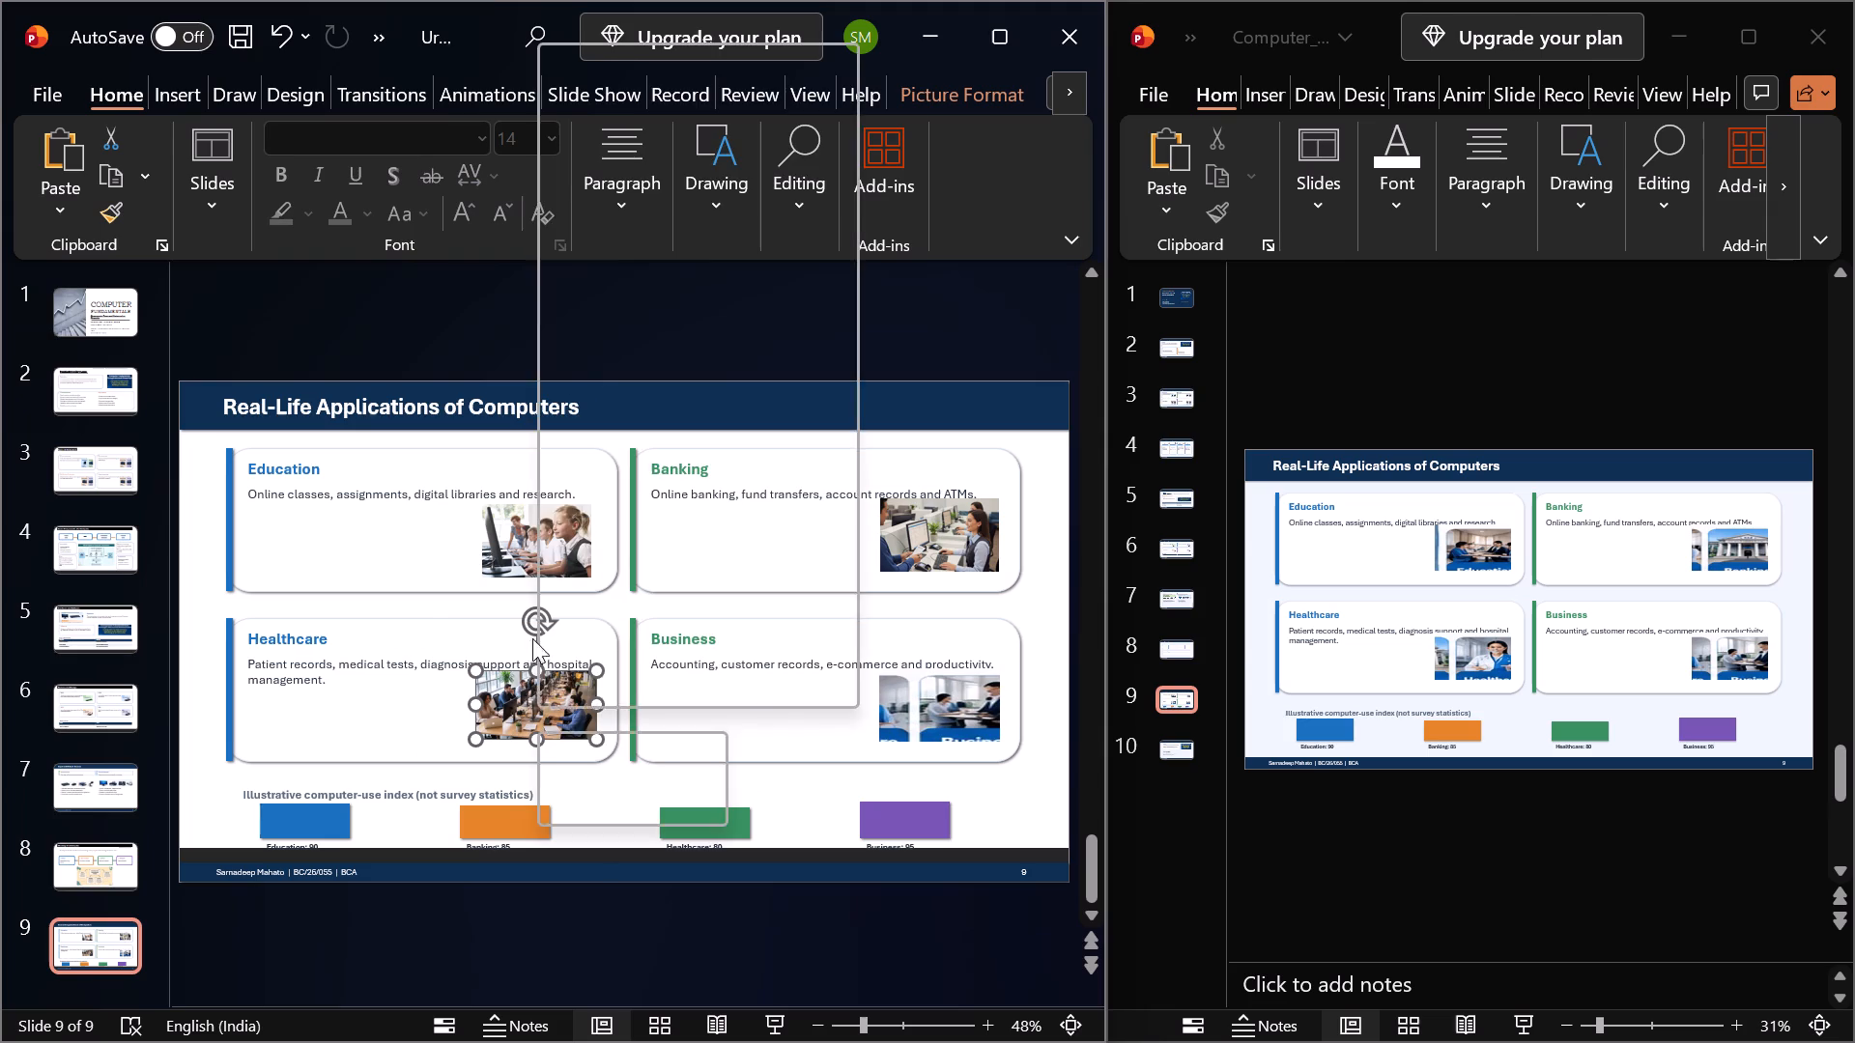
pyautogui.click(660, 289)
pyautogui.click(1013, 283)
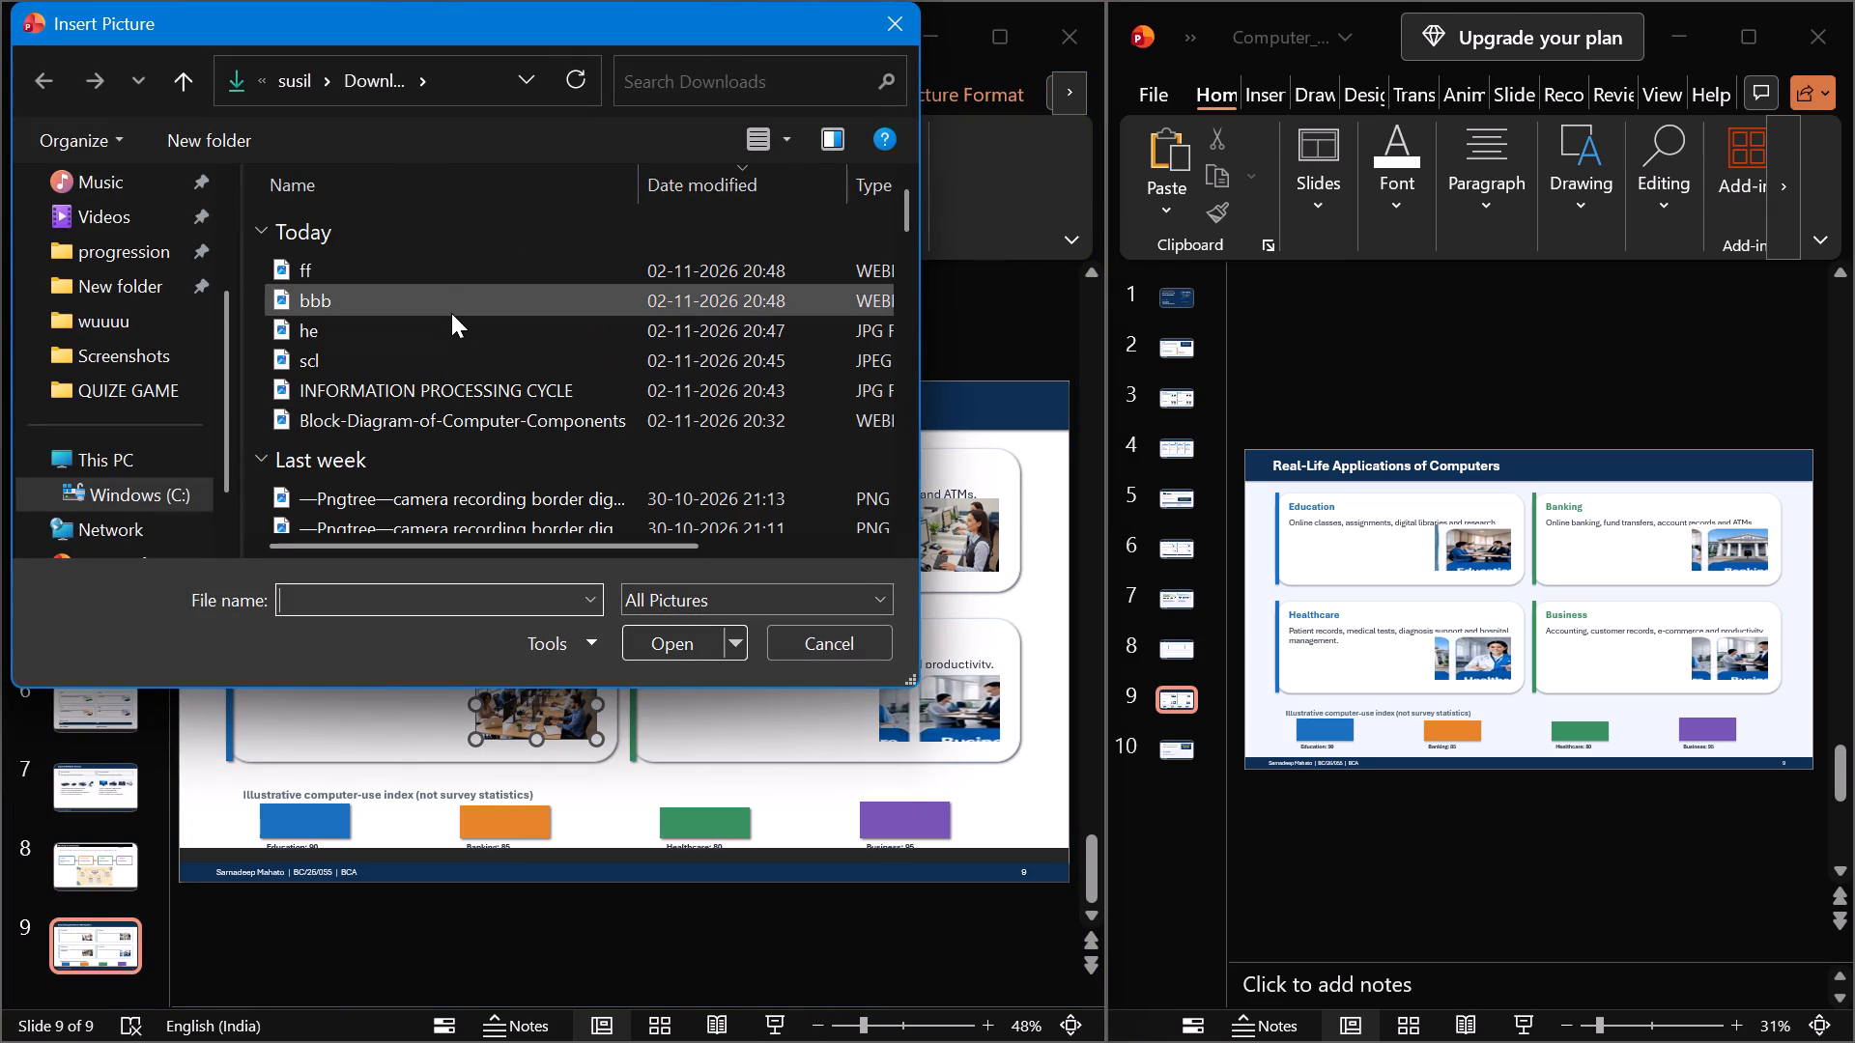
pyautogui.click(433, 324)
pyautogui.click(434, 284)
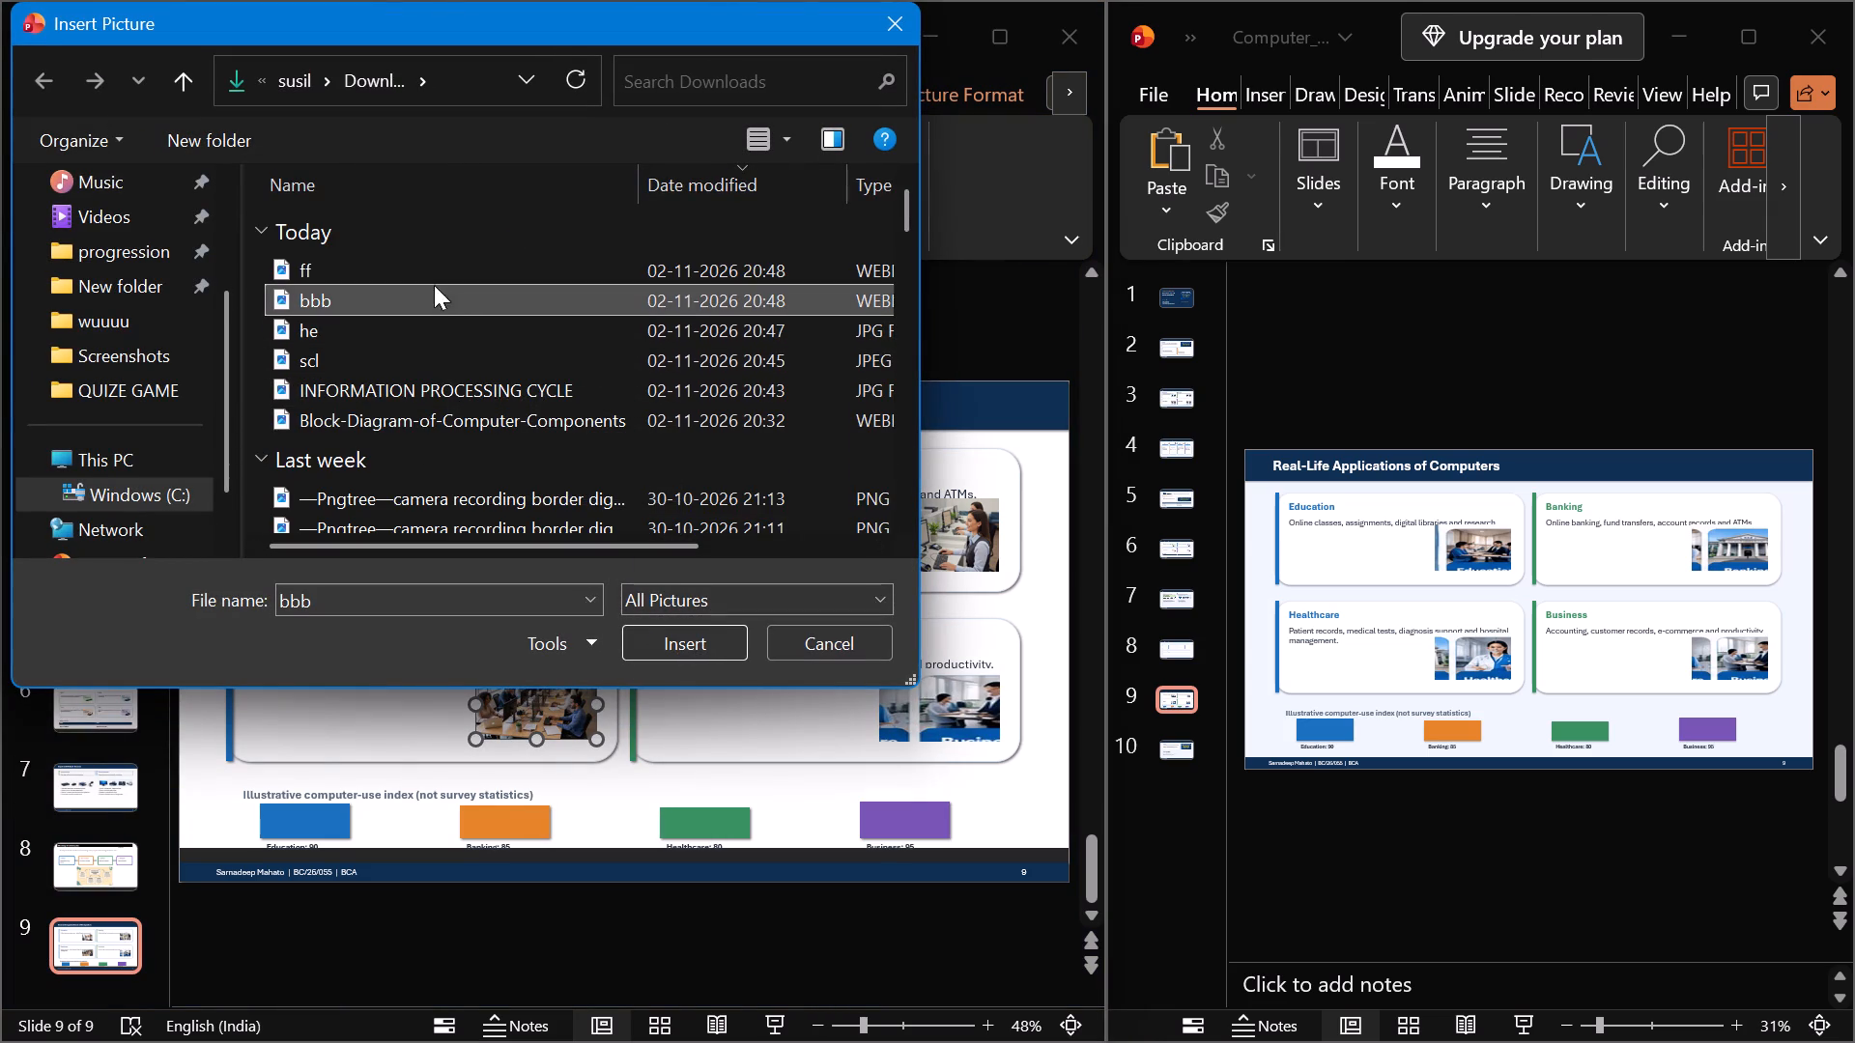
pyautogui.click(693, 638)
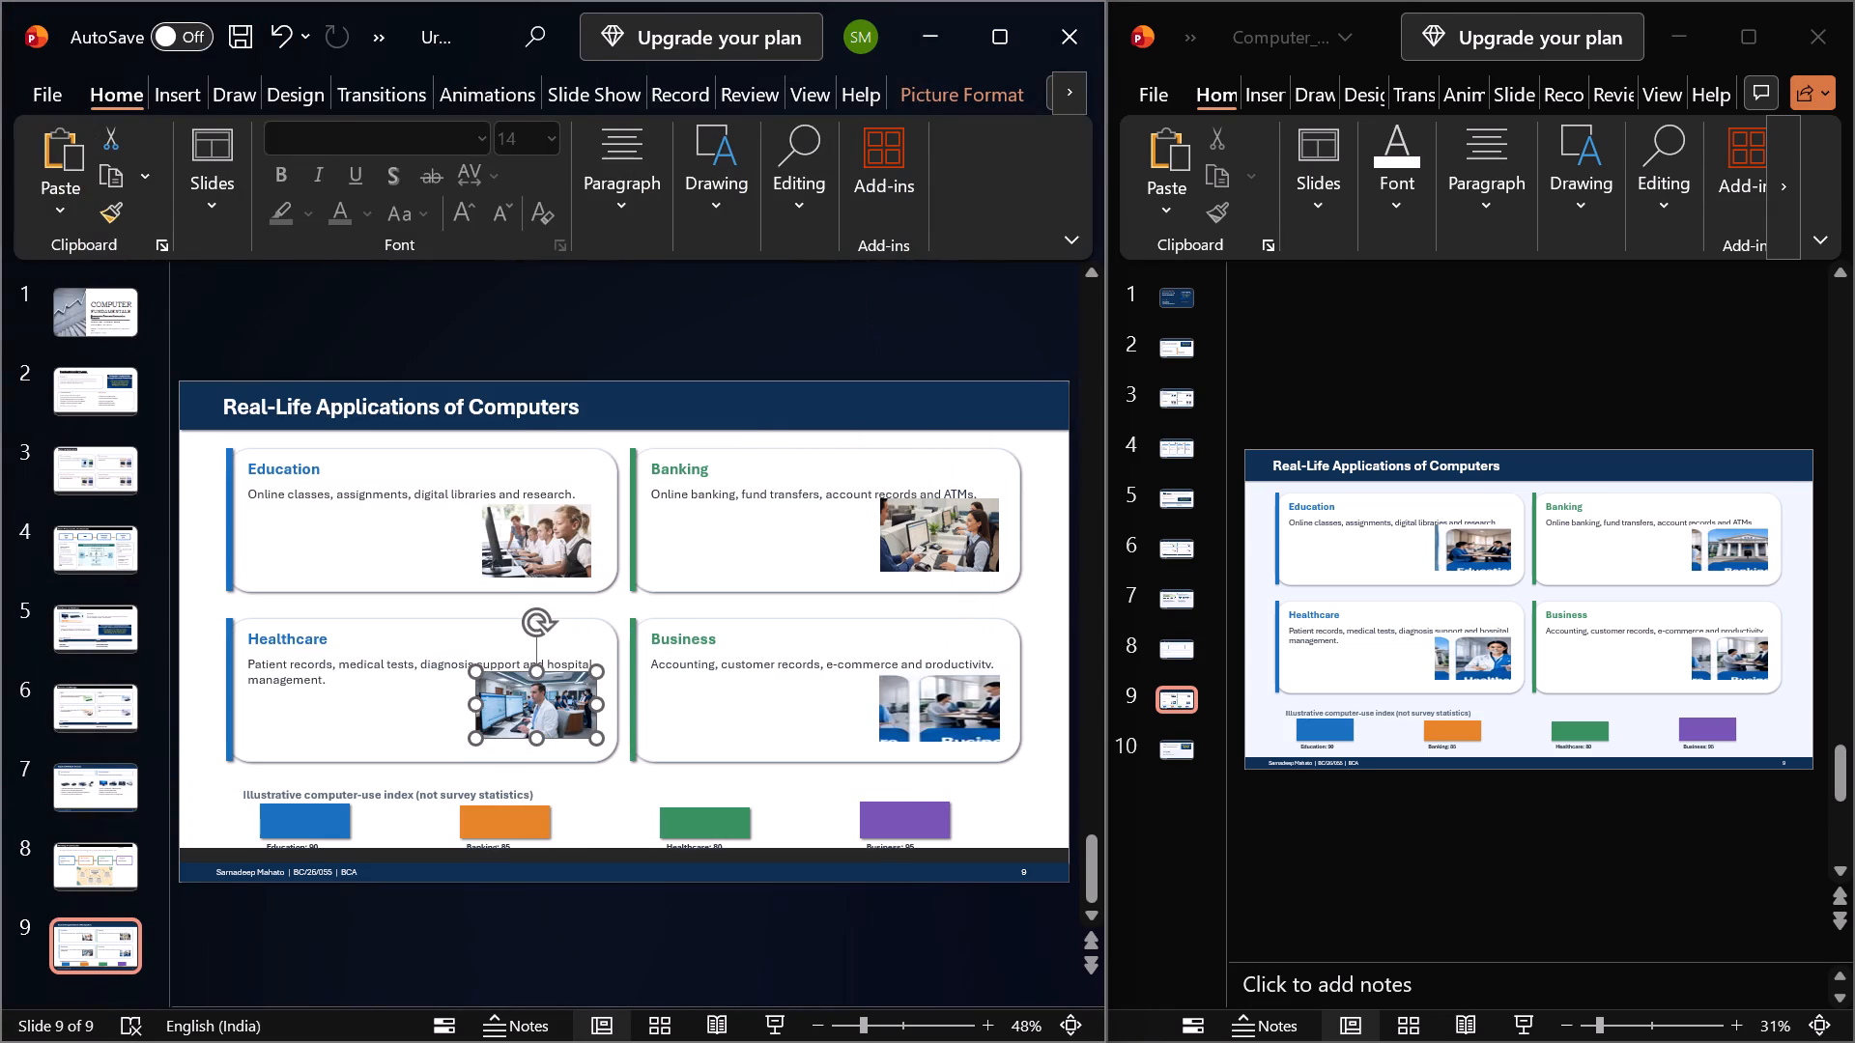
# Replace the Business card's picture on slide 9 with the image he from Downloads.
pyautogui.click(901, 710)
pyautogui.rightClick(905, 710)
pyautogui.click(1050, 296)
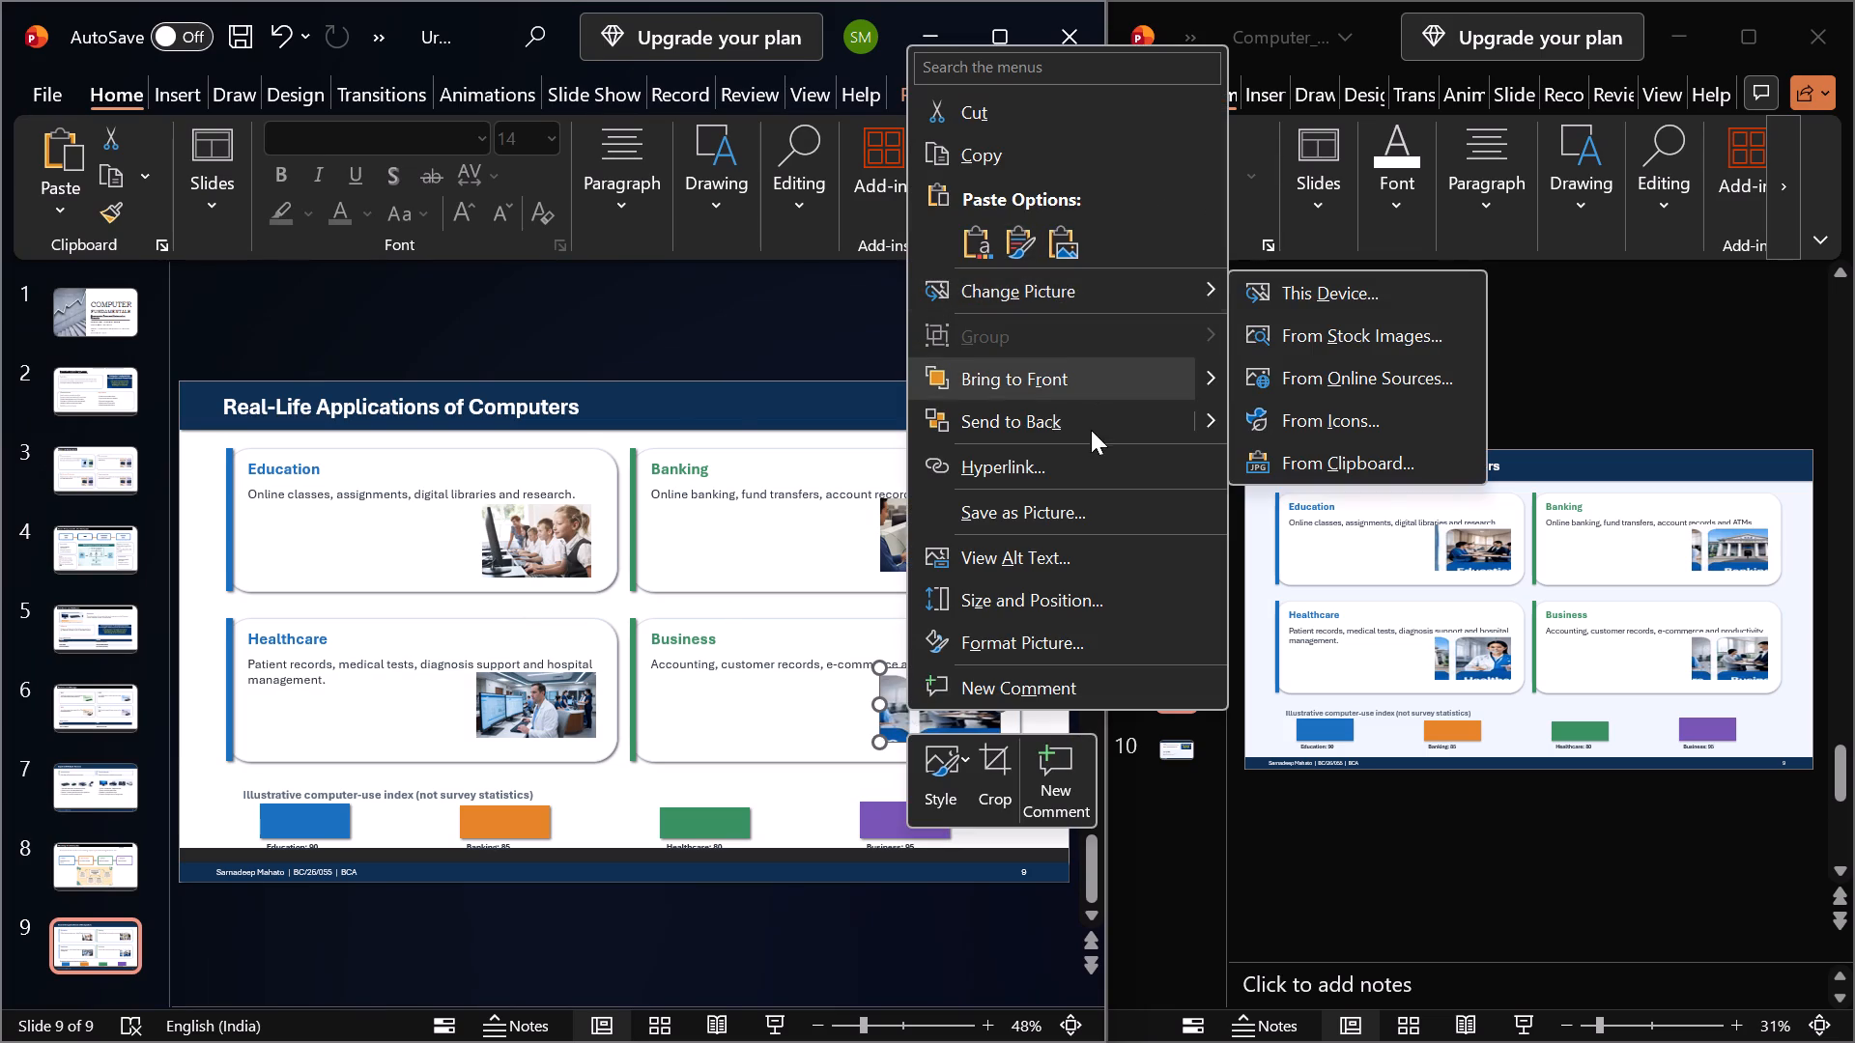
pyautogui.click(1368, 306)
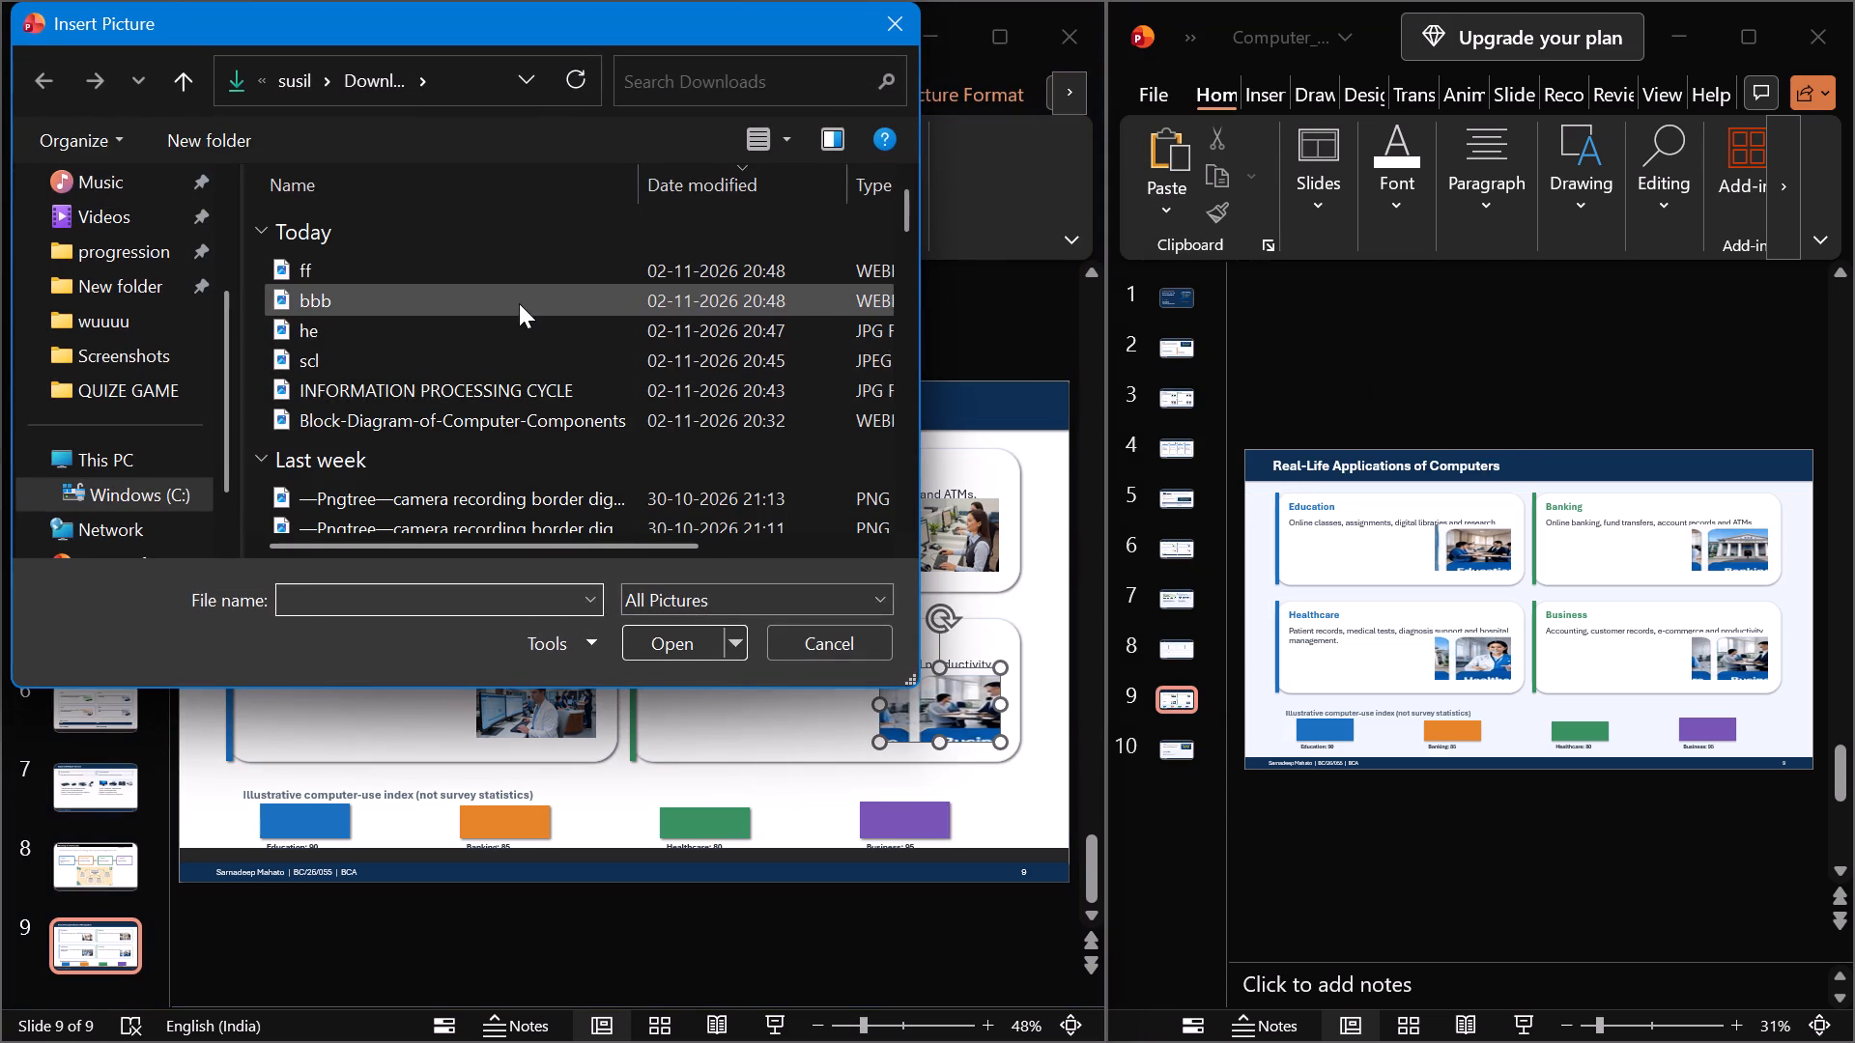
pyautogui.click(519, 303)
pyautogui.click(504, 325)
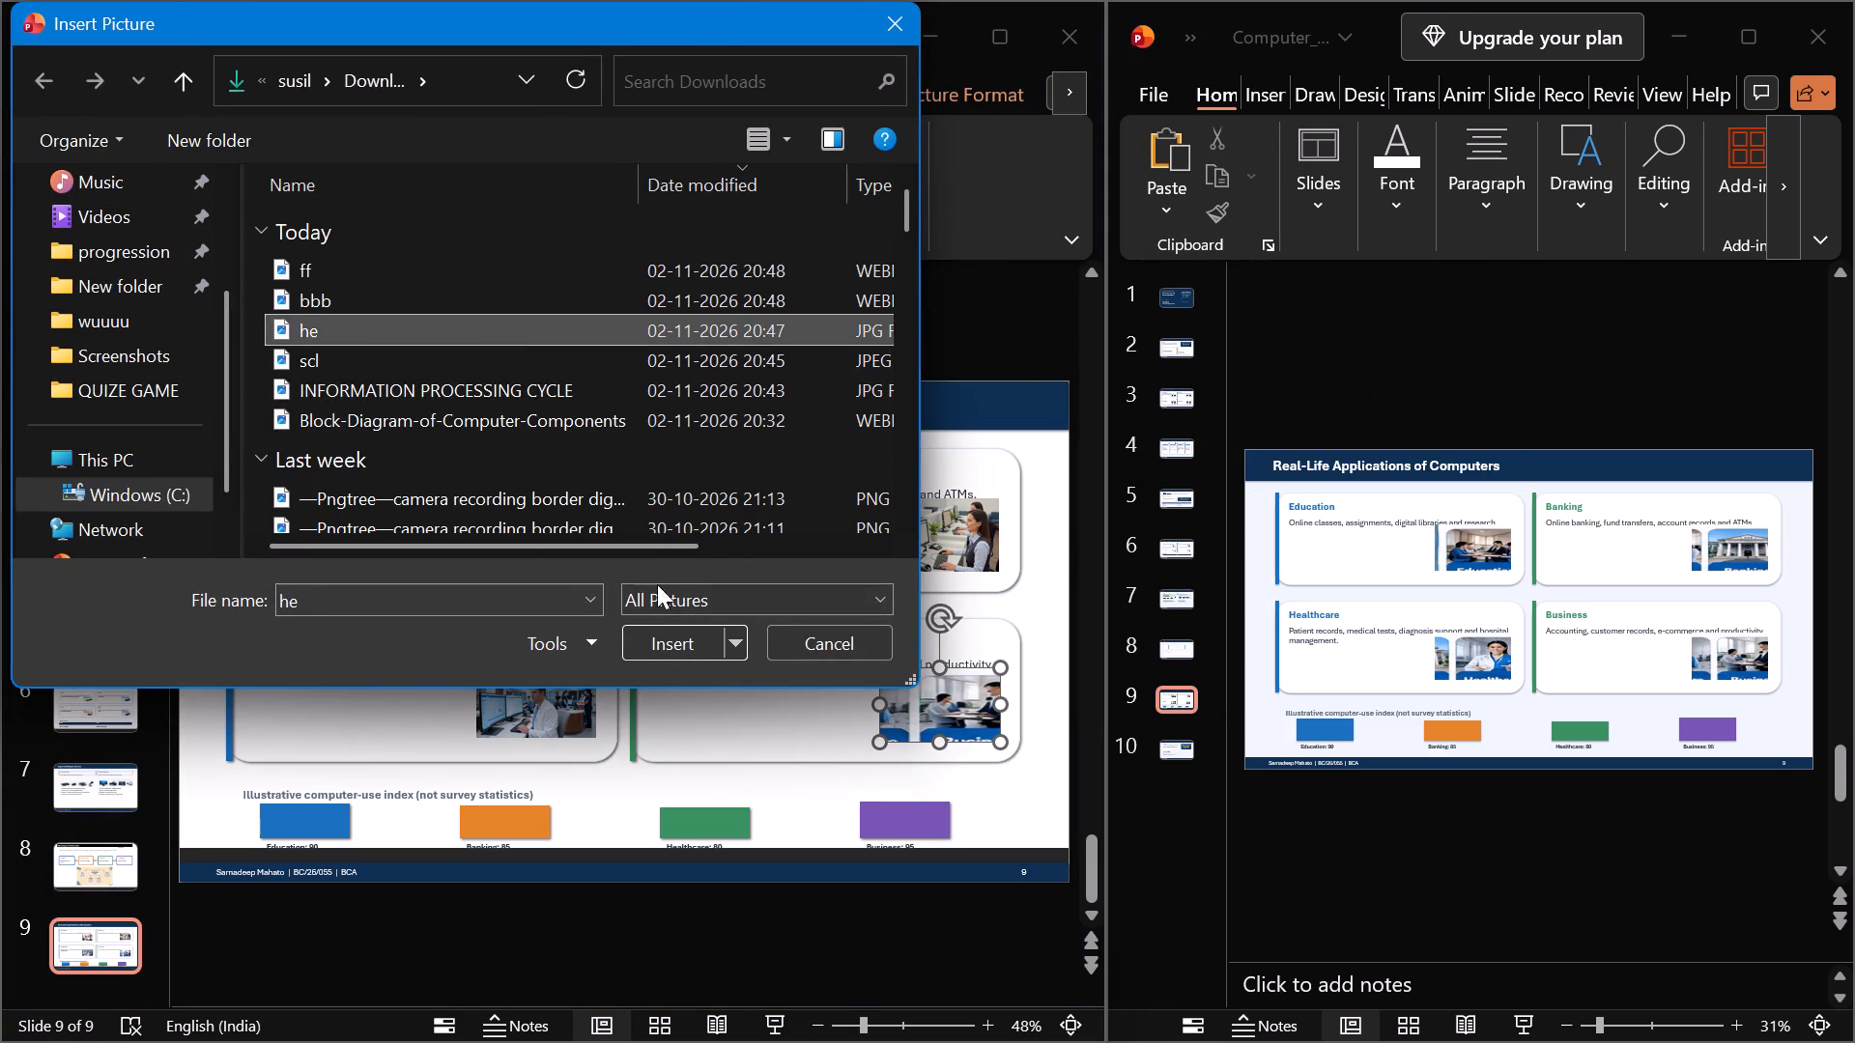
pyautogui.click(680, 634)
pyautogui.click(640, 916)
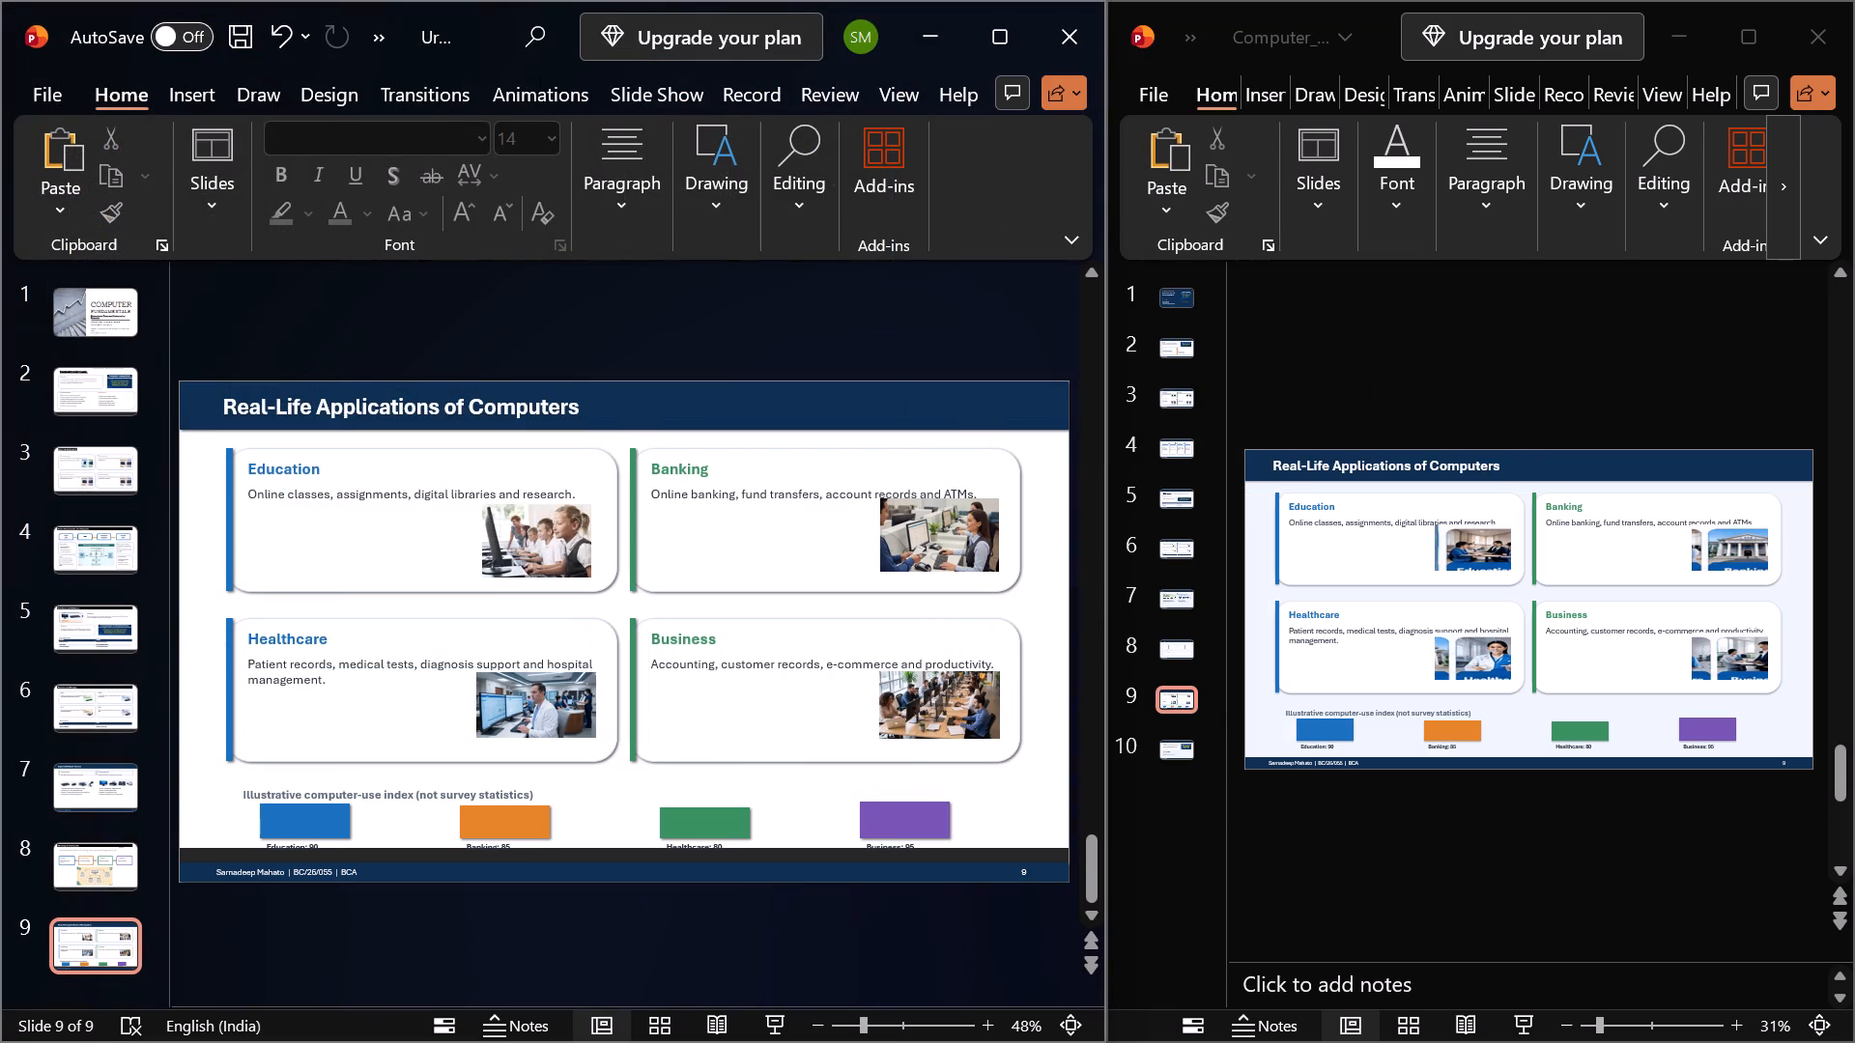
# Nudge the Business photo slightly down and to the right inside its card.
pyautogui.click(943, 712)
pyautogui.moveTo(950, 703); pyautogui.dragTo(953, 712)
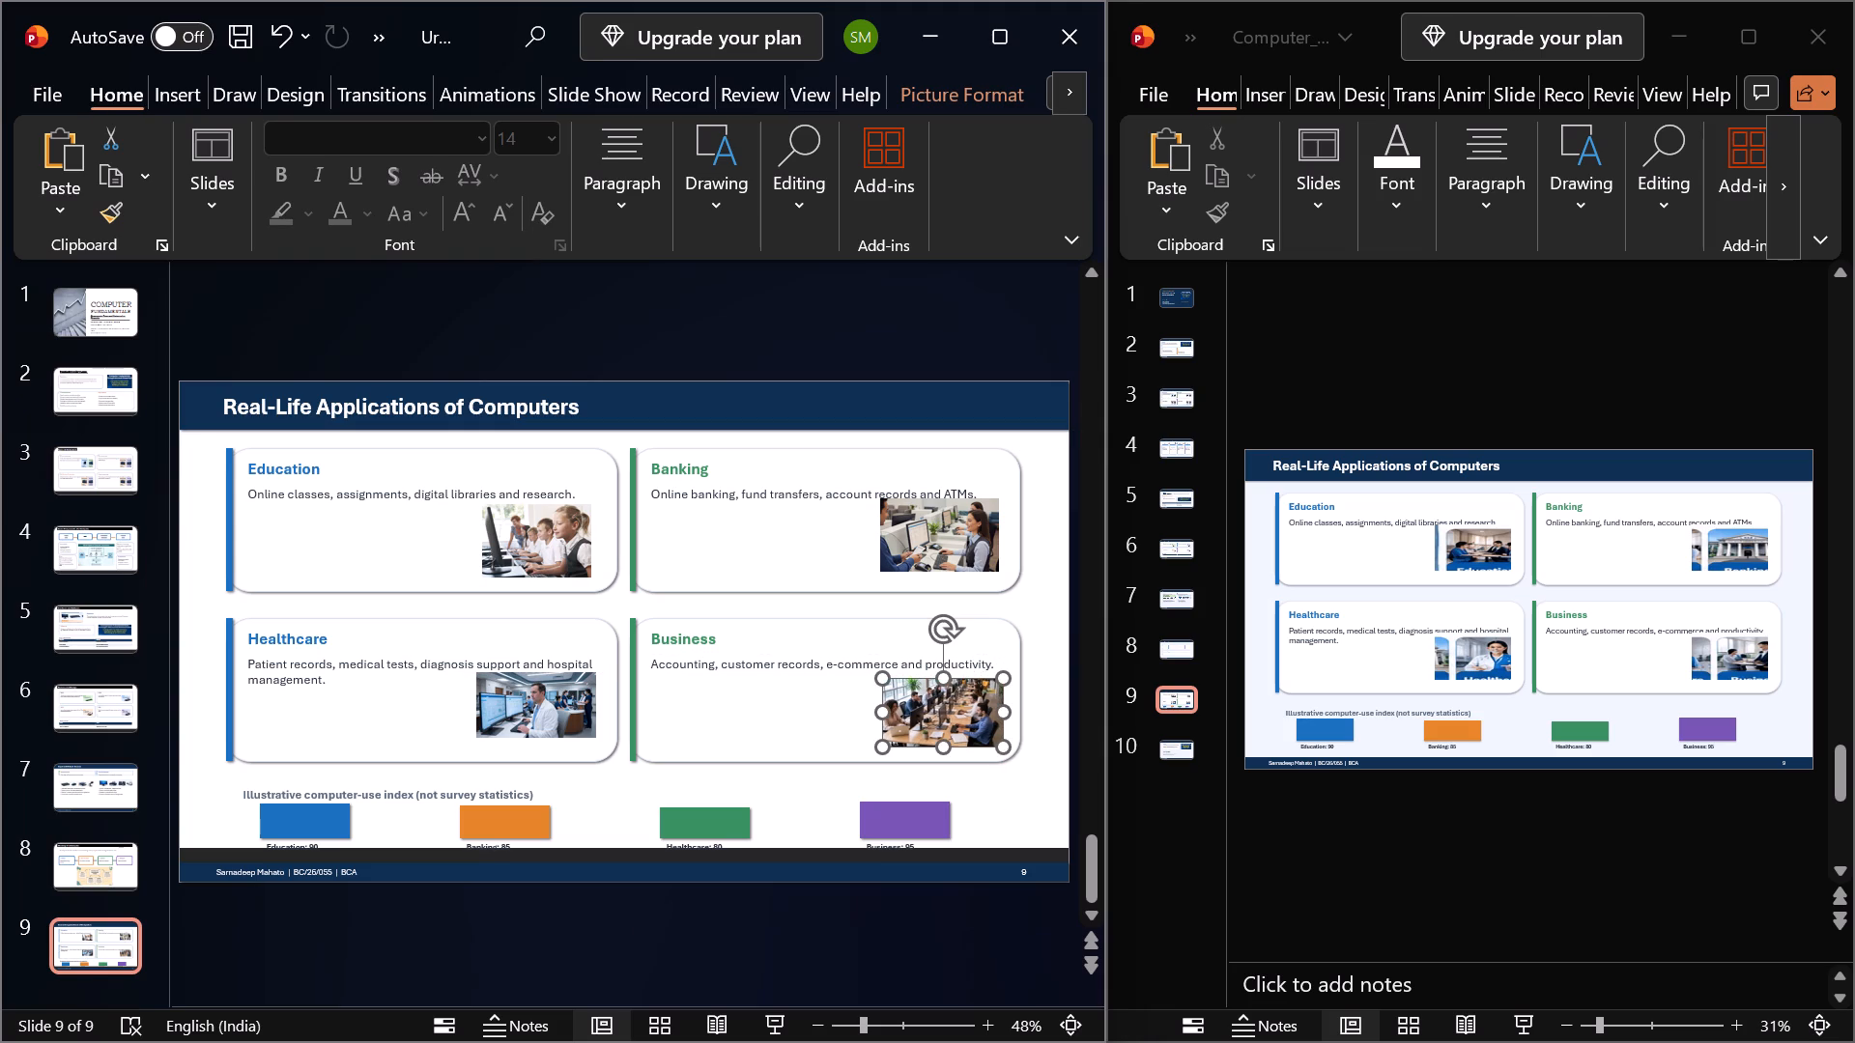
# Stretch the Healthcare photo slightly downward so its bottom edge lines up with the Business photo.
pyautogui.click(569, 721)
pyautogui.moveTo(532, 738); pyautogui.dragTo(537, 745)
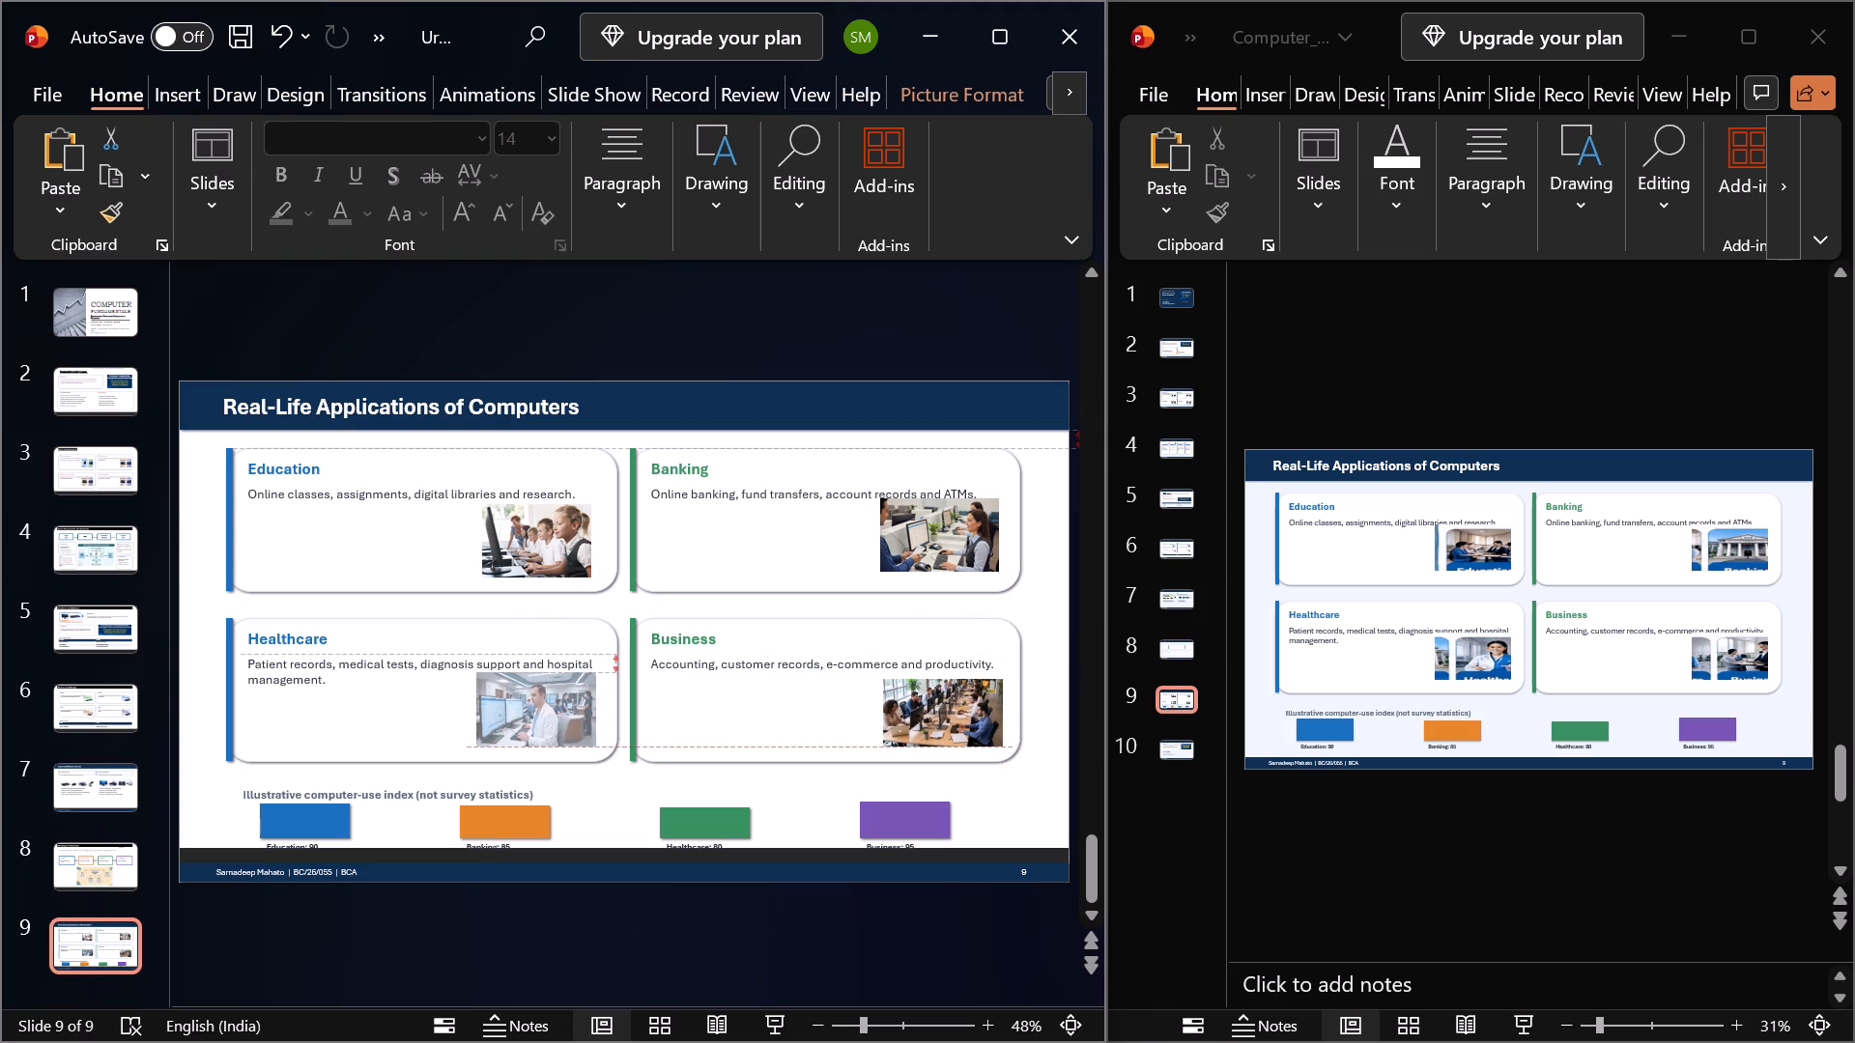
pyautogui.moveTo(537, 745); pyautogui.dragTo(536, 747)
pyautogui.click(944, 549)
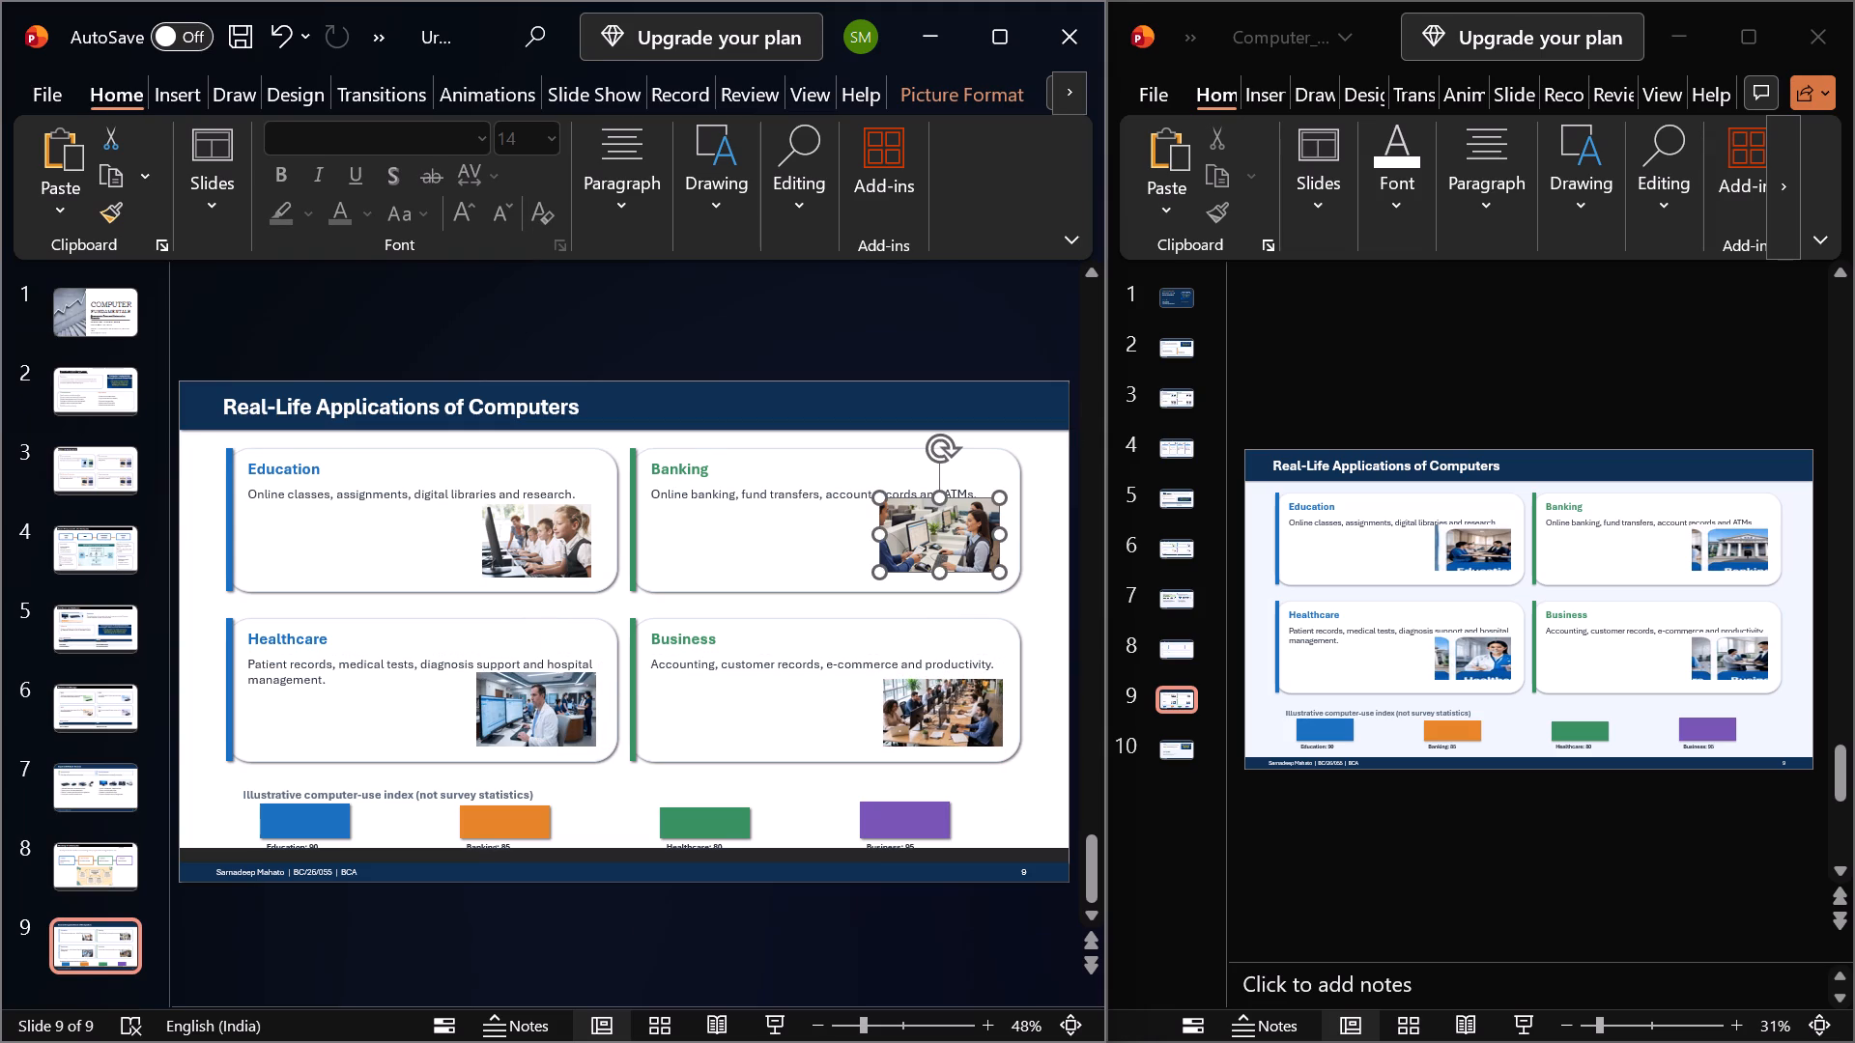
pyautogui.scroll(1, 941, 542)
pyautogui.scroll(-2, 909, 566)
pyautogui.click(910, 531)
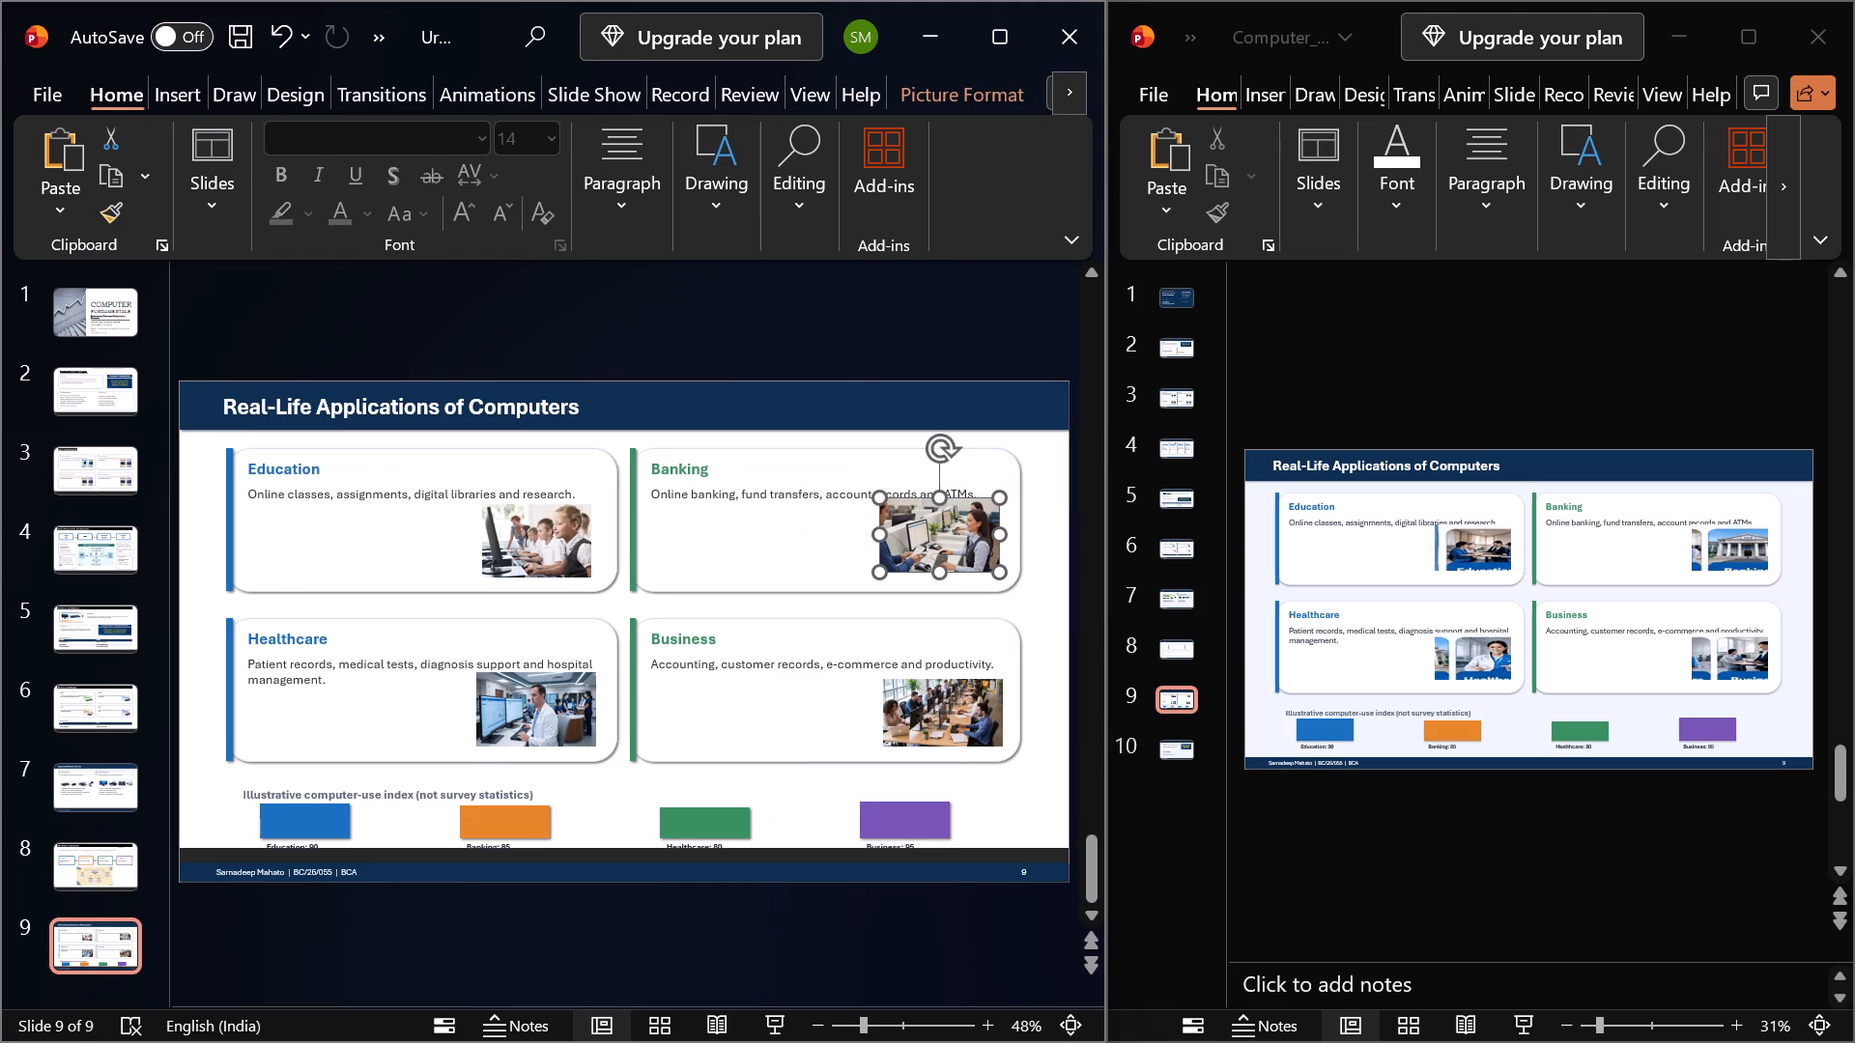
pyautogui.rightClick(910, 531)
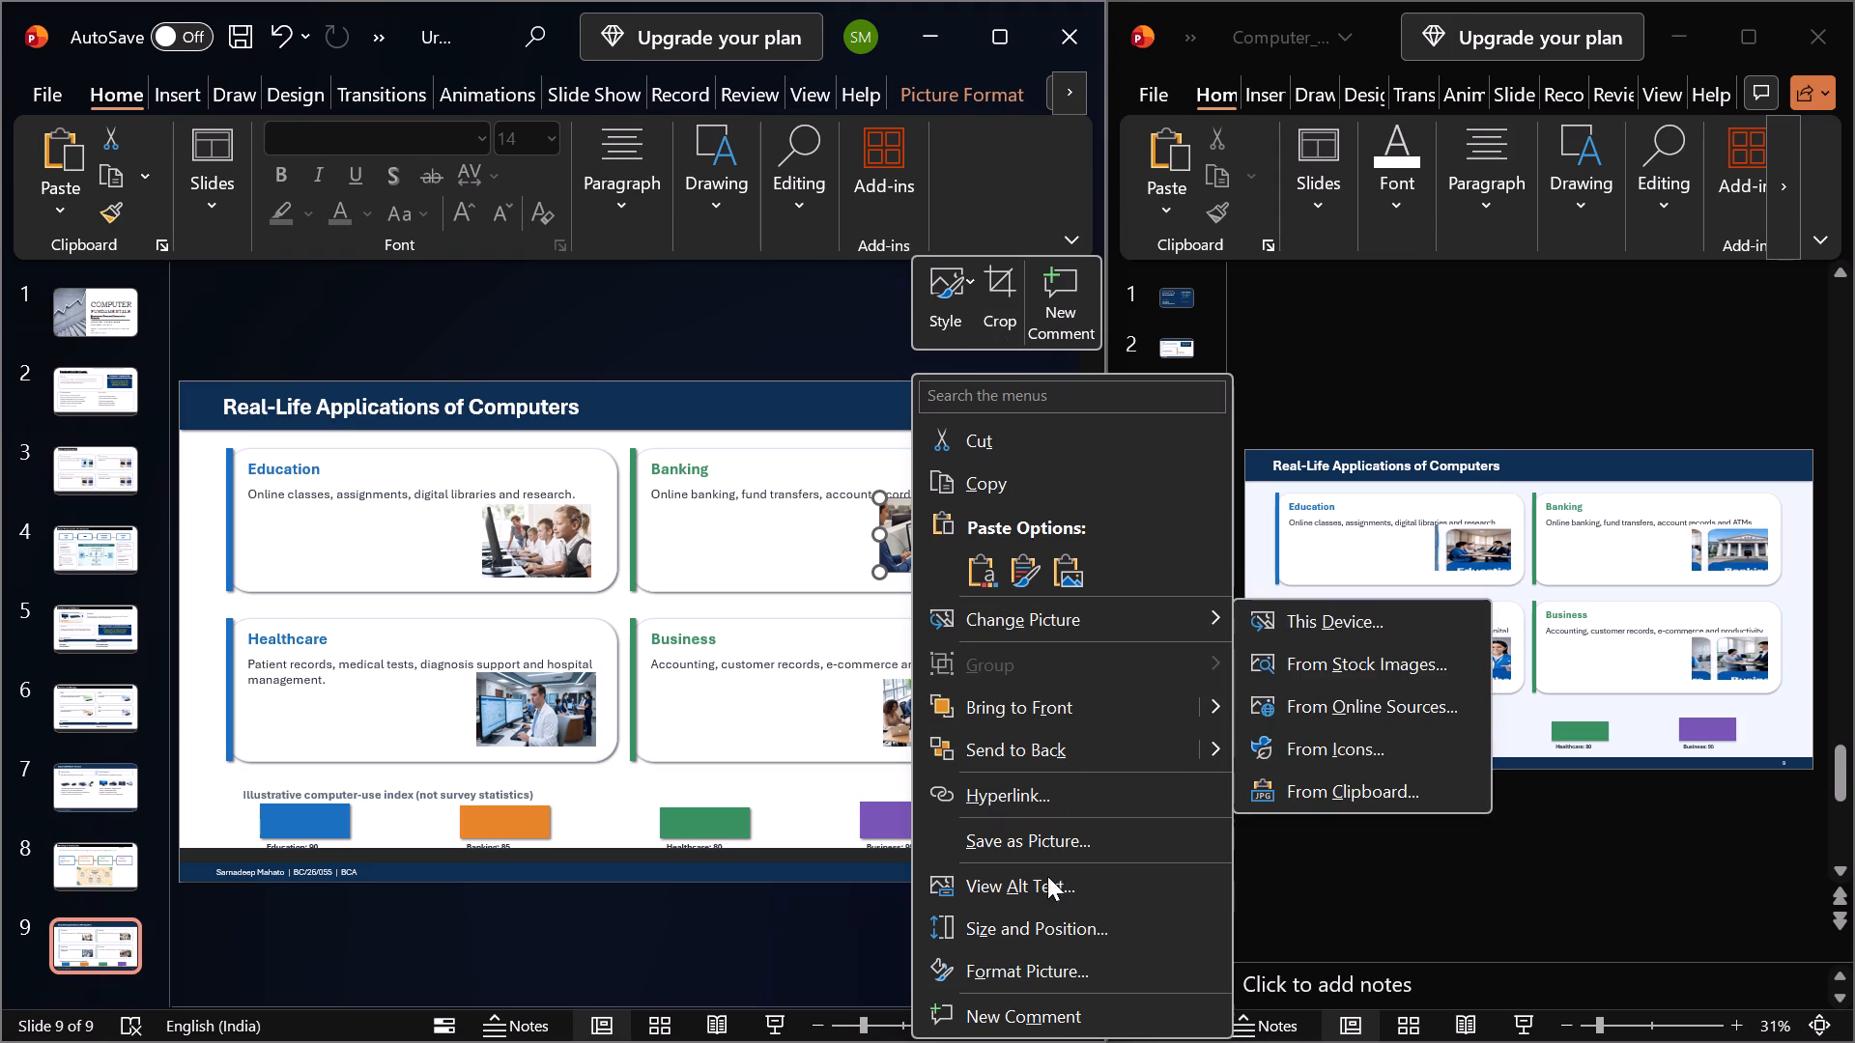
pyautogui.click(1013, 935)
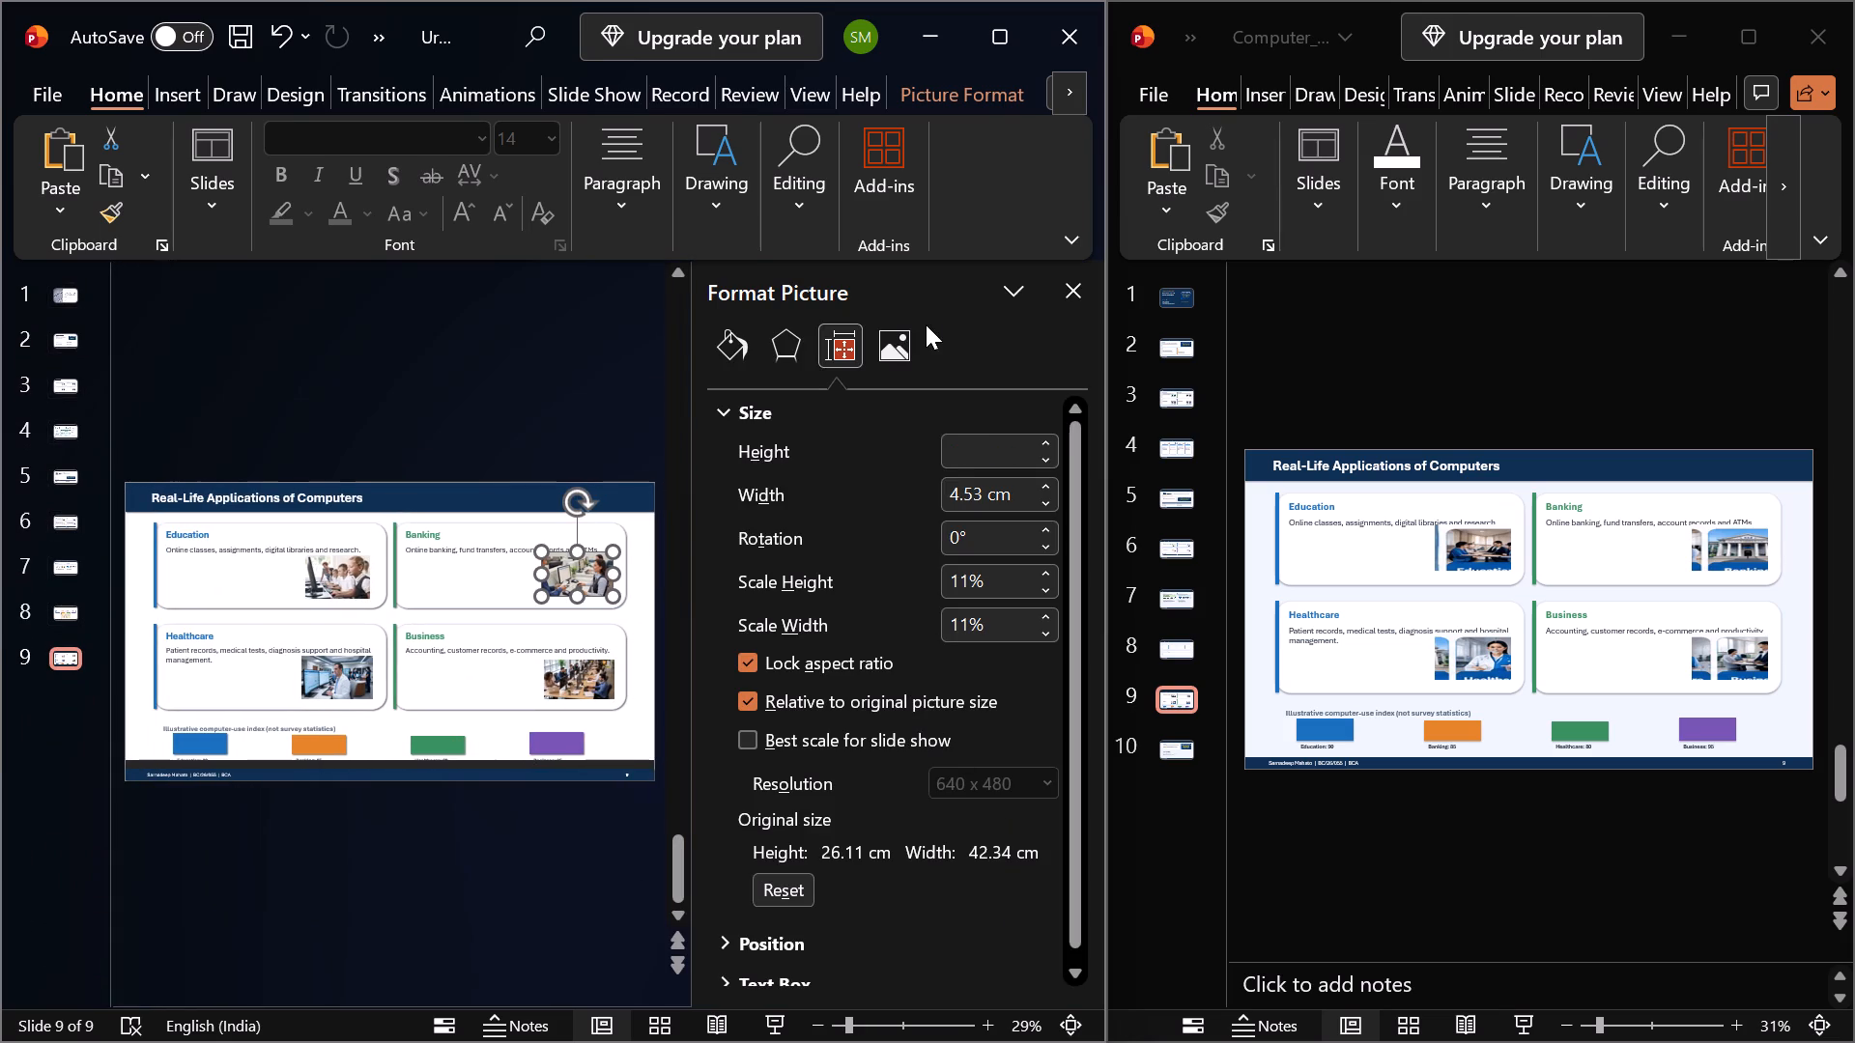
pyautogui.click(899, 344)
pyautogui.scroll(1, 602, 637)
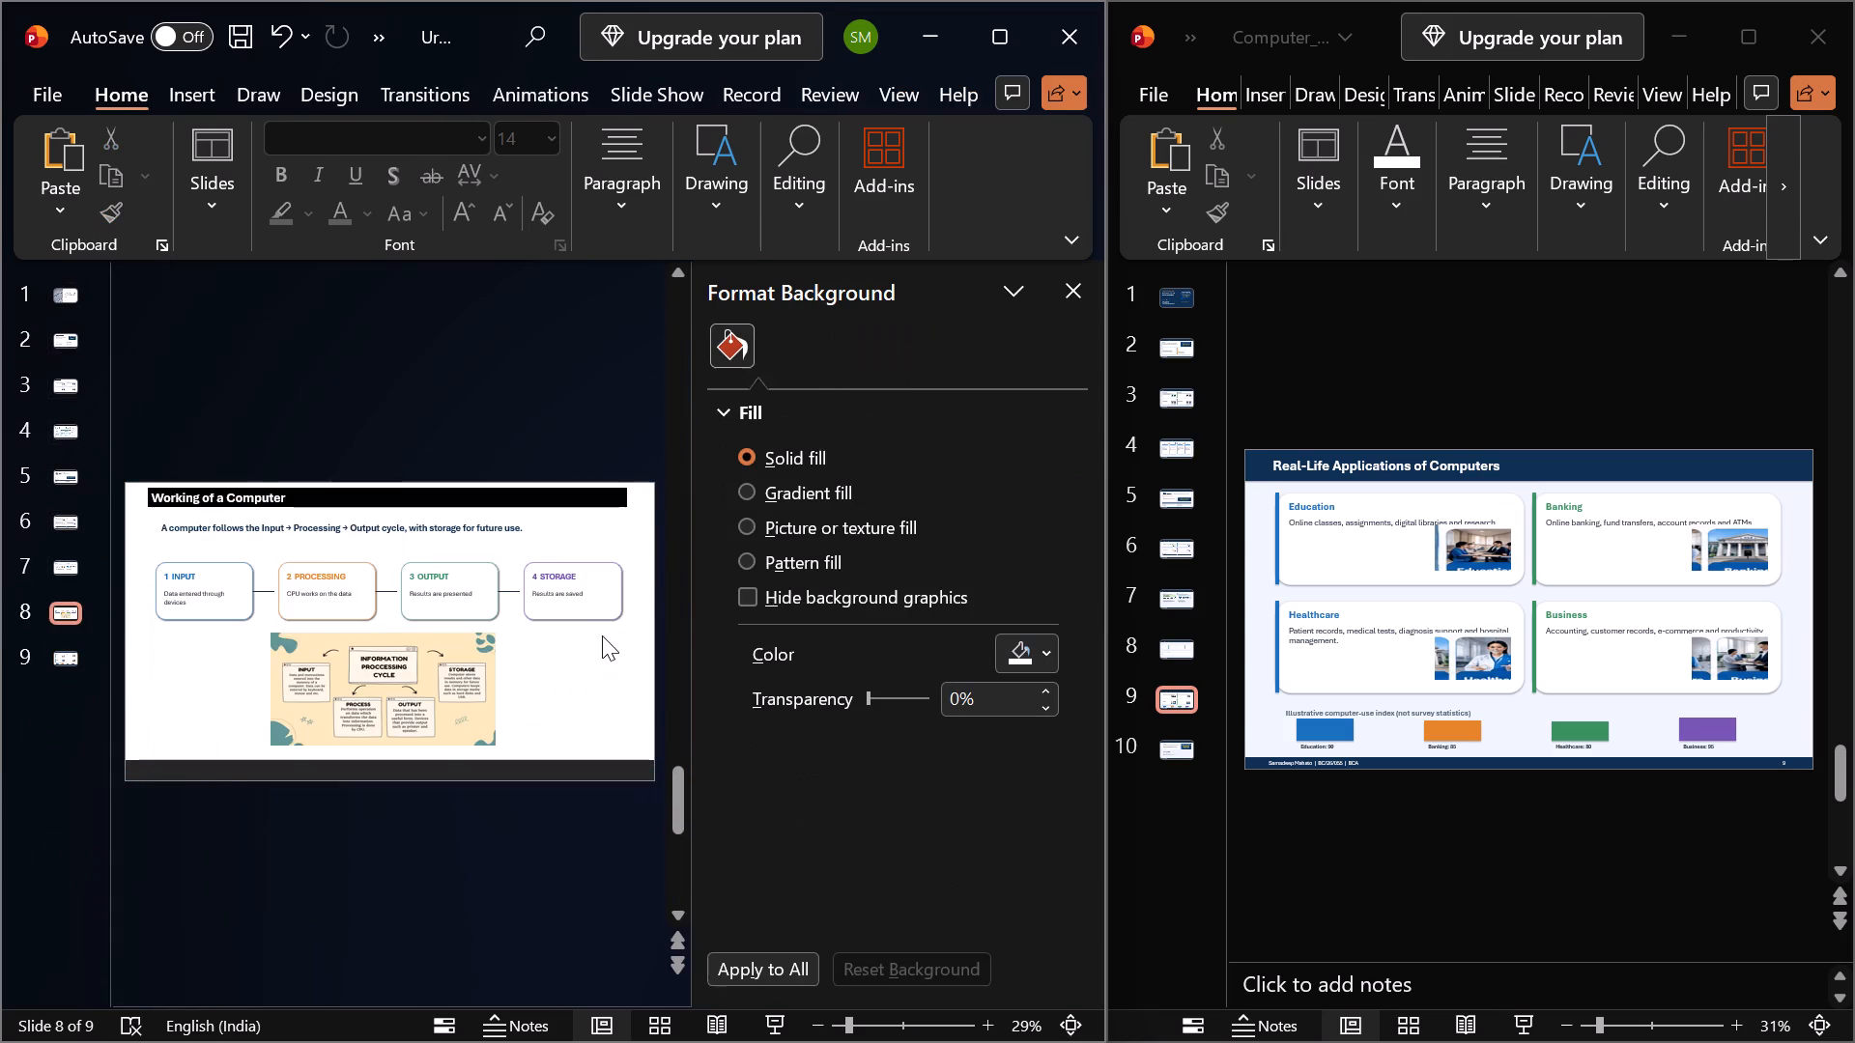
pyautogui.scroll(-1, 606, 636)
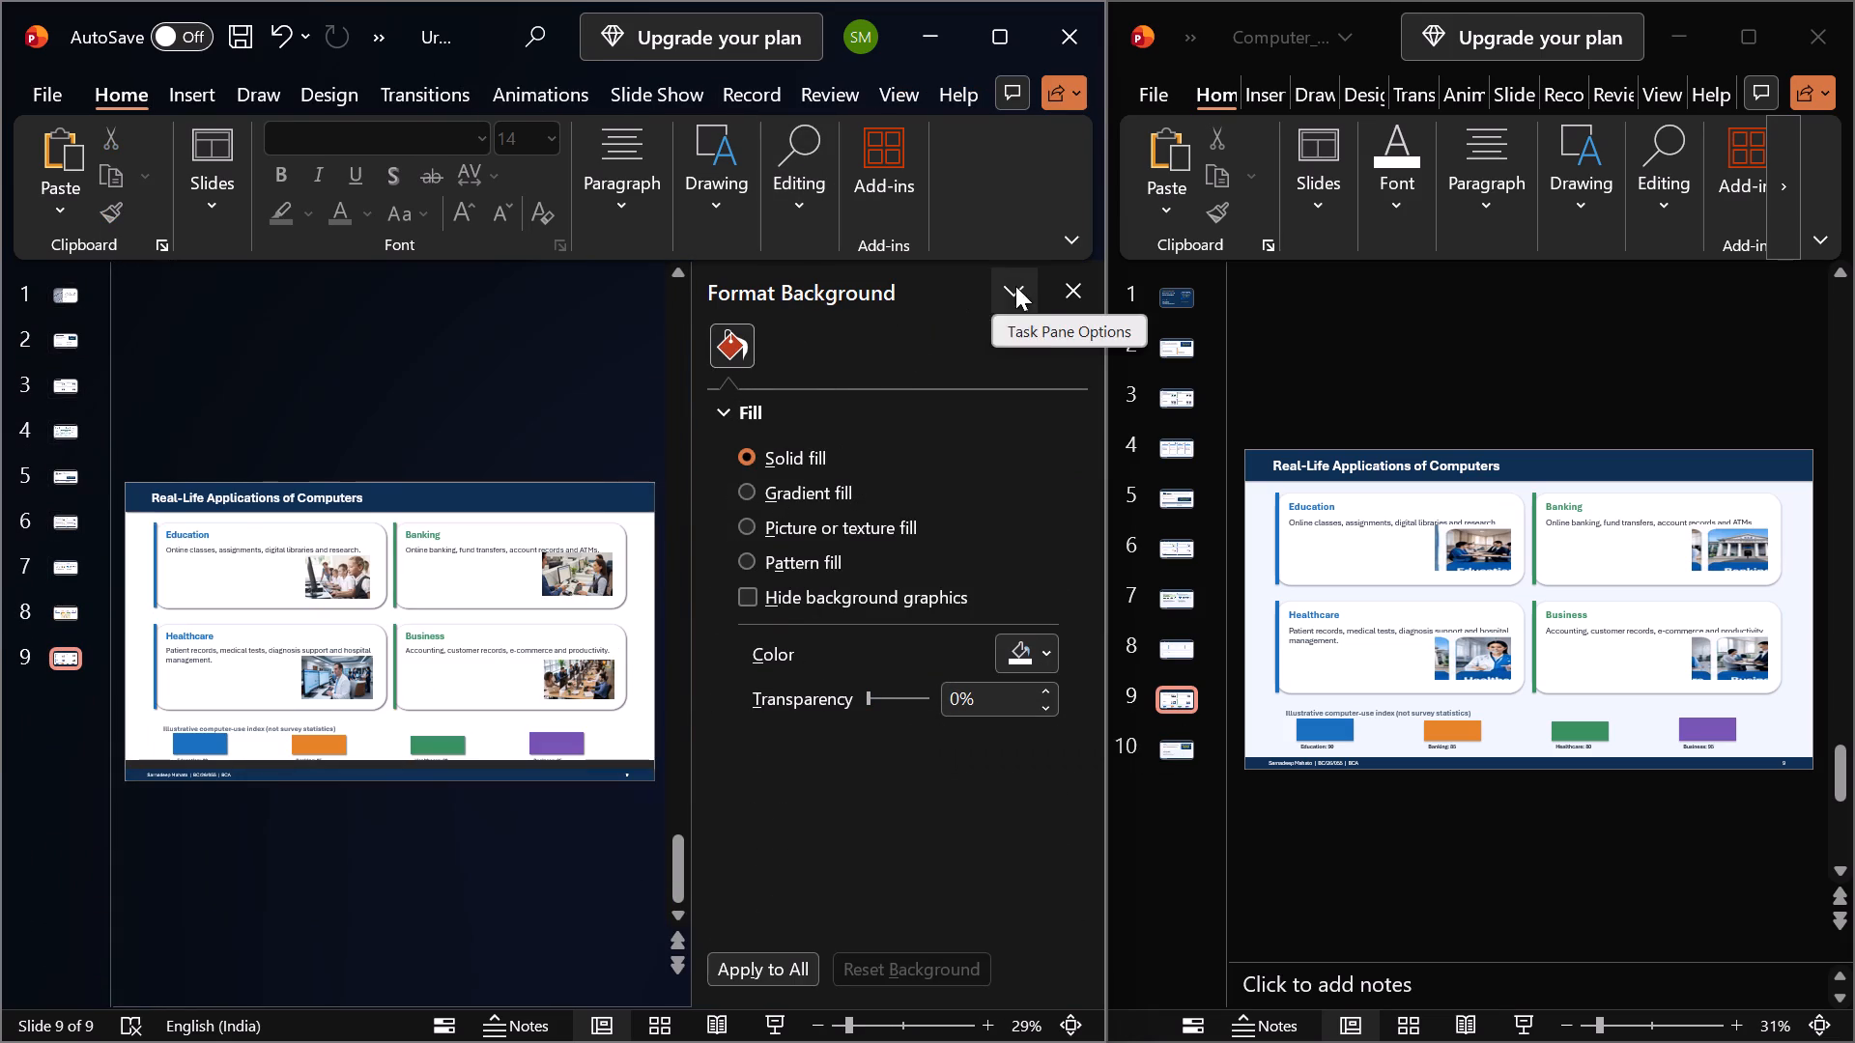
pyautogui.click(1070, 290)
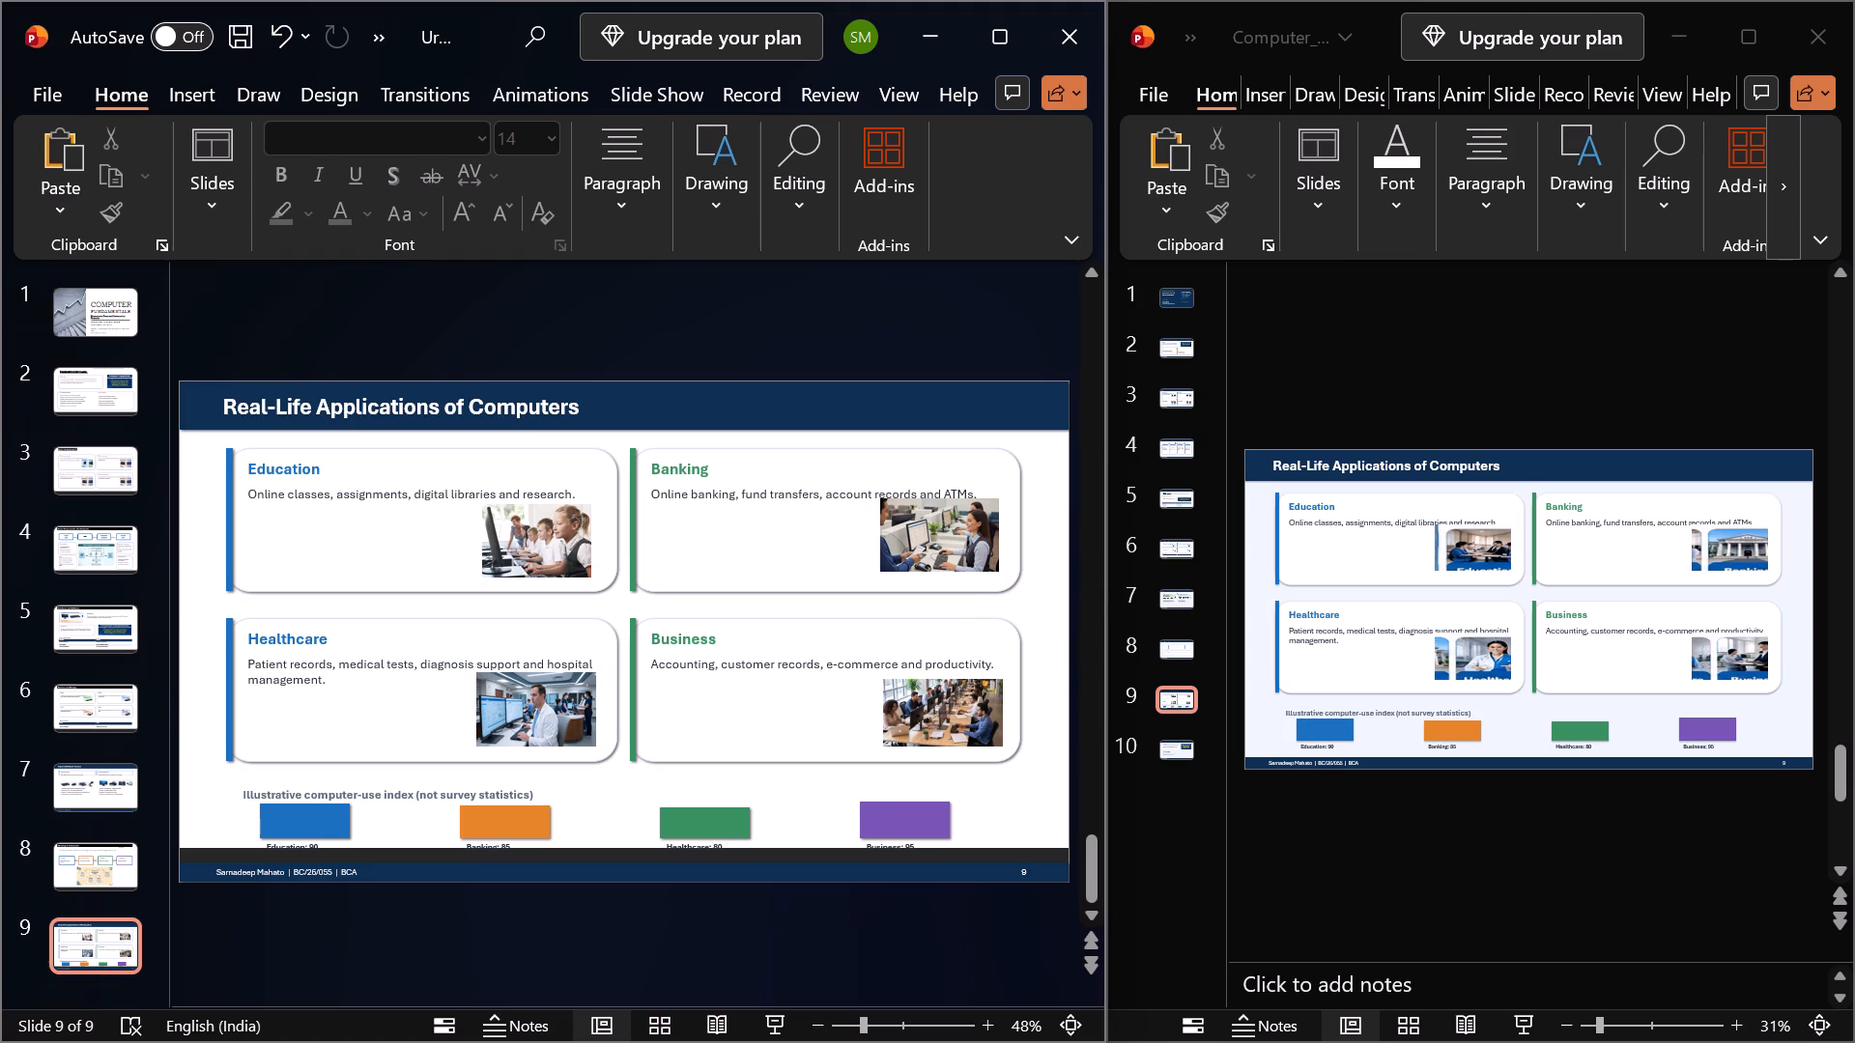
# Delete the green Healthcare bar from the computer-use index at the bottom of slide 9.
pyautogui.click(693, 826)
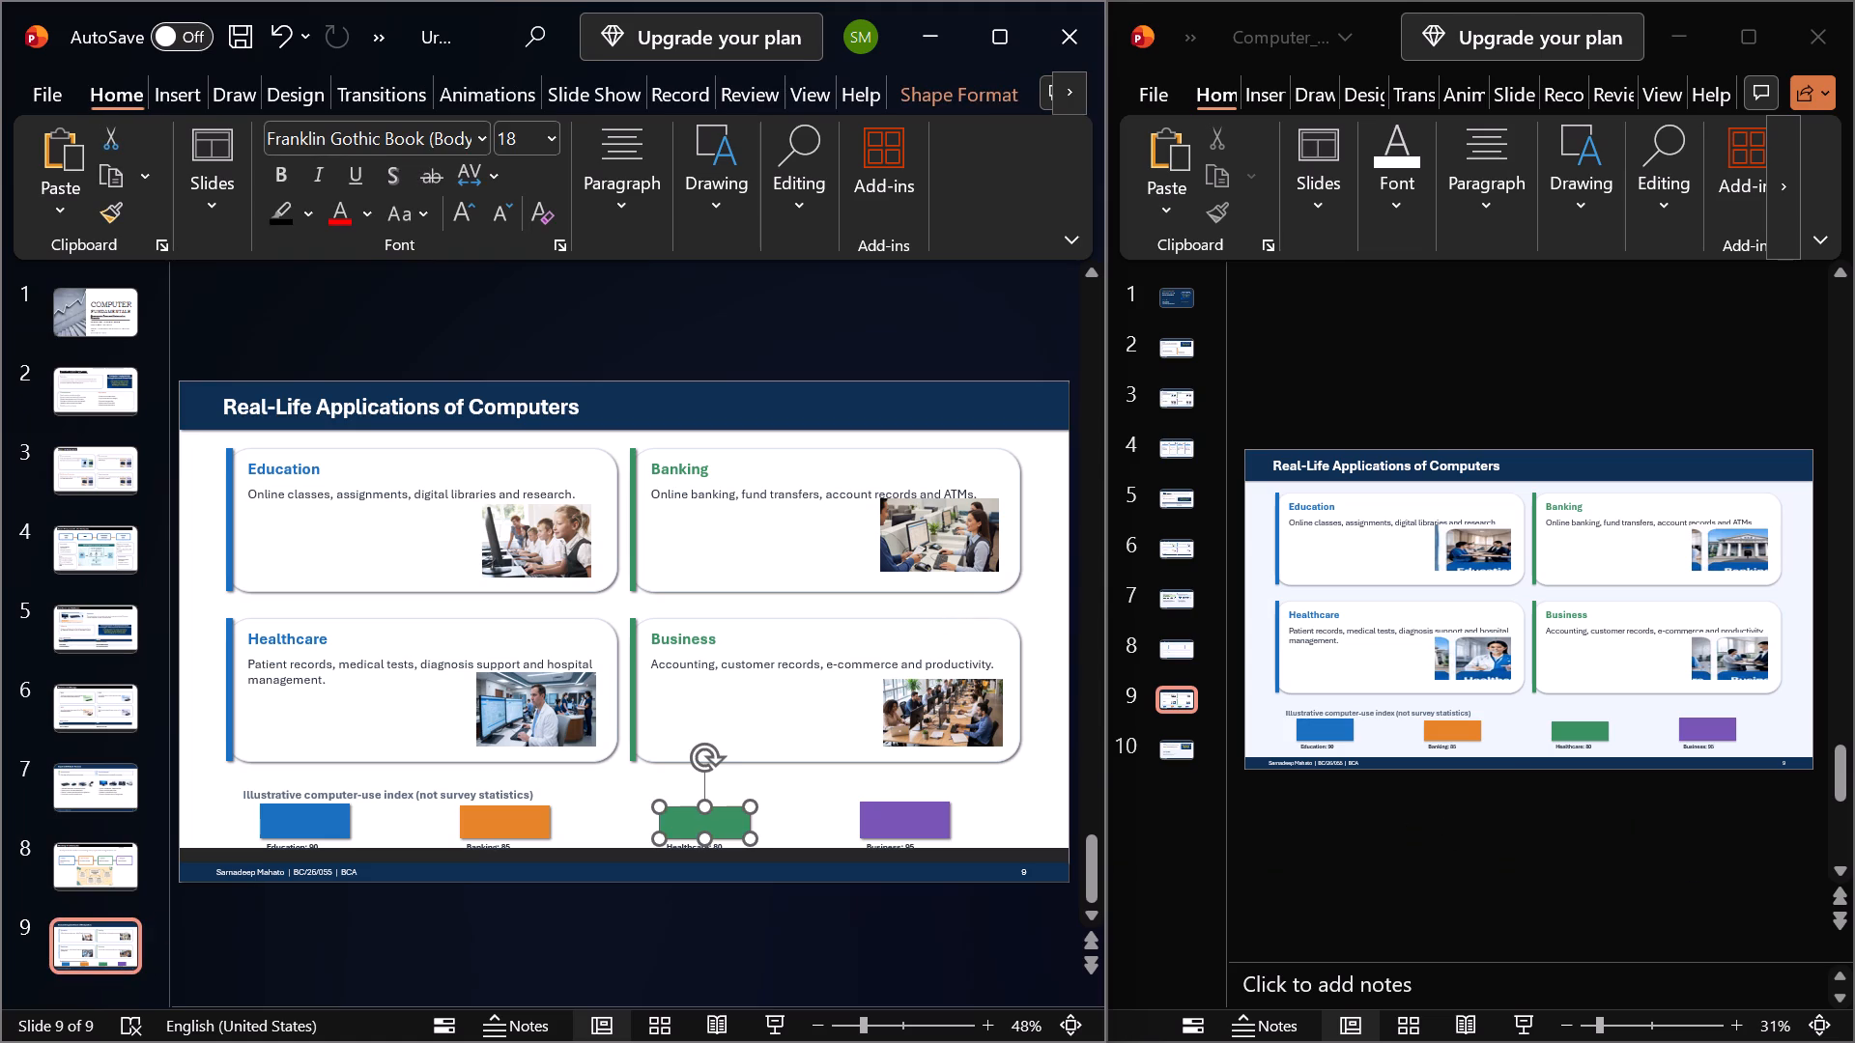
pyautogui.press('BackSpace')
# Remove the slide 9 footer, deleting the dark blue strip, the slide number and the name text.
pyautogui.click(807, 880)
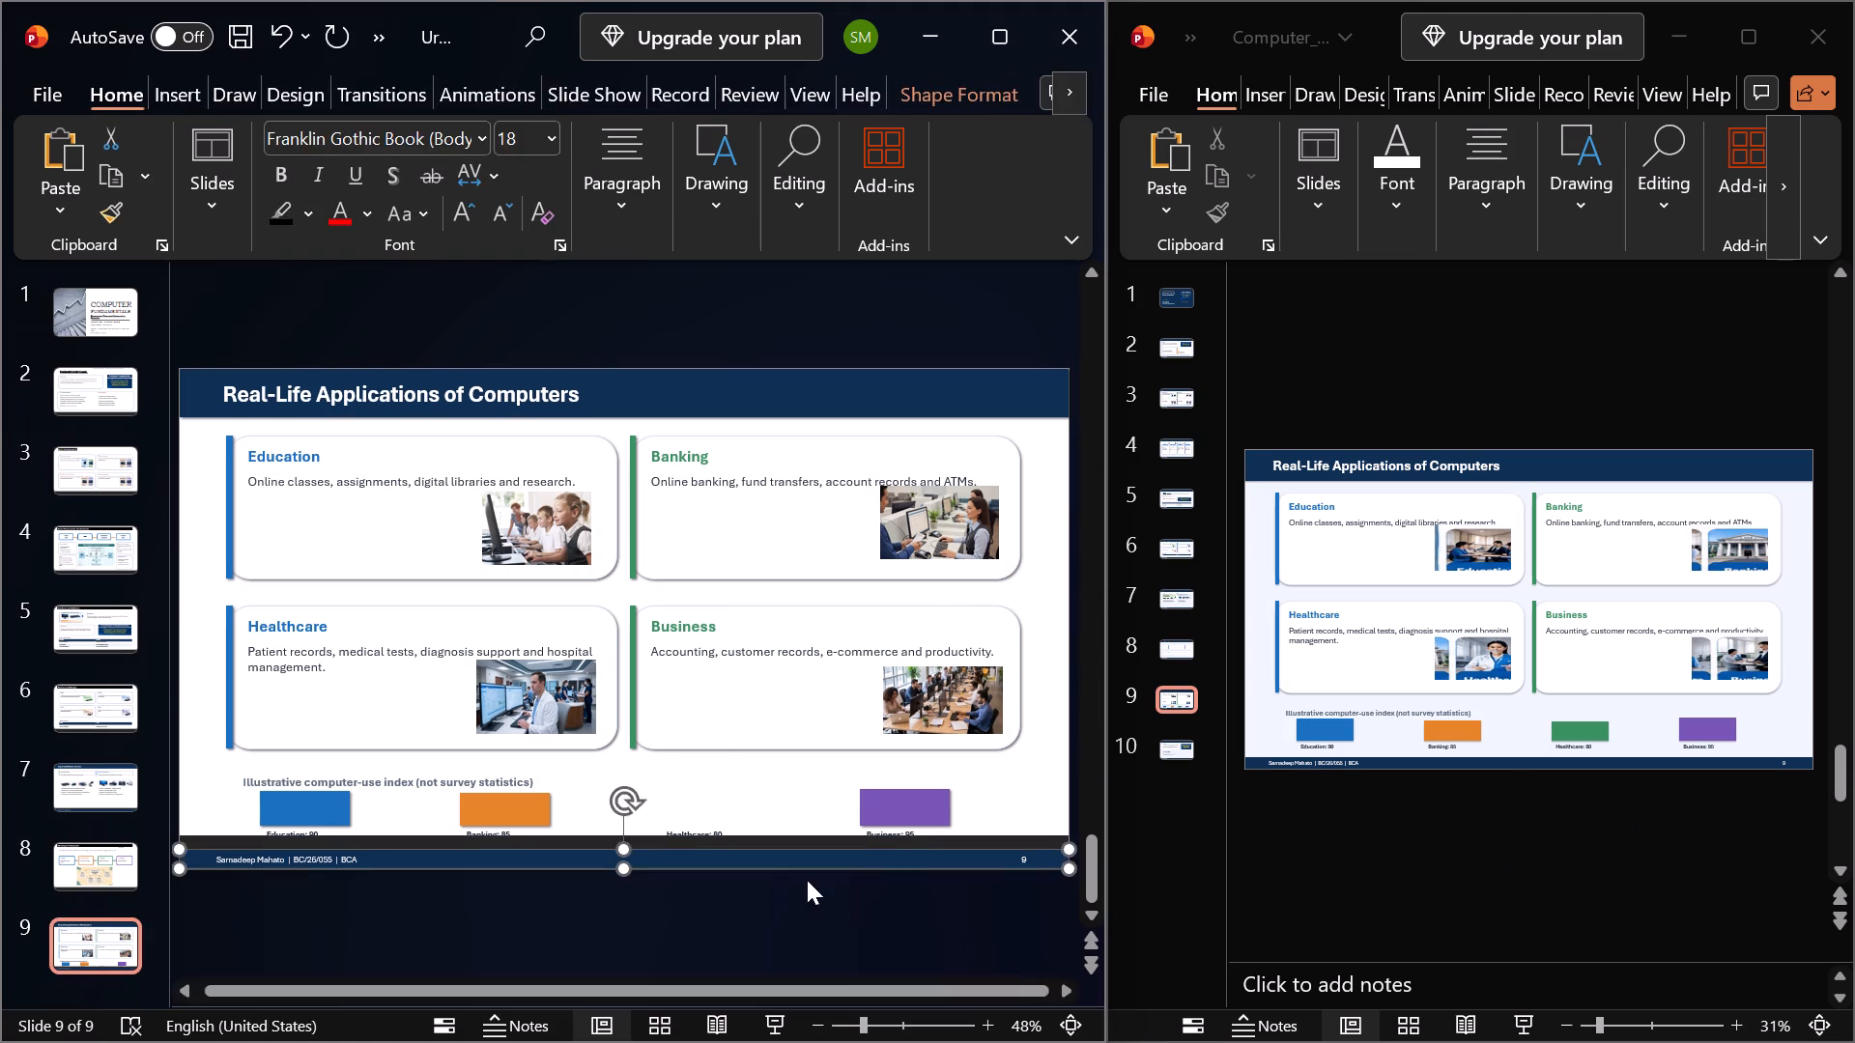
pyautogui.press('BackSpace')
pyautogui.click(1022, 864)
pyautogui.press('BackSpace')
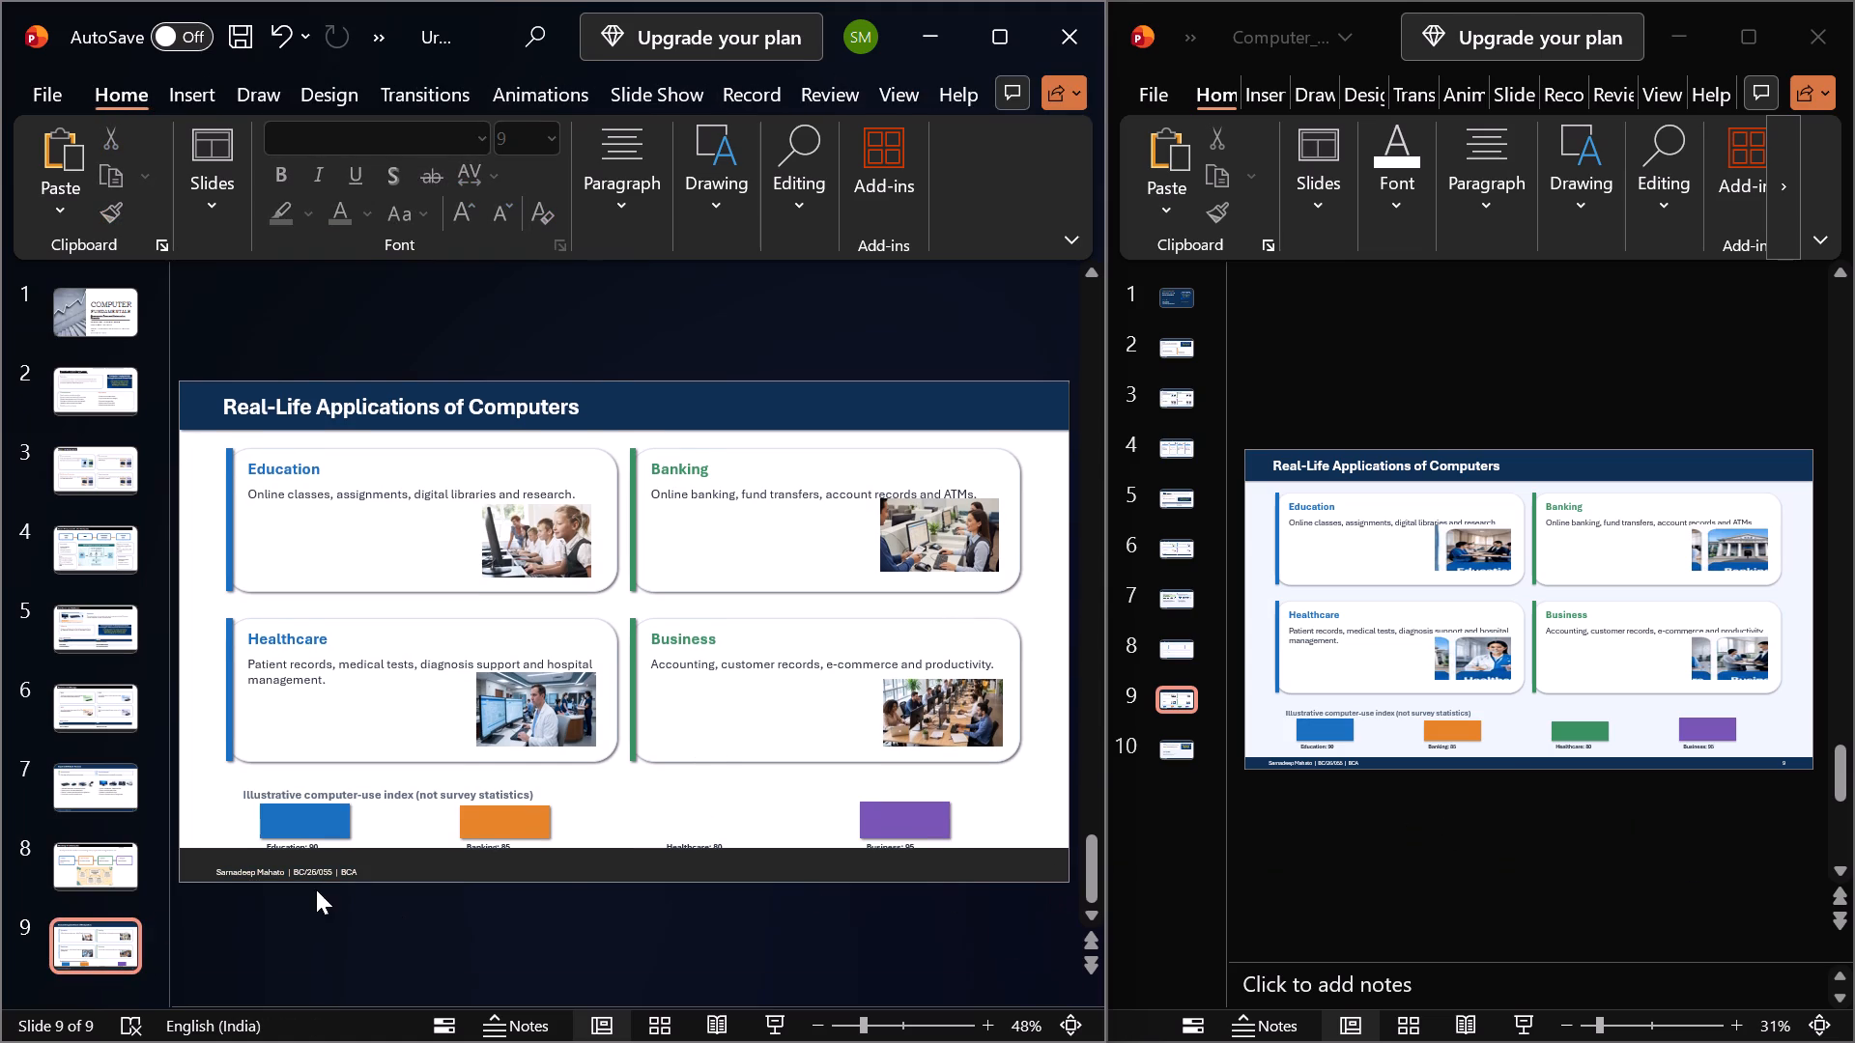
pyautogui.click(294, 866)
pyautogui.press('BackSpace')
# Delete the remaining blue, orange and purple index bars and the Business label beneath them.
pyautogui.click(309, 823)
pyautogui.press('BackSpace')
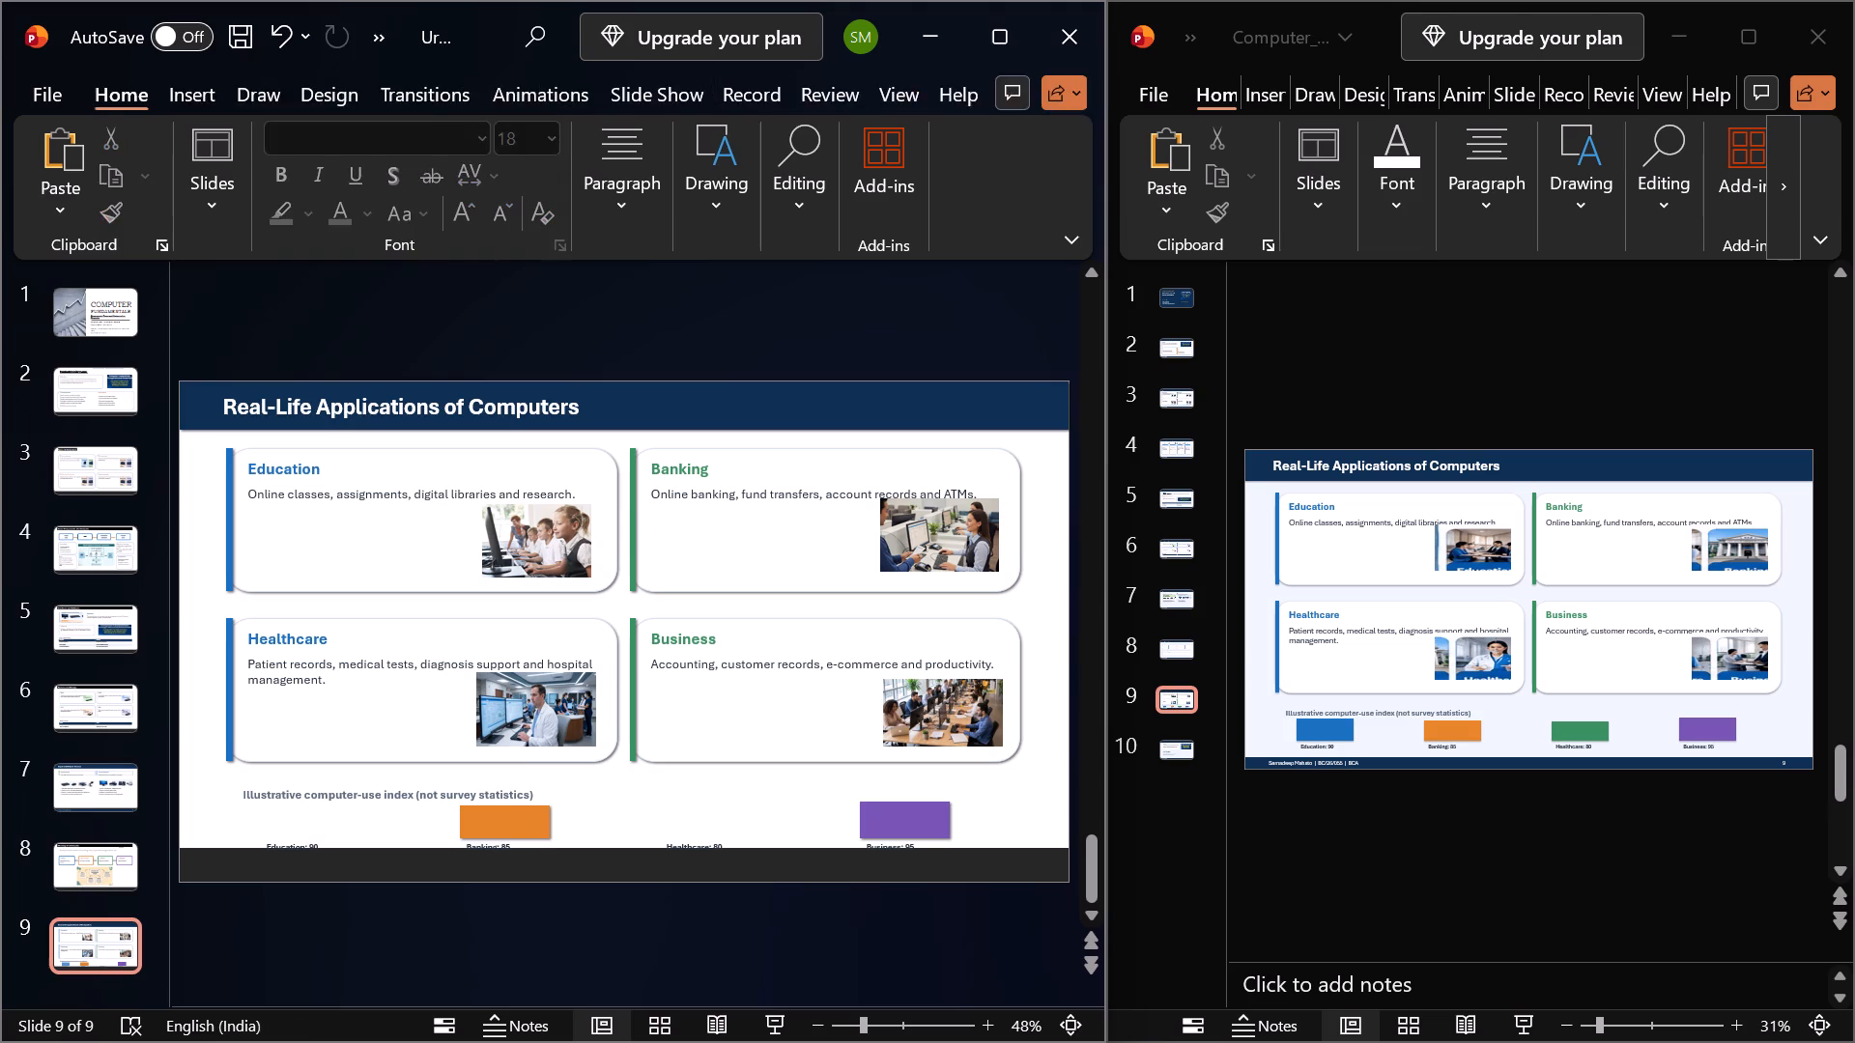
pyautogui.click(494, 825)
pyautogui.press('BackSpace')
pyautogui.click(925, 823)
pyautogui.press('BackSpace')
pyautogui.click(903, 839)
pyautogui.press('BackSpace')
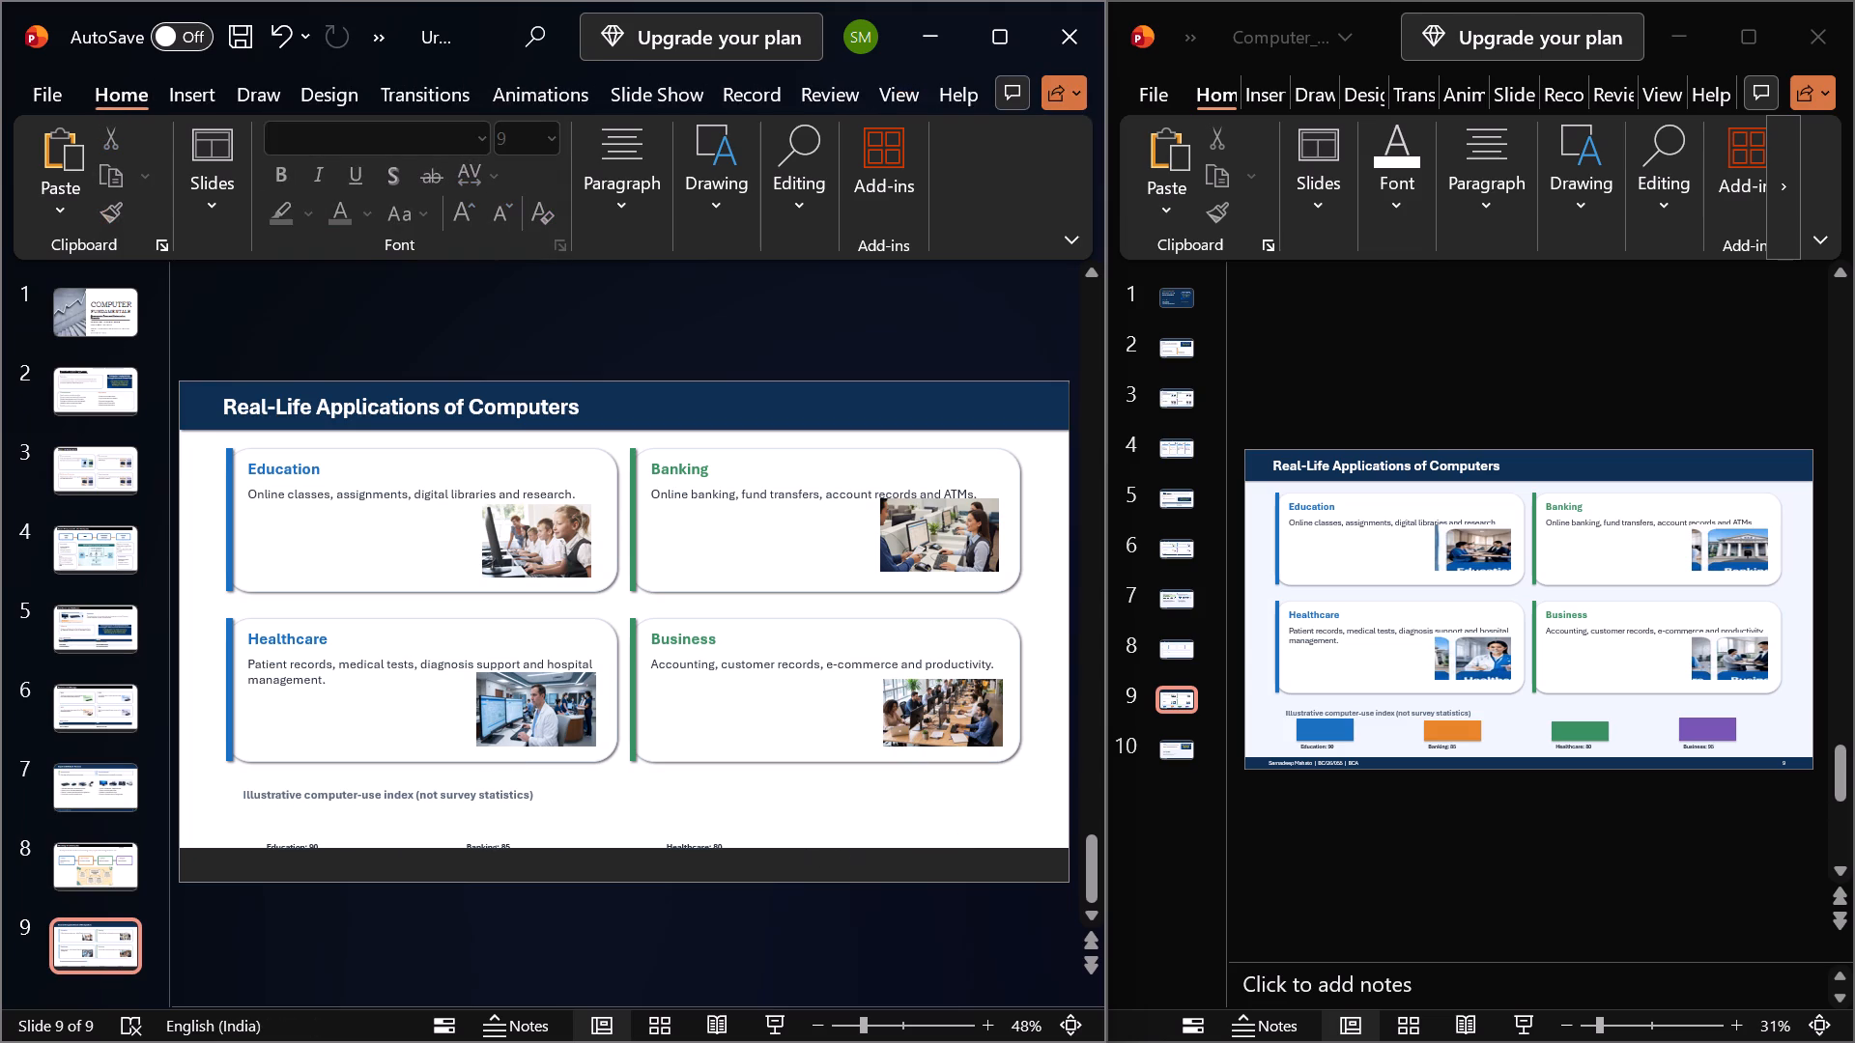
# Delete the caption "Illustrative computer-use index (not survey statistics)" from slide 9.
pyautogui.click(691, 846)
pyautogui.press('BackSpace')
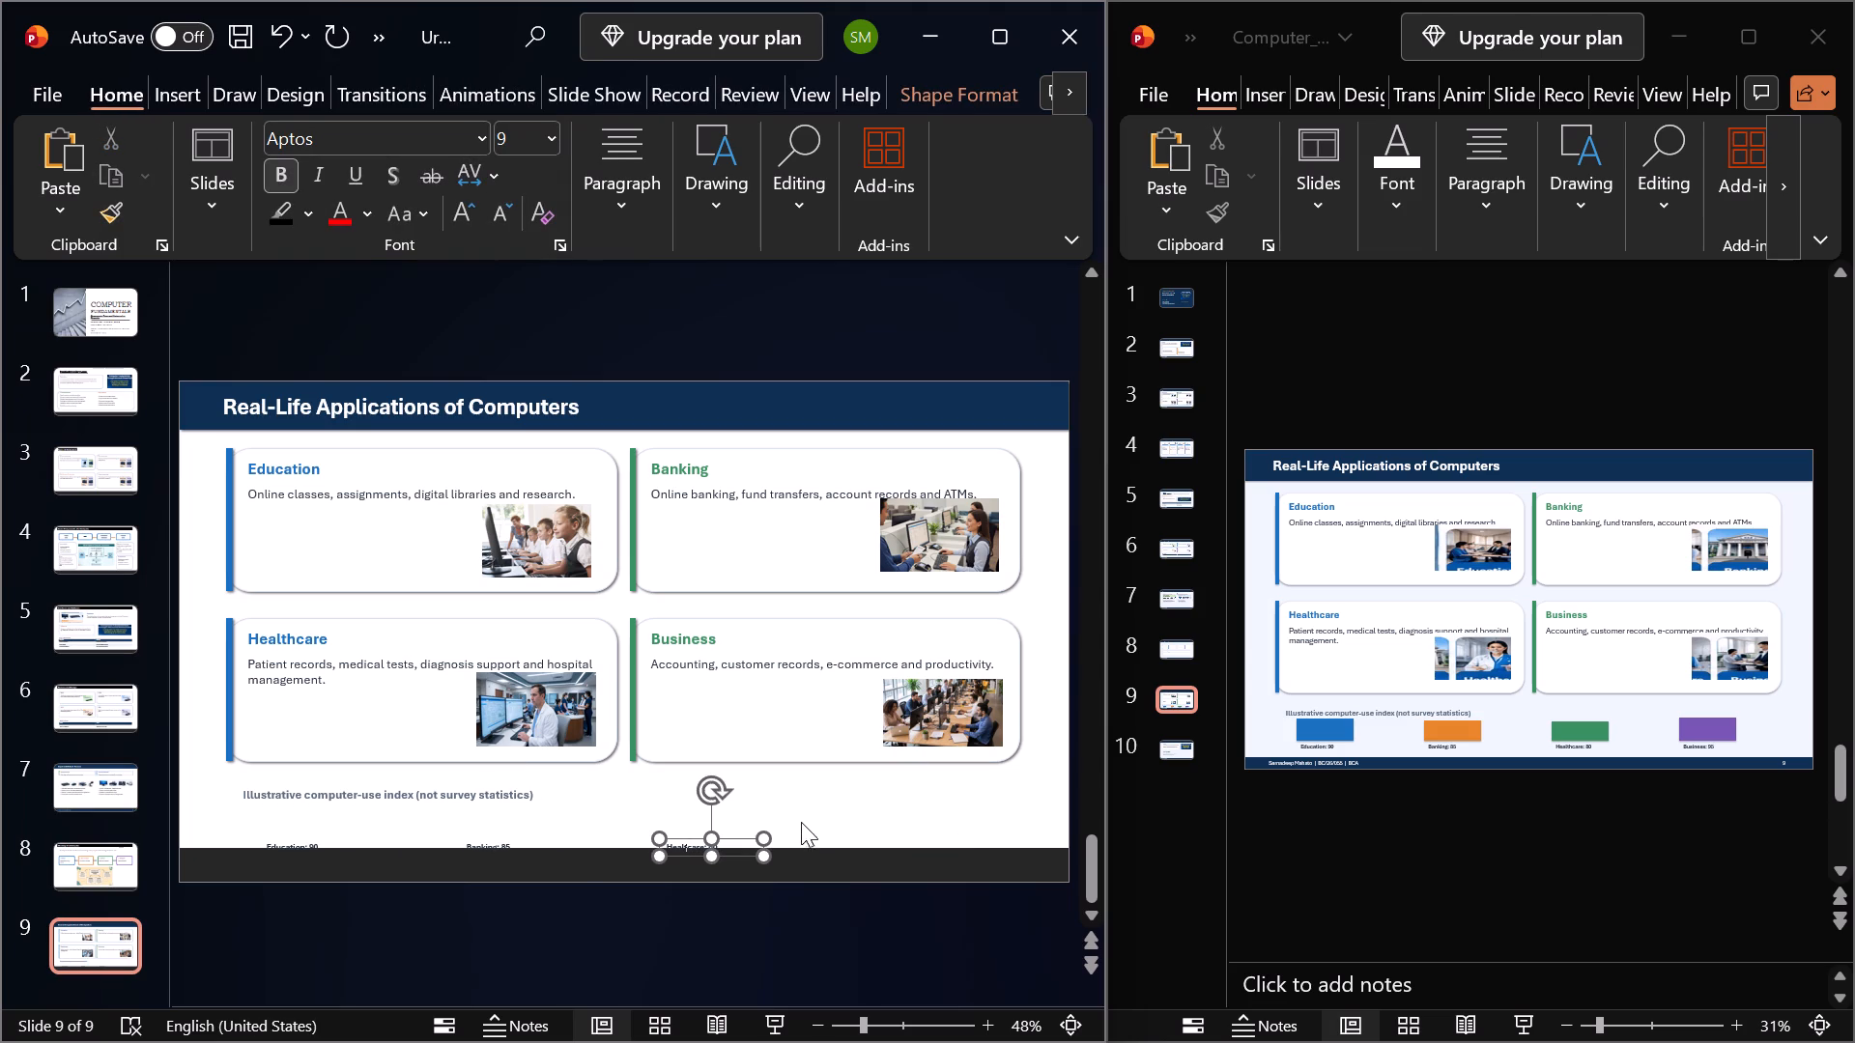
pyautogui.click(954, 803)
pyautogui.press('=')
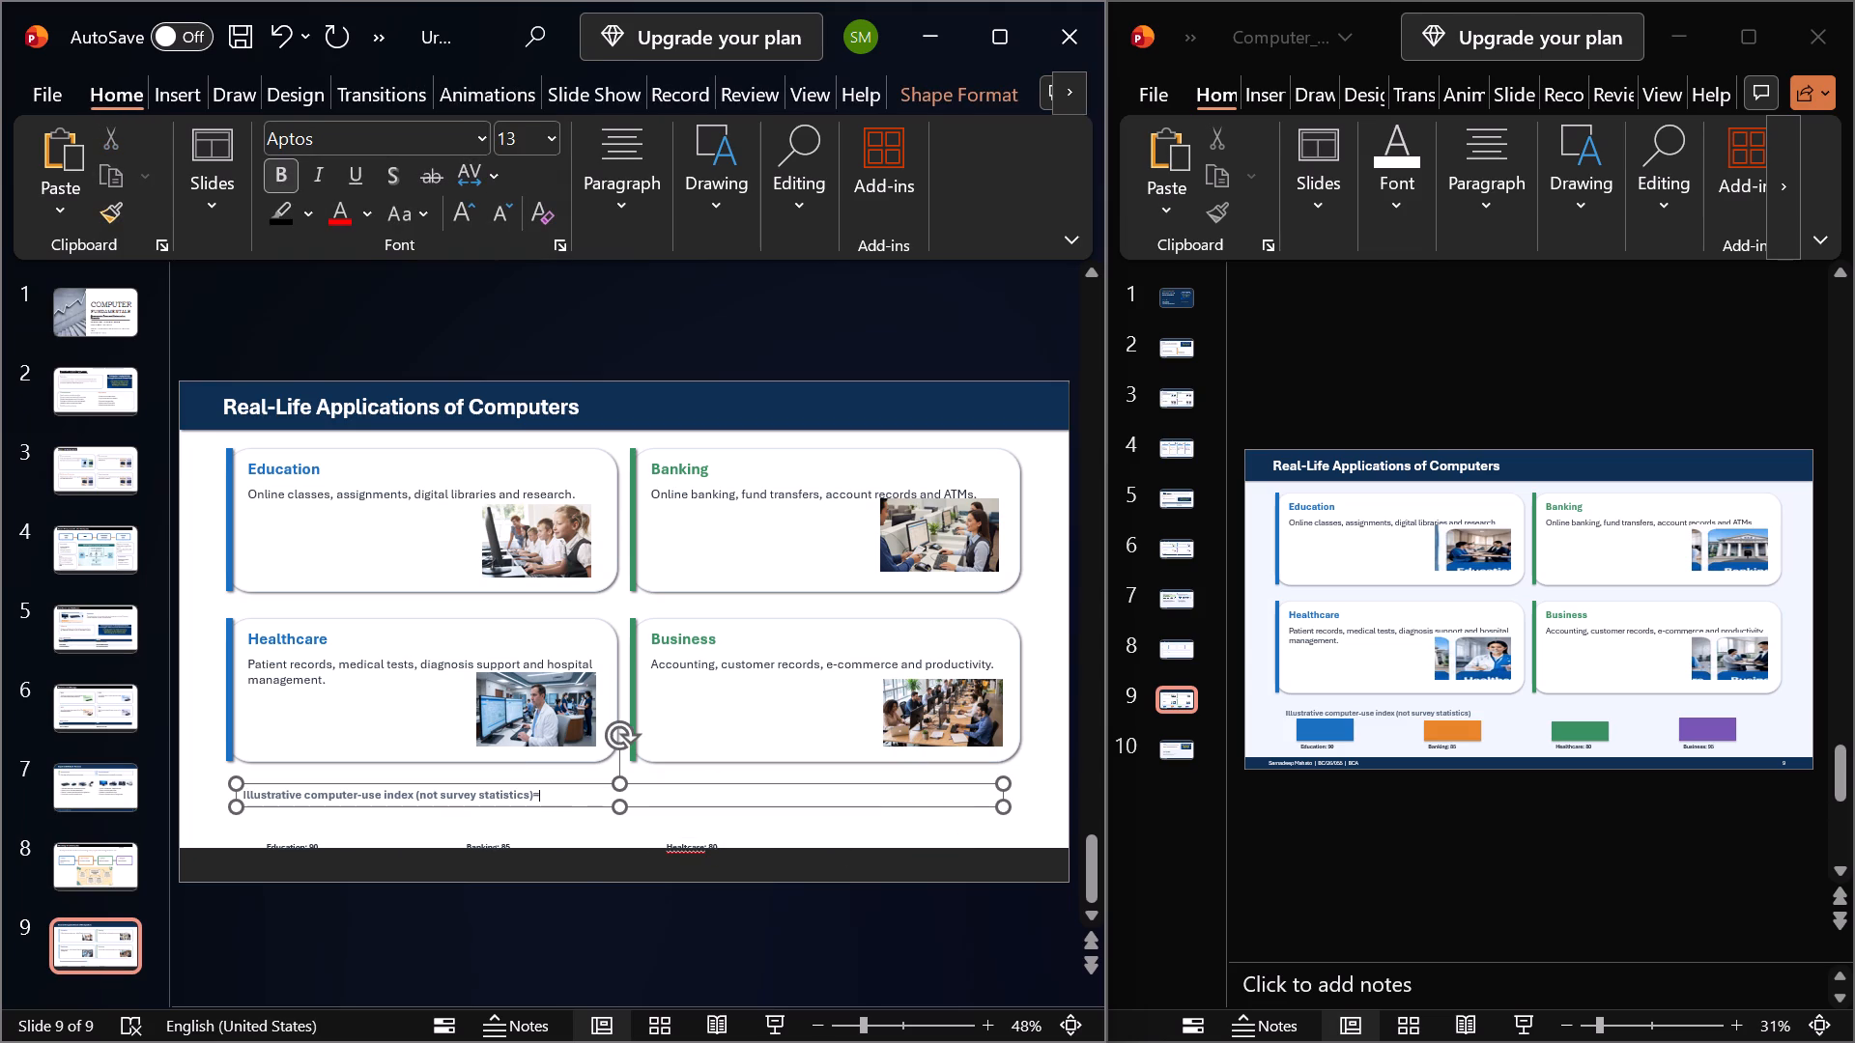
pyautogui.press('BackSpace')
pyautogui.click(726, 799)
pyautogui.press('BackSpace')
# Delete the leftover Healthcare, Banking and Education index labels near the bottom of slide 9.
pyautogui.click(668, 842)
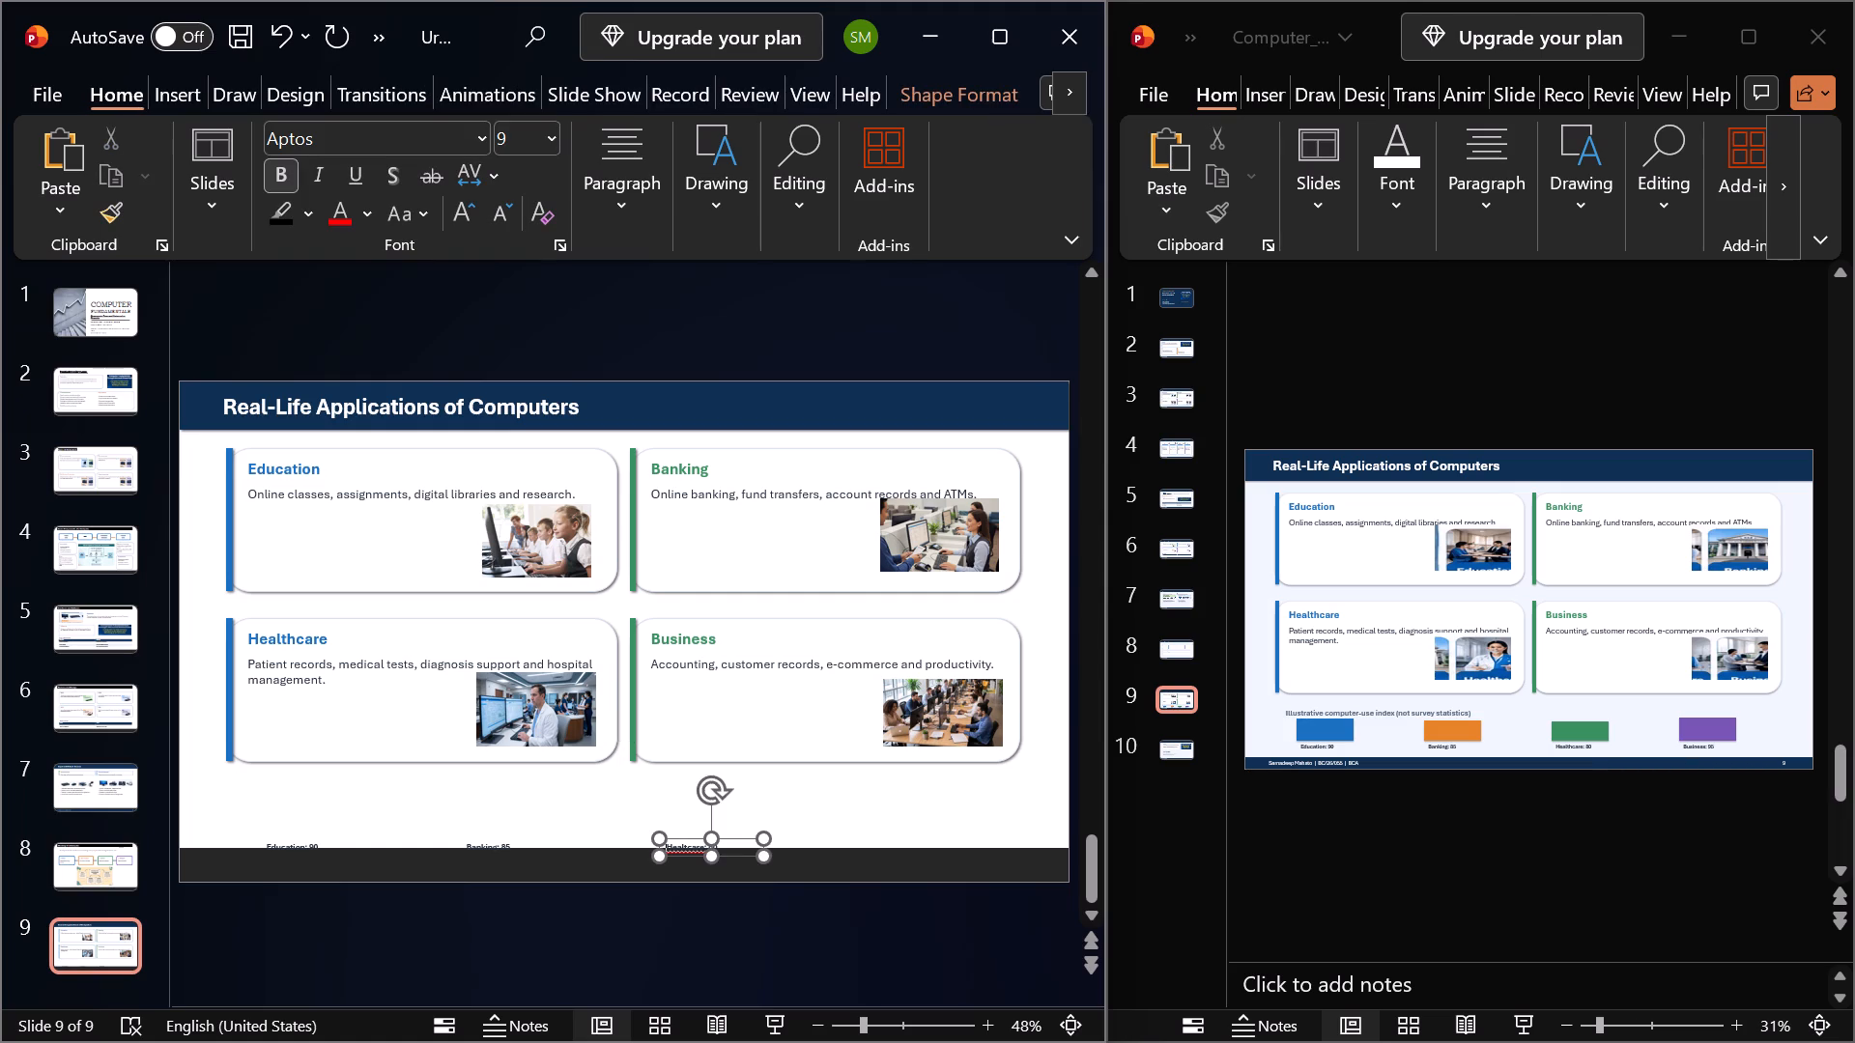
pyautogui.press('BackSpace')
pyautogui.press('BackSpace')
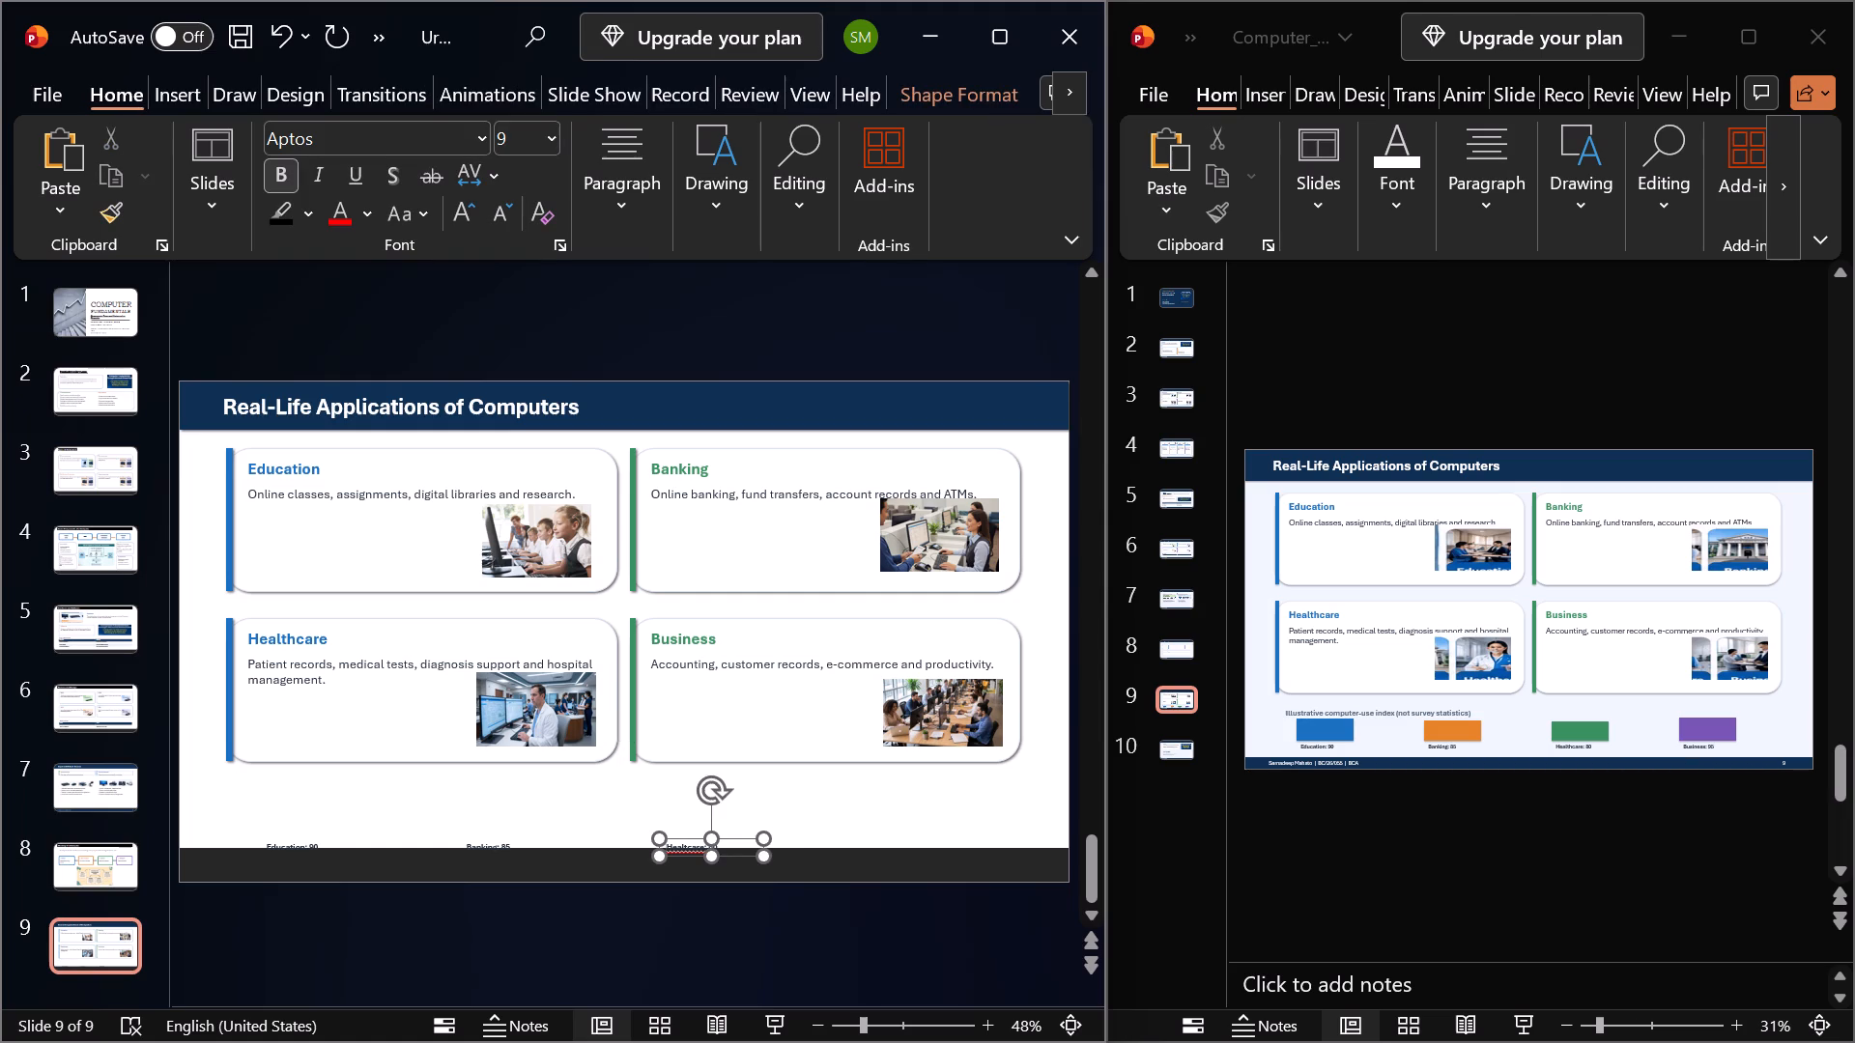
pyautogui.click(732, 841)
pyautogui.press('BackSpace')
pyautogui.click(480, 849)
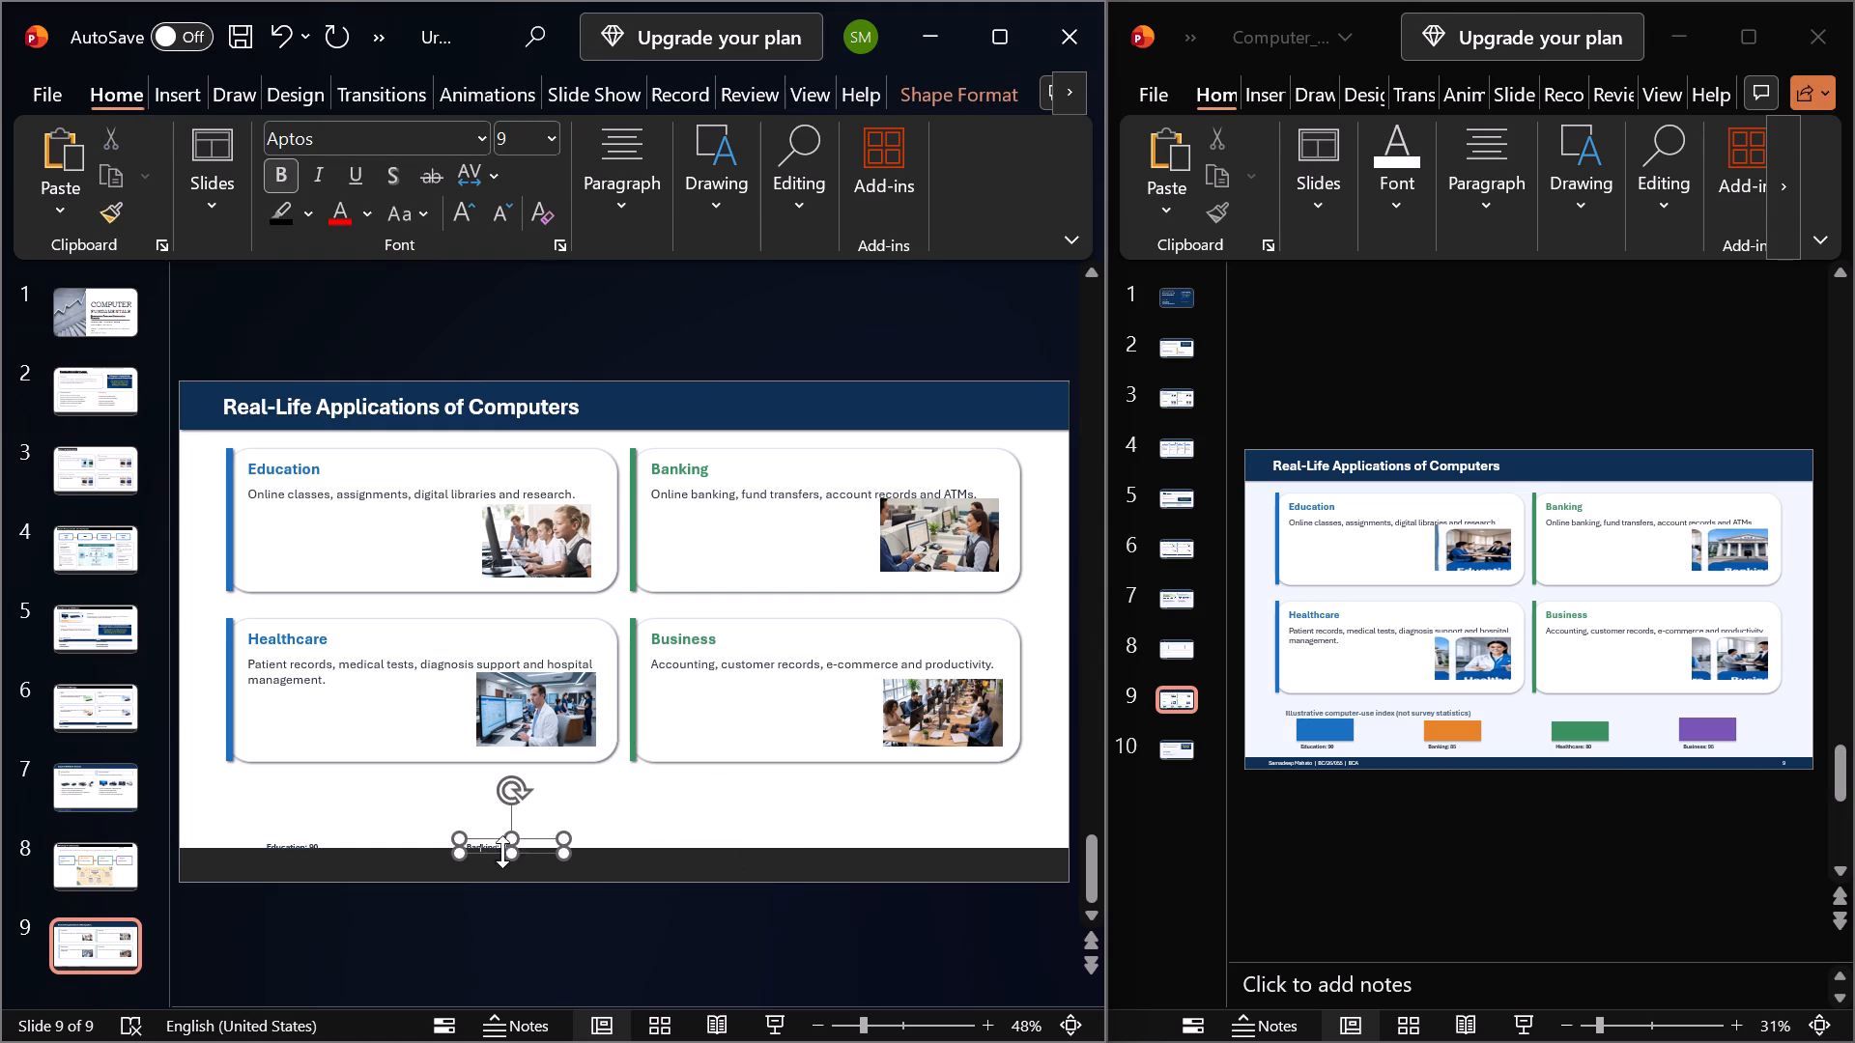
pyautogui.press('BackSpace')
pyautogui.click(552, 841)
pyautogui.press('BackSpace')
pyautogui.click(319, 842)
pyautogui.click(360, 846)
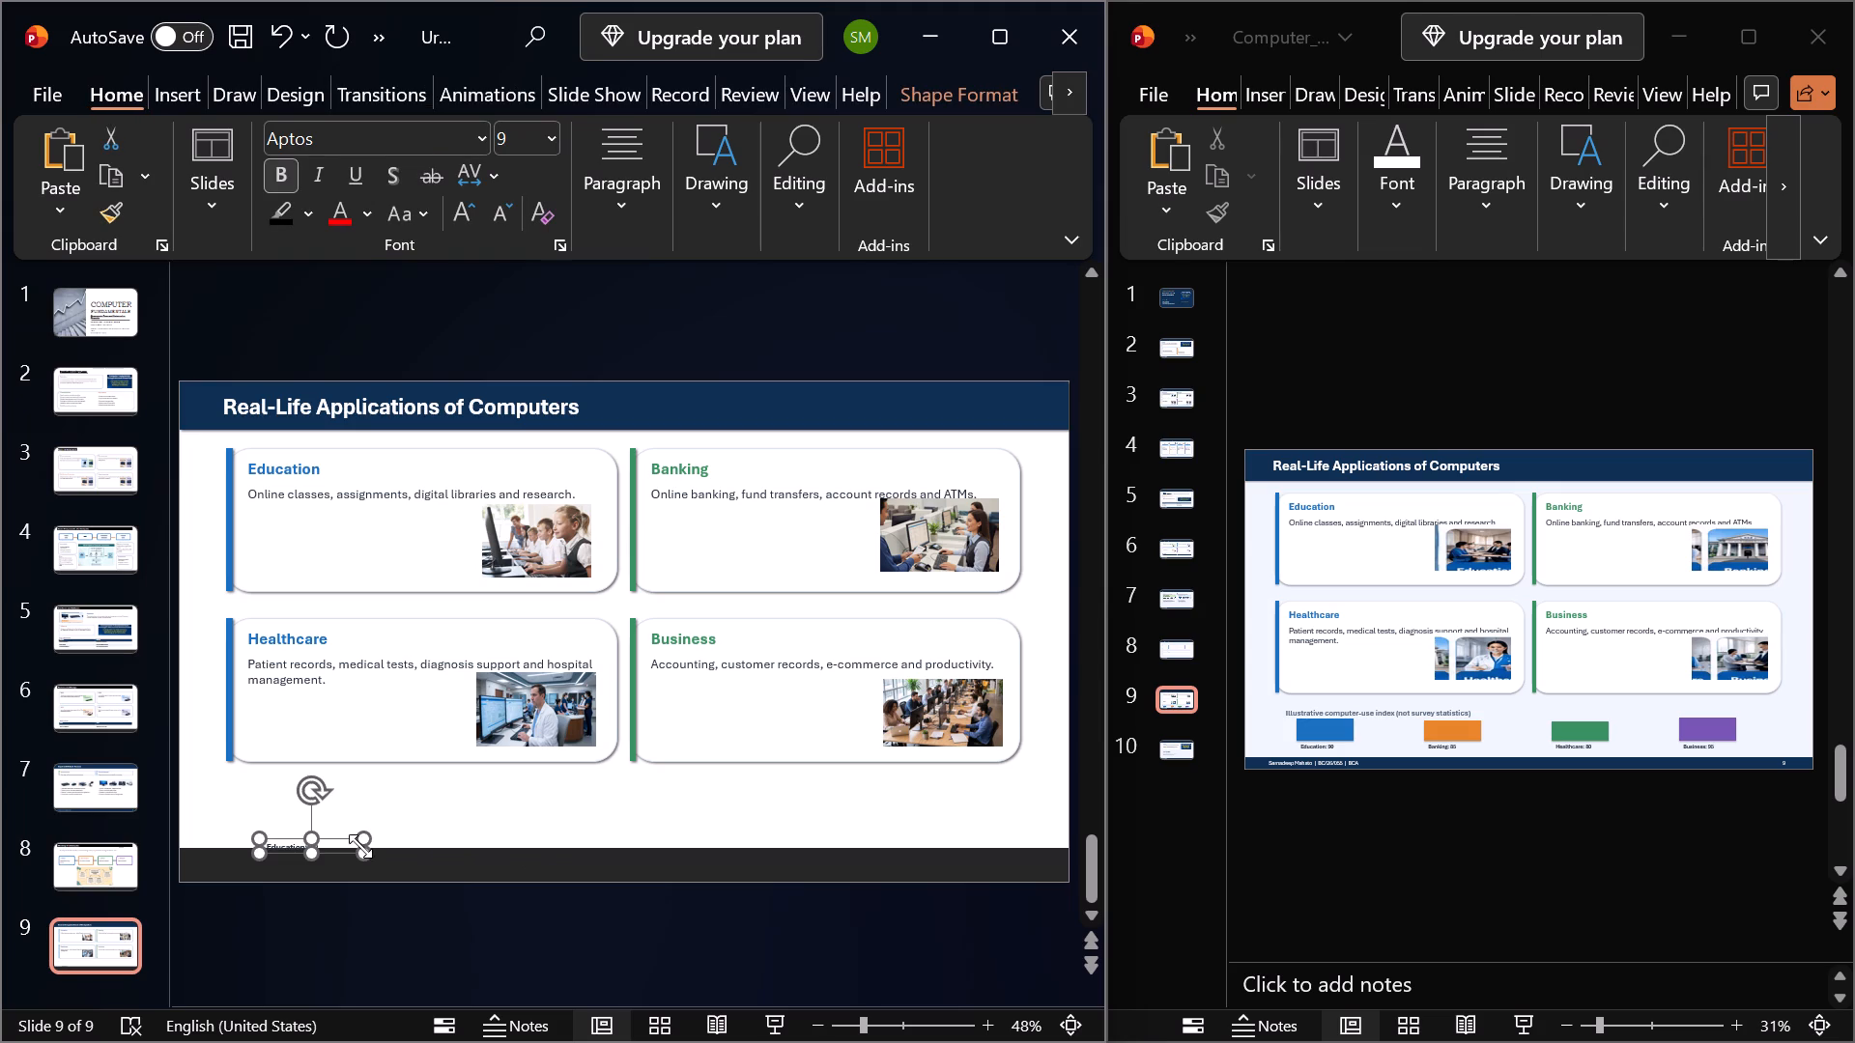
pyautogui.click(360, 846)
pyautogui.click(344, 851)
pyautogui.press('BackSpace')
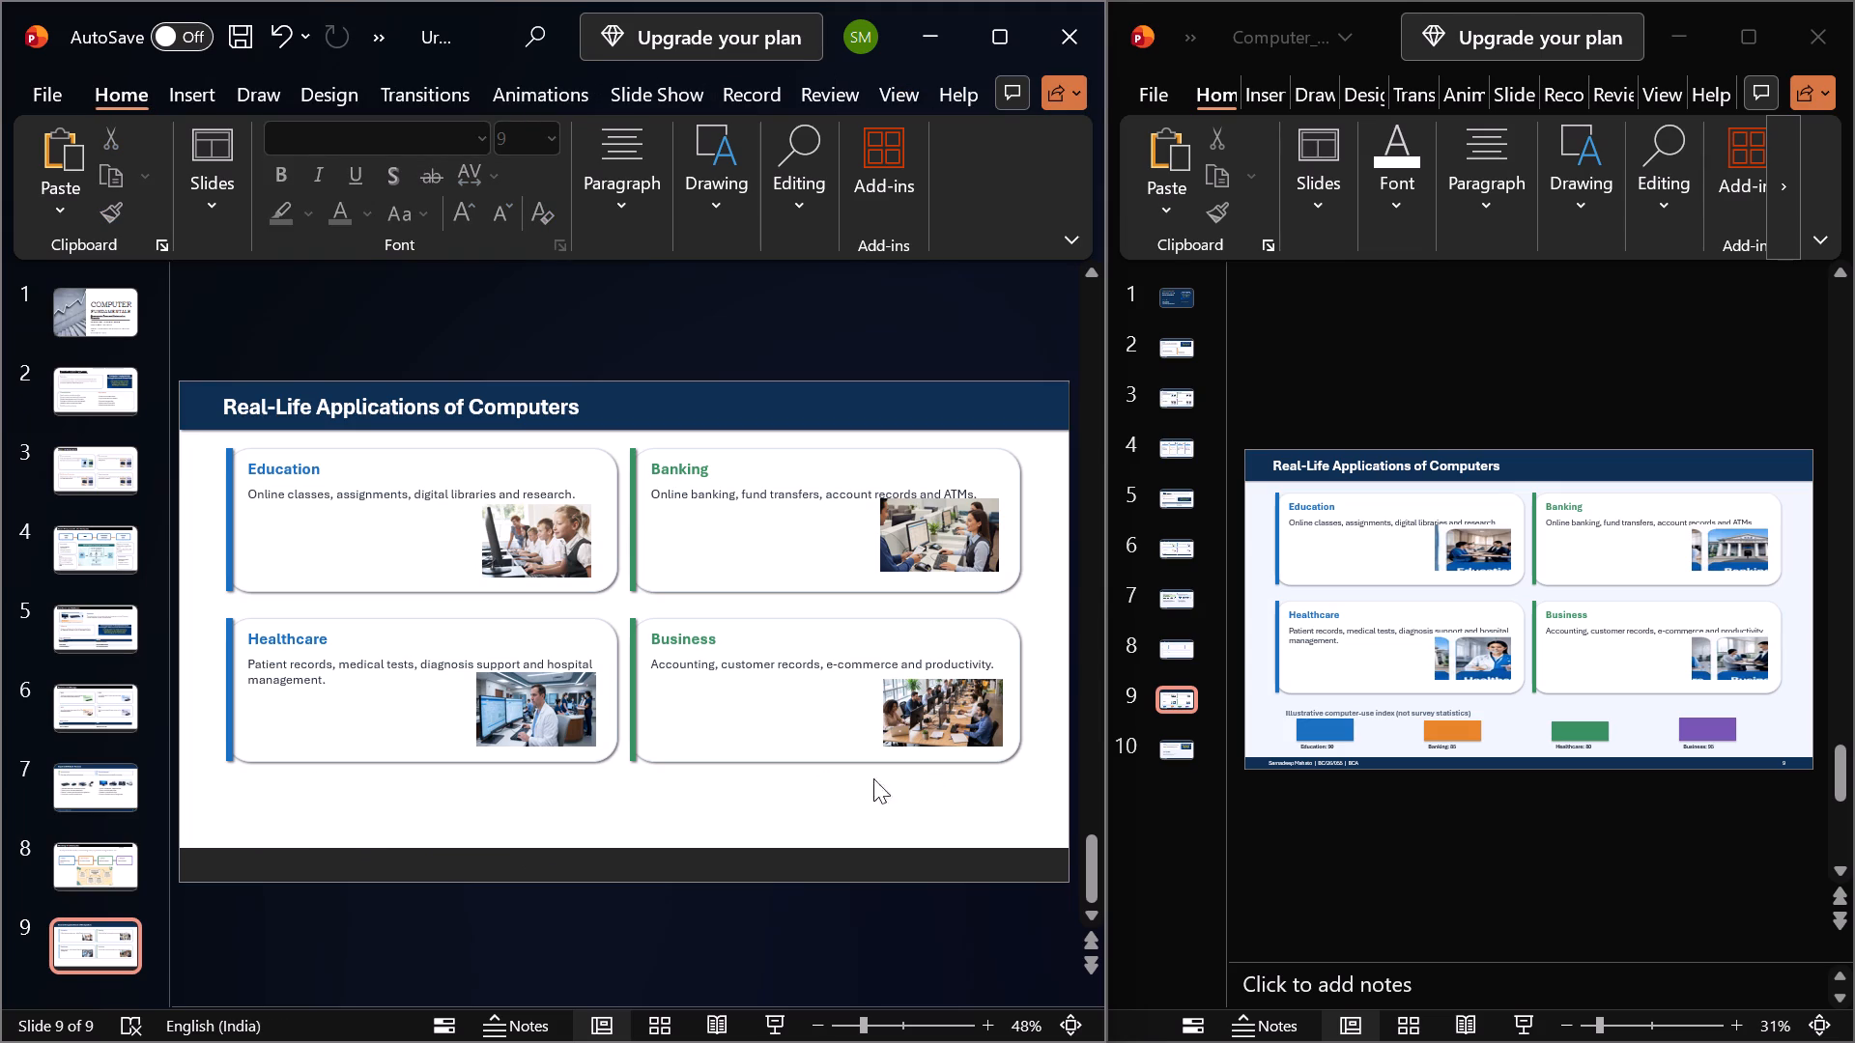
# Delete the dark blue header band behind the slide 9 title.
pyautogui.click(1057, 385)
pyautogui.press('BackSpace')
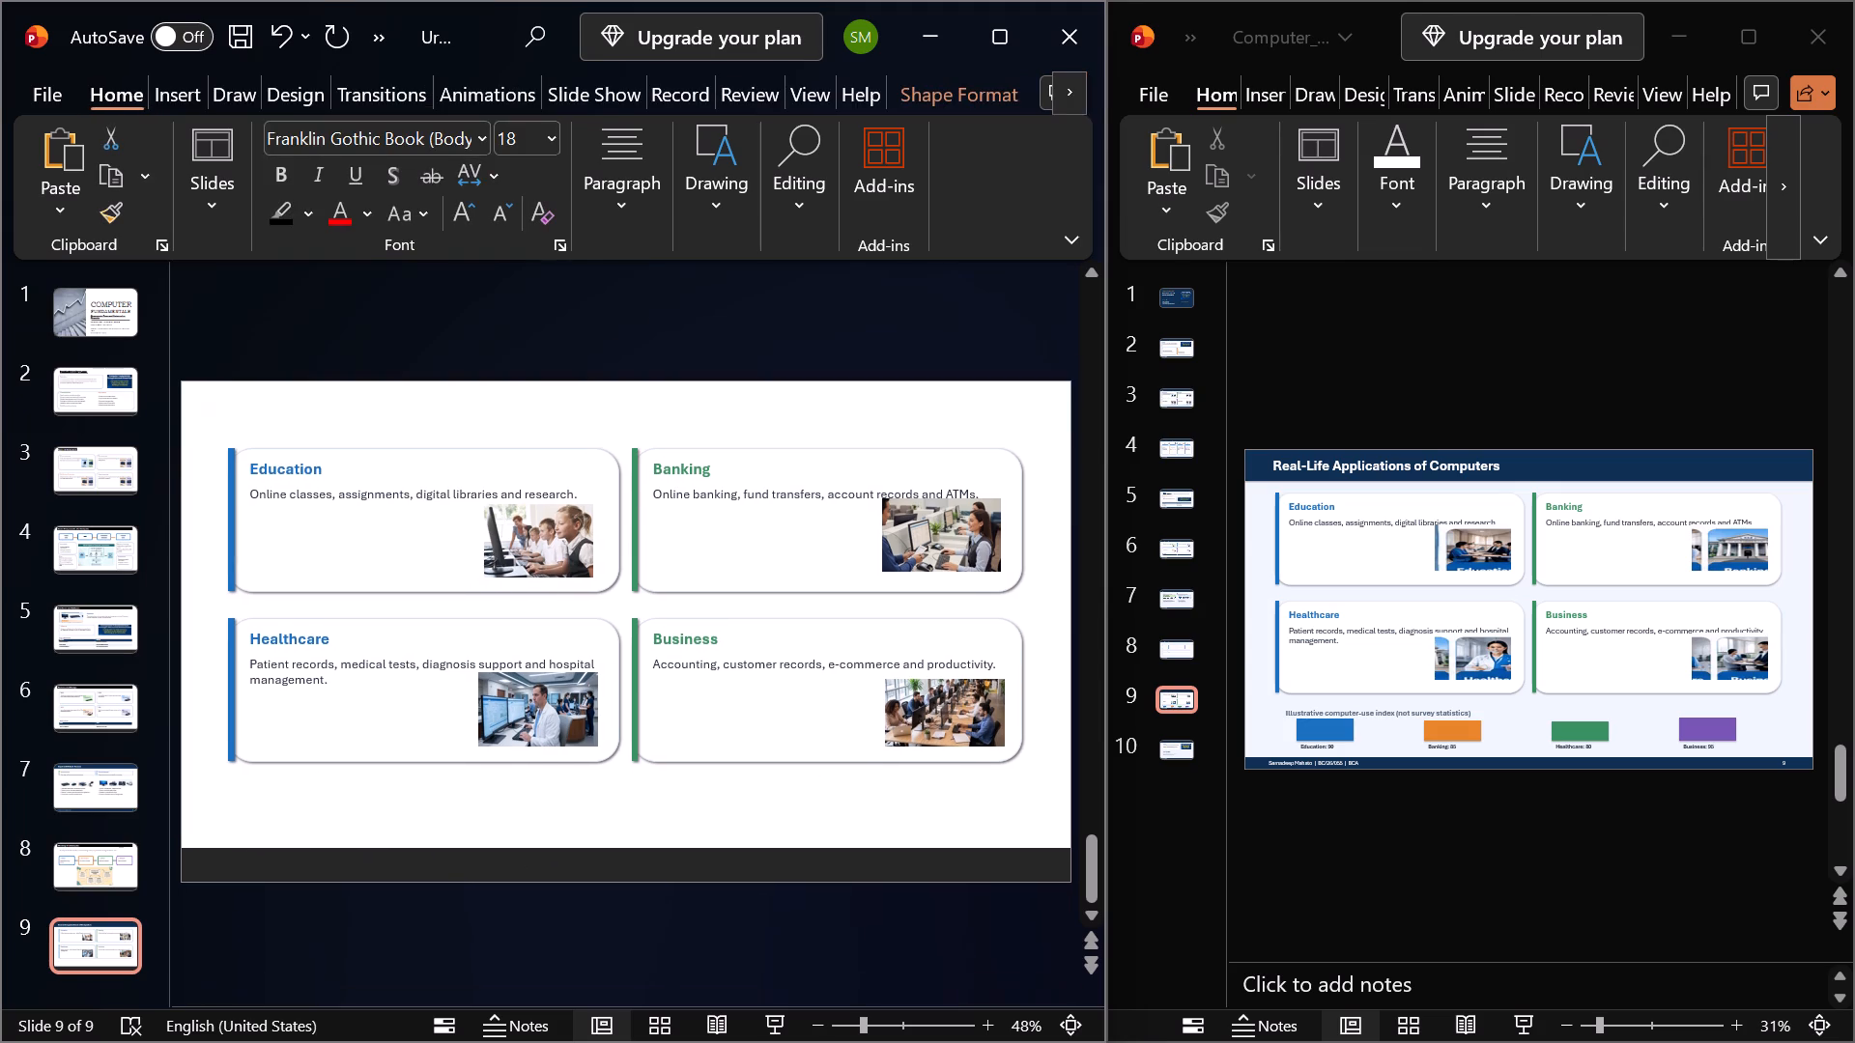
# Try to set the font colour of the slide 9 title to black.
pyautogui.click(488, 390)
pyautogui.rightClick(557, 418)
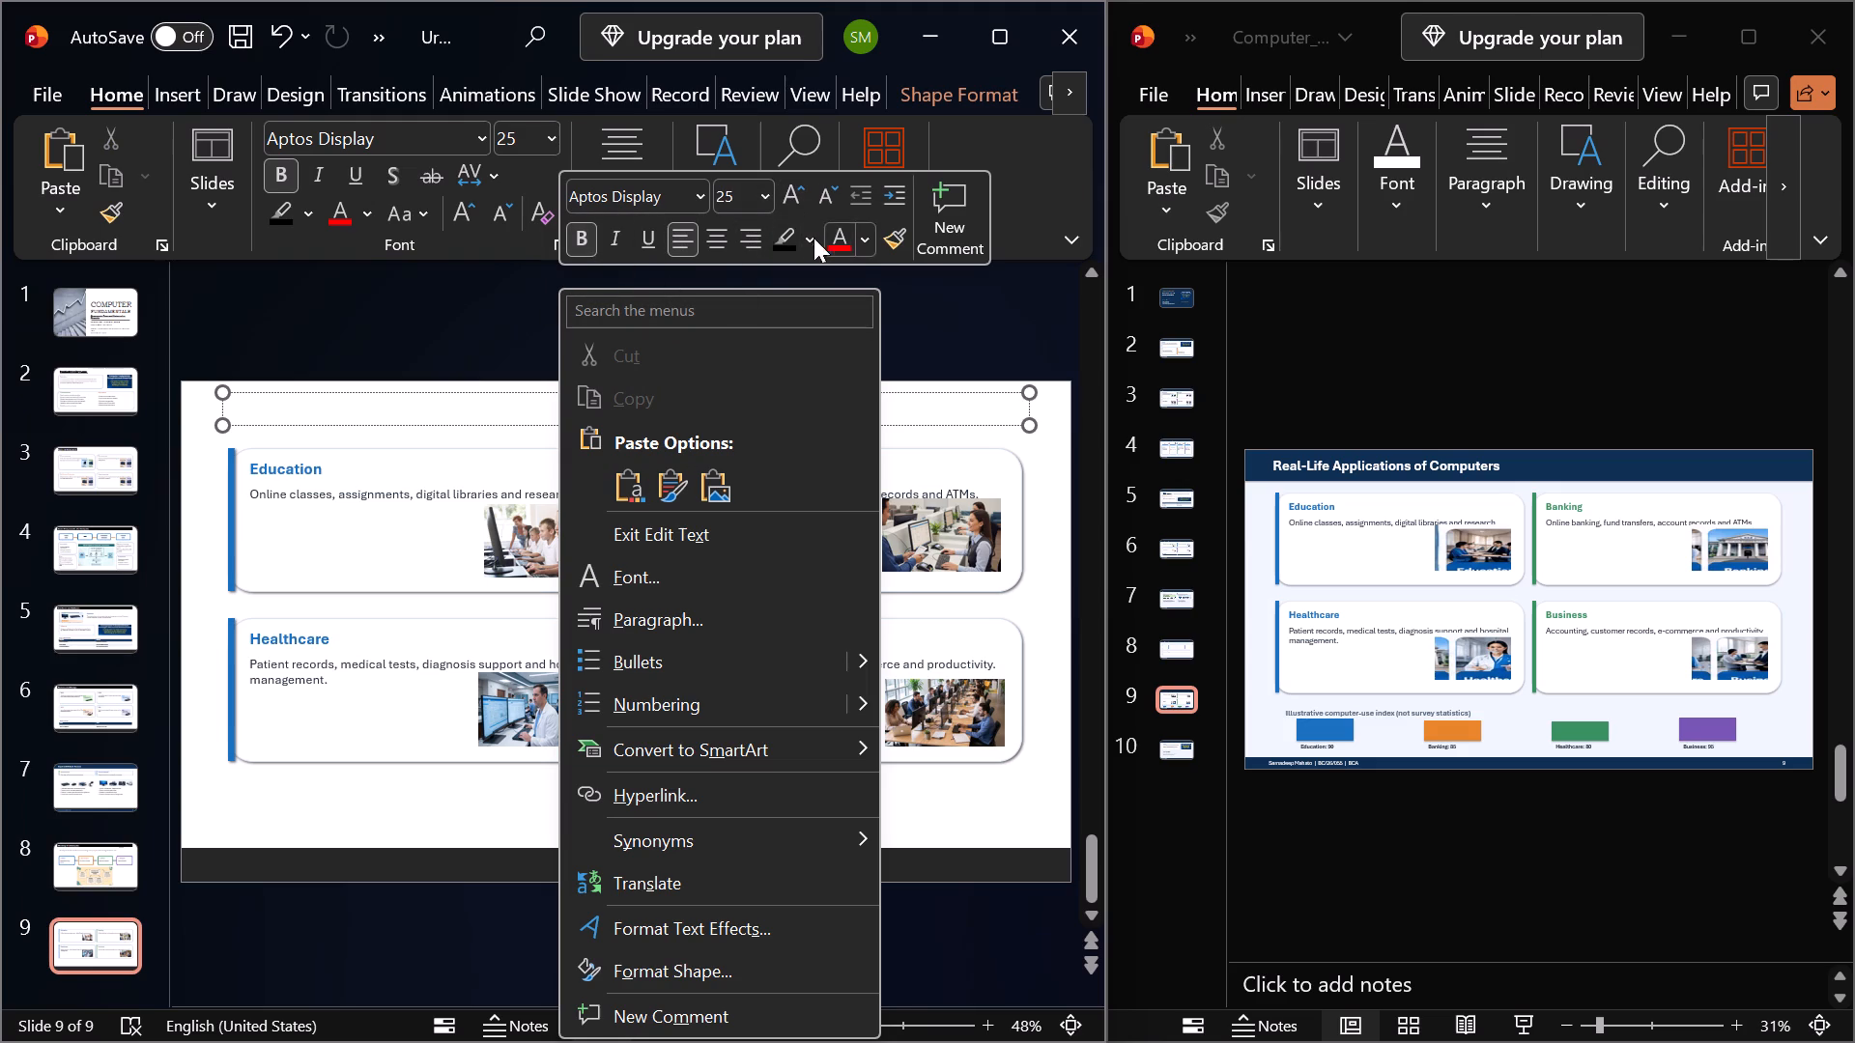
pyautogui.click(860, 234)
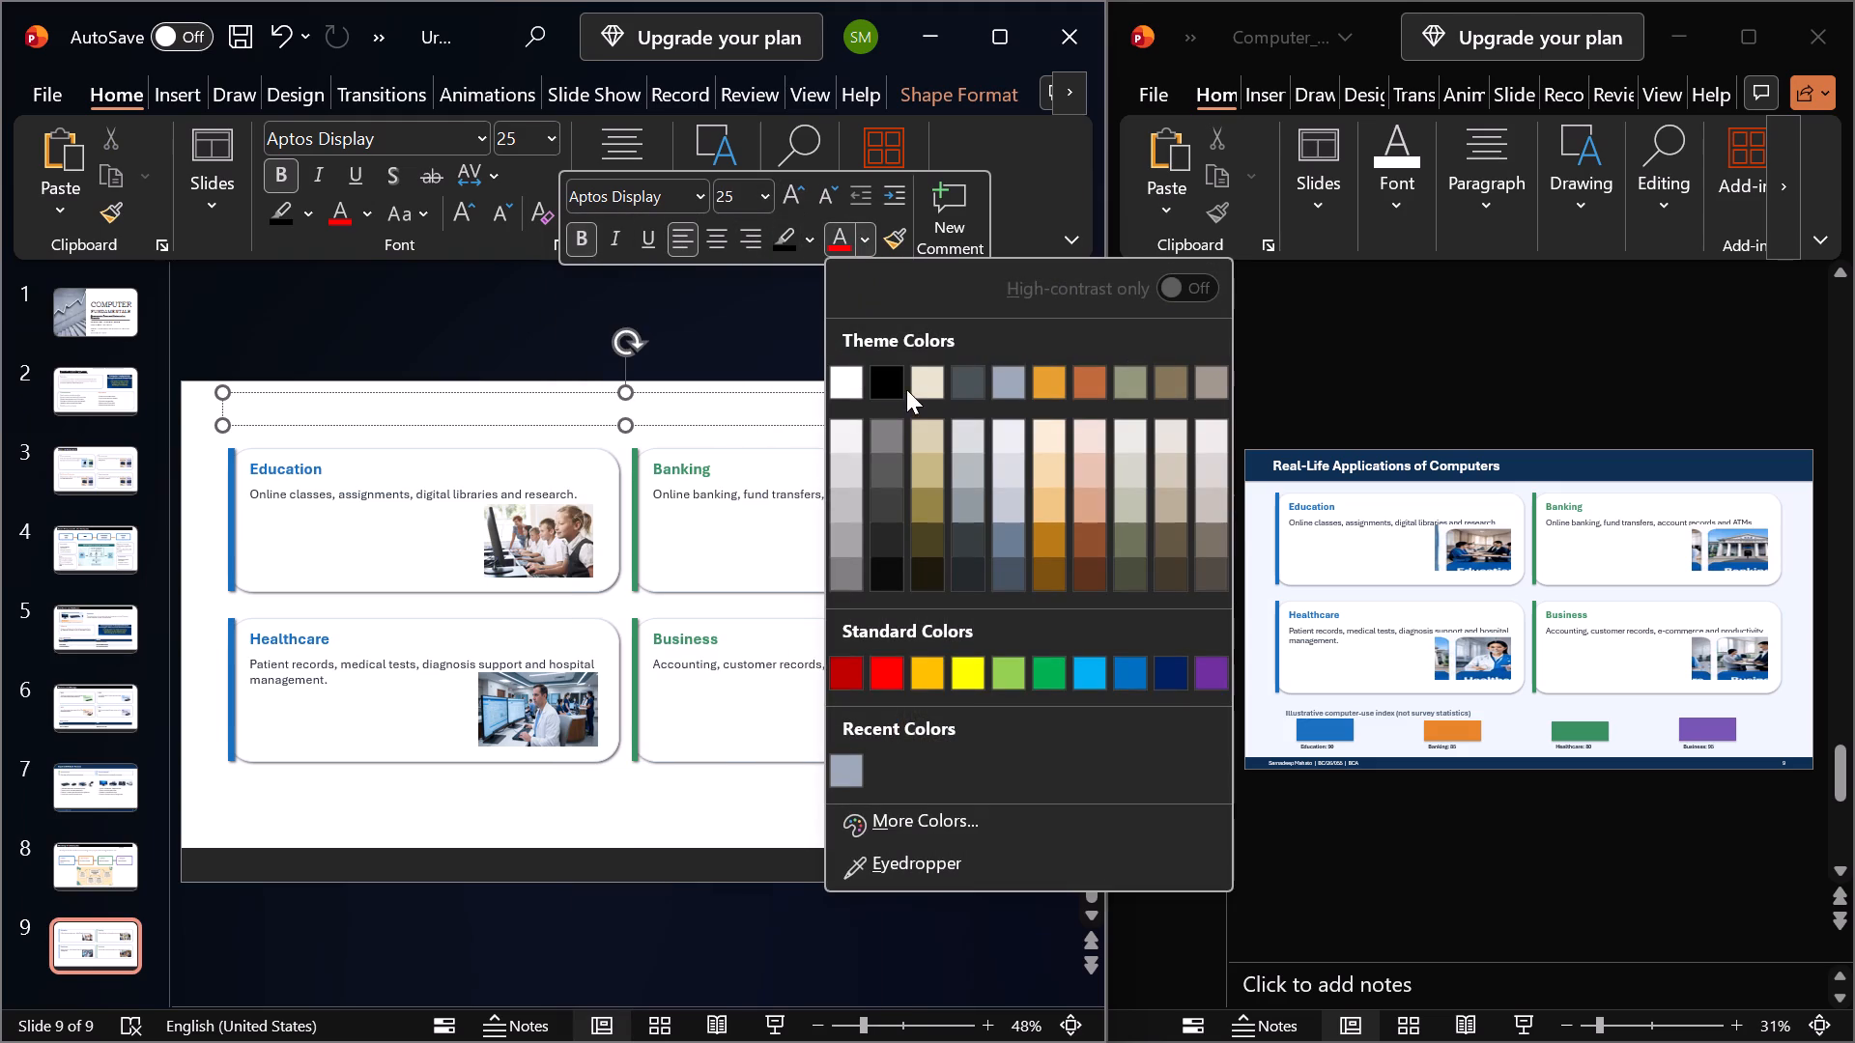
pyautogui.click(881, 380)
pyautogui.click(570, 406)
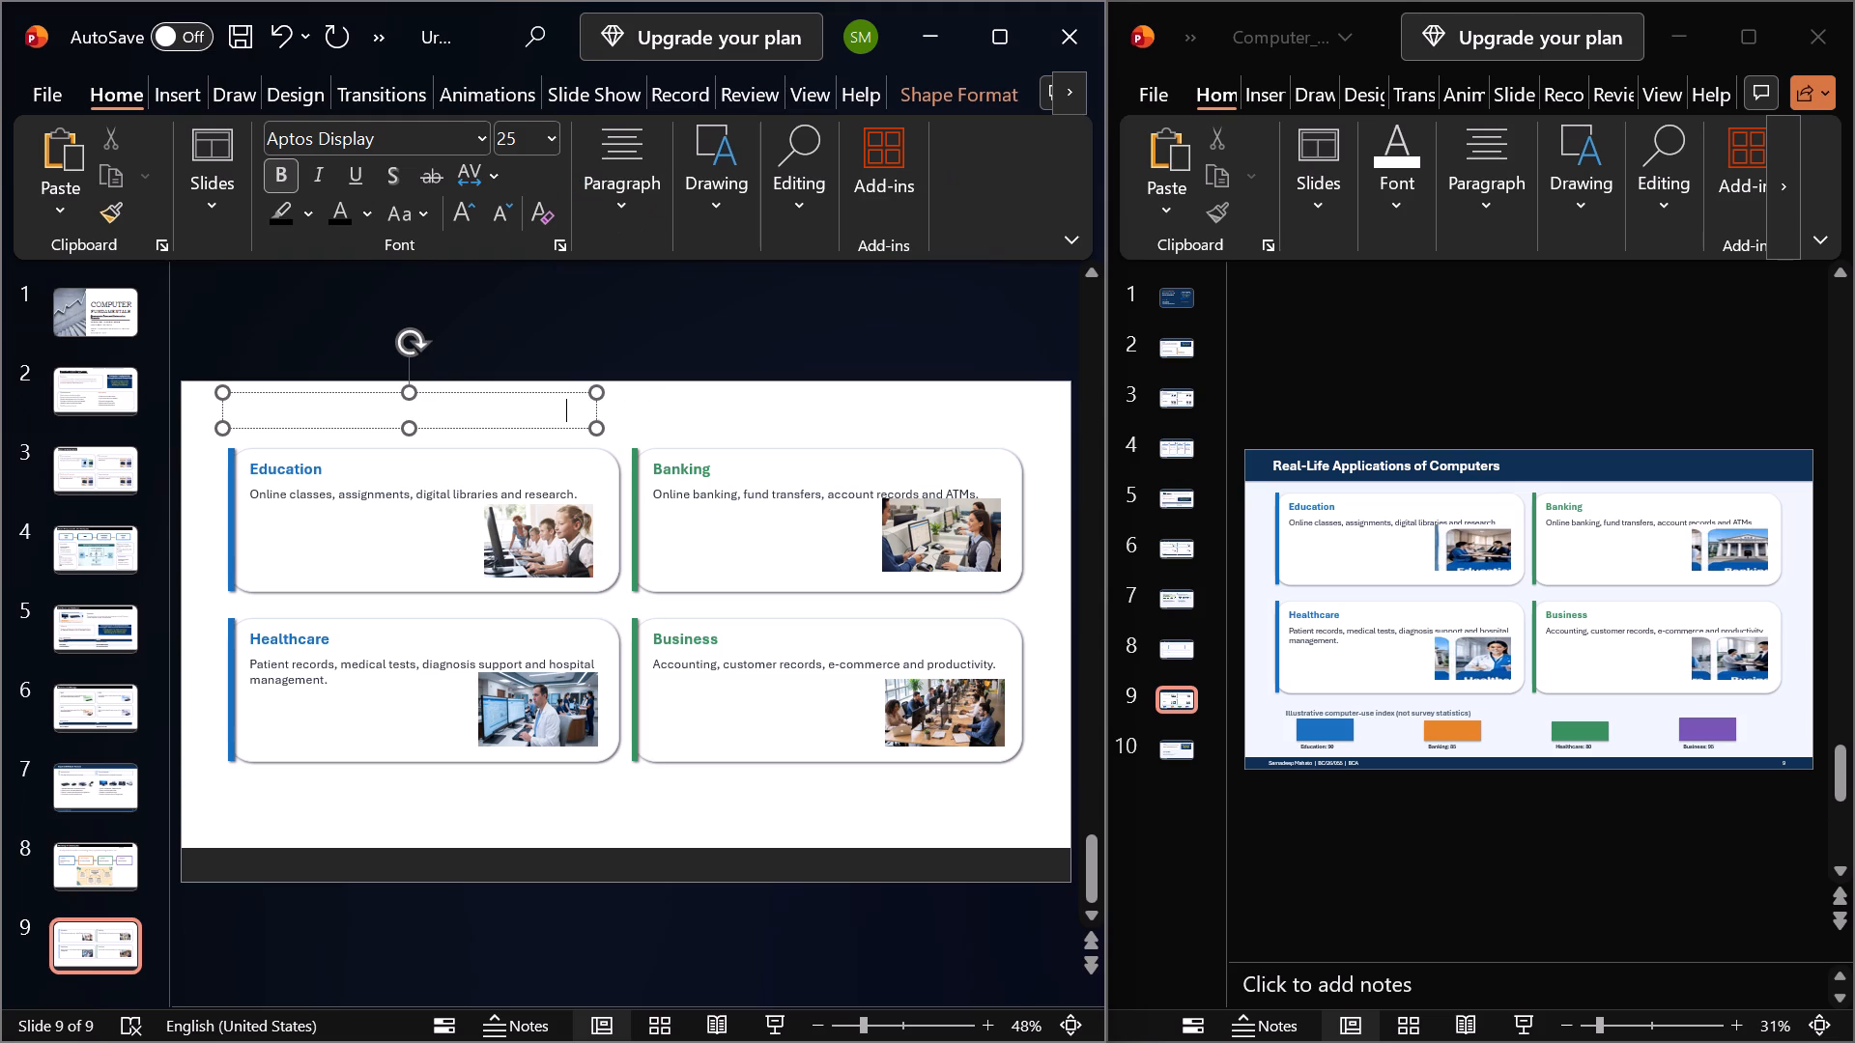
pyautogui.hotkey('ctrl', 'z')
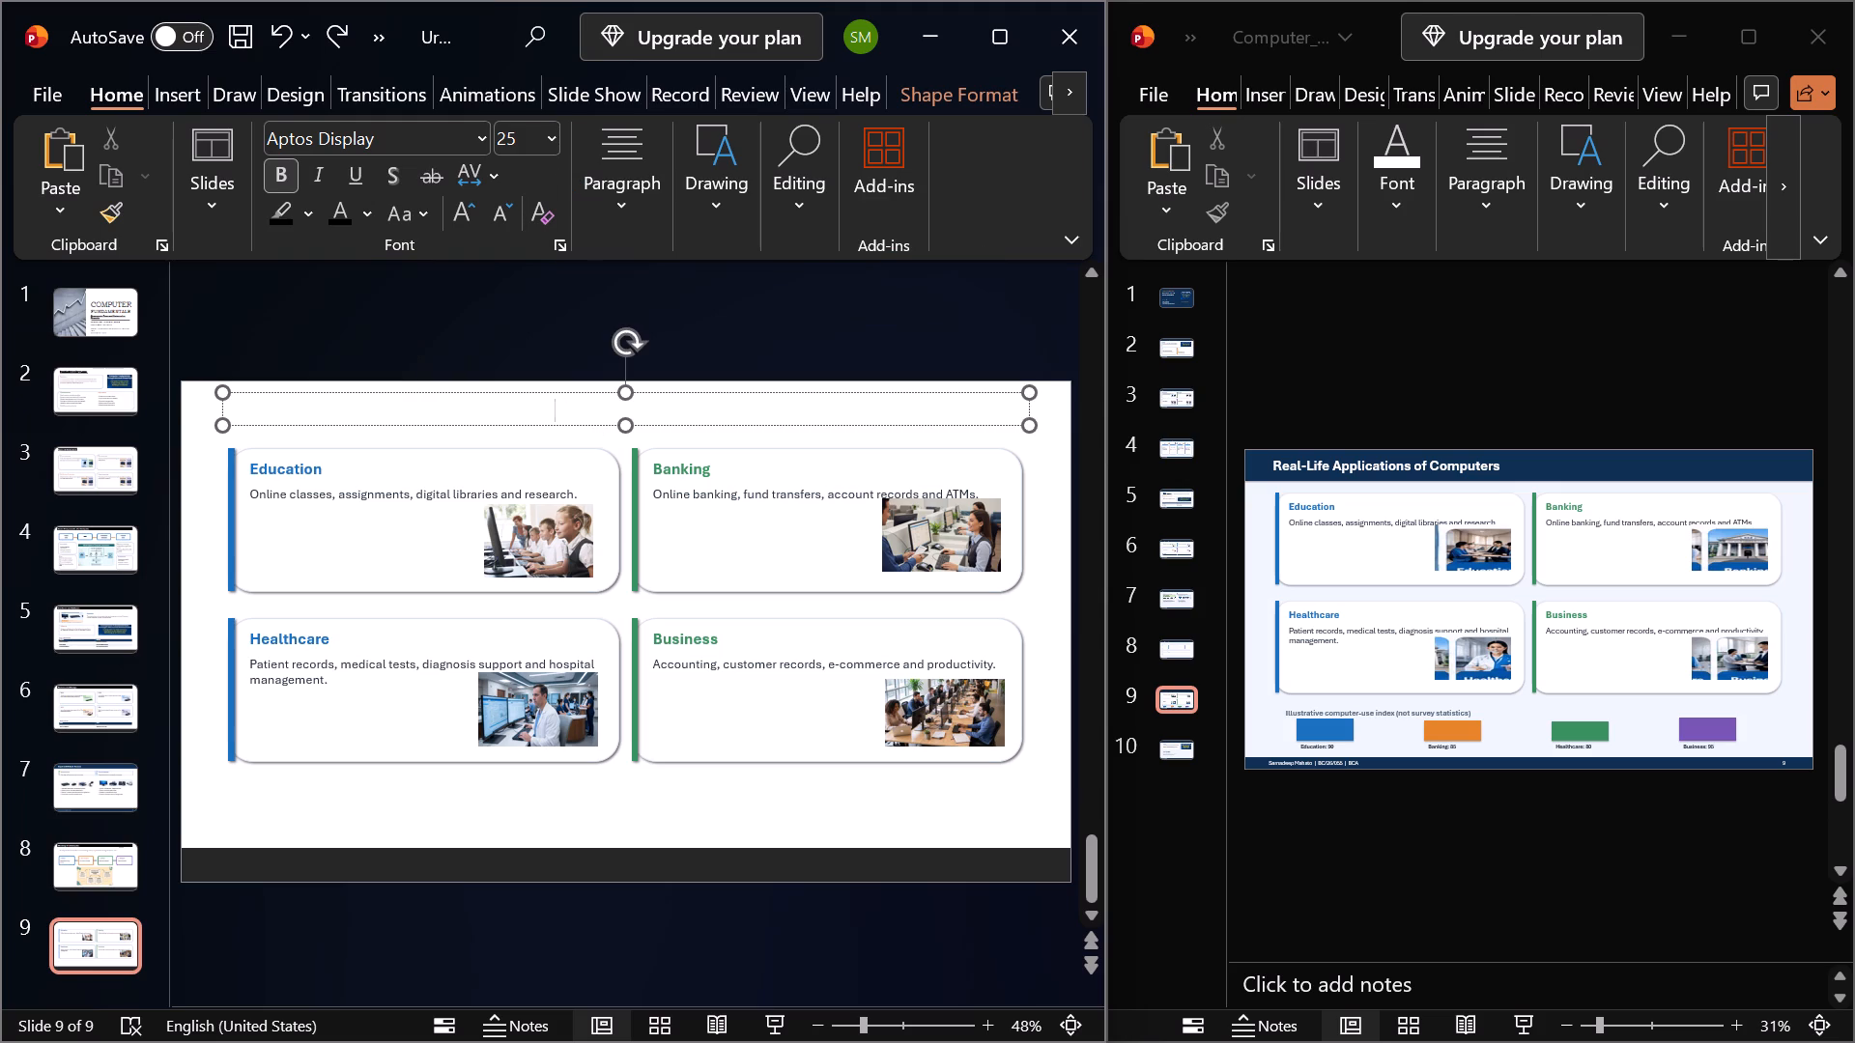
# Fill the title box "Real-Life Applications of Computers" on slide 9 with black.
pyautogui.hotkey('ctrl', 'a')
pyautogui.rightClick(594, 404)
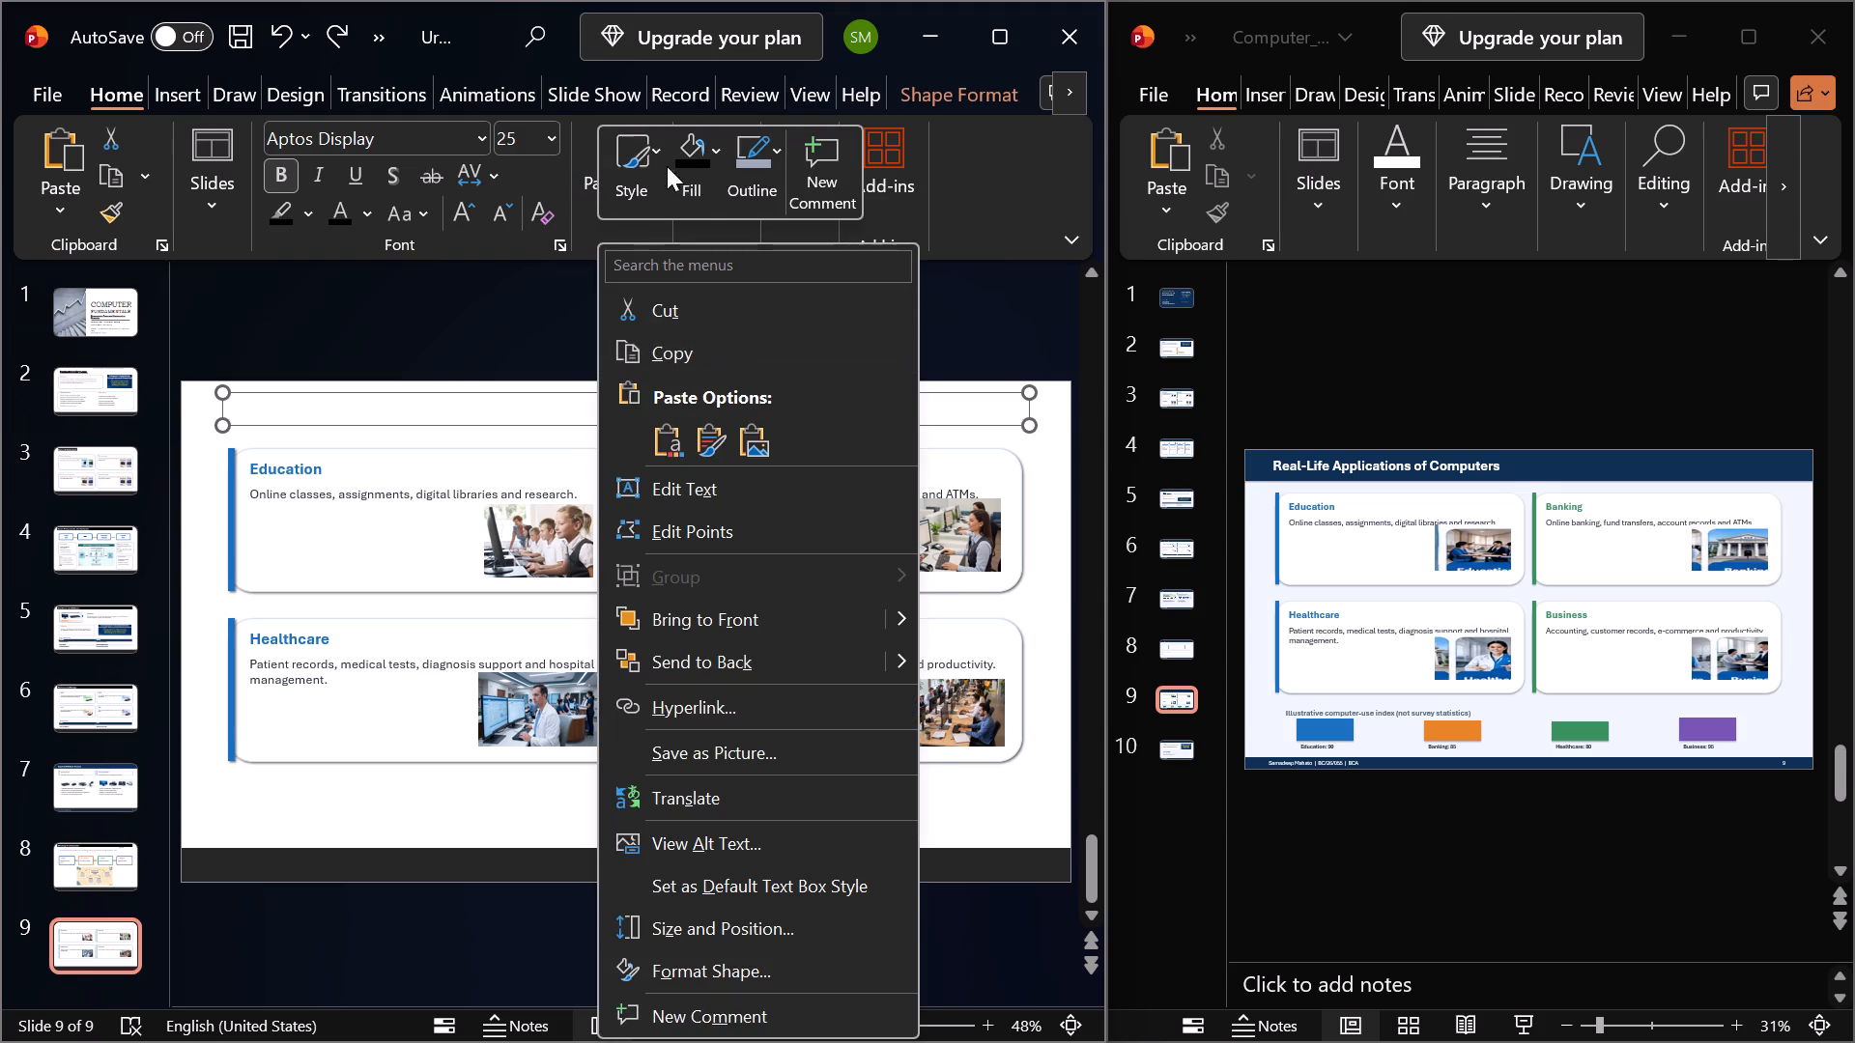
pyautogui.click(697, 137)
pyautogui.click(733, 332)
pyautogui.click(420, 350)
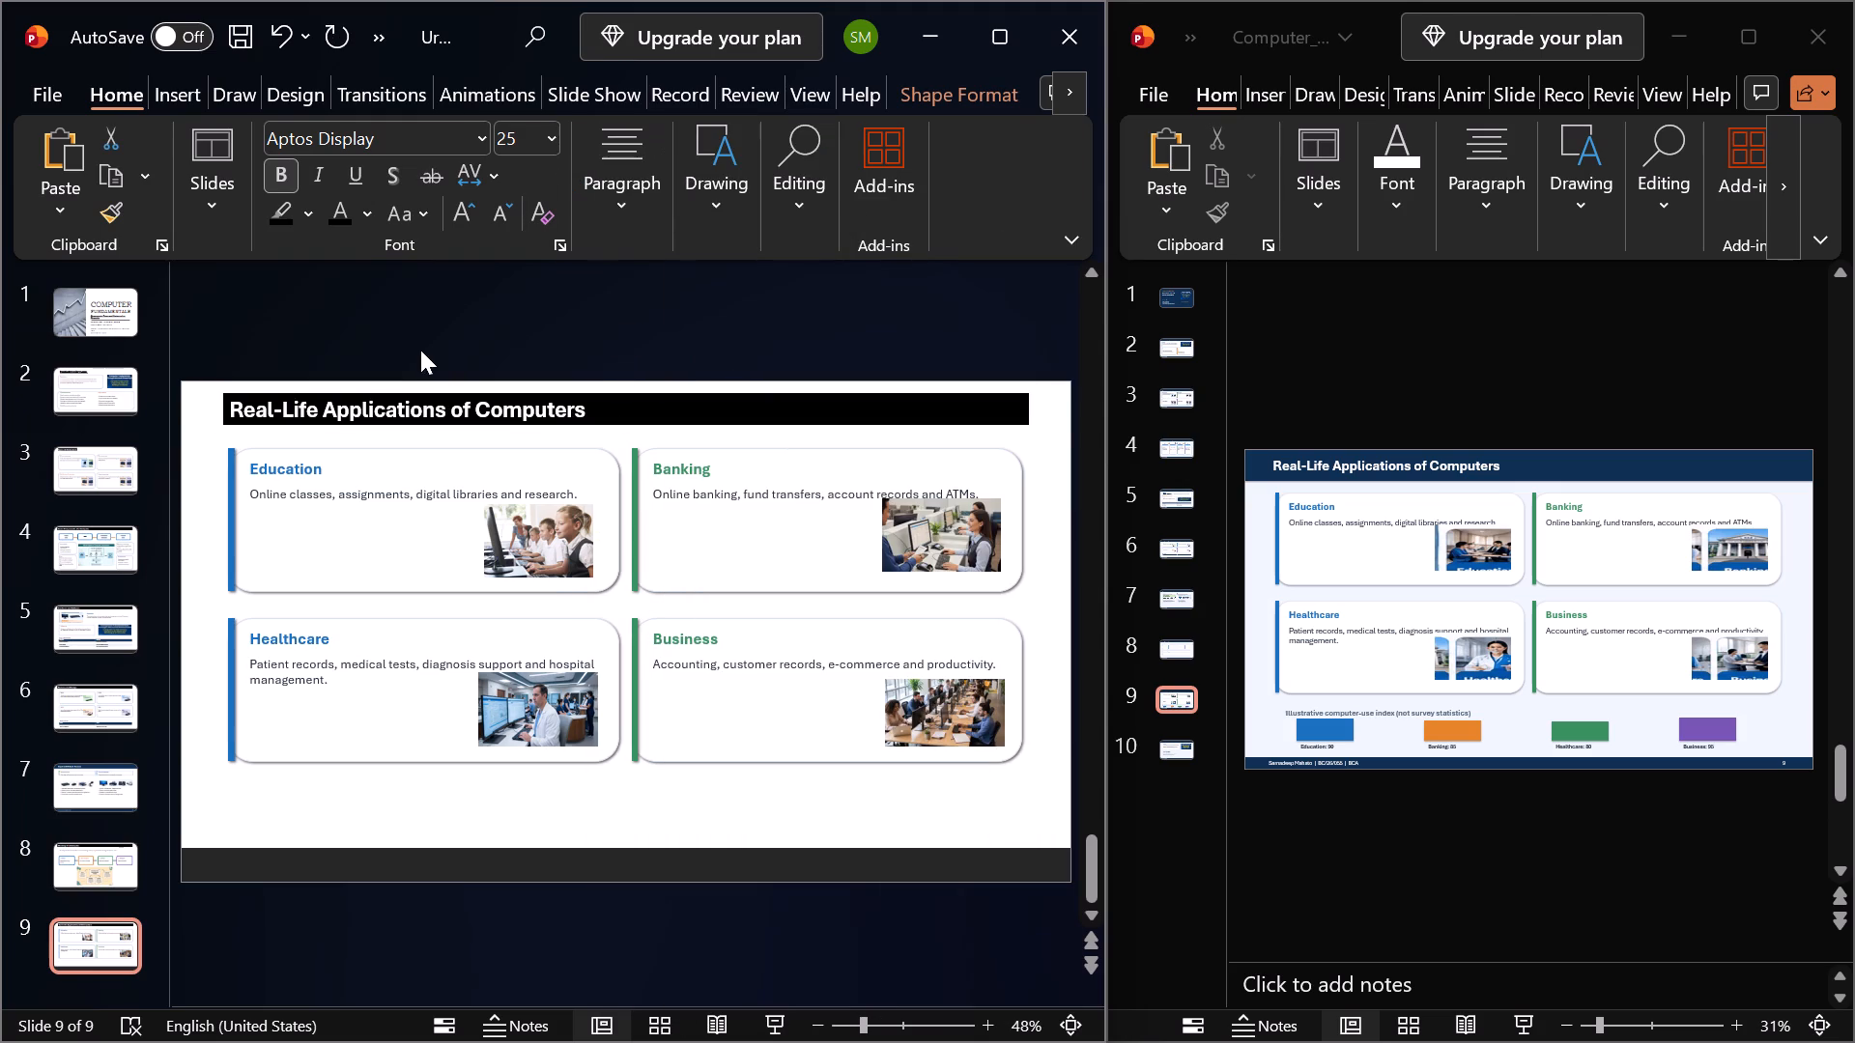
# Delete the blue and green accent bars from slide 9's four cards, along with the Banking card's rounded box.
pyautogui.click(114, 878)
pyautogui.click(98, 755)
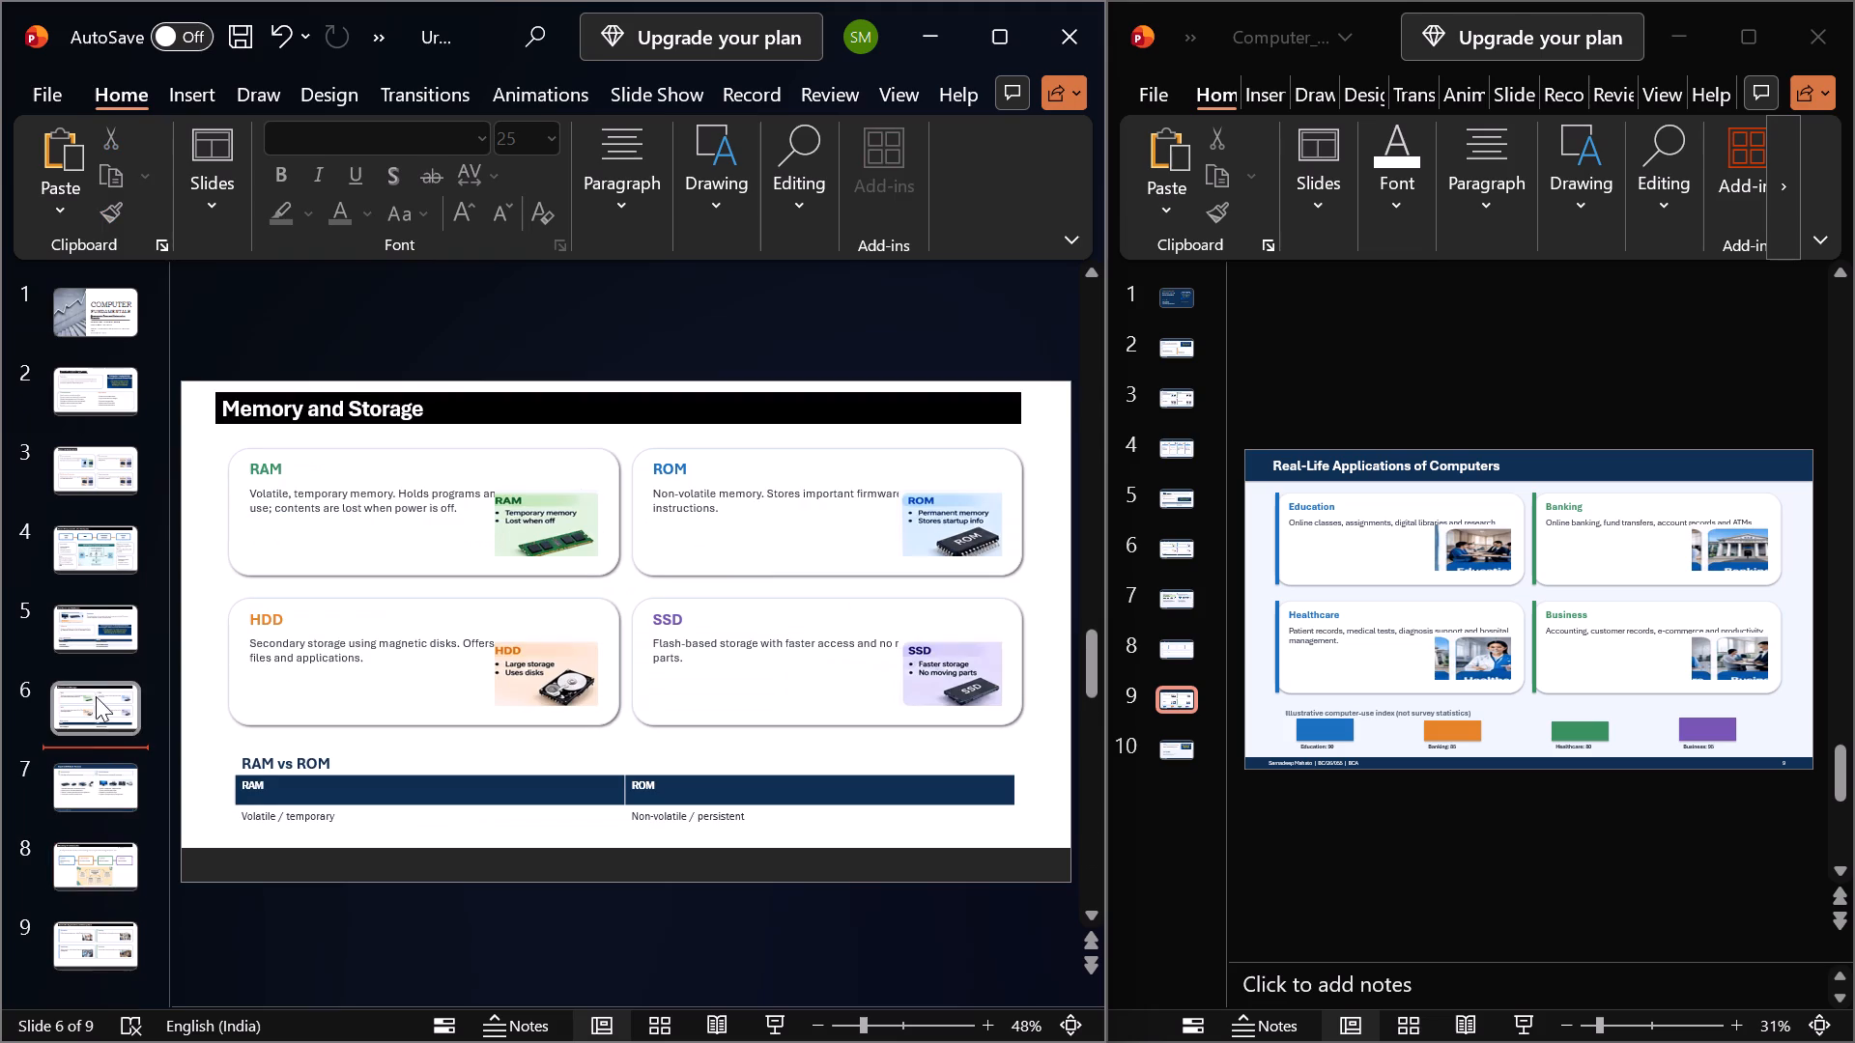
pyautogui.click(97, 965)
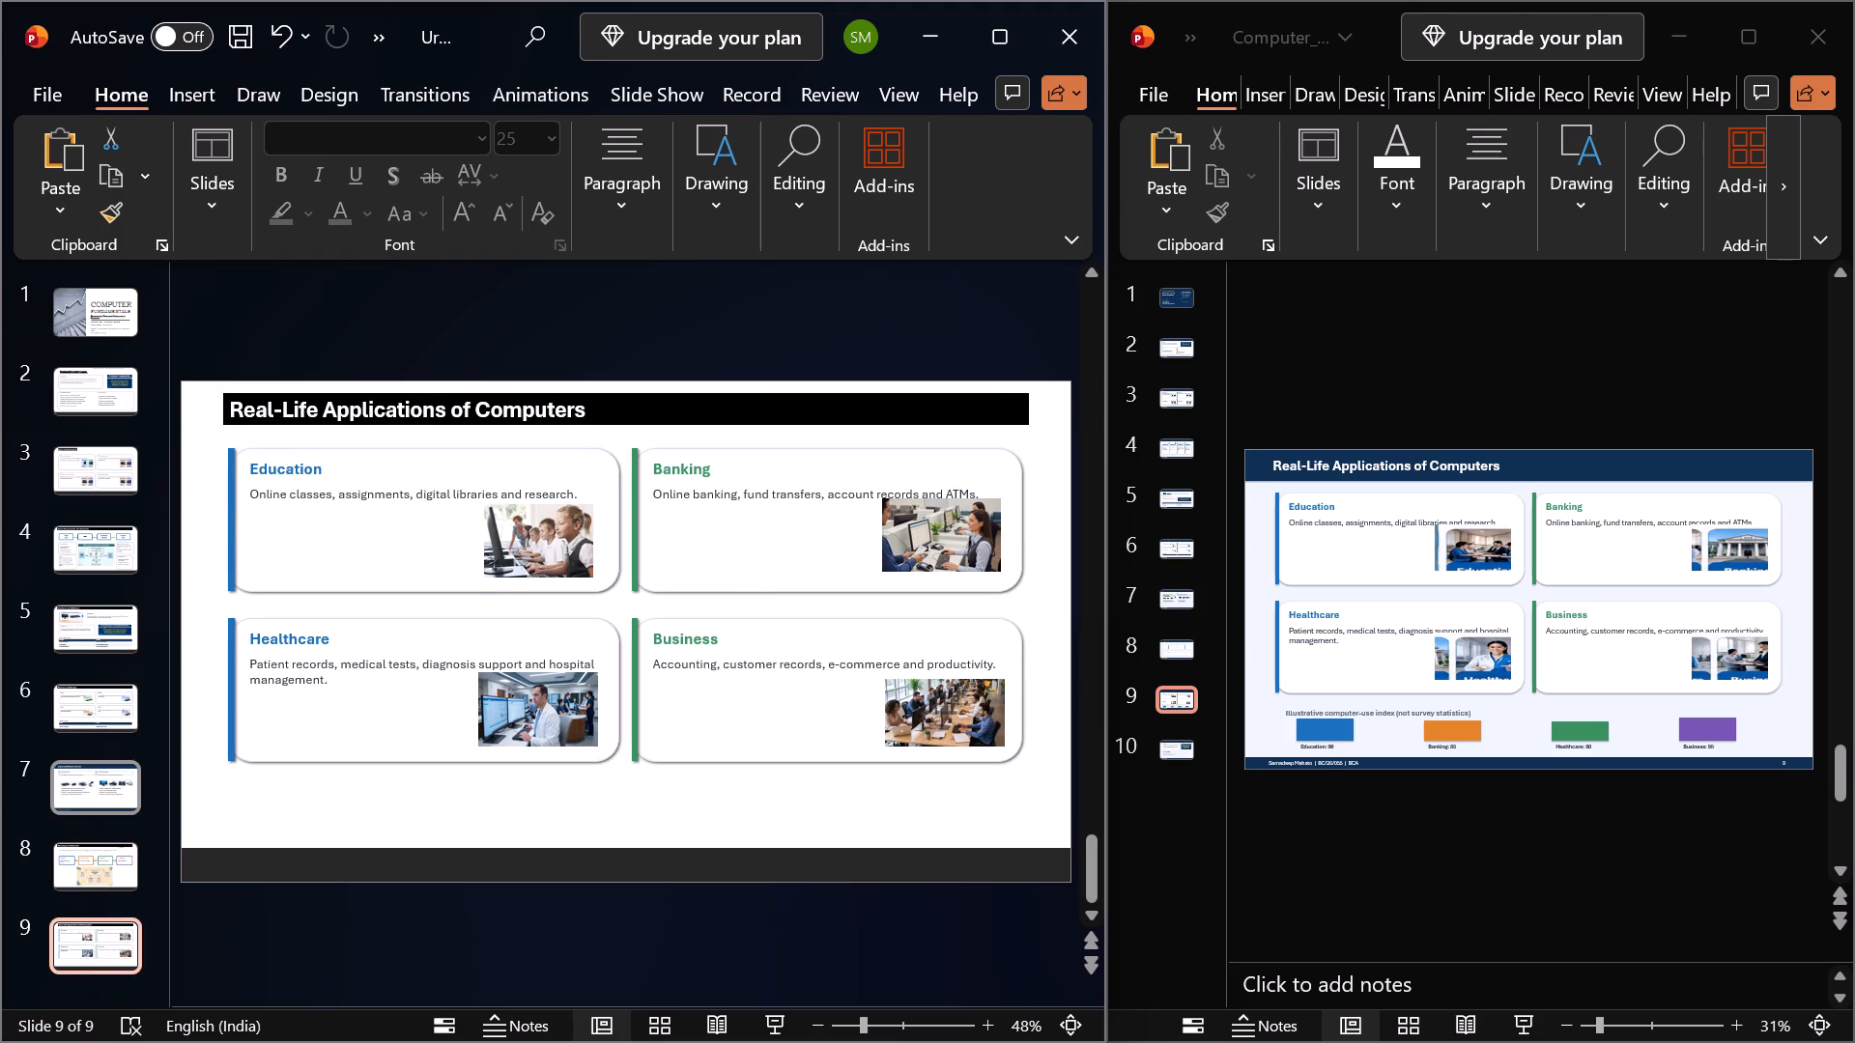
pyautogui.click(236, 536)
pyautogui.press('BackSpace')
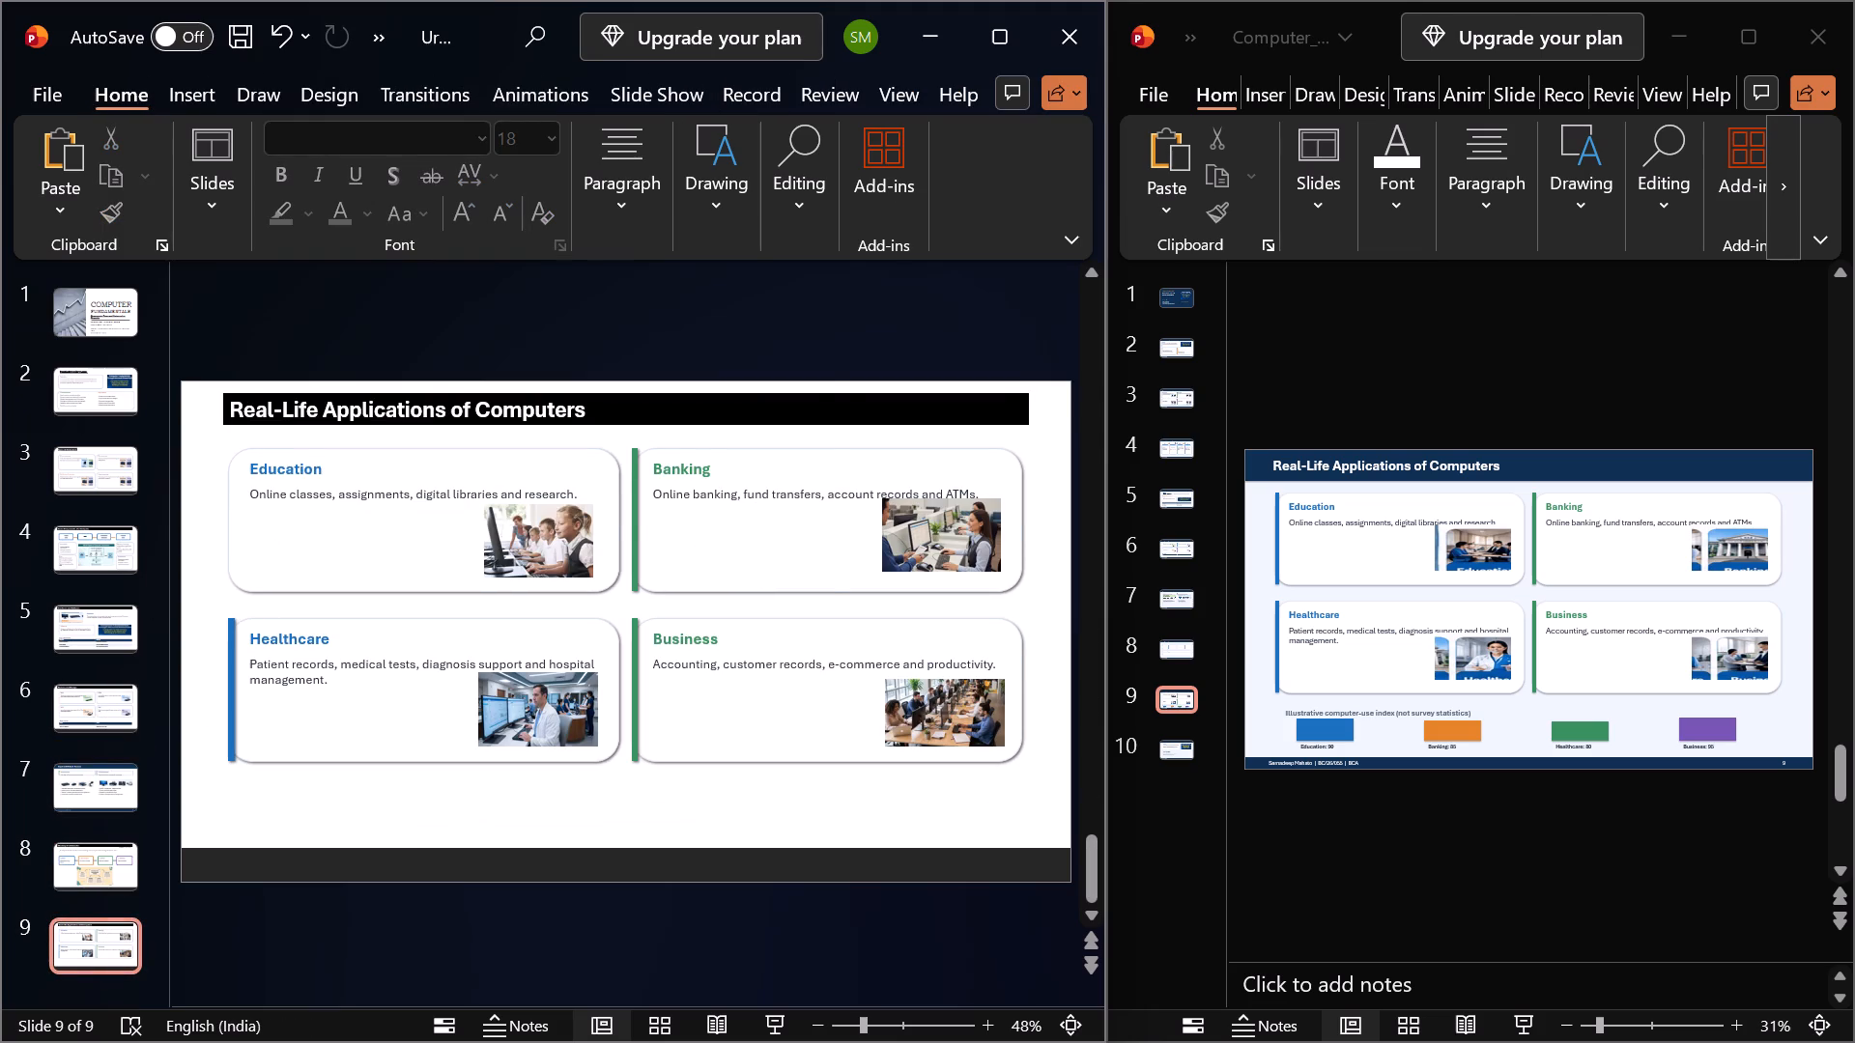
pyautogui.click(631, 522)
pyautogui.press('BackSpace')
pyautogui.click(631, 523)
pyautogui.press('BackSpace')
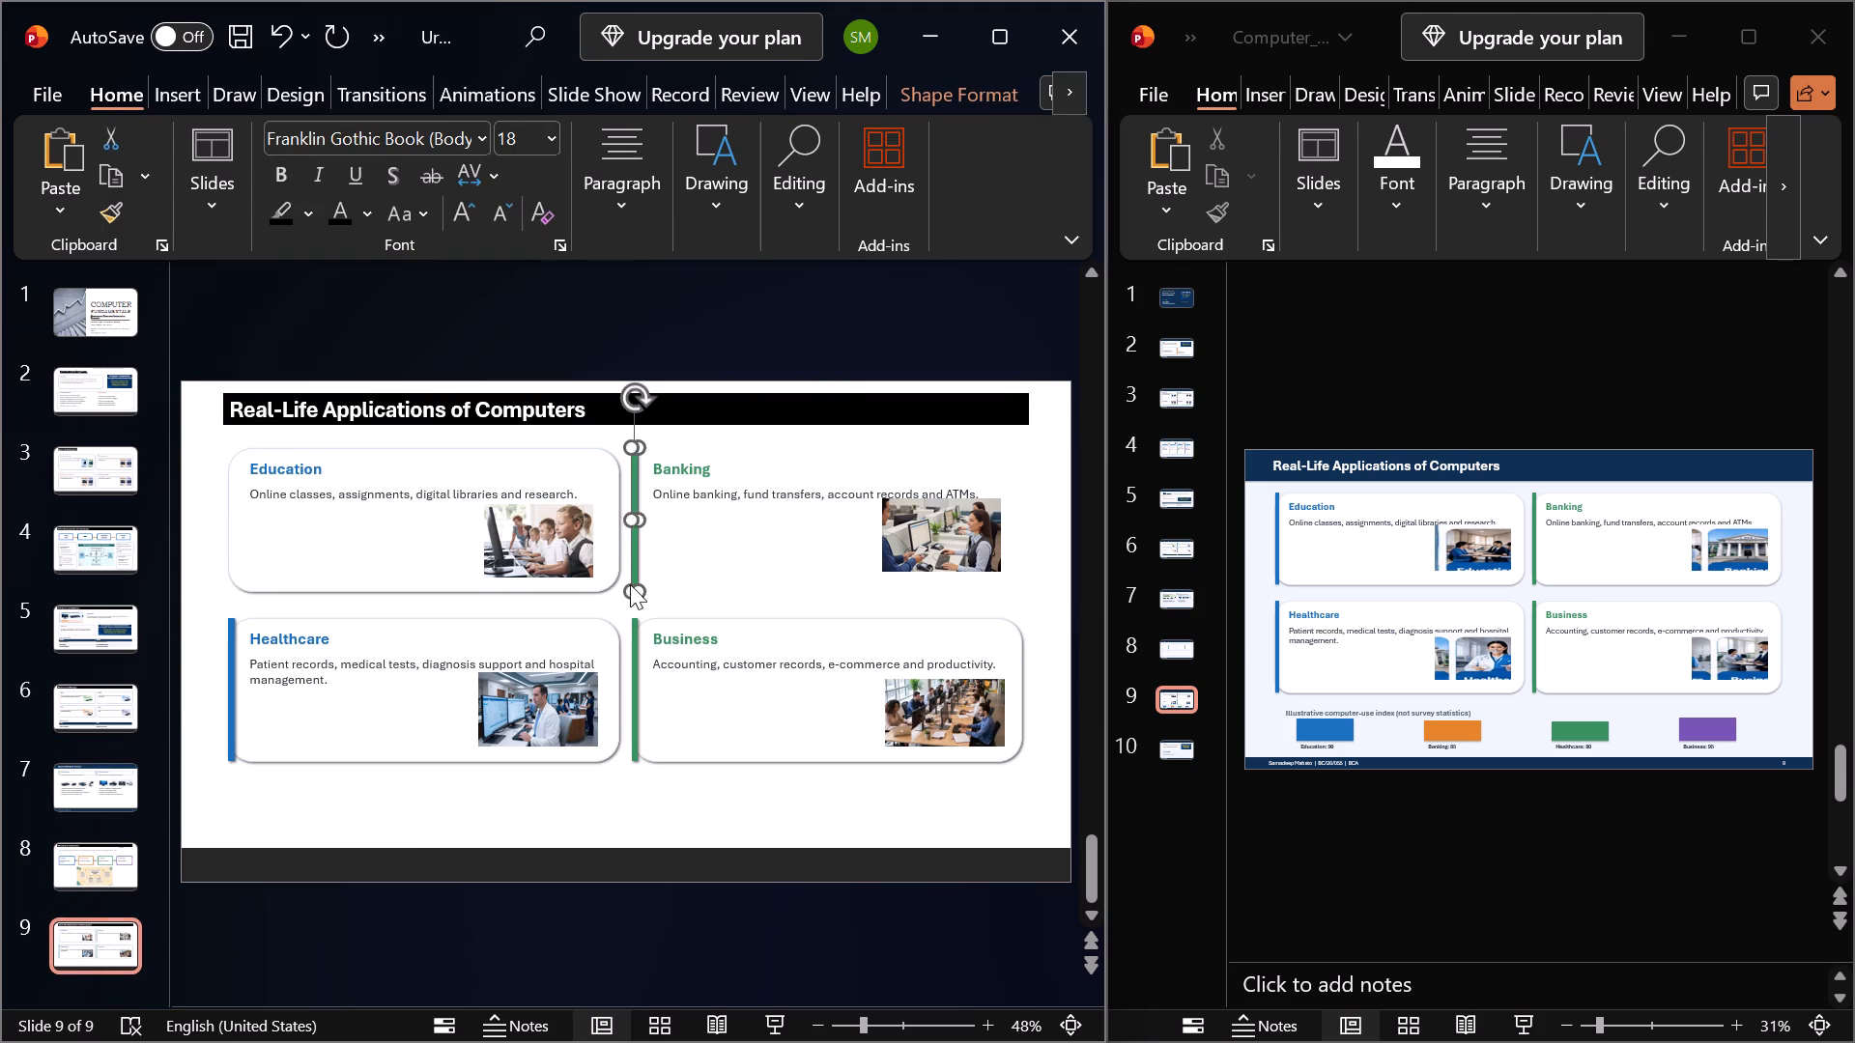
pyautogui.click(629, 683)
pyautogui.press('BackSpace')
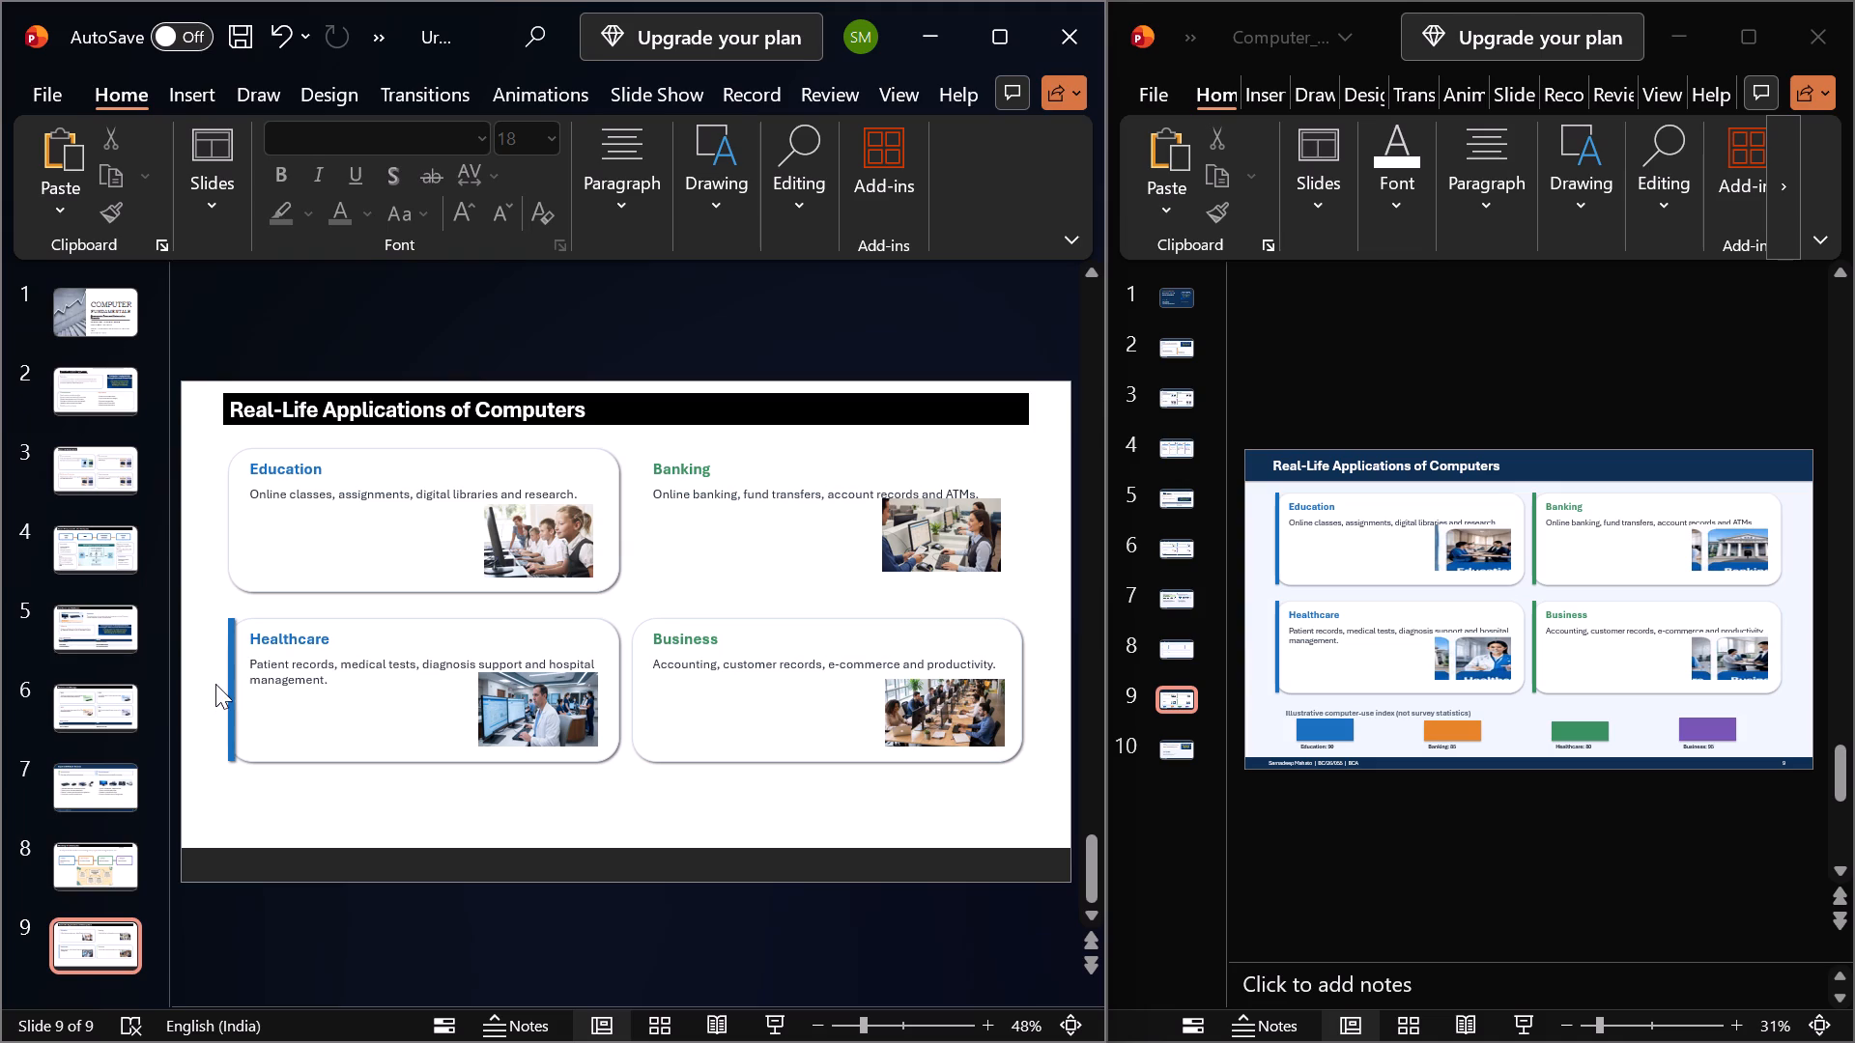
pyautogui.click(229, 674)
pyautogui.press('BackSpace')
# Review the finished slides from slide 8 back to slide 1 for consistent styling.
pyautogui.click(87, 875)
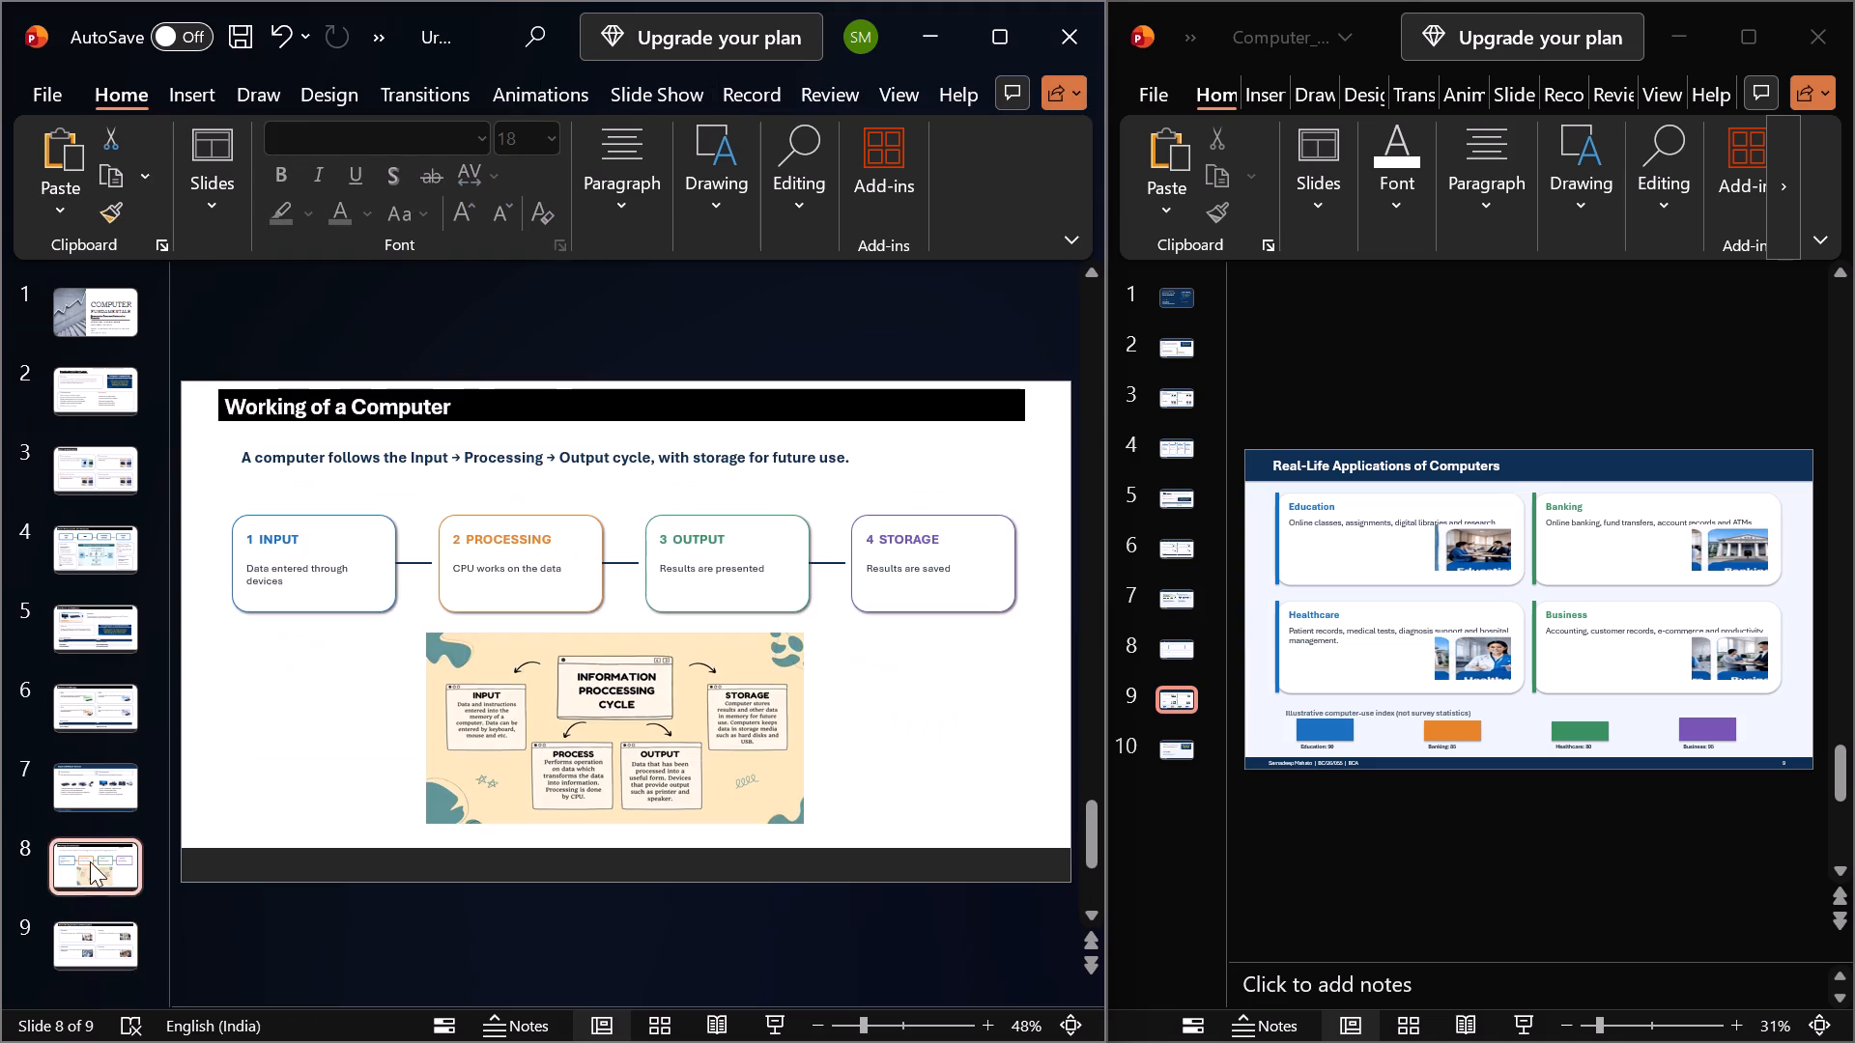
pyautogui.click(103, 813)
pyautogui.click(102, 704)
pyautogui.click(97, 629)
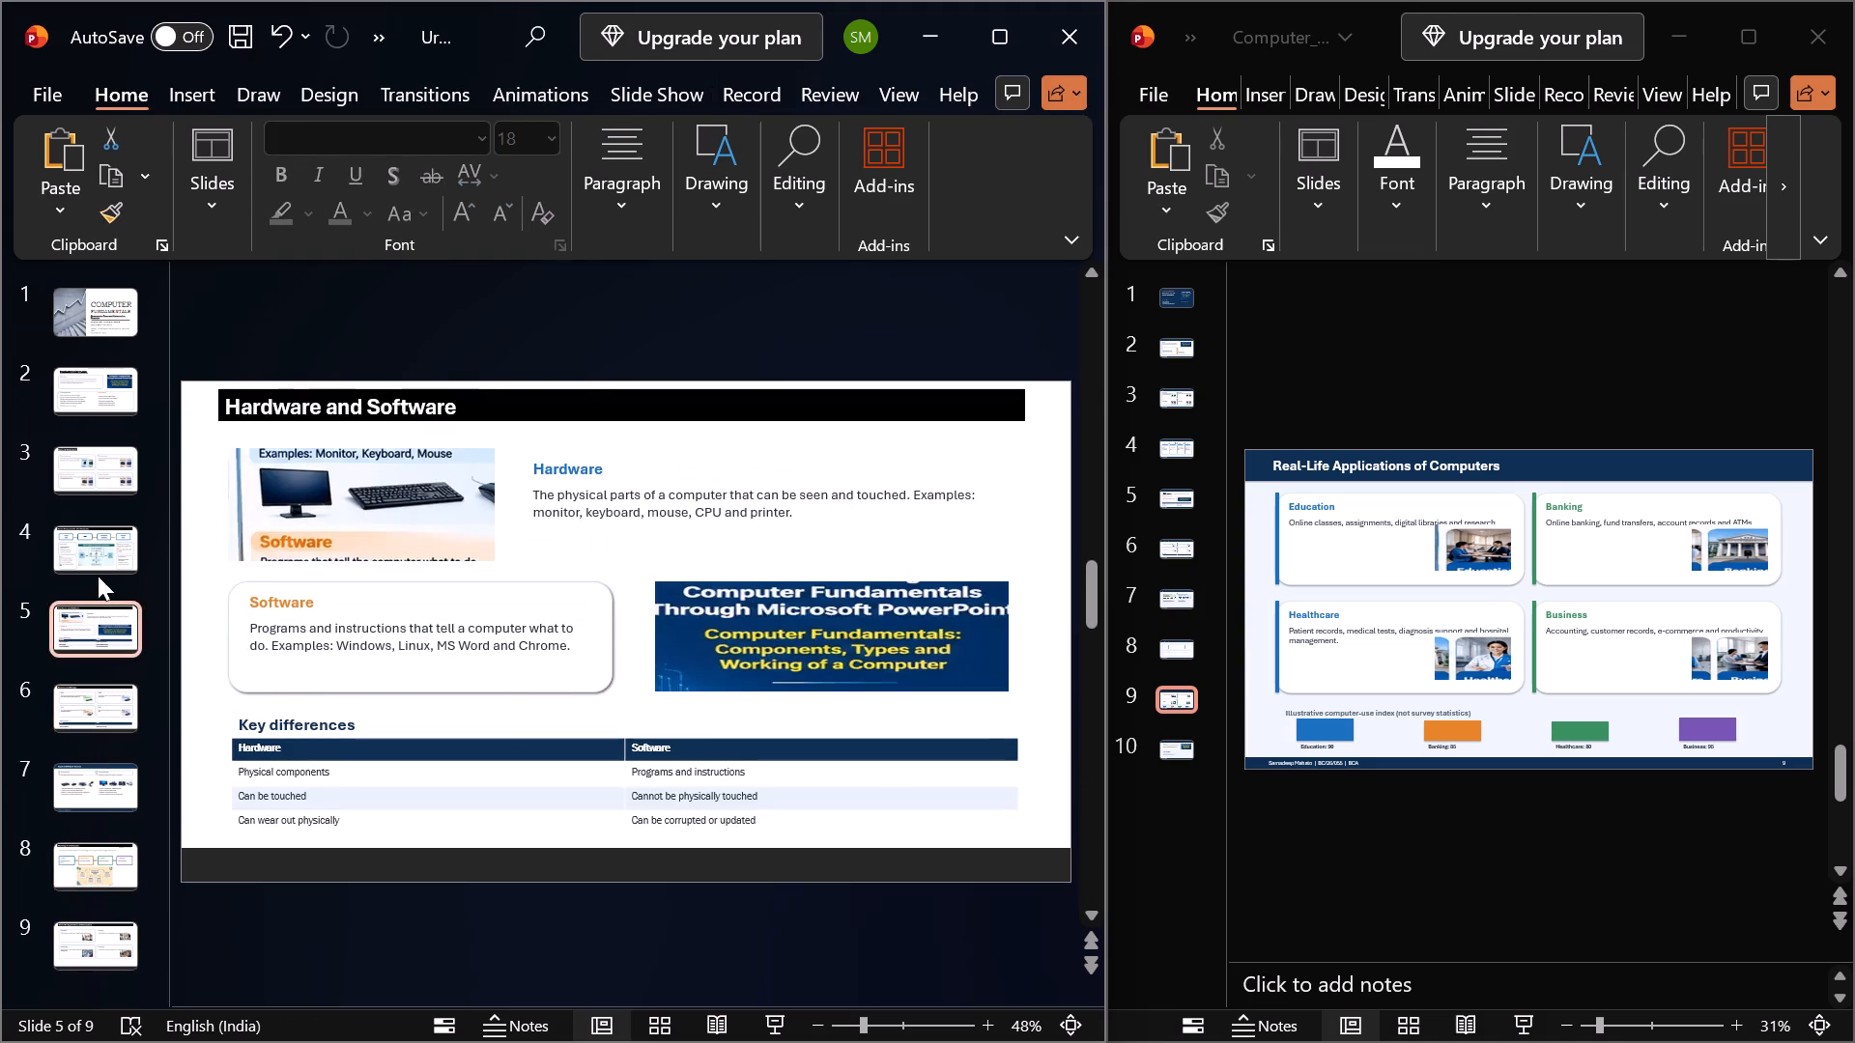
pyautogui.click(87, 523)
pyautogui.click(95, 465)
pyautogui.click(99, 369)
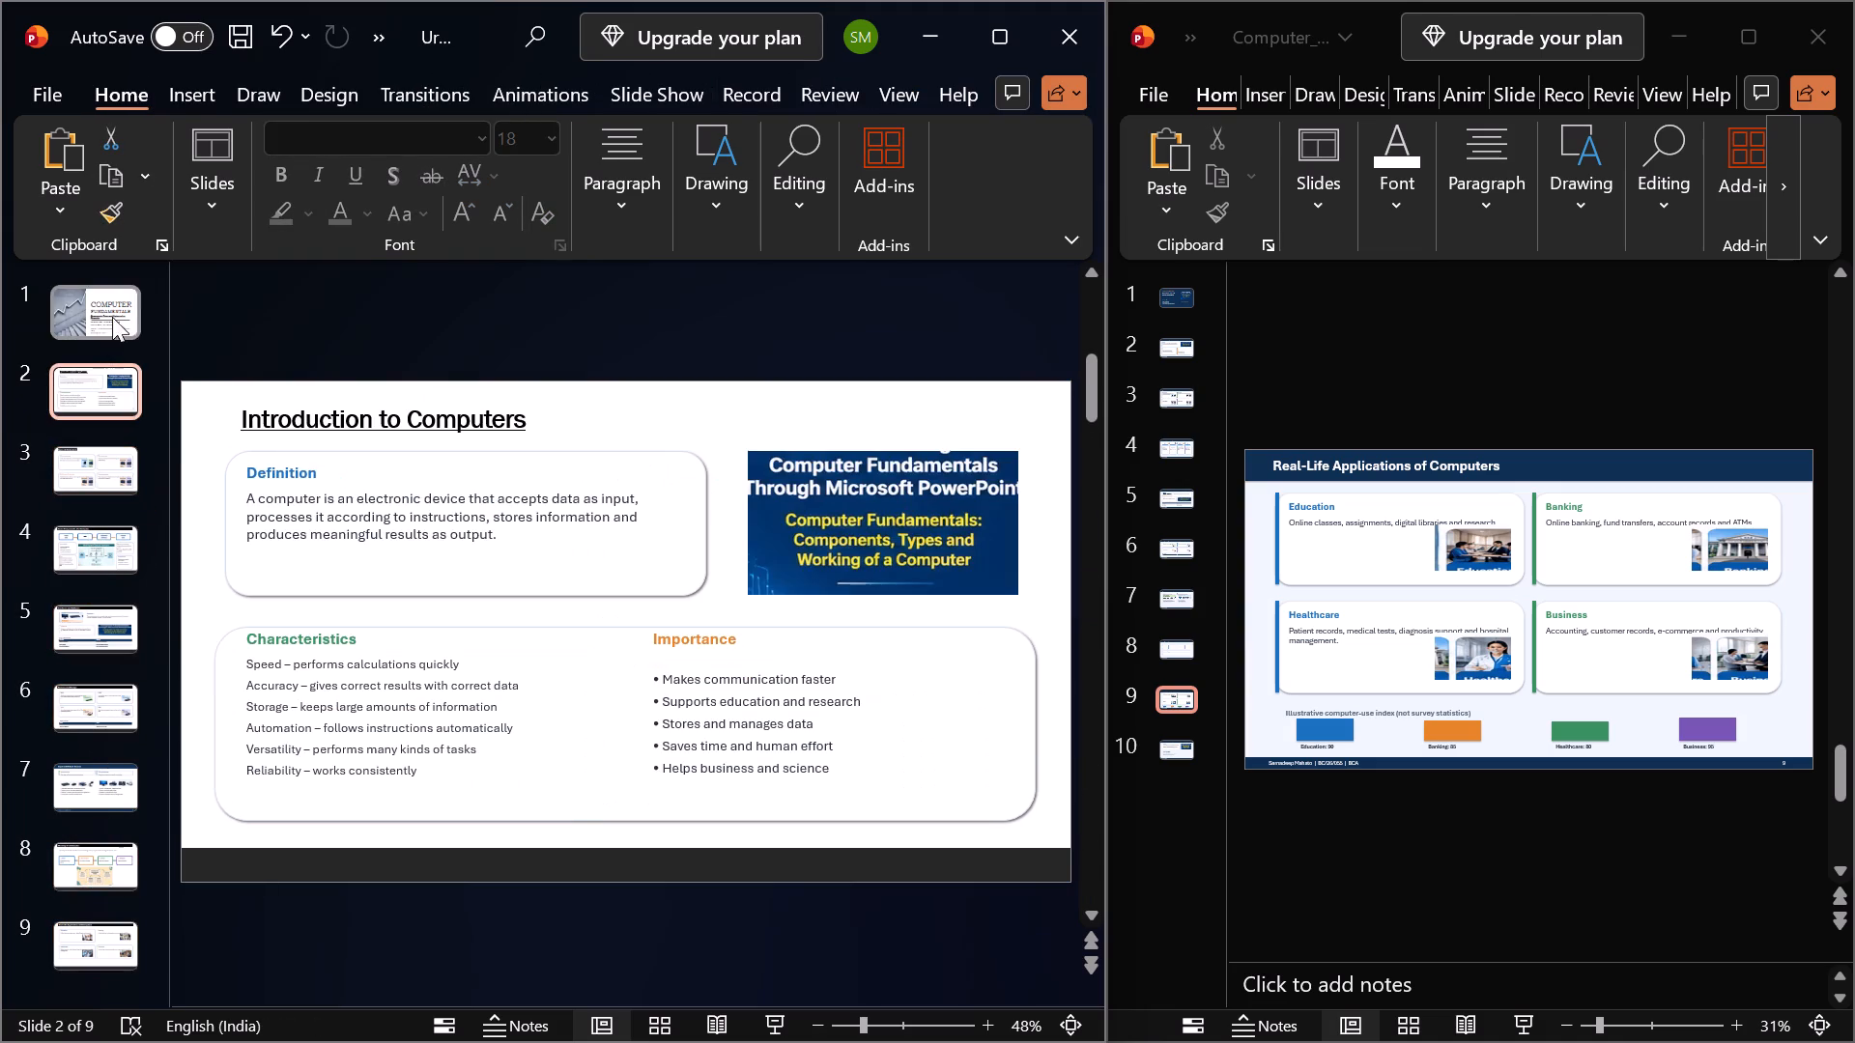
pyautogui.click(136, 279)
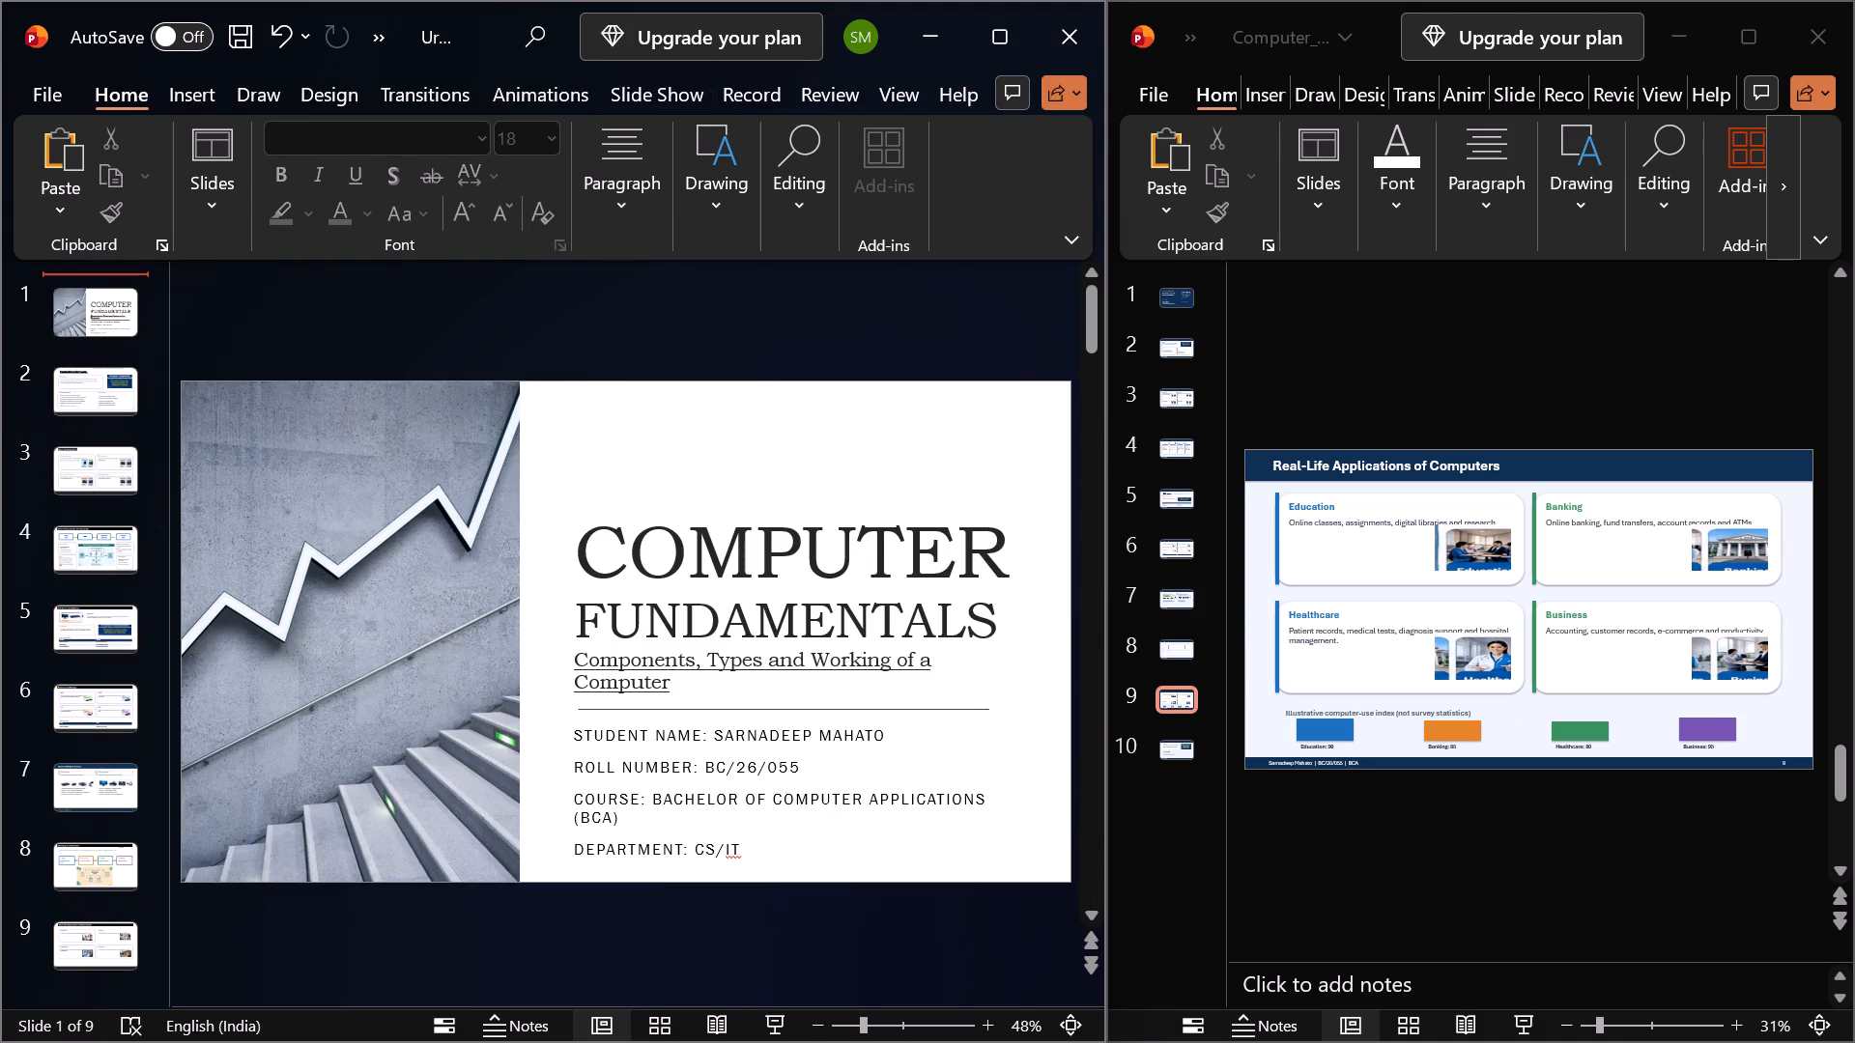
# Copy all content from slide 10, "Conclusion and References", in the source Computer presentation.
pyautogui.click(1173, 746)
pyautogui.click(1173, 753)
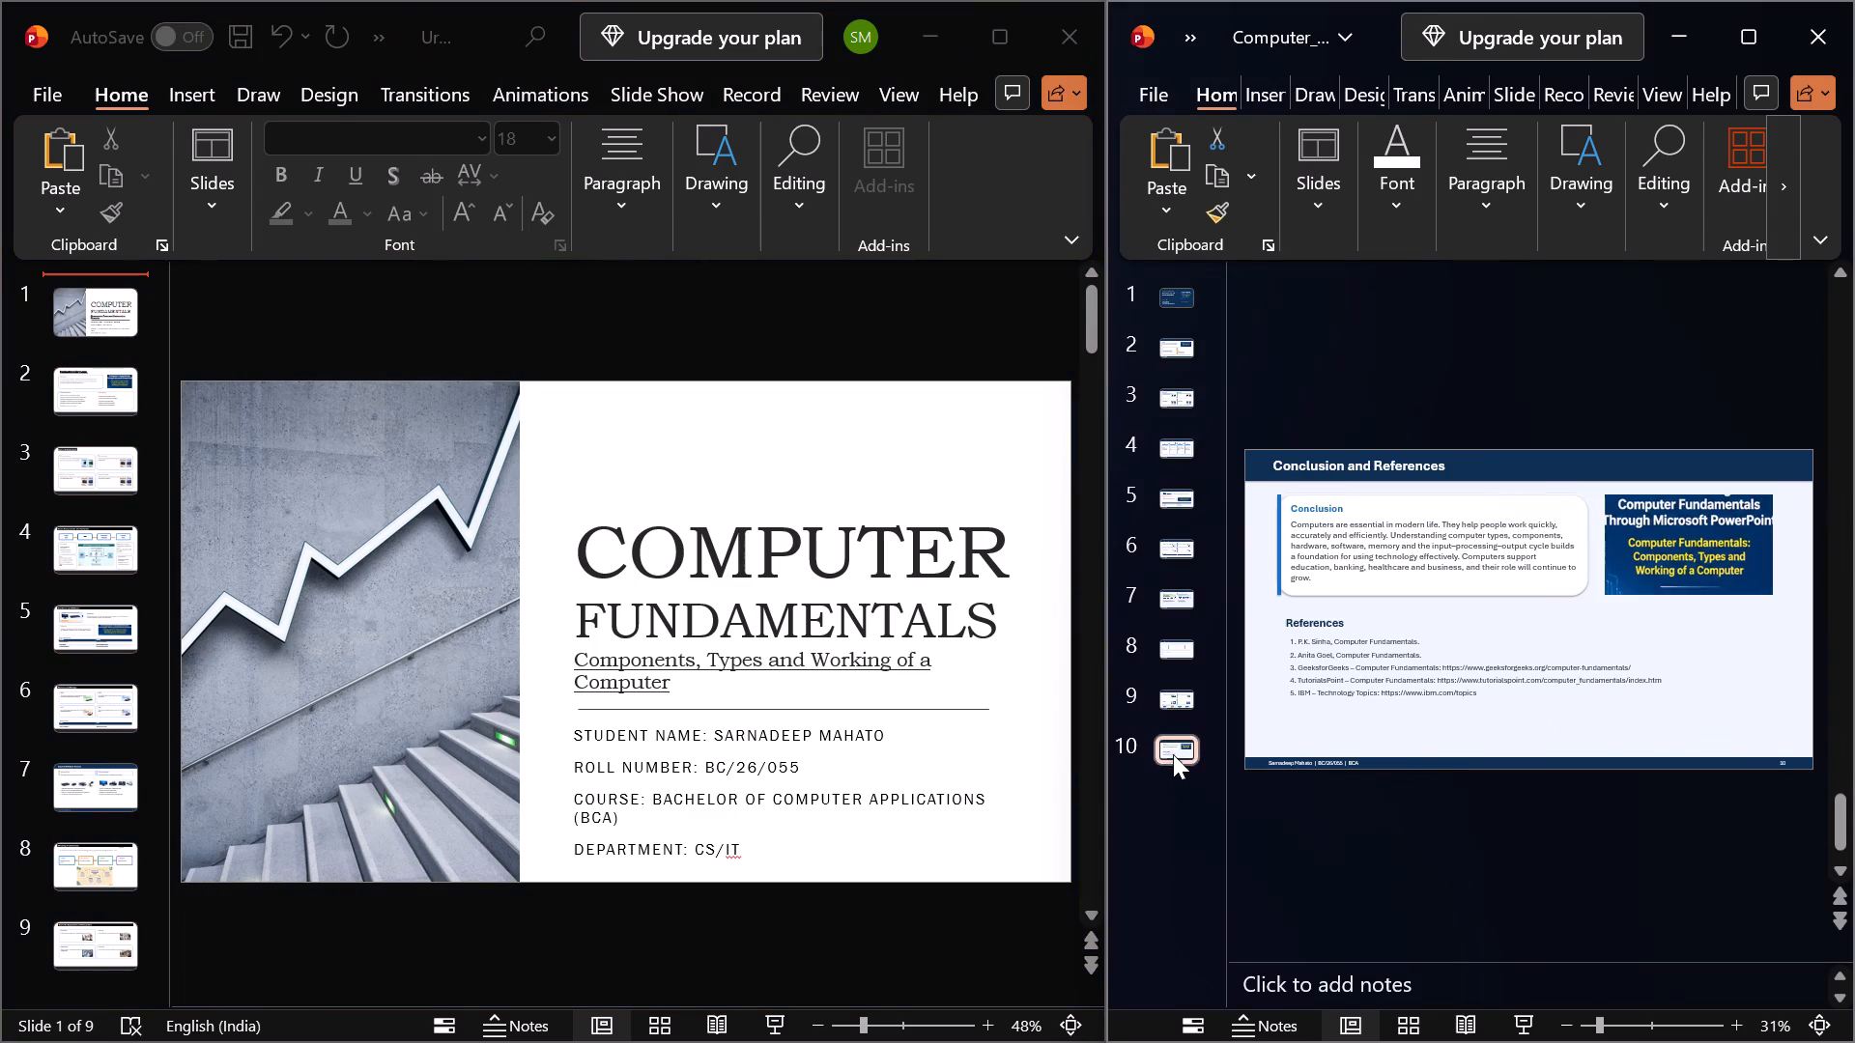
pyautogui.click(1601, 736)
pyautogui.hotkey('ctrl', 'a')
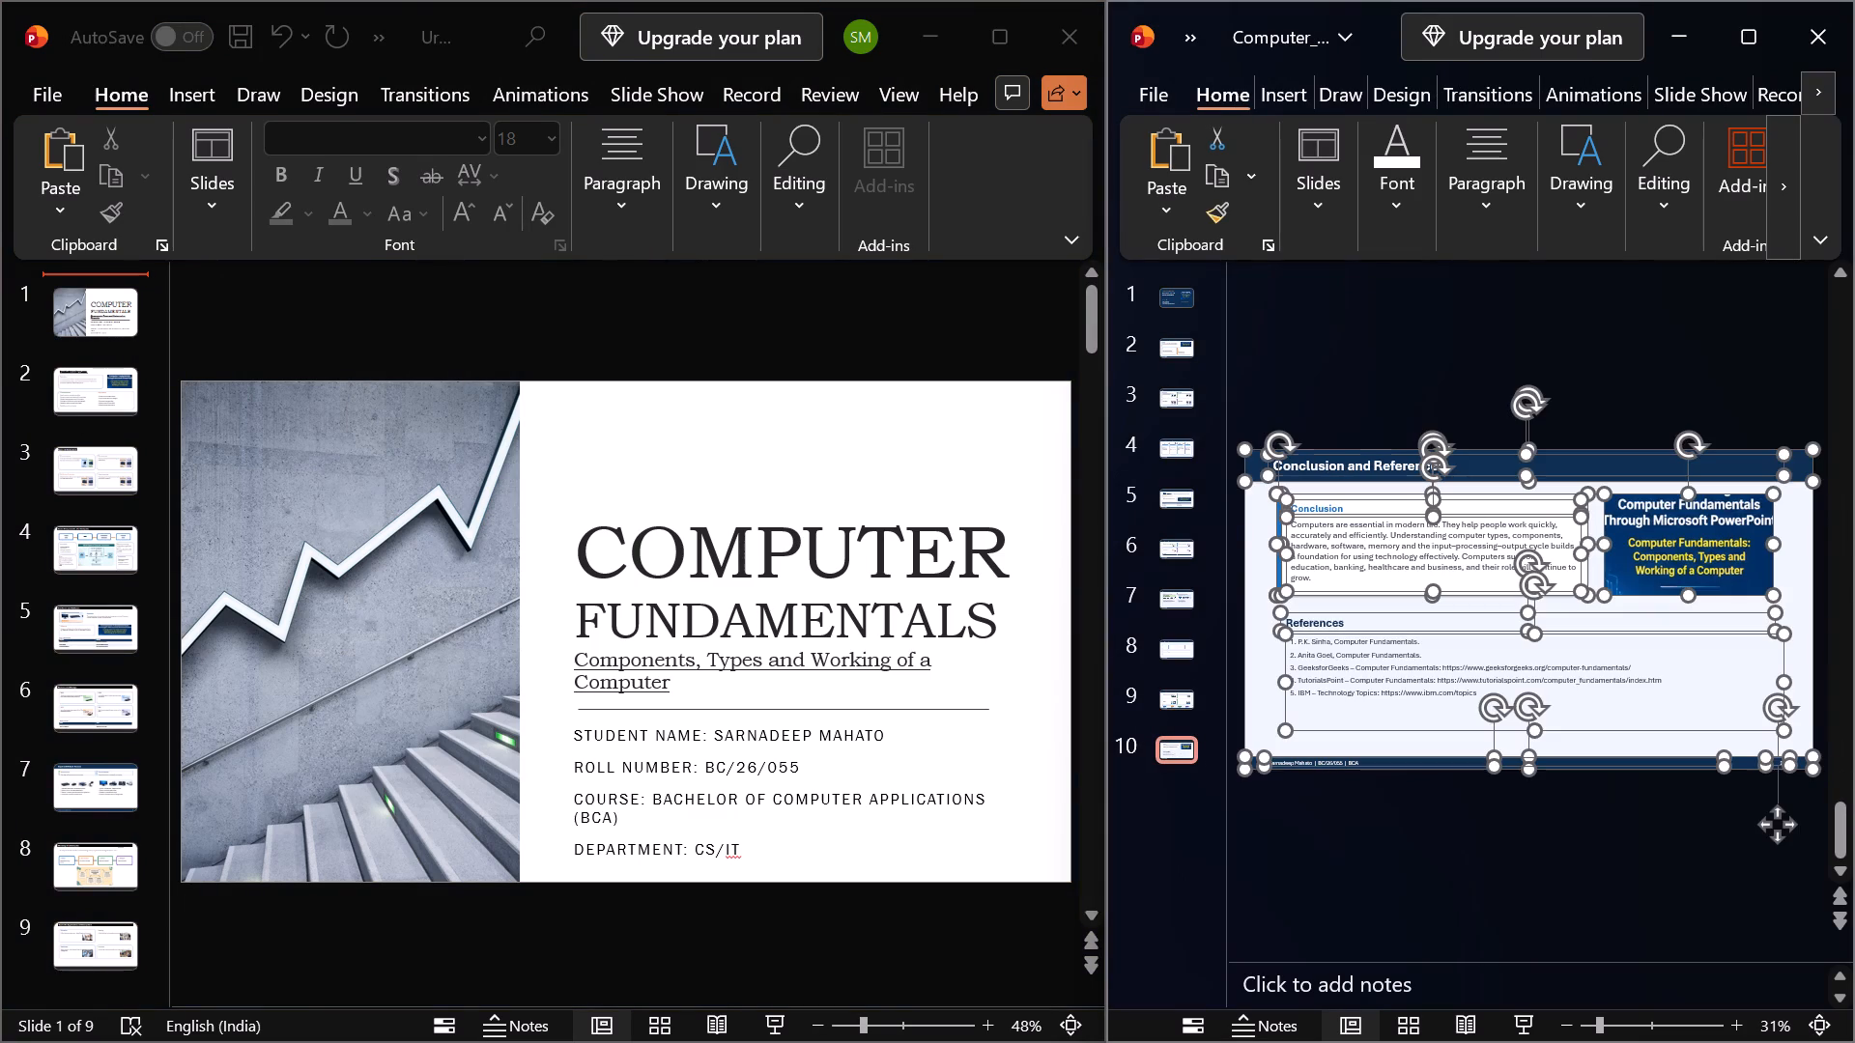
pyautogui.hotkey('ctrl', 'c')
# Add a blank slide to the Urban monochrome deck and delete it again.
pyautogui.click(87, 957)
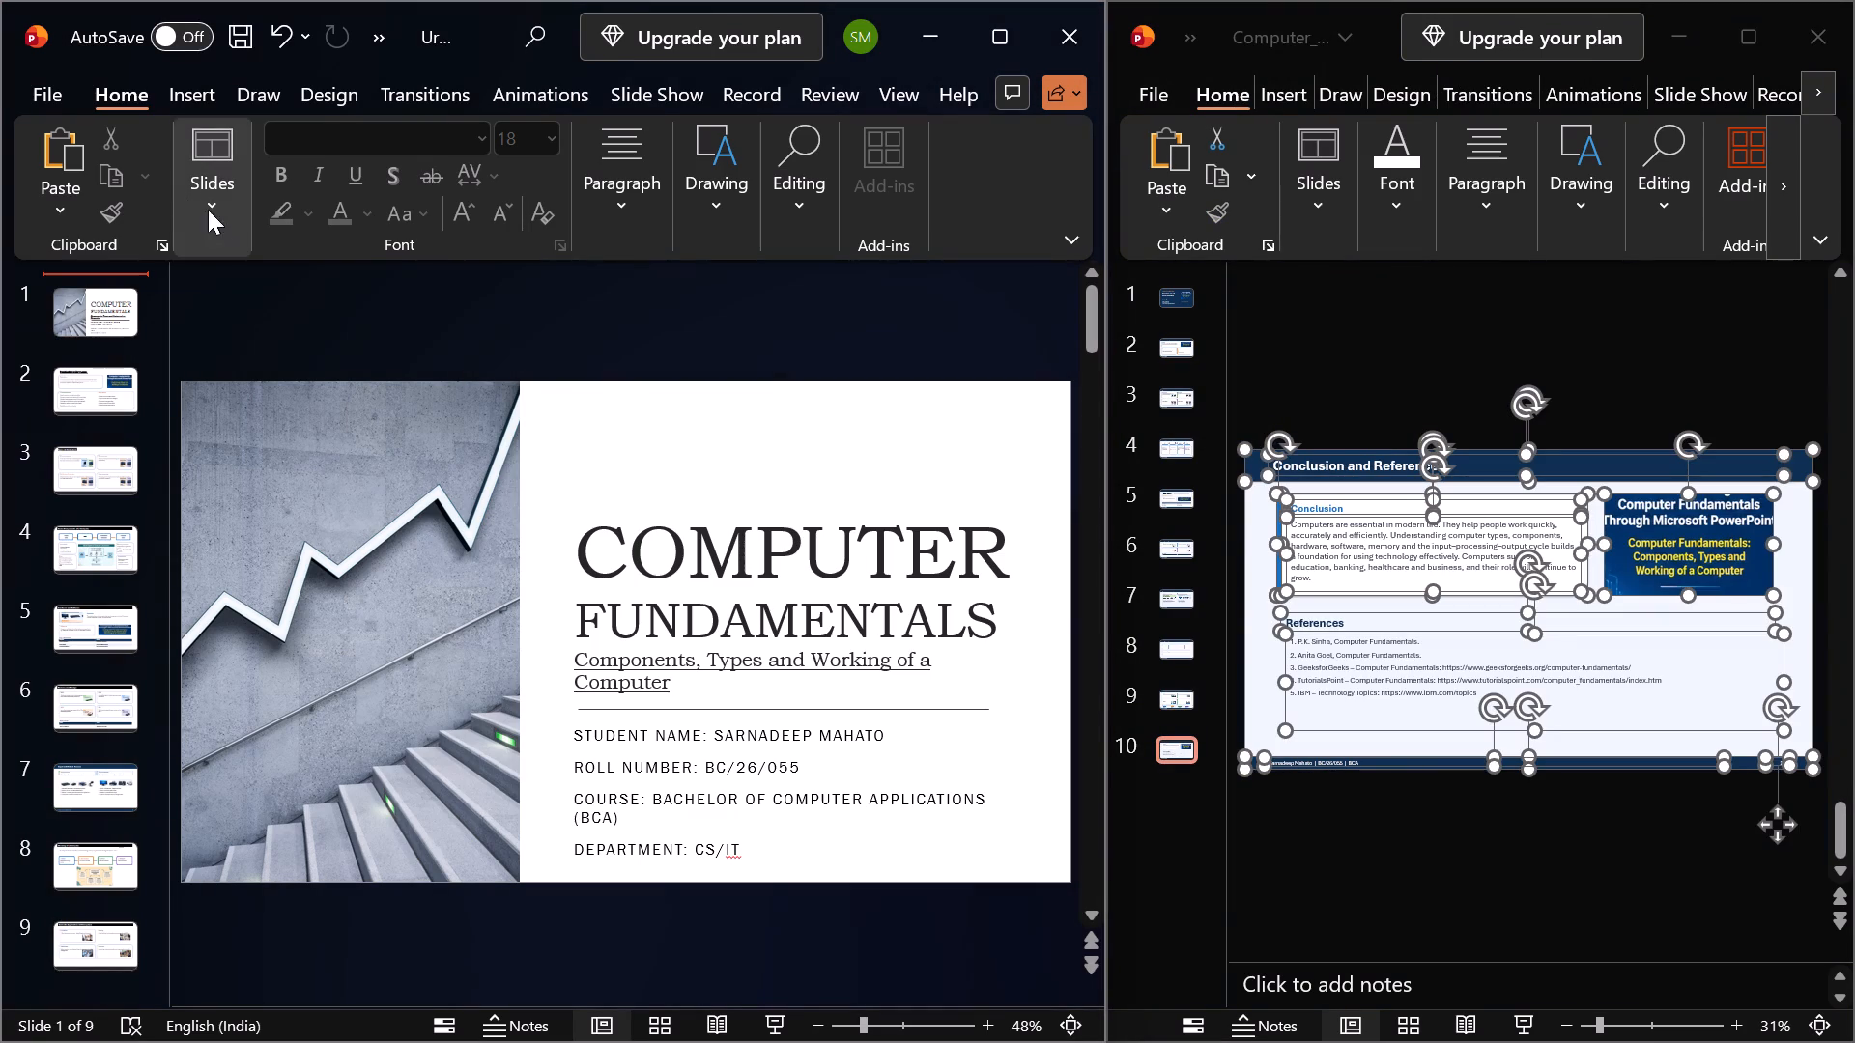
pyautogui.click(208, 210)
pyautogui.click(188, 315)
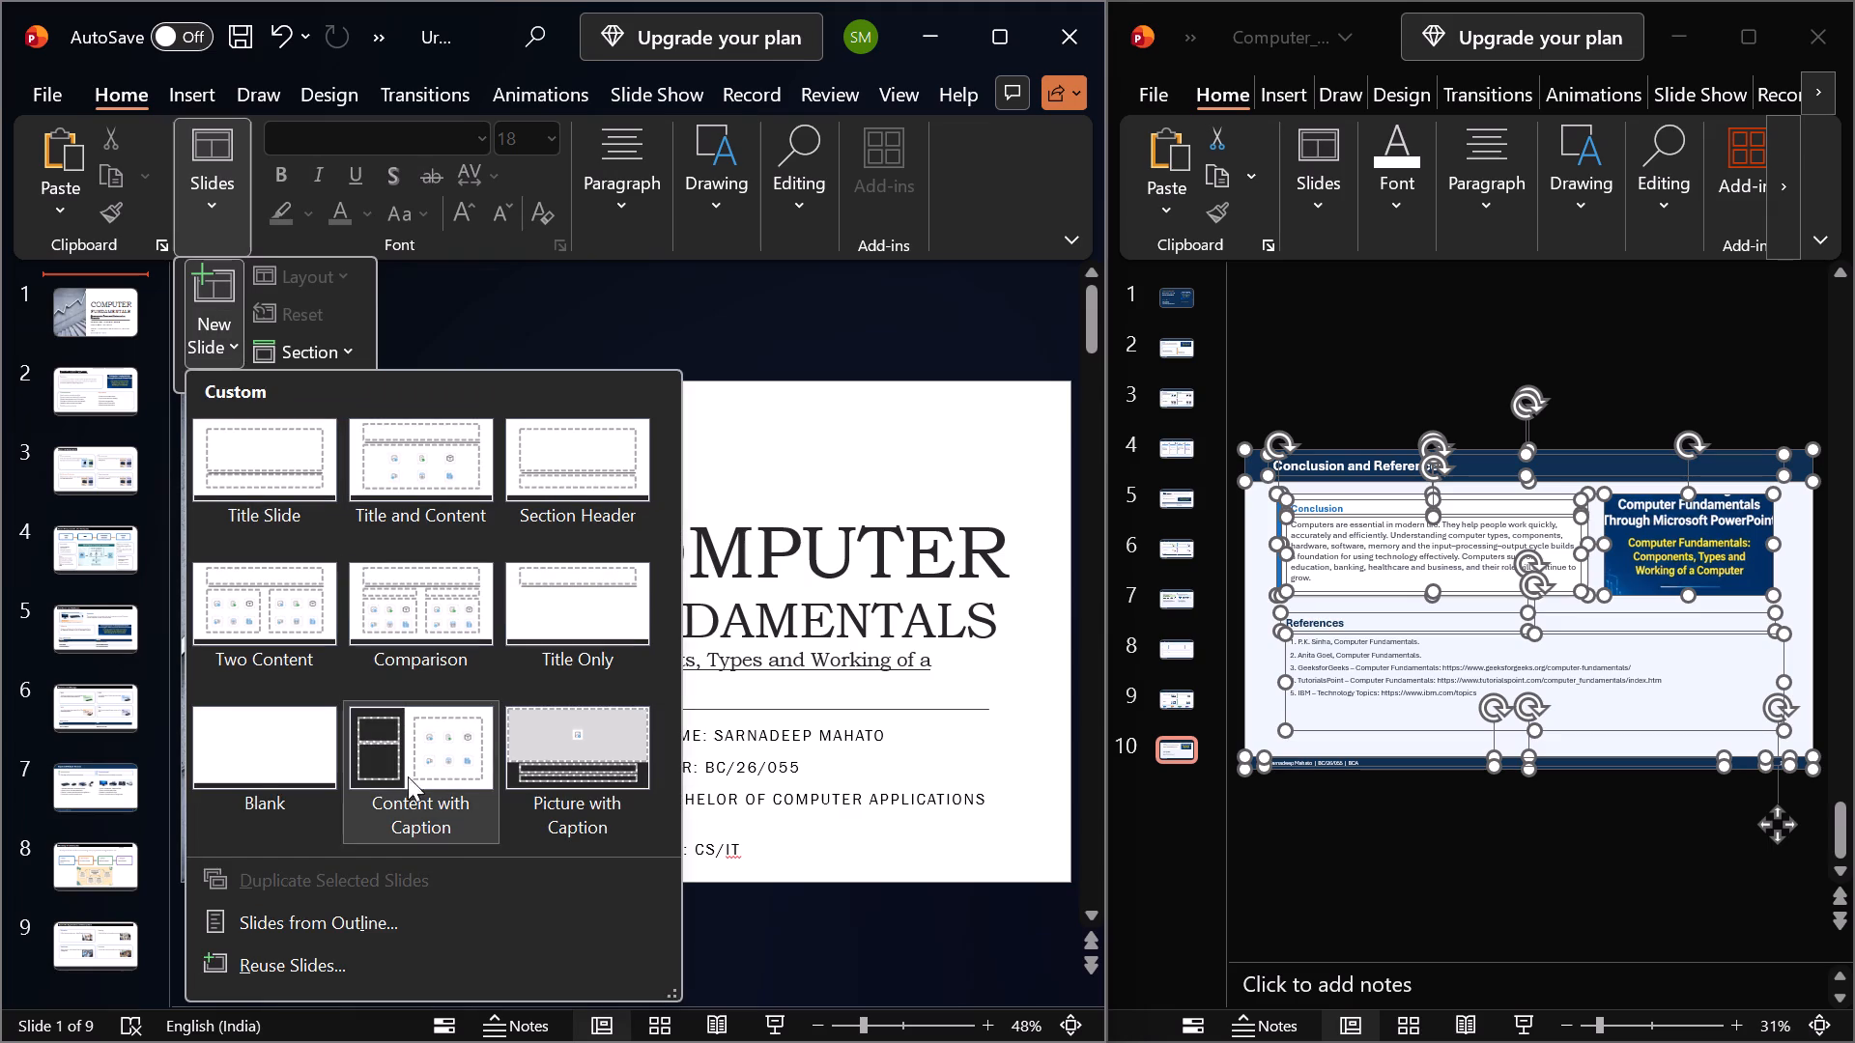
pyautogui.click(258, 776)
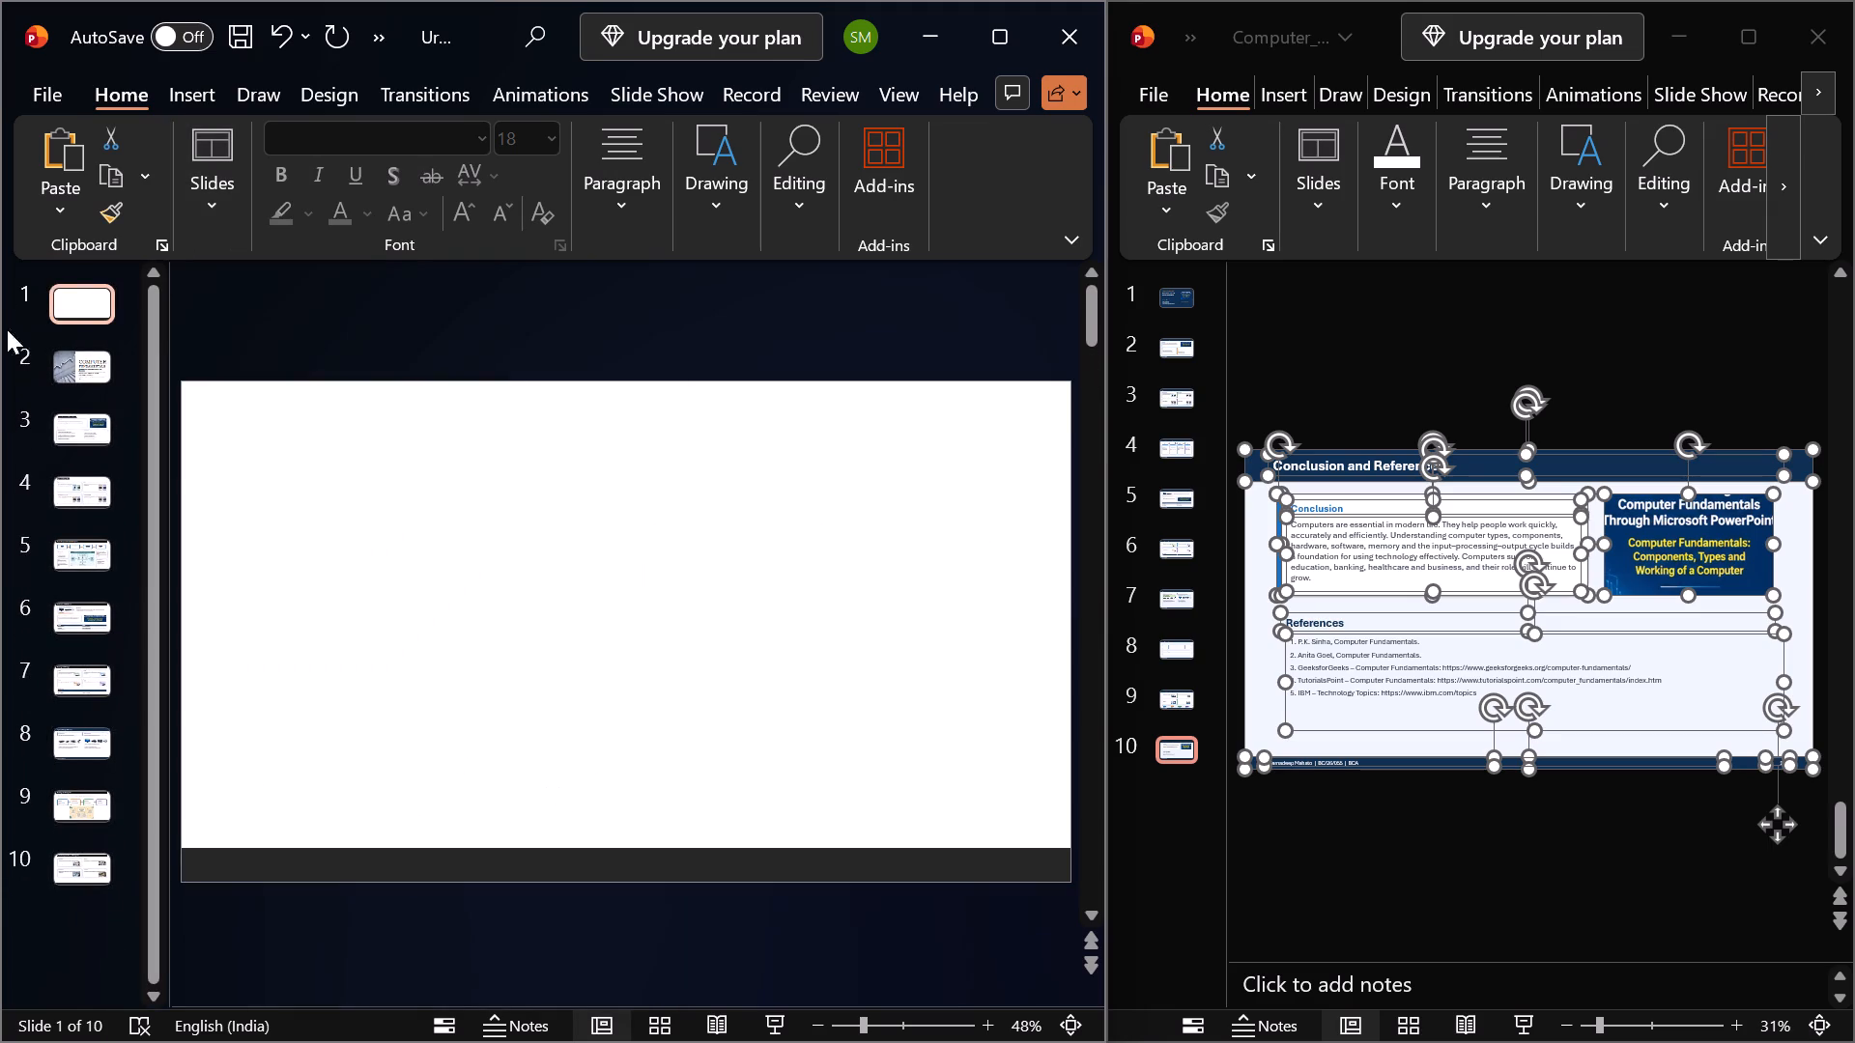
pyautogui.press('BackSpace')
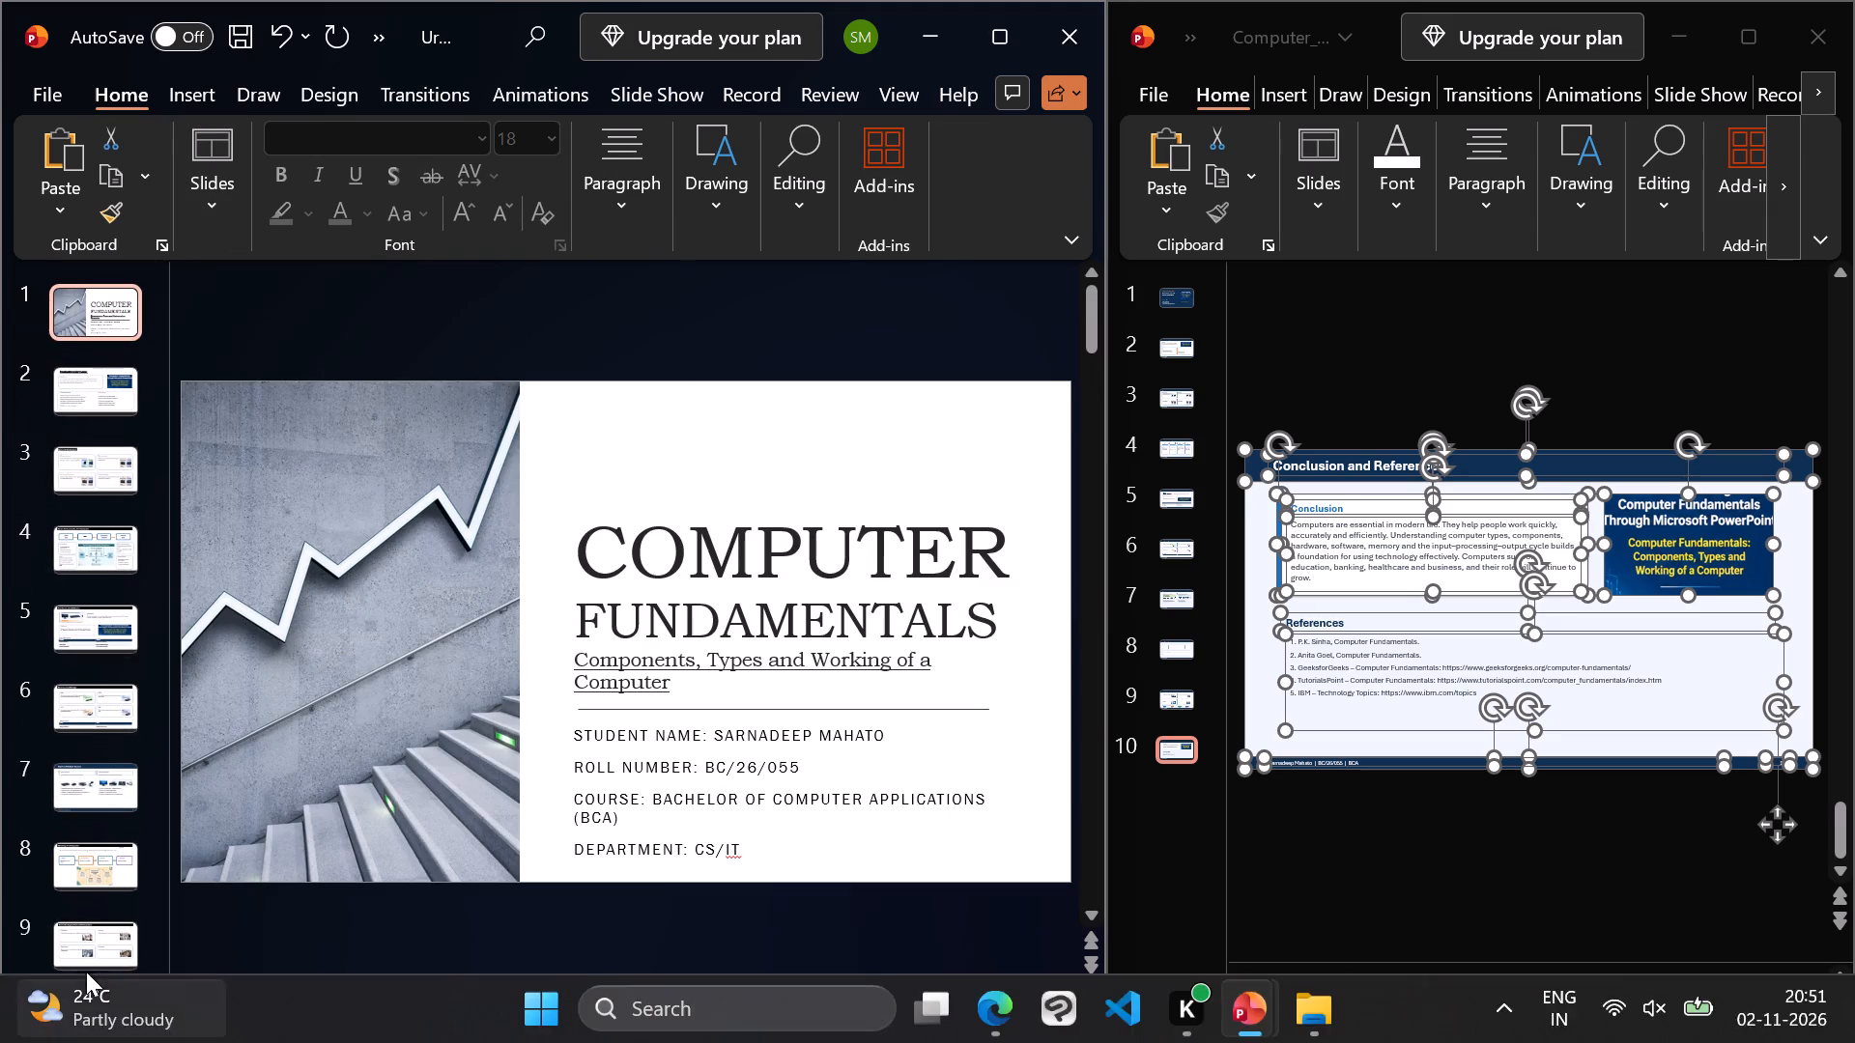
# Add a blank slide after slide 9 and paste the copied Conclusion and References content, aligned with the slide.
pyautogui.click(87, 948)
pyautogui.click(218, 139)
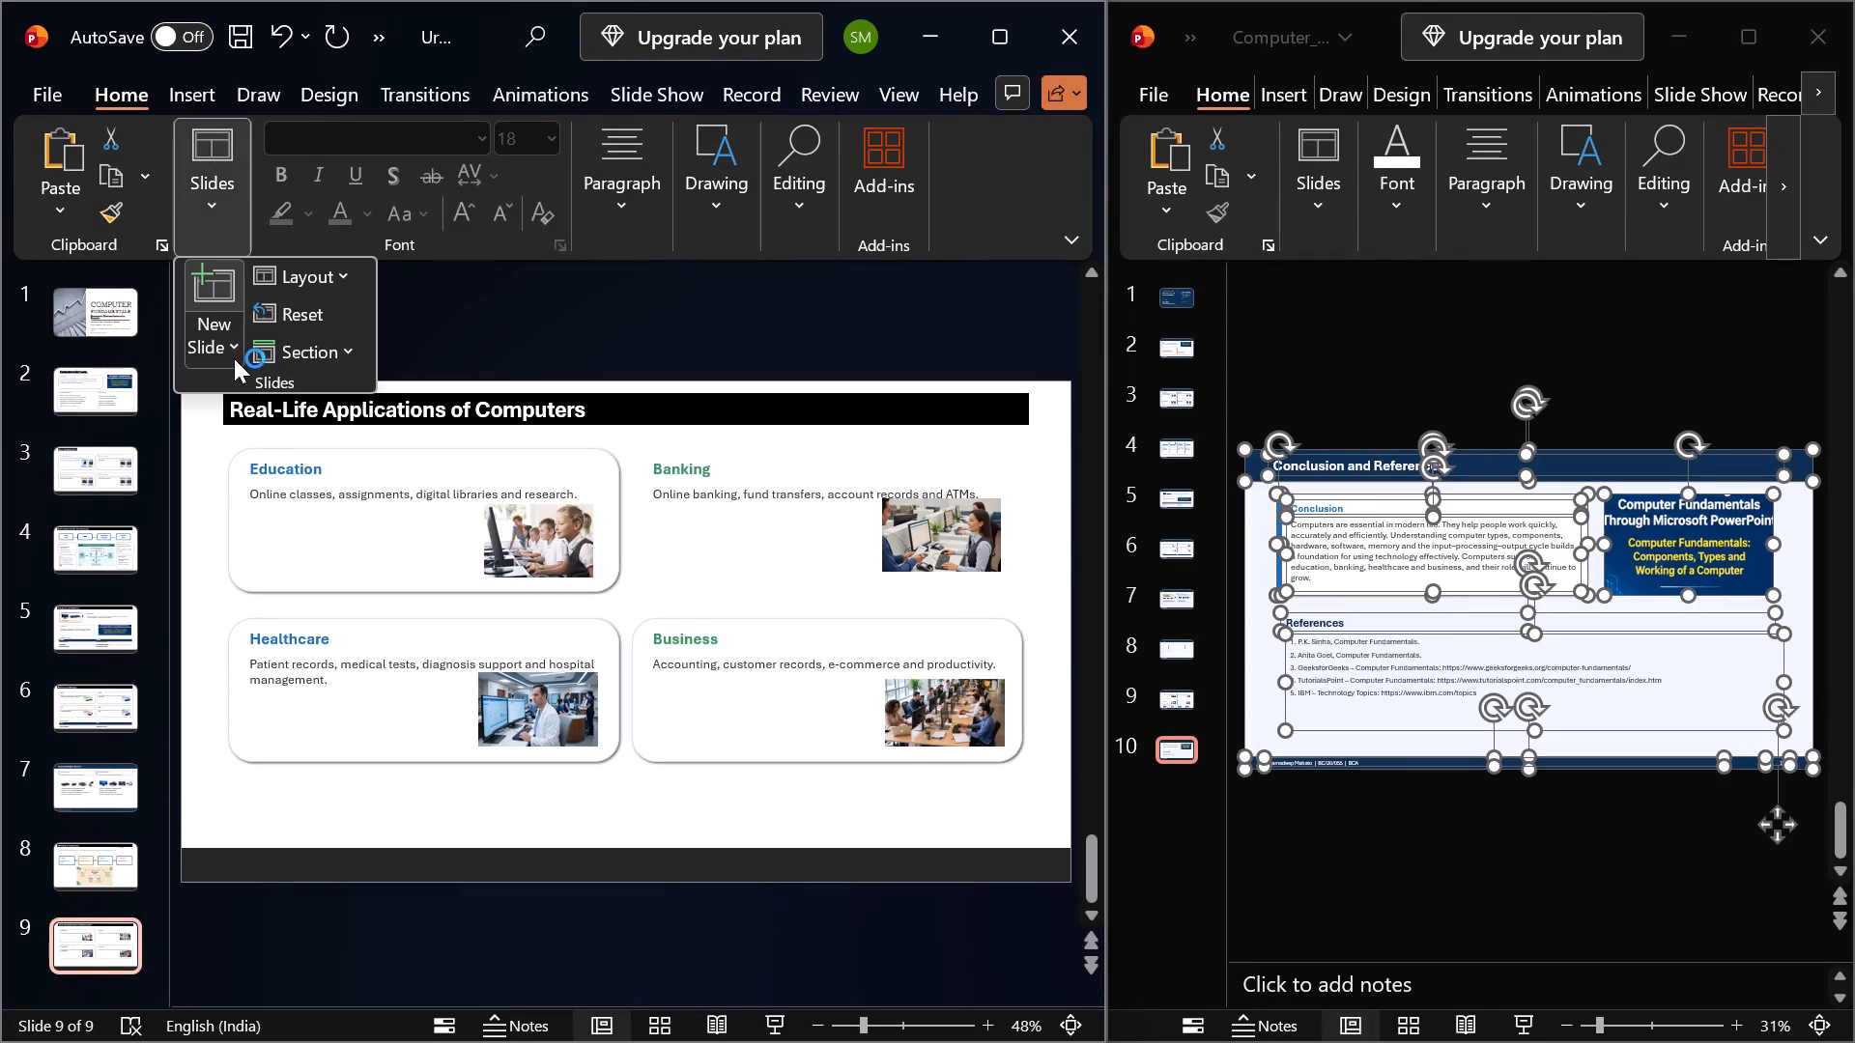
pyautogui.click(205, 282)
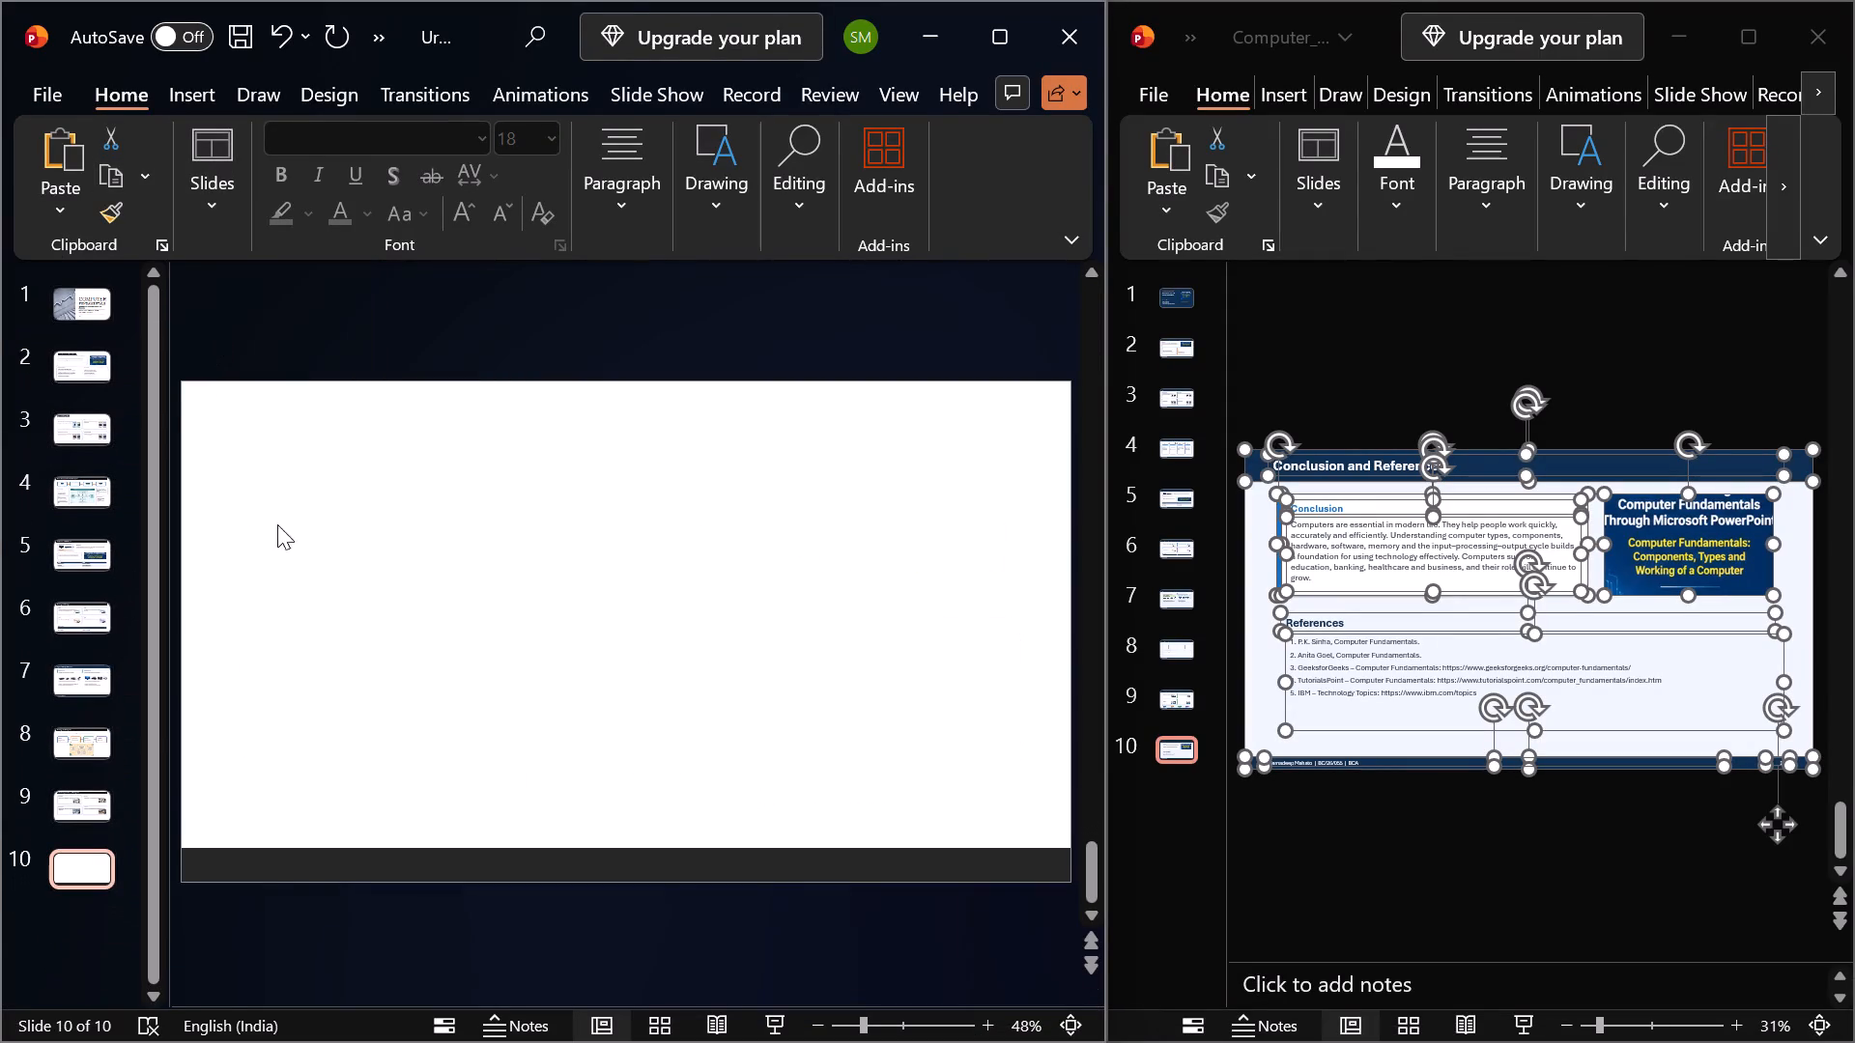
pyautogui.hotkey('ctrl', 'v')
pyautogui.click(381, 863)
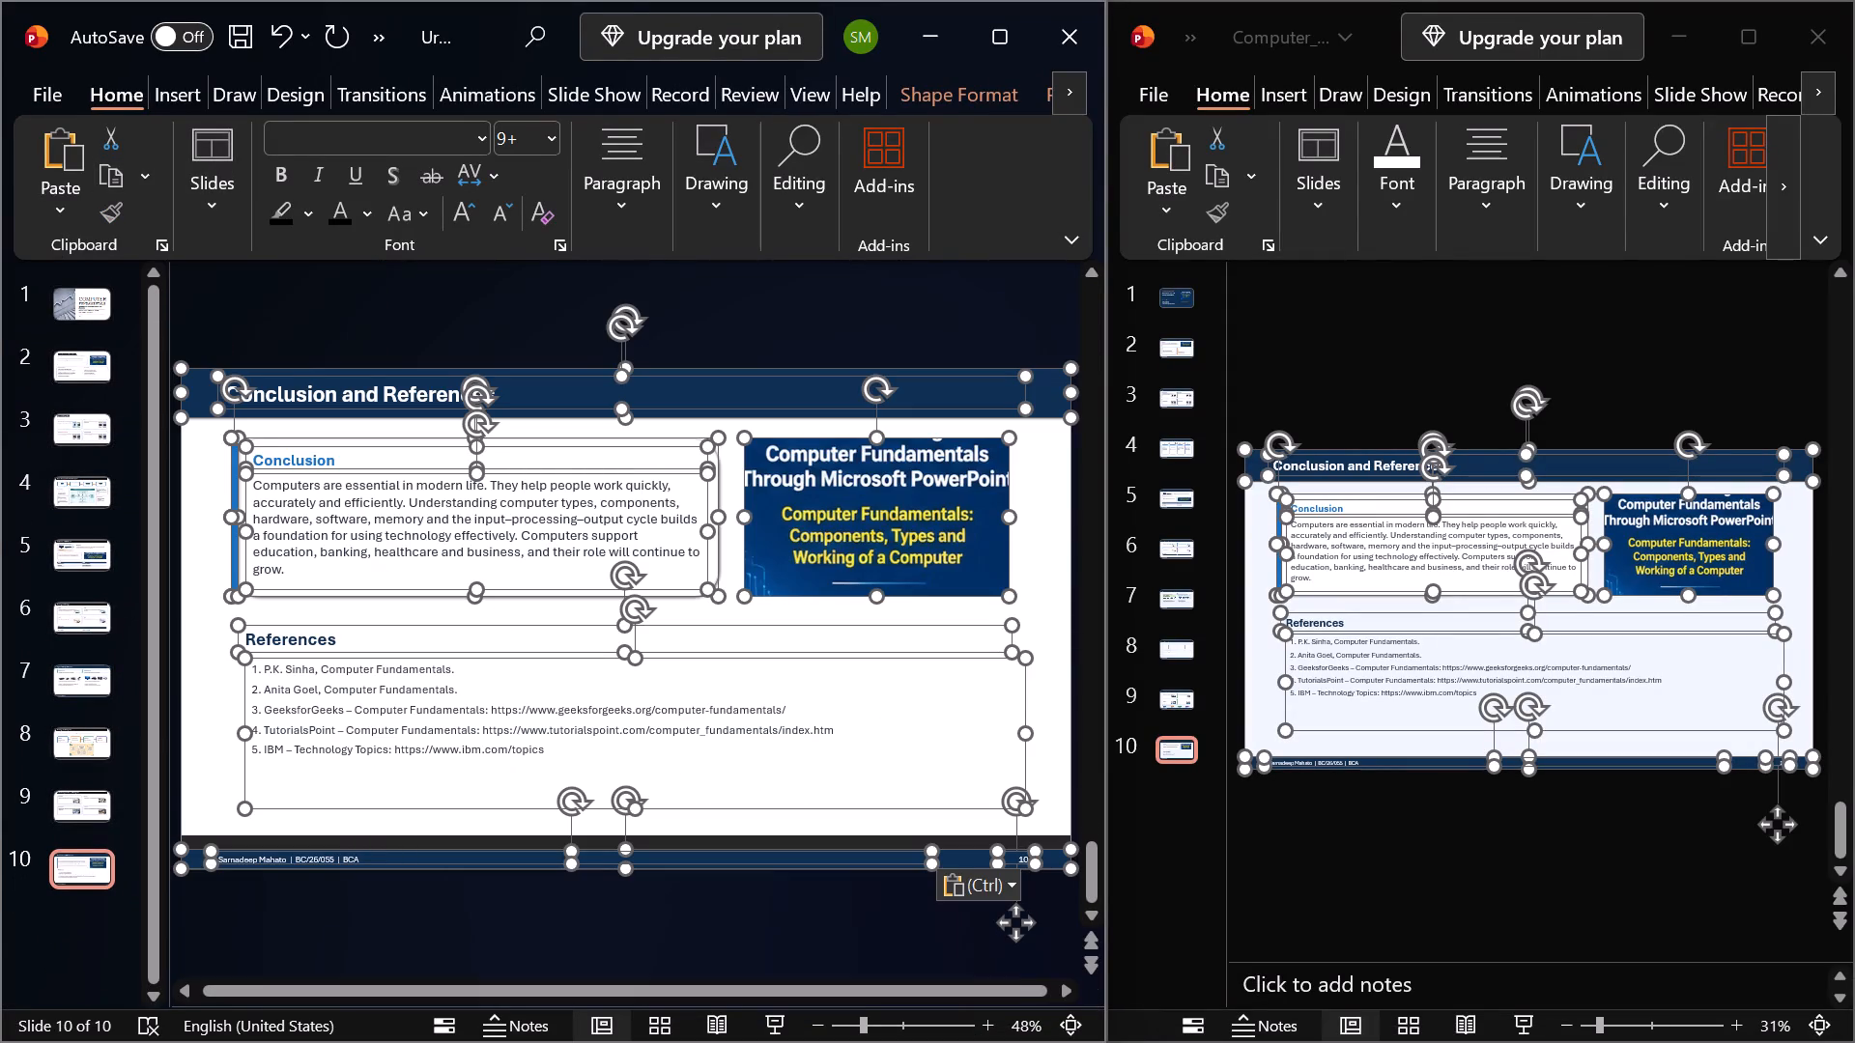
pyautogui.click(373, 918)
# Delete the student-details footer text, the dark blue footer band and the page number from slide 10.
pyautogui.click(353, 864)
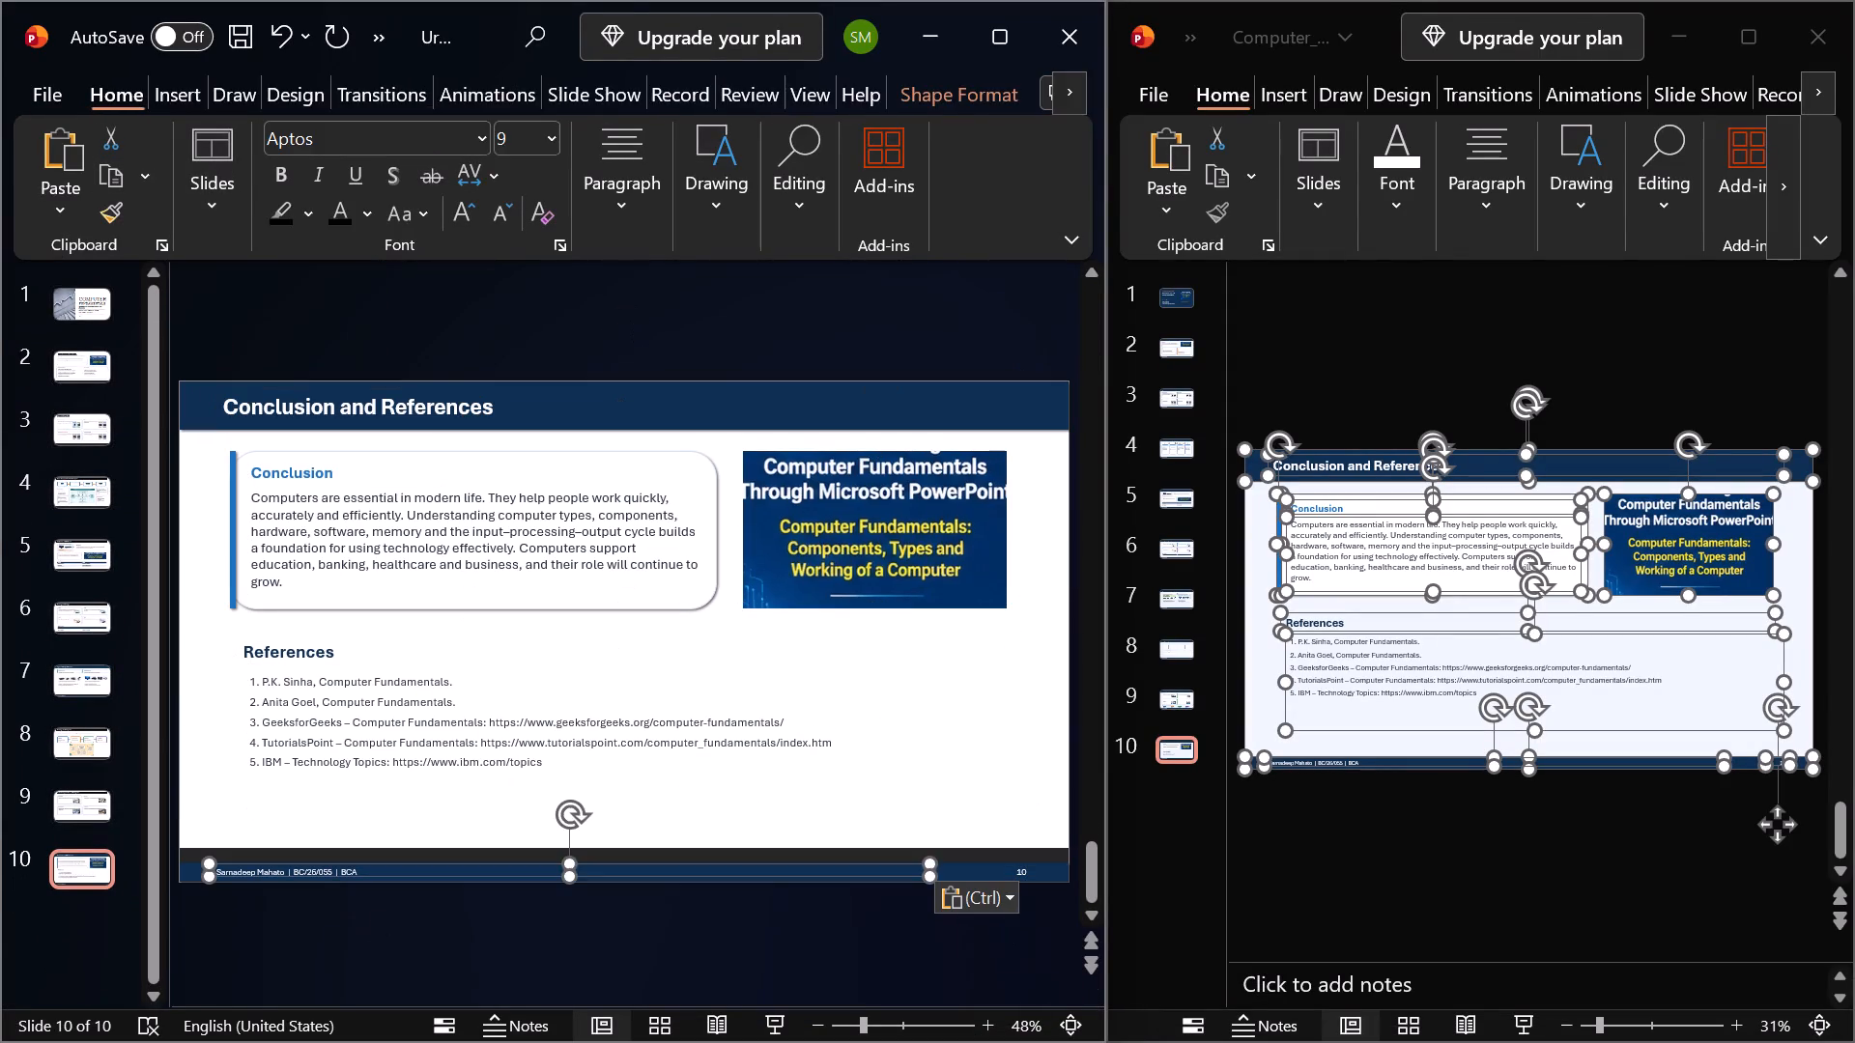
pyautogui.press('BackSpace')
pyautogui.click(386, 866)
pyautogui.press('BackSpace')
pyautogui.click(1034, 867)
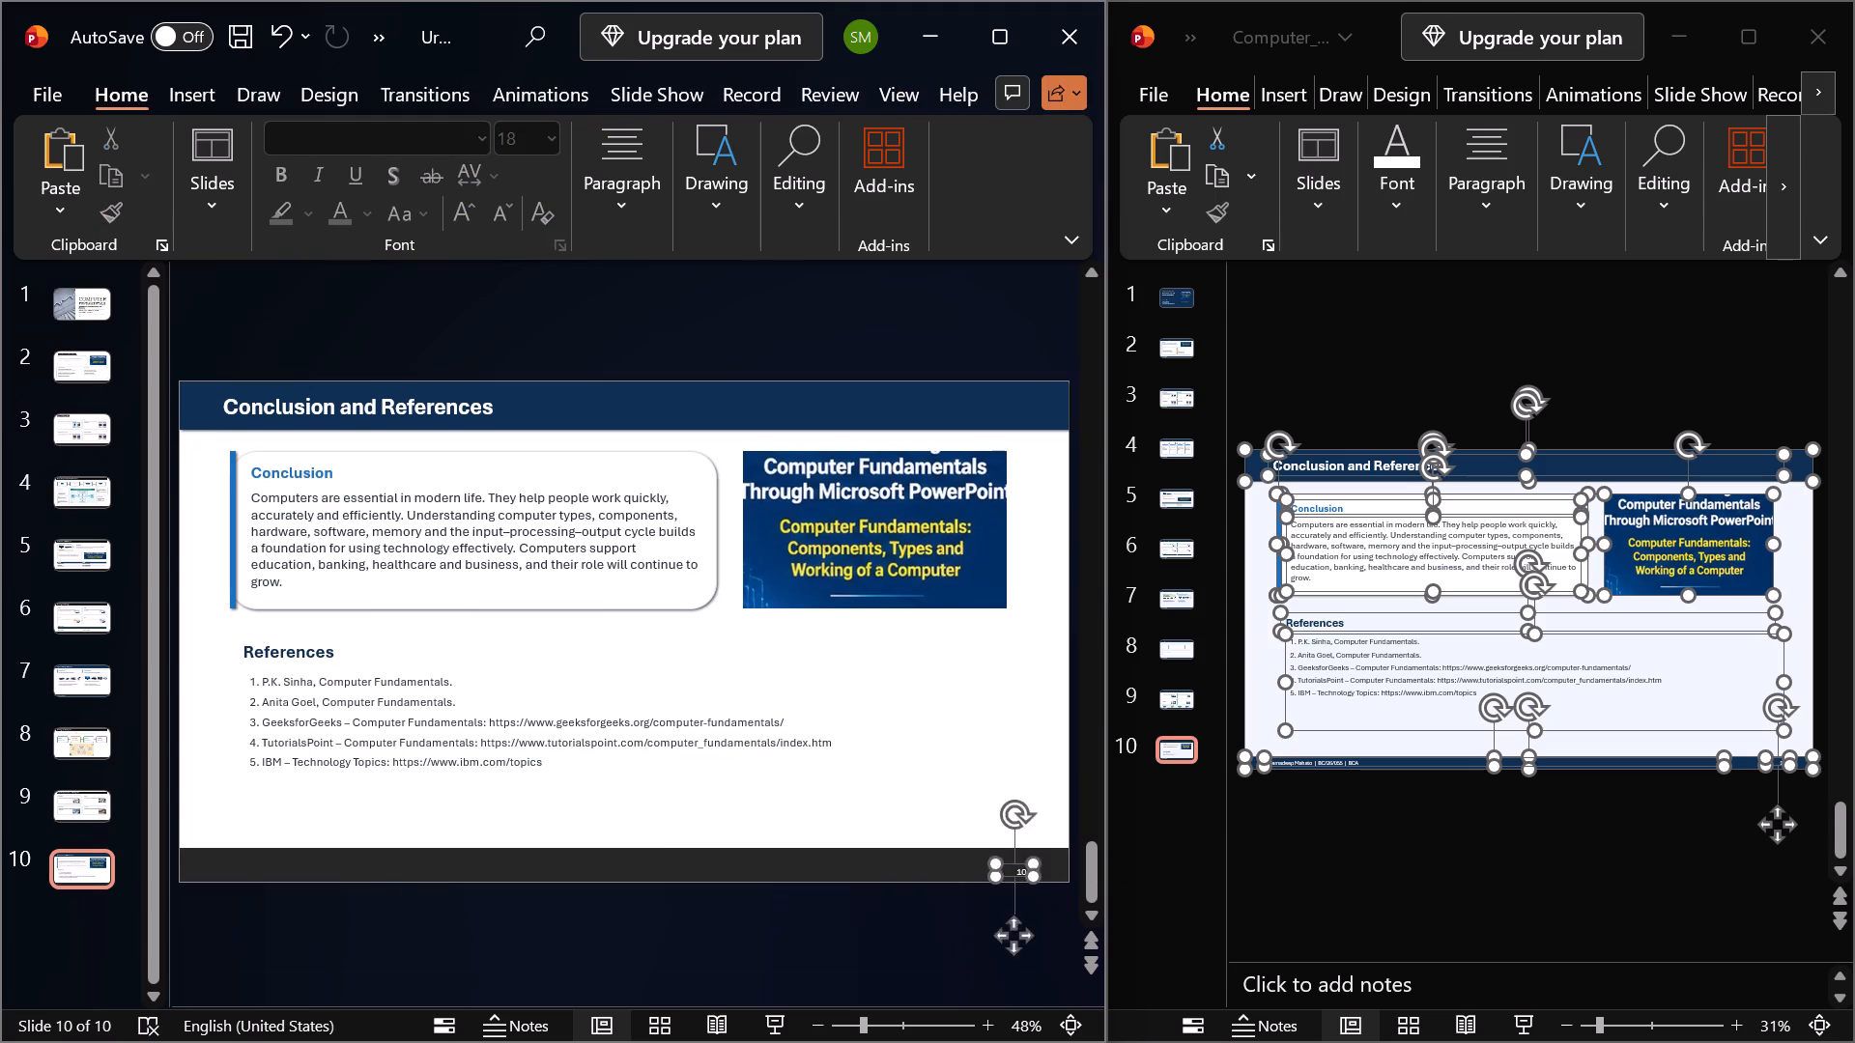
pyautogui.press('BackSpace')
# Delete the dark blue header band behind the slide 10 title.
pyautogui.click(1031, 381)
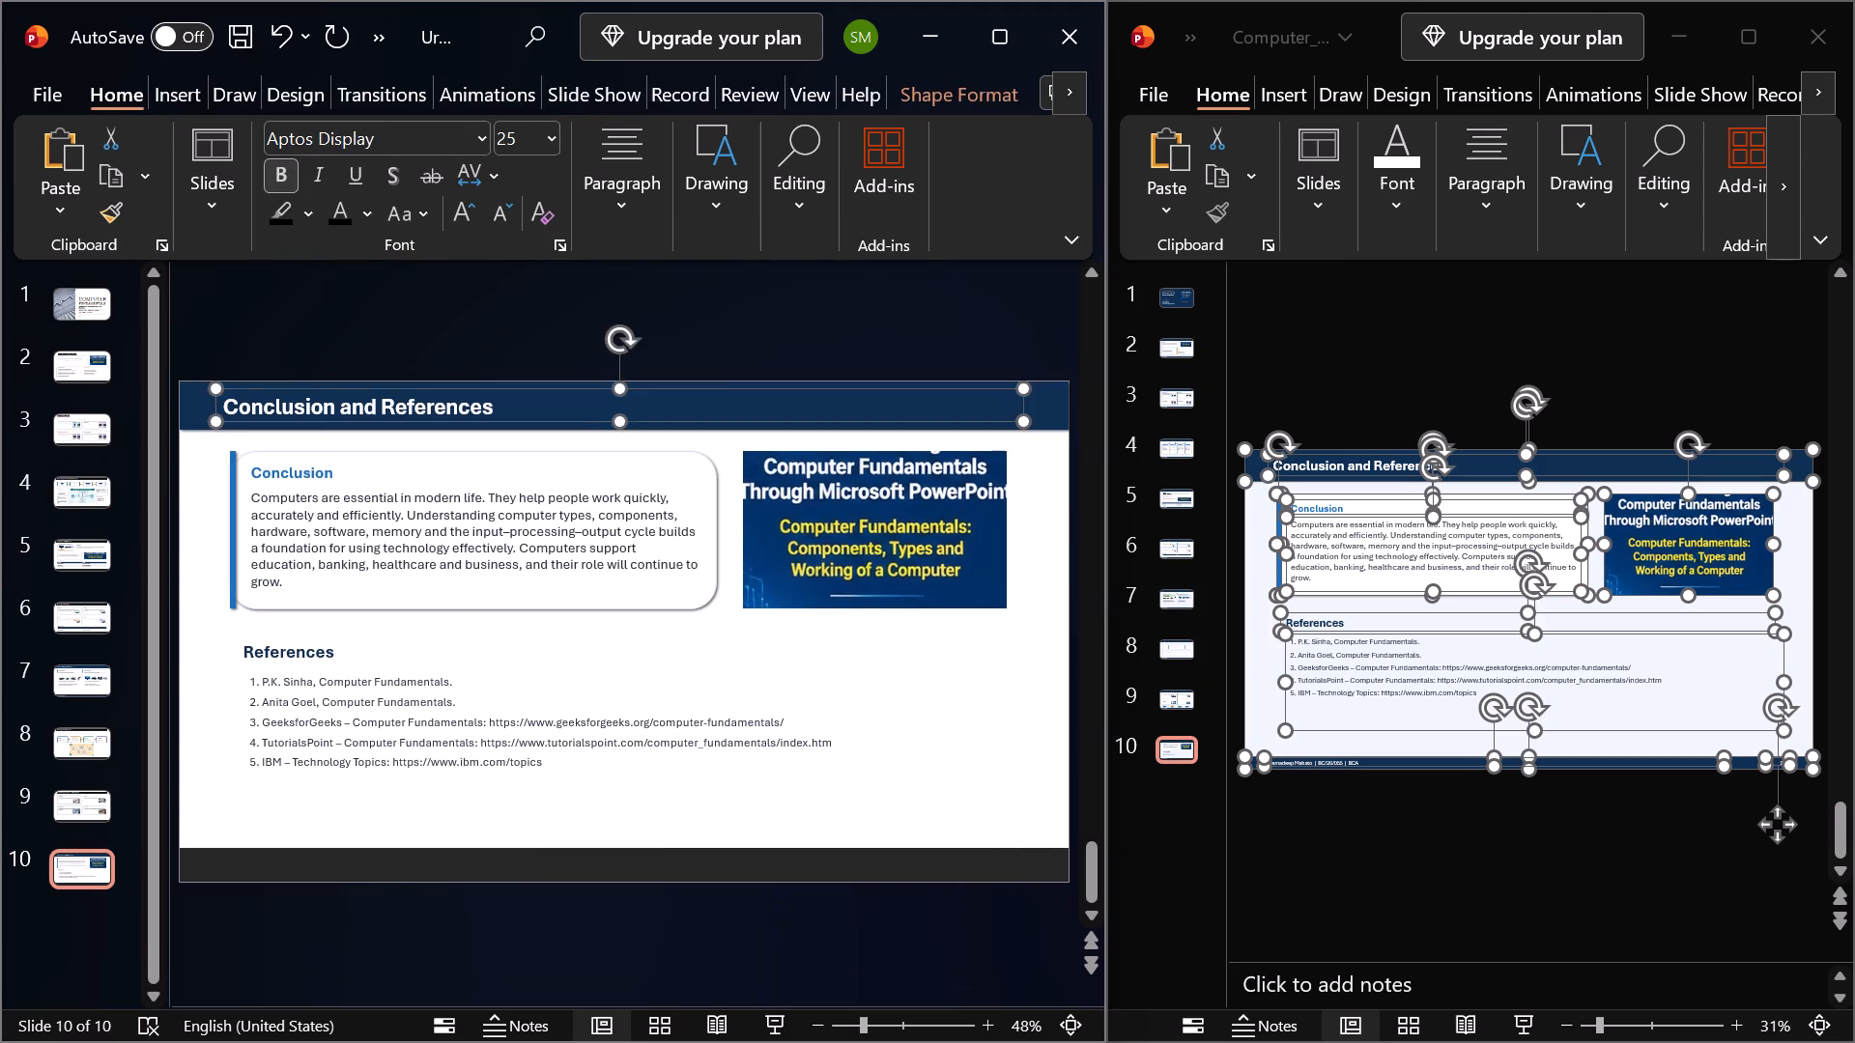
pyautogui.click(1047, 389)
pyautogui.press('BackSpace')
# Fill the title box "Conclusion and References" on slide 10 with black.
pyautogui.click(333, 407)
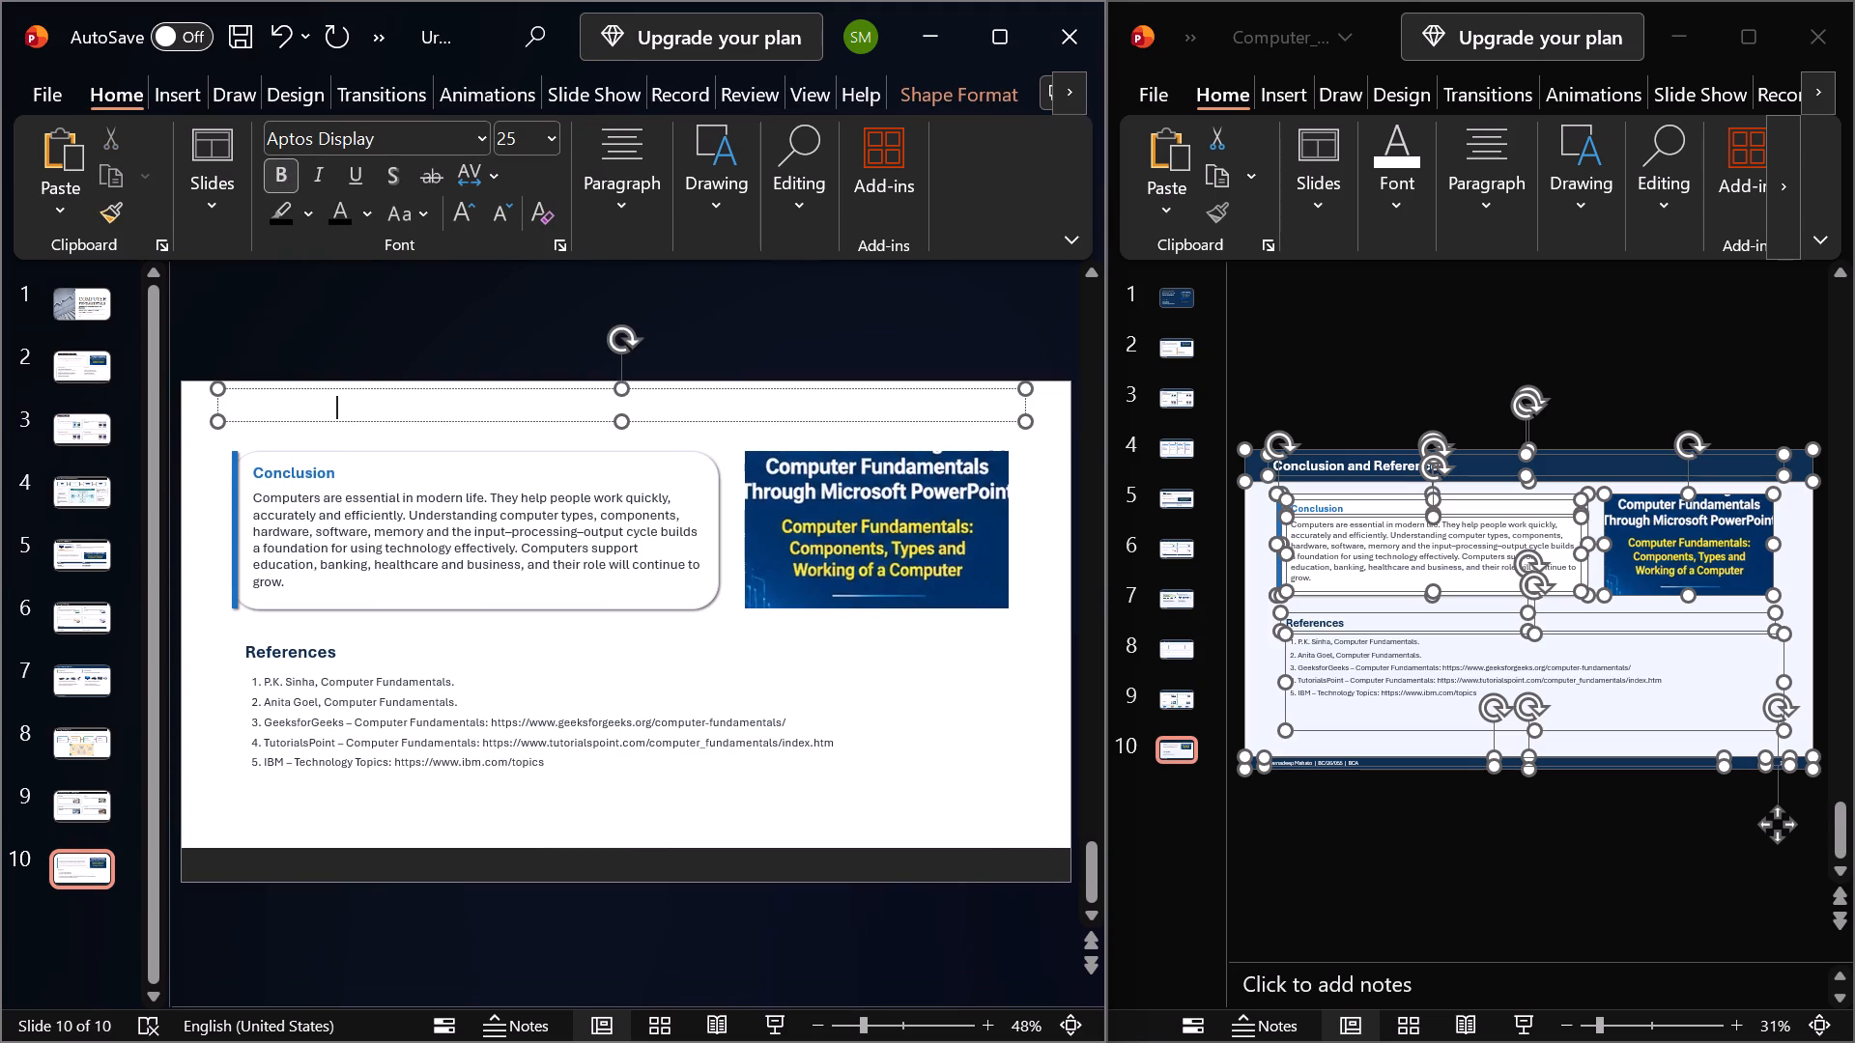
pyautogui.hotkey('ctrl', 'a')
pyautogui.rightClick(439, 395)
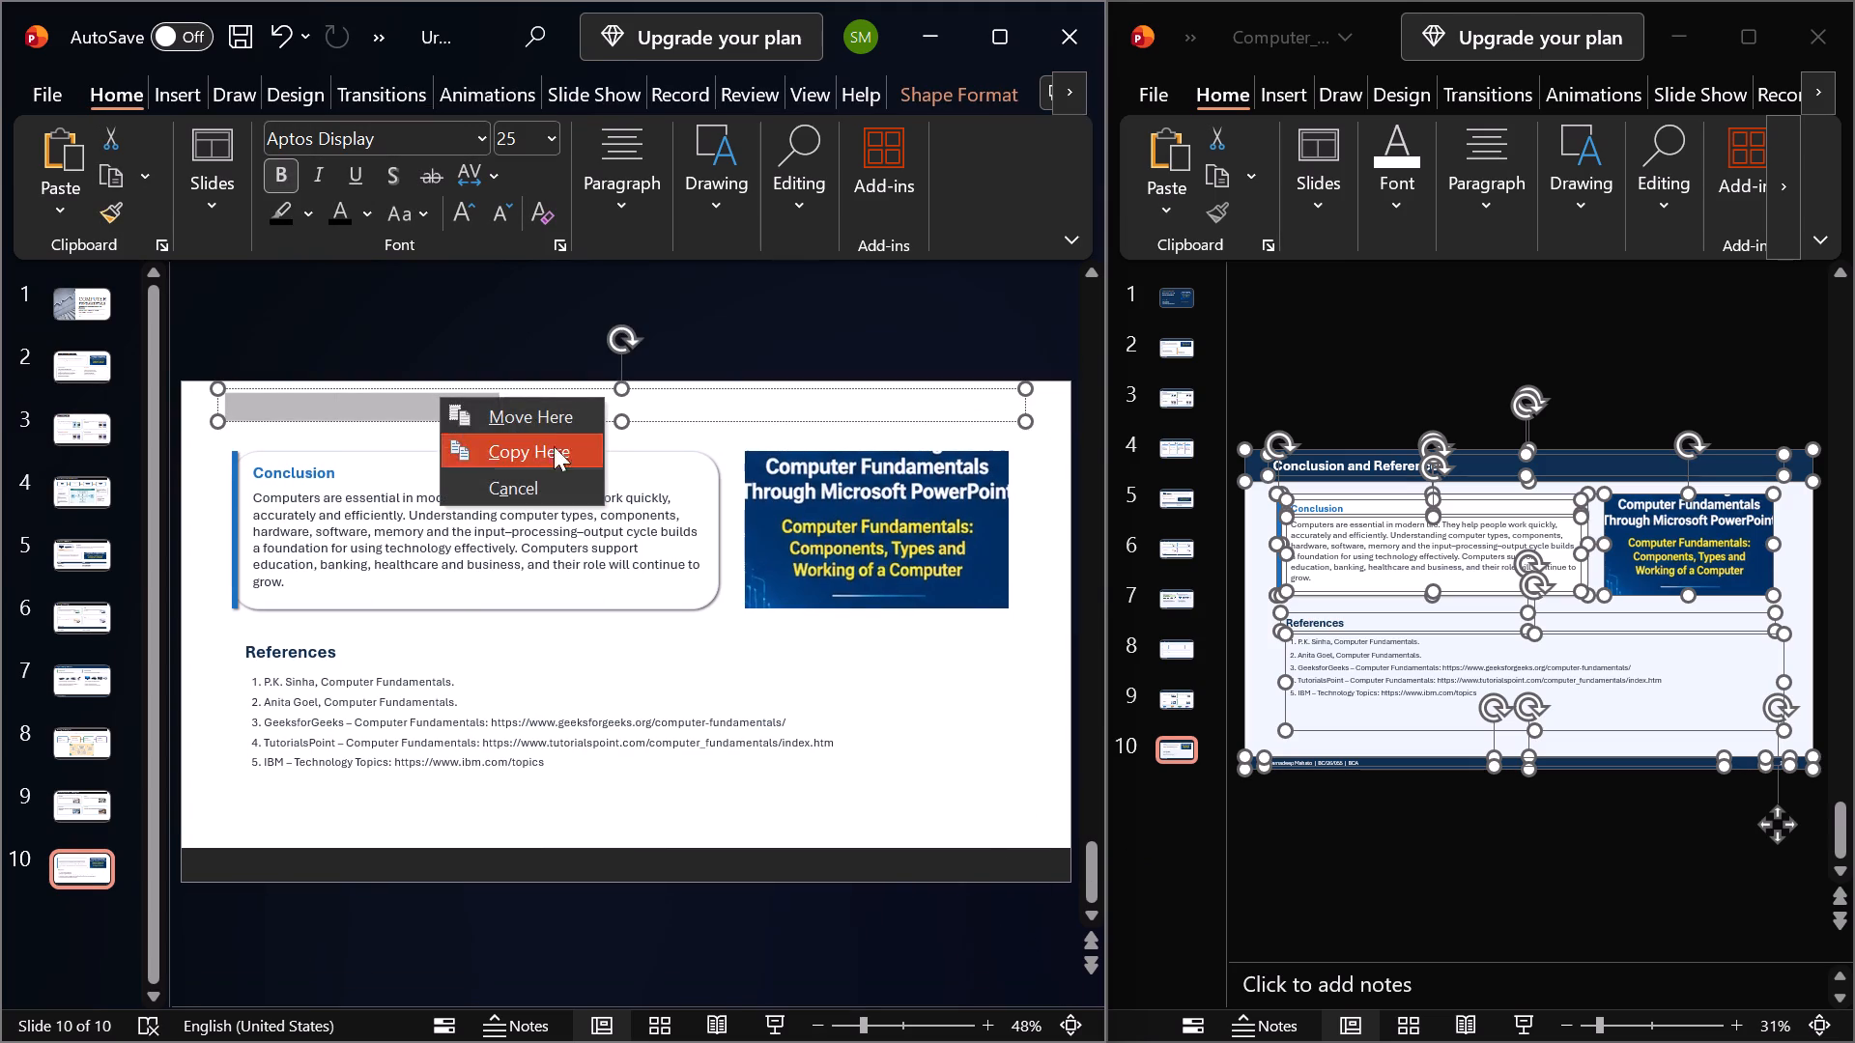
pyautogui.click(629, 407)
pyautogui.rightClick(629, 407)
pyautogui.click(520, 404)
pyautogui.rightClick(520, 404)
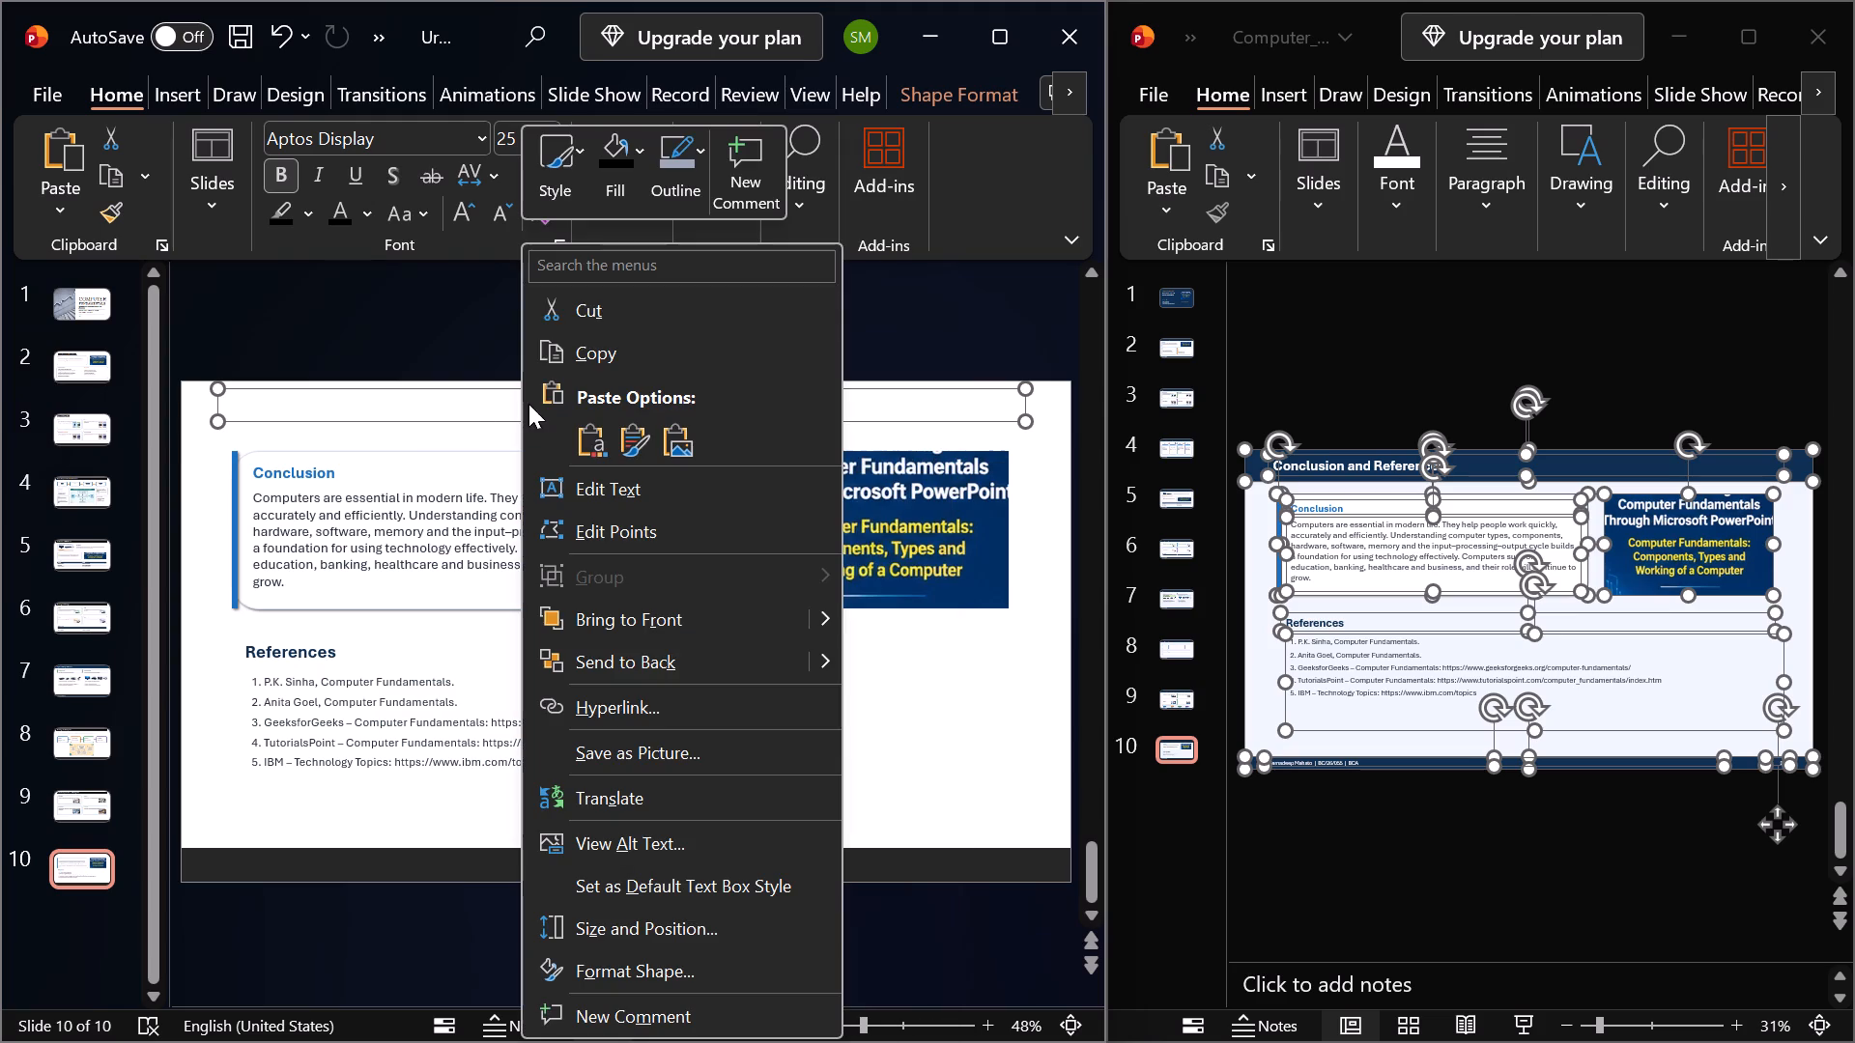
pyautogui.click(601, 146)
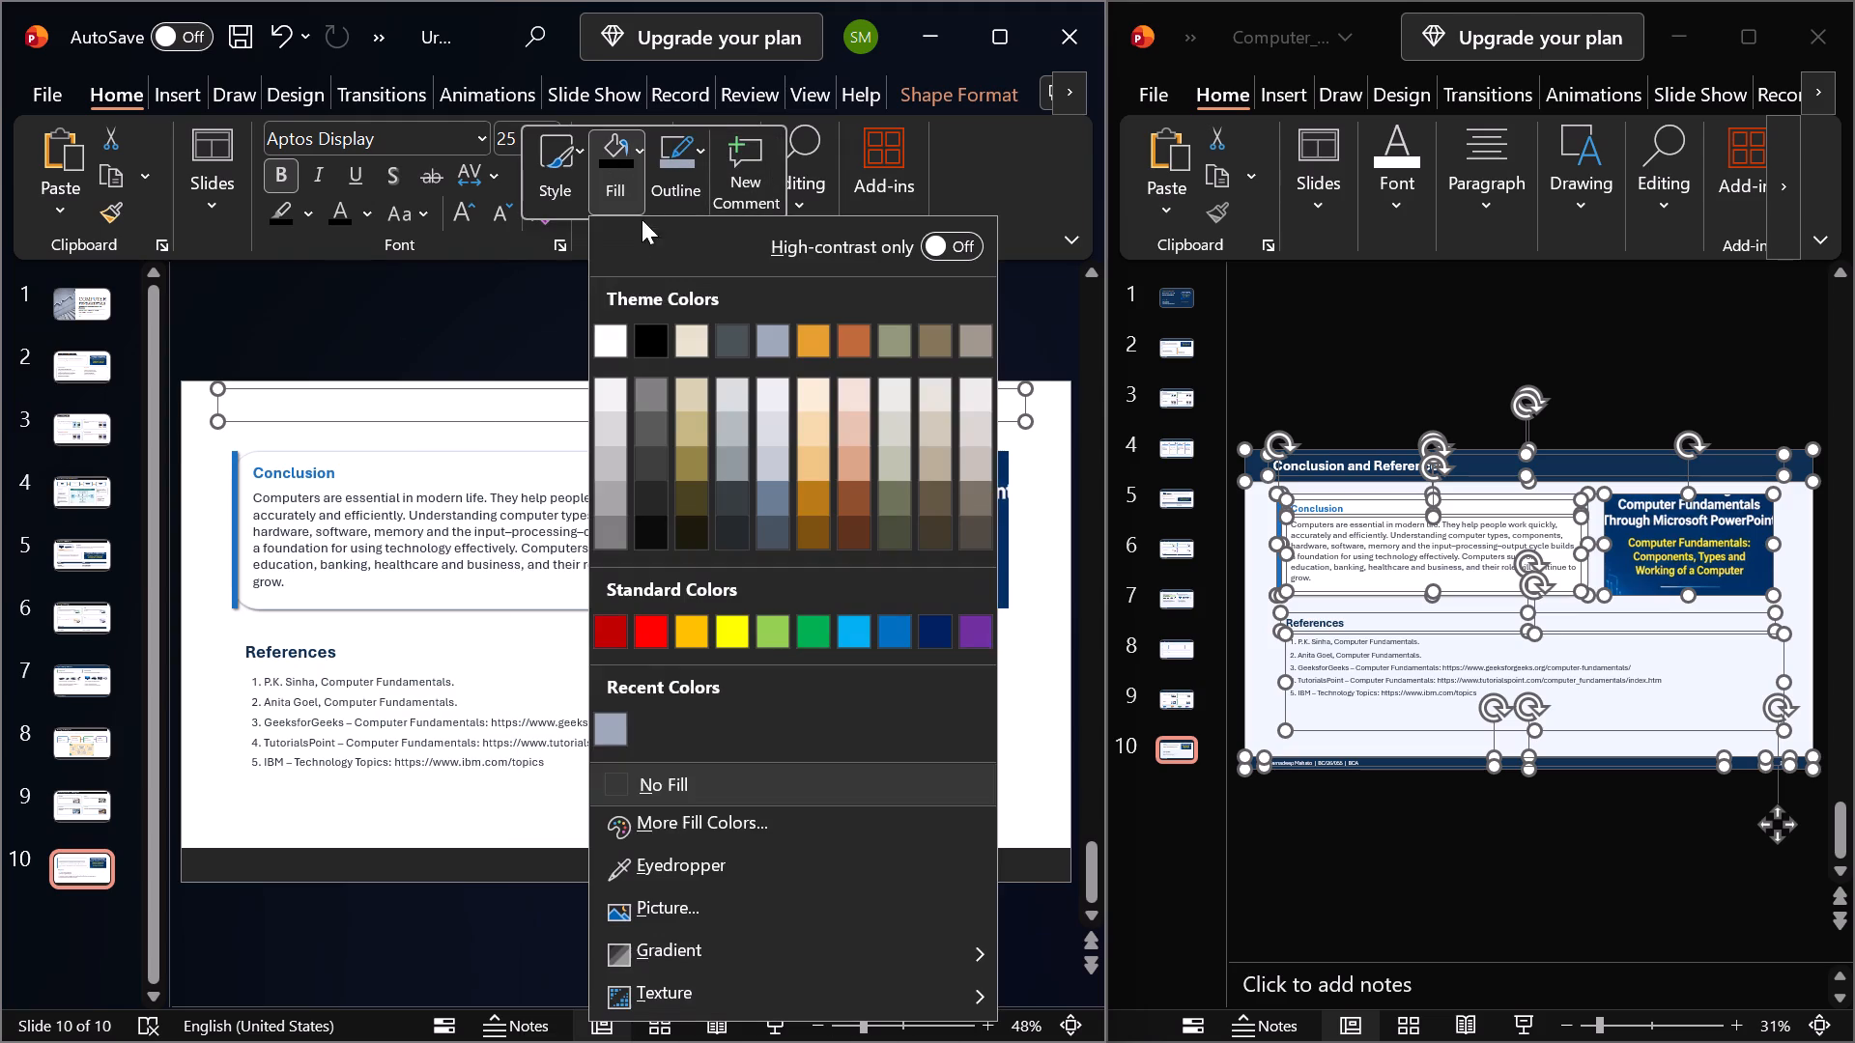
pyautogui.click(632, 324)
# Delete the blue accent bar beside the Conclusion card on slide 10.
pyautogui.click(238, 533)
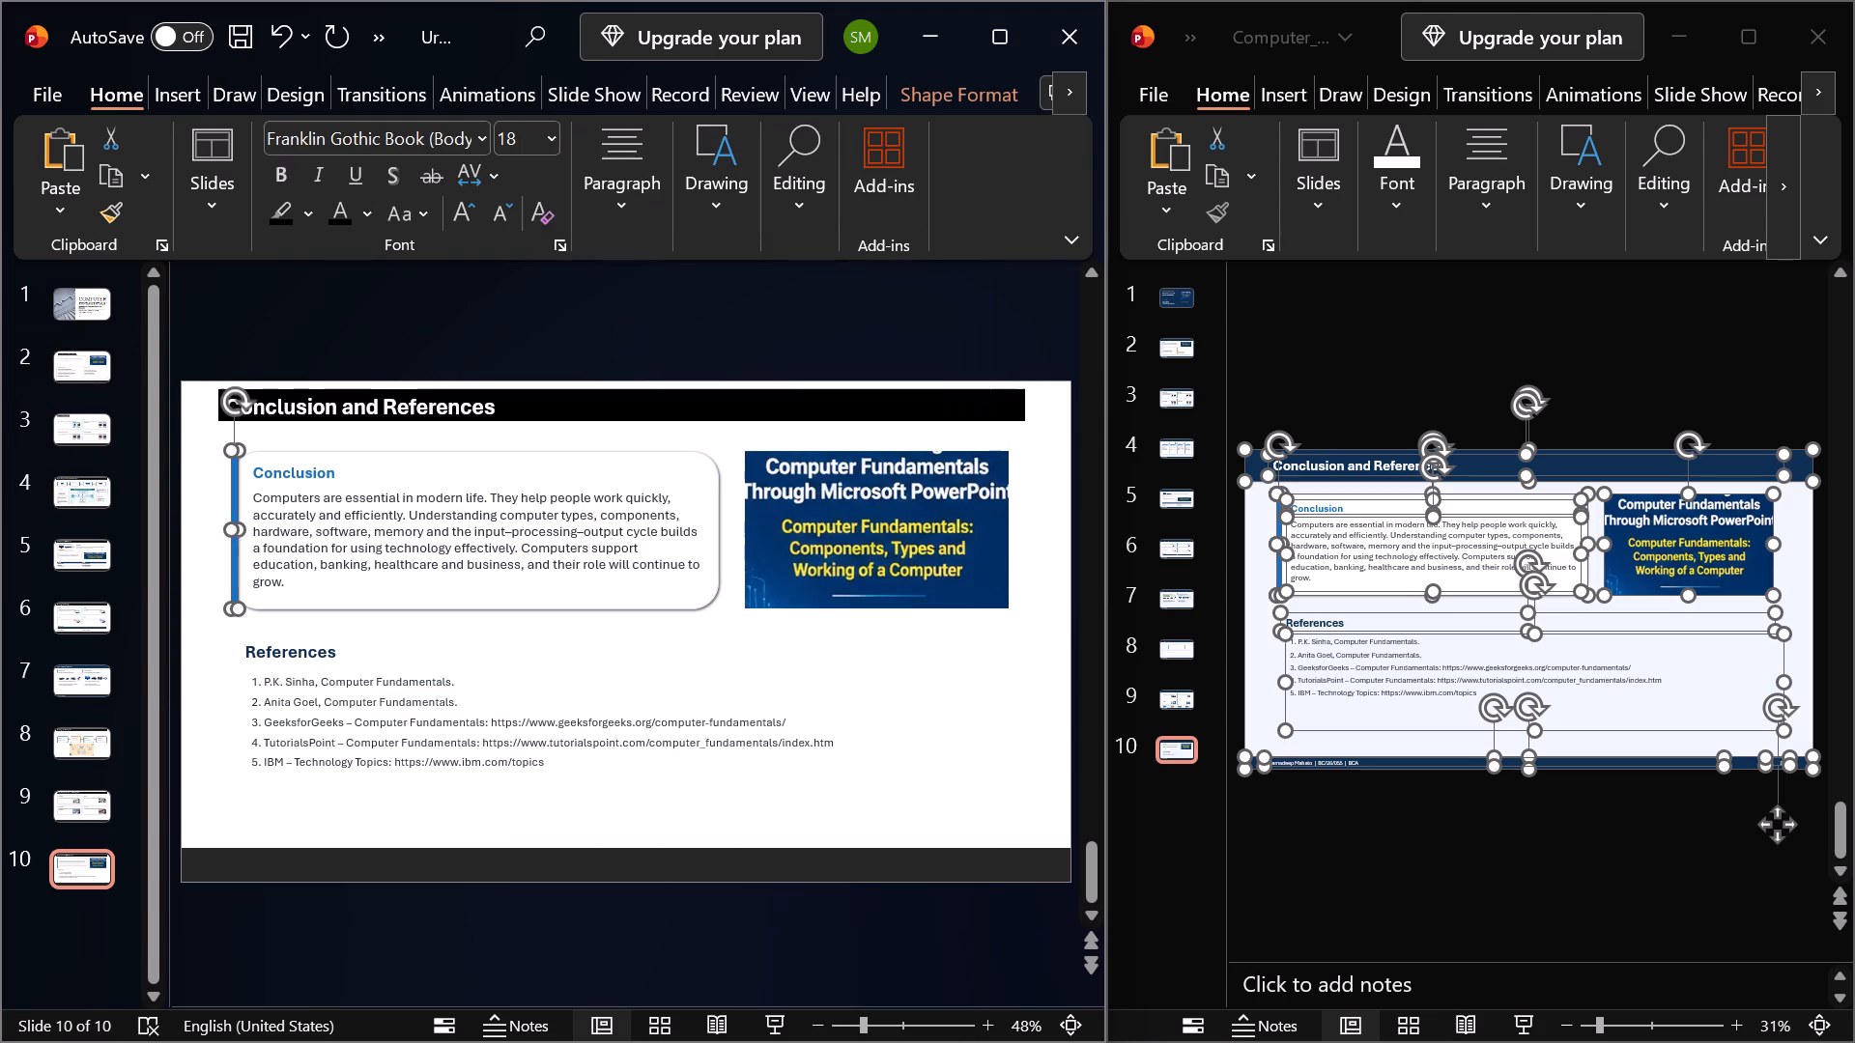
pyautogui.press('BackSpace')
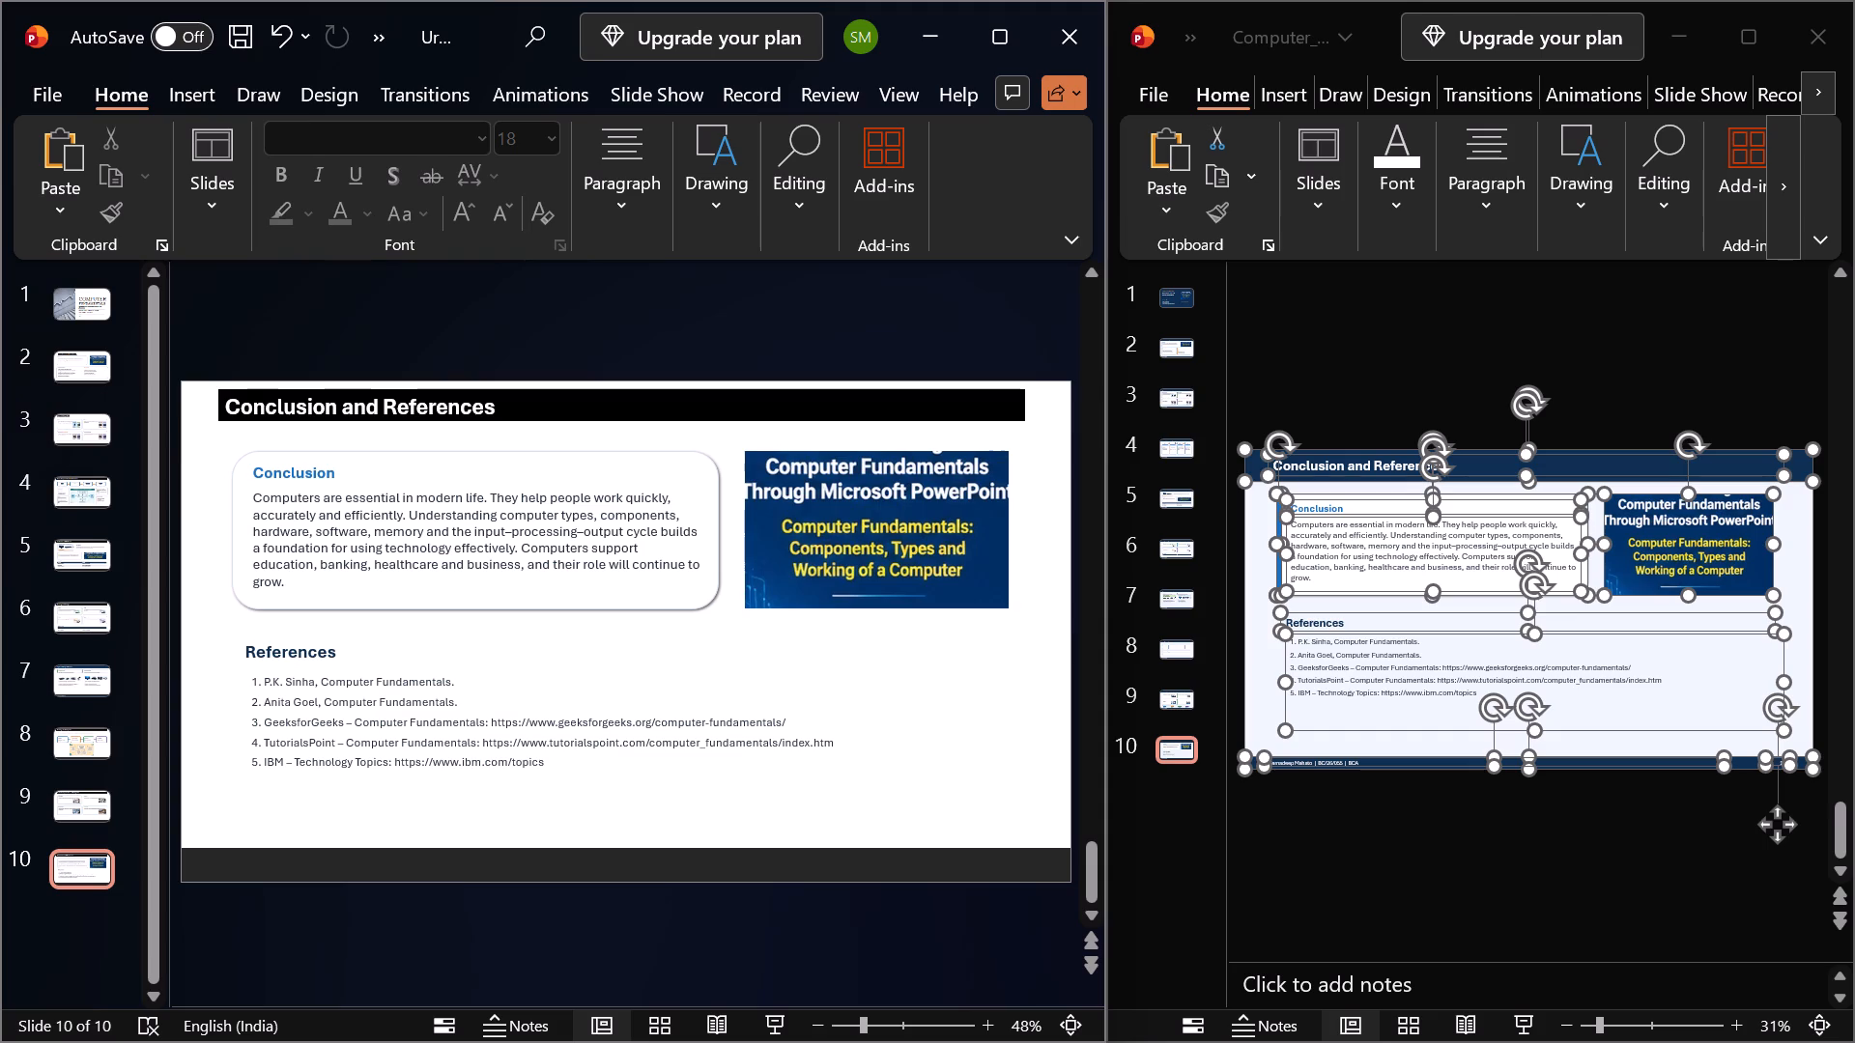
# Delete the blue "Computer Fundamentals Through Microsoft PowerPoint" picture beside the Conclusion card on slide 10.
pyautogui.click(816, 483)
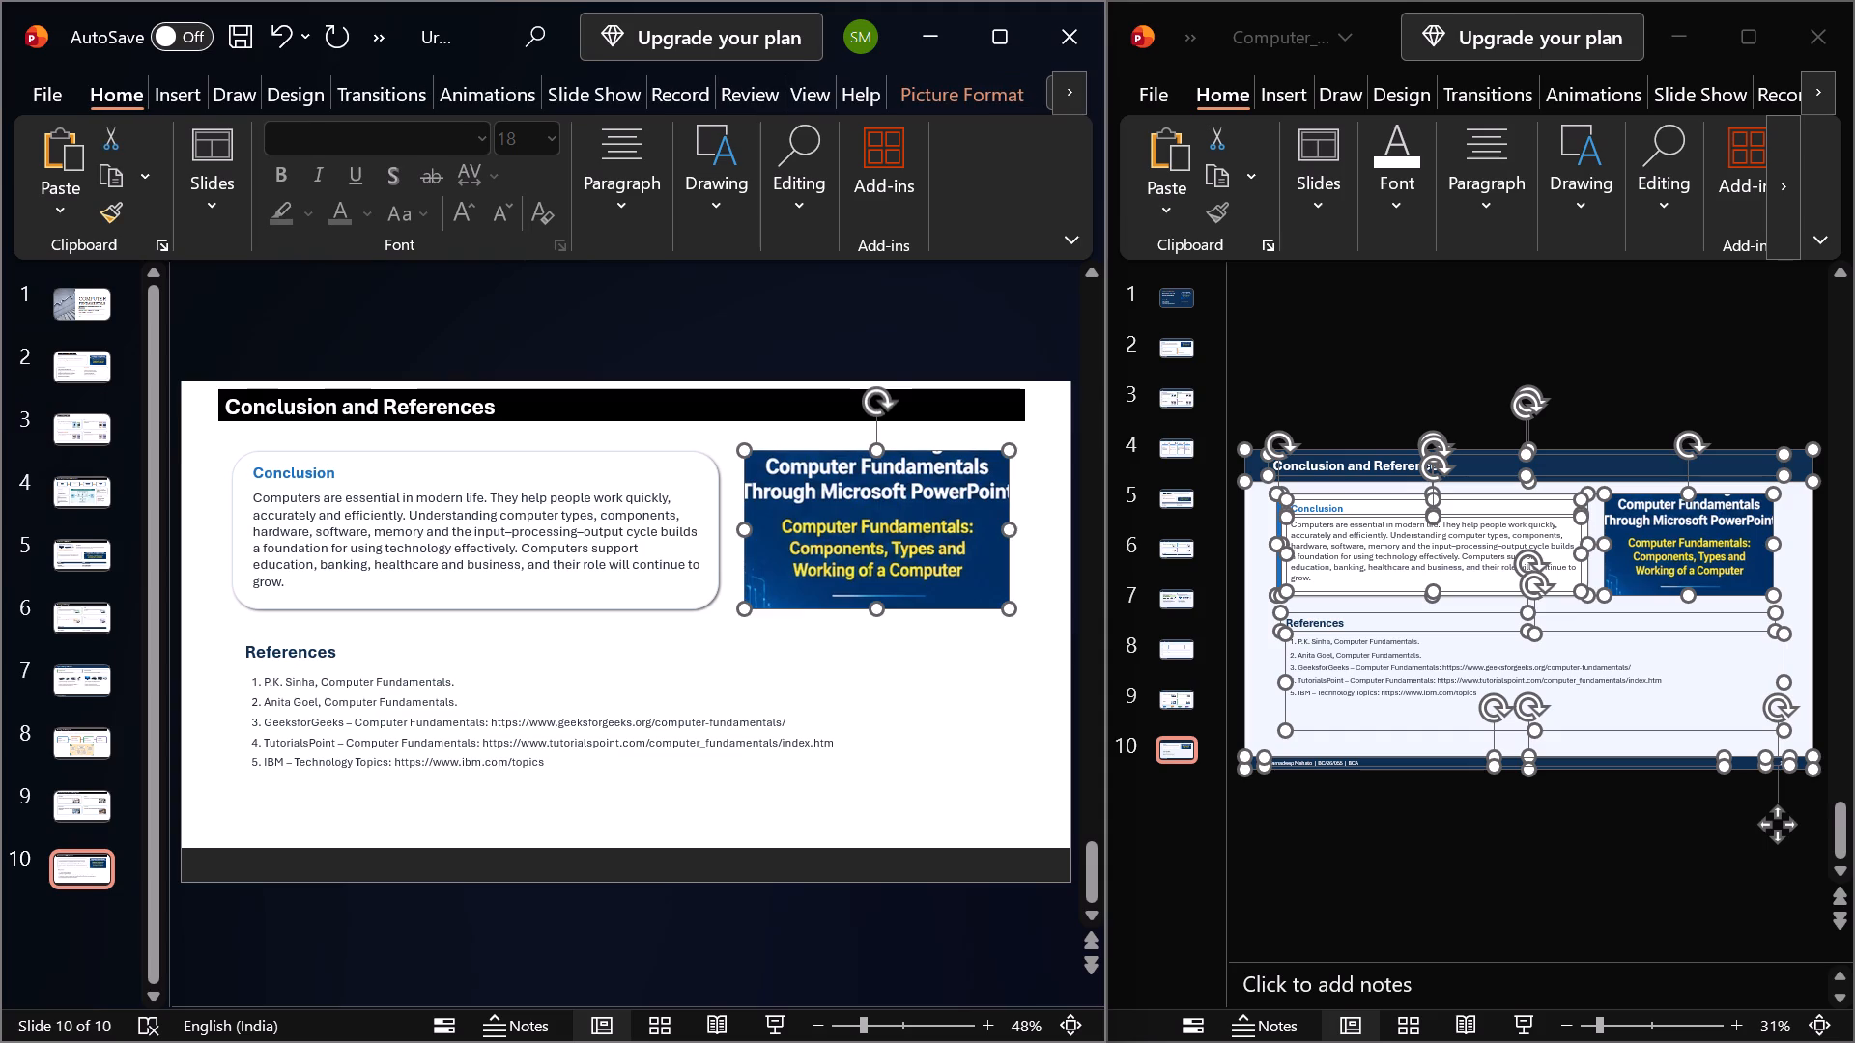
pyautogui.press('BackSpace')
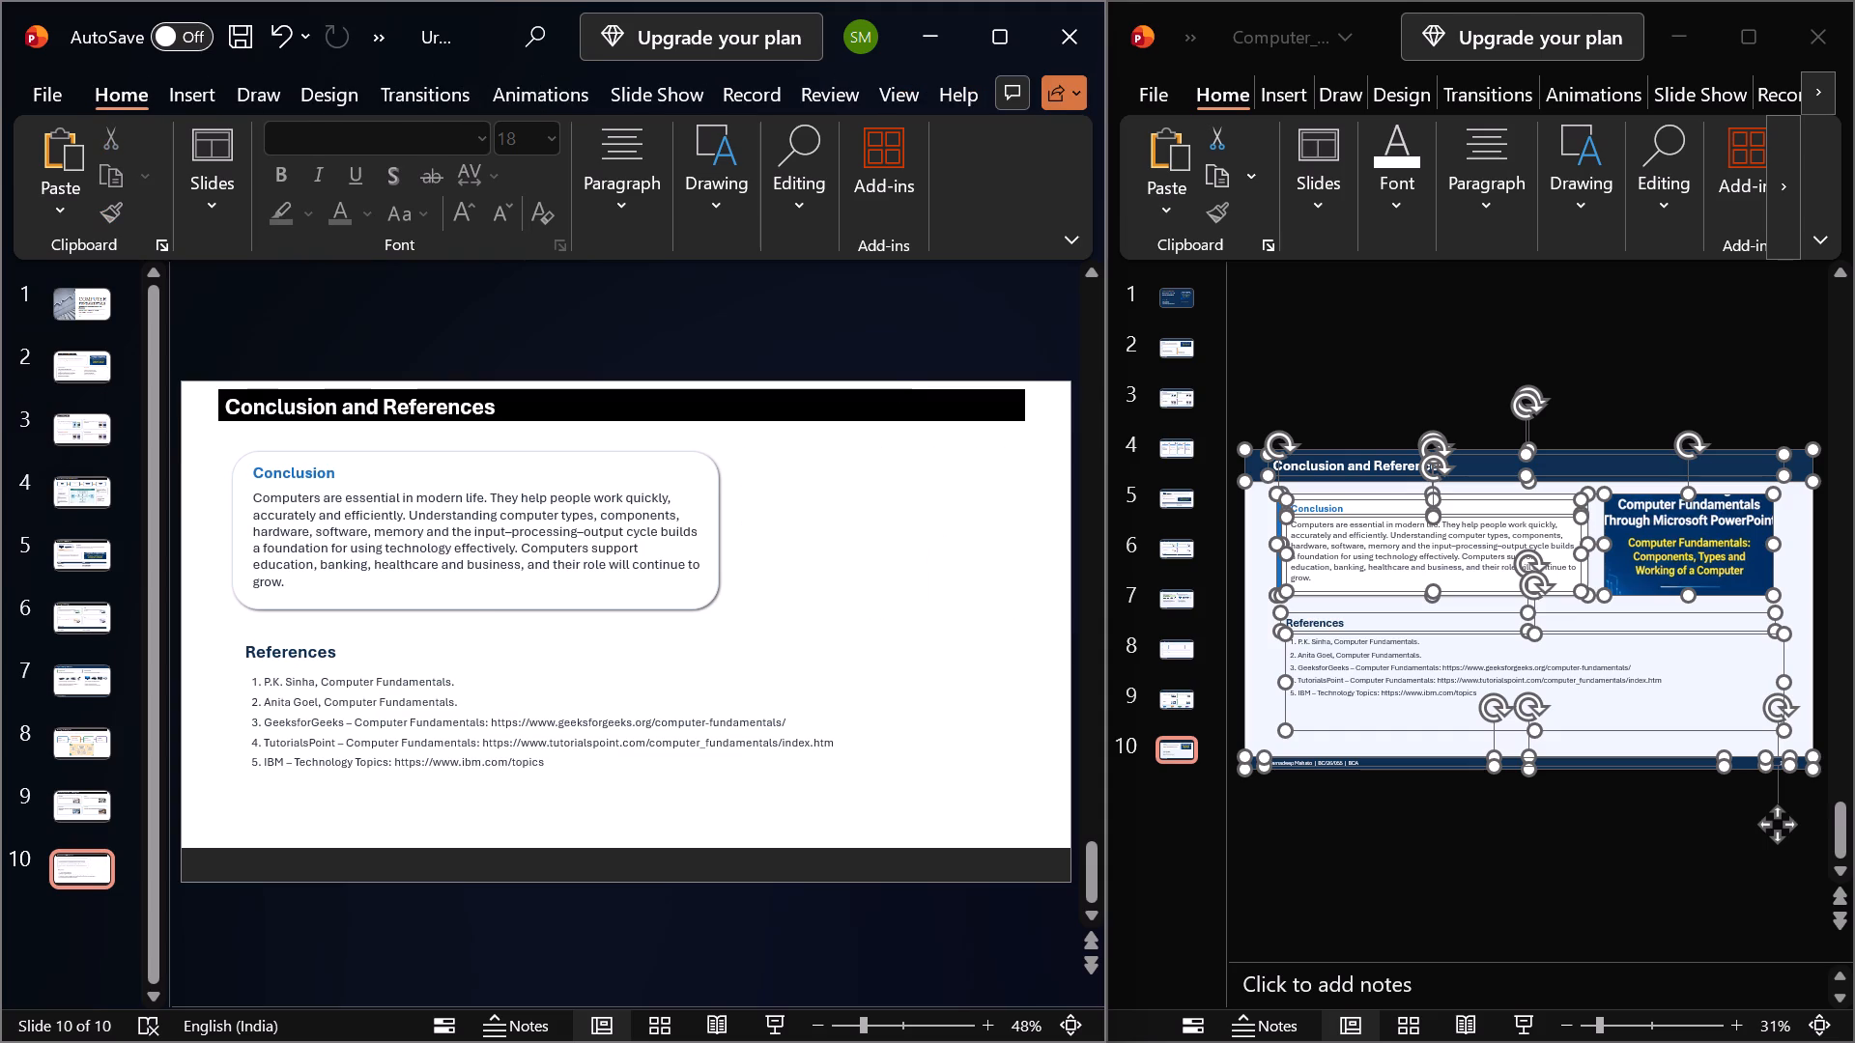
# Widen the Conclusion card and its paragraph text box on slide 10 to reach the end of the black title bar.
pyautogui.click(657, 594)
pyautogui.click(715, 550)
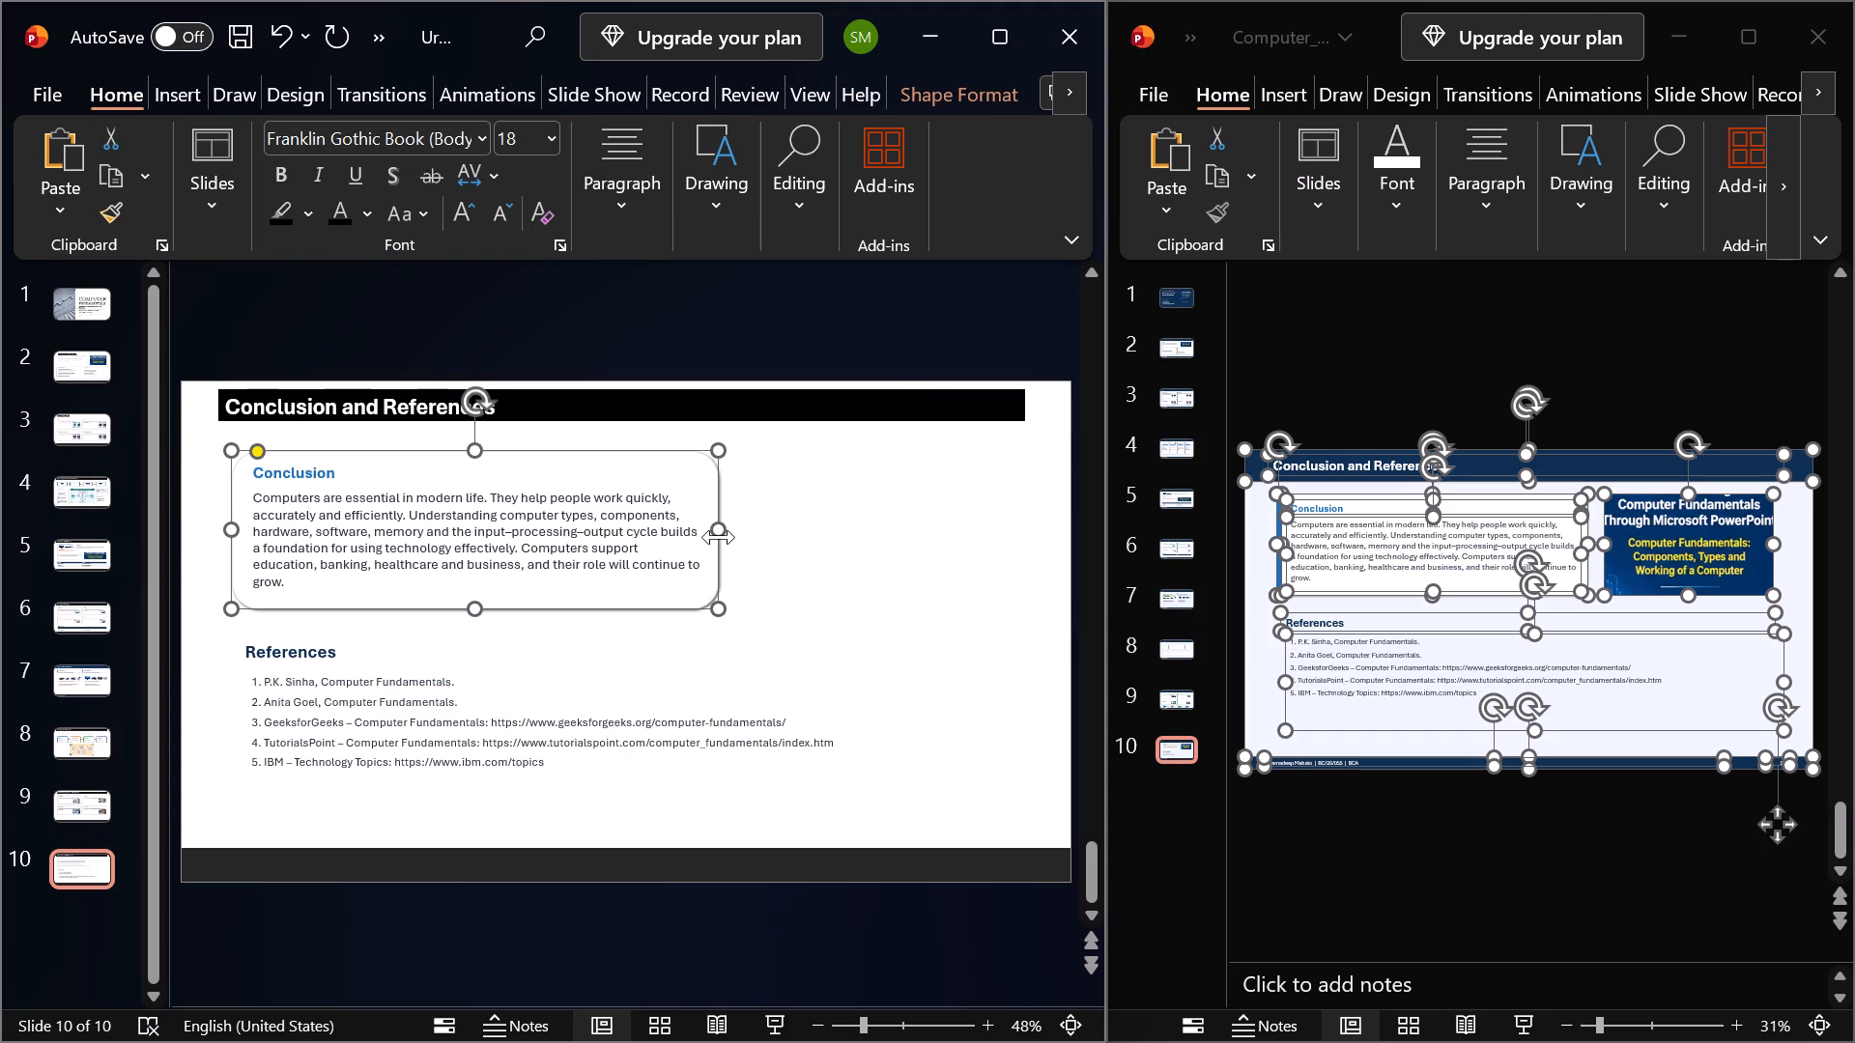
pyautogui.moveTo(722, 531); pyautogui.dragTo(1032, 528)
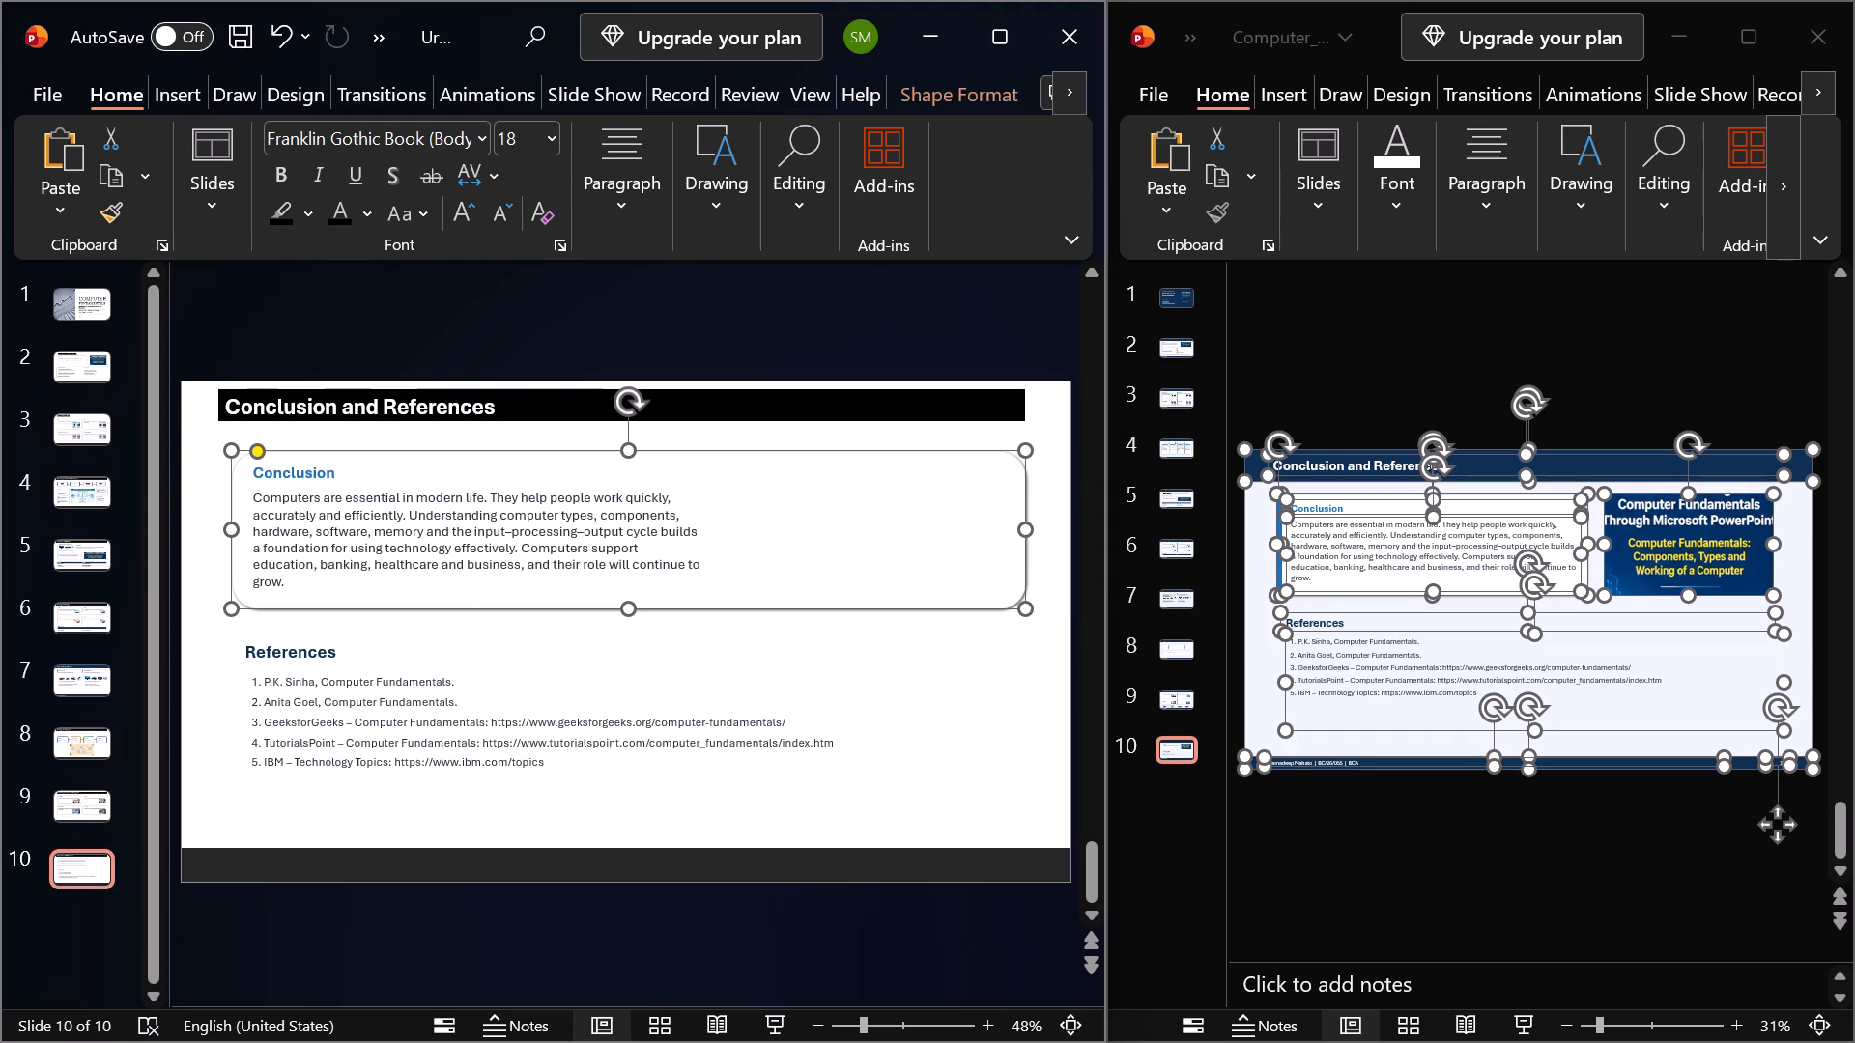
pyautogui.click(865, 581)
pyautogui.click(357, 572)
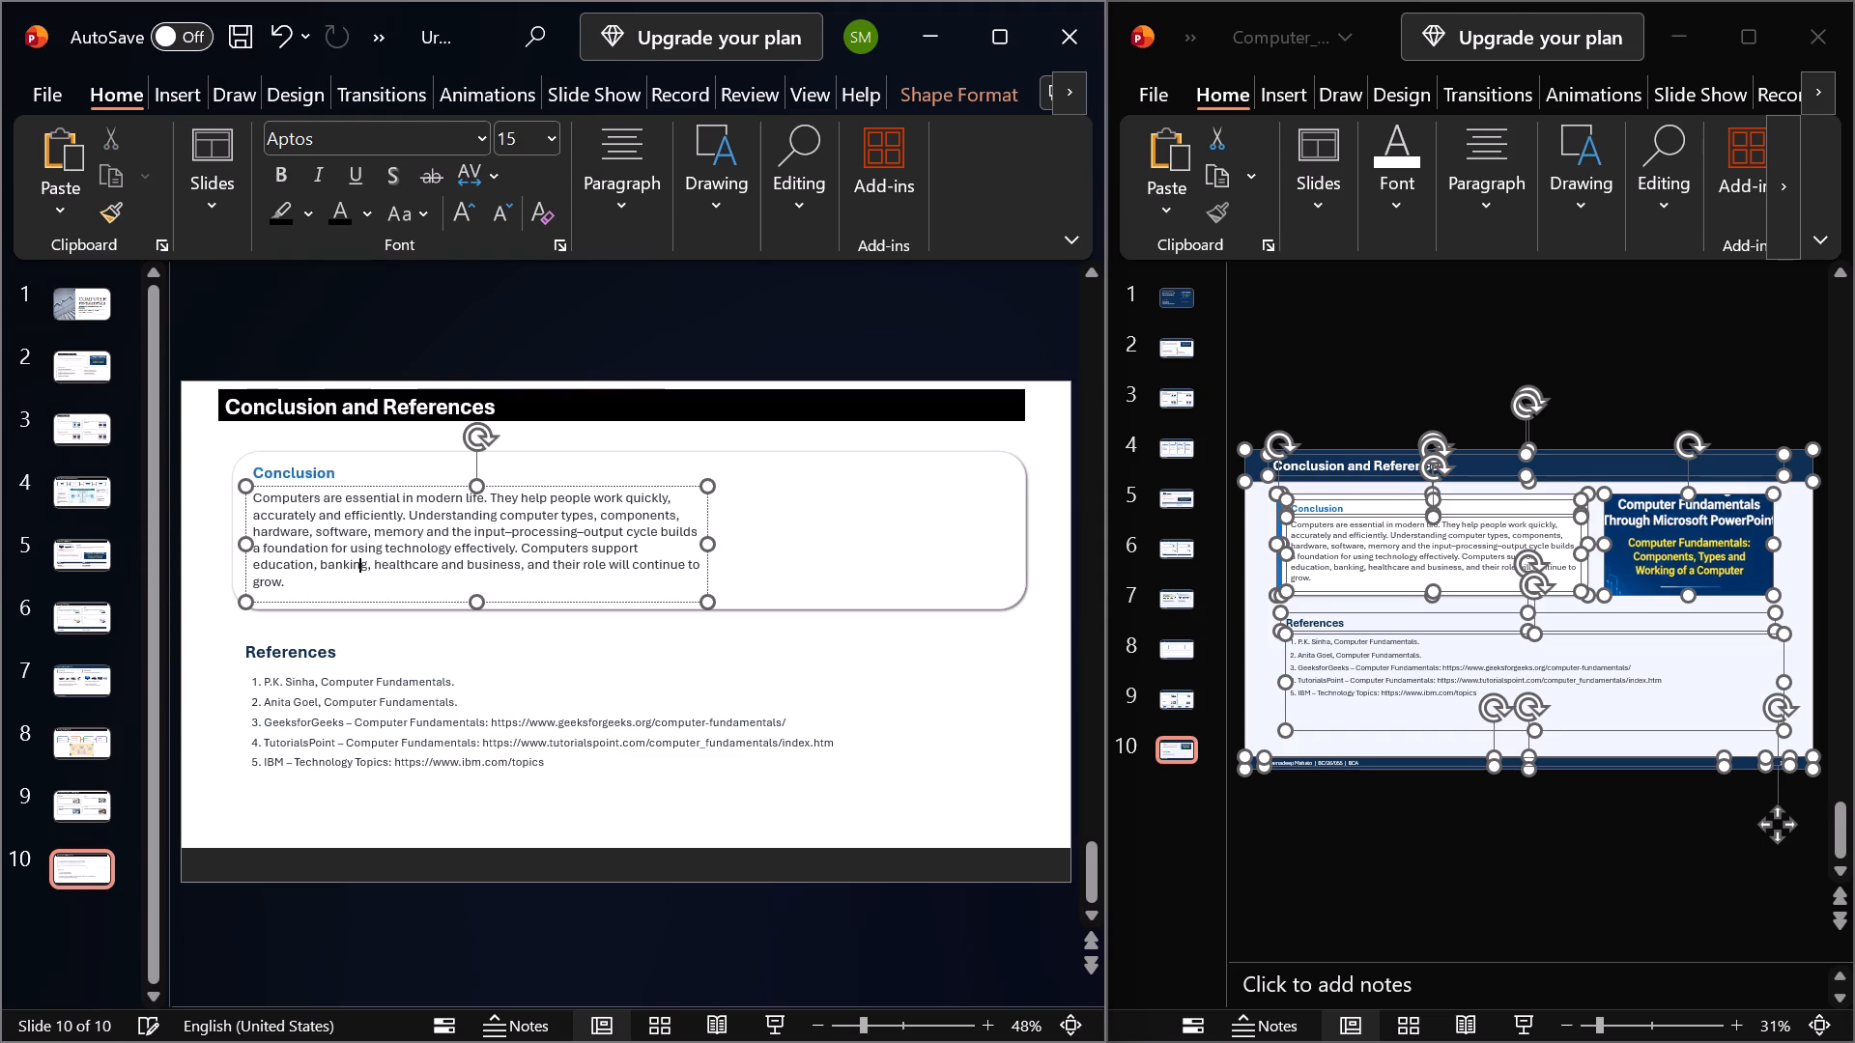
pyautogui.moveTo(709, 541); pyautogui.dragTo(1018, 544)
# Shorten the Conclusion card from its bottom edge so it fits closely around the rewrapped paragraph.
pyautogui.click(712, 590)
pyautogui.moveTo(635, 609); pyautogui.dragTo(633, 600)
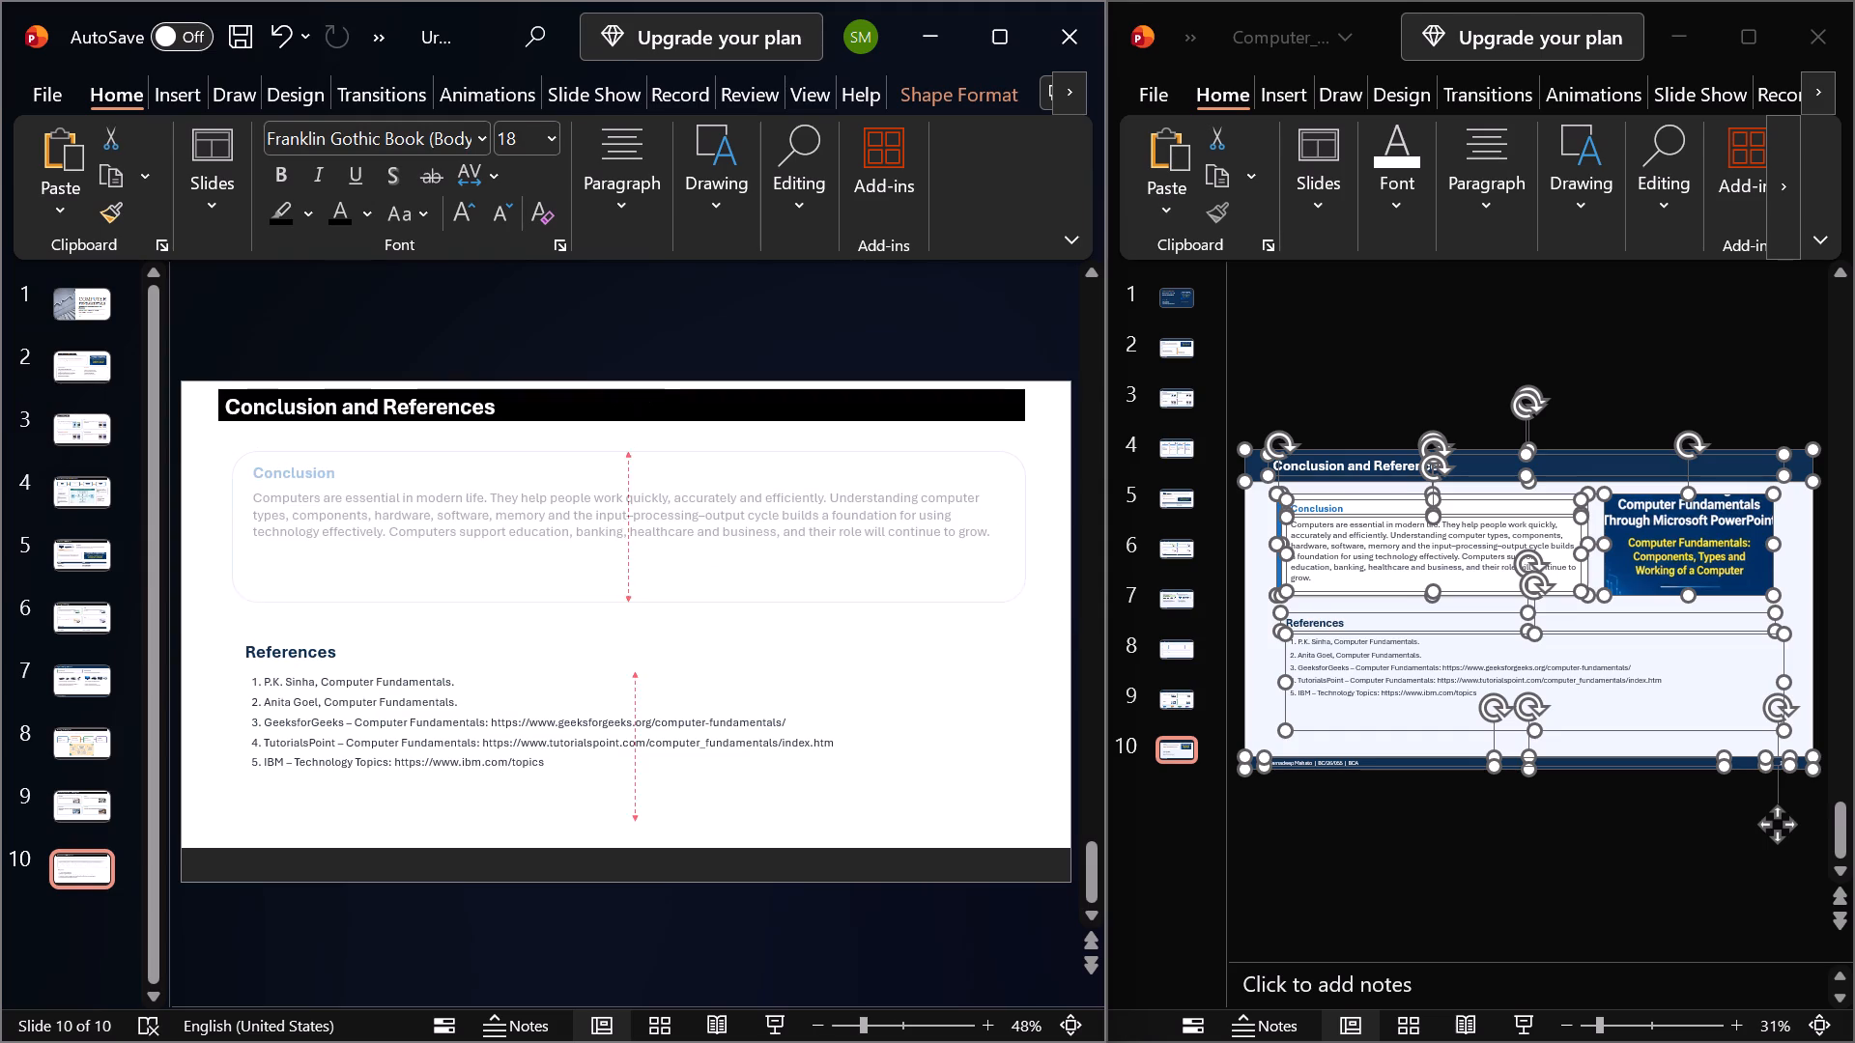
pyautogui.moveTo(633, 600); pyautogui.dragTo(634, 583)
pyautogui.moveTo(620, 588); pyautogui.dragTo(625, 576)
# Move the References heading up to just below the Conclusion card, roughly in line with the card's left edge.
pyautogui.click(345, 651)
pyautogui.moveTo(475, 647); pyautogui.dragTo(506, 622)
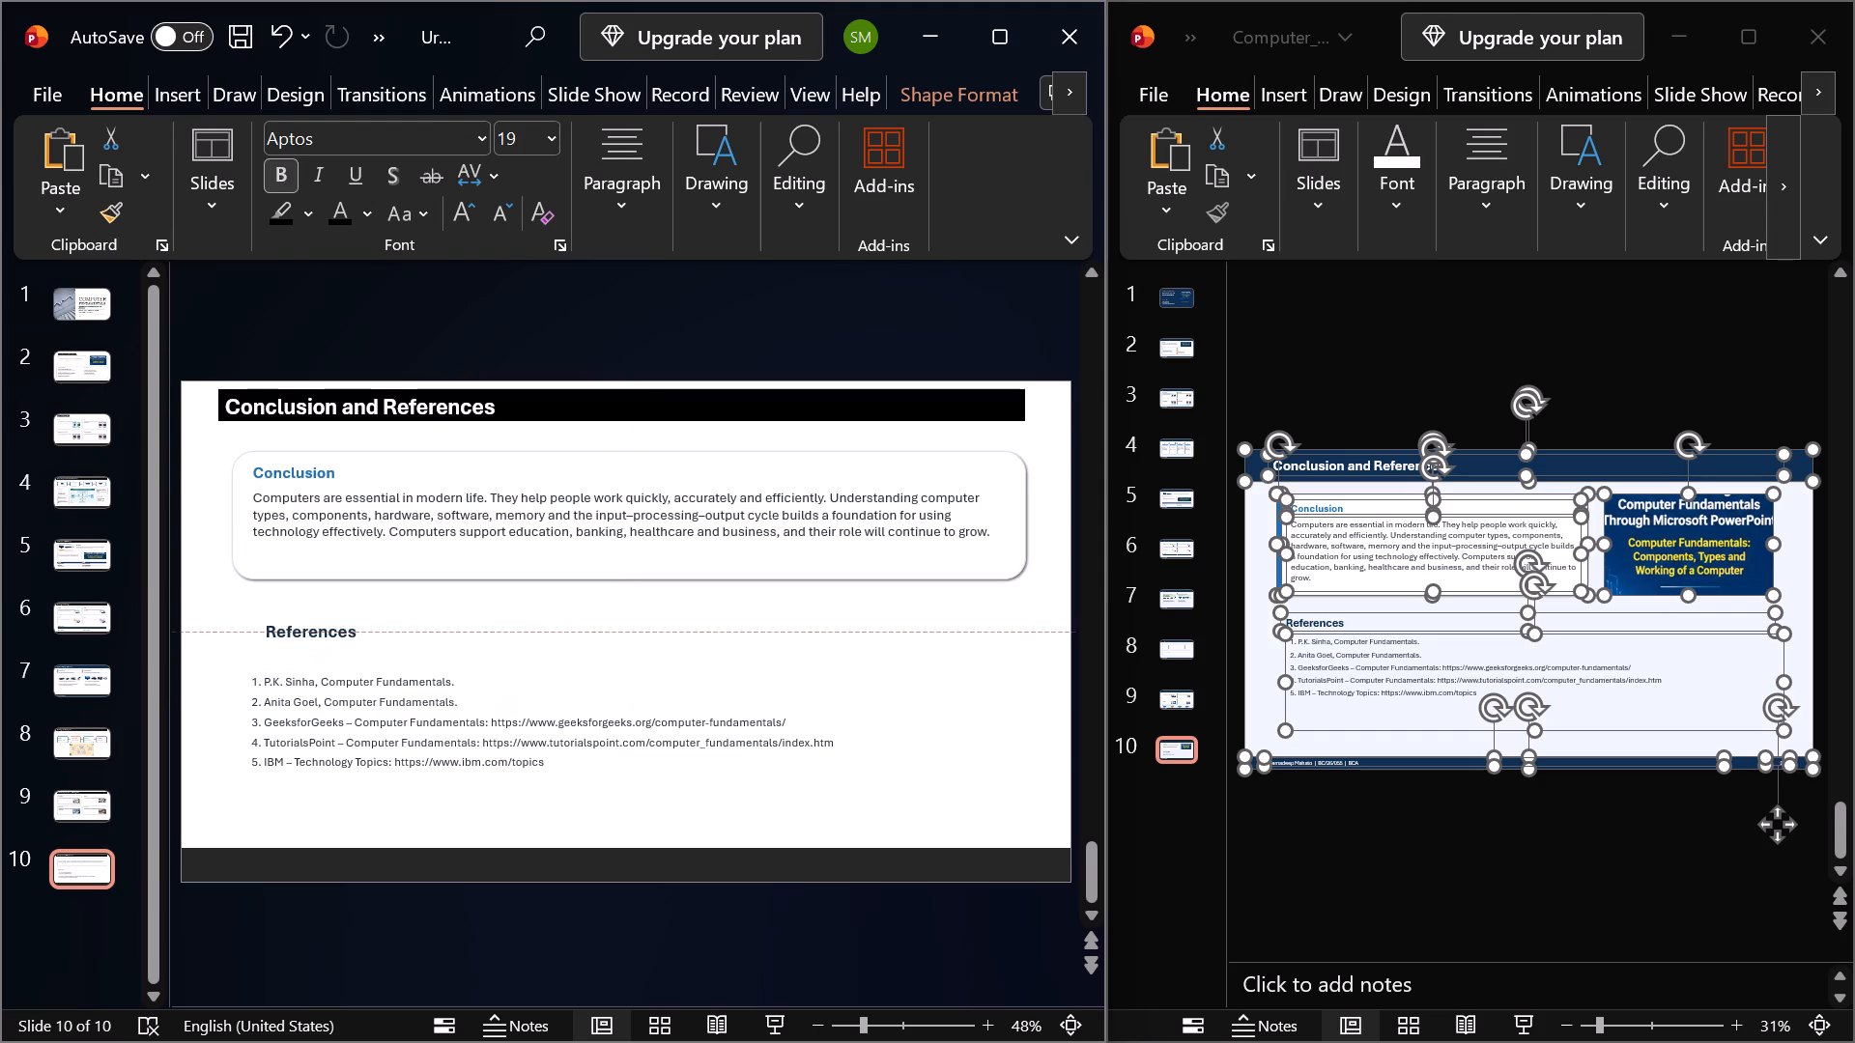
pyautogui.moveTo(506, 622); pyautogui.dragTo(463, 603)
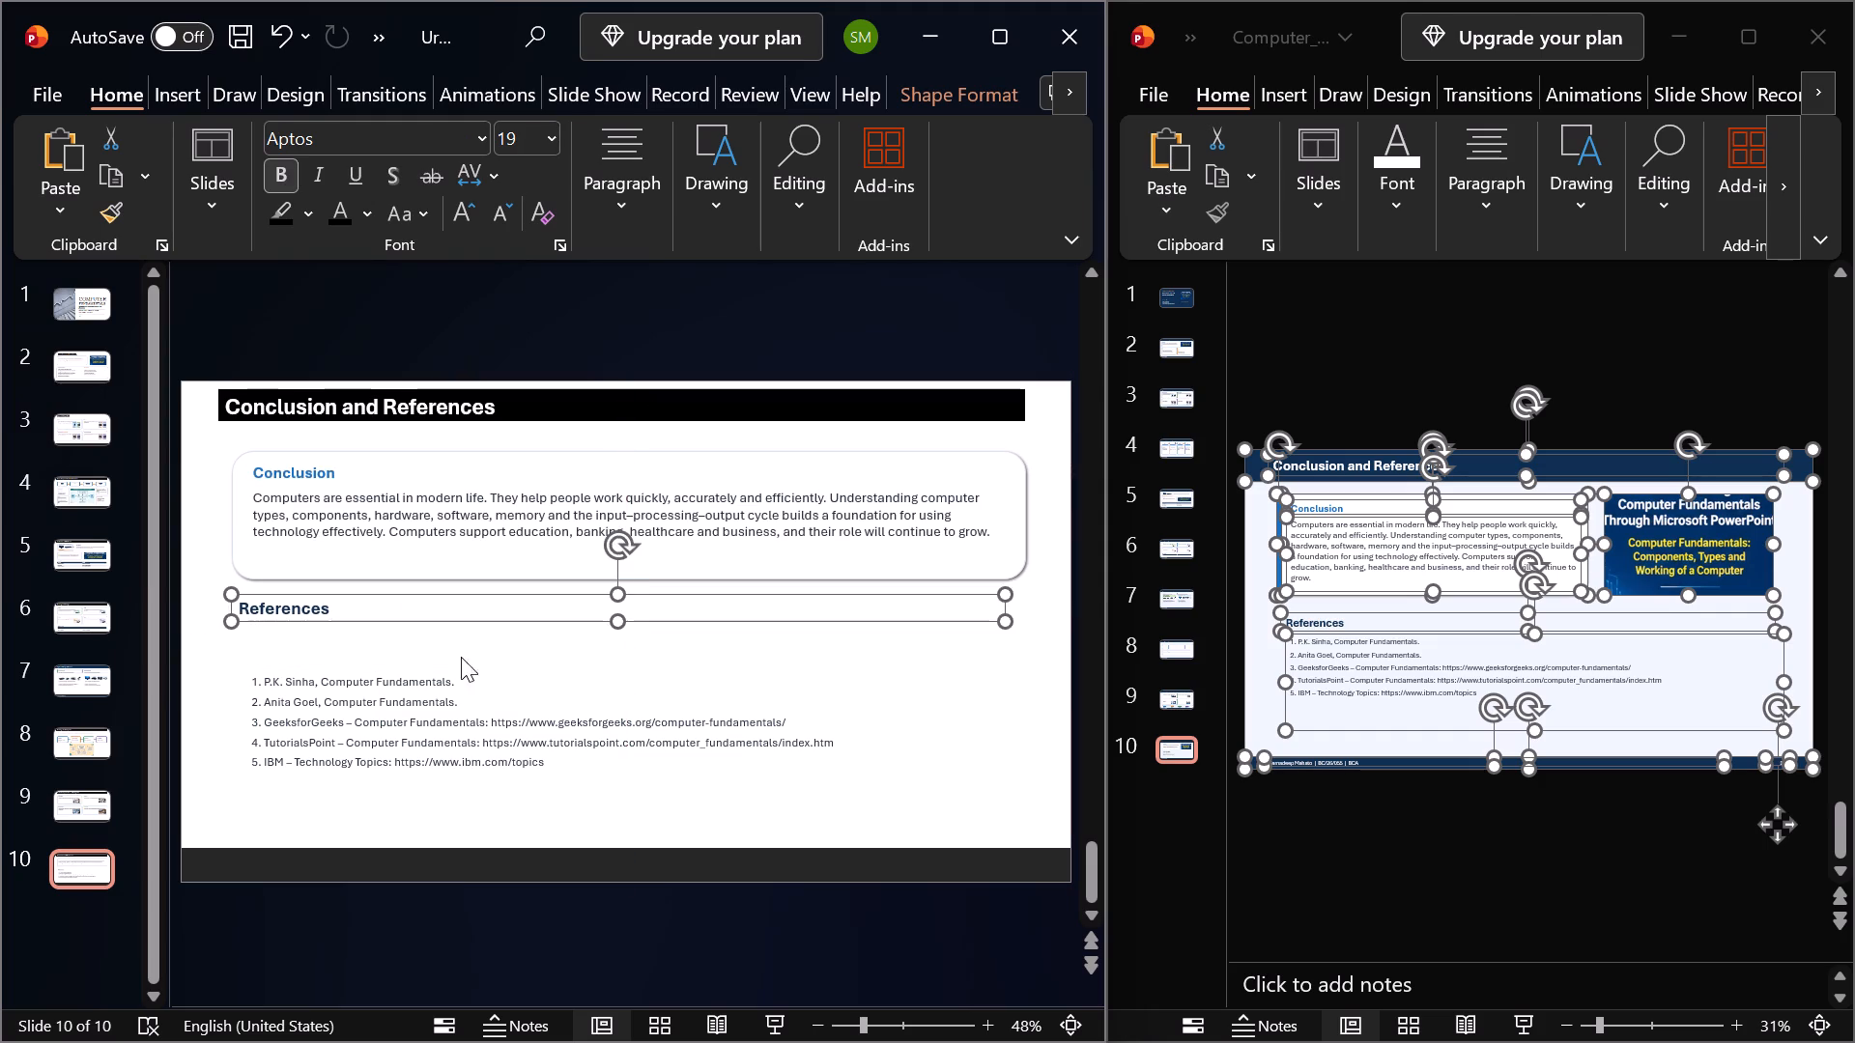
# Move the numbered references list up to sit directly beneath the References heading without overlapping it.
pyautogui.click(372, 687)
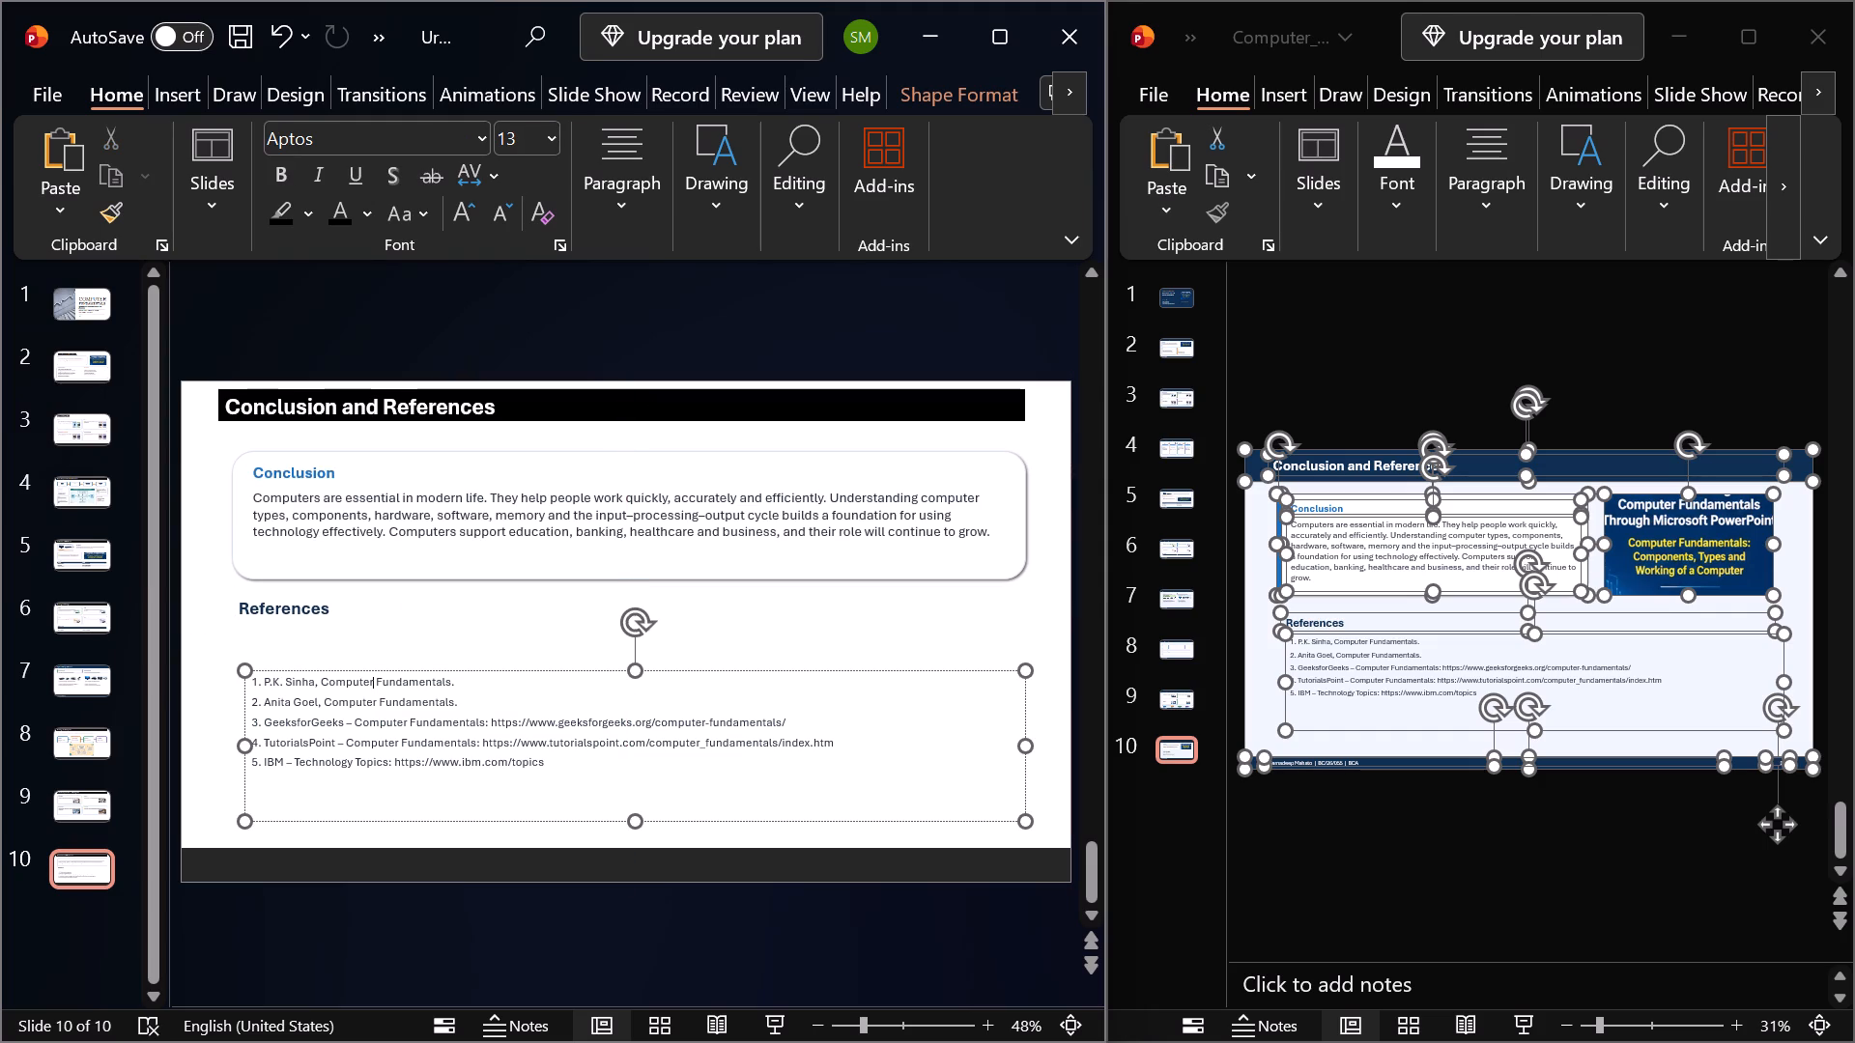
pyautogui.moveTo(637, 666); pyautogui.dragTo(603, 629)
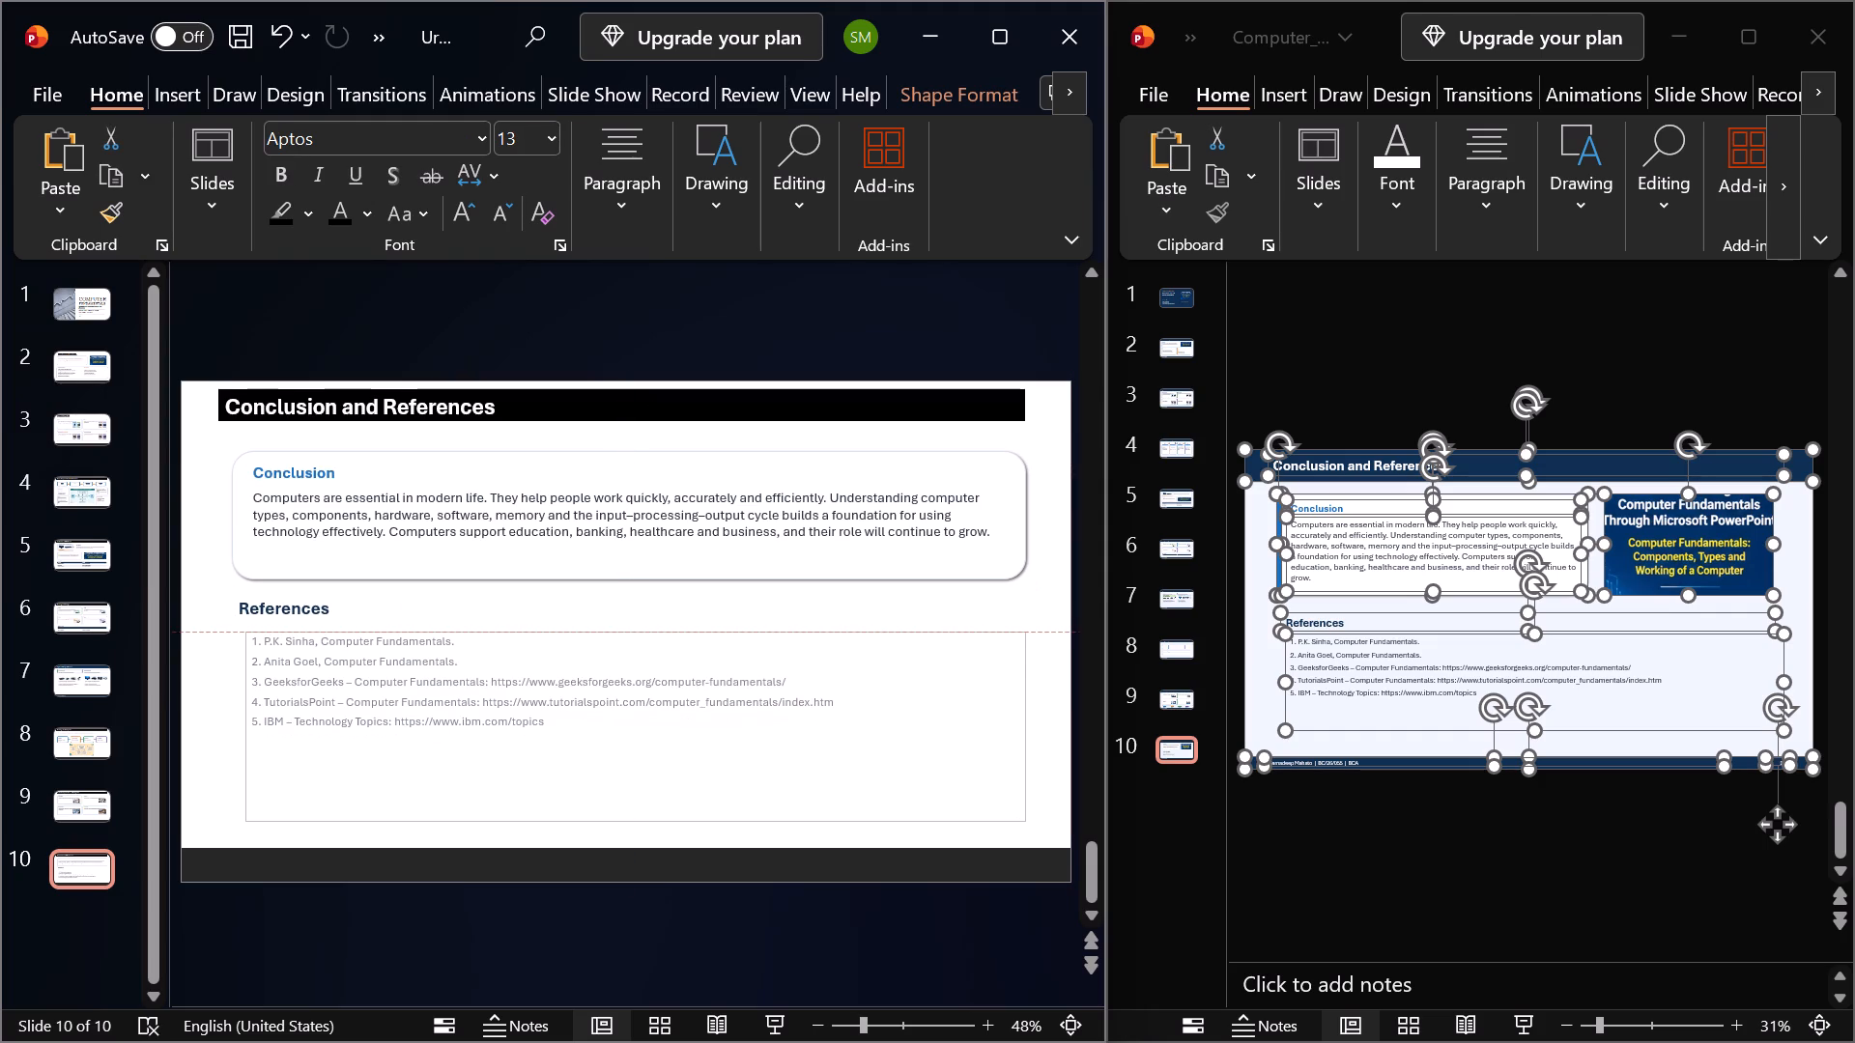
pyautogui.moveTo(603, 629); pyautogui.dragTo(457, 633)
pyautogui.moveTo(457, 633); pyautogui.dragTo(352, 638)
pyautogui.moveTo(586, 778); pyautogui.dragTo(531, 774)
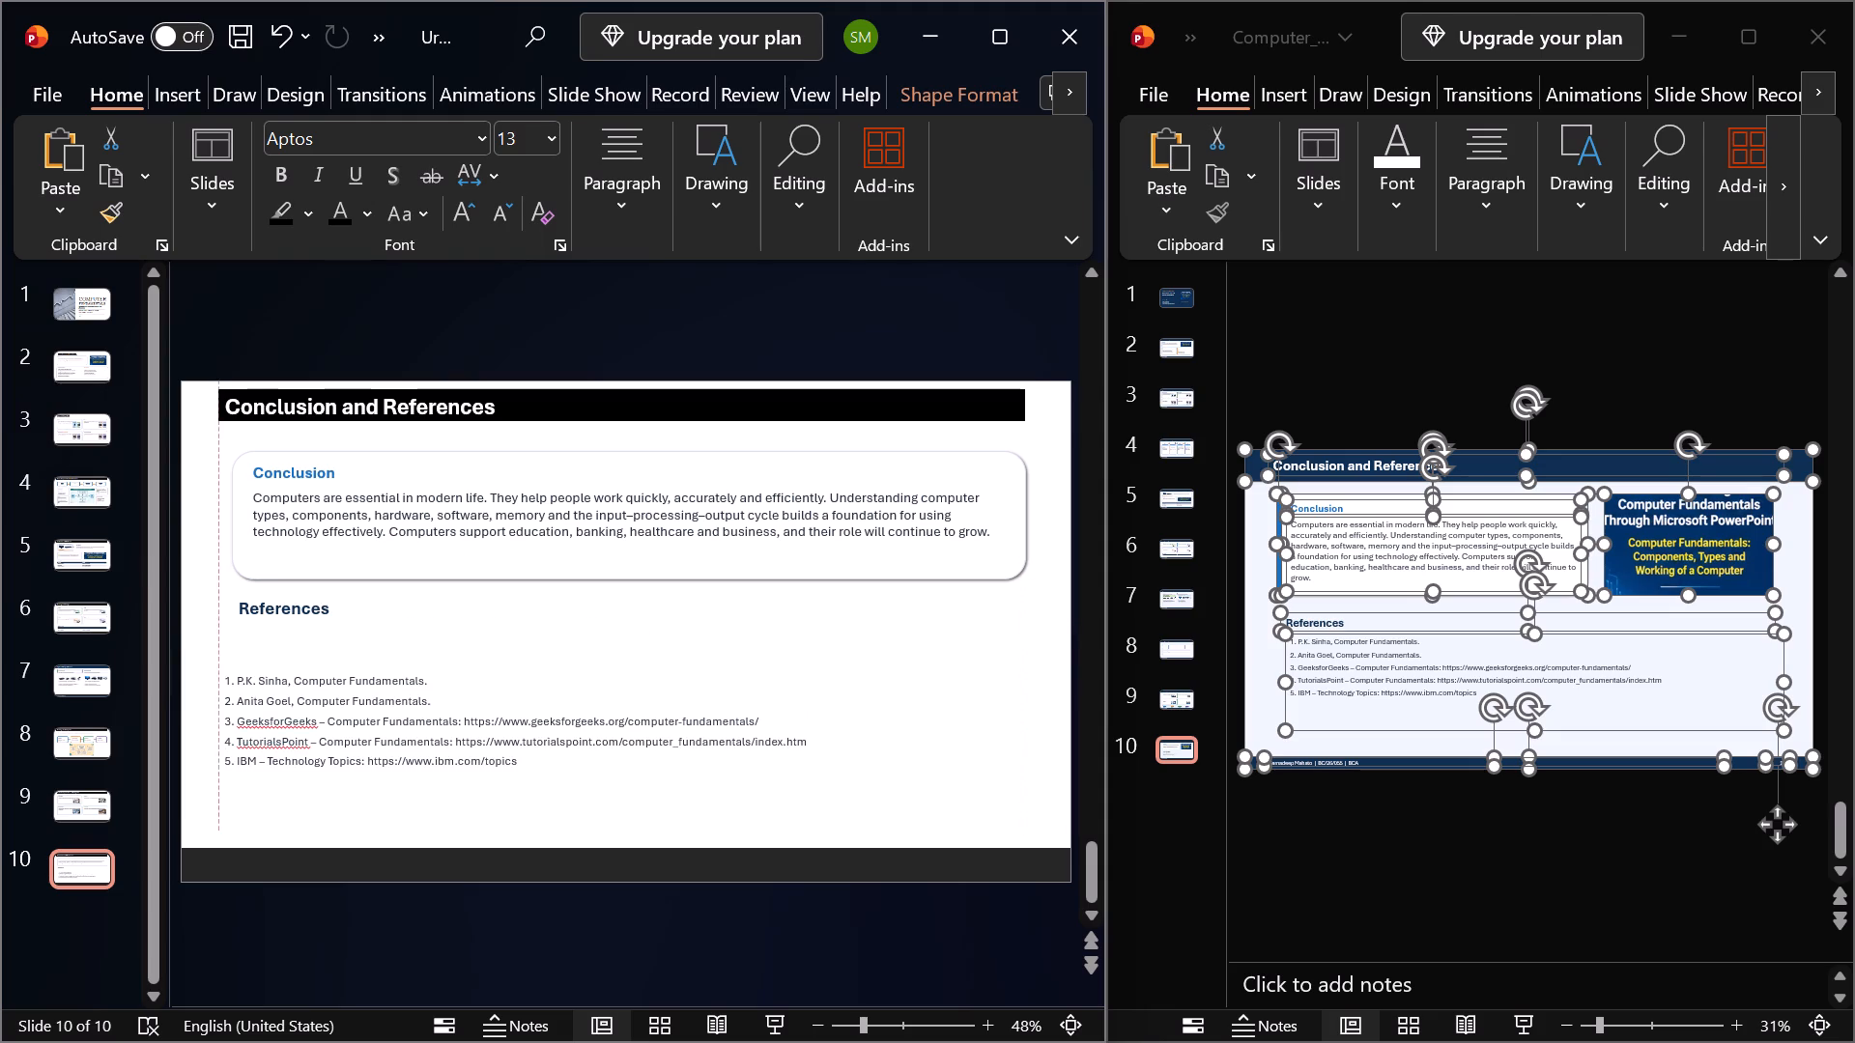
pyautogui.moveTo(531, 774); pyautogui.dragTo(575, 731)
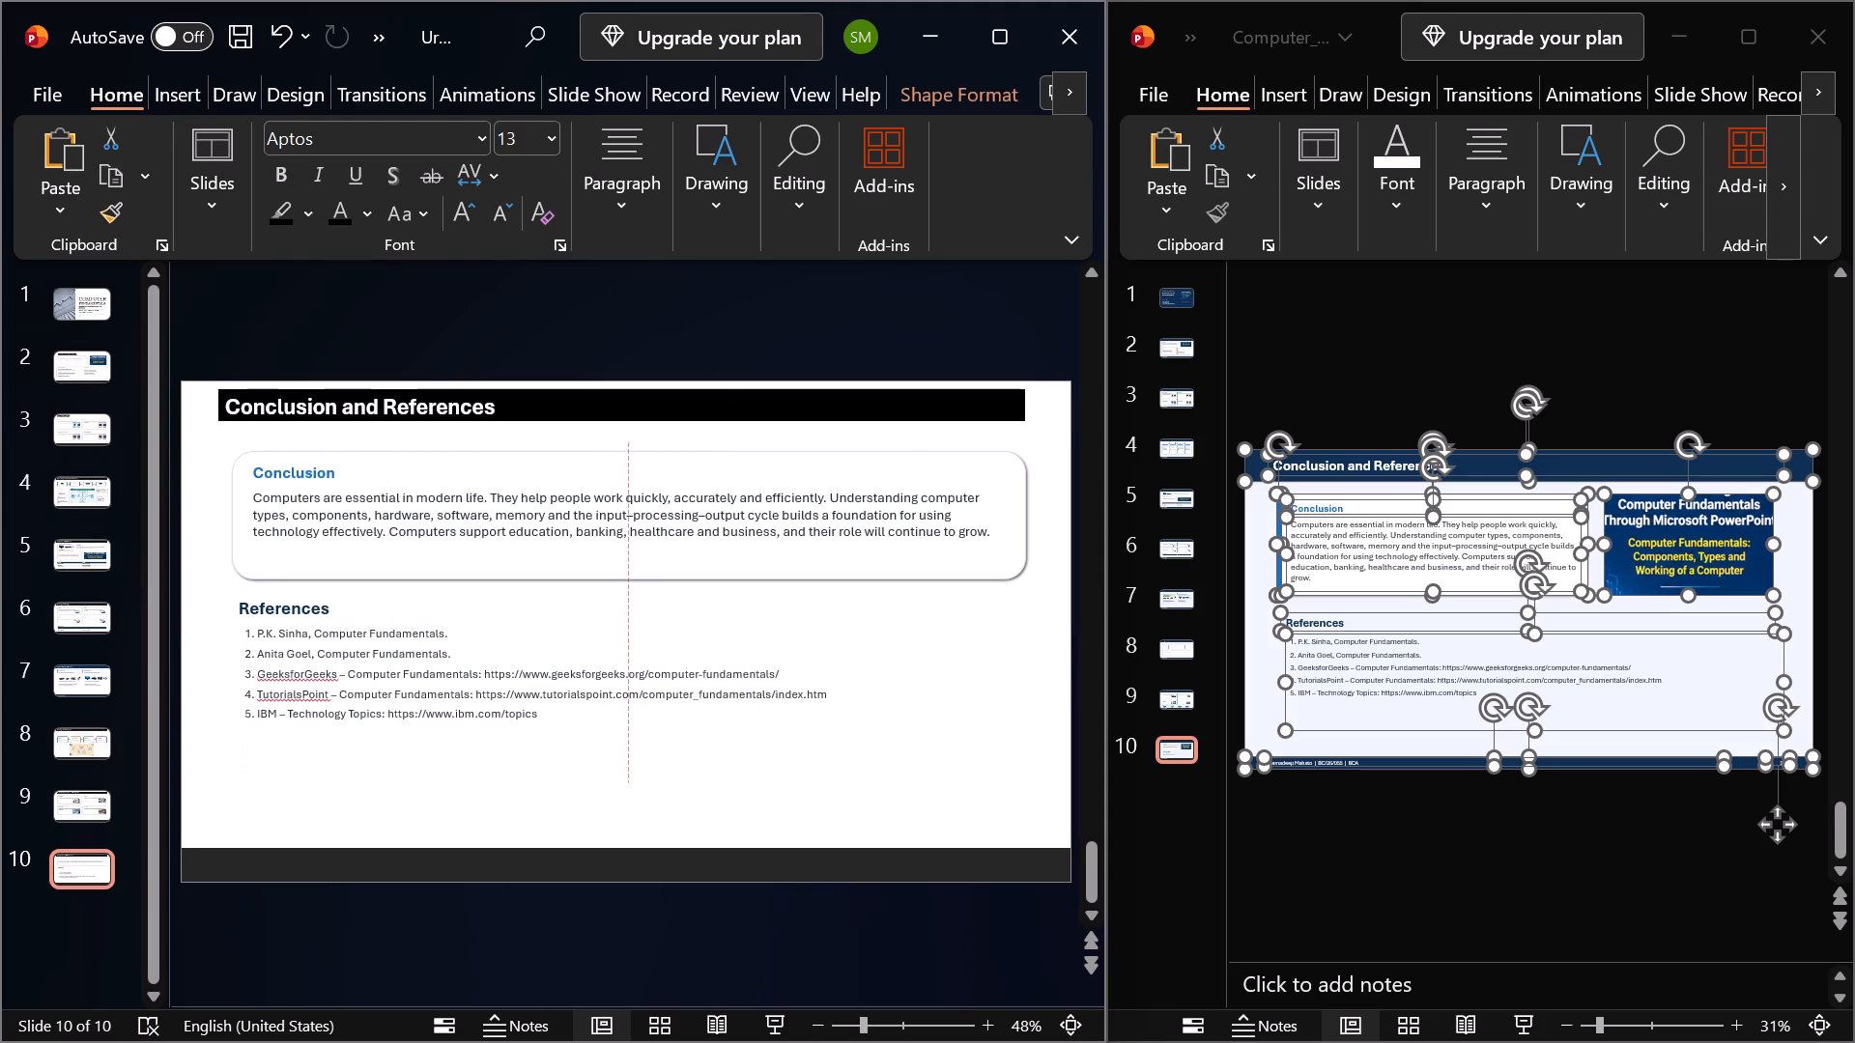
pyautogui.moveTo(575, 731); pyautogui.dragTo(571, 731)
pyautogui.moveTo(393, 719); pyautogui.dragTo(462, 715)
pyautogui.click(441, 753)
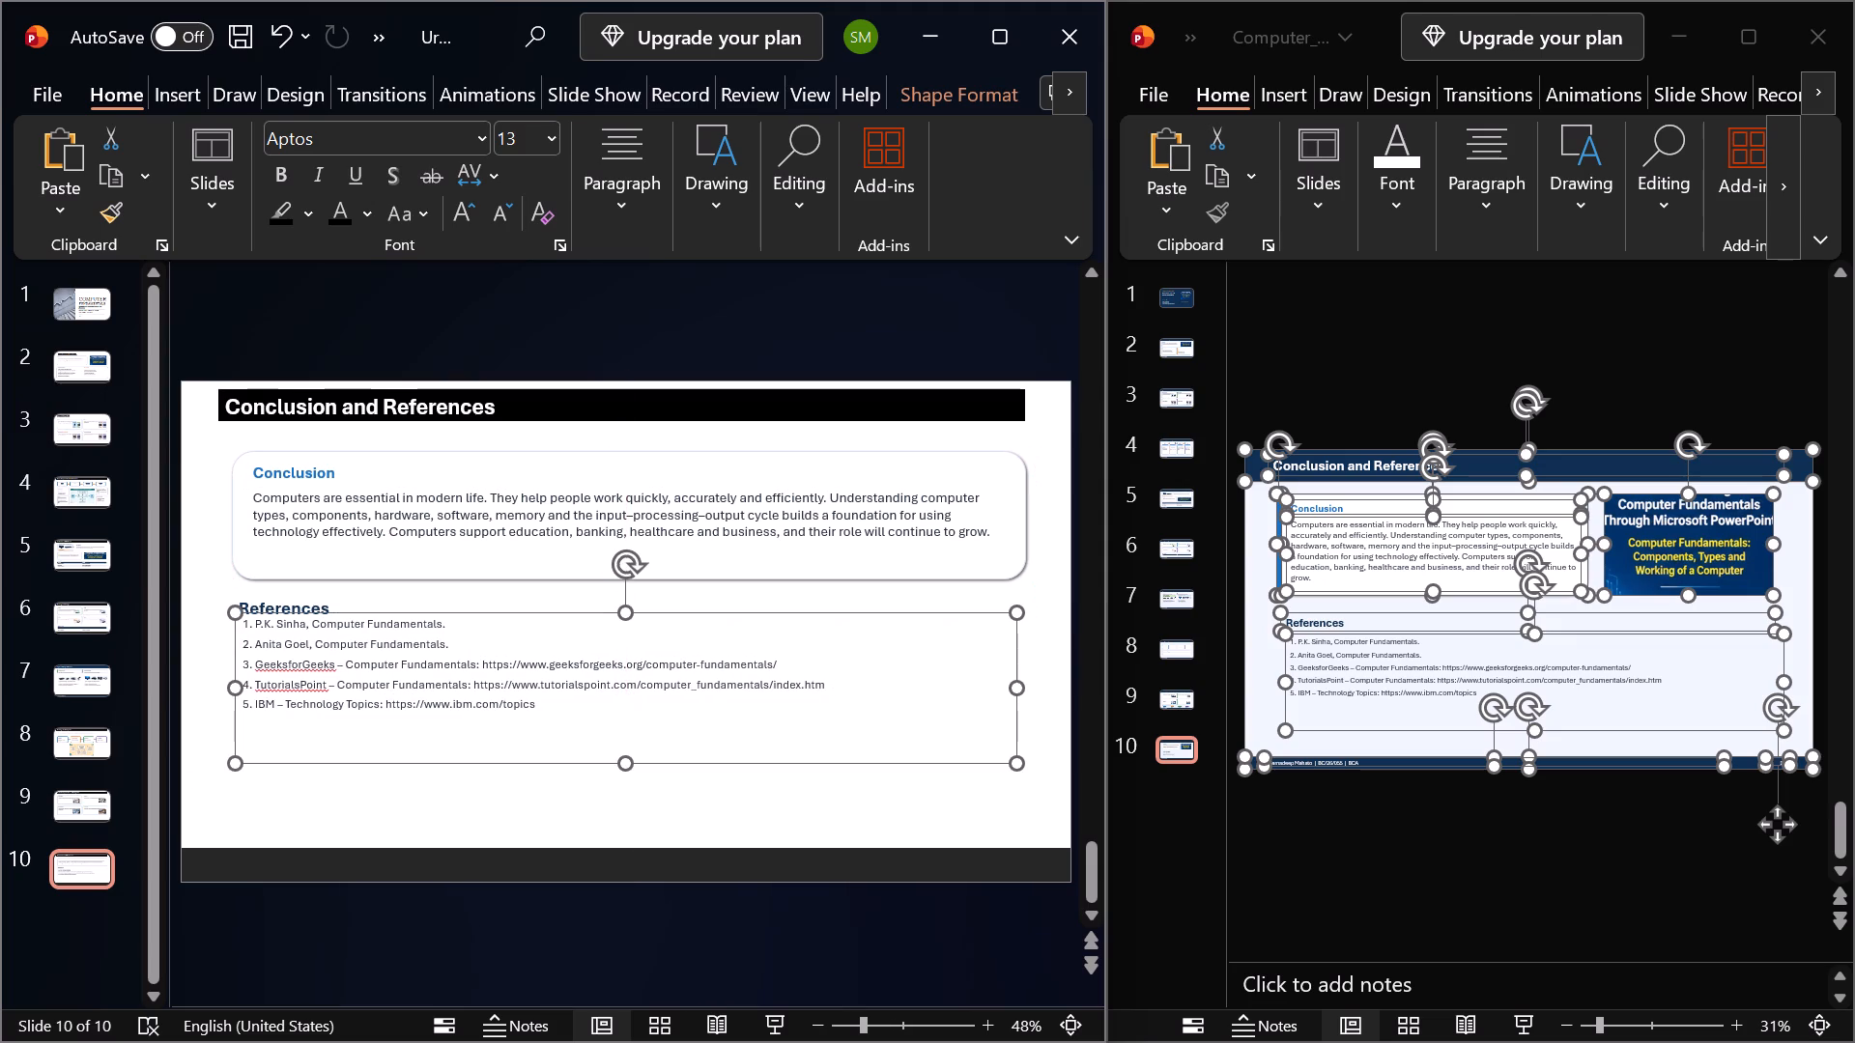
pyautogui.click(460, 868)
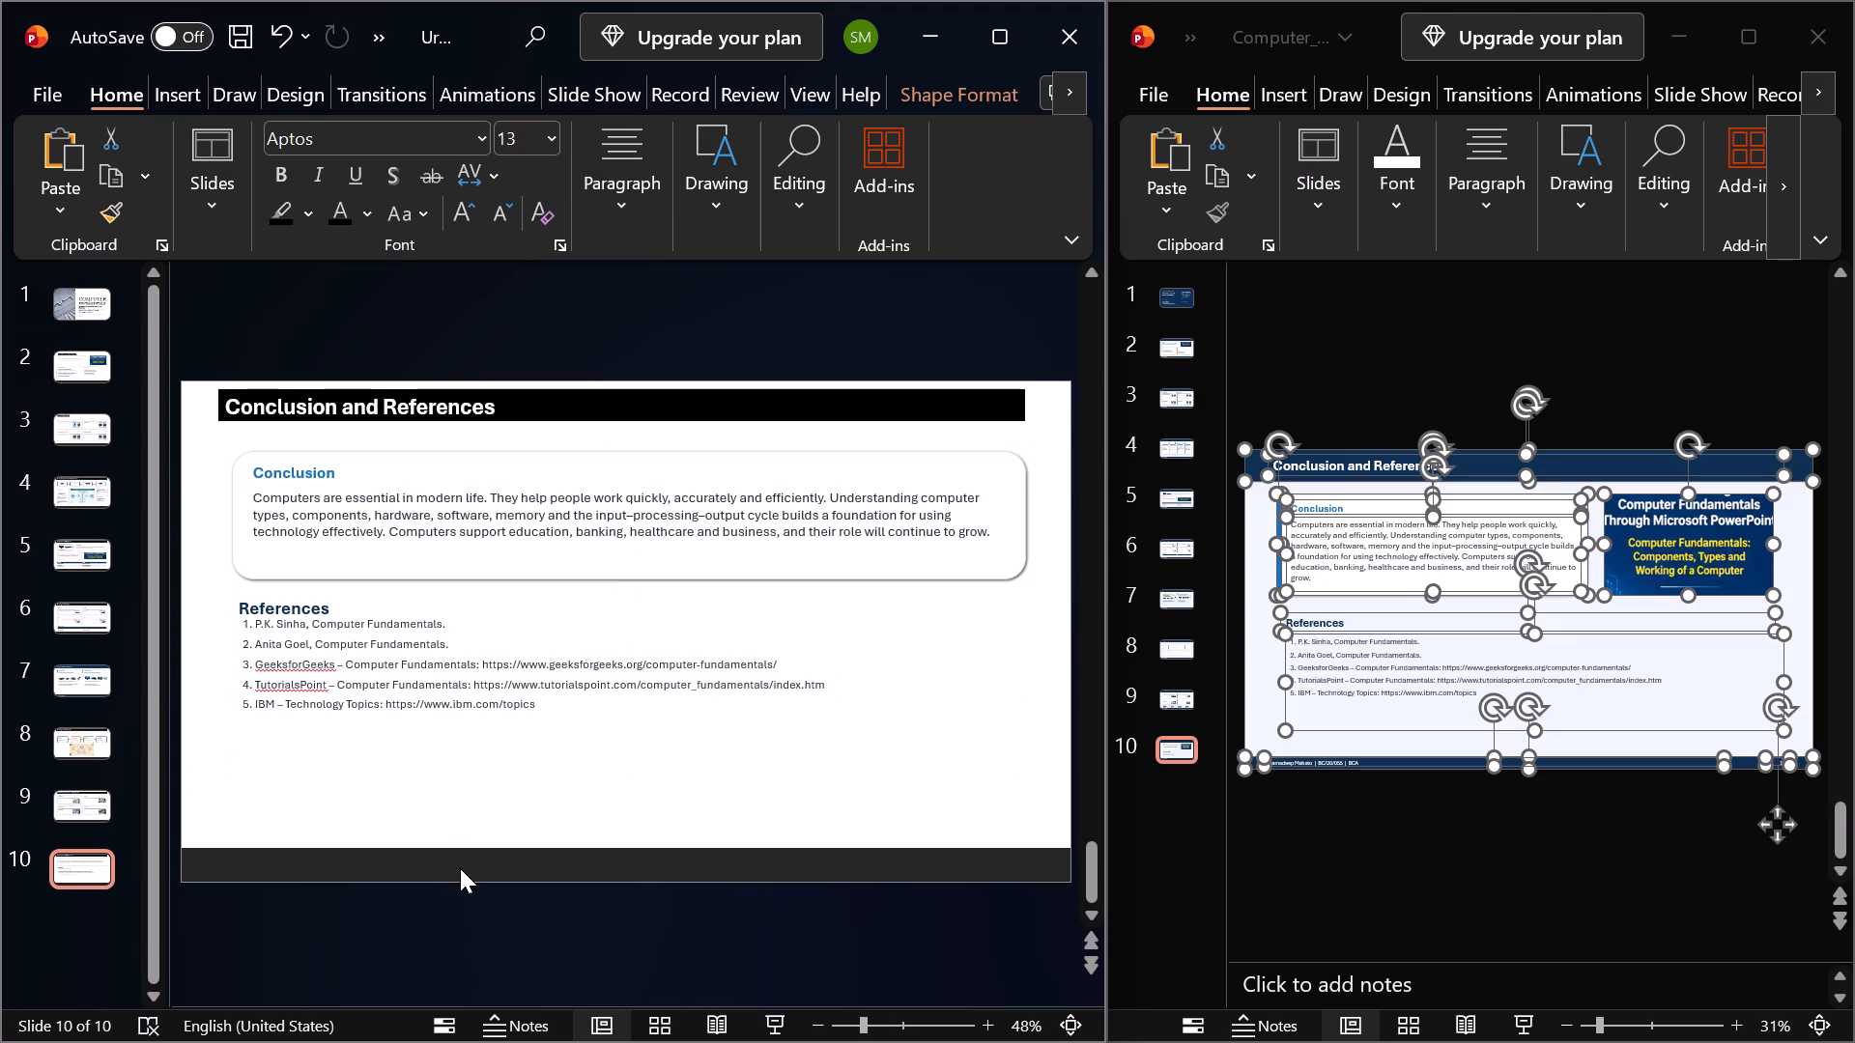
pyautogui.click(461, 662)
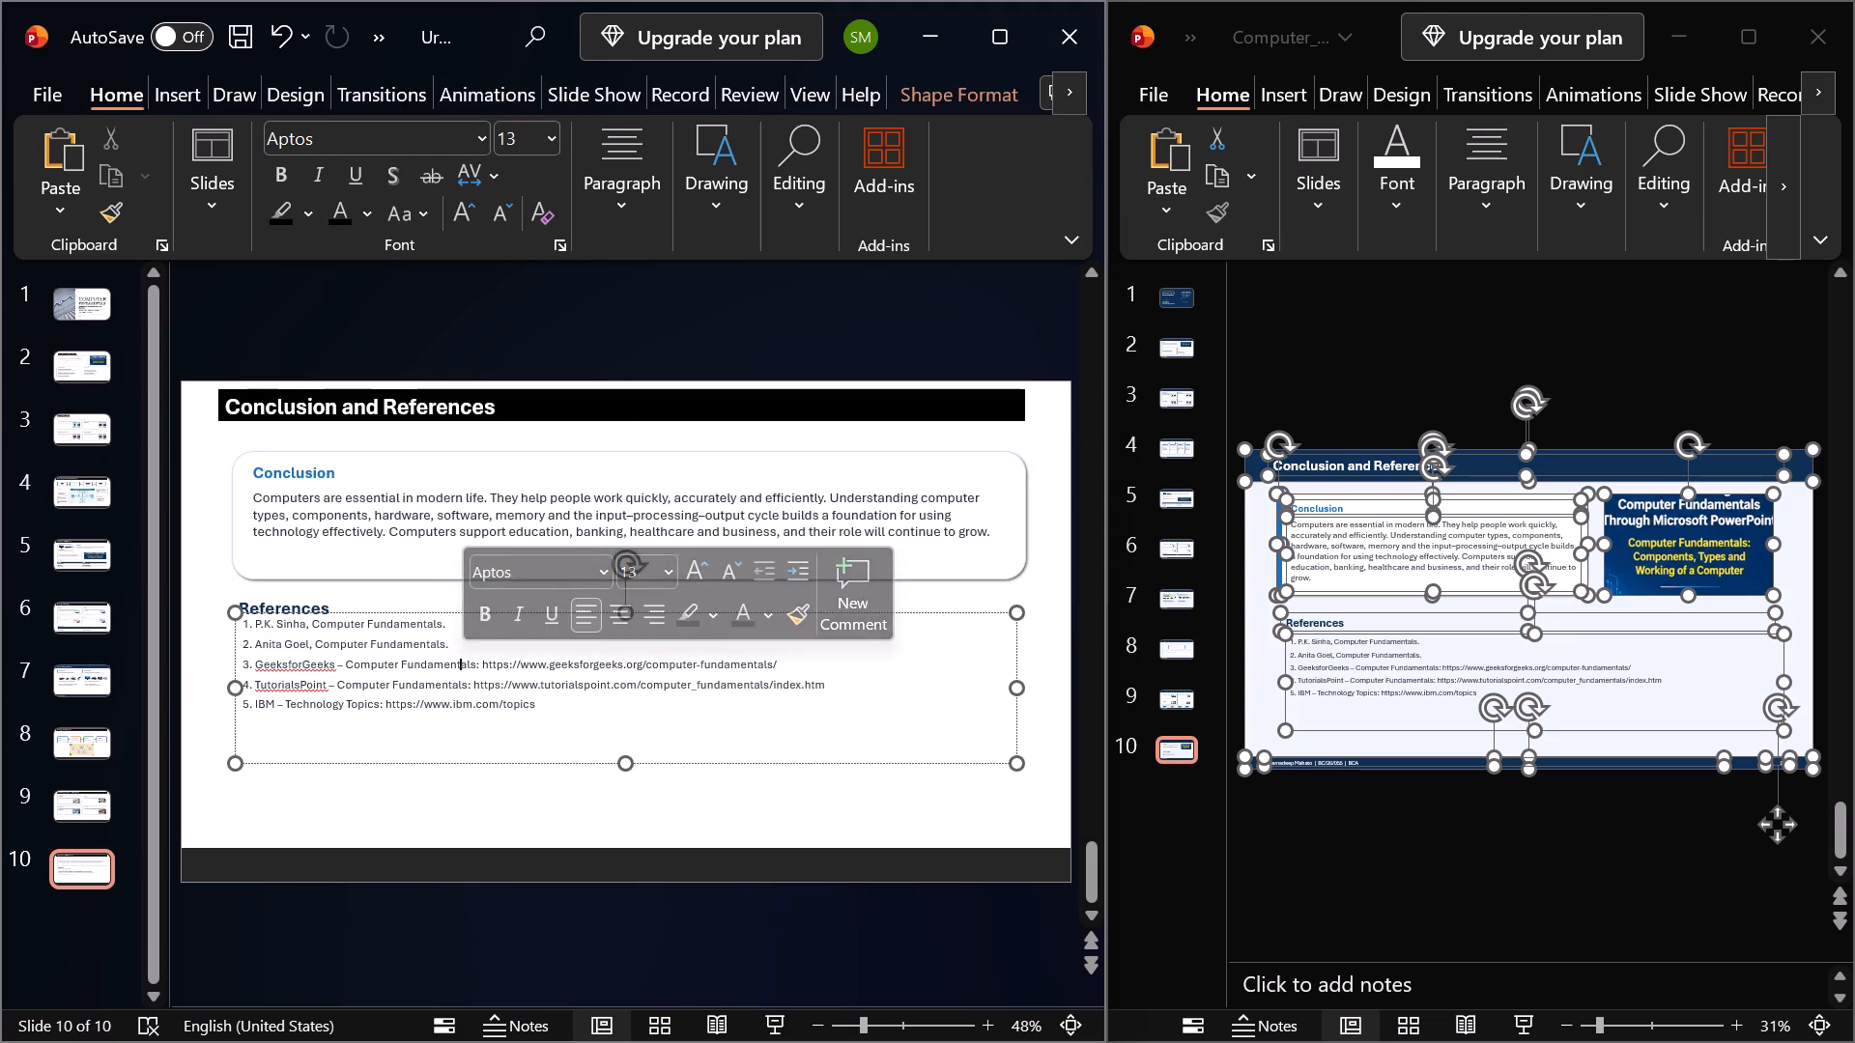
pyautogui.moveTo(638, 727); pyautogui.dragTo(632, 745)
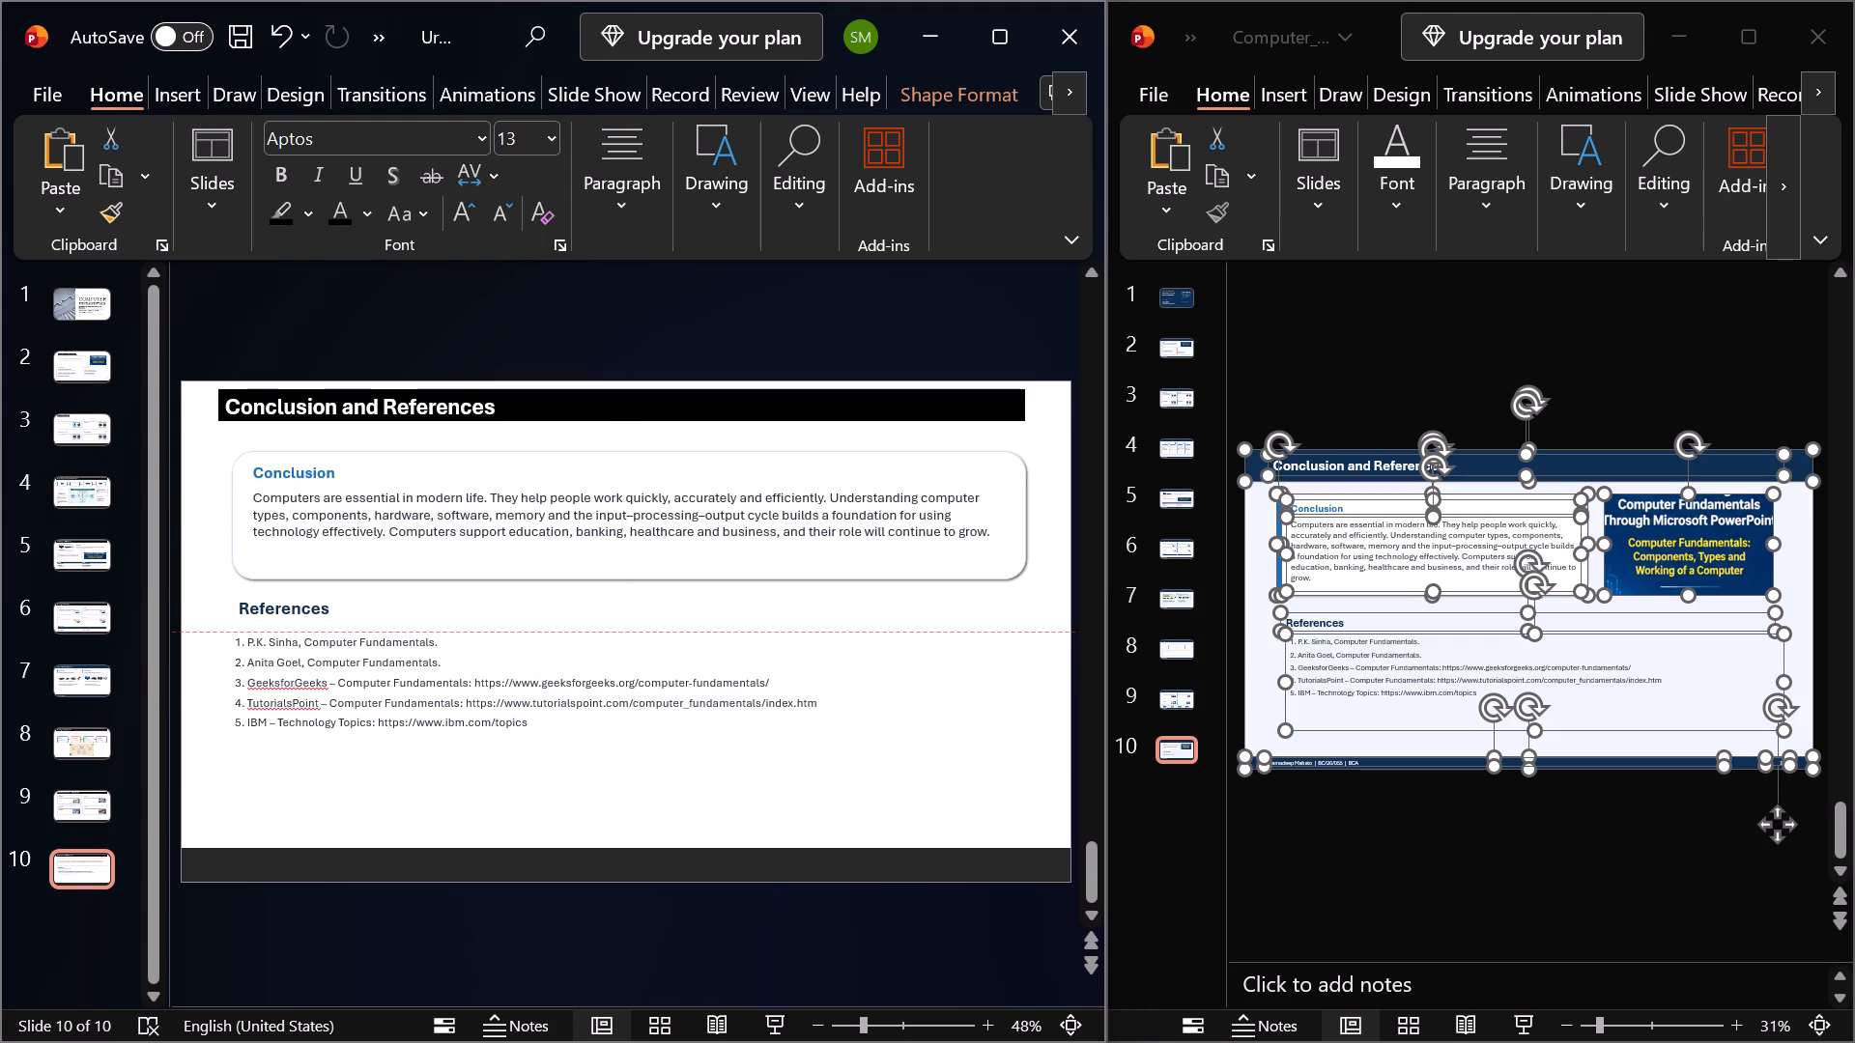
pyautogui.moveTo(632, 745); pyautogui.dragTo(637, 744)
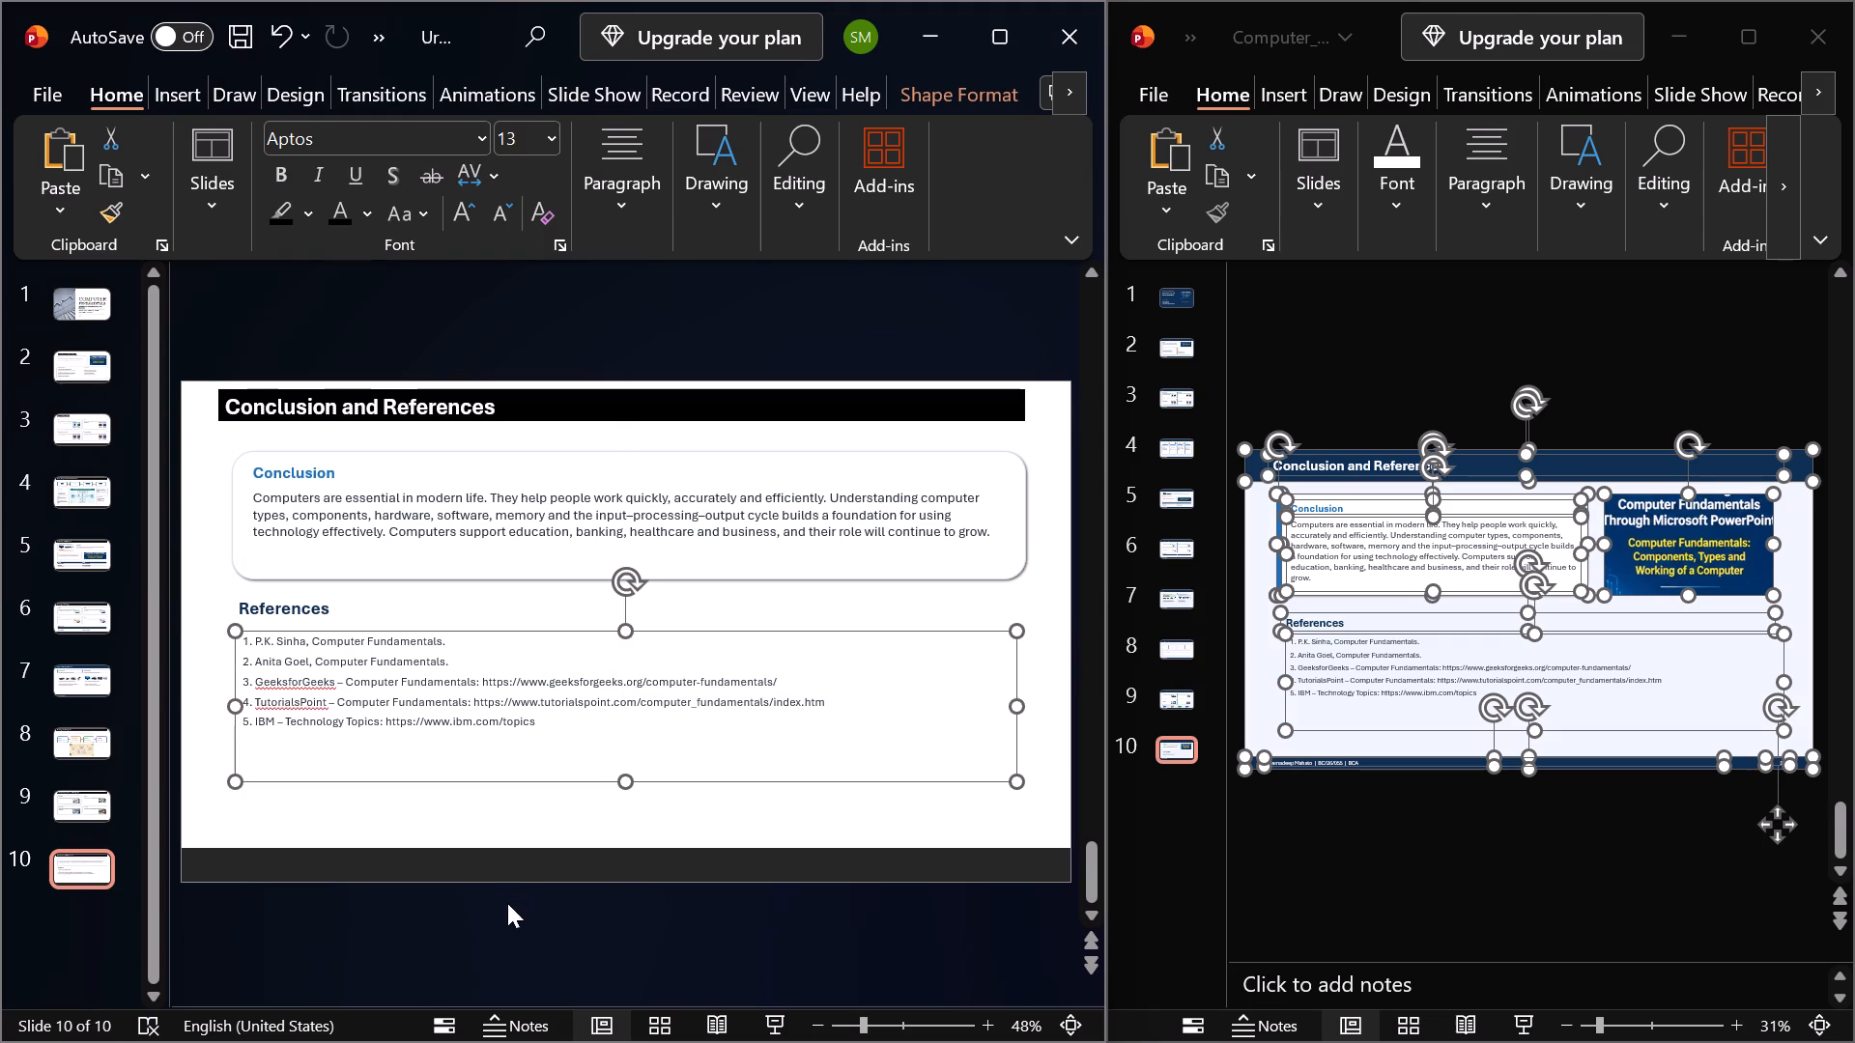
pyautogui.click(507, 903)
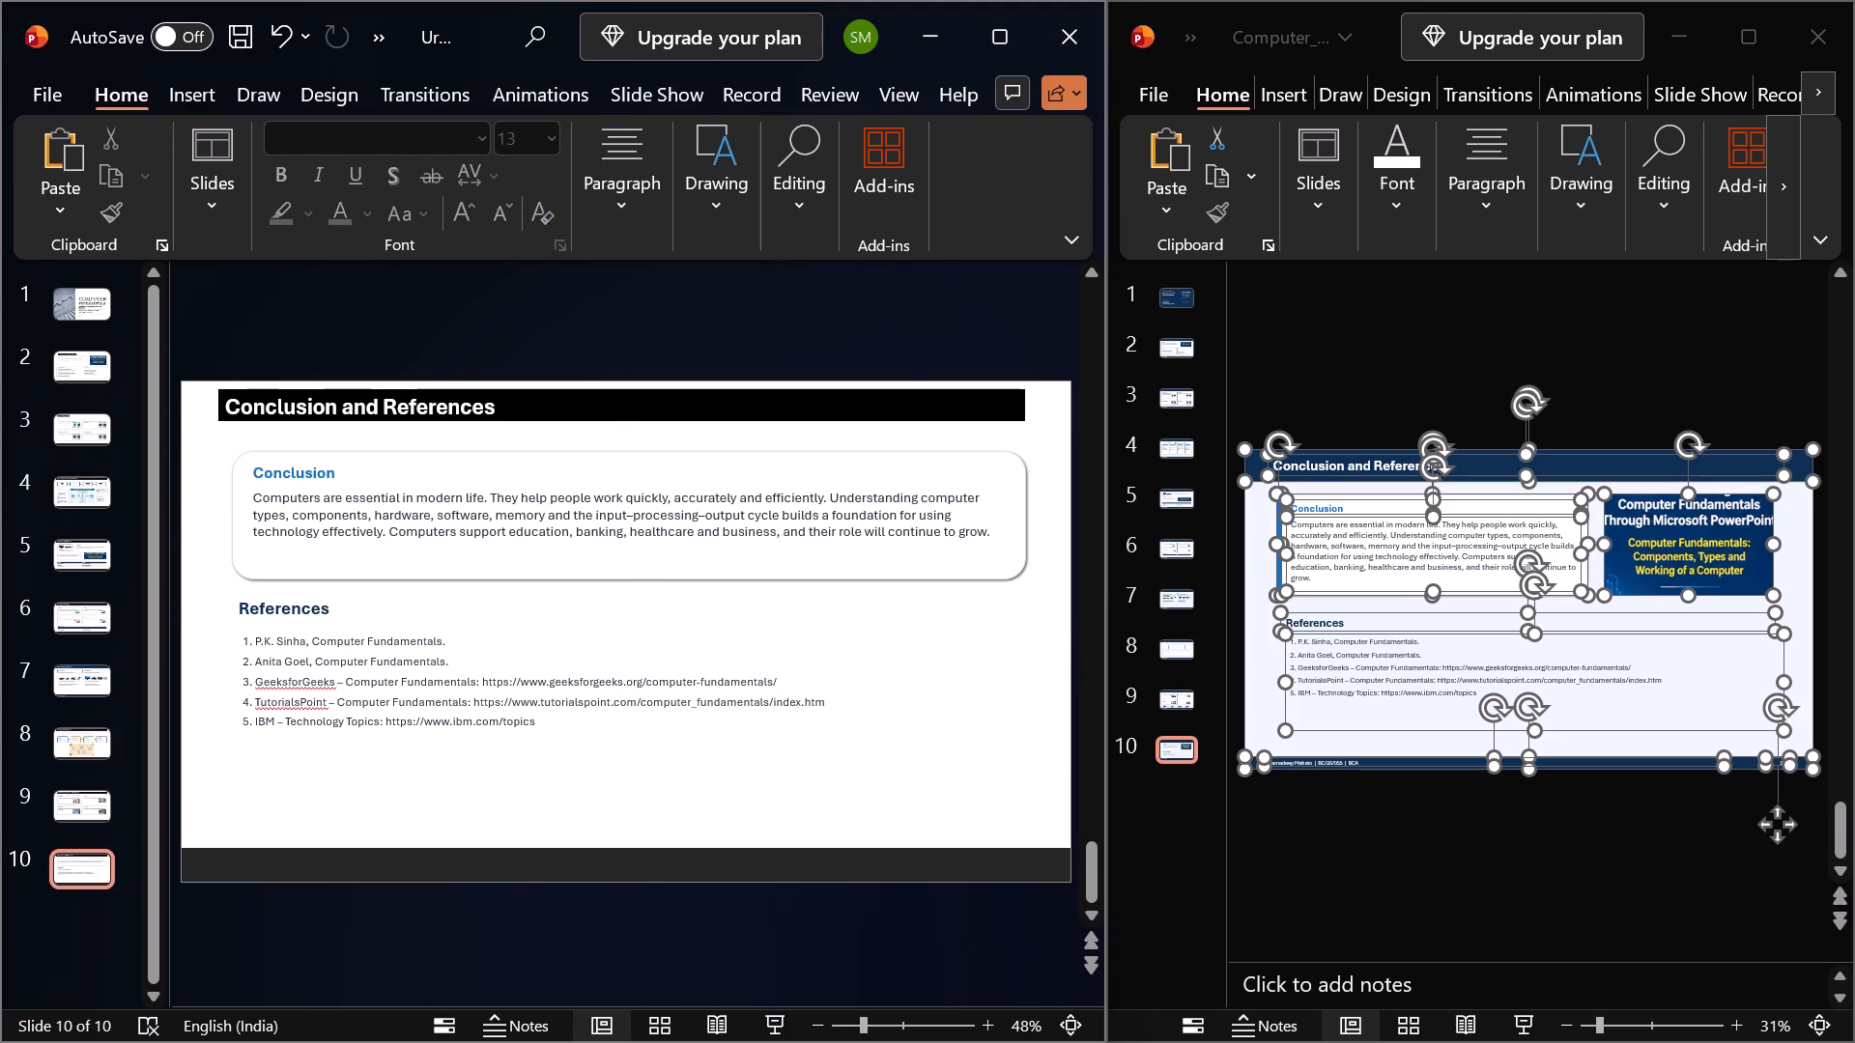
# On slide 9, move the Banking picture slightly down so it clears the description text above it.
pyautogui.click(74, 812)
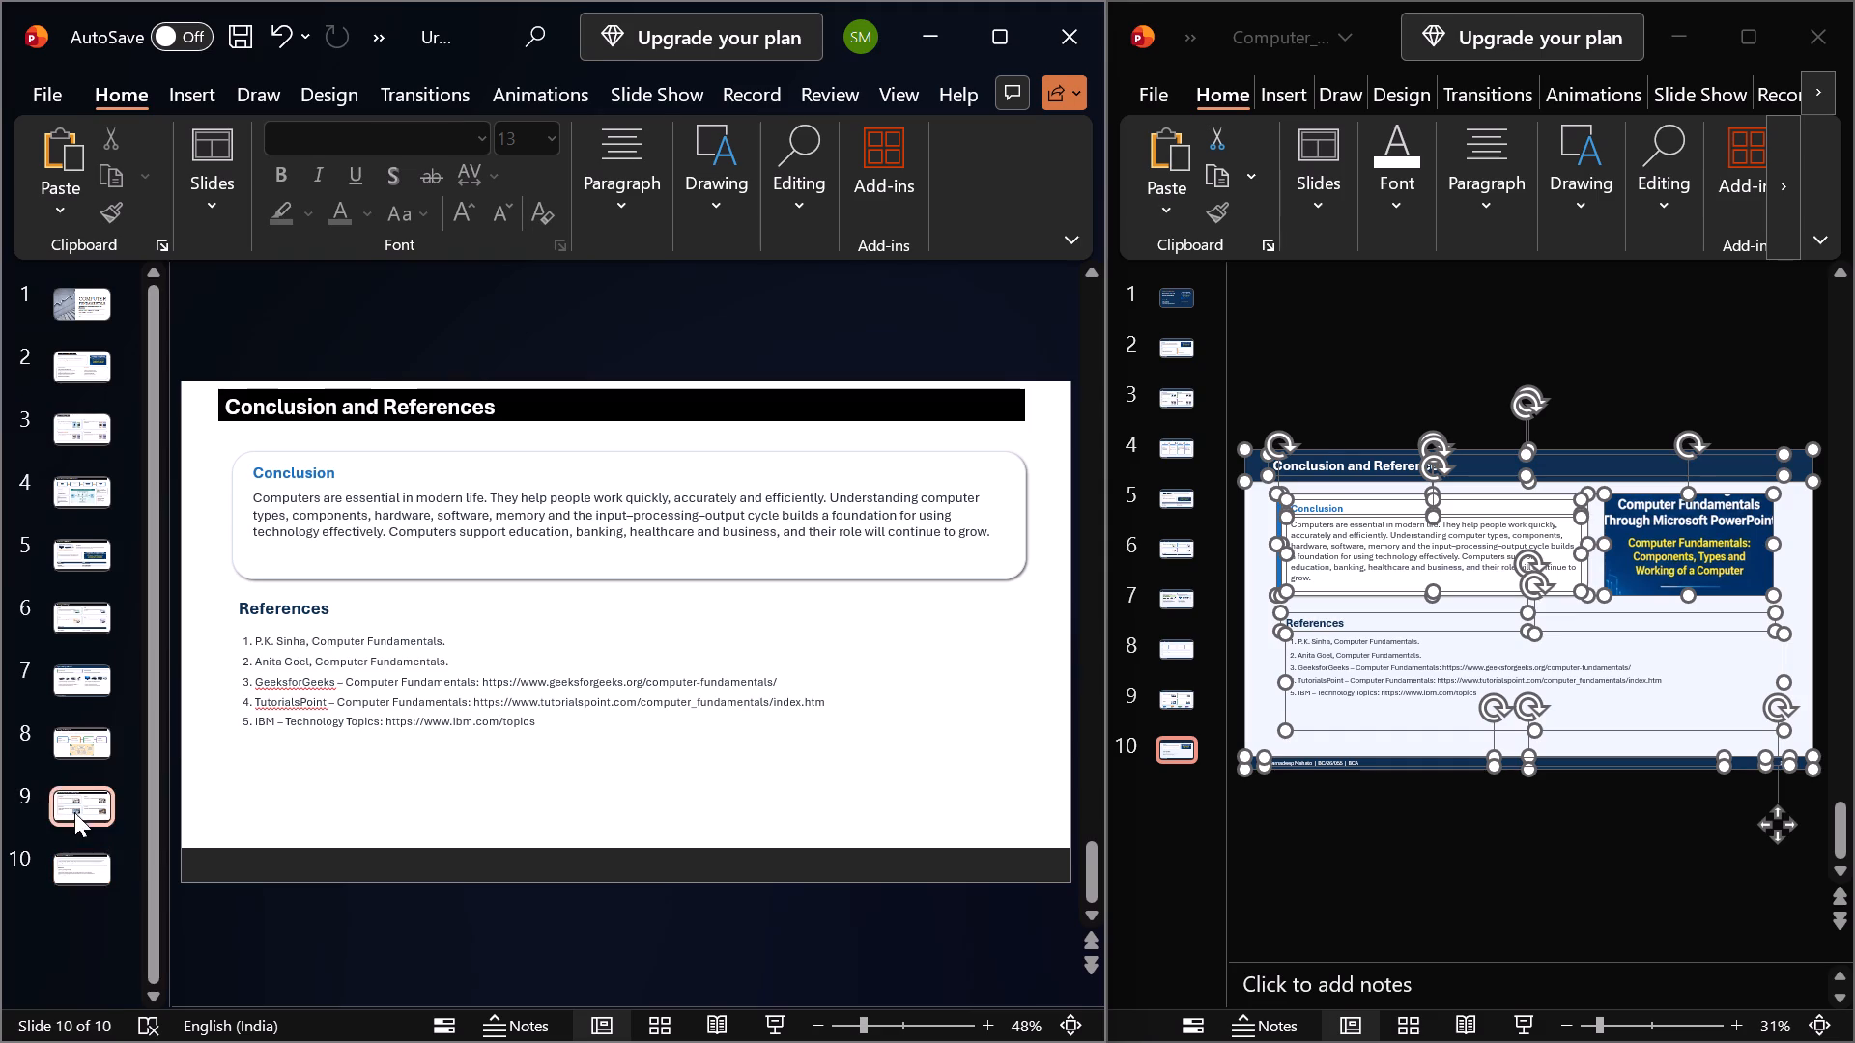
pyautogui.click(97, 748)
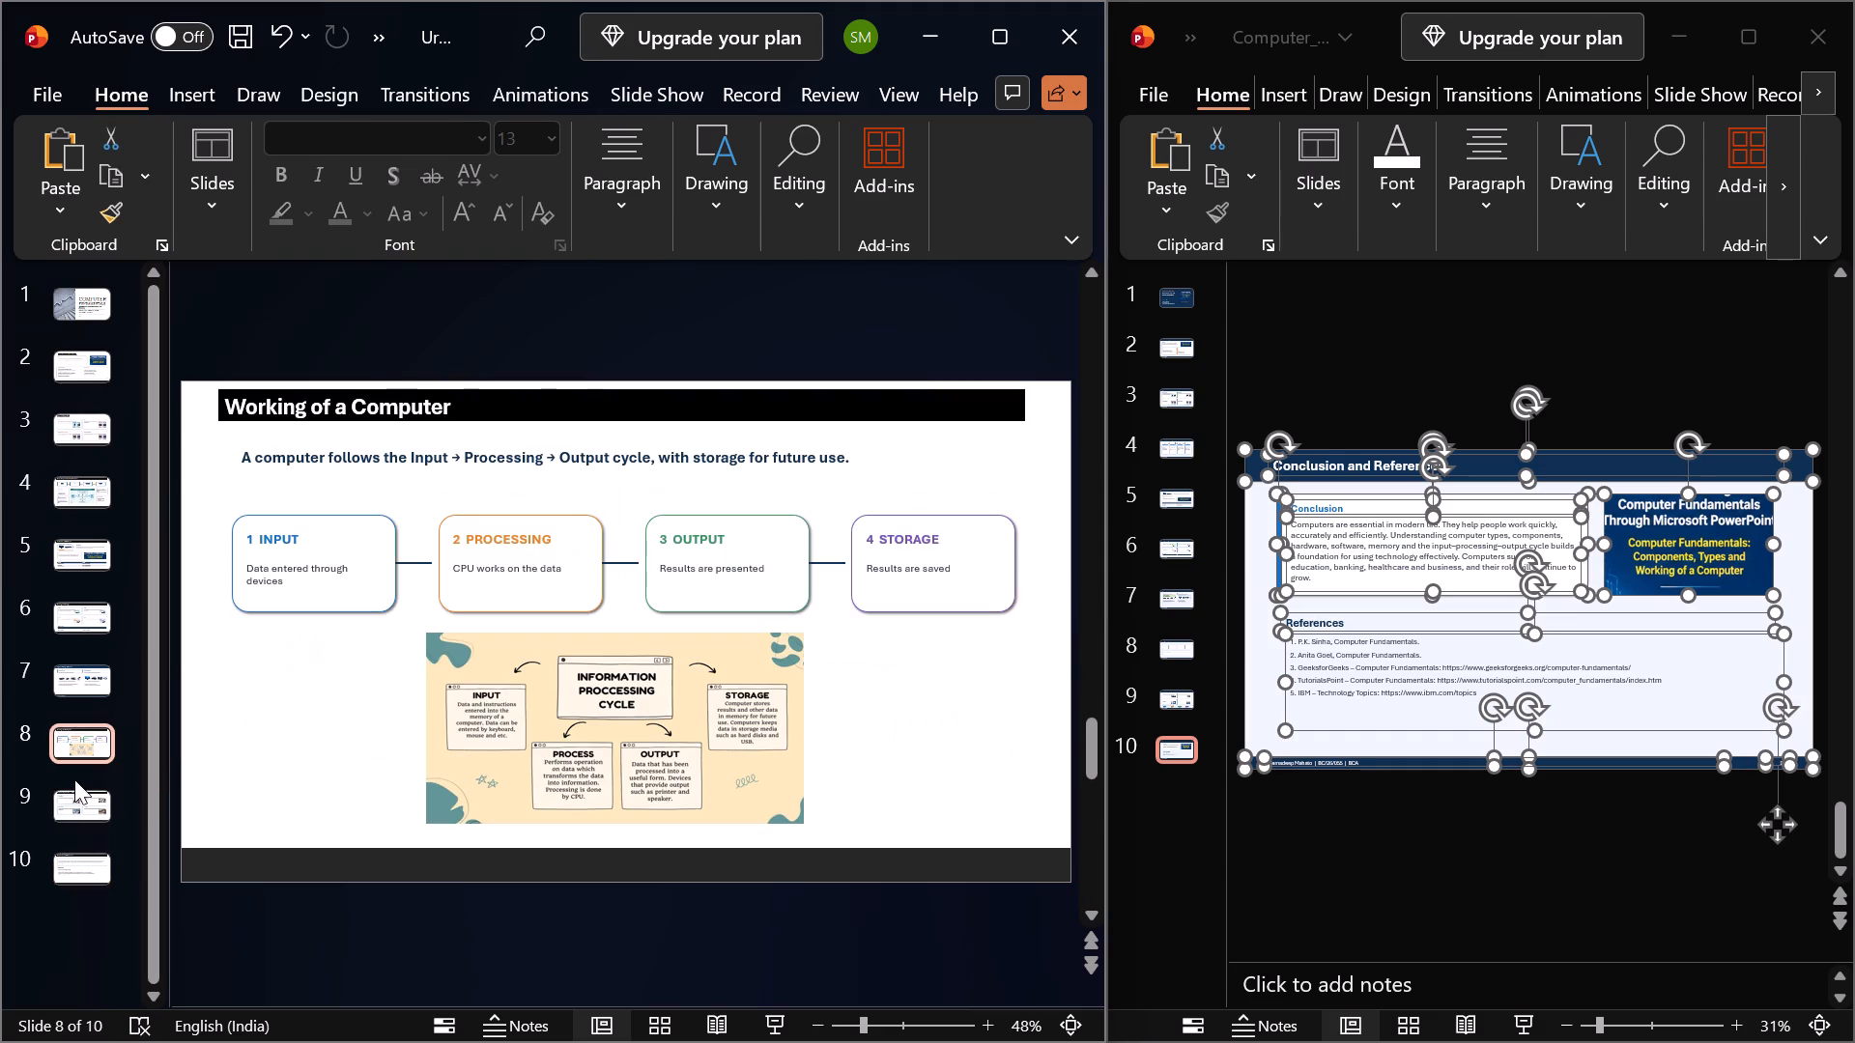
pyautogui.click(71, 794)
pyautogui.click(71, 812)
pyautogui.click(919, 543)
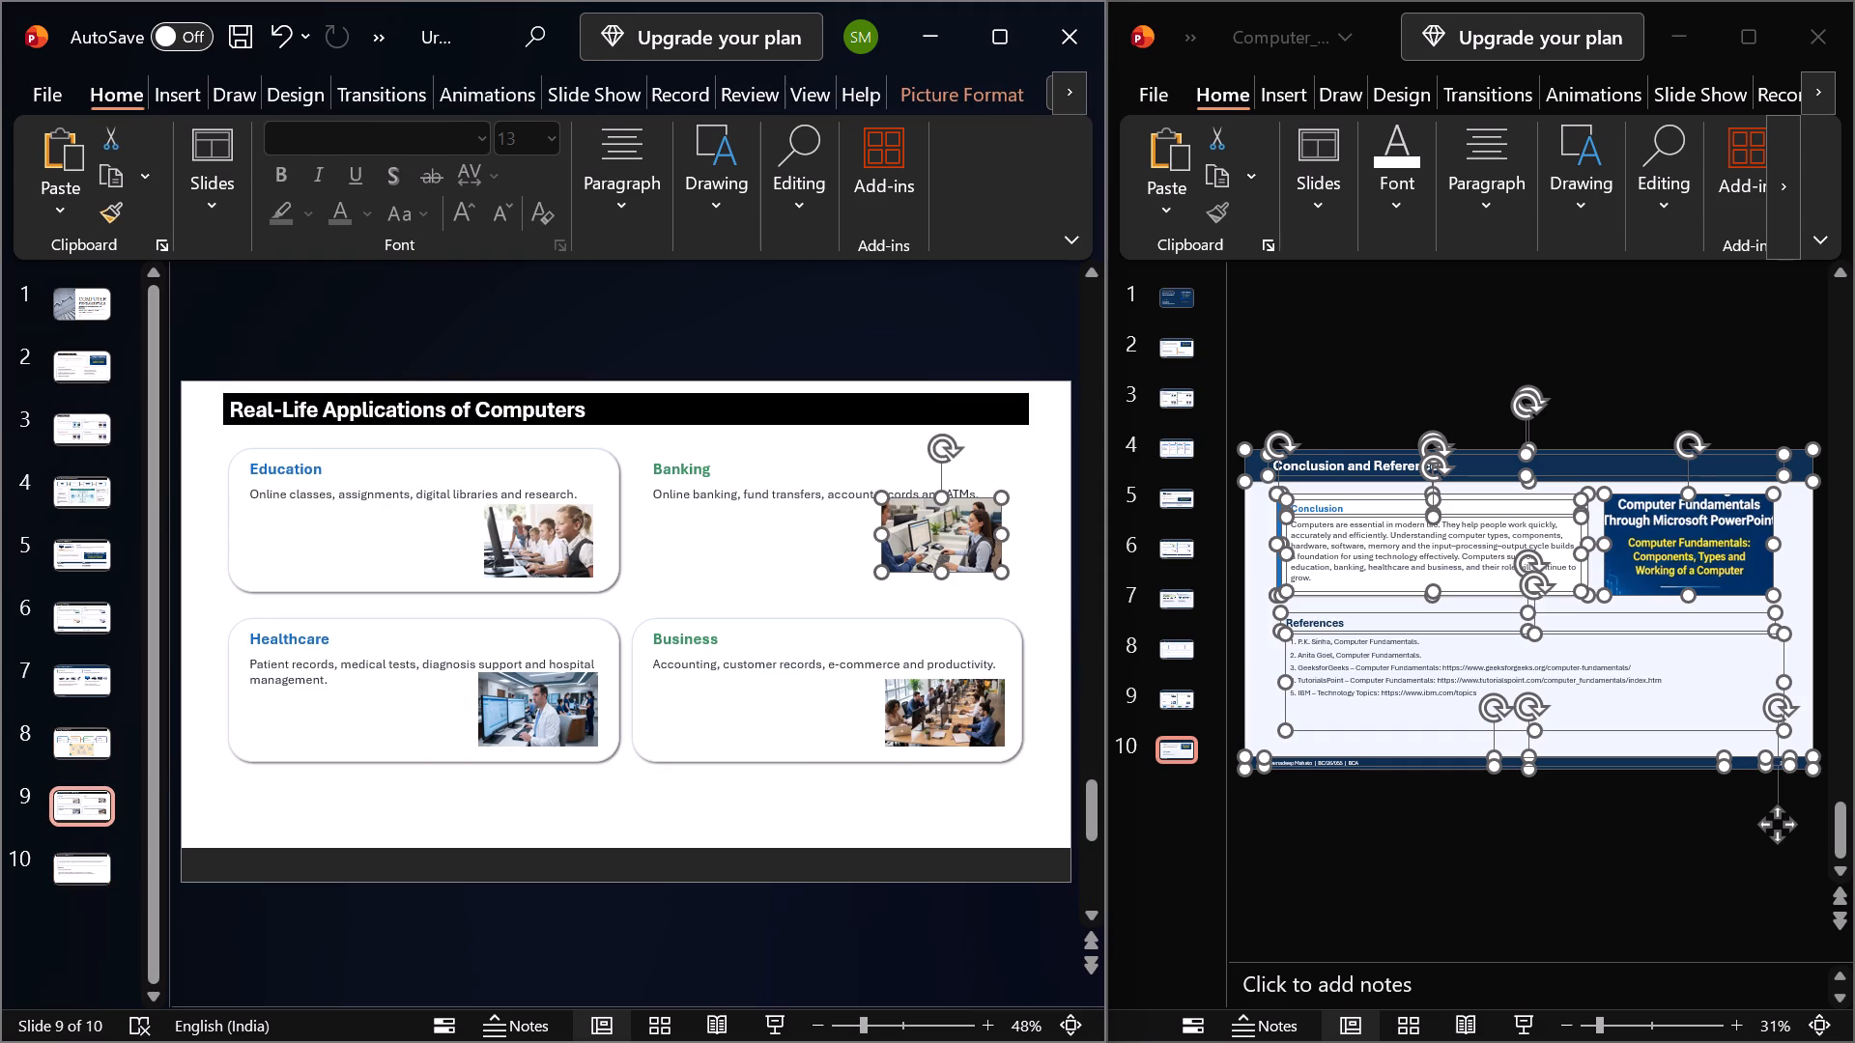
pyautogui.moveTo(931, 539); pyautogui.dragTo(927, 550)
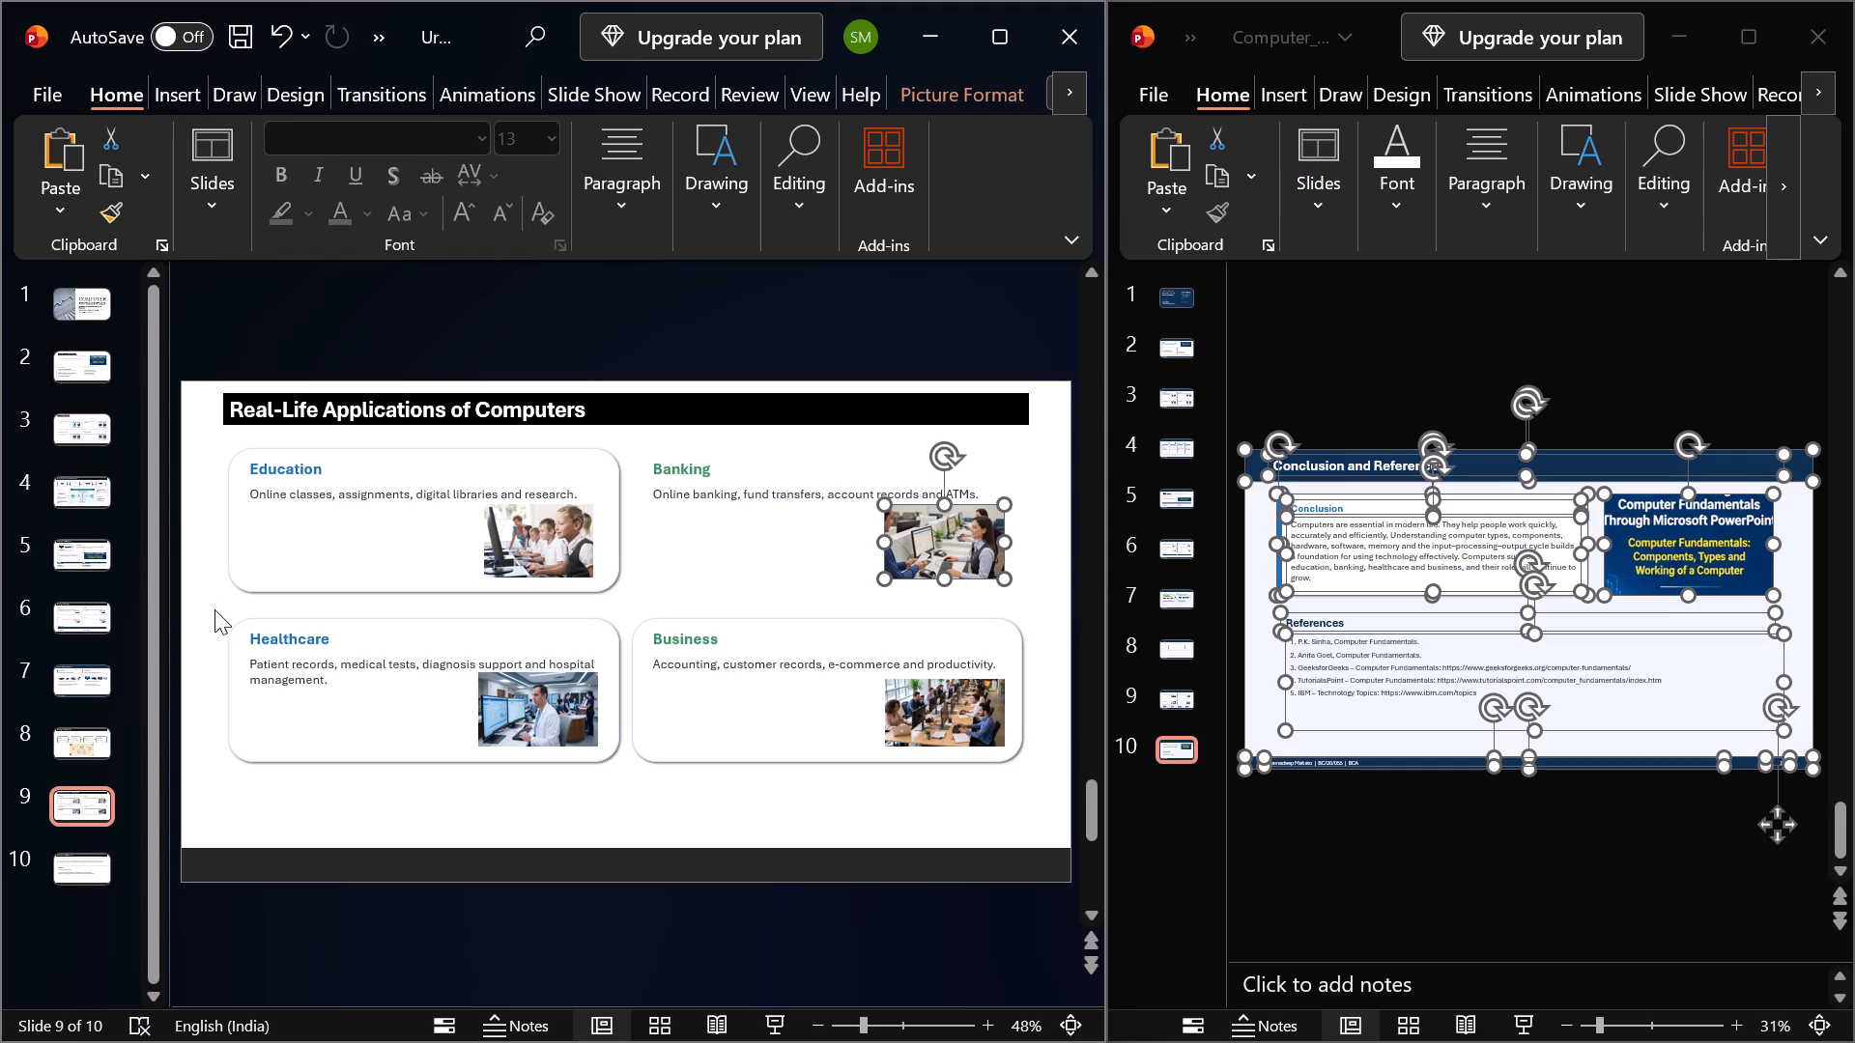
# Review the transferred content and styling on slides 5 to 8.
pyautogui.click(88, 747)
pyautogui.click(82, 702)
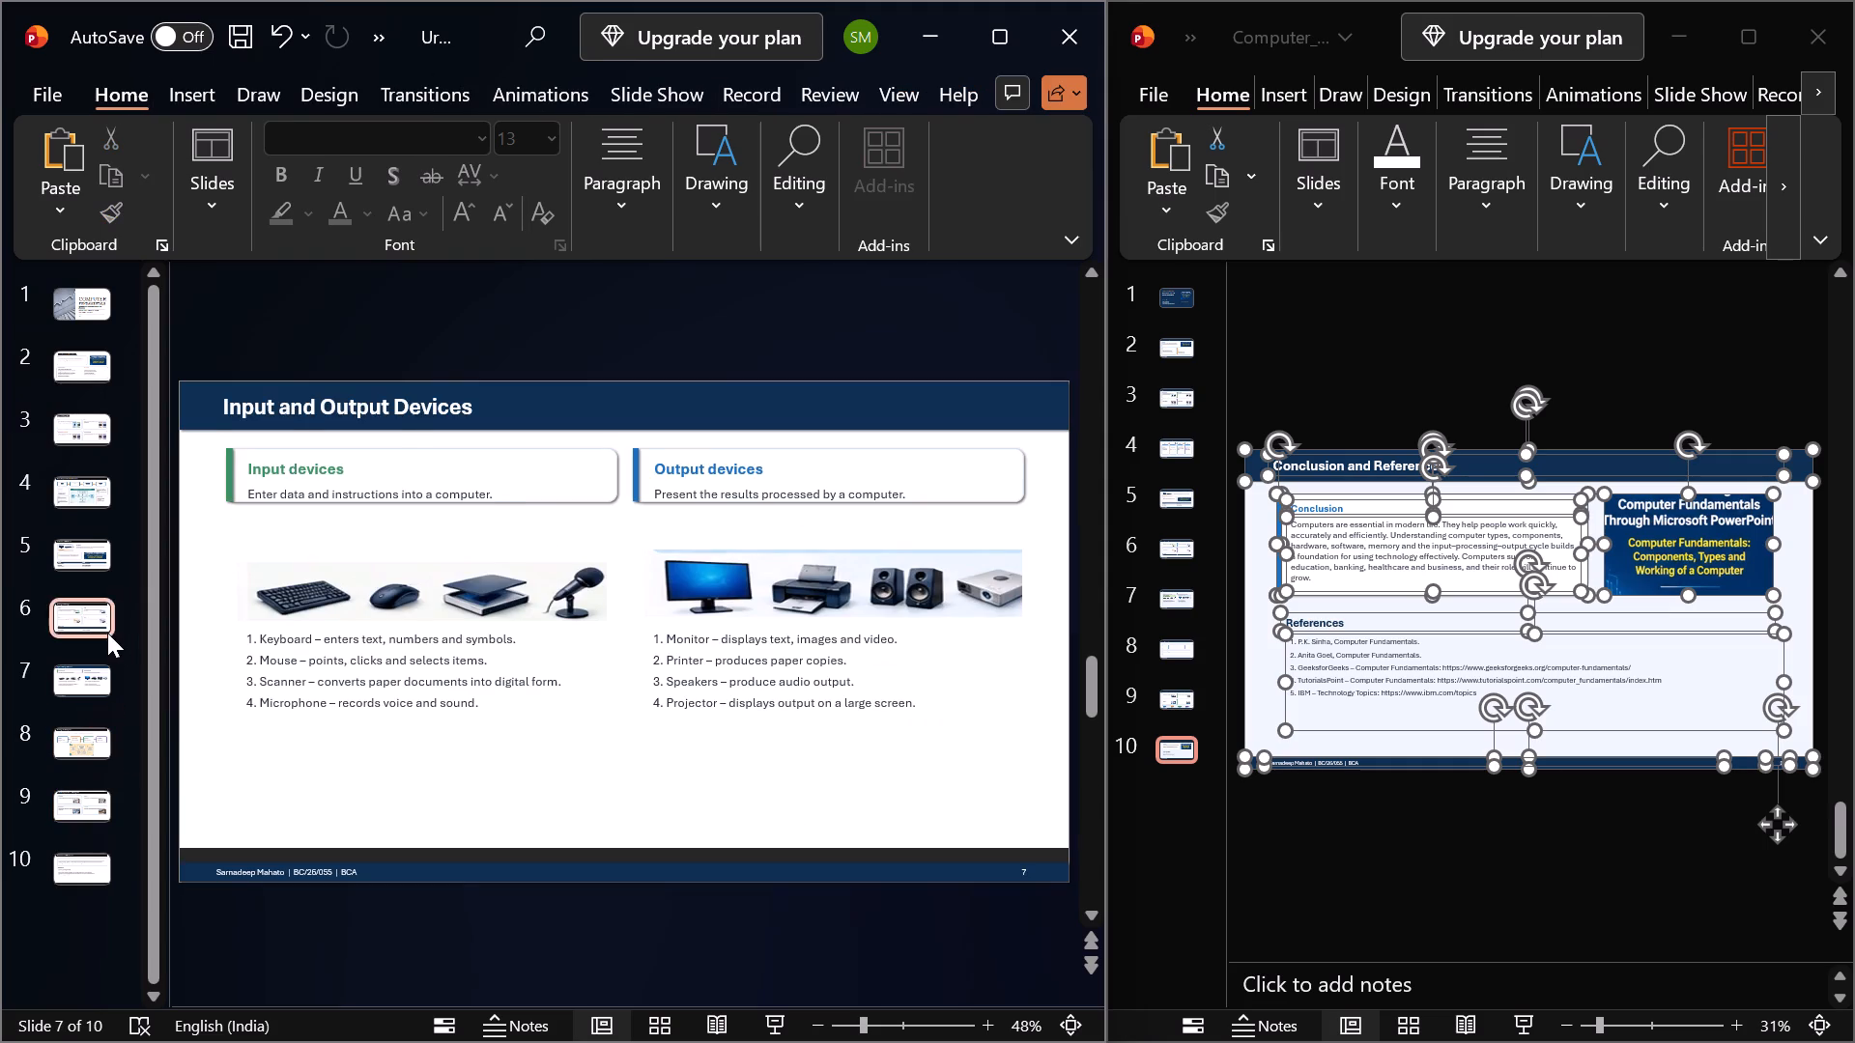
pyautogui.click(107, 633)
pyautogui.click(113, 556)
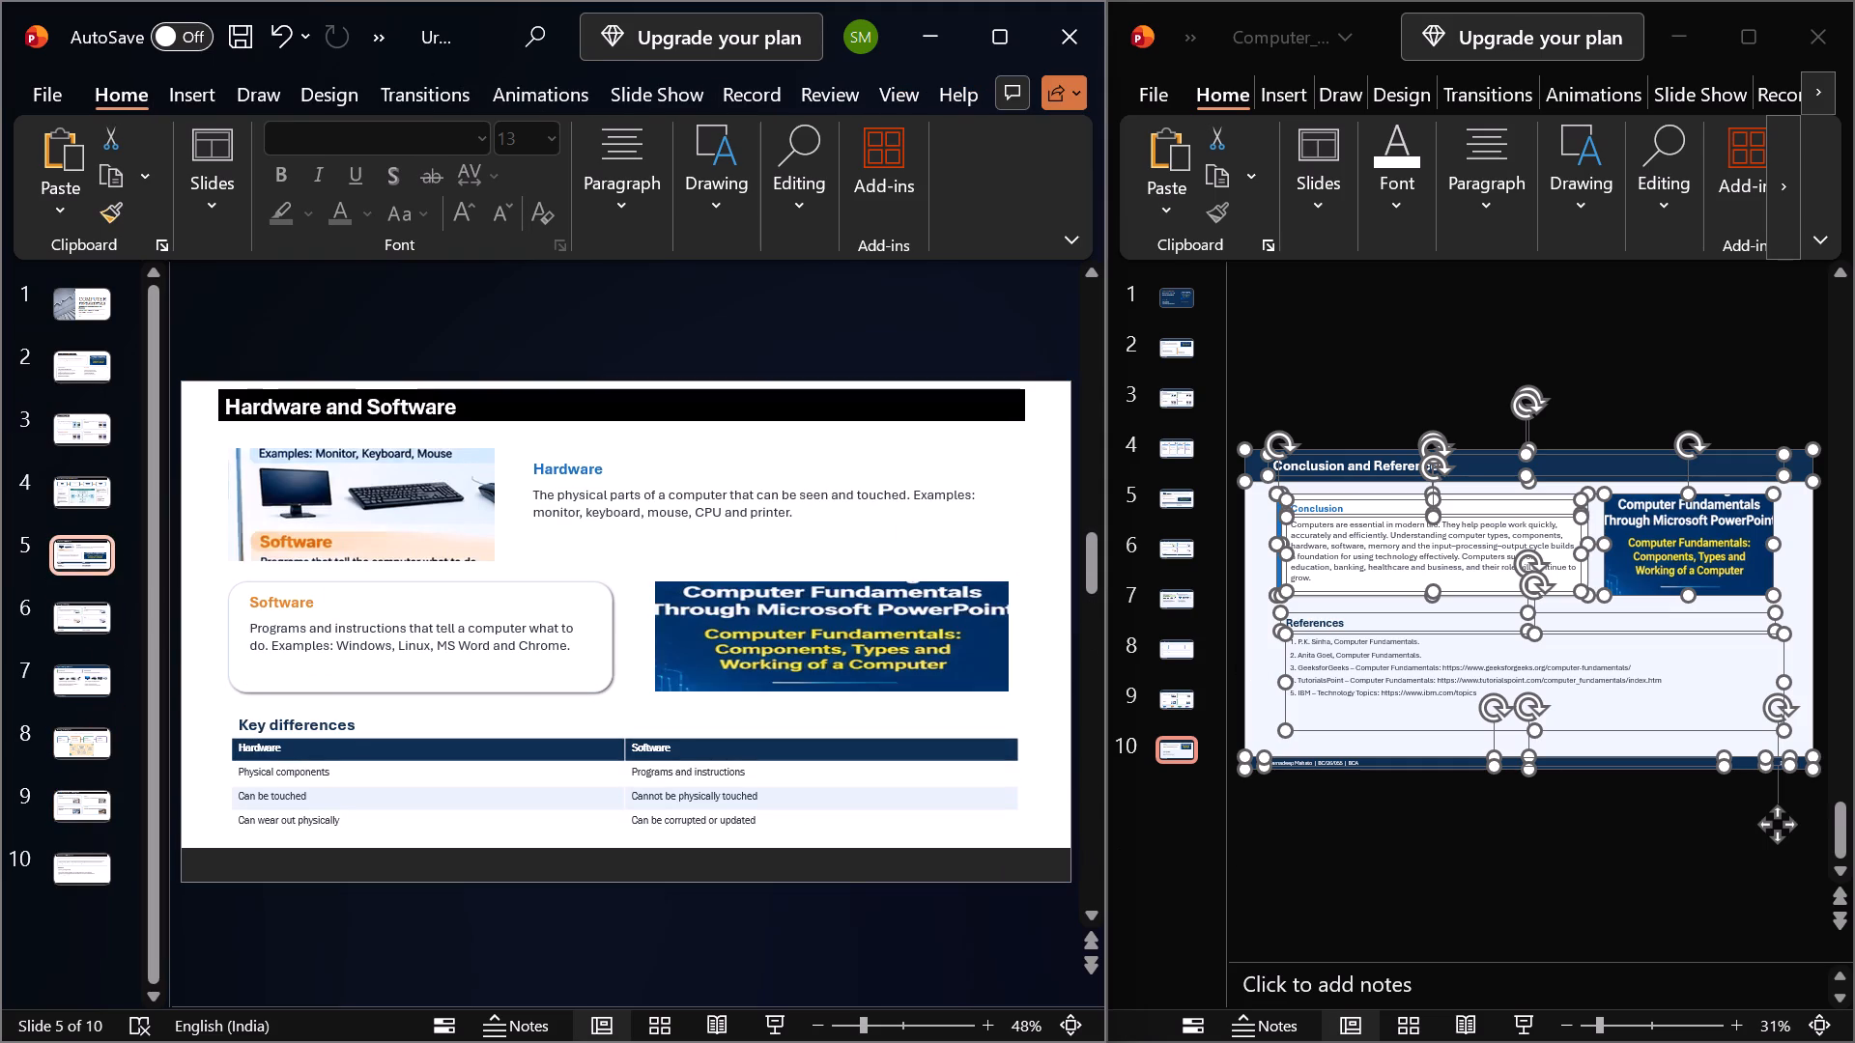
pyautogui.click(102, 615)
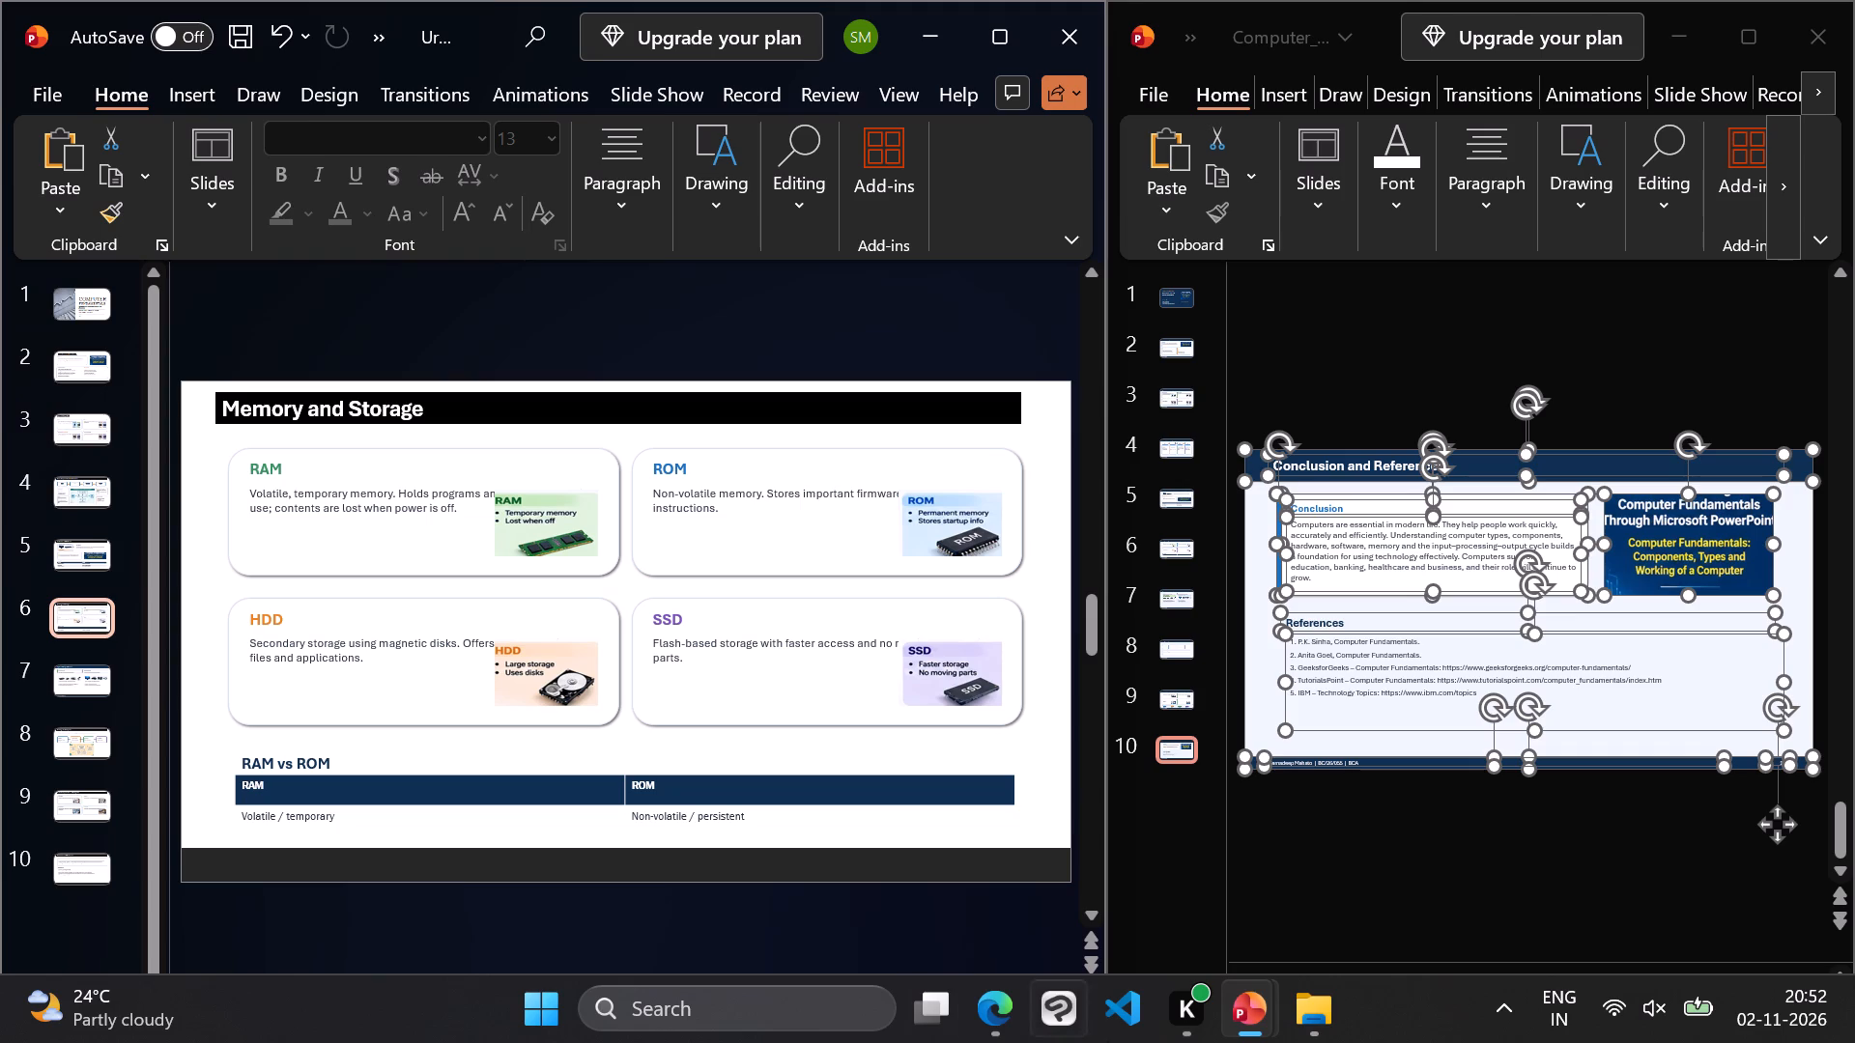
# Switch to Microsoft Edge and read the slide list and mandatory PowerPoint features in the Lab Assignment PDF.
pyautogui.click(993, 1042)
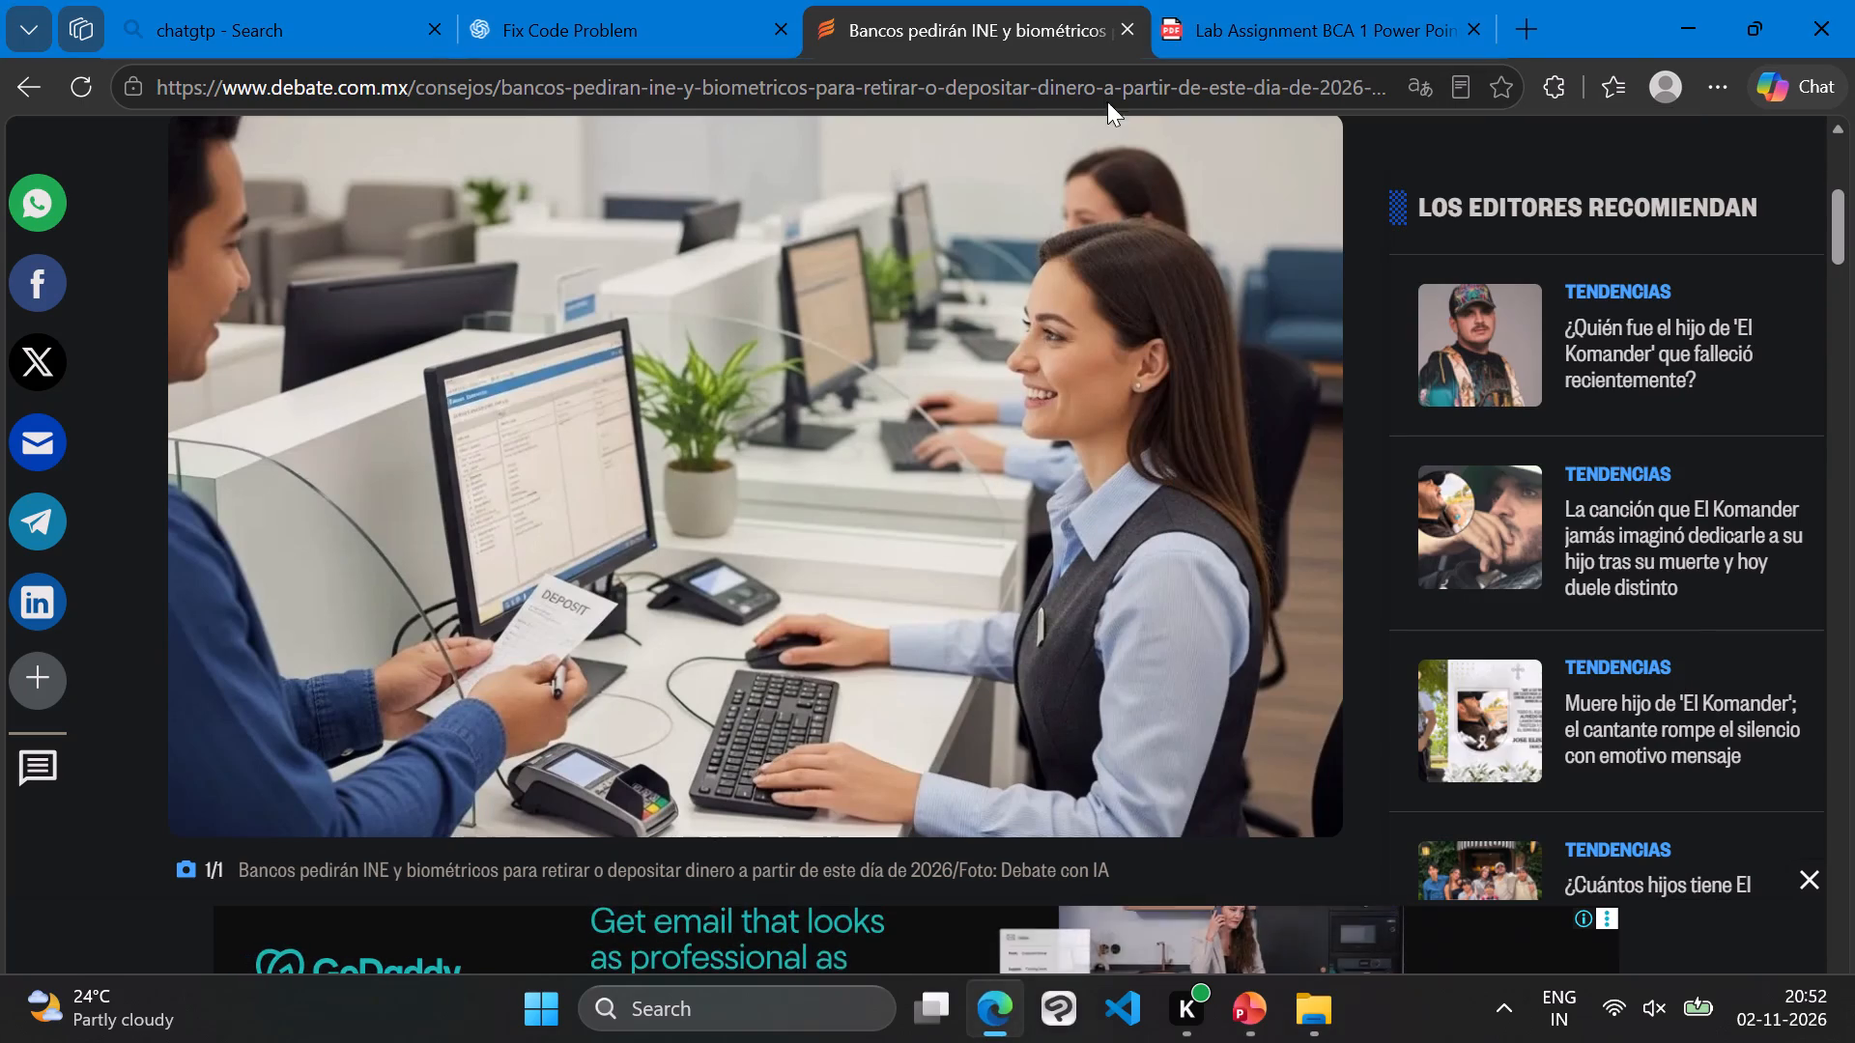
pyautogui.click(1270, 34)
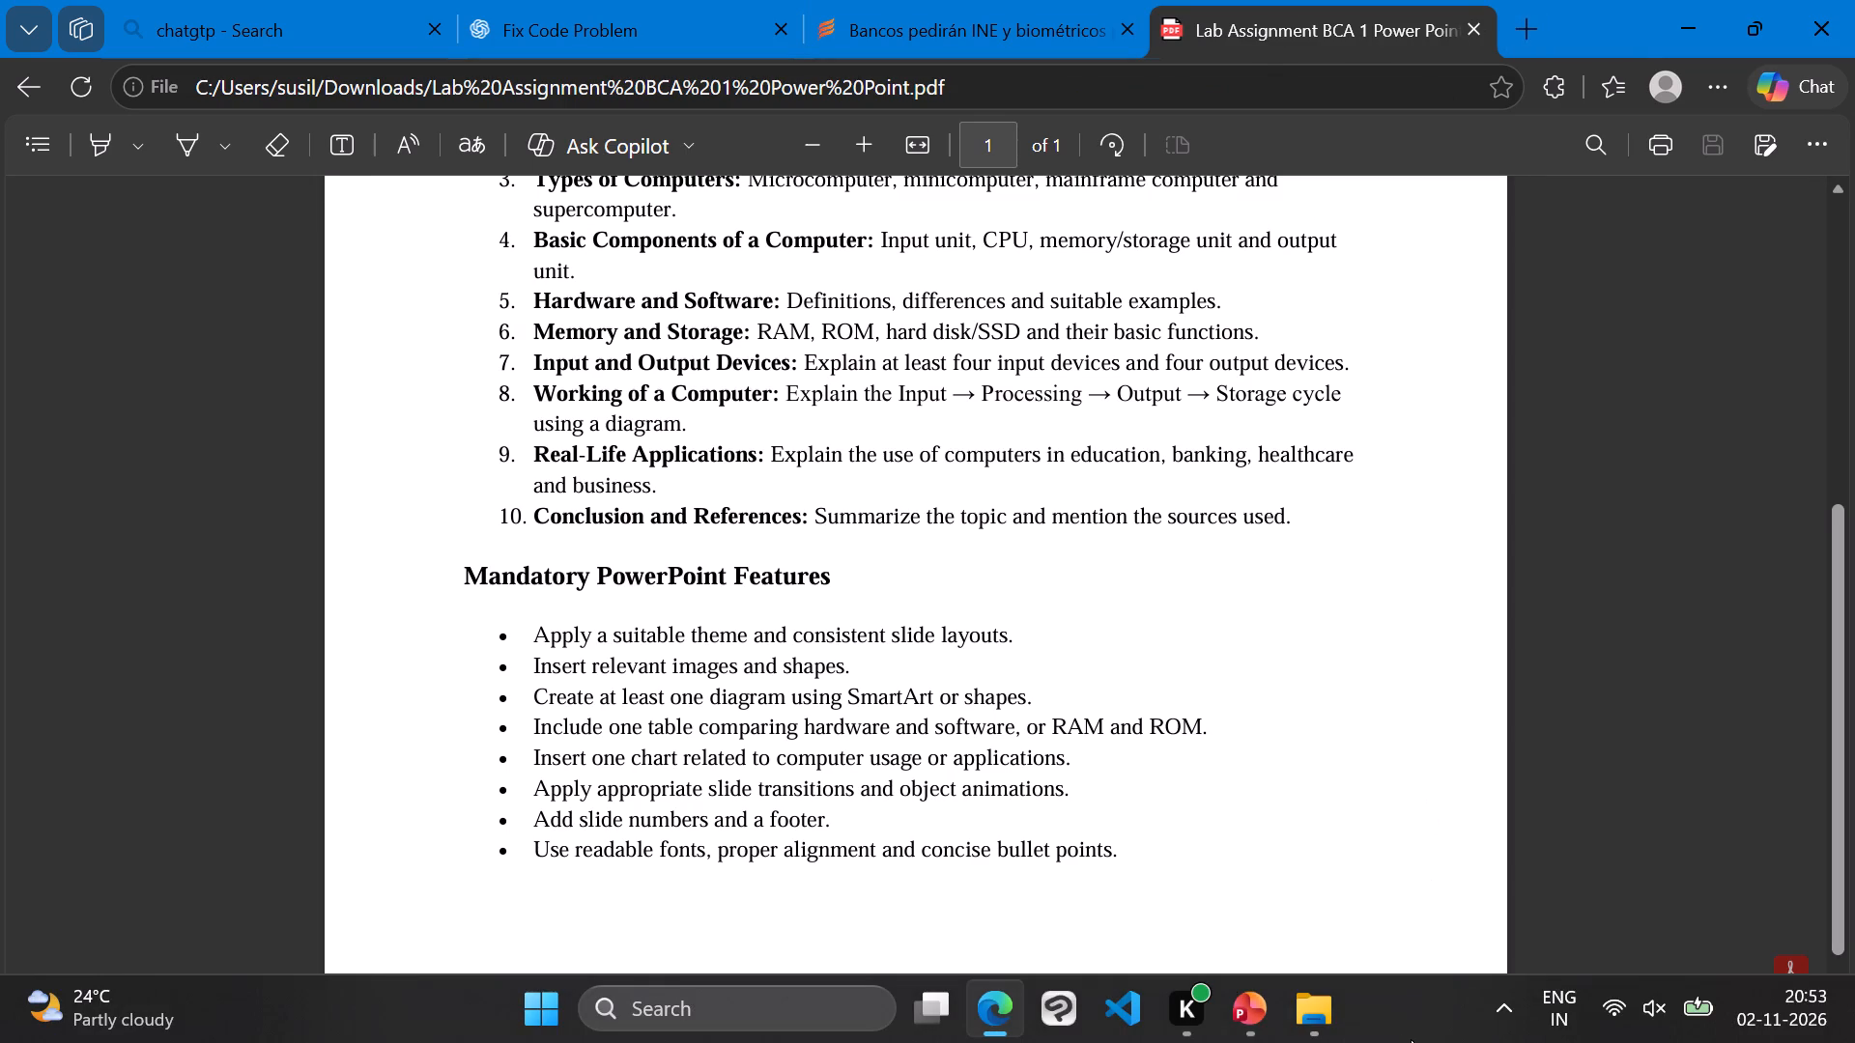
# From the Downloads folder, open the Computer_Fundamentals_BCA_Presentation PDF in Microsoft Edge.
pyautogui.click(1287, 1005)
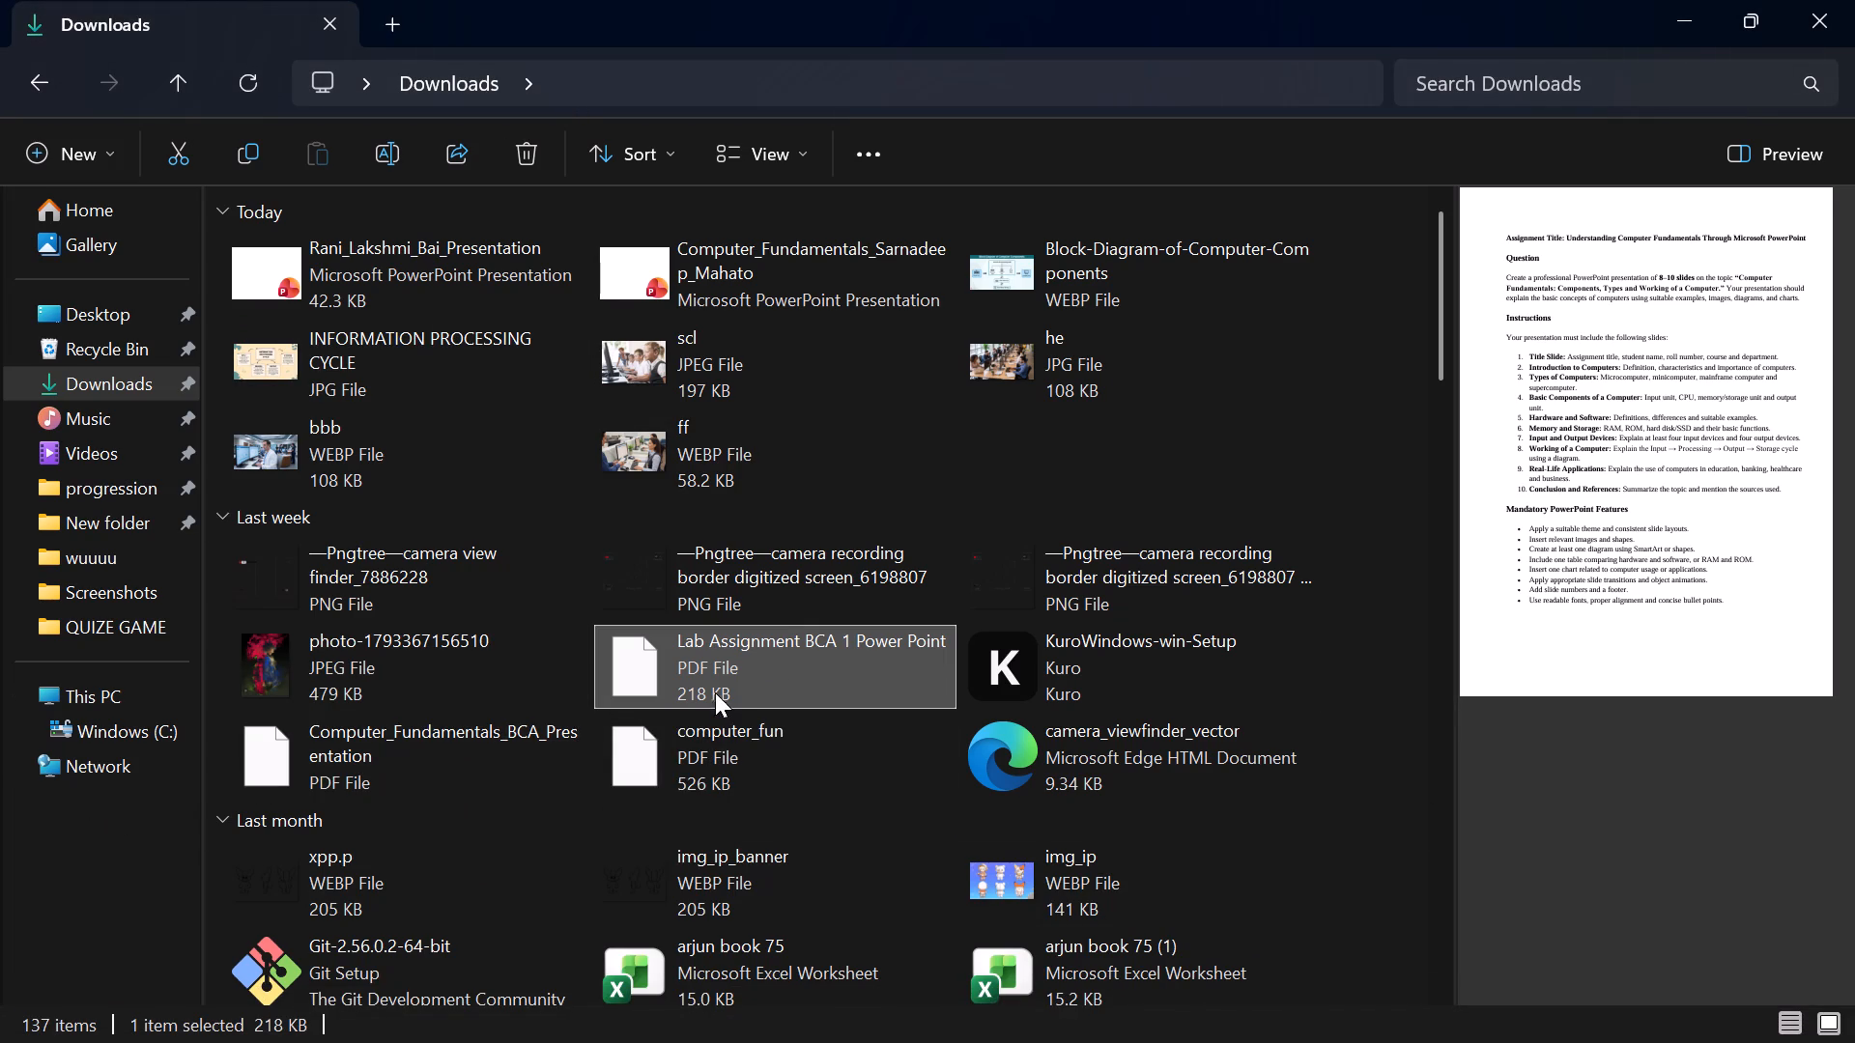
pyautogui.rightClick(433, 800)
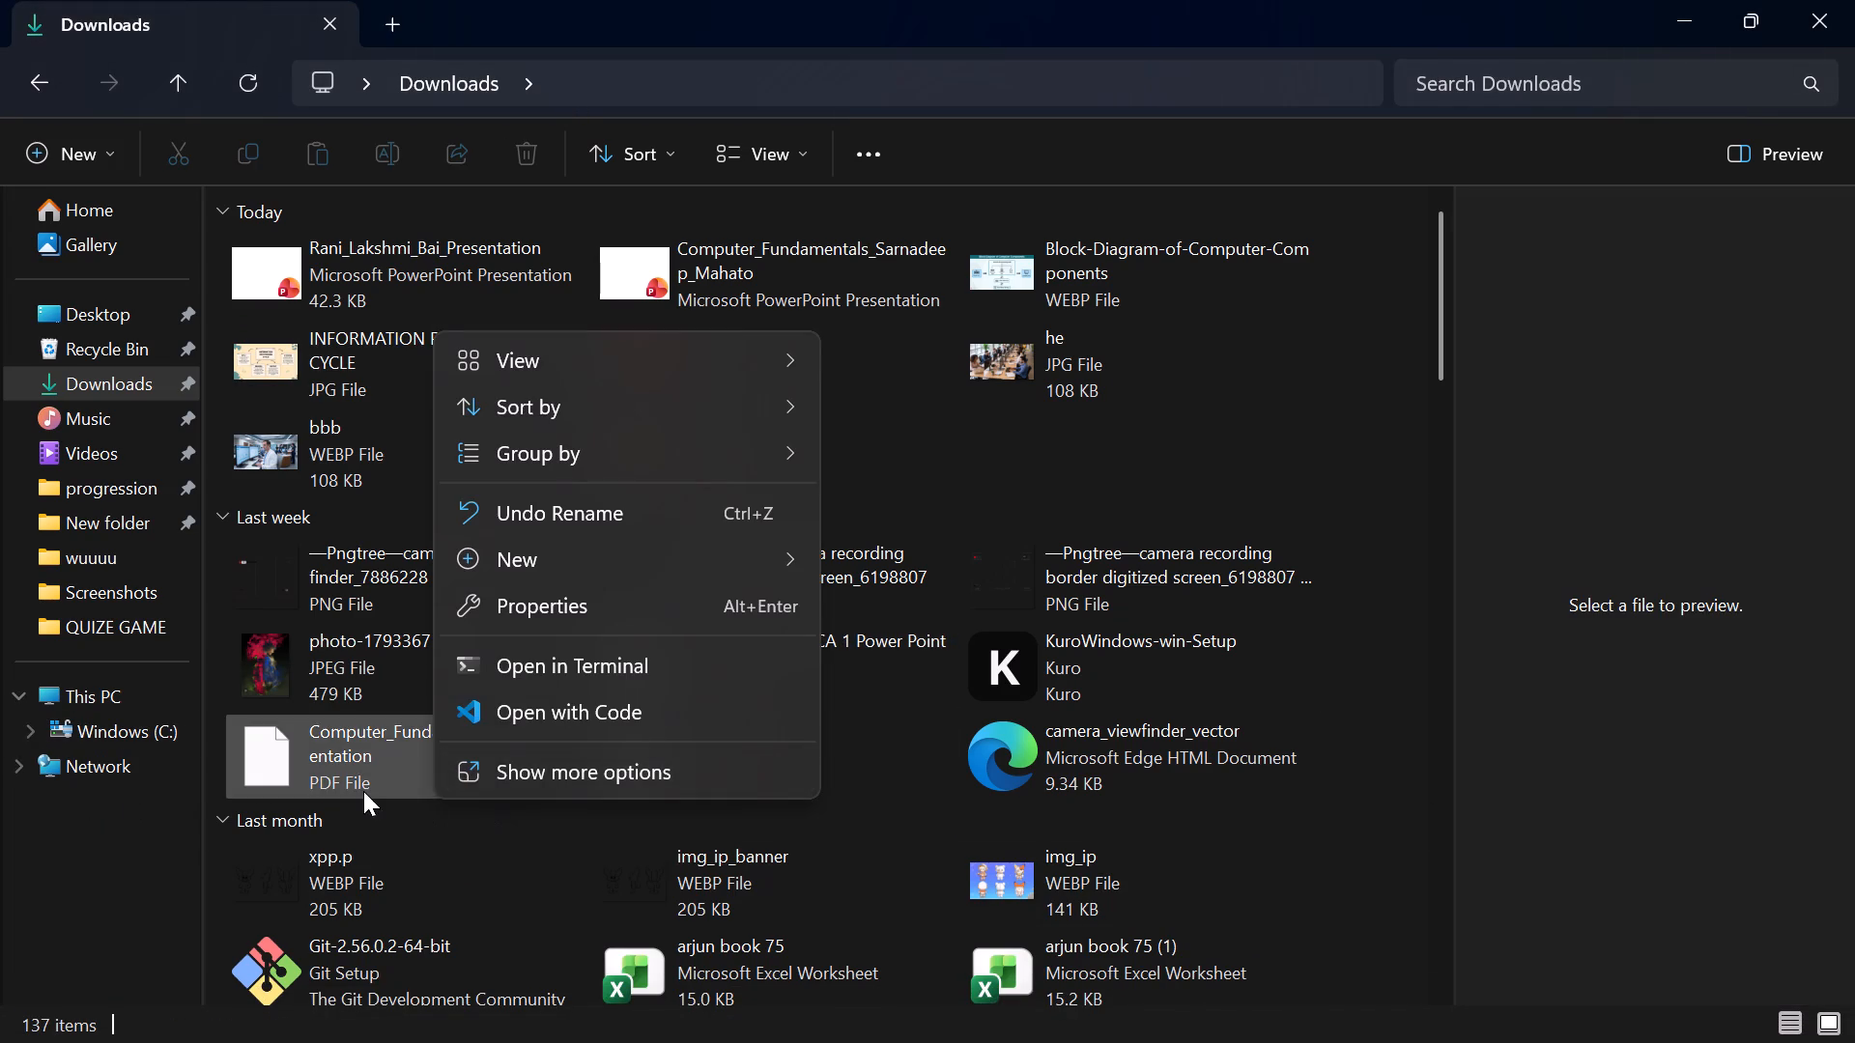
pyautogui.click(359, 786)
pyautogui.rightClick(359, 786)
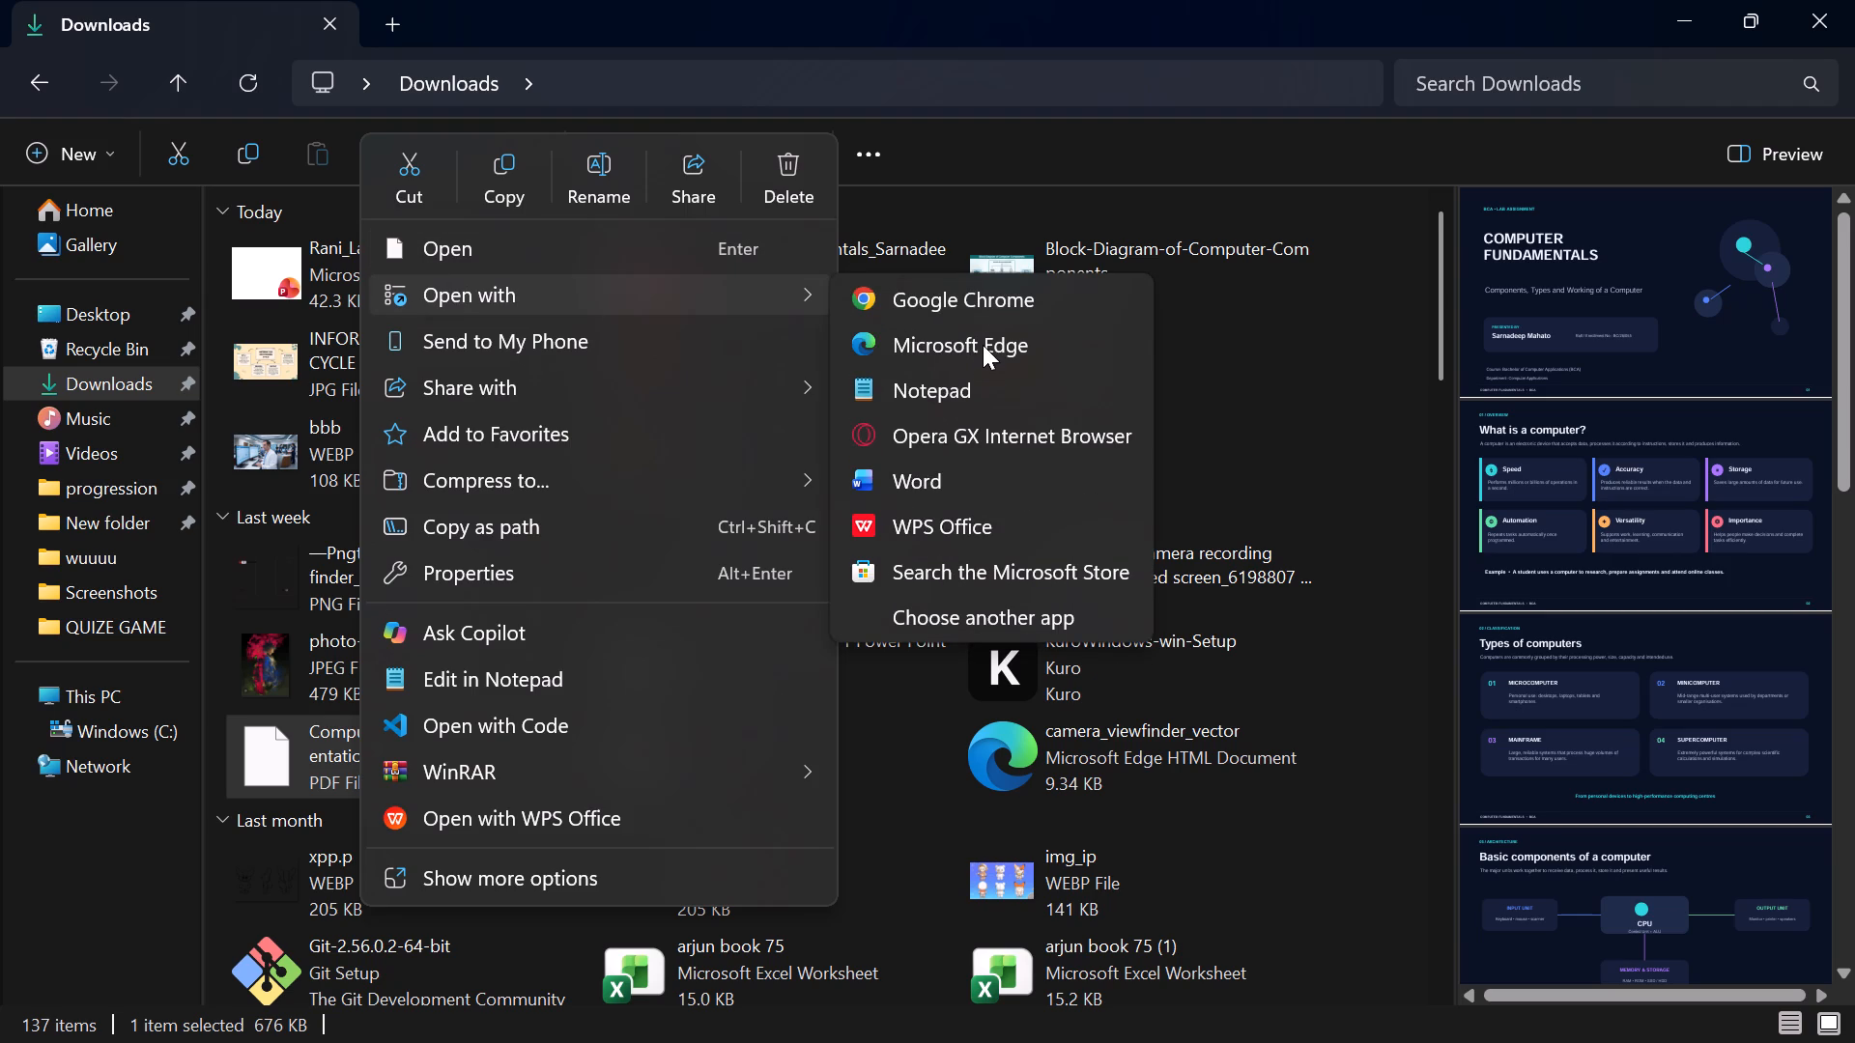
pyautogui.click(983, 345)
# Review the content and layout of the earlier PDF version's slides through to the conclusion and references page.
pyautogui.scroll(-2, 1060, 606)
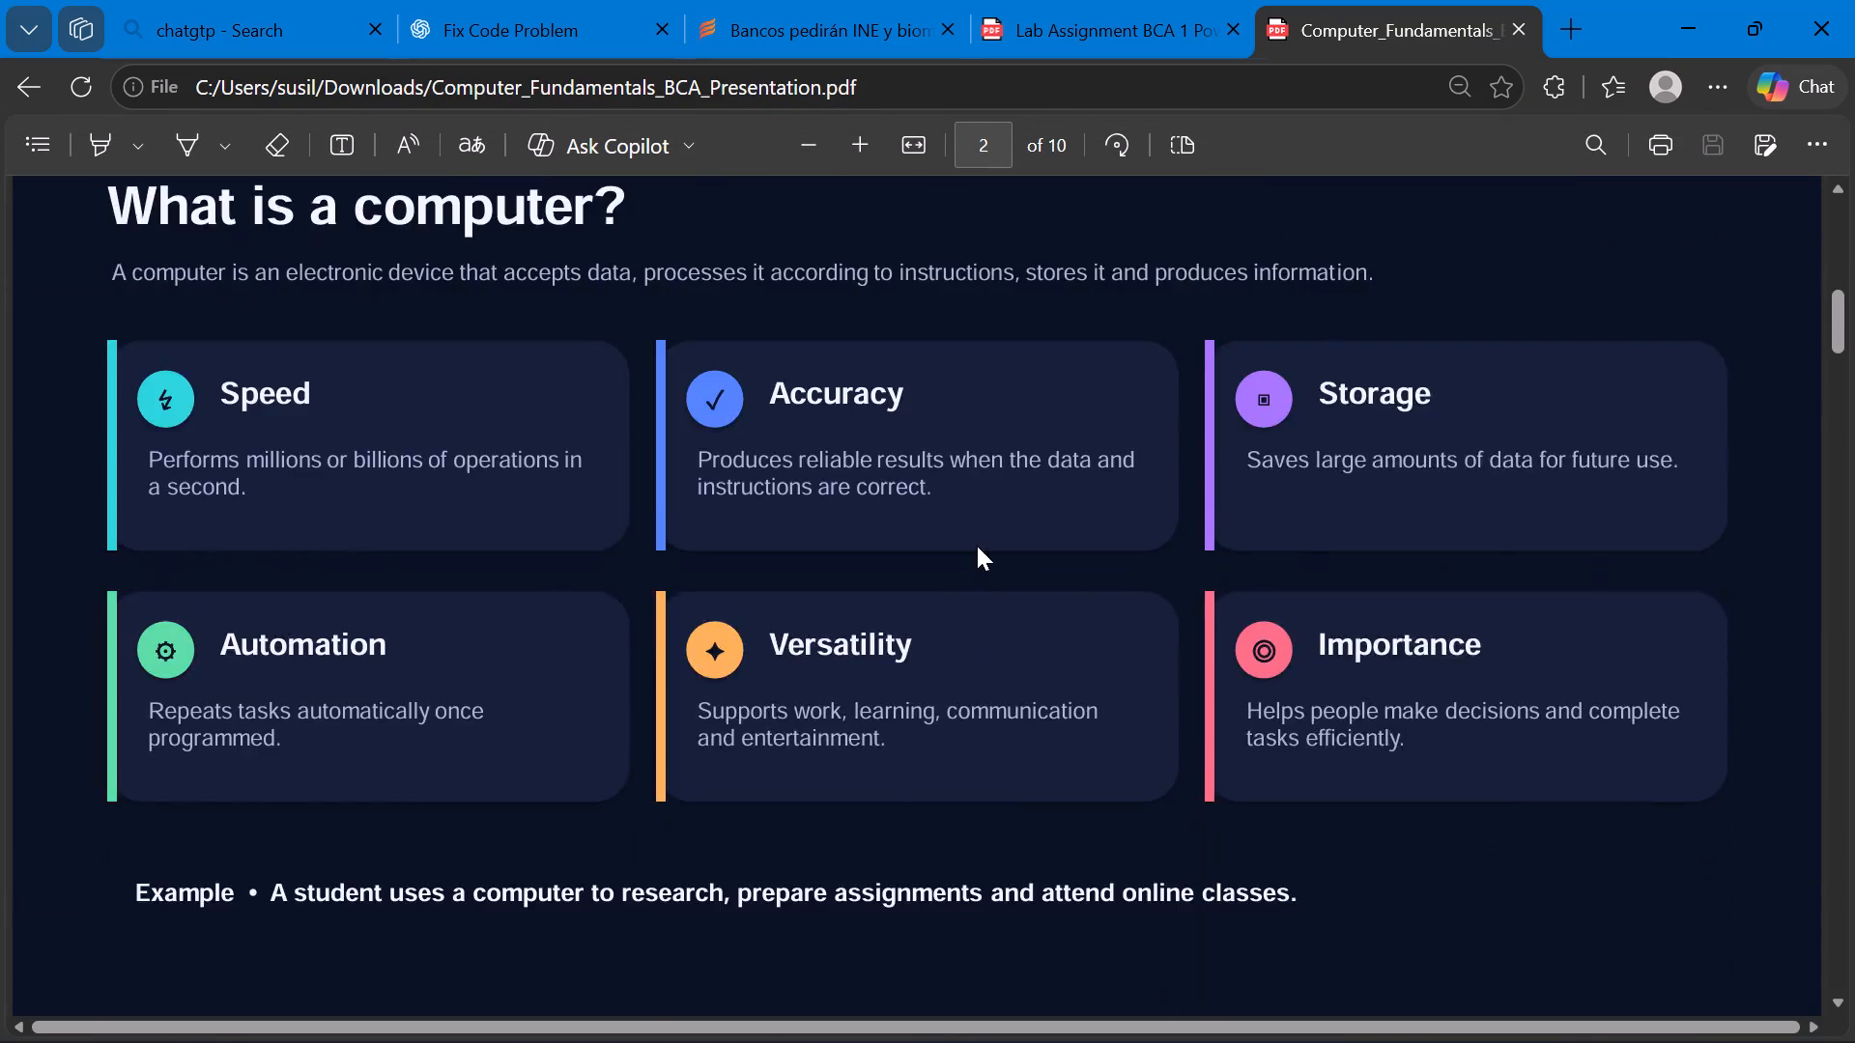
pyautogui.scroll(-6, 975, 546)
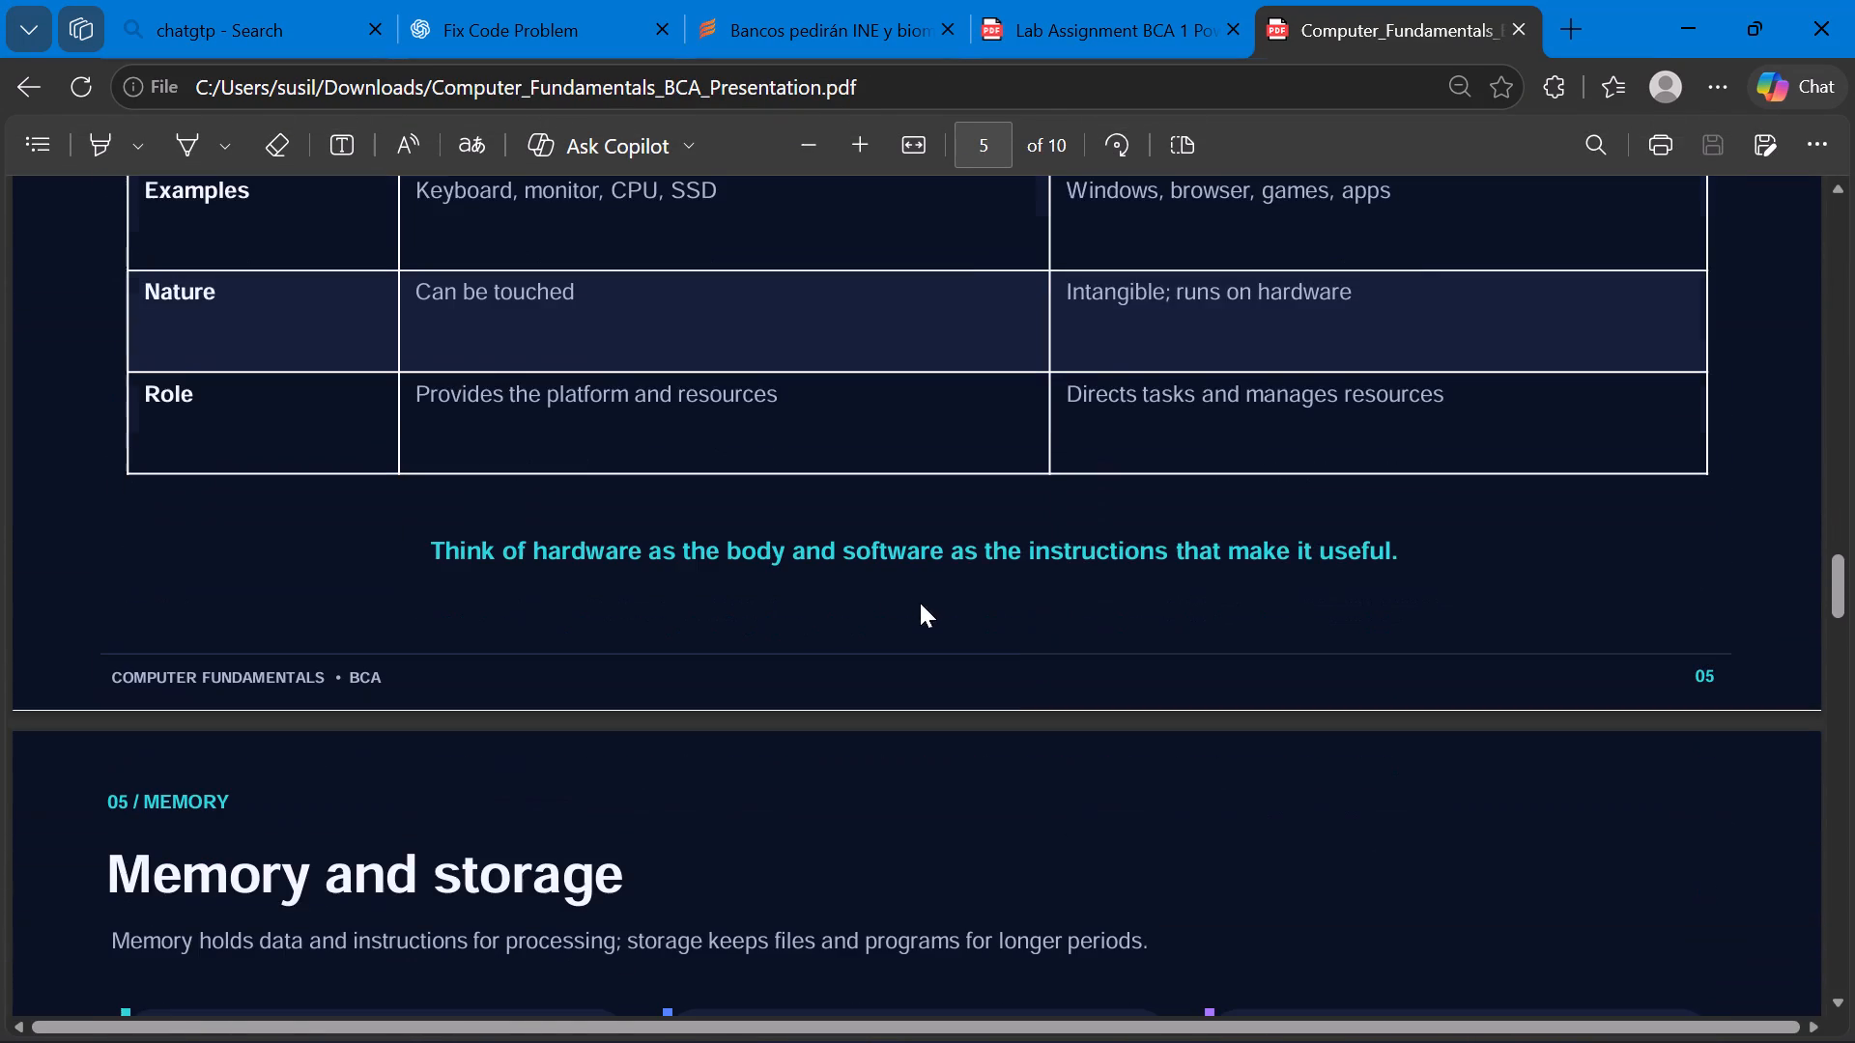
pyautogui.scroll(-1, 428, 515)
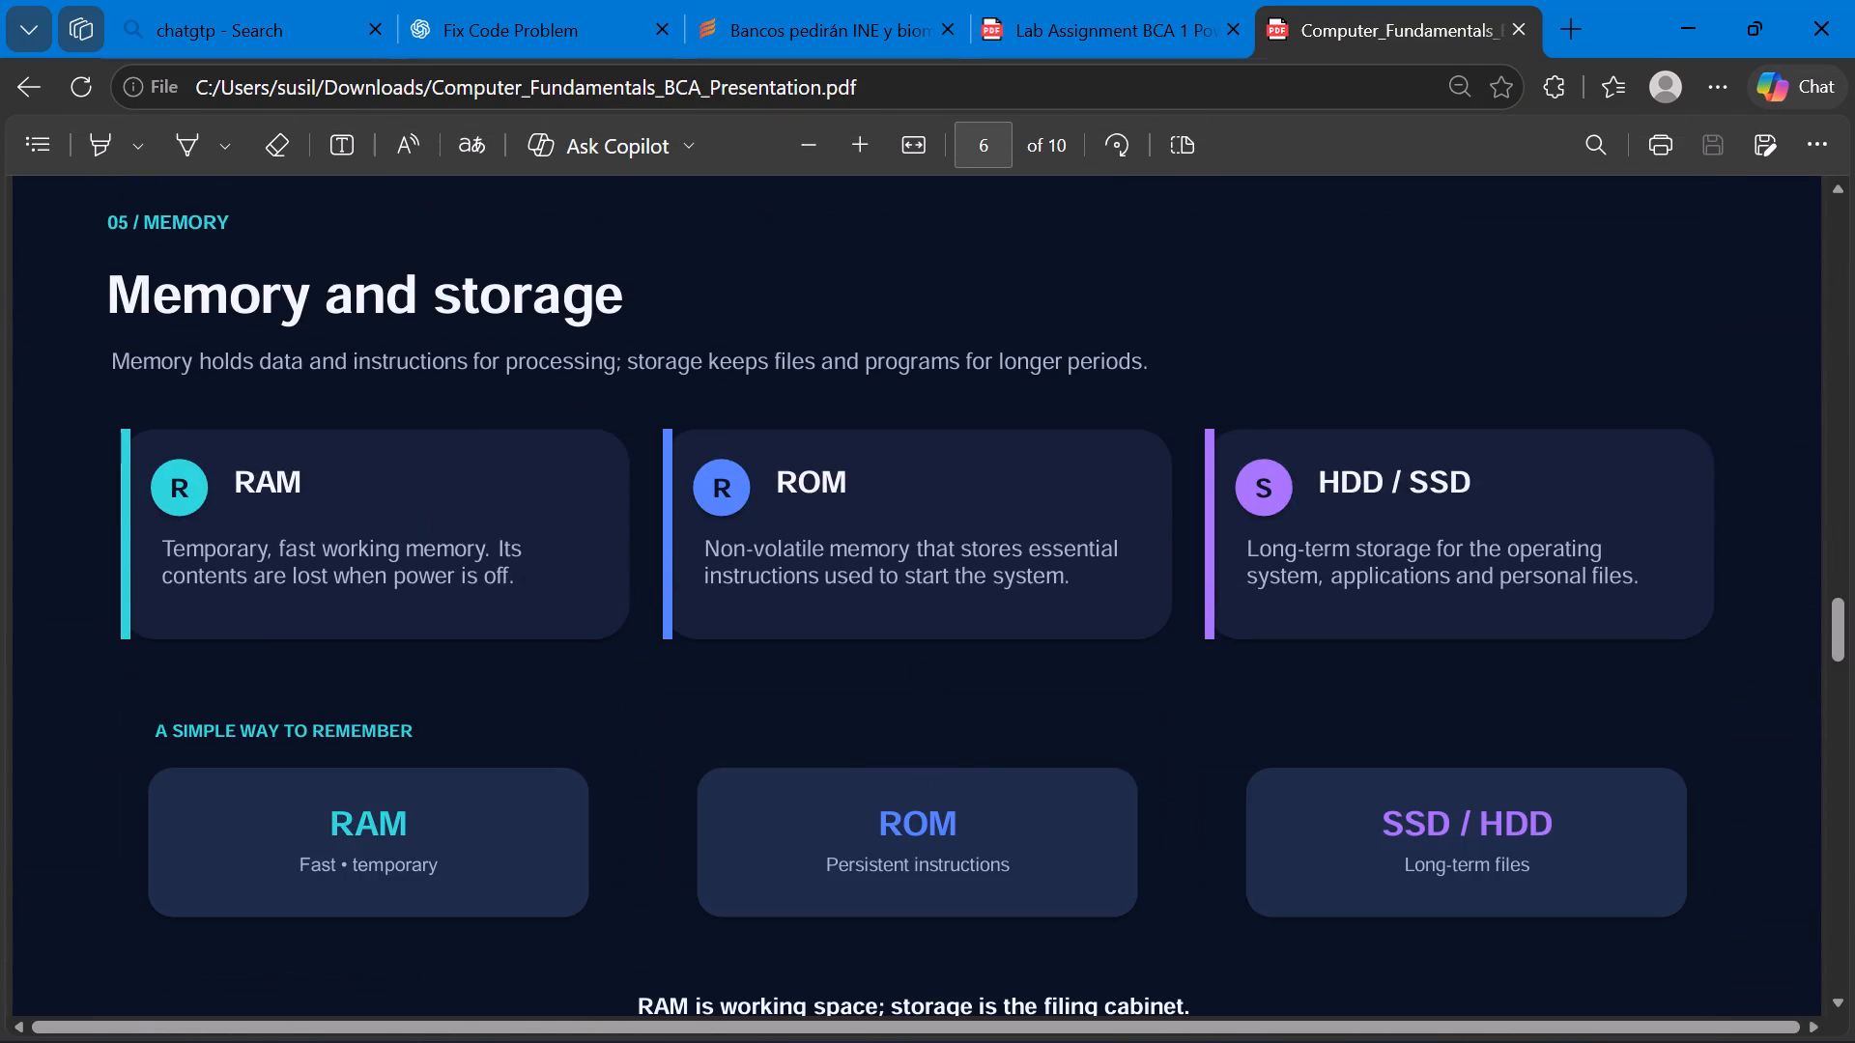
pyautogui.scroll(-1, 854, 841)
pyautogui.scroll(-1, 653, 552)
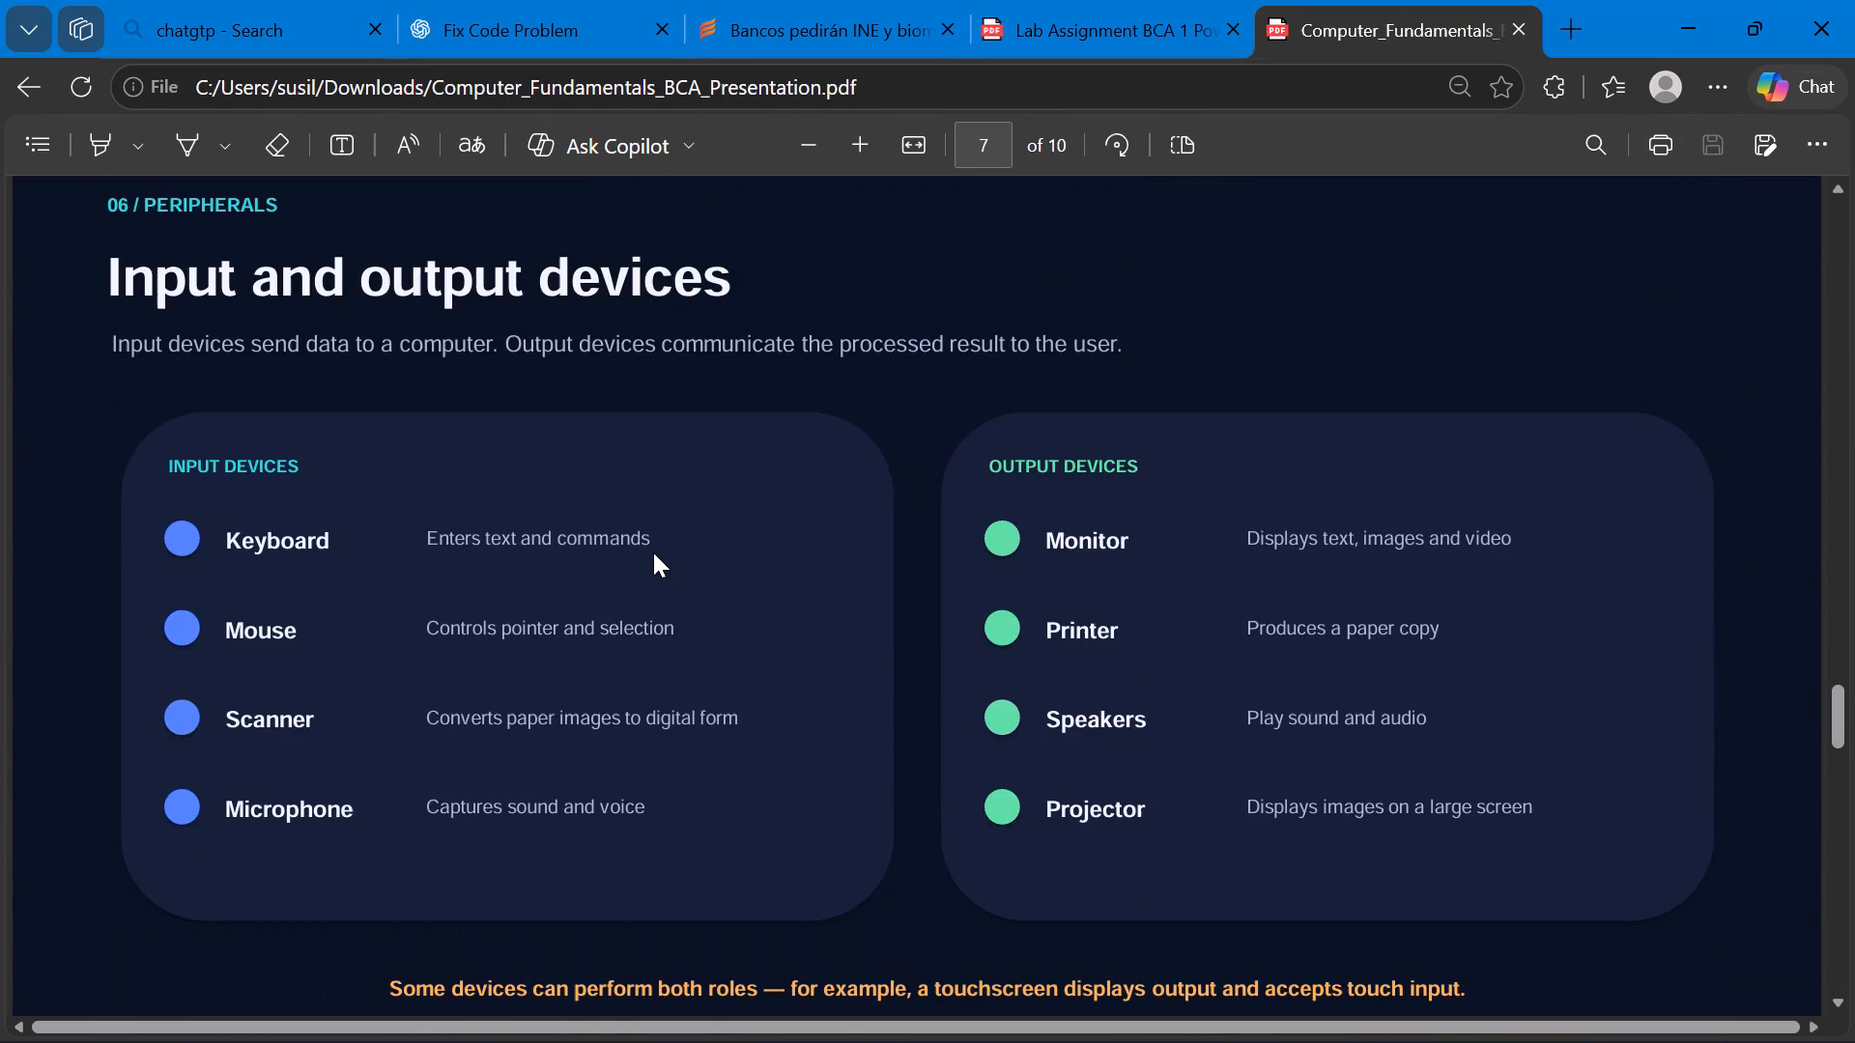
pyautogui.scroll(-4, 653, 552)
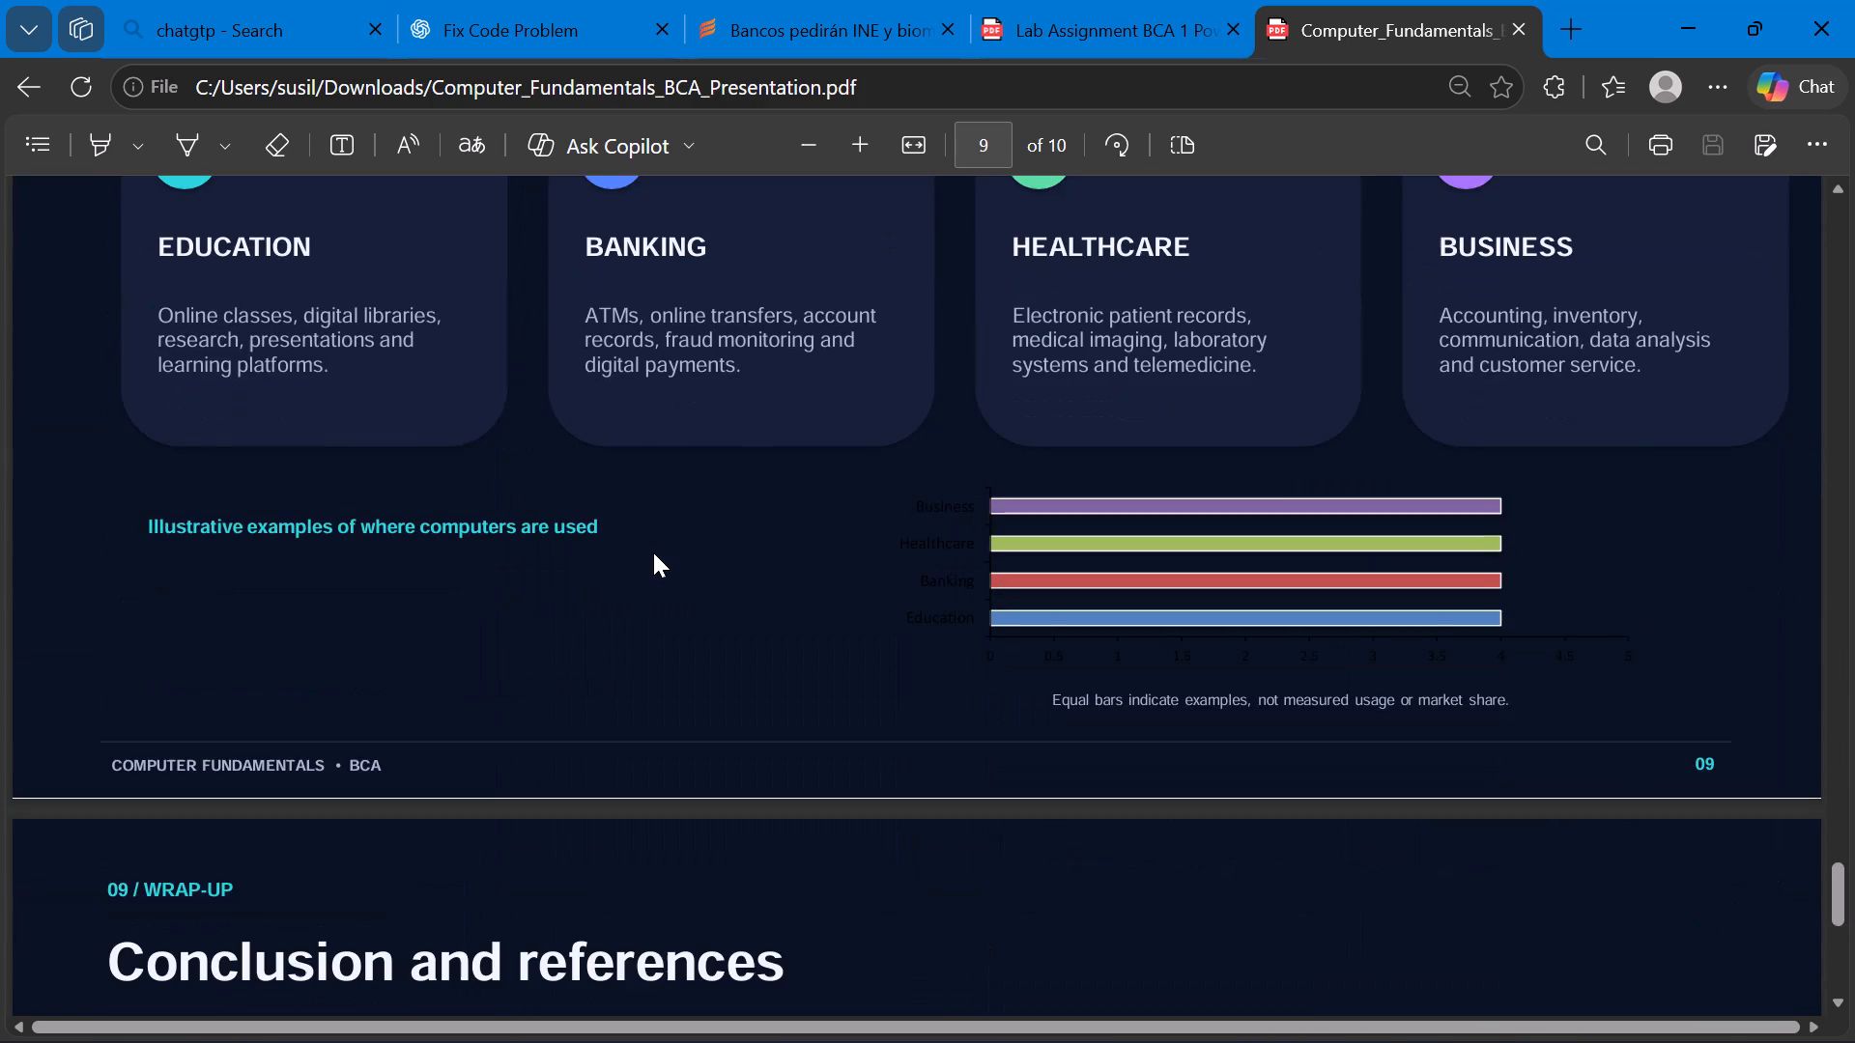
pyautogui.scroll(1, 653, 552)
pyautogui.scroll(-4, 653, 552)
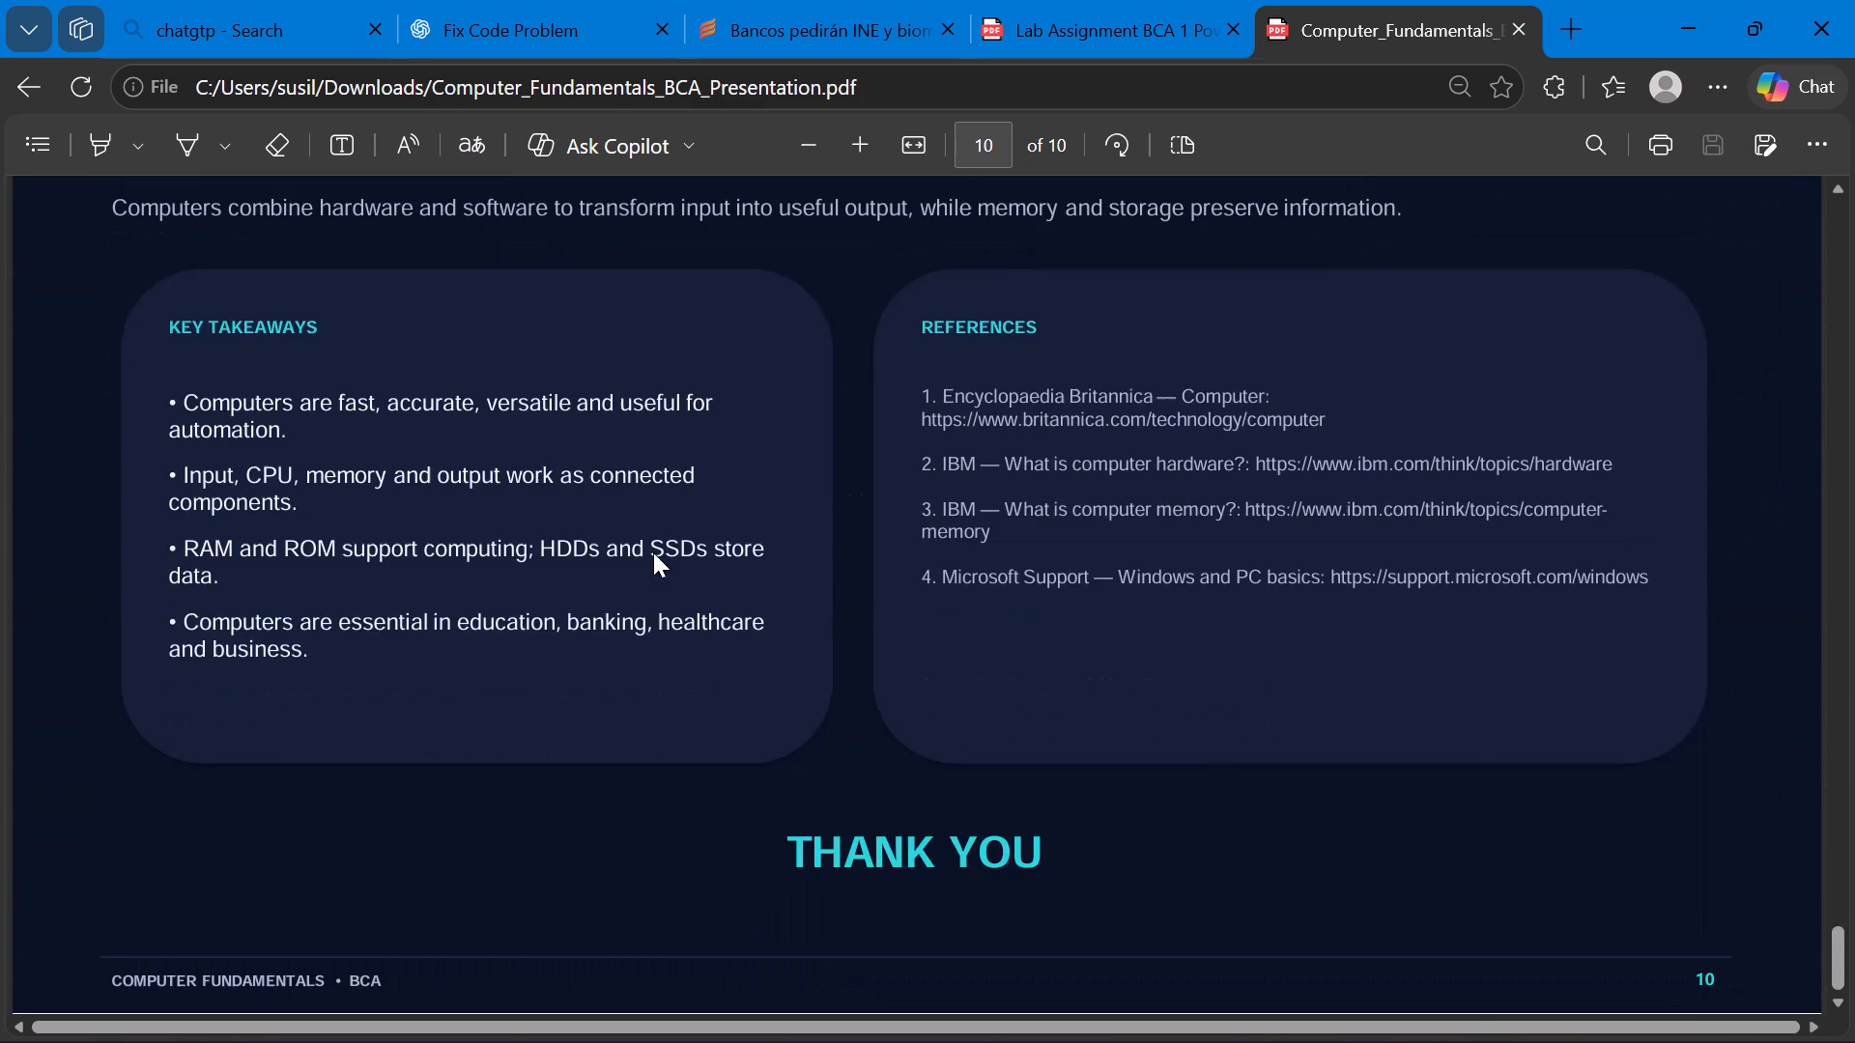
pyautogui.scroll(-3, 653, 552)
pyautogui.click(1854, 2)
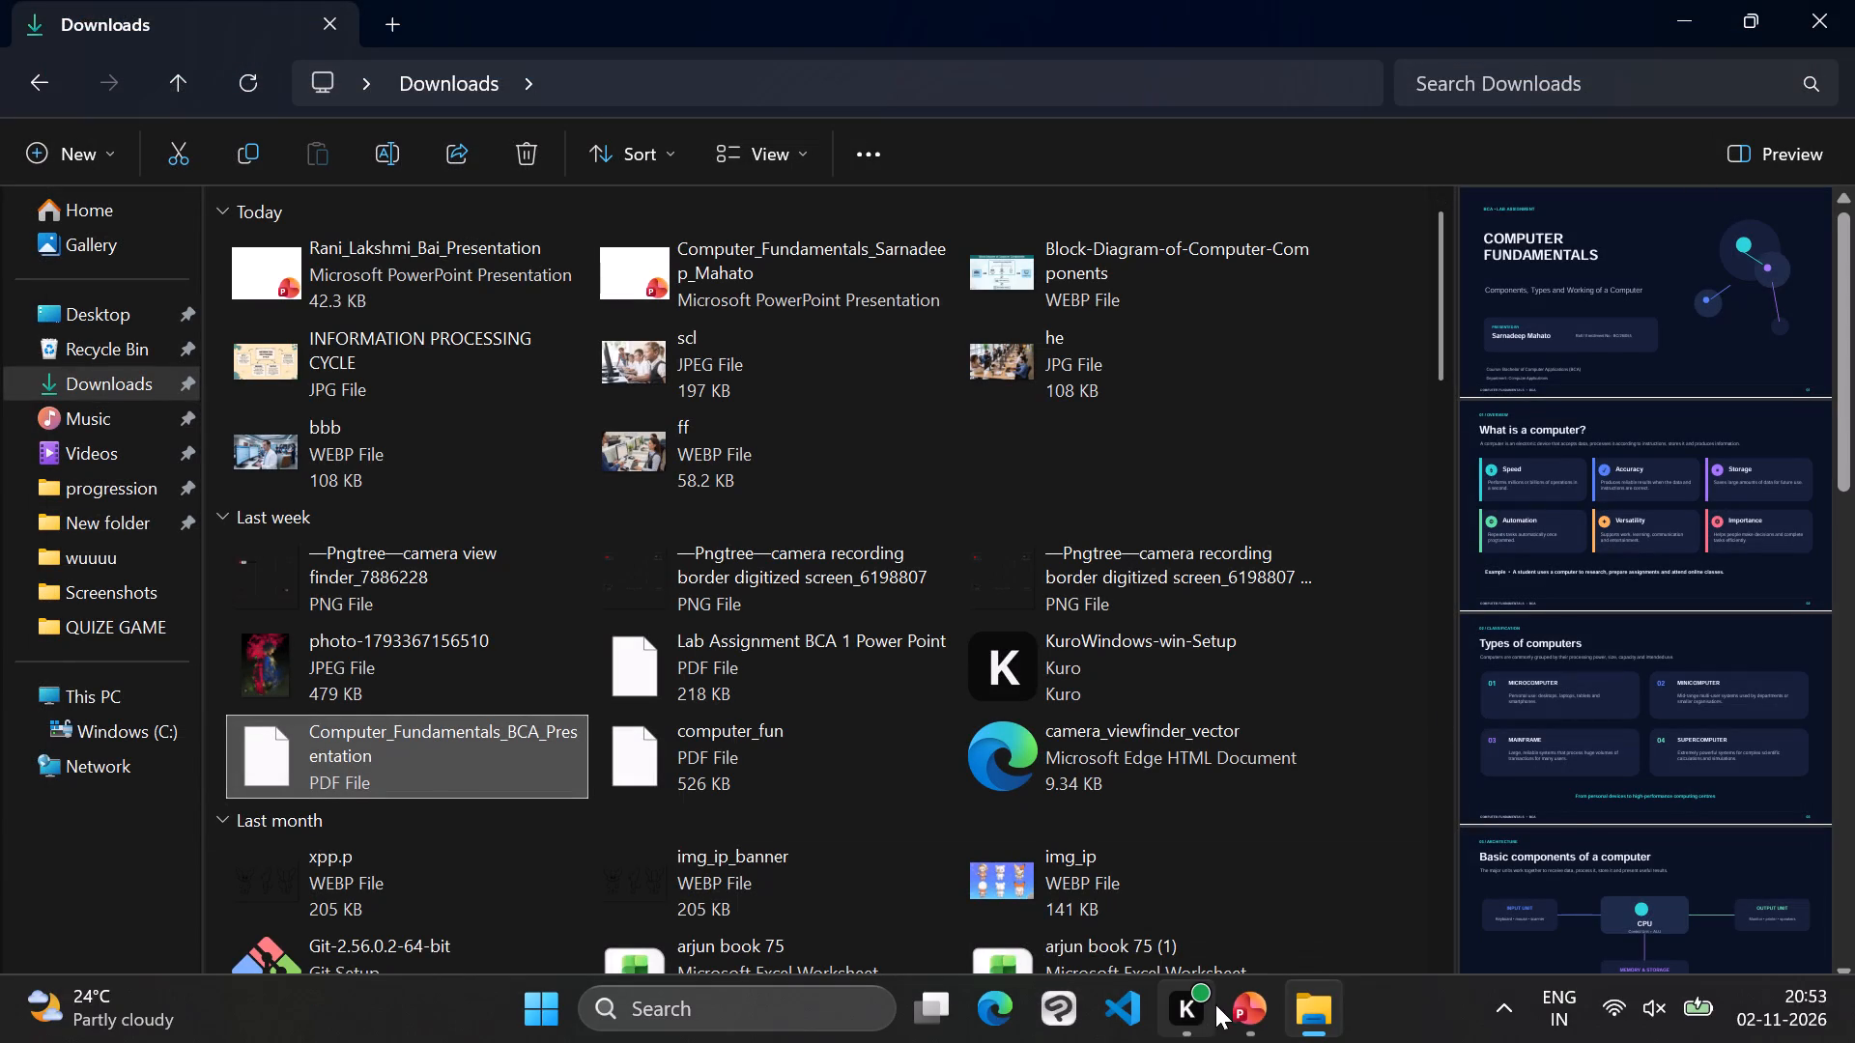
# Switch to PowerPoint, close the source Computer Fundamentals presentation without saving, and maximize the Urban monochrome deck.
pyautogui.click(1241, 1011)
pyautogui.click(1092, 894)
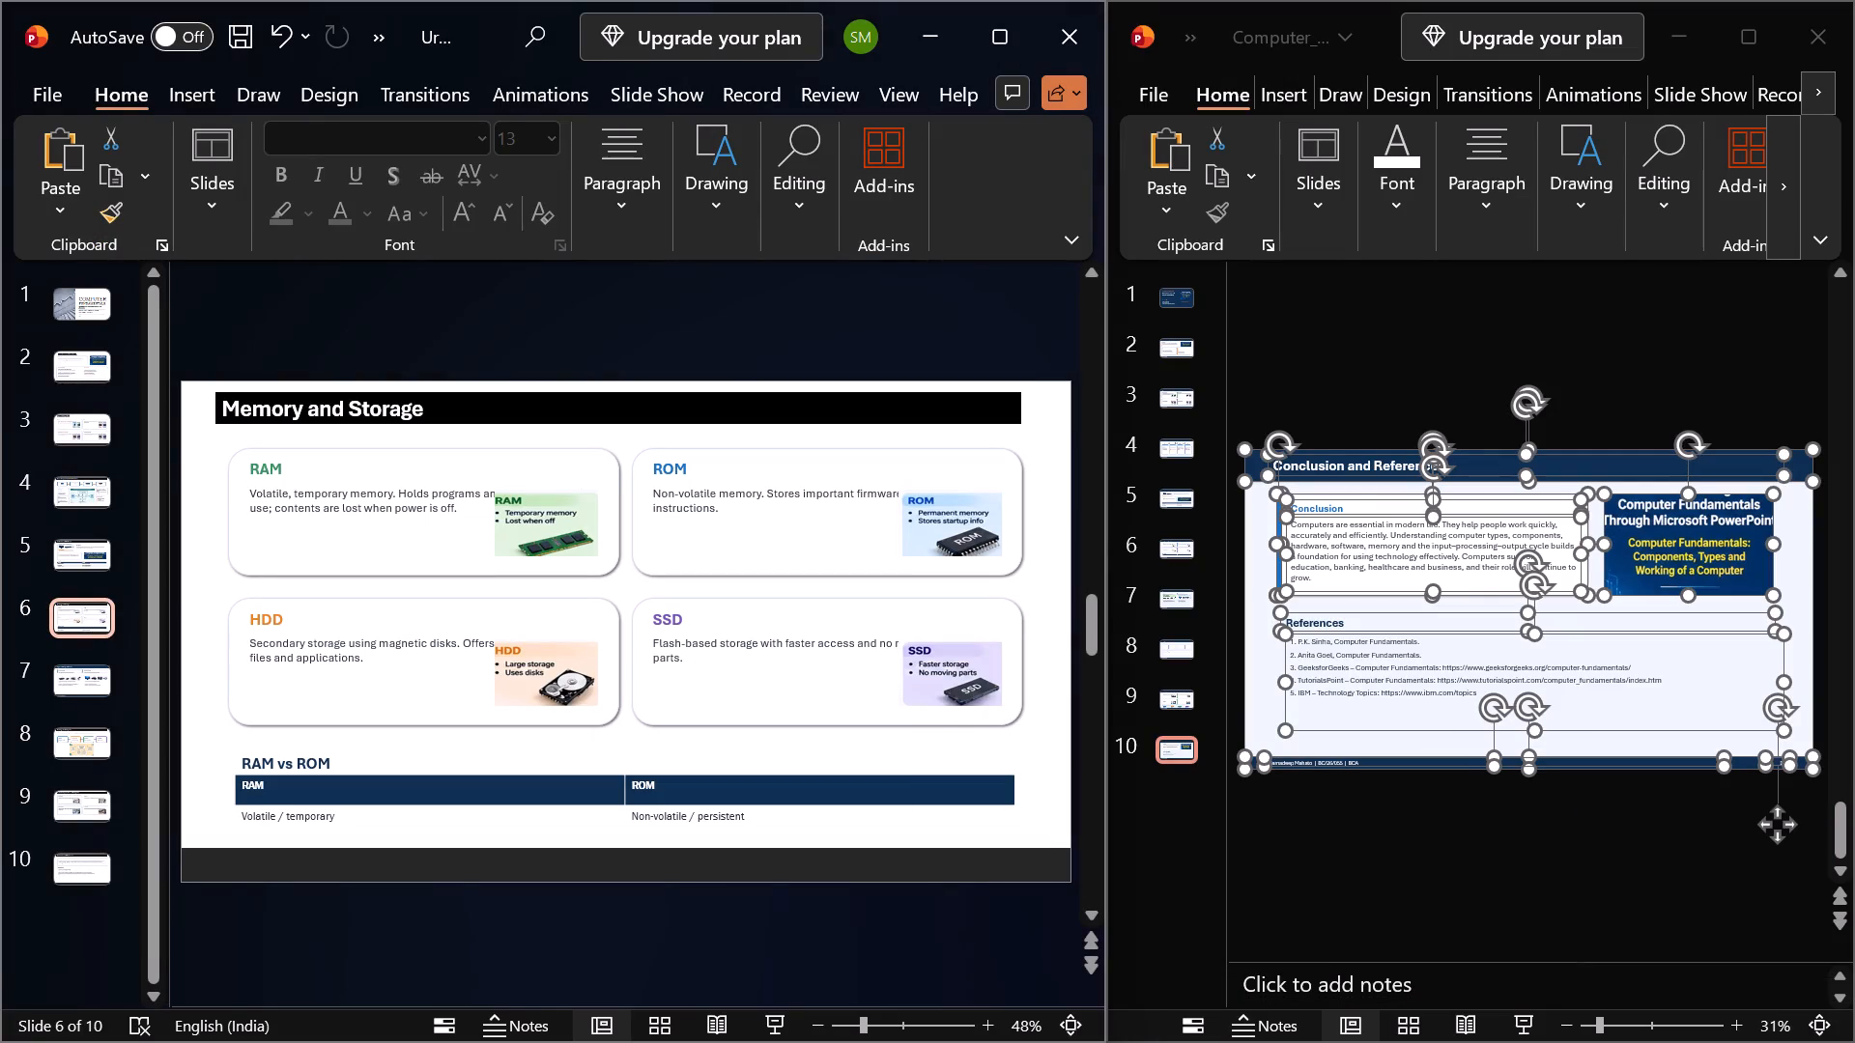
pyautogui.click(1794, 42)
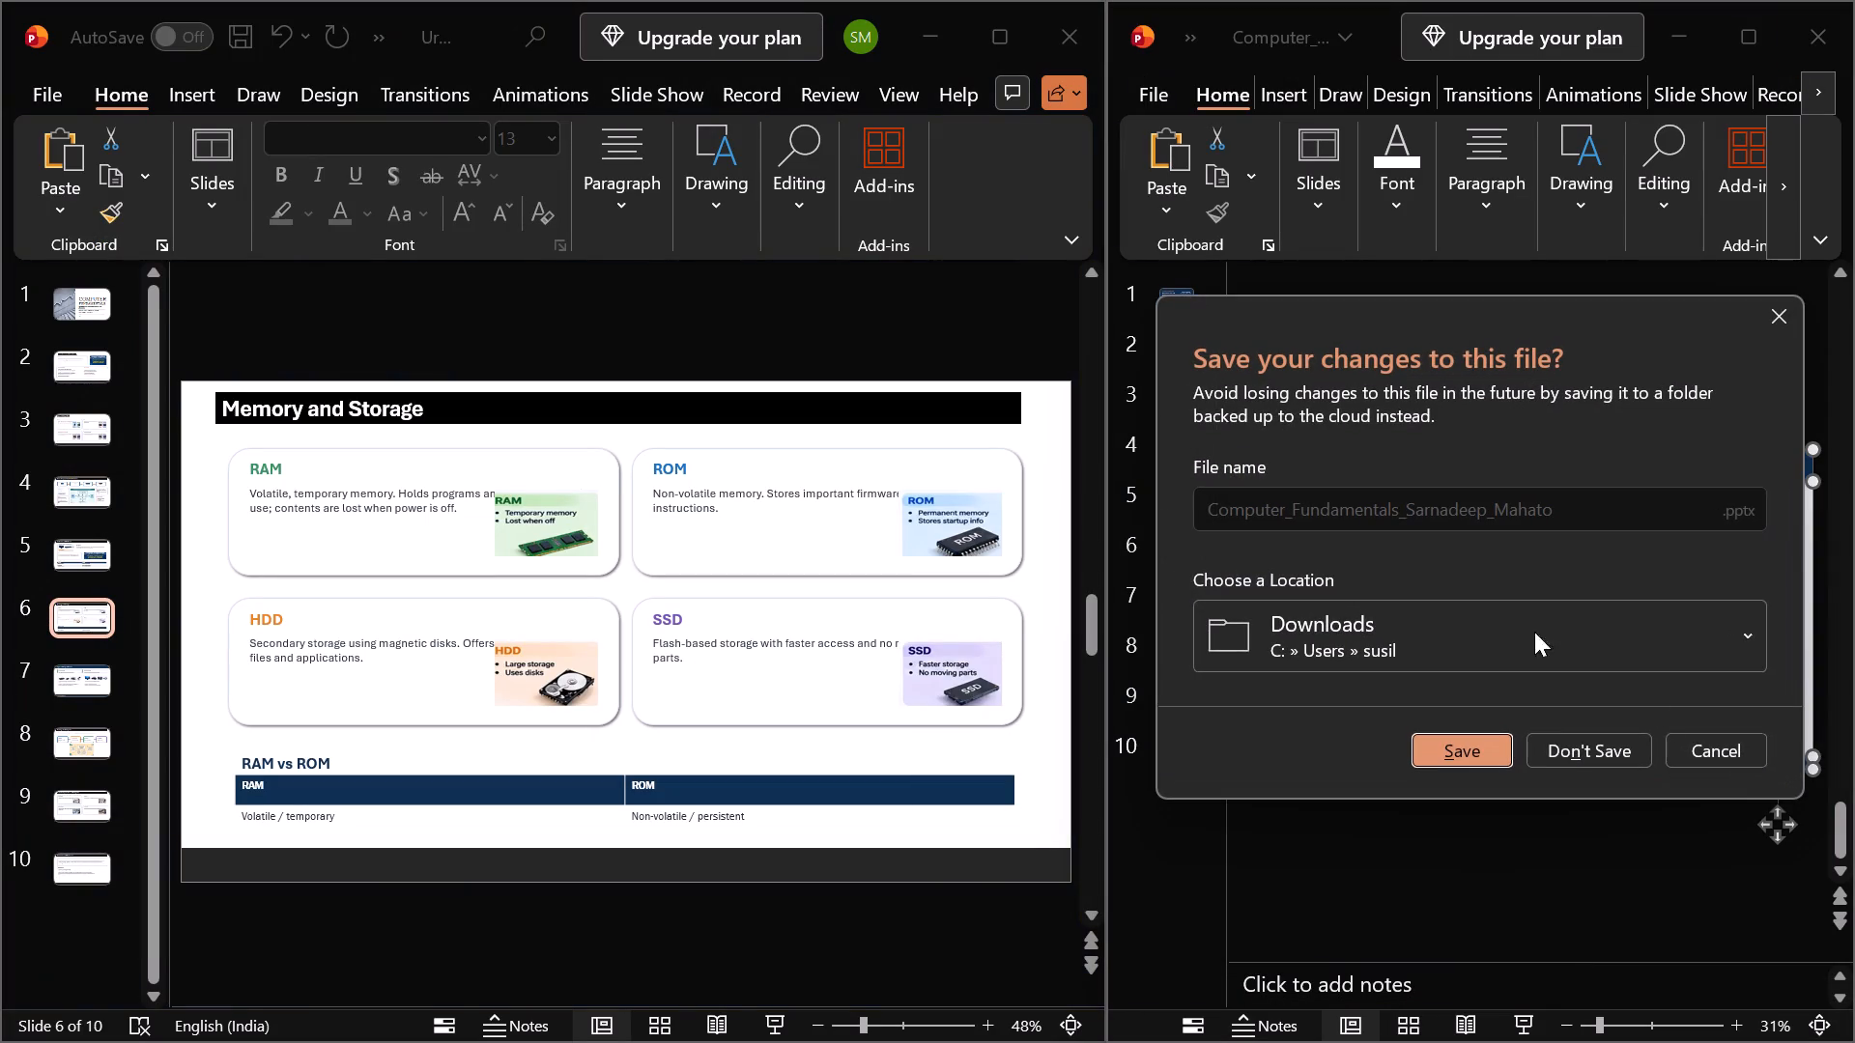
pyautogui.click(1613, 742)
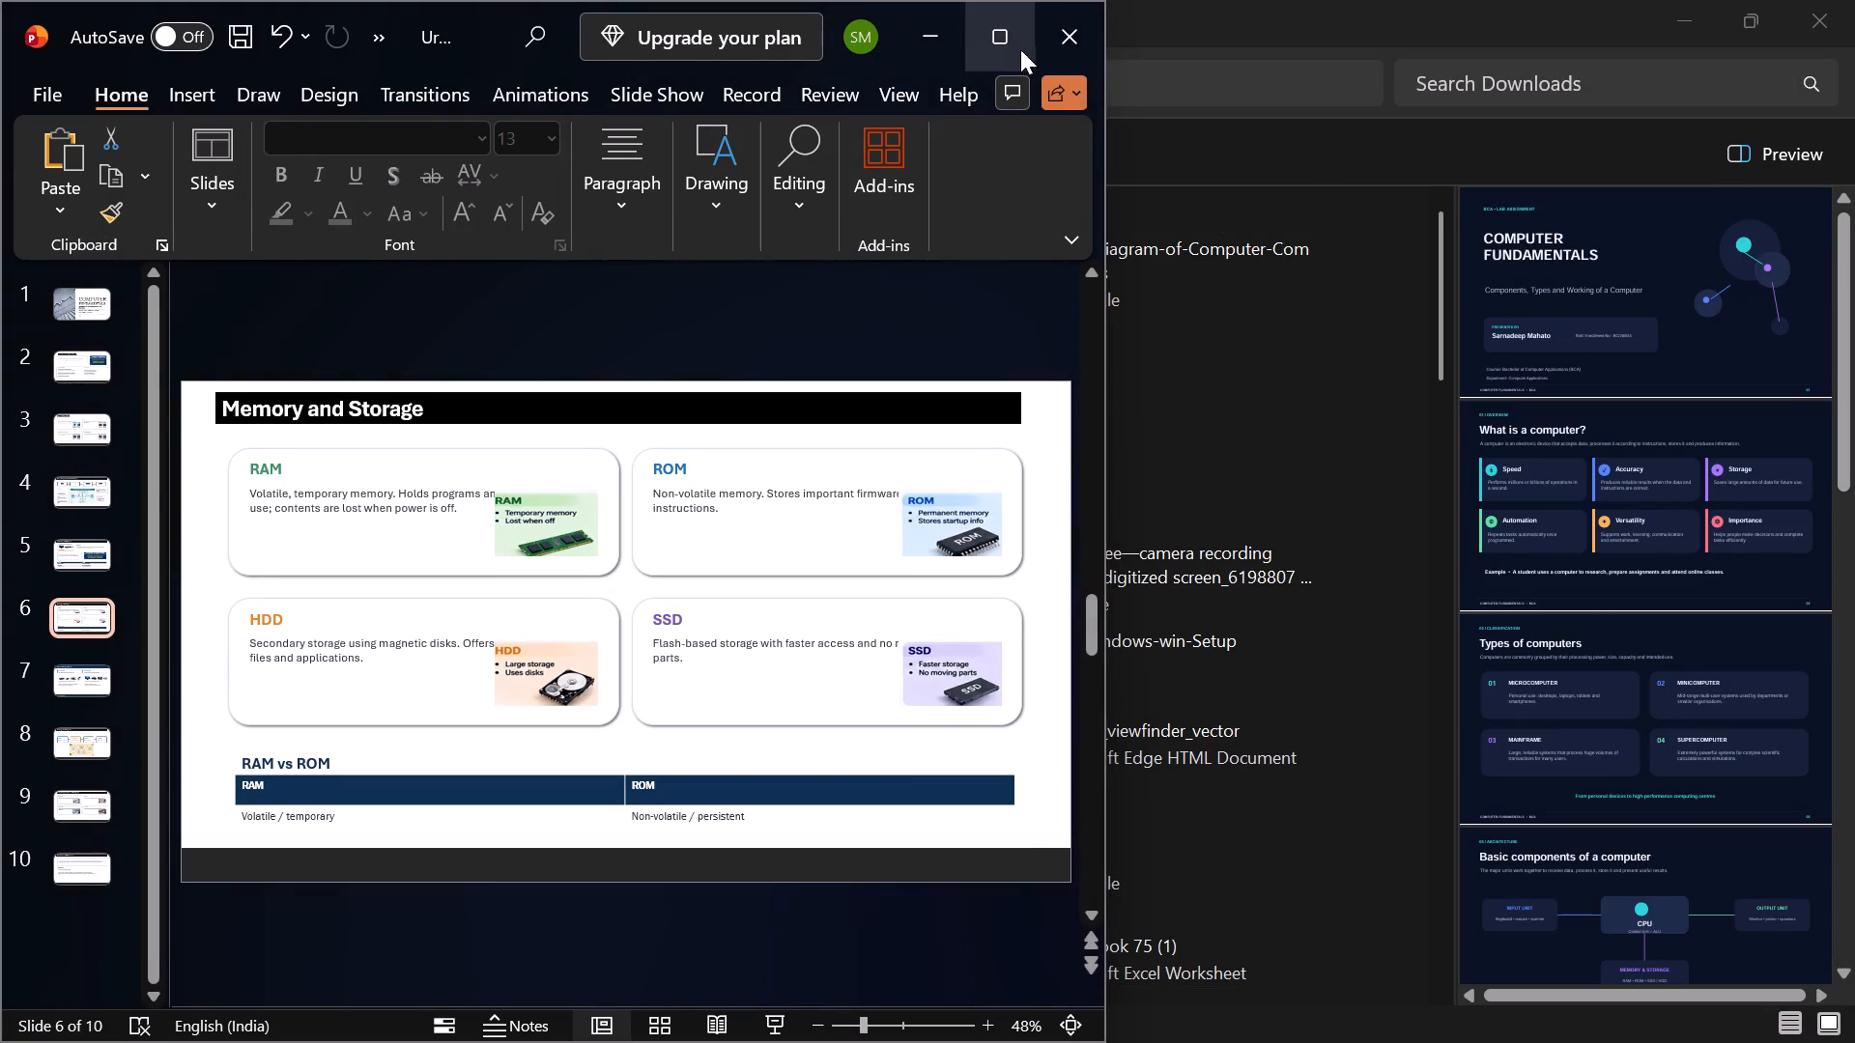
pyautogui.click(1002, 35)
# Search the web in Microsoft Edge for "supercomputer photo" to find a replacement for the title slide's staircase picture.
pyautogui.click(127, 366)
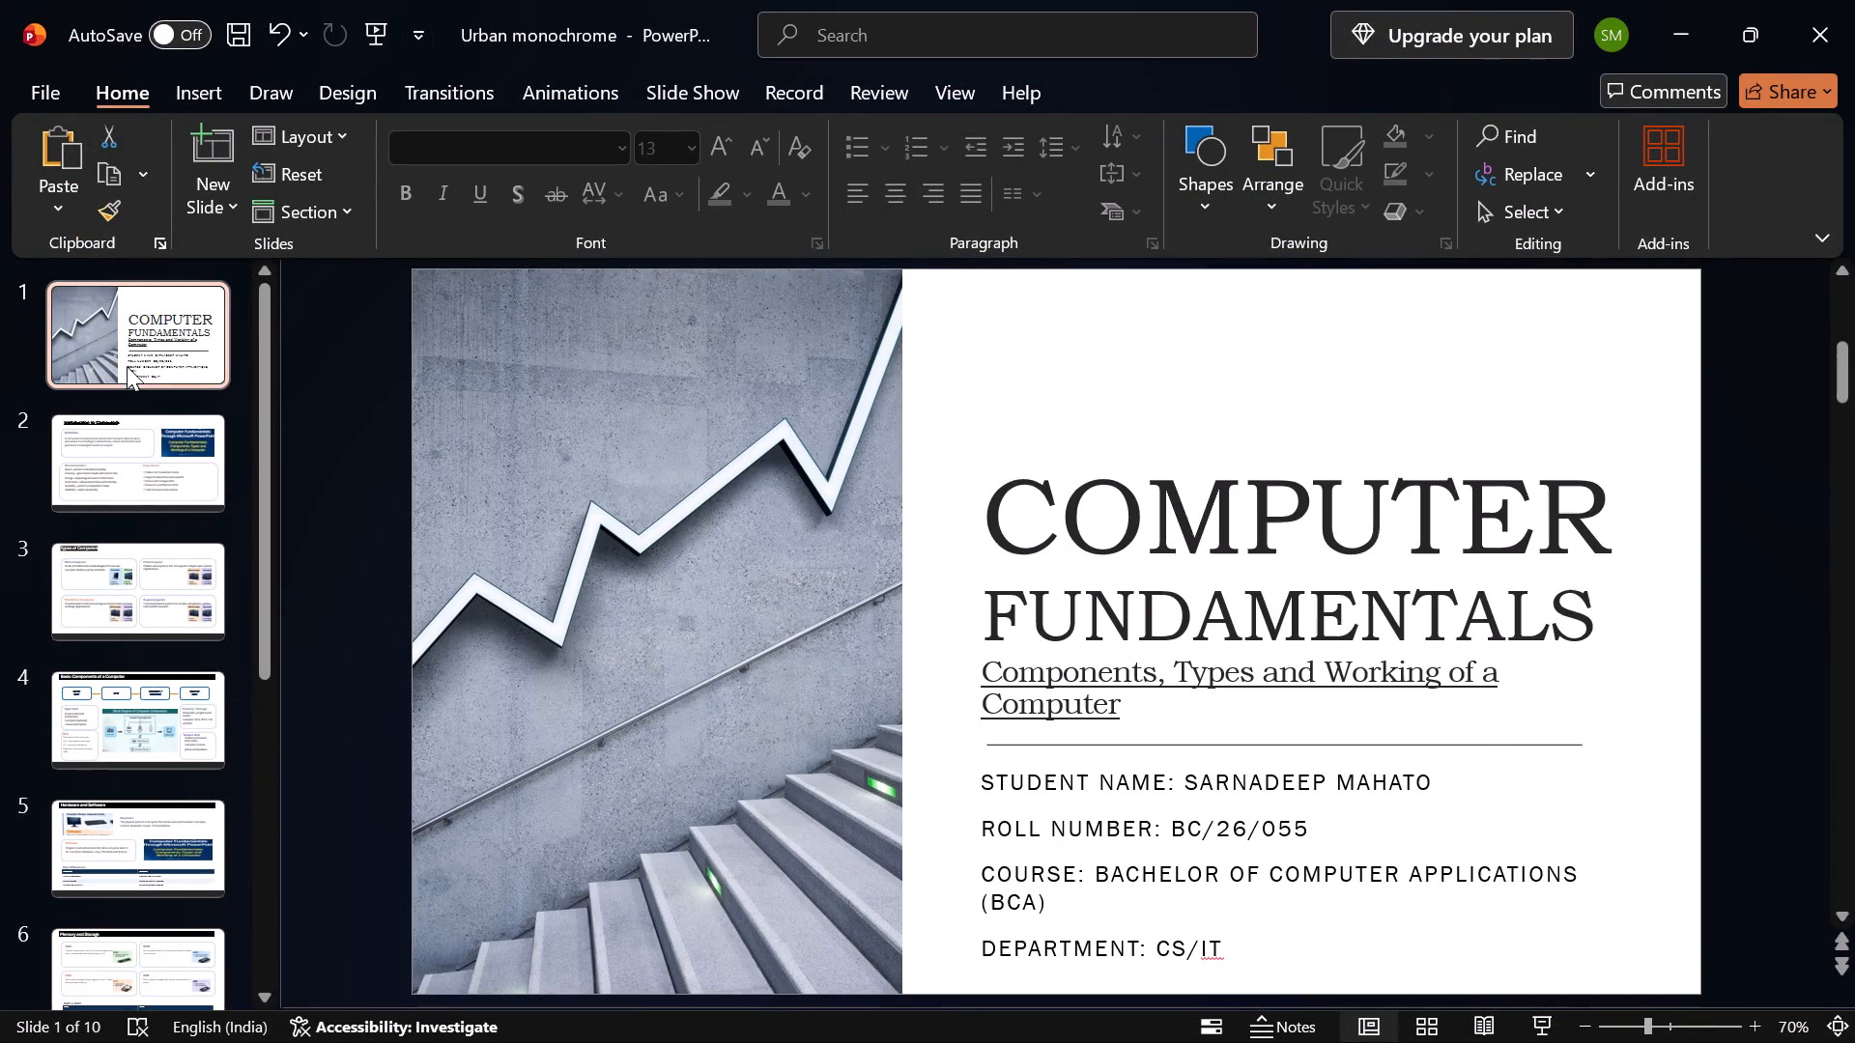
pyautogui.click(701, 505)
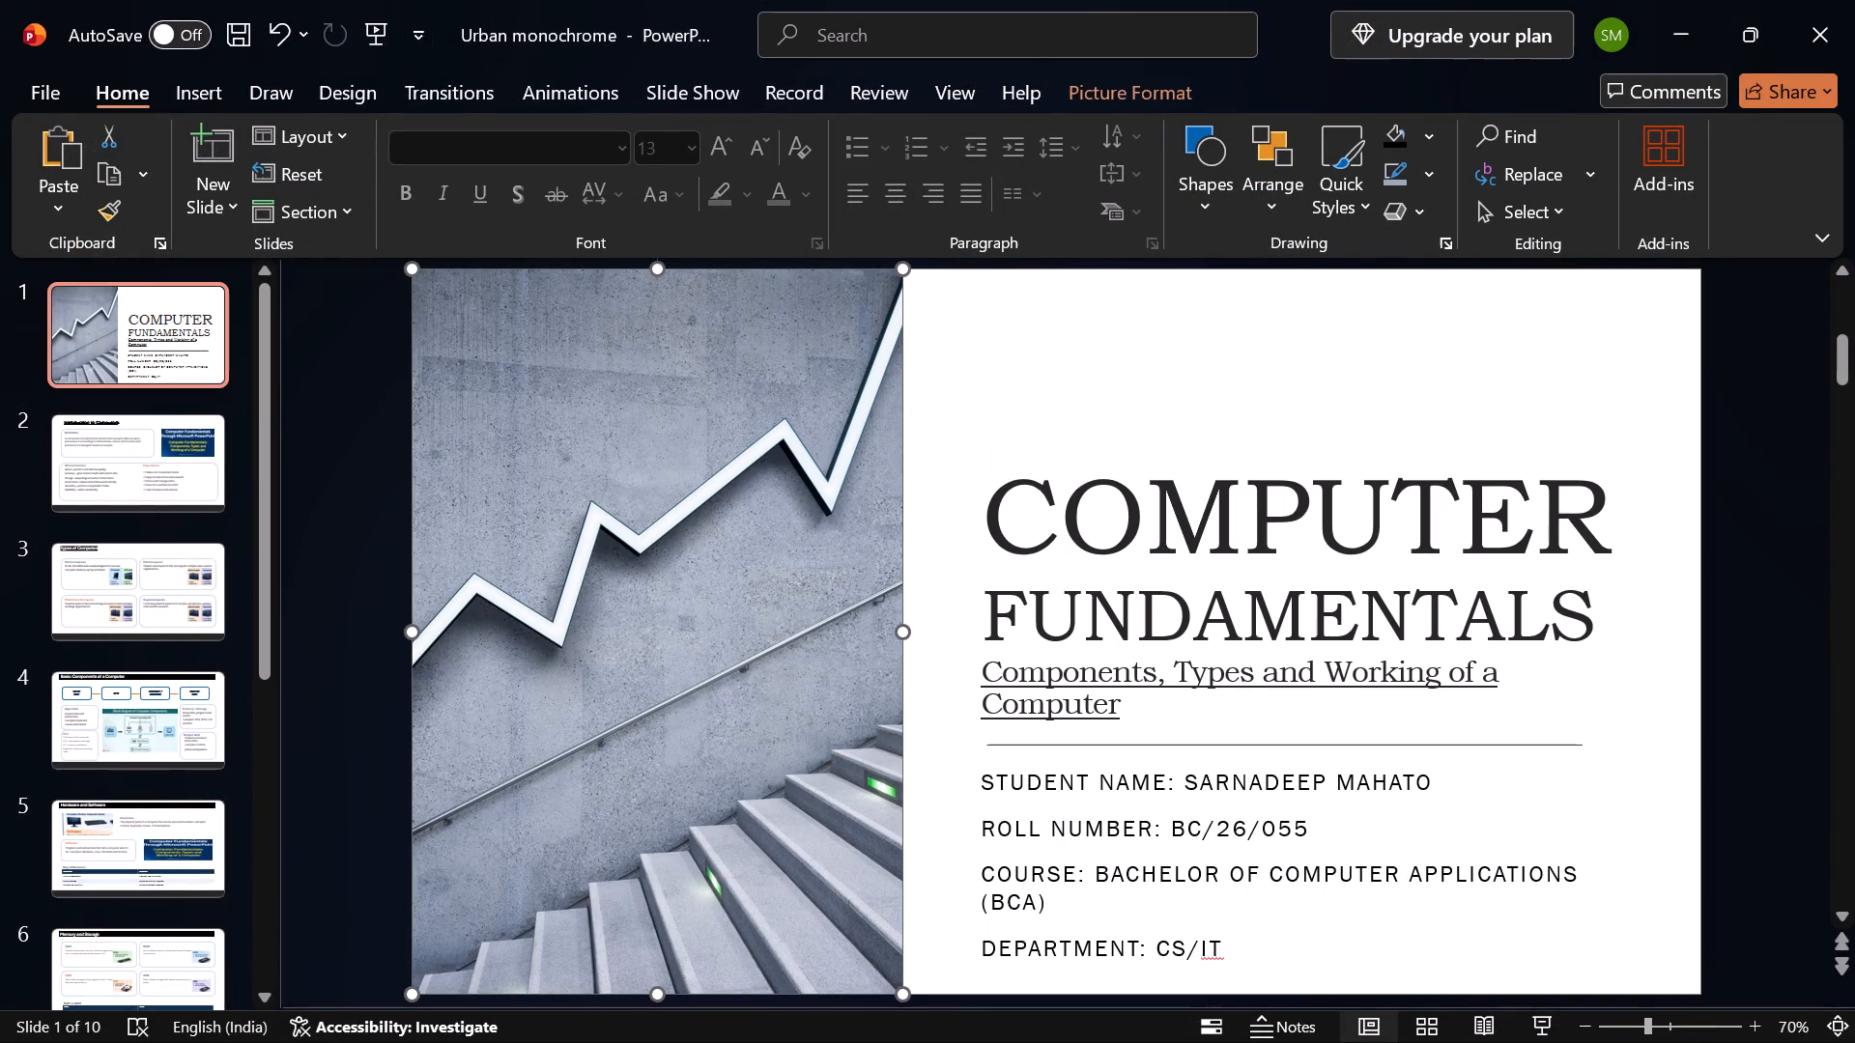
pyautogui.click(989, 1007)
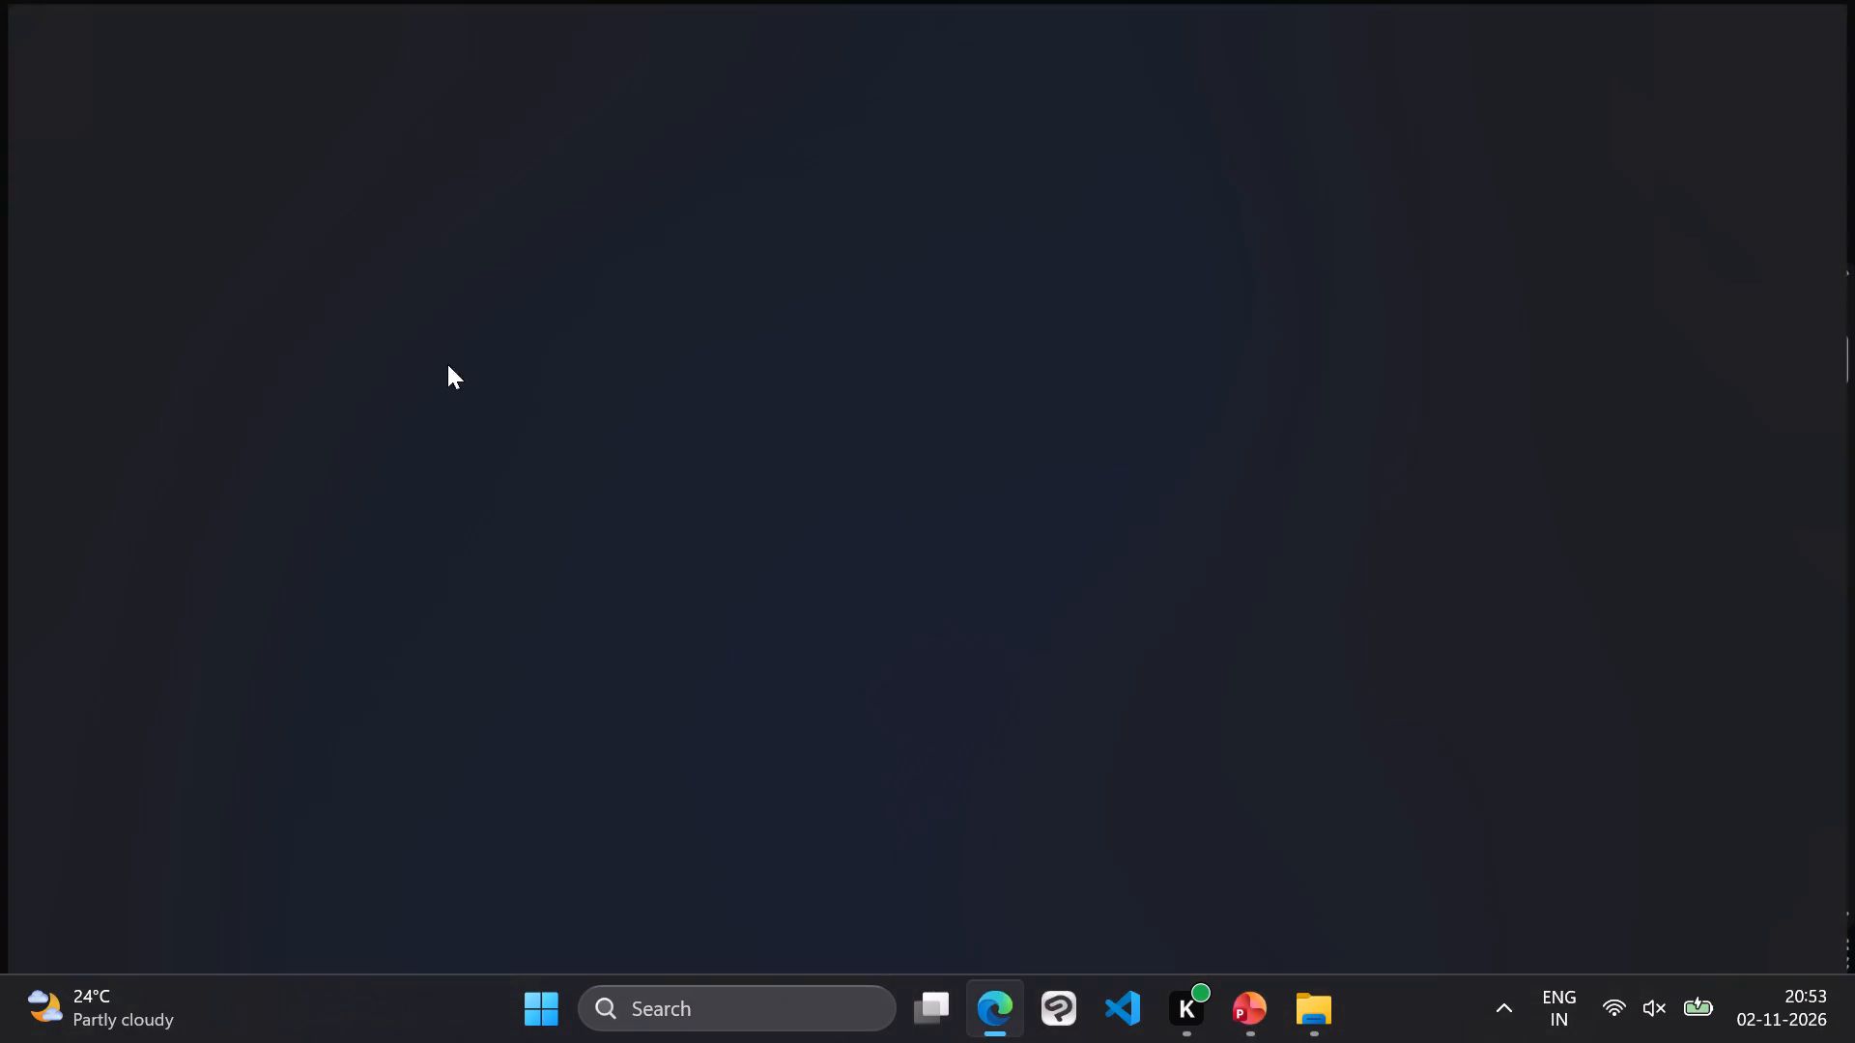
pyautogui.click(617, 372)
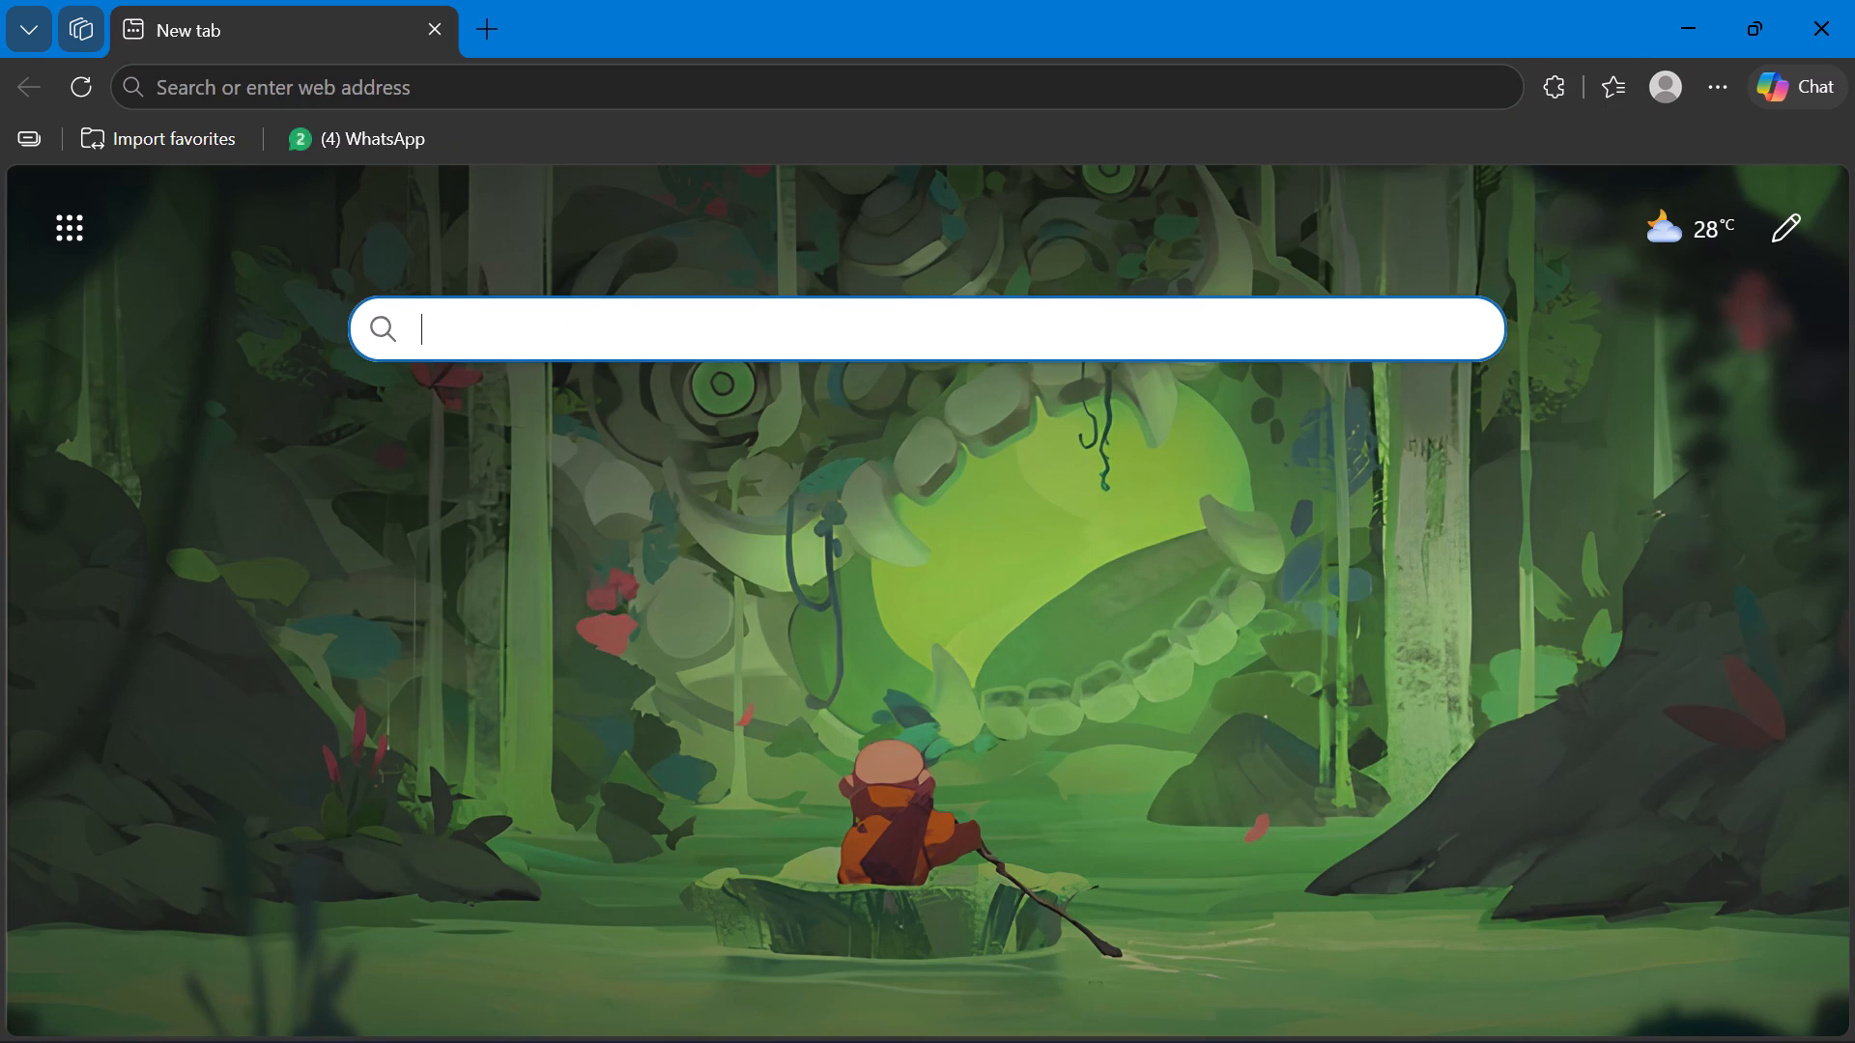
pyautogui.write('super')
pyautogui.press('space')
pyautogui.press('BackSpace')
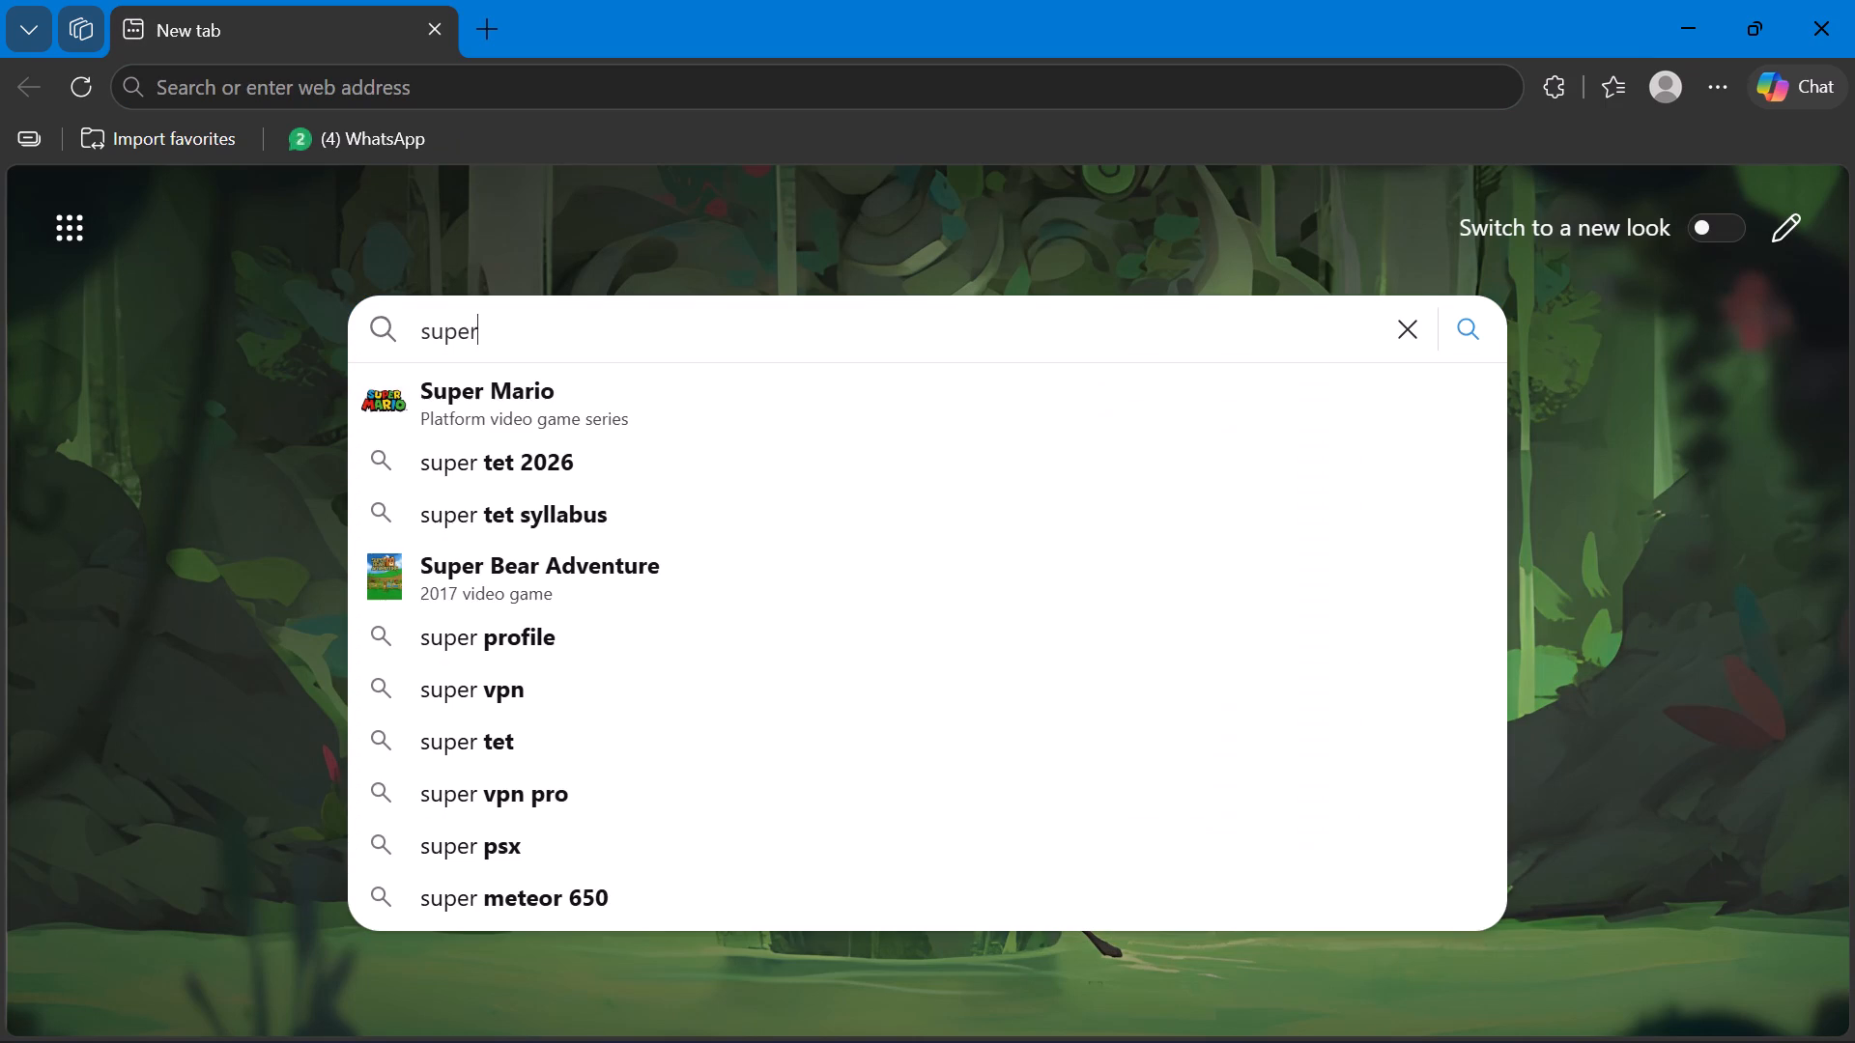
pyautogui.write('computer')
pyautogui.press('space')
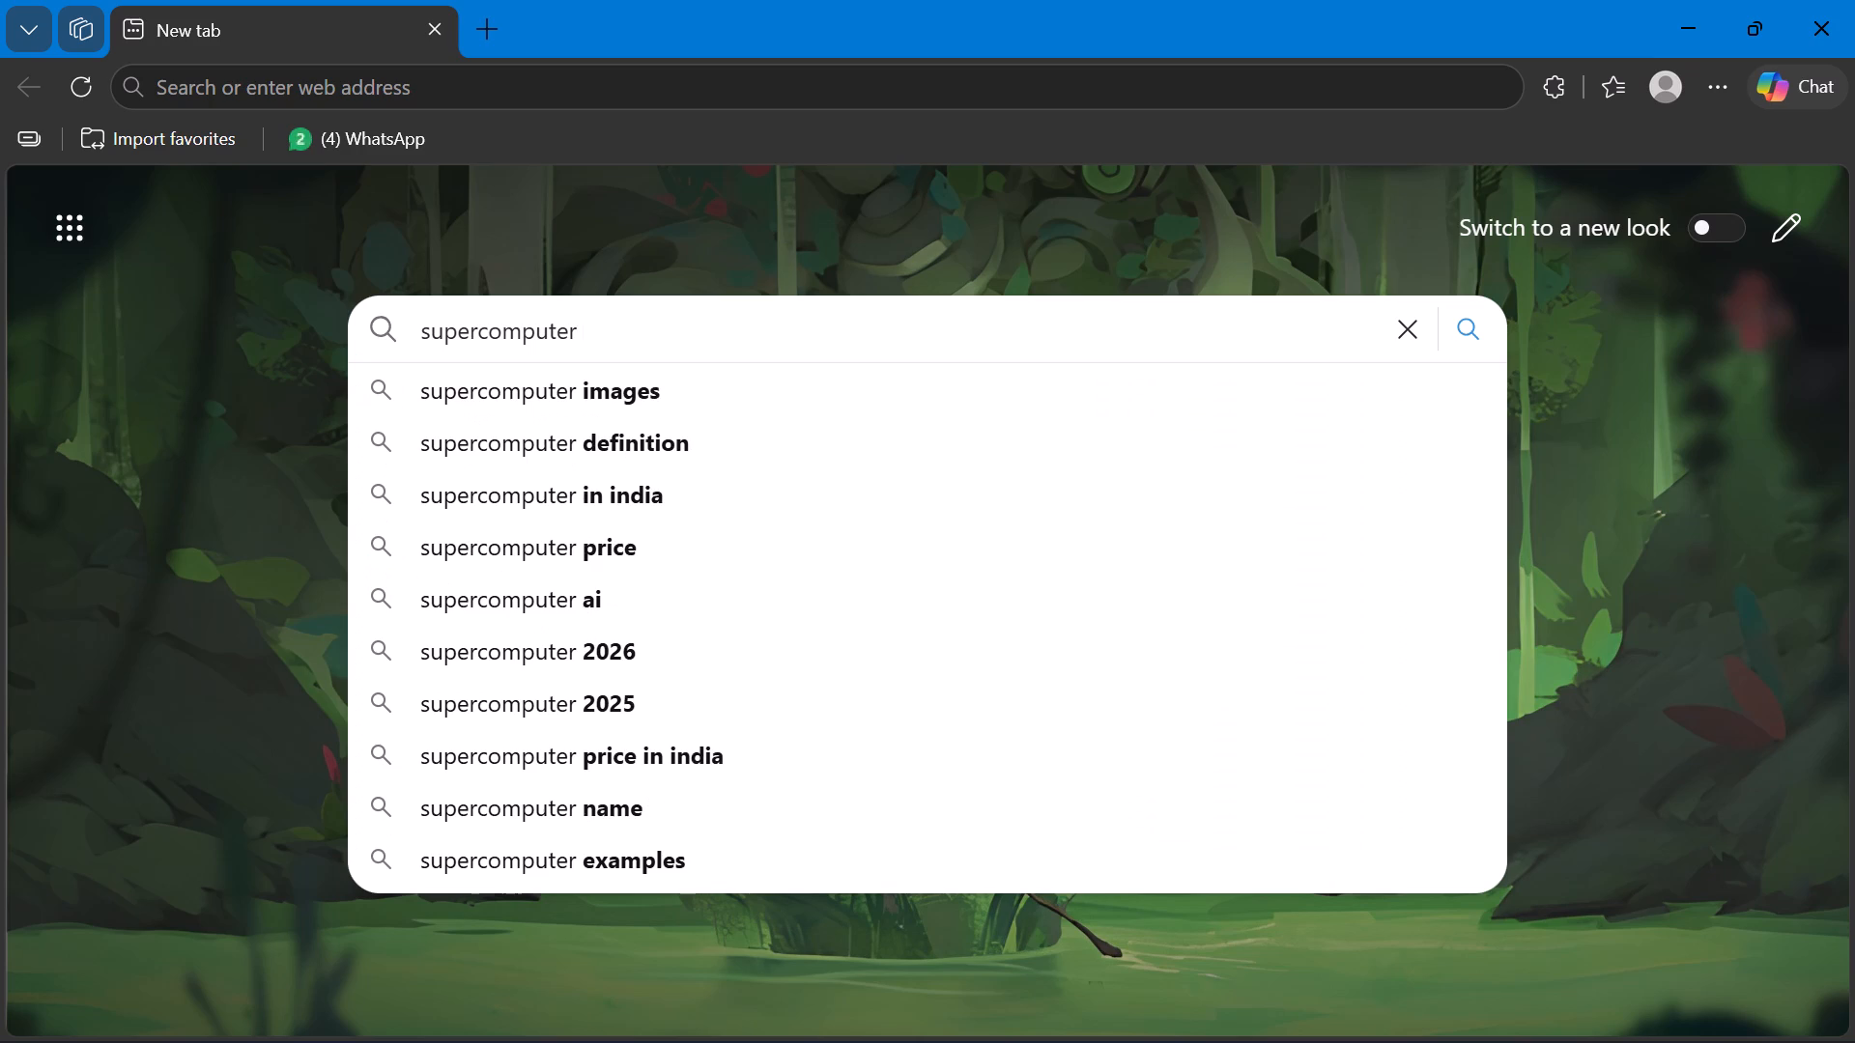
pyautogui.write('photo')
pyautogui.press('Return')
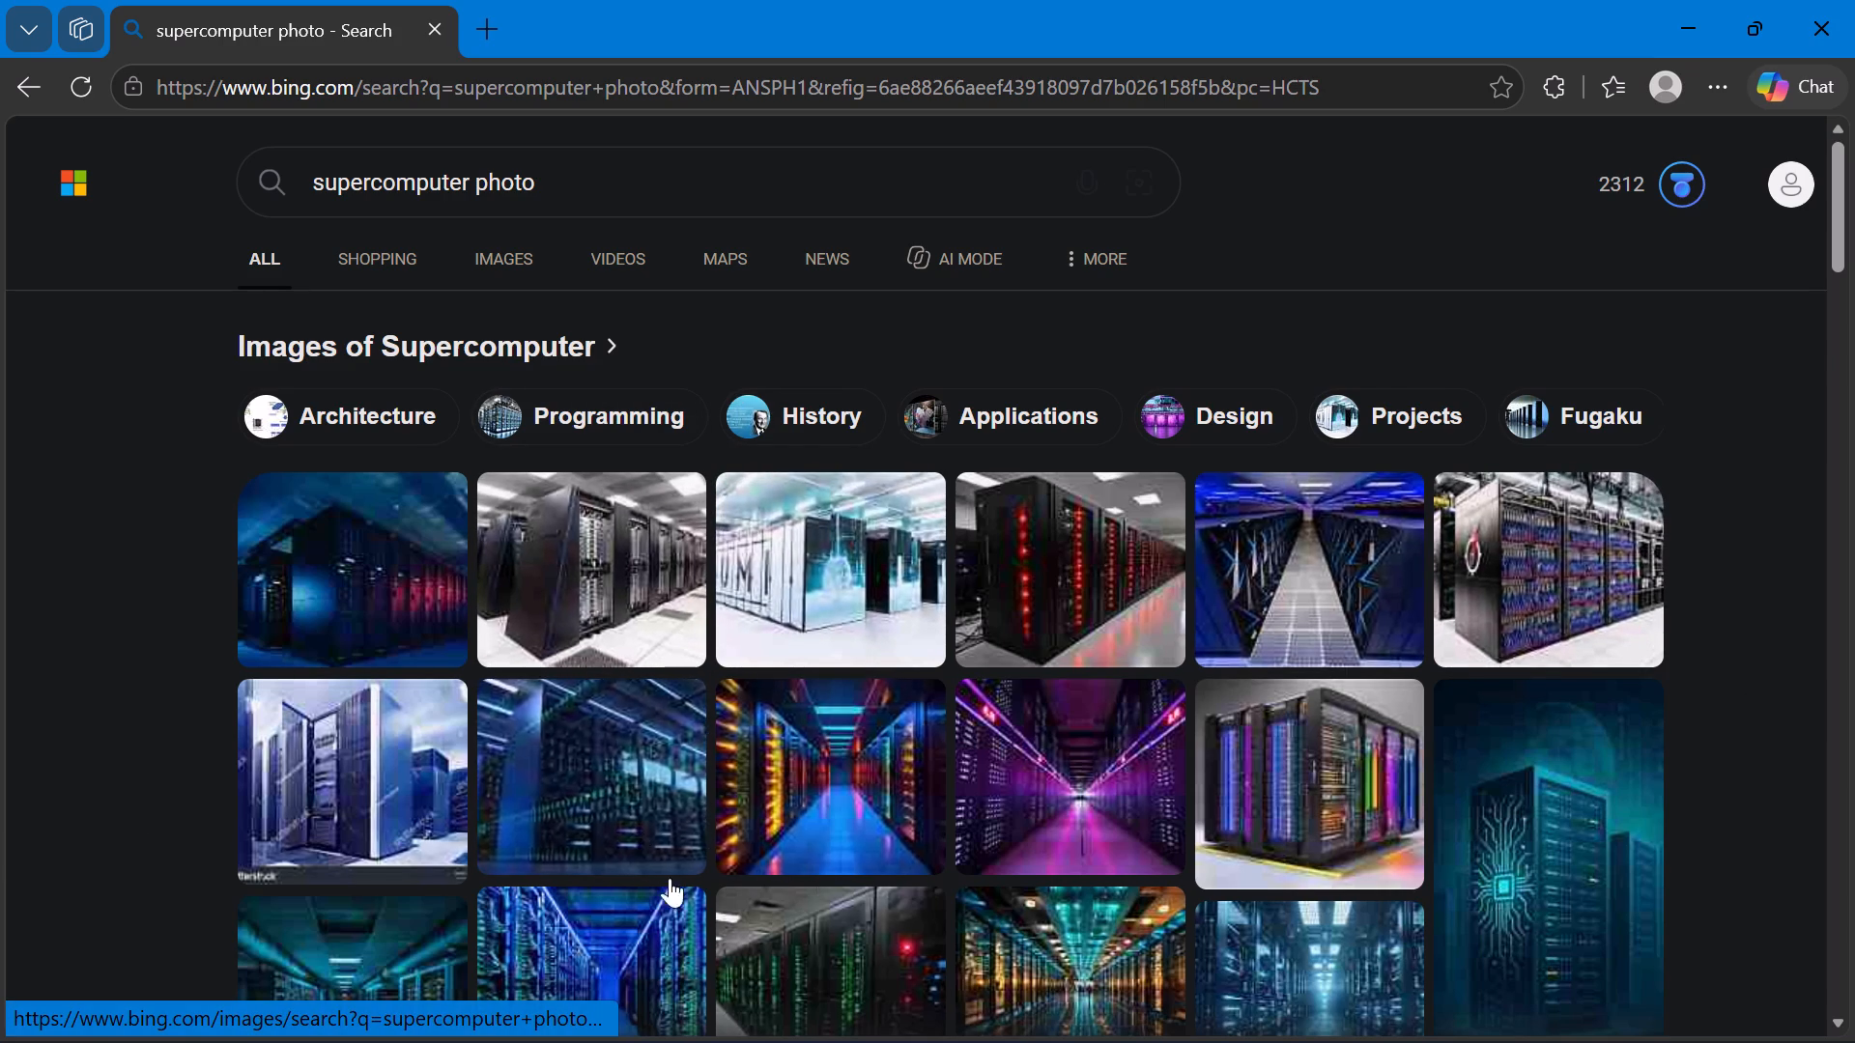
# Save the photo of black supercomputer racks beside the History entry to Downloads as download (3), and return to the deck.
pyautogui.scroll(-1, 691, 902)
pyautogui.scroll(-1, 926, 775)
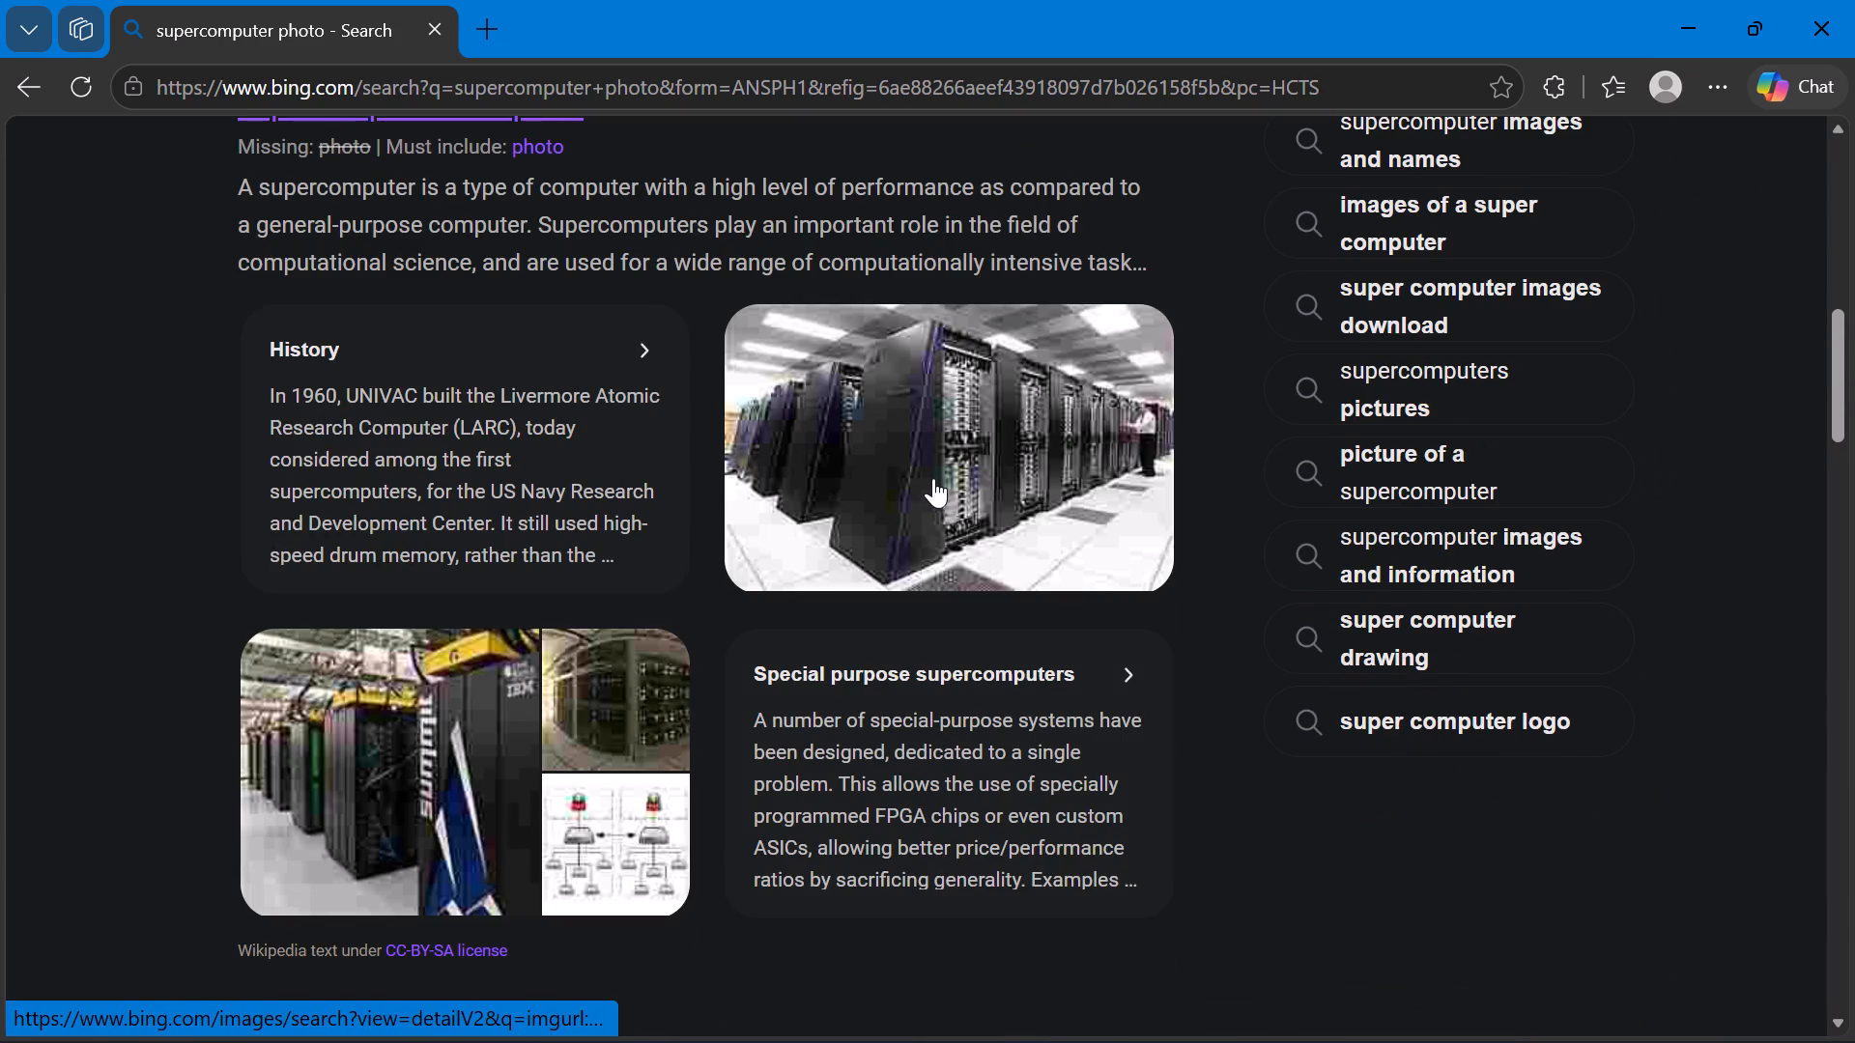
pyautogui.rightClick(888, 508)
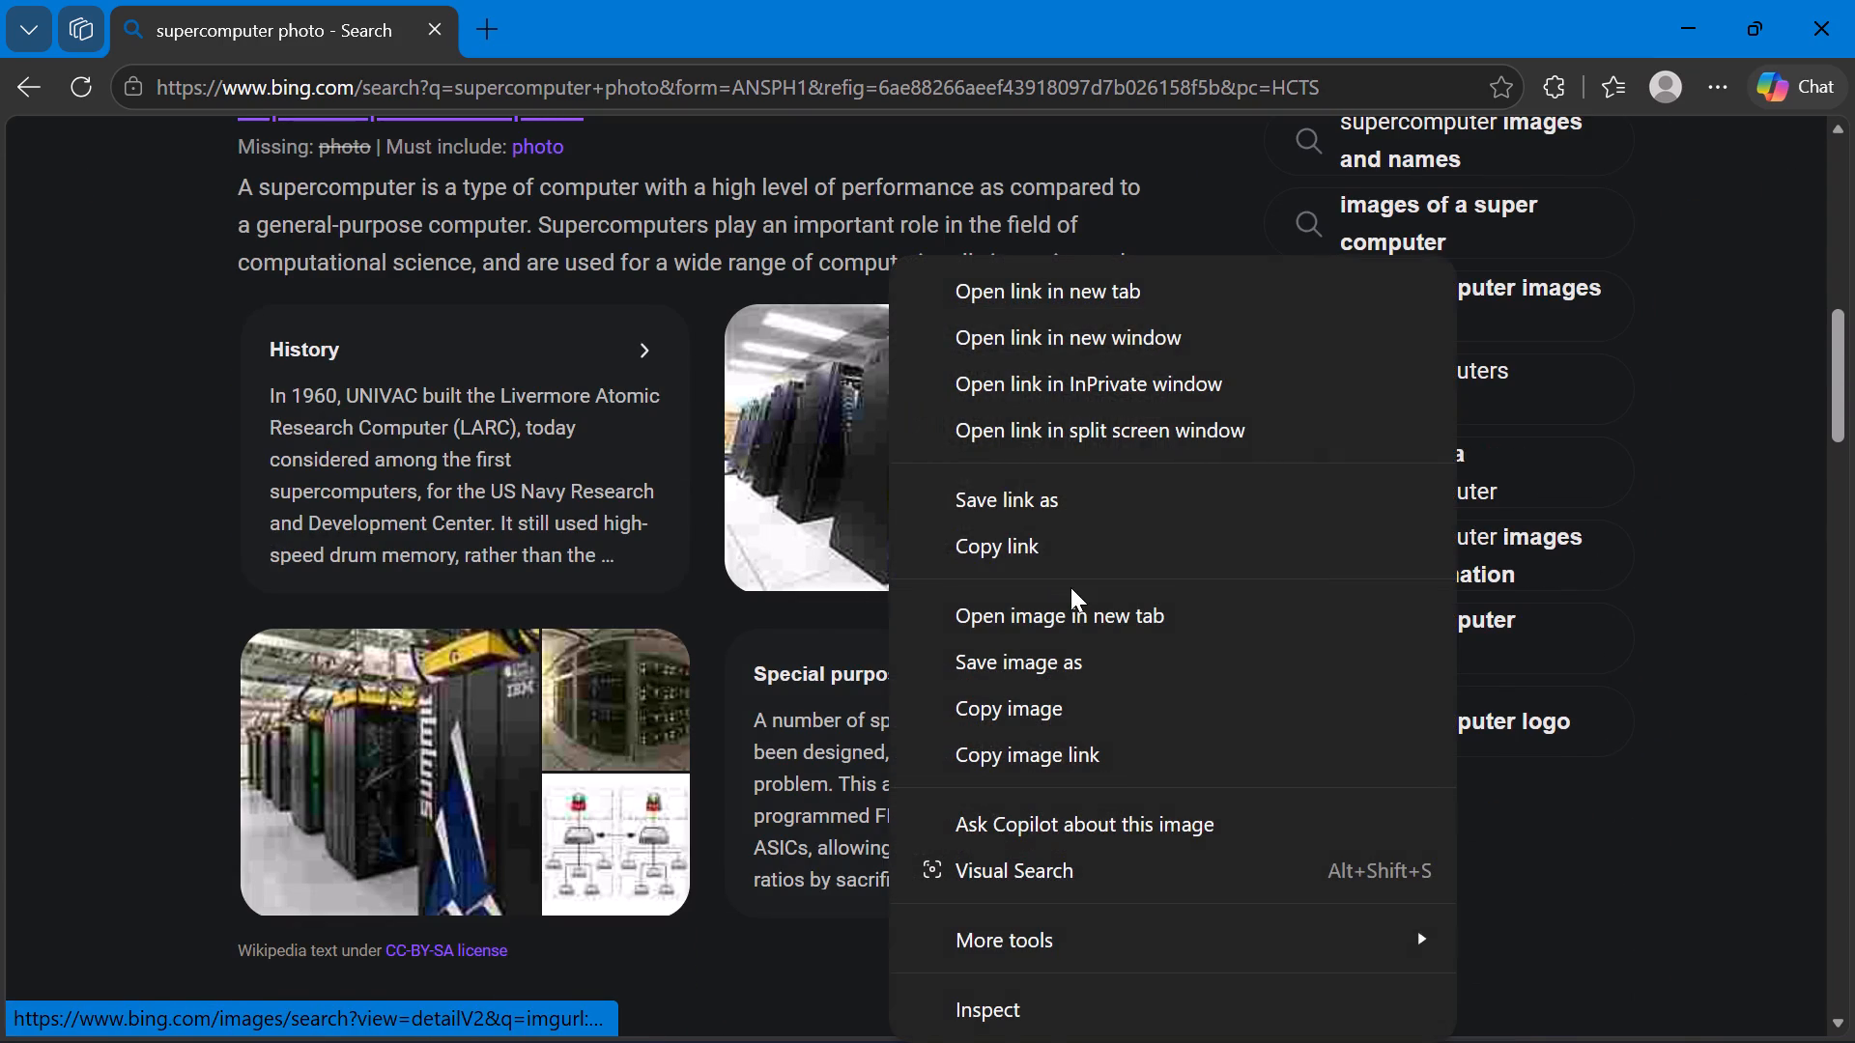
pyautogui.click(1044, 654)
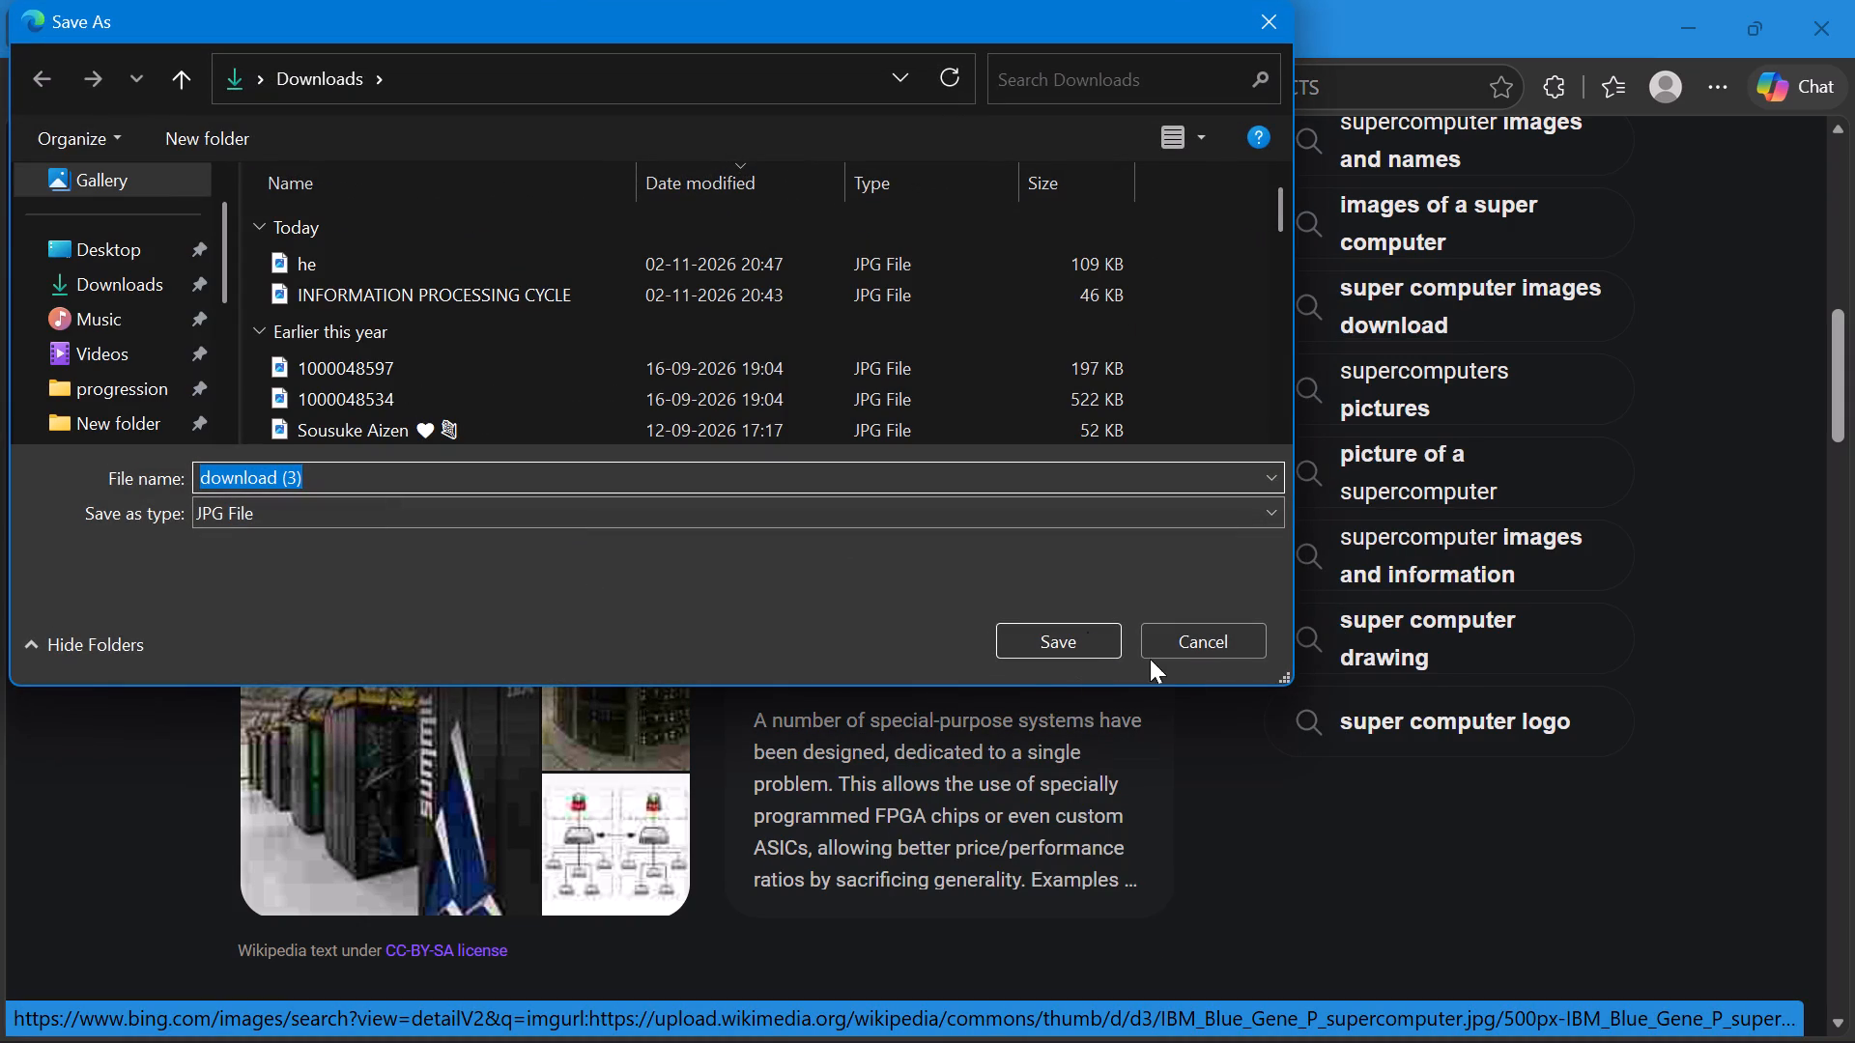
pyautogui.click(1066, 620)
pyautogui.click(1069, 630)
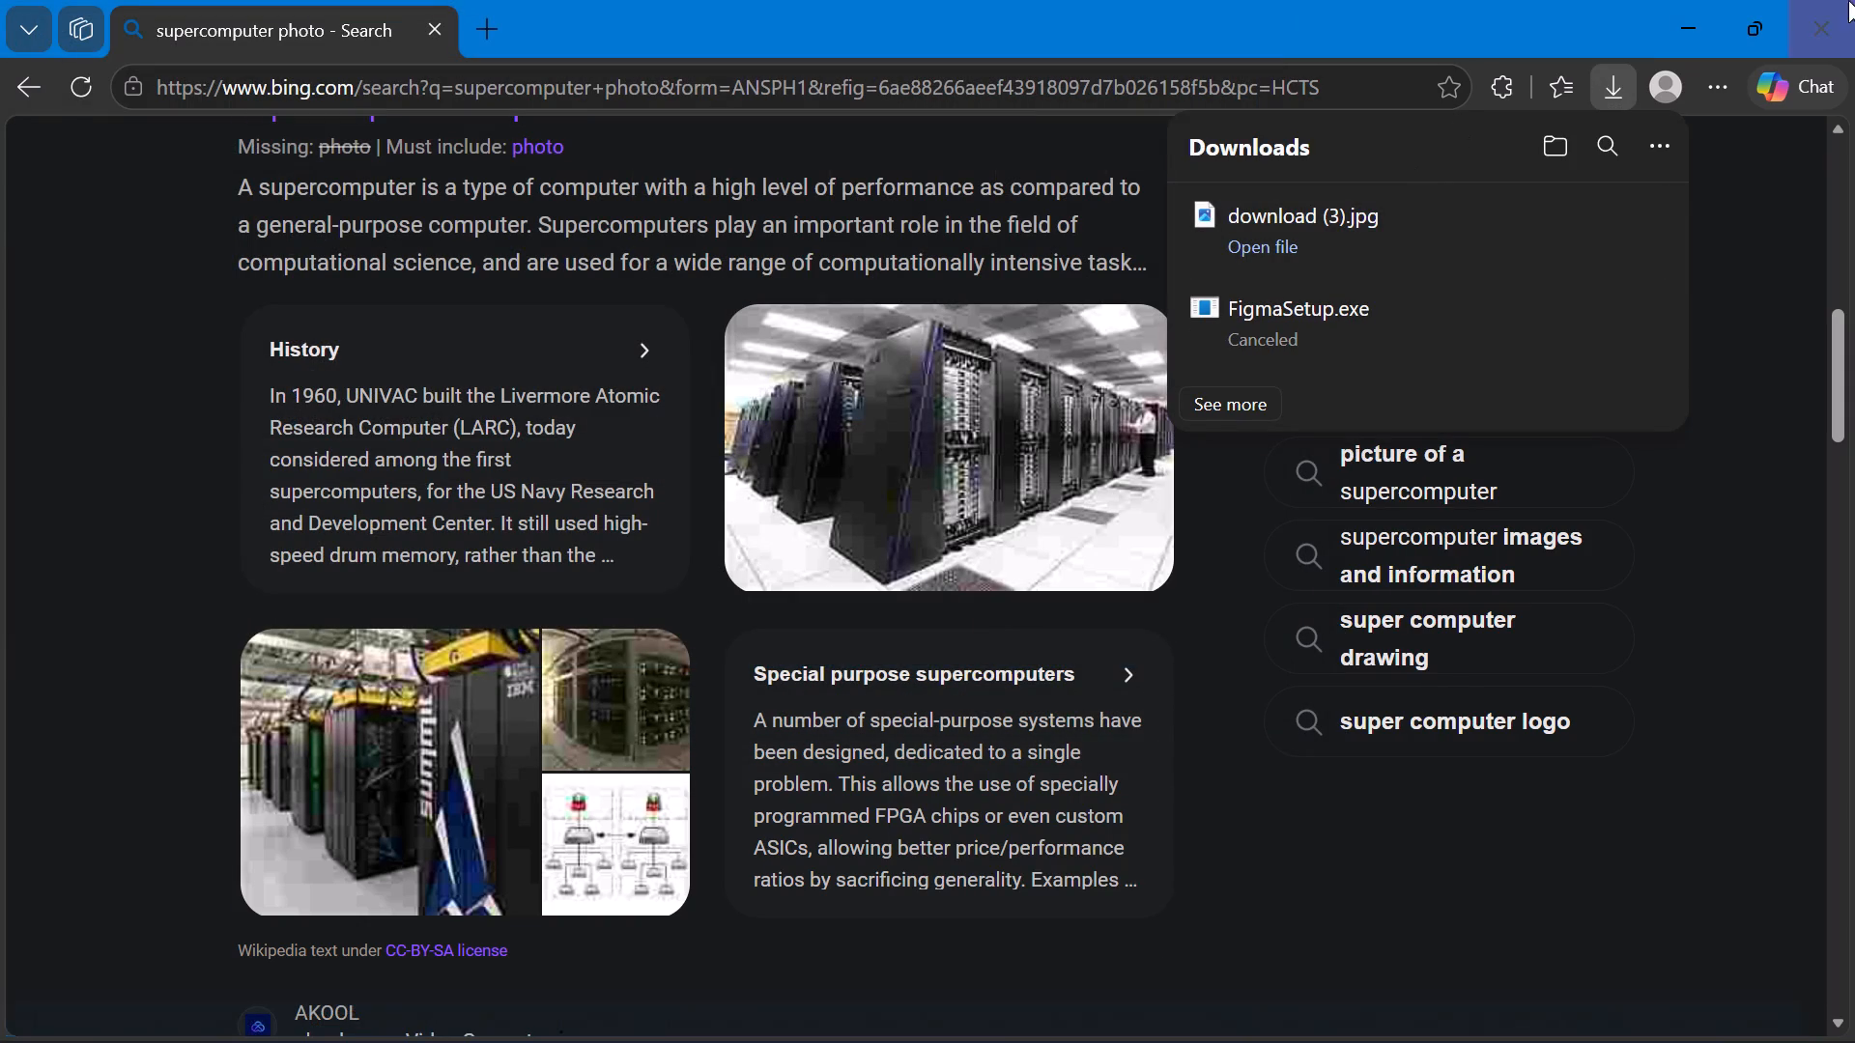
pyautogui.click(1698, 33)
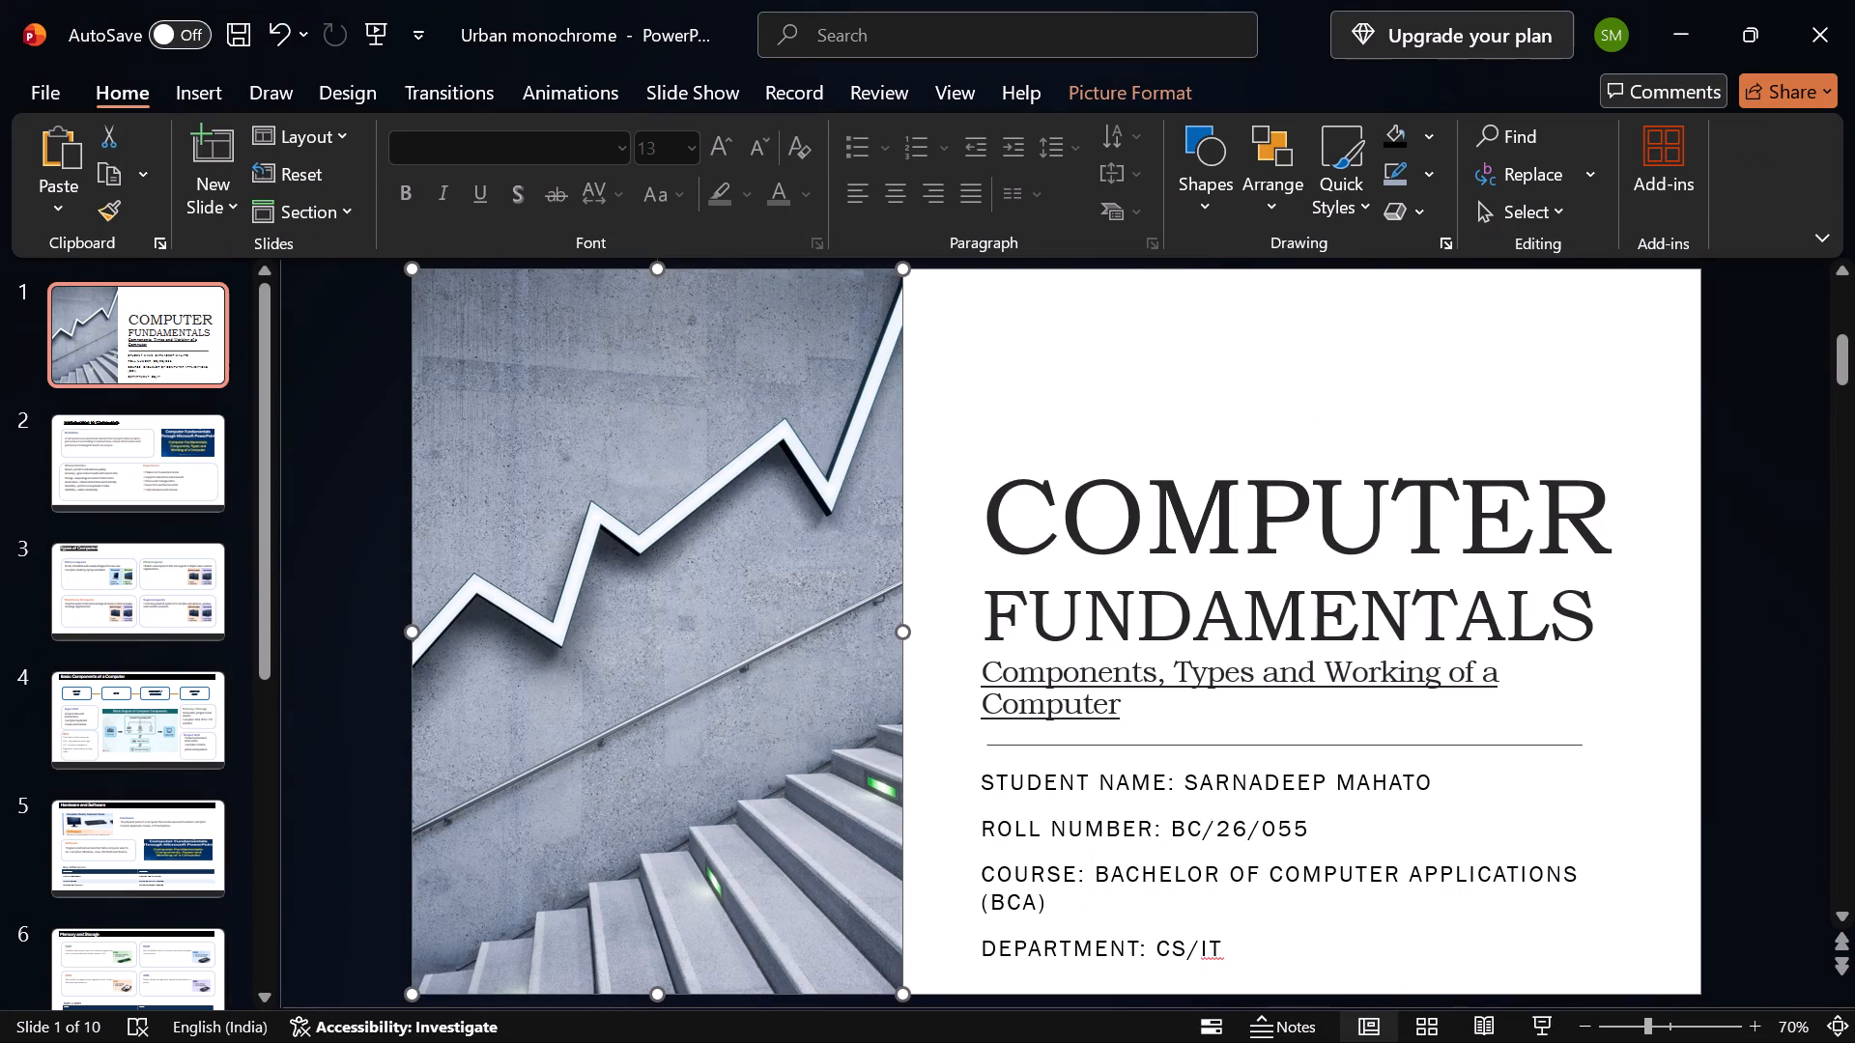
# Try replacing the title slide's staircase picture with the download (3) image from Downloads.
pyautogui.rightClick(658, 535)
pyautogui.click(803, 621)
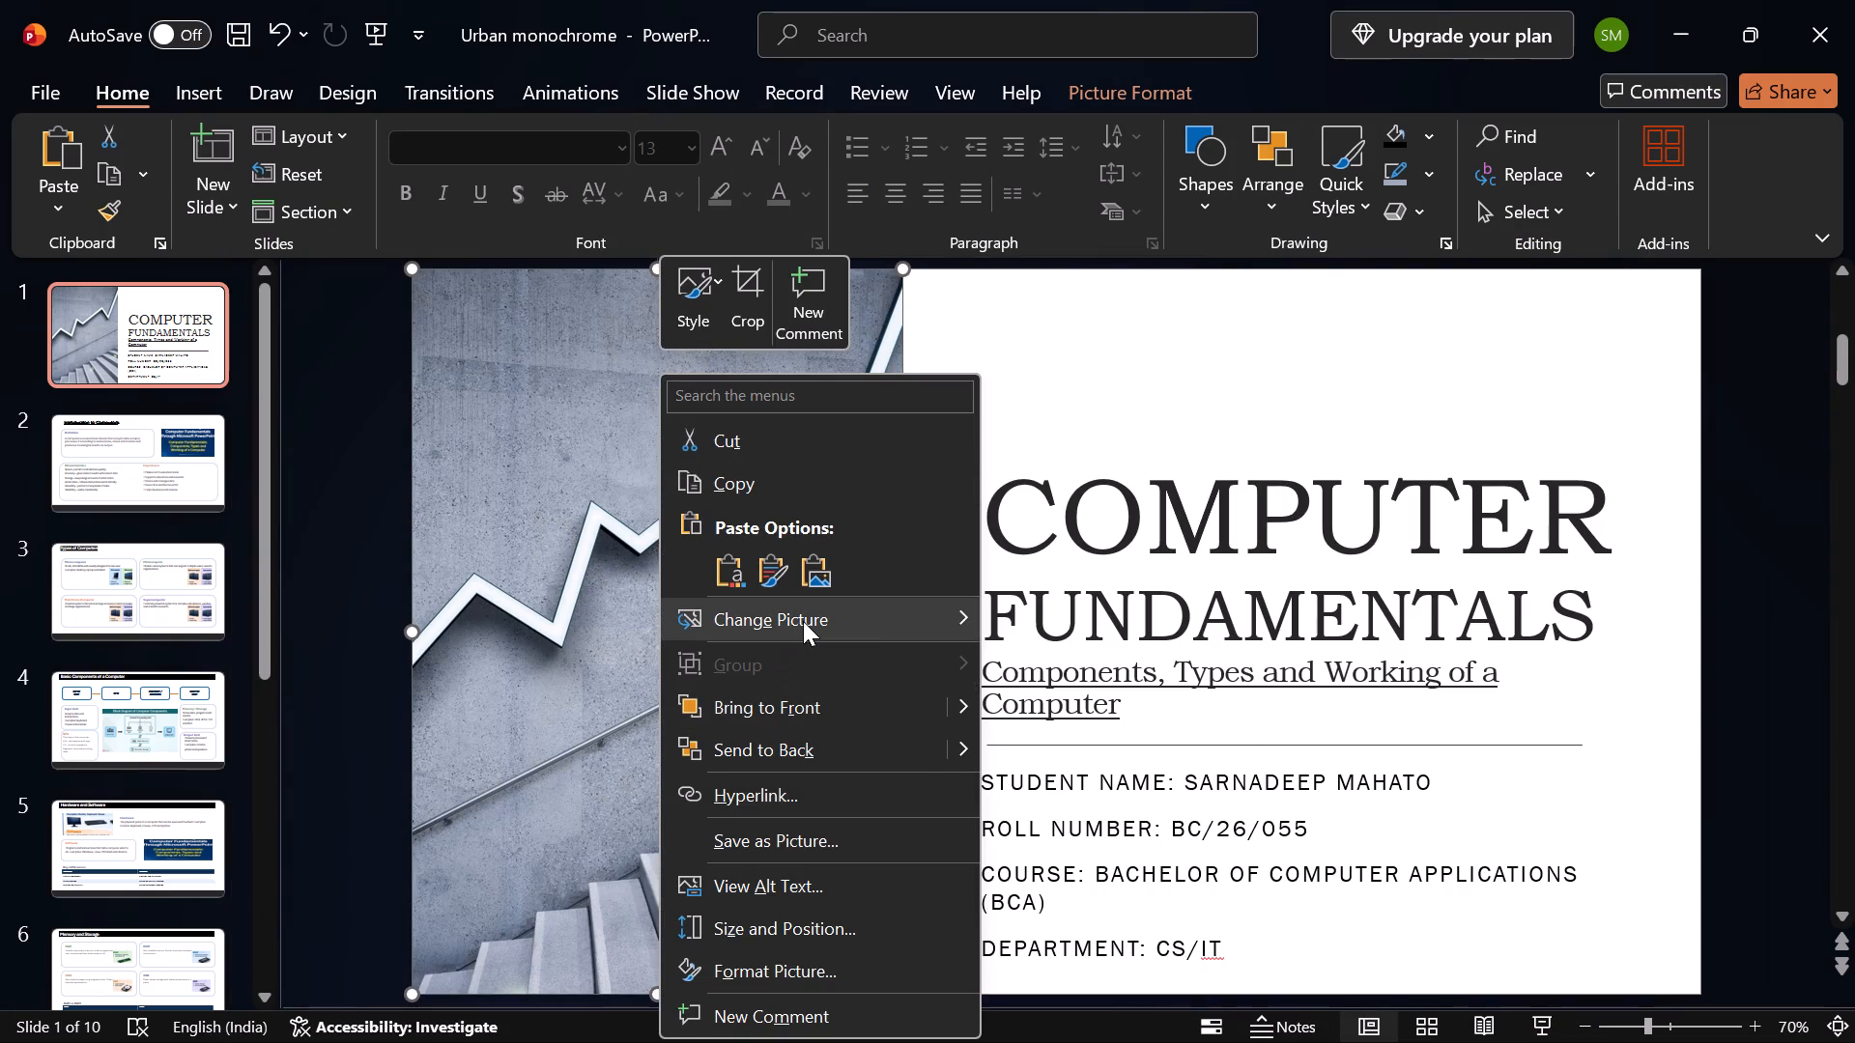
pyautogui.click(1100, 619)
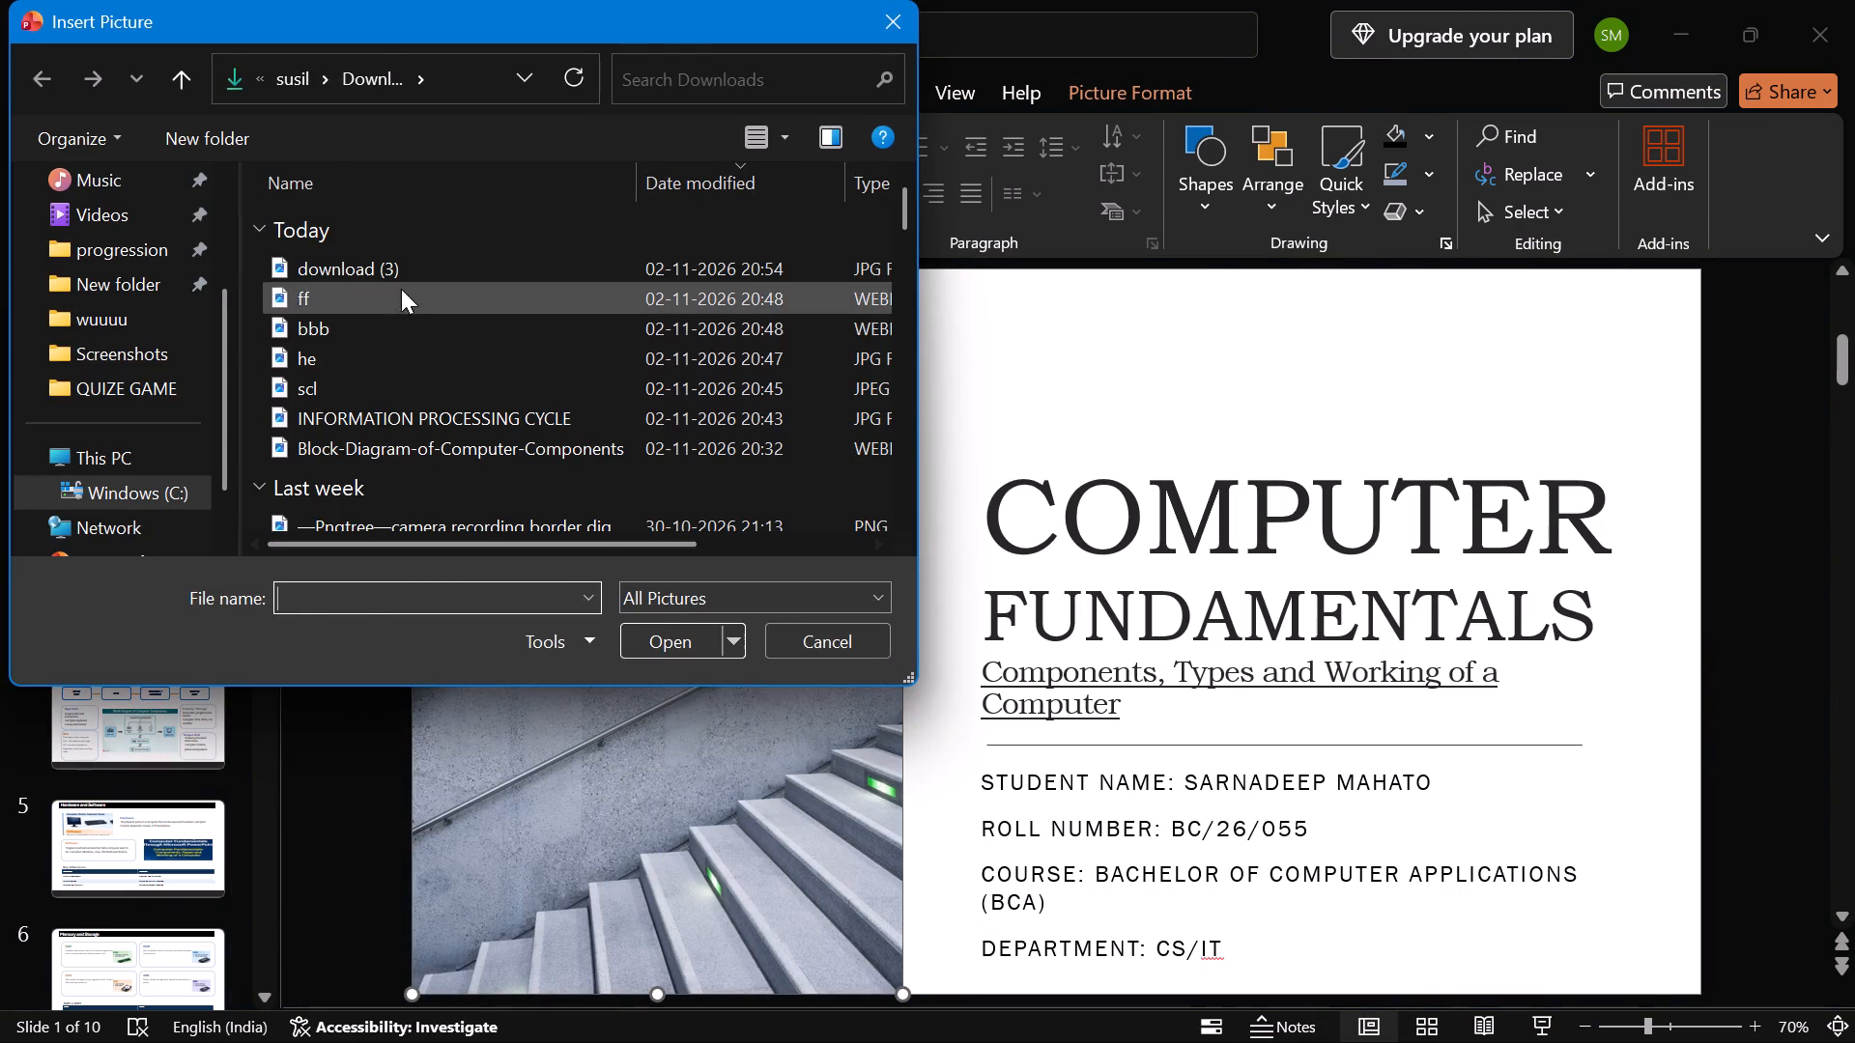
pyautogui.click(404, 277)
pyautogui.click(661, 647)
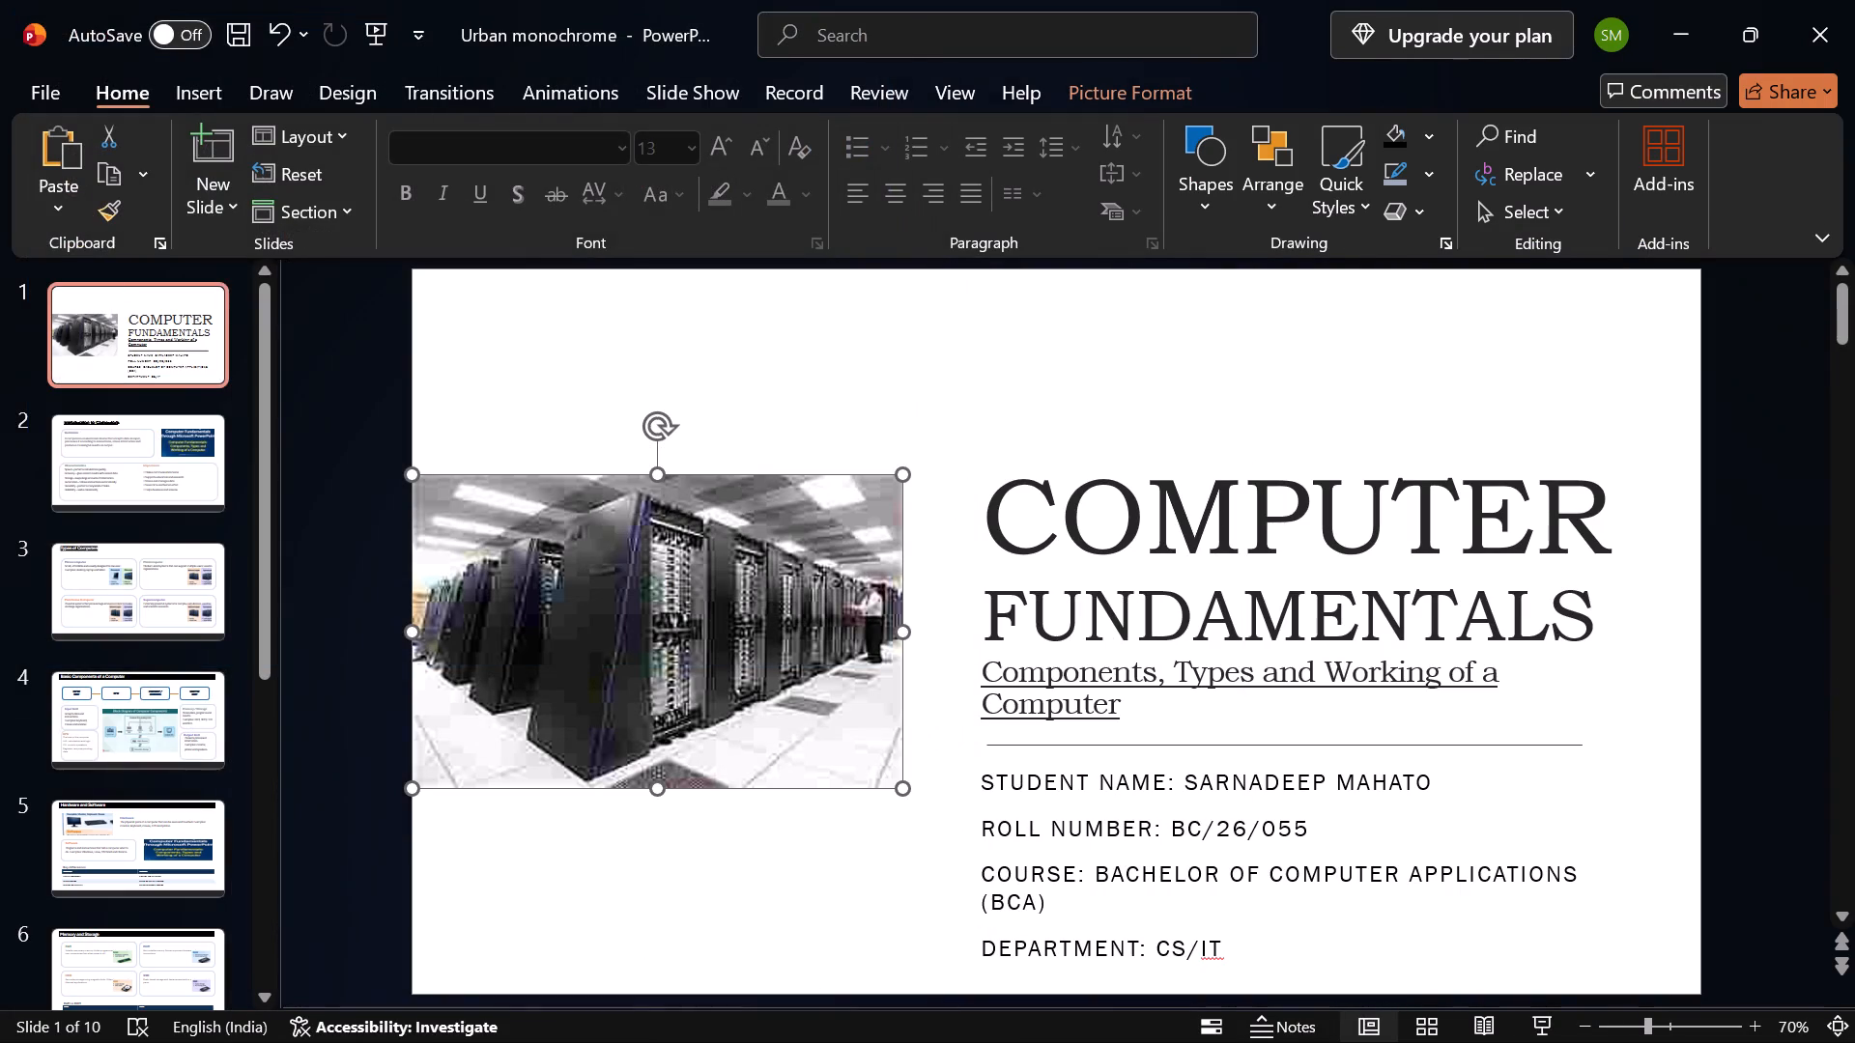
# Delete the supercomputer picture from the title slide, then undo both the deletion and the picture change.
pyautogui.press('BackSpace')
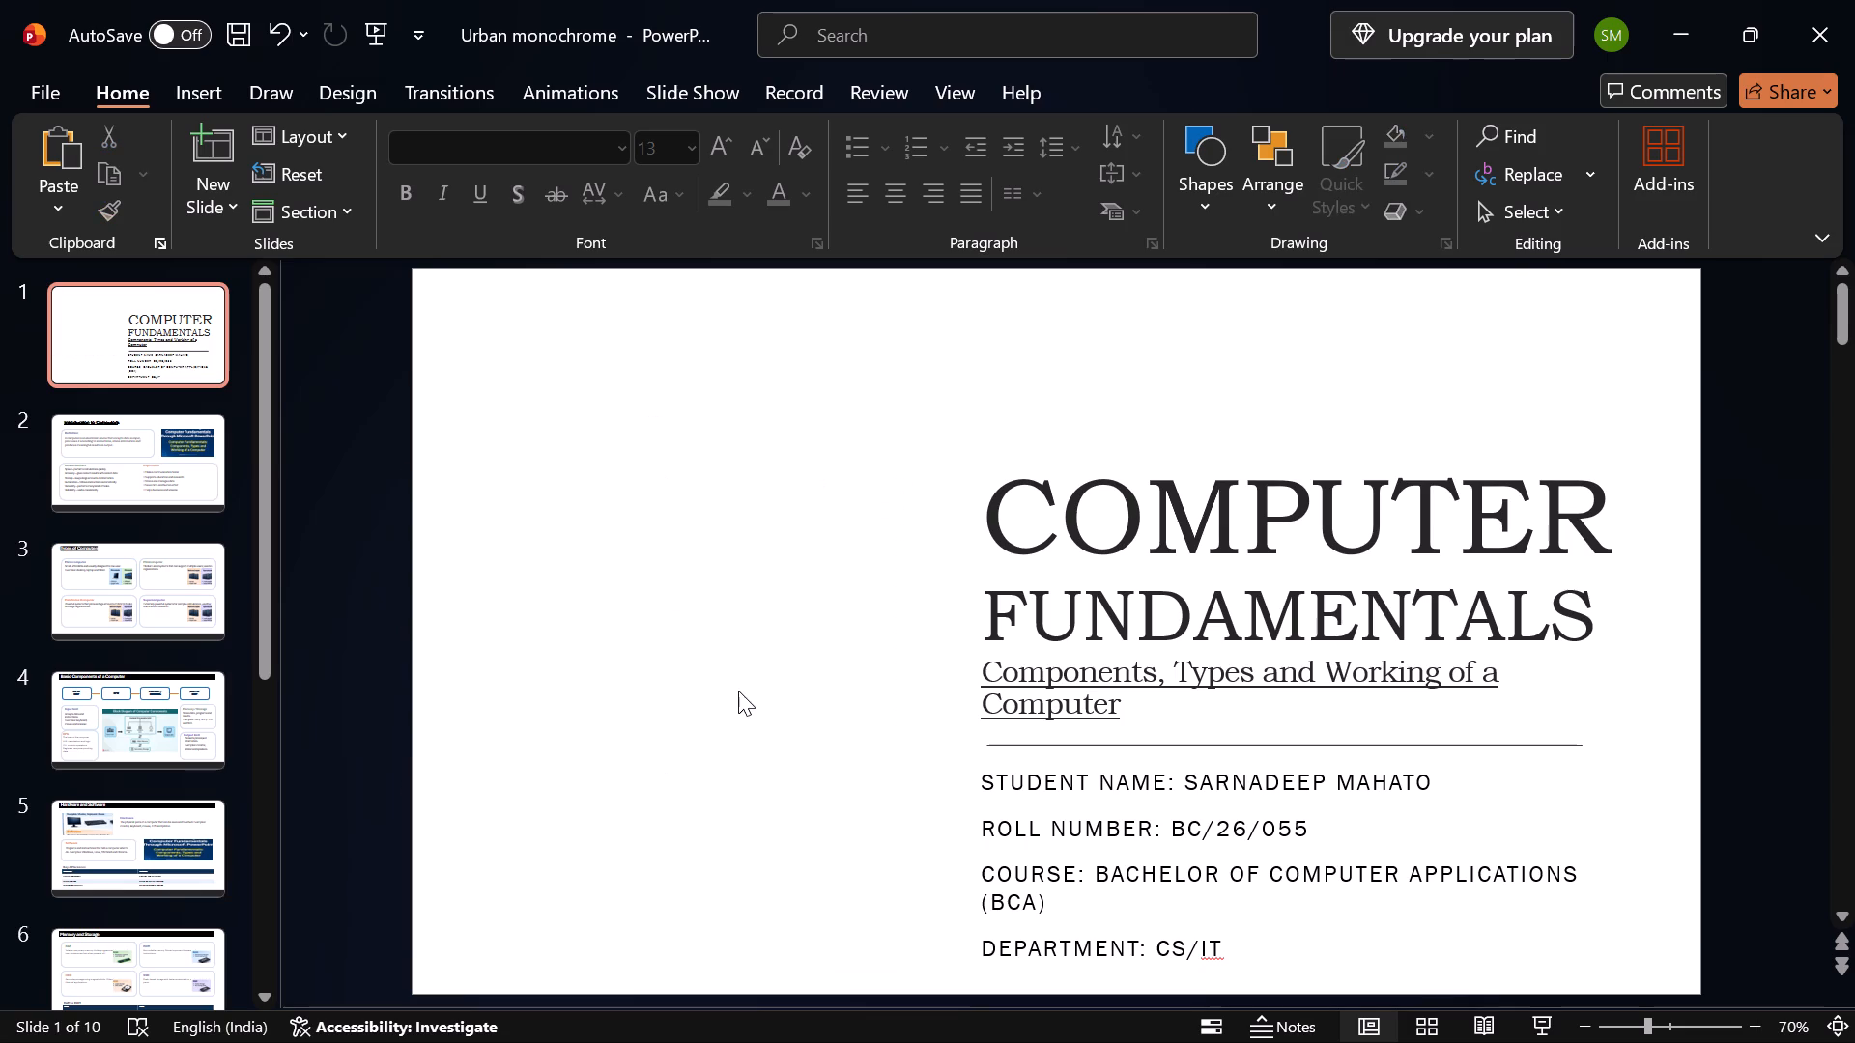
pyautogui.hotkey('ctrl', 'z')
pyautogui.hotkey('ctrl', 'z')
# Return to Microsoft Edge and browse the image results for "supercomputer photo" for another title slide picture.
pyautogui.rightClick(738, 691)
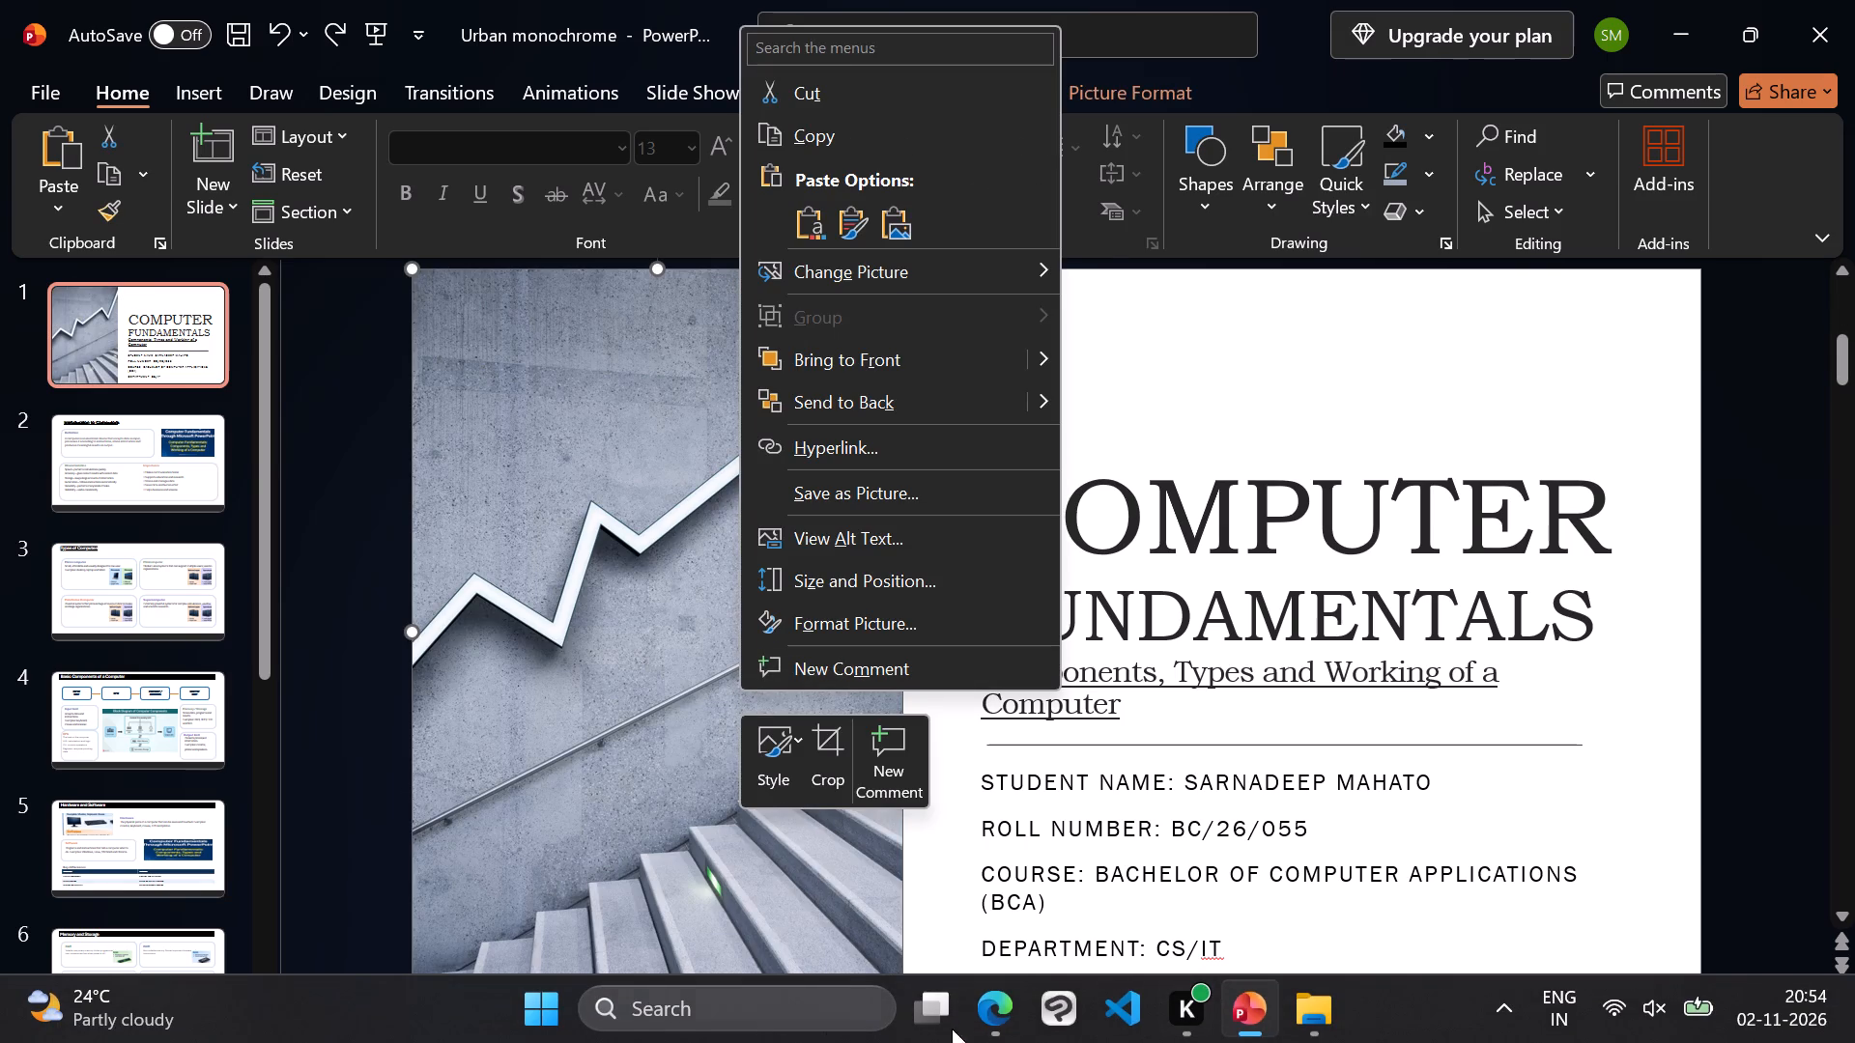
pyautogui.click(992, 1013)
pyautogui.scroll(-2, 578, 680)
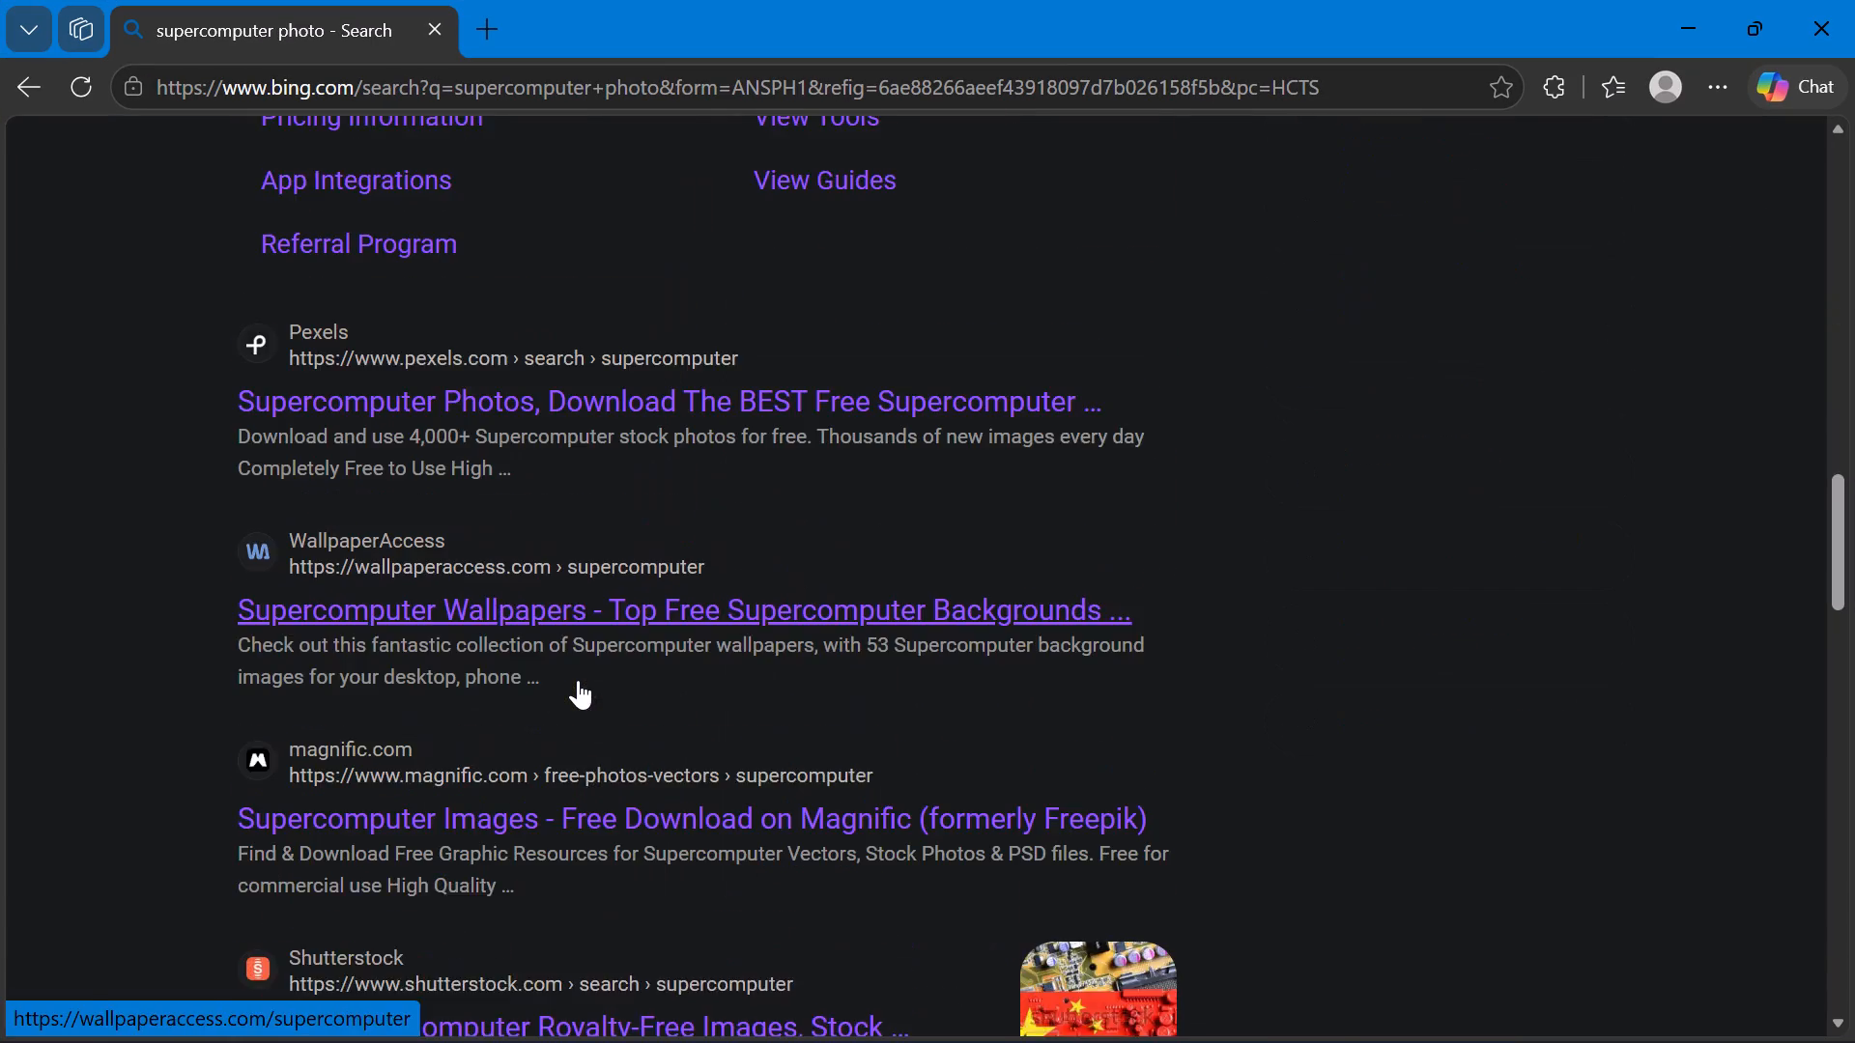
pyautogui.scroll(5, 578, 680)
pyautogui.click(490, 248)
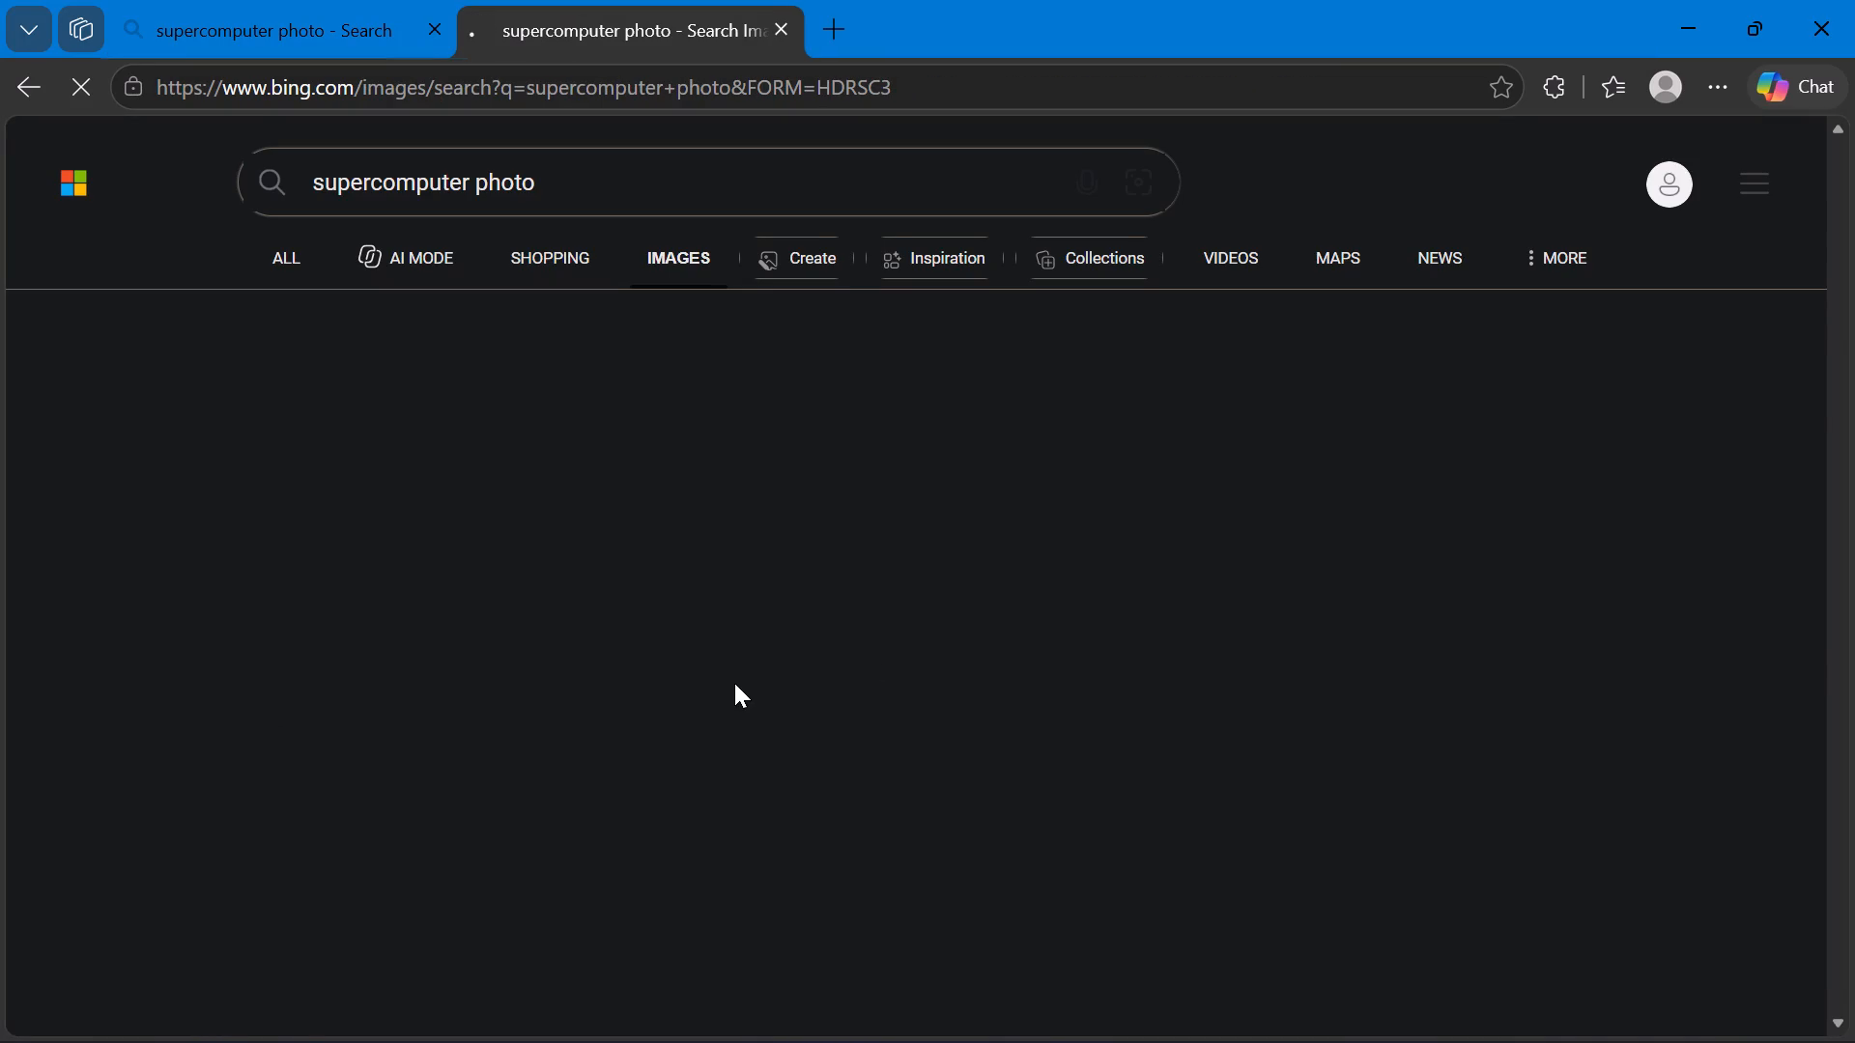
pyautogui.scroll(-1, 776, 722)
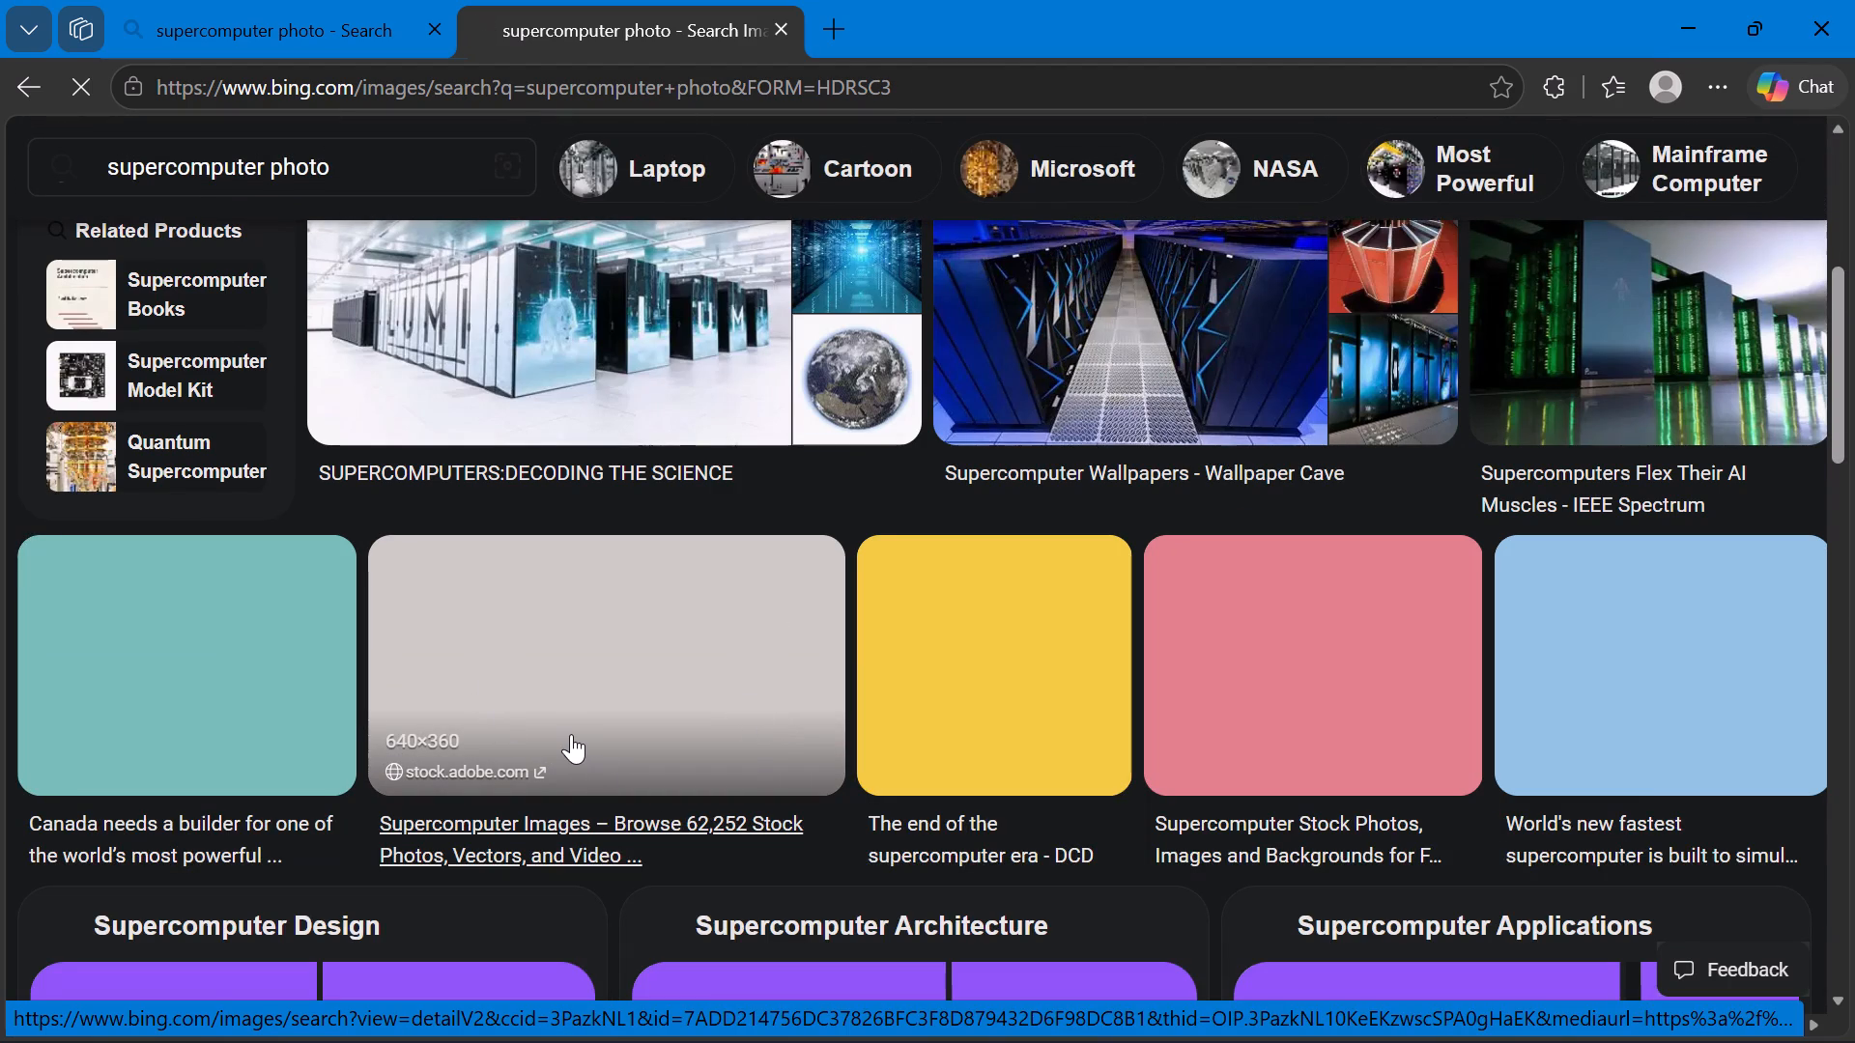
pyautogui.scroll(-1, 1347, 420)
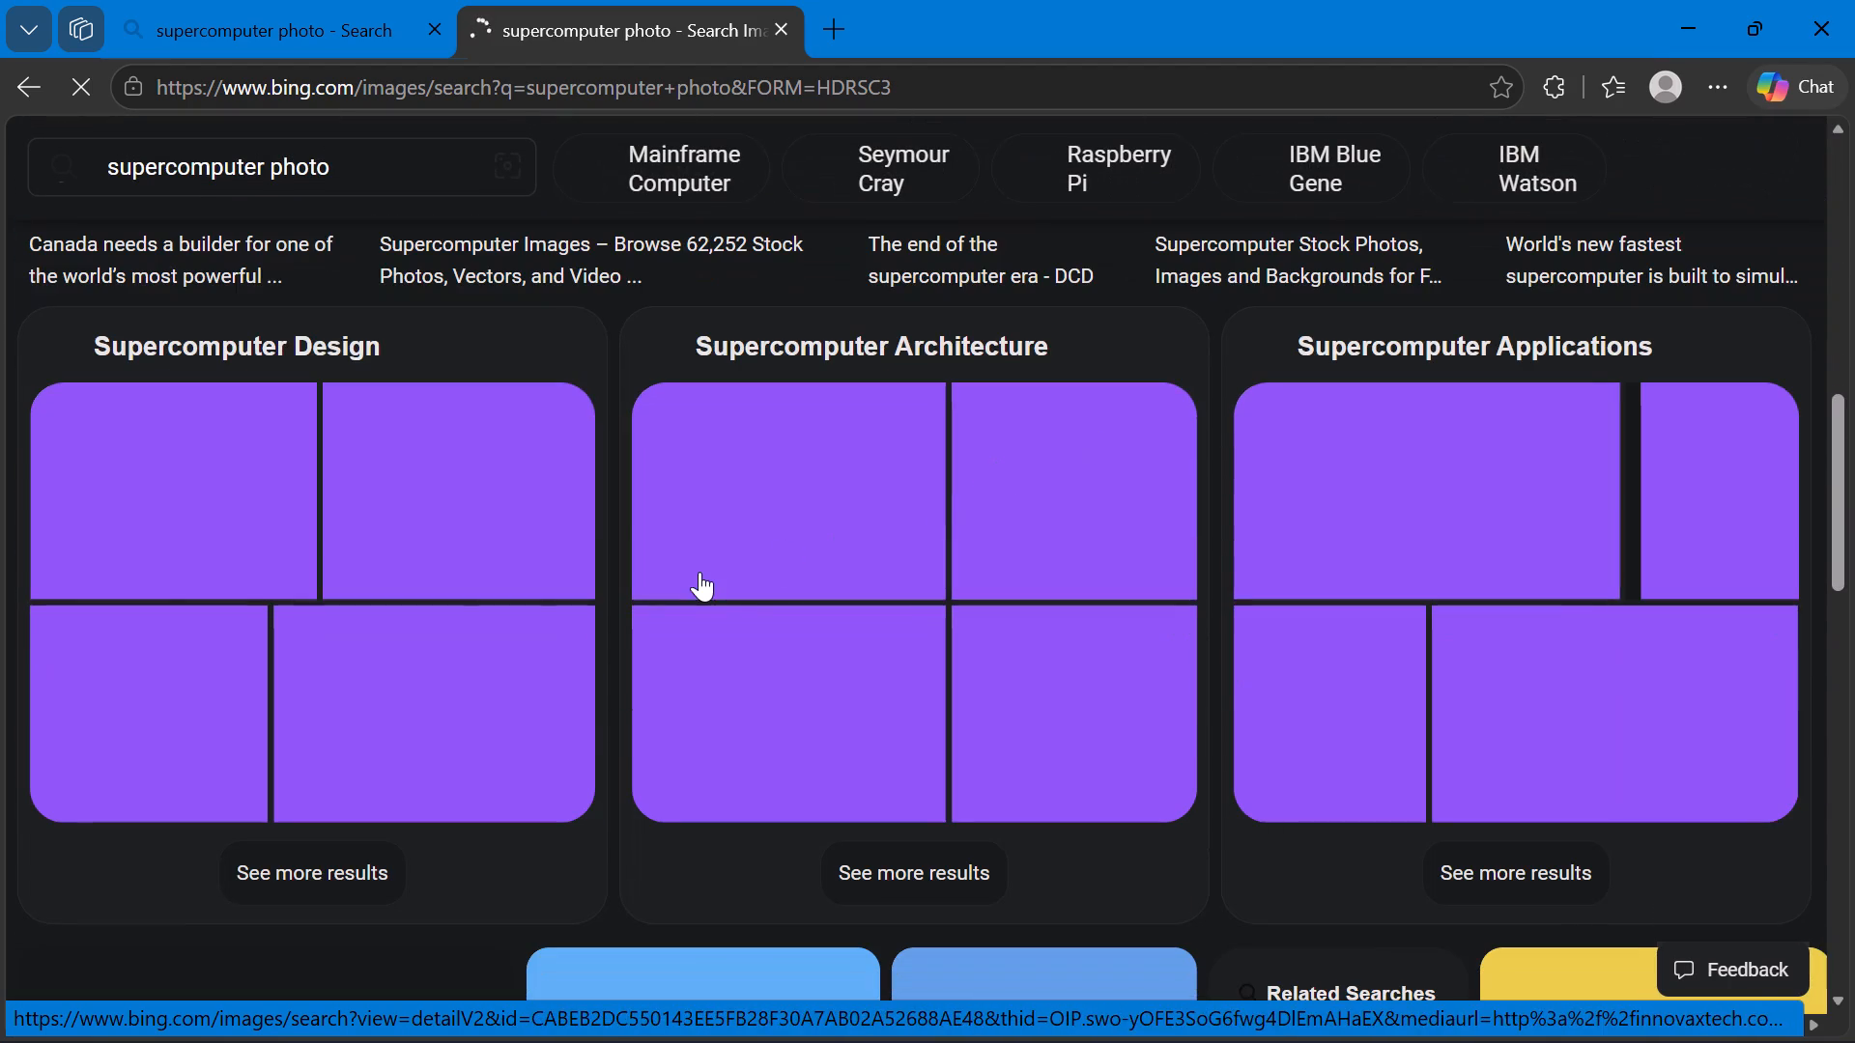
pyautogui.scroll(-2, 699, 572)
pyautogui.scroll(3, 699, 572)
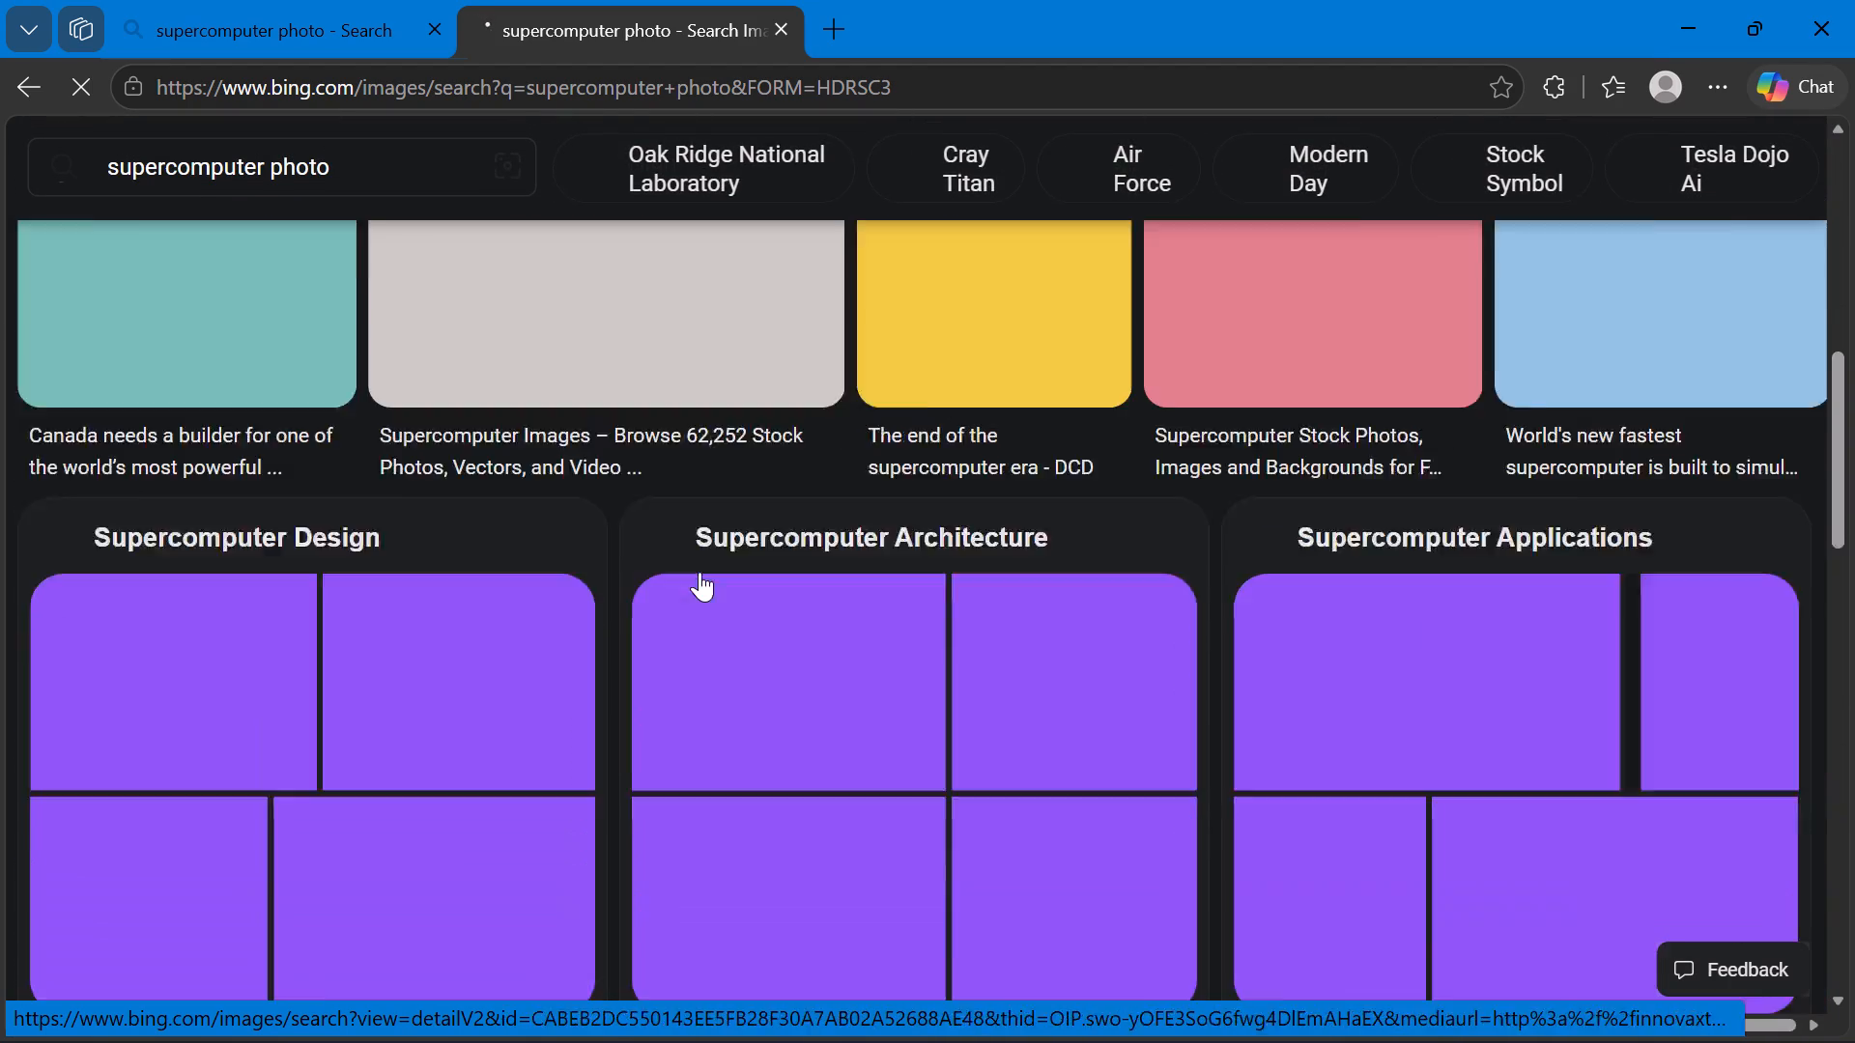
pyautogui.scroll(1, 699, 572)
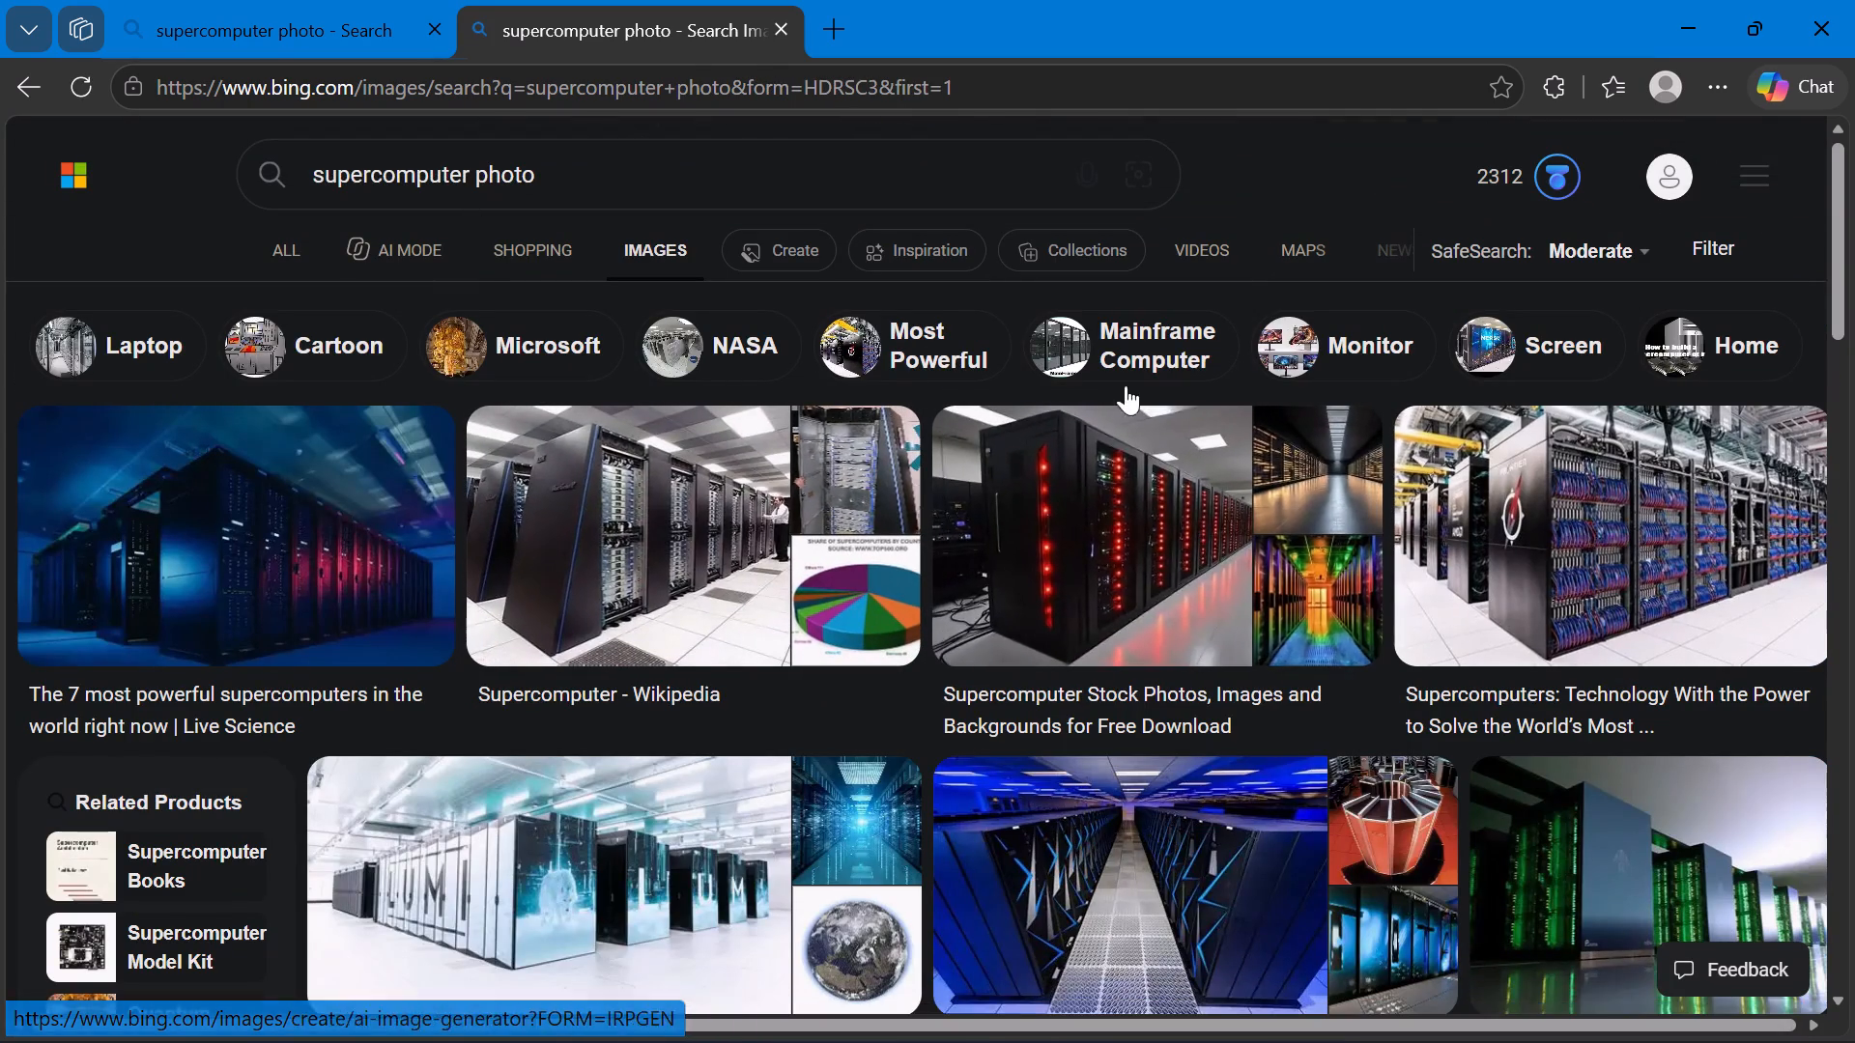
pyautogui.scroll(-1, 966, 852)
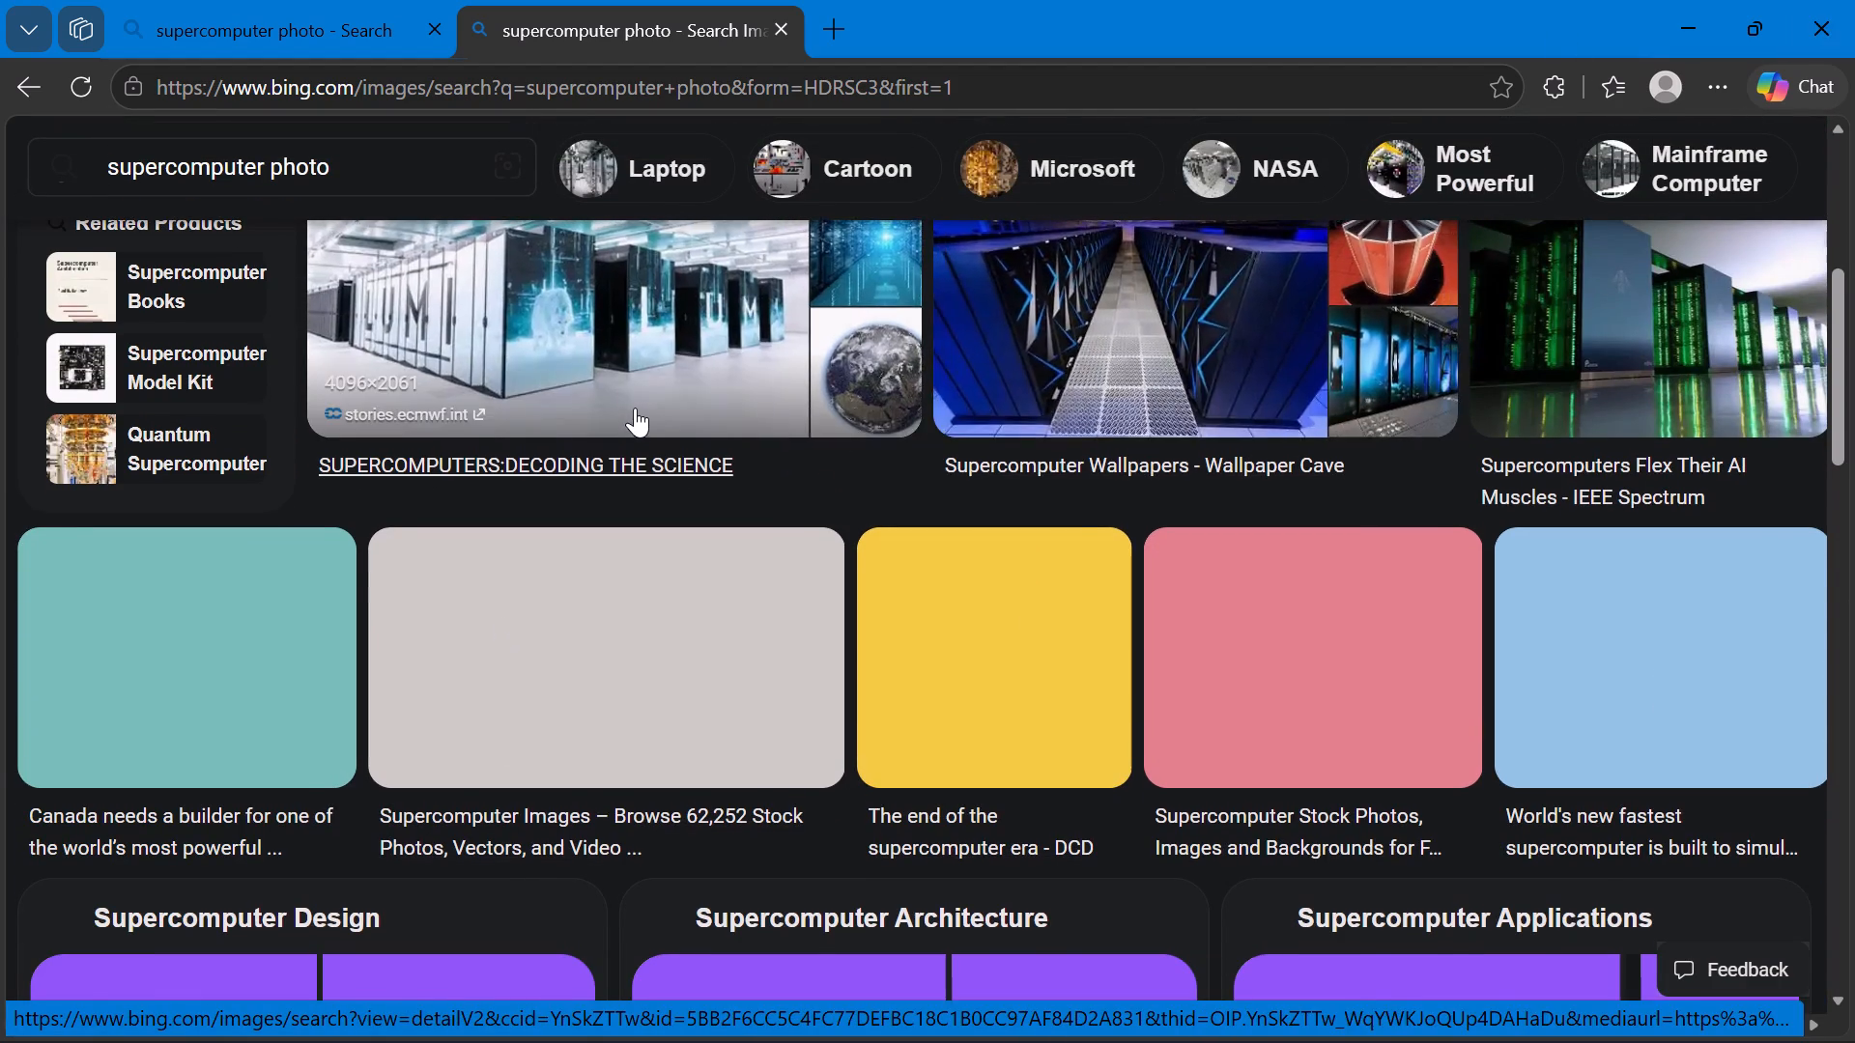
pyautogui.scroll(4, 635, 408)
# Search Bing Images for "computer images".
pyautogui.moveTo(546, 168); pyautogui.dragTo(249, 183)
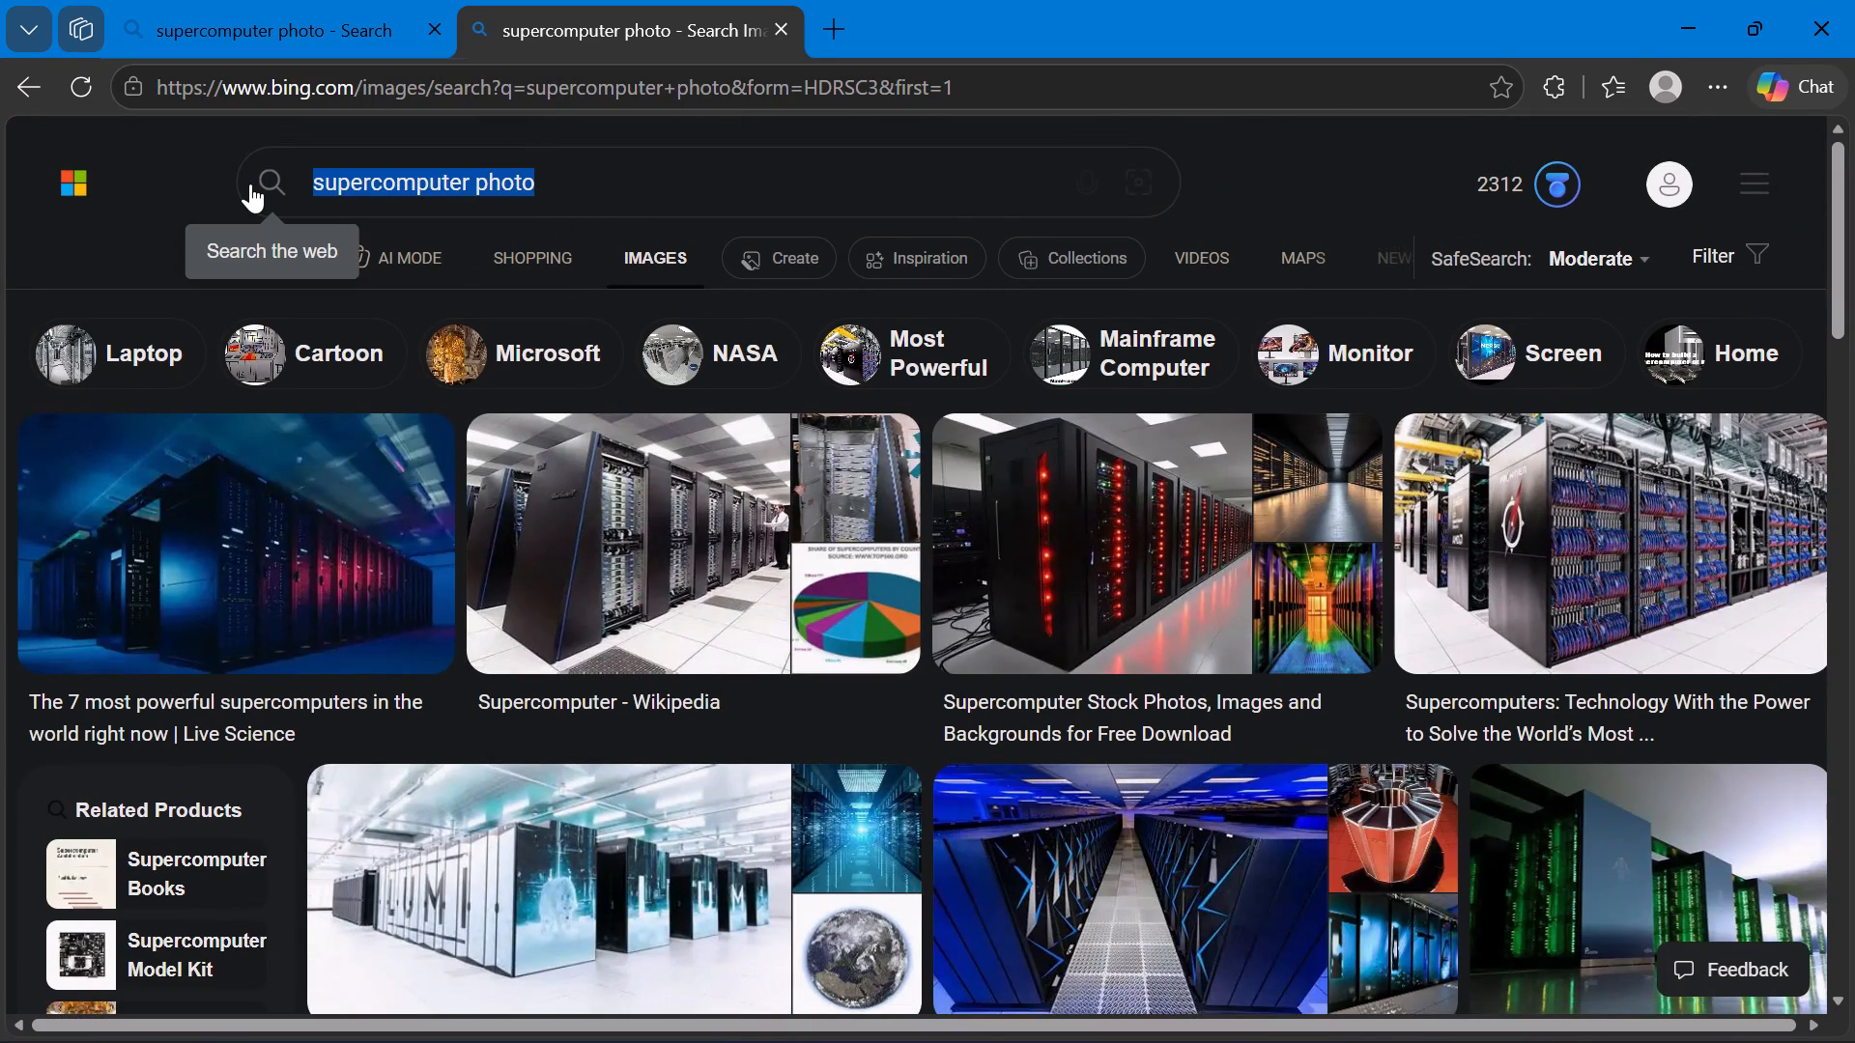
pyautogui.press('BackSpace')
pyautogui.write('computer images')
pyautogui.press('space')
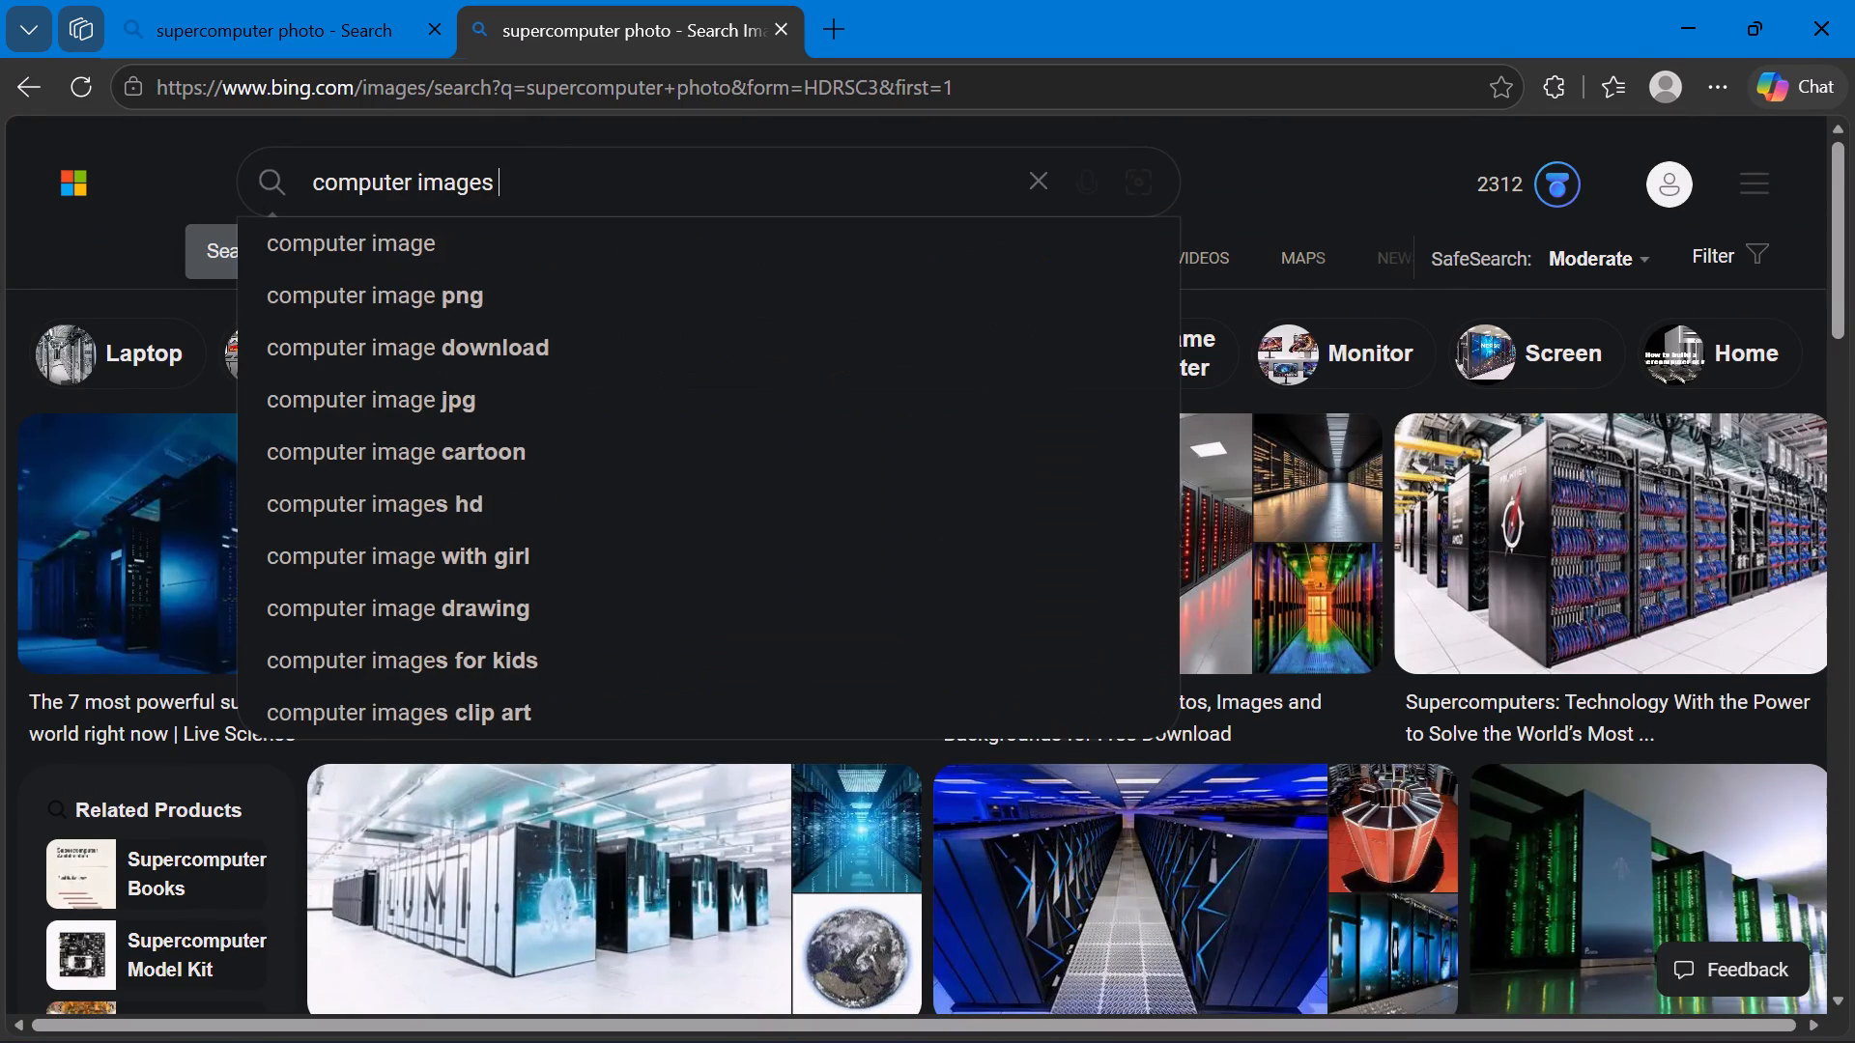
pyautogui.press('Return')
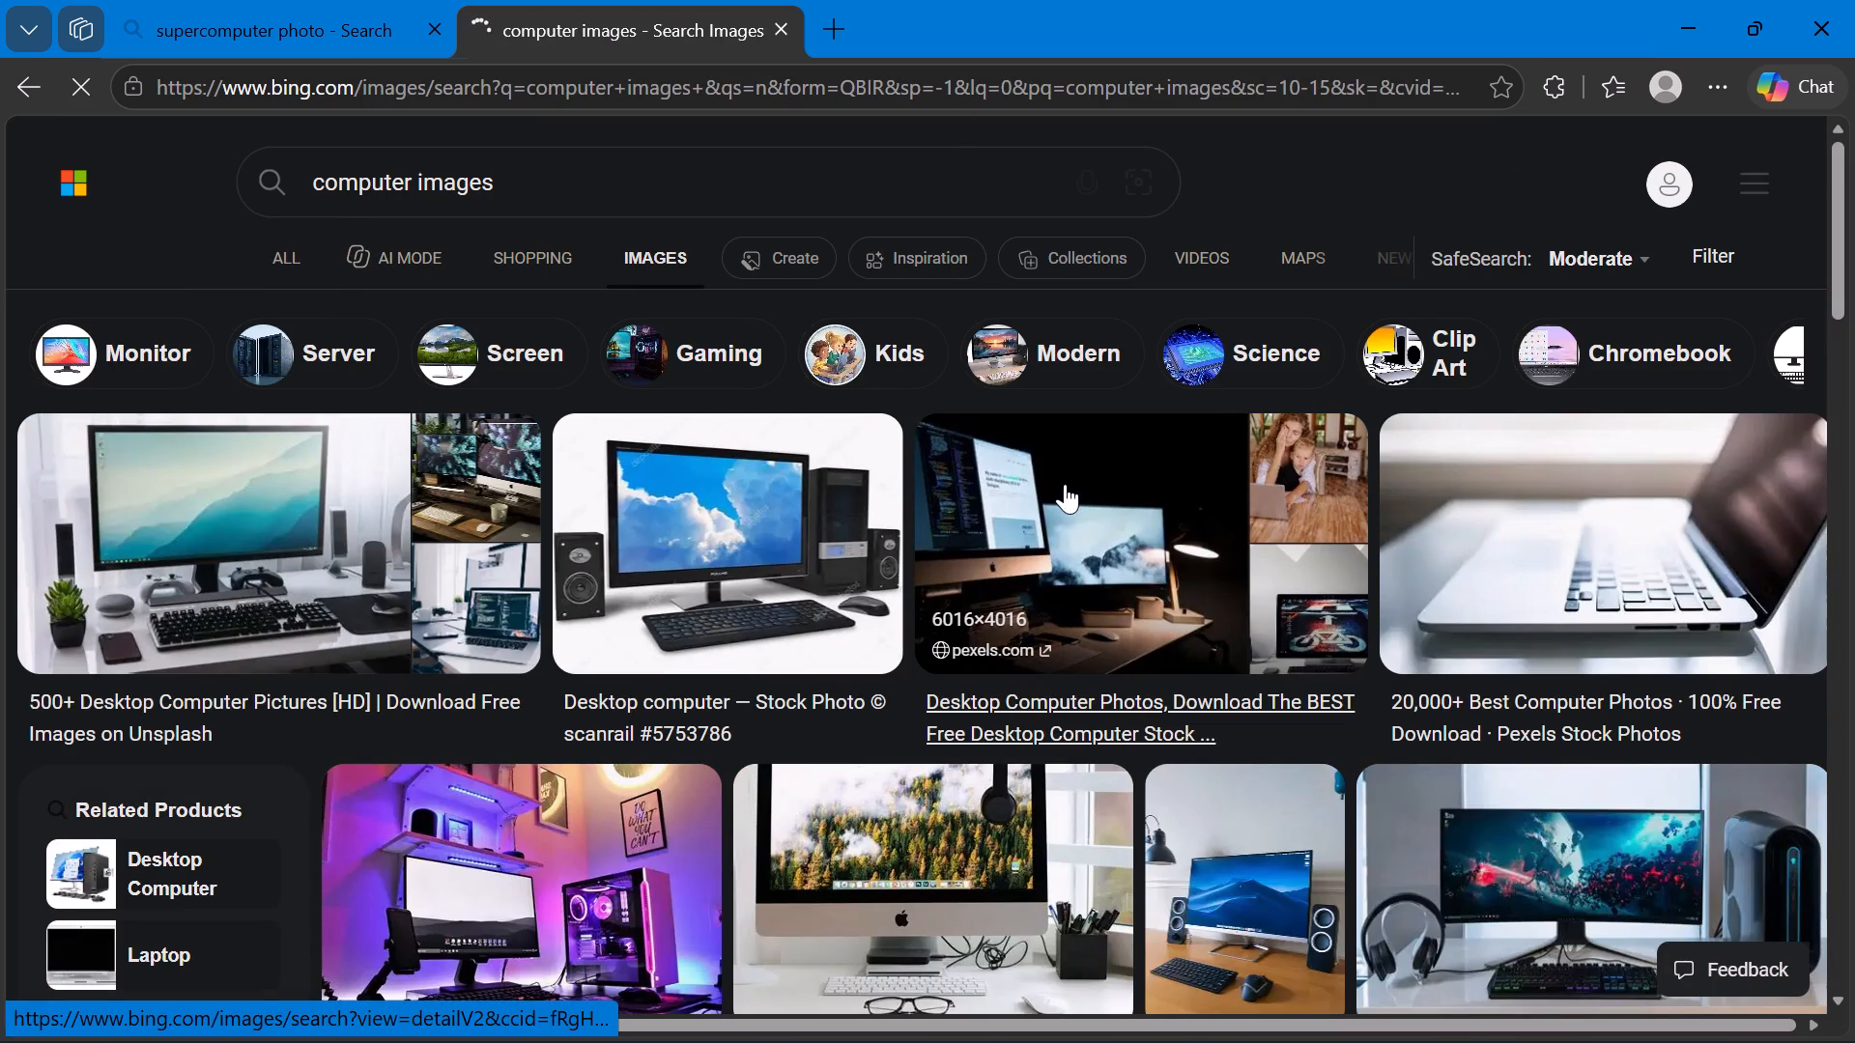
# Open the Pexels photo of two monitors on a dark, lamp-lit desk and examine the related computer images.
pyautogui.click(1062, 510)
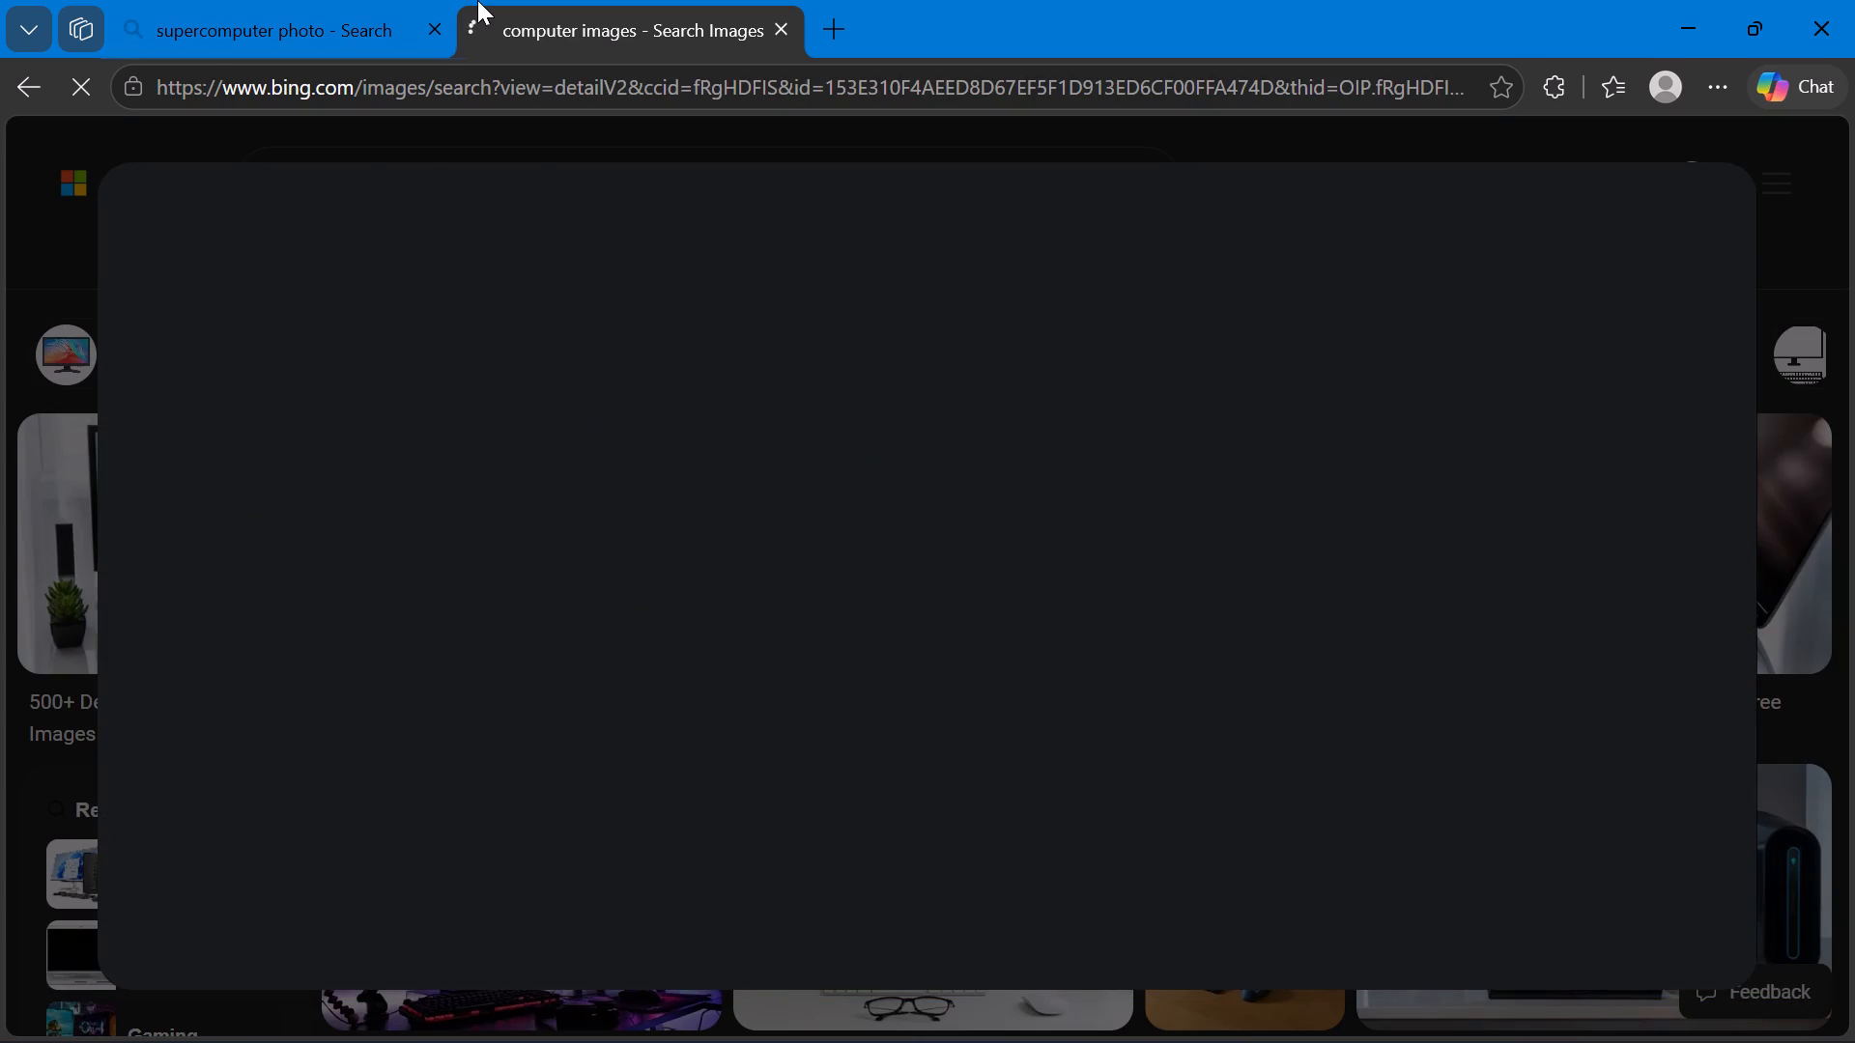
pyautogui.click(258, 14)
pyautogui.click(568, 20)
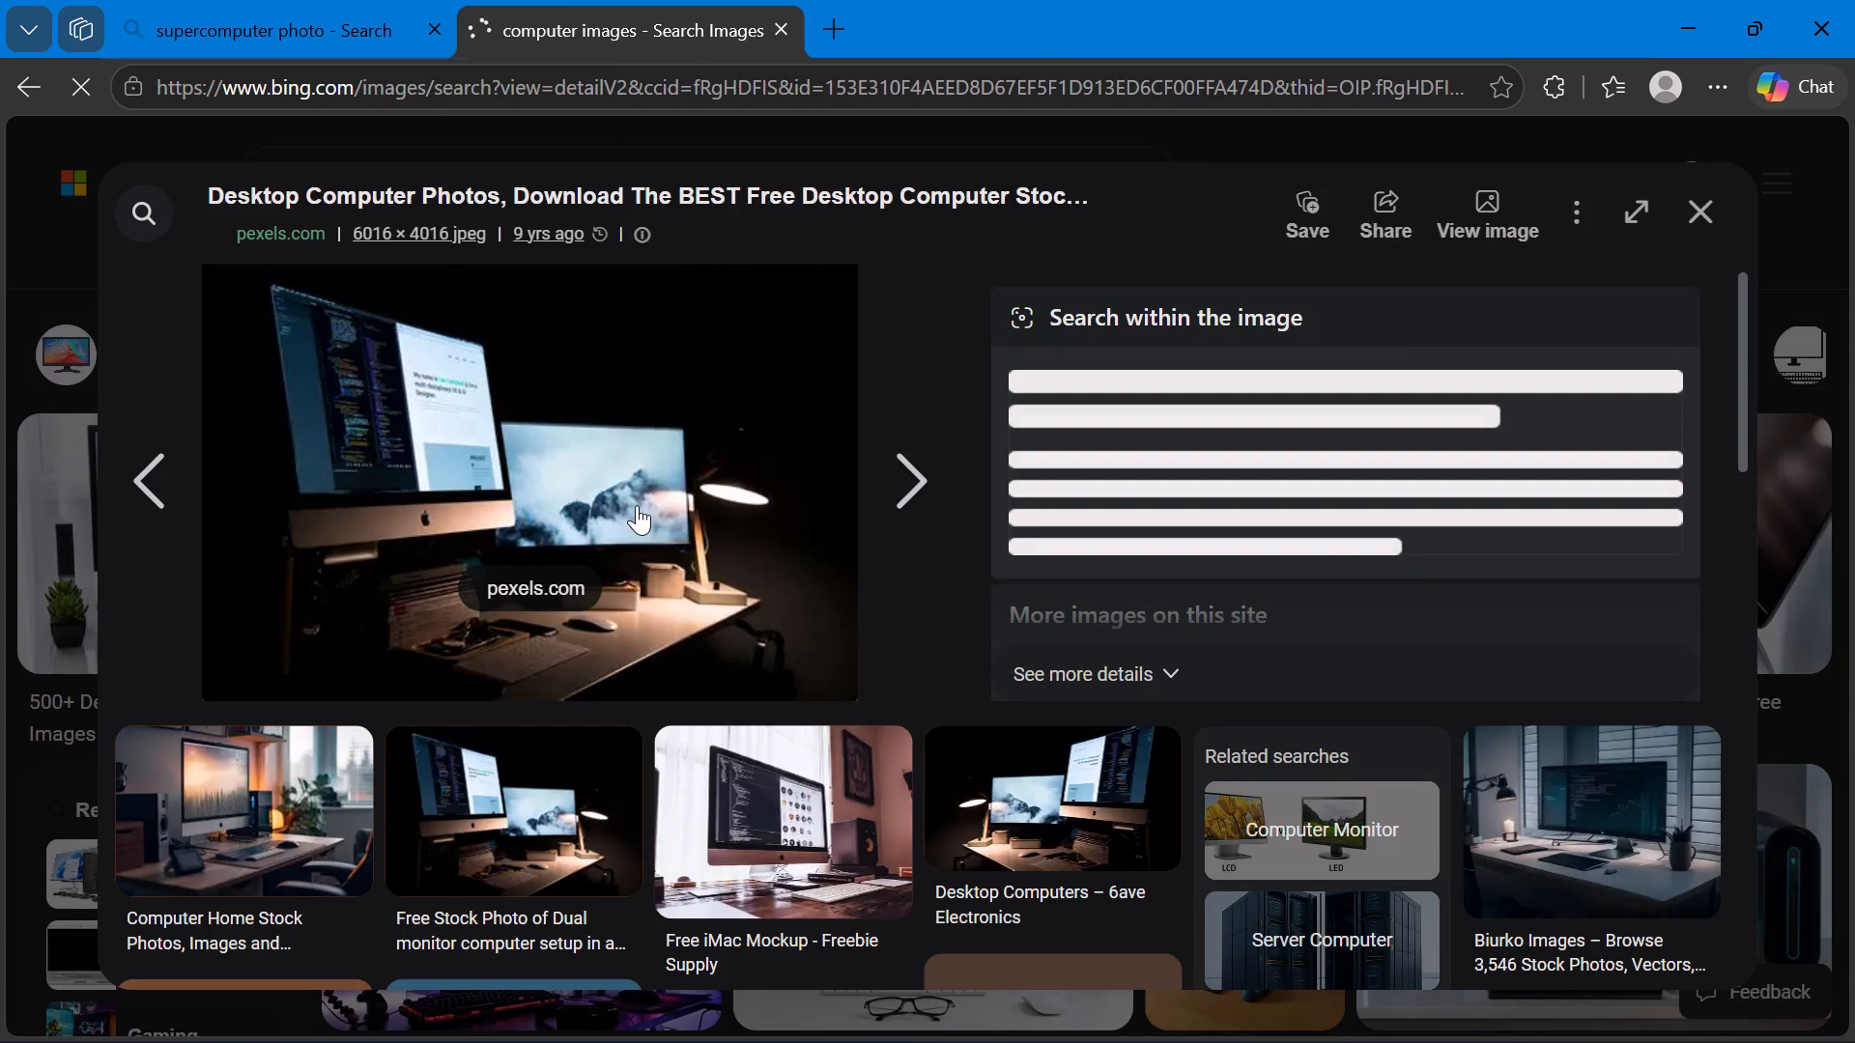
pyautogui.scroll(-1, 635, 530)
pyautogui.scroll(1, 635, 529)
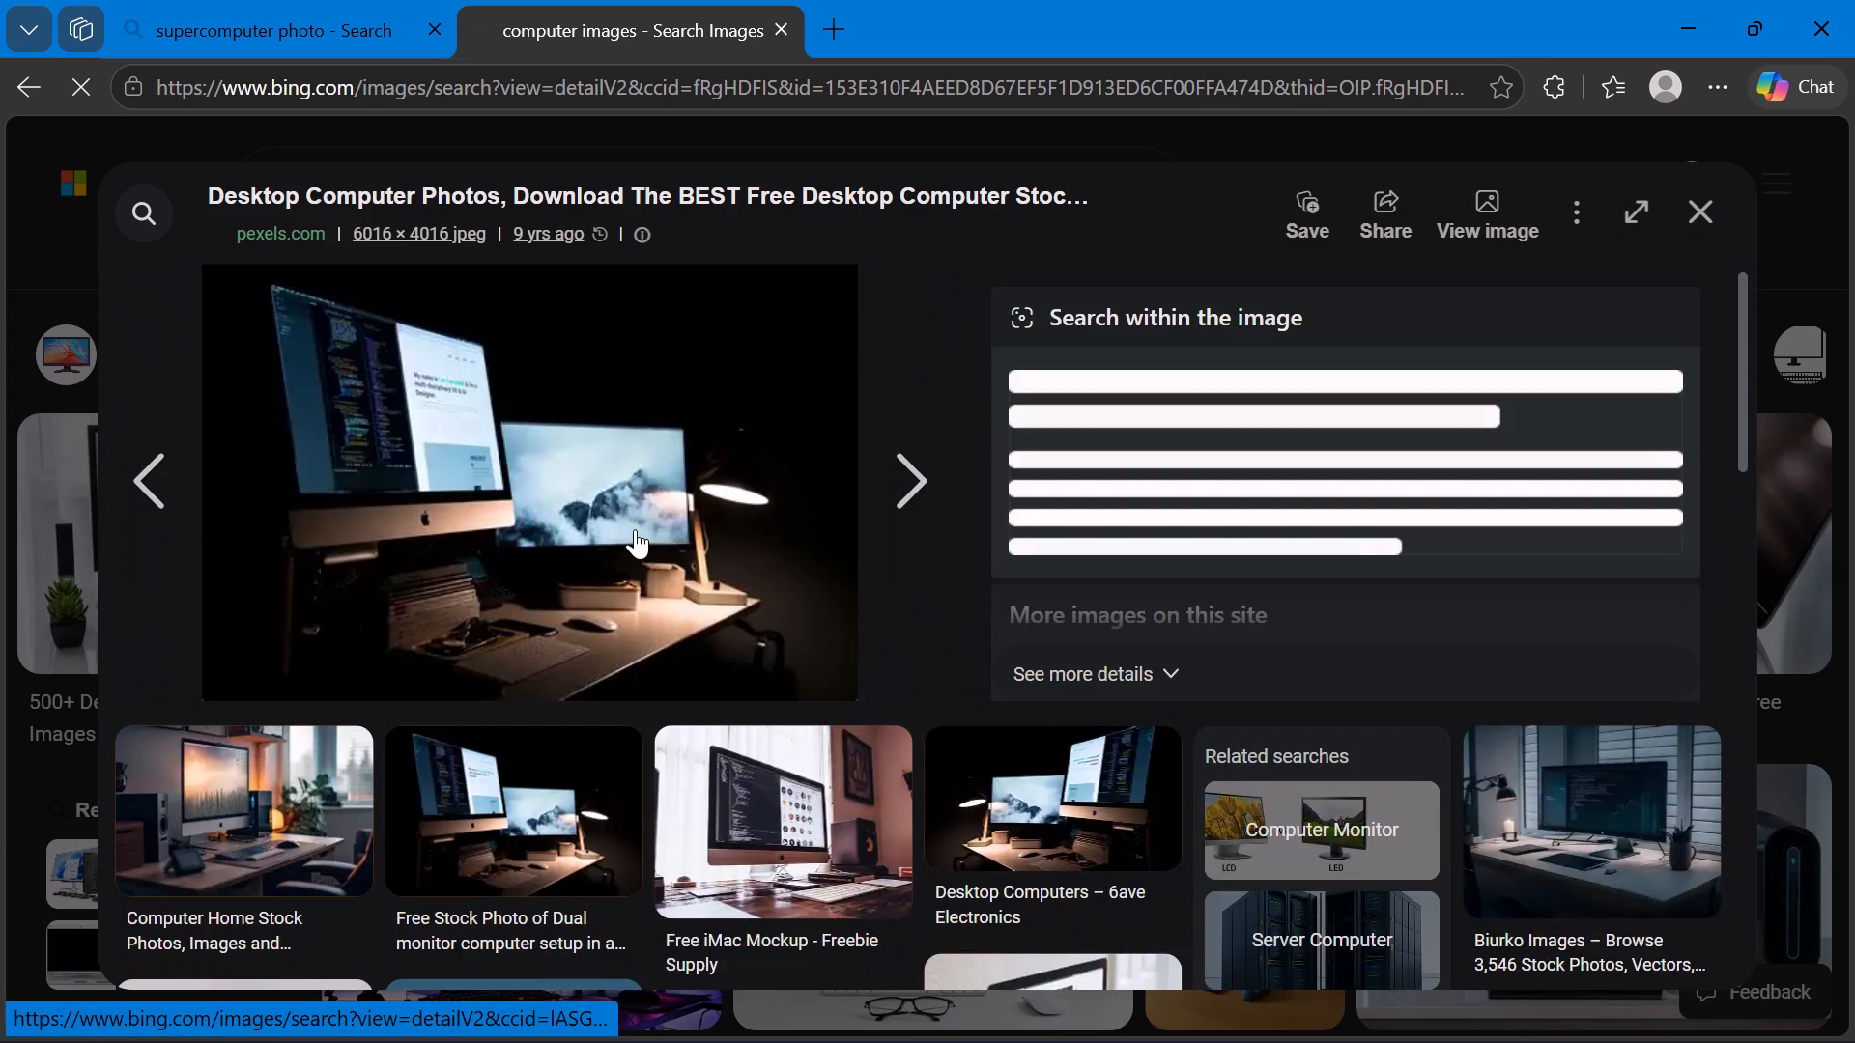
pyautogui.scroll(-1, 635, 529)
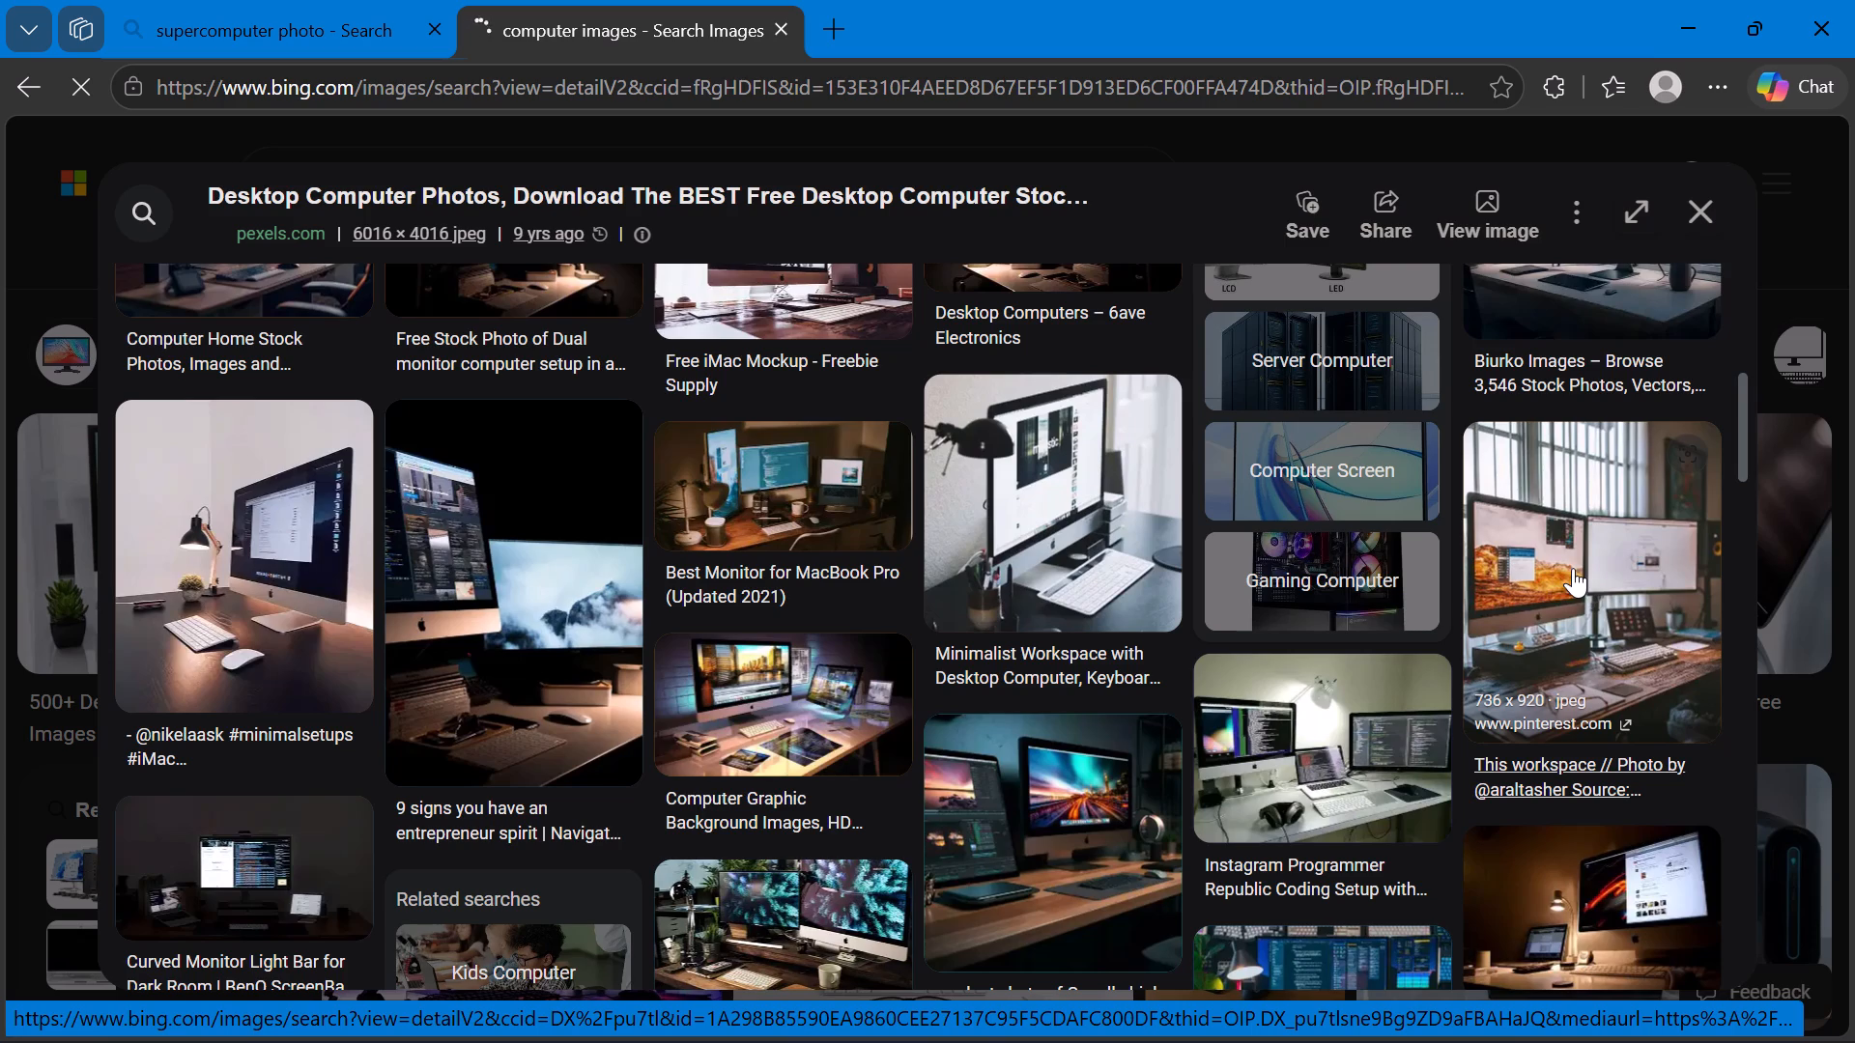
pyautogui.scroll(-1, 1573, 568)
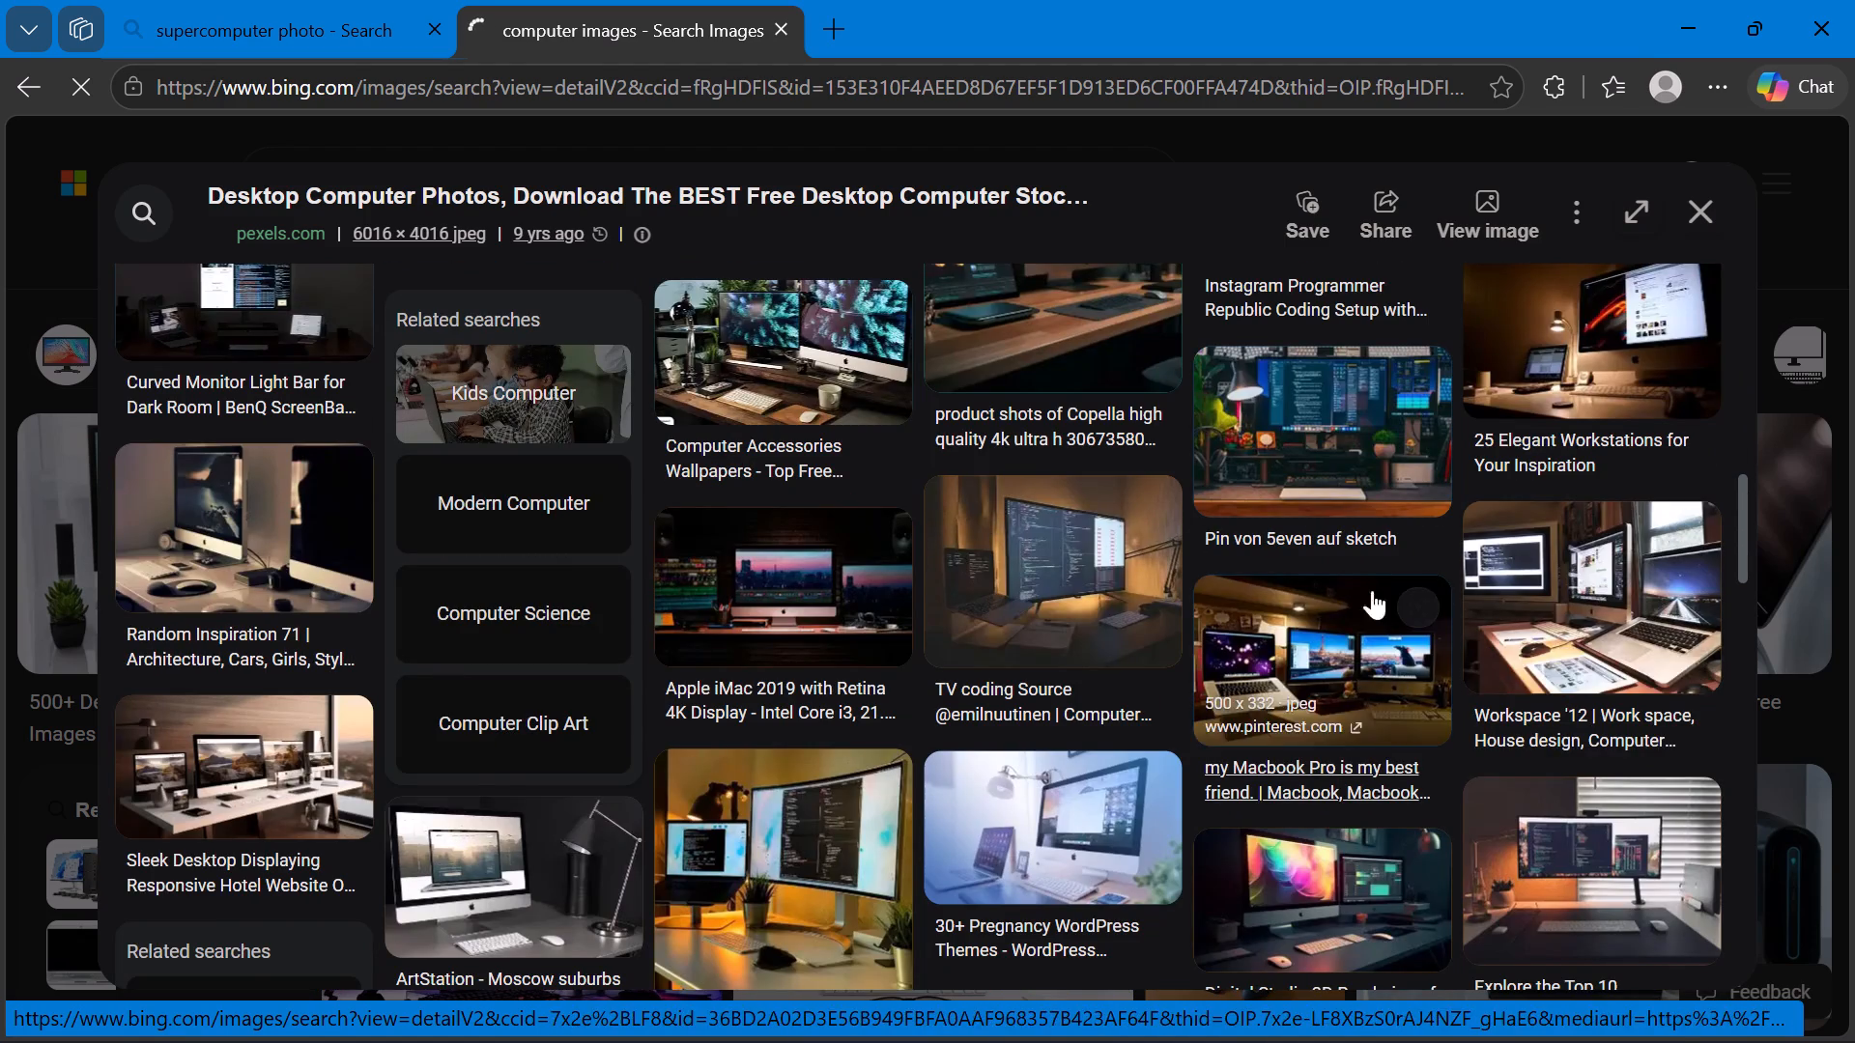
pyautogui.scroll(-2, 878, 579)
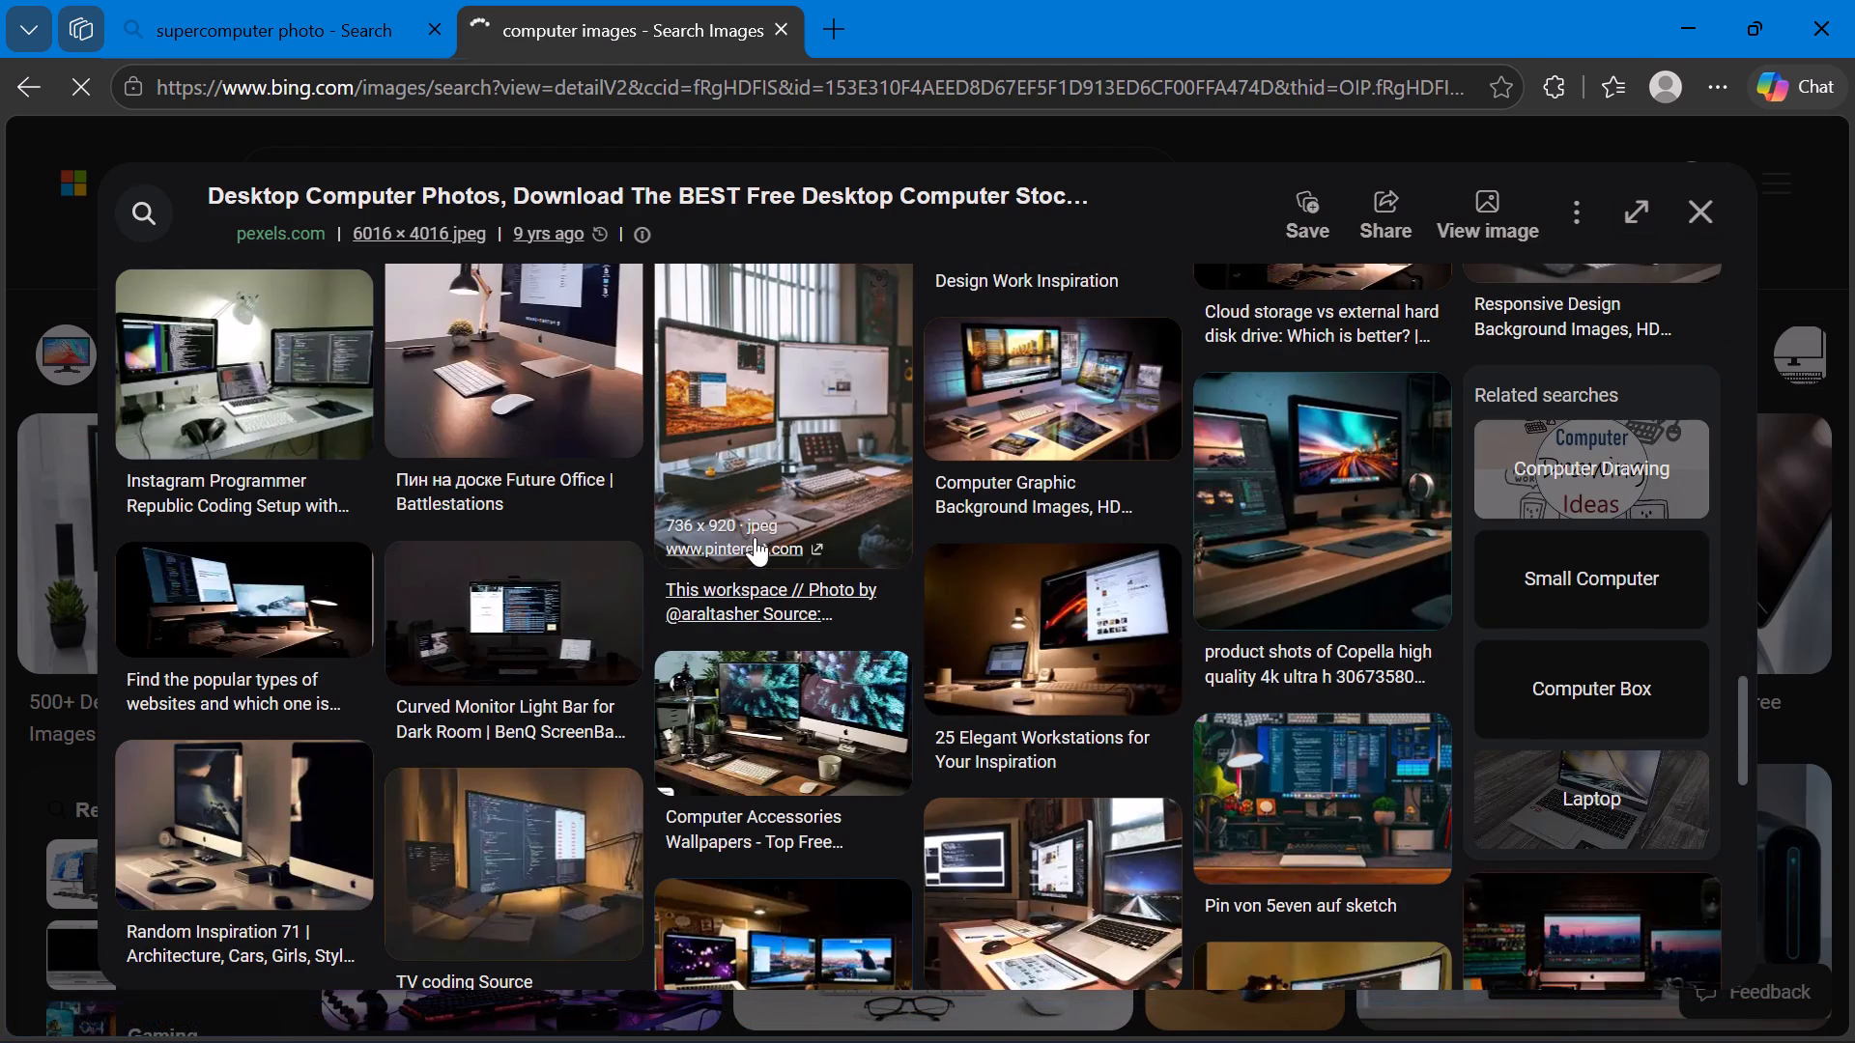
# Preview the Pinterest workspace photo with two monitors by a window, open its source page, and return to the image results.
pyautogui.click(811, 393)
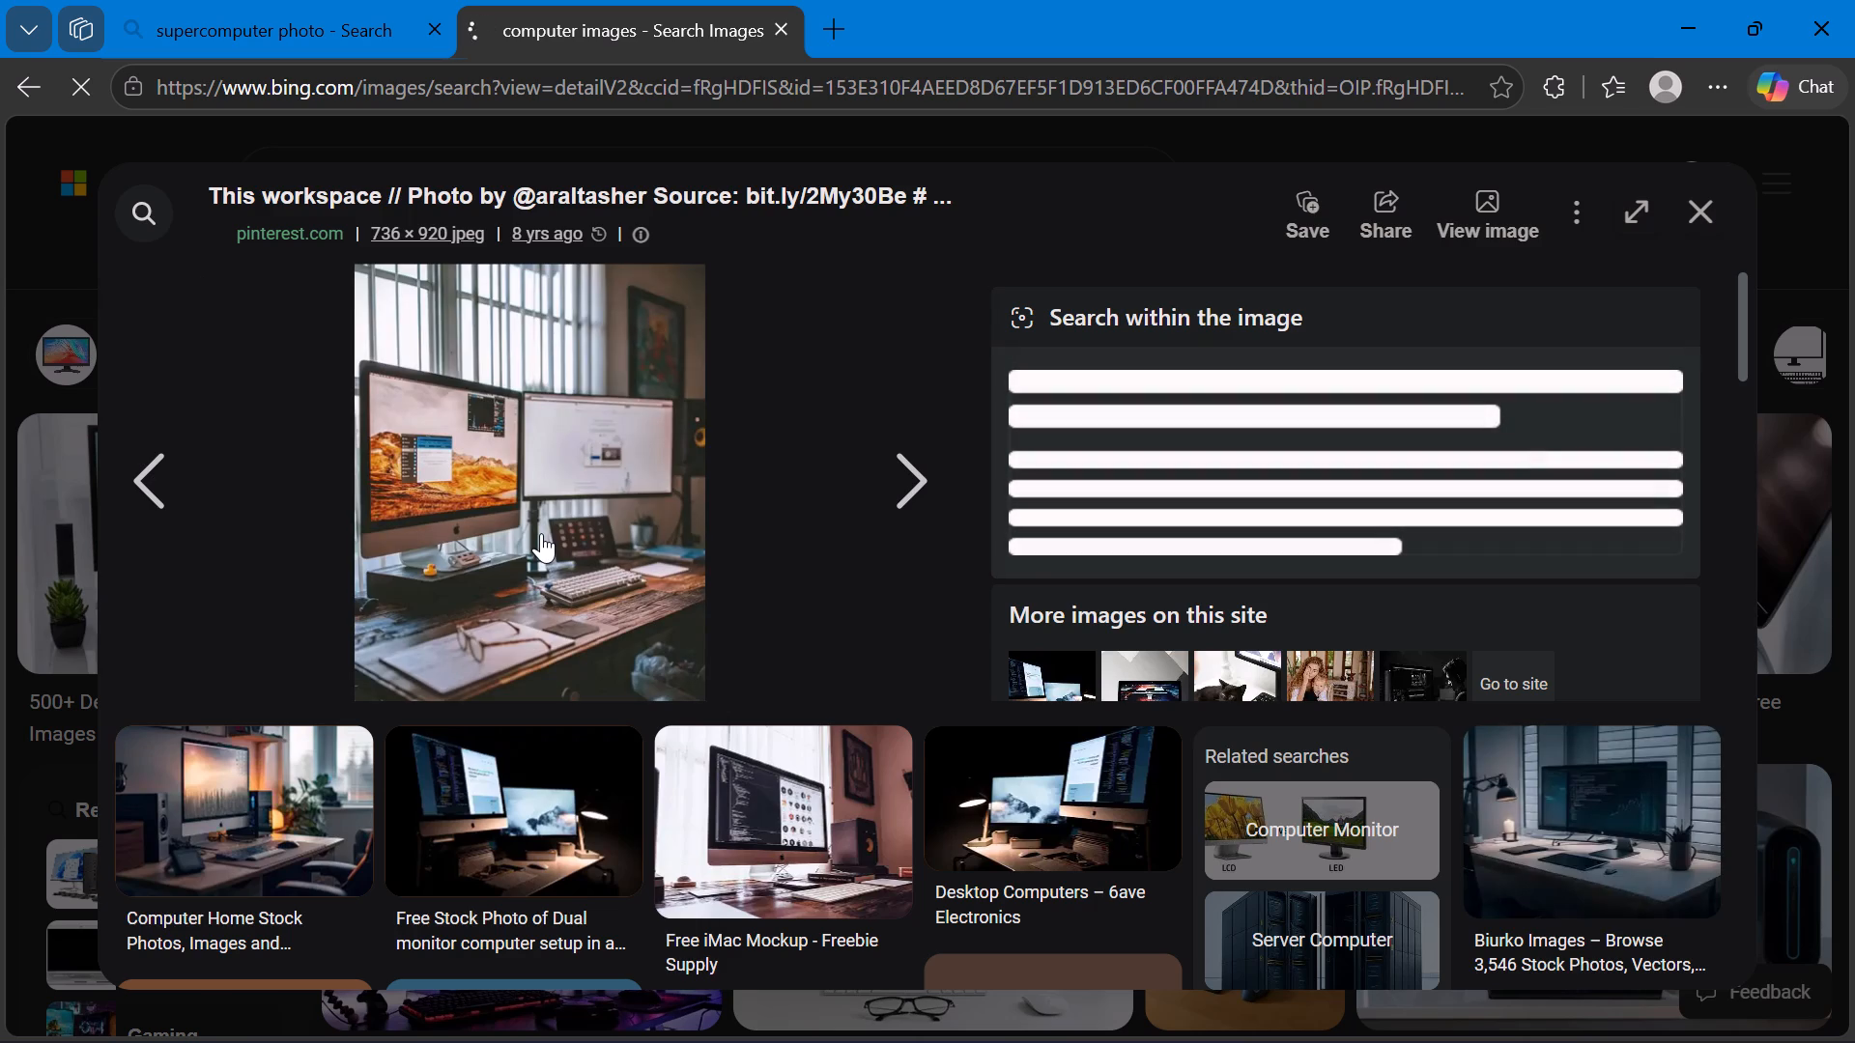
pyautogui.rightClick(556, 474)
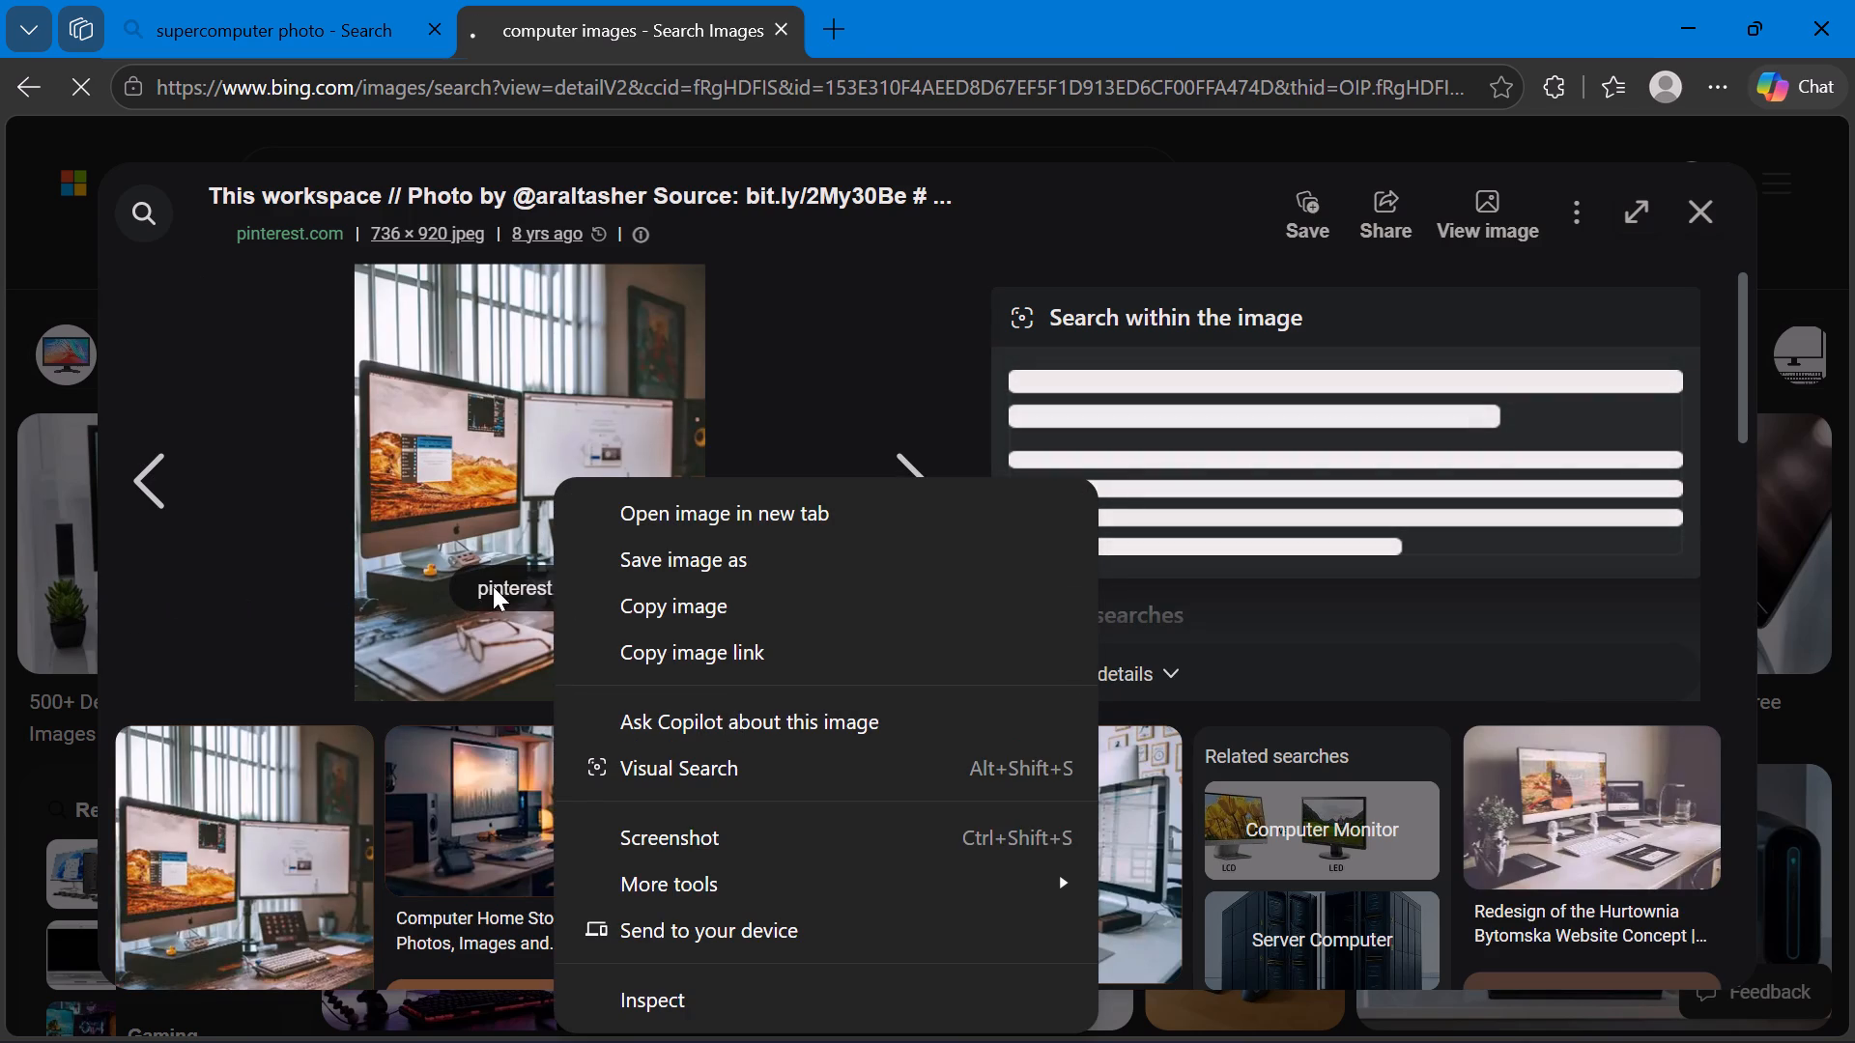
pyautogui.click(493, 586)
pyautogui.click(503, 20)
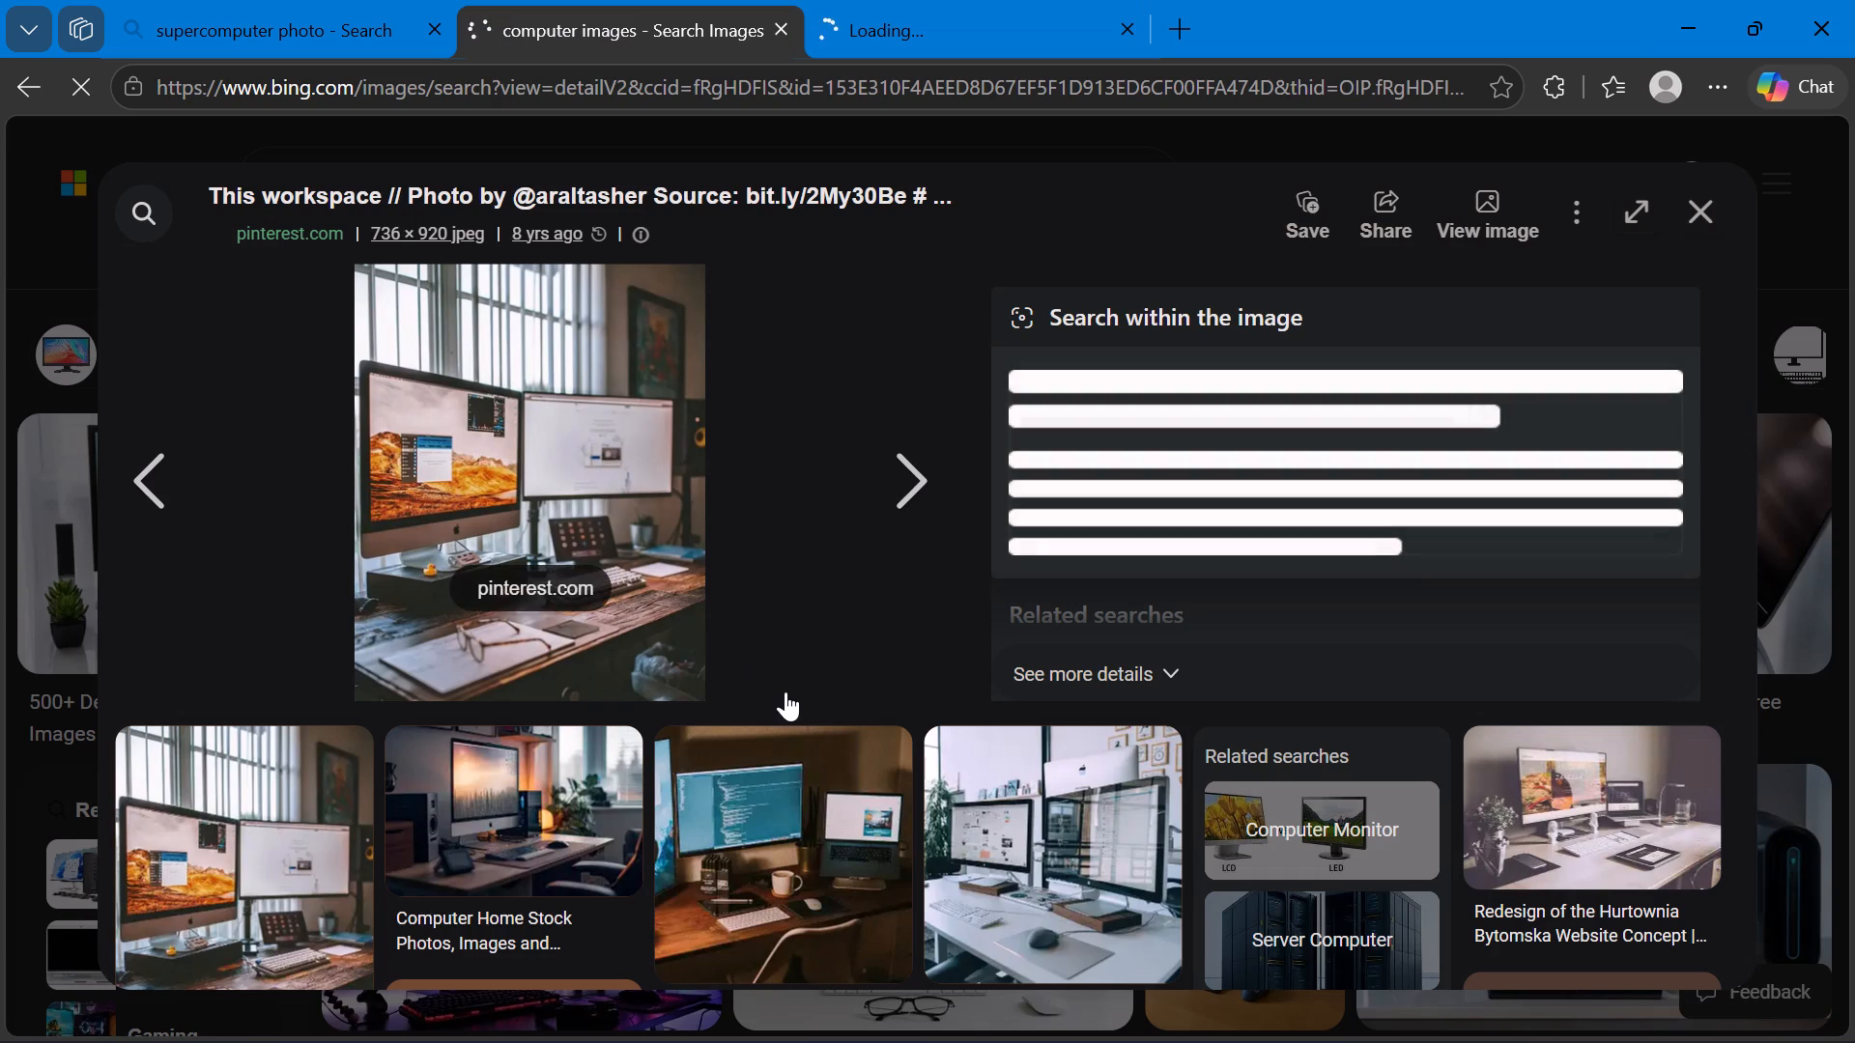
# Find the DESK INSPO photo of monitors and a potted plant on a wooden desk, and open its Pinterest page, closing the duplicate.
pyautogui.scroll(-2, 785, 691)
pyautogui.scroll(1, 748, 694)
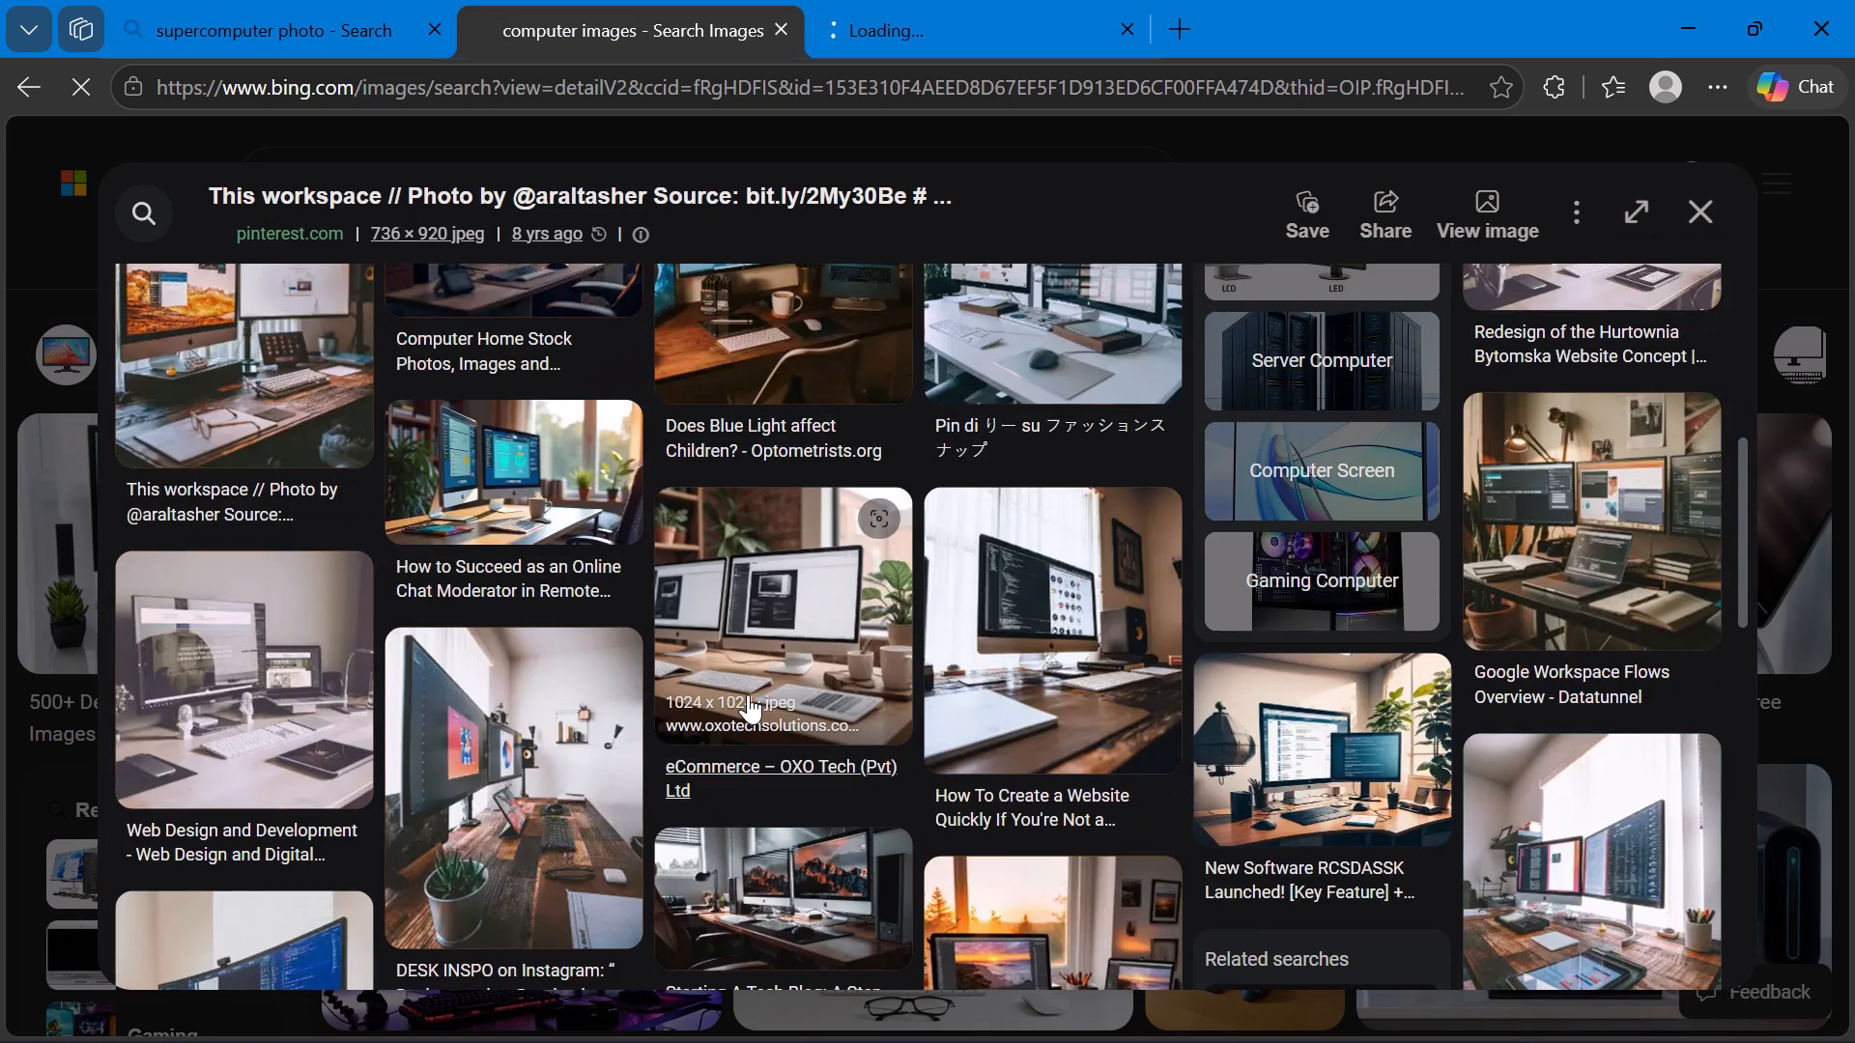
pyautogui.click(532, 786)
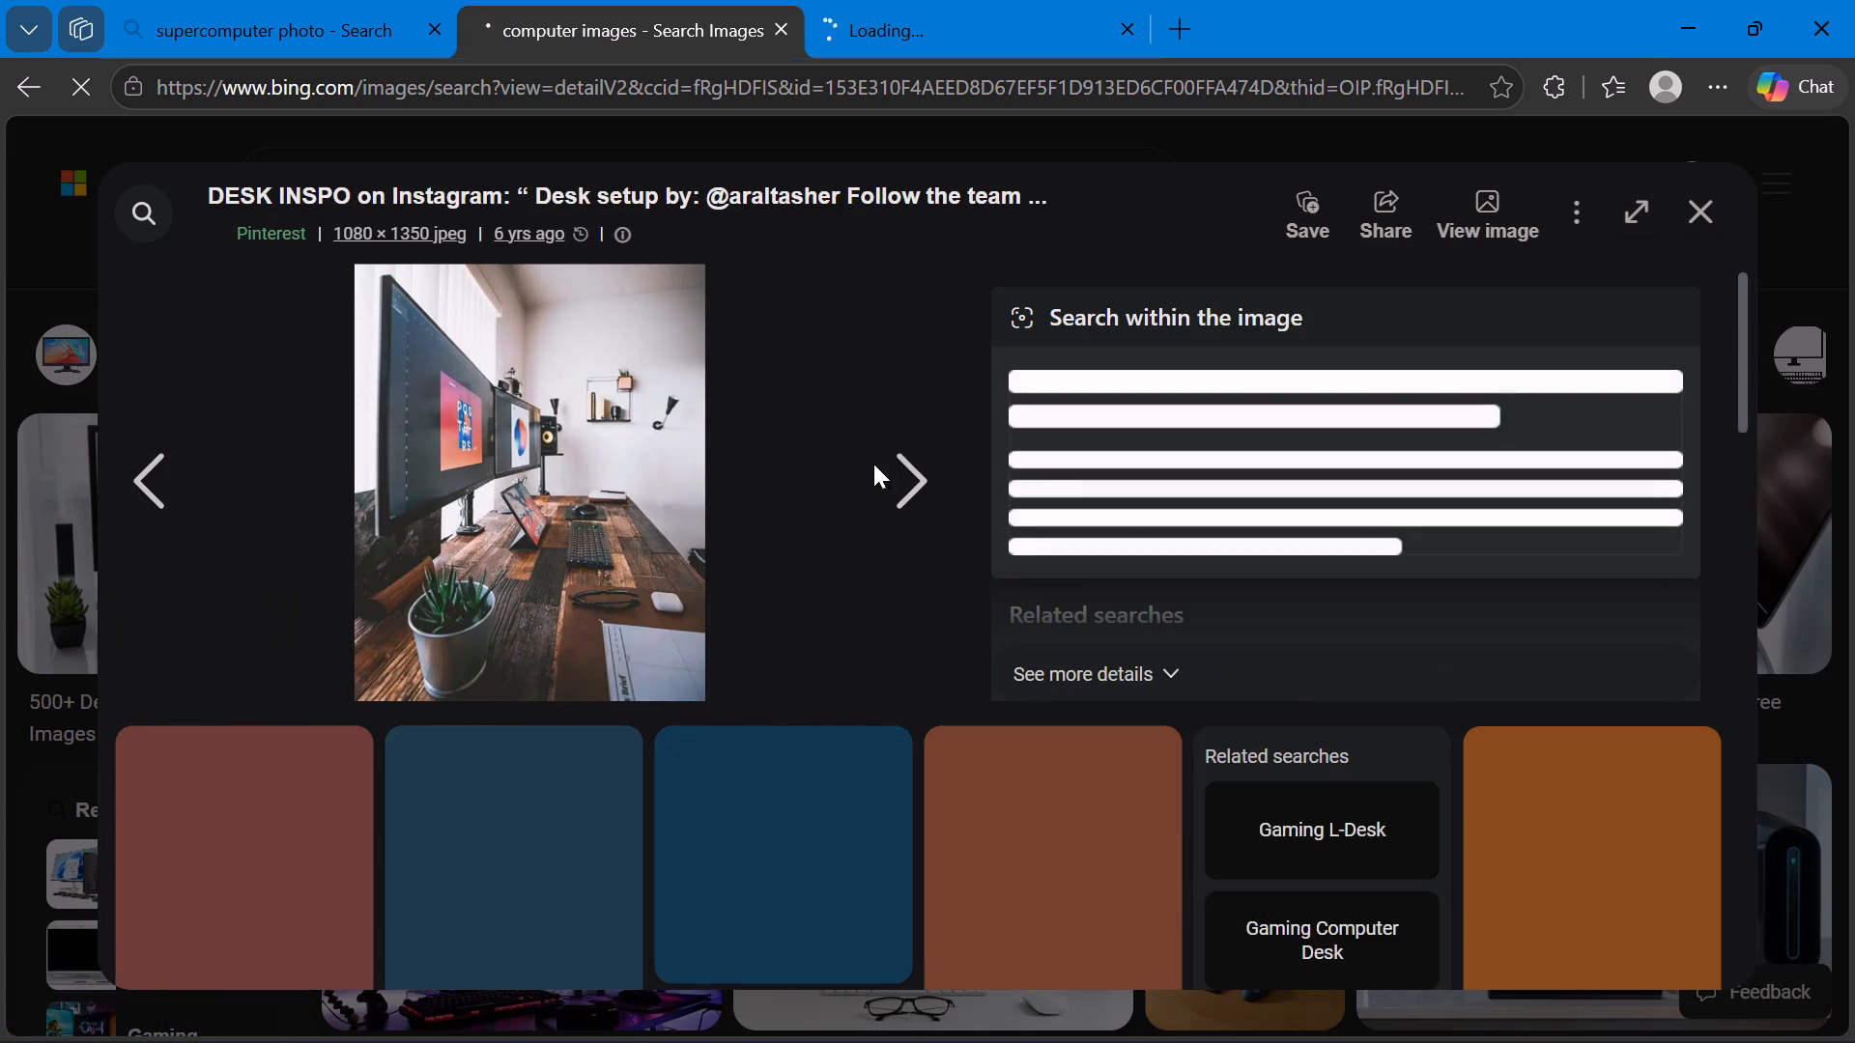
pyautogui.click(281, 232)
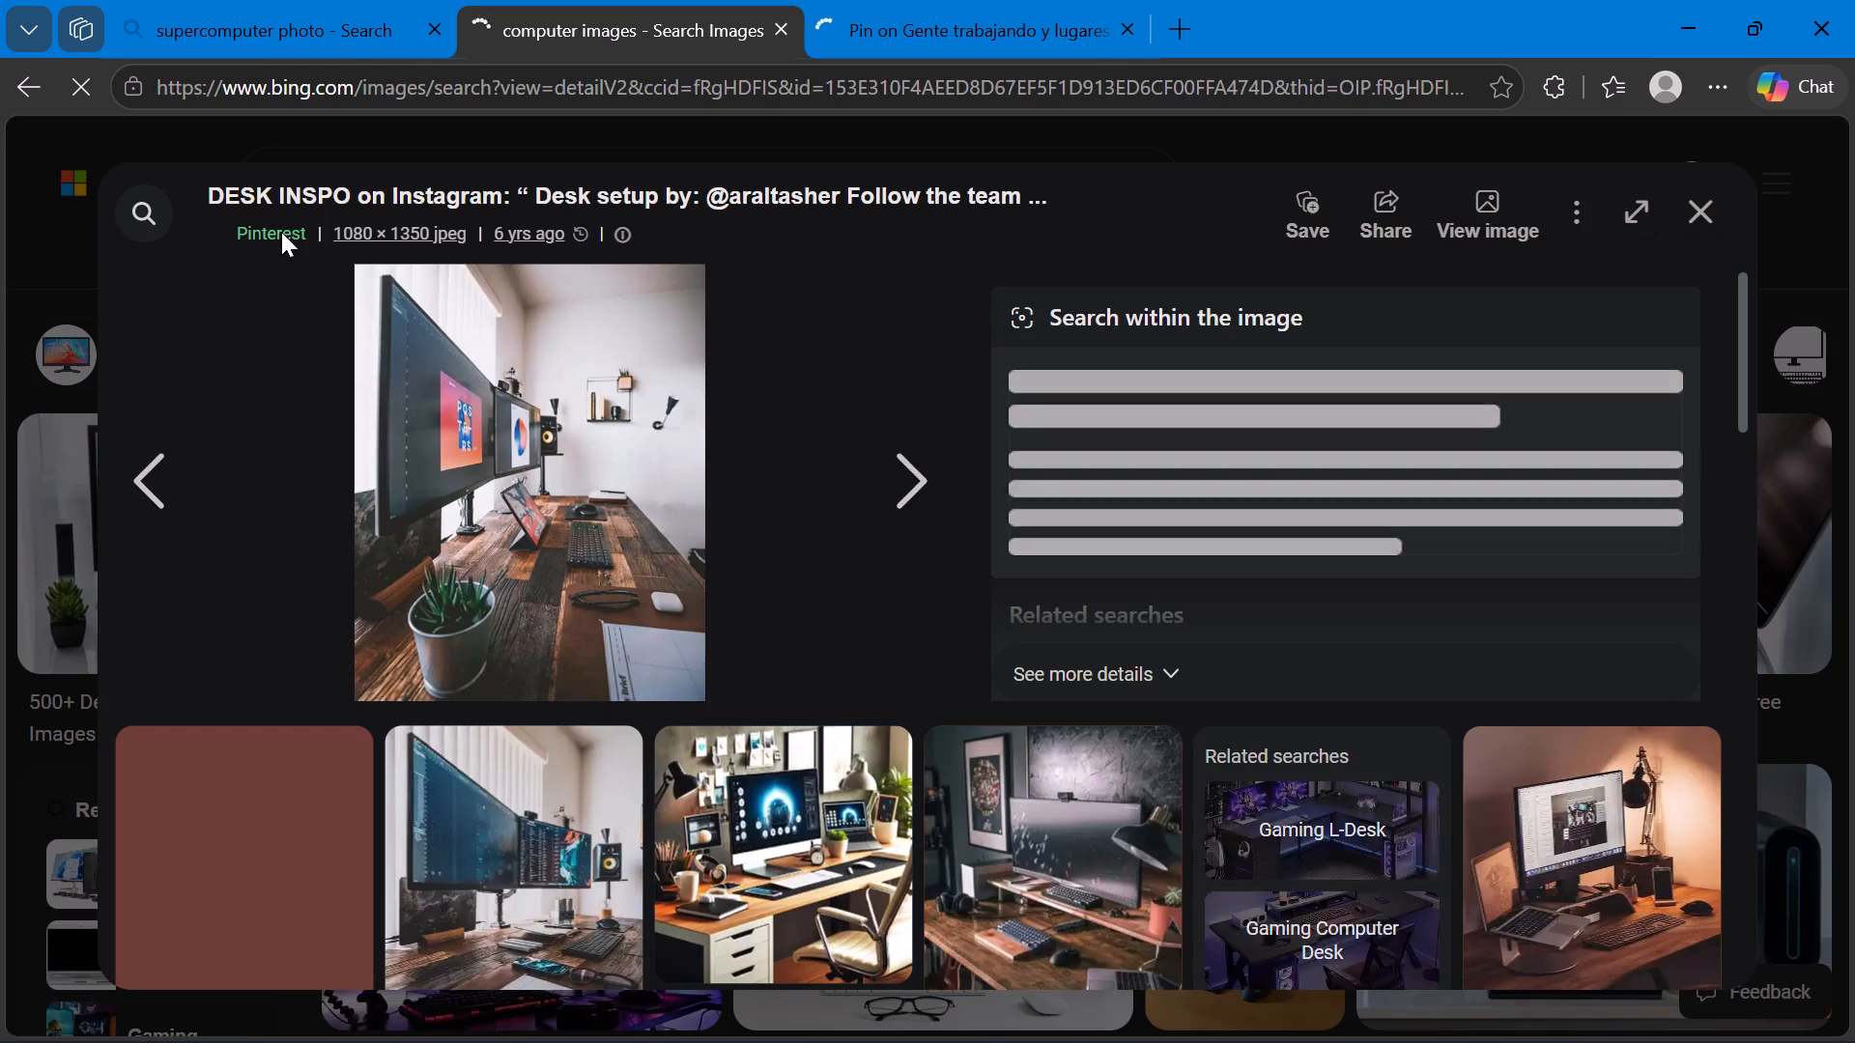
pyautogui.click(556, 17)
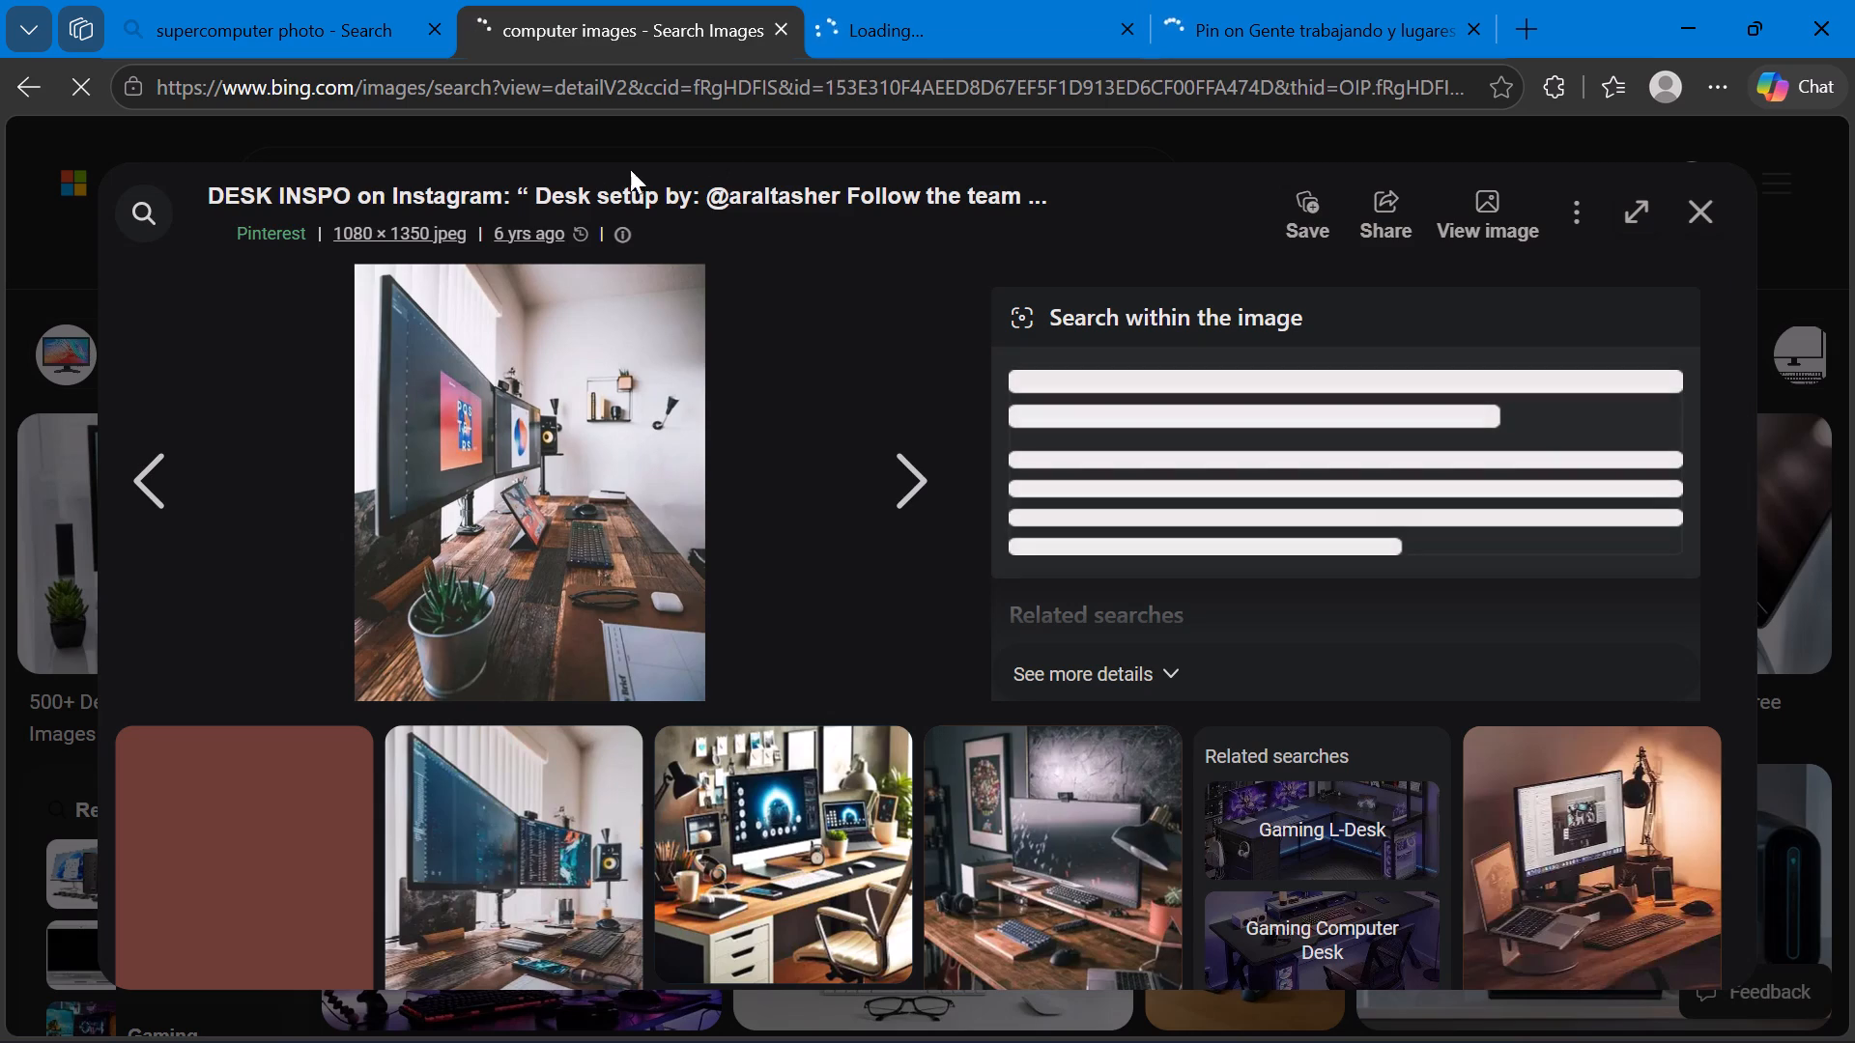
pyautogui.click(560, 203)
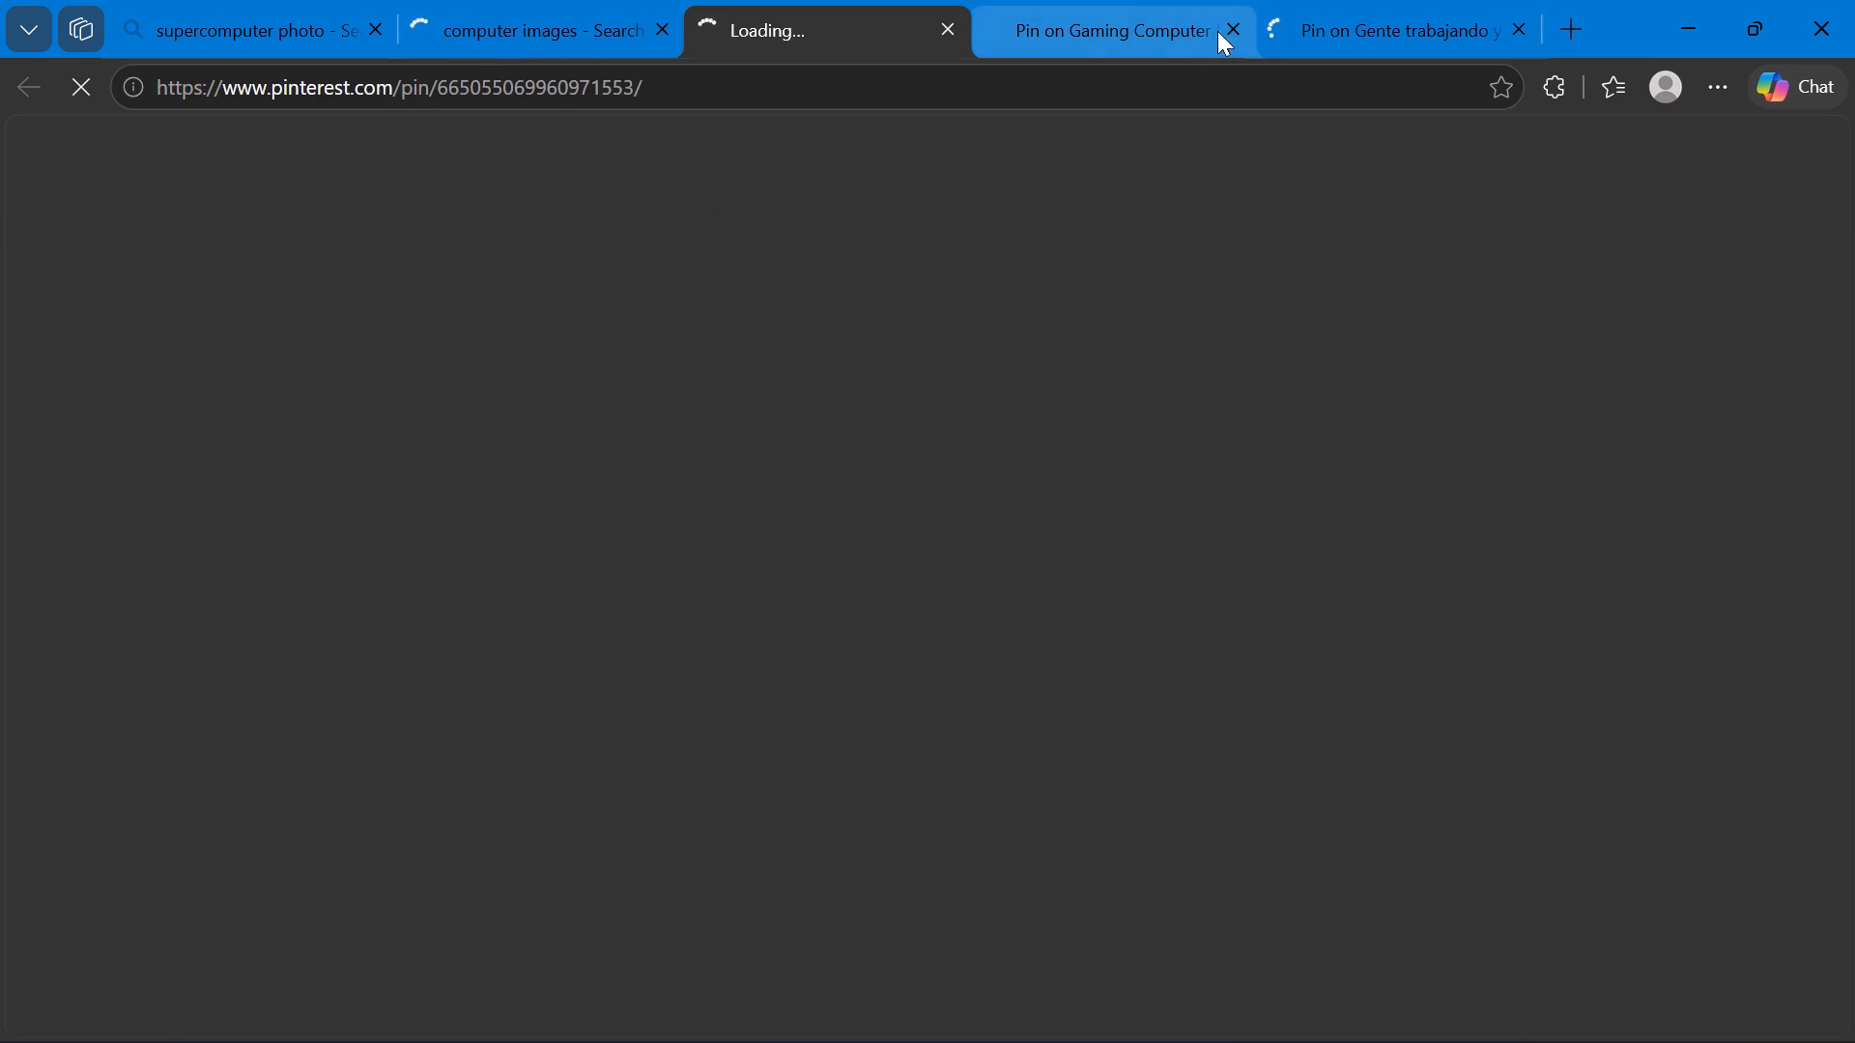
pyautogui.click(1222, 29)
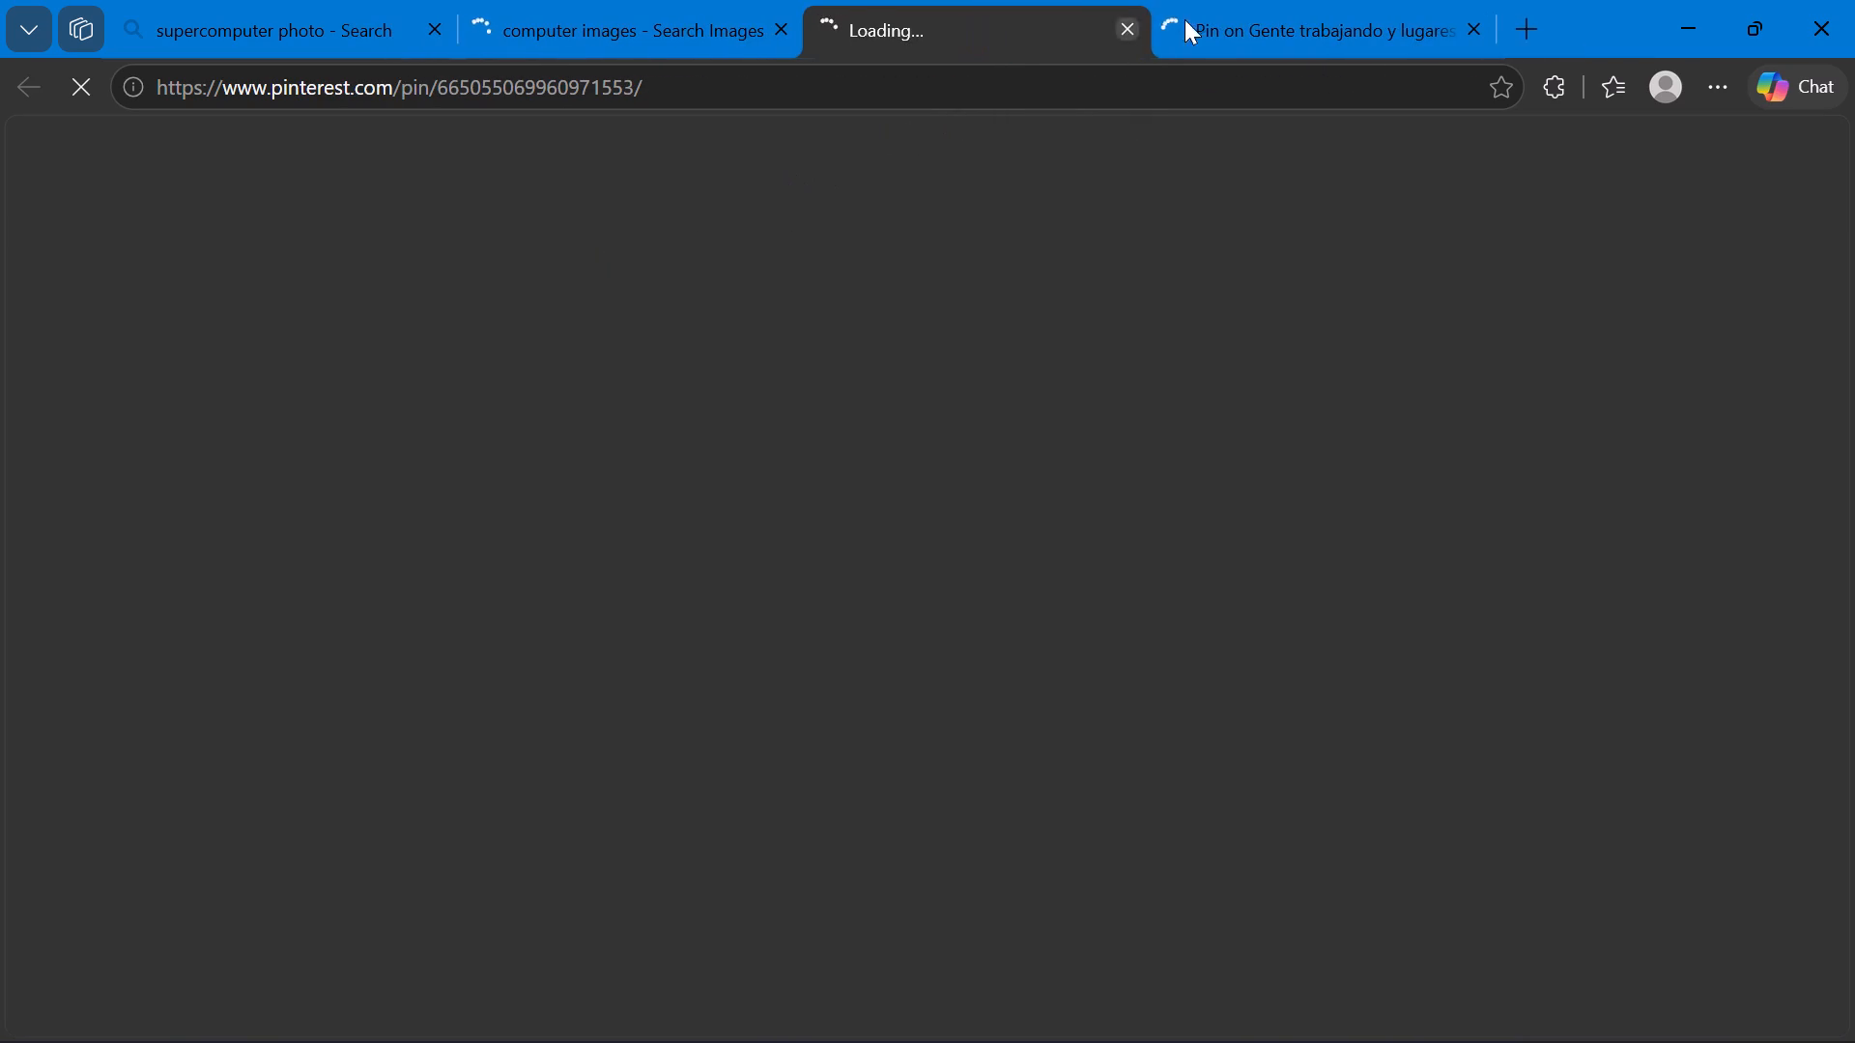
pyautogui.click(541, 5)
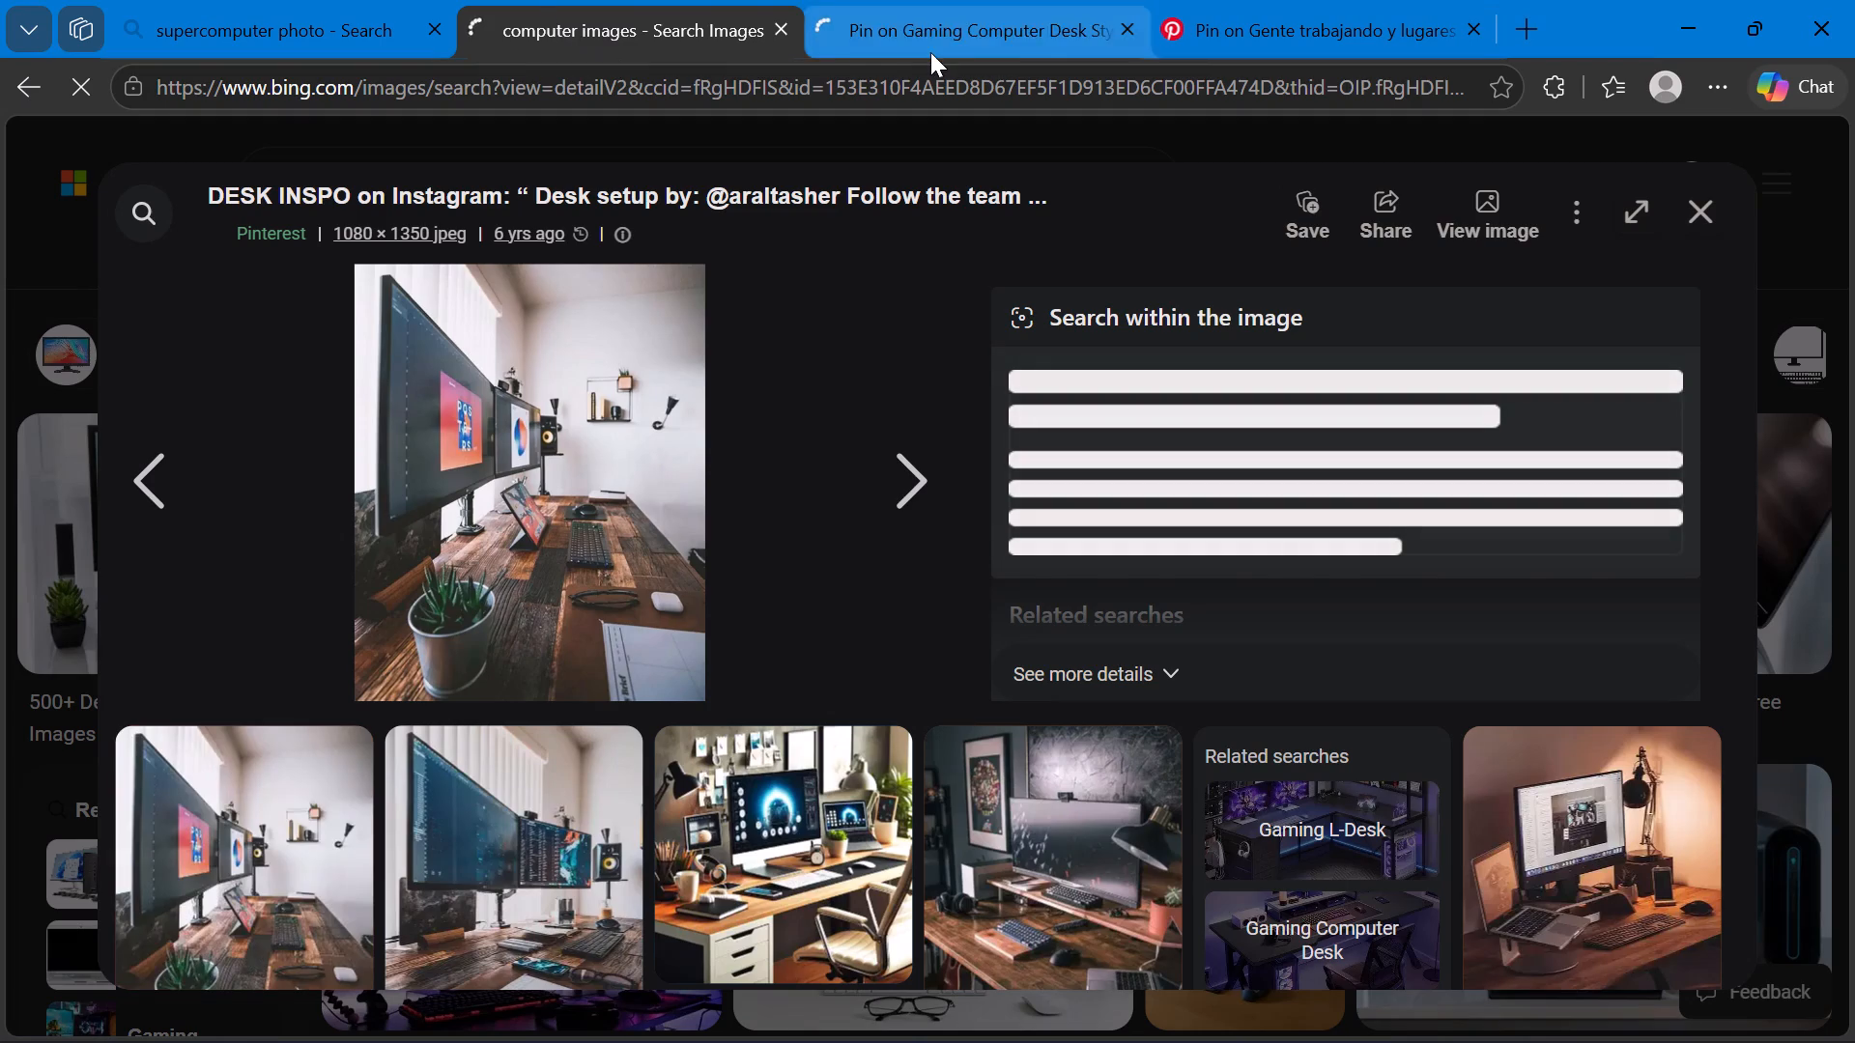
pyautogui.click(930, 52)
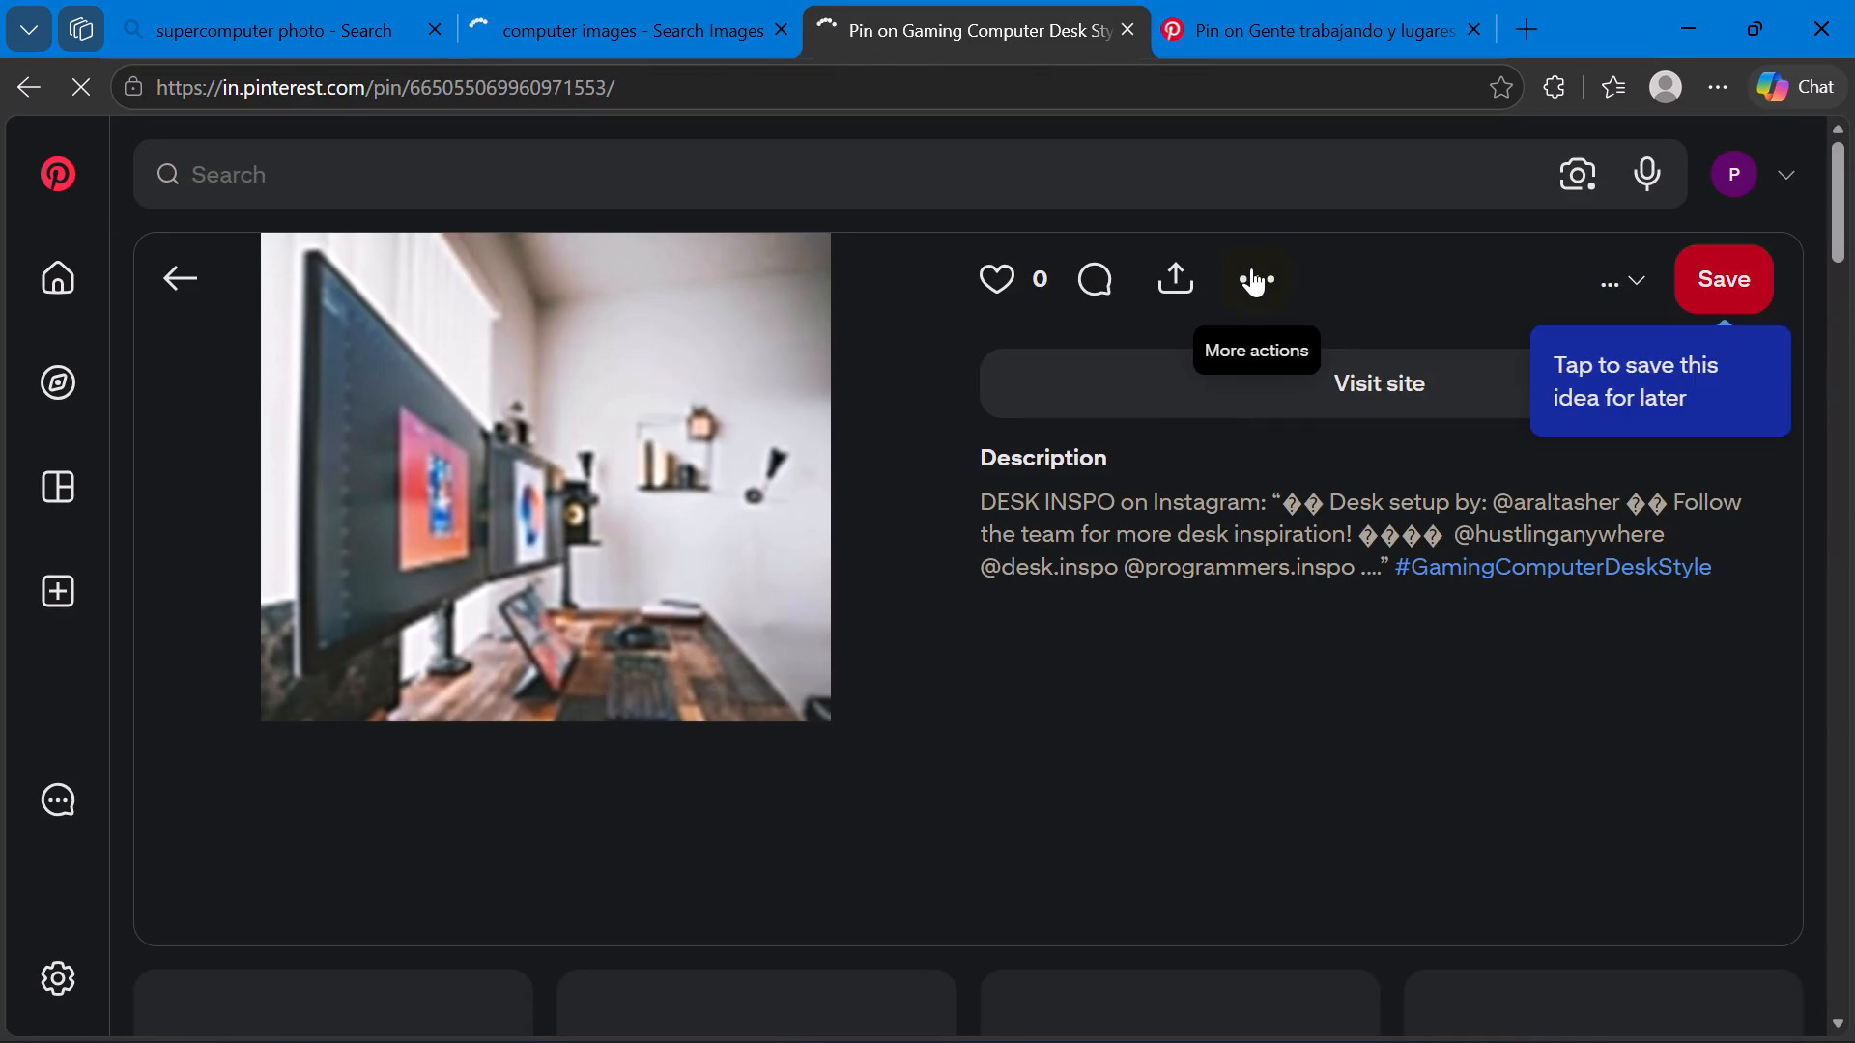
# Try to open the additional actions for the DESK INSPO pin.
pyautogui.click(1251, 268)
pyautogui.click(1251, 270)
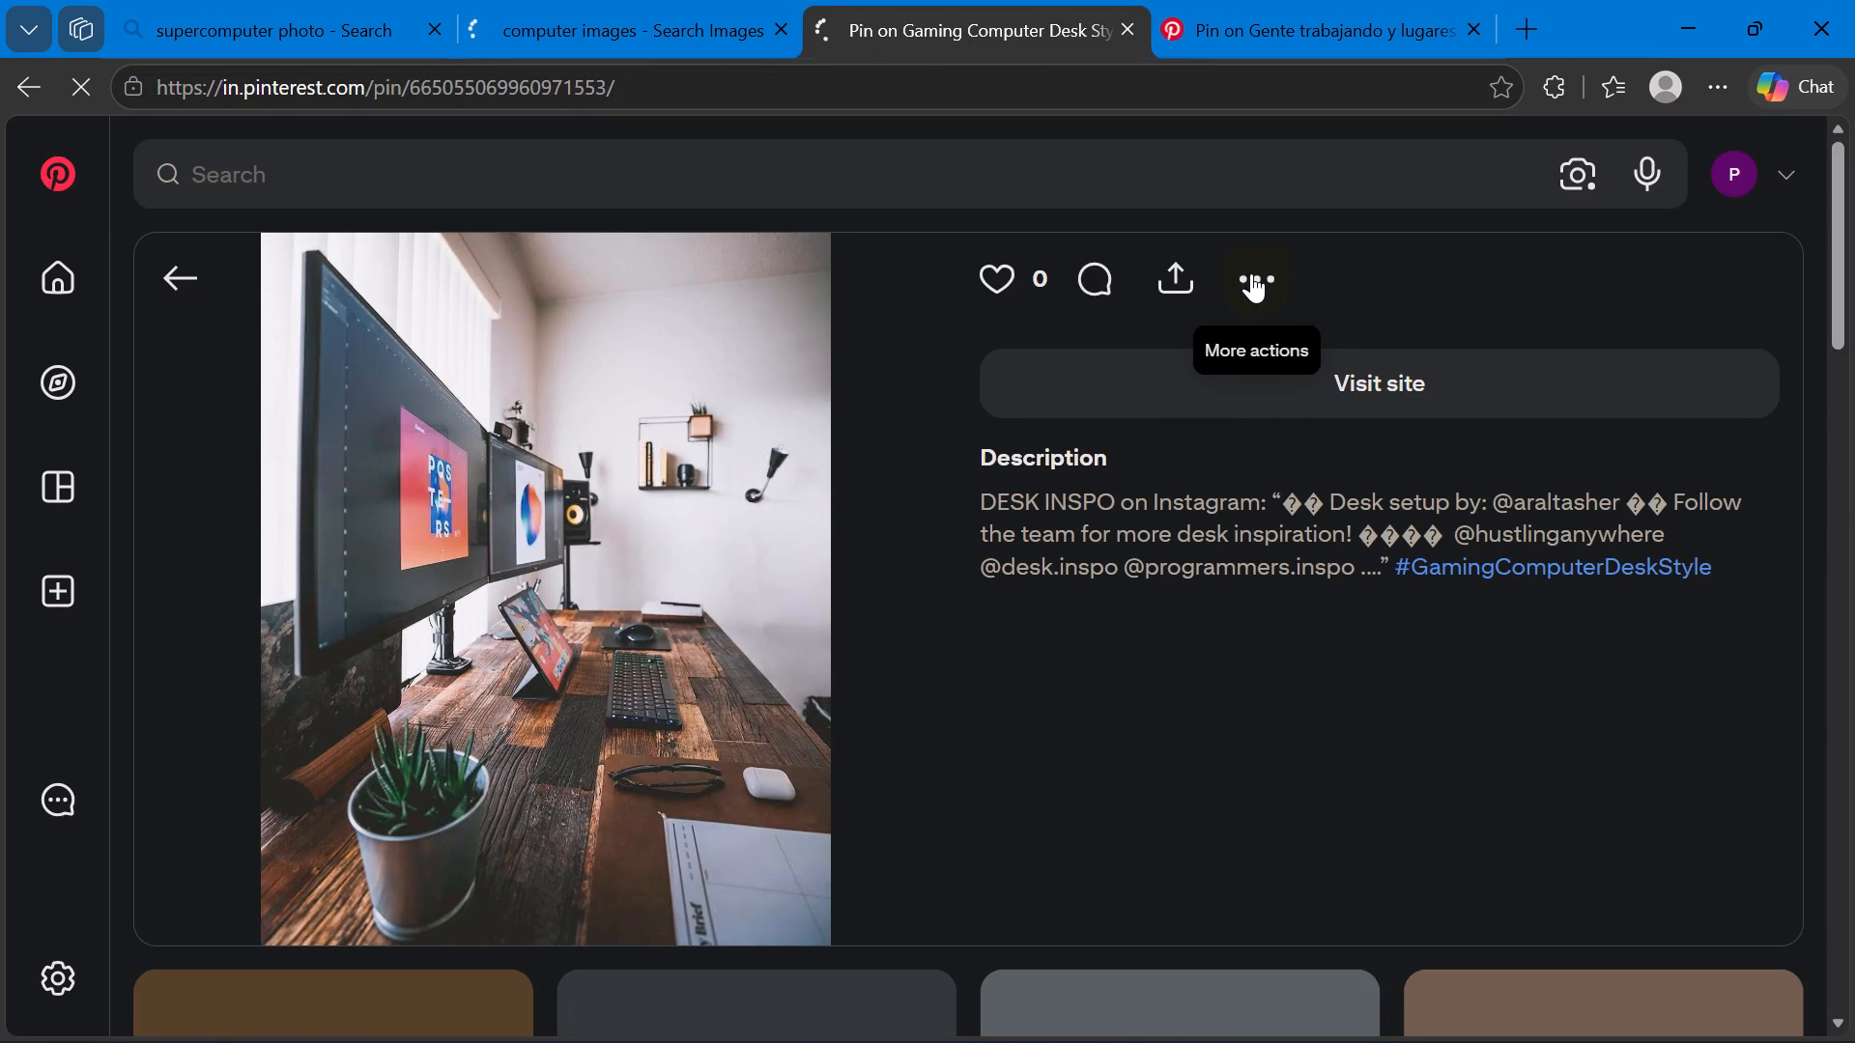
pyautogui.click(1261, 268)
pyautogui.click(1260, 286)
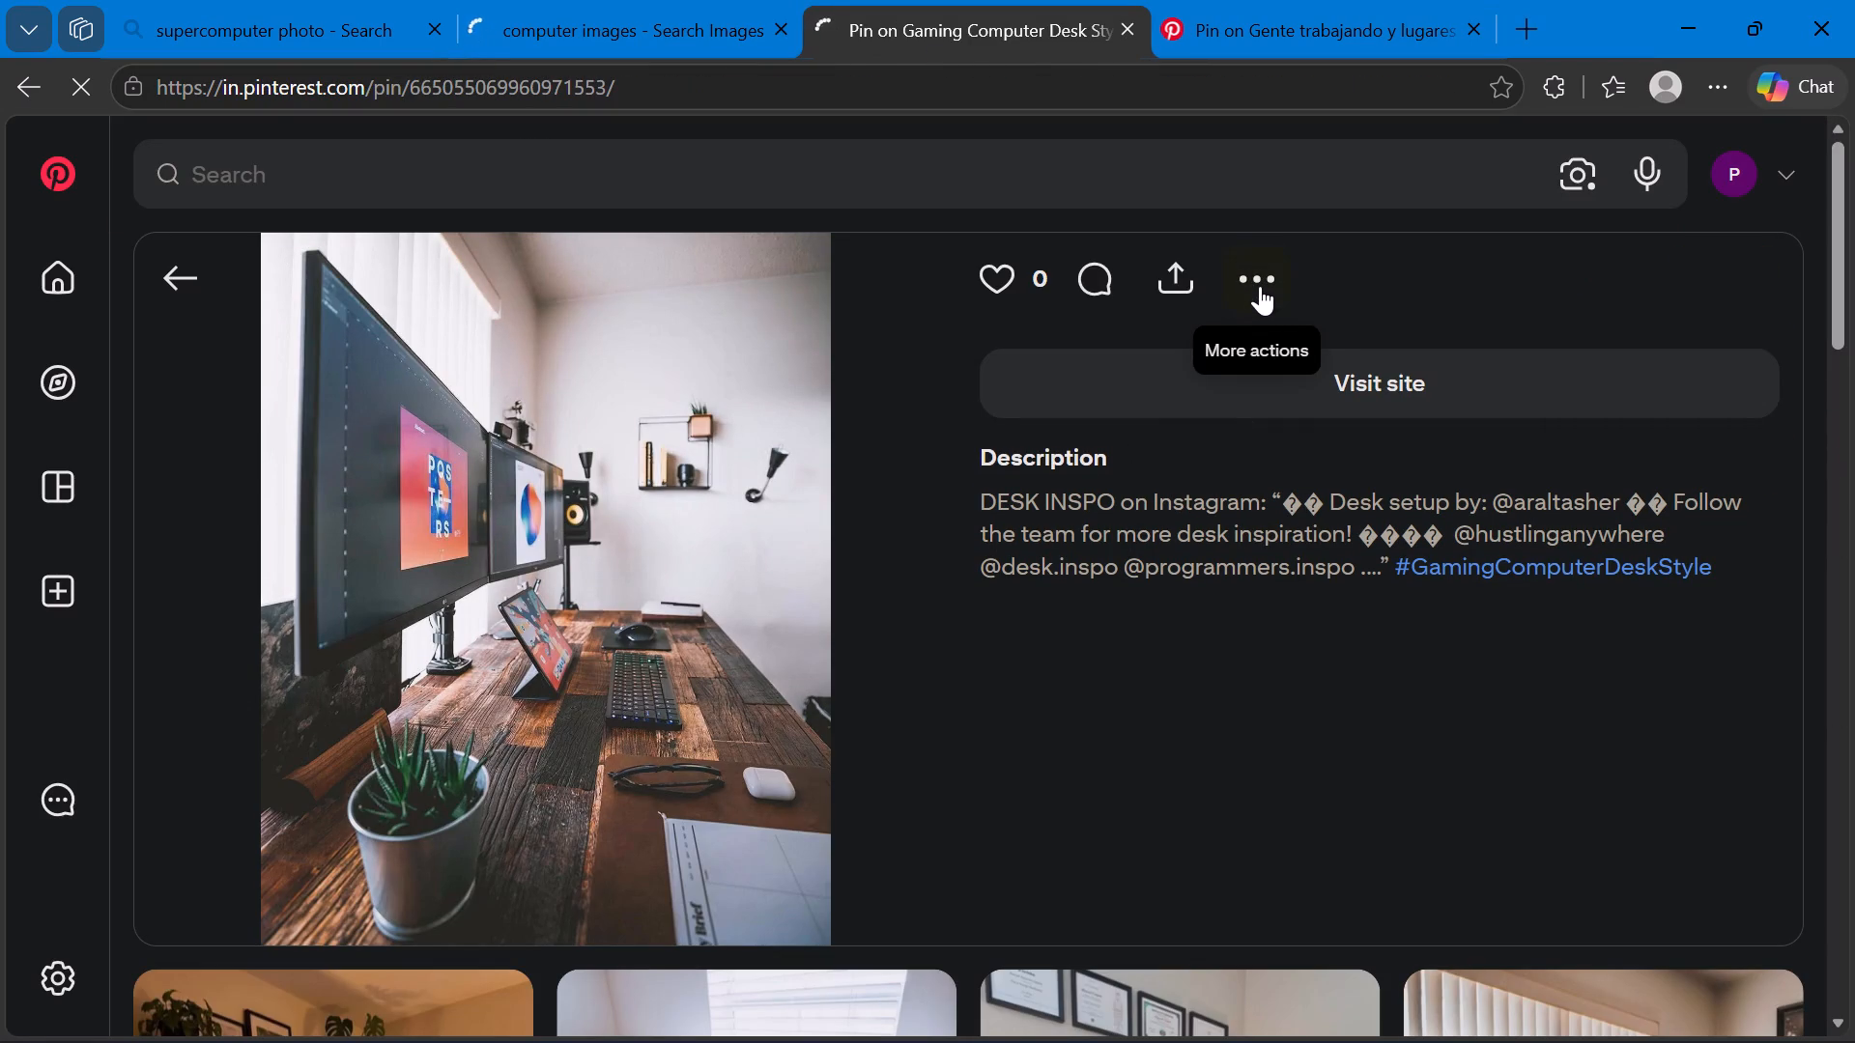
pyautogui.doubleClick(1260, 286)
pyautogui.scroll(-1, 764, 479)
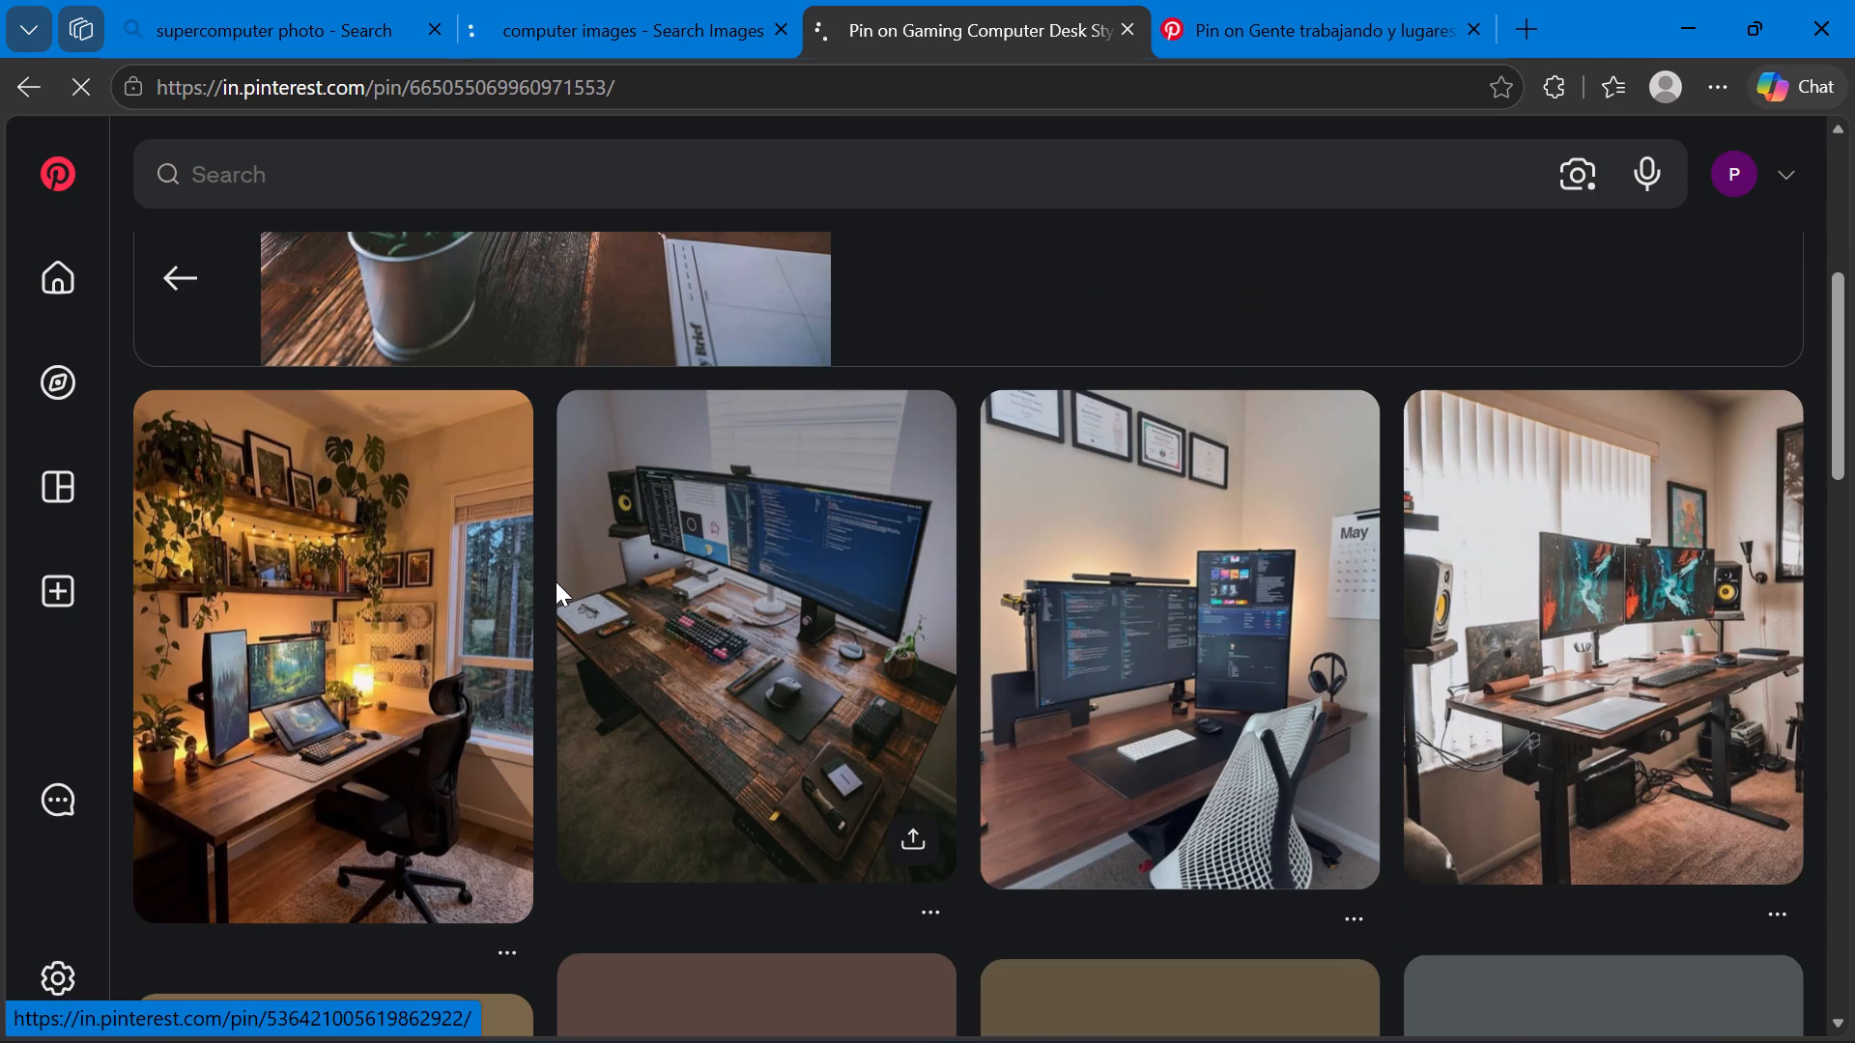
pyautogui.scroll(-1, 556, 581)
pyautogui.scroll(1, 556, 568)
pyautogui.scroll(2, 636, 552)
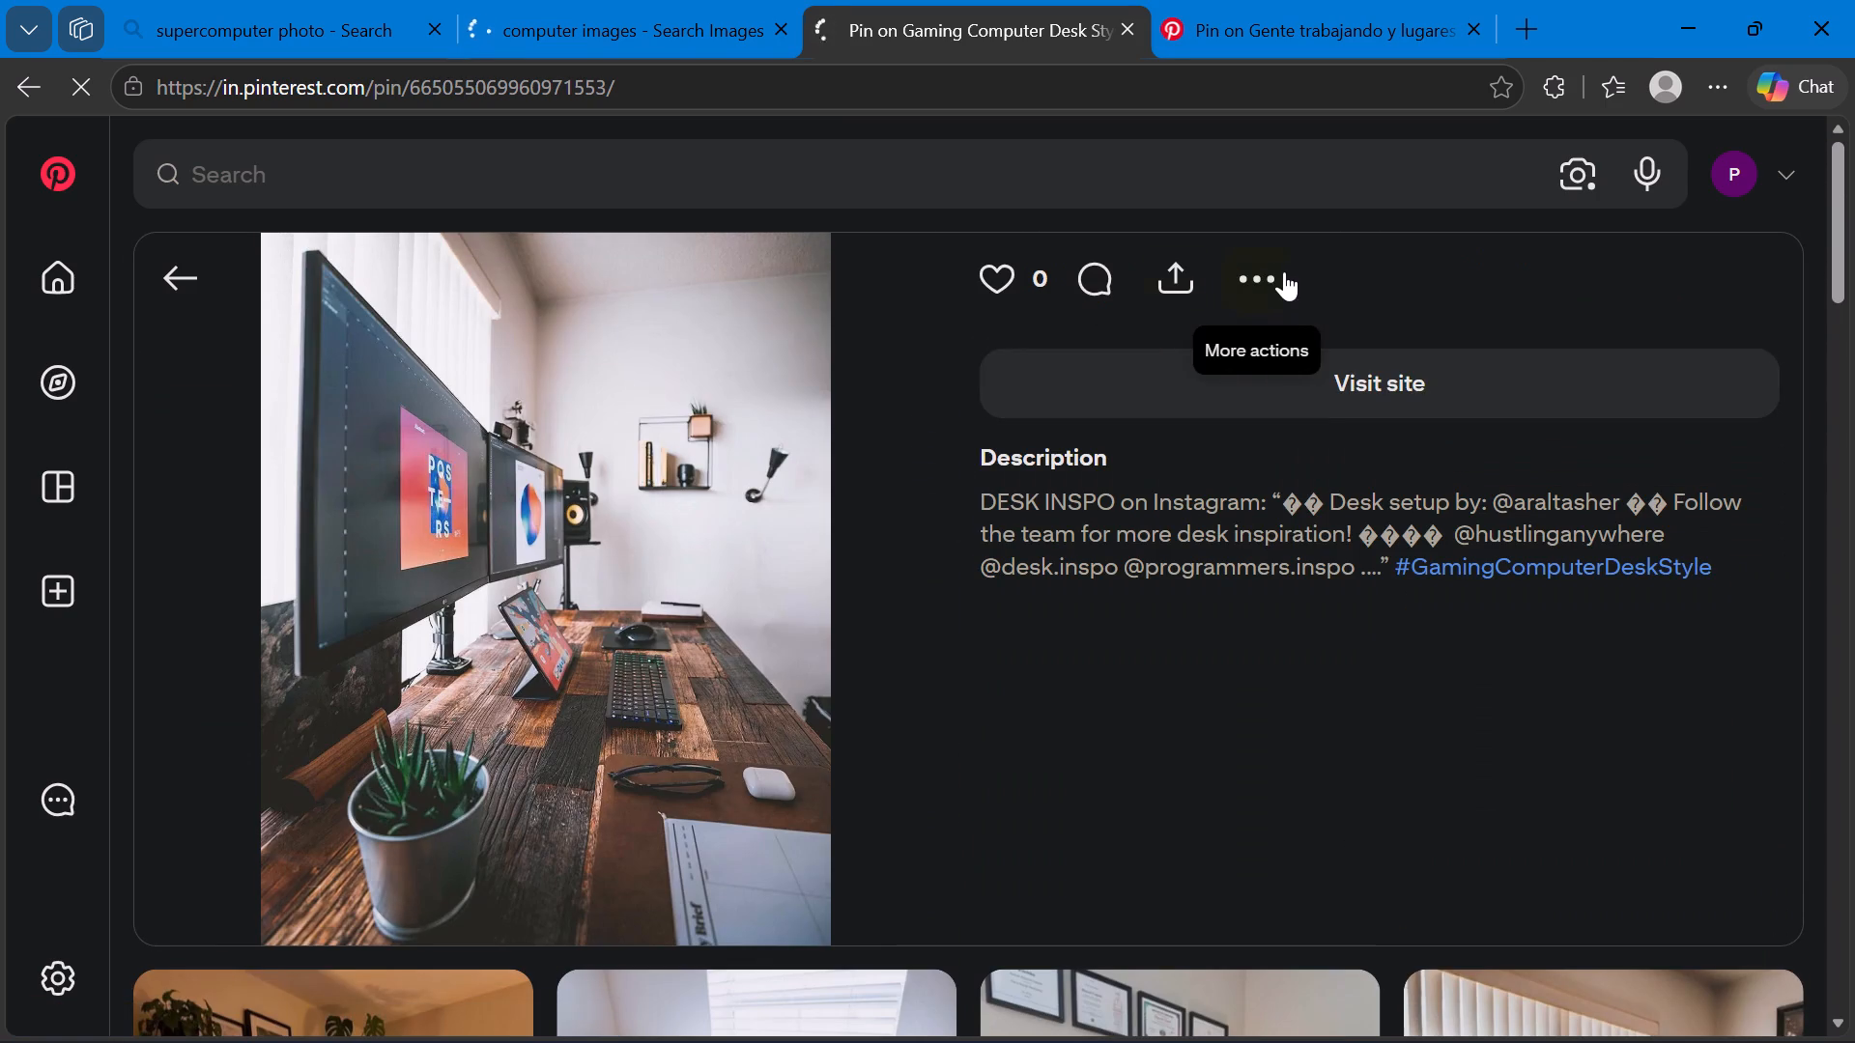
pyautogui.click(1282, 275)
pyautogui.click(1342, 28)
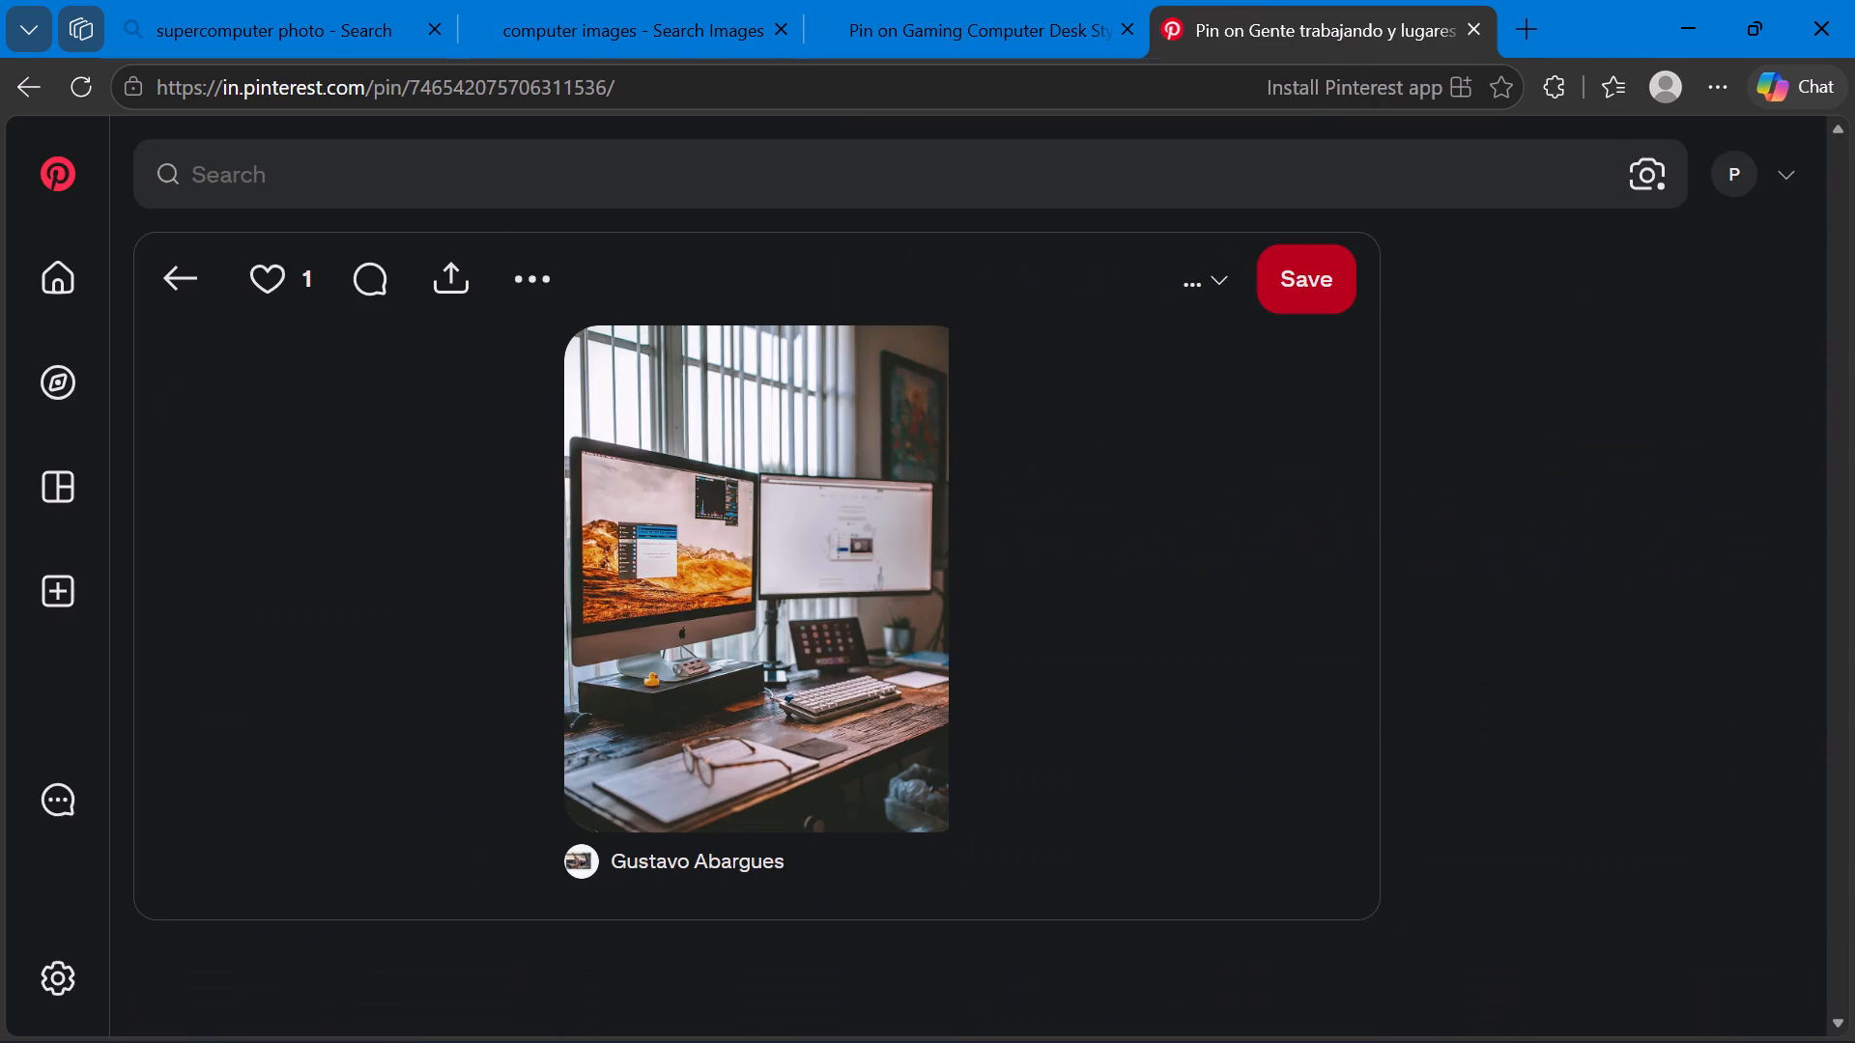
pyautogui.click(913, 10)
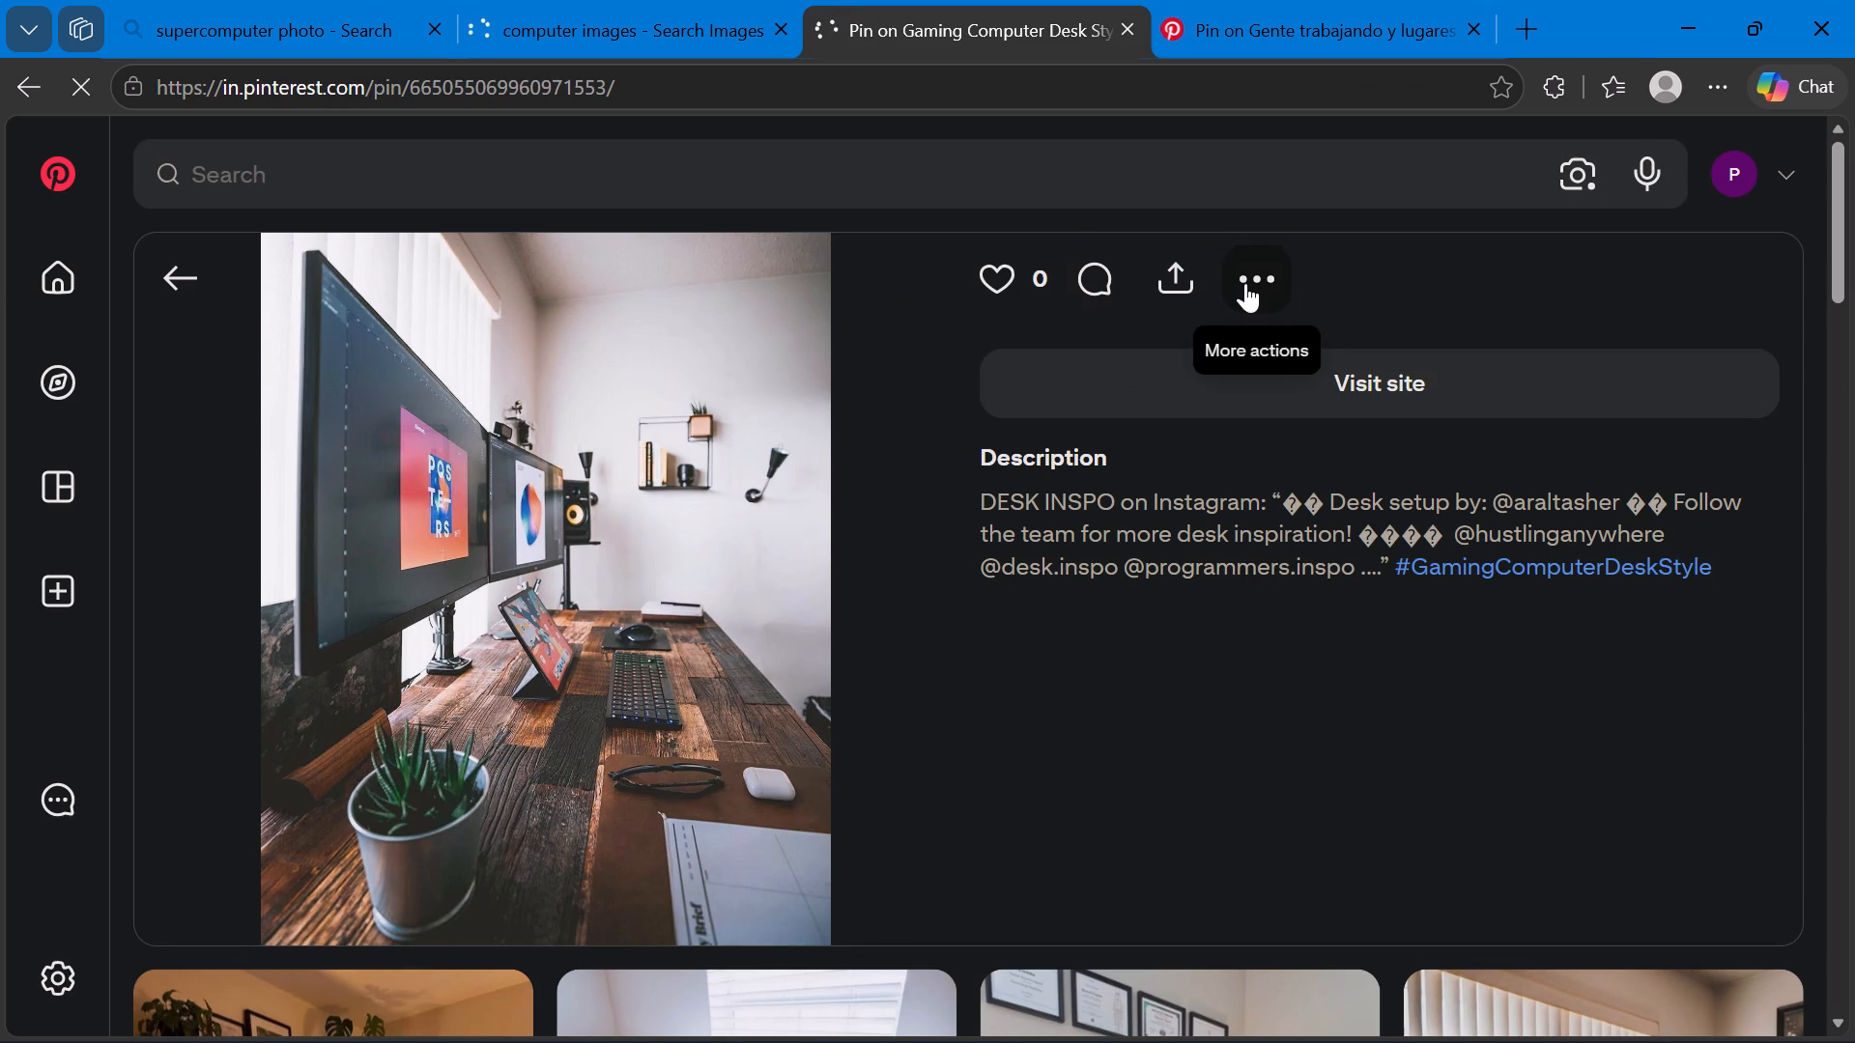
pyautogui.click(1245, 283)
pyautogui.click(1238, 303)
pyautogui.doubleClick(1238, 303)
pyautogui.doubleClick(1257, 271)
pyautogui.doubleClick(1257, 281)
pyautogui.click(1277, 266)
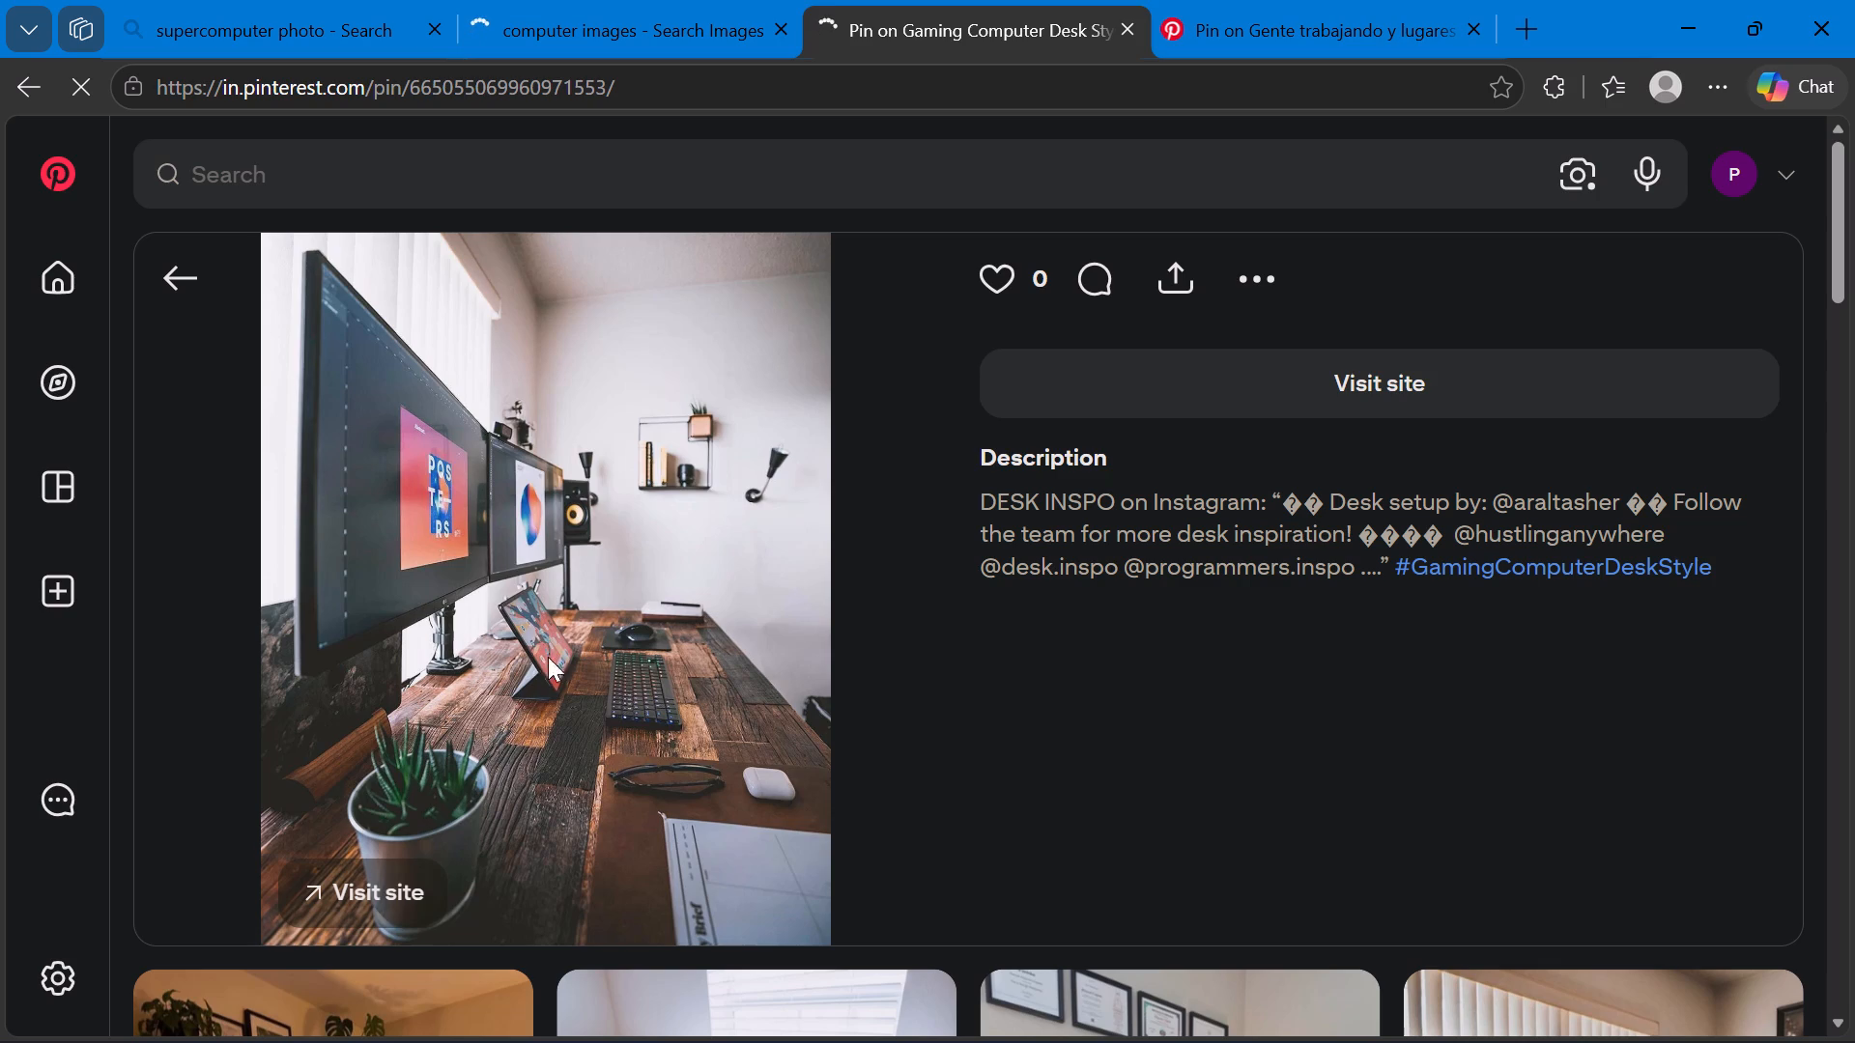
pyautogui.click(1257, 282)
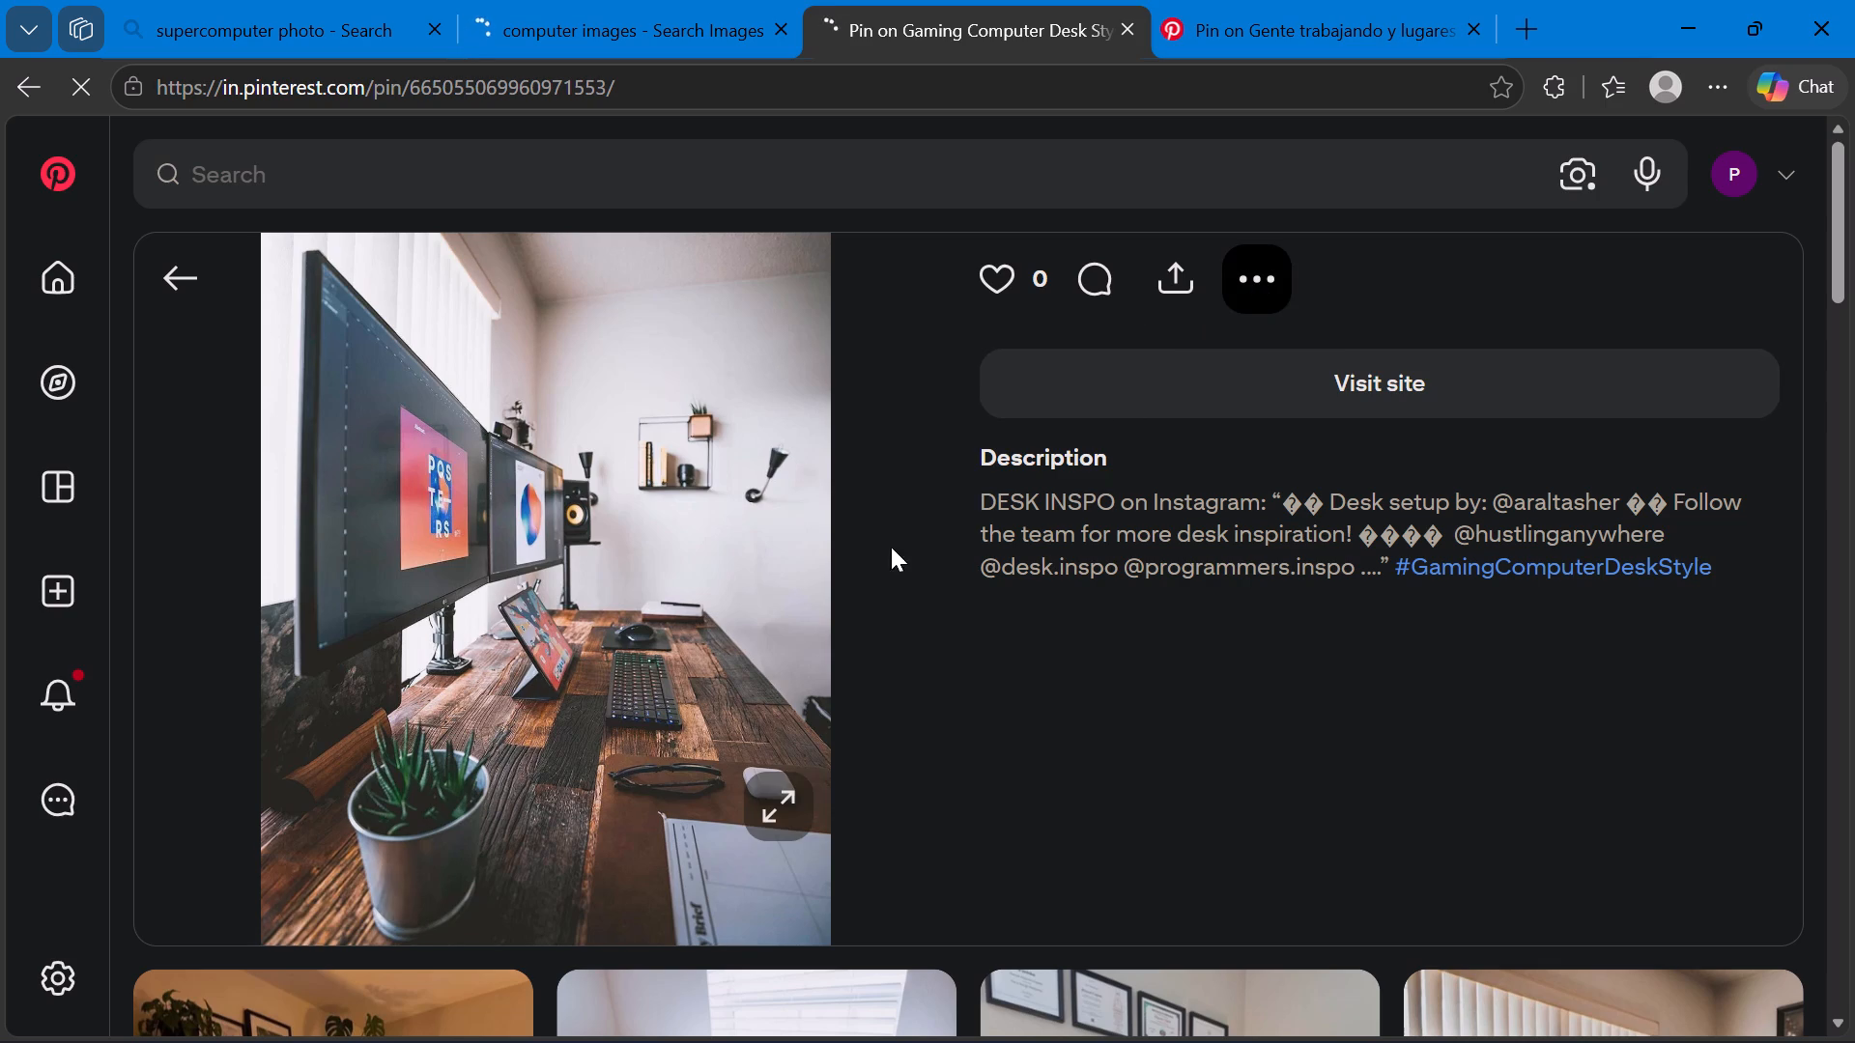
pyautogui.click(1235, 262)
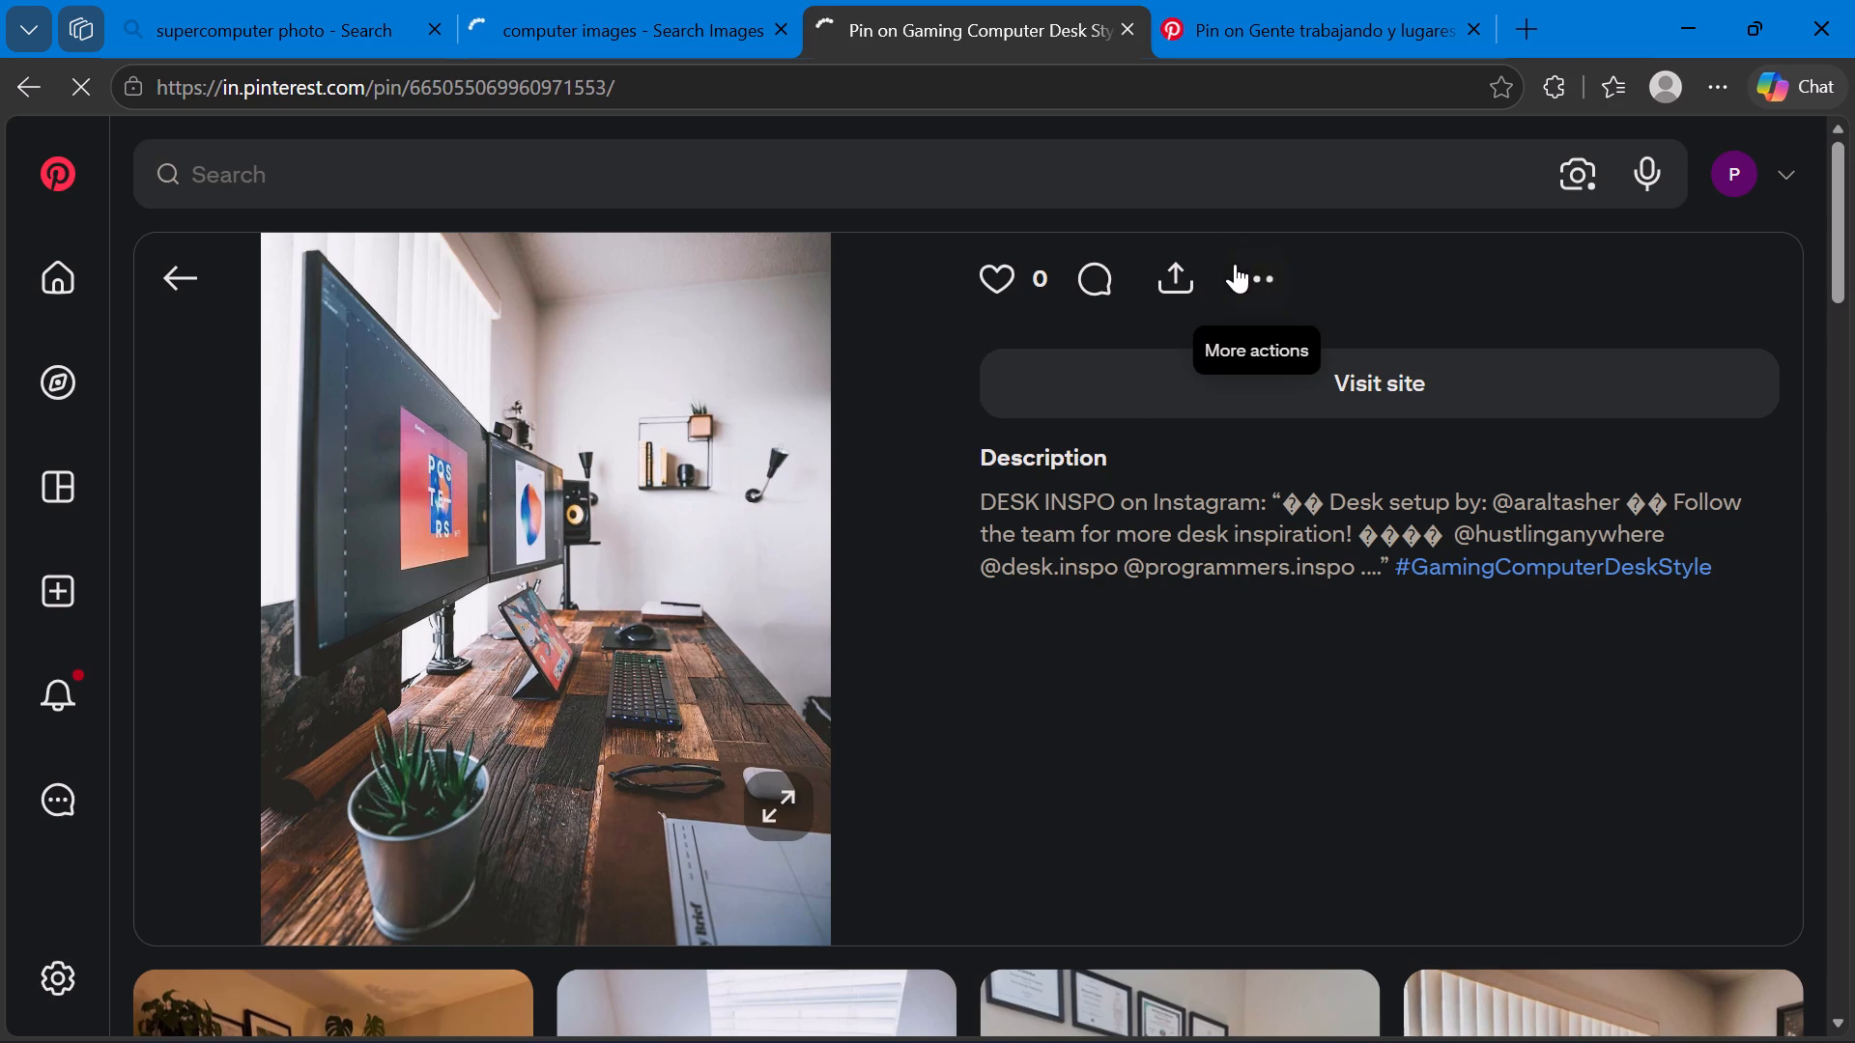
# Save the DESK INSPO photo to the Downloads folder as download (3), replacing the existing JPG file.
pyautogui.rightClick(561, 447)
pyautogui.click(723, 531)
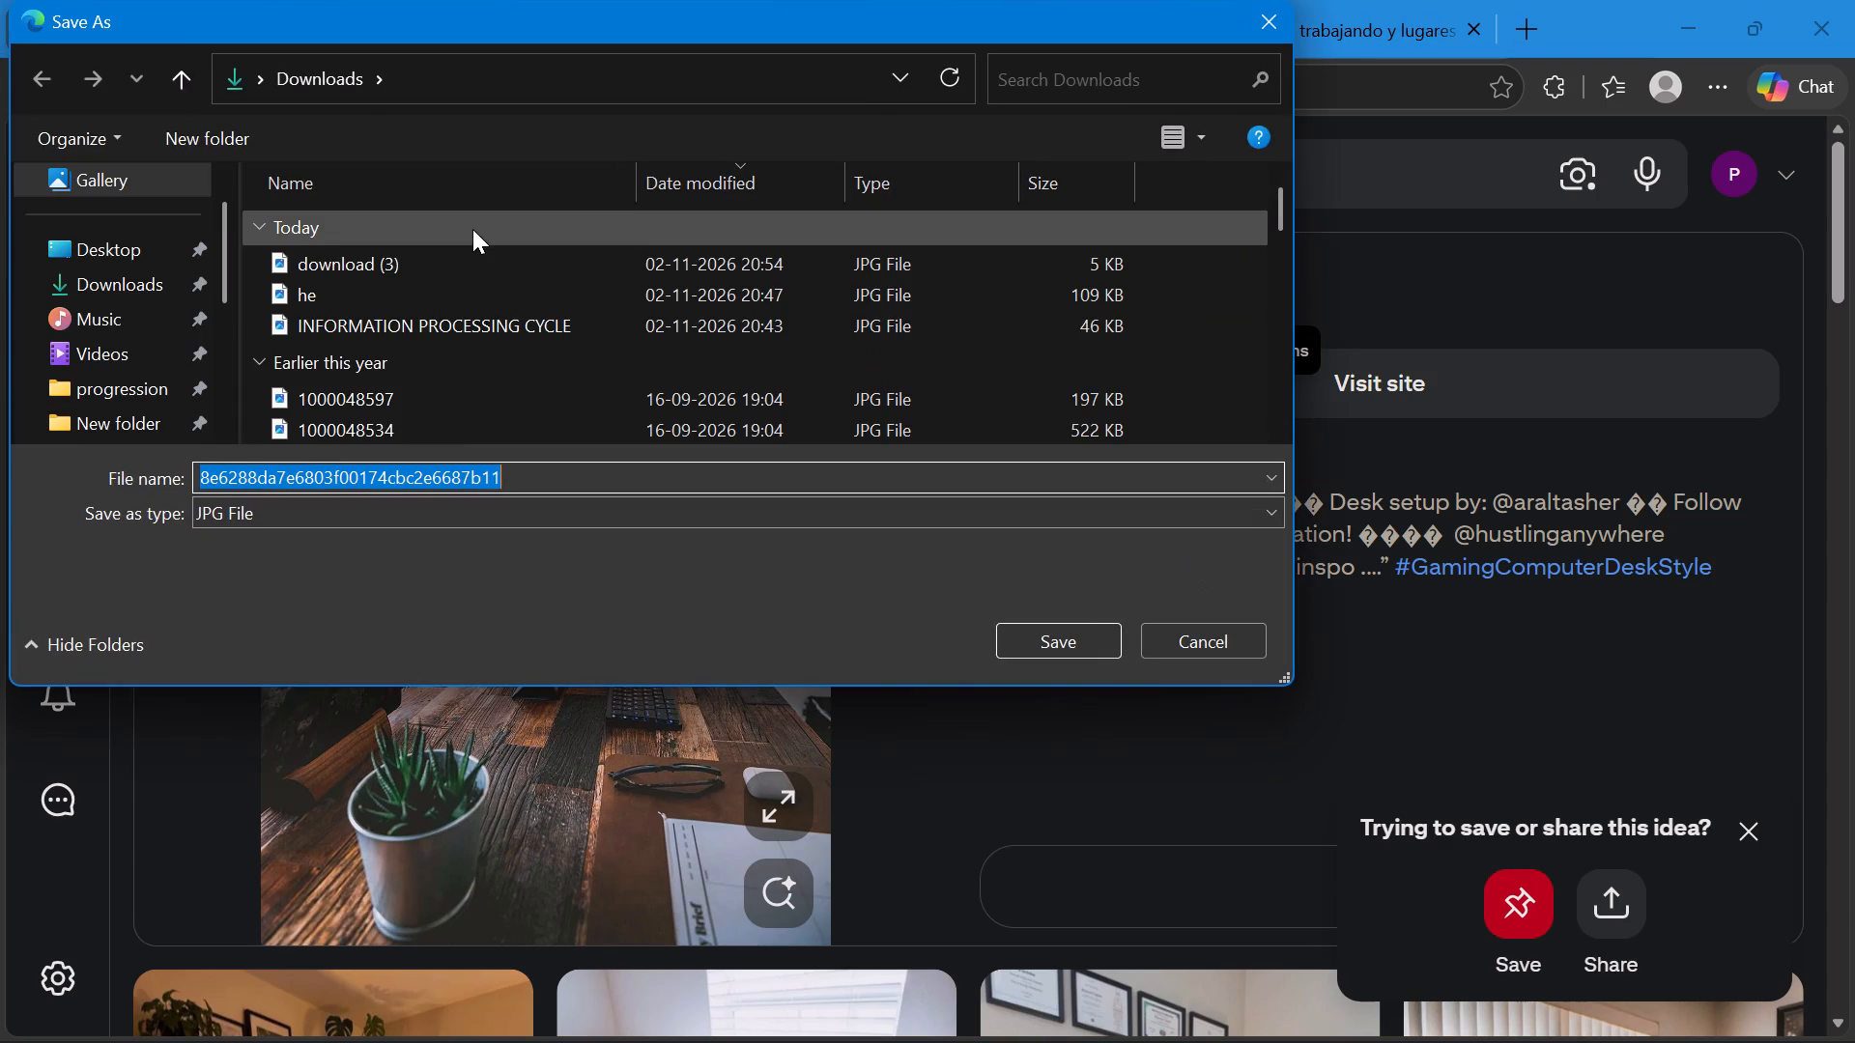
pyautogui.click(468, 256)
pyautogui.click(1076, 643)
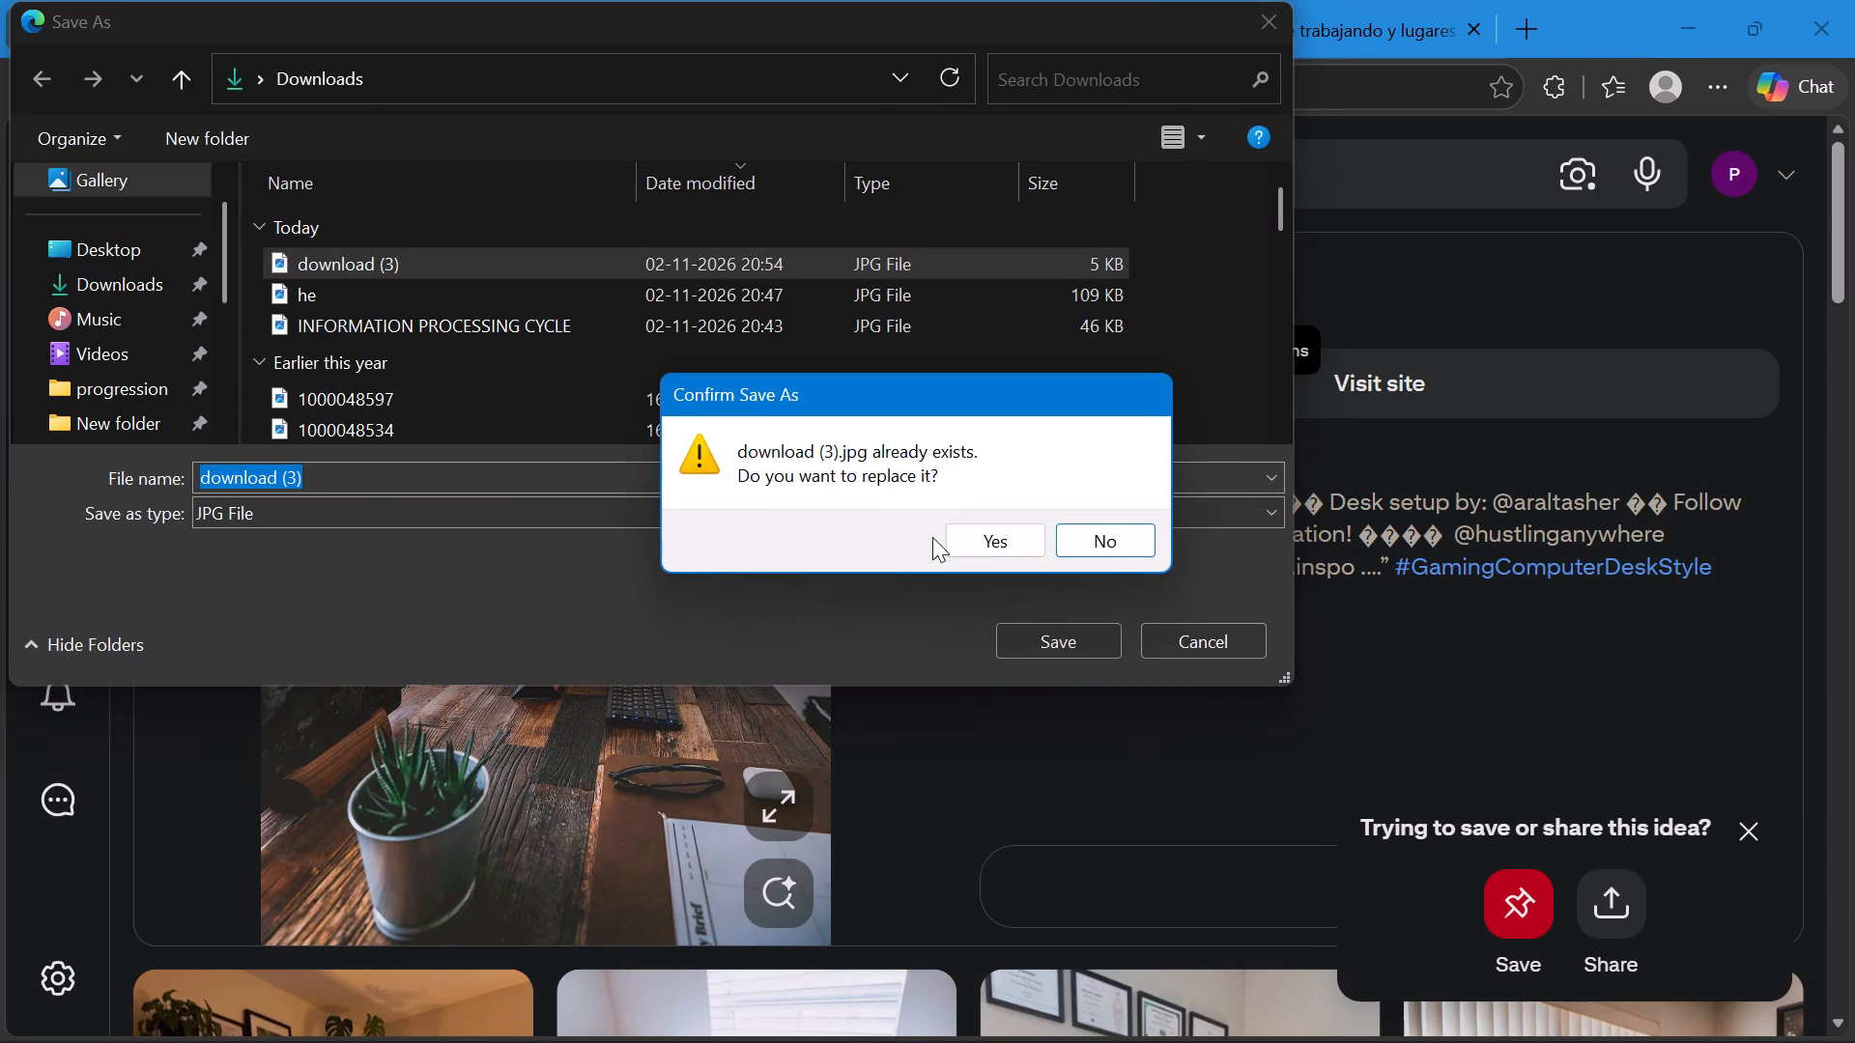
pyautogui.click(978, 536)
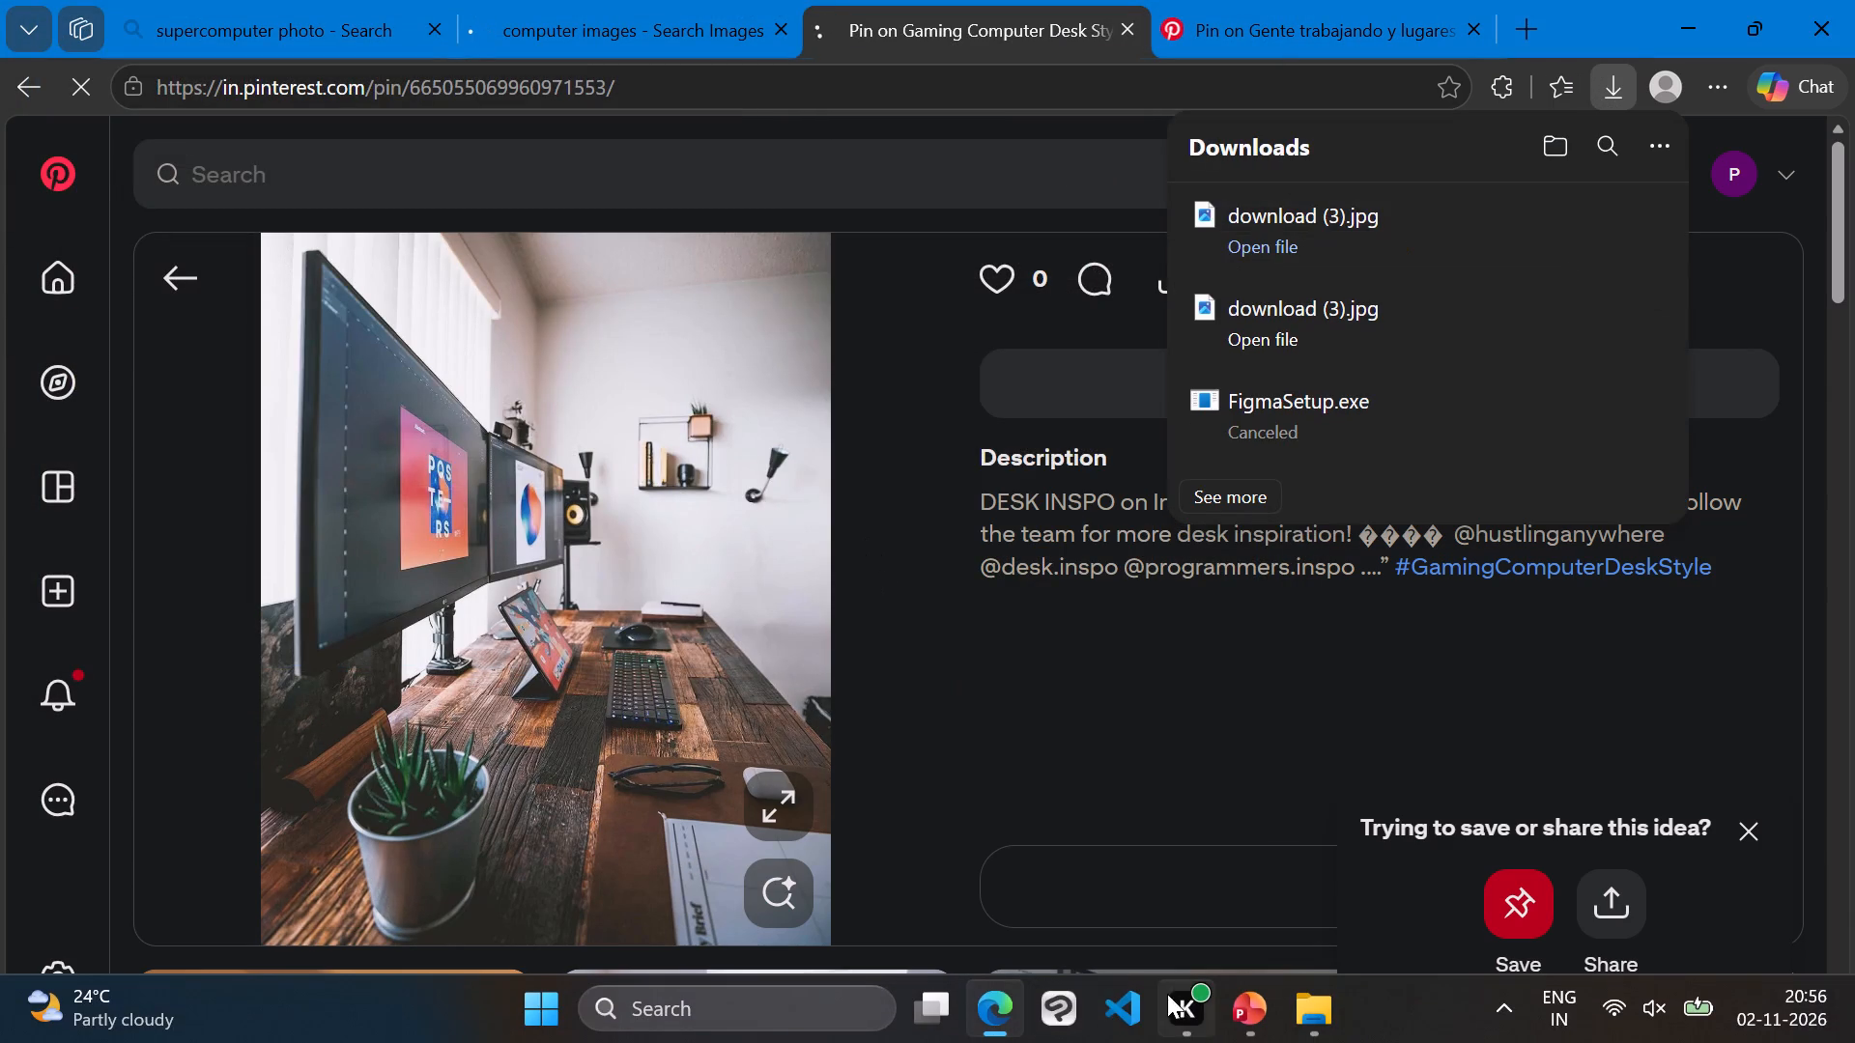
# Switch to PowerPoint and replace the title slide's staircase picture with download (3) from the Downloads folder.
pyautogui.click(1265, 1030)
pyautogui.rightClick(687, 478)
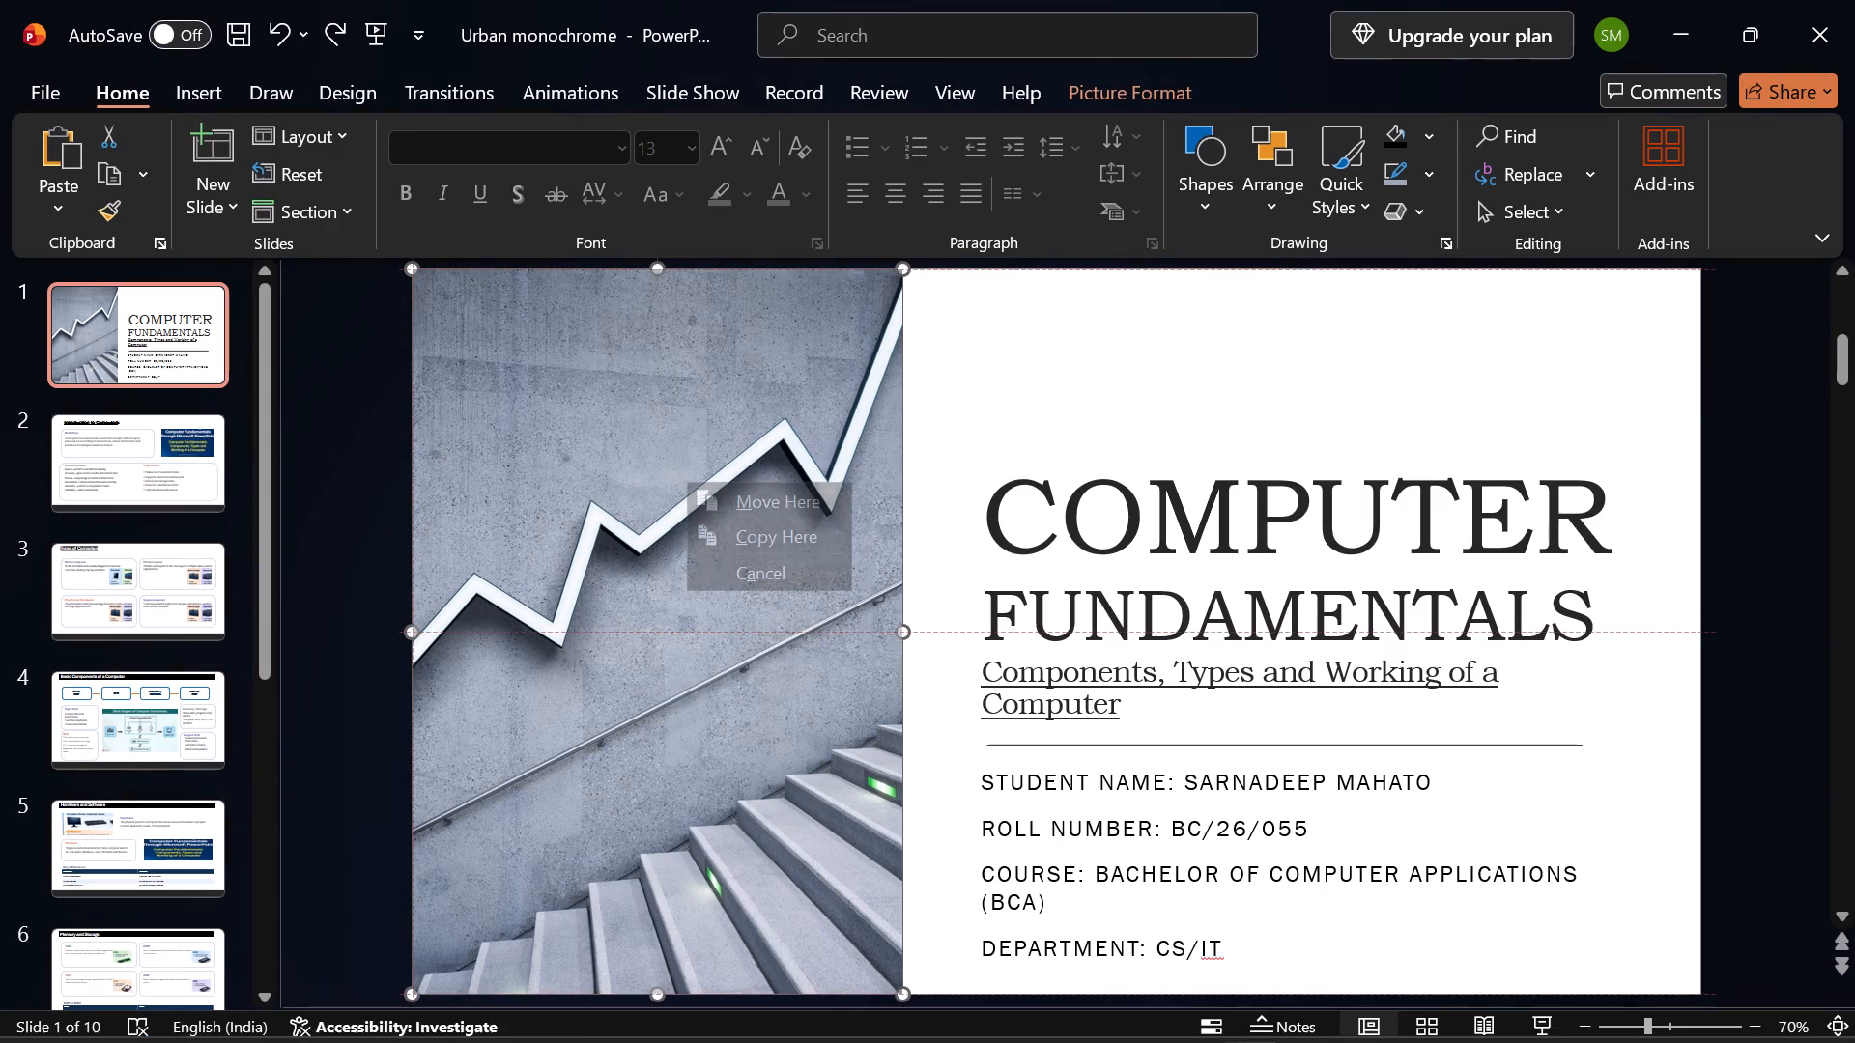
pyautogui.rightClick(628, 646)
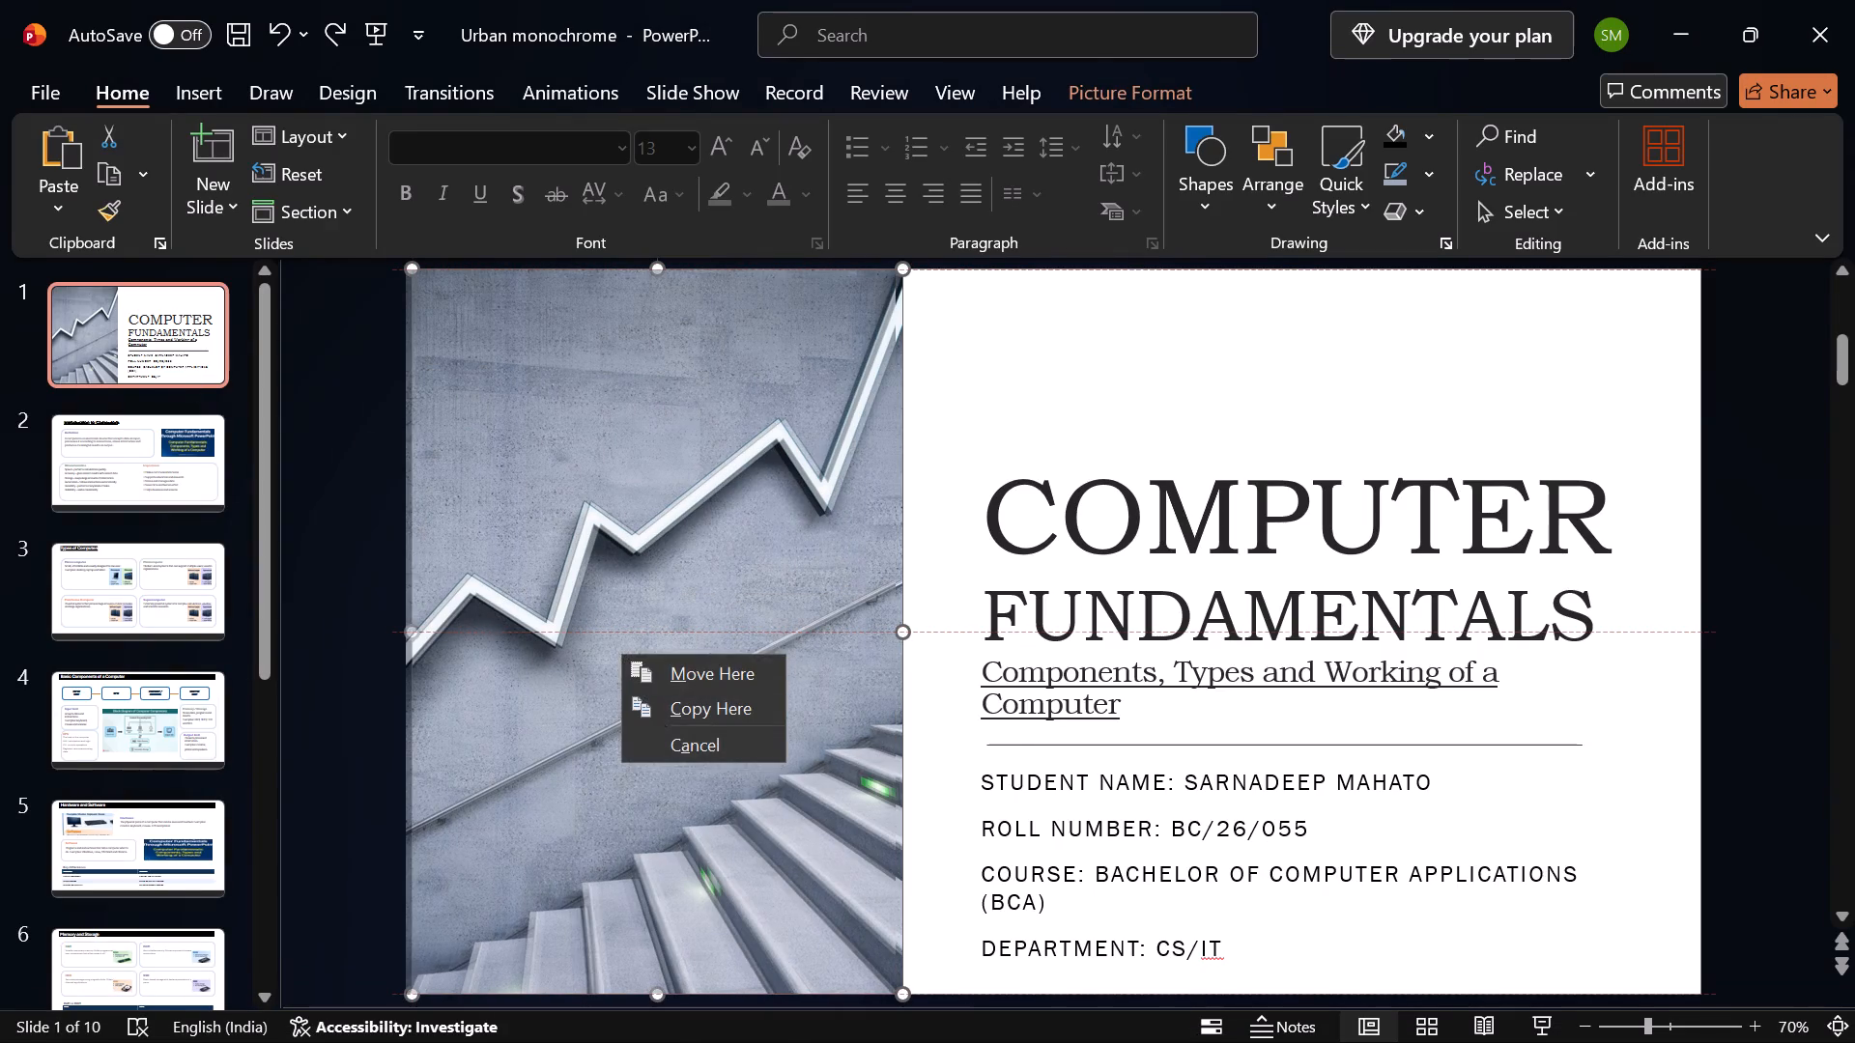
pyautogui.click(665, 464)
pyautogui.rightClick(698, 491)
pyautogui.click(832, 611)
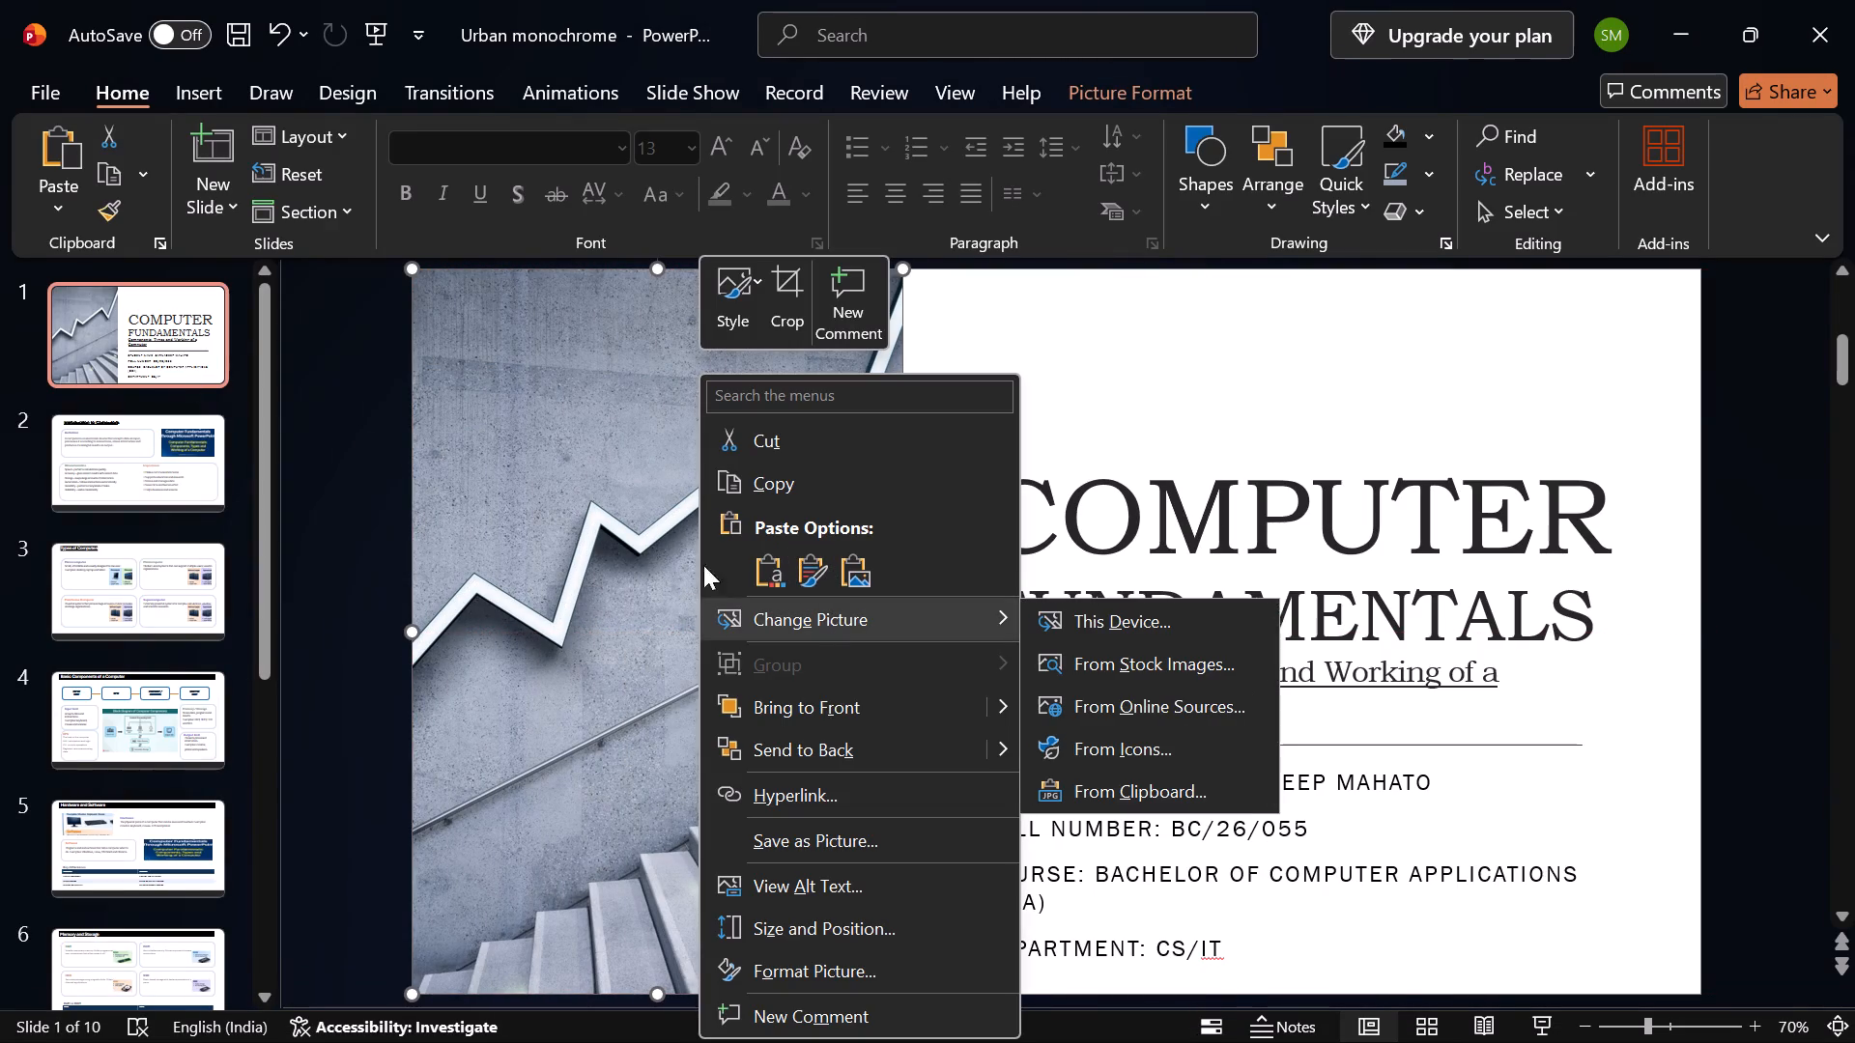
pyautogui.click(1138, 623)
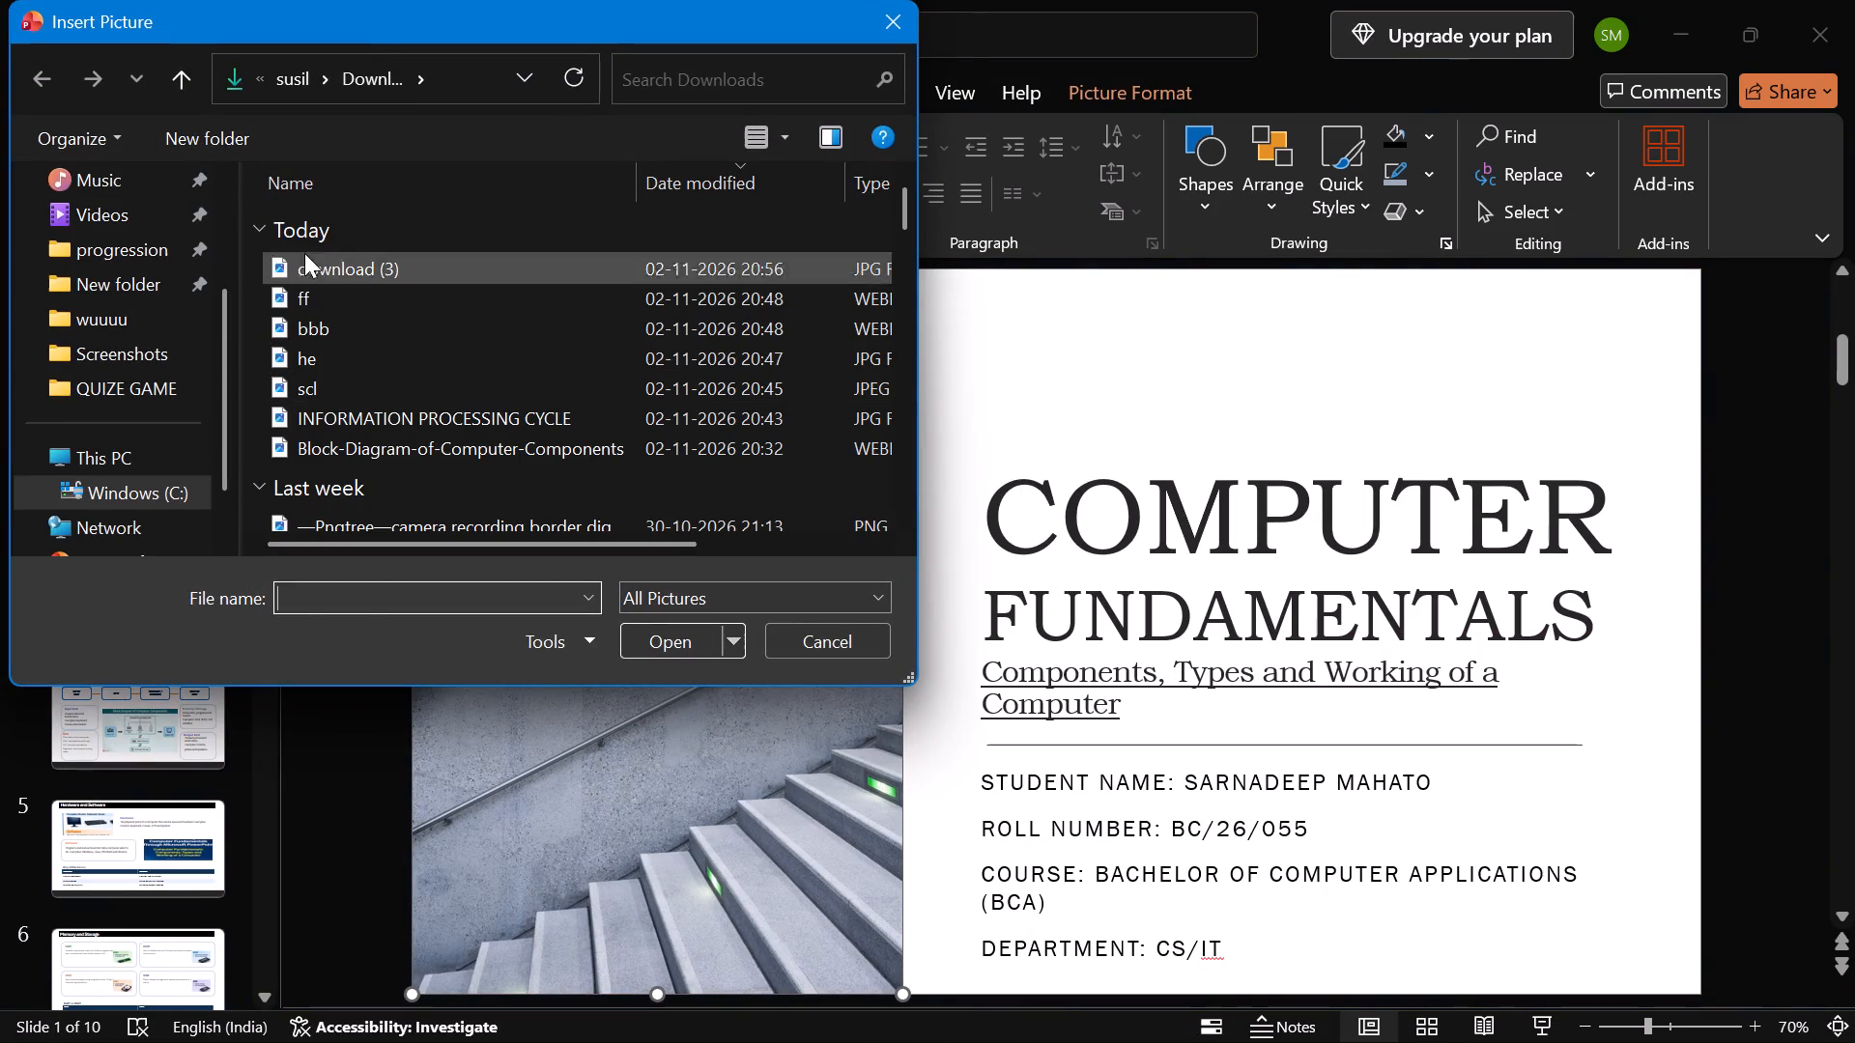
pyautogui.click(321, 276)
pyautogui.click(689, 653)
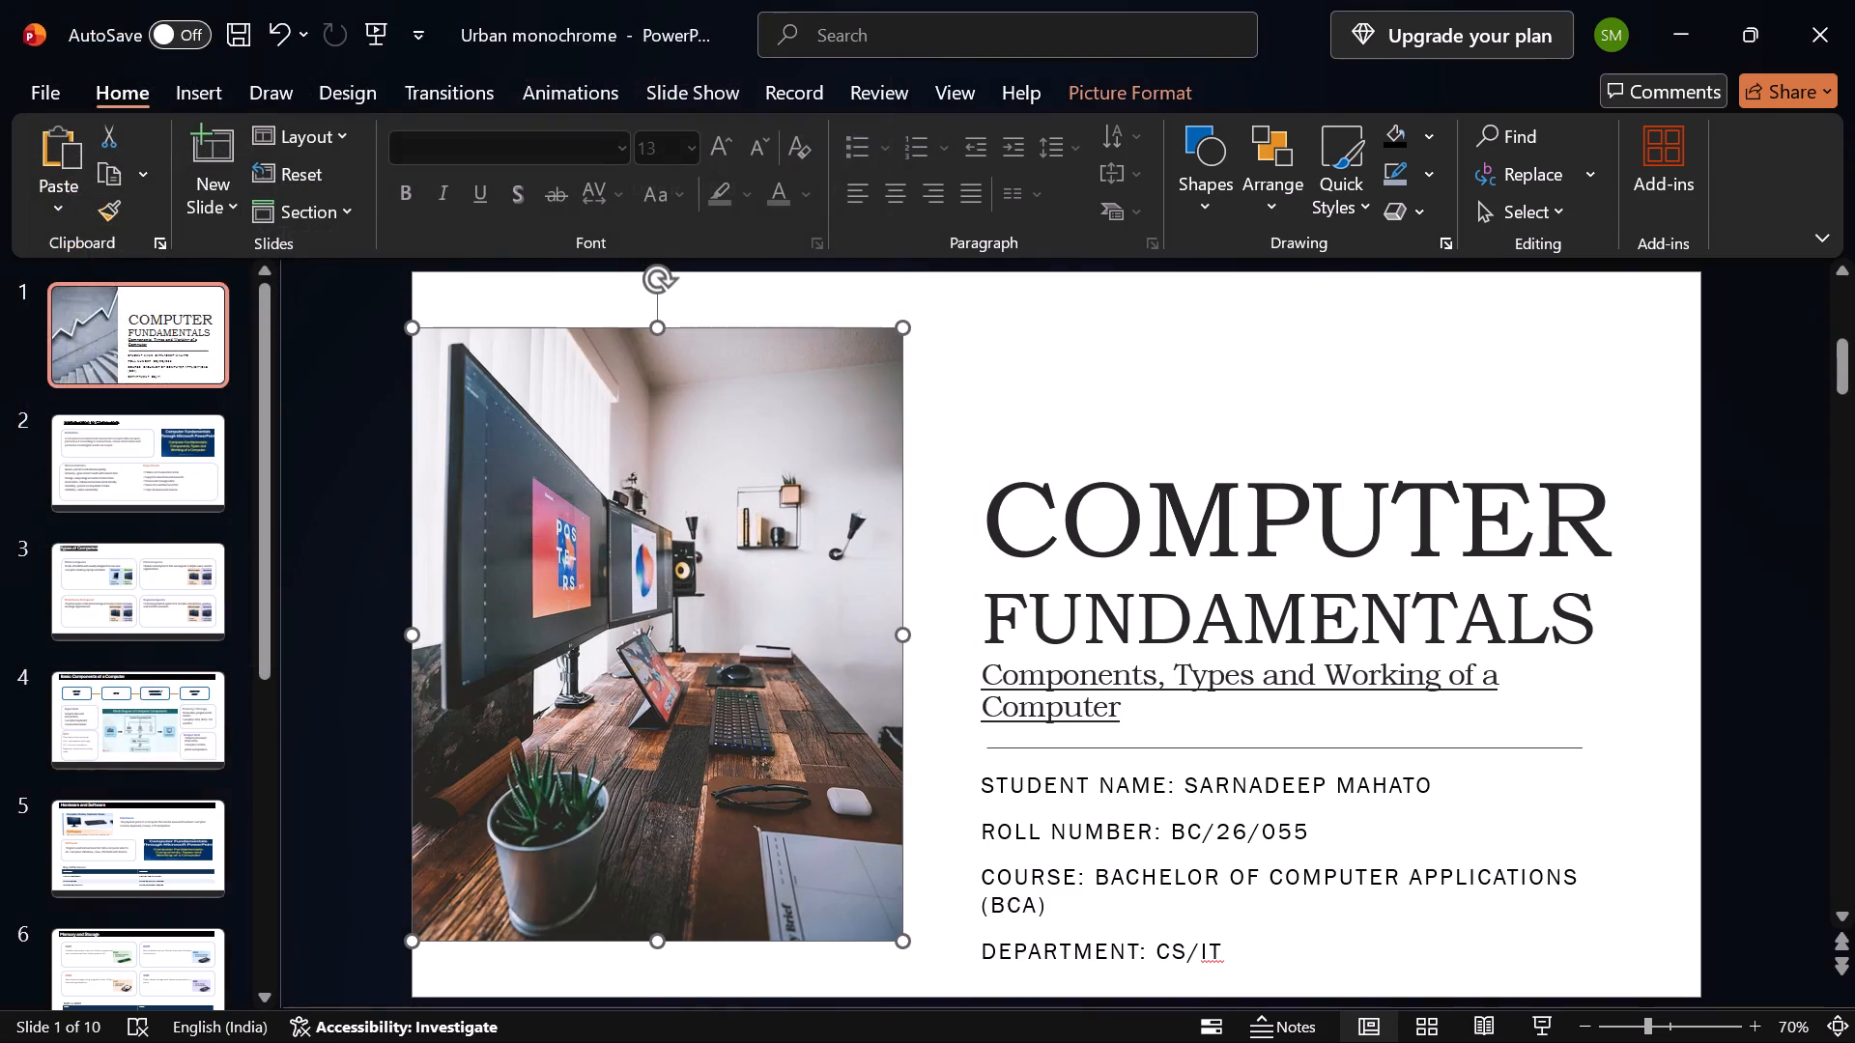
# Stretch the desk photo to the full height of the title slide and widen it slightly toward the title text.
pyautogui.moveTo(657, 322); pyautogui.dragTo(657, 285)
pyautogui.click(657, 278)
pyautogui.click(657, 272)
pyautogui.click(651, 343)
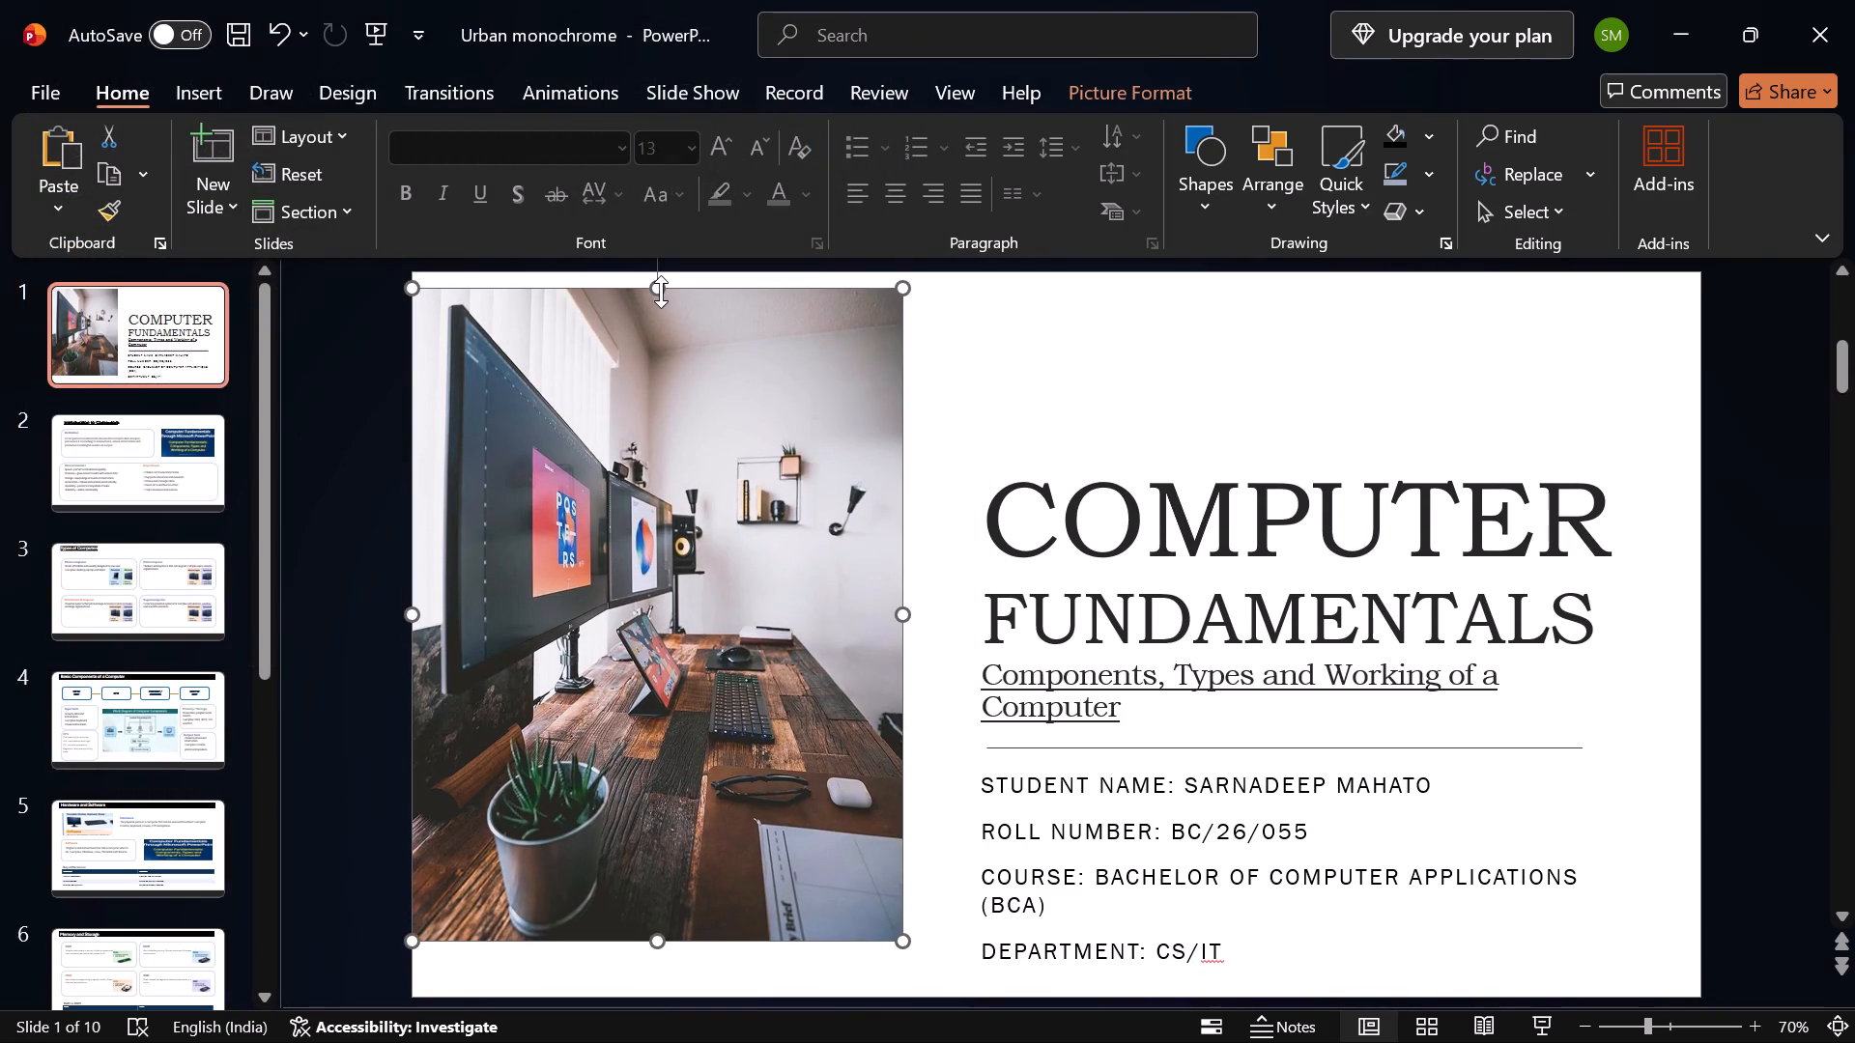
pyautogui.moveTo(661, 292); pyautogui.dragTo(661, 270)
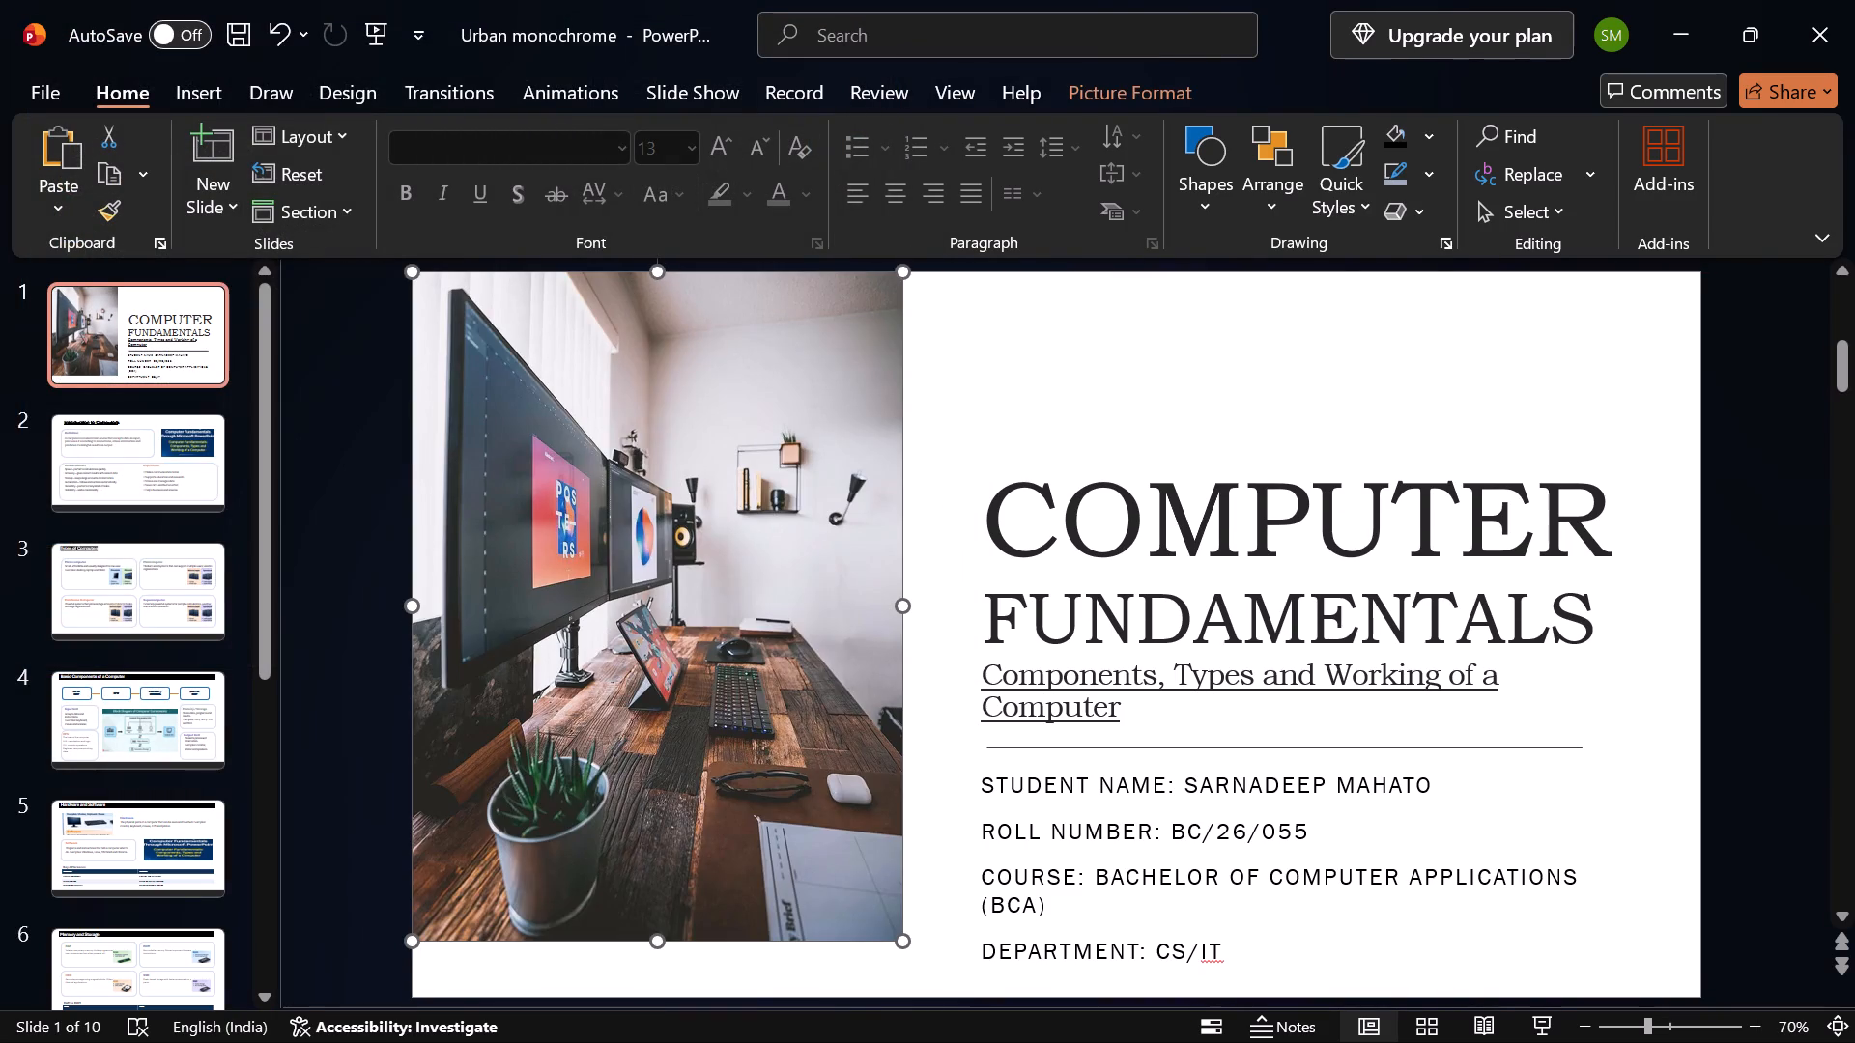
pyautogui.moveTo(654, 942); pyautogui.dragTo(651, 990)
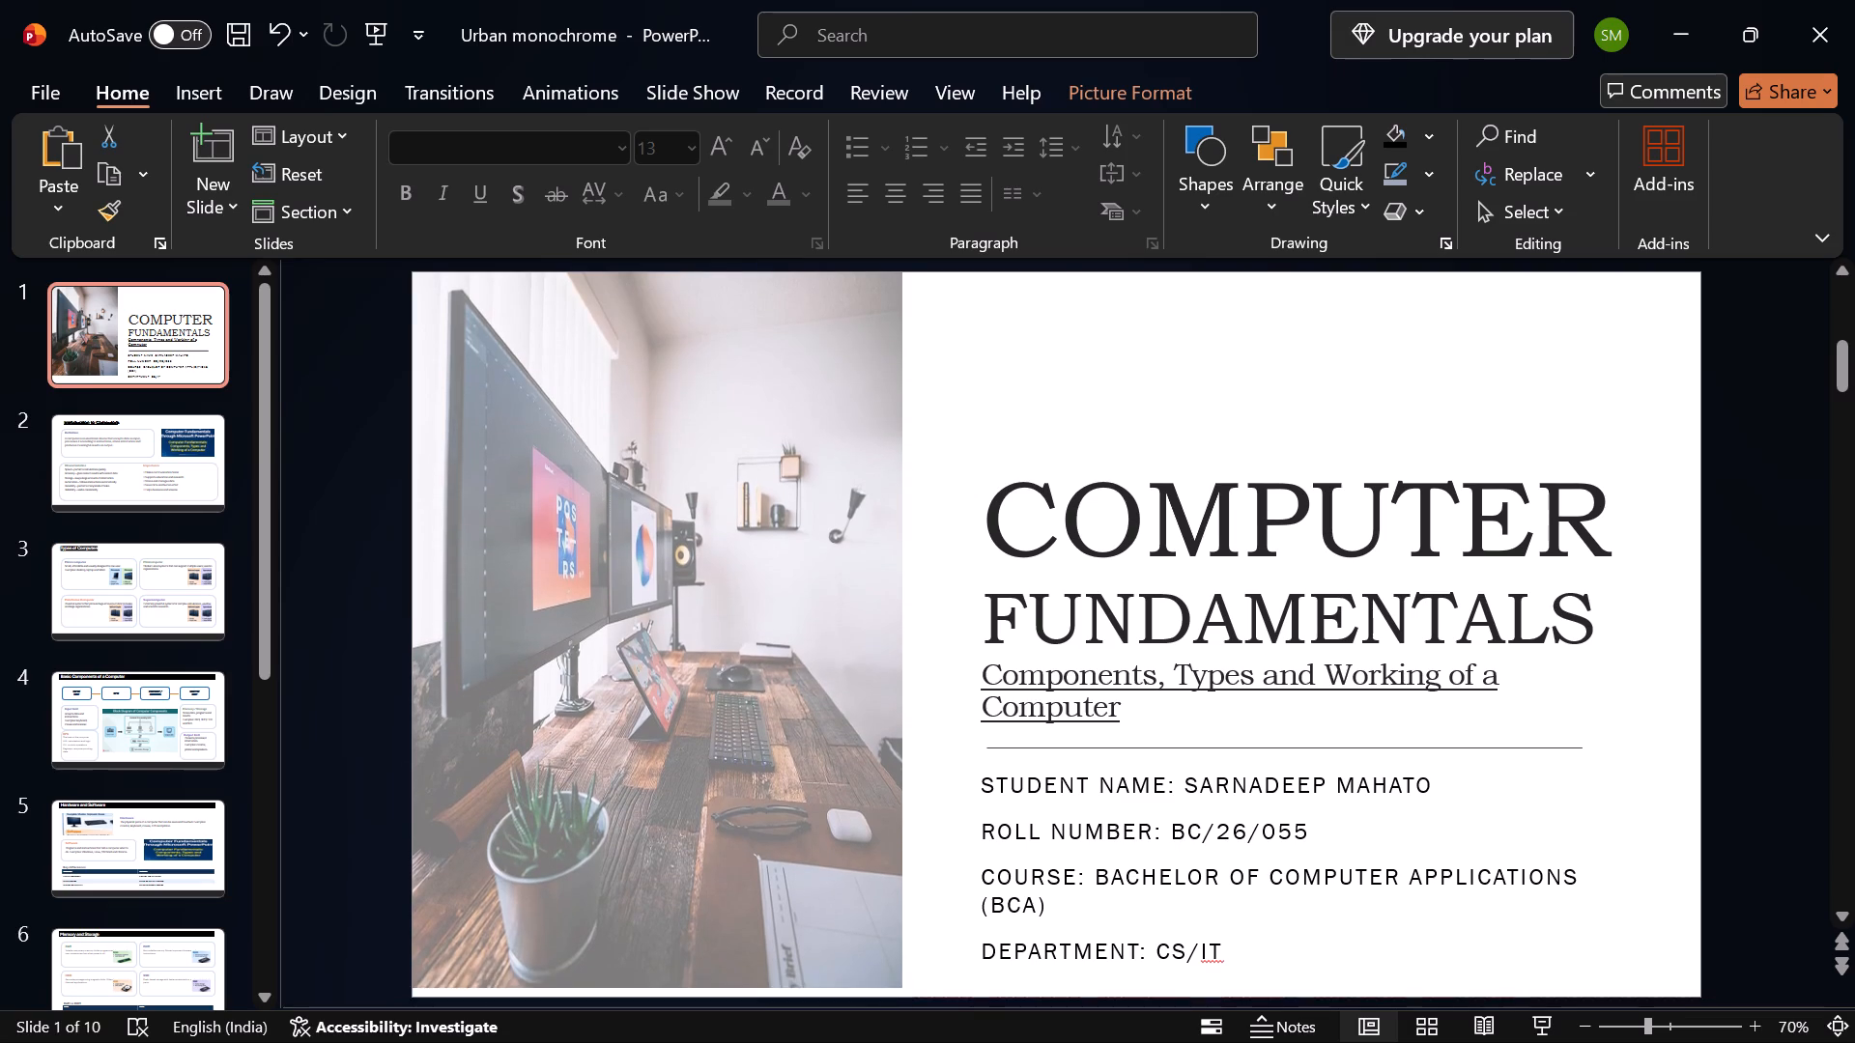
pyautogui.moveTo(651, 990); pyautogui.dragTo(651, 993)
pyautogui.moveTo(912, 635); pyautogui.dragTo(919, 633)
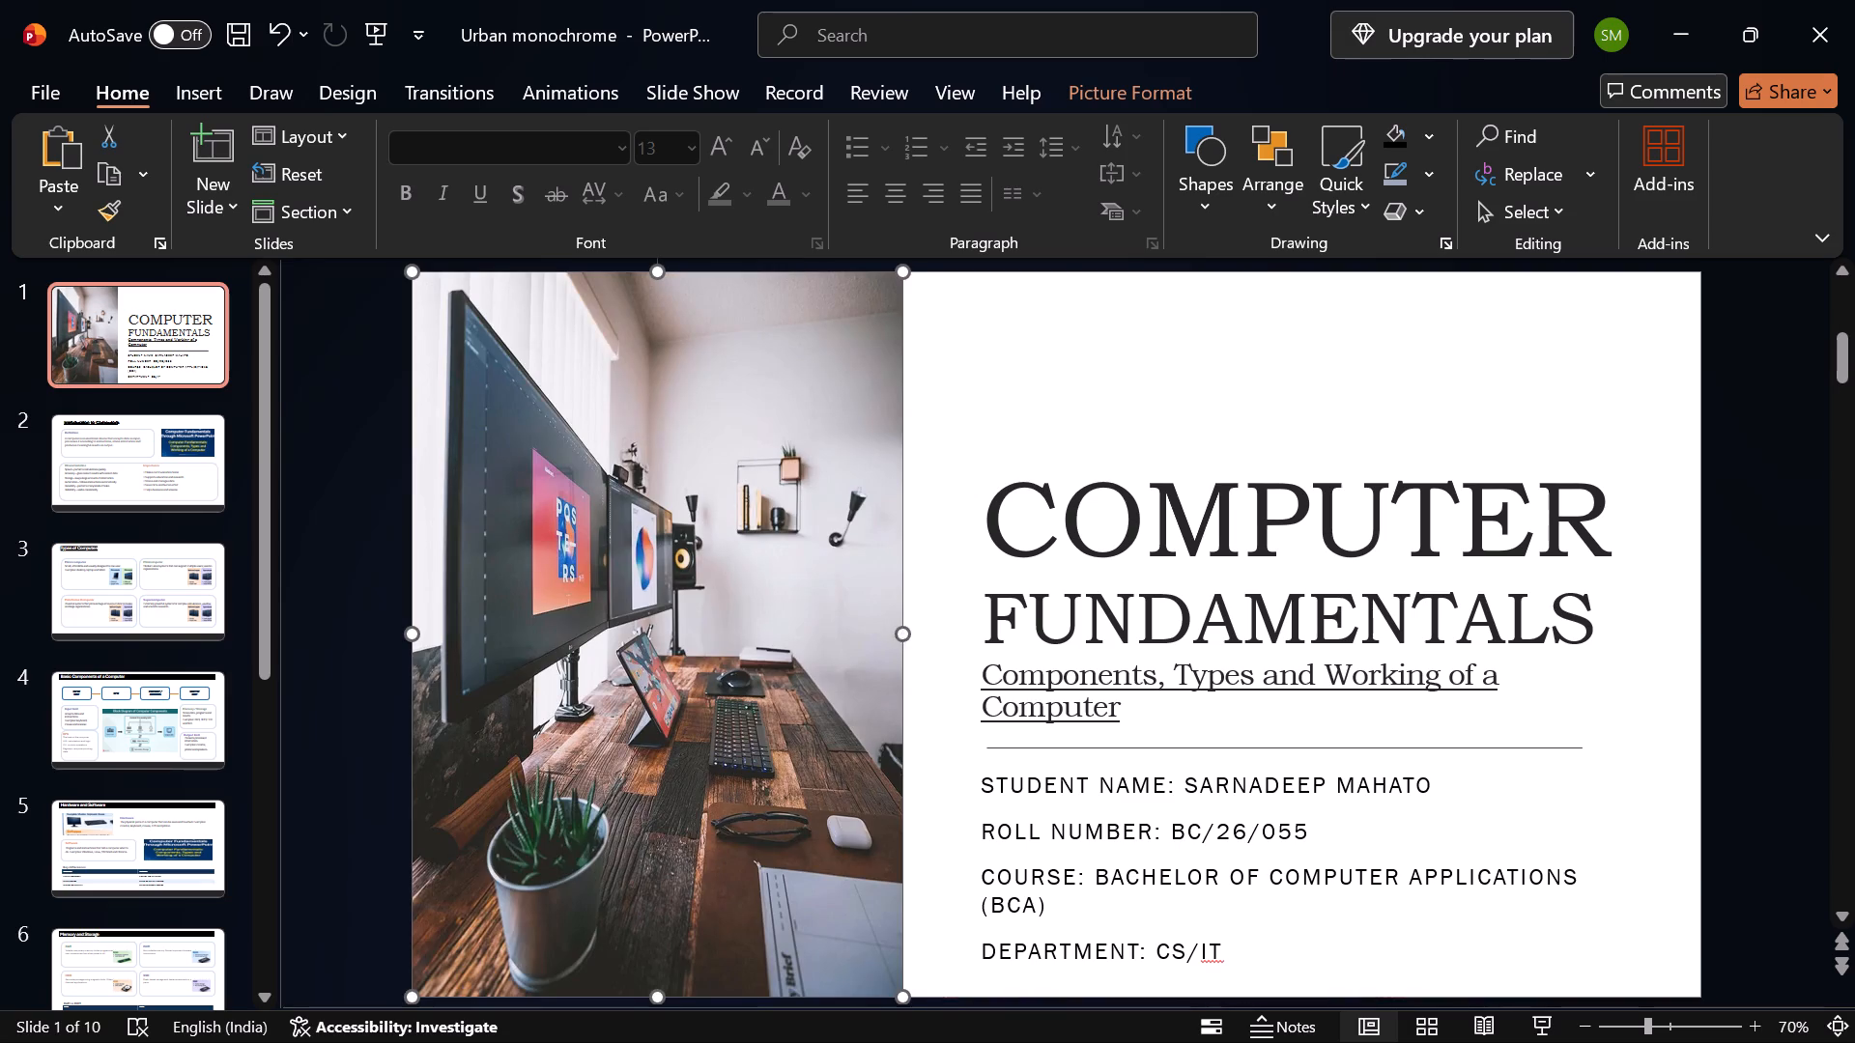
pyautogui.moveTo(919, 633); pyautogui.dragTo(945, 629)
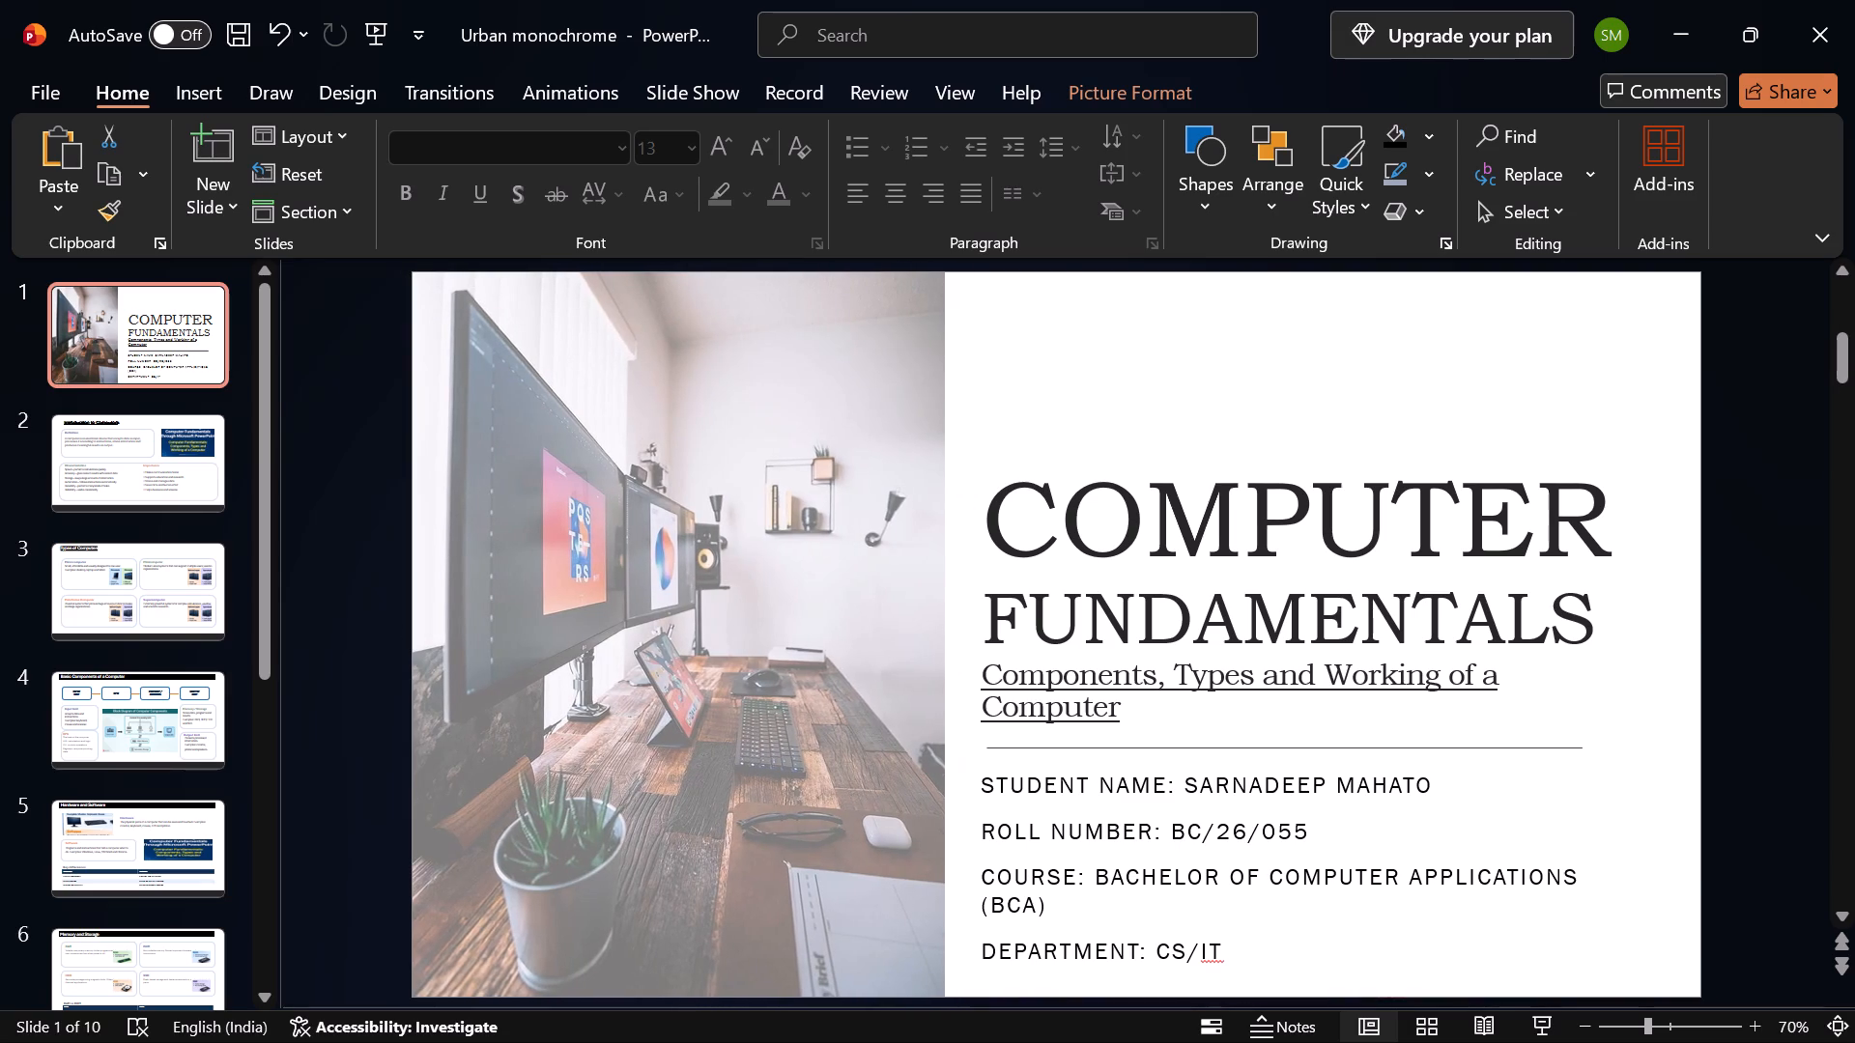
pyautogui.moveTo(945, 629); pyautogui.dragTo(929, 626)
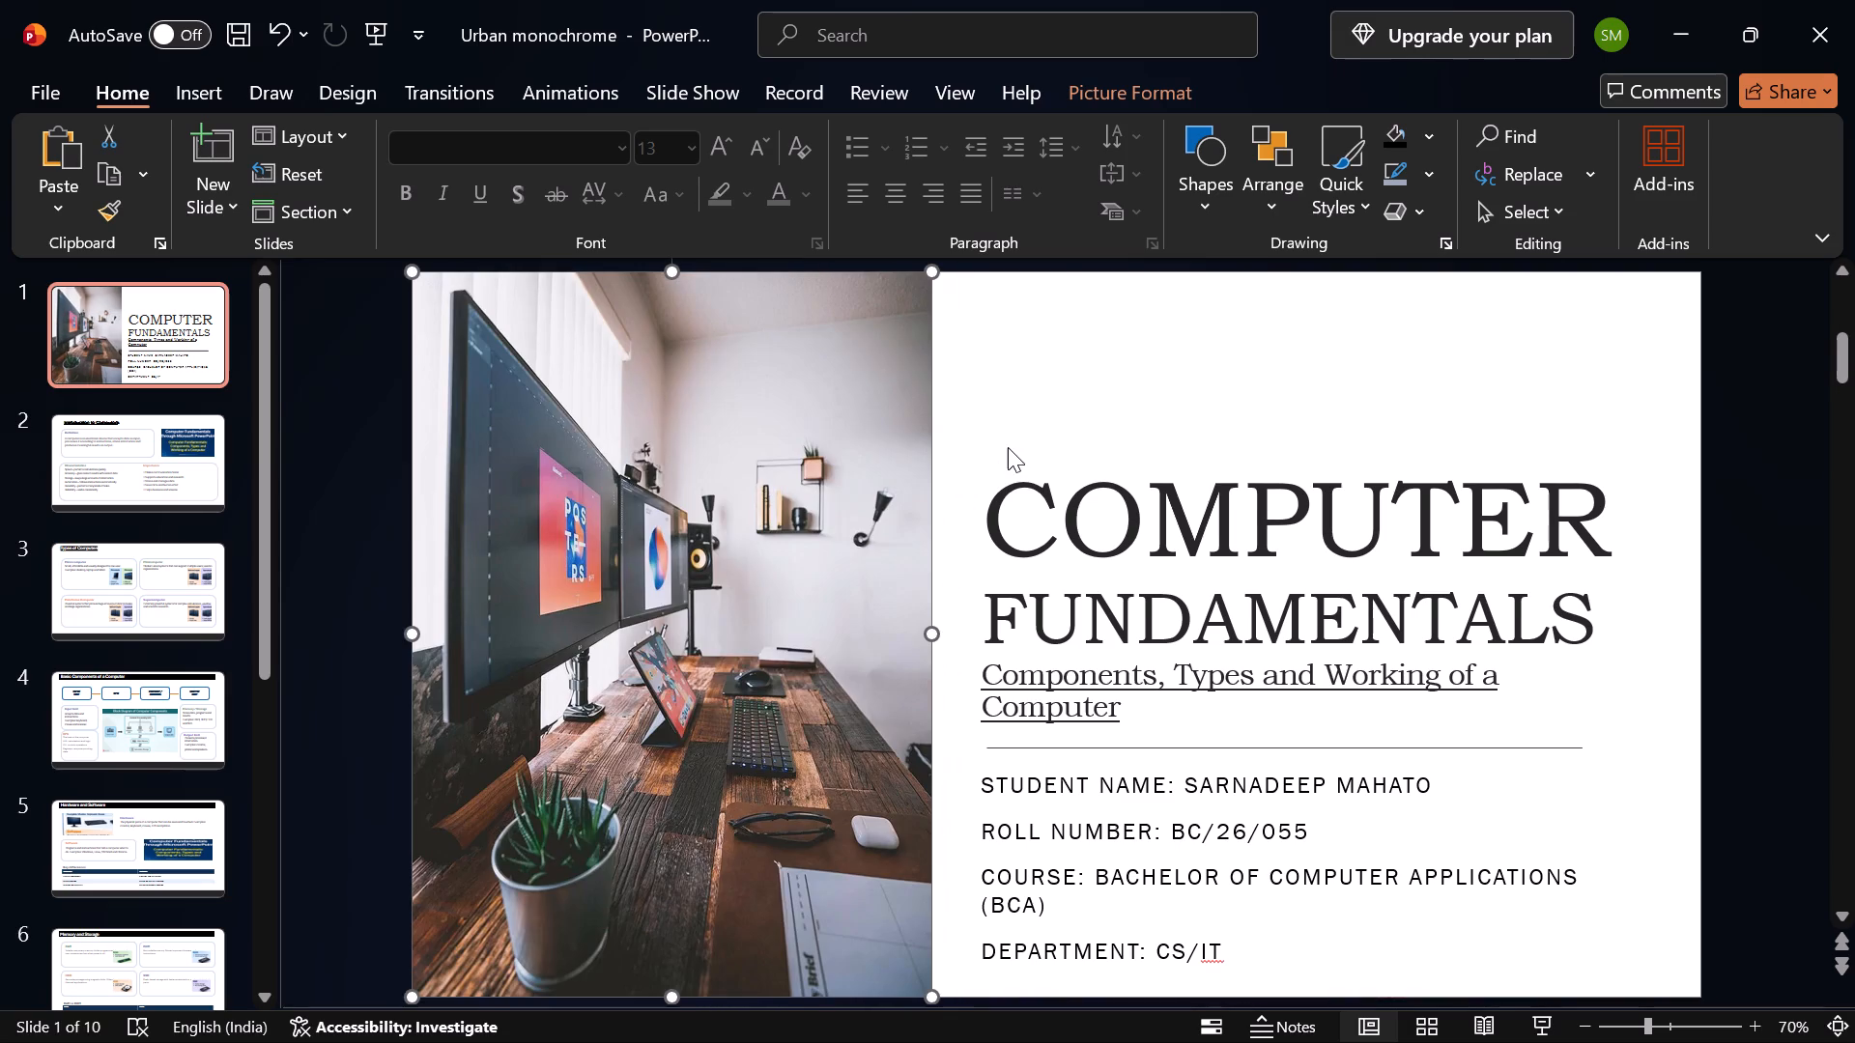
pyautogui.click(1008, 447)
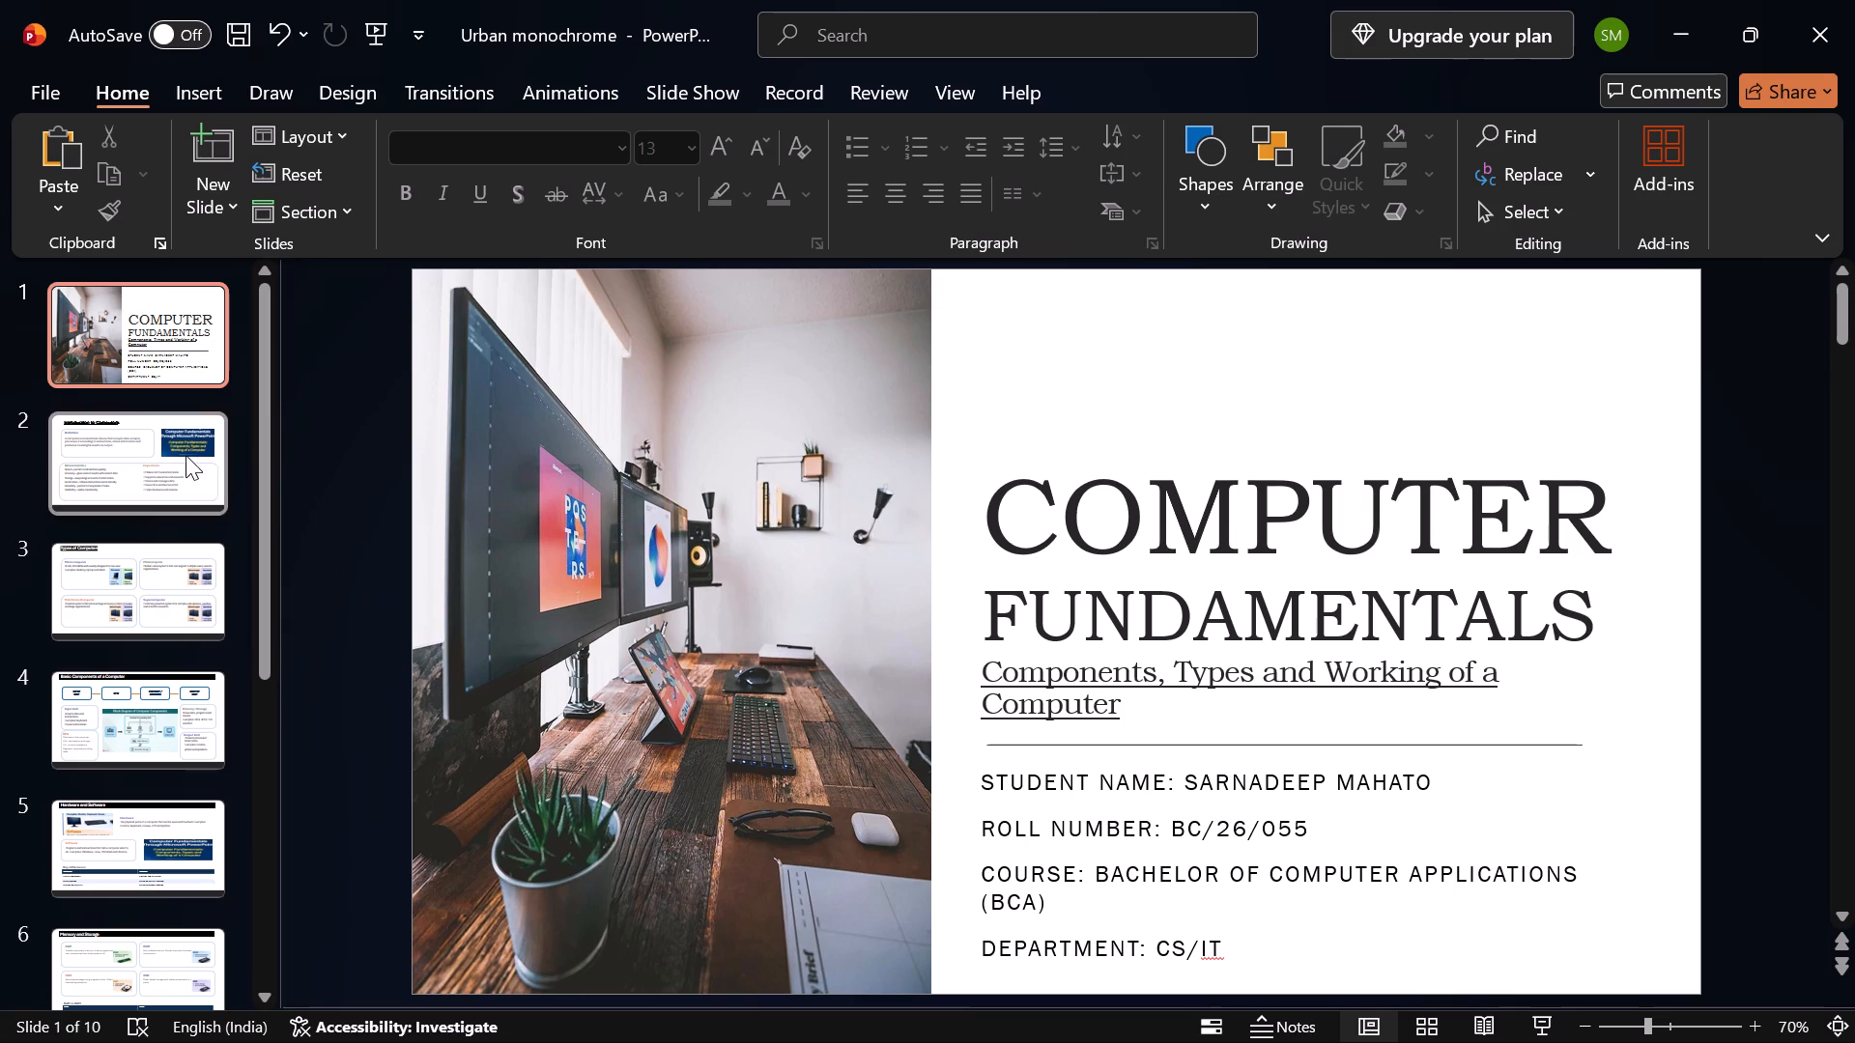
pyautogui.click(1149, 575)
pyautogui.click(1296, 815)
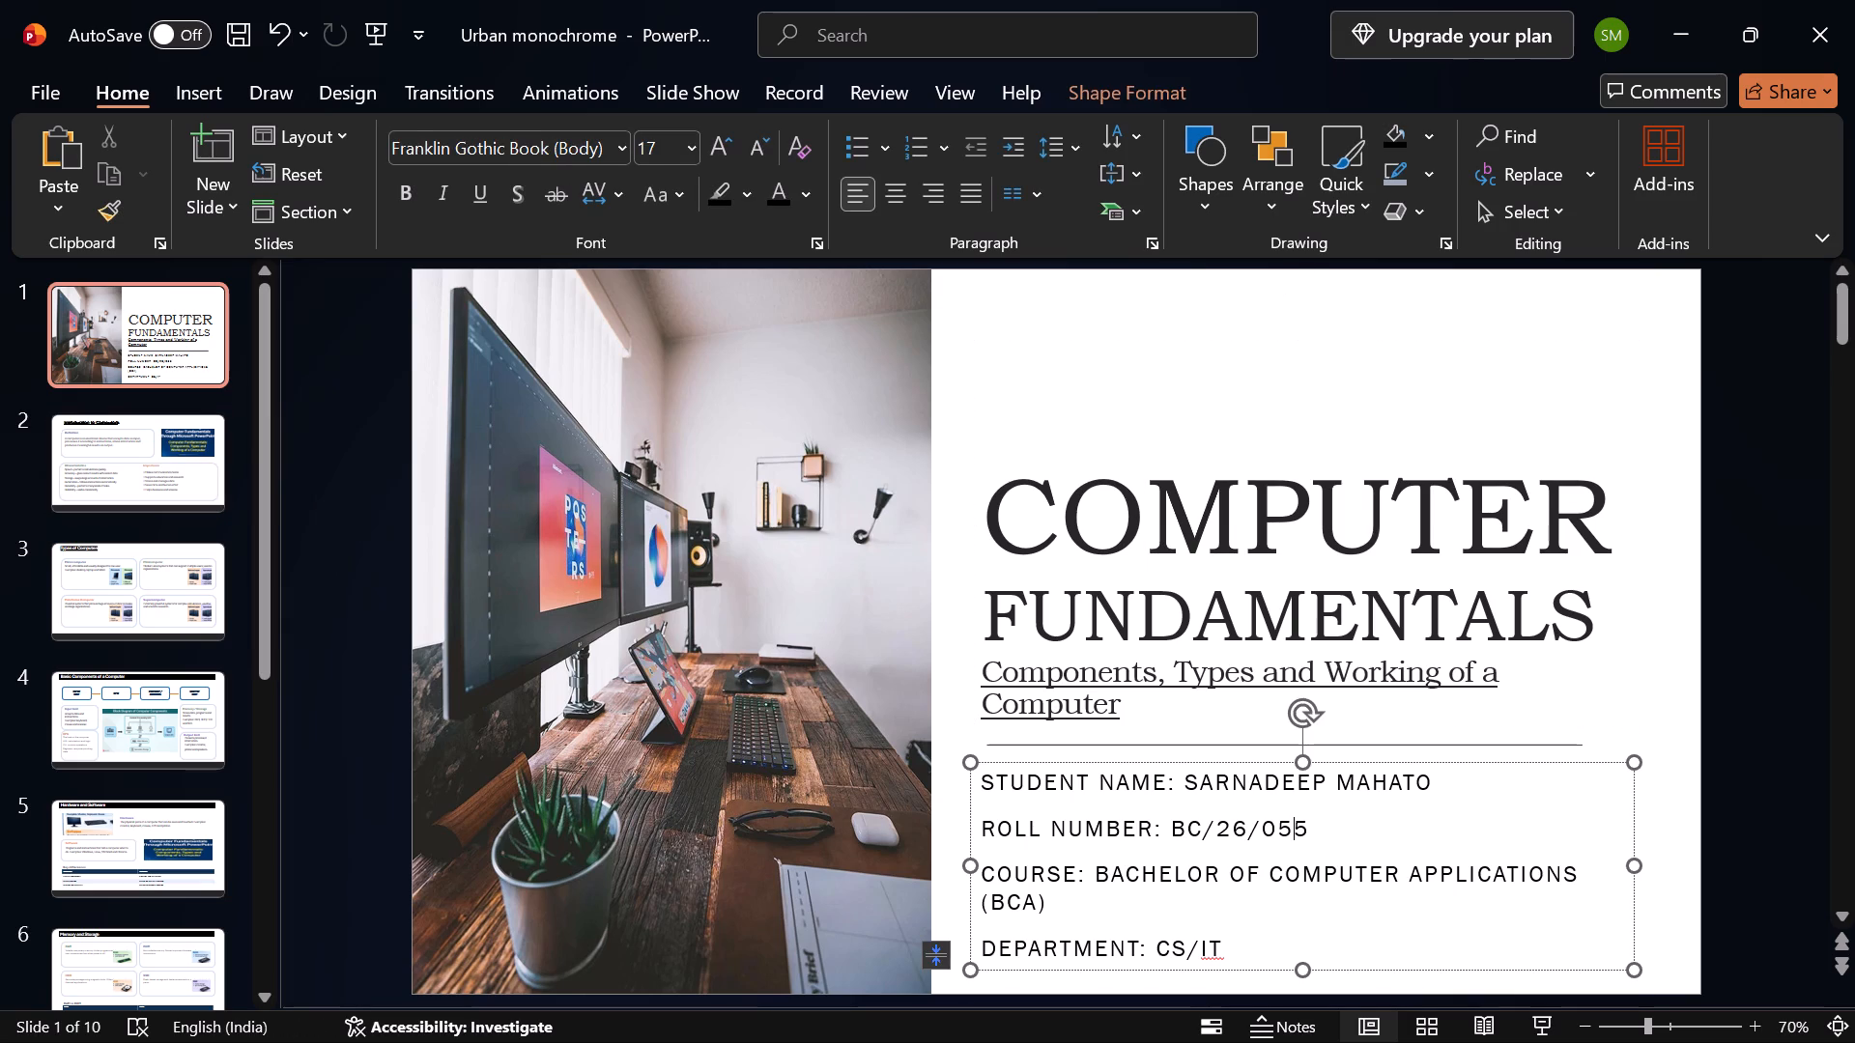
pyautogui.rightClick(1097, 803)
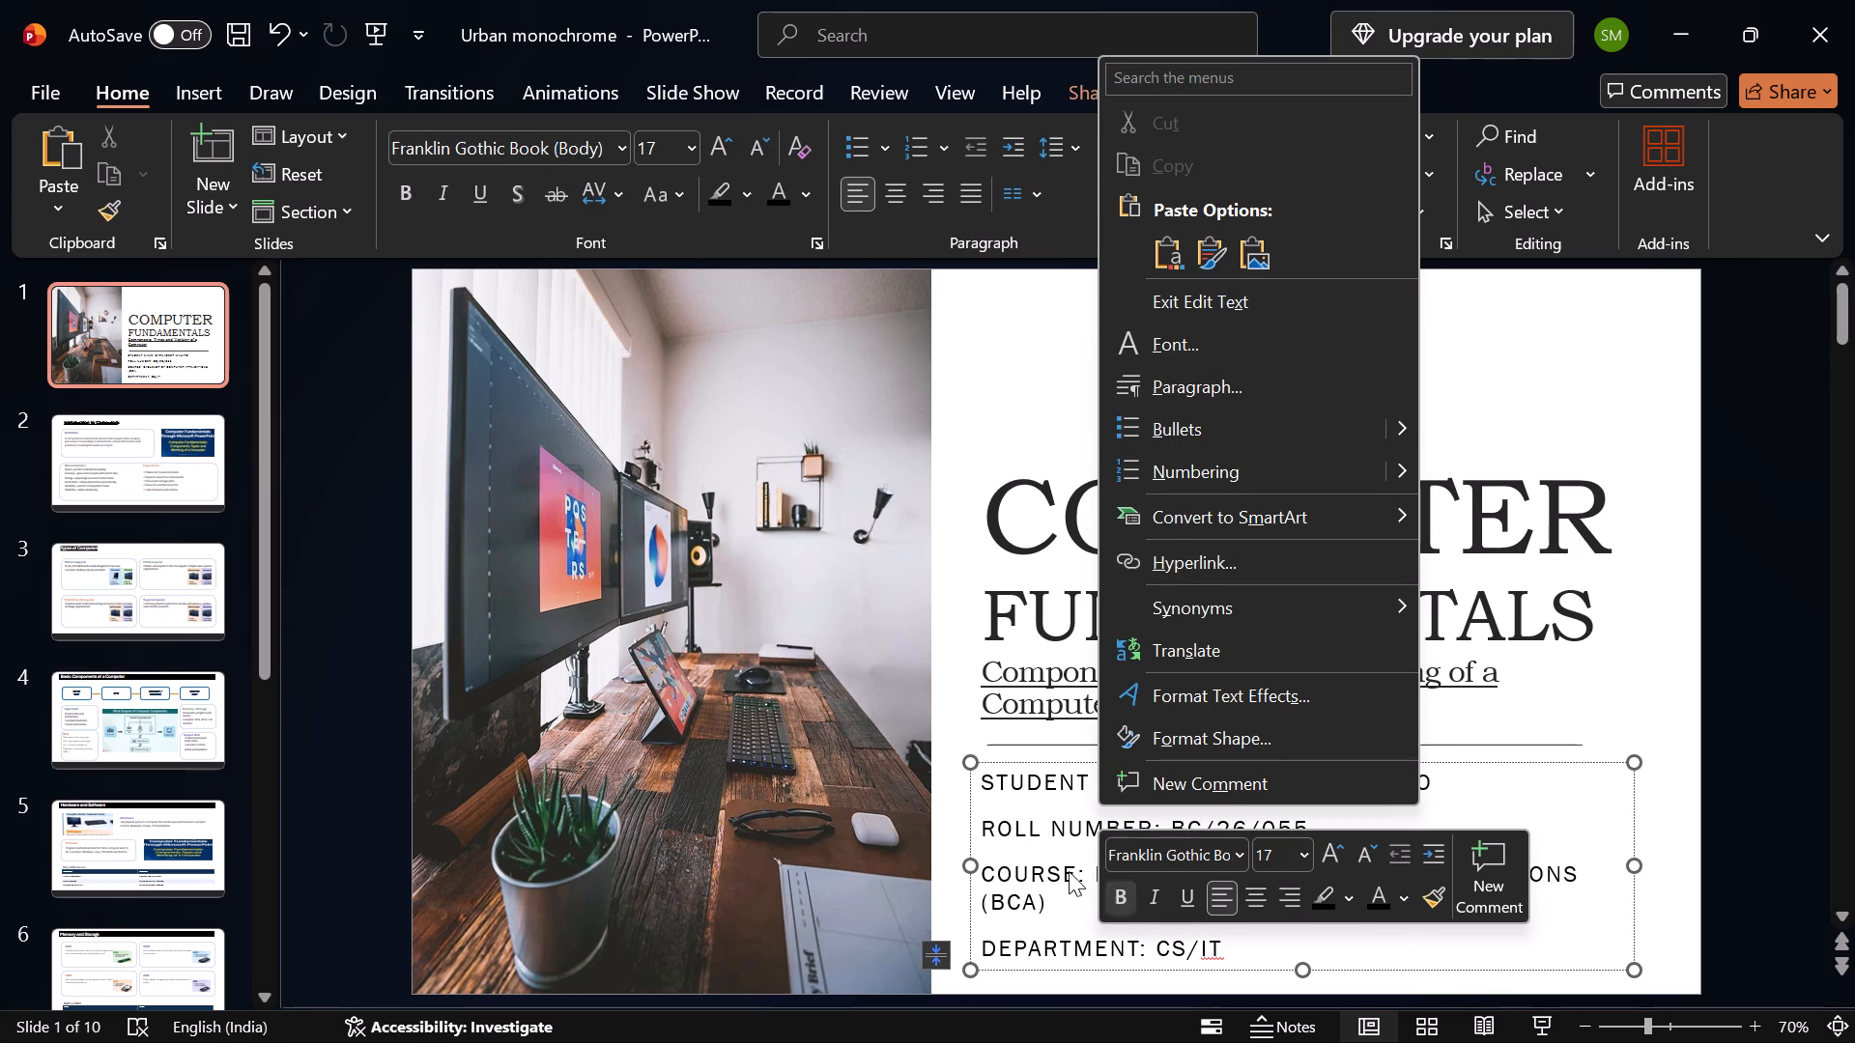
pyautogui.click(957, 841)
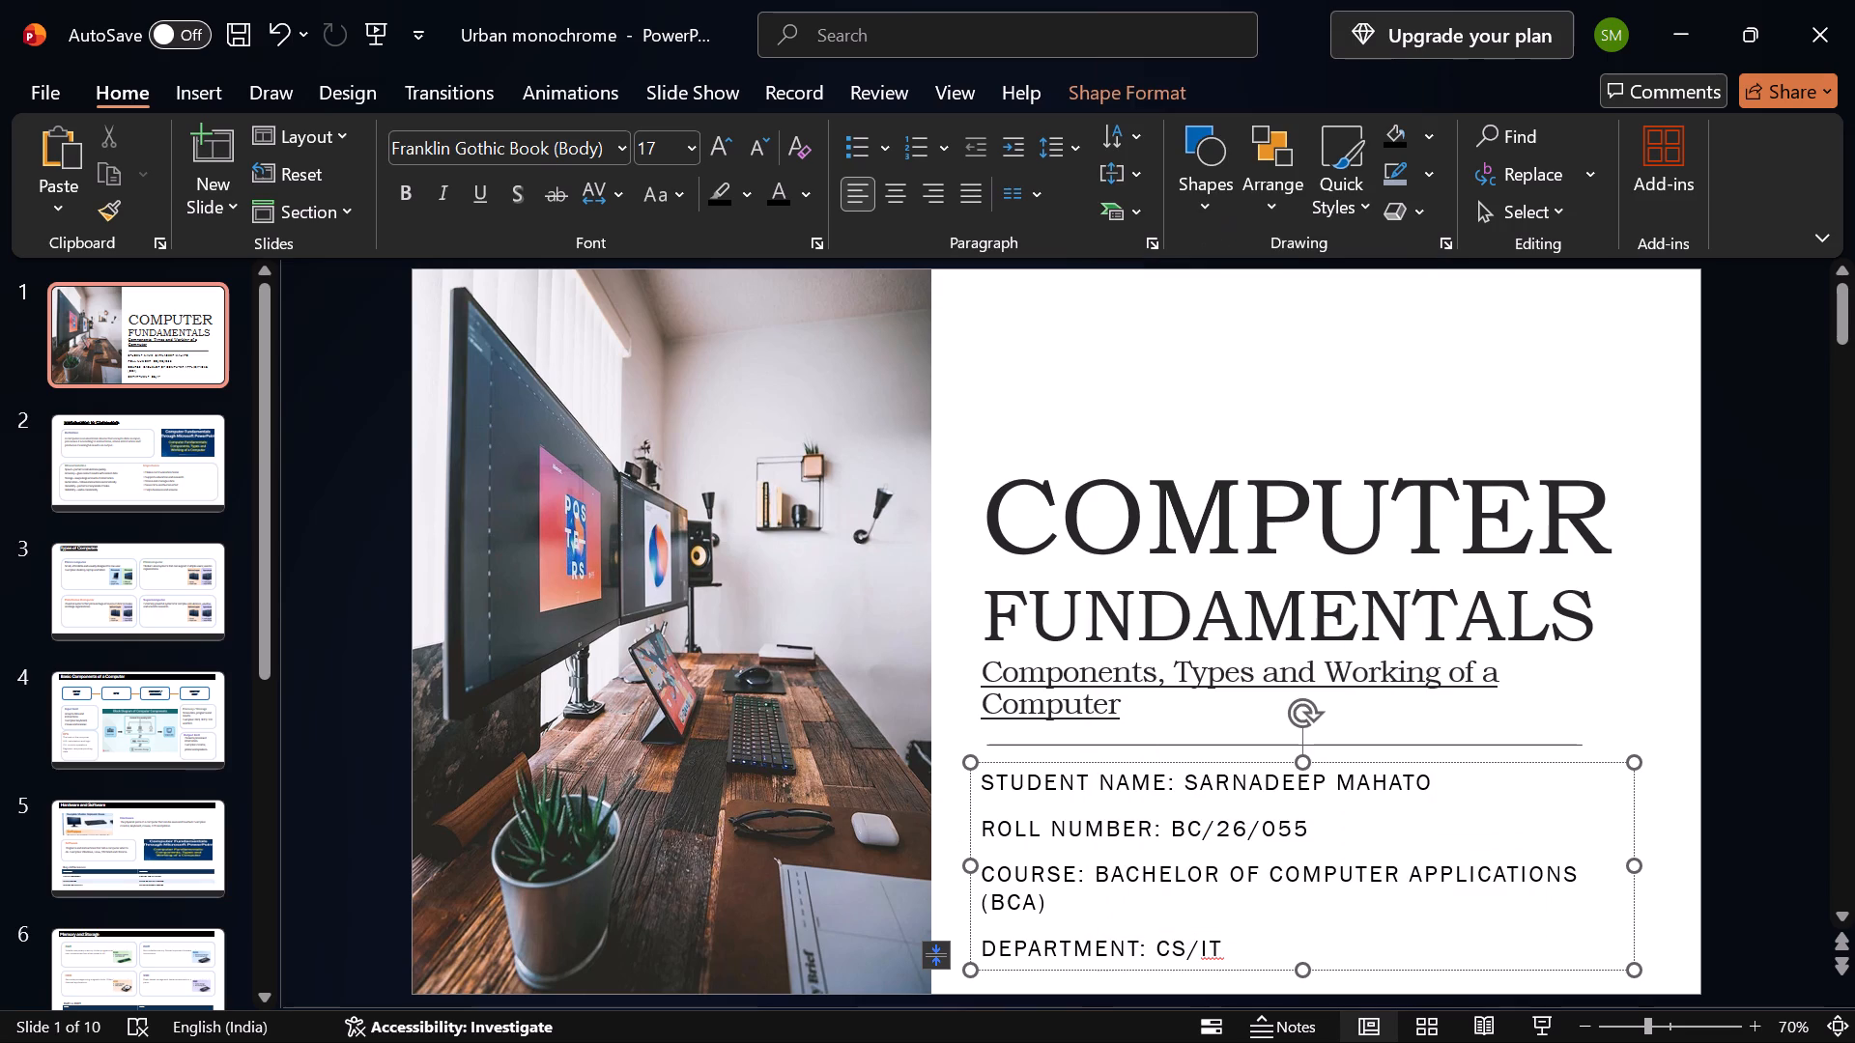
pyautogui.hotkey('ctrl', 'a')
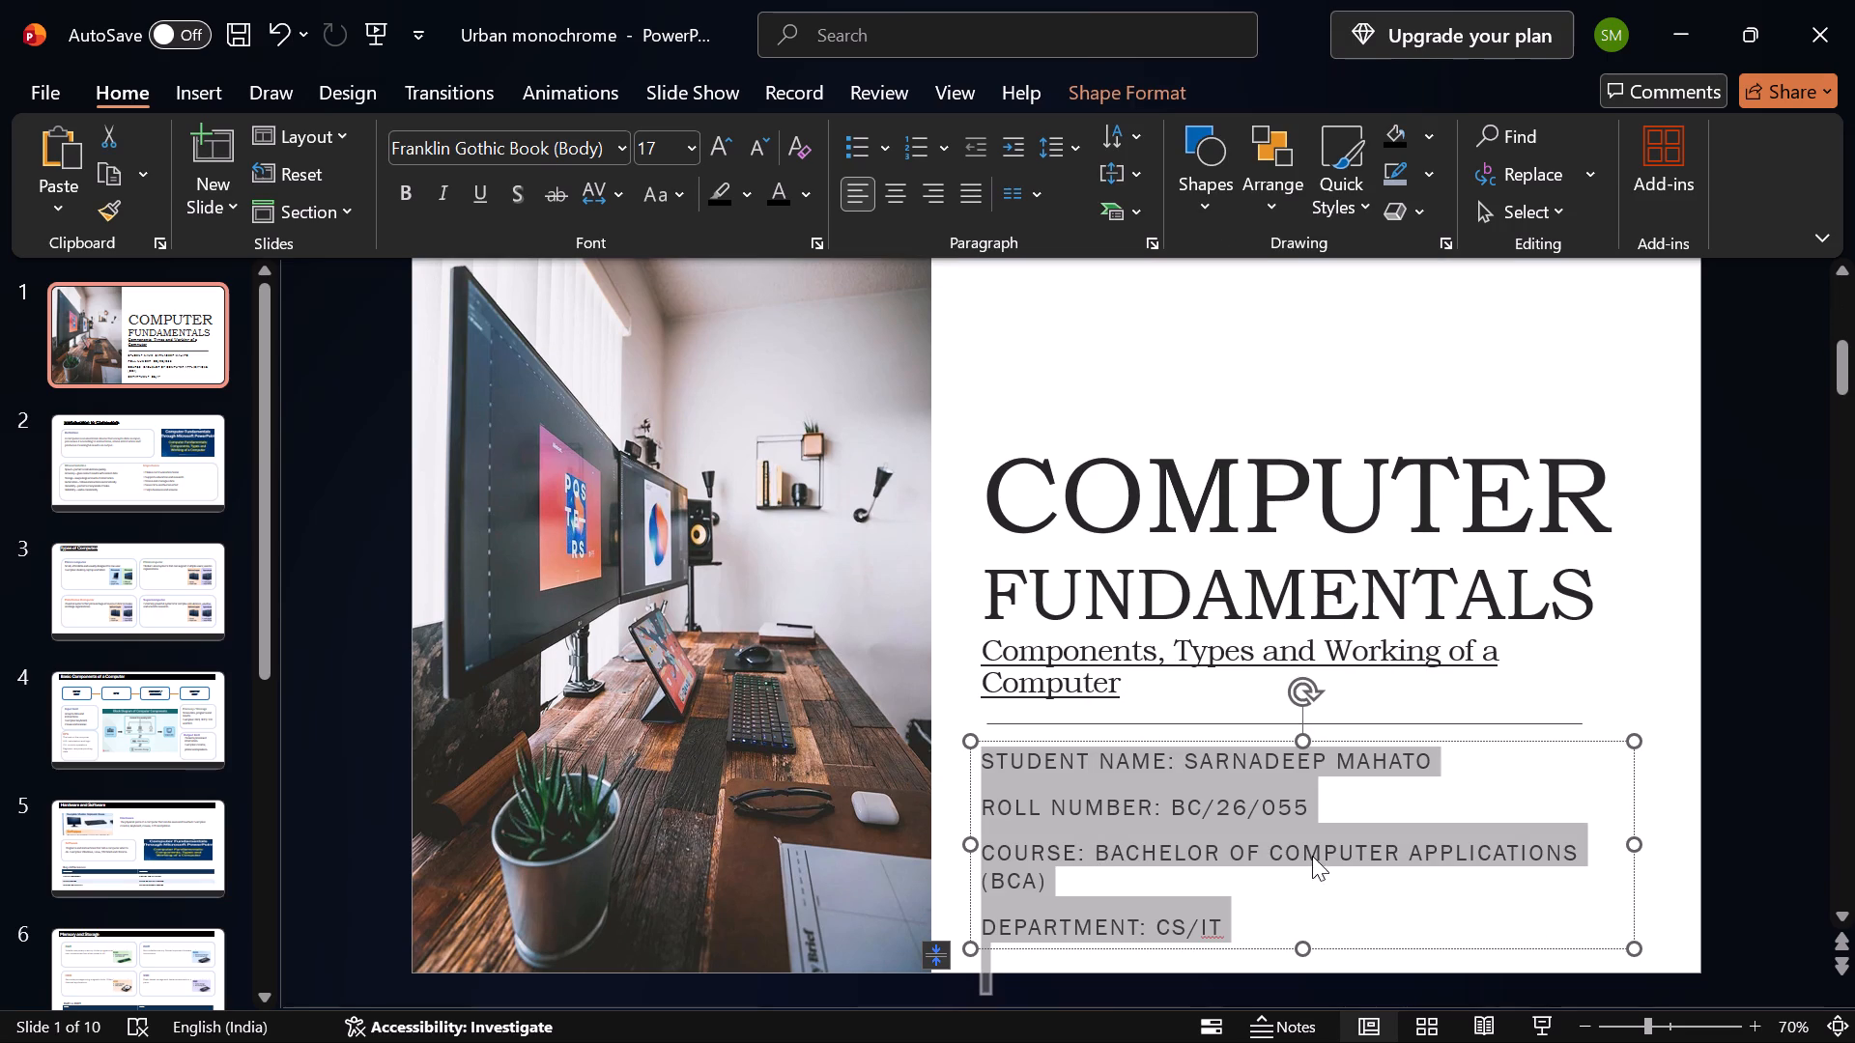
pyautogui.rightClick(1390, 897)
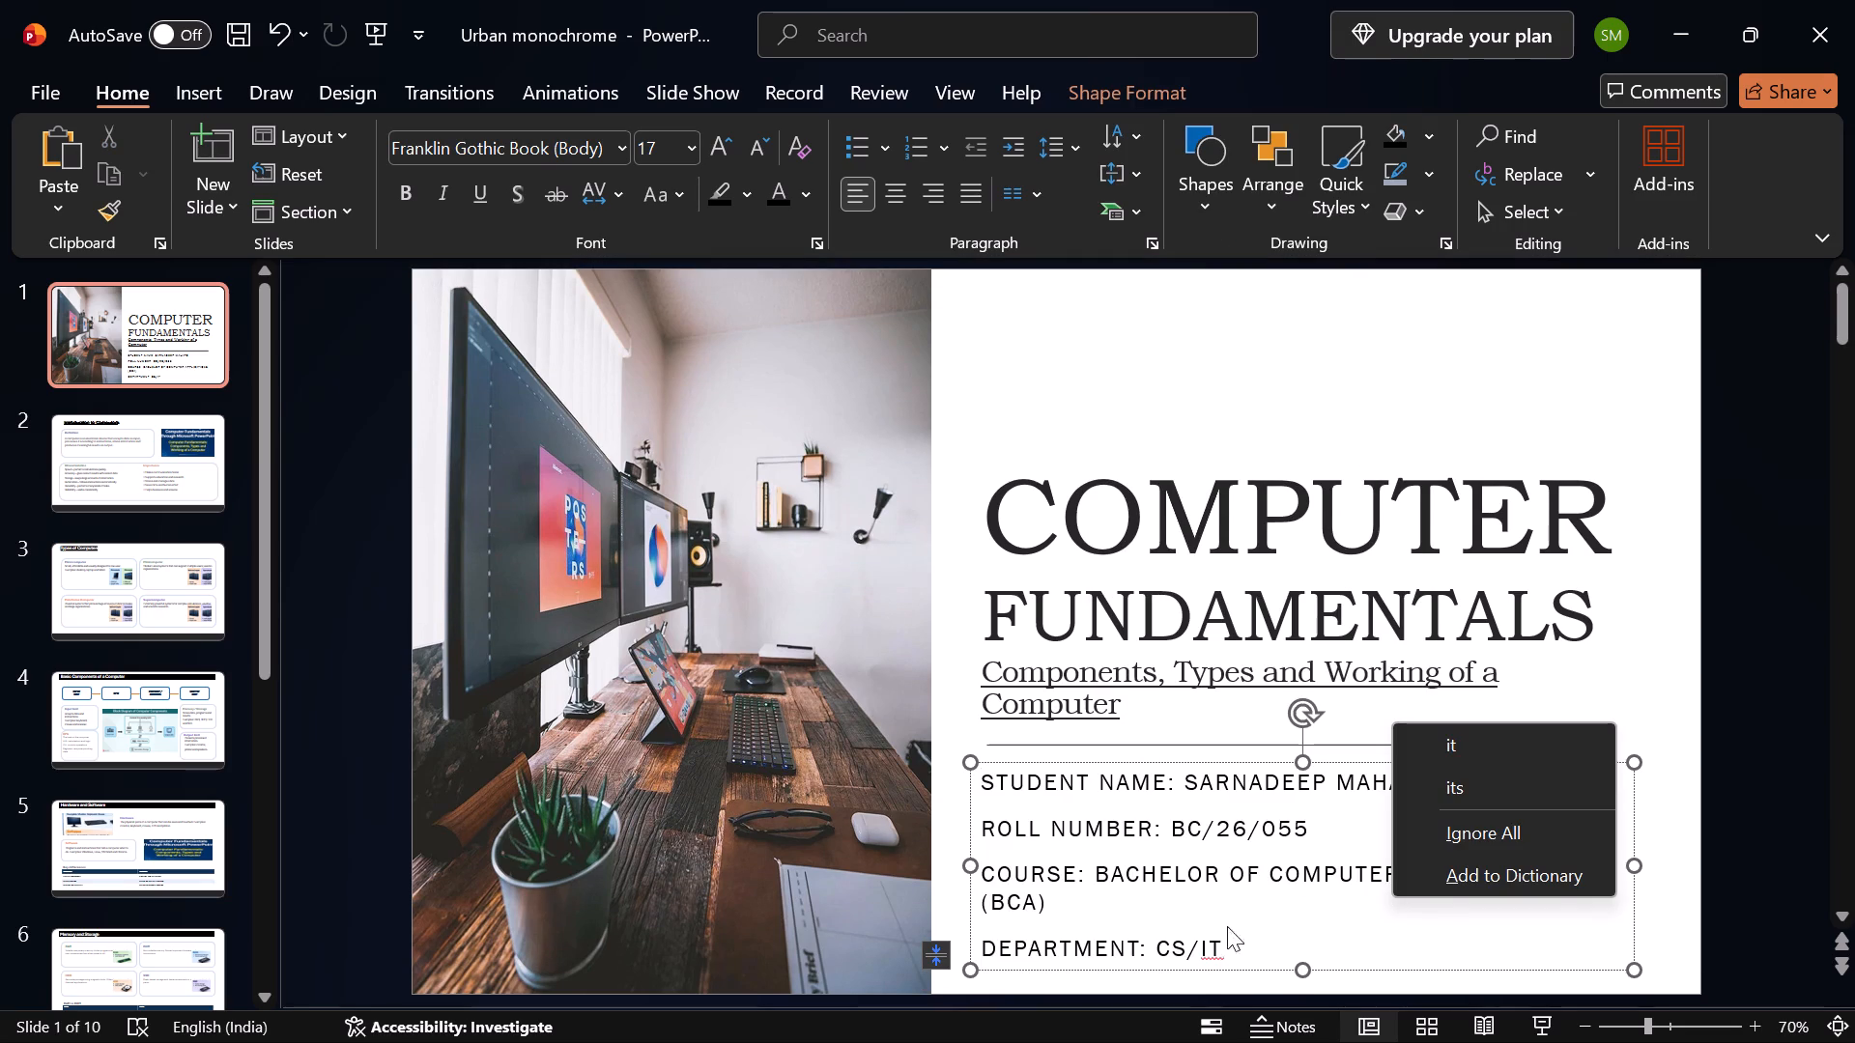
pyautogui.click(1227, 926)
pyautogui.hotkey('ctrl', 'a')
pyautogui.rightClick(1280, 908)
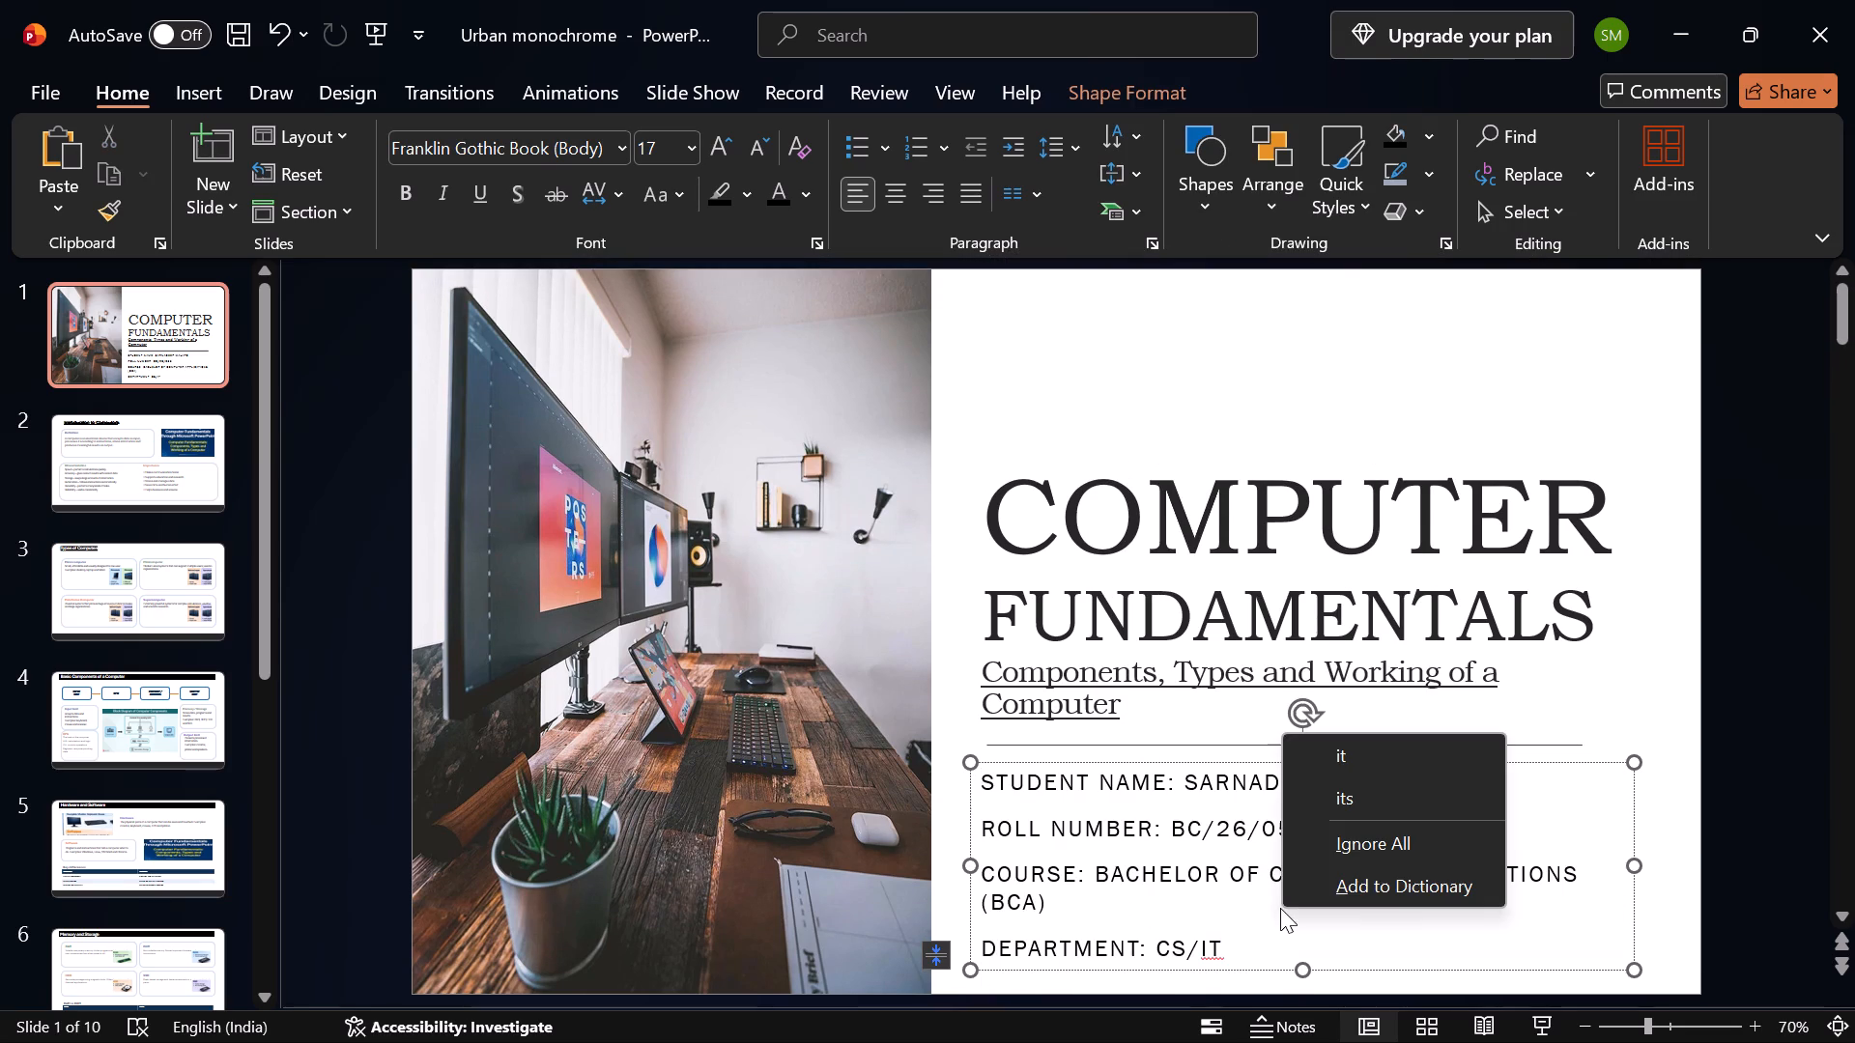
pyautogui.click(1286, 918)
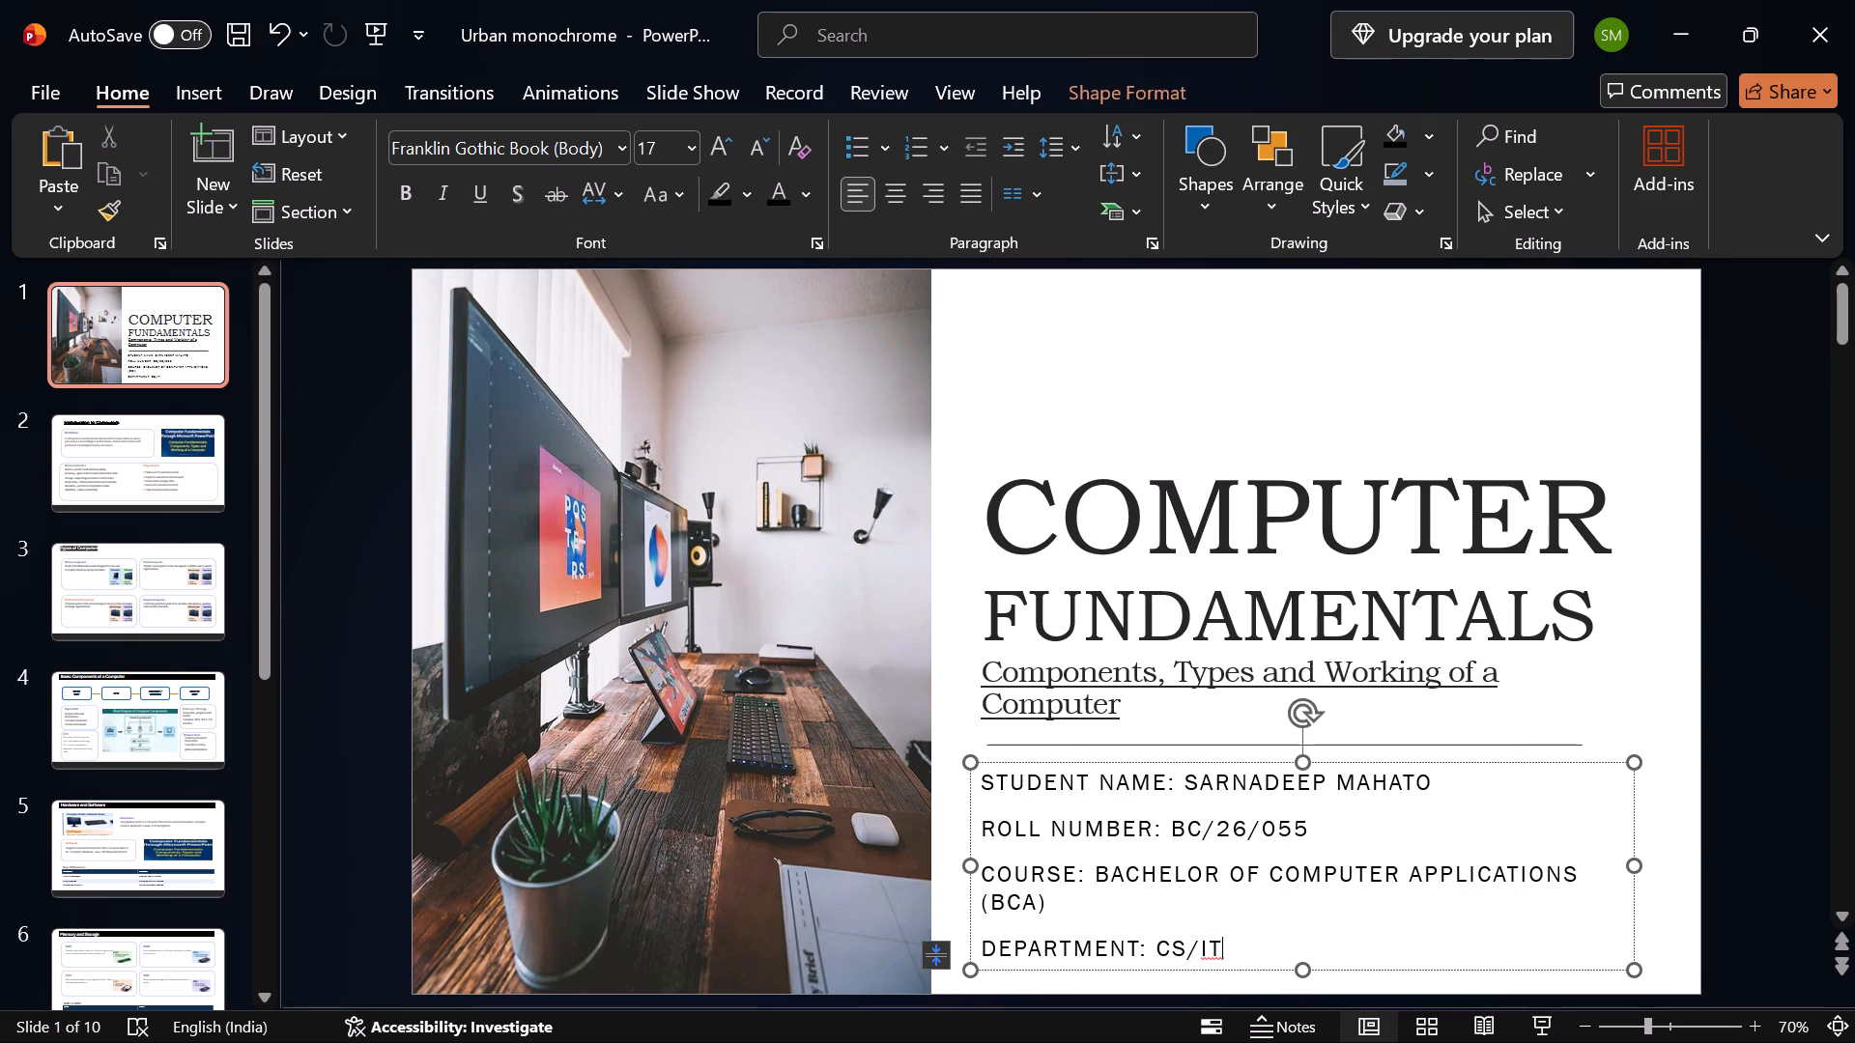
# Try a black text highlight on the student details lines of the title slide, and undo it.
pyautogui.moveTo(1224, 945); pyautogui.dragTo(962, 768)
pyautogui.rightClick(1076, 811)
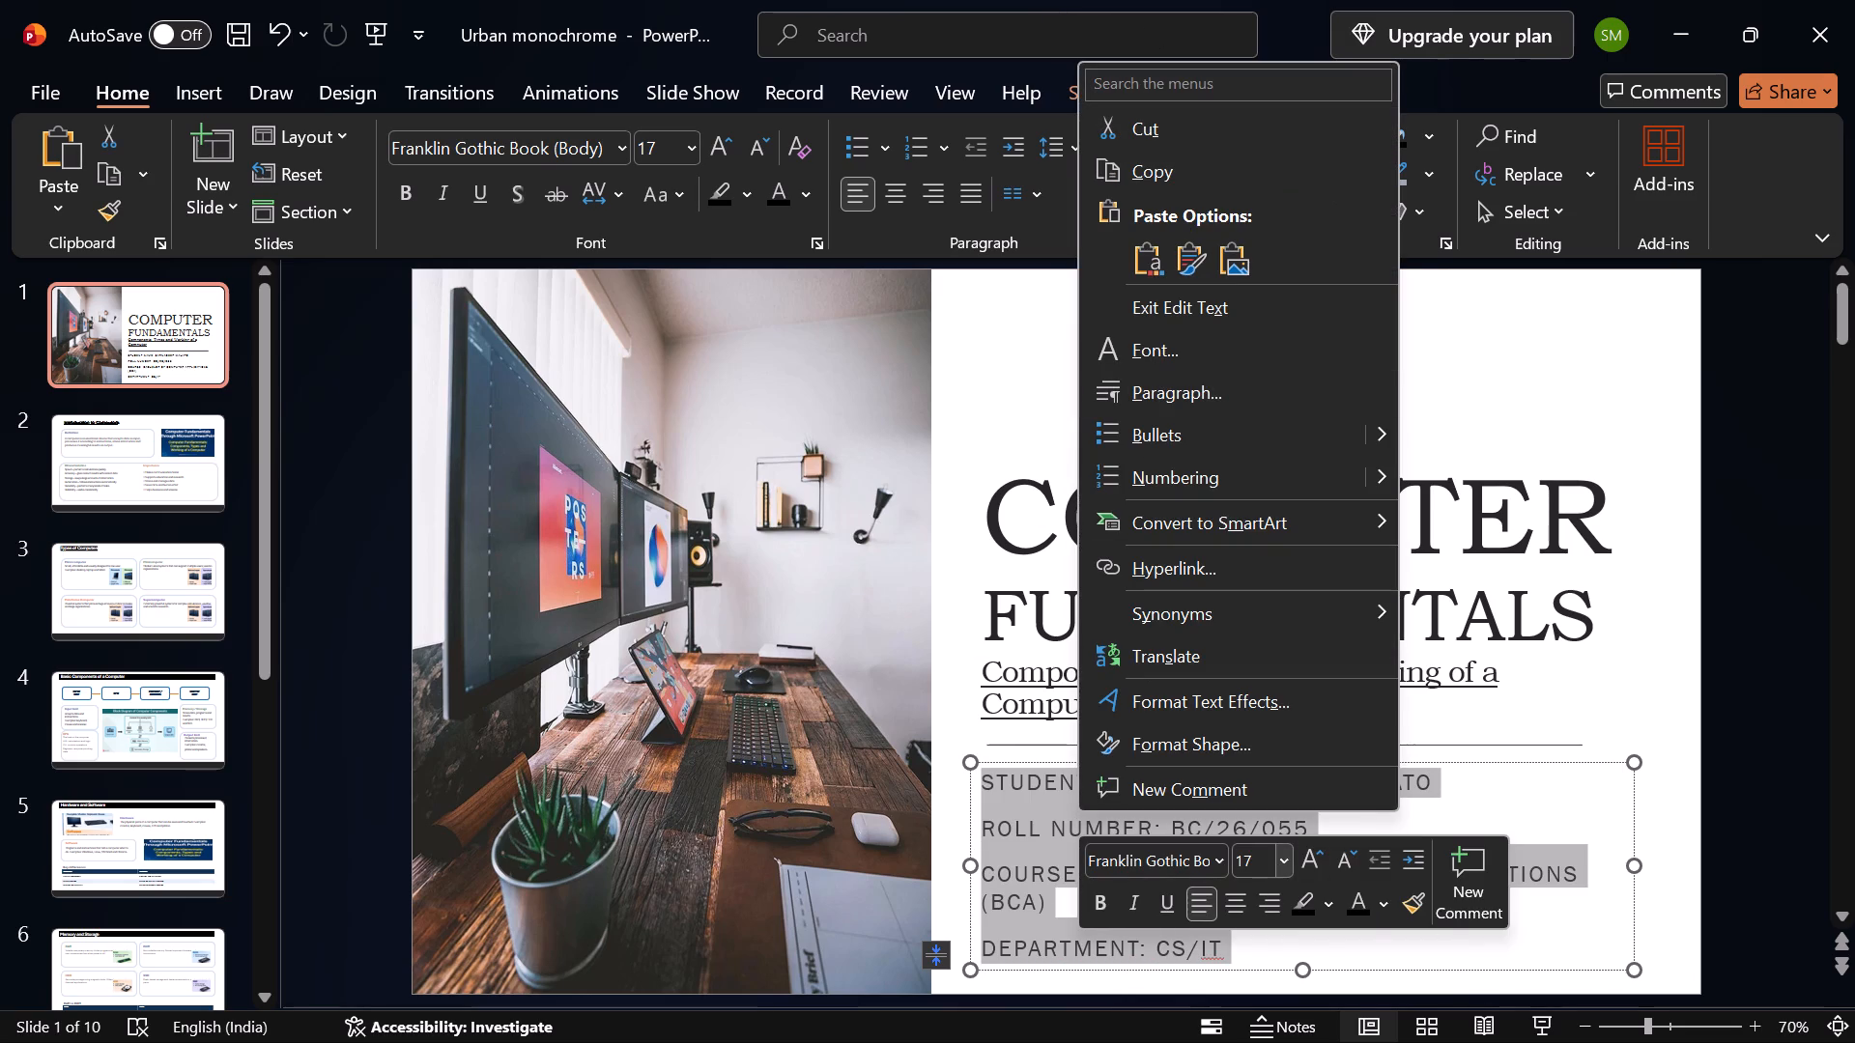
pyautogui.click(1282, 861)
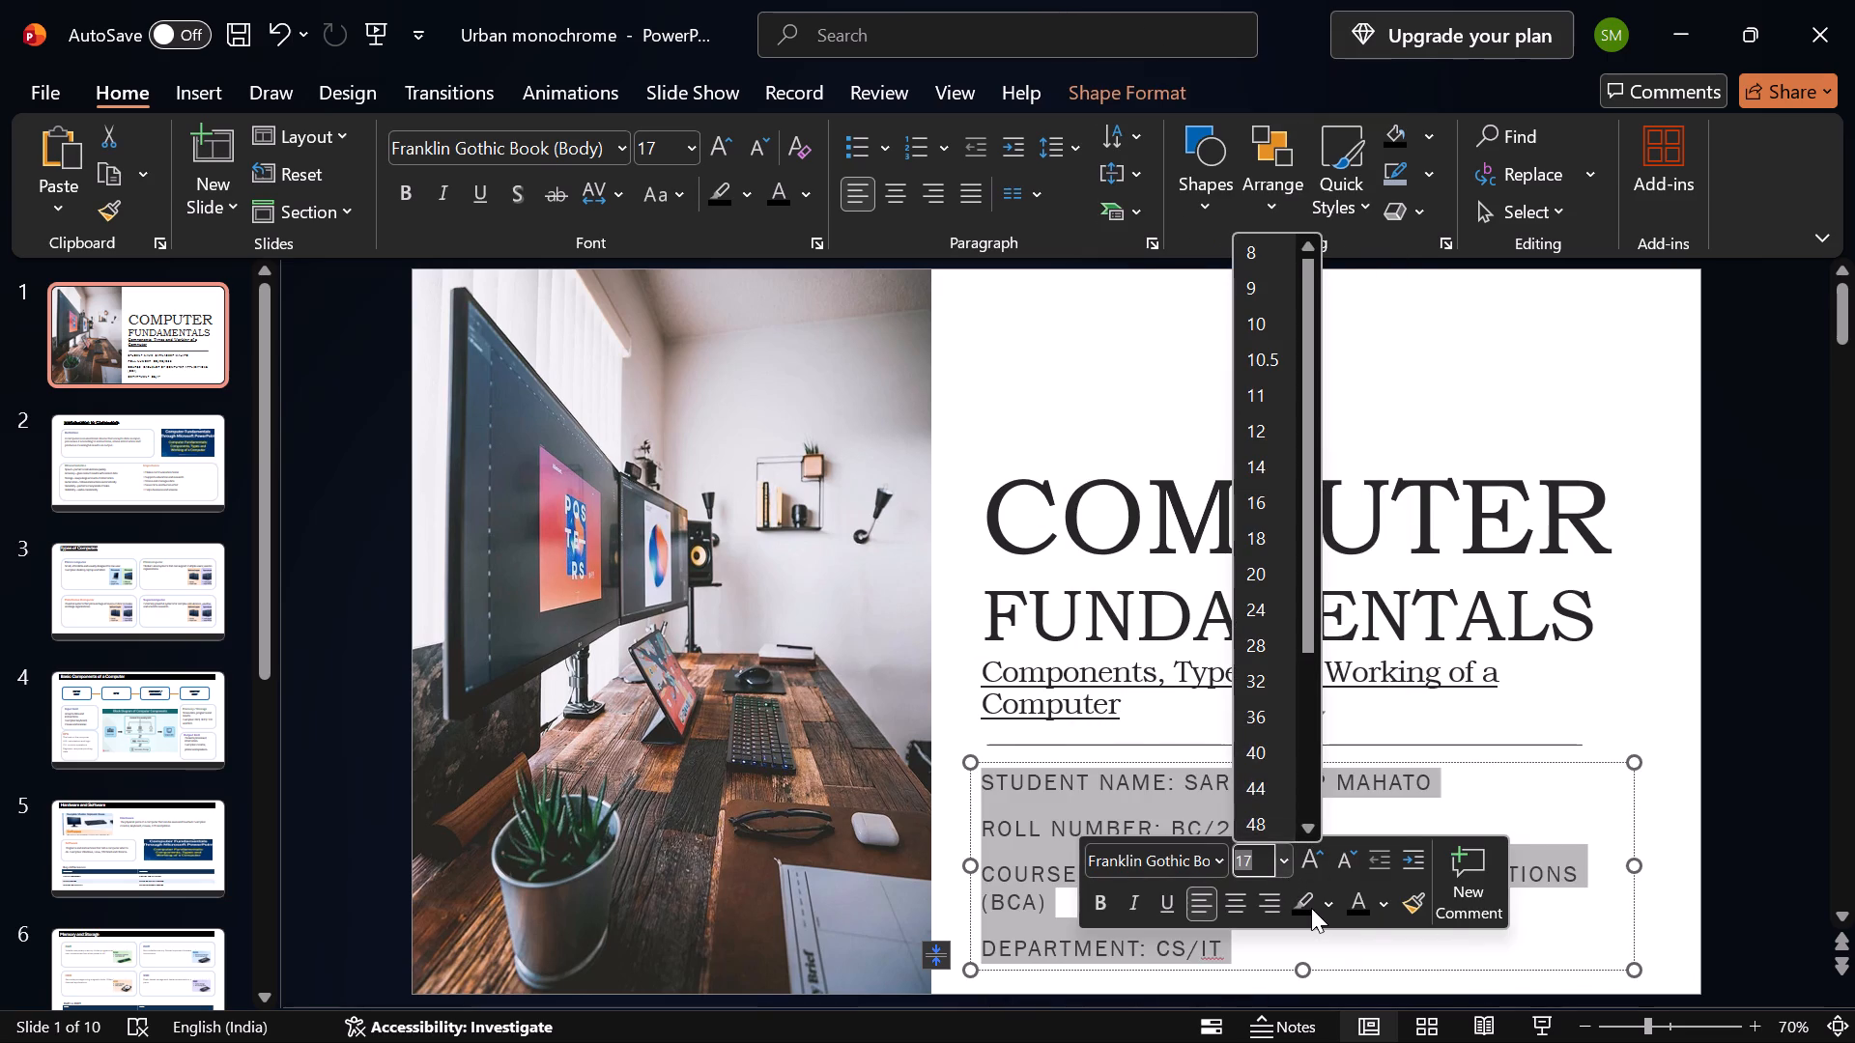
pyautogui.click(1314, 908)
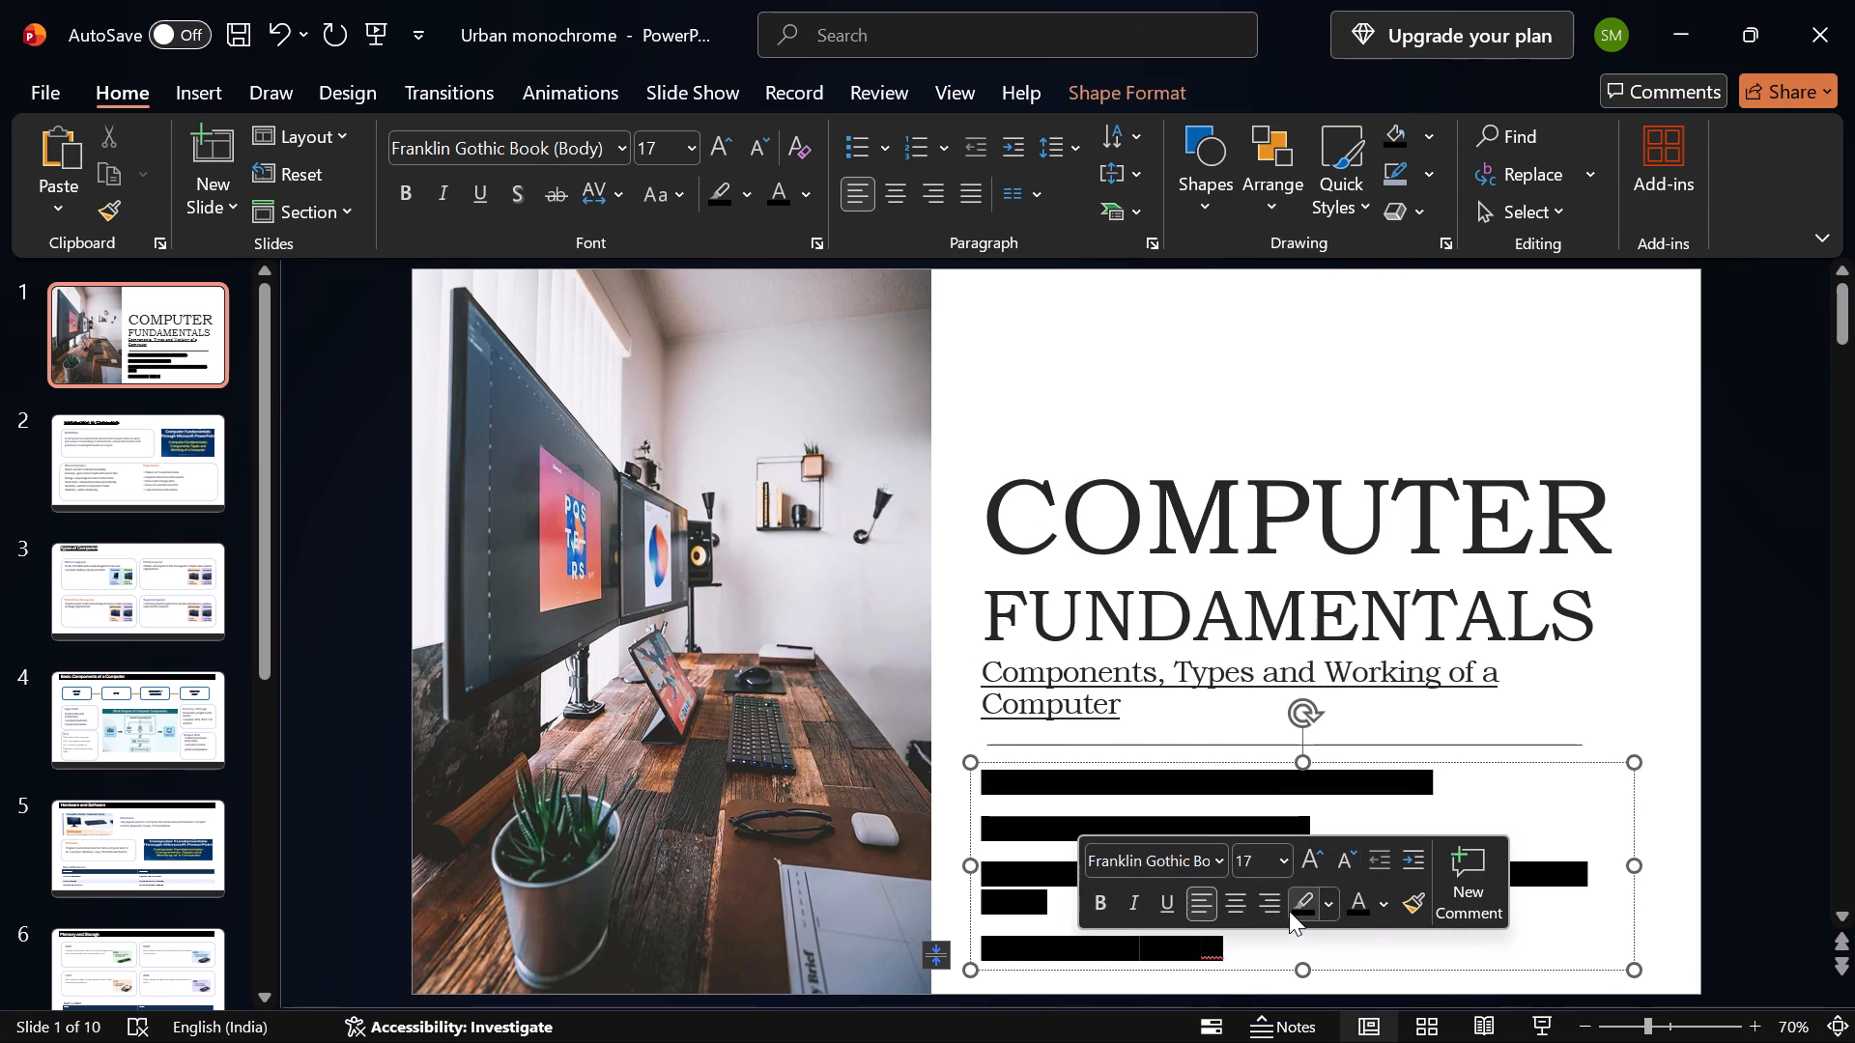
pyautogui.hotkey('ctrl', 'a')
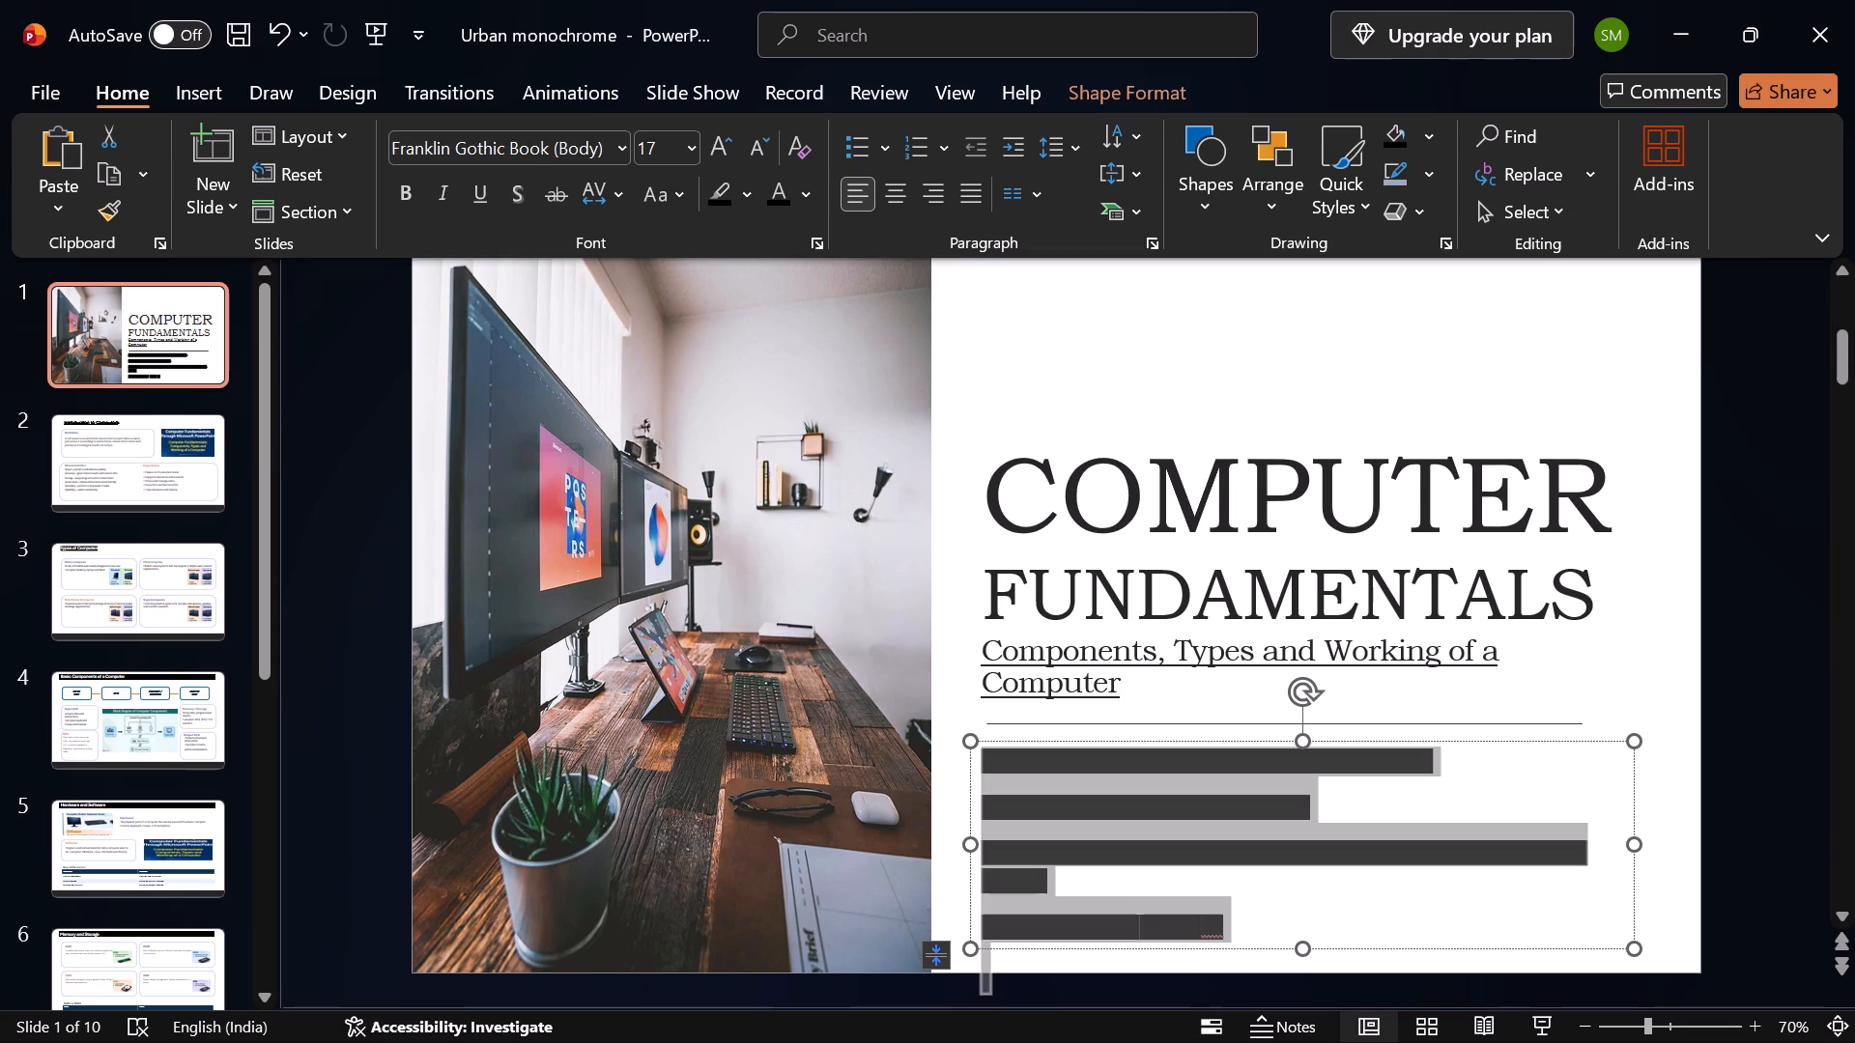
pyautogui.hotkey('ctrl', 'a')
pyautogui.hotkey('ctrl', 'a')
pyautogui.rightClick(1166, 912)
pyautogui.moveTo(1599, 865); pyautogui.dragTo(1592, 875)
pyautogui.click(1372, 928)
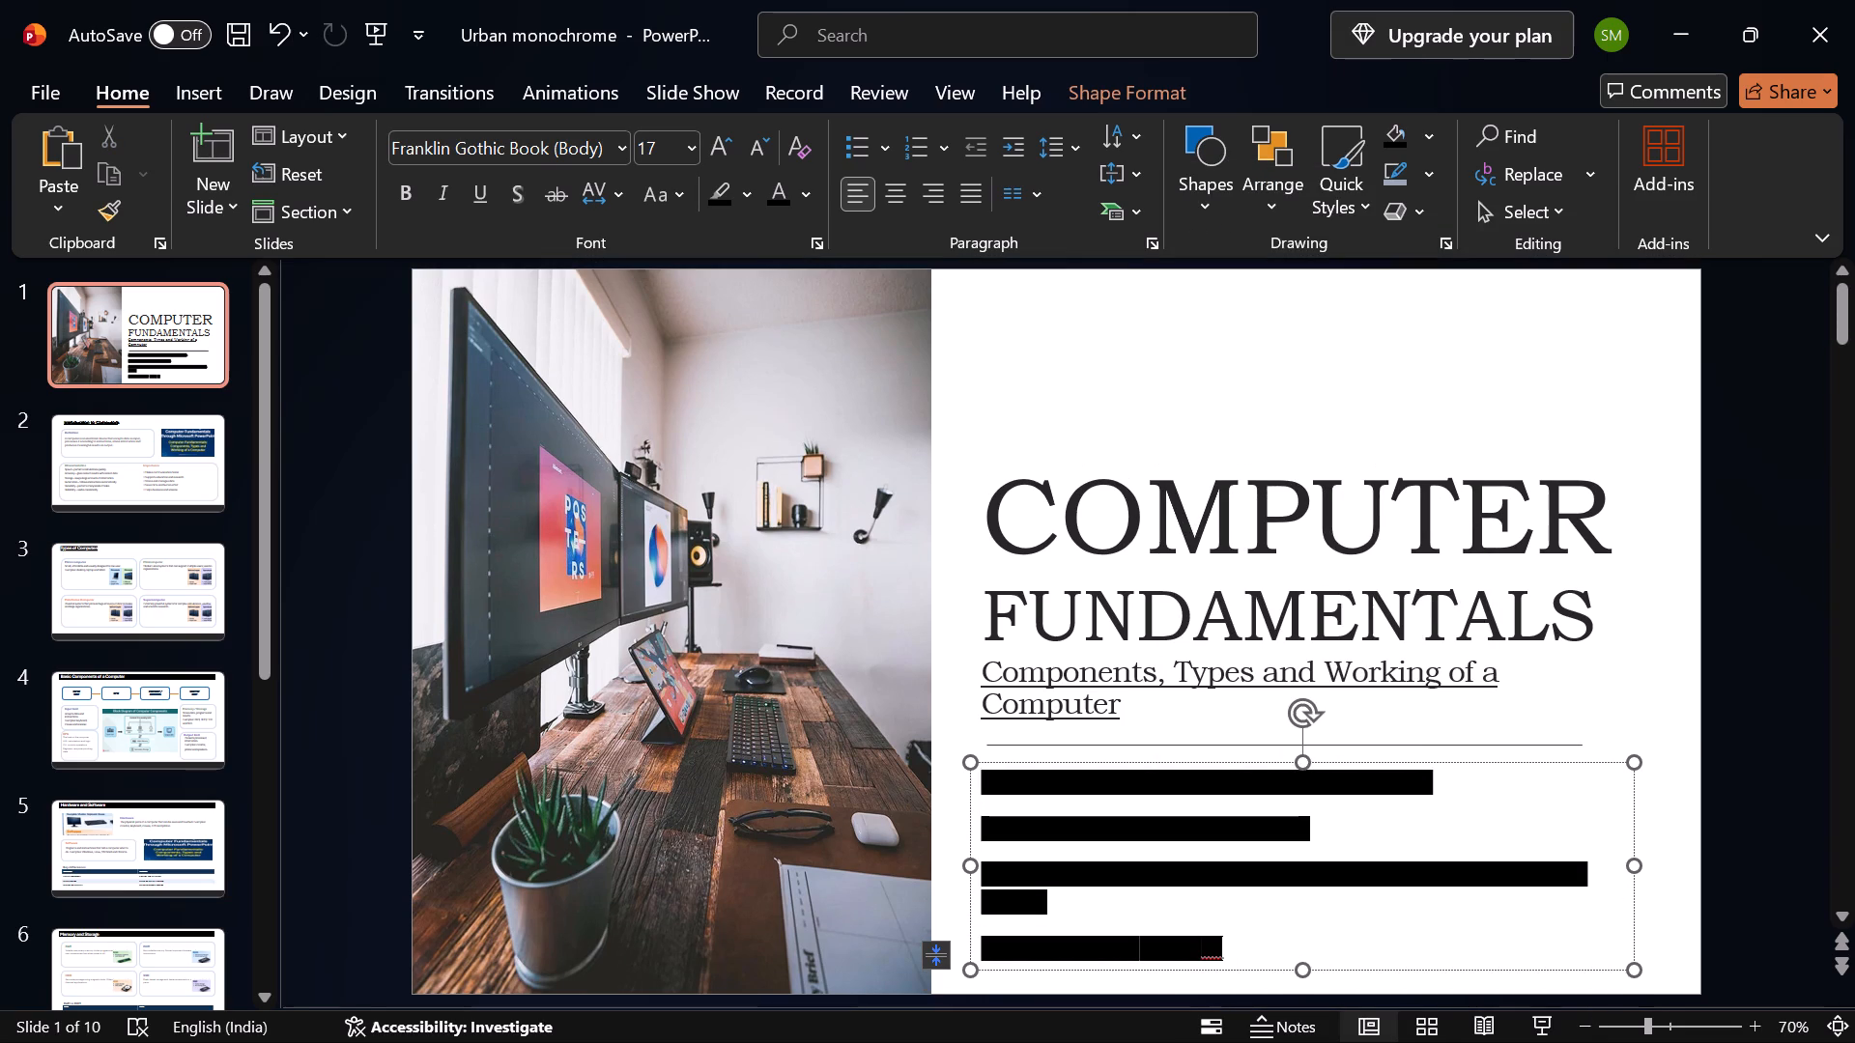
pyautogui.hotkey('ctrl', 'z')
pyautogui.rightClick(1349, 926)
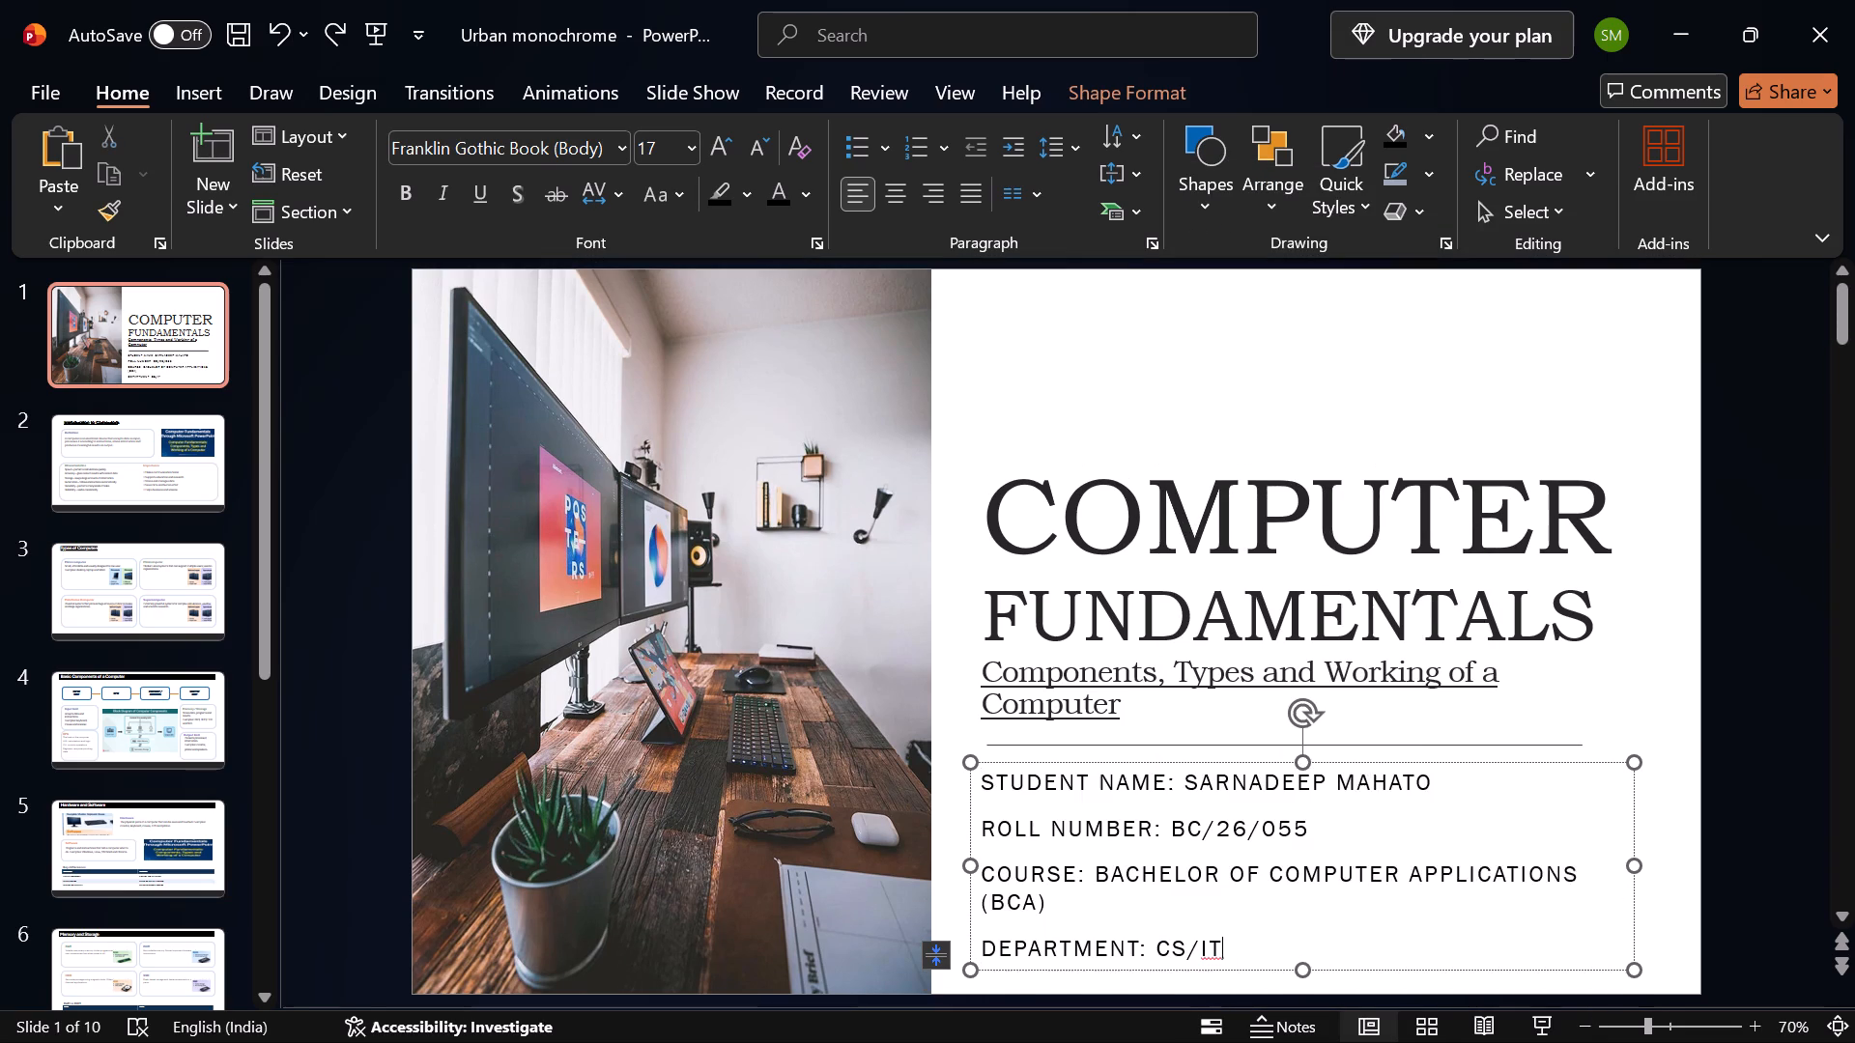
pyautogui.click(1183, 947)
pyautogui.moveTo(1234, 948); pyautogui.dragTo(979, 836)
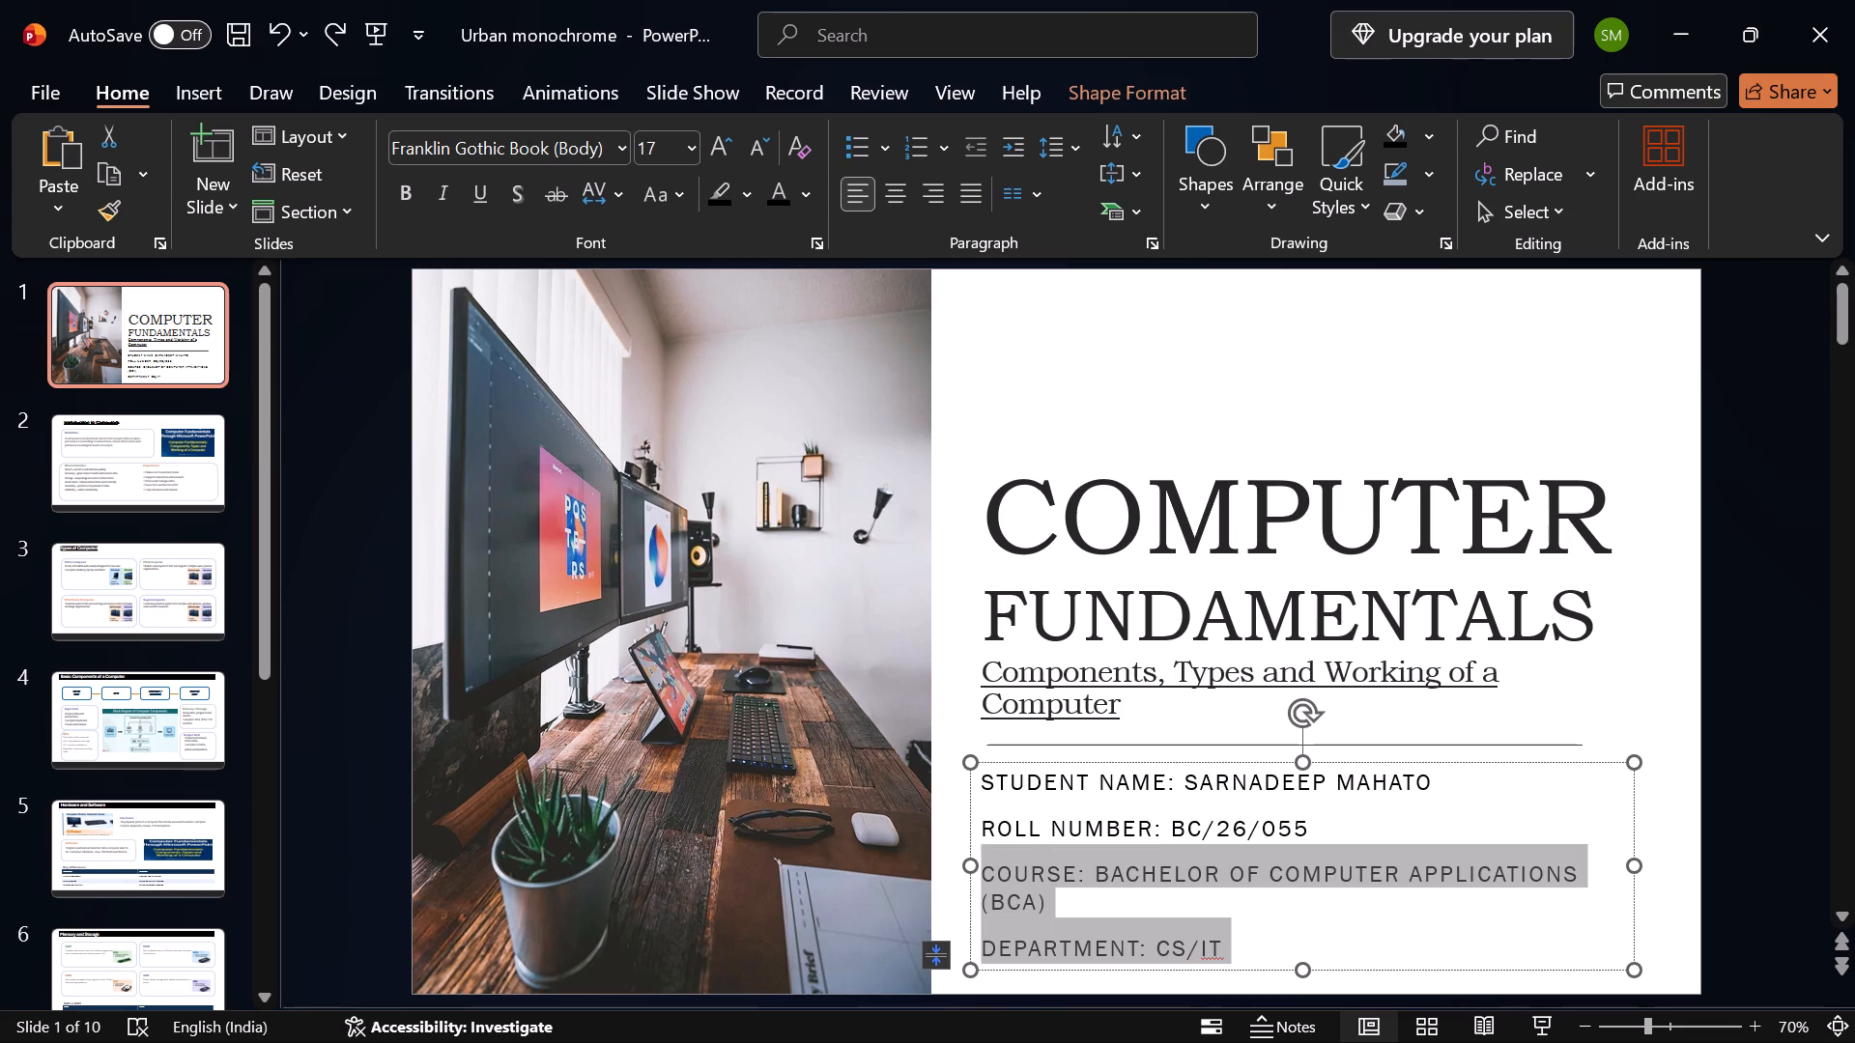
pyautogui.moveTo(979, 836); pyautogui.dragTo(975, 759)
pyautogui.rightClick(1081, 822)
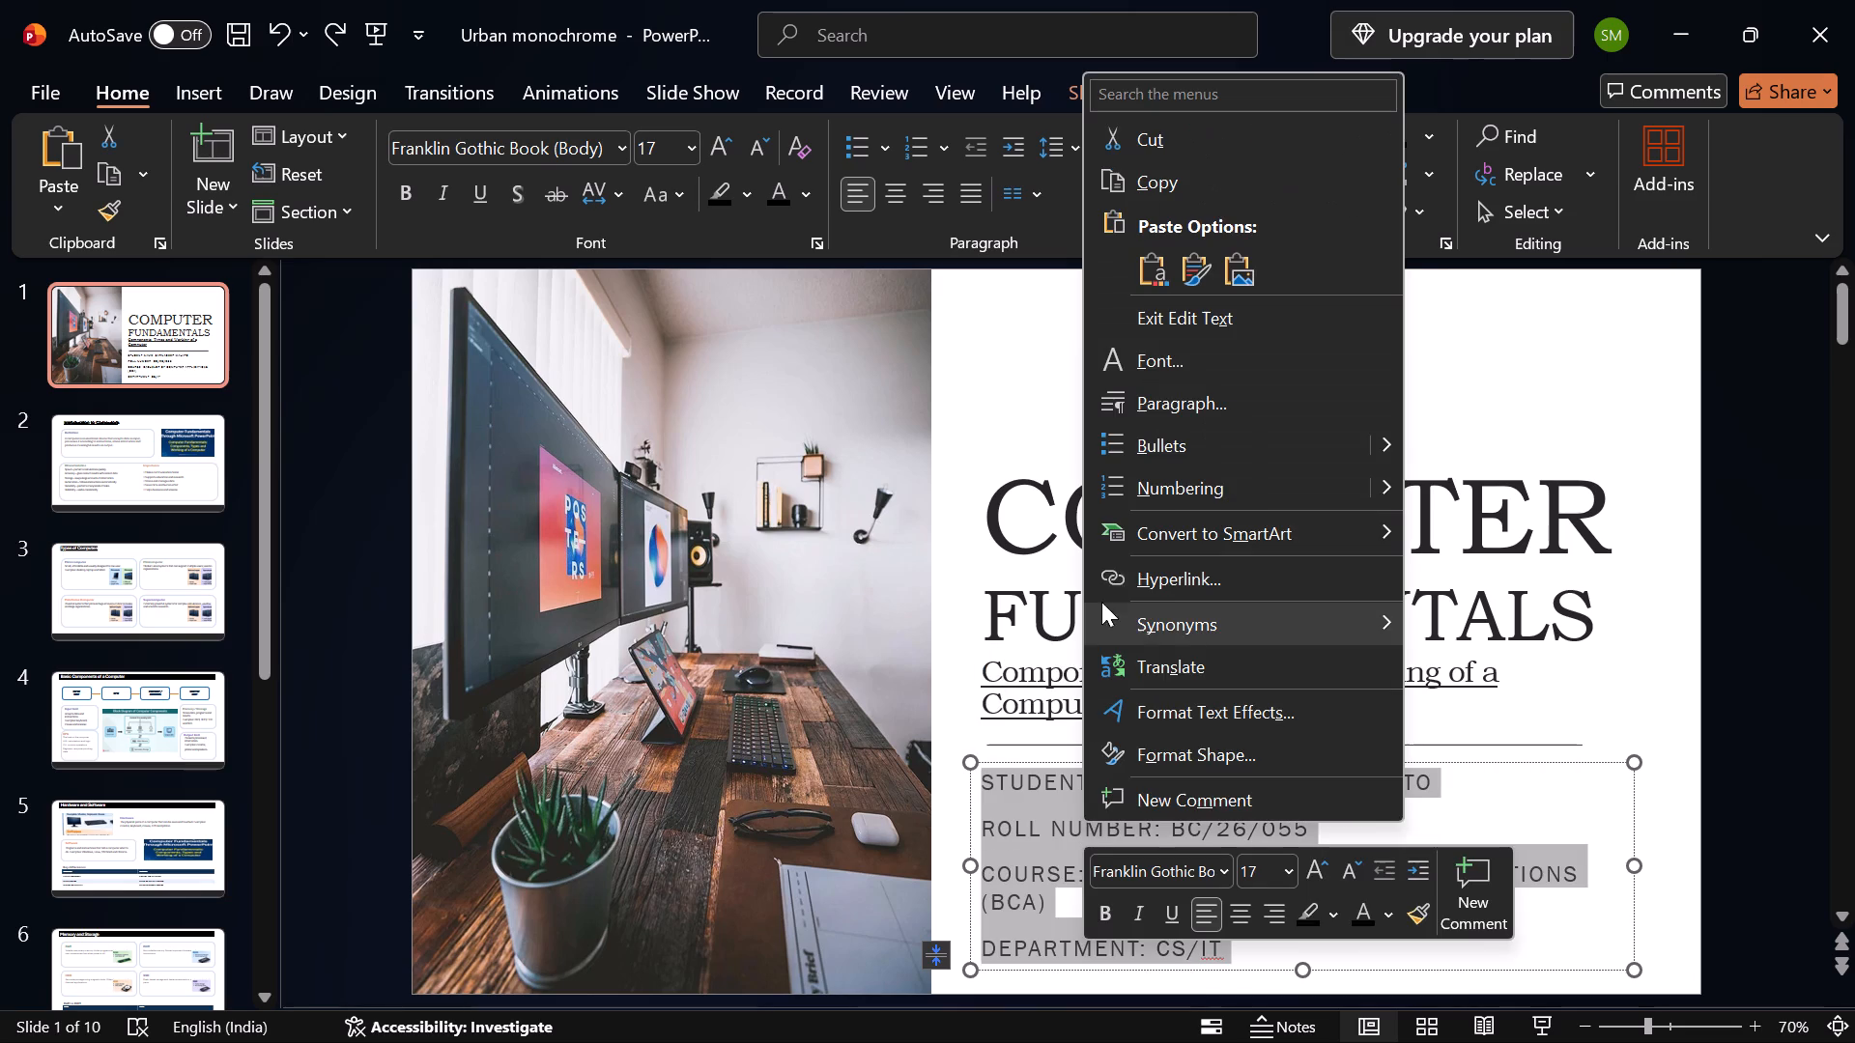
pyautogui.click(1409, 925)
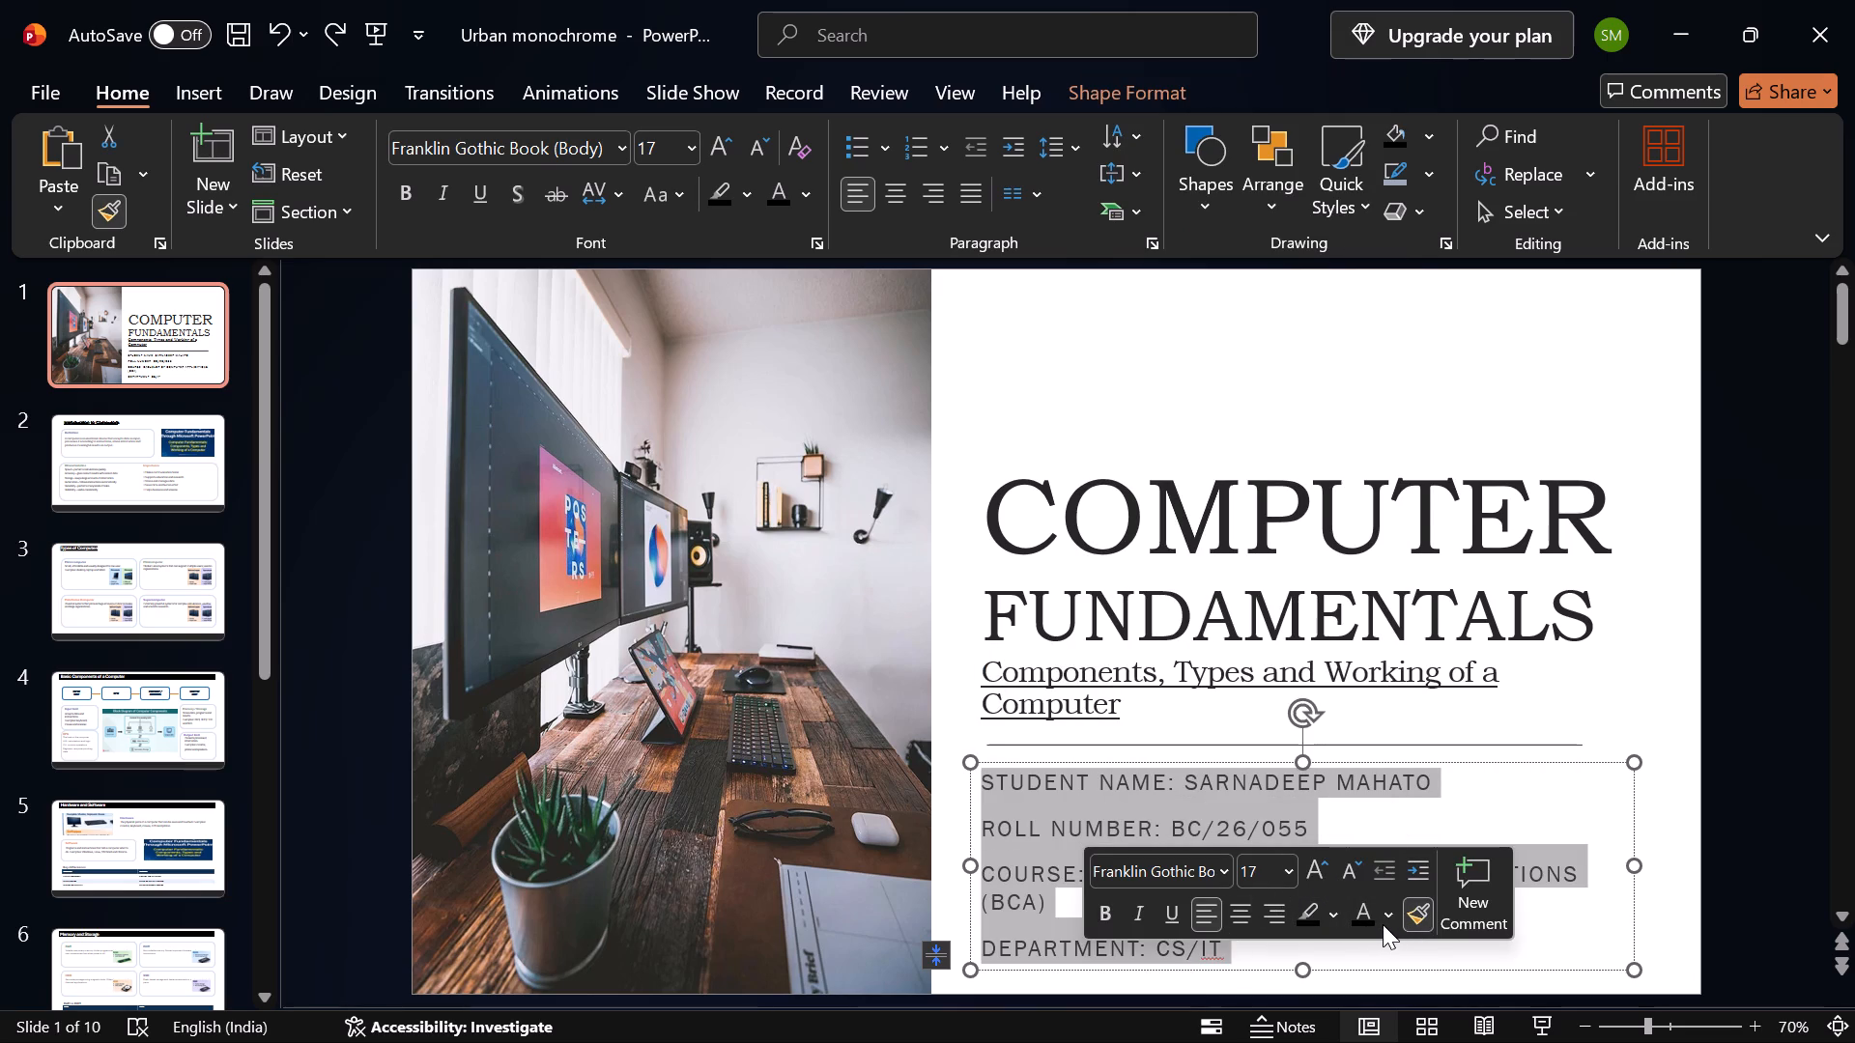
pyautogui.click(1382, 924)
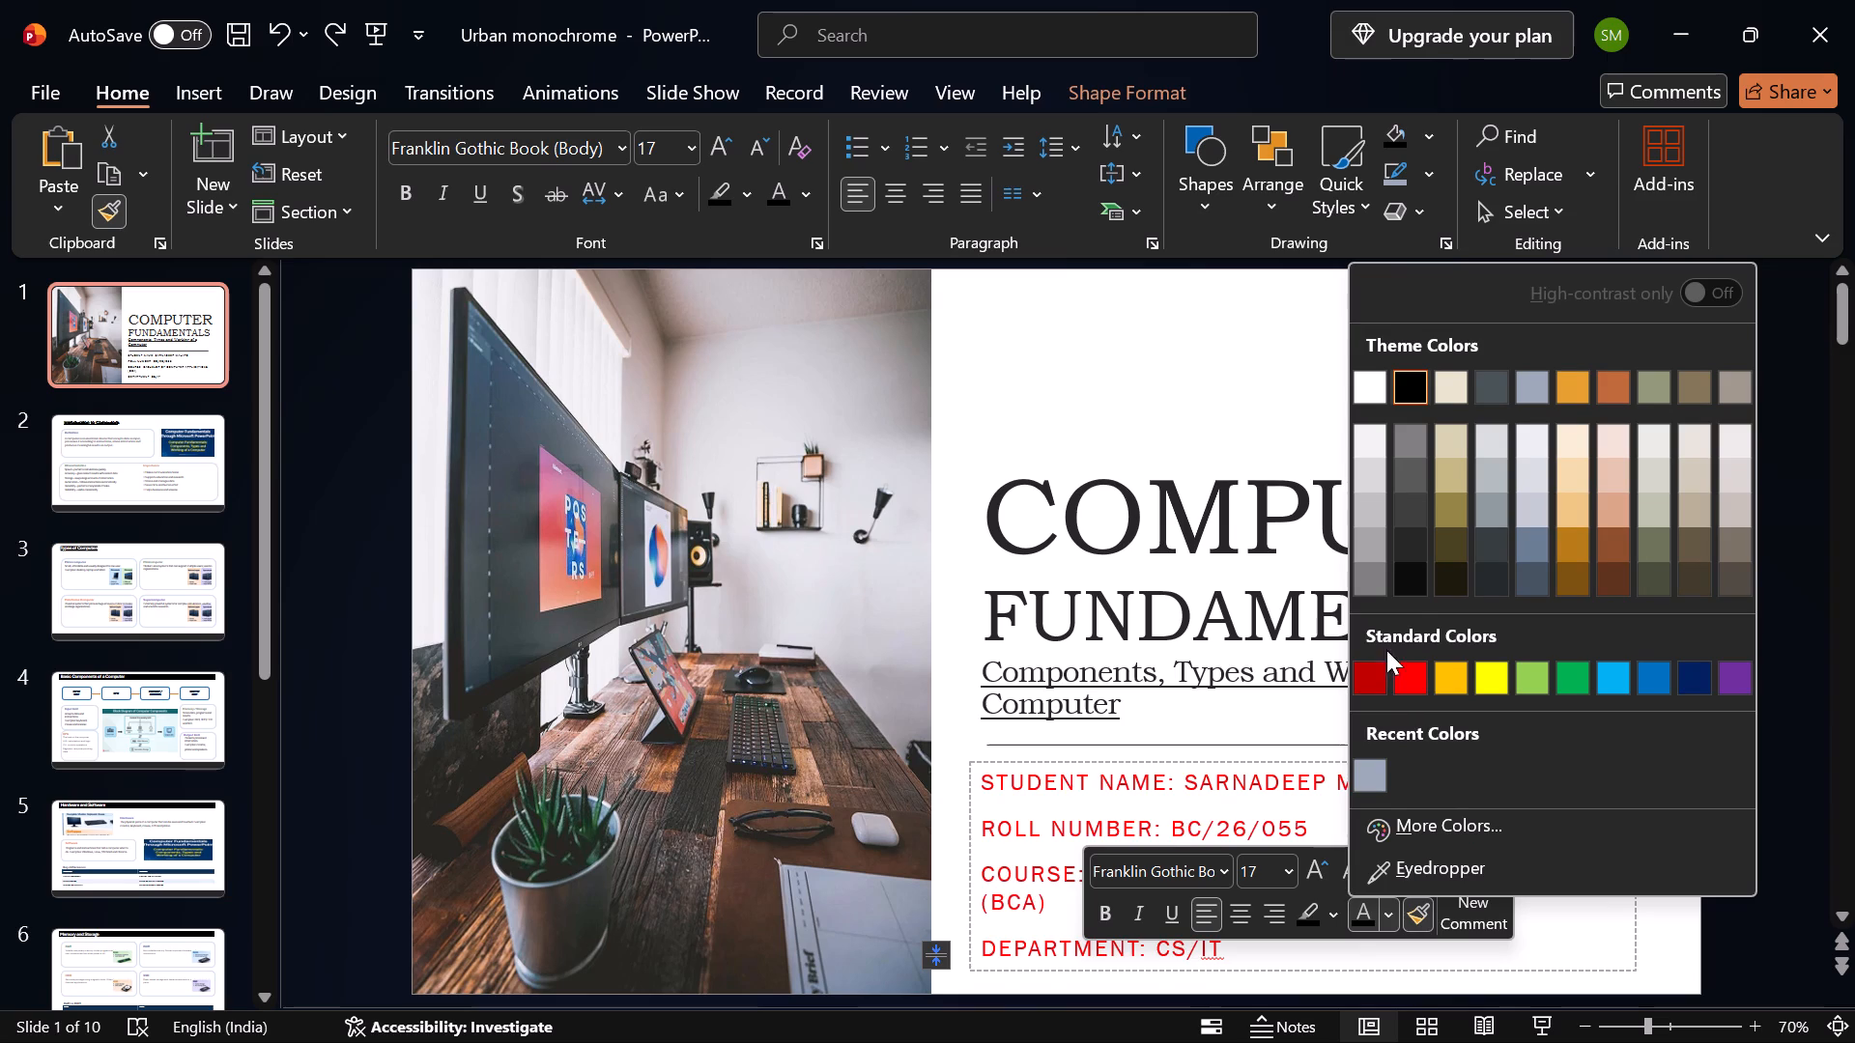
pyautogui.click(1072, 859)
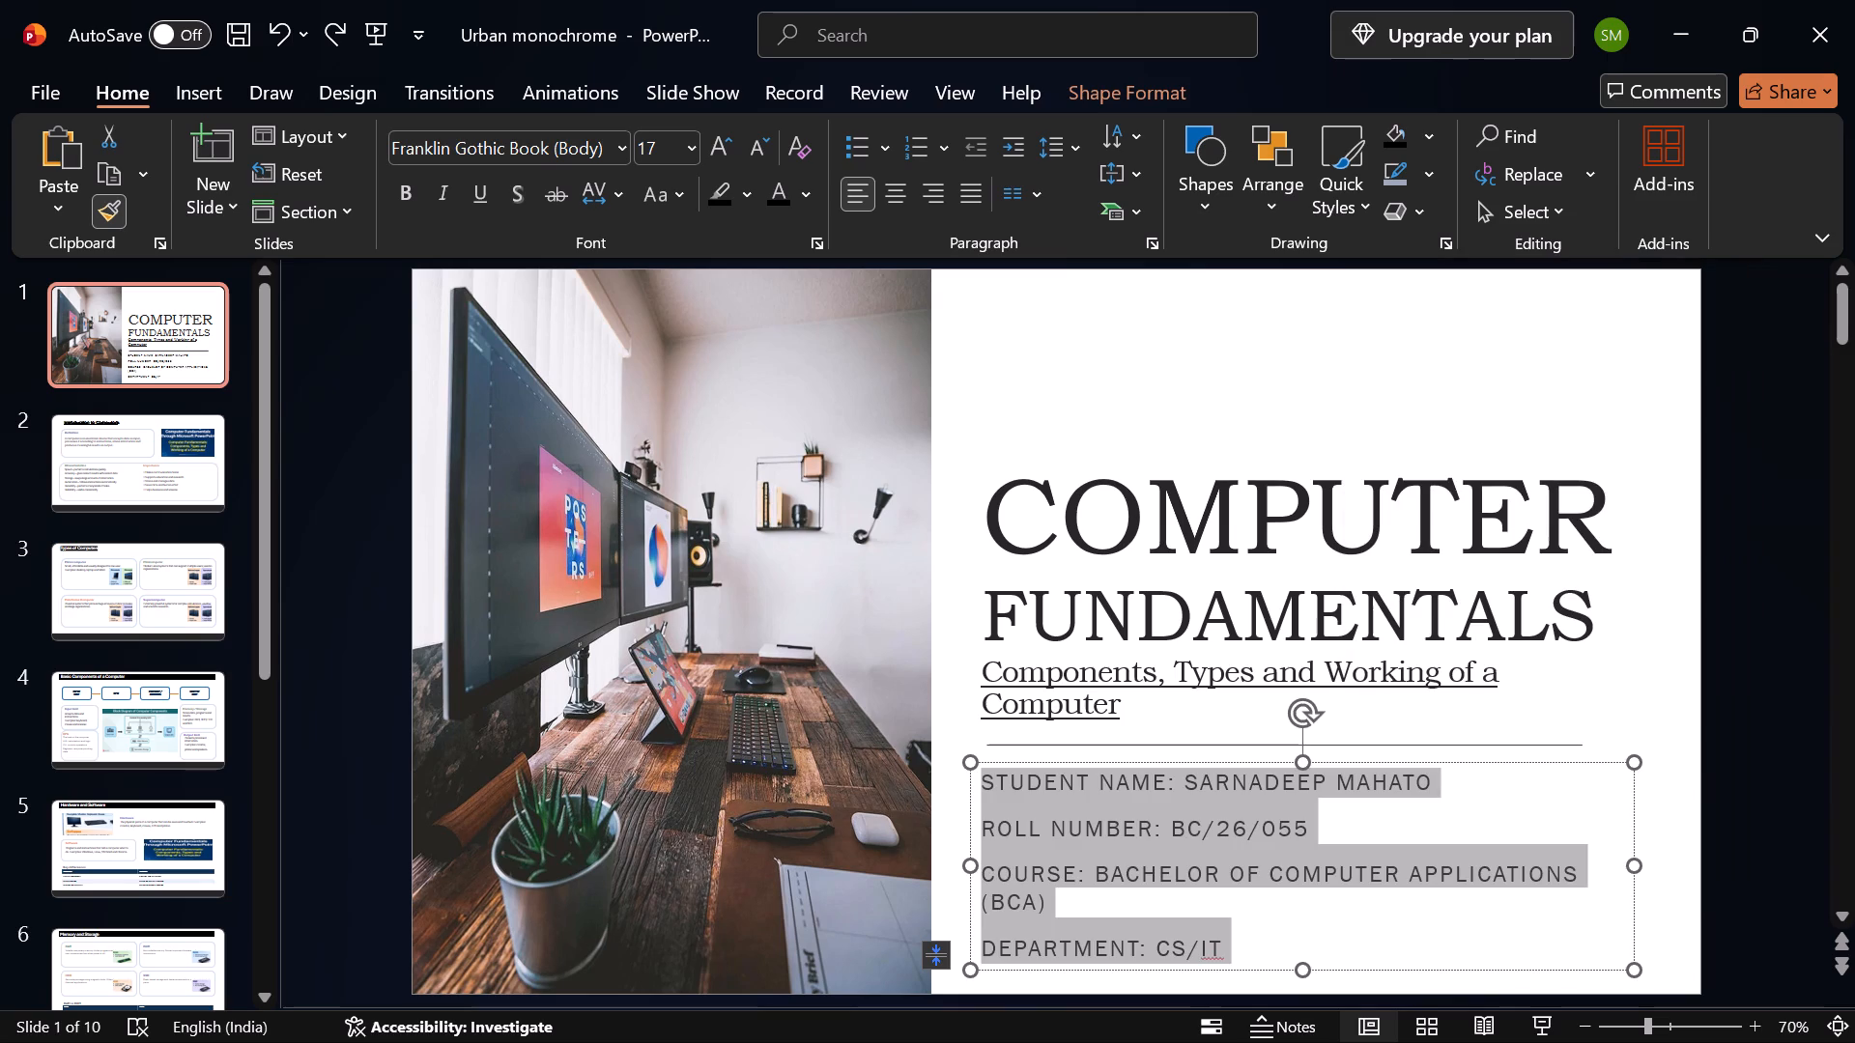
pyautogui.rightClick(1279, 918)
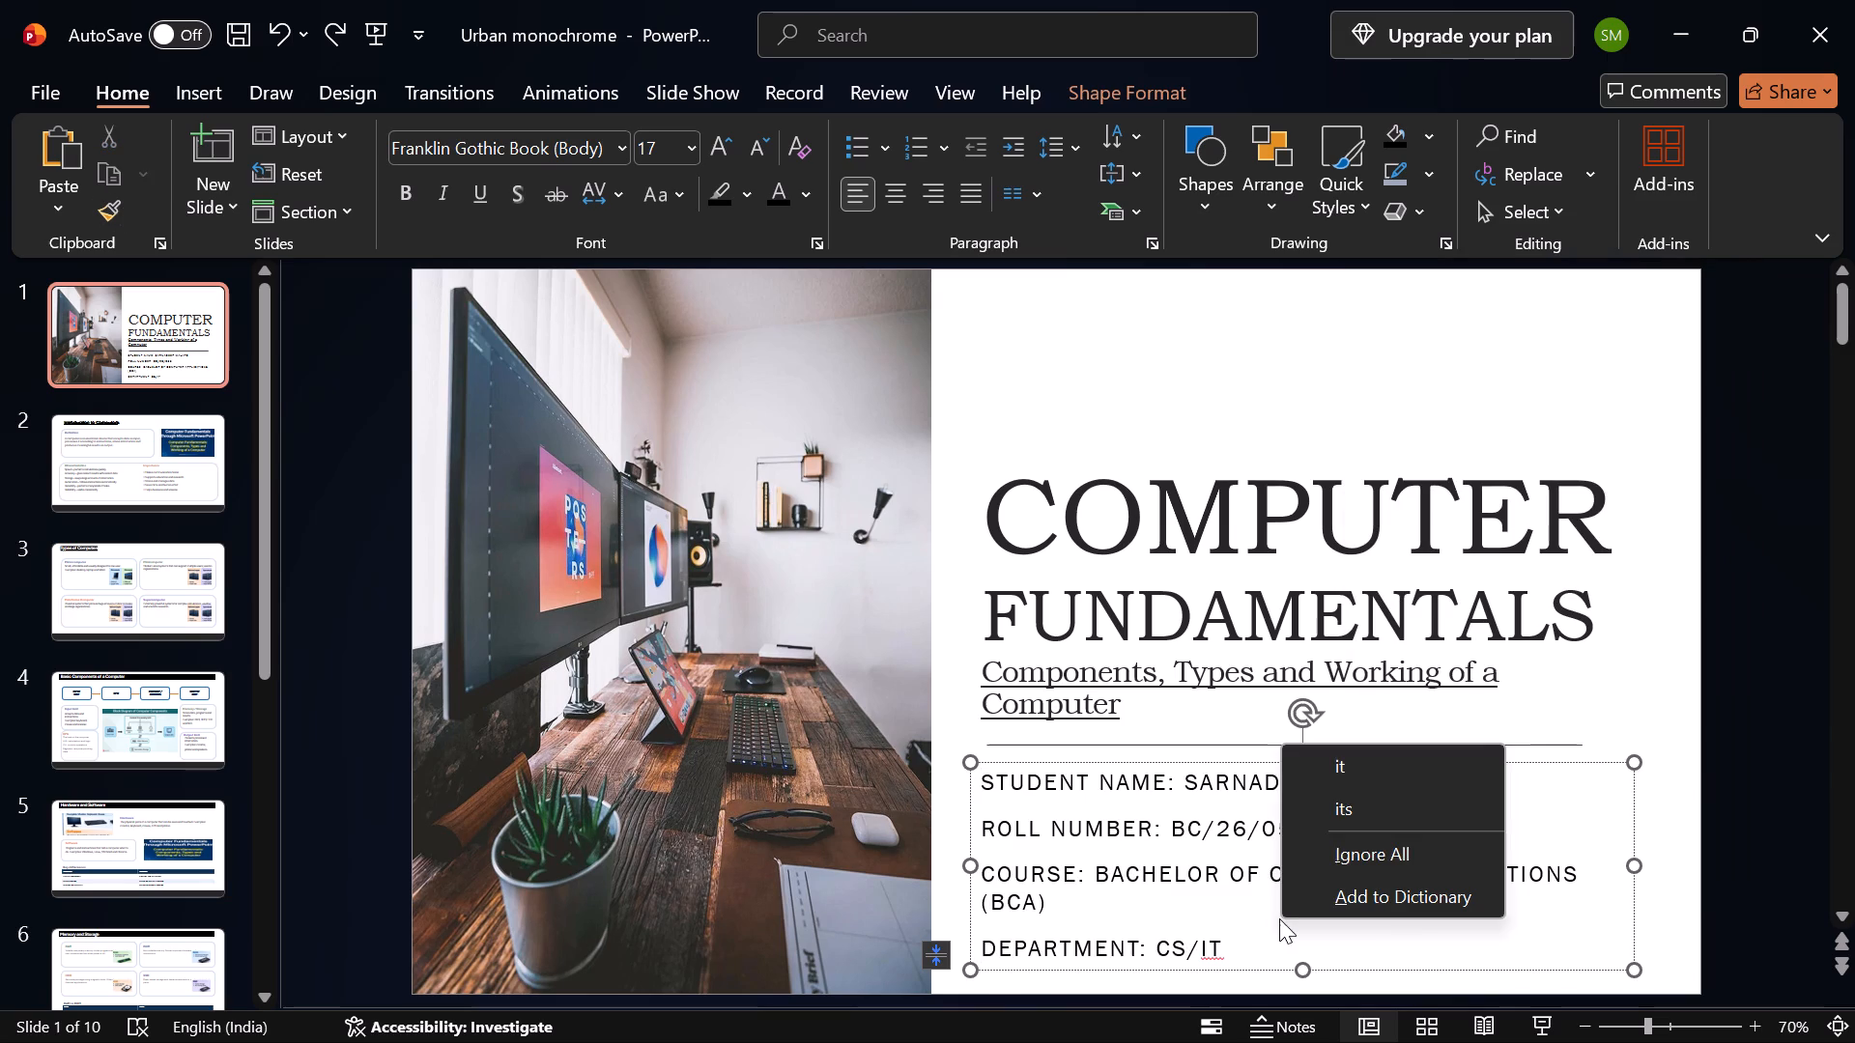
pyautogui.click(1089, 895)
# Draw a rectangle about 10.7 cm high and 9.4 cm wide over the right half of the title slide's heading.
pyautogui.click(205, 84)
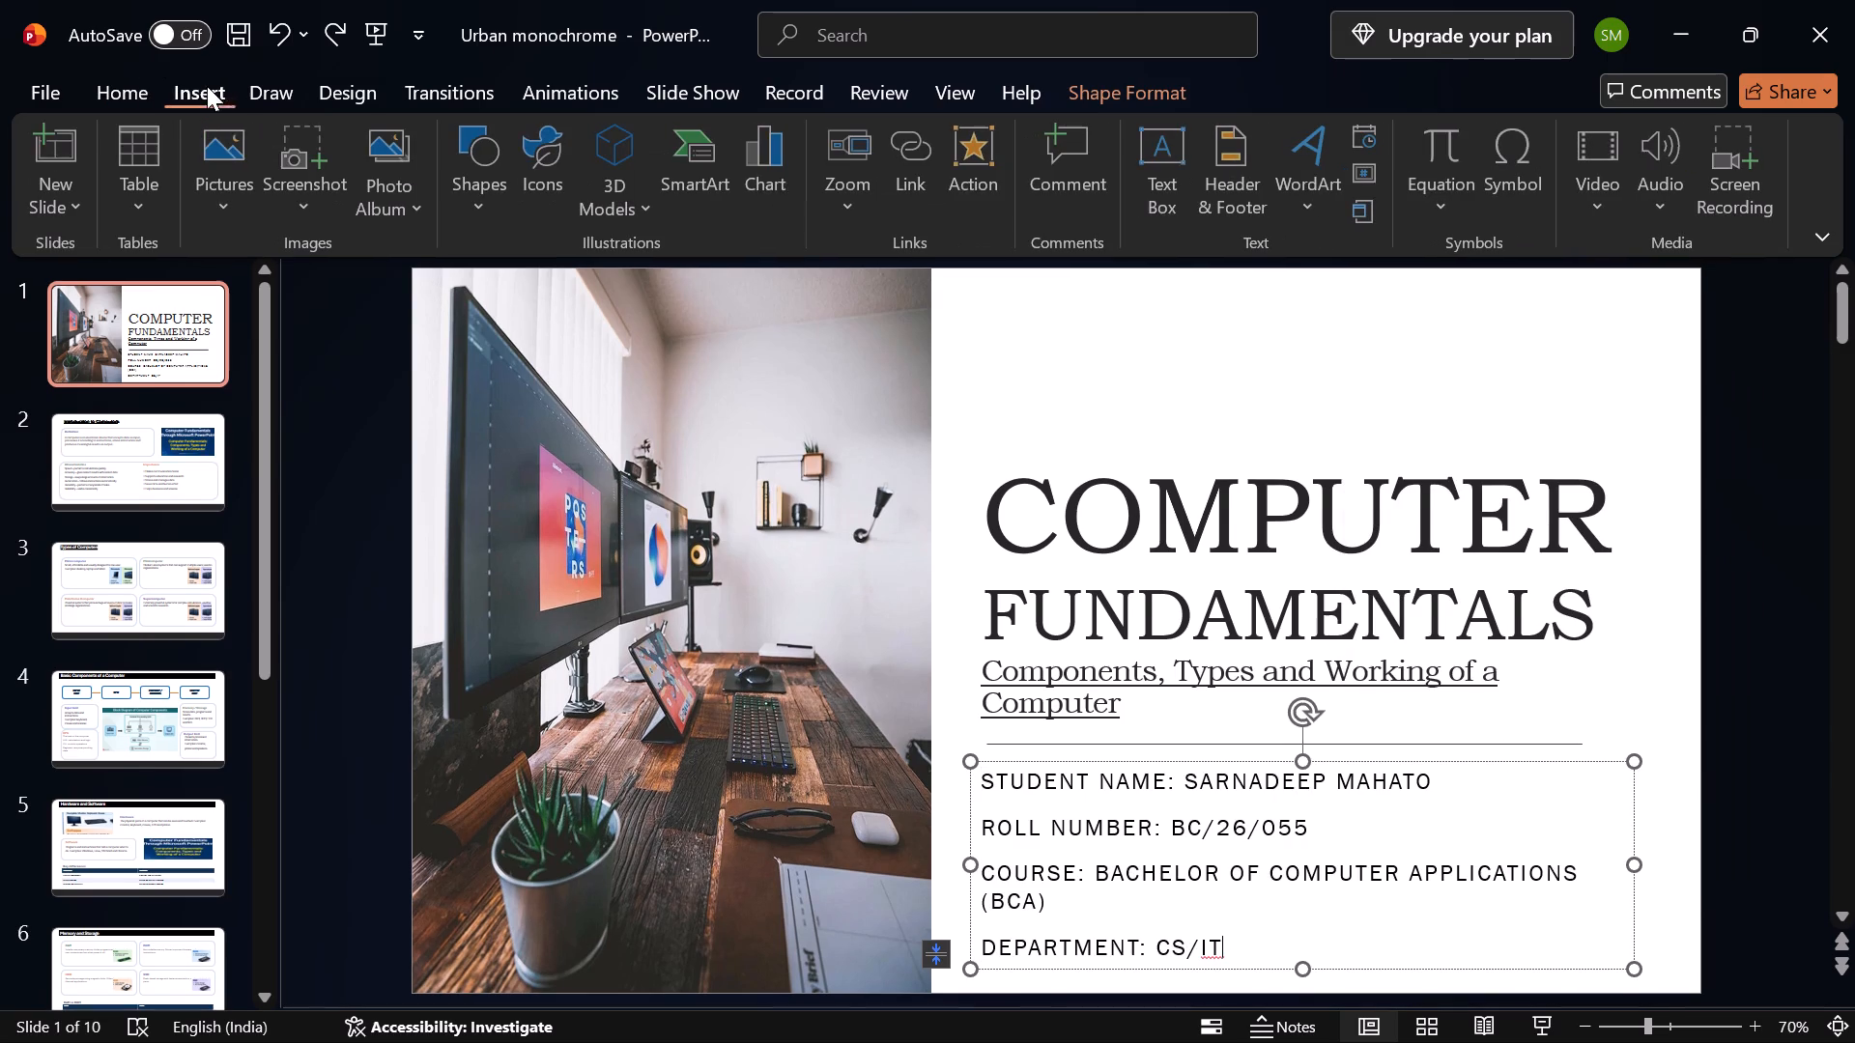
pyautogui.click(488, 152)
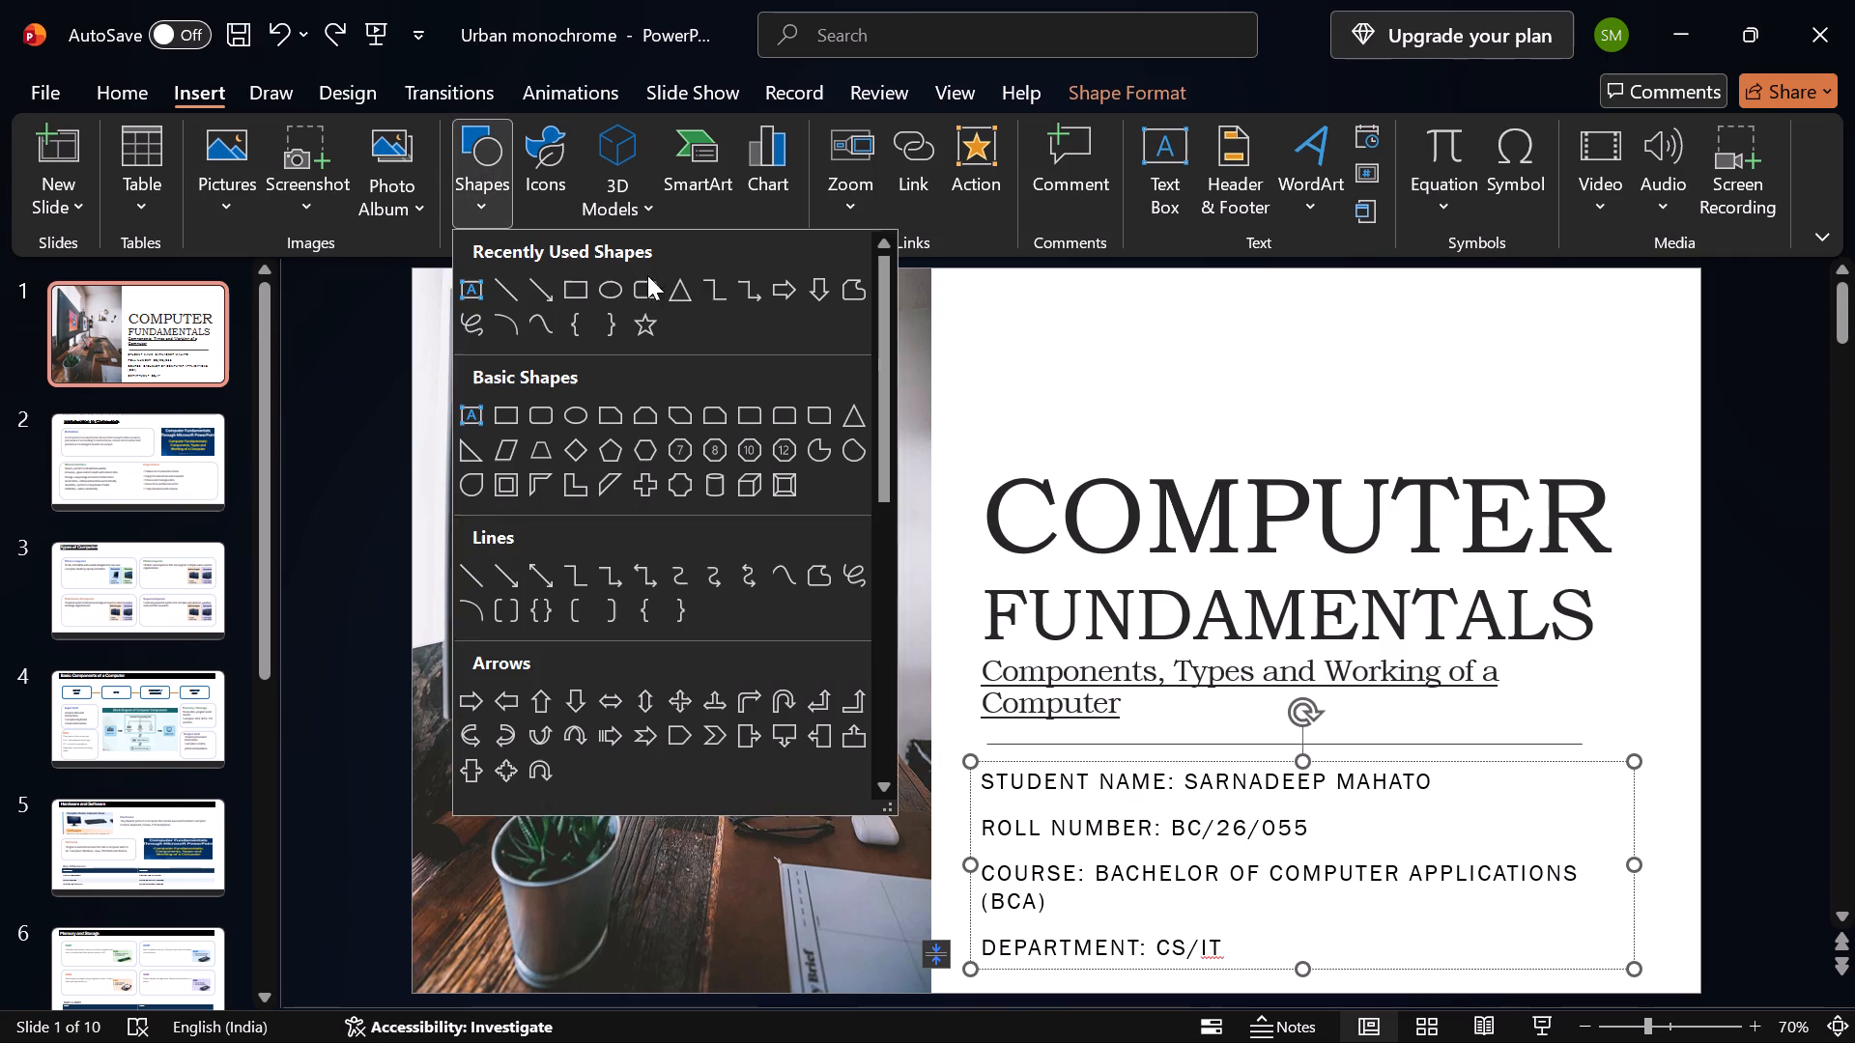
pyautogui.click(585, 285)
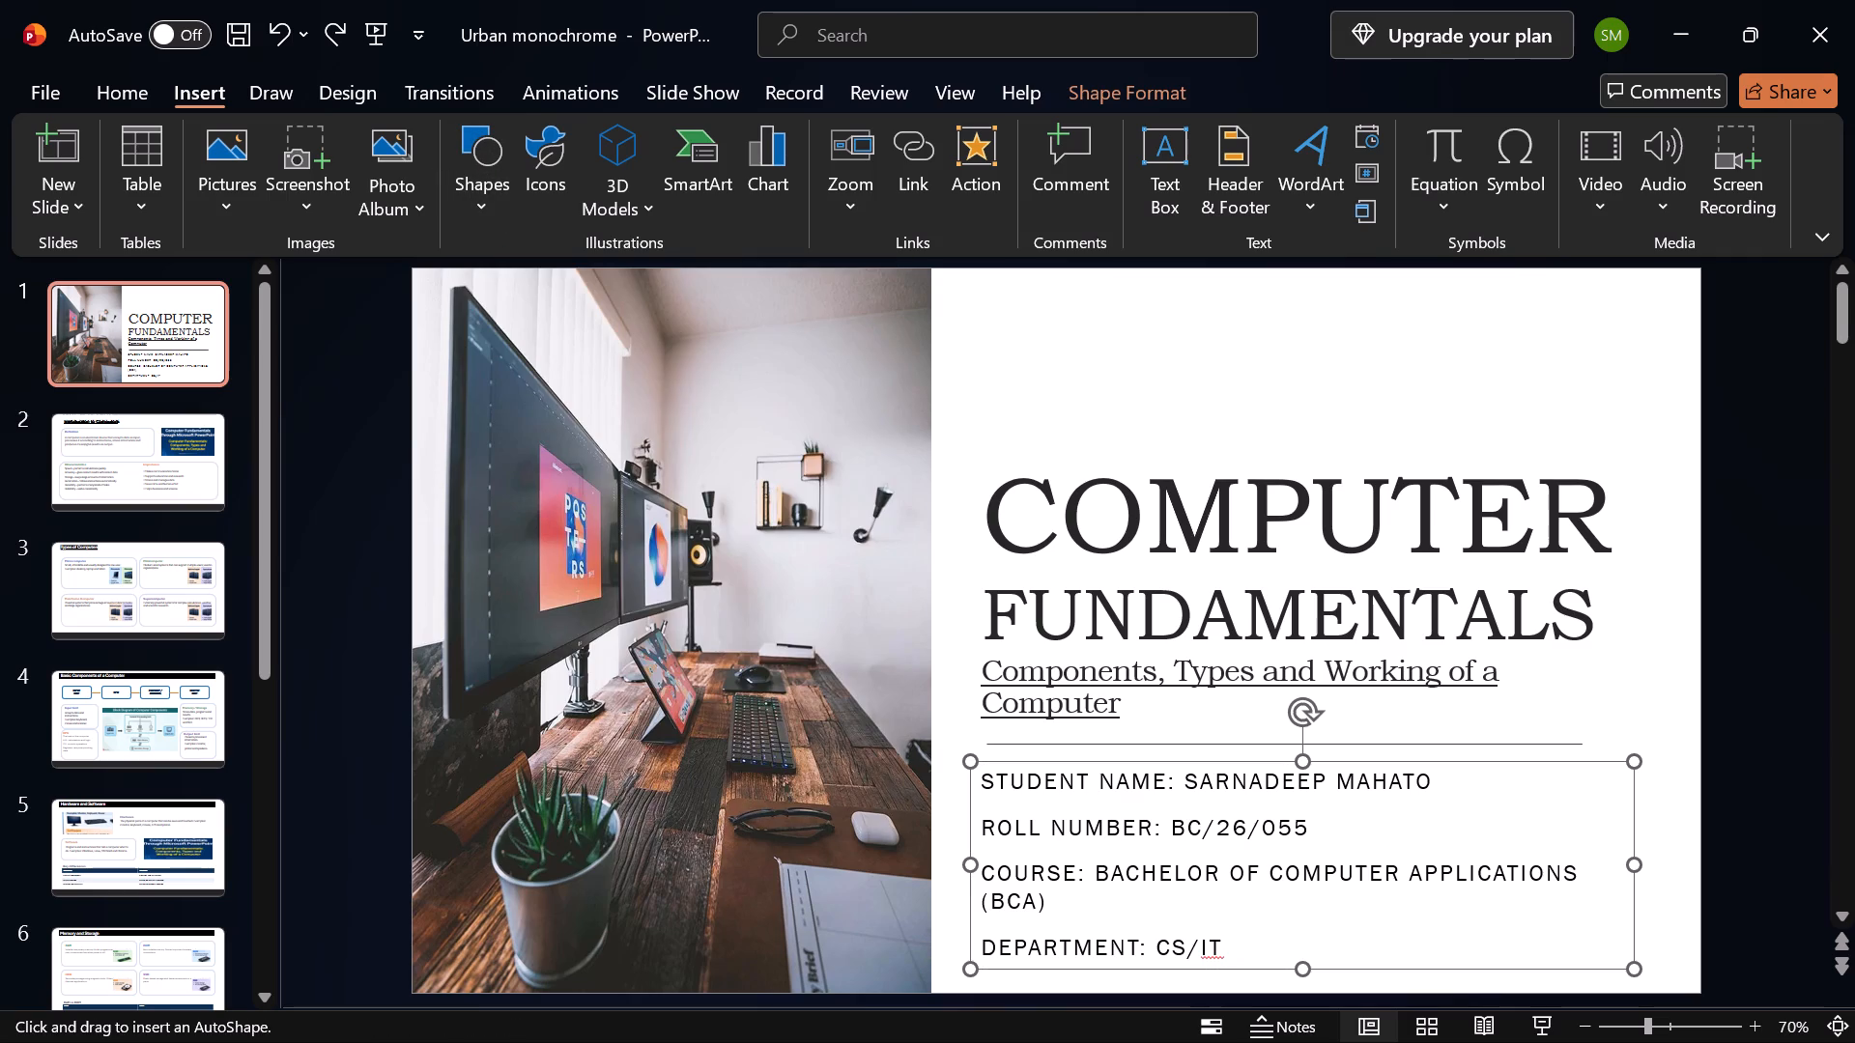
pyautogui.moveTo(1305, 318); pyautogui.dragTo(1663, 720)
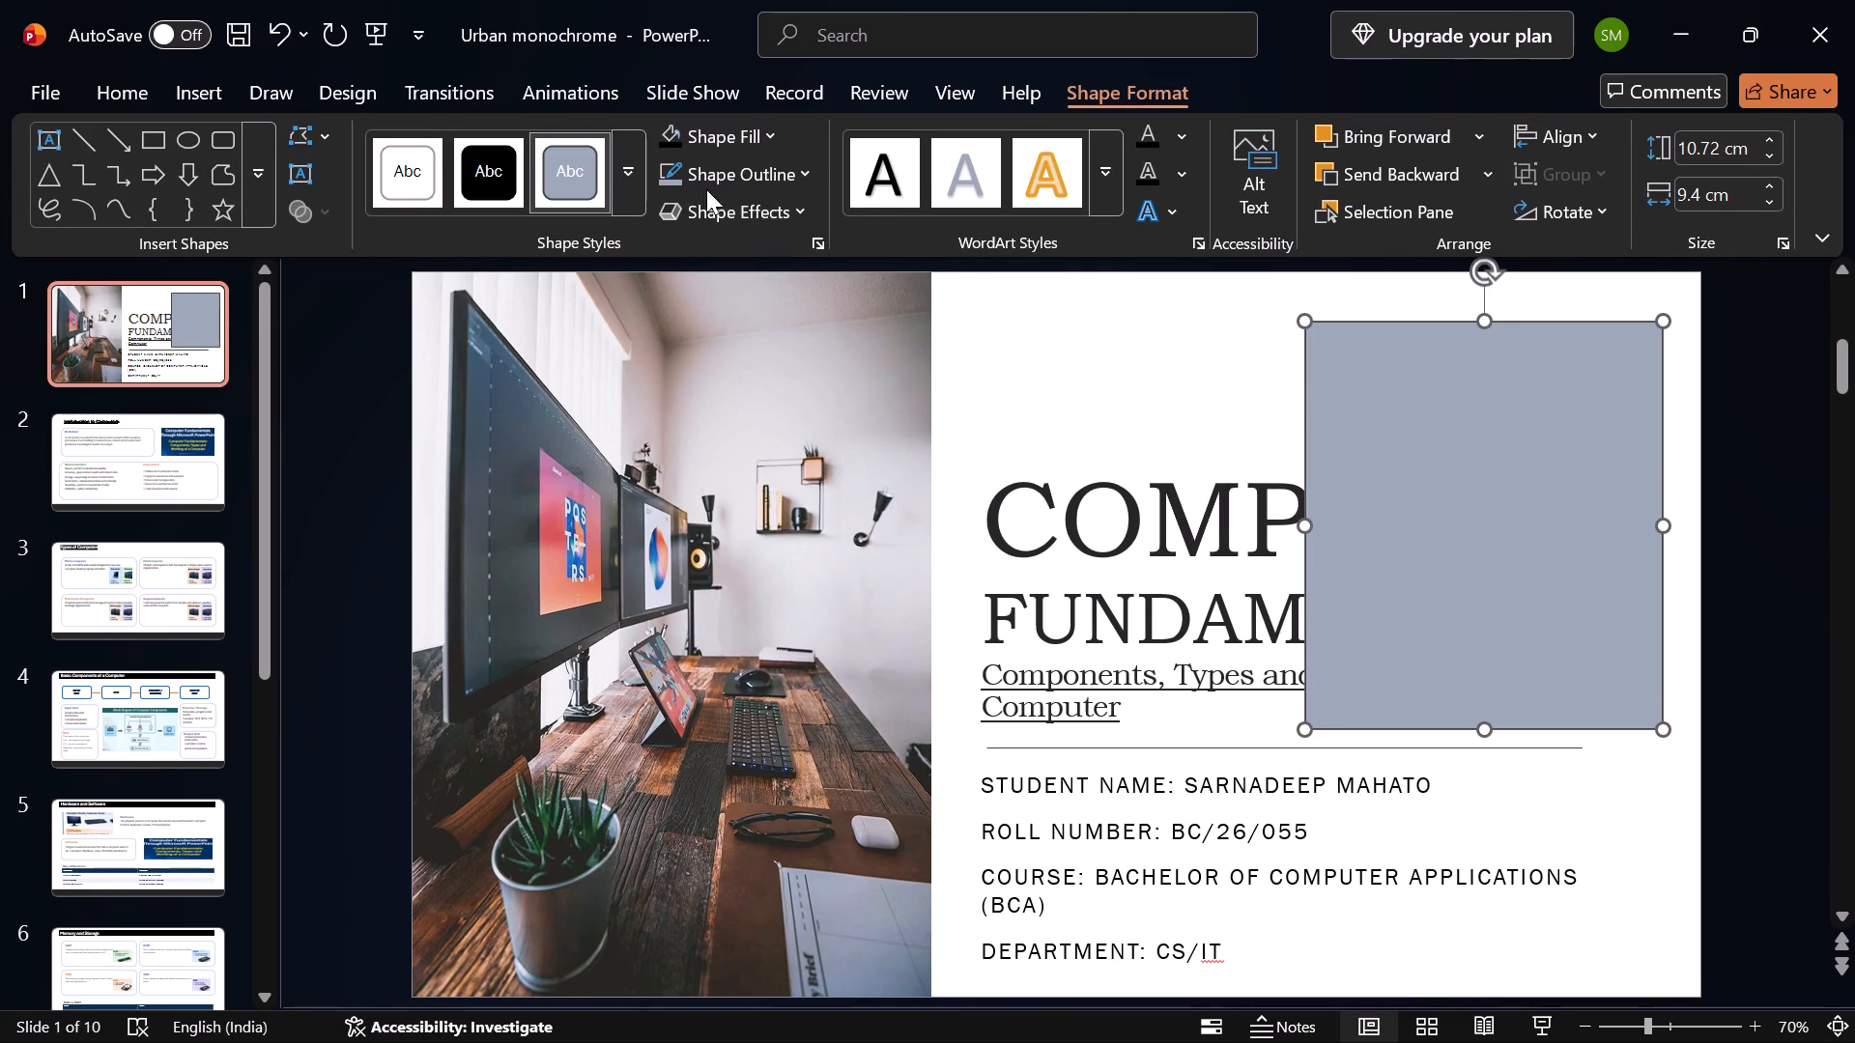
# Send the new rectangle to the back, behind the title text and the slide's white background, shifting it slightly toward the upper-right corner.
pyautogui.click(1372, 174)
pyautogui.click(1362, 179)
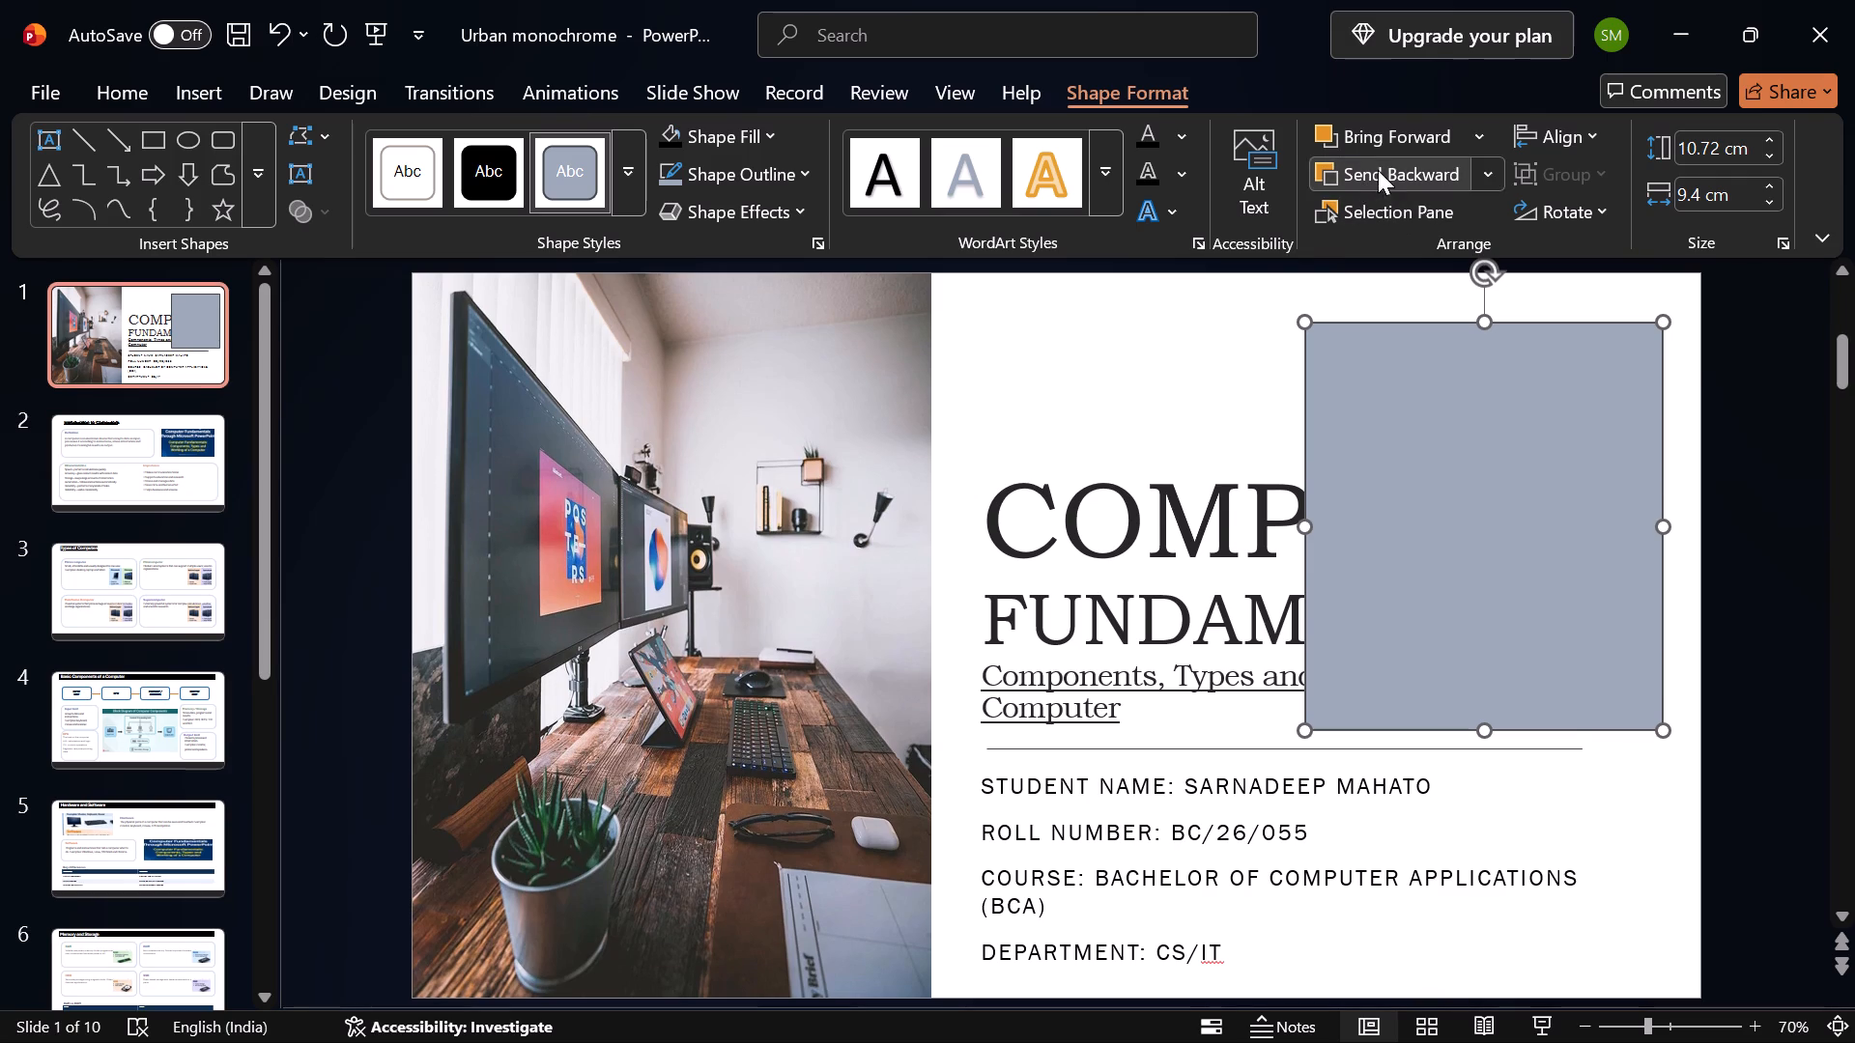
pyautogui.click(1383, 150)
pyautogui.click(1363, 187)
pyautogui.moveTo(1470, 542); pyautogui.dragTo(1492, 518)
pyautogui.tripleClick(1400, 180)
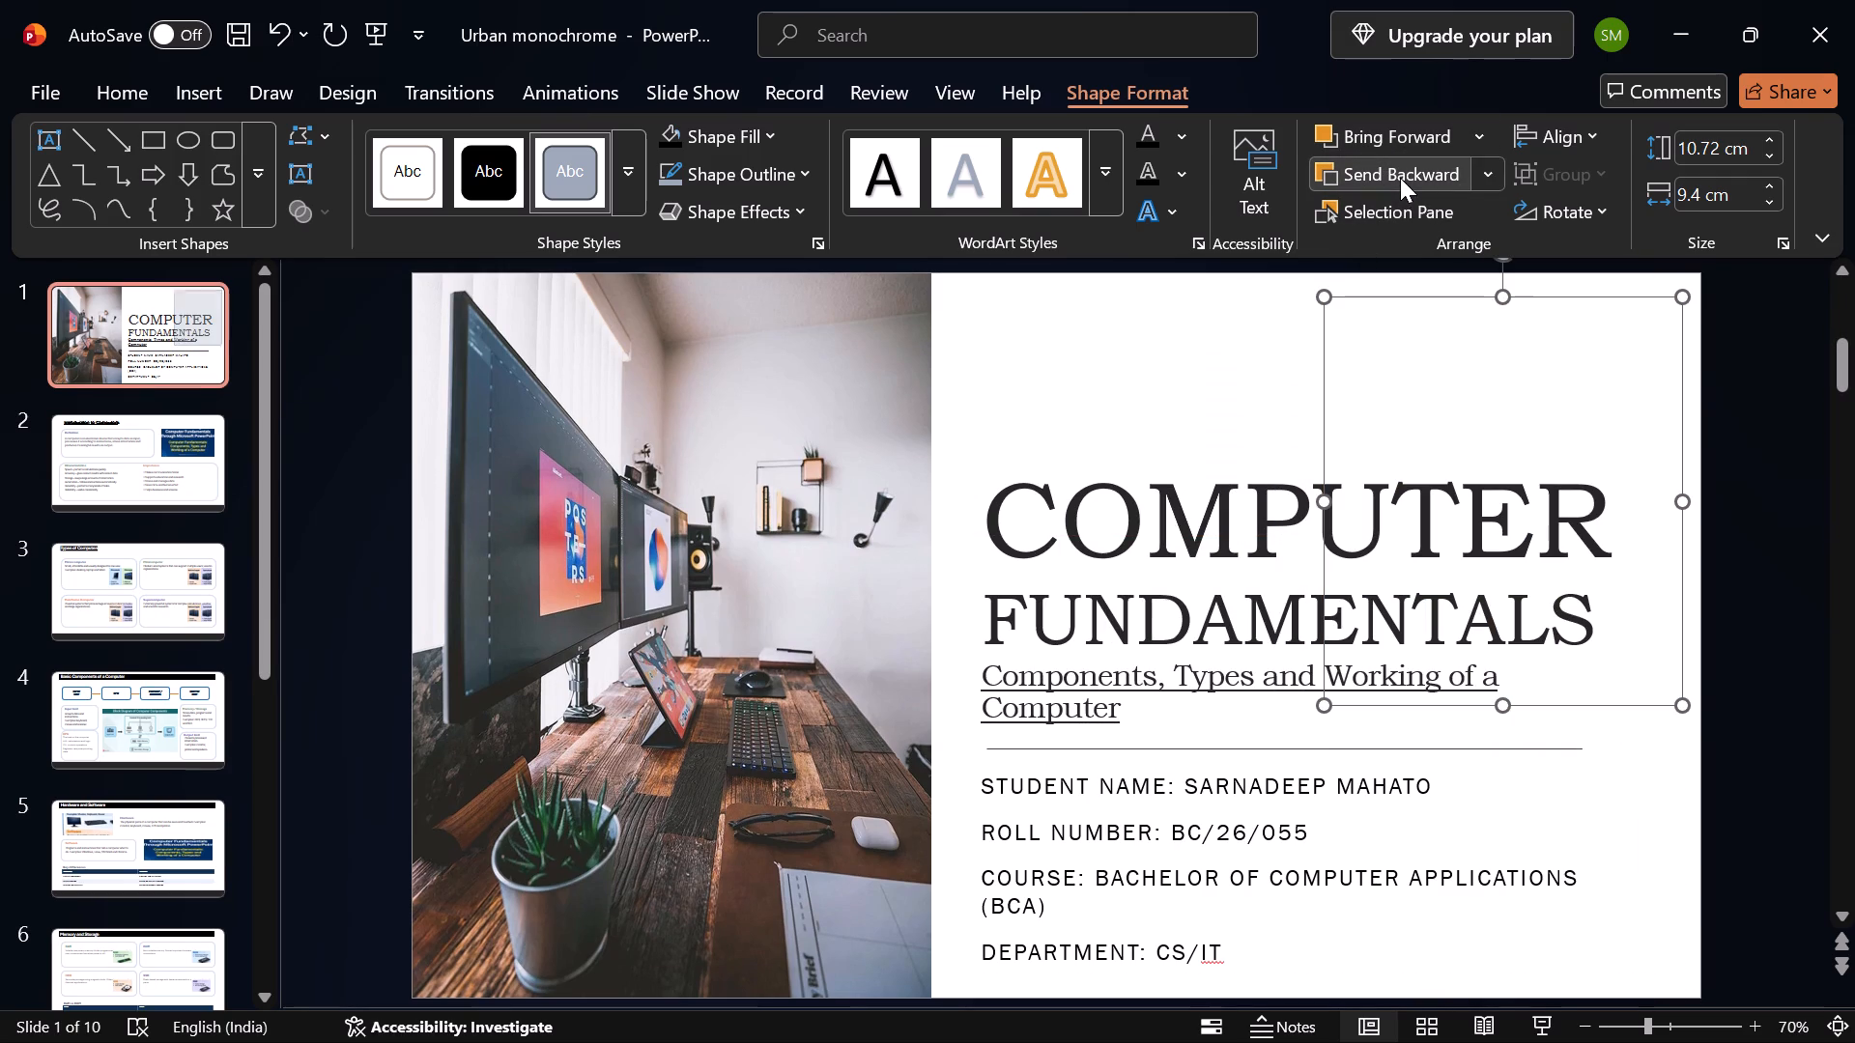
pyautogui.click(1400, 178)
pyautogui.click(1416, 185)
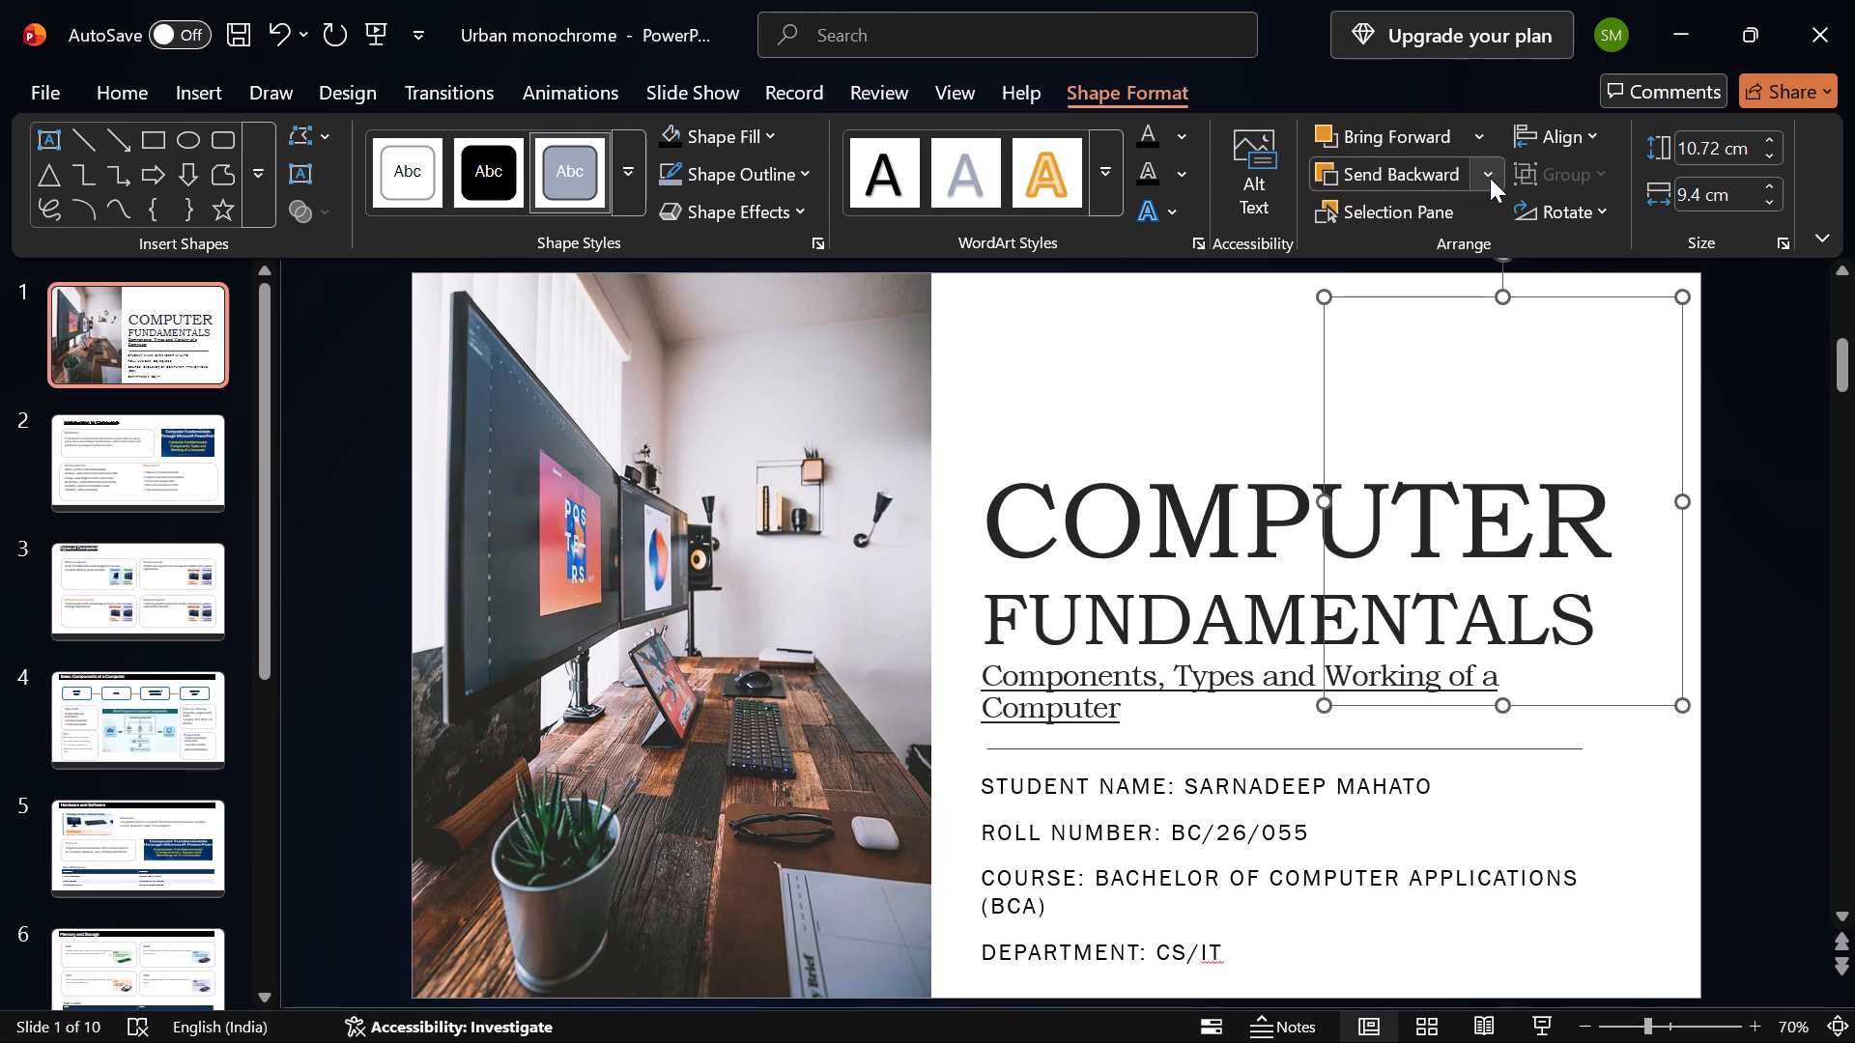
pyautogui.click(1490, 178)
pyautogui.click(1404, 255)
# Bring the hidden rectangle forward one level, in front of the white background but still behind the title text.
pyautogui.click(1611, 590)
pyautogui.click(1608, 348)
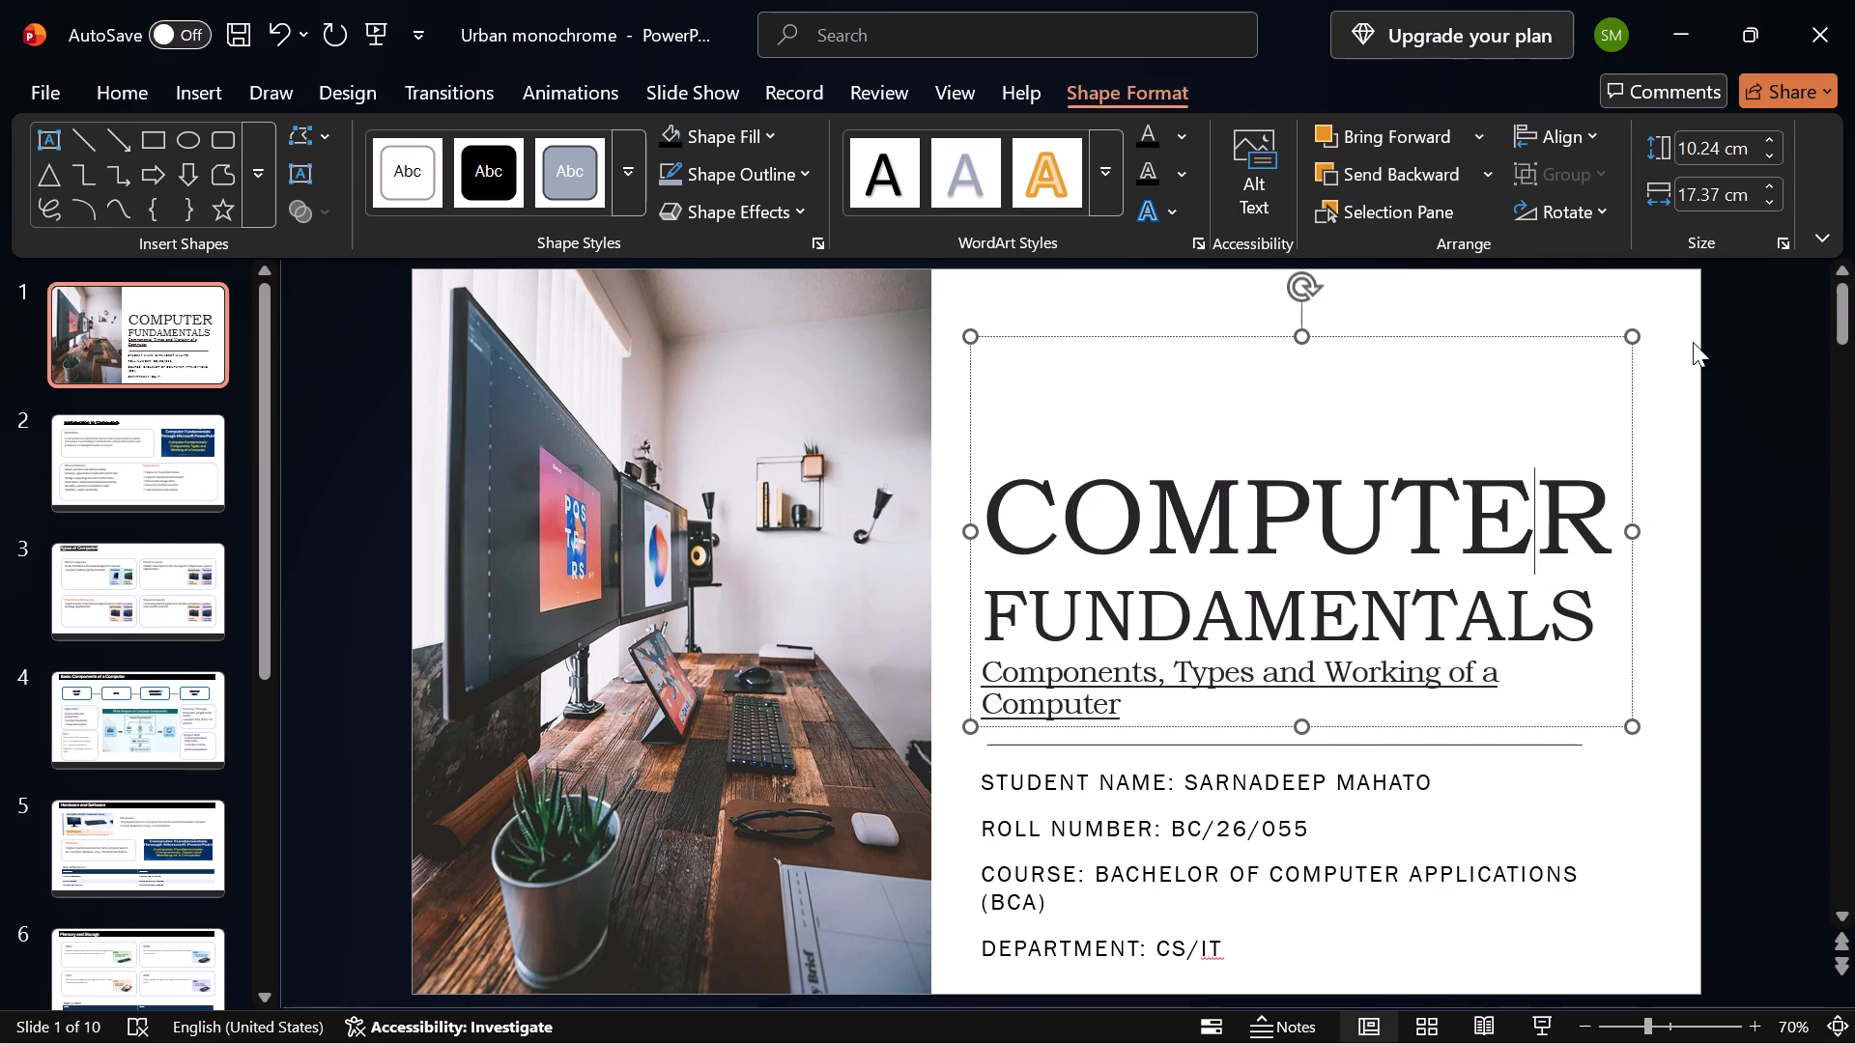
pyautogui.click(1676, 349)
pyautogui.moveTo(1633, 271); pyautogui.dragTo(1633, 287)
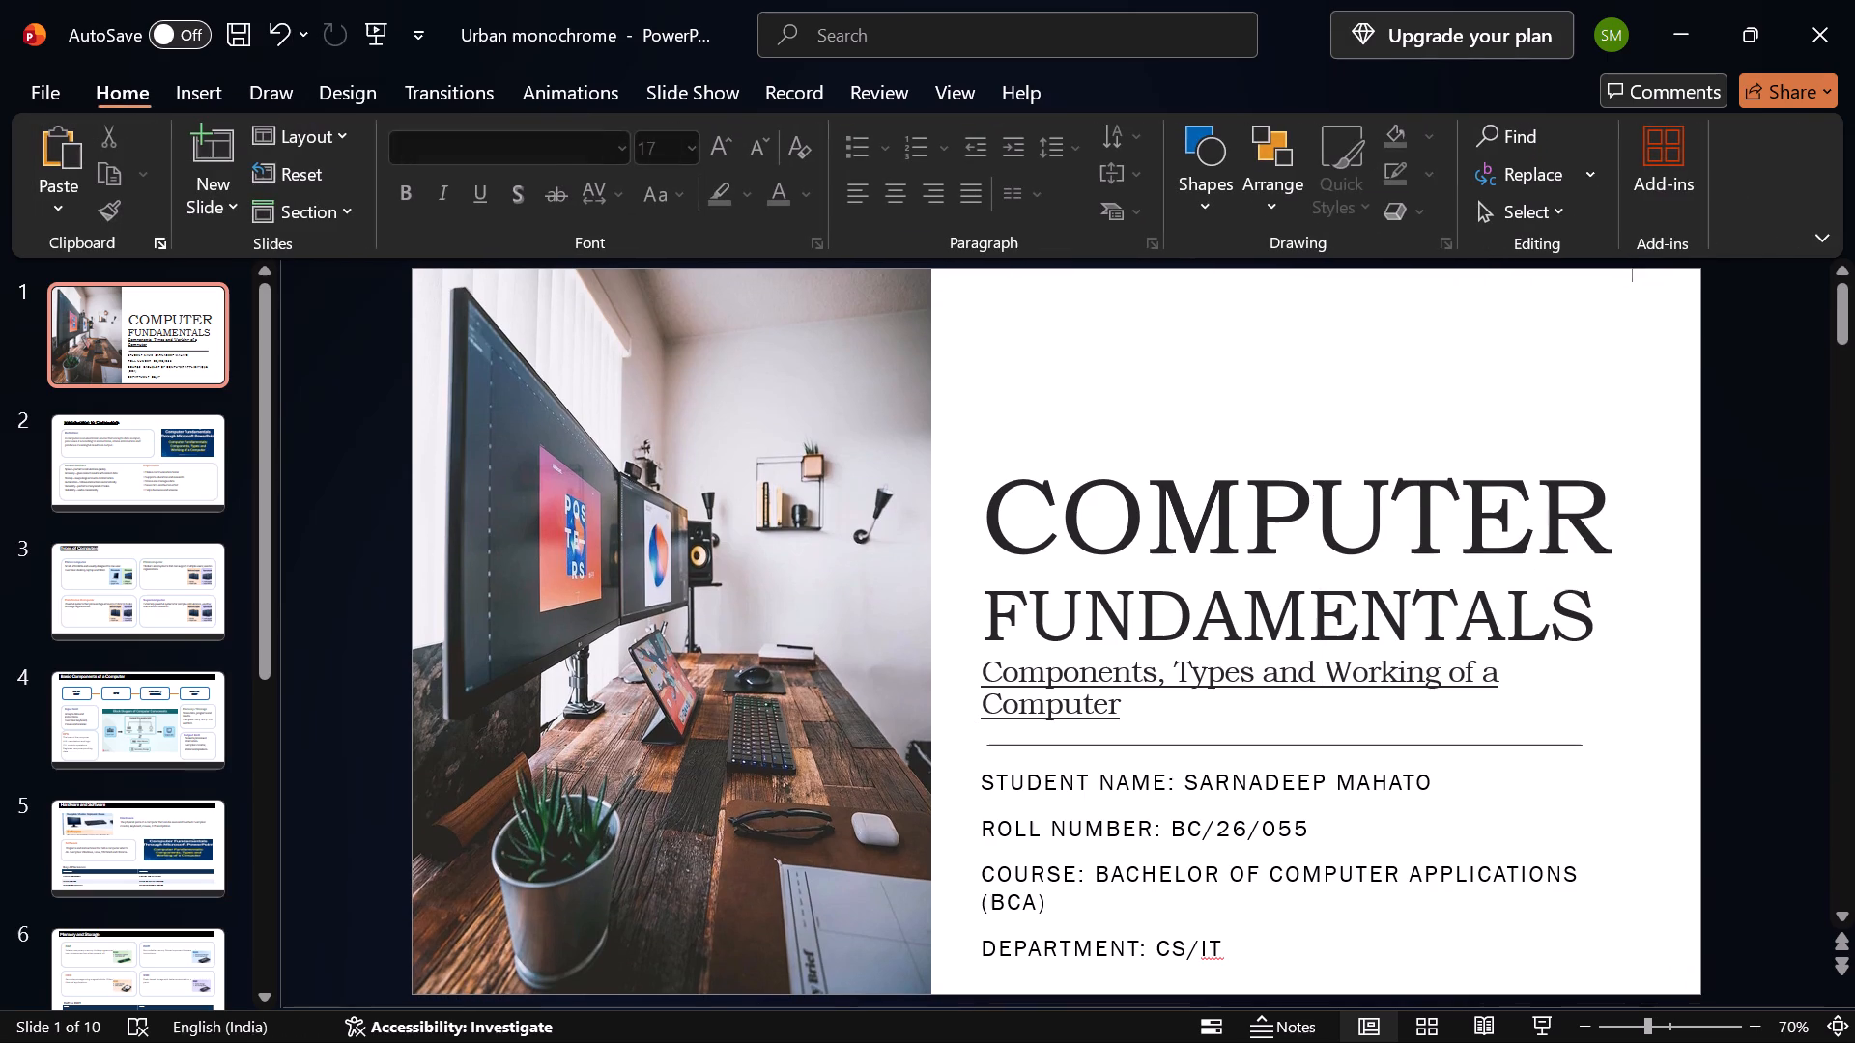
pyautogui.click(1632, 371)
pyautogui.moveTo(1635, 489); pyautogui.dragTo(1681, 461)
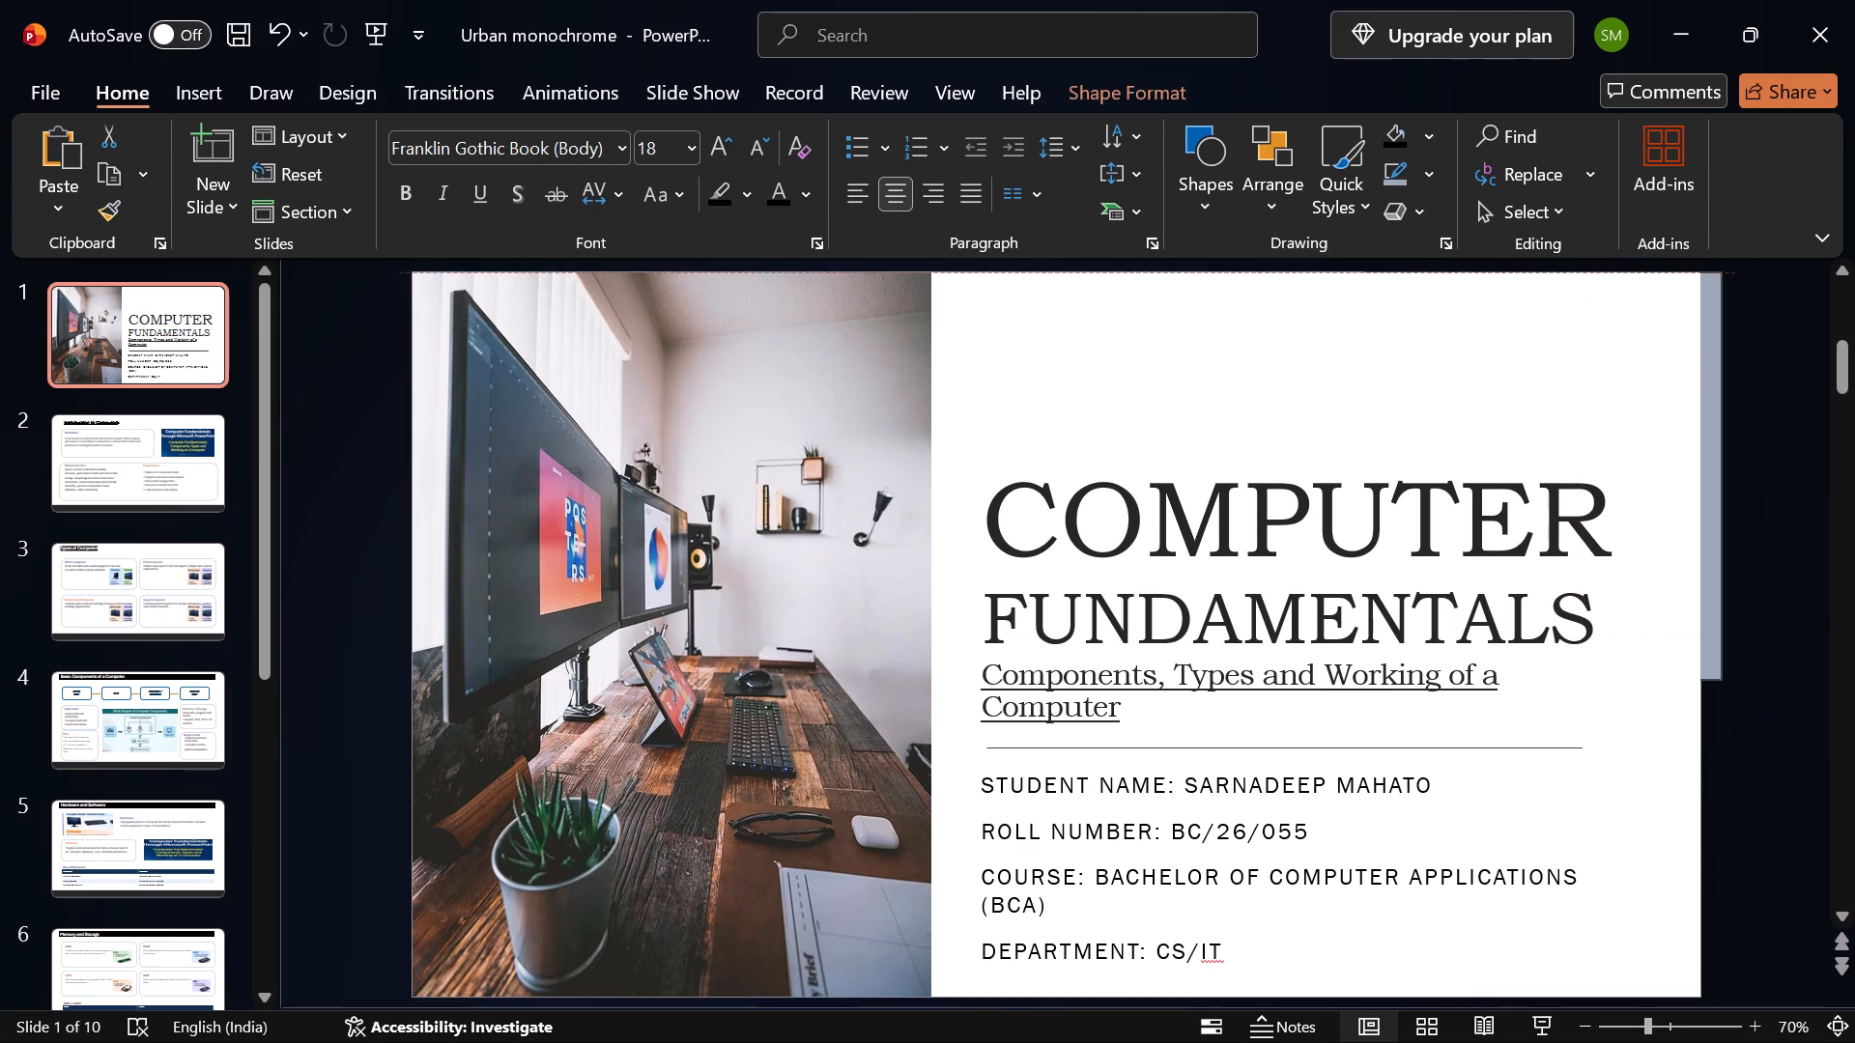
pyautogui.moveTo(1681, 461); pyautogui.dragTo(1697, 474)
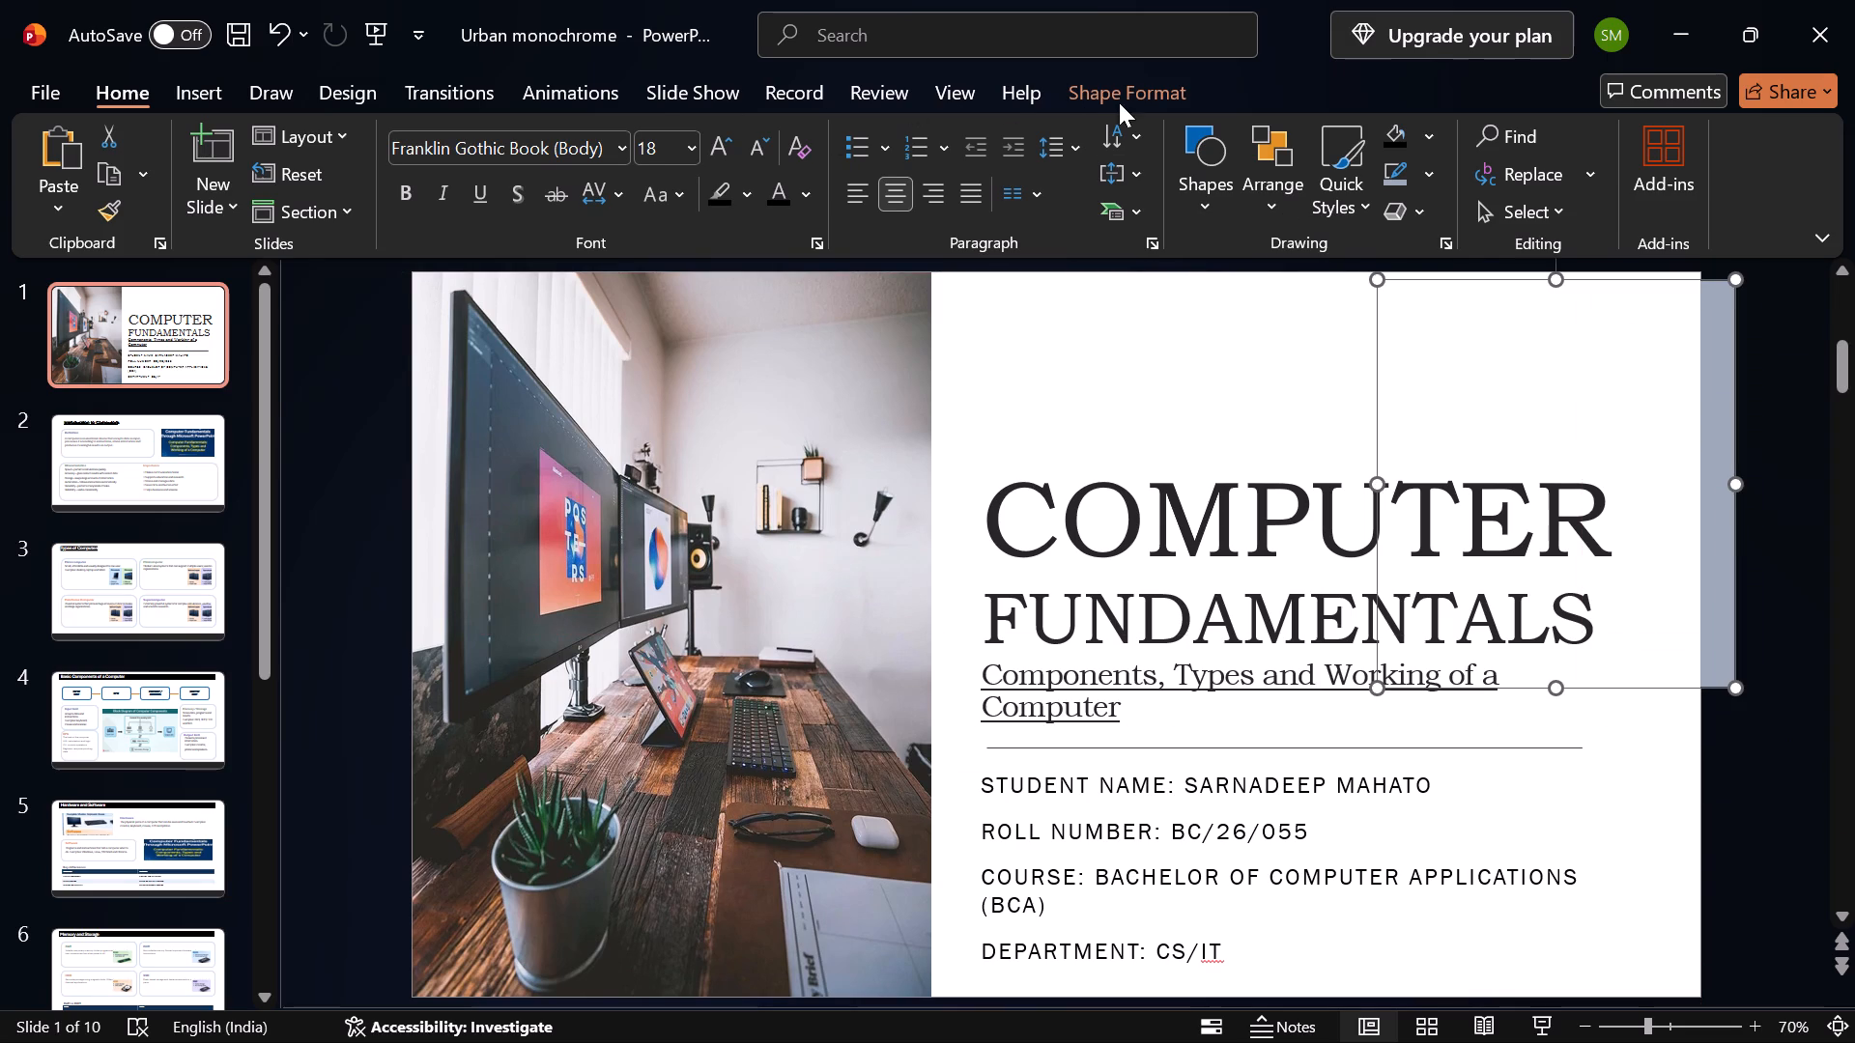
pyautogui.click(1124, 101)
pyautogui.click(1384, 145)
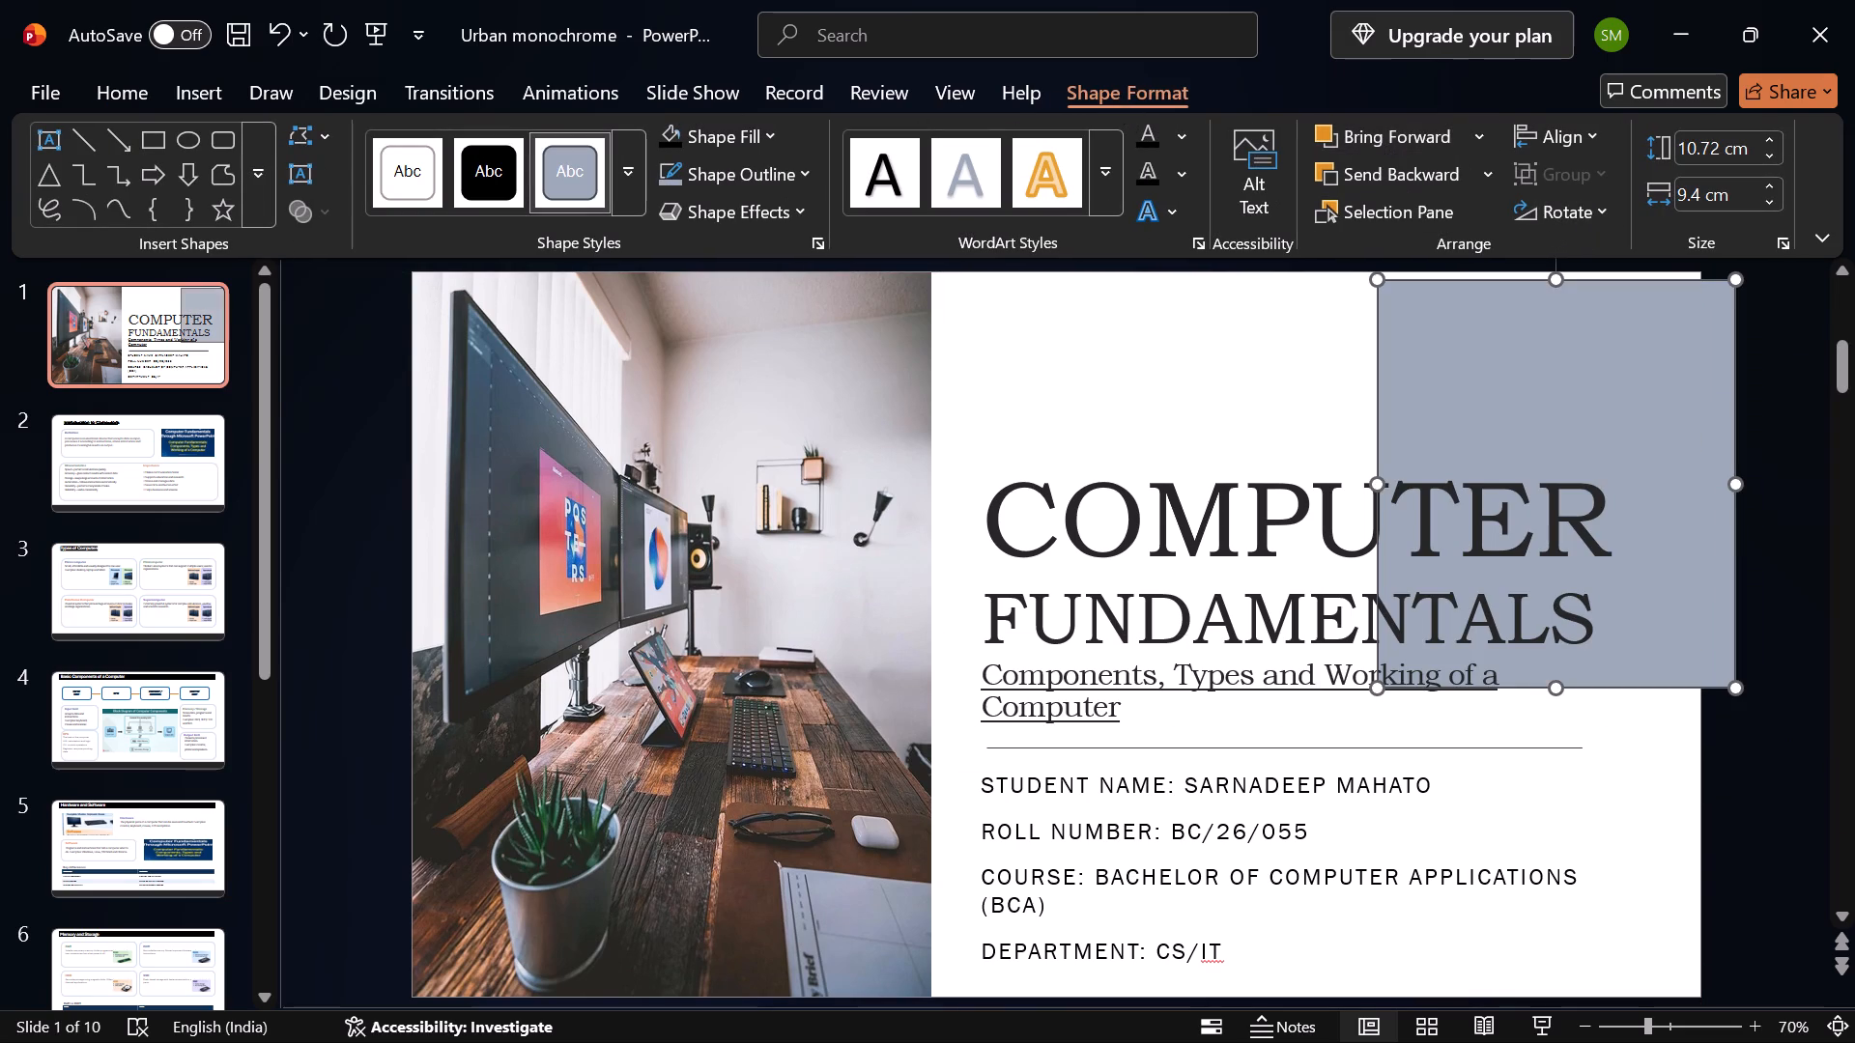
# Move the rectangle fully inside the slide, behind the right half of the COMPUTER FUNDAMENTALS heading.
pyautogui.moveTo(1661, 541); pyautogui.dragTo(1602, 570)
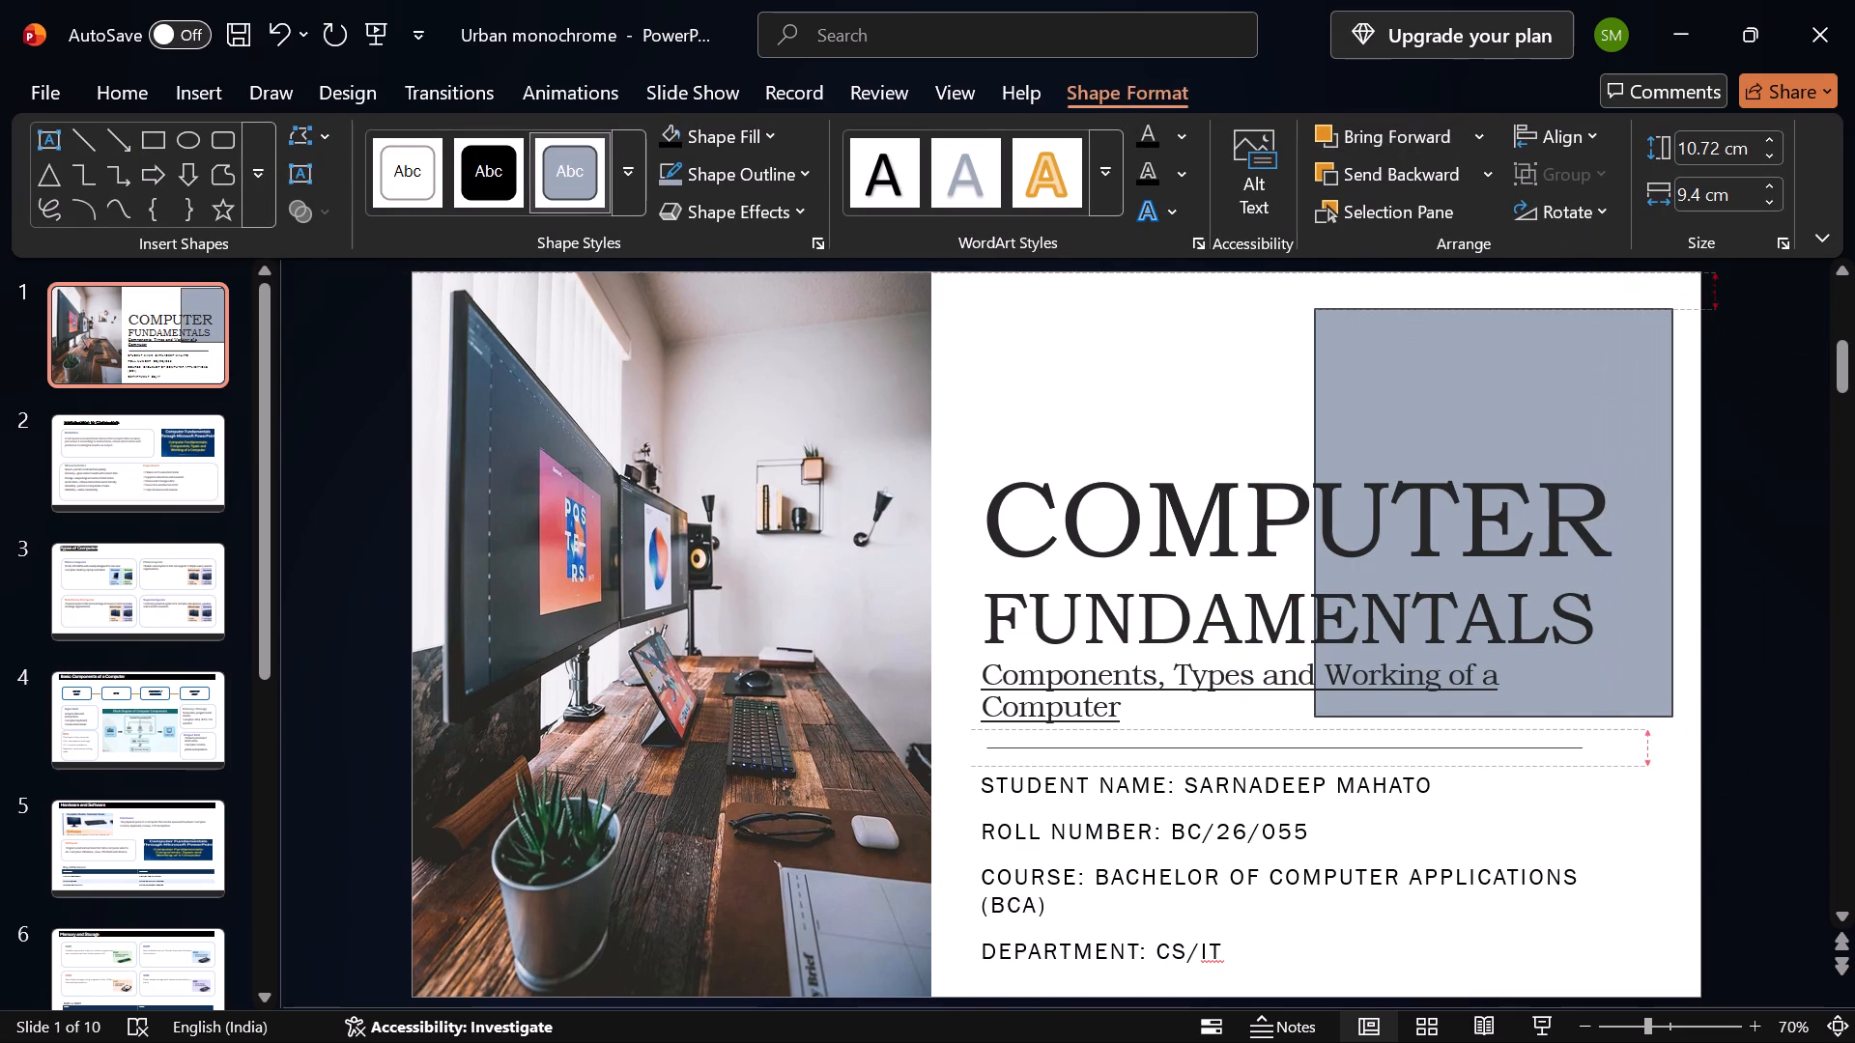
pyautogui.moveTo(1602, 570); pyautogui.dragTo(1577, 557)
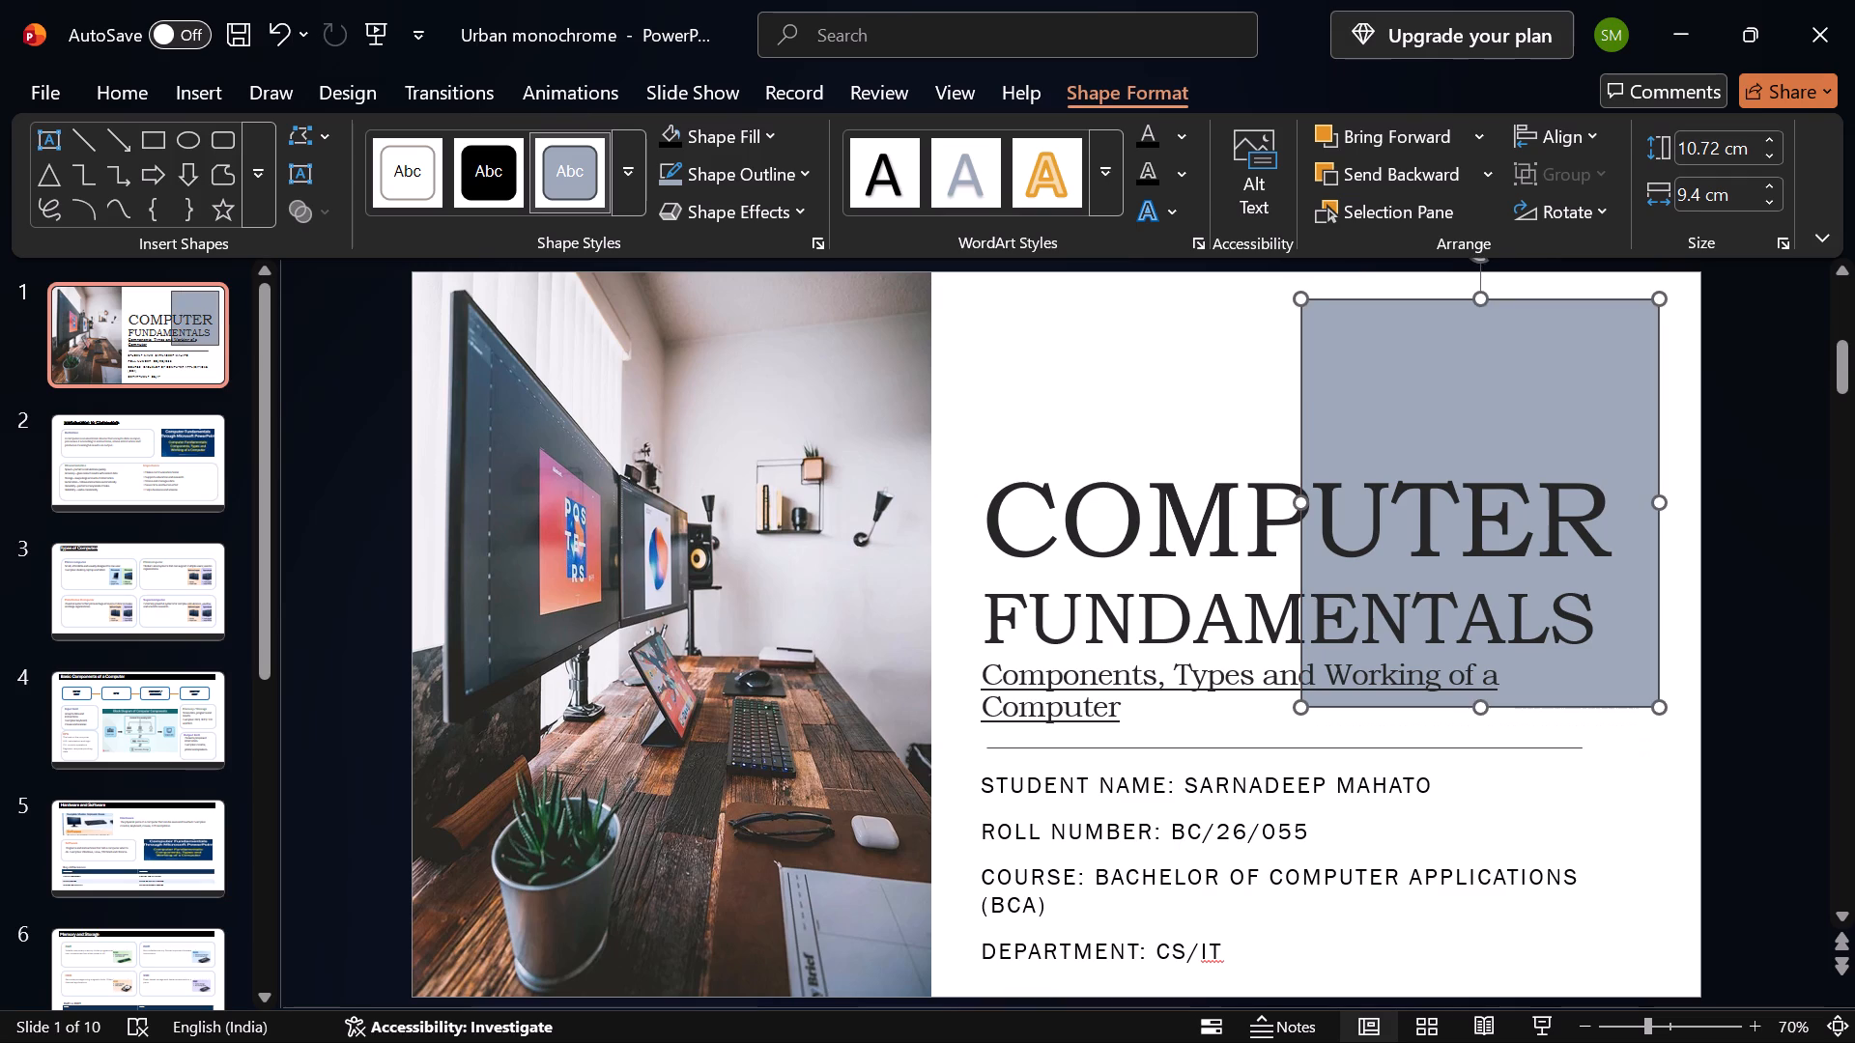
# Shrink the desk photo to leave white margins above, below and along its outer side on the title slide.
pyautogui.click(734, 576)
pyautogui.moveTo(671, 278); pyautogui.dragTo(671, 323)
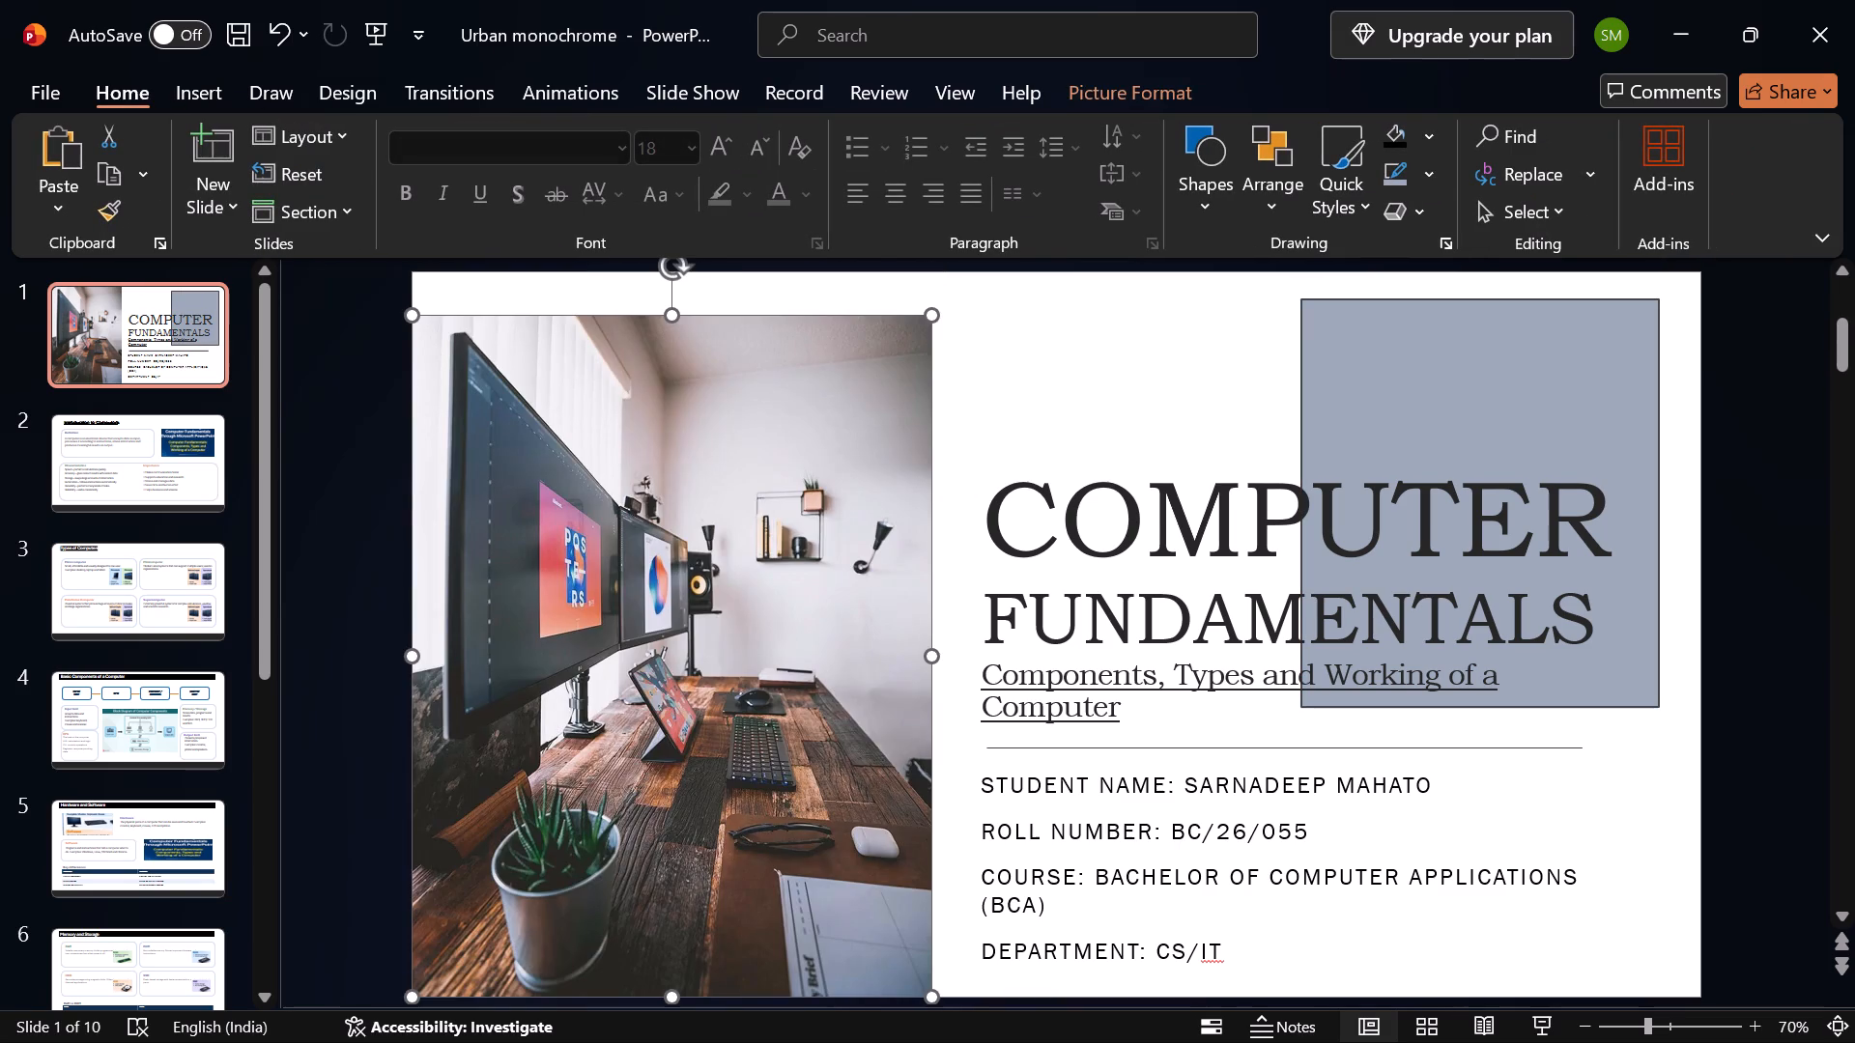
pyautogui.moveTo(676, 992); pyautogui.dragTo(679, 912)
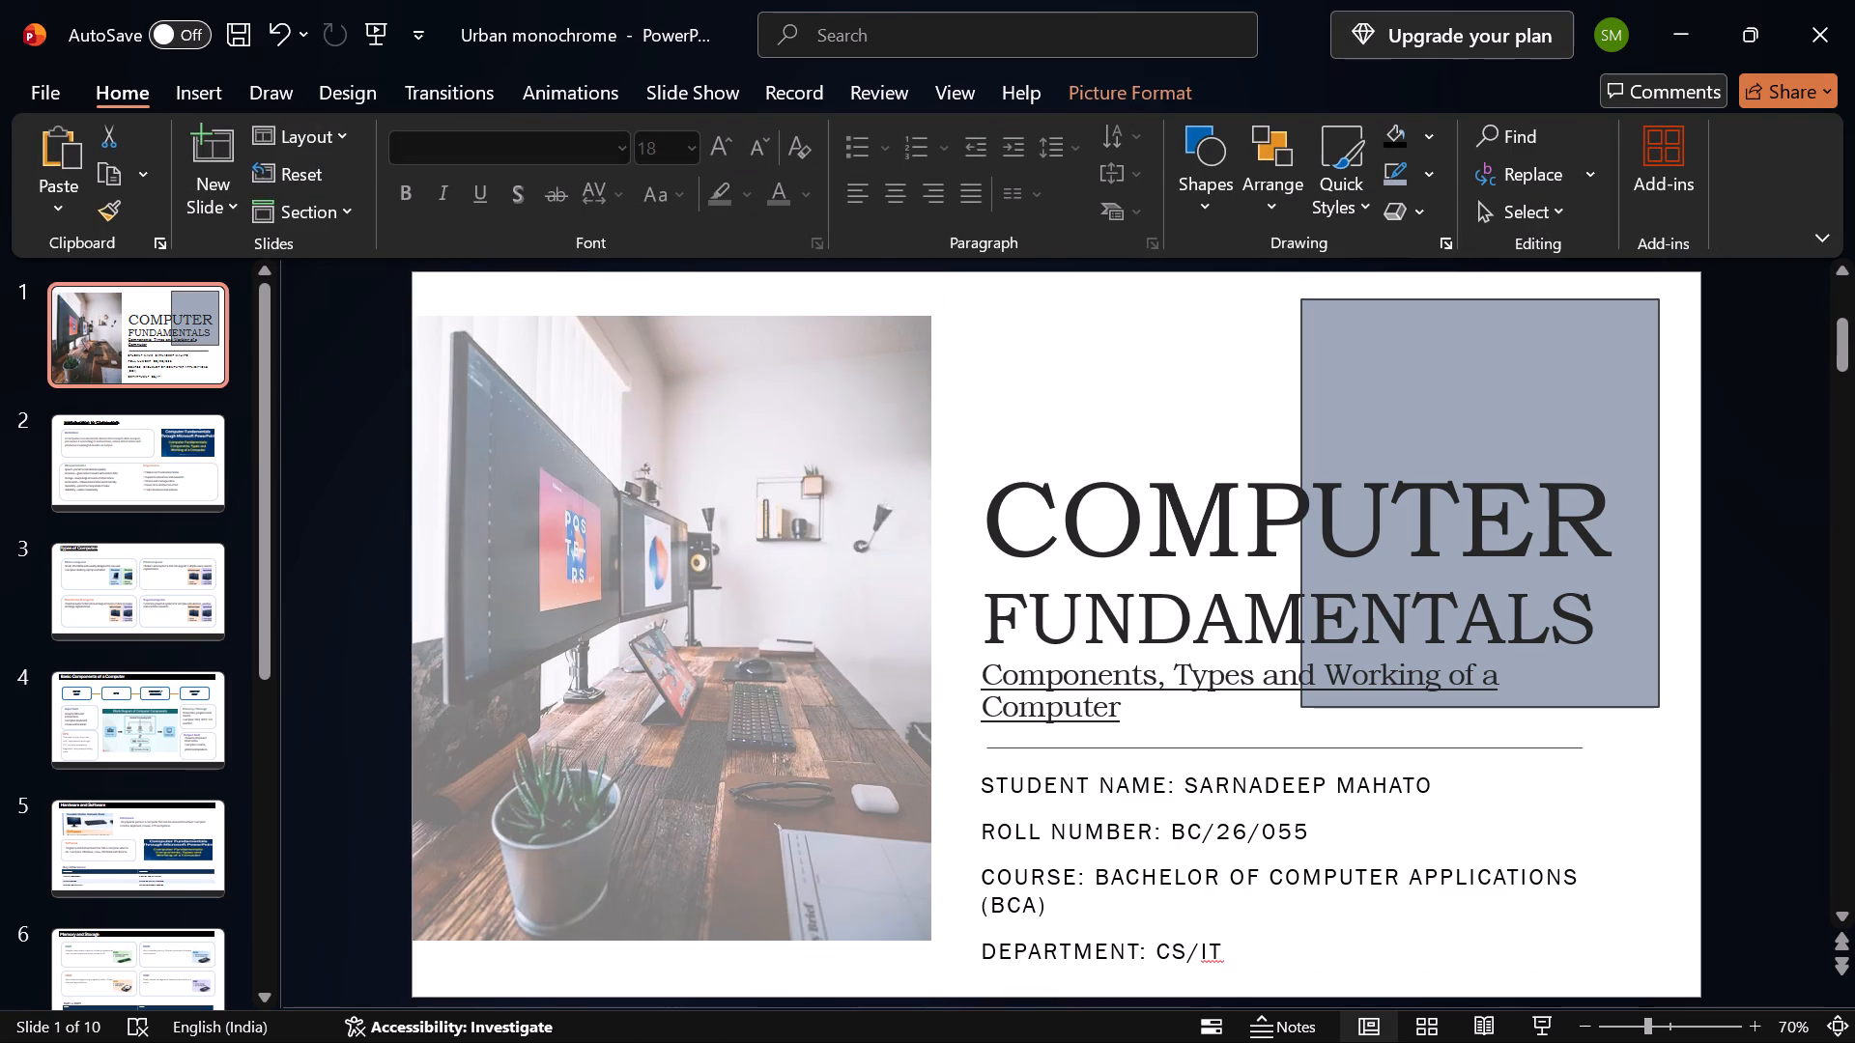
pyautogui.moveTo(679, 912); pyautogui.dragTo(689, 965)
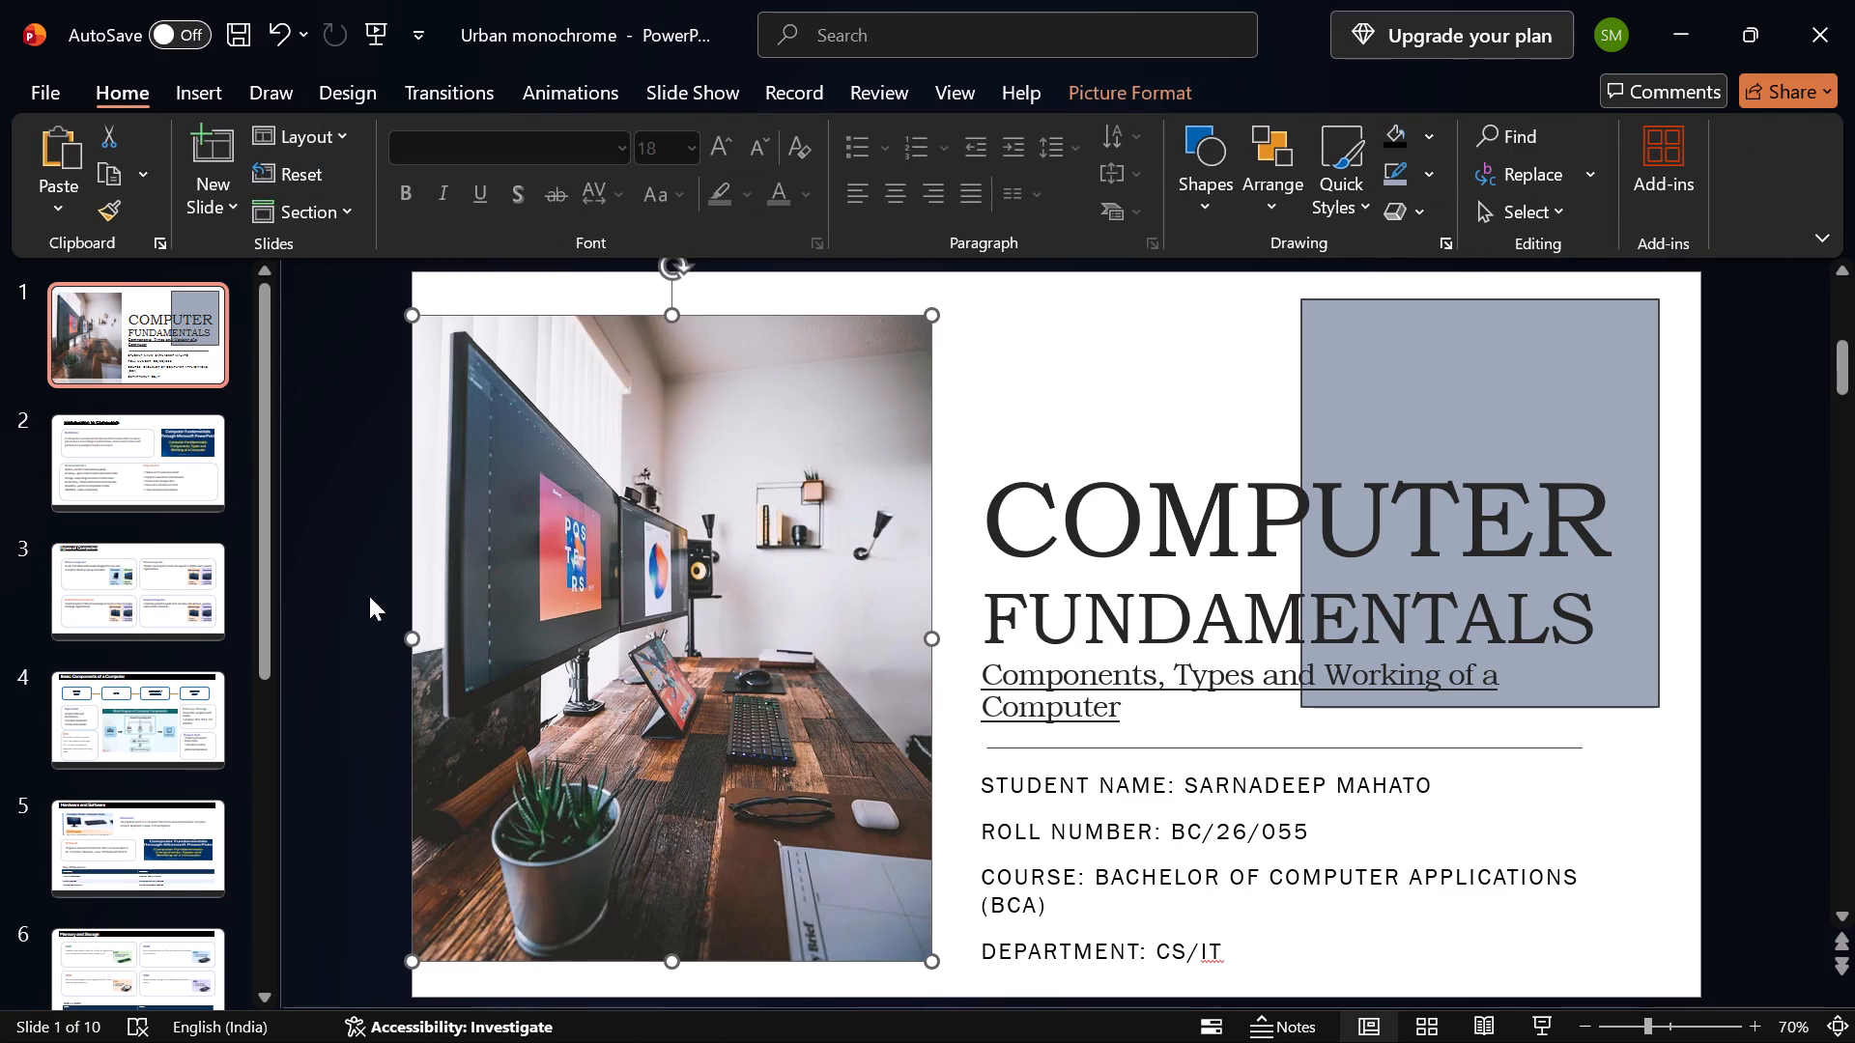
pyautogui.moveTo(414, 637); pyautogui.dragTo(439, 637)
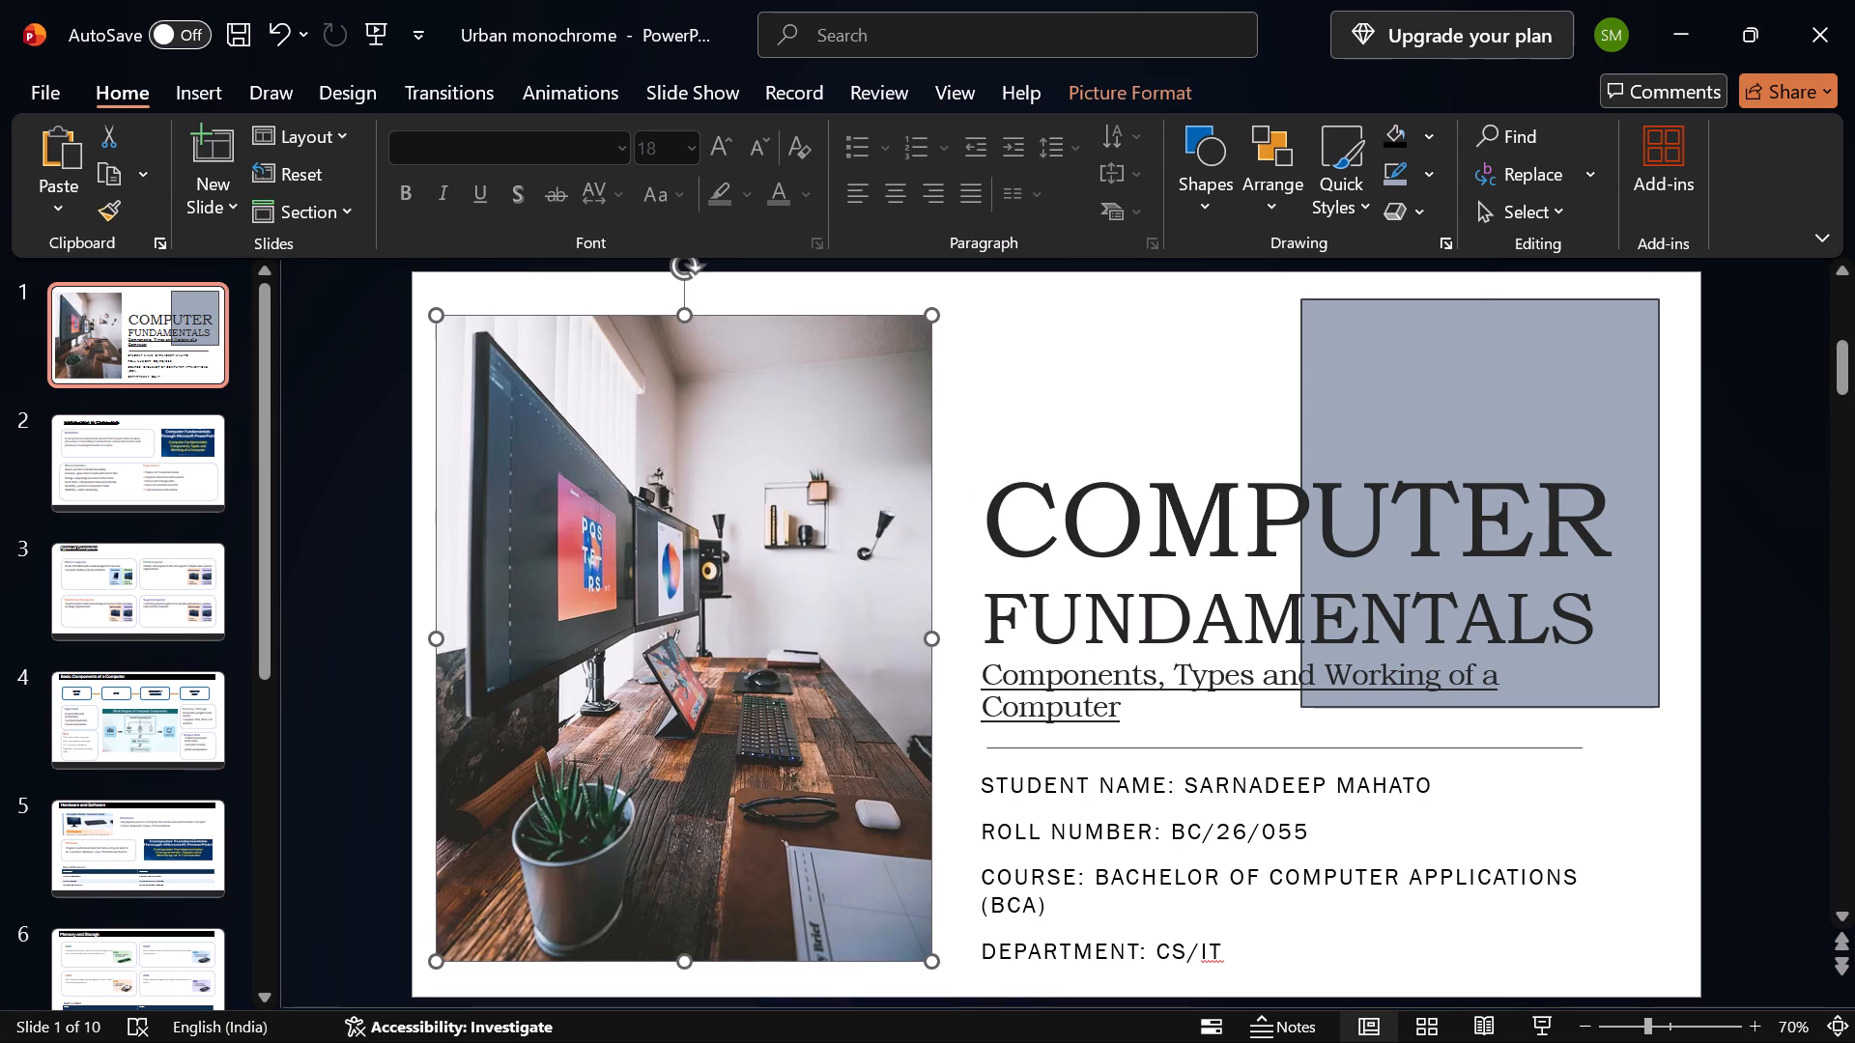
# Widen the rectangle leftward so it spans behind the whole title and reaches about the middle of the desk photo.
pyautogui.click(1441, 392)
pyautogui.moveTo(1295, 504); pyautogui.dragTo(661, 526)
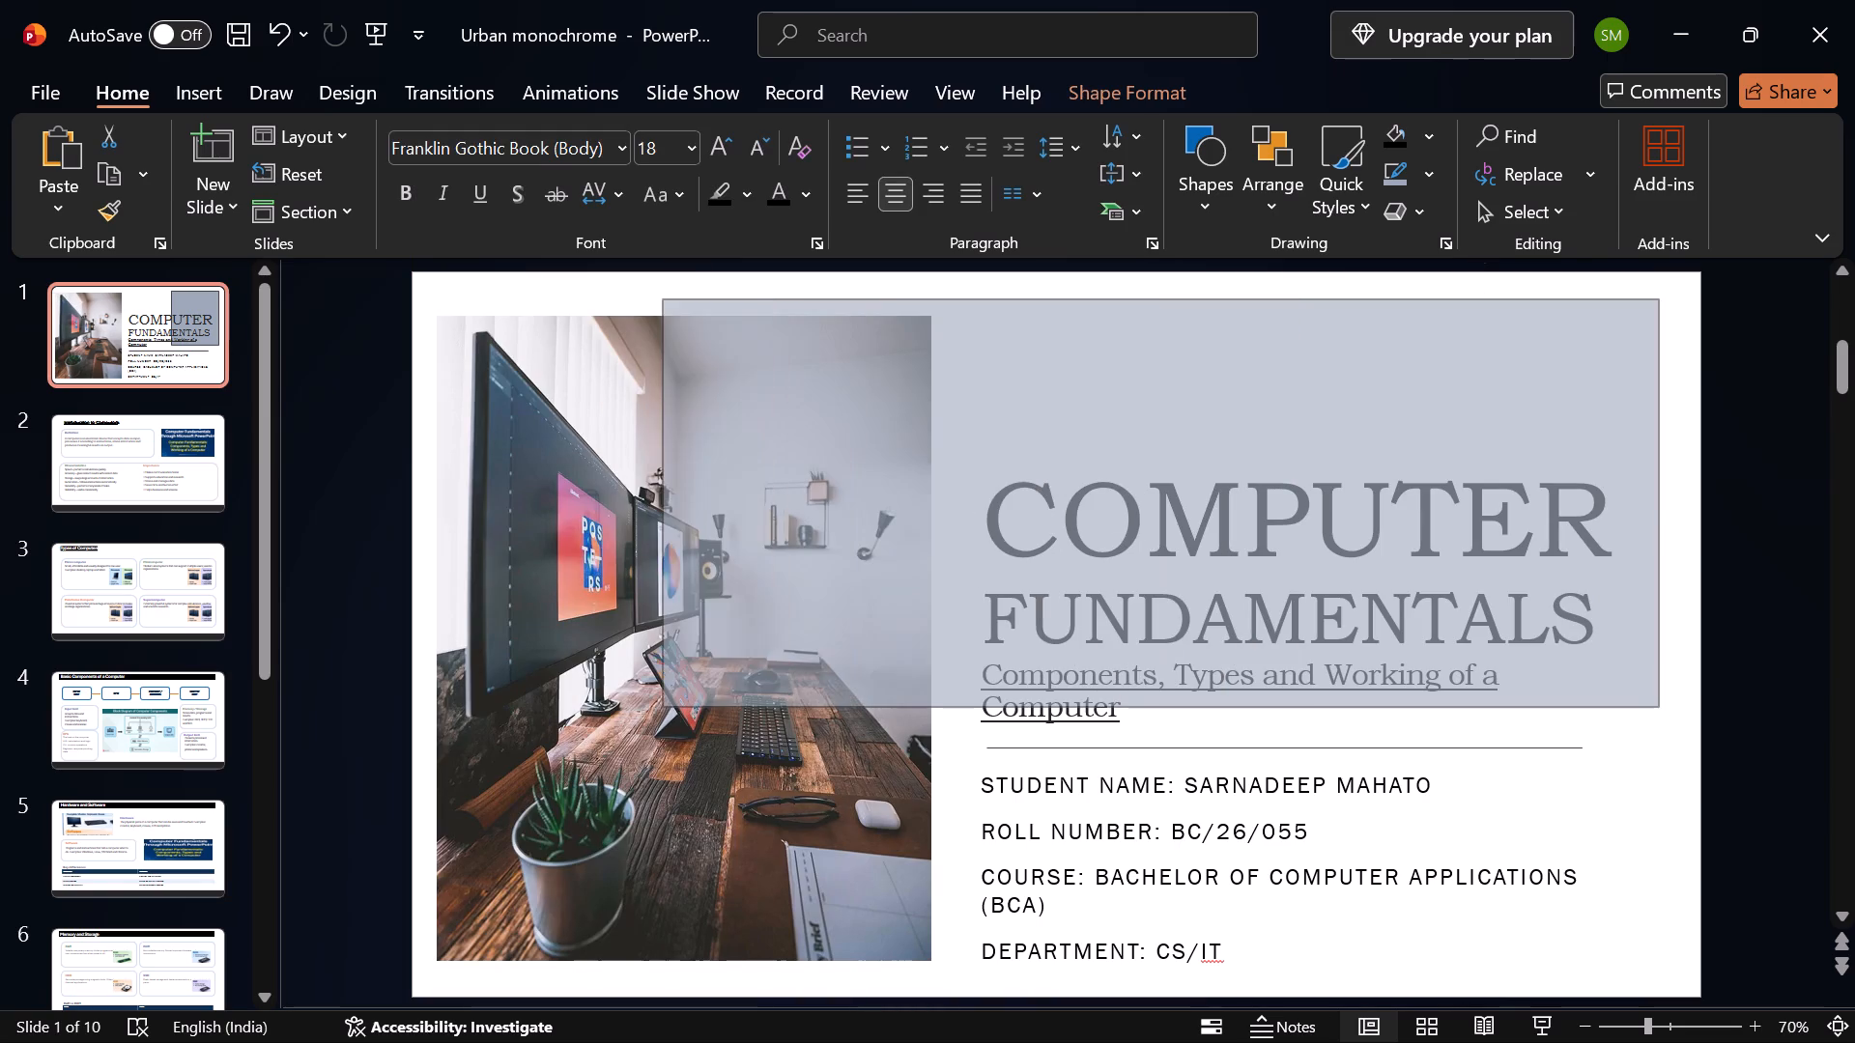
pyautogui.moveTo(661, 526); pyautogui.dragTo(665, 526)
pyautogui.moveTo(1101, 536); pyautogui.dragTo(1103, 600)
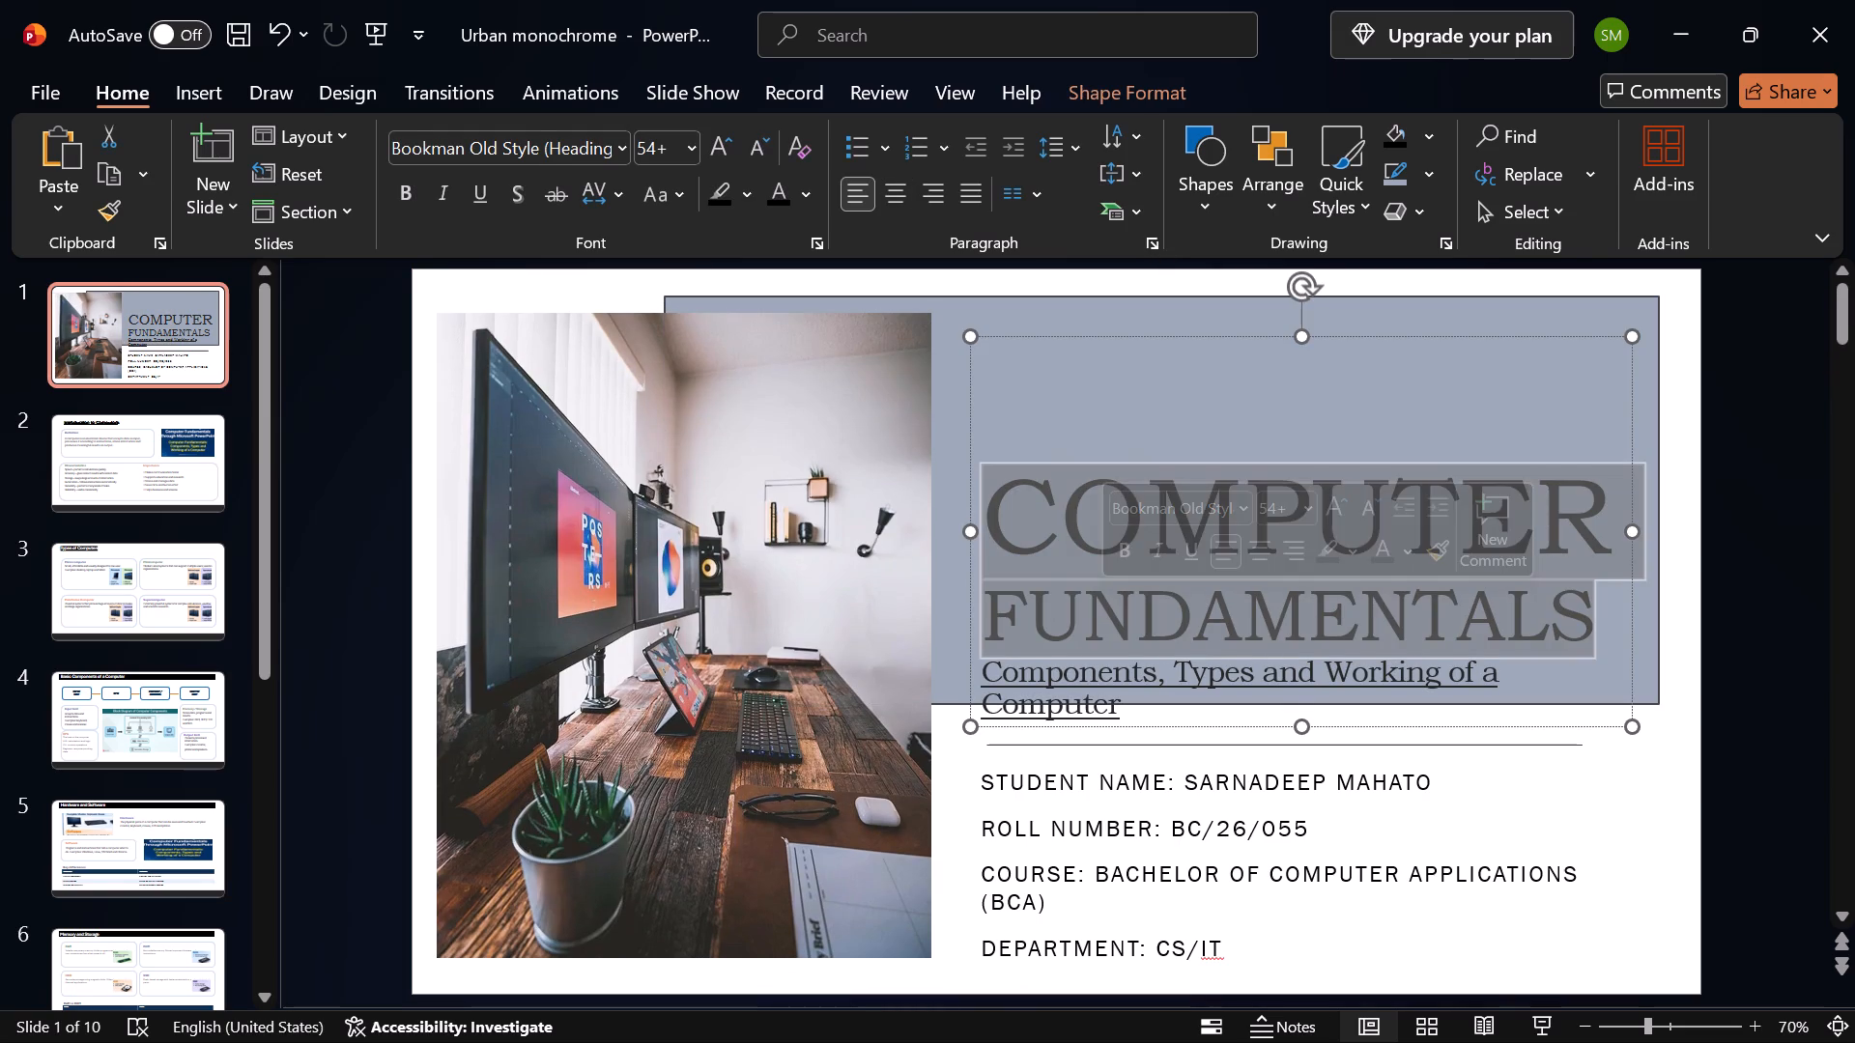
# Nudge the blue-grey rectangle inward and up, and extend its lower edge to just above the student name line.
pyautogui.click(1432, 321)
pyautogui.moveTo(1511, 321); pyautogui.dragTo(1501, 321)
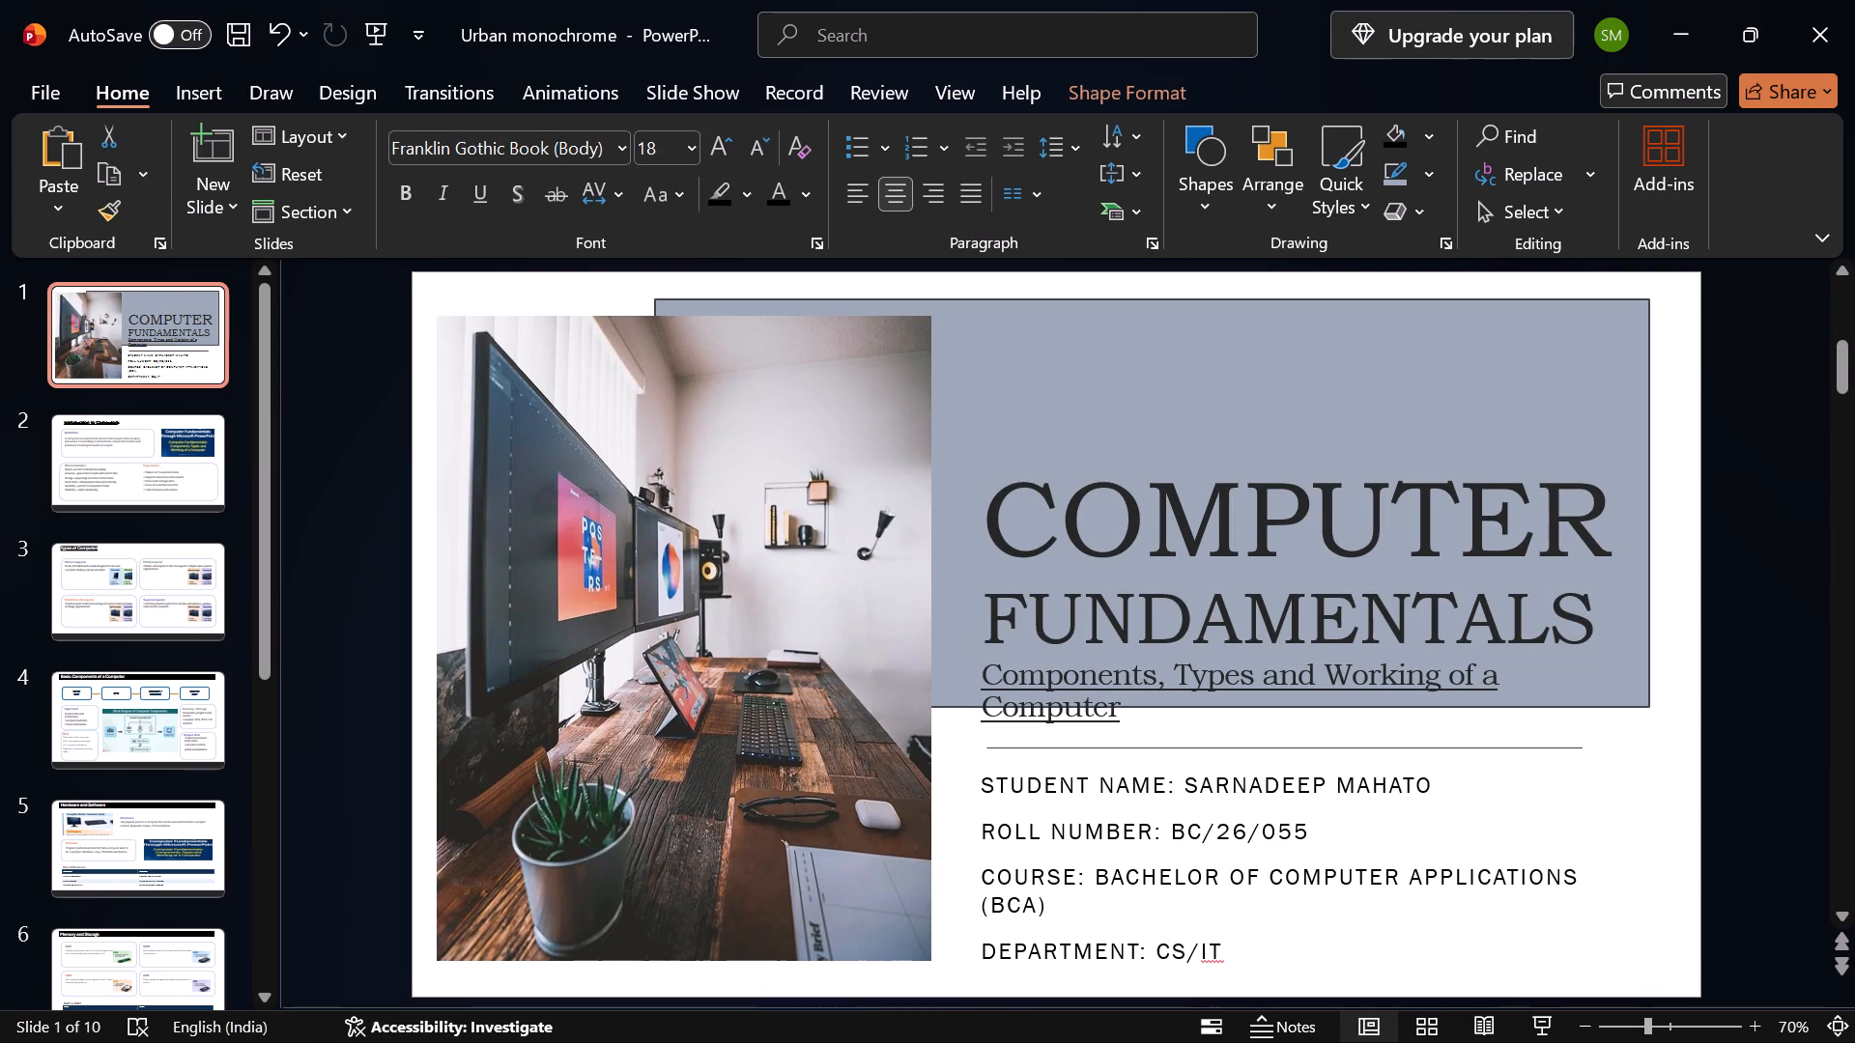
pyautogui.moveTo(1501, 321); pyautogui.dragTo(1501, 314)
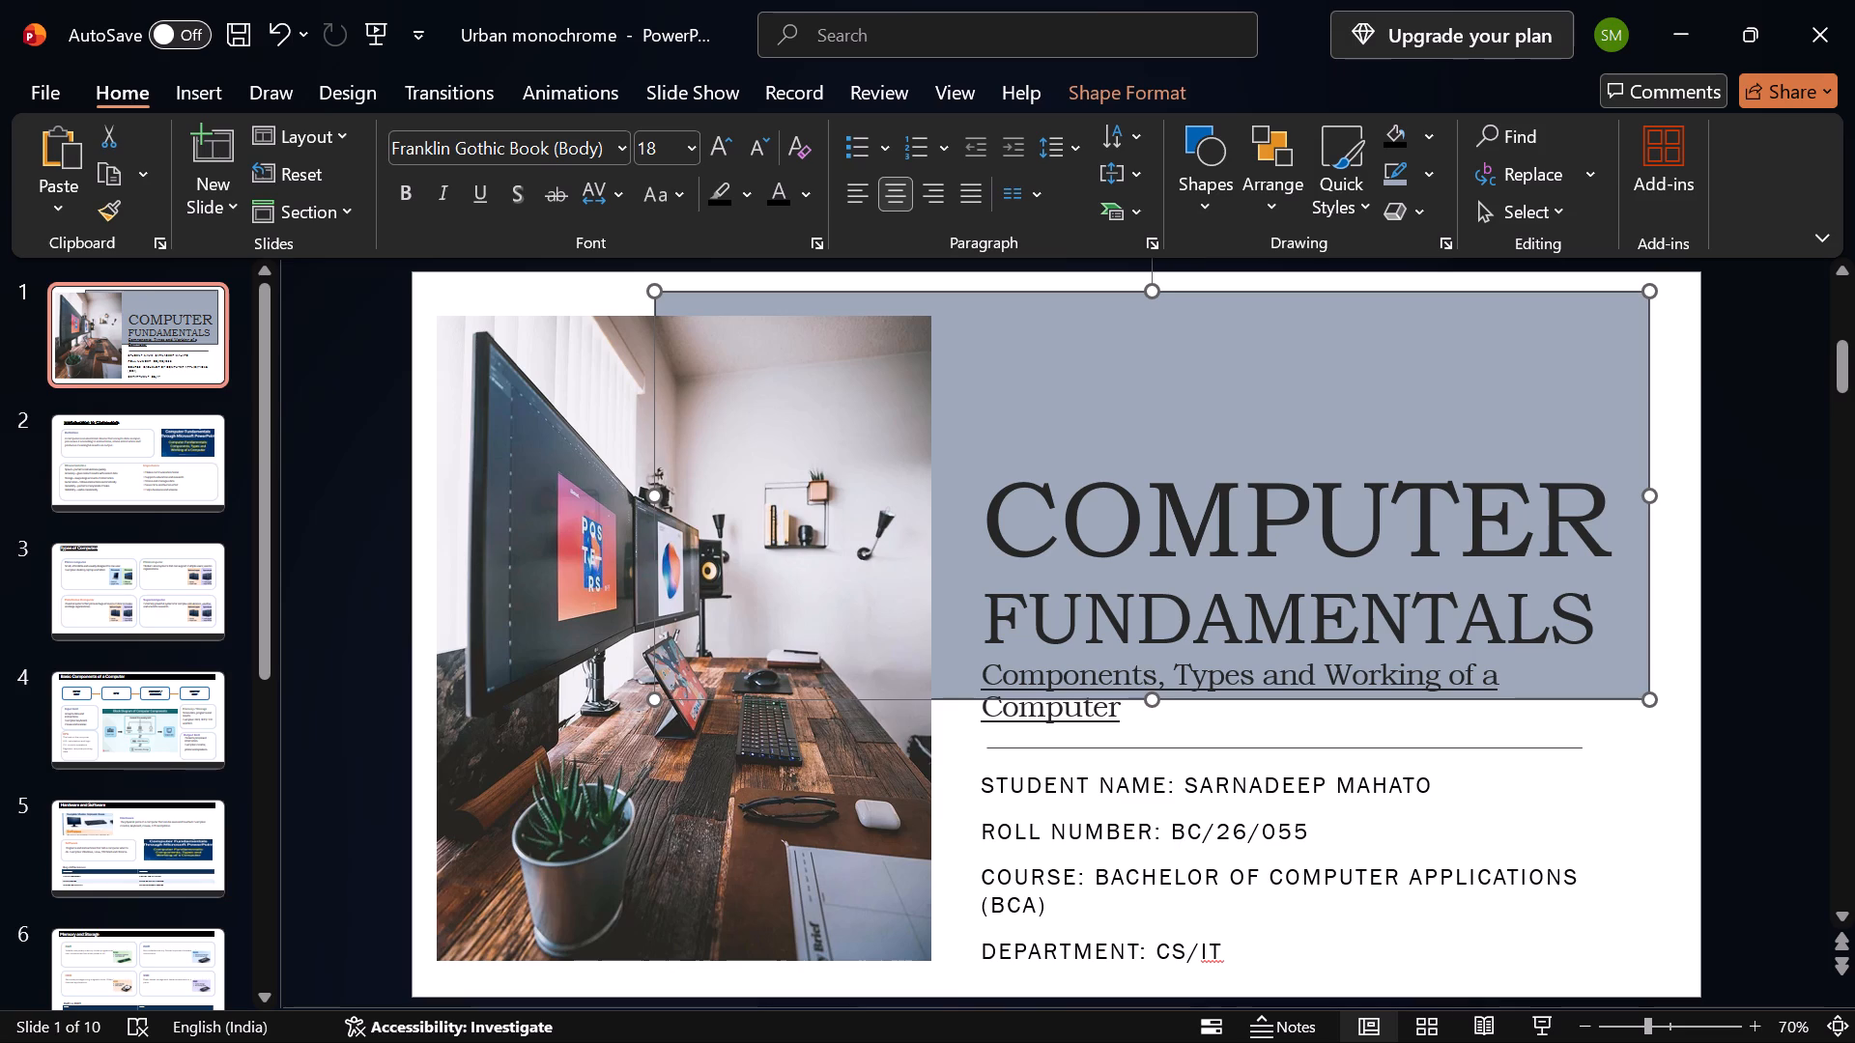
pyautogui.moveTo(1147, 696); pyautogui.dragTo(1137, 782)
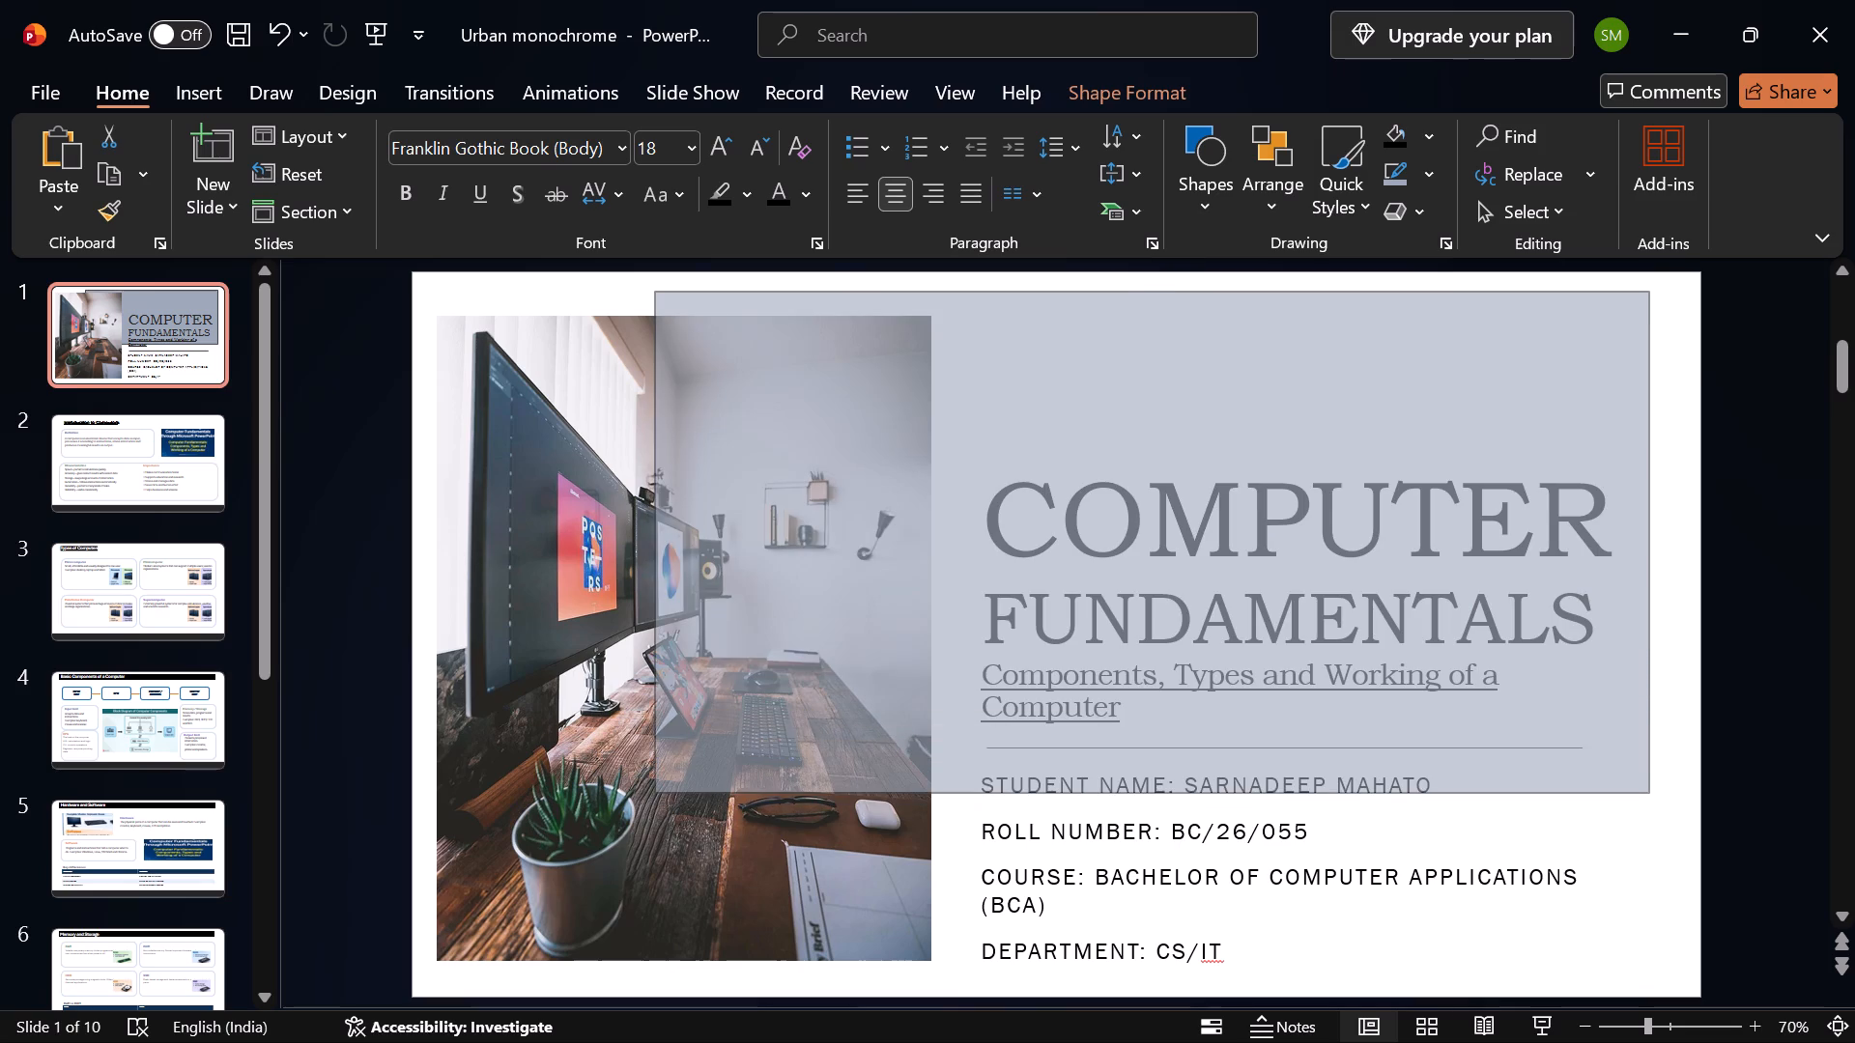
pyautogui.moveTo(1137, 782); pyautogui.dragTo(1137, 778)
pyautogui.click(1633, 858)
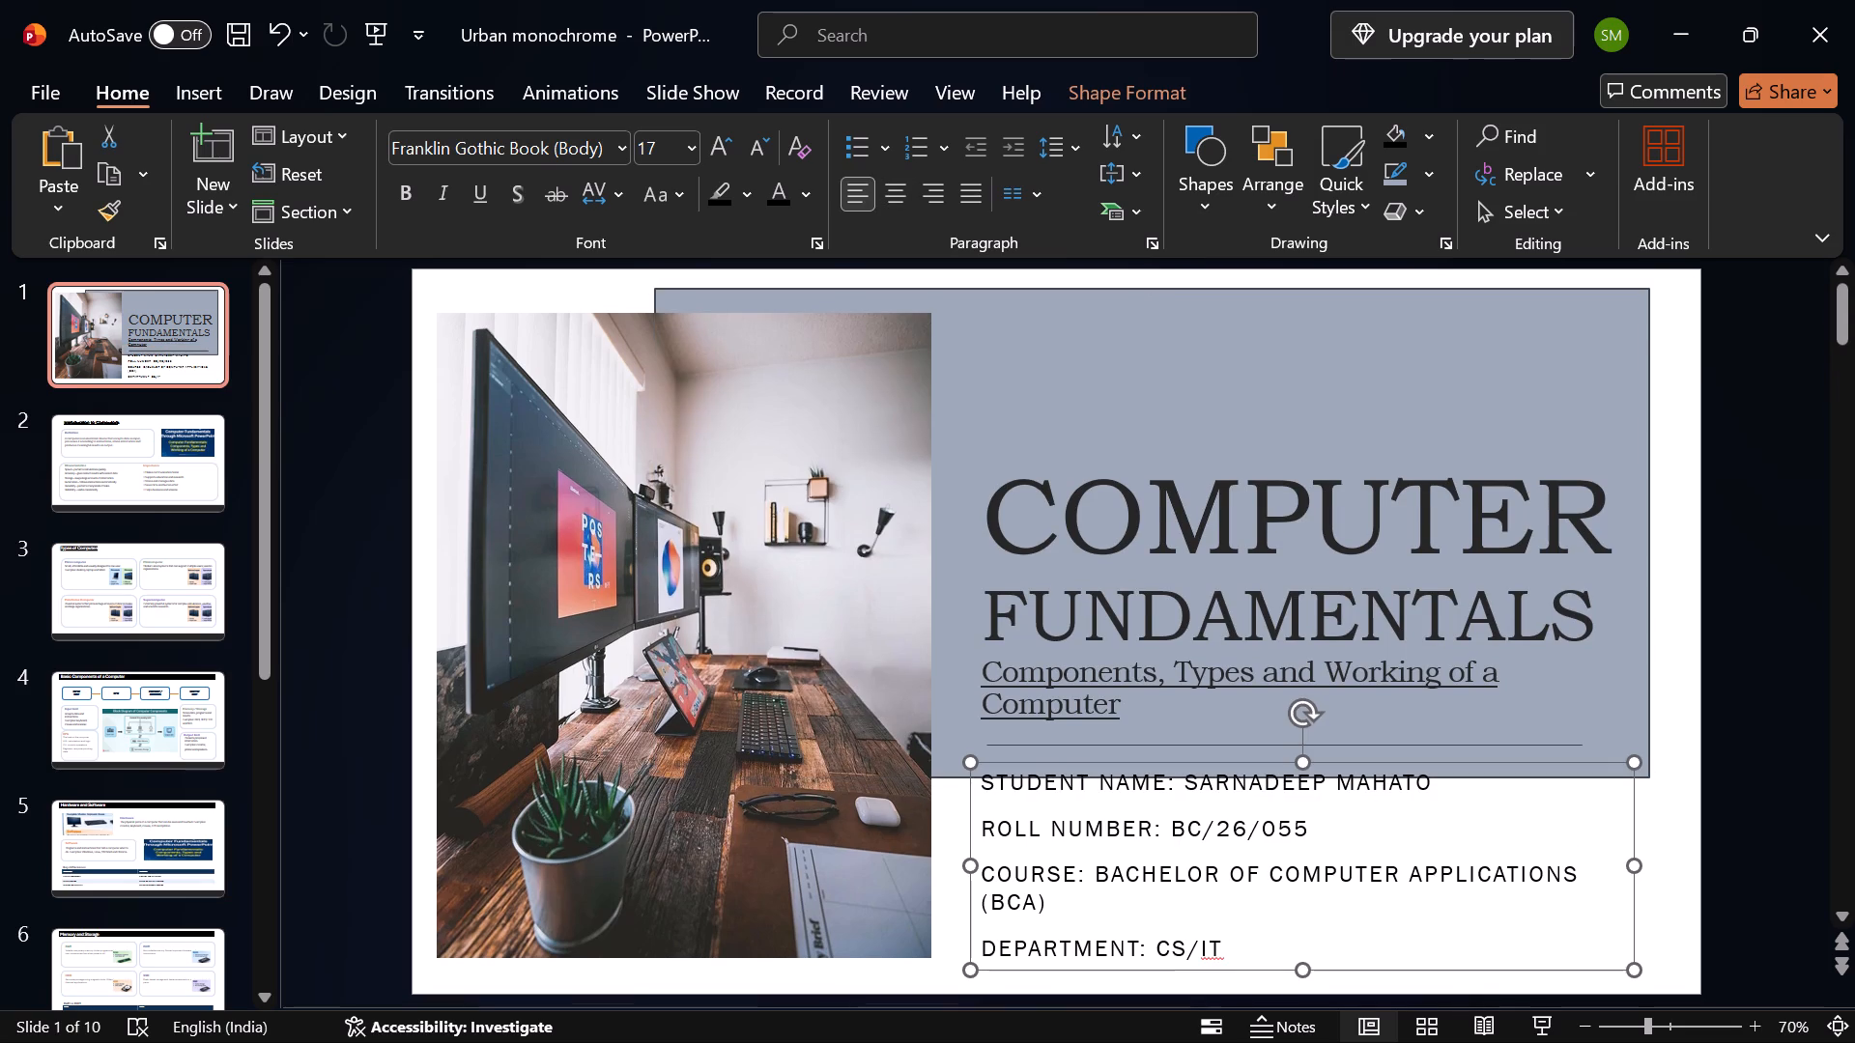
pyautogui.click(1581, 653)
pyautogui.click(1635, 758)
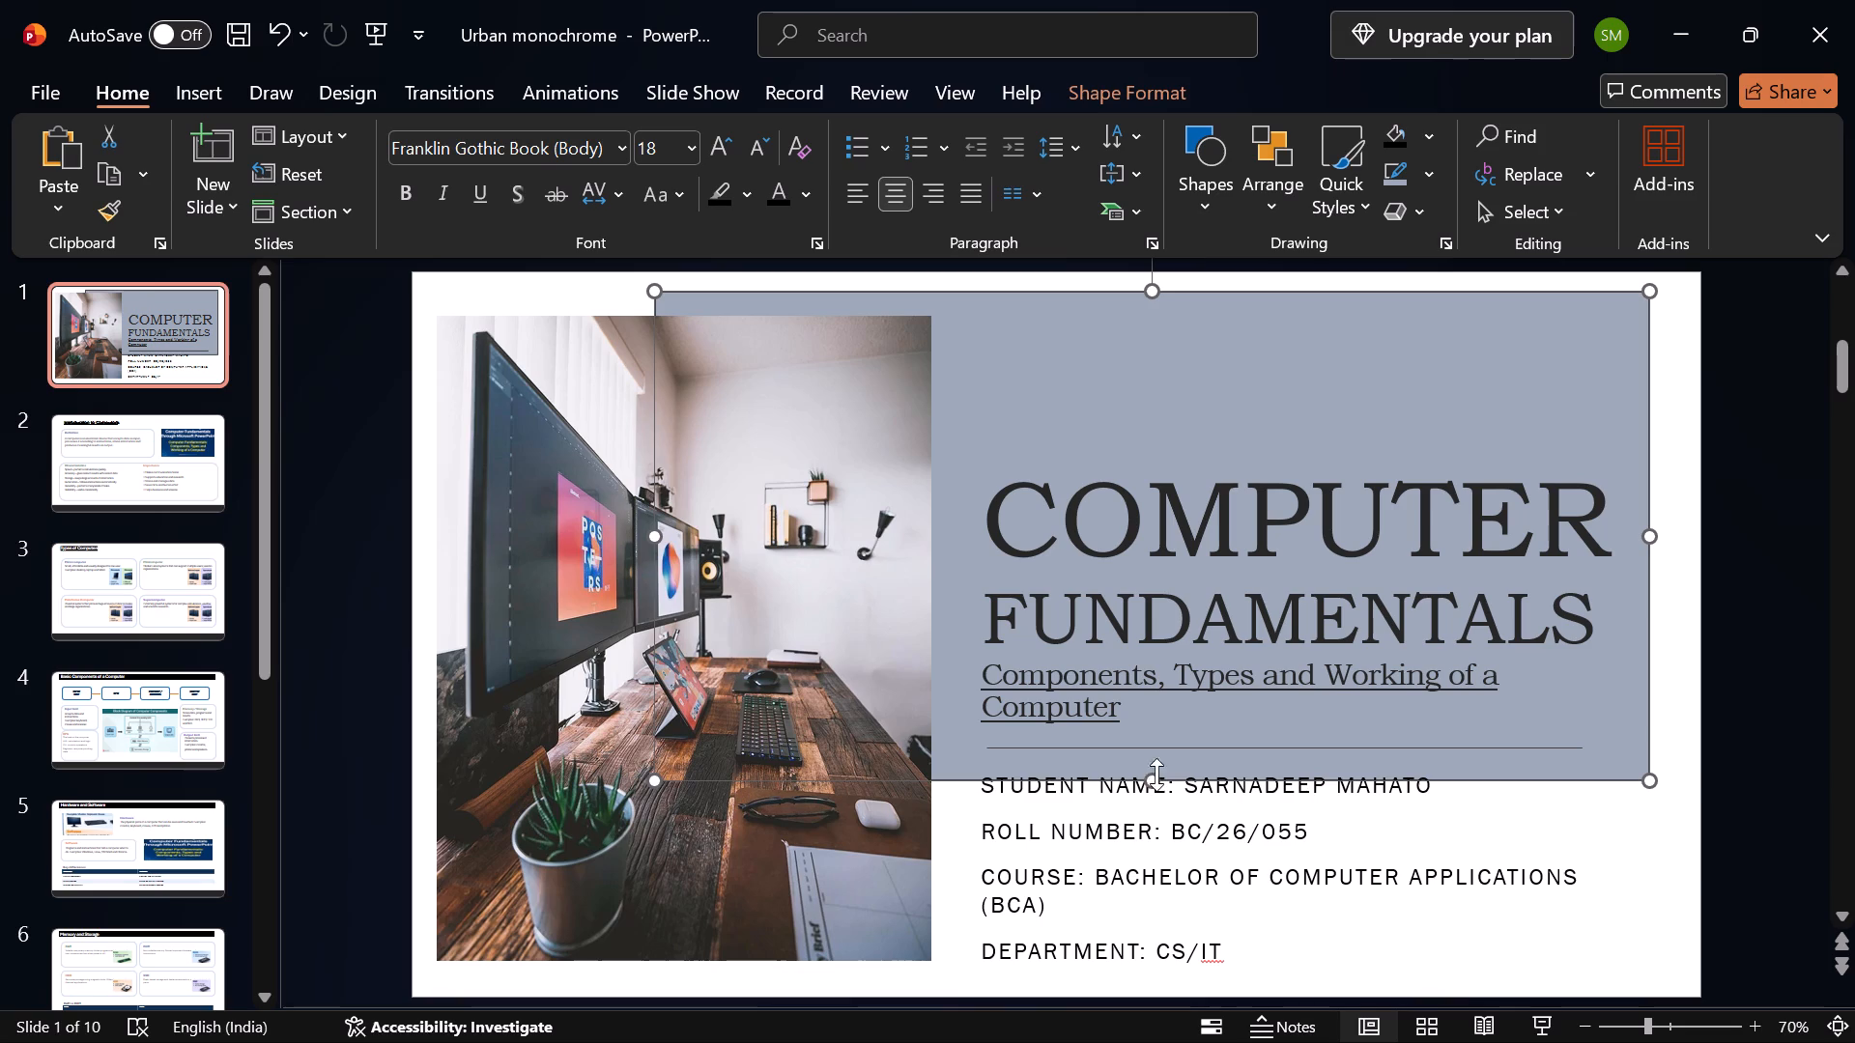
pyautogui.moveTo(1152, 781); pyautogui.dragTo(1152, 764)
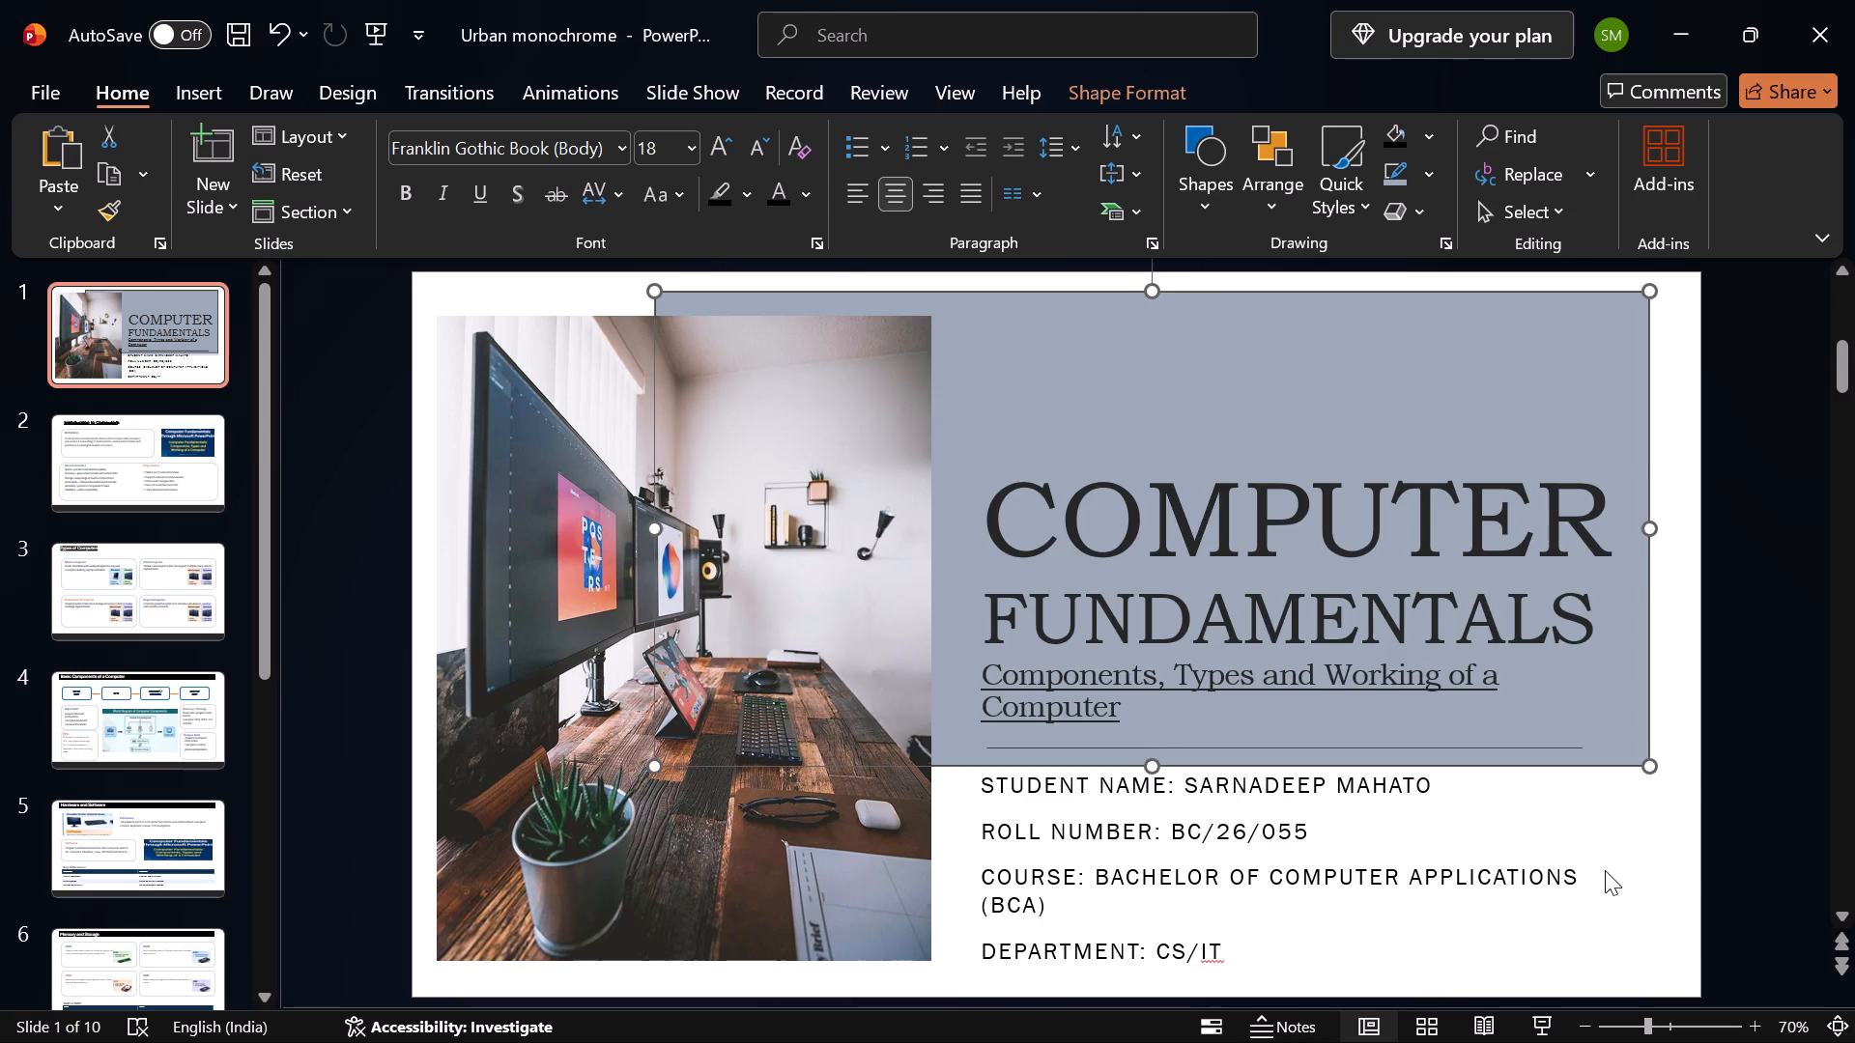
# Draw a second rectangle about 7.61 cm high and 24.16 cm wide across the student details and lower desk photo.
pyautogui.click(1196, 156)
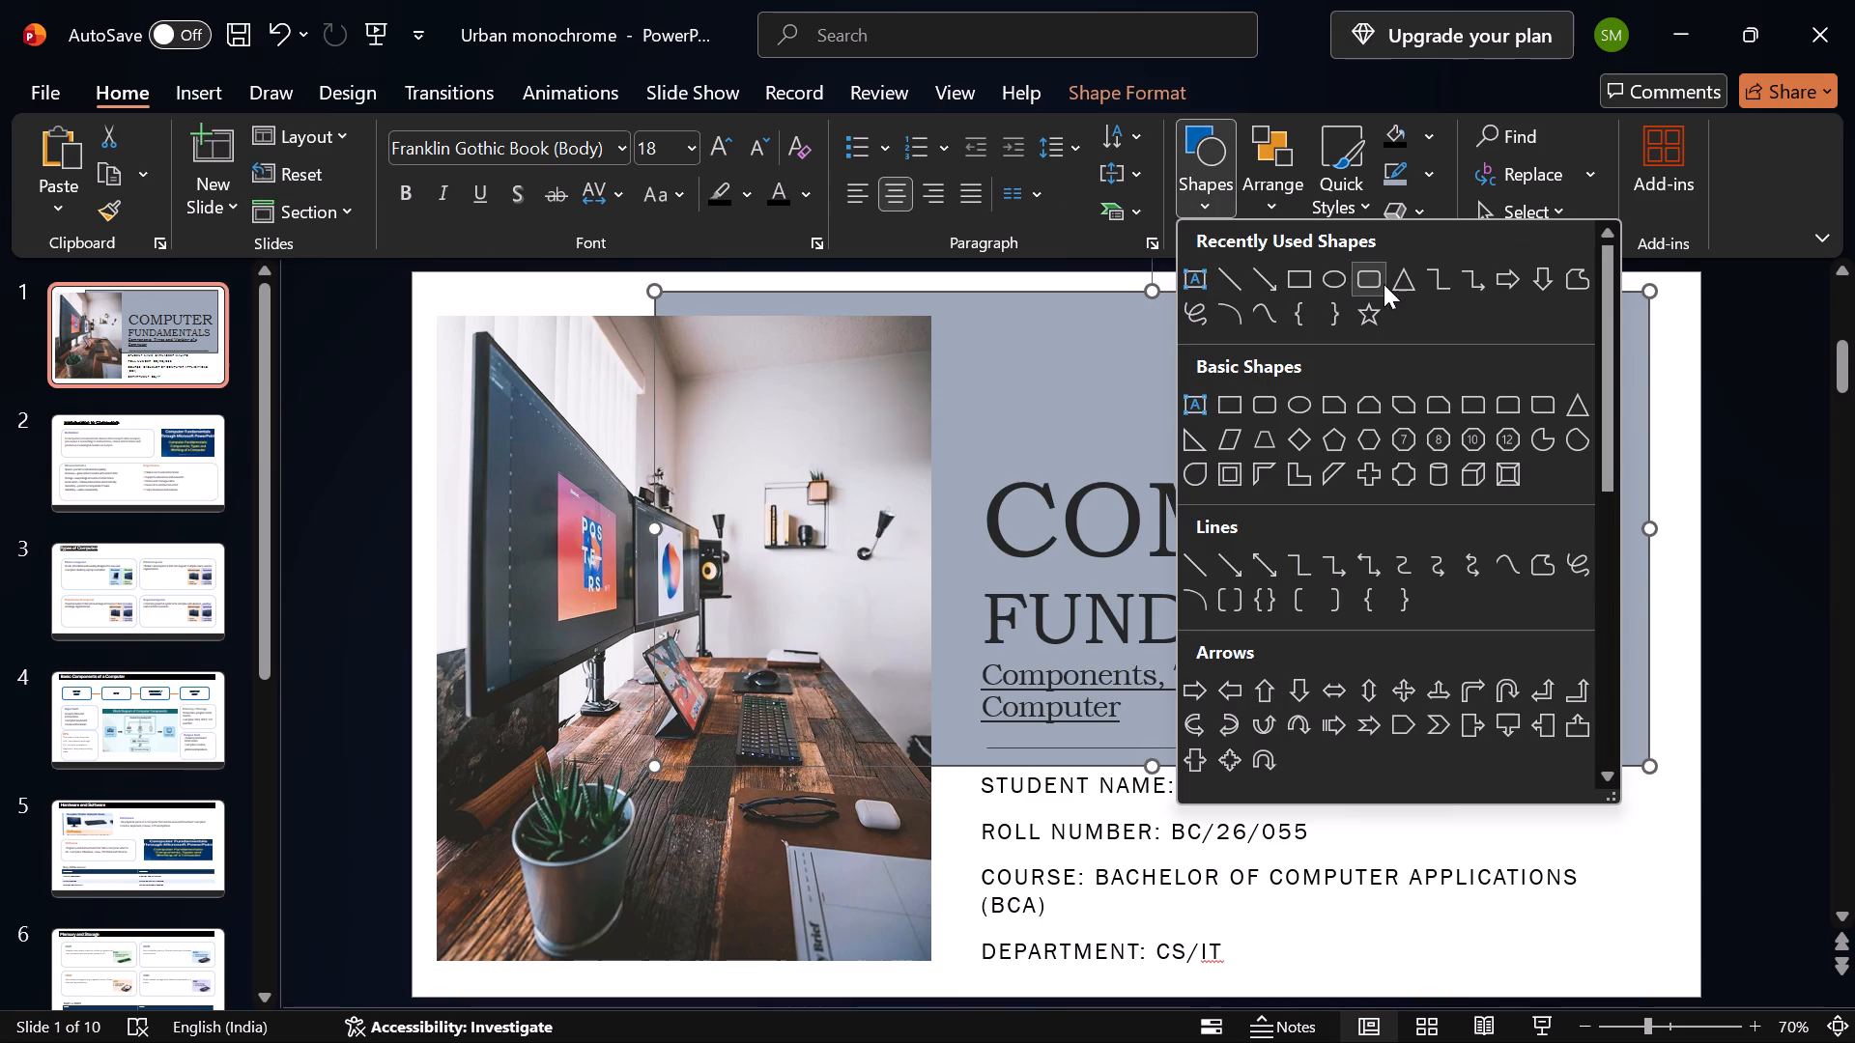
pyautogui.click(1298, 276)
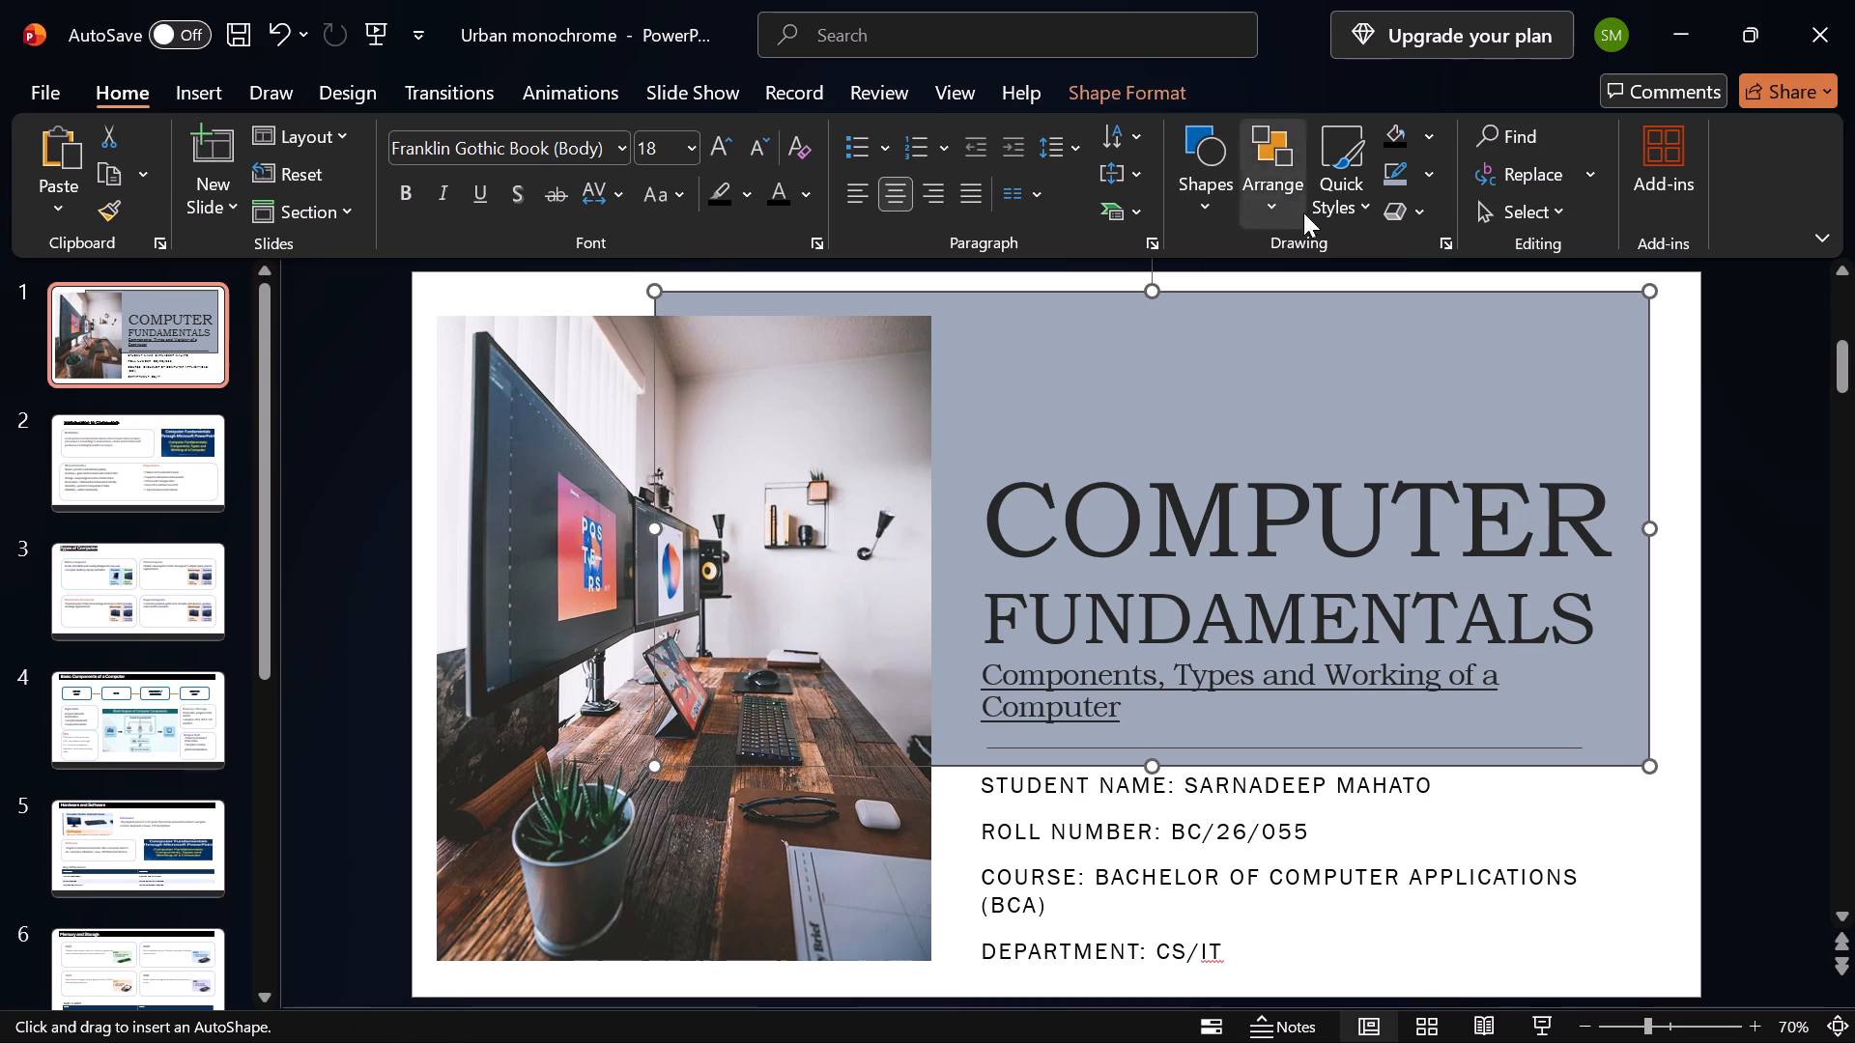
pyautogui.moveTo(780, 788); pyautogui.dragTo(1579, 931)
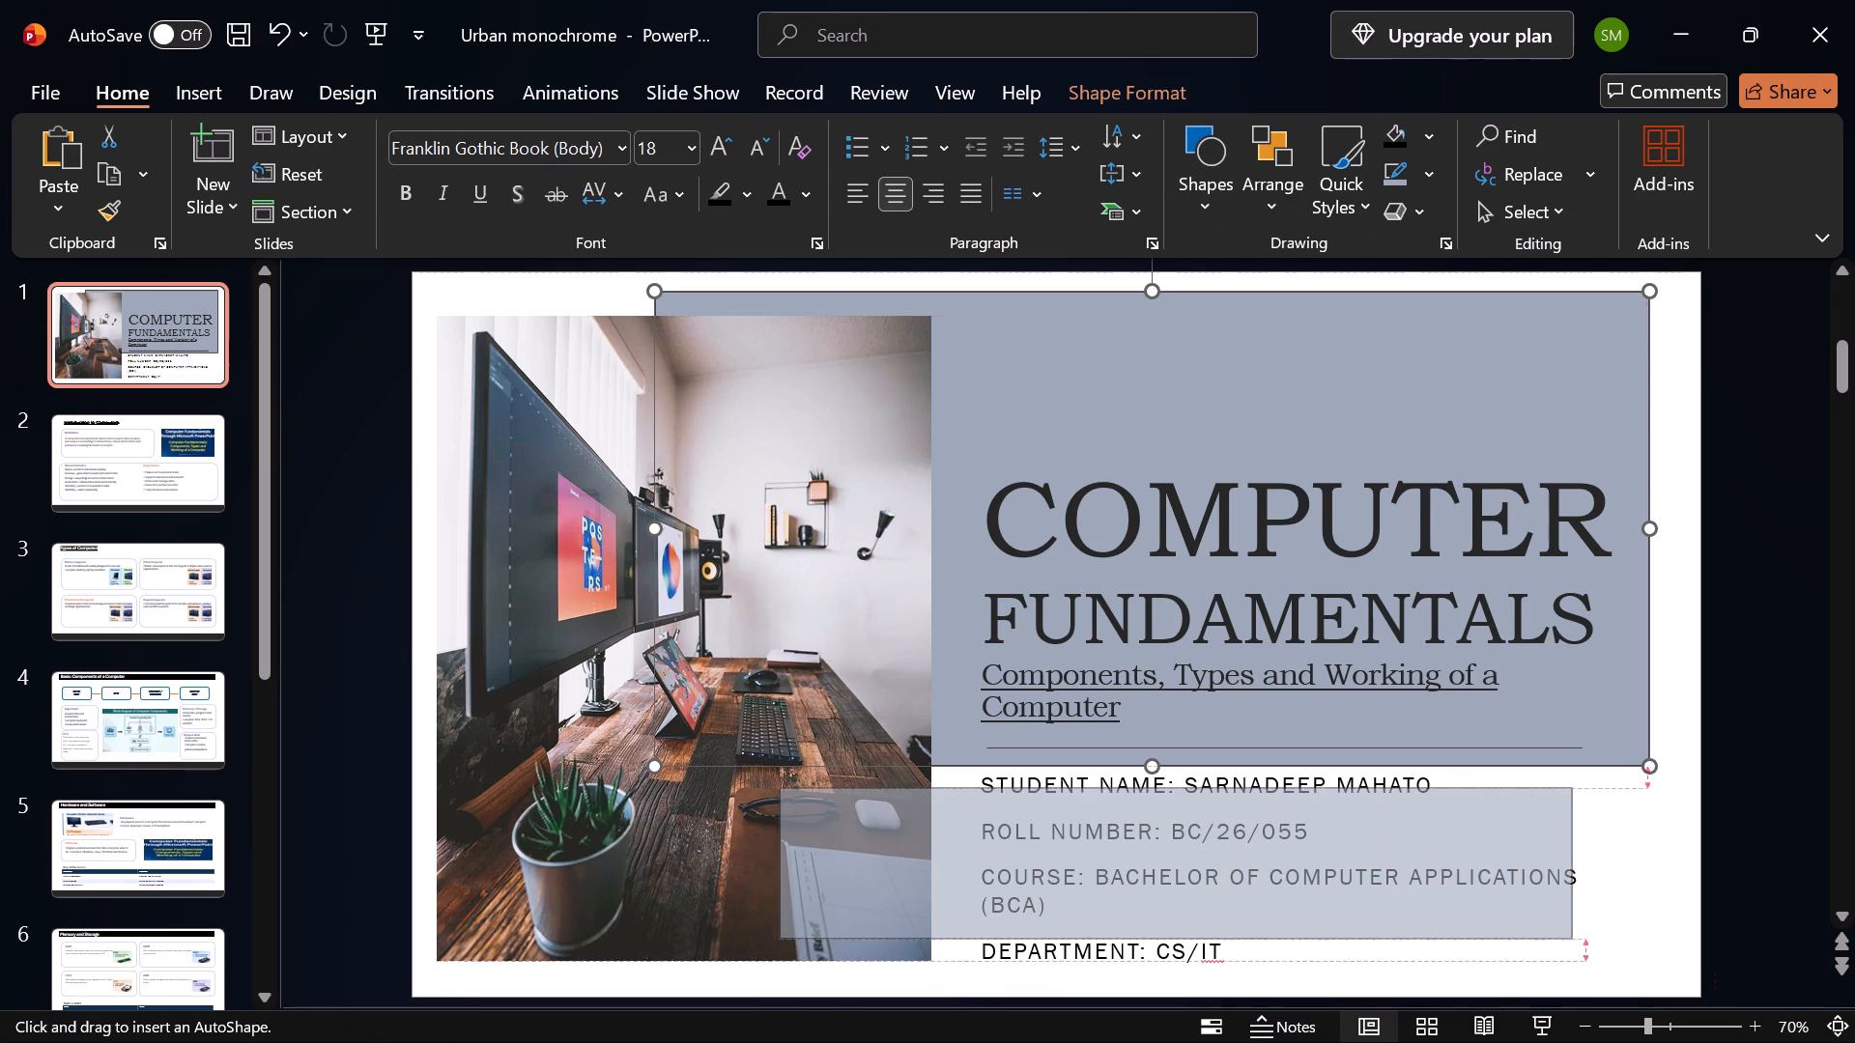
pyautogui.moveTo(1579, 931); pyautogui.dragTo(1611, 974)
pyautogui.moveTo(1197, 920); pyautogui.dragTo(1101, 814)
pyautogui.moveTo(1105, 867); pyautogui.dragTo(1106, 988)
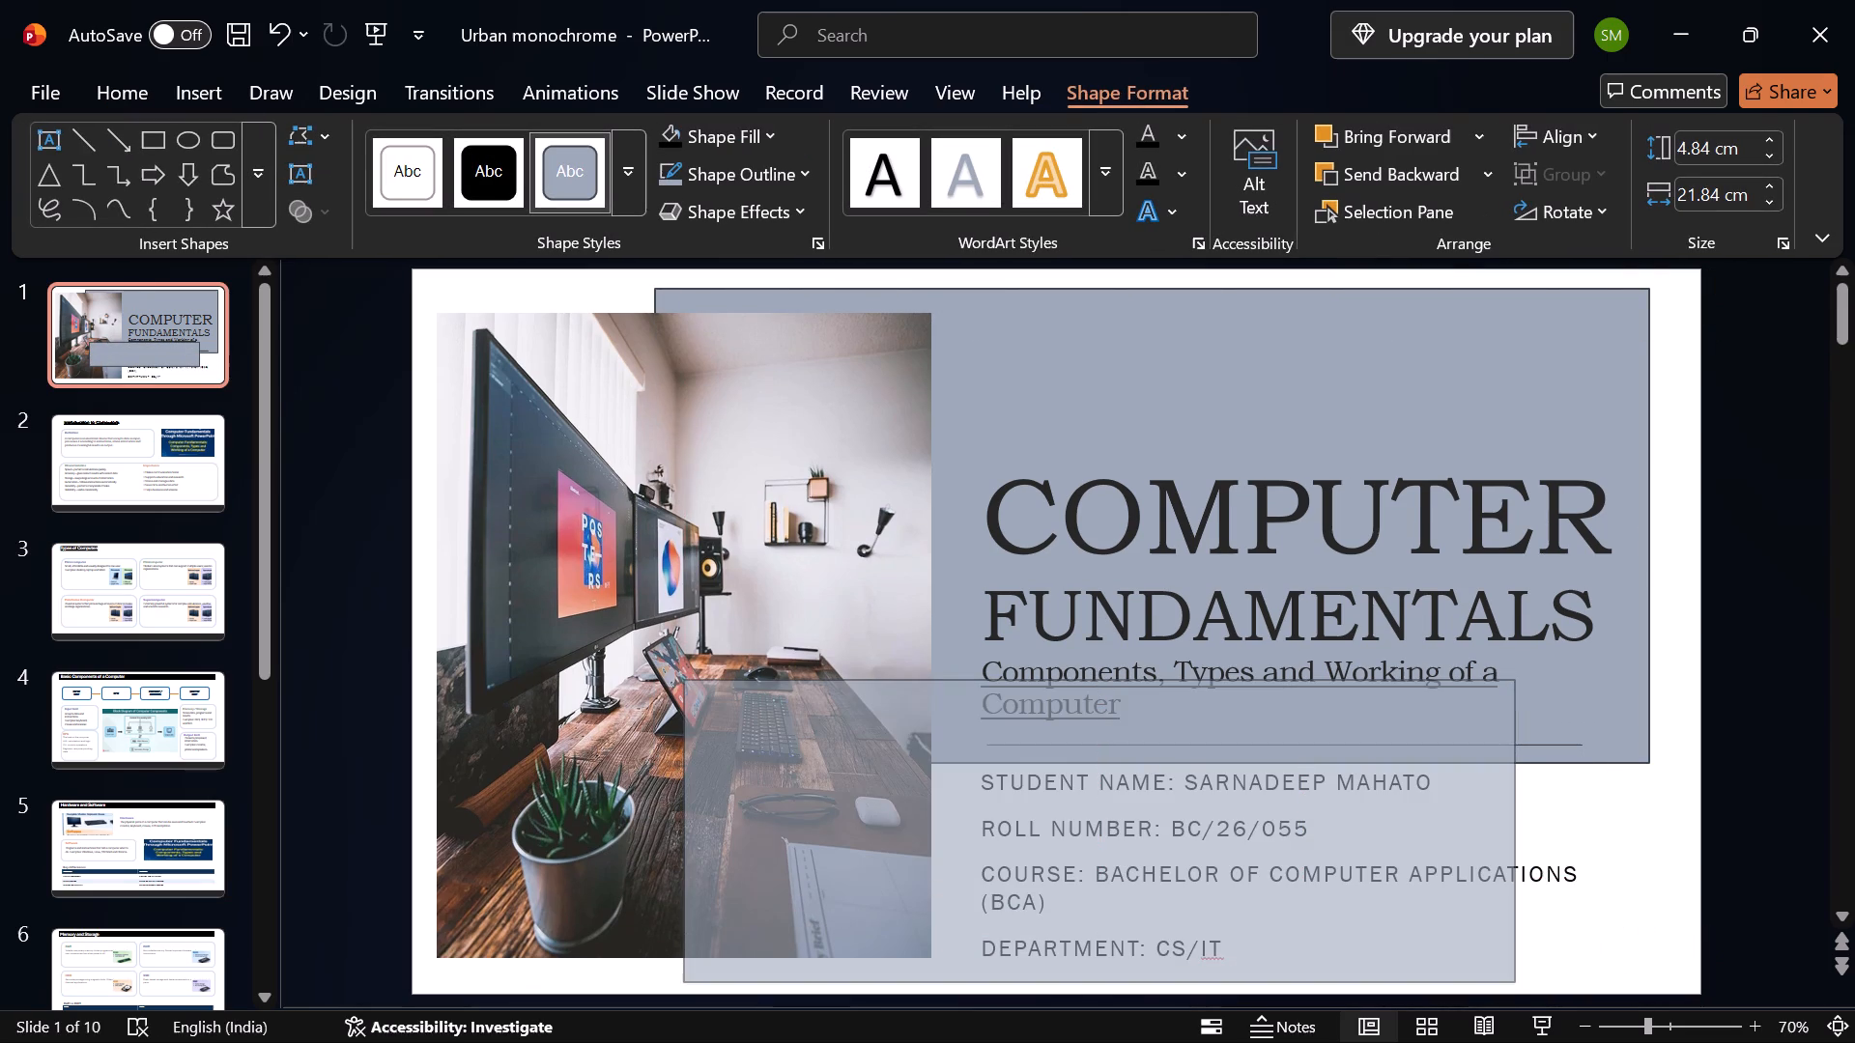
pyautogui.moveTo(1106, 988); pyautogui.dragTo(1106, 969)
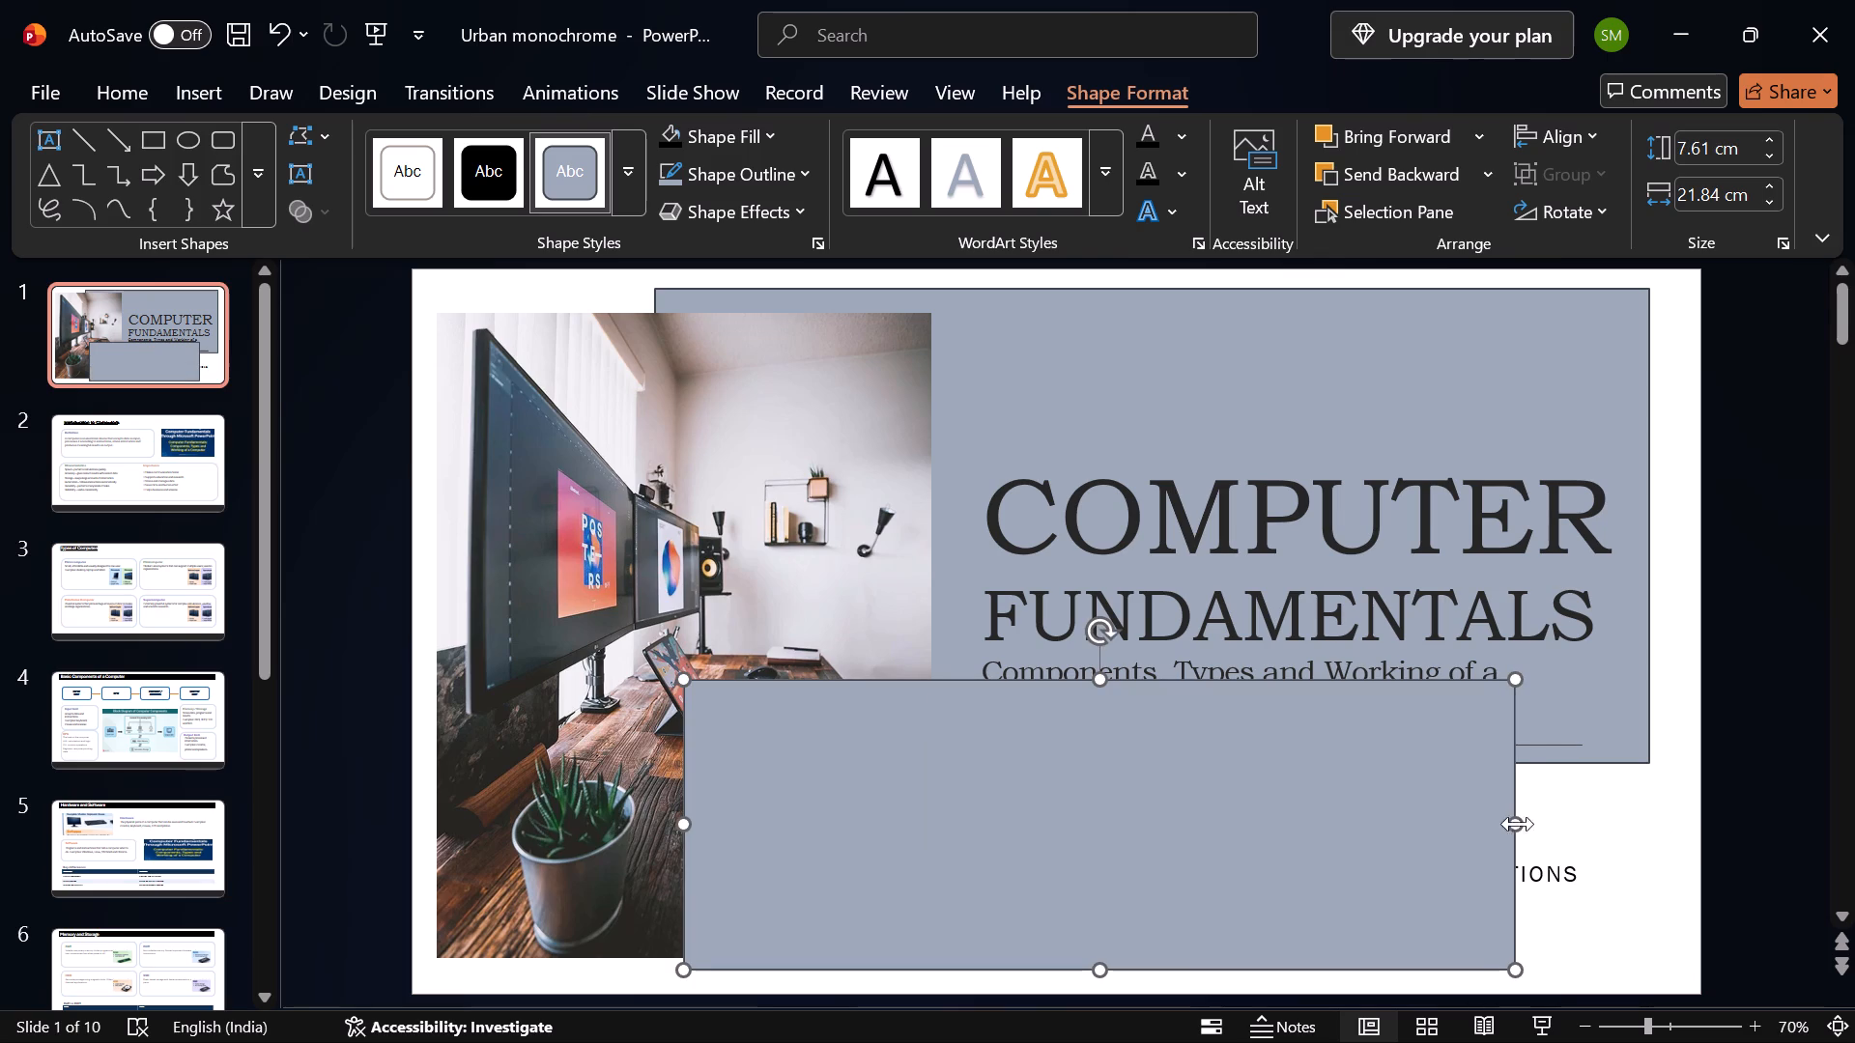
pyautogui.moveTo(1508, 829); pyautogui.dragTo(1603, 832)
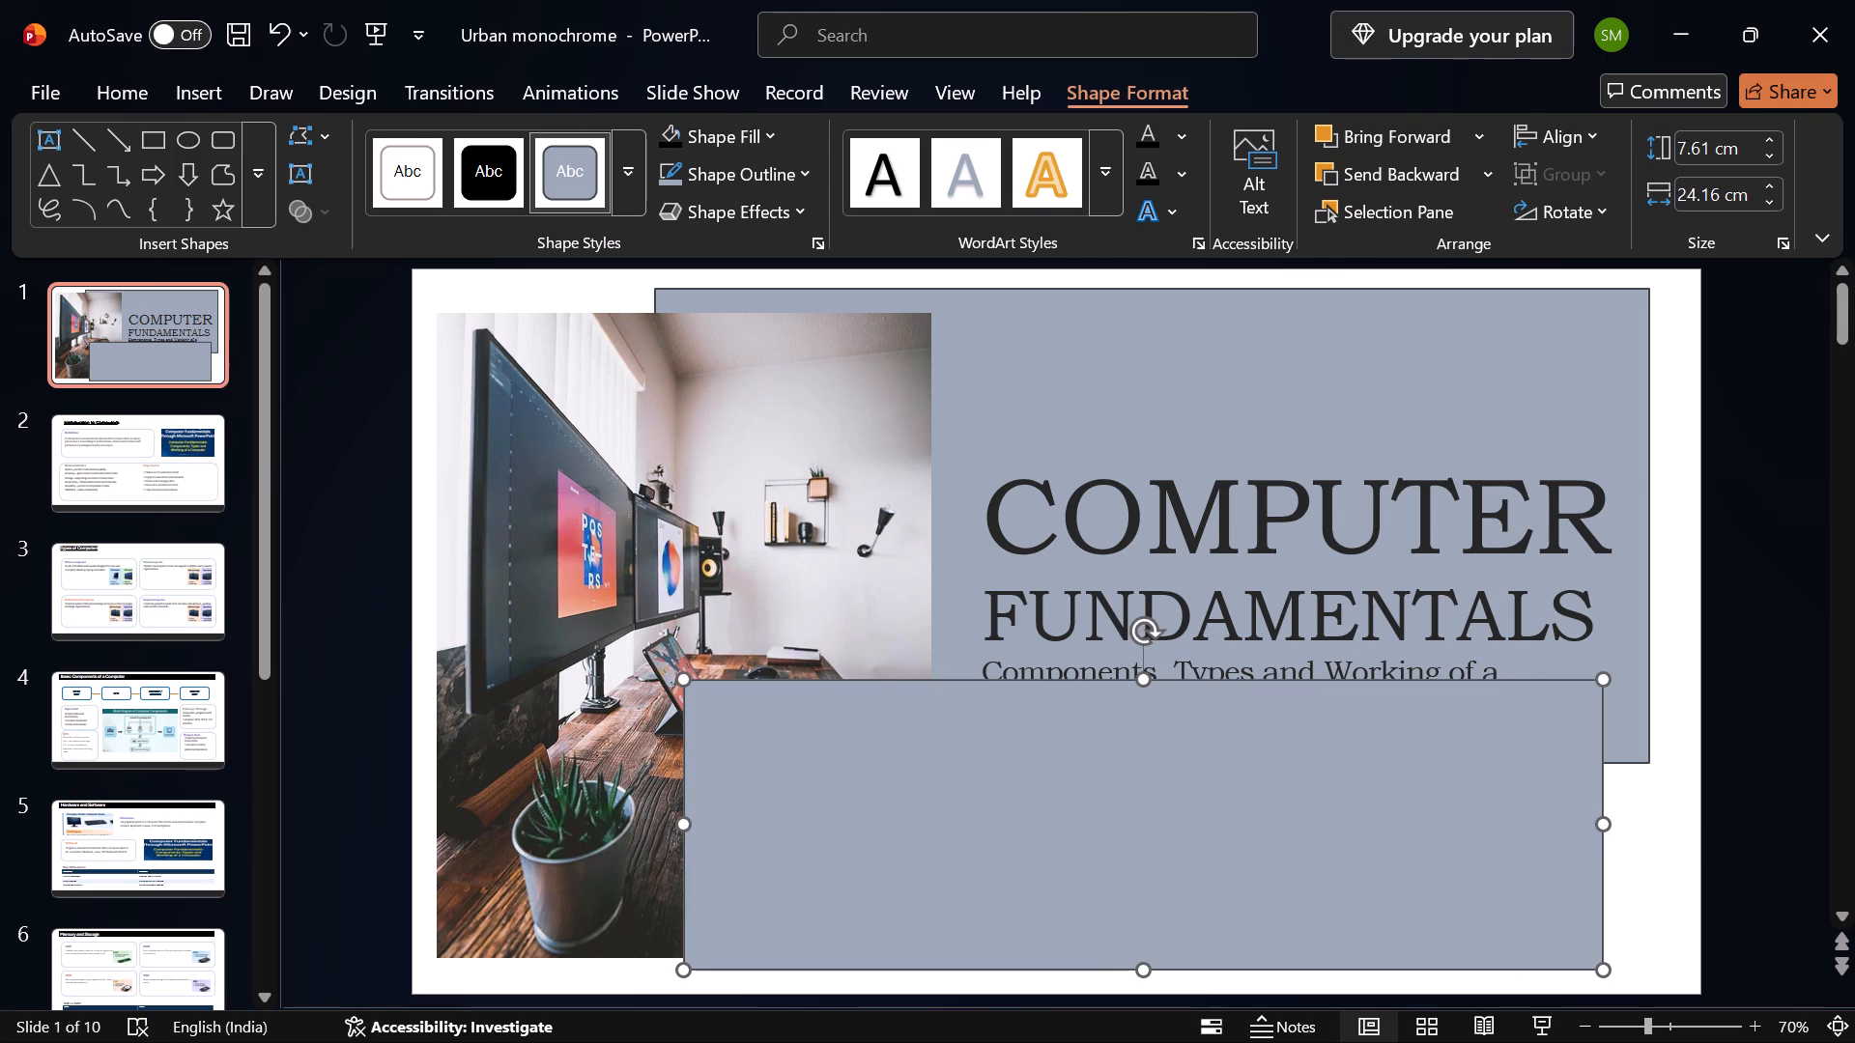
# Apply the solid gold theme style with a dark outline to the new rectangle.
pyautogui.click(636, 158)
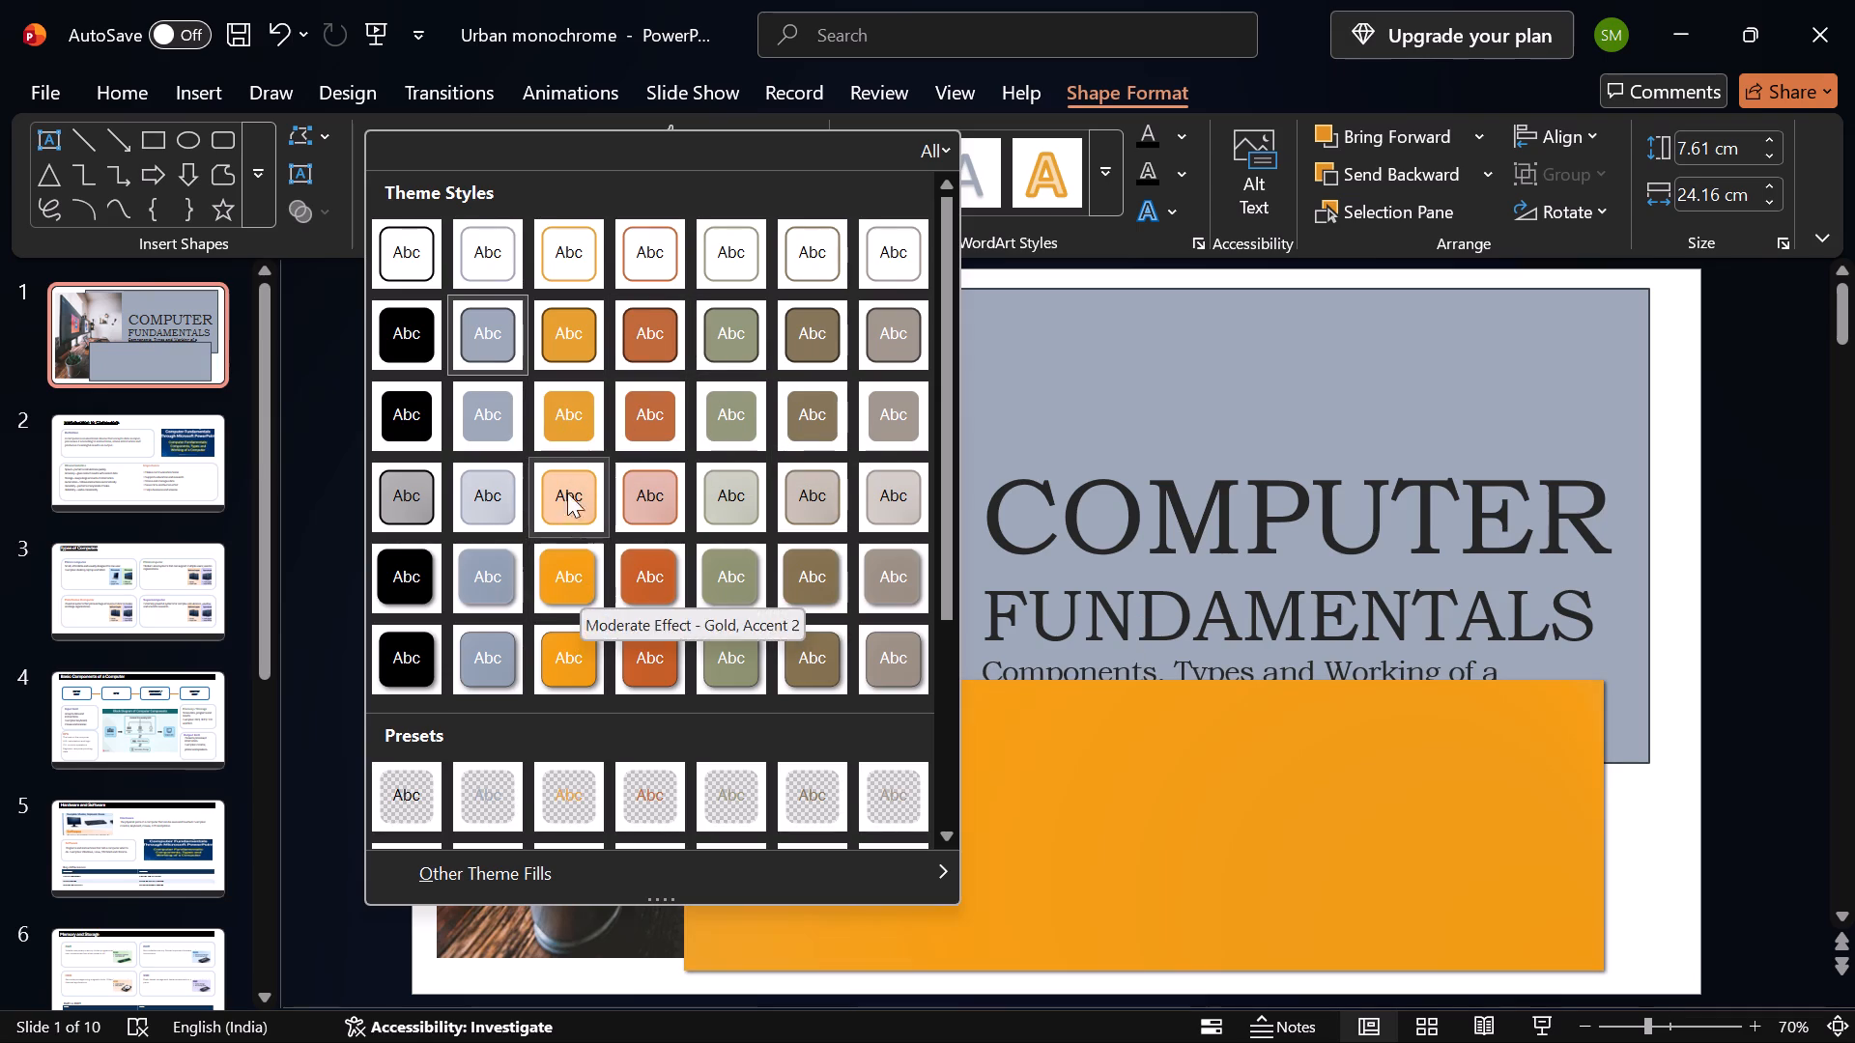
pyautogui.click(569, 339)
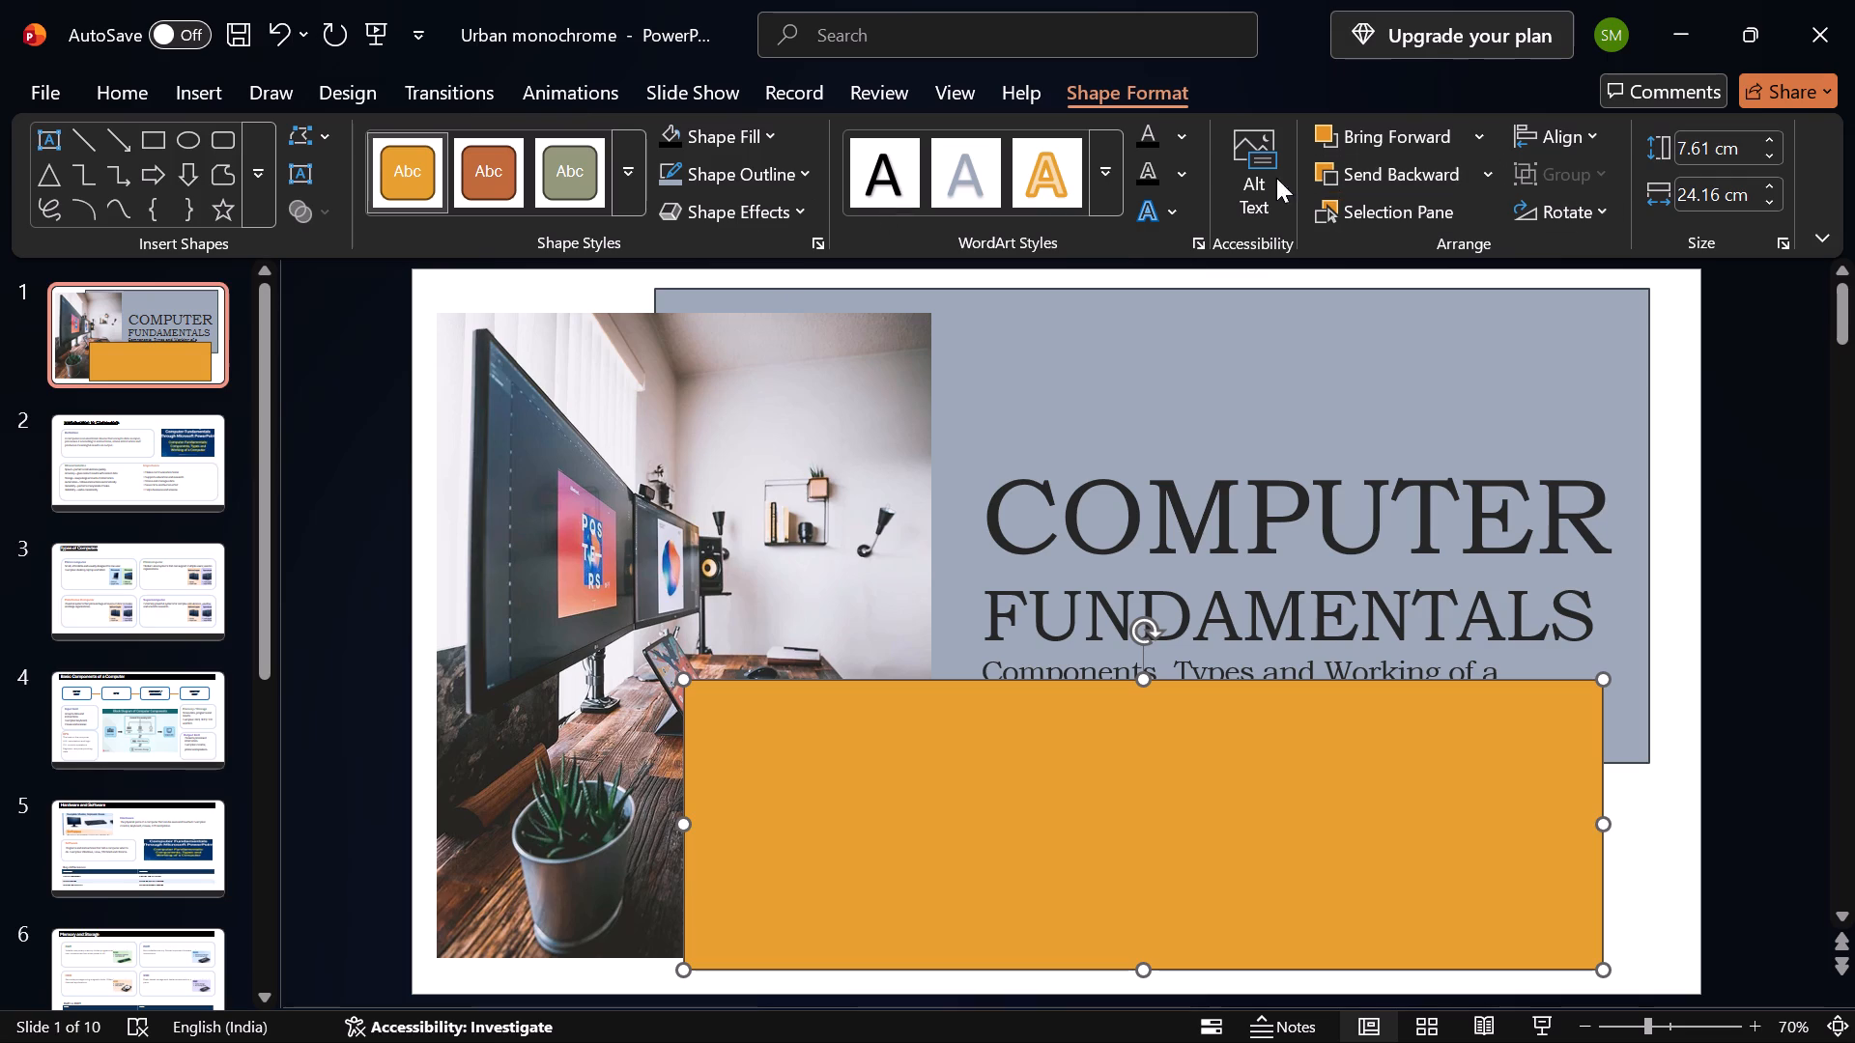
# Send the gold rectangle backward until it sits behind the desk photo and the student details text.
pyautogui.click(1380, 173)
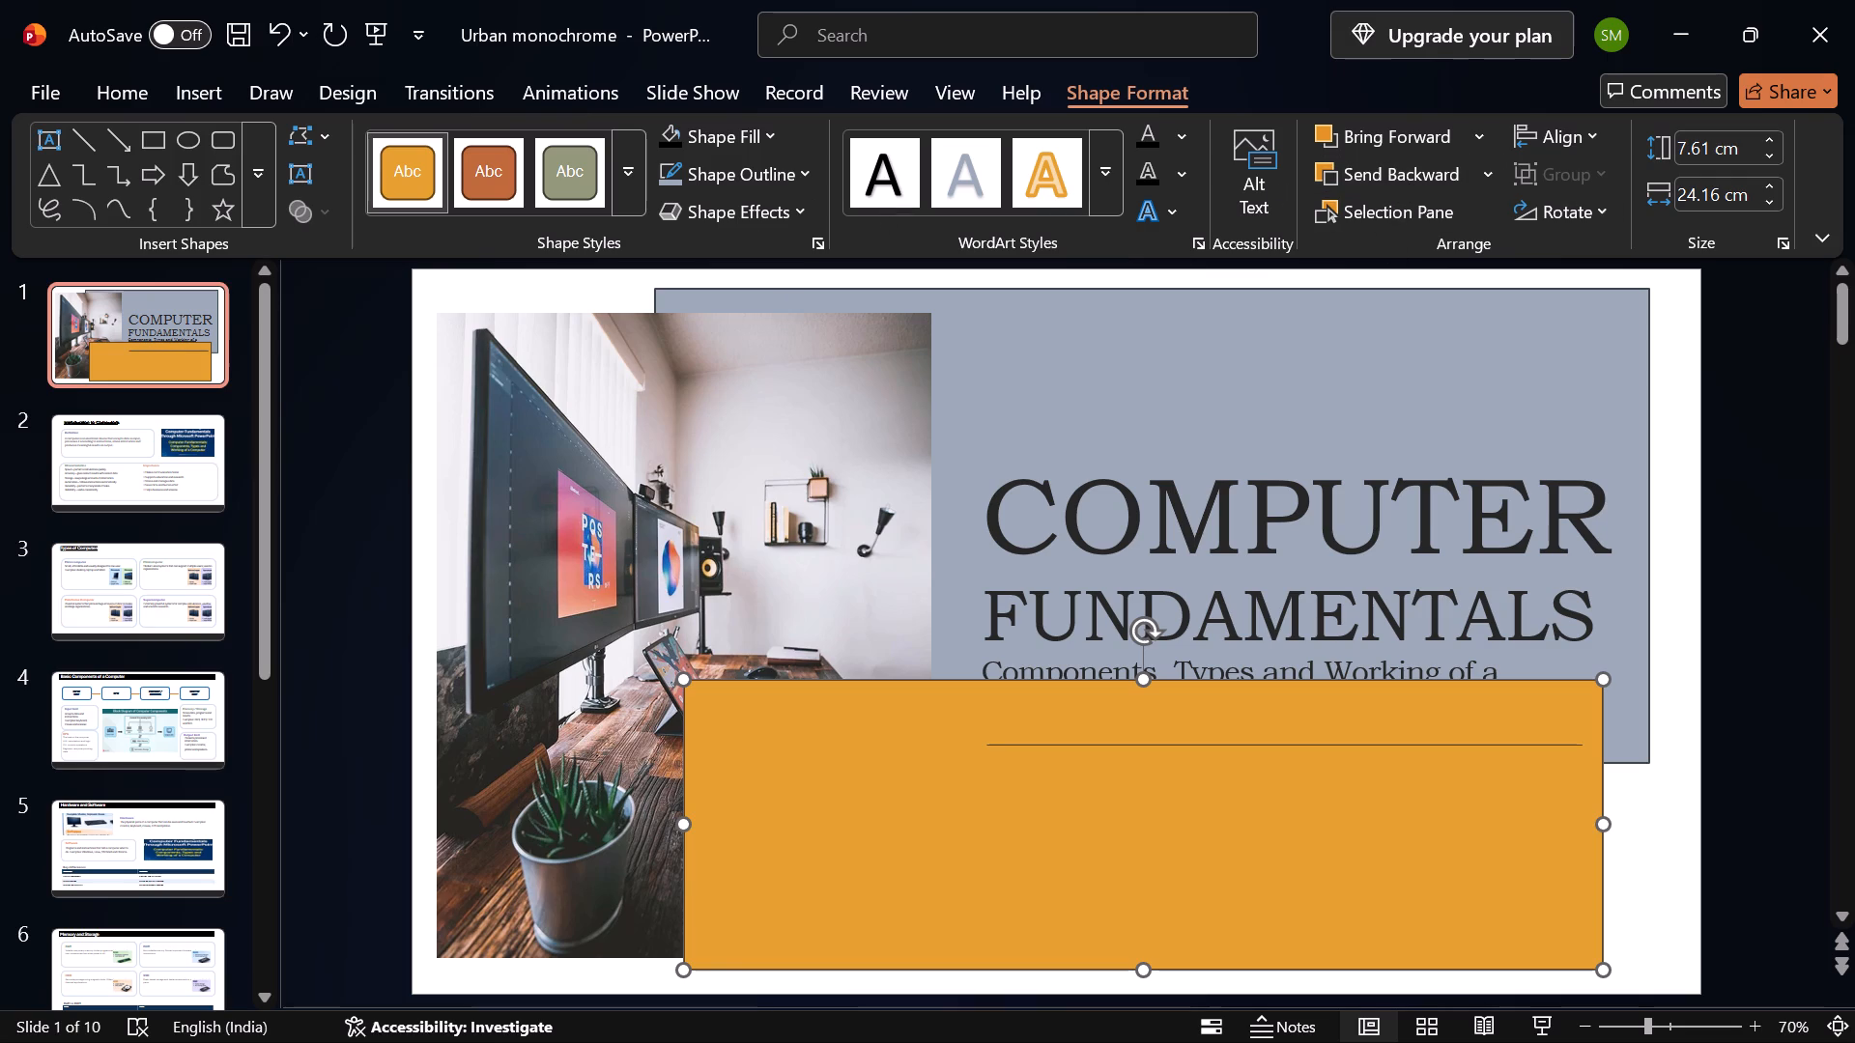
pyautogui.moveTo(1293, 940); pyautogui.dragTo(1368, 955)
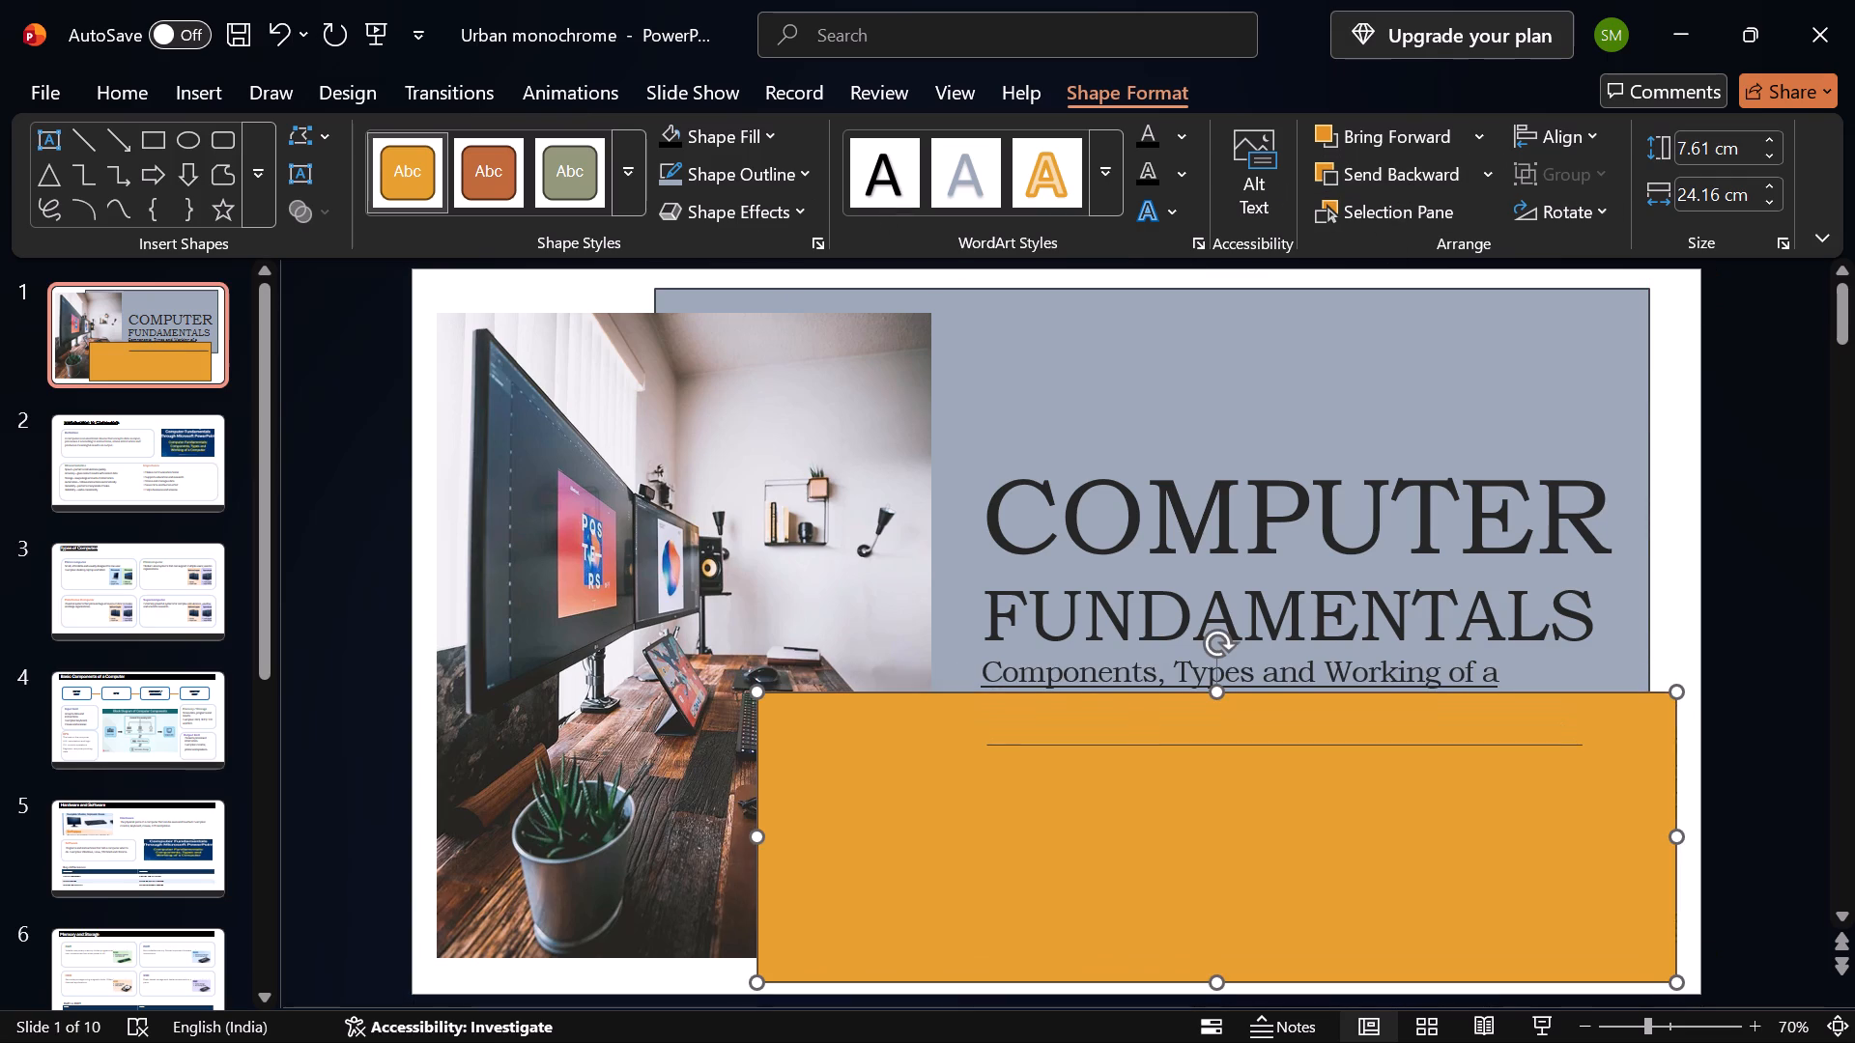
pyautogui.click(1385, 172)
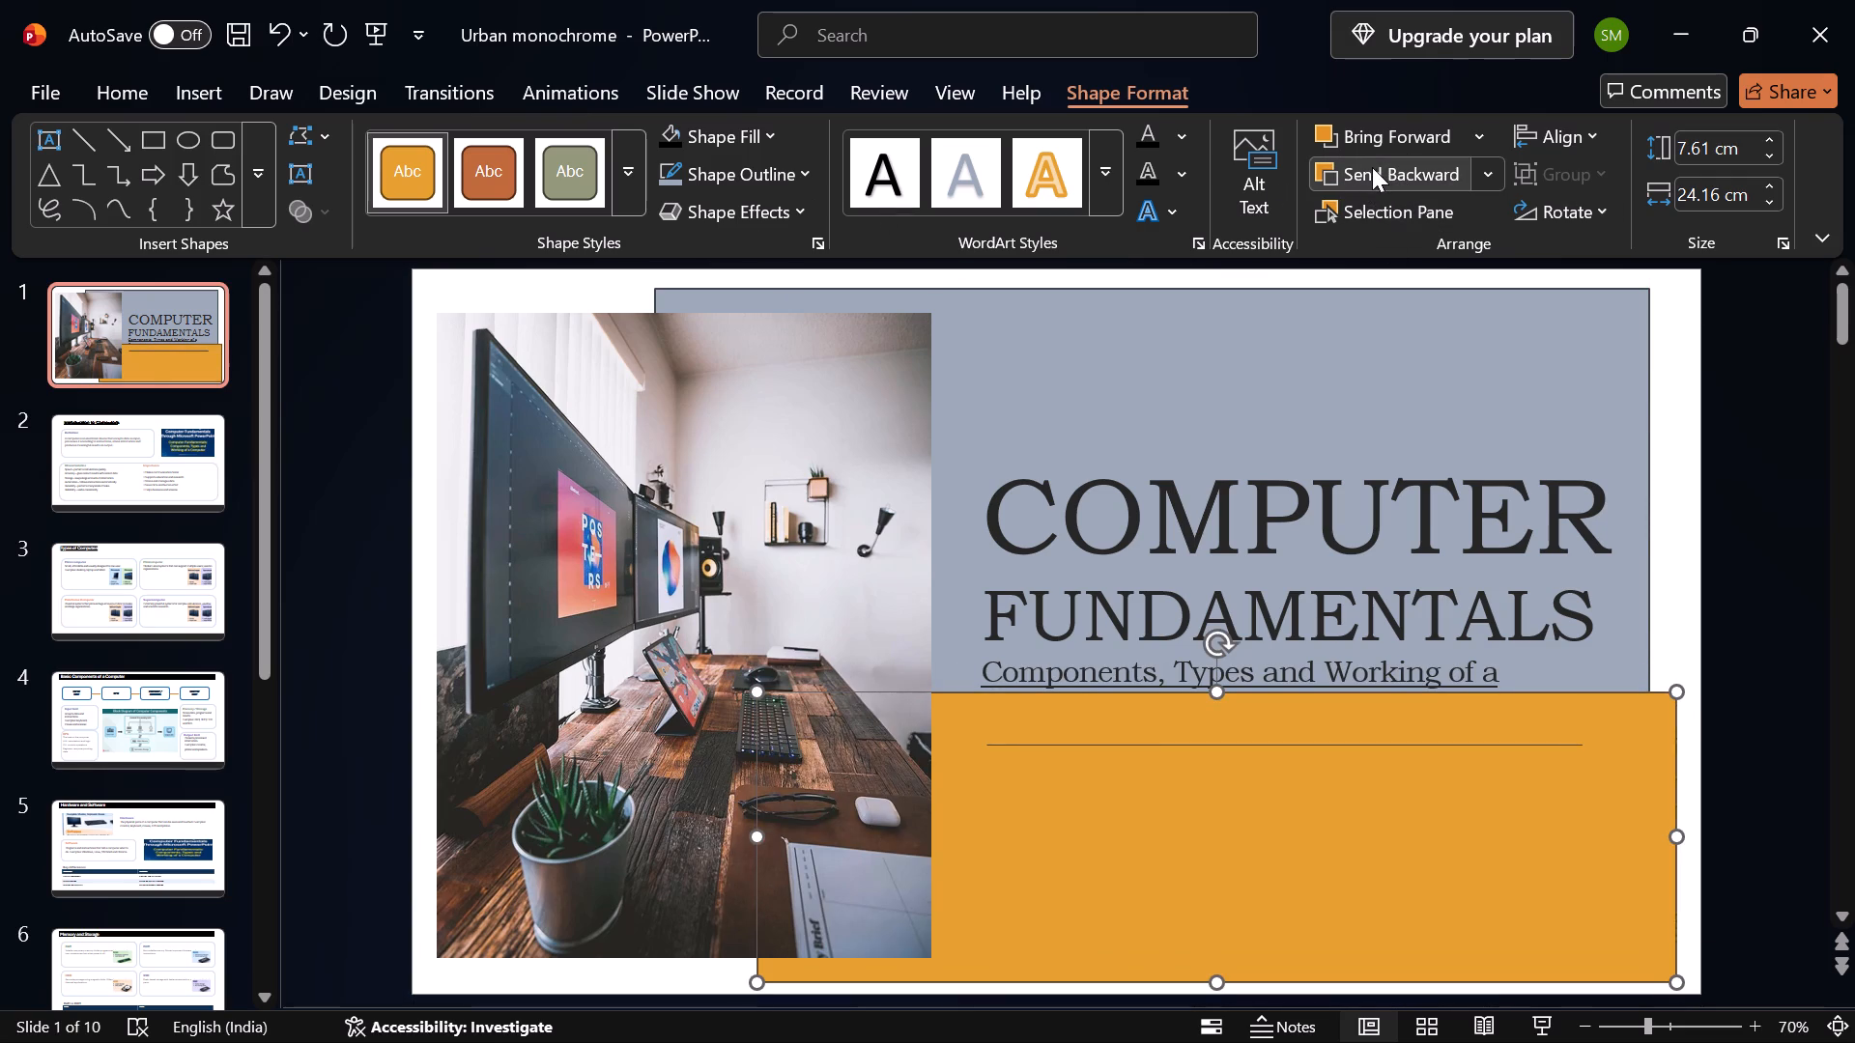
pyautogui.click(1372, 167)
# Position the gold rectangle behind the student details, with its outer edge flush with the blue-grey rectangle's edge.
pyautogui.moveTo(1507, 959); pyautogui.dragTo(1390, 975)
pyautogui.click(1627, 691)
pyautogui.click(1657, 745)
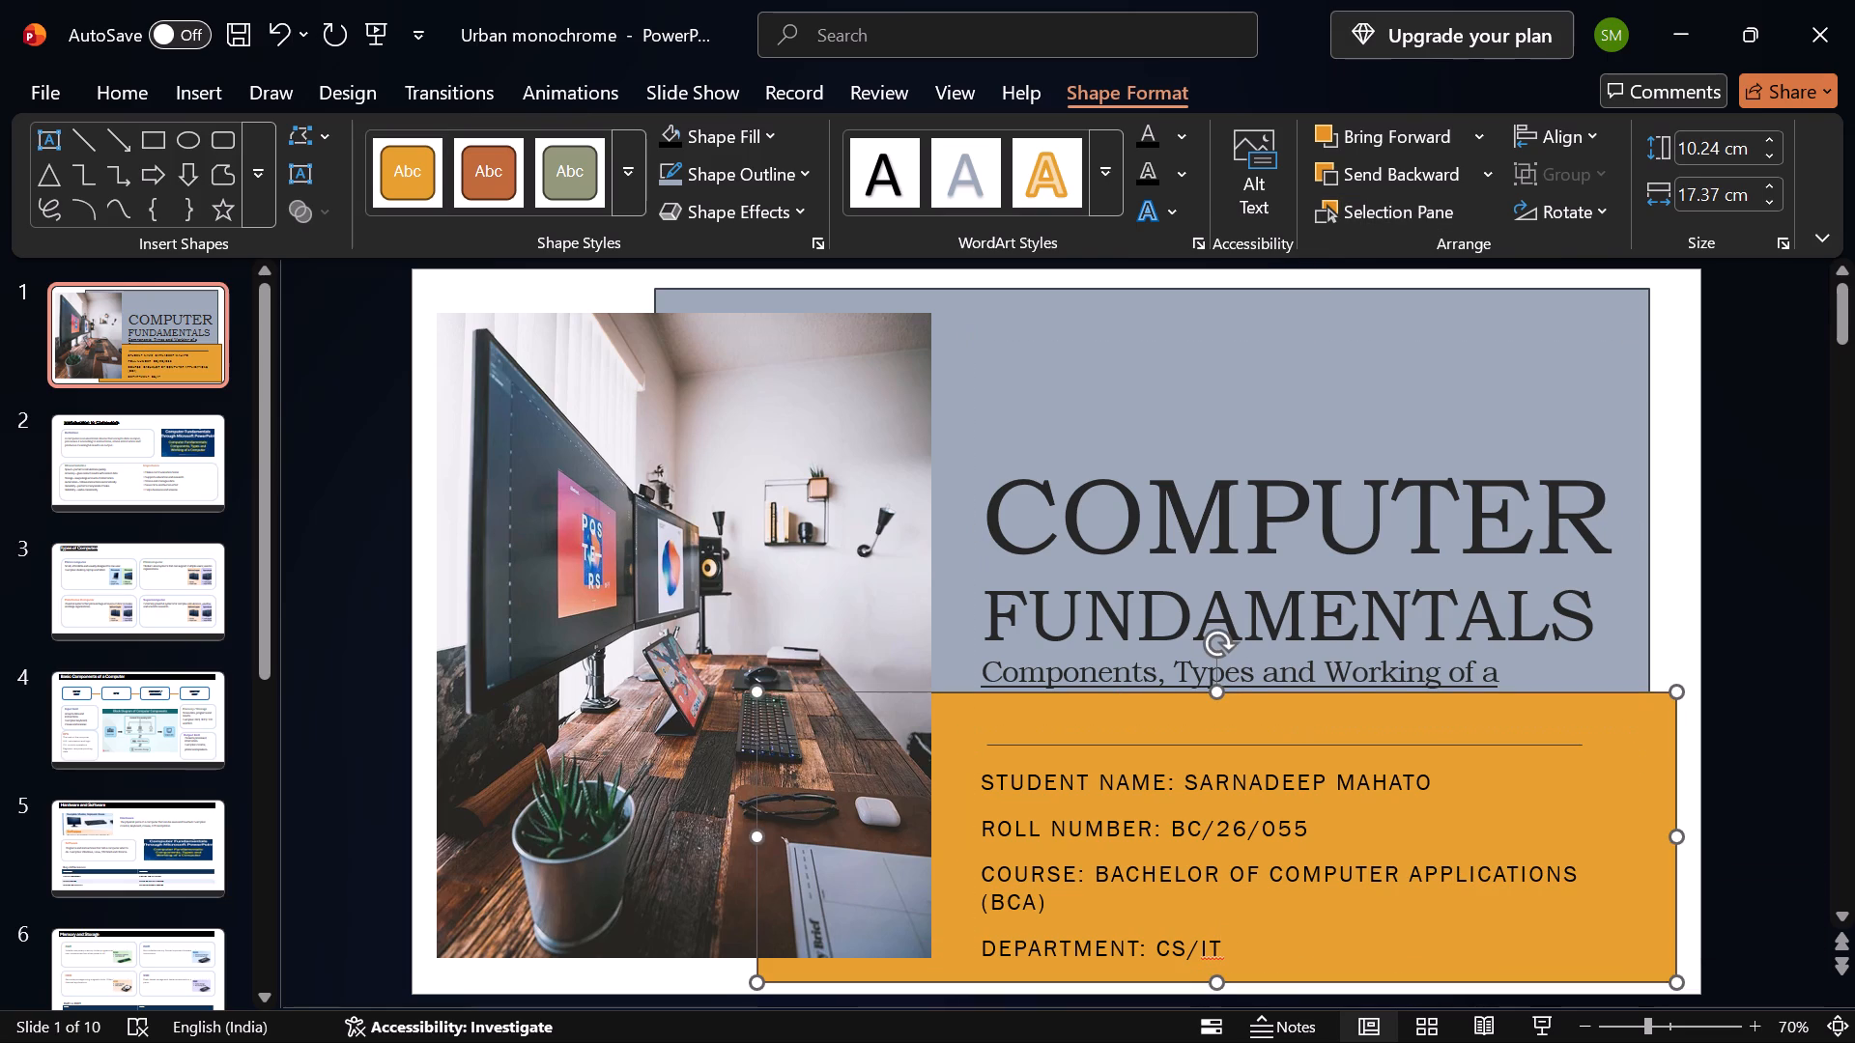
pyautogui.moveTo(1653, 786); pyautogui.dragTo(1319, 720)
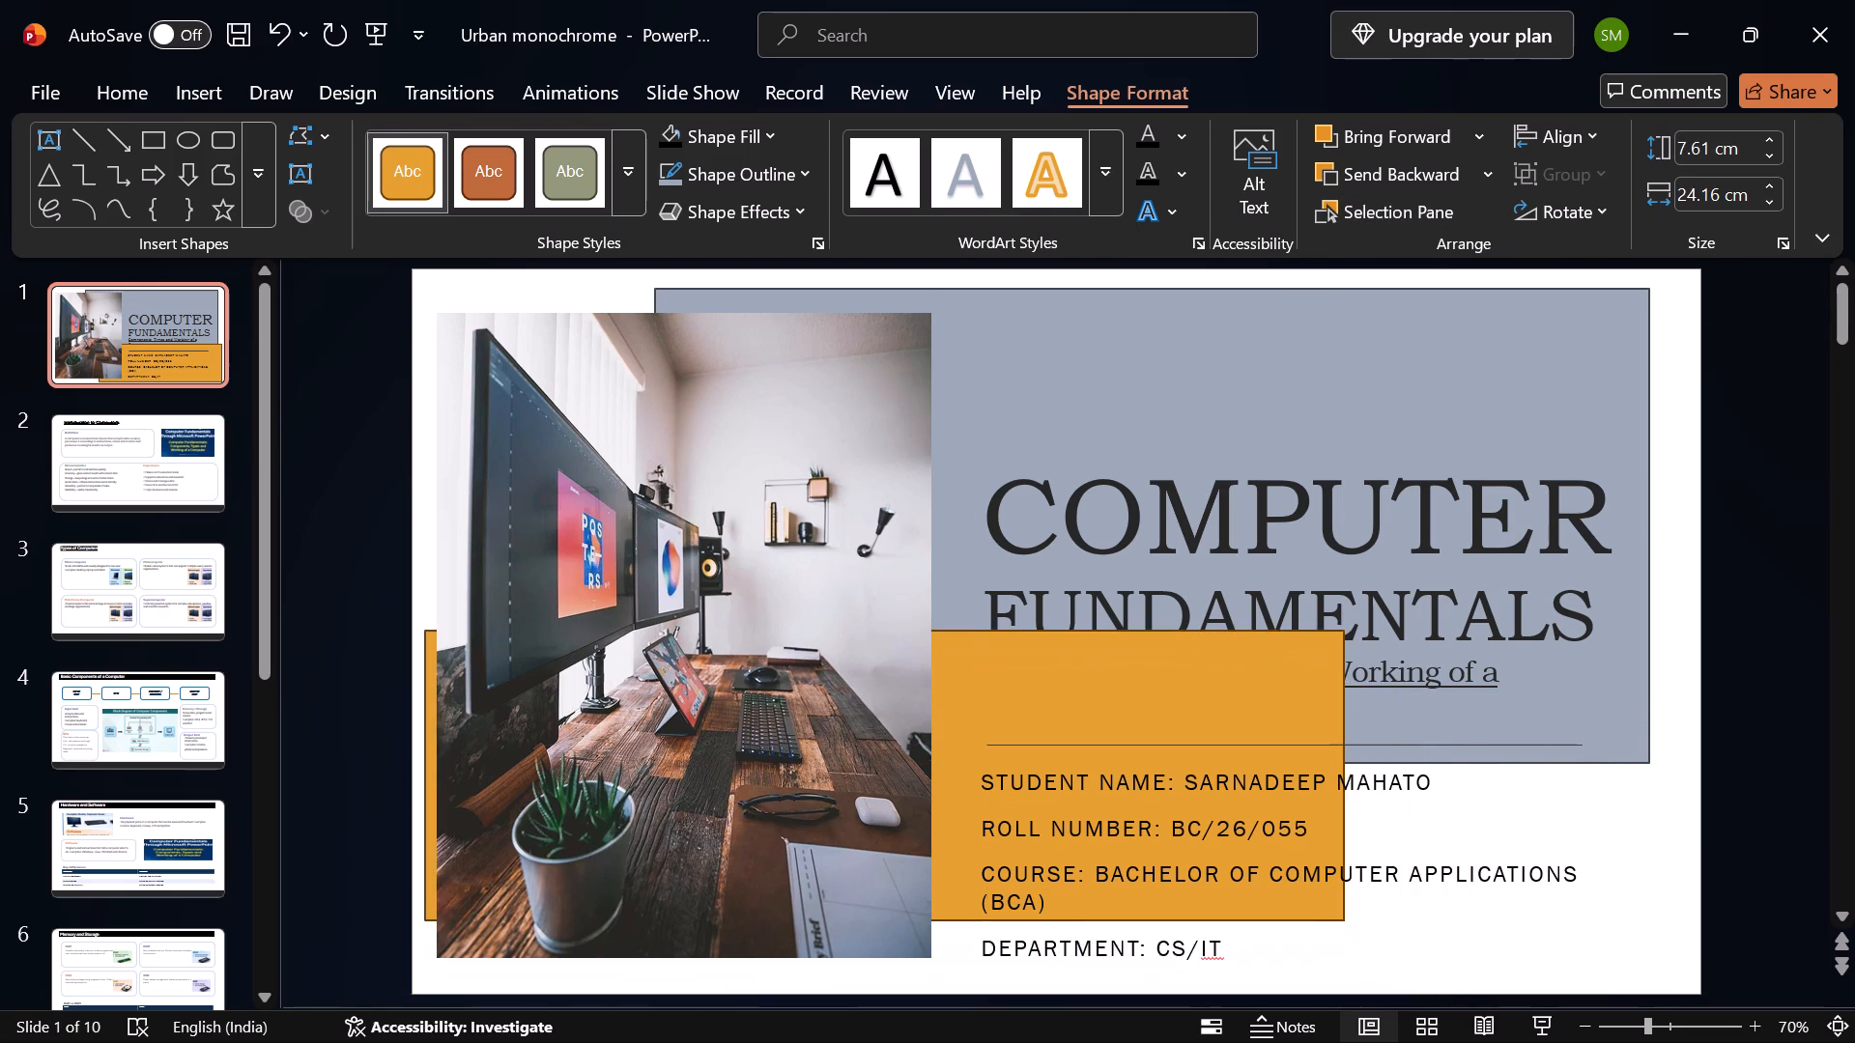
pyautogui.moveTo(1319, 720); pyautogui.dragTo(1574, 786)
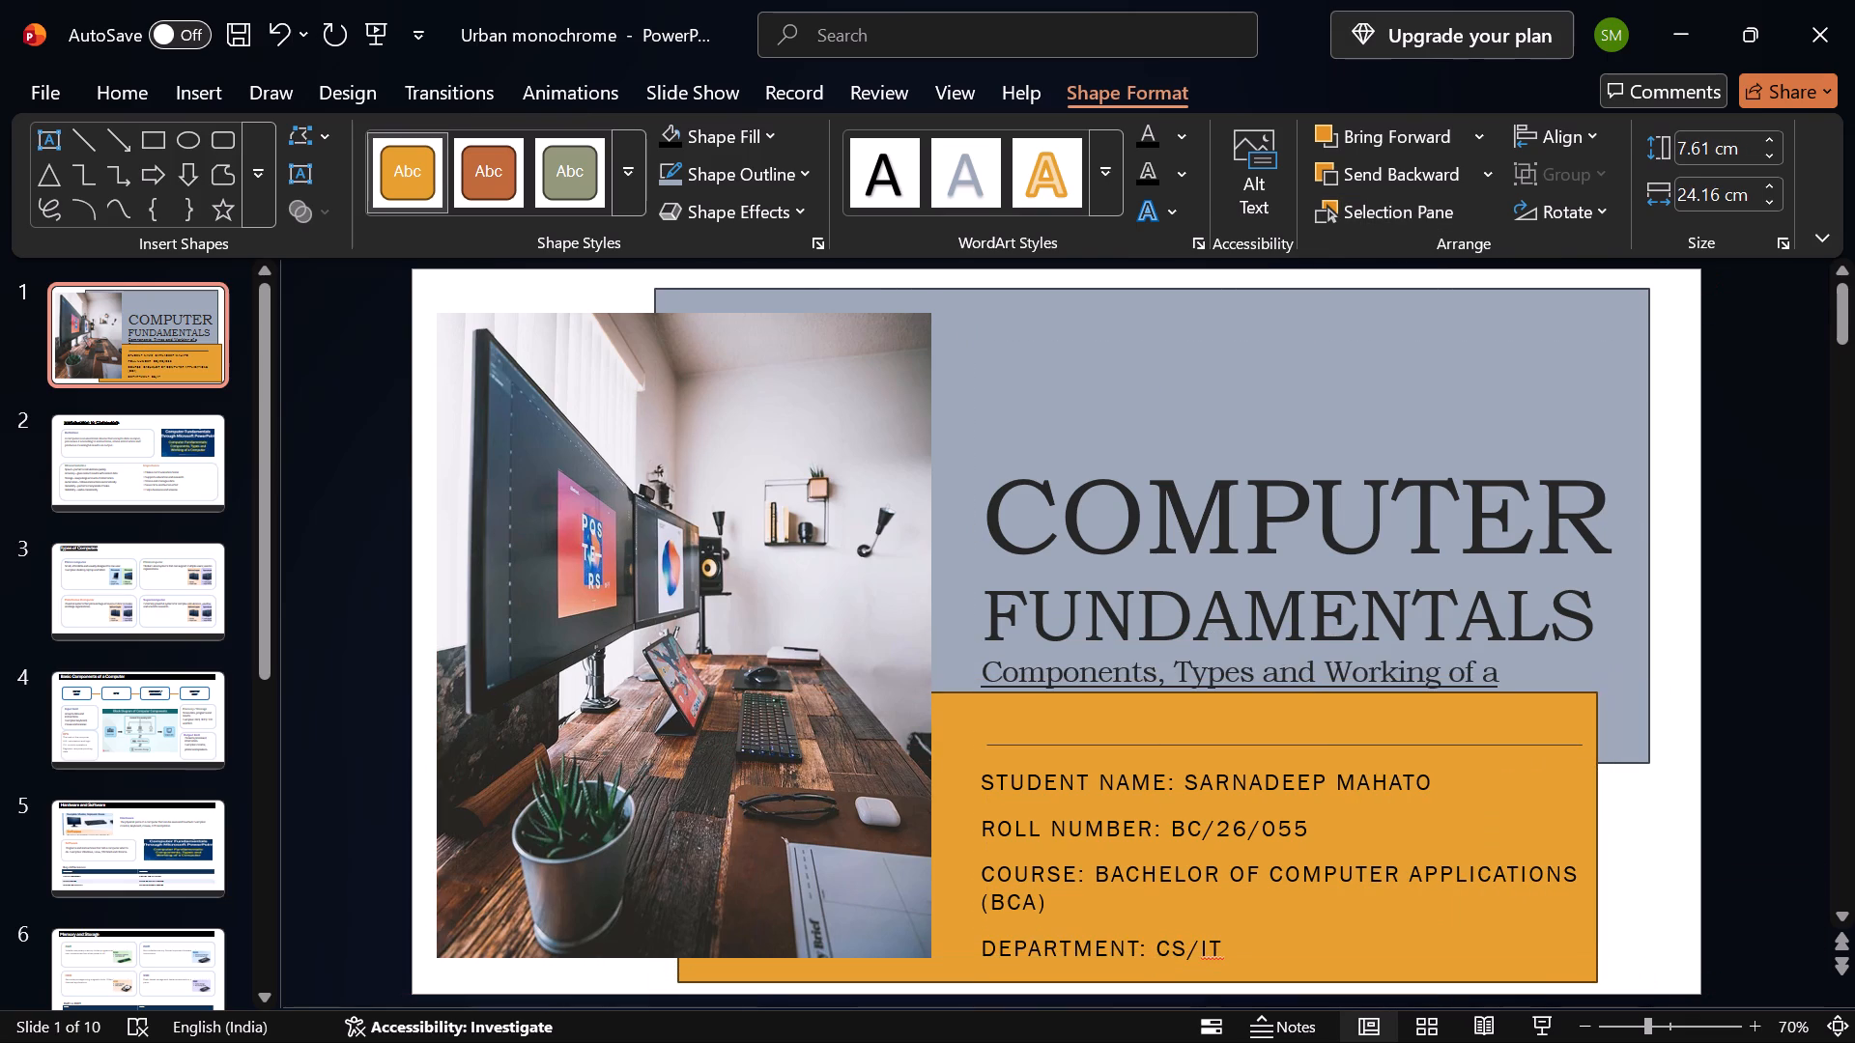
pyautogui.moveTo(1574, 786); pyautogui.dragTo(1632, 782)
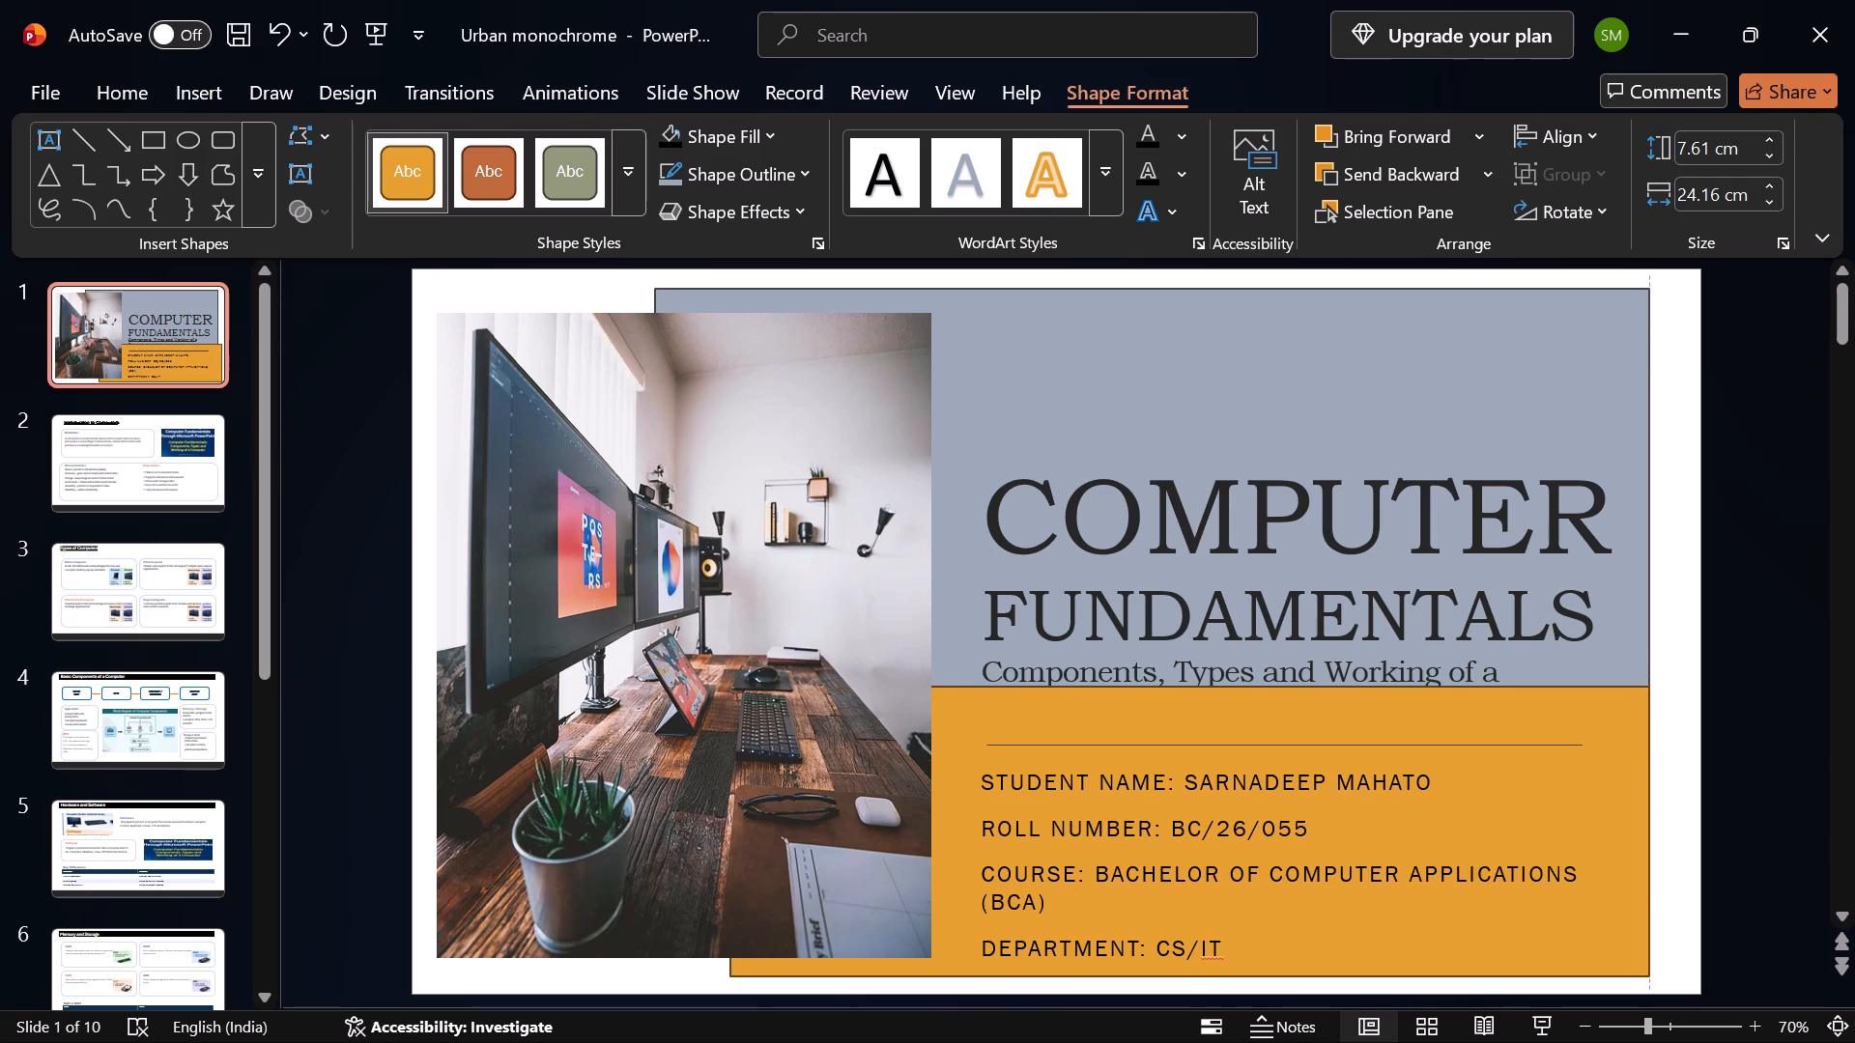
pyautogui.moveTo(1632, 782); pyautogui.dragTo(1626, 780)
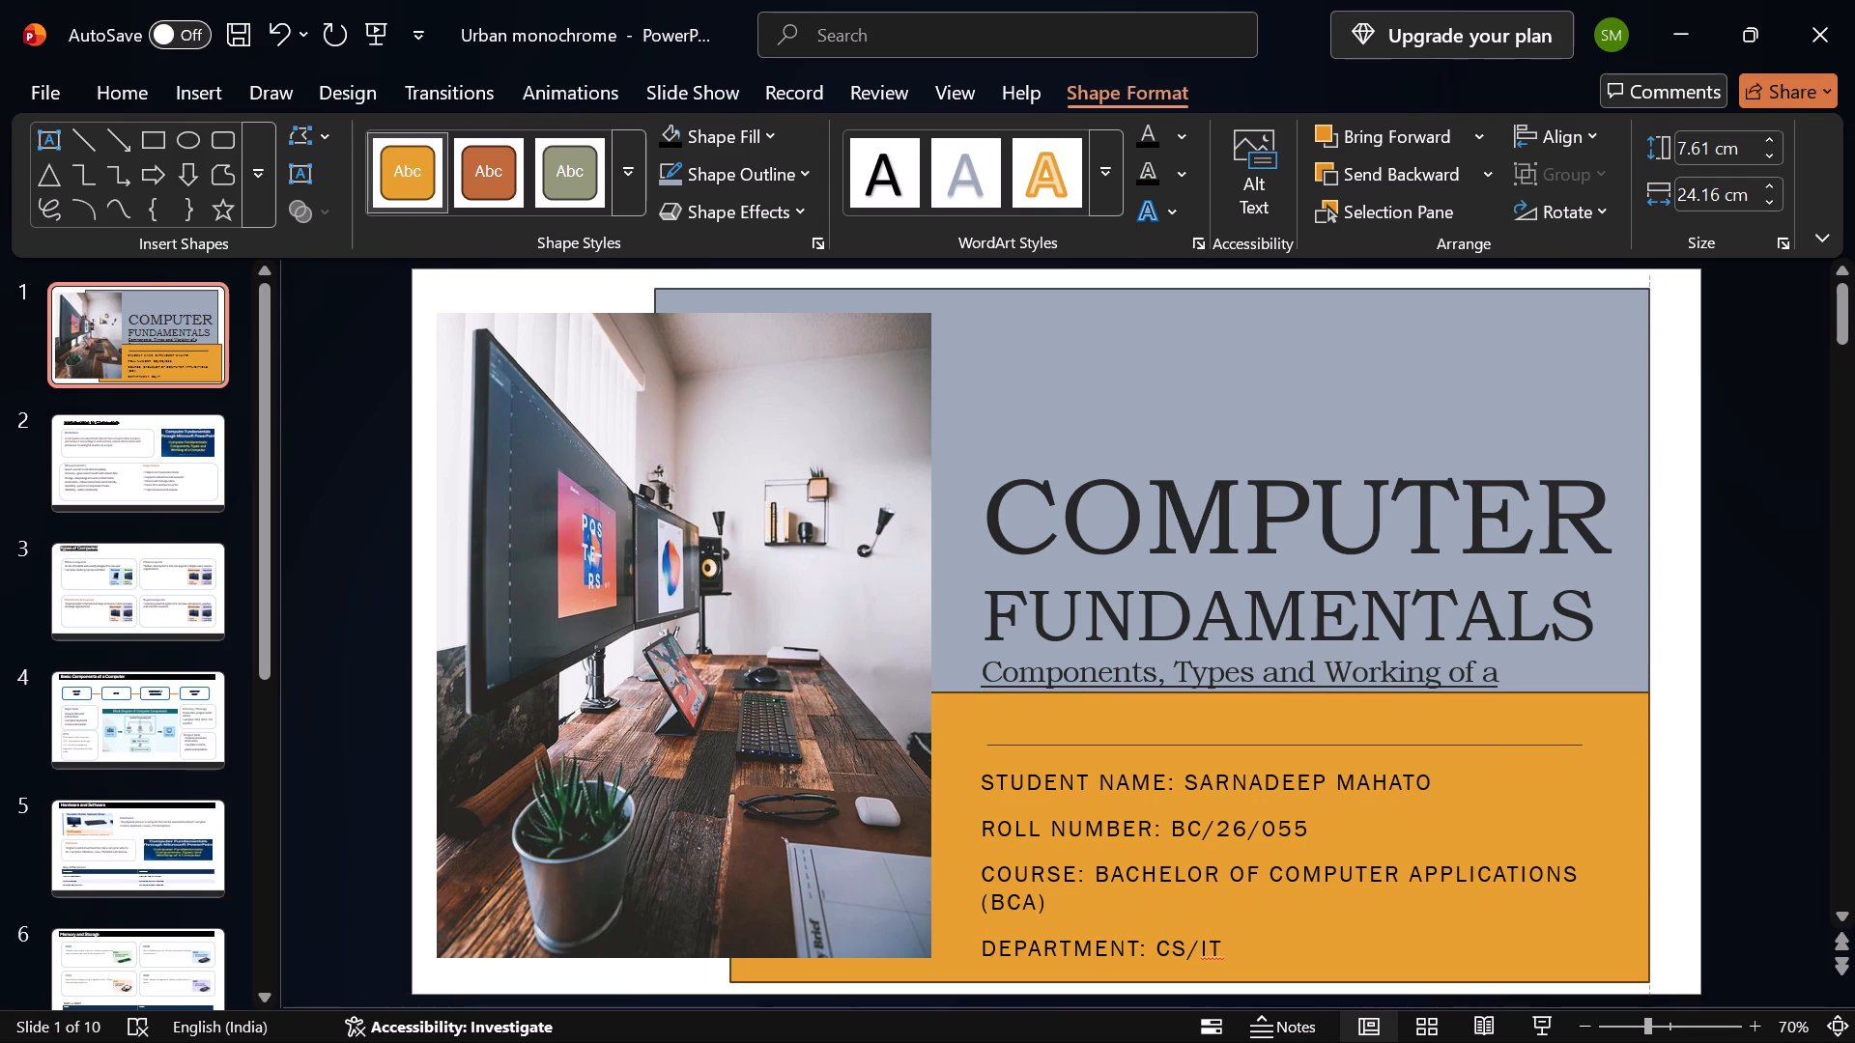
pyautogui.moveTo(1626, 780); pyautogui.dragTo(1626, 778)
pyautogui.click(1733, 726)
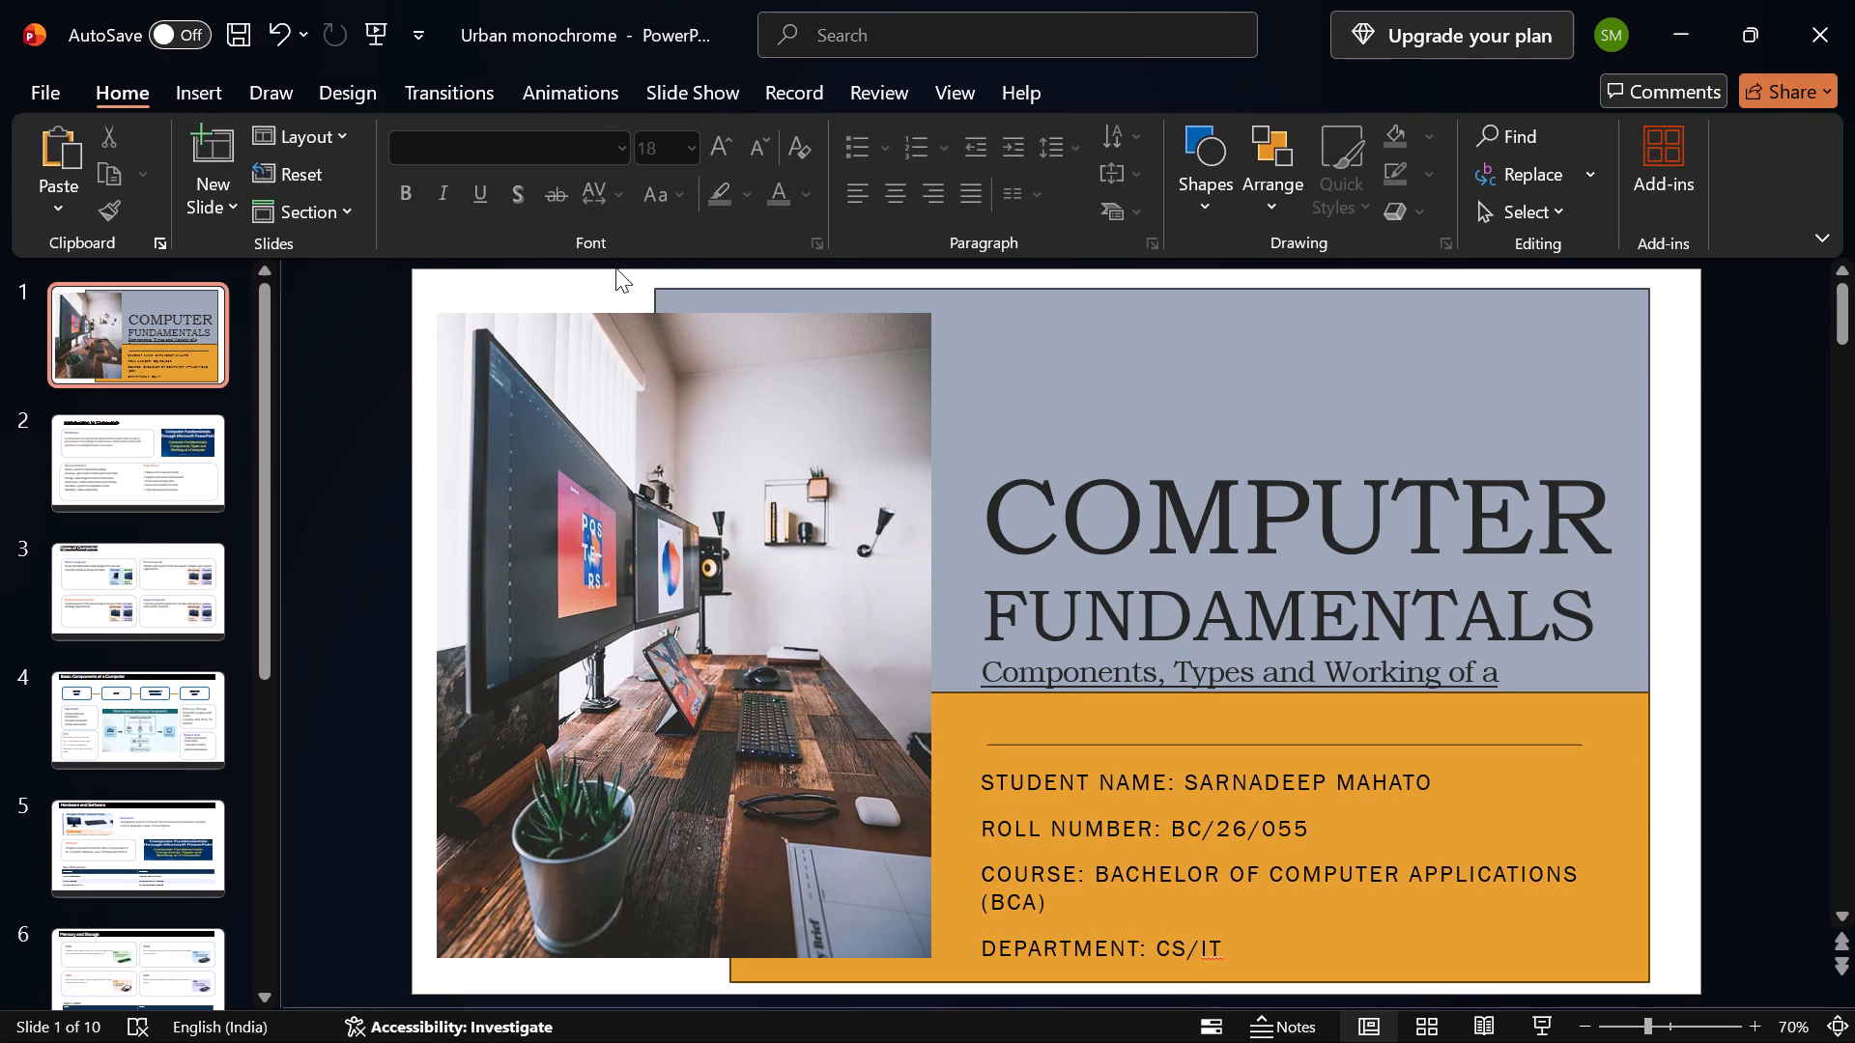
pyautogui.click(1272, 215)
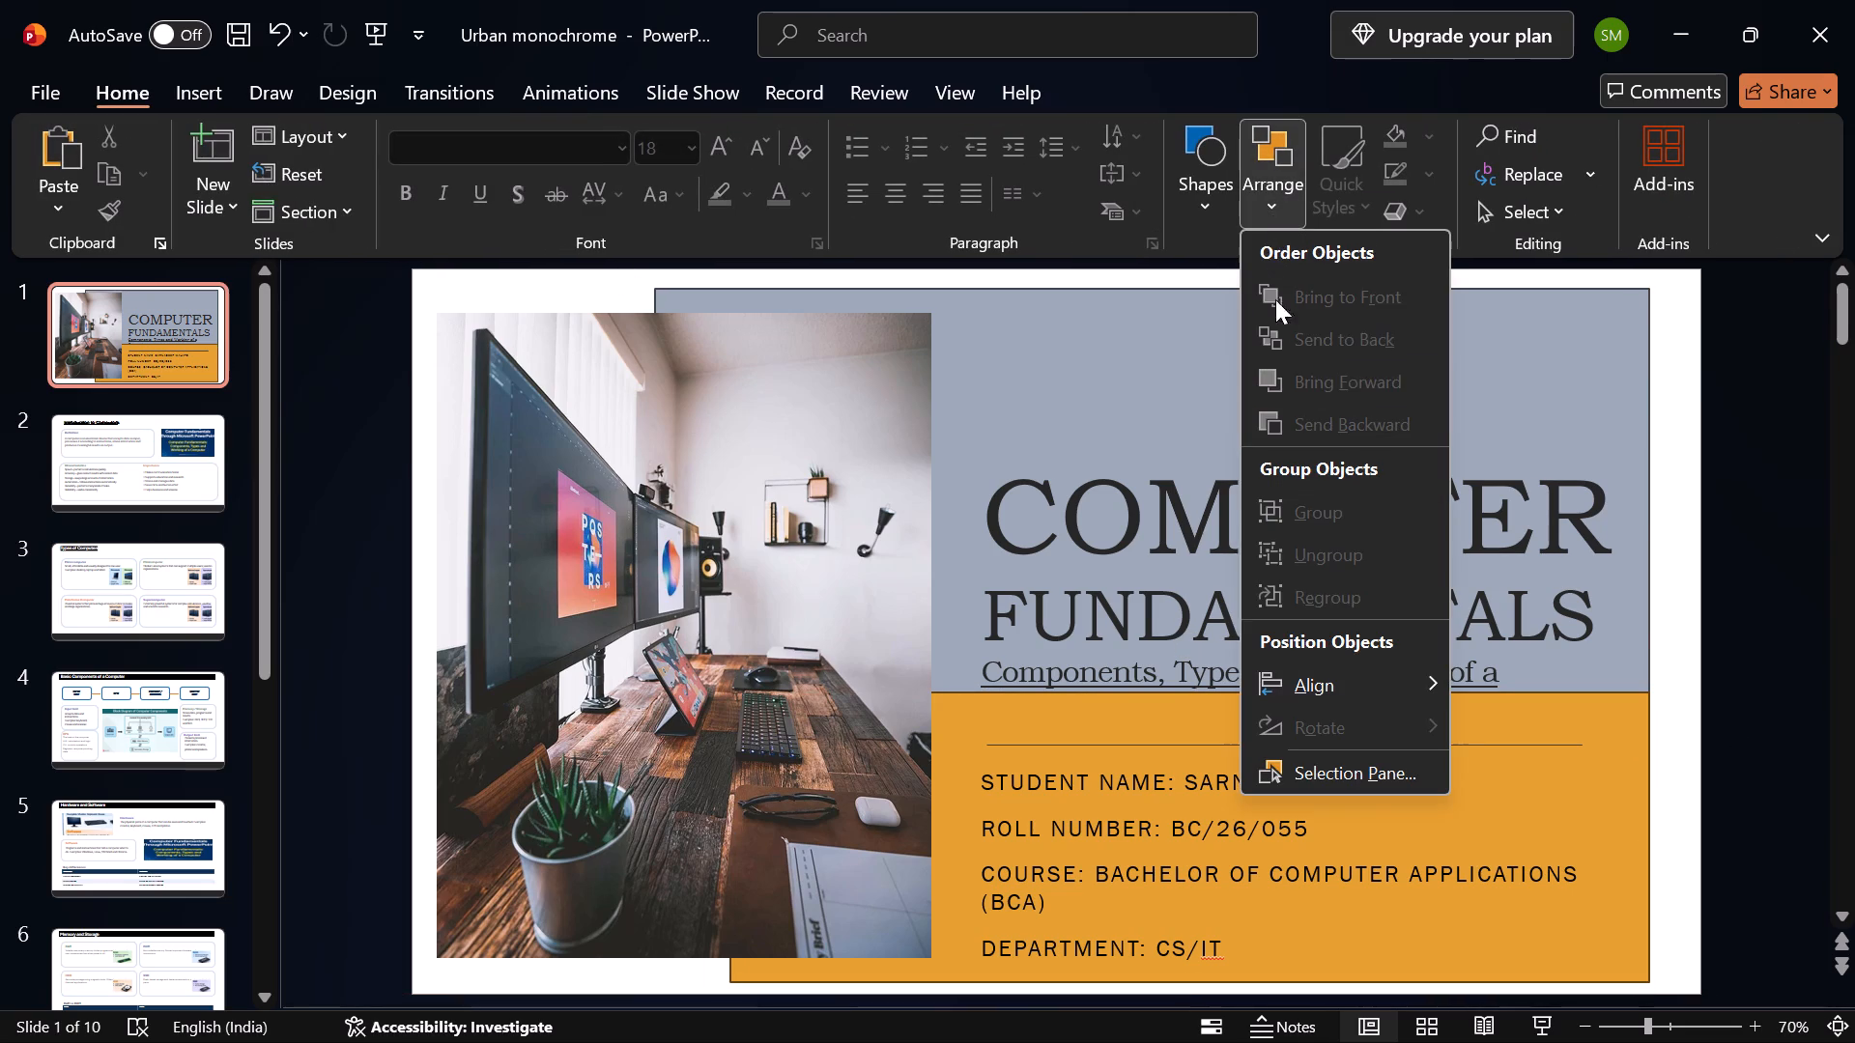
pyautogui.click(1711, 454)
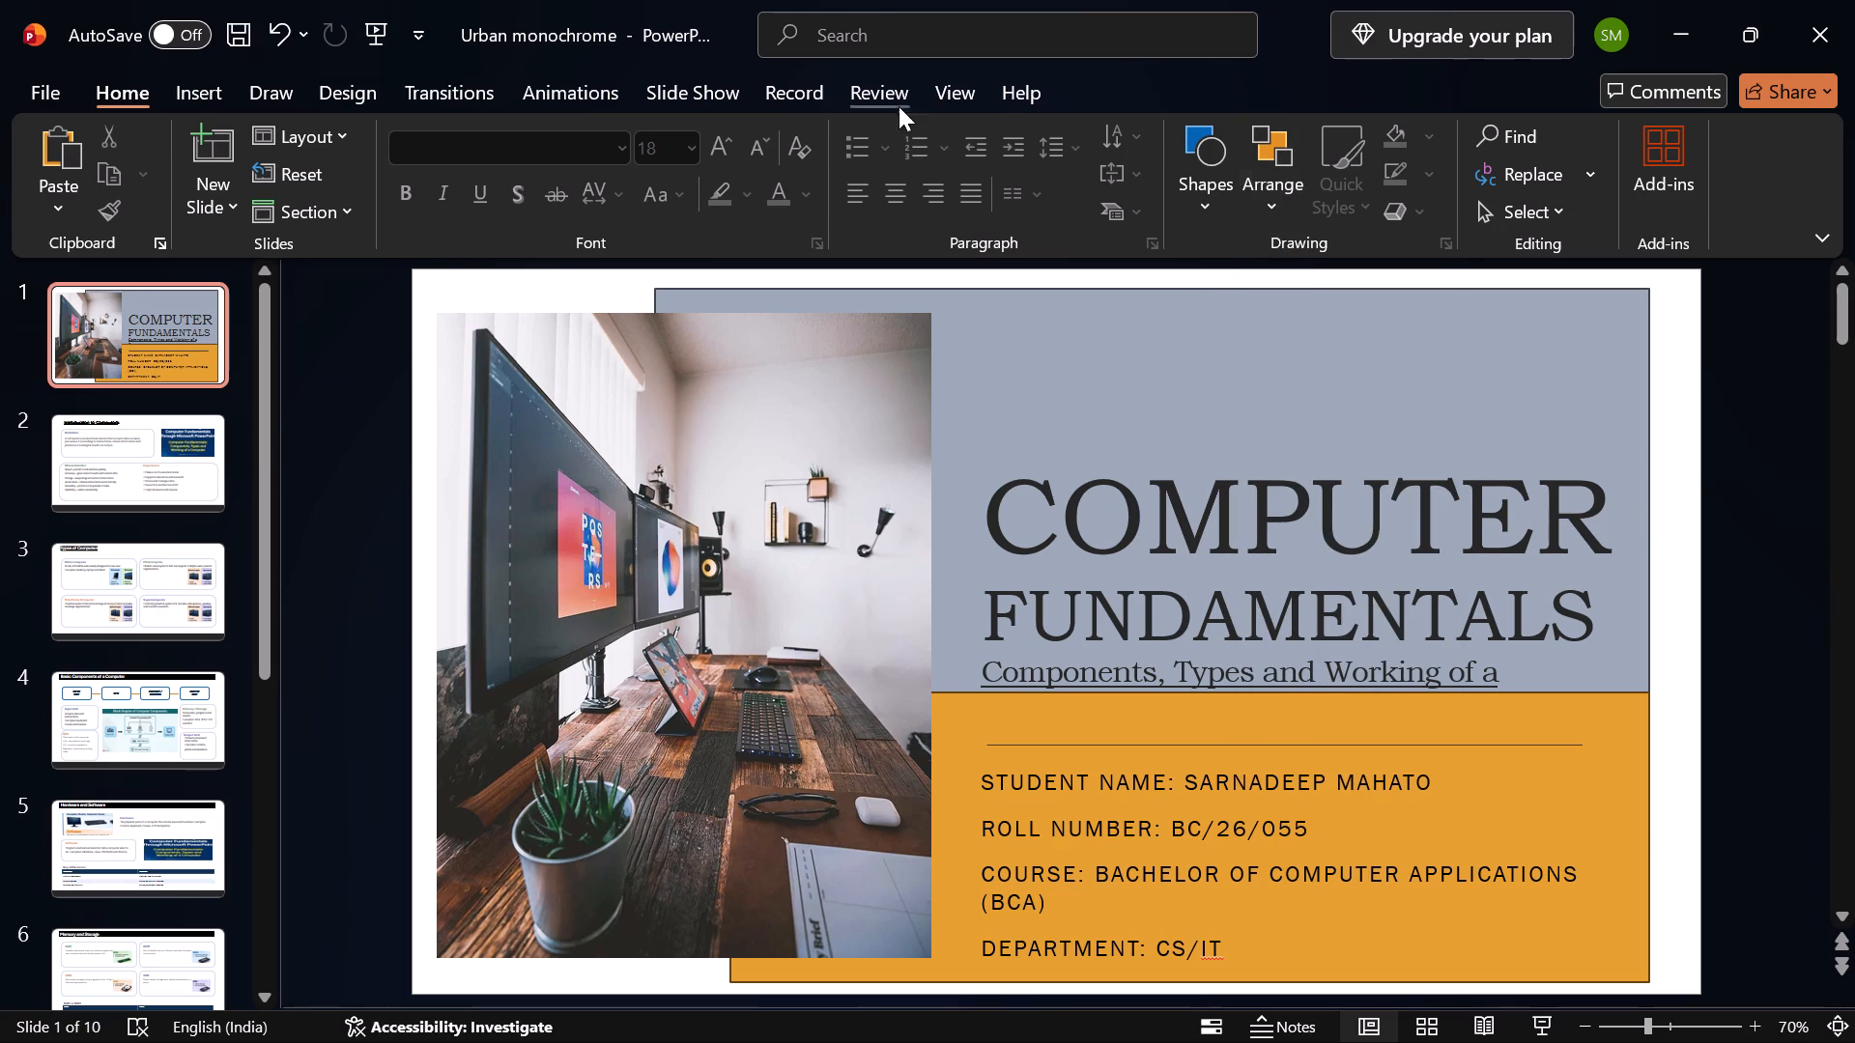
# Draw a rectangle about 18.43 cm high and 13.64 cm wide covering the desk photo with a small overhang all around.
pyautogui.click(300, 86)
pyautogui.click(206, 80)
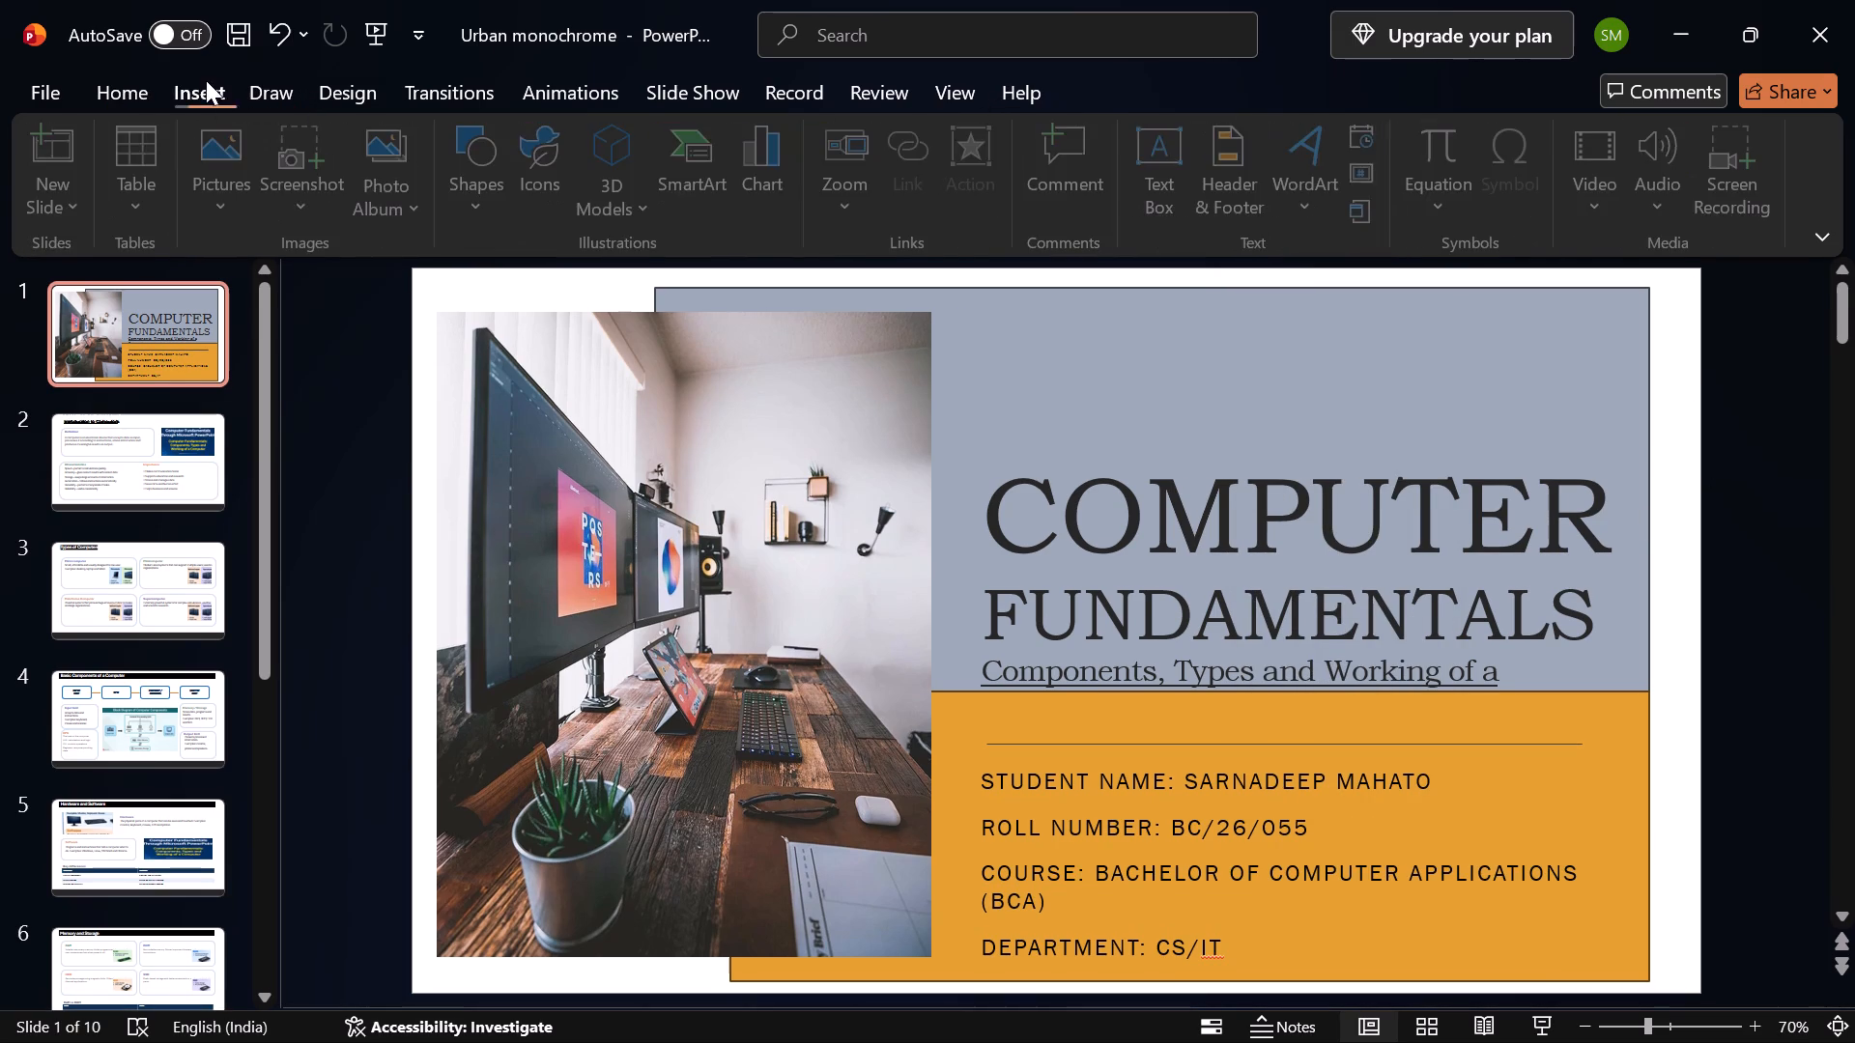
pyautogui.click(489, 196)
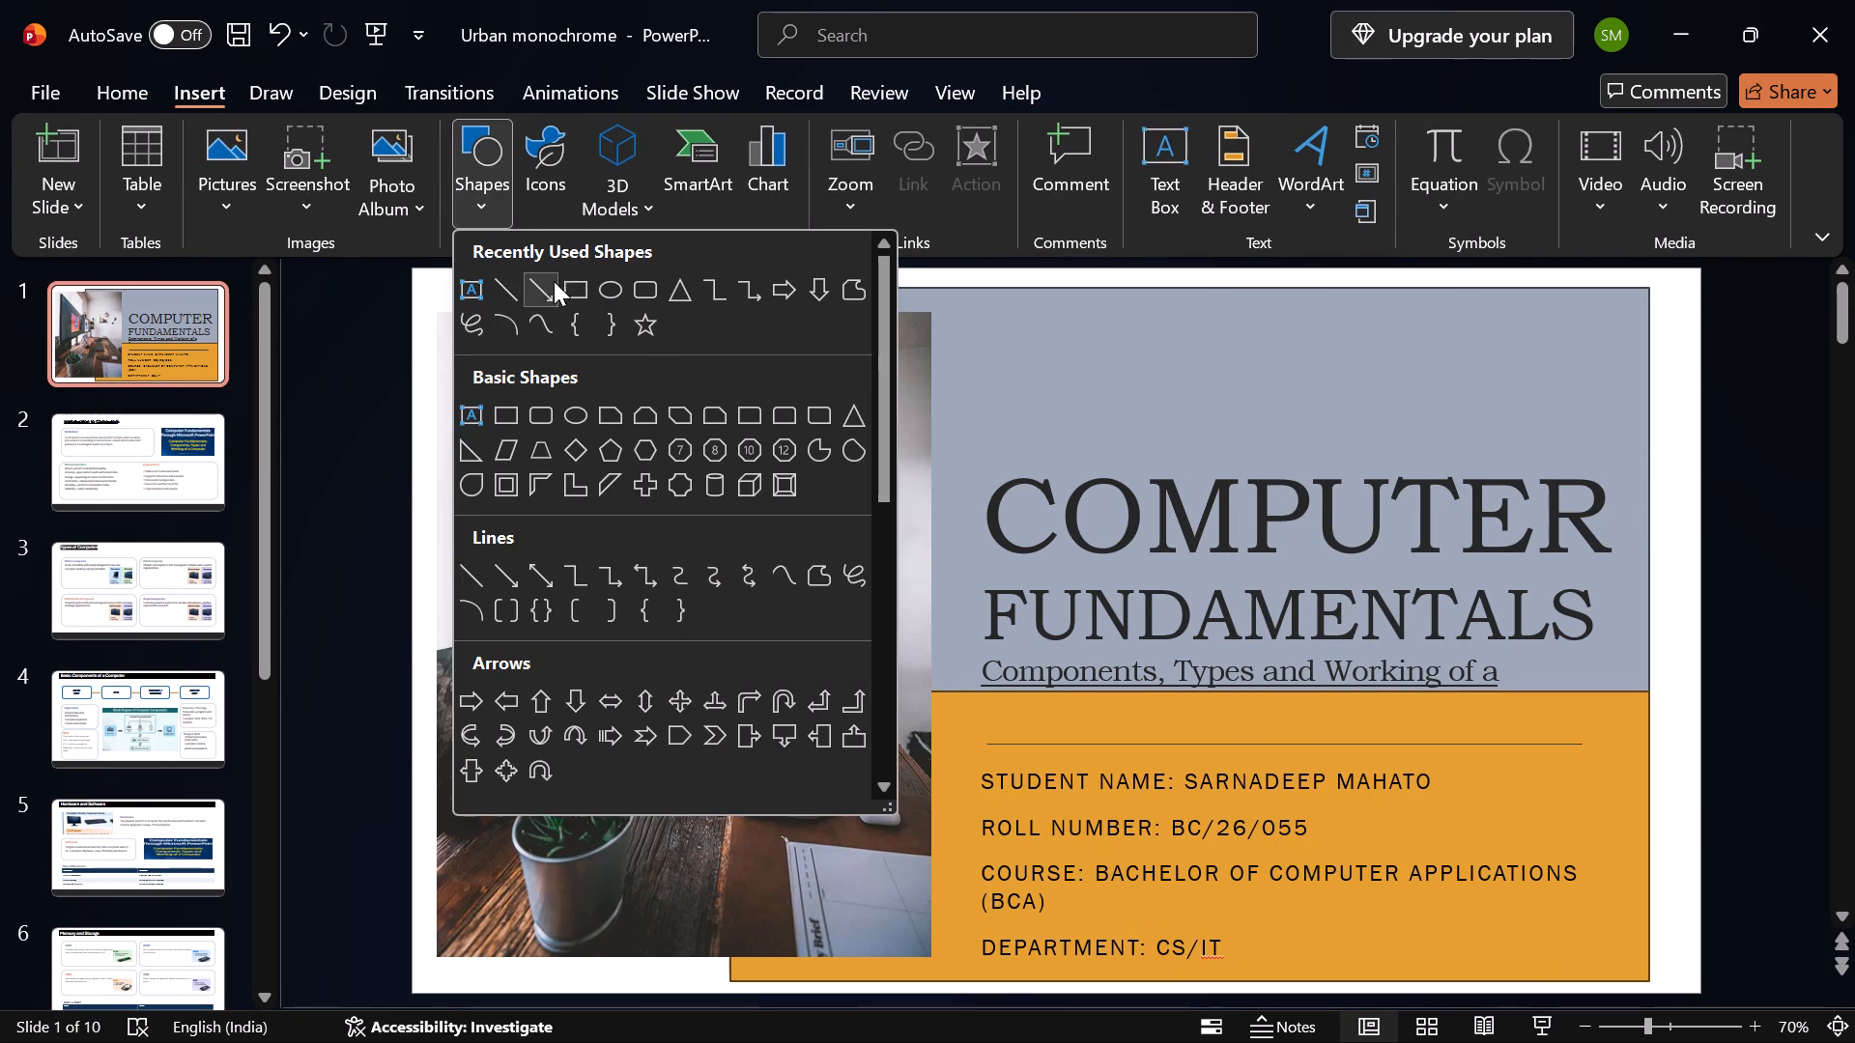
pyautogui.click(565, 281)
pyautogui.moveTo(426, 280); pyautogui.dragTo(785, 661)
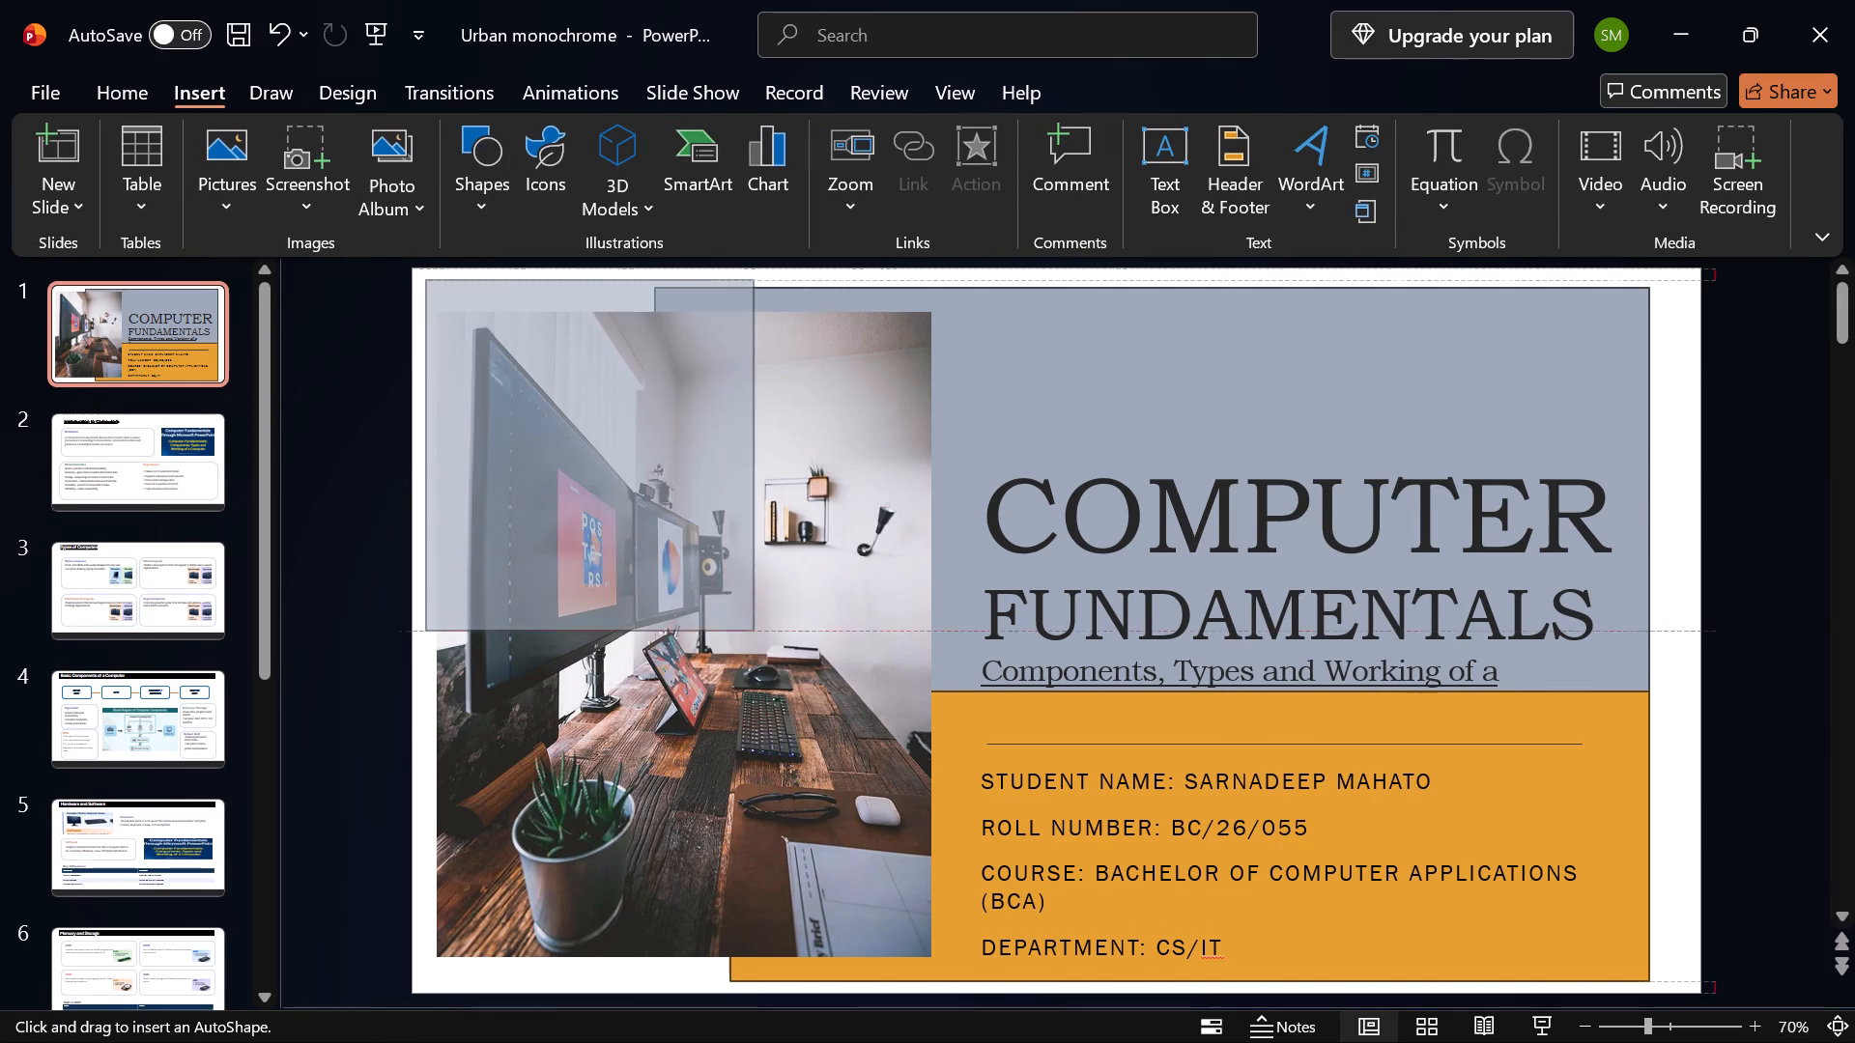
pyautogui.moveTo(785, 661); pyautogui.dragTo(945, 977)
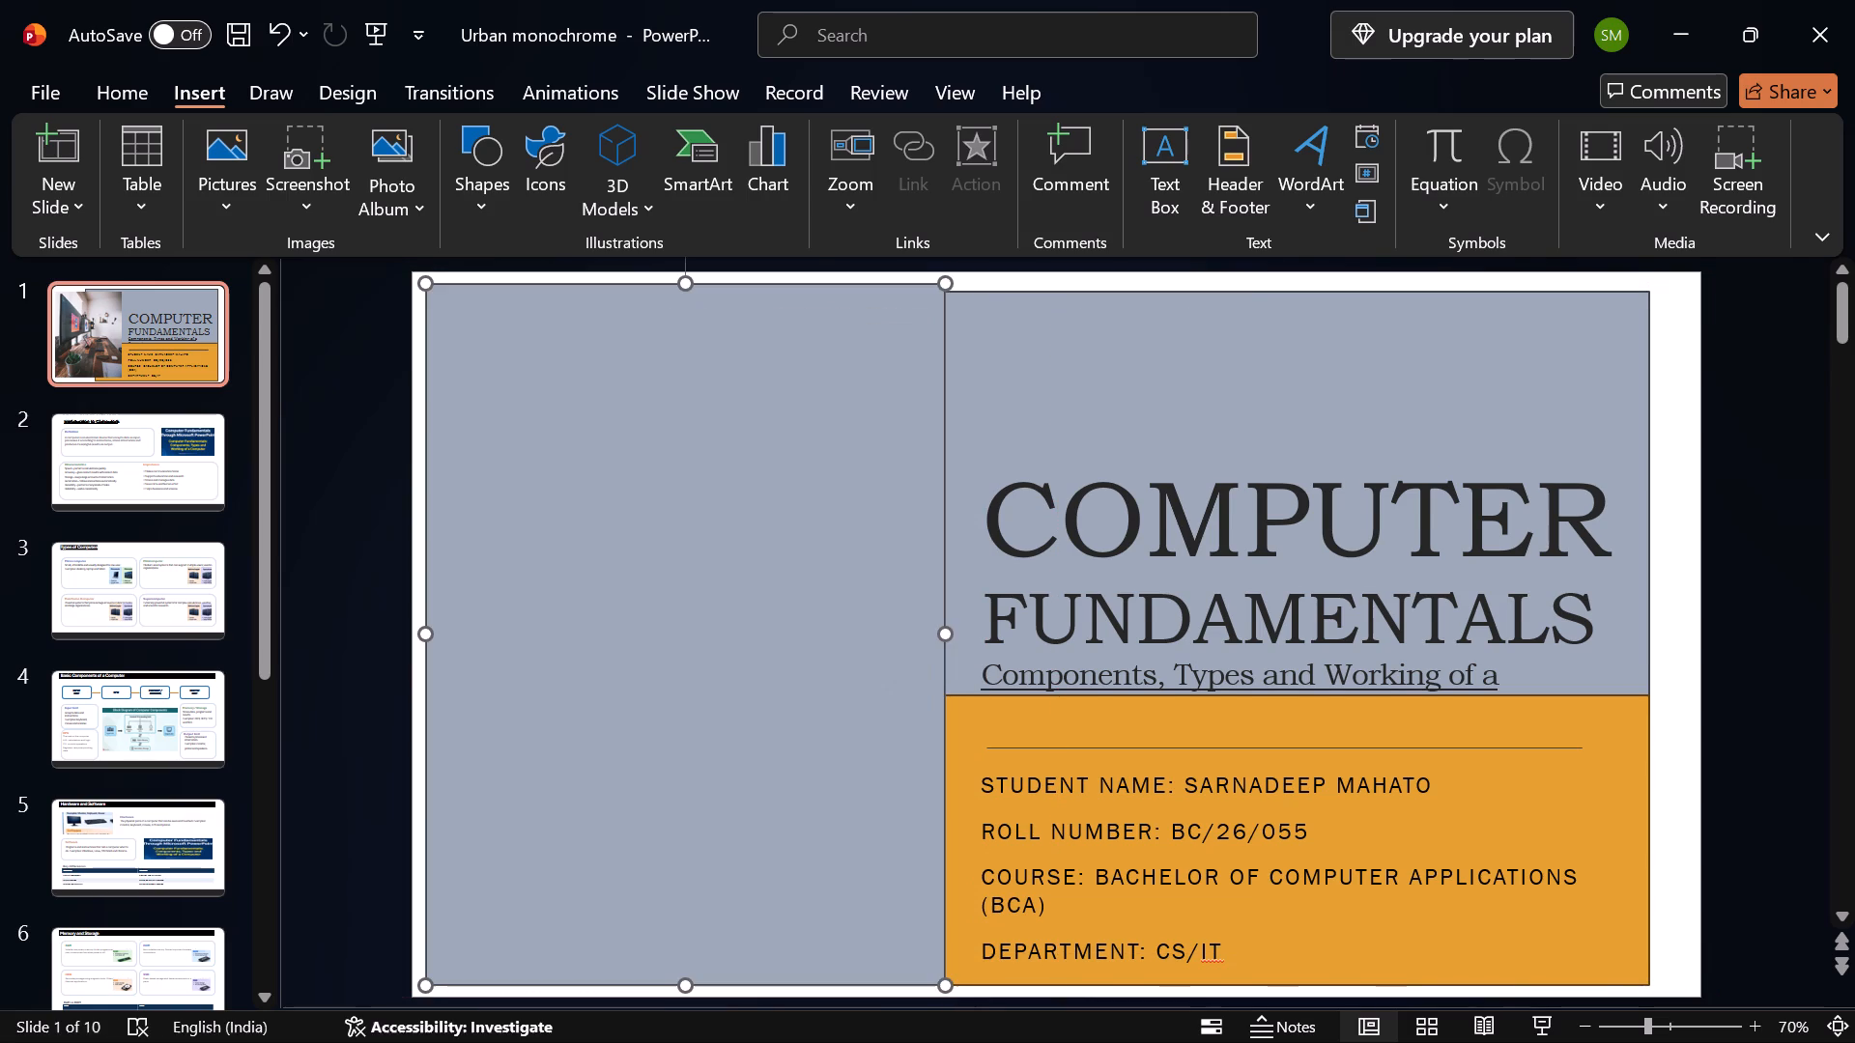
# Give the rectangle over the desk photo the solid black style and send it backward just behind the photo.
pyautogui.click(491, 176)
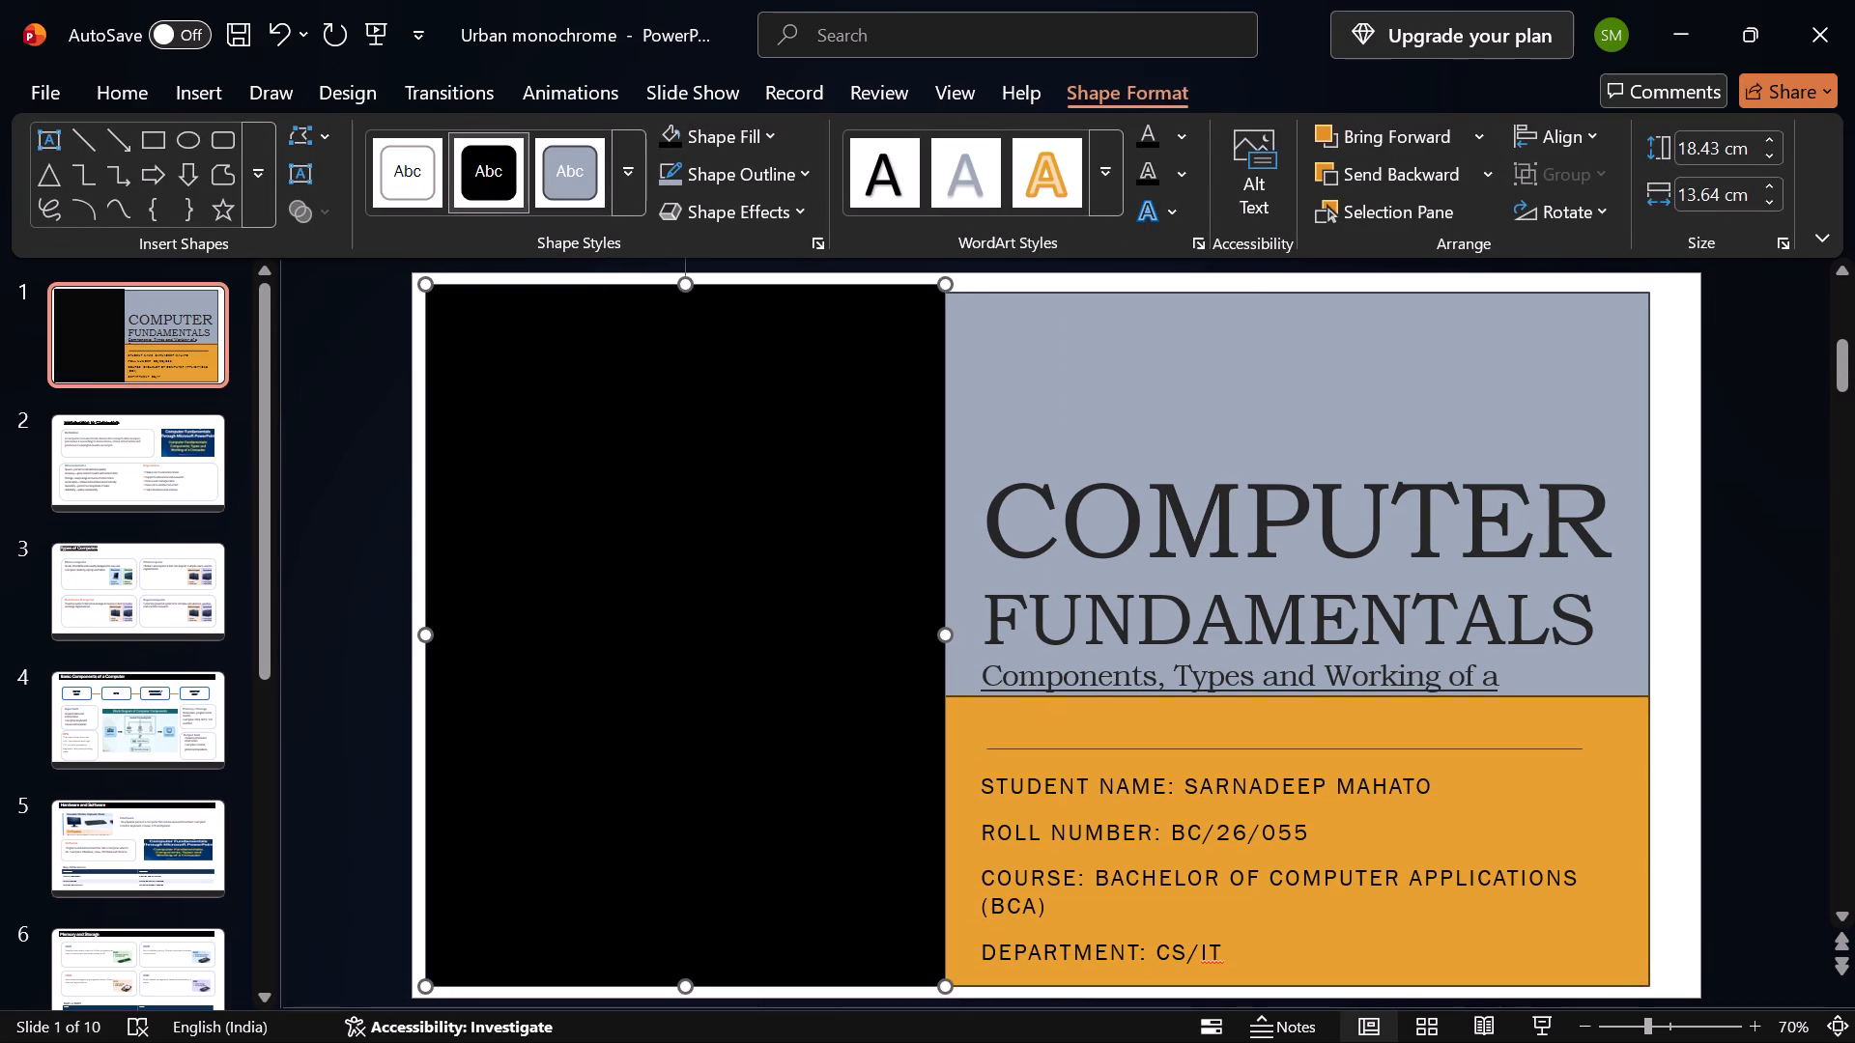
pyautogui.click(1382, 184)
pyautogui.click(1408, 179)
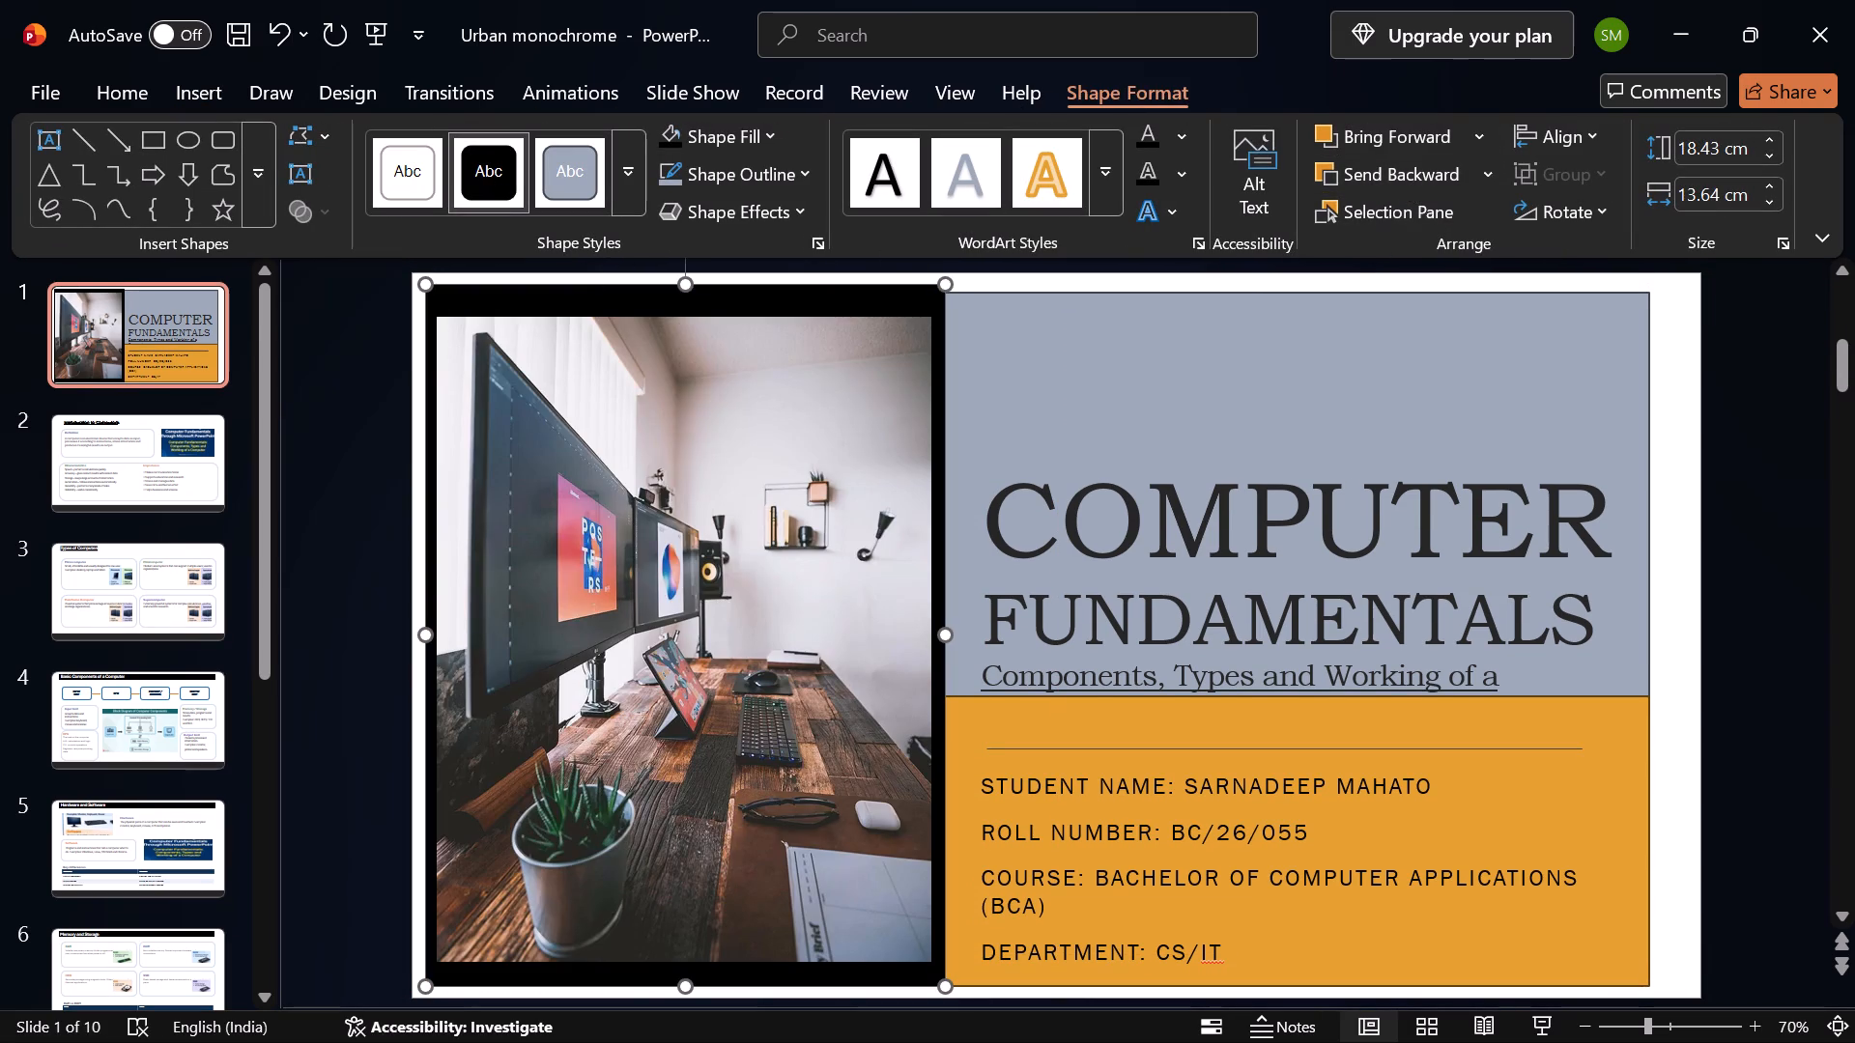
# Resize the black rectangle behind the desk photo to about 17.64 cm high and 13.74 cm wide, leaving a thin even border.
pyautogui.moveTo(415, 636); pyautogui.dragTo(422, 634)
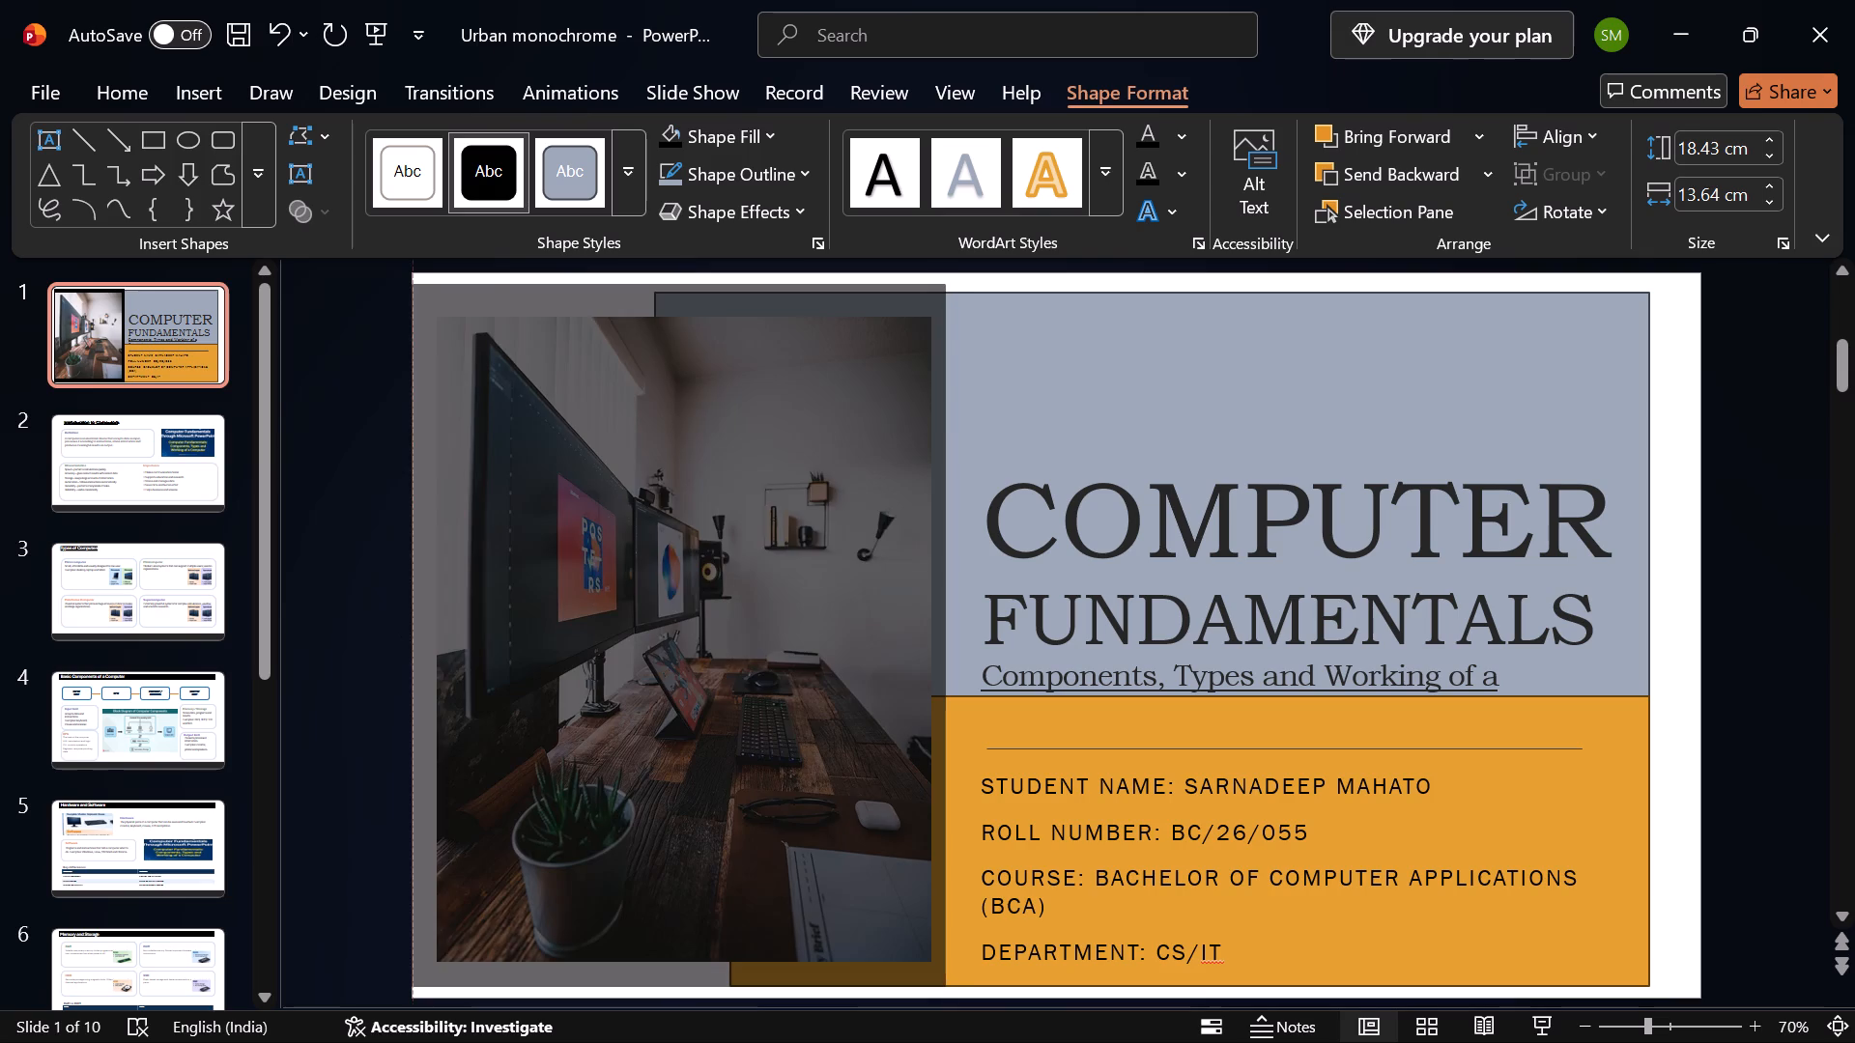
pyautogui.moveTo(422, 634); pyautogui.dragTo(433, 652)
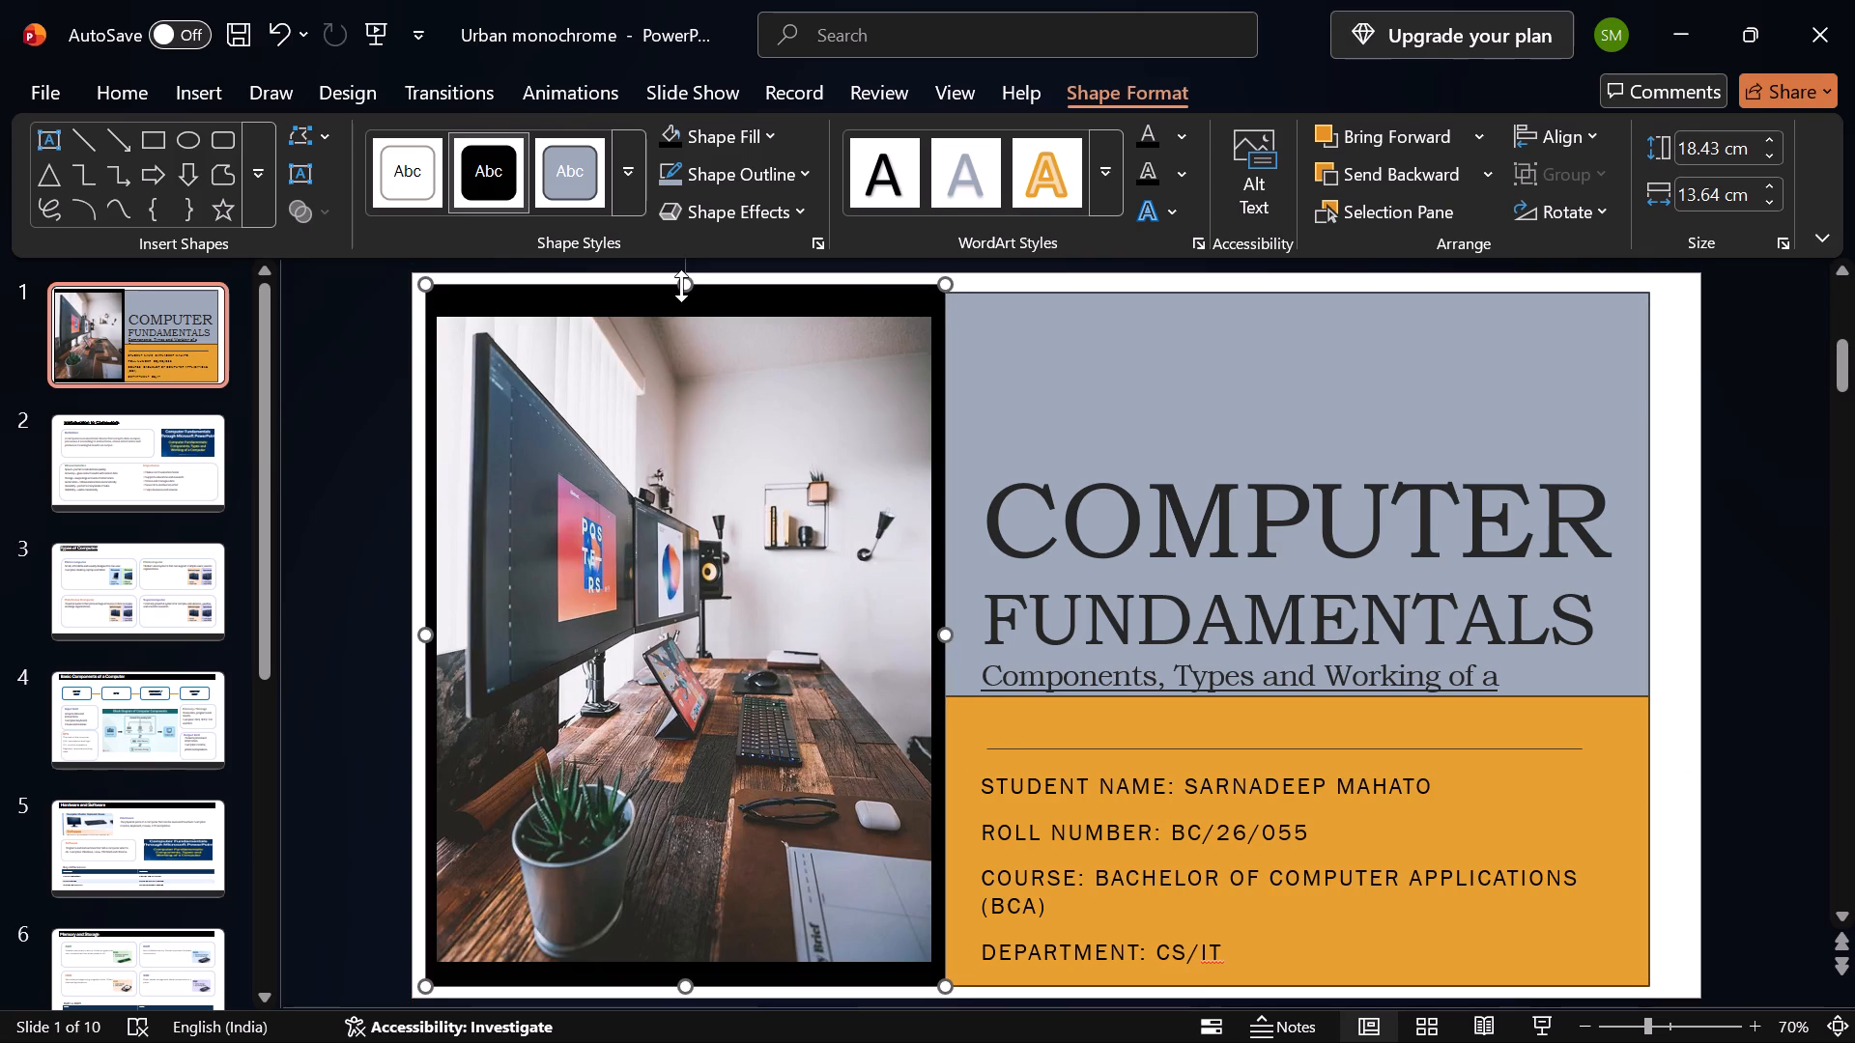
pyautogui.moveTo(681, 286); pyautogui.dragTo(682, 303)
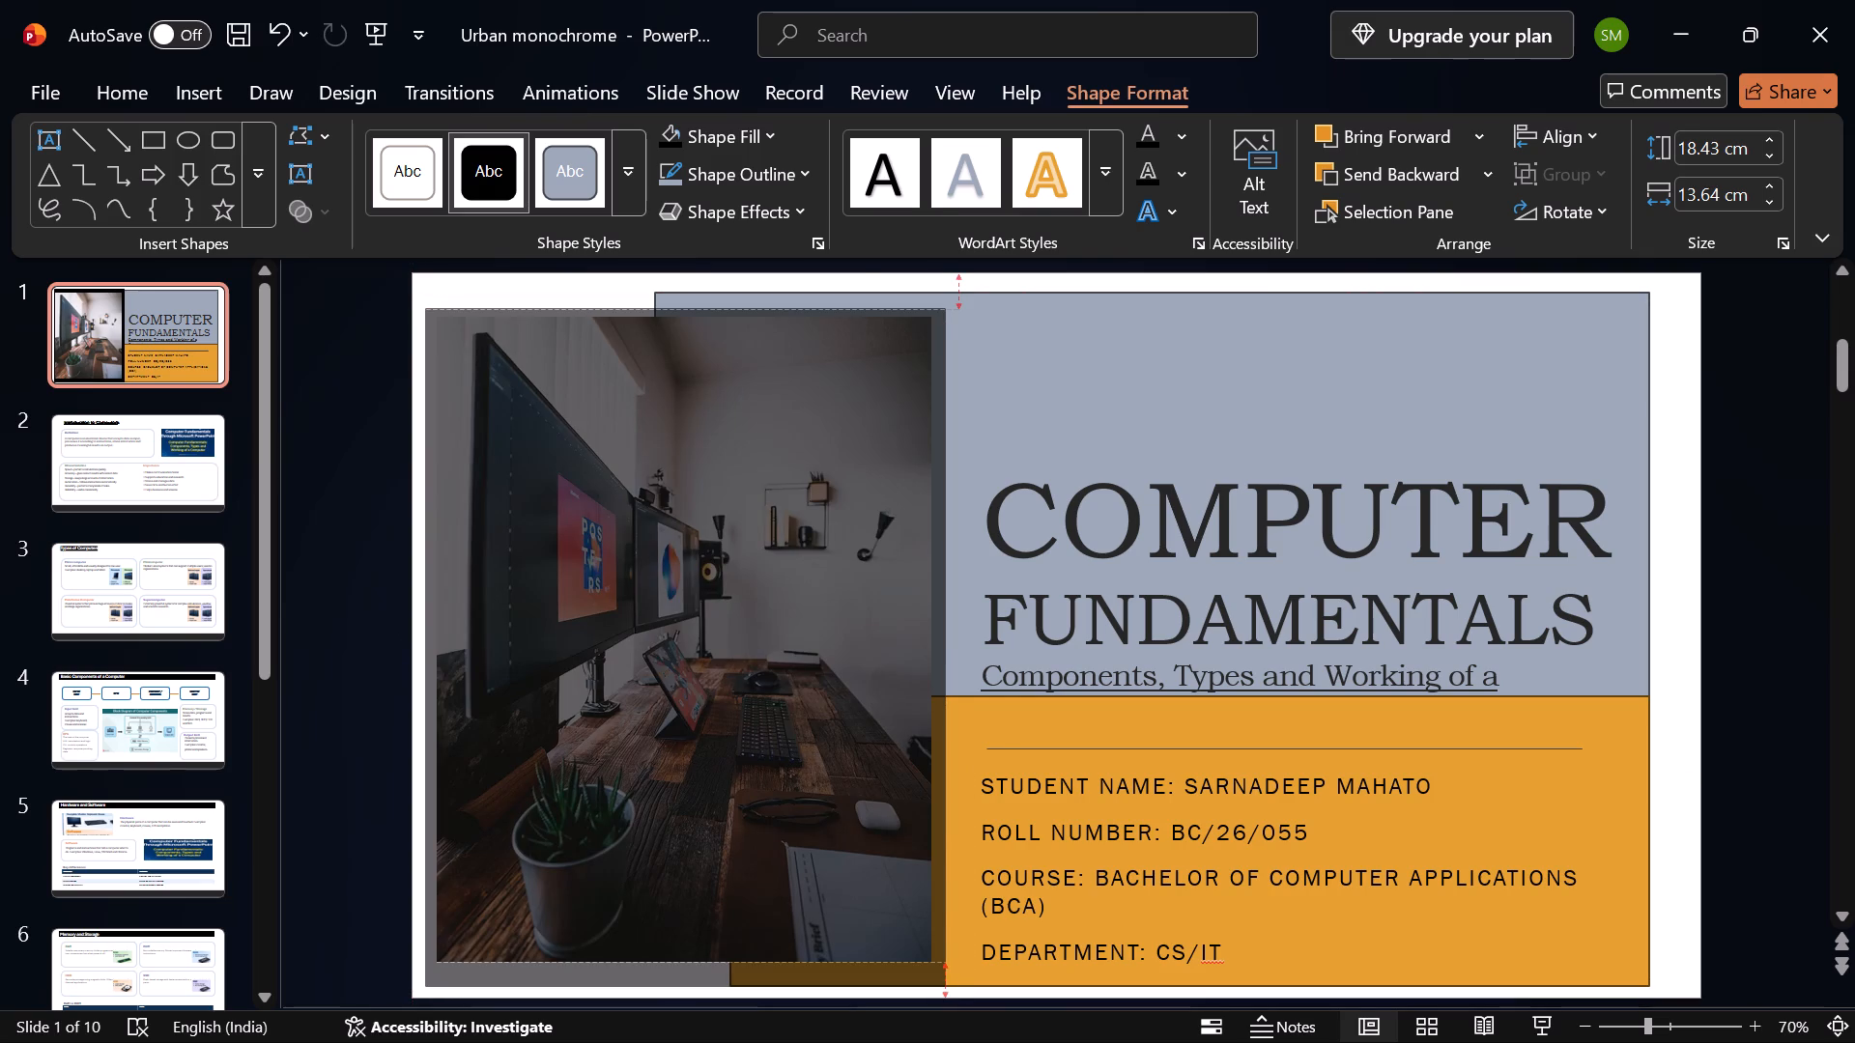
pyautogui.moveTo(682, 303); pyautogui.dragTo(684, 302)
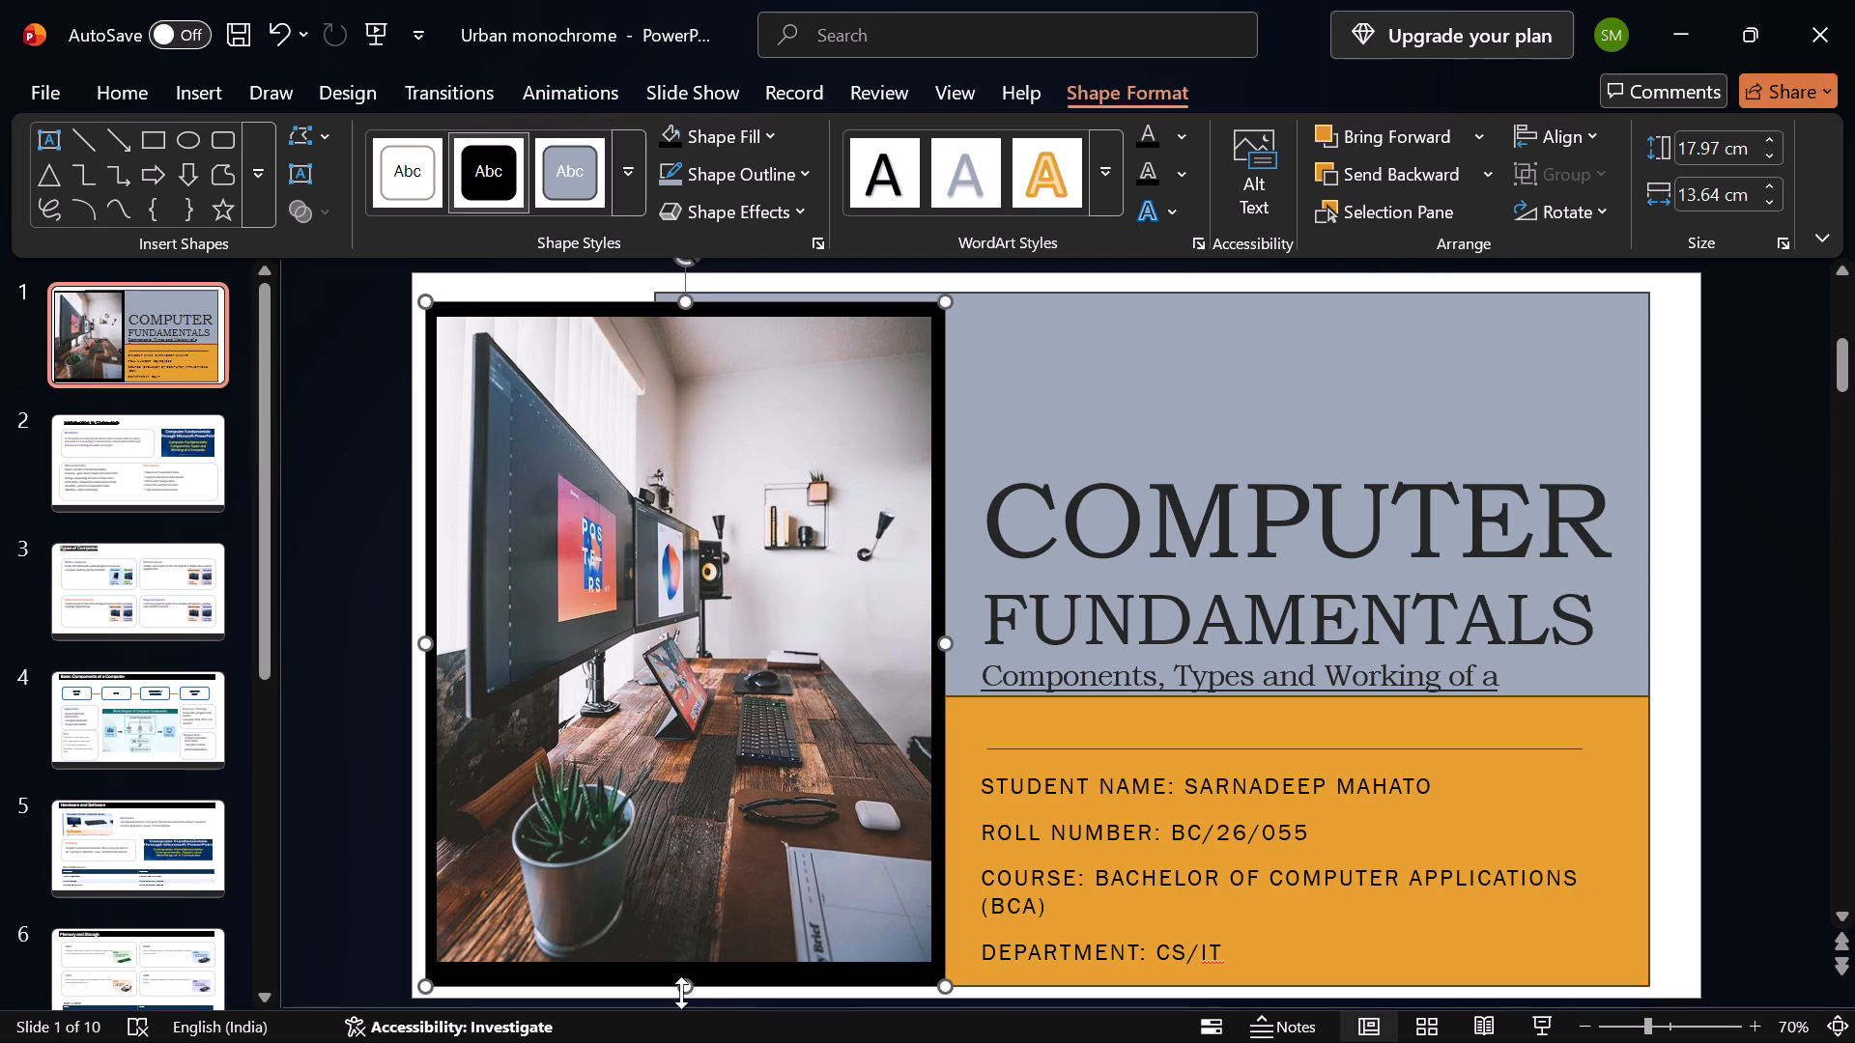
pyautogui.moveTo(685, 984); pyautogui.dragTo(687, 966)
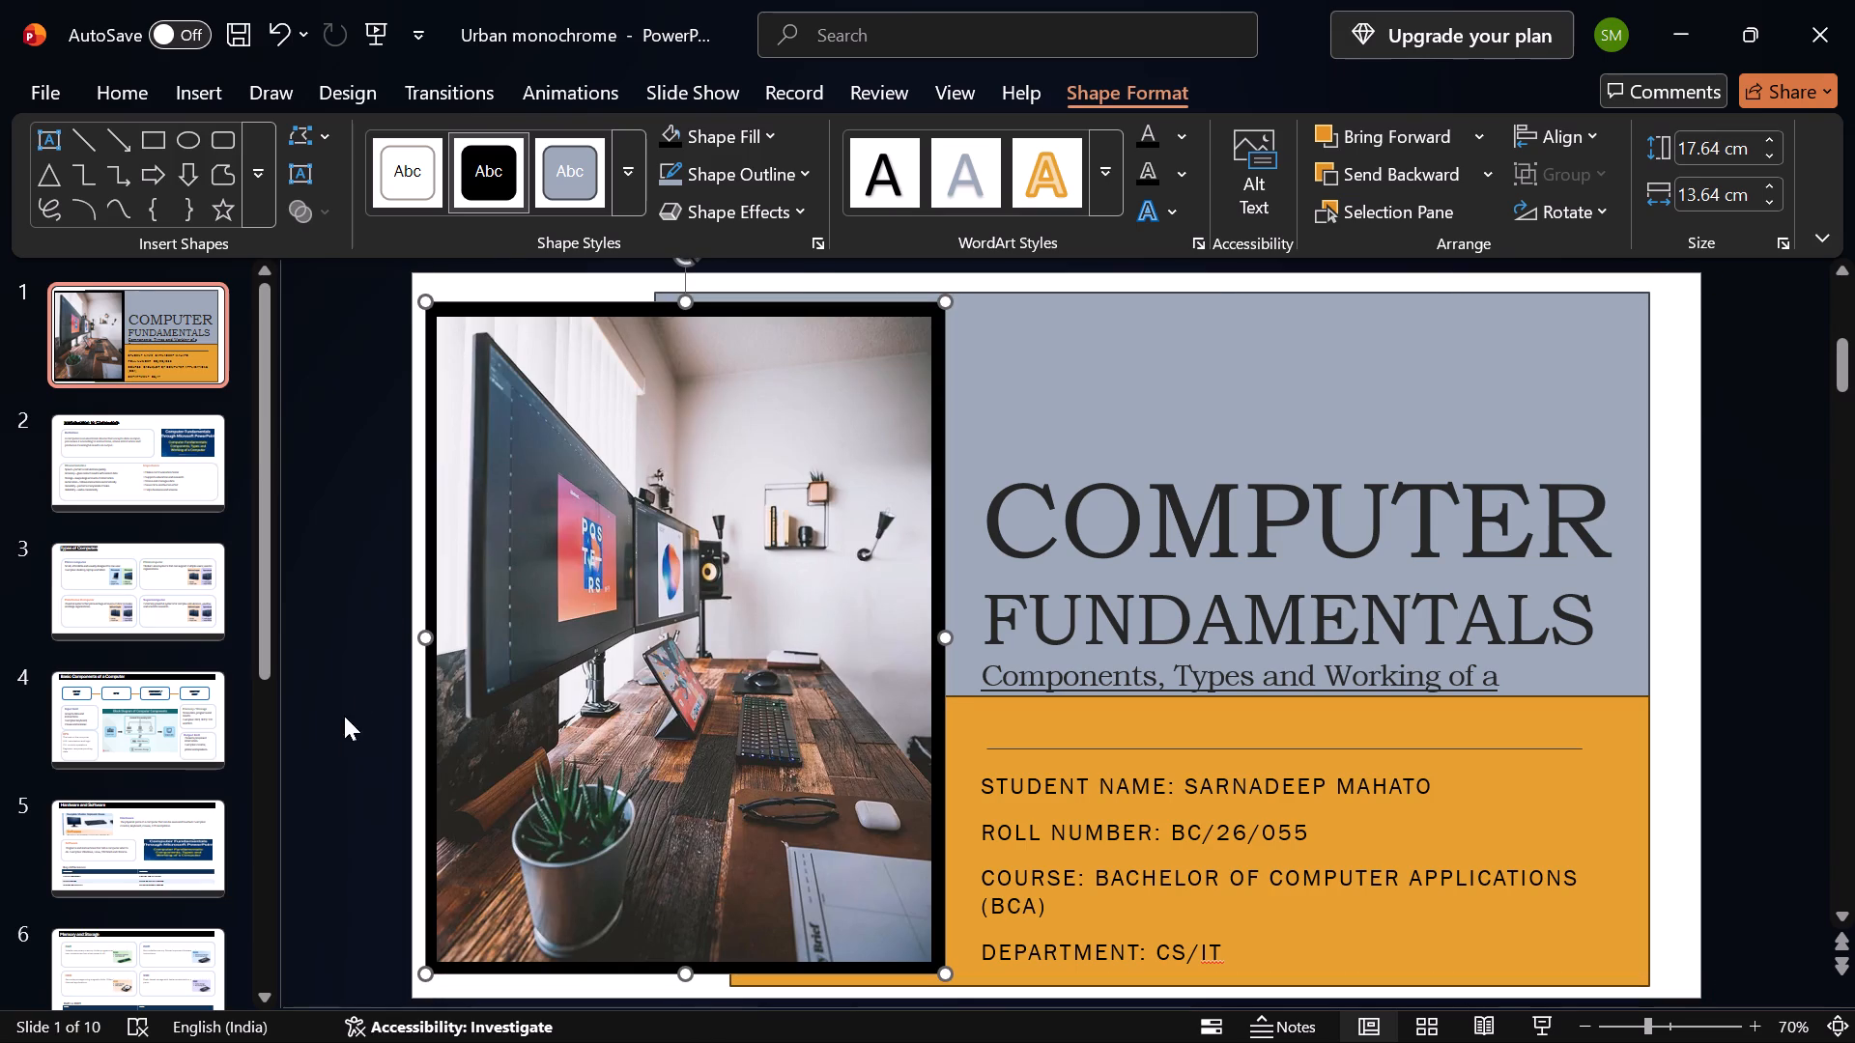
pyautogui.moveTo(426, 633); pyautogui.dragTo(416, 638)
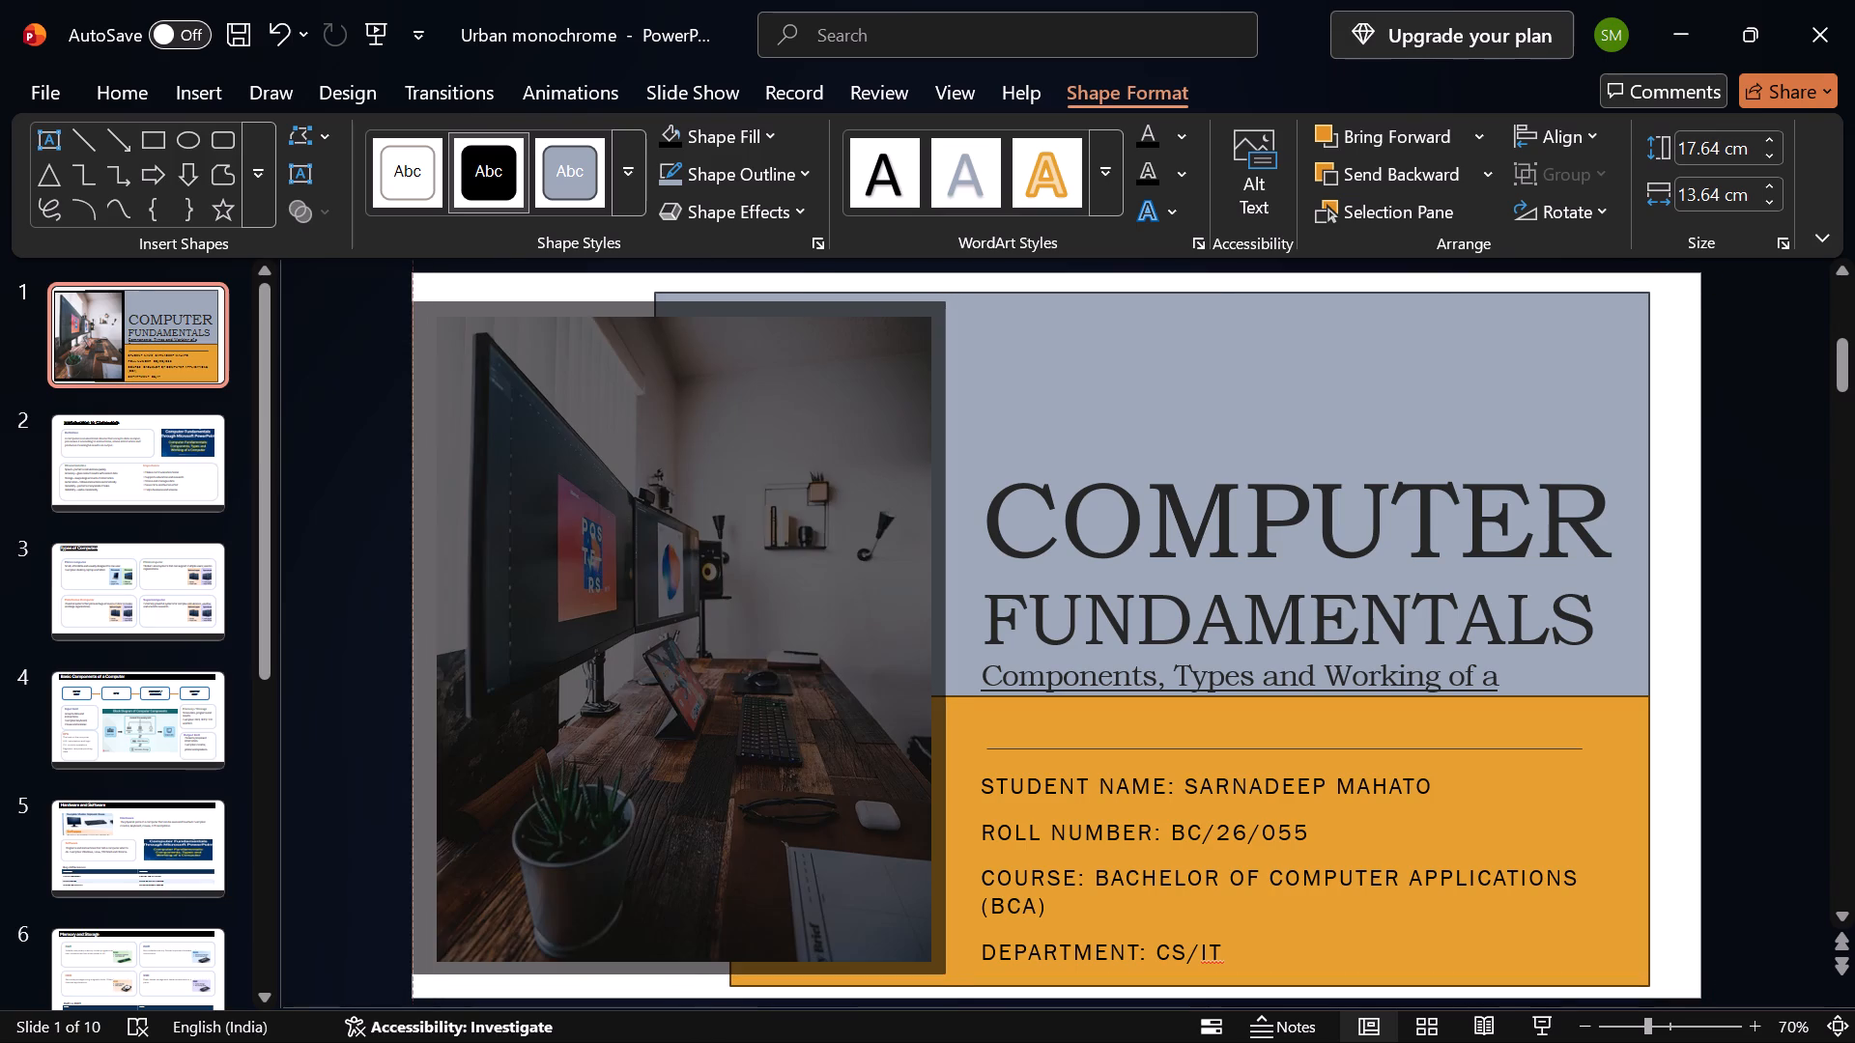
pyautogui.moveTo(416, 638); pyautogui.dragTo(426, 640)
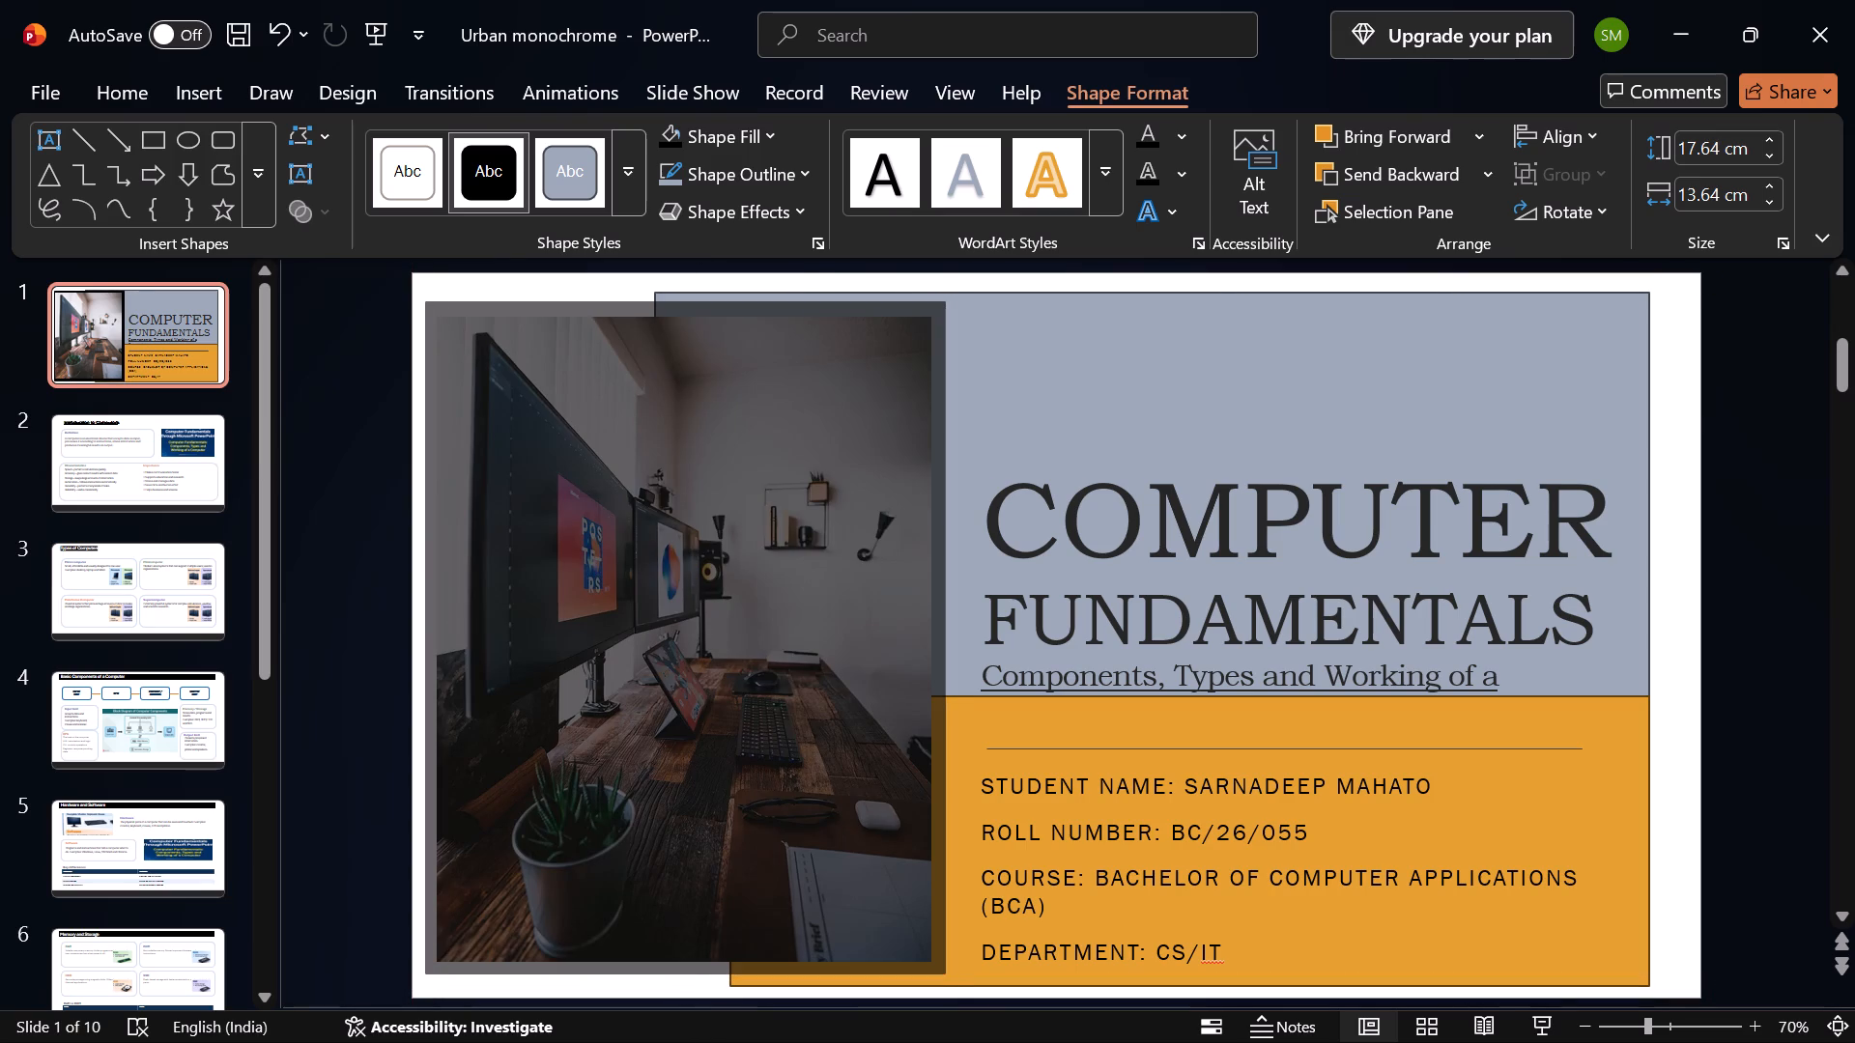
pyautogui.moveTo(426, 640); pyautogui.dragTo(421, 643)
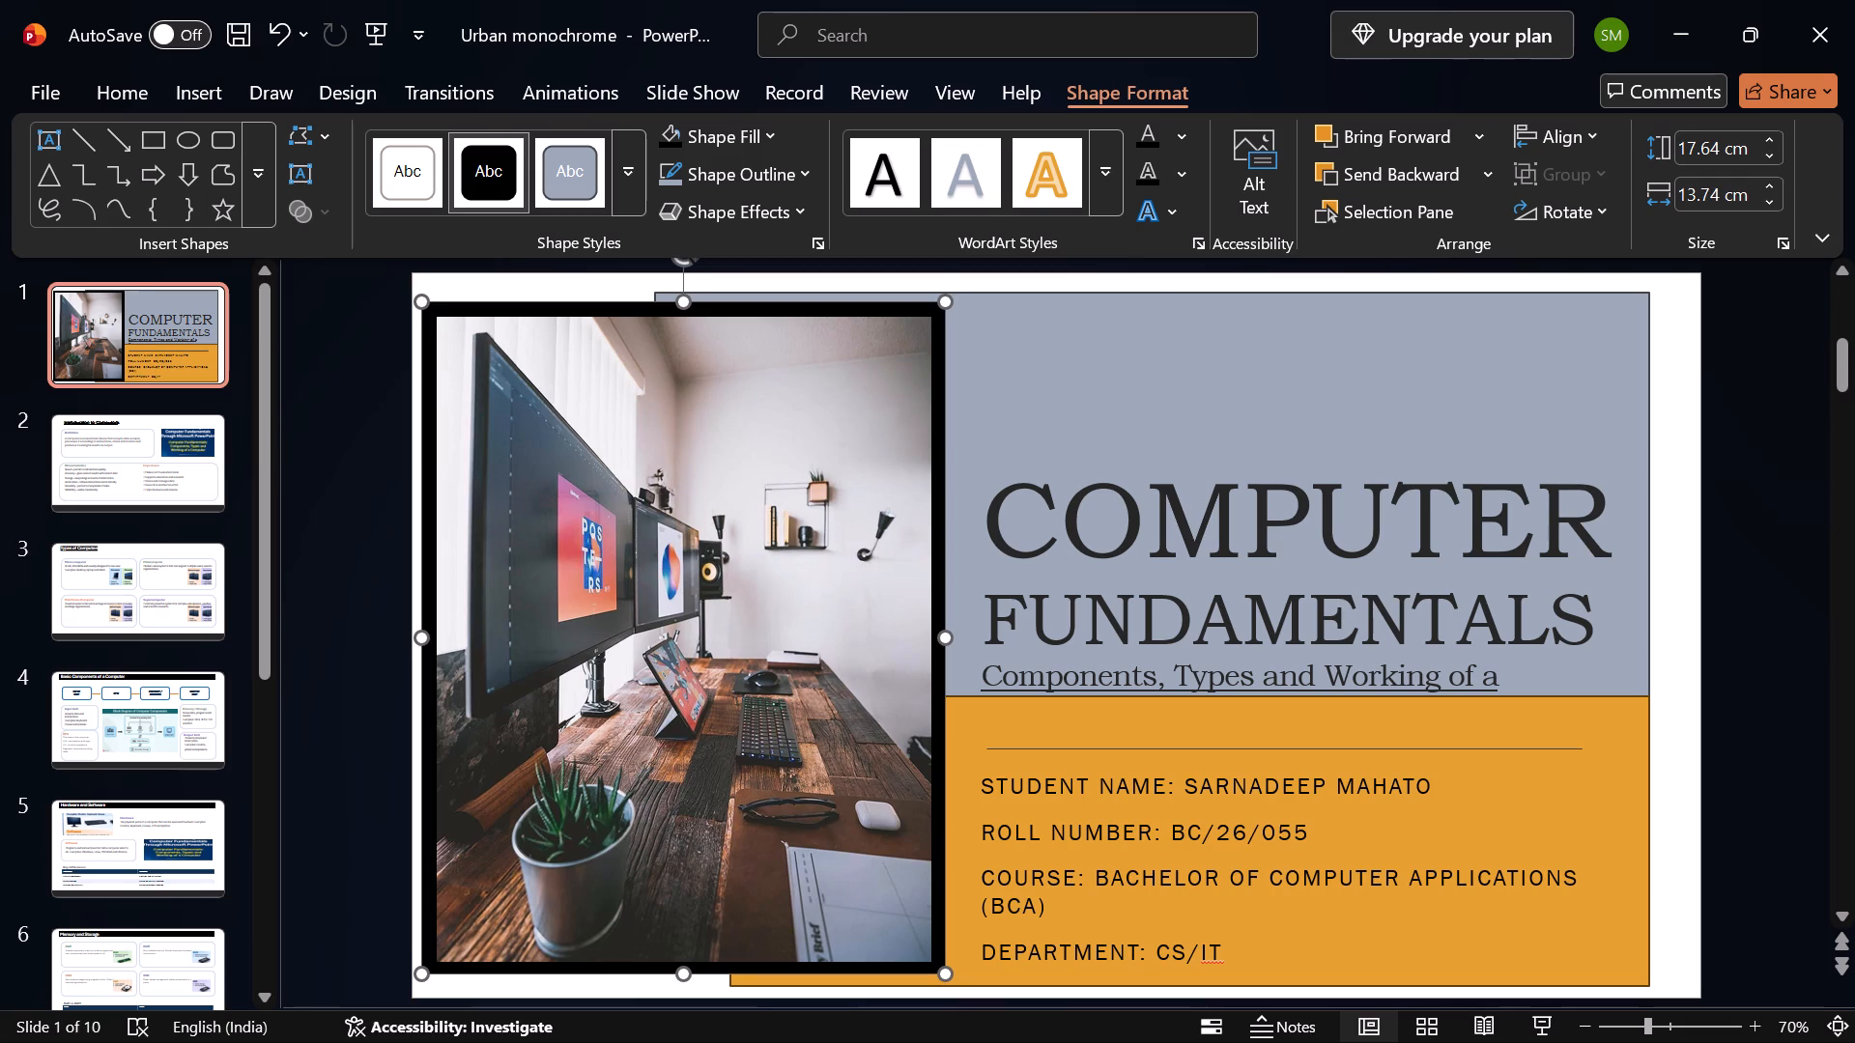
pyautogui.click(1035, 416)
pyautogui.click(1691, 380)
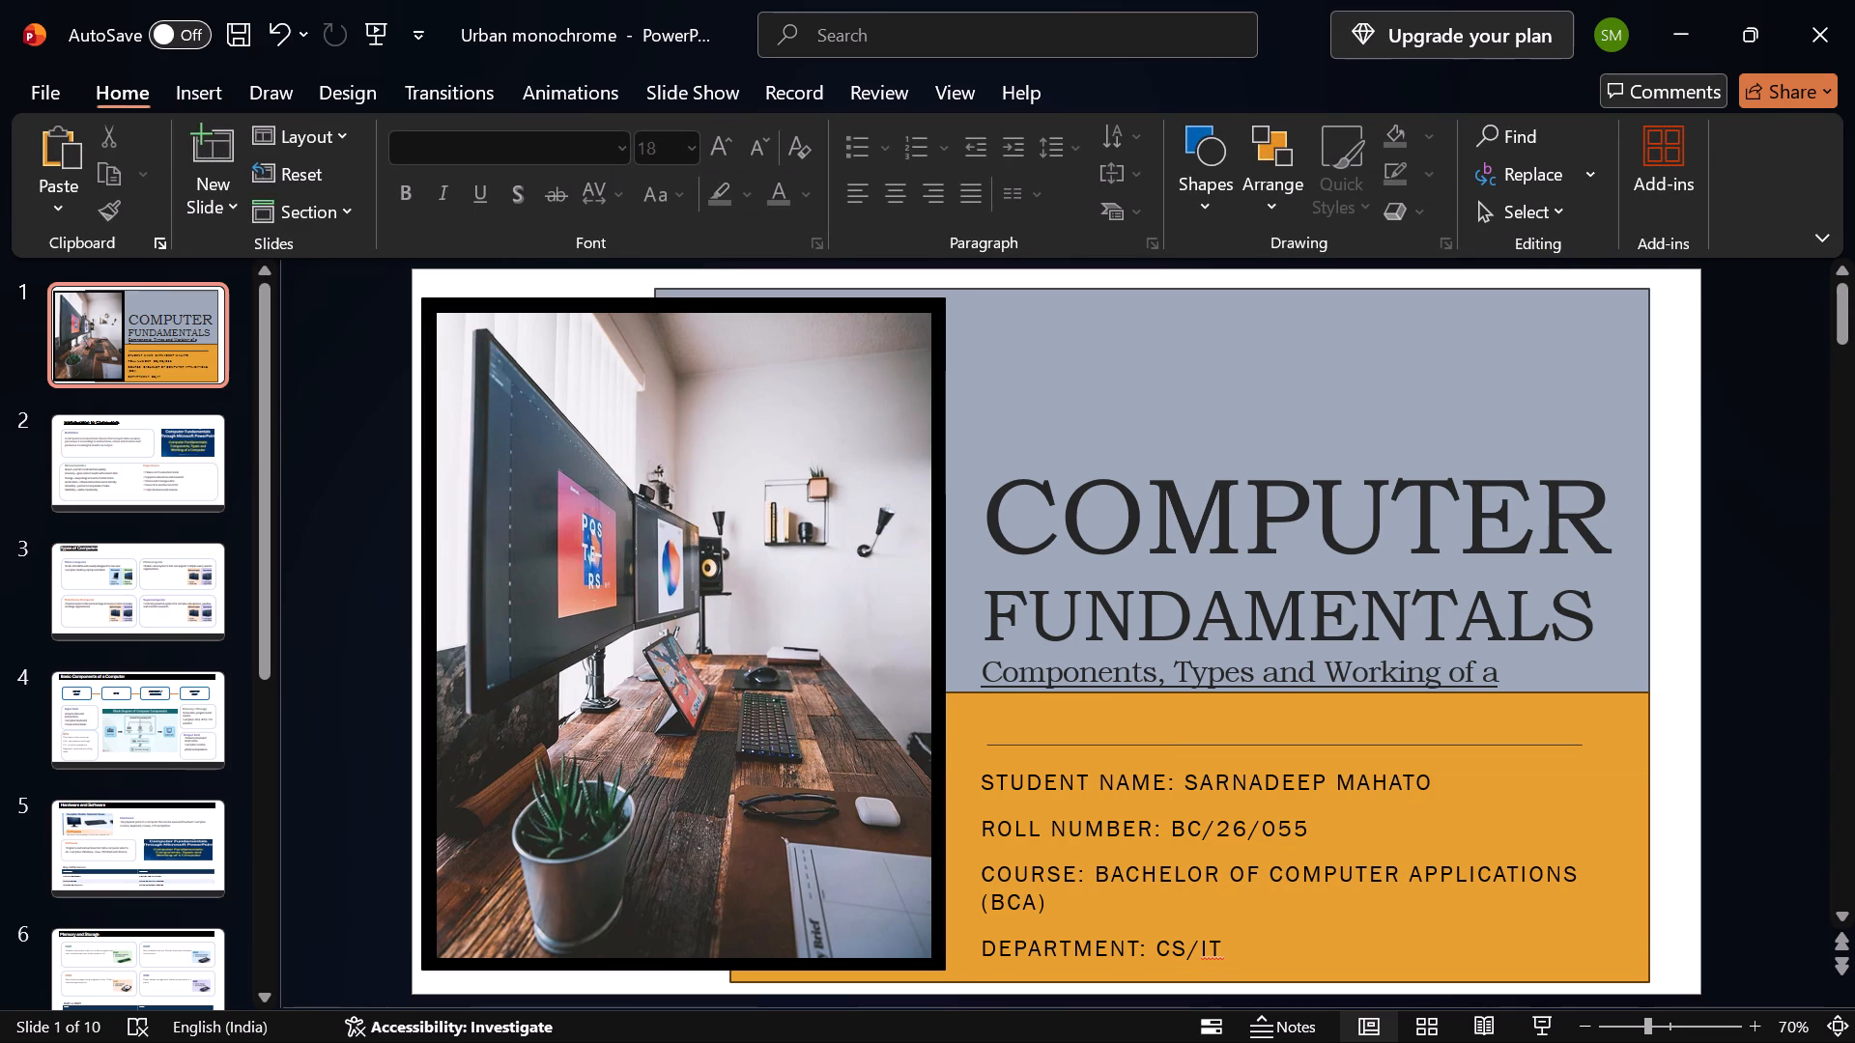
pyautogui.click(589, 299)
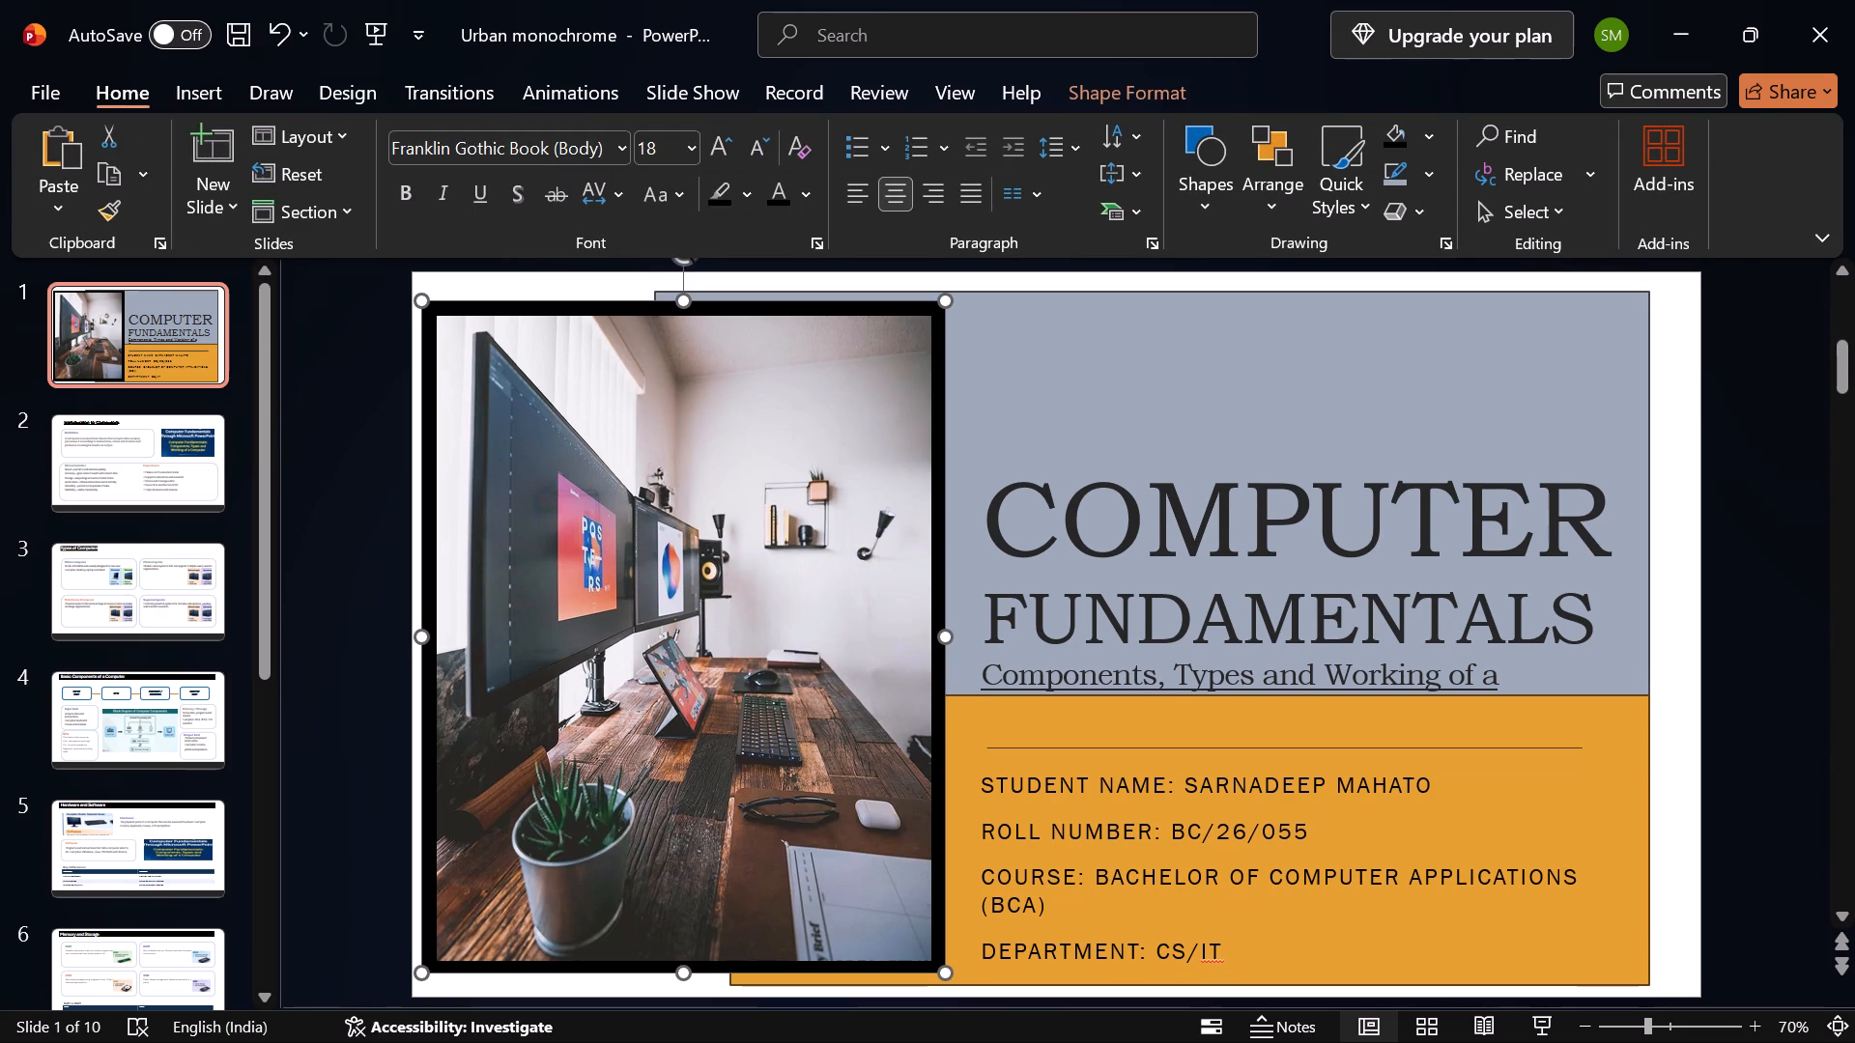
pyautogui.click(1259, 215)
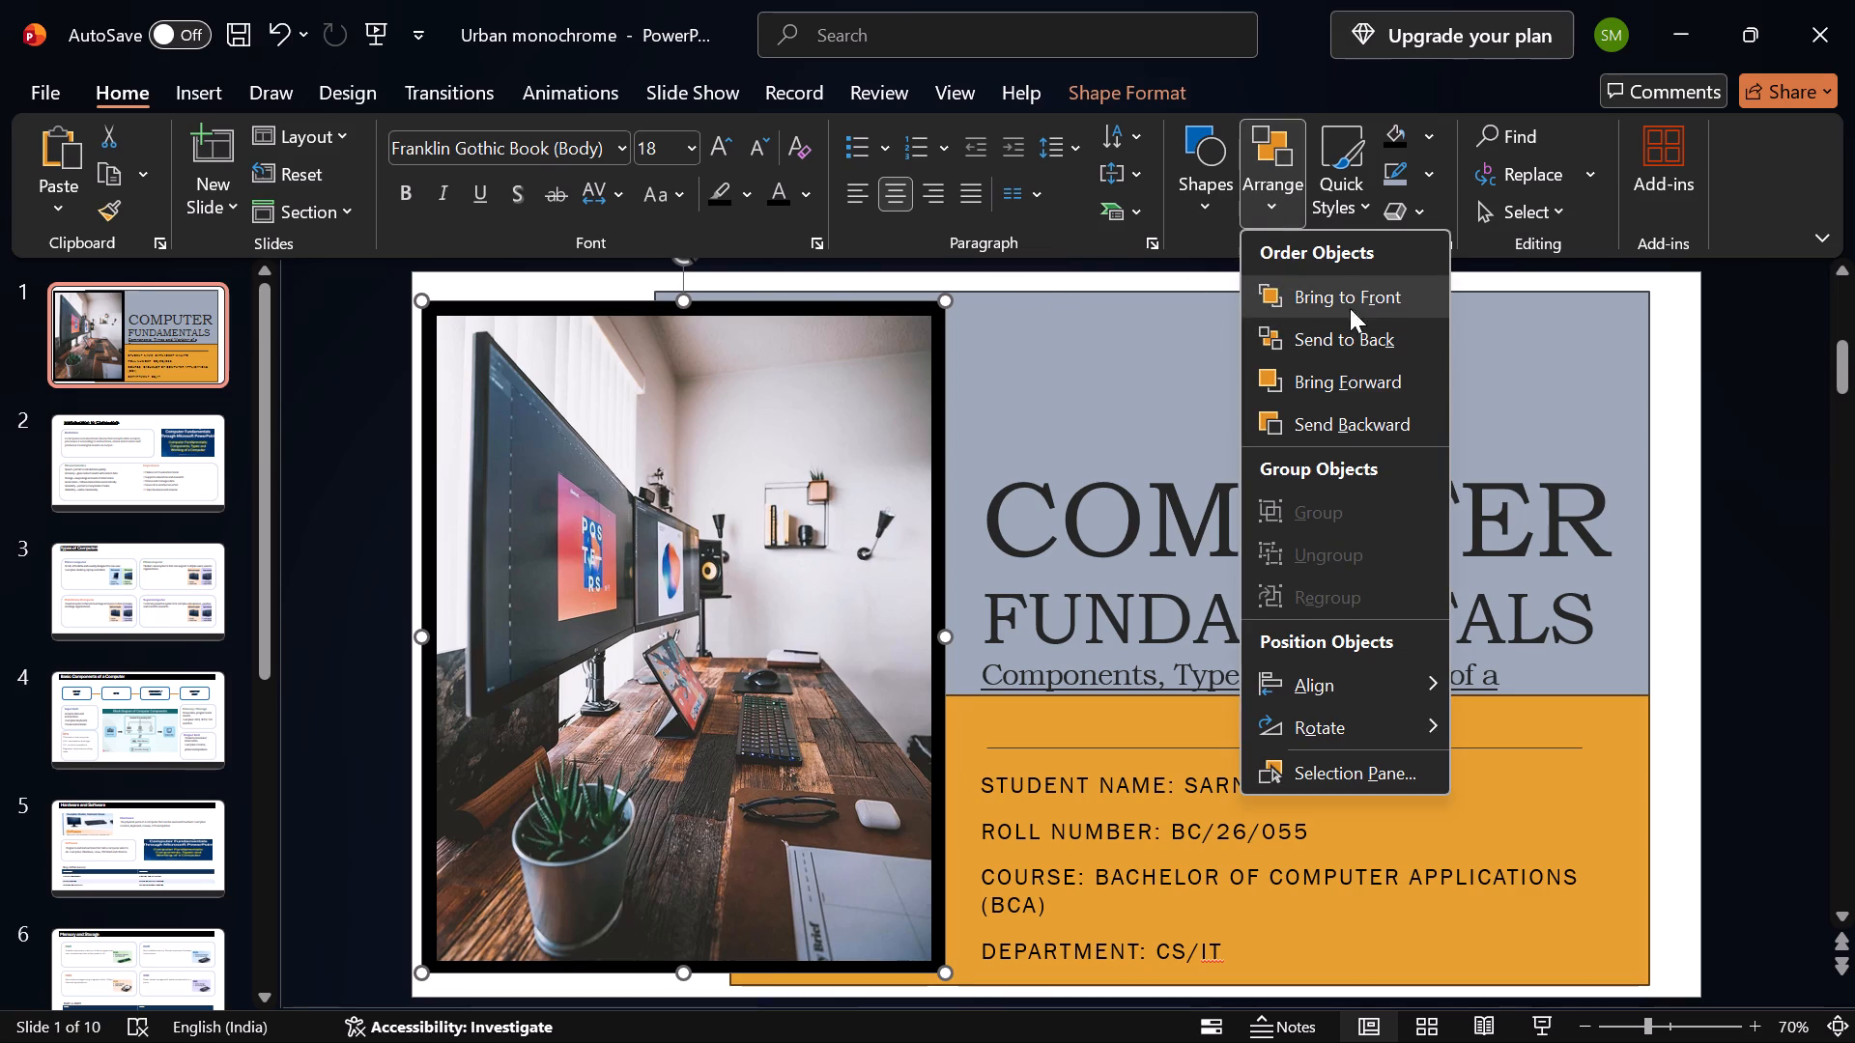
# Draw a rectangle about 19.28 cm high and 33.87 cm wide covering the whole title slide.
pyautogui.click(218, 90)
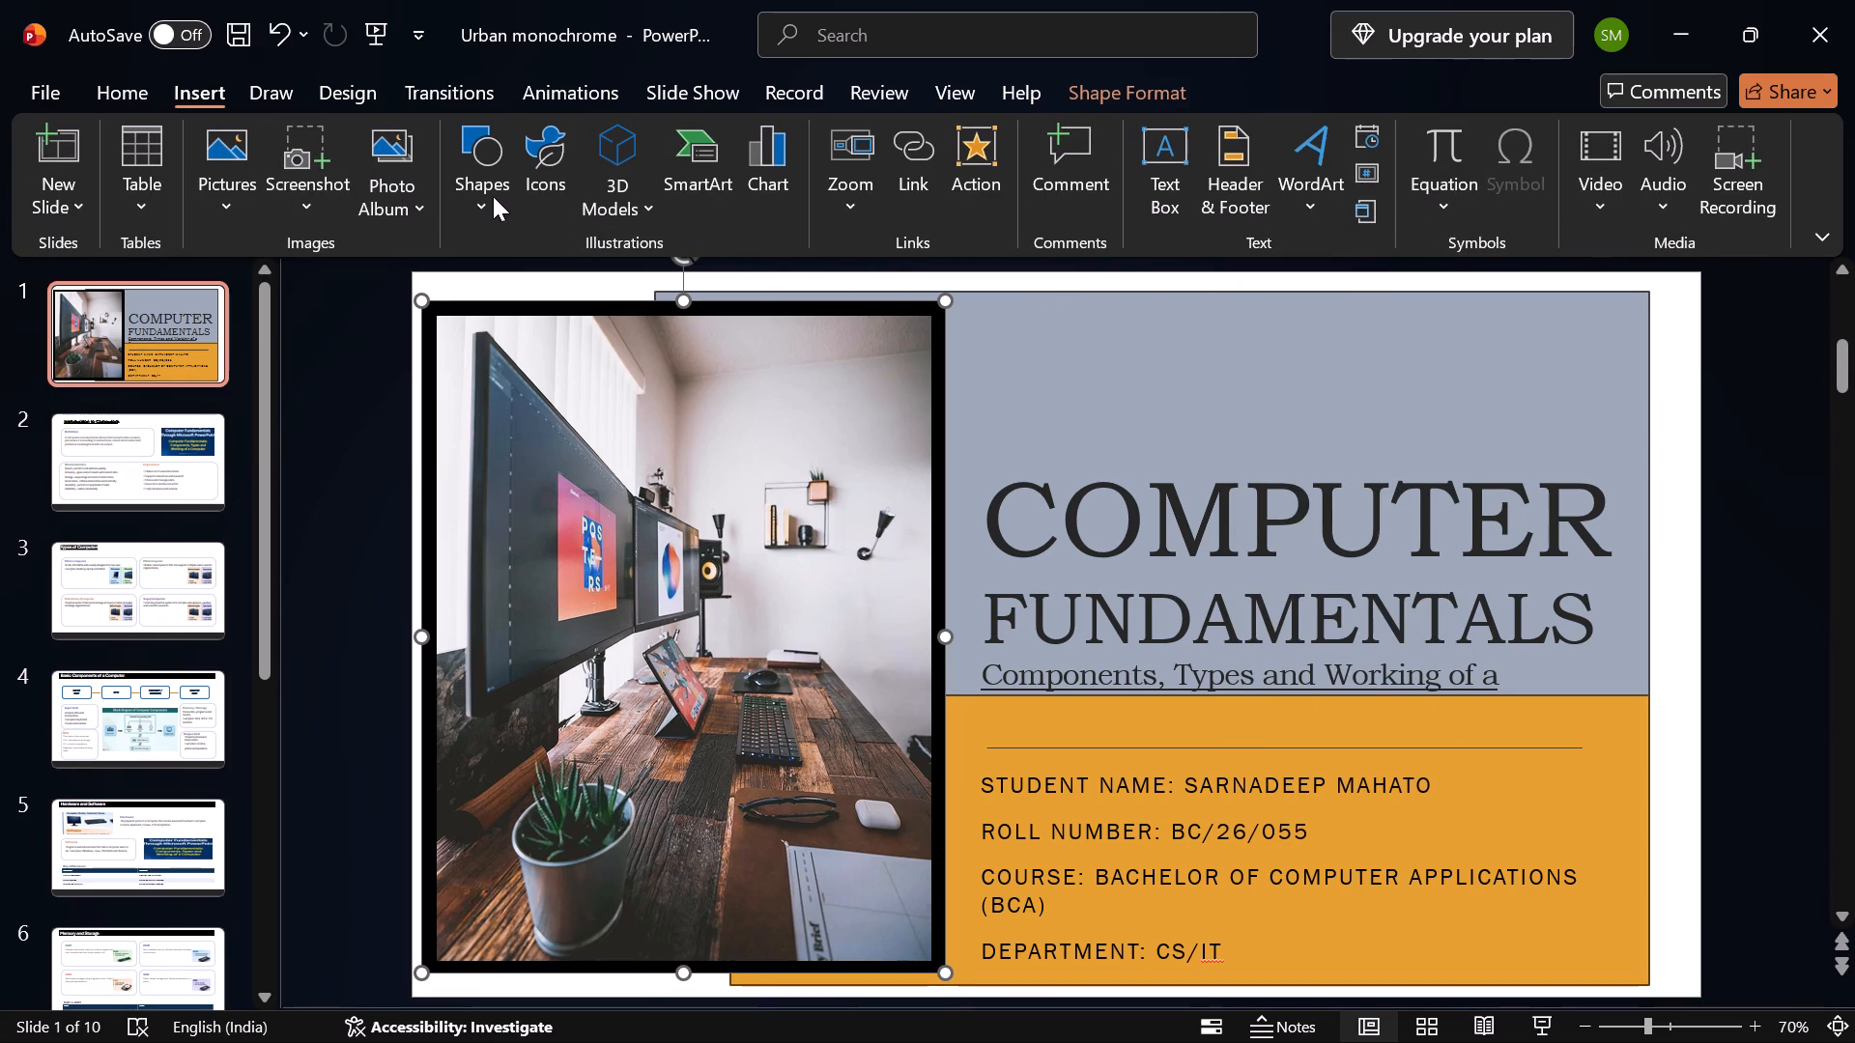
pyautogui.click(493, 196)
pyautogui.click(585, 287)
pyautogui.moveTo(410, 276); pyautogui.dragTo(1658, 1006)
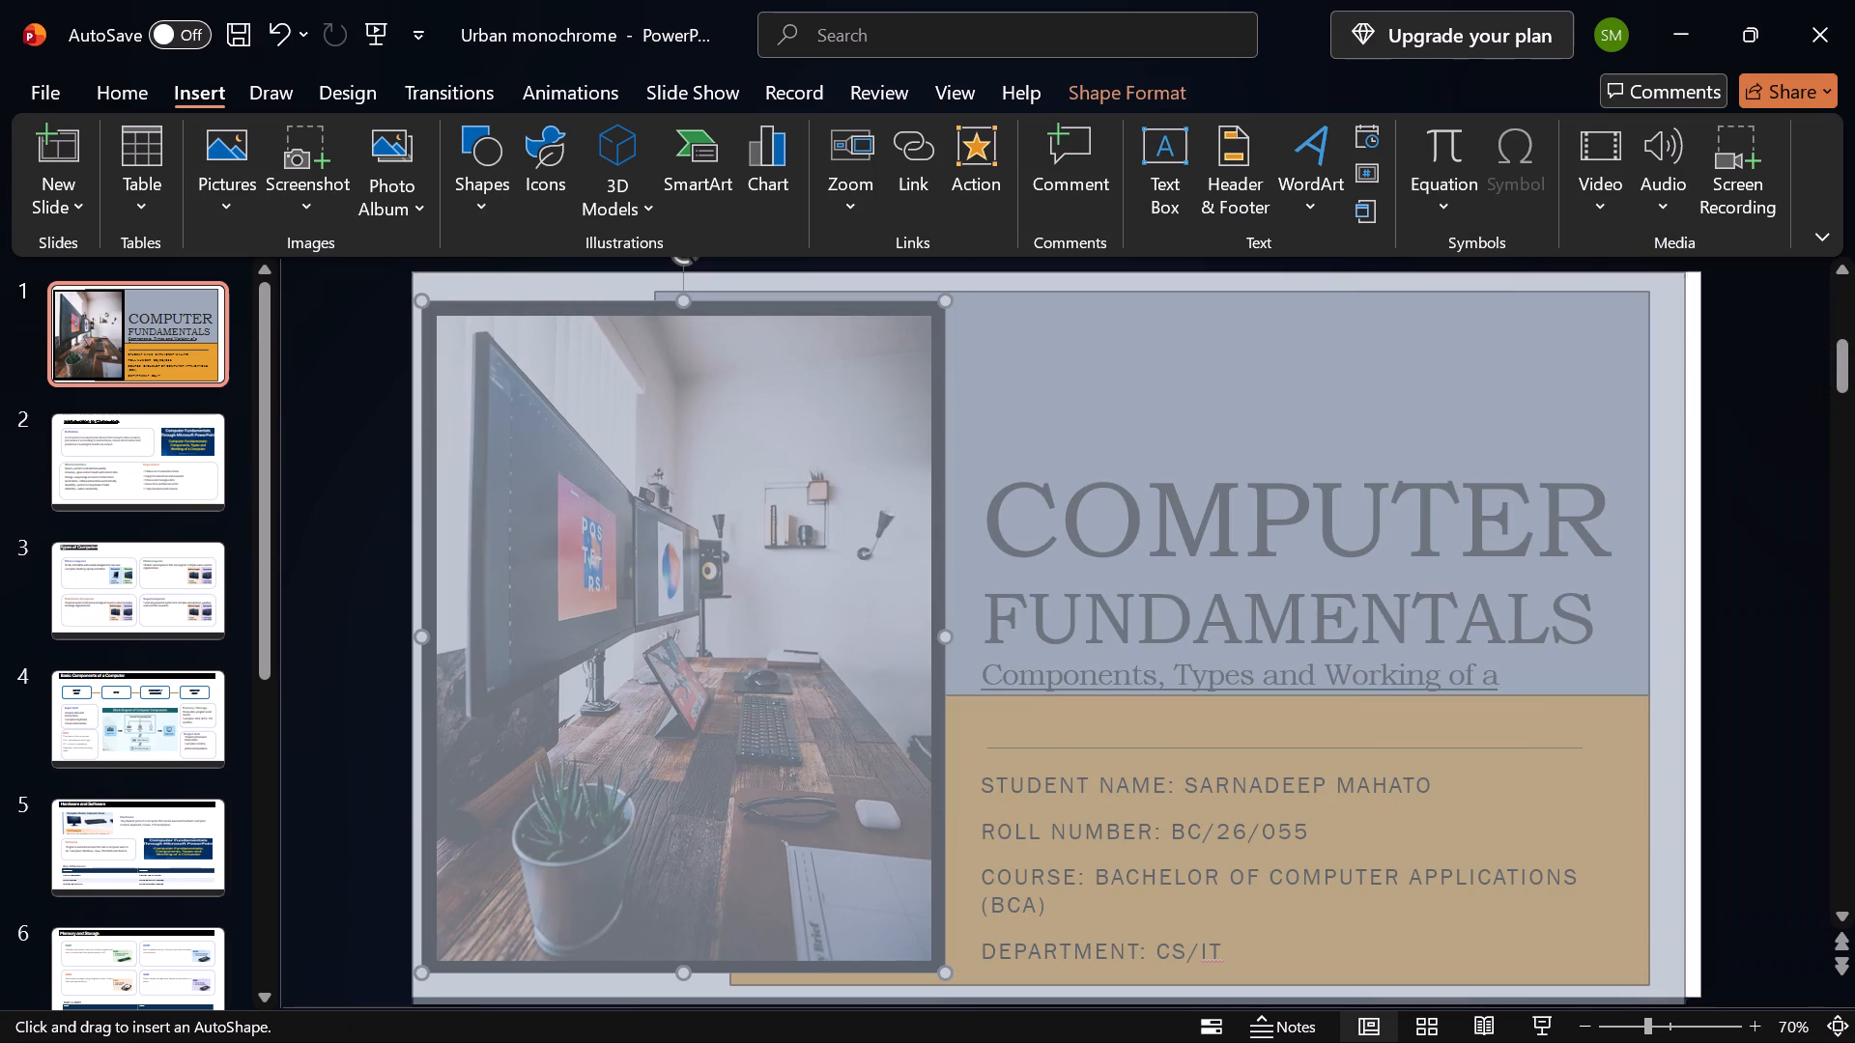
pyautogui.moveTo(1658, 1006); pyautogui.dragTo(1702, 1001)
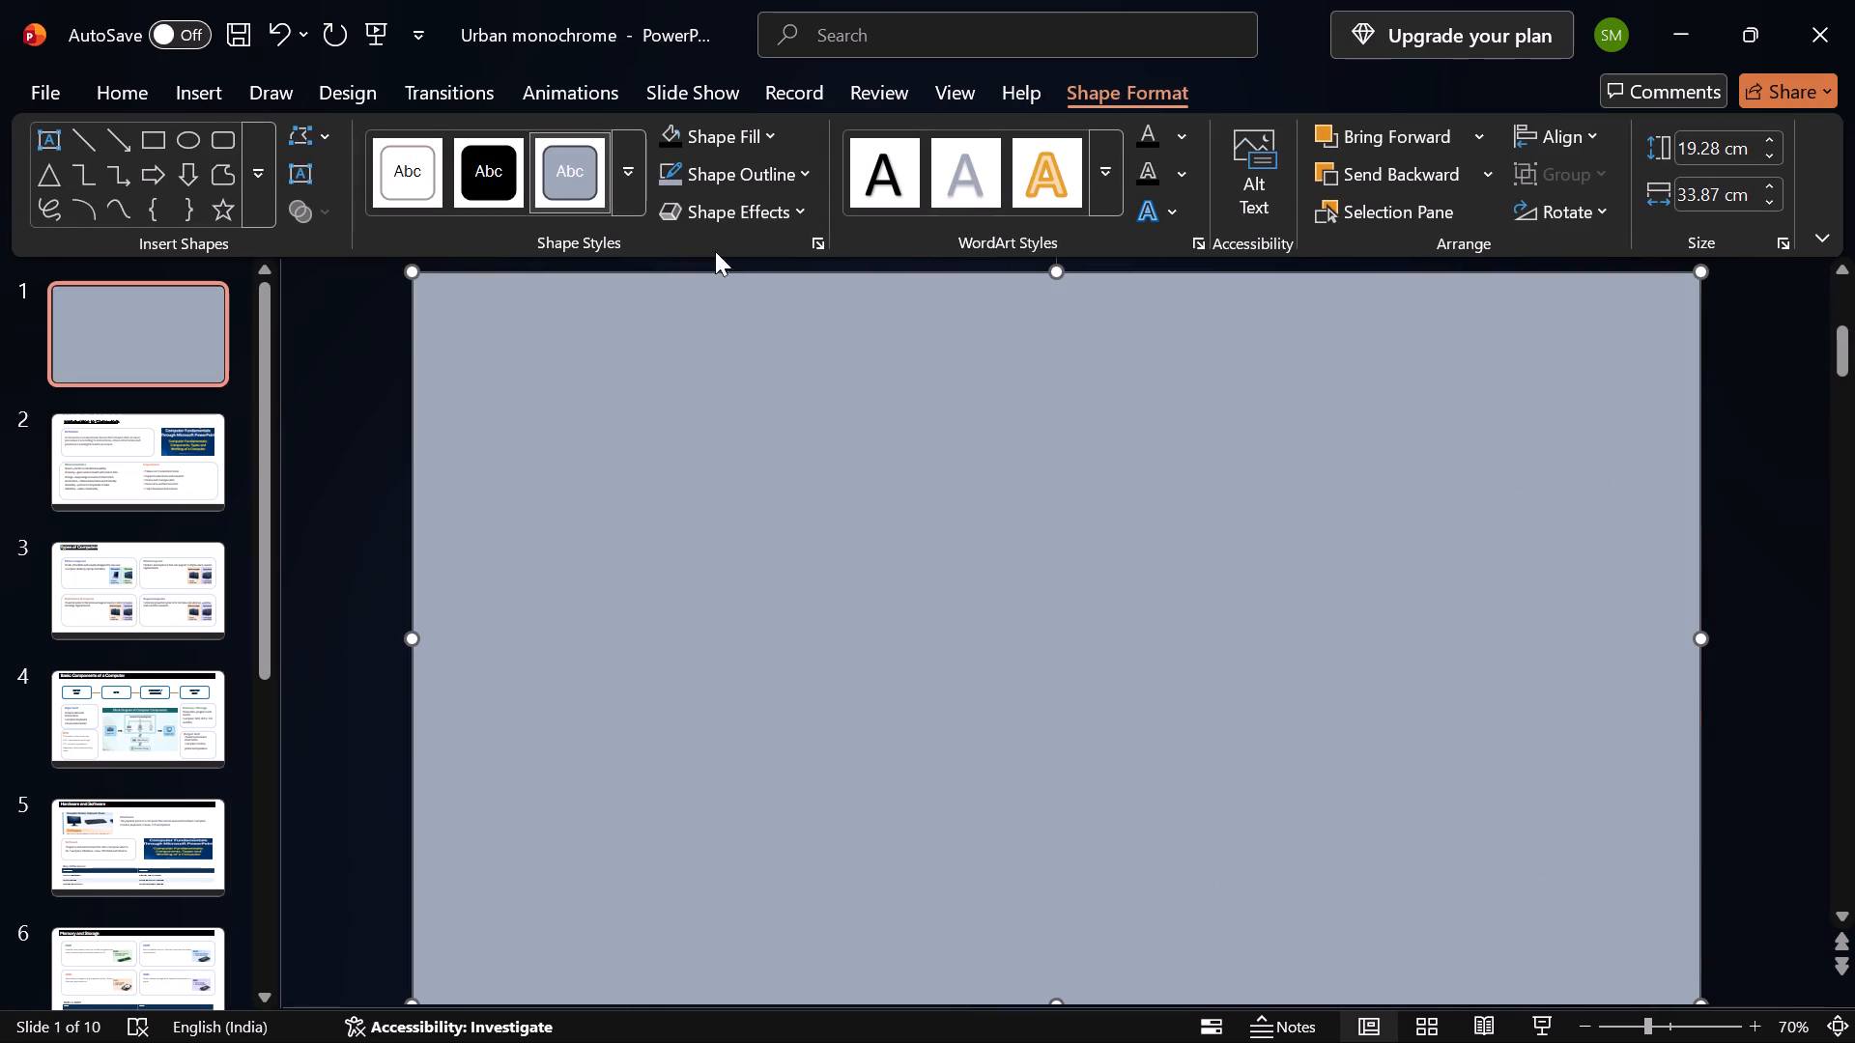
# Give the slide-sized rectangle the solid black style and send it backward behind the photo, text and other backing rectangles.
pyautogui.click(468, 179)
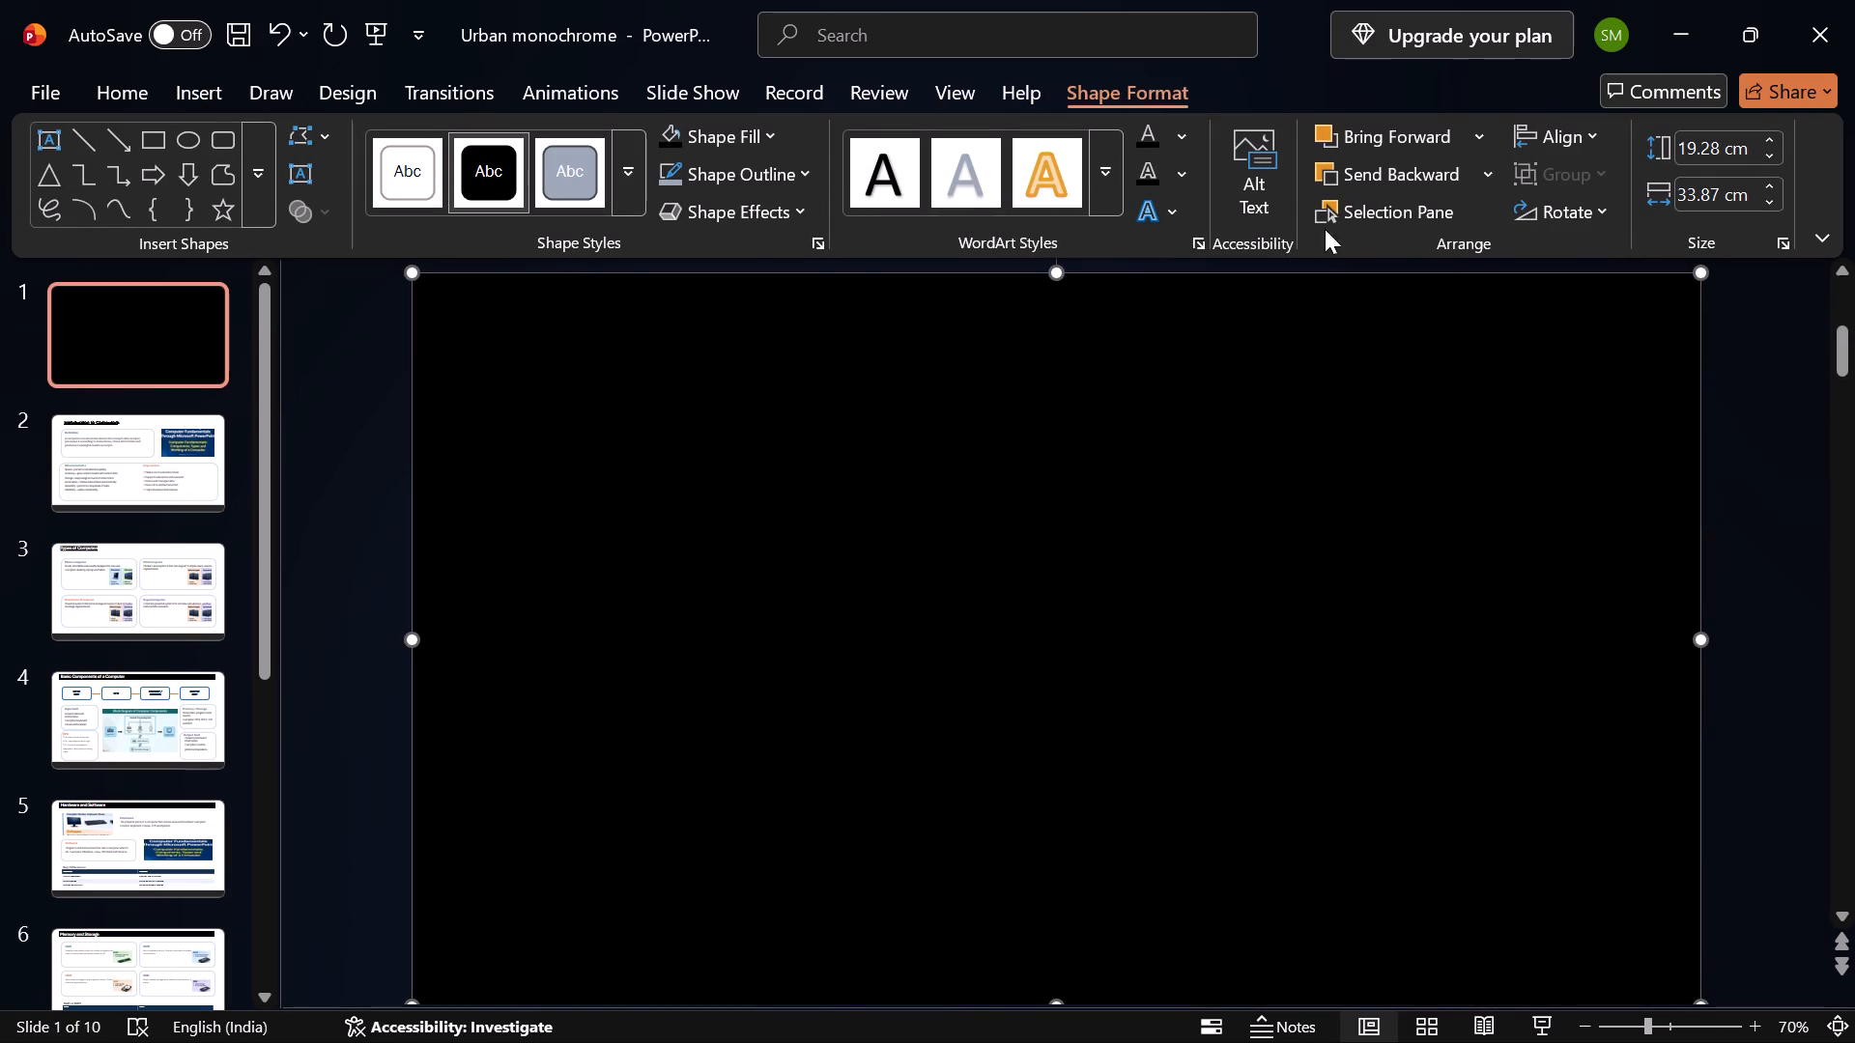
pyautogui.click(1423, 169)
pyautogui.click(1423, 169)
pyautogui.click(1423, 169)
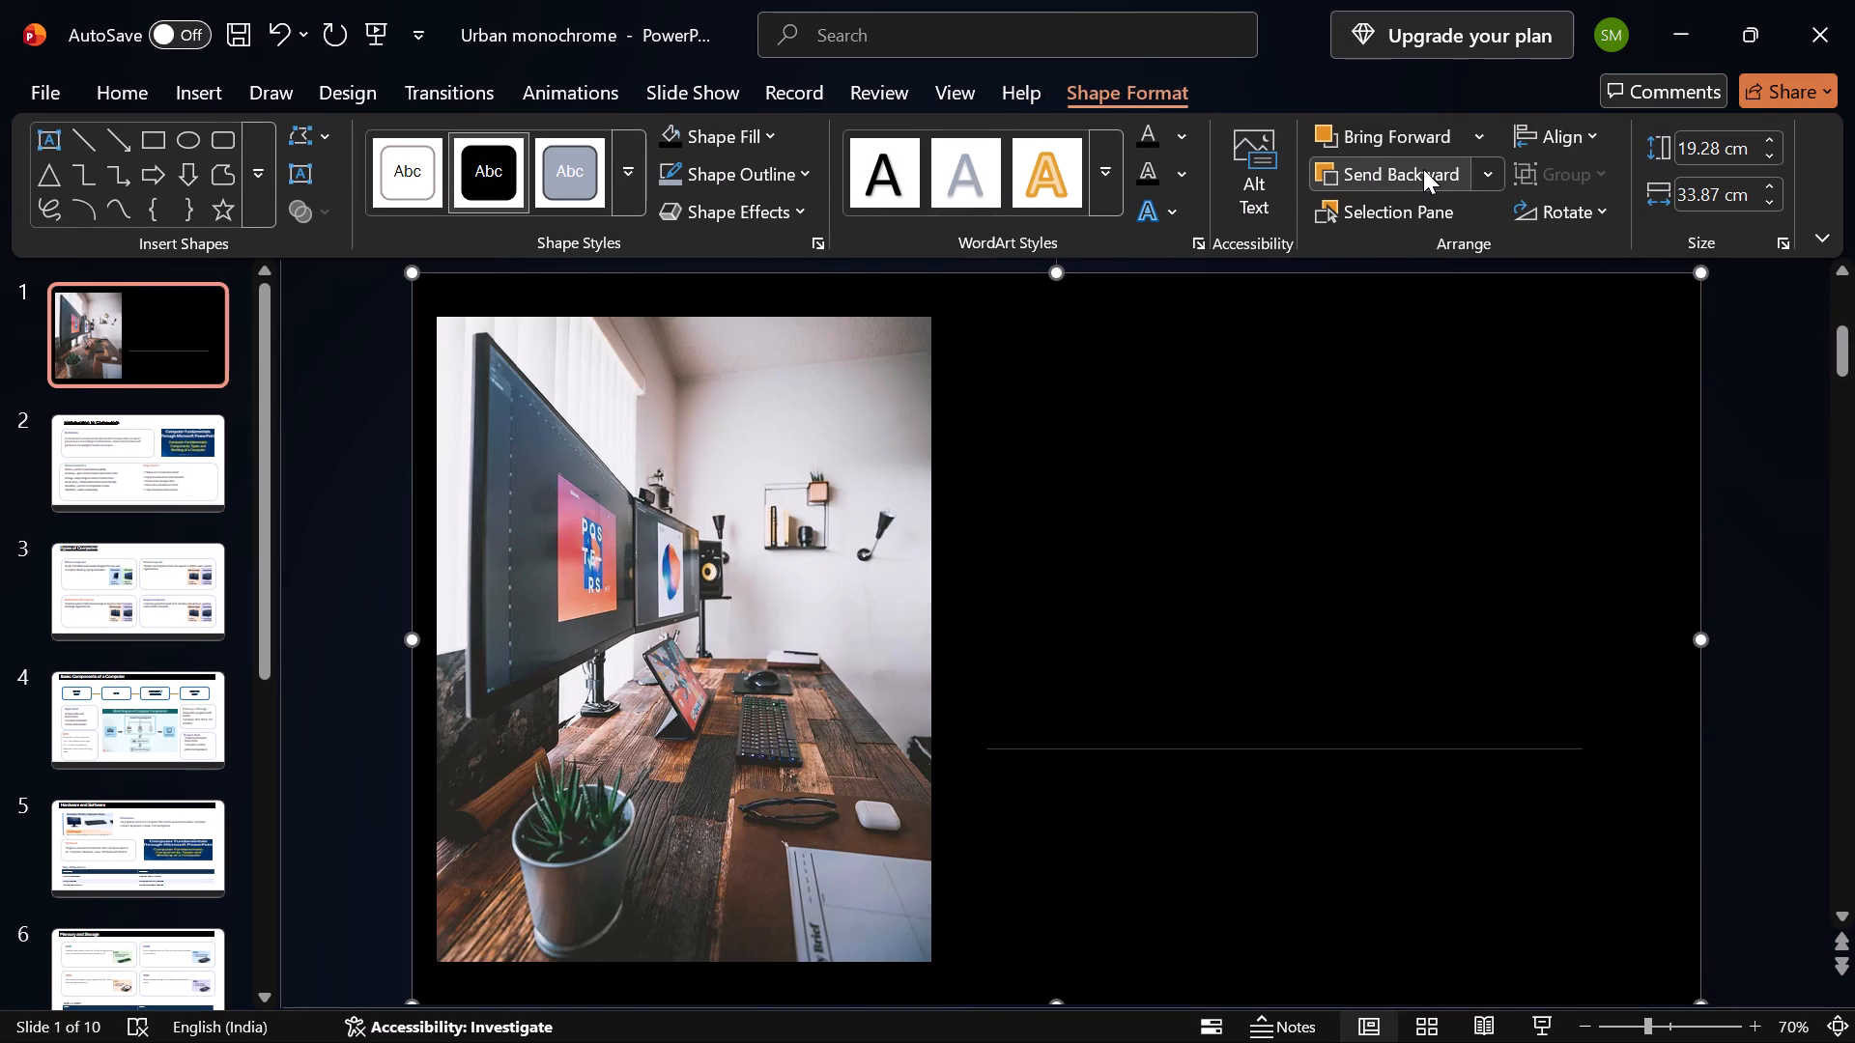
pyautogui.click(1423, 169)
pyautogui.click(1423, 169)
pyautogui.click(1423, 169)
pyautogui.click(1423, 169)
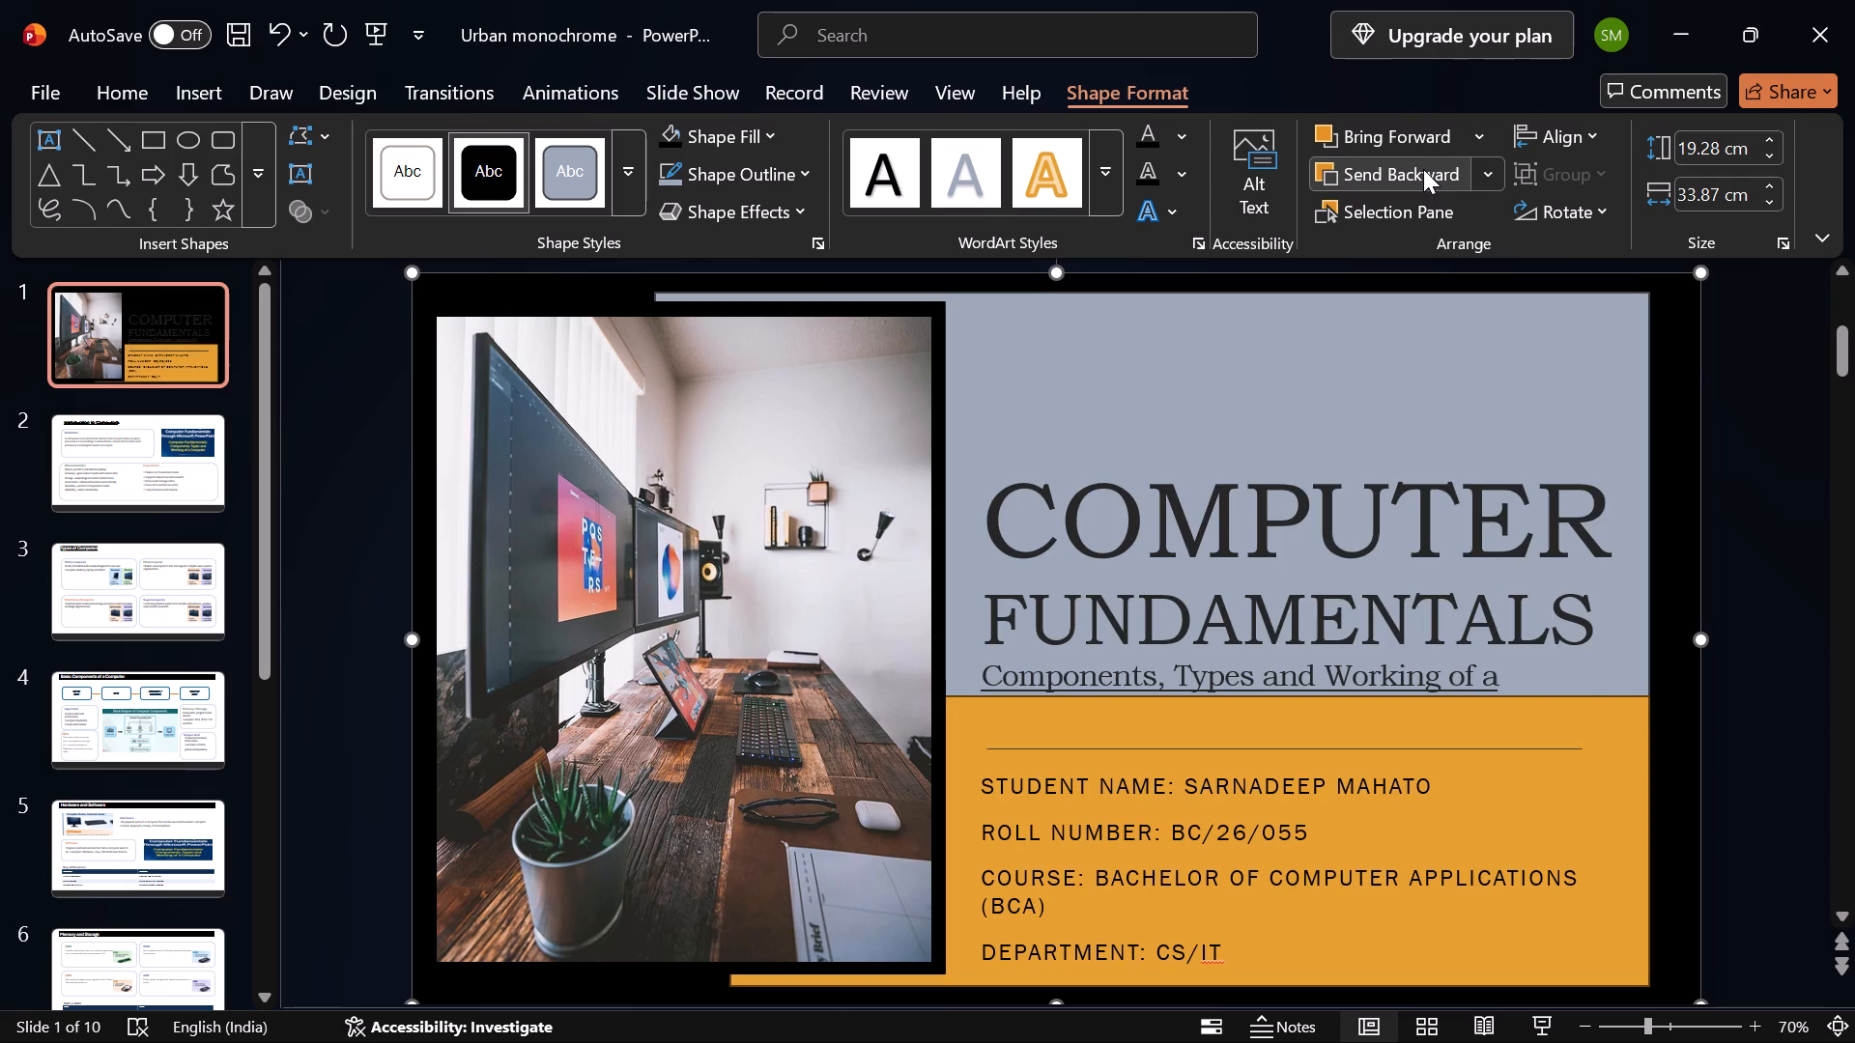
pyautogui.click(1805, 499)
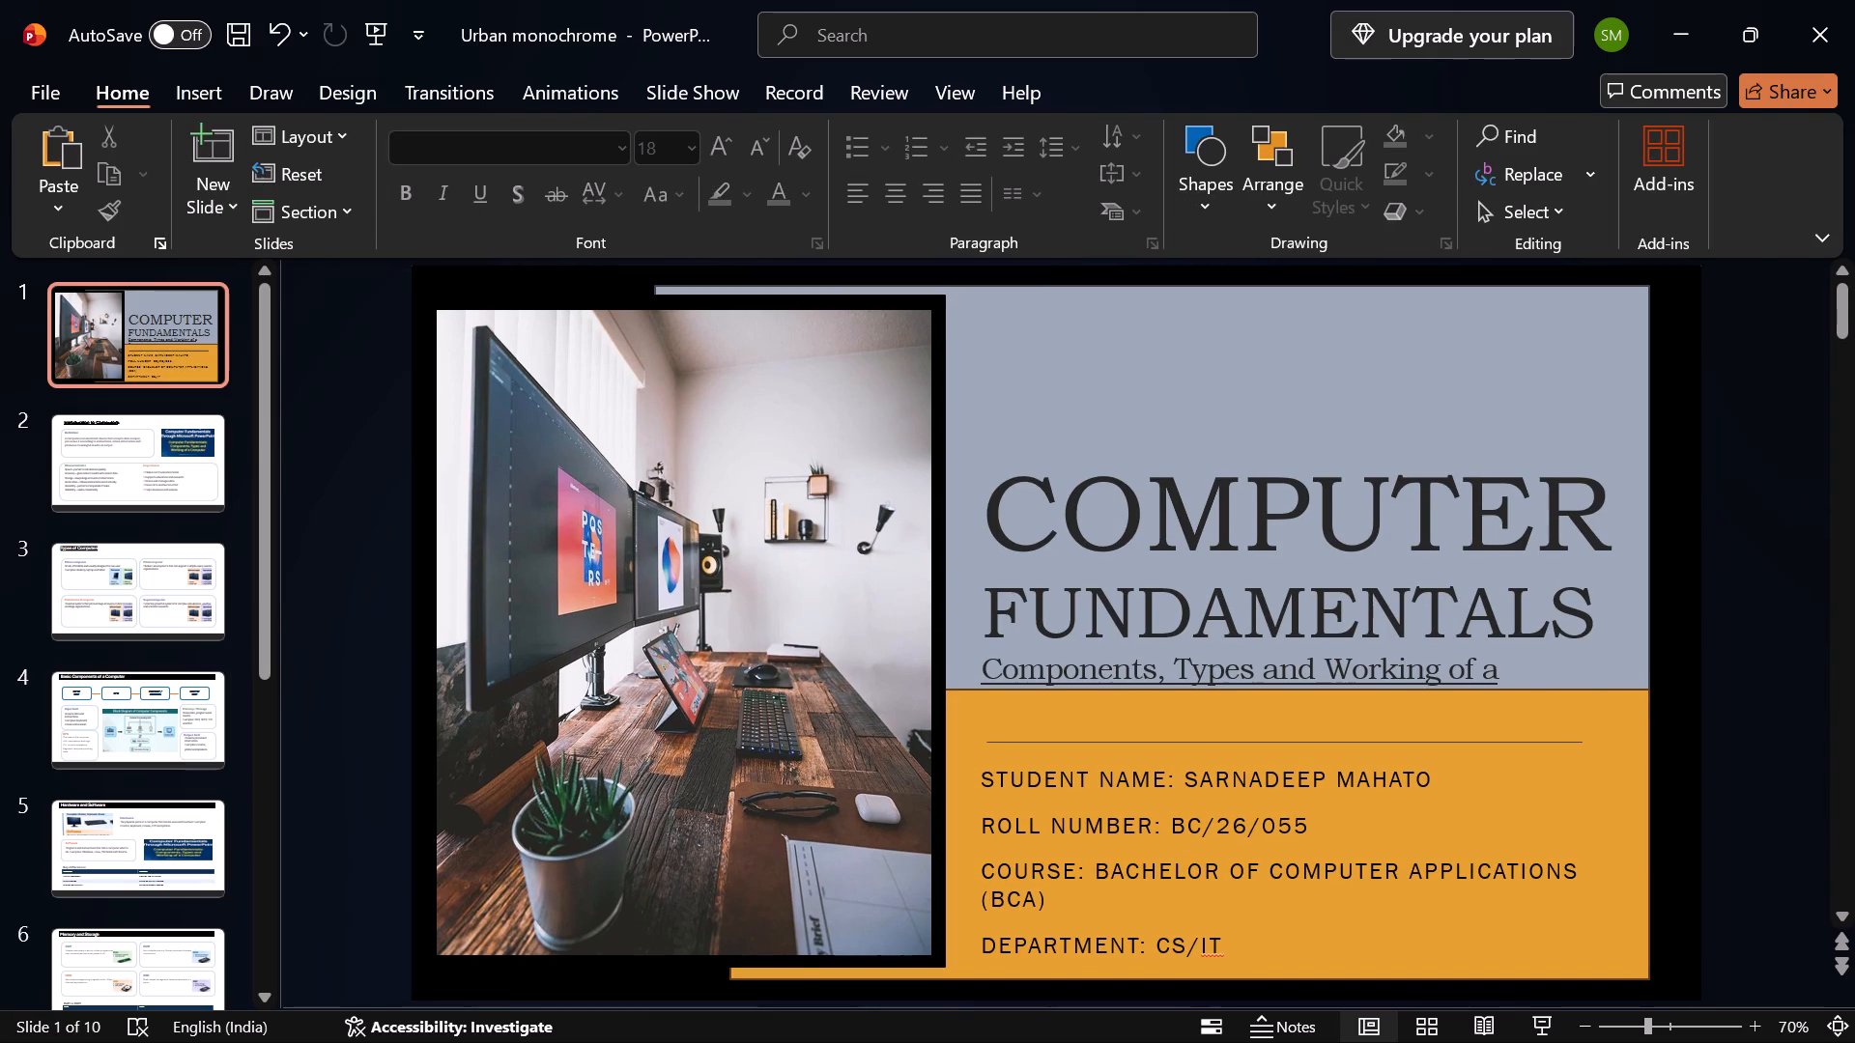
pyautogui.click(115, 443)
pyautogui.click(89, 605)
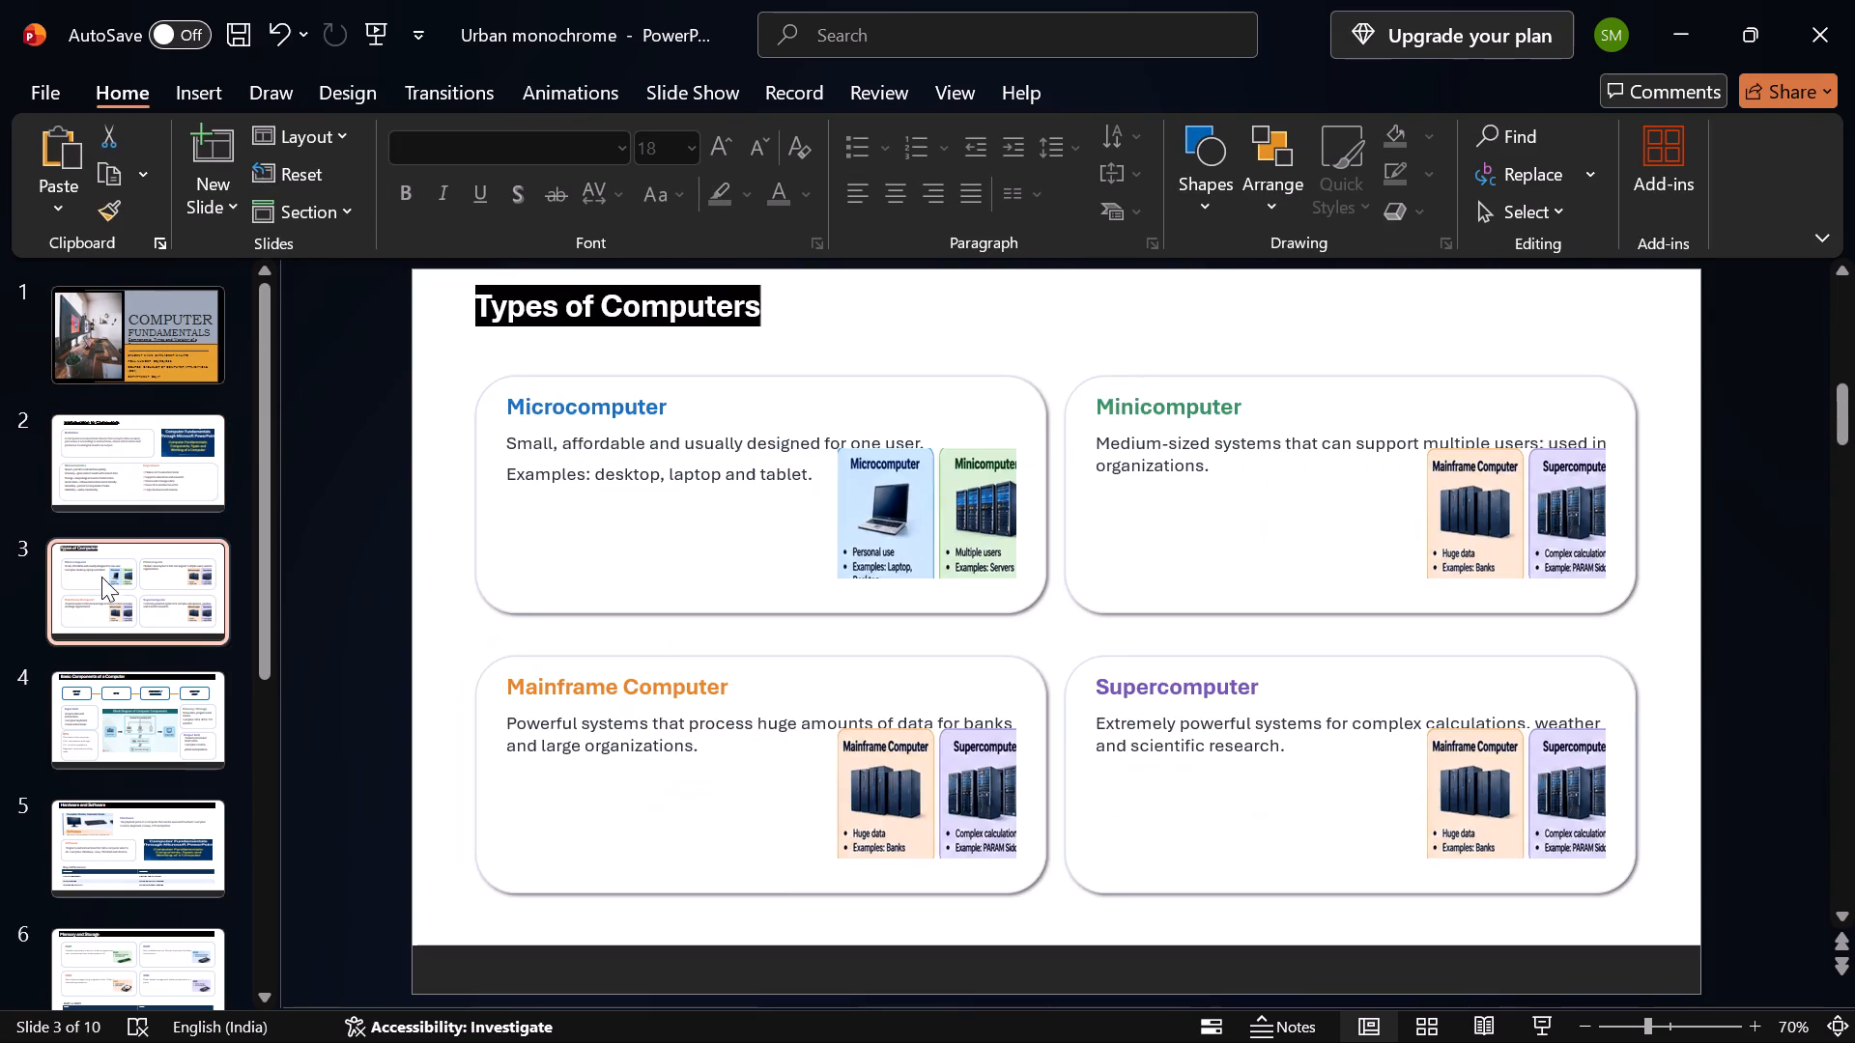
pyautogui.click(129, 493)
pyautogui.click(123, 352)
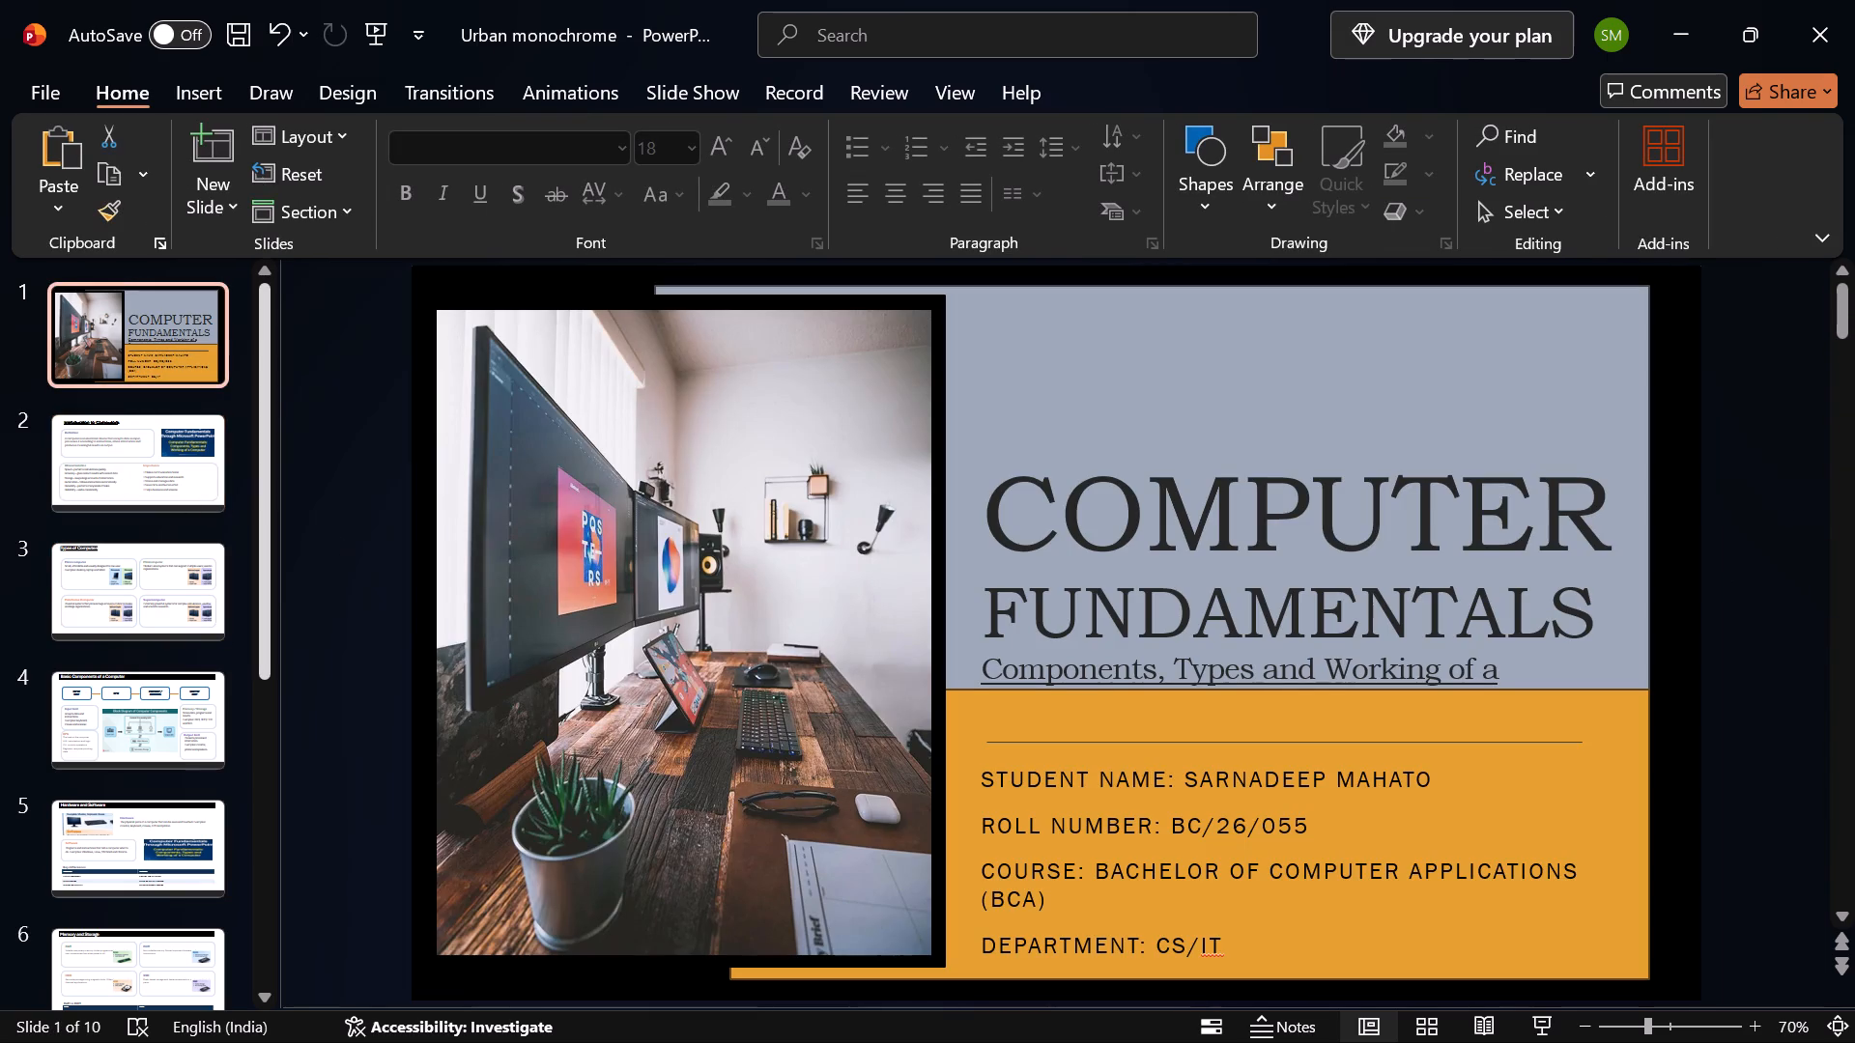
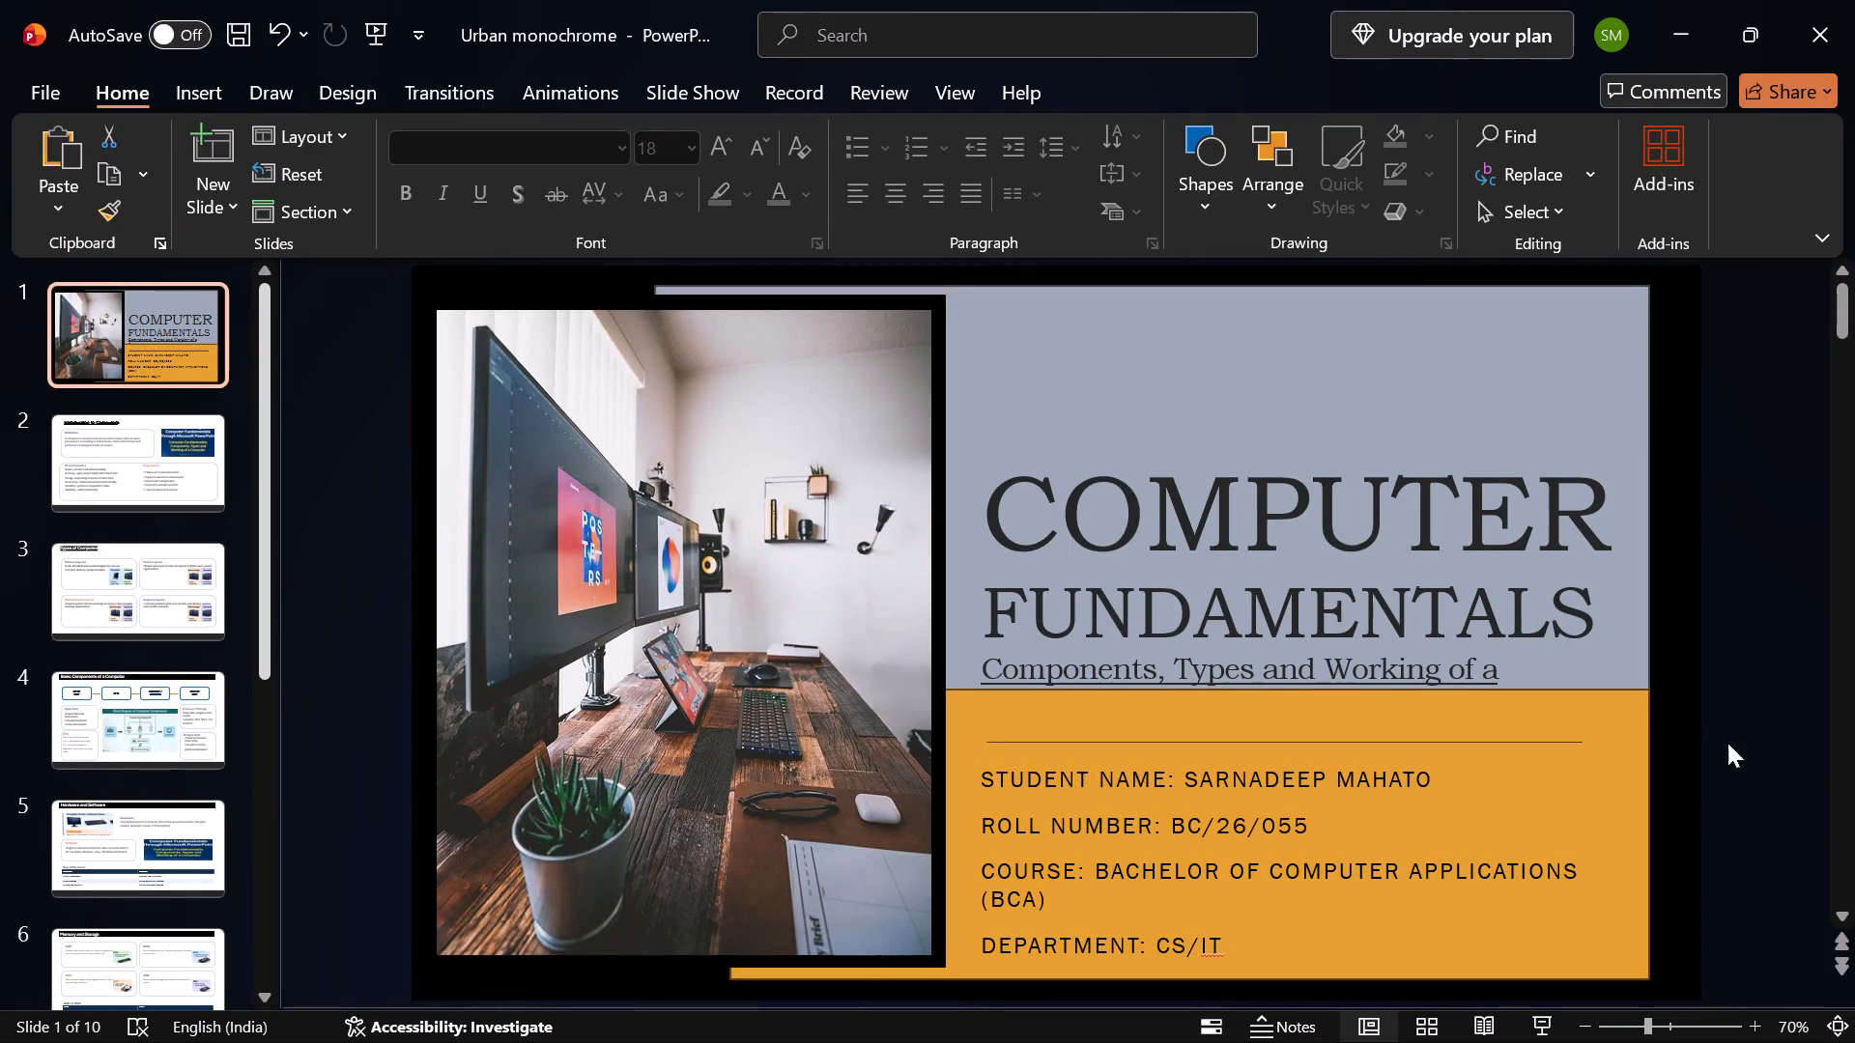
# Move the orange rectangle on the title slide down until the full two-line subtitle is uncovered.
pyautogui.click(1591, 703)
pyautogui.click(1608, 717)
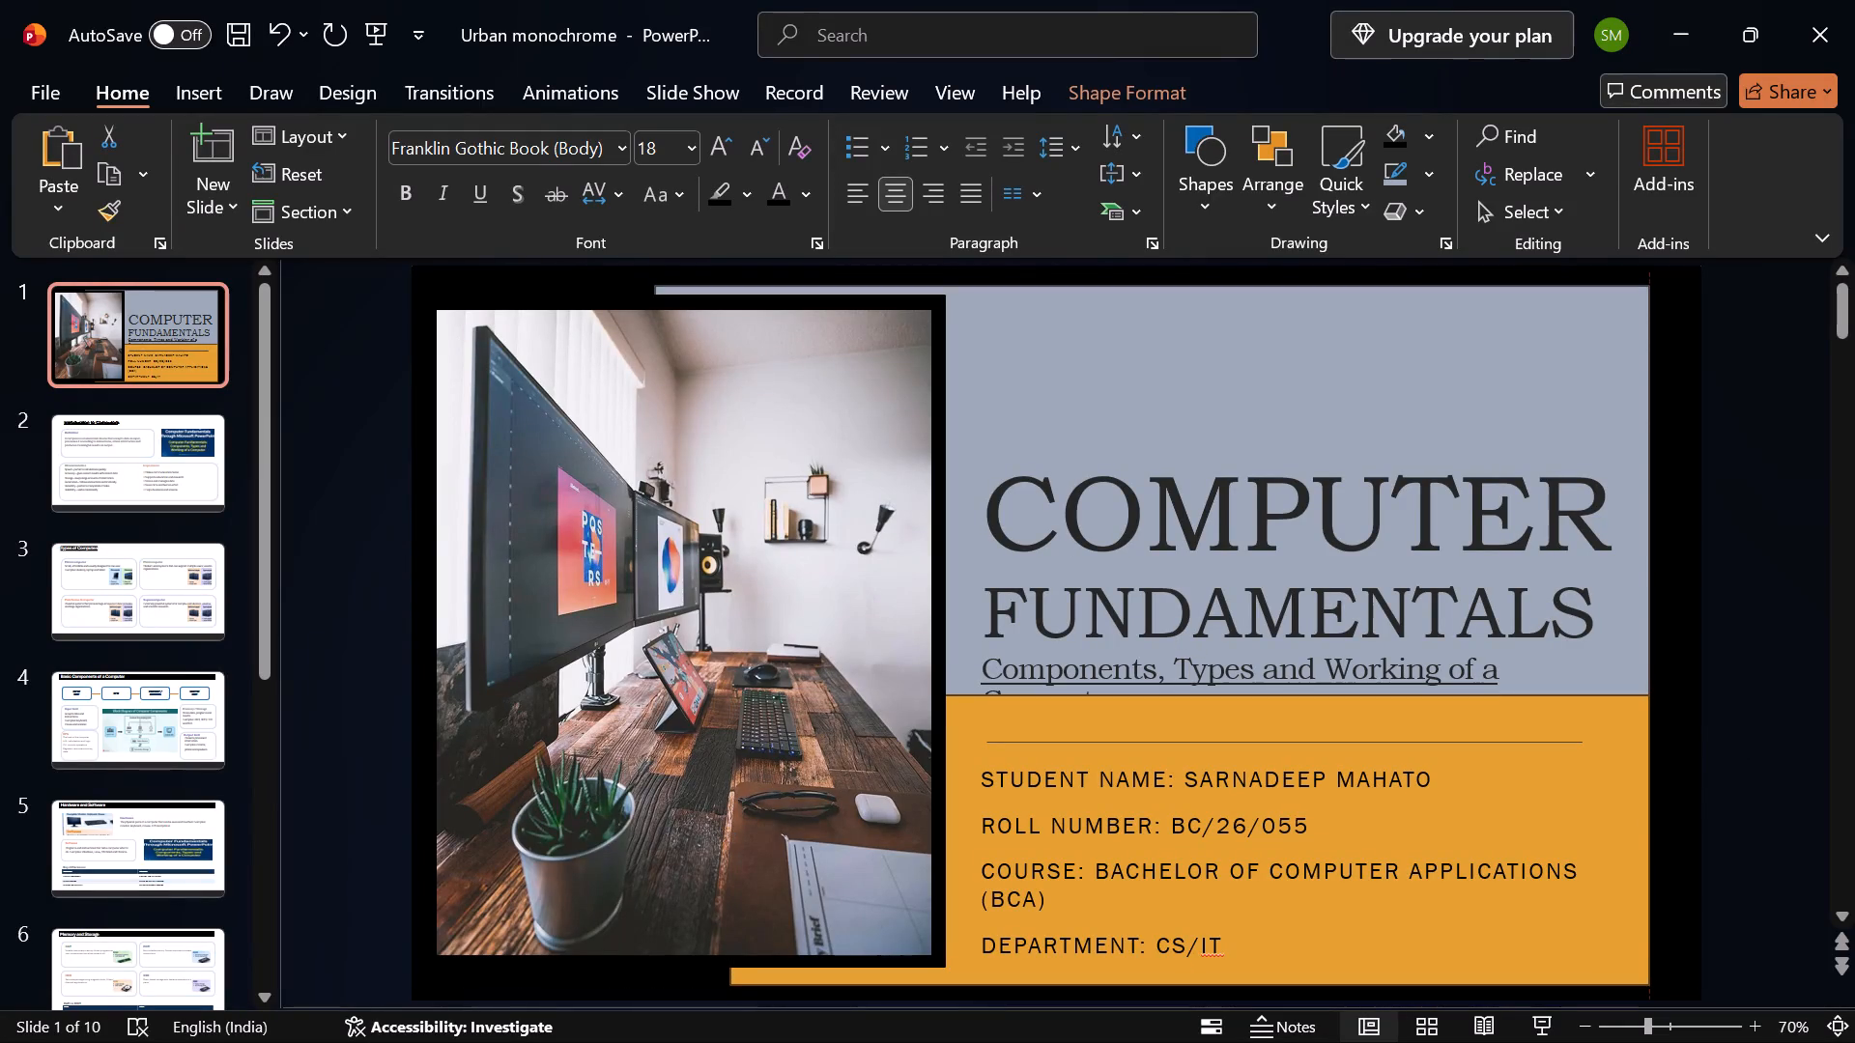
pyautogui.moveTo(1569, 717); pyautogui.dragTo(1572, 744)
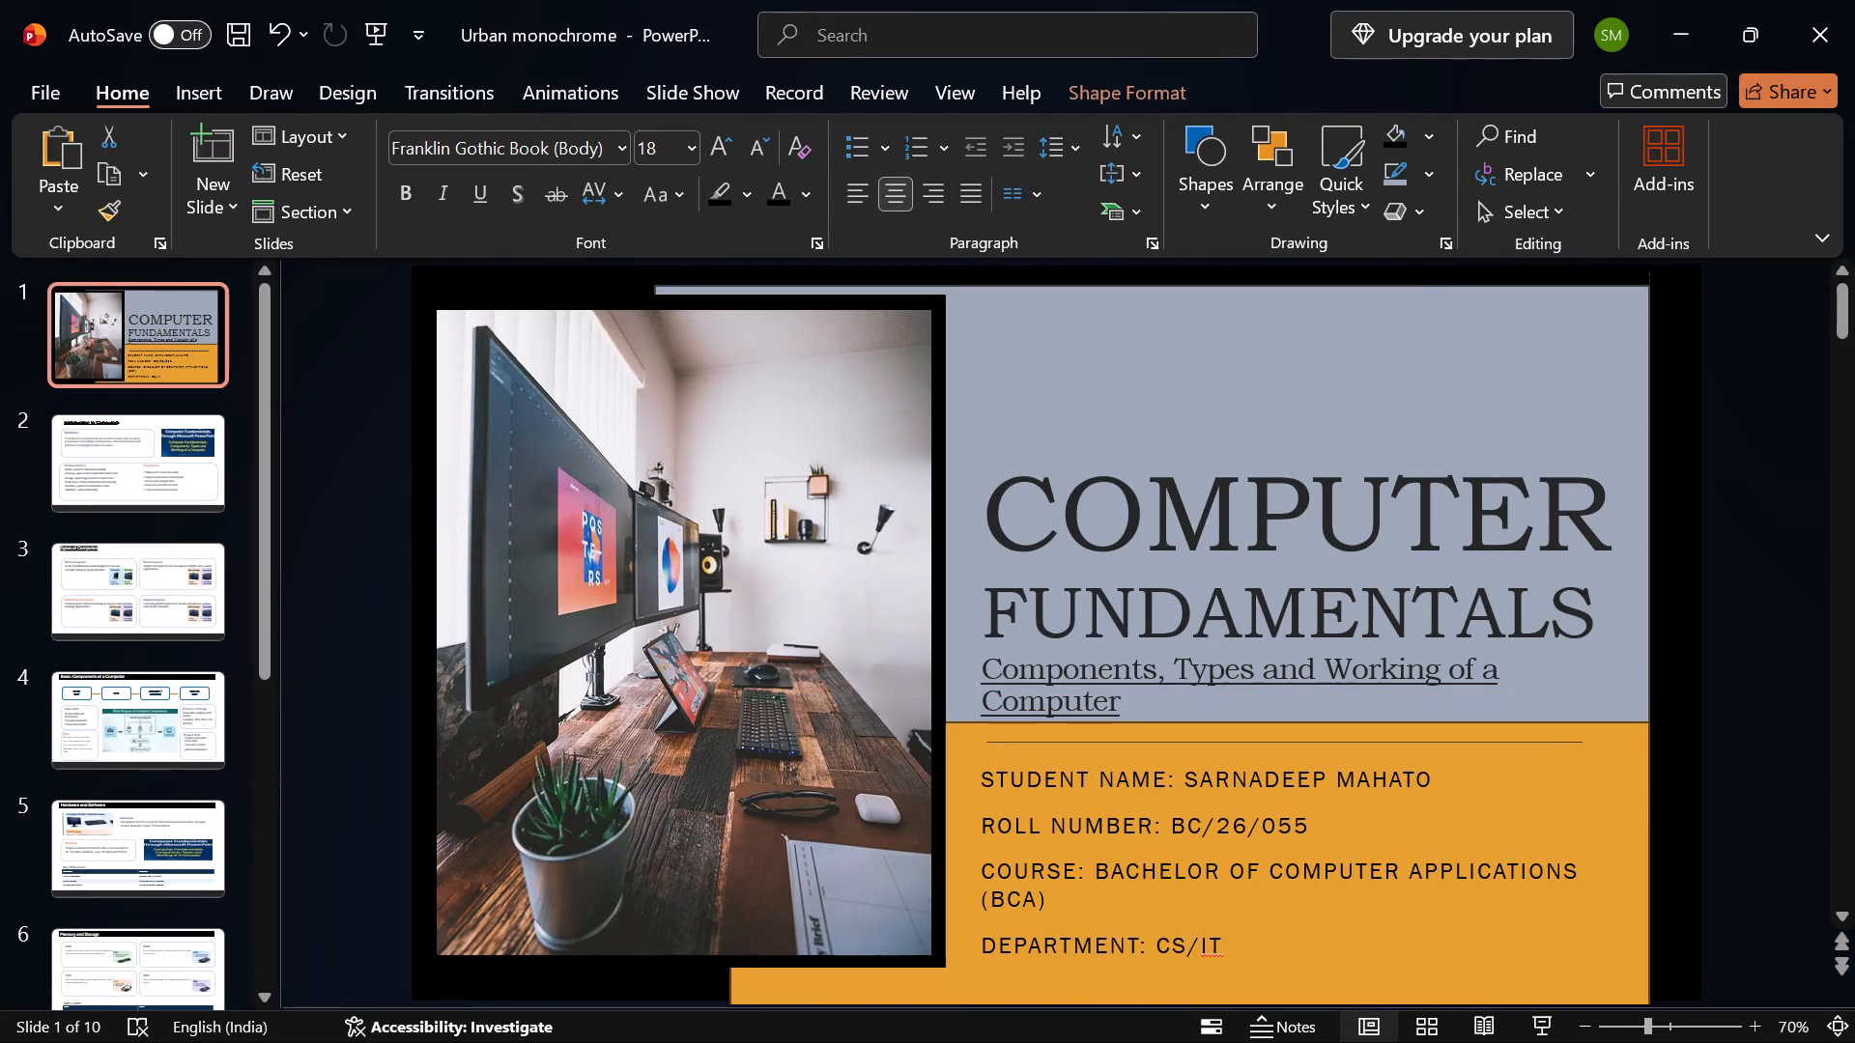
pyautogui.moveTo(1572, 744); pyautogui.dragTo(1572, 742)
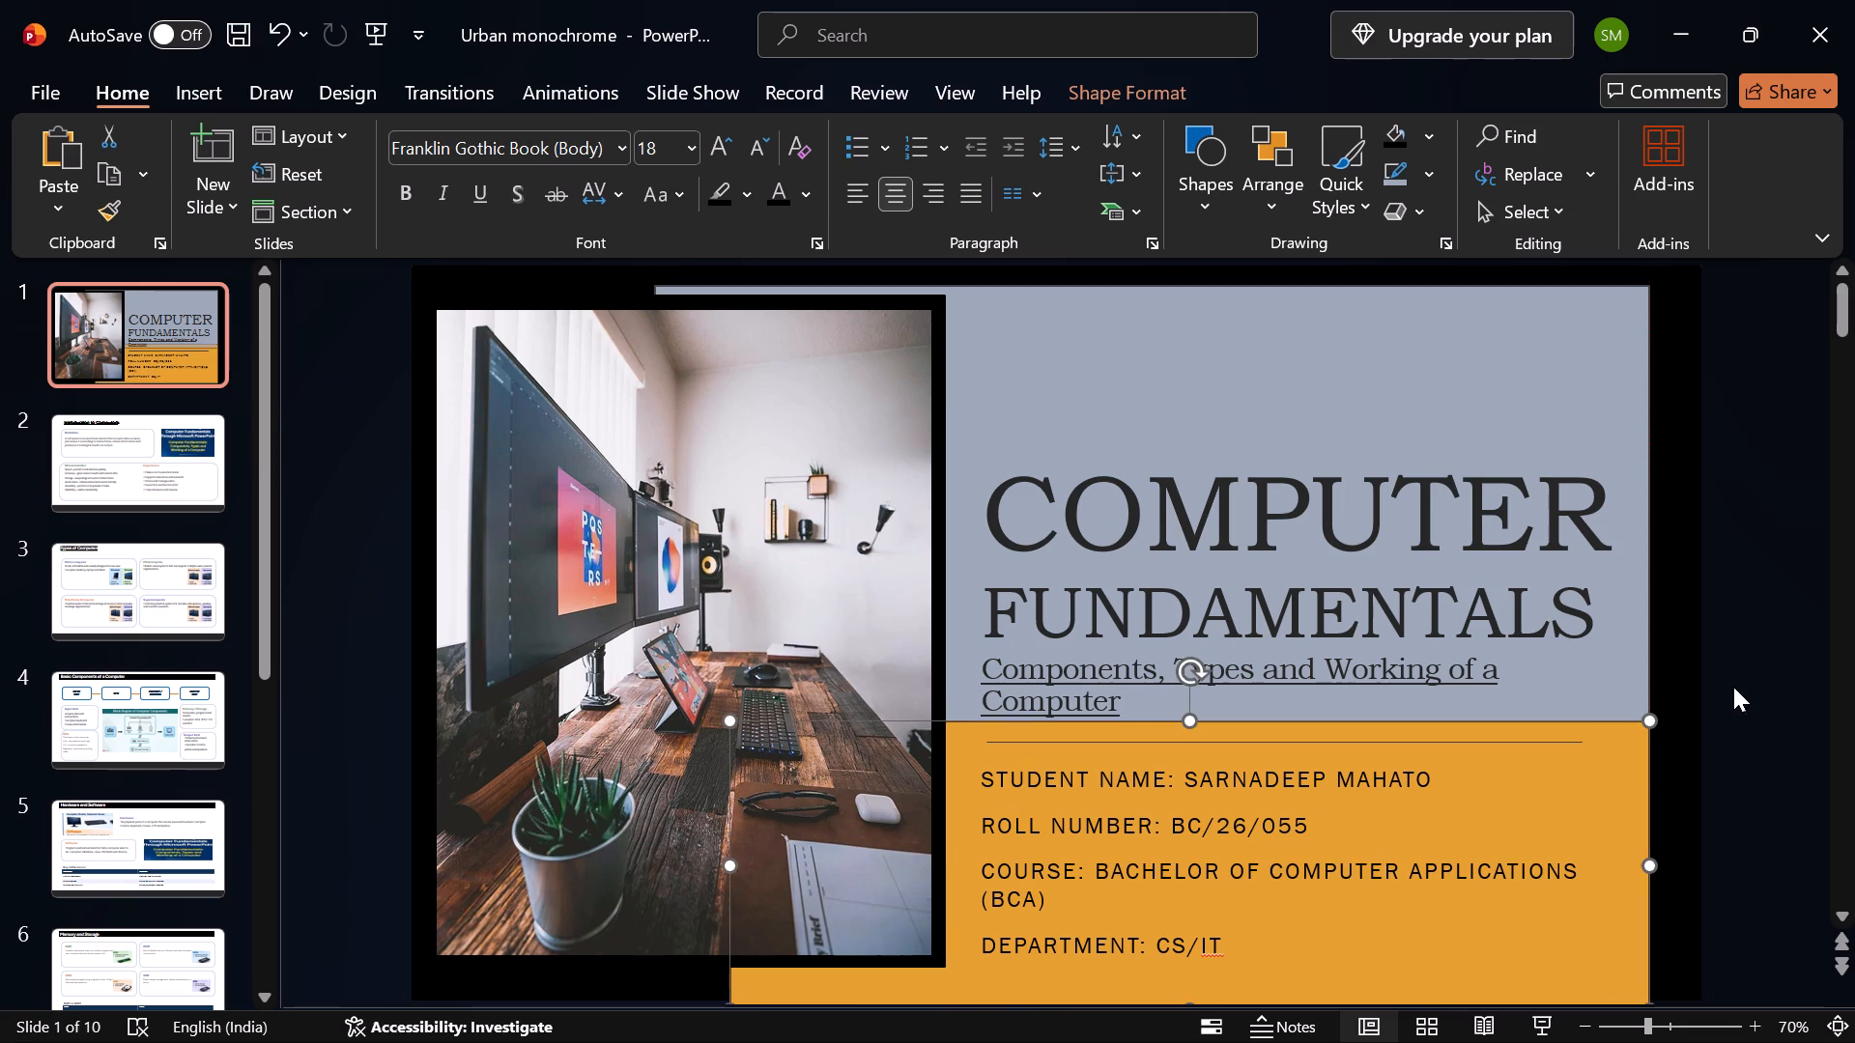
pyautogui.click(1733, 687)
# Review slides 2 to 5, checking the layout and pictures on each.
pyautogui.moveTo(1843, 304); pyautogui.dragTo(1850, 336)
pyautogui.moveTo(1841, 326); pyautogui.dragTo(1832, 297)
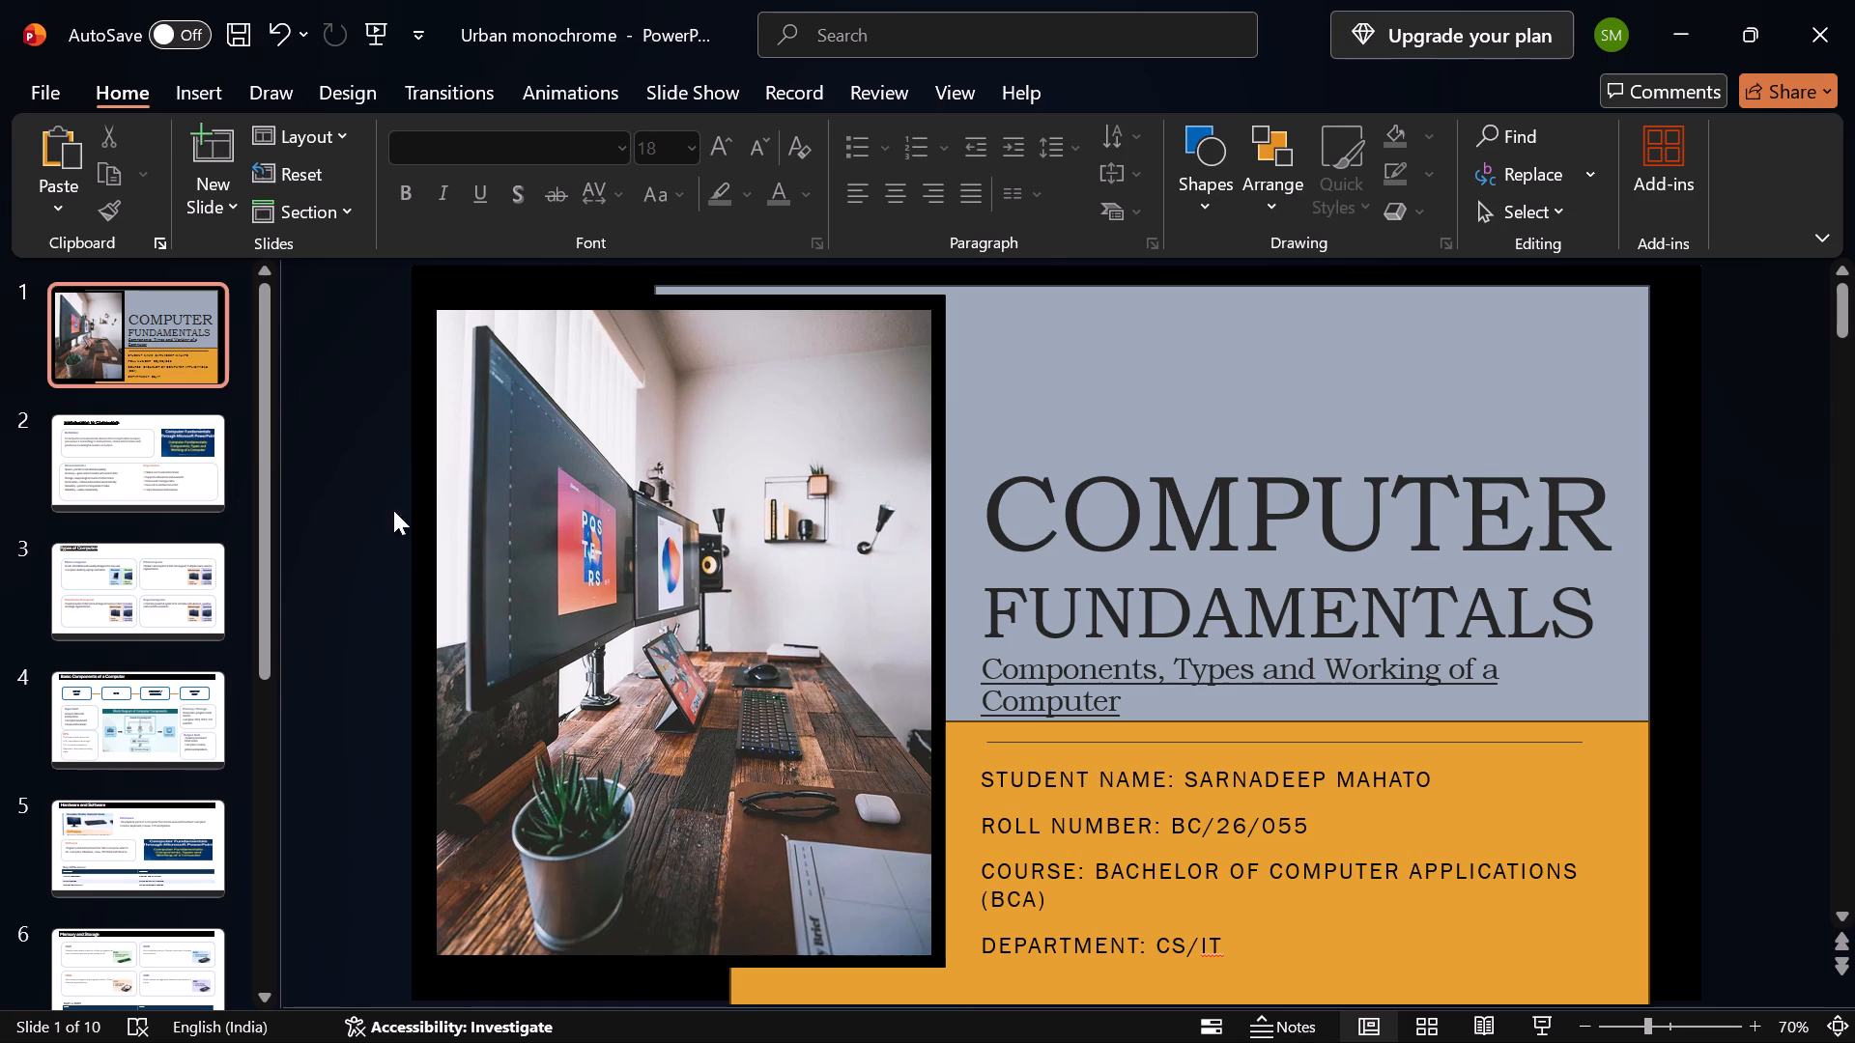
pyautogui.click(197, 468)
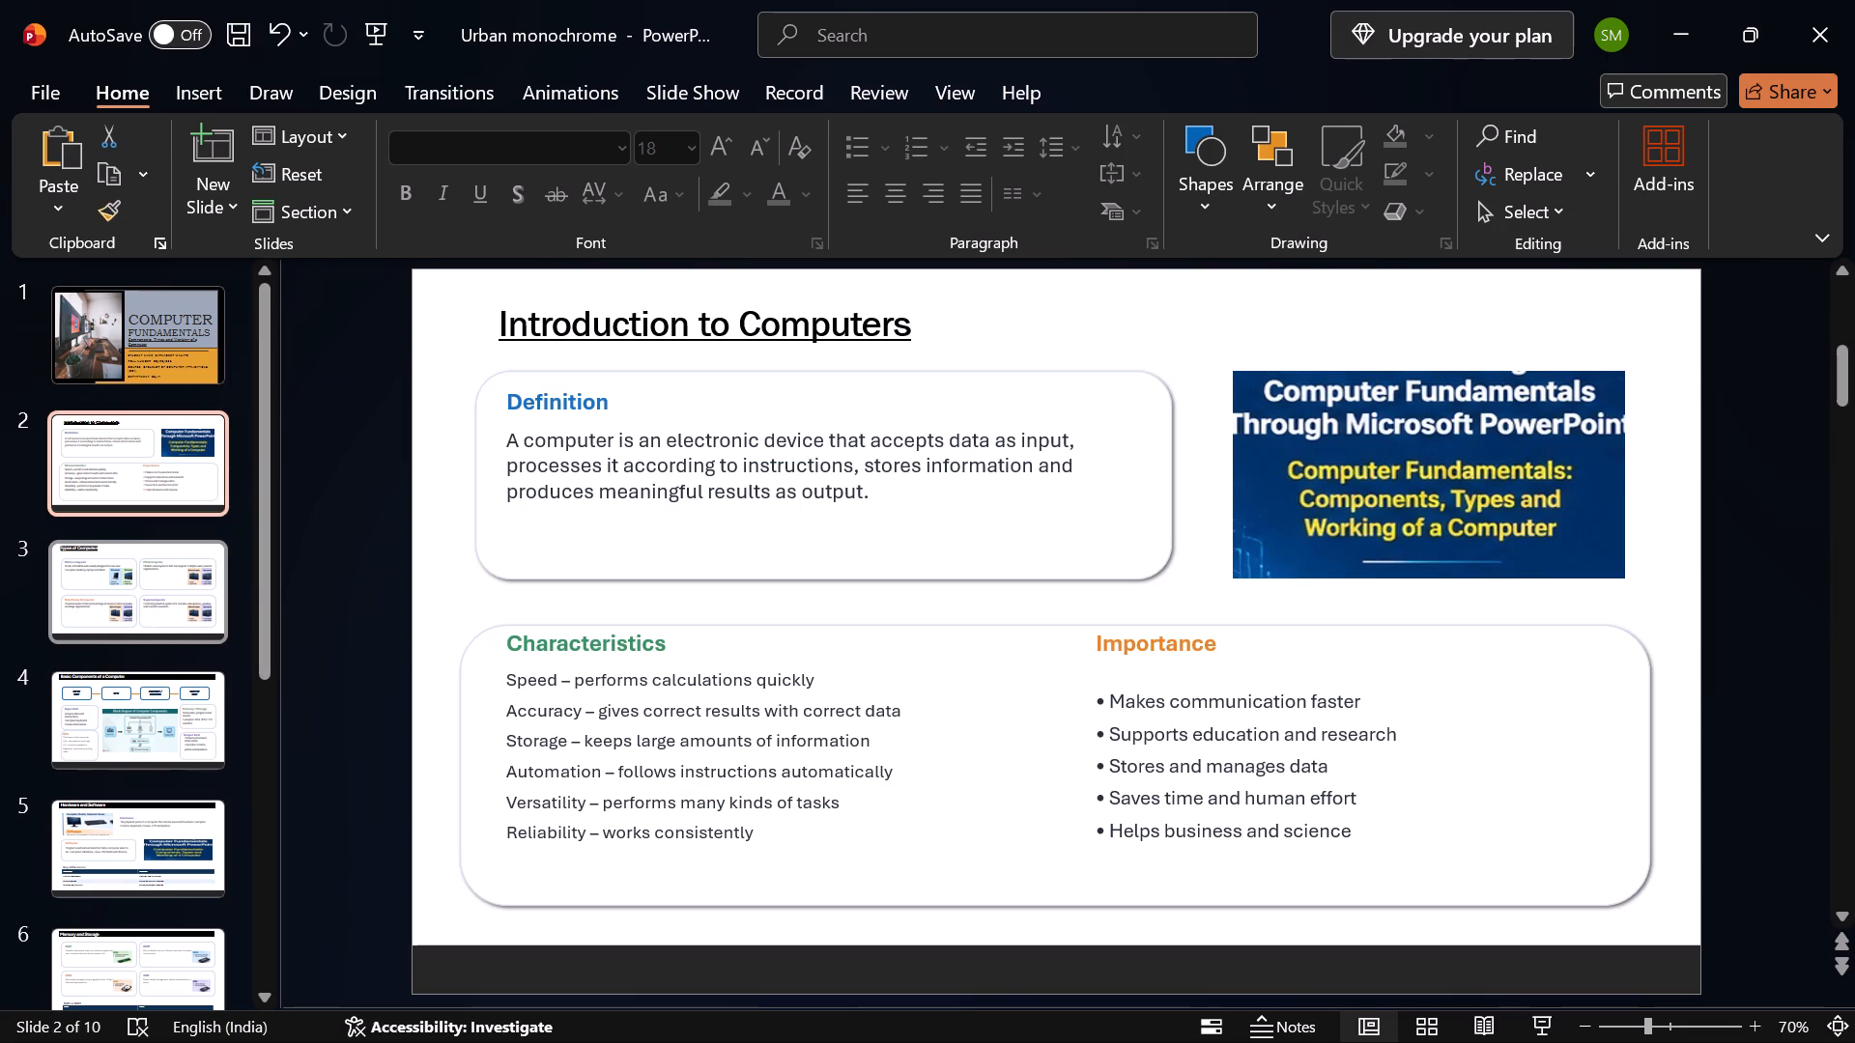
pyautogui.click(1531, 454)
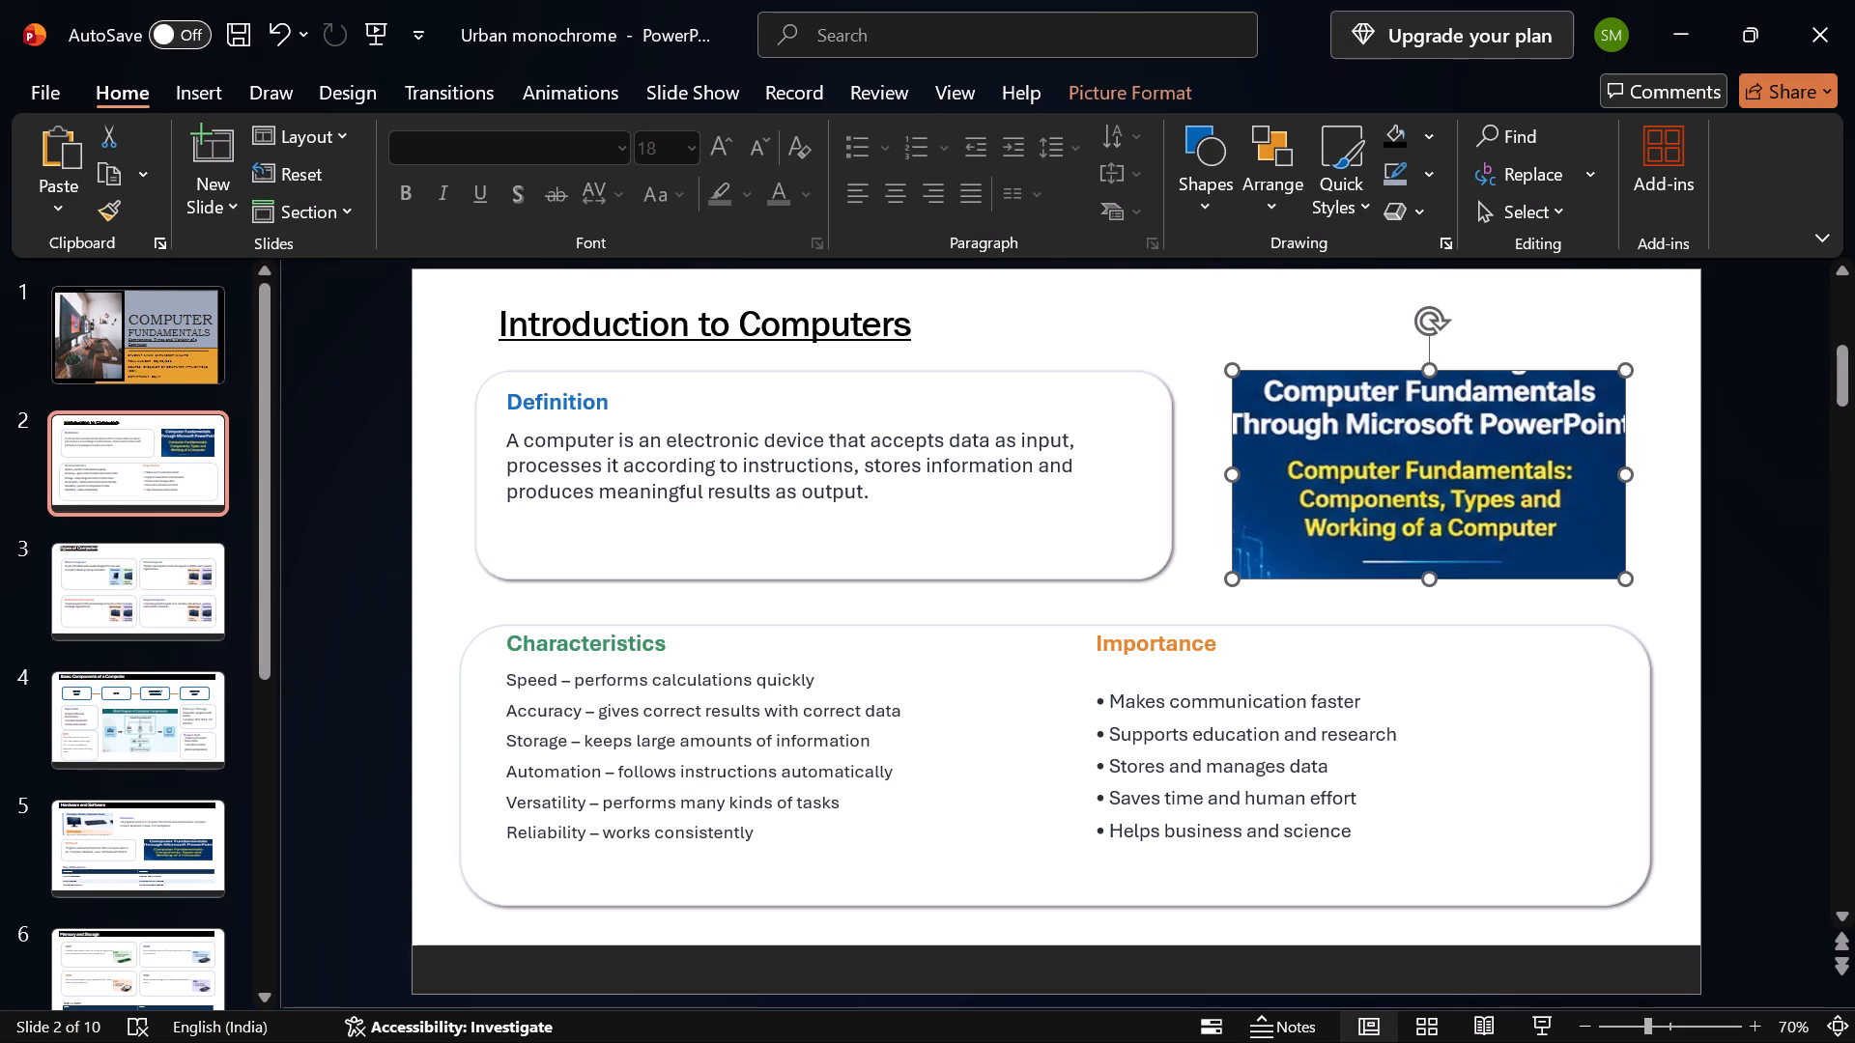
pyautogui.click(133, 607)
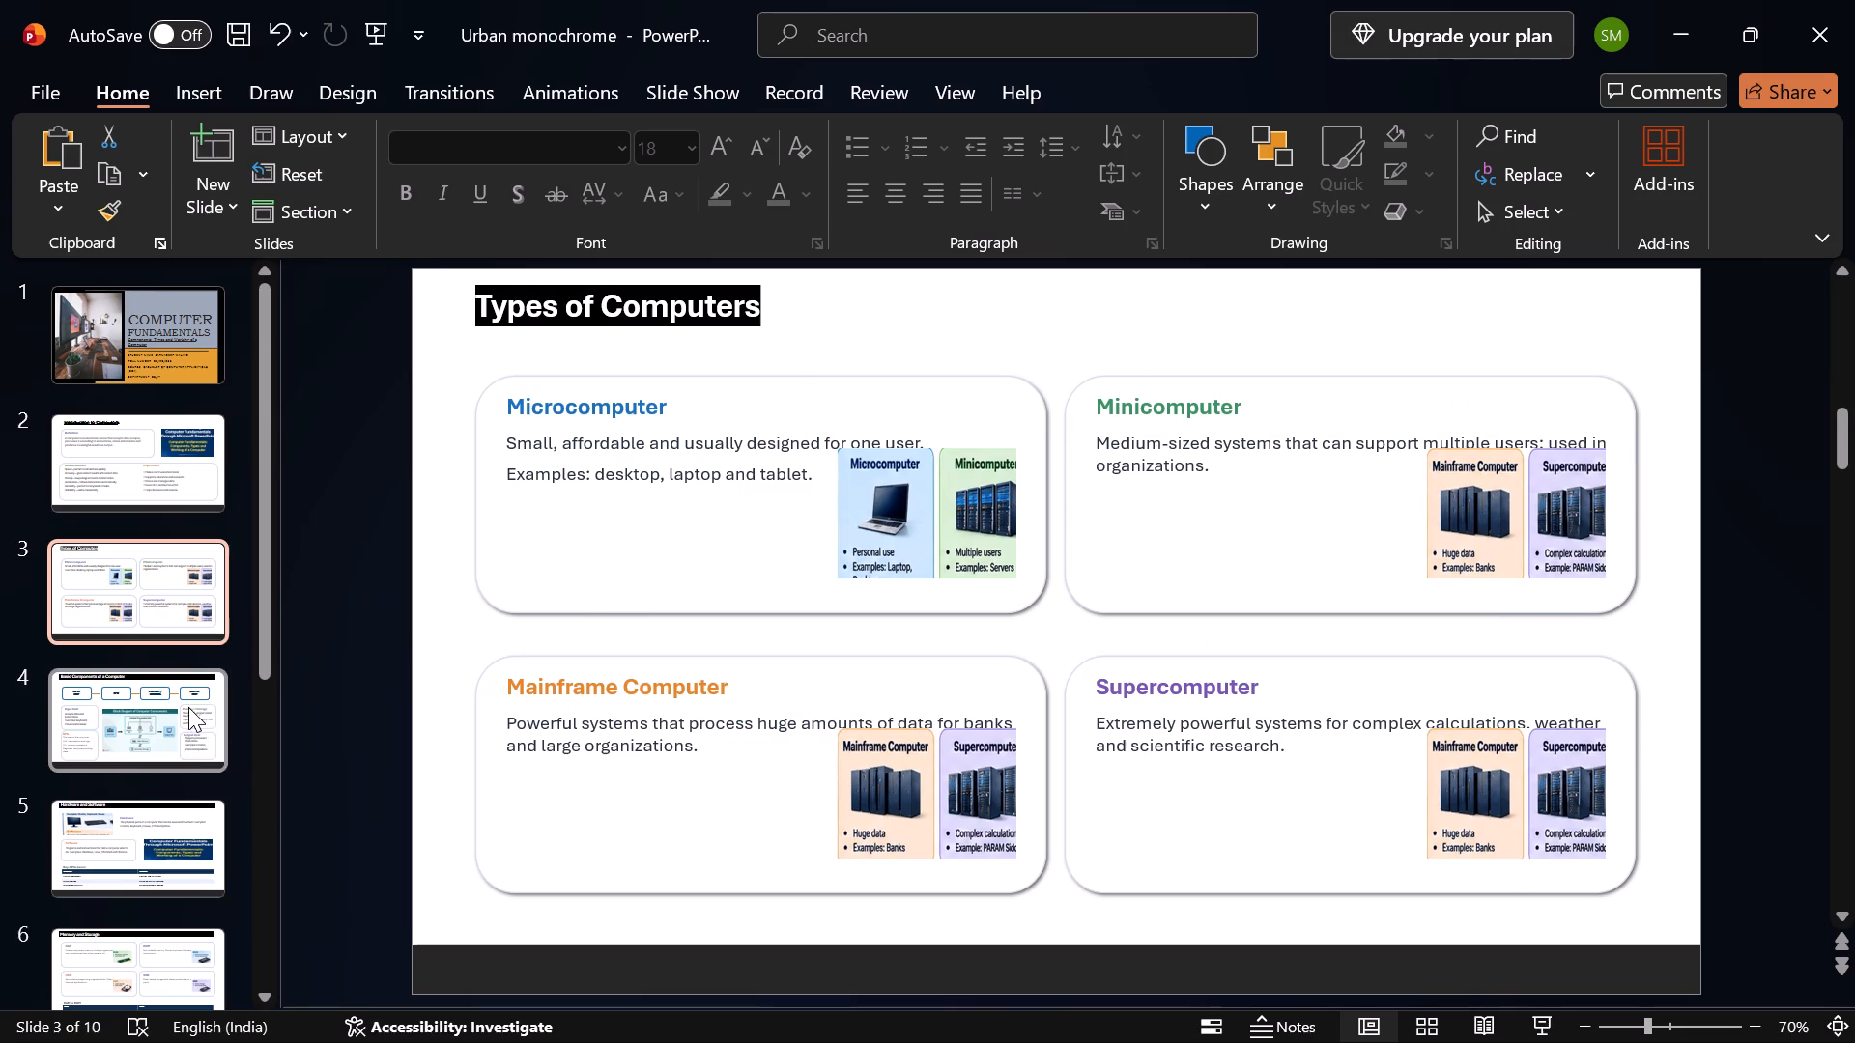
pyautogui.click(189, 707)
pyautogui.click(168, 816)
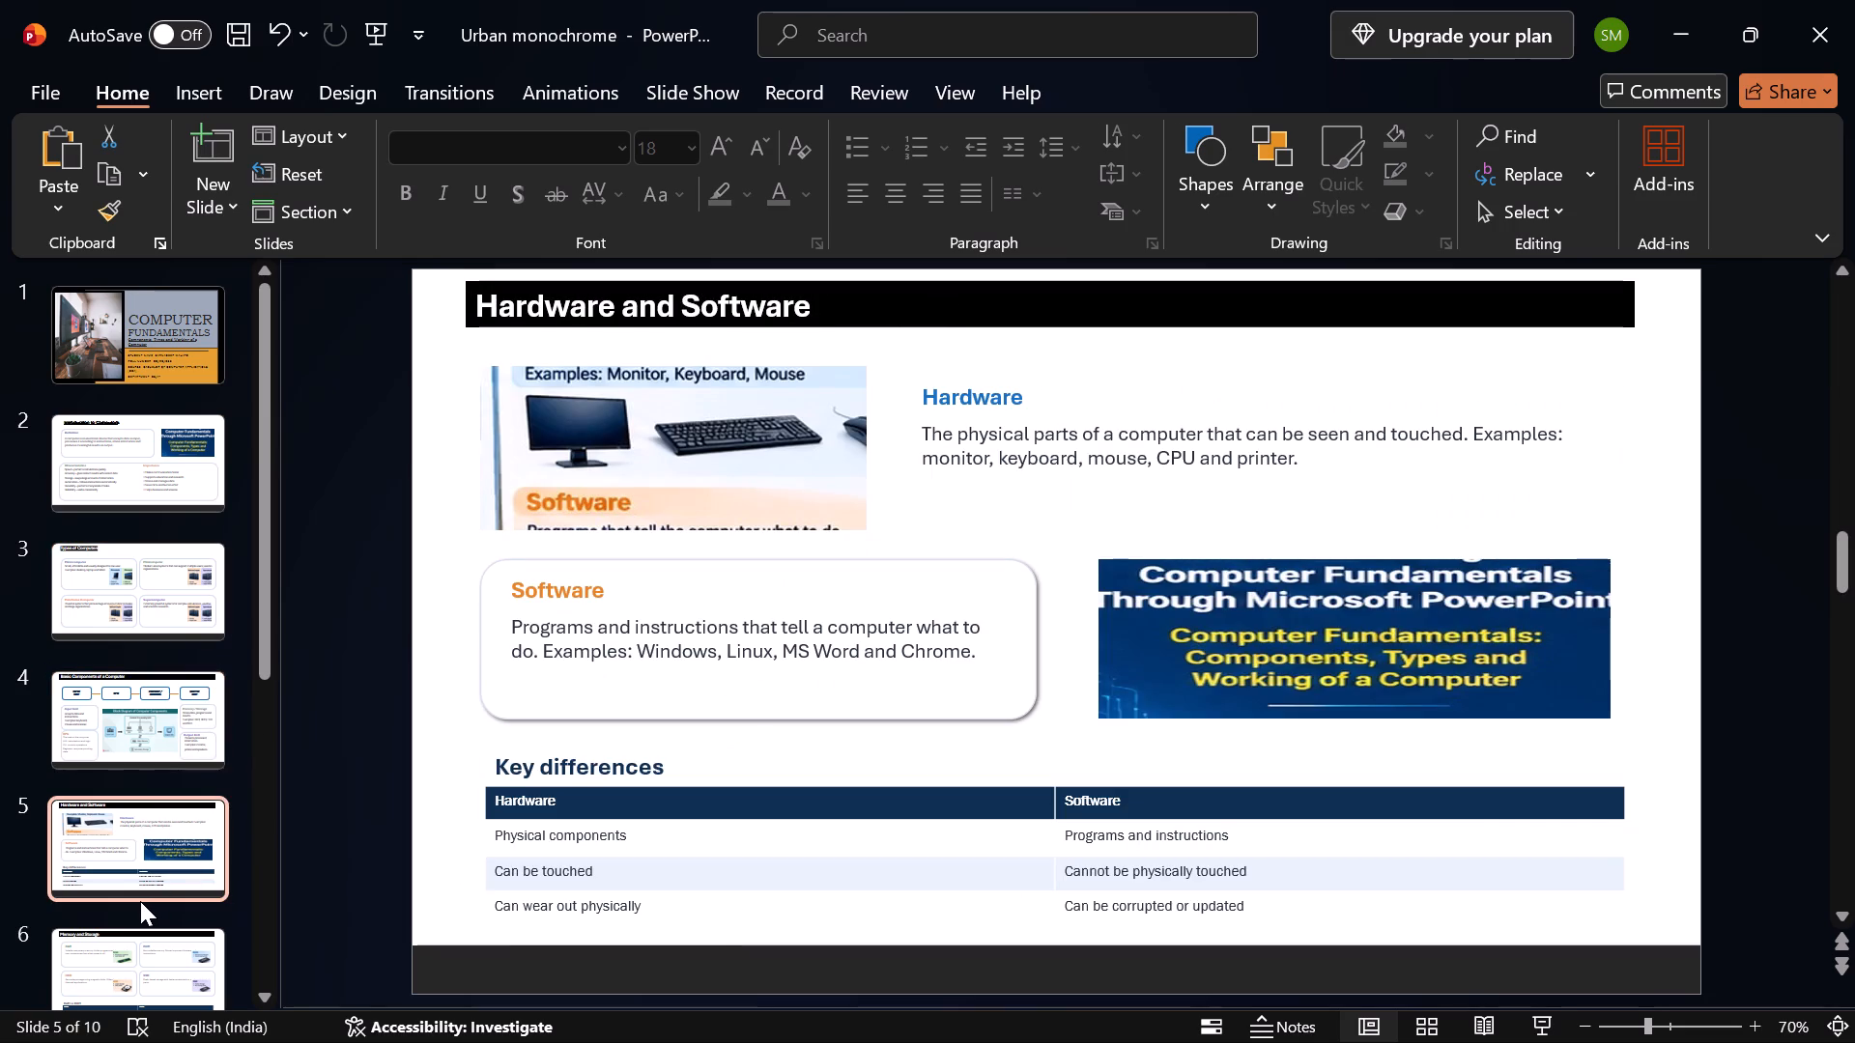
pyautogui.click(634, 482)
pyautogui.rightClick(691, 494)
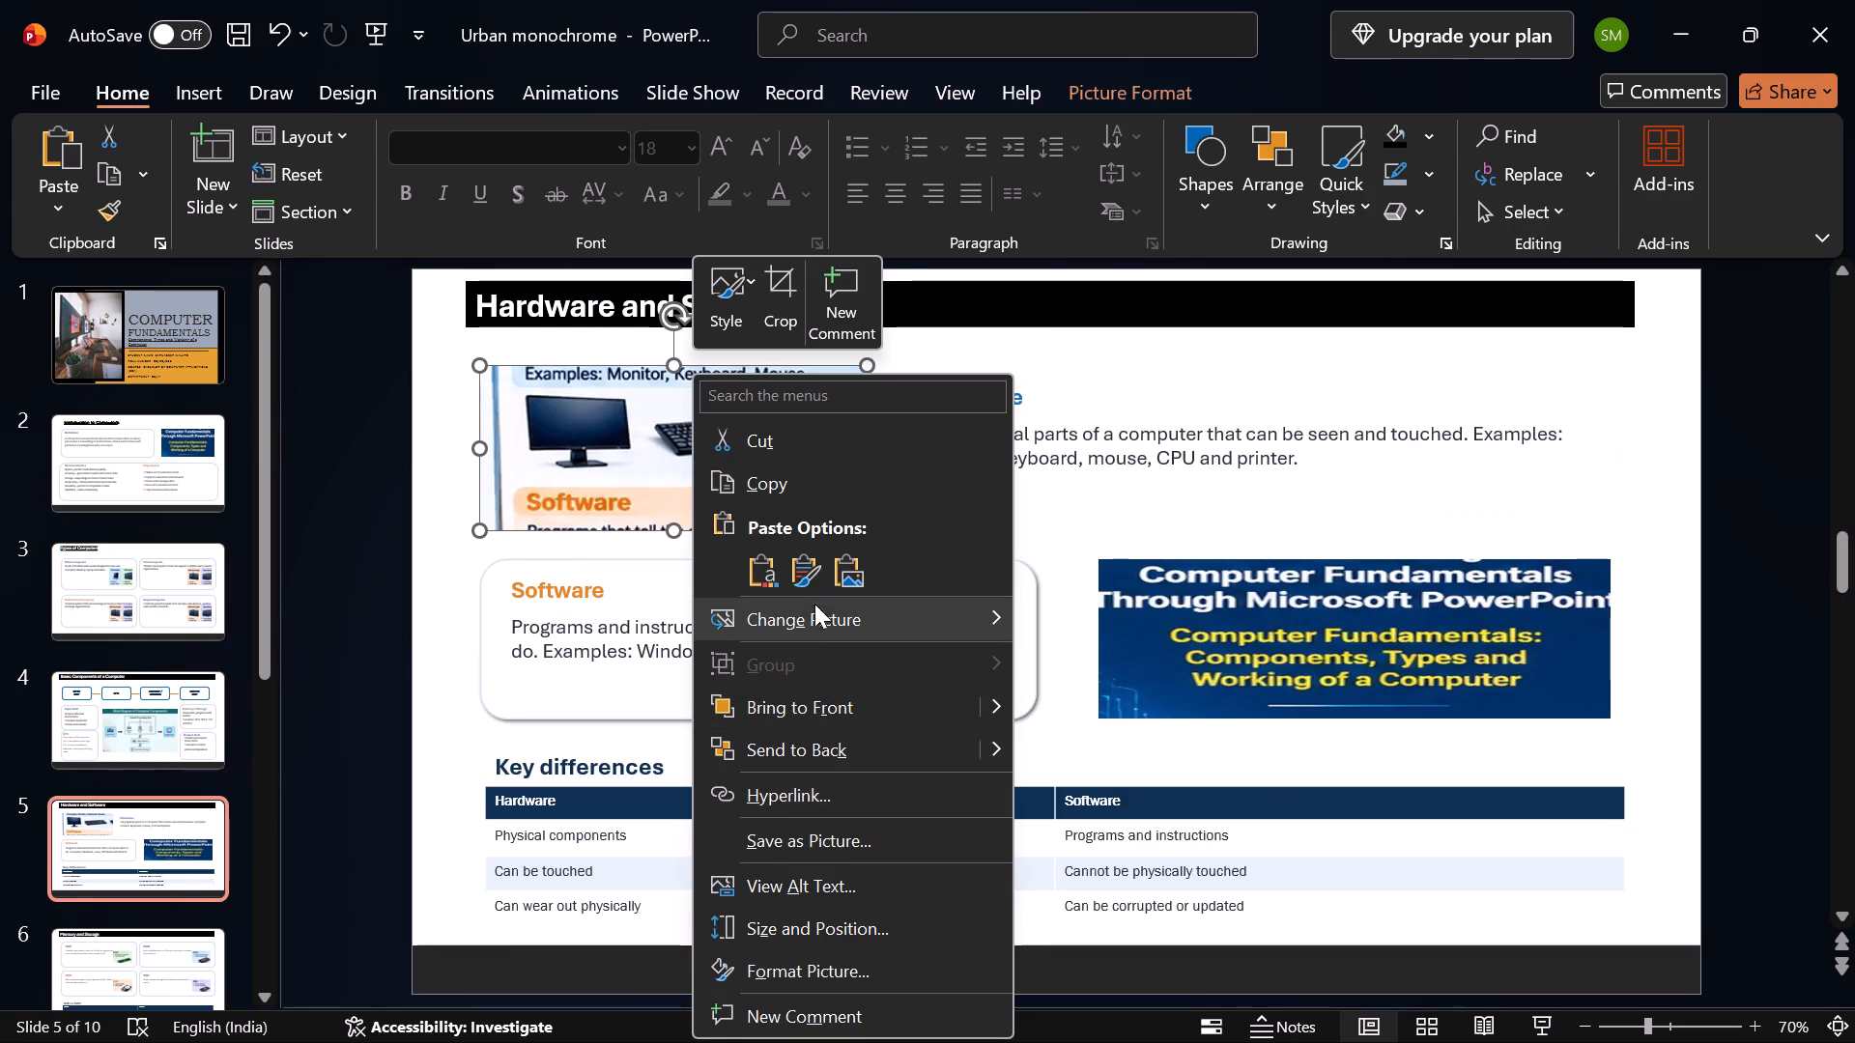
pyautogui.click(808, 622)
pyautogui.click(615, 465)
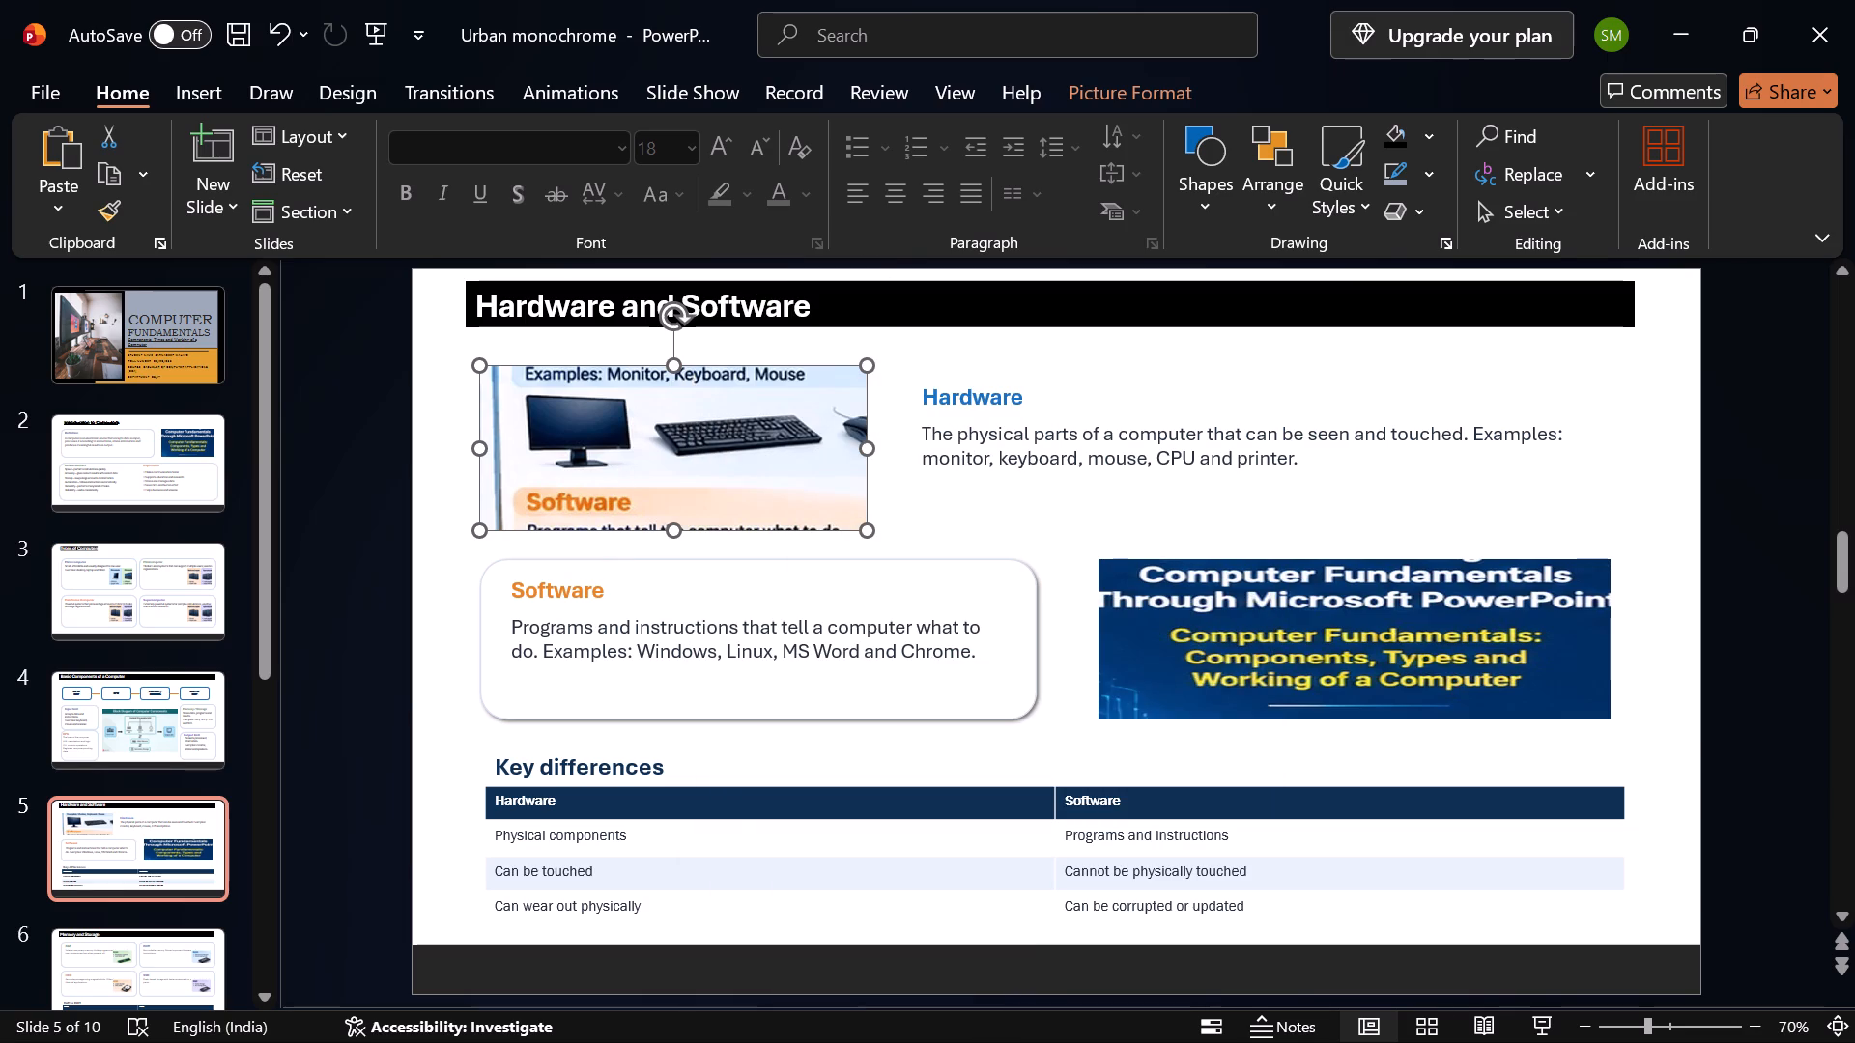
# Look through the slides from Memory and Storage onward, and return to Hardware and Software to examine its two pictures.
pyautogui.click(136, 958)
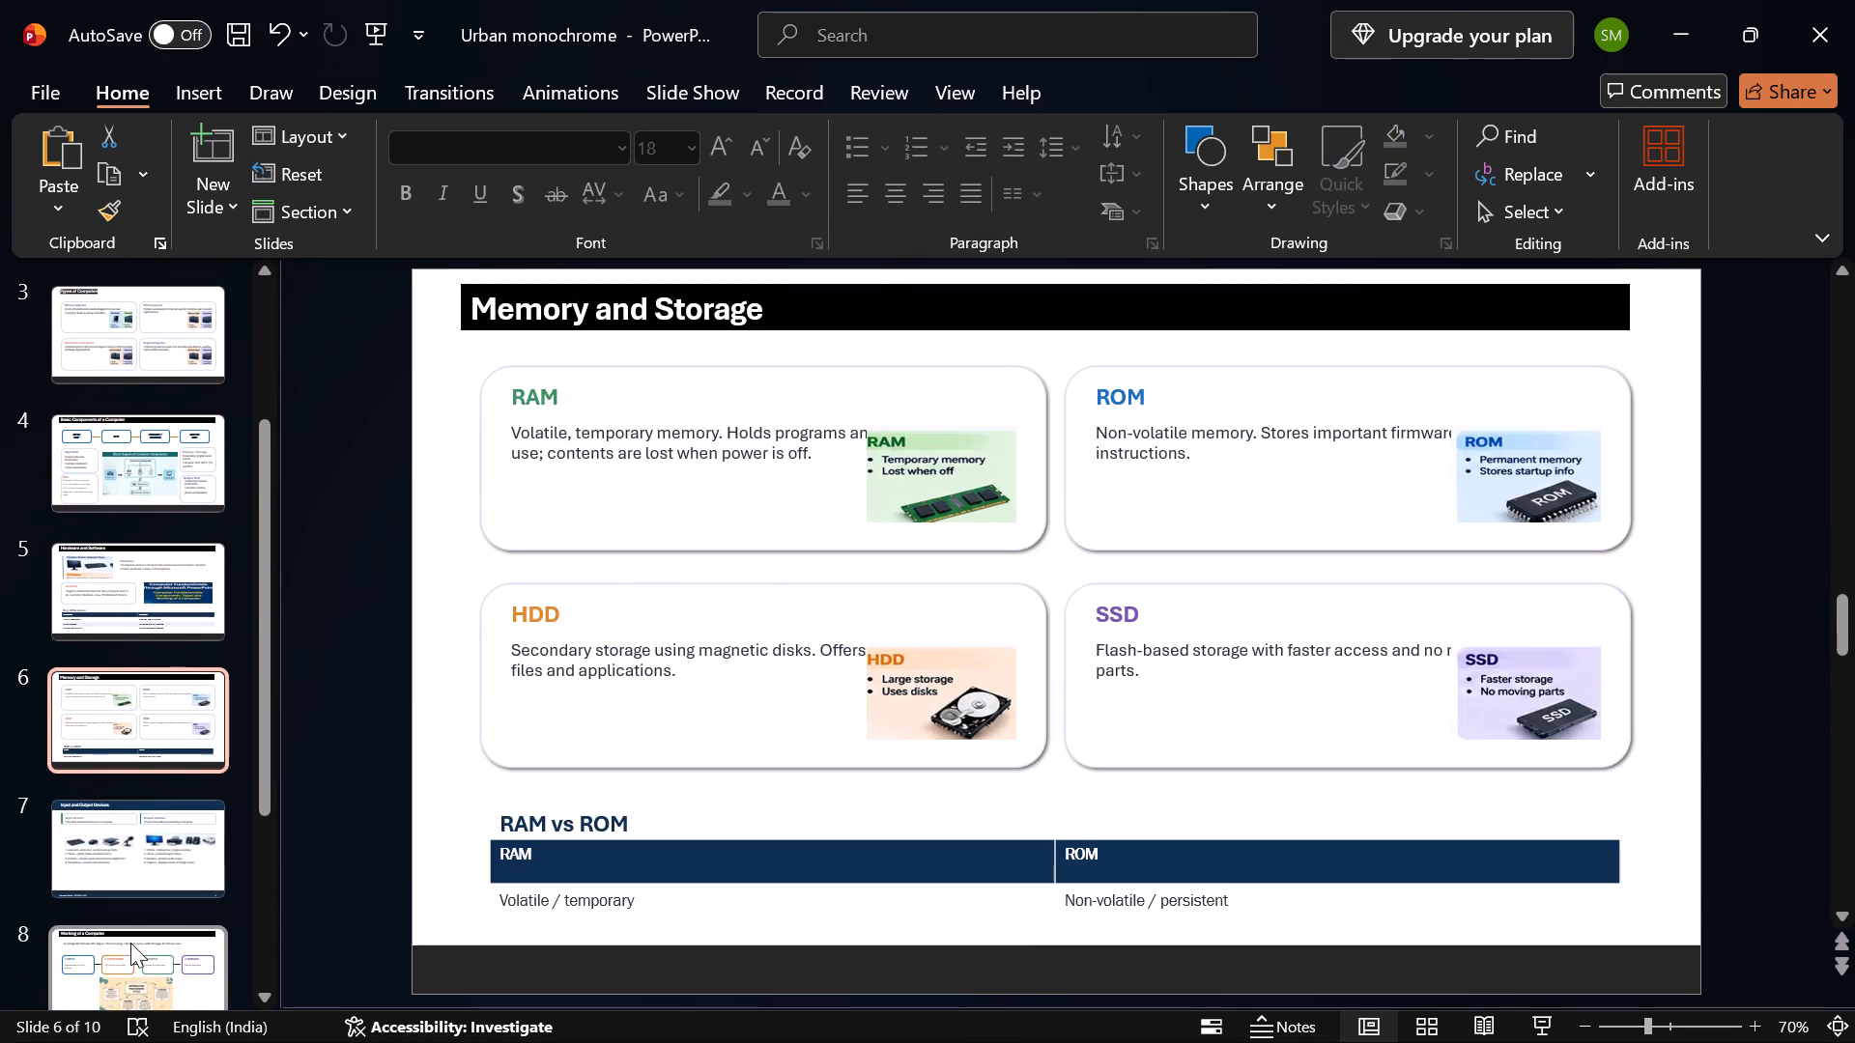
pyautogui.click(120, 955)
pyautogui.click(122, 957)
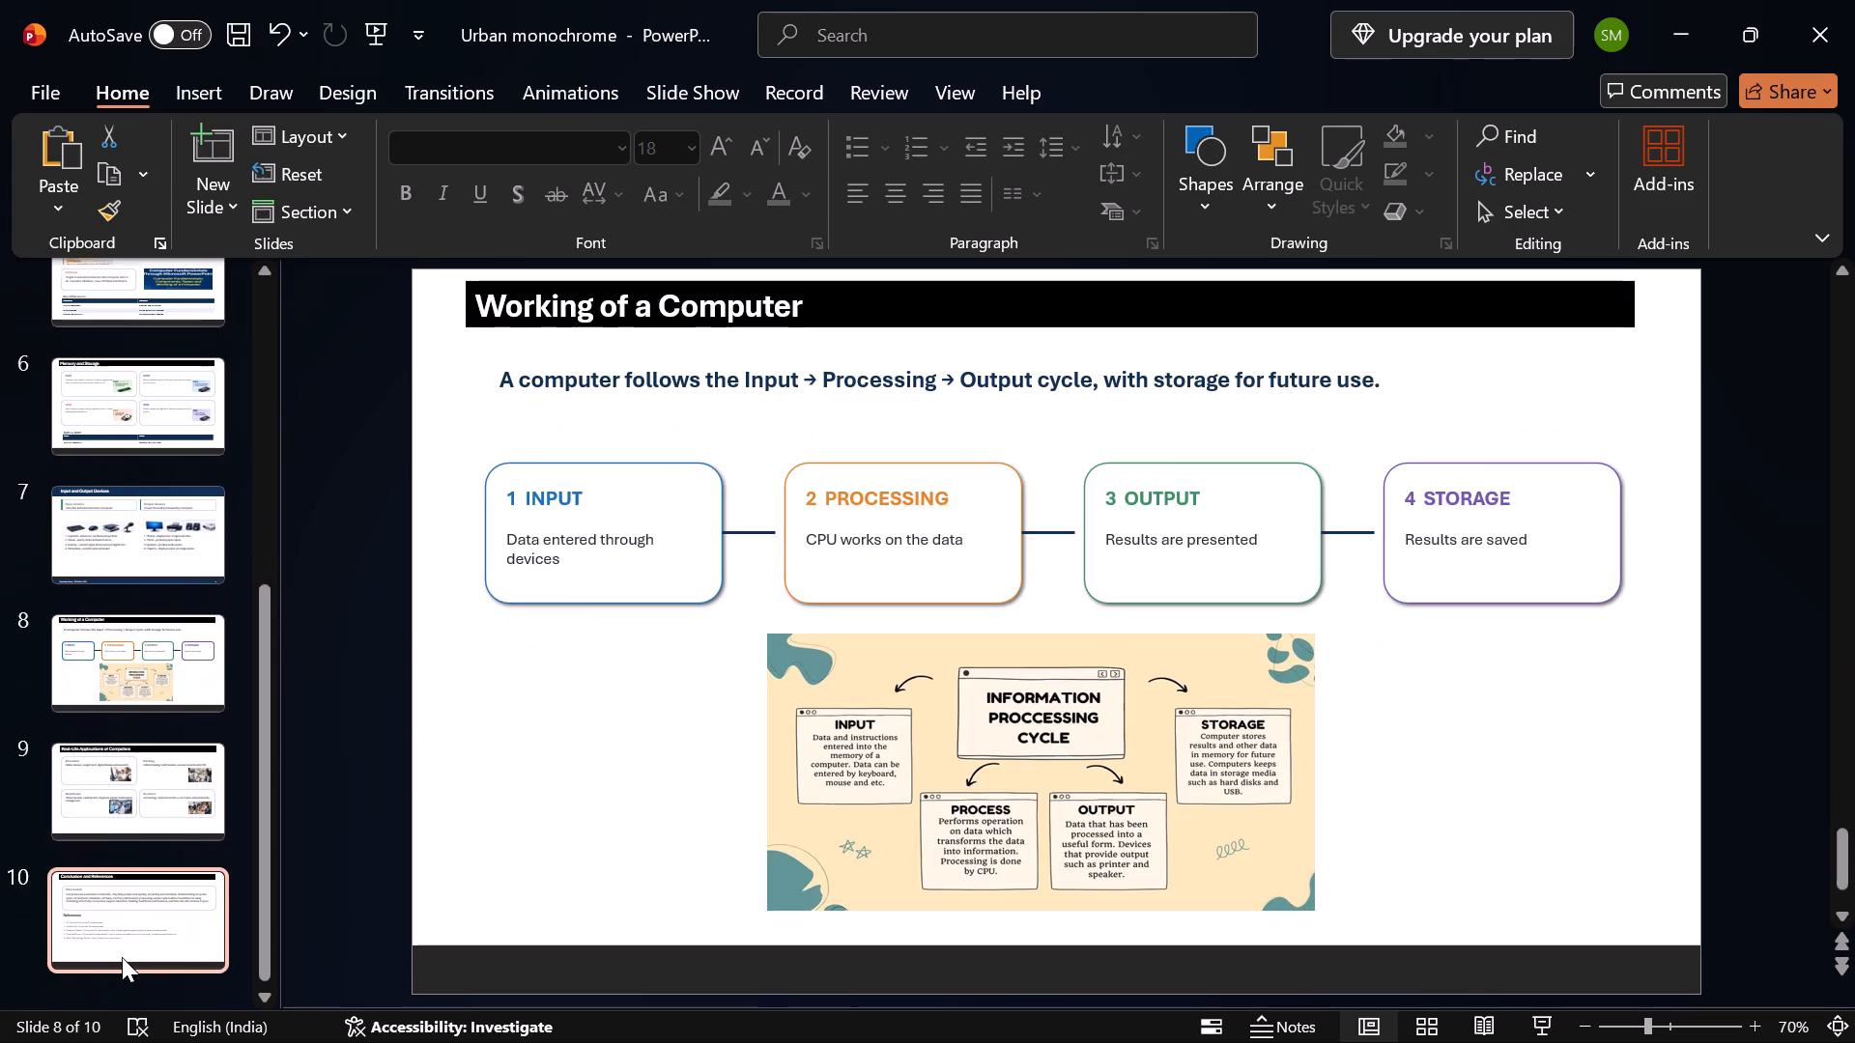
pyautogui.click(166, 799)
pyautogui.click(182, 683)
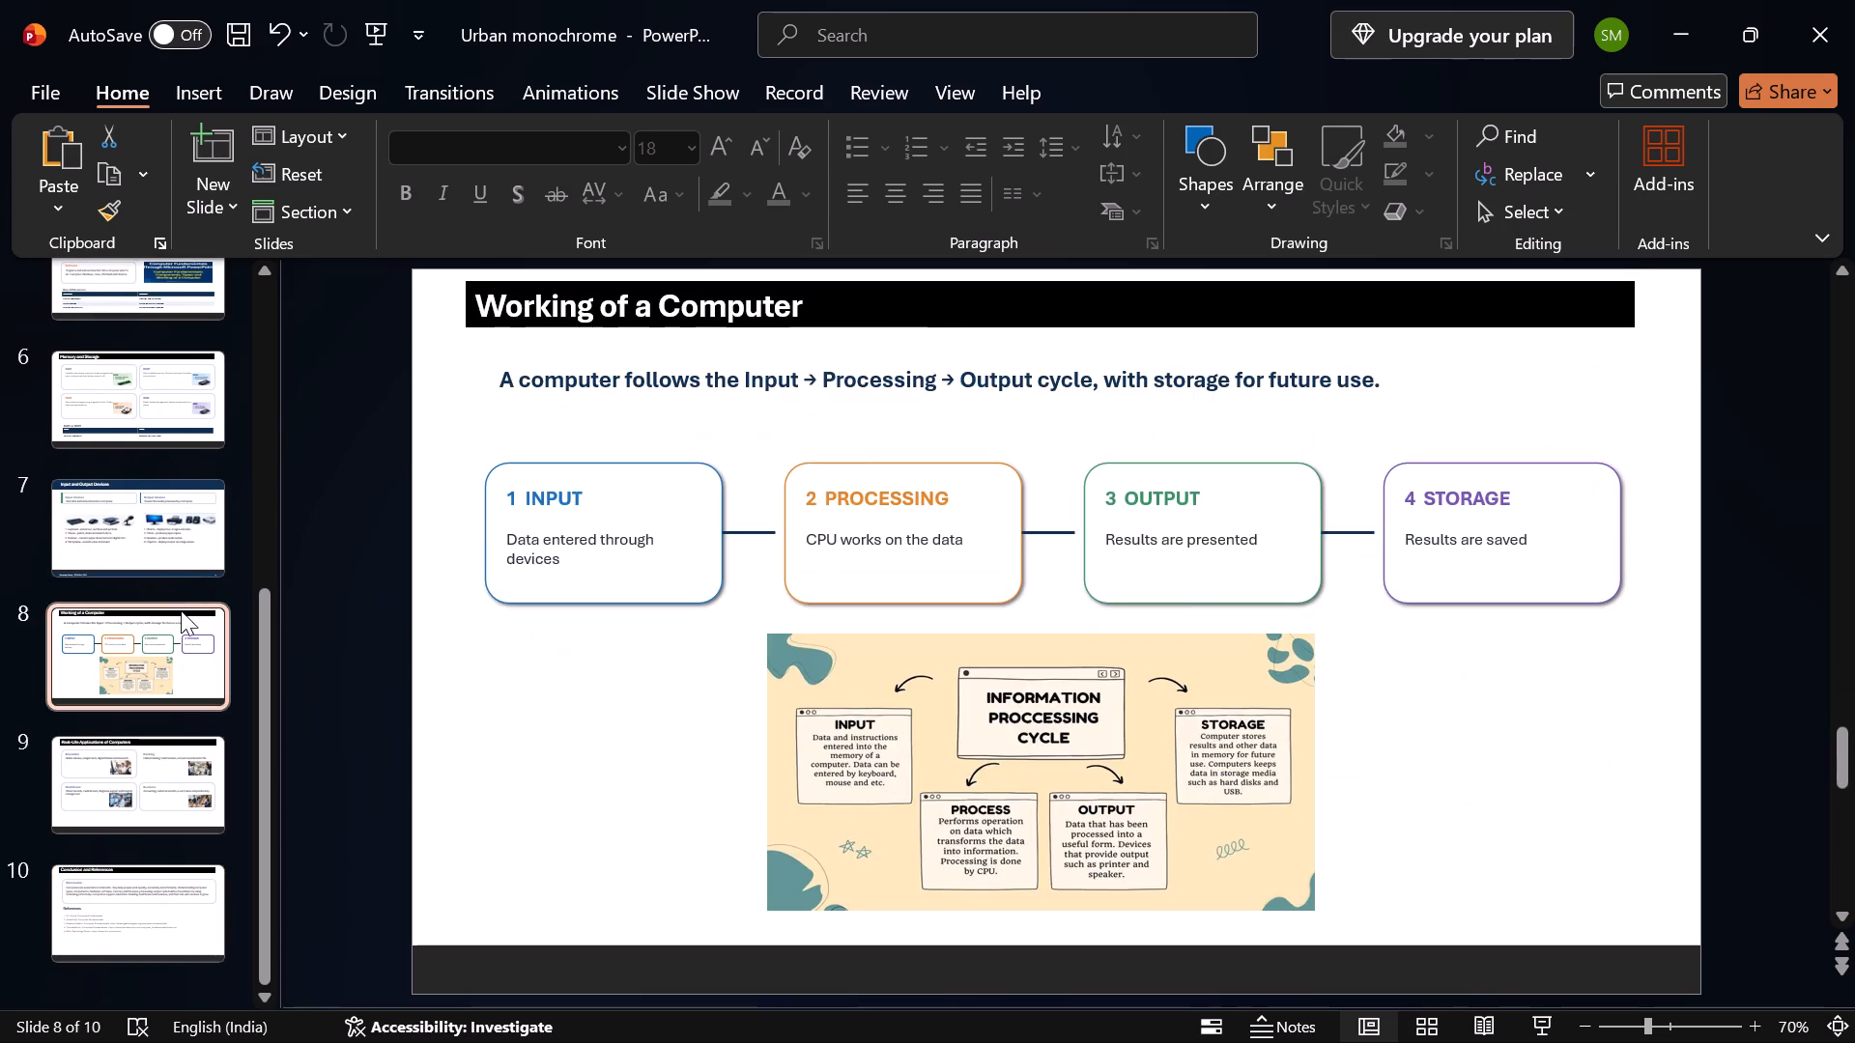
pyautogui.click(179, 558)
pyautogui.click(180, 403)
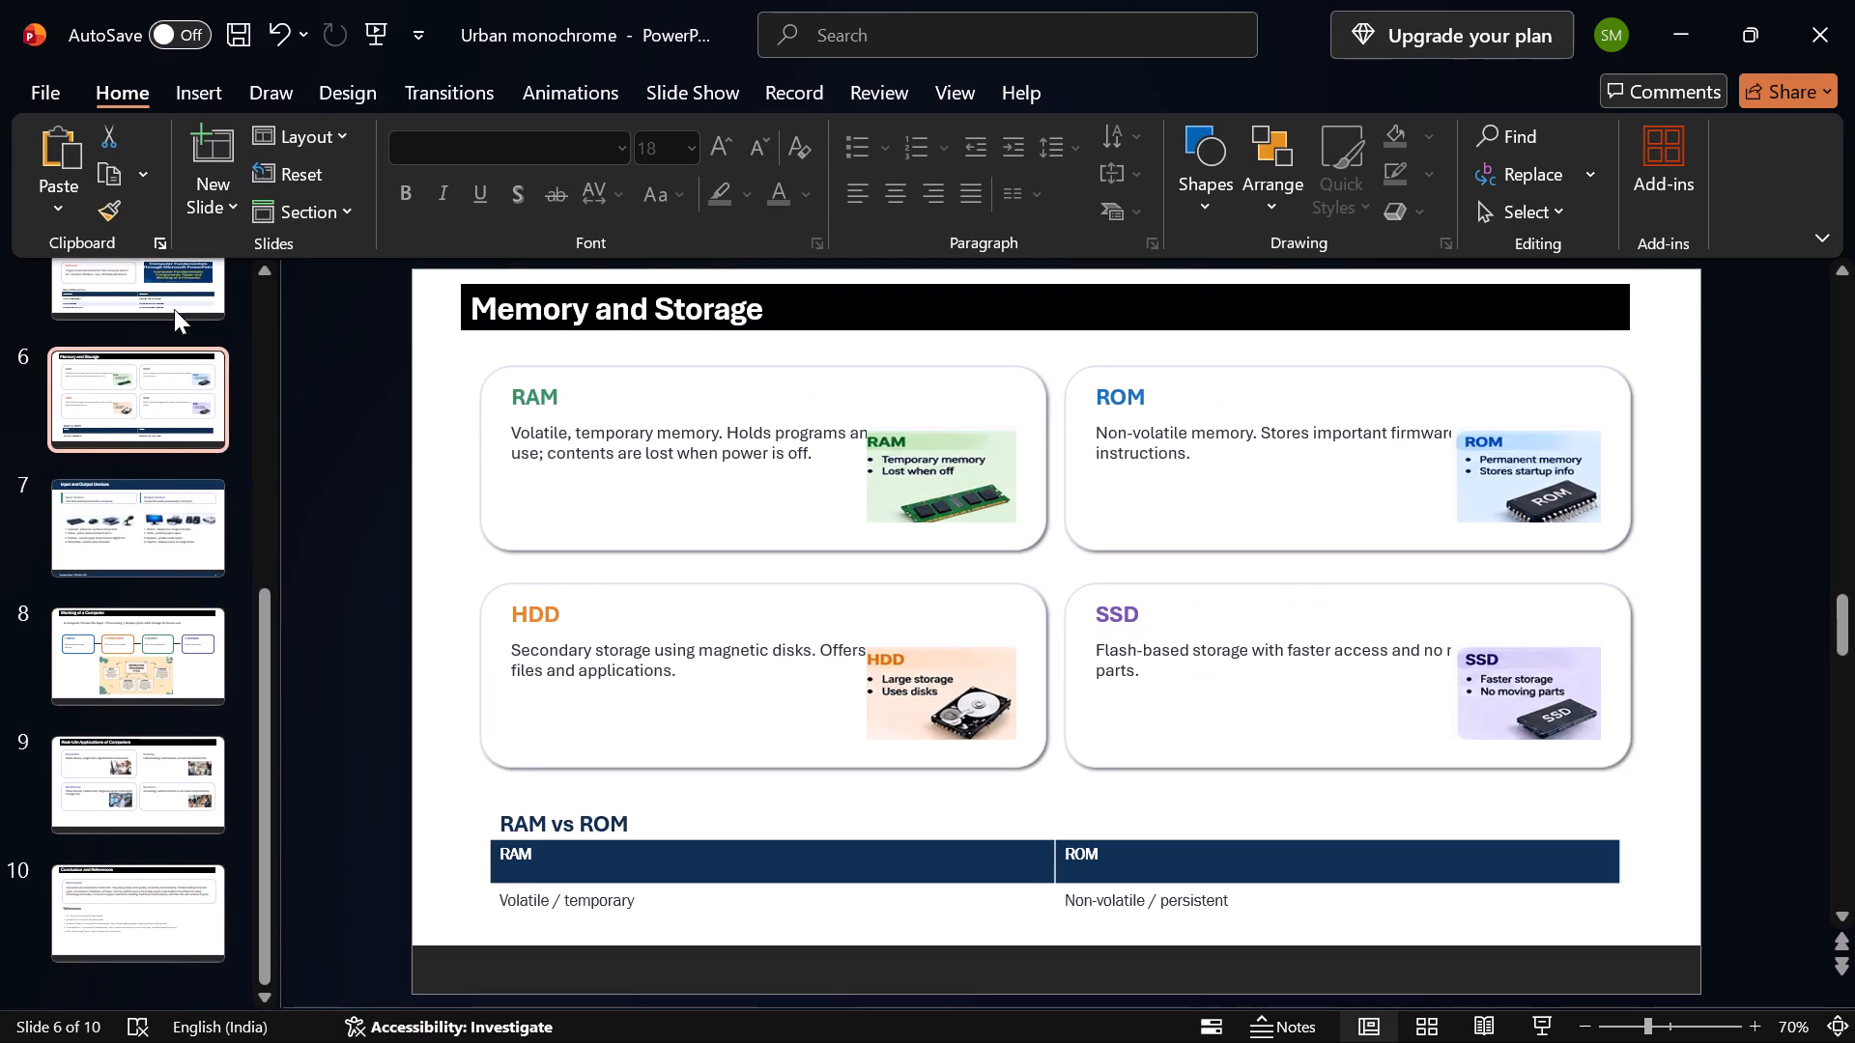
pyautogui.click(187, 268)
pyautogui.scroll(1, 176, 575)
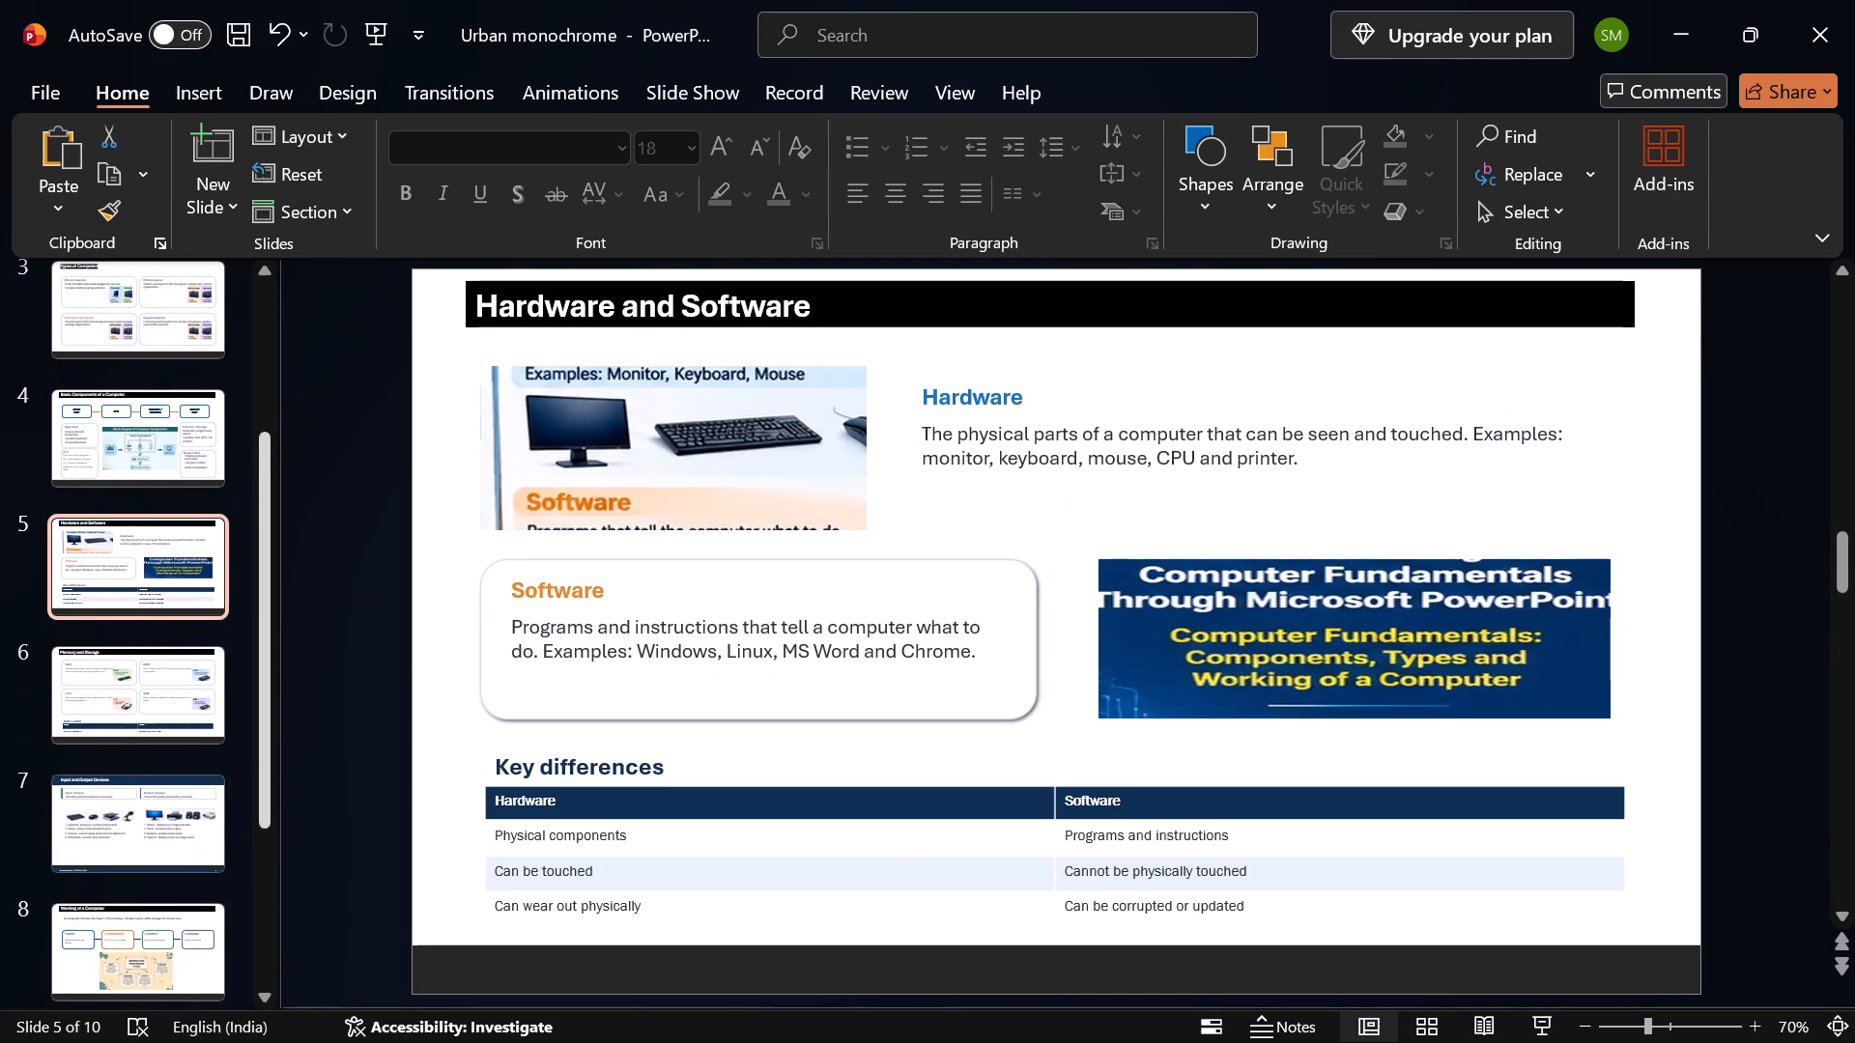
pyautogui.click(1229, 669)
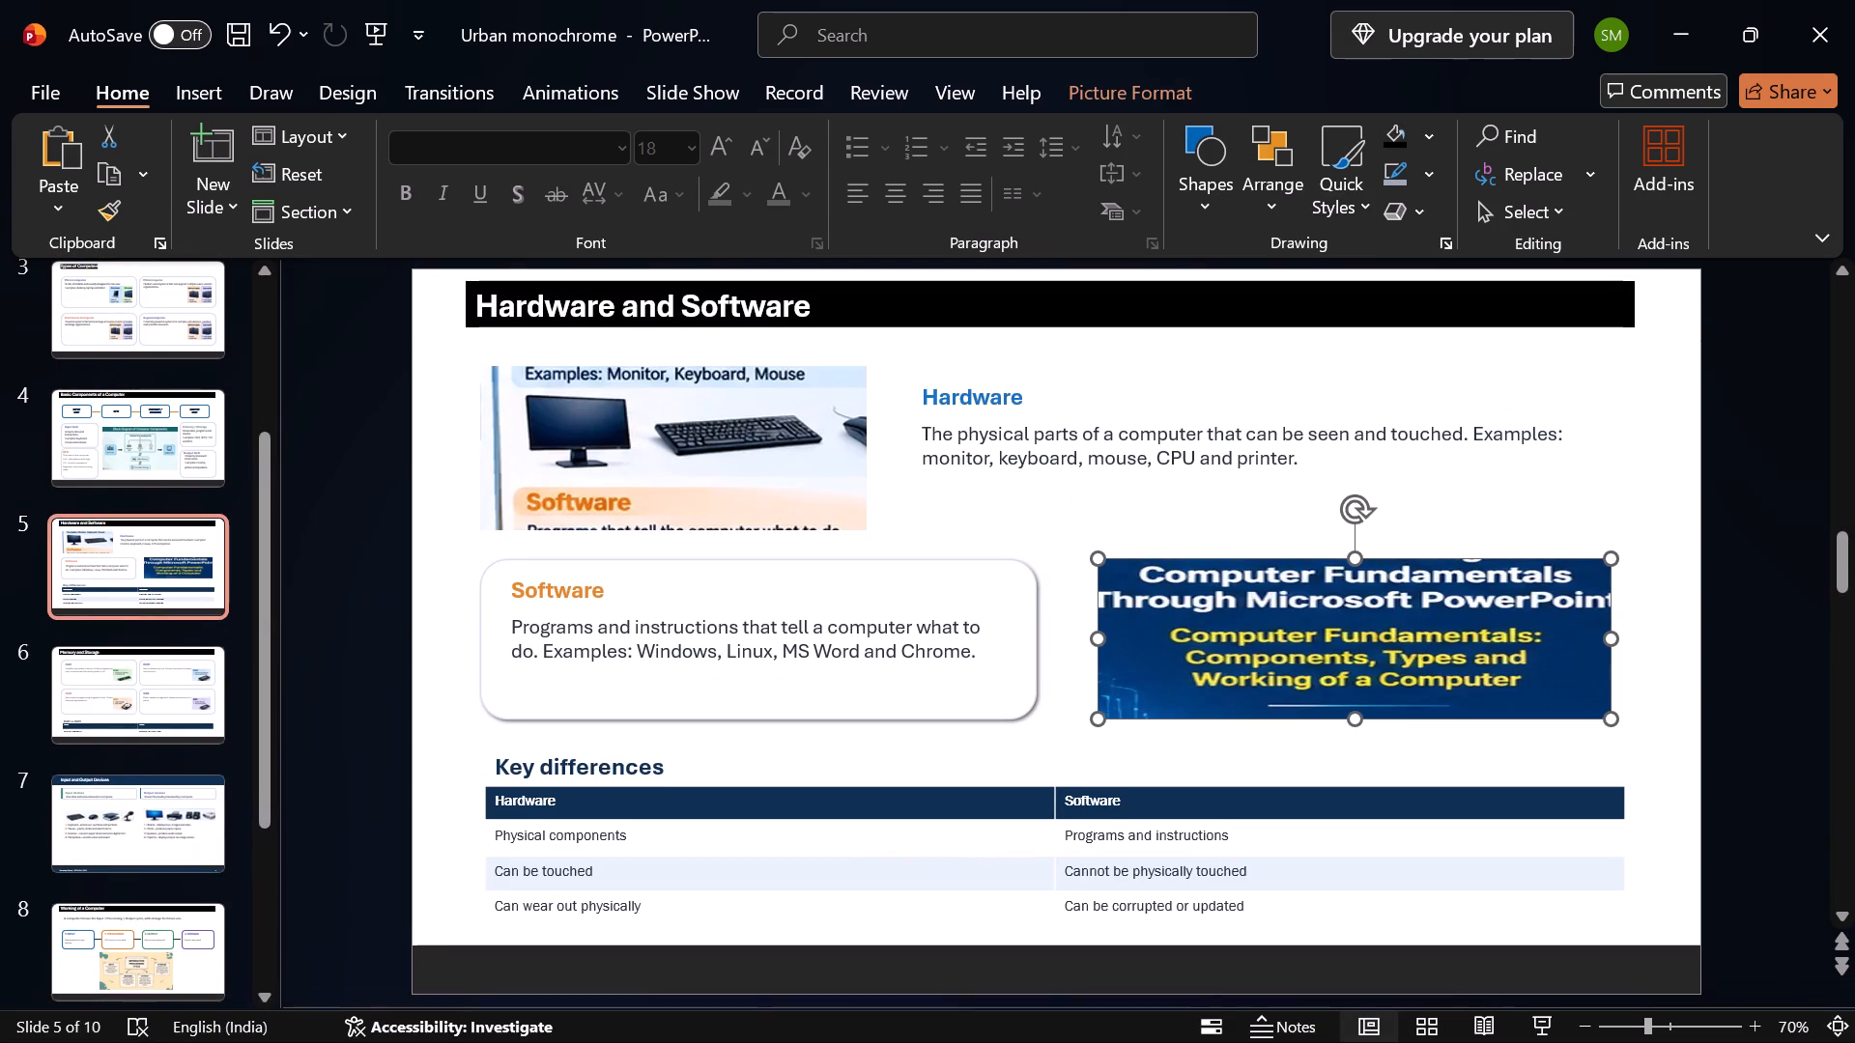
pyautogui.click(726, 479)
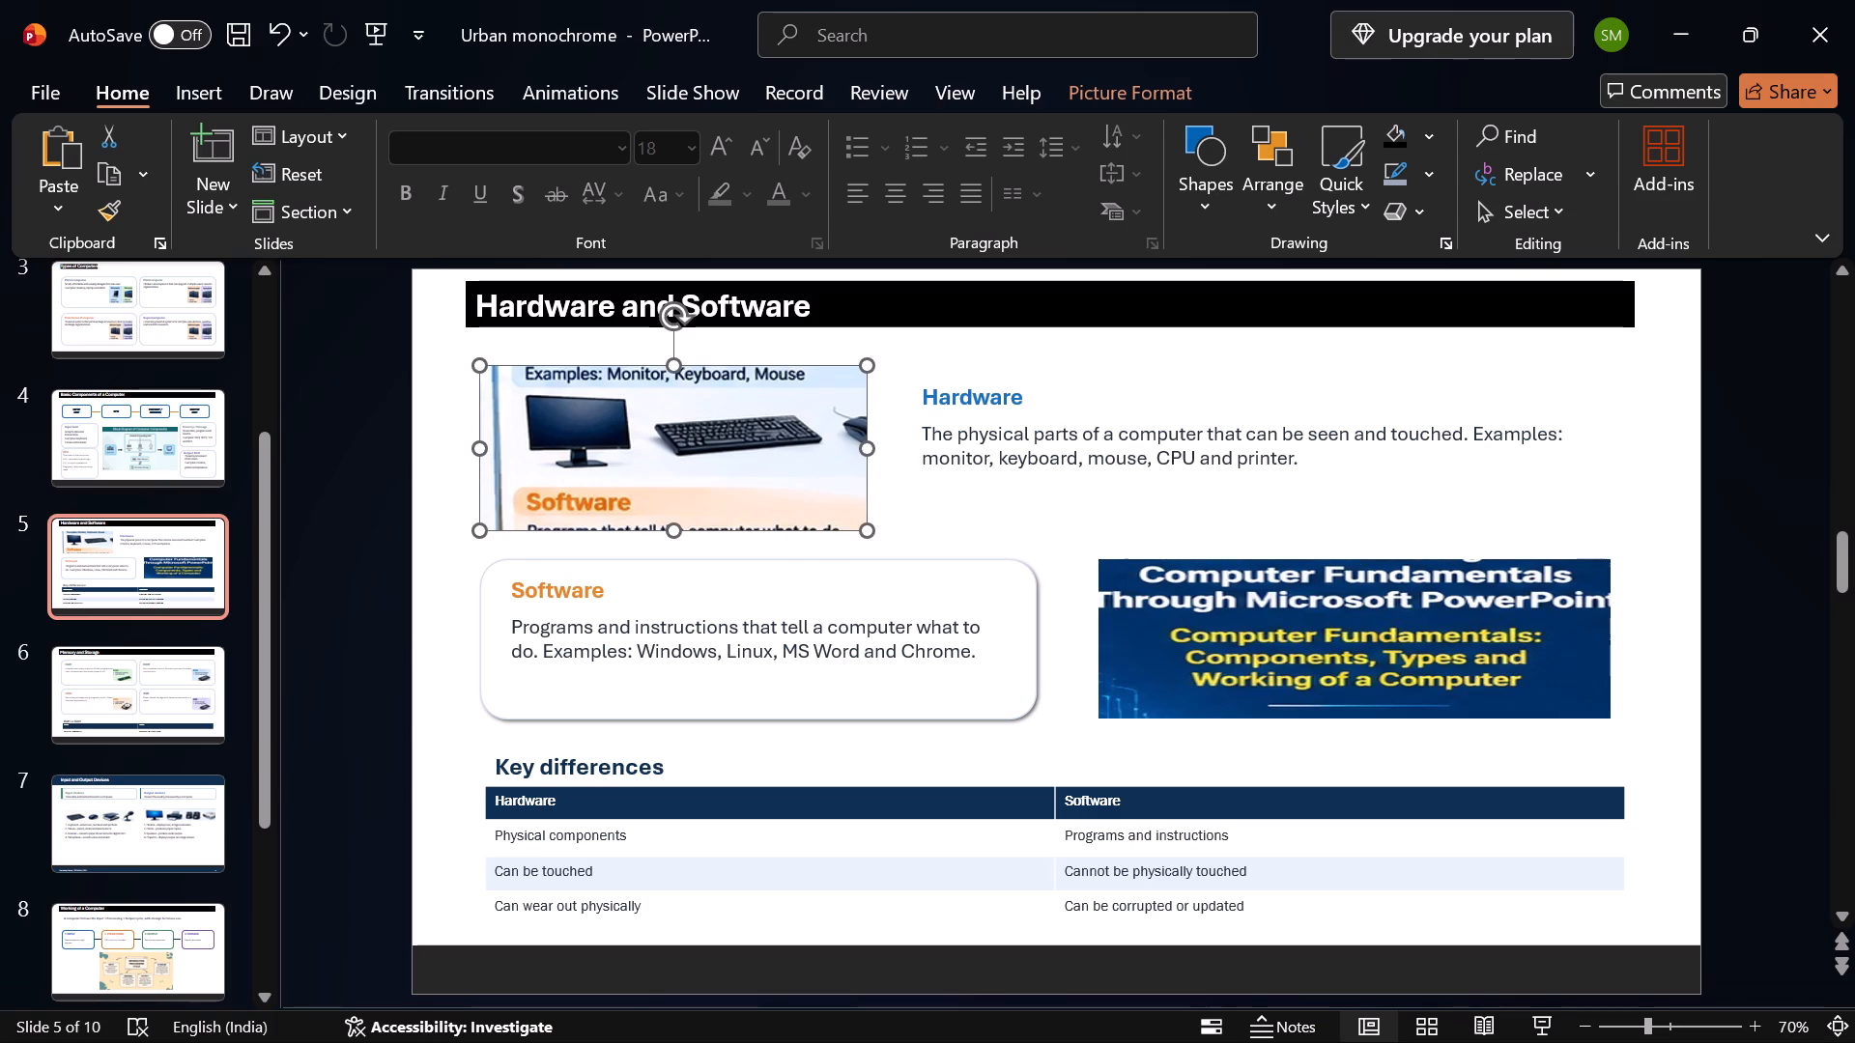
# Switch to Microsoft Edge and search Pinterest for "hardware and software".
pyautogui.click(1011, 1024)
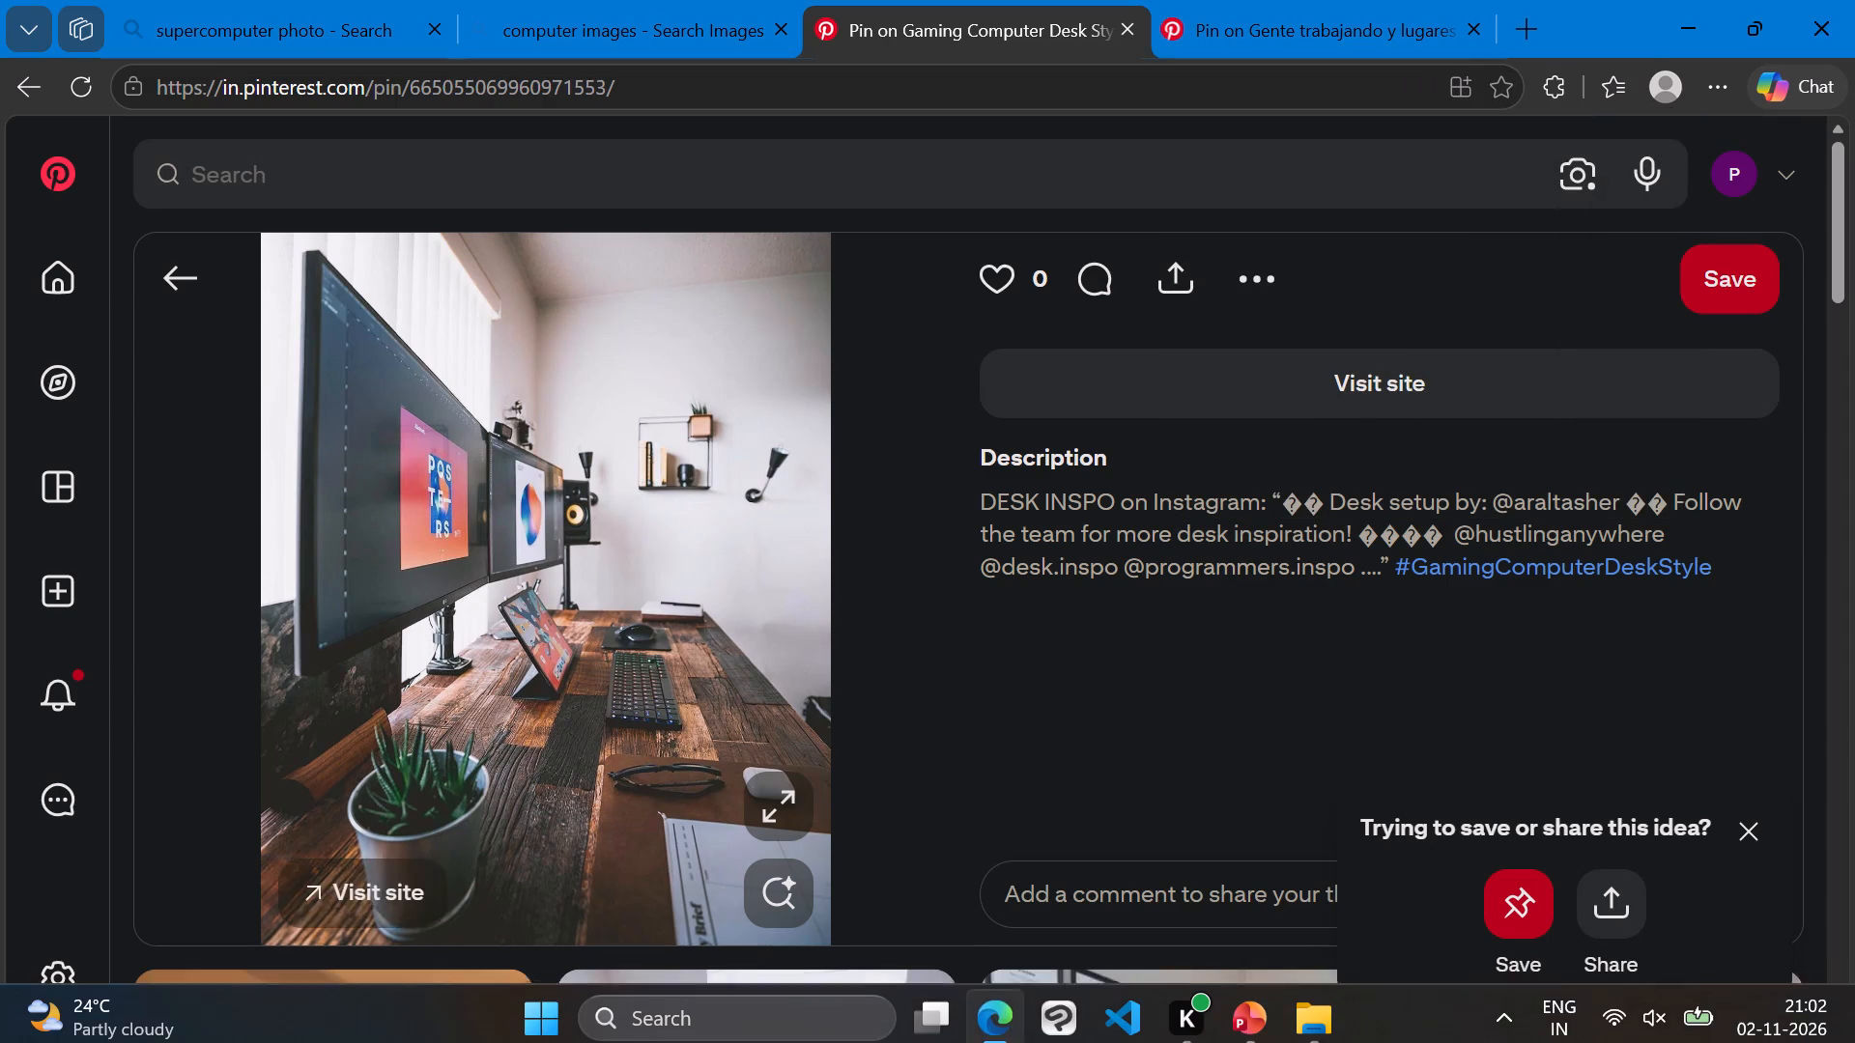
pyautogui.click(684, 184)
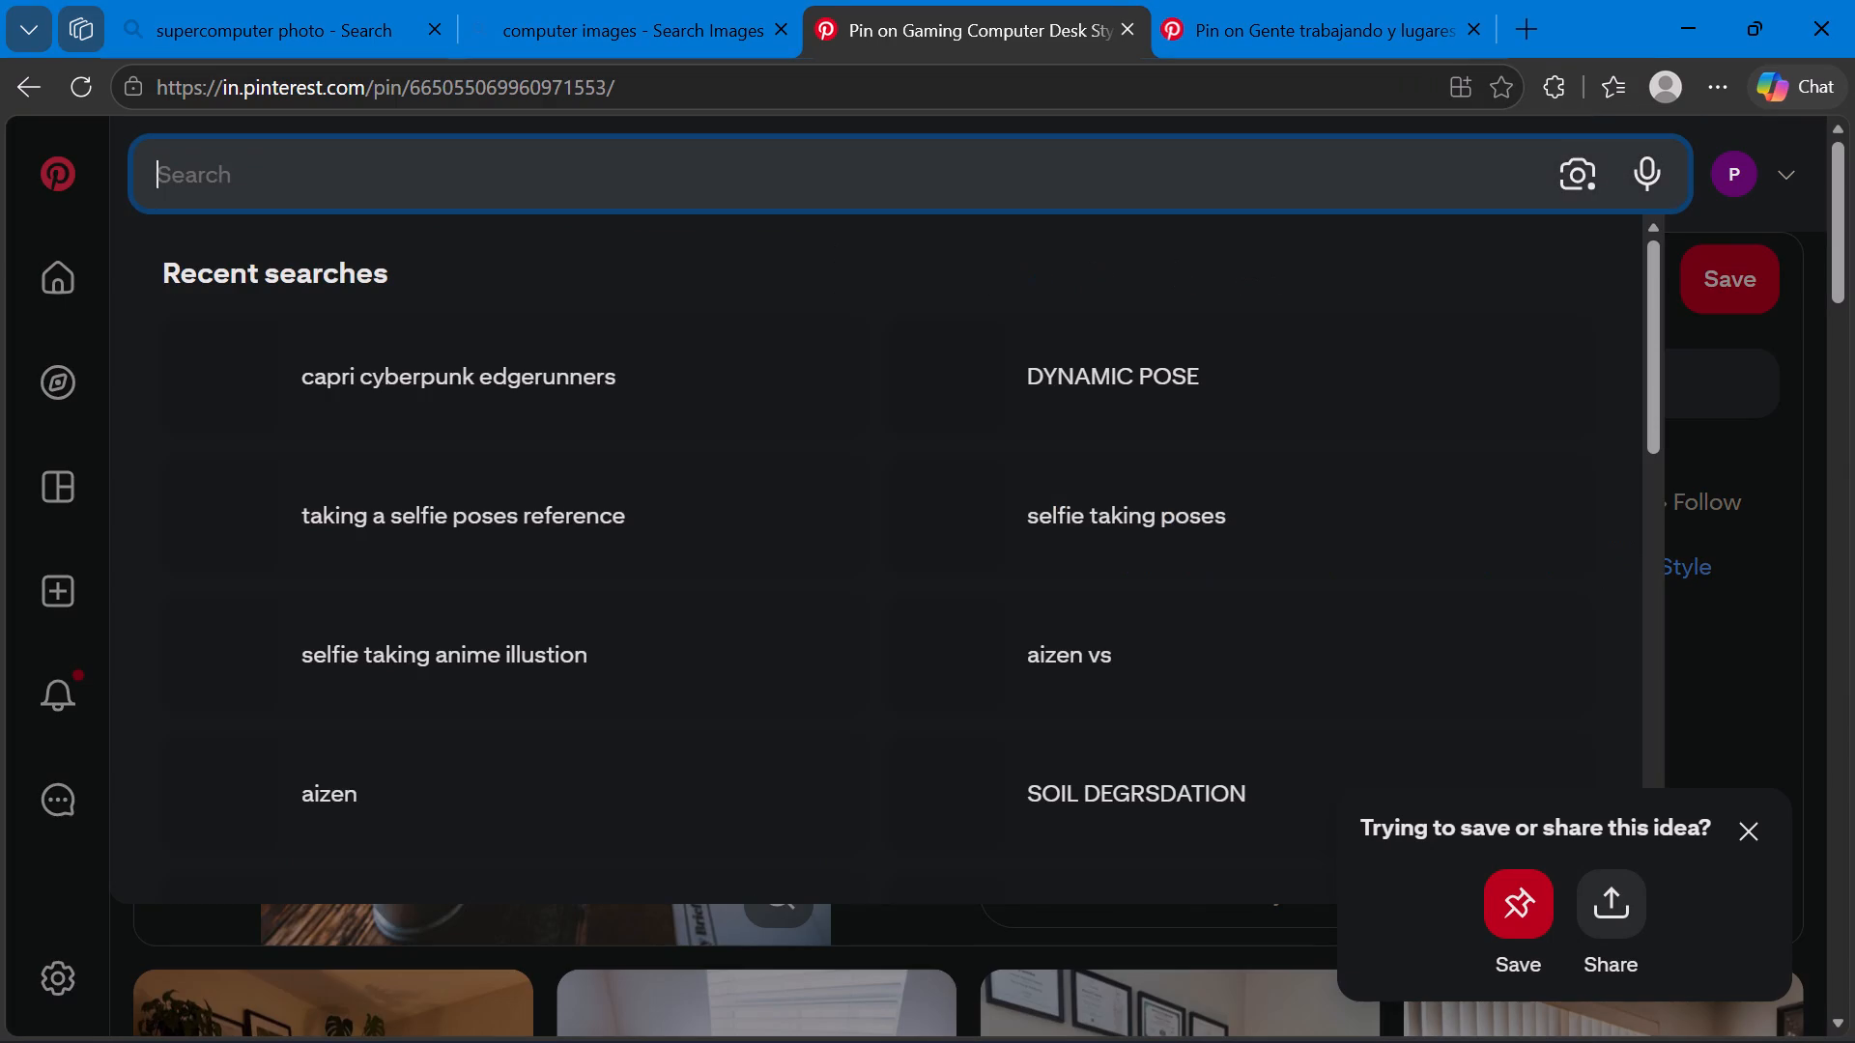
pyautogui.write('har')
pyautogui.press('d')
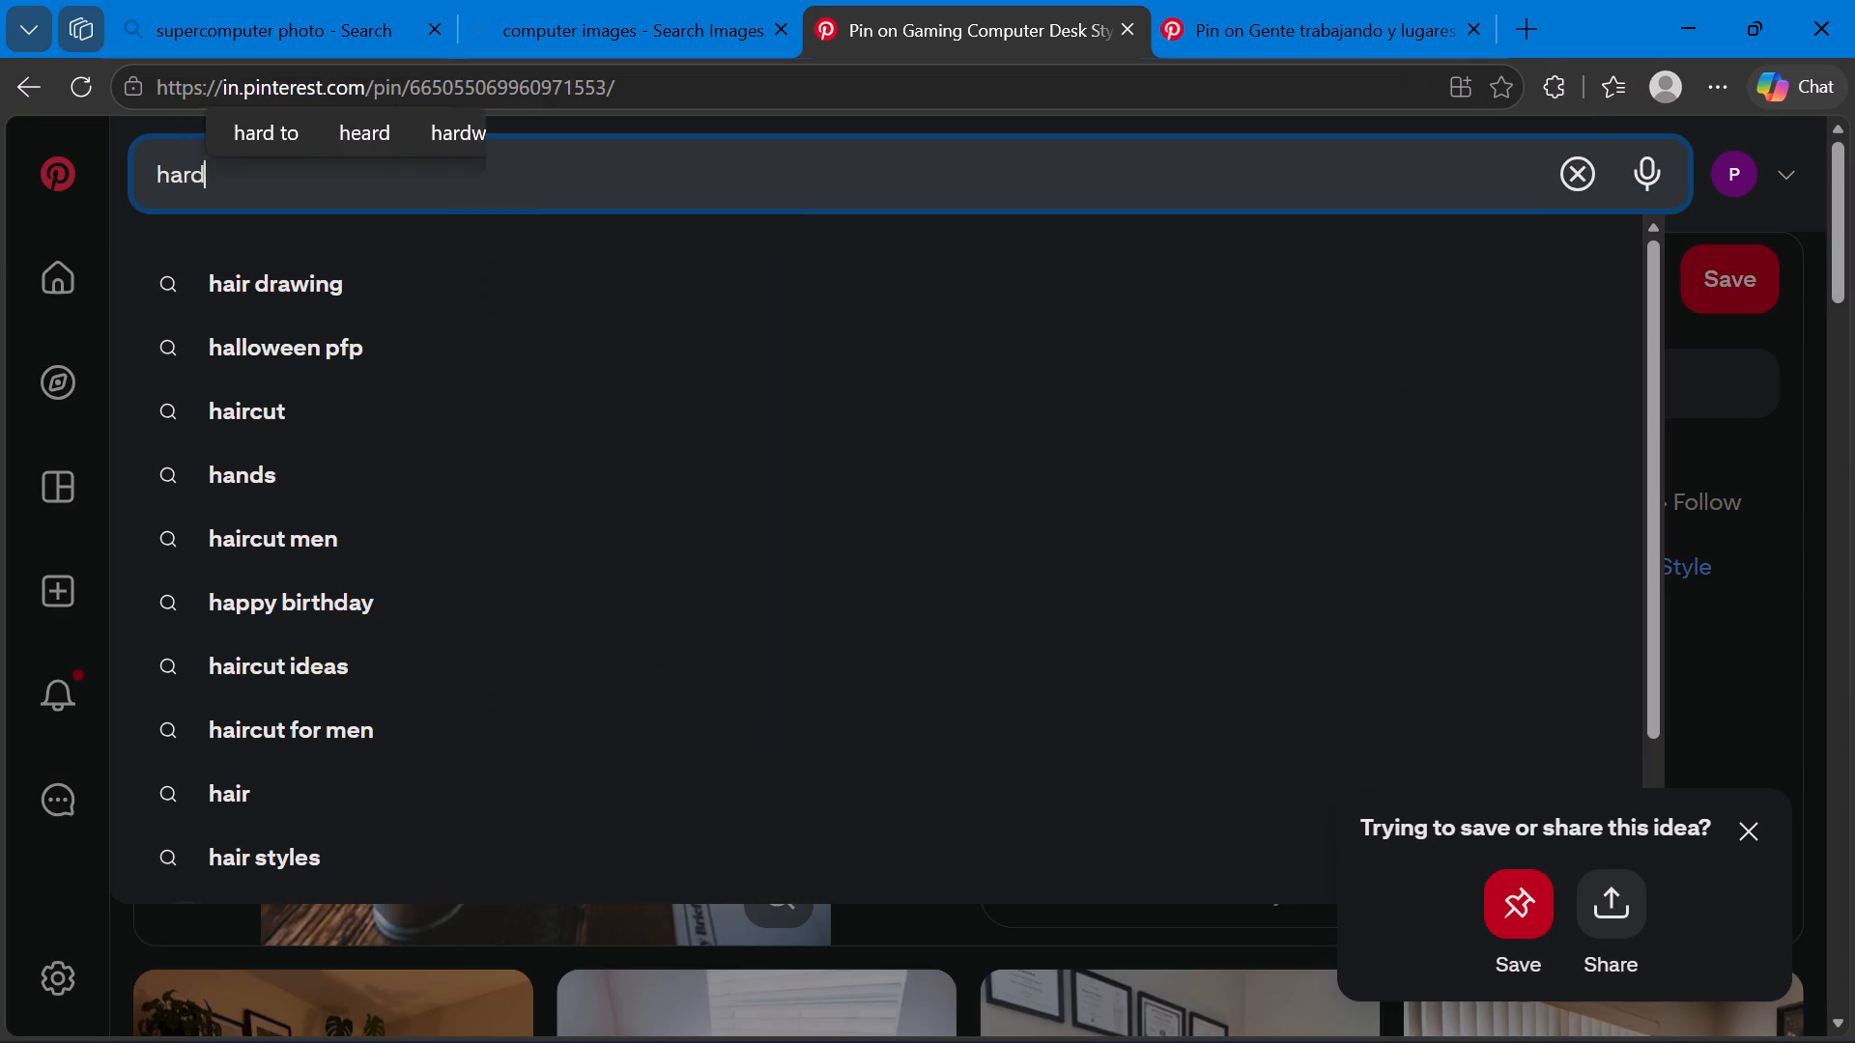
pyautogui.write('ware and')
pyautogui.press('space')
pyautogui.write('software')
pyautogui.press('Return')
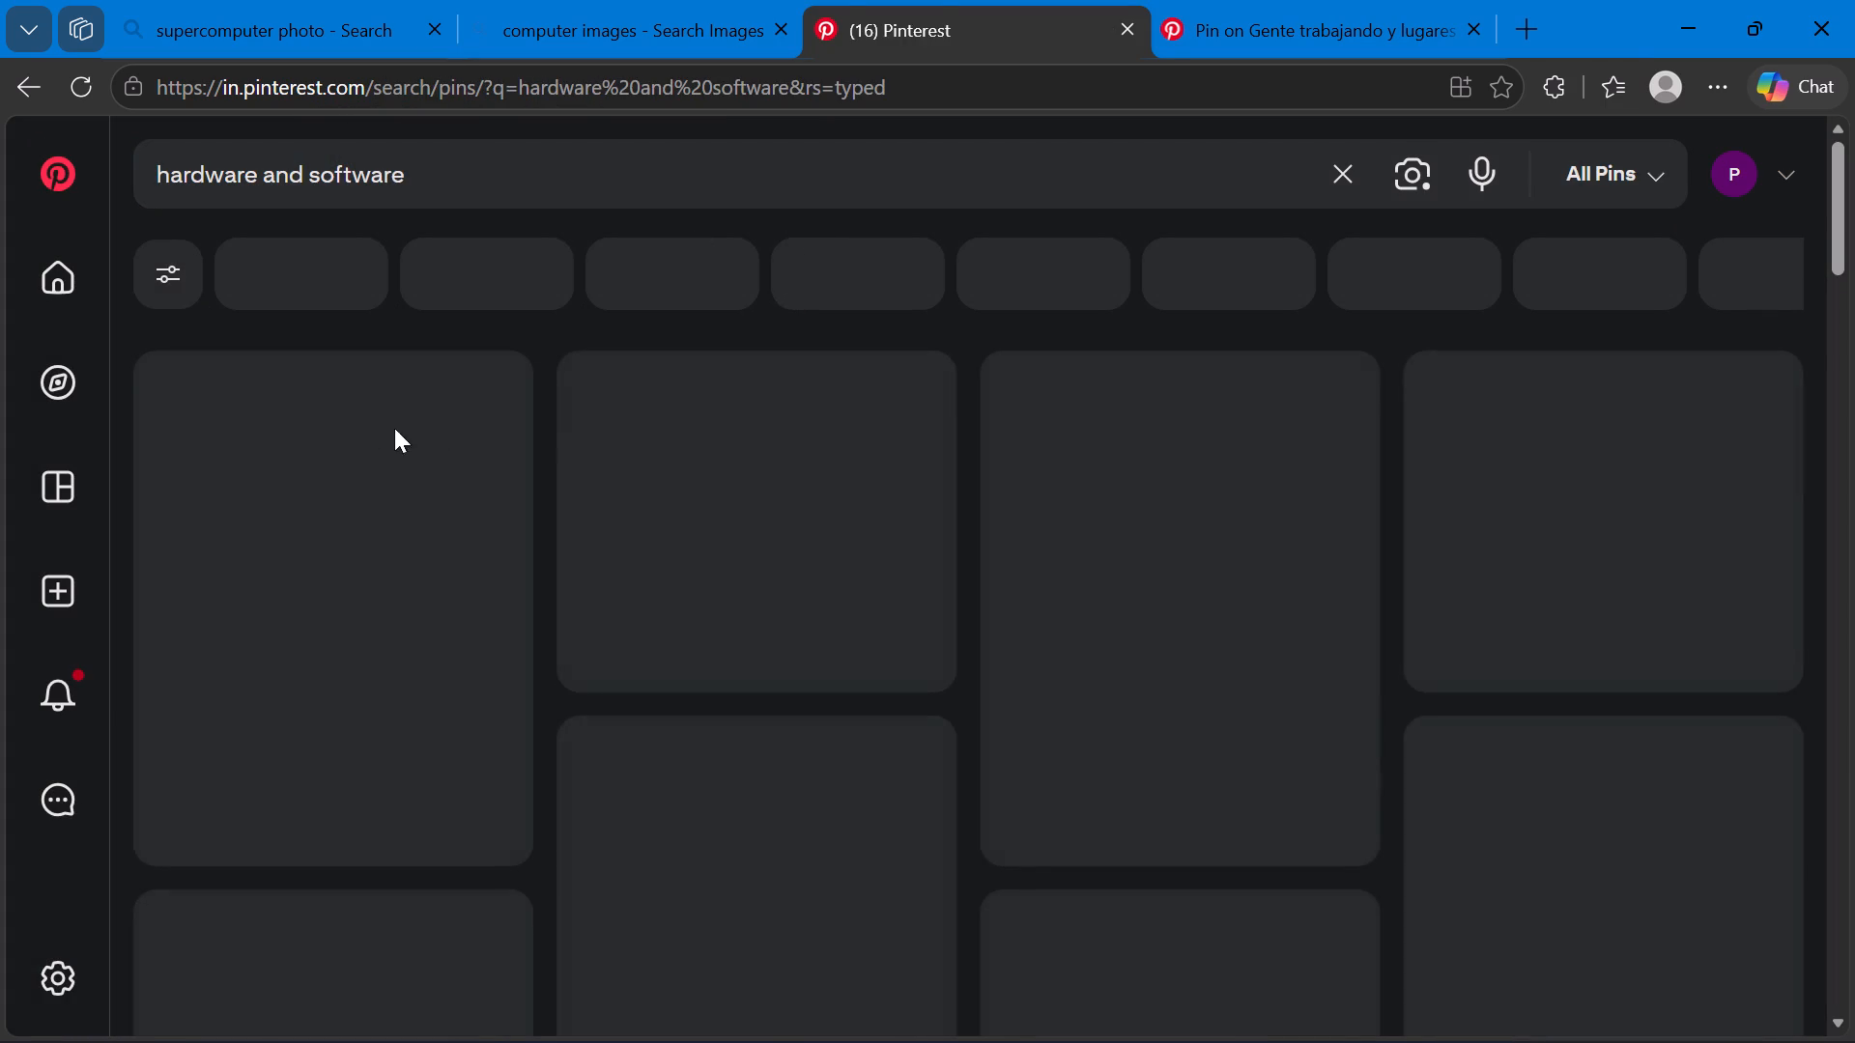
# Refine the Pinterest search to "hardware and software devices".
pyautogui.click(417, 168)
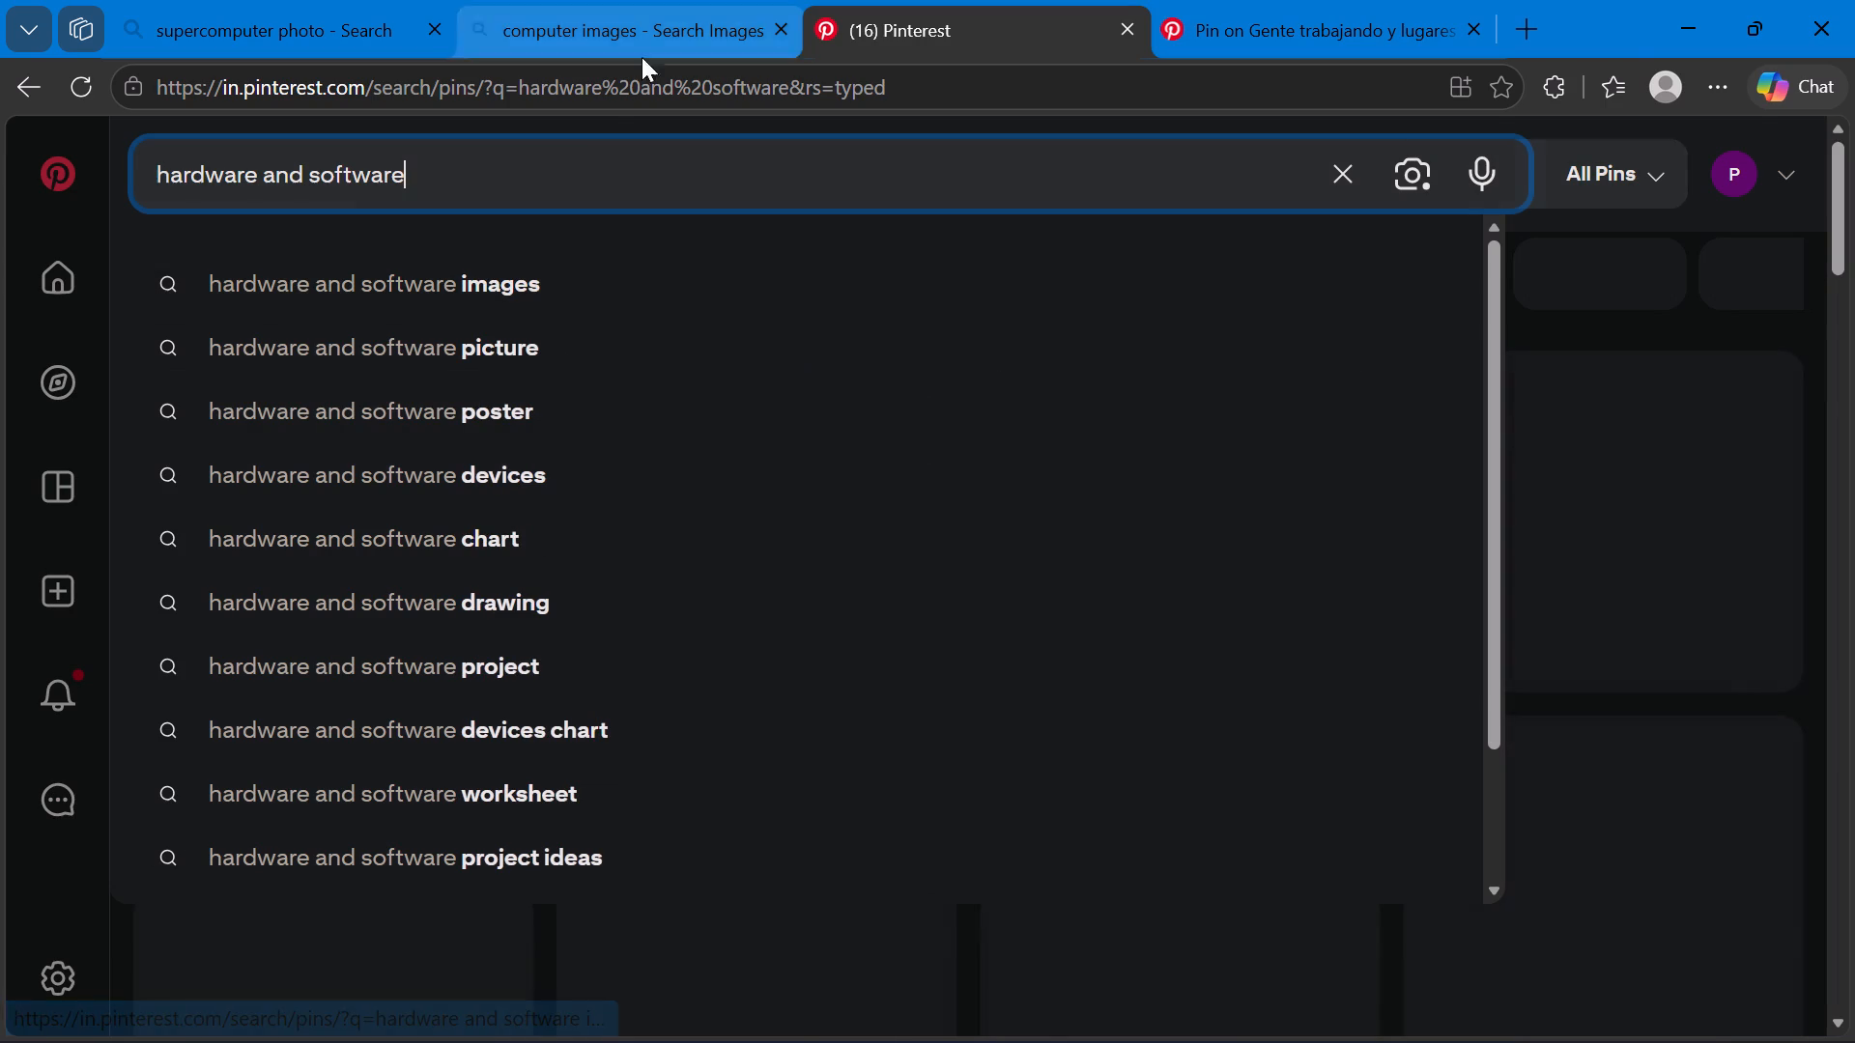
pyautogui.press('space')
pyautogui.write('devioces')
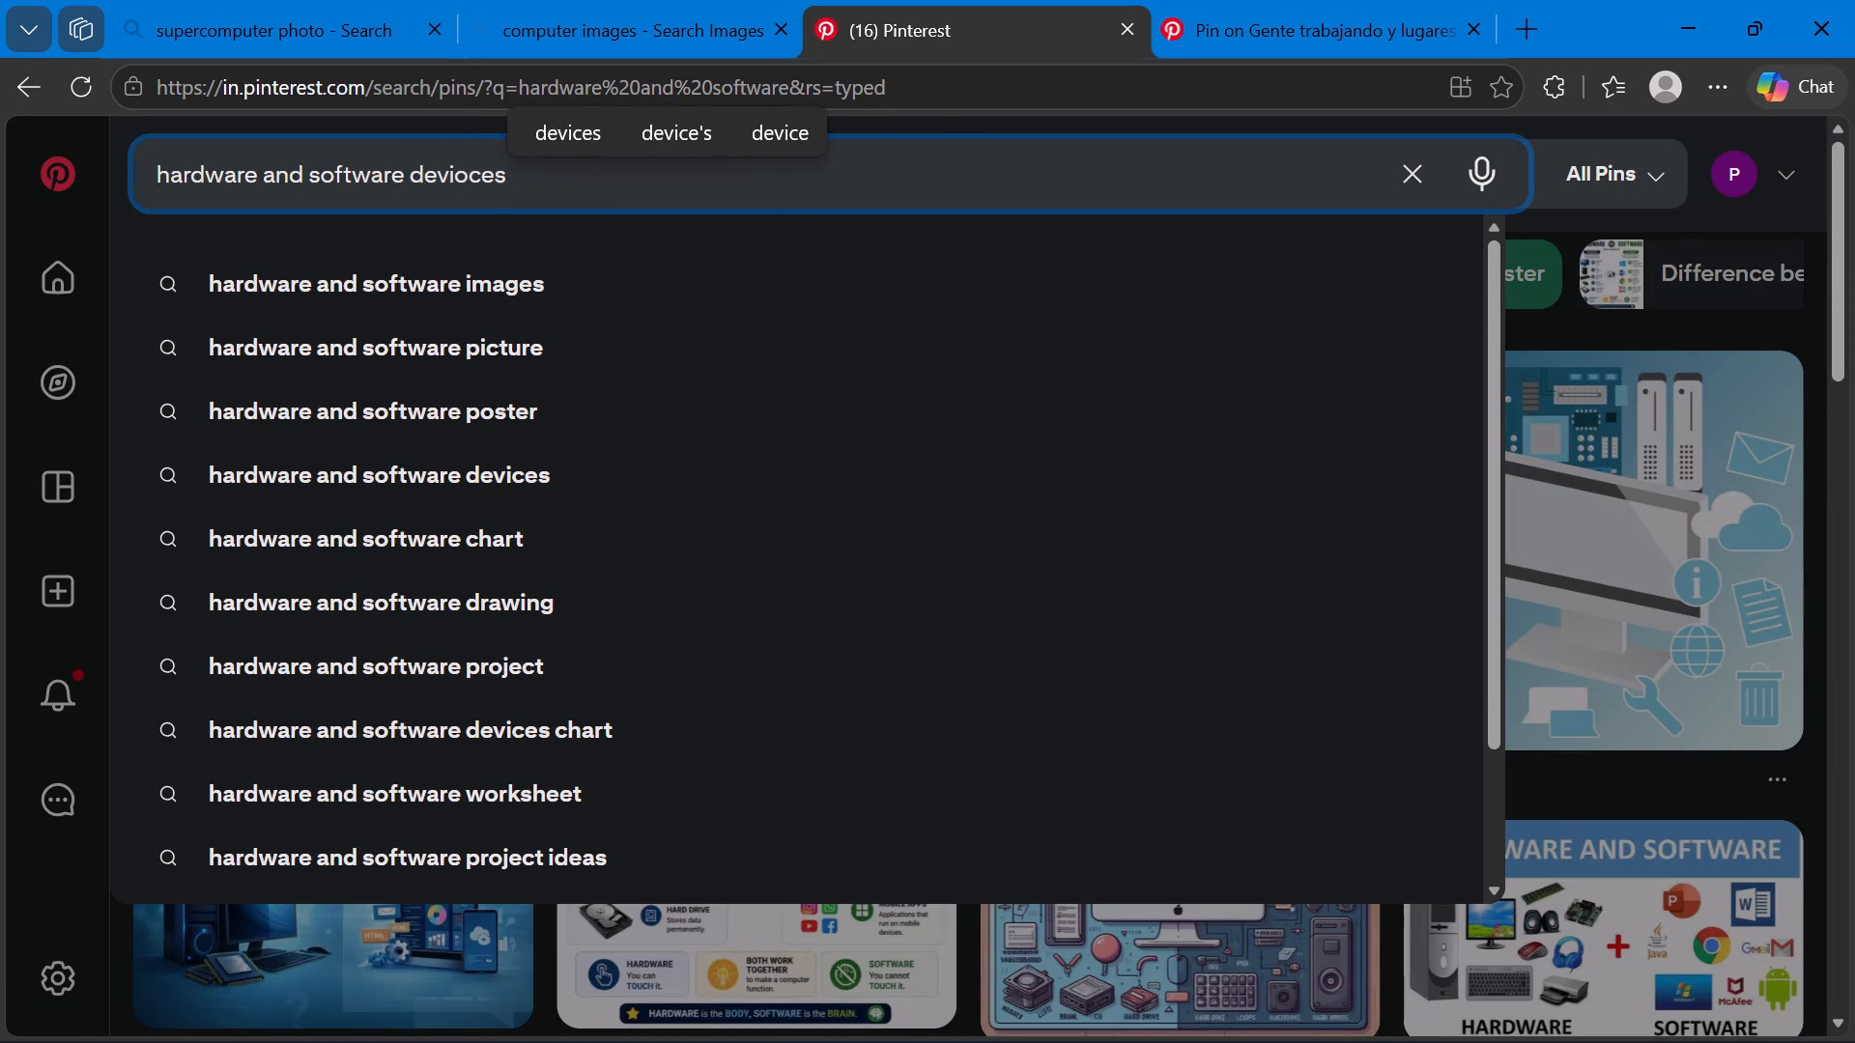
pyautogui.press('Return')
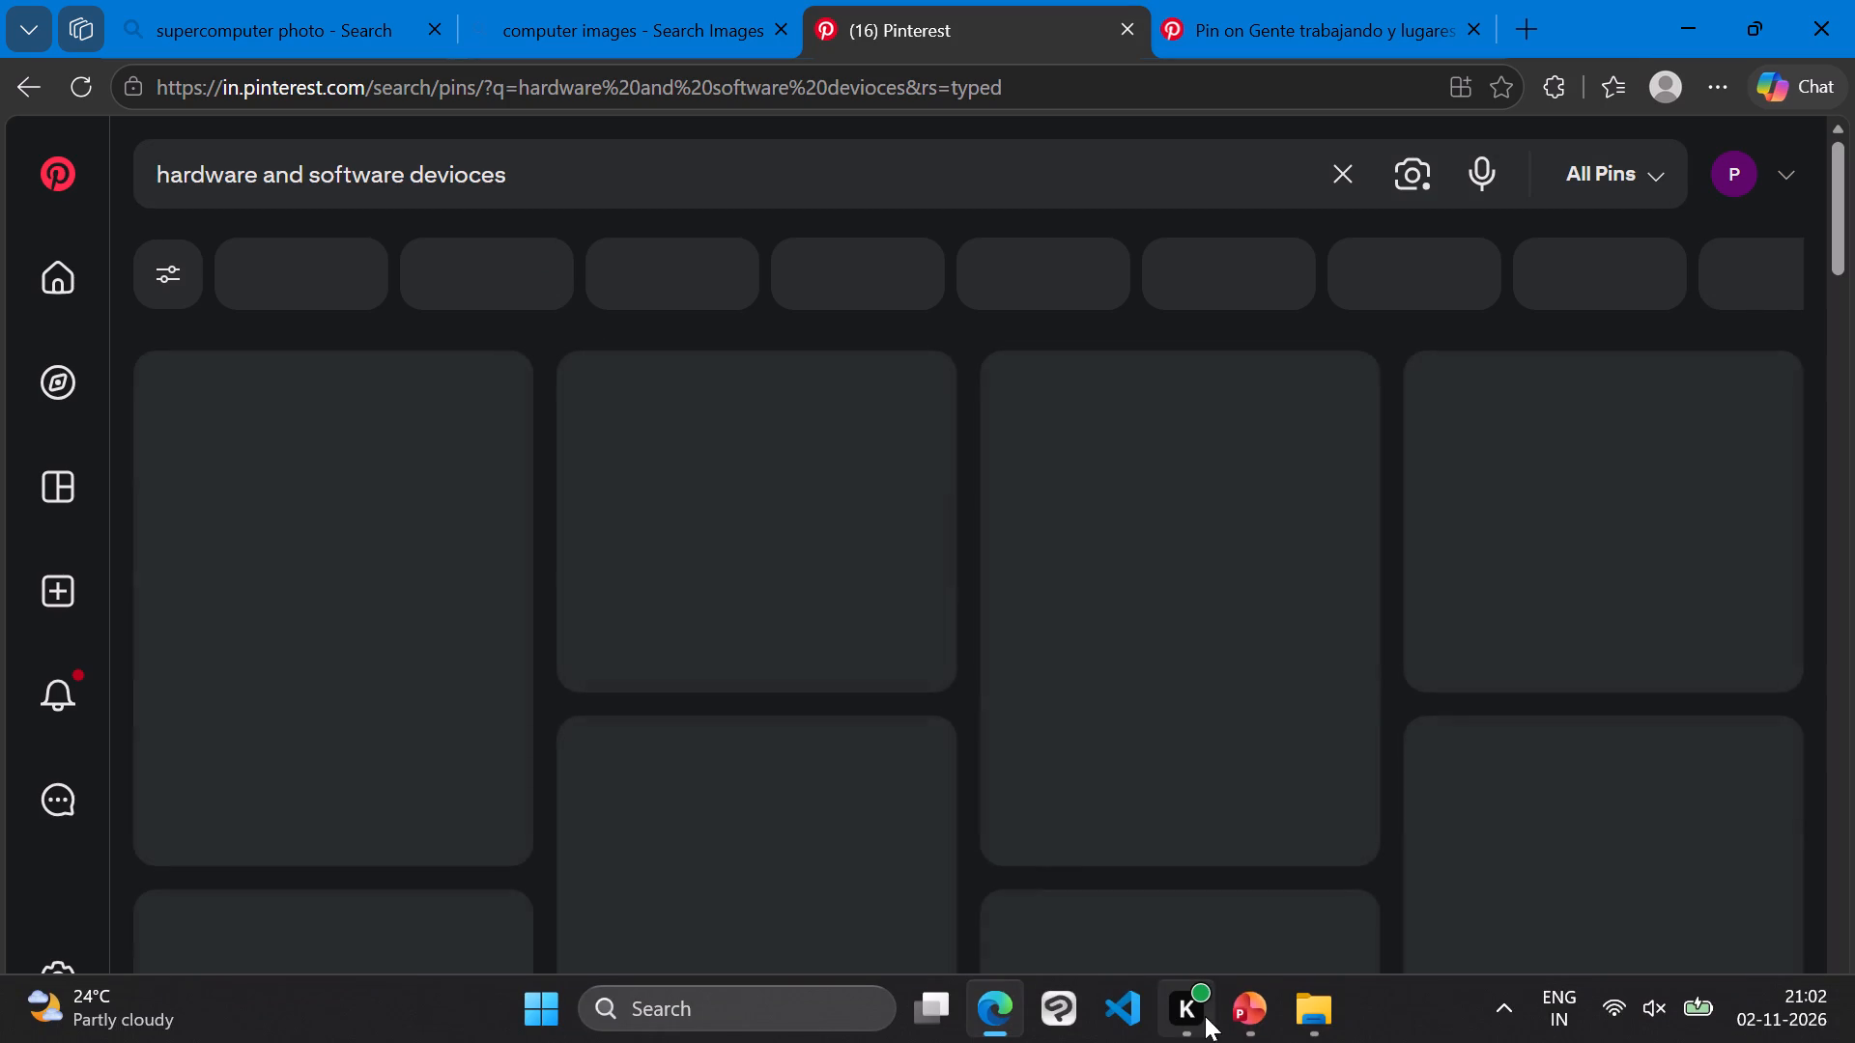
# Switch back to PowerPoint and review the deck from the title slide to Conclusion and References, ending on the title slide.
pyautogui.click(1243, 1016)
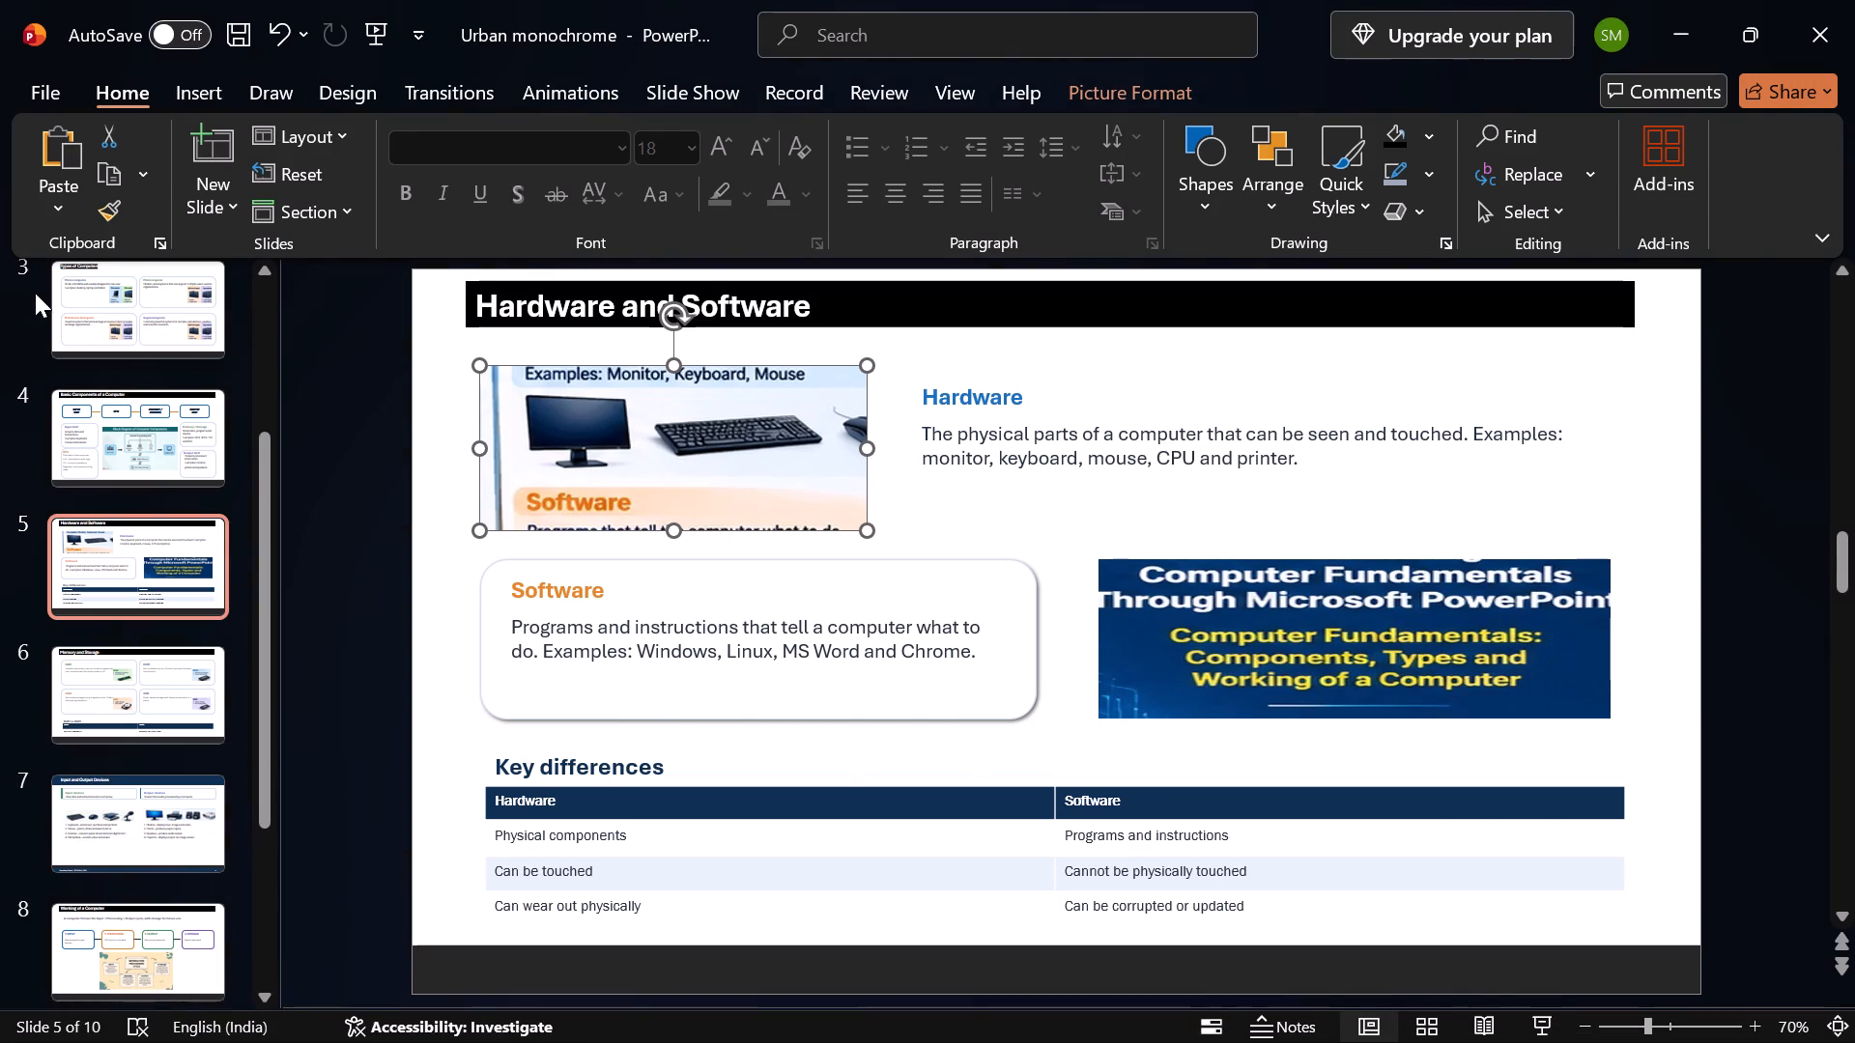
pyautogui.click(186, 308)
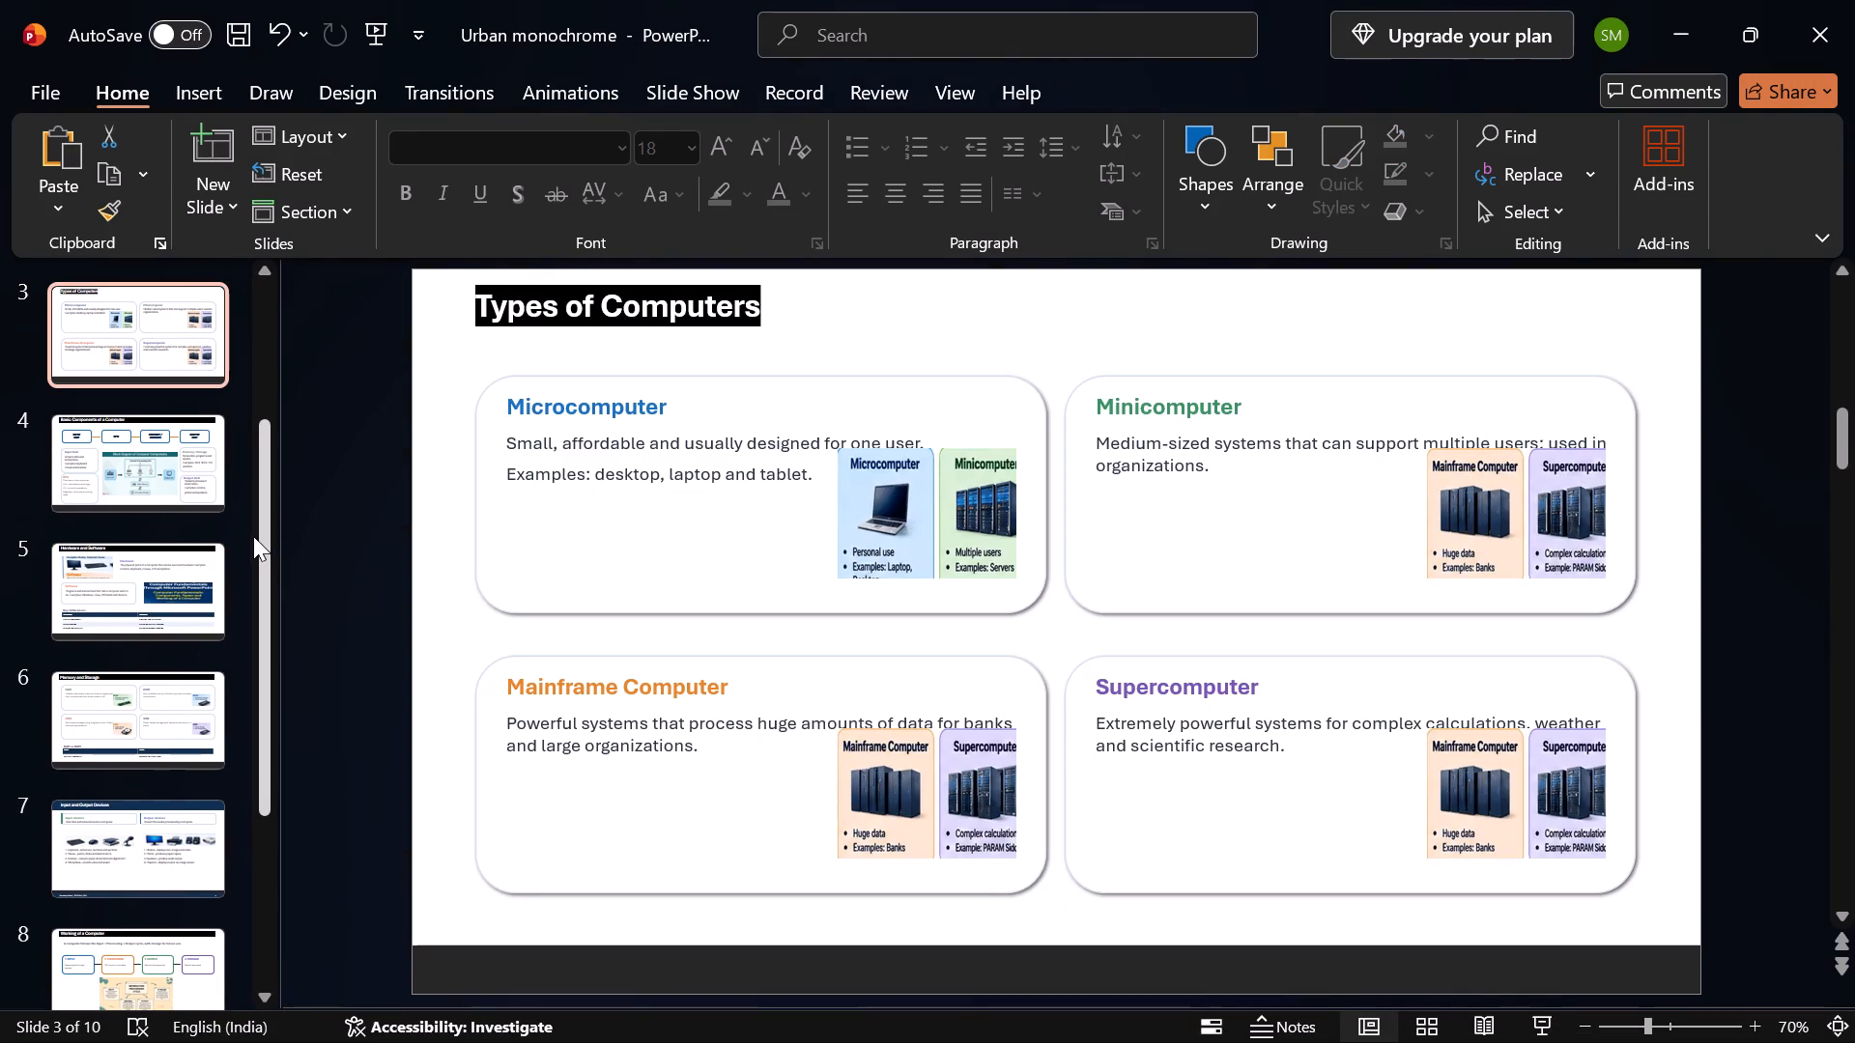
pyautogui.moveTo(259, 537); pyautogui.dragTo(277, 373)
pyautogui.click(176, 447)
pyautogui.click(192, 349)
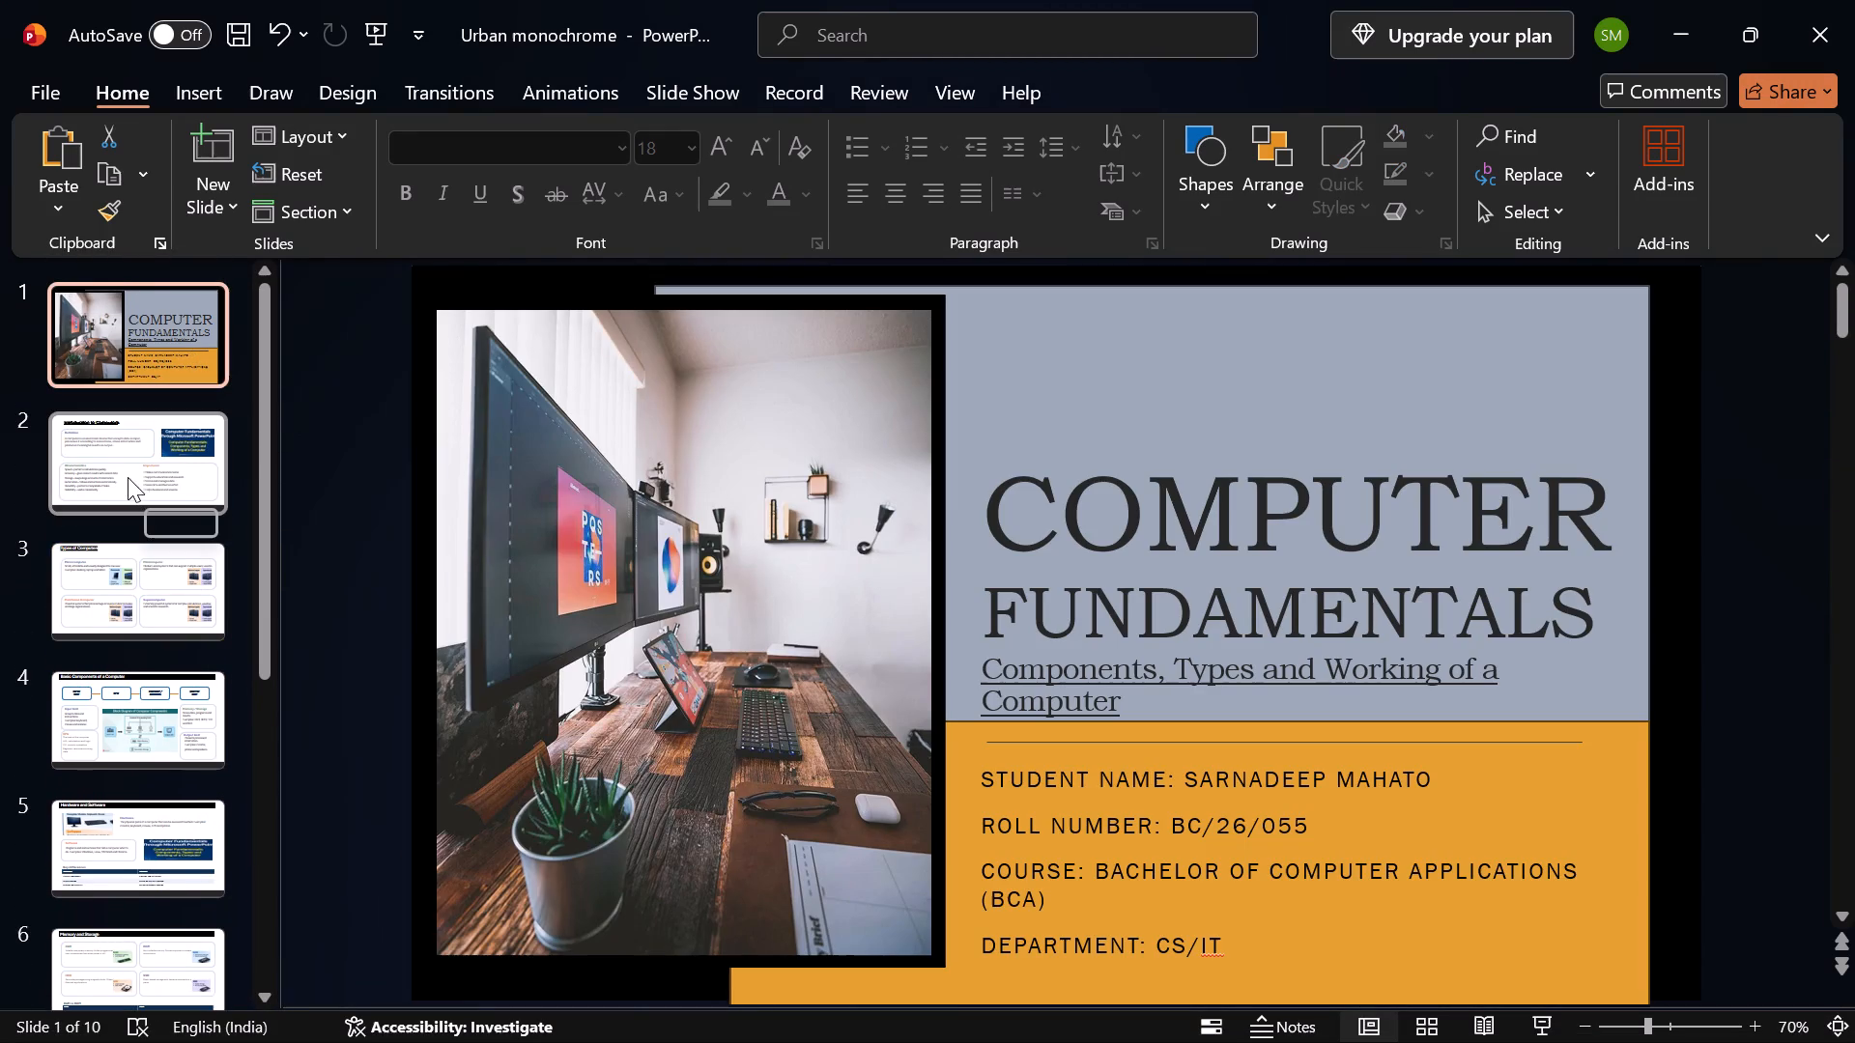
pyautogui.click(87, 458)
pyautogui.click(151, 552)
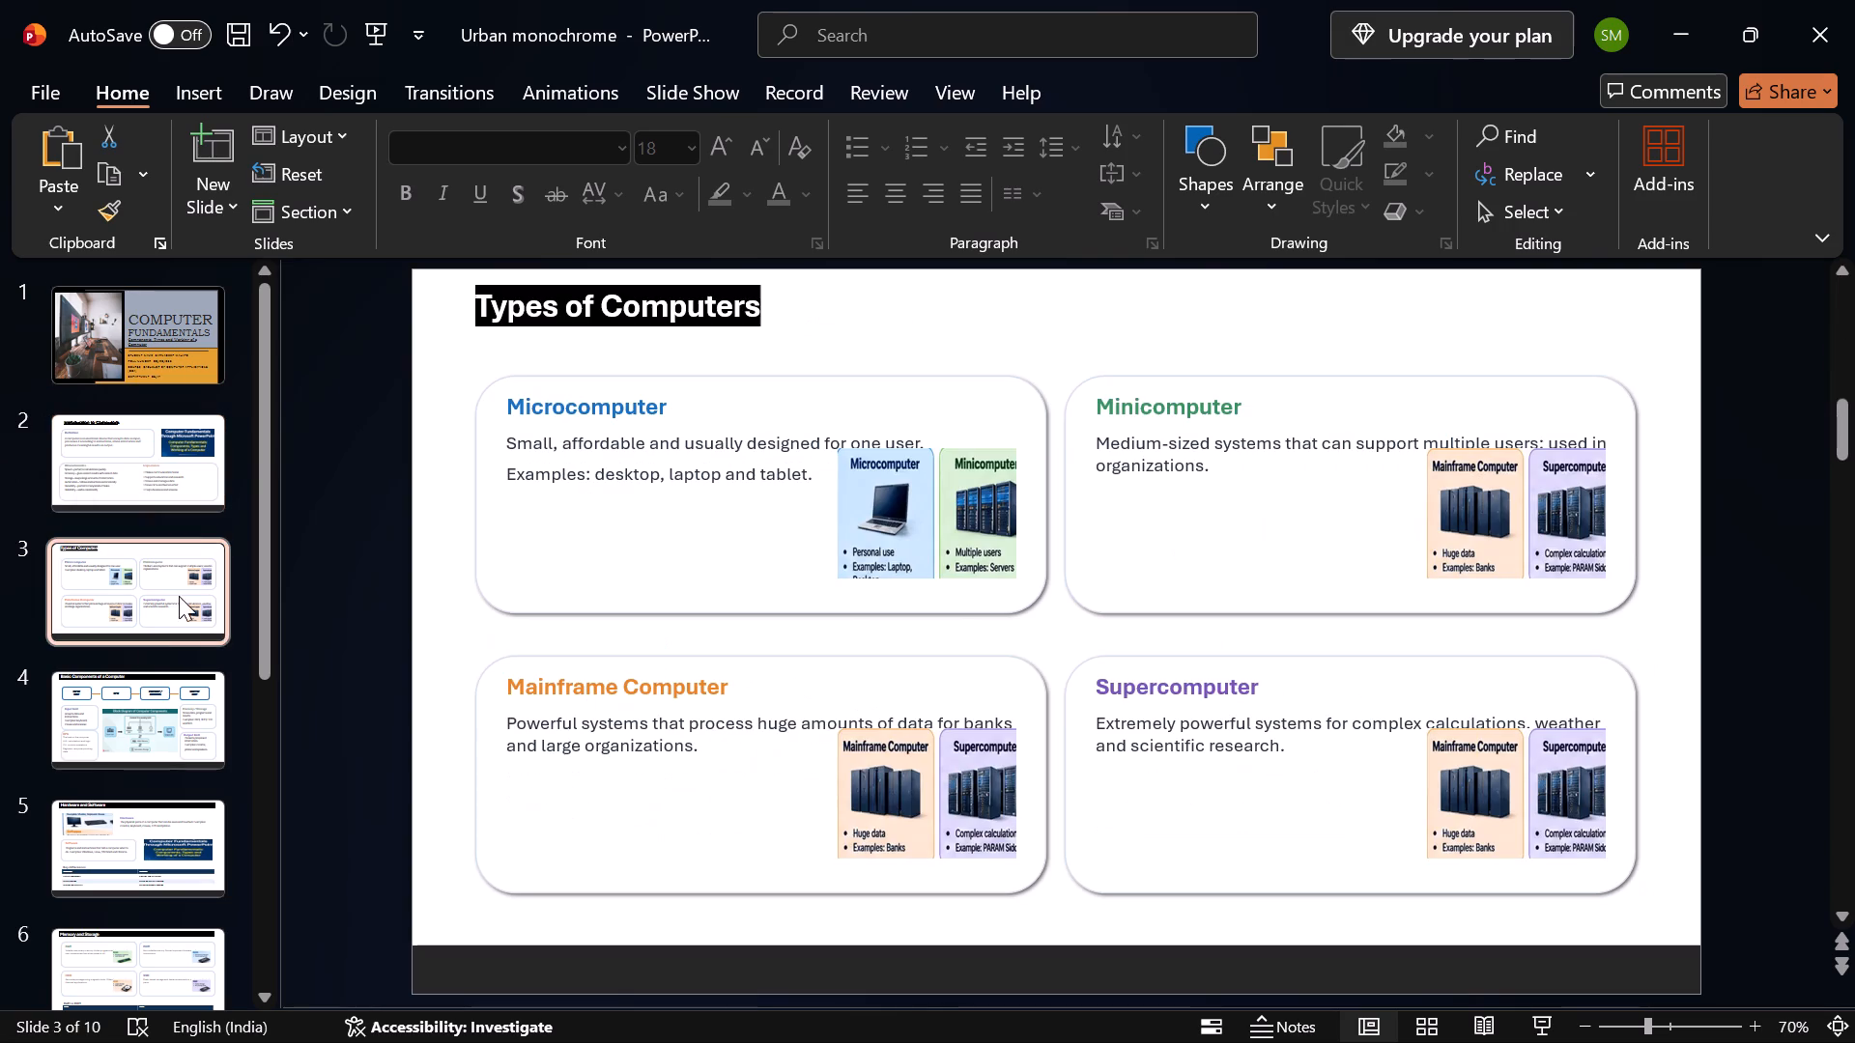
pyautogui.click(139, 635)
pyautogui.click(146, 629)
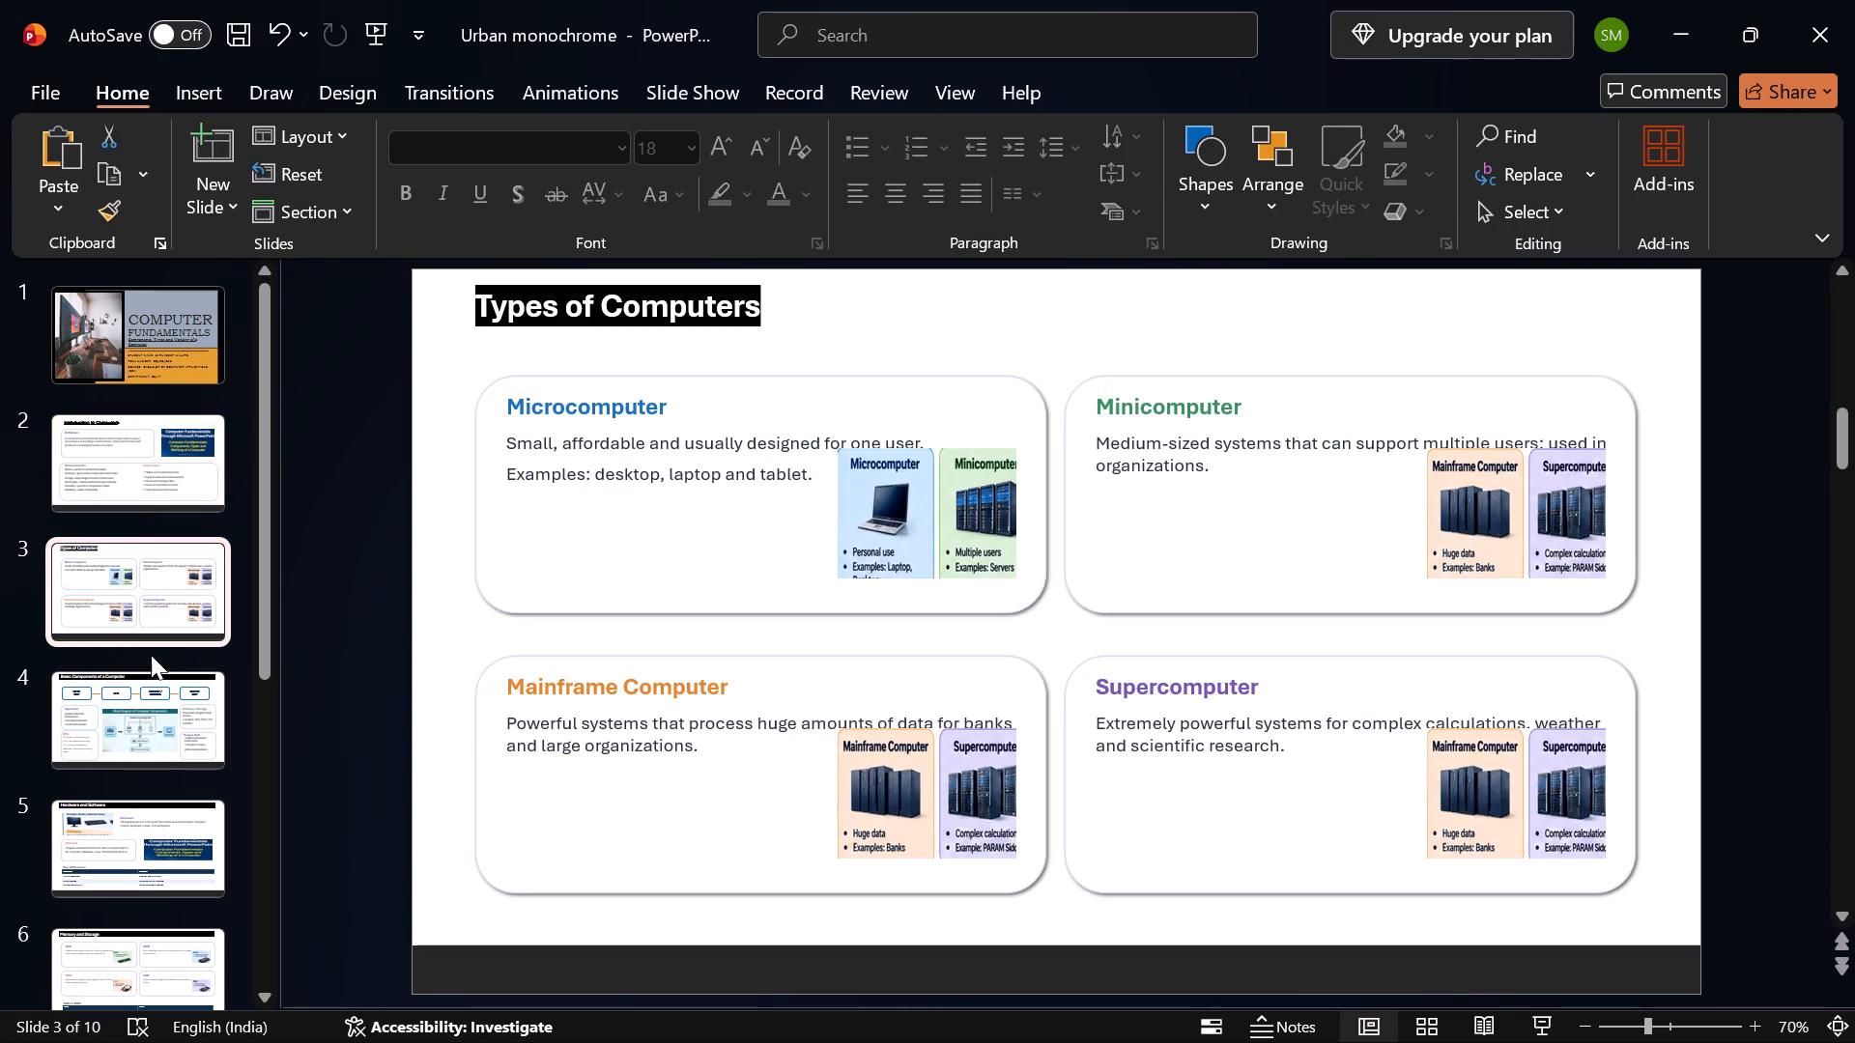
pyautogui.click(142, 665)
pyautogui.click(146, 683)
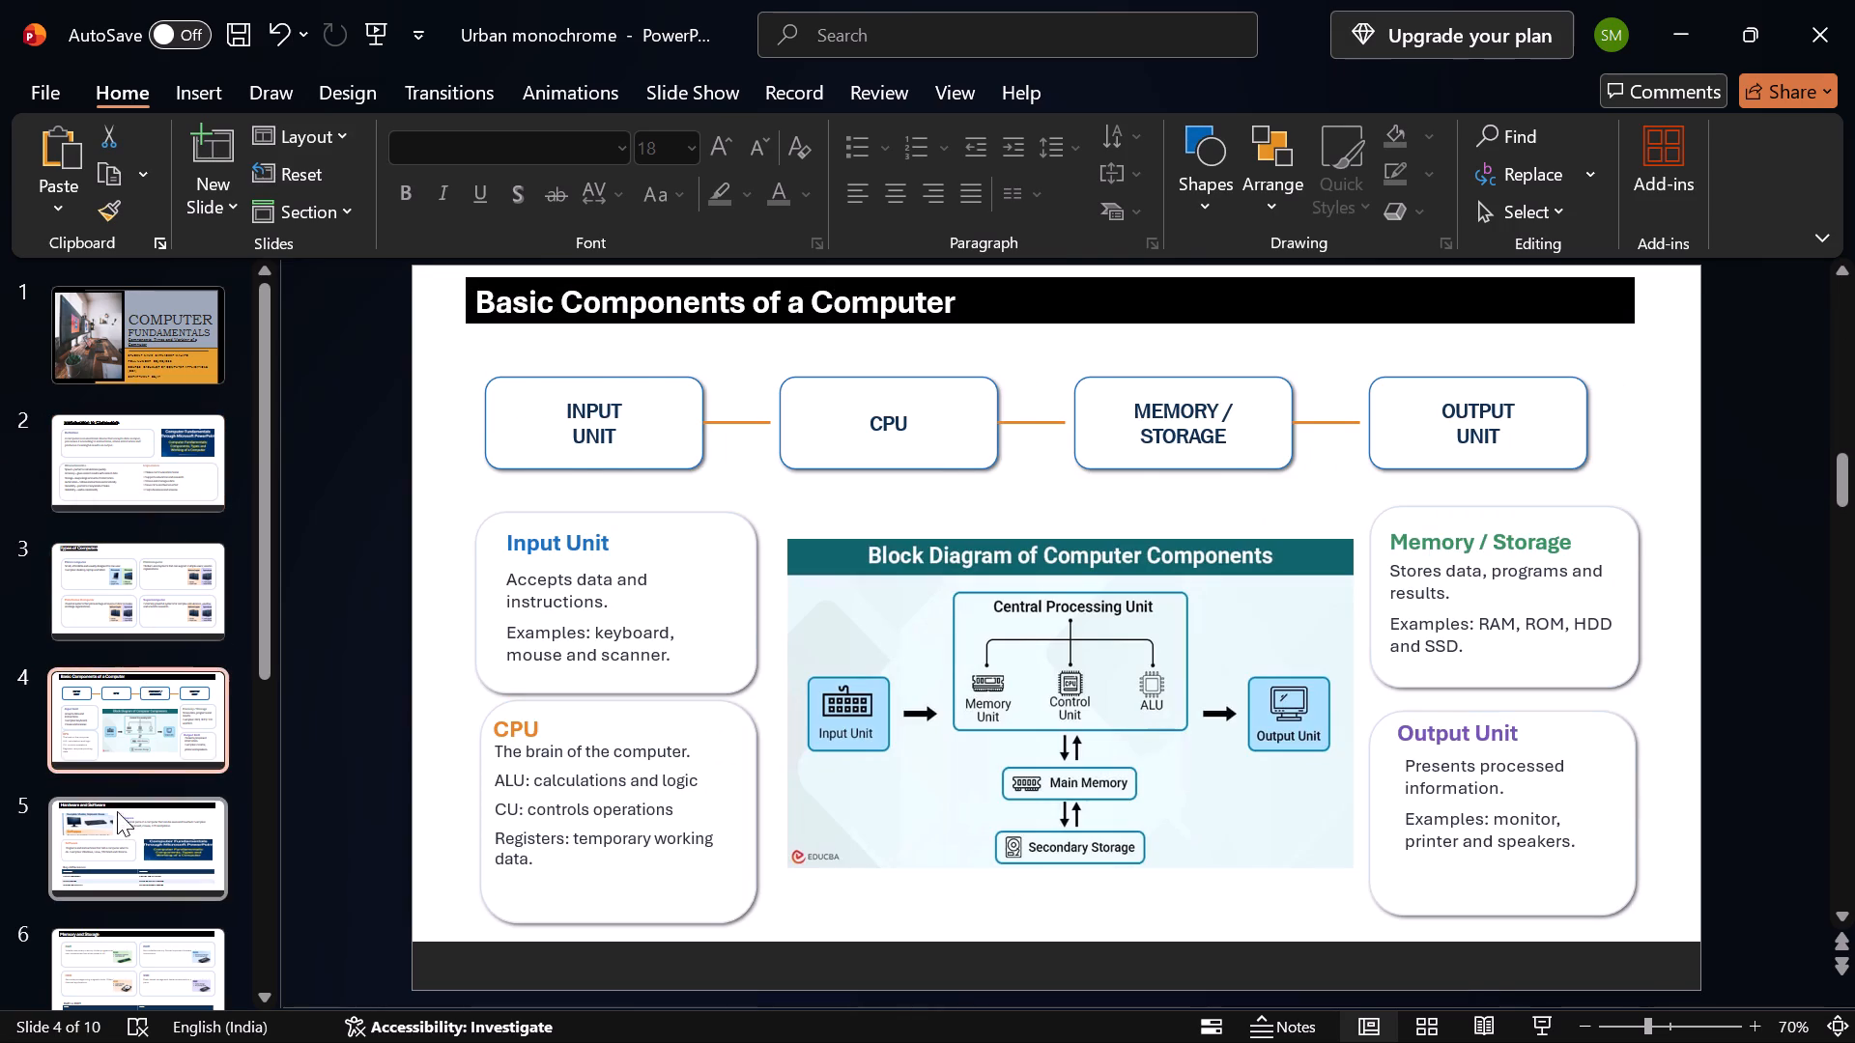
pyautogui.click(117, 836)
pyautogui.scroll(-1, 197, 747)
pyautogui.click(171, 770)
pyautogui.click(139, 829)
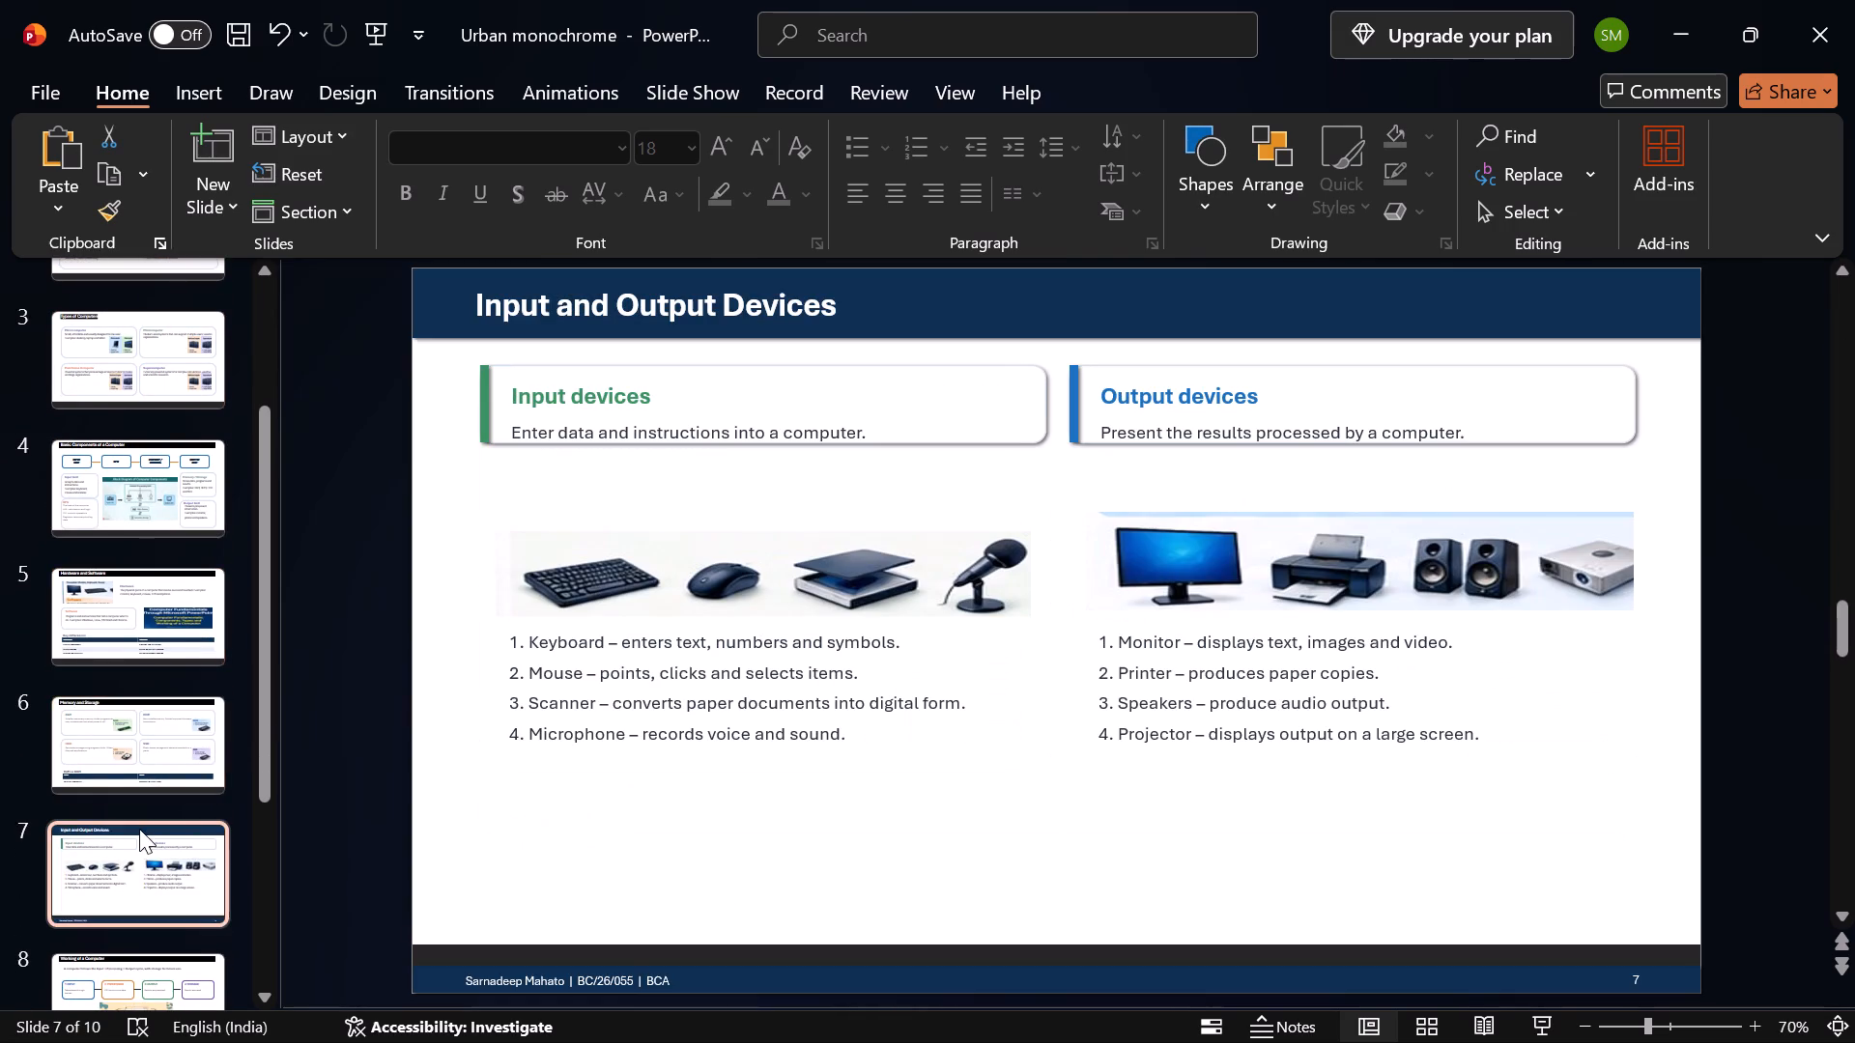
pyautogui.scroll(-2, 138, 859)
pyautogui.click(152, 803)
pyautogui.click(128, 880)
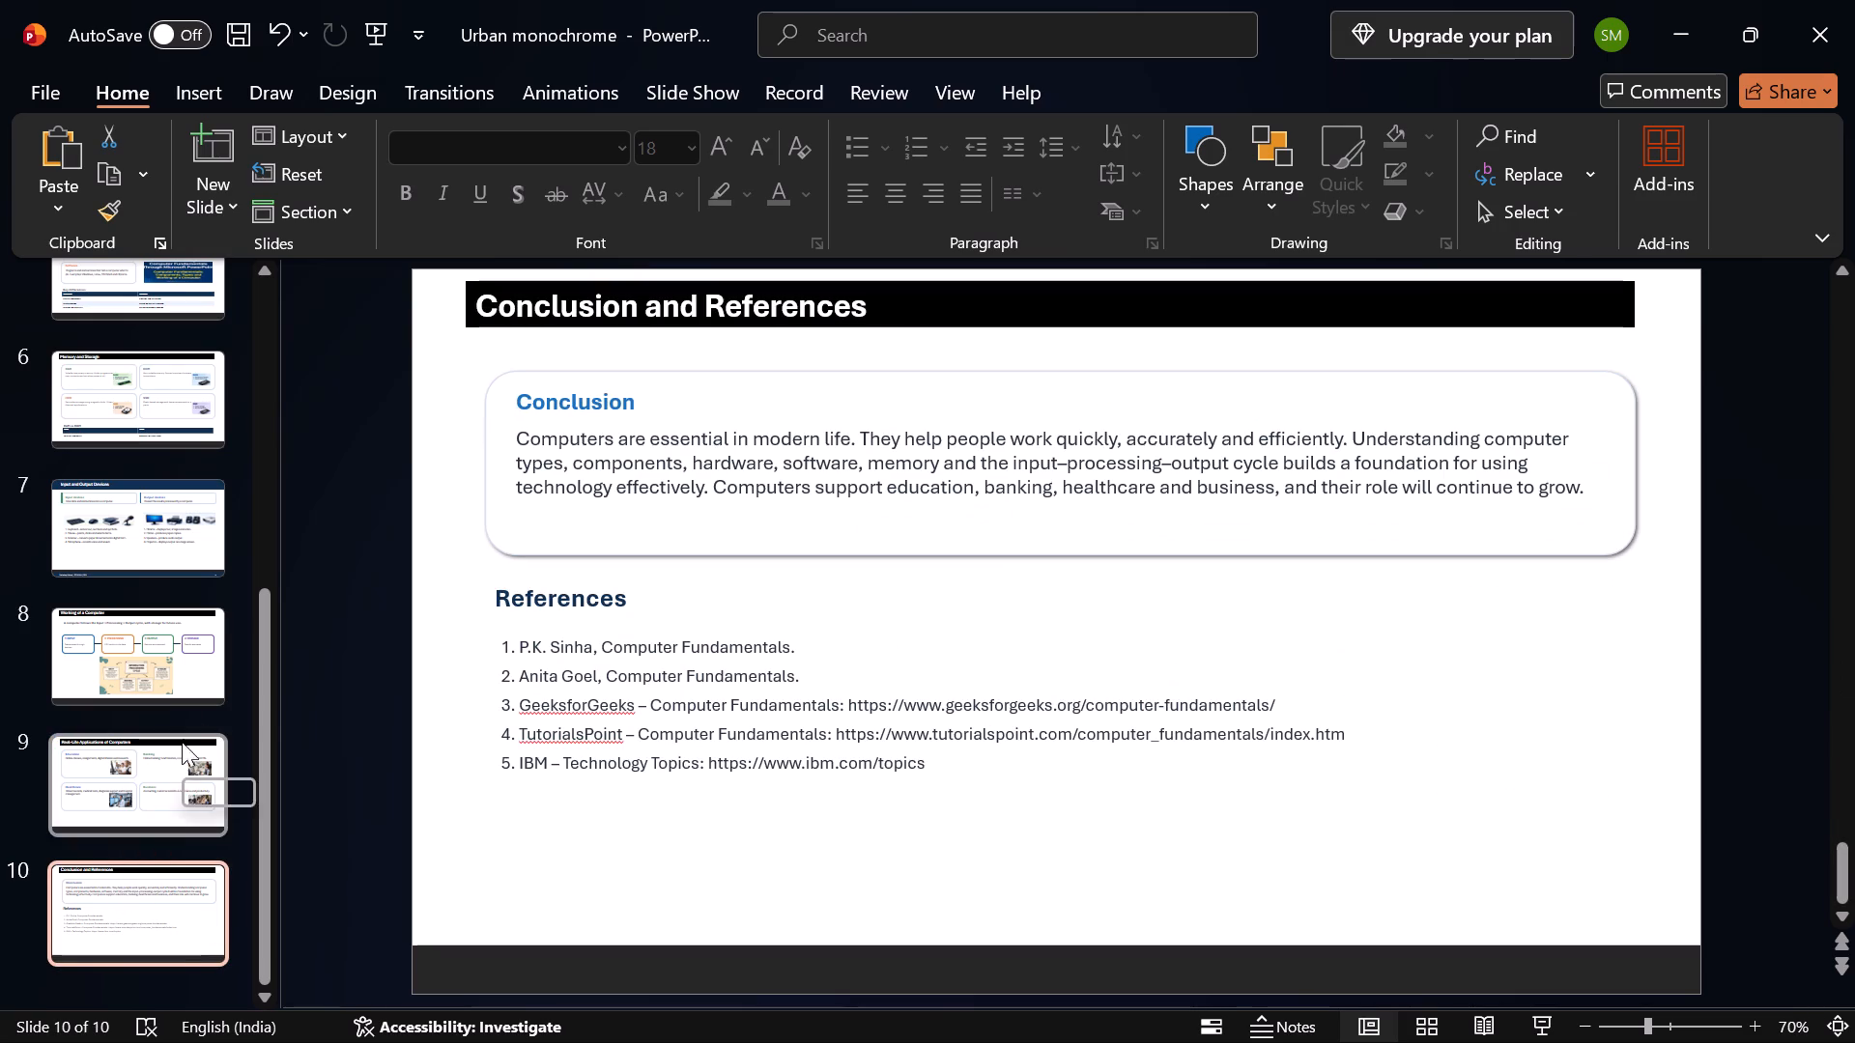
pyautogui.scroll(7, 188, 545)
pyautogui.click(174, 334)
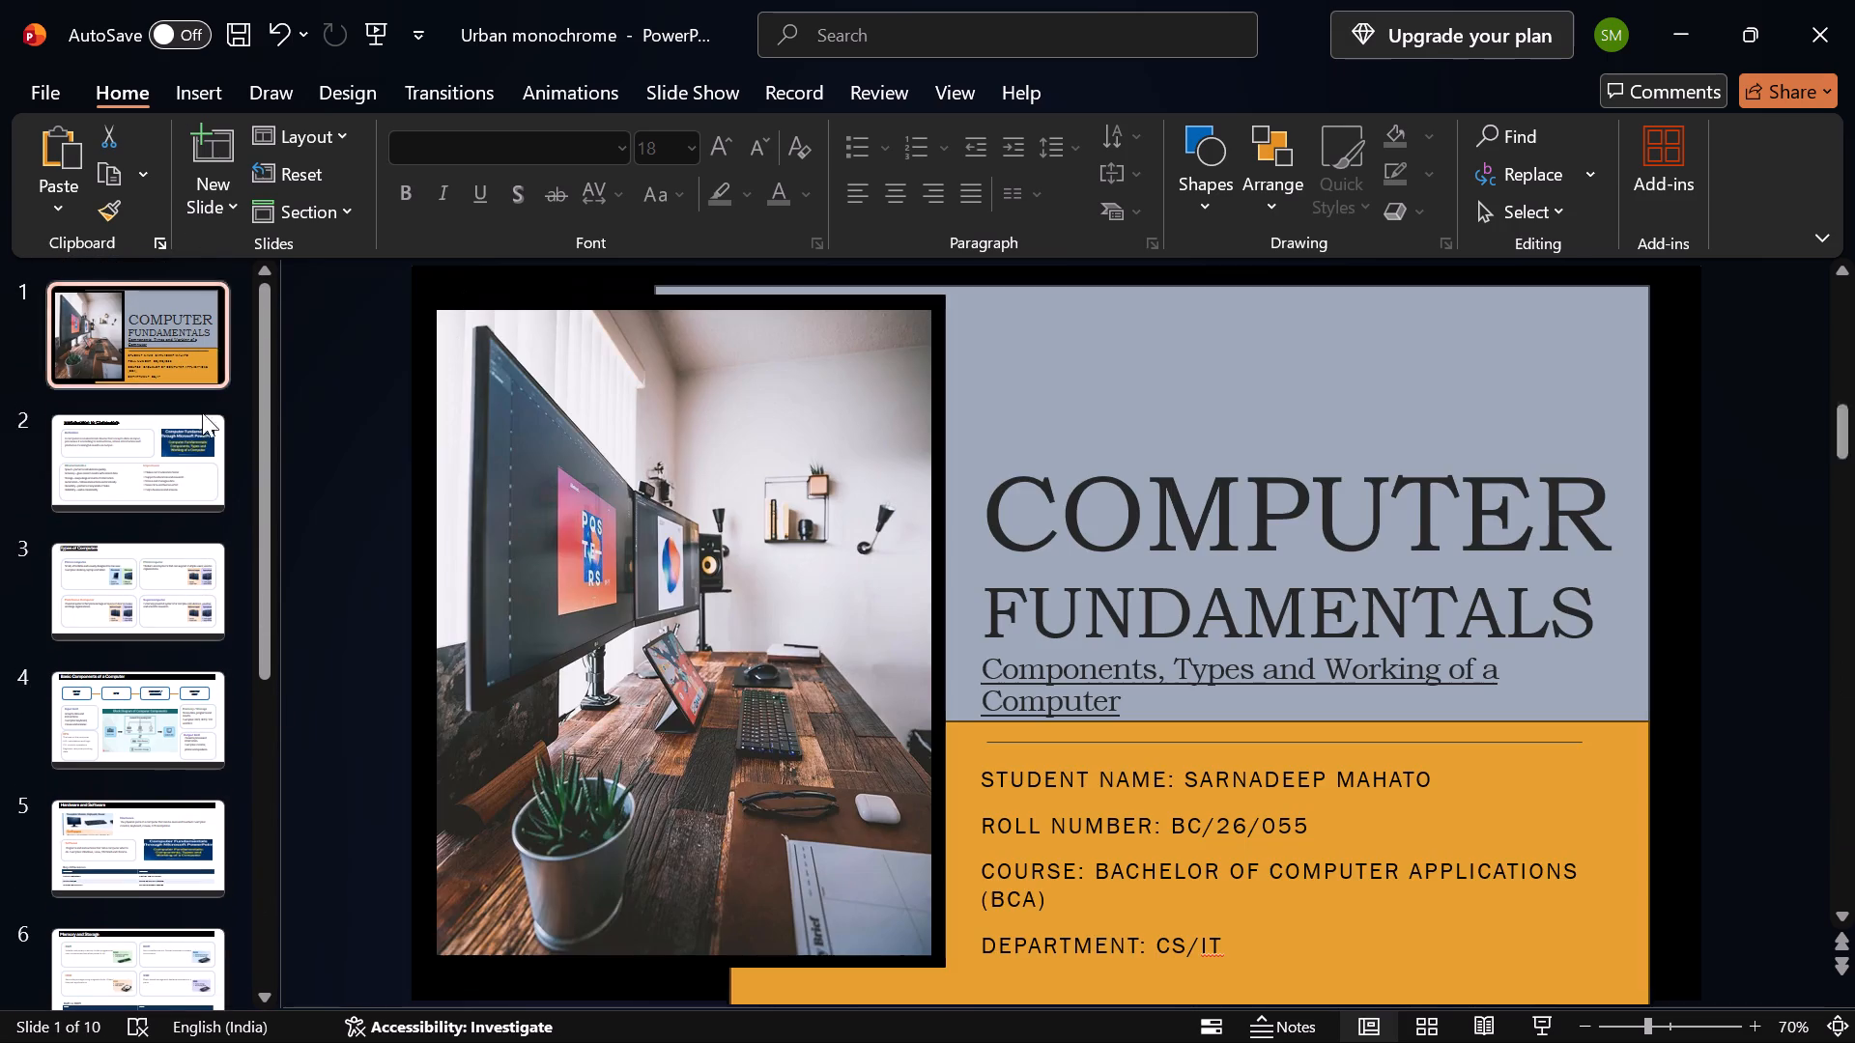
# Switch to Microsoft Edge and download the Pinterest image showing hardware and software items linked by red arrows.
pyautogui.click(987, 1024)
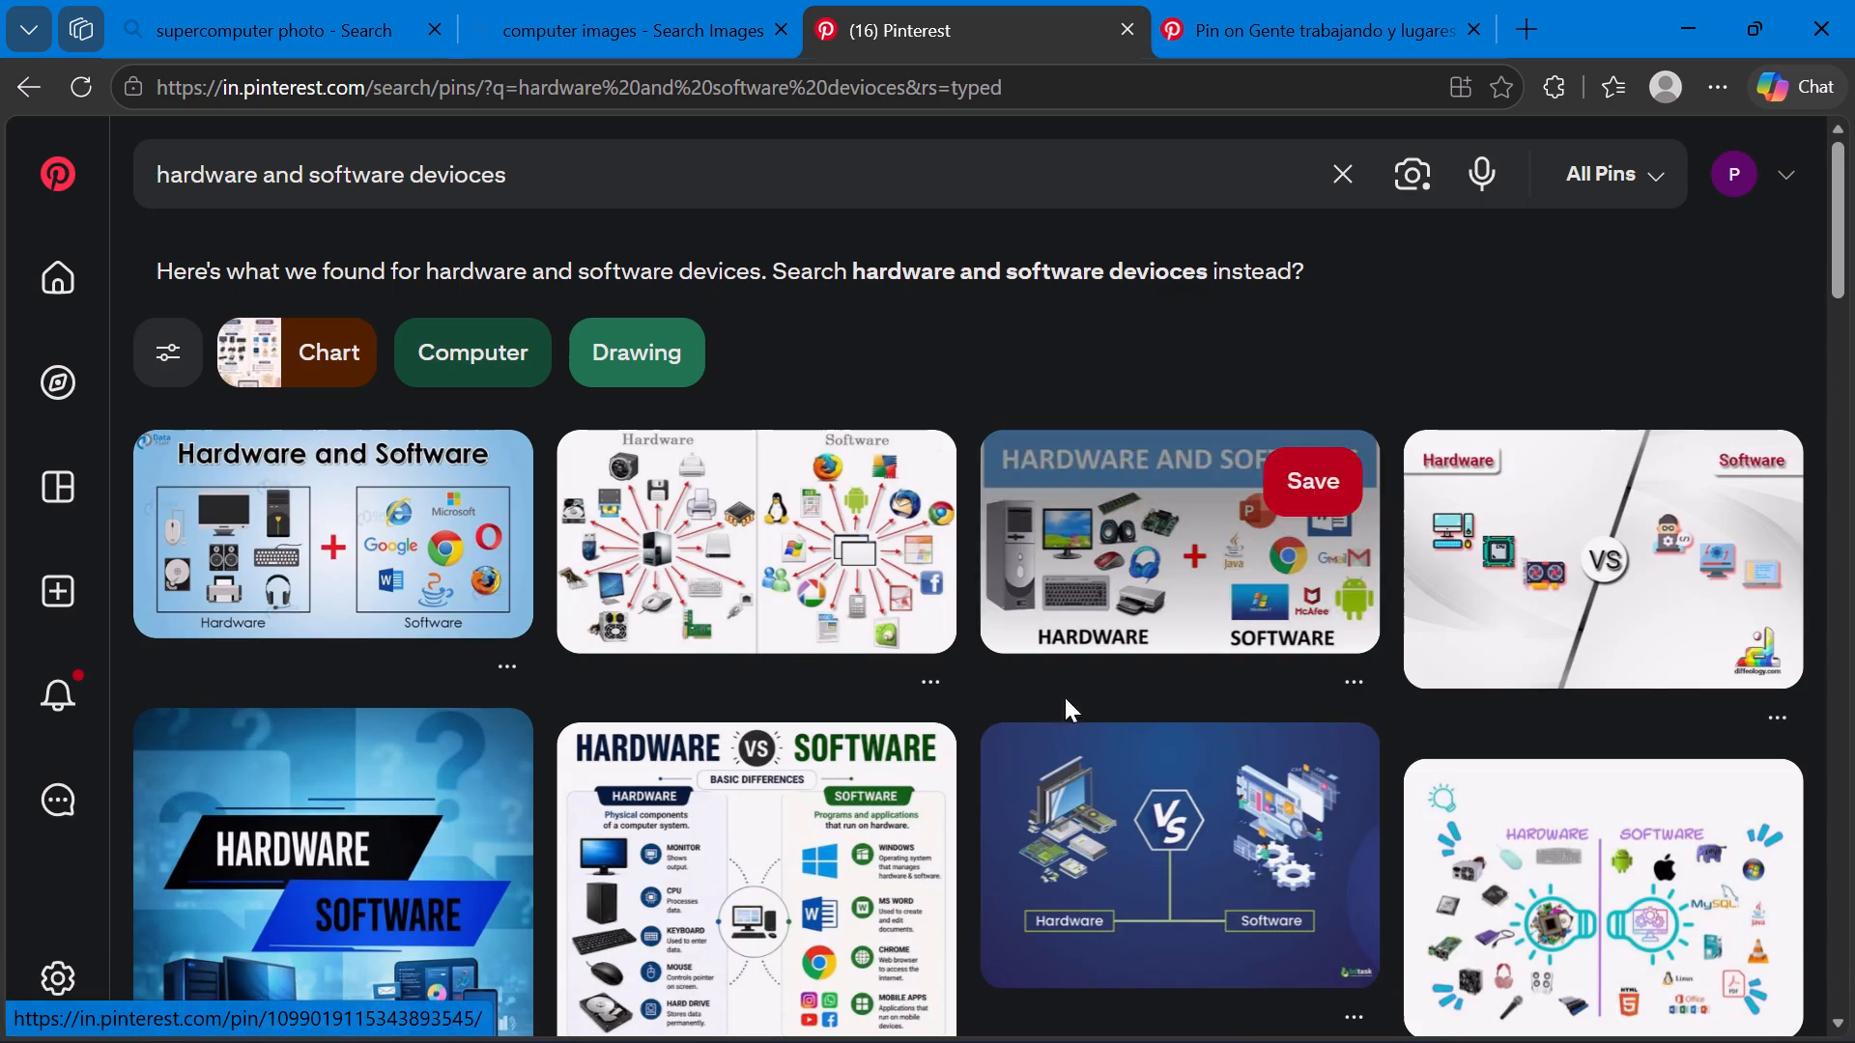
pyautogui.scroll(-2, 778, 882)
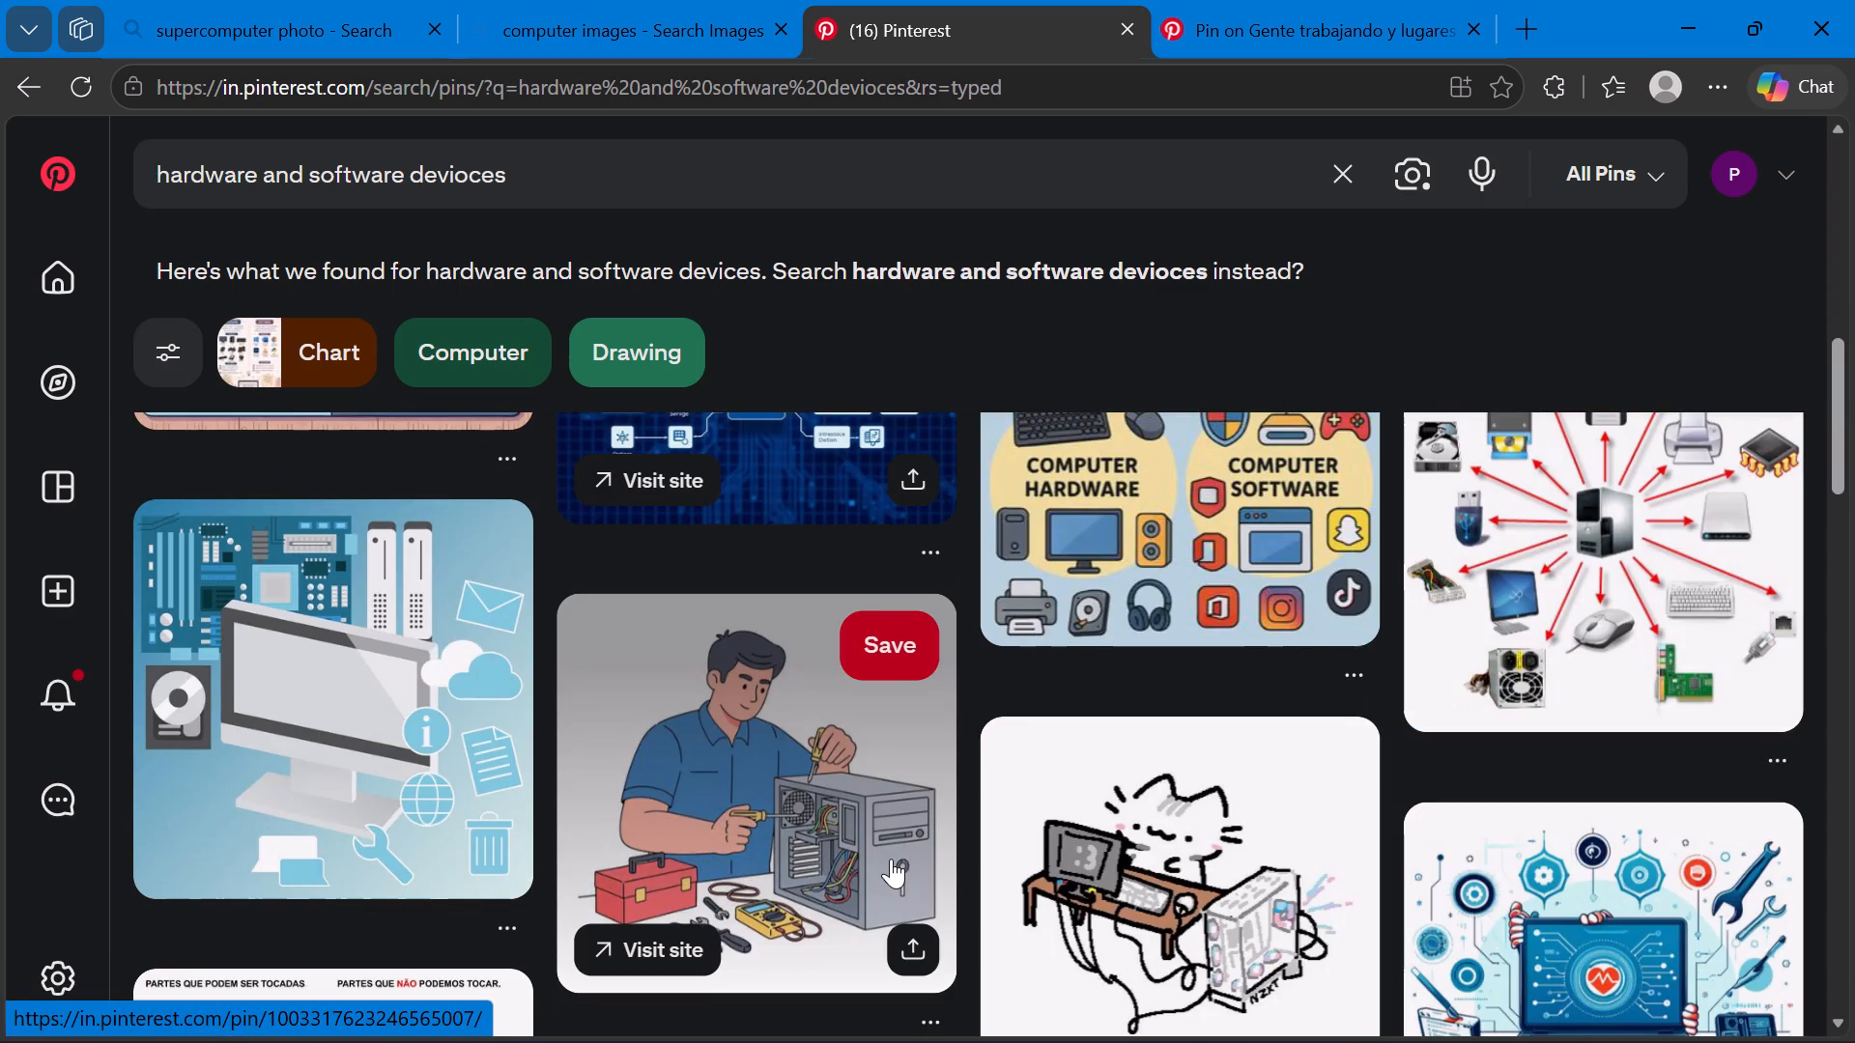
pyautogui.scroll(2, 891, 859)
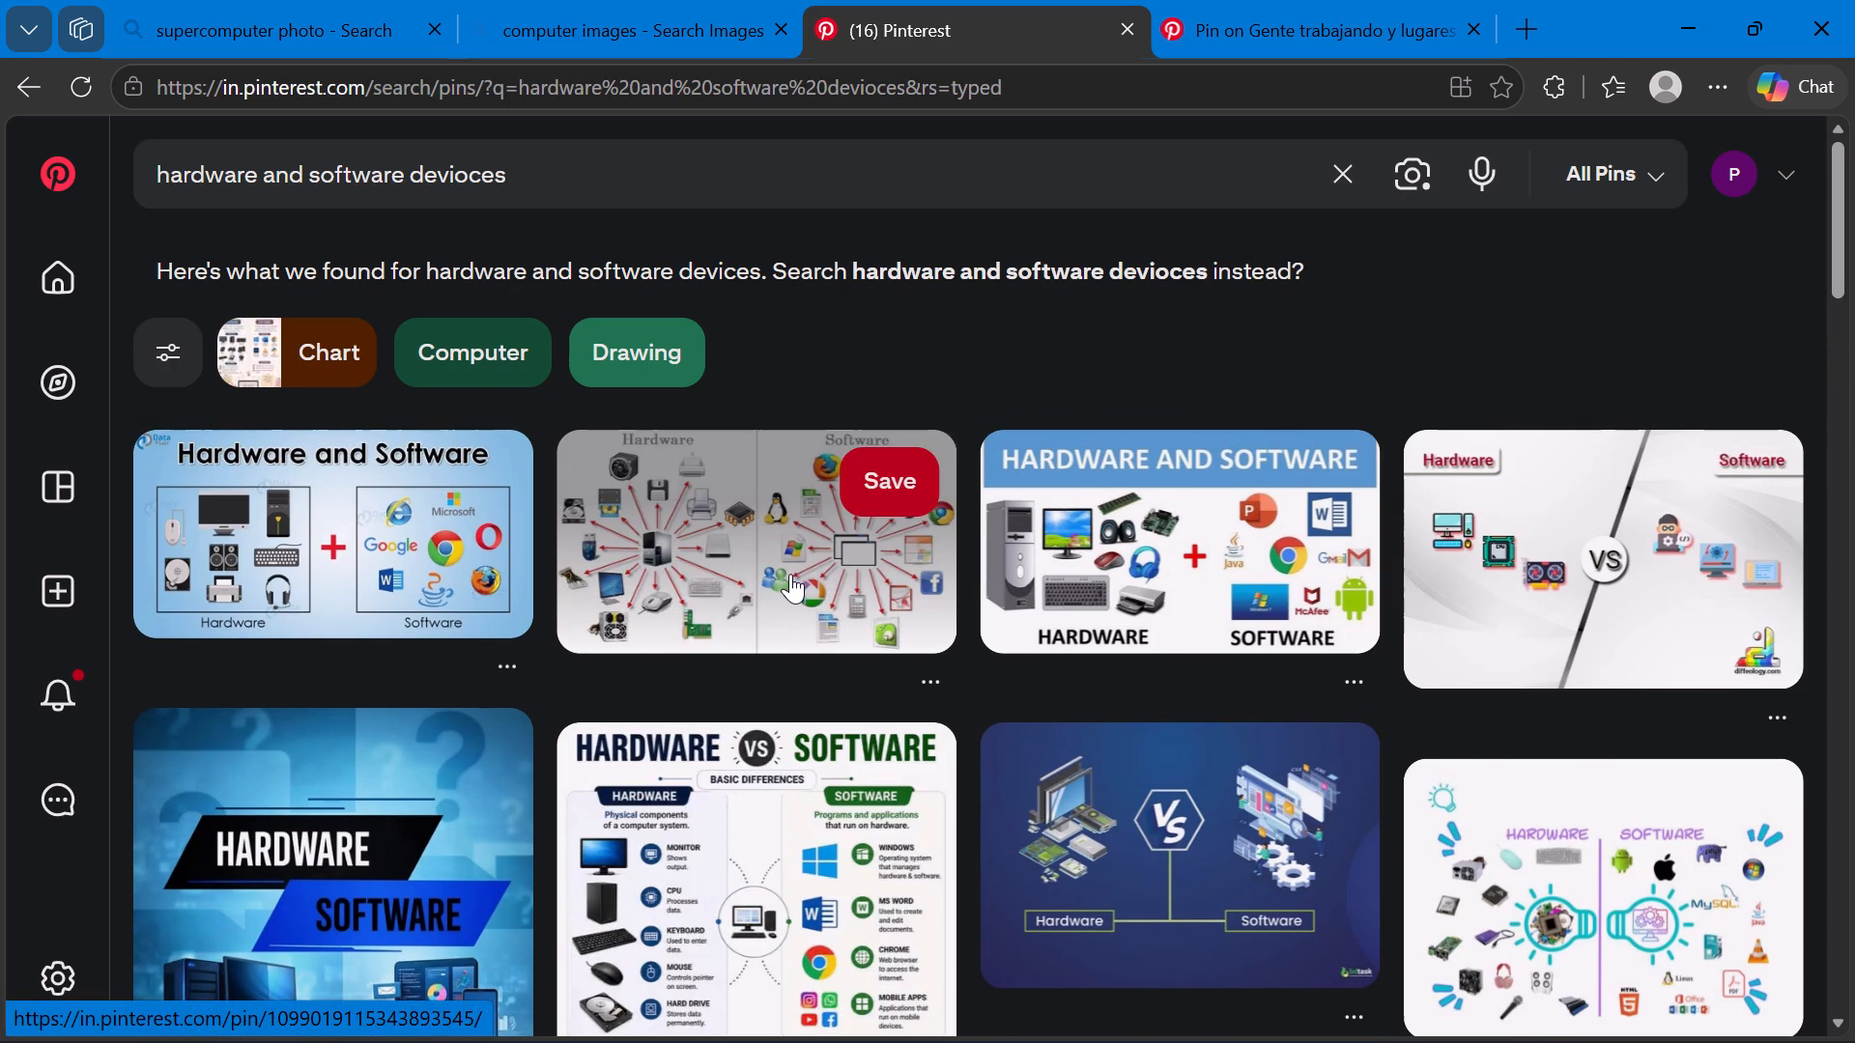
pyautogui.click(772, 574)
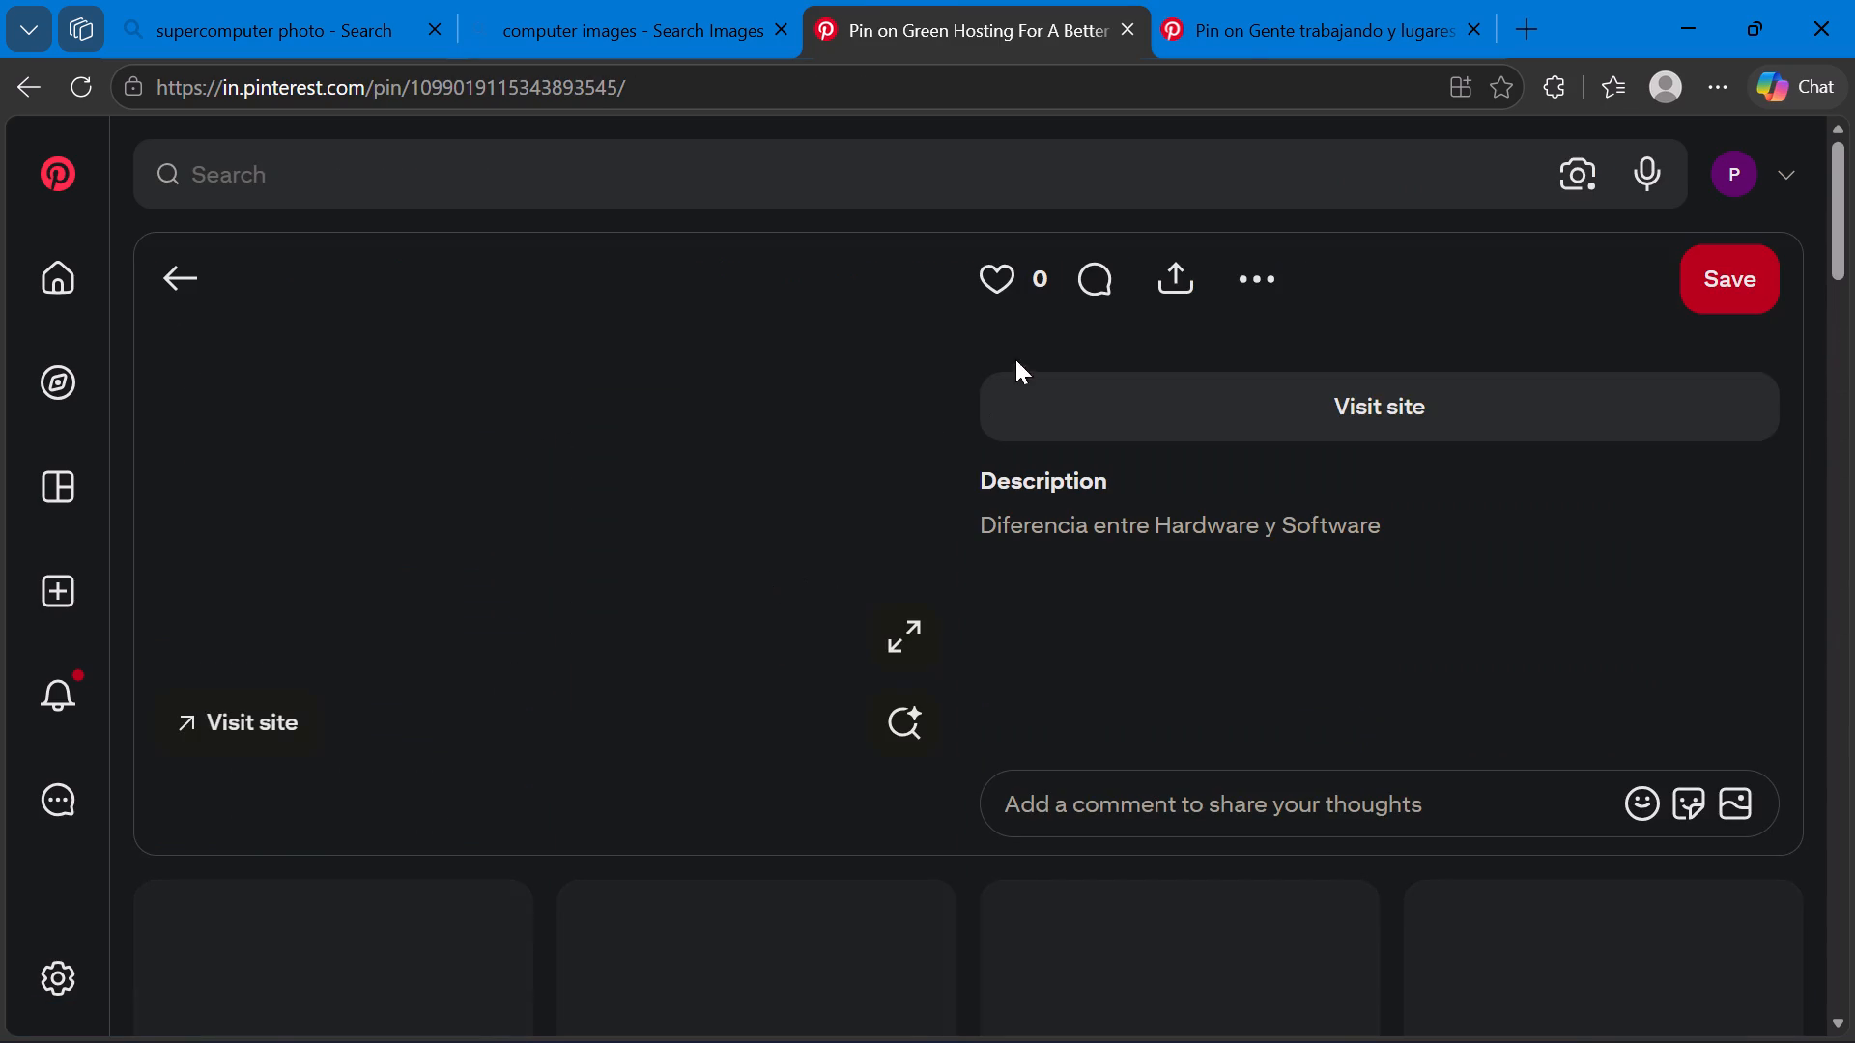
pyautogui.click(1258, 277)
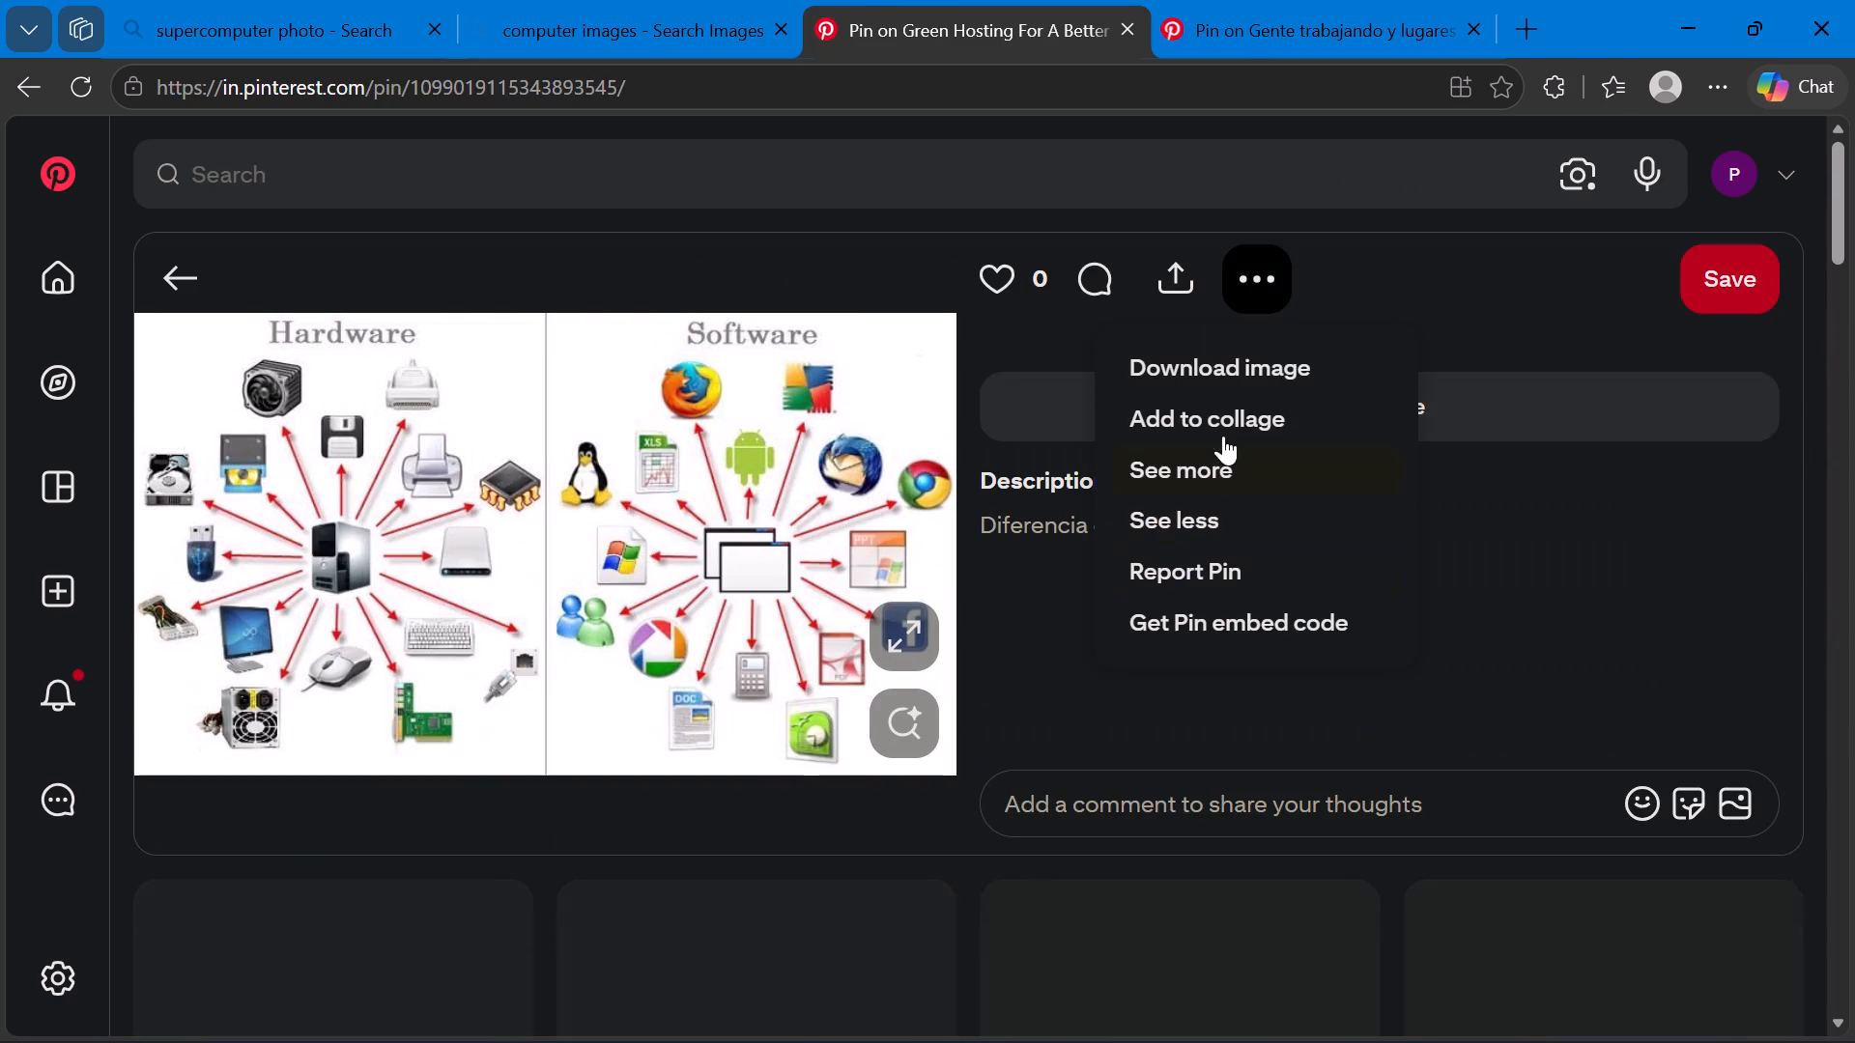
pyautogui.click(1215, 369)
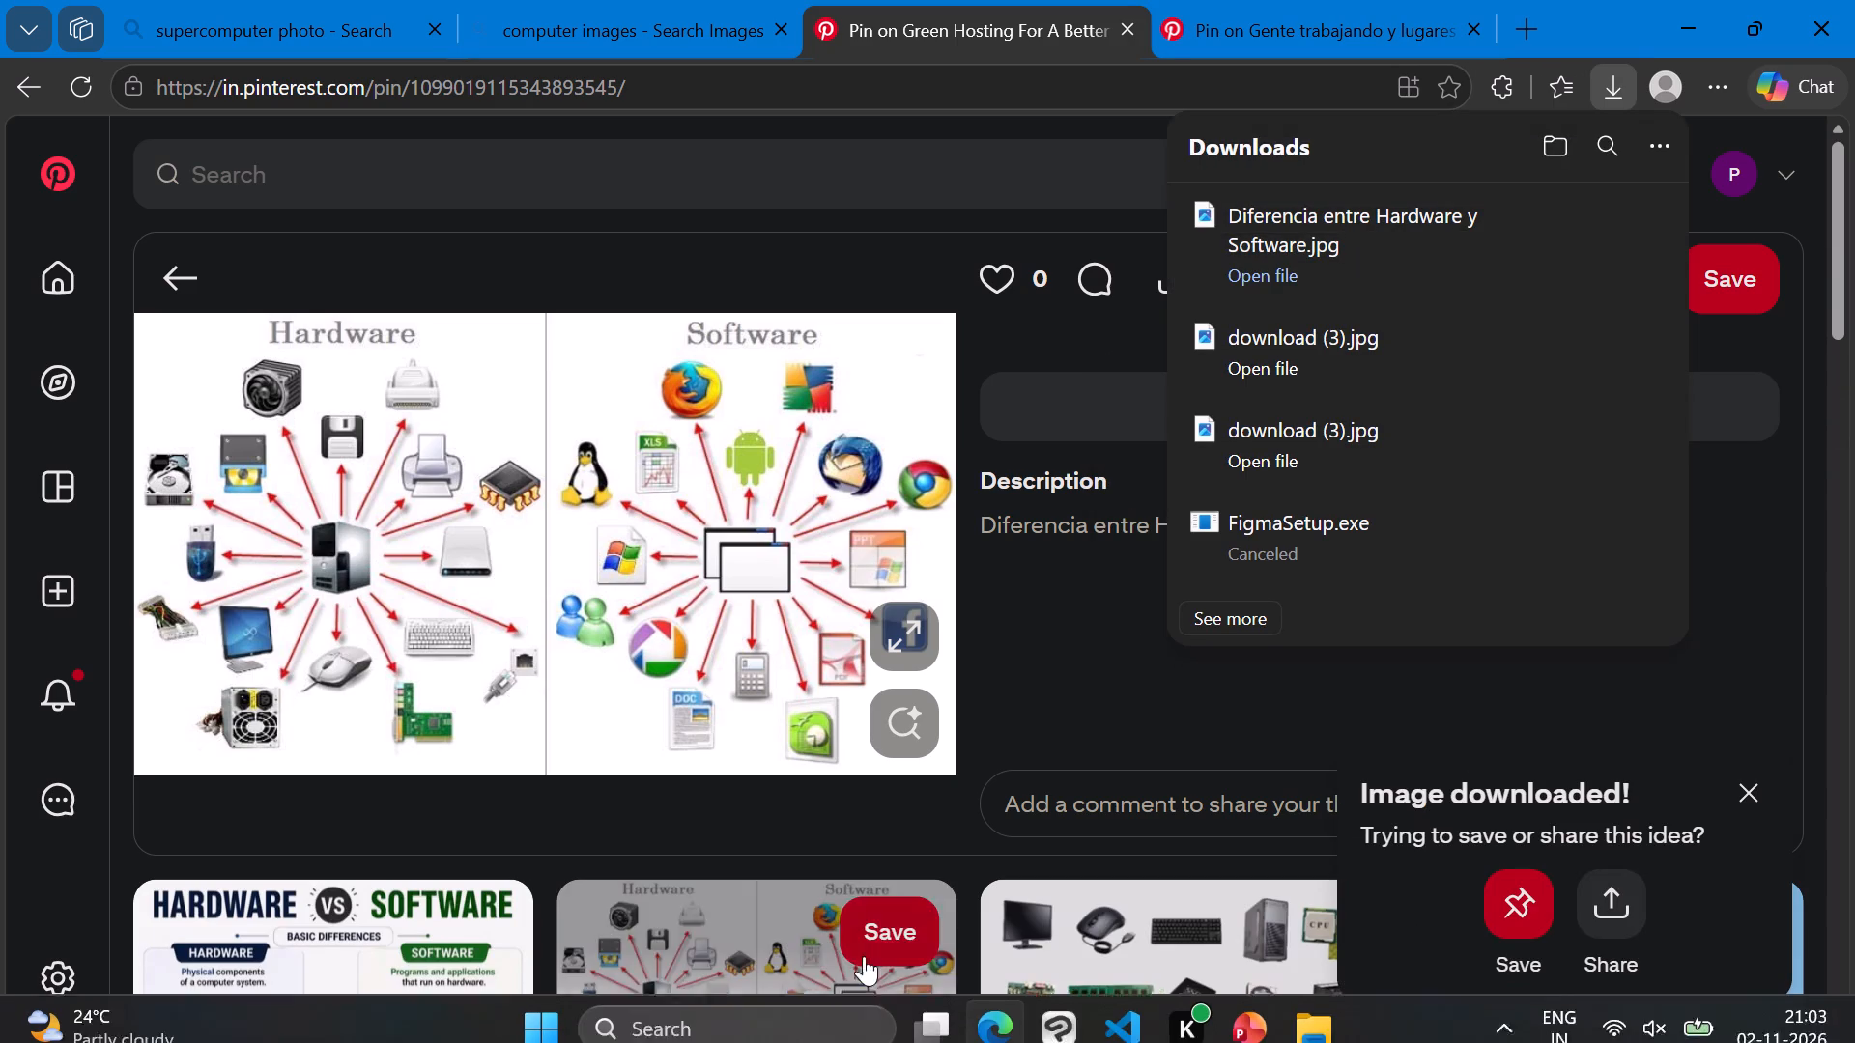
# Switch back to PowerPoint and go to the Hardware and Software slide.
pyautogui.click(1261, 1012)
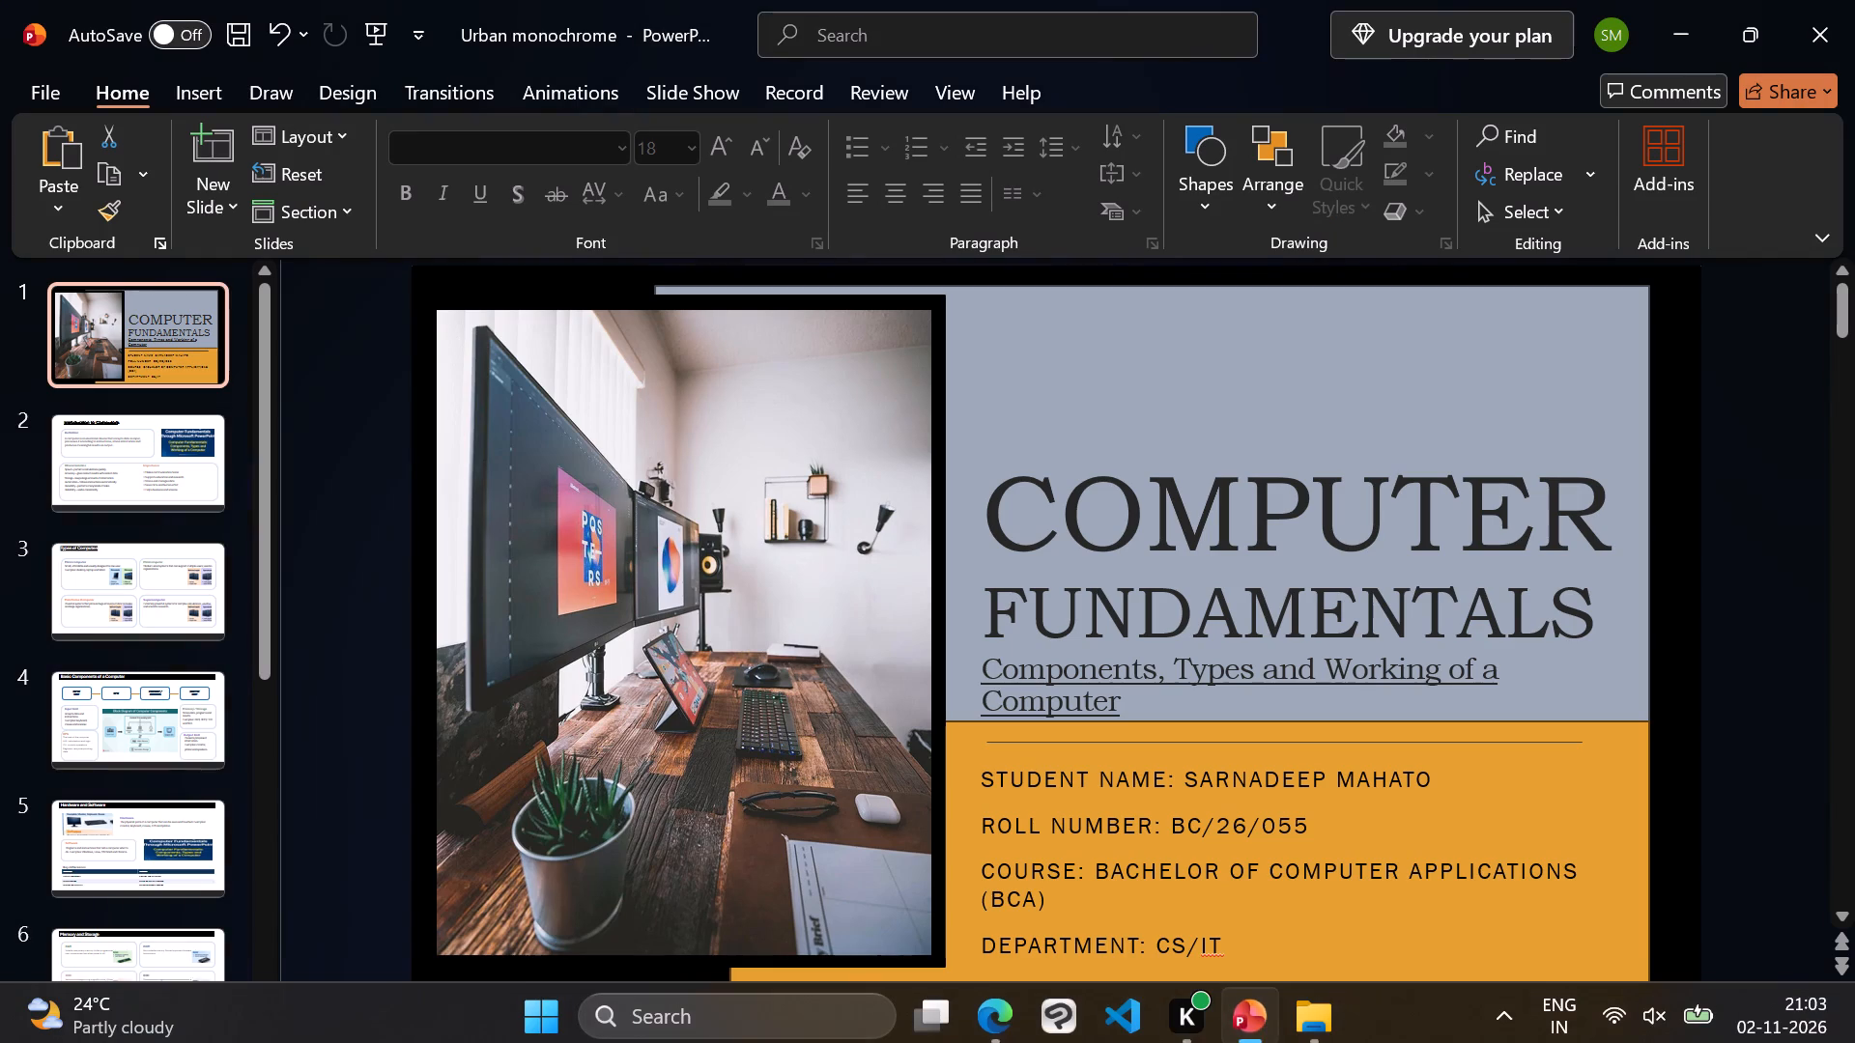
pyautogui.click(203, 487)
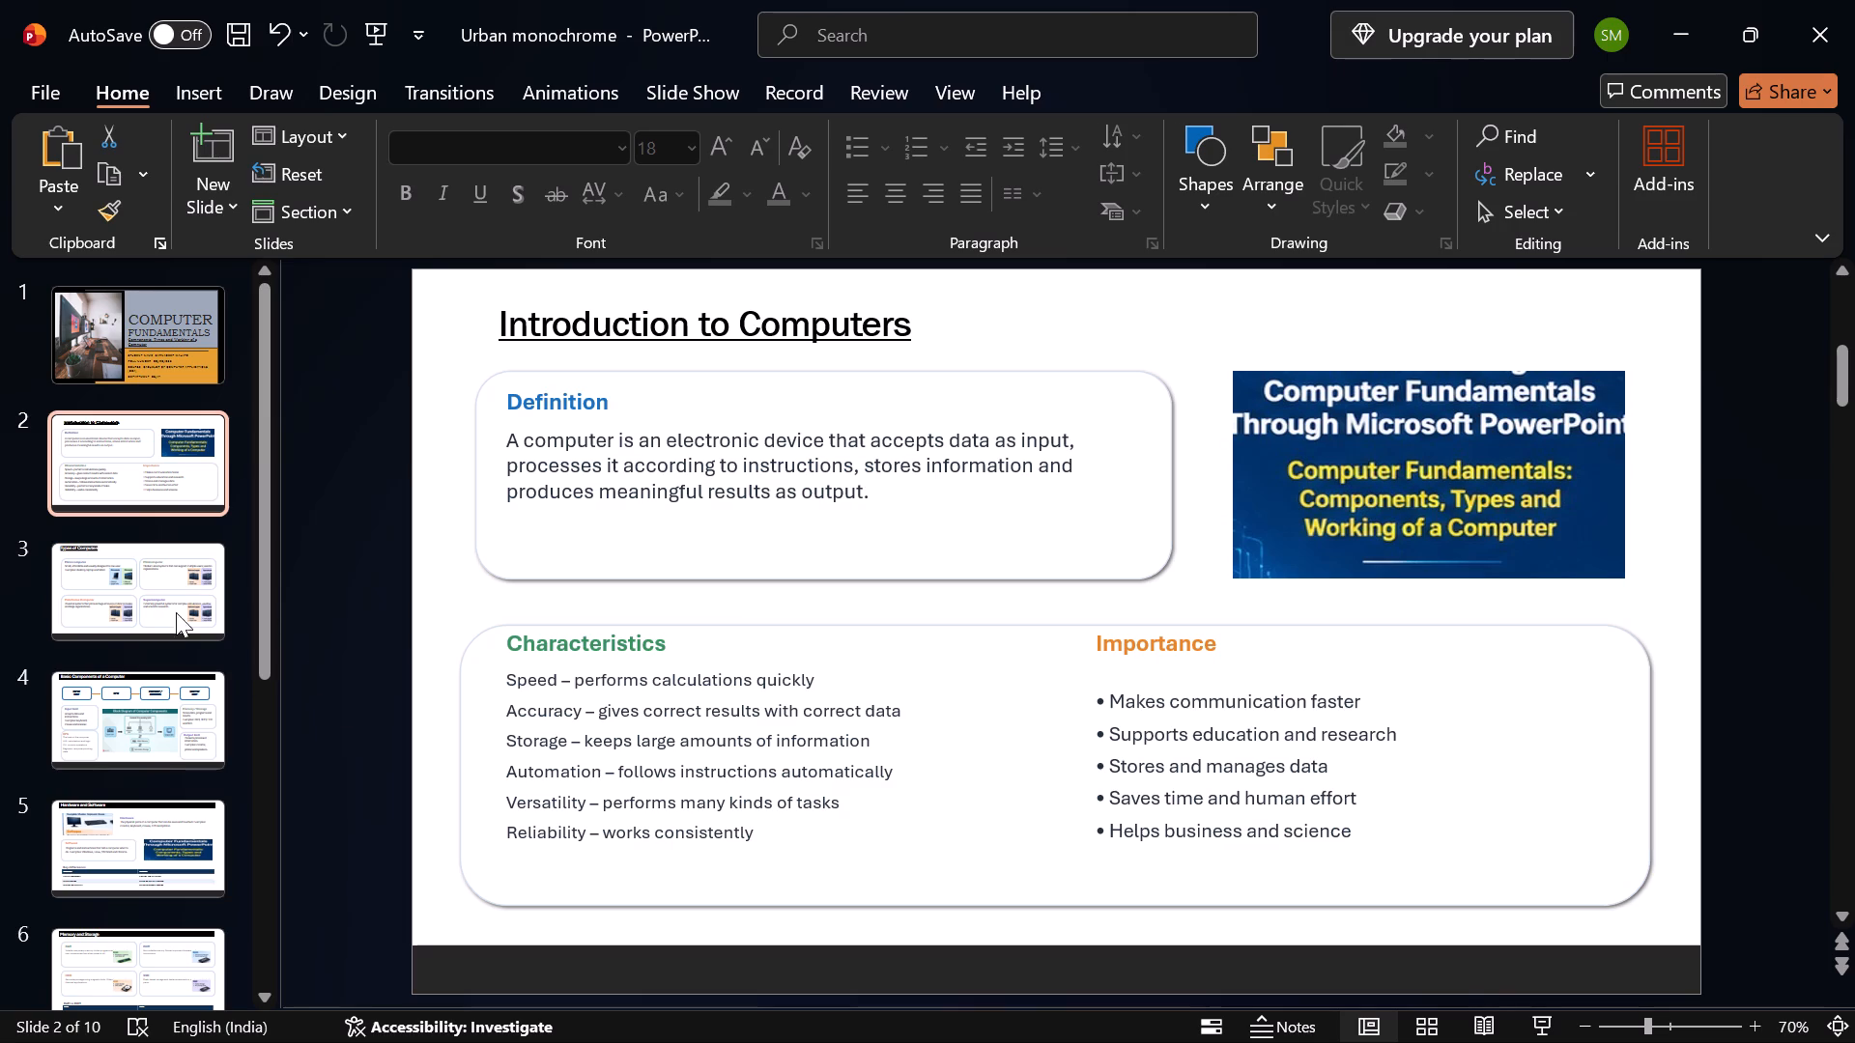
pyautogui.click(121, 580)
pyautogui.click(162, 712)
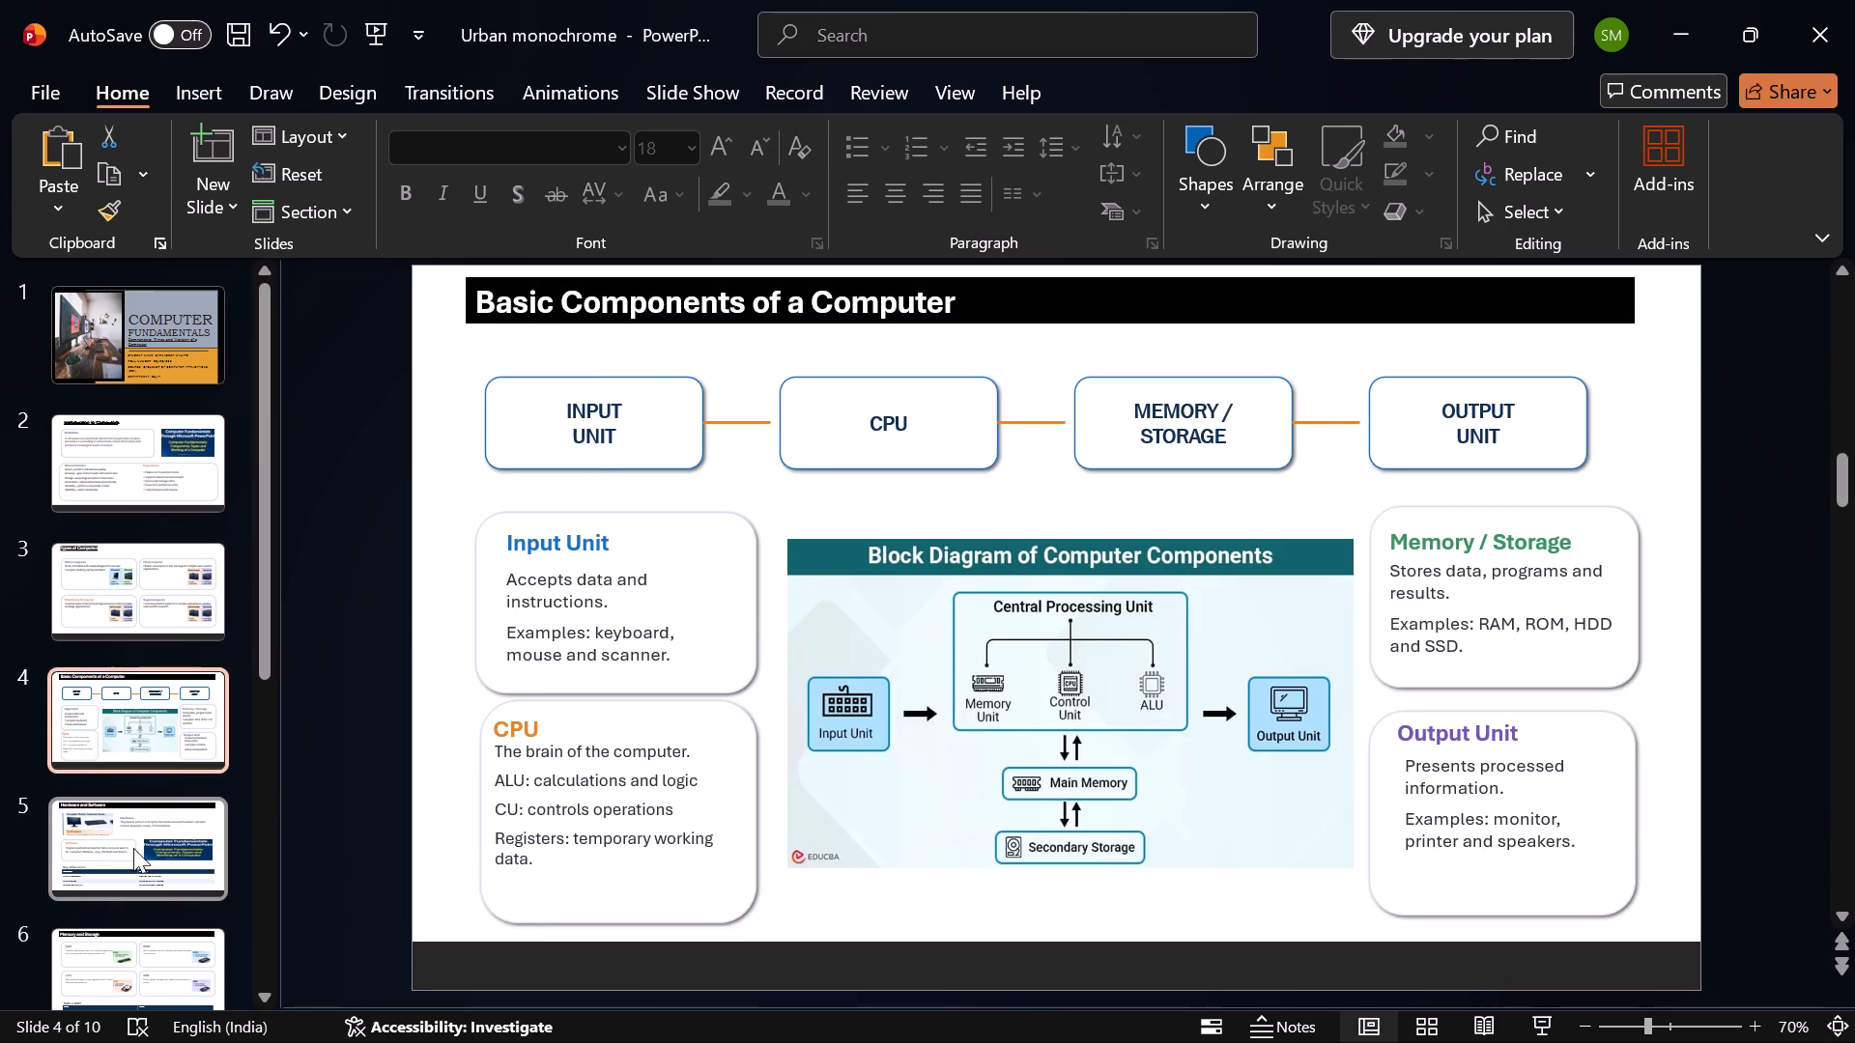
pyautogui.click(49, 842)
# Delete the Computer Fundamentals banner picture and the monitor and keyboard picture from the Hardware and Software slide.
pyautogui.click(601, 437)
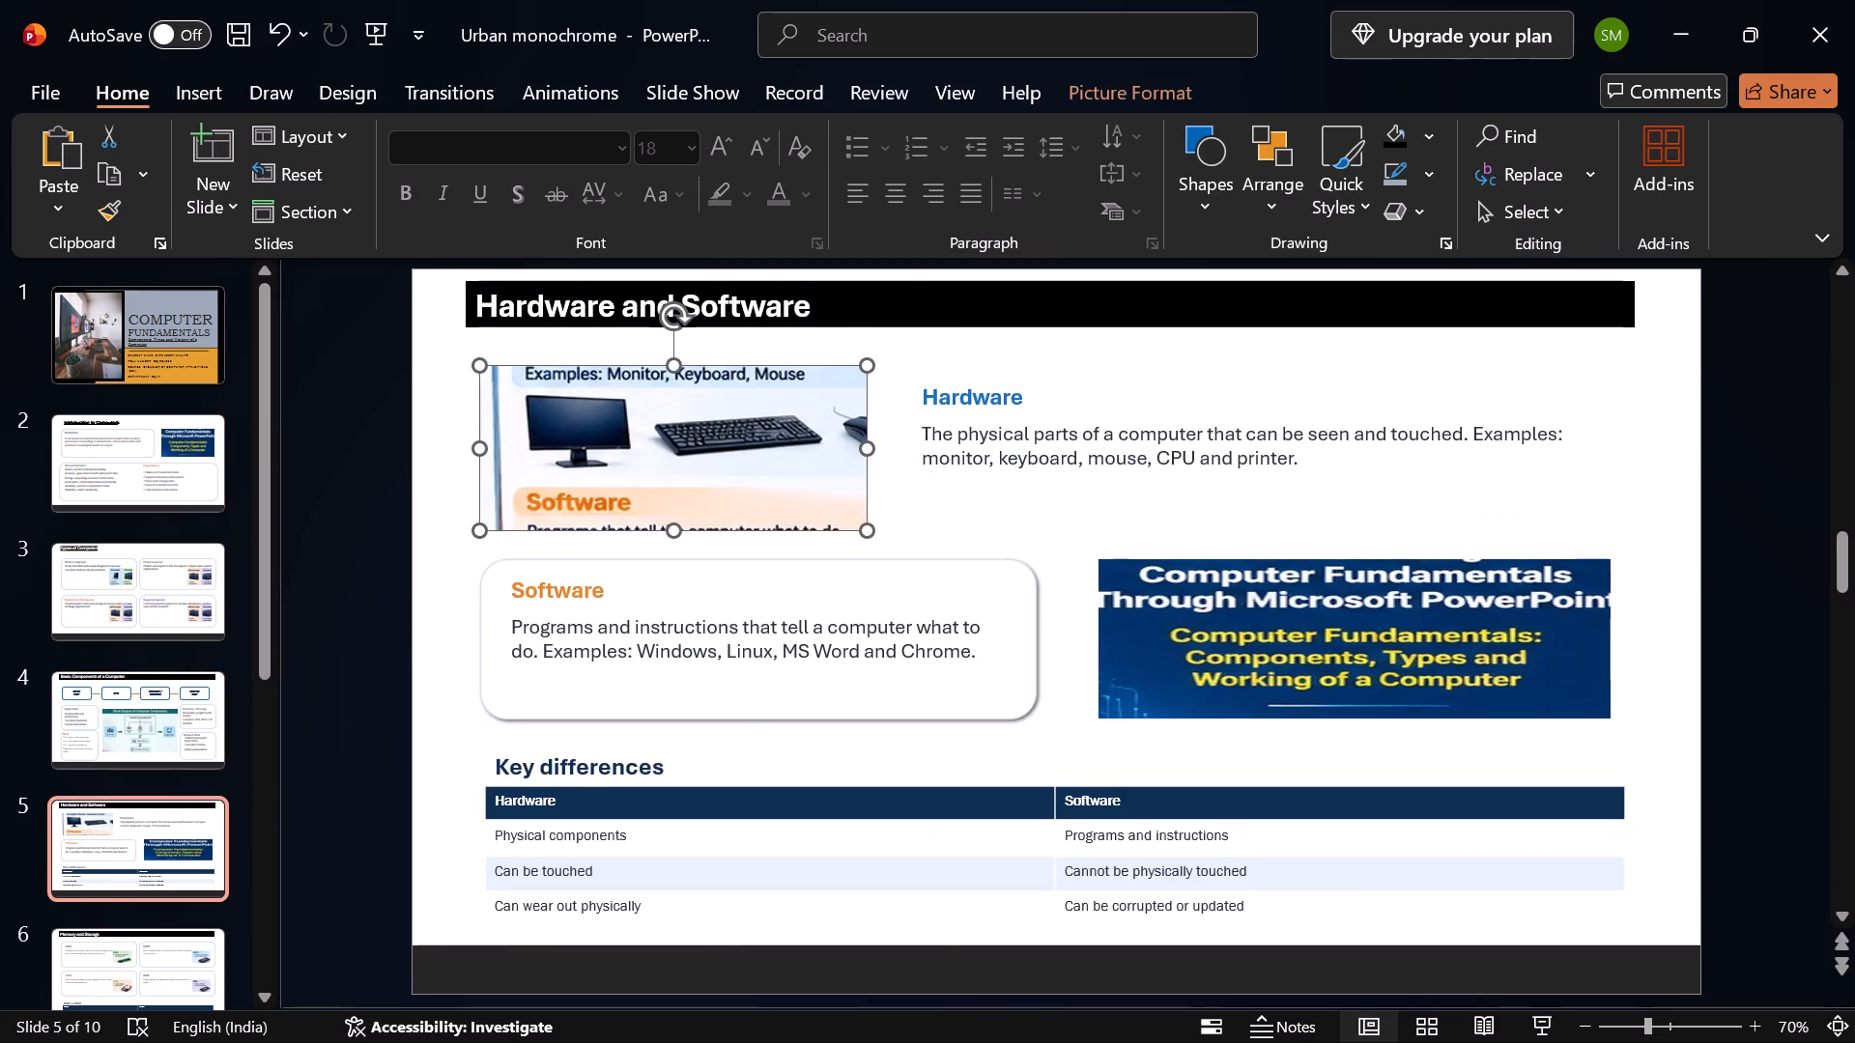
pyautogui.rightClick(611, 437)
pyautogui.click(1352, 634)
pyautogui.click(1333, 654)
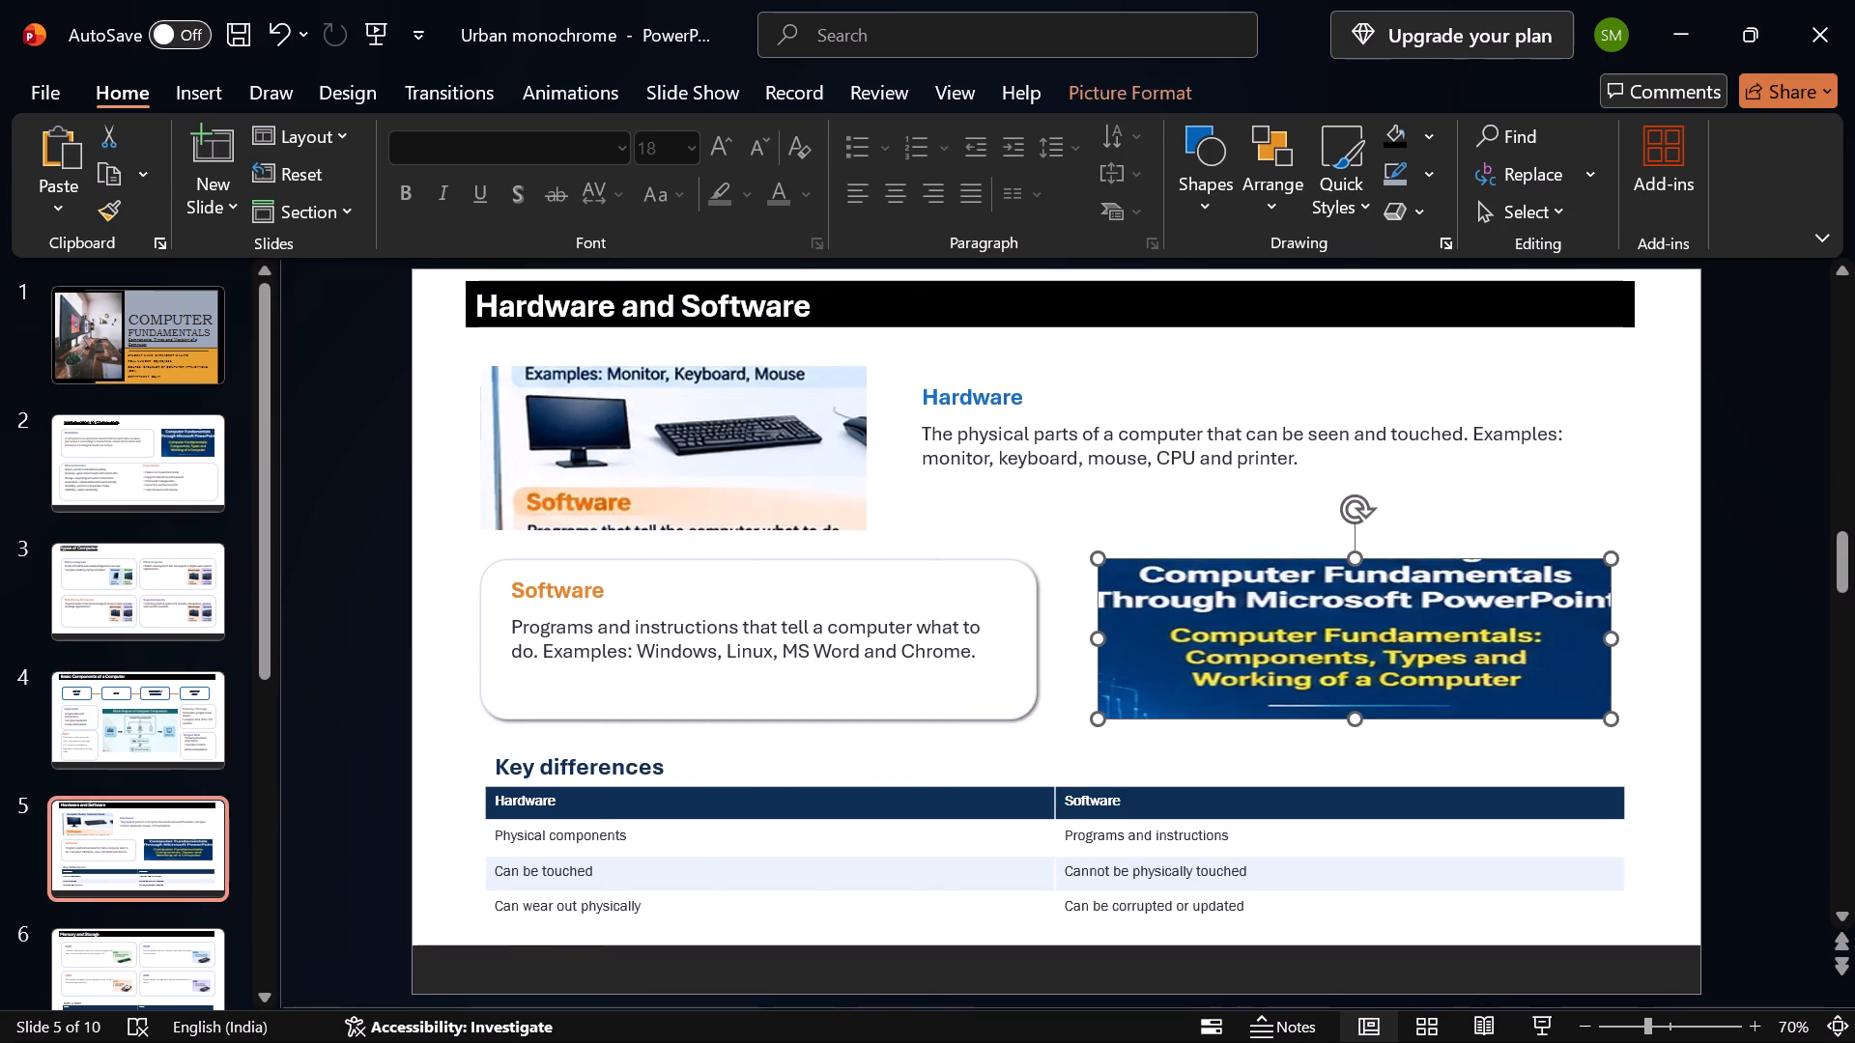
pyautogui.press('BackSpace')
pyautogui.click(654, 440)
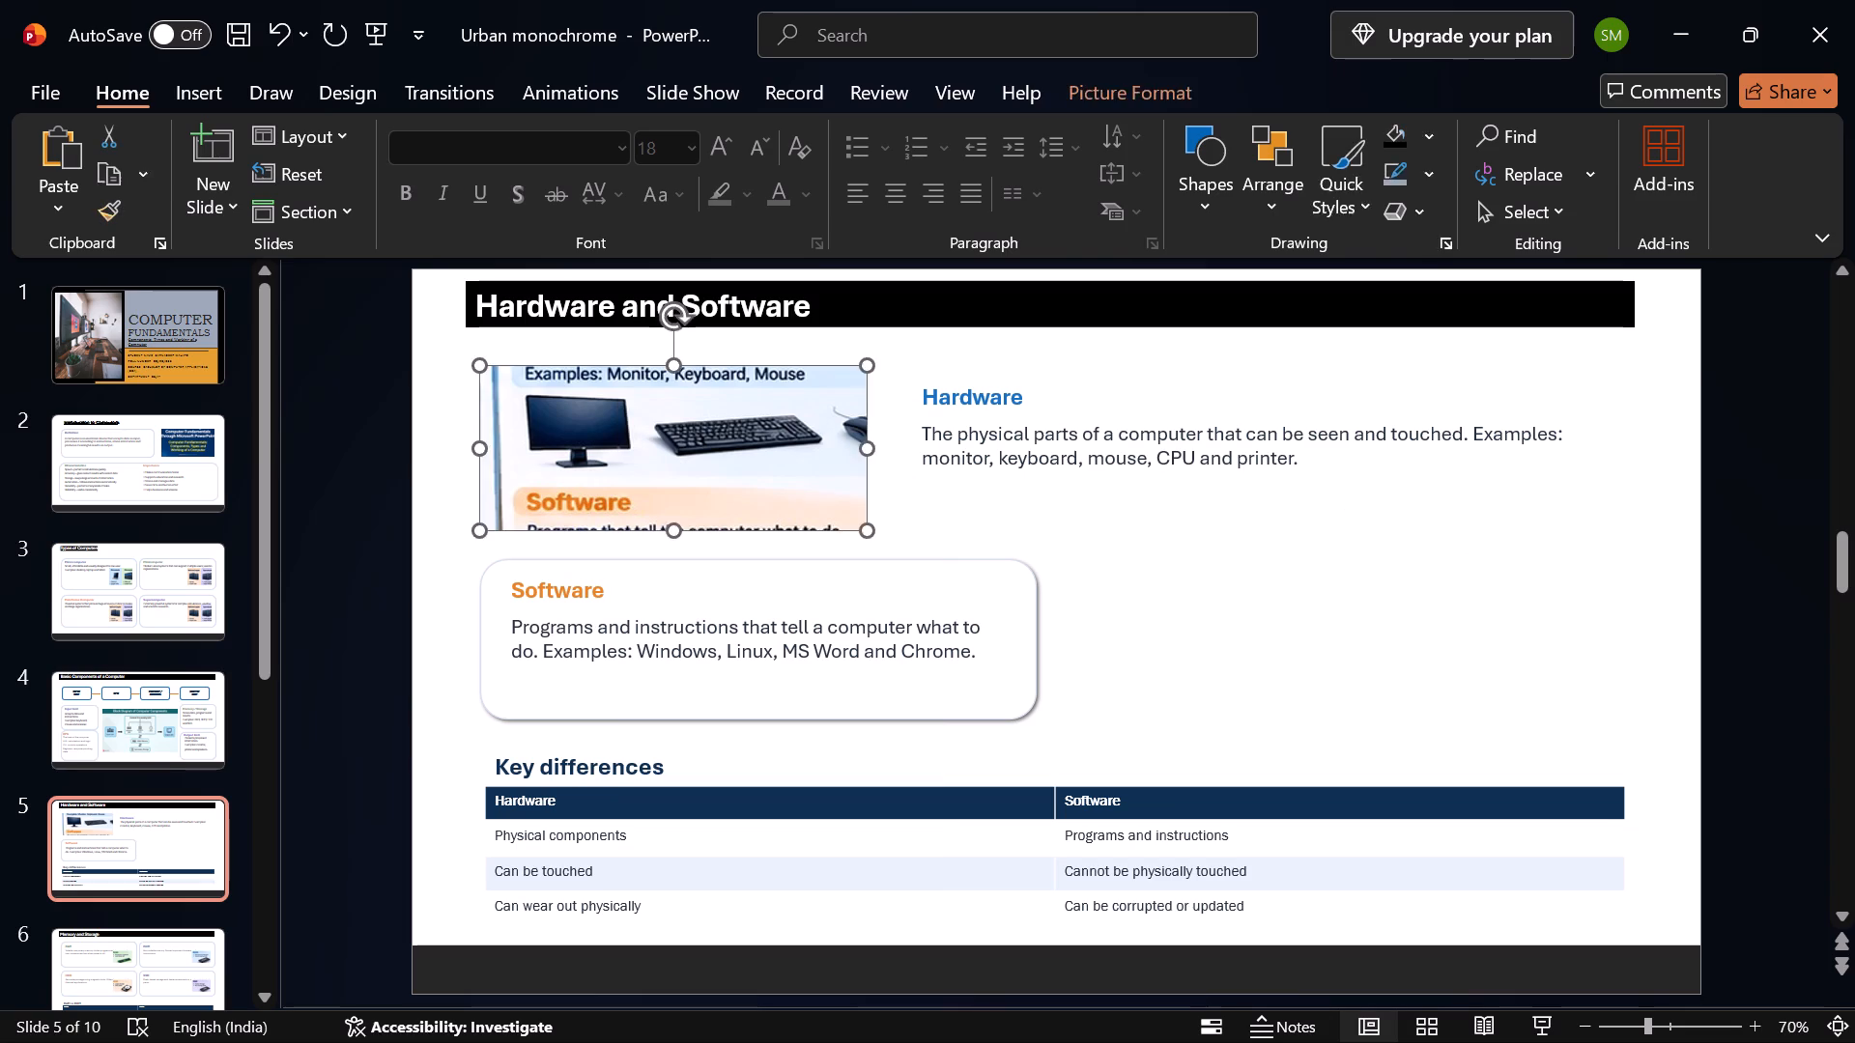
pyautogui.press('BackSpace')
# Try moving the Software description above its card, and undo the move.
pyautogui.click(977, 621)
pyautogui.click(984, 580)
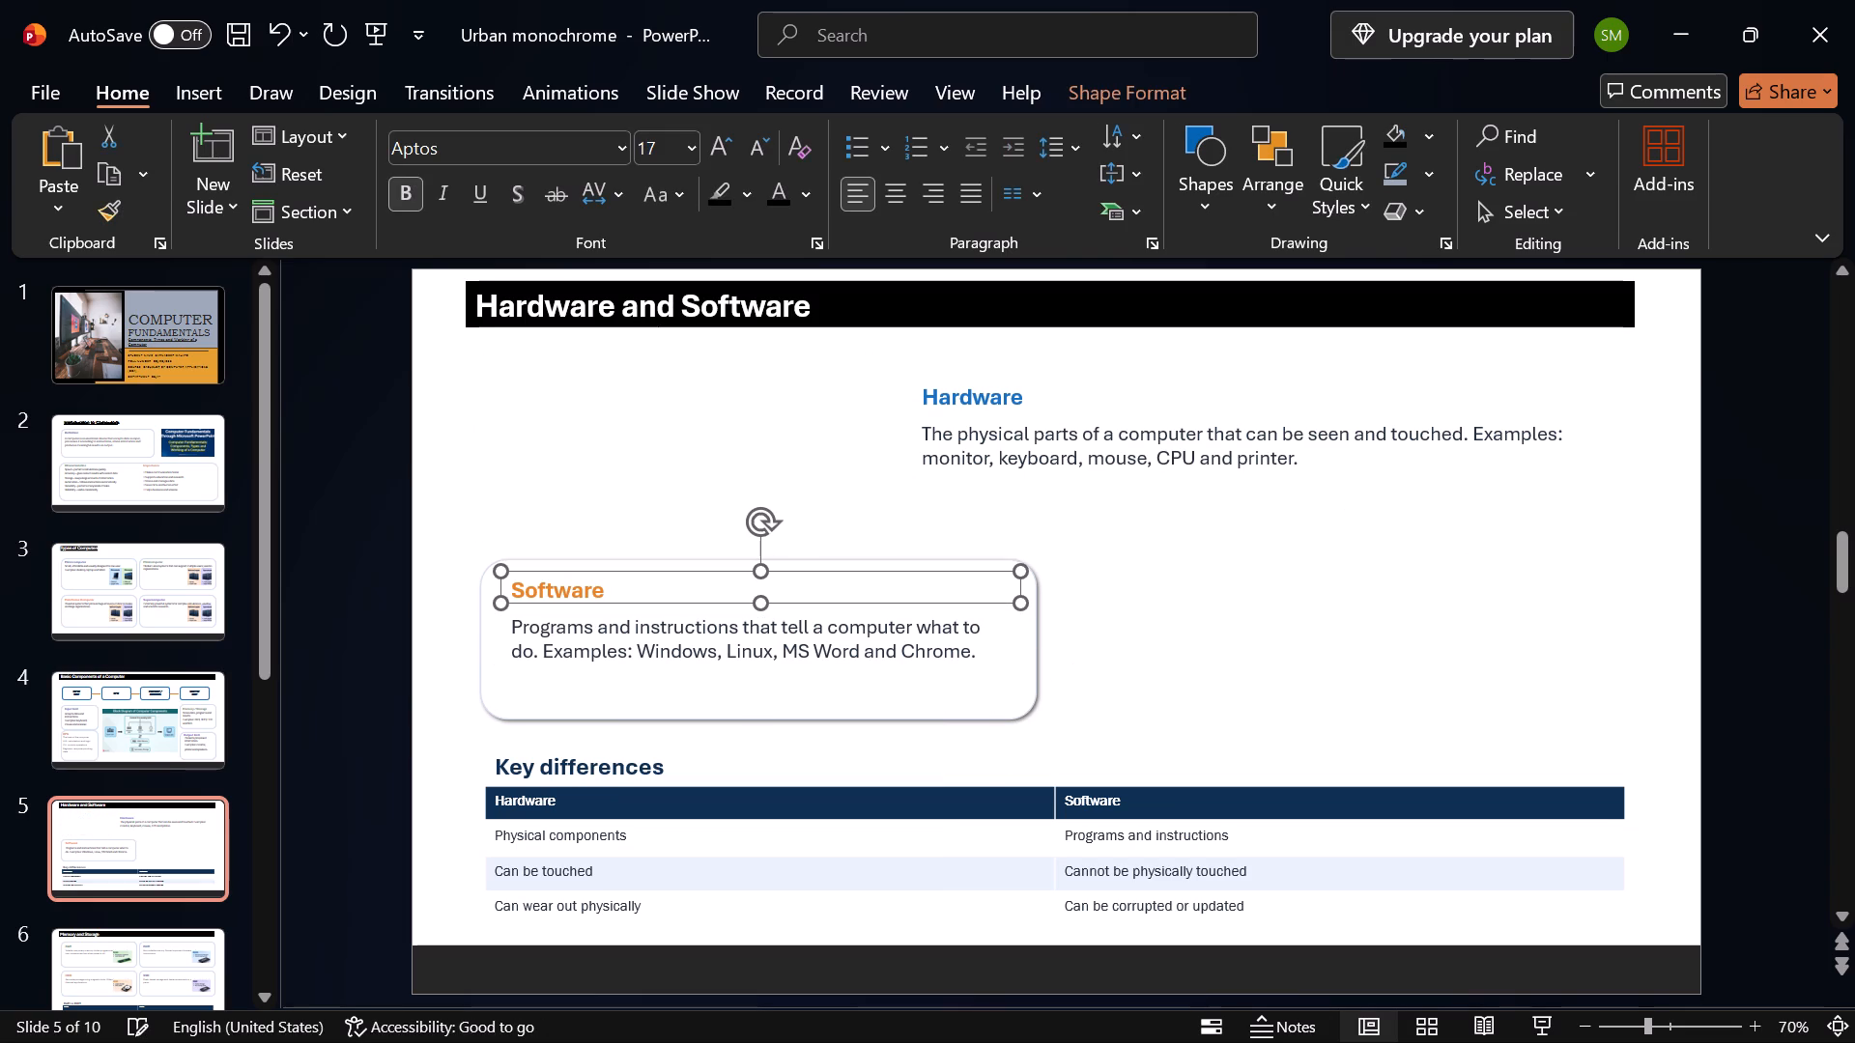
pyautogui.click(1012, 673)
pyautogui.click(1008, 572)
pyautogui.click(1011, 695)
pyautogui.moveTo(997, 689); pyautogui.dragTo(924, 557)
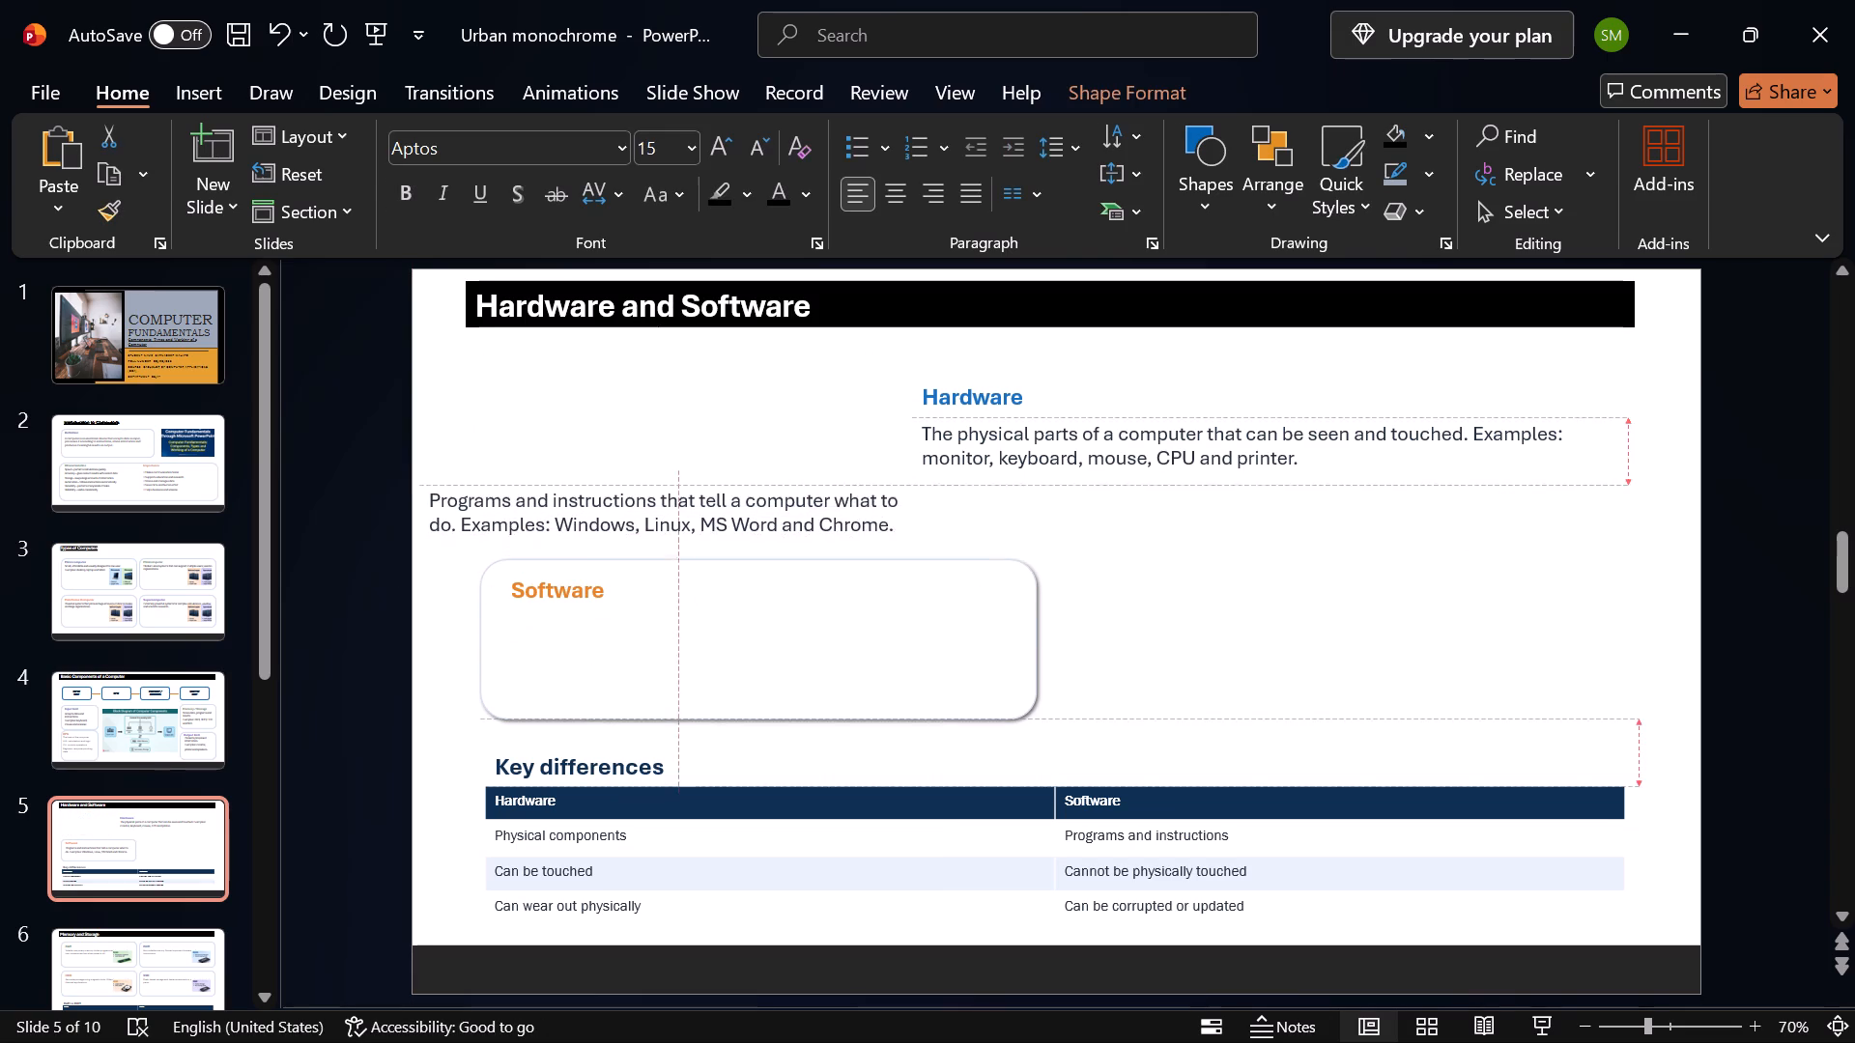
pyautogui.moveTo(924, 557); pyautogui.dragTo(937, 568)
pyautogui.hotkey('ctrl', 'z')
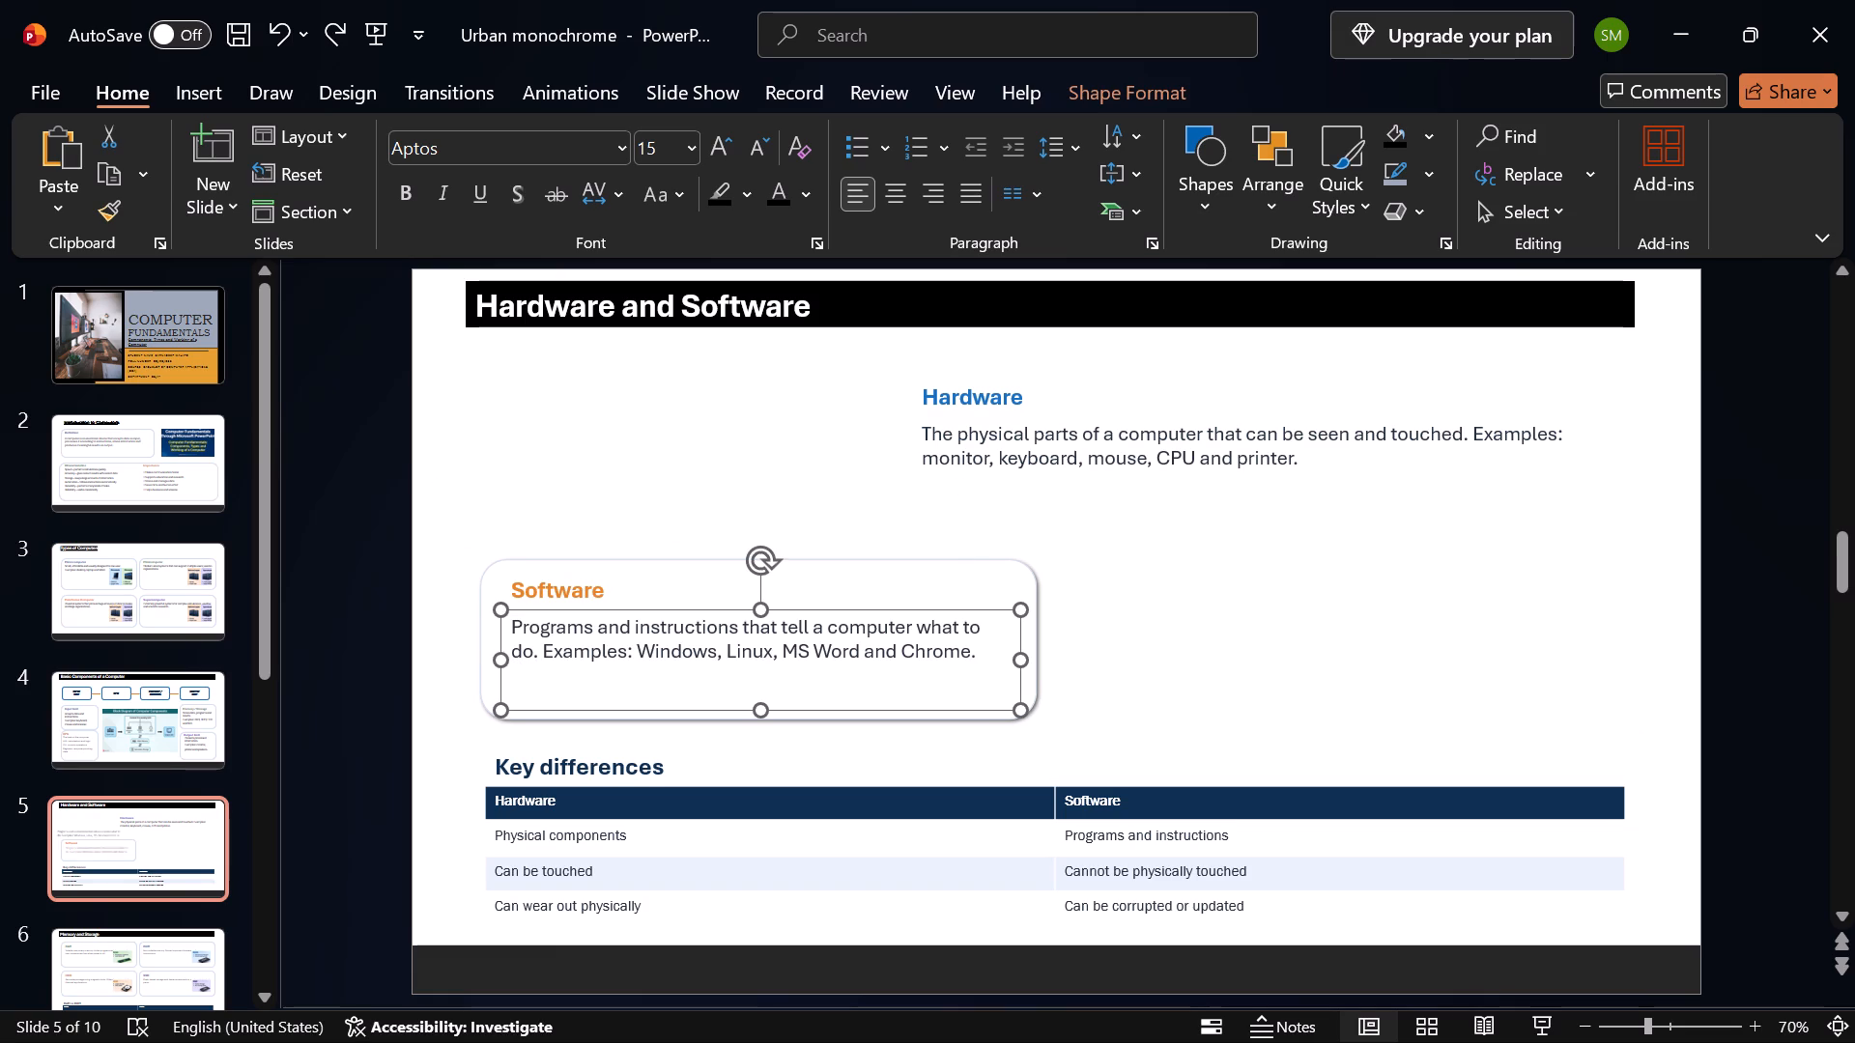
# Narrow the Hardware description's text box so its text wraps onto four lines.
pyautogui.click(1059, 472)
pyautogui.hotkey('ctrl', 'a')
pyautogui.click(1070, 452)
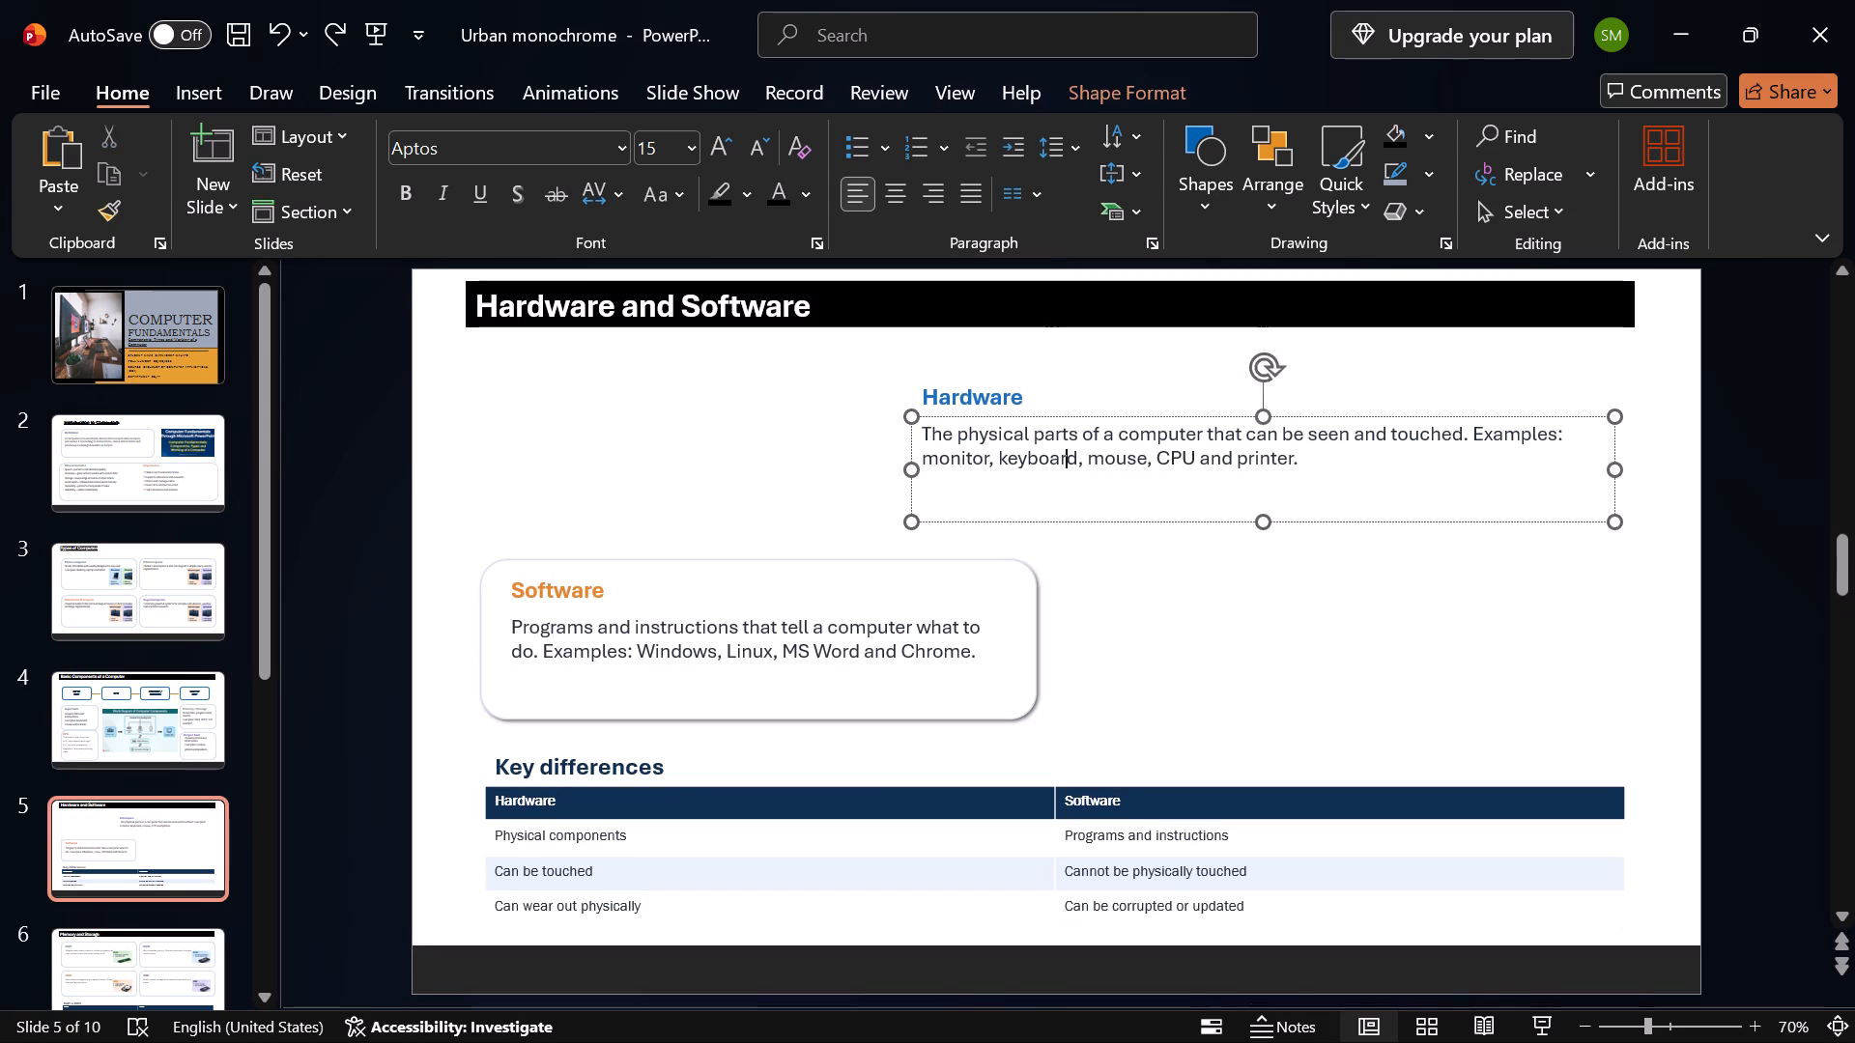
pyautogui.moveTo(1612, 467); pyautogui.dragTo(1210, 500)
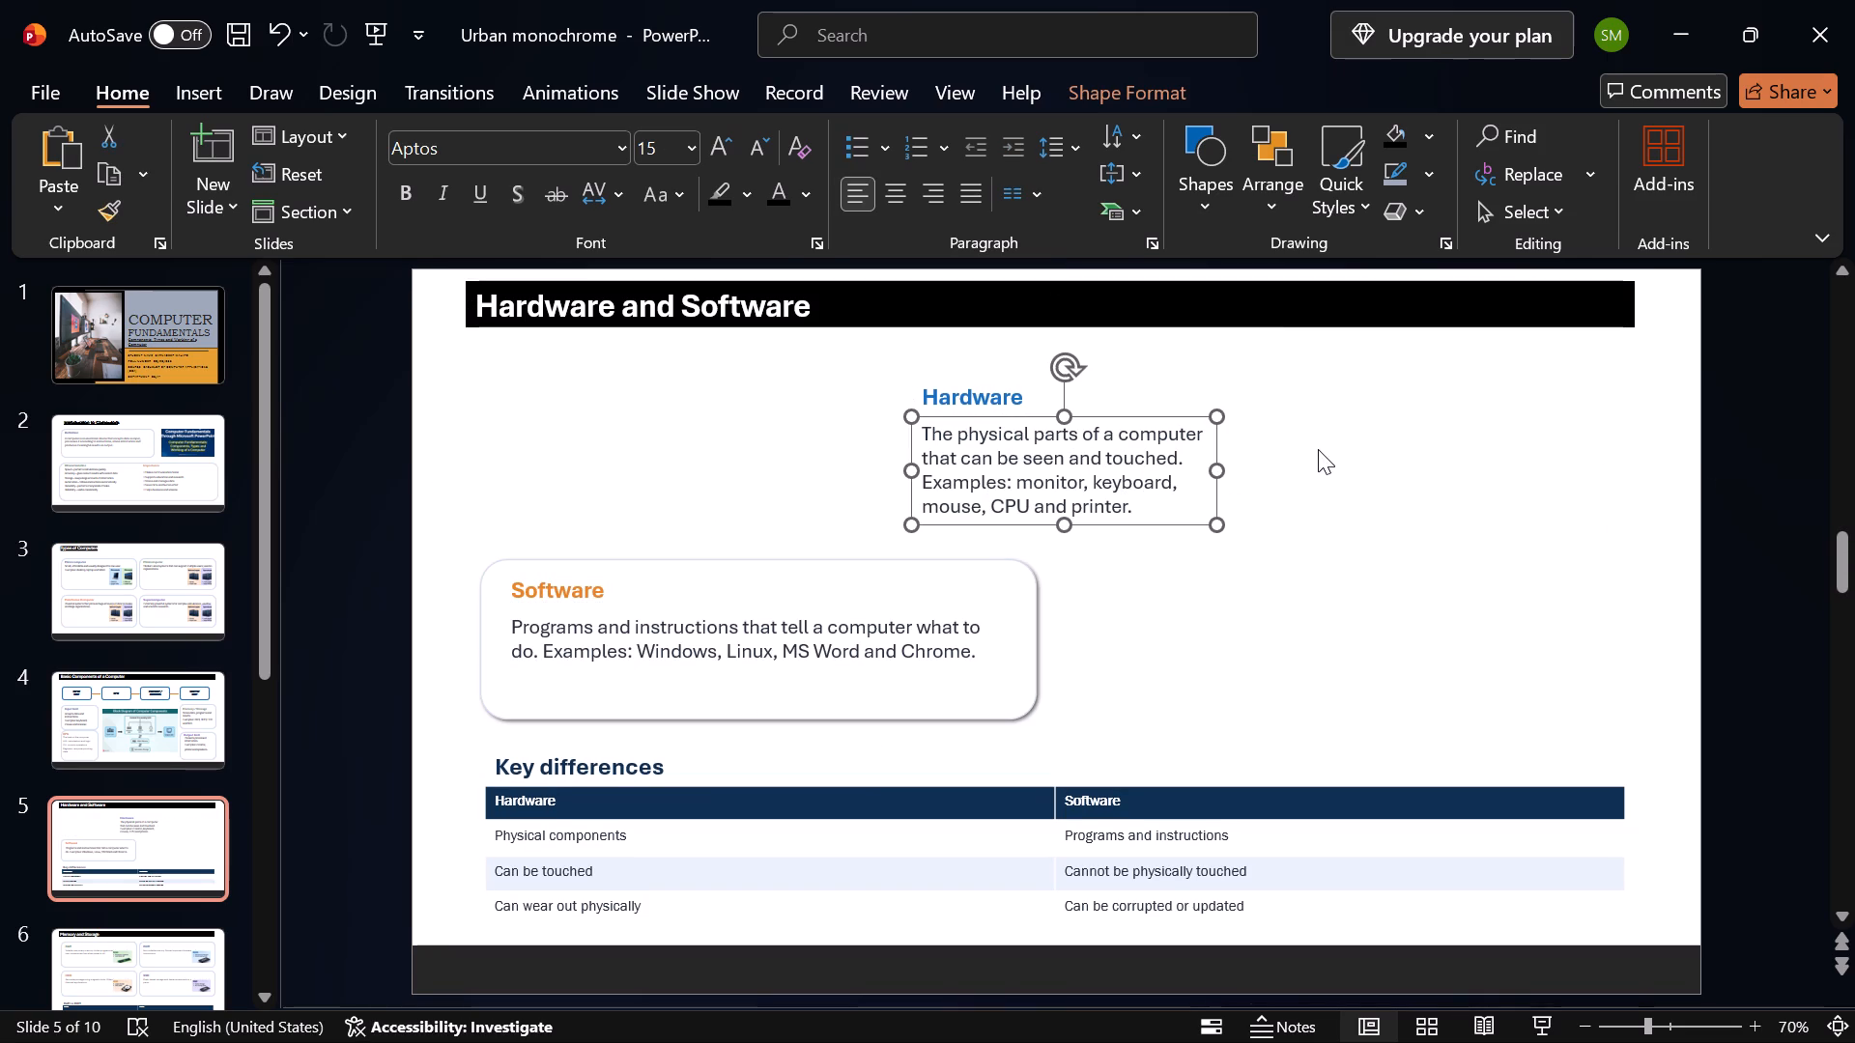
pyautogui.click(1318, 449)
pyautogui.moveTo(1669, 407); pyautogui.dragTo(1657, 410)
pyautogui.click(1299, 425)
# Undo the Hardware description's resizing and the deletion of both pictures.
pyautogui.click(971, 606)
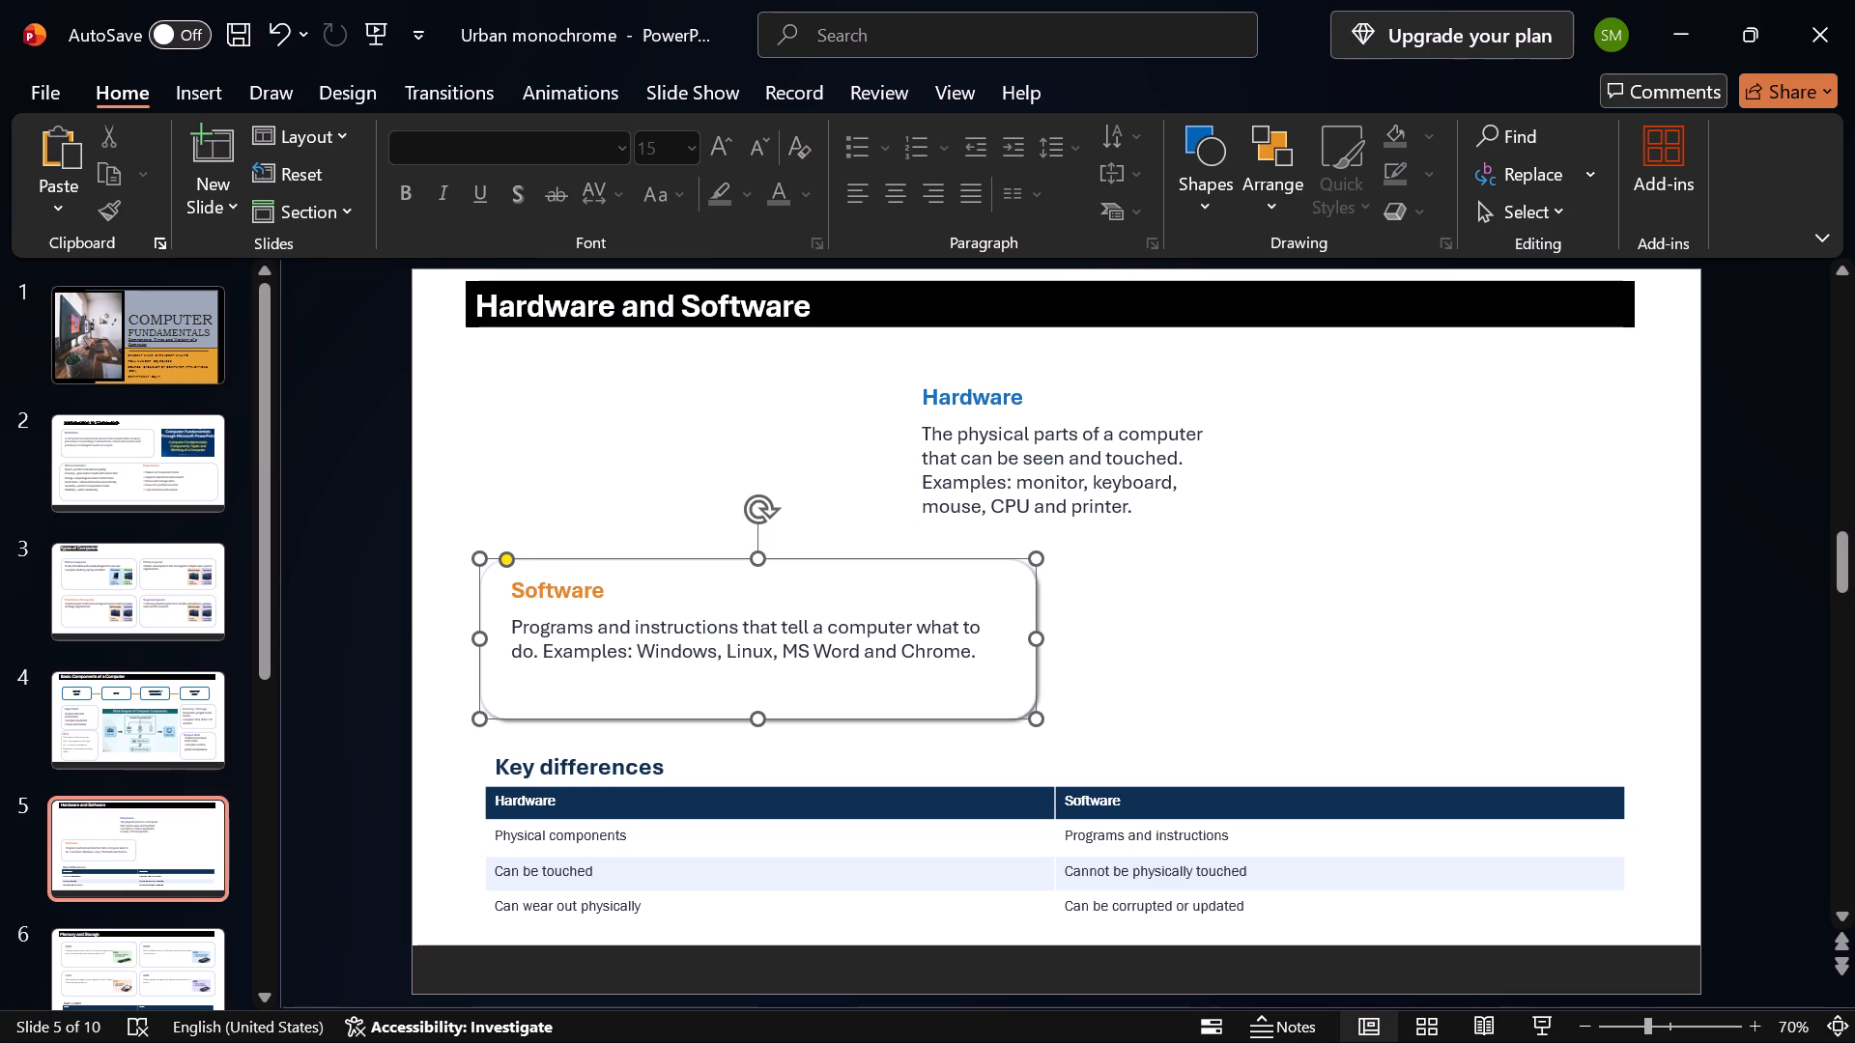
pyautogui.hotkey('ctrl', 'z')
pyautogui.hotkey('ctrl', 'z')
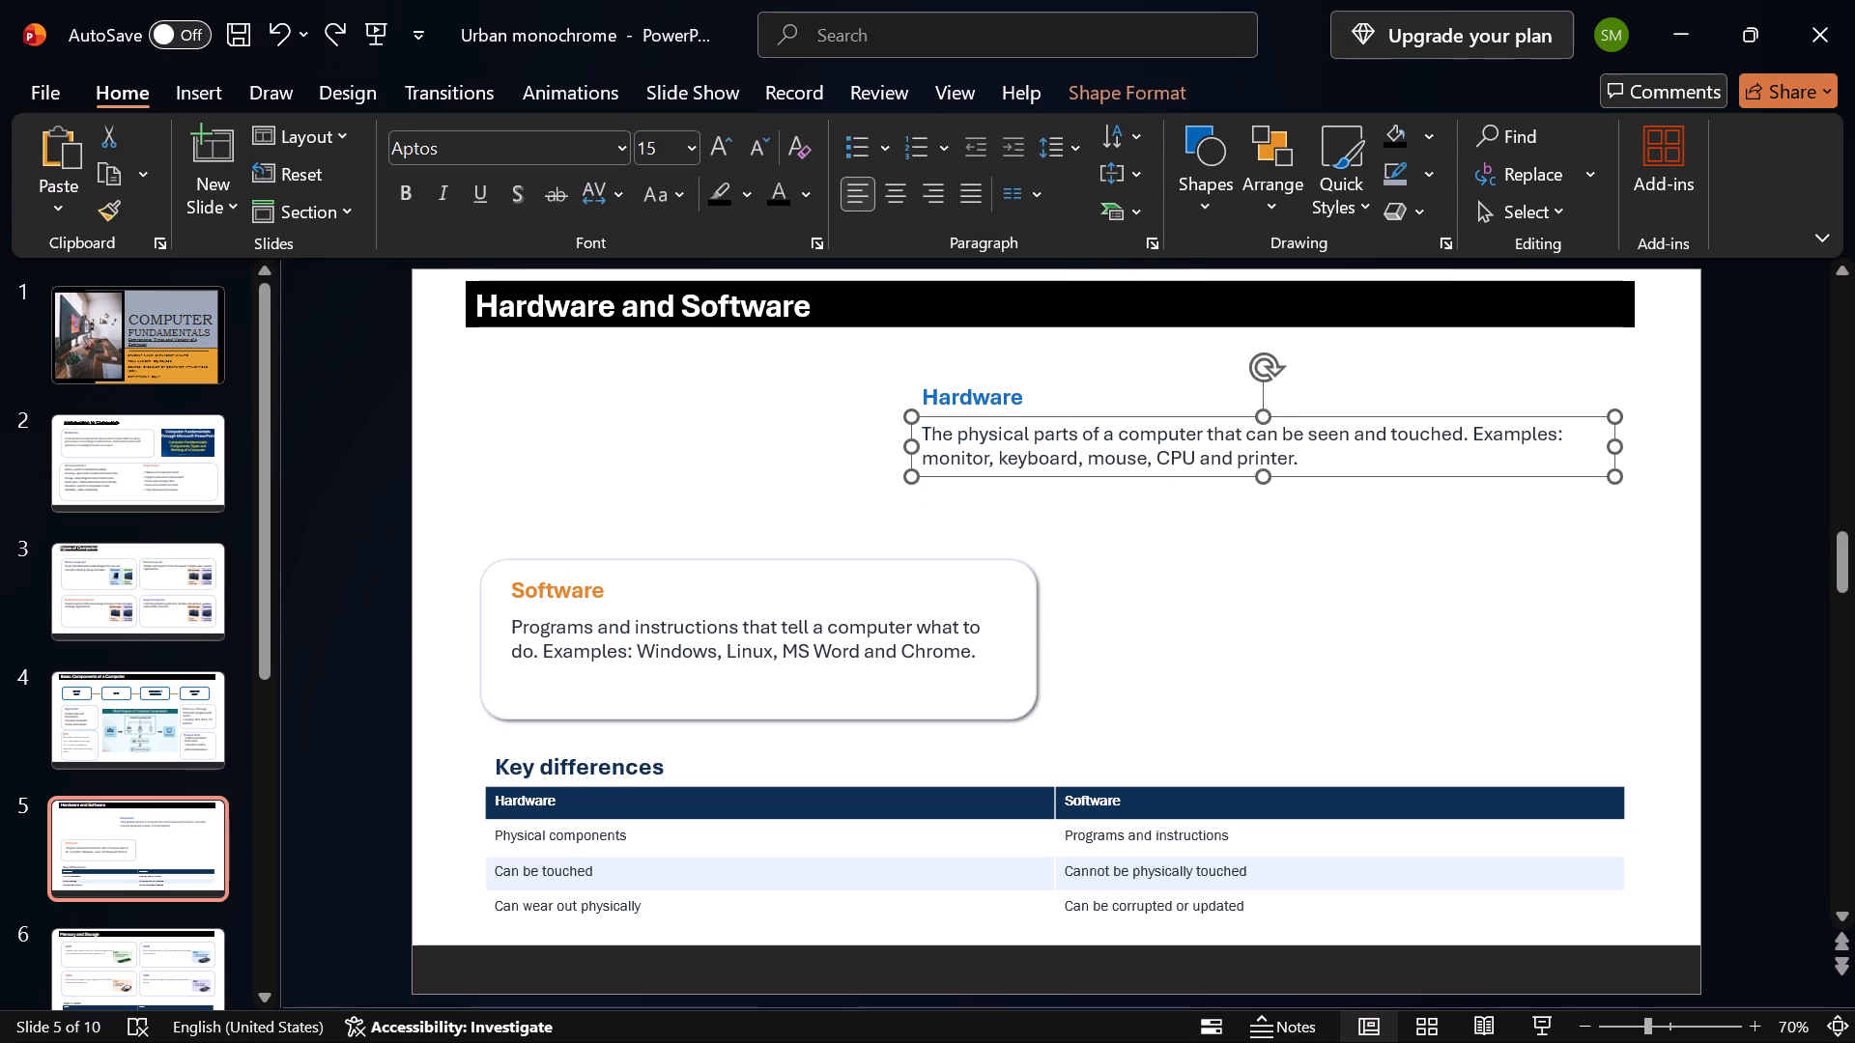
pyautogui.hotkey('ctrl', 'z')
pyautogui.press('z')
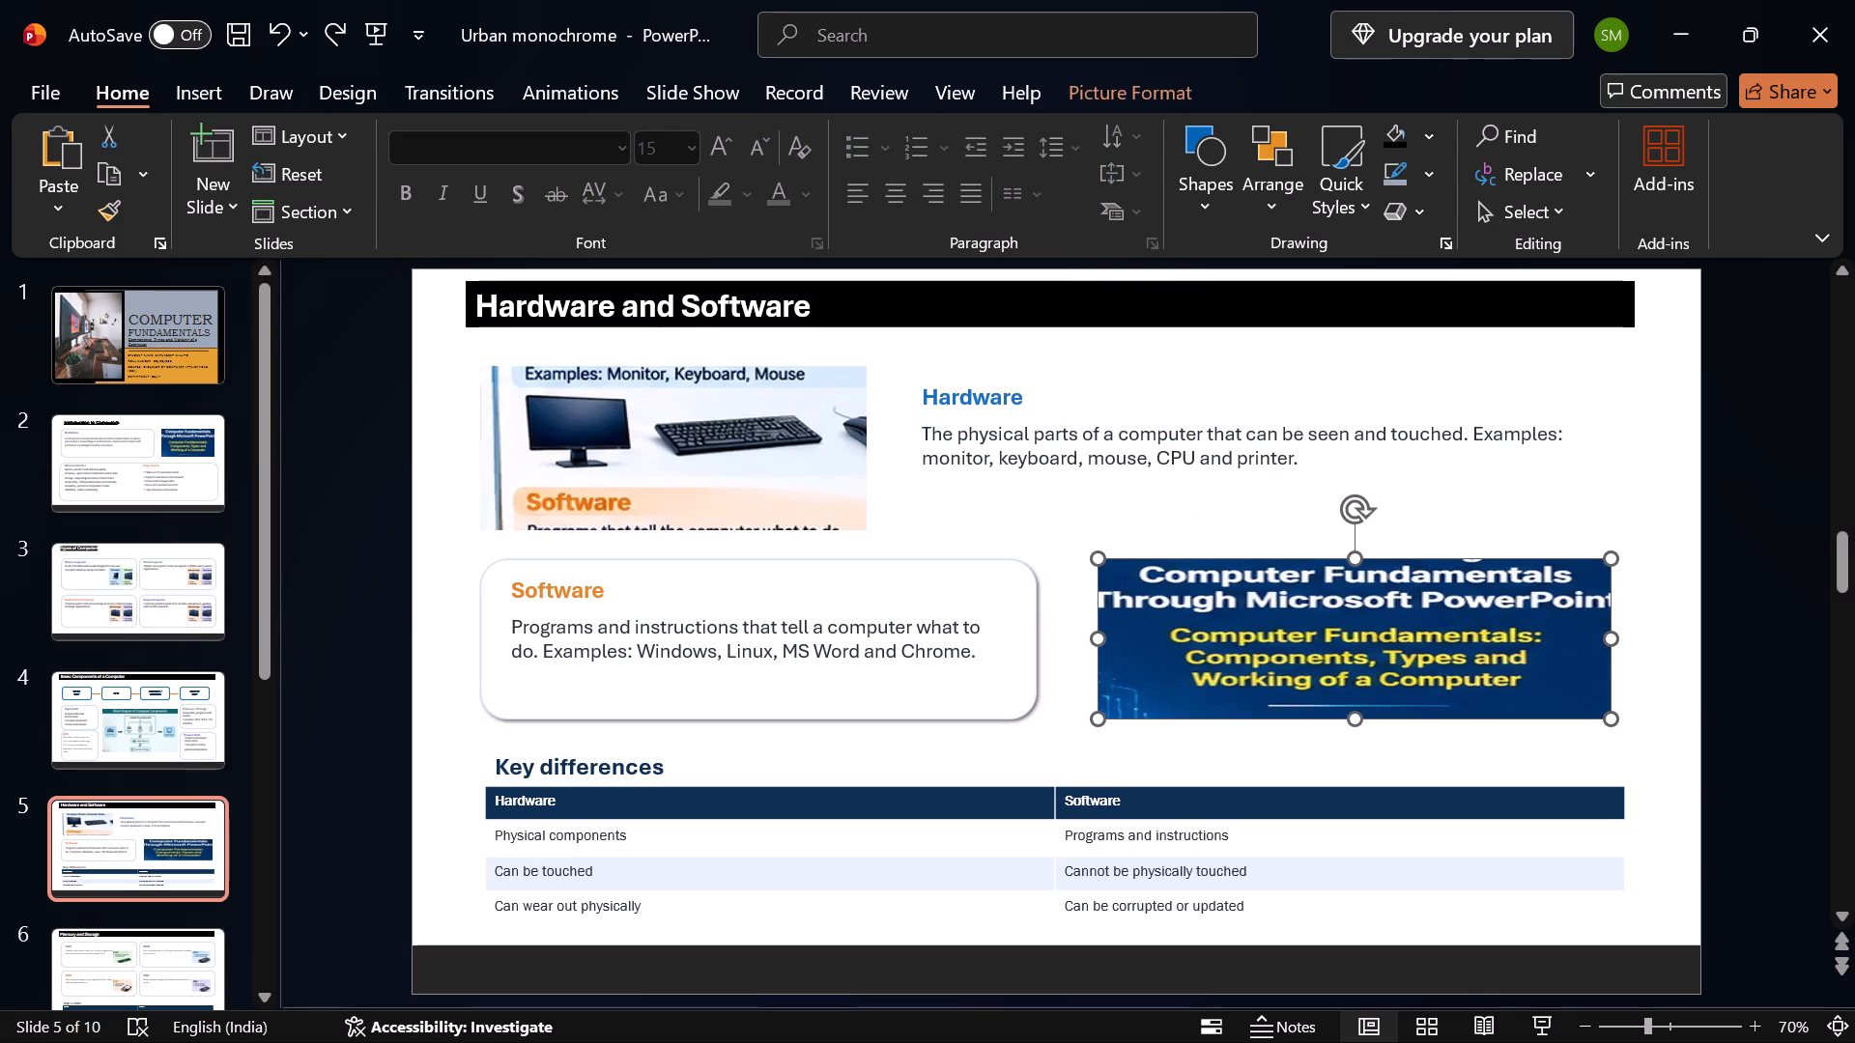
# Narrow the rounded card behind the Software text to about 7.44 cm wide.
pyautogui.click(1012, 687)
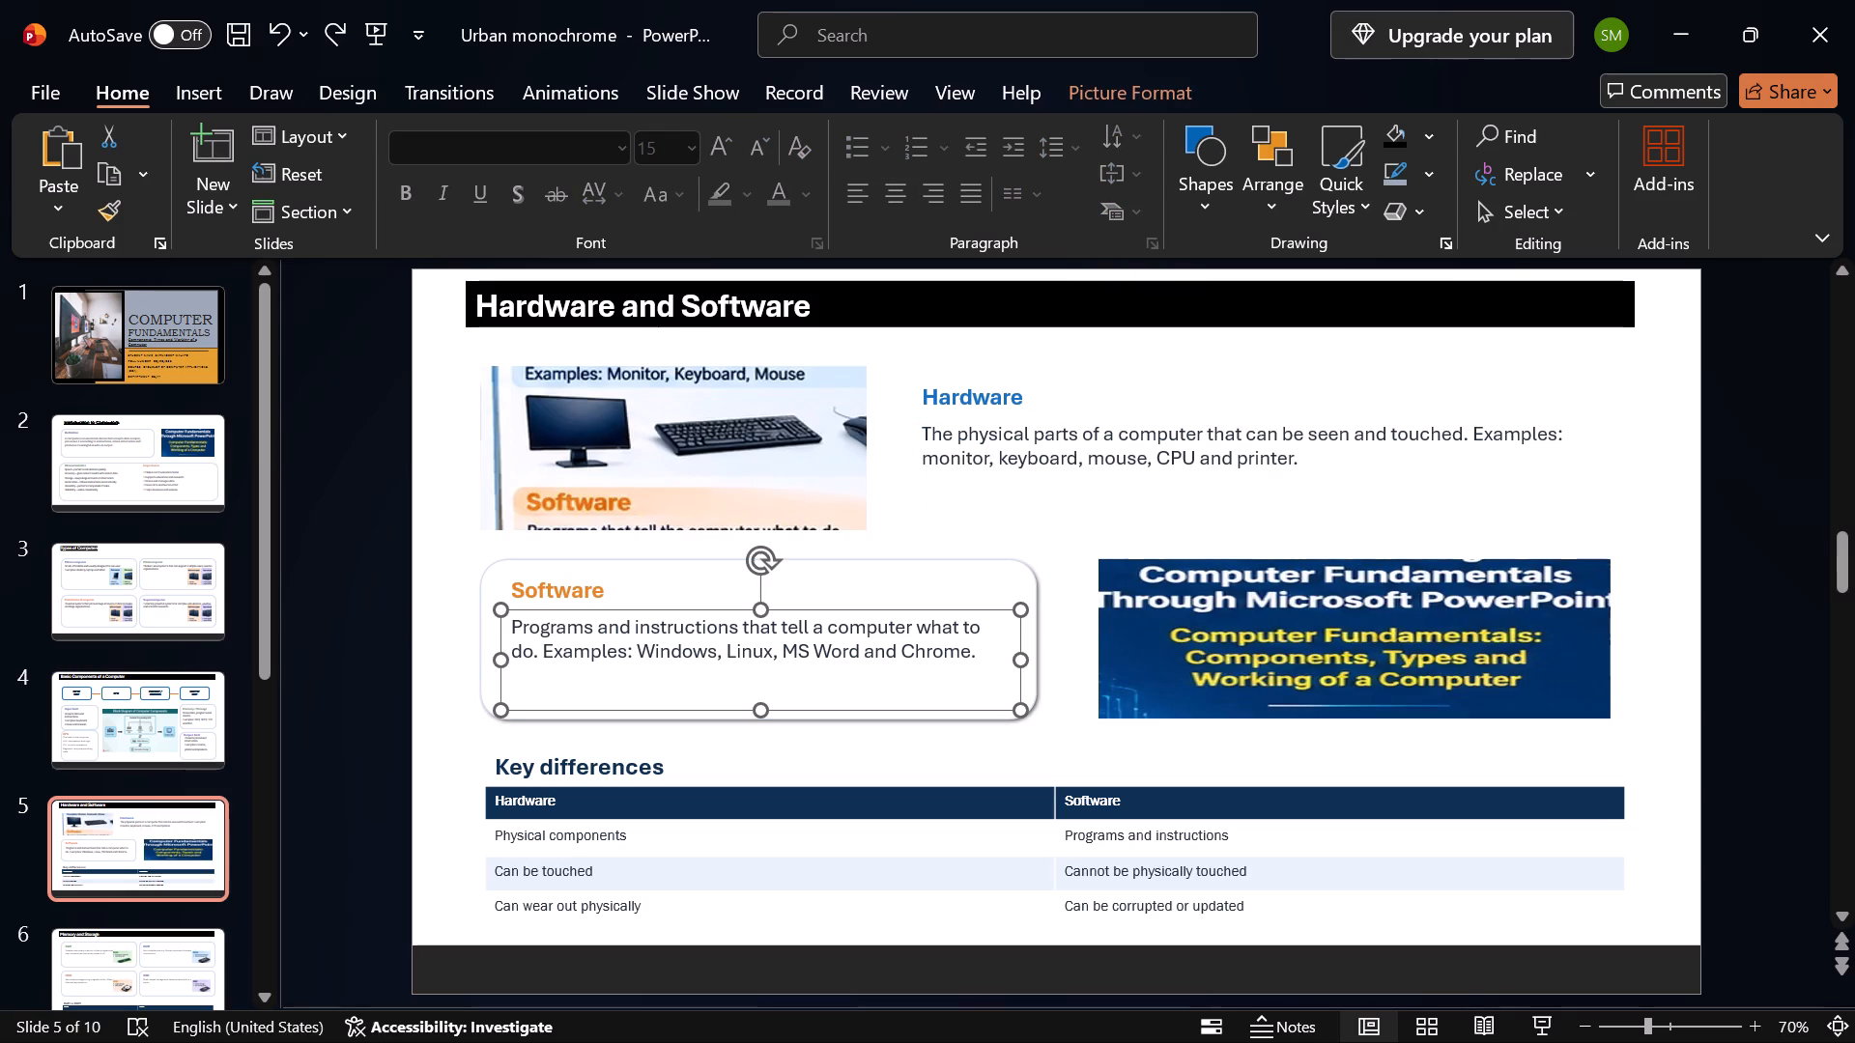
pyautogui.click(1034, 584)
pyautogui.moveTo(1031, 641); pyautogui.dragTo(810, 639)
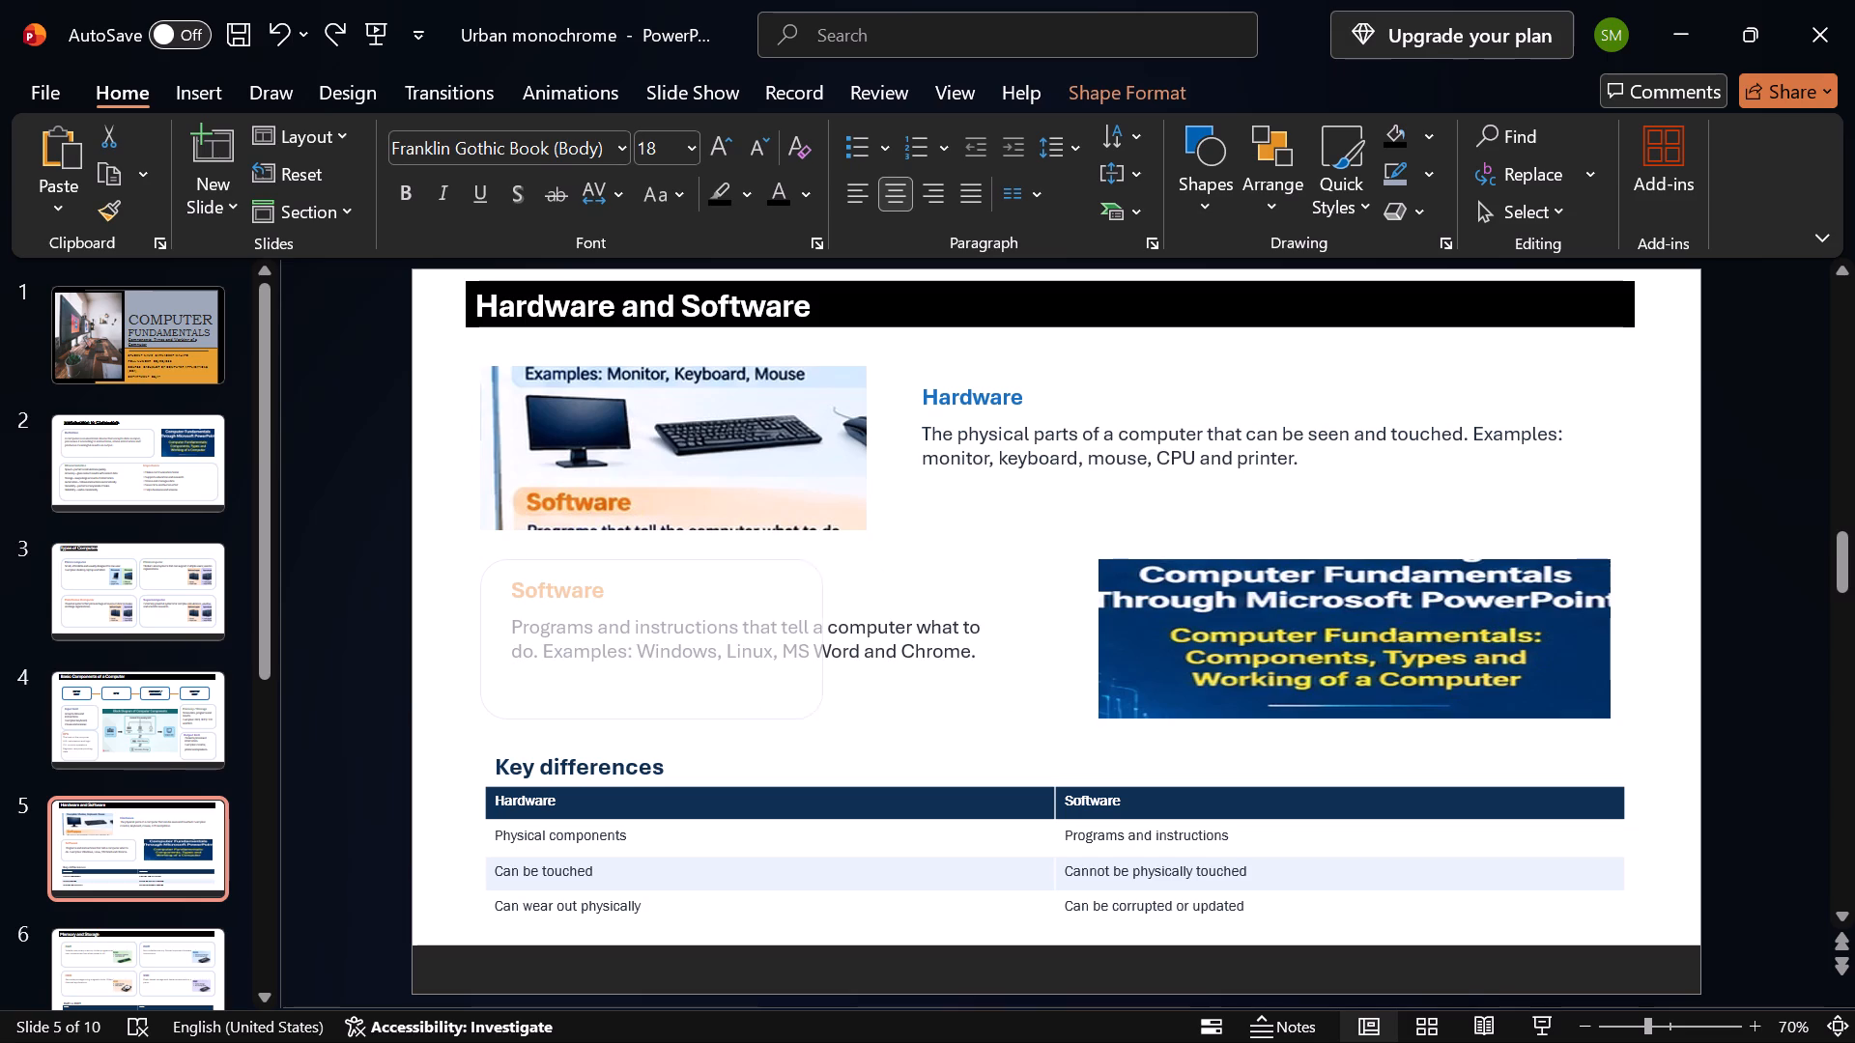
pyautogui.moveTo(810, 639); pyautogui.dragTo(763, 674)
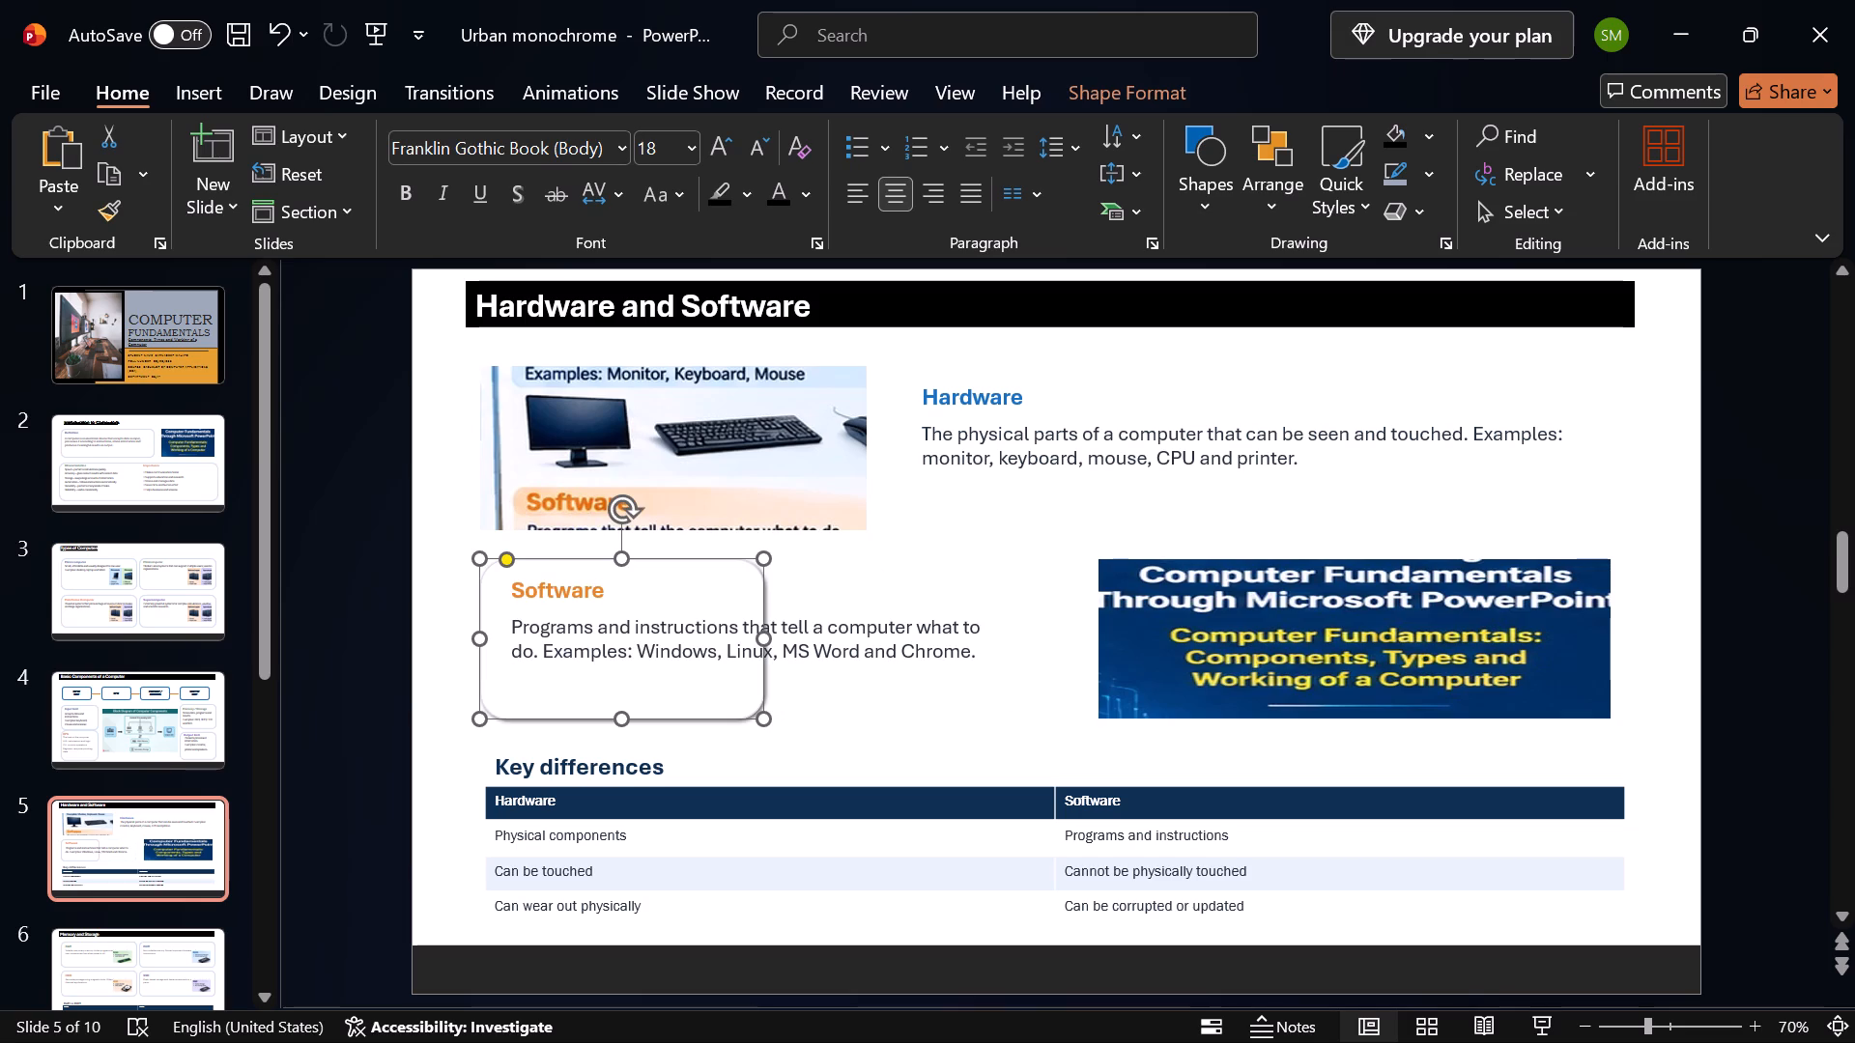
# Duplicate the Software card, place the copy over the Hardware description, and enlarge it to about 11.46 cm wide by 4.56 cm high.
pyautogui.hotkey('ctrl', 'c')
pyautogui.hotkey('ctrl', 'v')
pyautogui.moveTo(681, 662); pyautogui.dragTo(1348, 453)
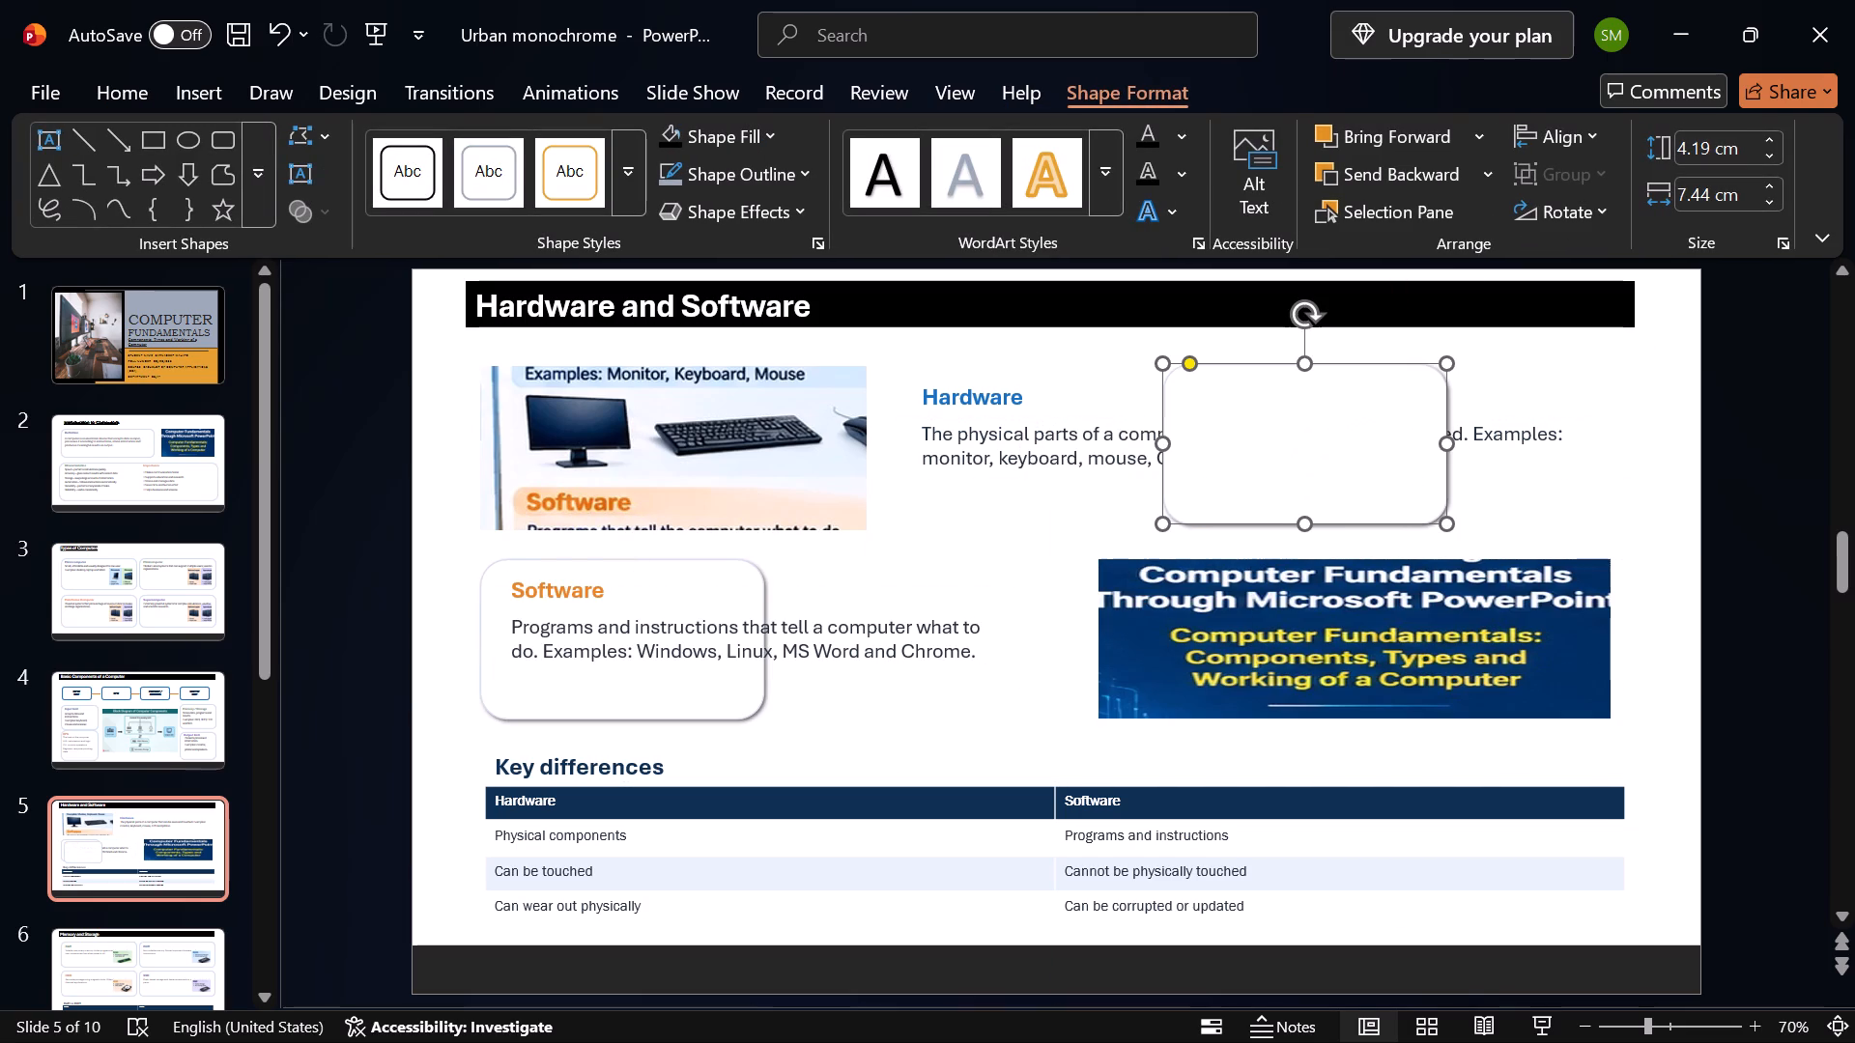
pyautogui.moveTo(1441, 449); pyautogui.dragTo(1612, 448)
pyautogui.moveTo(1379, 520); pyautogui.dragTo(1378, 552)
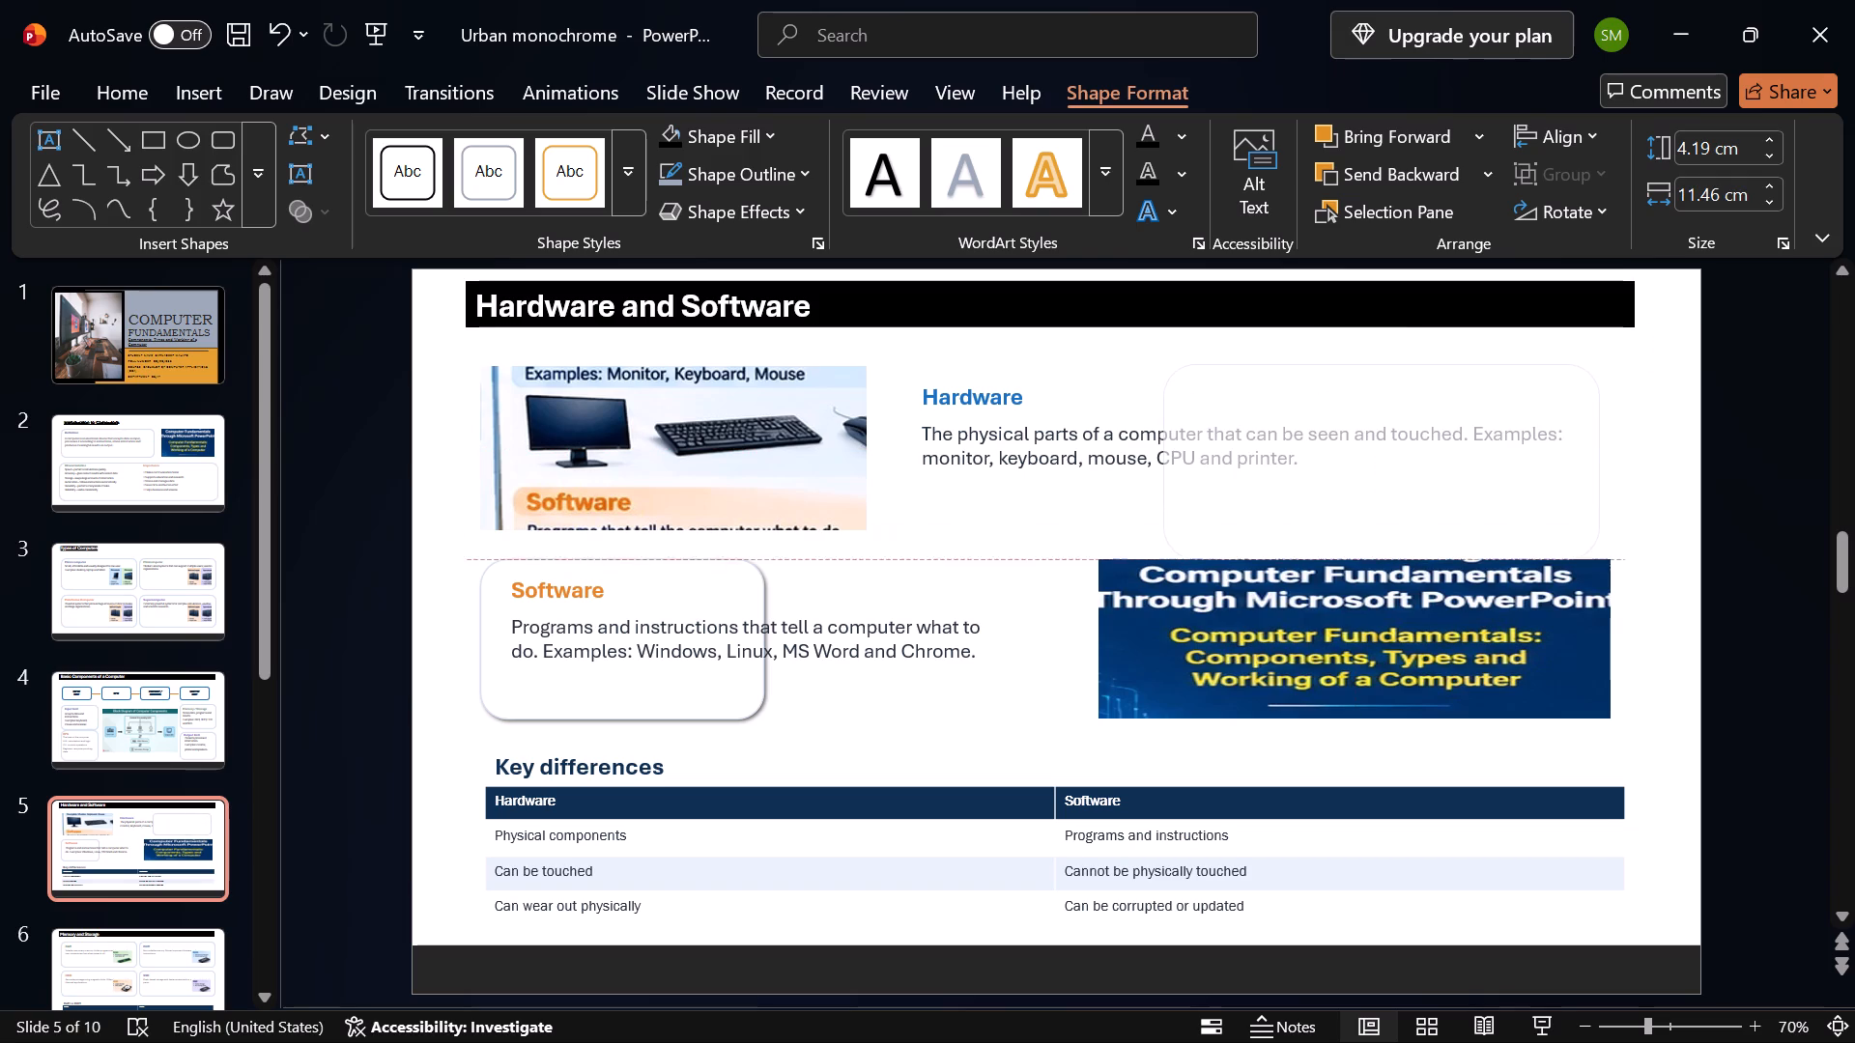
pyautogui.moveTo(1378, 552); pyautogui.dragTo(1380, 537)
# Send the new rounded card backward until it sits behind the Hardware description.
pyautogui.click(996, 442)
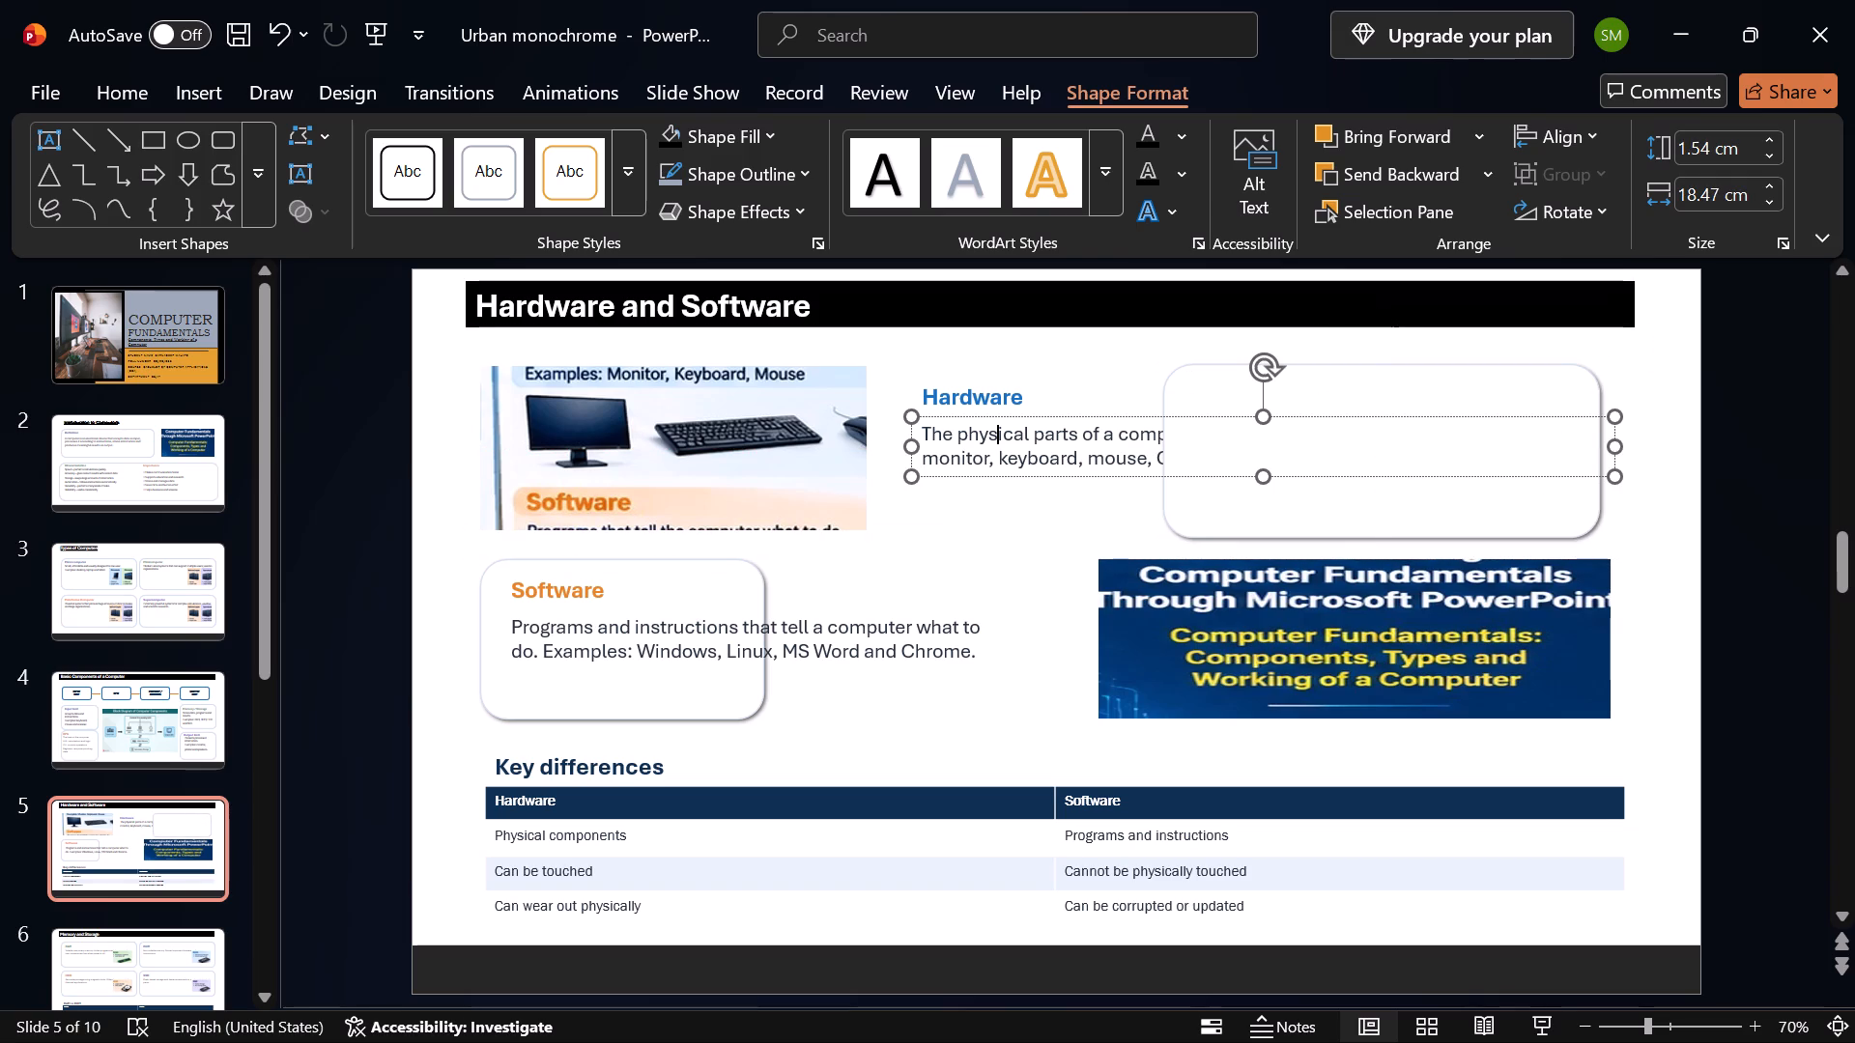
pyautogui.click(1302, 501)
pyautogui.rightClick(1311, 501)
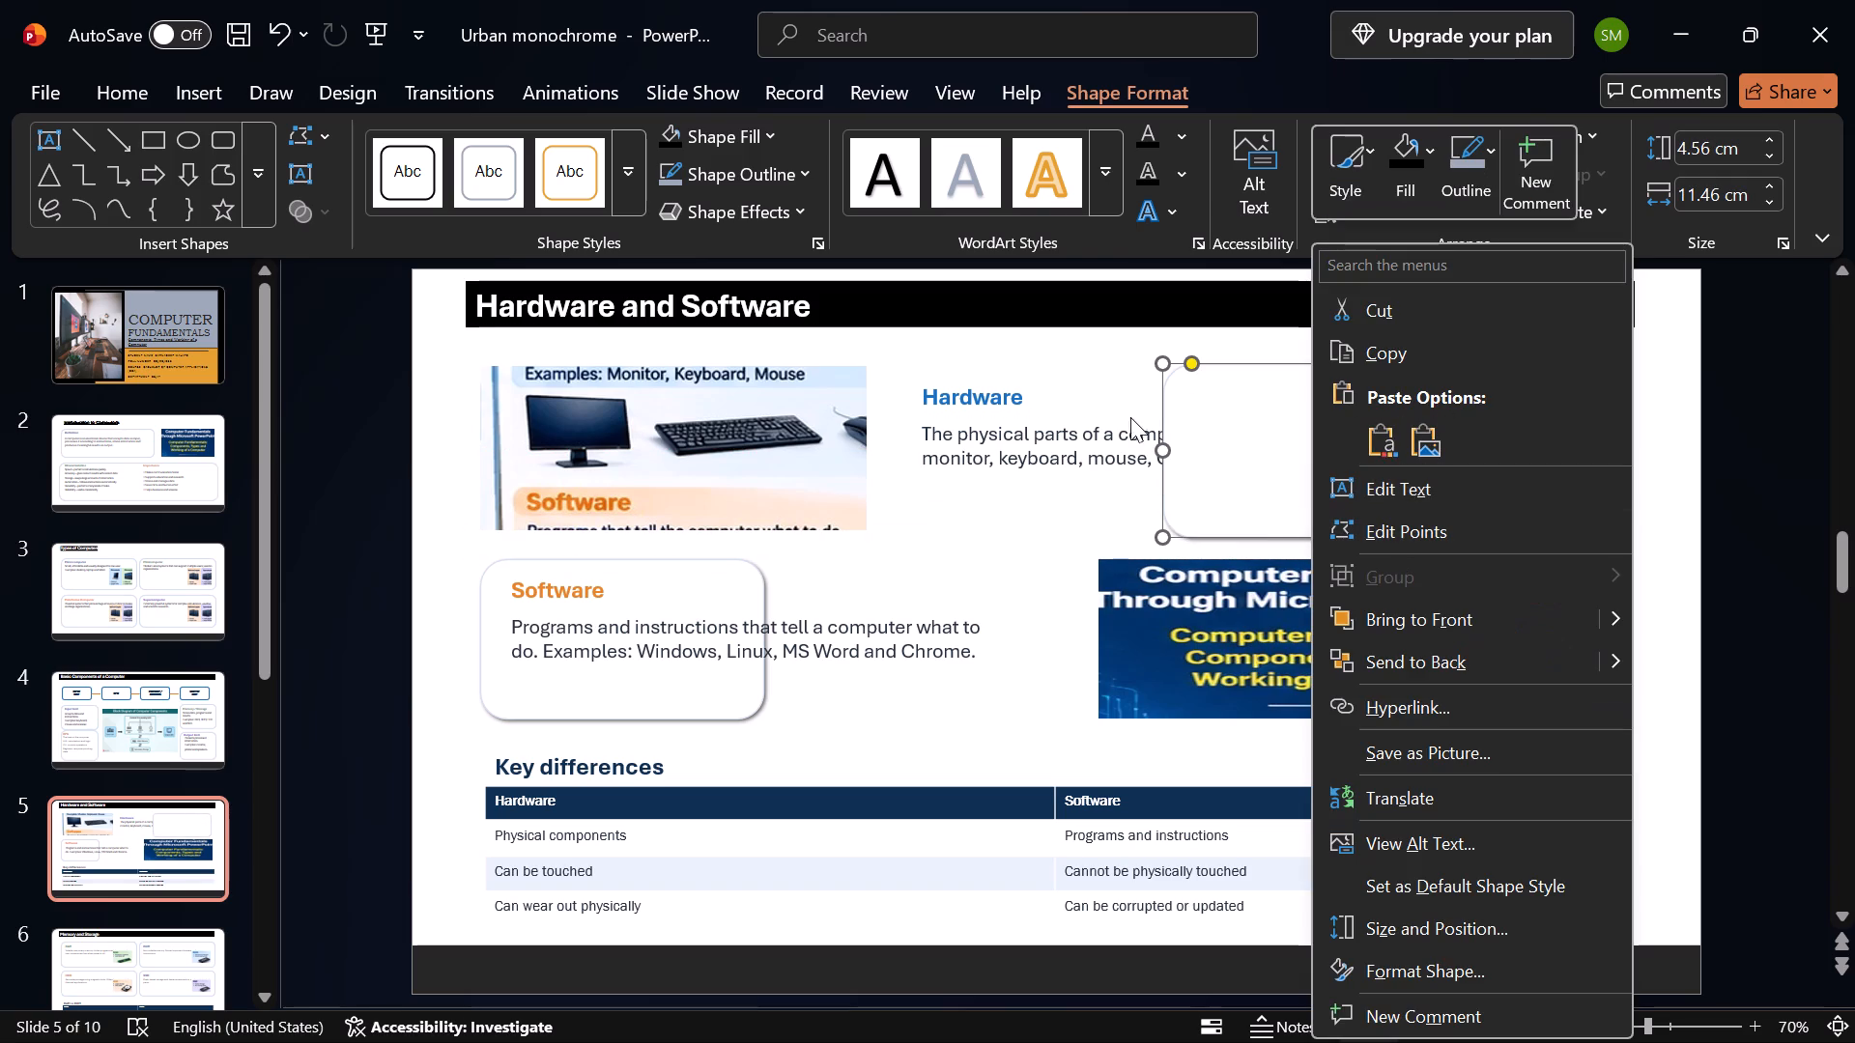
pyautogui.click(1260, 620)
pyautogui.click(1434, 171)
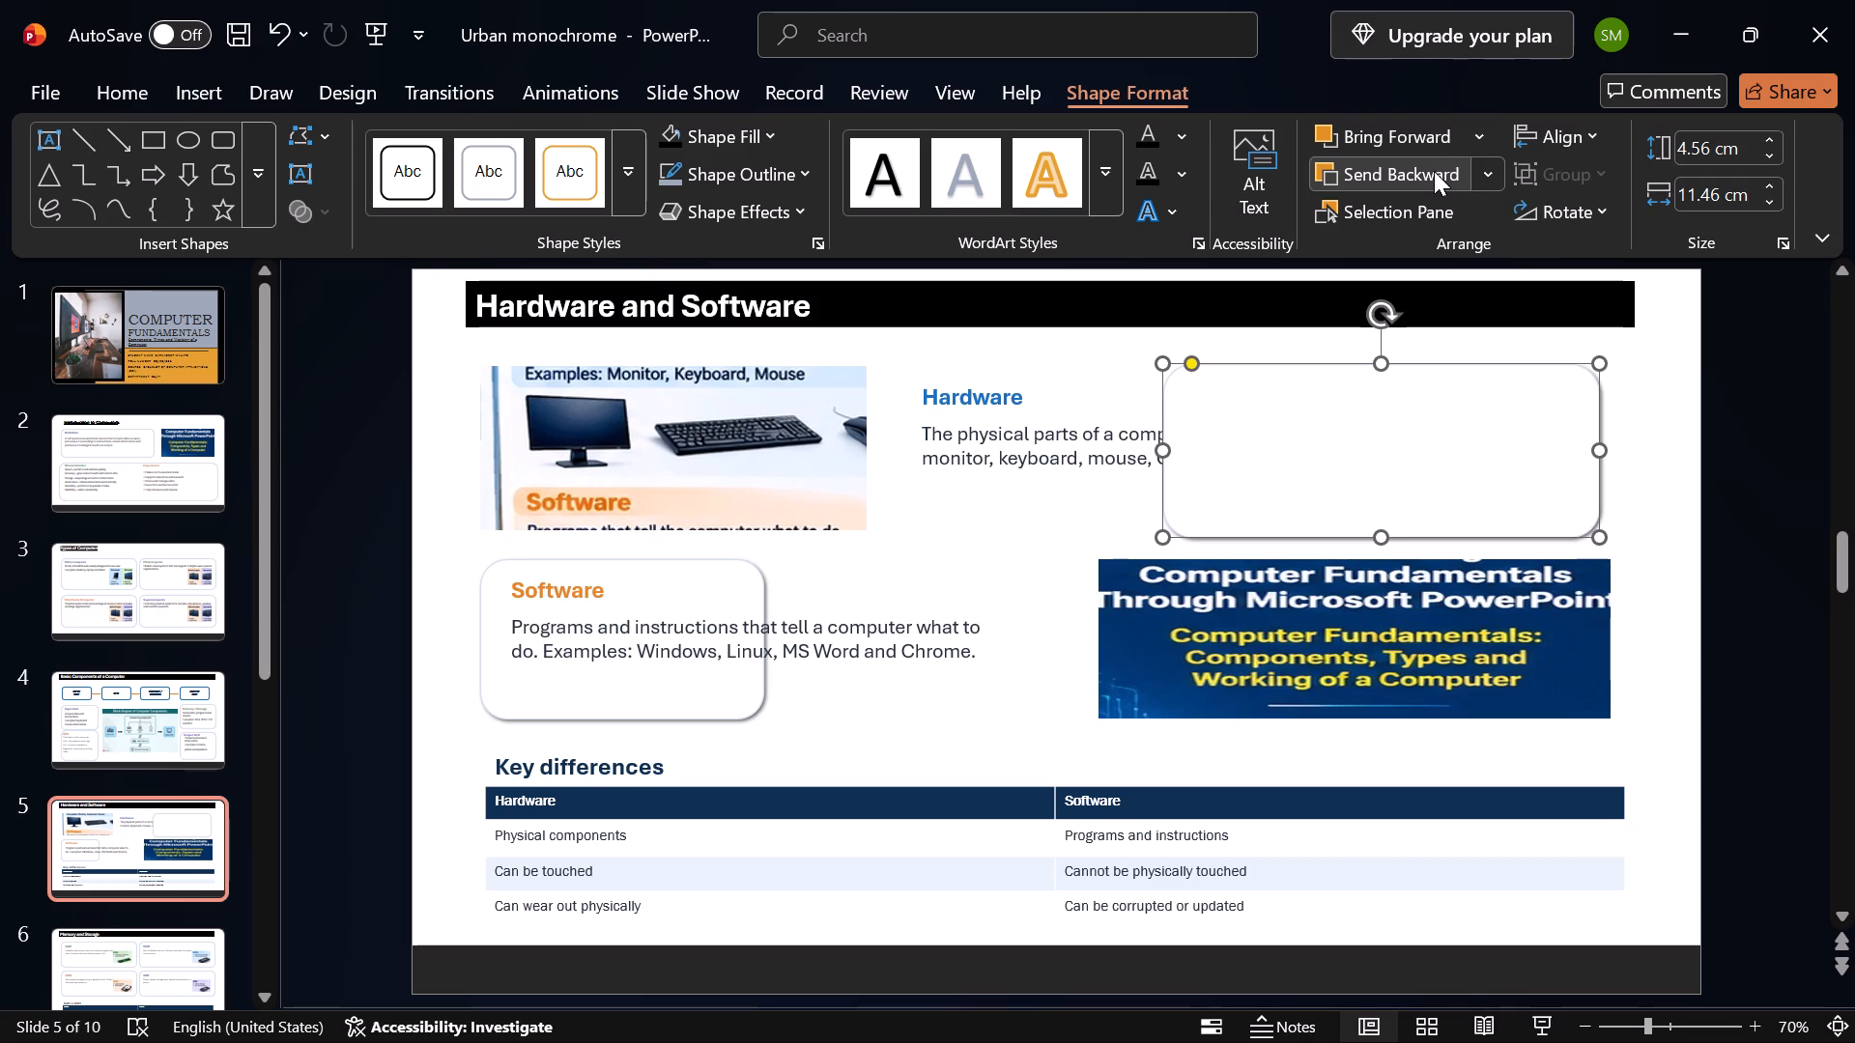
pyautogui.click(1425, 179)
pyautogui.click(1385, 174)
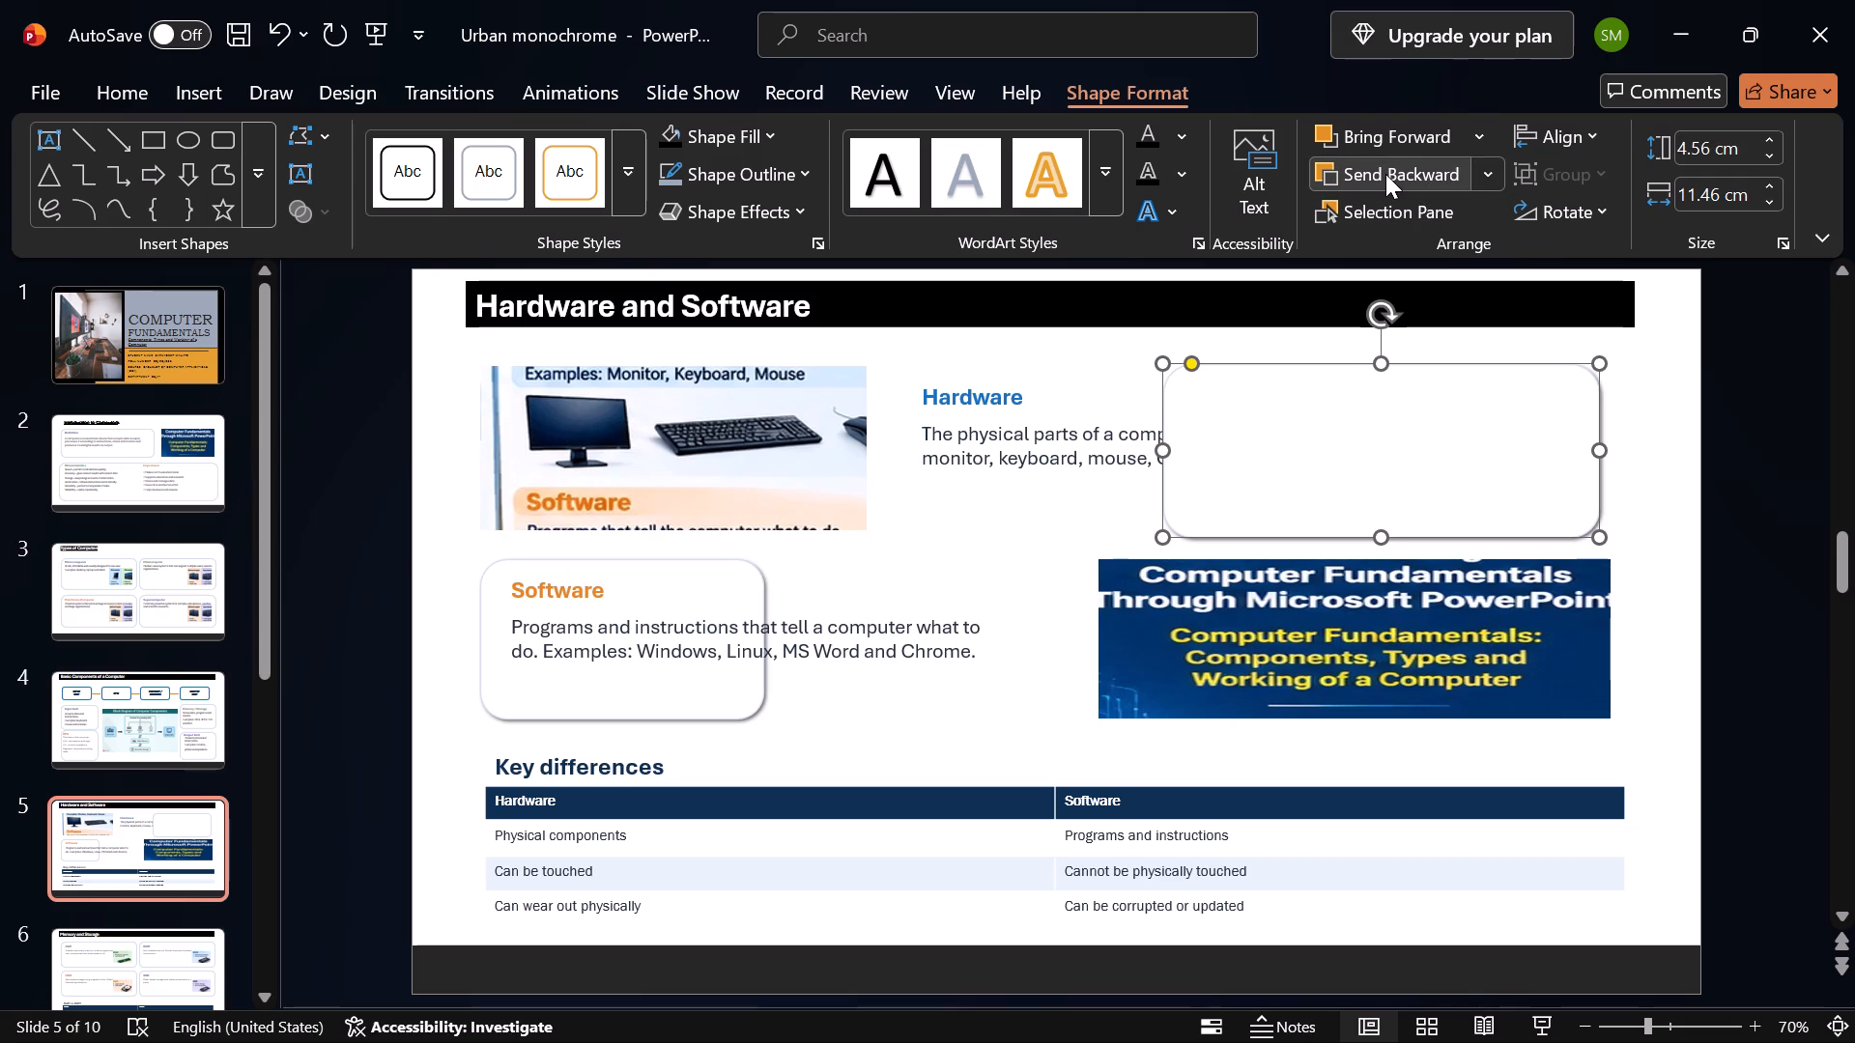
pyautogui.click(1385, 174)
pyautogui.tripleClick(1348, 175)
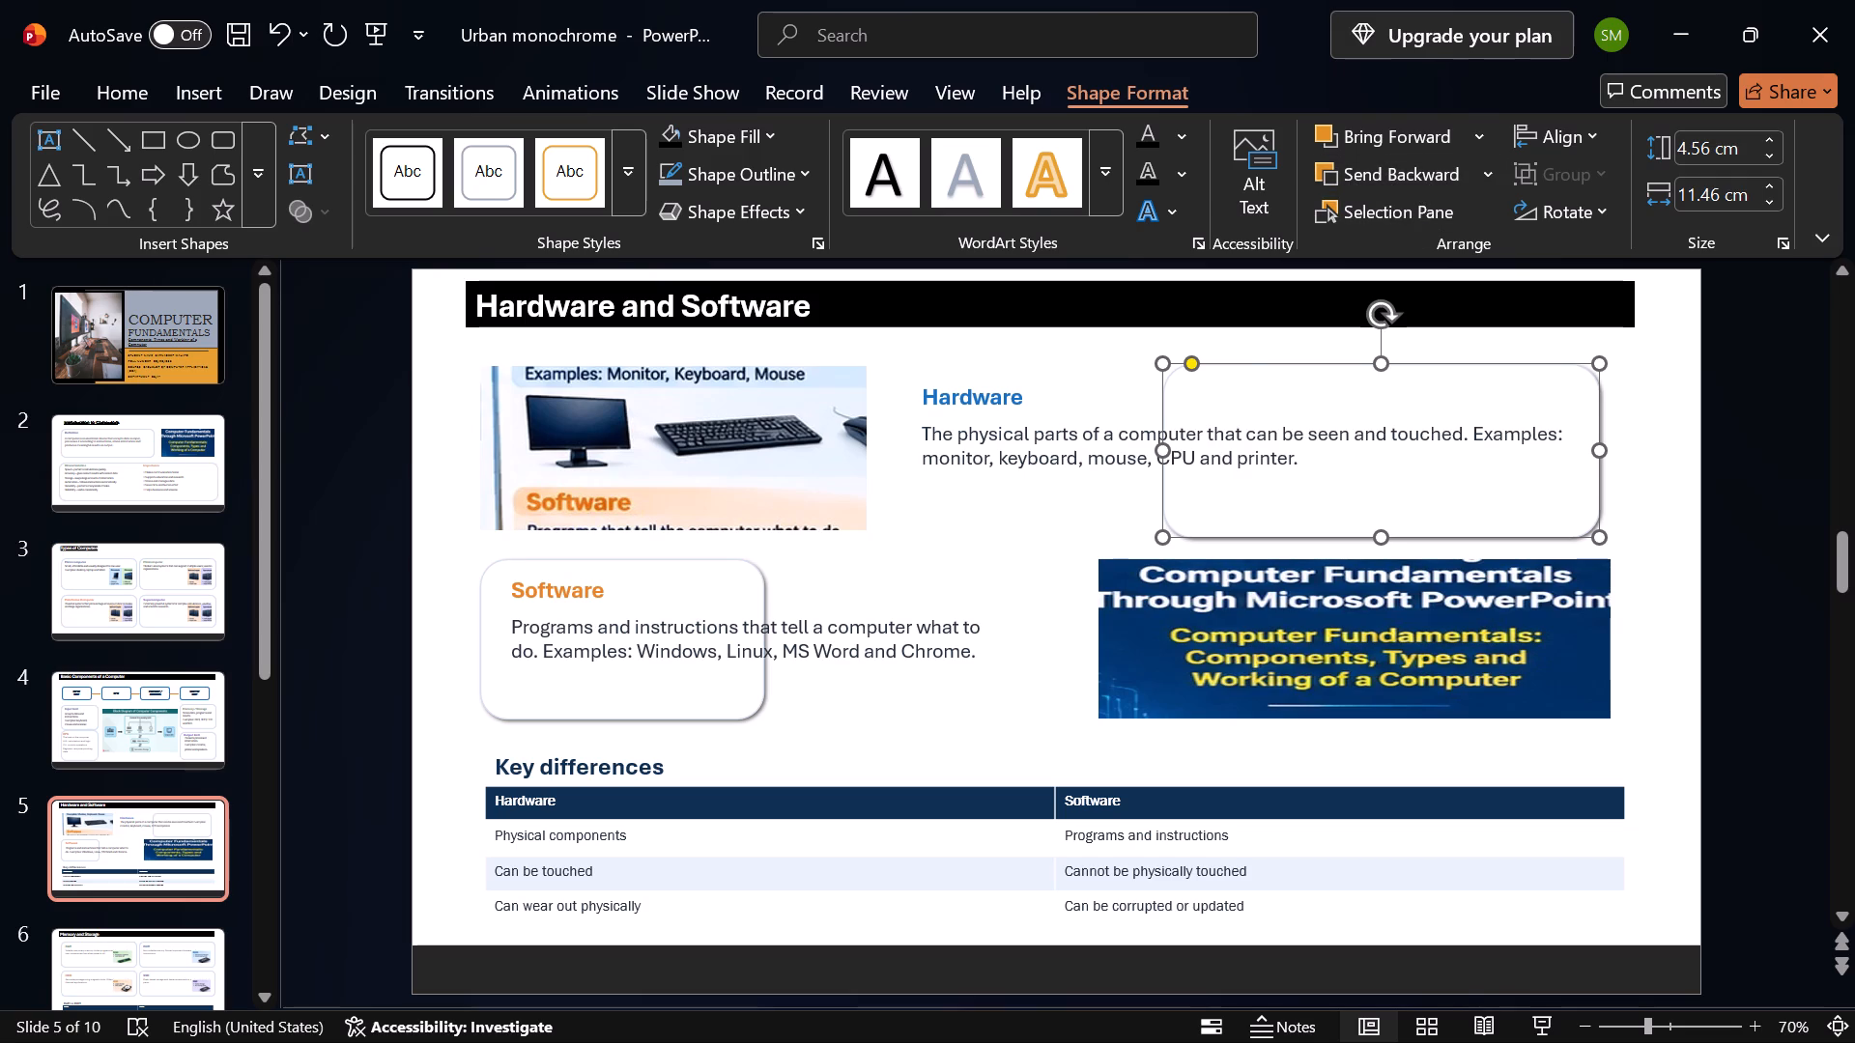
# Narrow the Hardware description's text box to about 7.47 cm and move it inside the new rounded card.
pyautogui.click(1013, 450)
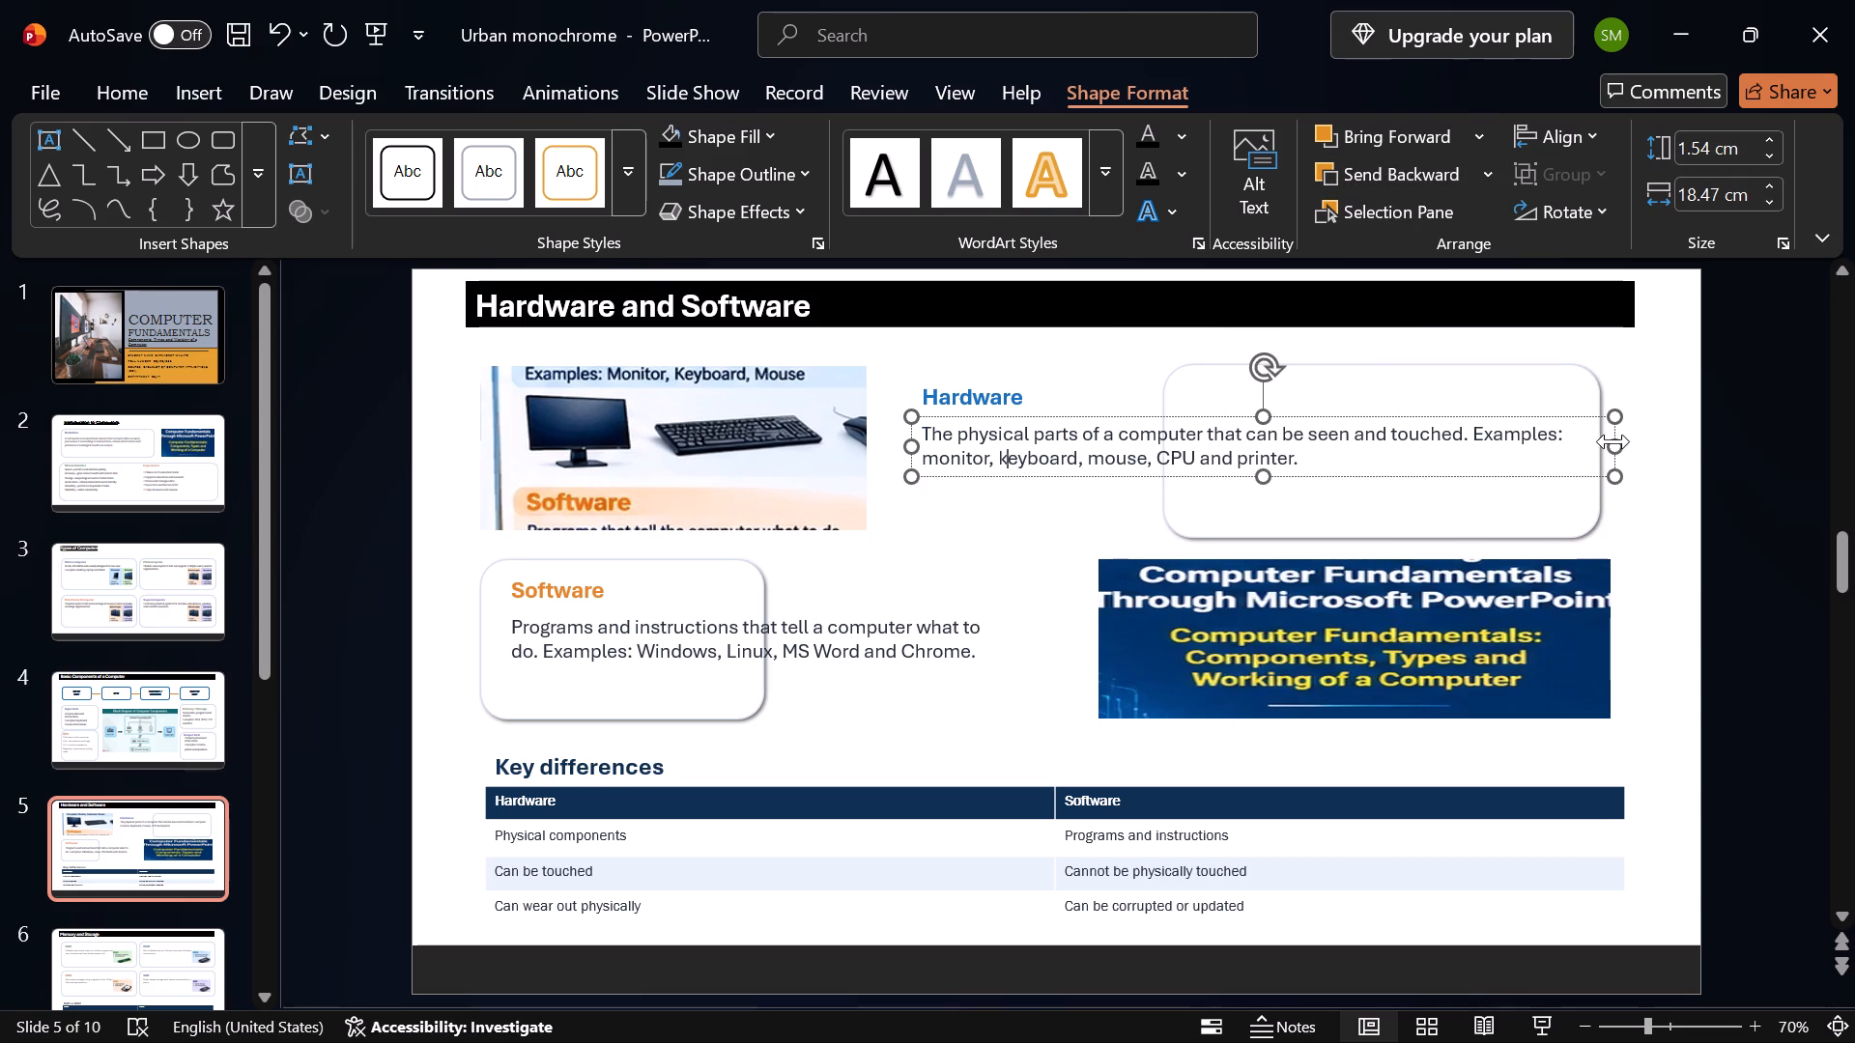
pyautogui.moveTo(1613, 441); pyautogui.dragTo(1196, 461)
pyautogui.moveTo(1180, 526); pyautogui.dragTo(1465, 501)
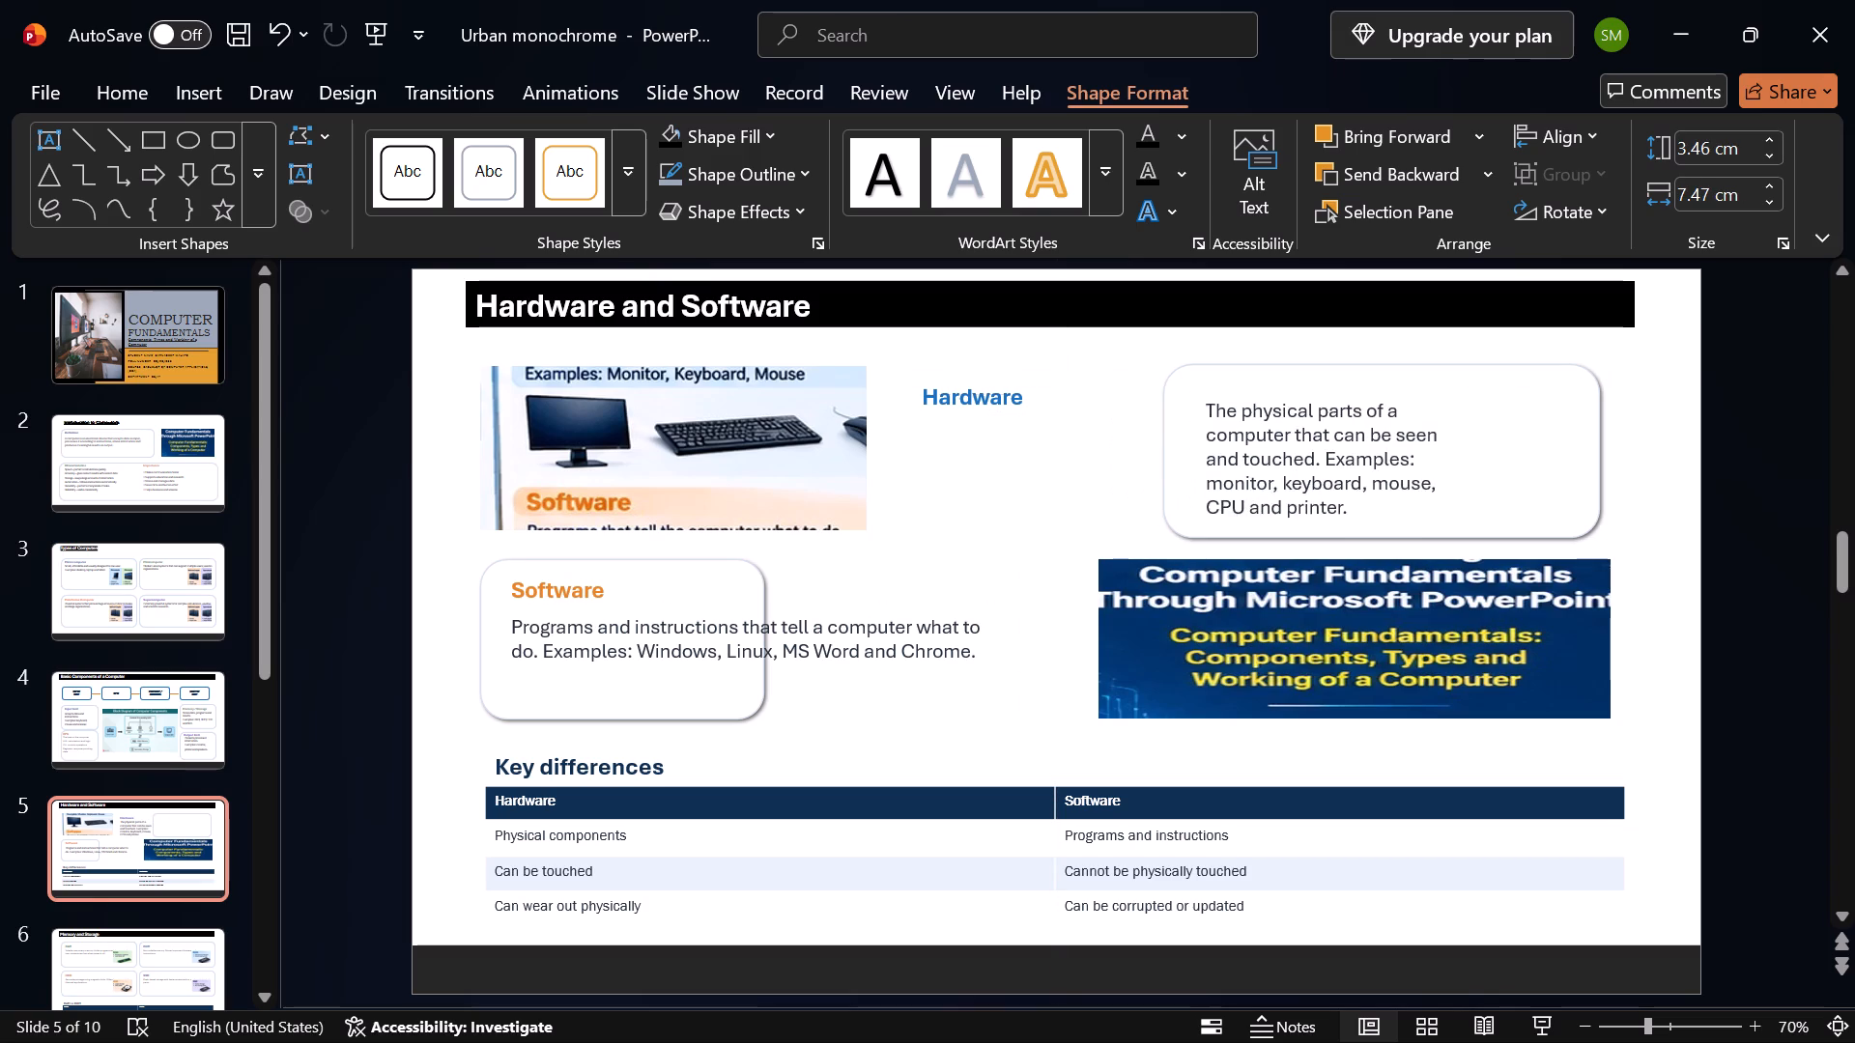
pyautogui.moveTo(1465, 501); pyautogui.dragTo(1427, 514)
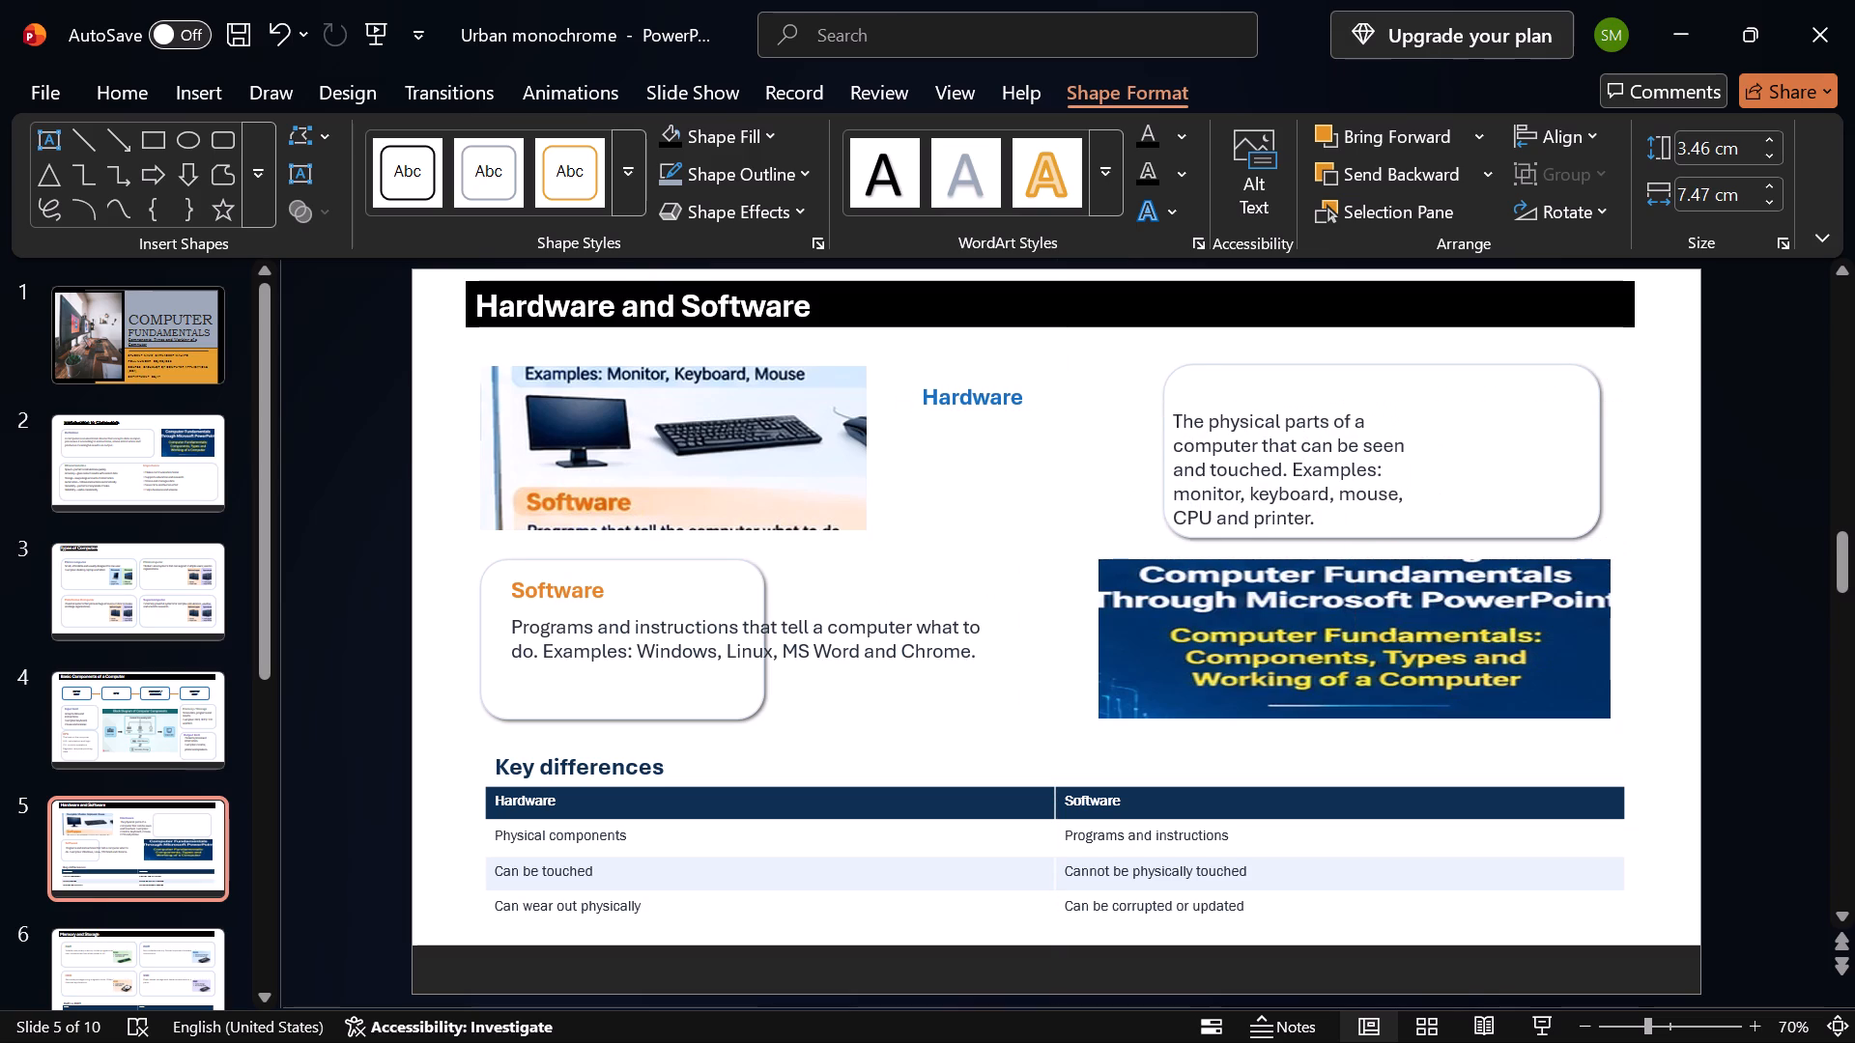
pyautogui.moveTo(1427, 514); pyautogui.dragTo(1450, 503)
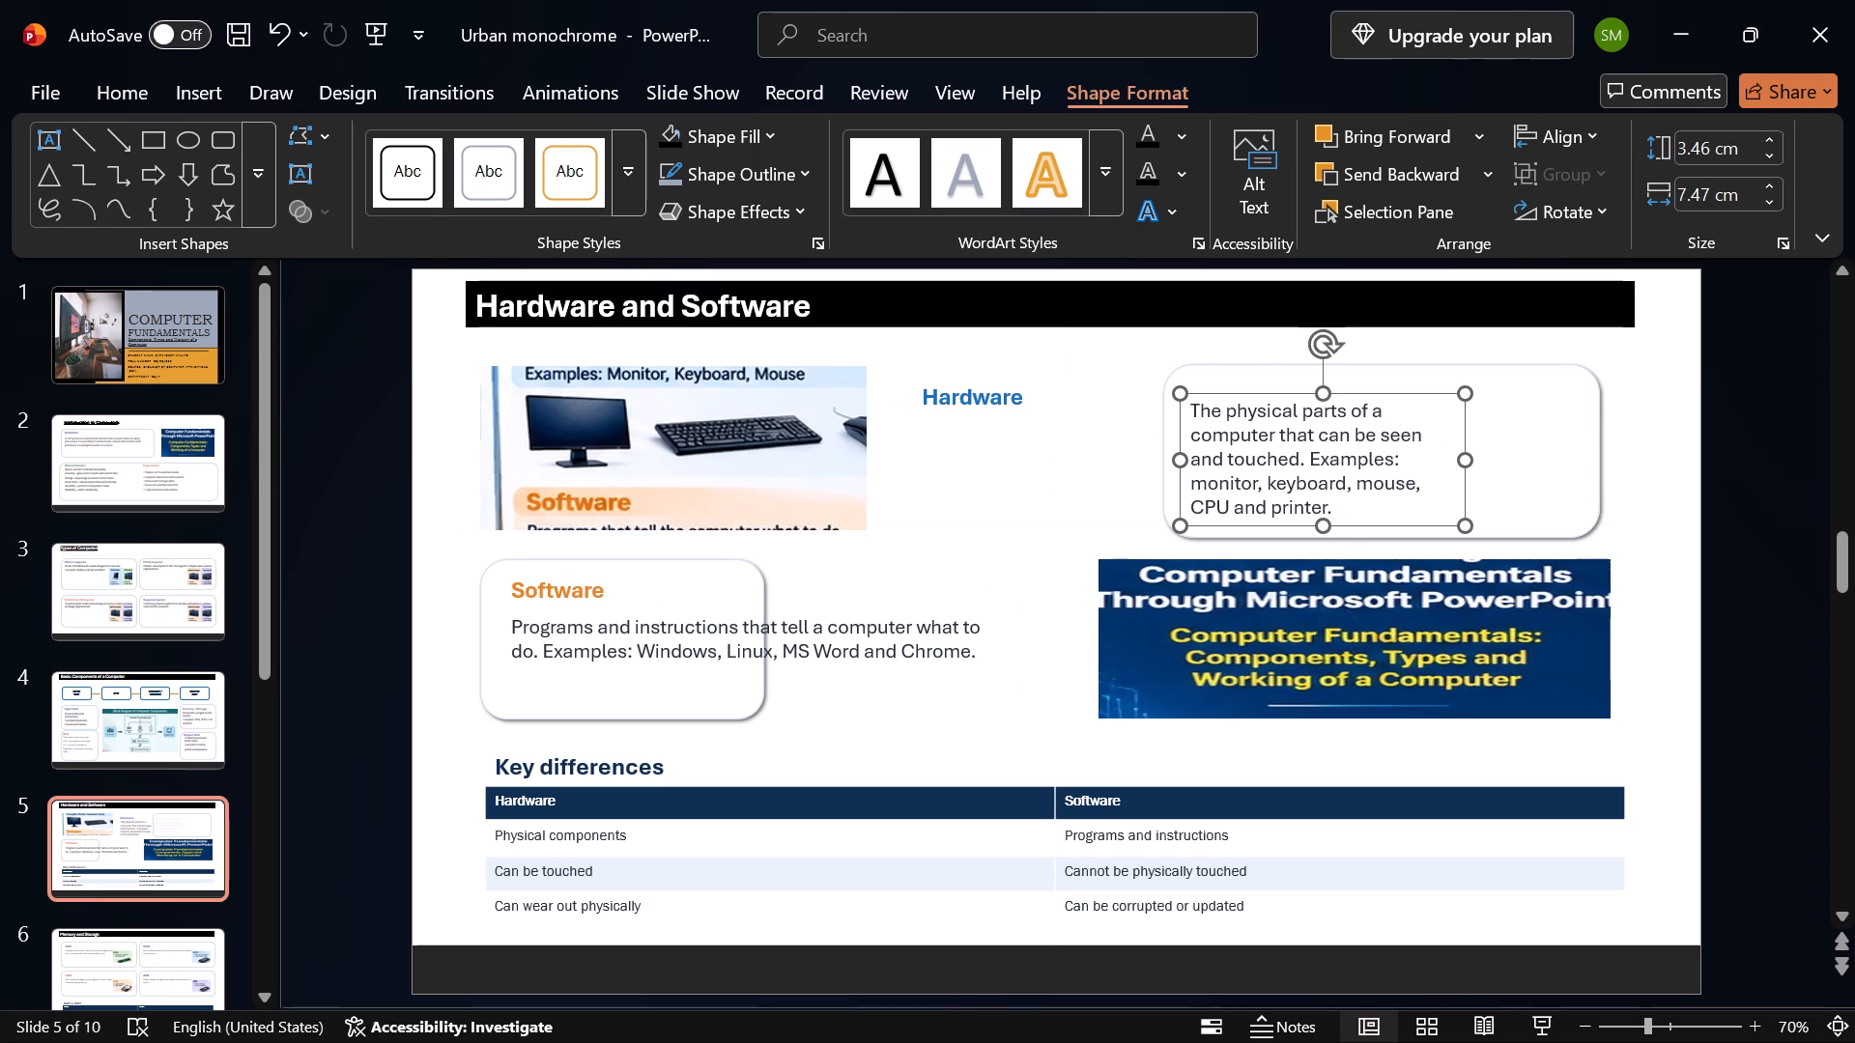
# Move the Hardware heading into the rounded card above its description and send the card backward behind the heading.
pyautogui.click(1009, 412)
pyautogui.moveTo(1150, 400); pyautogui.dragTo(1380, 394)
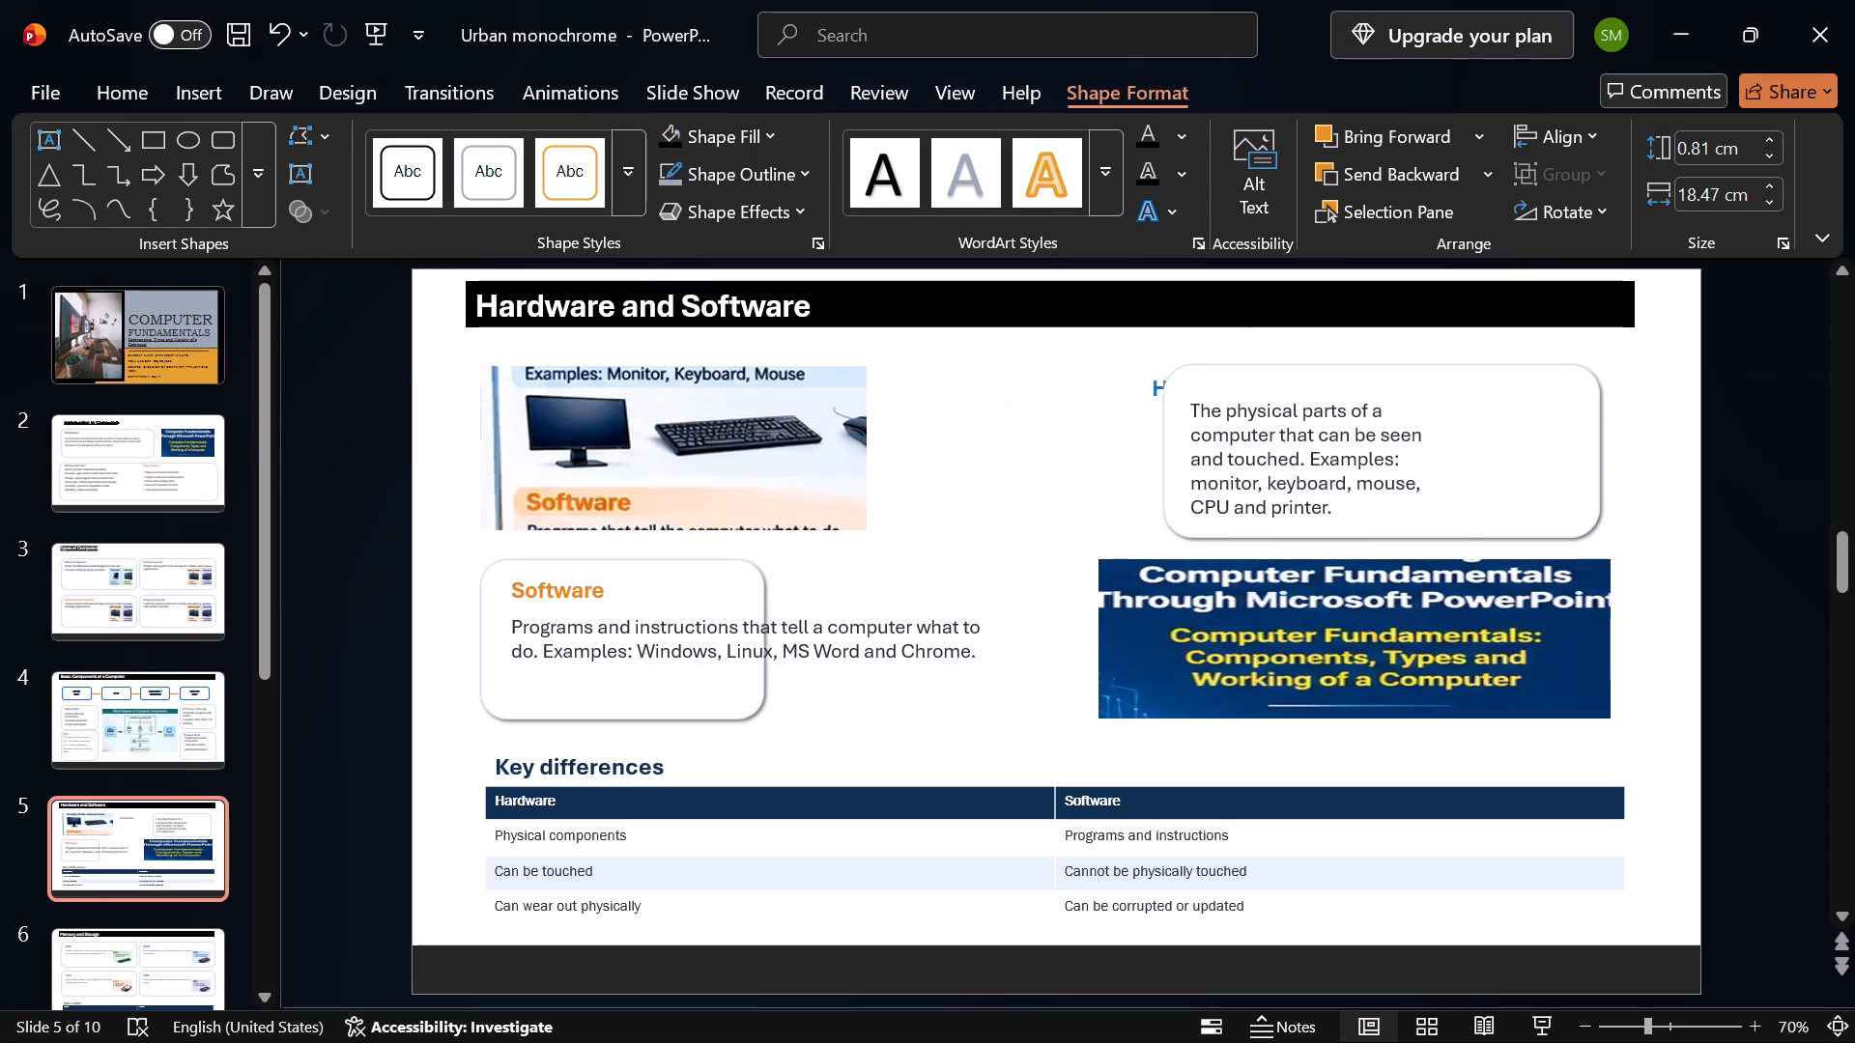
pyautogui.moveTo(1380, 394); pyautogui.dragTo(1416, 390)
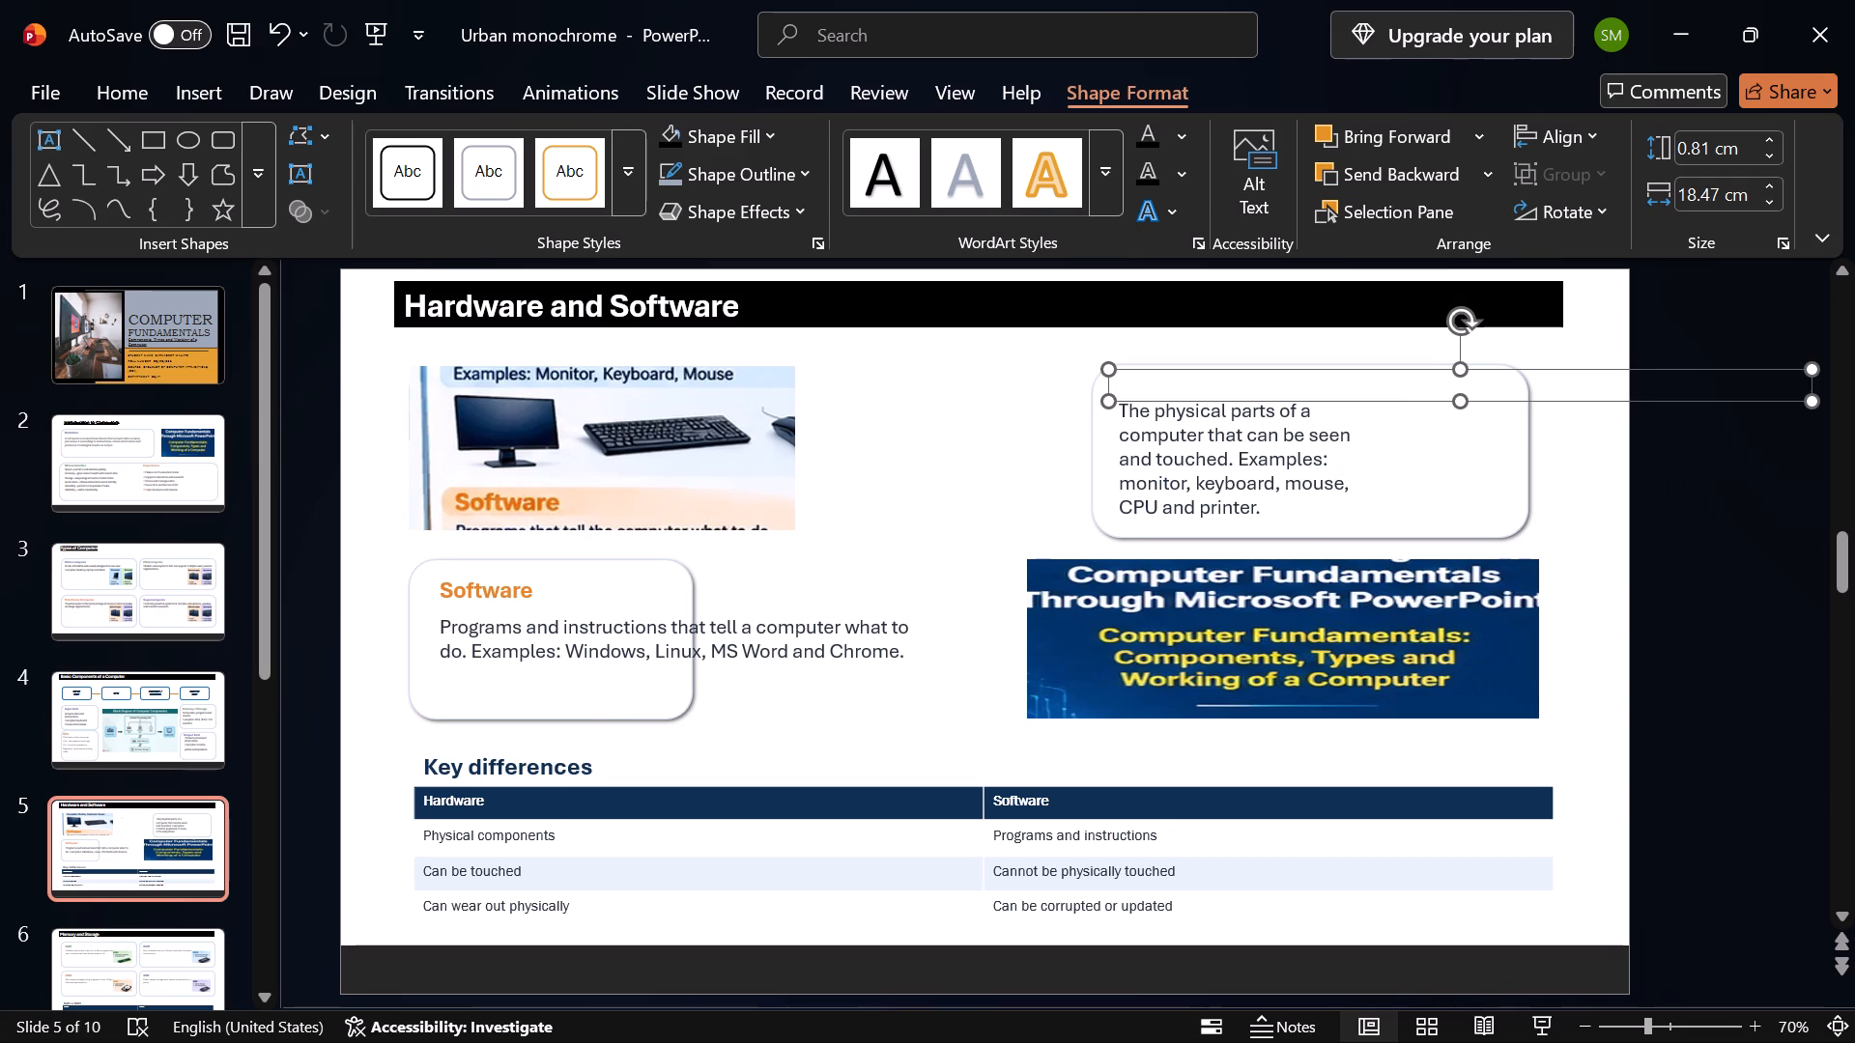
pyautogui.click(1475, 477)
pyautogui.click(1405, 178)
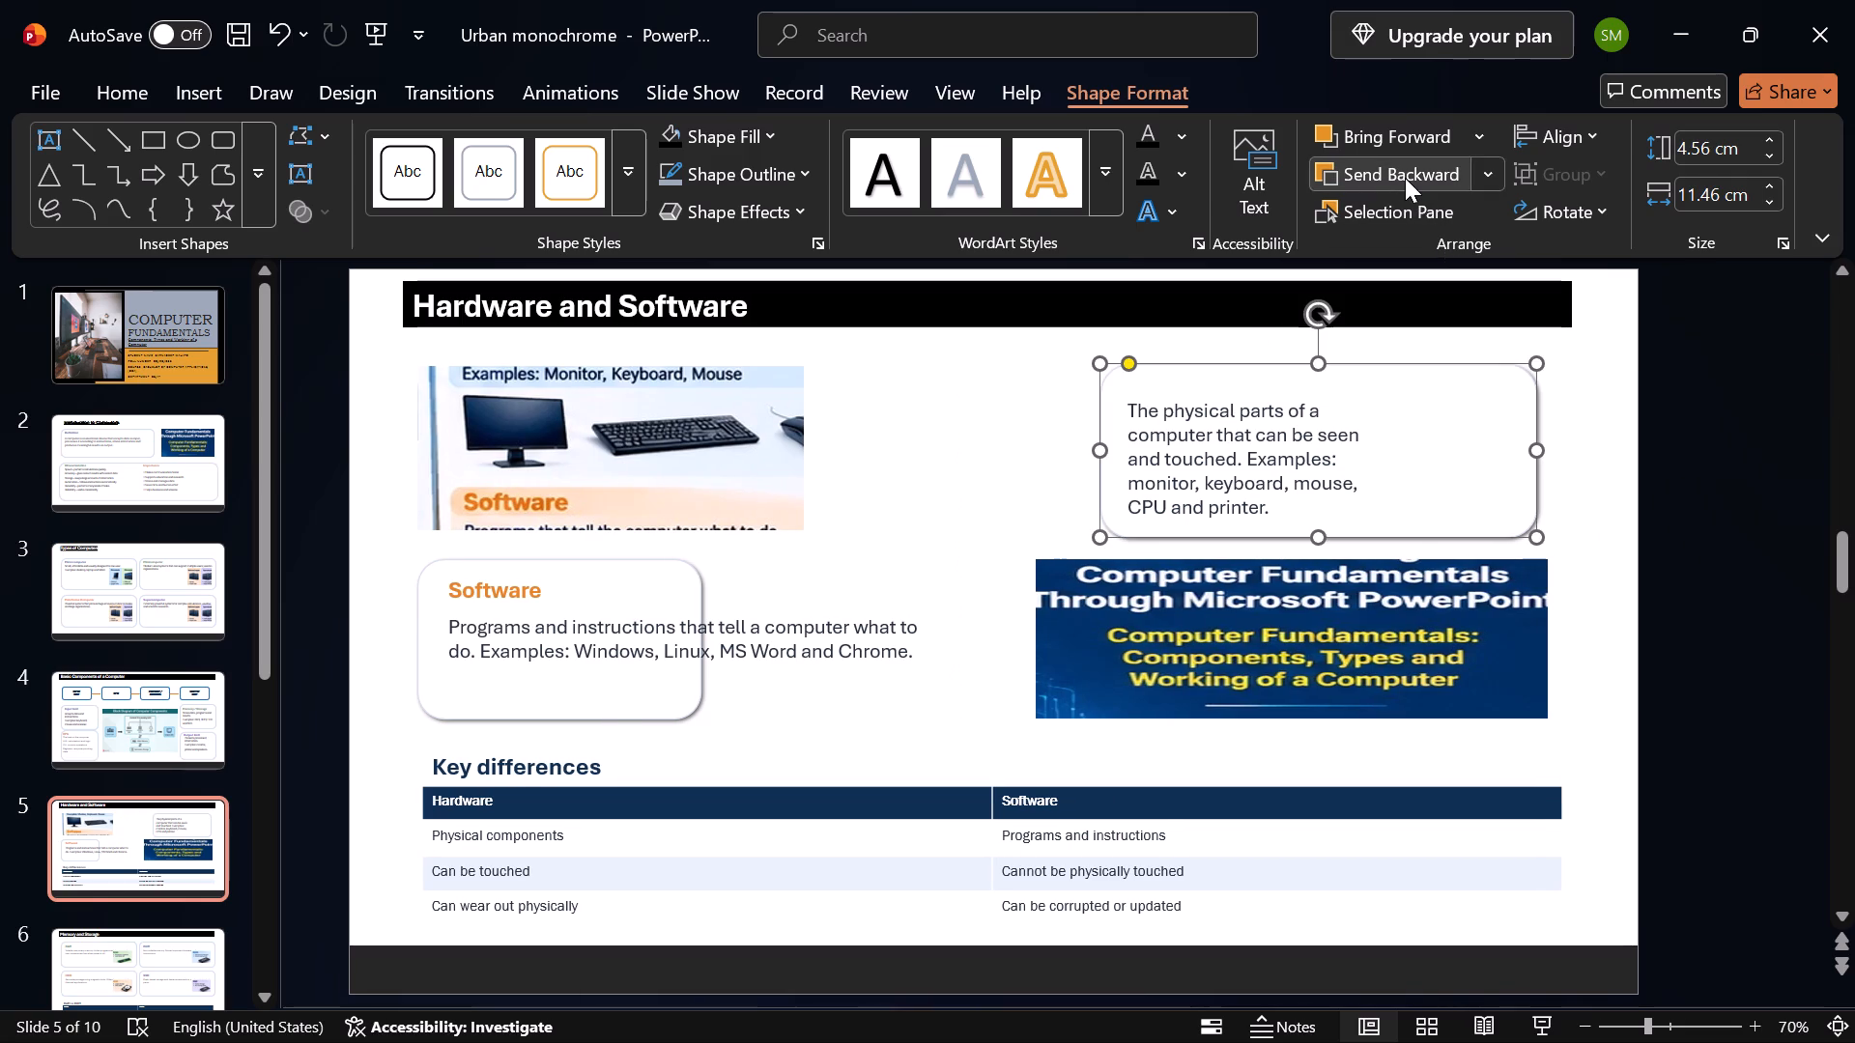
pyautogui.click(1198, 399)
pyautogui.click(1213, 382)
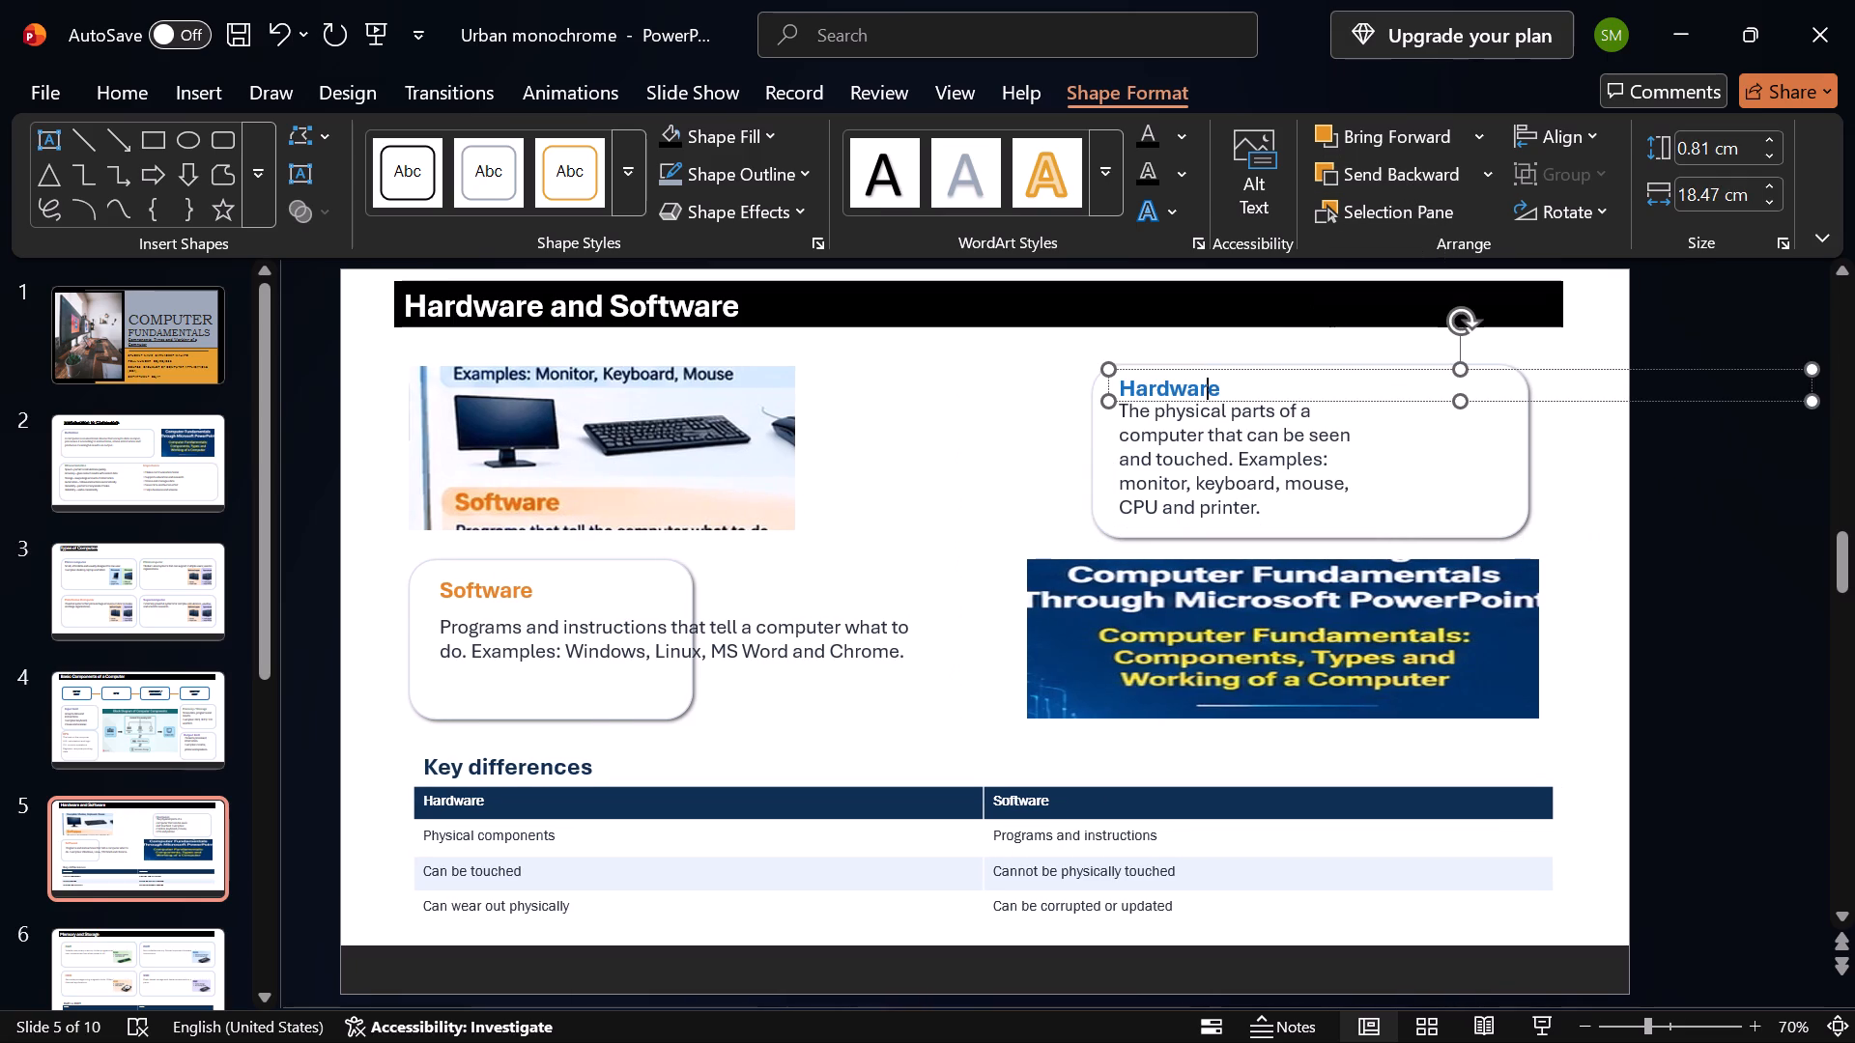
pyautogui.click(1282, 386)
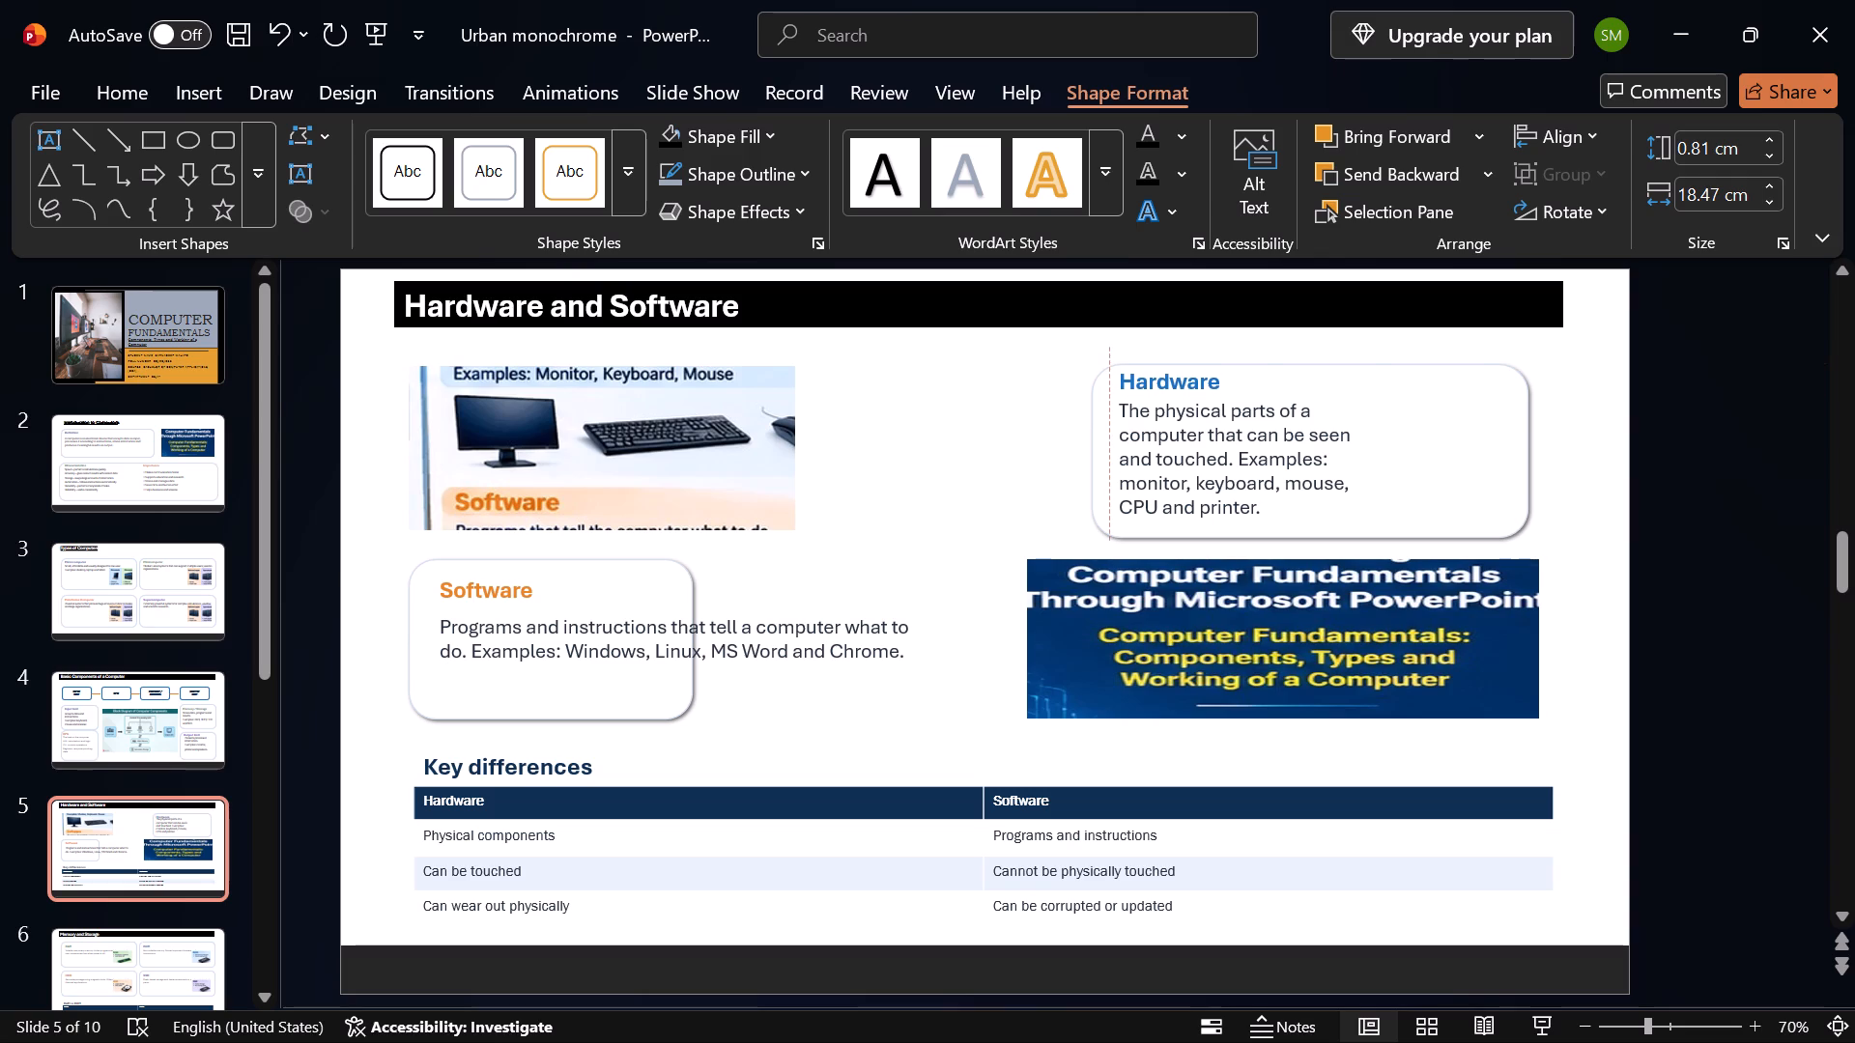
# Delete the monitor and keyboard picture from the Hardware and Software slide.
pyautogui.click(729, 485)
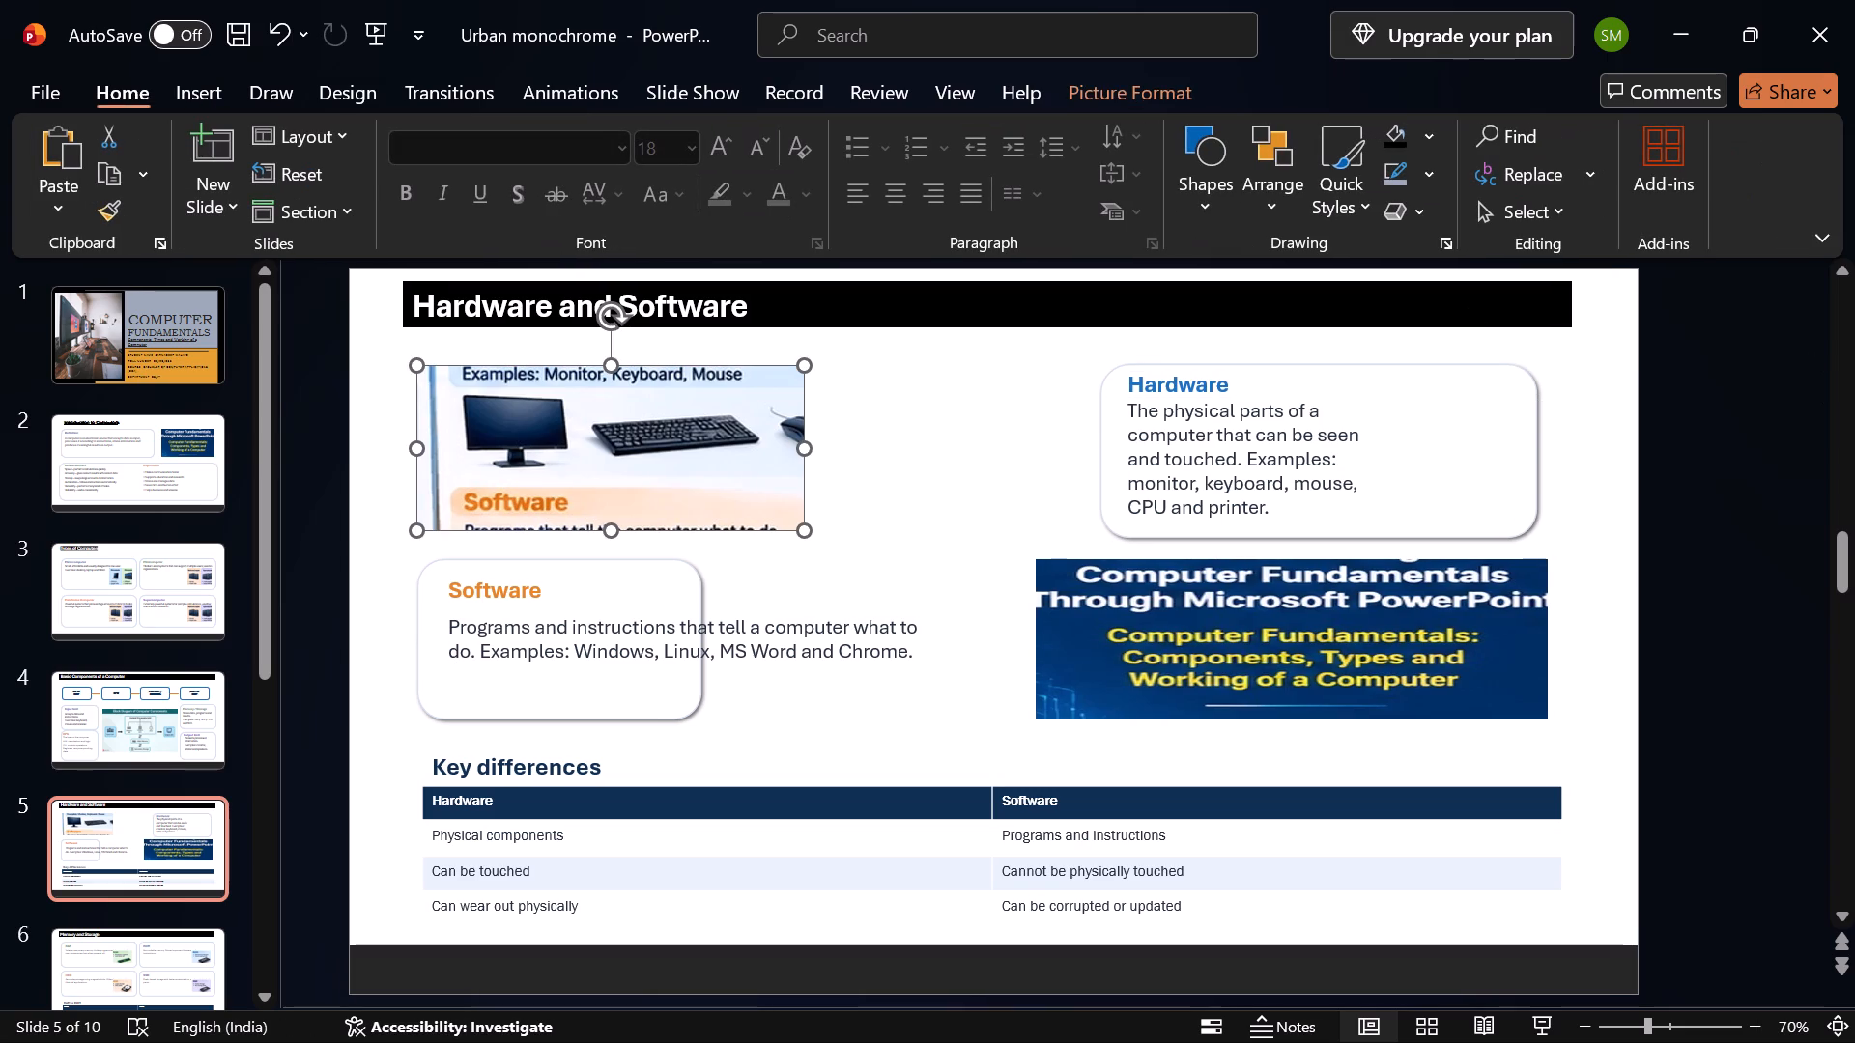
pyautogui.press('BackSpace')
# Narrow the Software description's text box until its text wraps inside the Software card.
pyautogui.click(649, 691)
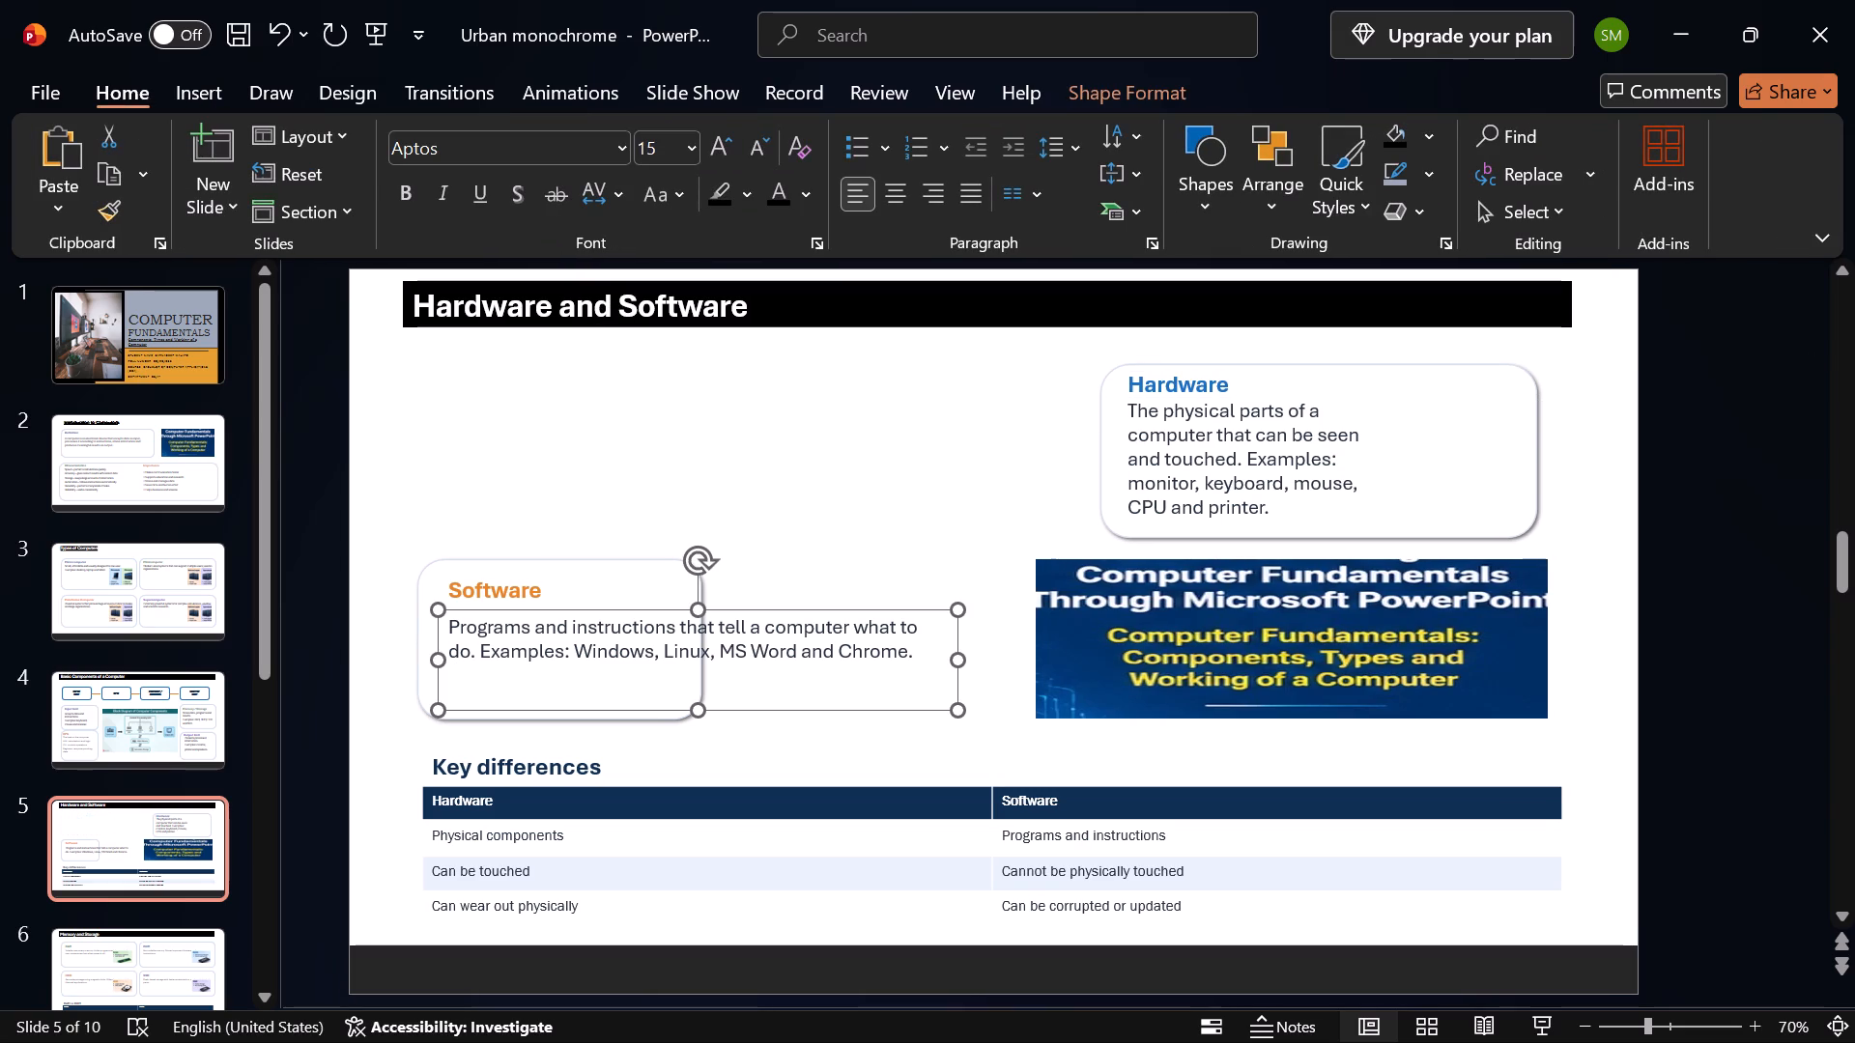
pyautogui.moveTo(961, 665); pyautogui.dragTo(710, 662)
pyautogui.click(688, 667)
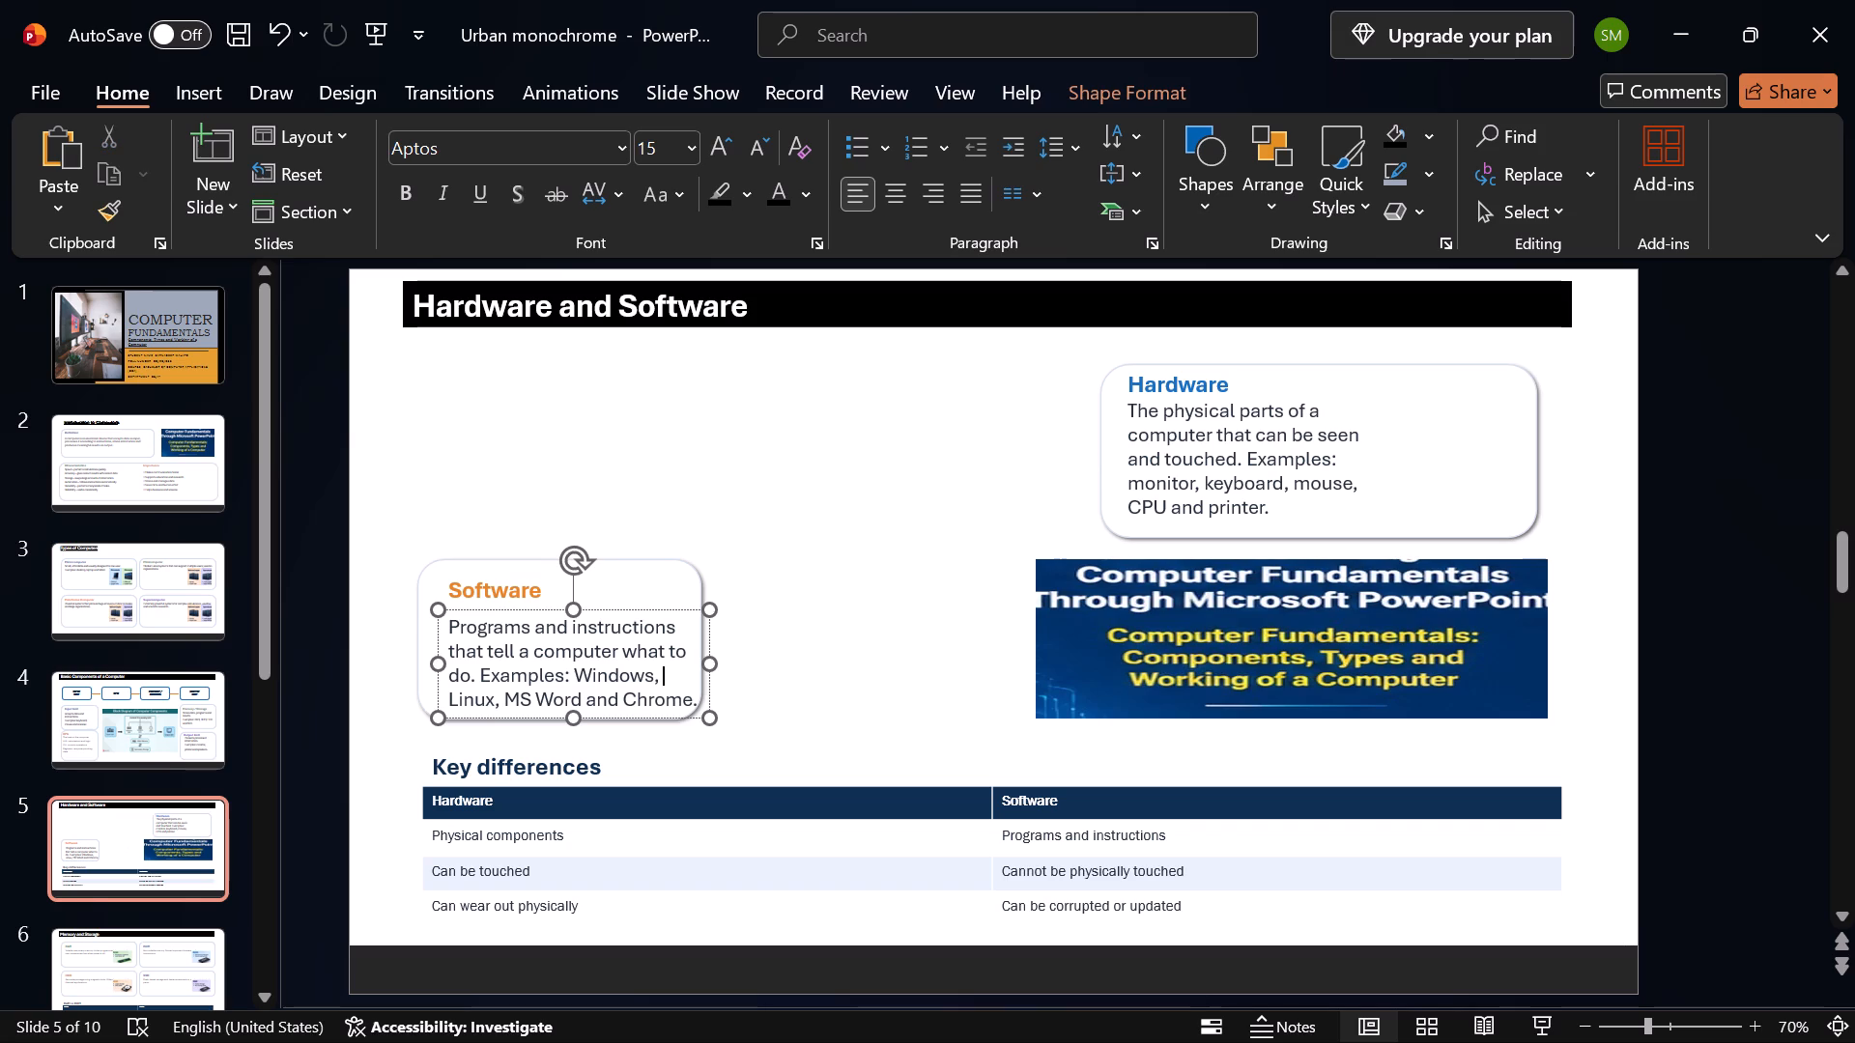
# Move the Software description, its rounded card and the Software heading up into the empty space beneath the slide title.
pyautogui.moveTo(685, 713); pyautogui.dragTo(664, 503)
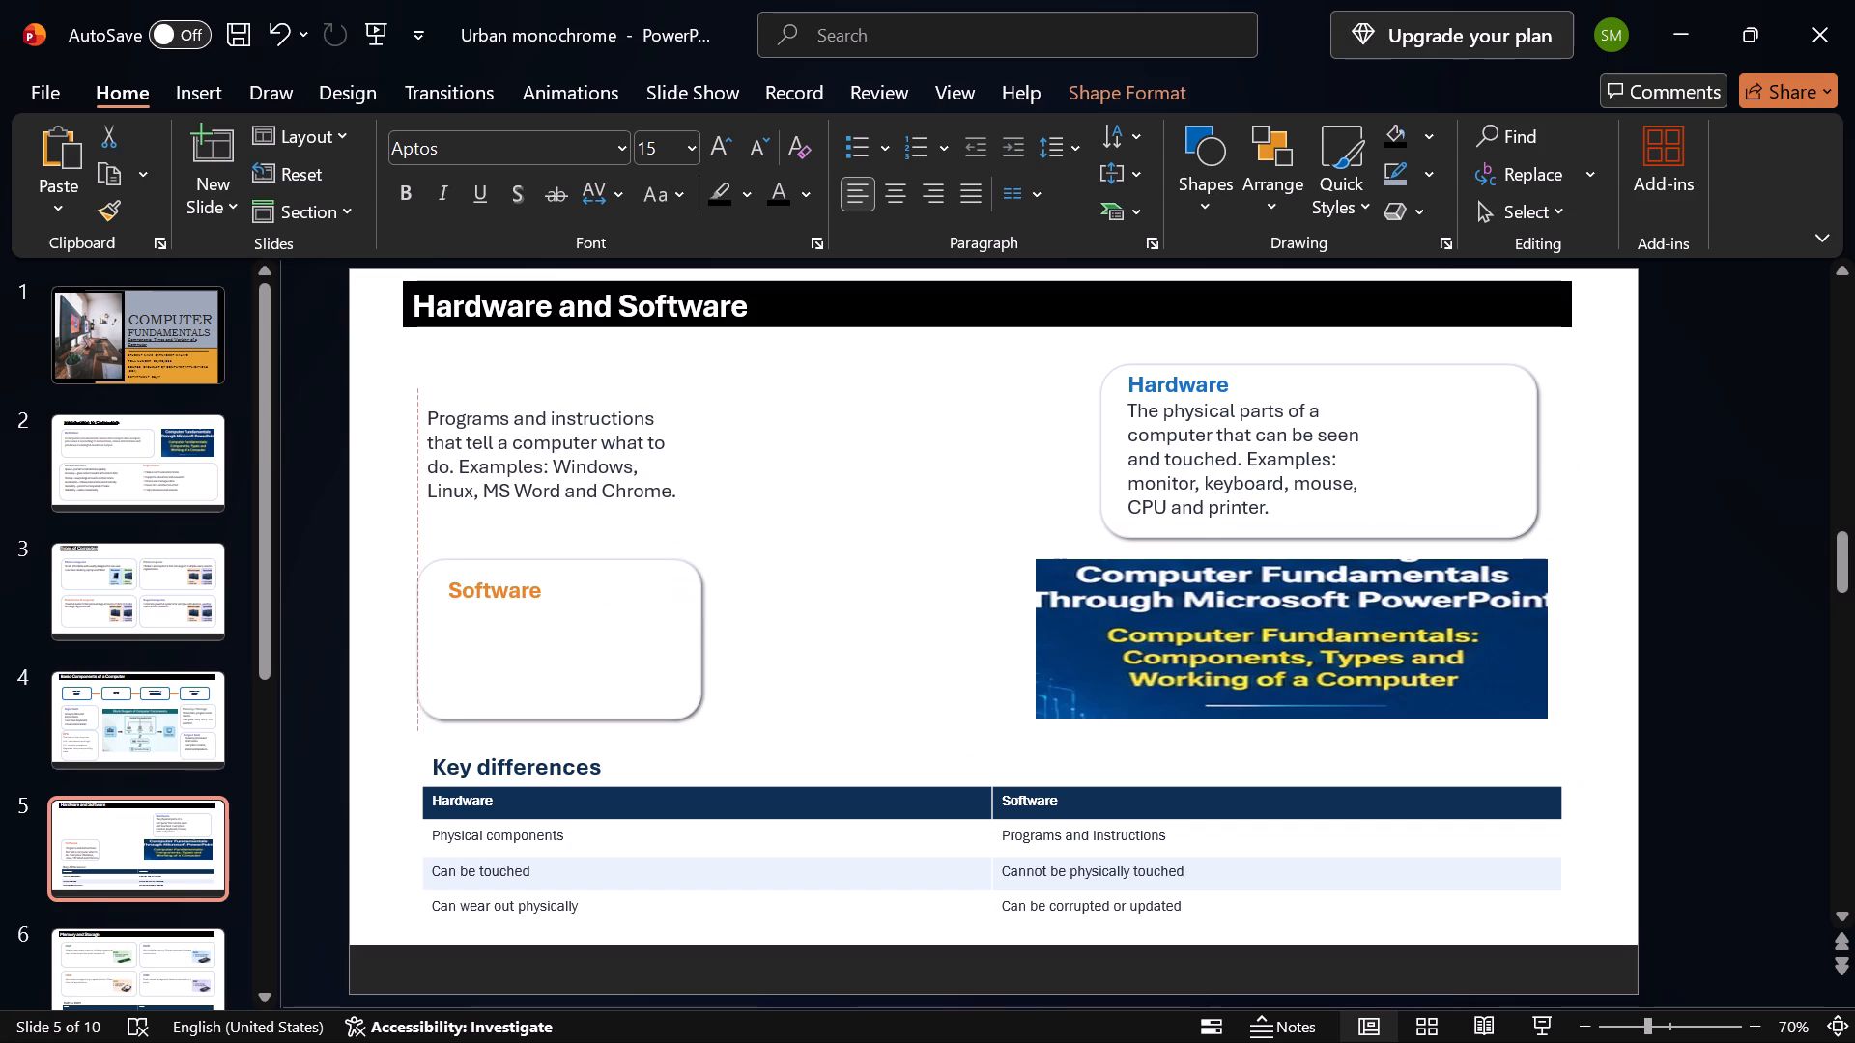
pyautogui.moveTo(664, 503); pyautogui.dragTo(664, 501)
pyautogui.click(651, 643)
pyautogui.moveTo(666, 664); pyautogui.dragTo(650, 444)
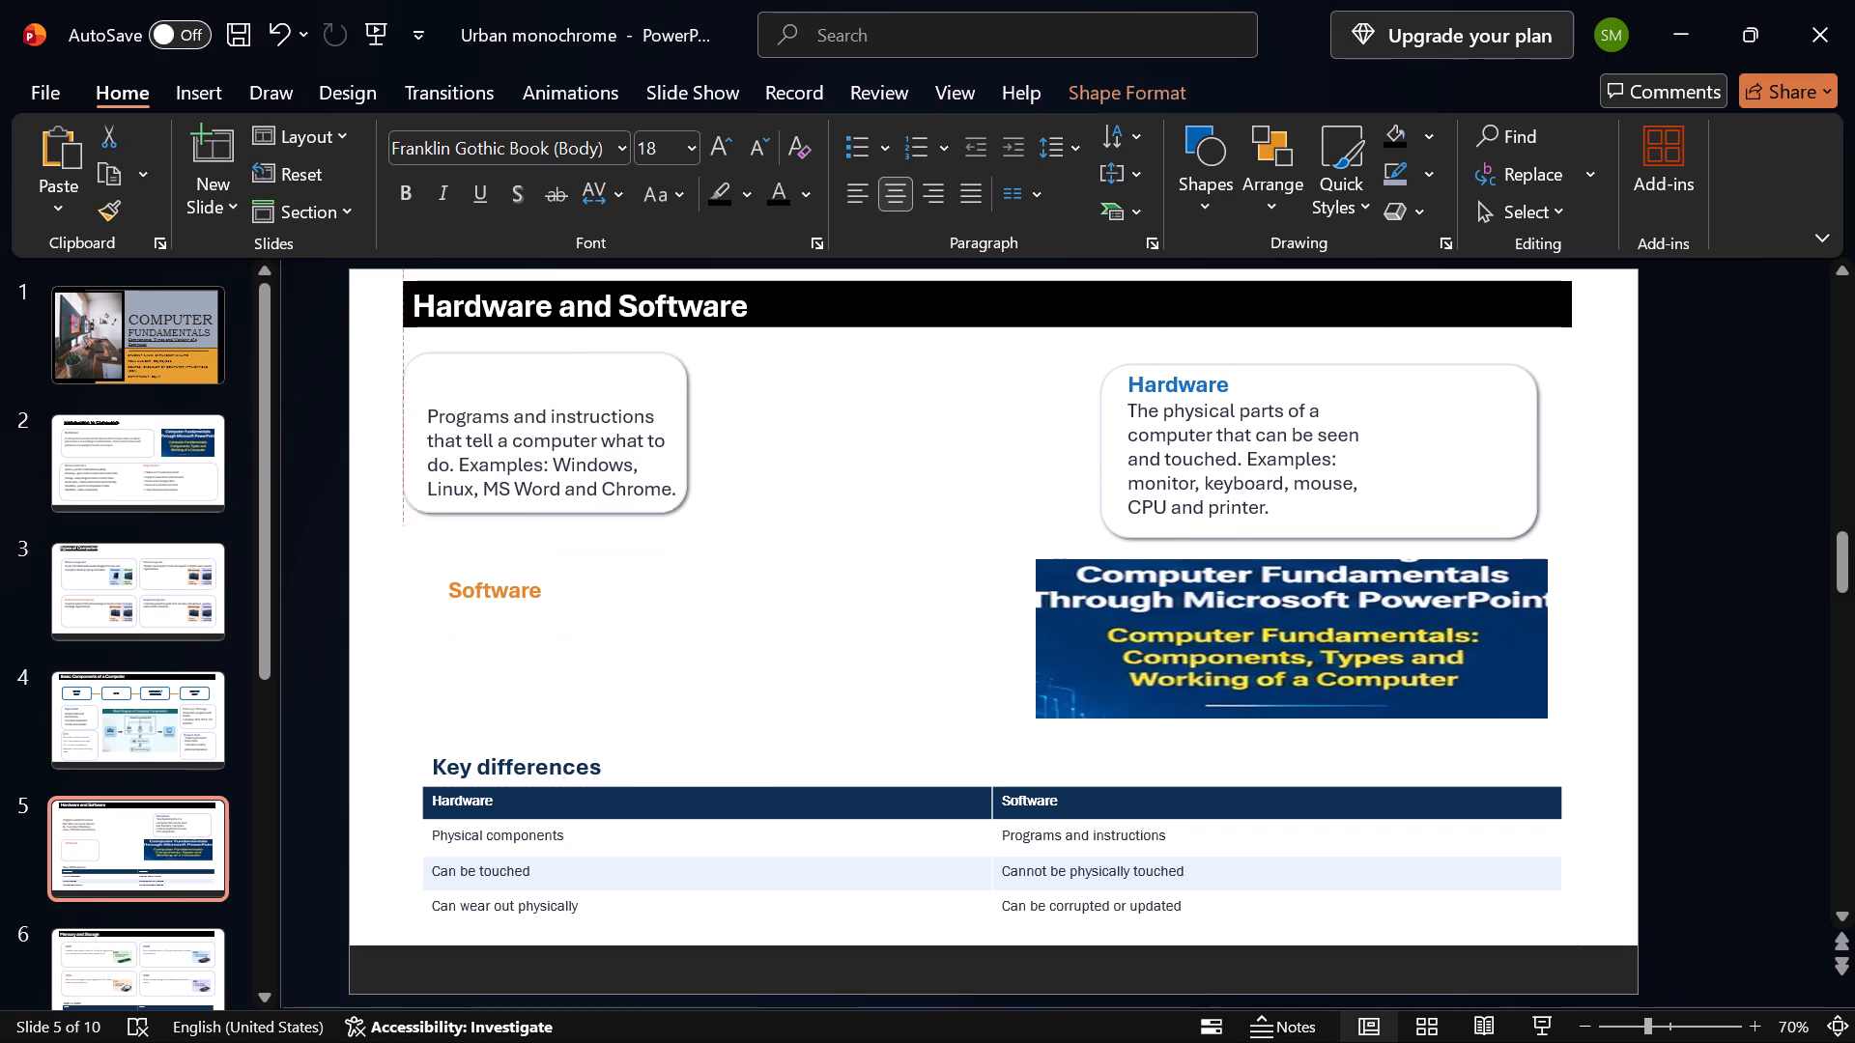
pyautogui.moveTo(650, 444); pyautogui.dragTo(667, 474)
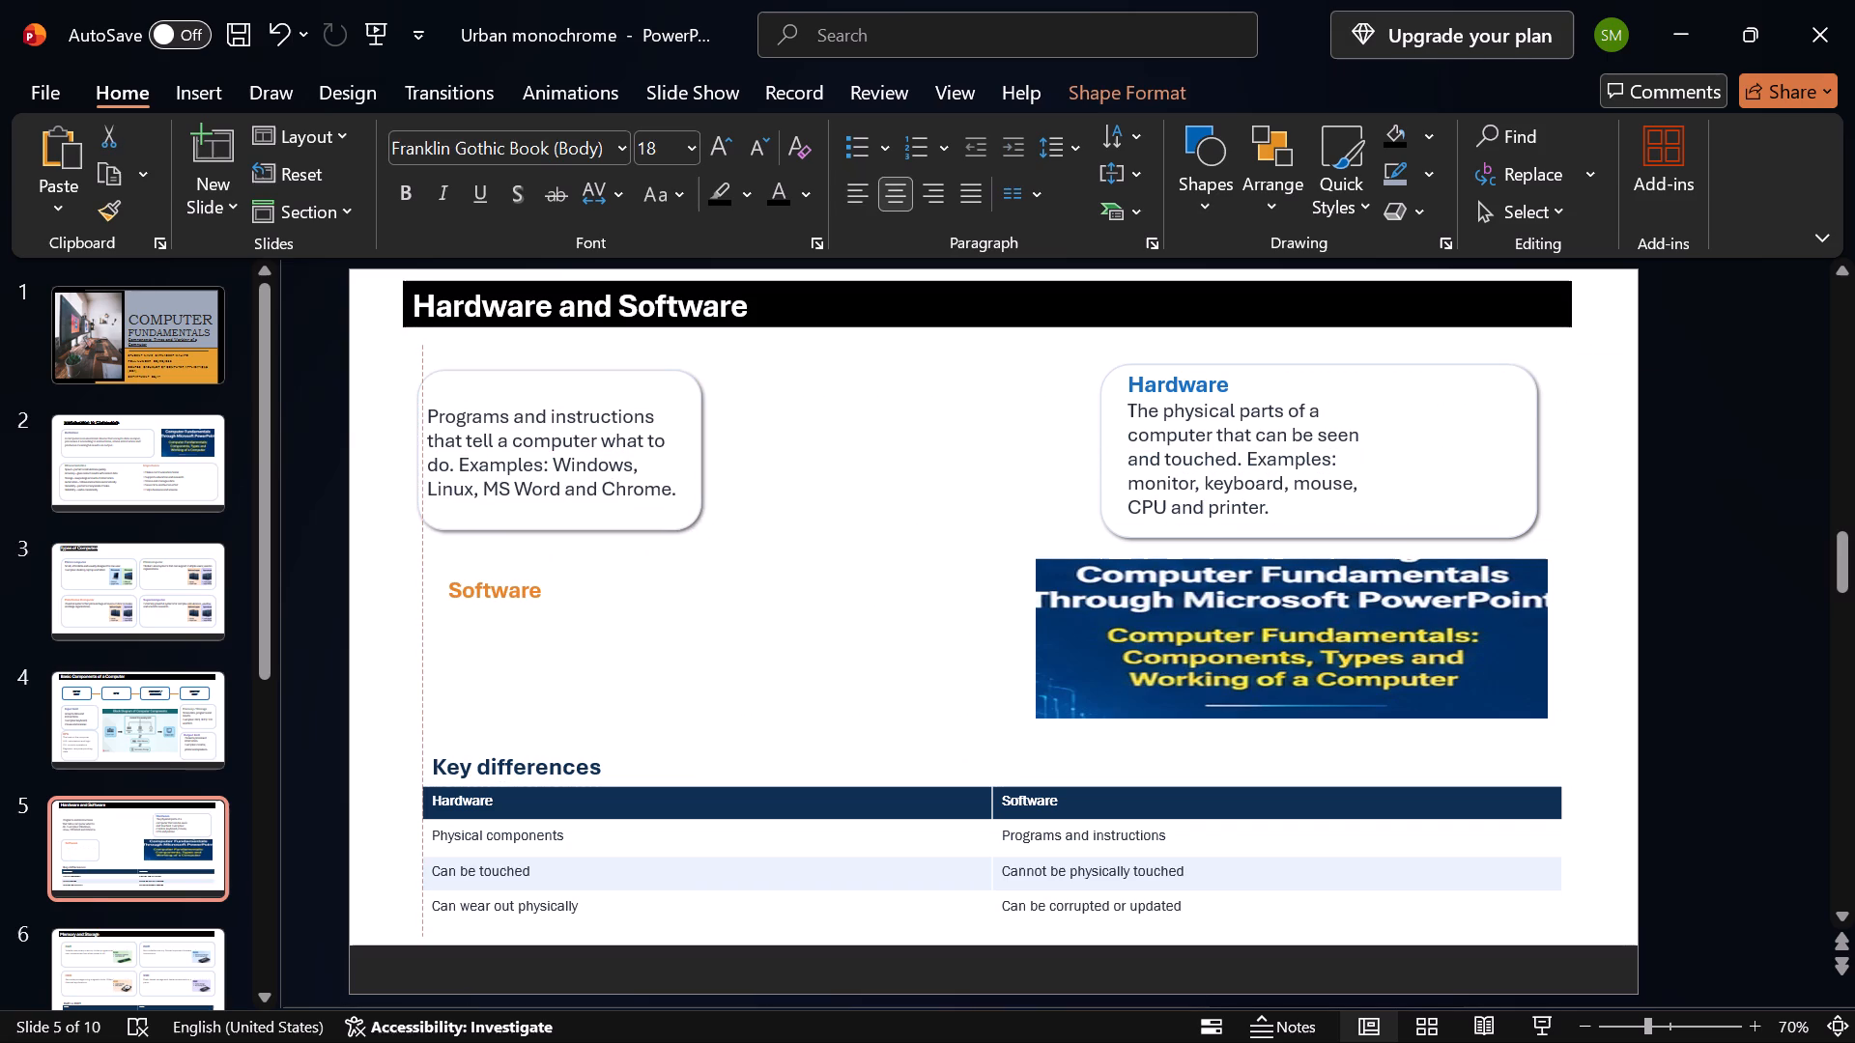
pyautogui.moveTo(667, 474); pyautogui.dragTo(674, 465)
pyautogui.click(527, 588)
pyautogui.moveTo(670, 599); pyautogui.dragTo(661, 516)
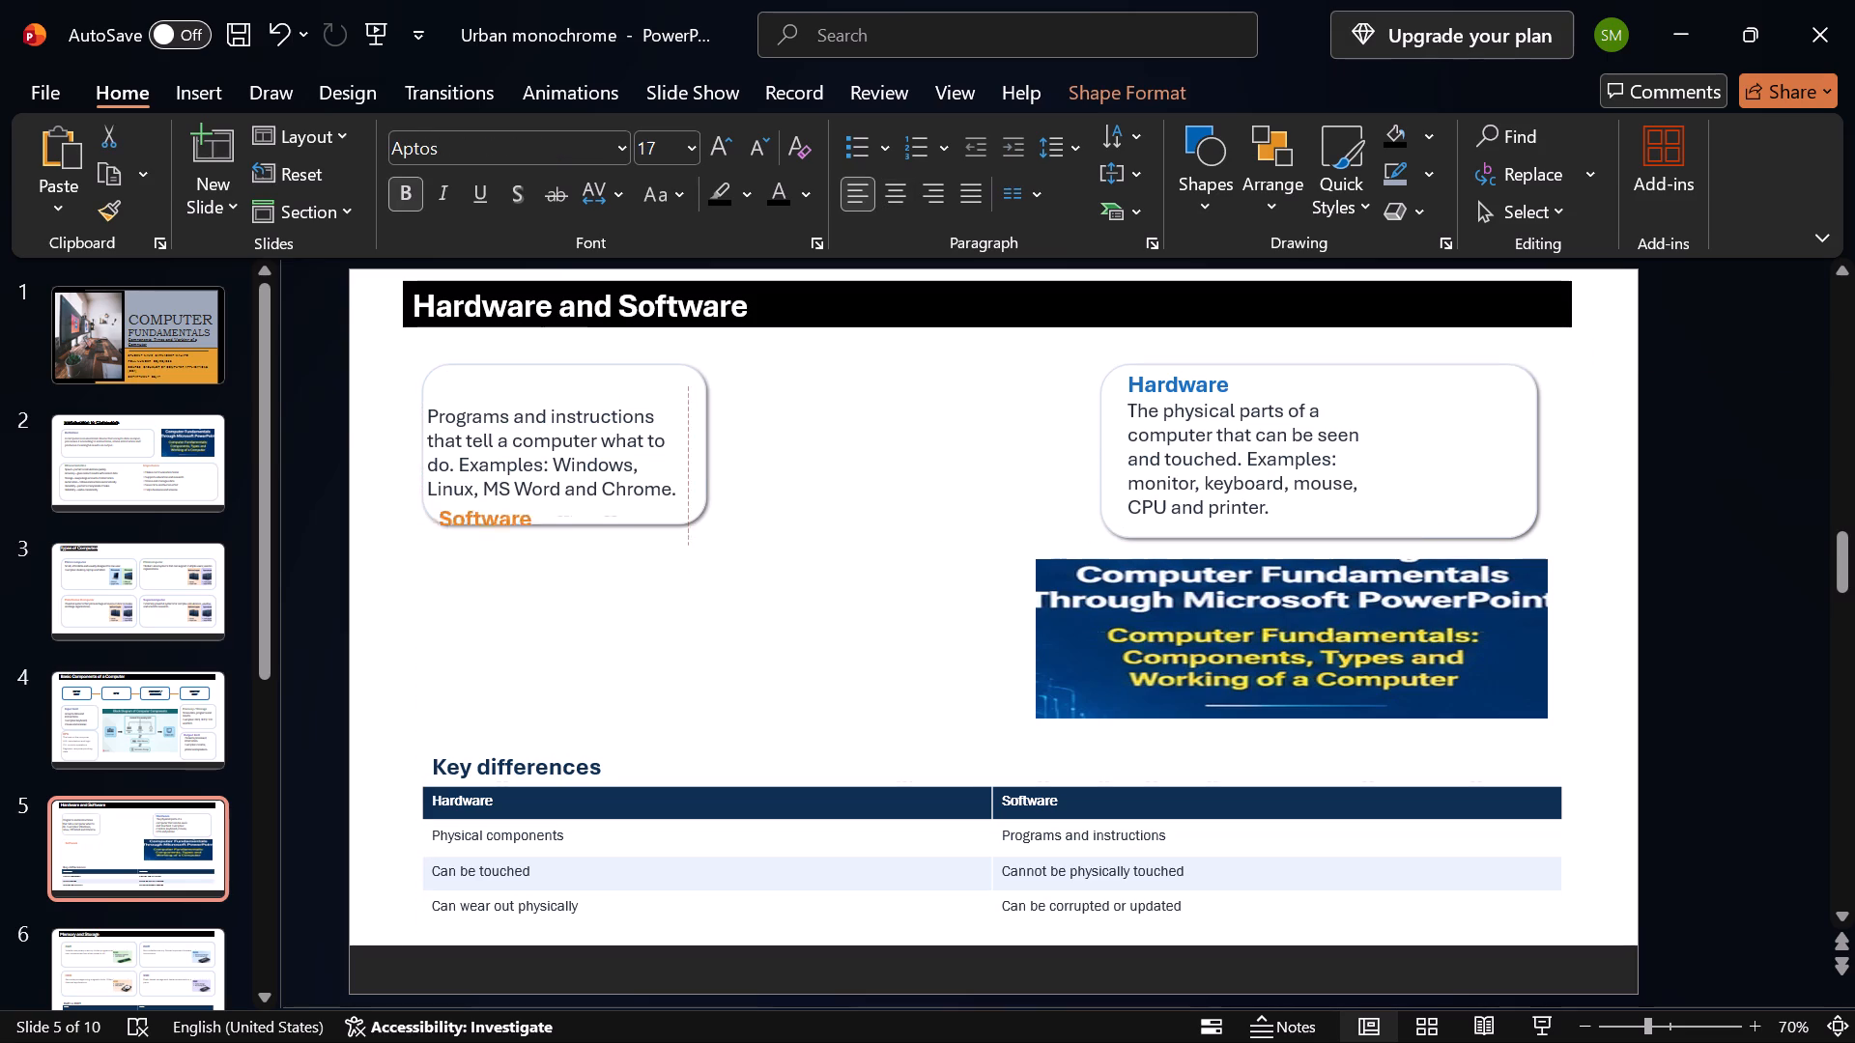
pyautogui.moveTo(661, 516); pyautogui.dragTo(661, 397)
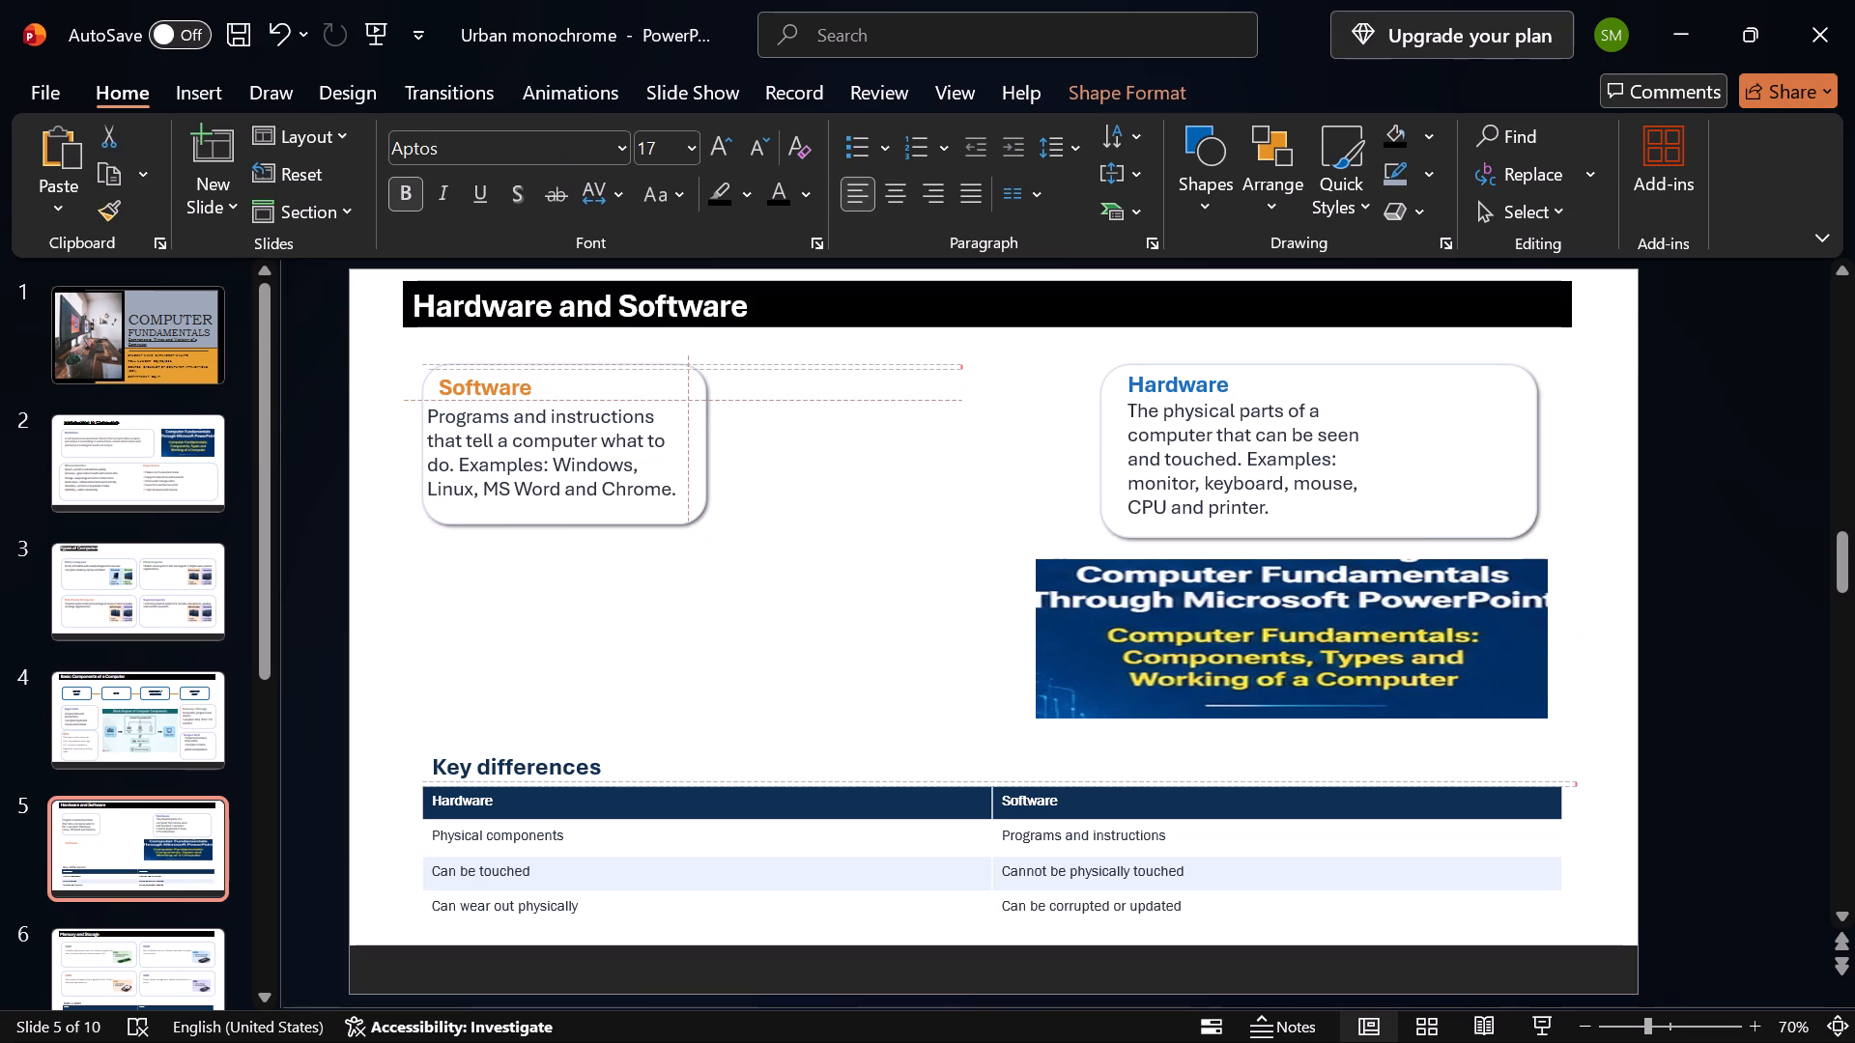
pyautogui.moveTo(661, 397); pyautogui.dragTo(661, 392)
# Enlarge the Software card so its bottom edge aligns with the Hardware card and its right edge clears the text.
pyautogui.click(594, 527)
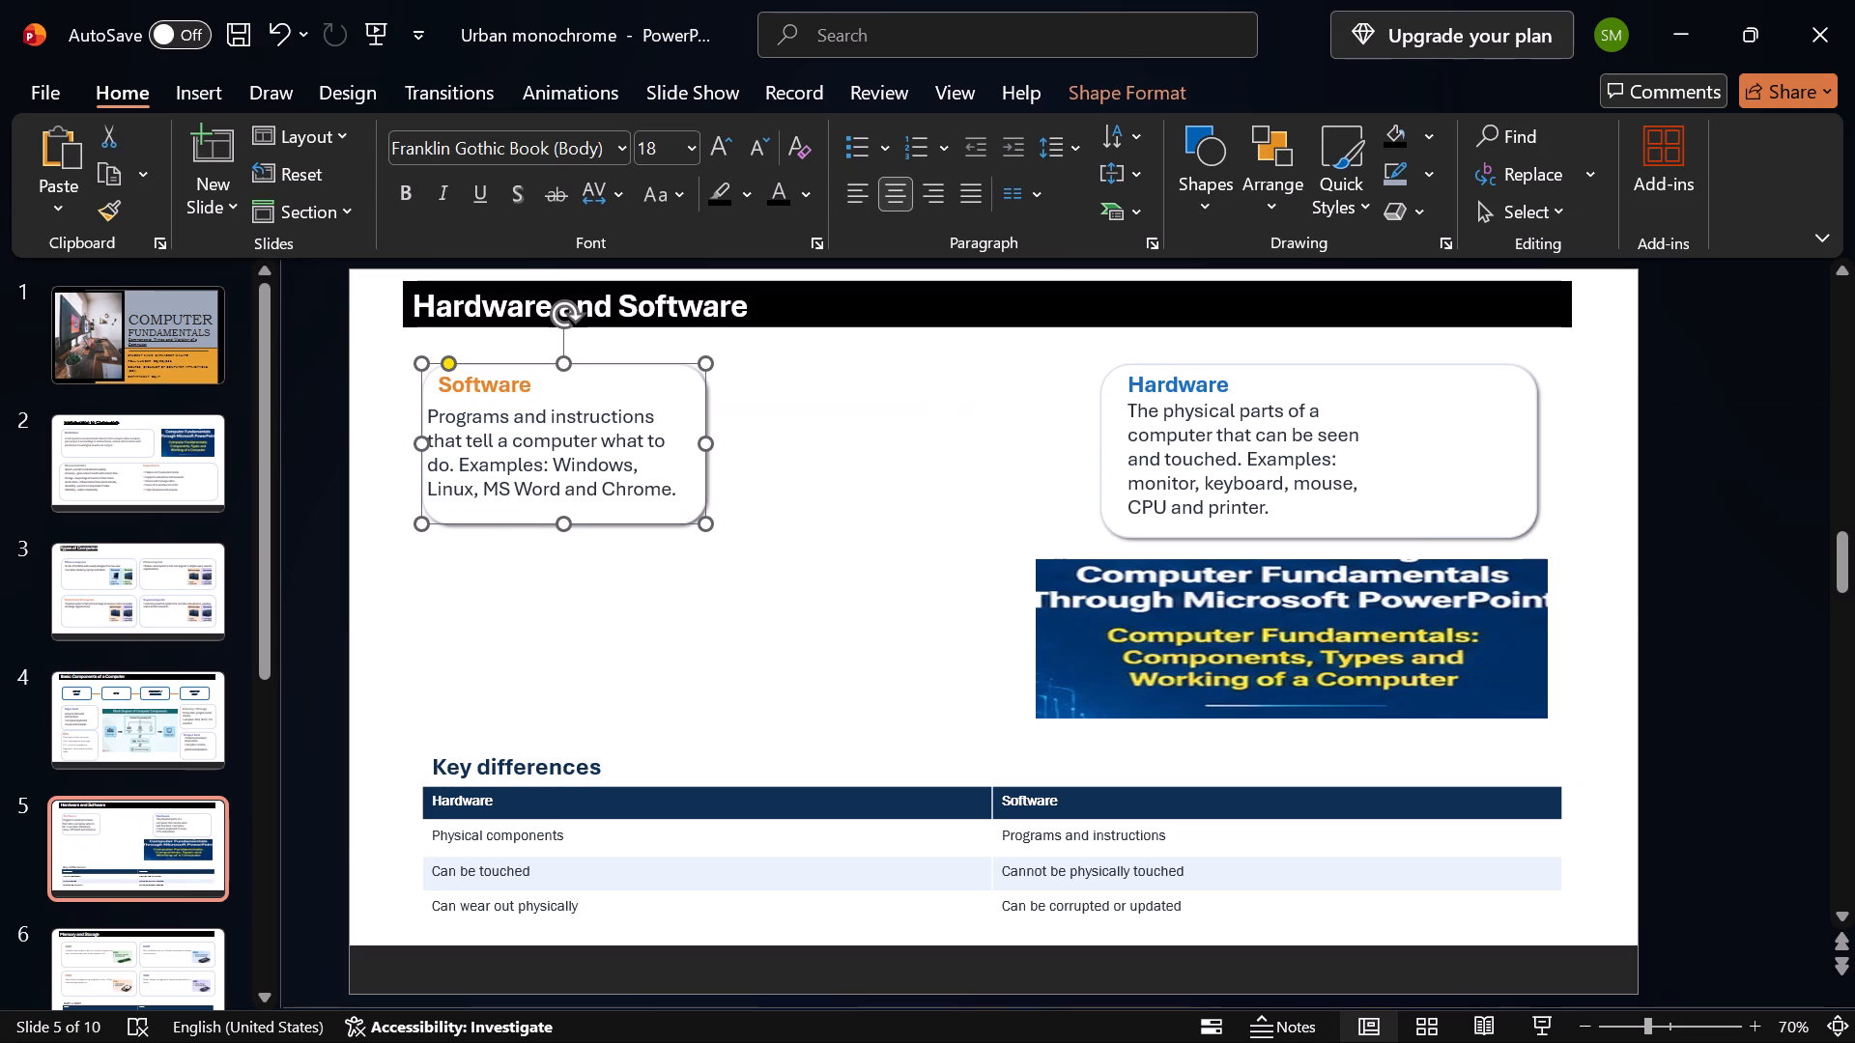
pyautogui.moveTo(711, 525); pyautogui.dragTo(726, 535)
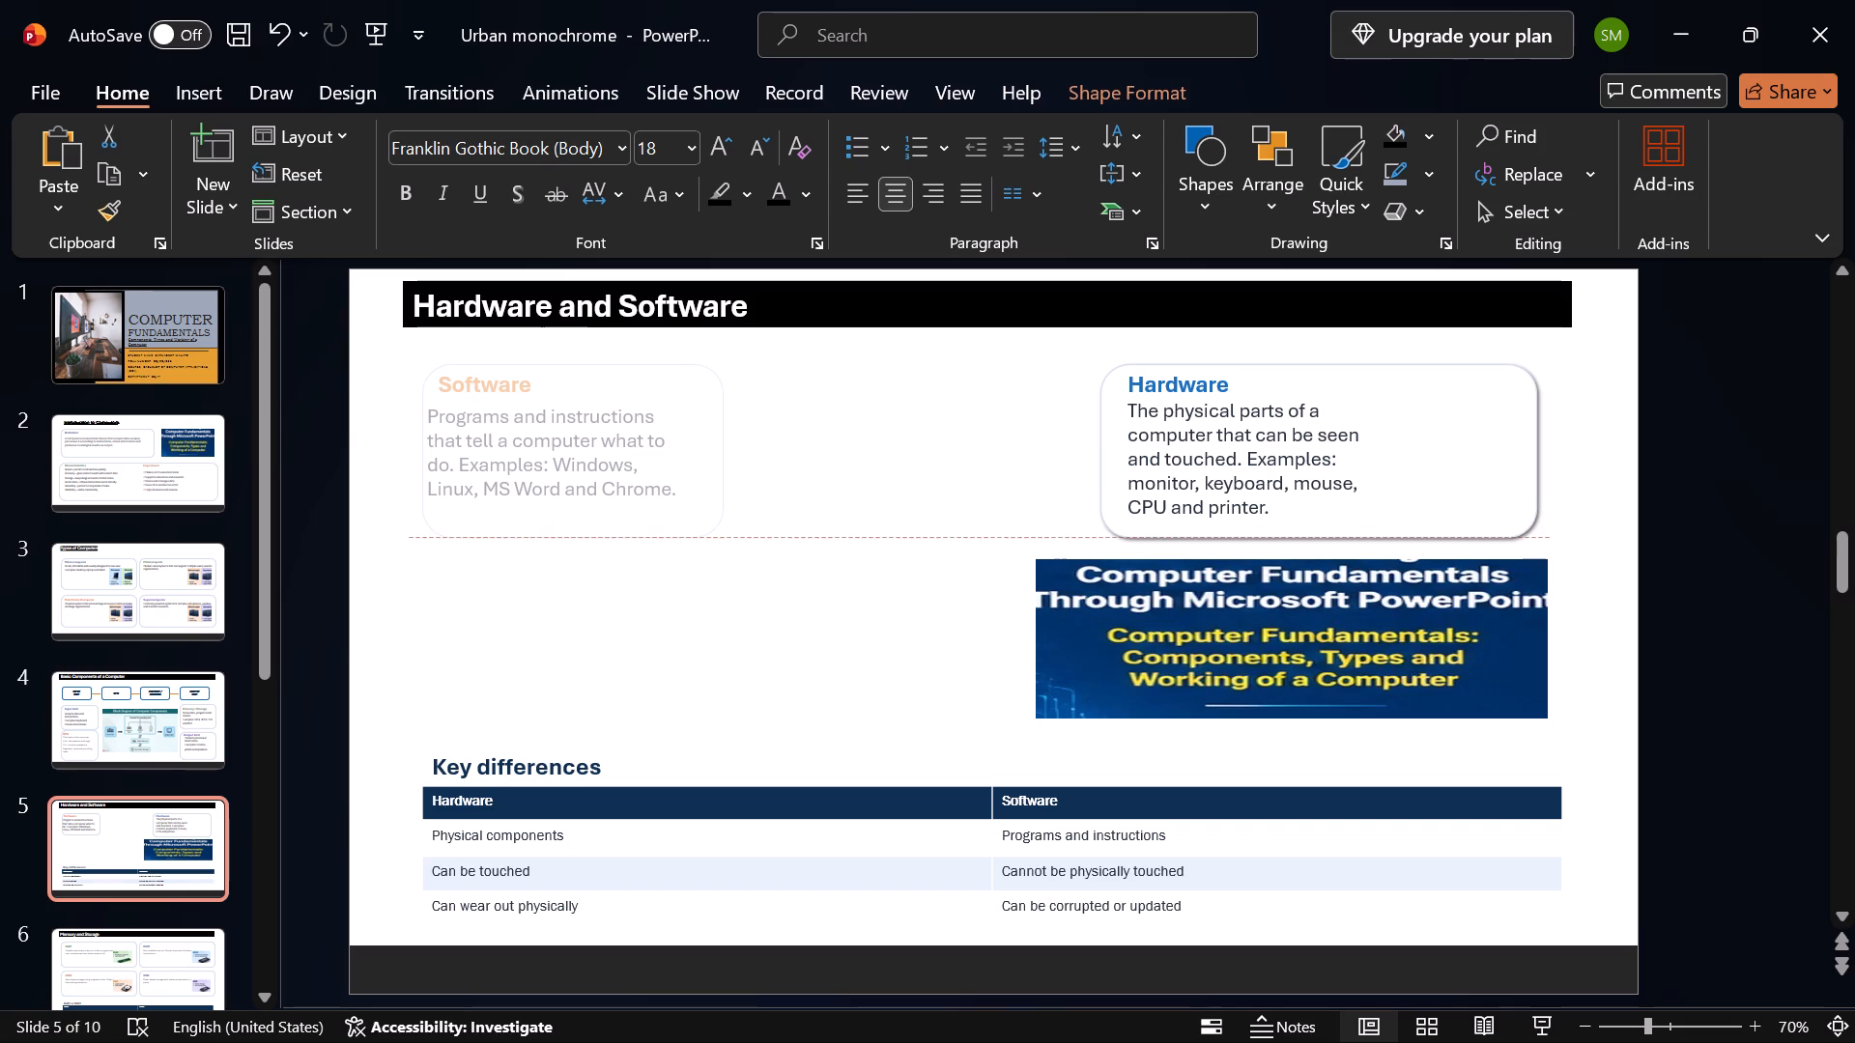
pyautogui.moveTo(726, 535); pyautogui.dragTo(726, 533)
pyautogui.moveTo(728, 457); pyautogui.dragTo(763, 457)
pyautogui.moveTo(763, 457); pyautogui.dragTo(697, 462)
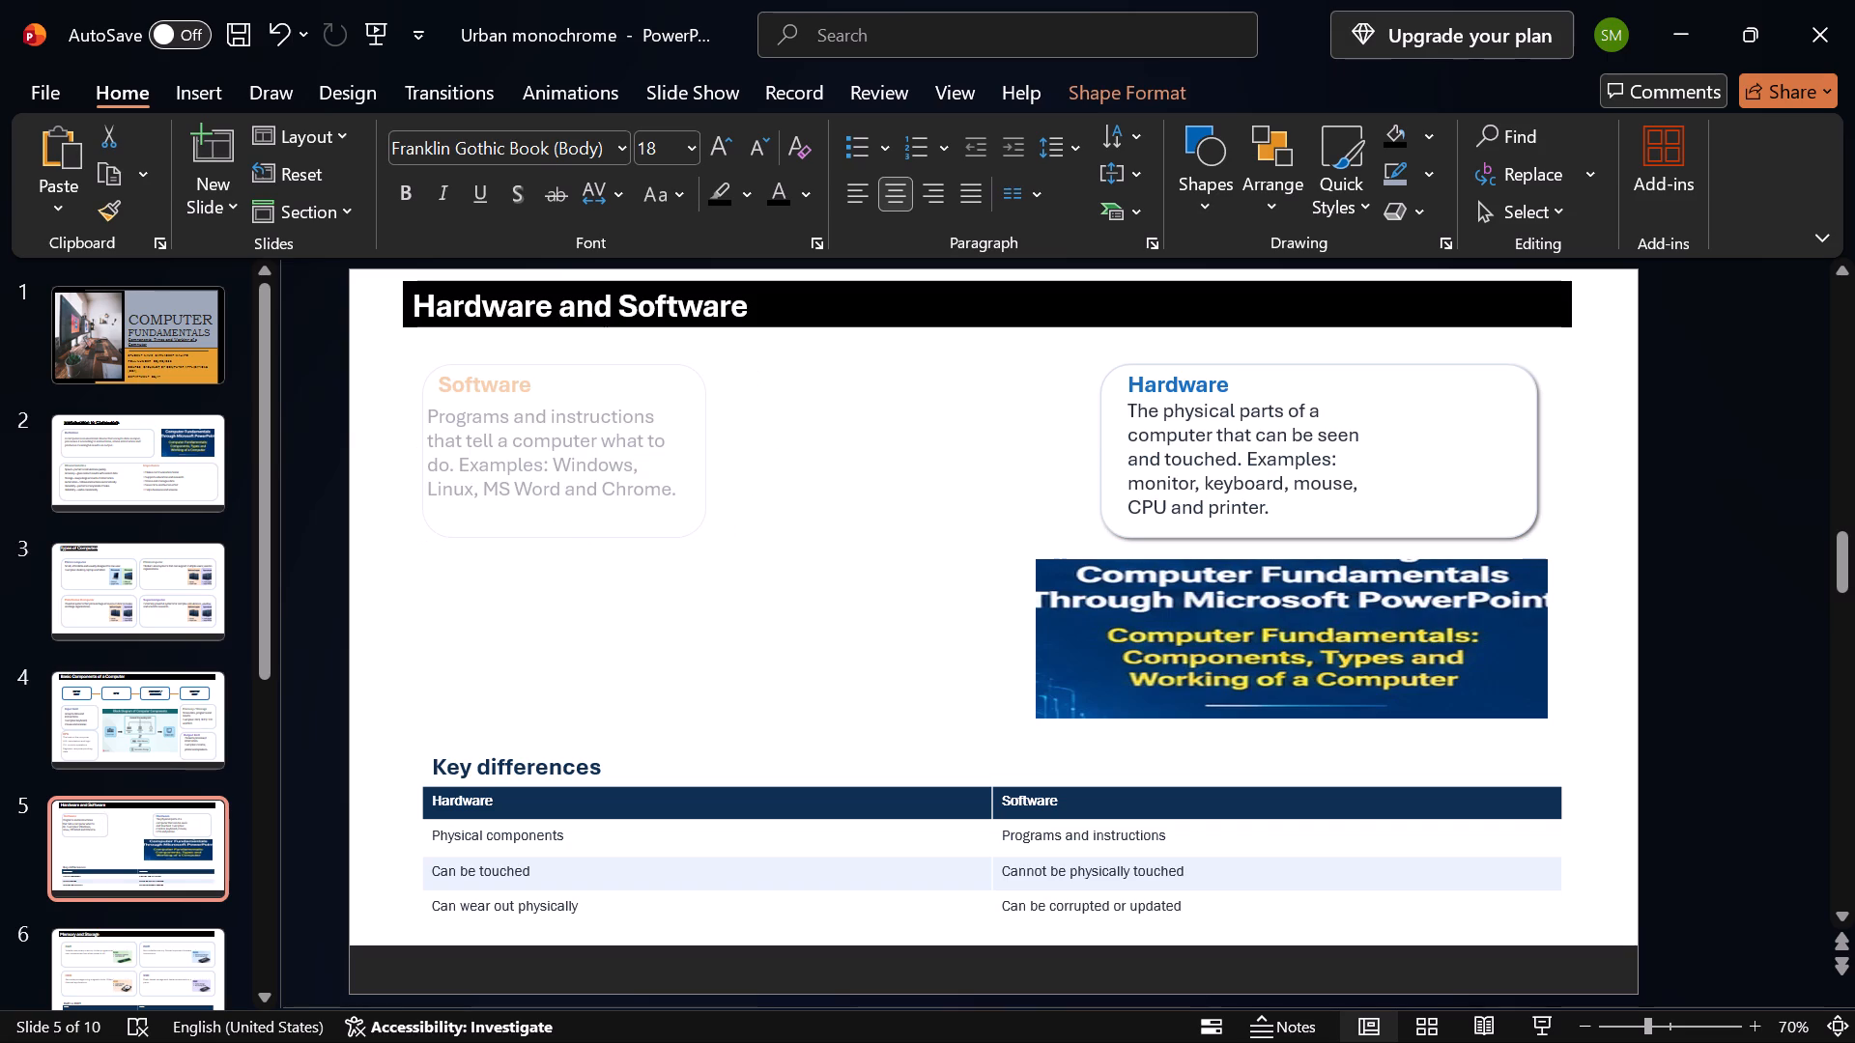
pyautogui.moveTo(697, 462); pyautogui.dragTo(924, 478)
pyautogui.moveTo(924, 478); pyautogui.dragTo(797, 480)
pyautogui.click(797, 480)
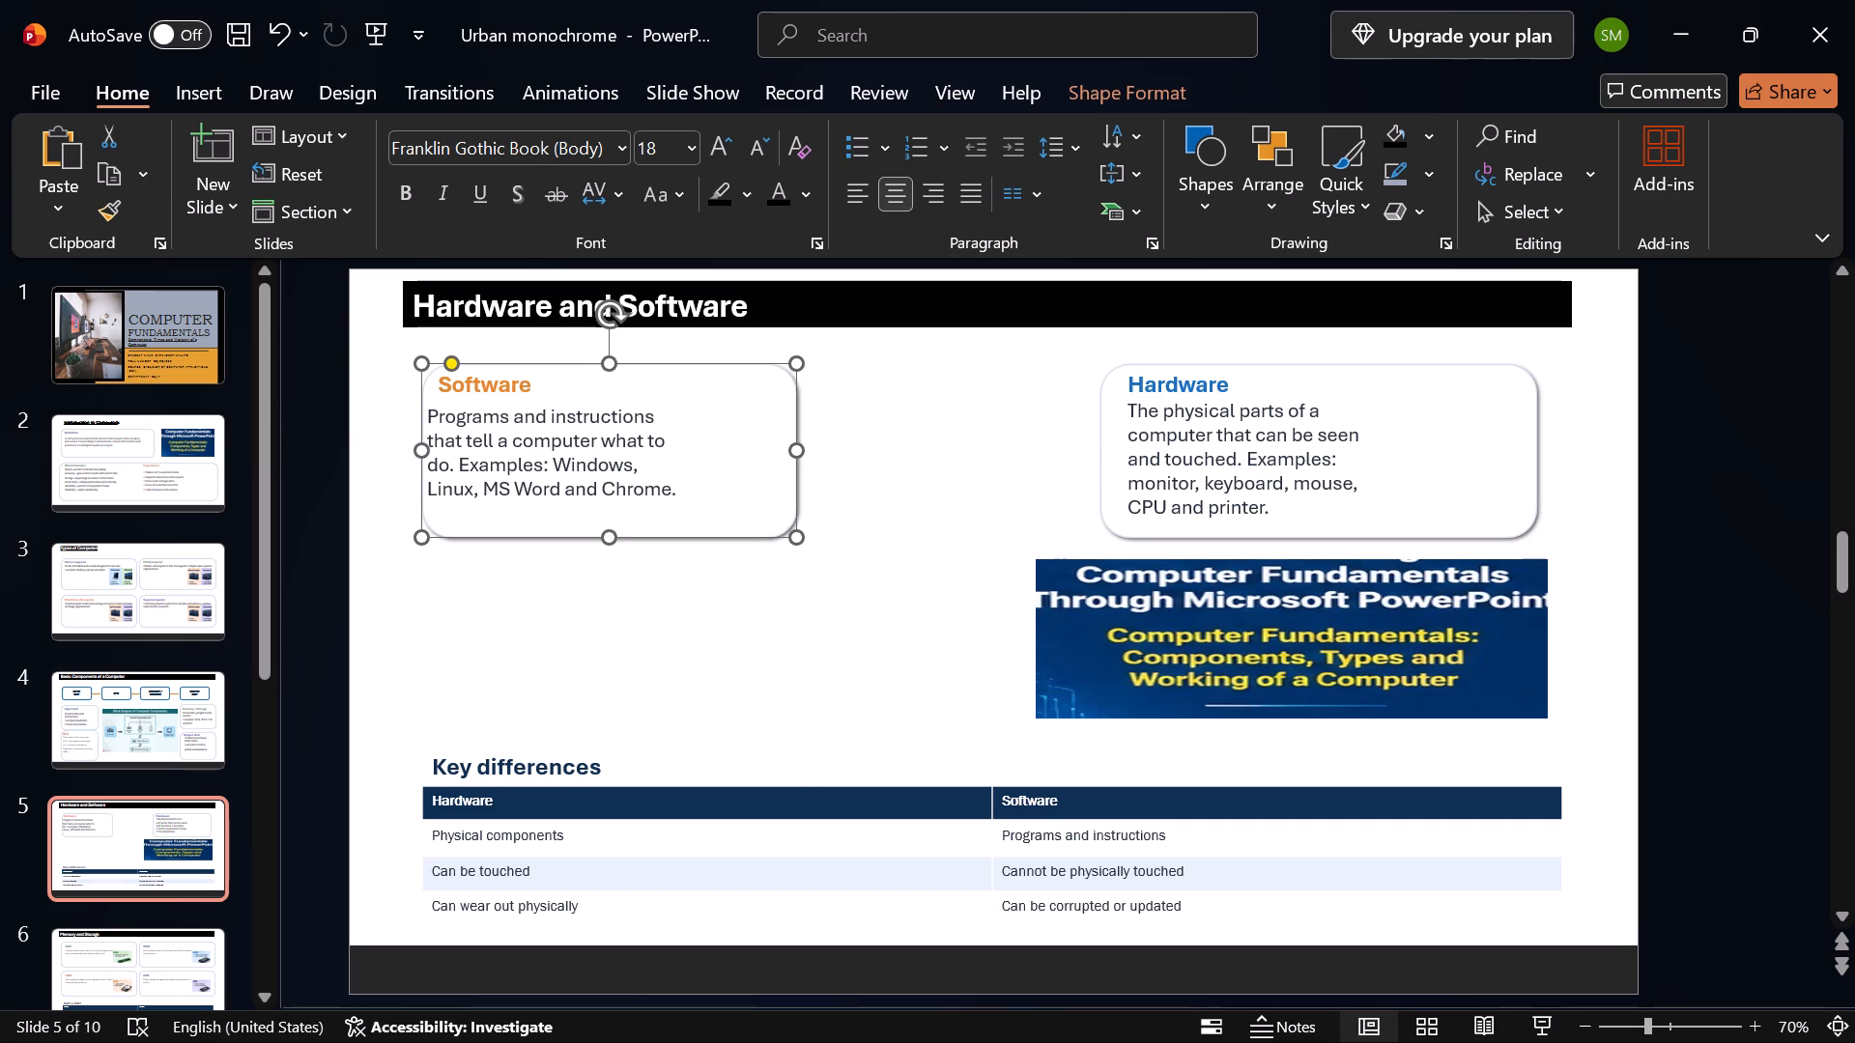
pyautogui.moveTo(797, 445); pyautogui.dragTo(750, 467)
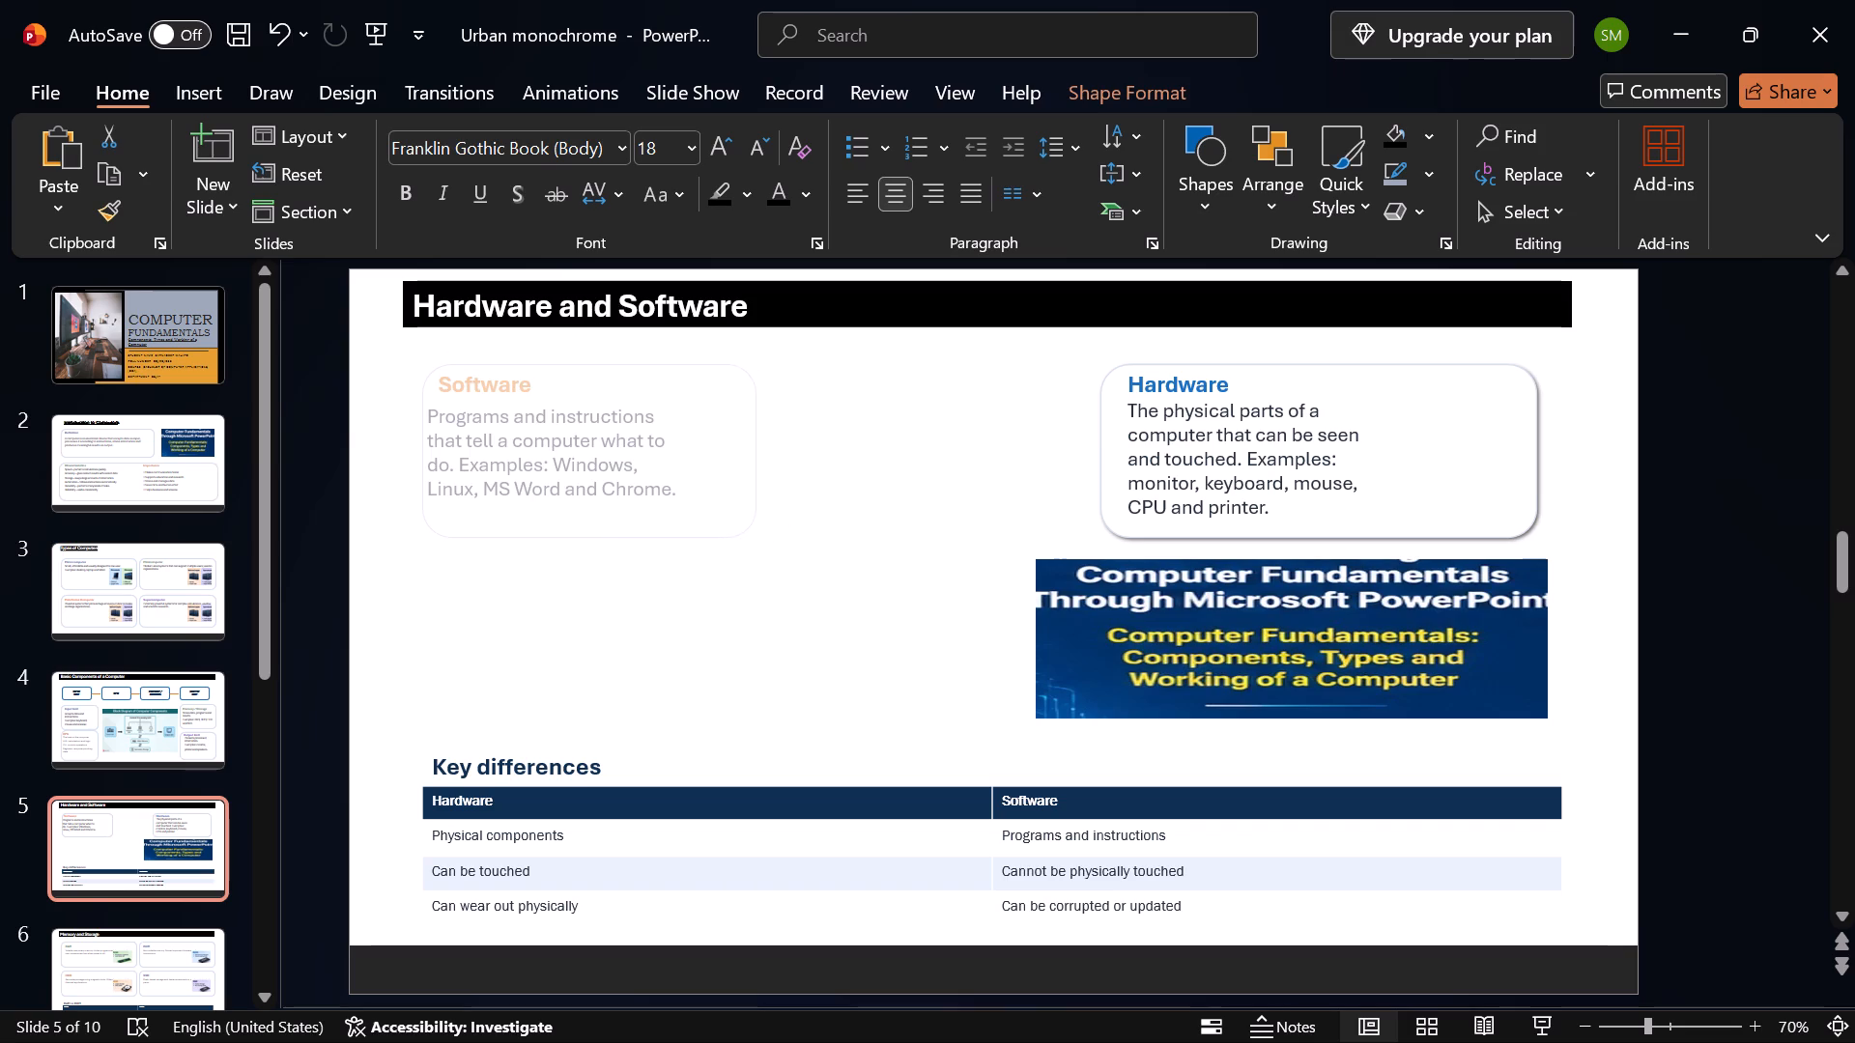
pyautogui.moveTo(750, 467); pyautogui.dragTo(746, 467)
# Delete the blue Computer Fundamentals banner picture below the Hardware card.
pyautogui.click(1233, 622)
pyautogui.press('BackSpace')
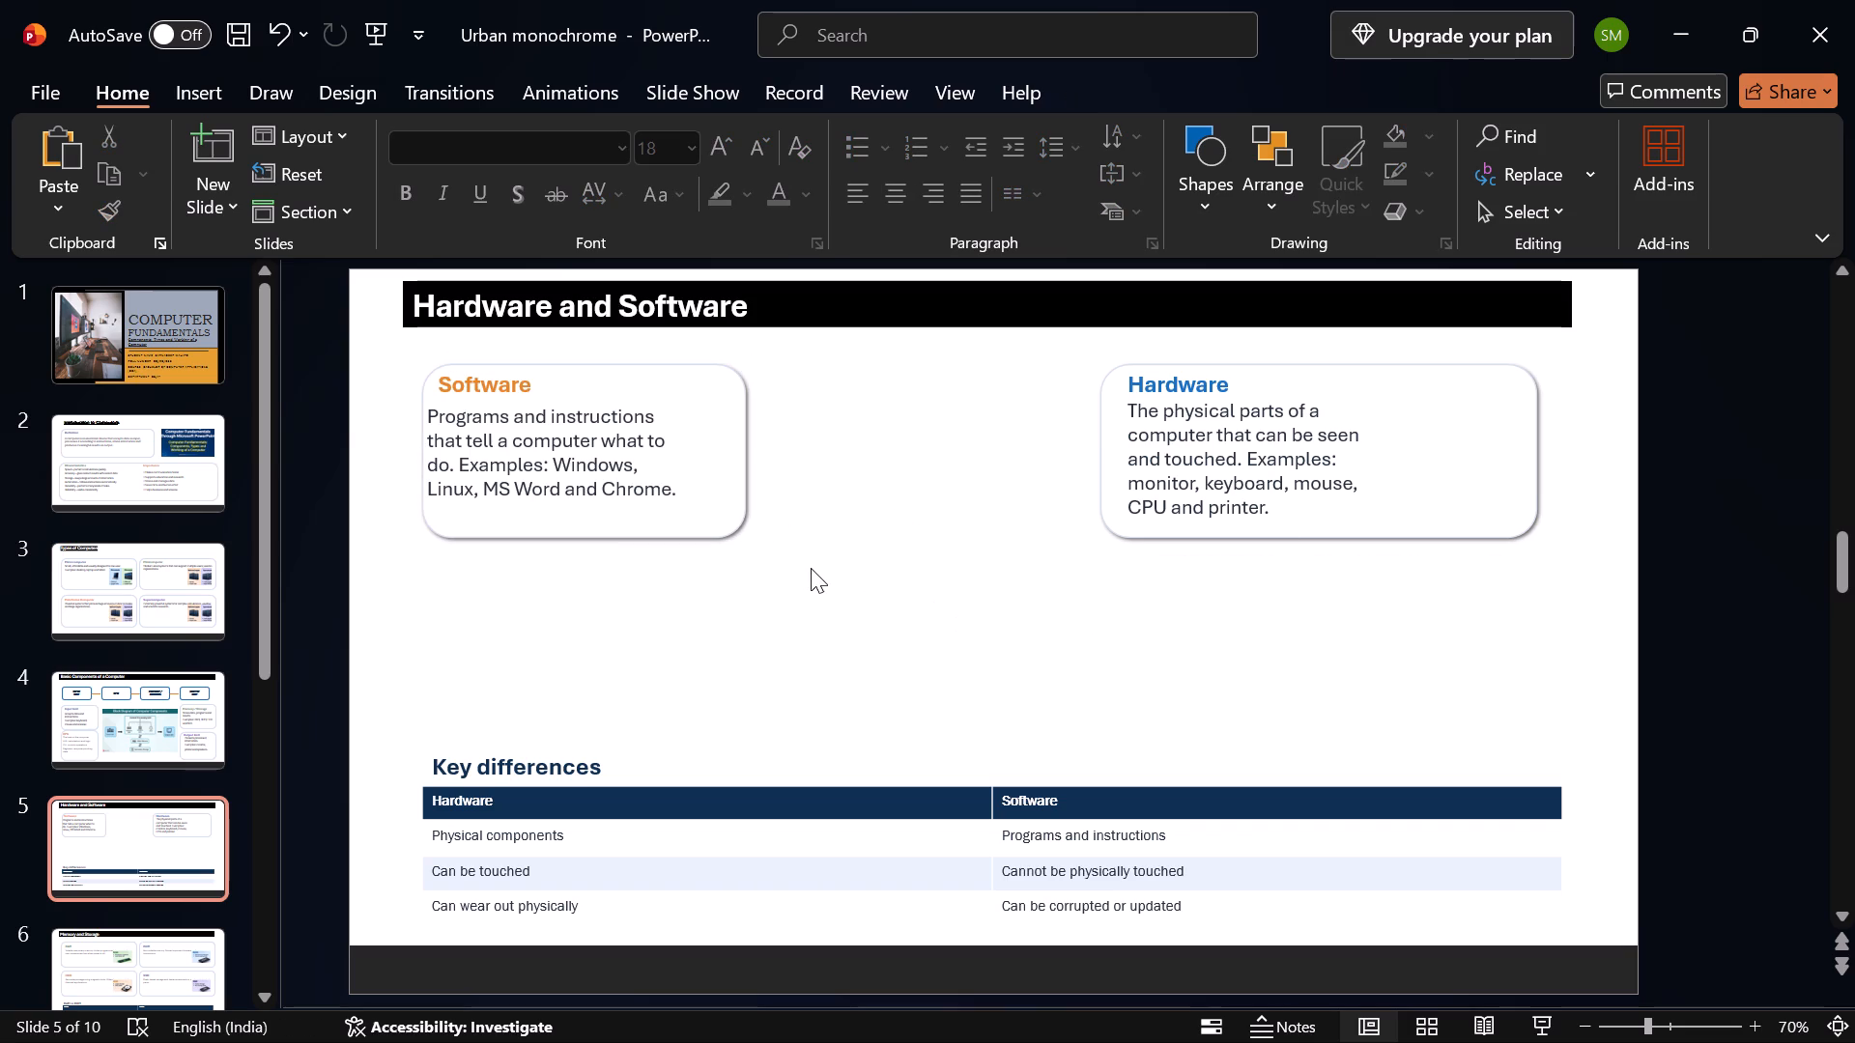
# Extend the Software card's left edge slightly outward to leave a margin beside its text.
pyautogui.click(550, 523)
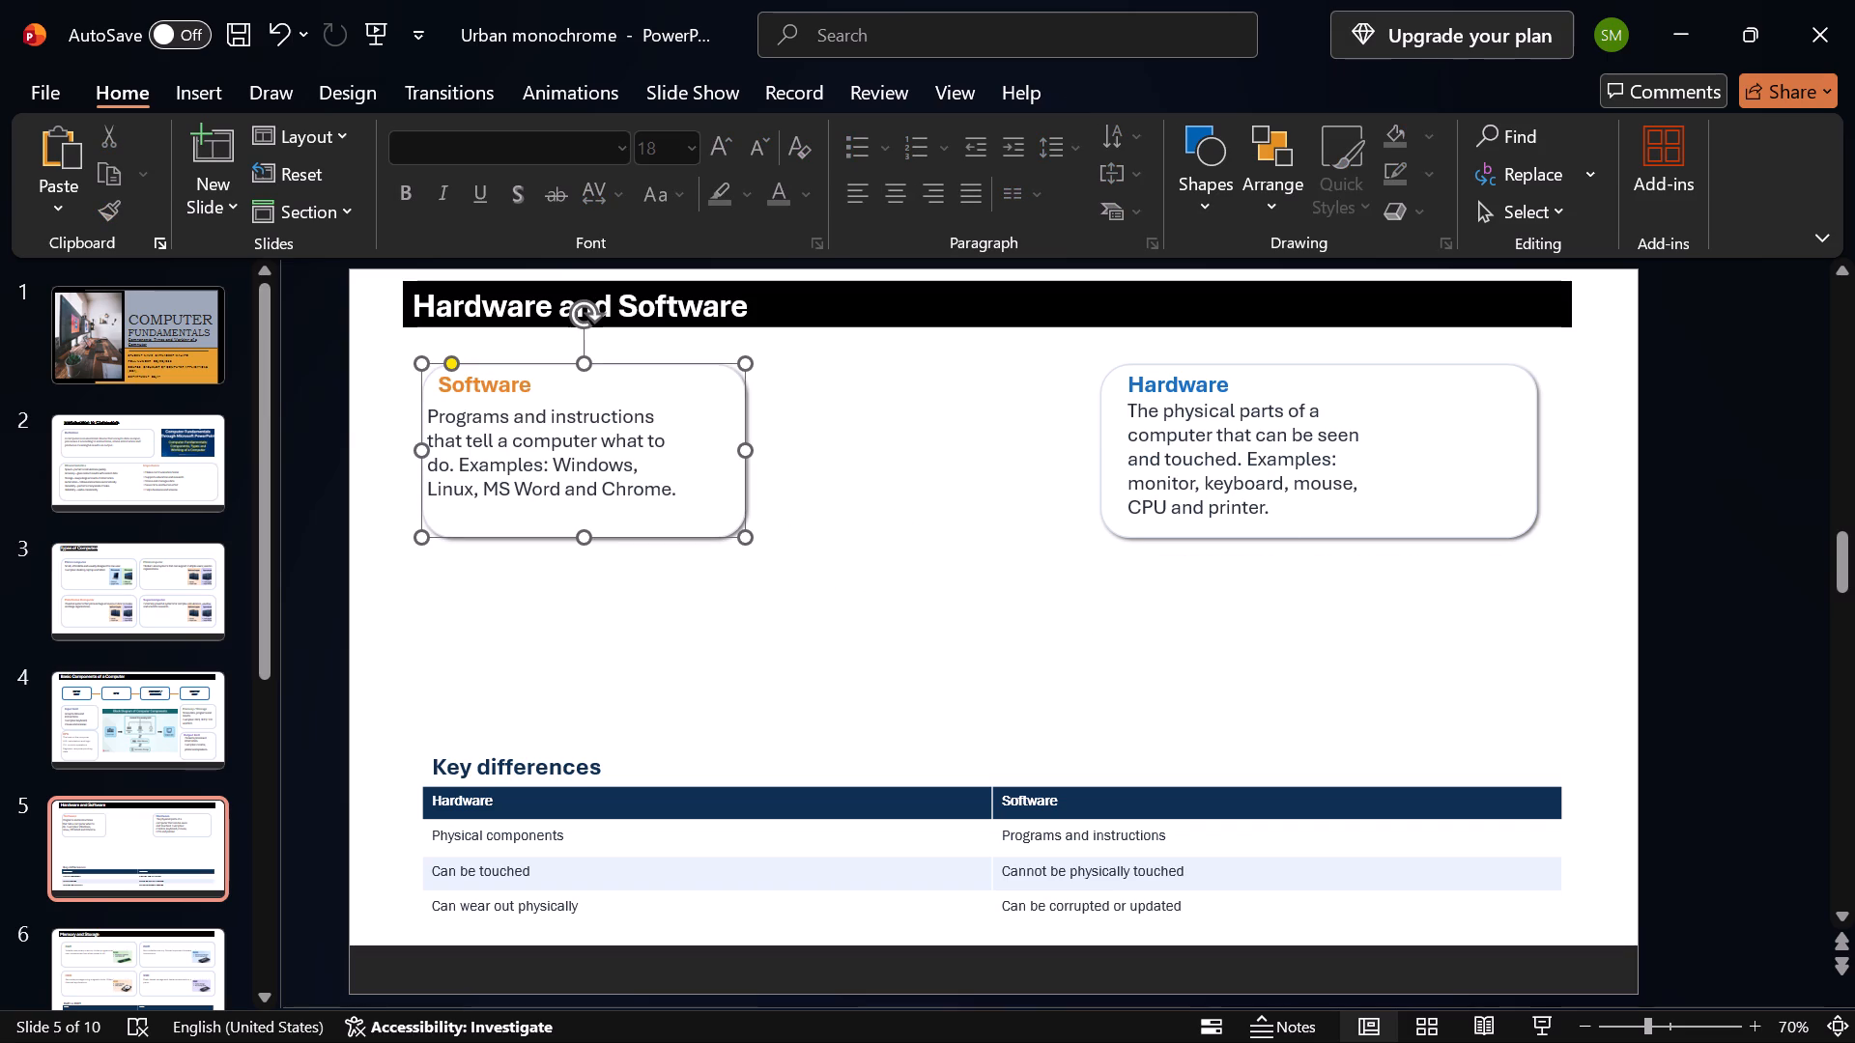
pyautogui.click(418, 457)
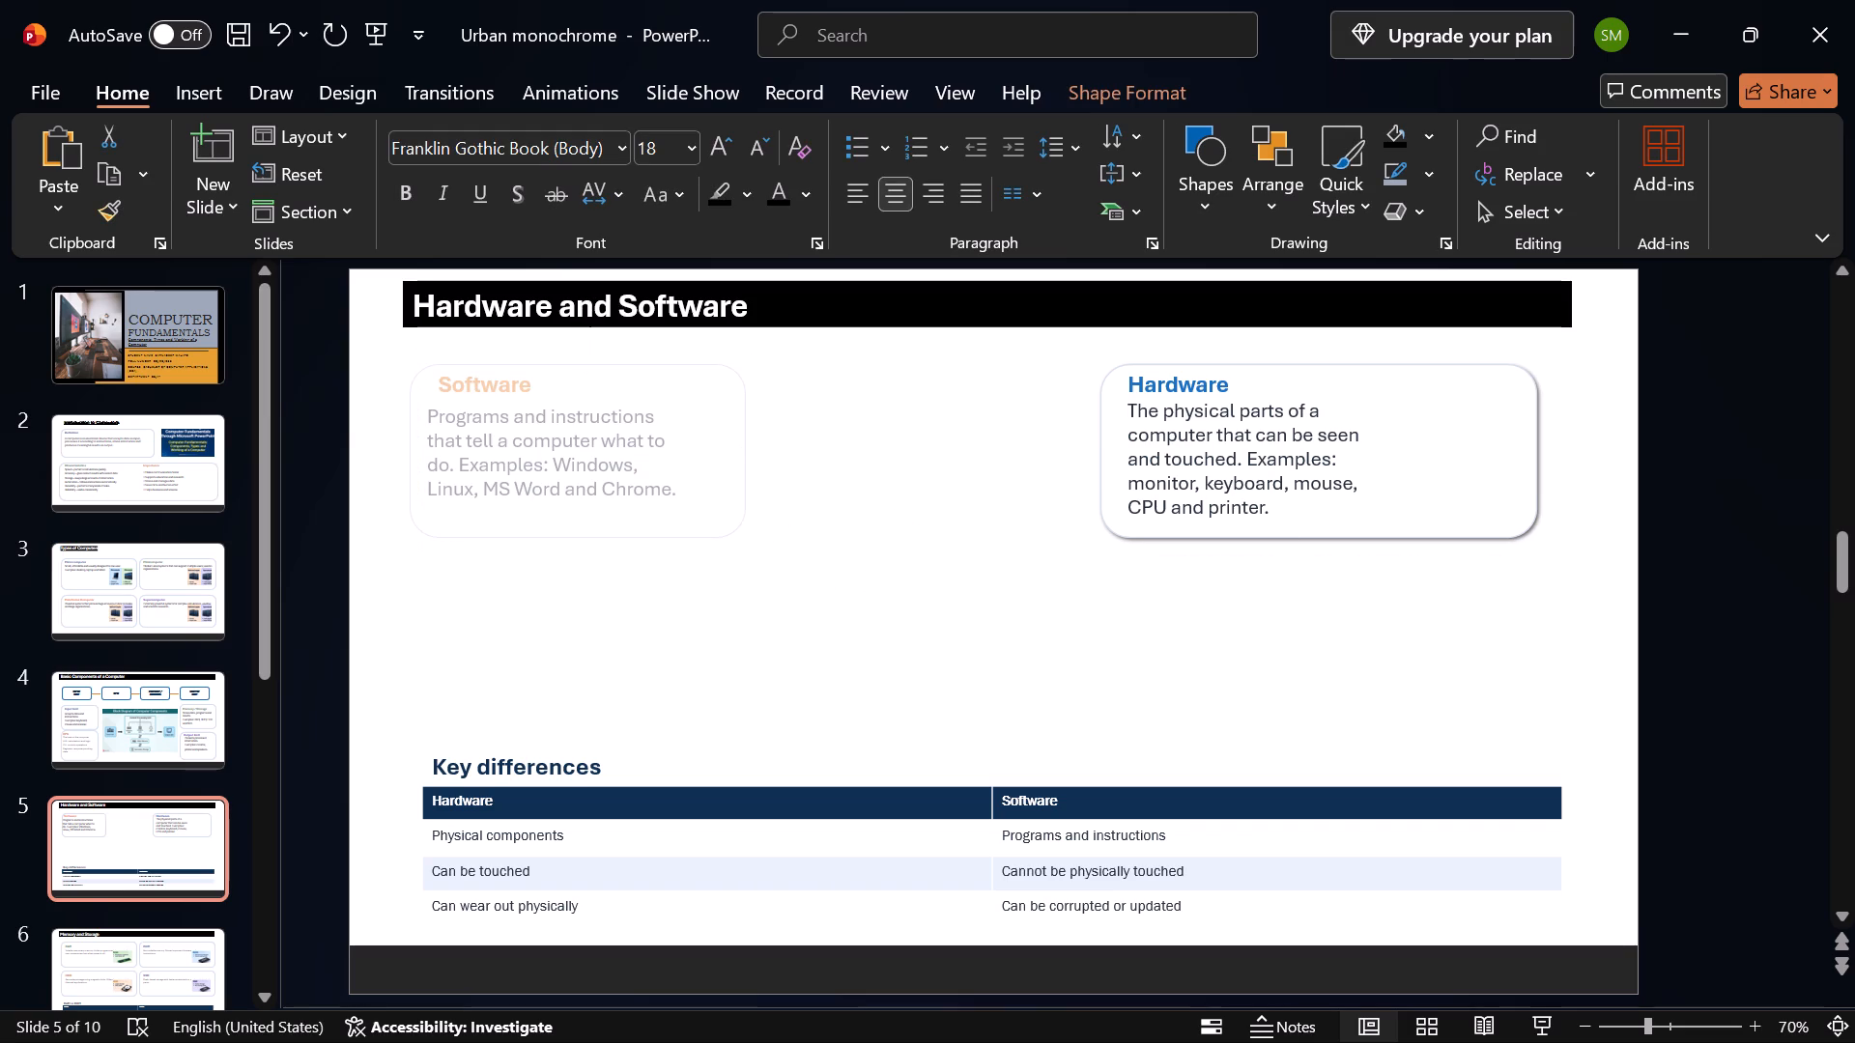
pyautogui.click(608, 628)
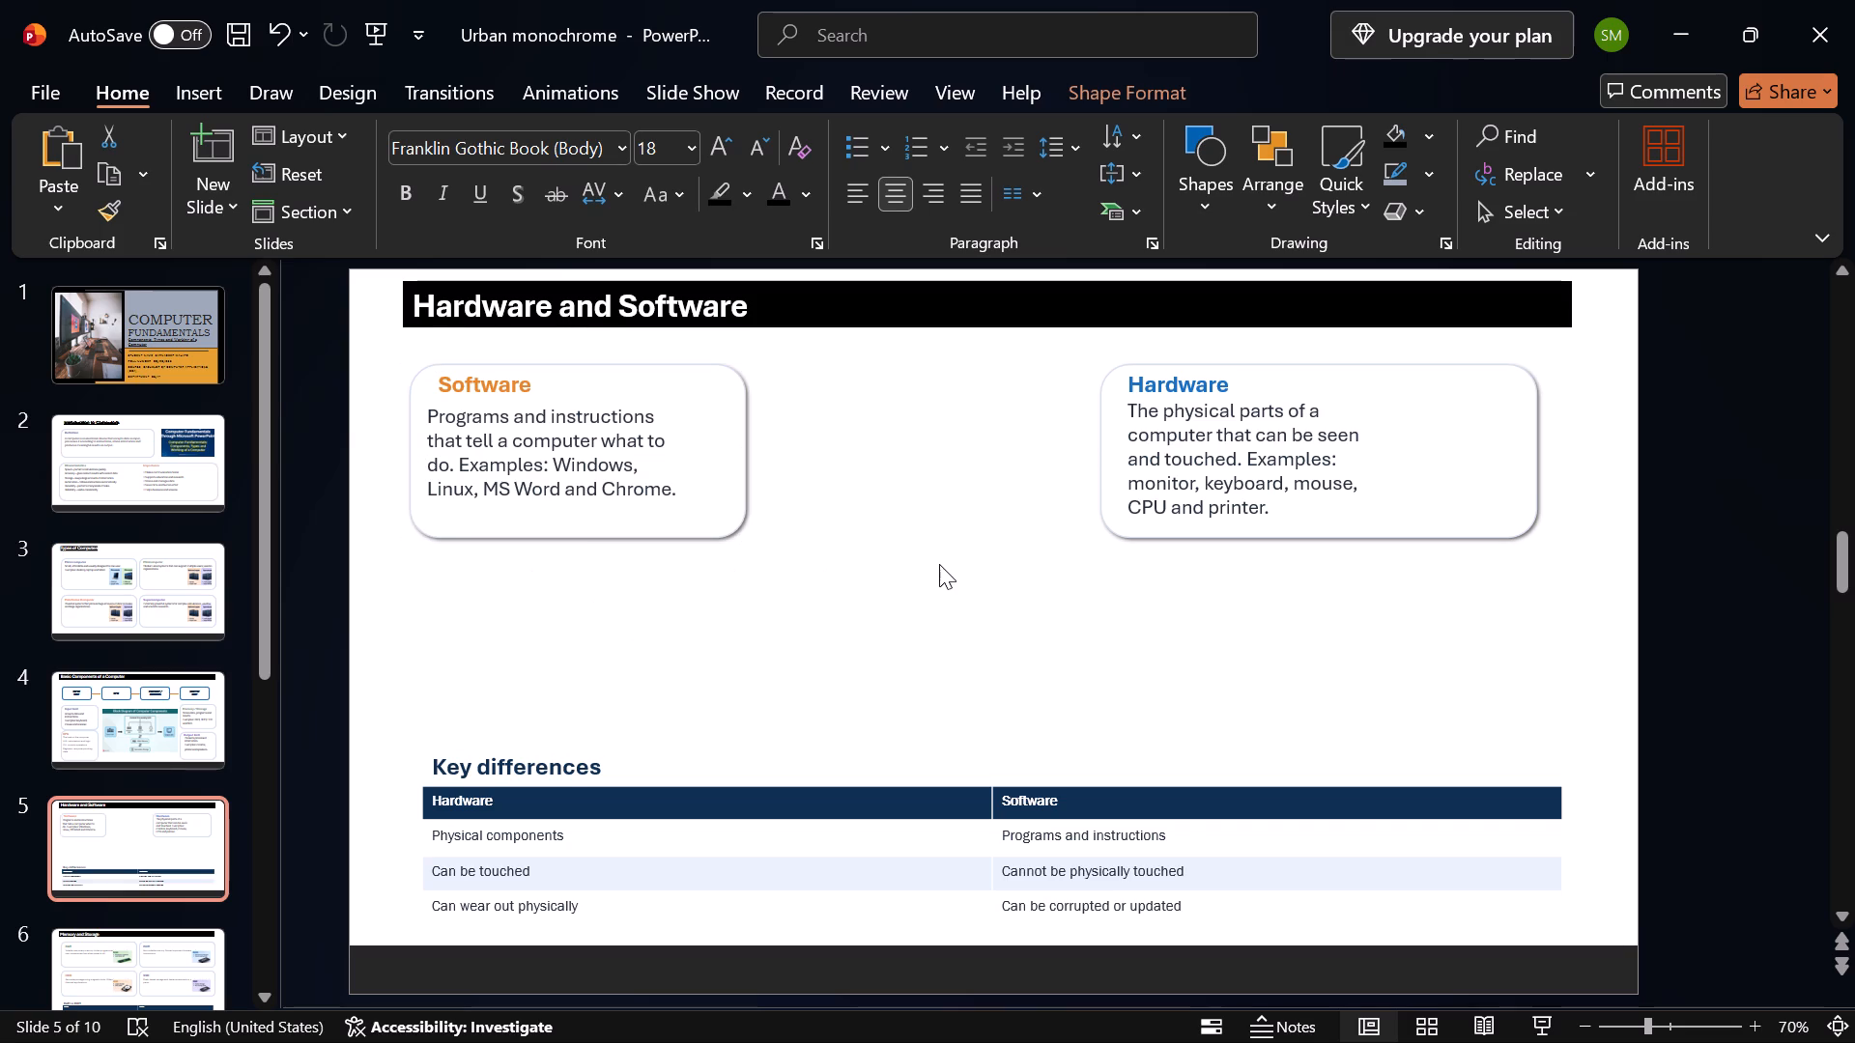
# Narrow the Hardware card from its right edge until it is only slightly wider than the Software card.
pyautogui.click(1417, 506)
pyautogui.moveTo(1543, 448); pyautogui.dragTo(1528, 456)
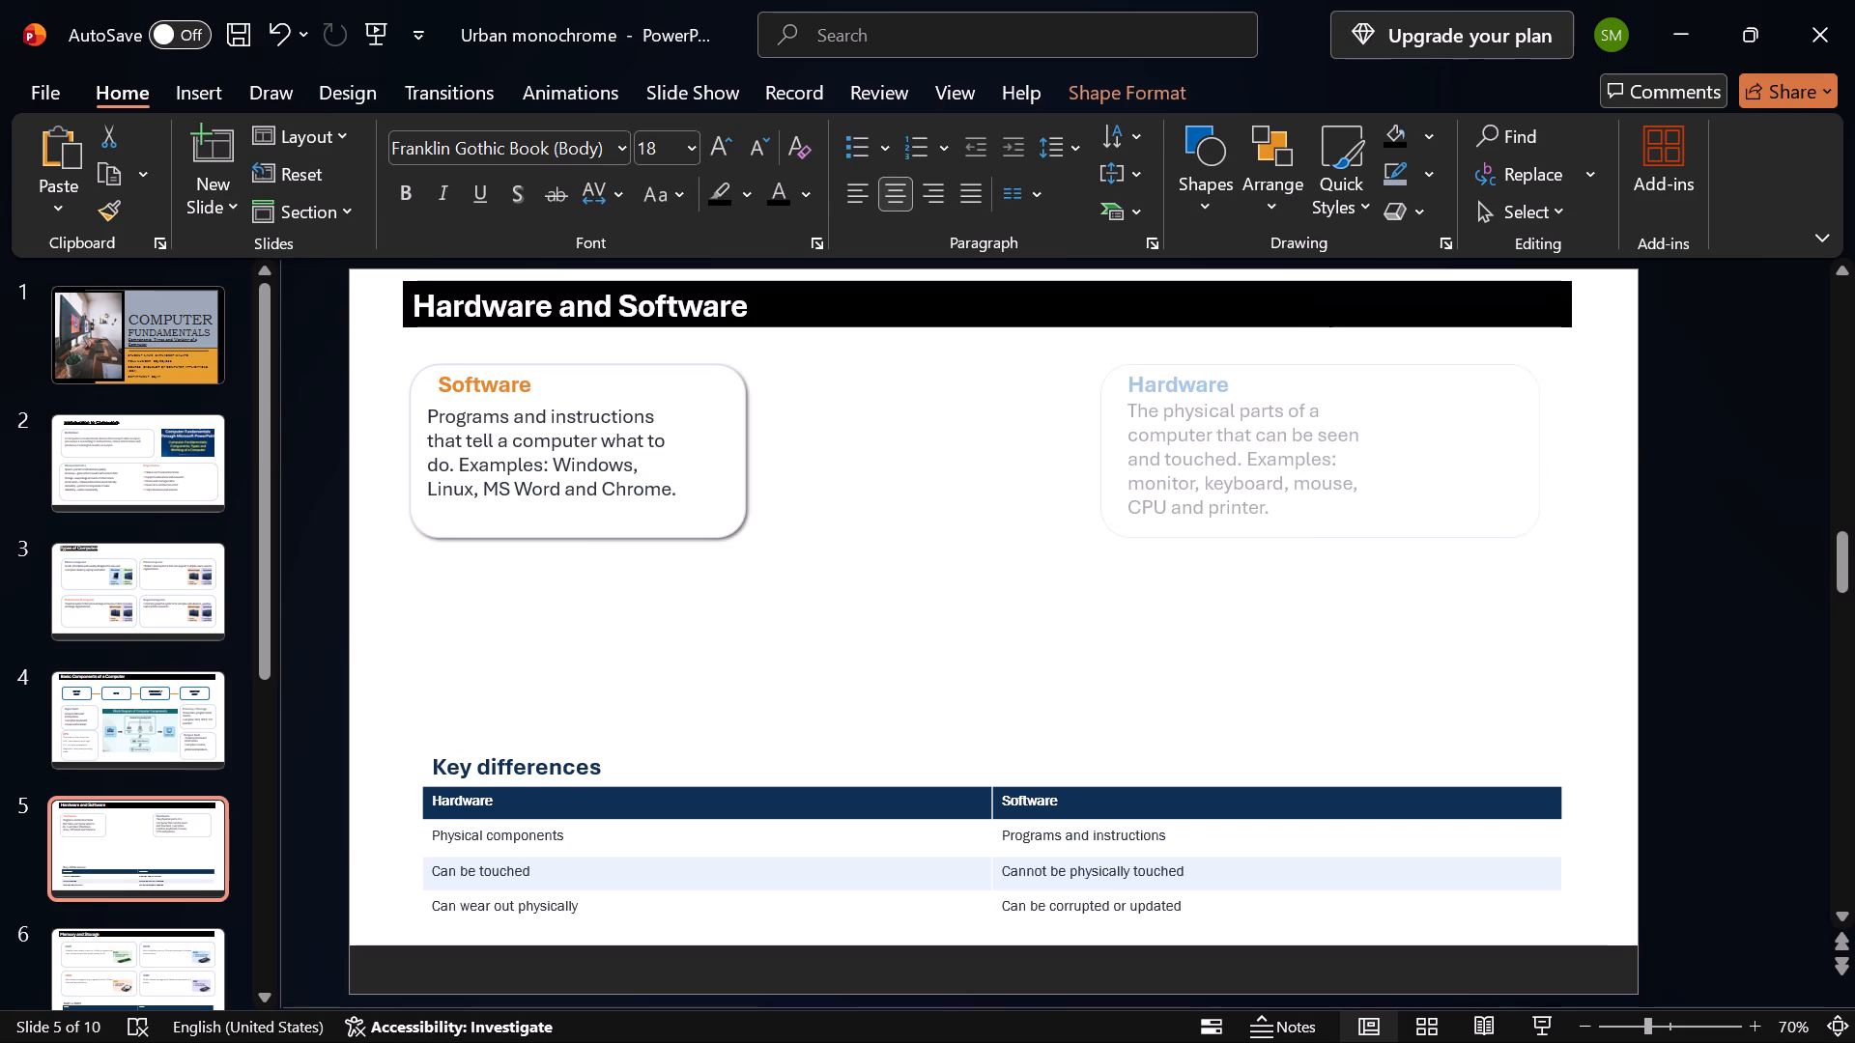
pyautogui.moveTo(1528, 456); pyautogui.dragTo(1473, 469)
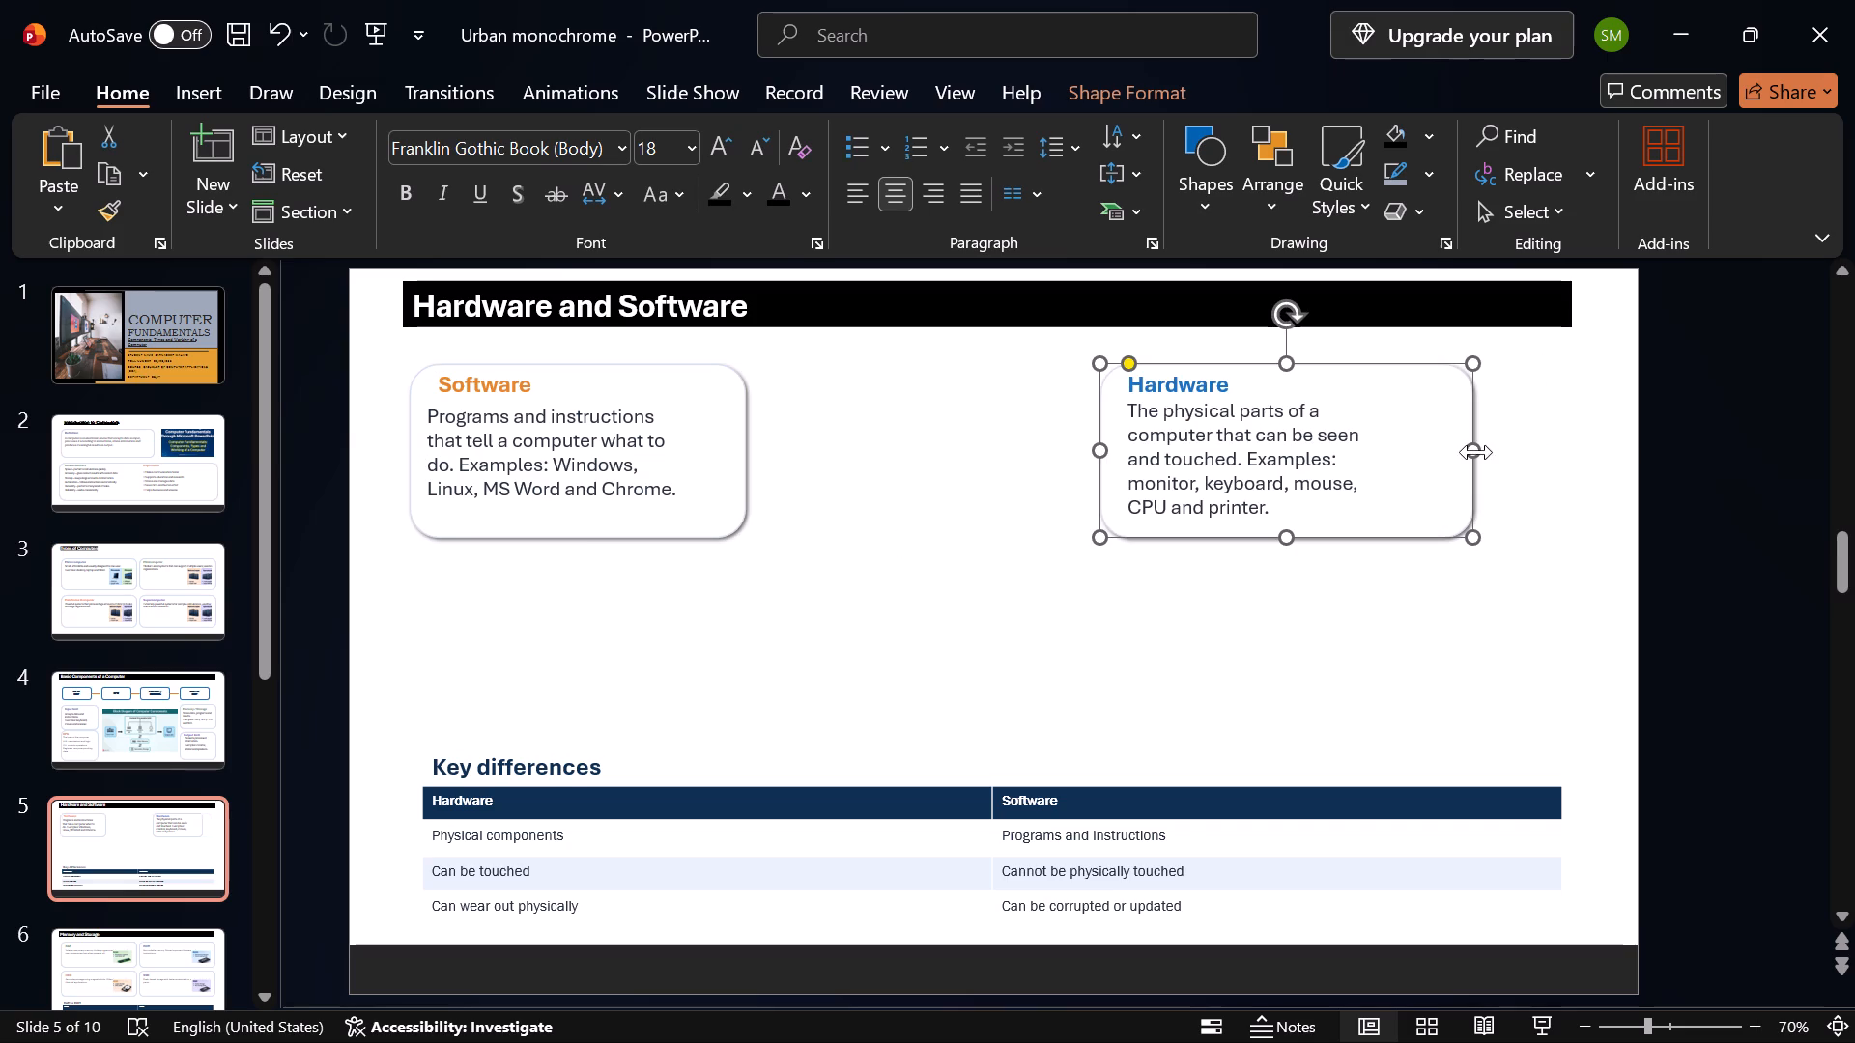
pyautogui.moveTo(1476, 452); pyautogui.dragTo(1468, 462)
# Move the Hardware description beside the Software card and place the Hardware heading above it, aligned with its left edge.
pyautogui.moveTo(1386, 493); pyautogui.dragTo(1238, 500)
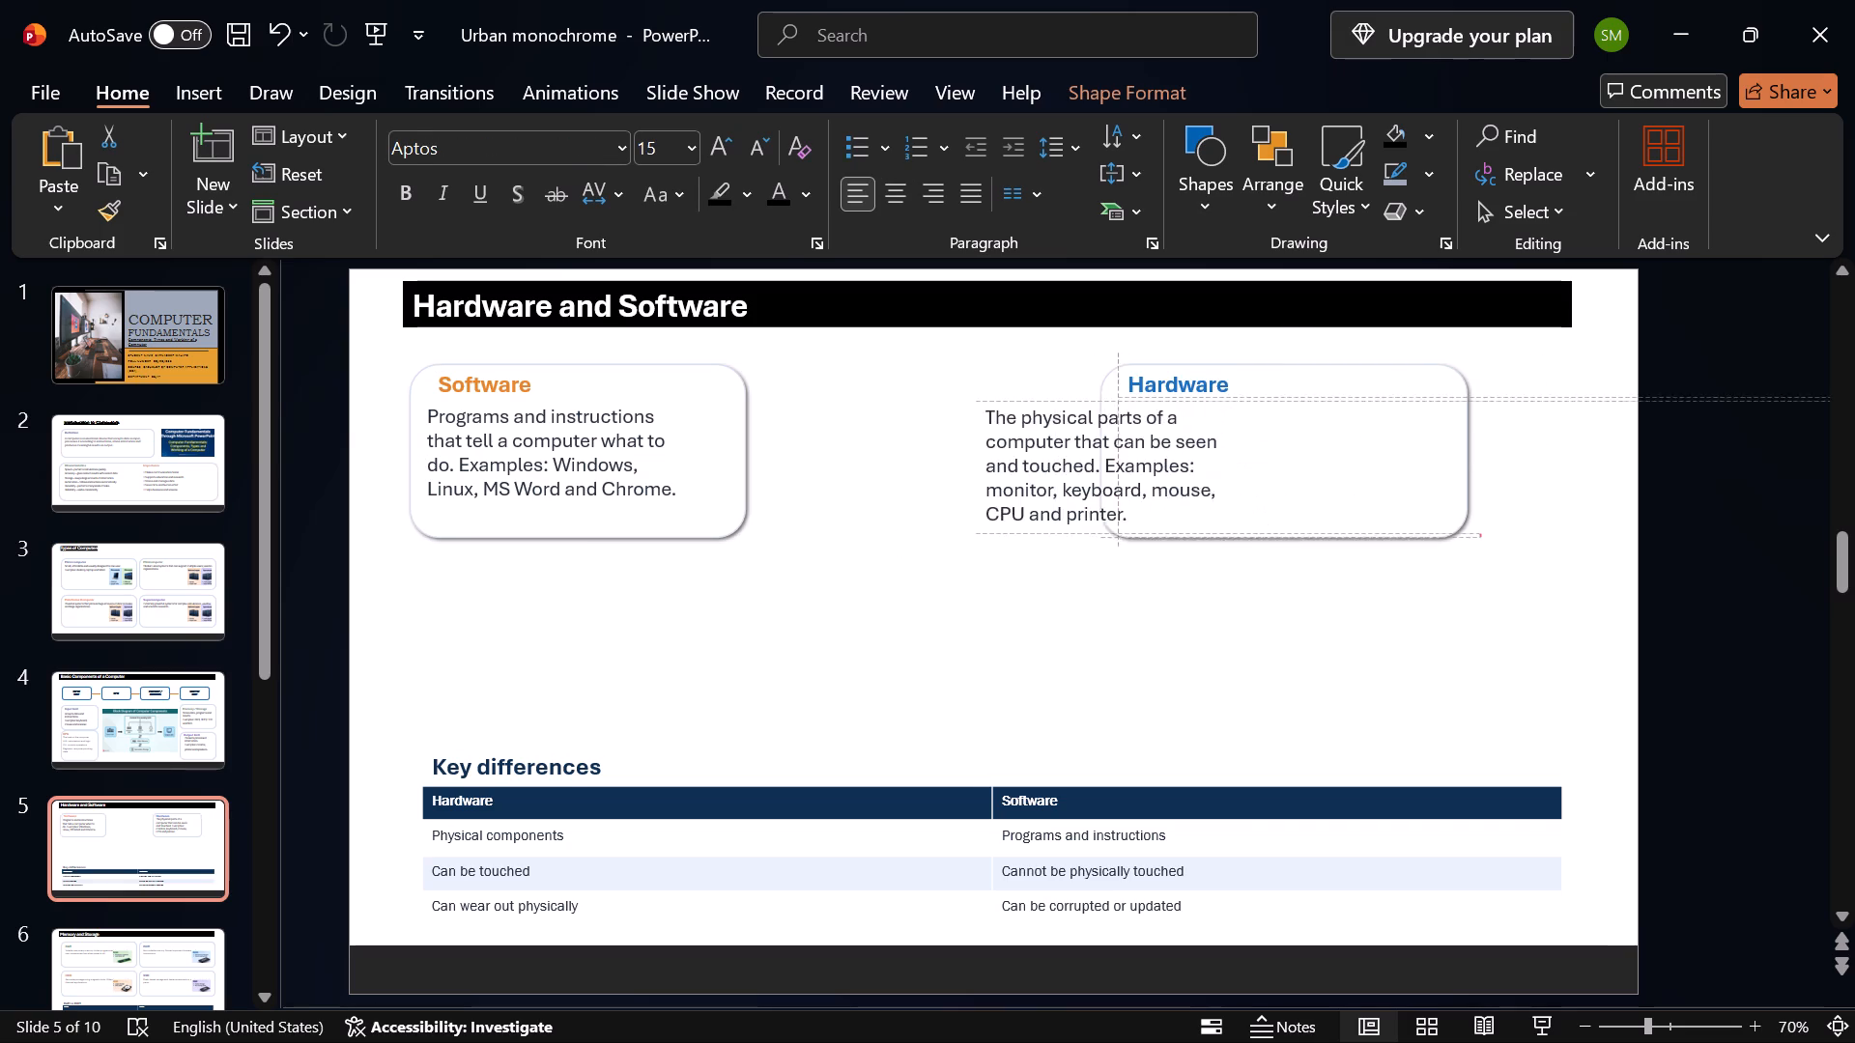
pyautogui.moveTo(1238, 500); pyautogui.dragTo(1064, 479)
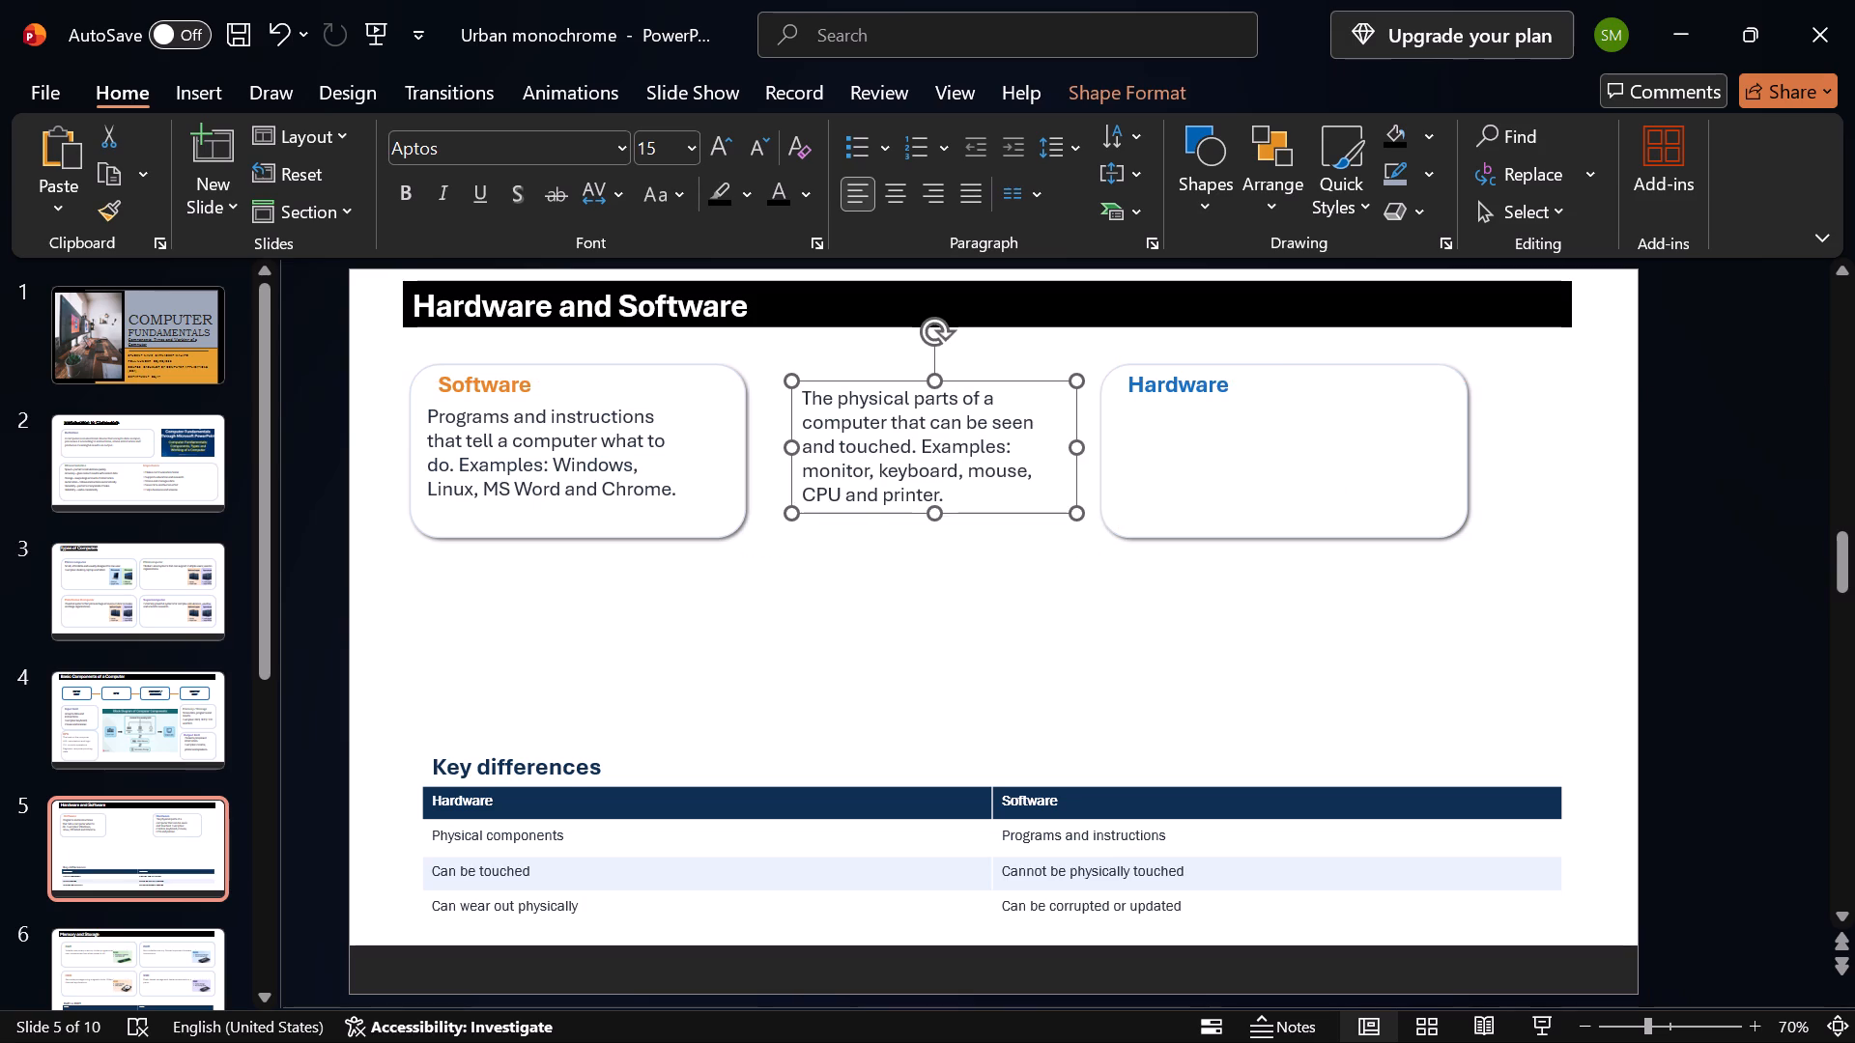
pyautogui.click(1202, 401)
pyautogui.click(1219, 381)
pyautogui.moveTo(1290, 382); pyautogui.dragTo(1286, 384)
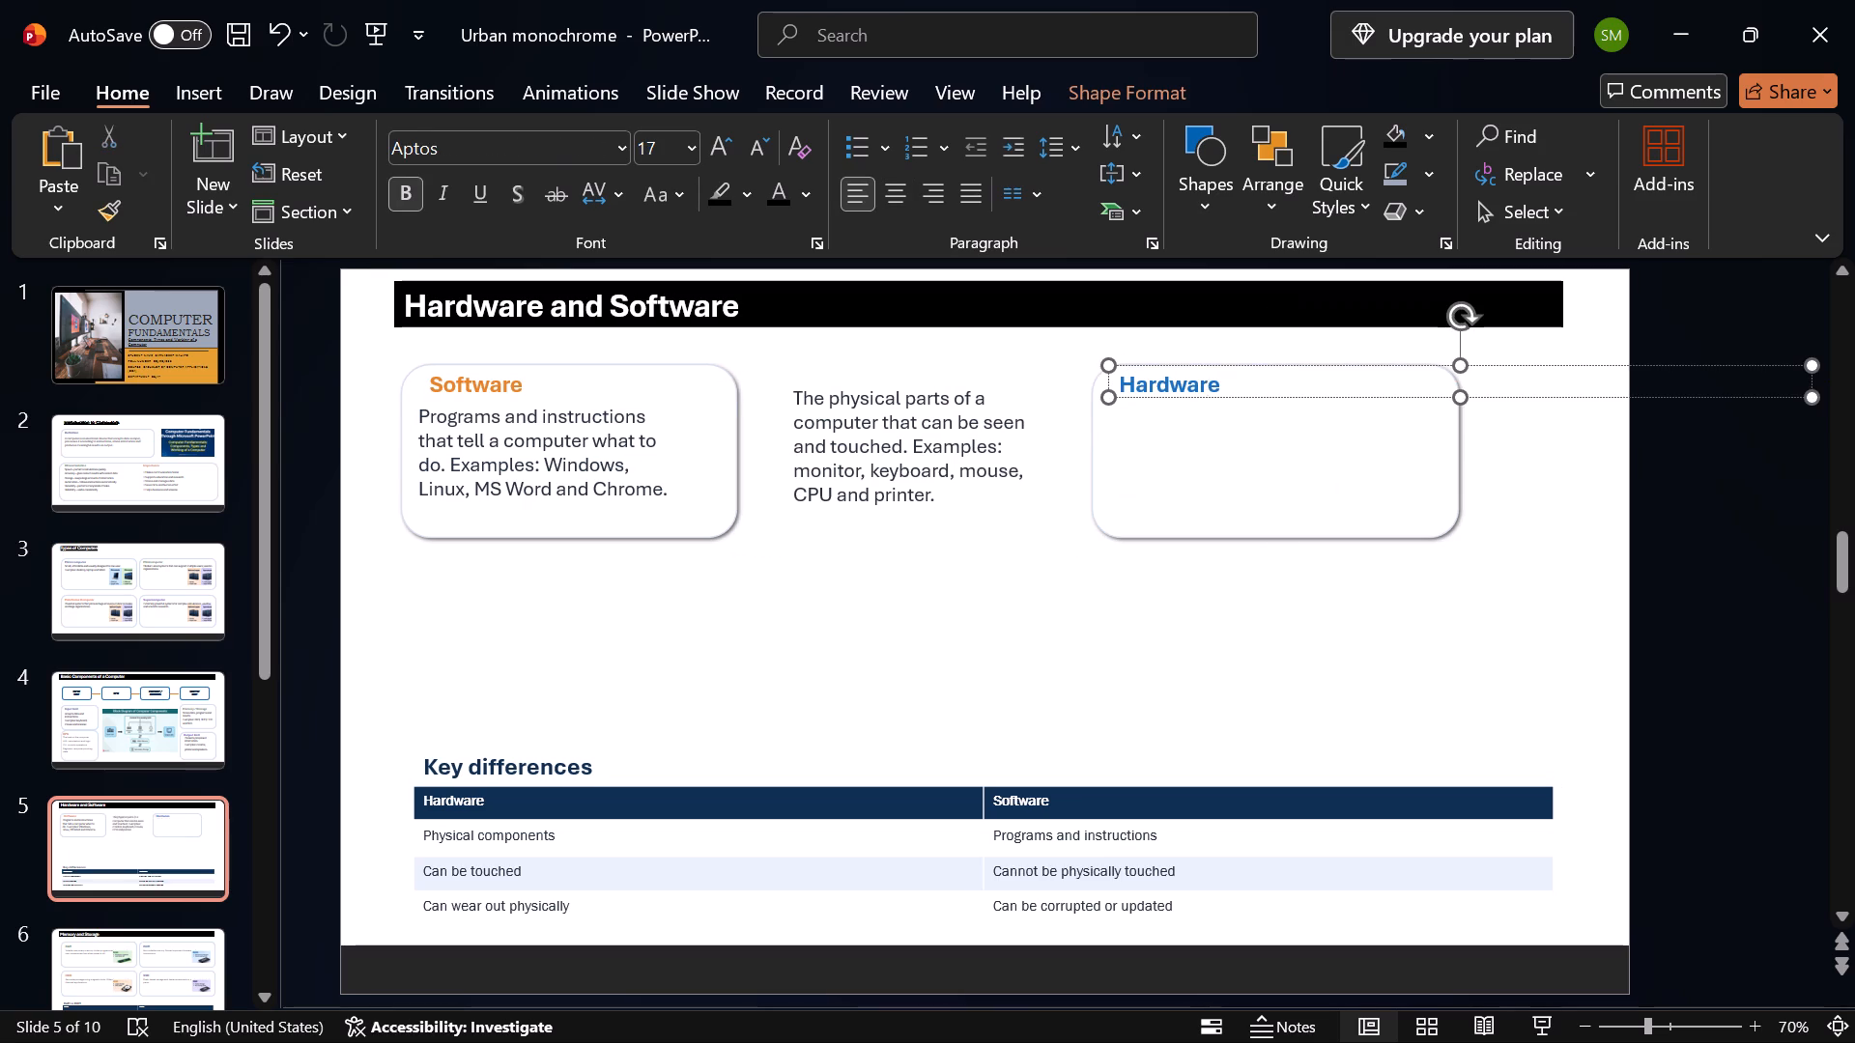
pyautogui.moveTo(1286, 384); pyautogui.dragTo(957, 361)
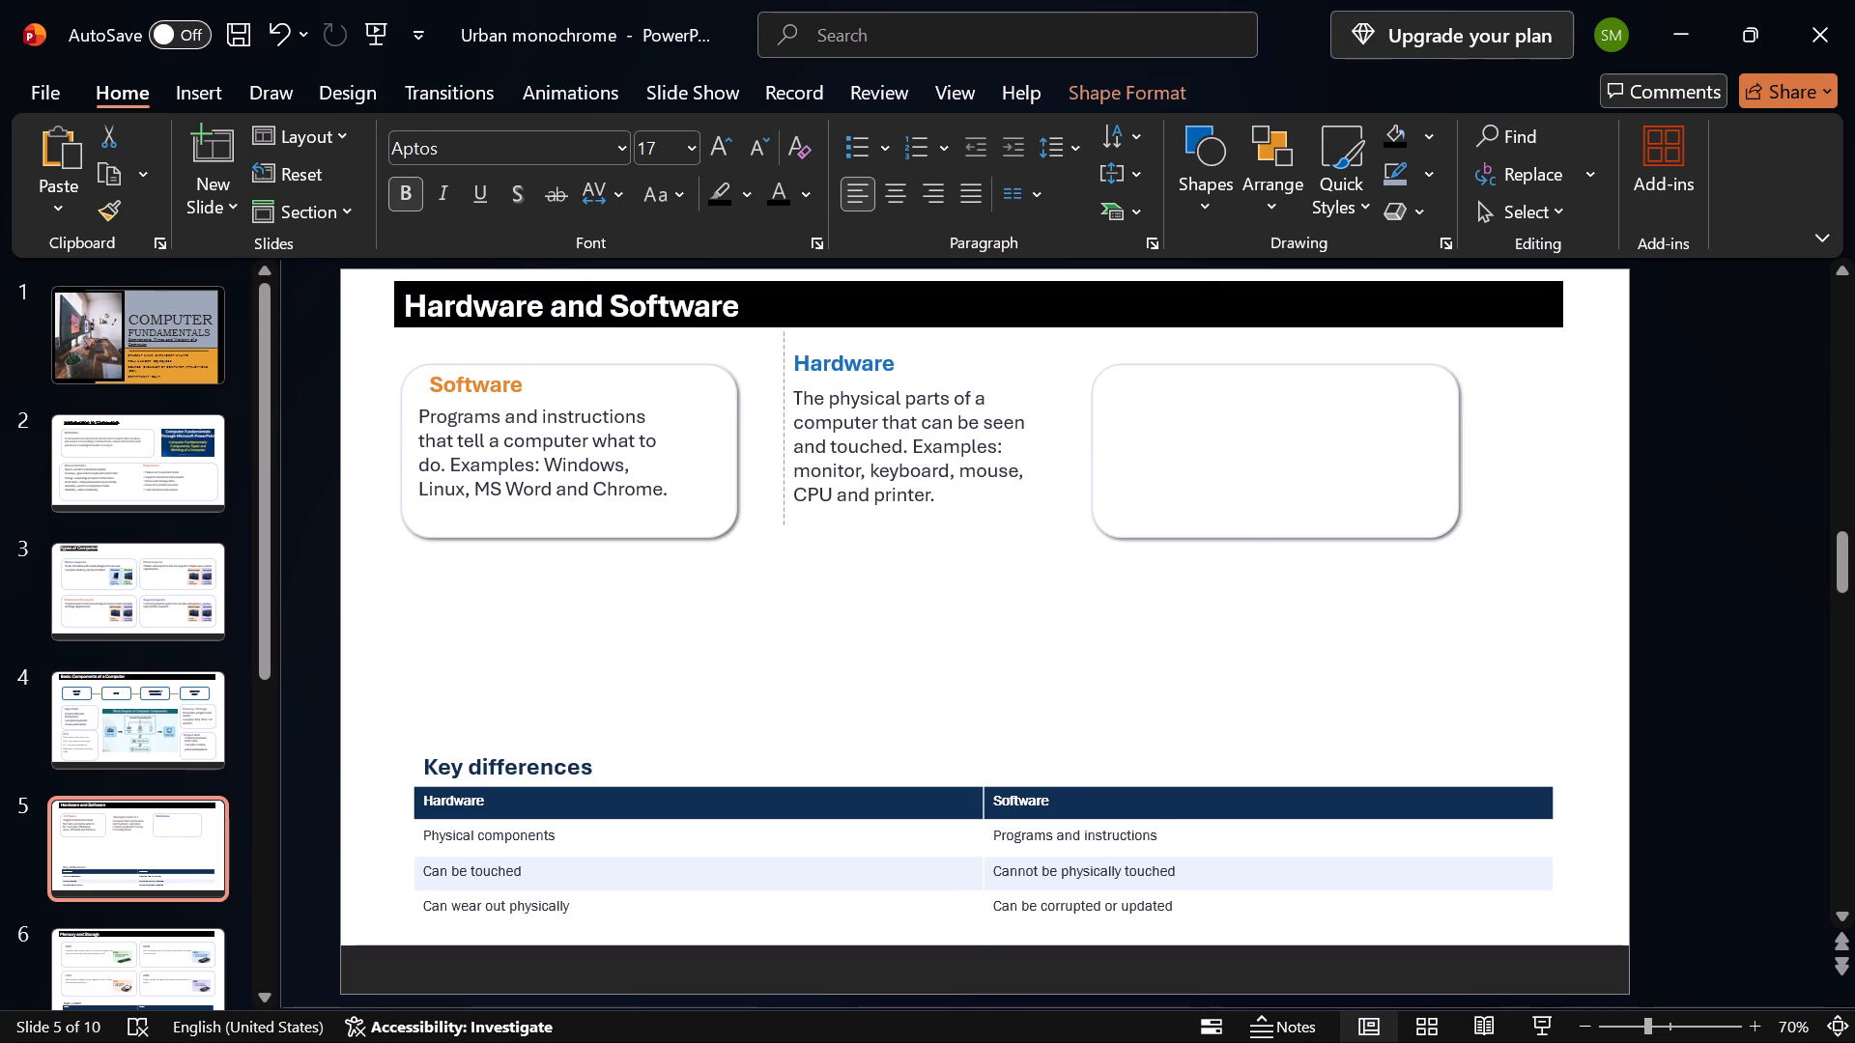
pyautogui.moveTo(957, 361); pyautogui.dragTo(956, 361)
pyautogui.click(956, 361)
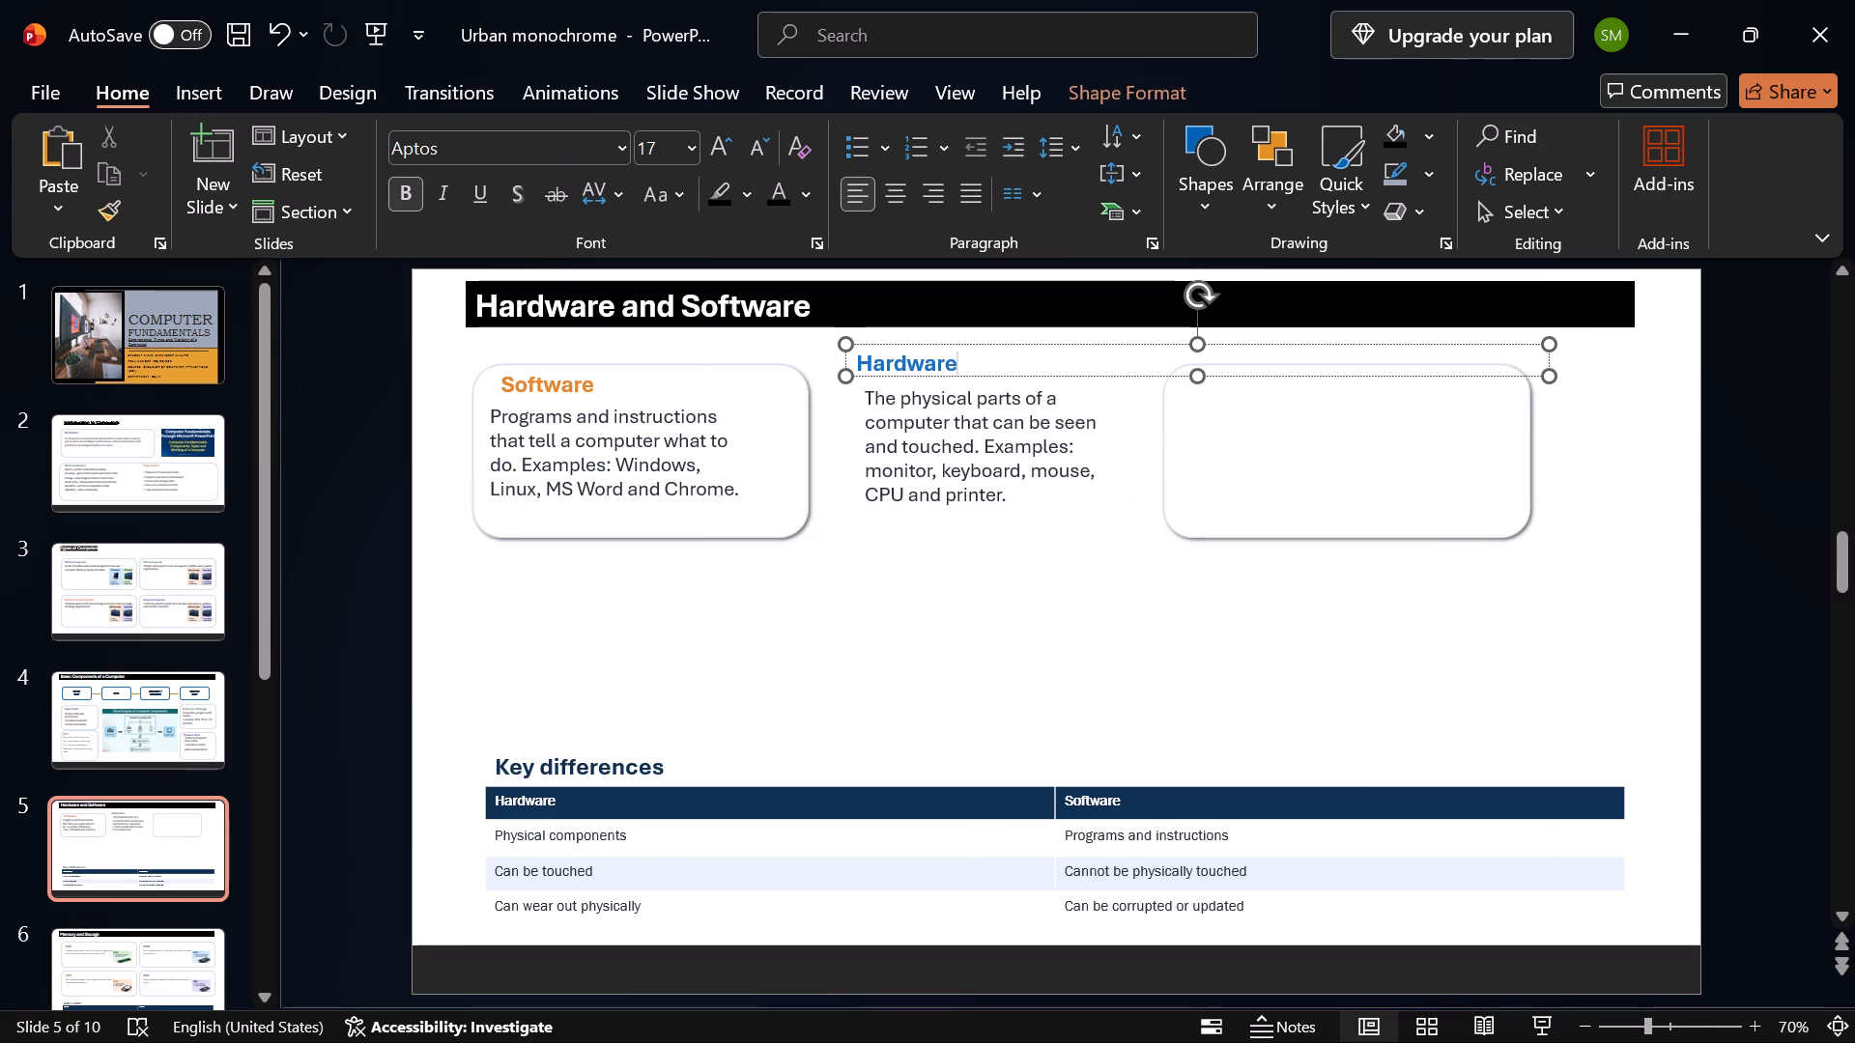
pyautogui.click(999, 361)
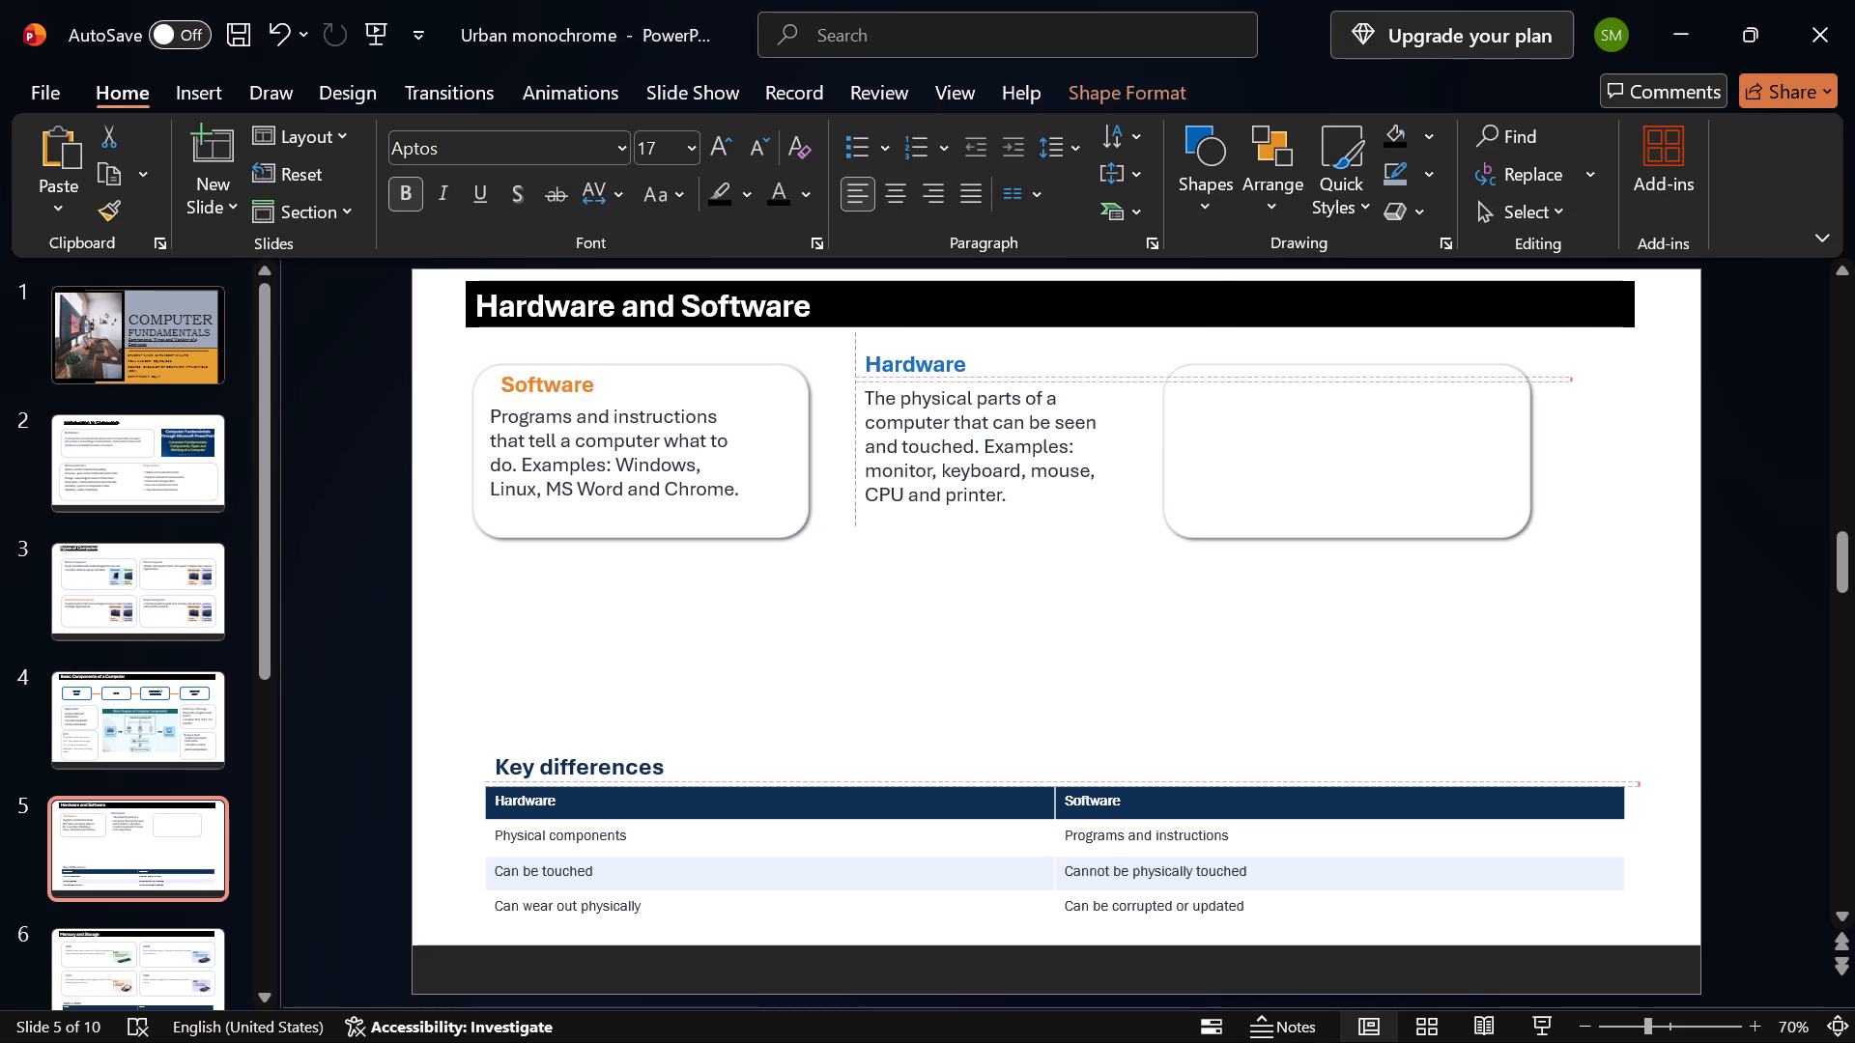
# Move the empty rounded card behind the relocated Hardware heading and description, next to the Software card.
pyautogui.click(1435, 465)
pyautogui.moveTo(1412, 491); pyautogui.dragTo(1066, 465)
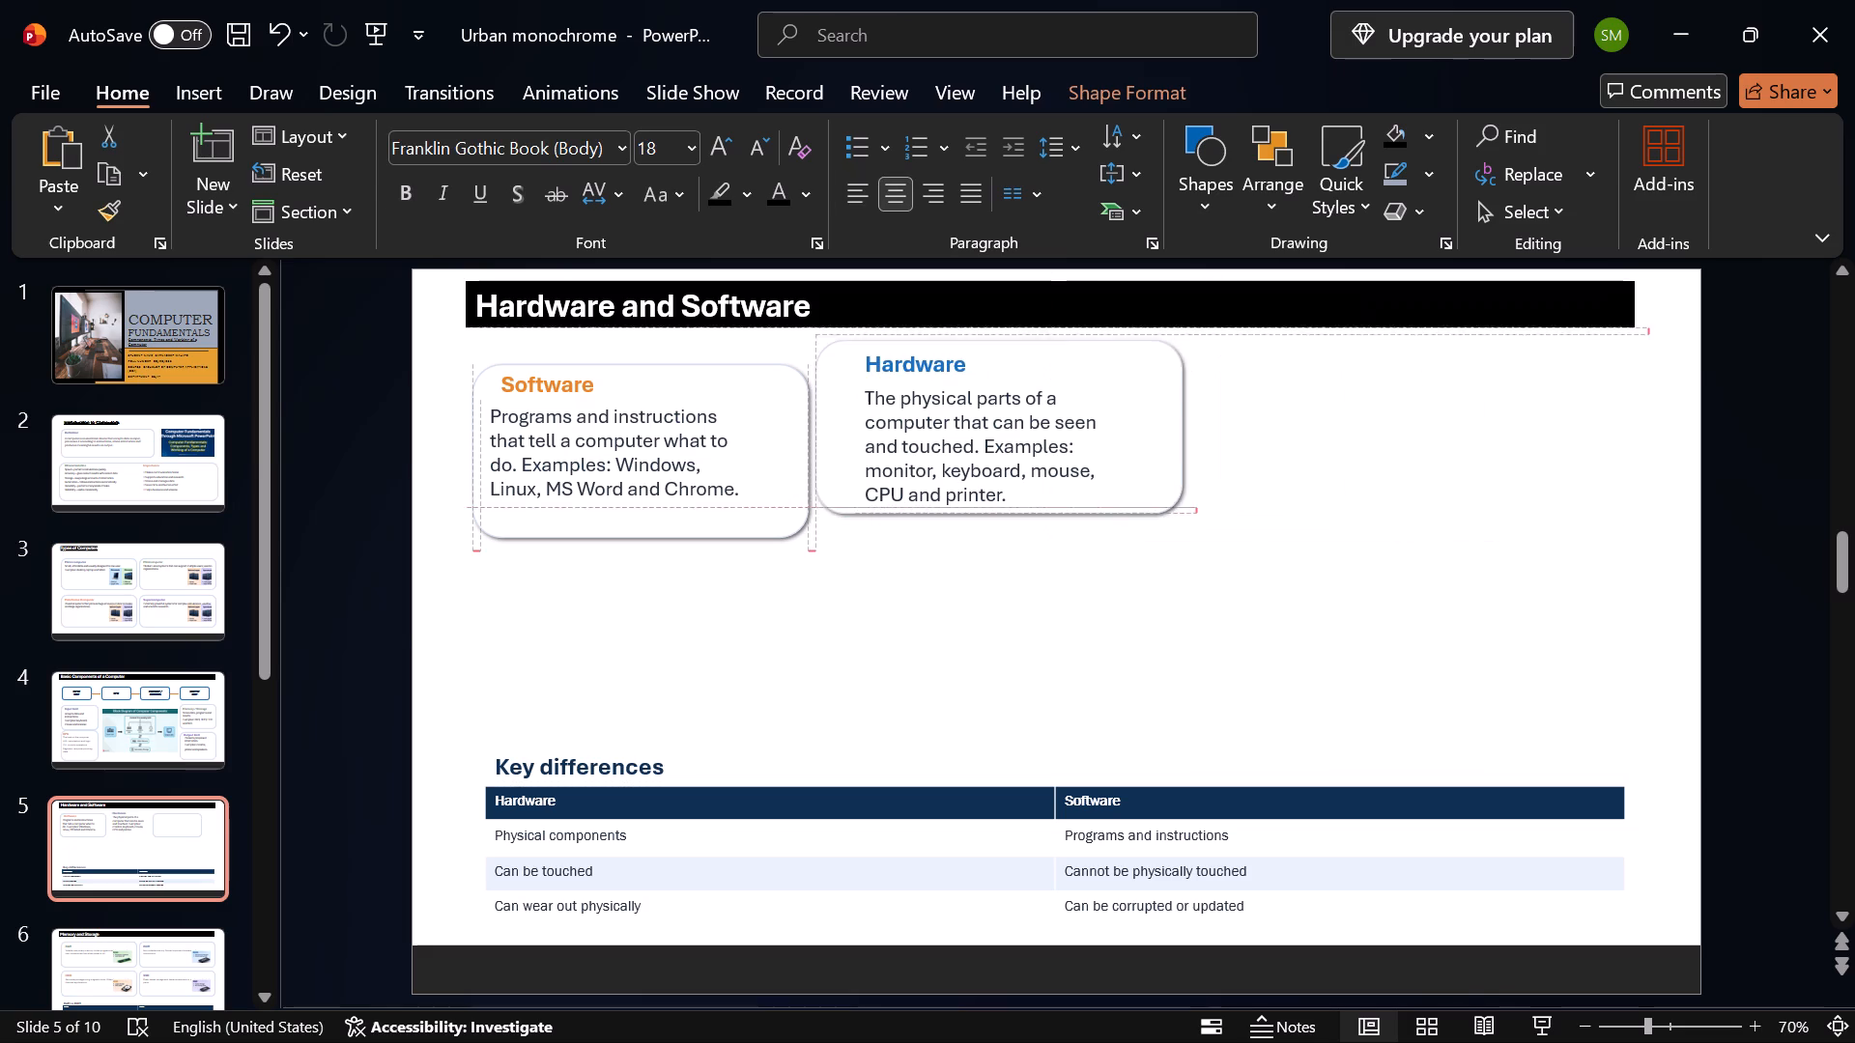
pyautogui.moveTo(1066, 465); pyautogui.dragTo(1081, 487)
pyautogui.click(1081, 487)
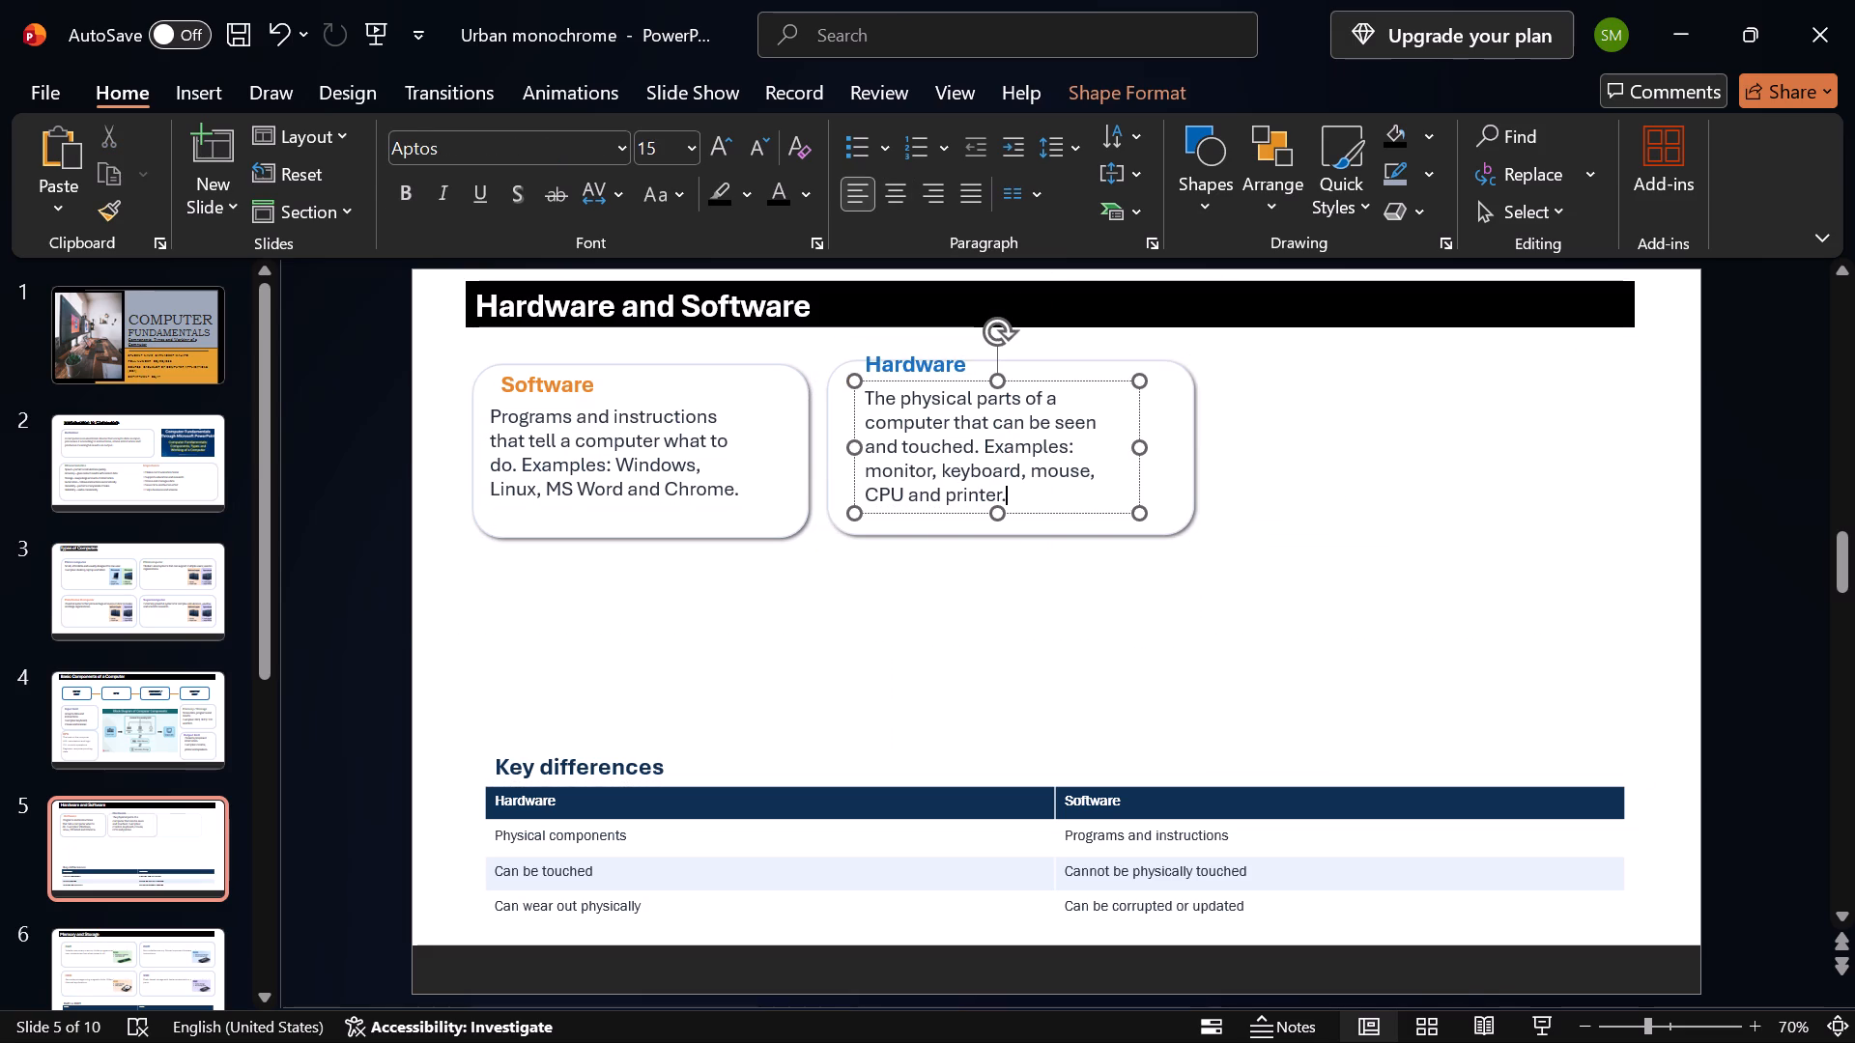
# Delete the rounded card behind the Hardware heading and description.
pyautogui.doubleClick(1160, 473)
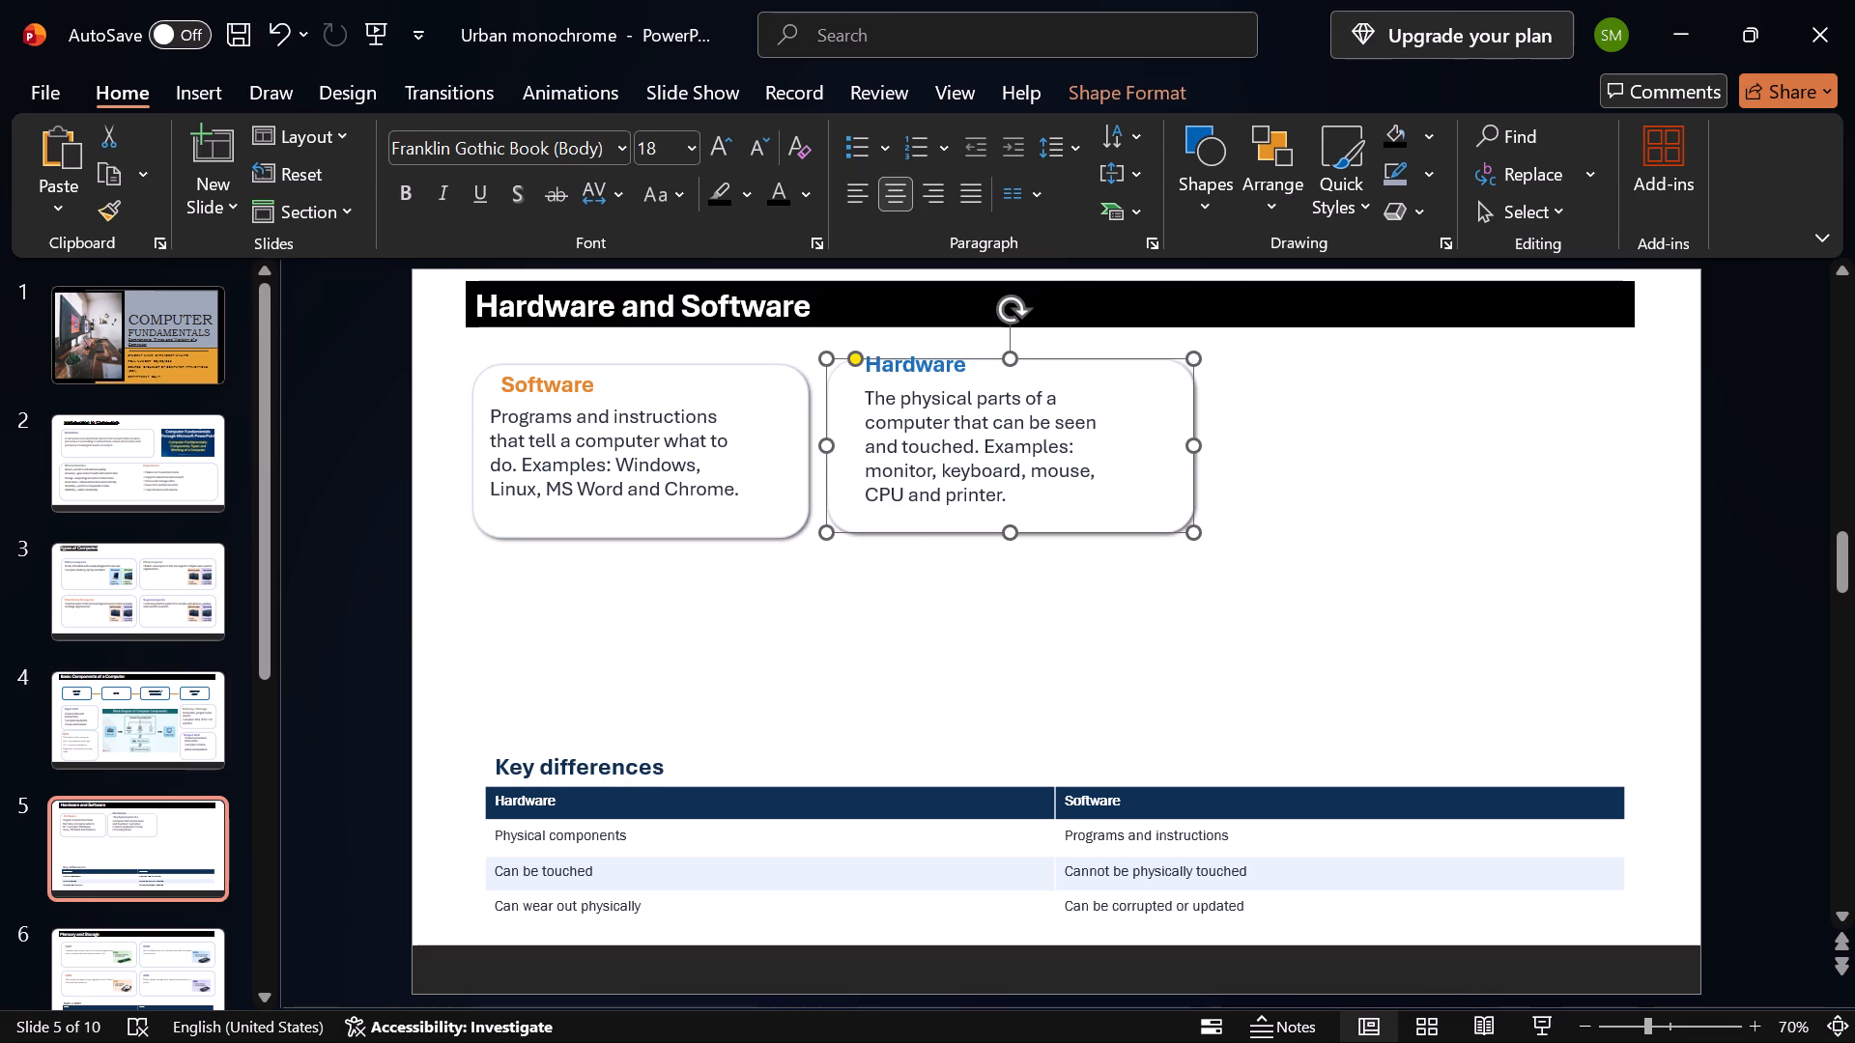
pyautogui.press('BackSpace')
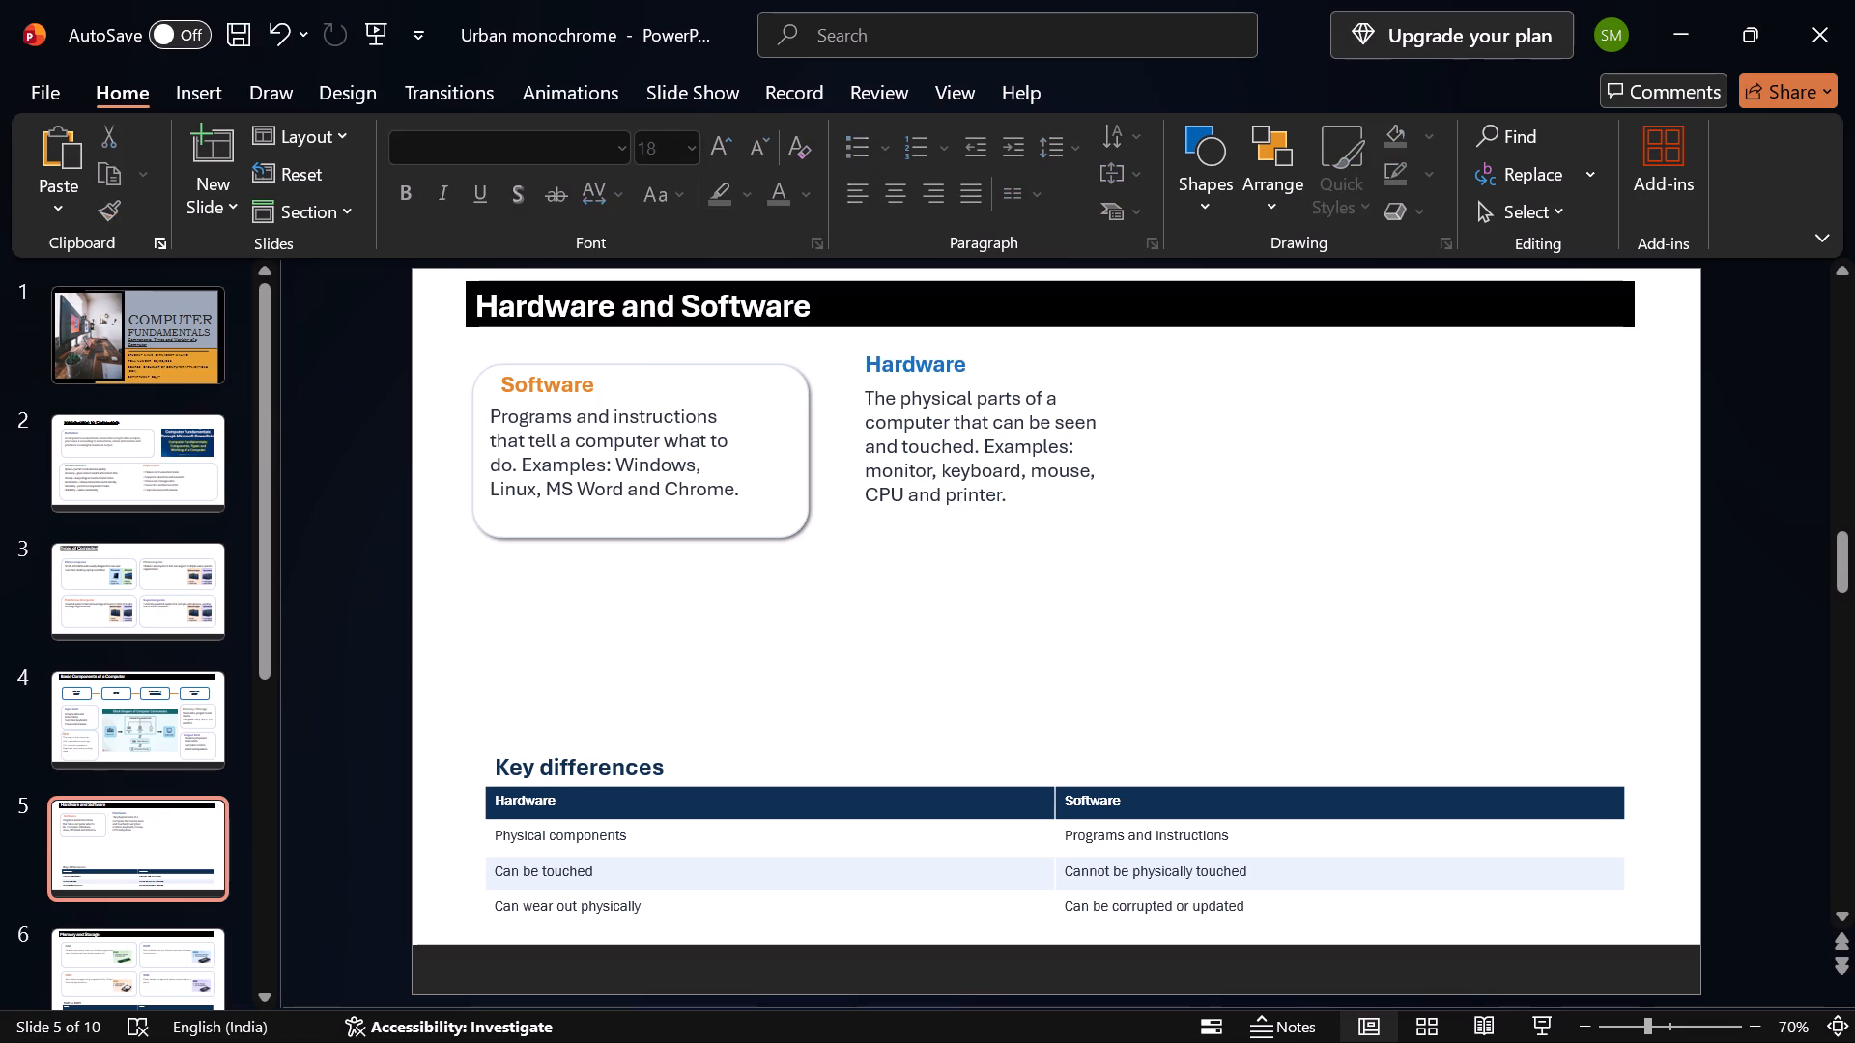
# Duplicate the empty rounded card behind the Software text and place the copy directly below it, above the Key differences heading.
pyautogui.click(752, 500)
pyautogui.hotkey('ctrl', 'c')
pyautogui.hotkey('ctrl', 'v')
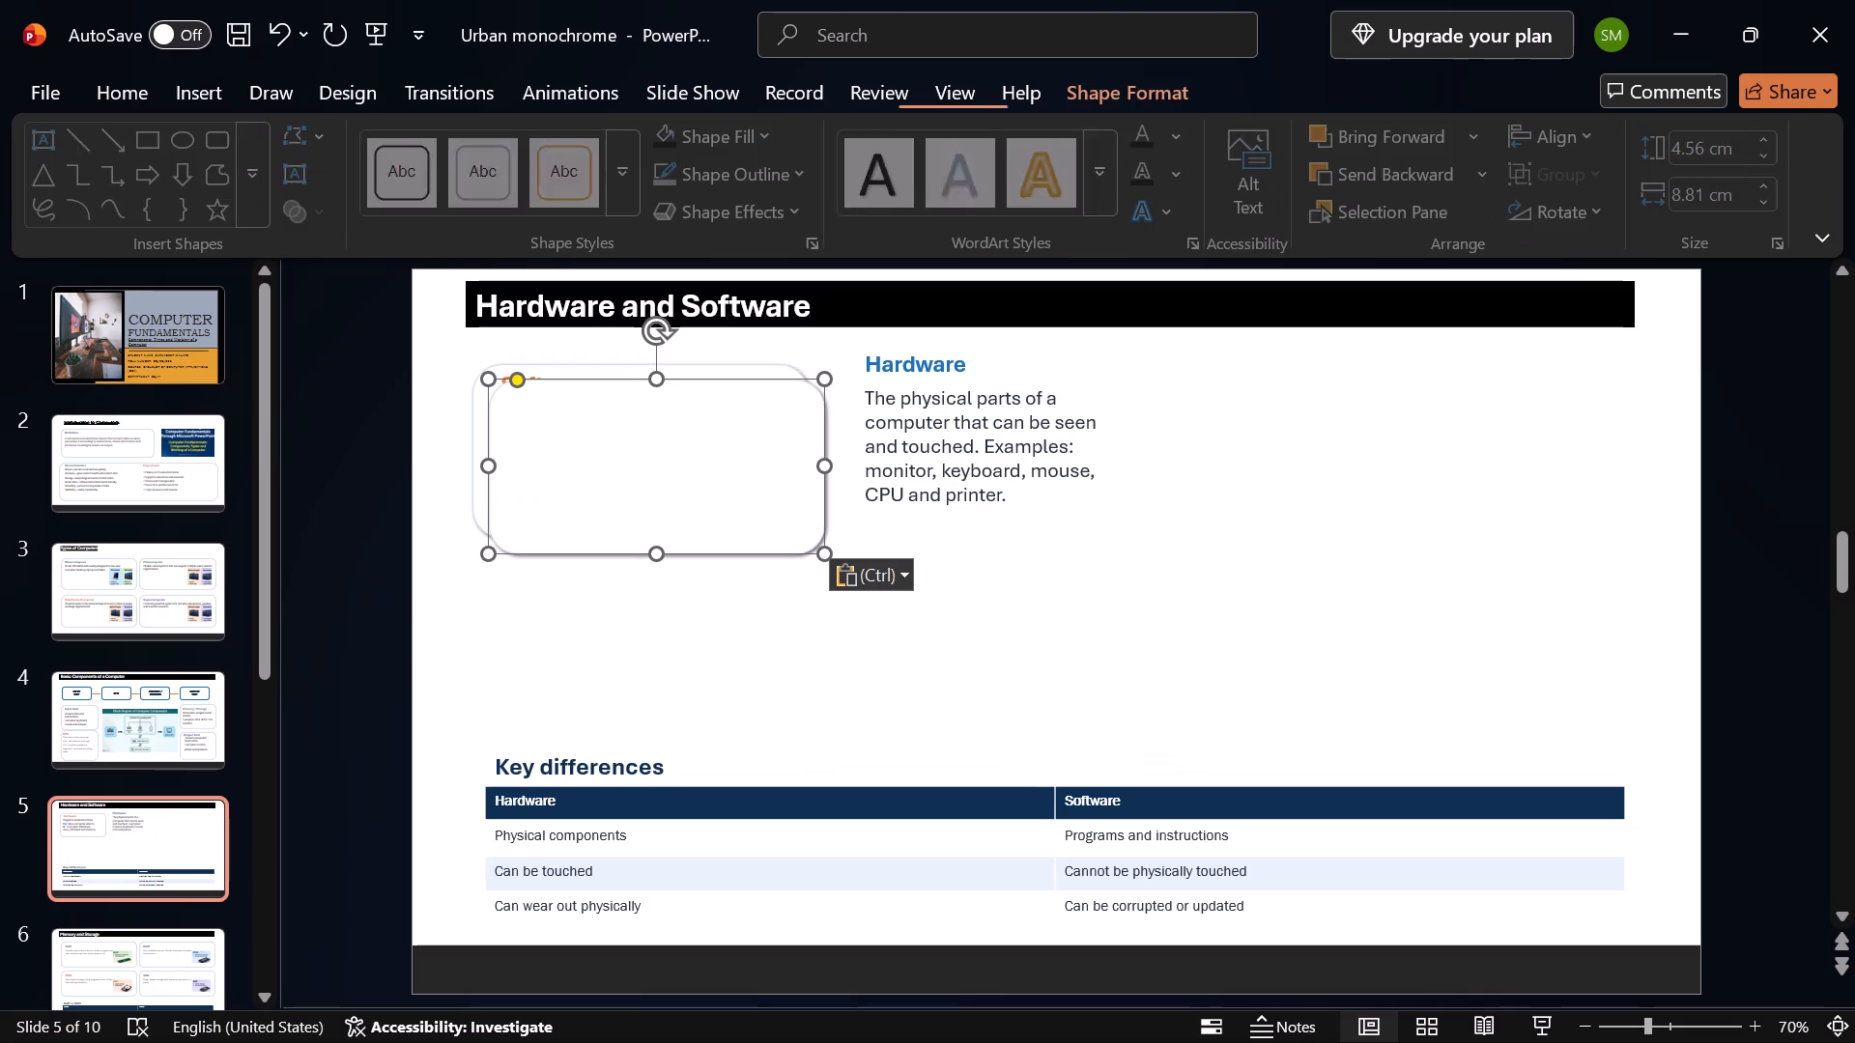
pyautogui.moveTo(743, 518); pyautogui.dragTo(1100, 494)
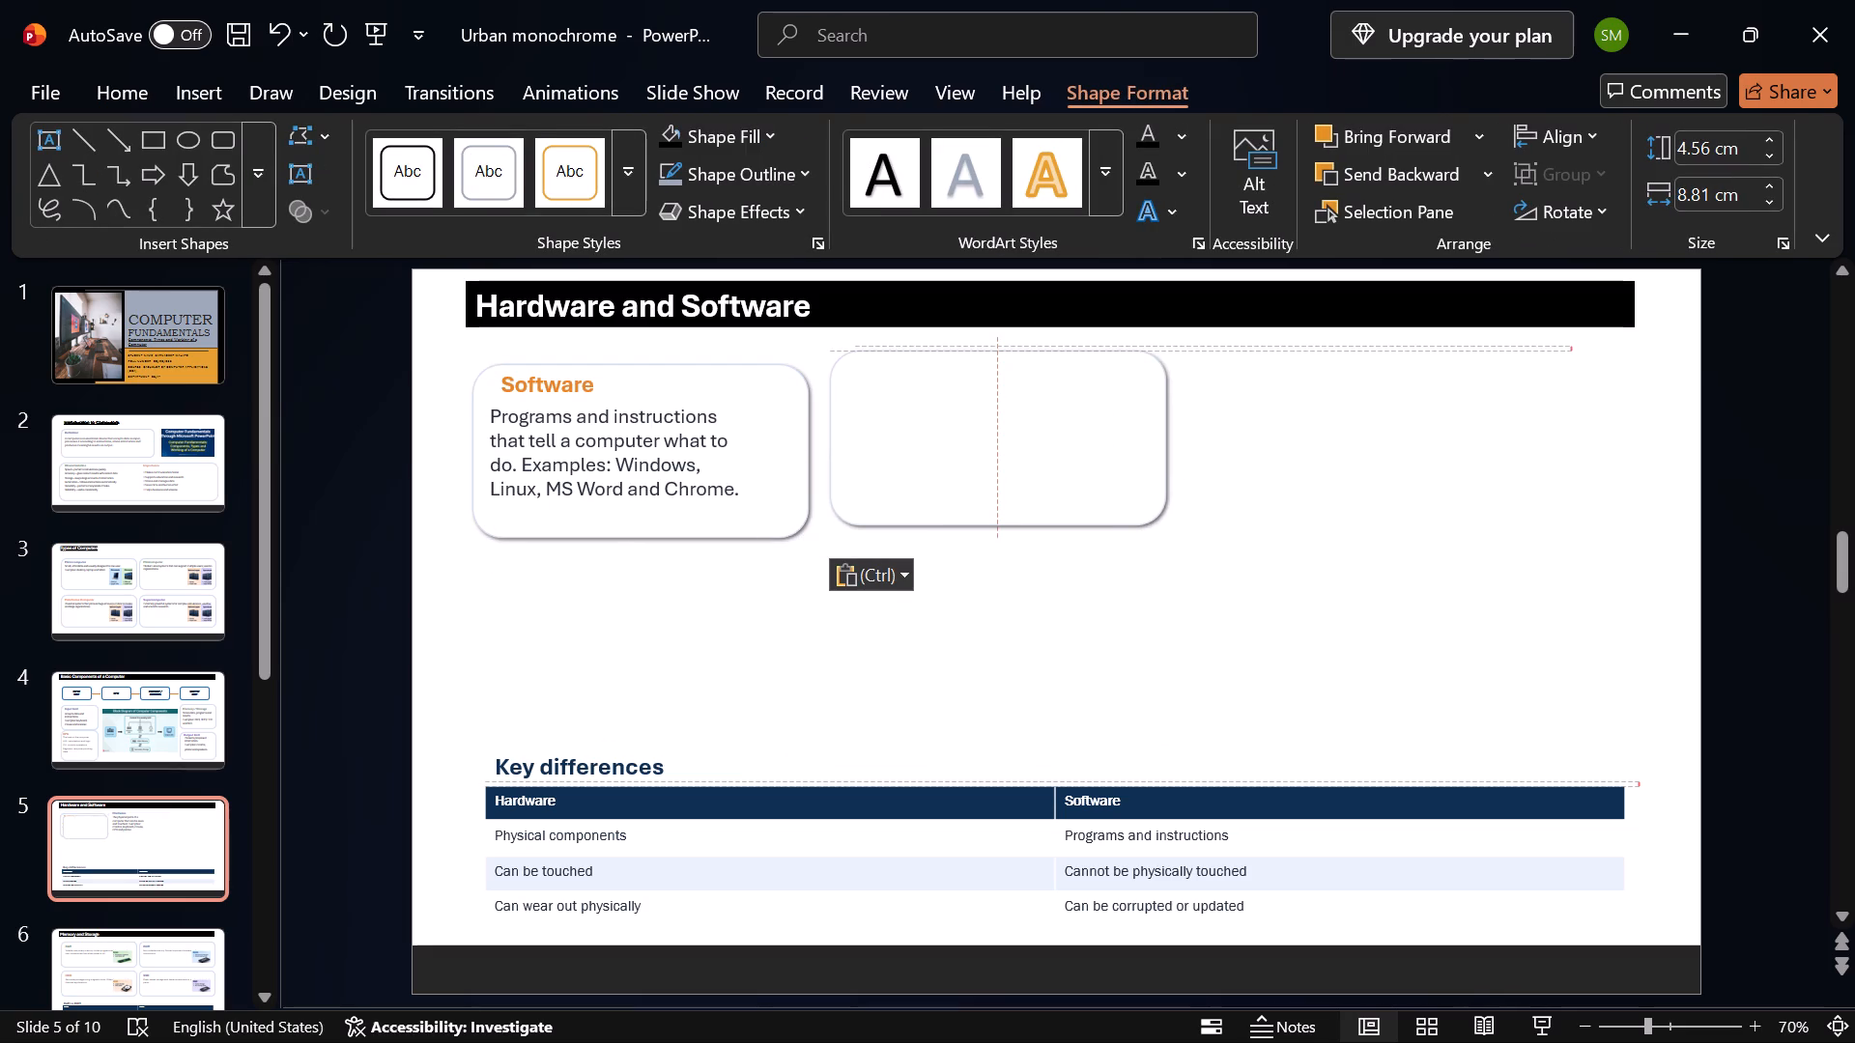
pyautogui.moveTo(1100, 494); pyautogui.dragTo(1098, 502)
pyautogui.rightClick(1098, 502)
pyautogui.click(1000, 502)
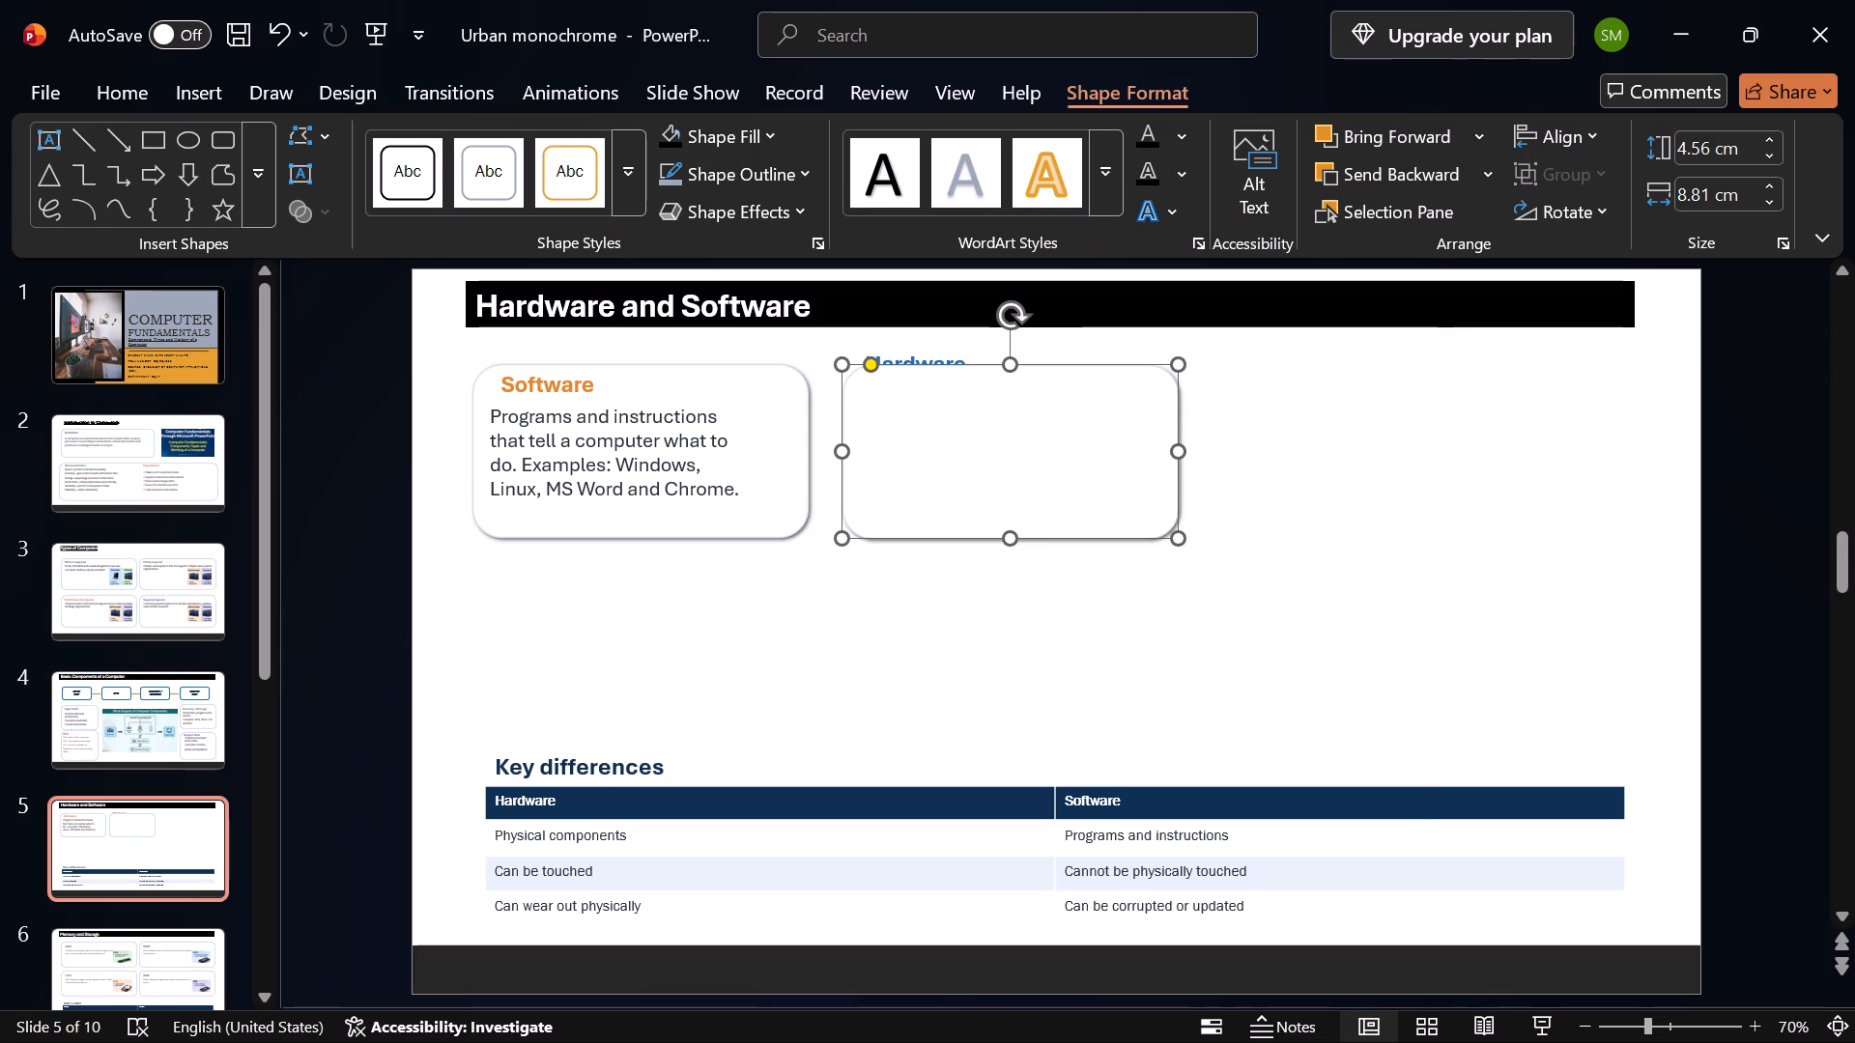
pyautogui.moveTo(1096, 492); pyautogui.dragTo(709, 688)
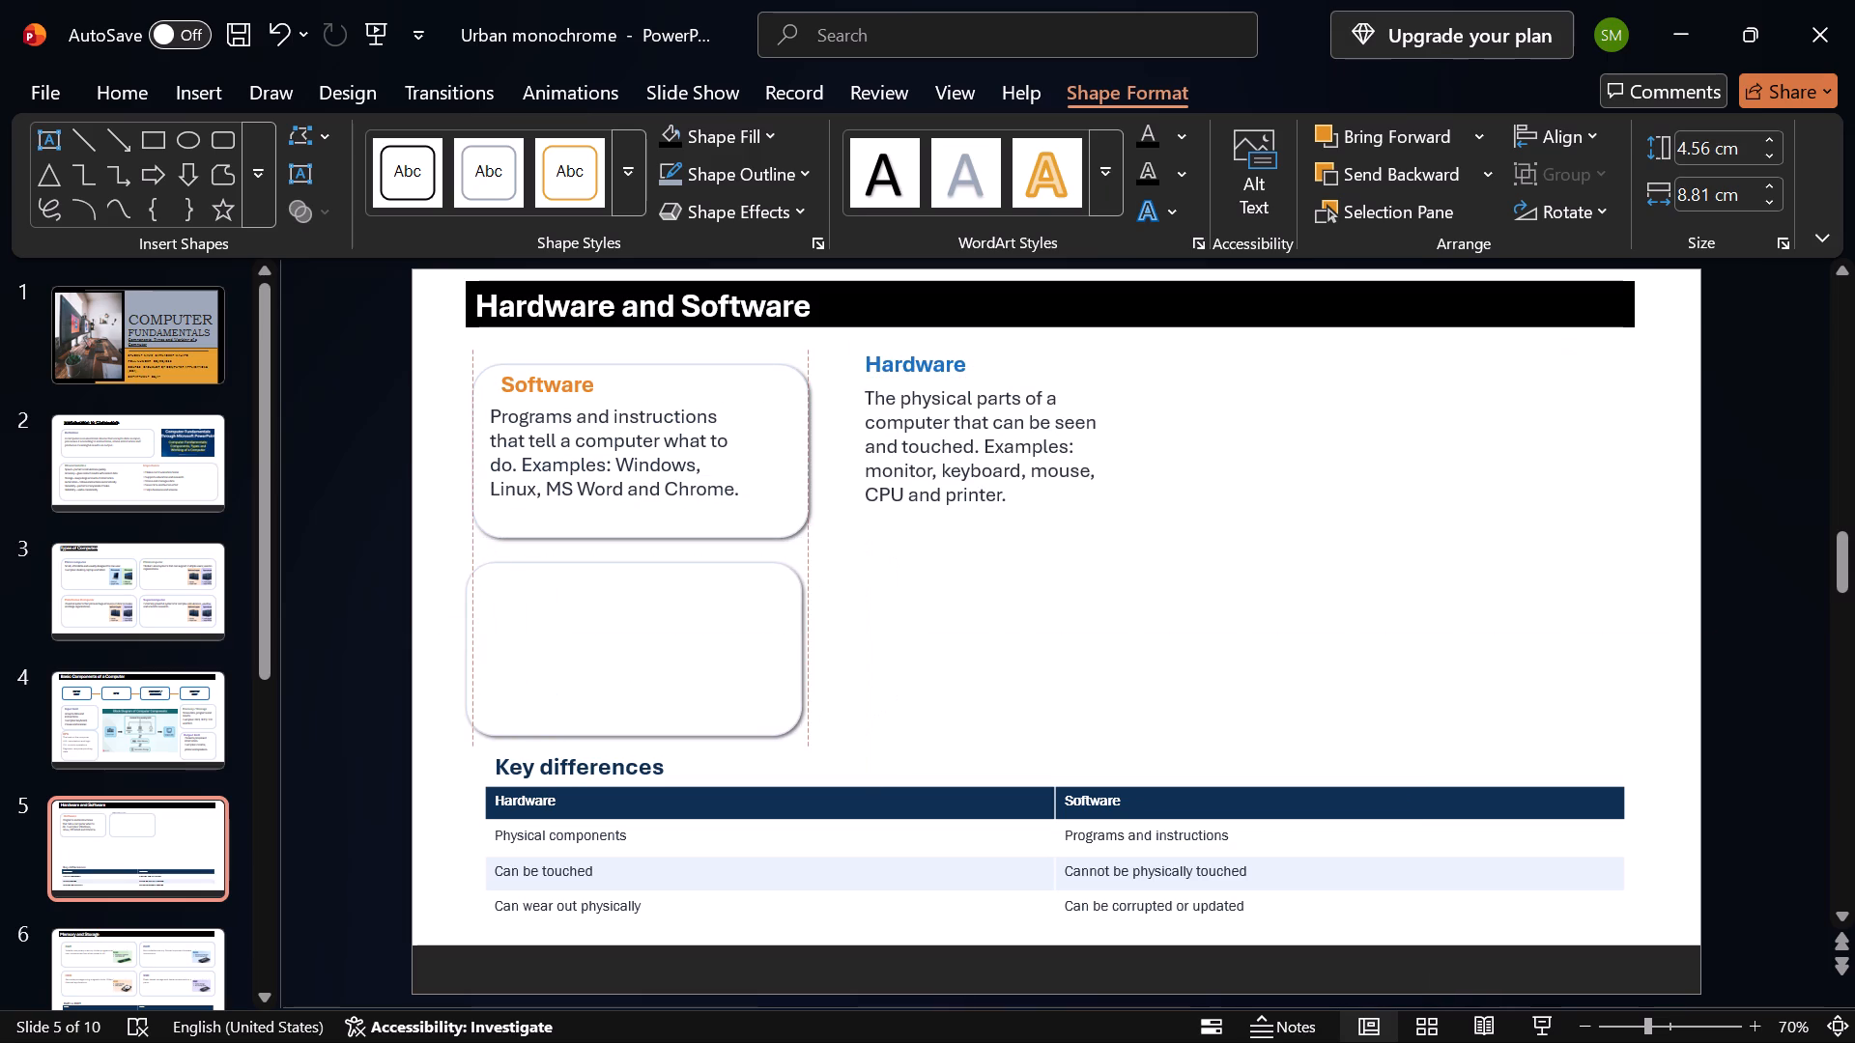
pyautogui.moveTo(709, 688); pyautogui.dragTo(717, 688)
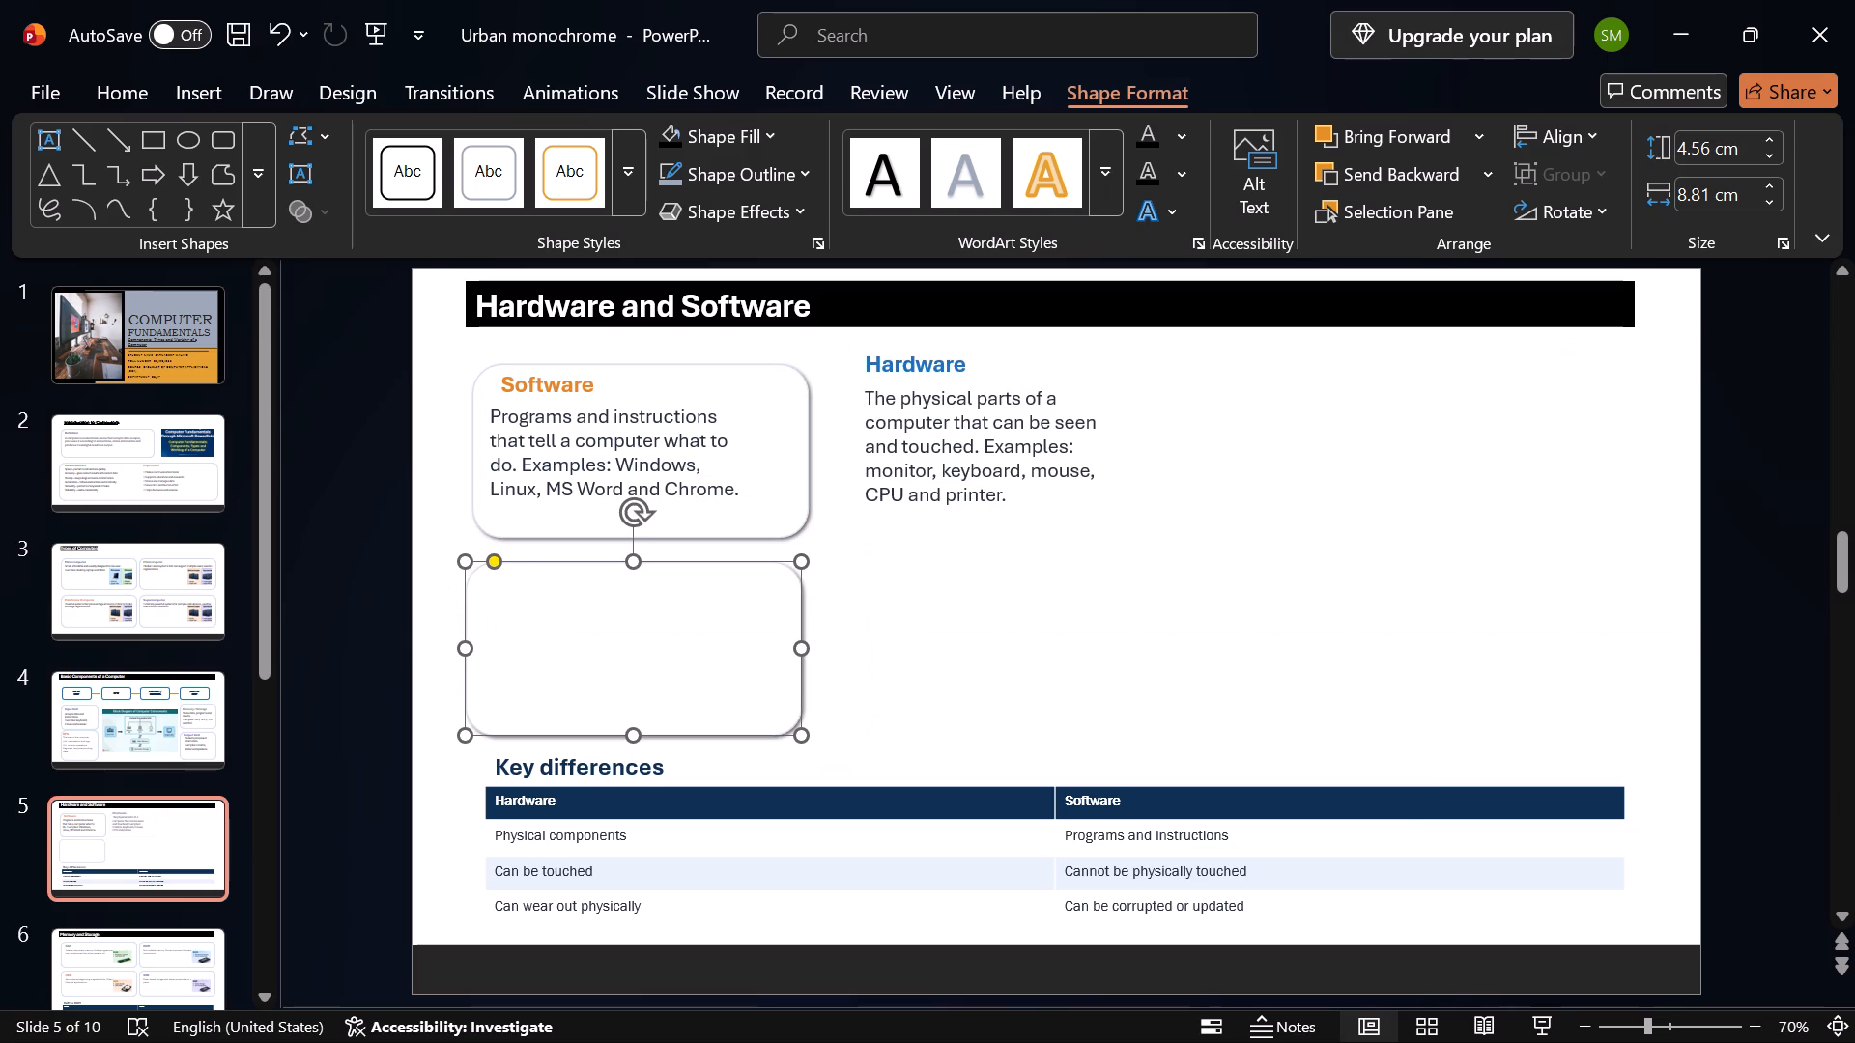
pyautogui.rightClick(722, 688)
pyautogui.click(1239, 451)
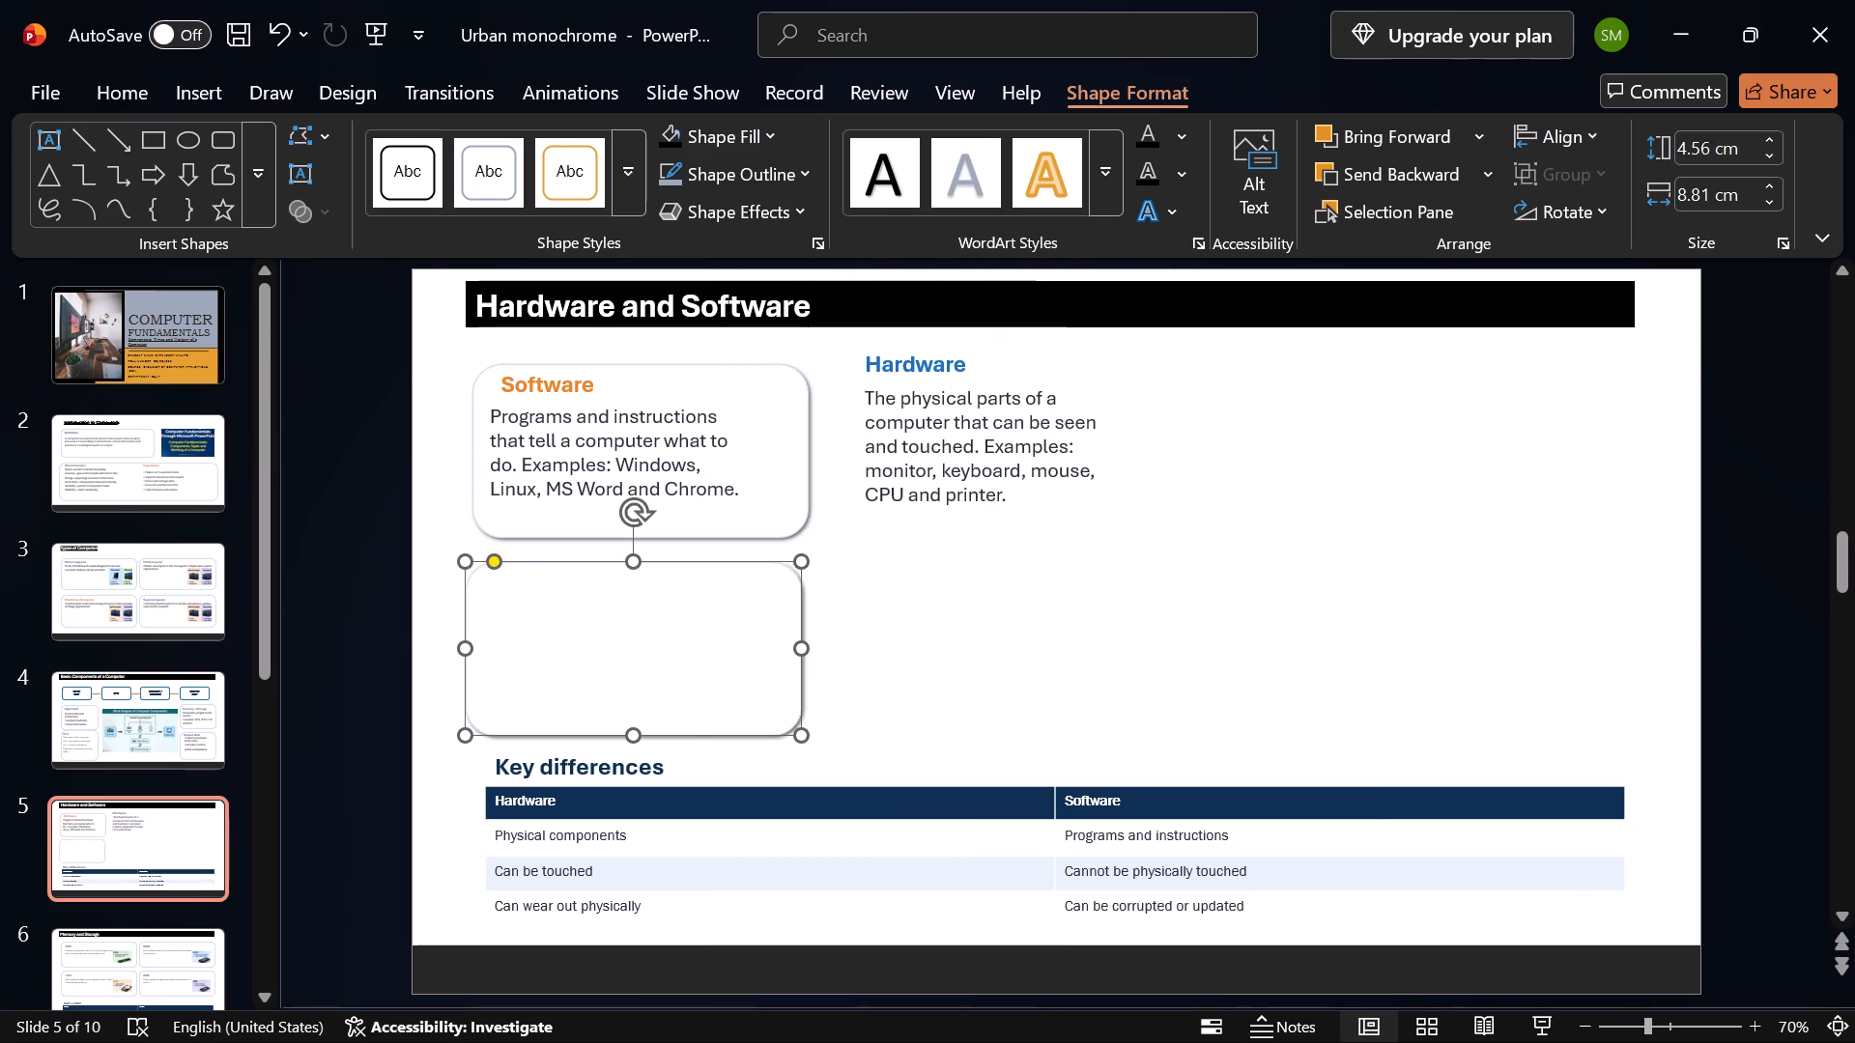
# Move the Software description and its heading down onto the lower rounded card.
pyautogui.click(987, 448)
pyautogui.click(590, 460)
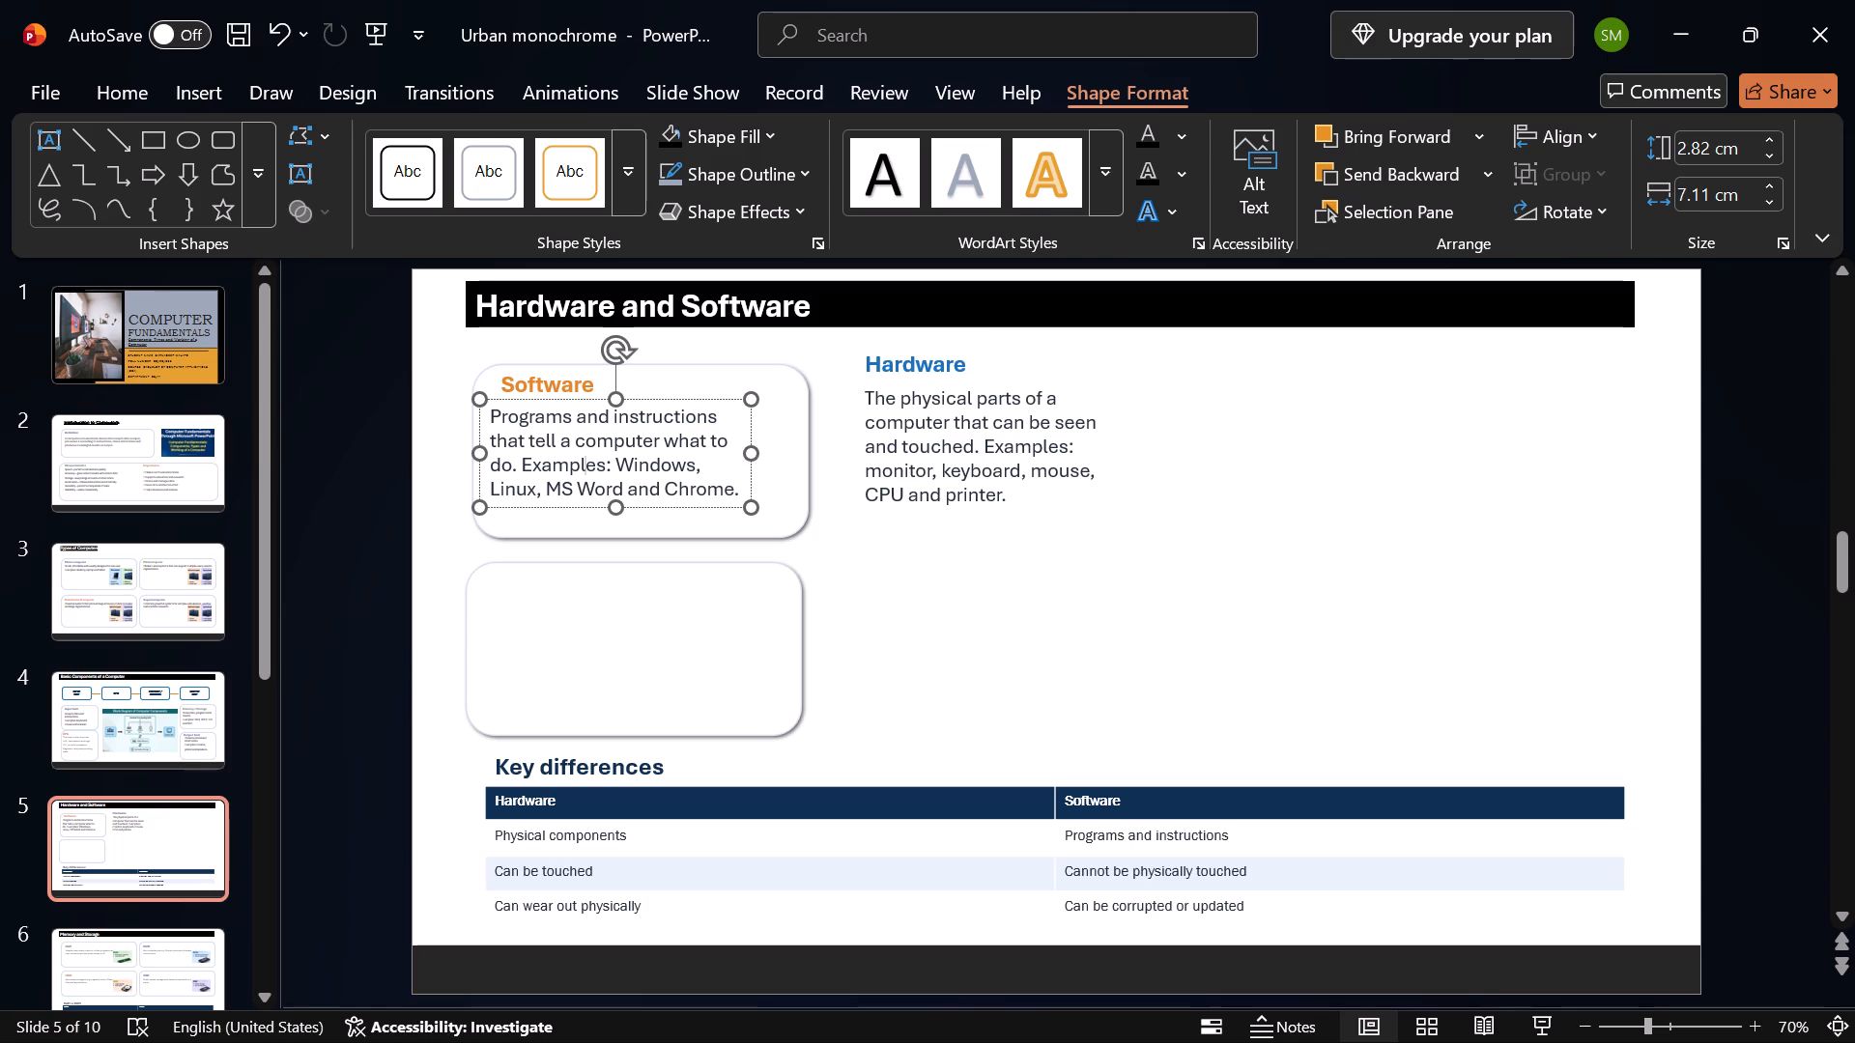
pyautogui.click(981, 437)
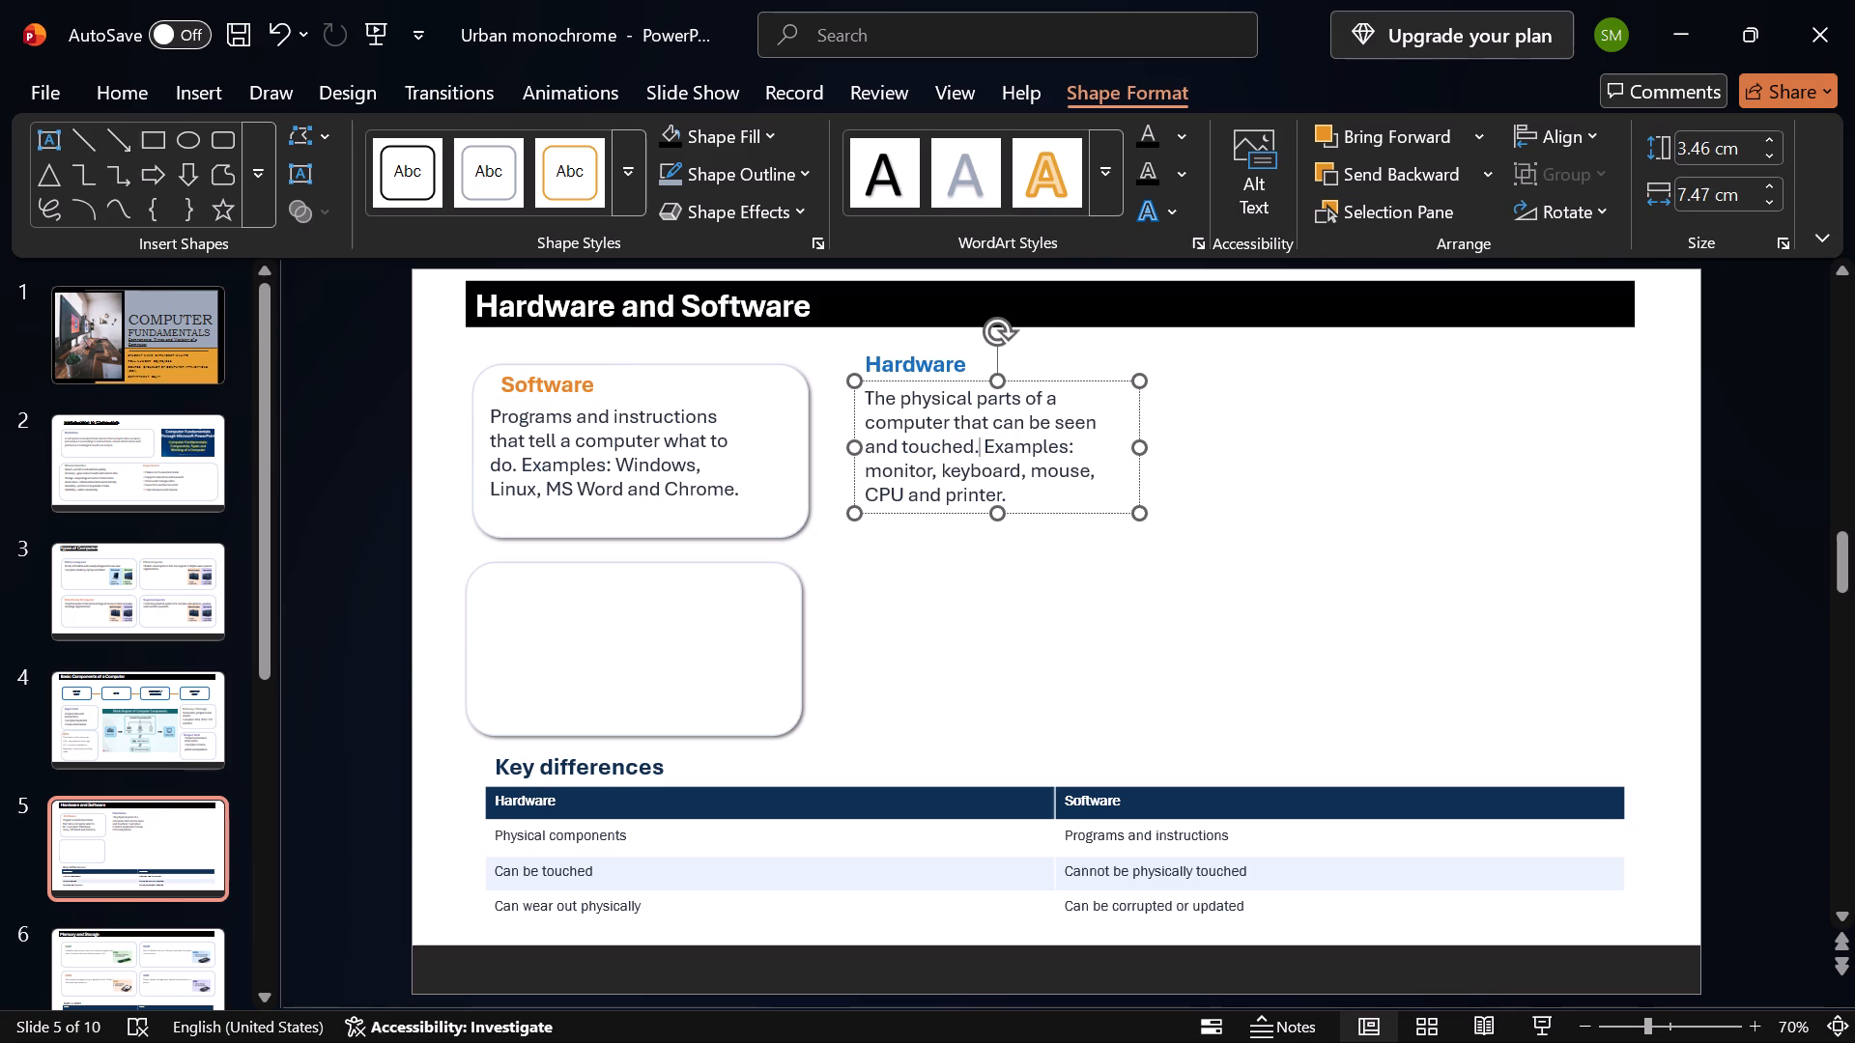
pyautogui.click(651, 502)
pyautogui.moveTo(712, 504); pyautogui.dragTo(702, 670)
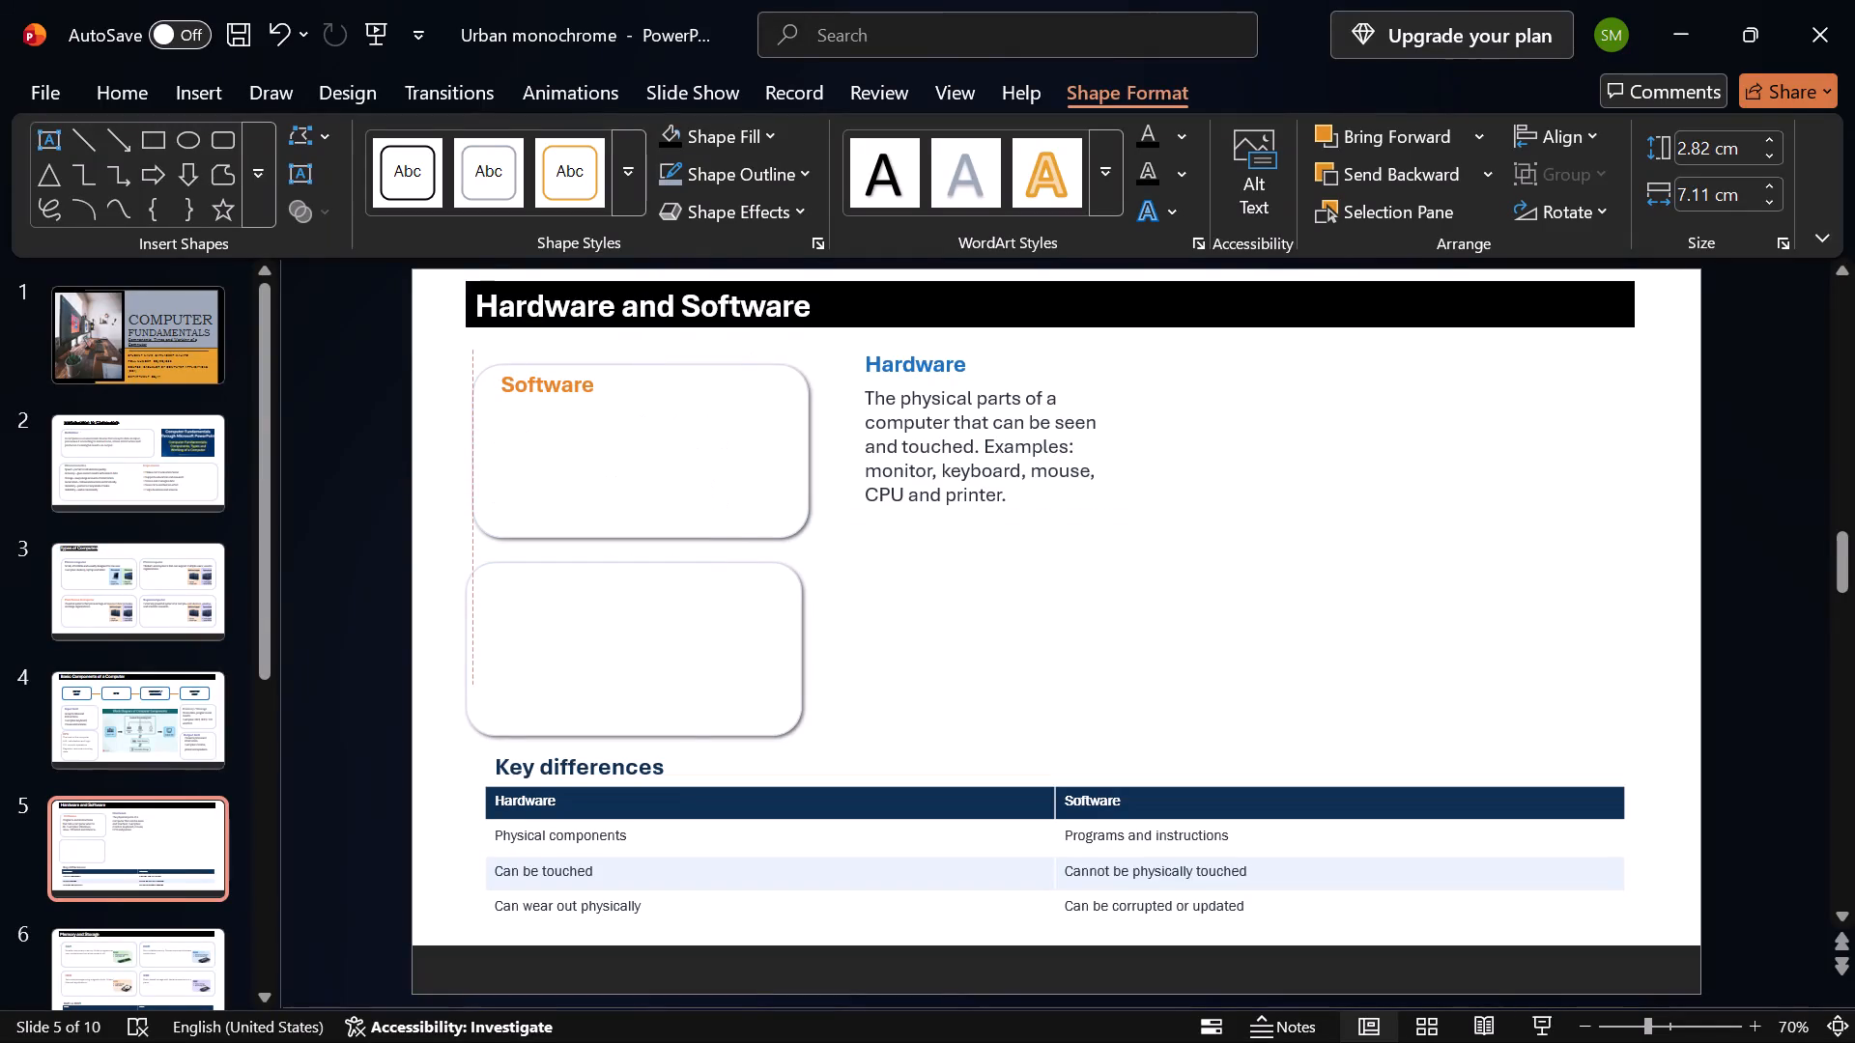
pyautogui.moveTo(702, 670); pyautogui.dragTo(702, 693)
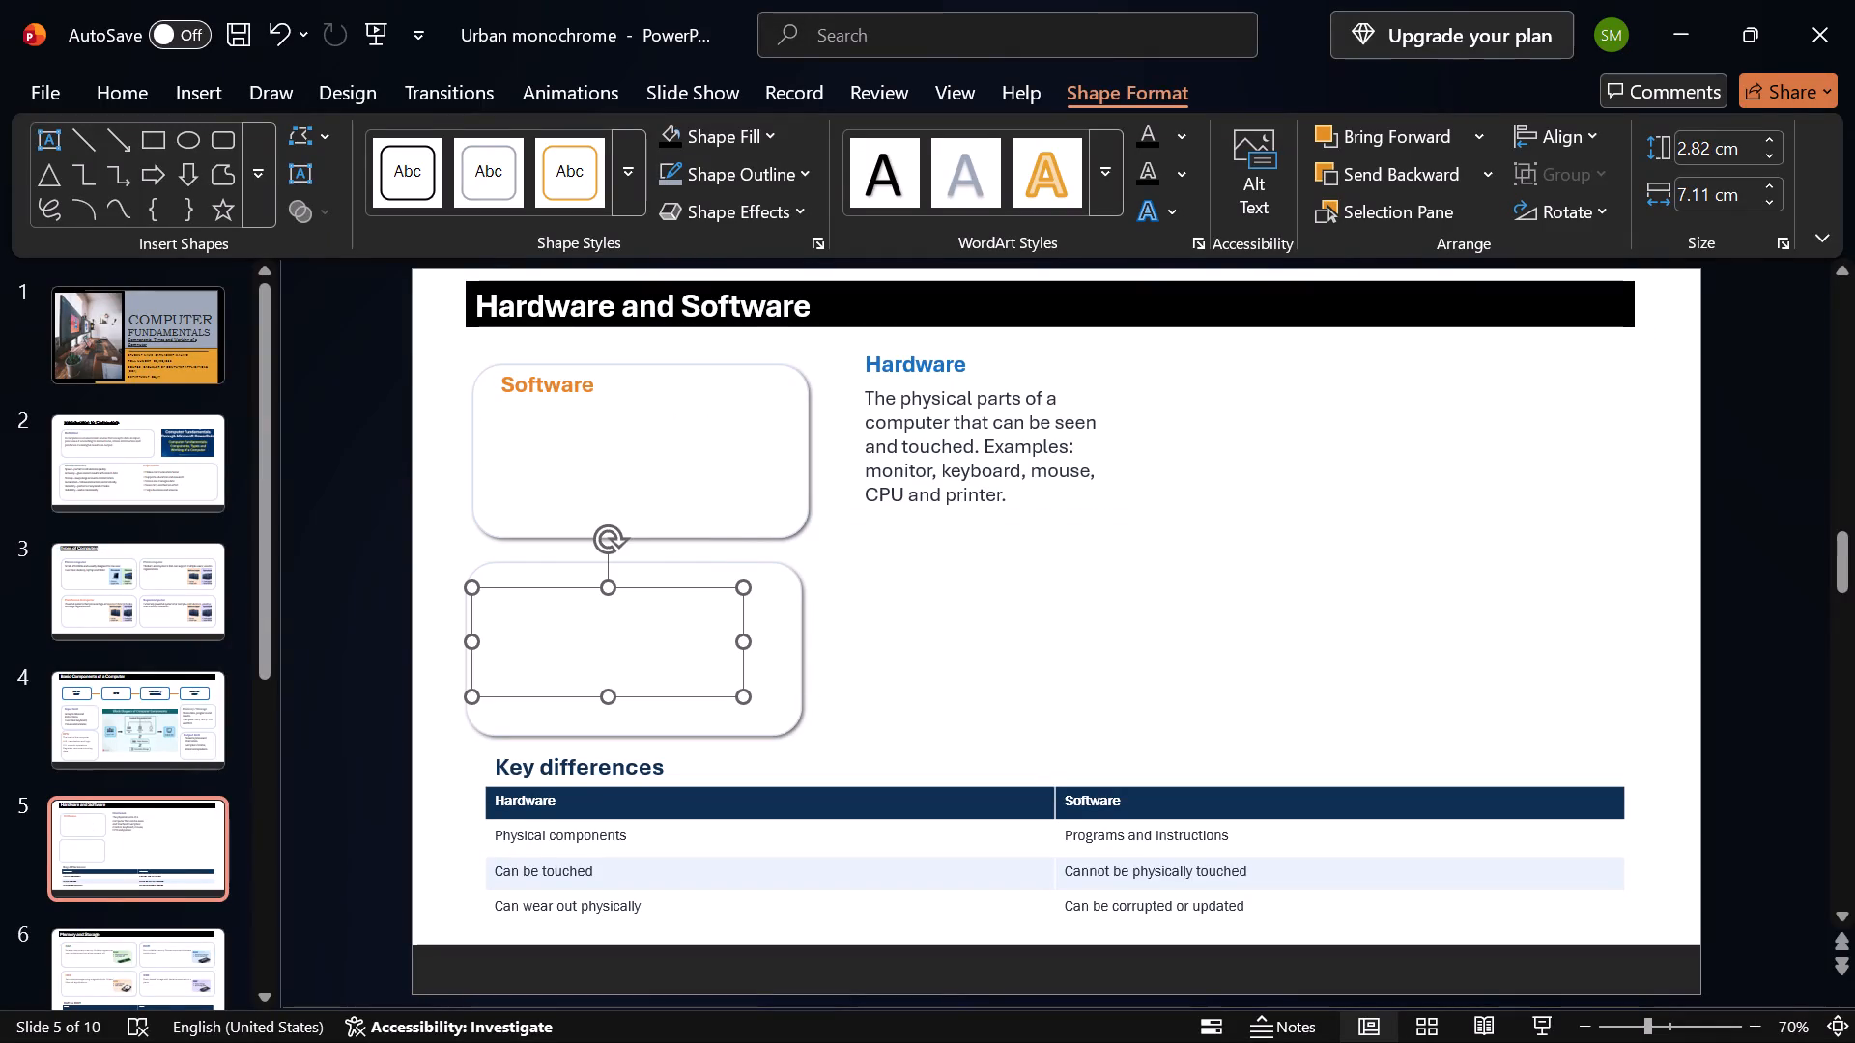
pyautogui.click(582, 376)
pyautogui.moveTo(733, 381); pyautogui.dragTo(726, 578)
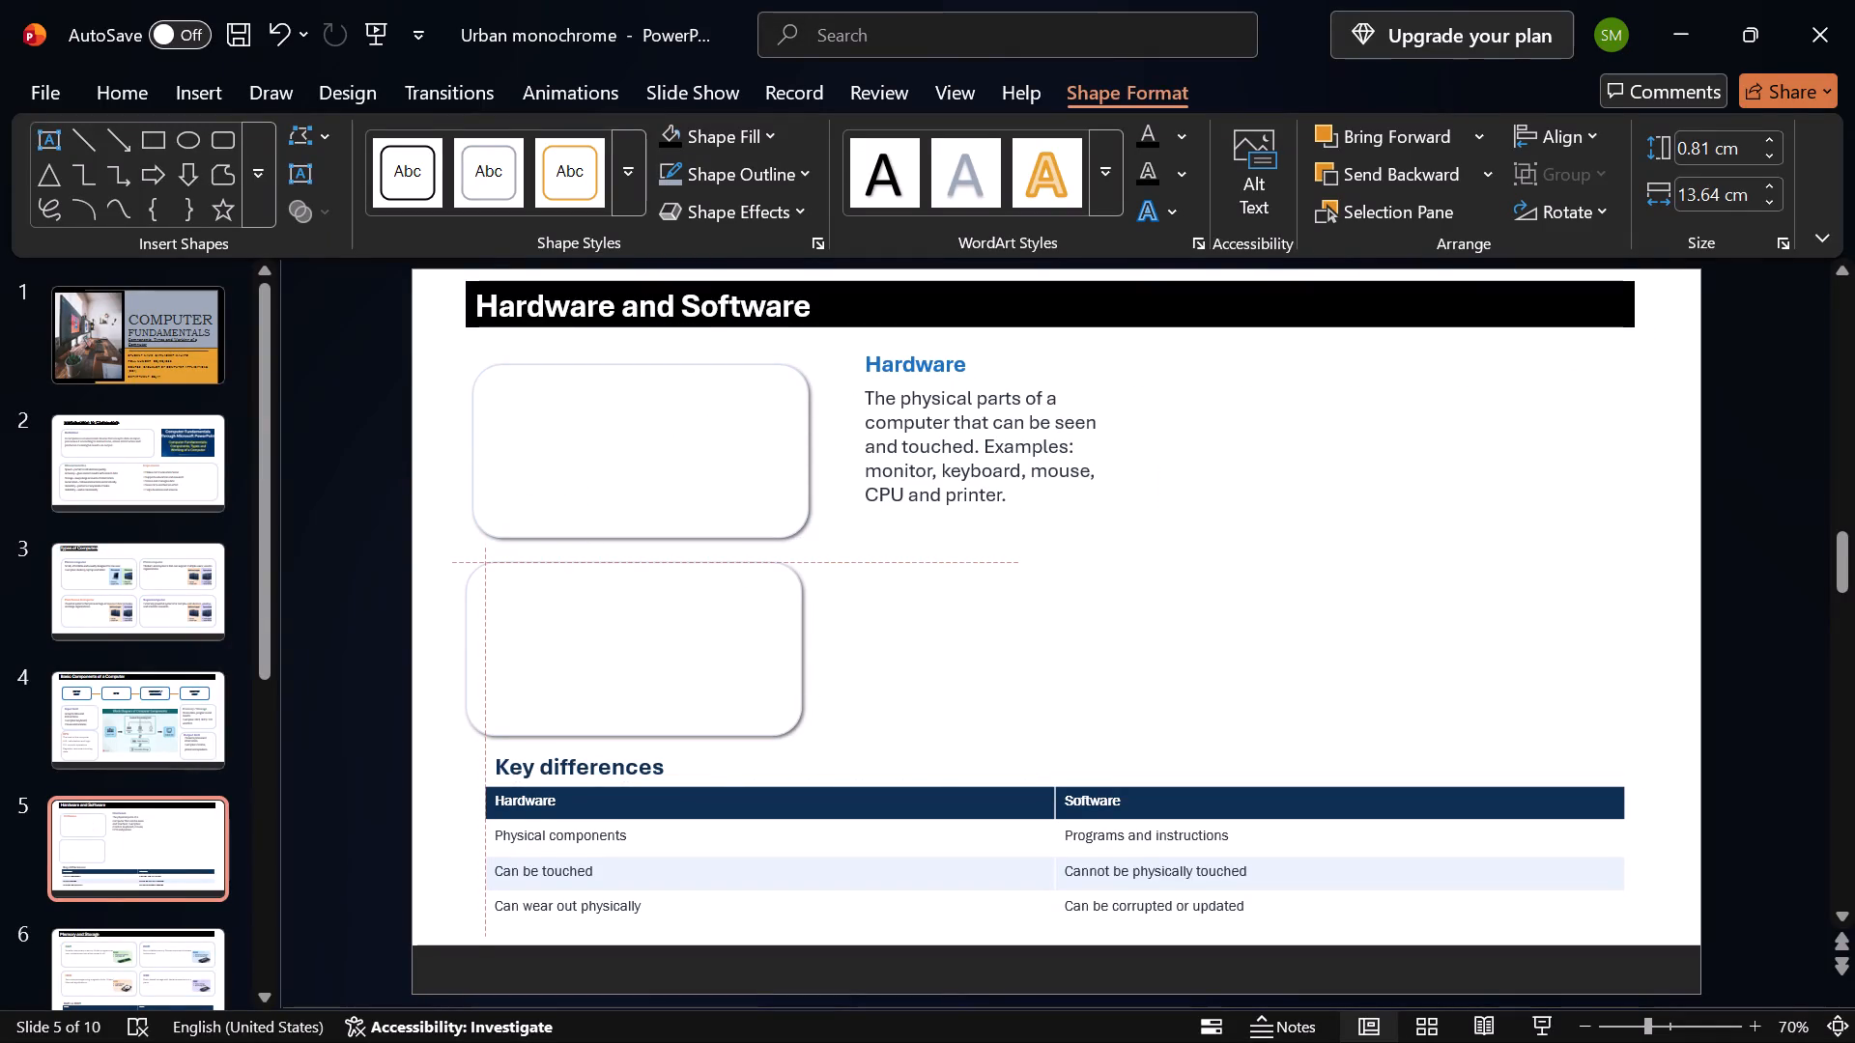
pyautogui.moveTo(726, 578); pyautogui.dragTo(726, 581)
# Send the lower rounded card backward until it sits behind the Software heading and description.
pyautogui.click(775, 658)
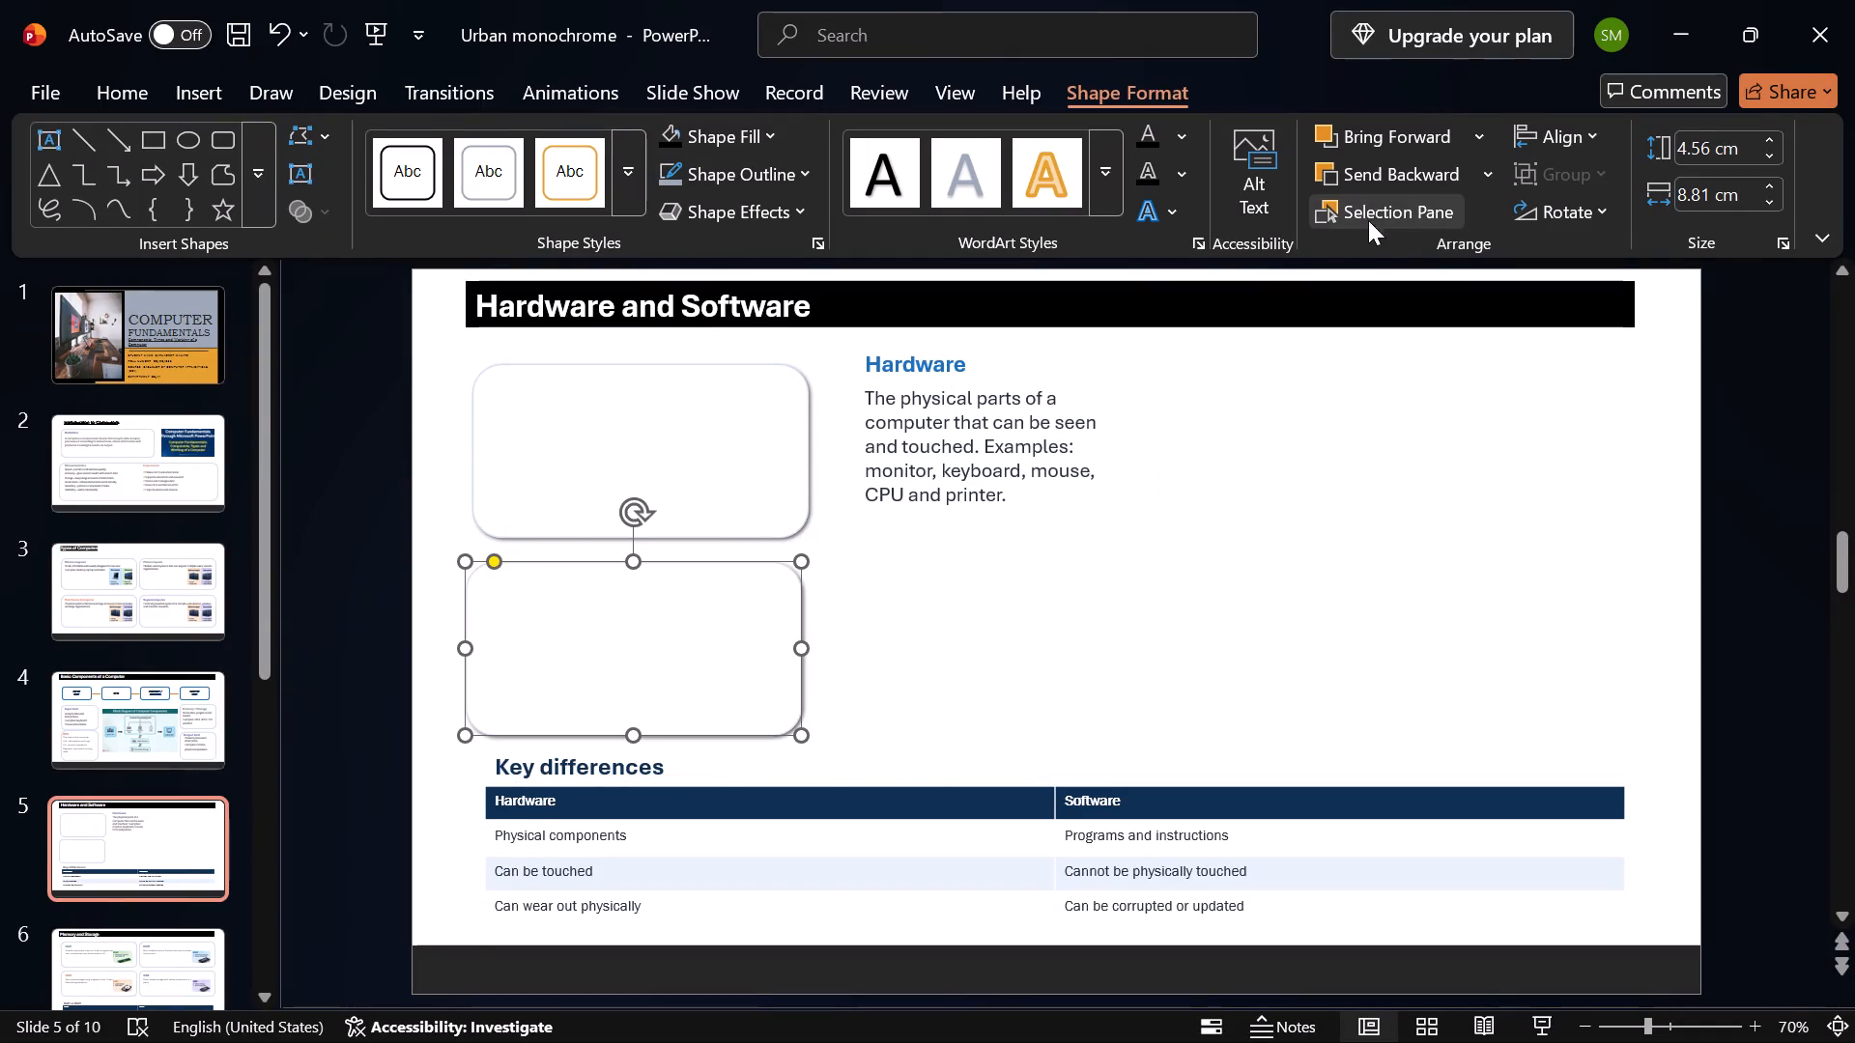
pyautogui.click(1374, 172)
pyautogui.click(1374, 172)
pyautogui.click(1374, 172)
pyautogui.click(1374, 172)
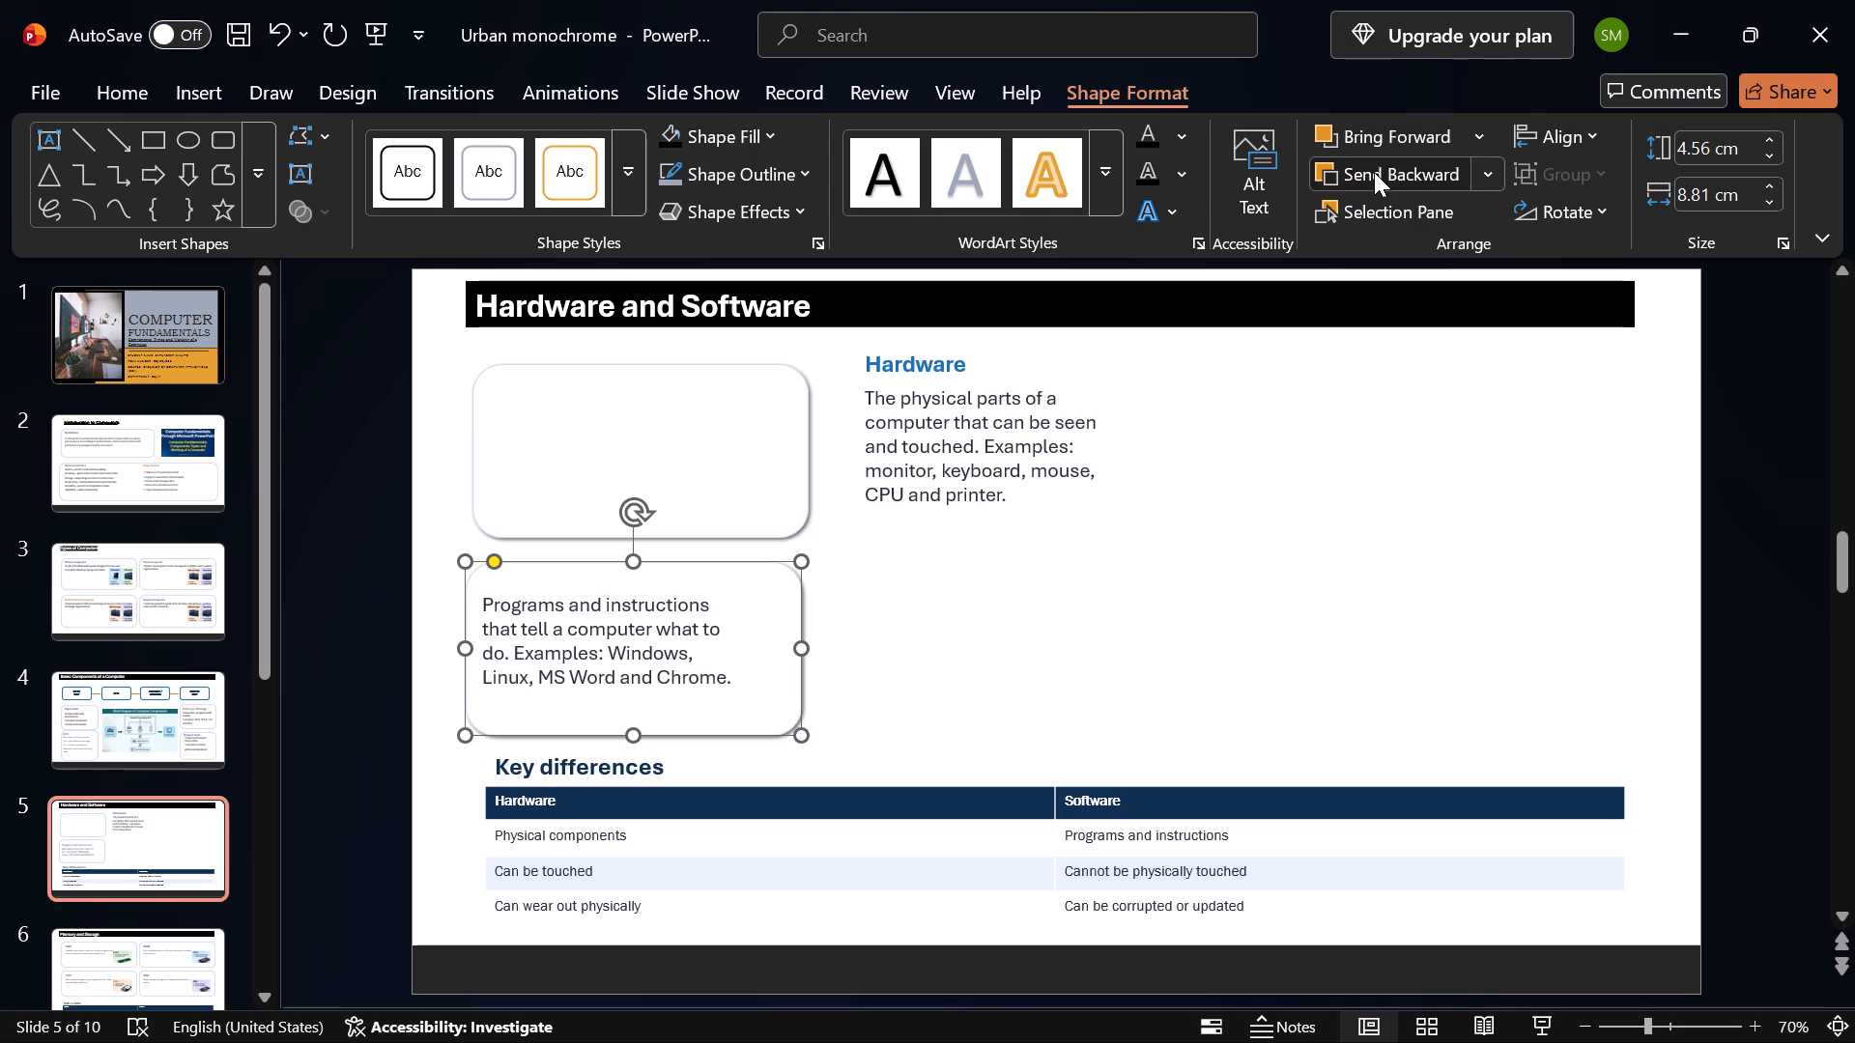
# Shift the Software description slightly down so it sits clear below its heading inside the lower card.
pyautogui.click(710, 656)
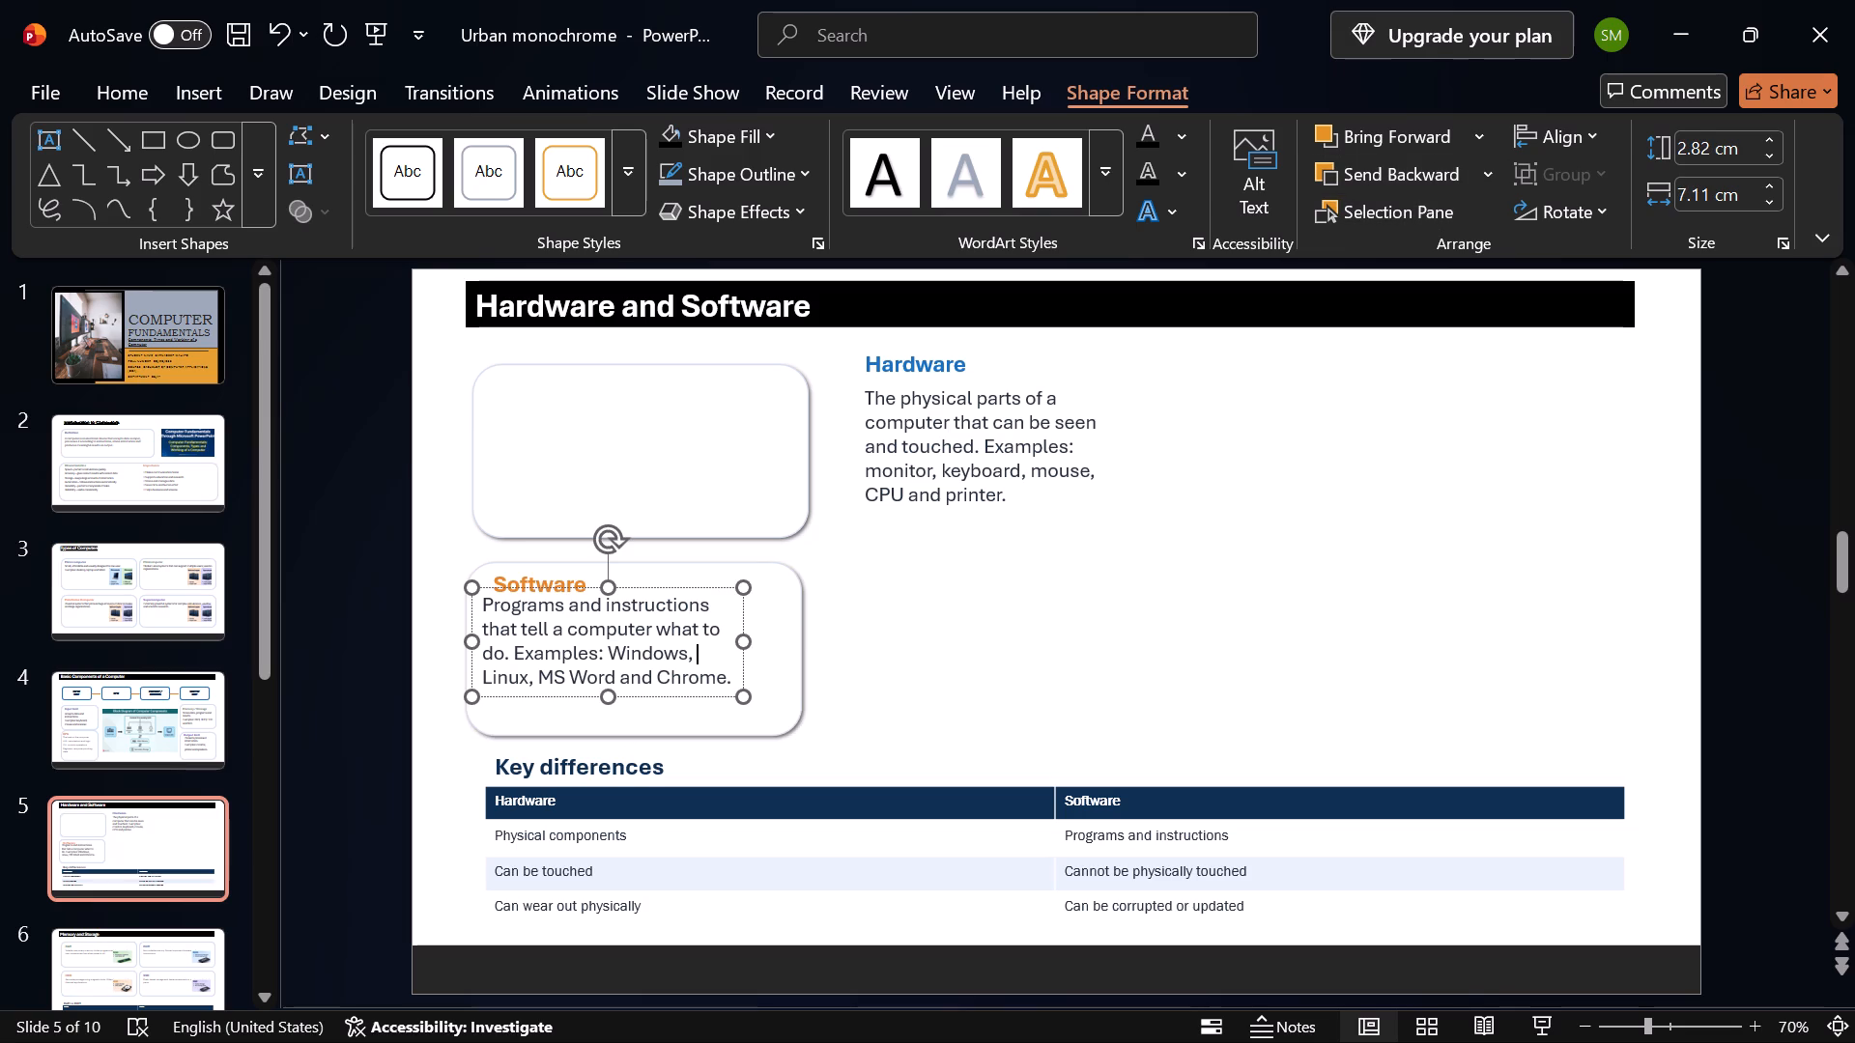
pyautogui.moveTo(735, 672); pyautogui.dragTo(735, 691)
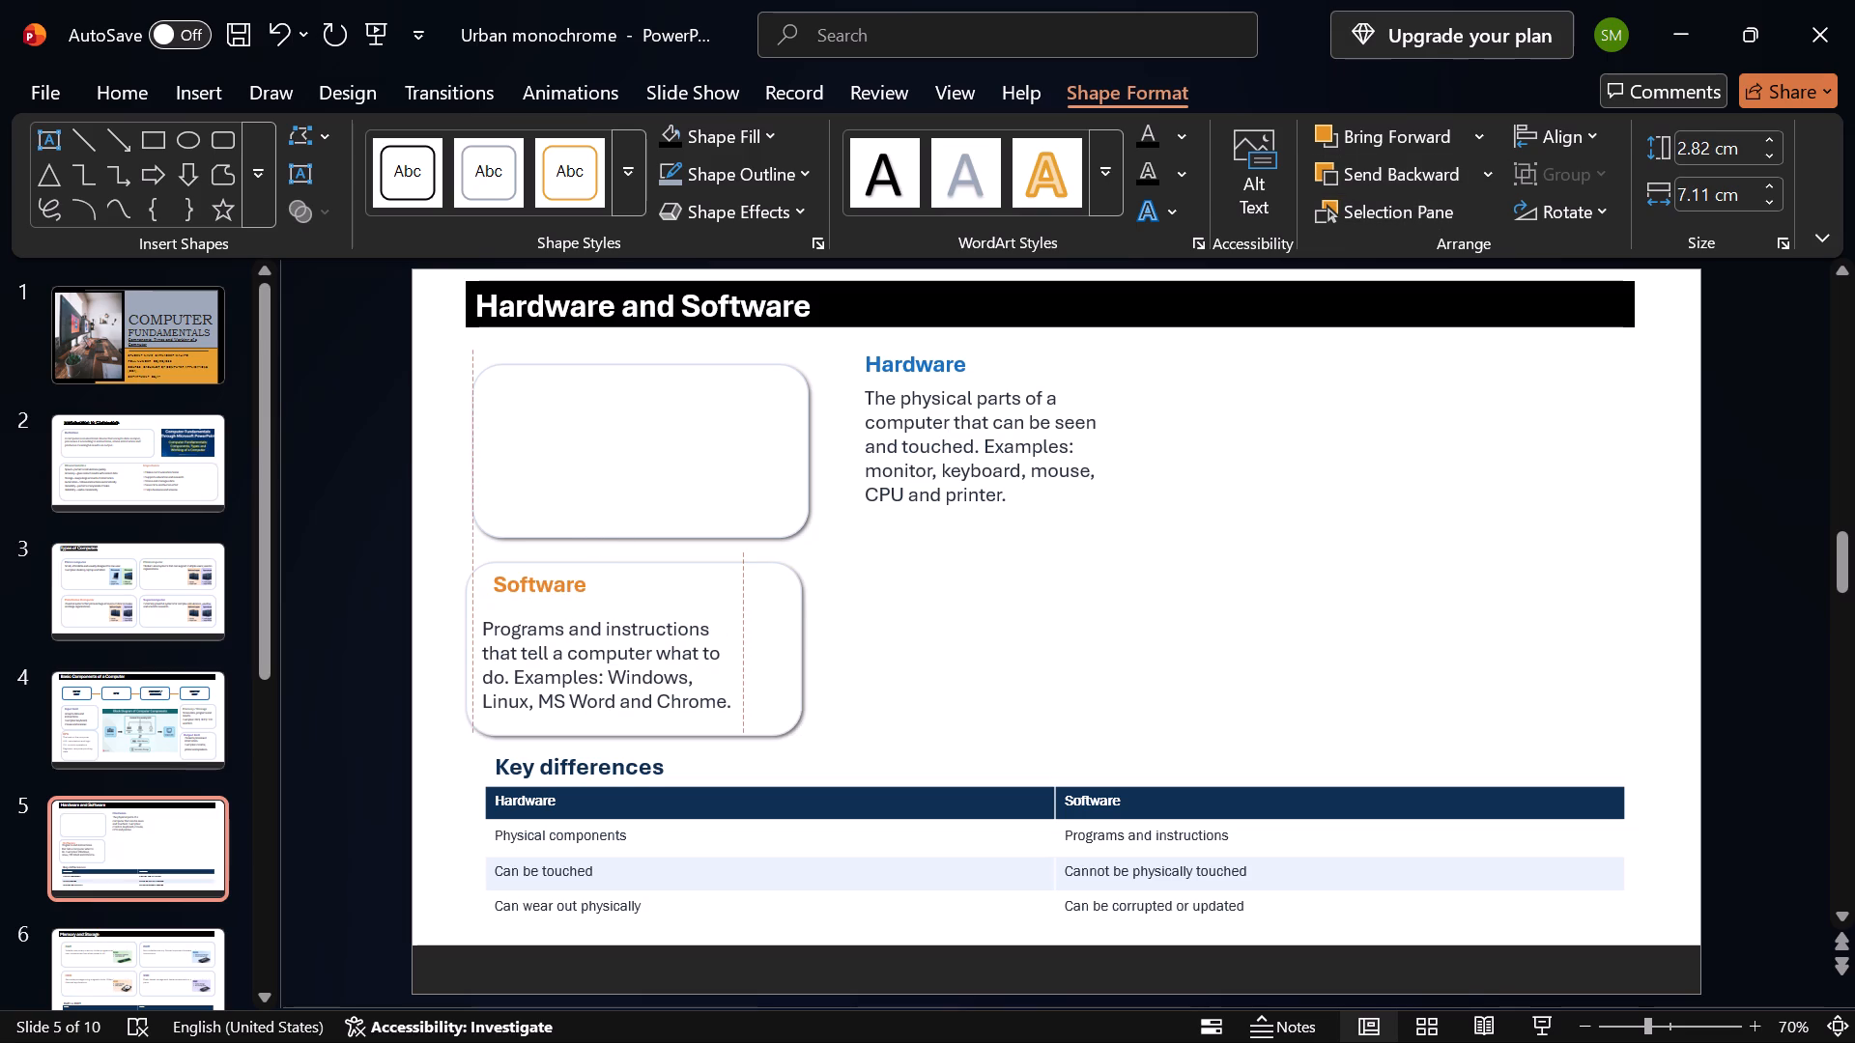
pyautogui.moveTo(735, 691); pyautogui.dragTo(740, 689)
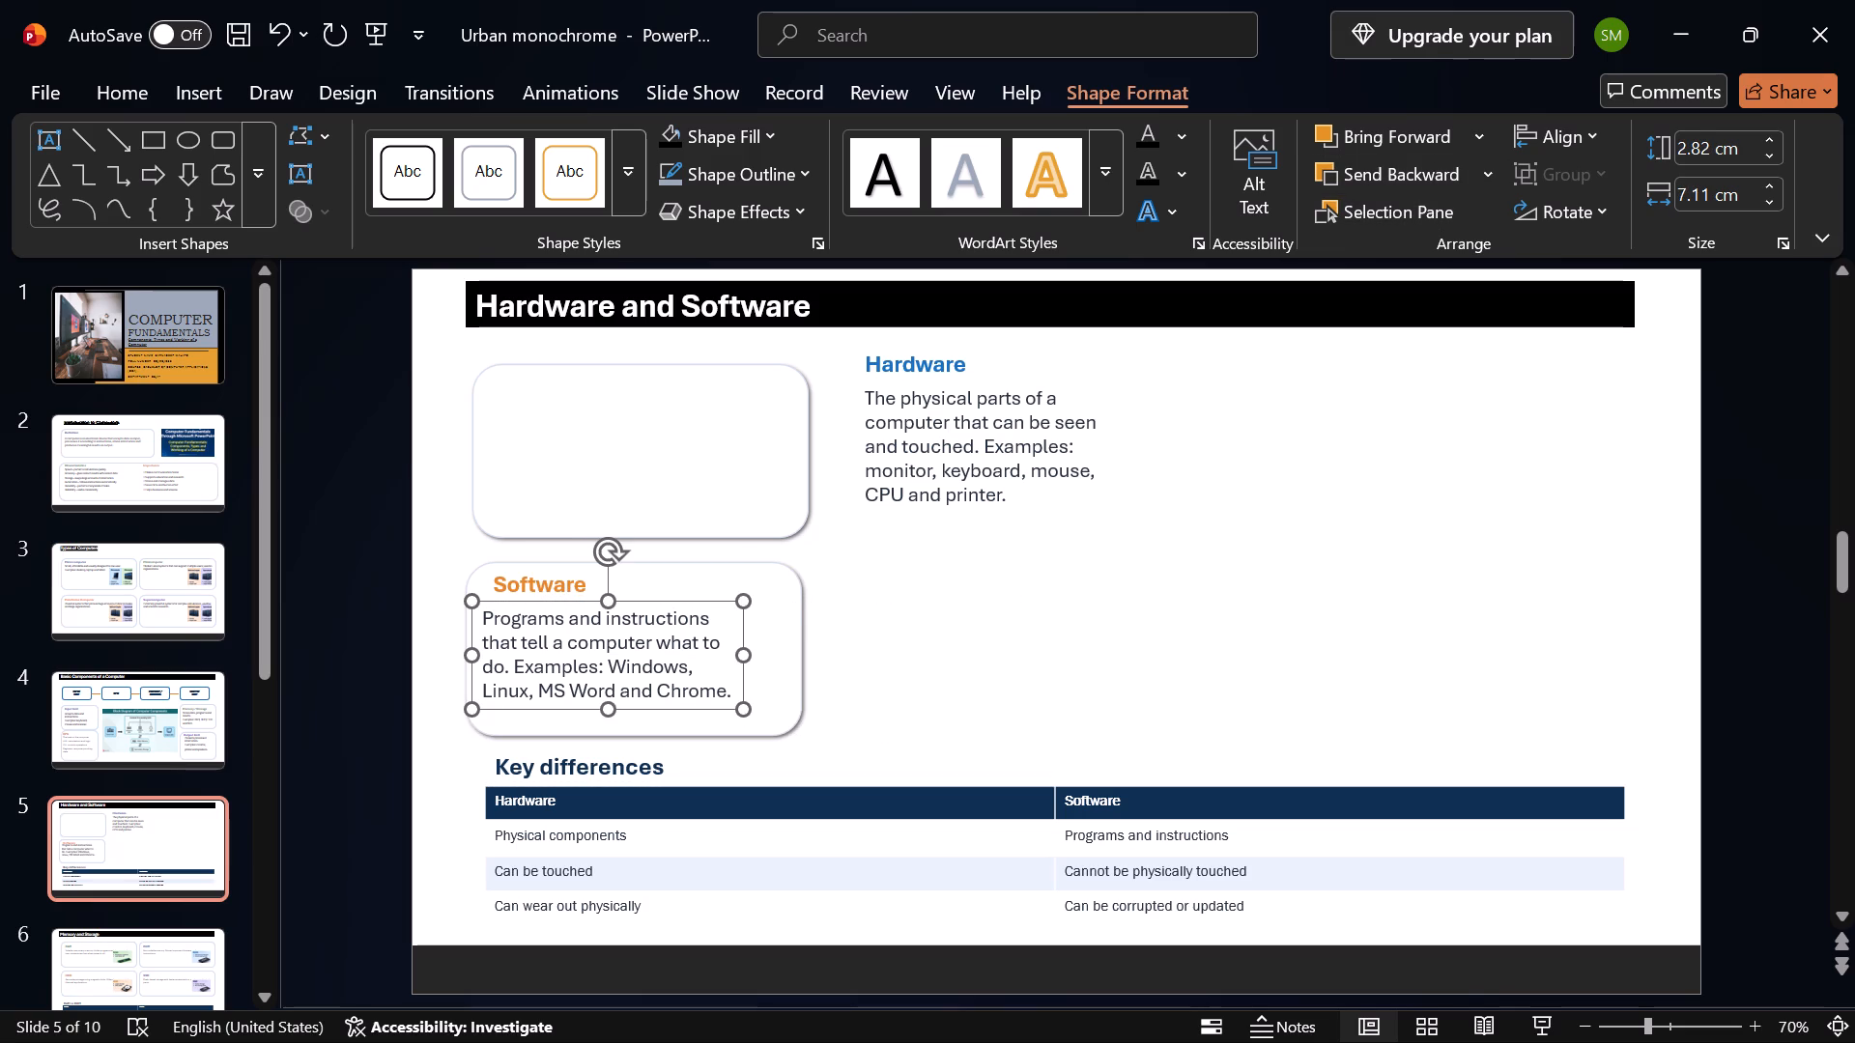
# Move the Hardware heading and the Hardware description onto the upper rounded card.
pyautogui.click(919, 373)
pyautogui.moveTo(1068, 361); pyautogui.dragTo(880, 407)
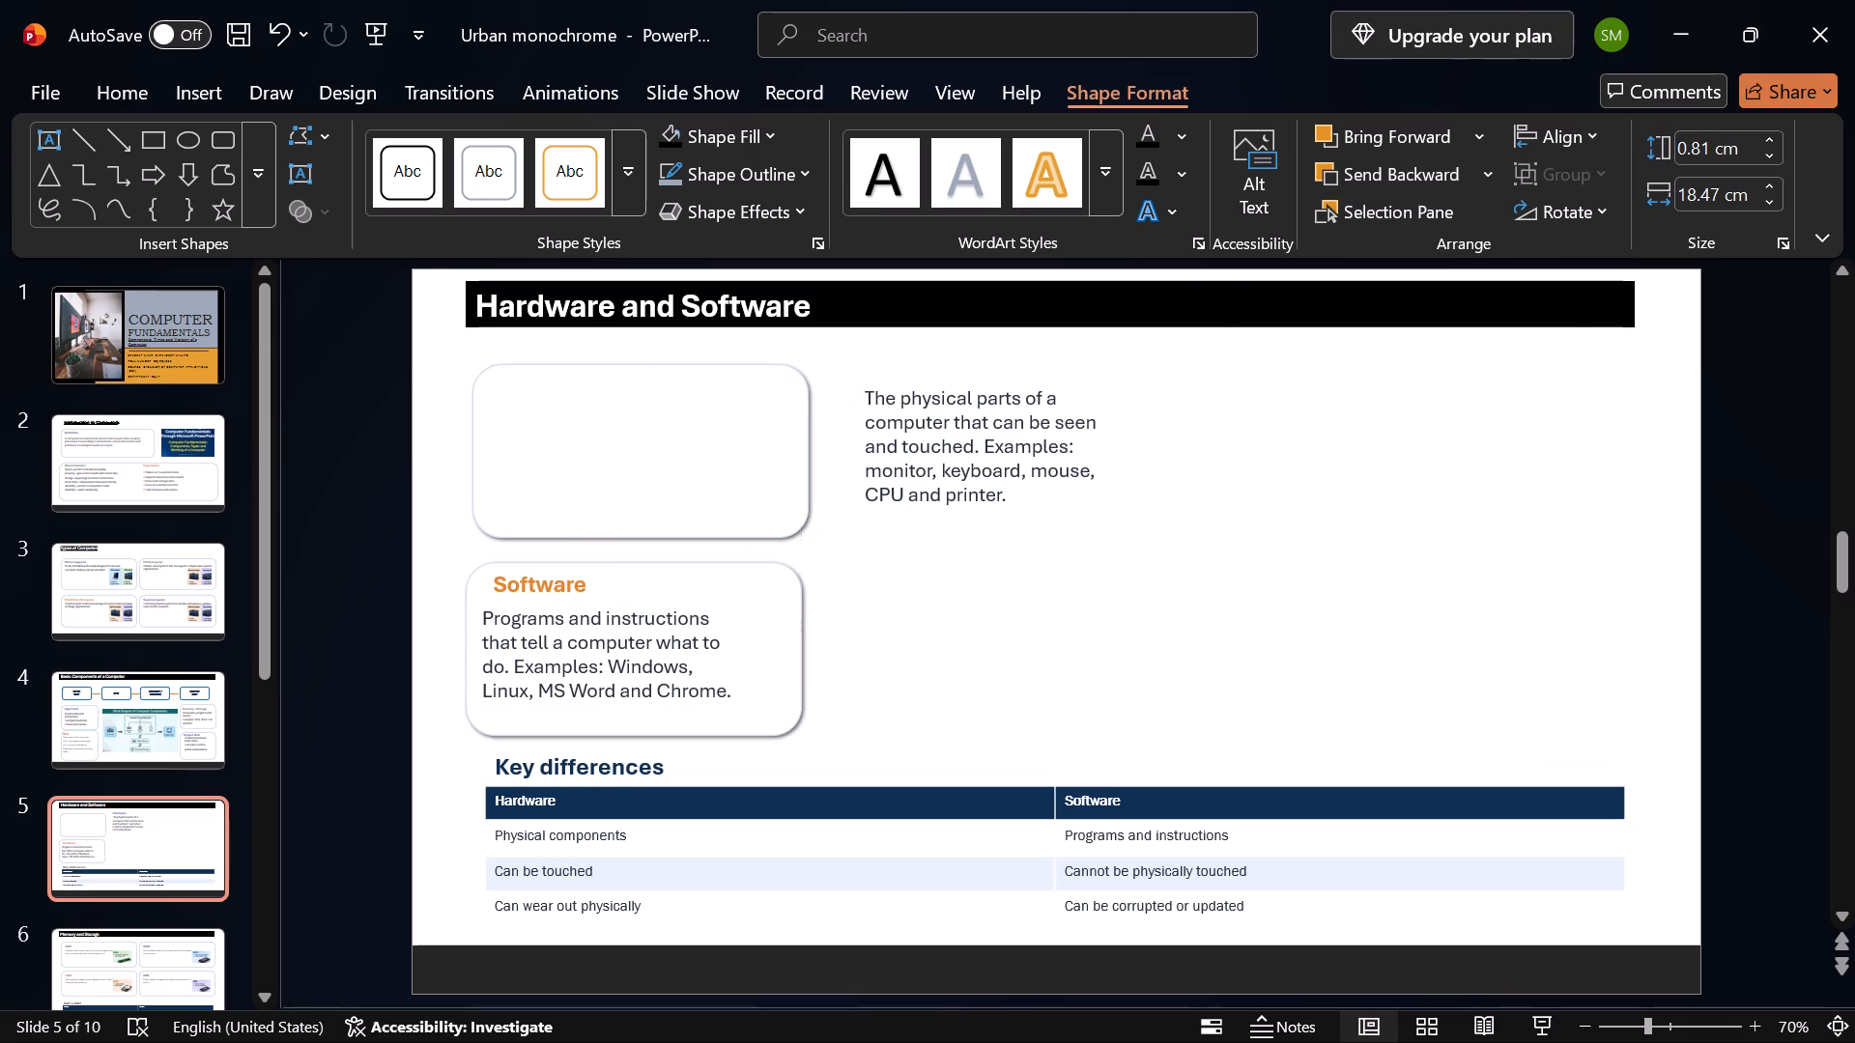
pyautogui.moveTo(880, 407); pyautogui.dragTo(728, 408)
pyautogui.click(914, 419)
pyautogui.moveTo(1122, 486); pyautogui.dragTo(803, 503)
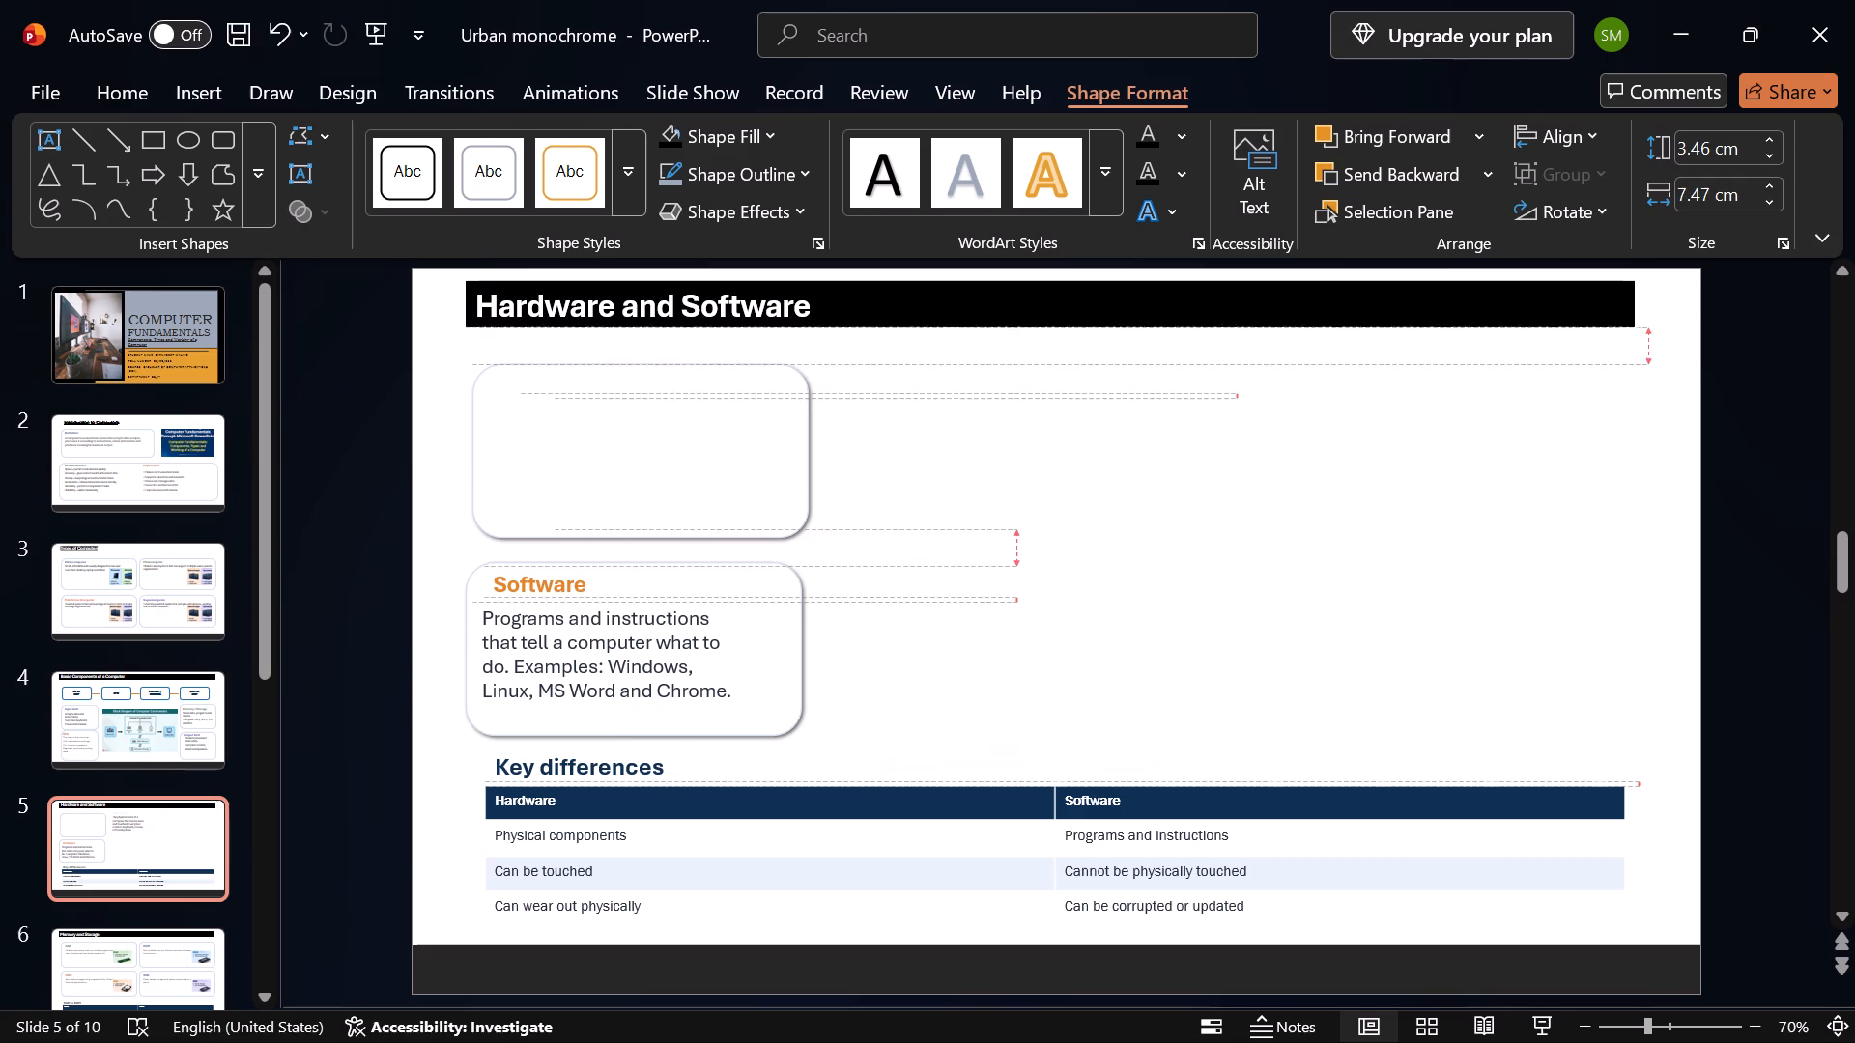
pyautogui.moveTo(803, 503); pyautogui.dragTo(758, 509)
# Send the upper rounded card backward so it sits behind the Hardware heading and description.
pyautogui.click(793, 467)
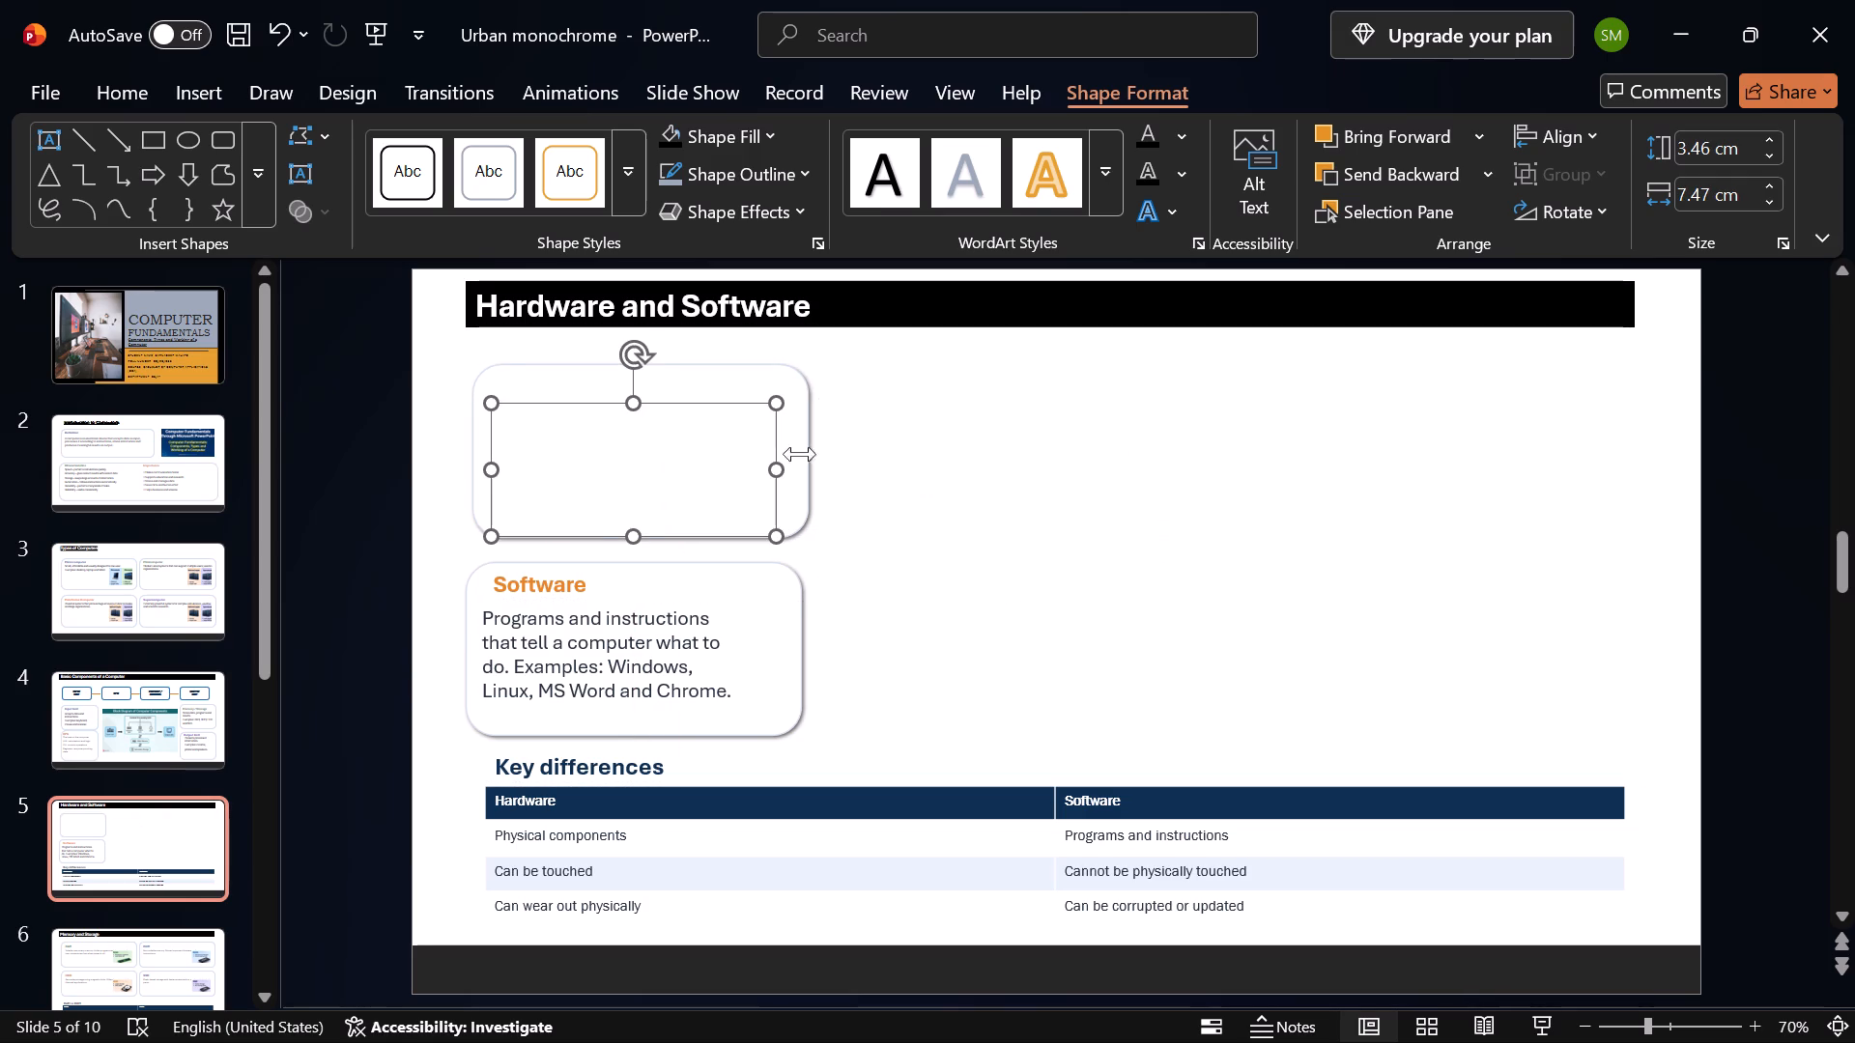
pyautogui.click(1411, 174)
pyautogui.click(1411, 176)
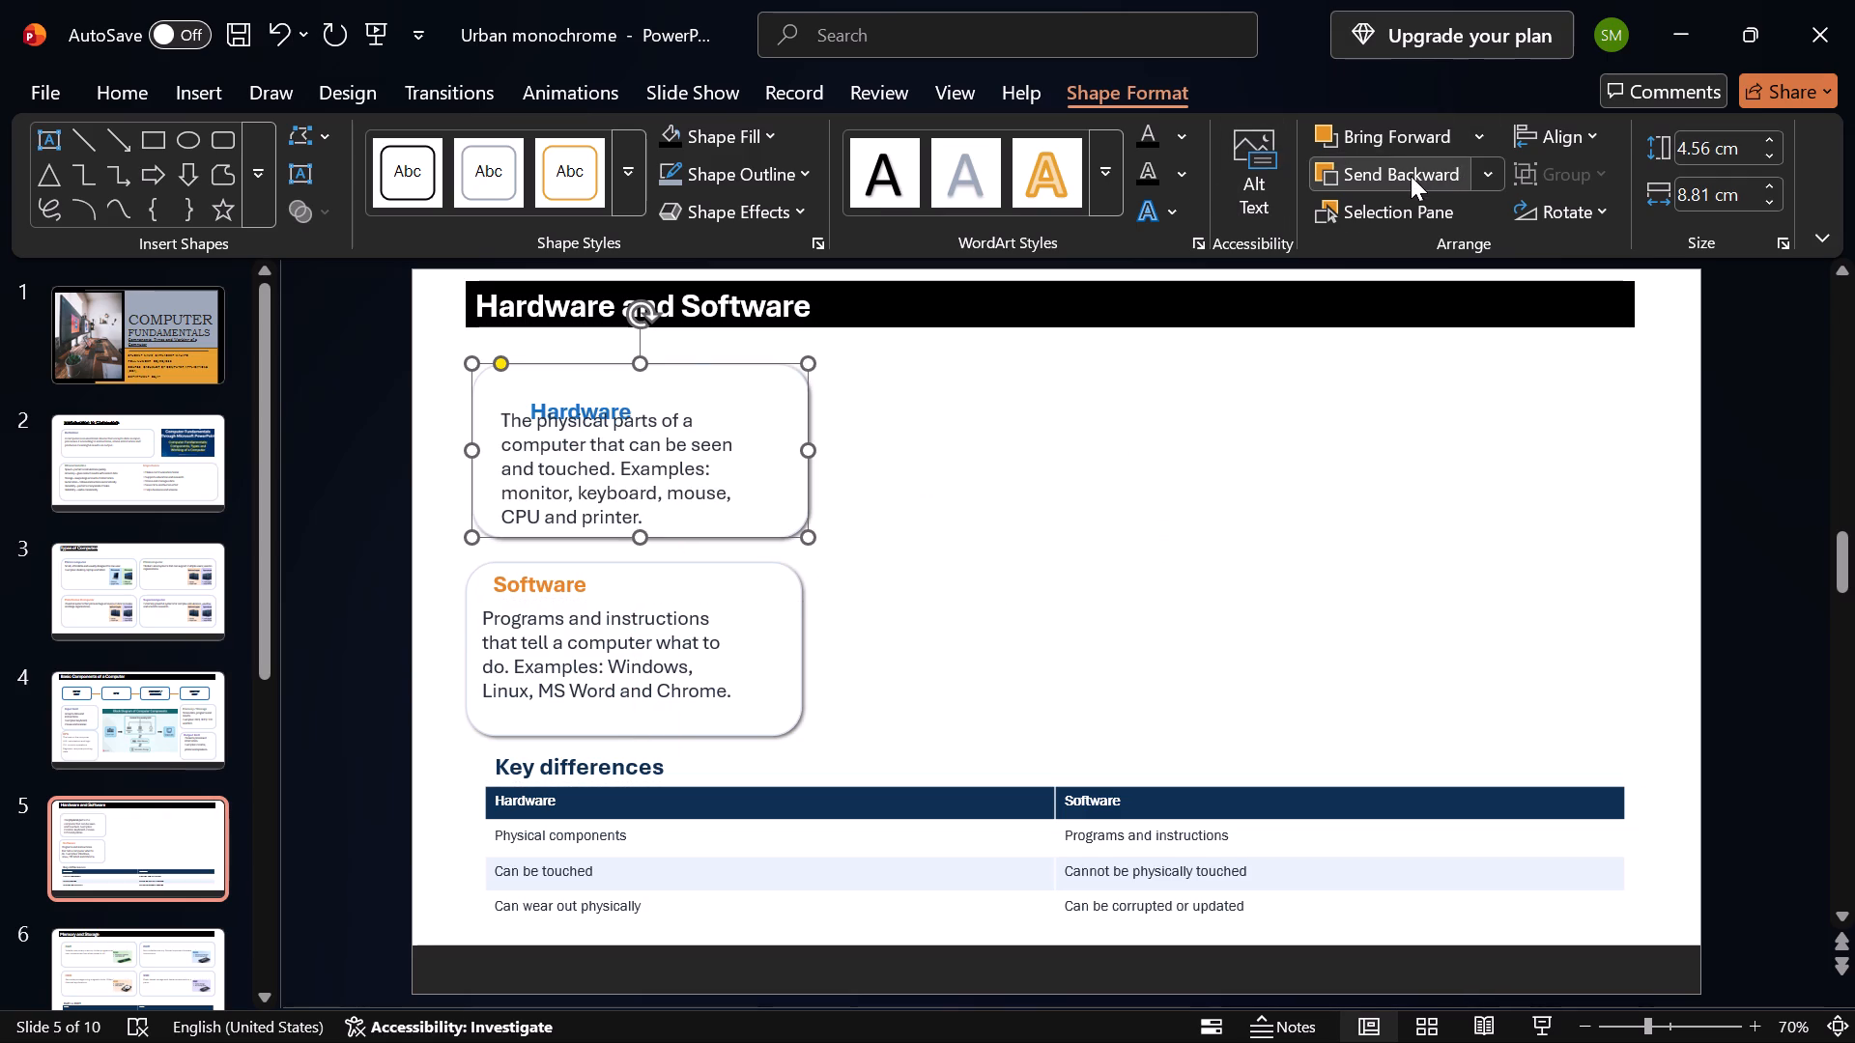
# Shift the Hardware description slightly toward the left edge of the upper card.
pyautogui.click(599, 409)
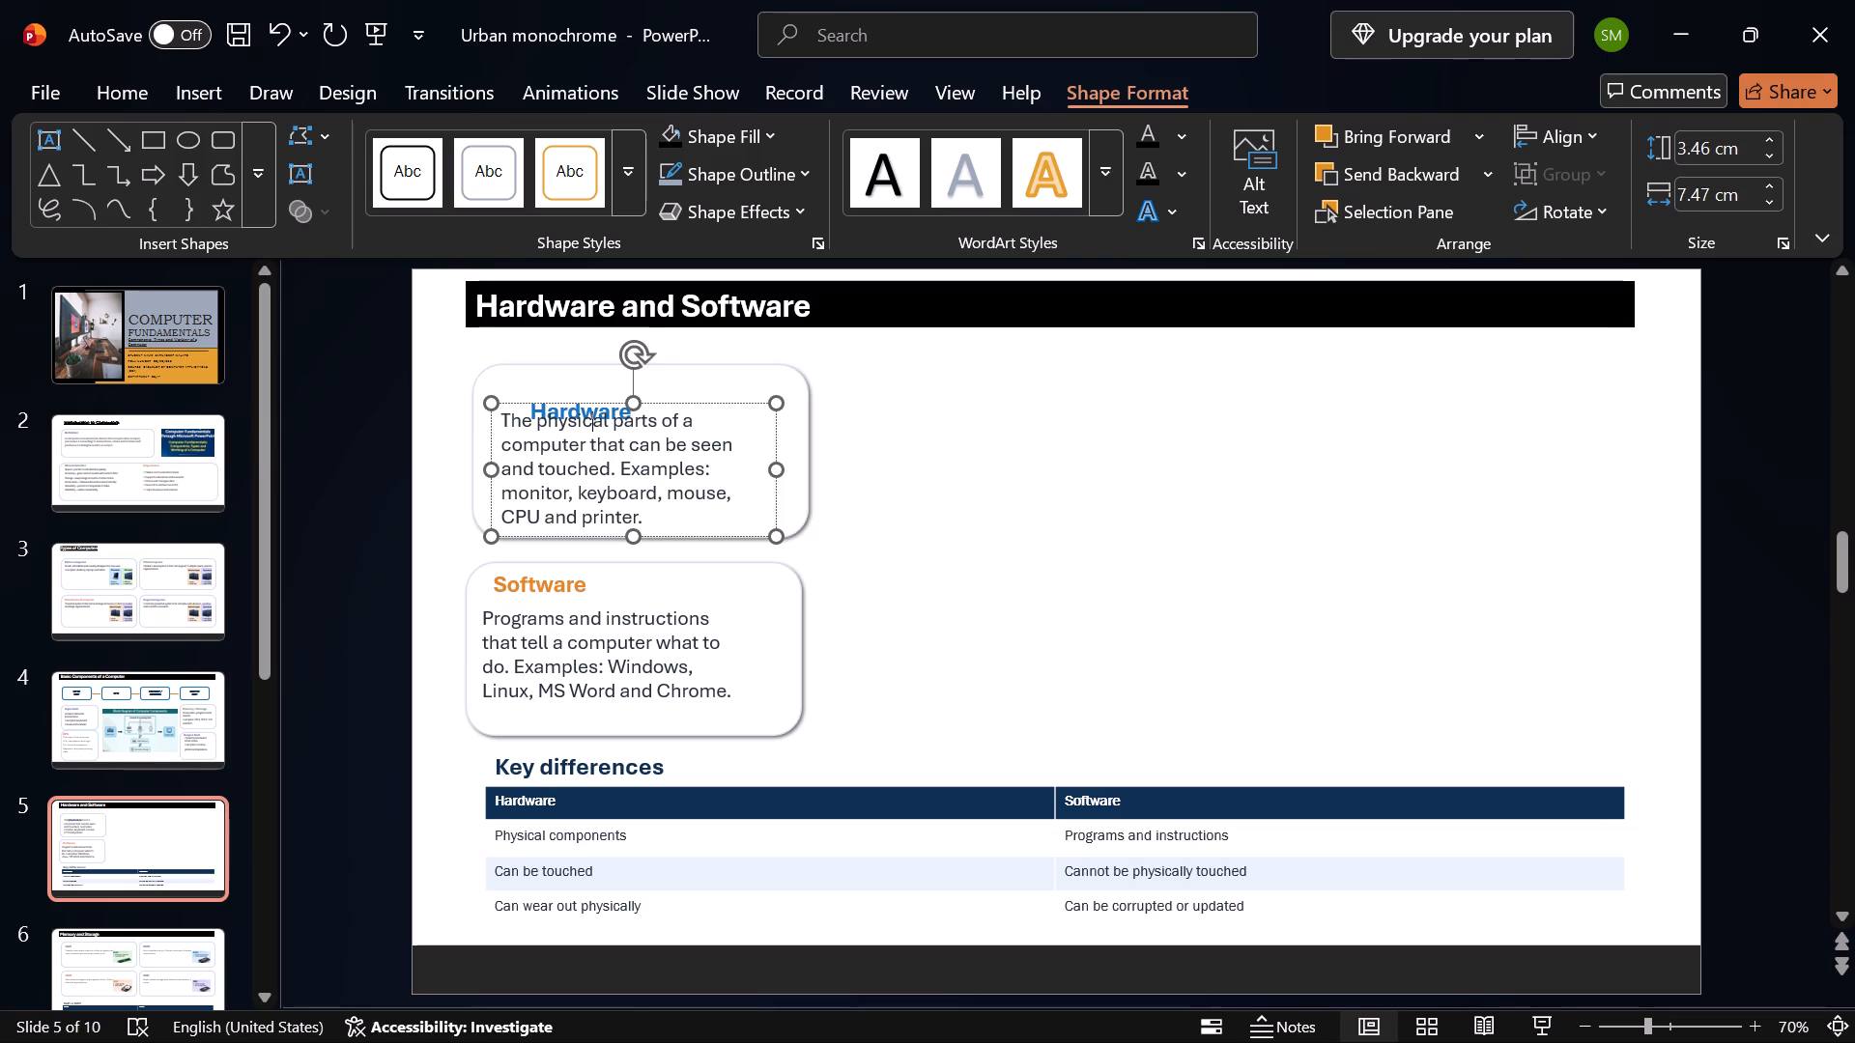
pyautogui.click(556, 401)
pyautogui.click(672, 470)
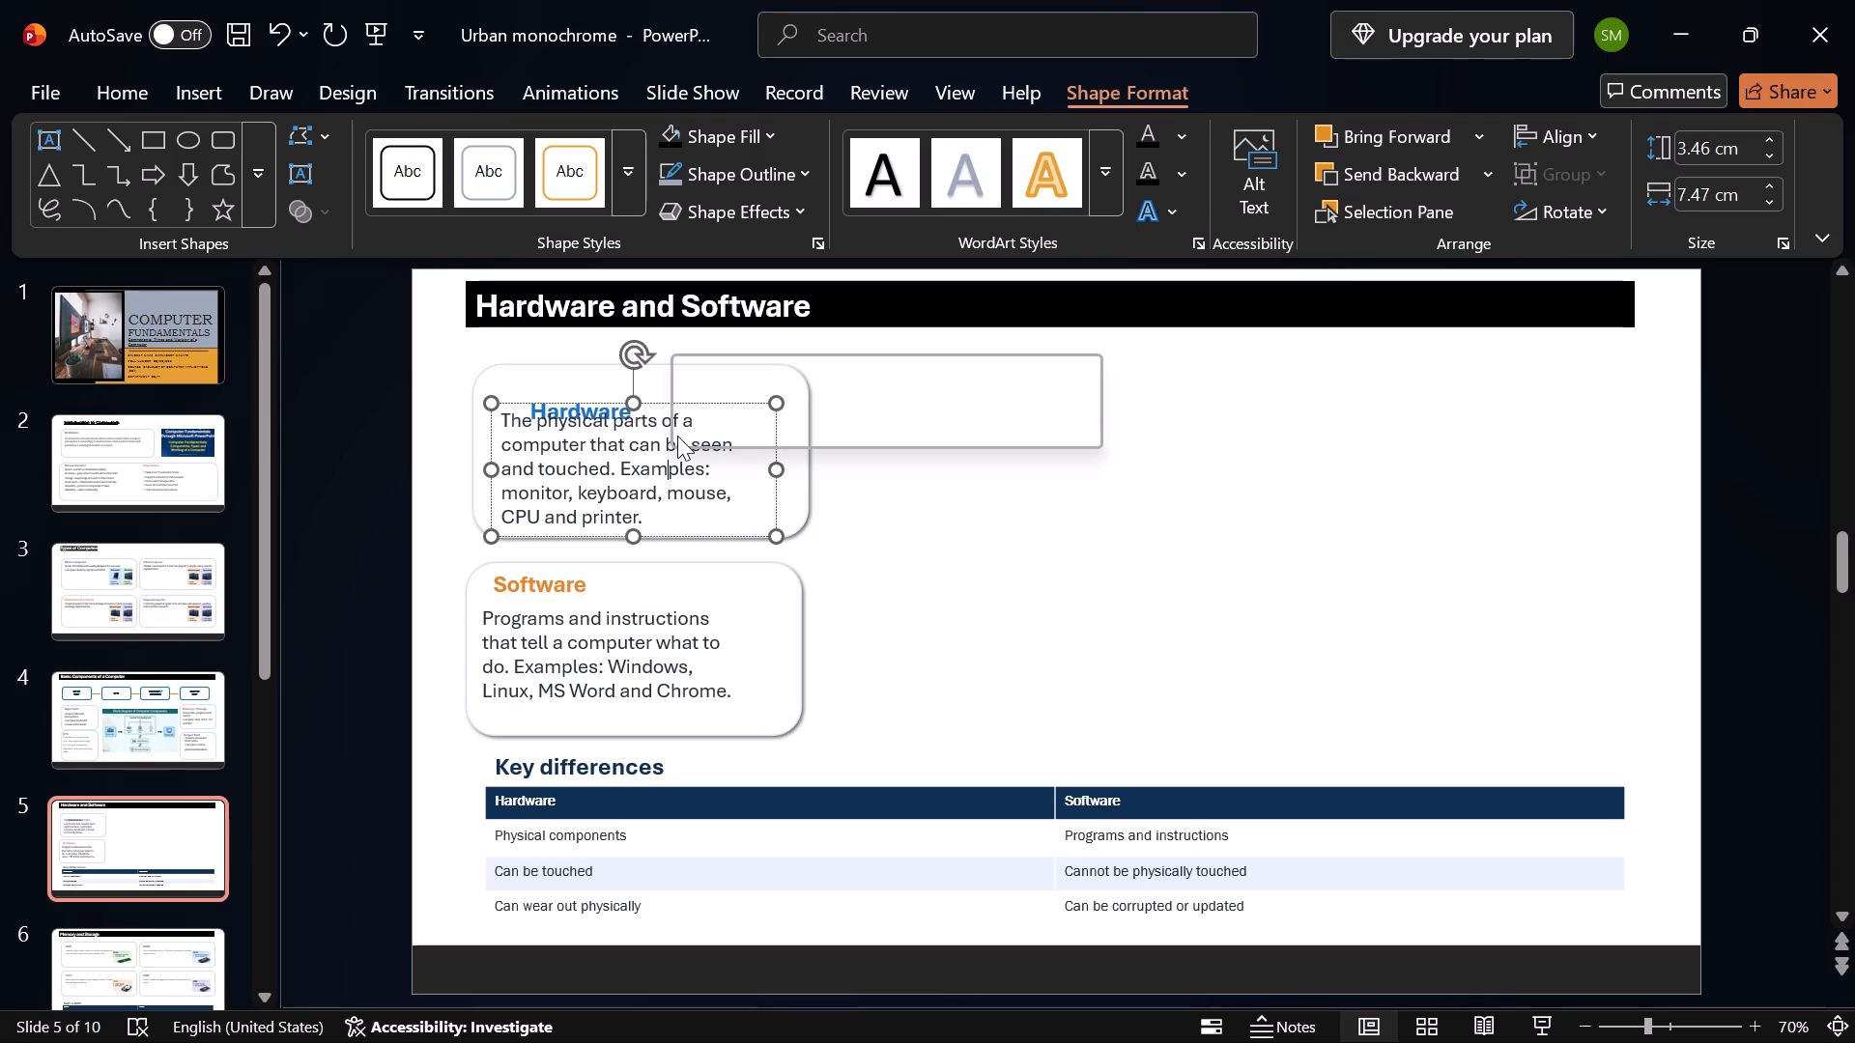
pyautogui.click(621, 410)
pyautogui.click(621, 409)
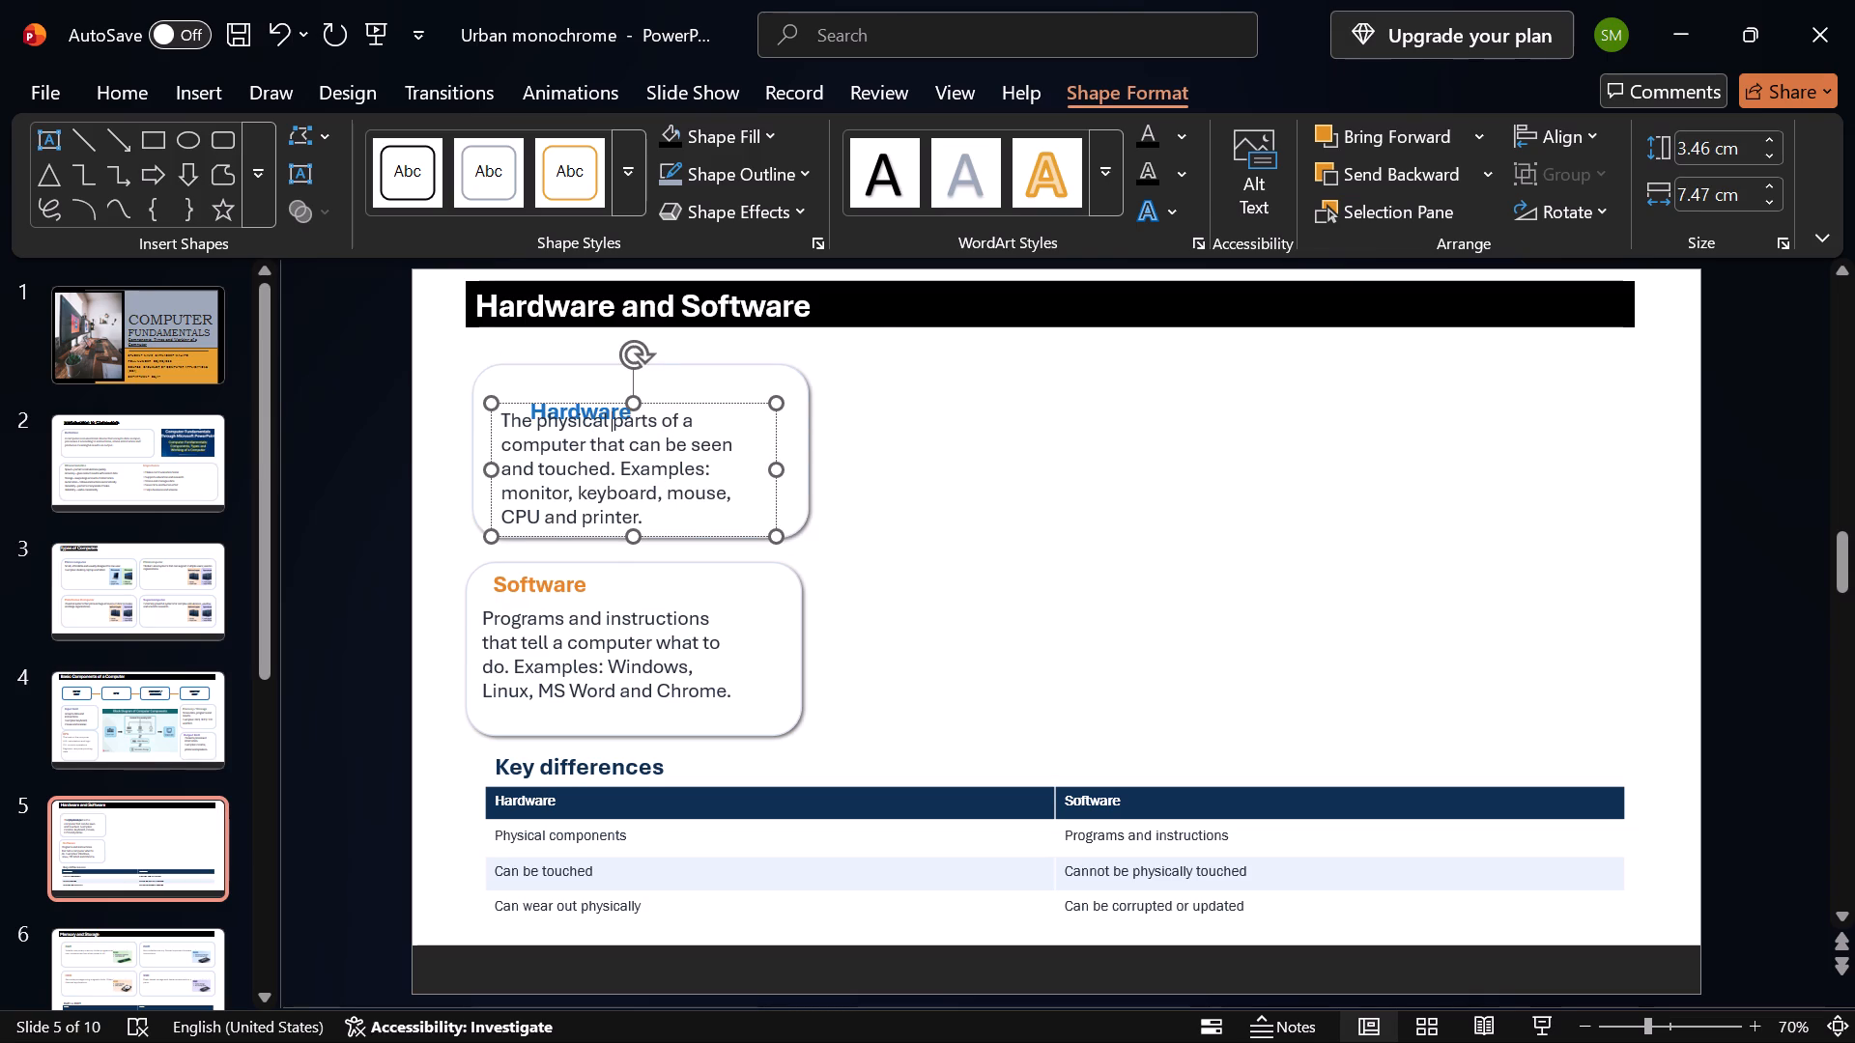
pyautogui.click(547, 393)
pyautogui.moveTo(763, 409); pyautogui.dragTo(755, 408)
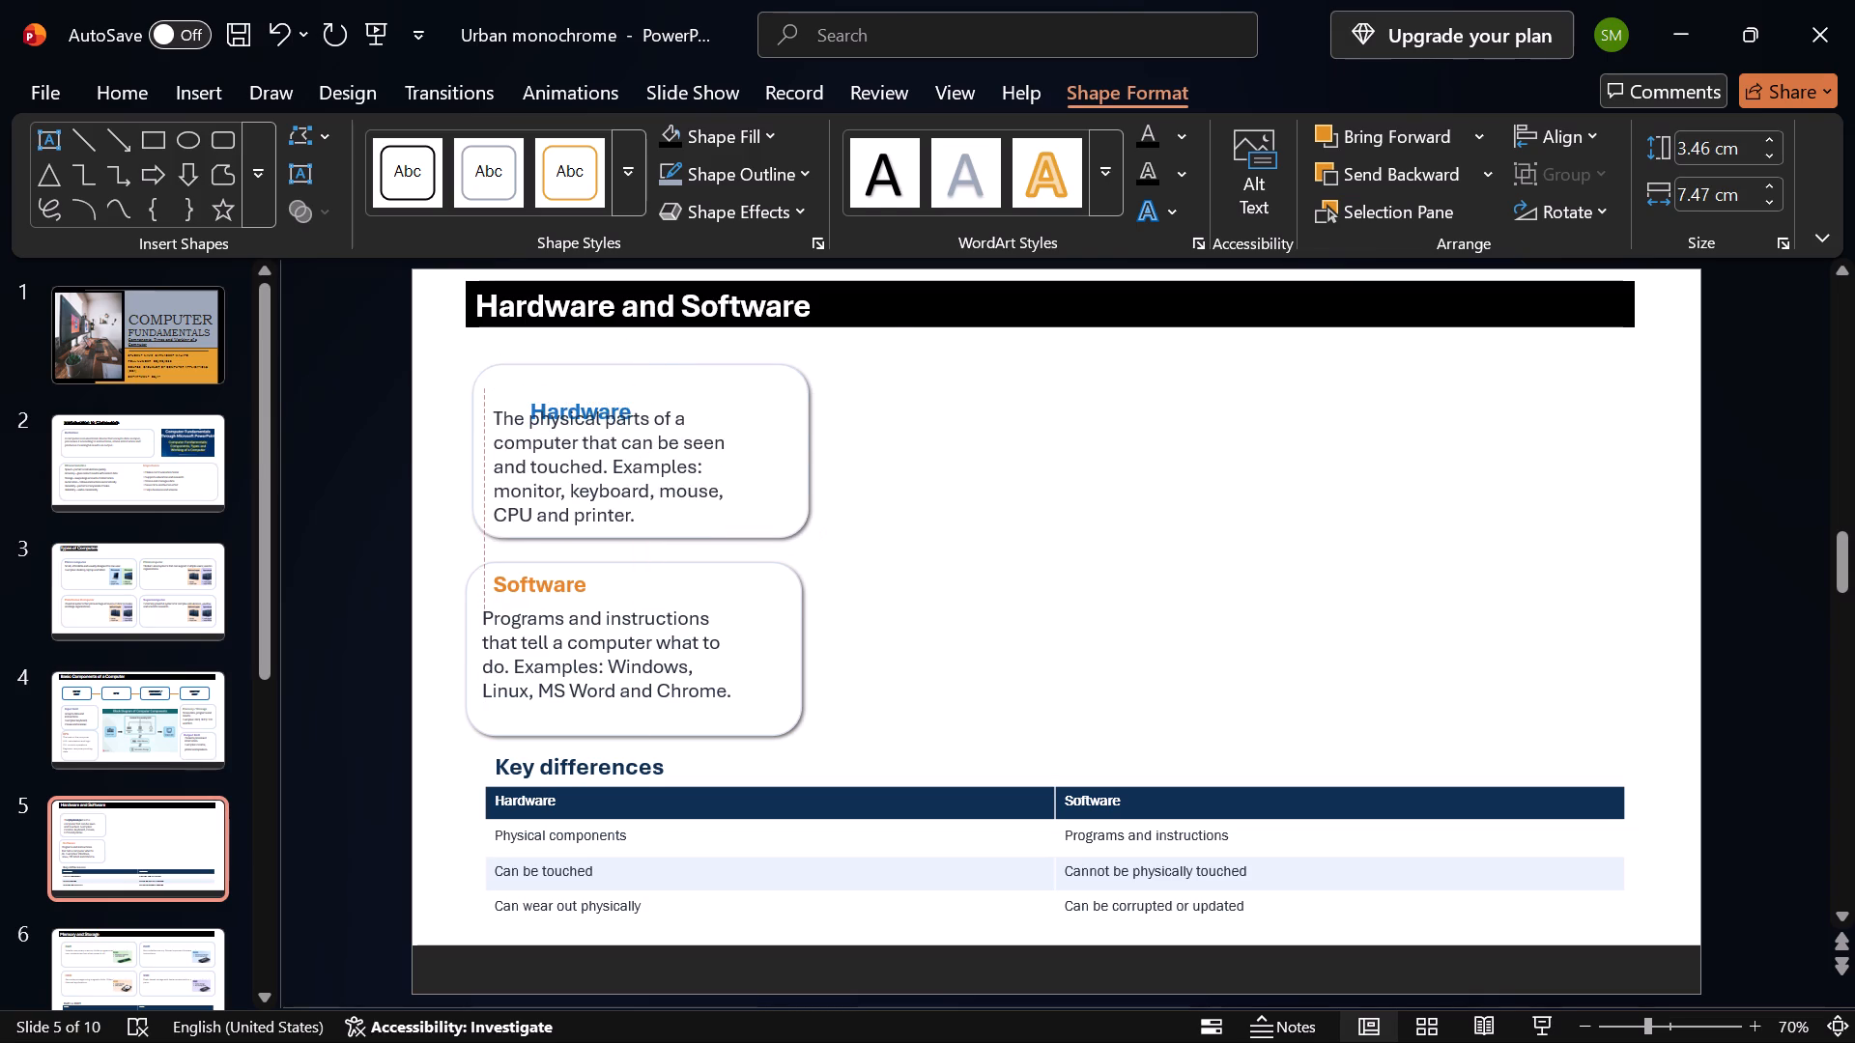
pyautogui.moveTo(755, 408); pyautogui.dragTo(752, 409)
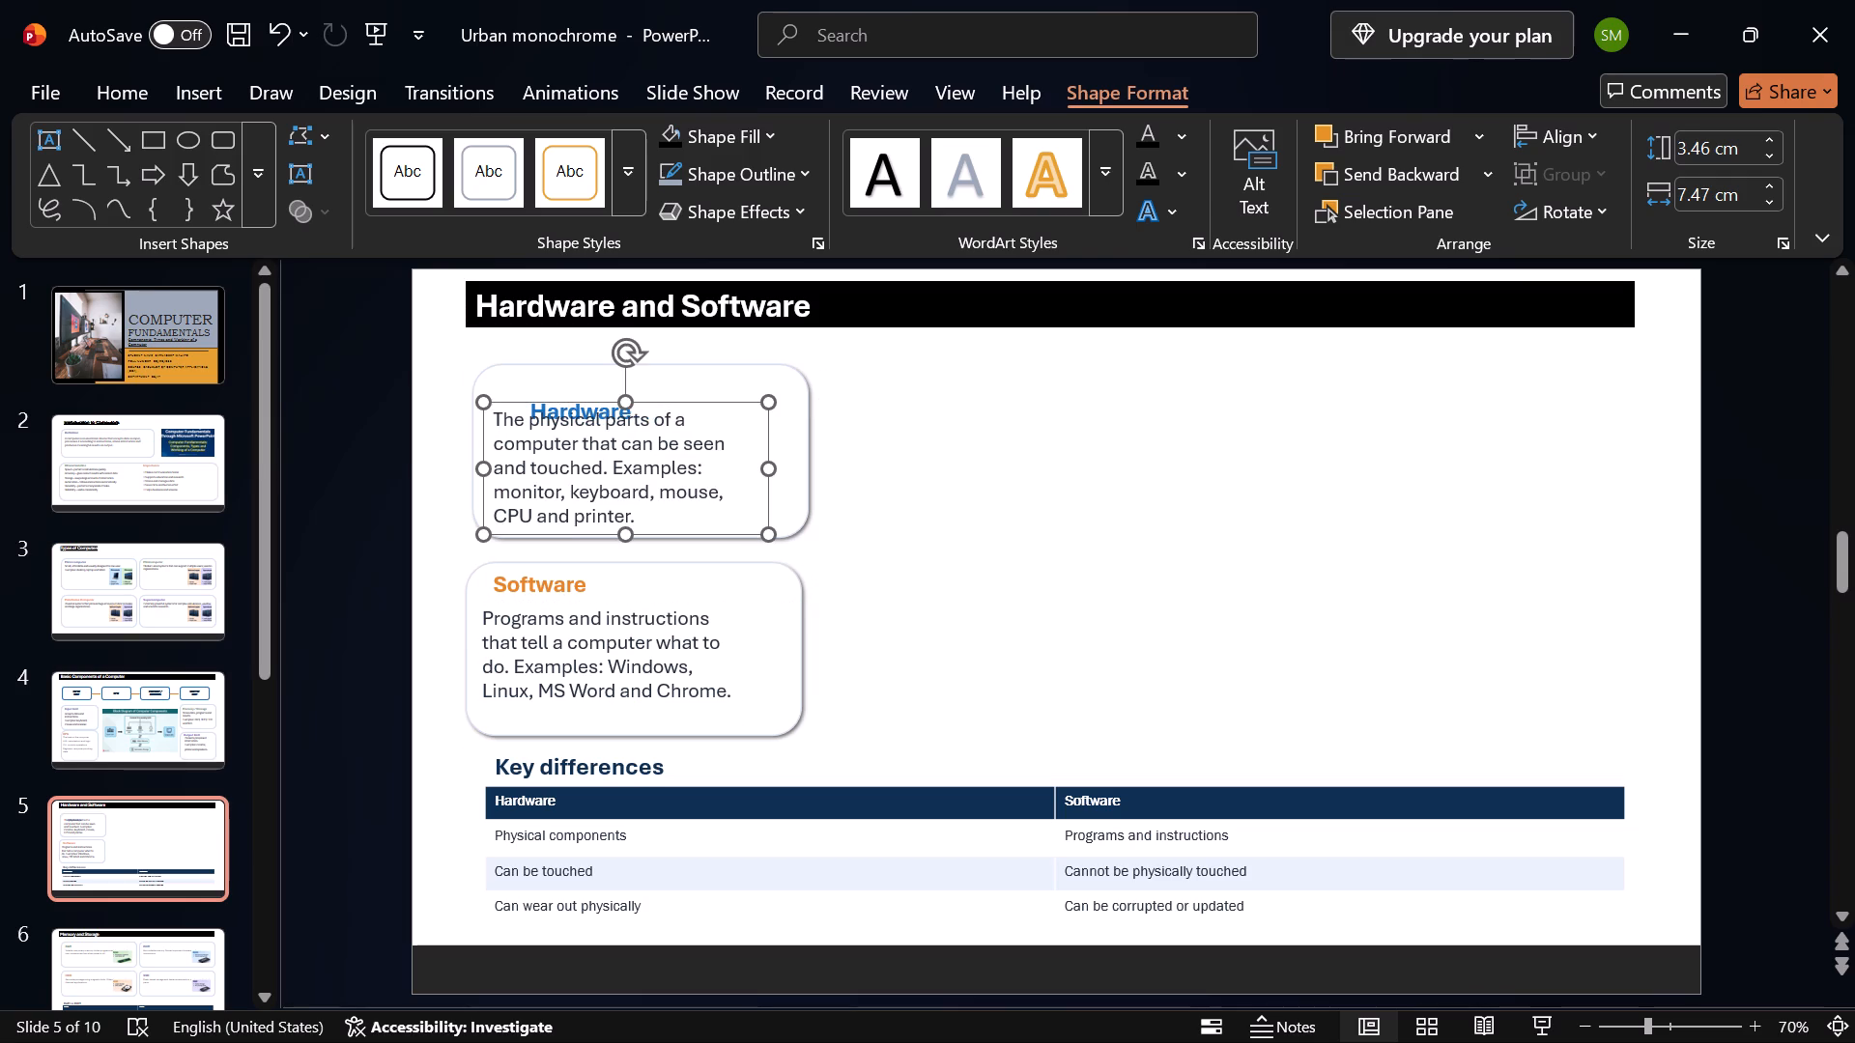
# Move the Hardware heading above its description in the upper card and align their left edges.
pyautogui.click(571, 416)
pyautogui.click(573, 411)
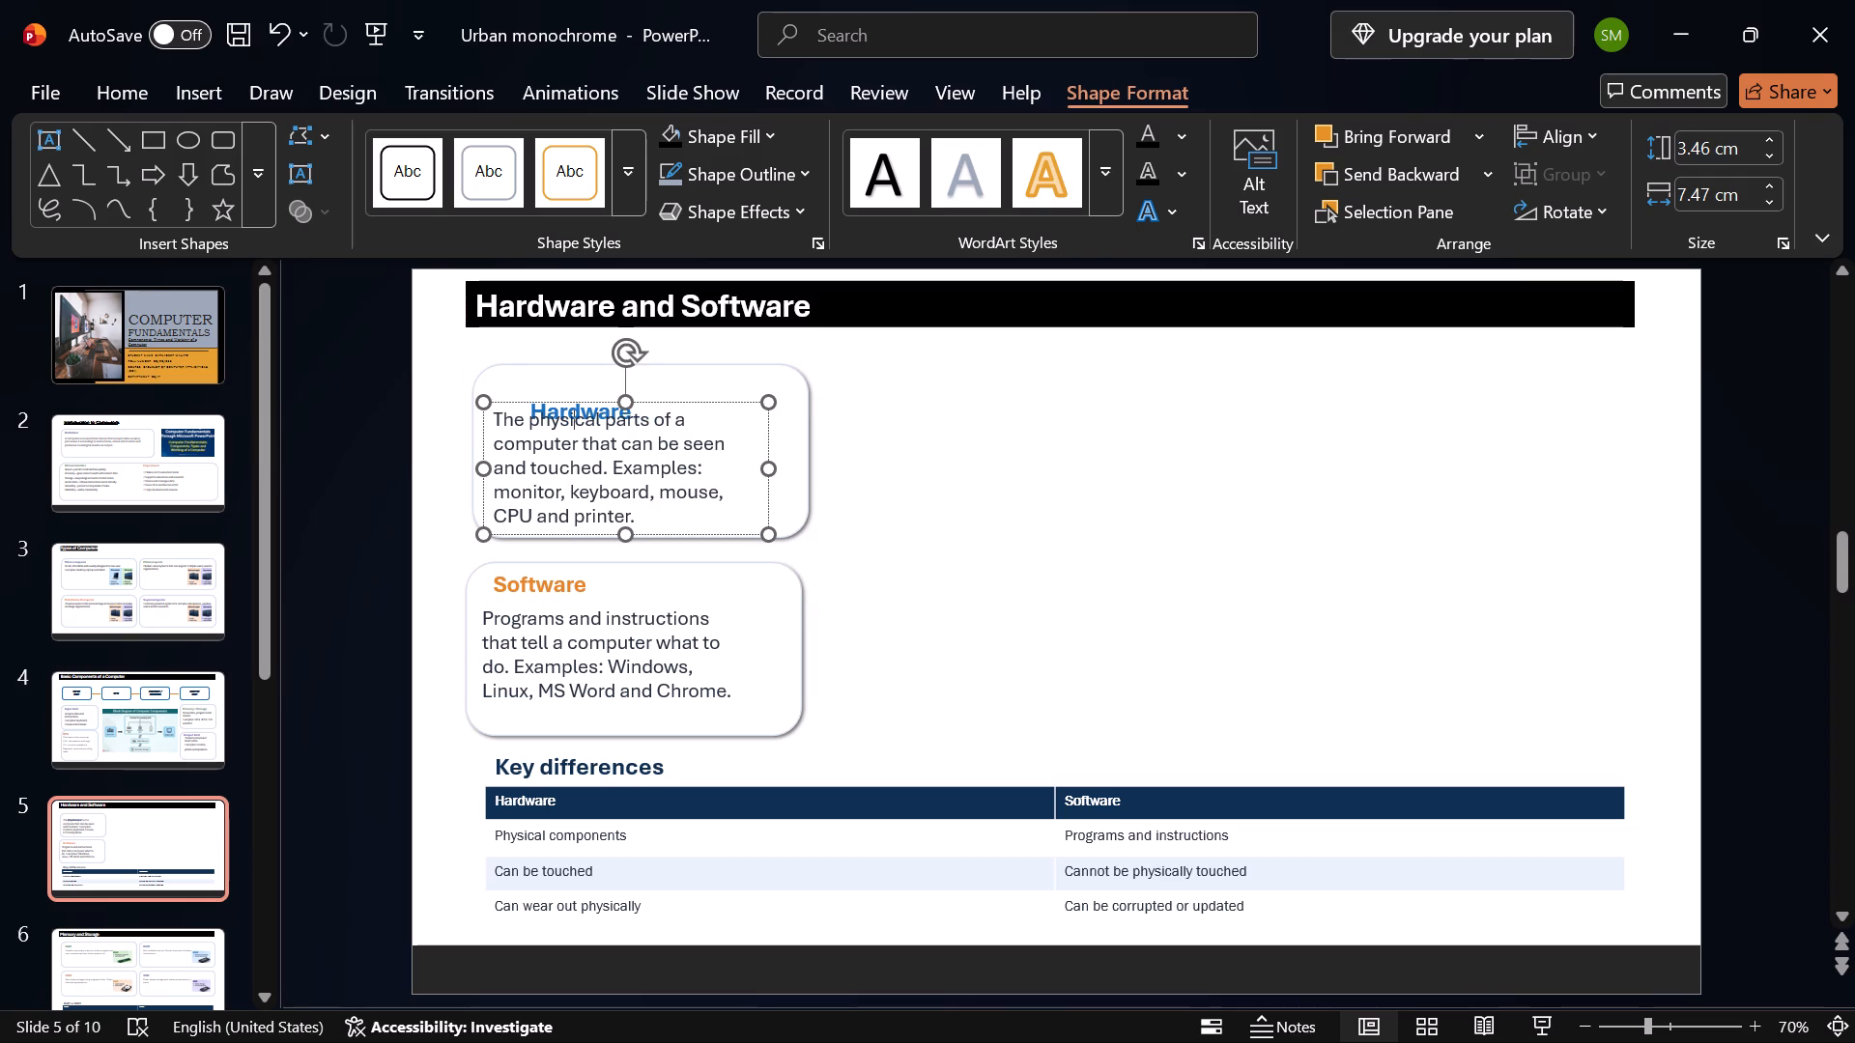
pyautogui.click(521, 389)
pyautogui.click(545, 394)
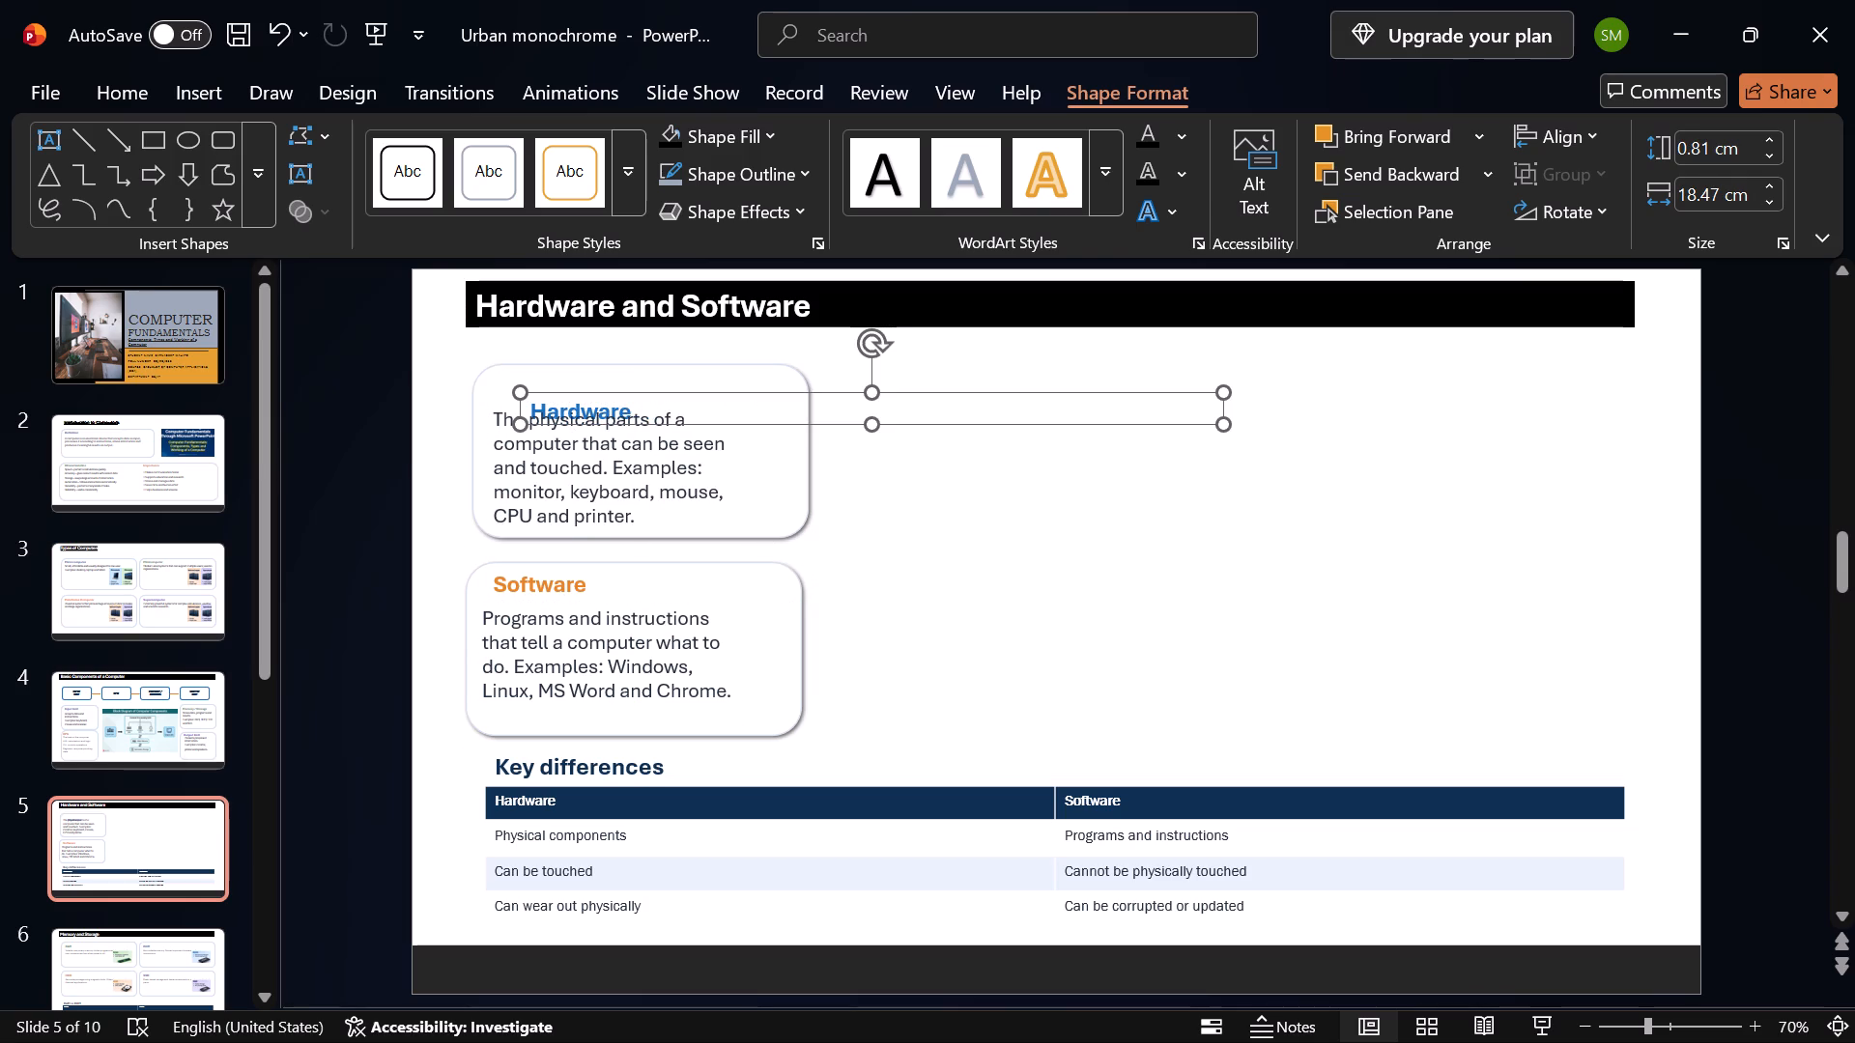
pyautogui.click(529, 403)
pyautogui.click(555, 403)
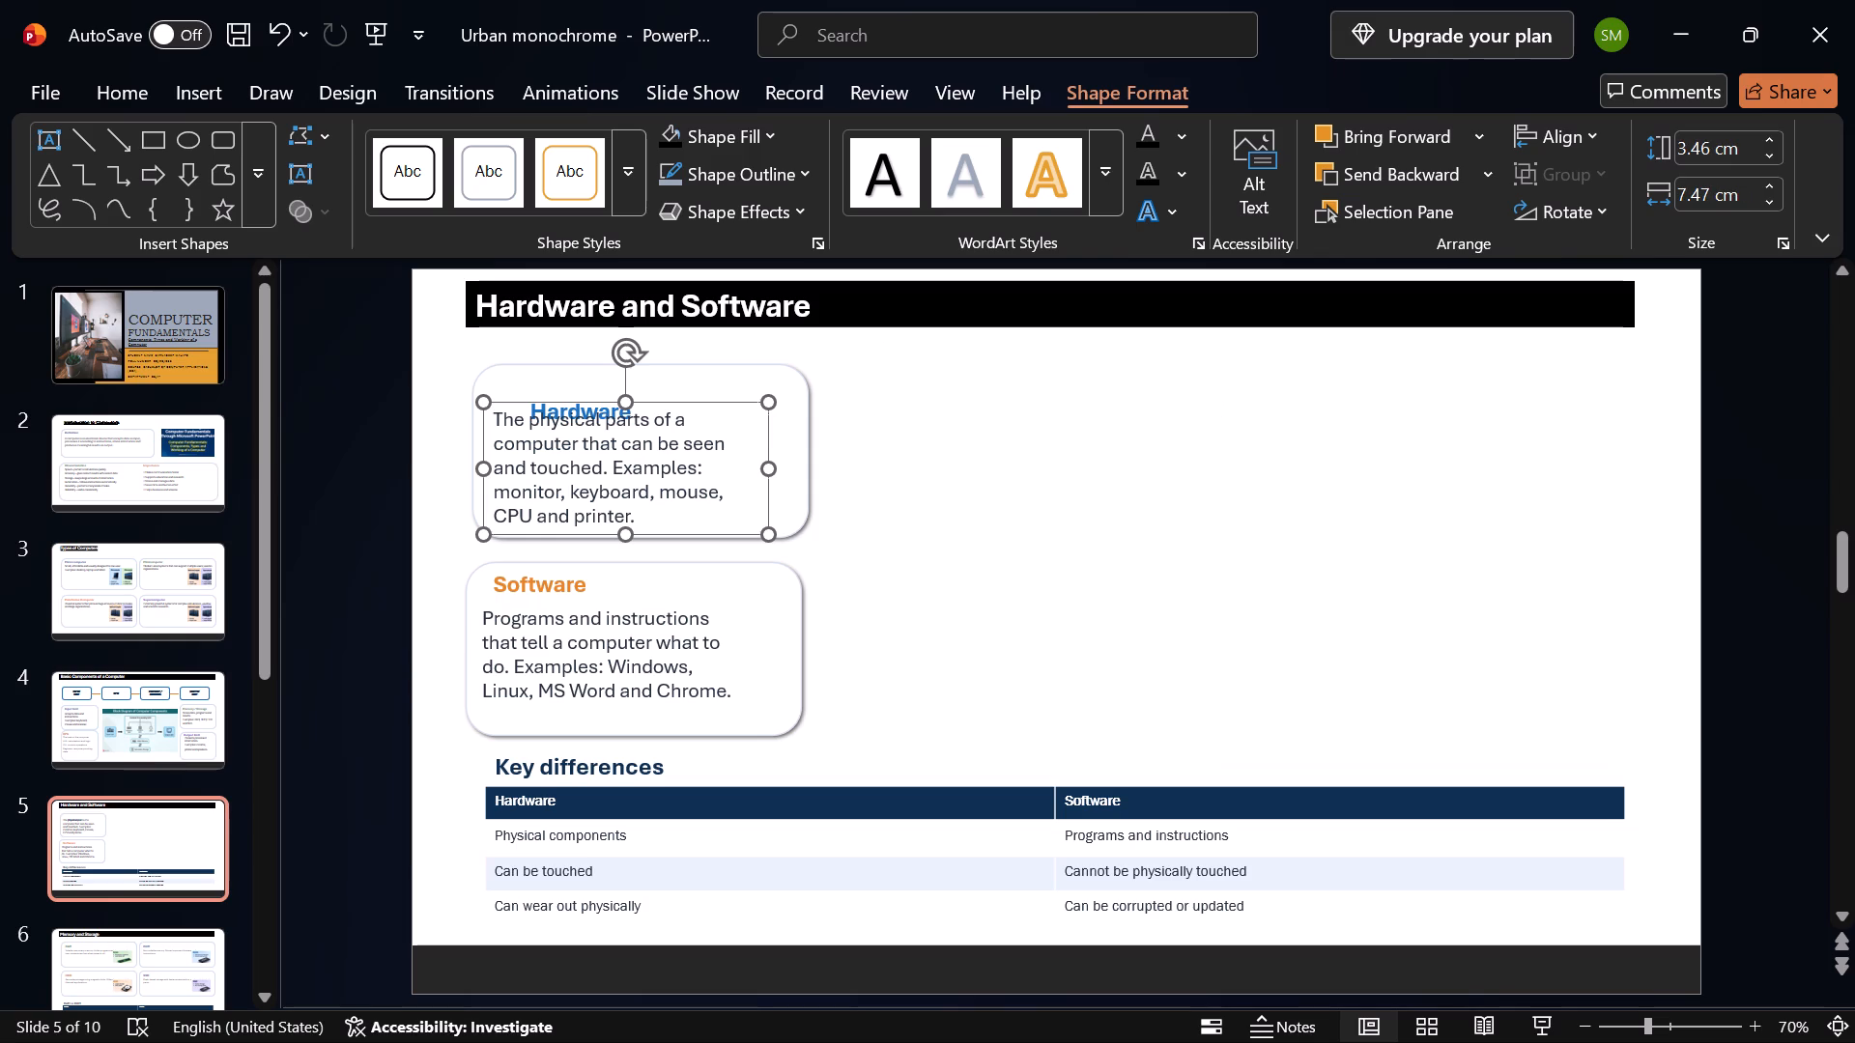
pyautogui.click(556, 409)
pyautogui.click(583, 404)
pyautogui.click(795, 377)
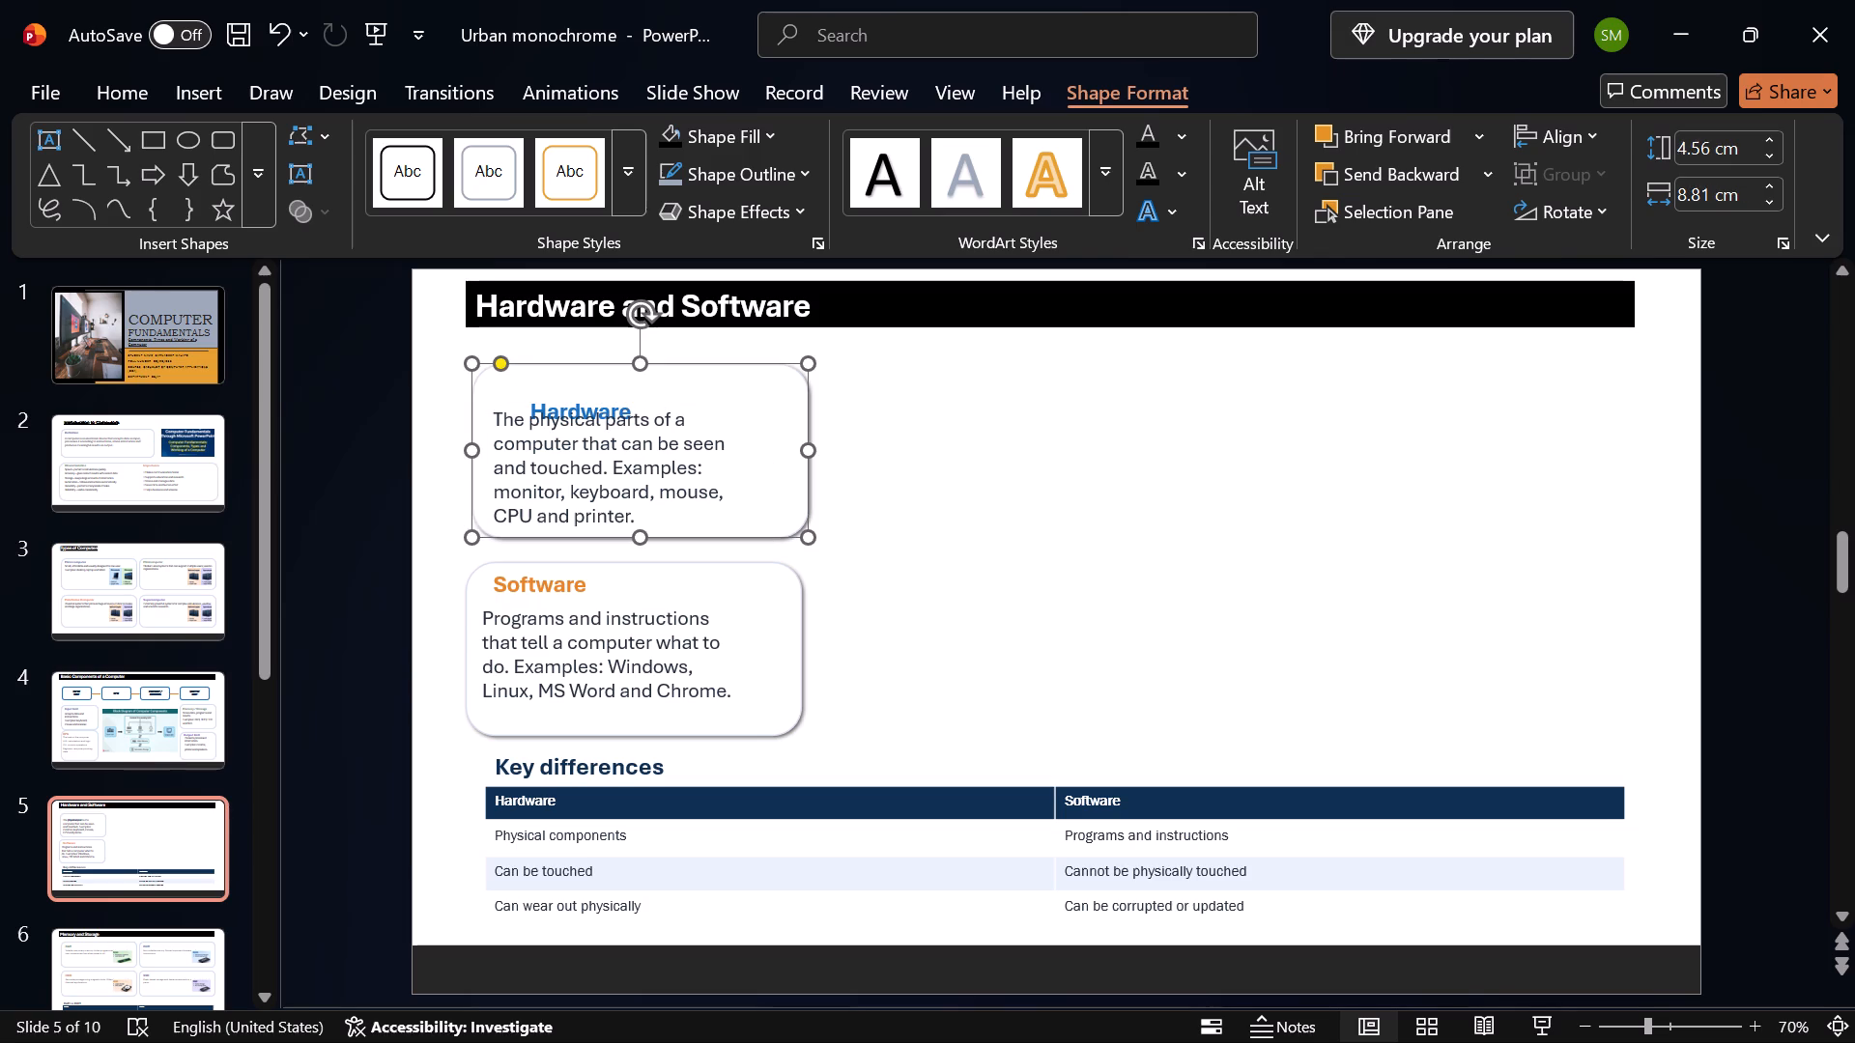
pyautogui.click(614, 401)
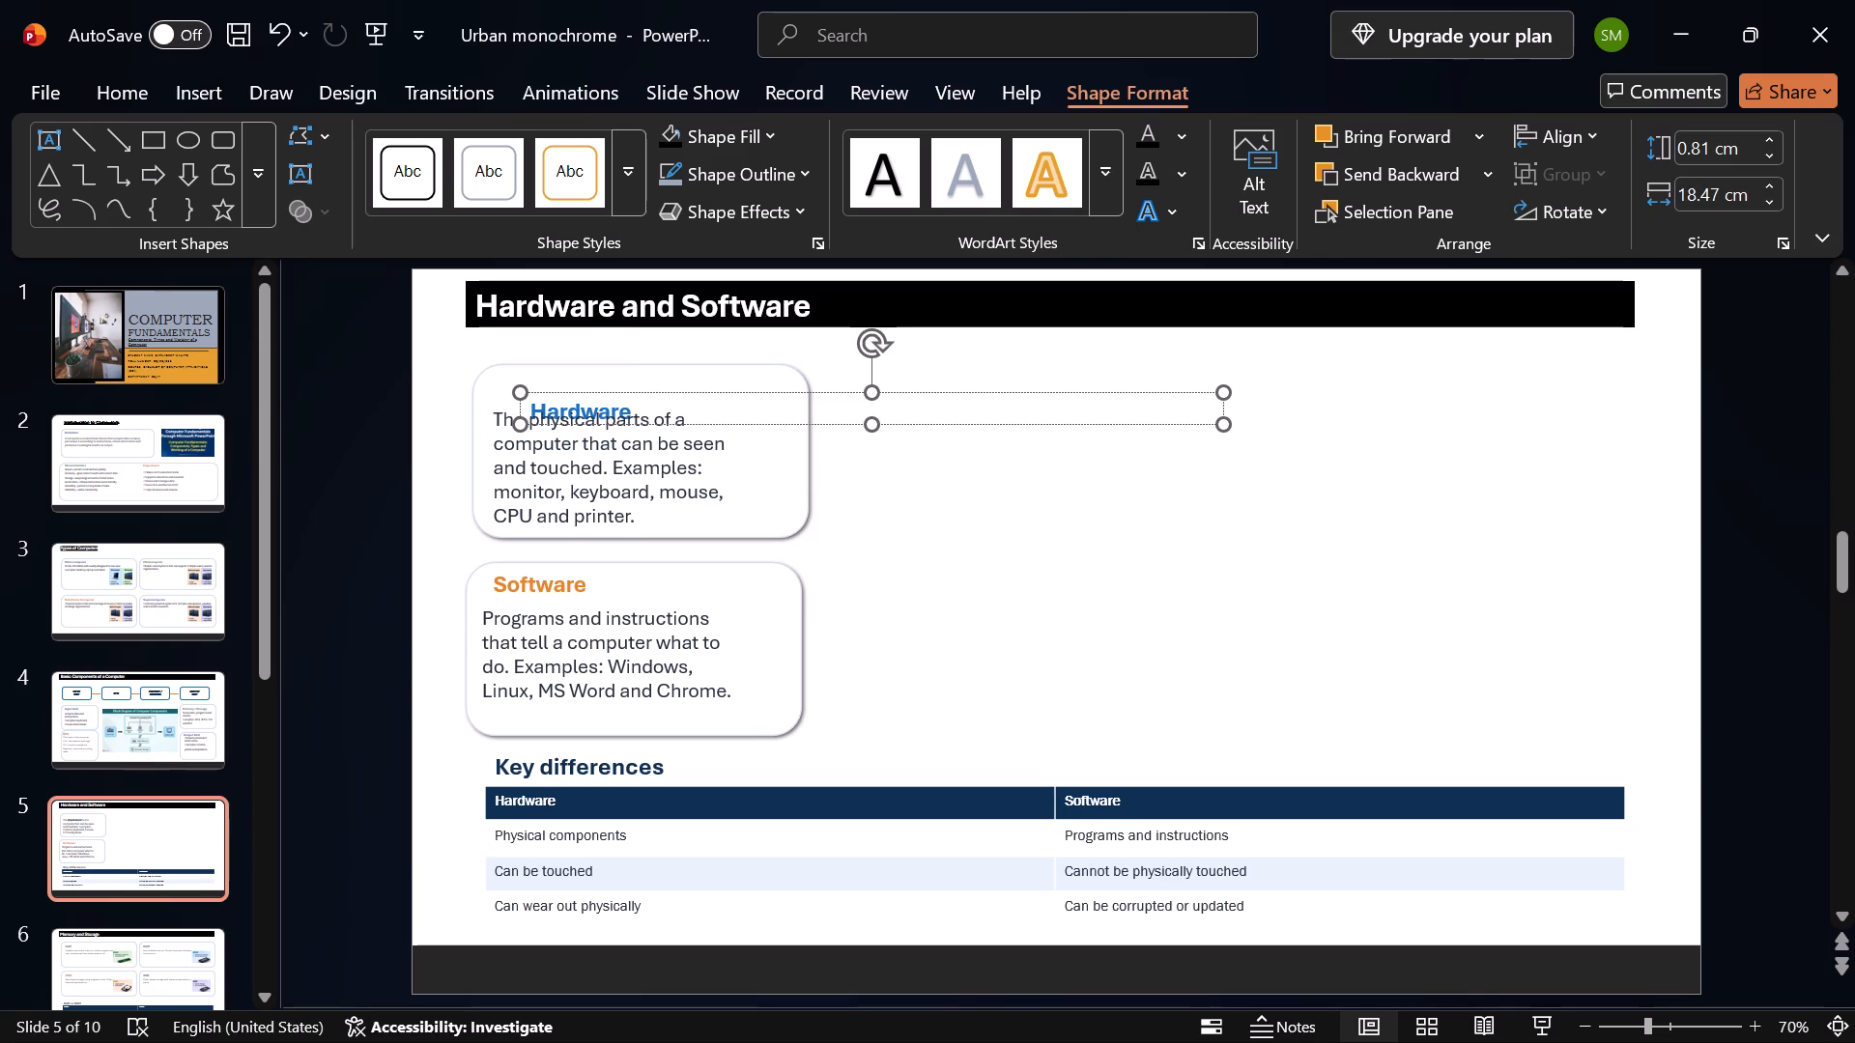
pyautogui.click(640, 407)
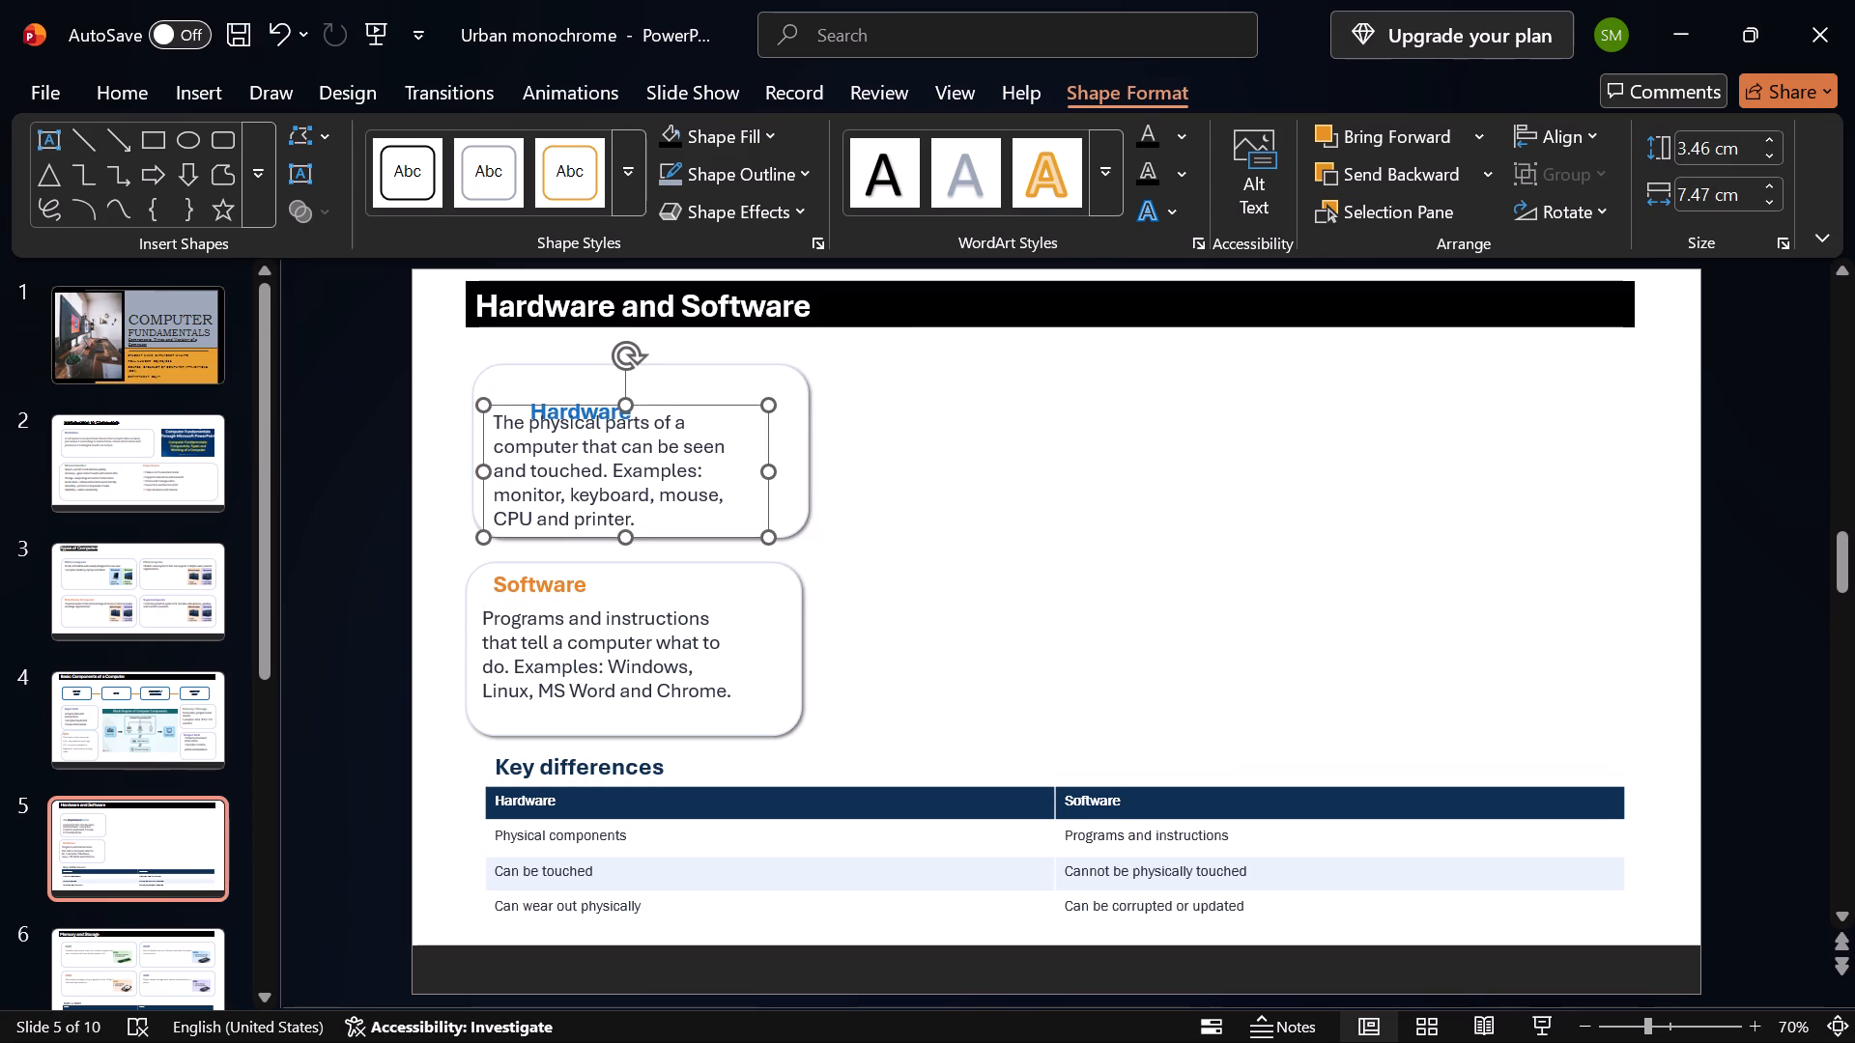
pyautogui.click(598, 407)
pyautogui.click(544, 401)
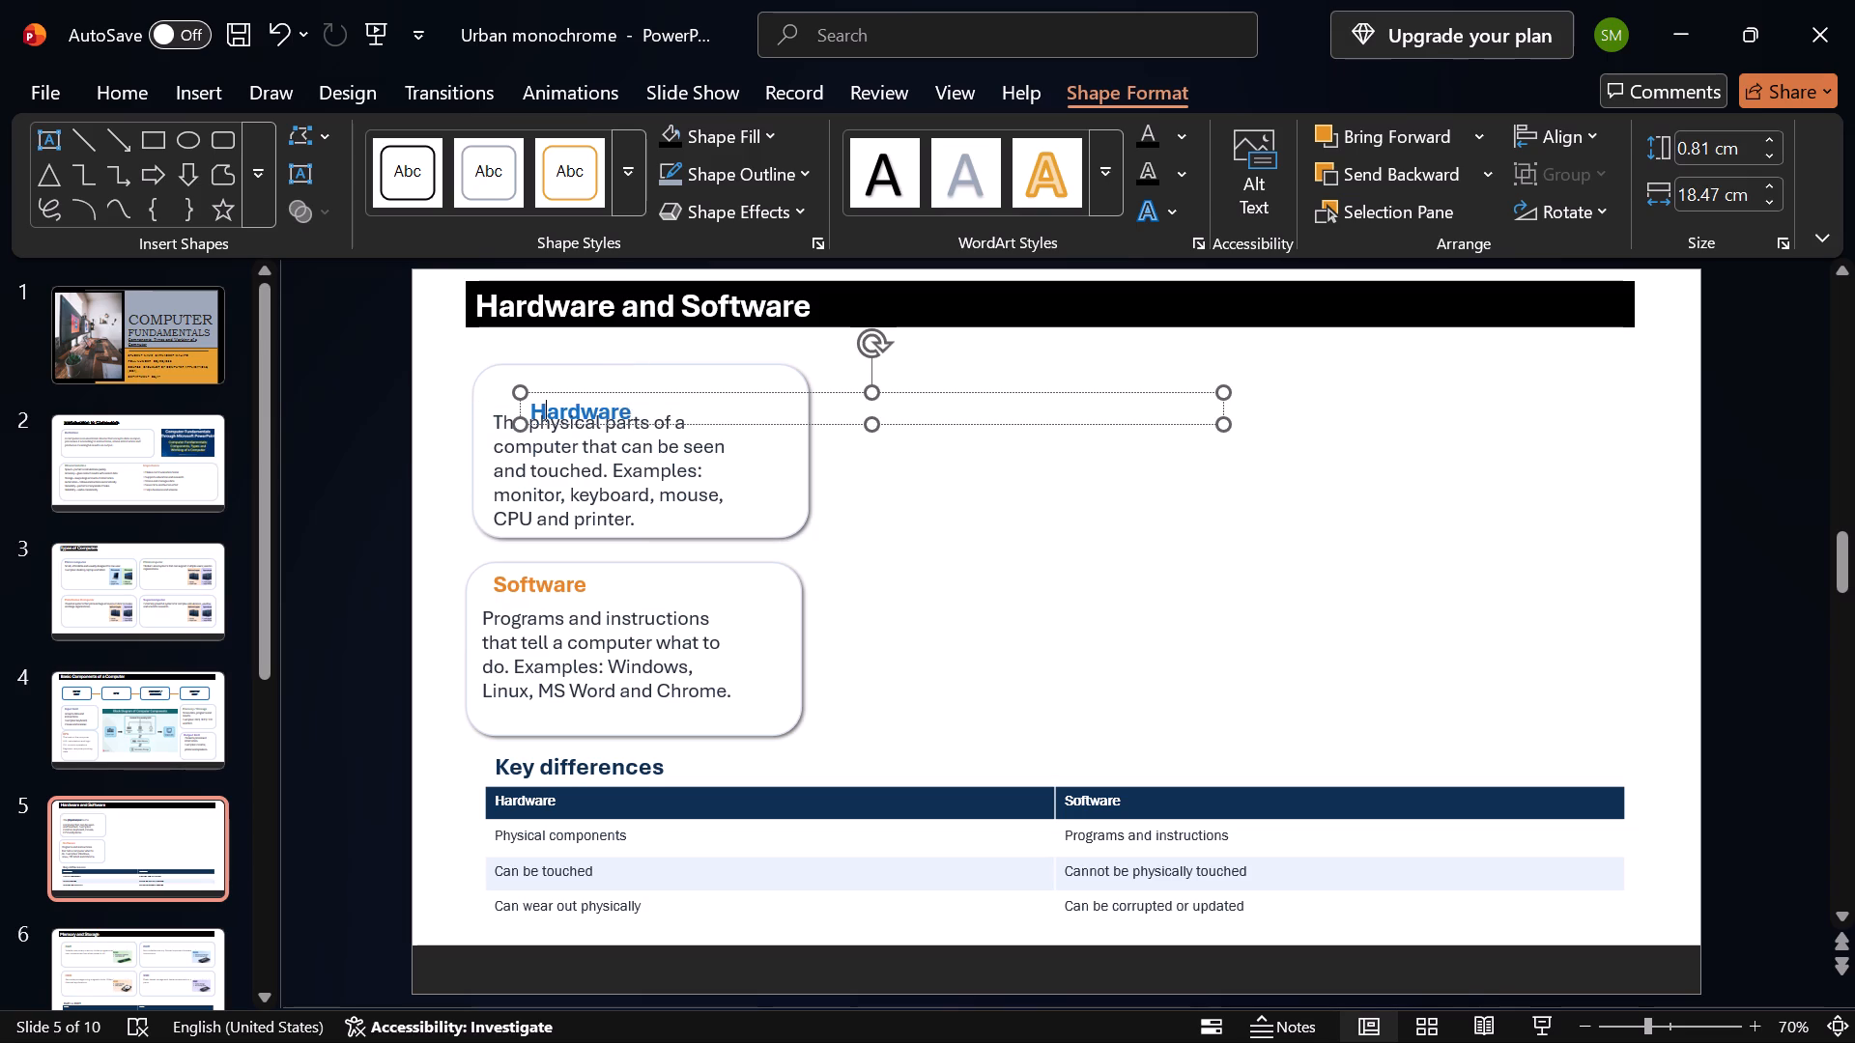
pyautogui.moveTo(572, 391); pyautogui.dragTo(533, 377)
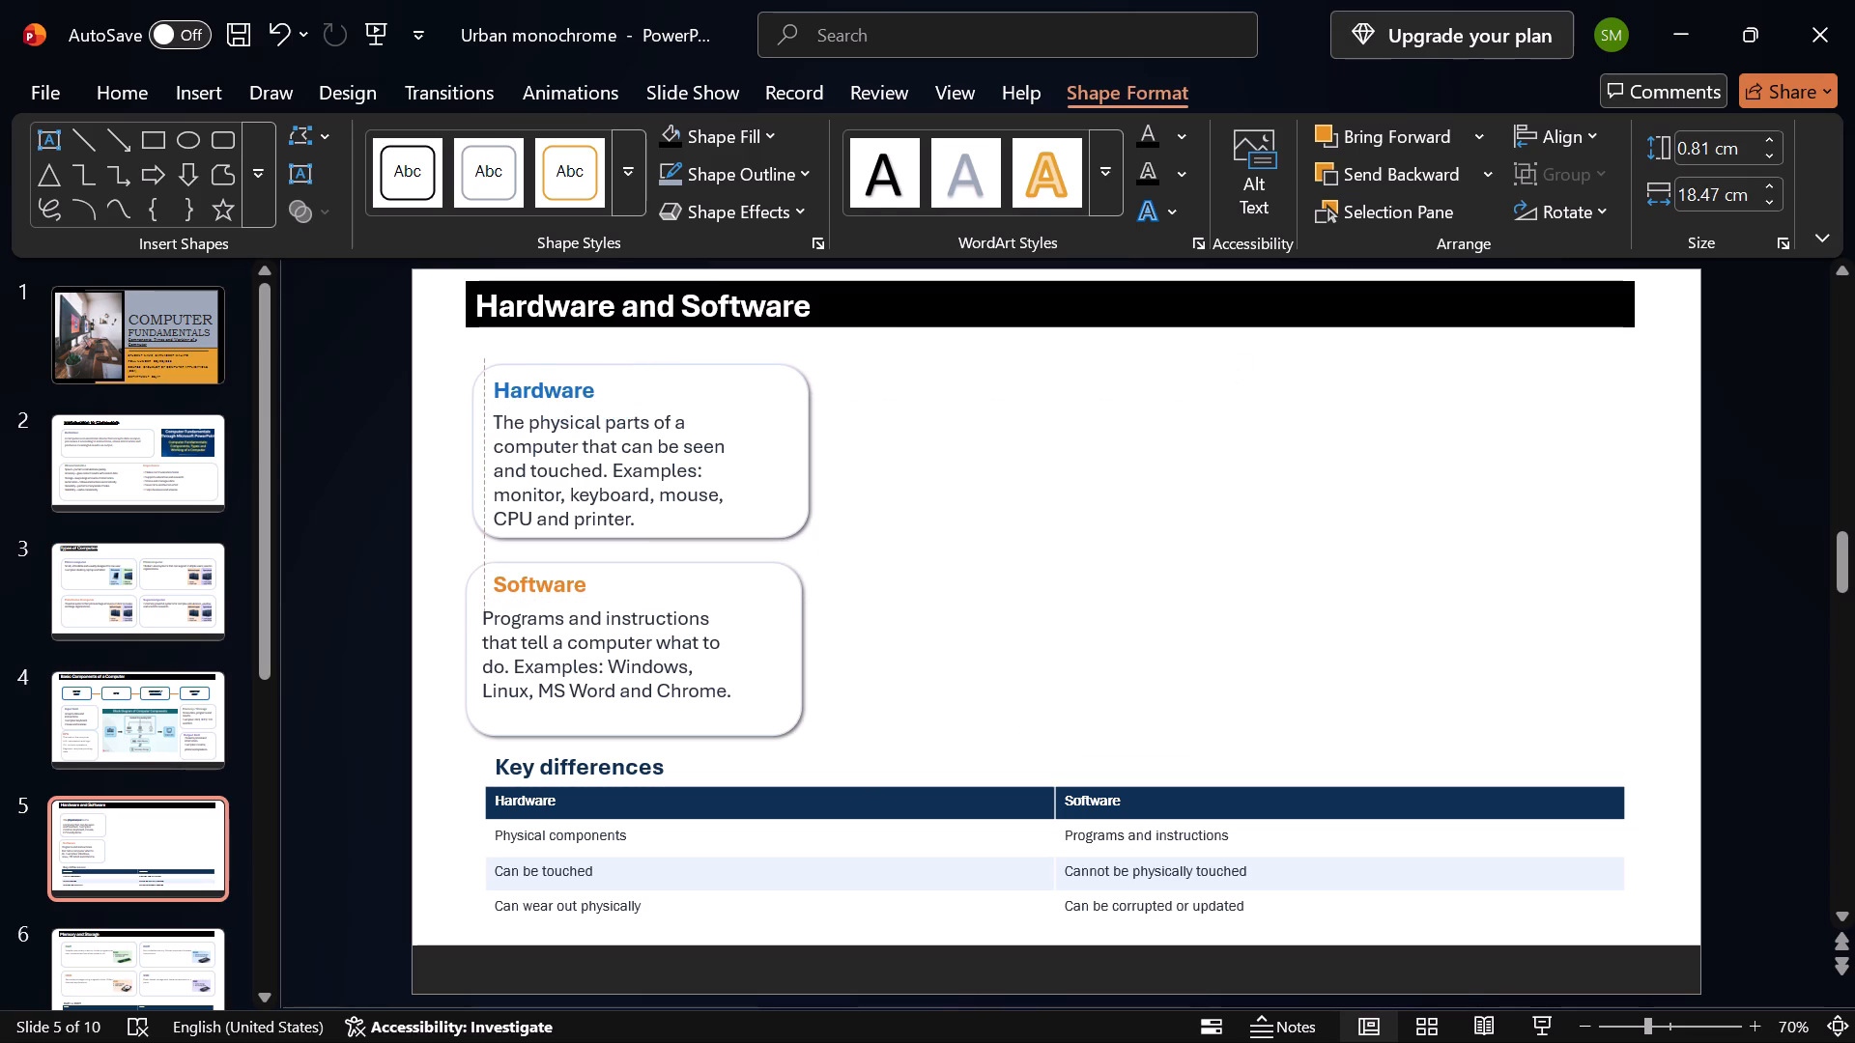
pyautogui.moveTo(533, 377); pyautogui.dragTo(532, 371)
# Align the lower Software card's side edges with those of the Hardware card above it.
pyautogui.click(756, 624)
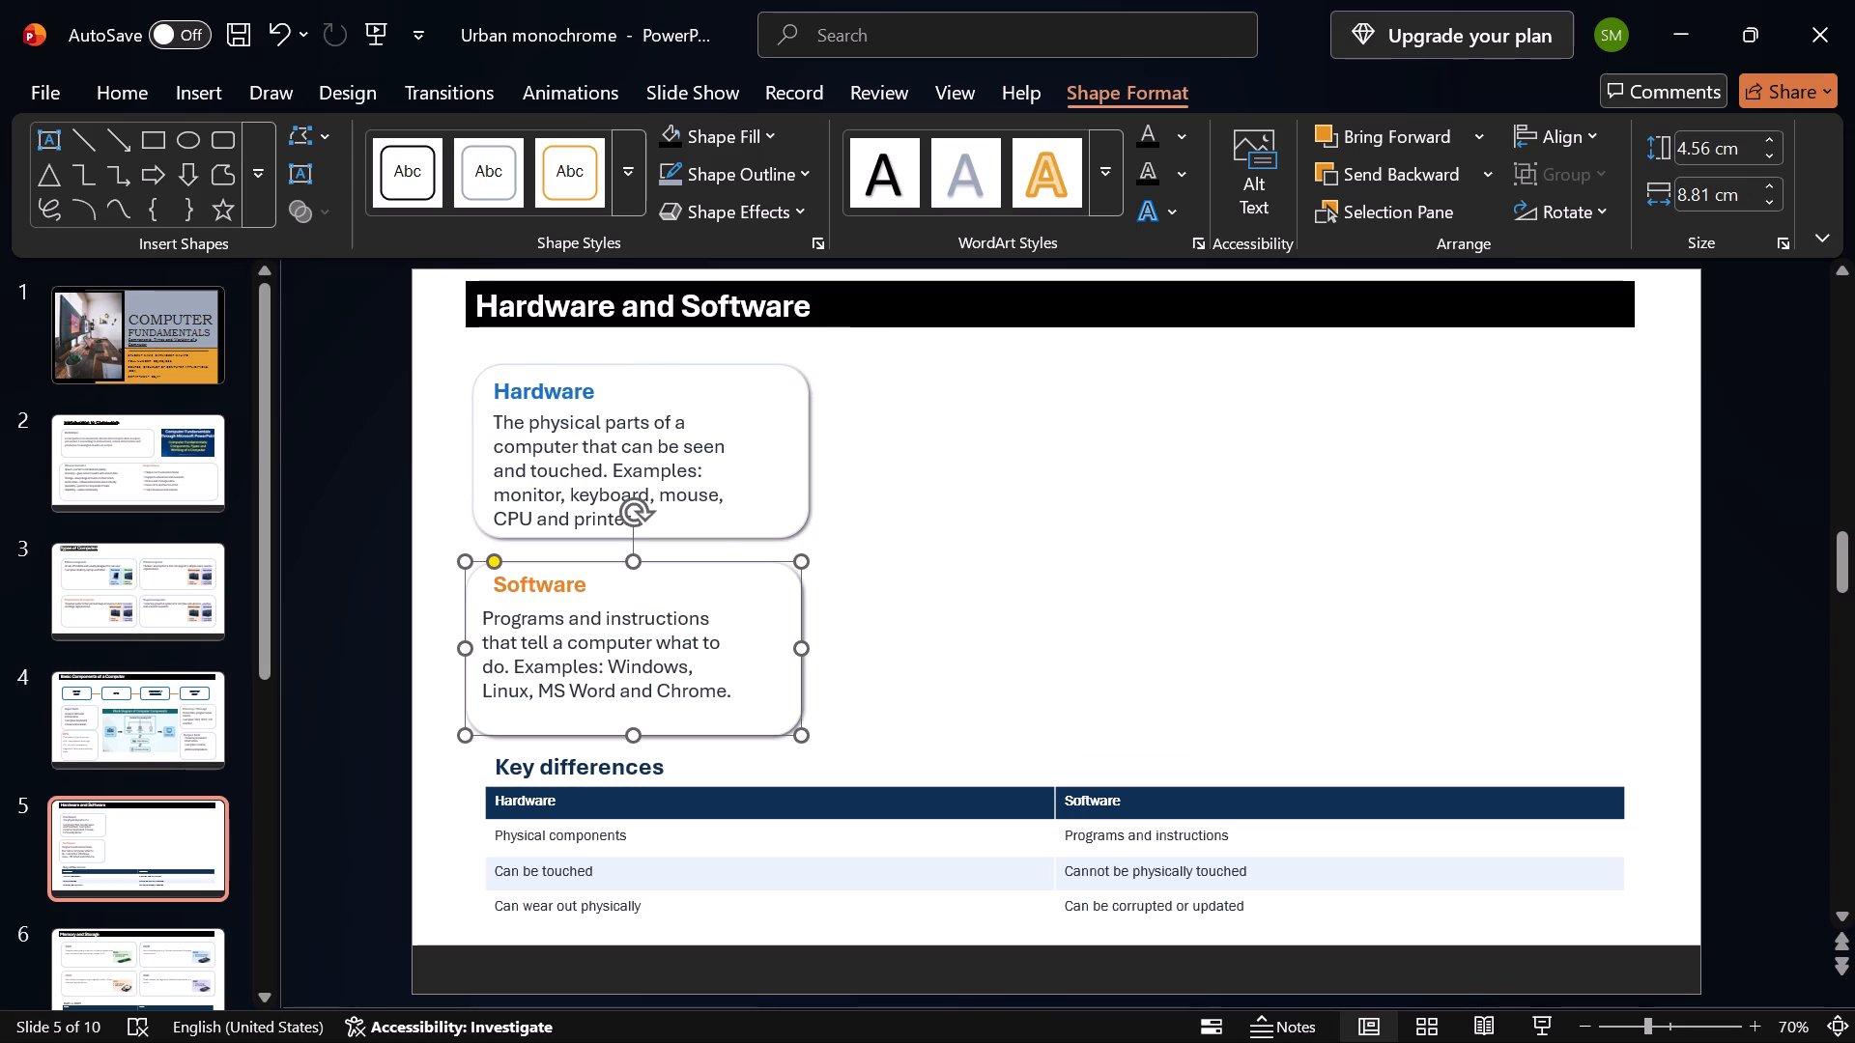
pyautogui.moveTo(781, 658); pyautogui.dragTo(794, 658)
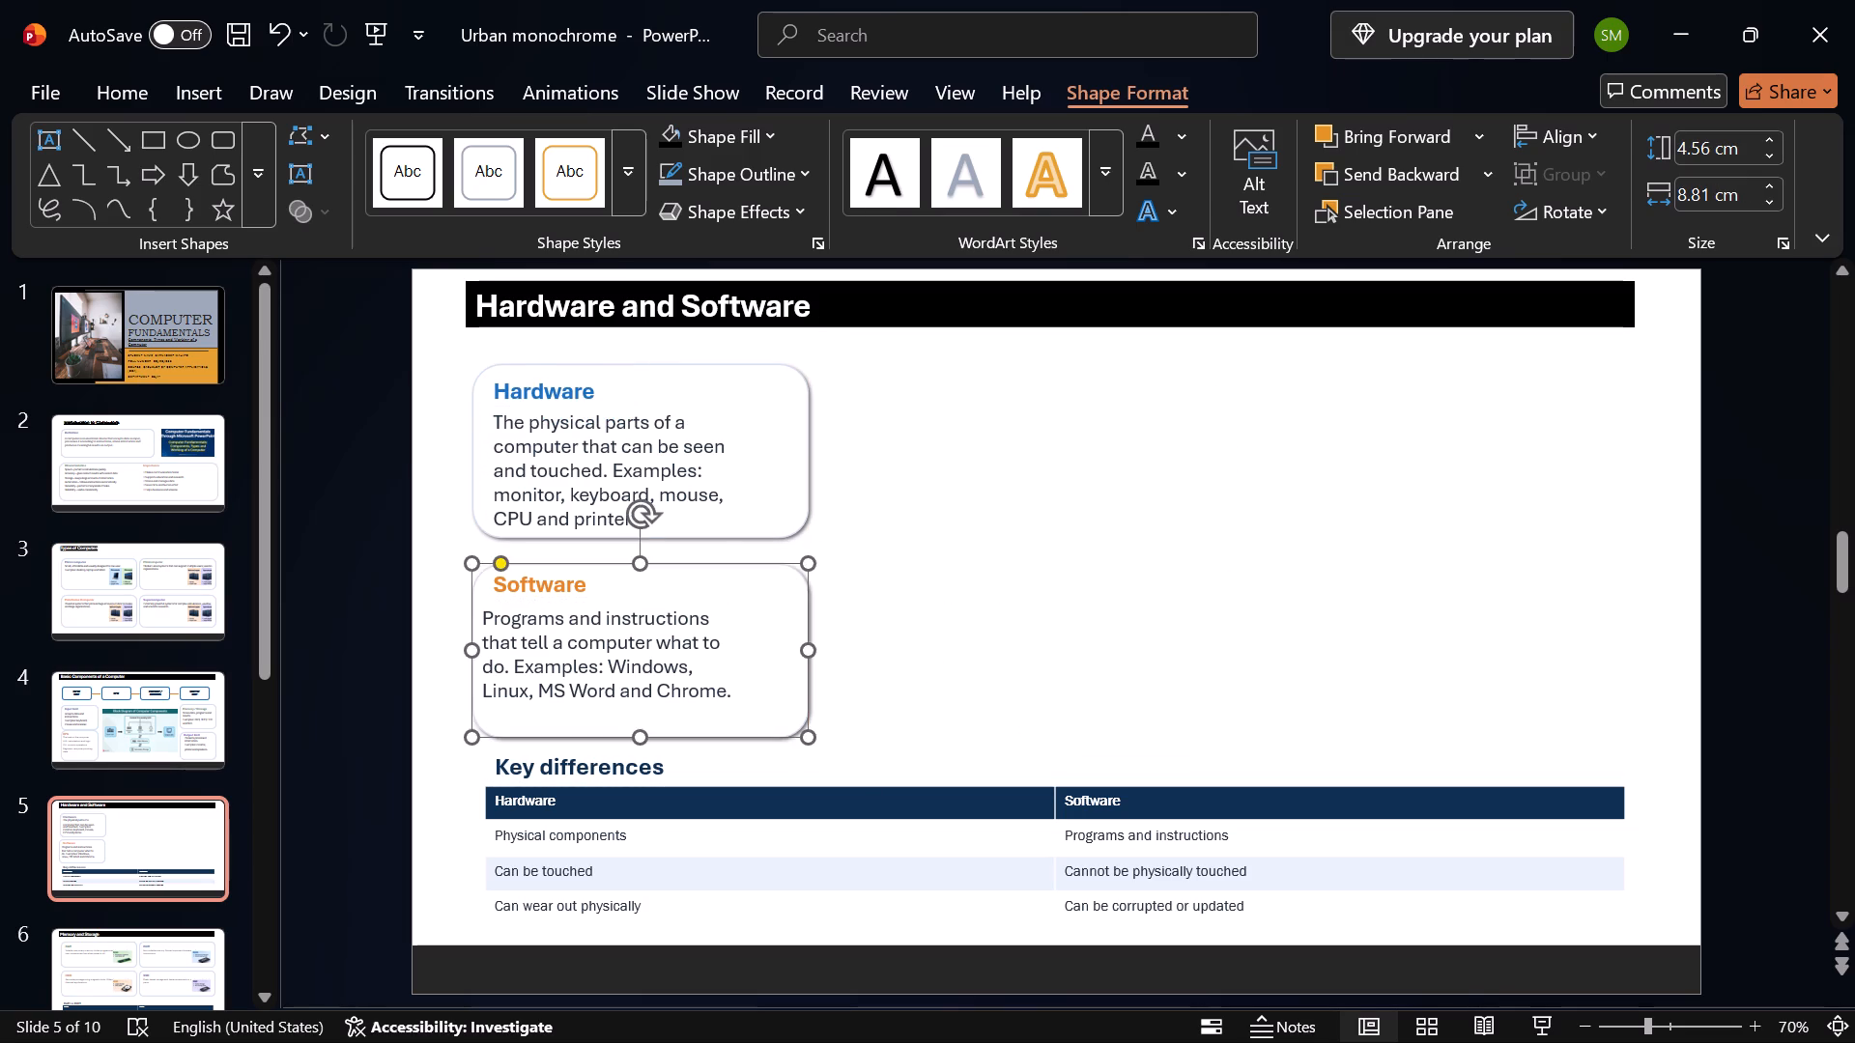
# Insert the downloaded picture "Diferencia entre Hardware y Software" onto the Hardware and Software slide.
pyautogui.click(984, 654)
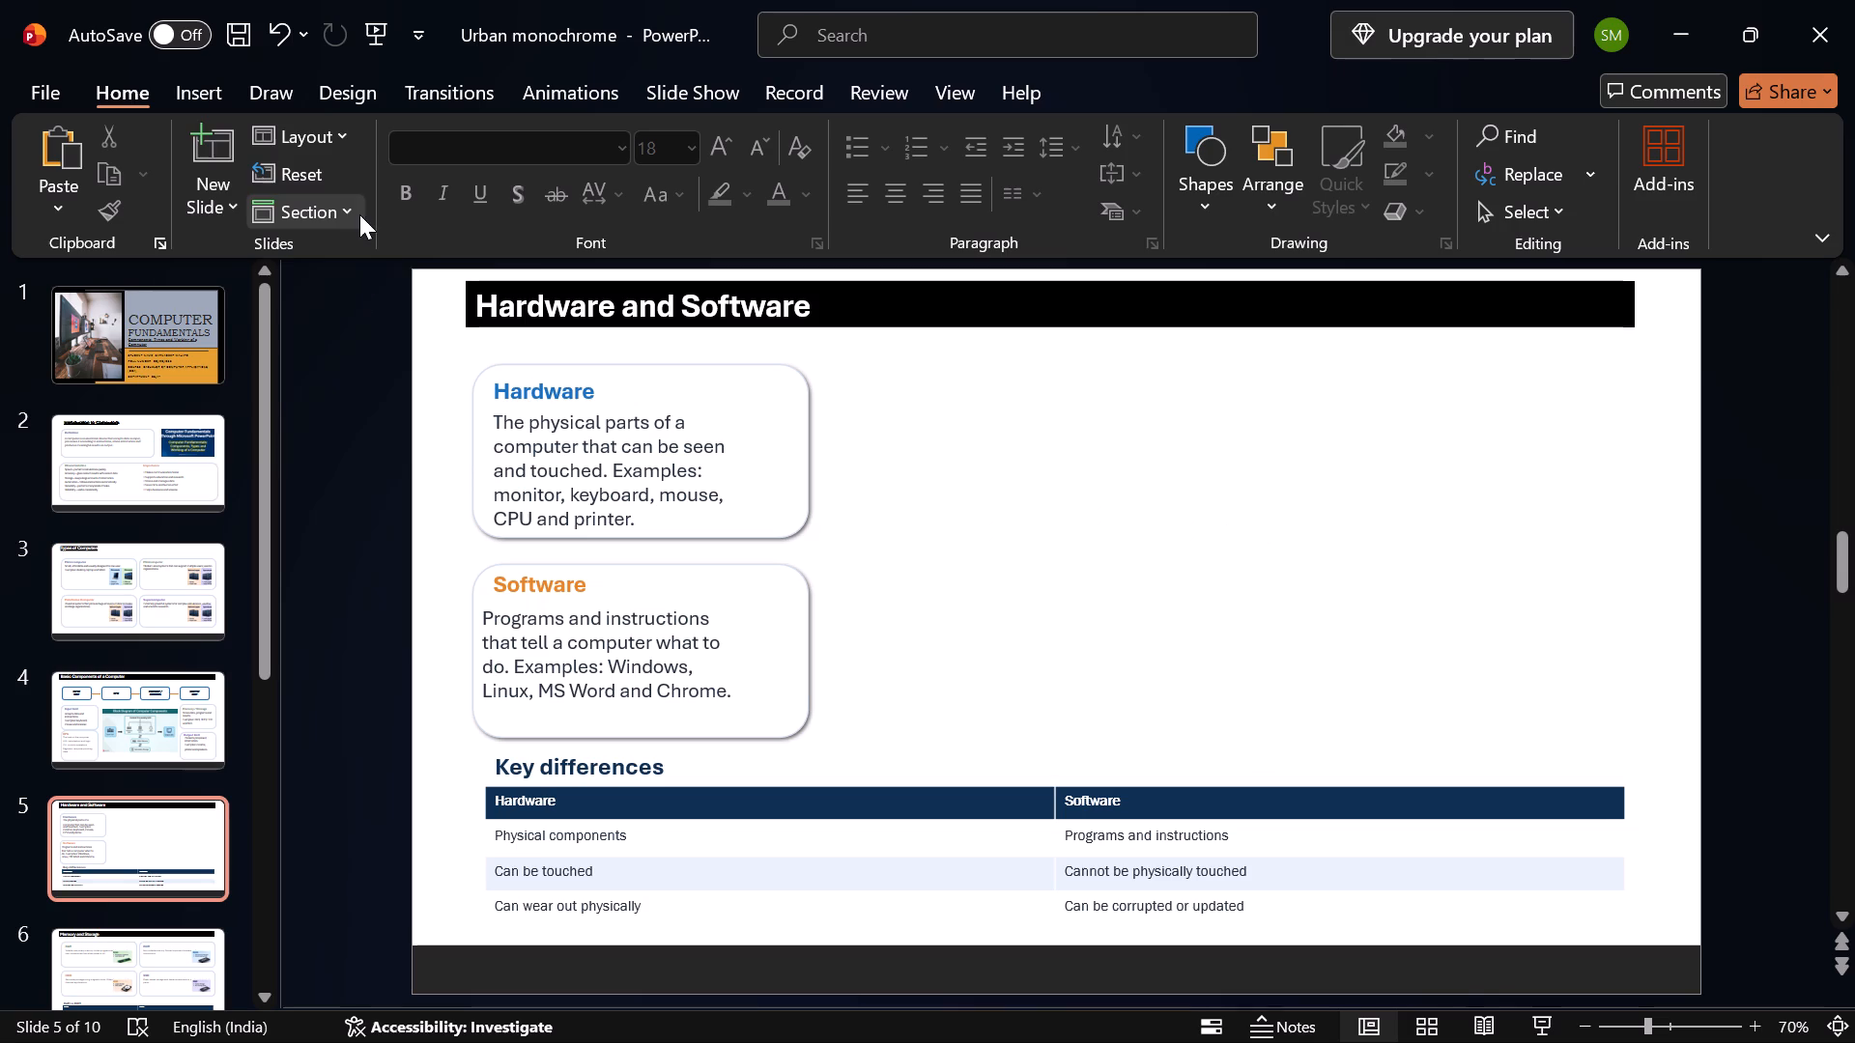
pyautogui.click(232, 105)
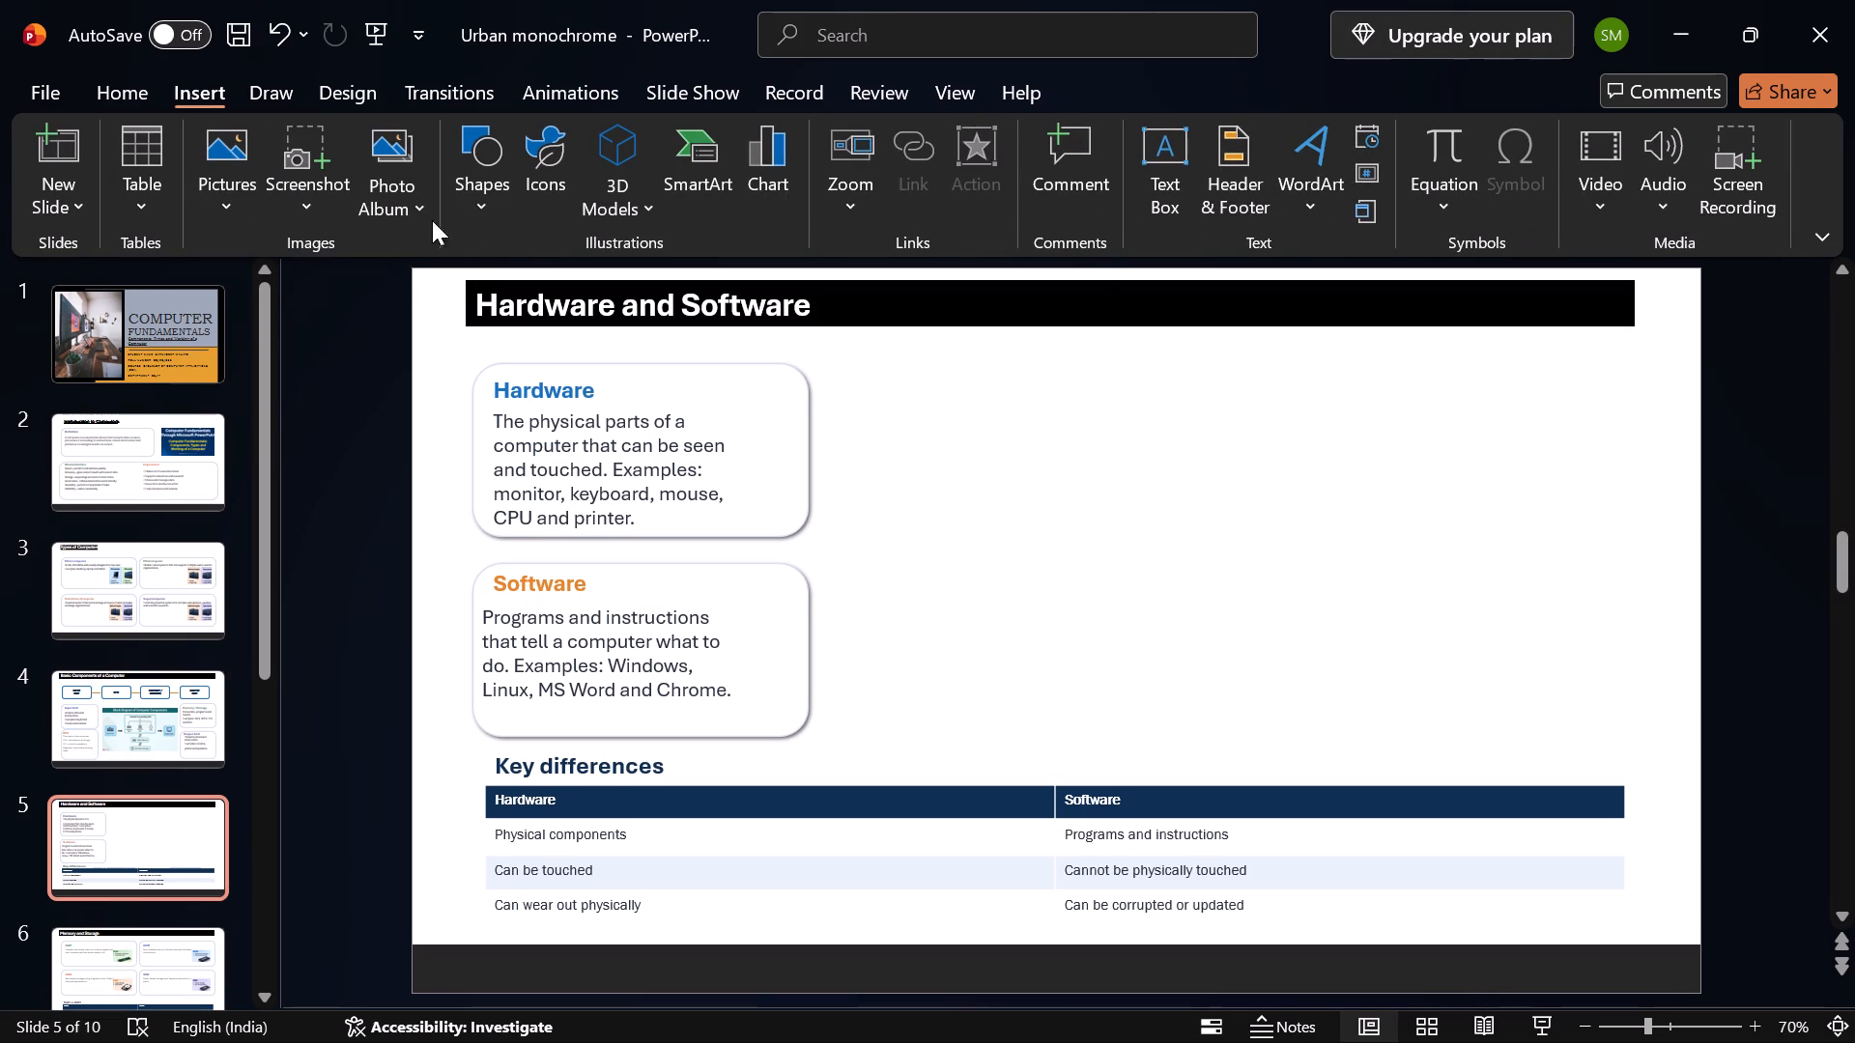
pyautogui.click(257, 206)
pyautogui.click(276, 295)
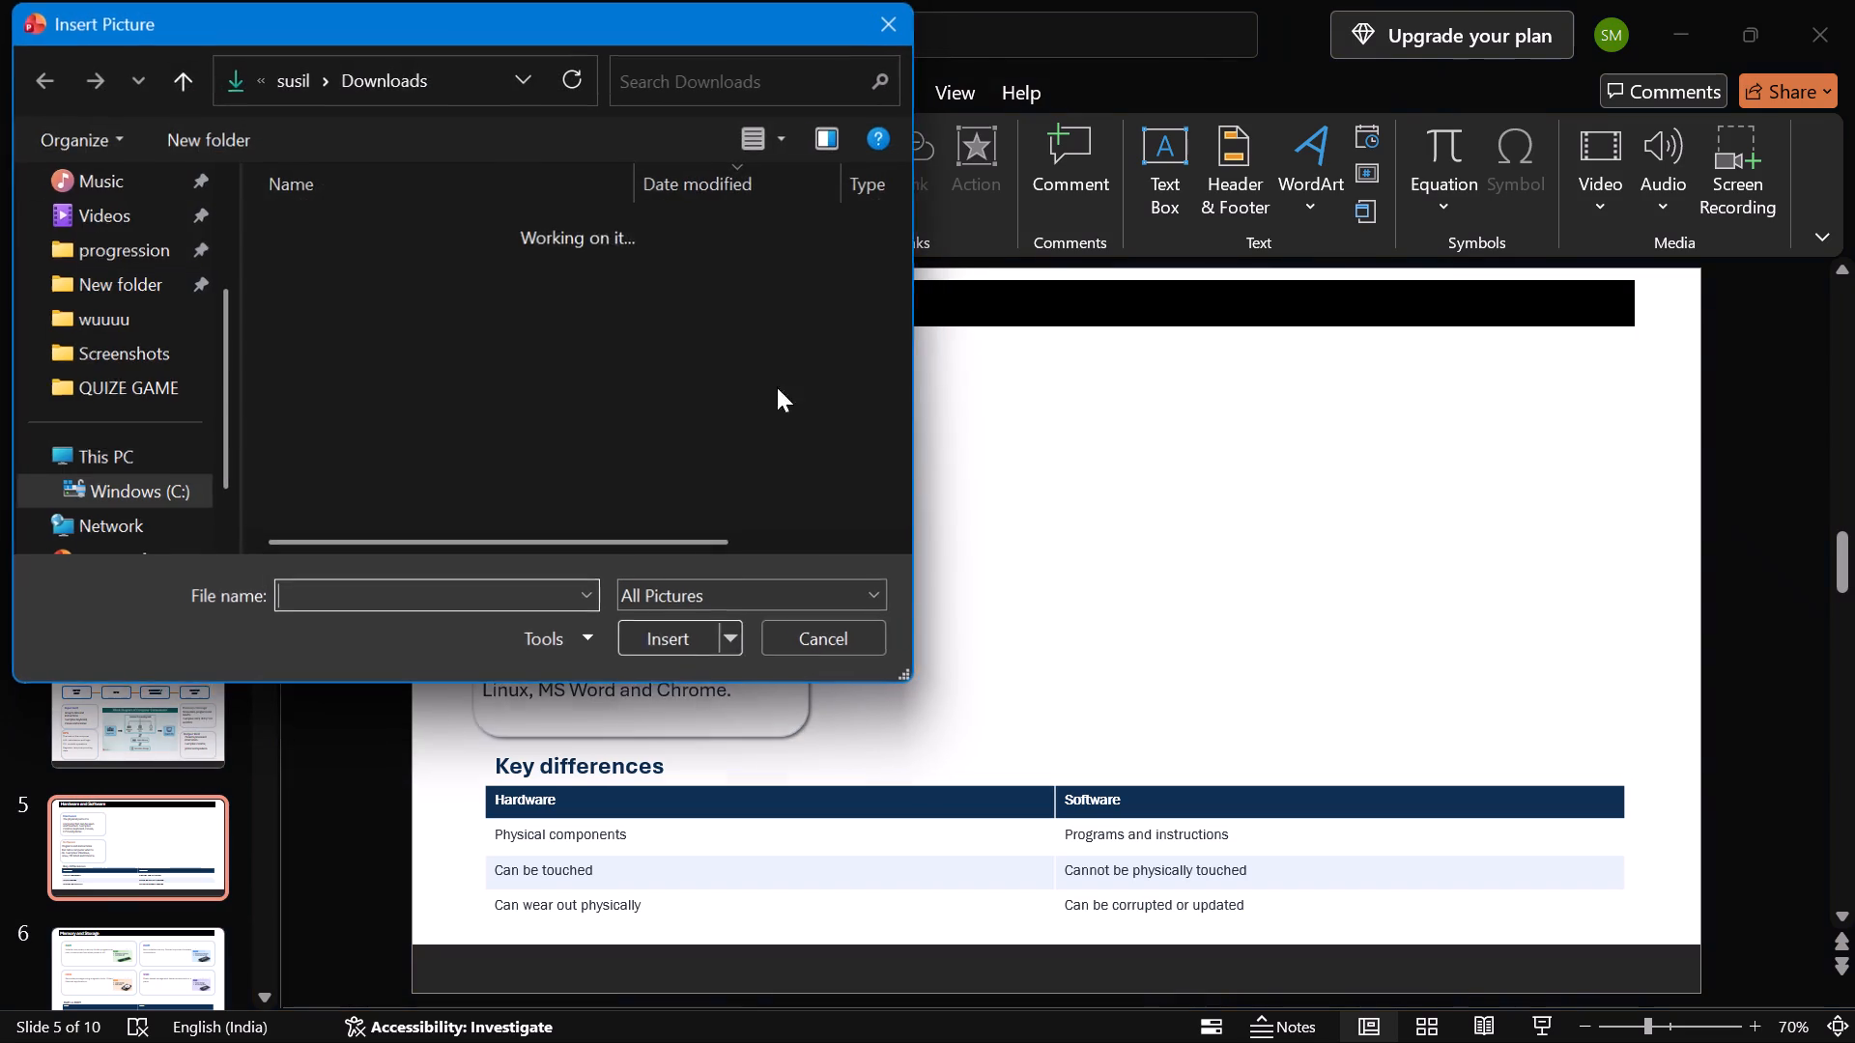
pyautogui.click(680, 277)
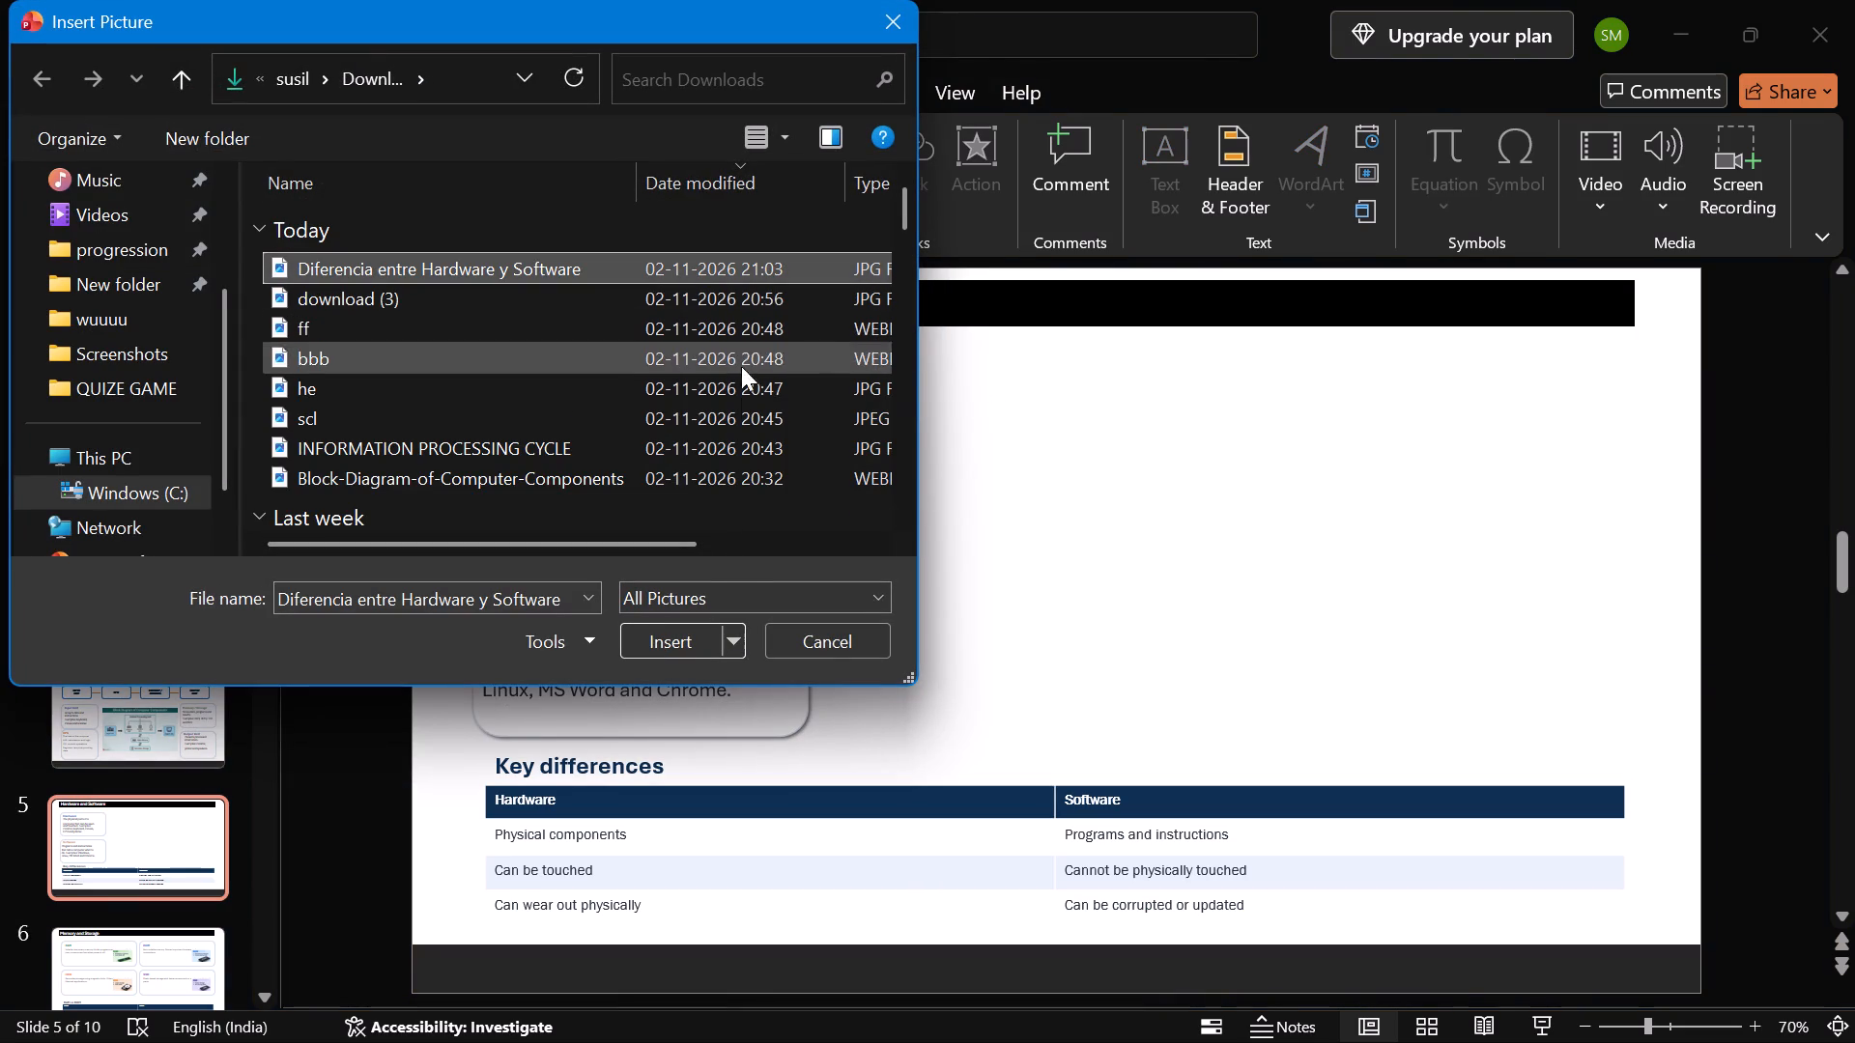
pyautogui.click(679, 635)
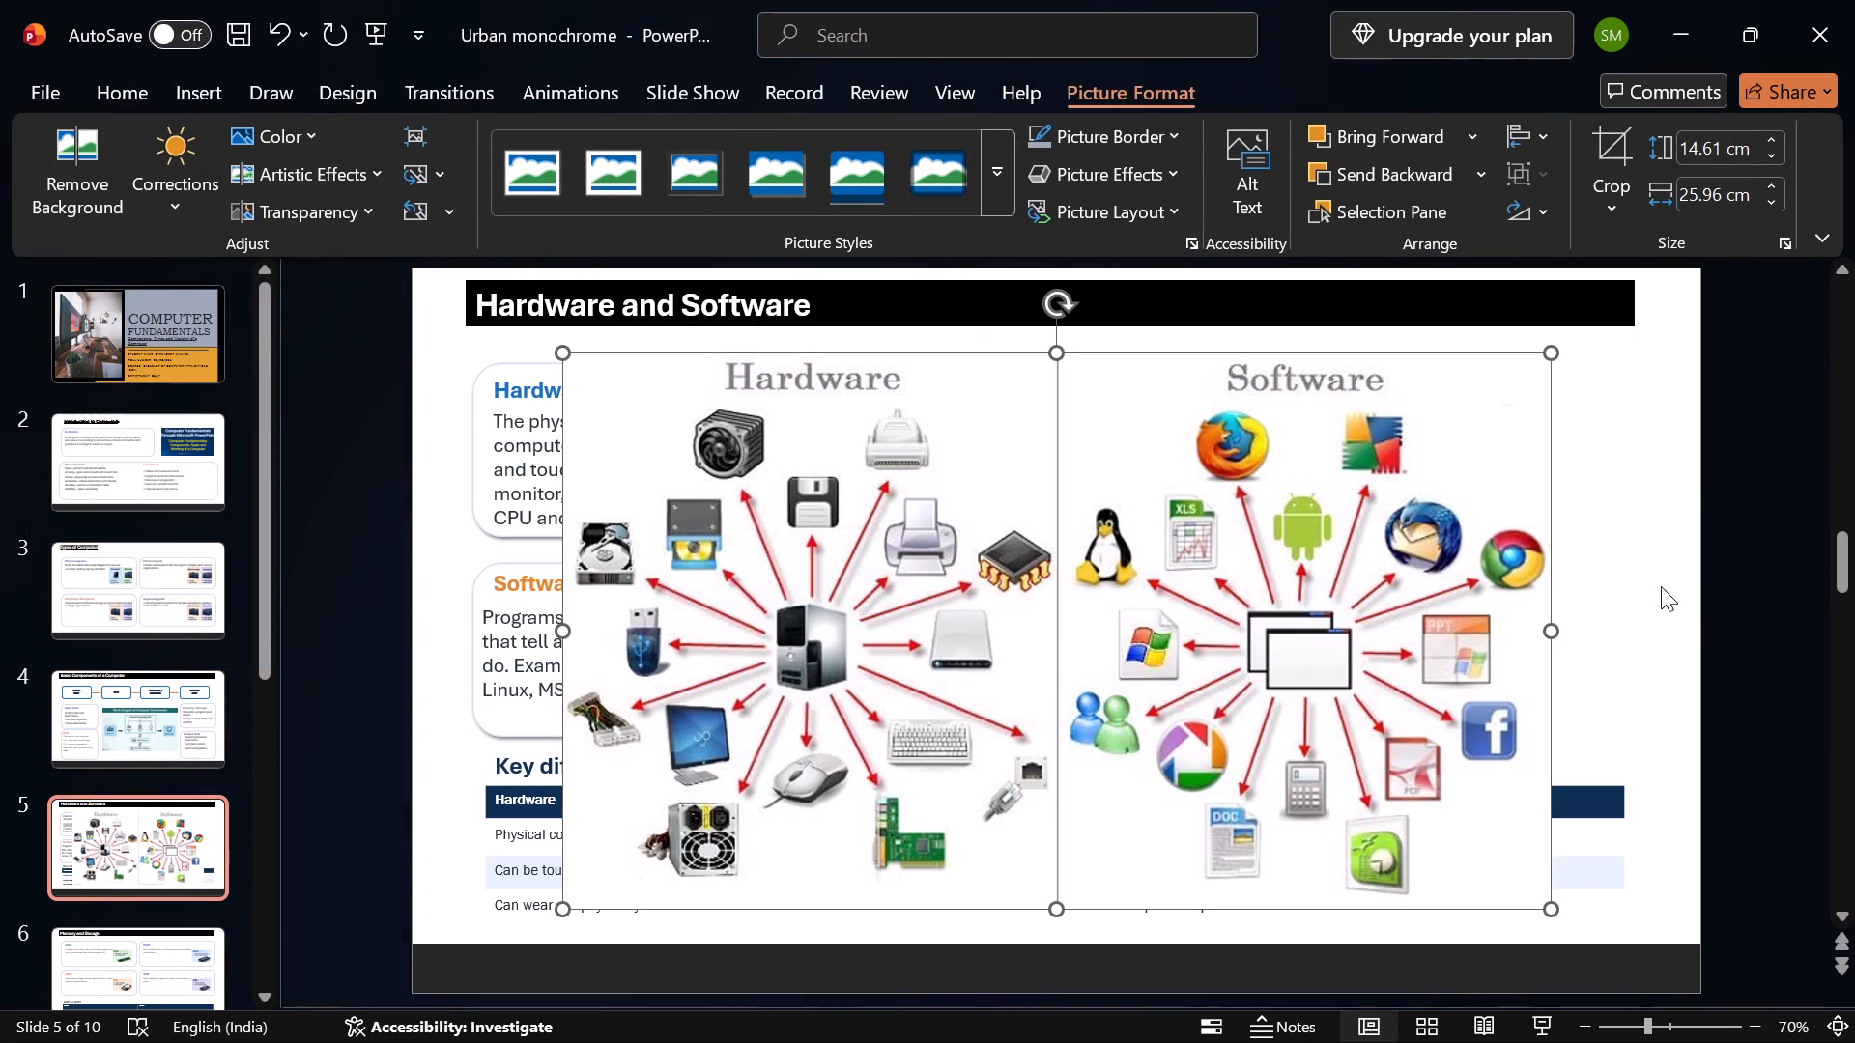
# Narrow the inserted picture to about 18.96 cm, place it beside the two cards, and shorten it to end above the Key differences table.
pyautogui.moveTo(1546, 623); pyautogui.dragTo(1283, 625)
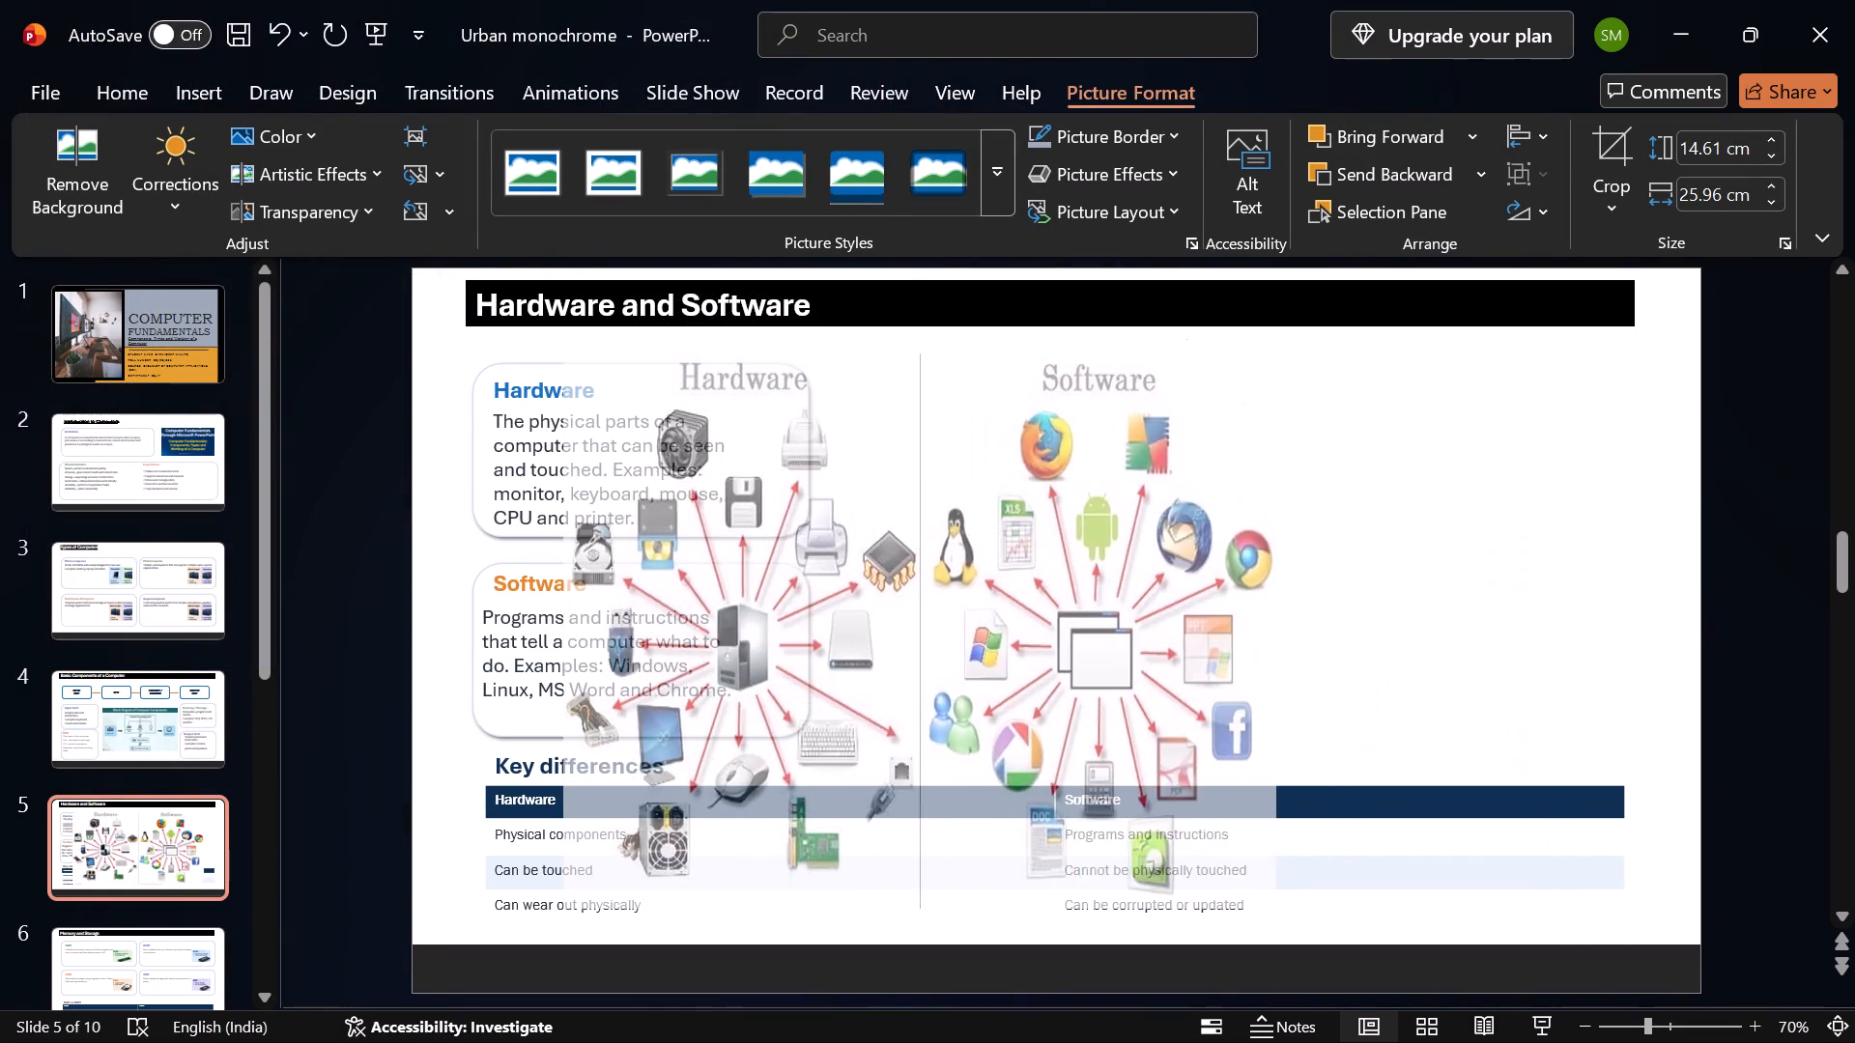
pyautogui.moveTo(1283, 625); pyautogui.dragTo(1284, 625)
pyautogui.moveTo(1143, 658); pyautogui.dragTo(1465, 613)
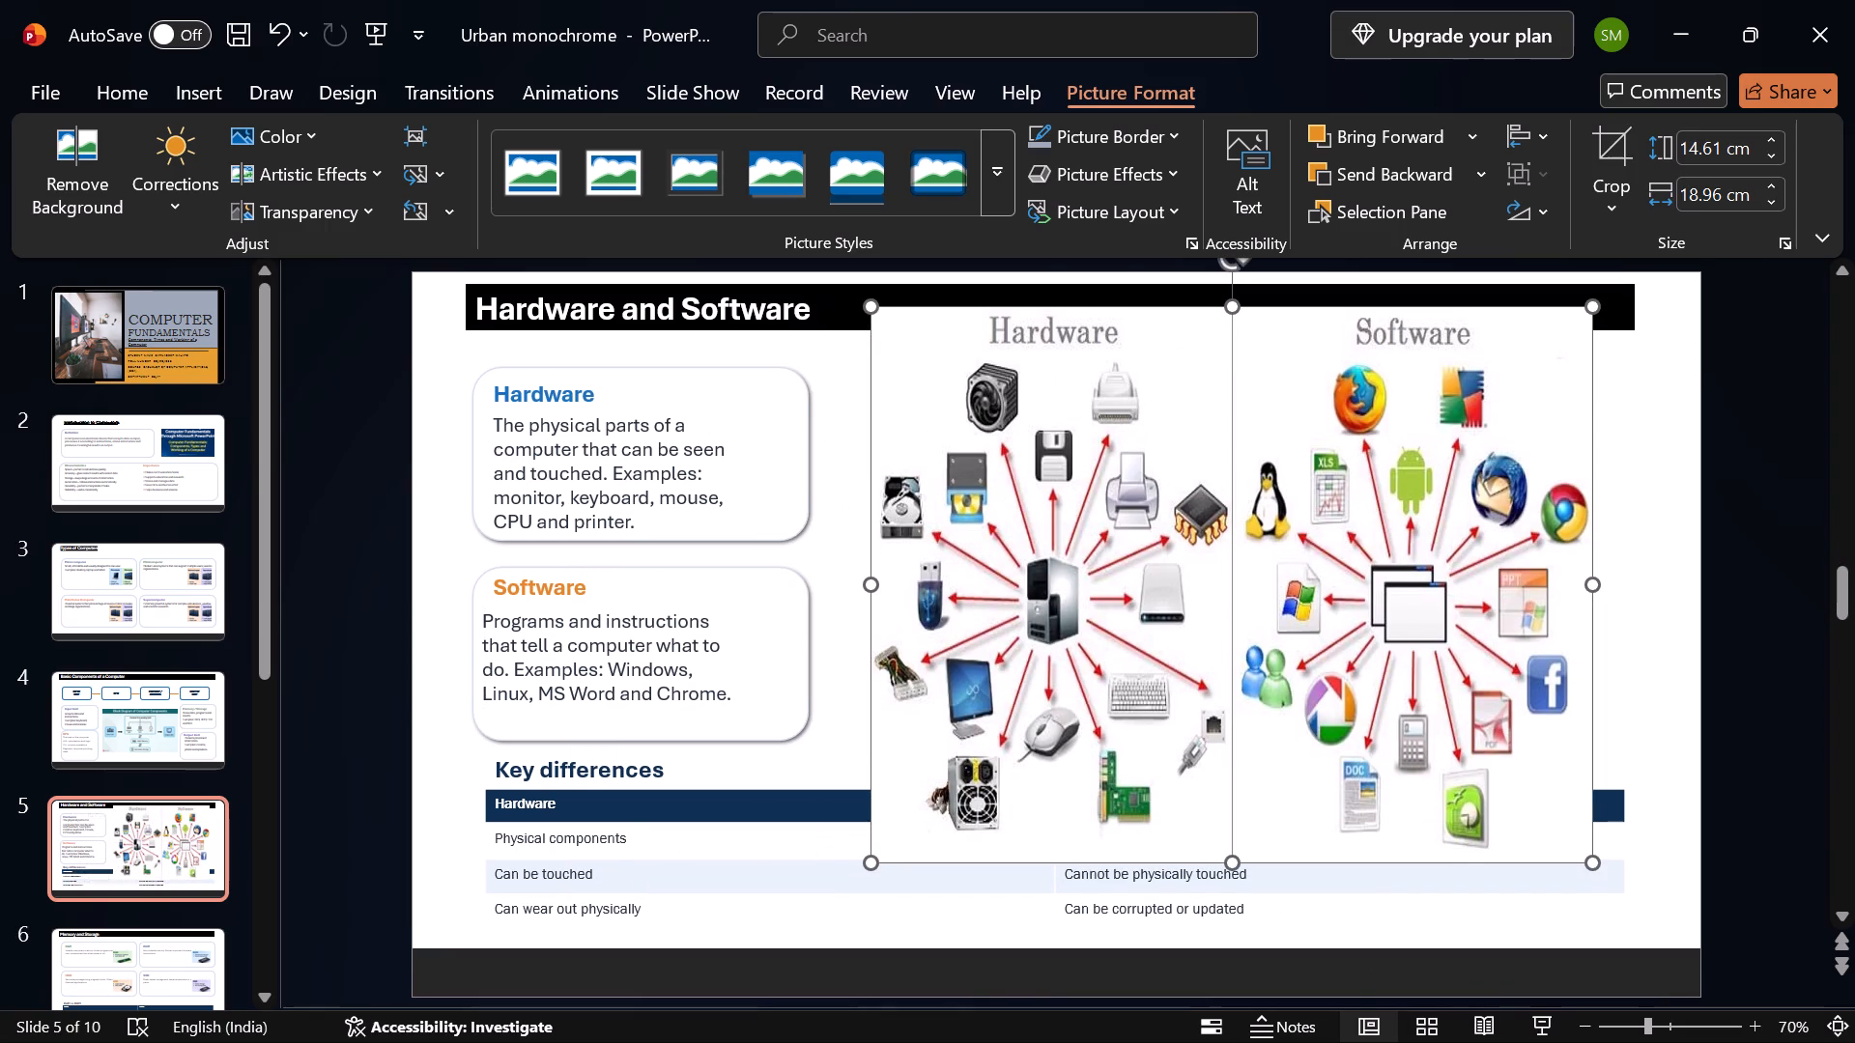
pyautogui.moveTo(1236, 856); pyautogui.dragTo(1251, 757)
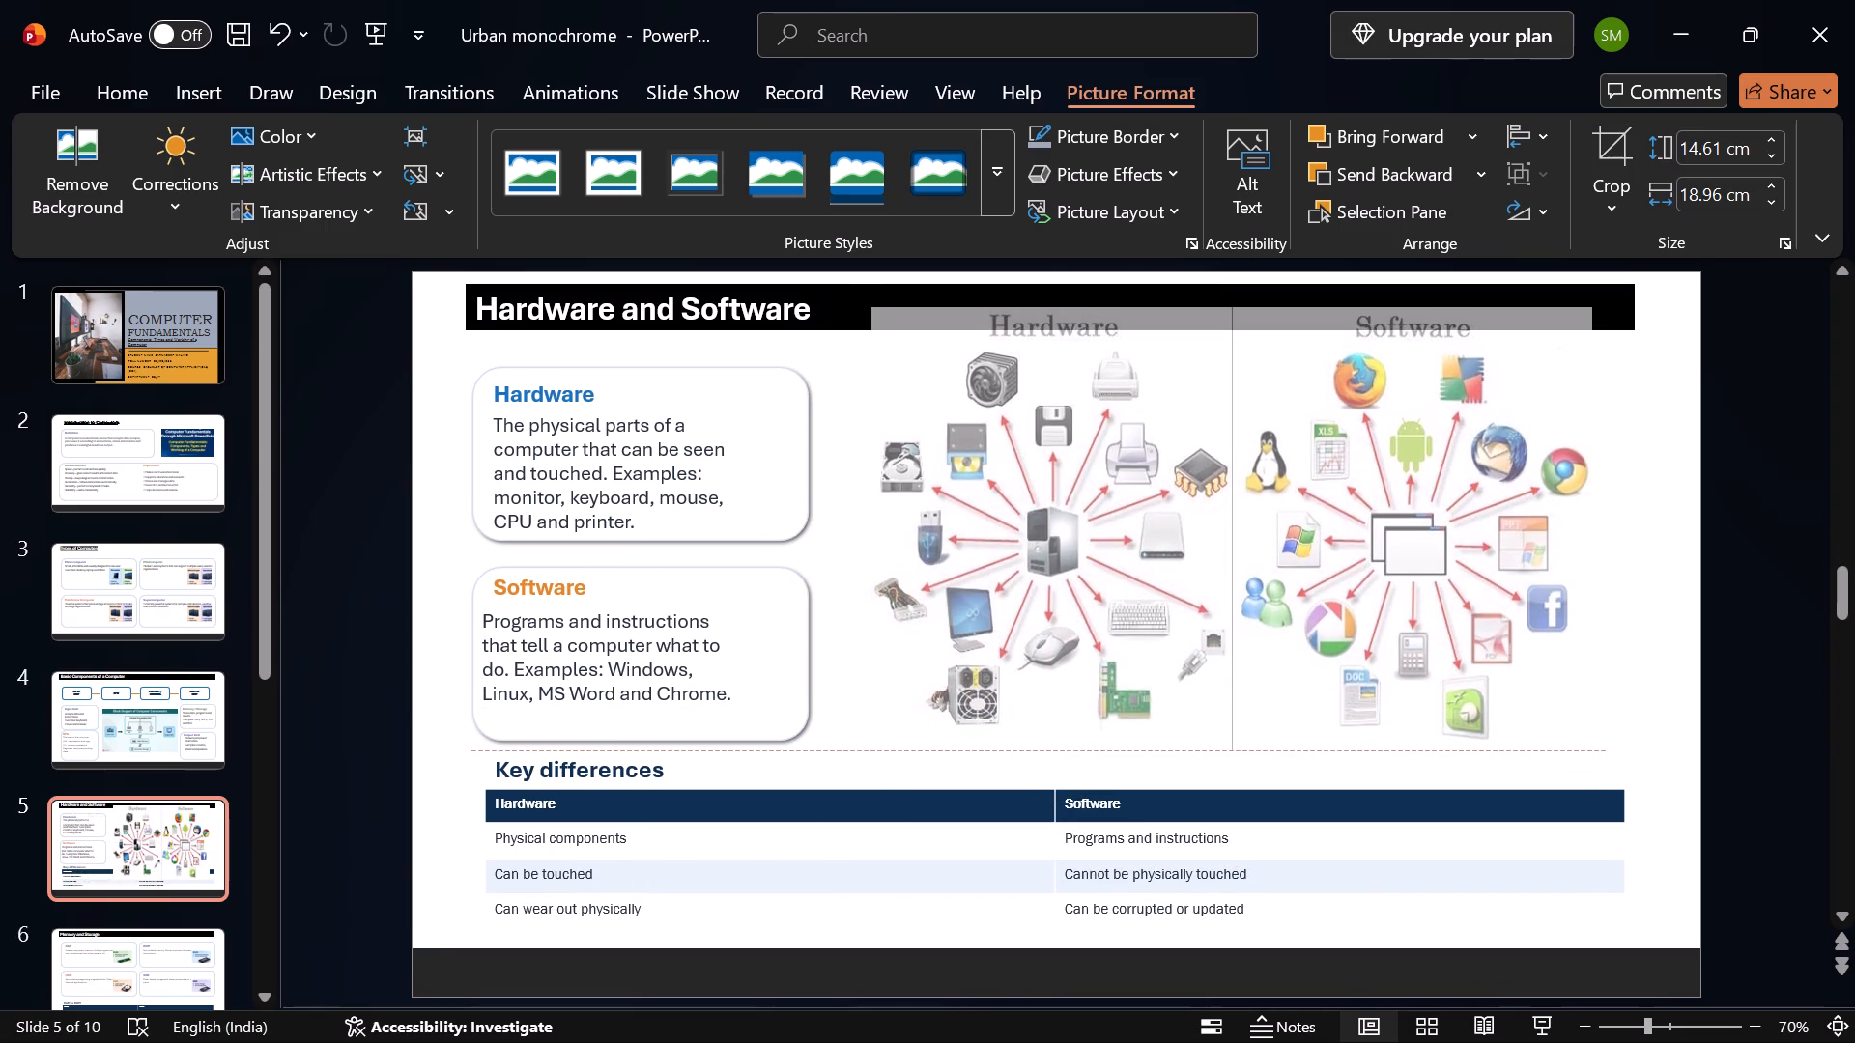
pyautogui.moveTo(1251, 757); pyautogui.dragTo(1251, 769)
pyautogui.moveTo(1298, 606); pyautogui.dragTo(1320, 639)
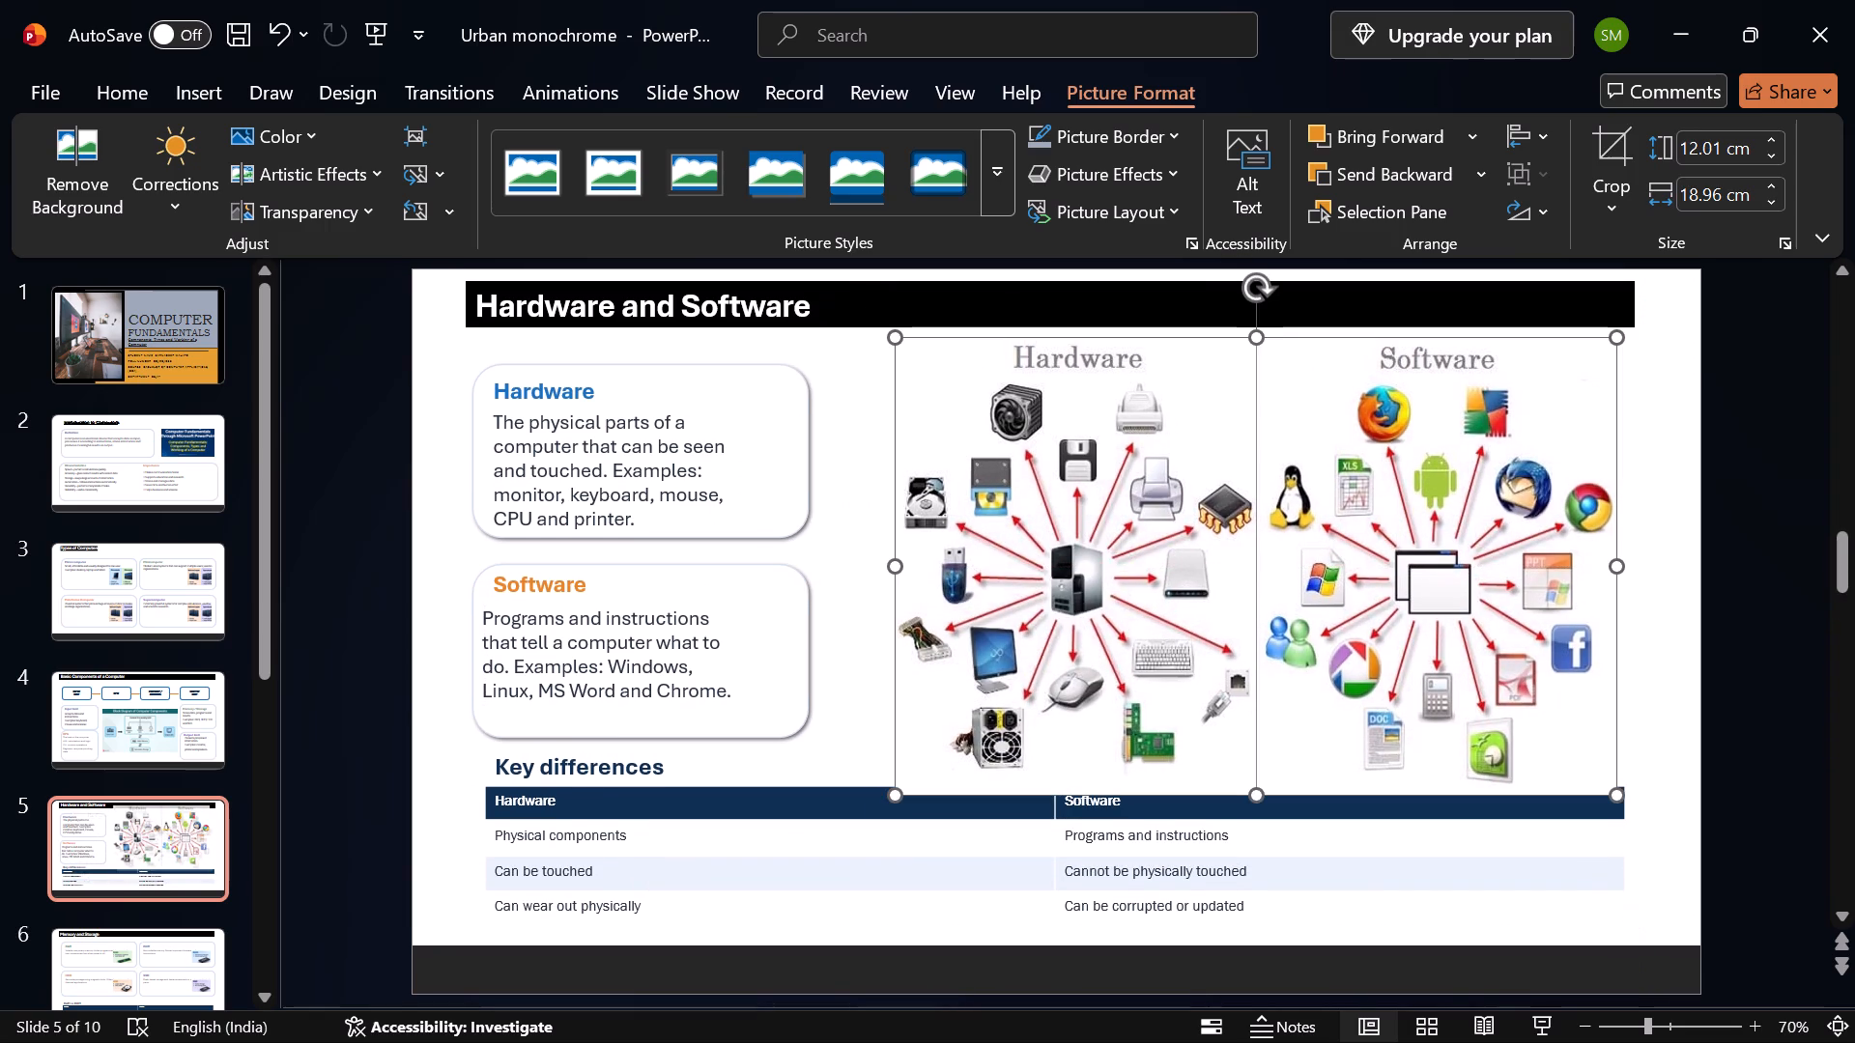
pyautogui.click(1255, 785)
pyautogui.moveTo(1255, 791); pyautogui.dragTo(1255, 767)
pyautogui.click(1636, 591)
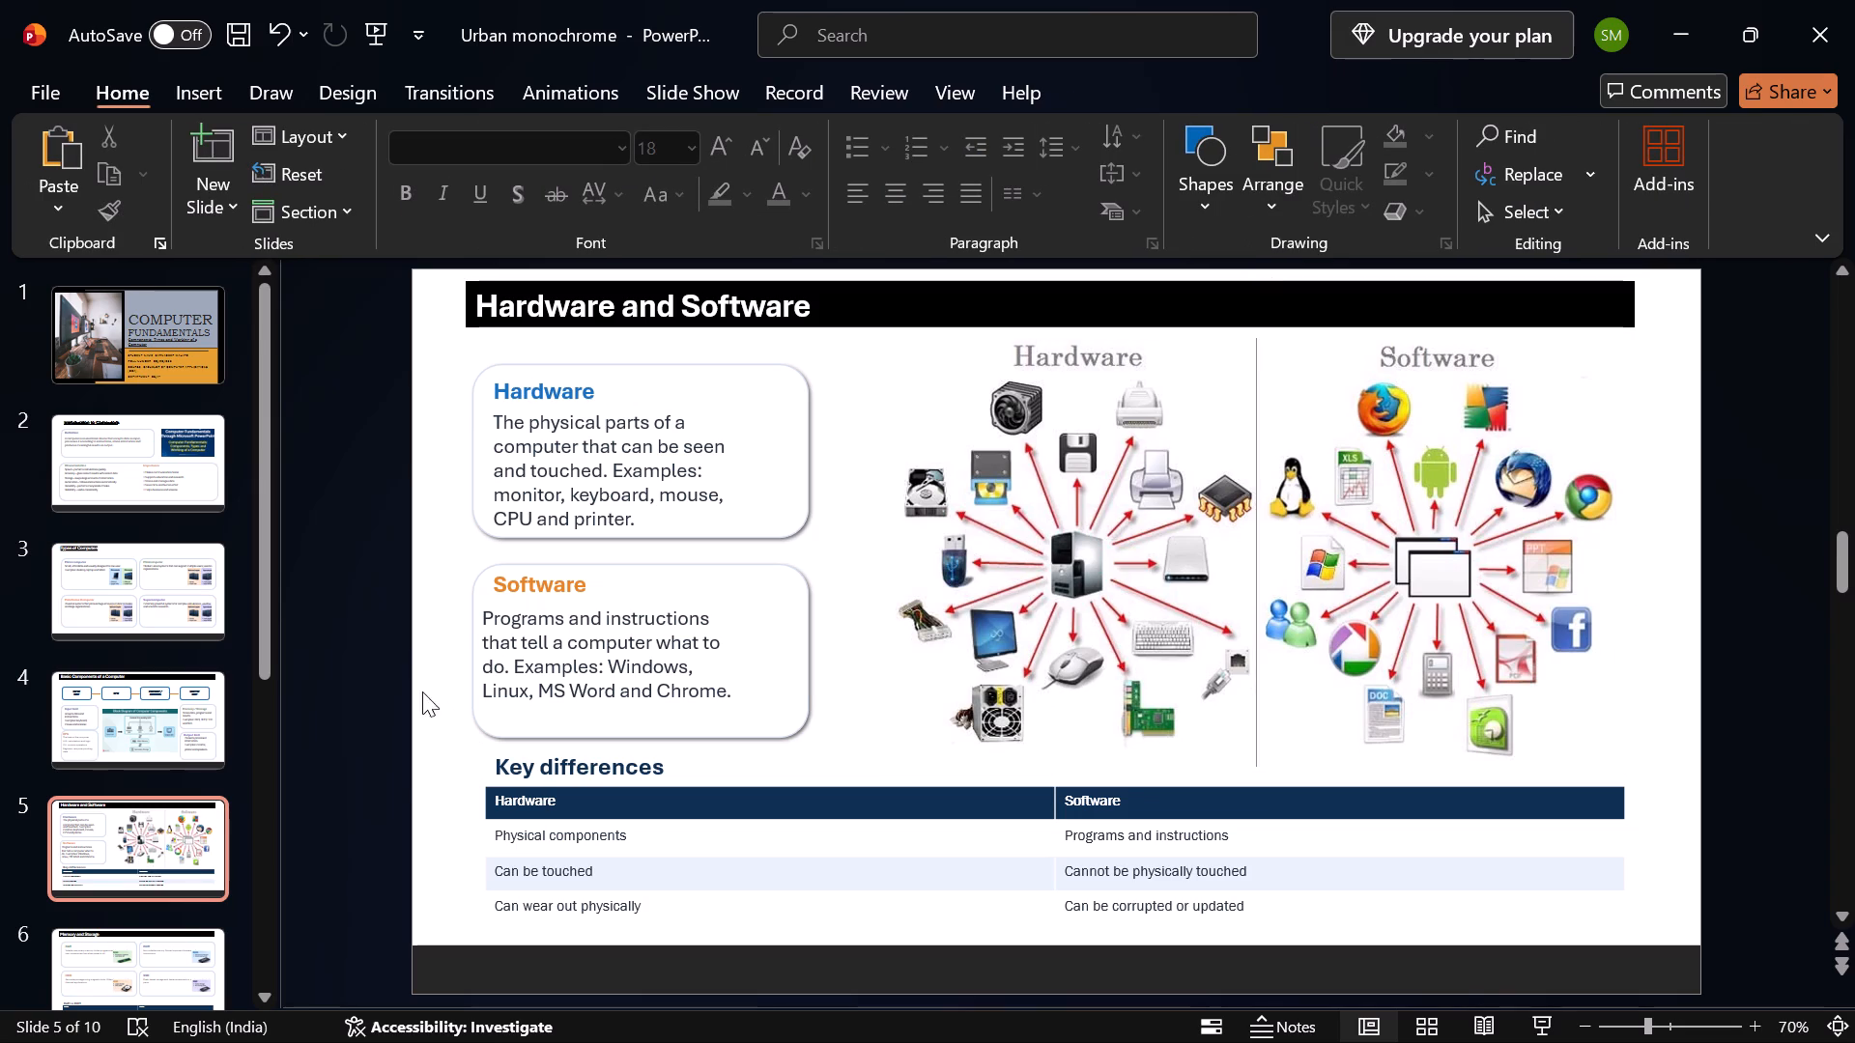
# Look through the slides from Memory and Storage to Conclusion and References to check which still need restyling.
pyautogui.click(172, 937)
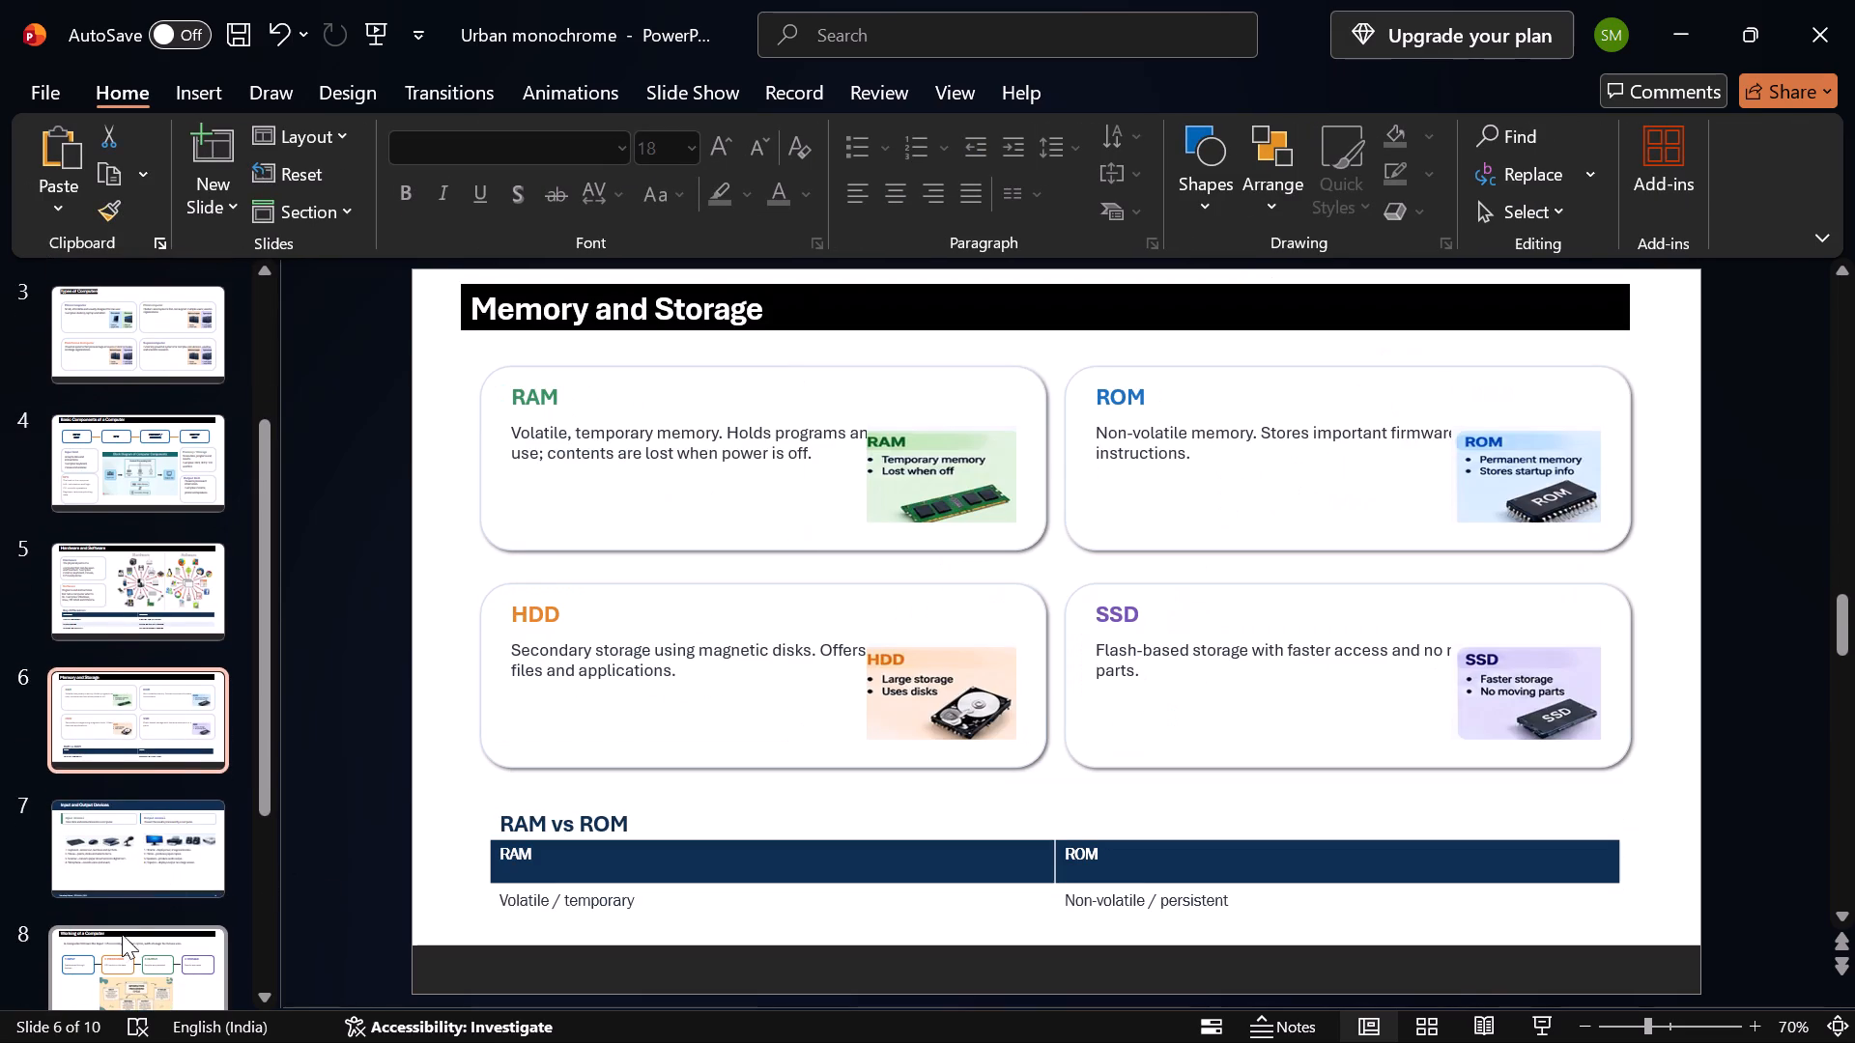
pyautogui.click(141, 873)
pyautogui.click(88, 975)
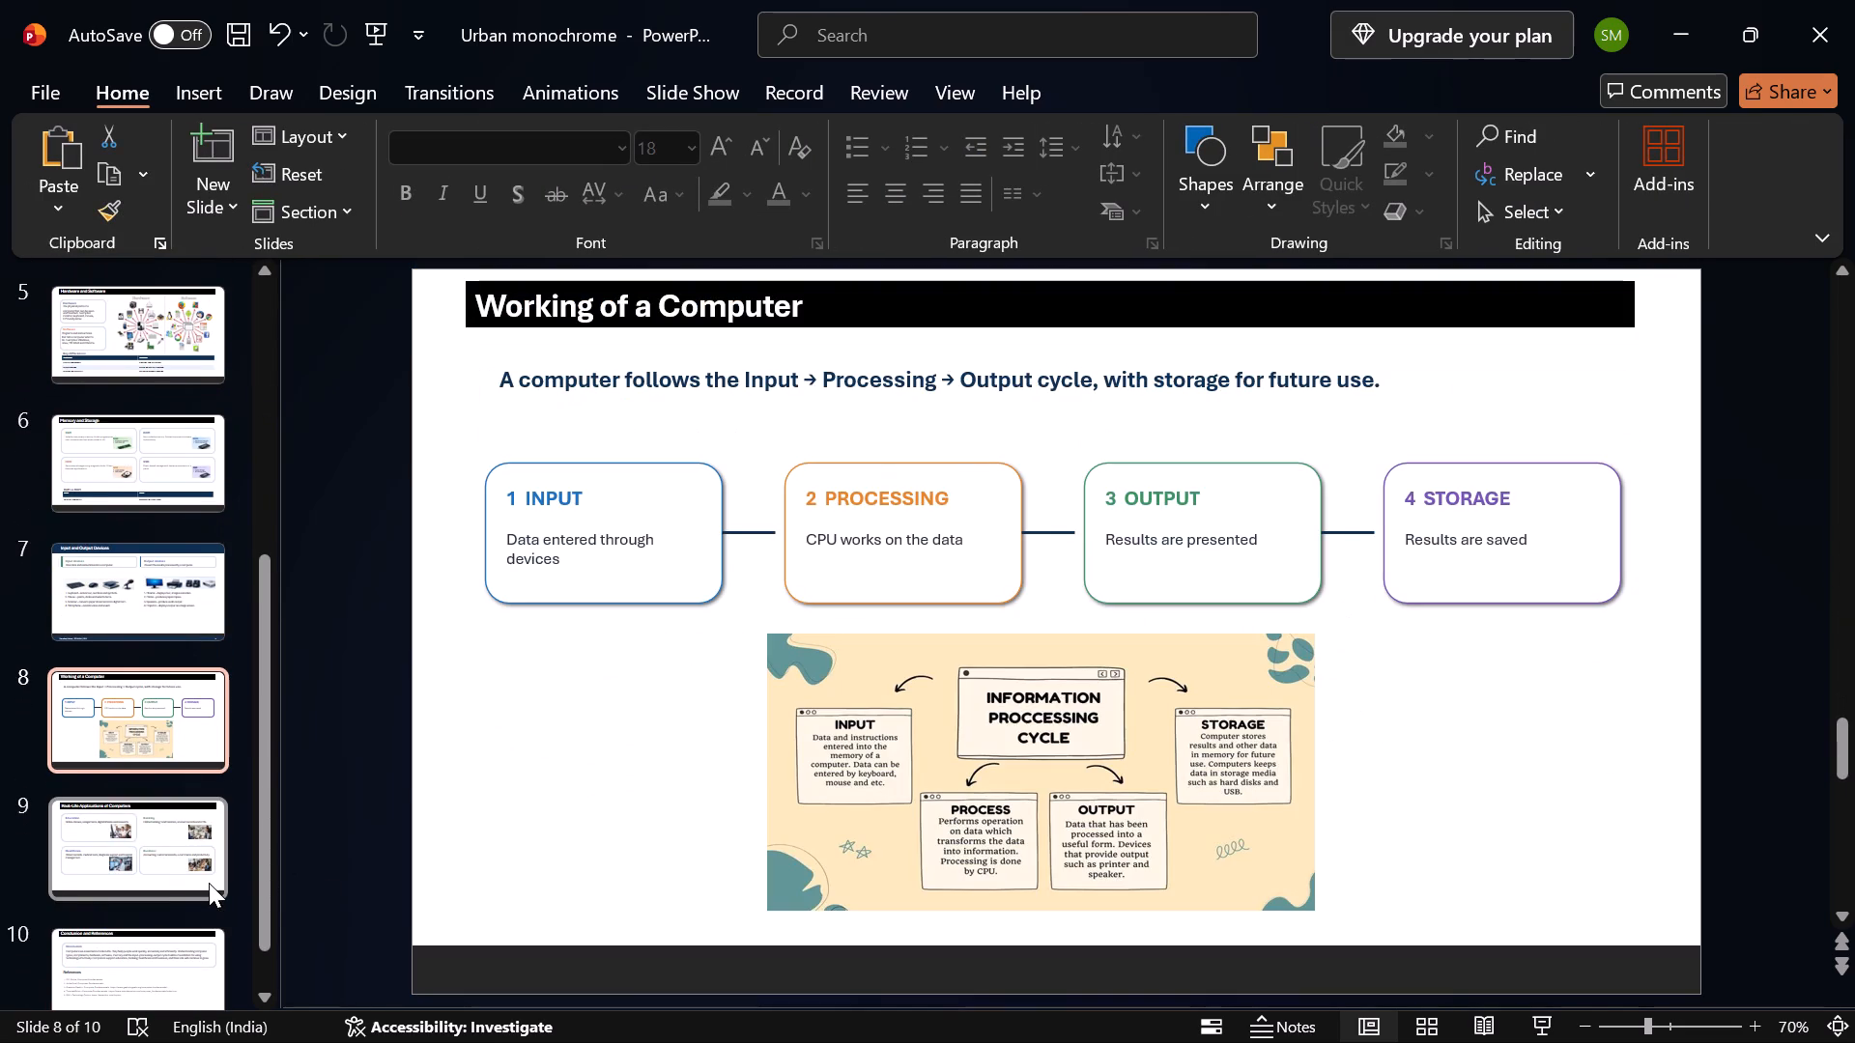
pyautogui.scroll(-1, 162, 891)
pyautogui.click(149, 884)
pyautogui.click(135, 782)
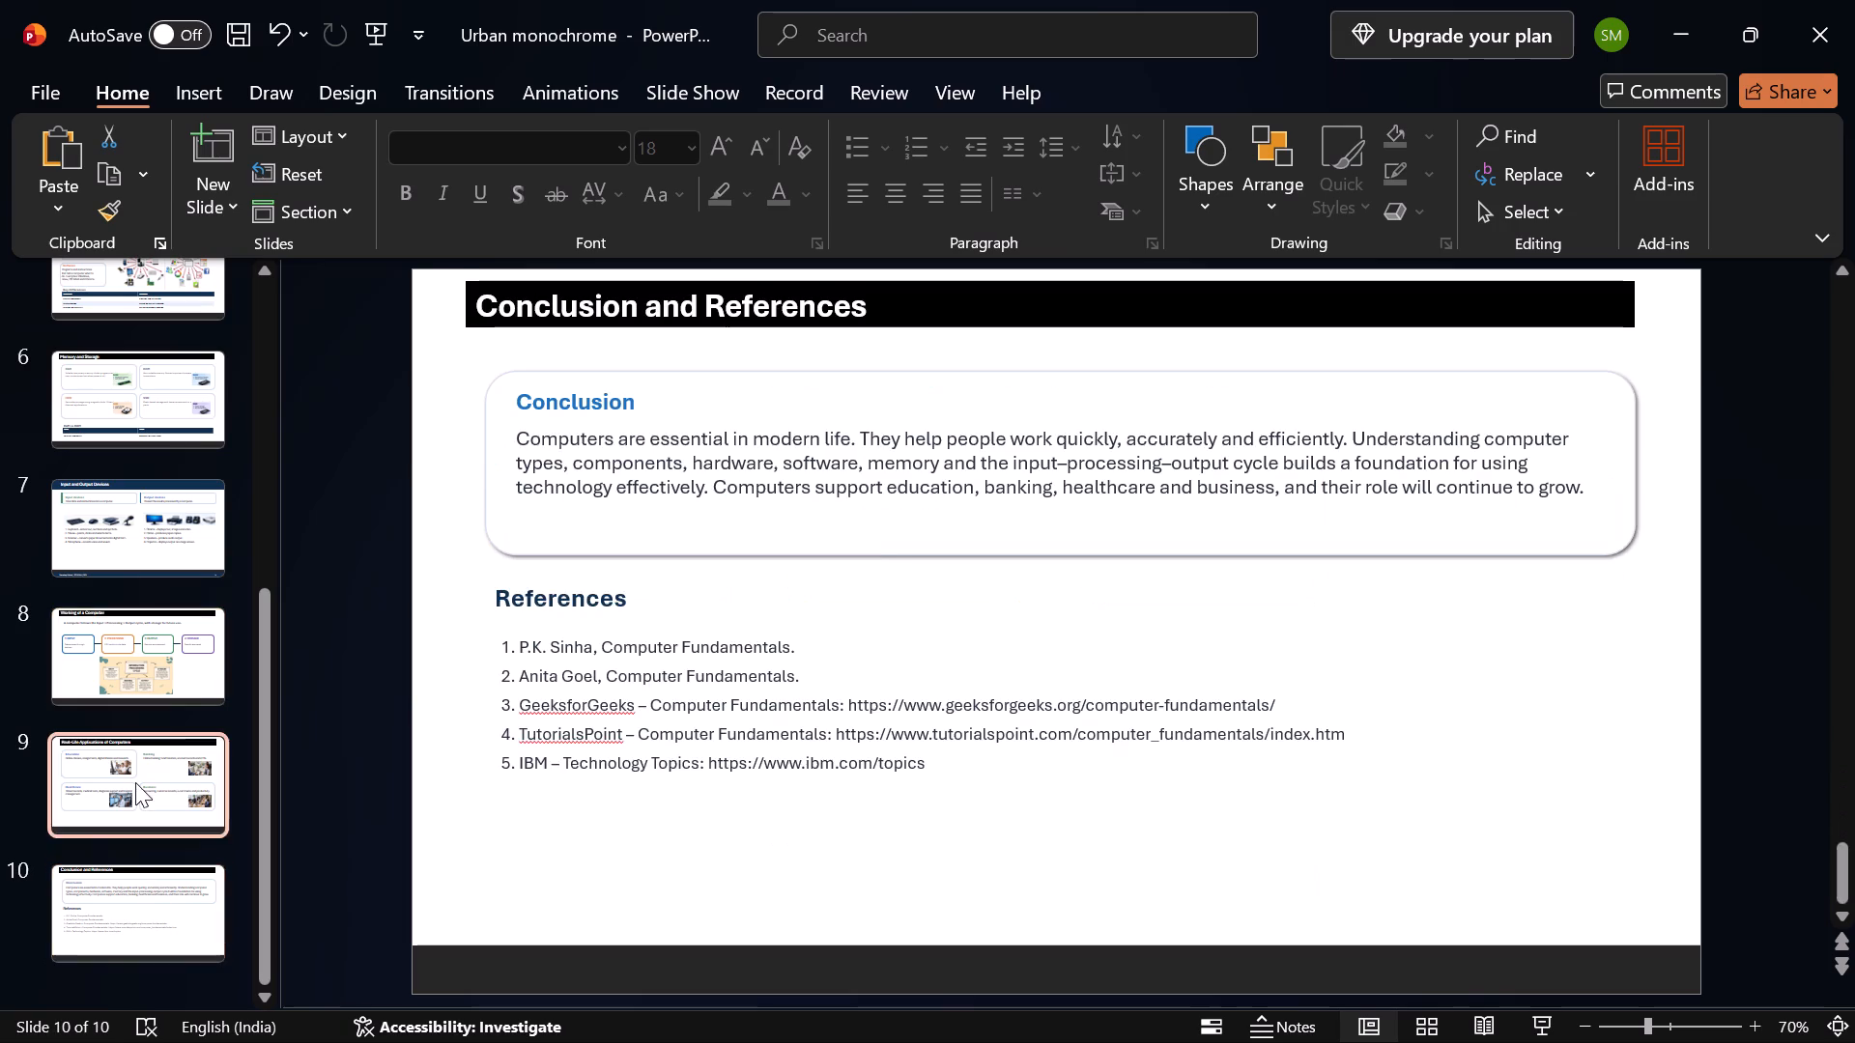
pyautogui.click(203, 650)
pyautogui.click(194, 628)
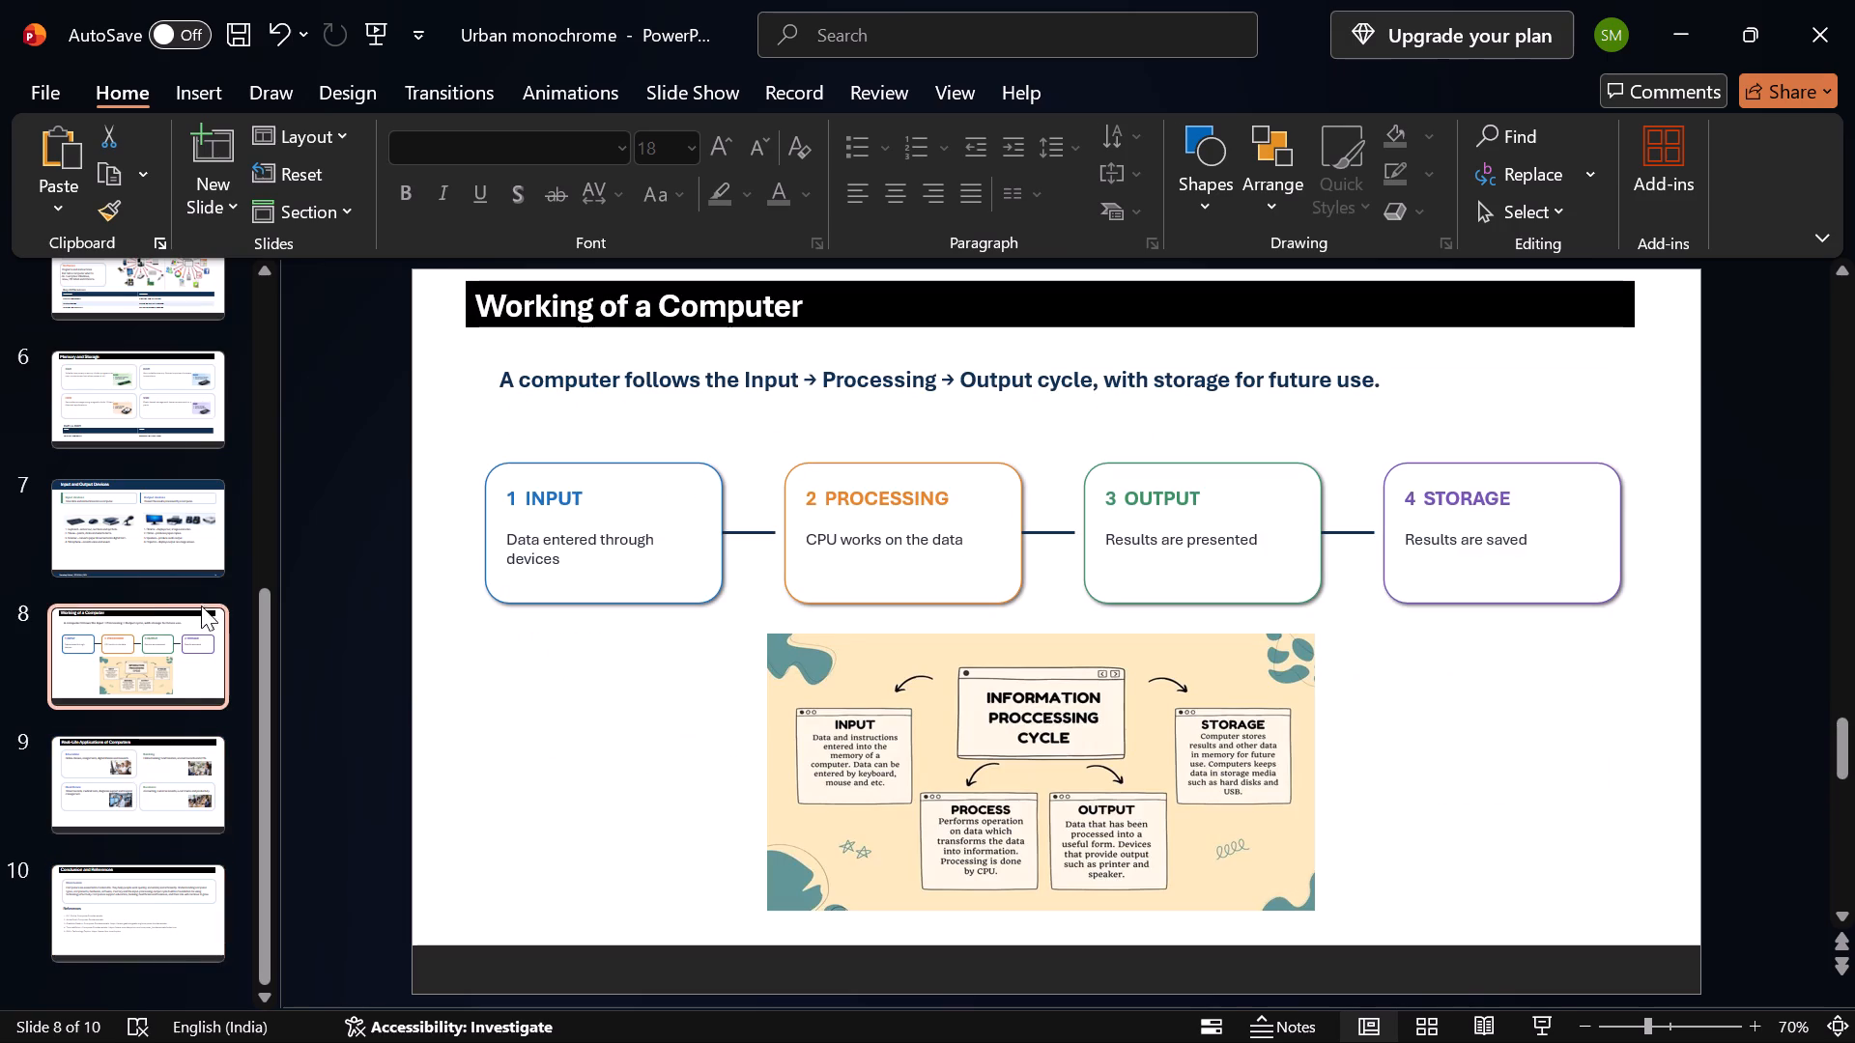
pyautogui.click(190, 632)
# Delete the dark blue header band behind the title on the Input and Output Devices slide.
pyautogui.click(185, 561)
pyautogui.scroll(1, 178, 563)
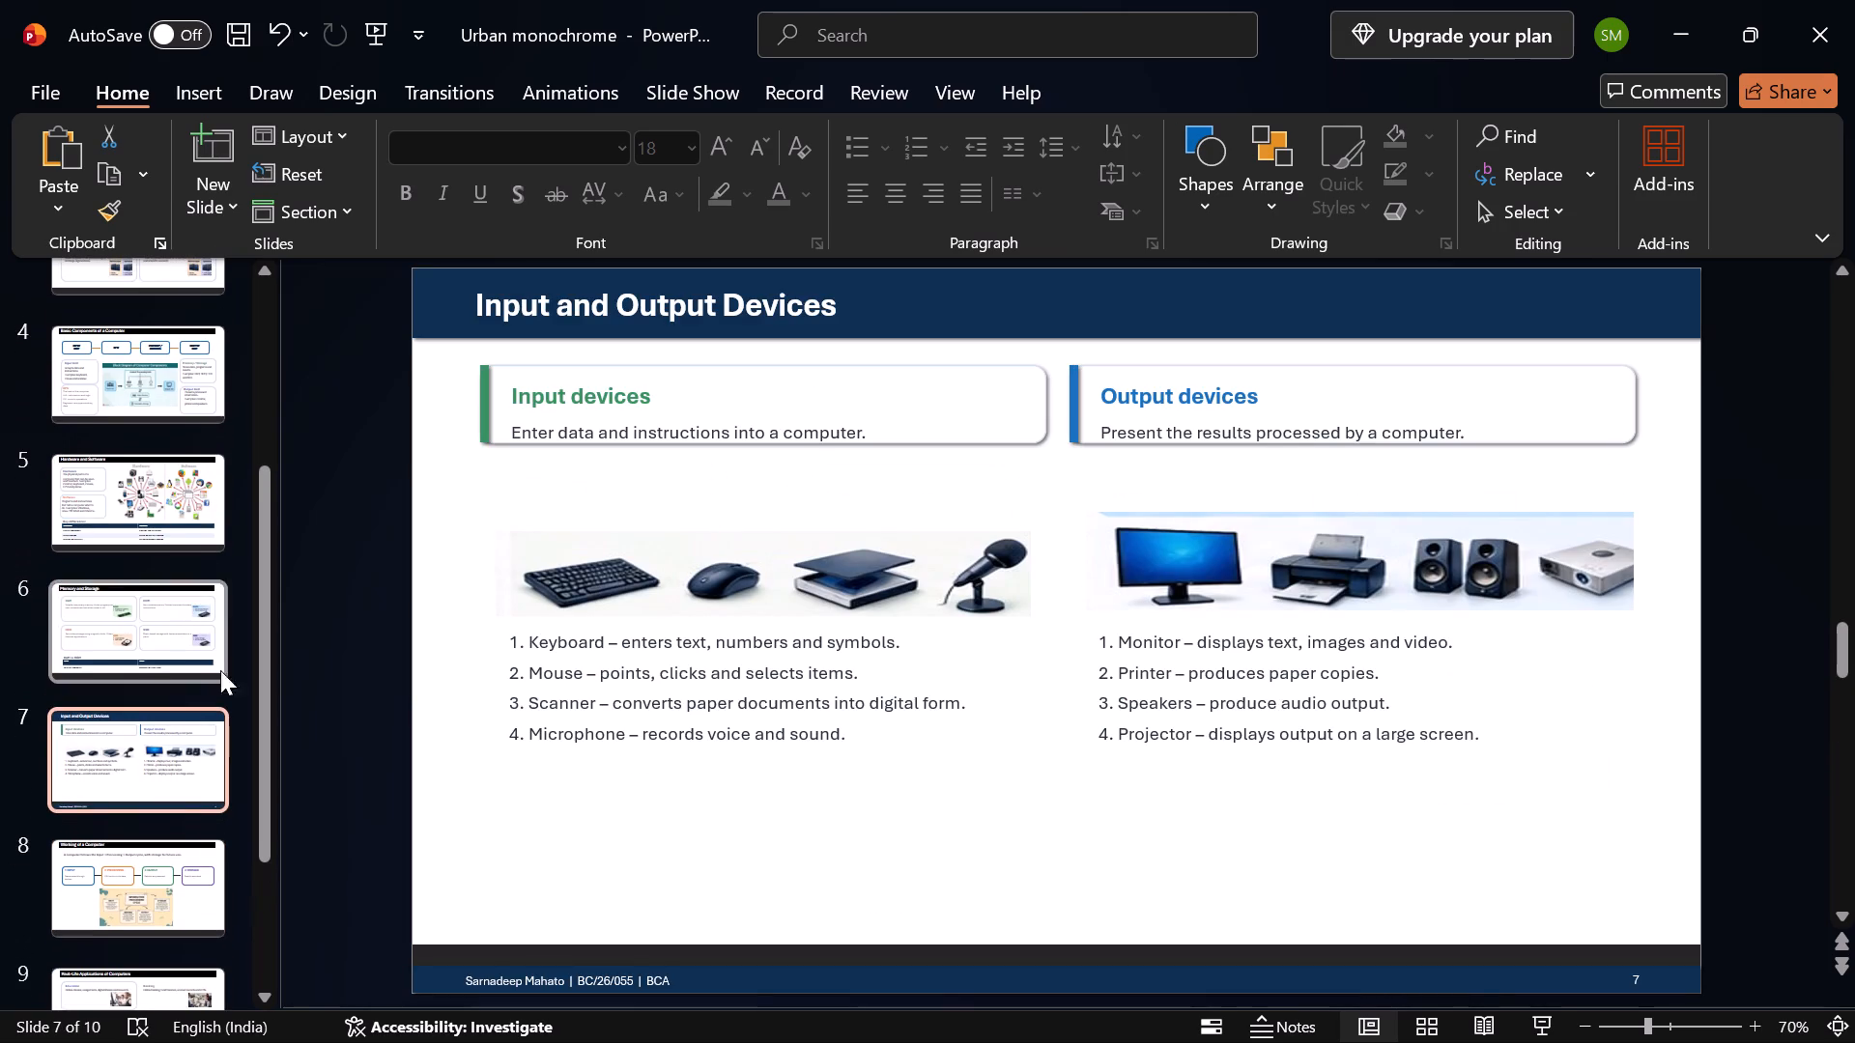
pyautogui.click(1548, 318)
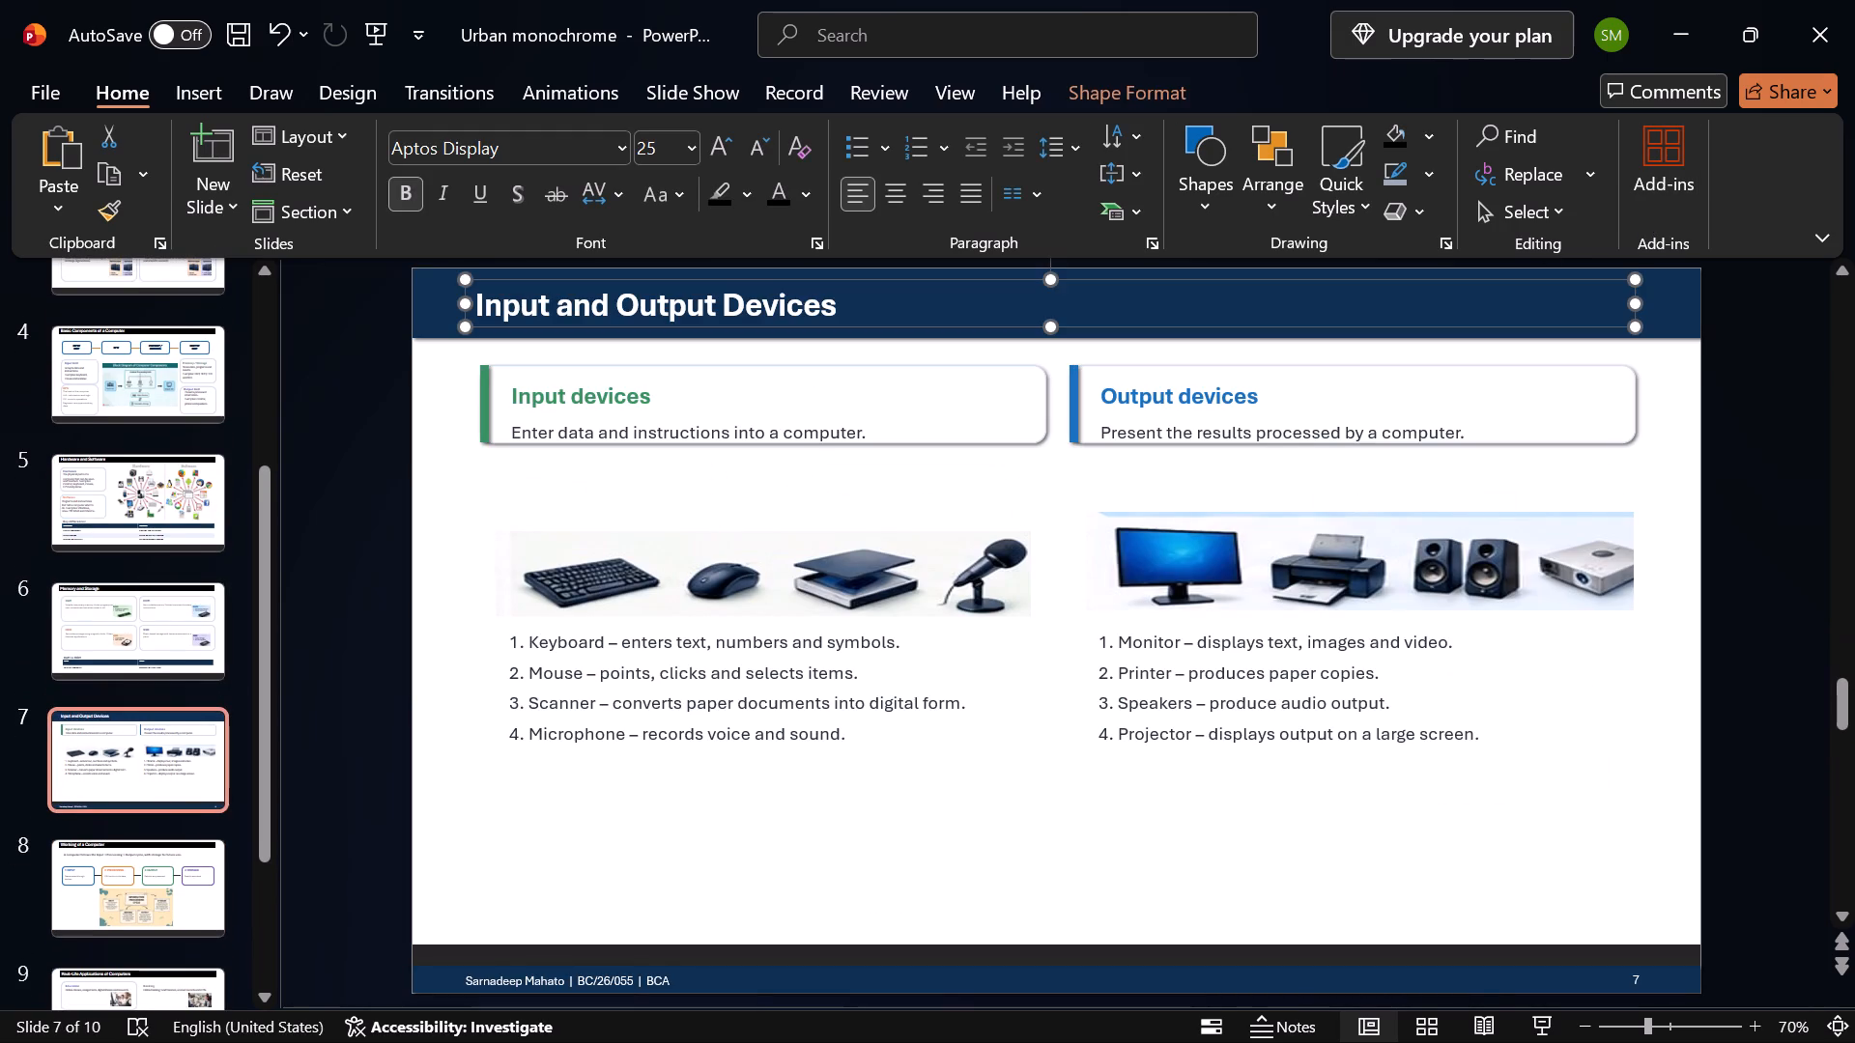
pyautogui.click(1658, 310)
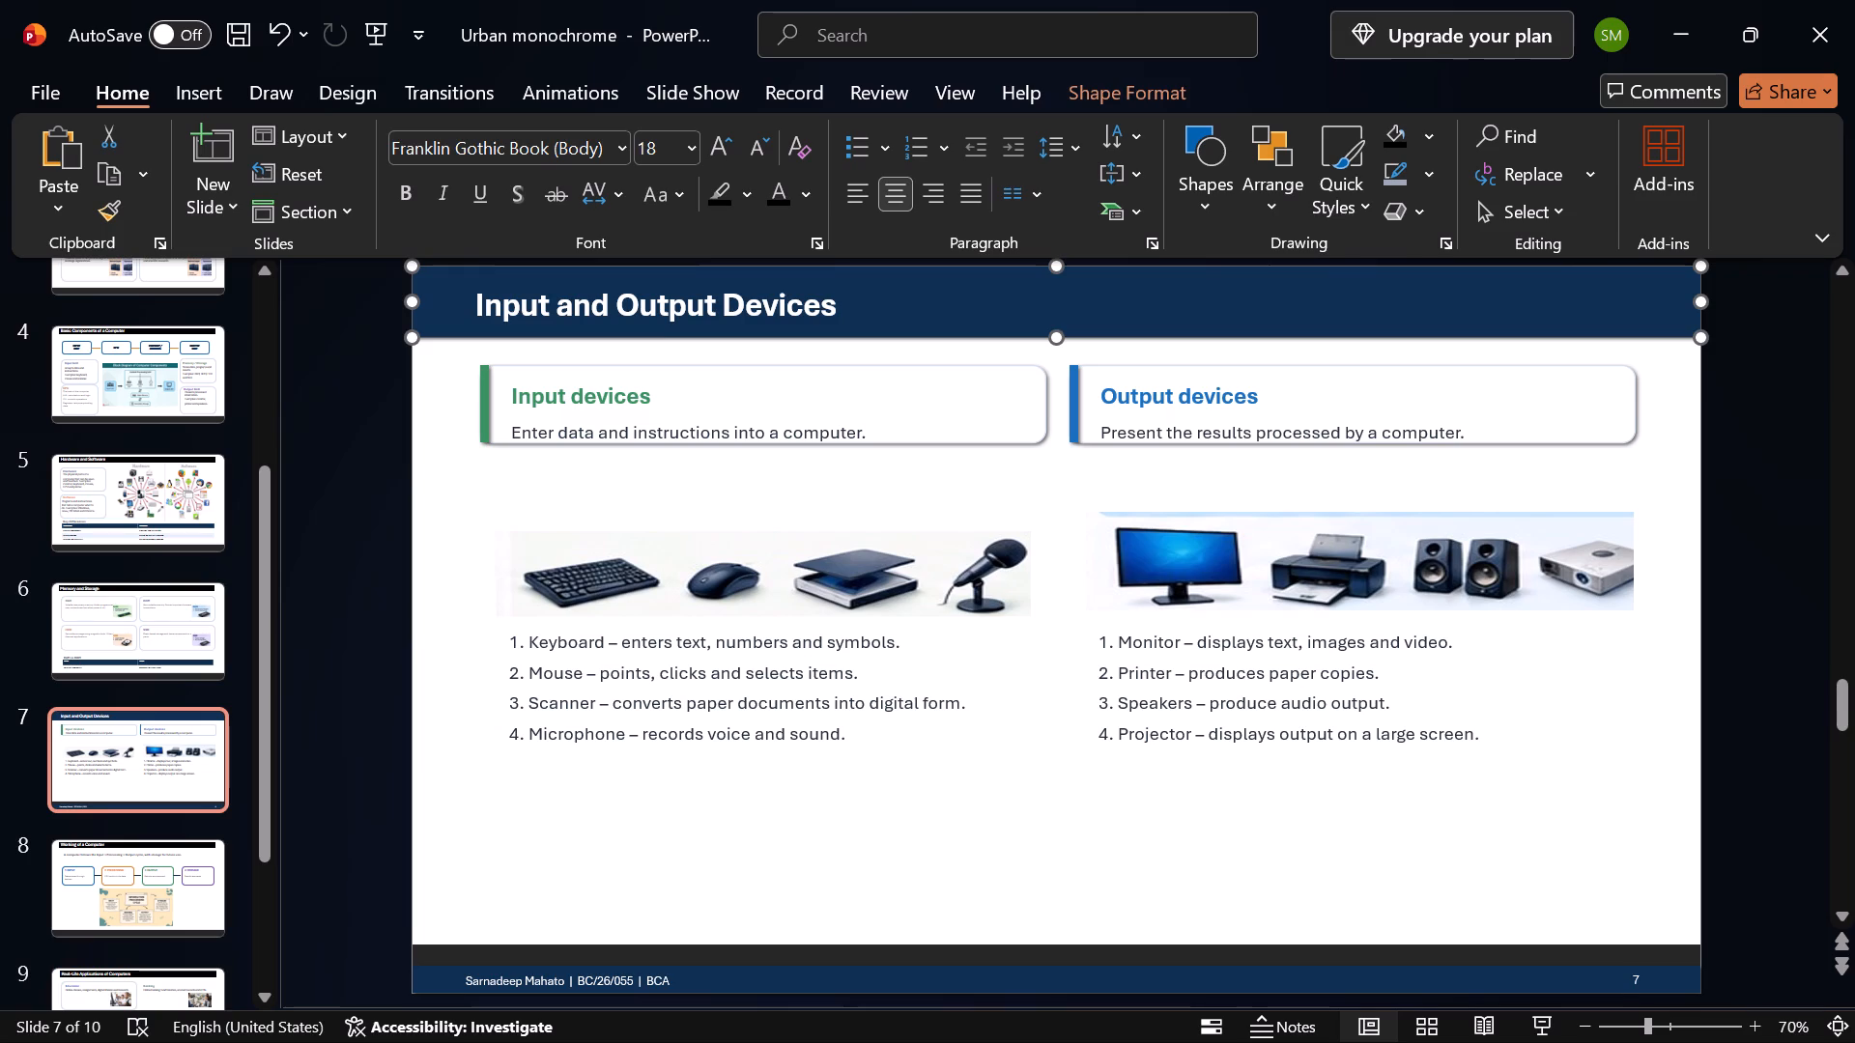
pyautogui.press('BackSpace')
# Fill the Input and Output Devices title box with black.
pyautogui.click(771, 301)
pyautogui.hotkey('ctrl', 'a')
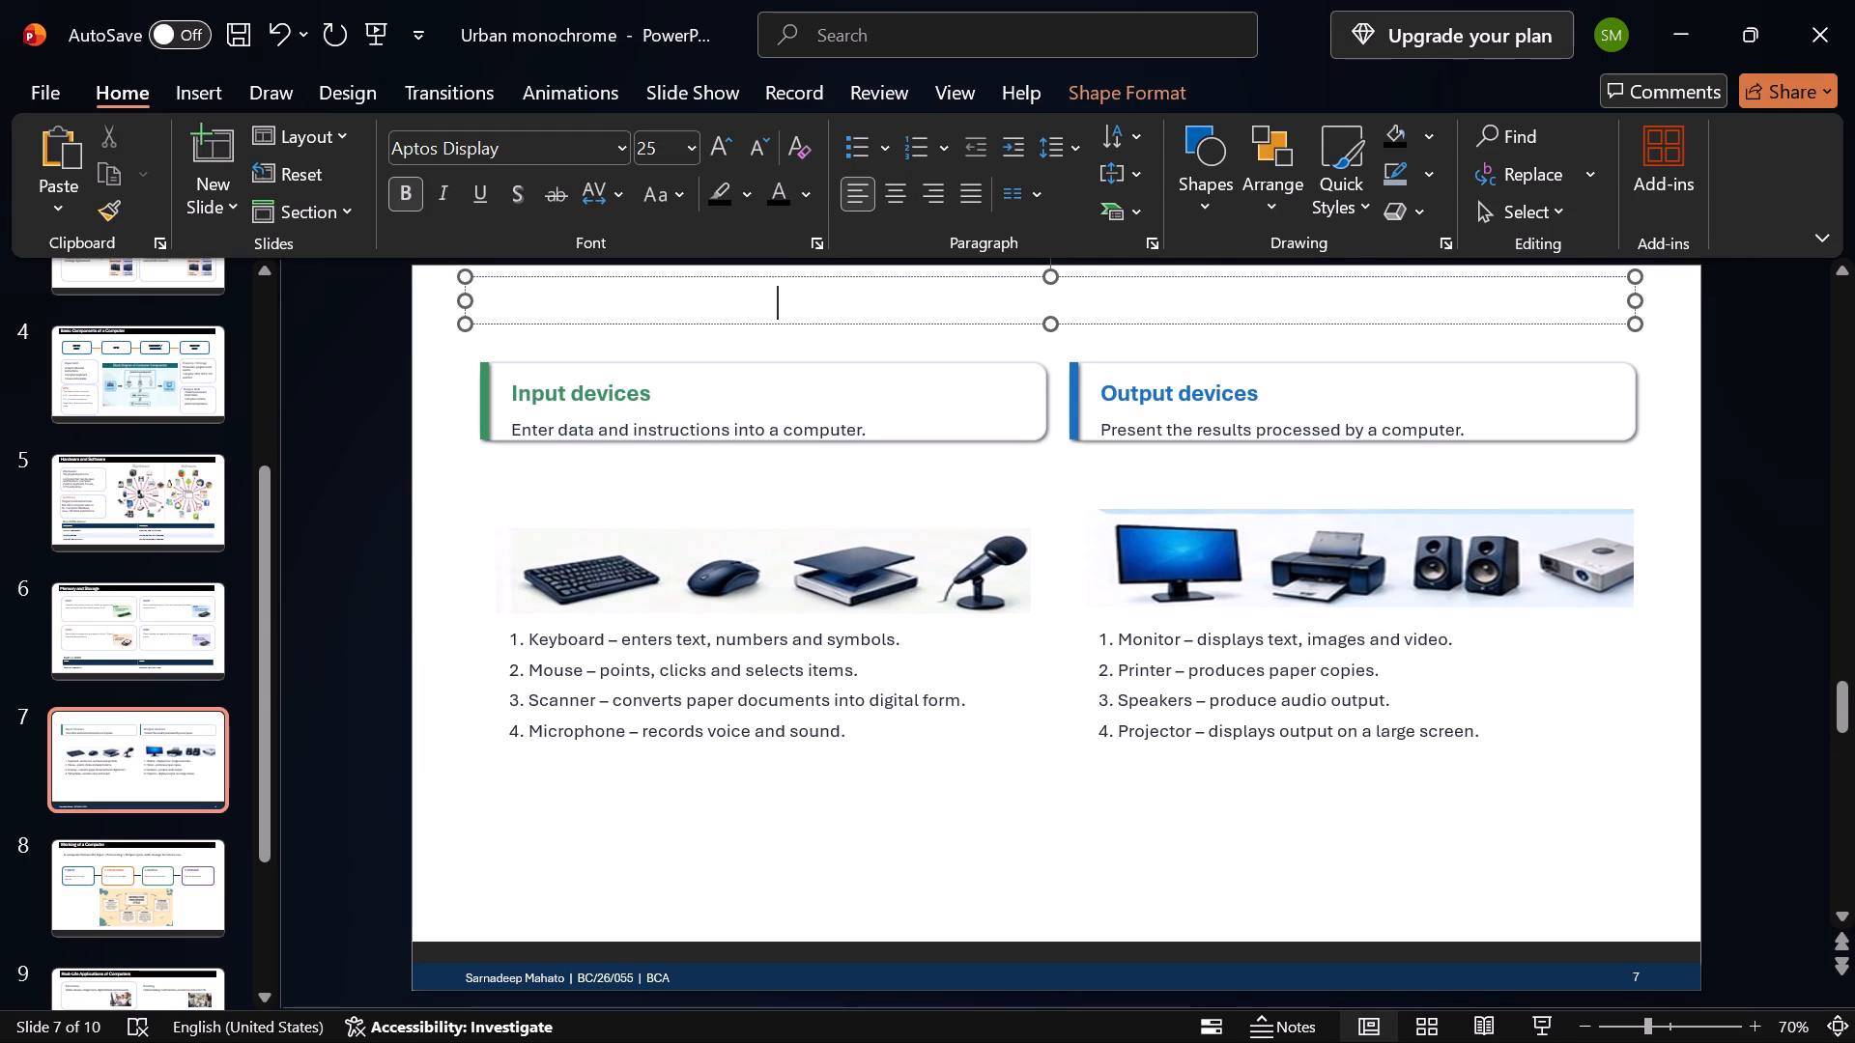
pyautogui.rightClick(846, 306)
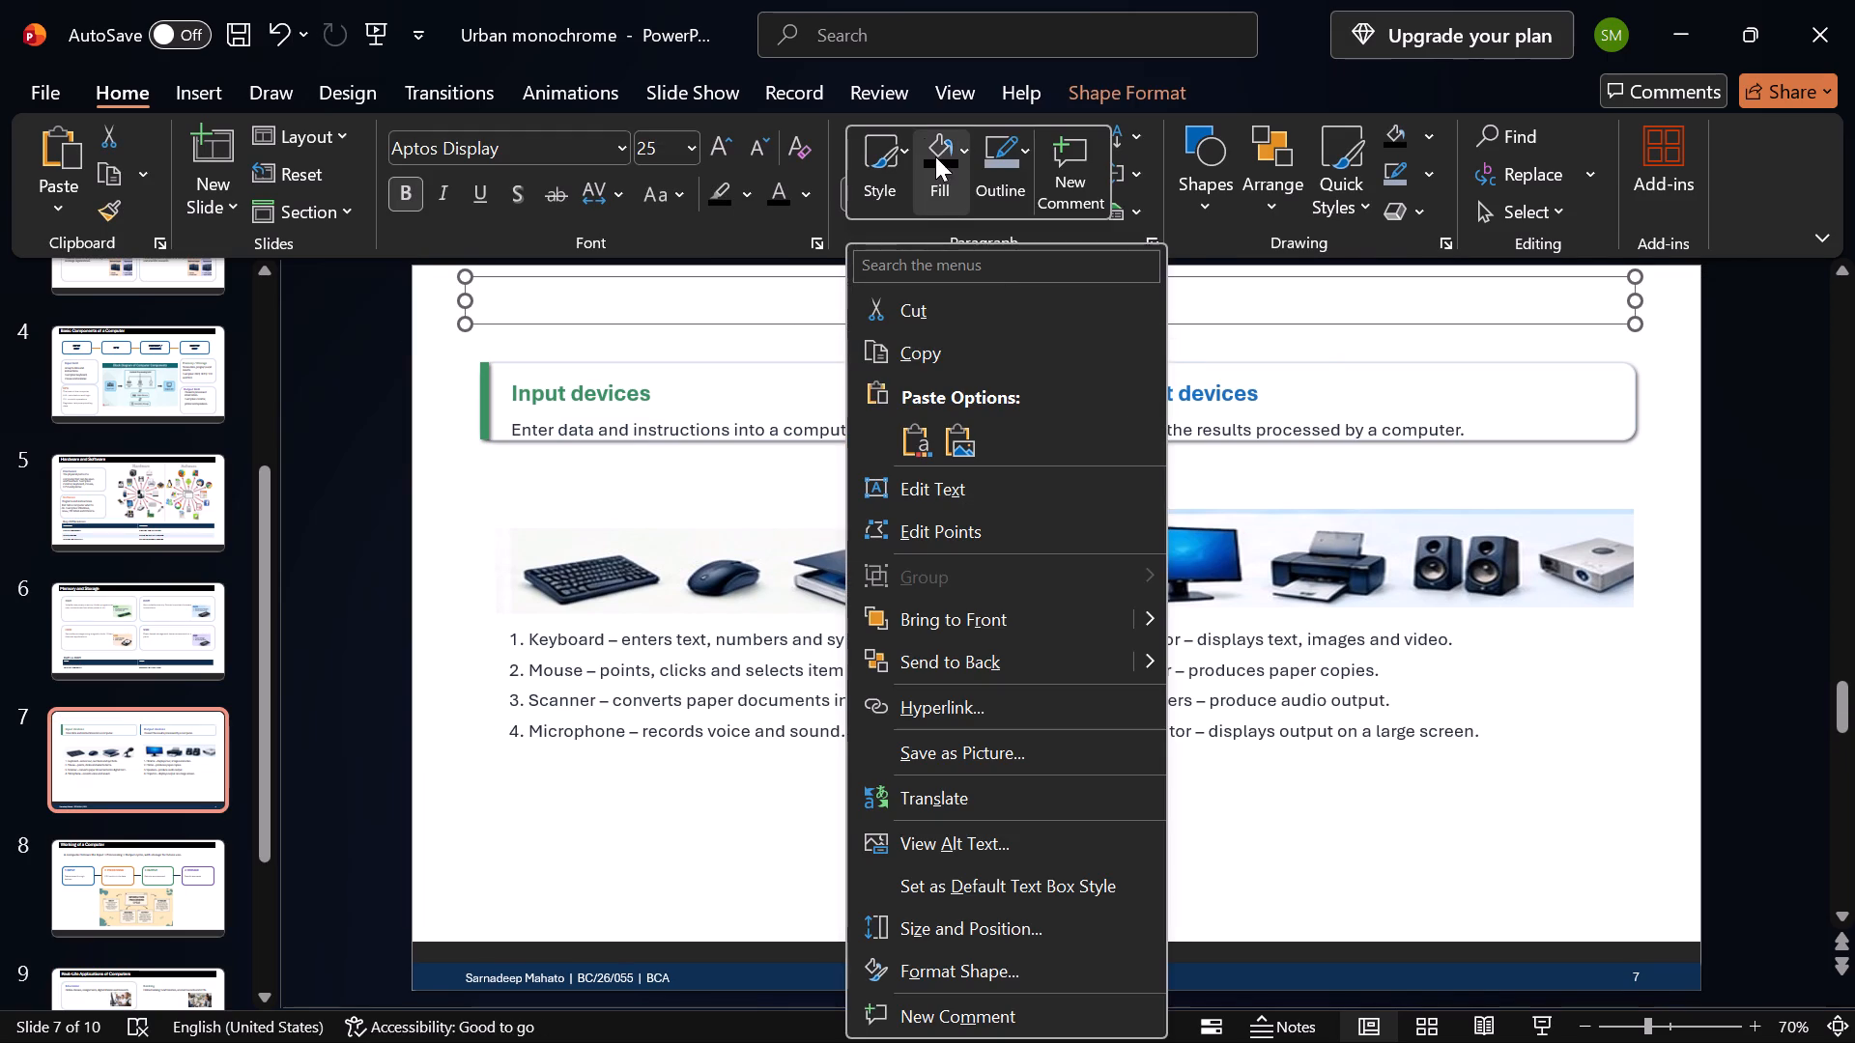
pyautogui.click(935, 156)
pyautogui.click(967, 342)
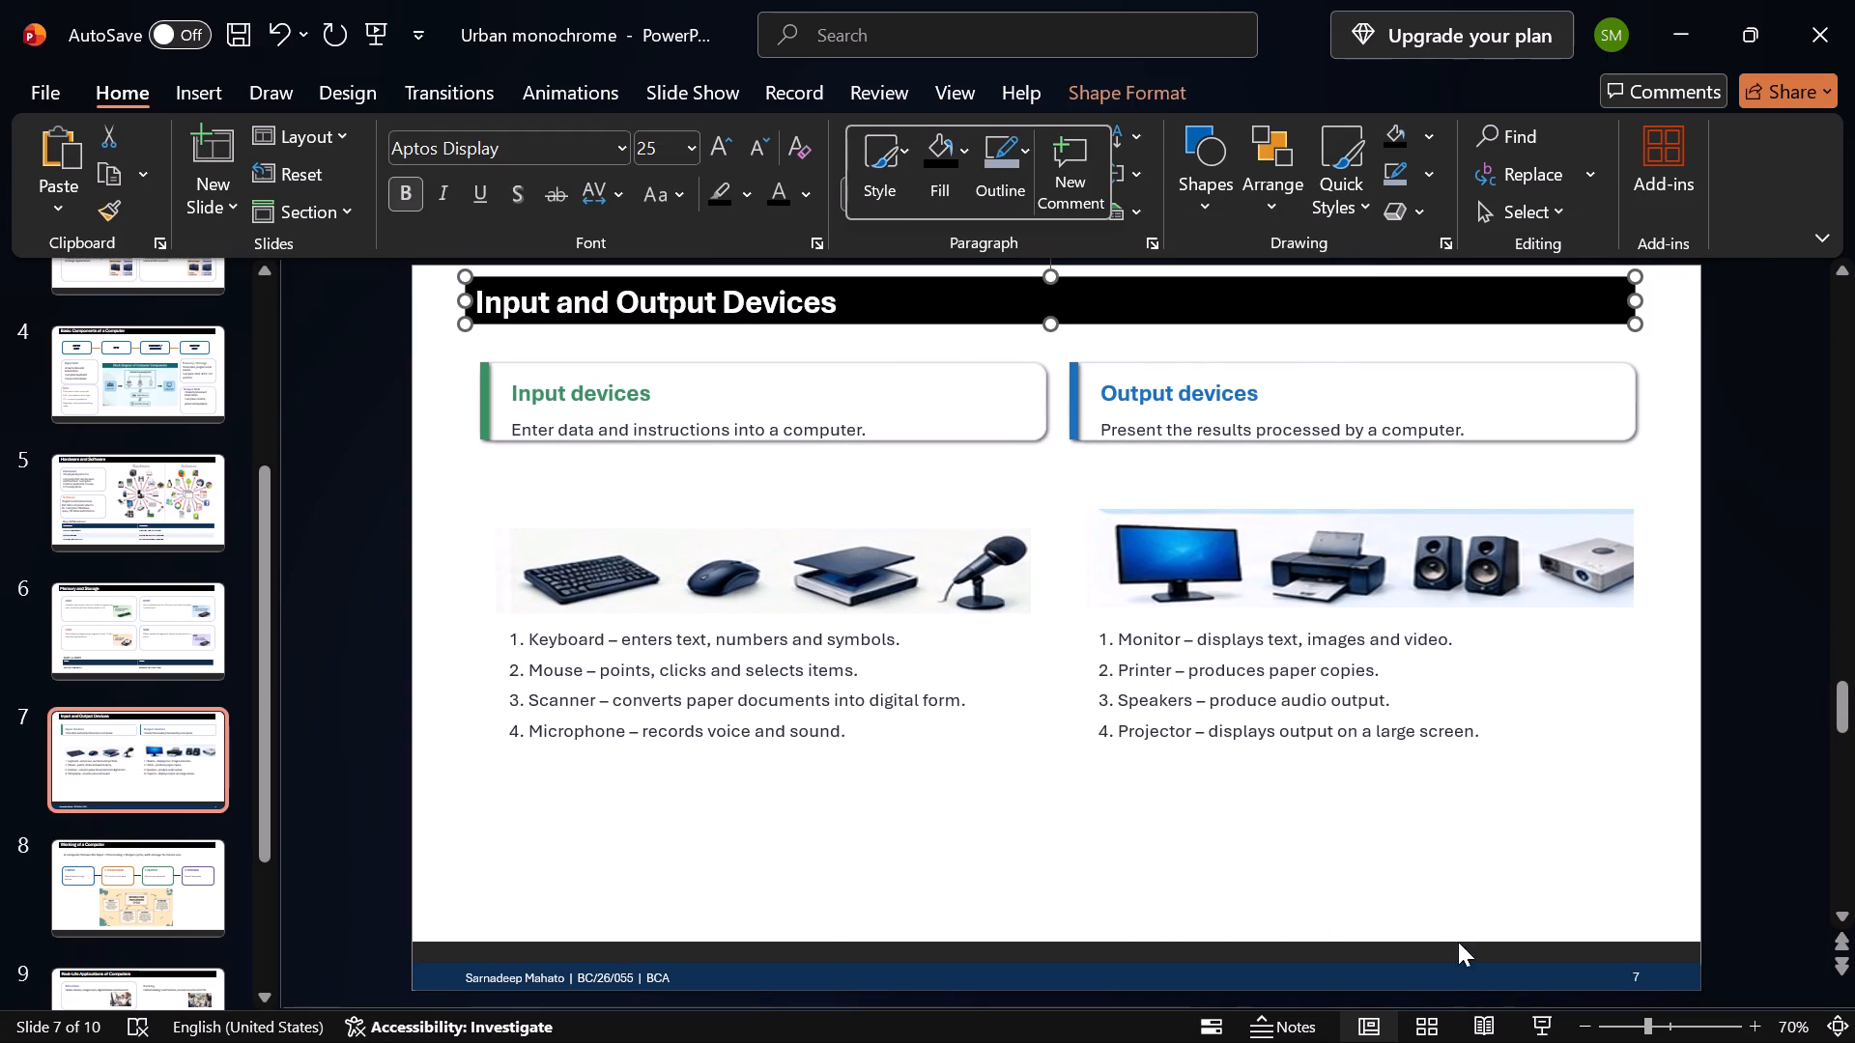
# Delete the footer text, the slide number and the dark blue footer band from the Input and Output Devices slide.
pyautogui.click(1432, 975)
pyautogui.press('BackSpace')
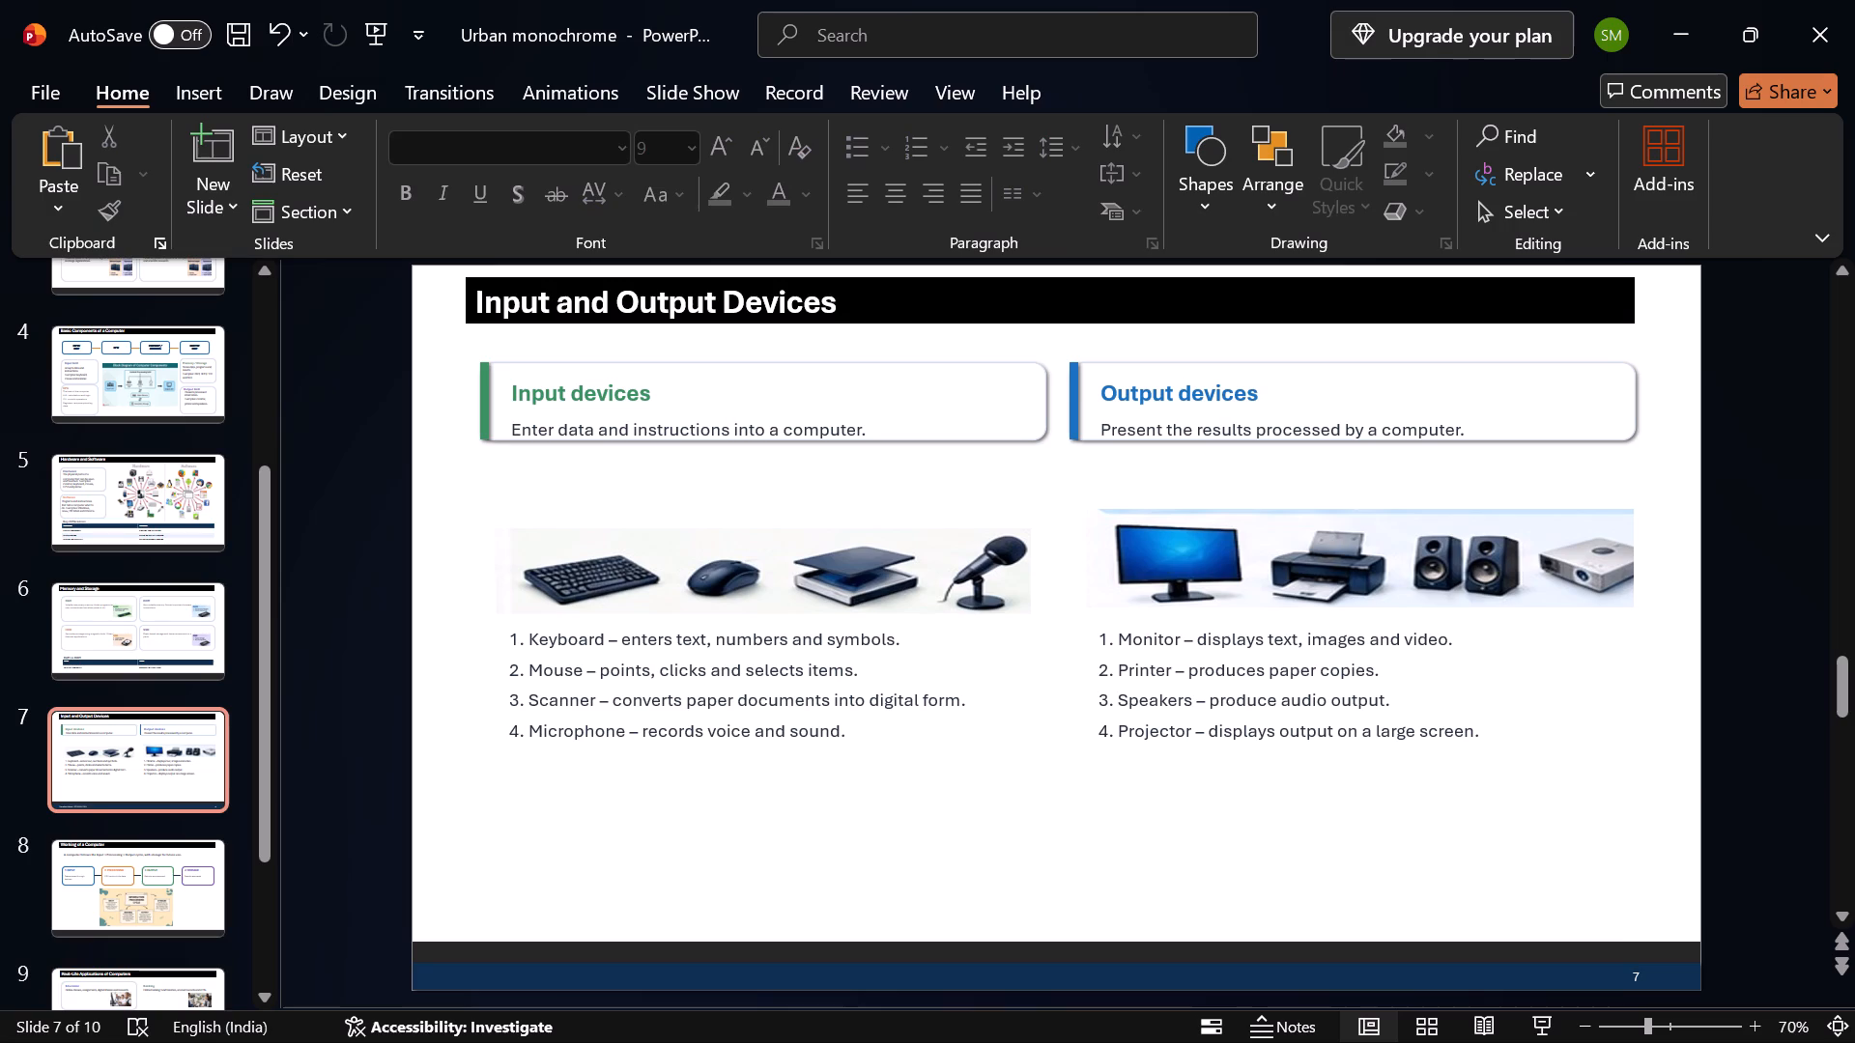
pyautogui.click(1648, 973)
pyautogui.press('BackSpace')
pyautogui.click(1648, 973)
pyautogui.press('BackSpace')
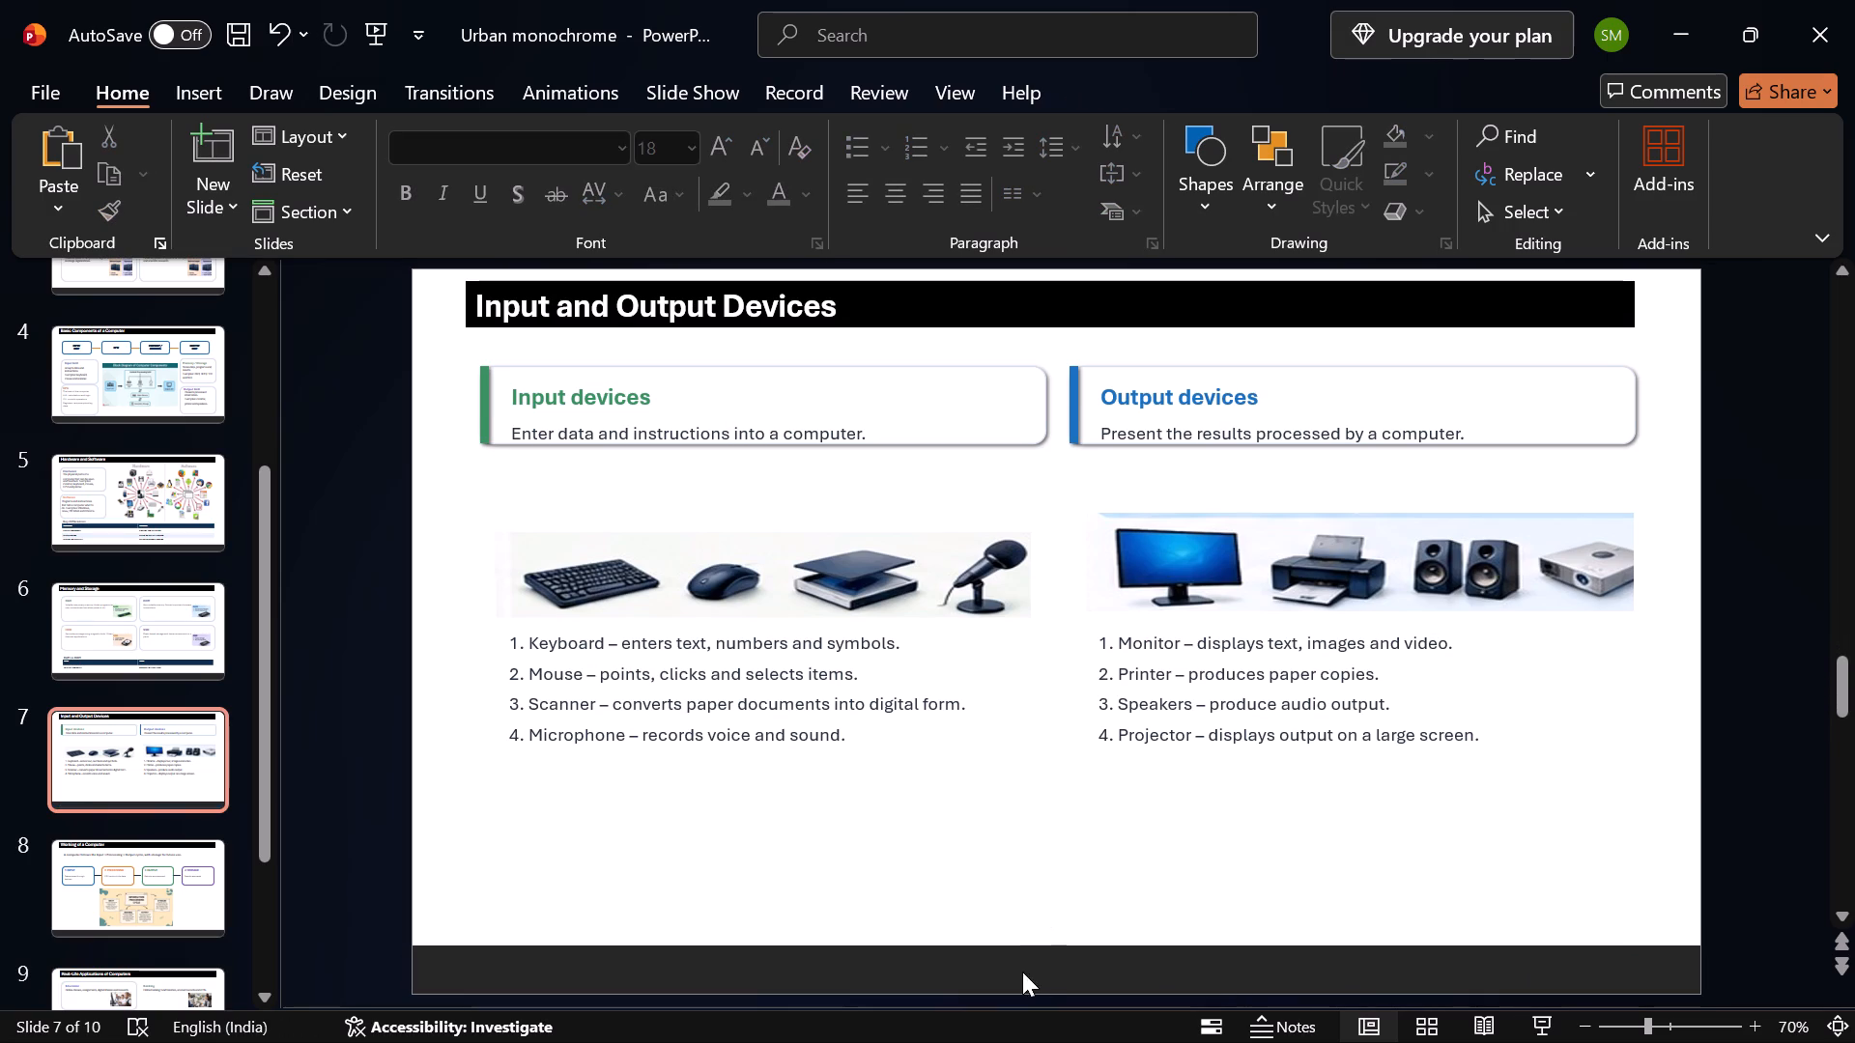
# Delete the green and blue accent bars beside the Input devices and Output devices cards.
pyautogui.click(483, 392)
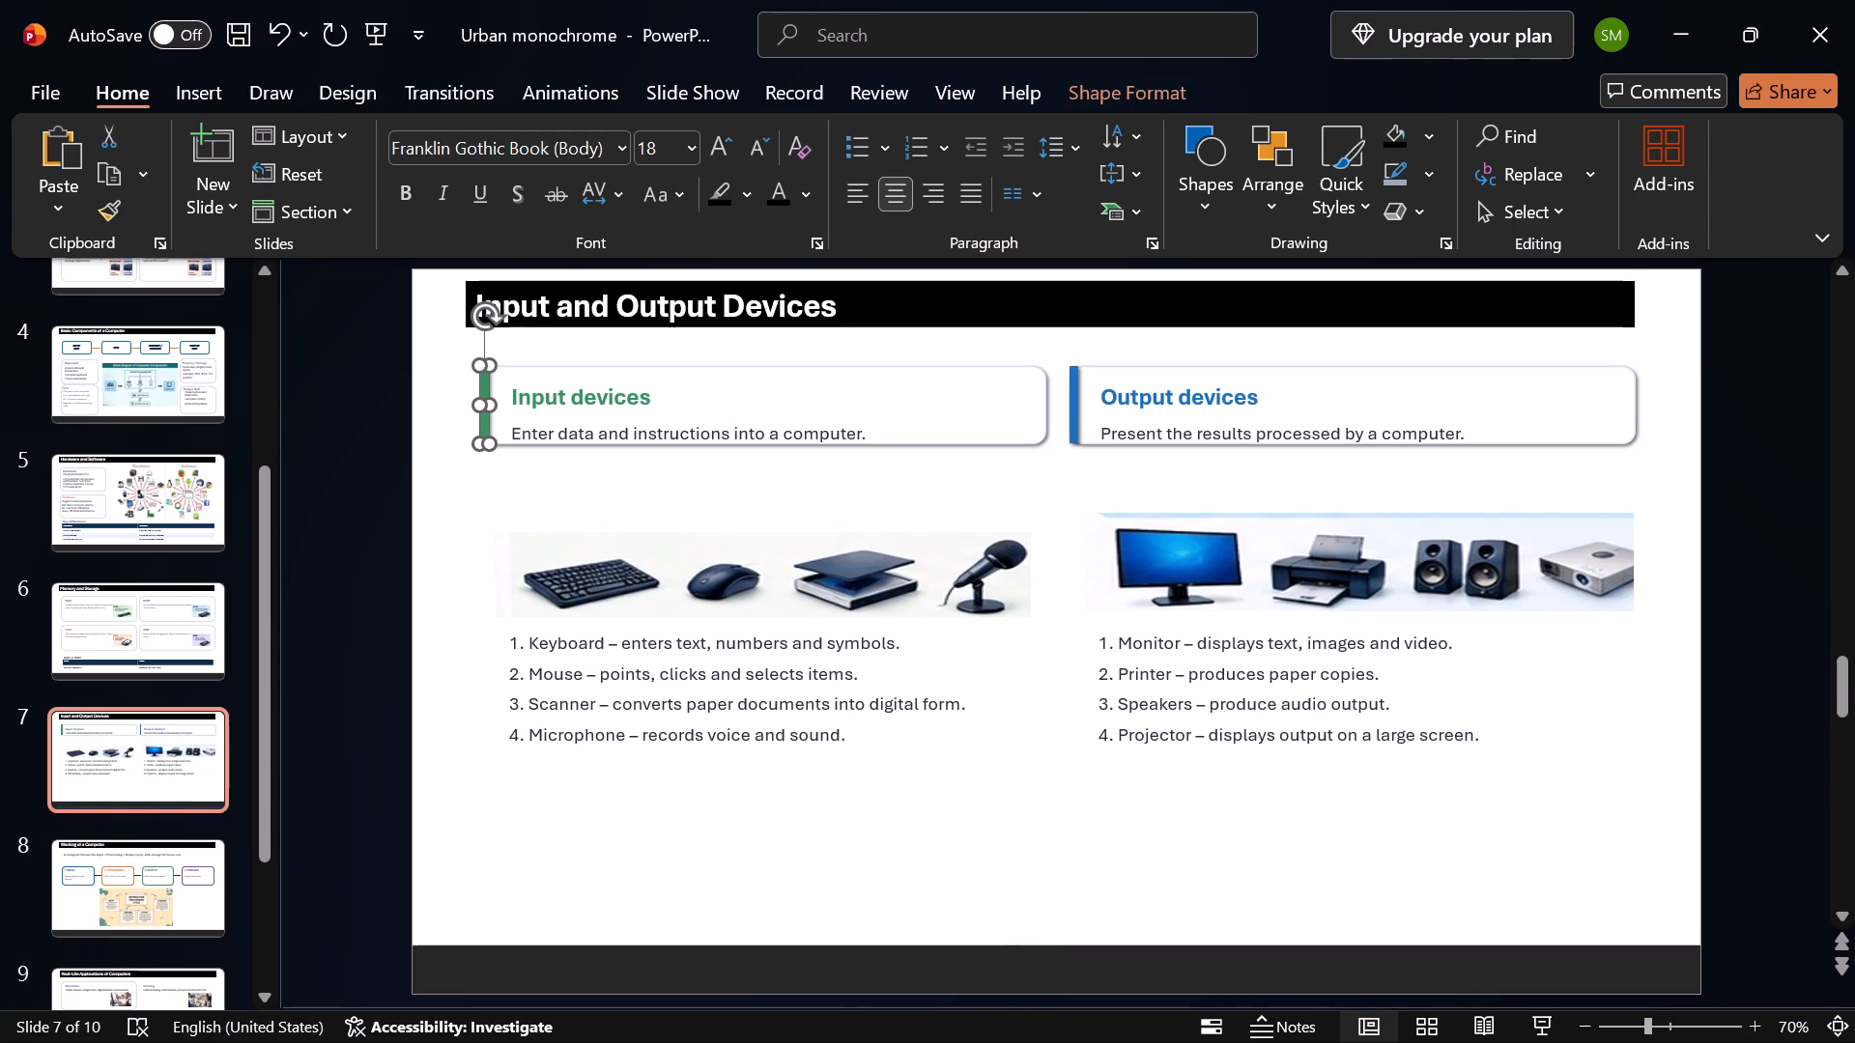
pyautogui.press('BackSpace')
pyautogui.click(1077, 395)
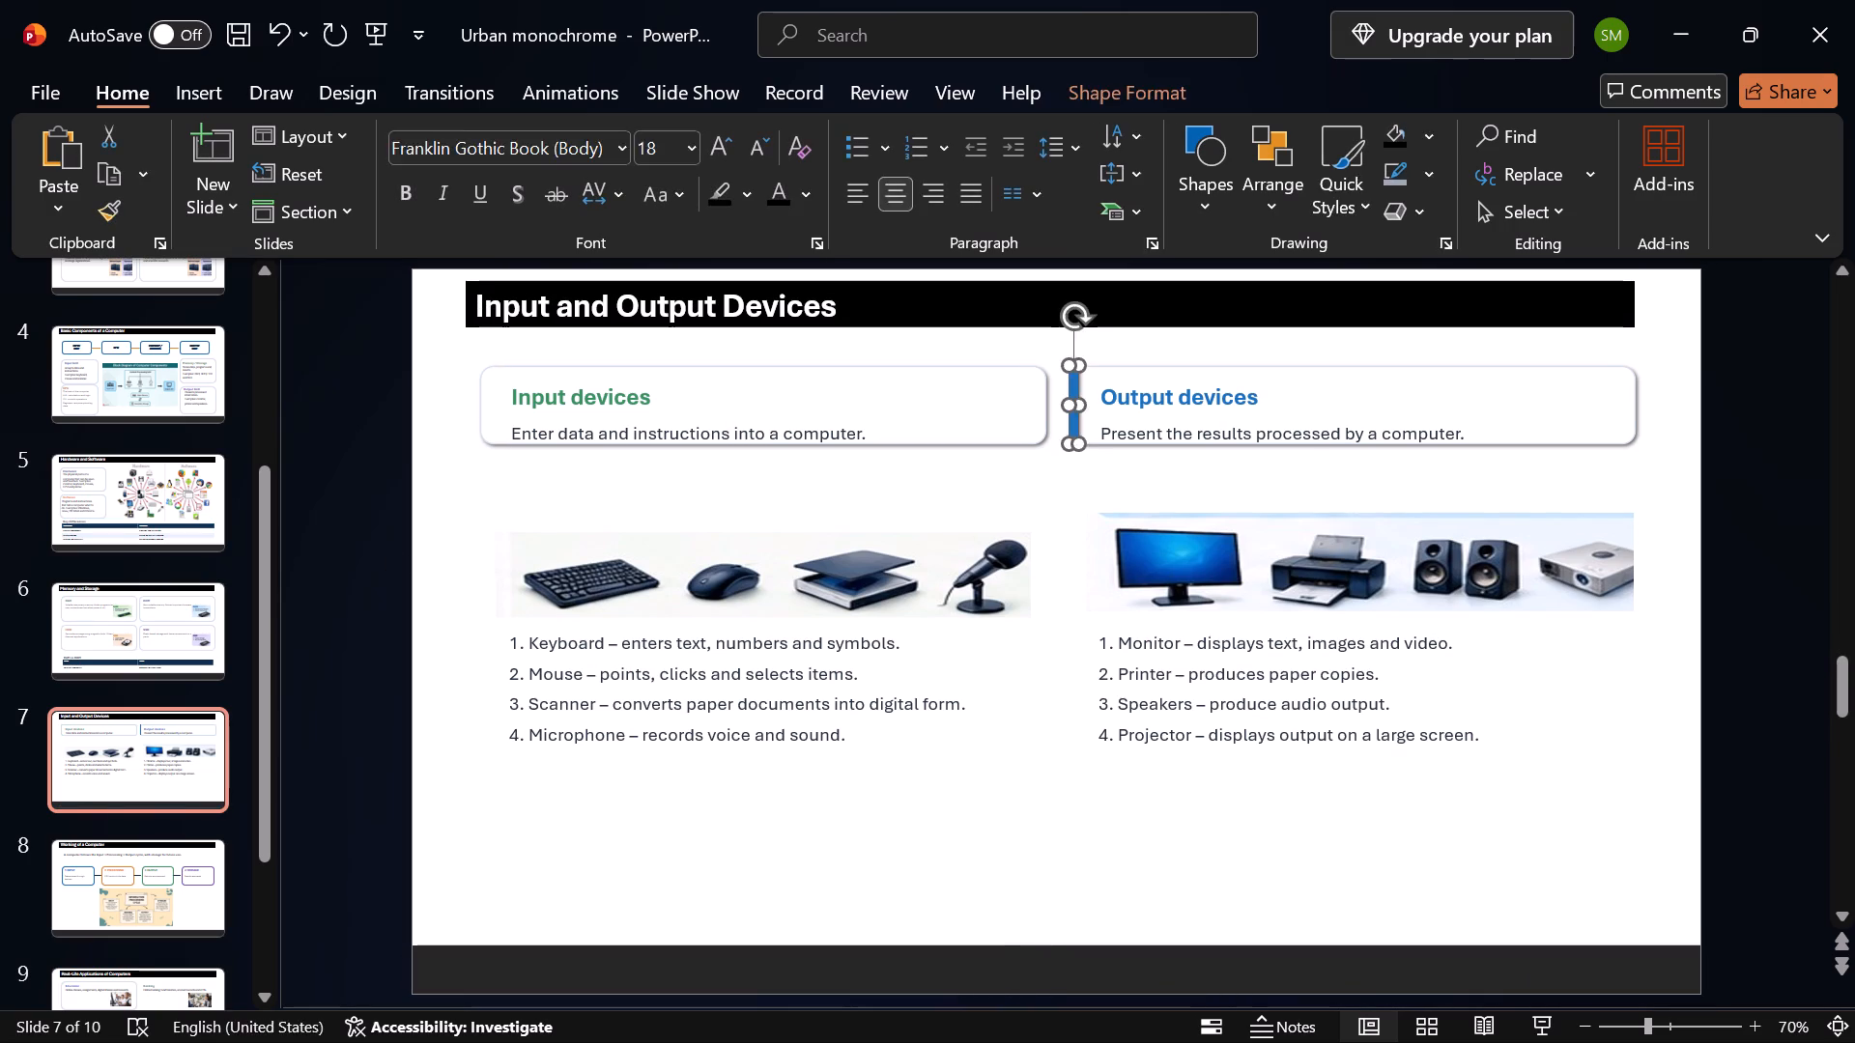
pyautogui.press('BackSpace')
# Extend the lower edges of the Output devices and Input devices cards equally so their descriptions fit inside.
pyautogui.click(1493, 385)
pyautogui.click(1568, 423)
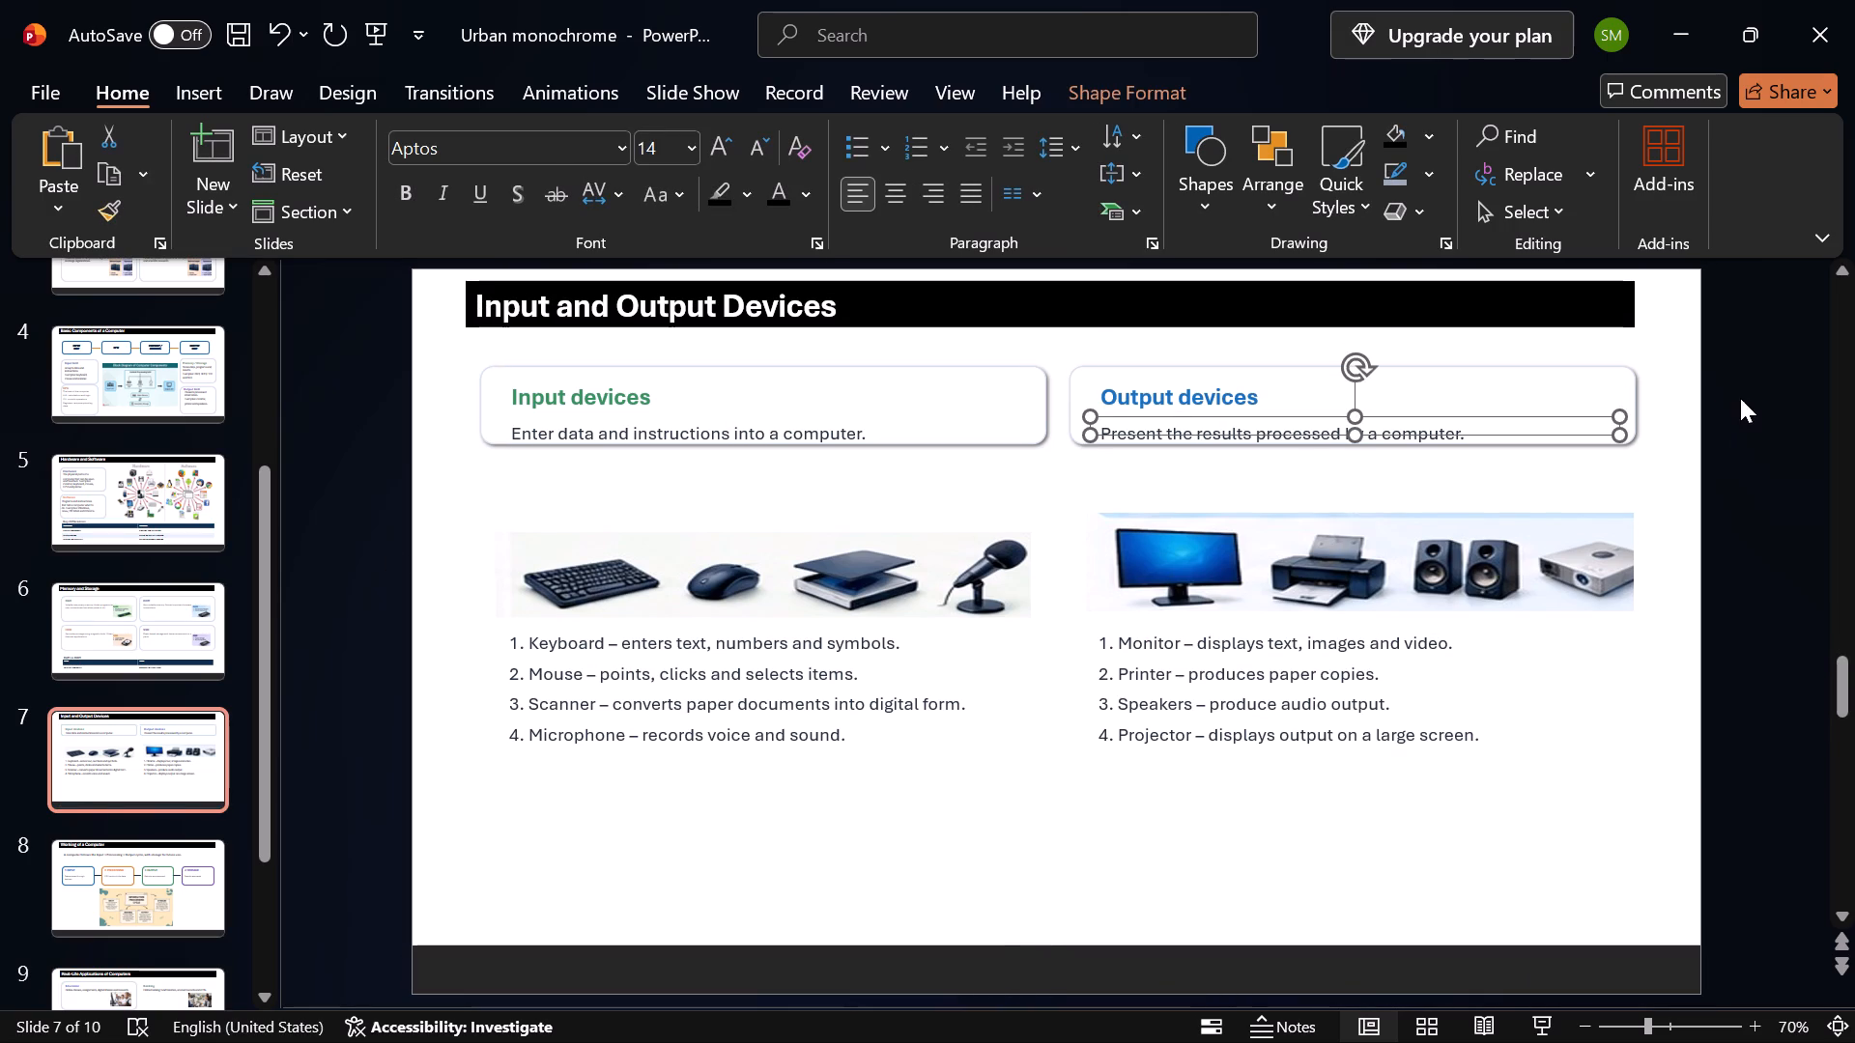
pyautogui.click(1628, 387)
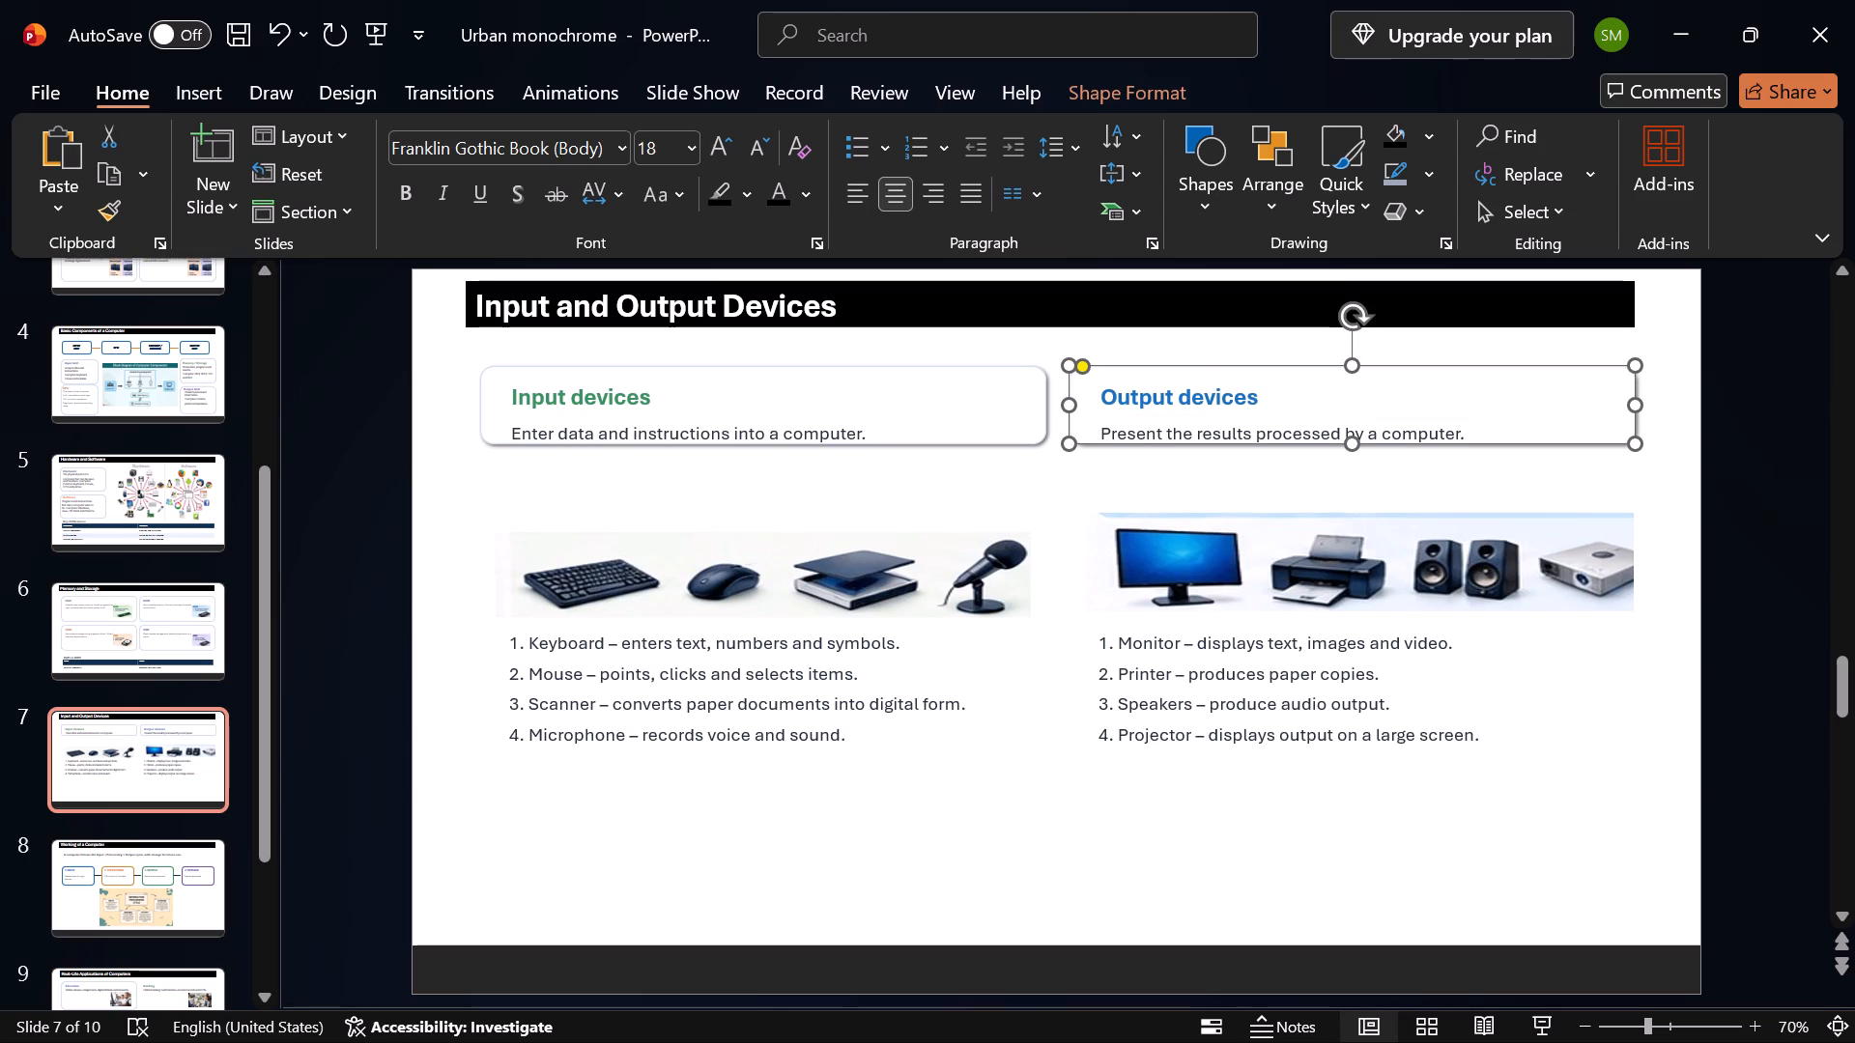
pyautogui.moveTo(1357, 449); pyautogui.dragTo(1349, 479)
pyautogui.click(968, 414)
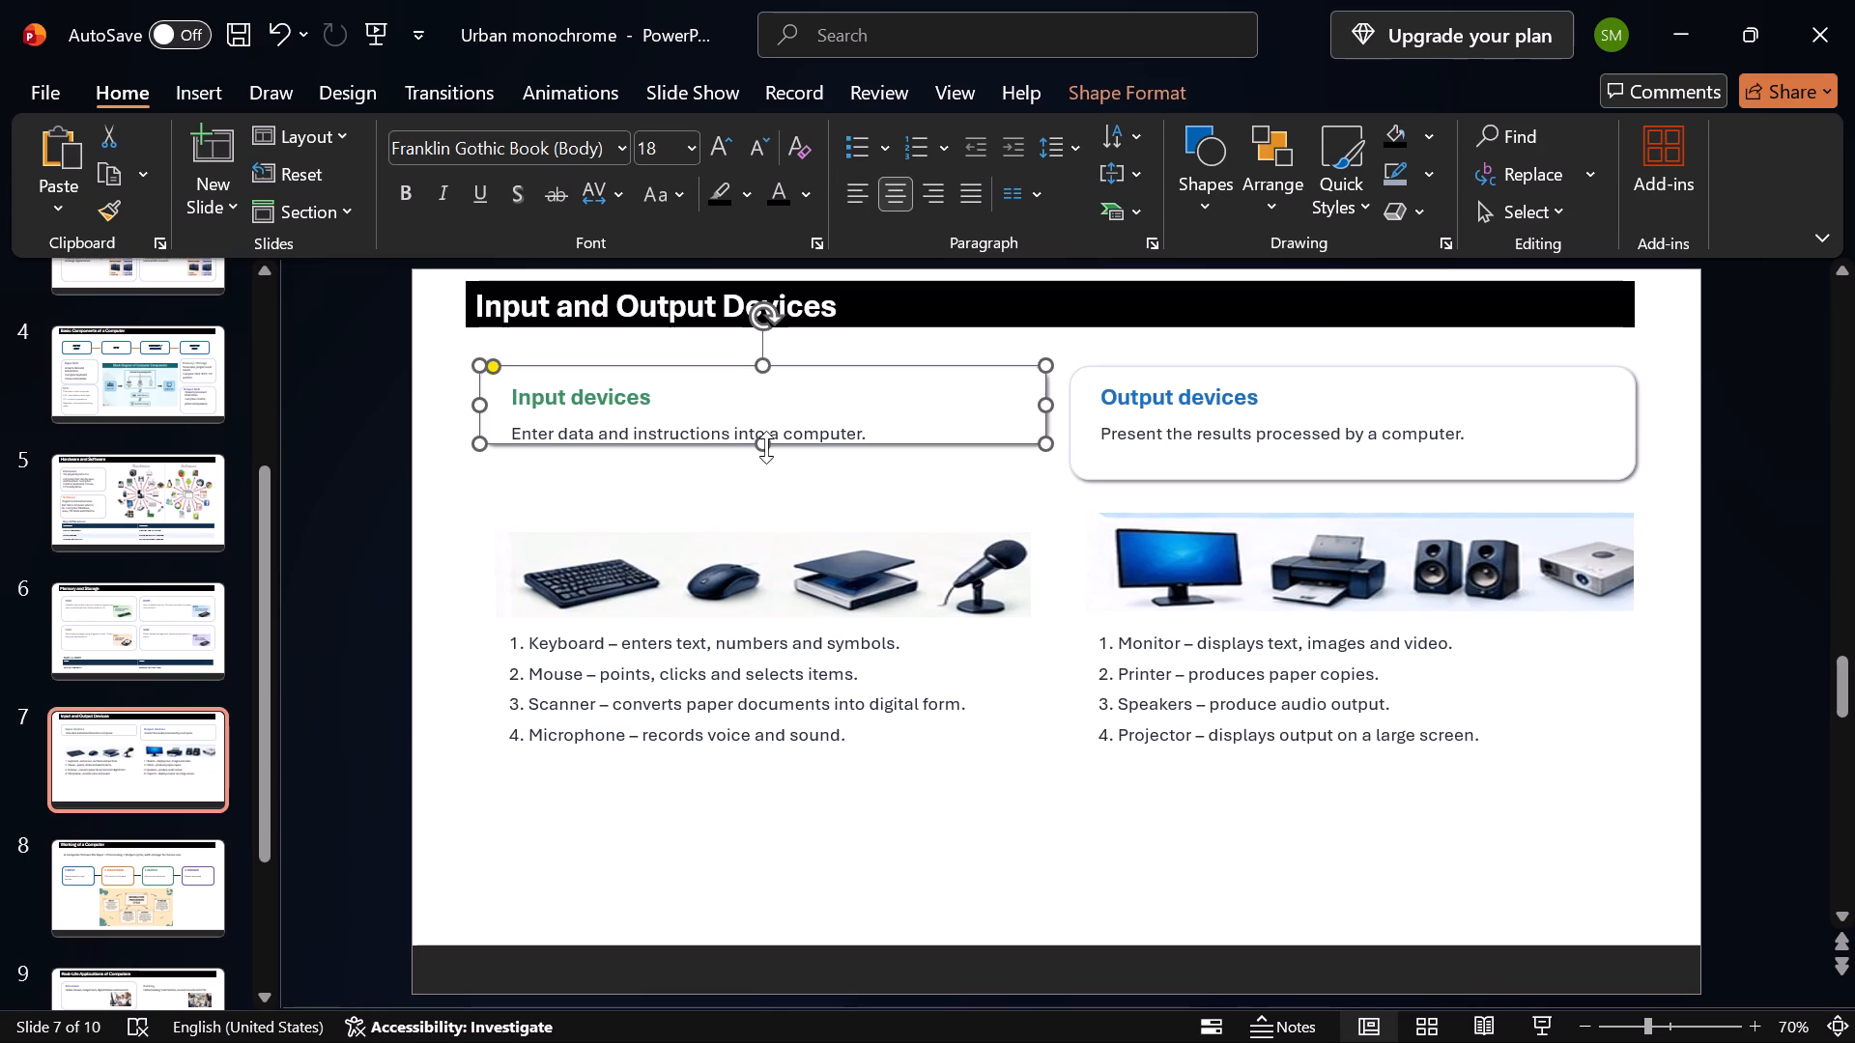
pyautogui.moveTo(766, 447); pyautogui.dragTo(769, 481)
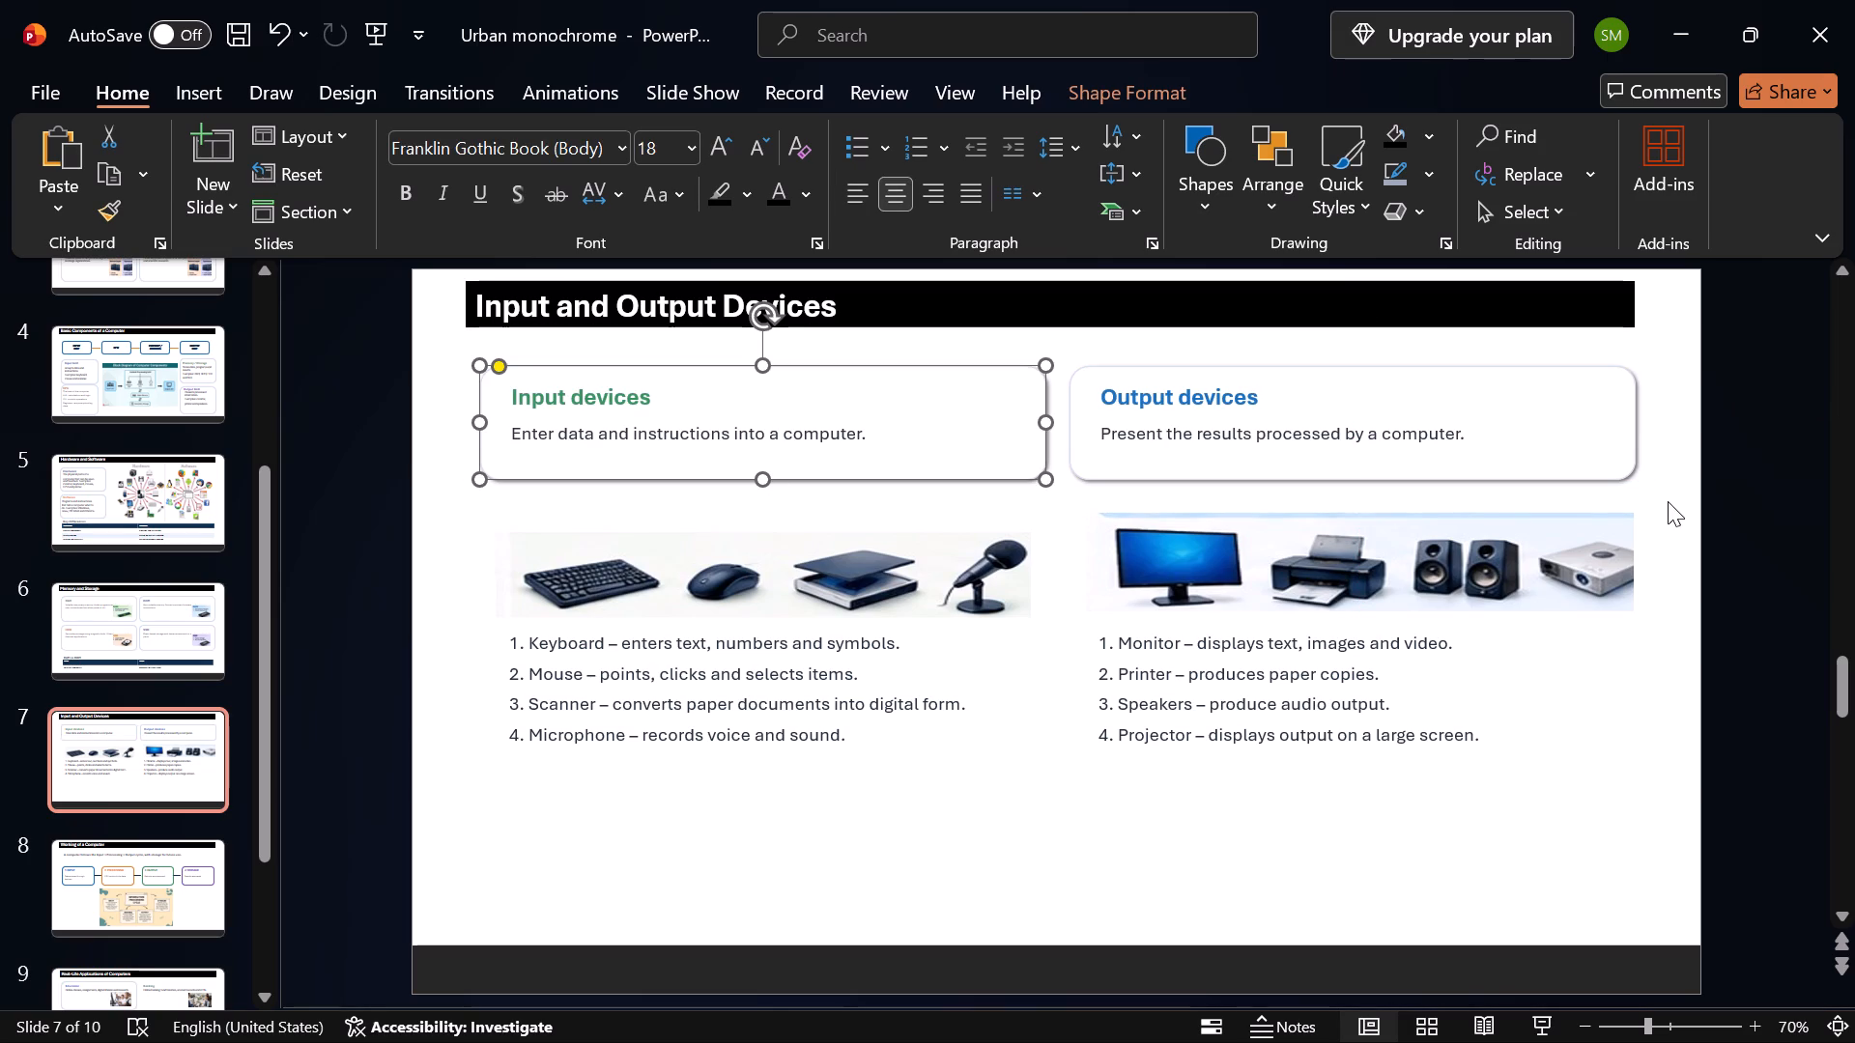
pyautogui.click(1660, 498)
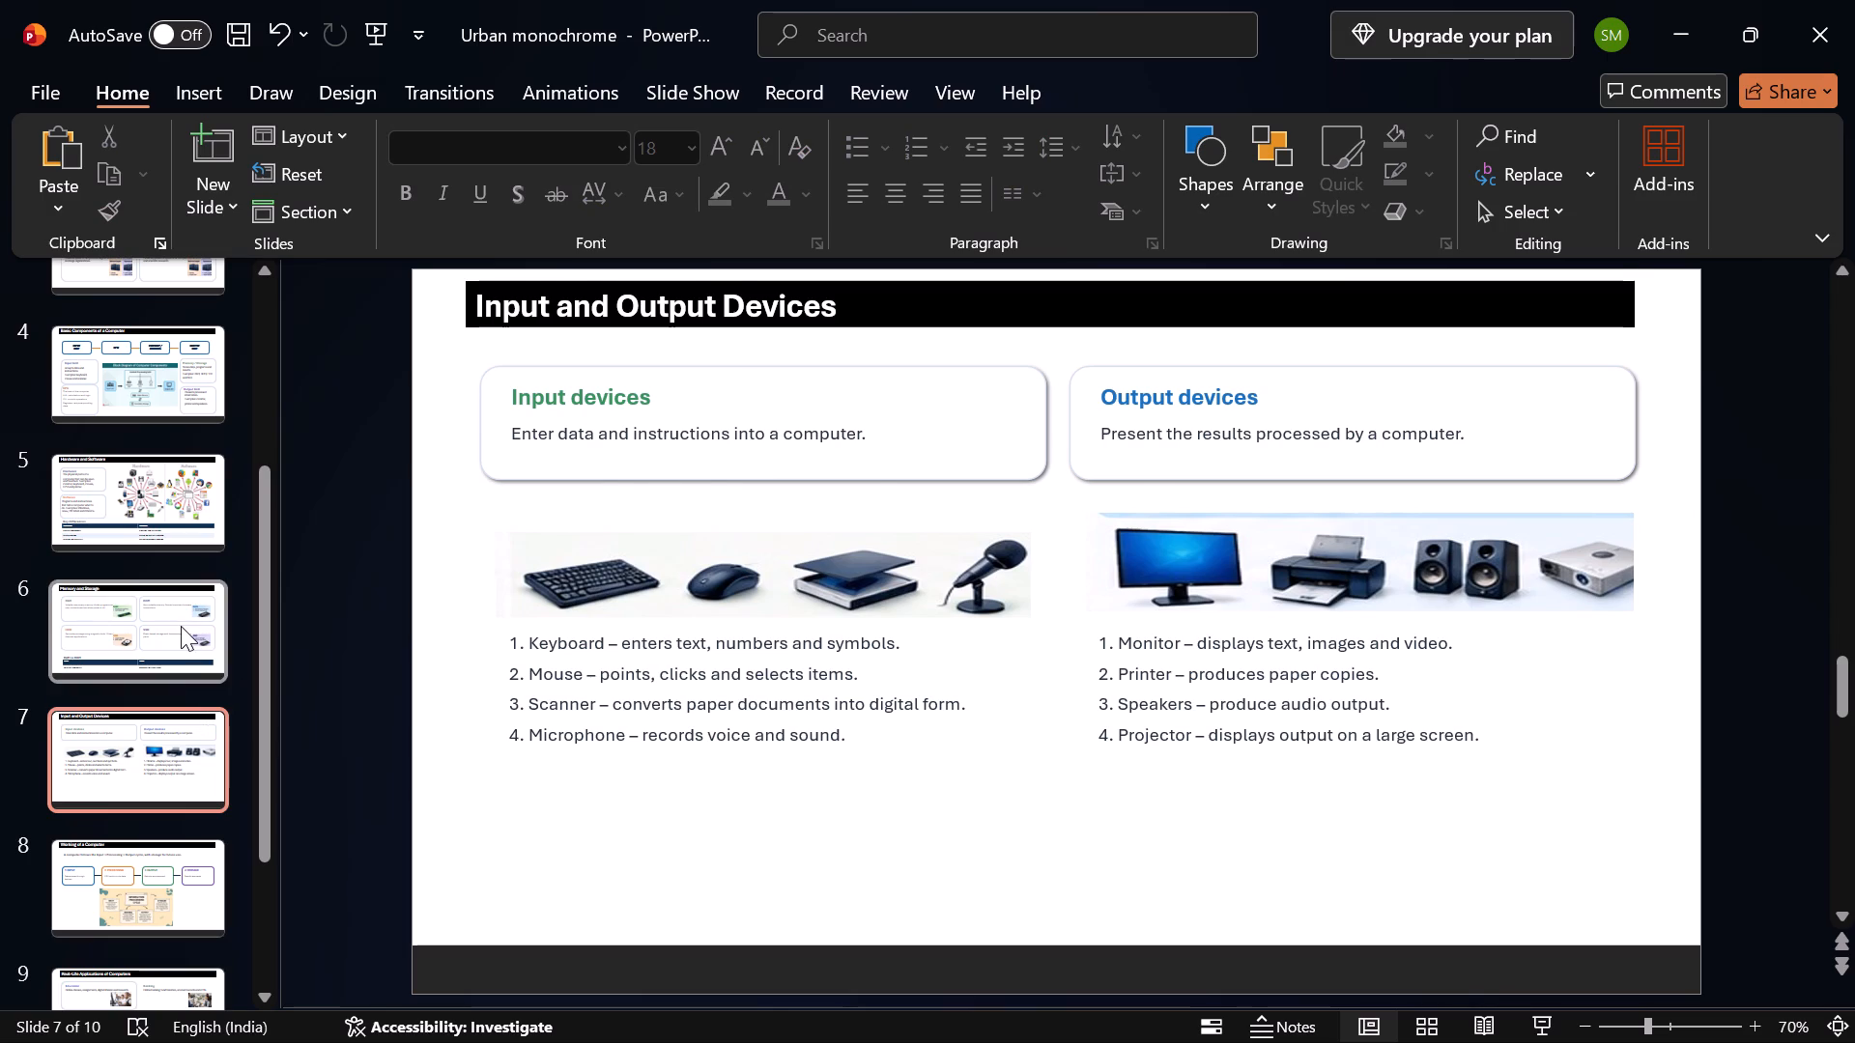
# Review the earlier slides from Memory and Storage back to Introduction to Computers, examining their layouts and pictures.
pyautogui.click(181, 626)
pyautogui.click(66, 477)
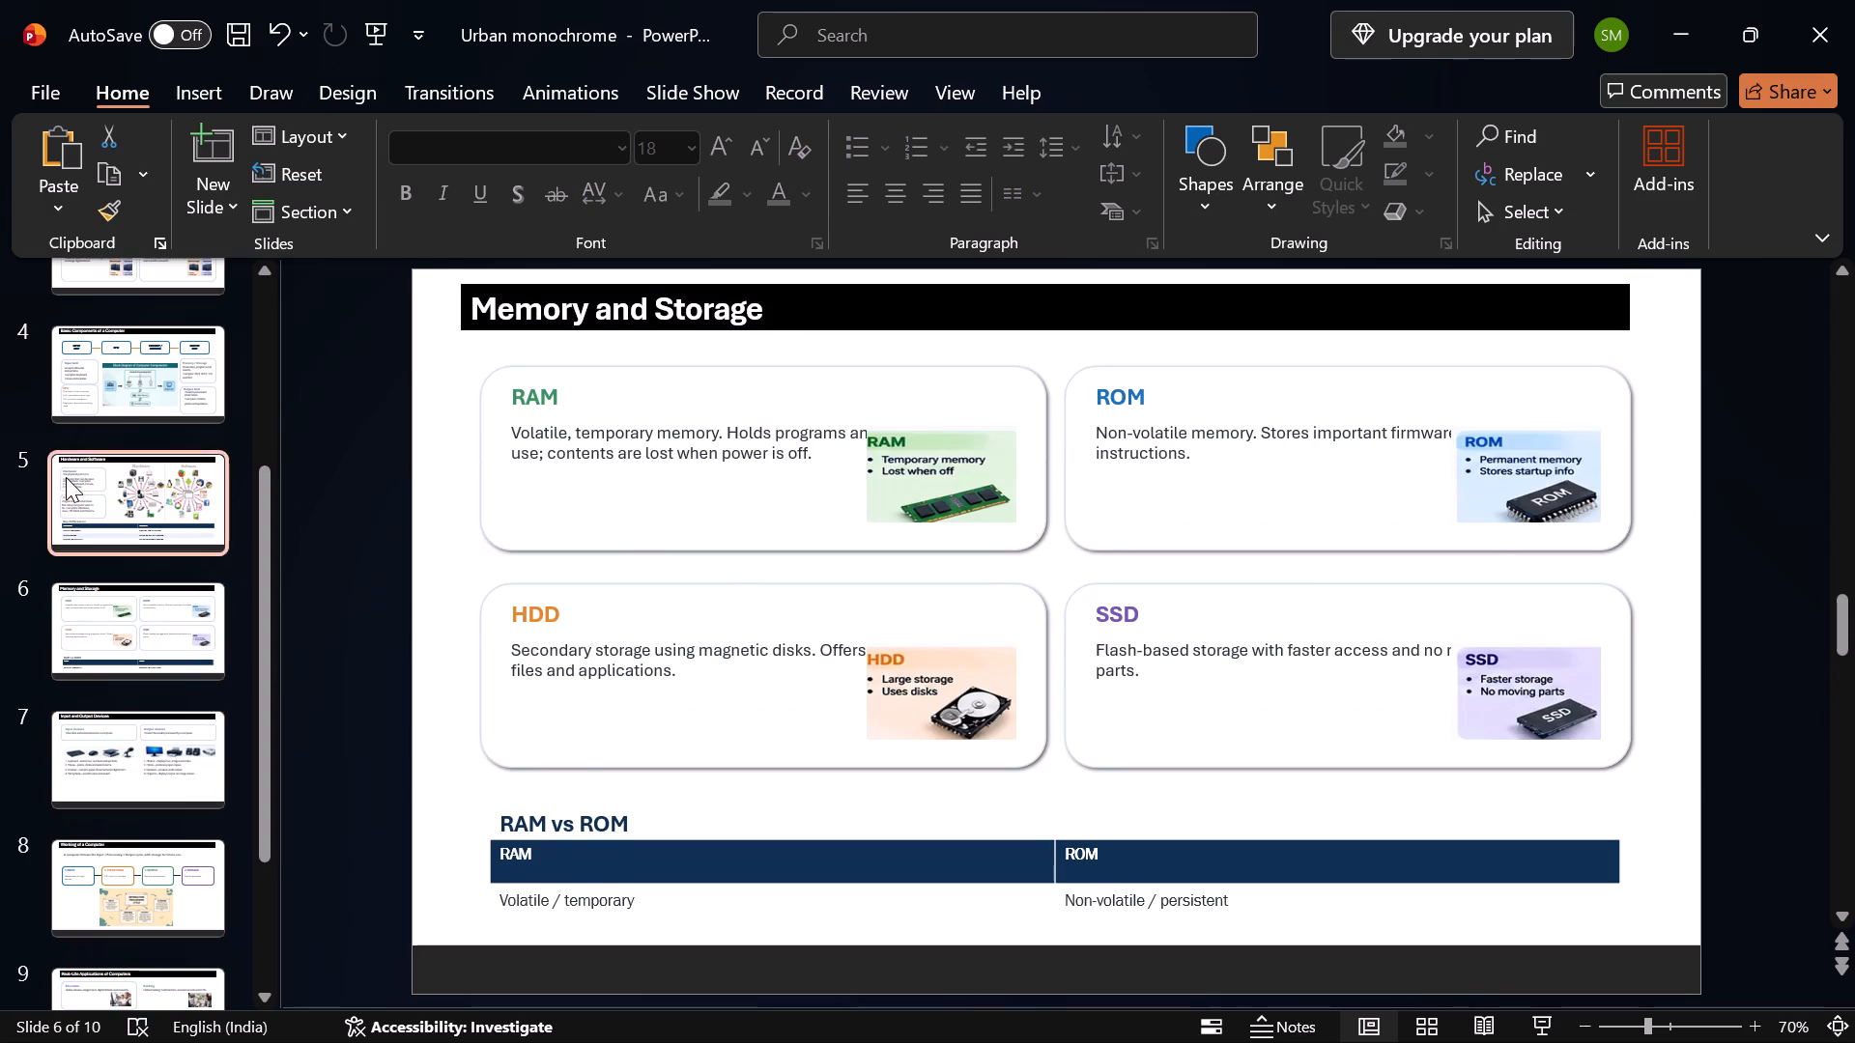
pyautogui.click(157, 362)
pyautogui.scroll(1, 154, 467)
pyautogui.click(147, 487)
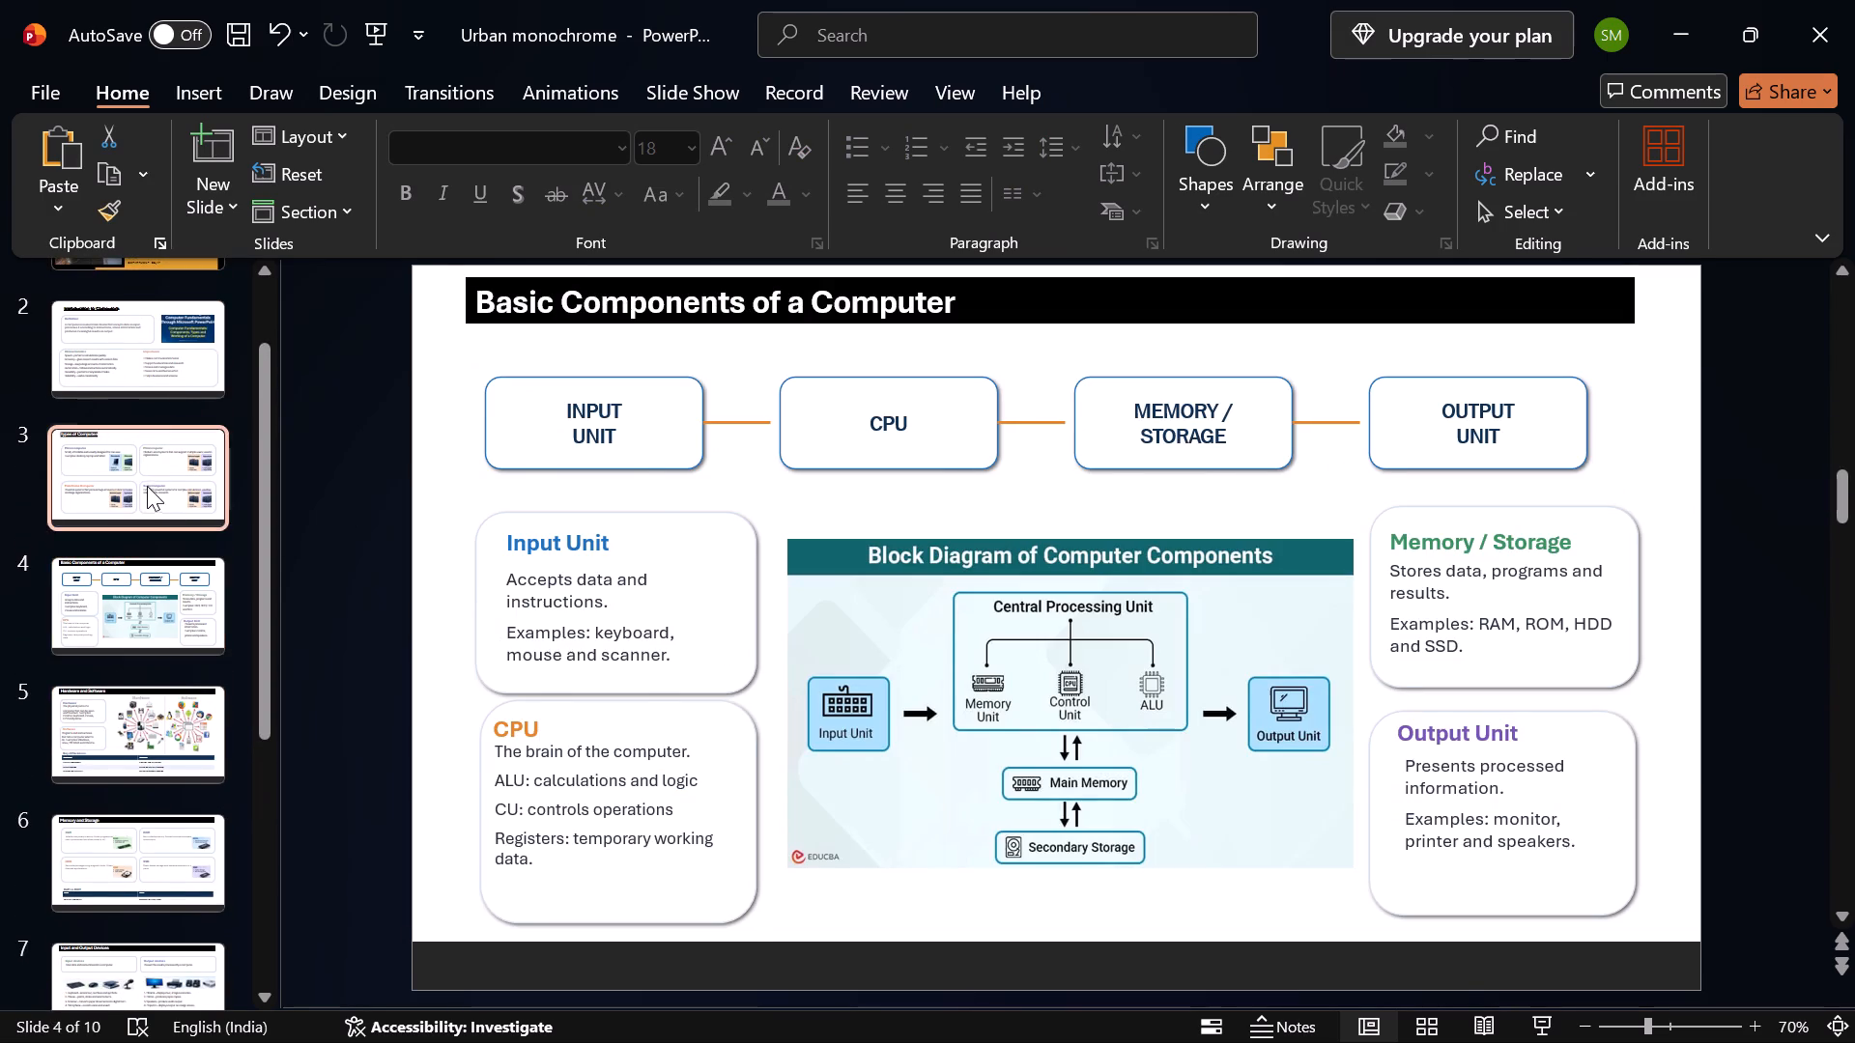
pyautogui.click(174, 370)
pyautogui.click(178, 491)
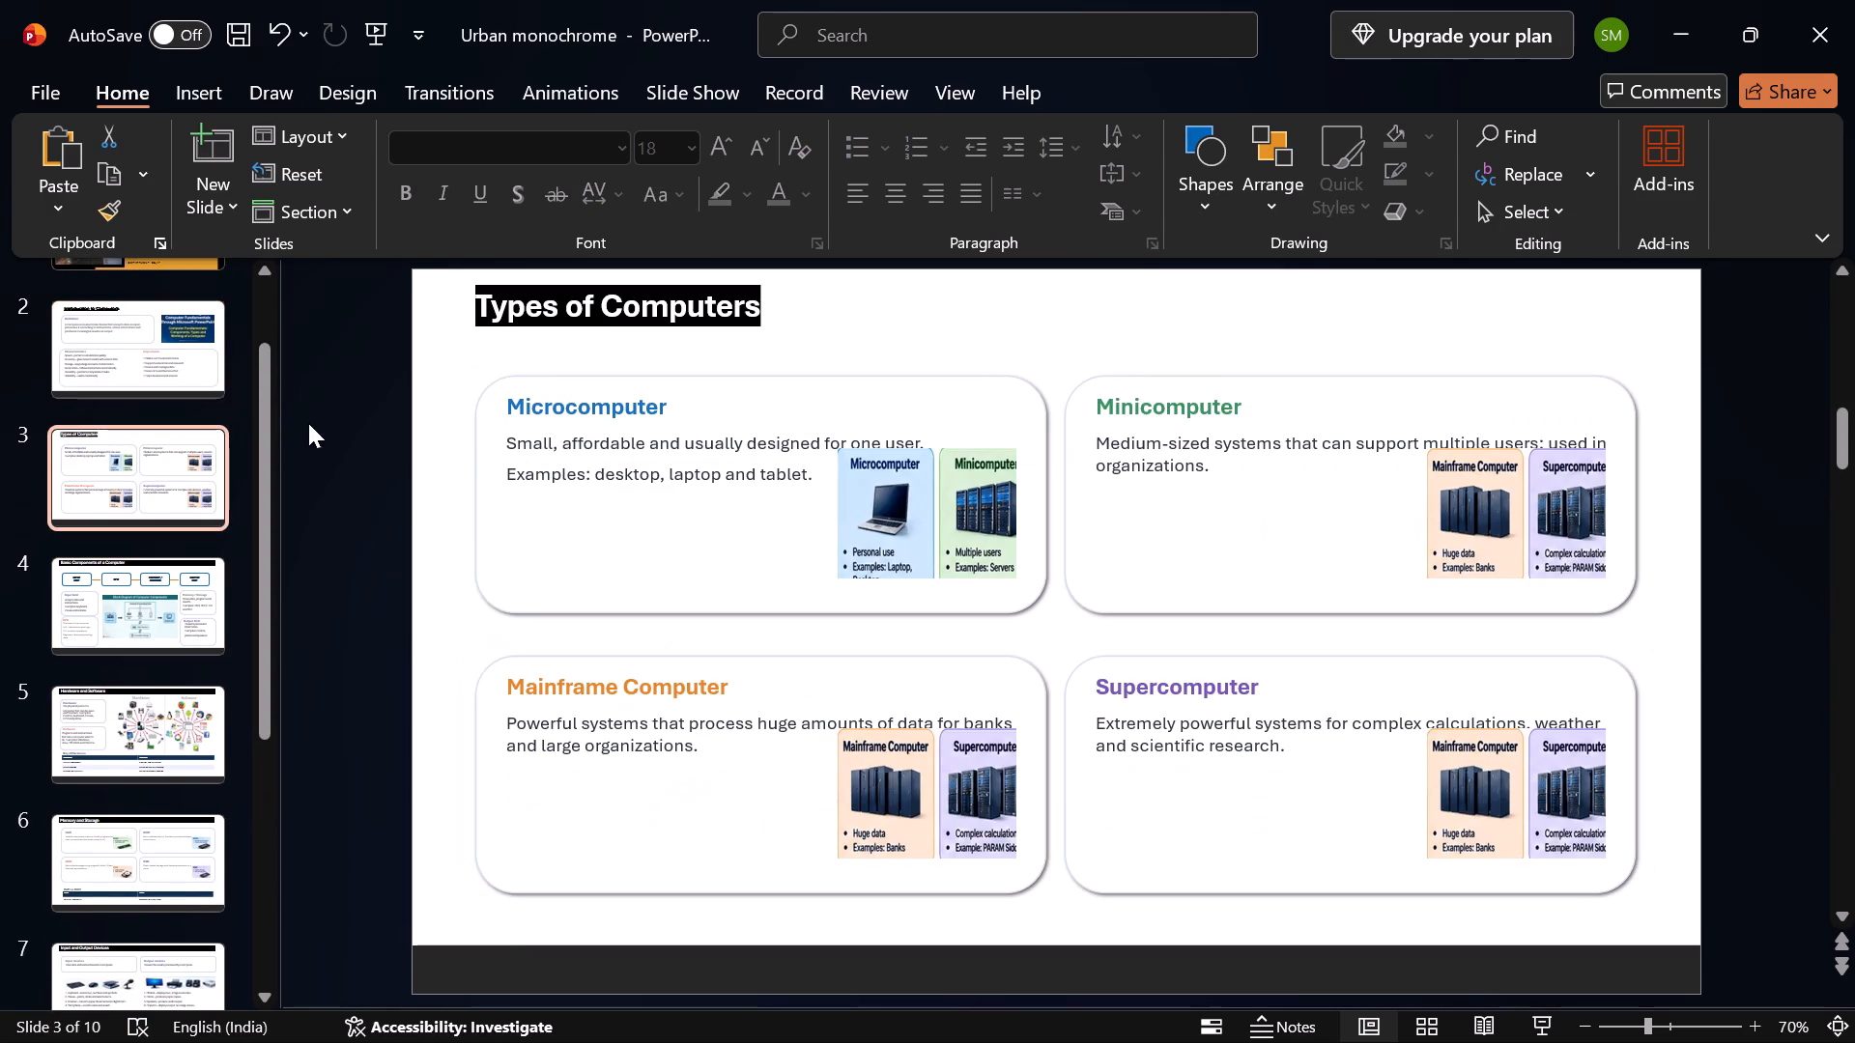
pyautogui.click(117, 343)
pyautogui.click(1299, 550)
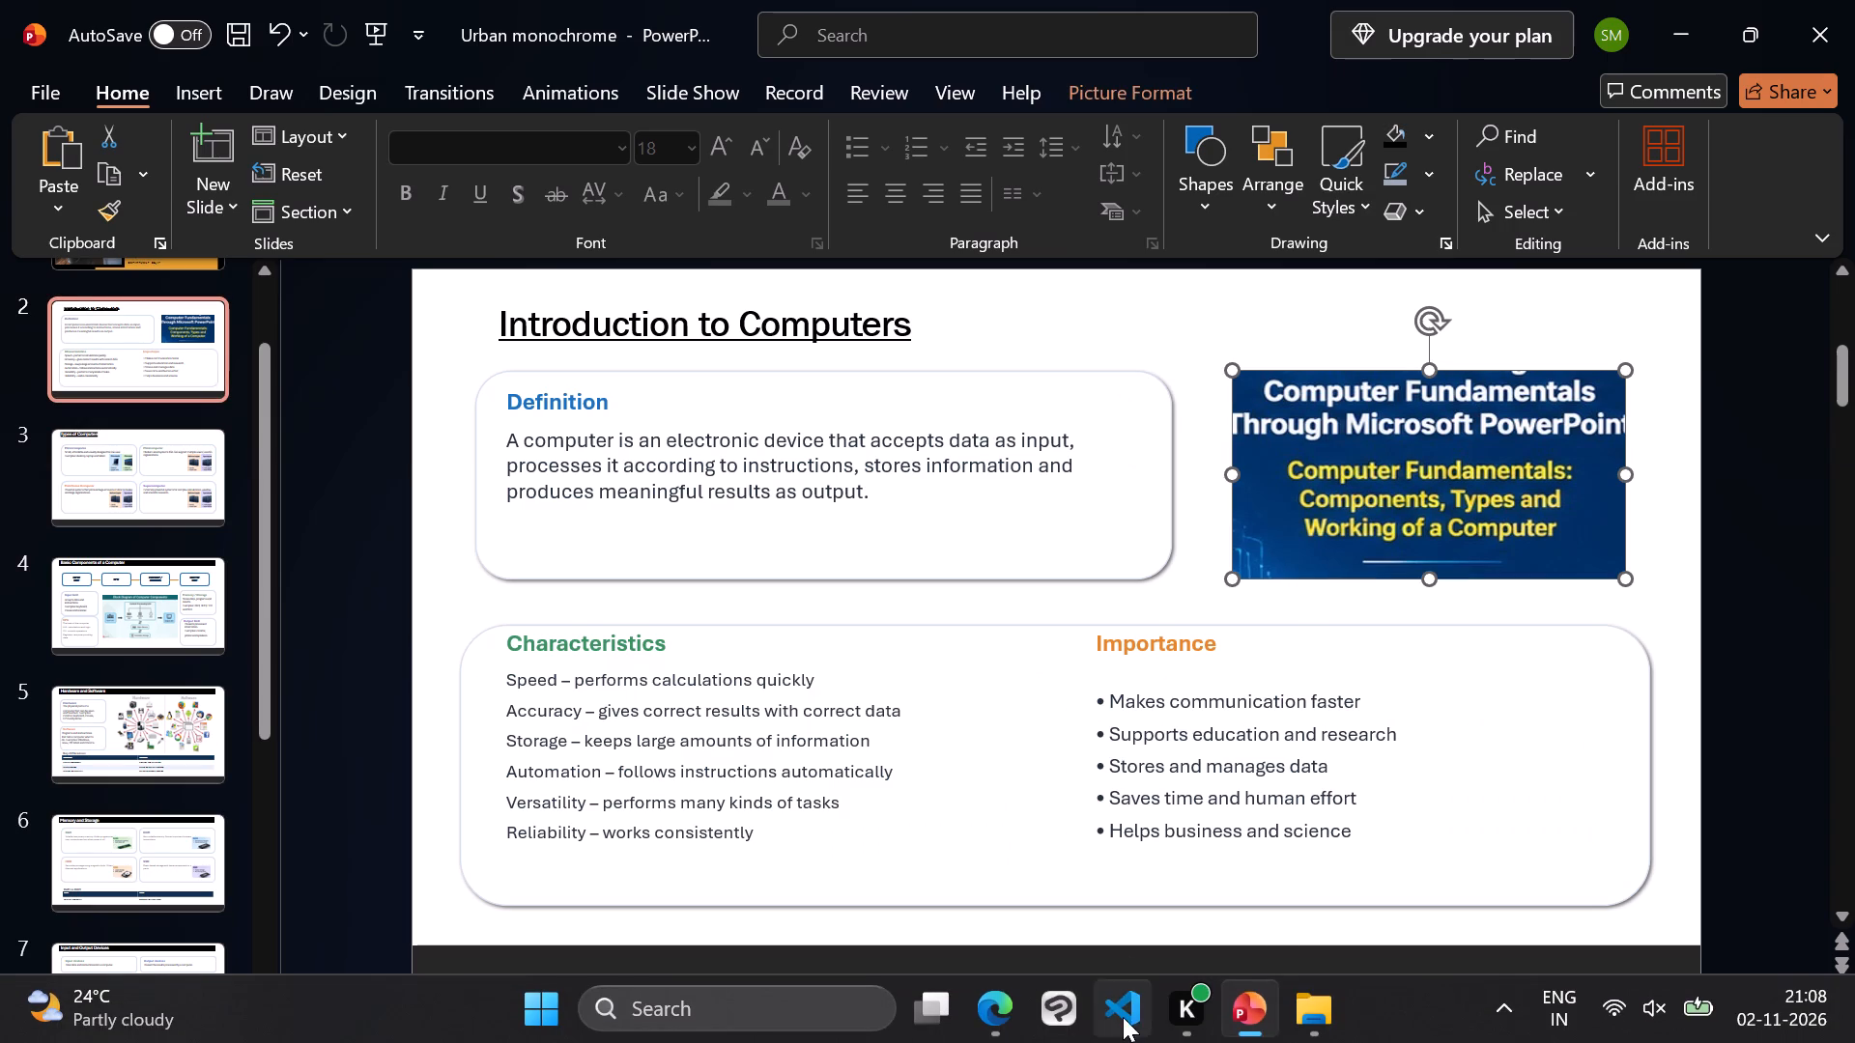
# Switch to Edge, search Pinterest for "computer photo", and download the illustration of a man working at a desktop computer.
pyautogui.click(978, 1017)
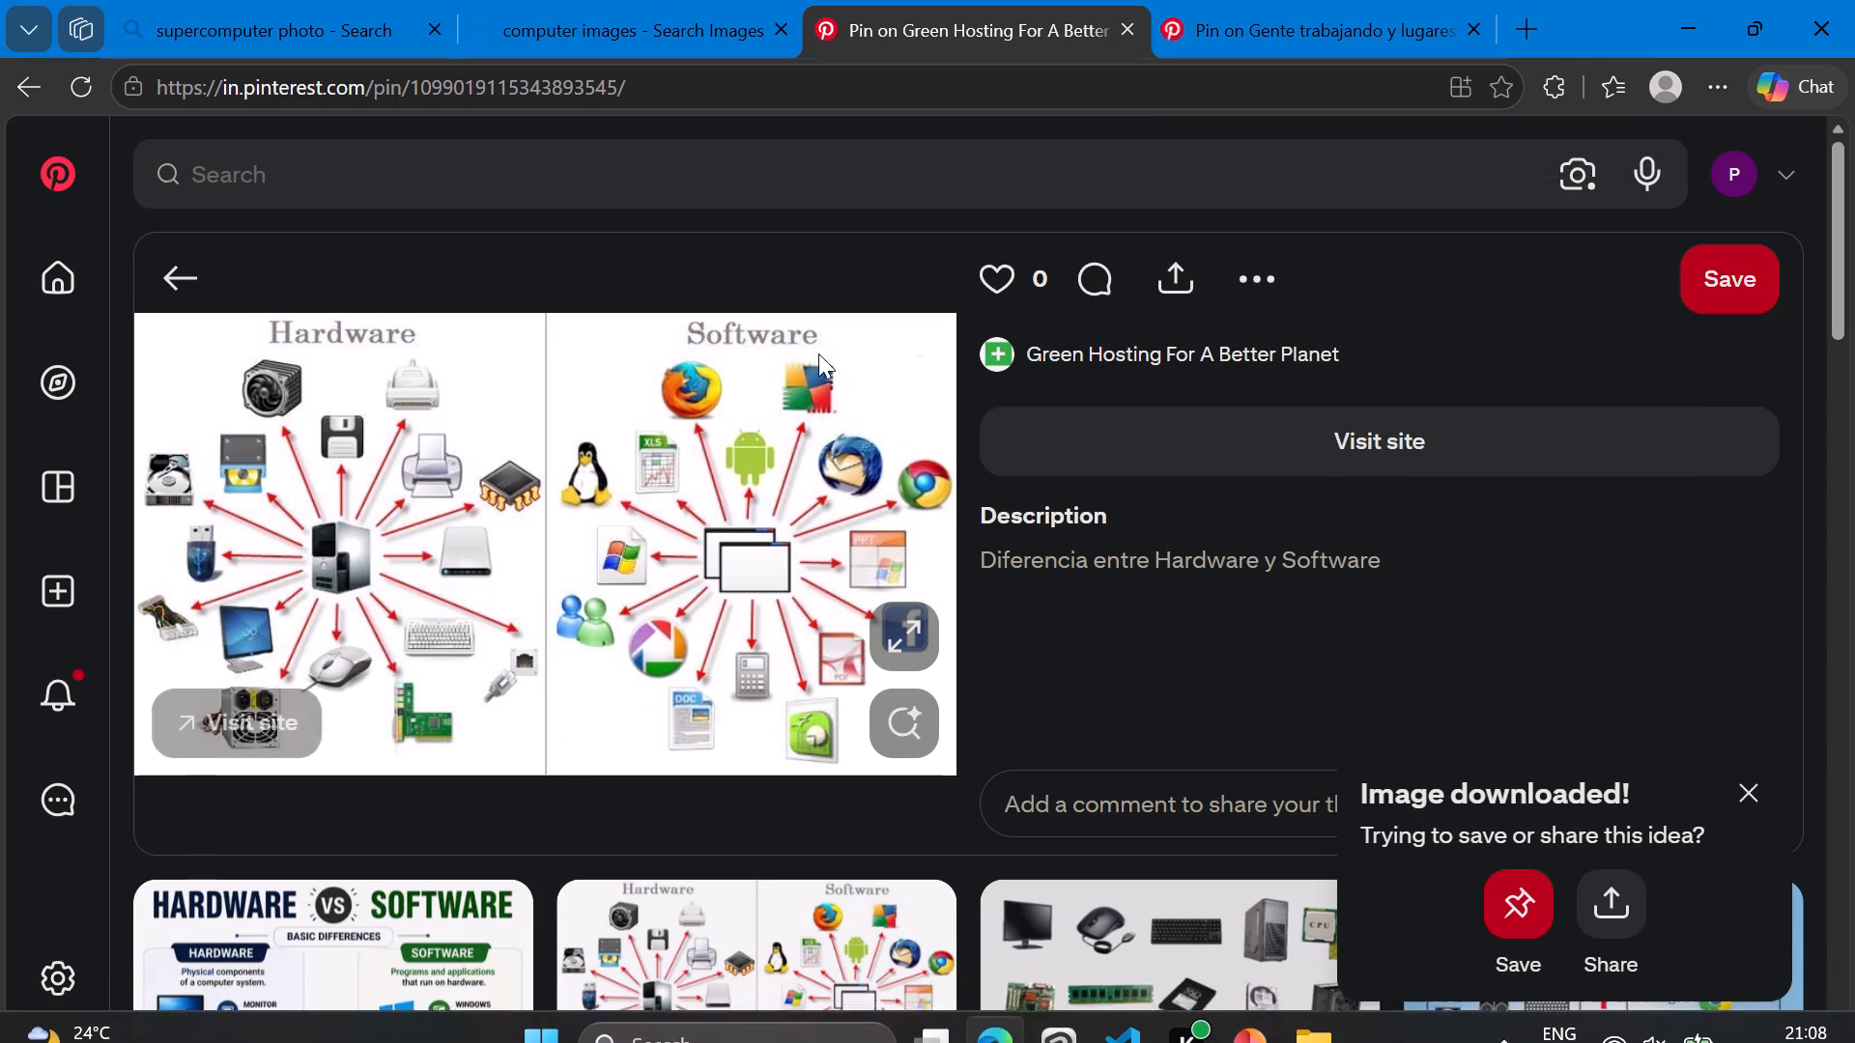
pyautogui.click(373, 179)
pyautogui.write('computer')
pyautogui.press('space')
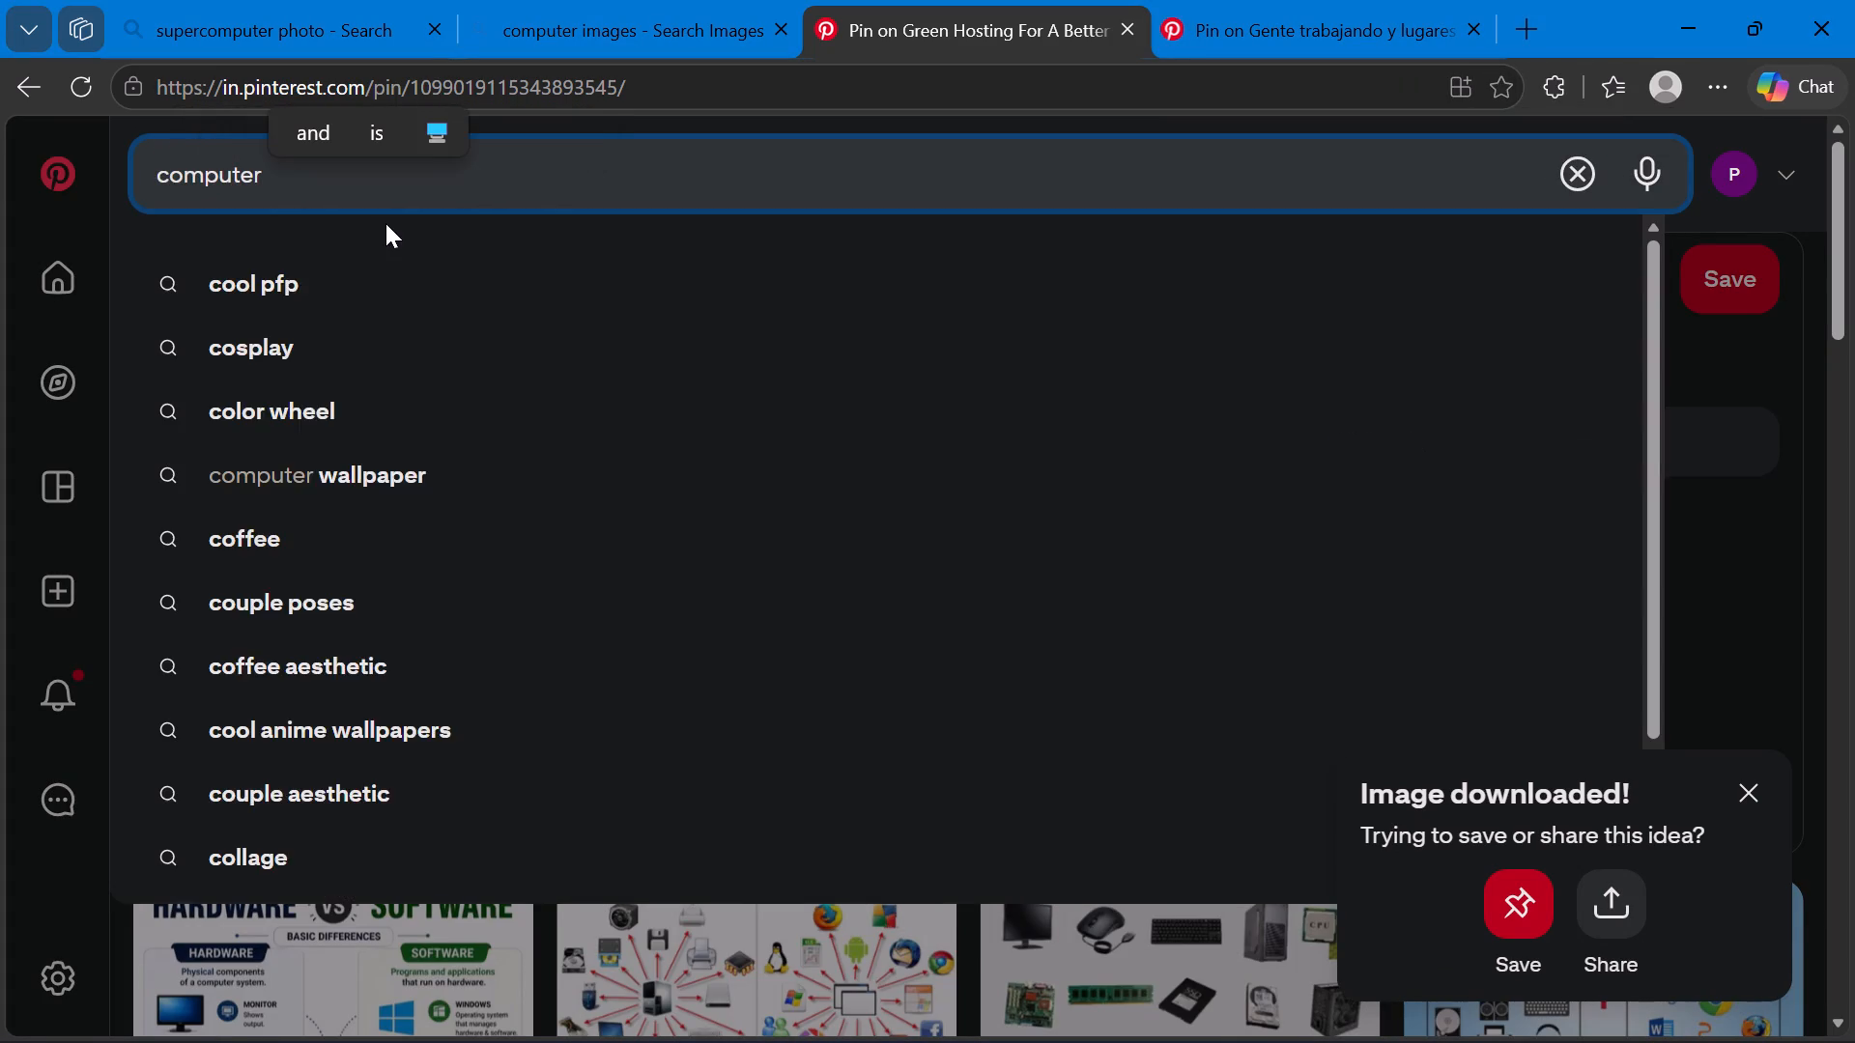
pyautogui.write('photo')
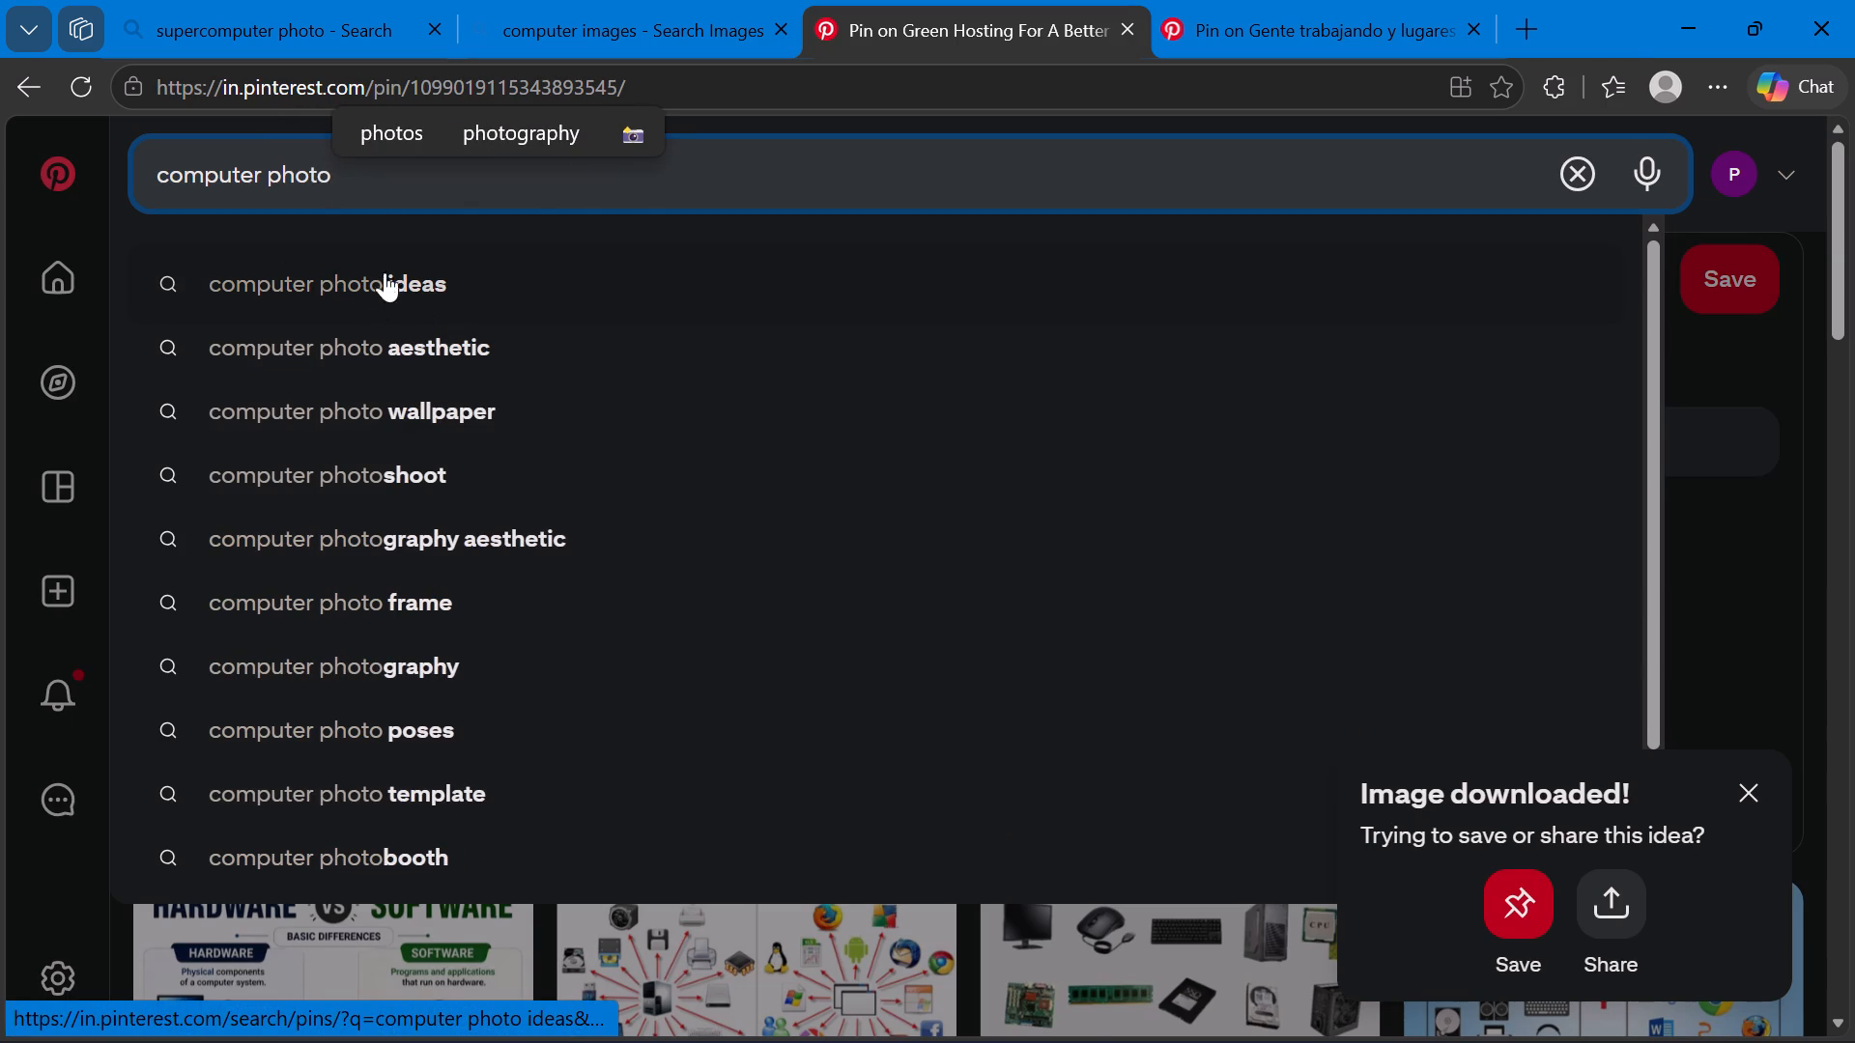
pyautogui.press('Return')
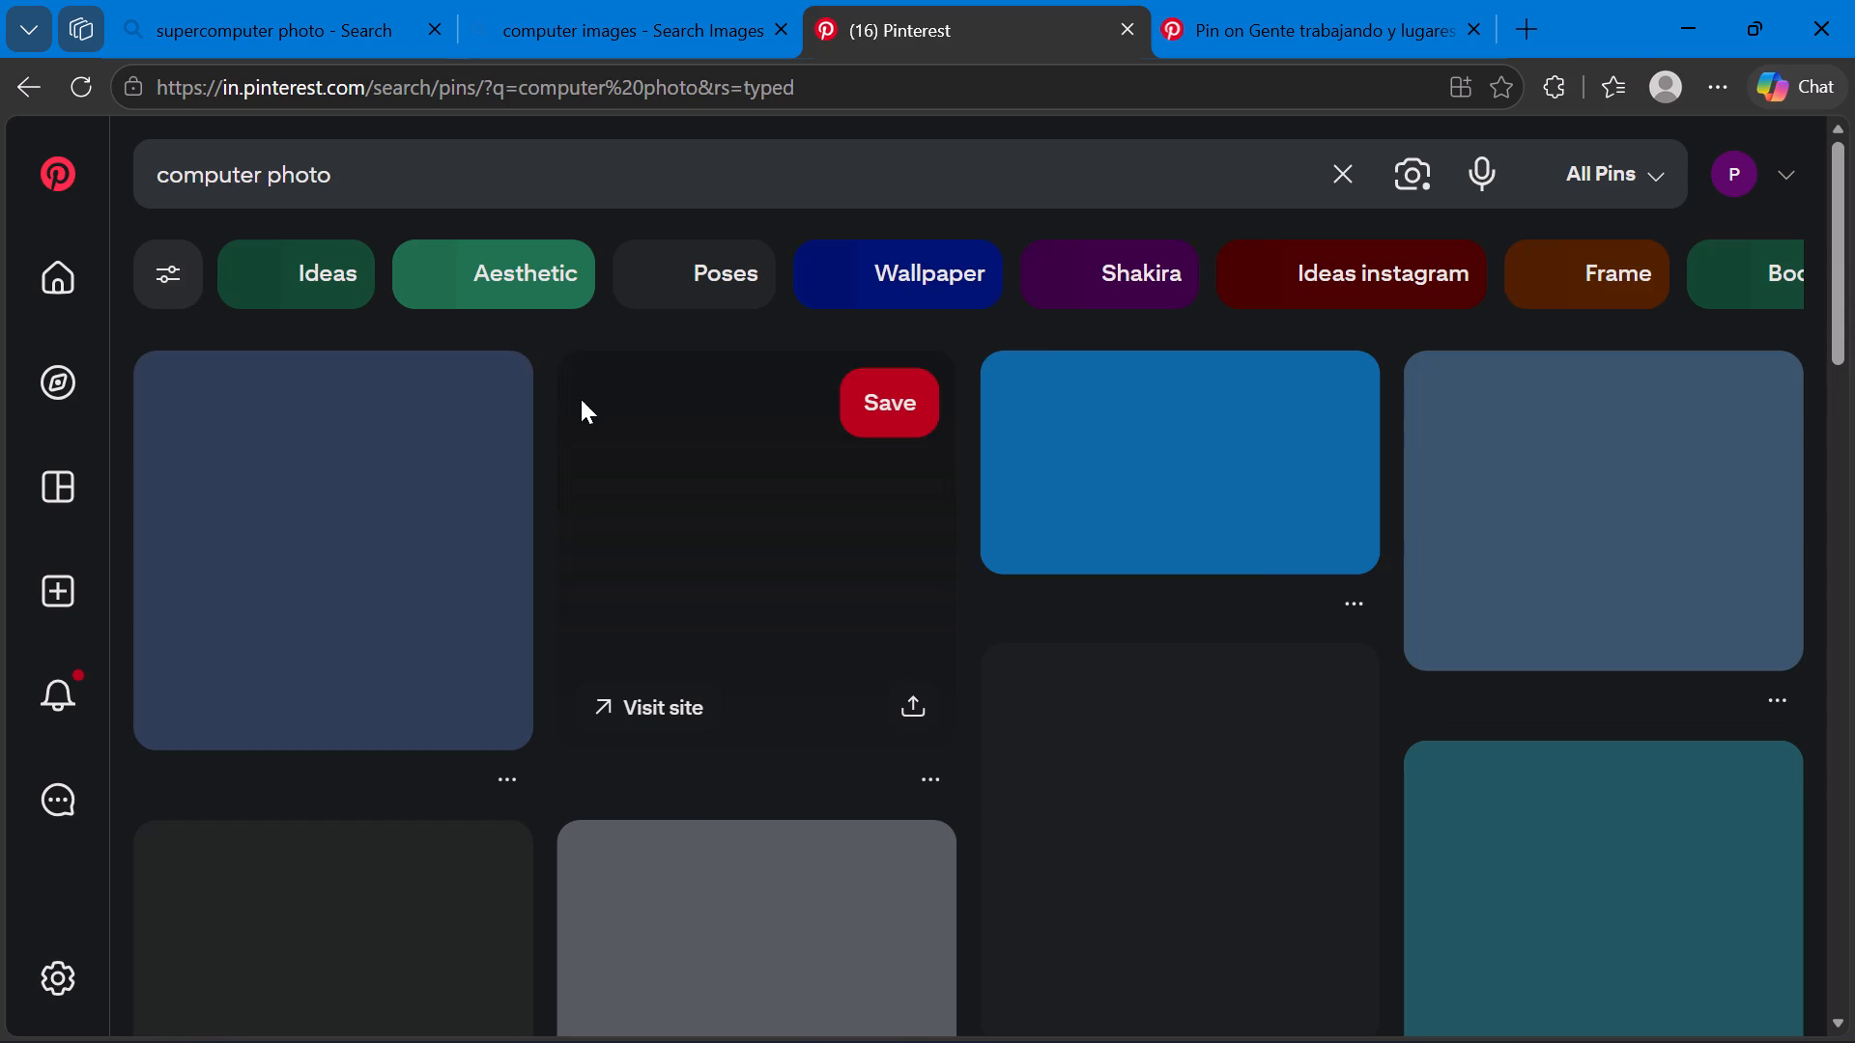
pyautogui.scroll(-1, 888, 707)
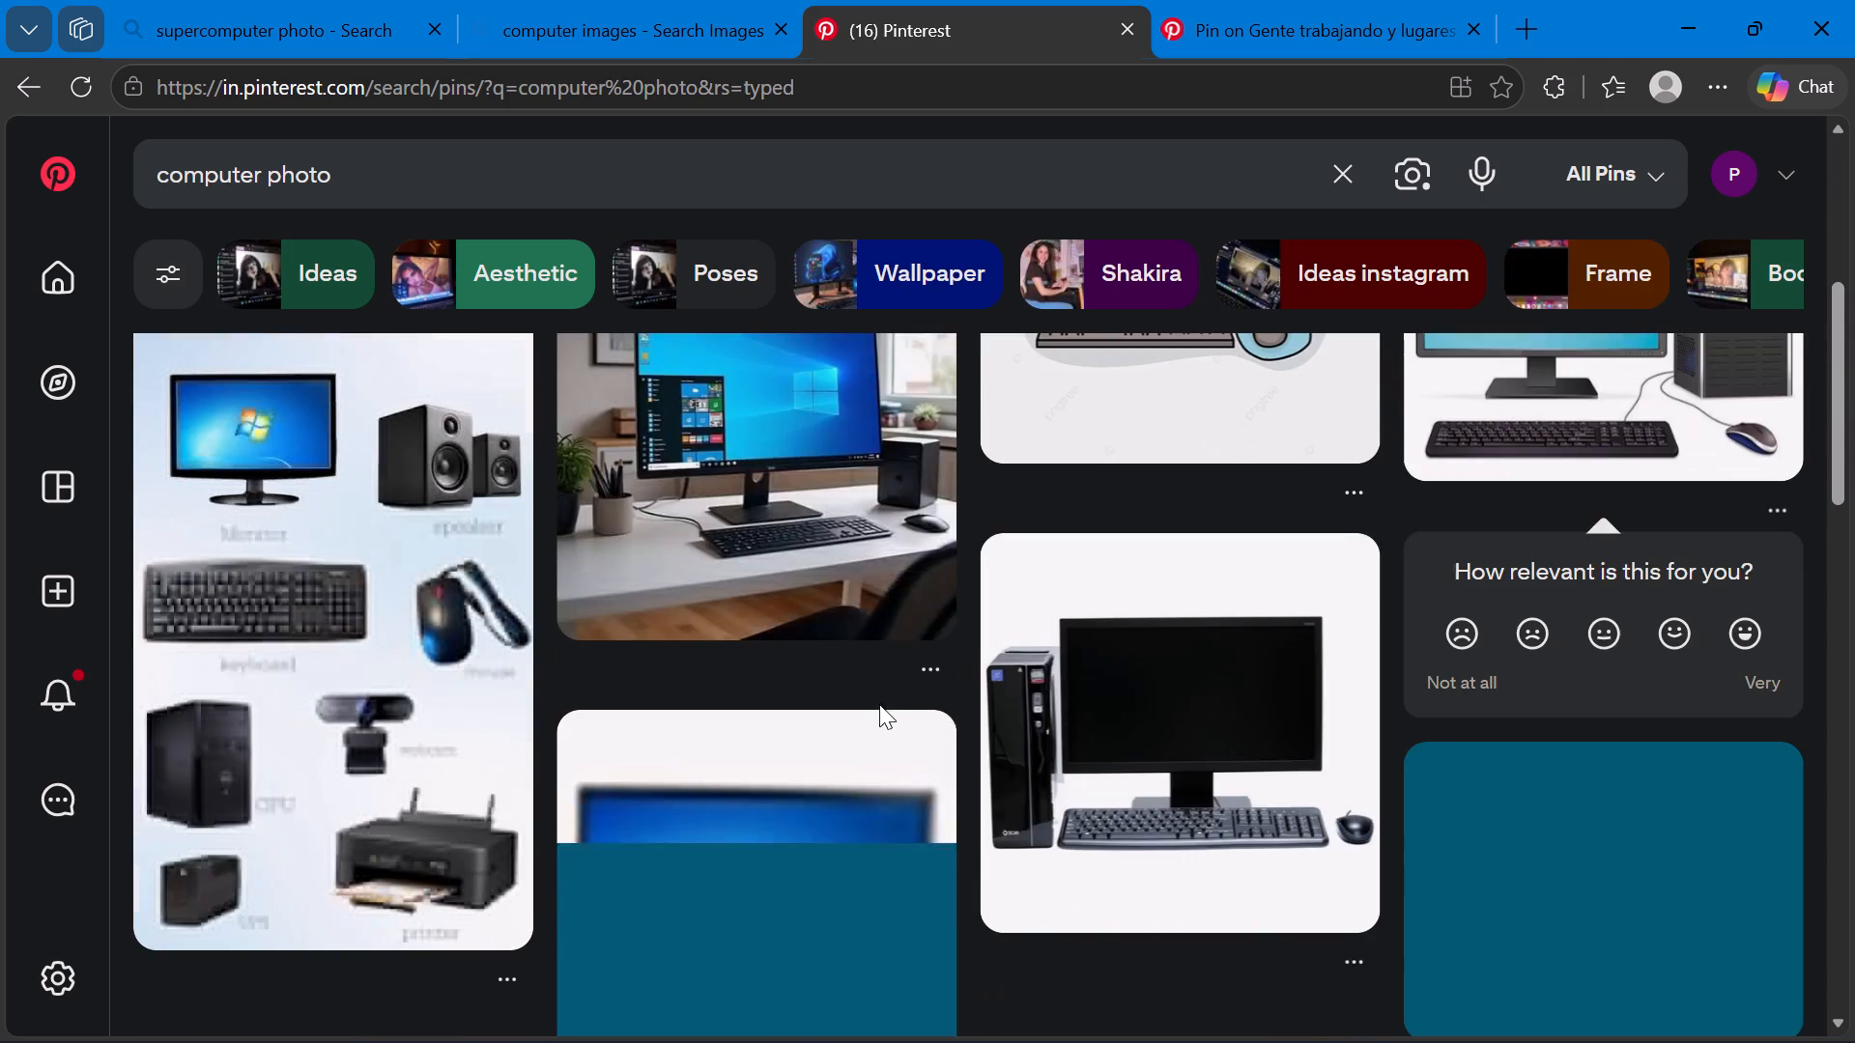
pyautogui.scroll(-1, 858, 688)
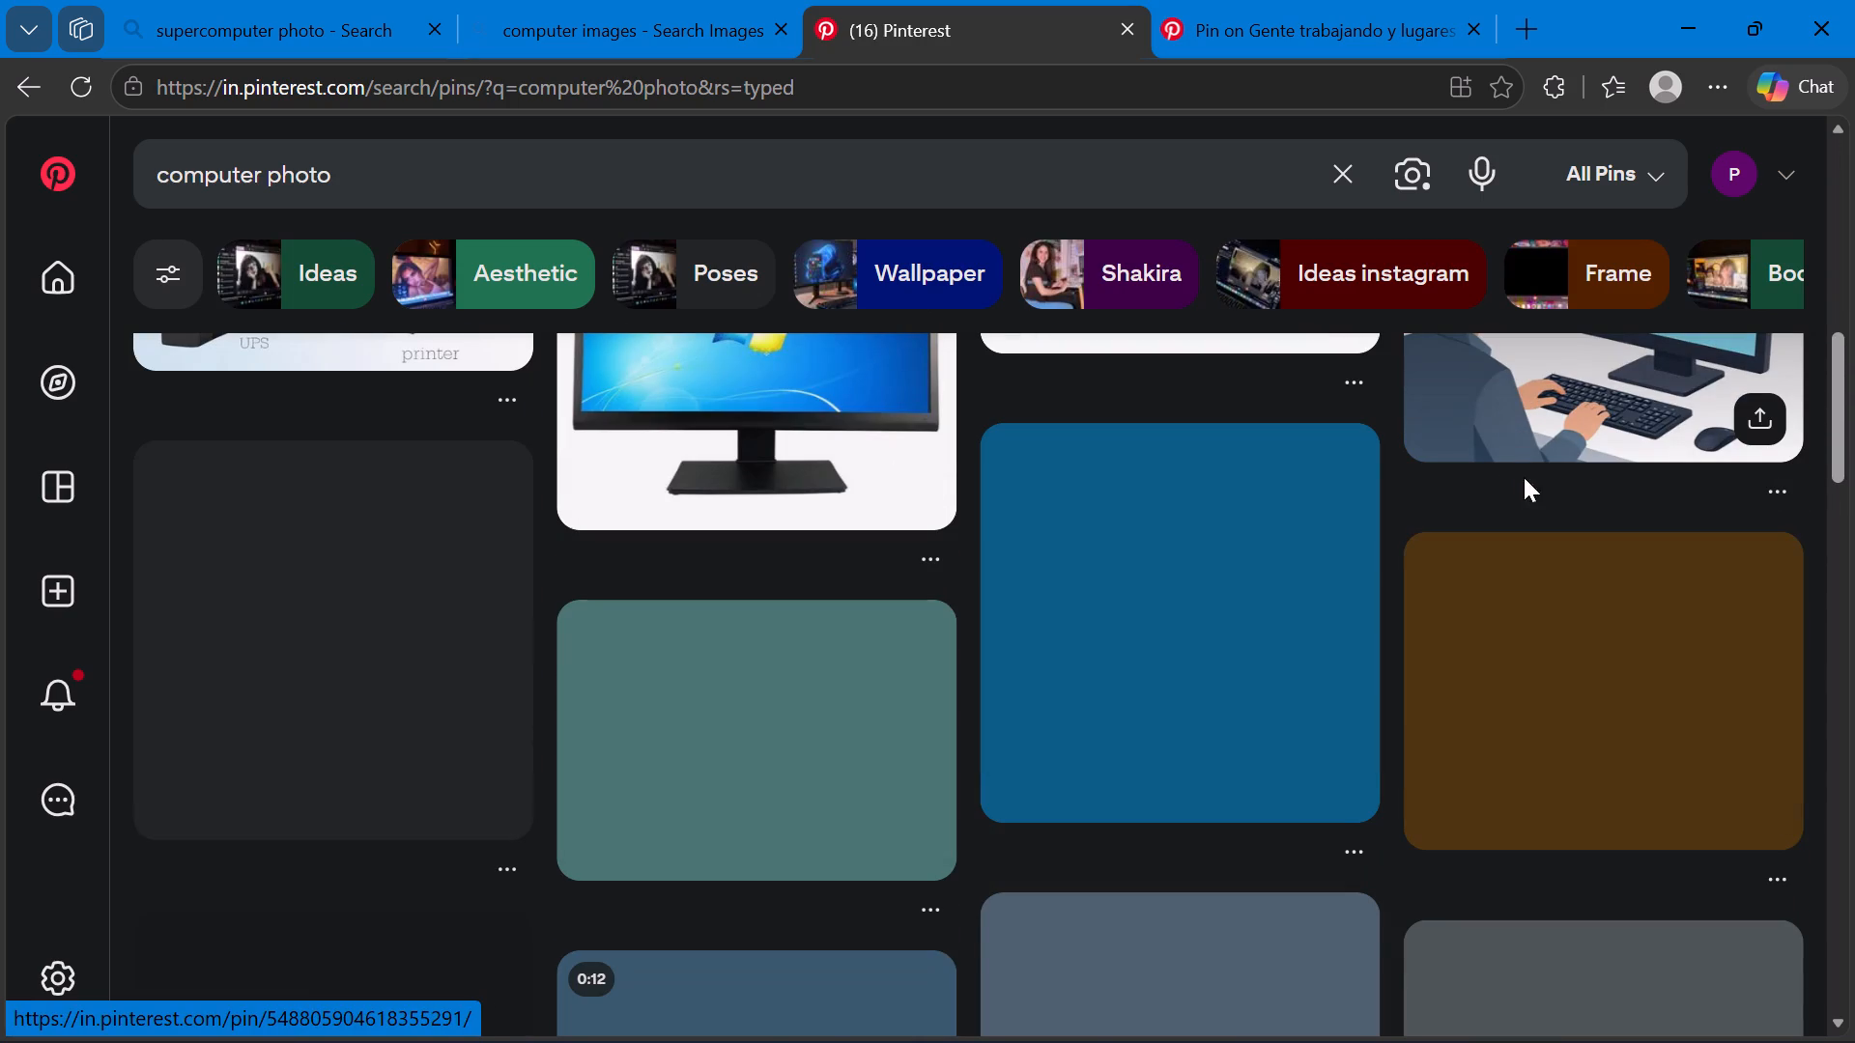
pyautogui.scroll(1, 1527, 479)
pyautogui.scroll(-1, 1562, 592)
pyautogui.click(1578, 453)
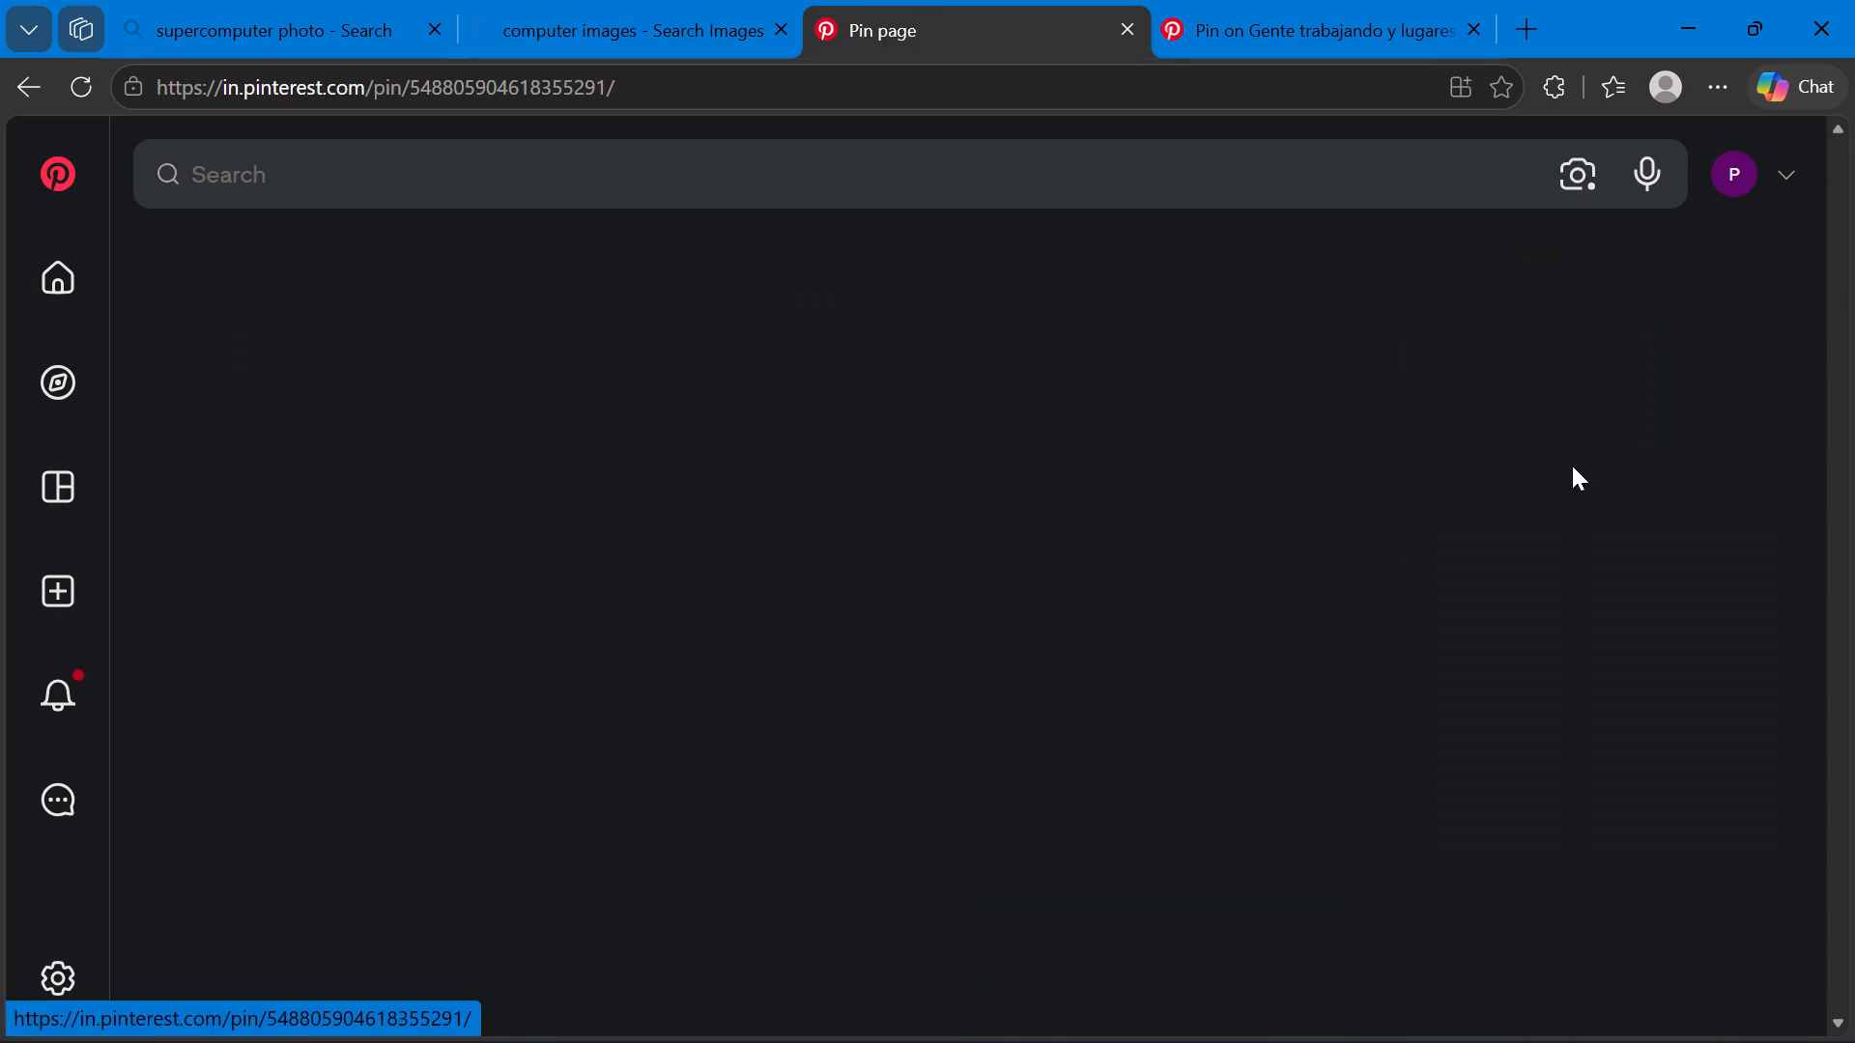
pyautogui.click(542, 282)
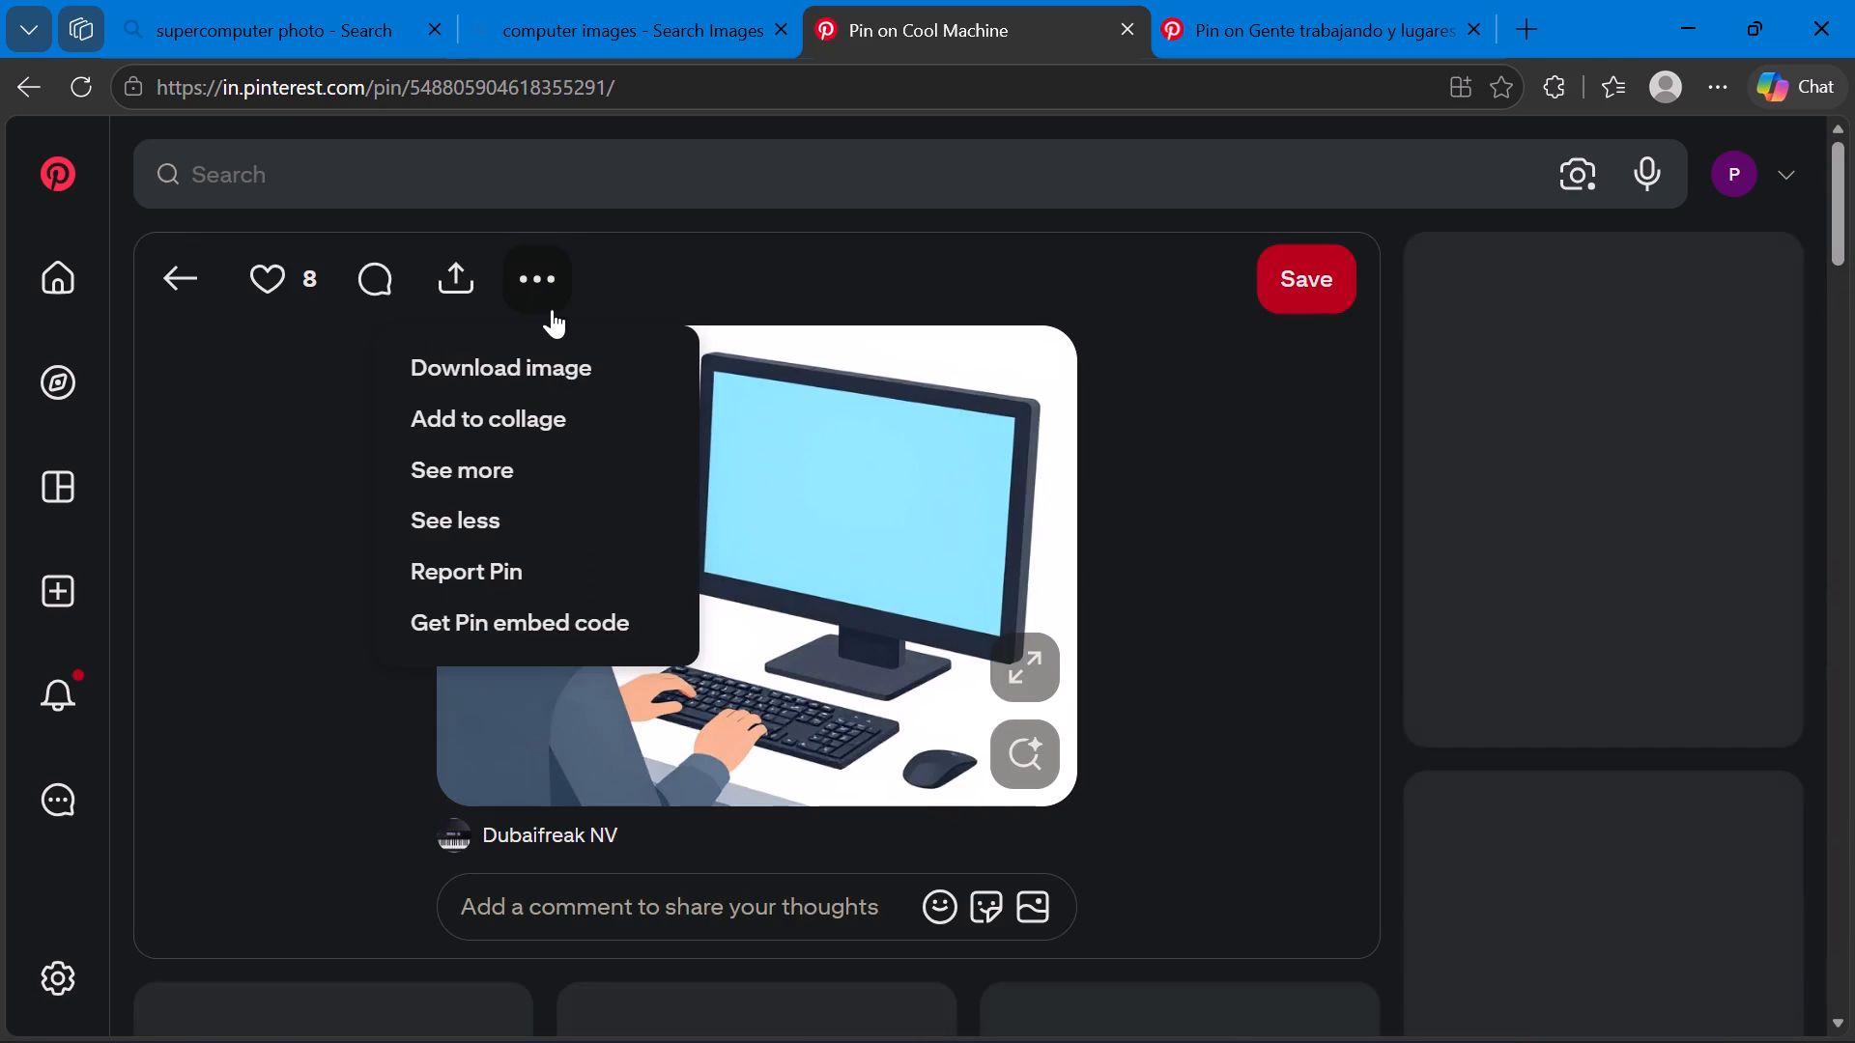
pyautogui.click(554, 361)
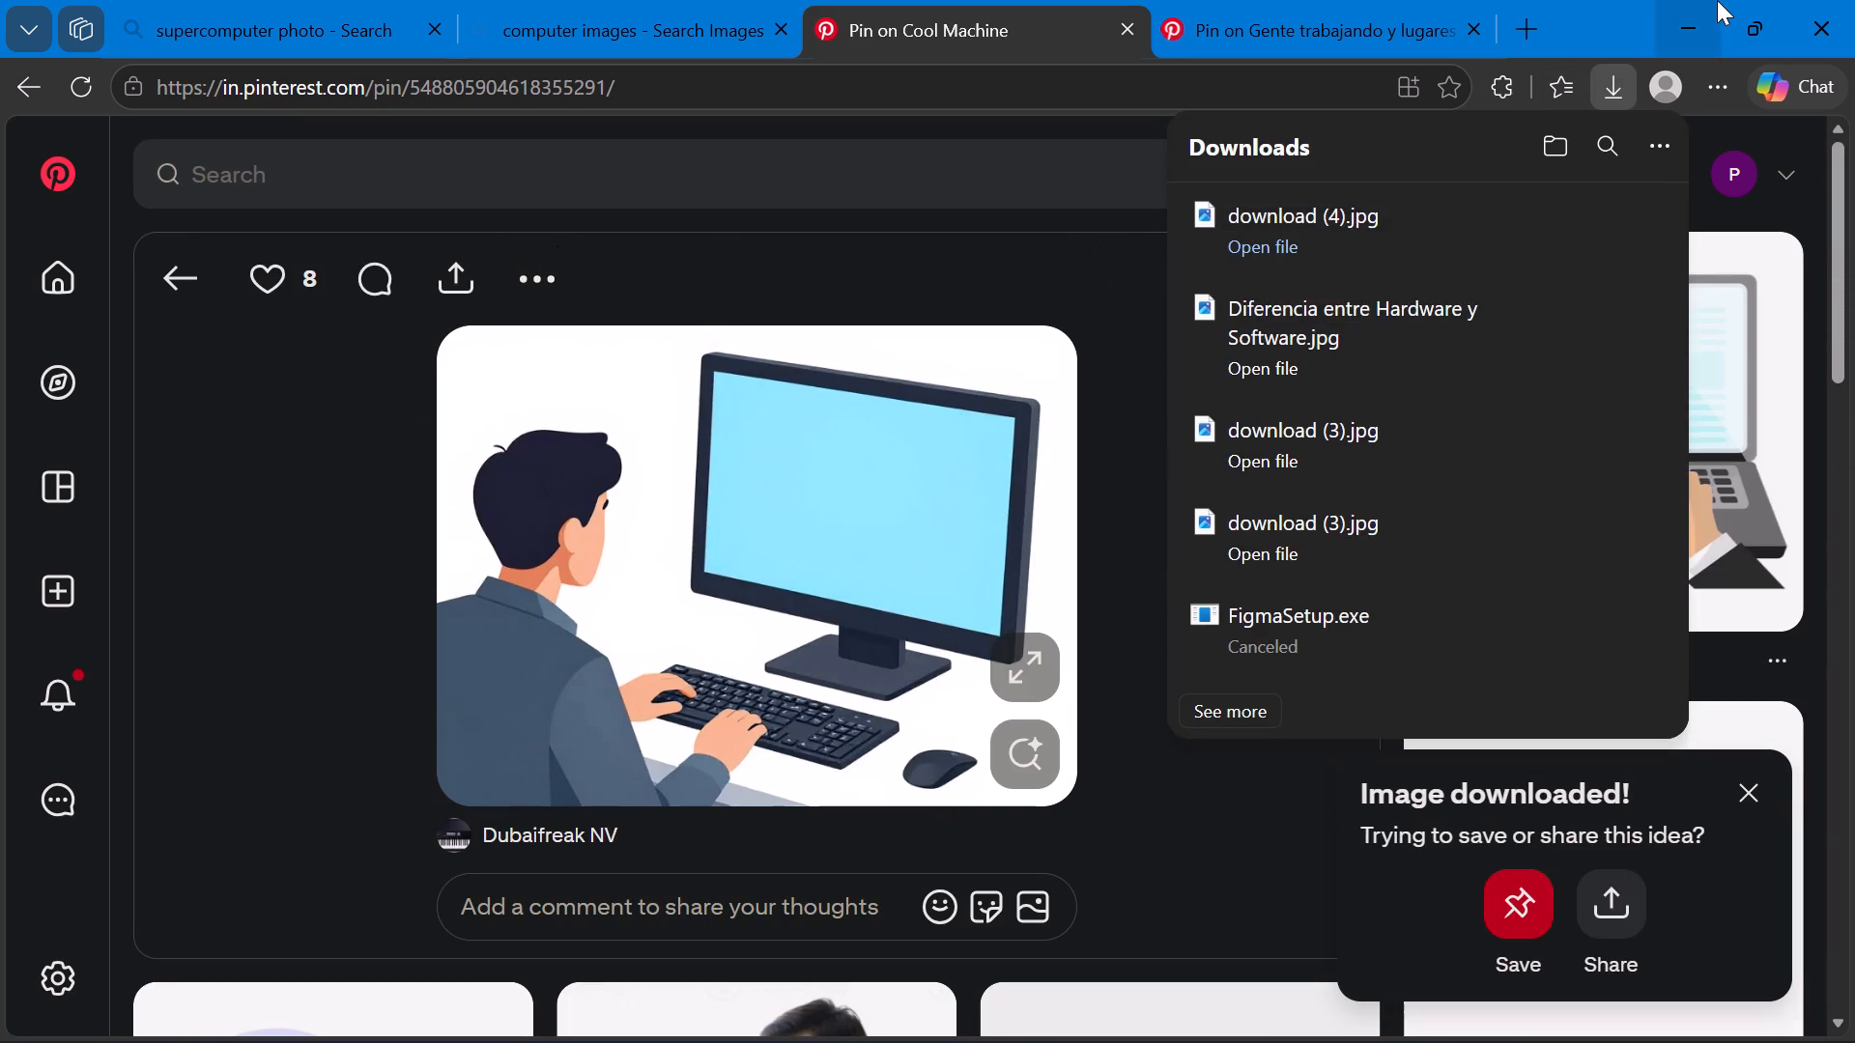
# Back in PowerPoint, replace the picture on the Introduction to Computers slide with the newly downloaded image from the Downloads folder.
pyautogui.click(1696, 14)
pyautogui.rightClick(1472, 434)
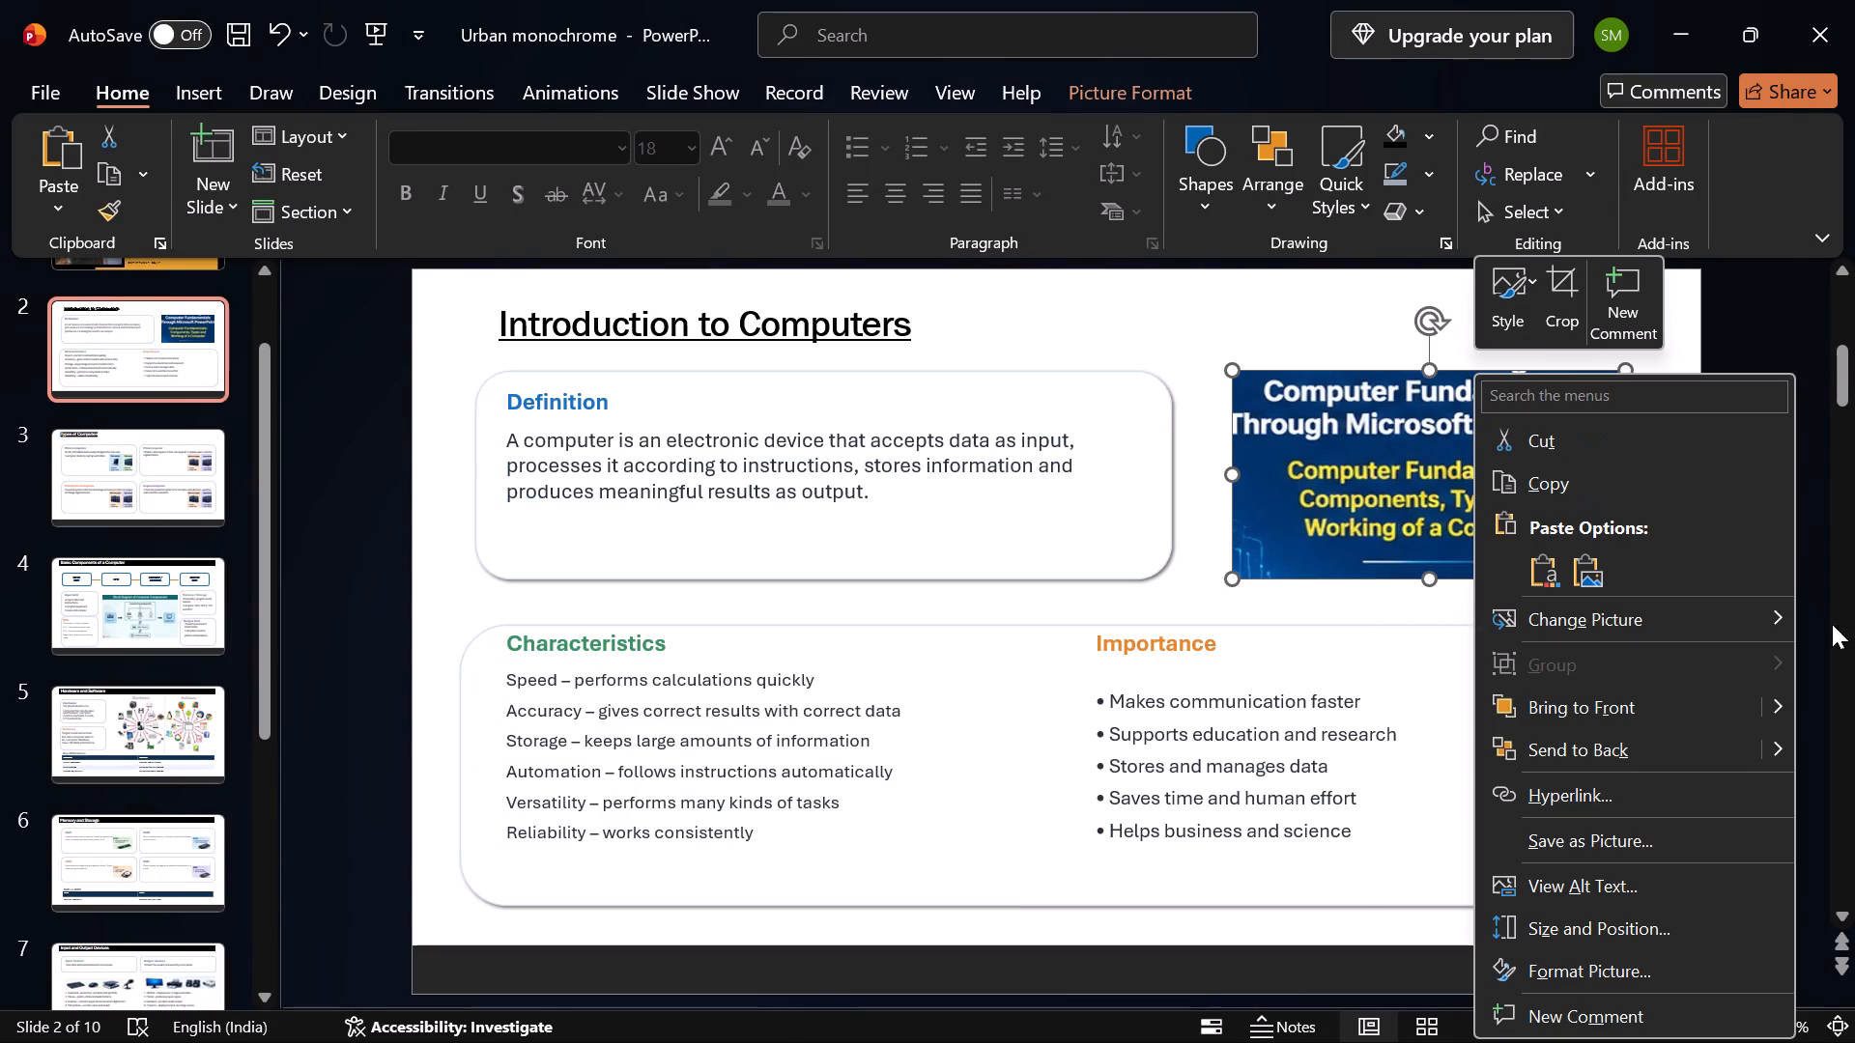
pyautogui.click(1585, 627)
pyautogui.click(1334, 639)
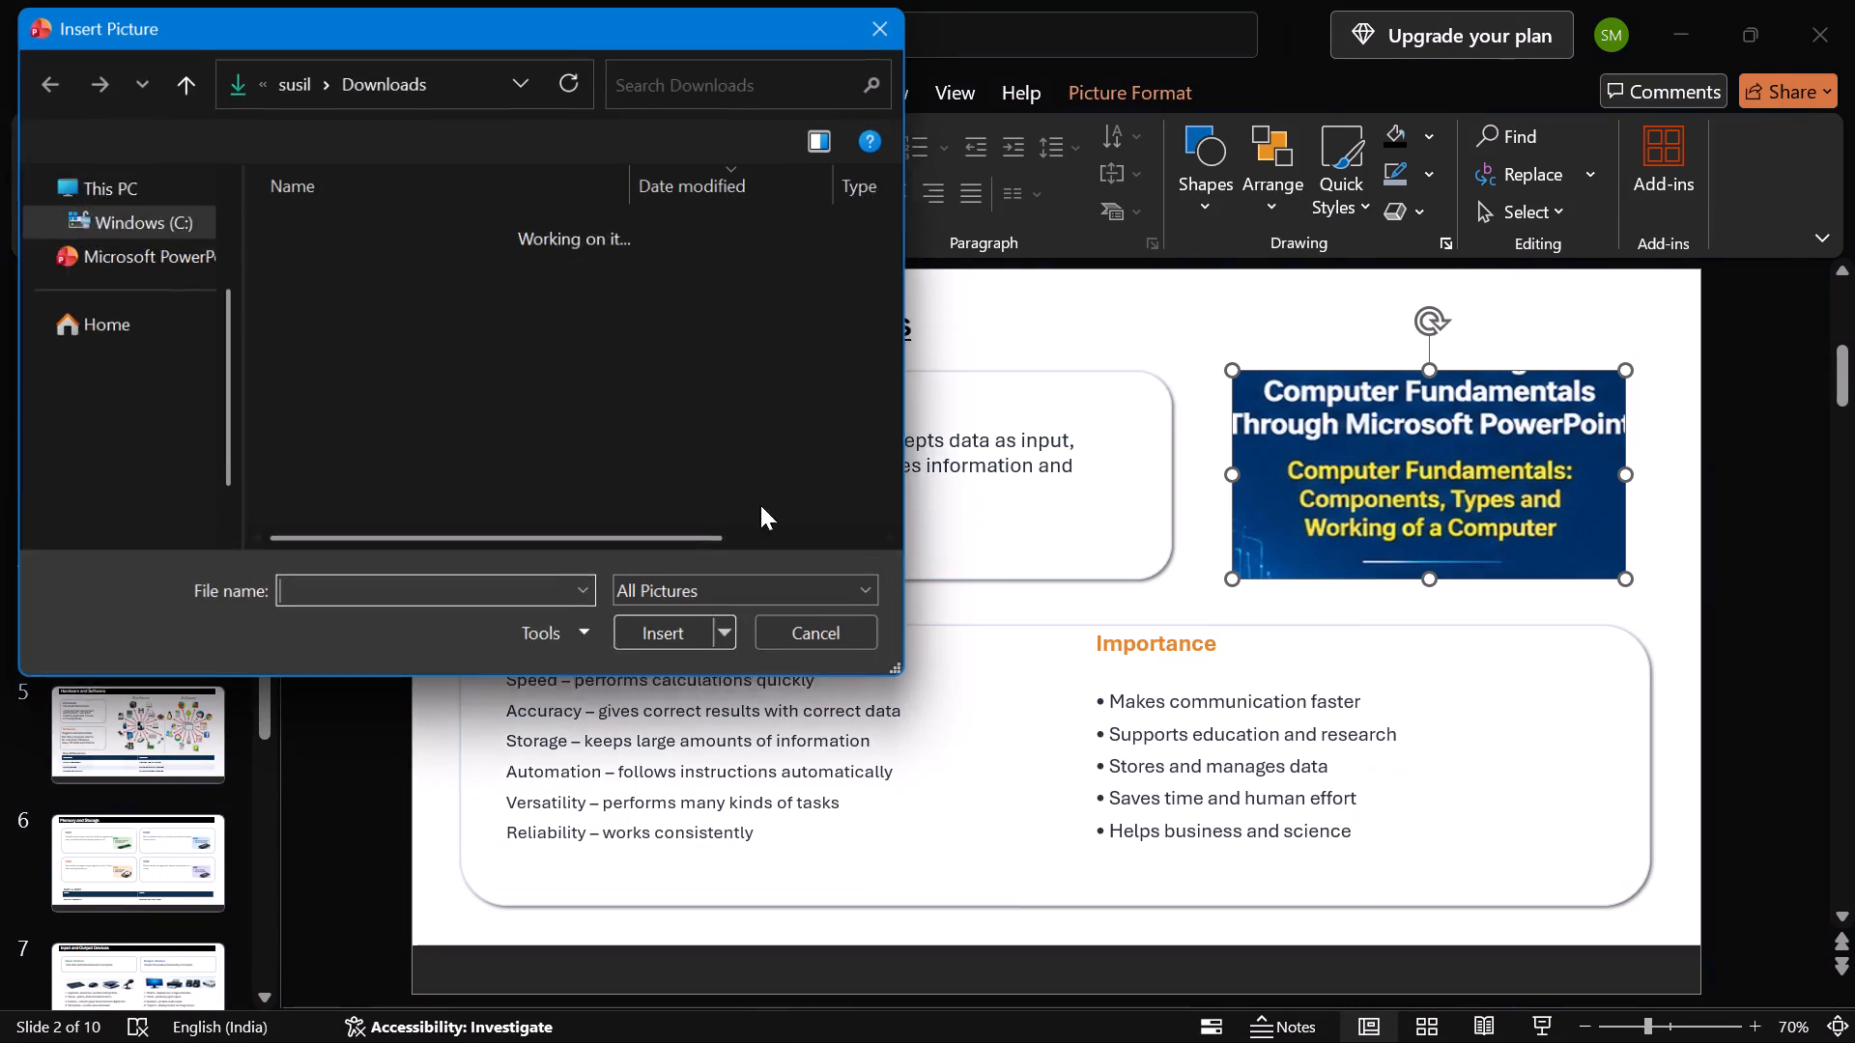
pyautogui.click(500, 263)
pyautogui.click(655, 636)
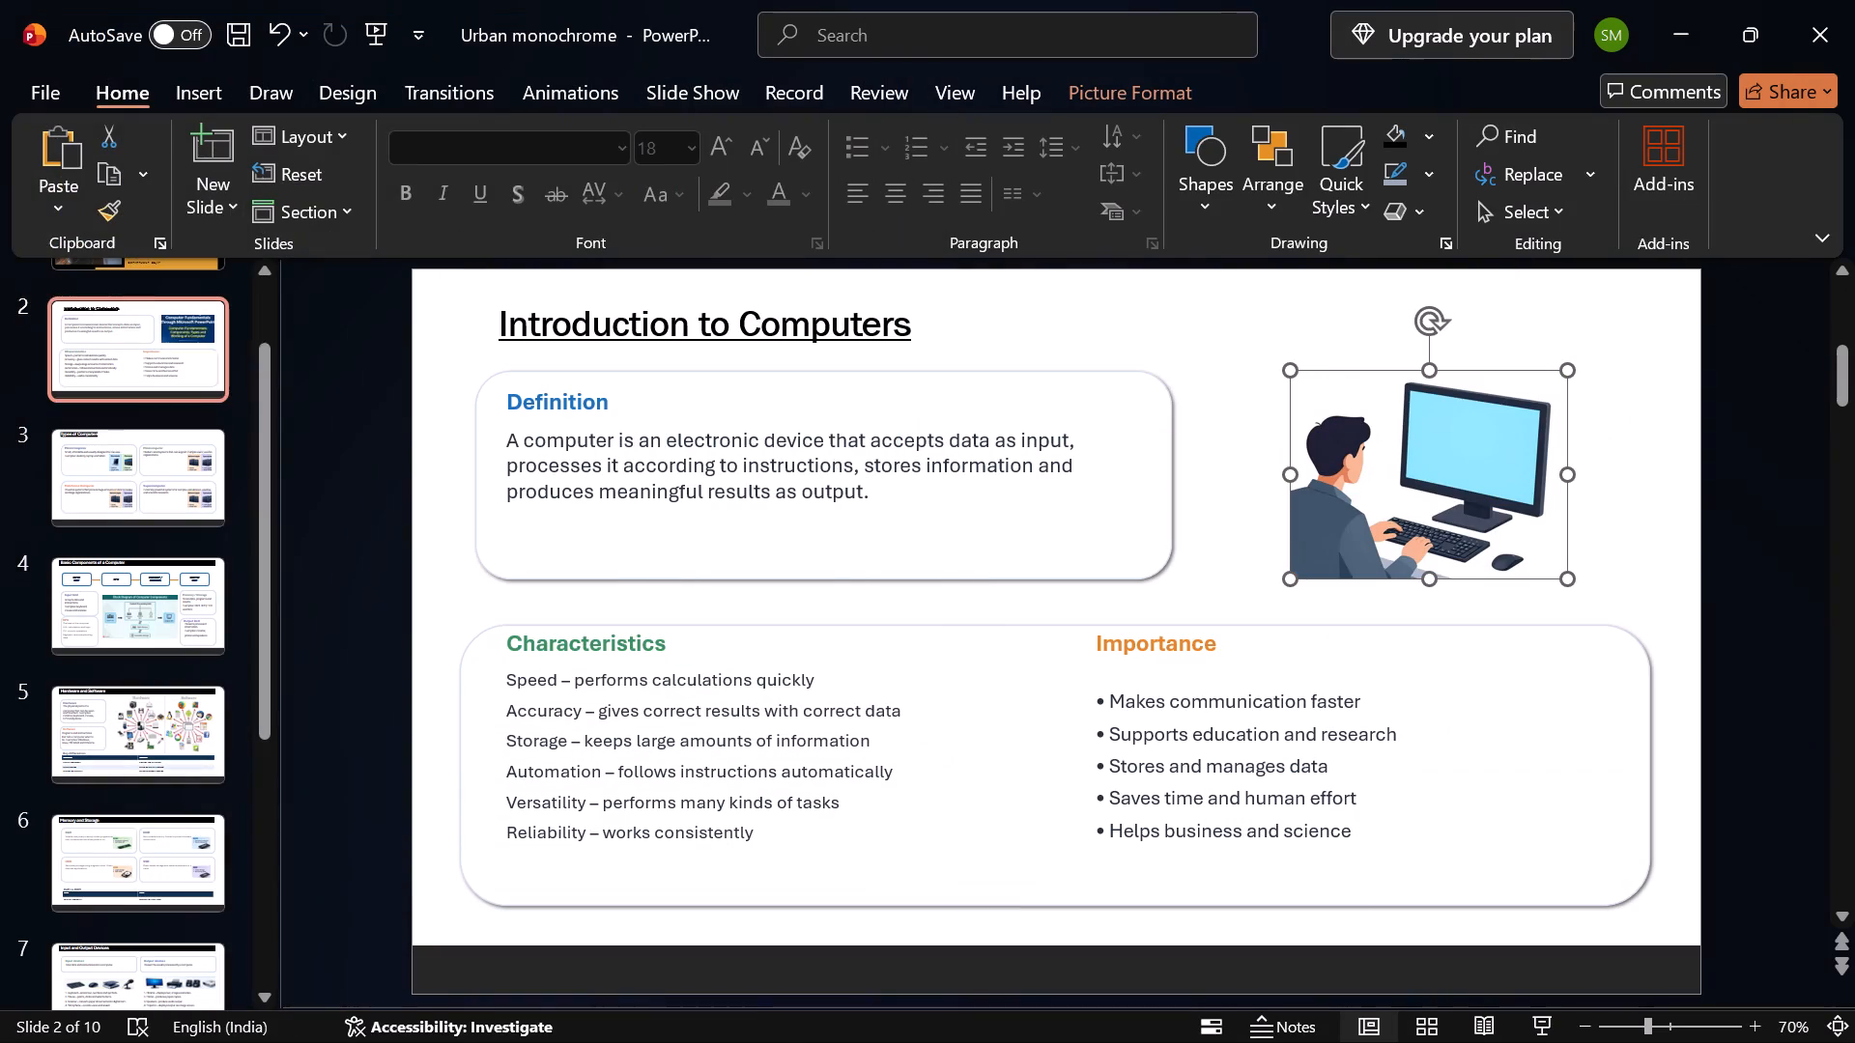
# Enlarge the new picture so it fills the space beside the Definition card, from the title's height down to the Characteristics card.
pyautogui.moveTo(1428, 370); pyautogui.dragTo(1427, 308)
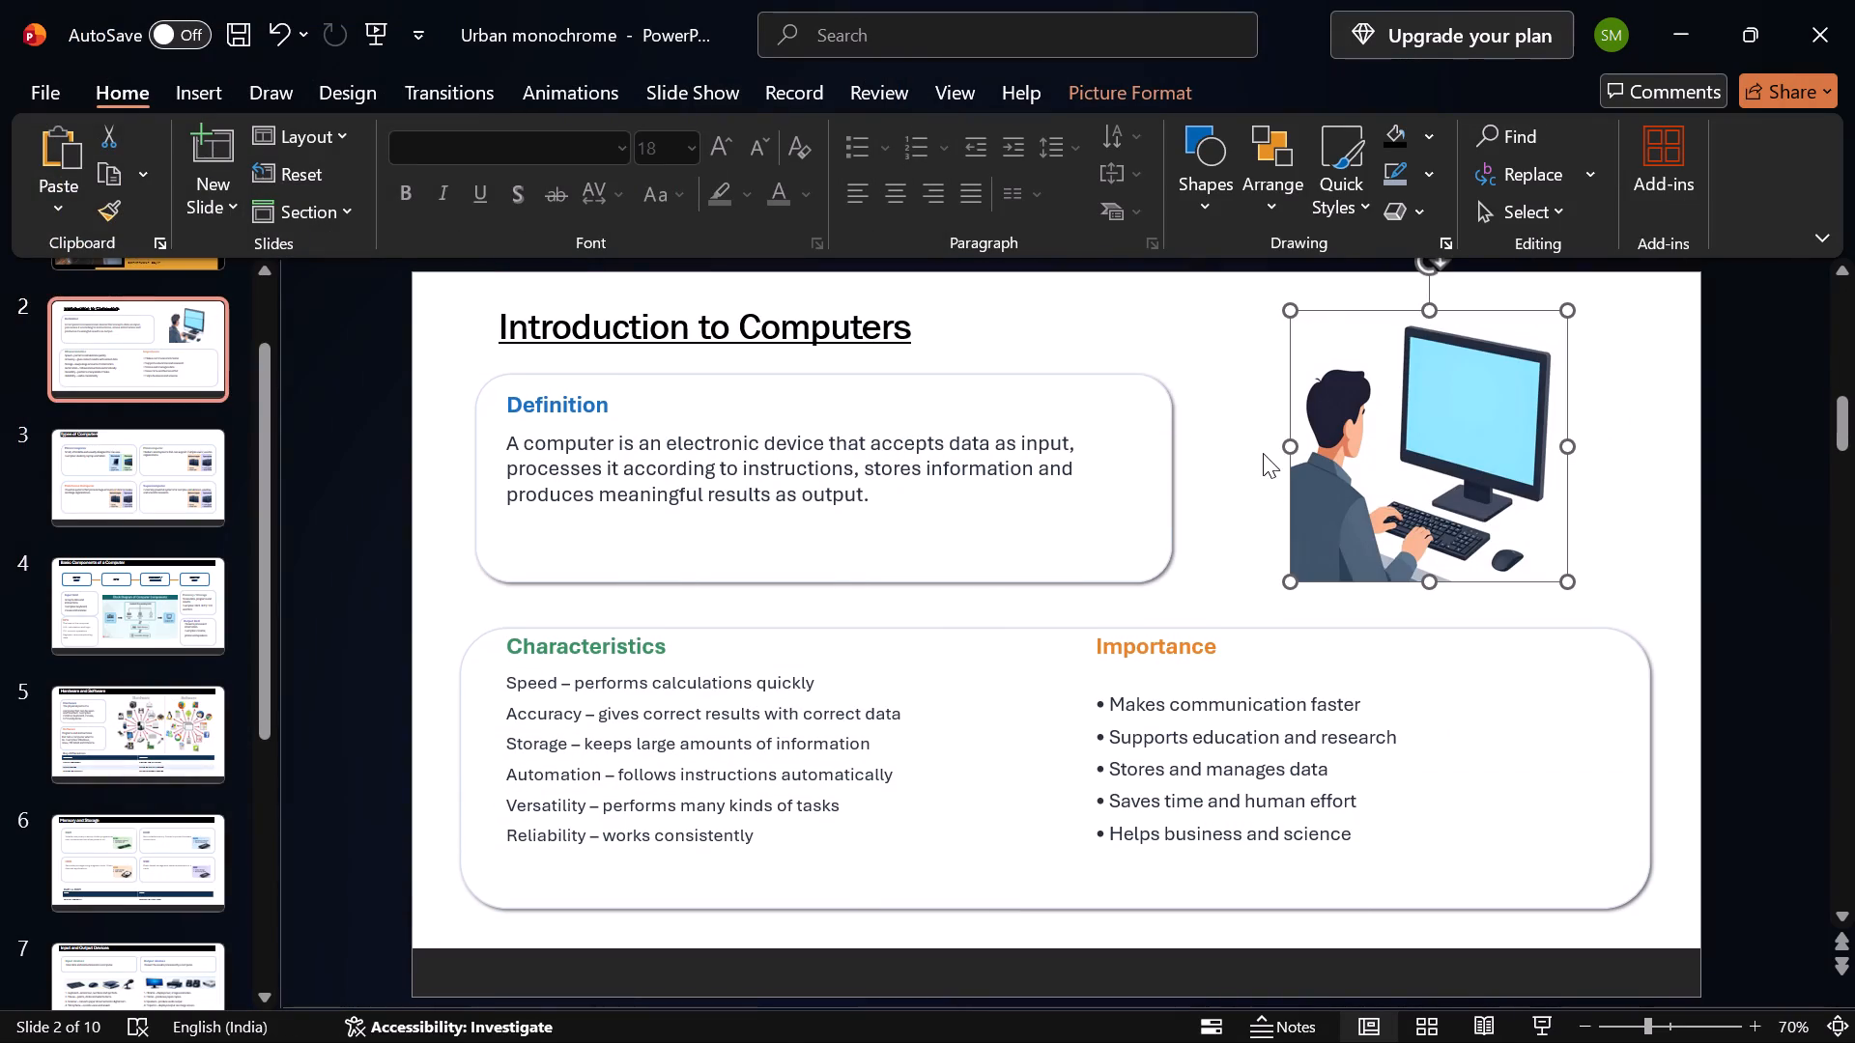
pyautogui.click(1299, 448)
pyautogui.moveTo(1289, 451); pyautogui.dragTo(1205, 450)
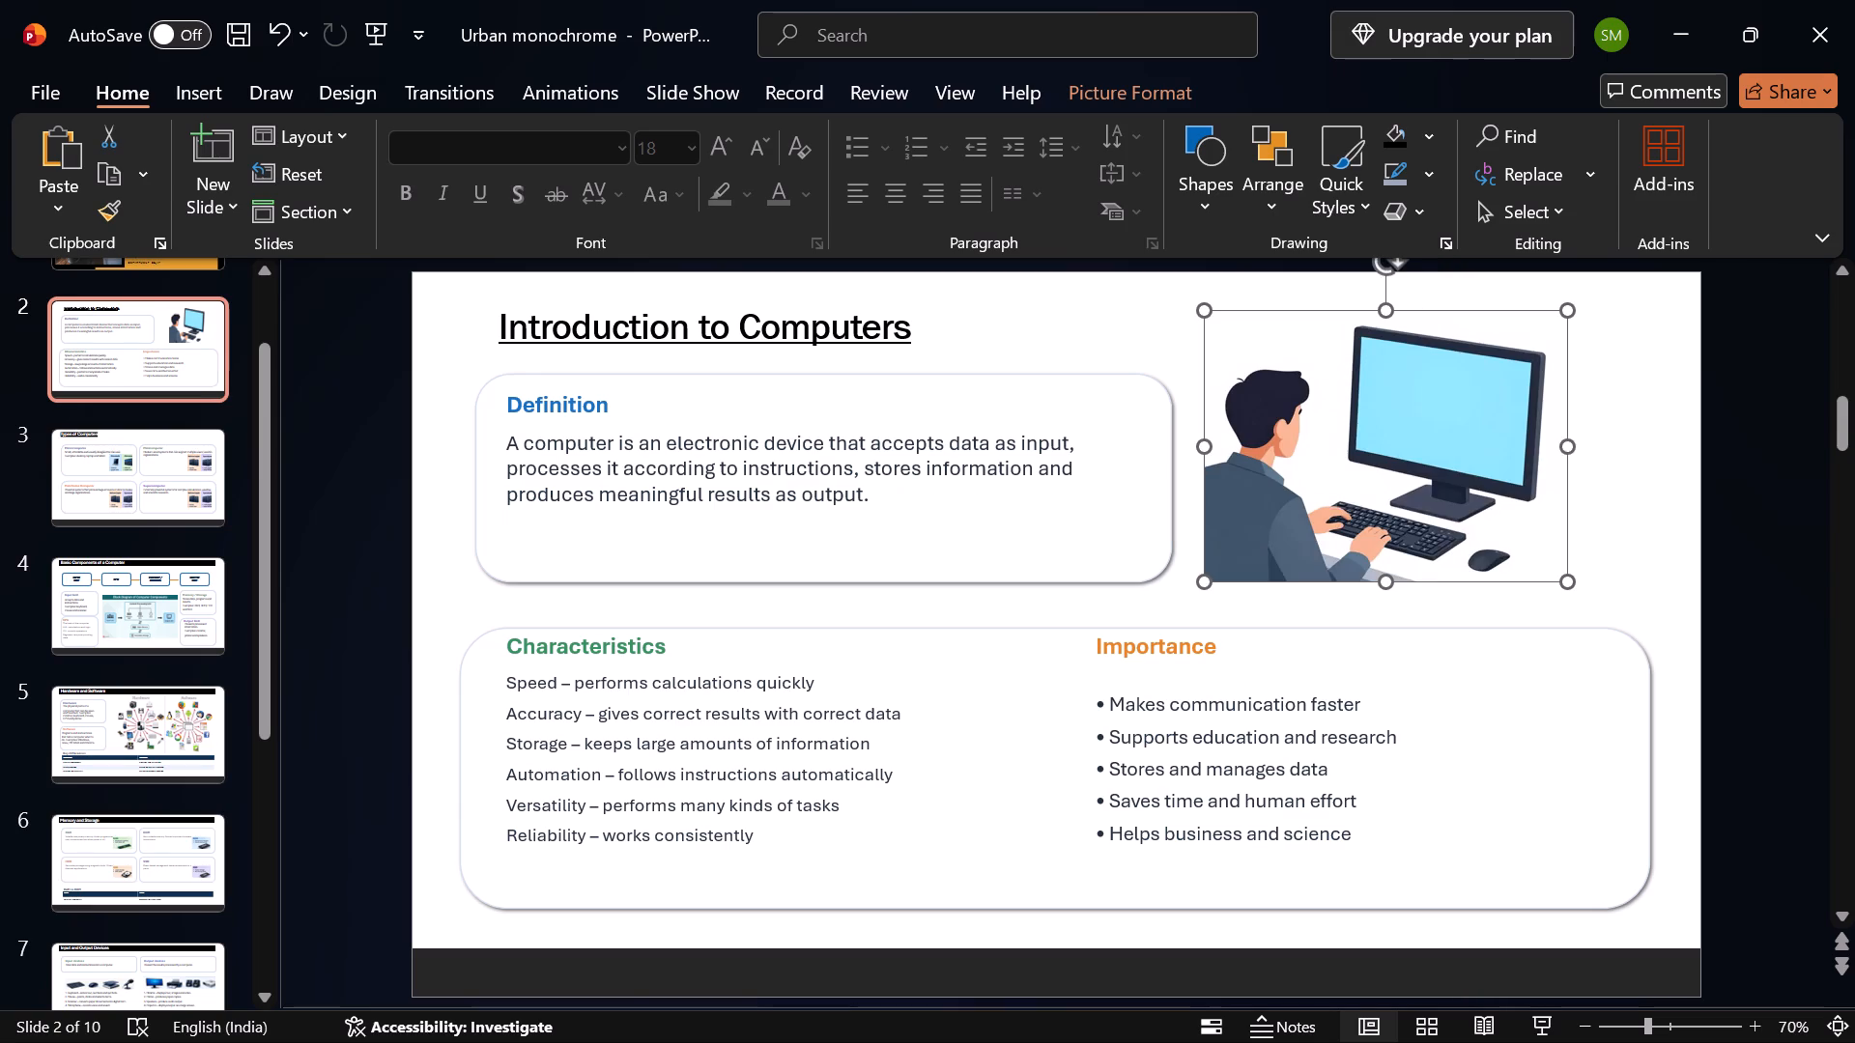
pyautogui.moveTo(1570, 452); pyautogui.dragTo(1653, 449)
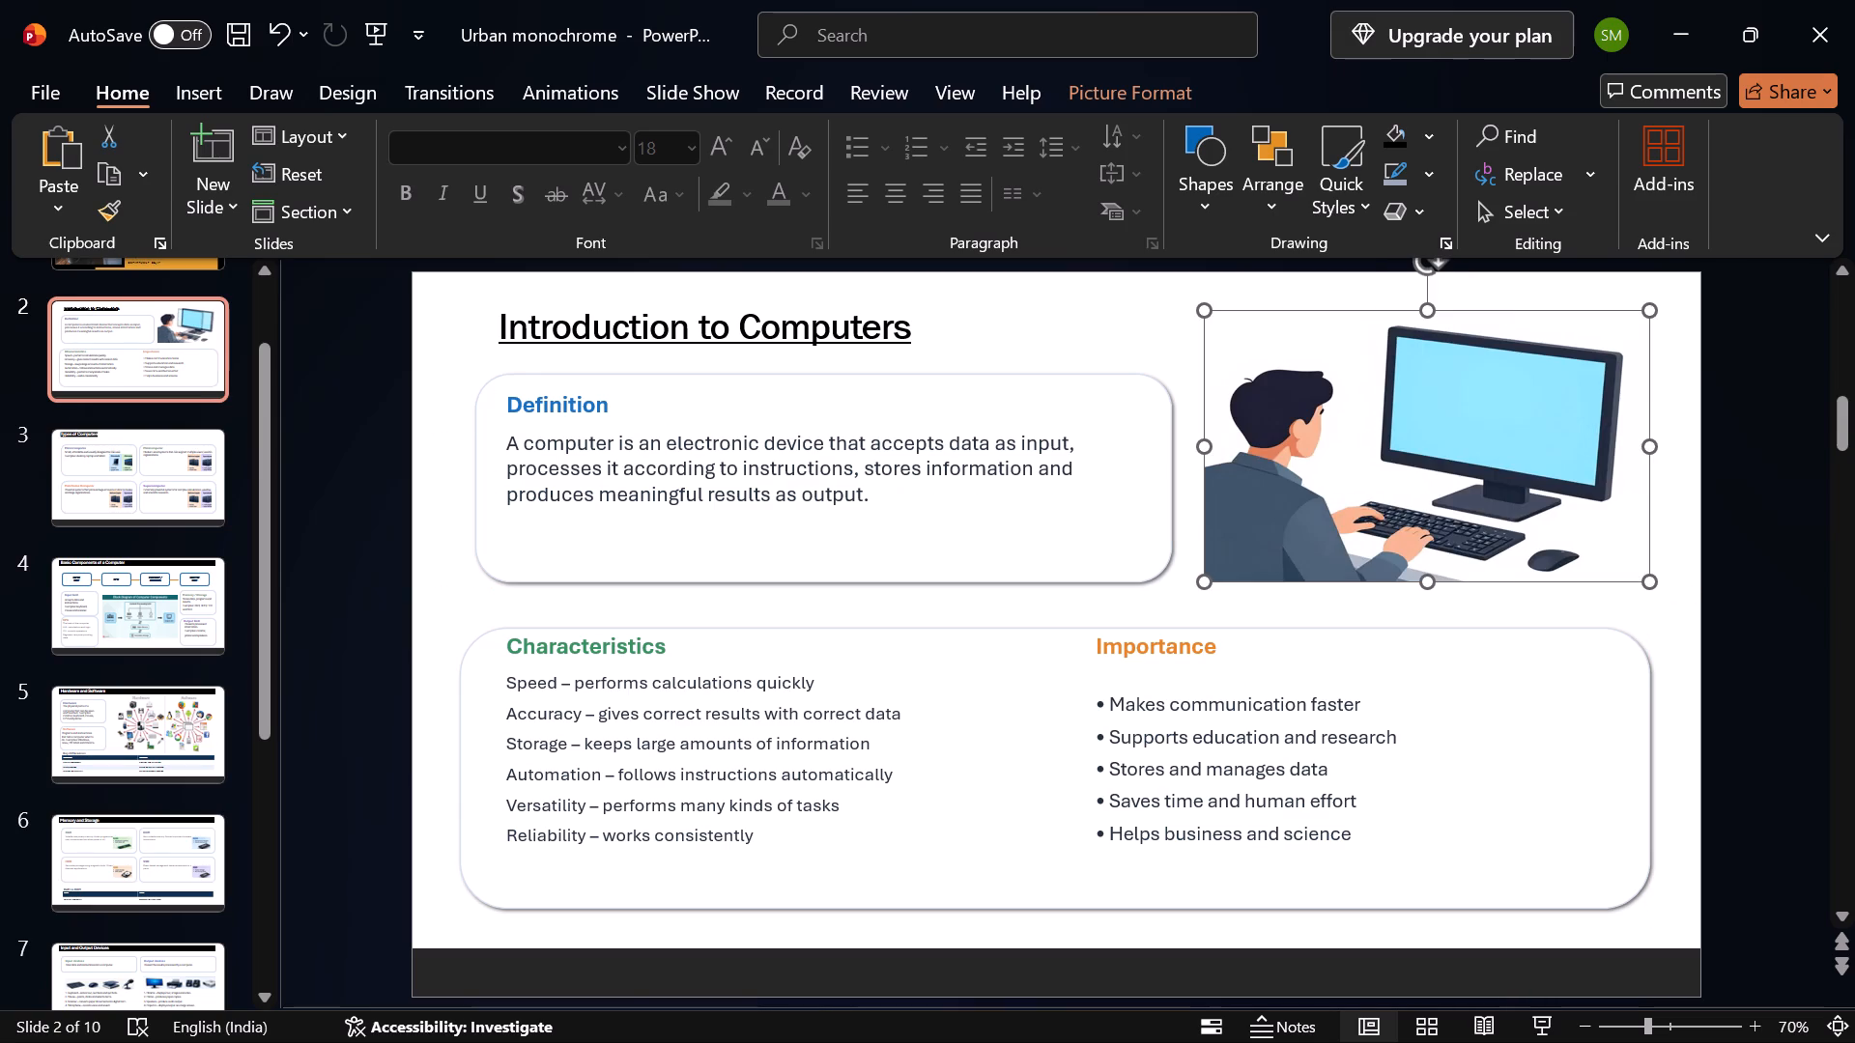
pyautogui.moveTo(1430, 581); pyautogui.dragTo(1430, 602)
pyautogui.click(997, 313)
pyautogui.click(1115, 476)
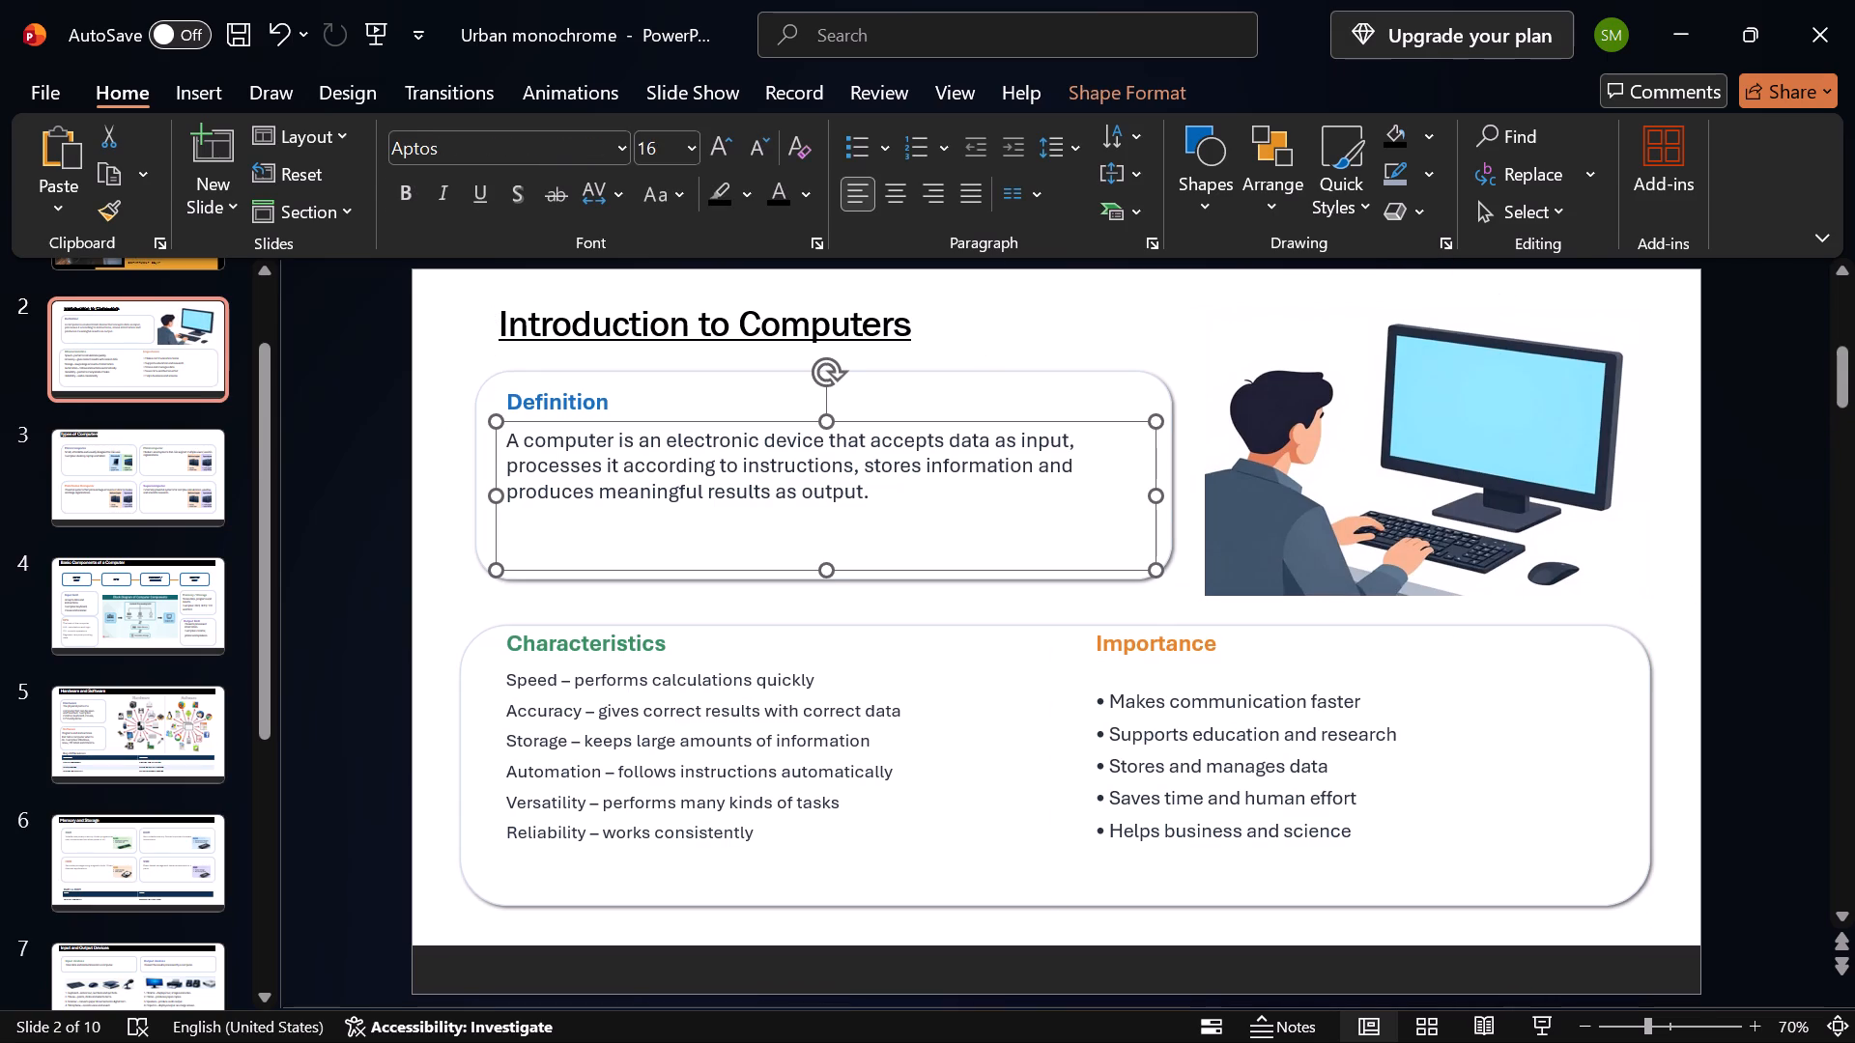
# Go to the Types of Computers slide, switch to Edge and search Pinterest for "microcomputer".
pyautogui.click(114, 488)
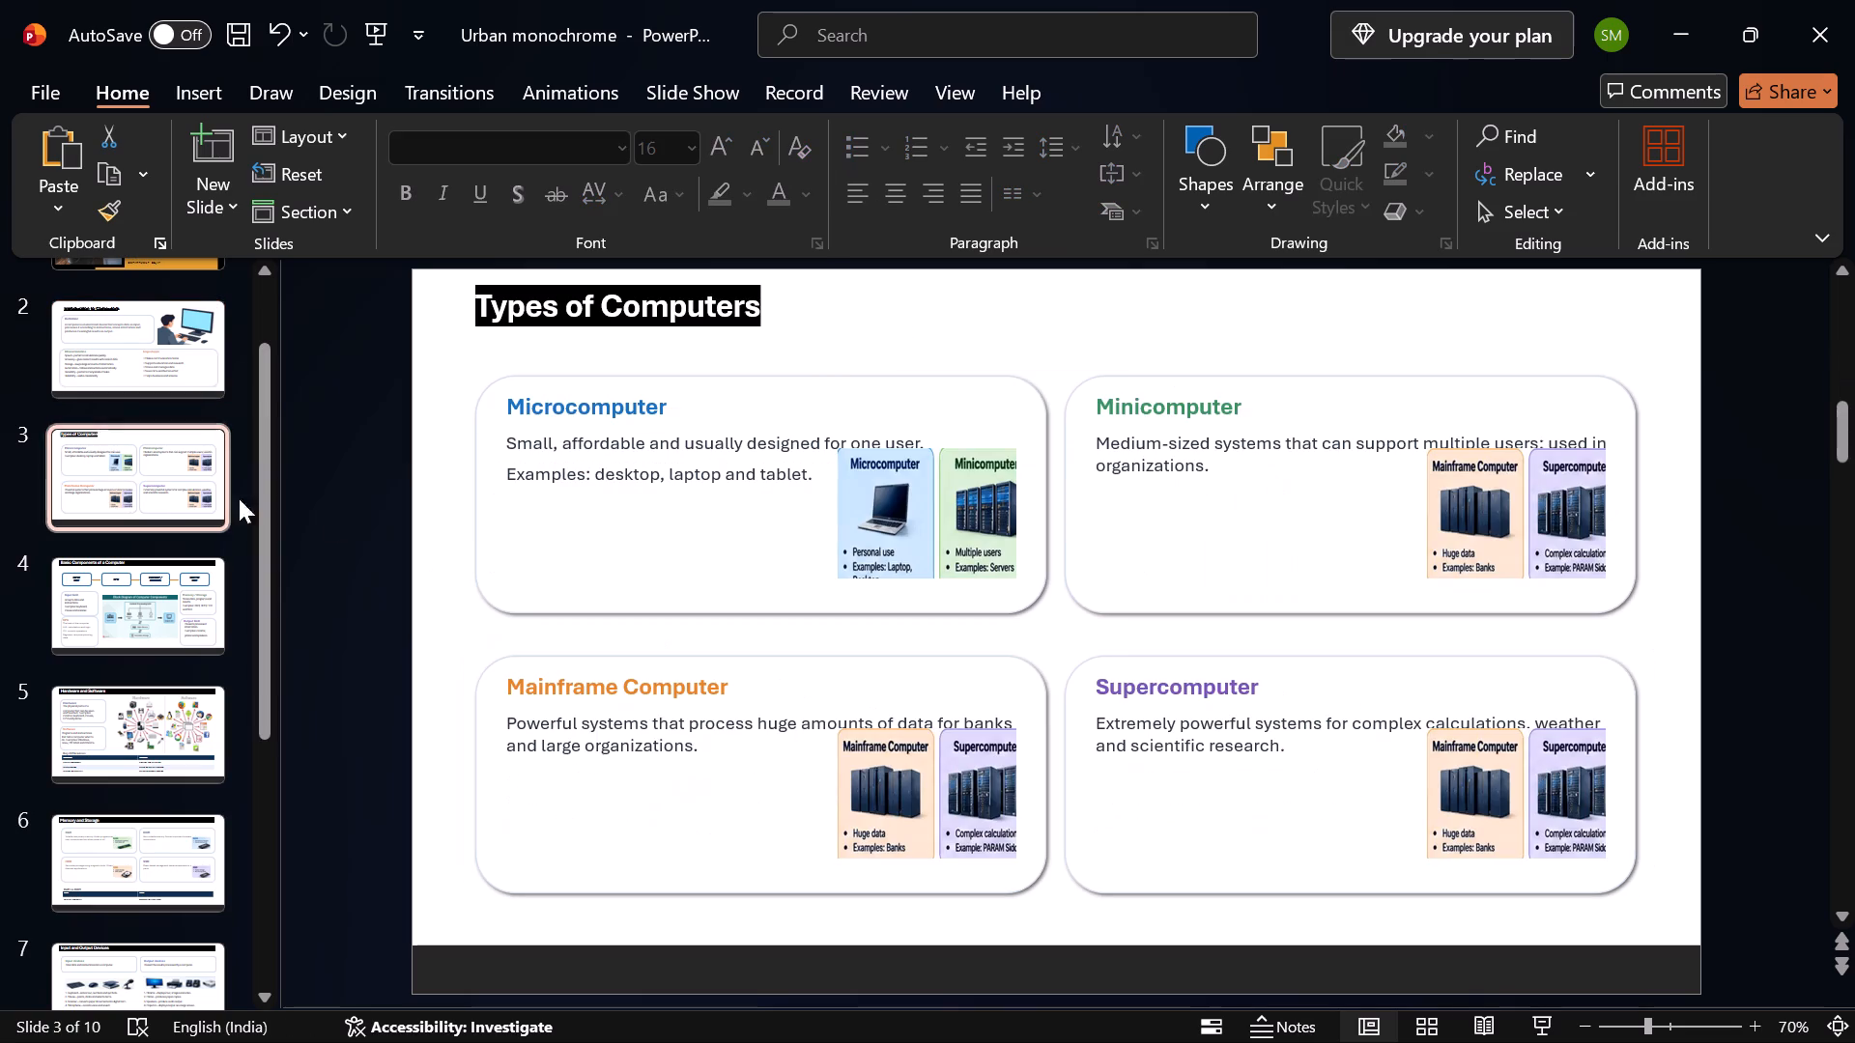
pyautogui.click(151, 574)
pyautogui.click(158, 500)
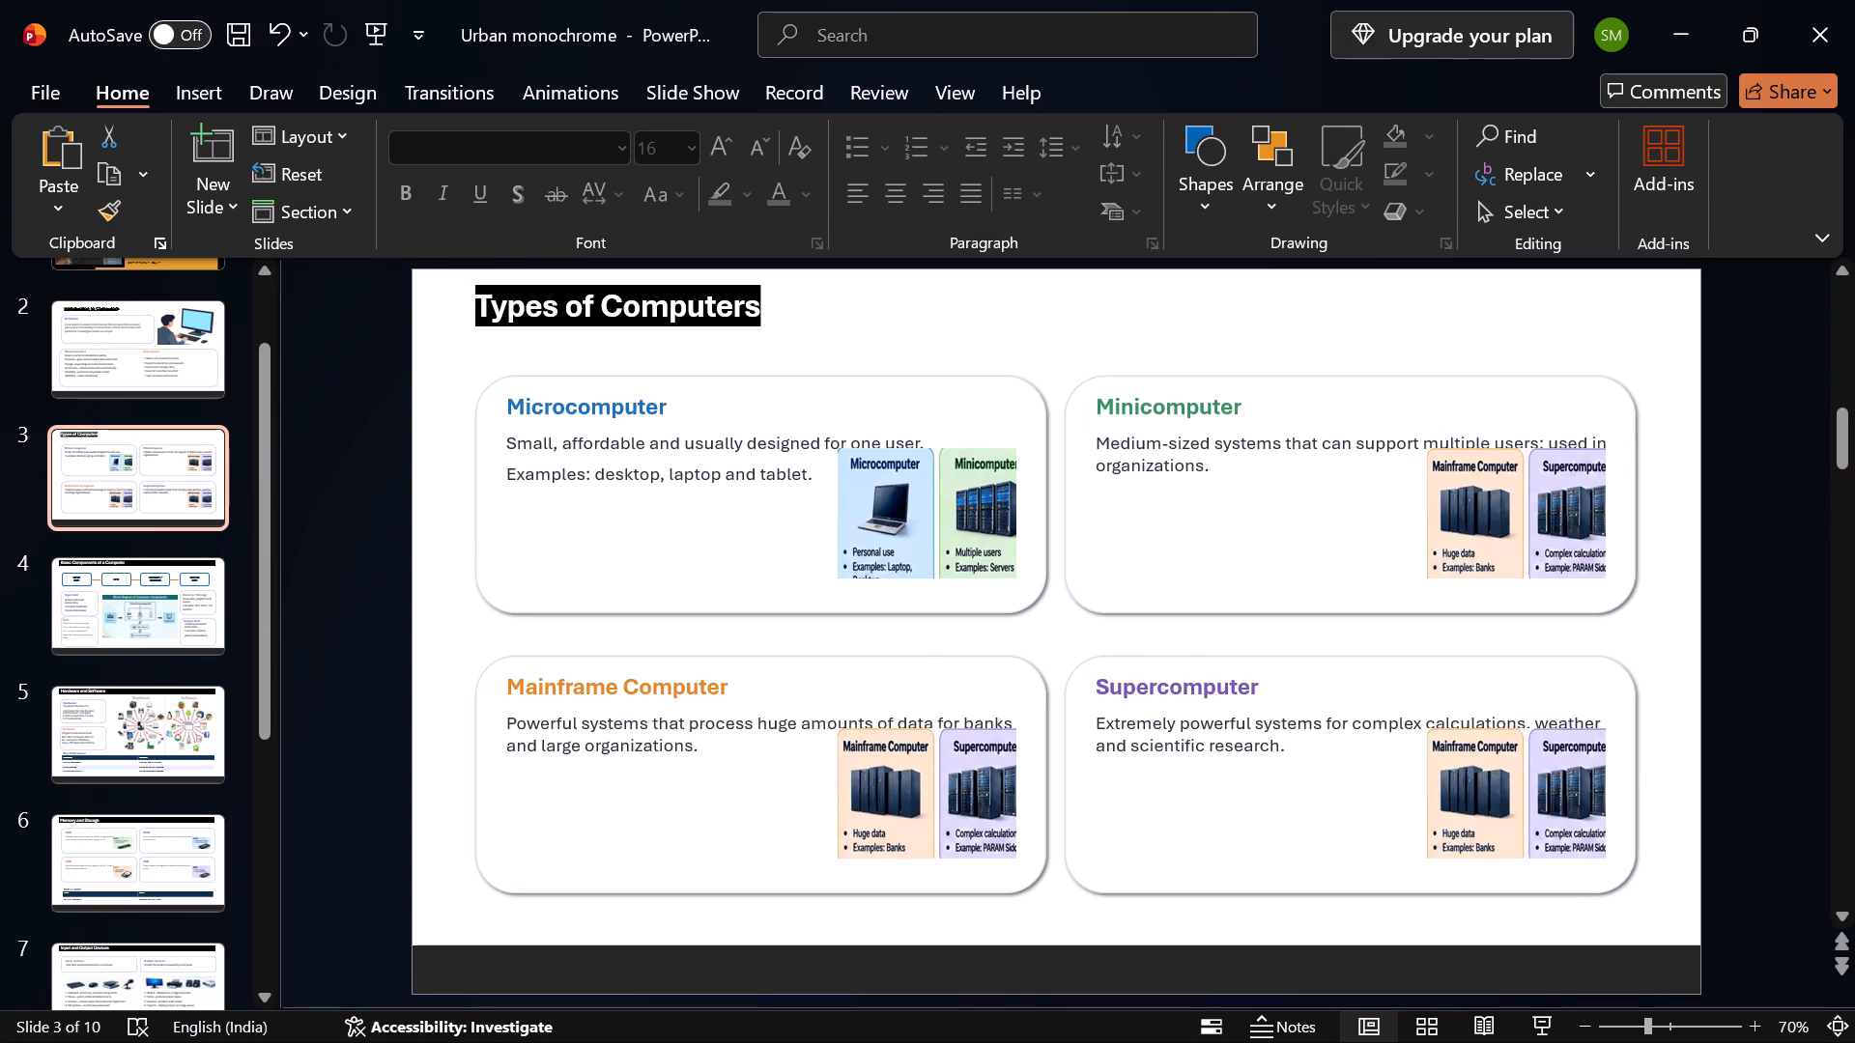
pyautogui.click(877, 791)
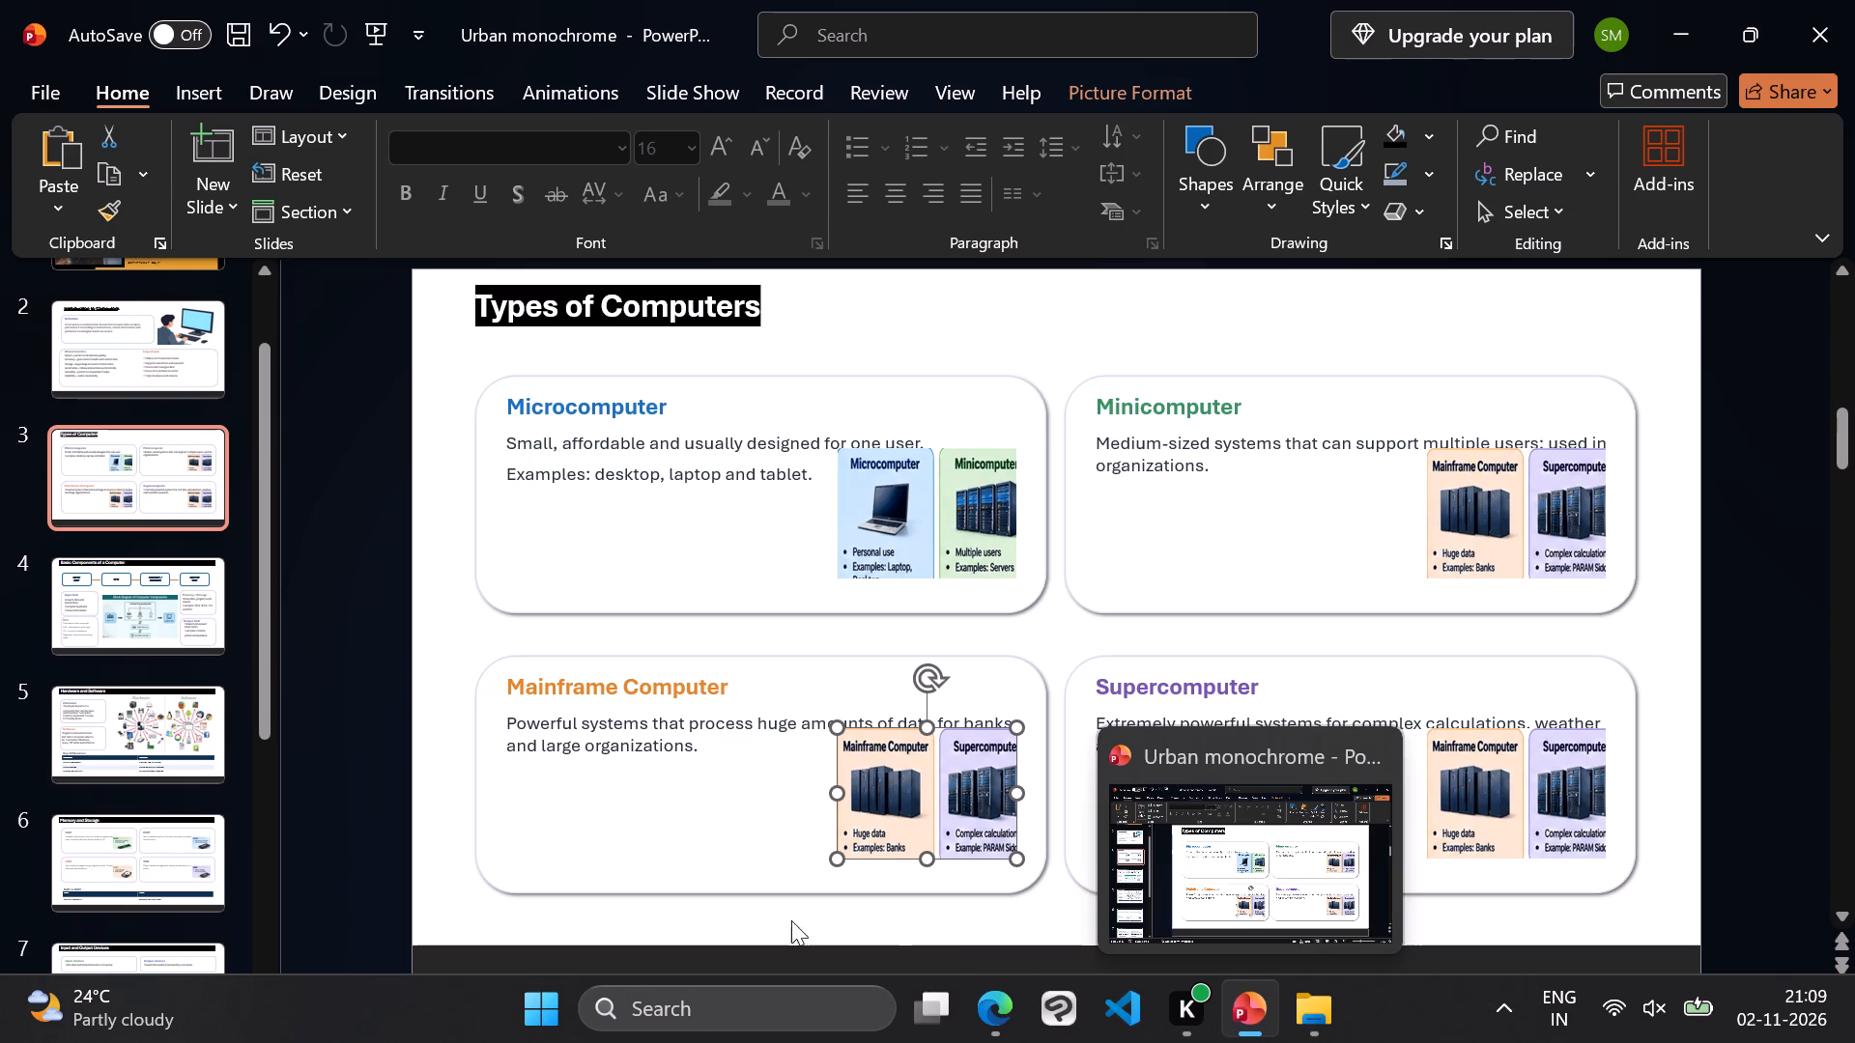
pyautogui.click(985, 1013)
pyautogui.click(469, 165)
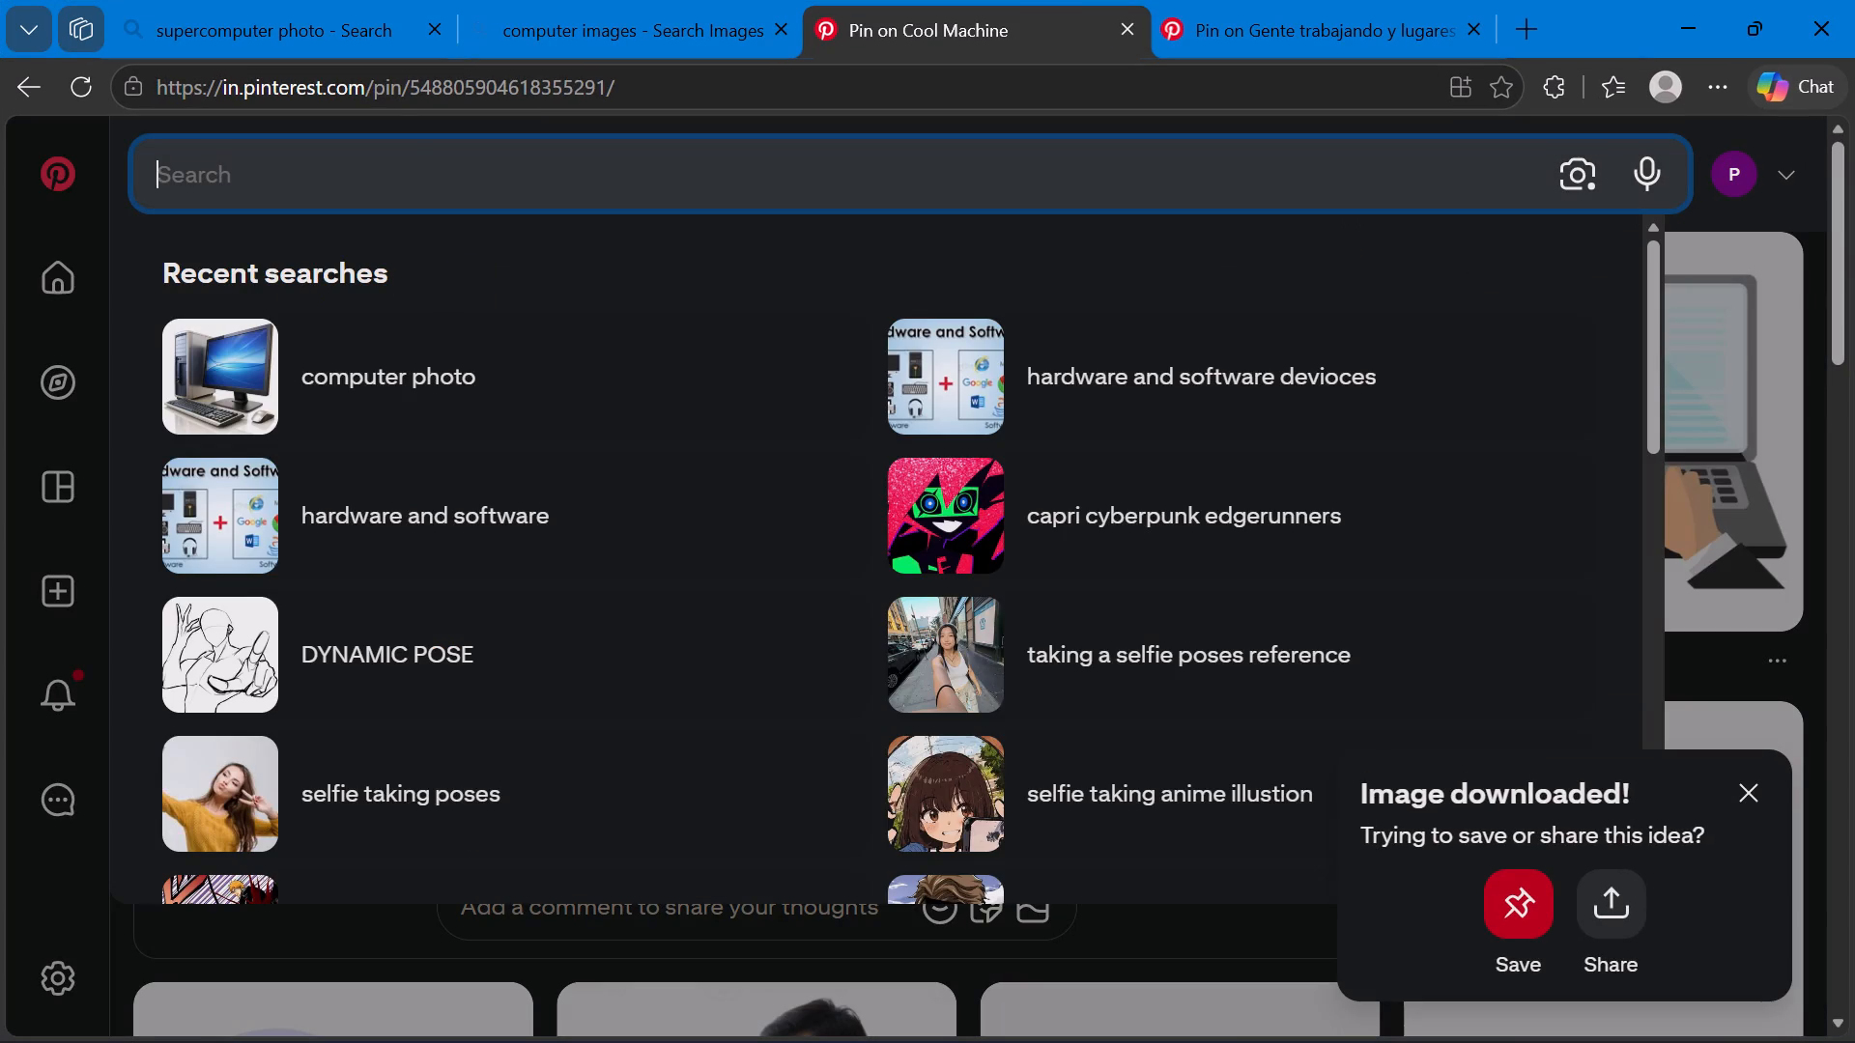
pyautogui.write('micr')
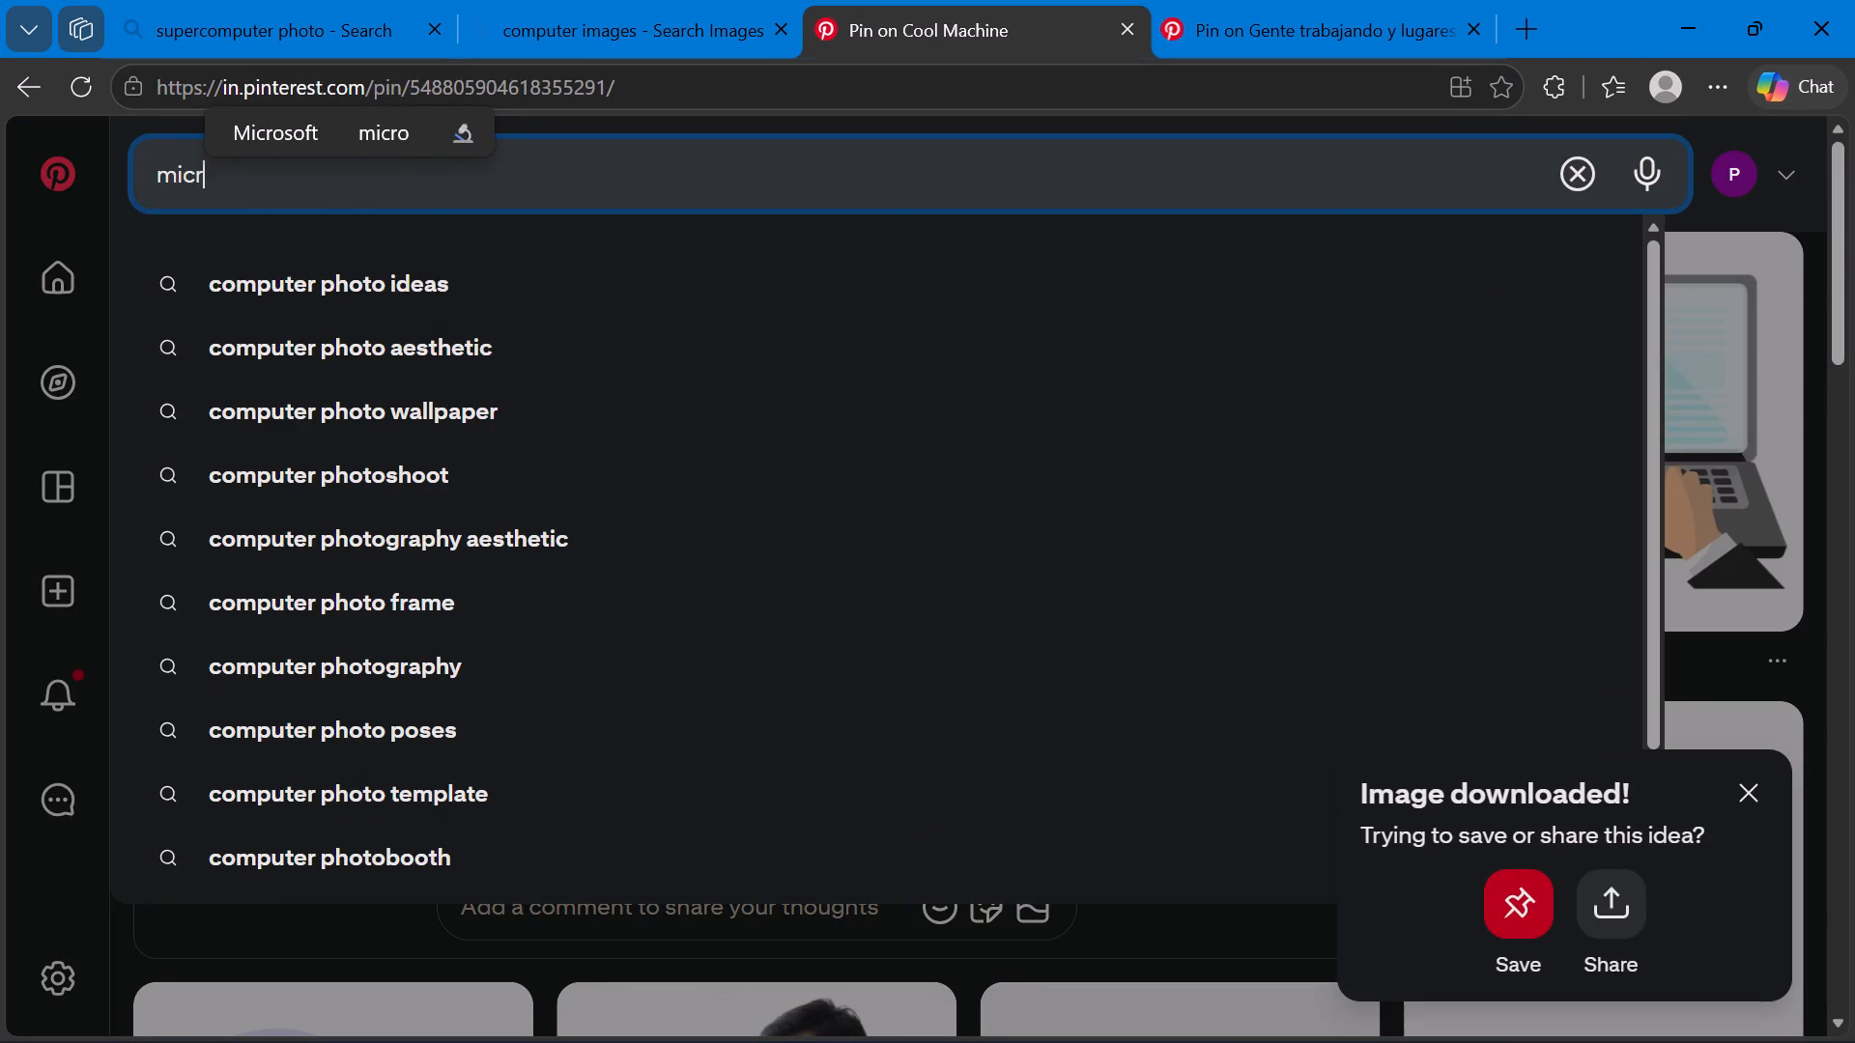
pyautogui.write('pcomputer')
pyautogui.press('Return')
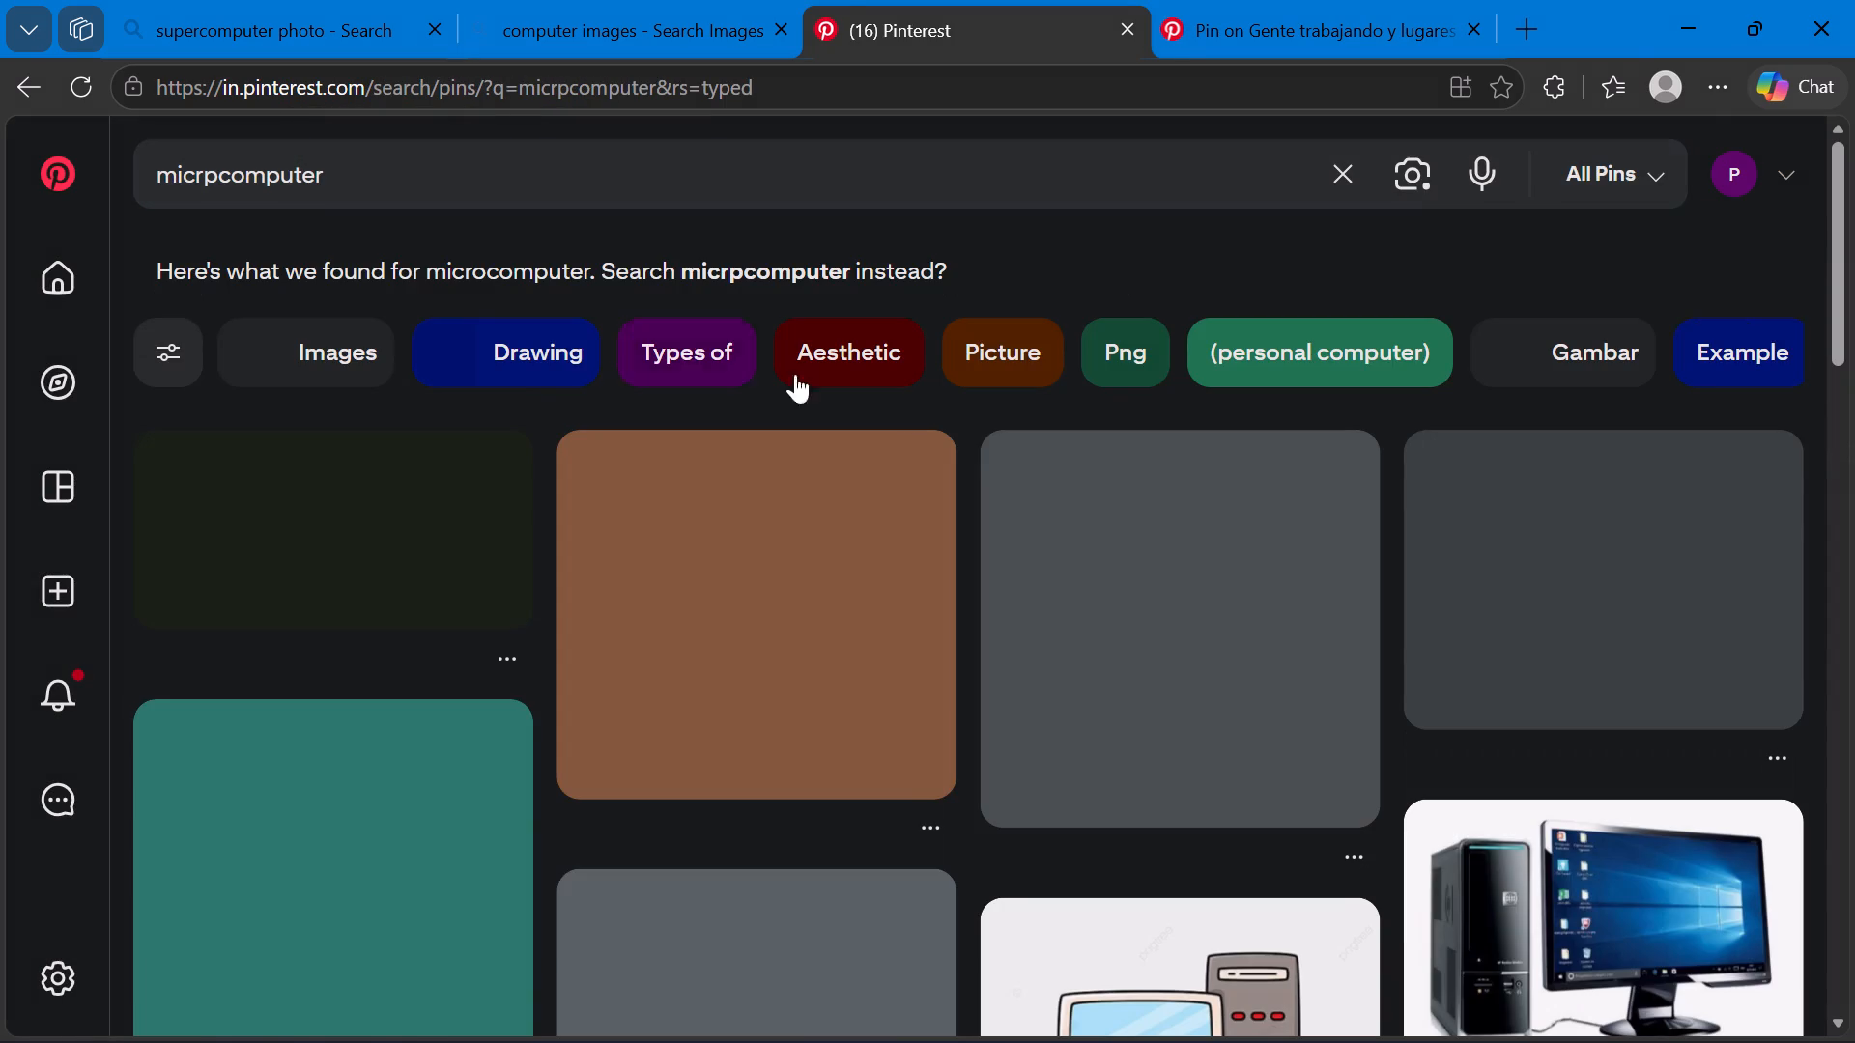
pyautogui.moveTo(433, 181); pyautogui.dragTo(424, 181)
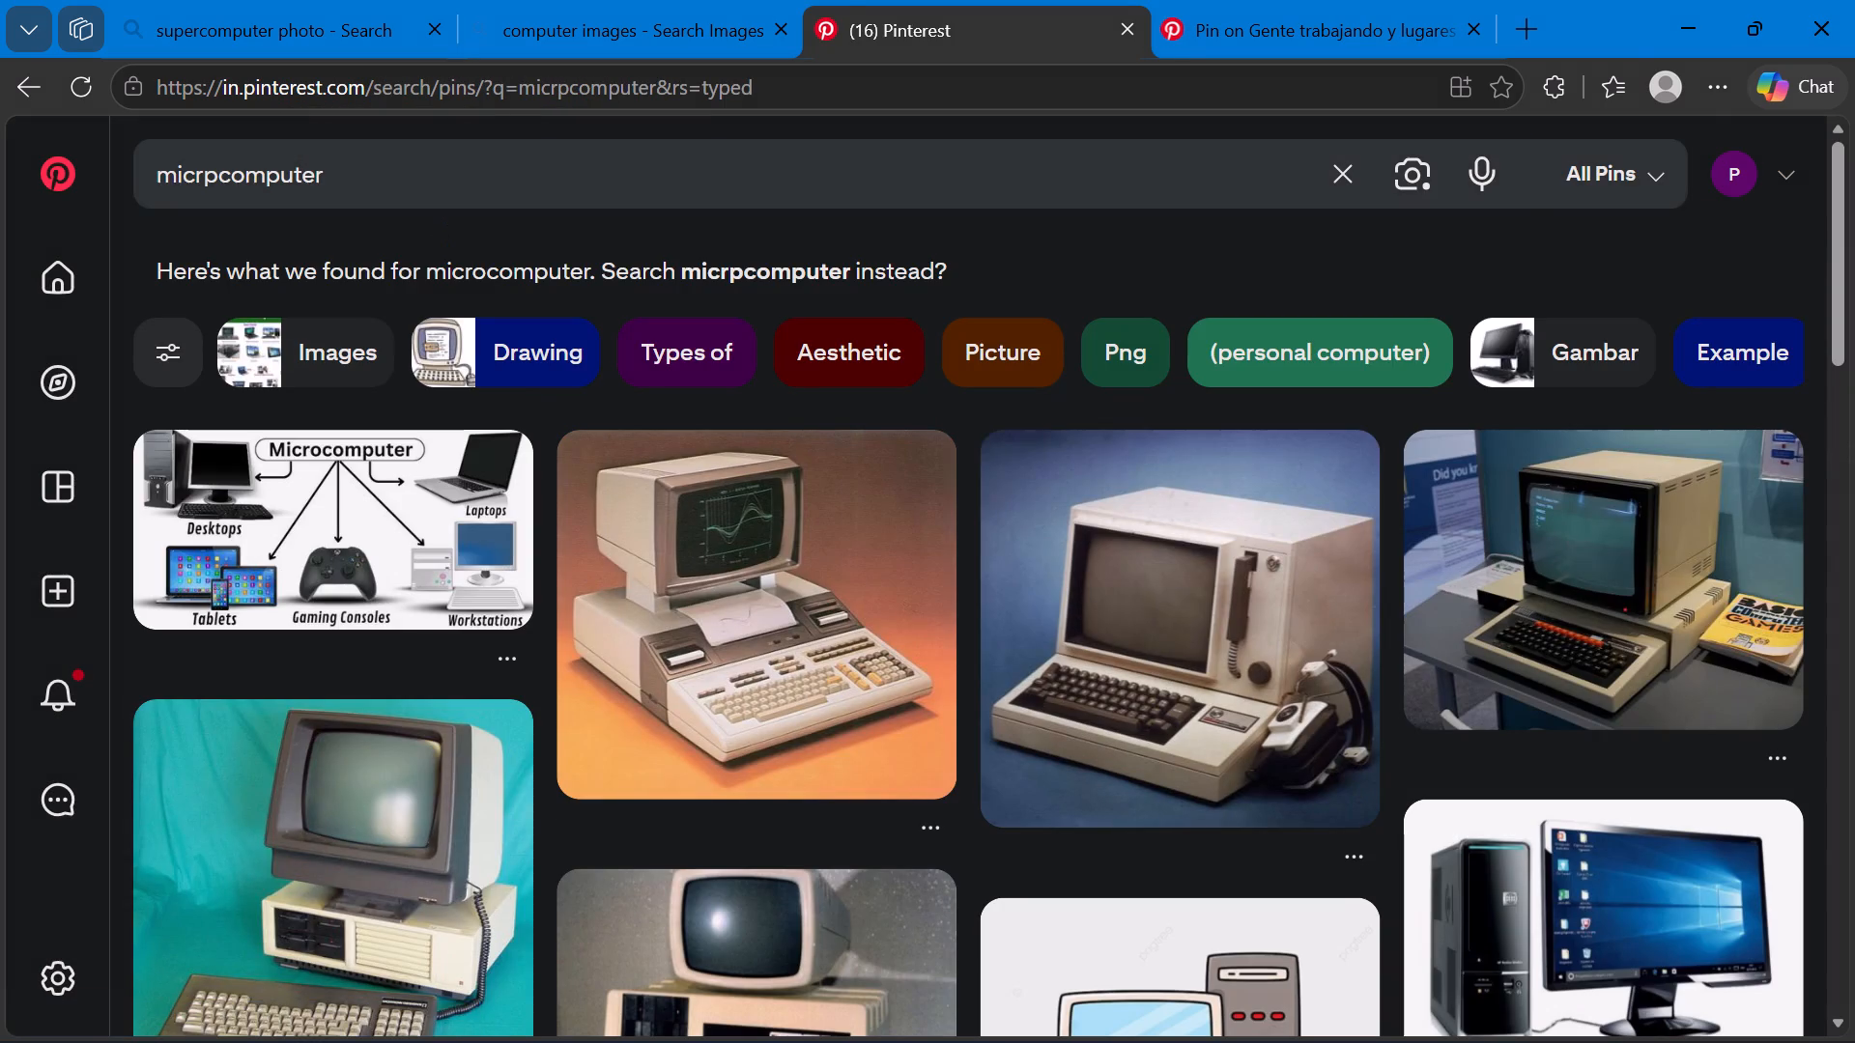
pyautogui.moveTo(424, 181); pyautogui.dragTo(0, 205)
pyautogui.press('BackSpace')
pyautogui.write('mi')
pyautogui.write('cro')
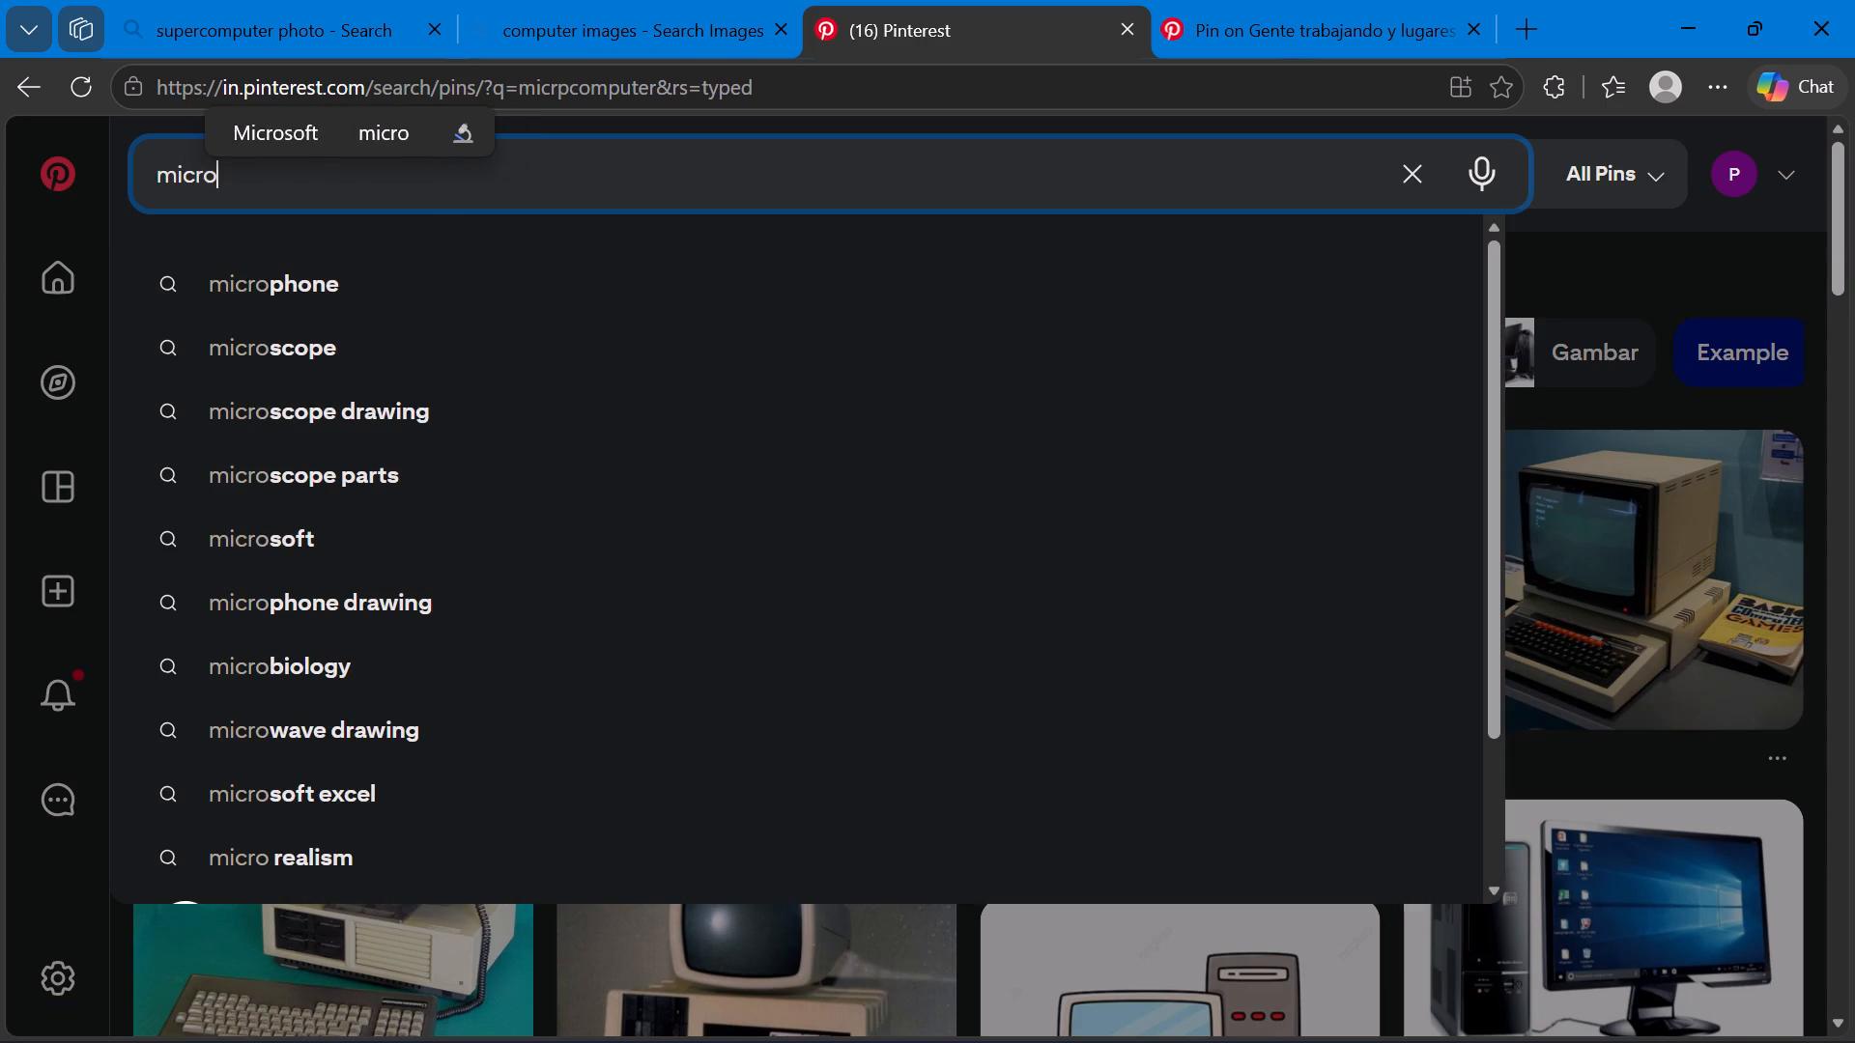
pyautogui.write('computer')
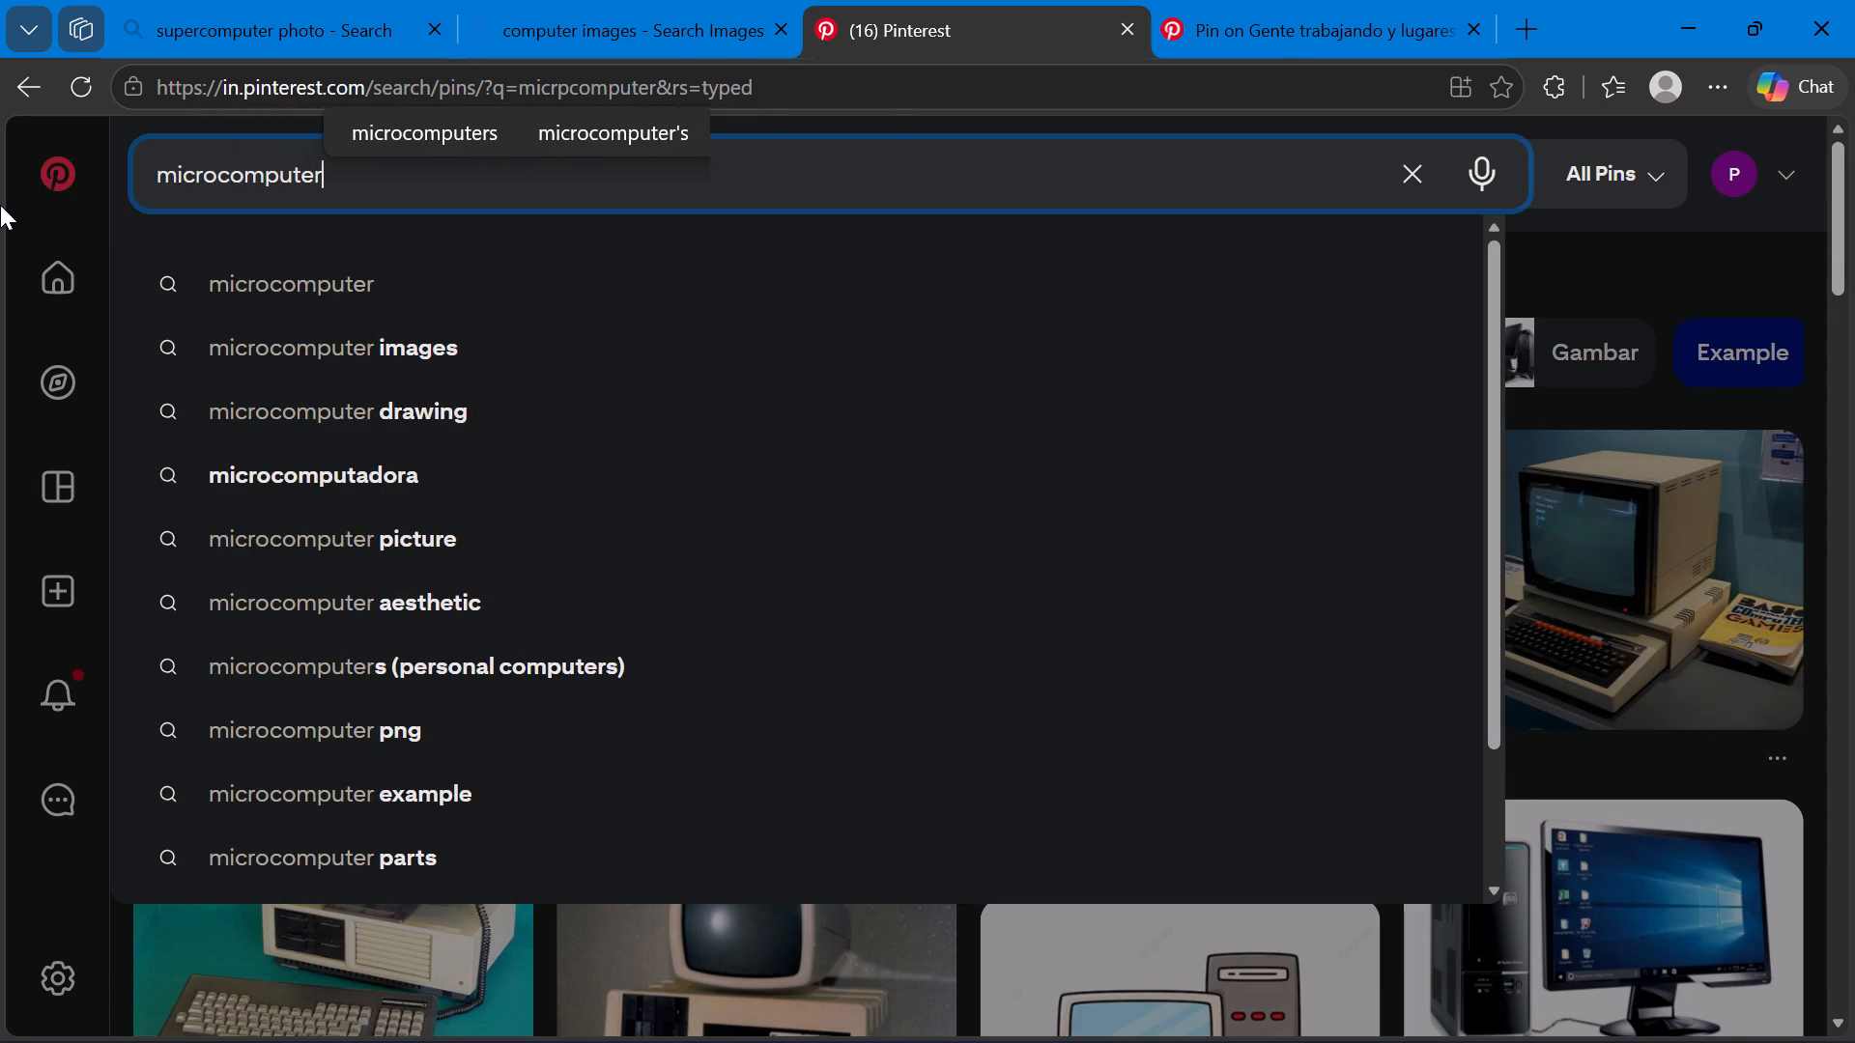
pyautogui.press('Return')
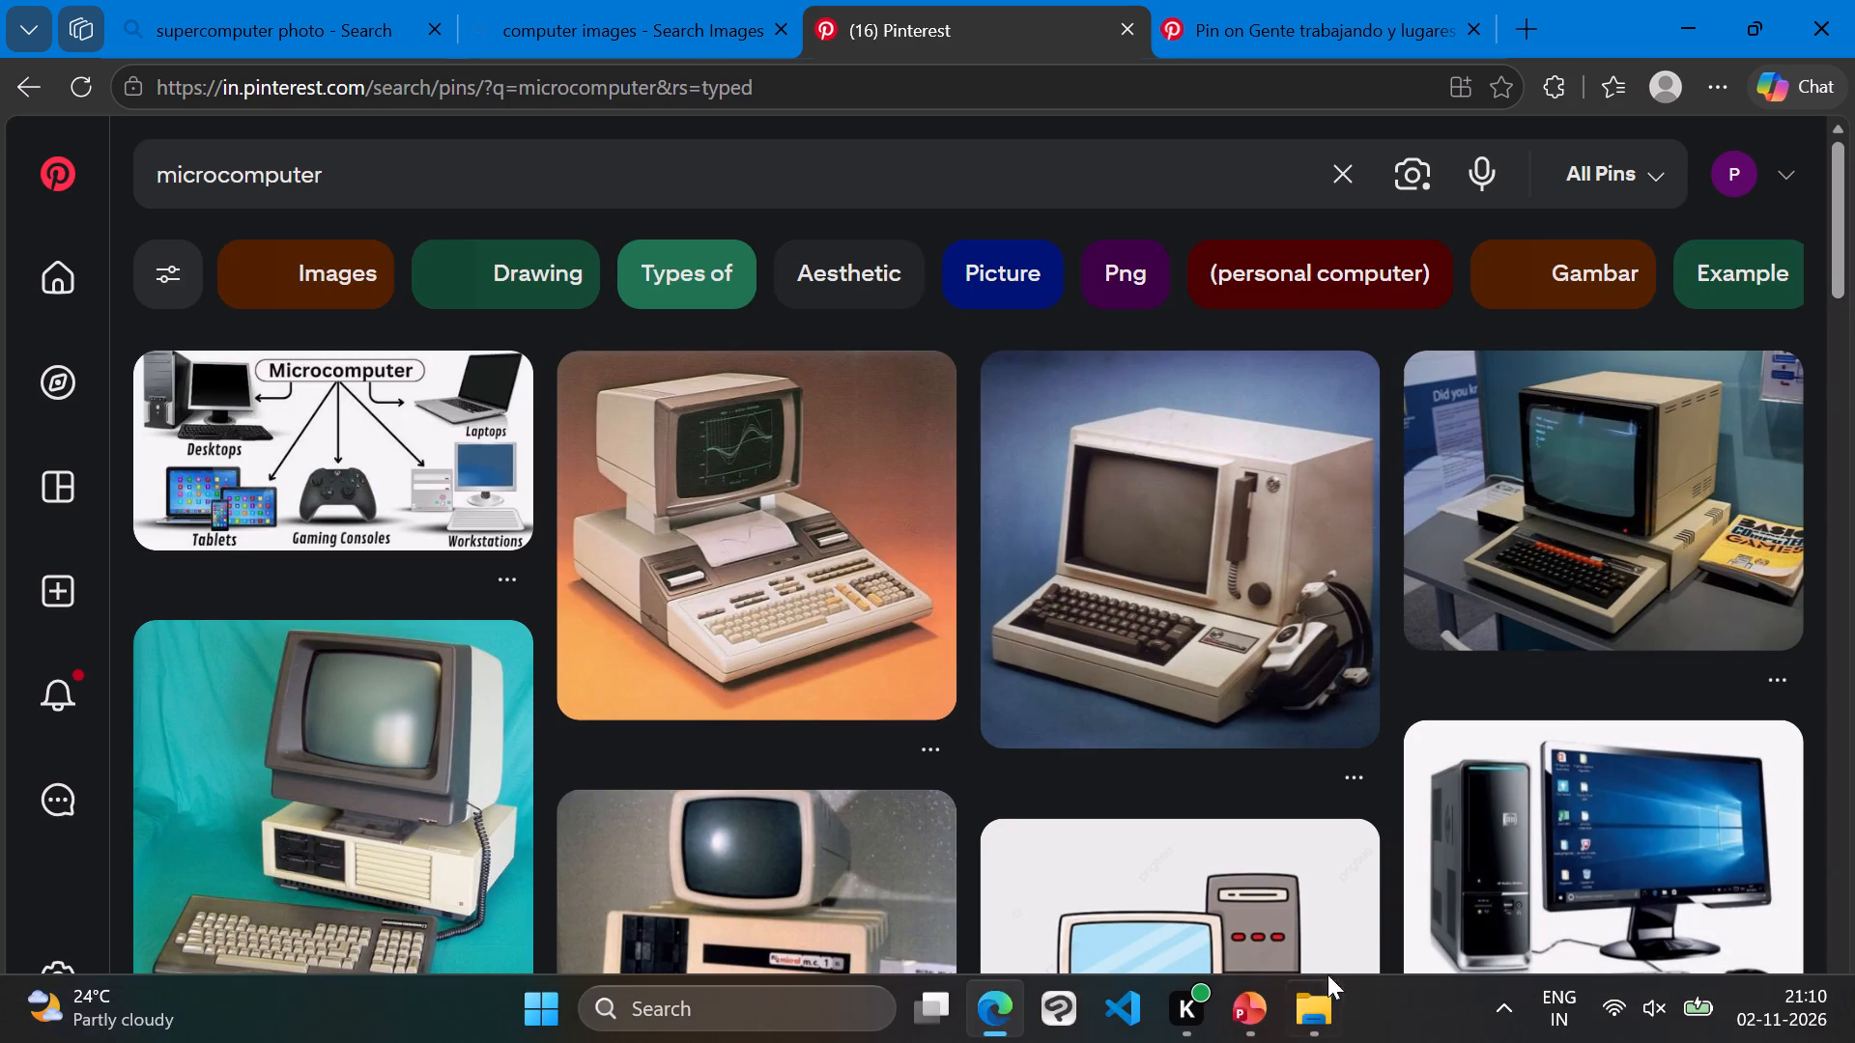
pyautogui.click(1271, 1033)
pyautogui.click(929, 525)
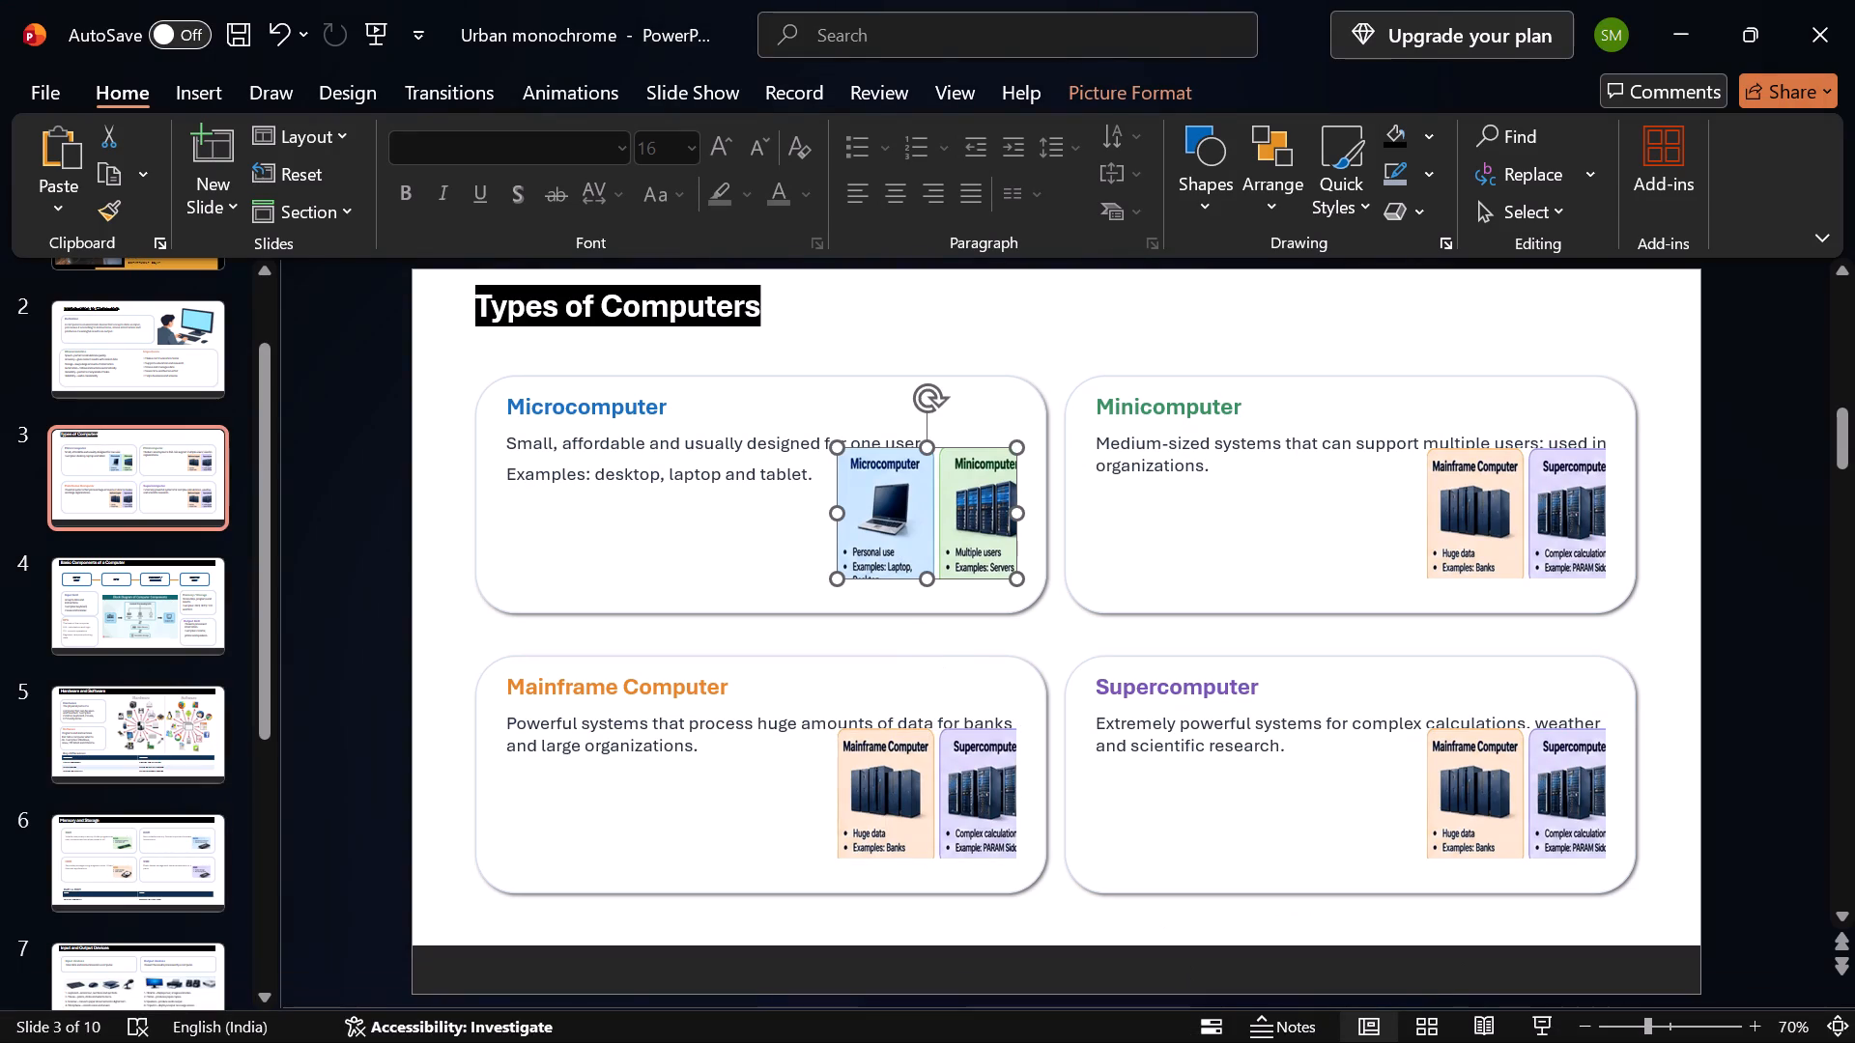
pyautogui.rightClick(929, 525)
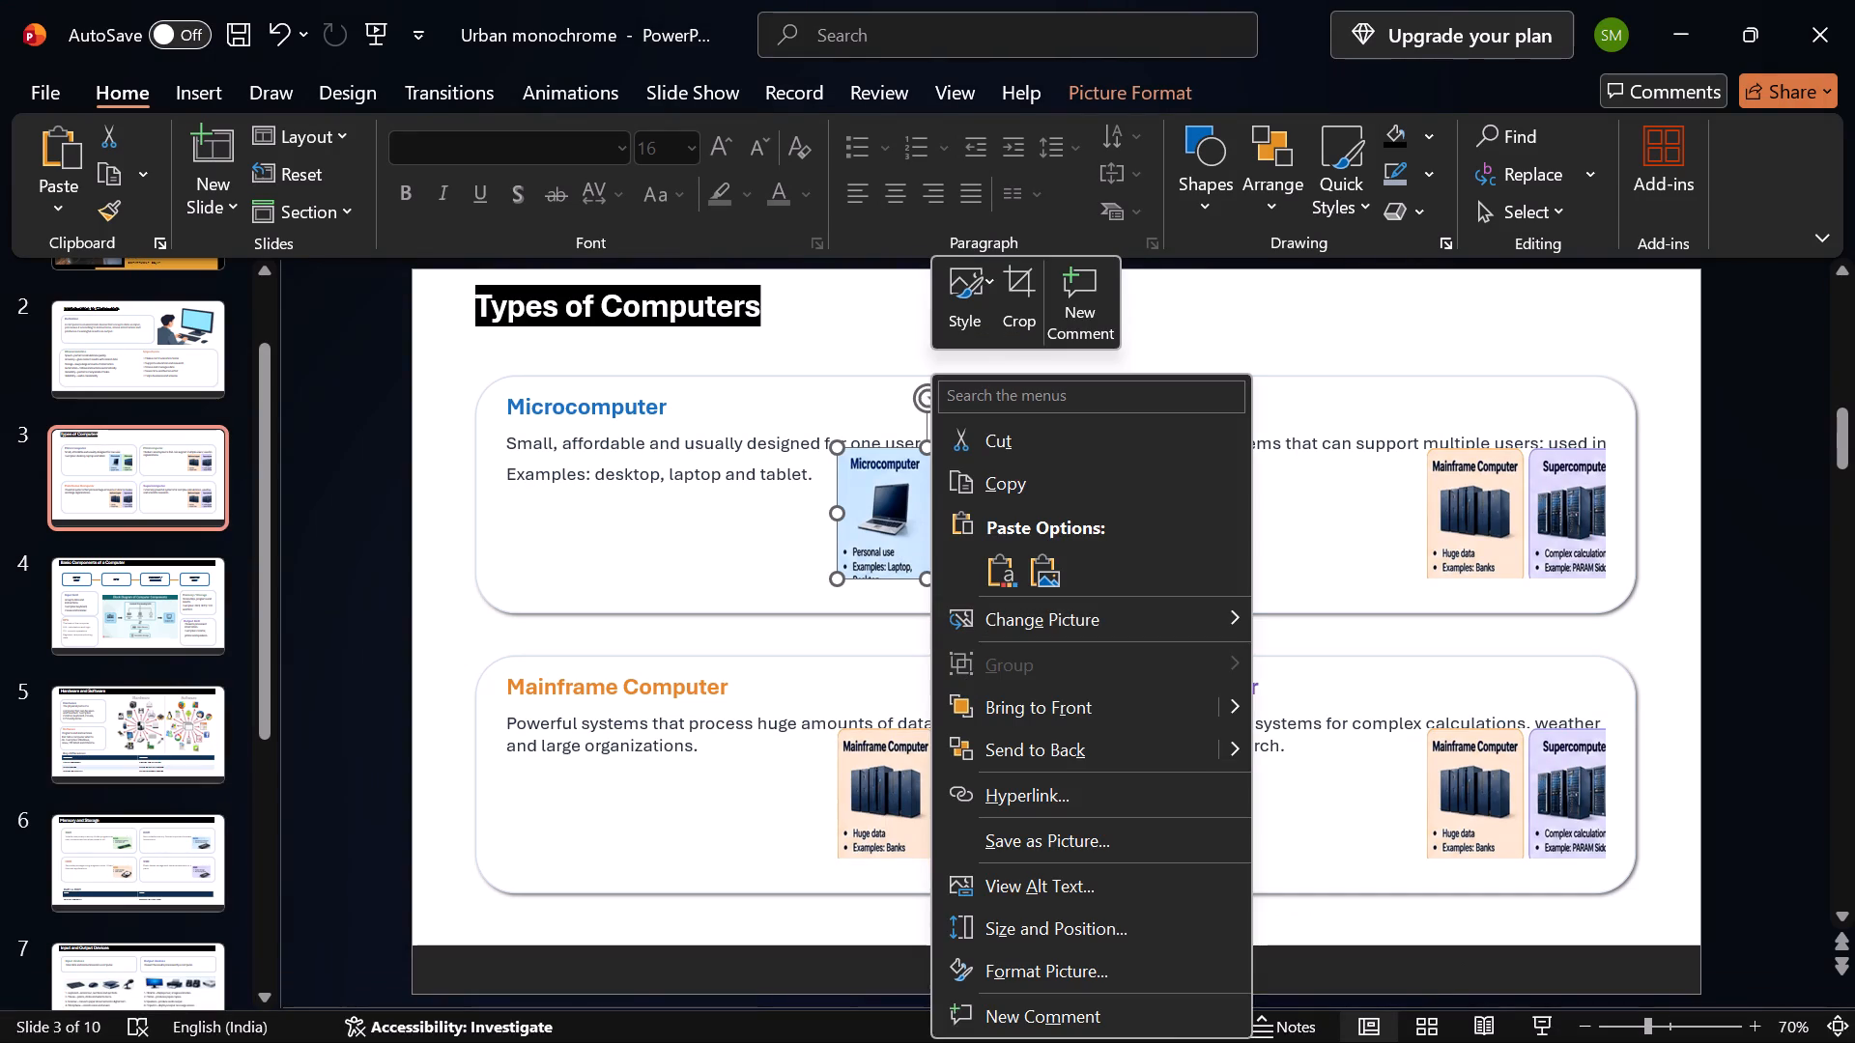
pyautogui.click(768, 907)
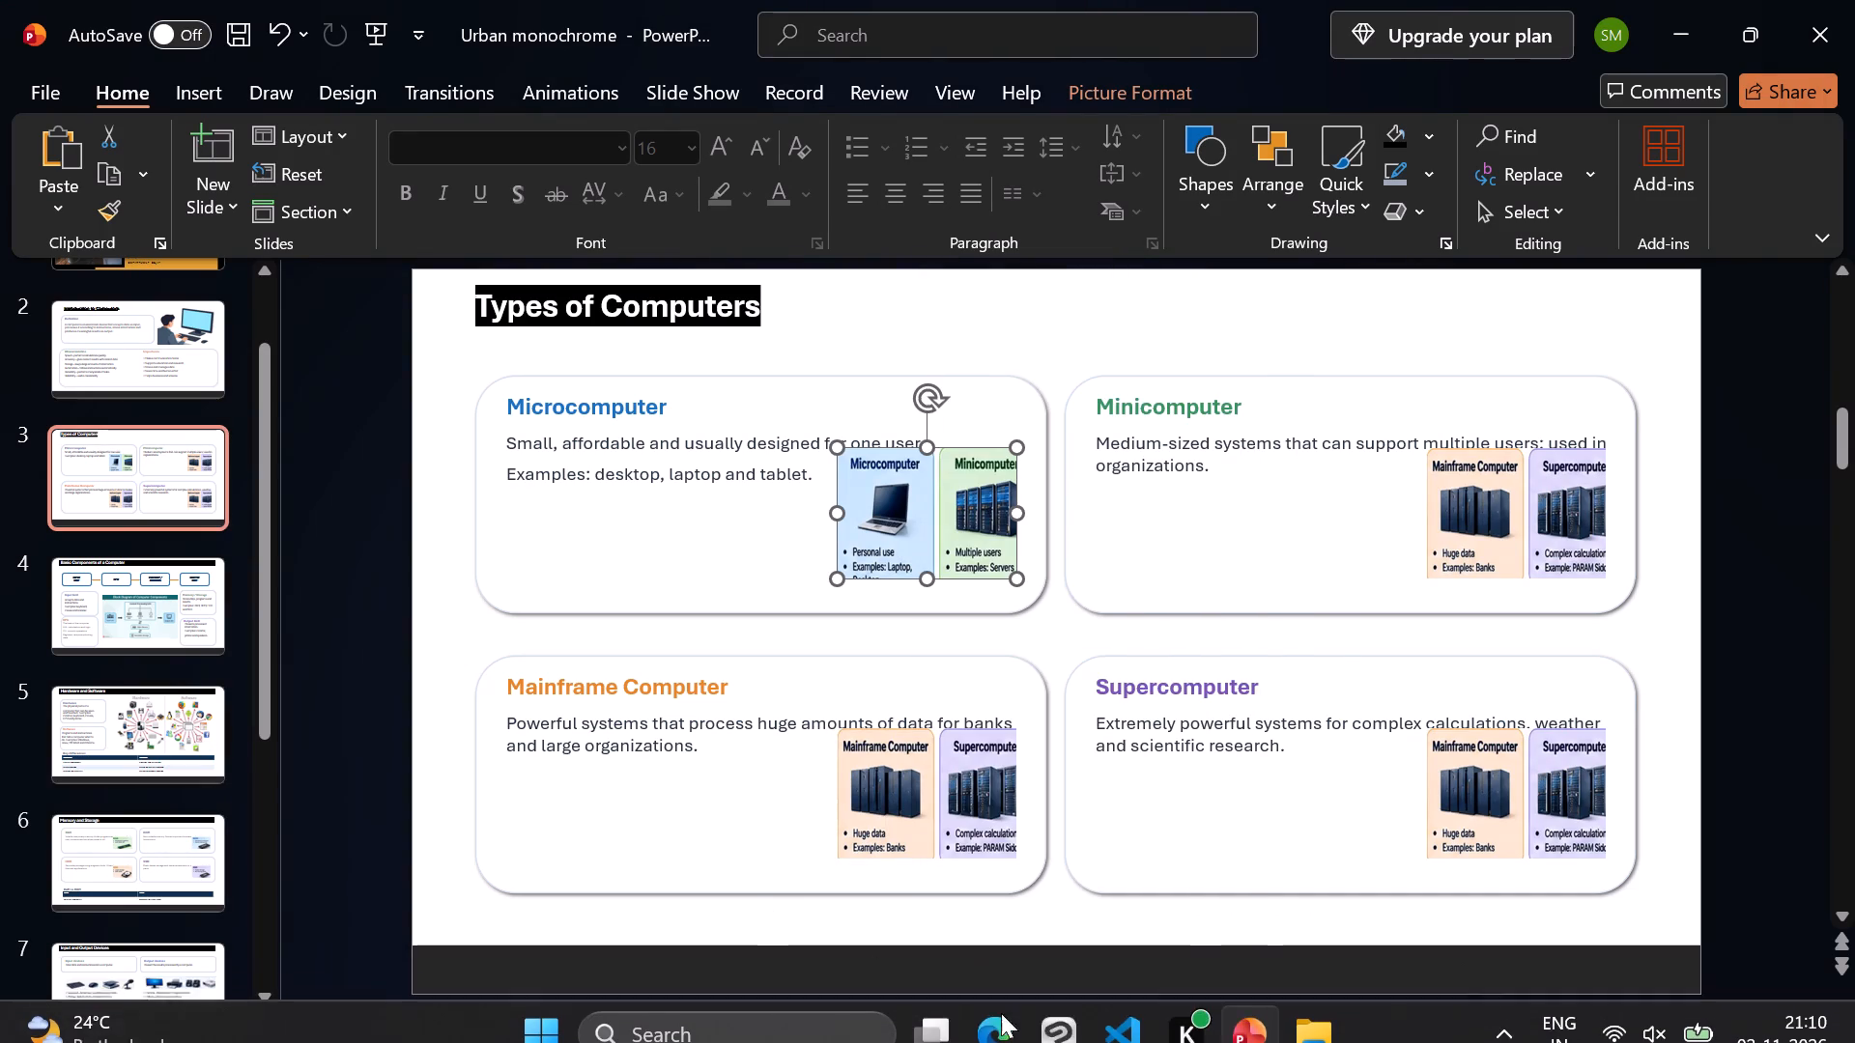
# Switch to Edge and look through the Pinterest "microcomputer" results for a suitable desktop computer picture.
pyautogui.click(992, 1024)
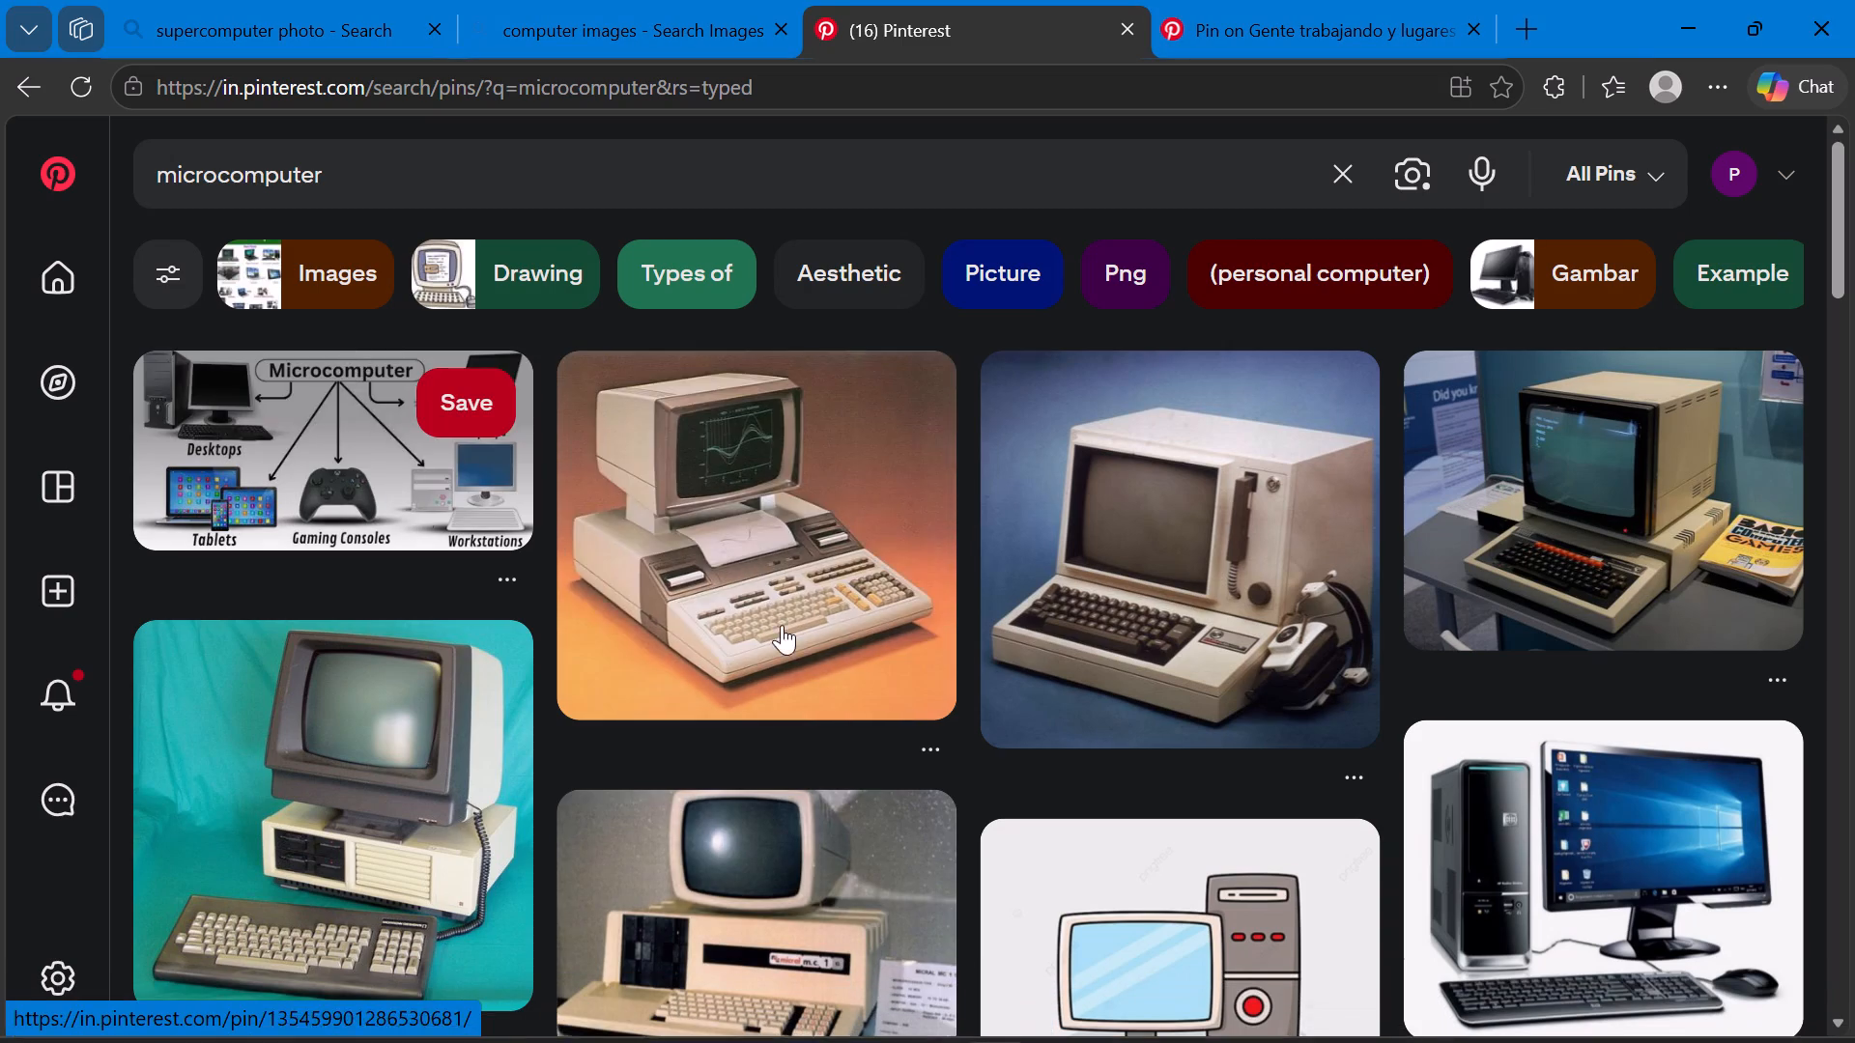
pyautogui.click(788, 611)
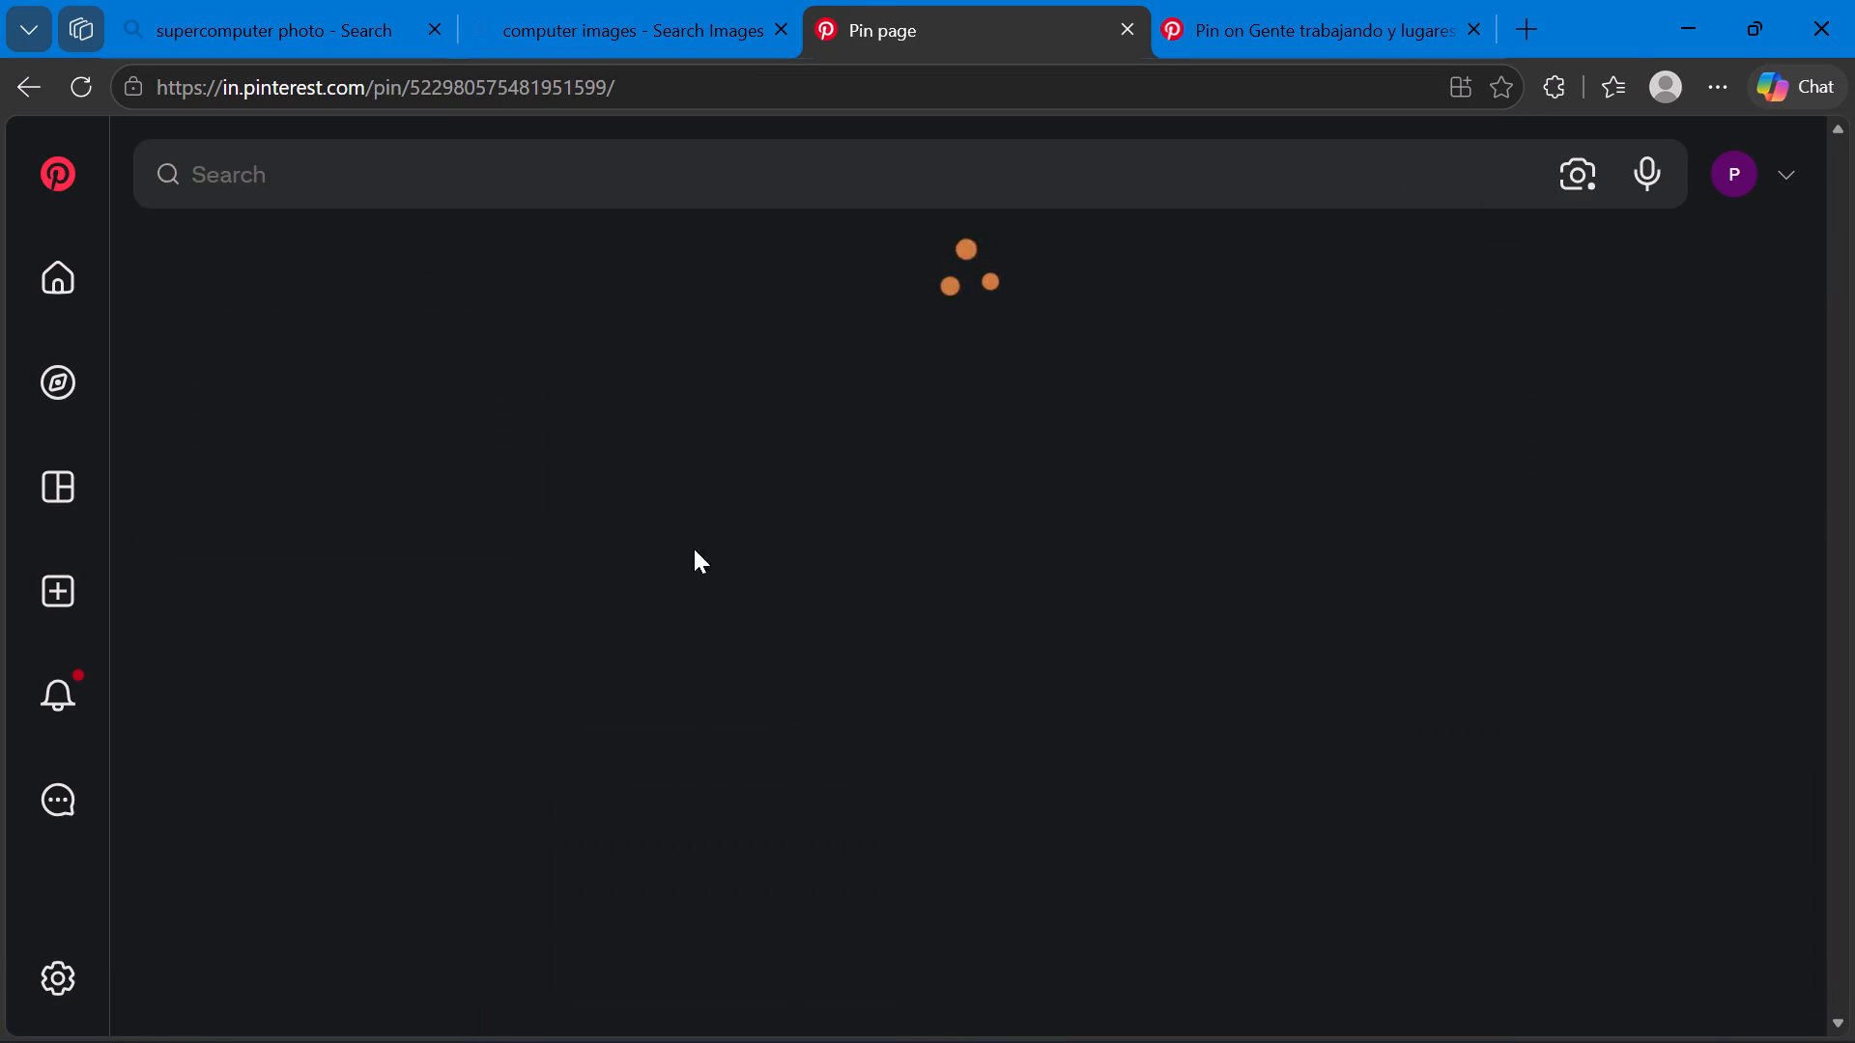
pyautogui.click(25, 91)
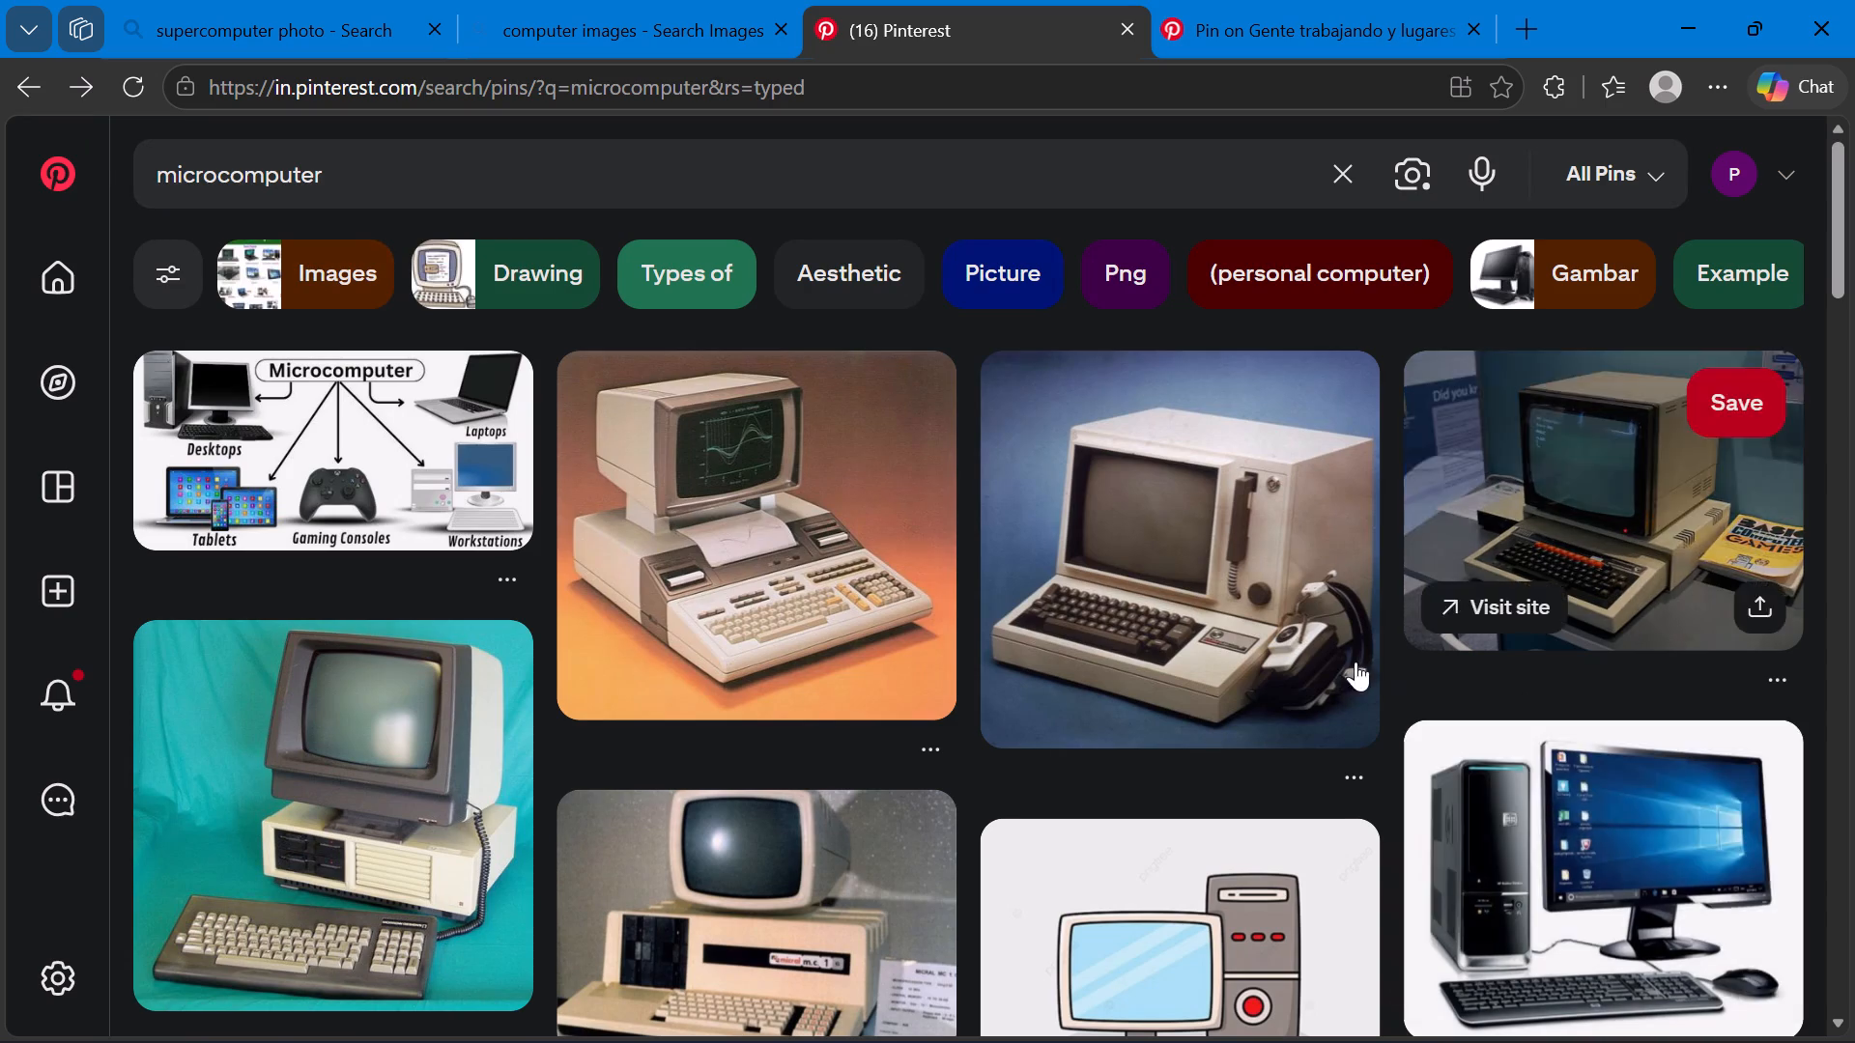
pyautogui.scroll(-1, 1378, 675)
pyautogui.scroll(-2, 669, 747)
pyautogui.scroll(1, 727, 732)
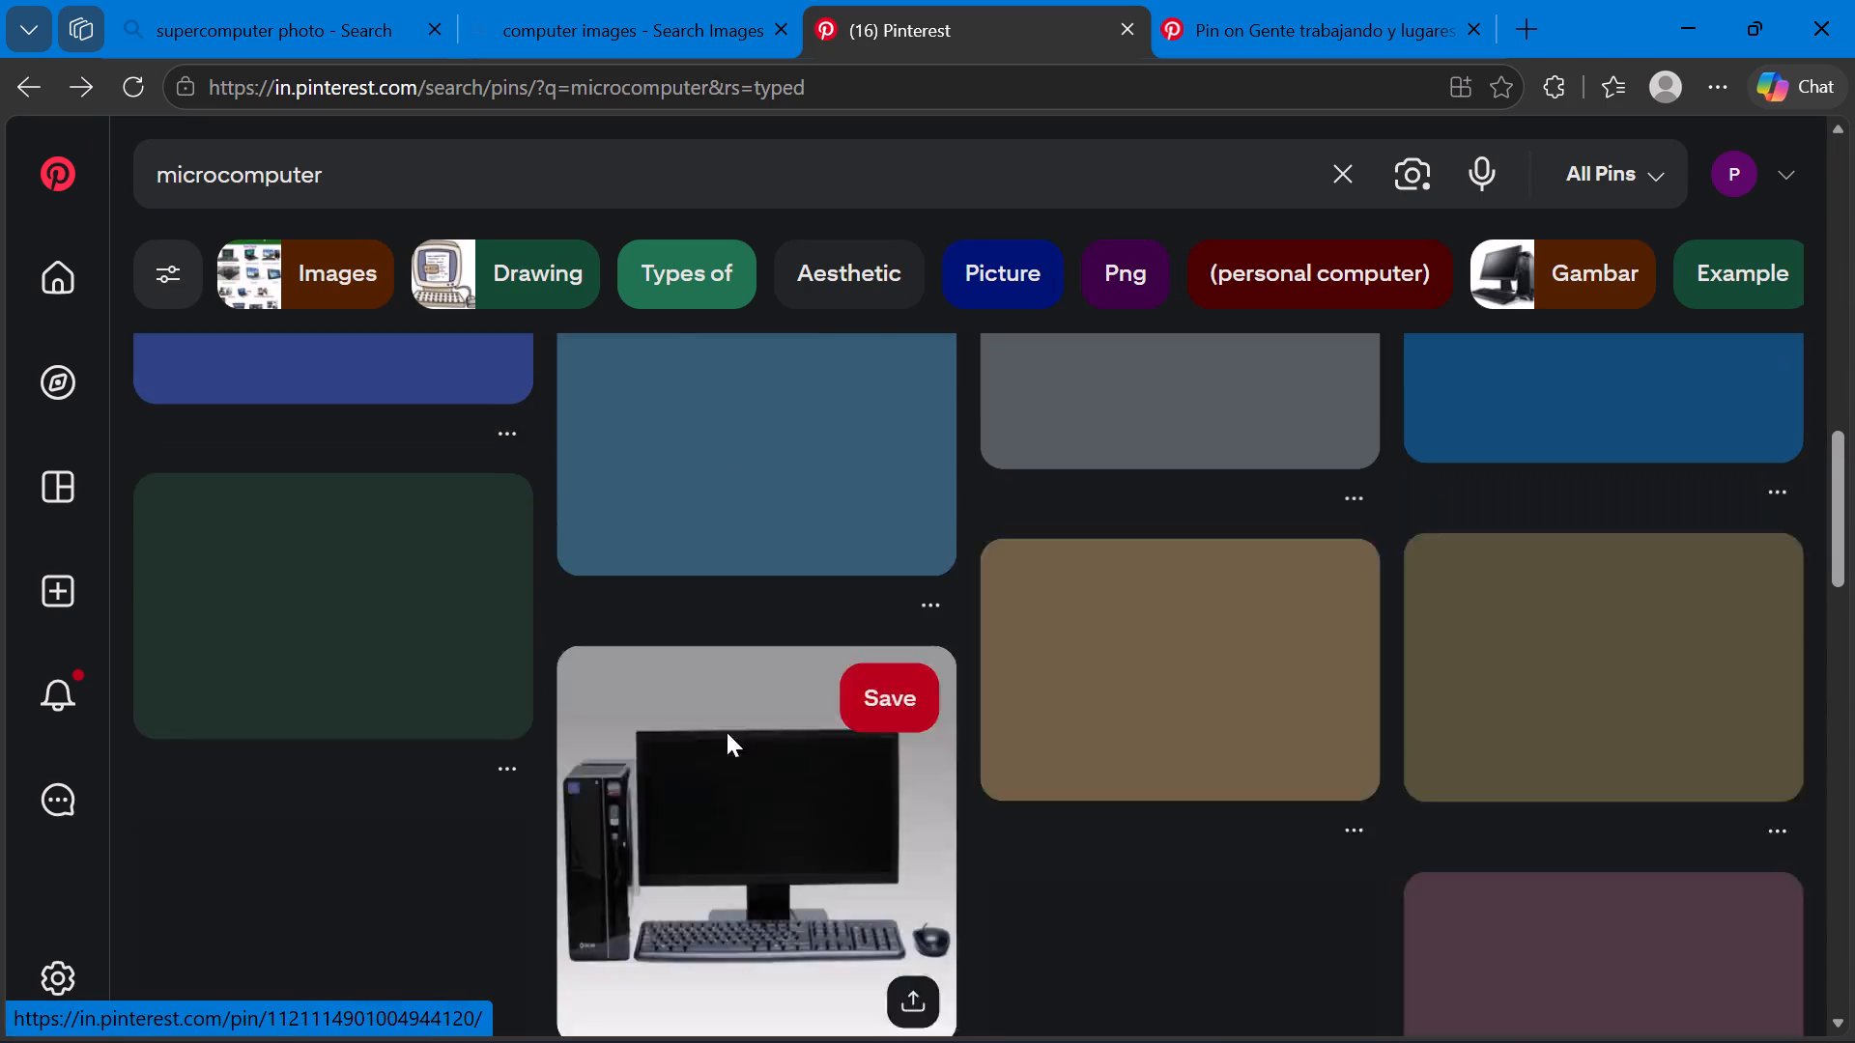
pyautogui.scroll(1, 1098, 730)
pyautogui.scroll(-2, 1094, 735)
pyautogui.scroll(1, 1092, 736)
pyautogui.scroll(-1, 964, 739)
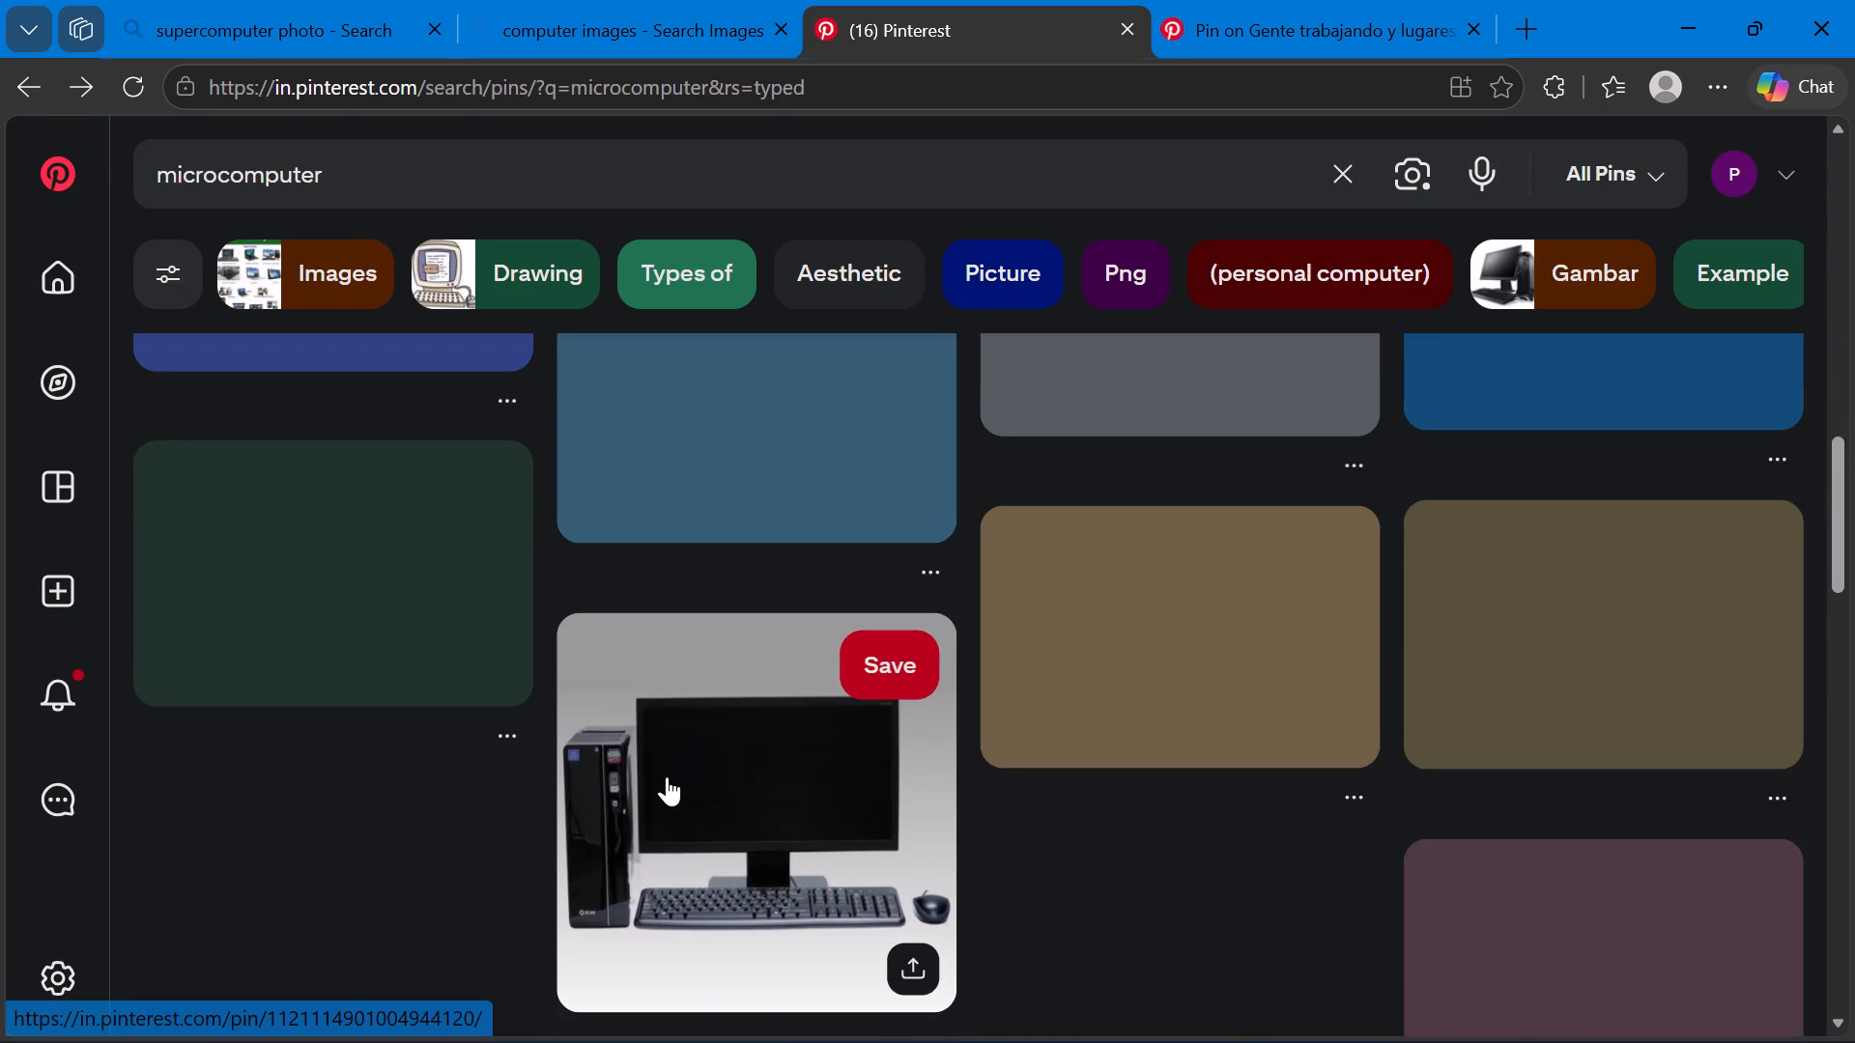
pyautogui.scroll(2, 791, 824)
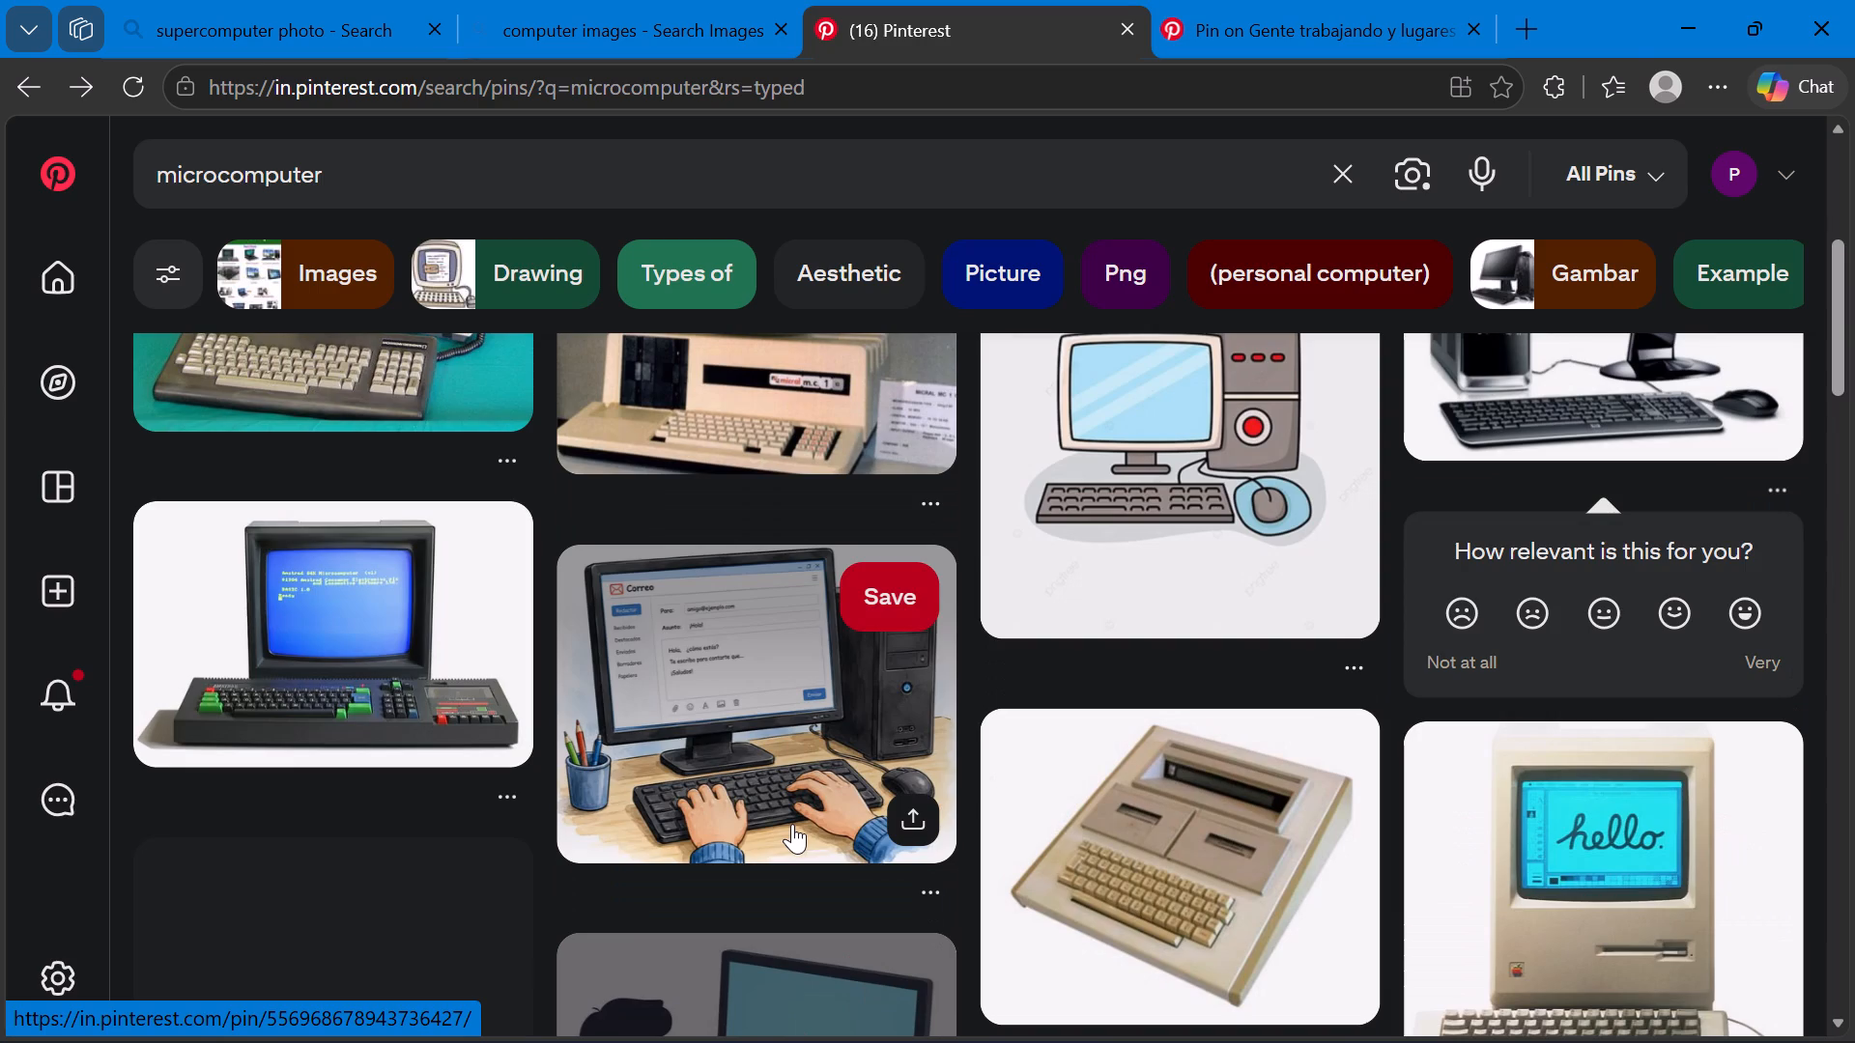
pyautogui.scroll(-1, 792, 824)
pyautogui.scroll(1, 792, 822)
pyautogui.scroll(-1, 744, 805)
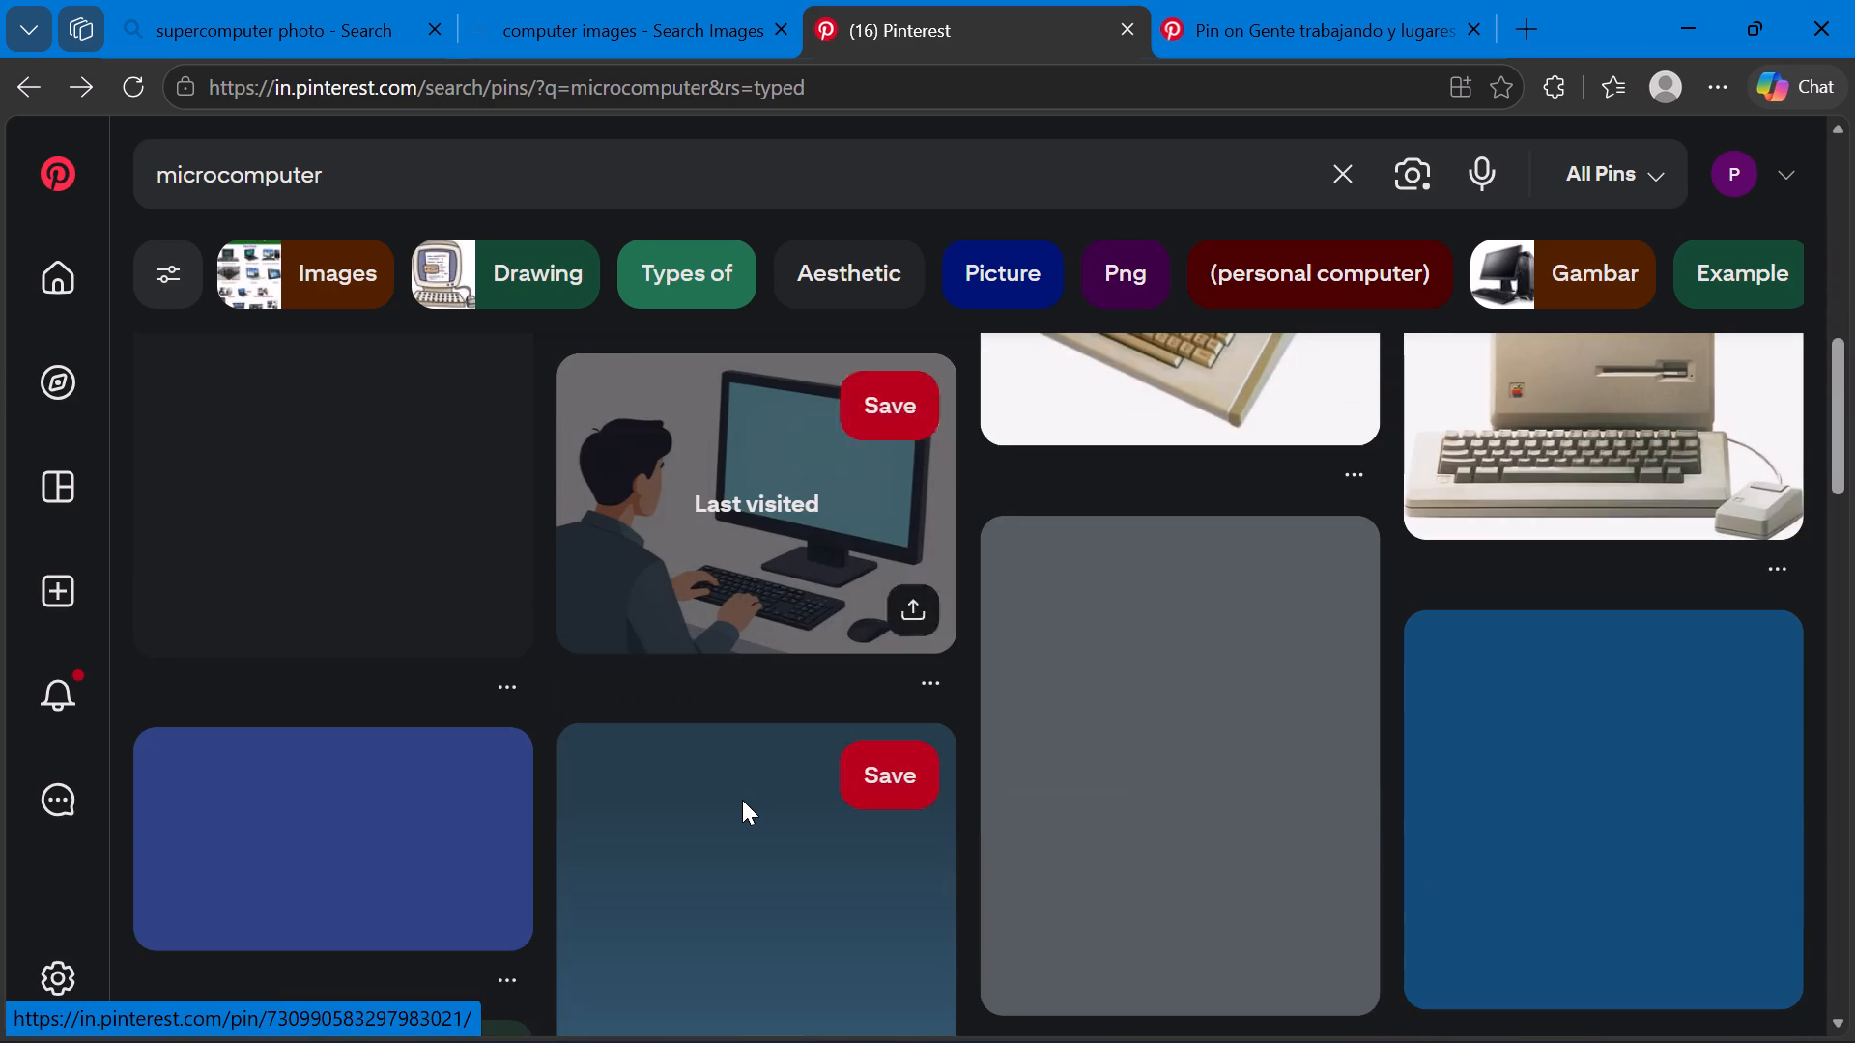
pyautogui.scroll(3, 742, 798)
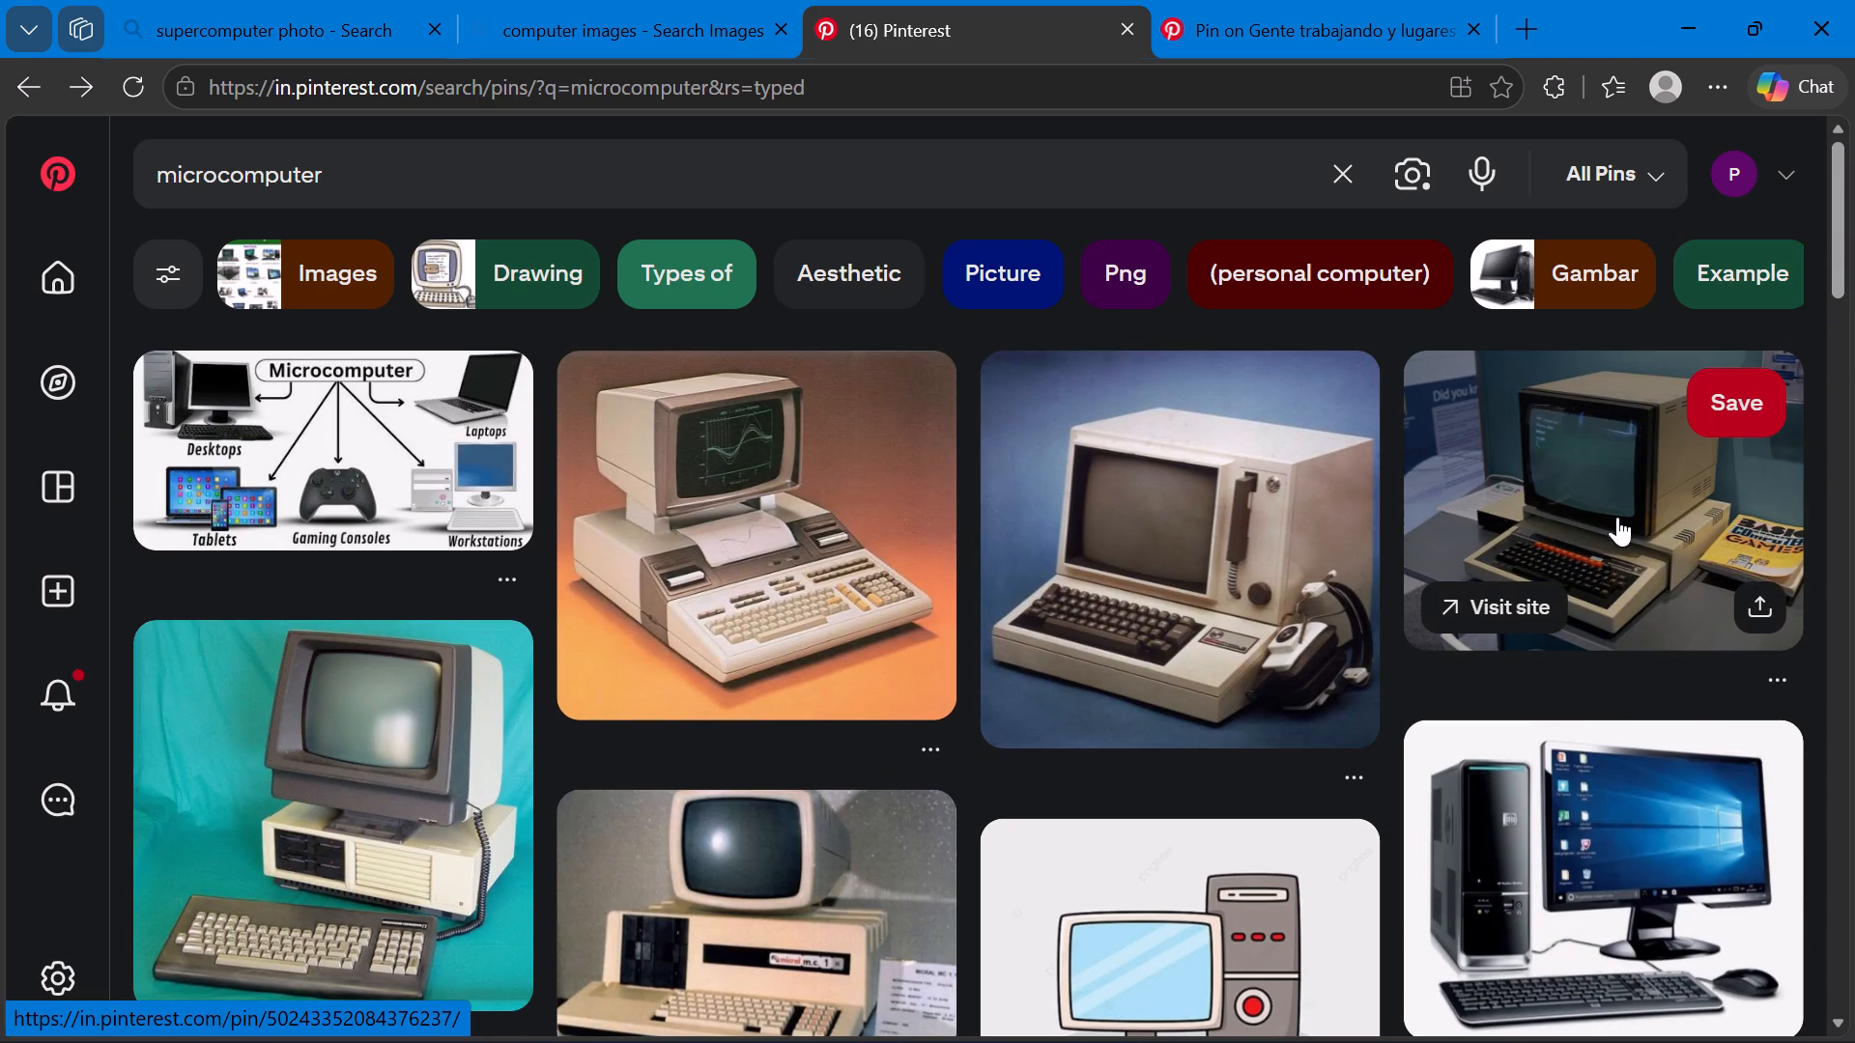
pyautogui.rightClick(314, 748)
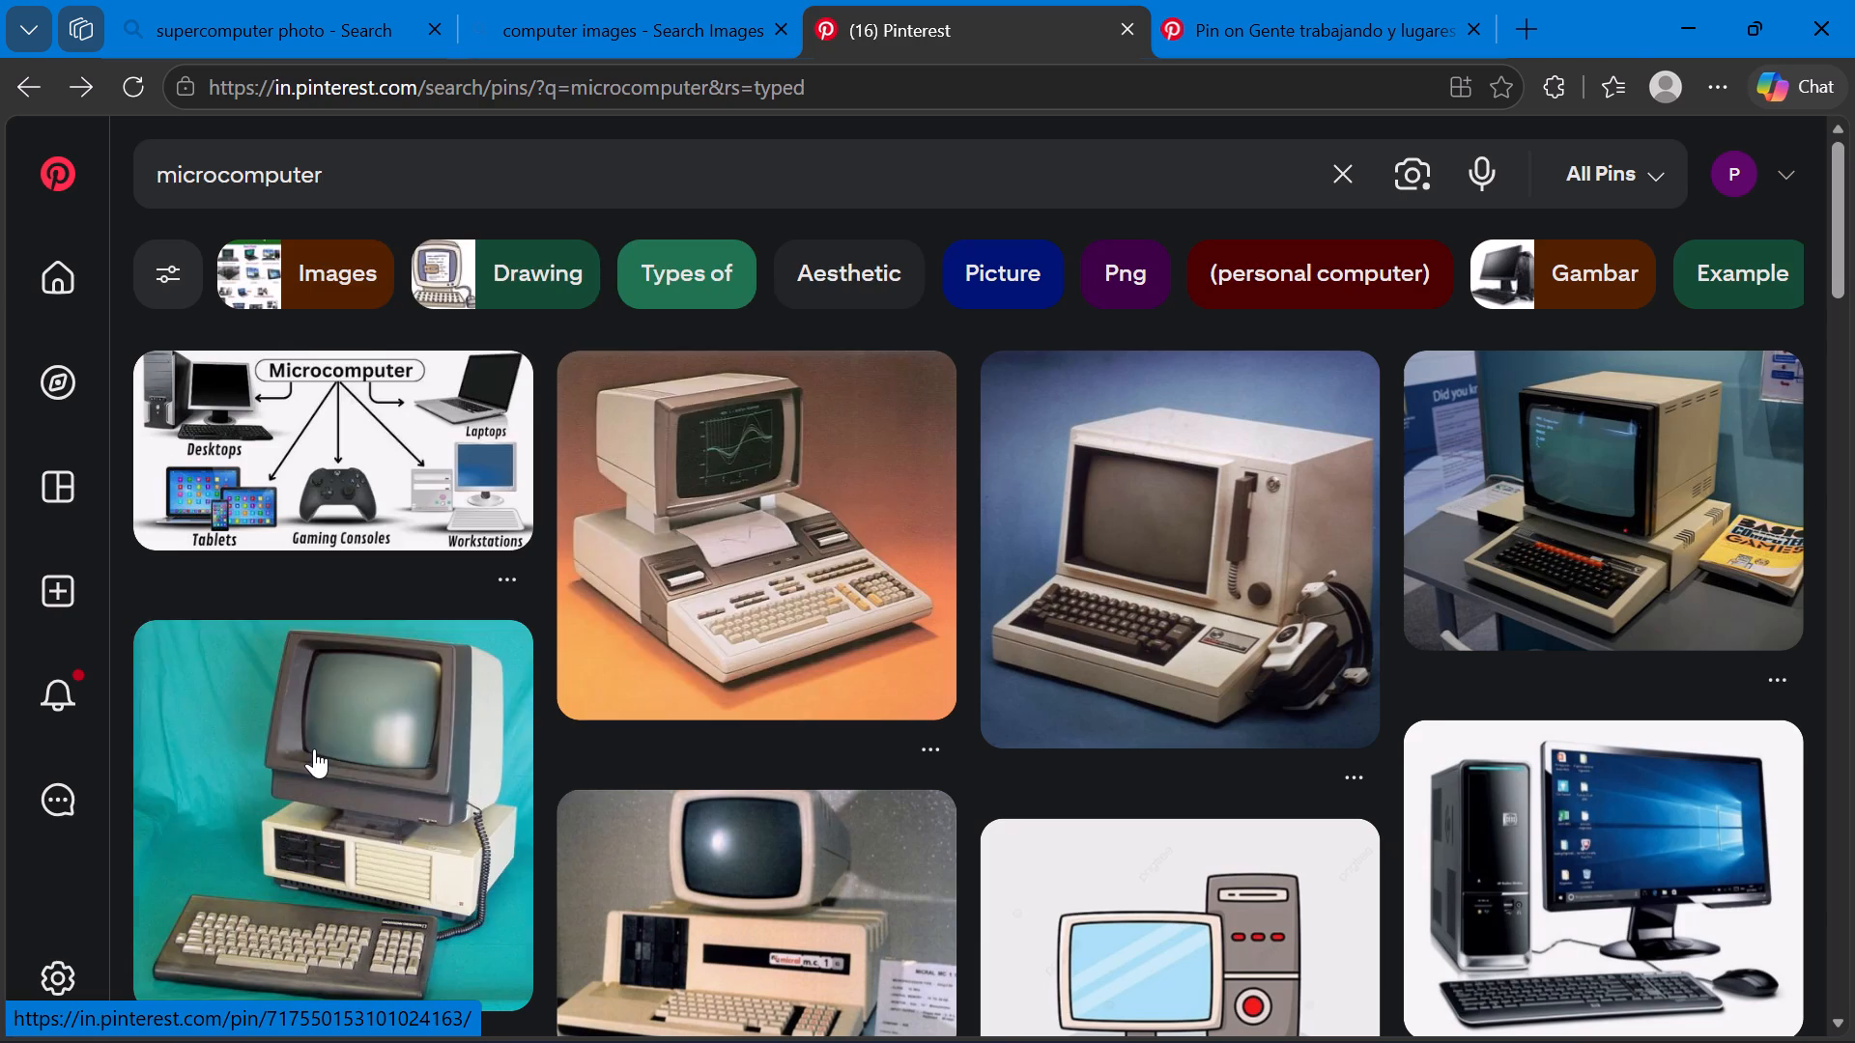
pyautogui.click(686, 846)
pyautogui.scroll(-2, 699, 833)
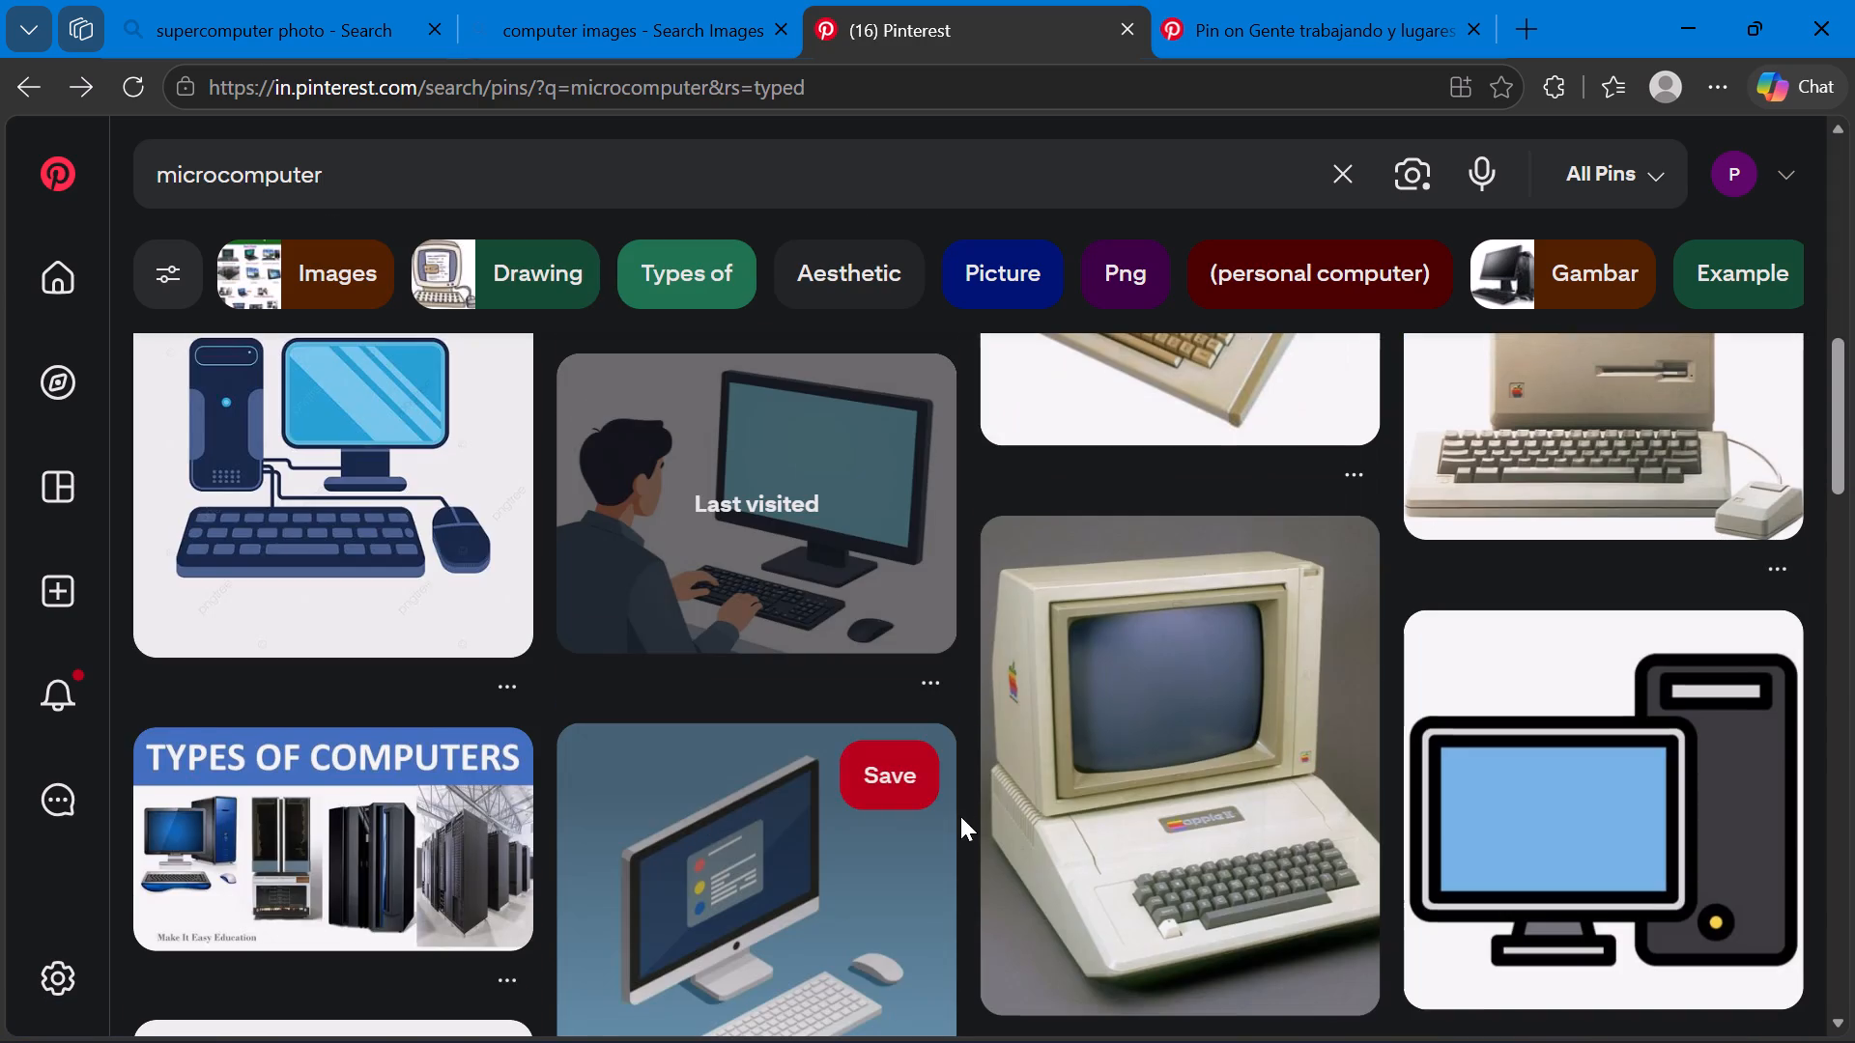
pyautogui.scroll(-1, 957, 818)
pyautogui.scroll(-1, 697, 795)
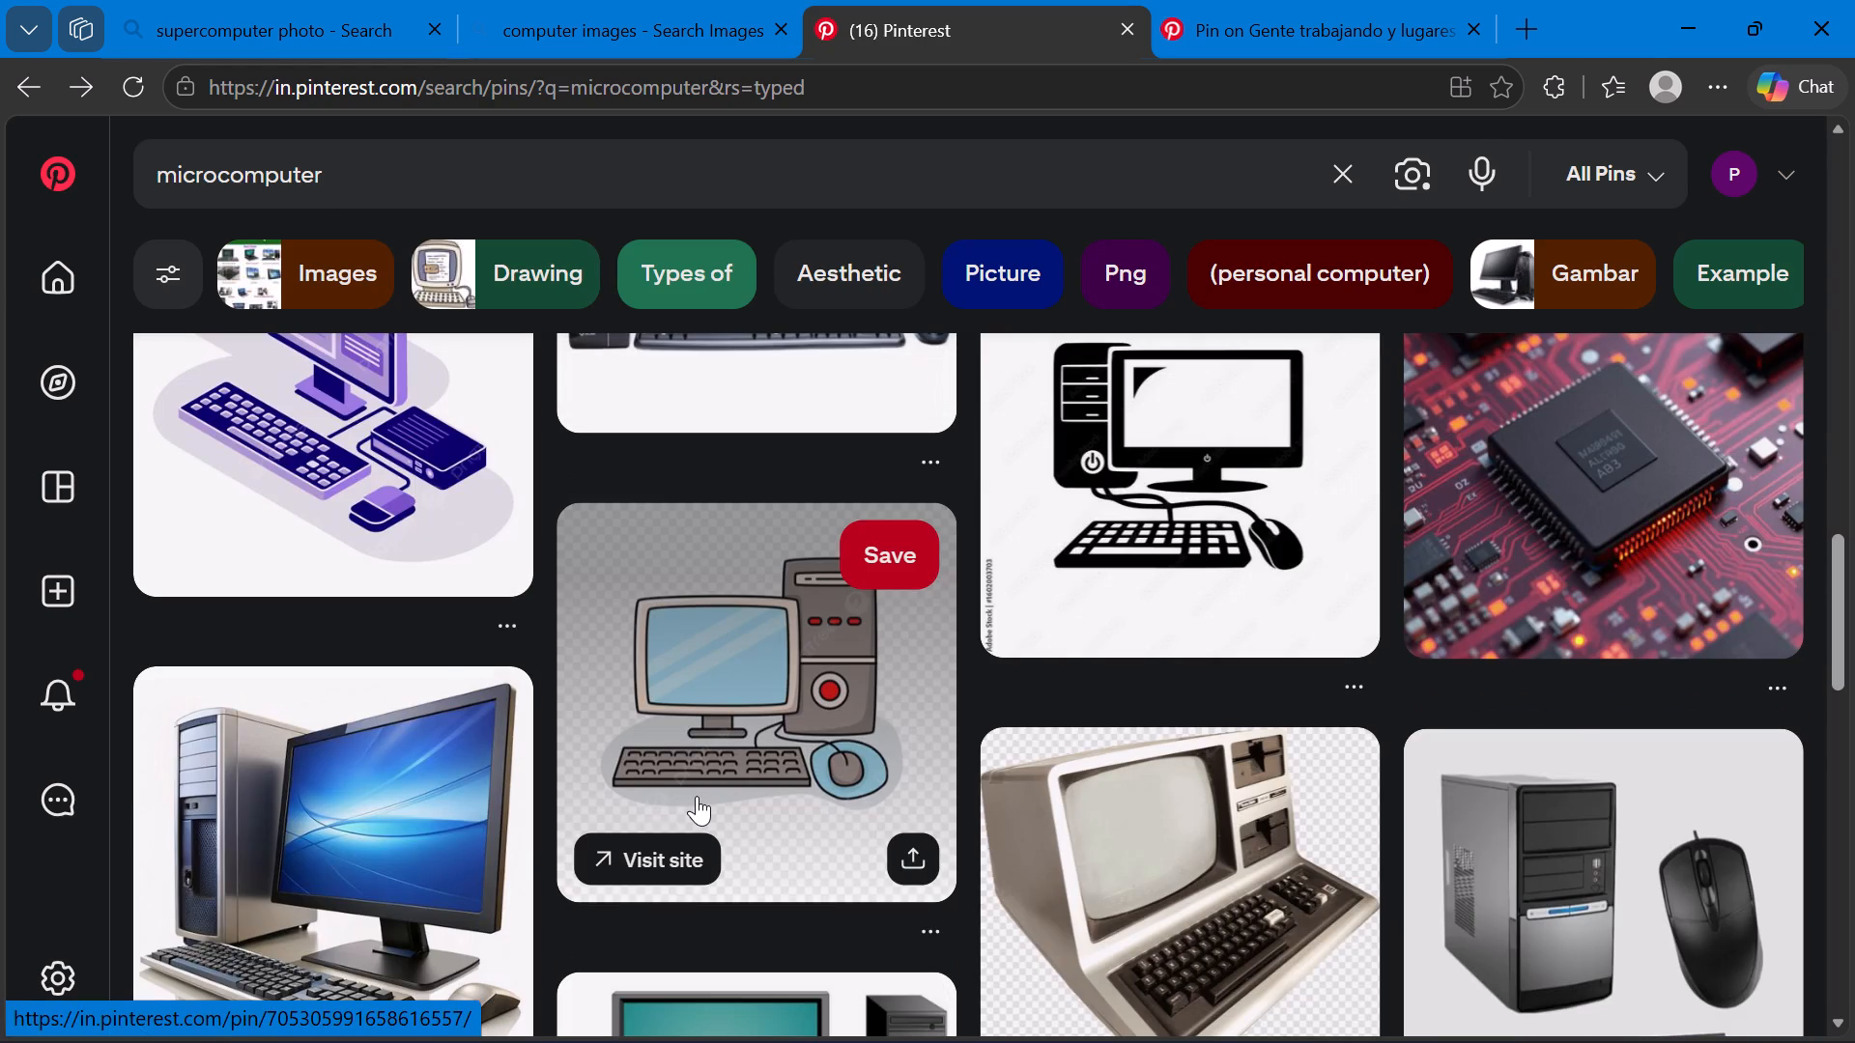
pyautogui.scroll(-1, 688, 793)
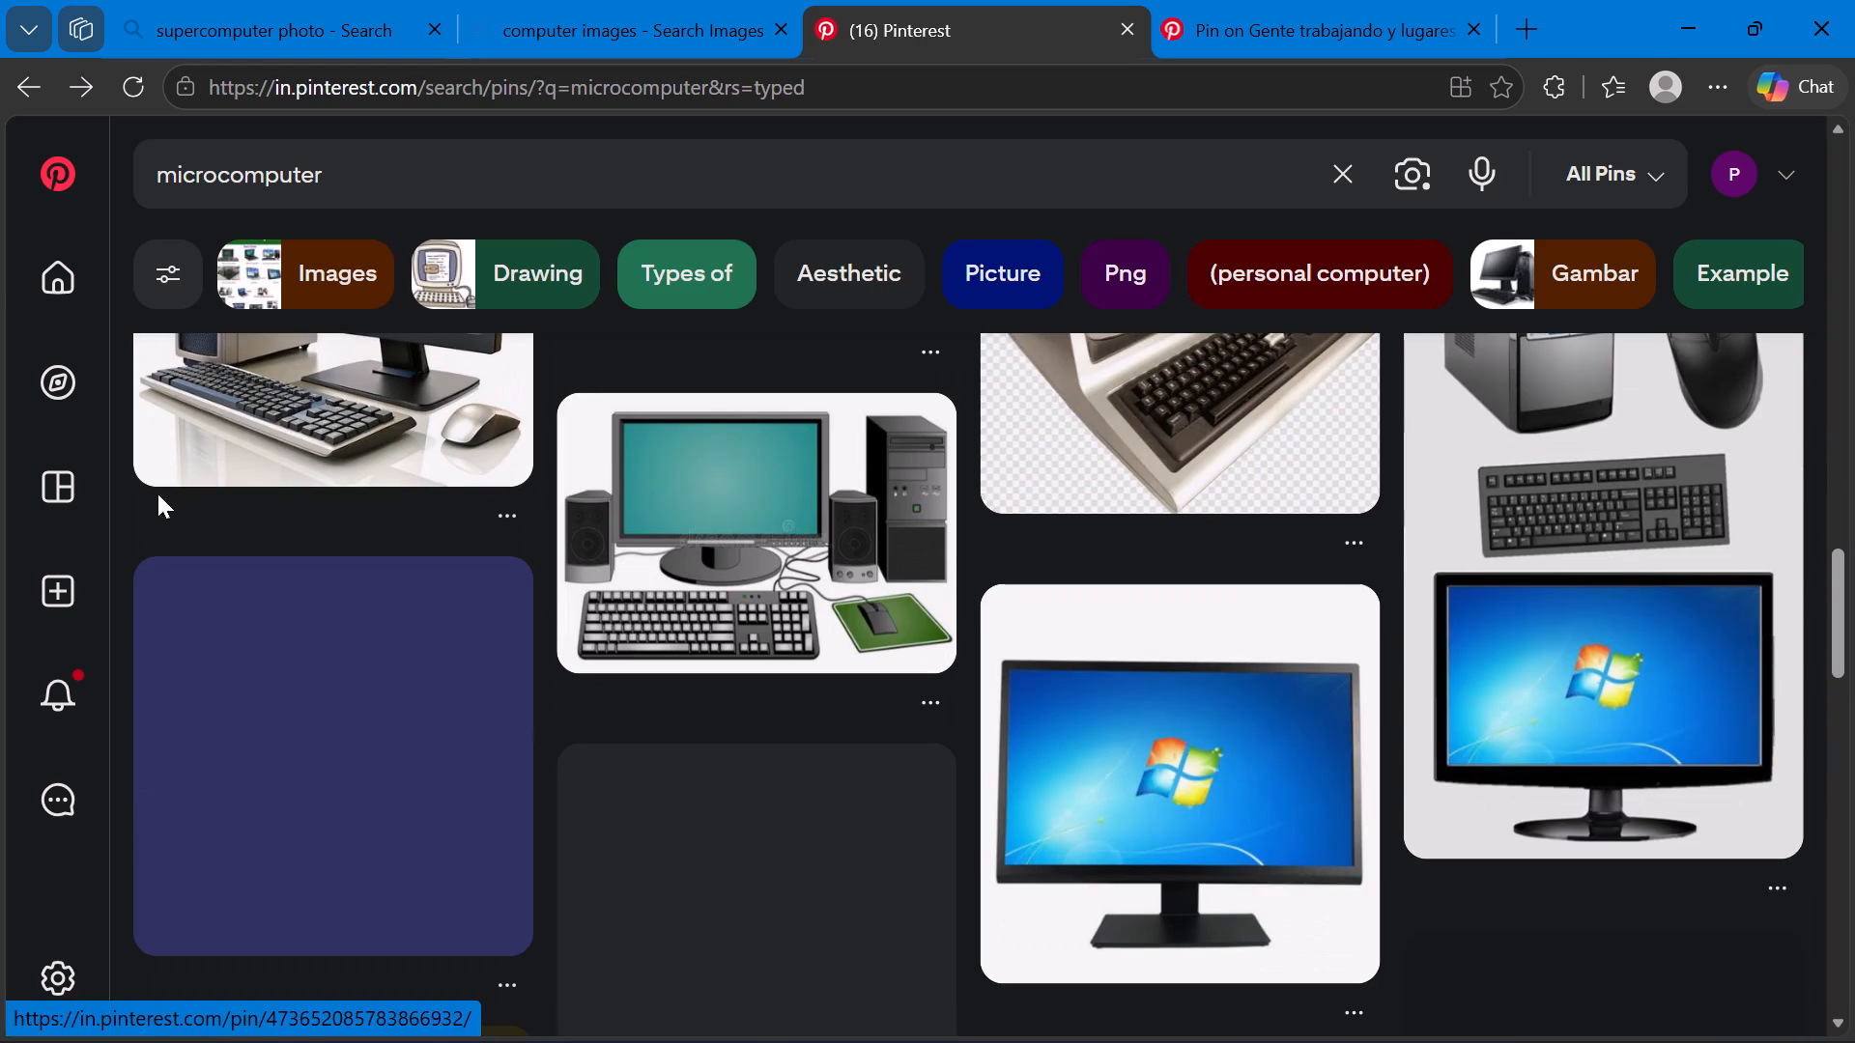
# Open the pin of the silver tower desktop computer with a blue-wave screen and download its image.
pyautogui.rightClick(386, 408)
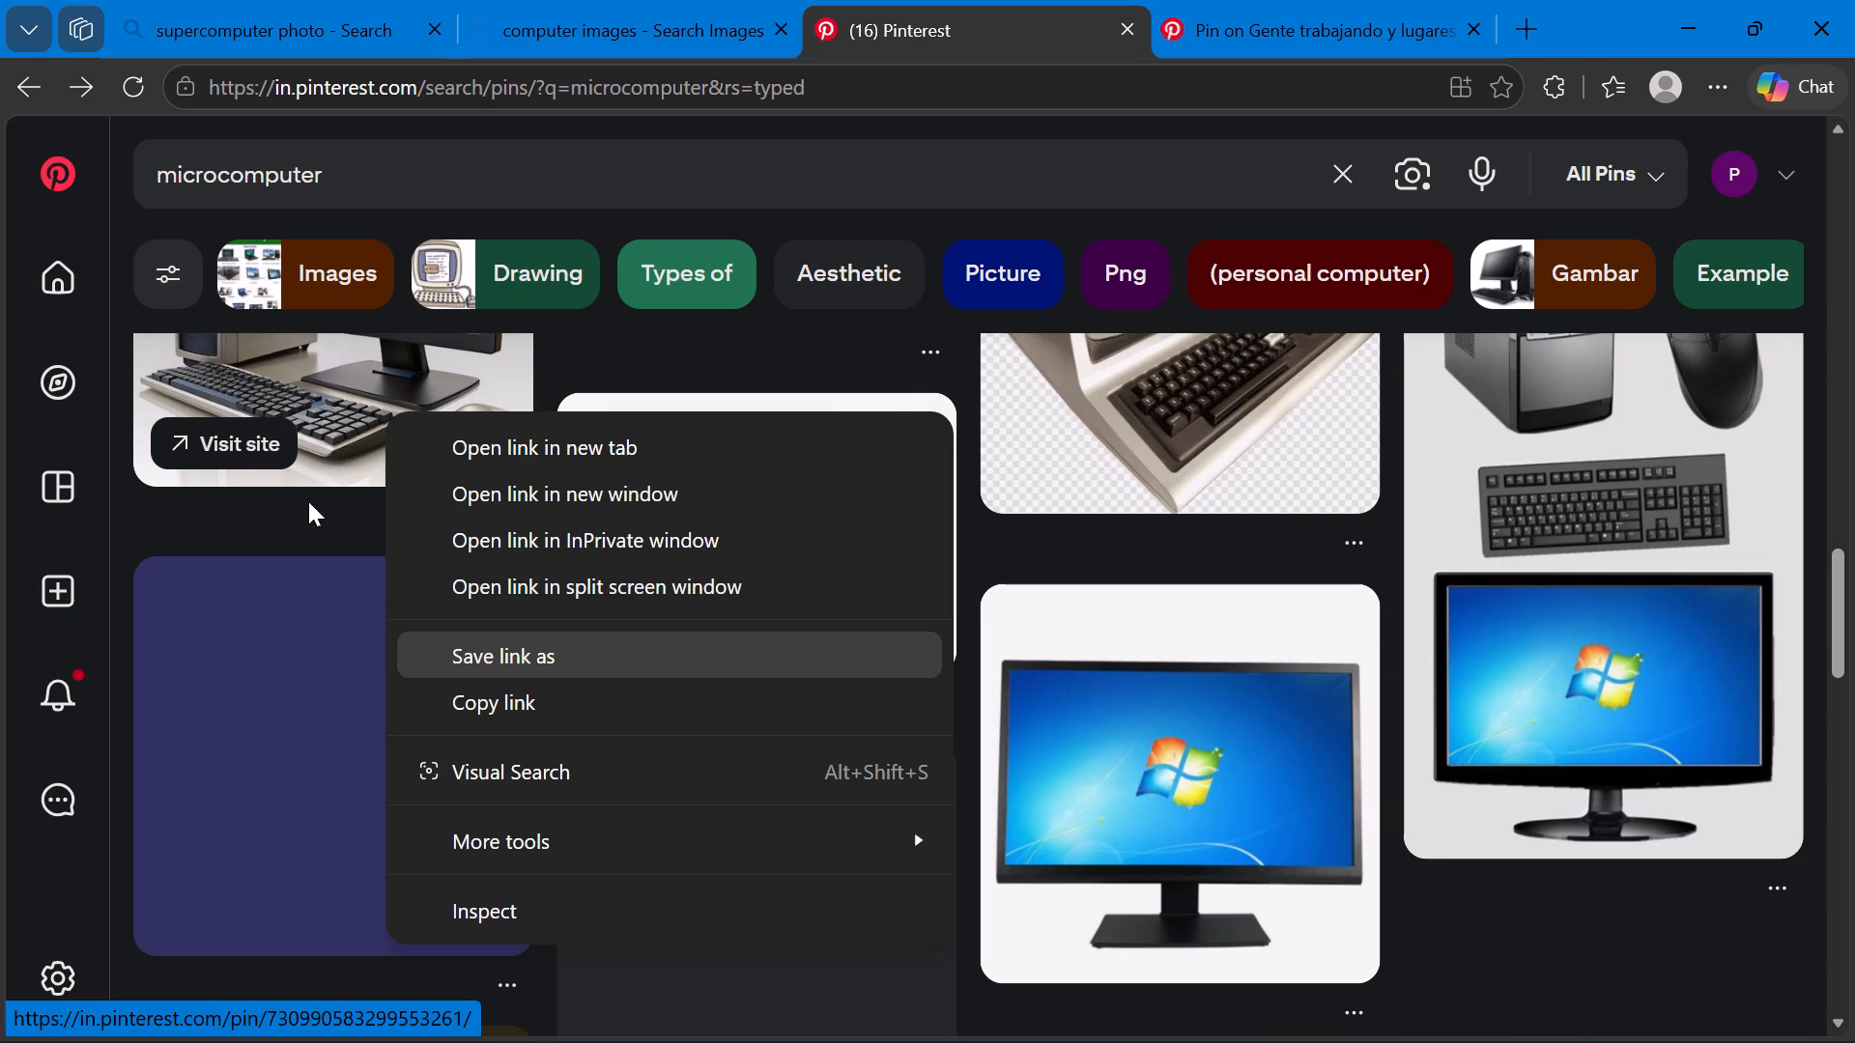
pyautogui.scroll(1, 311, 432)
pyautogui.scroll(-1, 499, 747)
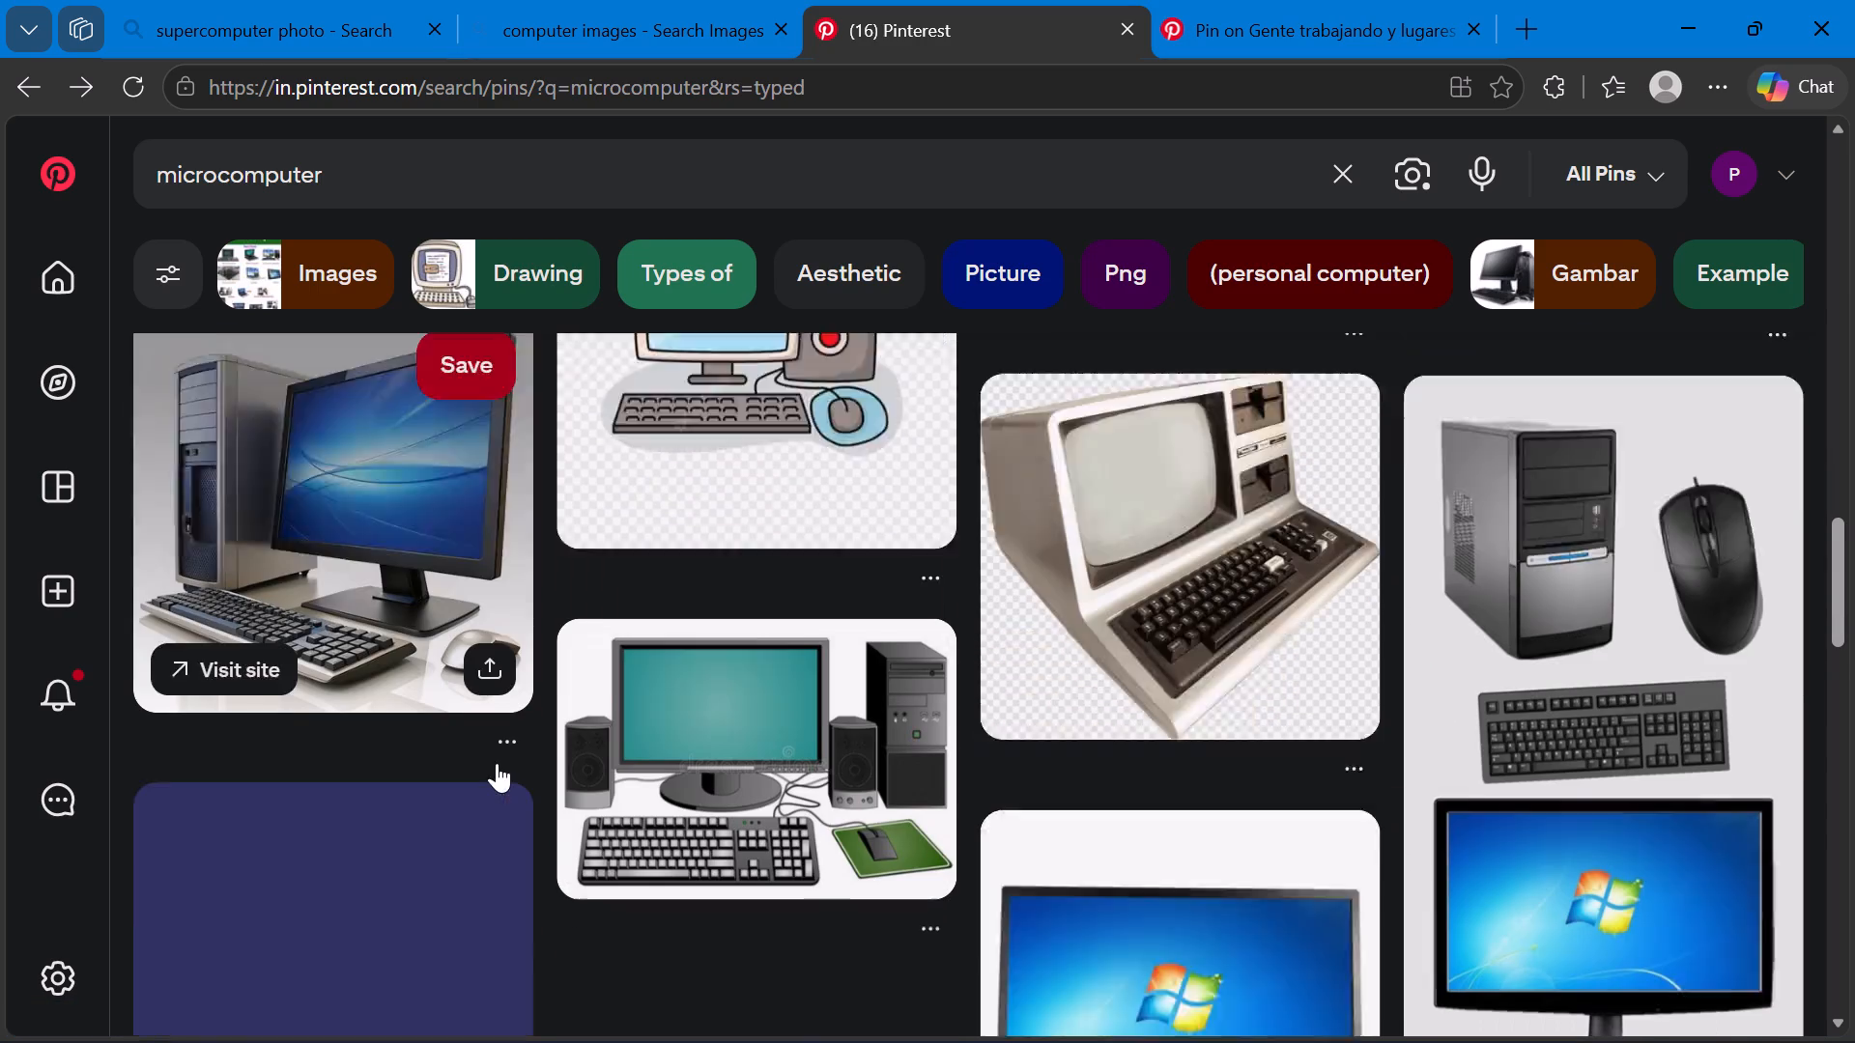
pyautogui.click(505, 508)
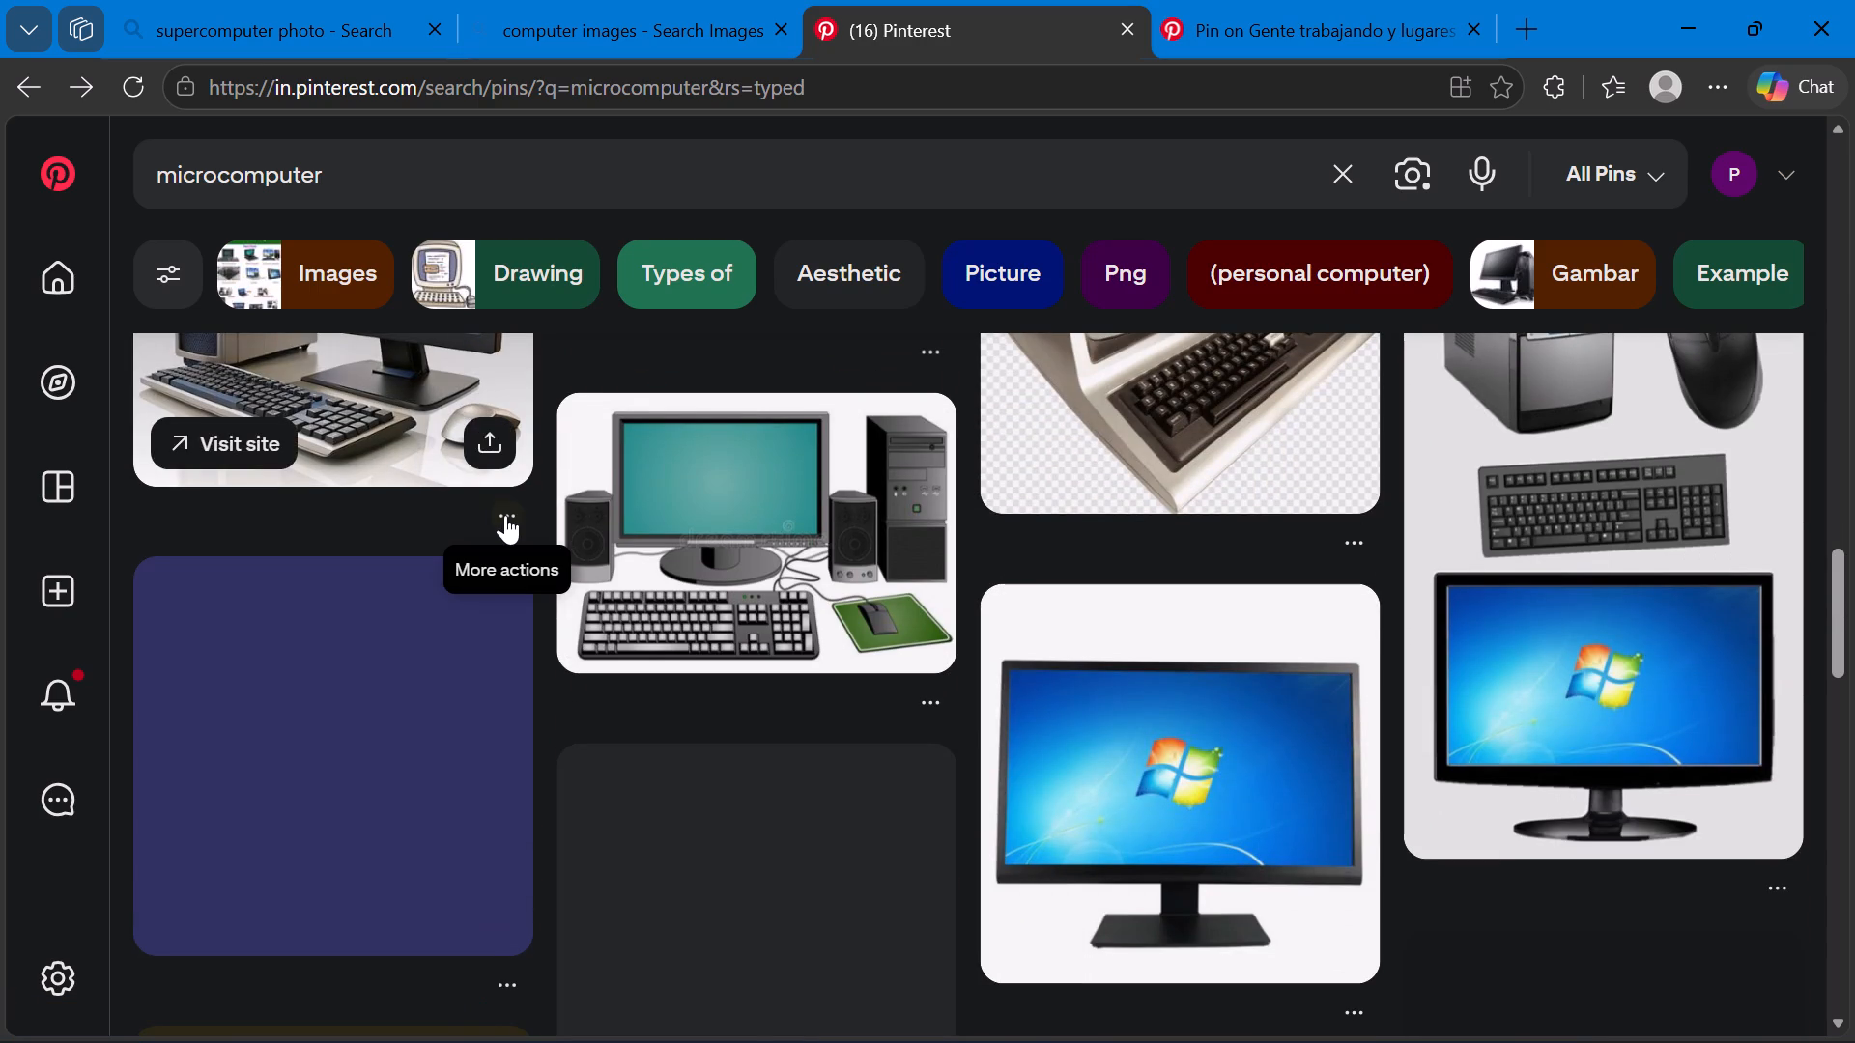
pyautogui.click(504, 504)
pyautogui.click(504, 511)
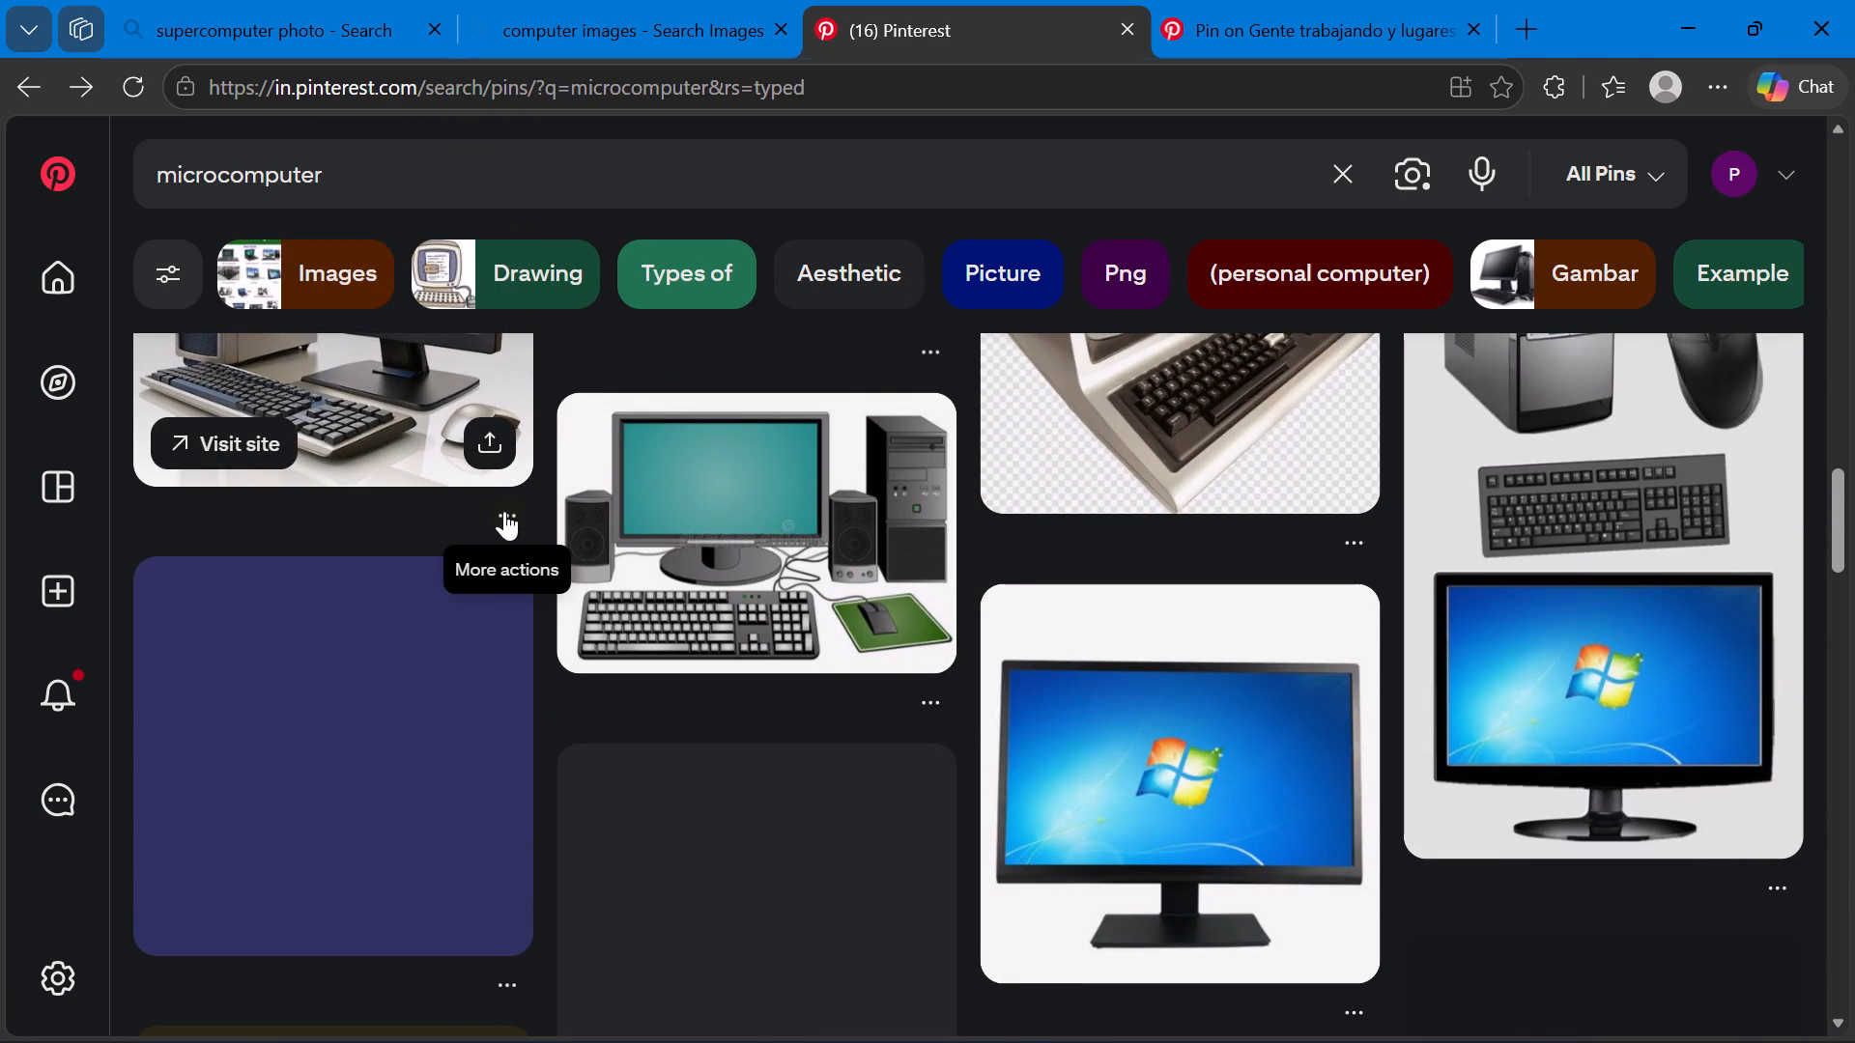
pyautogui.click(506, 511)
pyautogui.click(335, 401)
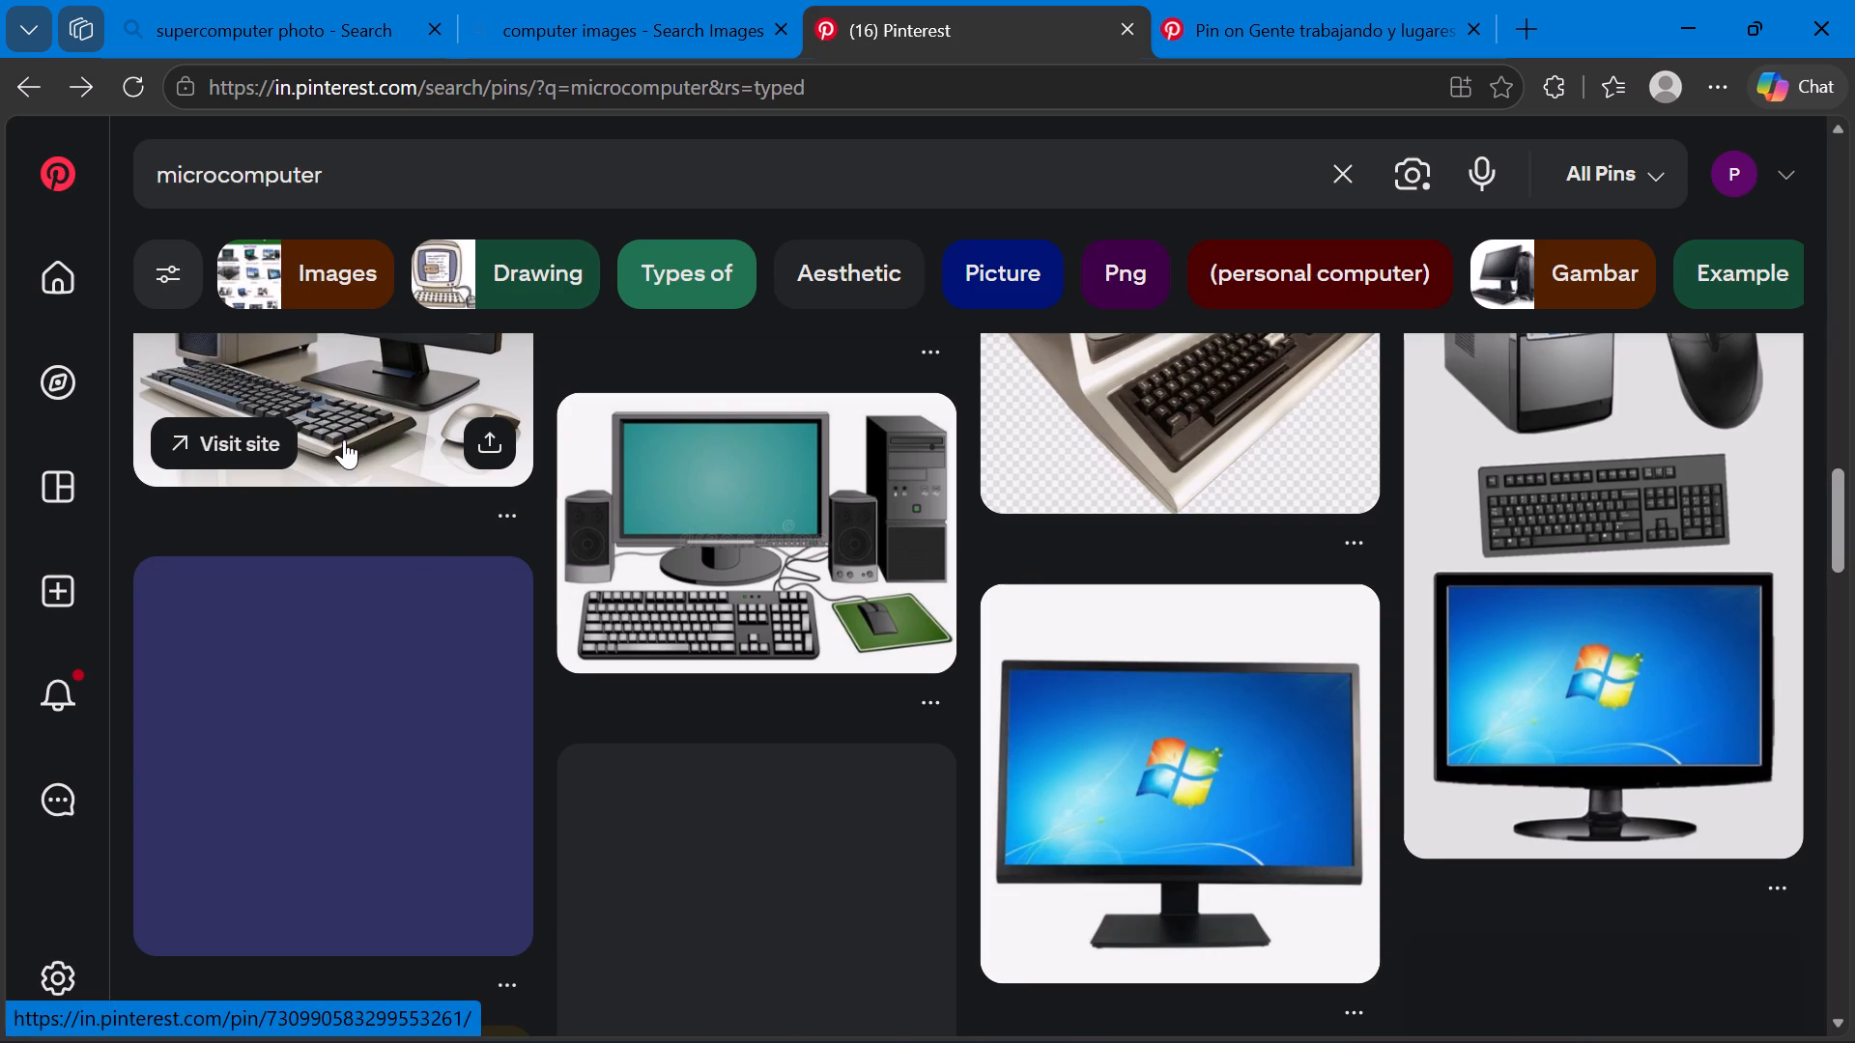
pyautogui.rightClick(324, 408)
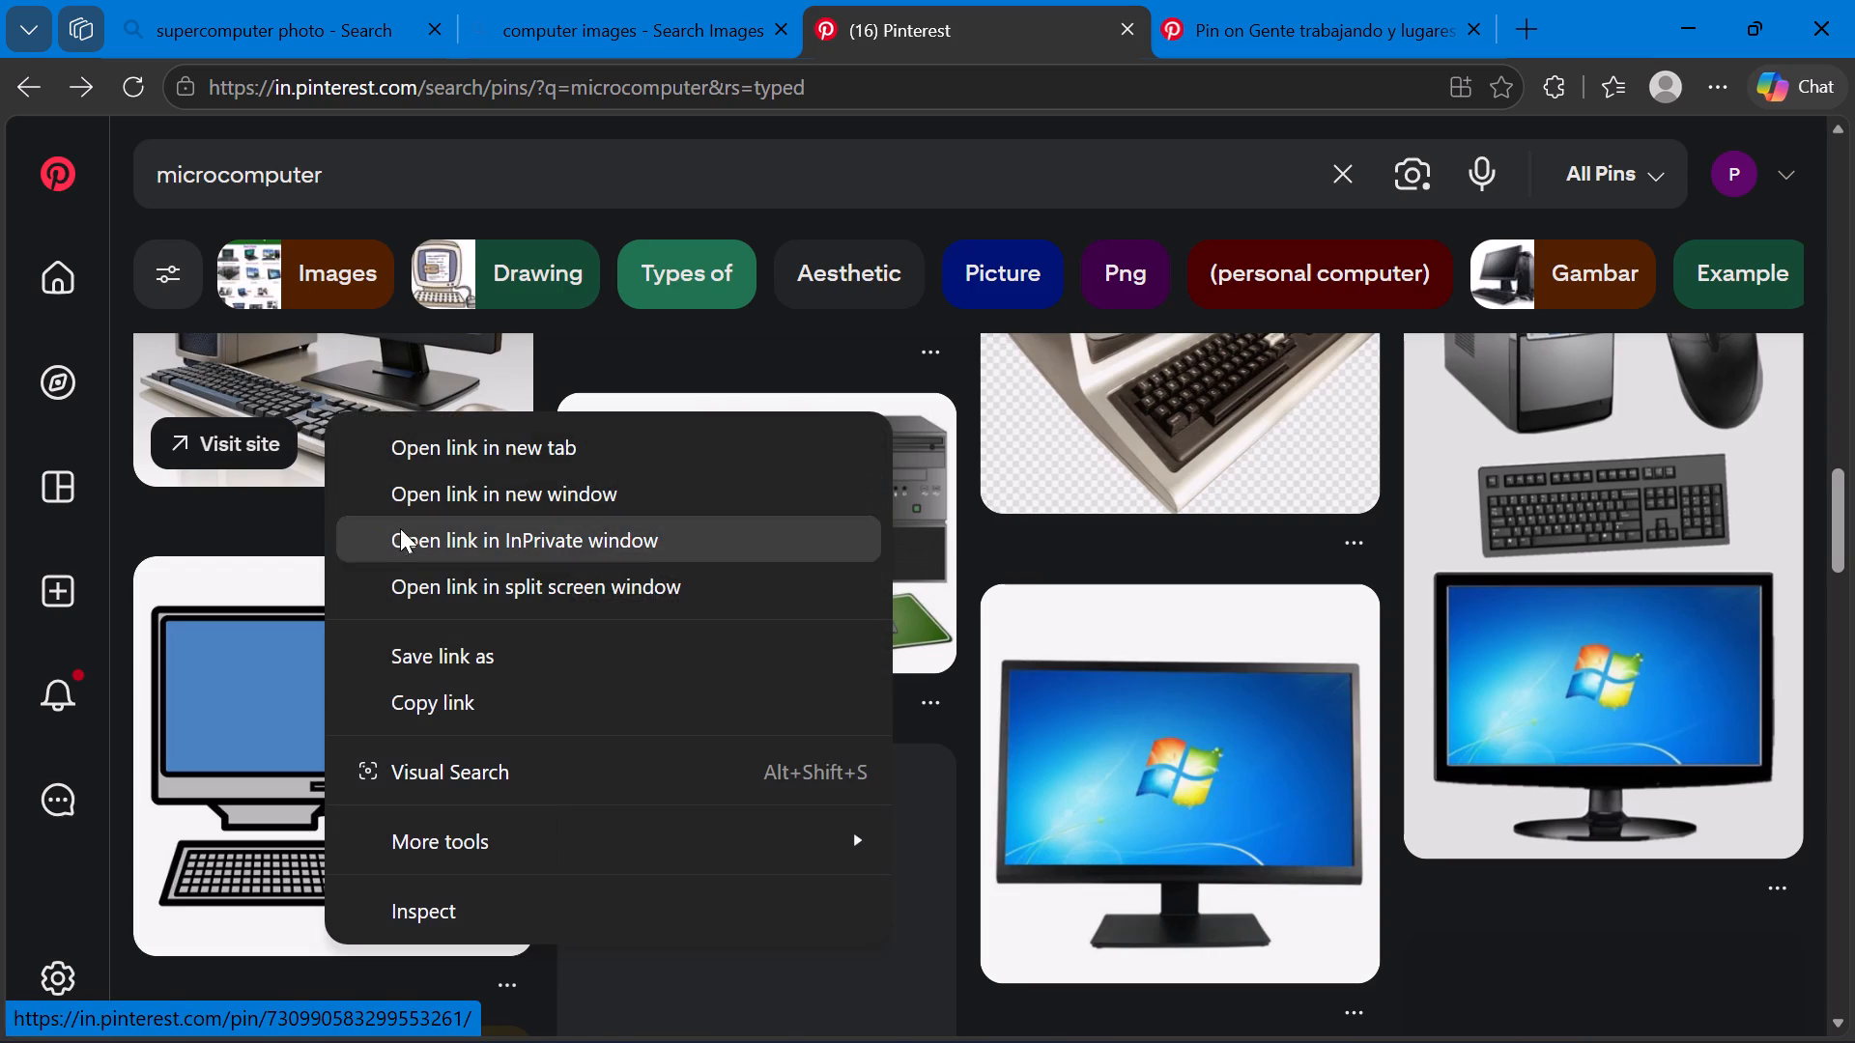
pyautogui.click(403, 654)
pyautogui.doubleClick(346, 427)
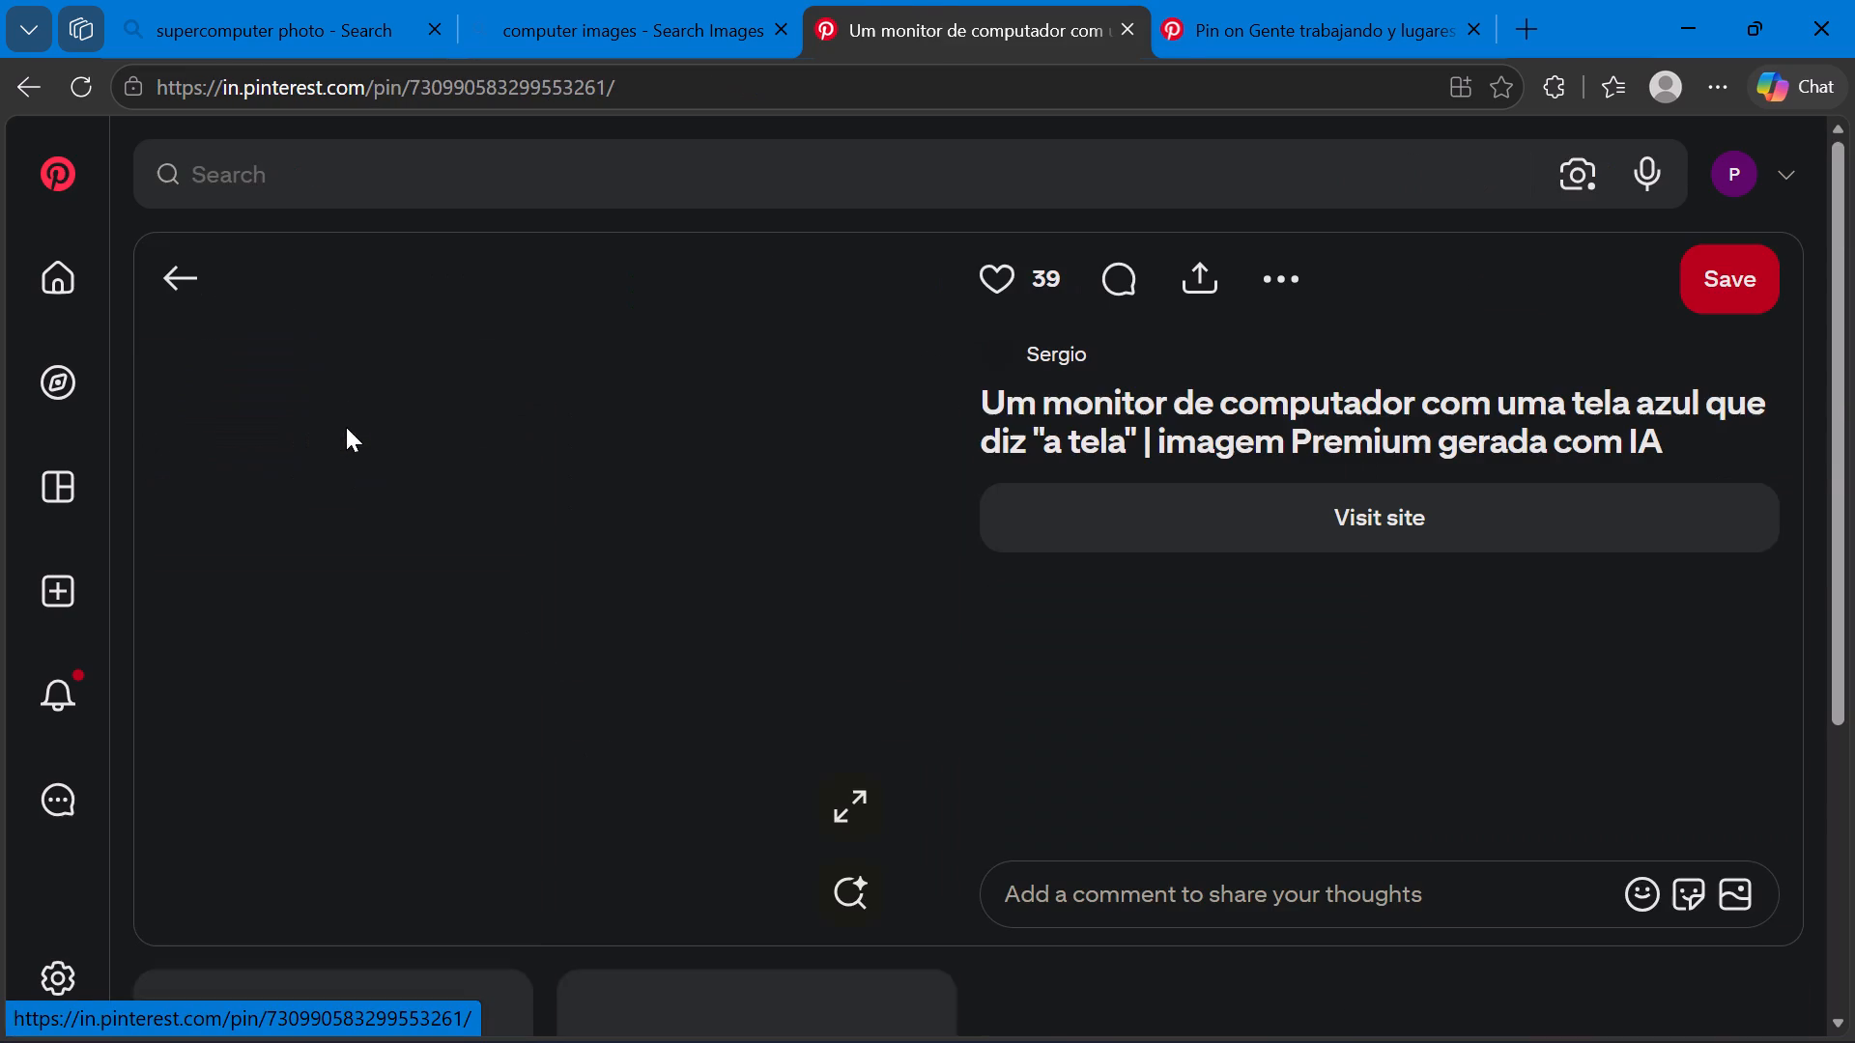
pyautogui.click(1278, 266)
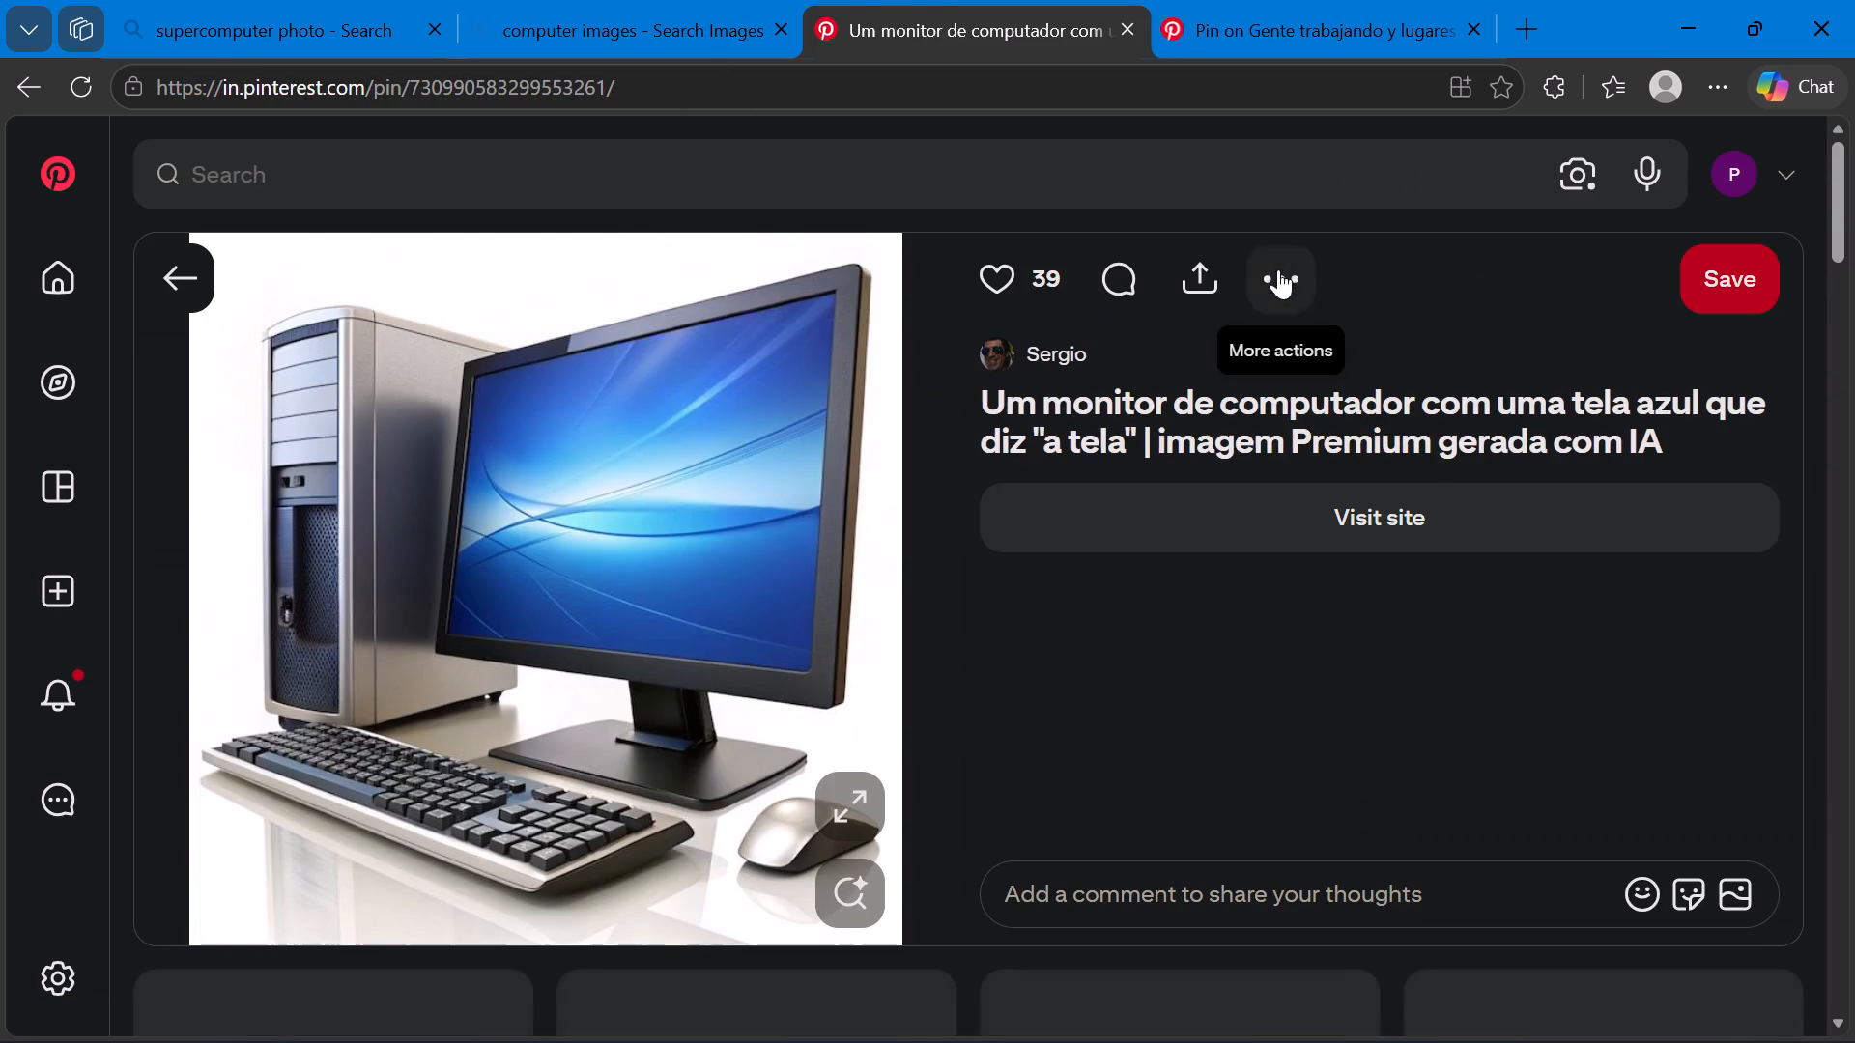
pyautogui.click(1234, 363)
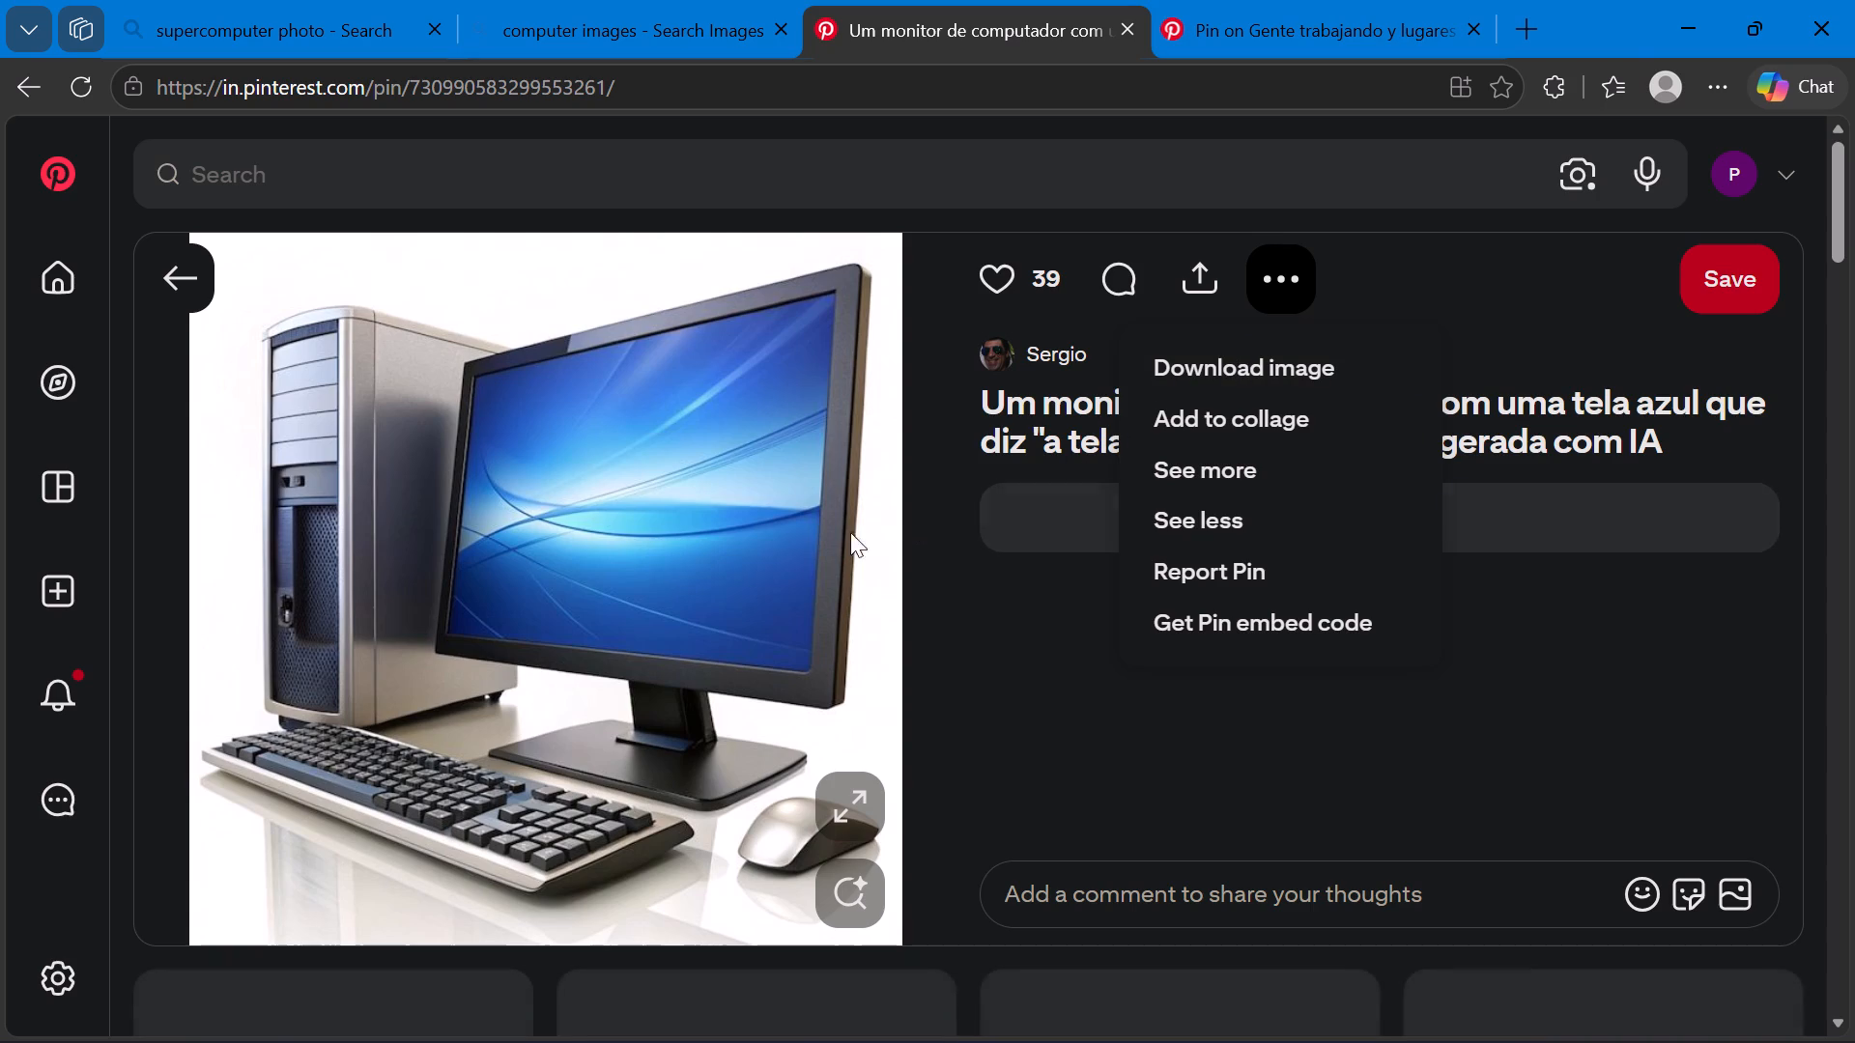
pyautogui.click(1269, 361)
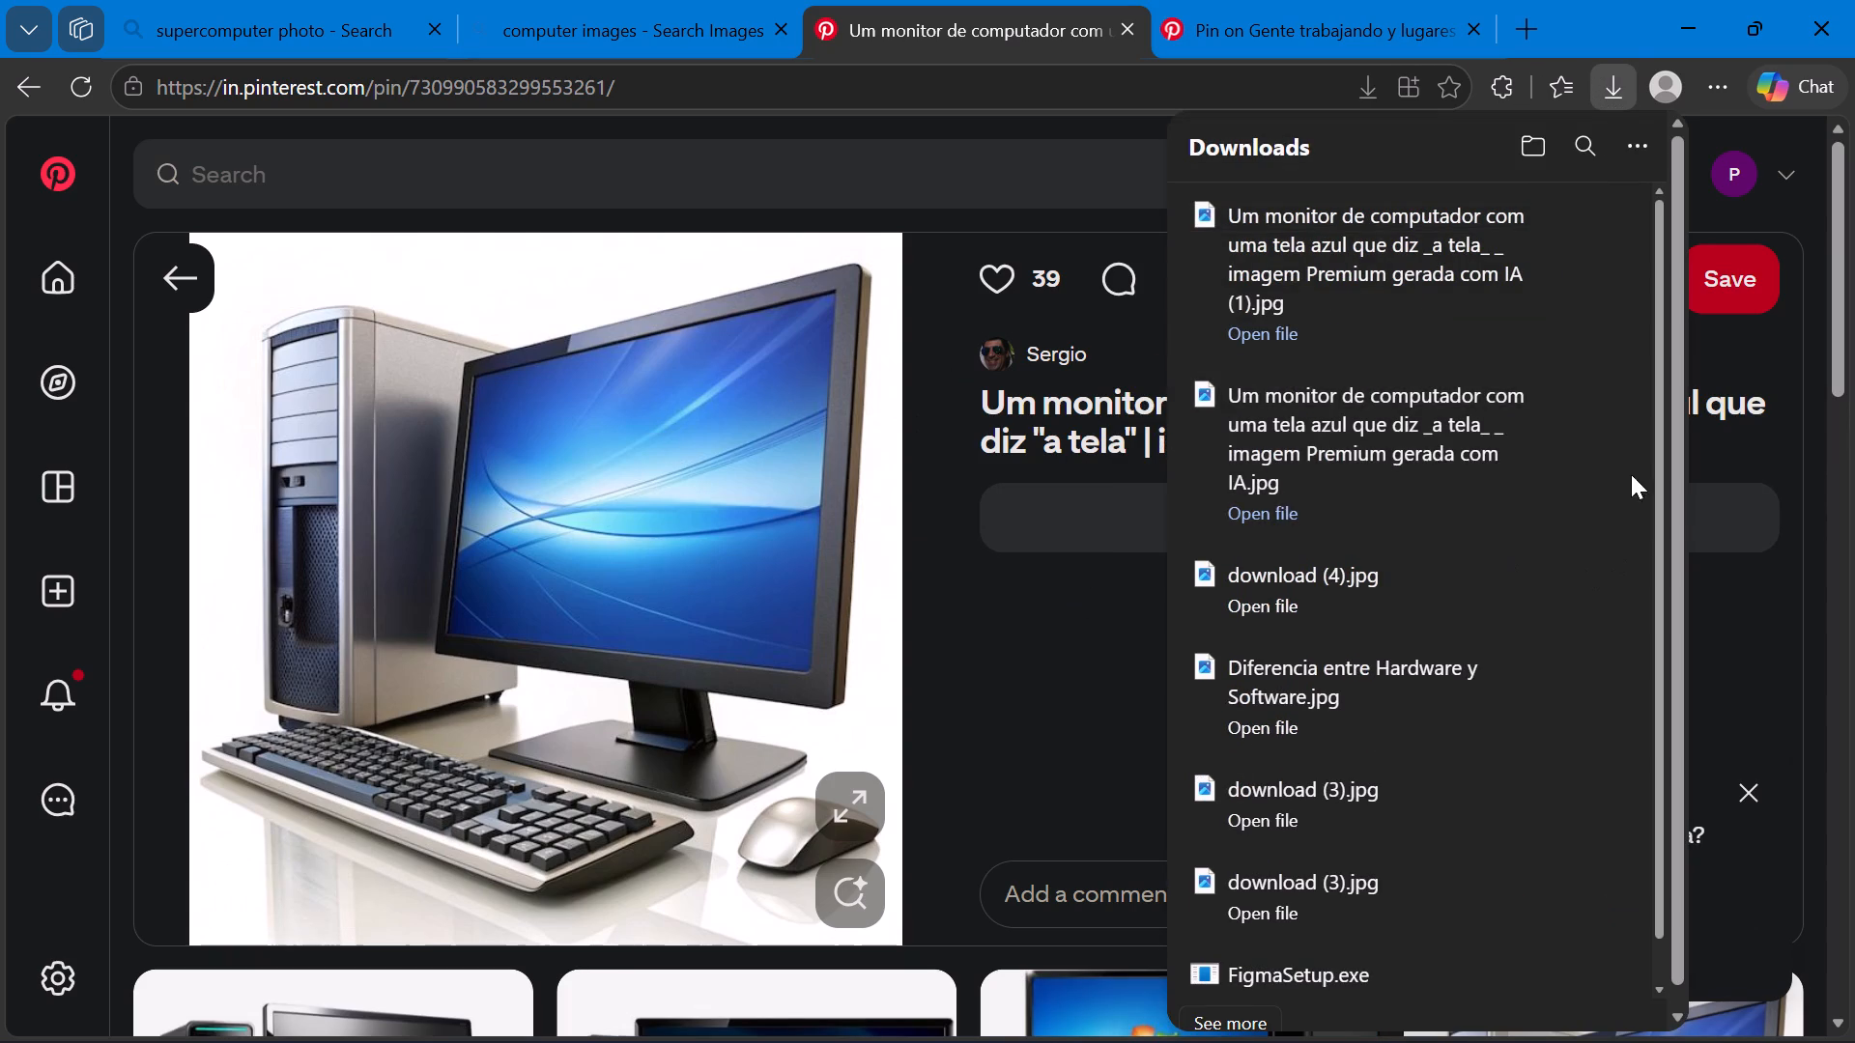
# Delete the duplicate downloaded monitor image, keeping the copy whose file name ends in (1).
pyautogui.click(1597, 441)
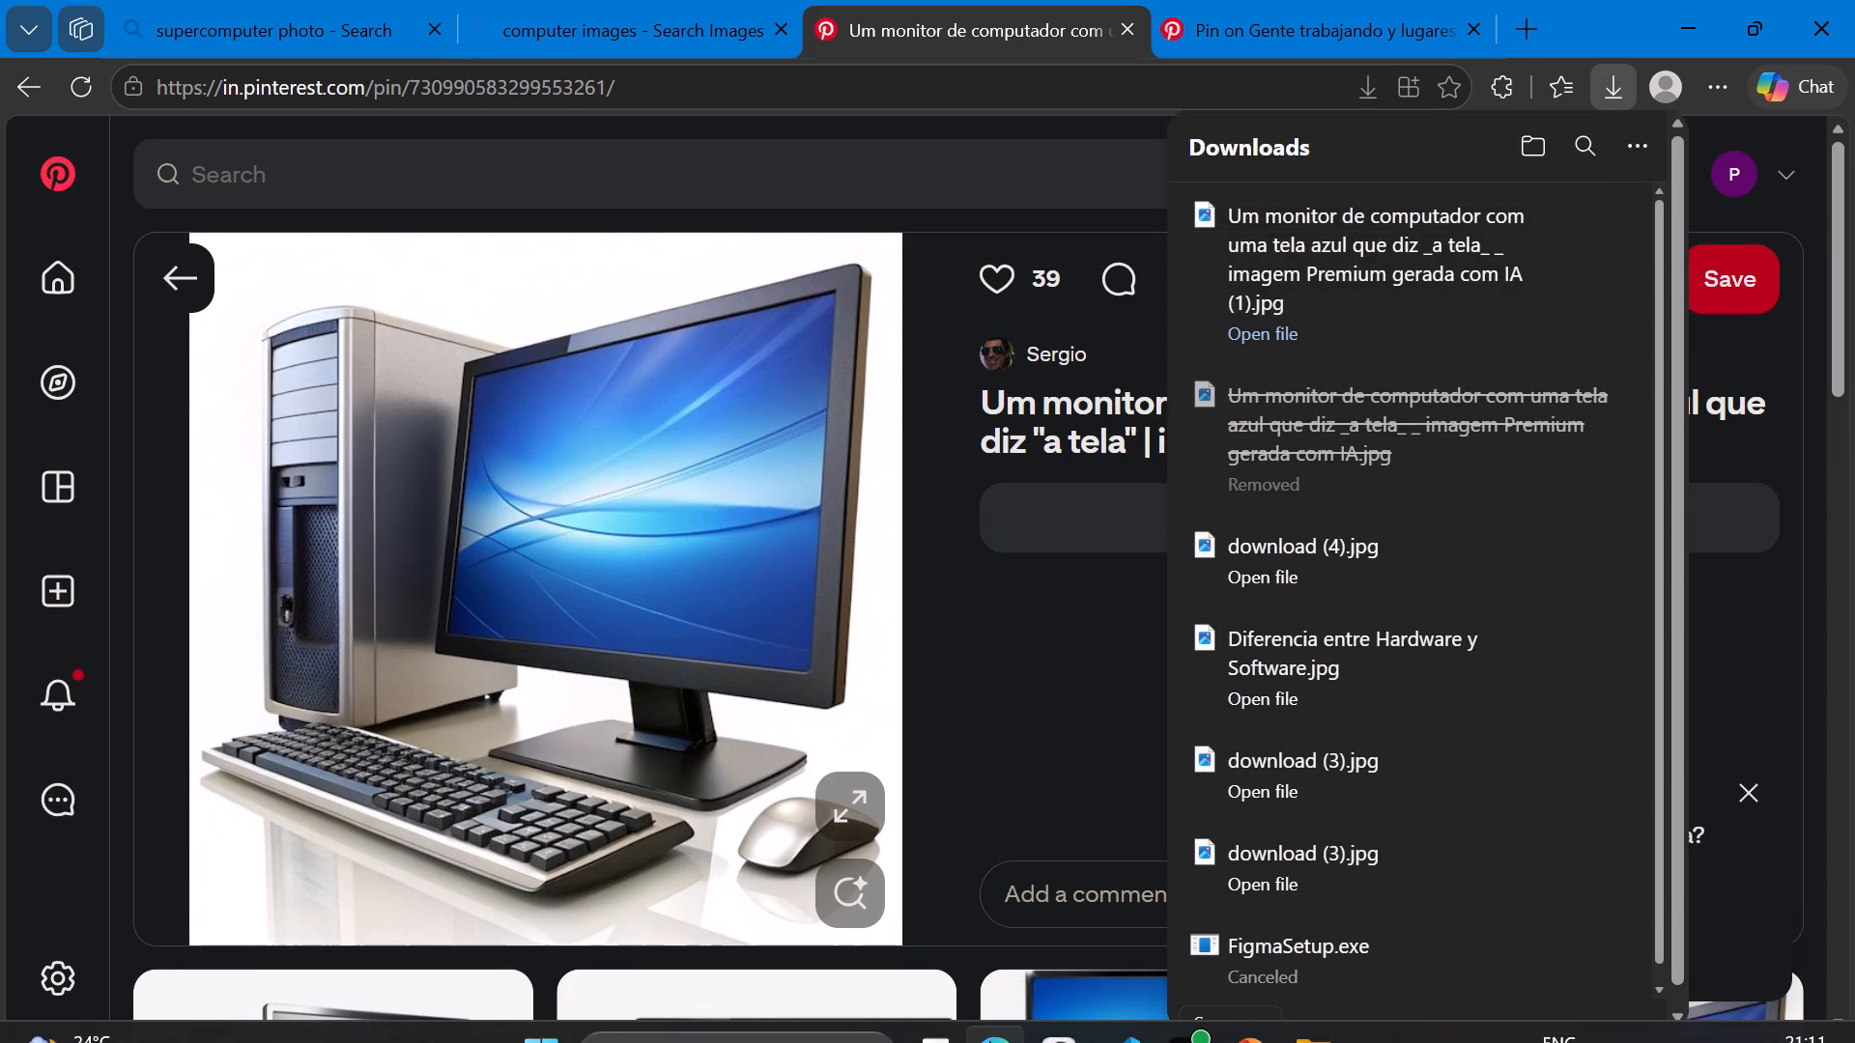
# Check the Types of Computers slide in PowerPoint, return to Edge and search Pinterest for "minicomputer".
pyautogui.click(1240, 1020)
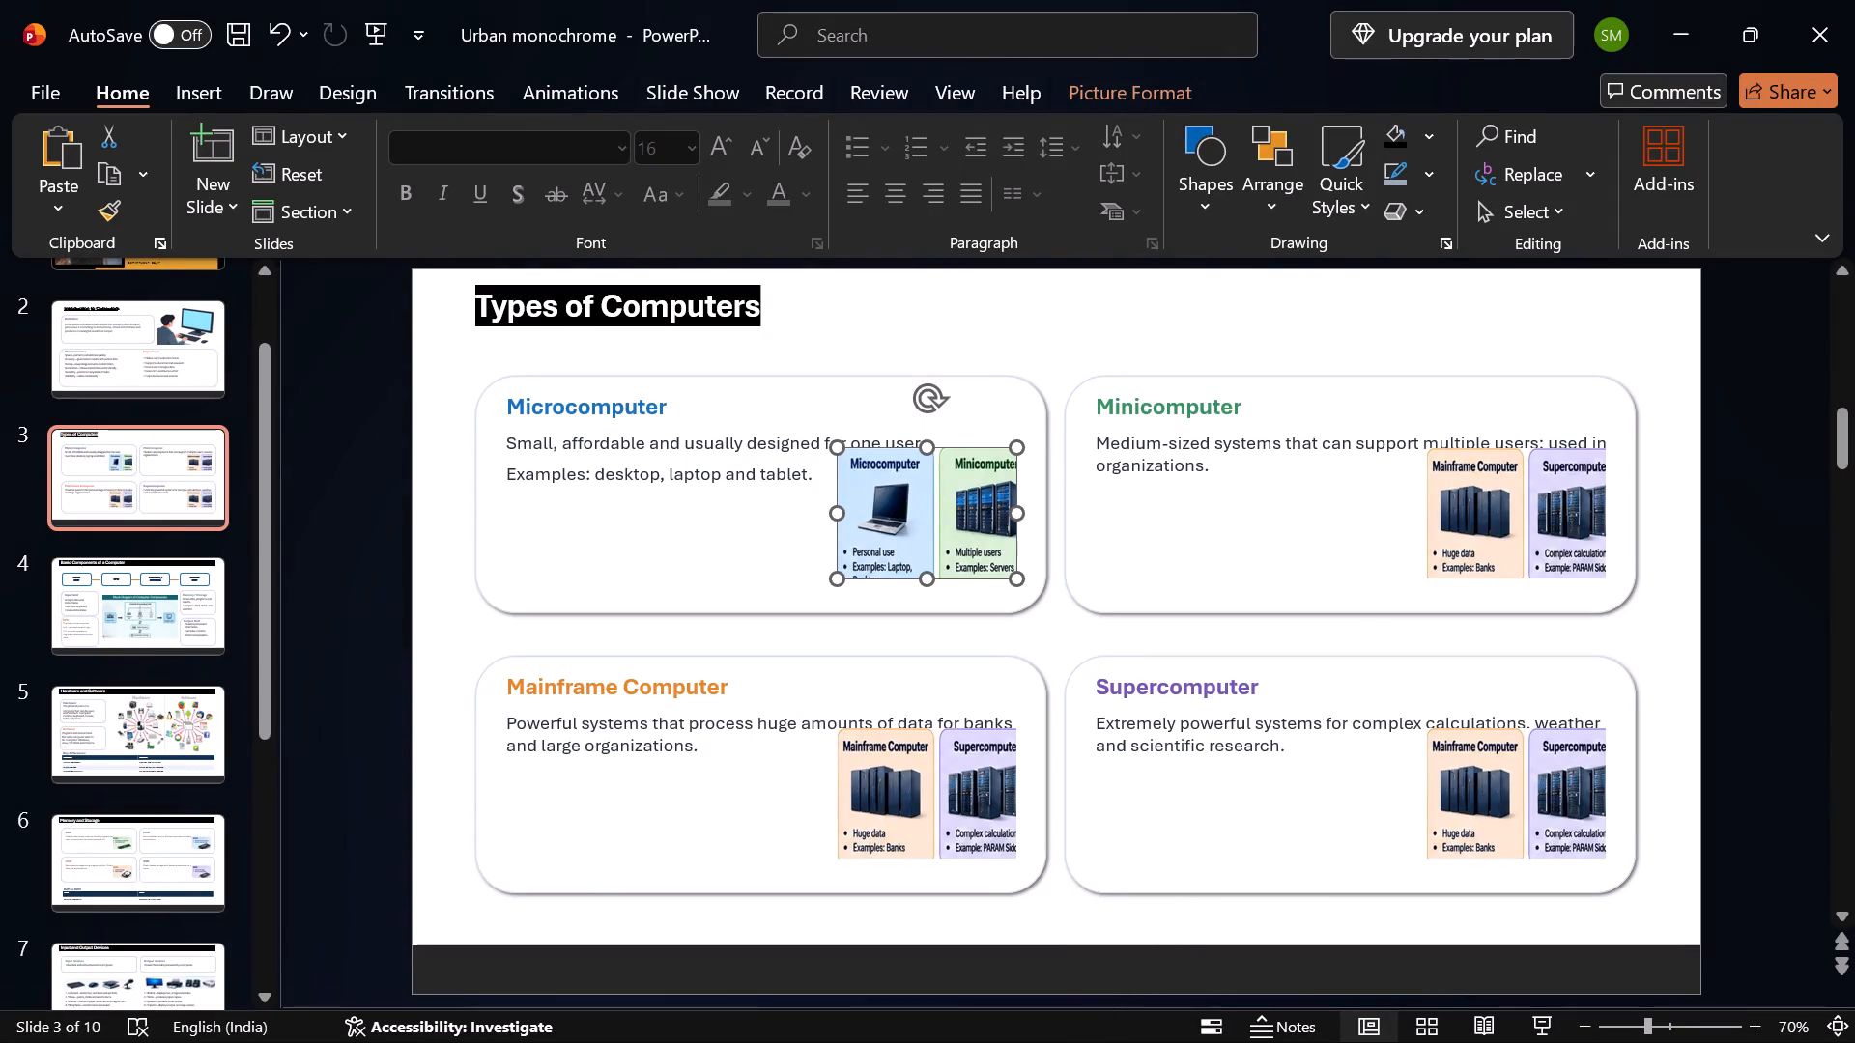
pyautogui.click(998, 1016)
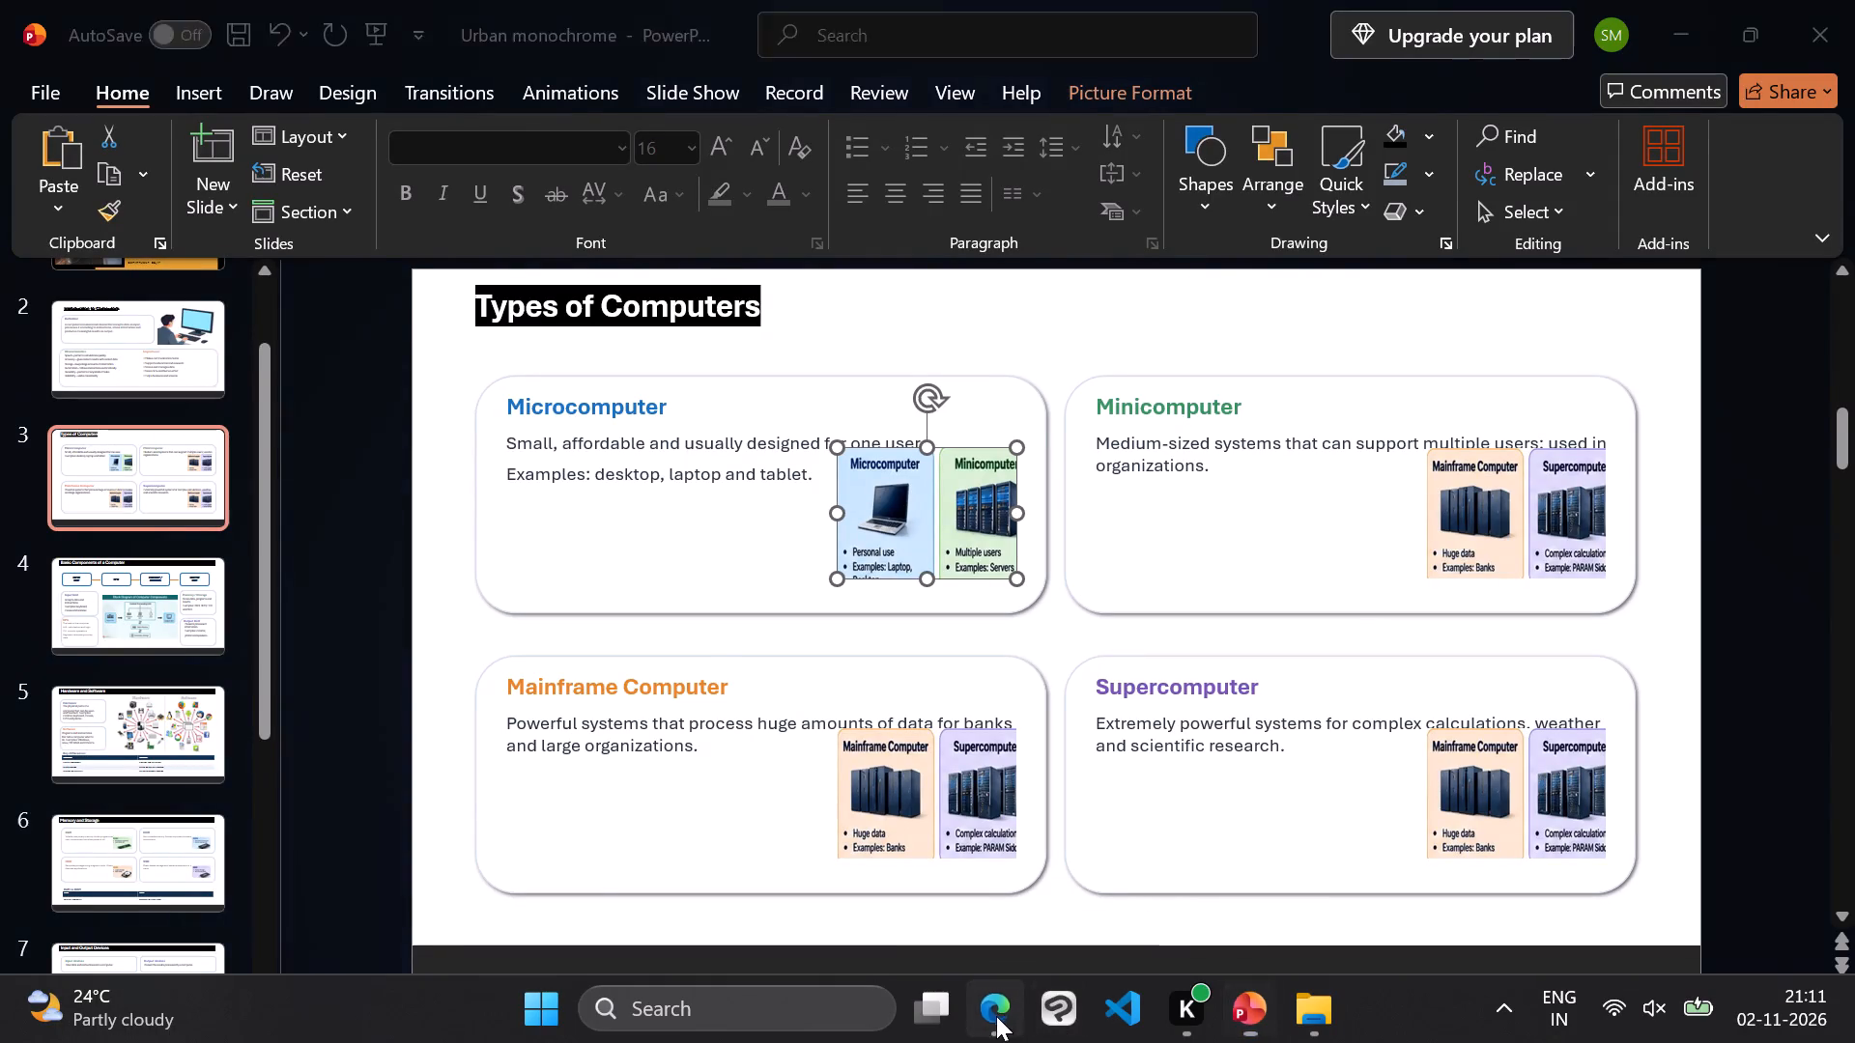
pyautogui.click(453, 161)
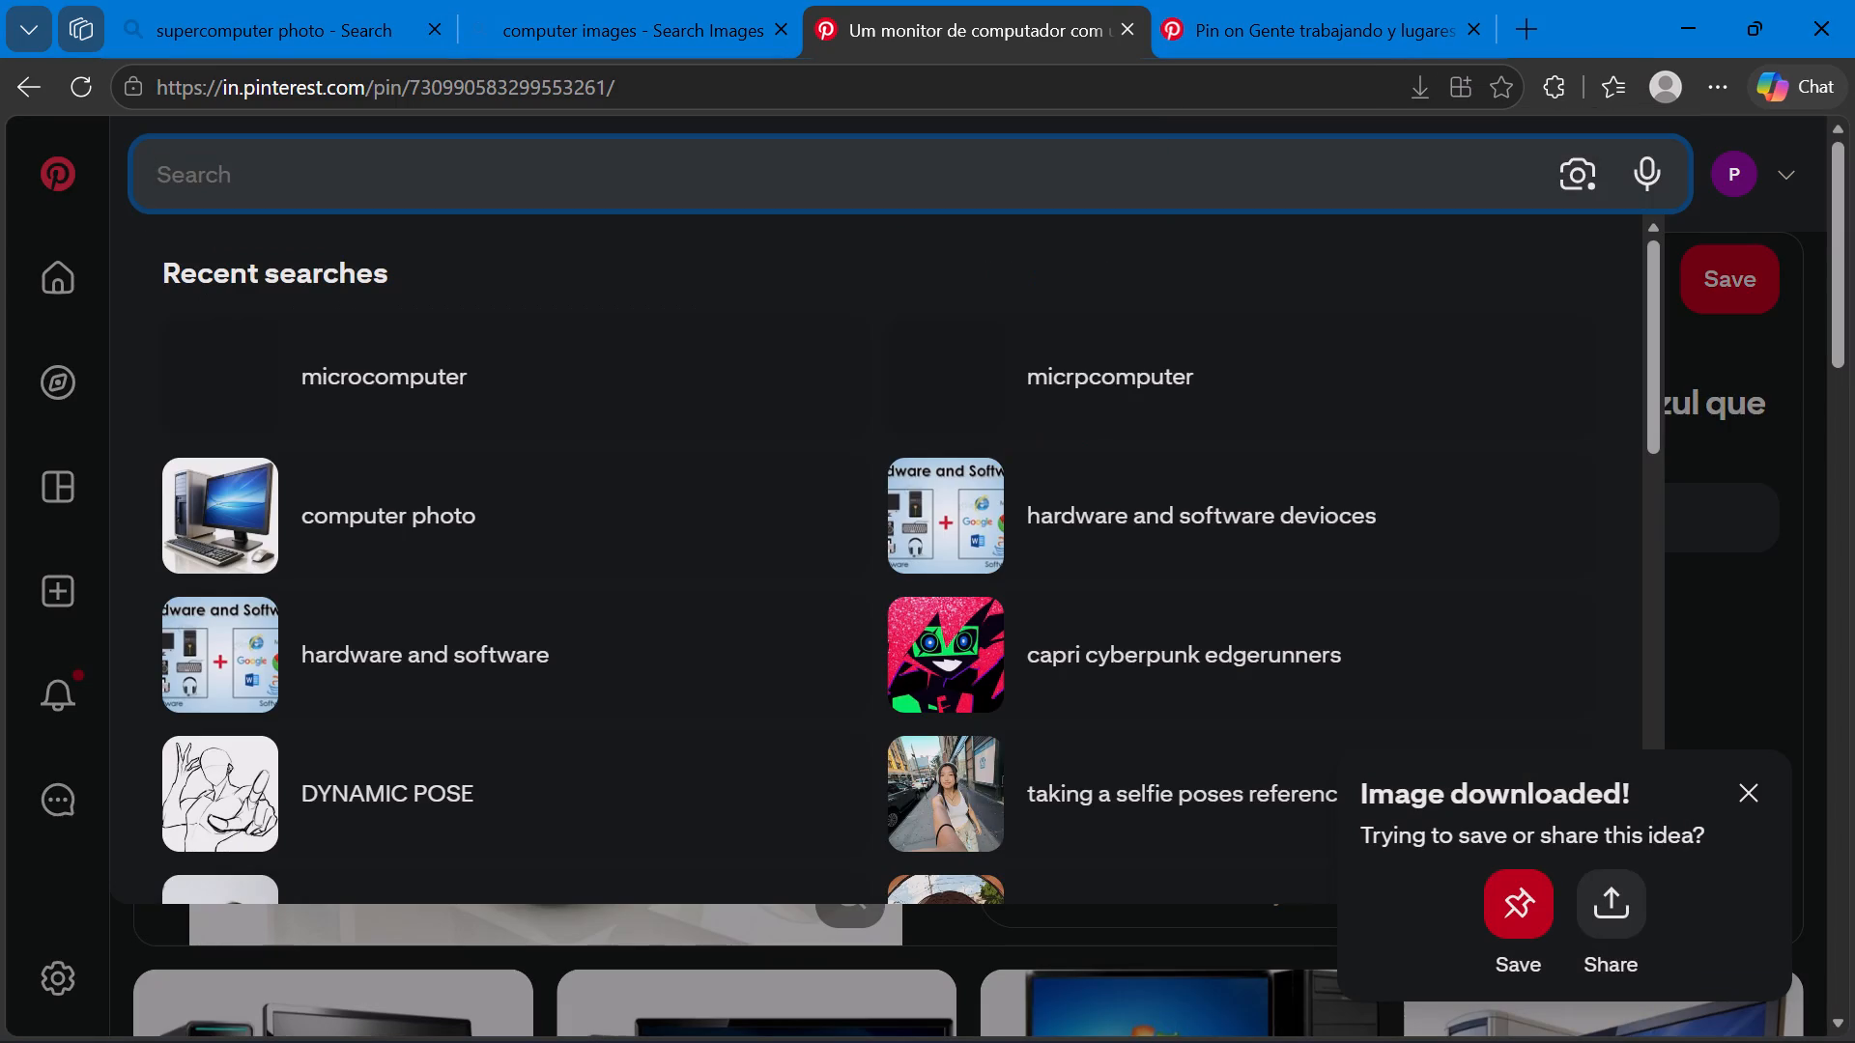
pyautogui.write('minicomputer')
pyautogui.press('Return')
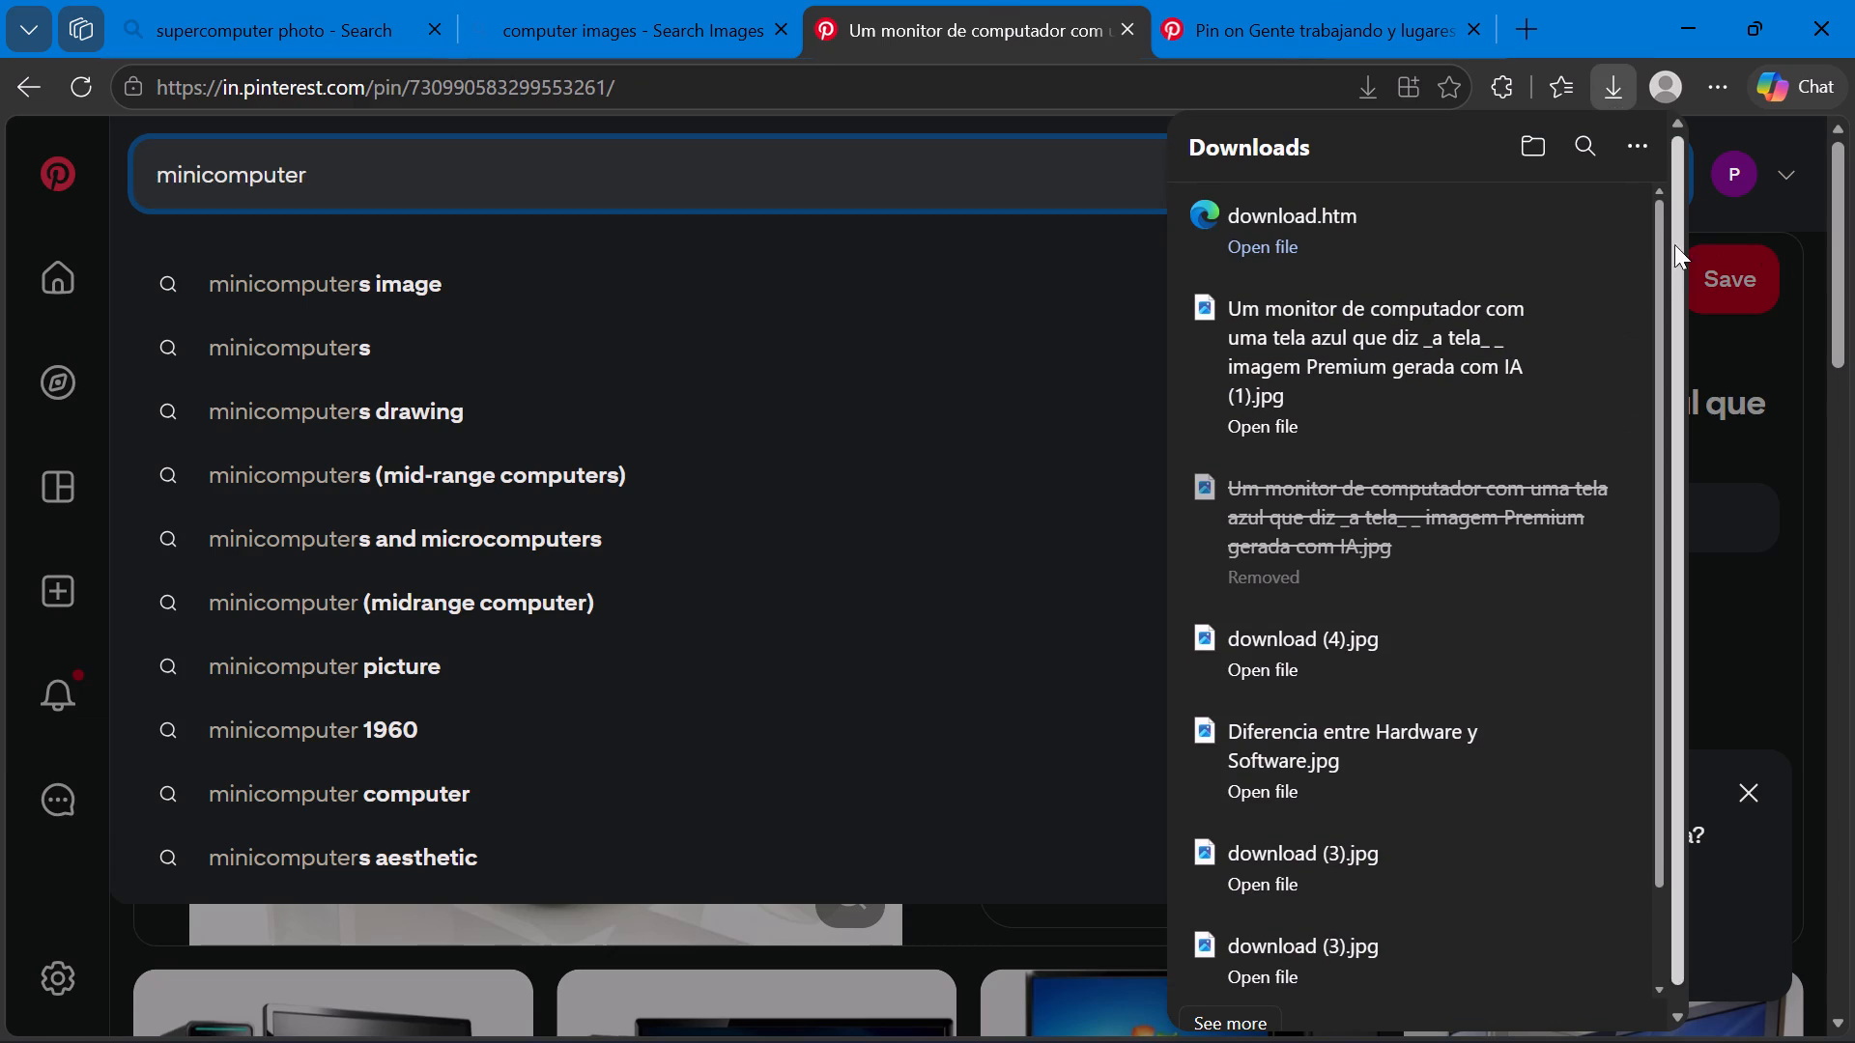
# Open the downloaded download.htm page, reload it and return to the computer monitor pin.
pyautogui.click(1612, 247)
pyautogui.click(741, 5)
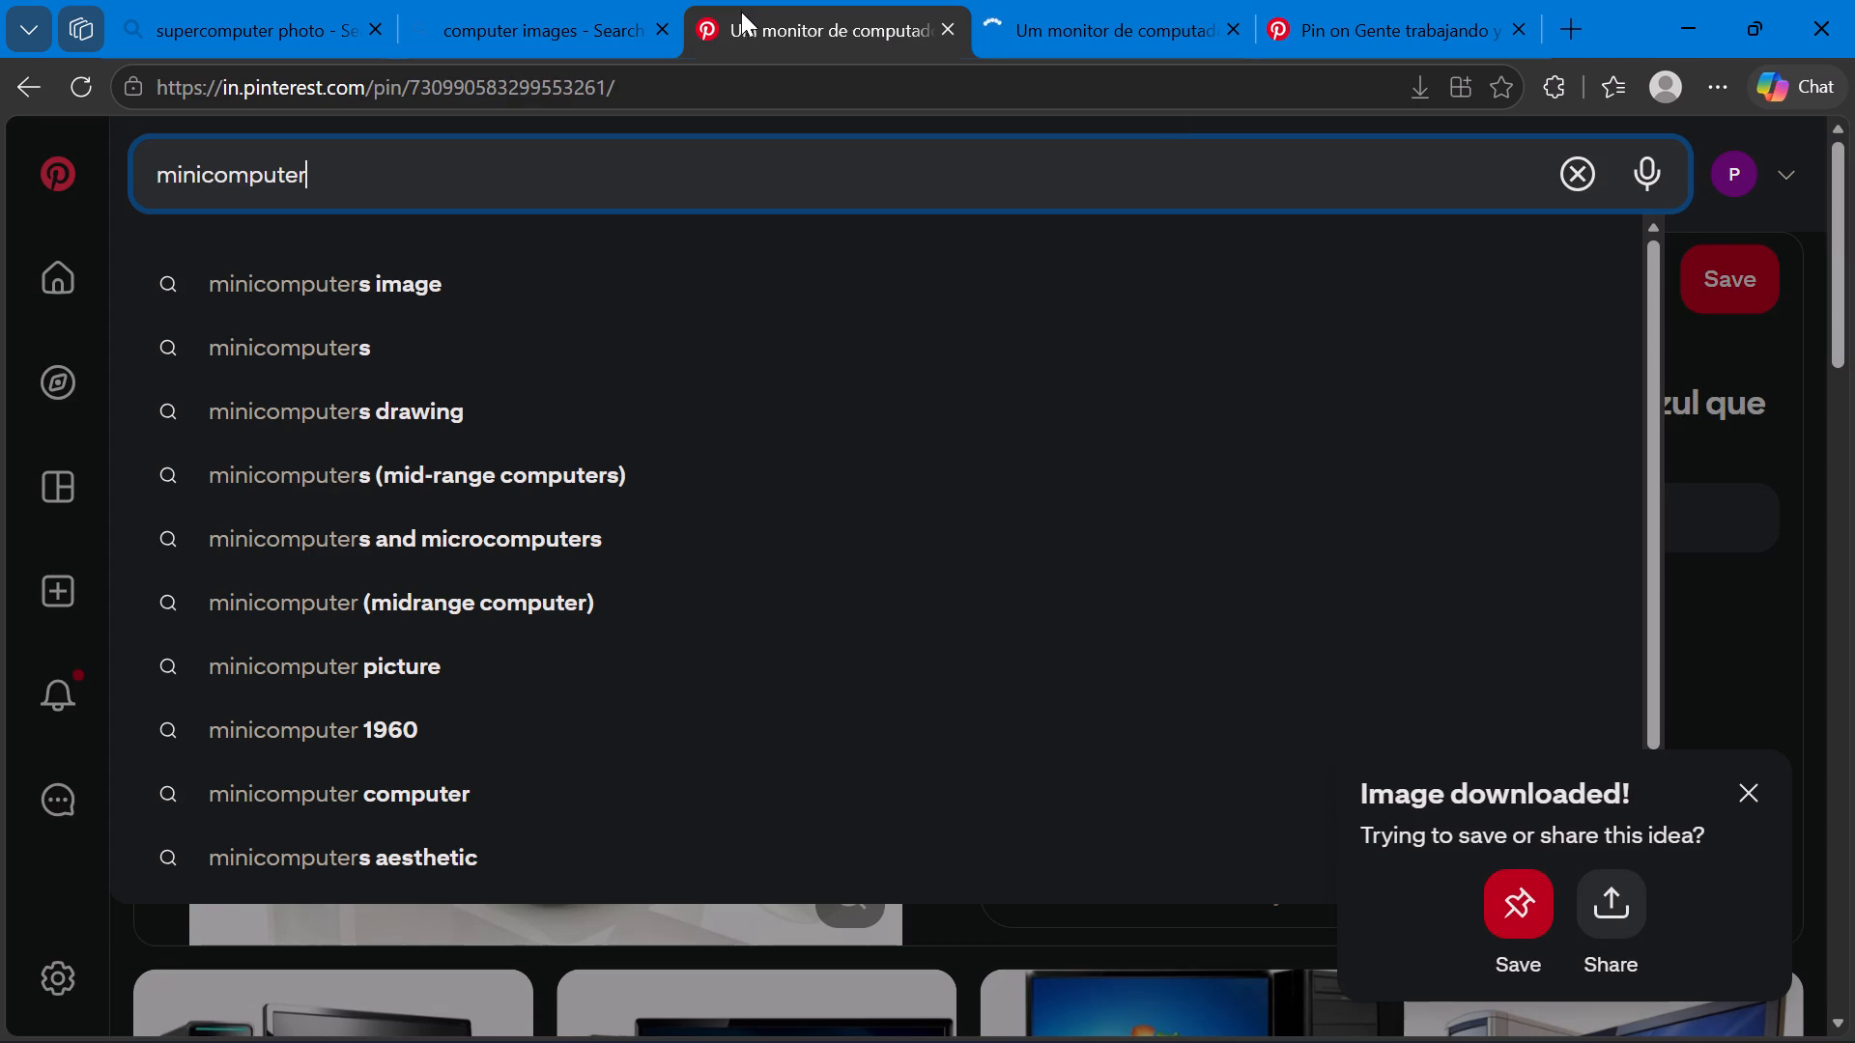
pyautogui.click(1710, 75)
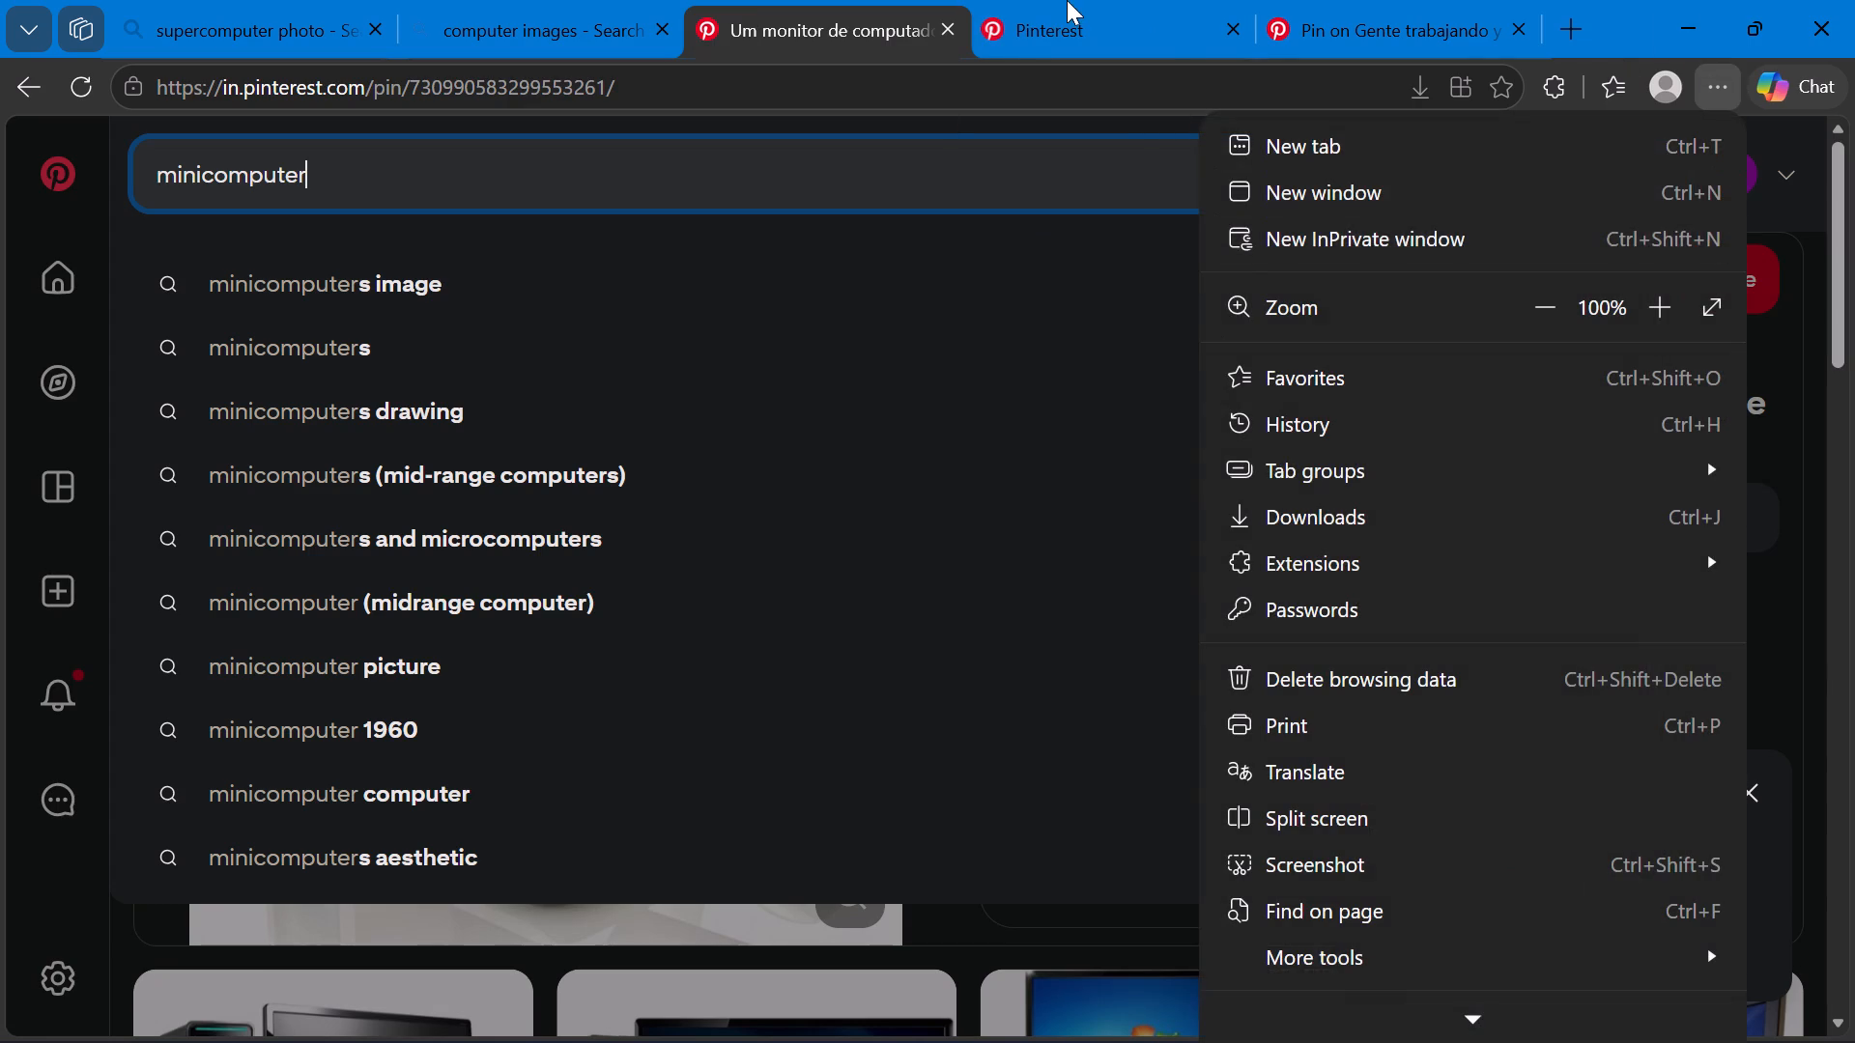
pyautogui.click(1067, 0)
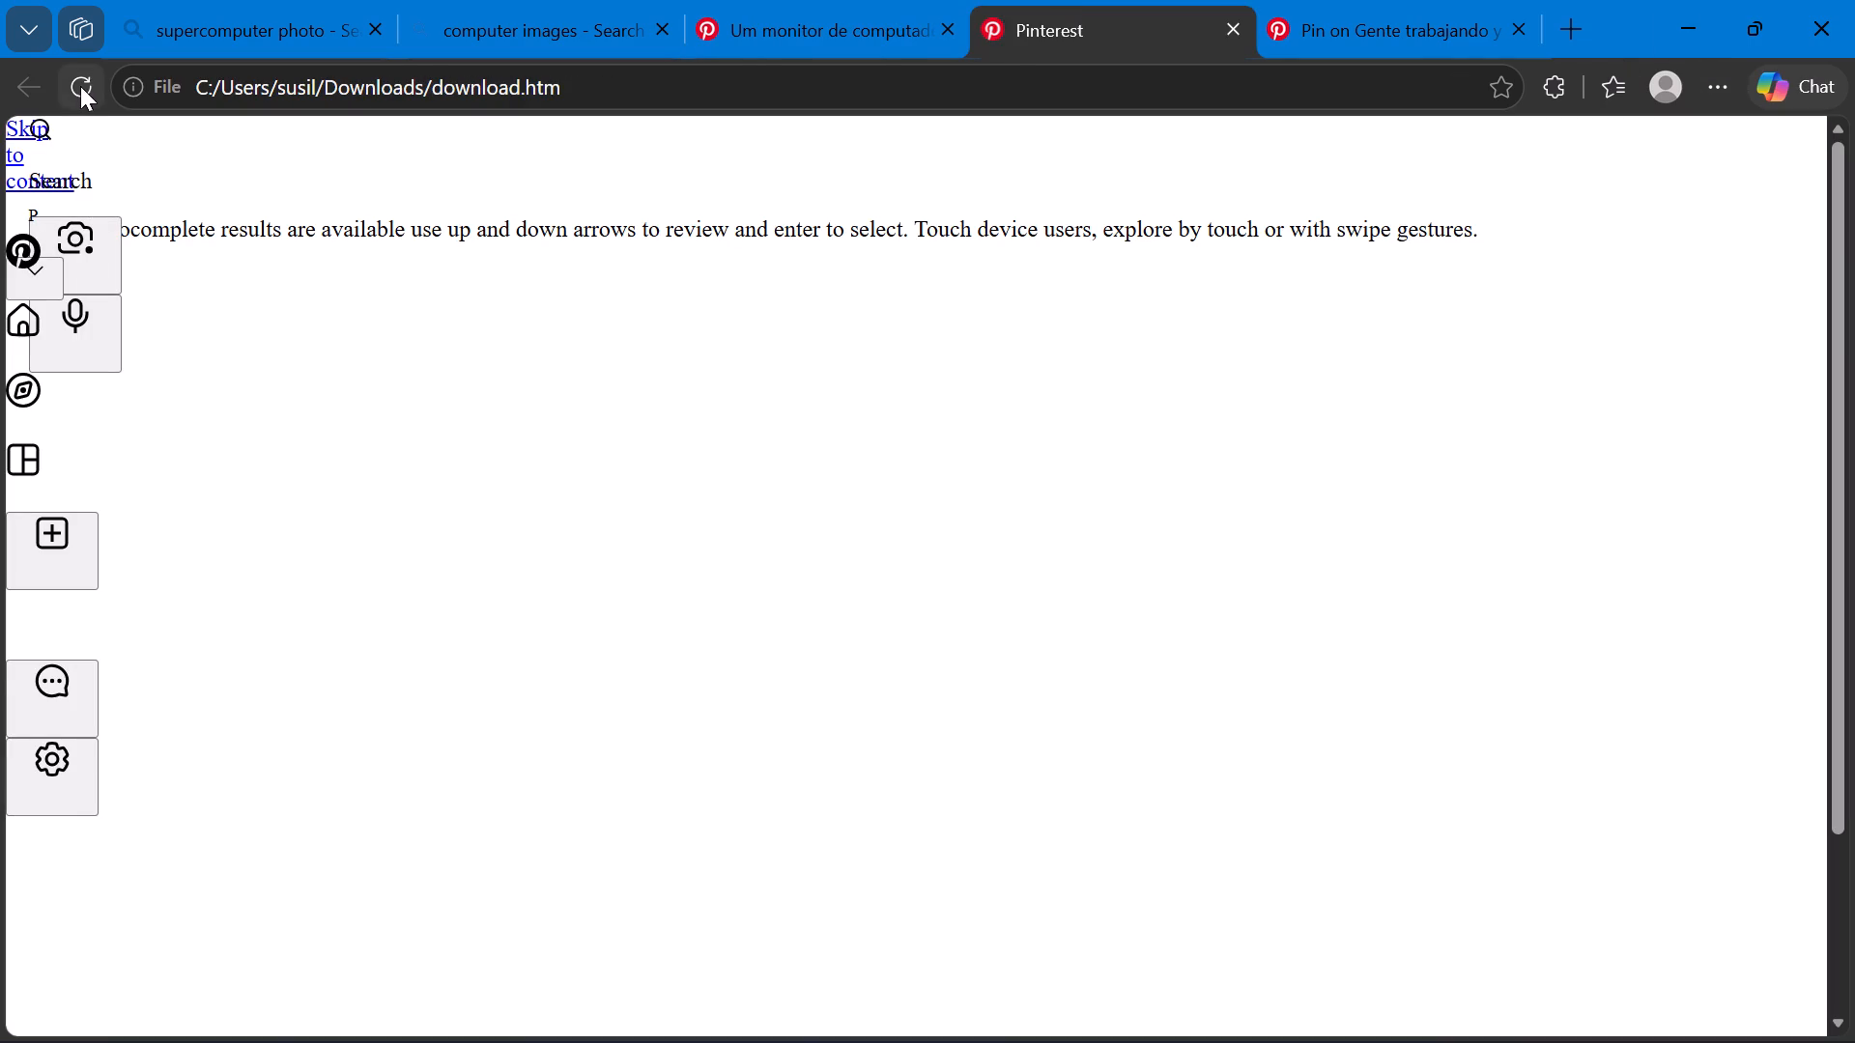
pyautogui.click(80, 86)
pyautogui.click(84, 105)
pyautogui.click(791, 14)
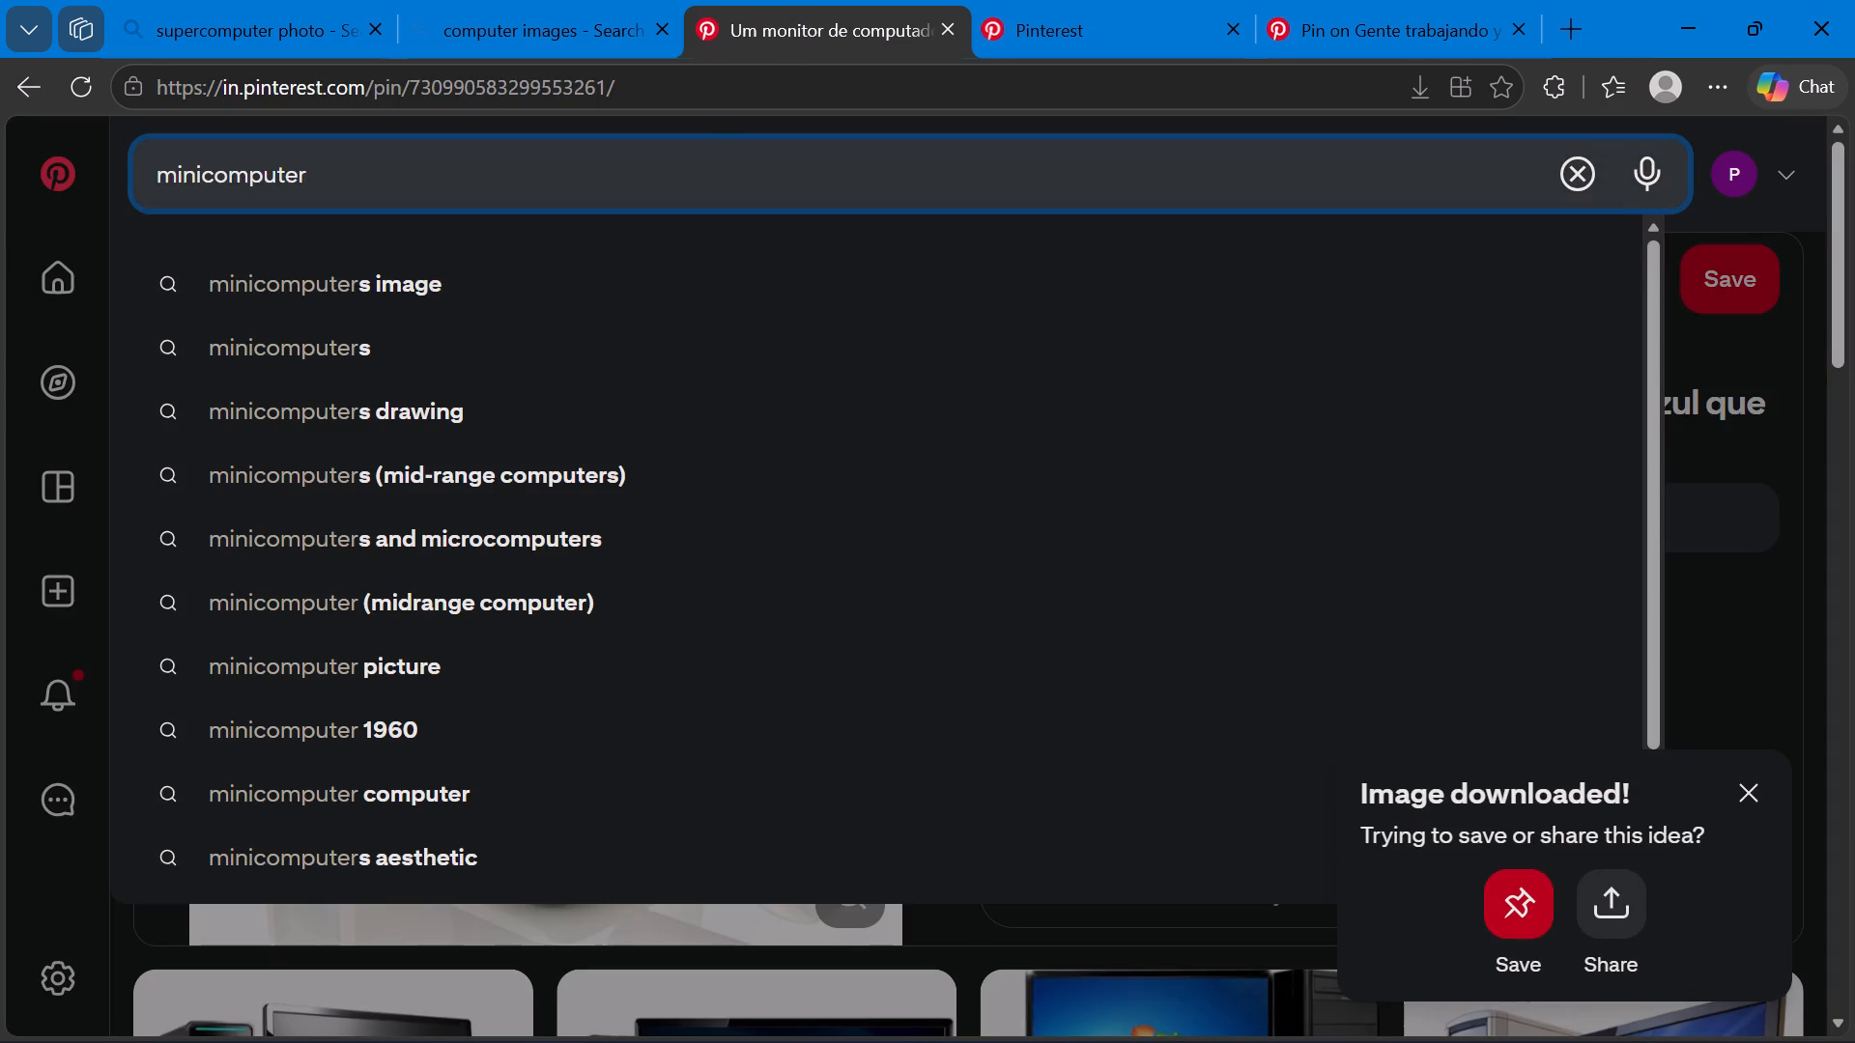
# Run the Pinterest search for "minicomputer".
pyautogui.click(943, 152)
pyautogui.press('Return')
# Close the downloaded Pinterest page and the "Pin on Gente trabajando" page.
pyautogui.click(1232, 30)
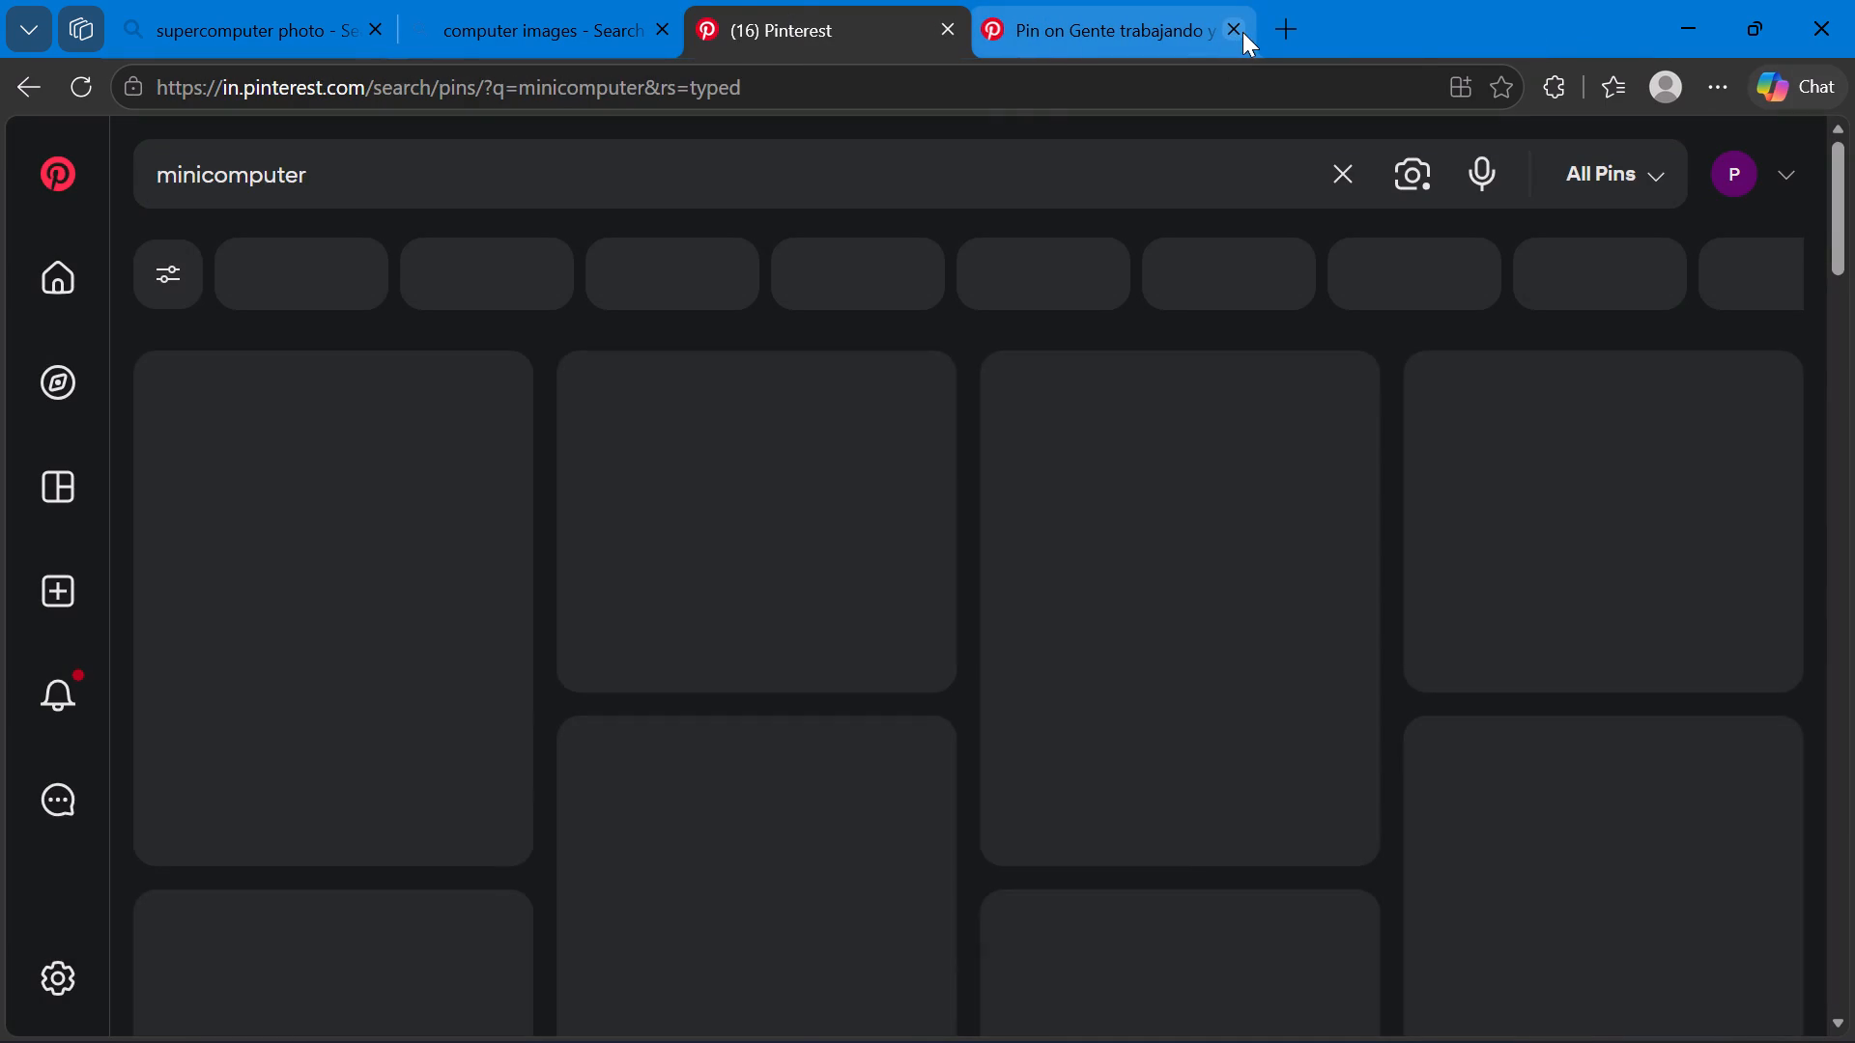
pyautogui.click(1242, 32)
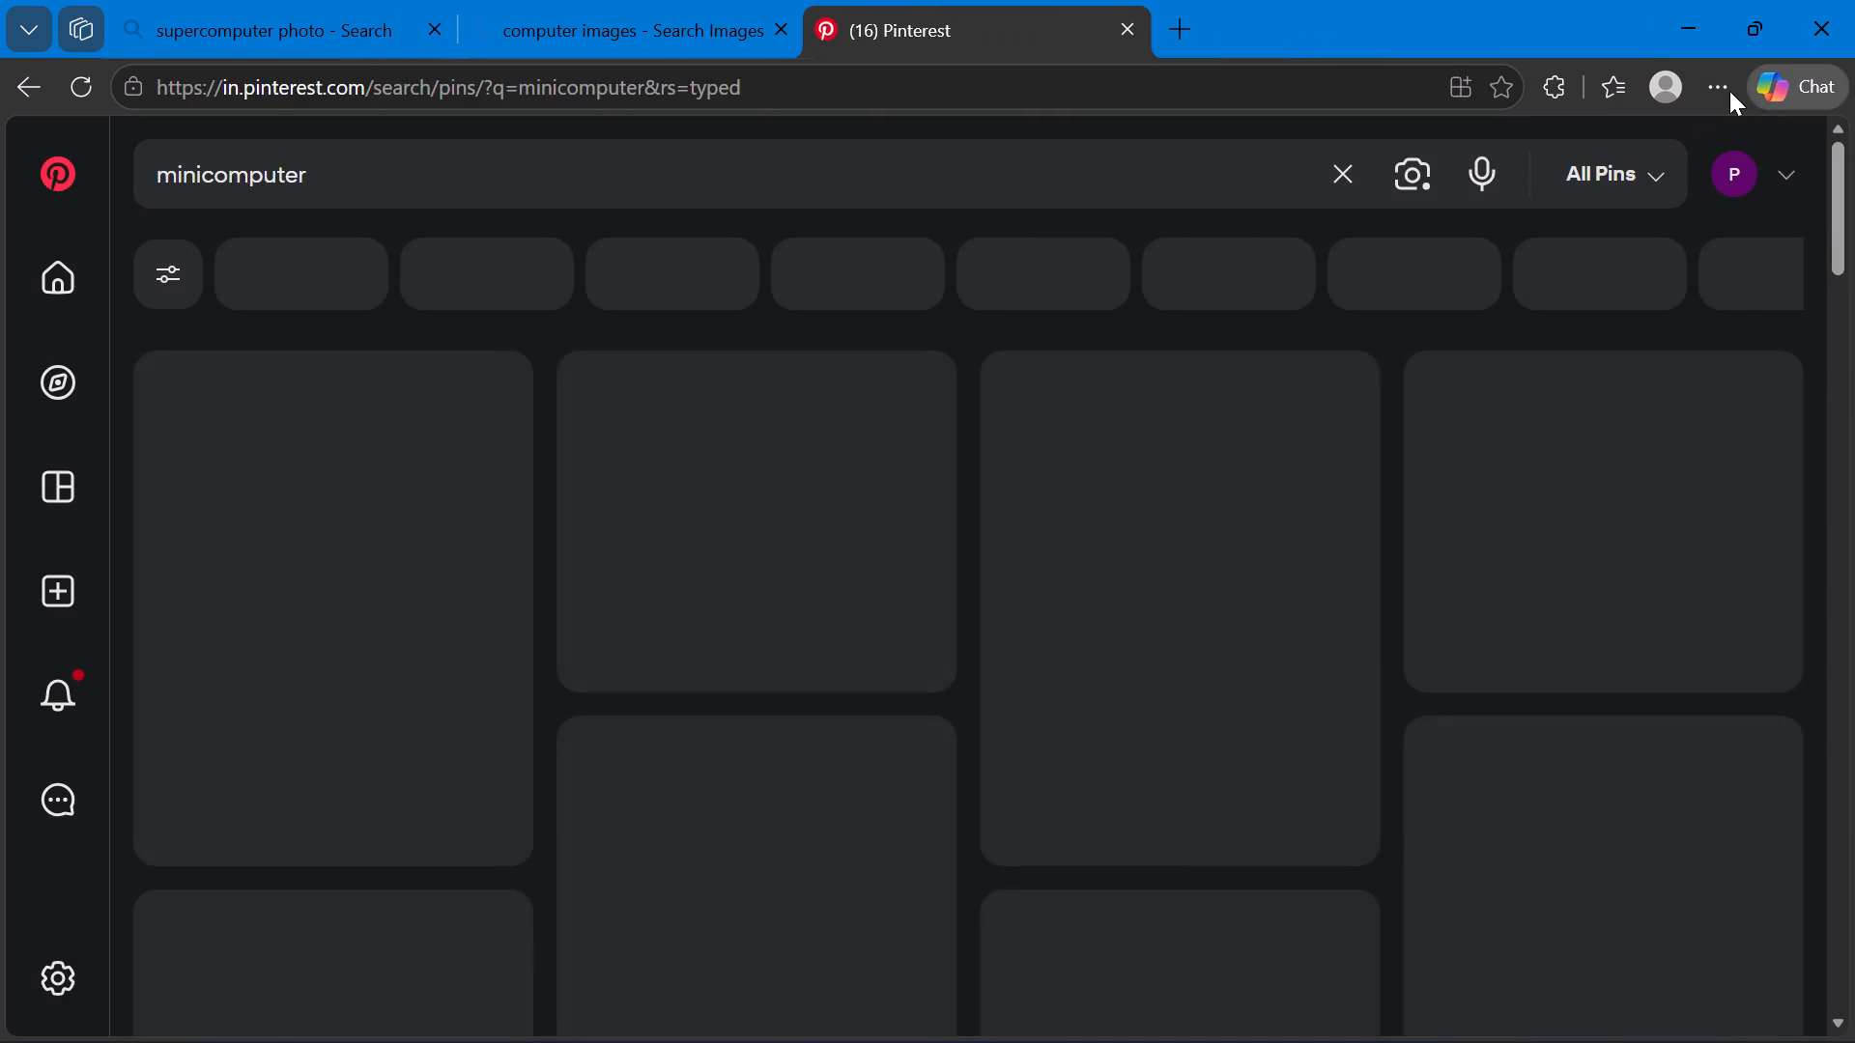
# Look through the minicomputer pins for a suitable picture, and switch to PowerPoint to check the Types of Computers slide.
pyautogui.click(1729, 91)
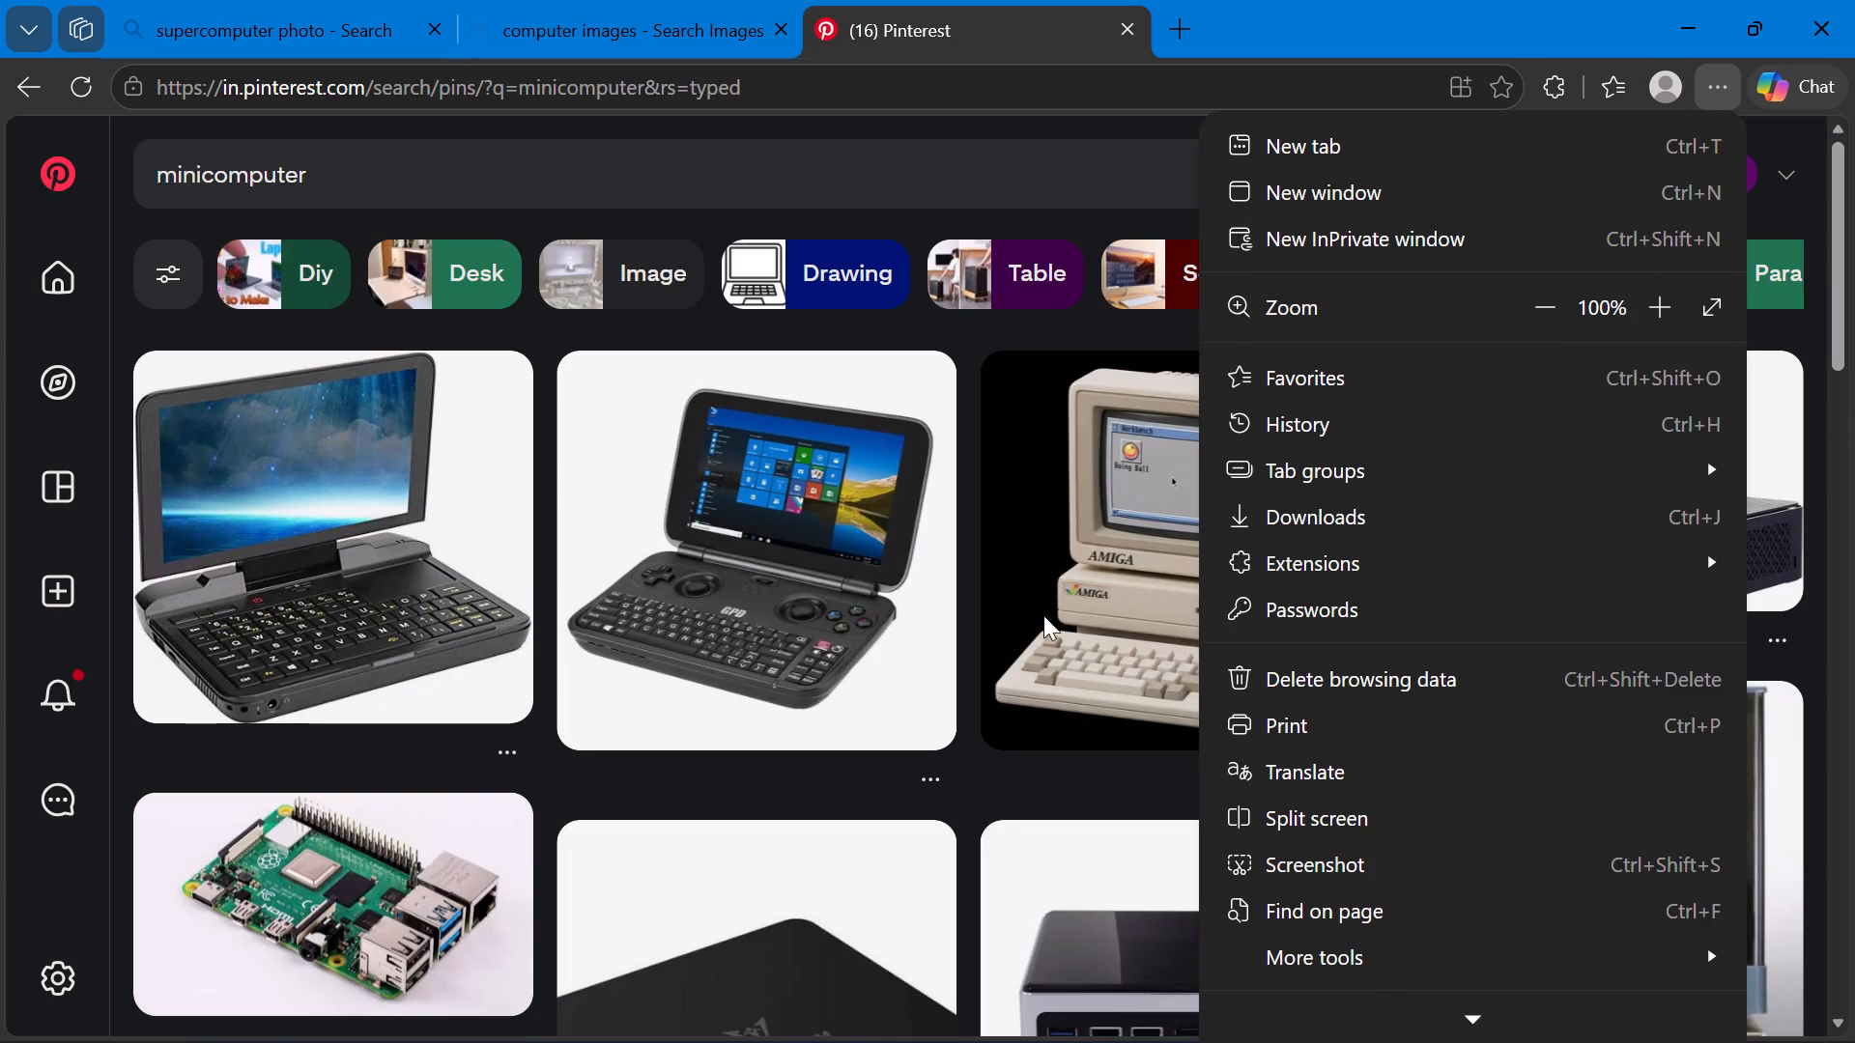
pyautogui.scroll(-2, 805, 654)
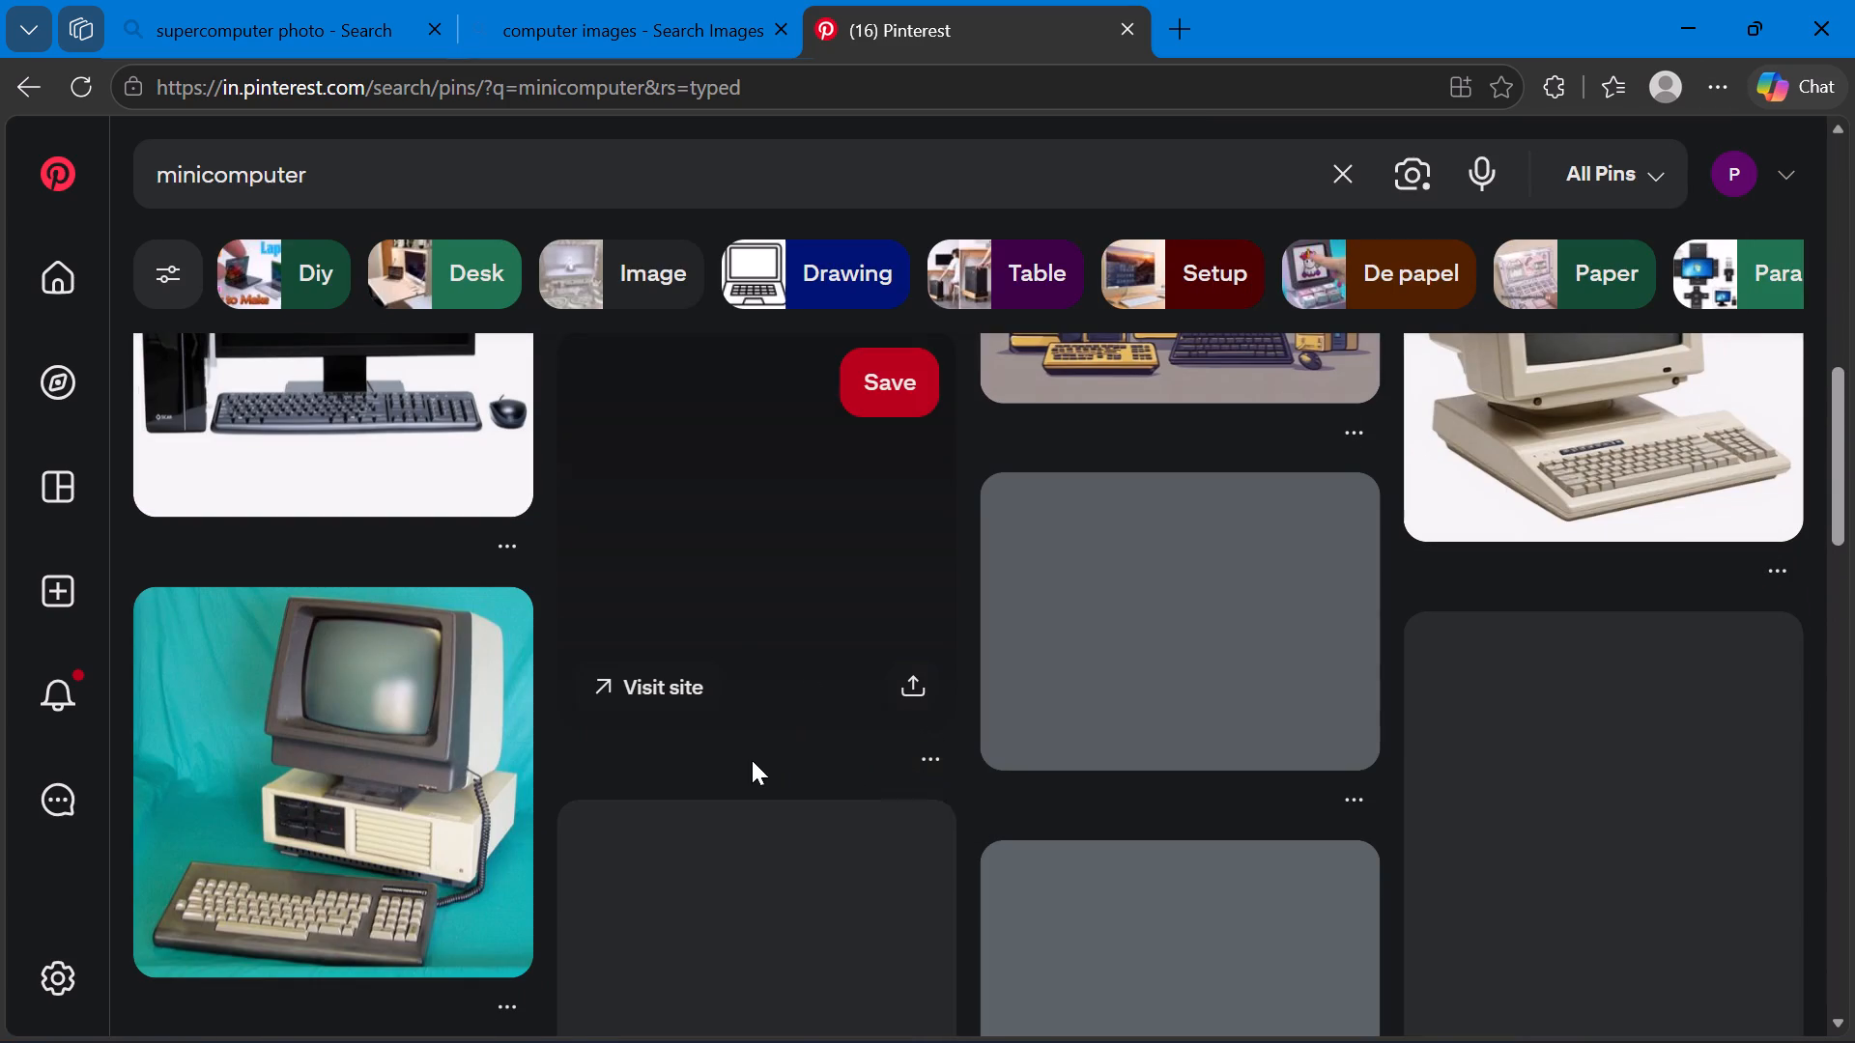
pyautogui.scroll(4, 743, 758)
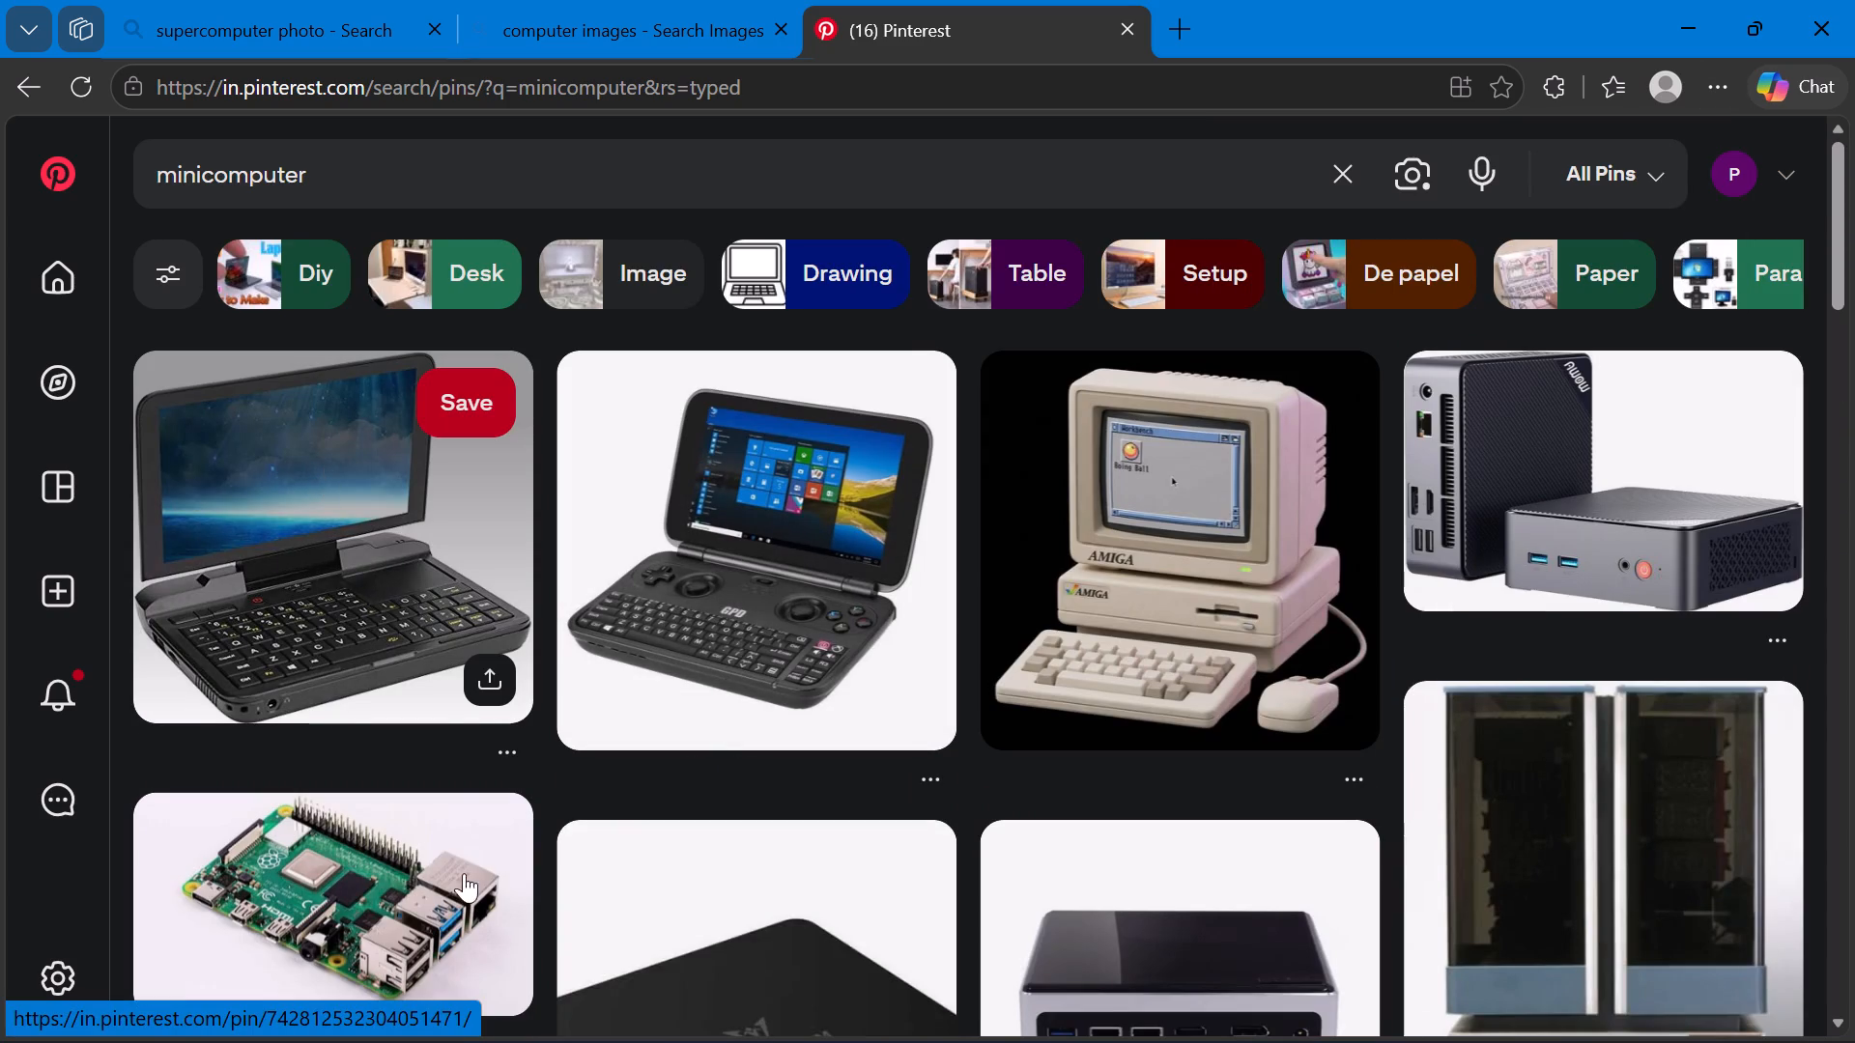
pyautogui.click(1261, 1042)
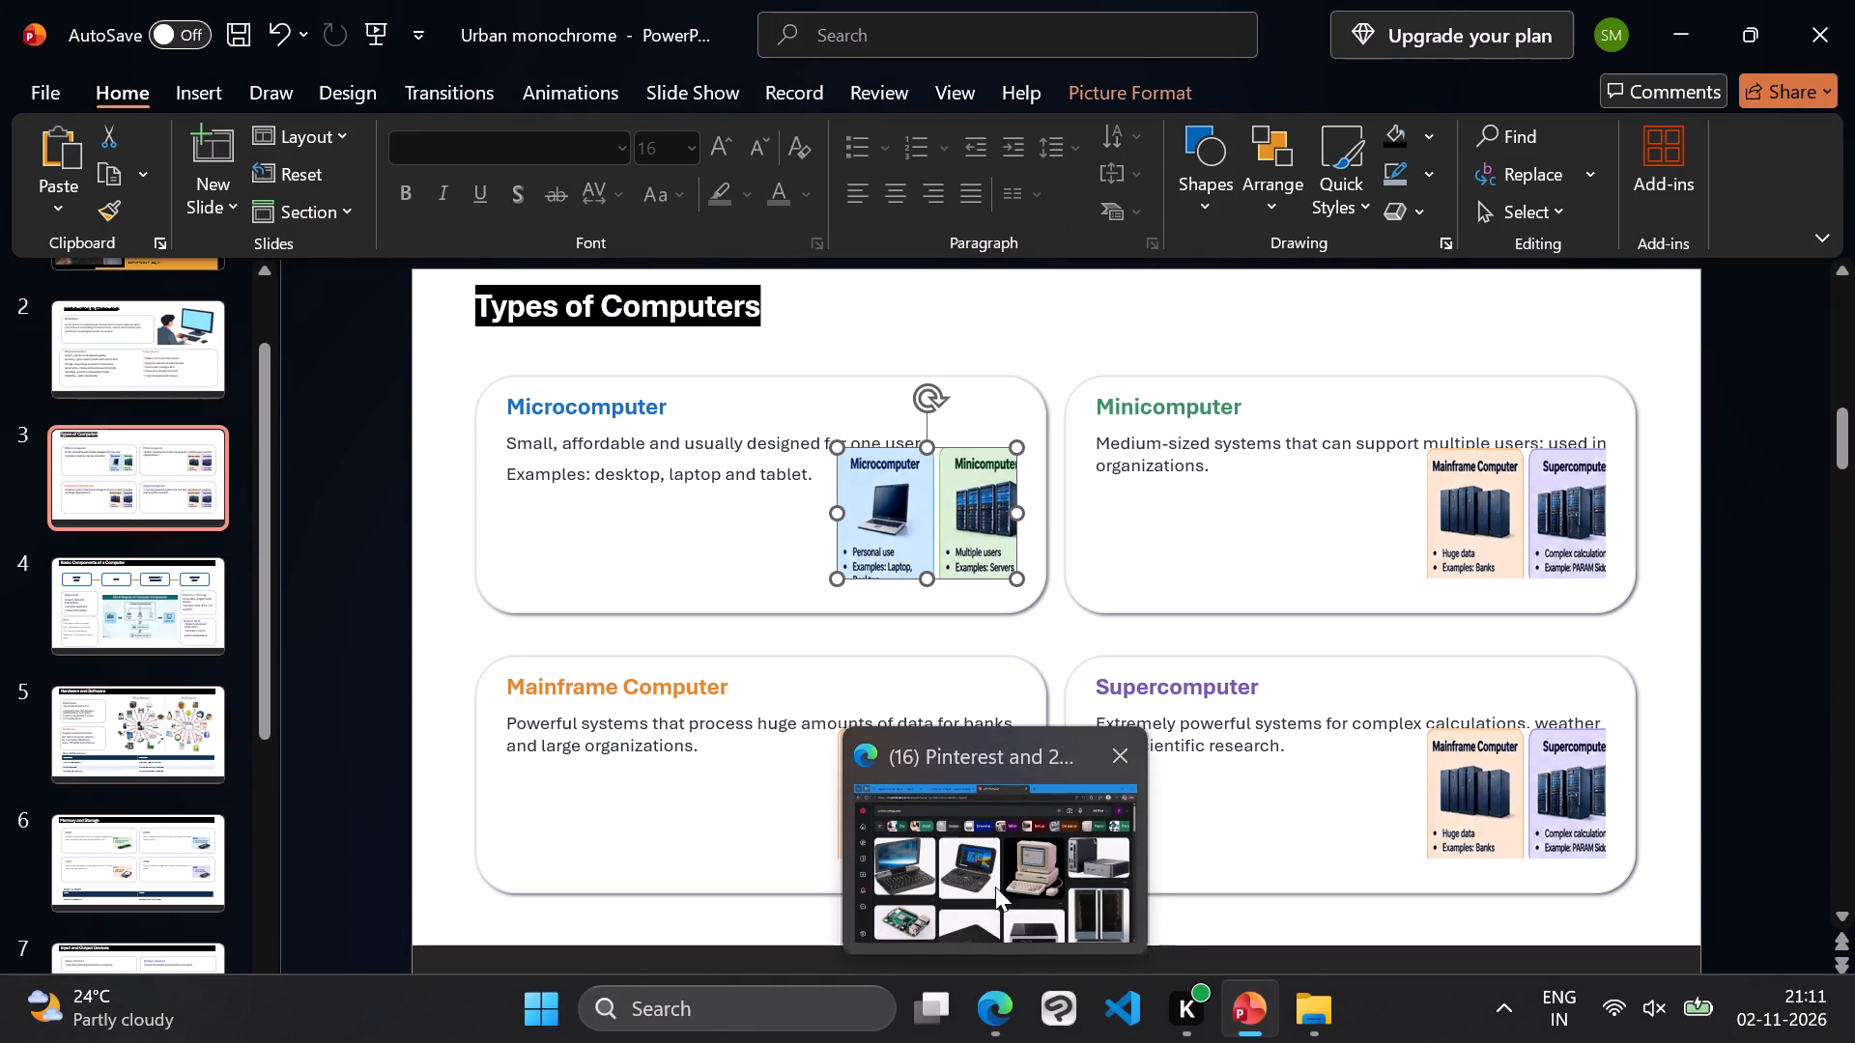
# In Edge, go to the Bing tab with the computer images and run an image search for "minicomputer".
pyautogui.click(995, 1029)
pyautogui.click(530, 40)
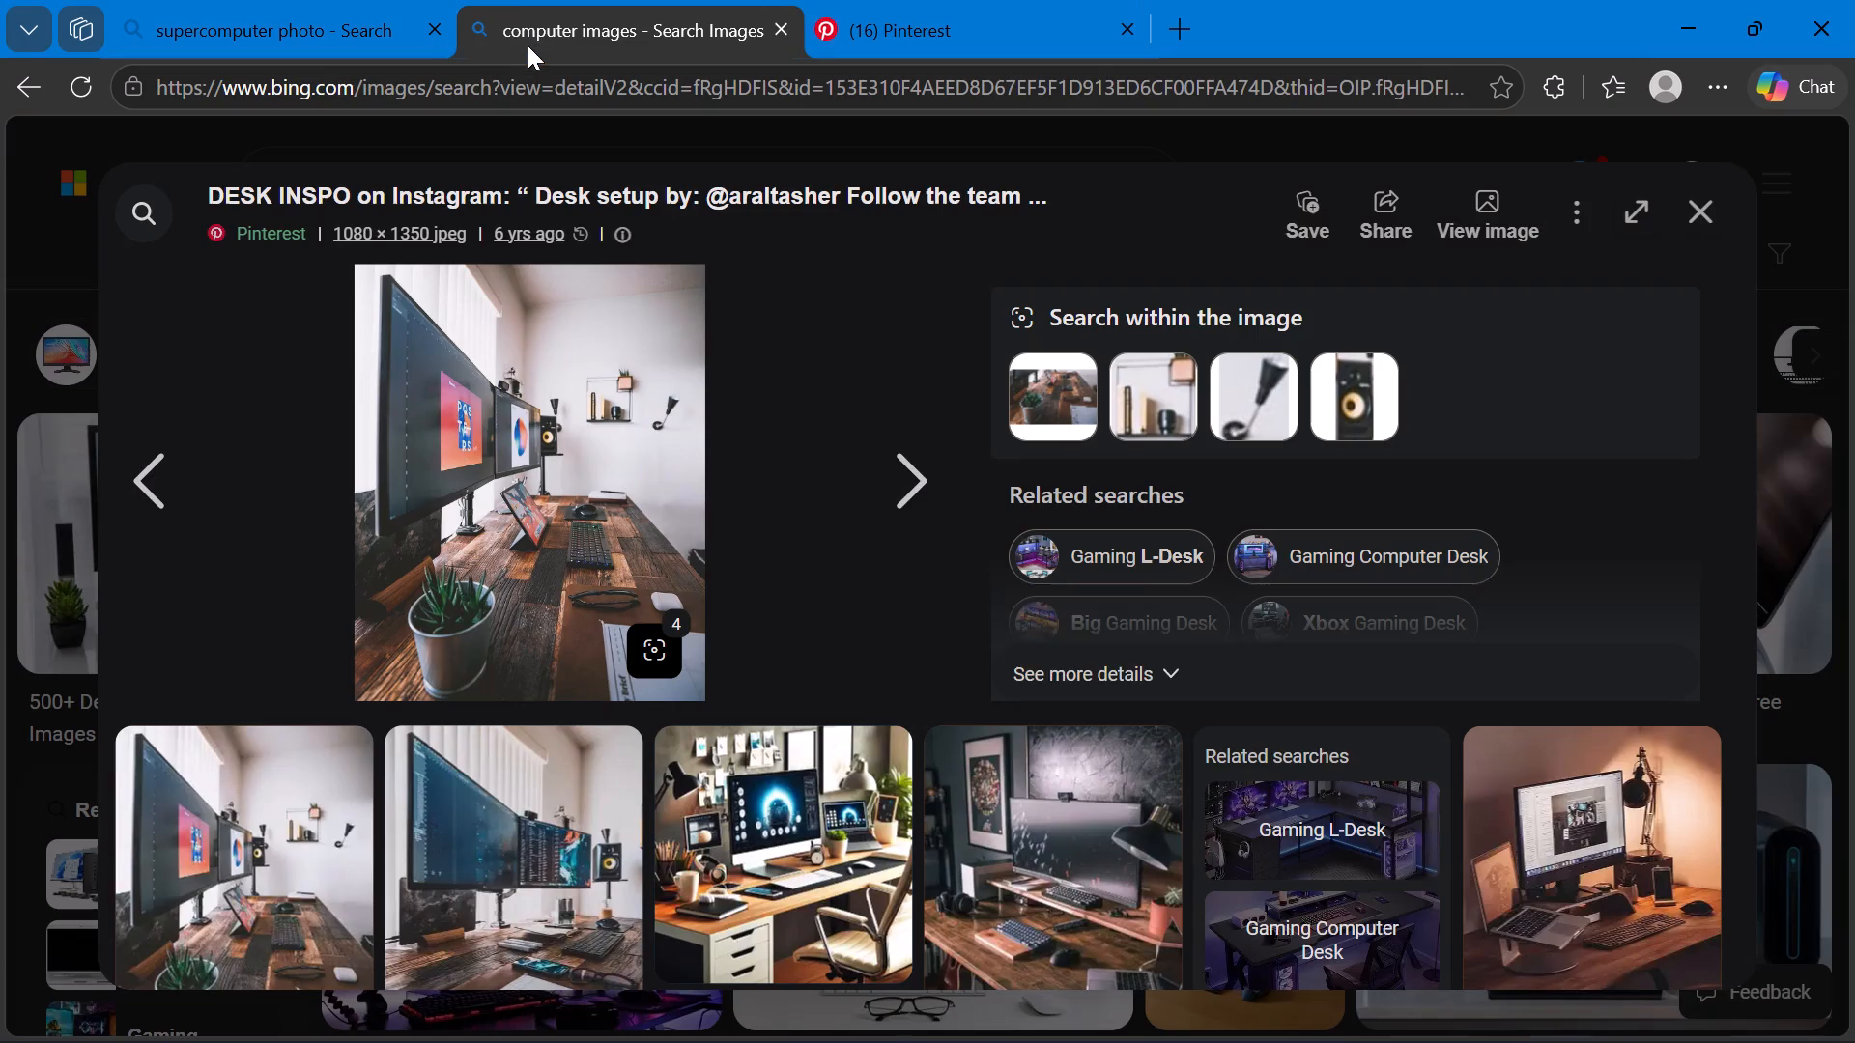
pyautogui.click(28, 78)
pyautogui.moveTo(603, 196); pyautogui.dragTo(0, 204)
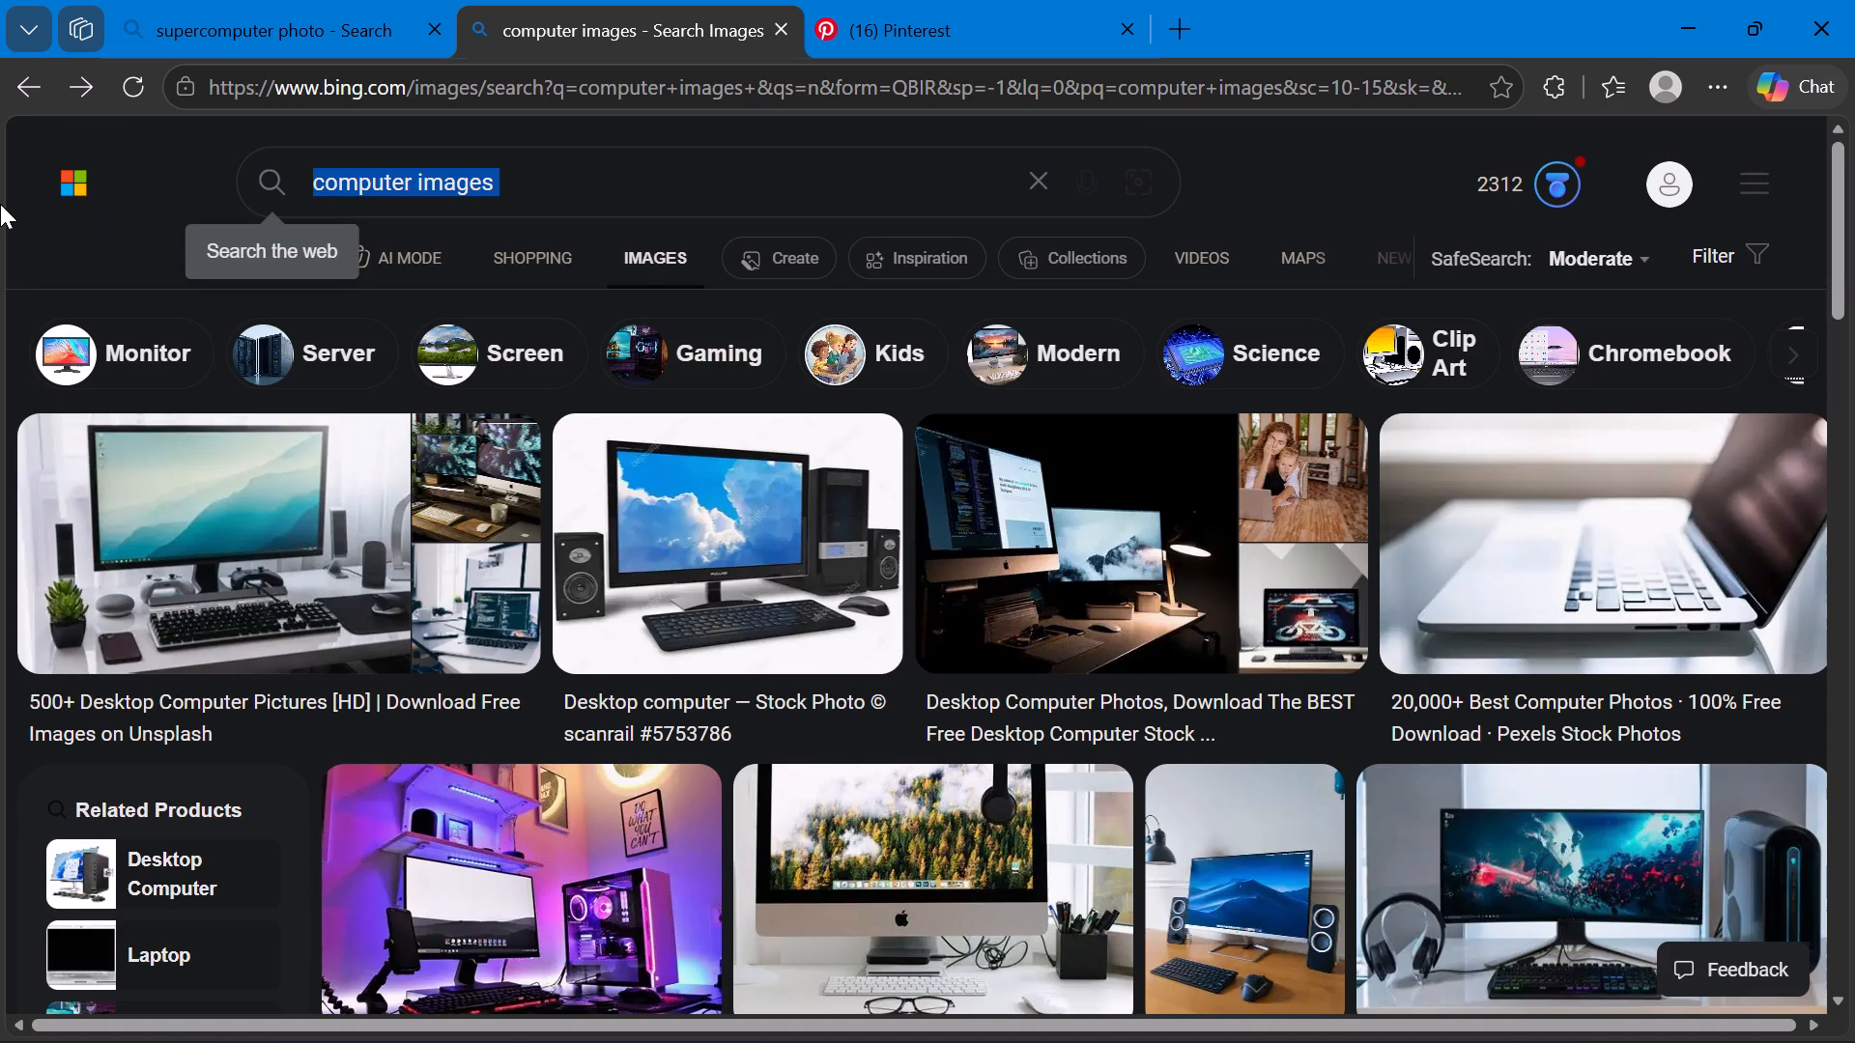
pyautogui.press('BackSpace')
pyautogui.write('min')
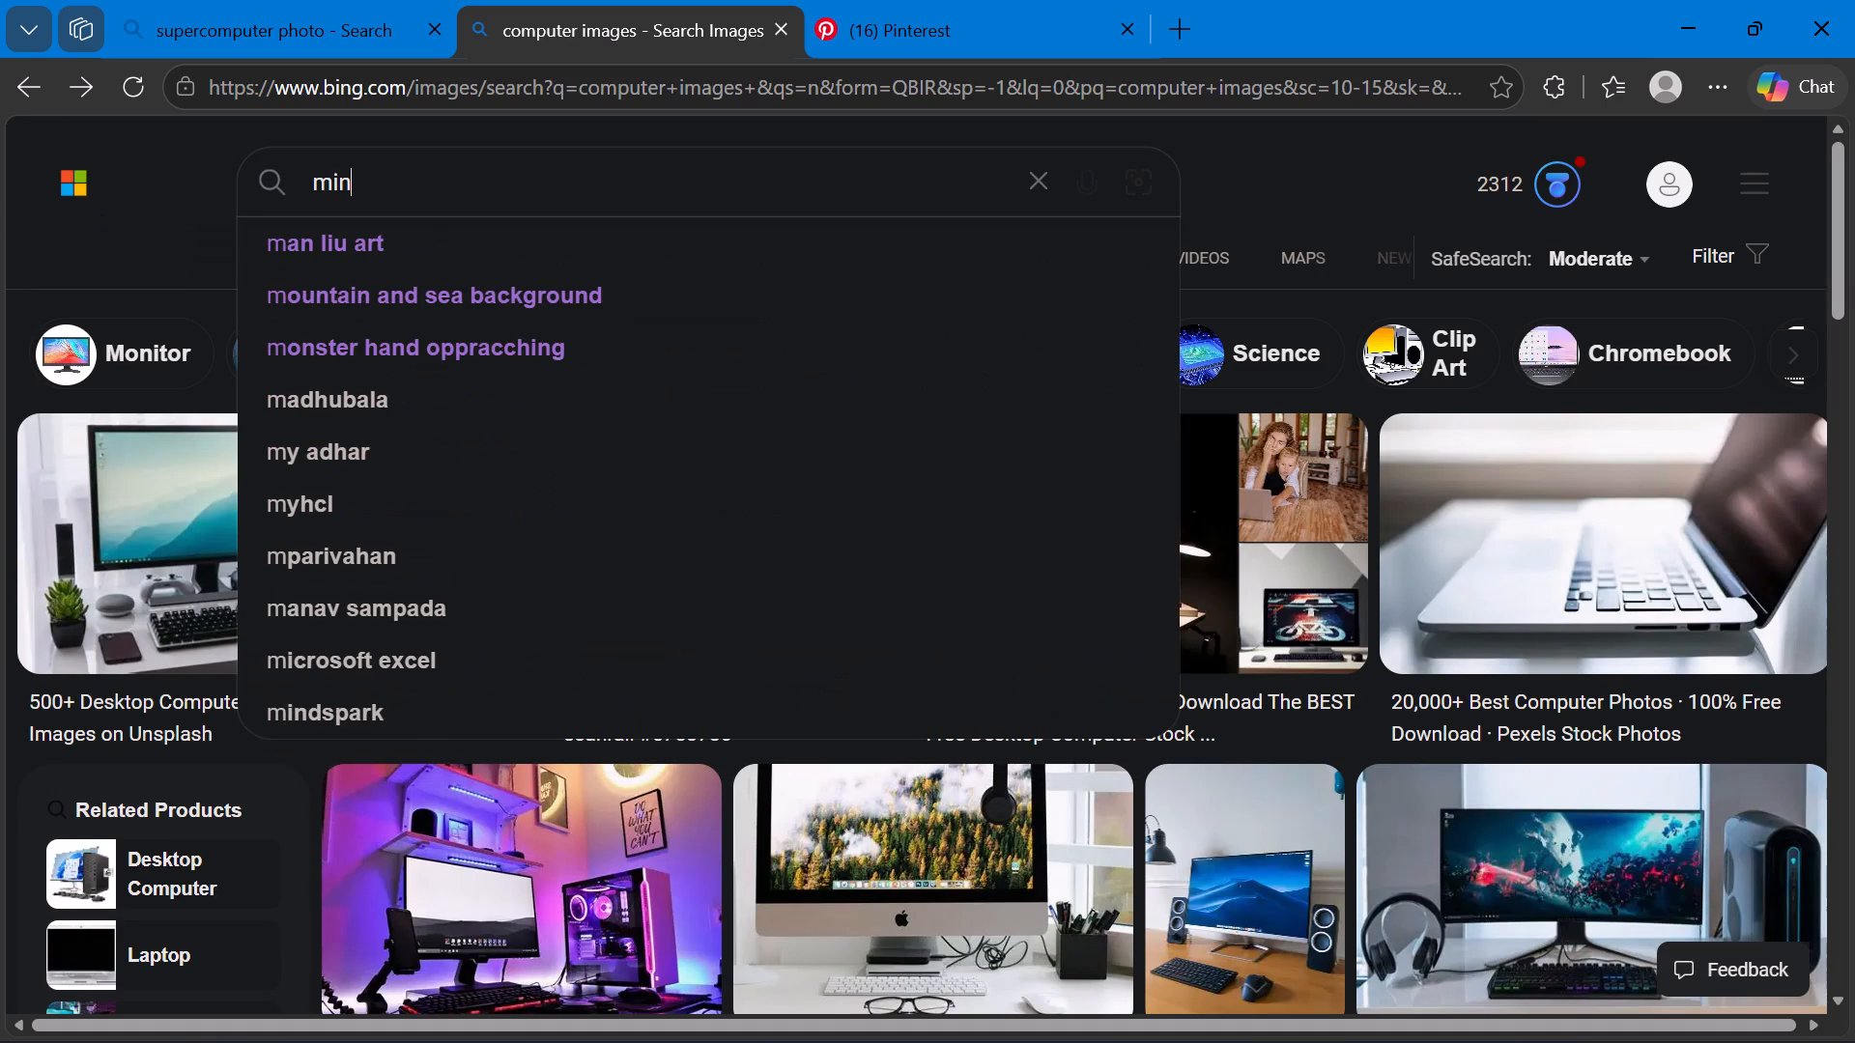
pyautogui.write('icomputer')
pyautogui.press('Return')
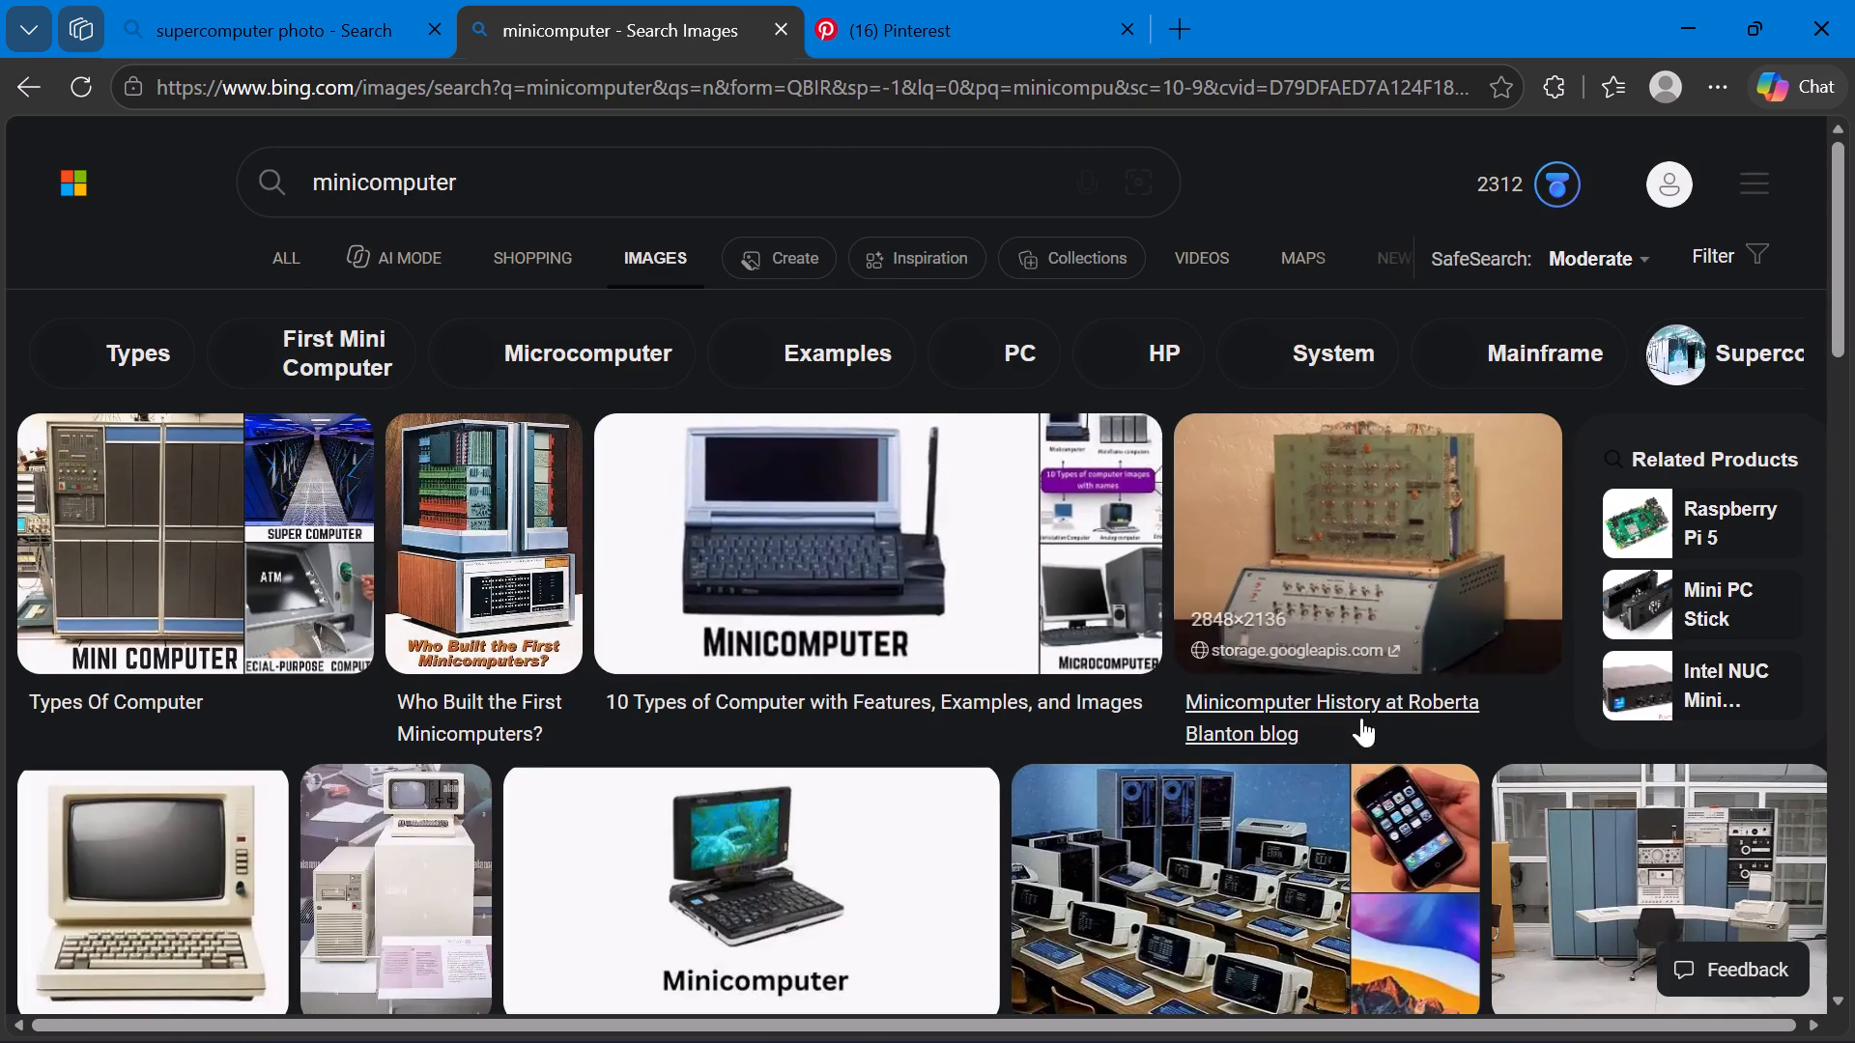
# Preview the Minicomputer image from ecscience.net in the Bing results and open its source page in a new tab.
pyautogui.scroll(-1, 841, 711)
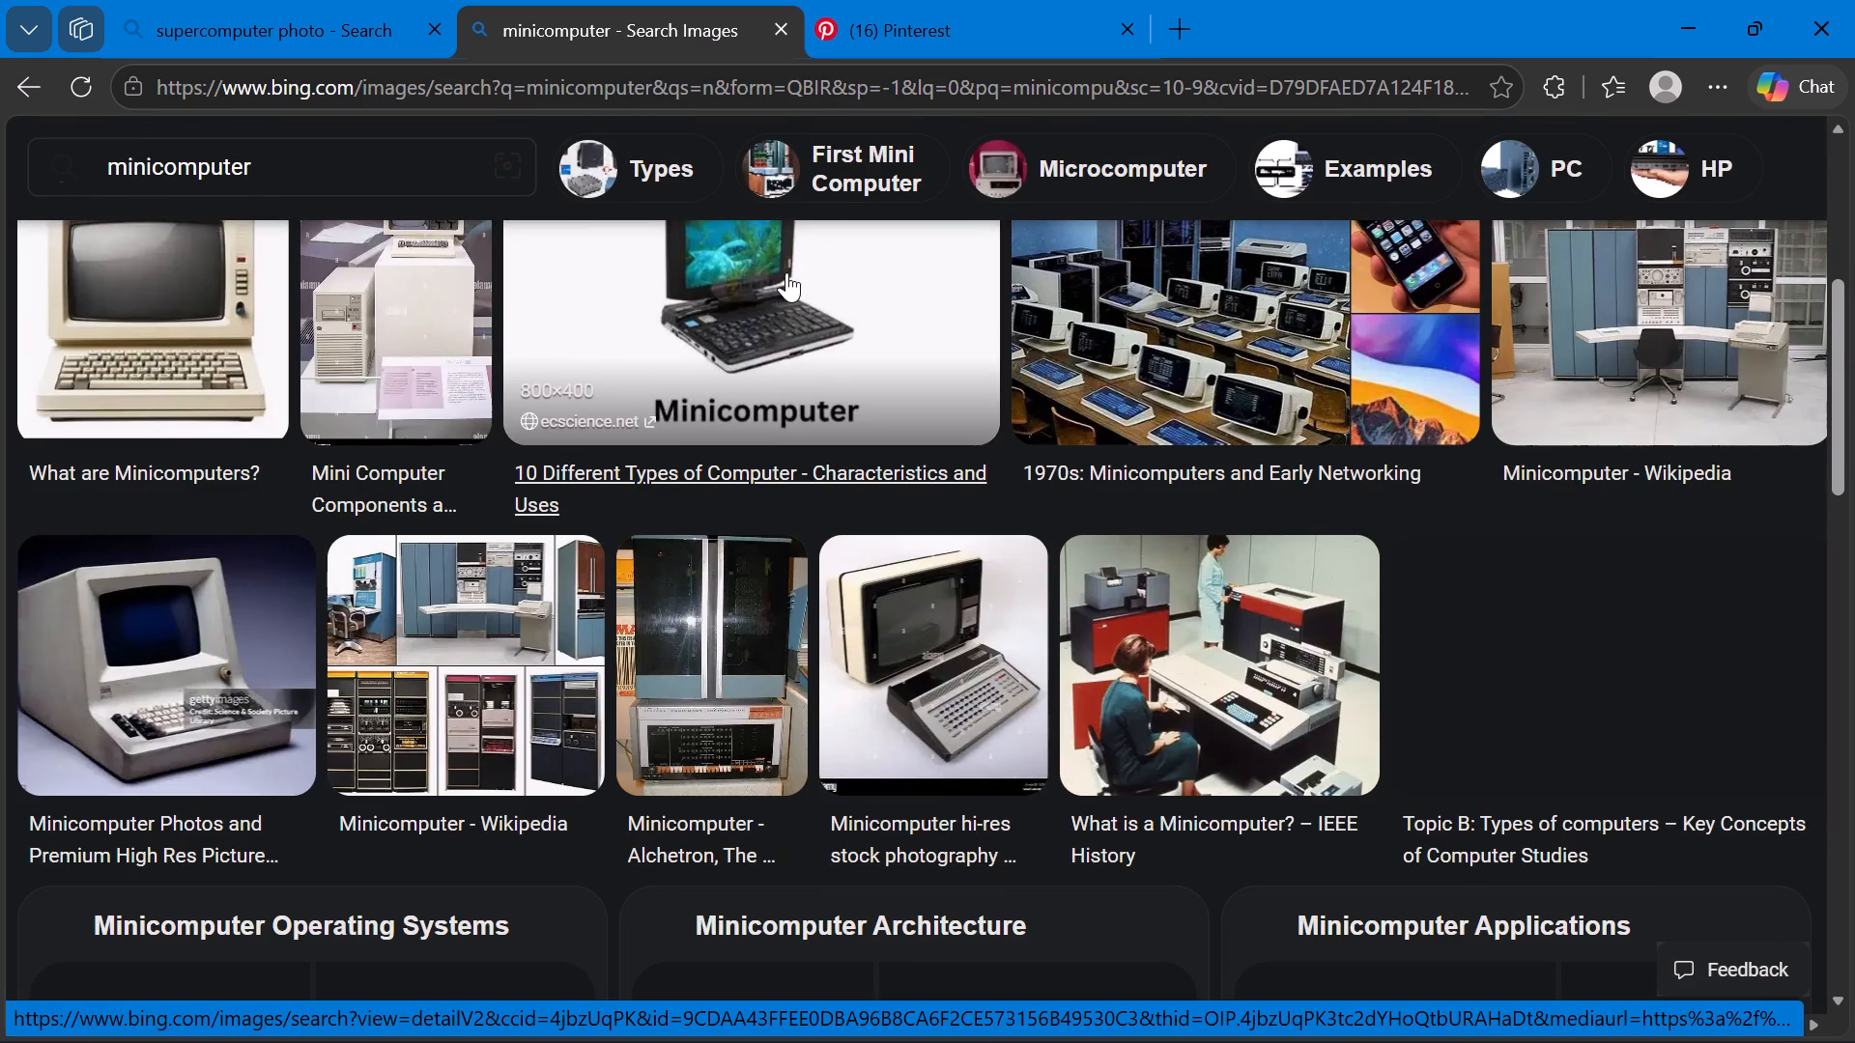
pyautogui.rightClick(817, 364)
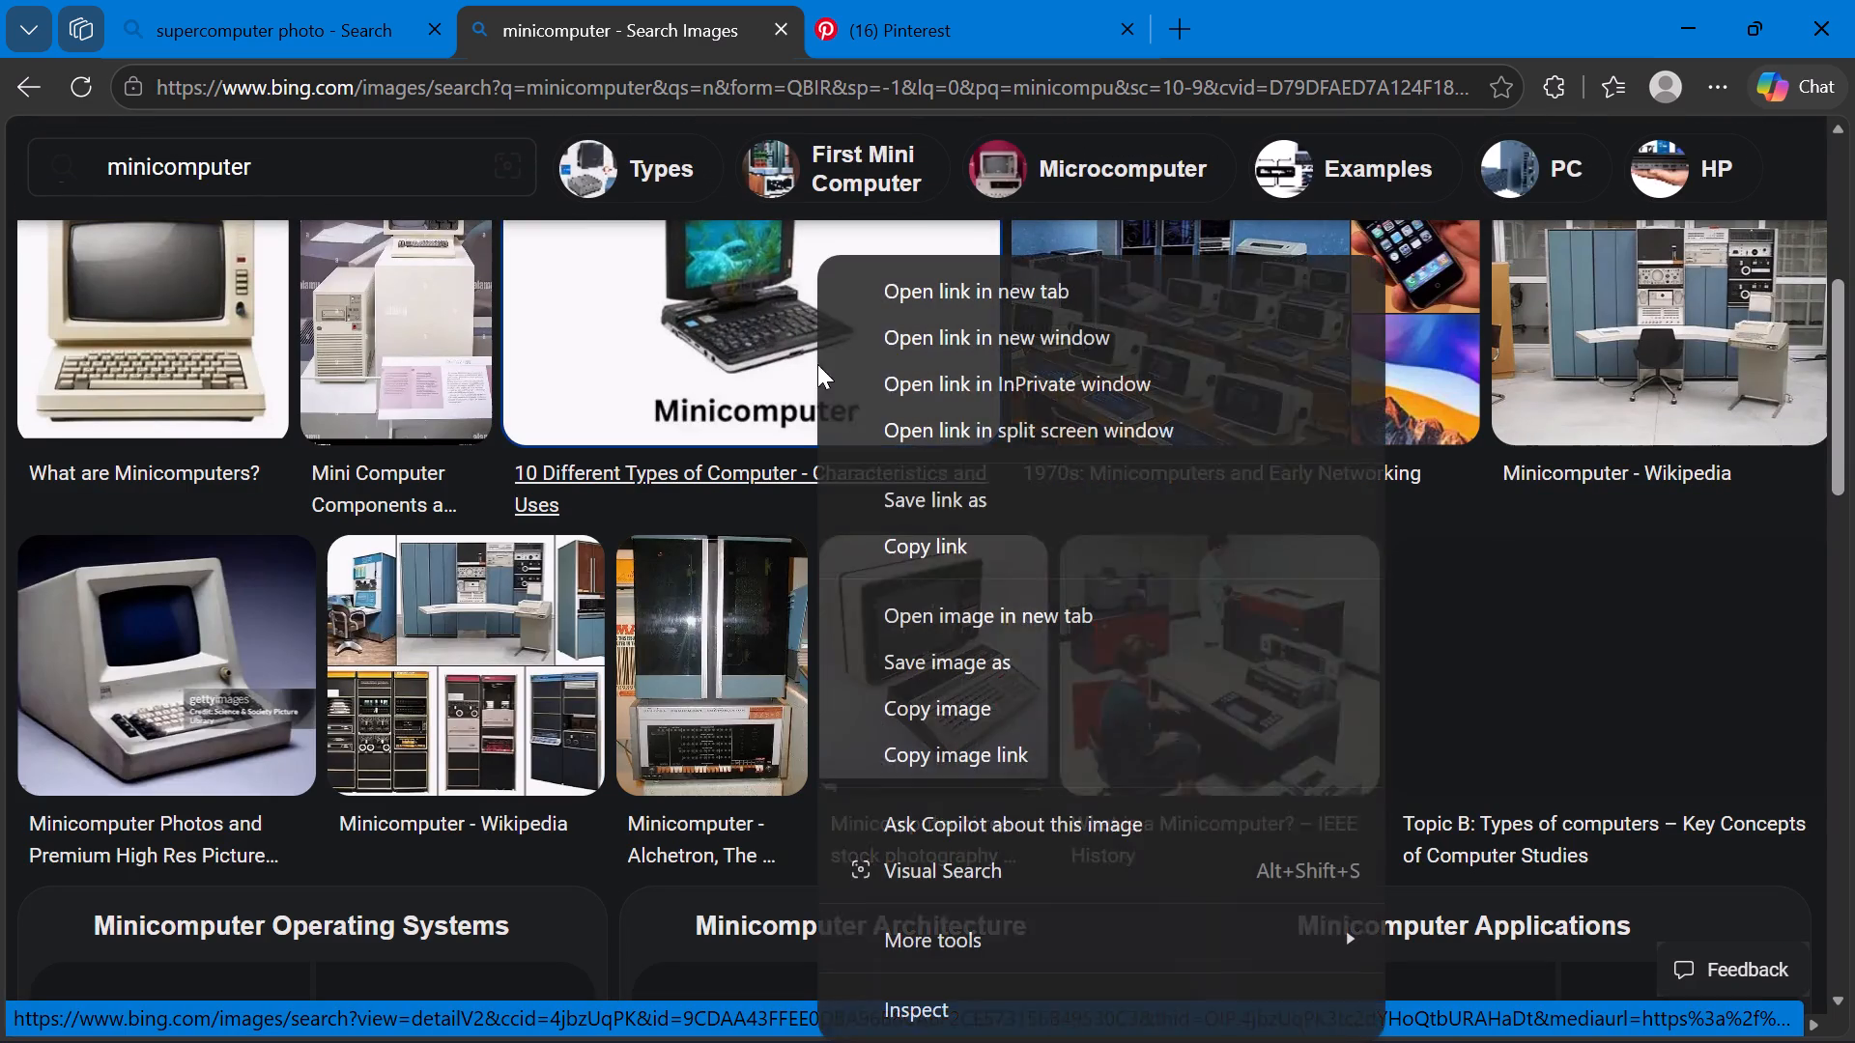
pyautogui.click(673, 466)
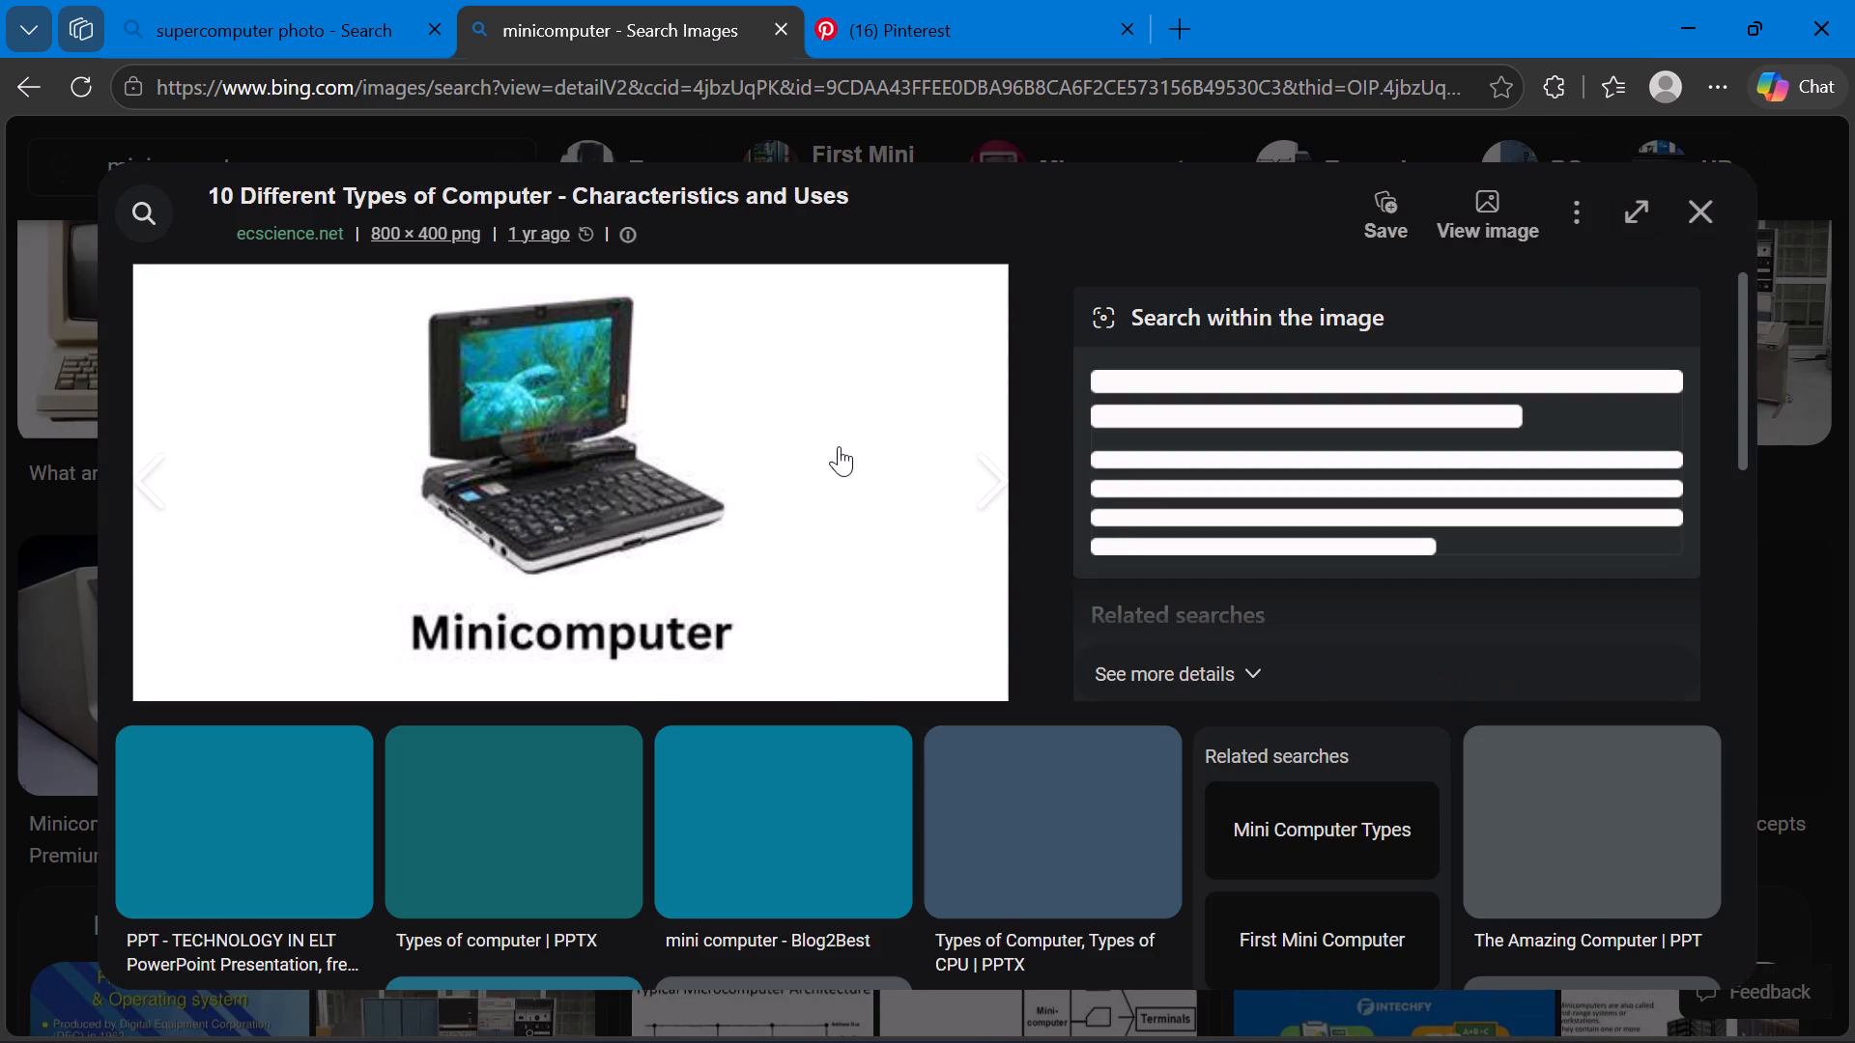
pyautogui.click(602, 583)
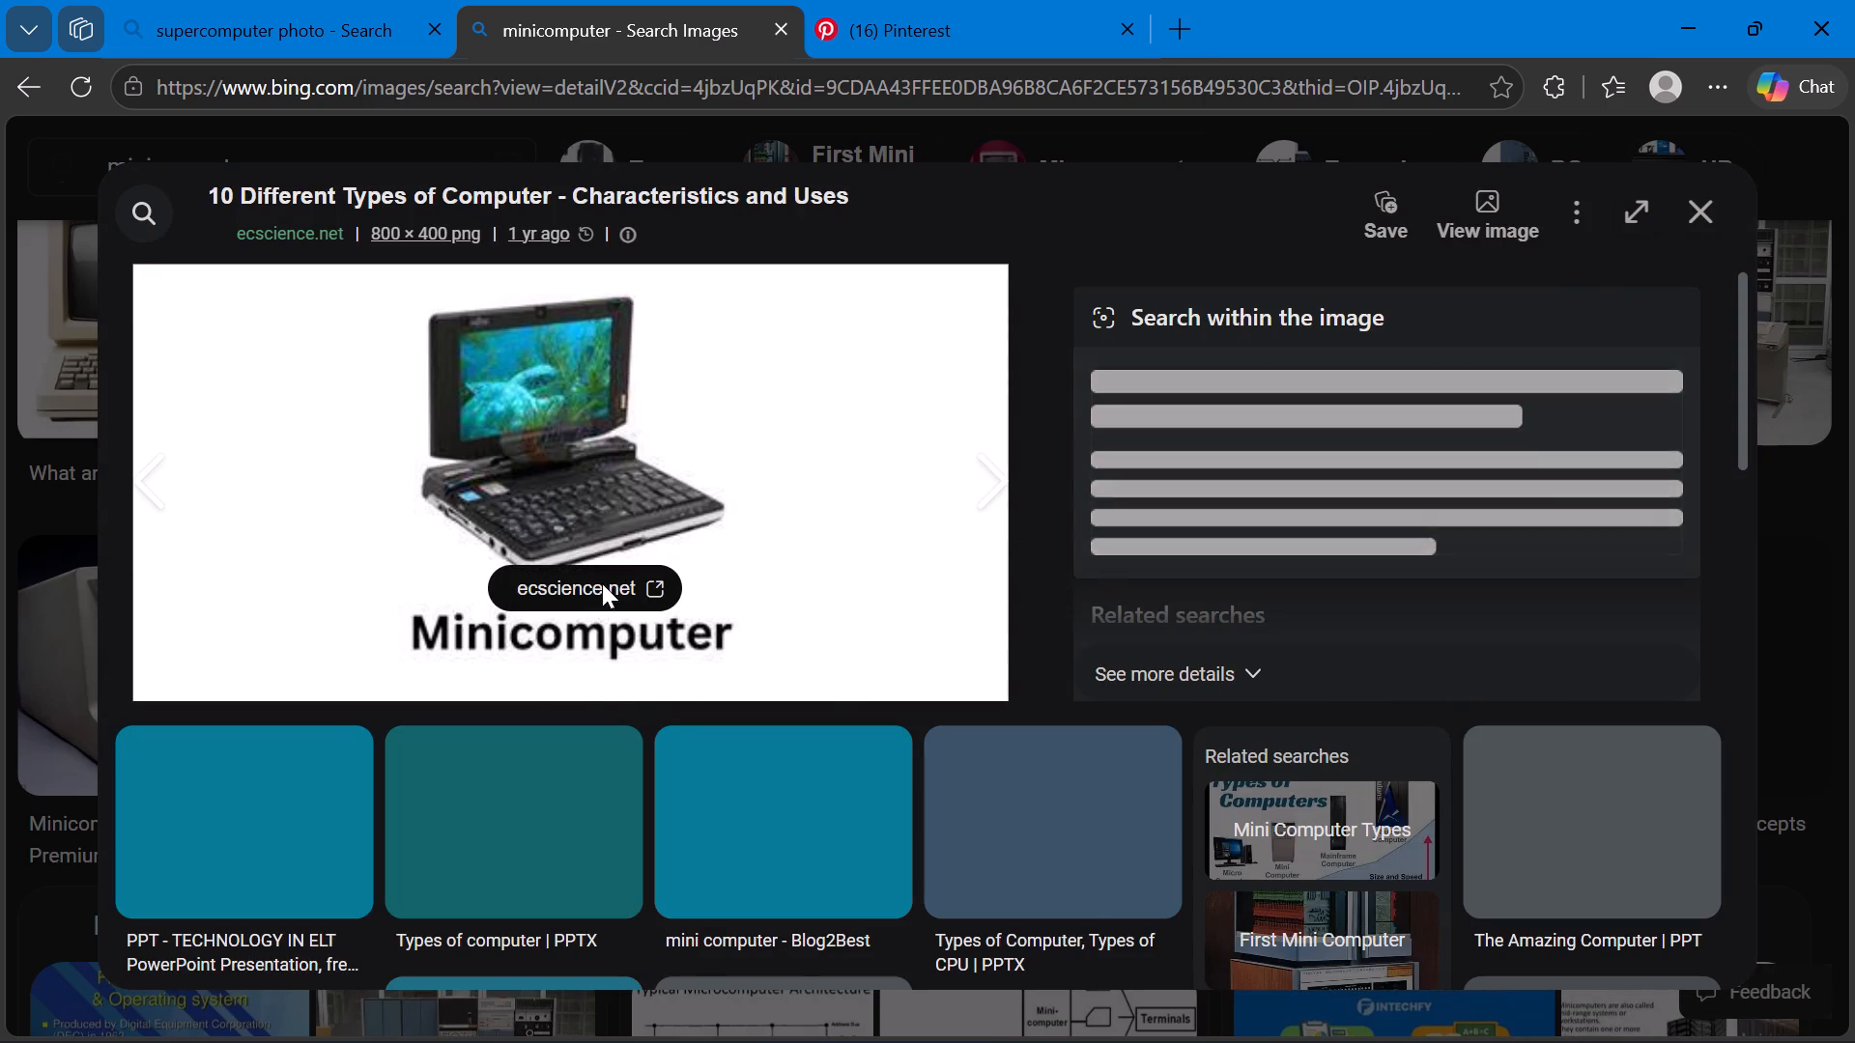
pyautogui.click(582, 36)
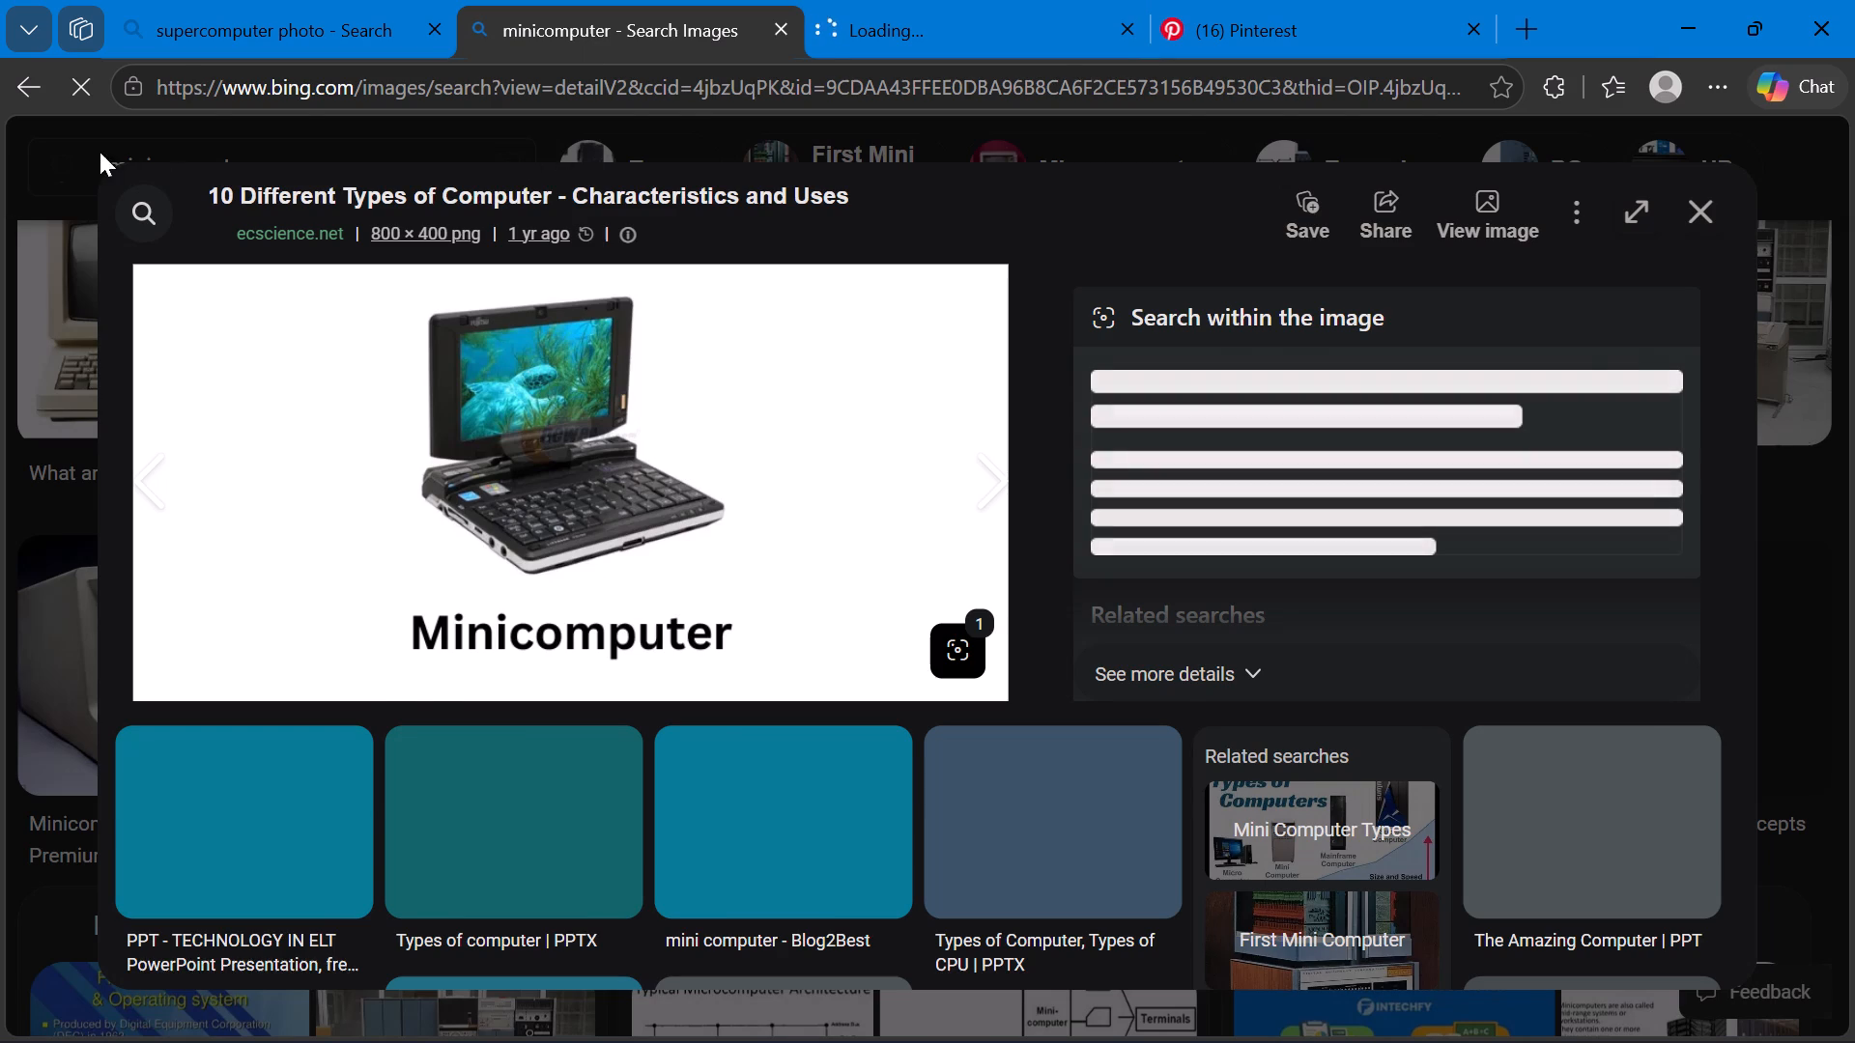
# Close the image preview and run a Bing image search for "micro computer".
pyautogui.click(100, 152)
pyautogui.scroll(6, 897, 478)
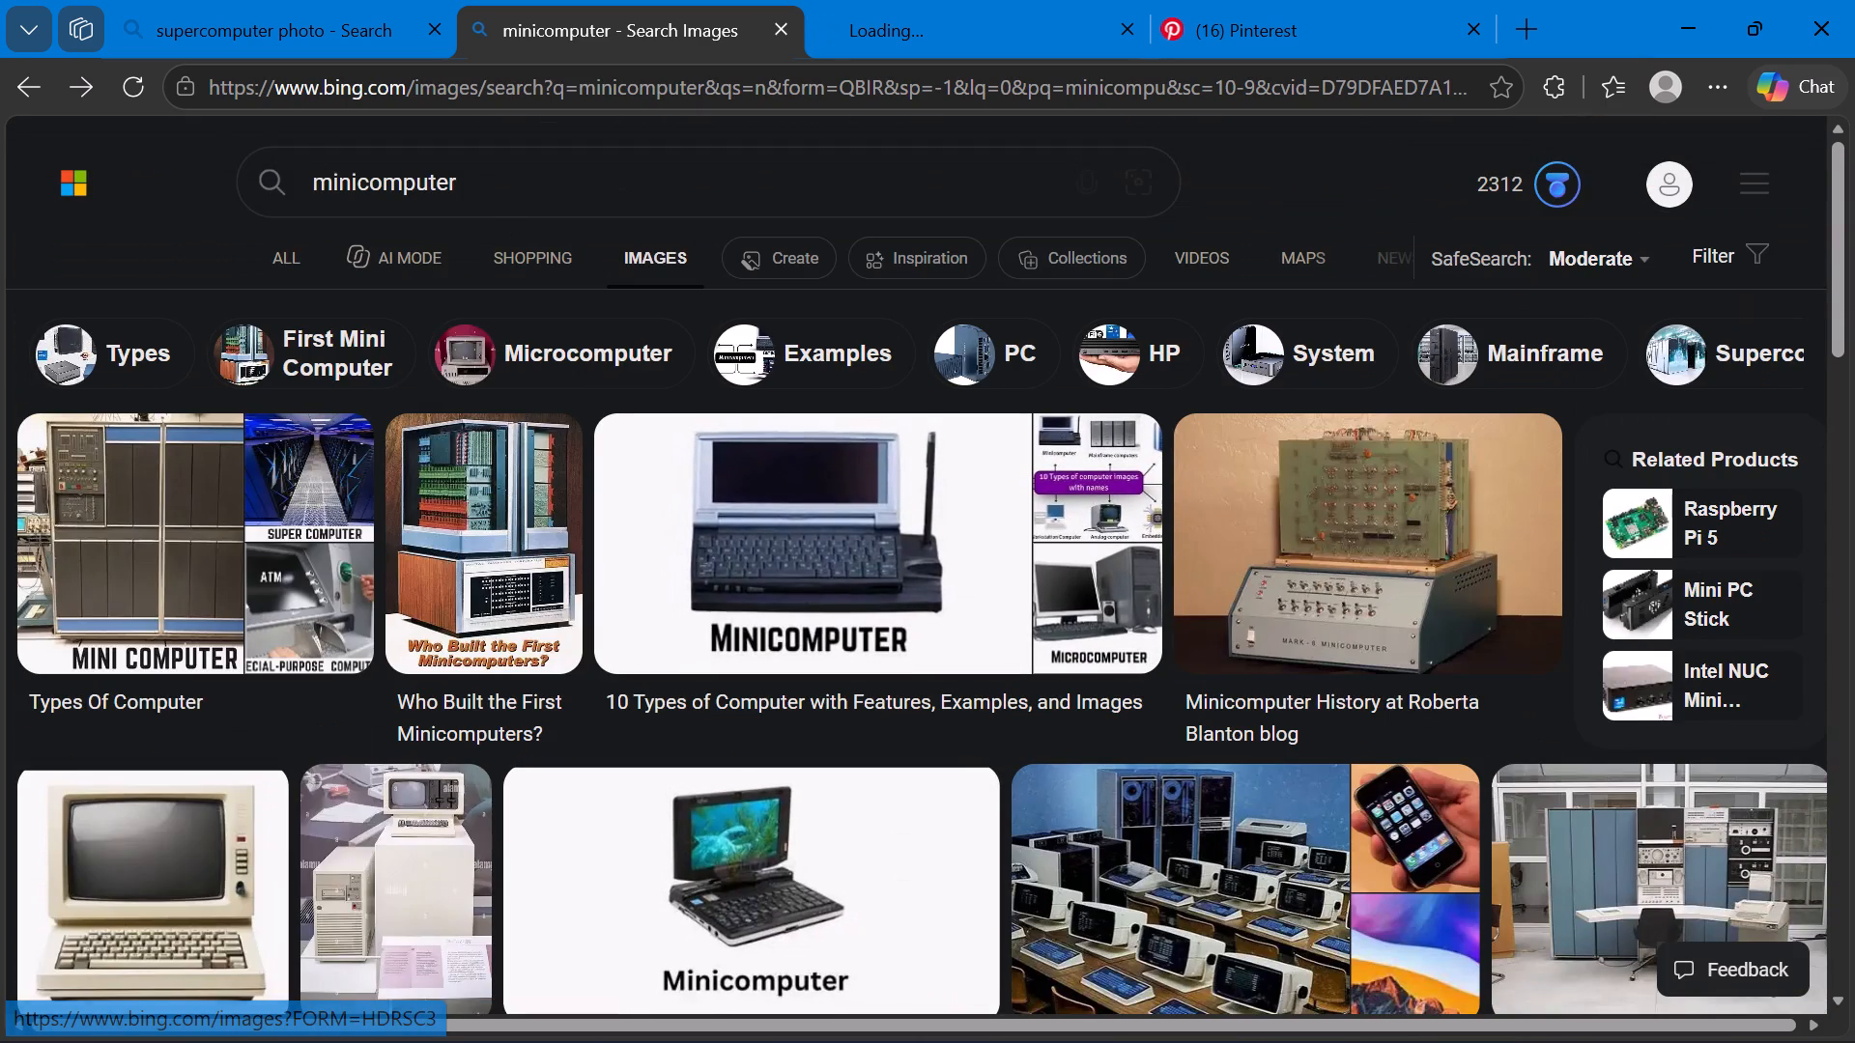
pyautogui.moveTo(489, 179); pyautogui.dragTo(0, 205)
pyautogui.write('micro')
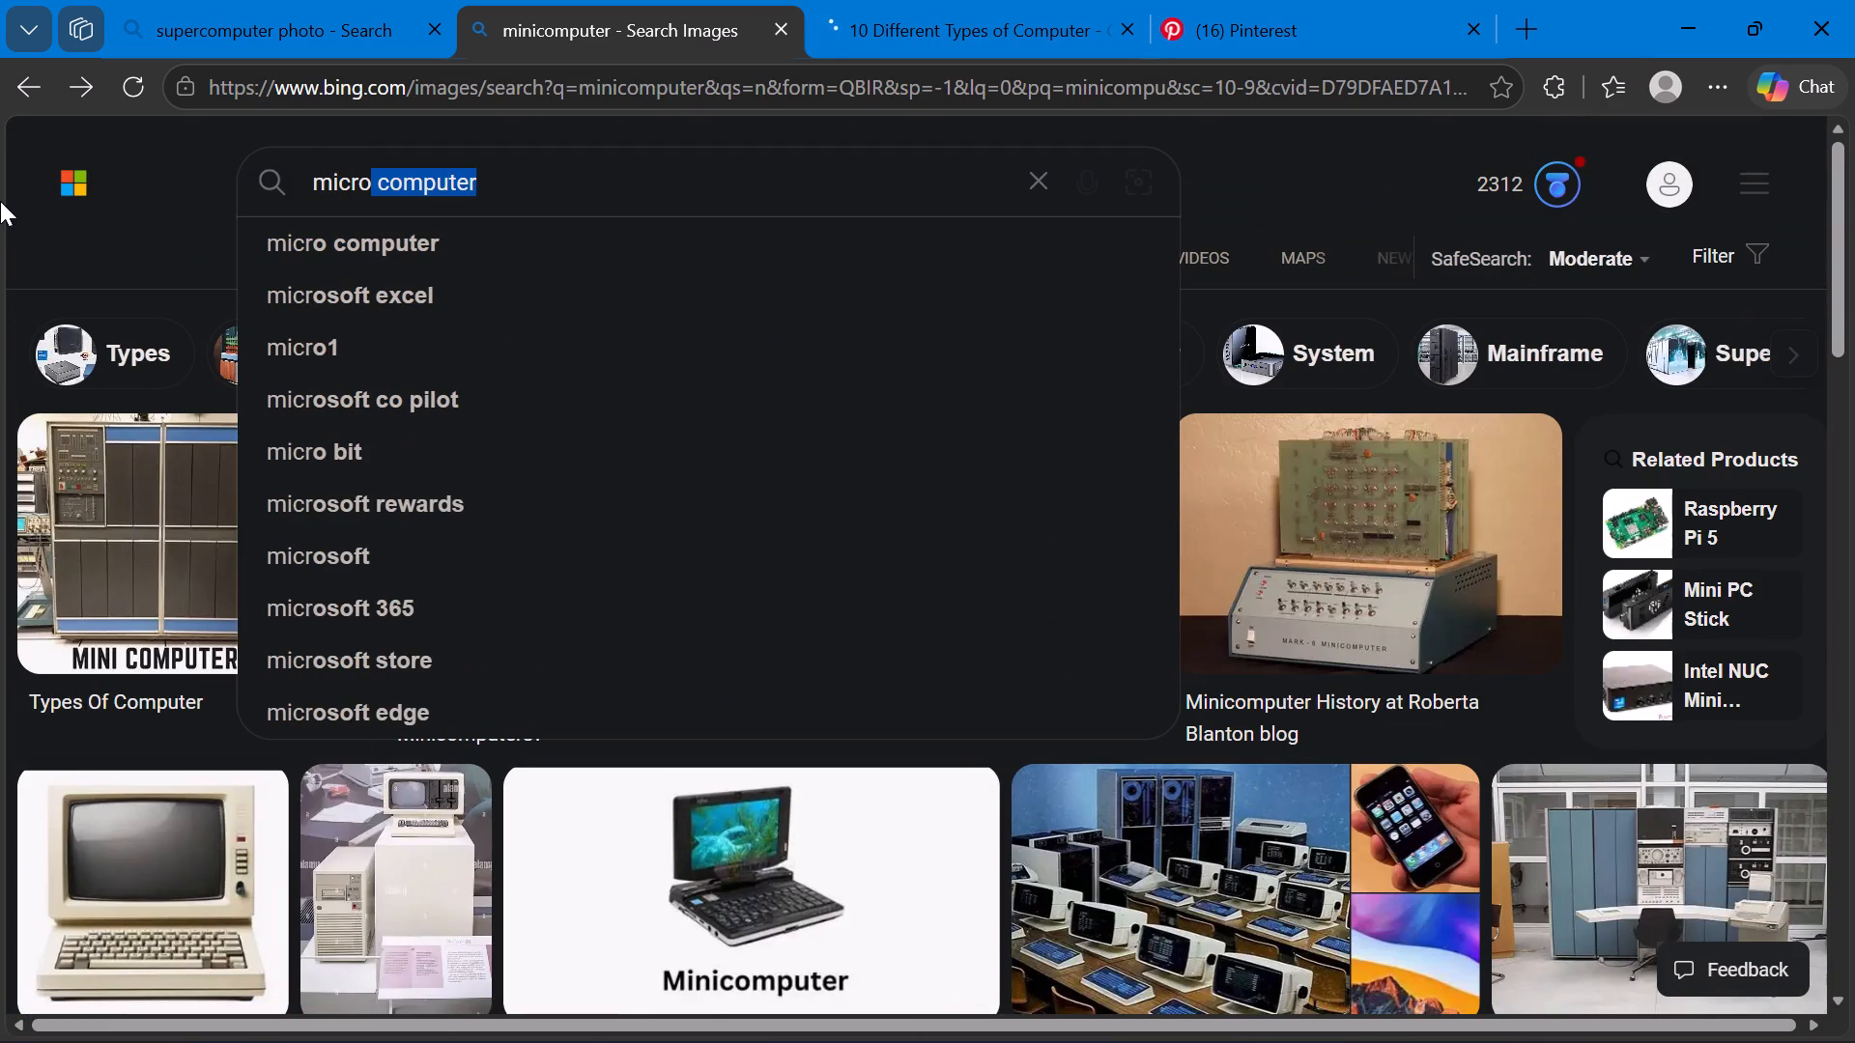
pyautogui.click(384, 236)
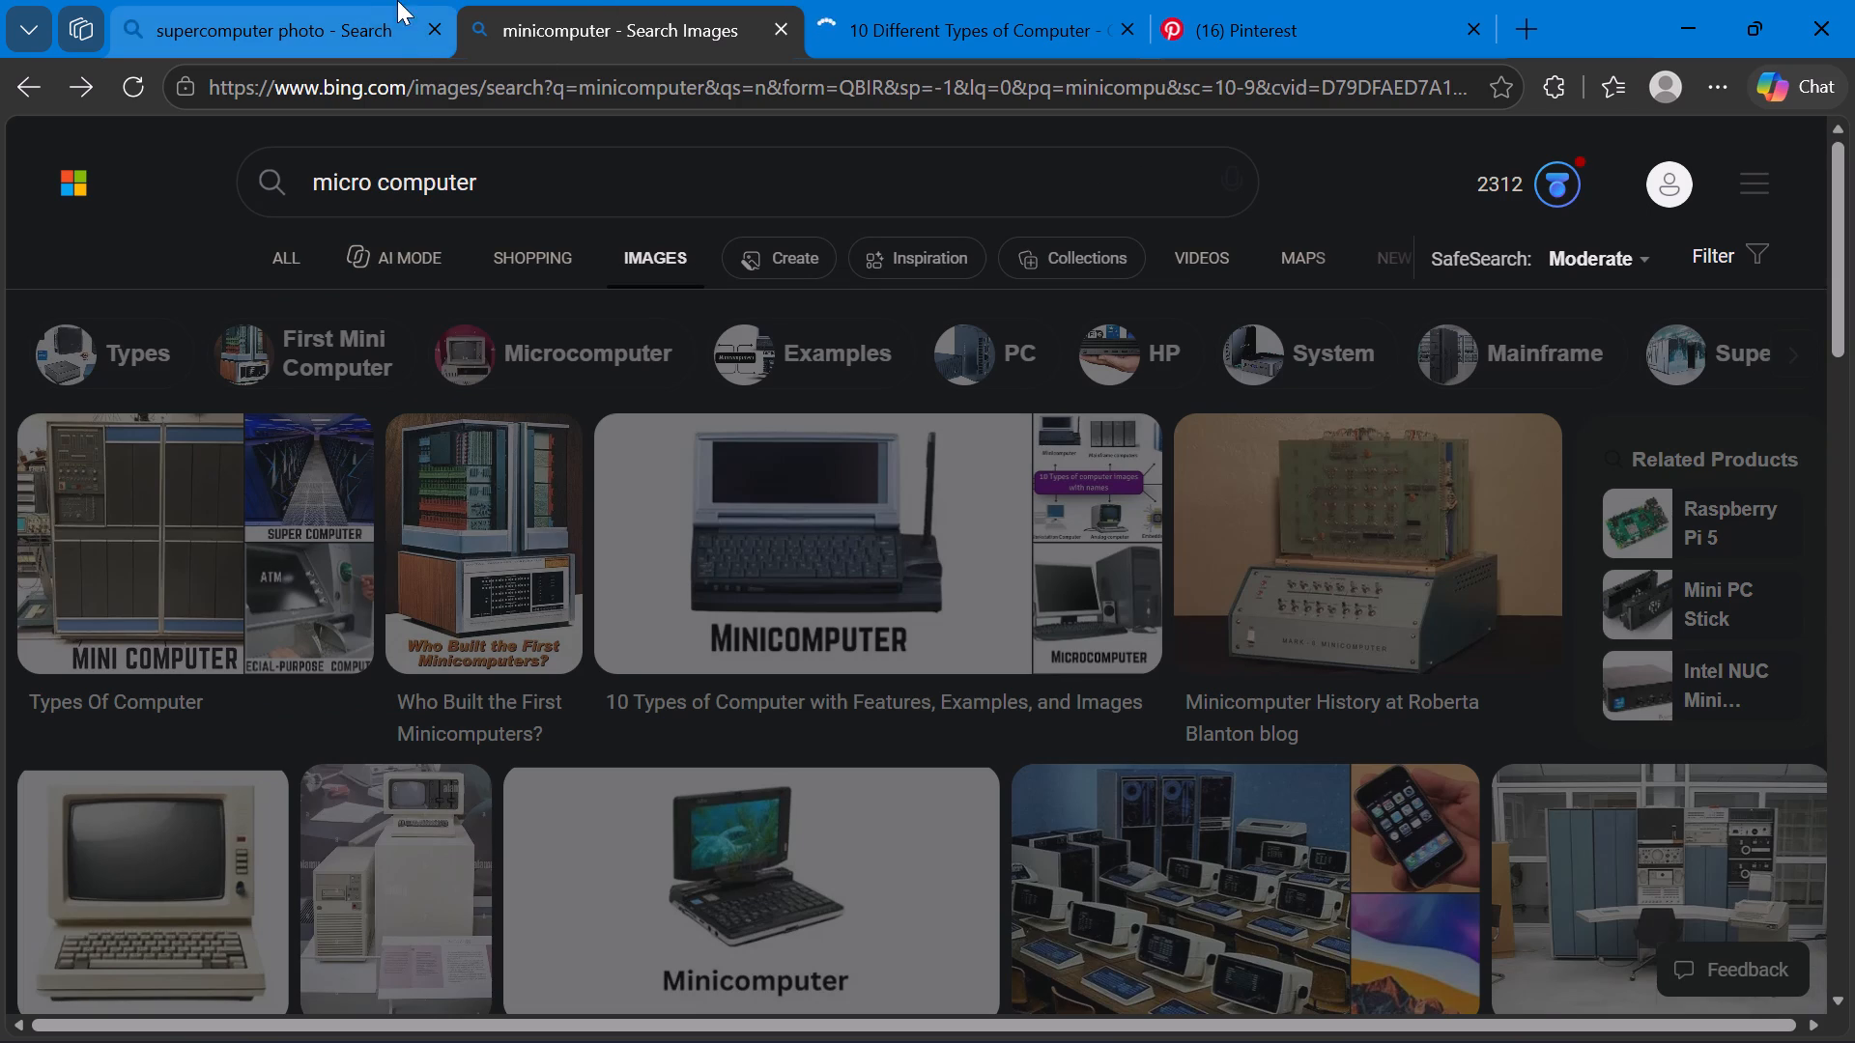
# Switch to the ecscience.net Types of Computer article and look through it down to the FAQs about computer types.
pyautogui.click(1008, 2)
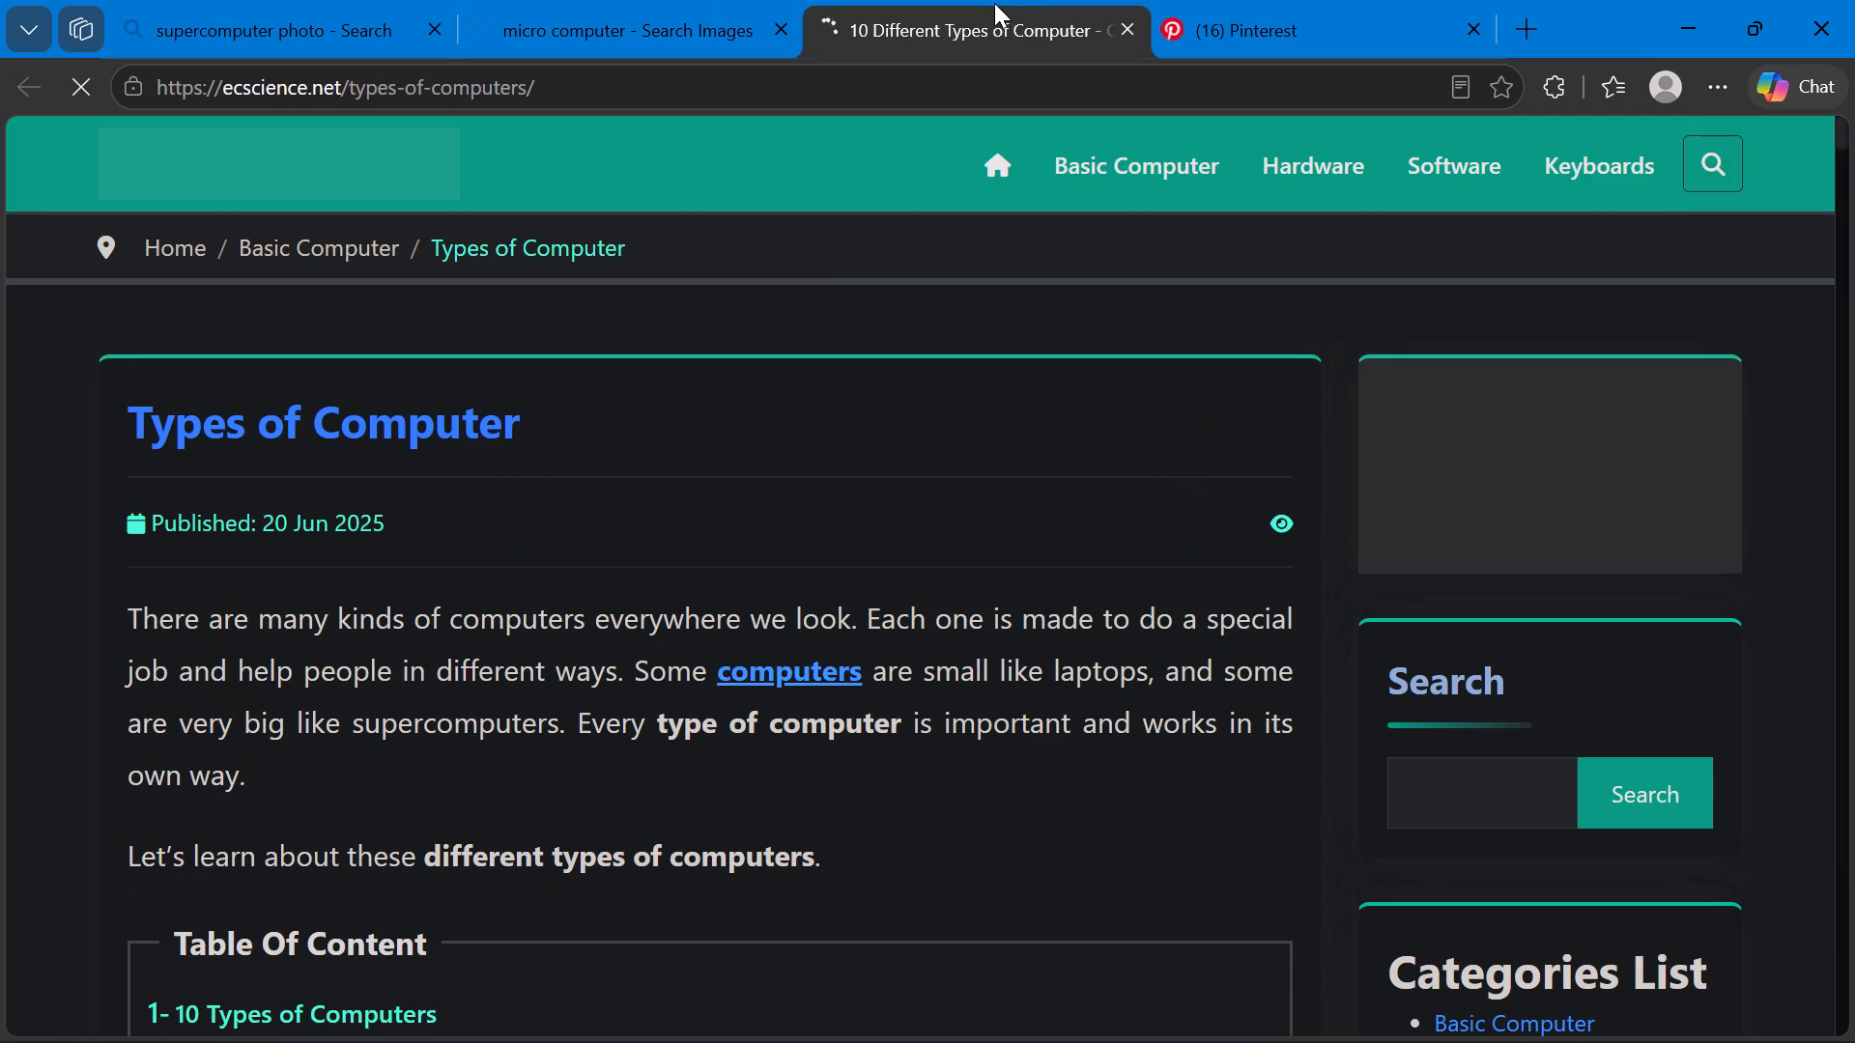
pyautogui.scroll(-3, 515, 617)
pyautogui.scroll(-1, 384, 877)
pyautogui.scroll(-2, 625, 722)
pyautogui.scroll(2, 704, 736)
pyautogui.scroll(-2, 719, 483)
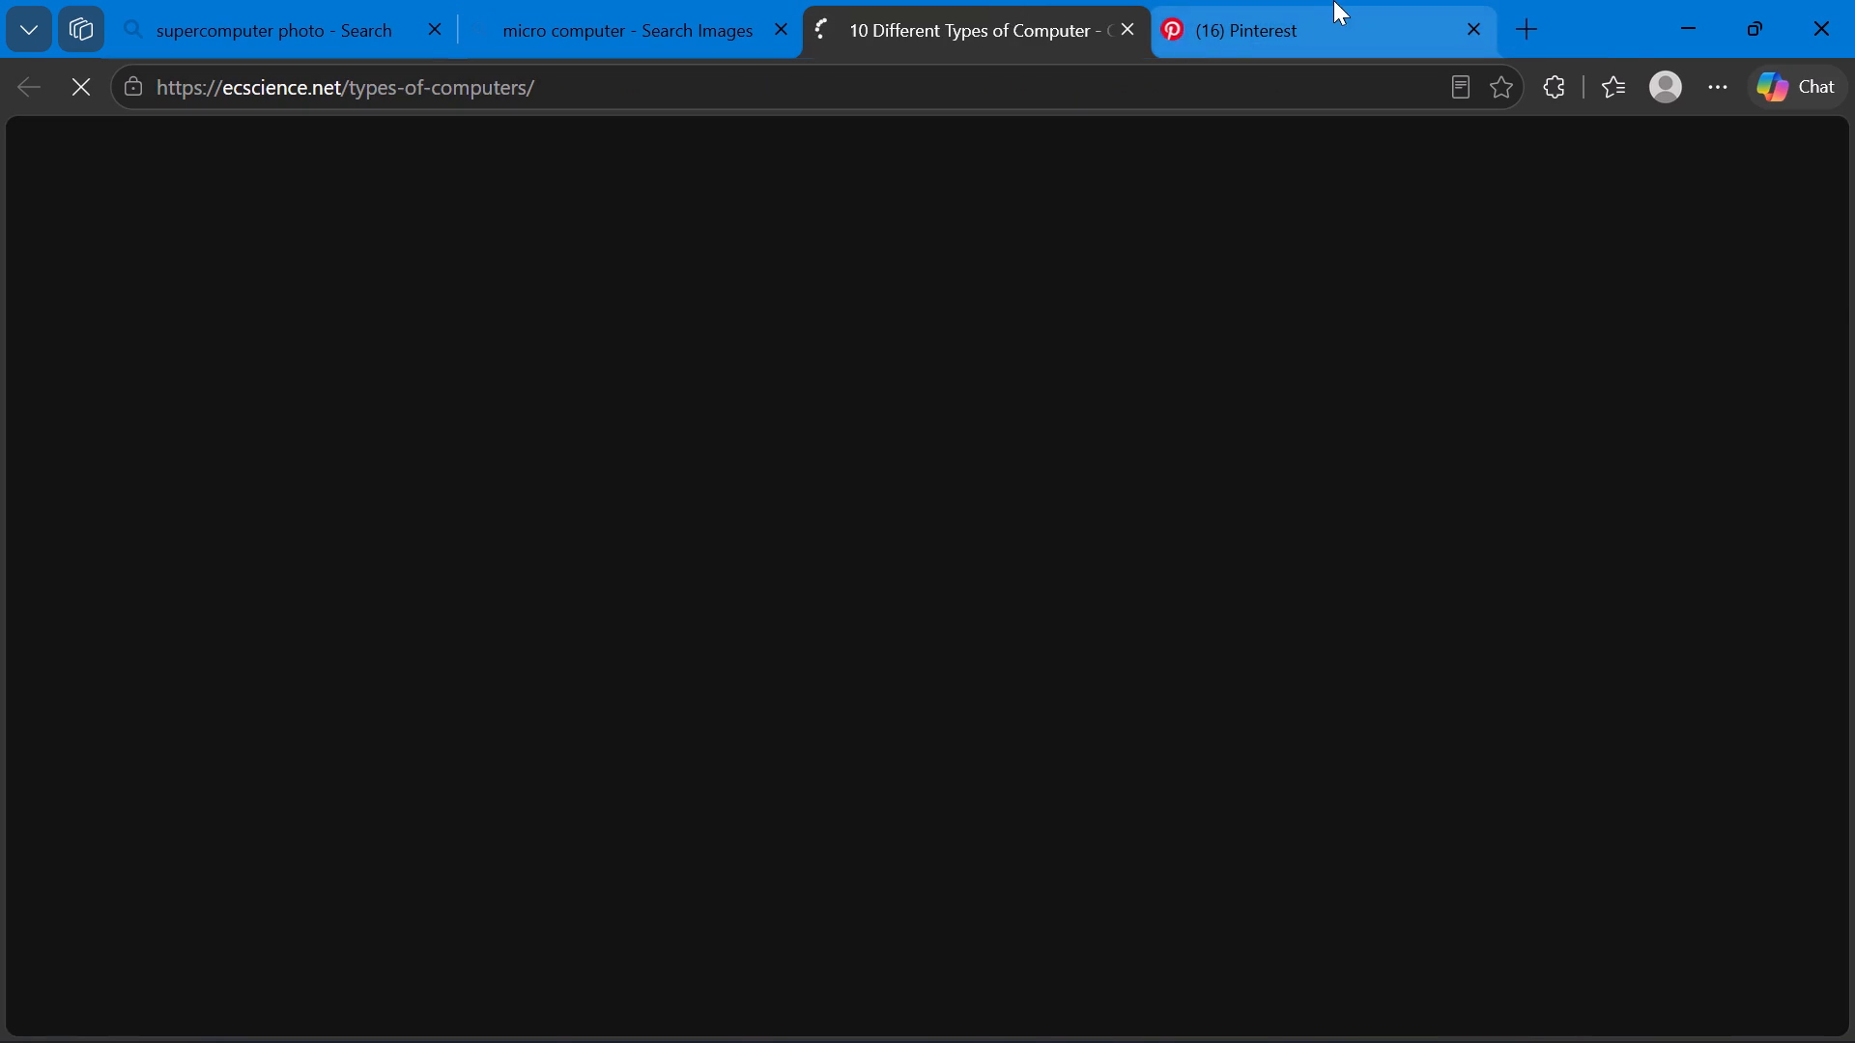
pyautogui.click(1329, 0)
pyautogui.click(552, 0)
pyautogui.click(872, 10)
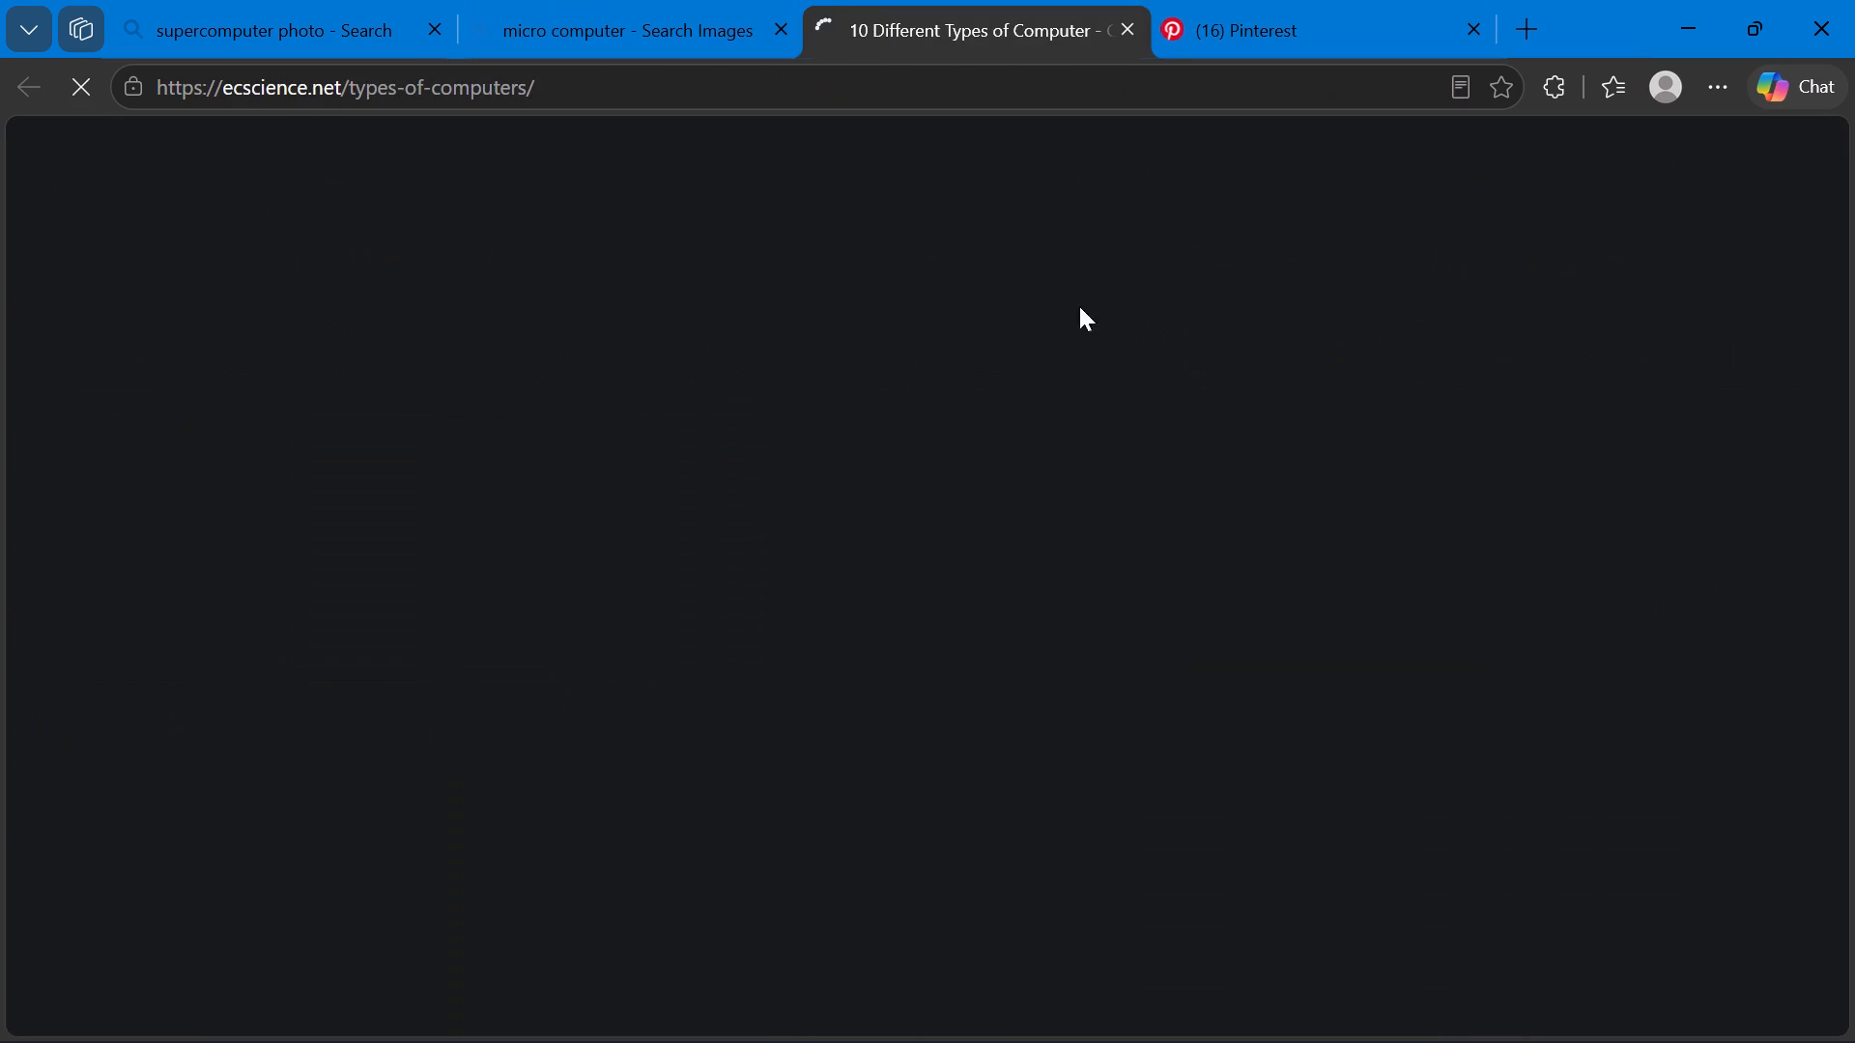
pyautogui.scroll(-2, 1174, 673)
pyautogui.scroll(-3, 817, 610)
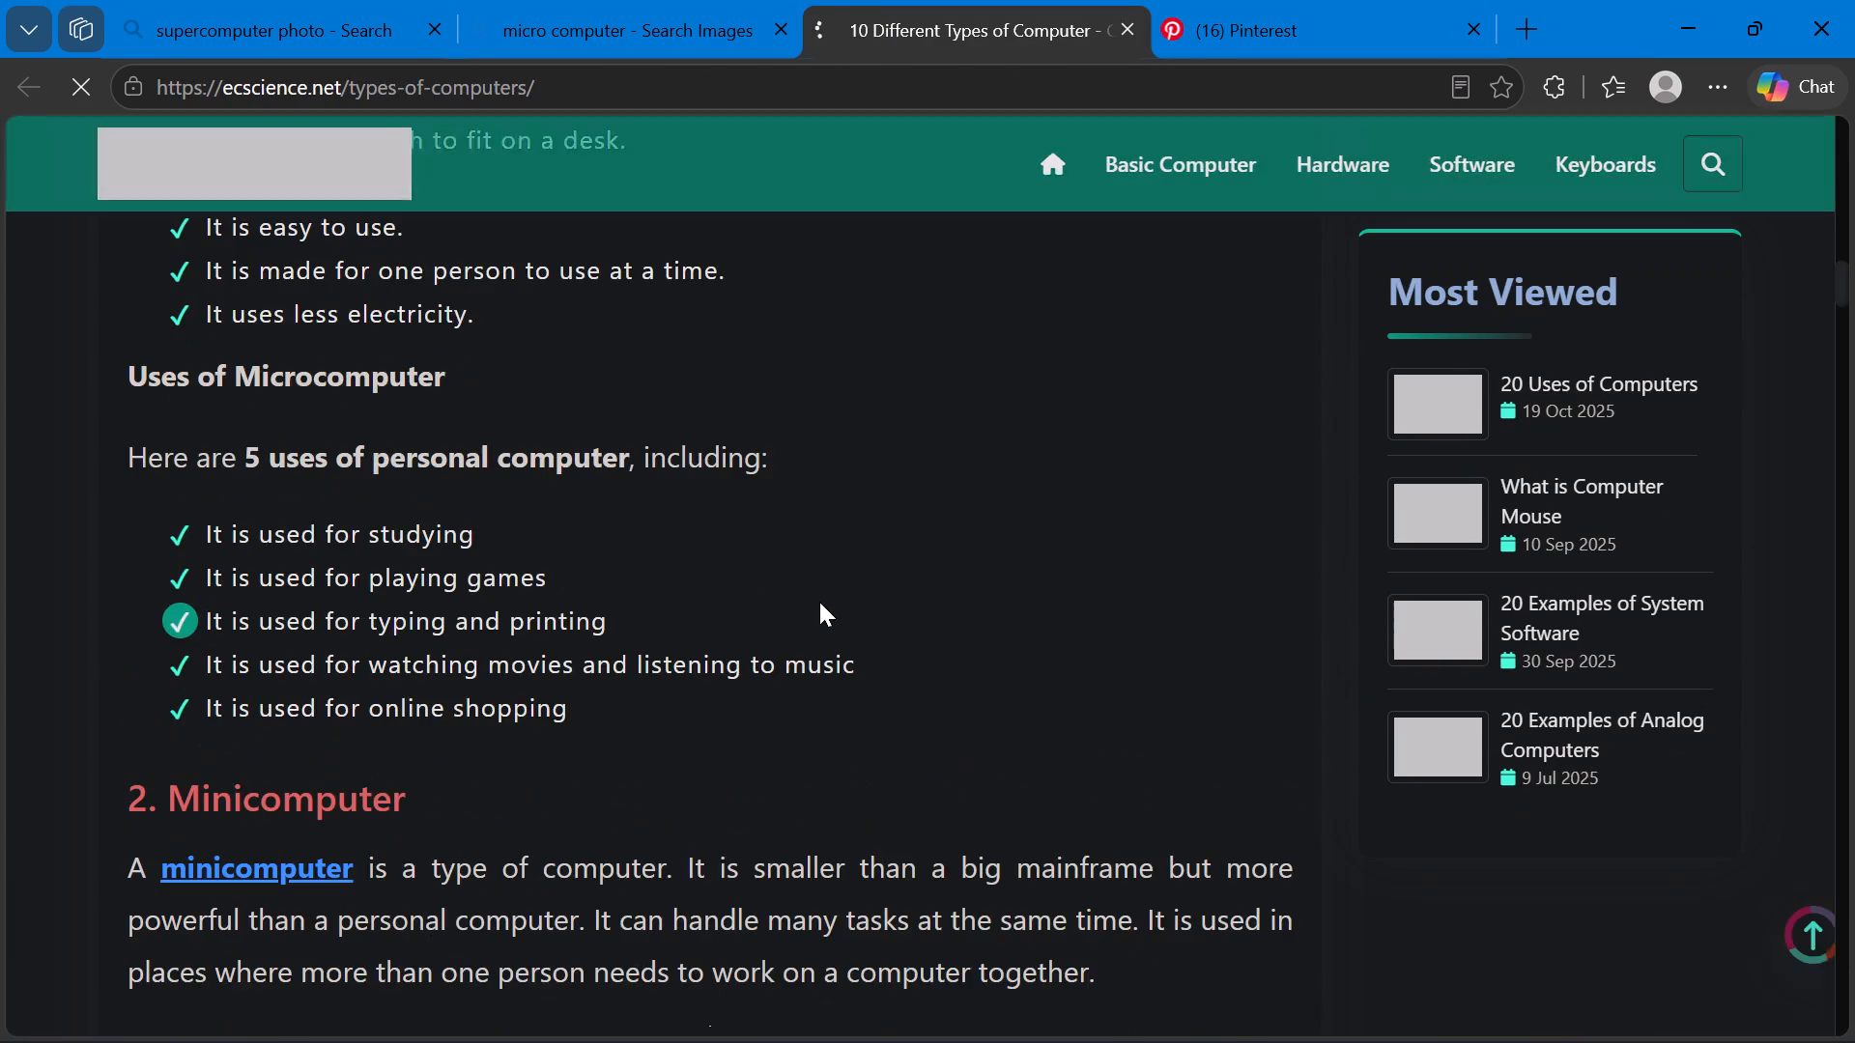
pyautogui.scroll(-11, 824, 599)
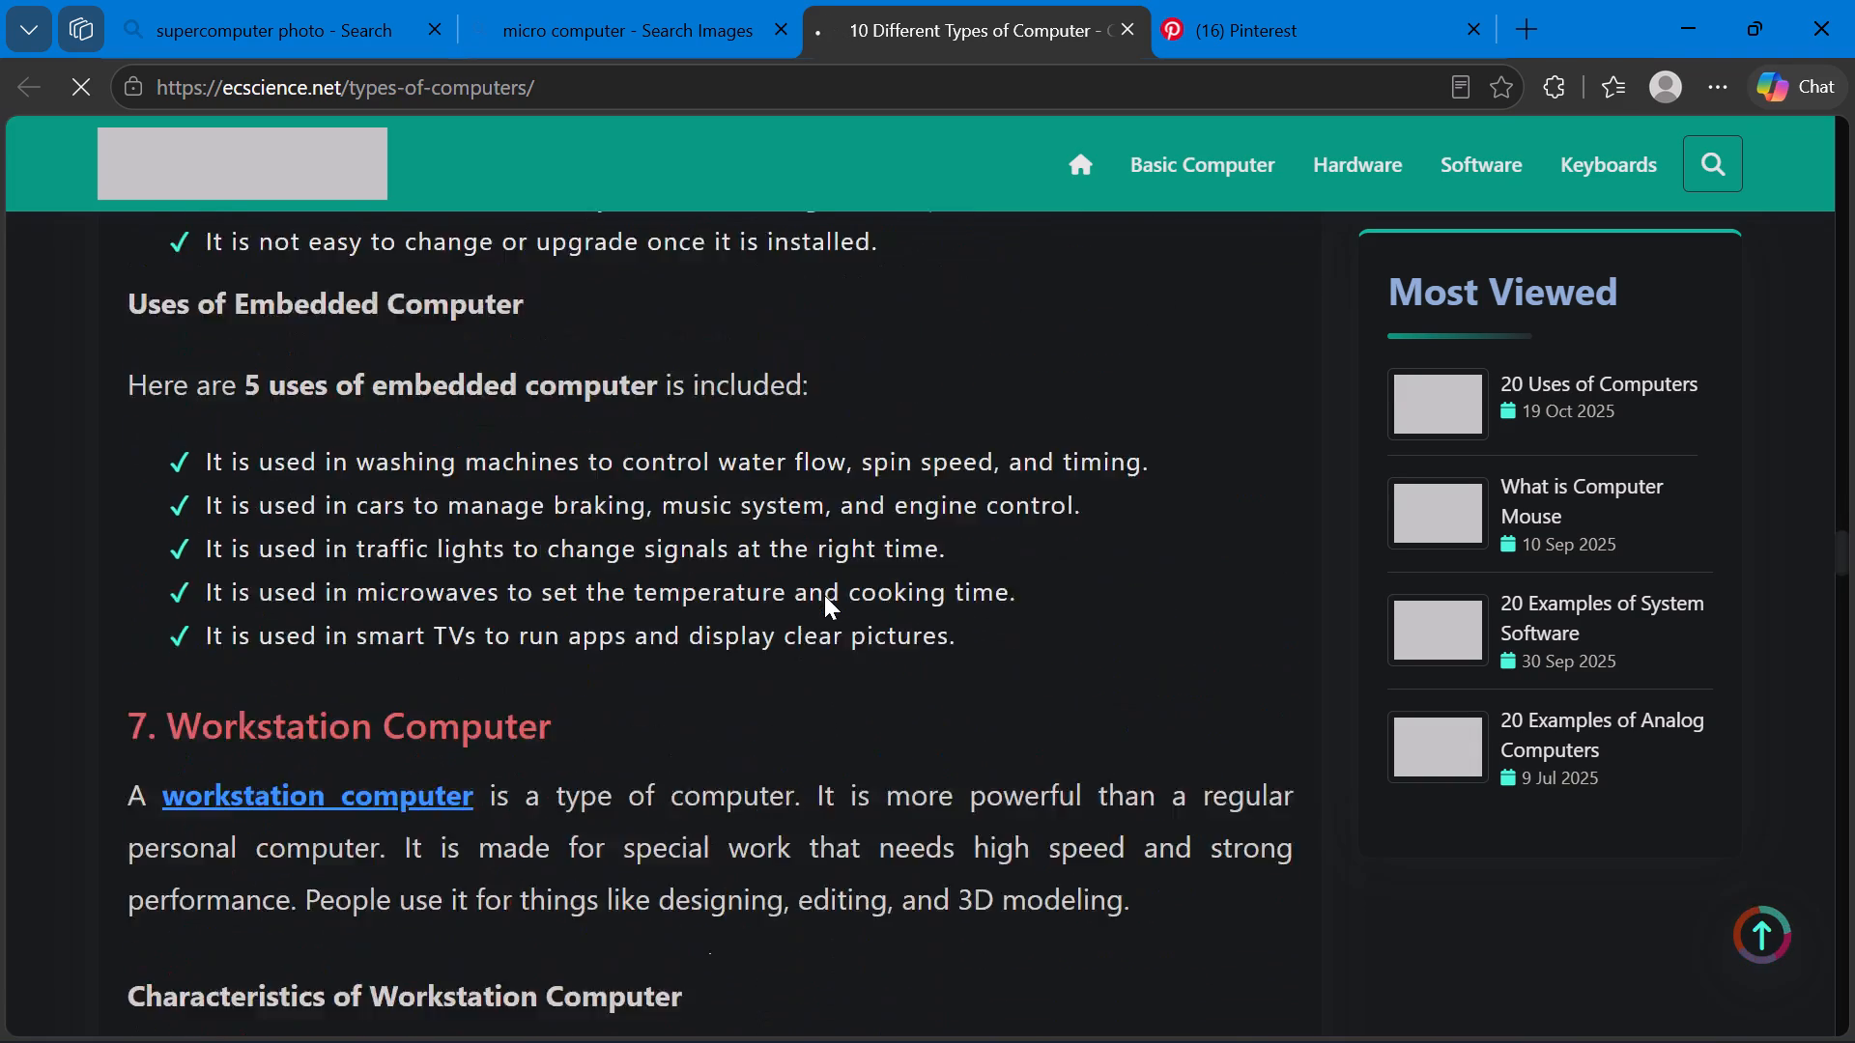
pyautogui.scroll(-10, 824, 595)
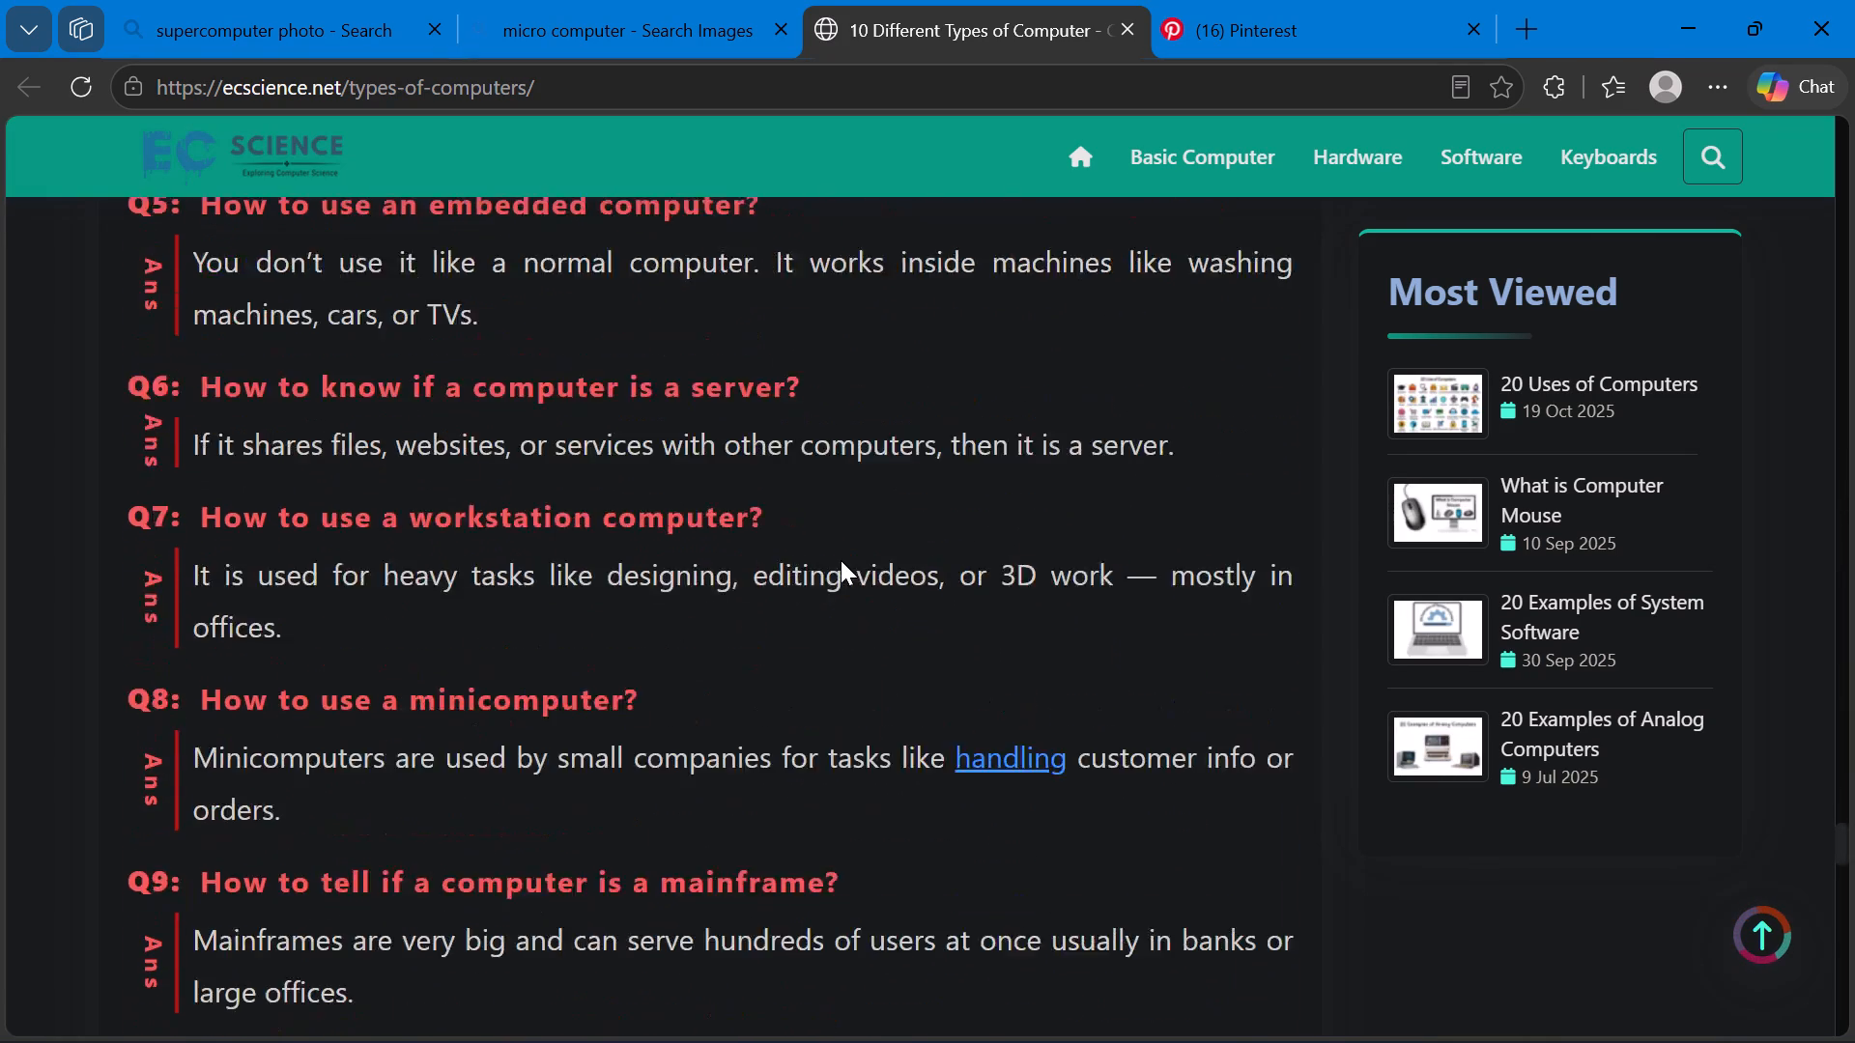
pyautogui.scroll(-3, 841, 560)
# Go back up through the article from the FAQs and dismiss the overlay covering the page.
pyautogui.scroll(6, 841, 560)
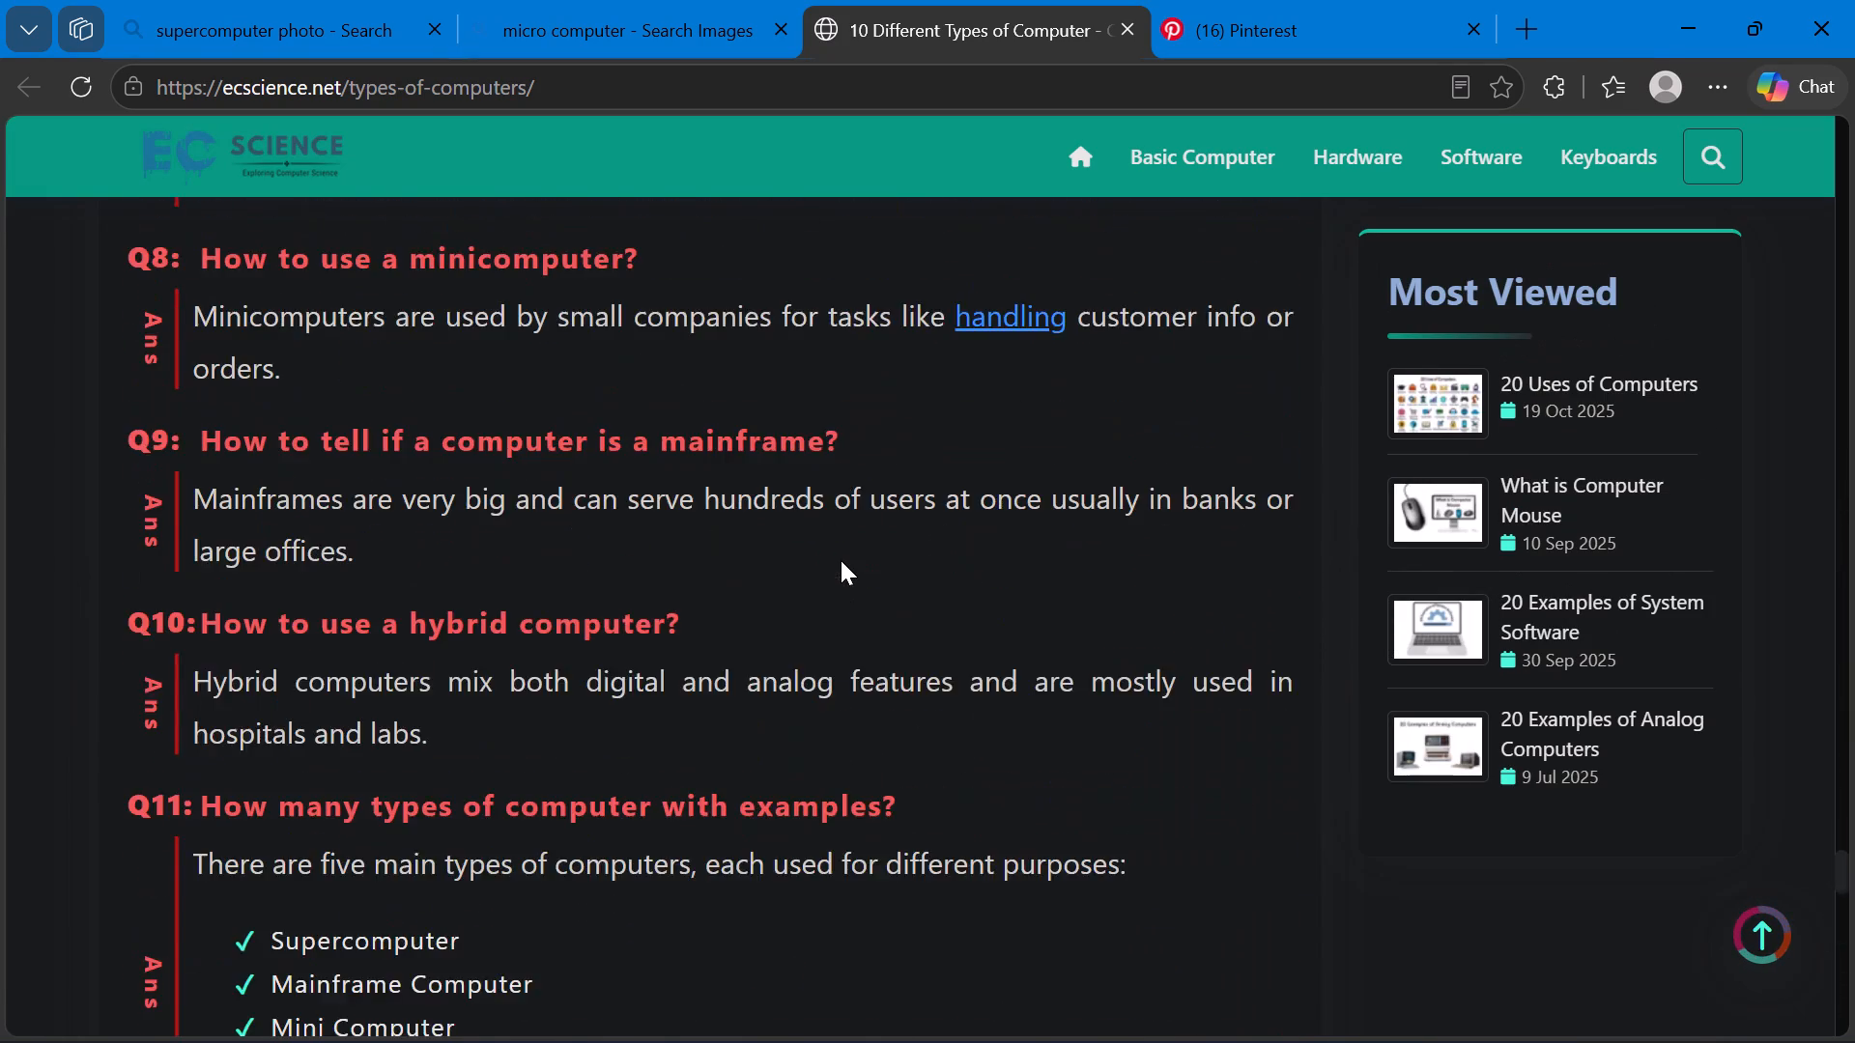
pyautogui.scroll(11, 841, 560)
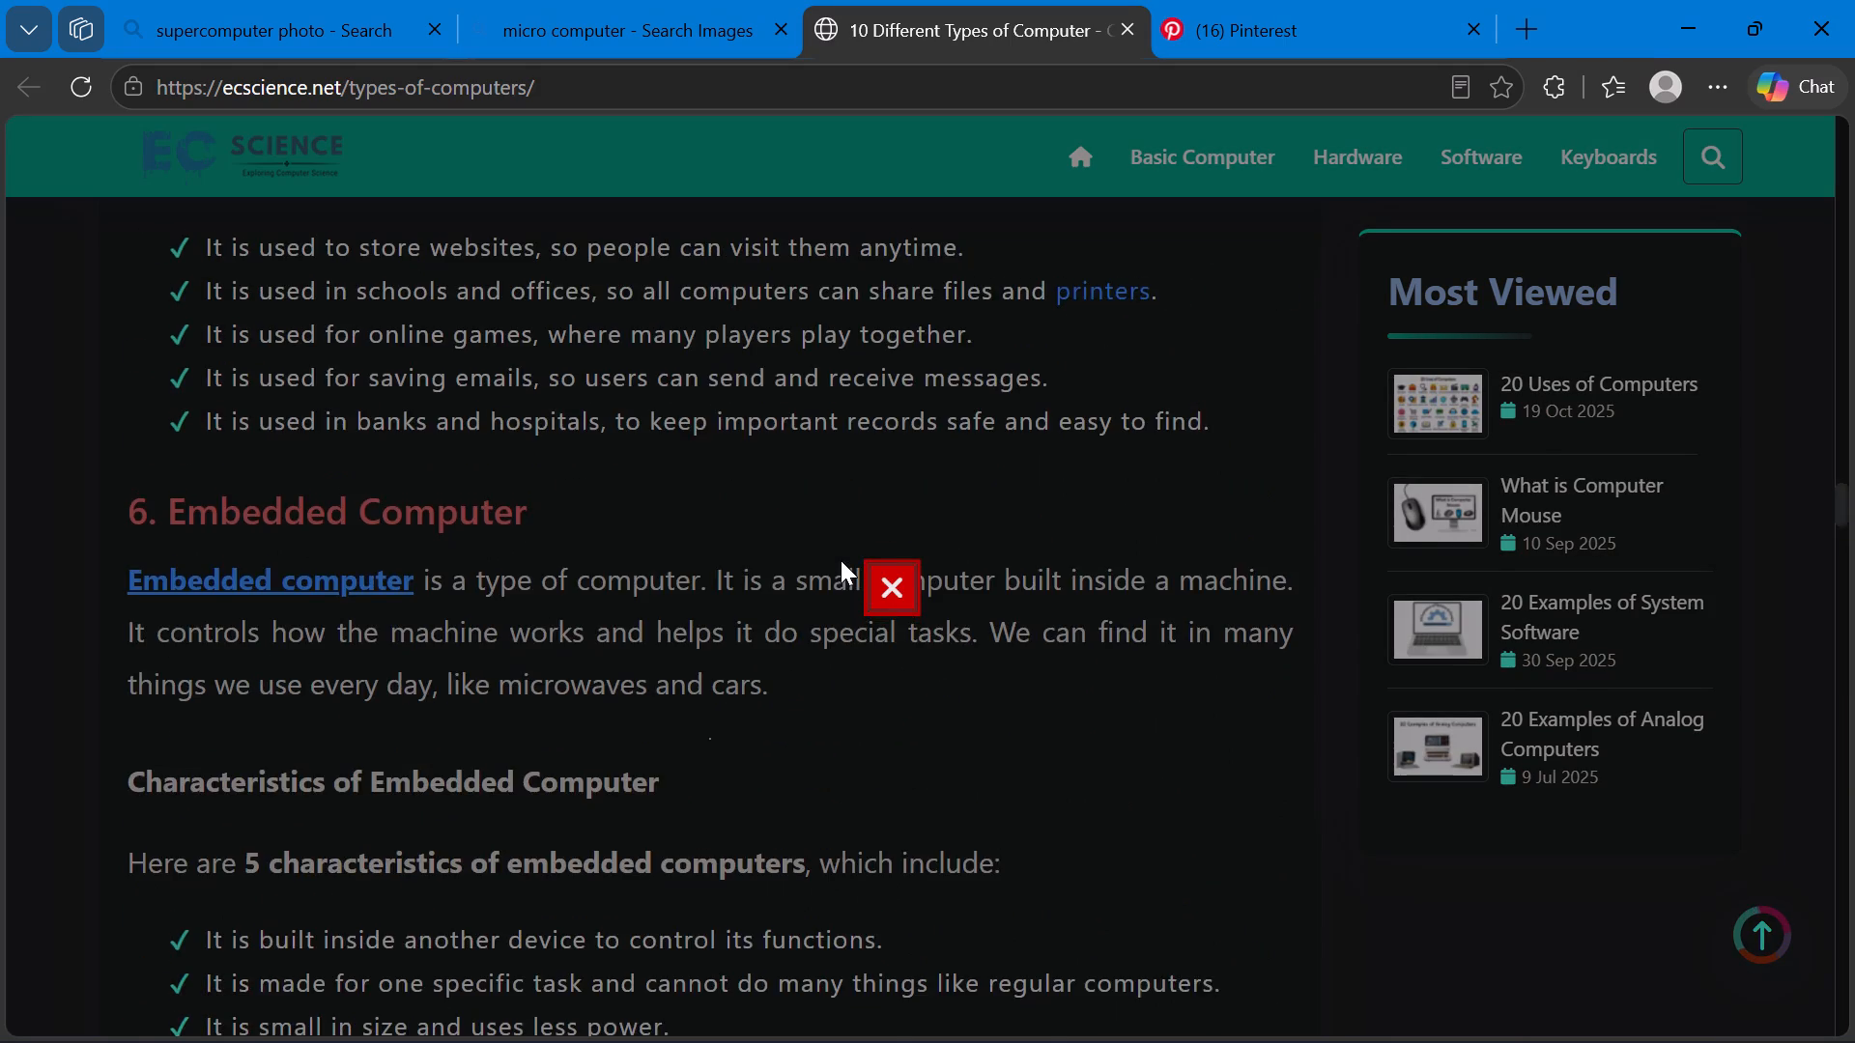
pyautogui.scroll(5, 841, 560)
pyautogui.click(894, 590)
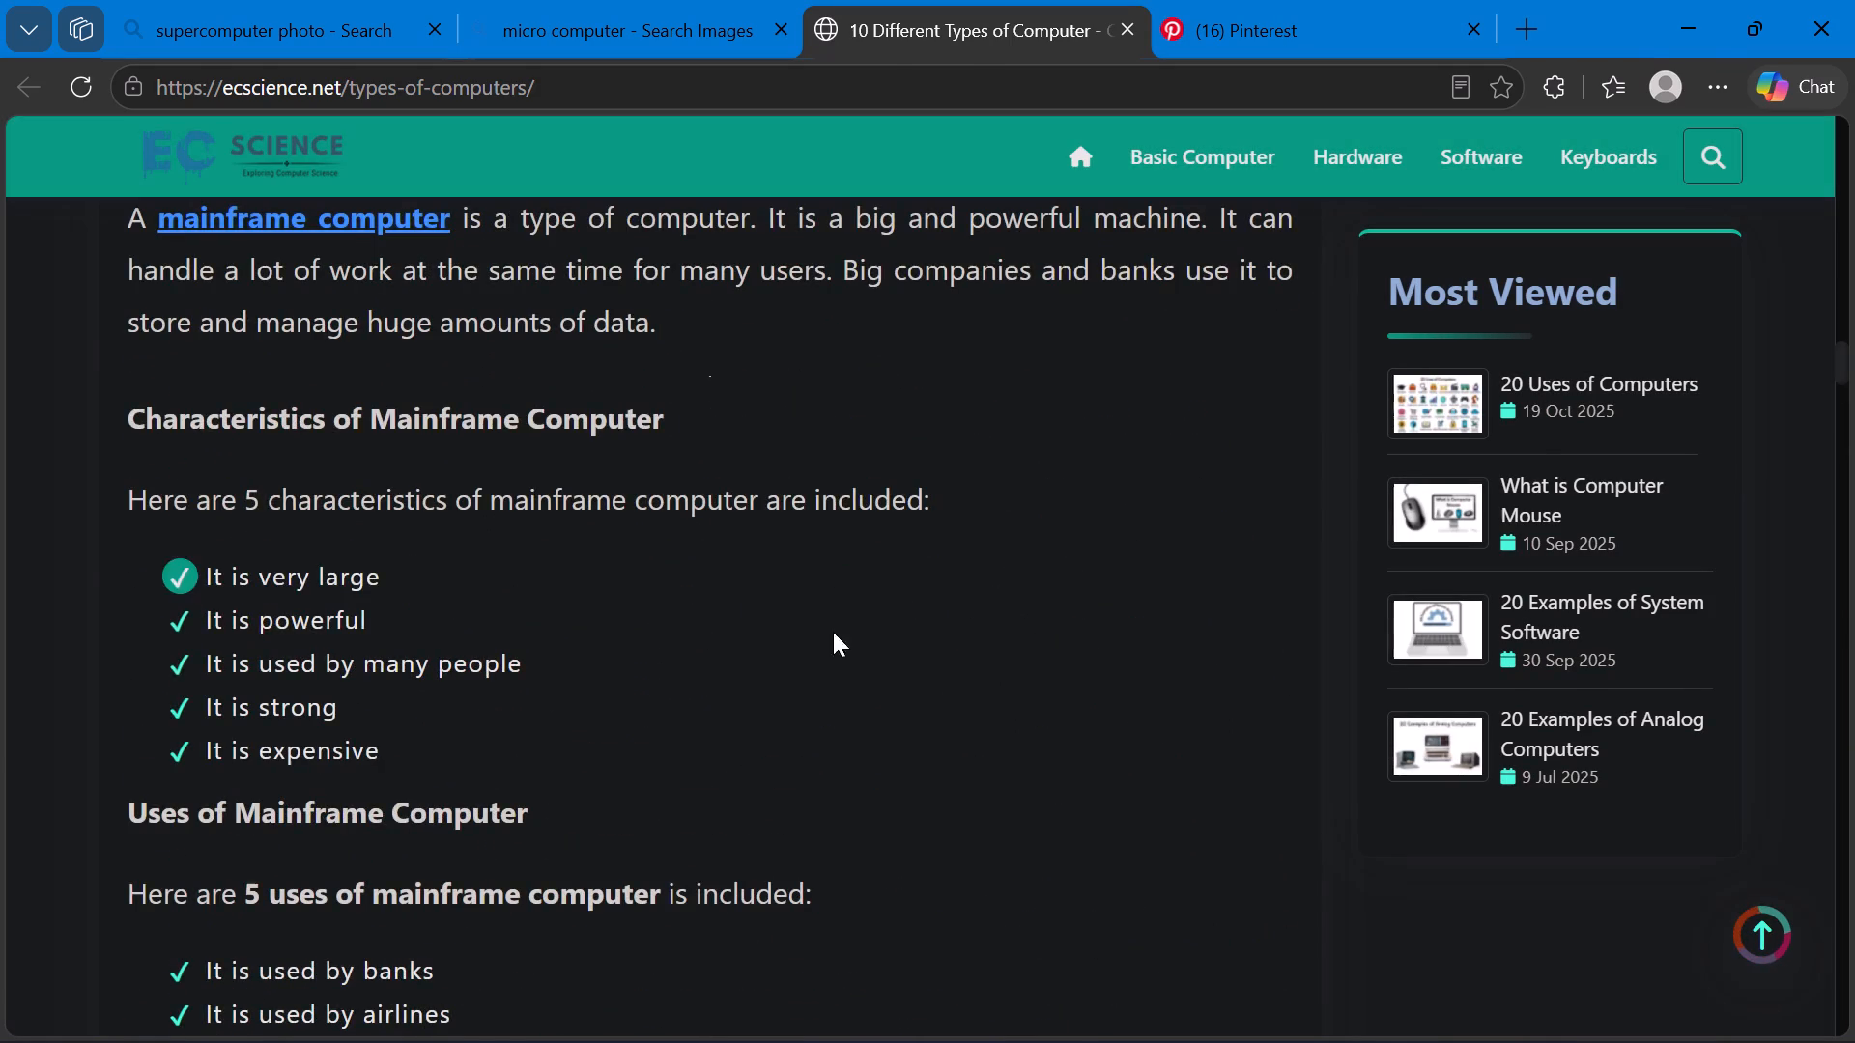
# Examine the article's pictures in the Personal Computer (Microcomputer) and Minicomputer sections.
pyautogui.scroll(9, 729, 662)
pyautogui.scroll(-2, 729, 662)
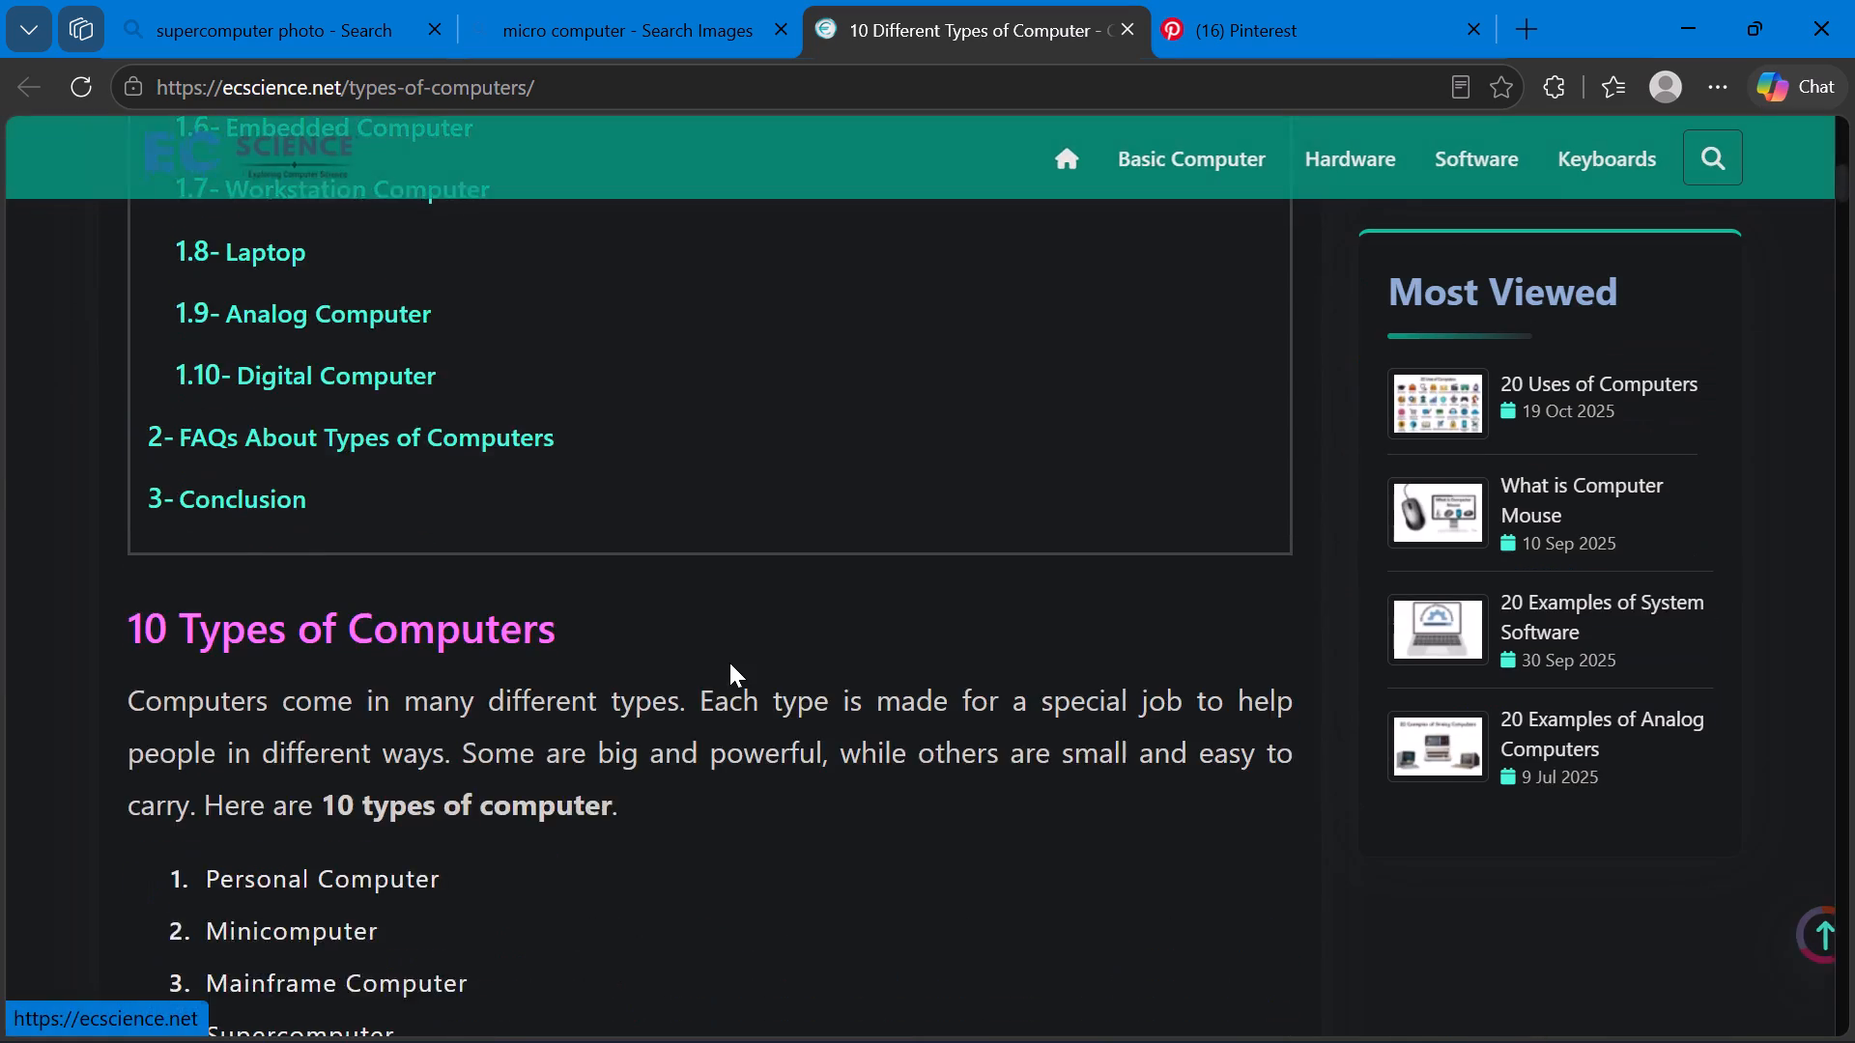
pyautogui.scroll(-7, 729, 662)
pyautogui.scroll(3, 729, 662)
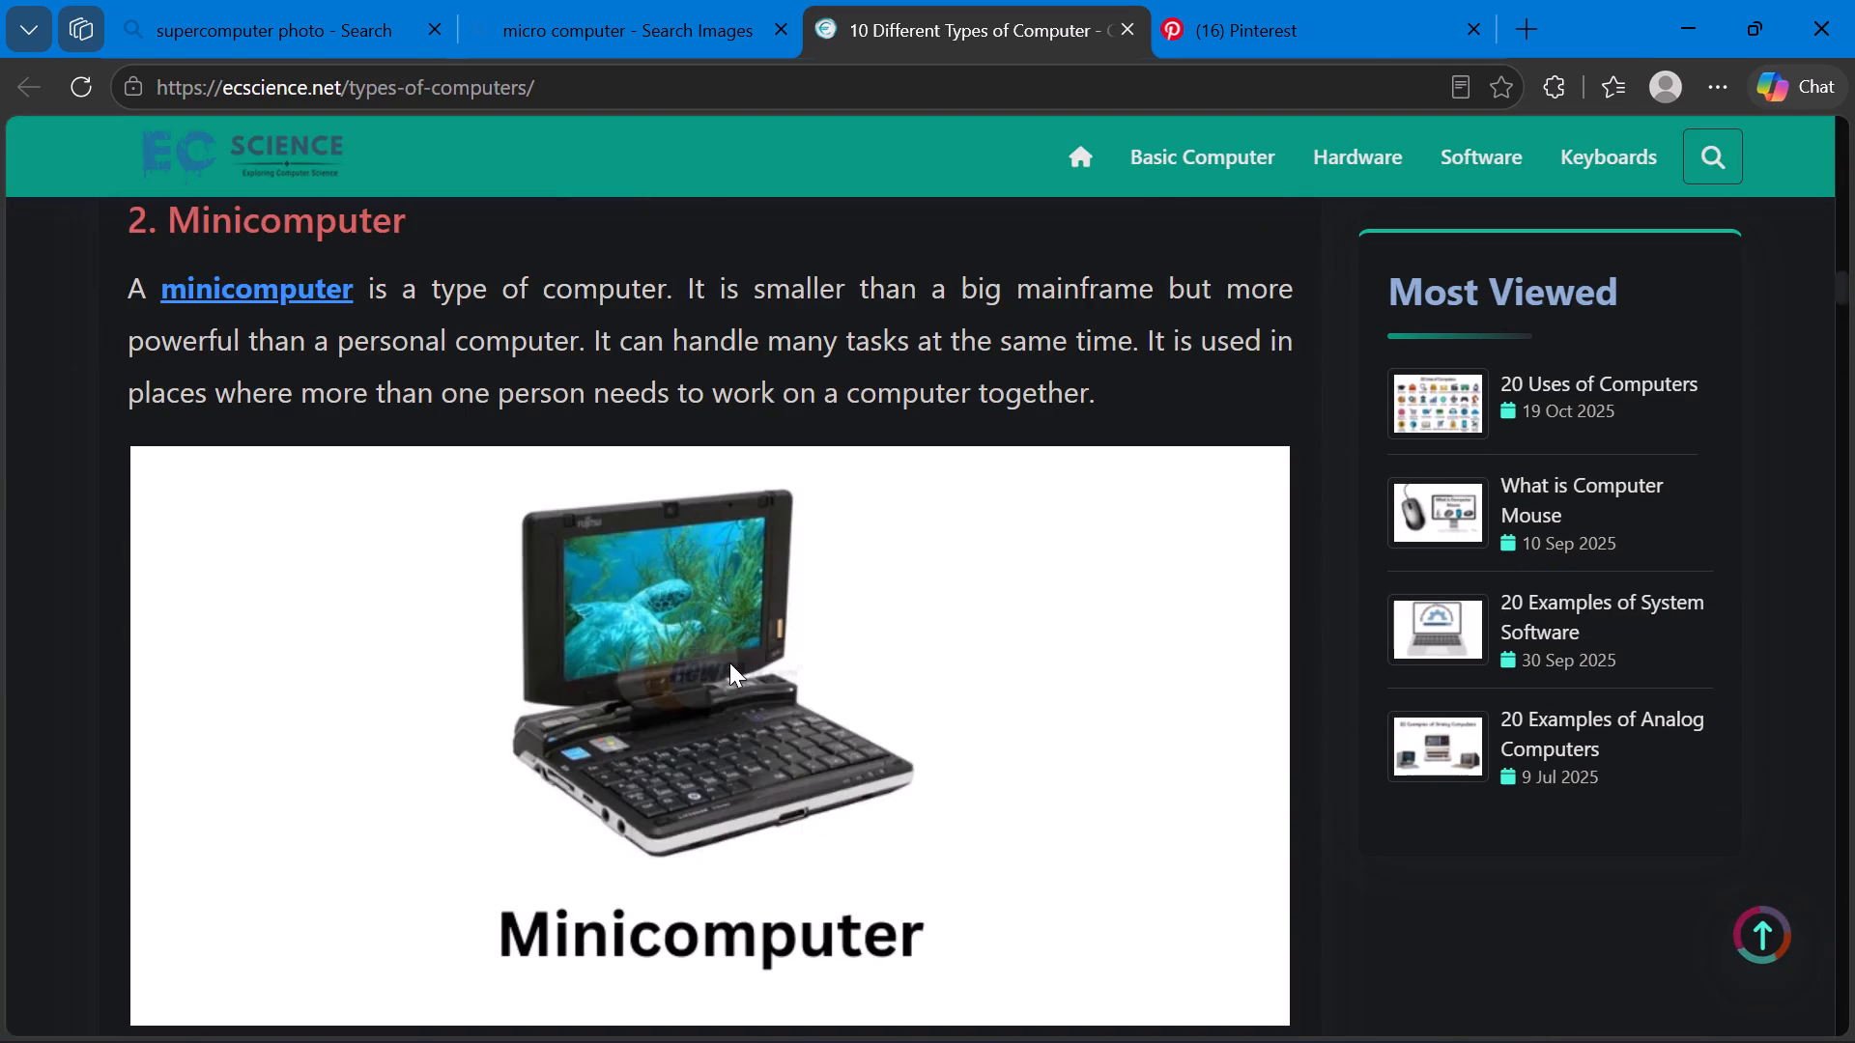
pyautogui.scroll(3, 729, 662)
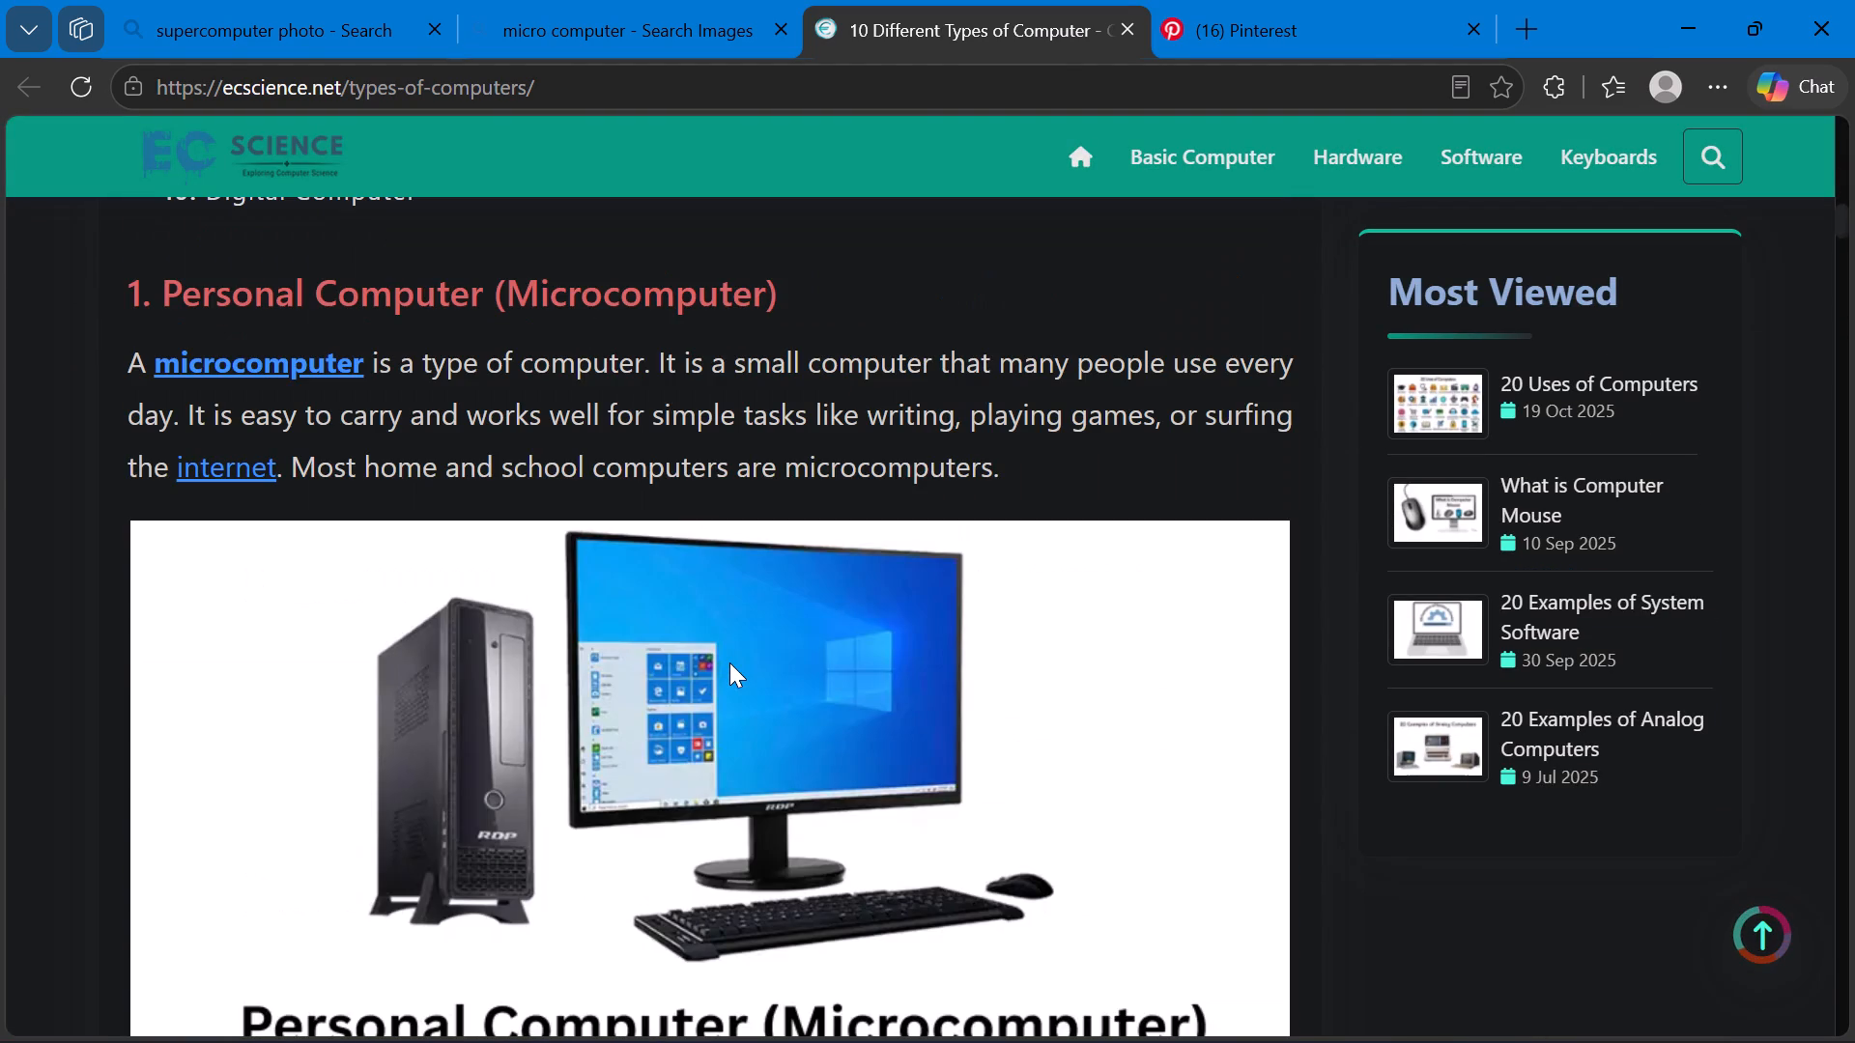
pyautogui.scroll(-3, 729, 662)
pyautogui.scroll(3, 729, 662)
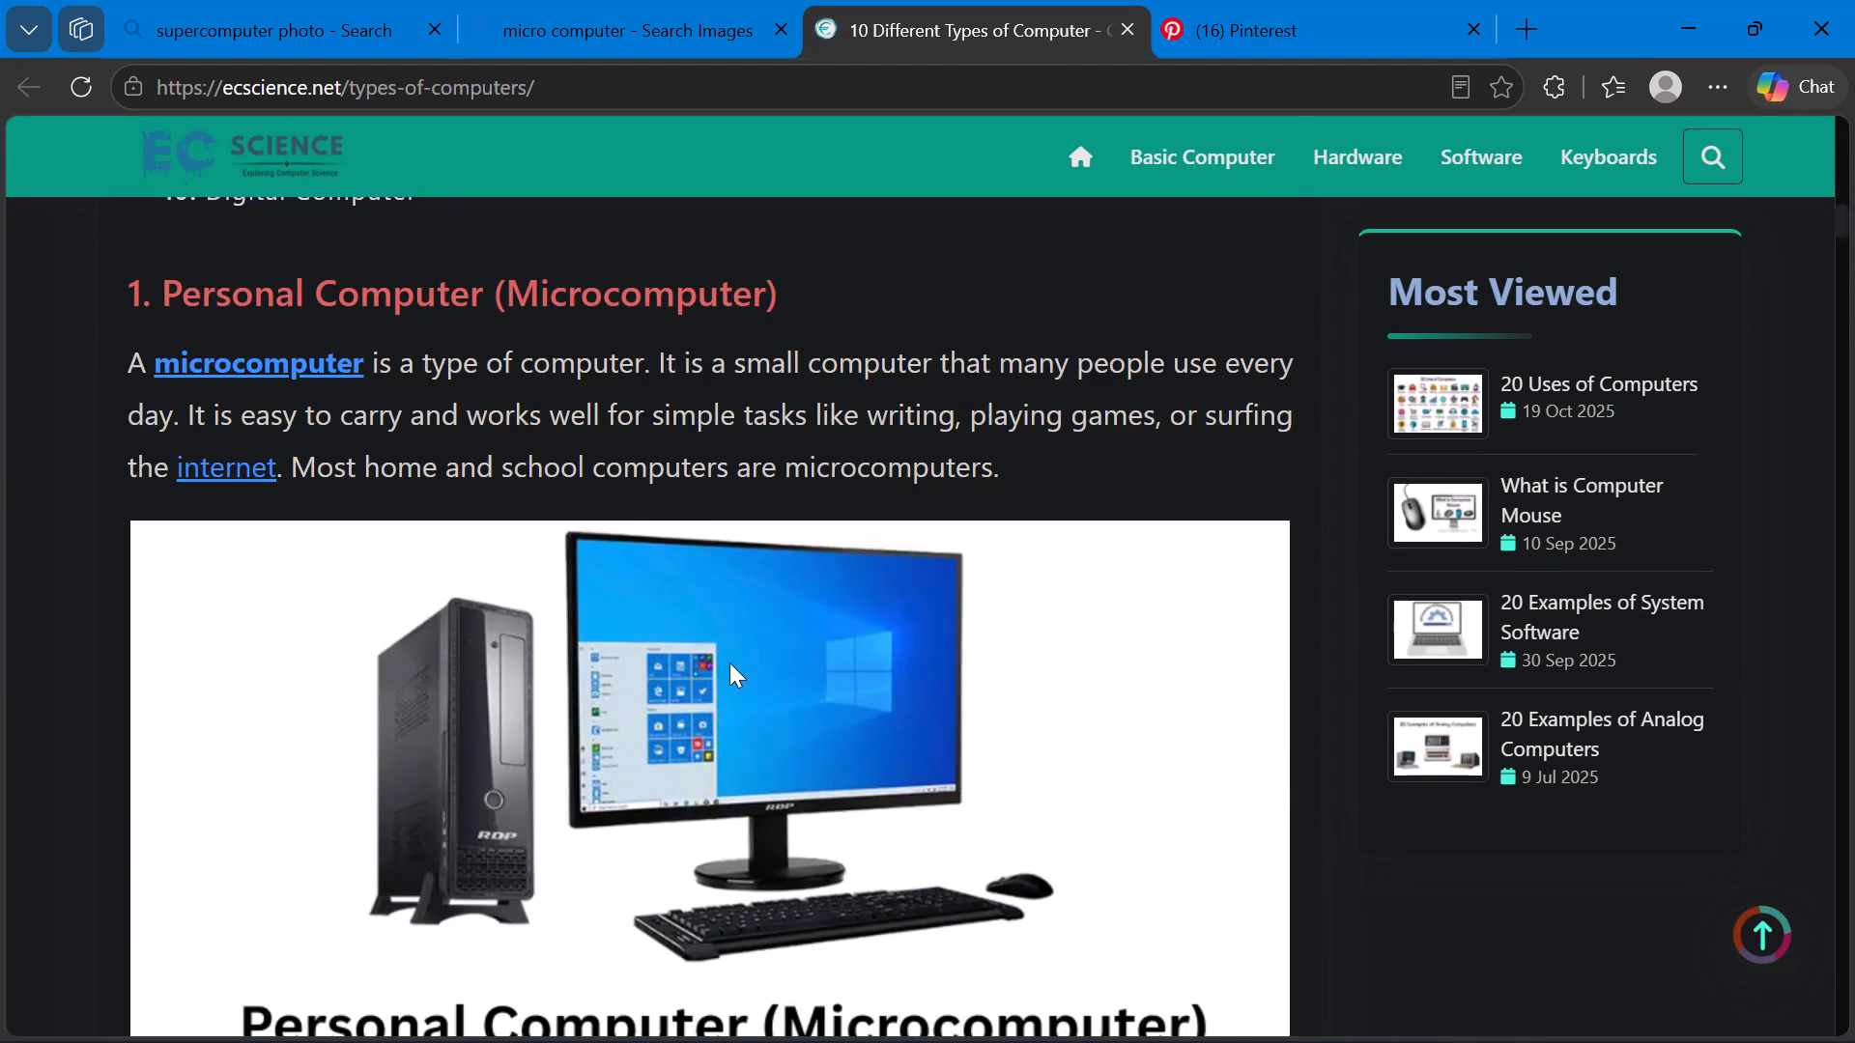
pyautogui.scroll(-4, 729, 662)
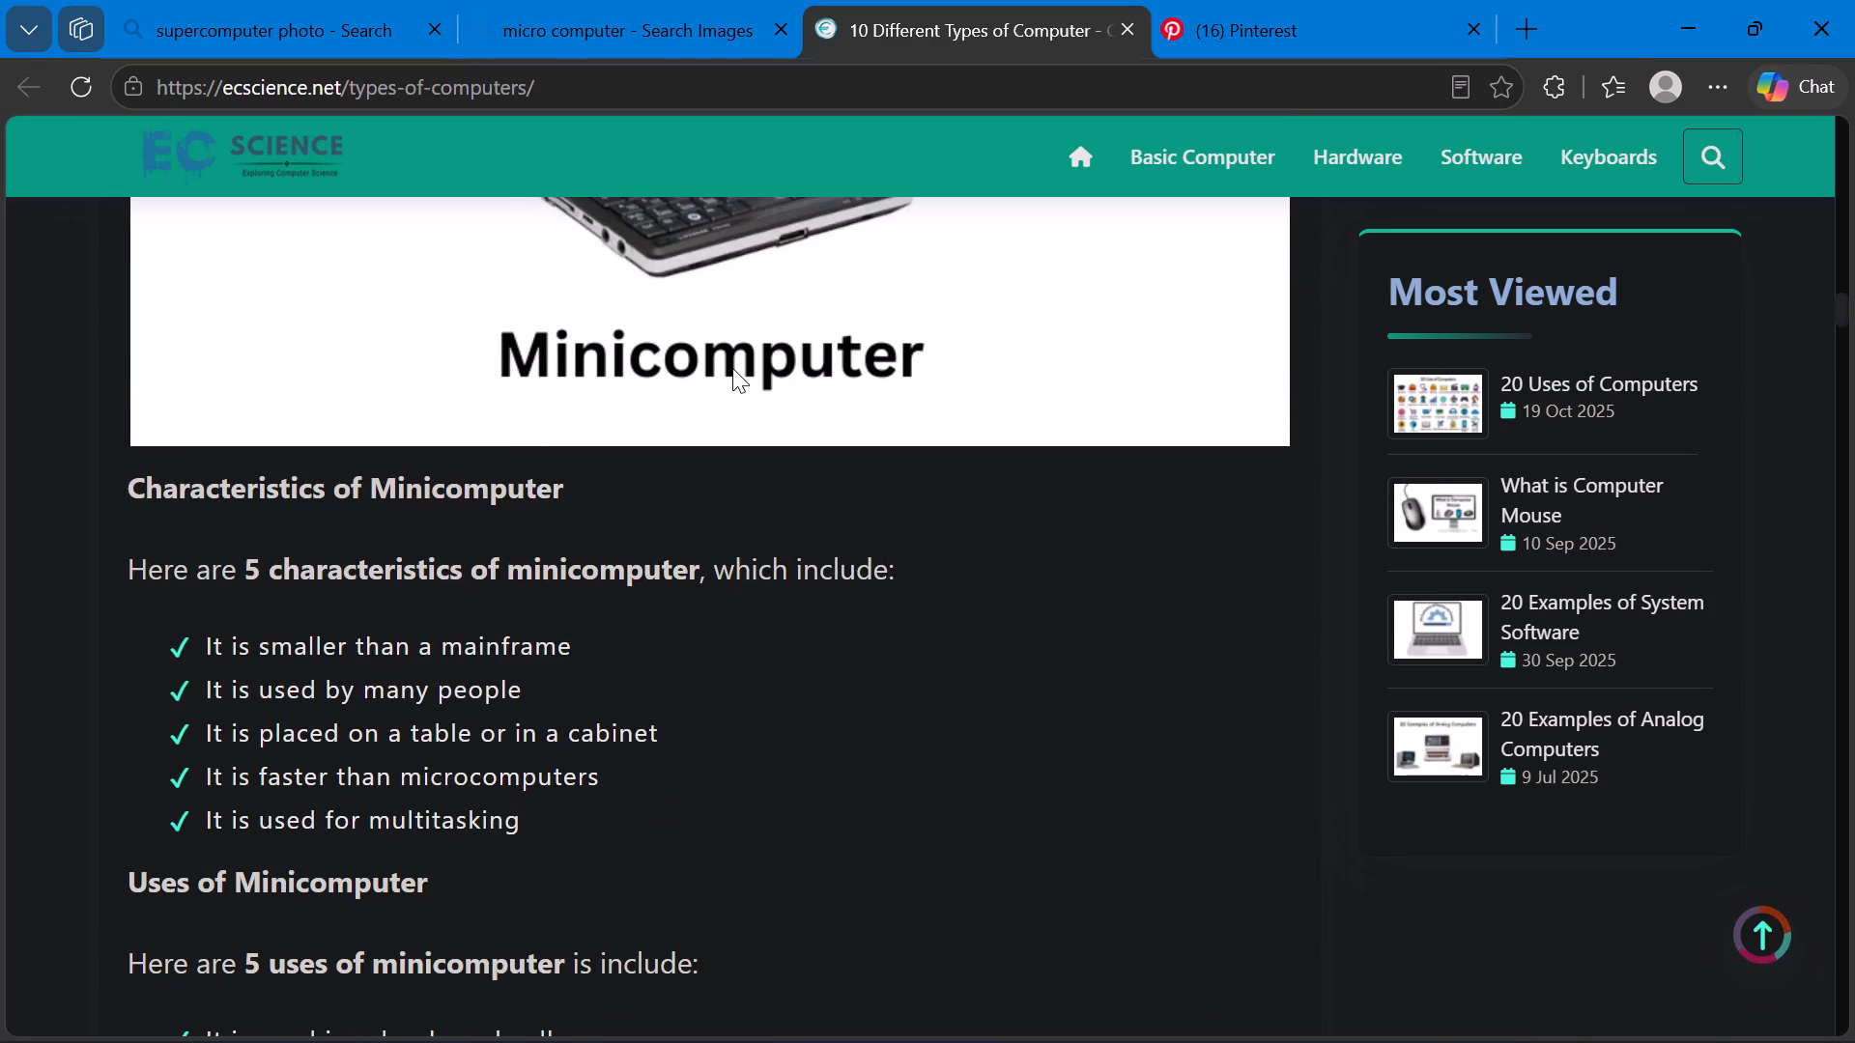
# Save the article's Personal Computer (Microcomputer) picture to Downloads as the WEBP file personal-computer-microcomputer.
pyautogui.scroll(4, 732, 369)
pyautogui.rightClick(642, 613)
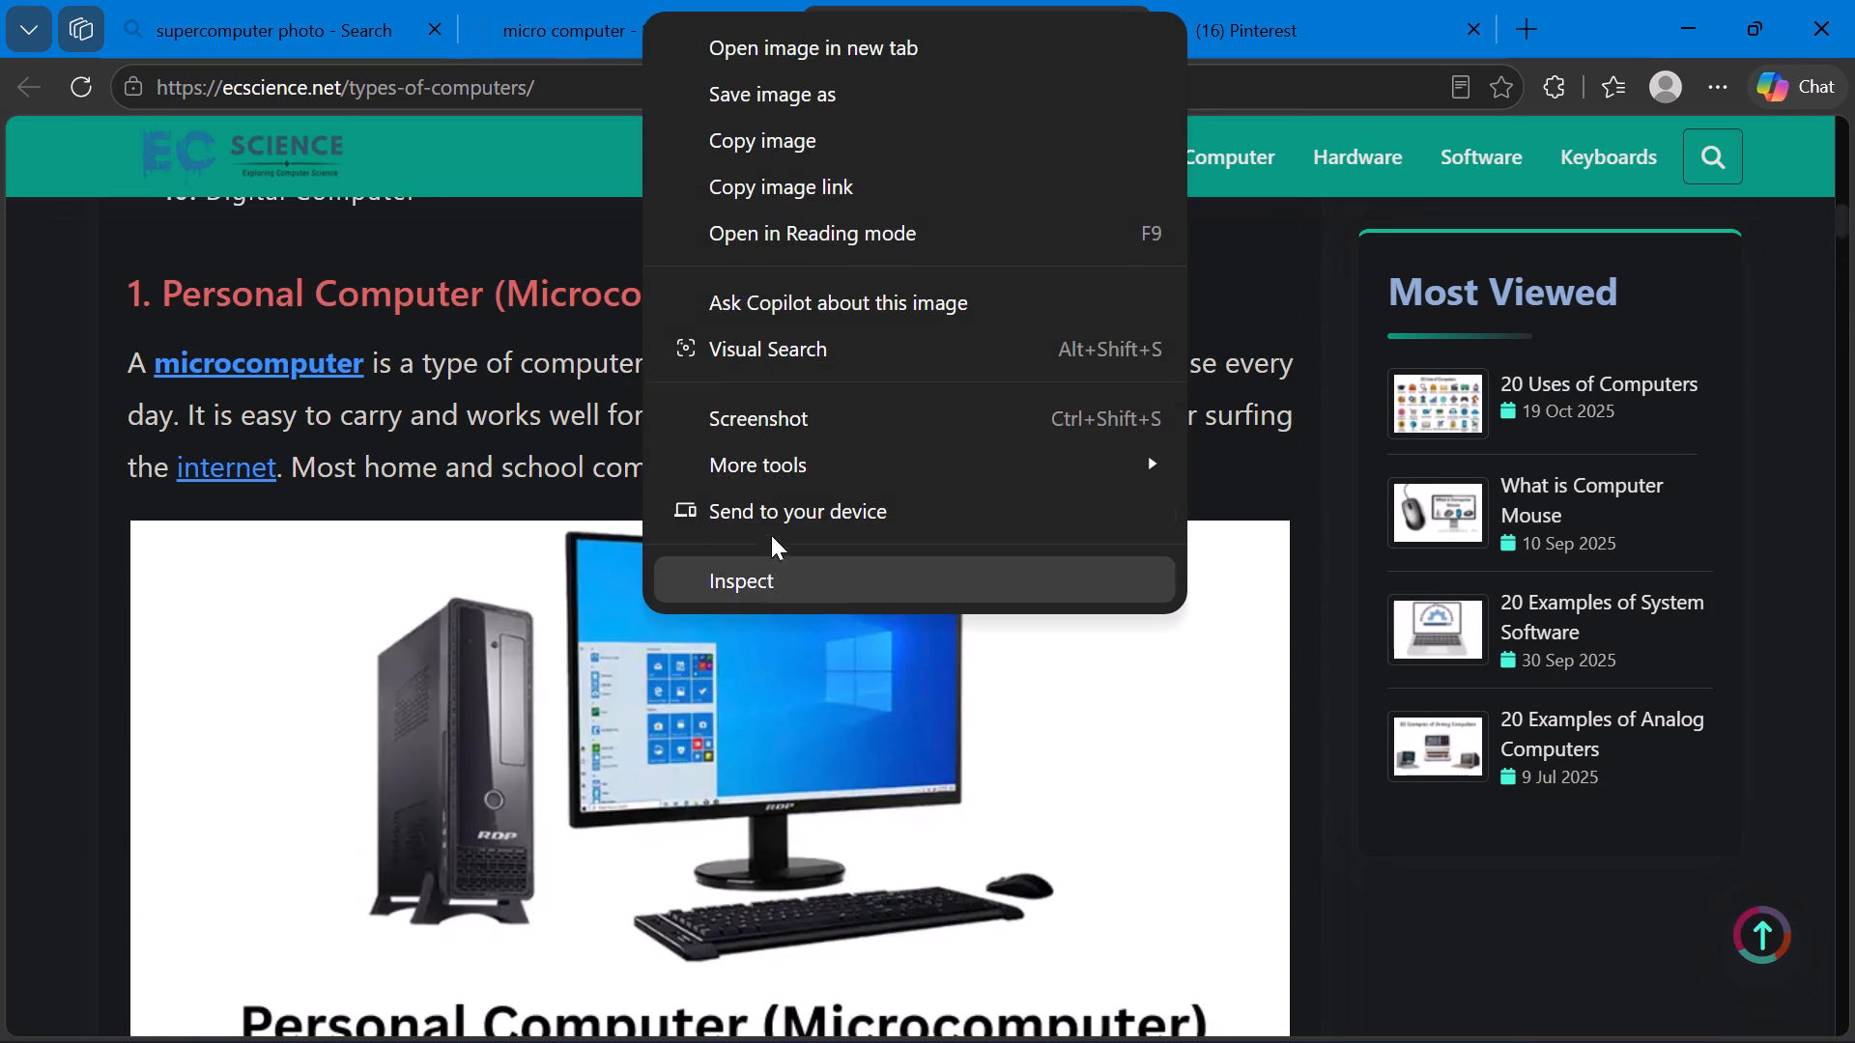
pyautogui.click(800, 94)
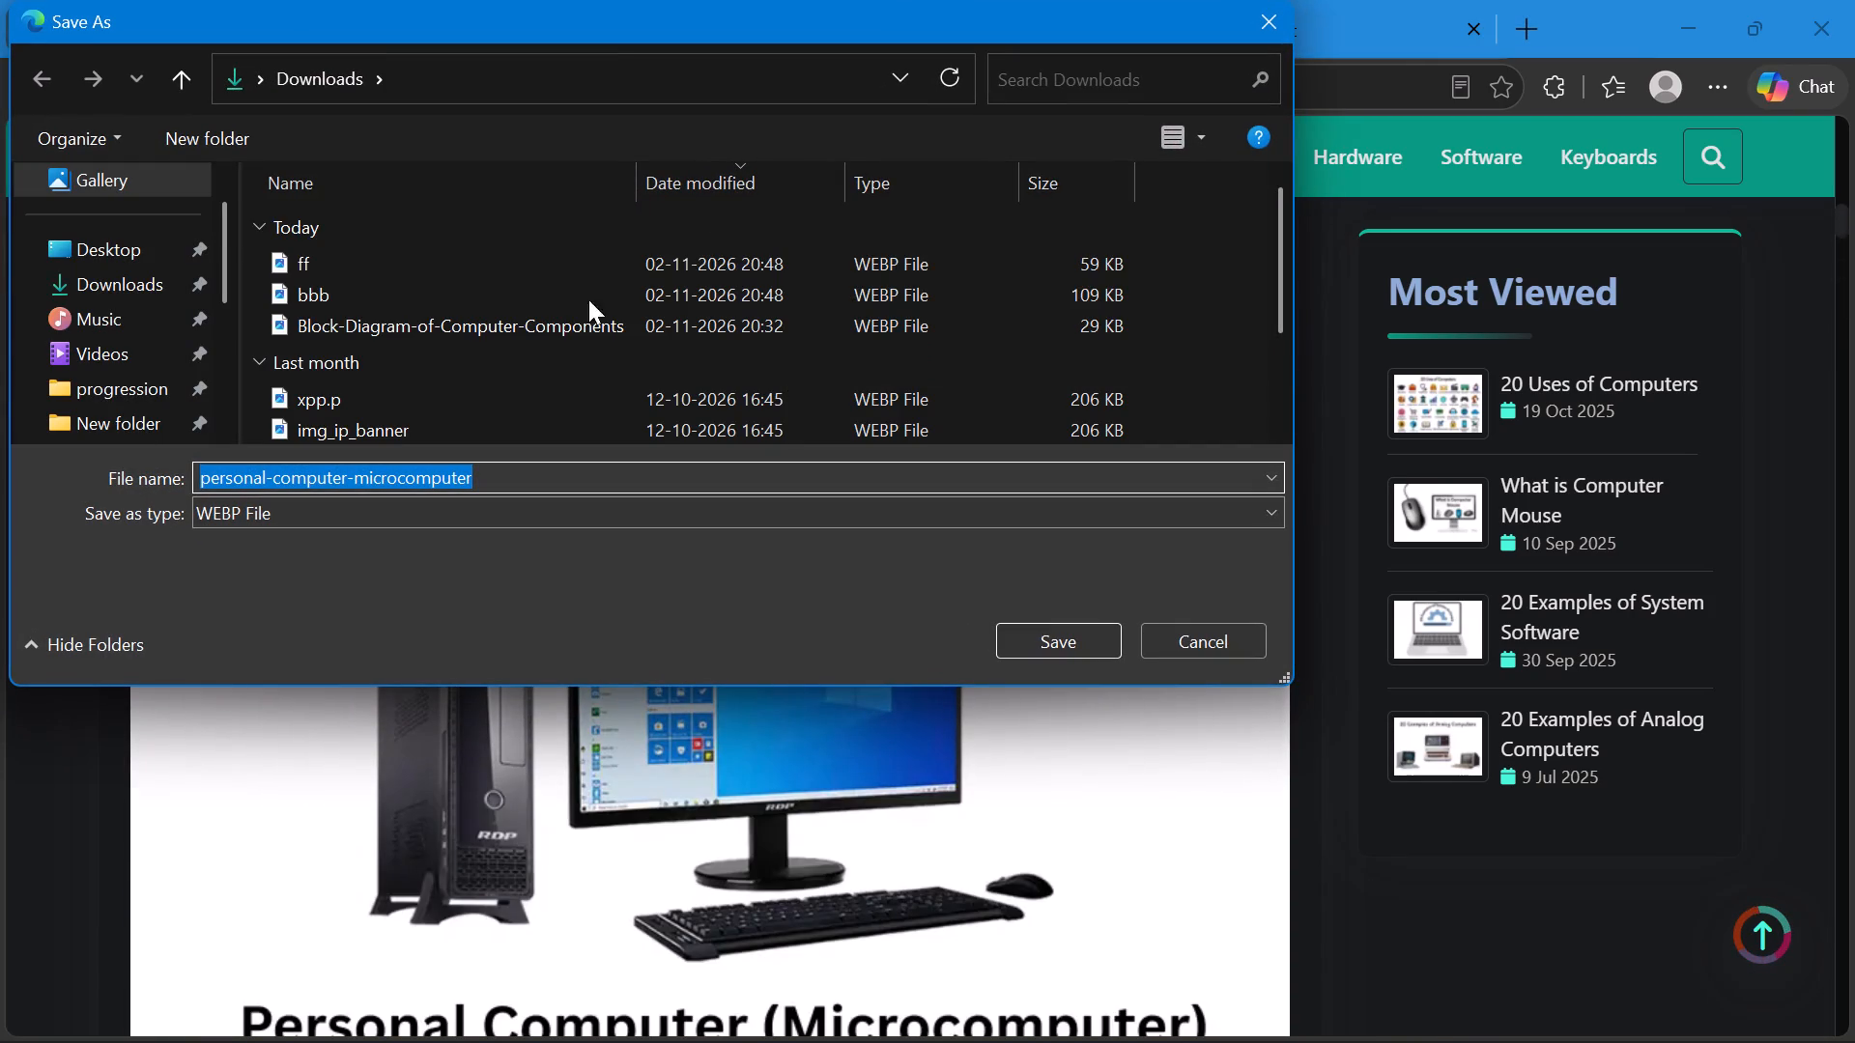
pyautogui.click(1078, 650)
# Save the picture in the Minicomputer section to Downloads as the WEBP file minicomputer.
pyautogui.scroll(-3, 722, 595)
pyautogui.rightClick(660, 572)
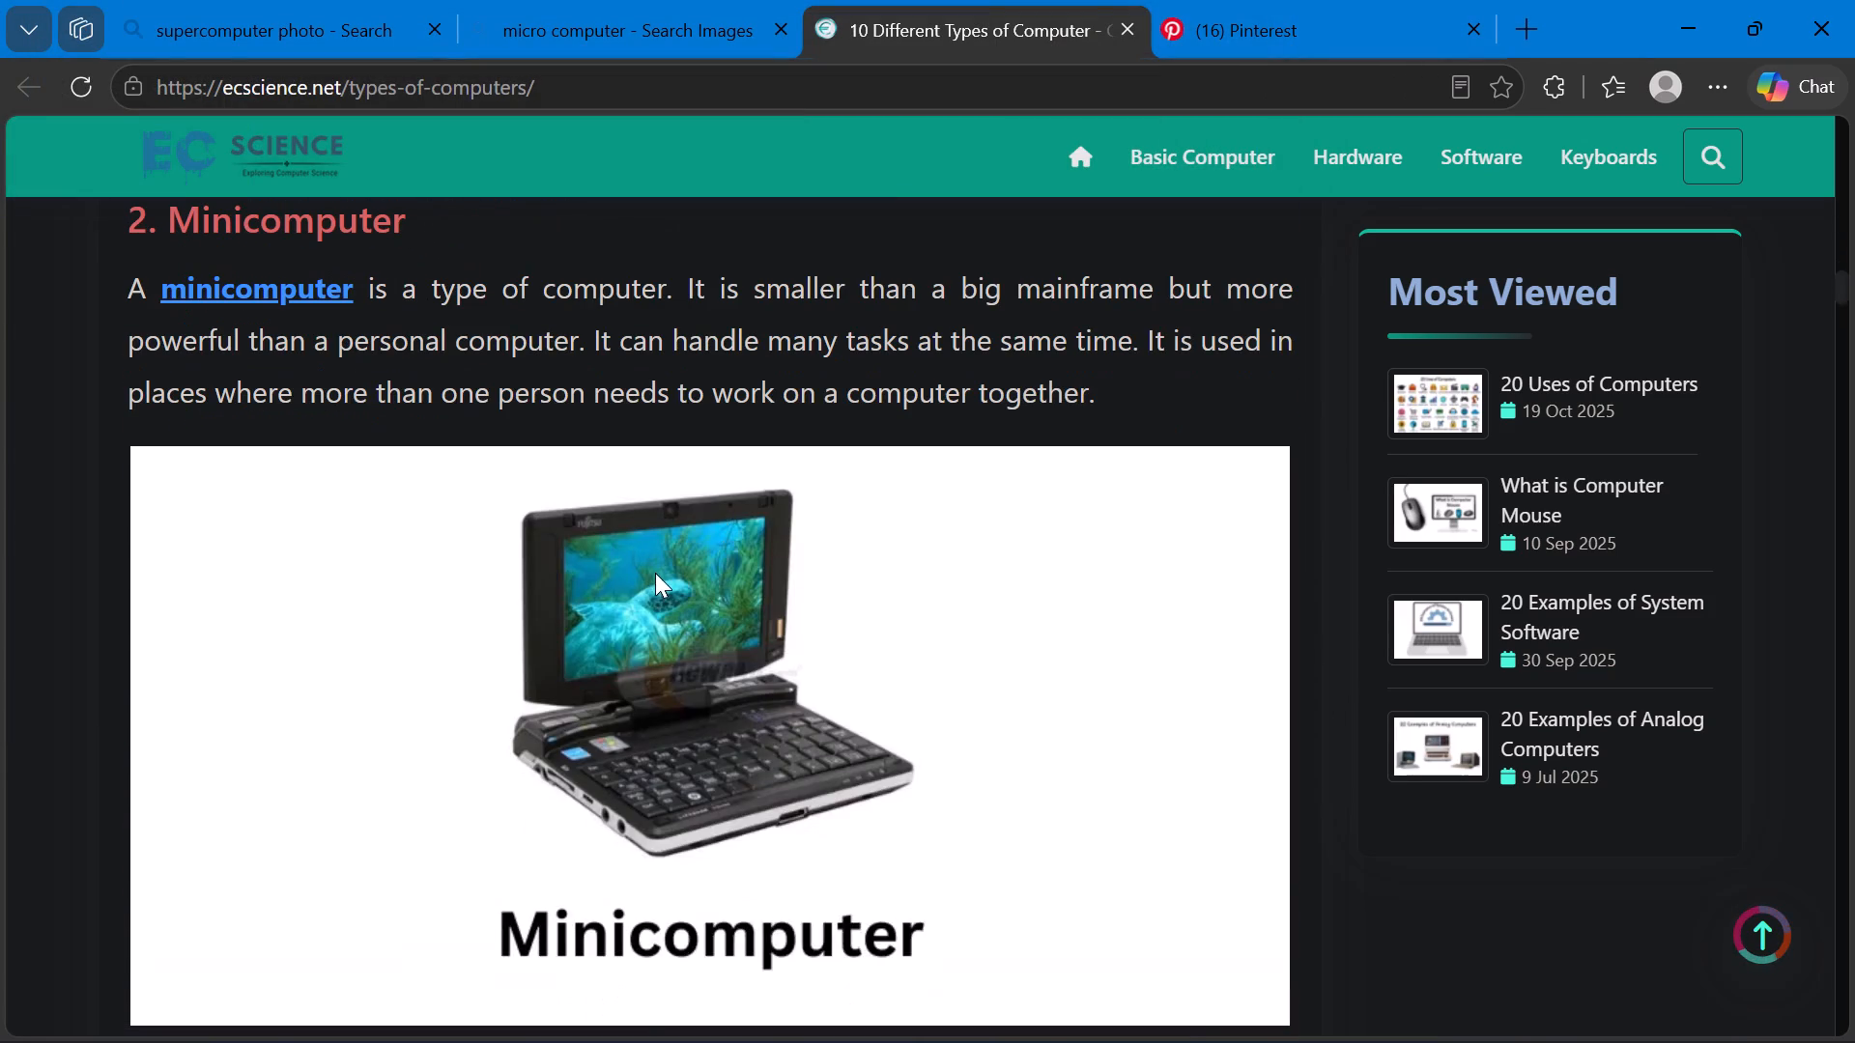
pyautogui.click(830, 520)
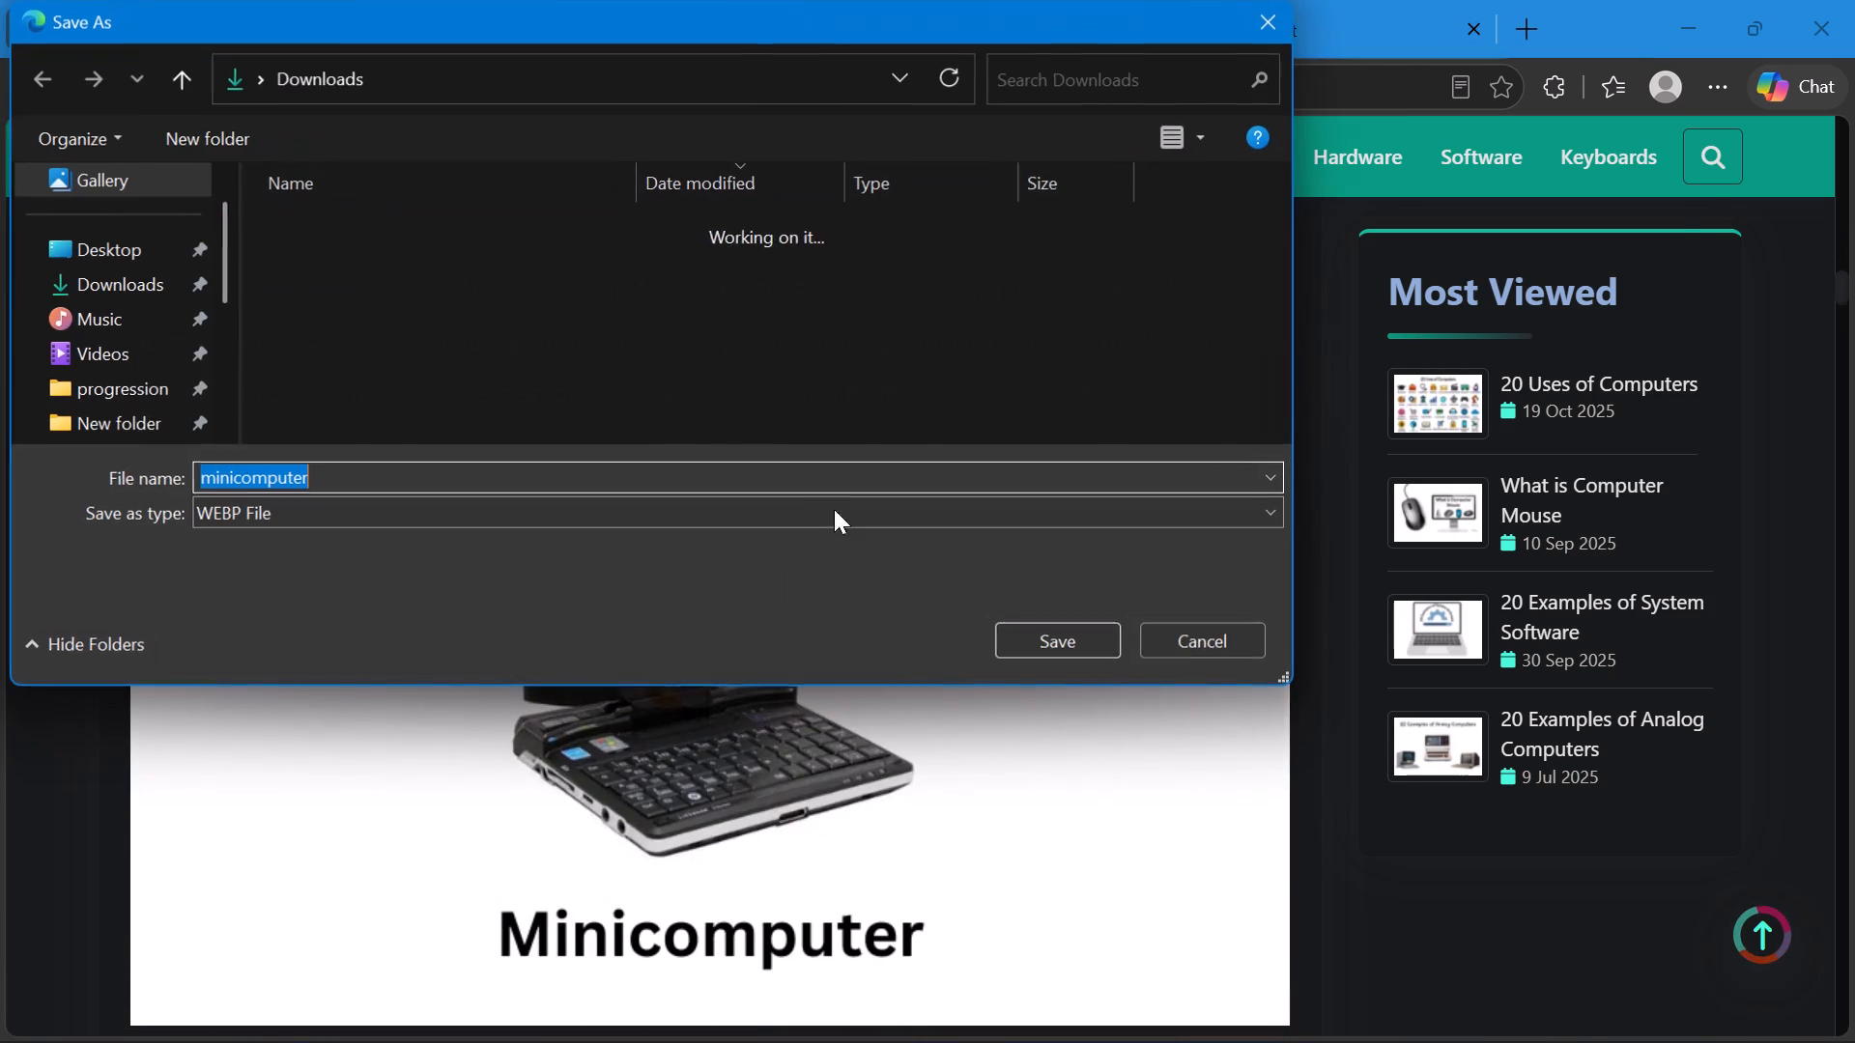
pyautogui.click(1087, 641)
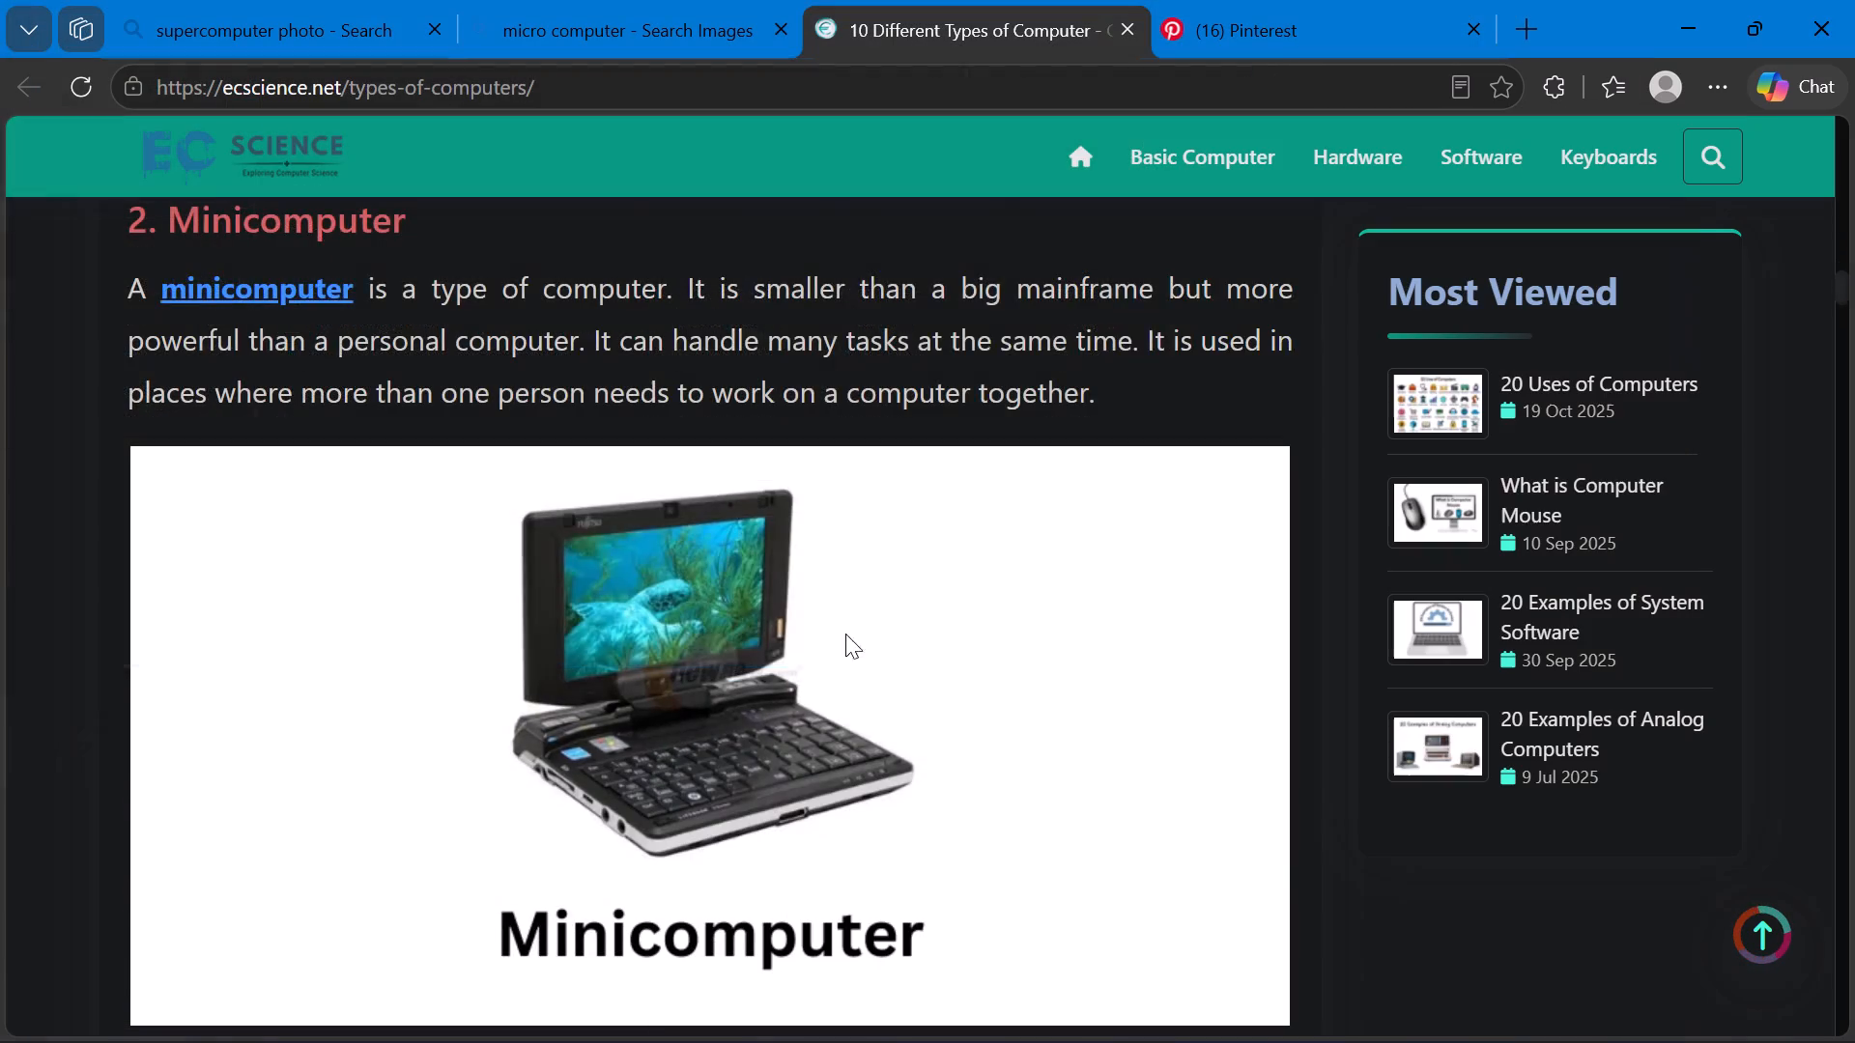
# Save the Mainframe Computer picture from the article to Downloads as the WEBP file mainframe-computer.
pyautogui.scroll(-4, 815, 653)
pyautogui.scroll(1, 793, 525)
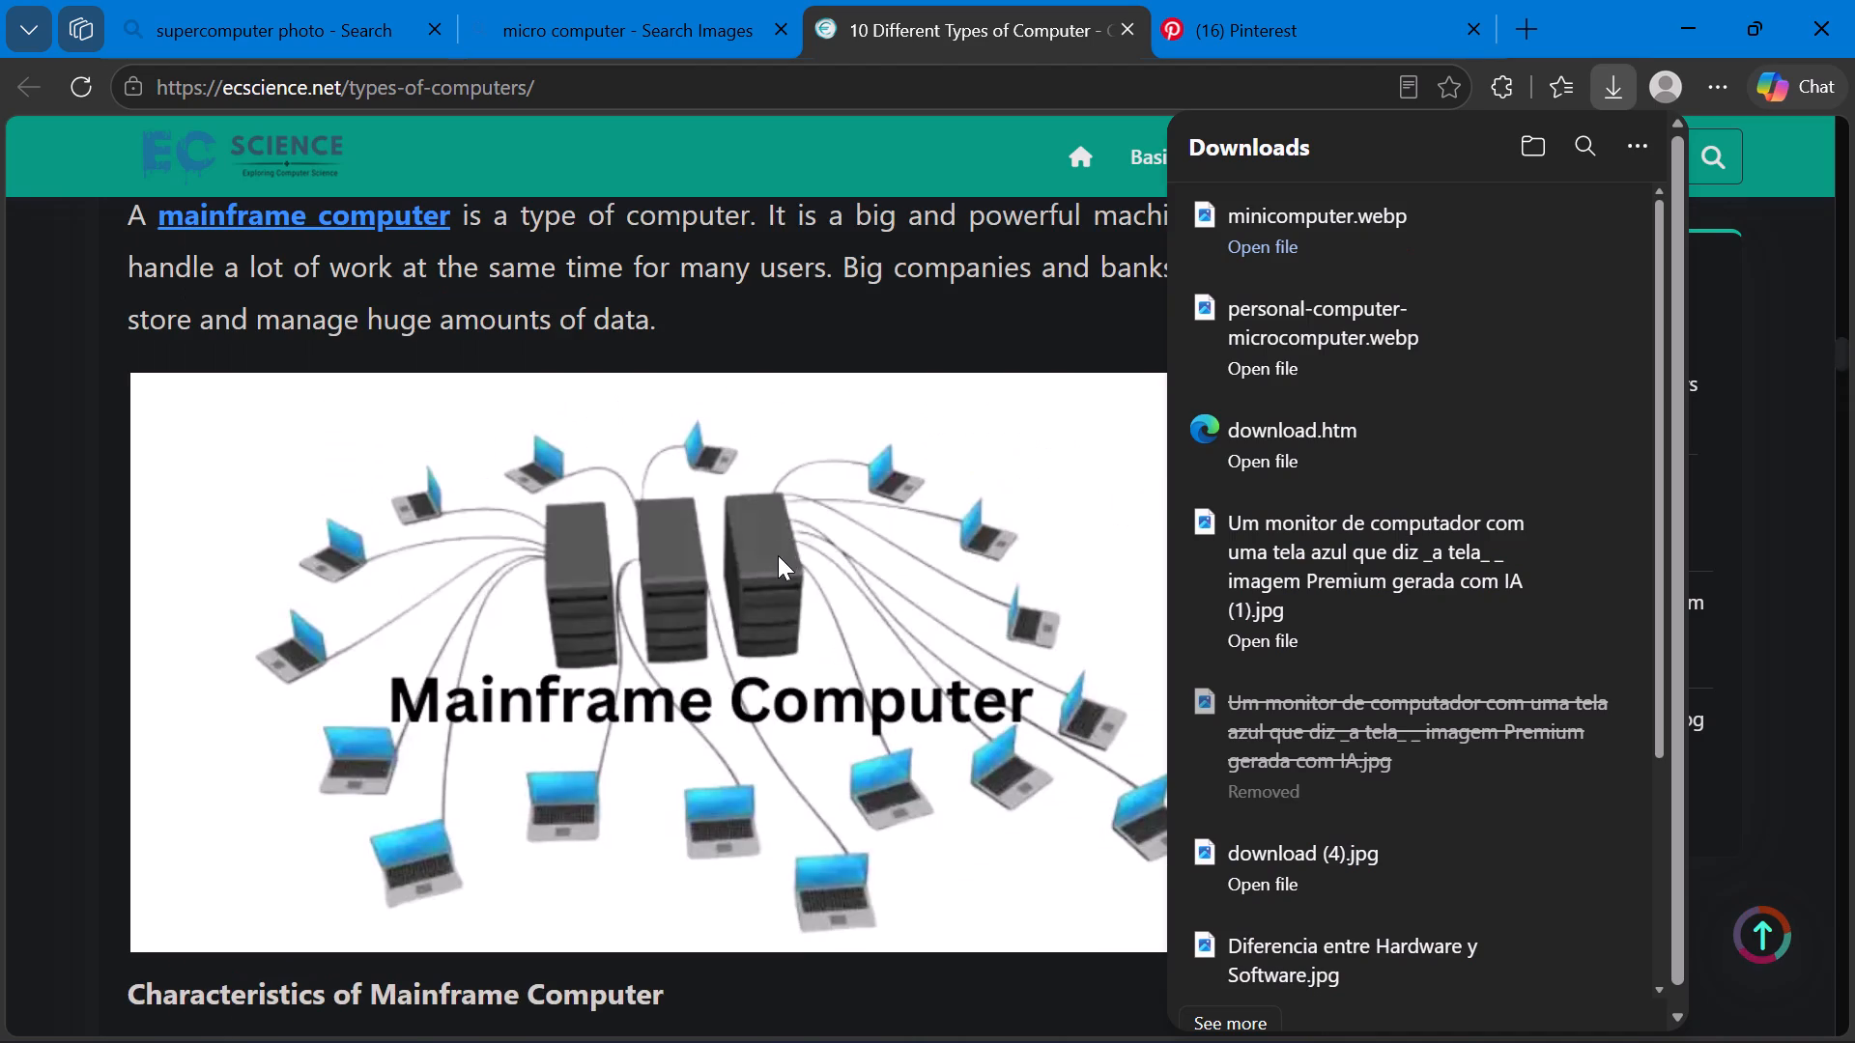
pyautogui.rightClick(730, 608)
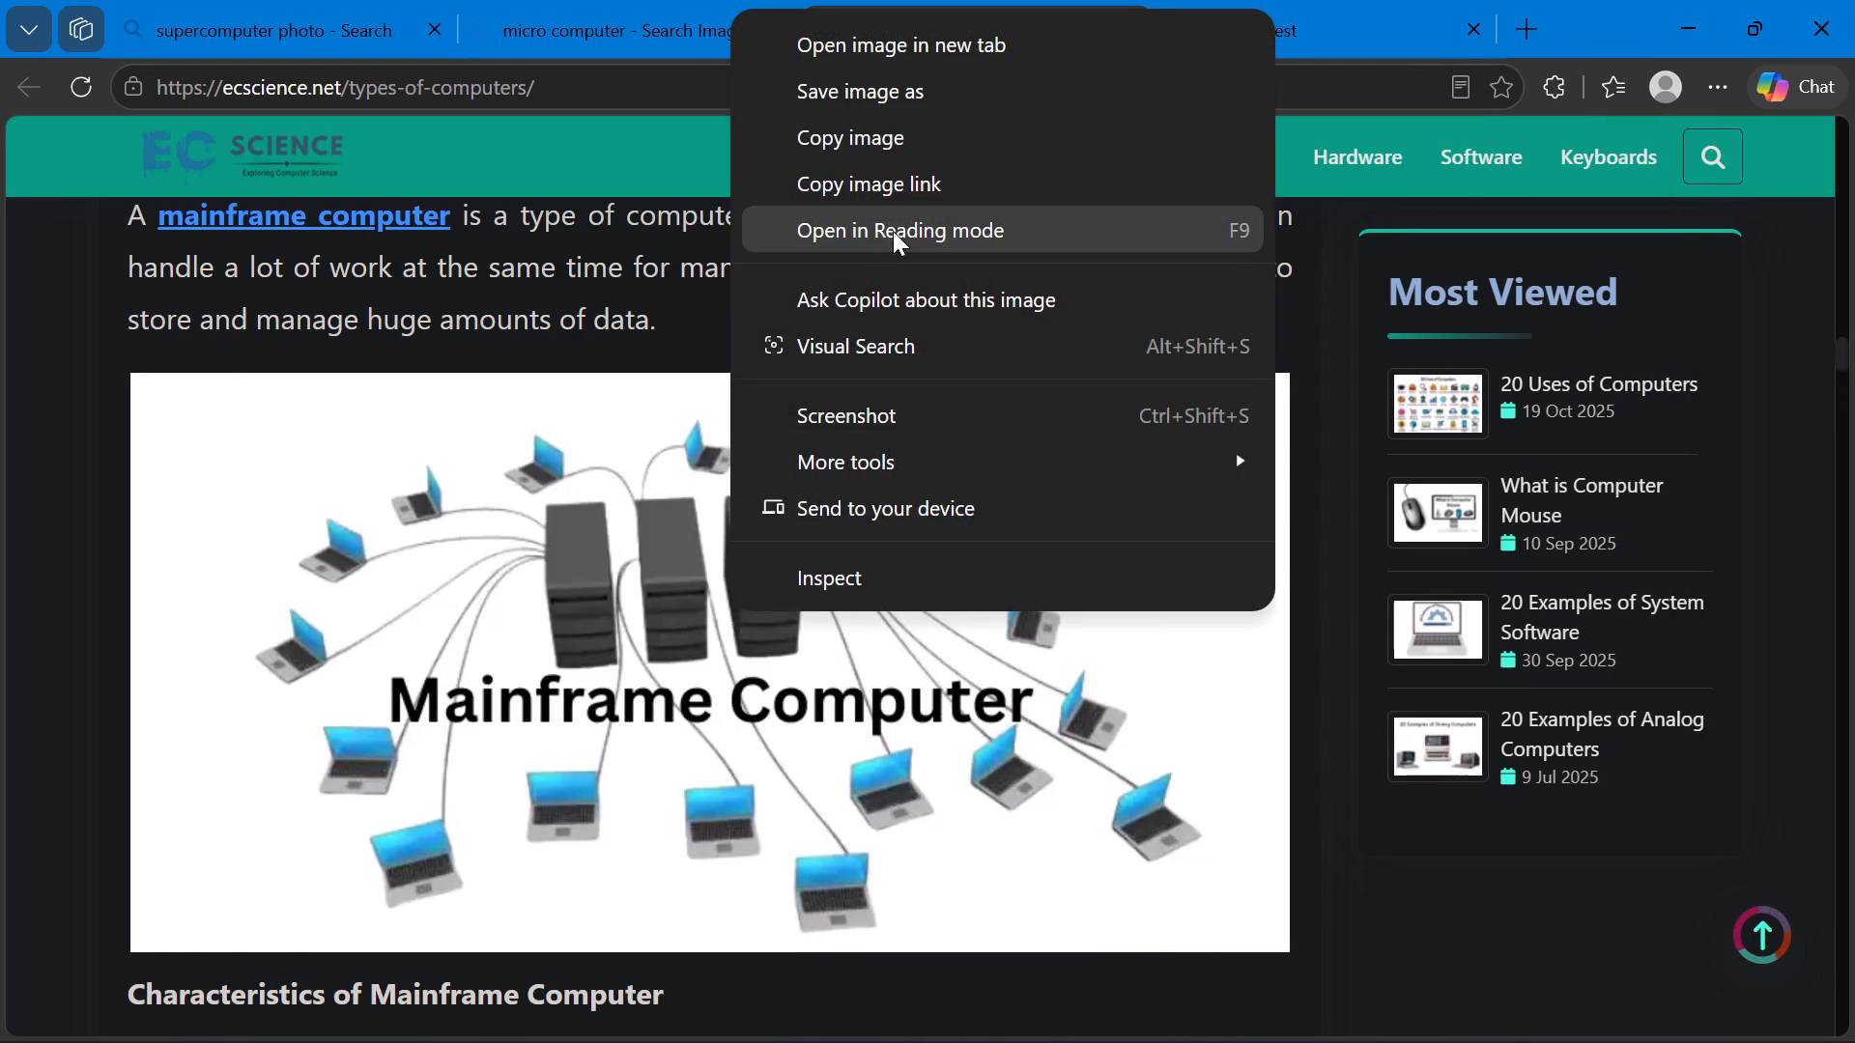
pyautogui.click(910, 99)
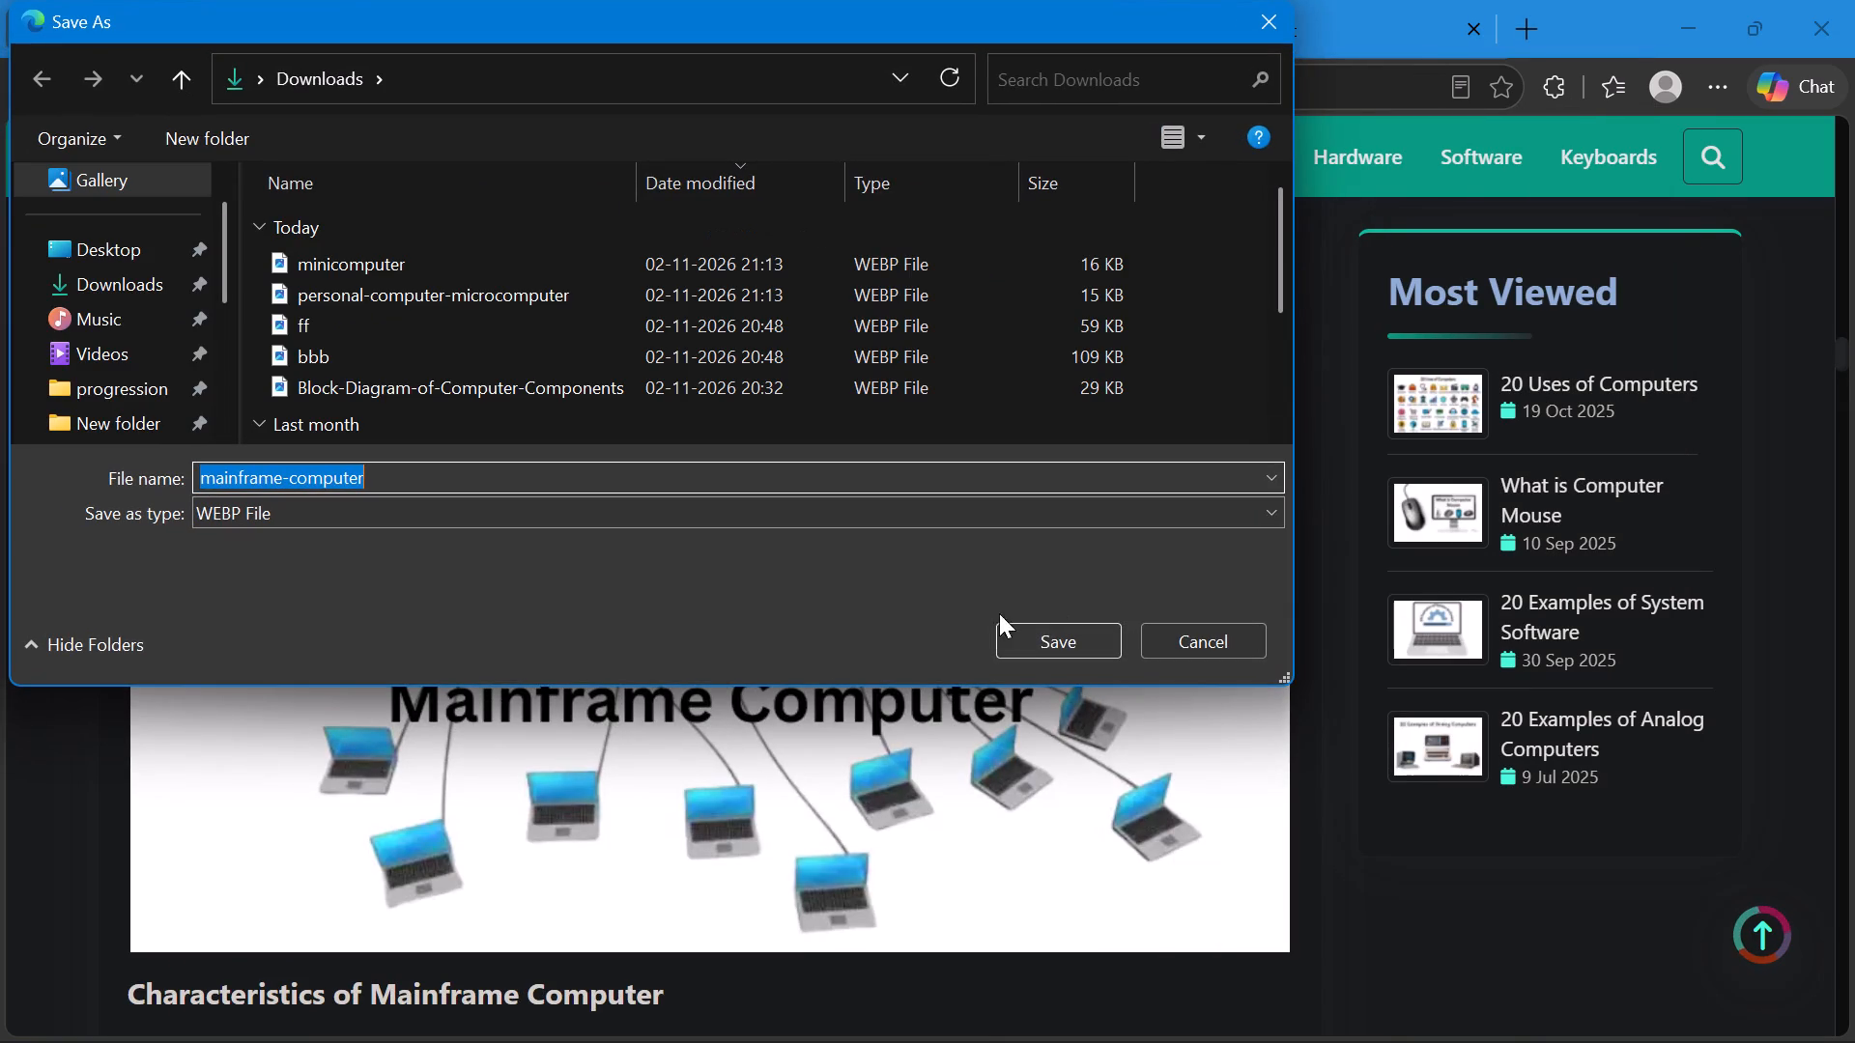
pyautogui.click(1036, 629)
# Save the Supercomputer picture from the article to Downloads as the WEBP file supercomputer.
pyautogui.scroll(-3, 982, 619)
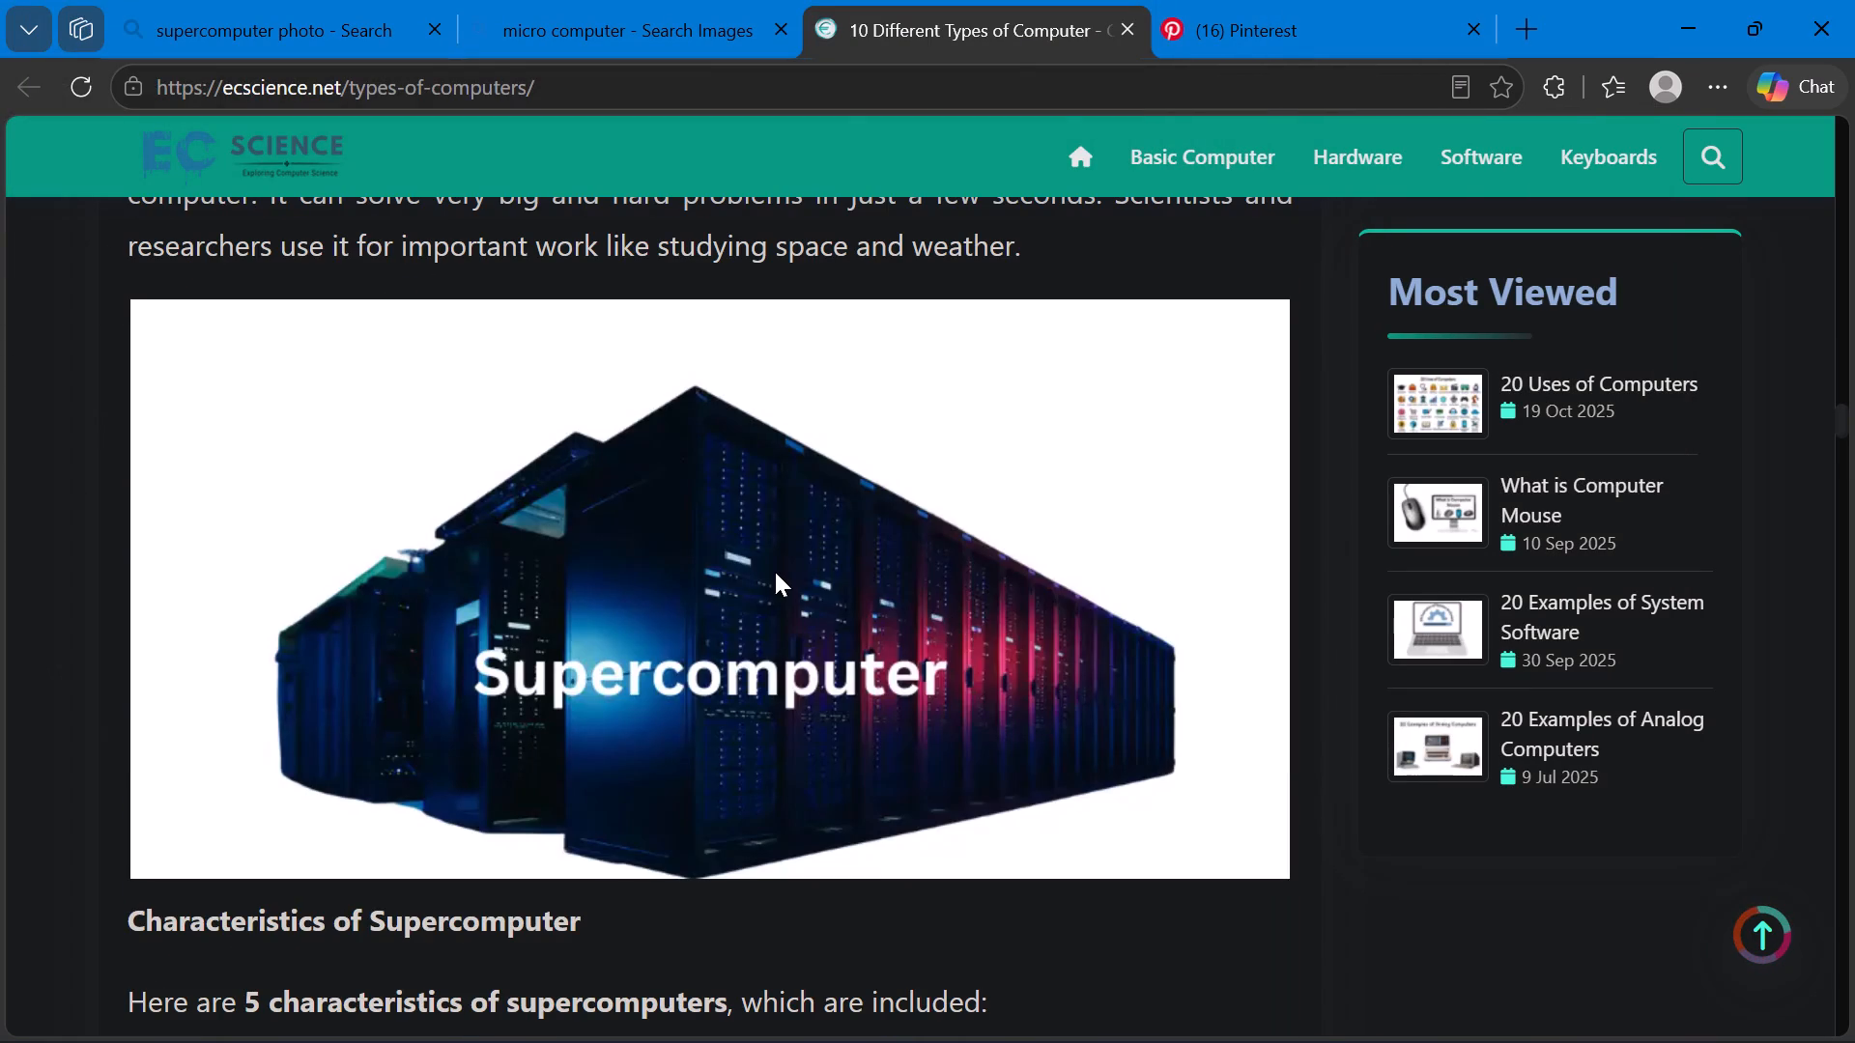
pyautogui.rightClick(746, 572)
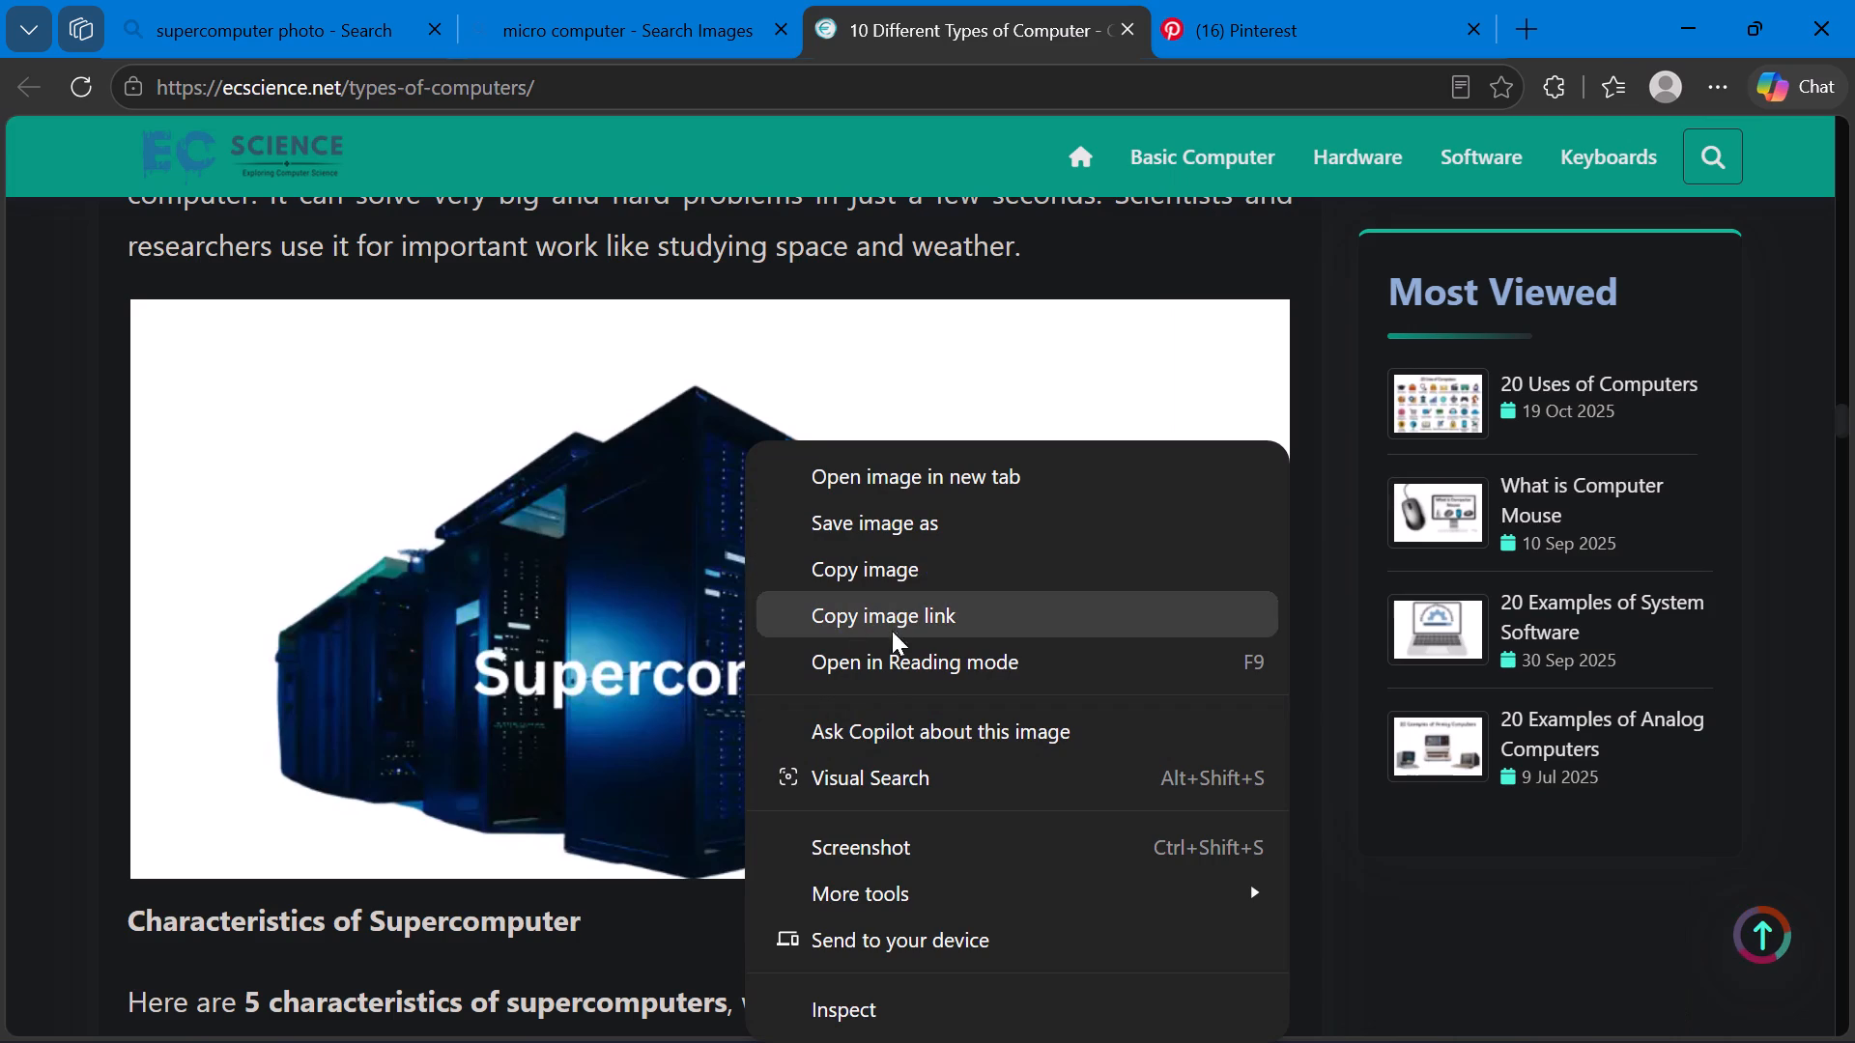
pyautogui.click(885, 538)
pyautogui.click(1033, 645)
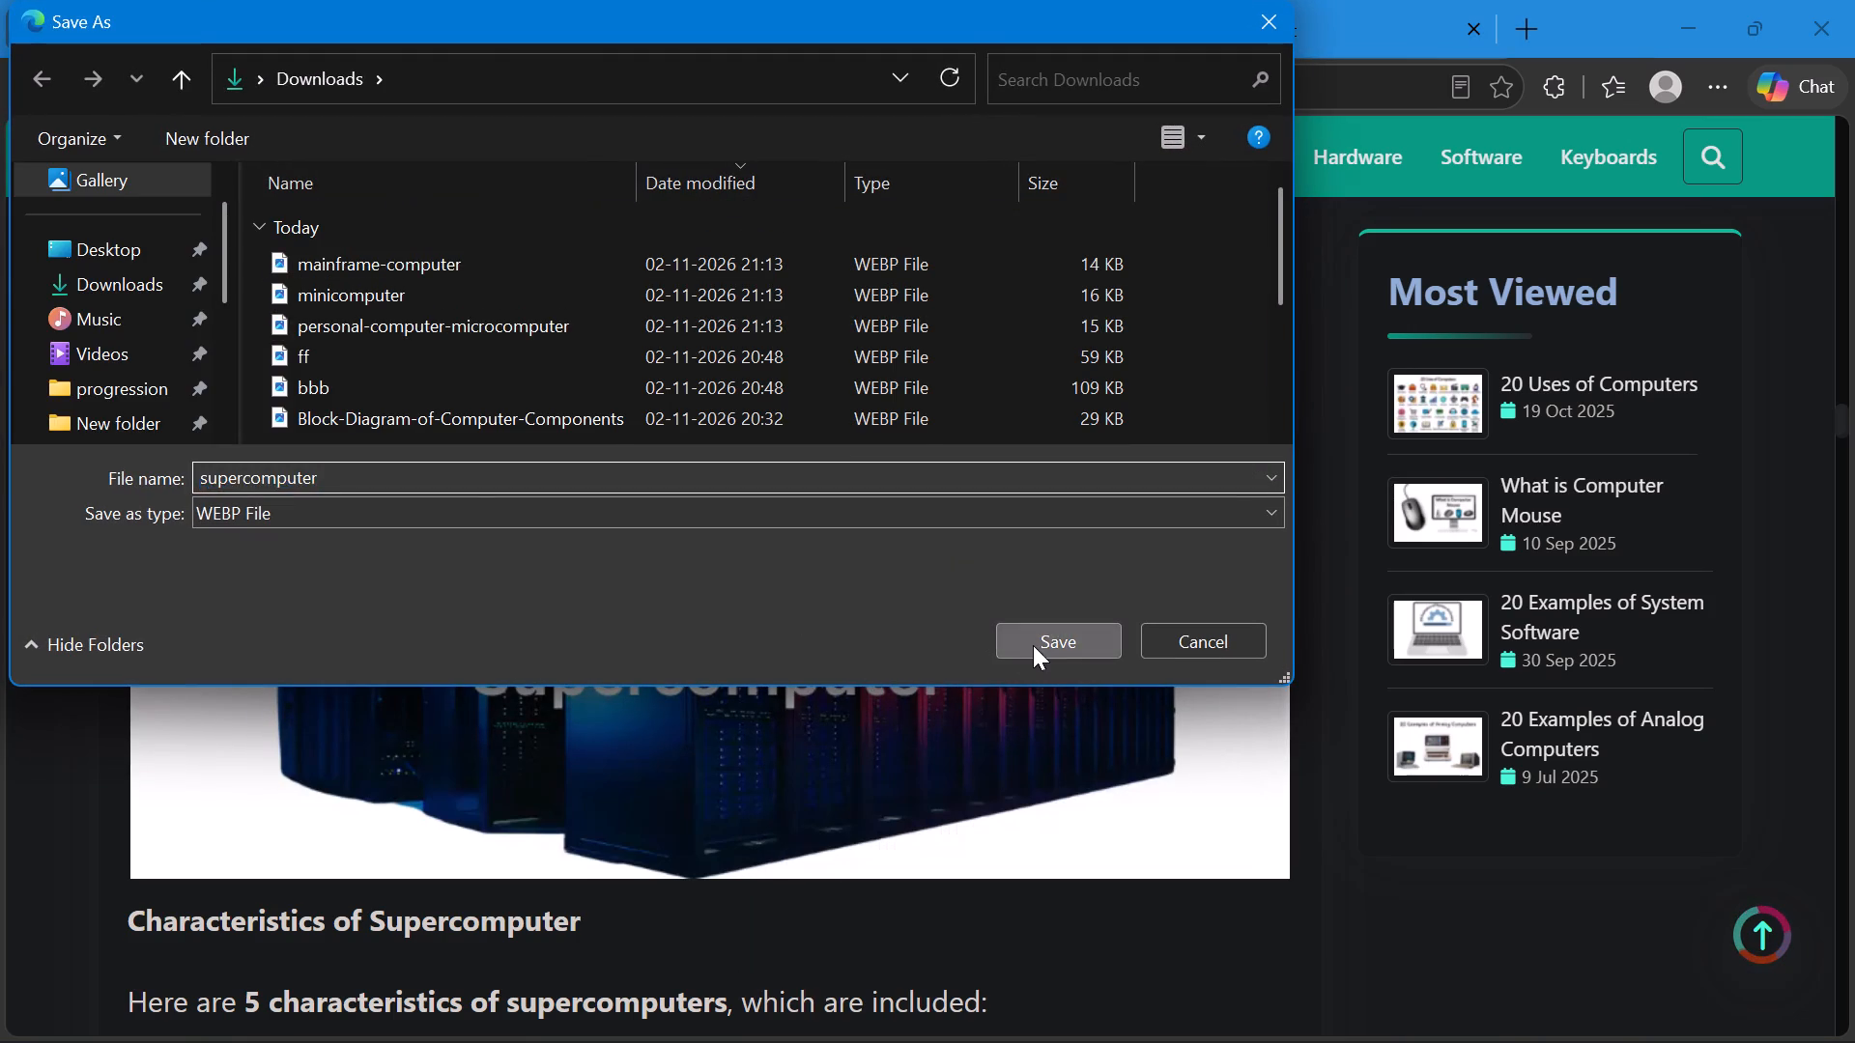
# Switch to the Urban monochrome presentation in PowerPoint, on the Types of Computers slide.
pyautogui.scroll(-3, 423, 617)
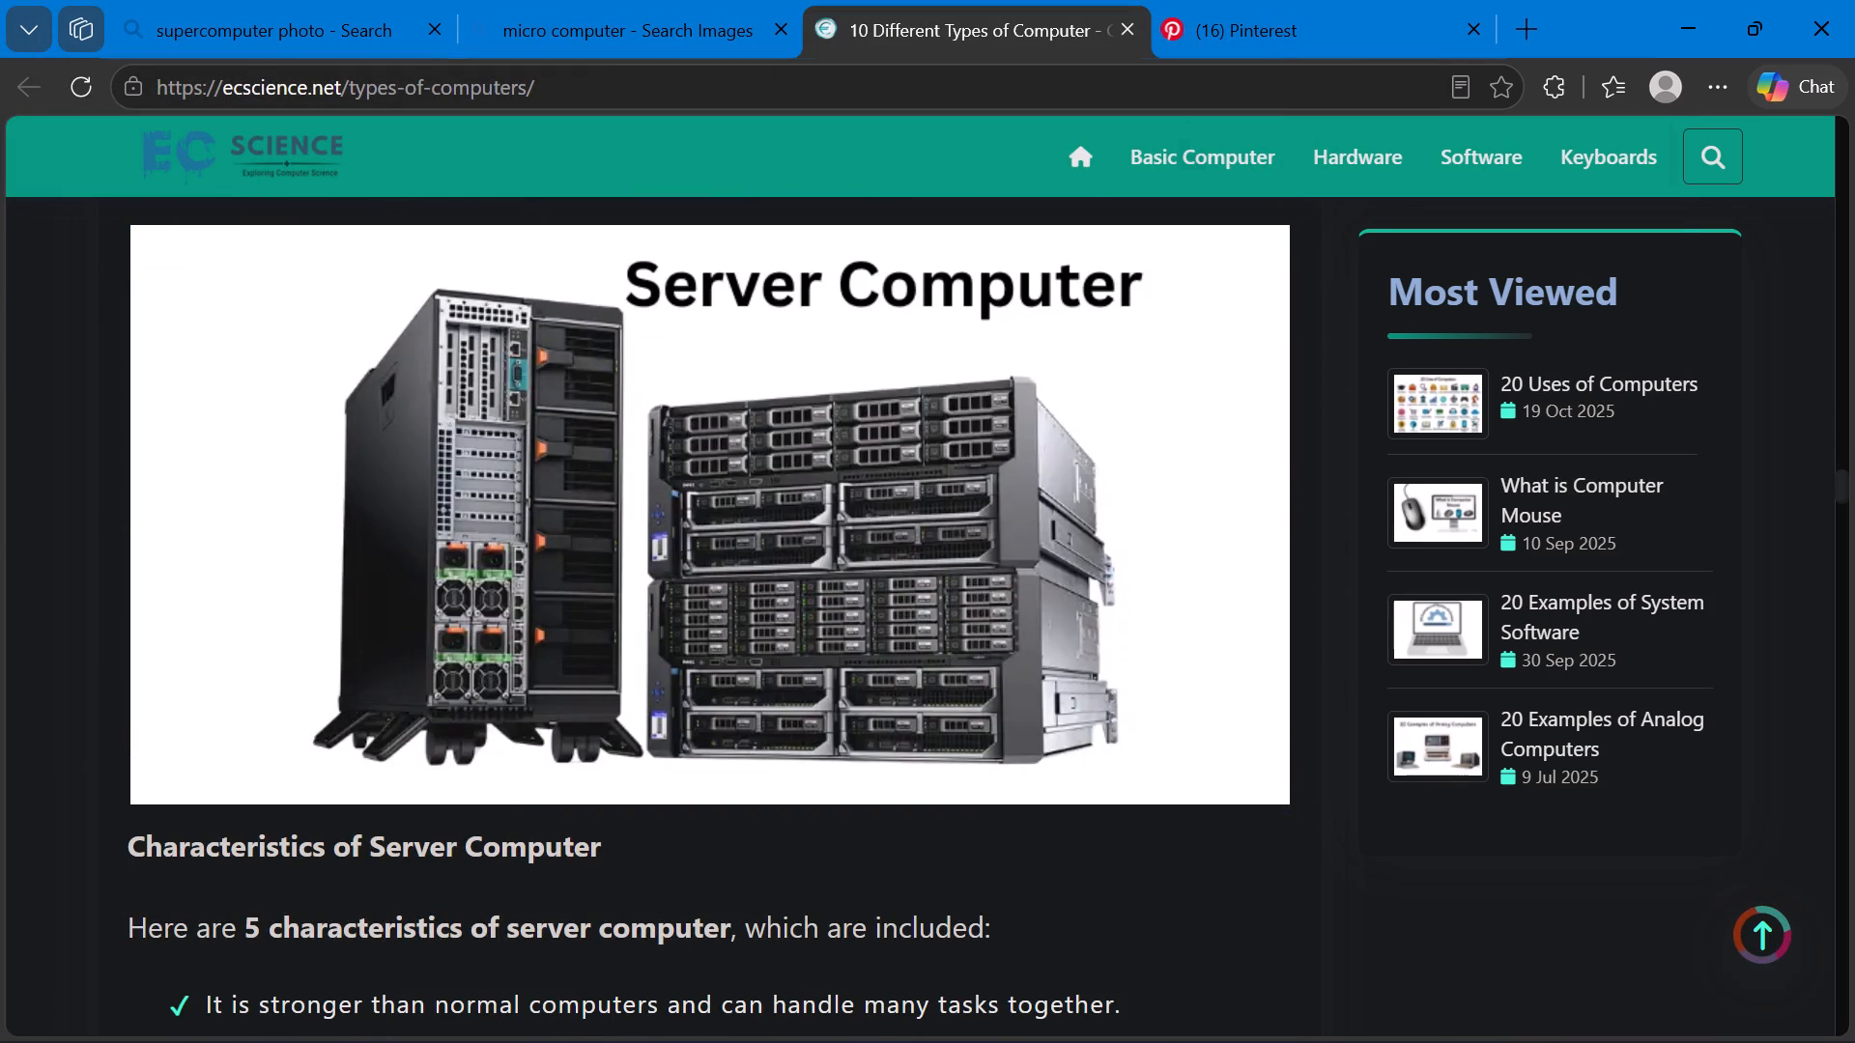
pyautogui.click(1245, 1010)
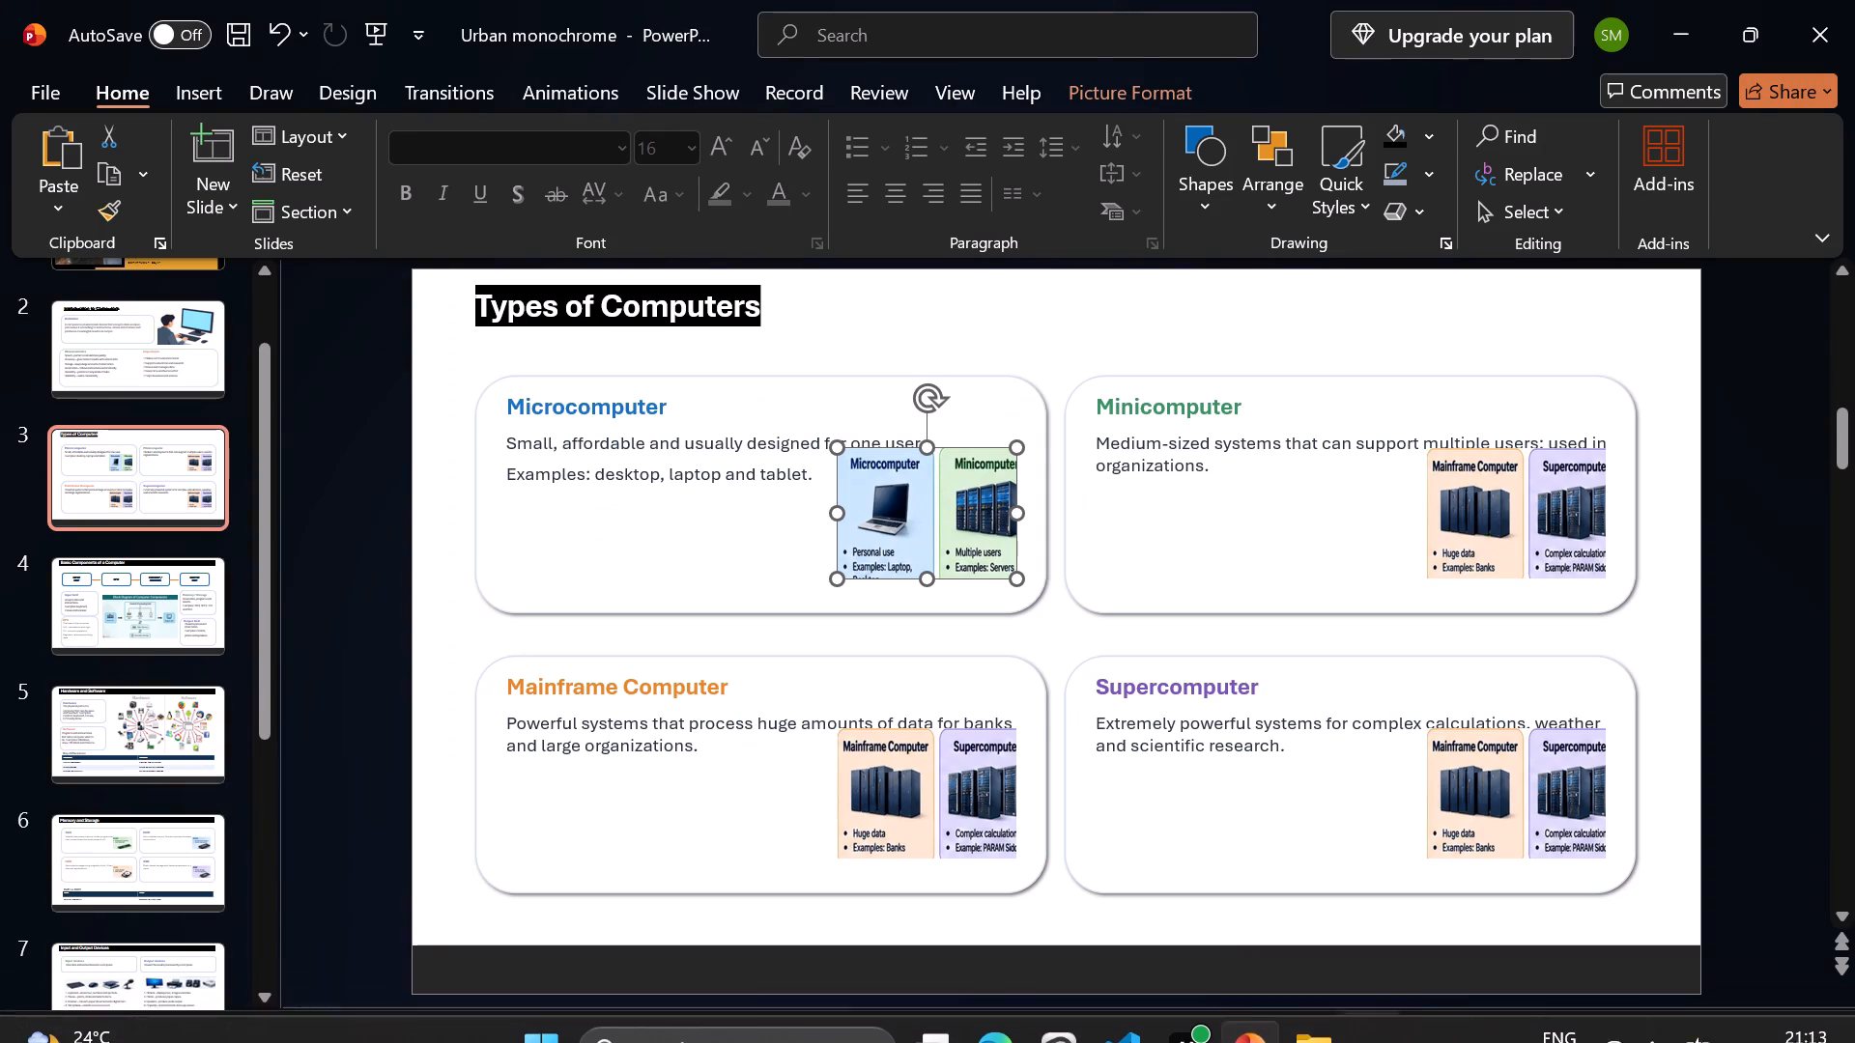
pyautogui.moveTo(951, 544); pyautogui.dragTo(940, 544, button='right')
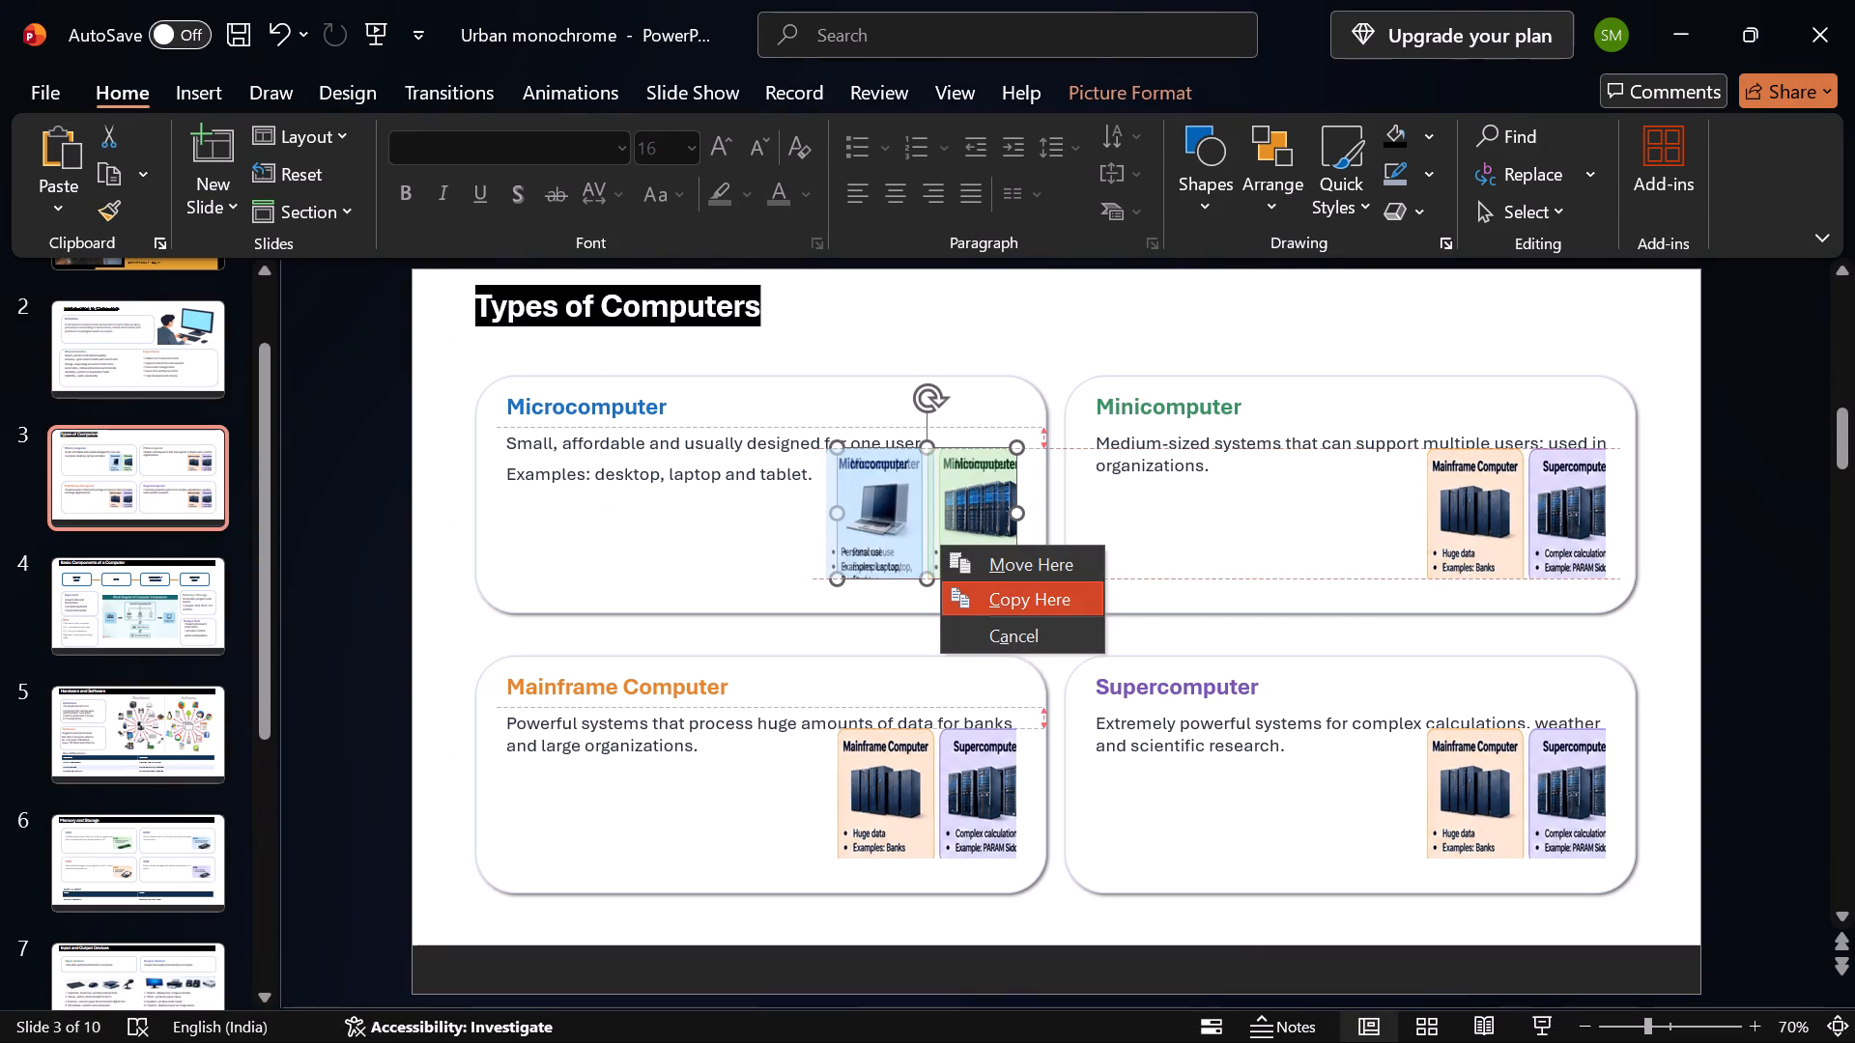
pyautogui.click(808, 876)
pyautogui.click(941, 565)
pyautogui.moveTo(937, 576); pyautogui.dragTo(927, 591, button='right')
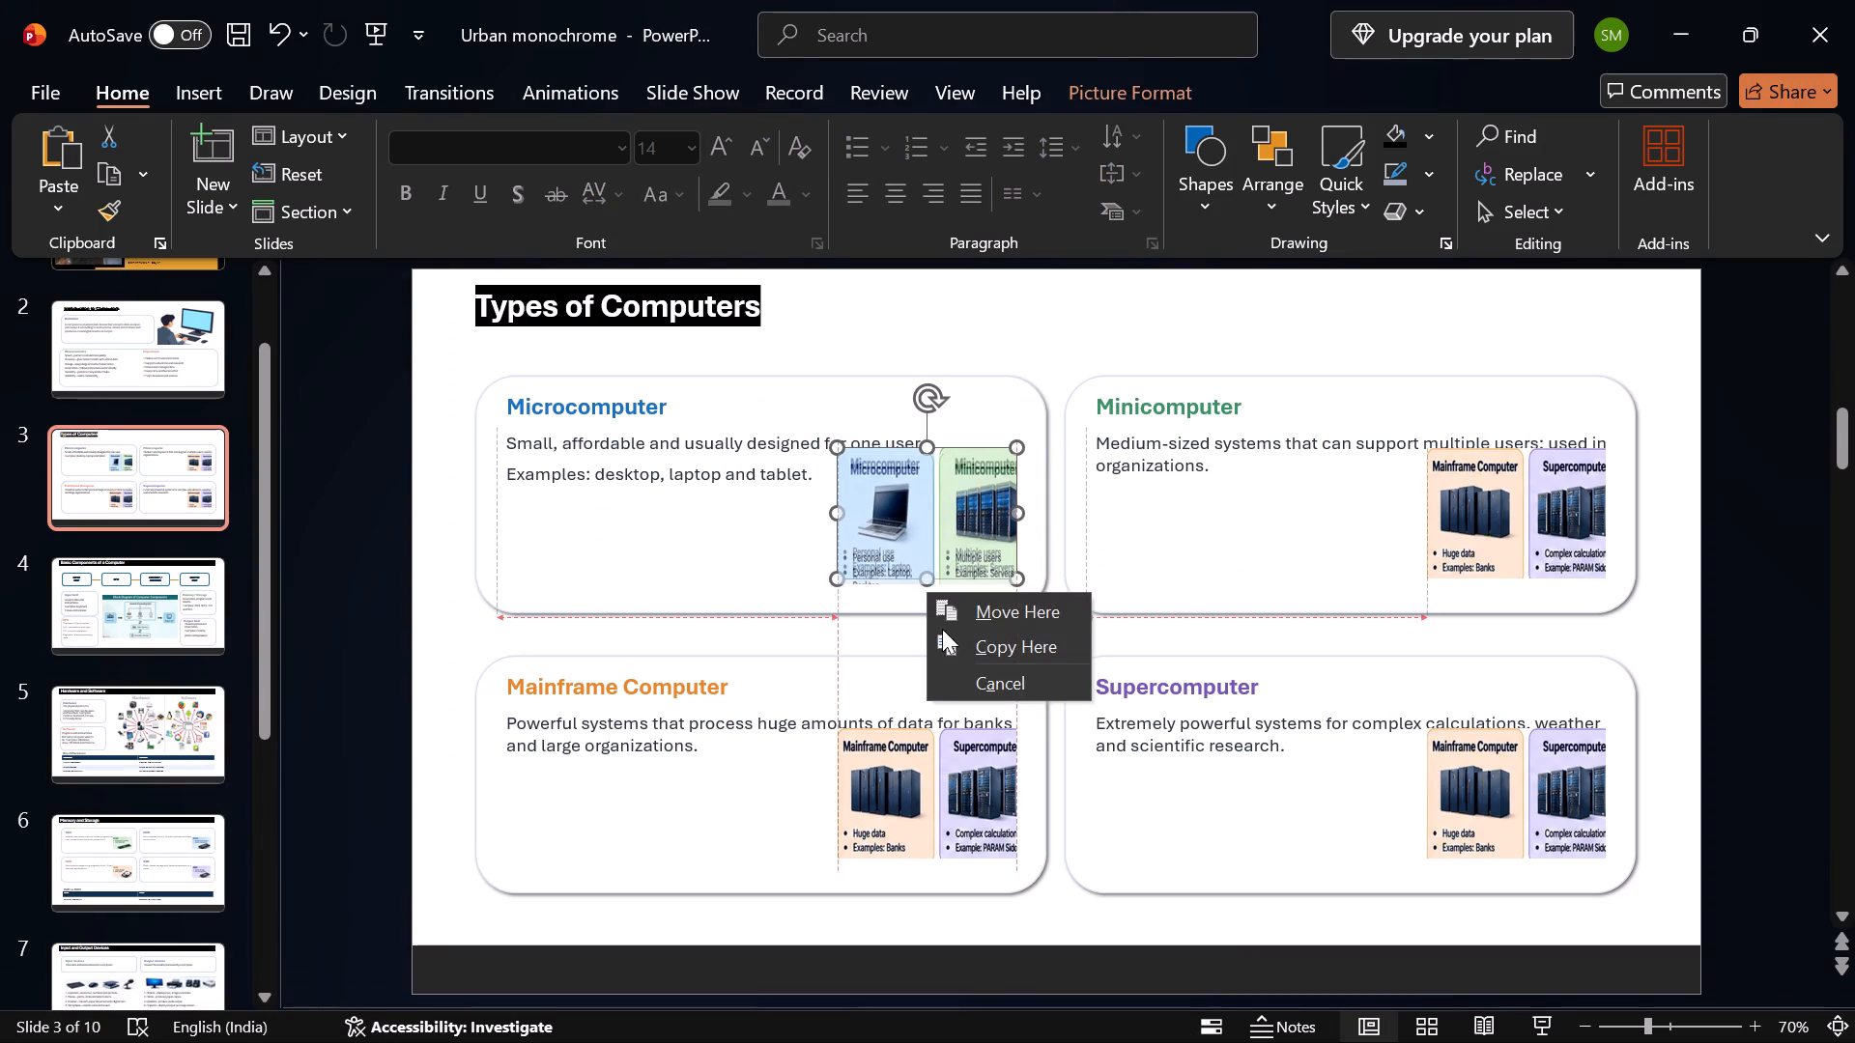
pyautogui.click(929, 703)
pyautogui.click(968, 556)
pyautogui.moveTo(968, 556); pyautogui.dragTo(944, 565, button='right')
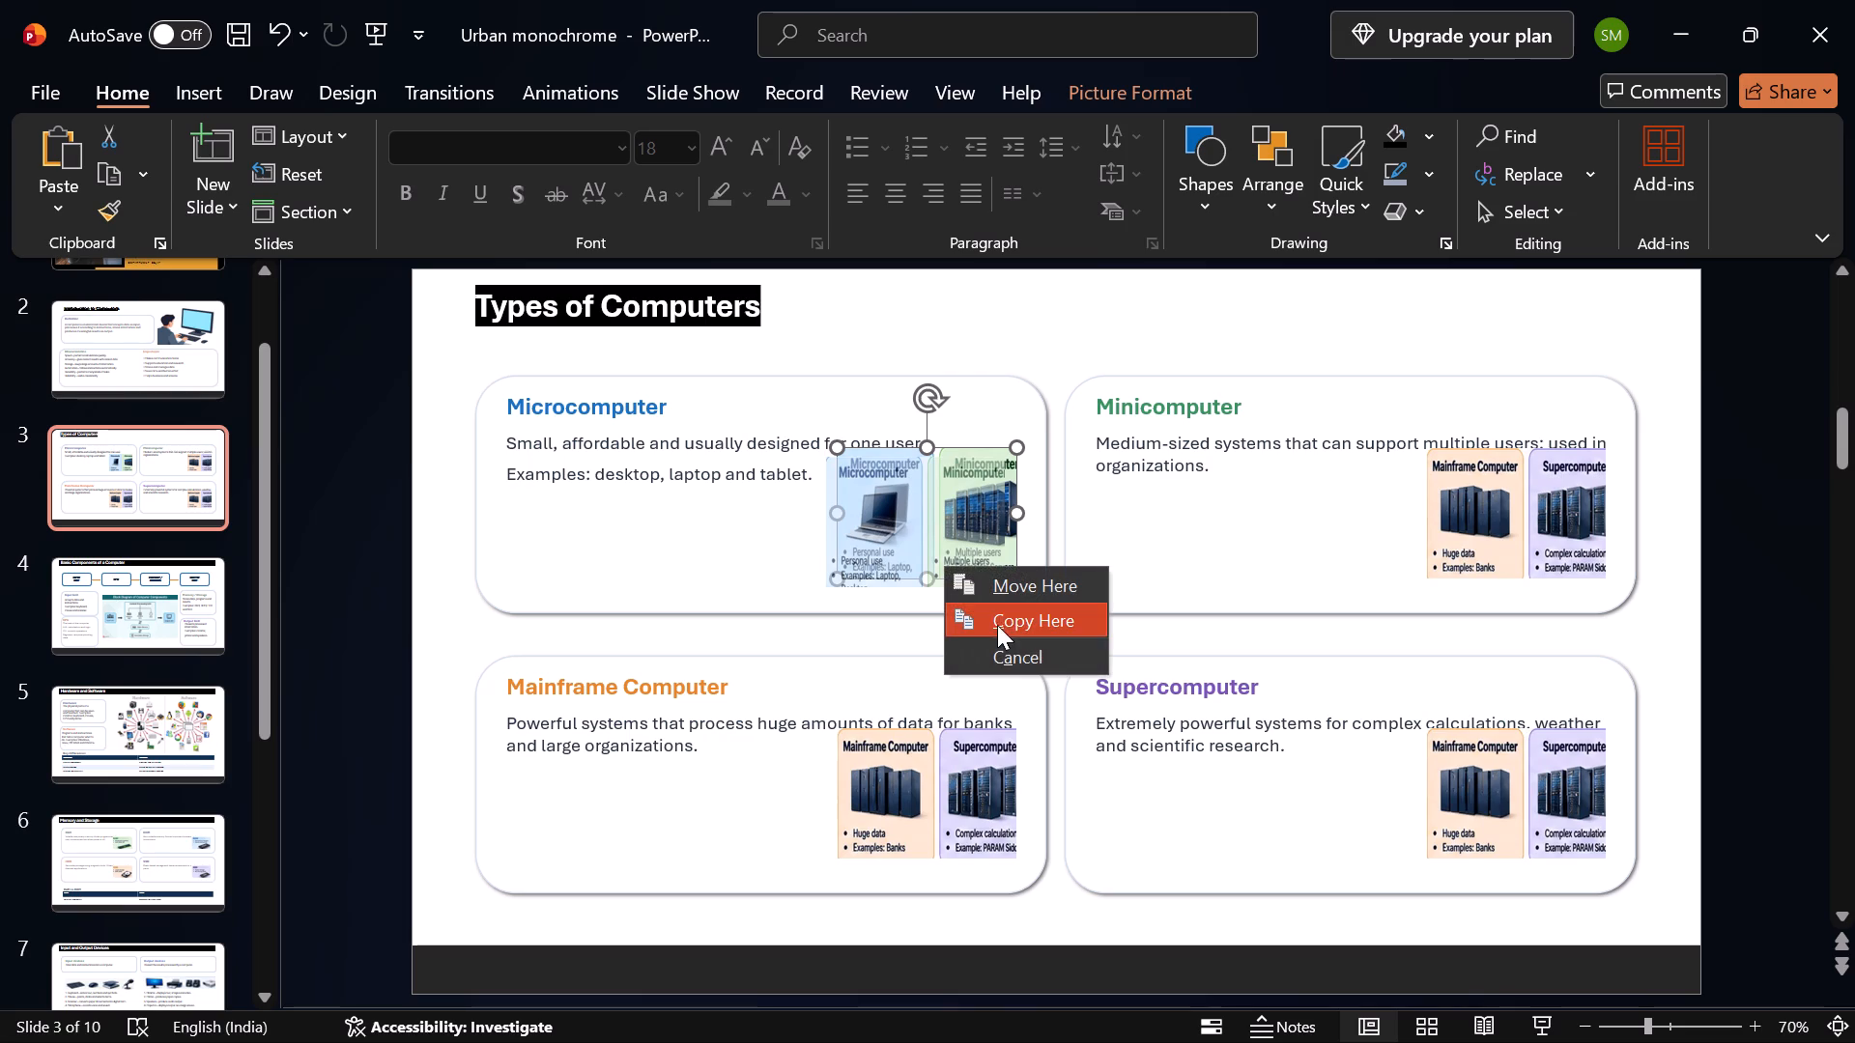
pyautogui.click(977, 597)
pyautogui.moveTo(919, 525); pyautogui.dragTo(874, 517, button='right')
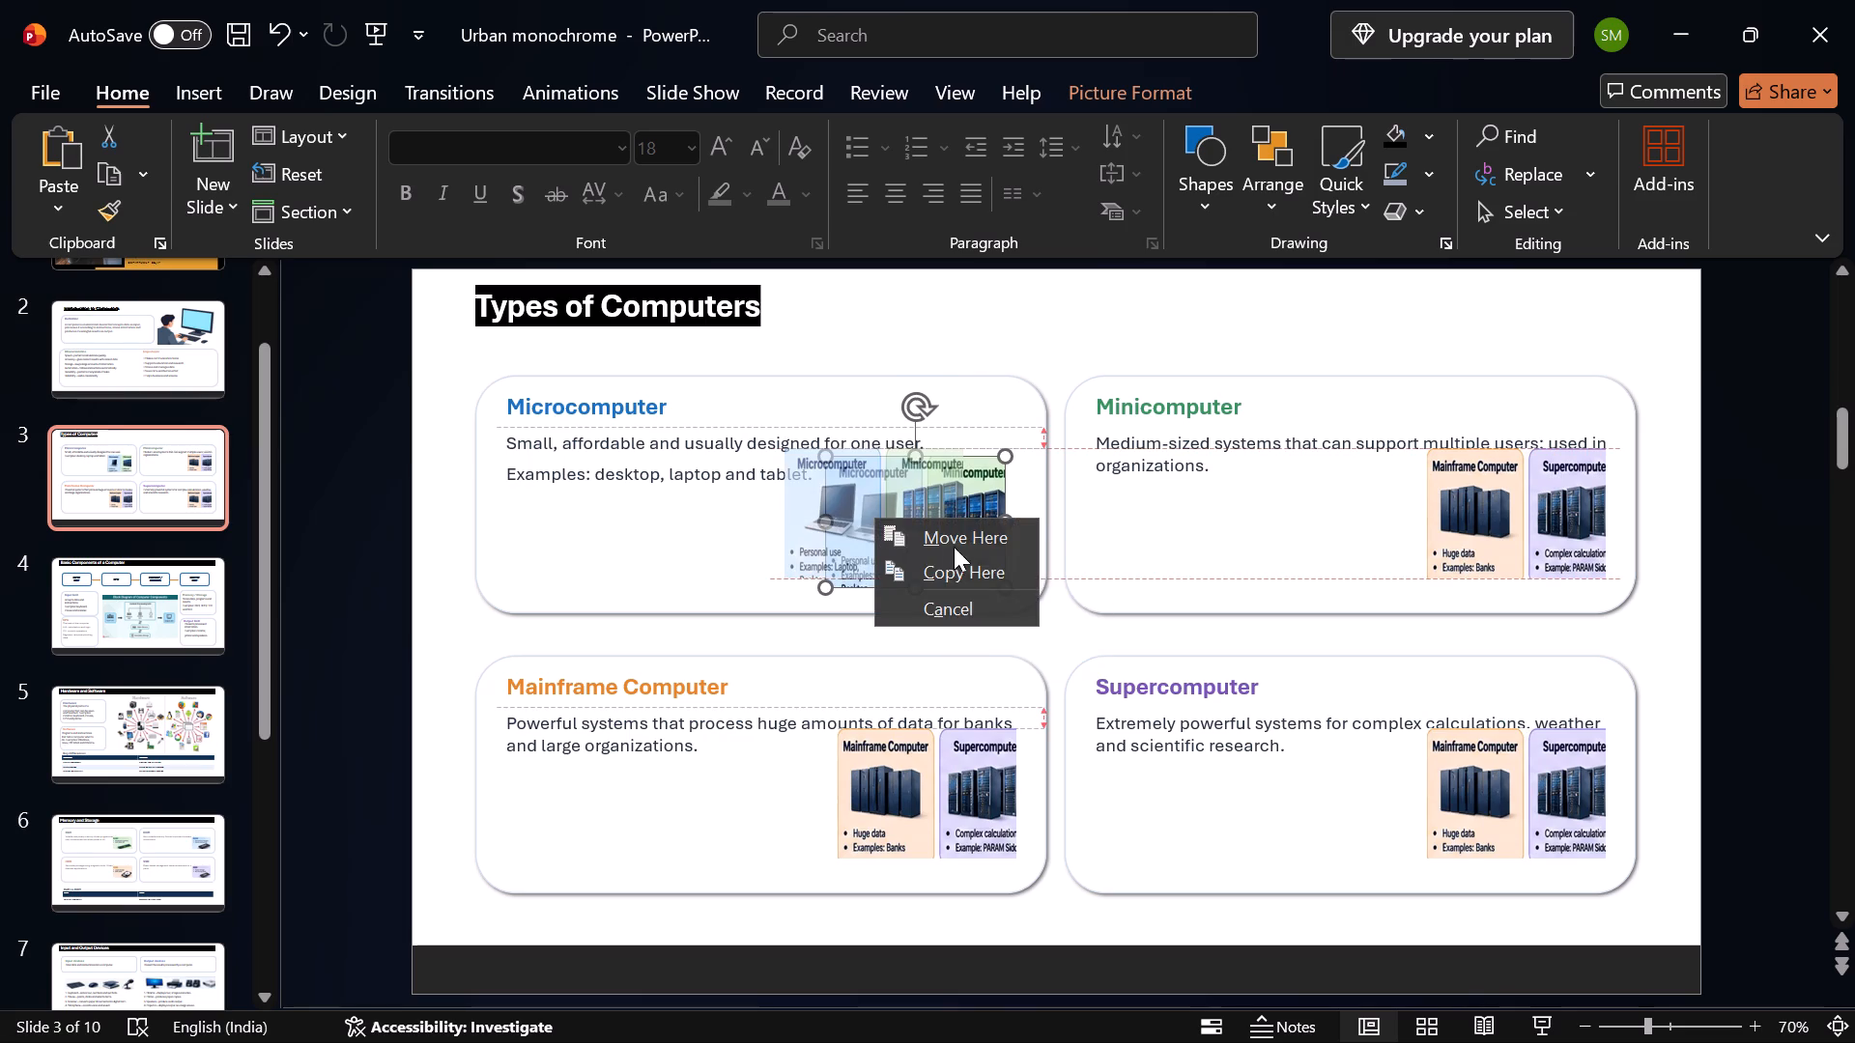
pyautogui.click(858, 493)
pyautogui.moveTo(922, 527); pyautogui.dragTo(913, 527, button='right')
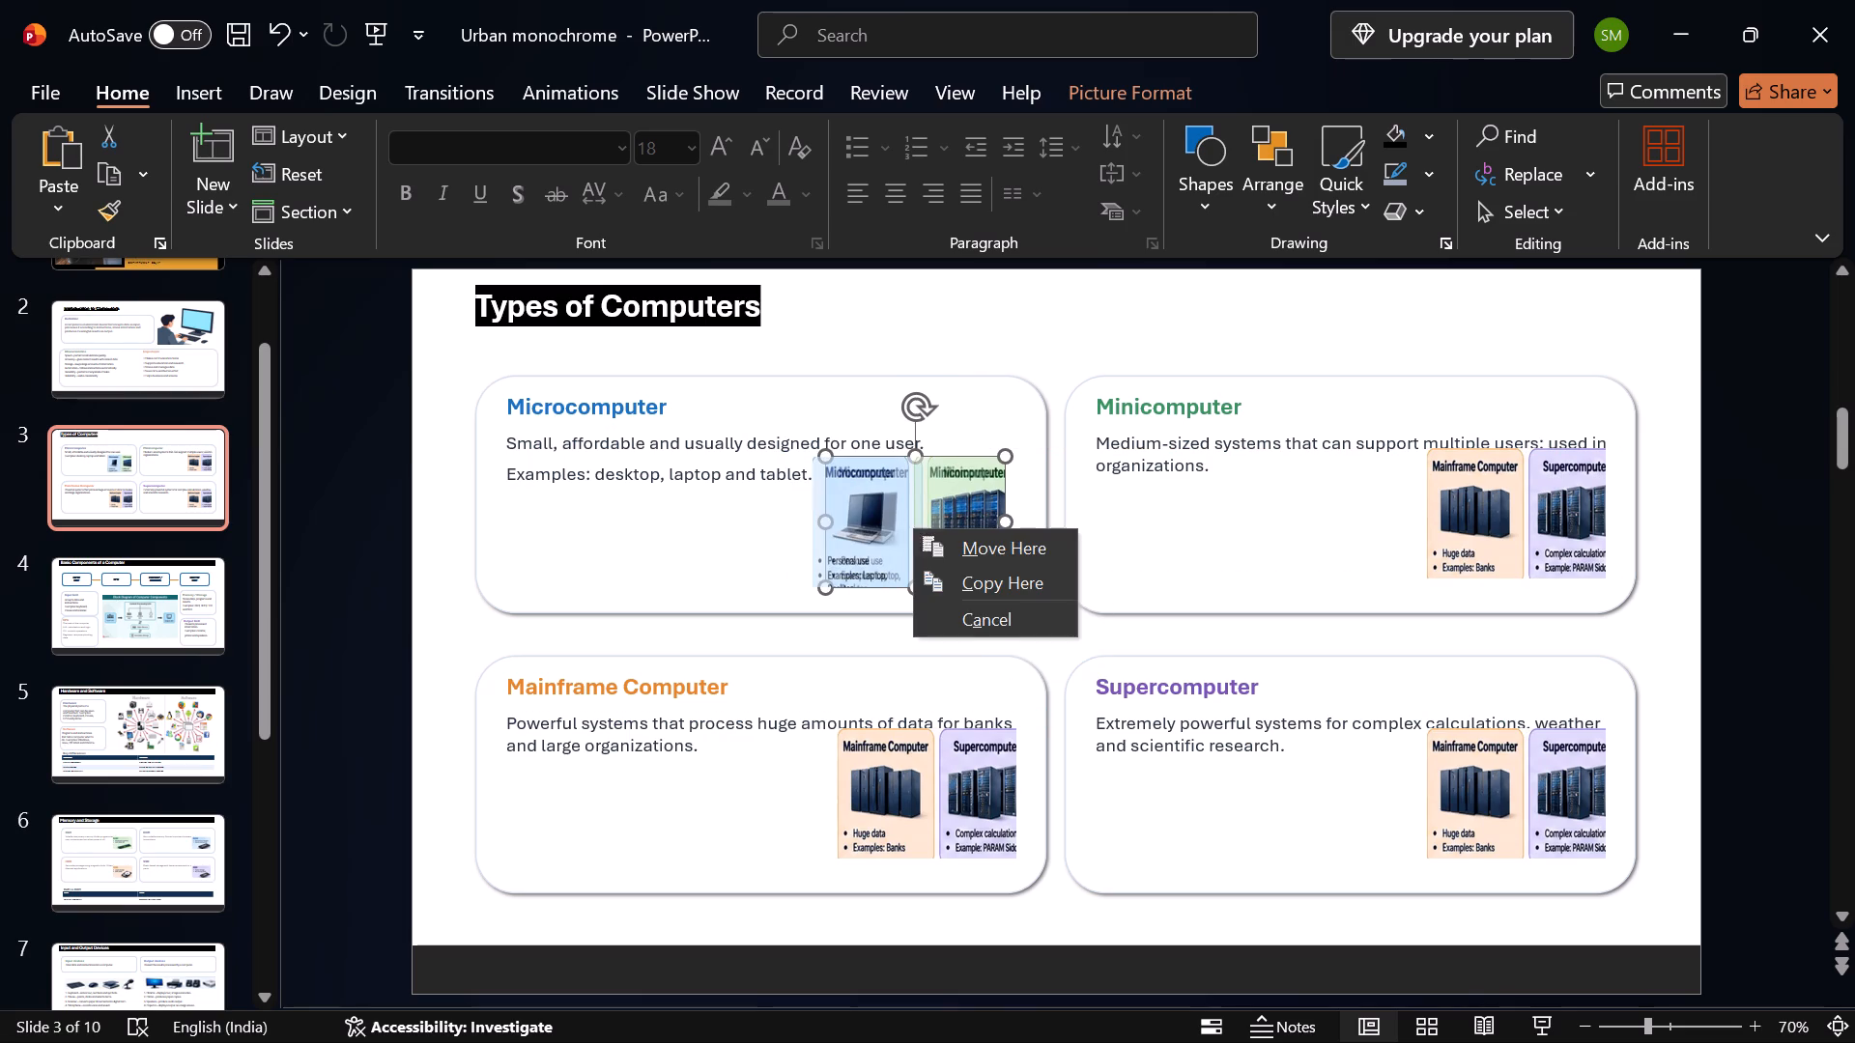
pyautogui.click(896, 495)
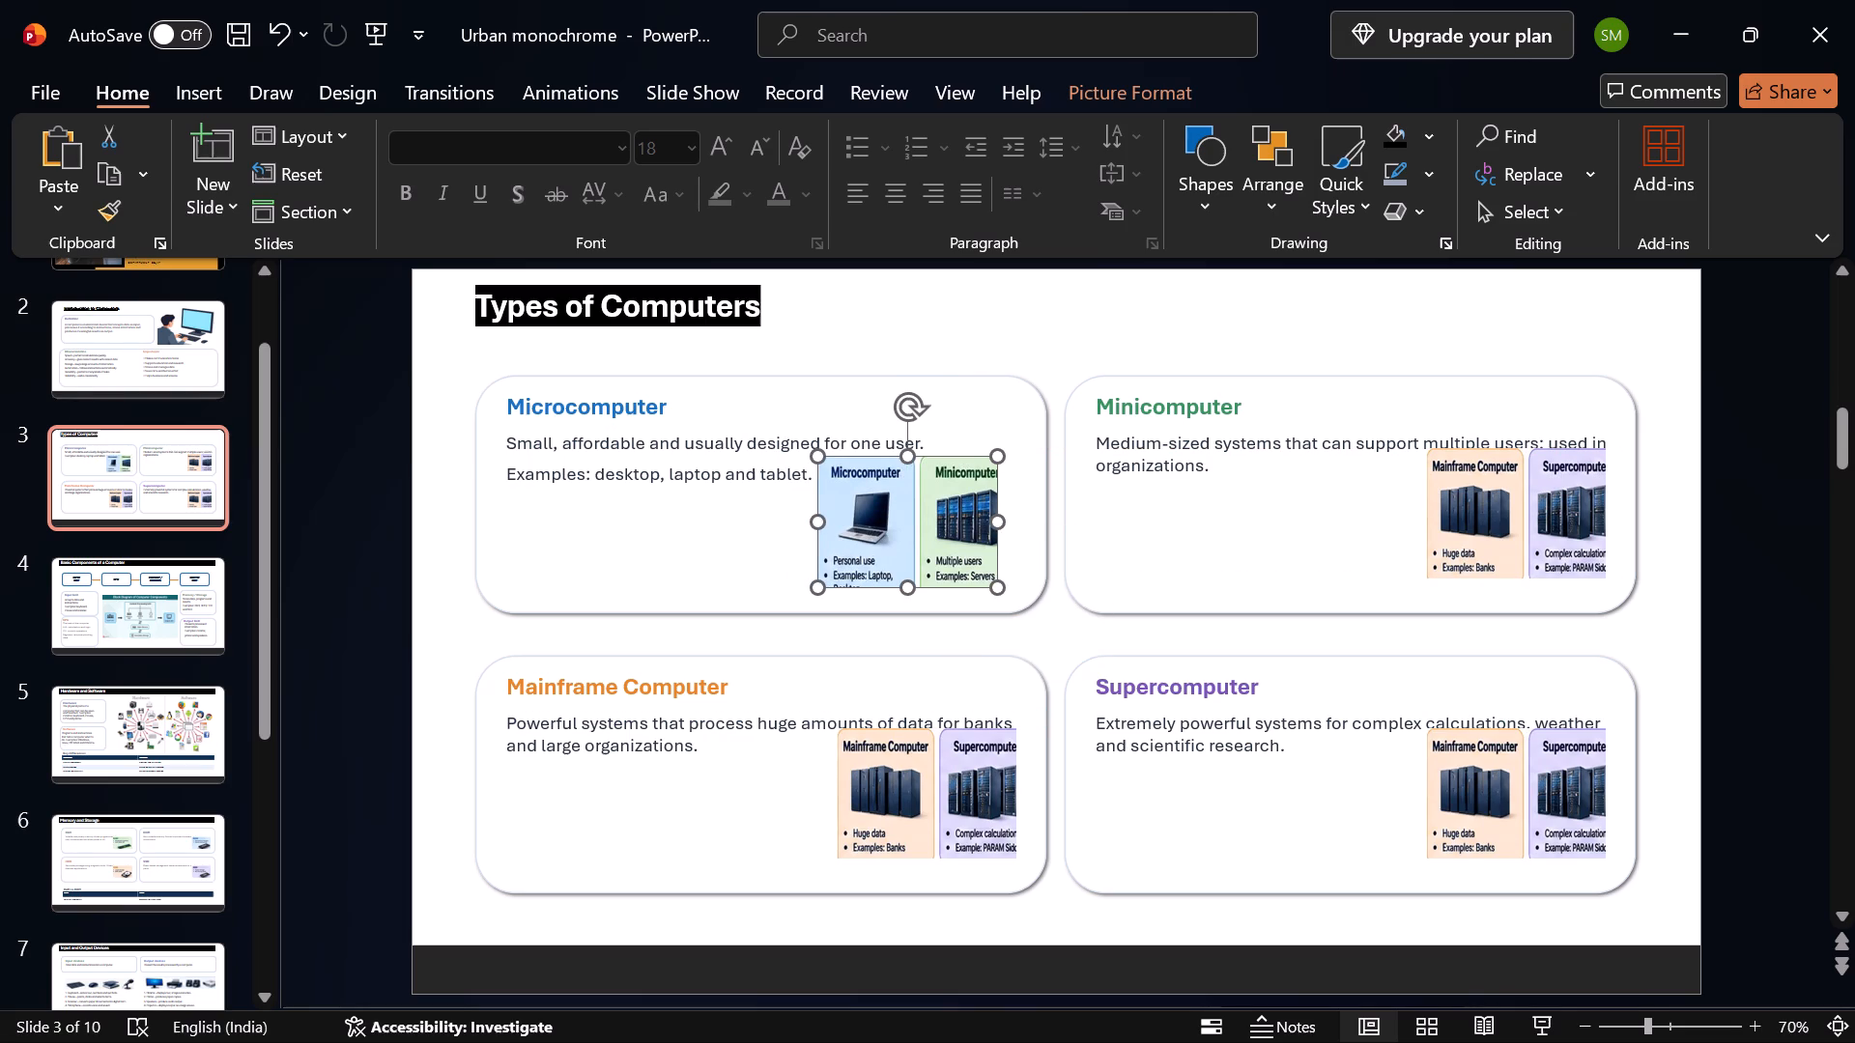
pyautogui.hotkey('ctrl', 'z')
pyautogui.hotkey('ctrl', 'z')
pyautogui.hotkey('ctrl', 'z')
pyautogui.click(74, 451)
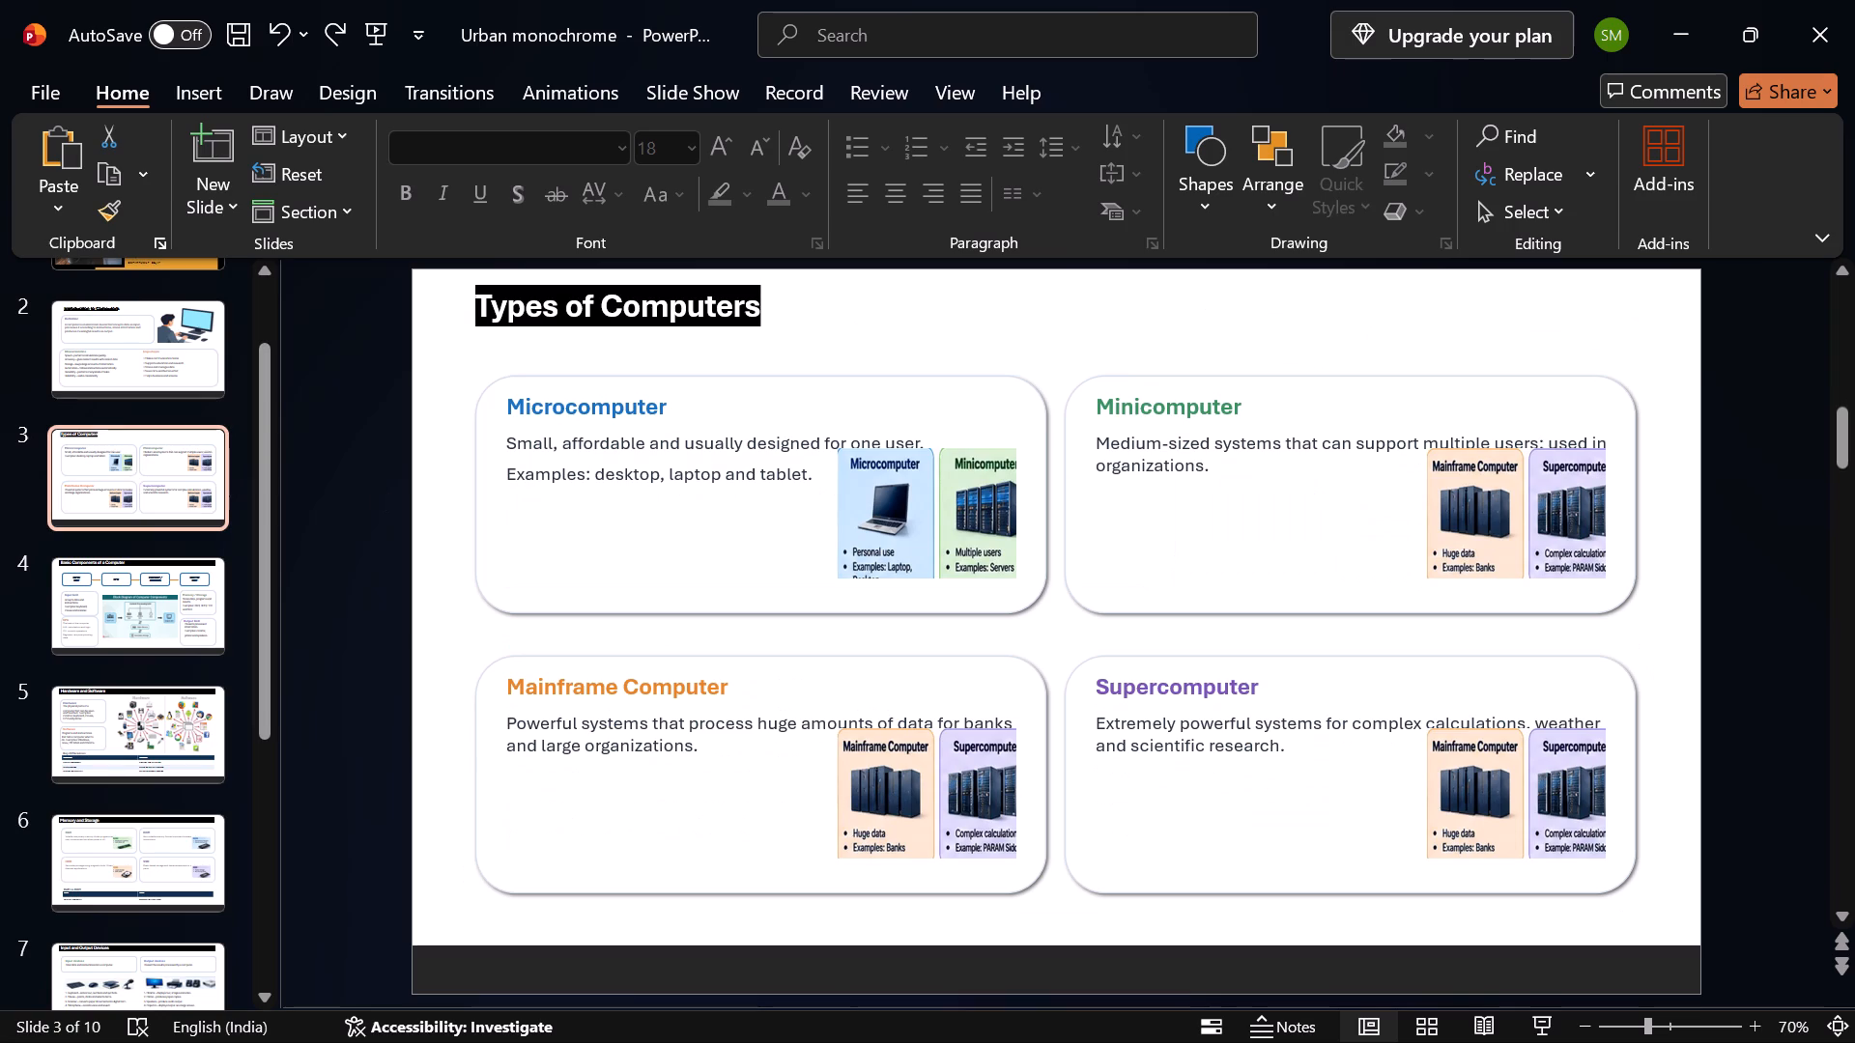
# Replace the Microcomputer card's picture with personal-computer-microcomputer from Downloads and stretch it slightly taller and wider.
pyautogui.click(920, 572)
pyautogui.rightClick(920, 572)
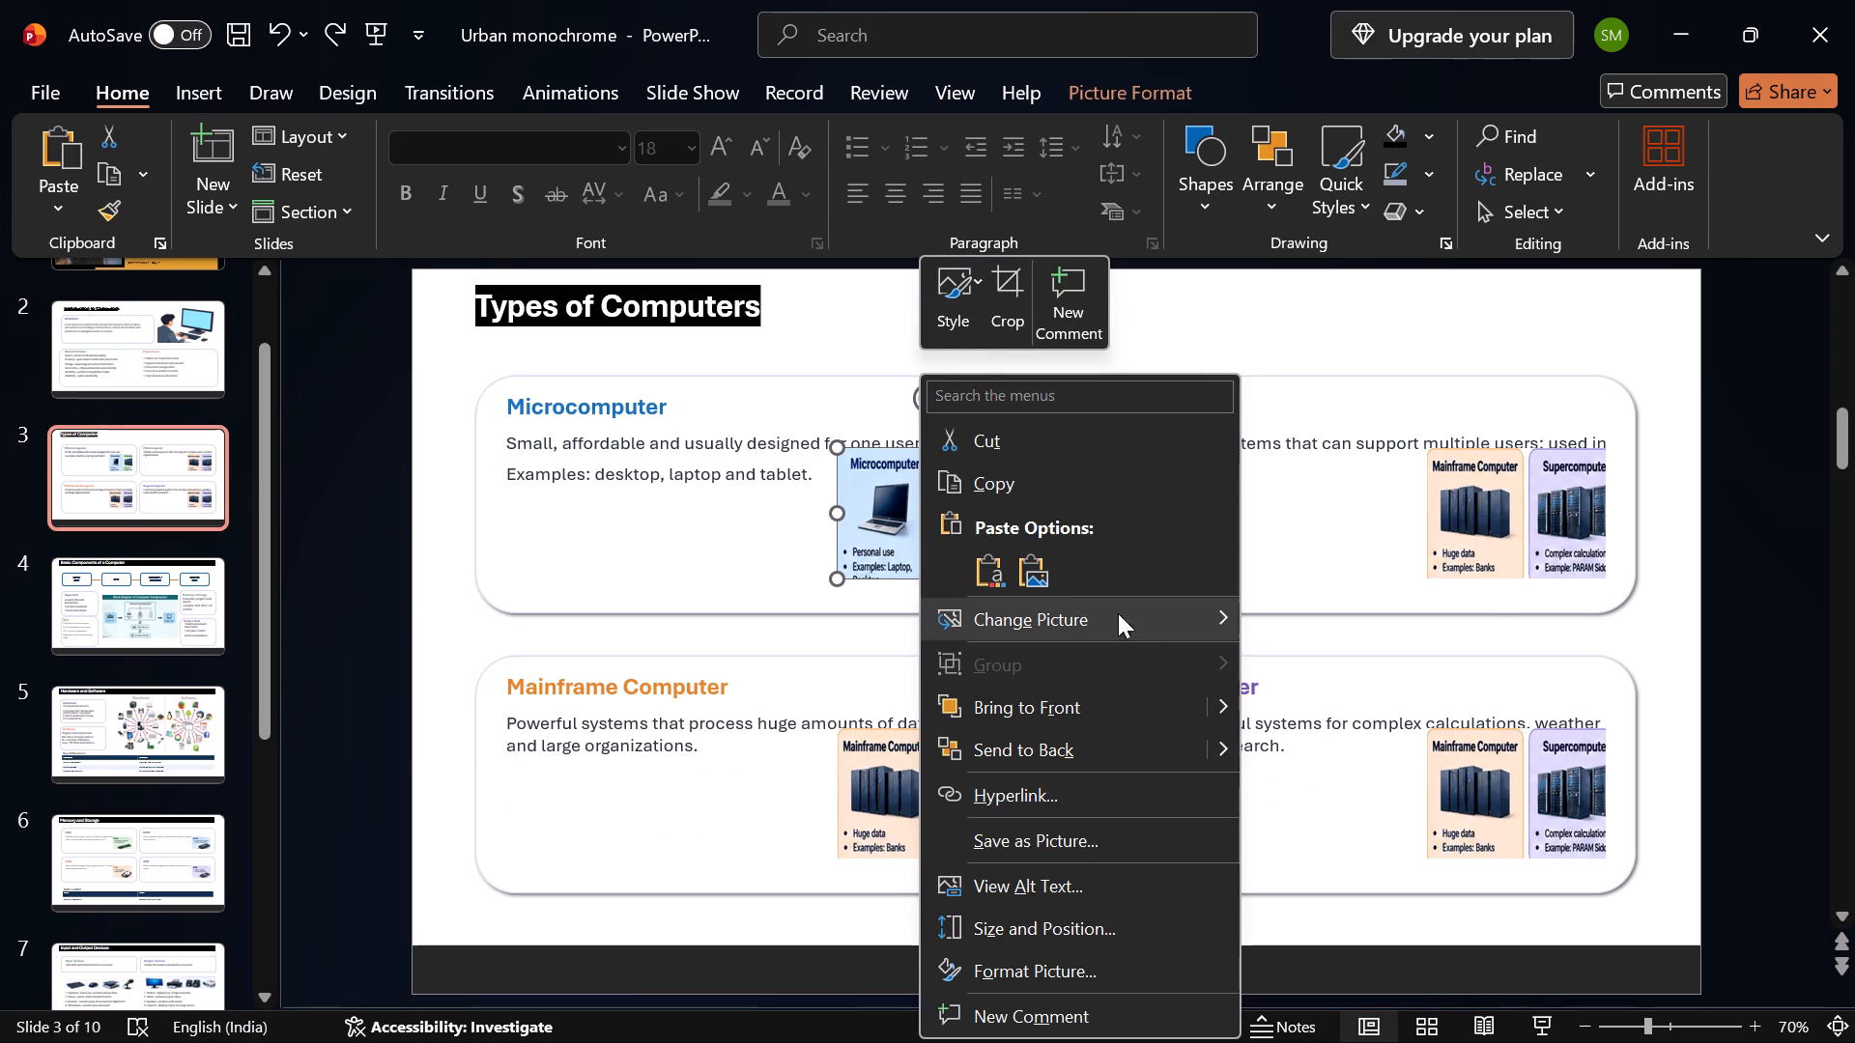
pyautogui.click(1067, 604)
pyautogui.click(1269, 619)
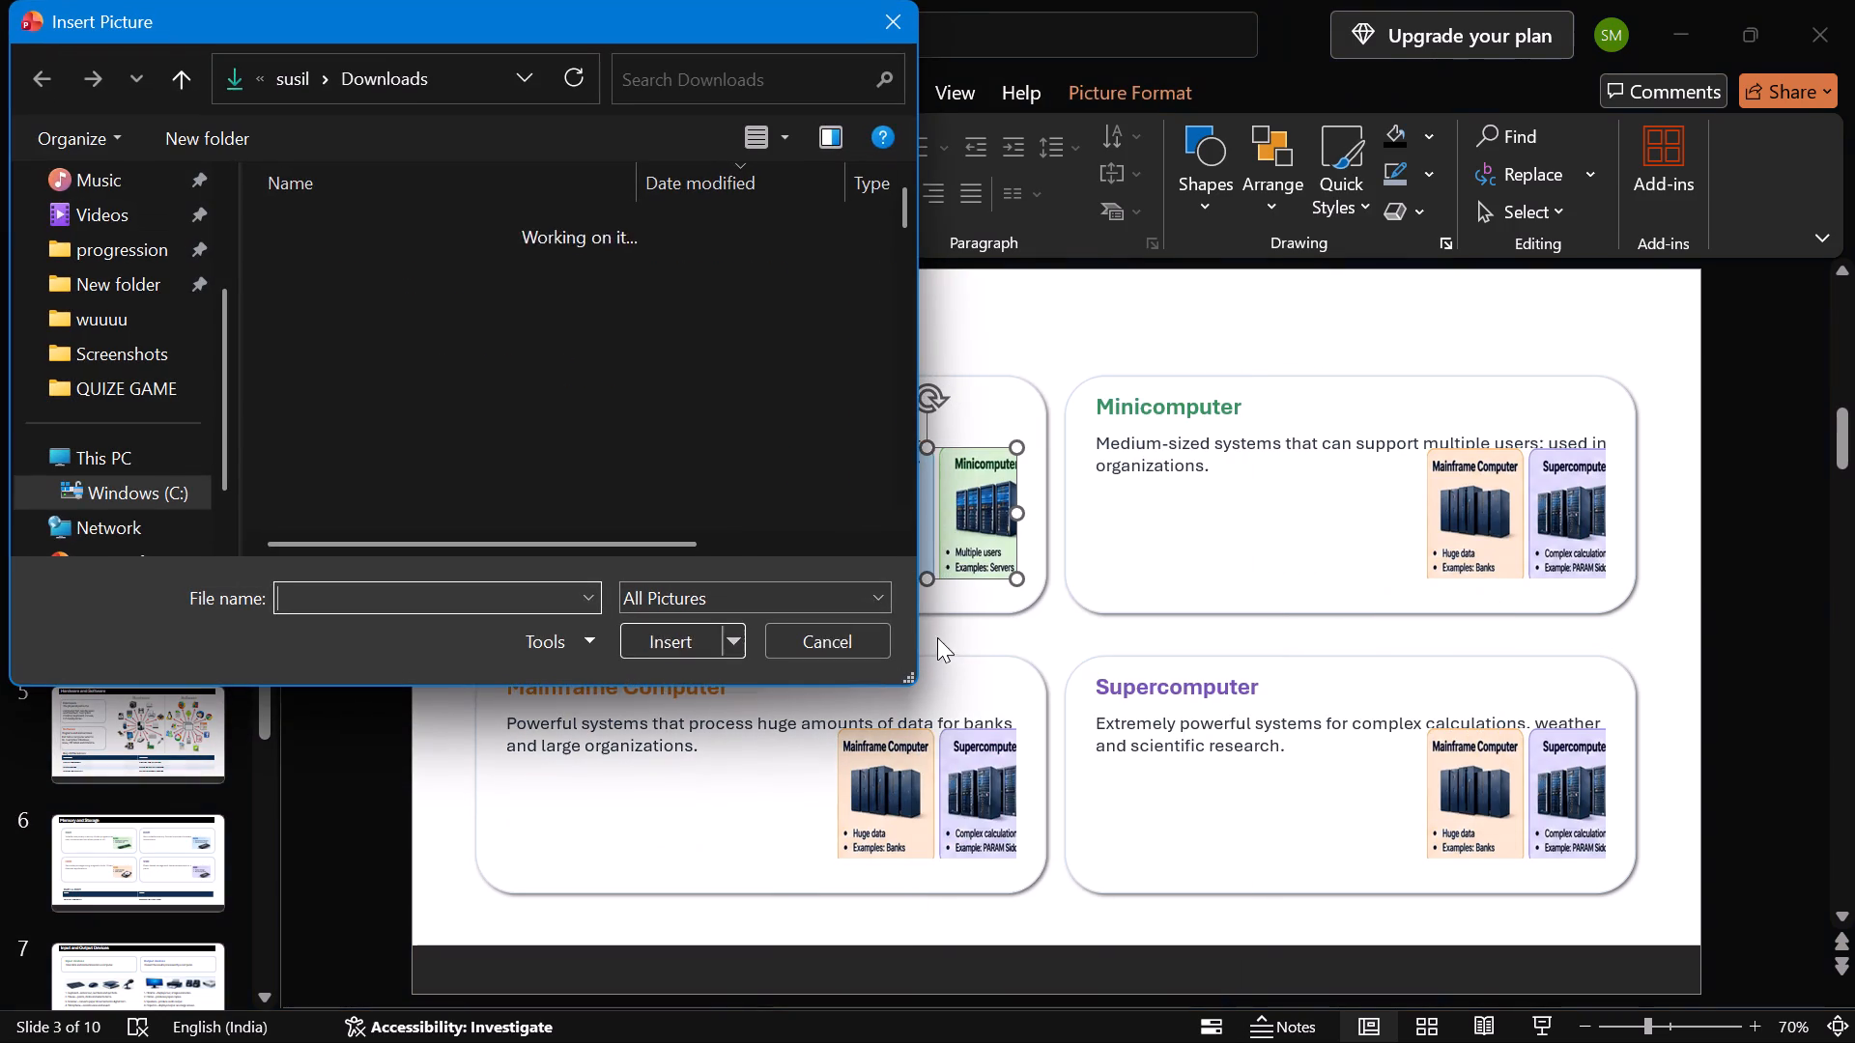
pyautogui.click(460, 362)
pyautogui.click(657, 646)
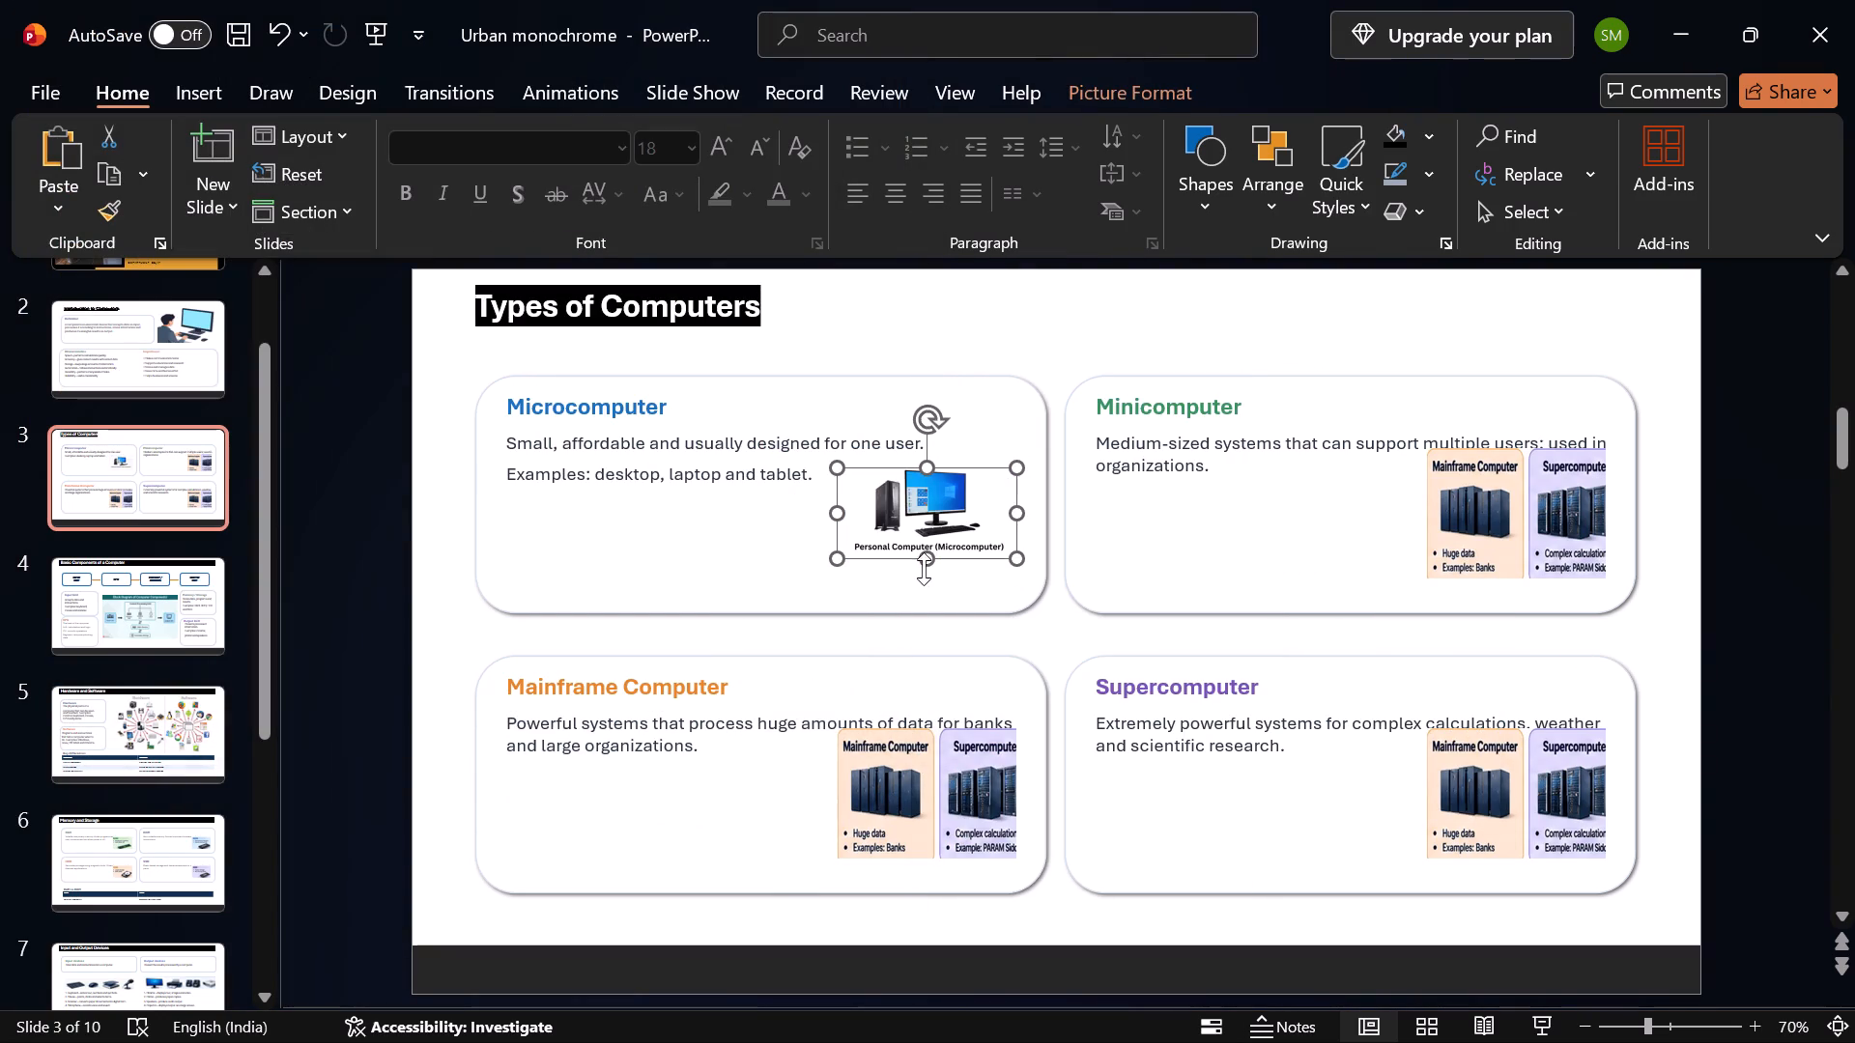
pyautogui.moveTo(926, 560); pyautogui.dragTo(924, 575)
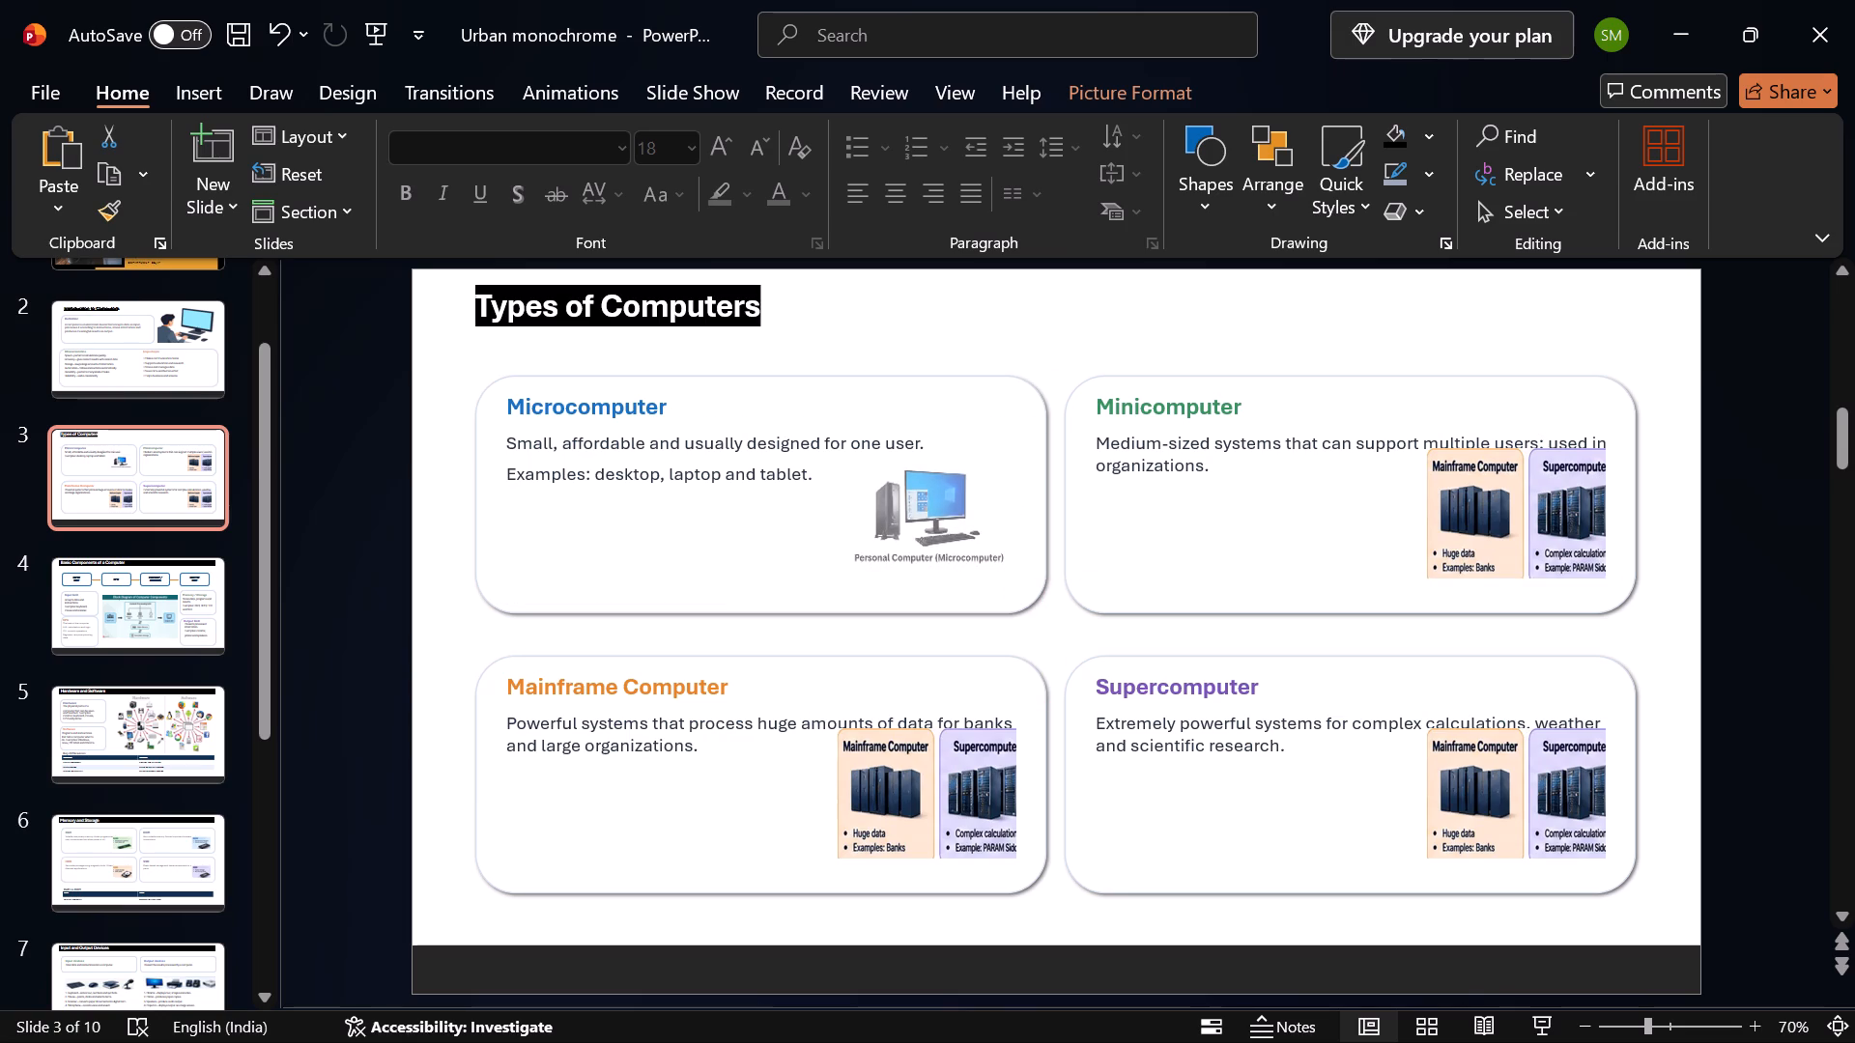
pyautogui.moveTo(924, 575); pyautogui.dragTo(924, 584)
pyautogui.moveTo(1013, 526); pyautogui.dragTo(1031, 526)
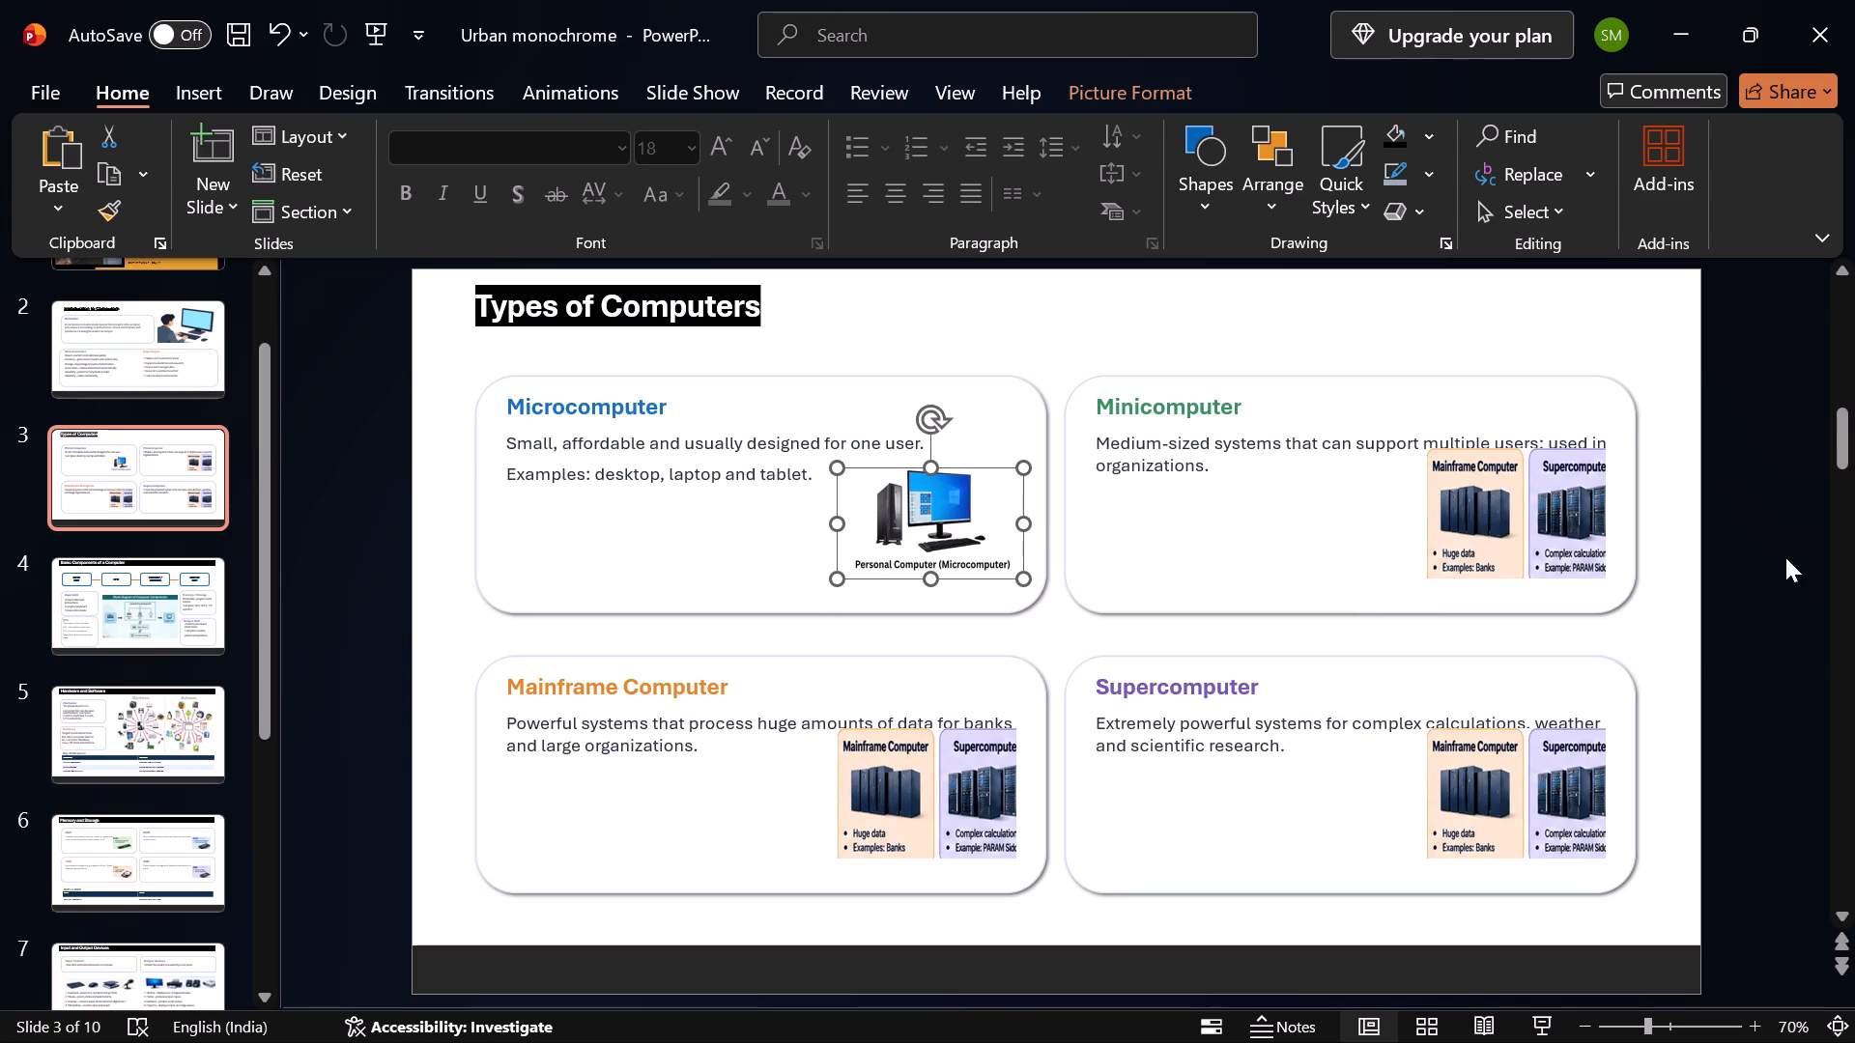
# Replace the Minicomputer card's picture with the minicomputer file from Downloads and stretch it slightly taller and wider.
pyautogui.click(1393, 528)
pyautogui.click(1509, 531)
pyautogui.rightClick(1565, 540)
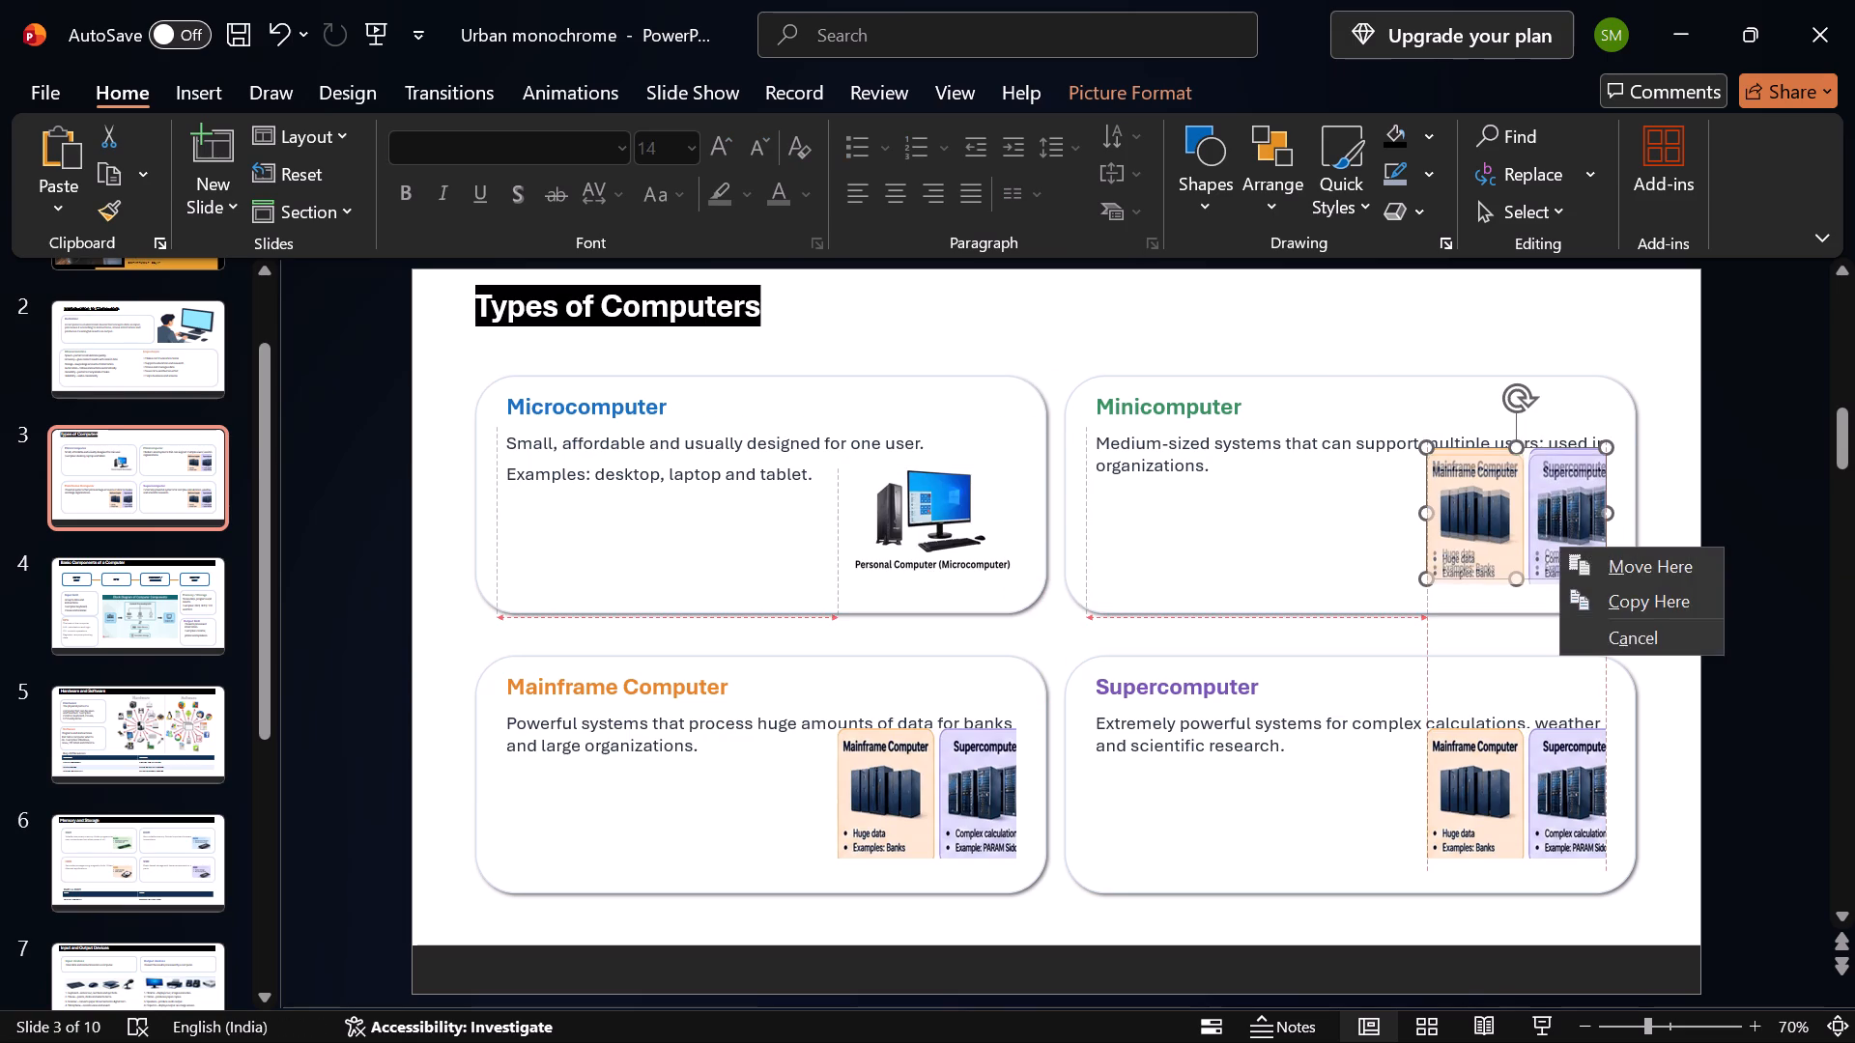
pyautogui.click(1505, 550)
pyautogui.rightClick(1507, 549)
pyautogui.click(1619, 630)
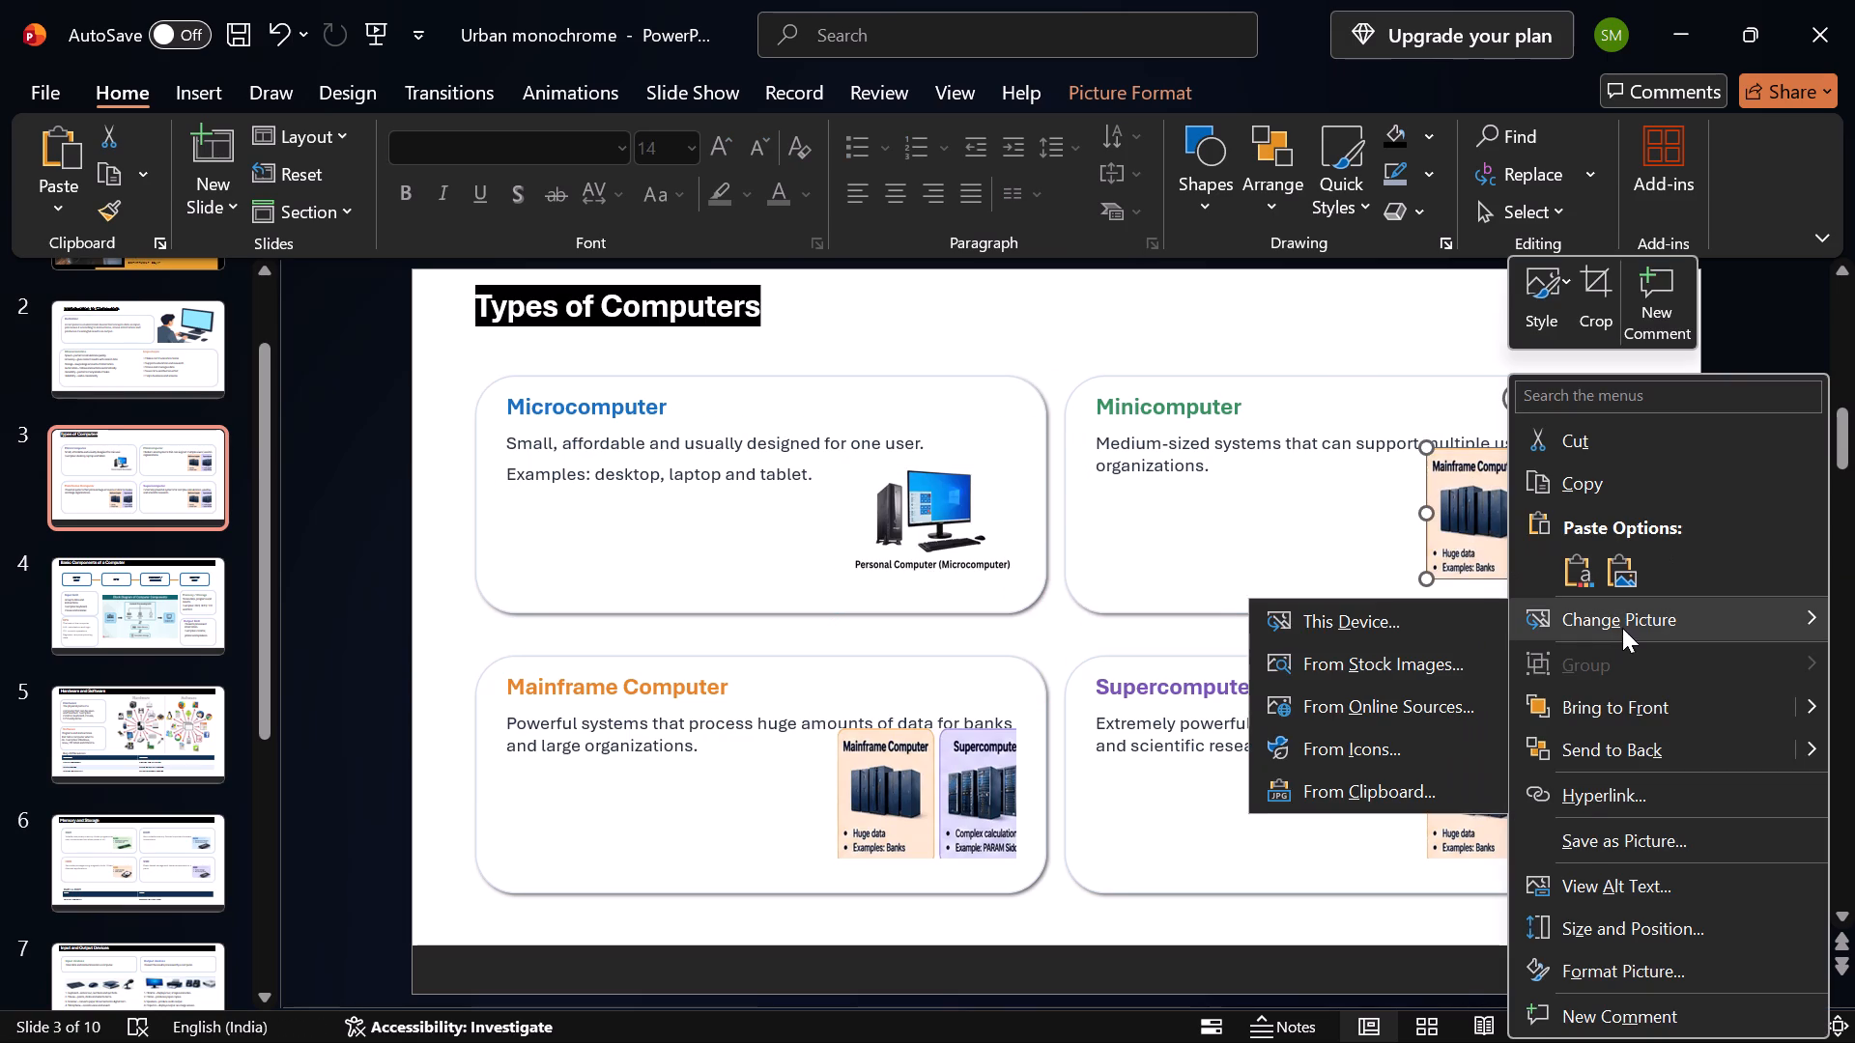
pyautogui.click(1349, 626)
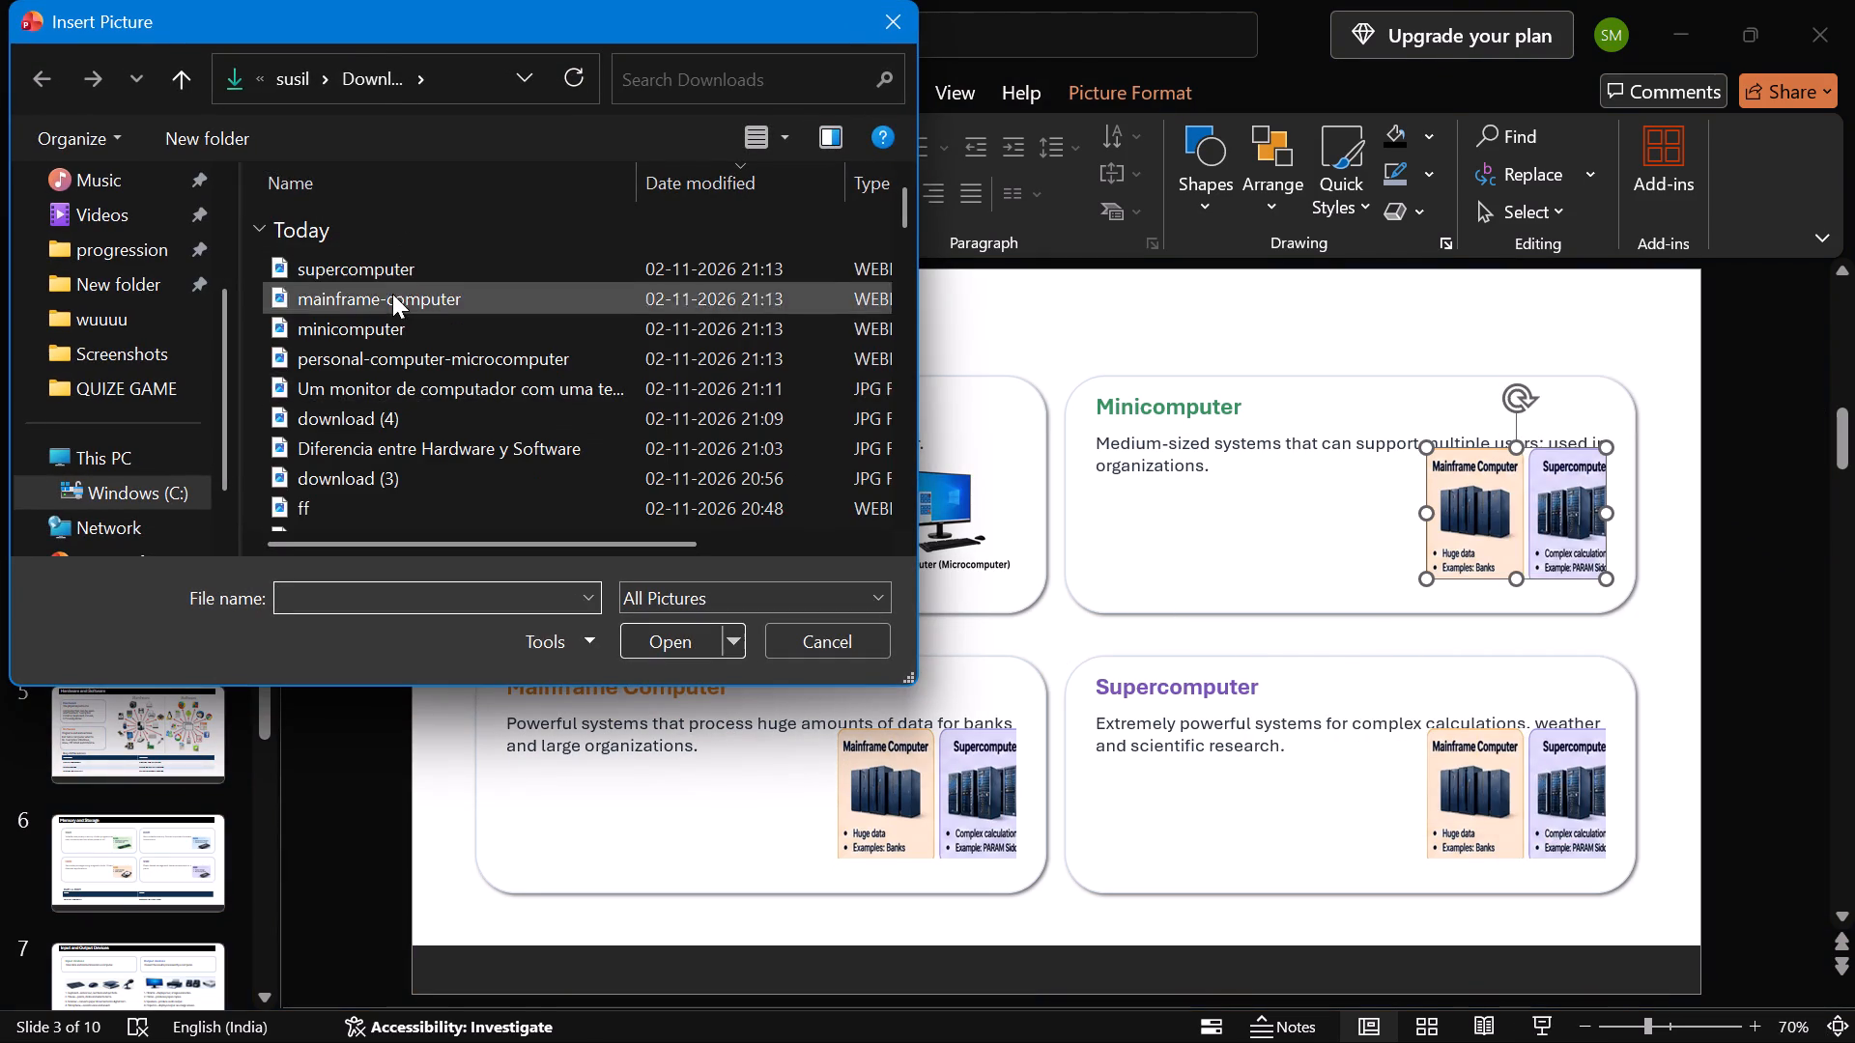
pyautogui.click(410, 327)
pyautogui.click(678, 642)
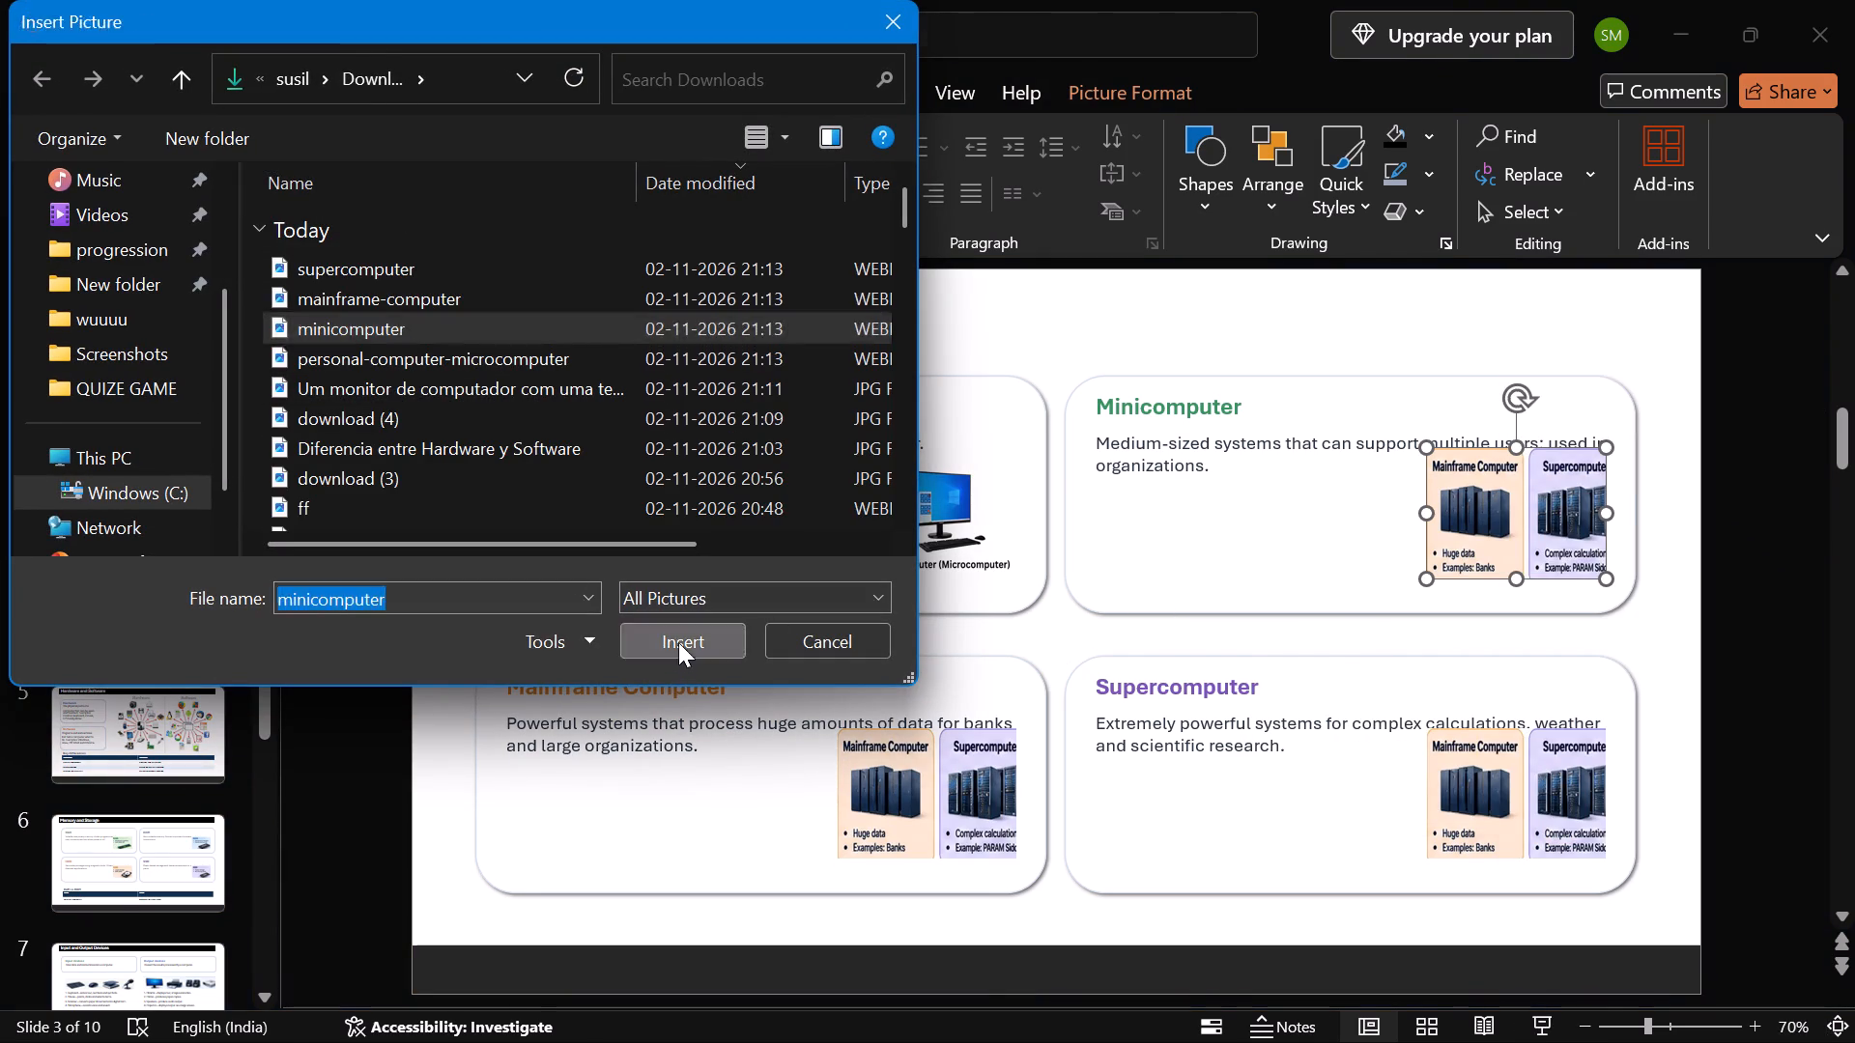
pyautogui.moveTo(1520, 560); pyautogui.dragTo(1517, 580)
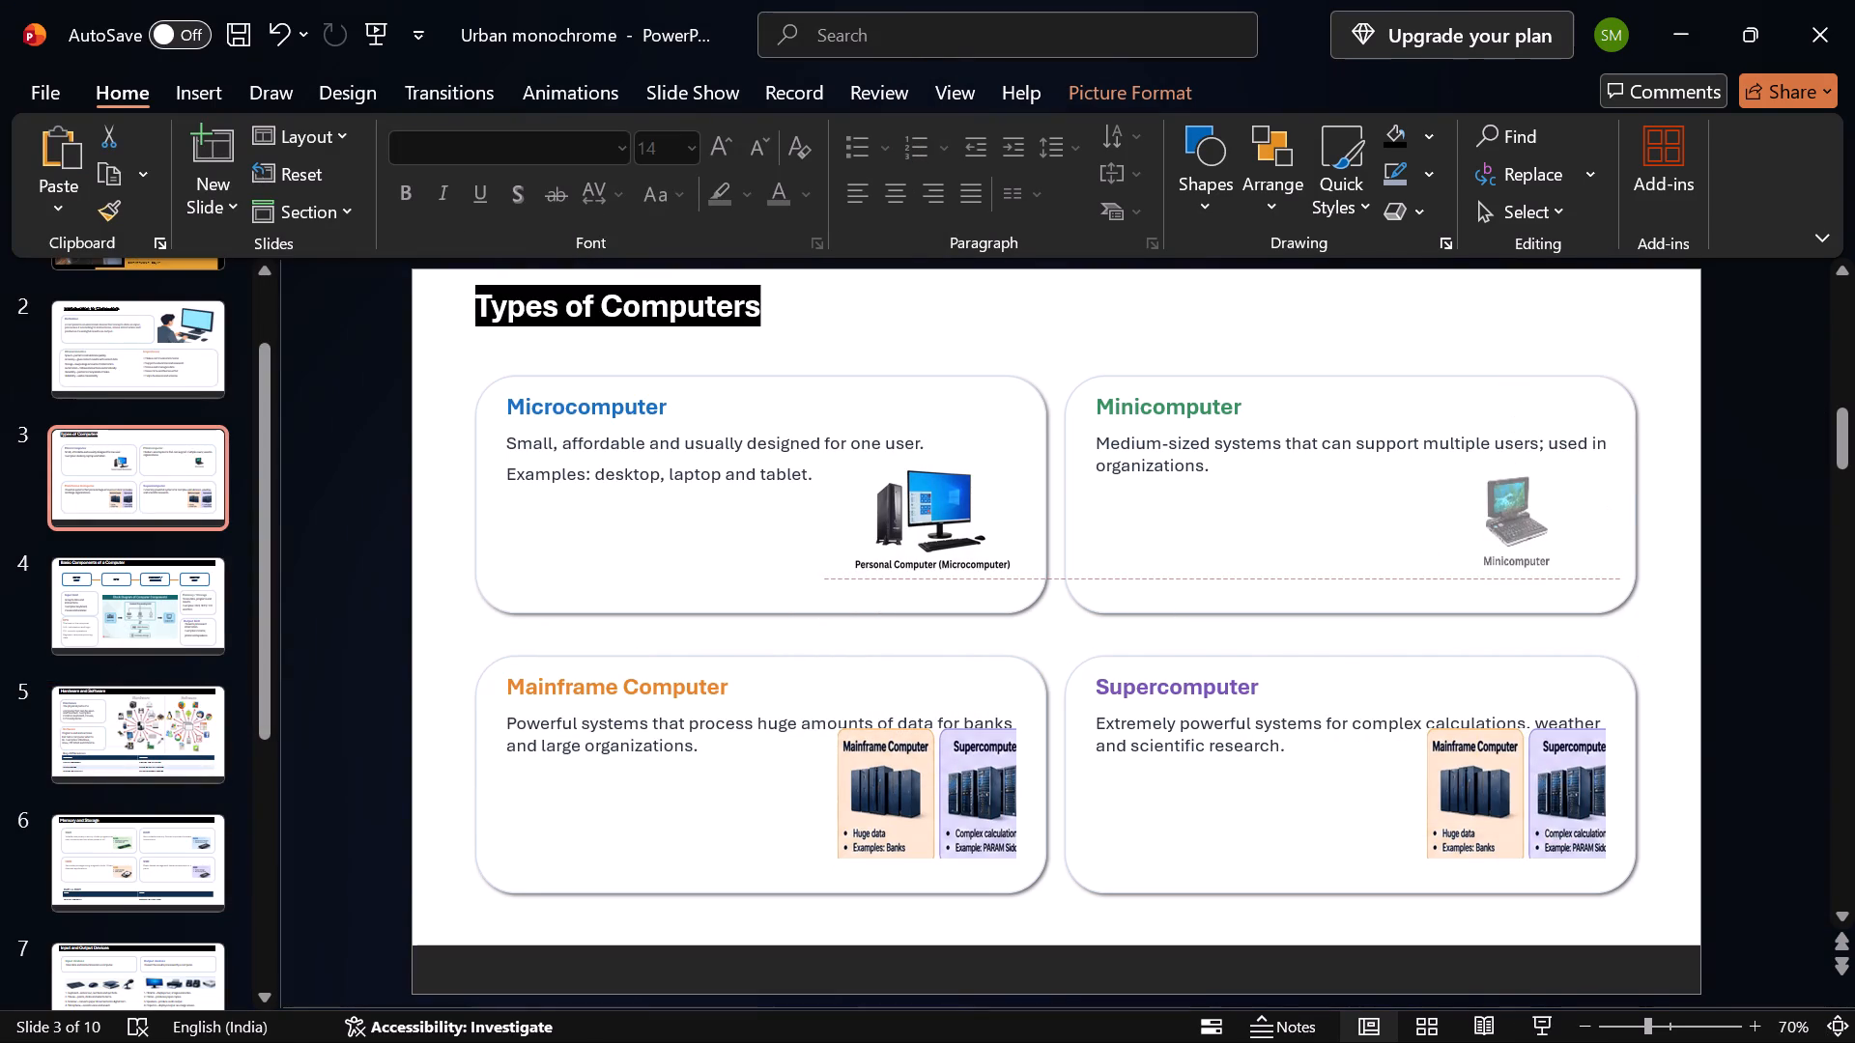
pyautogui.moveTo(1517, 580); pyautogui.dragTo(1517, 583)
pyautogui.moveTo(1601, 525); pyautogui.dragTo(1630, 515)
# Replace the Mainframe Computer card's picture with mainframe-computer from Downloads and stretch it down and to the left inside the card.
pyautogui.click(982, 806)
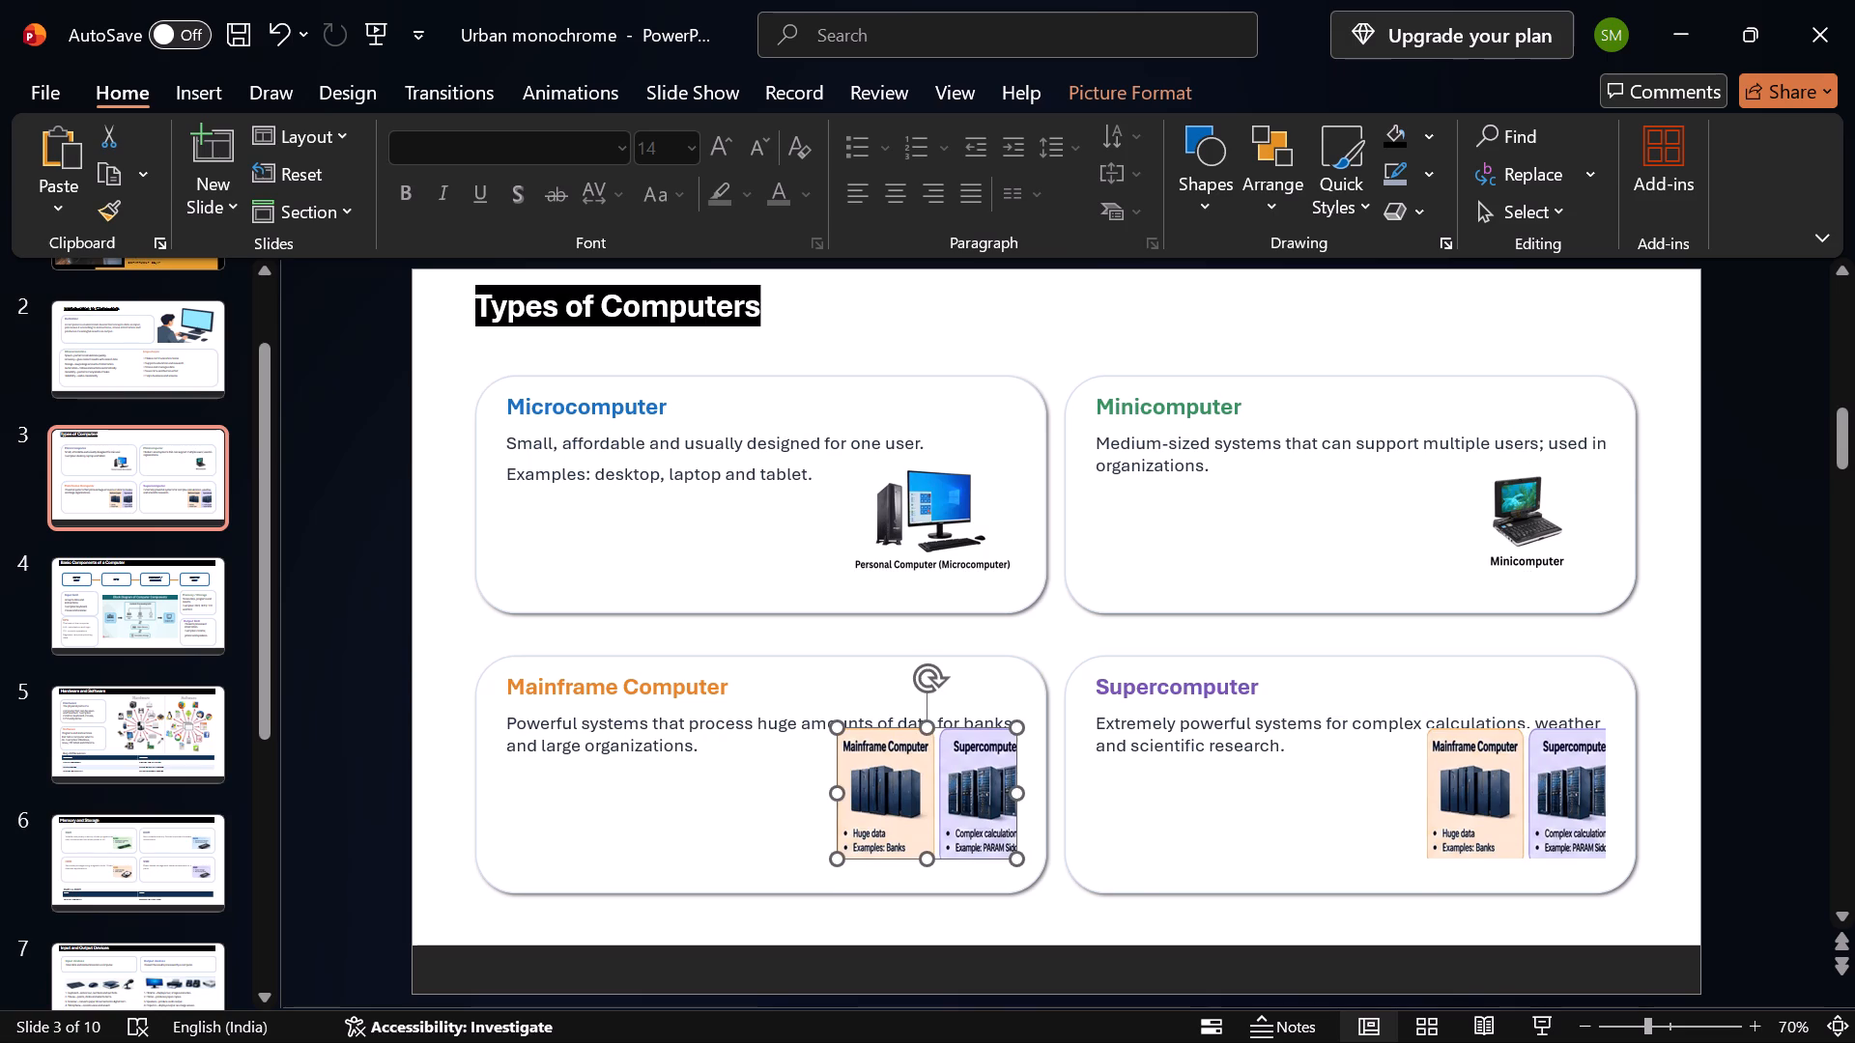
pyautogui.rightClick(981, 806)
pyautogui.click(950, 801)
pyautogui.rightClick(942, 803)
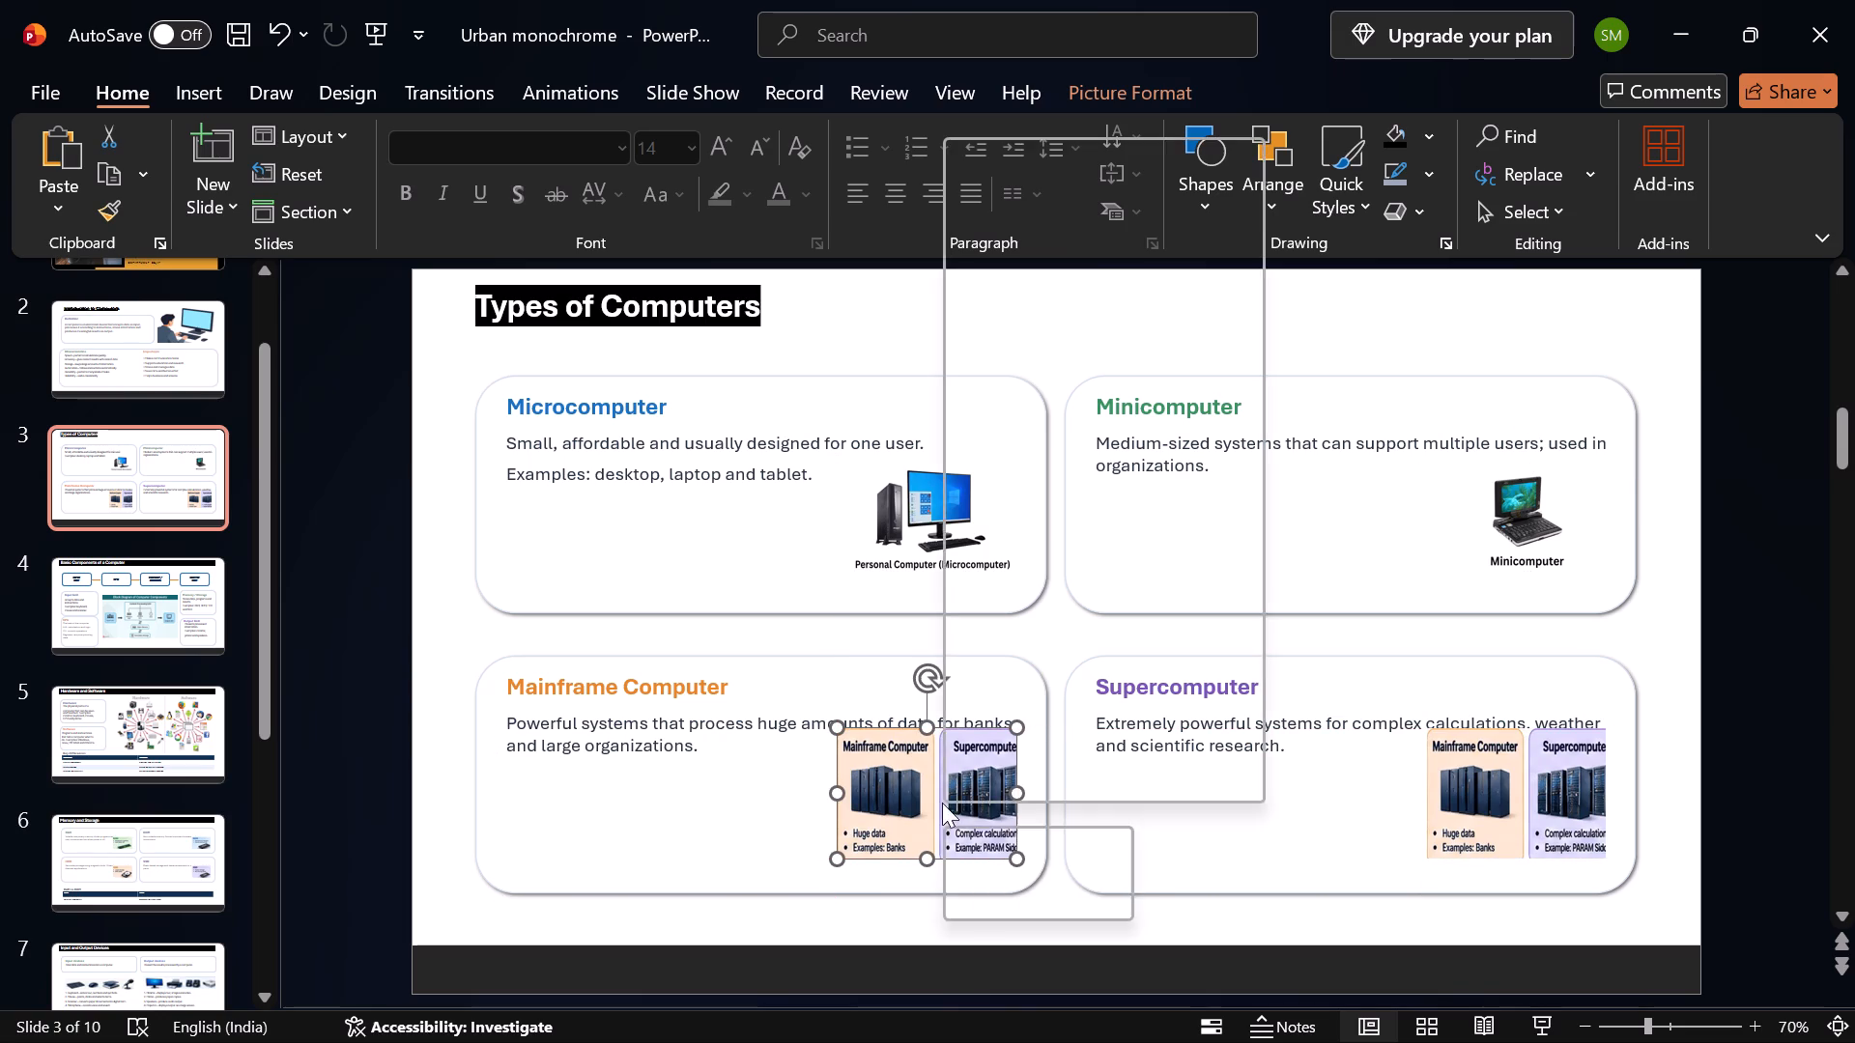
pyautogui.click(1028, 399)
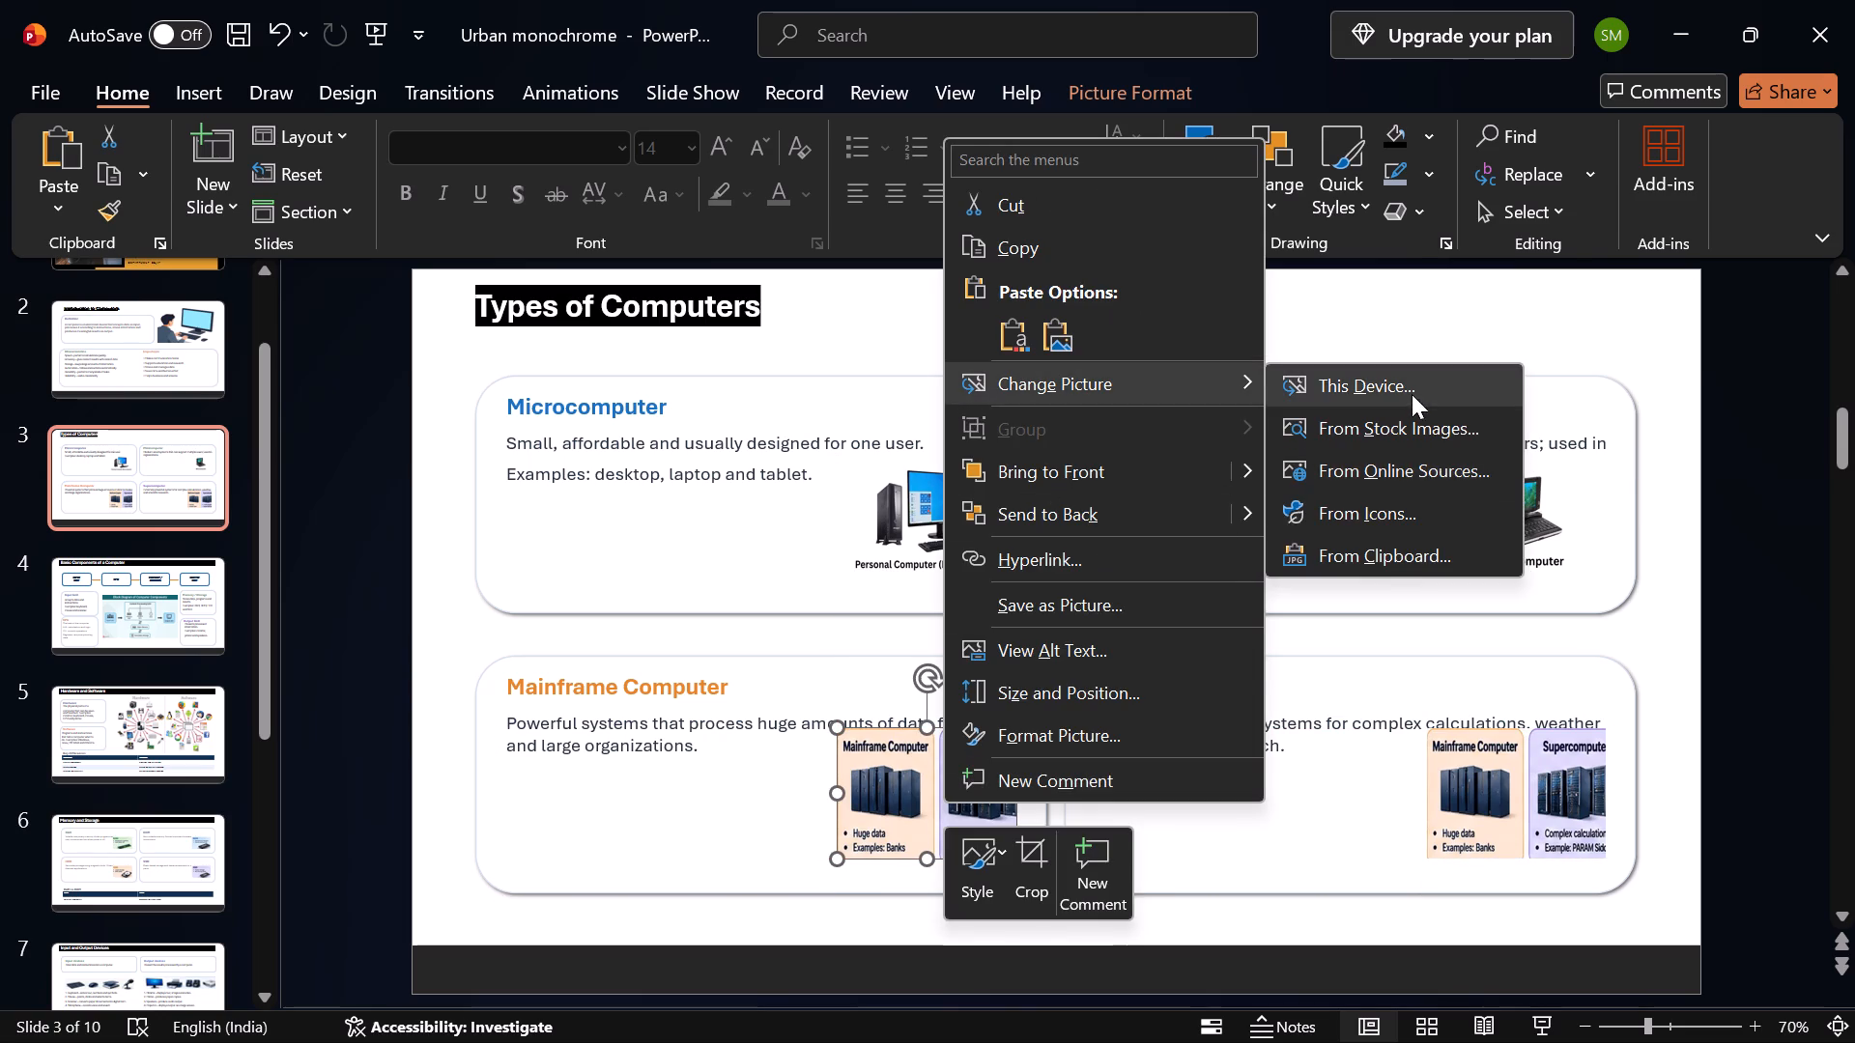
pyautogui.click(1412, 394)
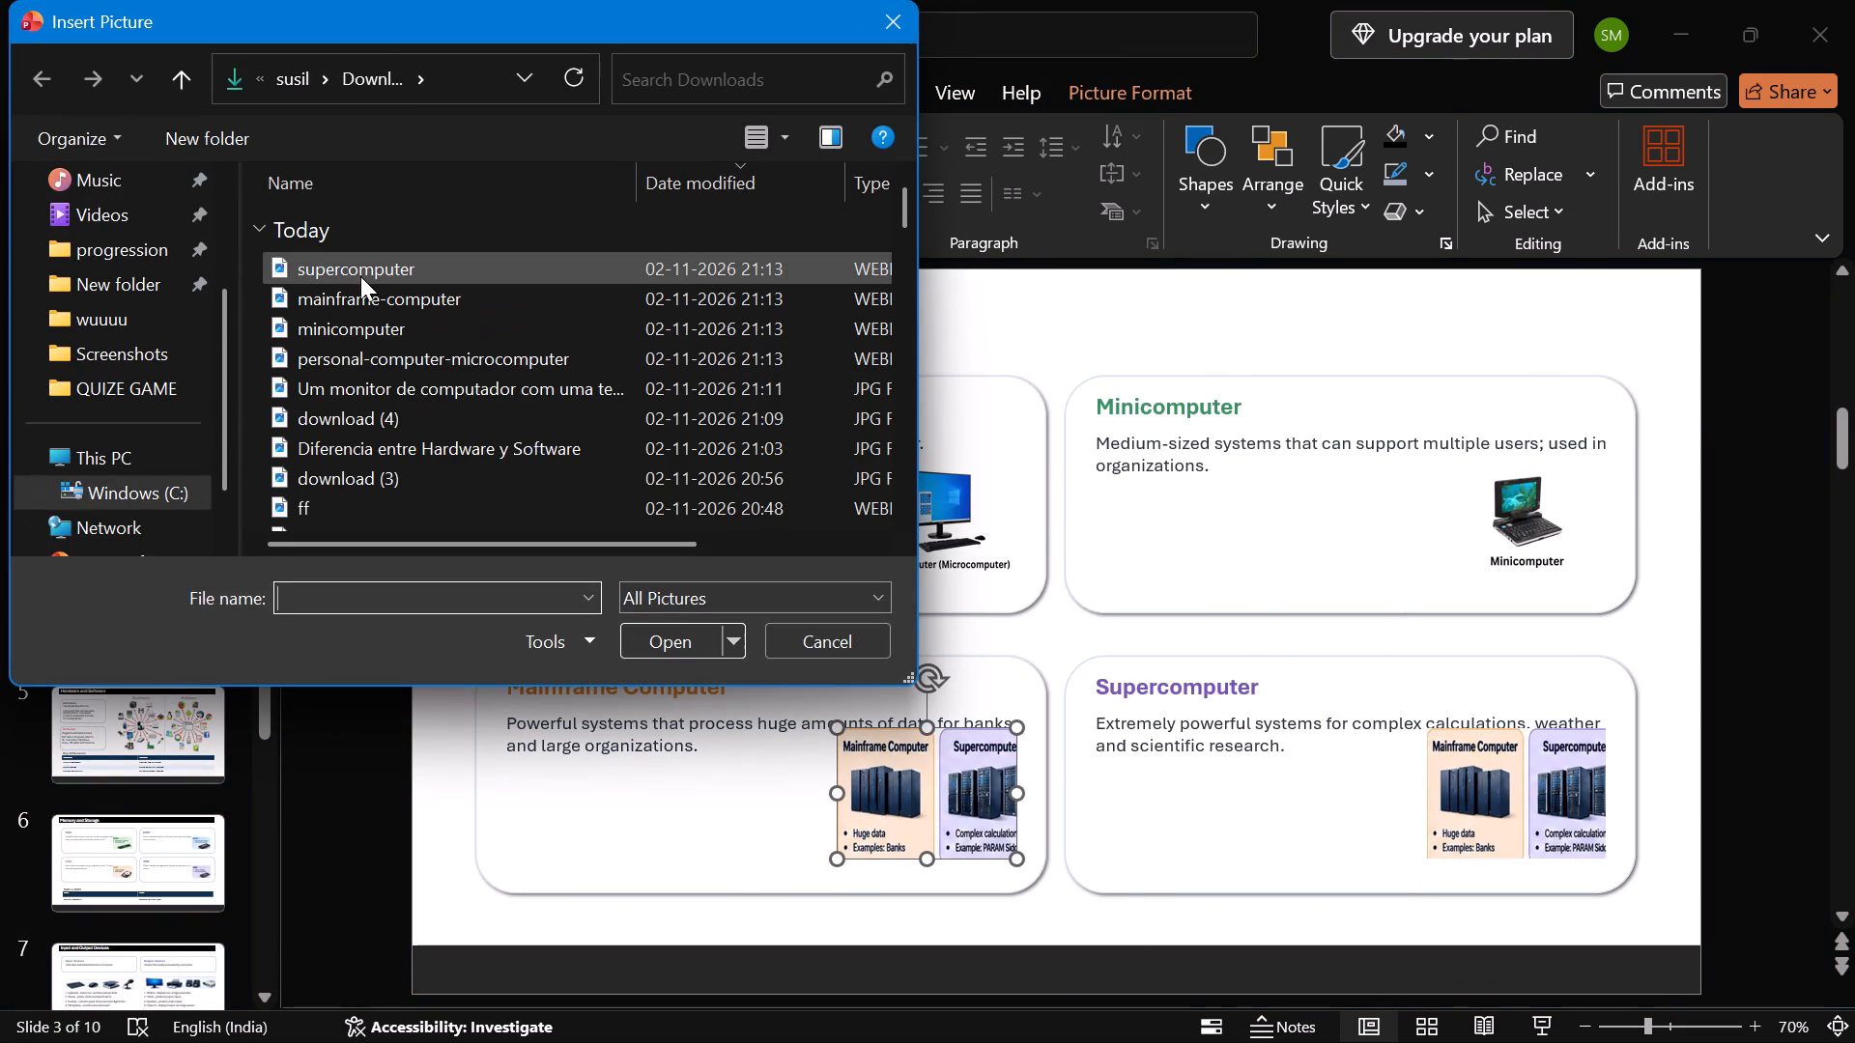
pyautogui.click(364, 302)
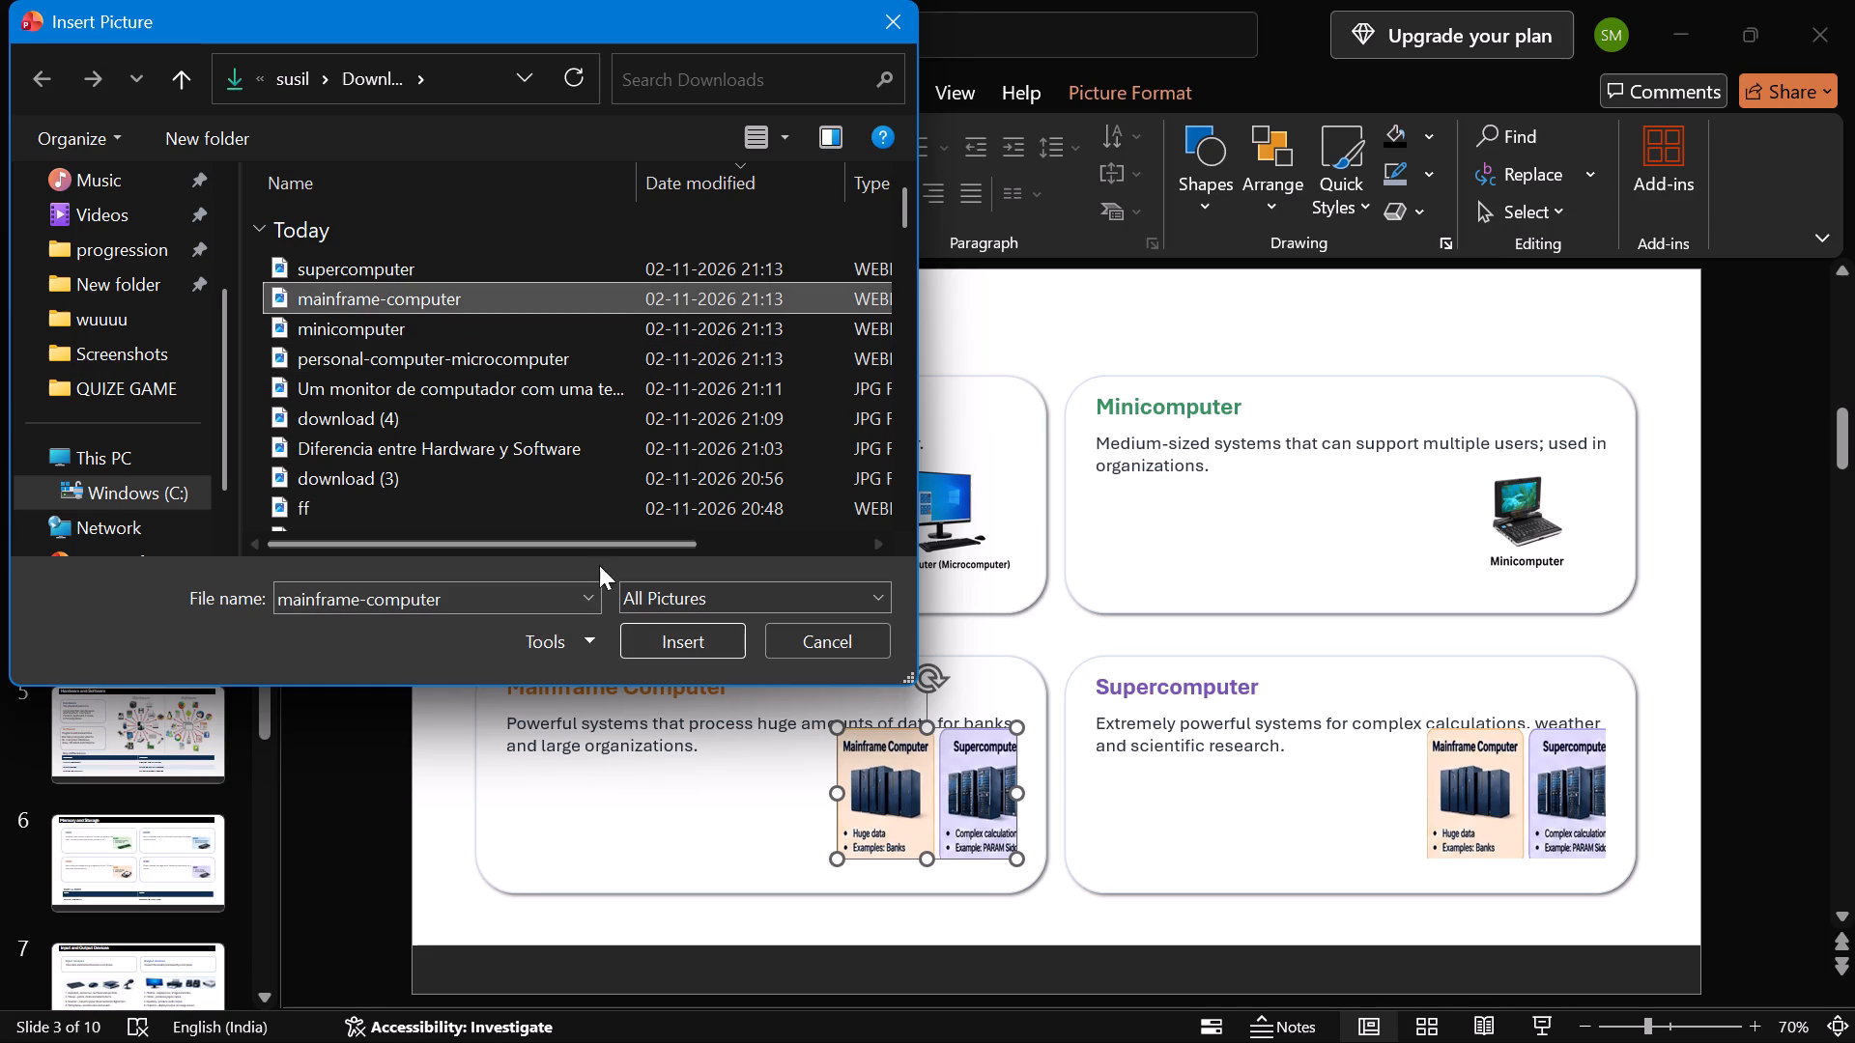
pyautogui.click(675, 647)
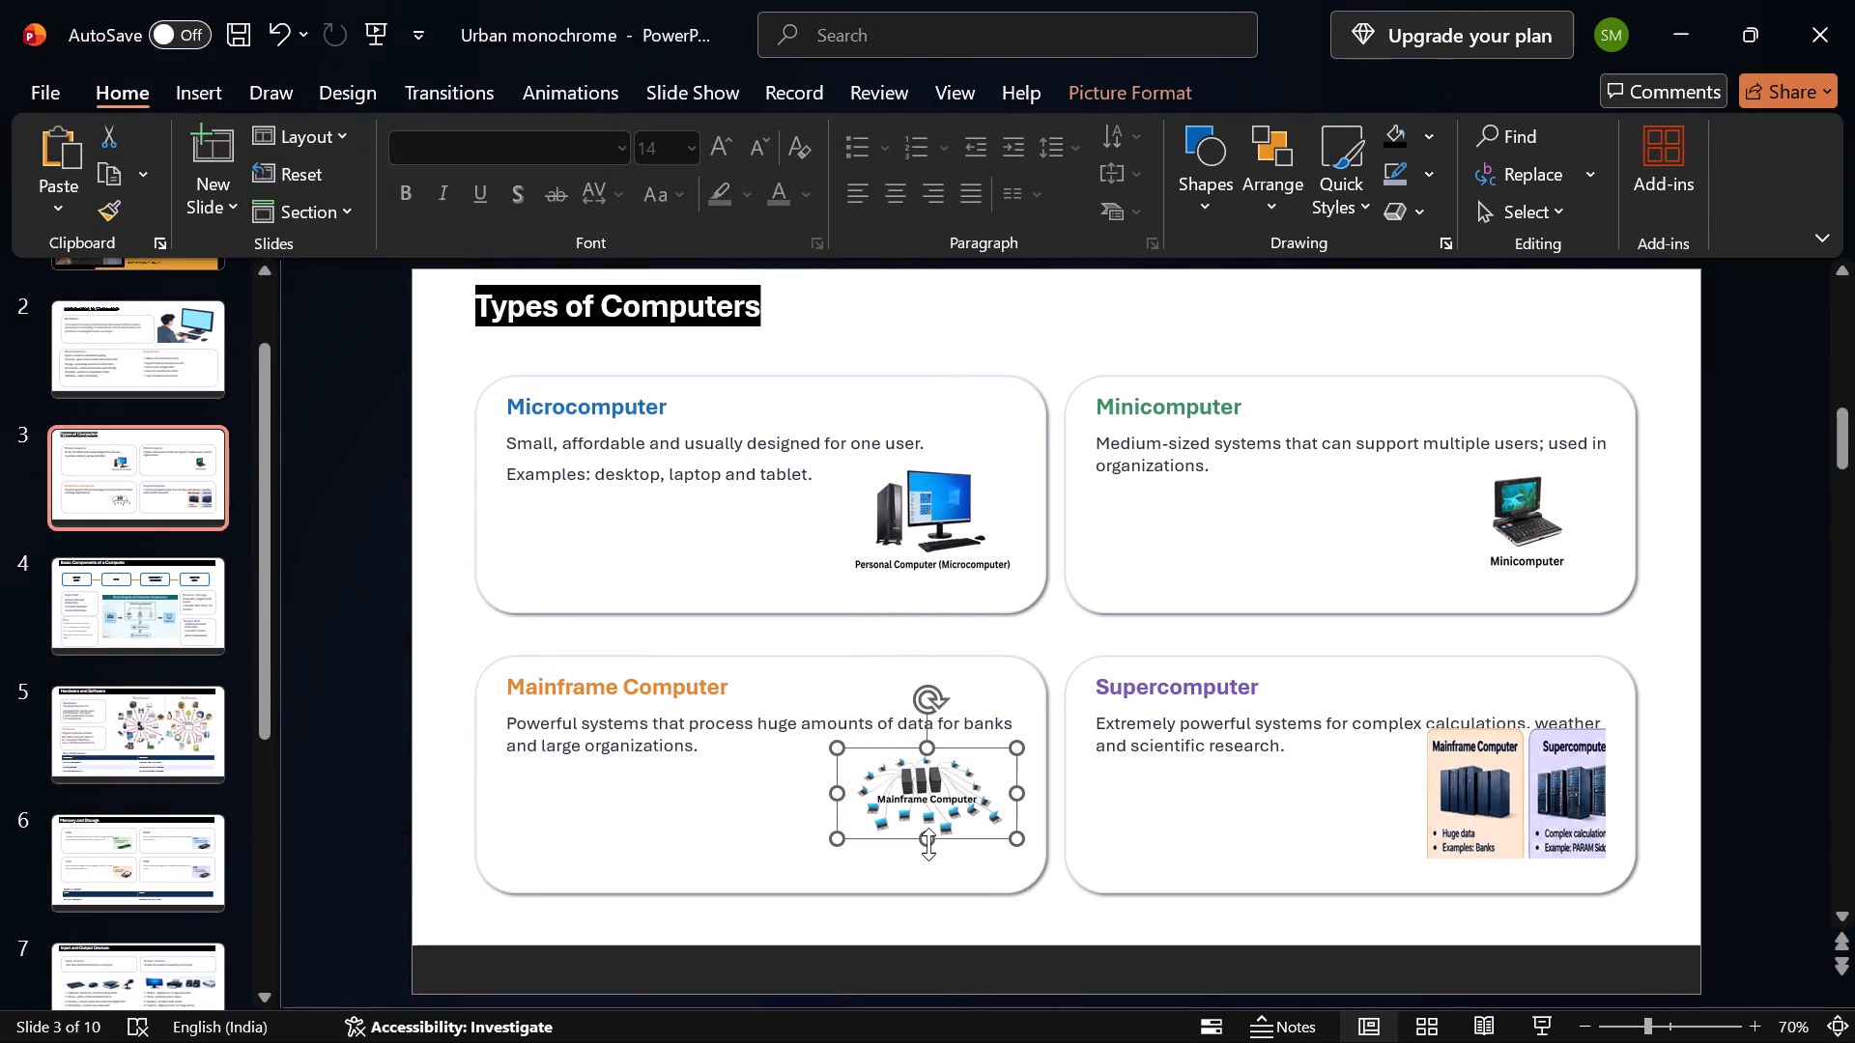
pyautogui.moveTo(928, 844); pyautogui.dragTo(928, 878)
pyautogui.moveTo(840, 807); pyautogui.dragTo(796, 805)
pyautogui.moveTo(903, 858); pyautogui.dragTo(903, 875)
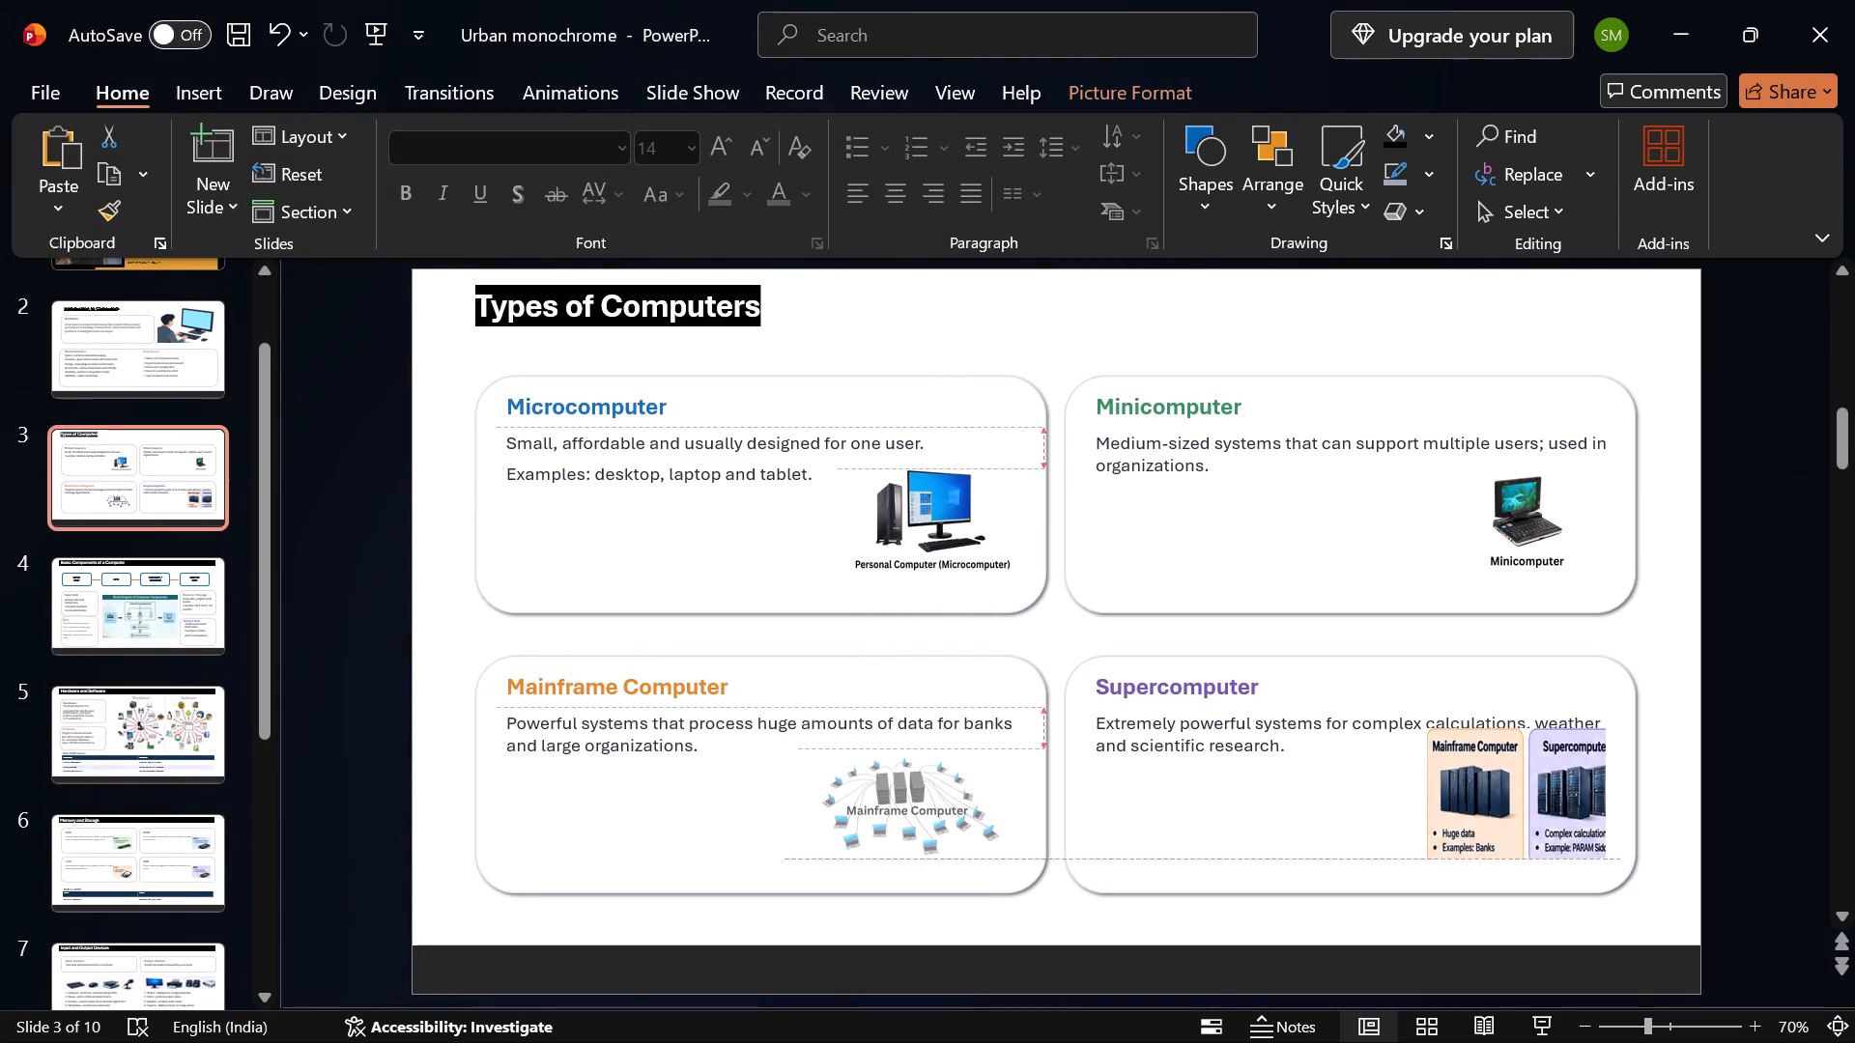
pyautogui.moveTo(903, 875); pyautogui.dragTo(902, 882)
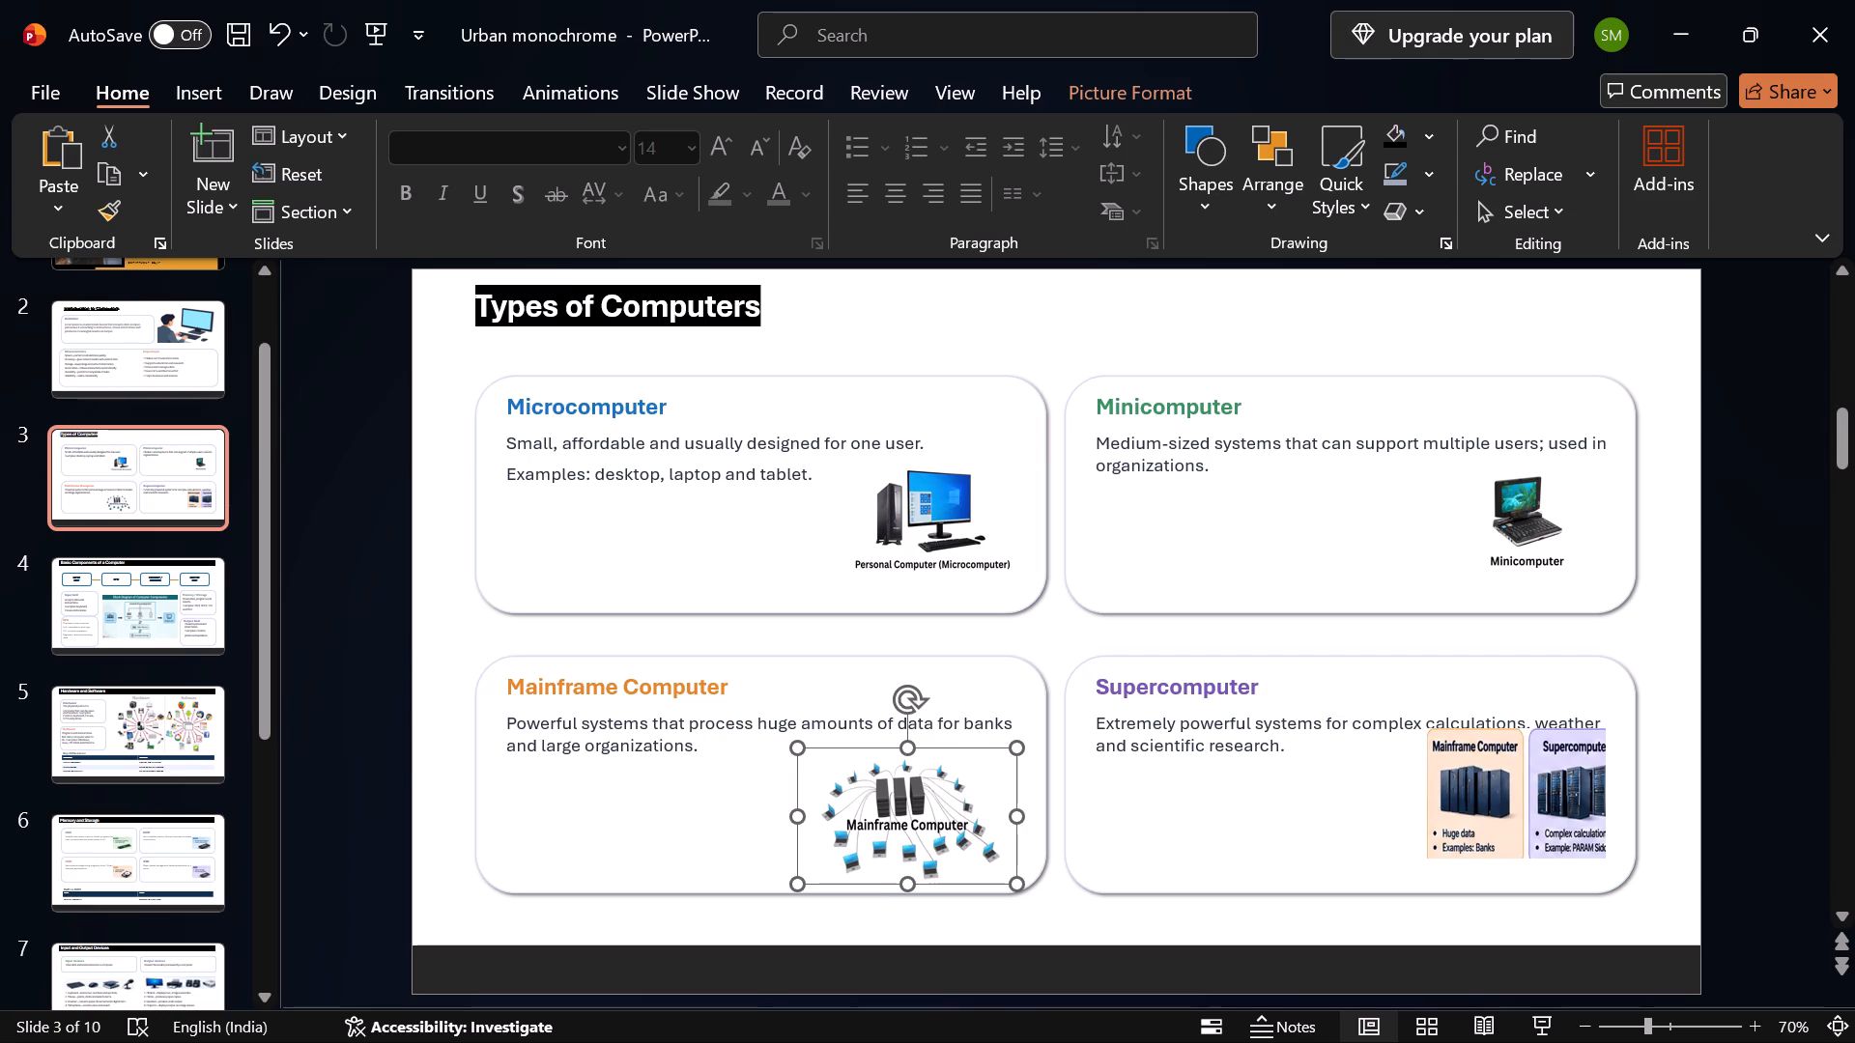
# Replace the Supercomputer card's picture with the supercomputer file from Downloads and stretch it wider and taller inside the card.
pyautogui.click(1492, 812)
pyautogui.rightClick(1494, 814)
pyautogui.click(1473, 767)
pyautogui.rightClick(1473, 770)
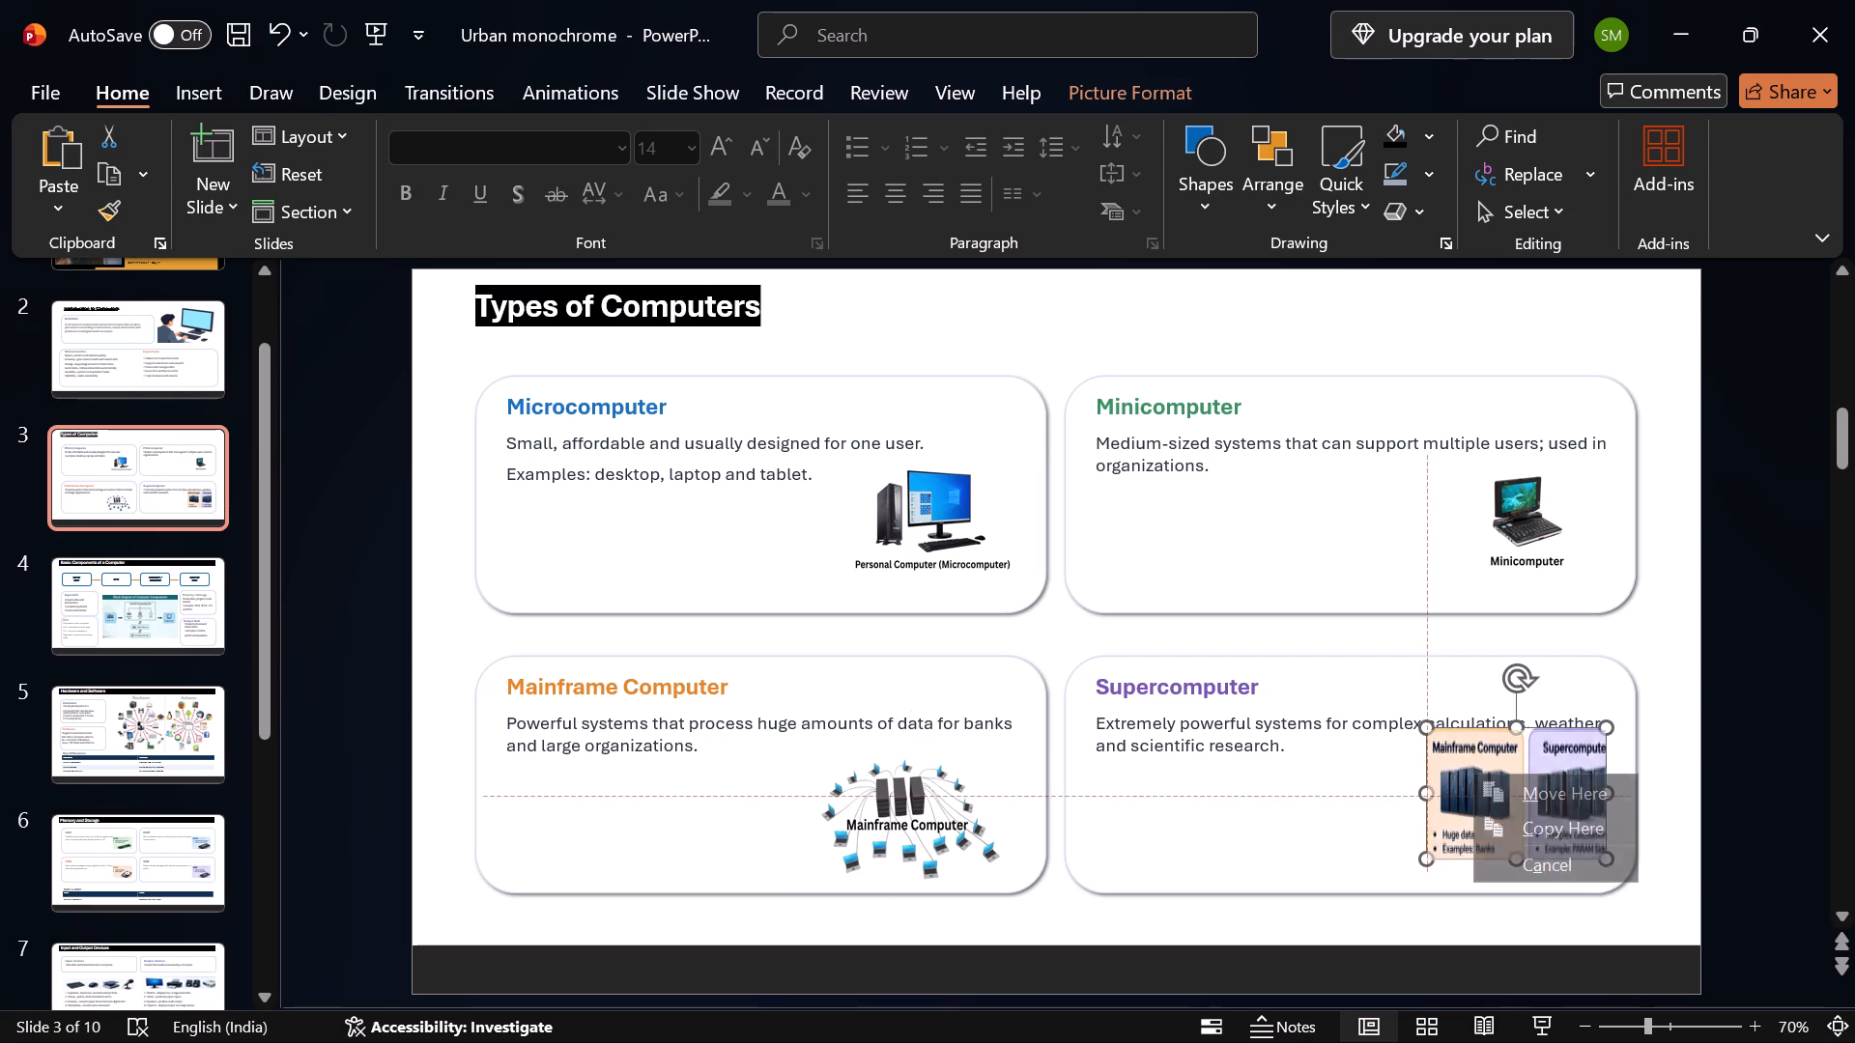
pyautogui.click(1527, 747)
pyautogui.rightClick(1516, 841)
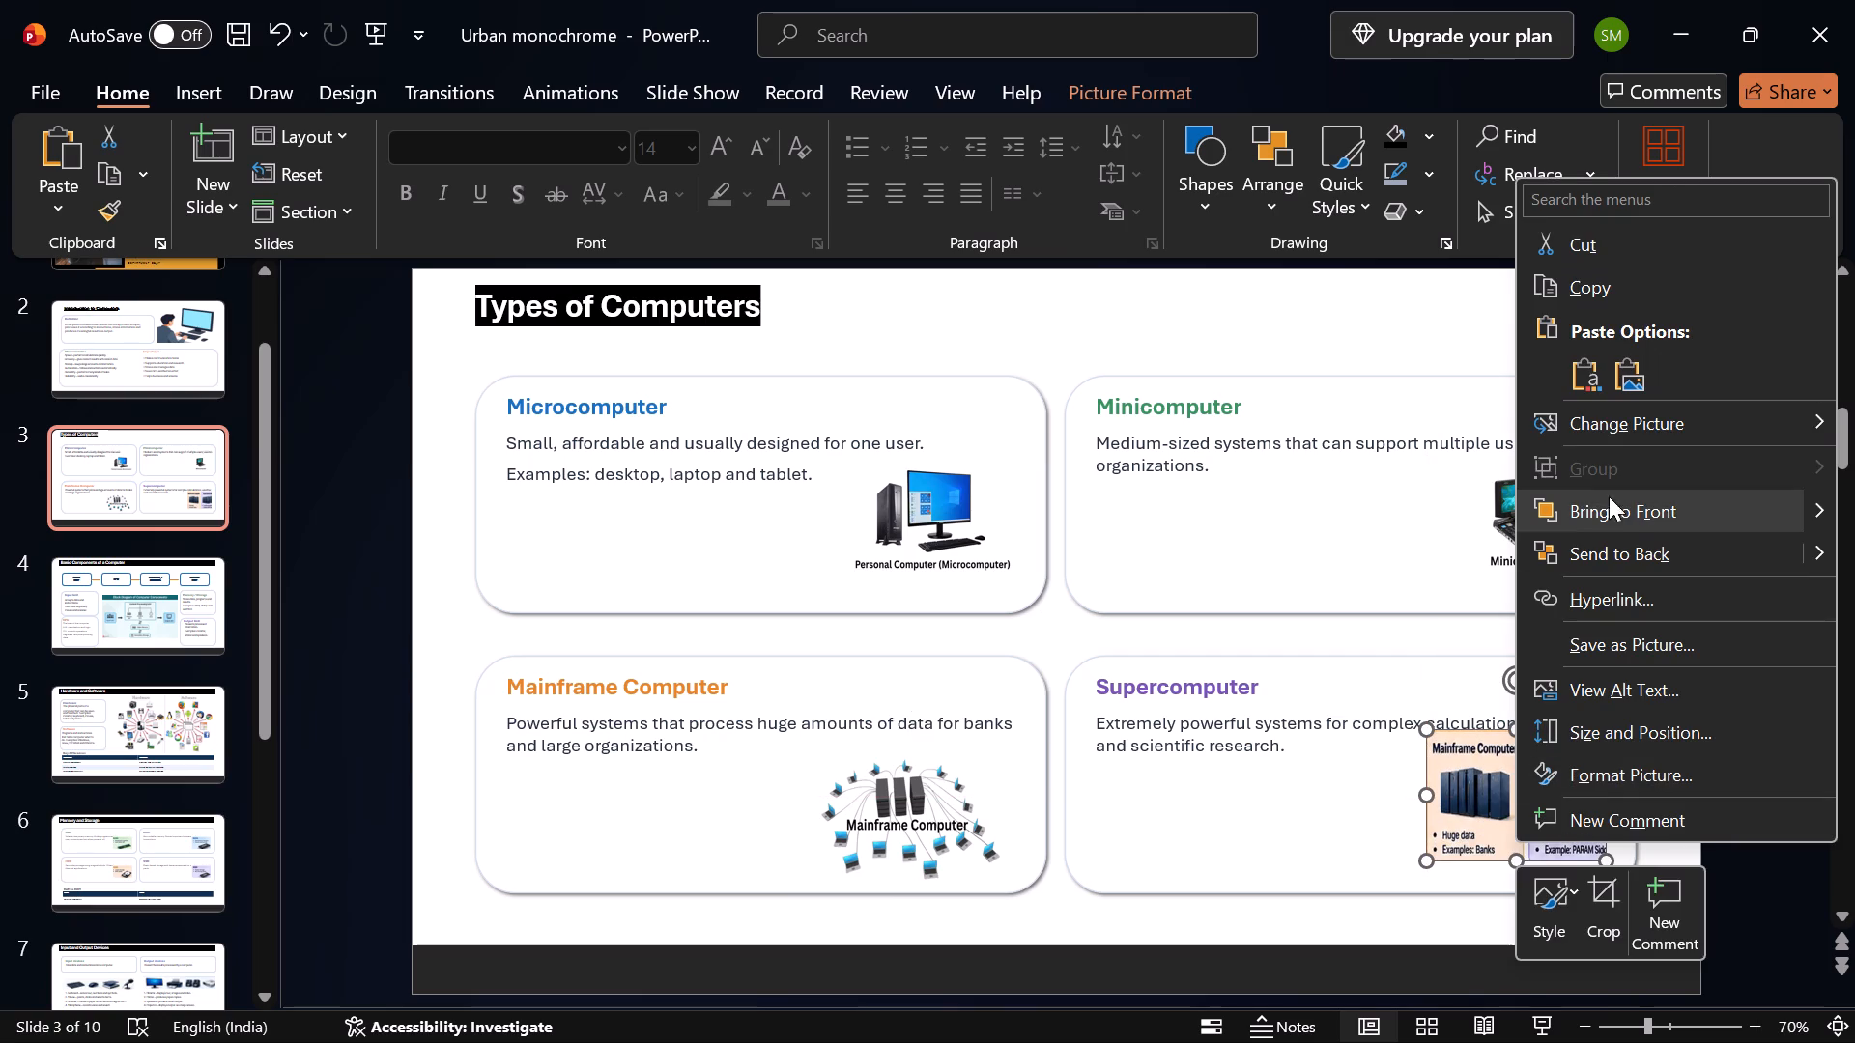
pyautogui.click(1674, 418)
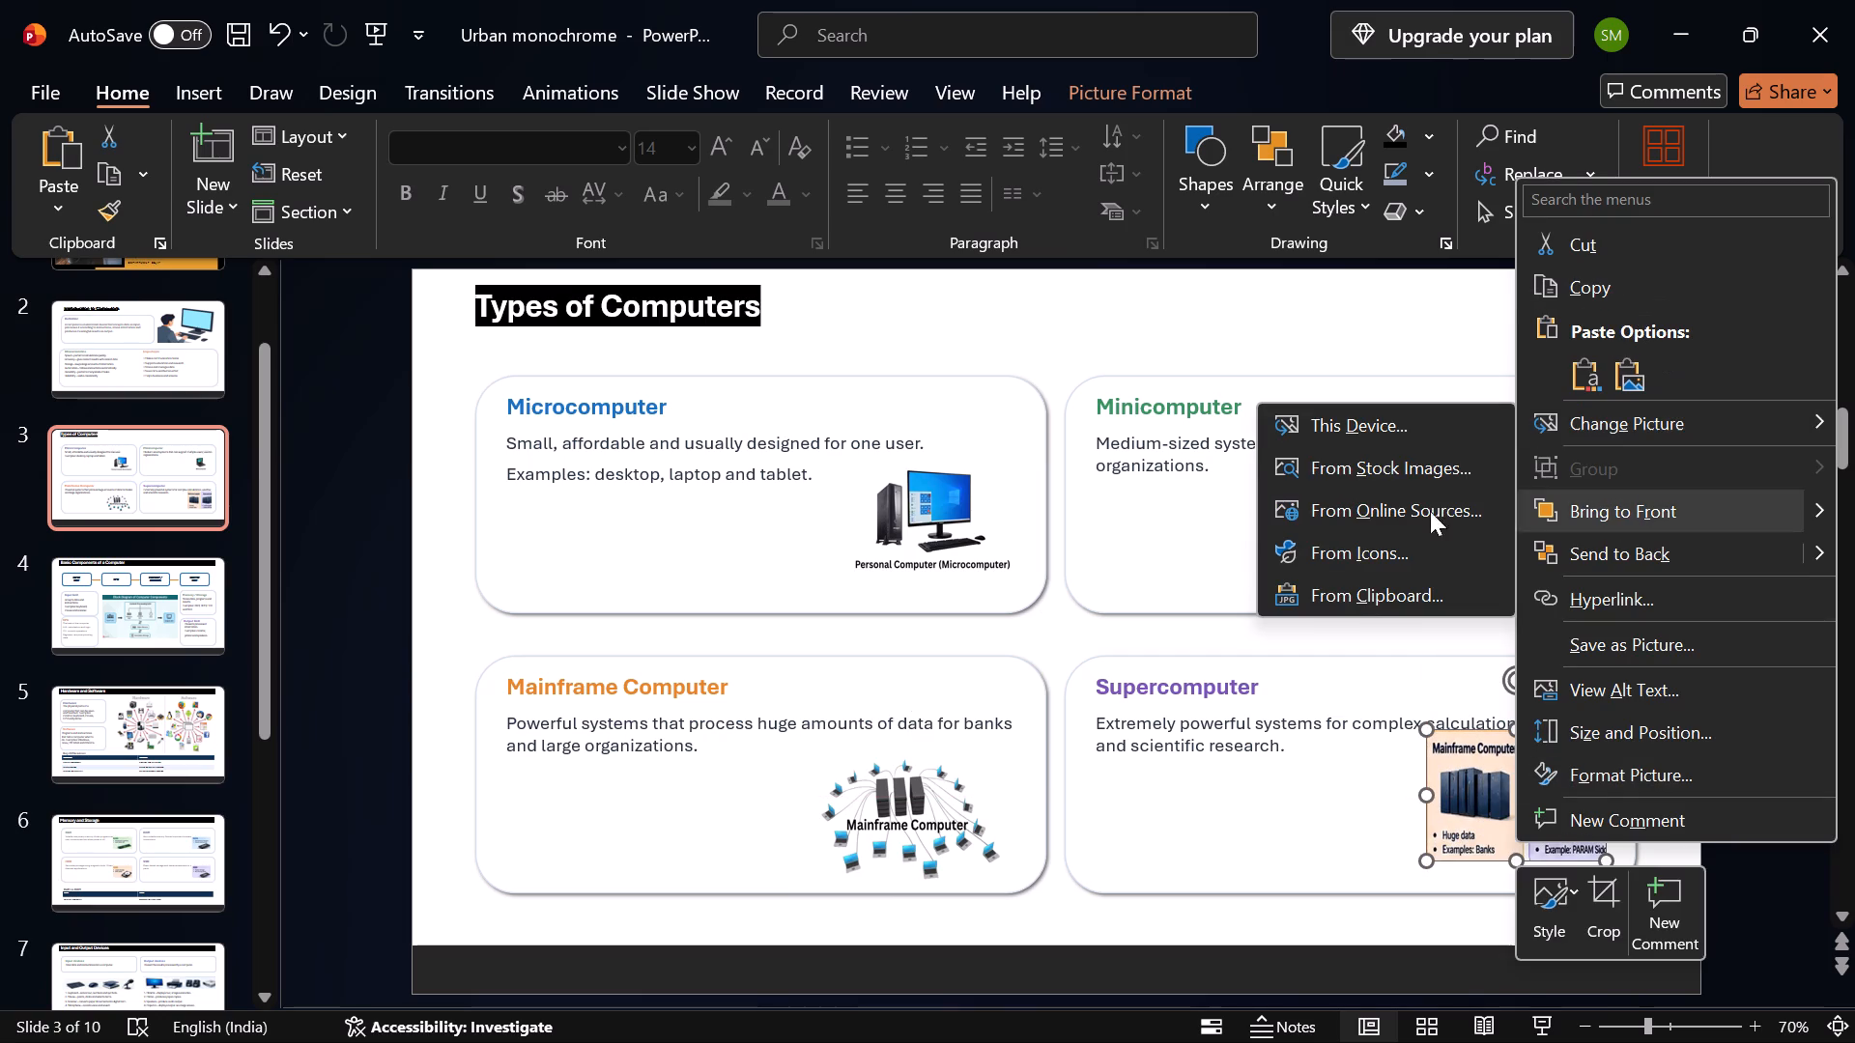
pyautogui.click(1378, 438)
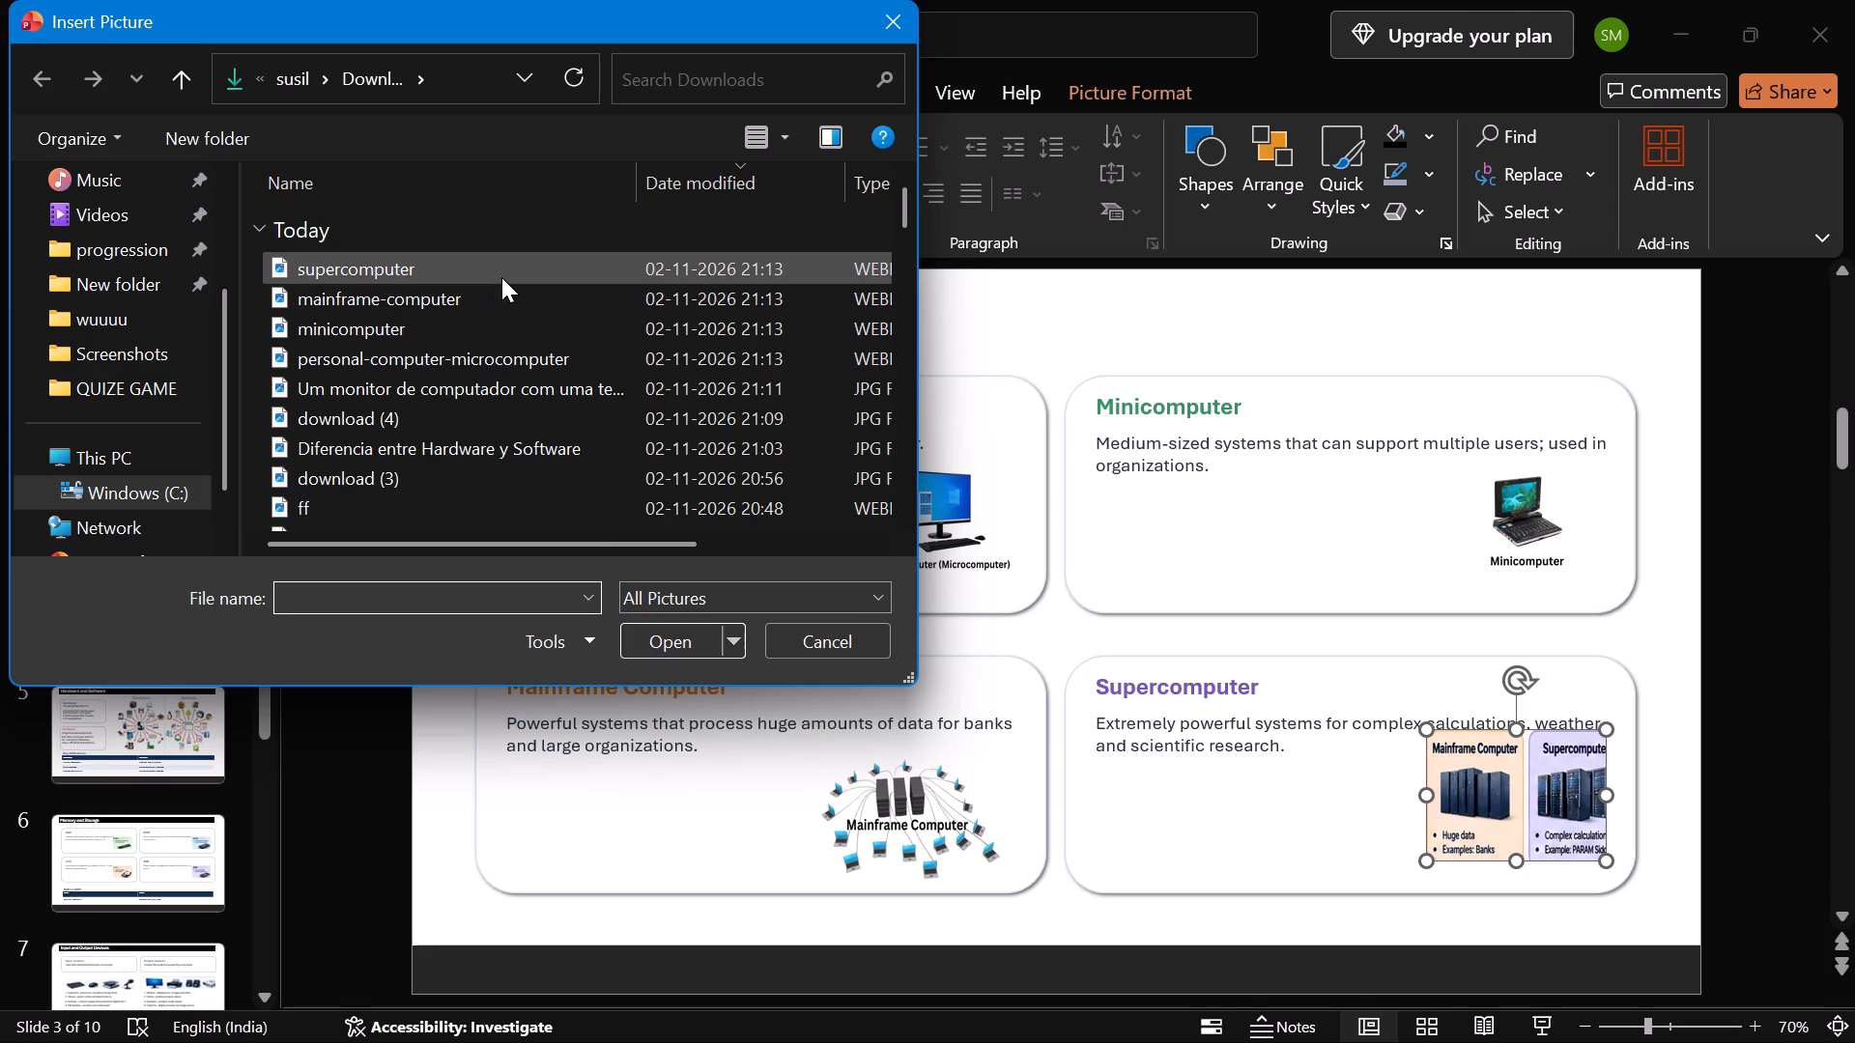
pyautogui.click(501, 277)
pyautogui.click(711, 649)
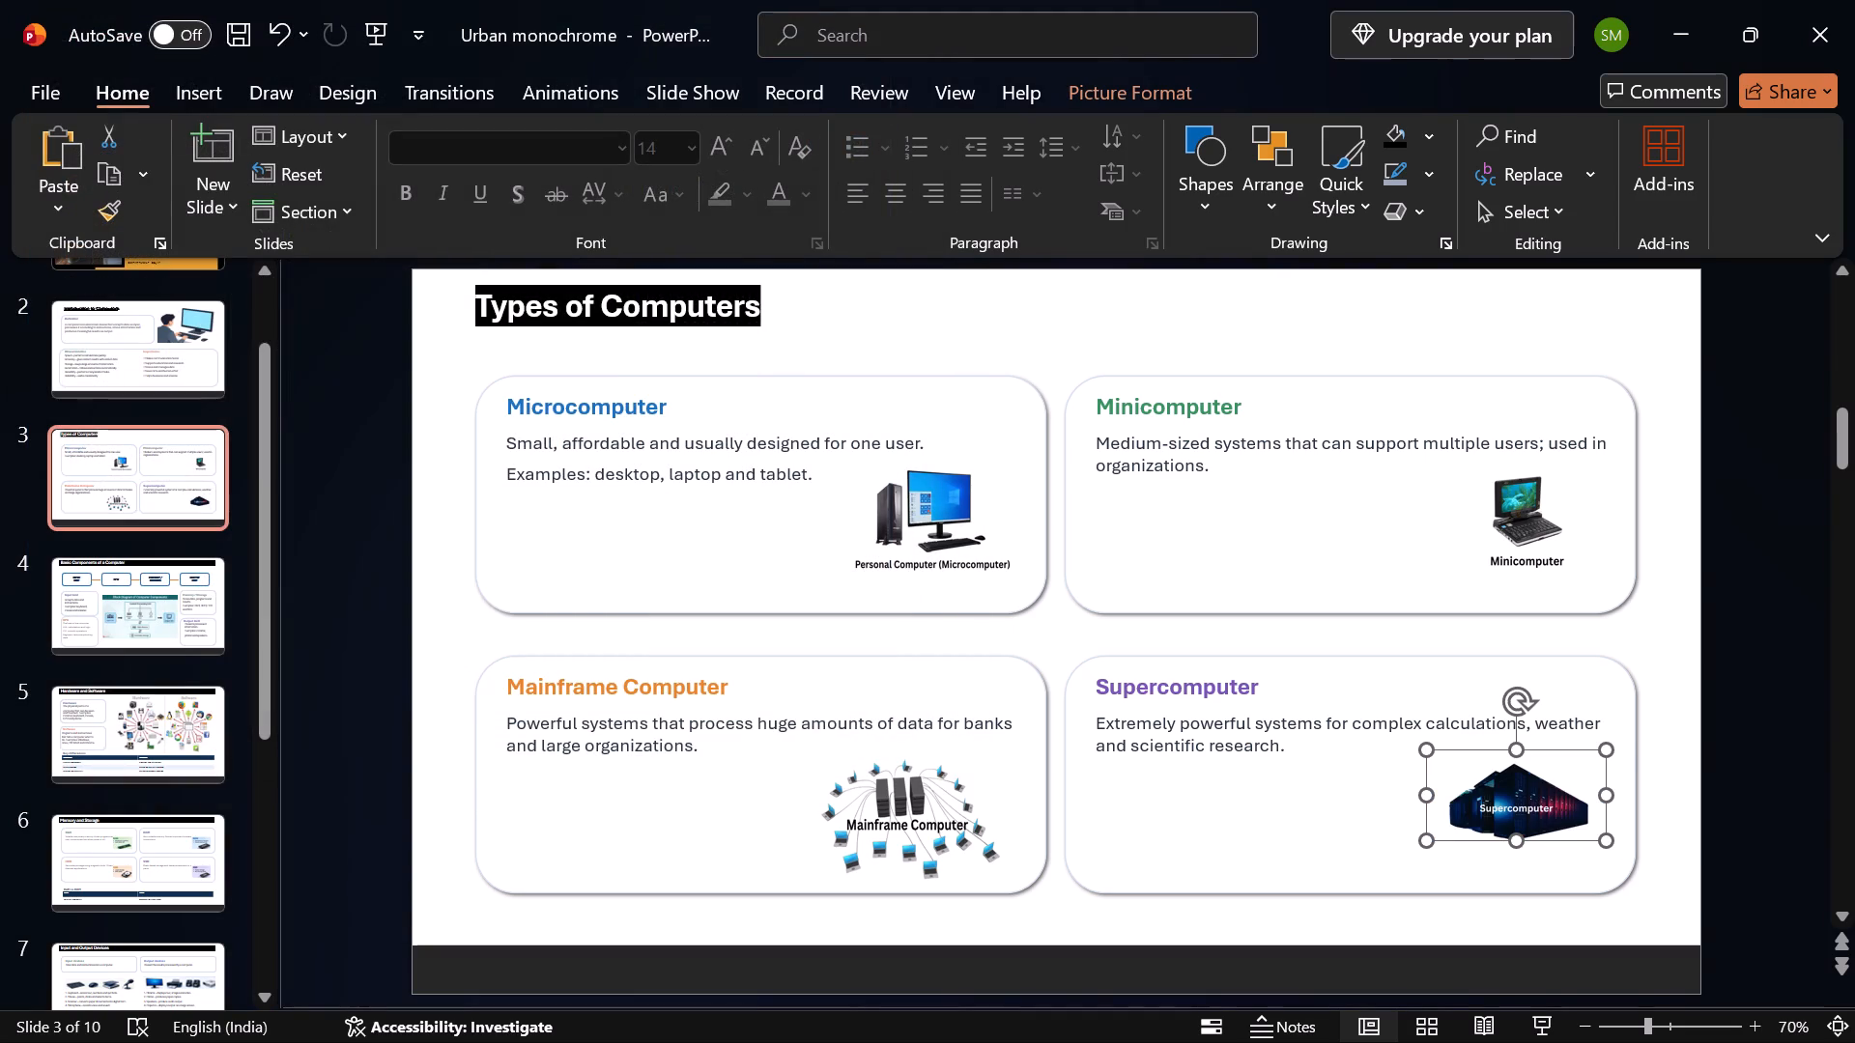
pyautogui.moveTo(1427, 796); pyautogui.dragTo(1385, 794)
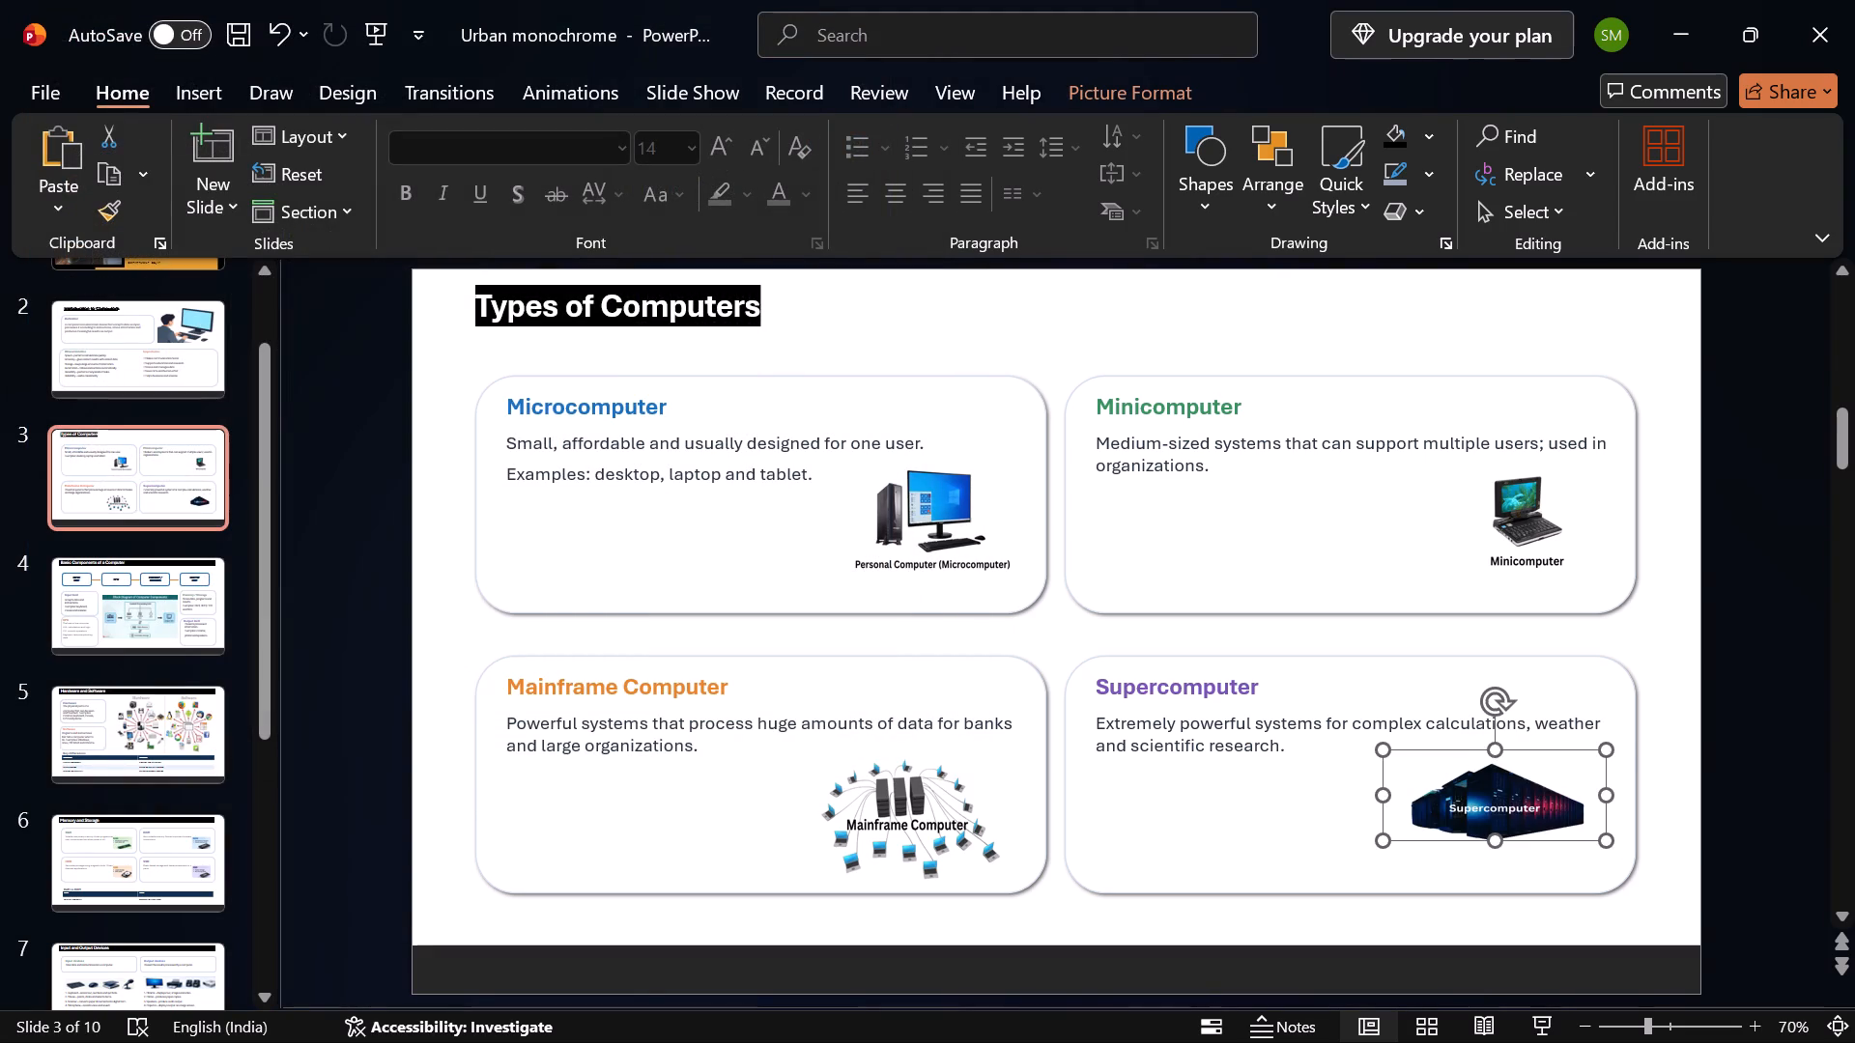
pyautogui.moveTo(1491, 749); pyautogui.dragTo(1494, 740)
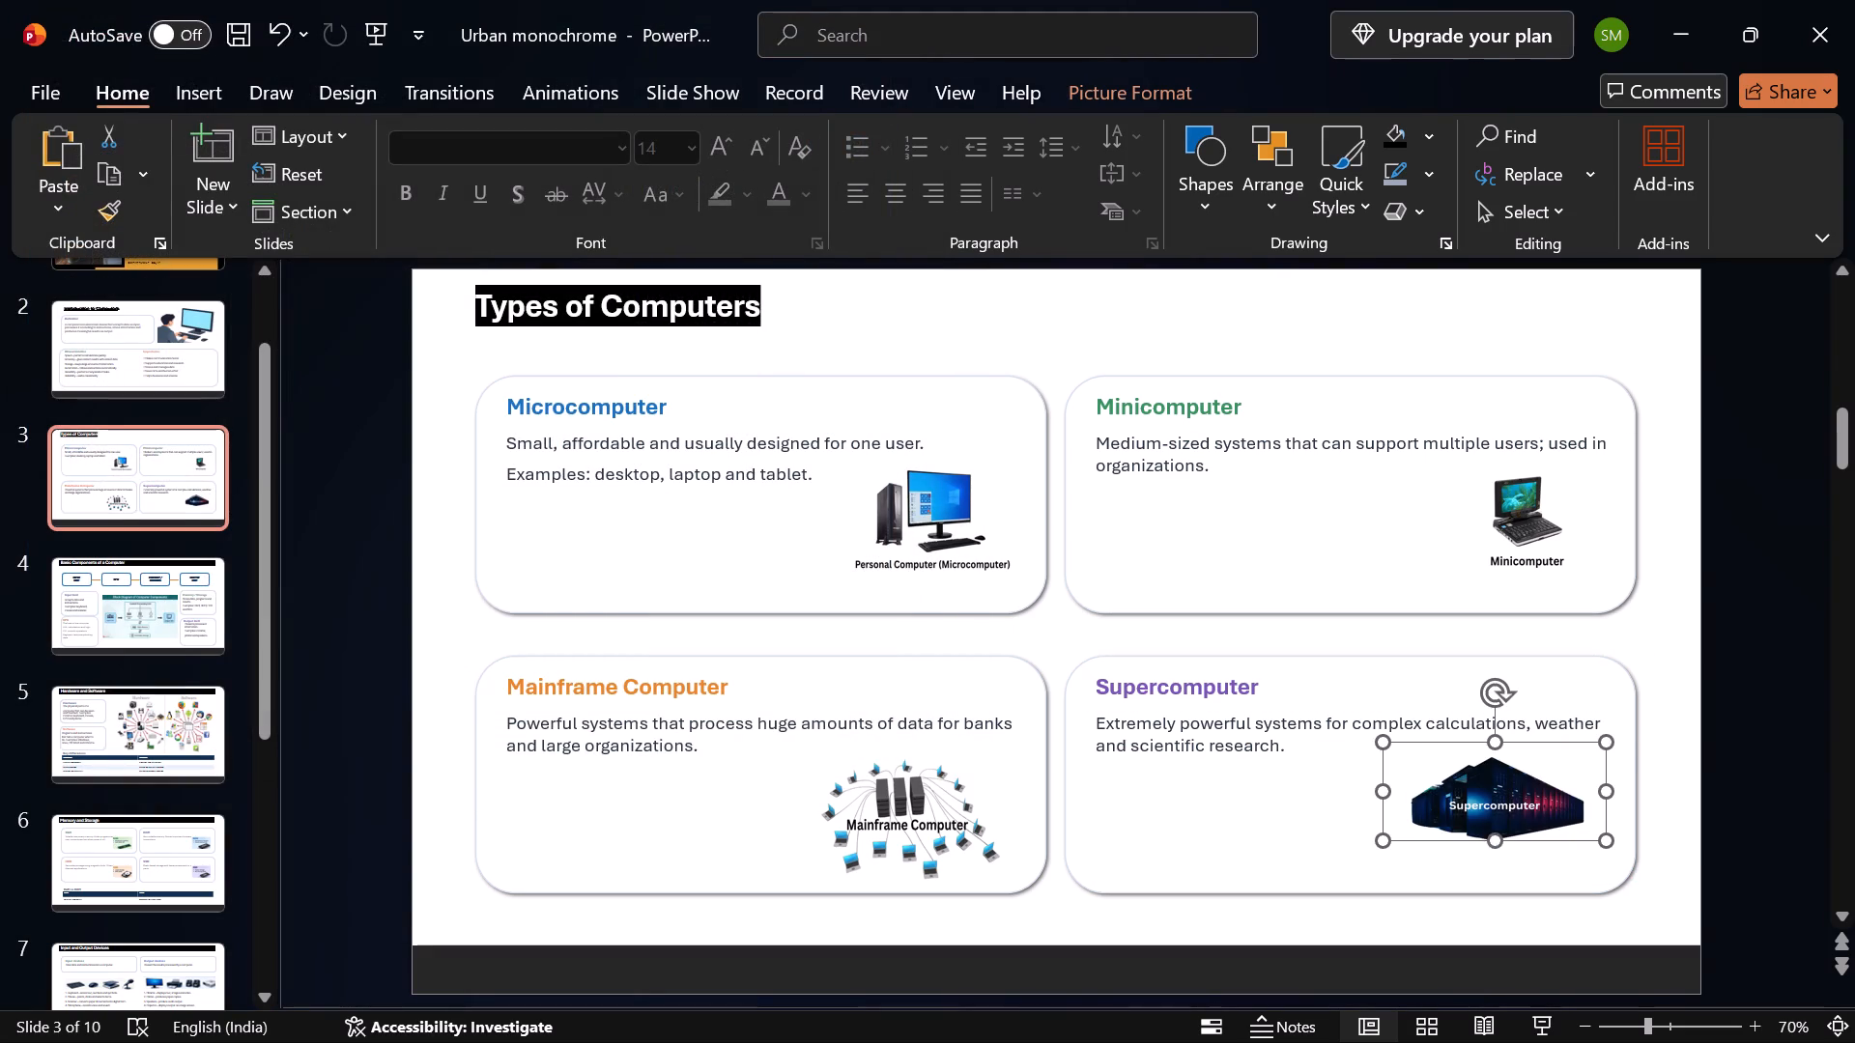
pyautogui.moveTo(1492, 840); pyautogui.dragTo(1498, 865)
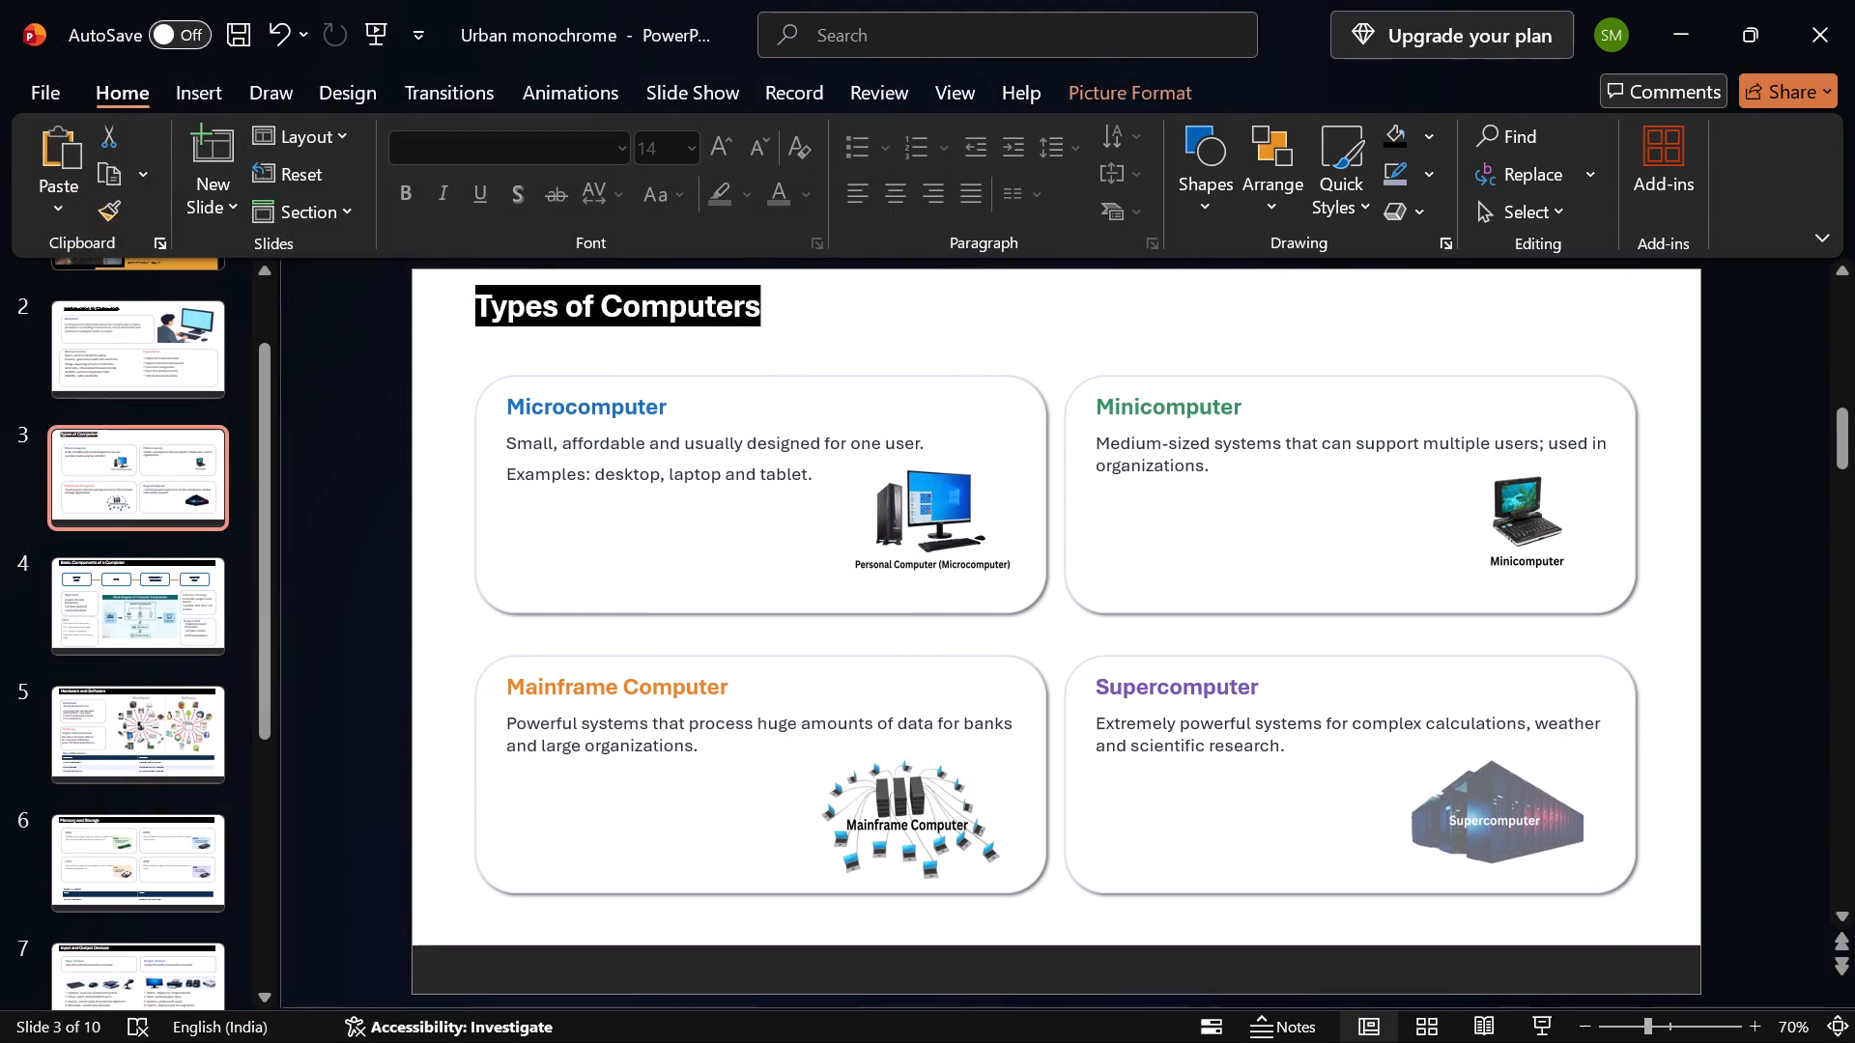
# Enlarge the Supercomputer card's picture and position it low inside the card, just below the description text.
pyautogui.moveTo(1498, 865); pyautogui.dragTo(1498, 876)
pyautogui.moveTo(1607, 806); pyautogui.dragTo(1623, 807)
pyautogui.moveTo(1503, 740); pyautogui.dragTo(1503, 714)
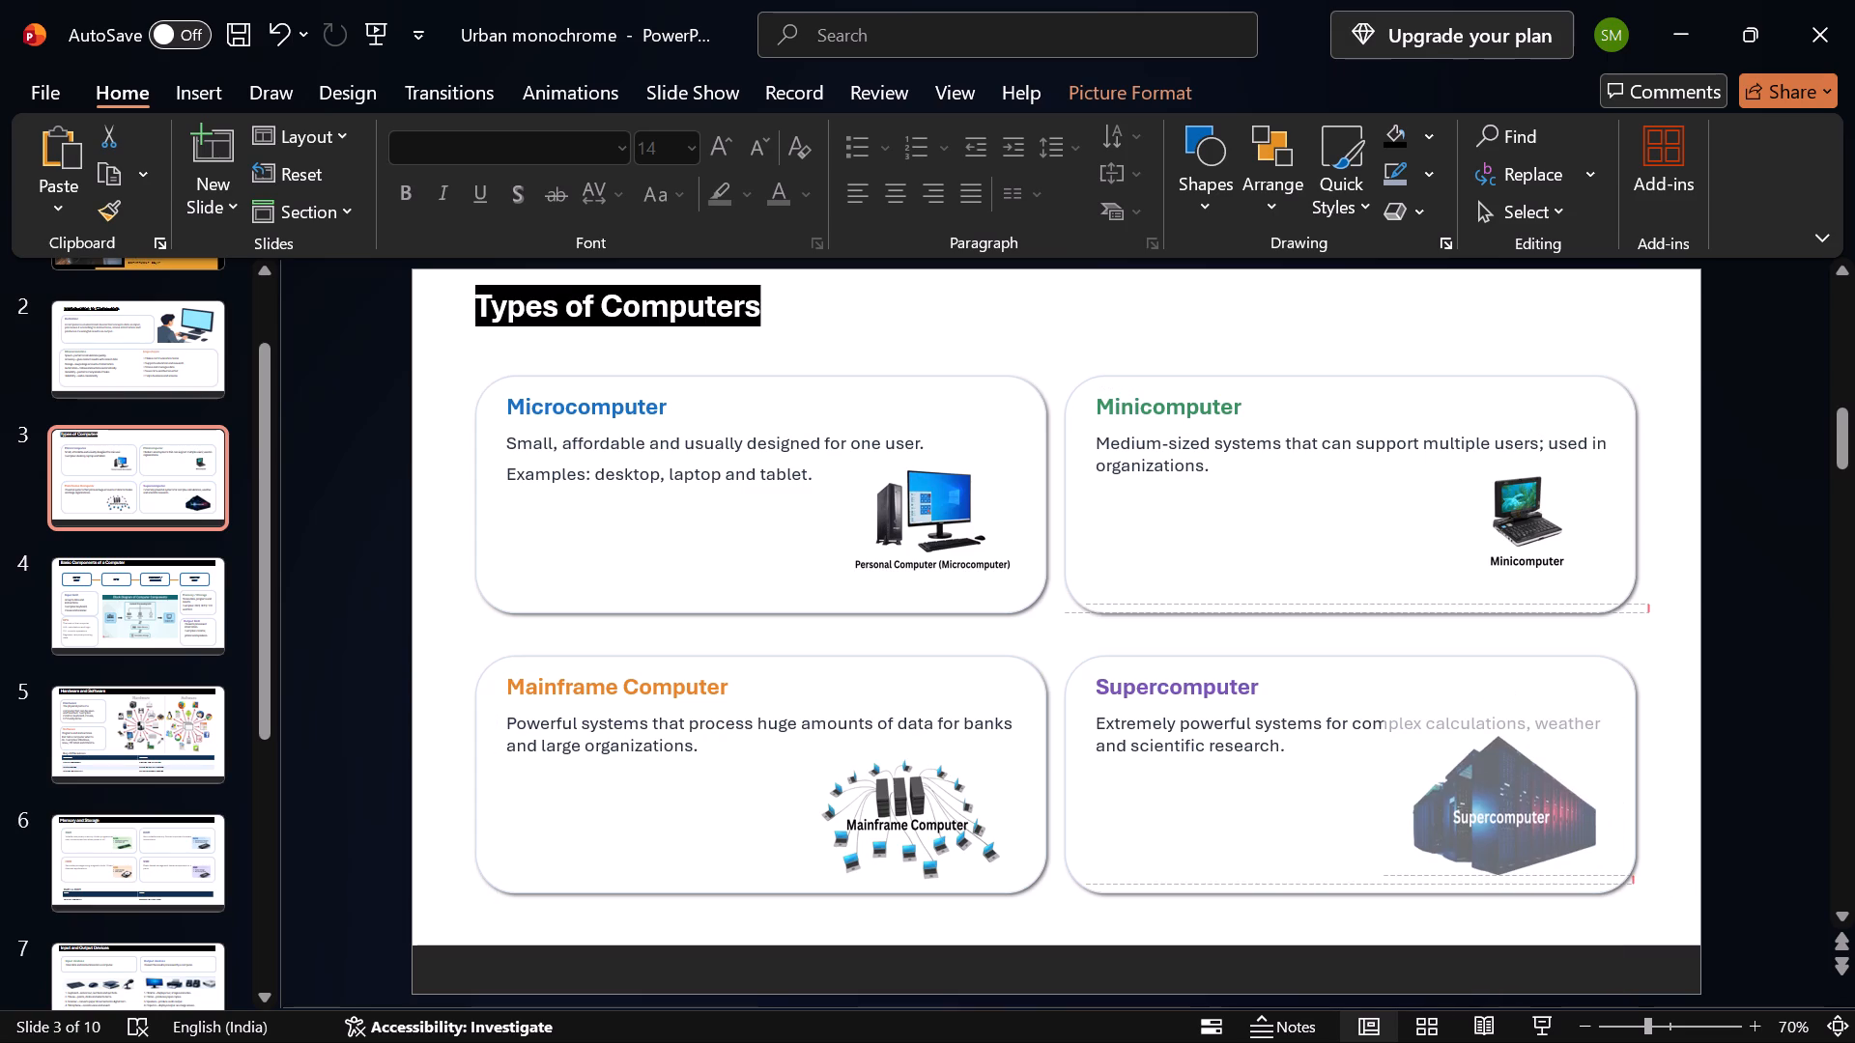
pyautogui.moveTo(1503, 714); pyautogui.dragTo(1503, 718)
pyautogui.moveTo(1504, 799); pyautogui.dragTo(1505, 811)
pyautogui.moveTo(1502, 892); pyautogui.dragTo(1502, 881)
pyautogui.click(1675, 779)
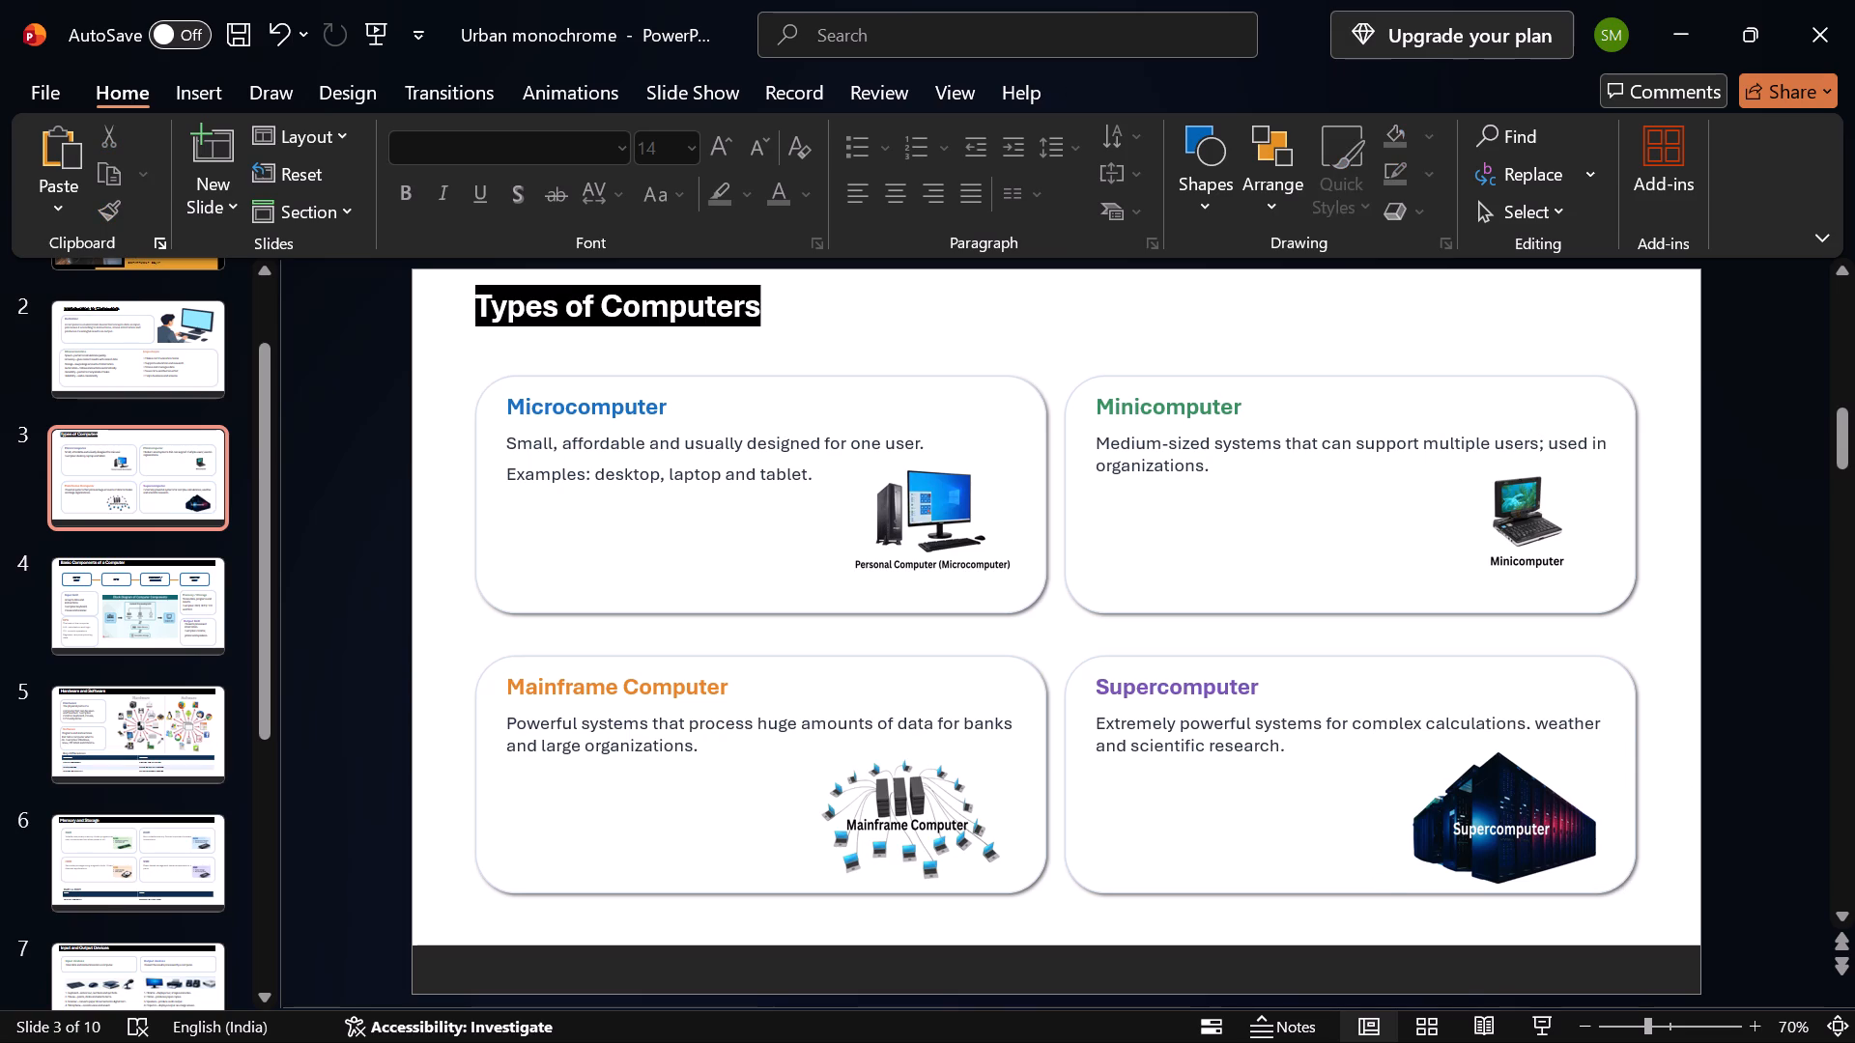
pyautogui.click(1473, 754)
pyautogui.moveTo(1507, 733); pyautogui.dragTo(1507, 743)
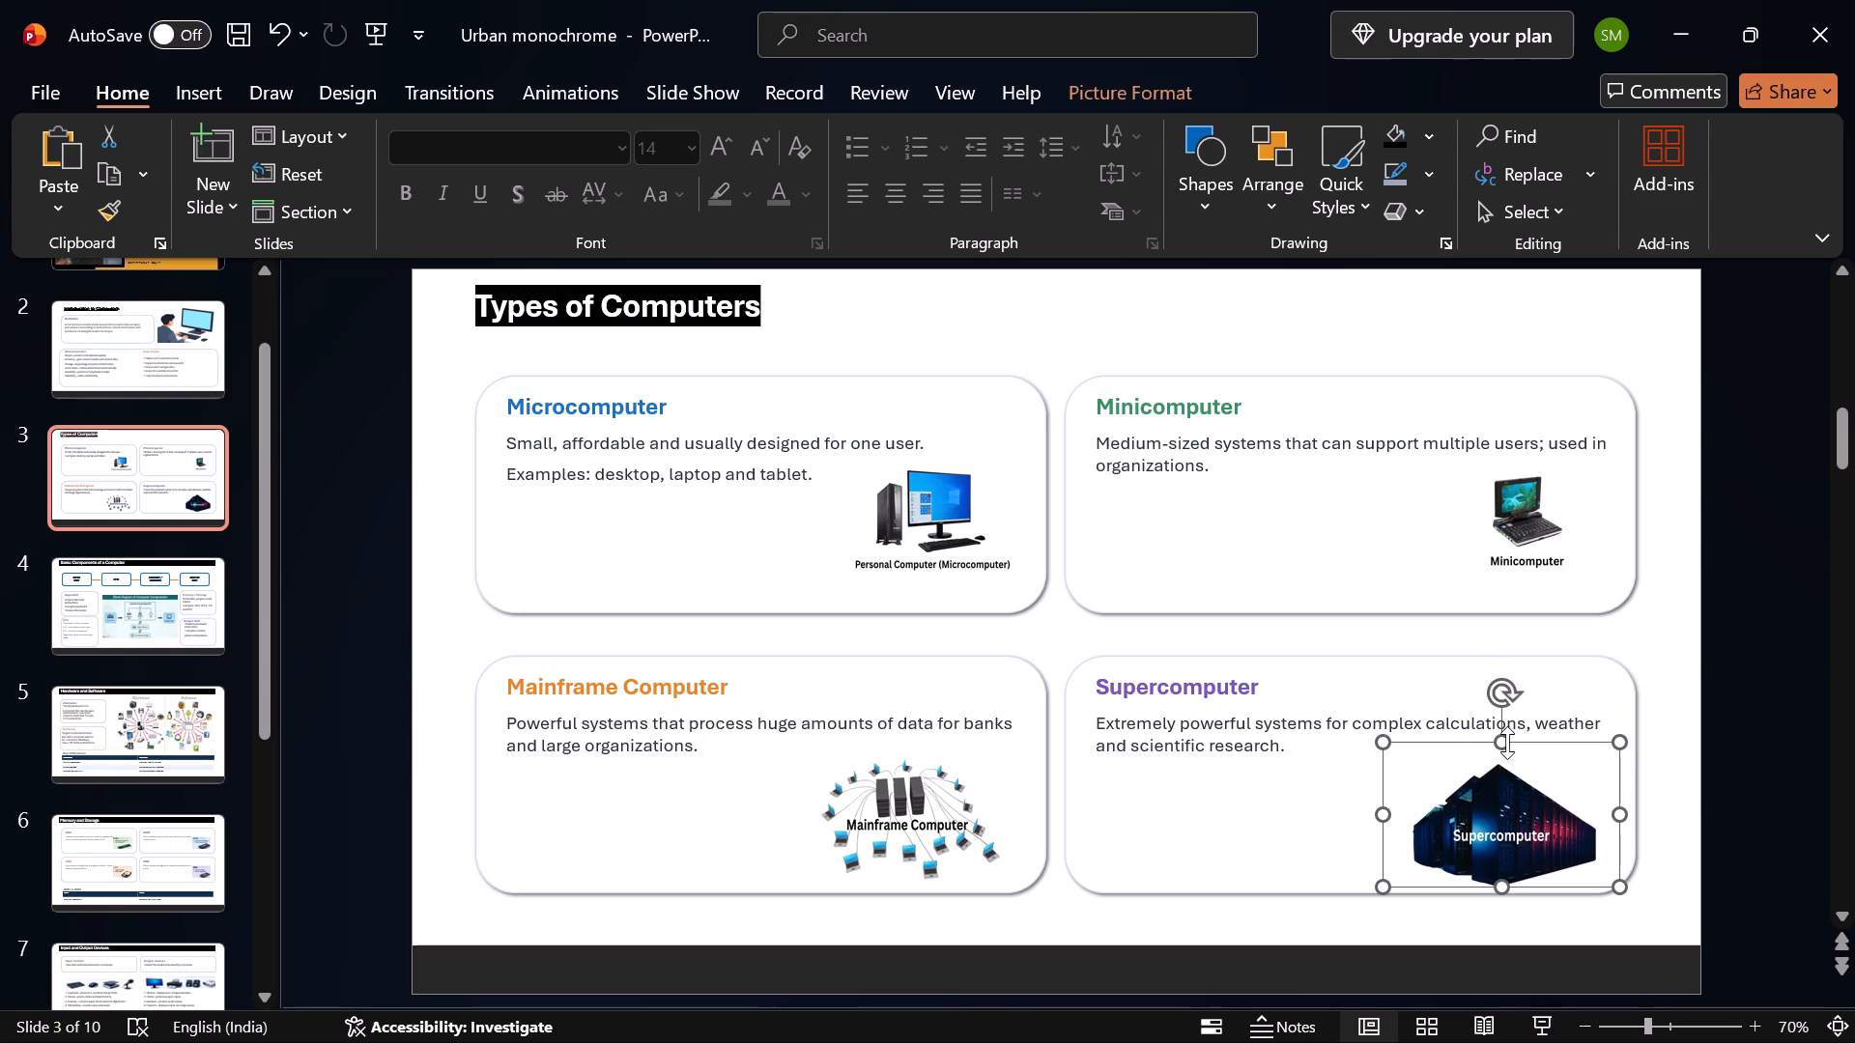
pyautogui.click(1672, 753)
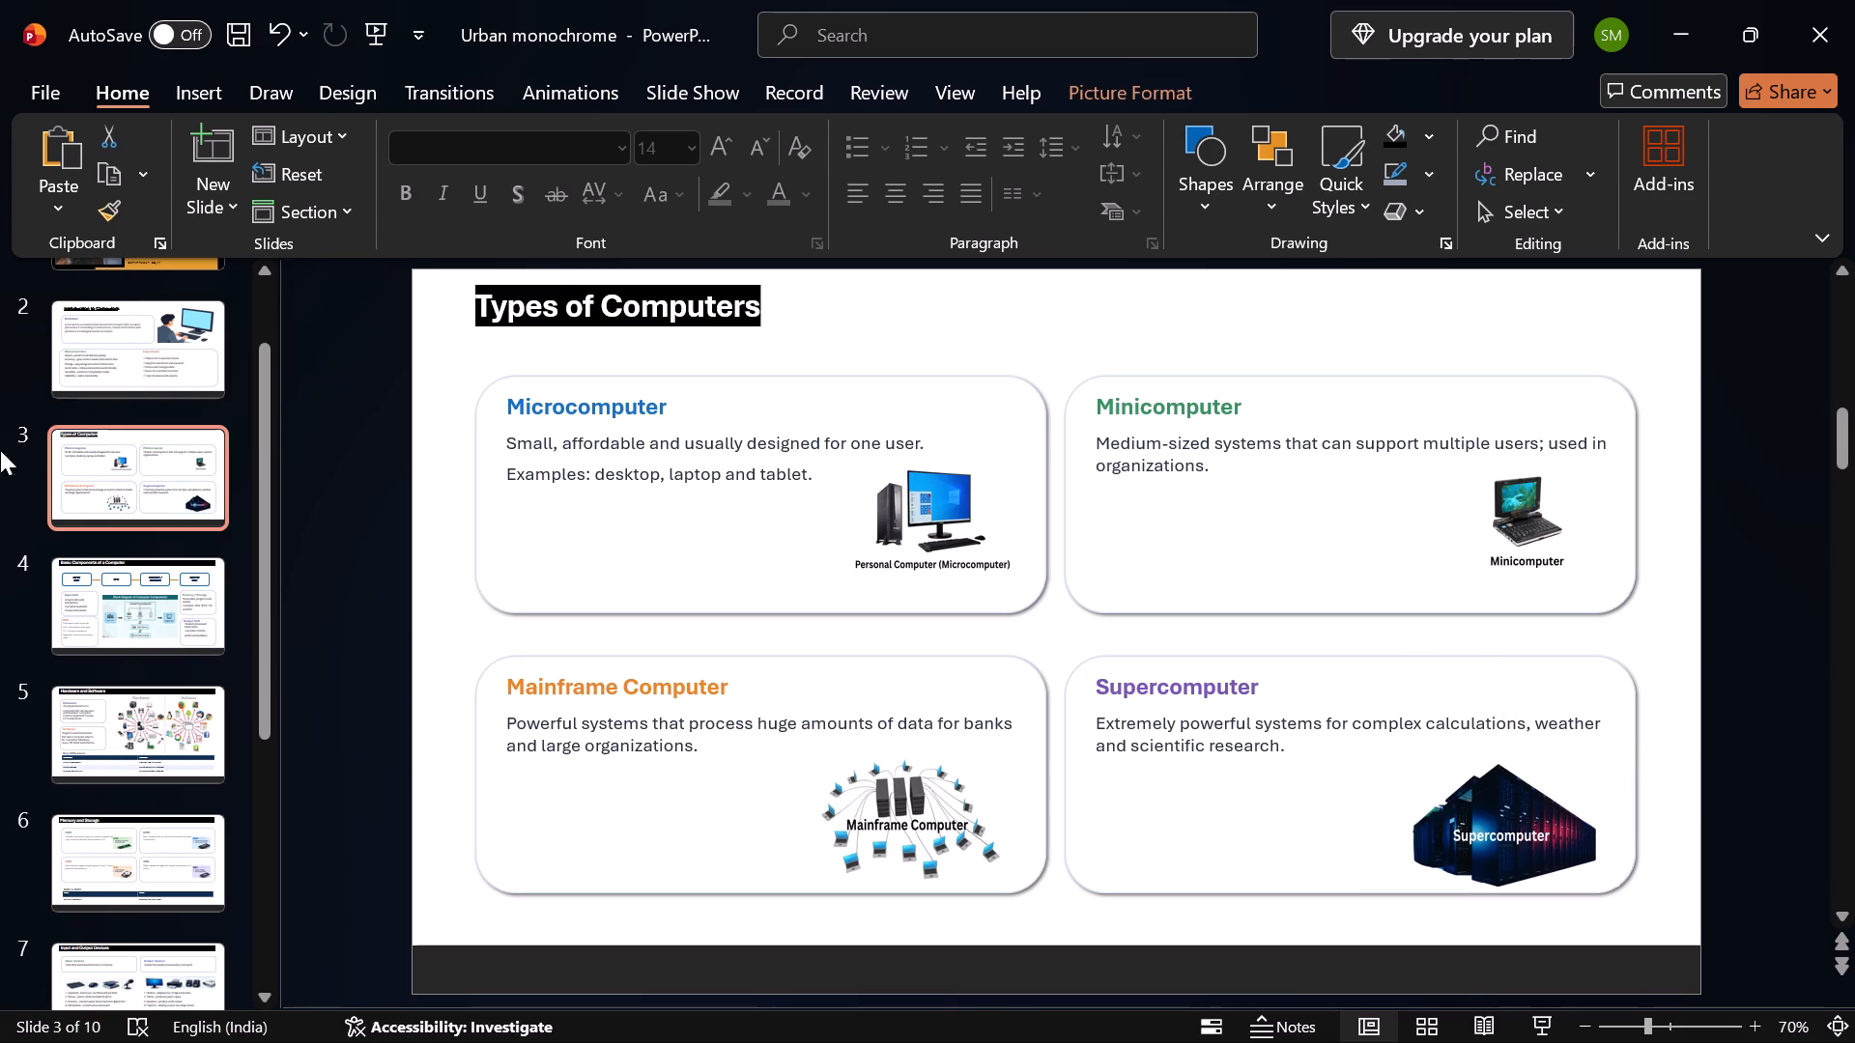
# Save the presentation as COMPUTER in the OneDrive Documents folder.
pyautogui.hotkey('ctrl', 's')
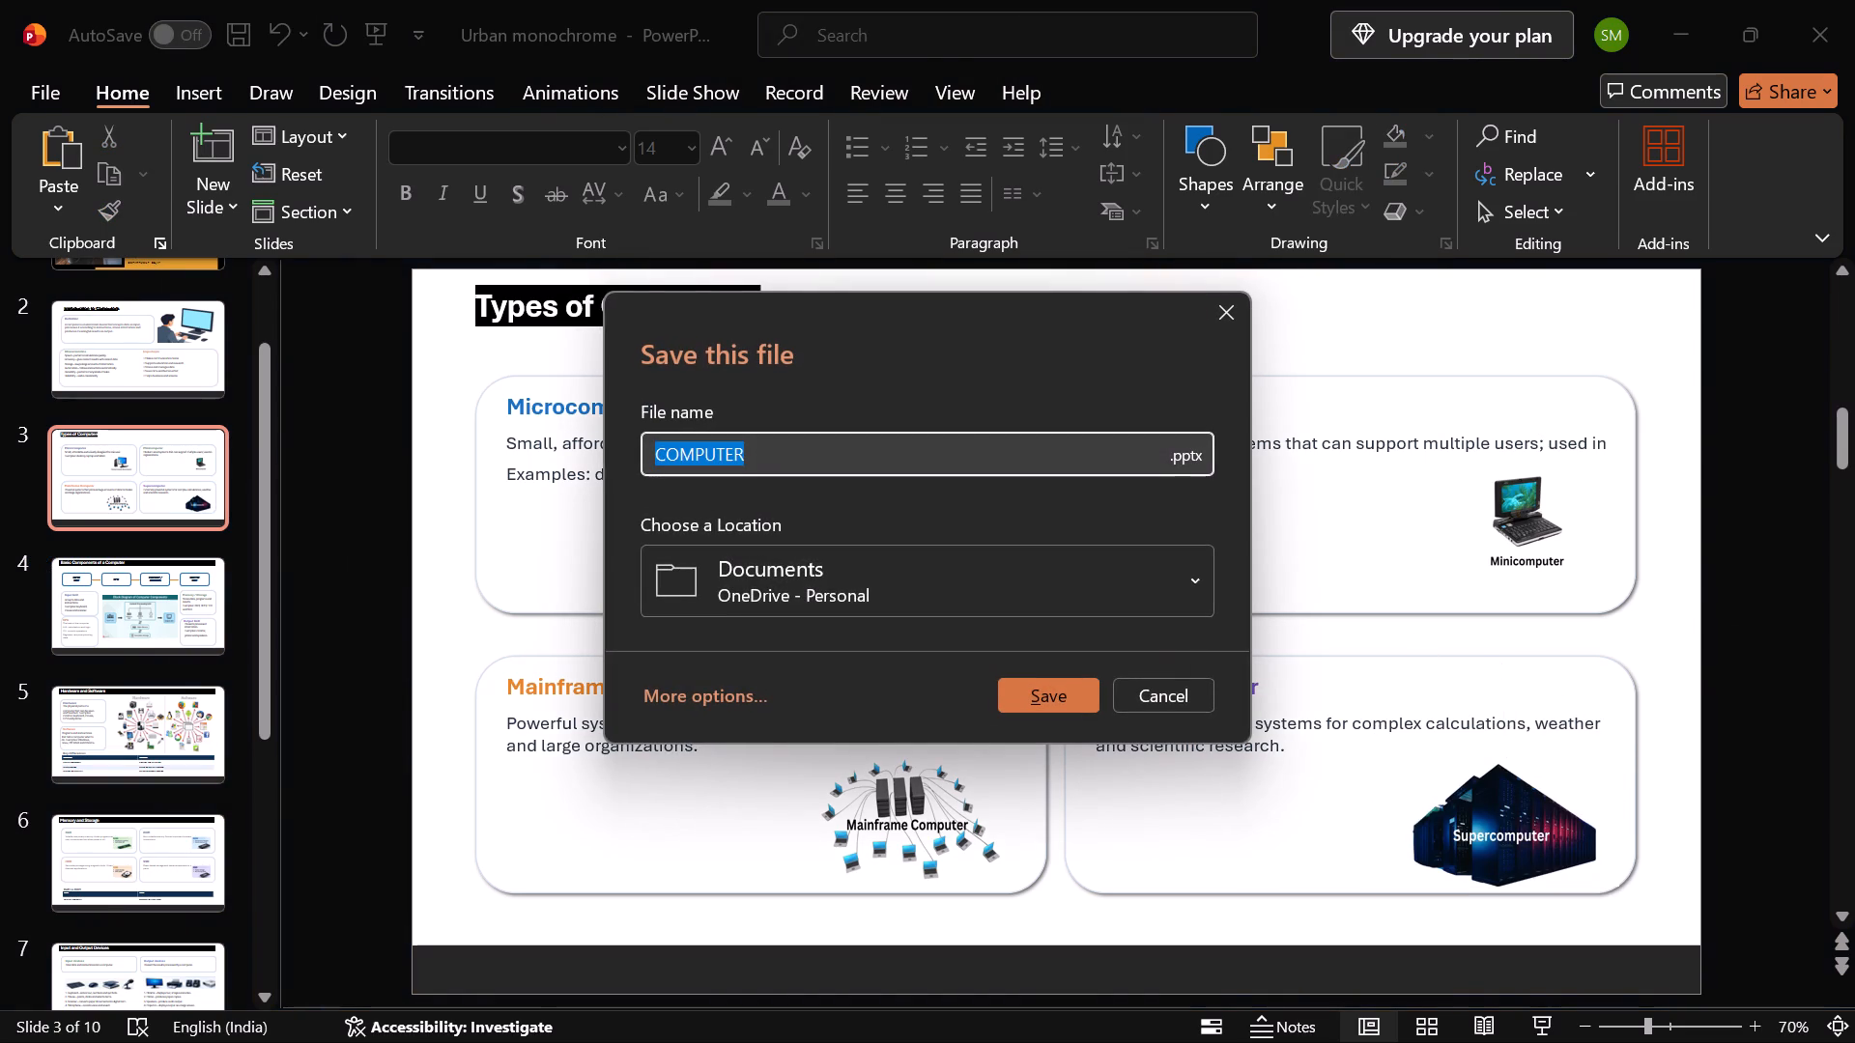
pyautogui.click(1049, 695)
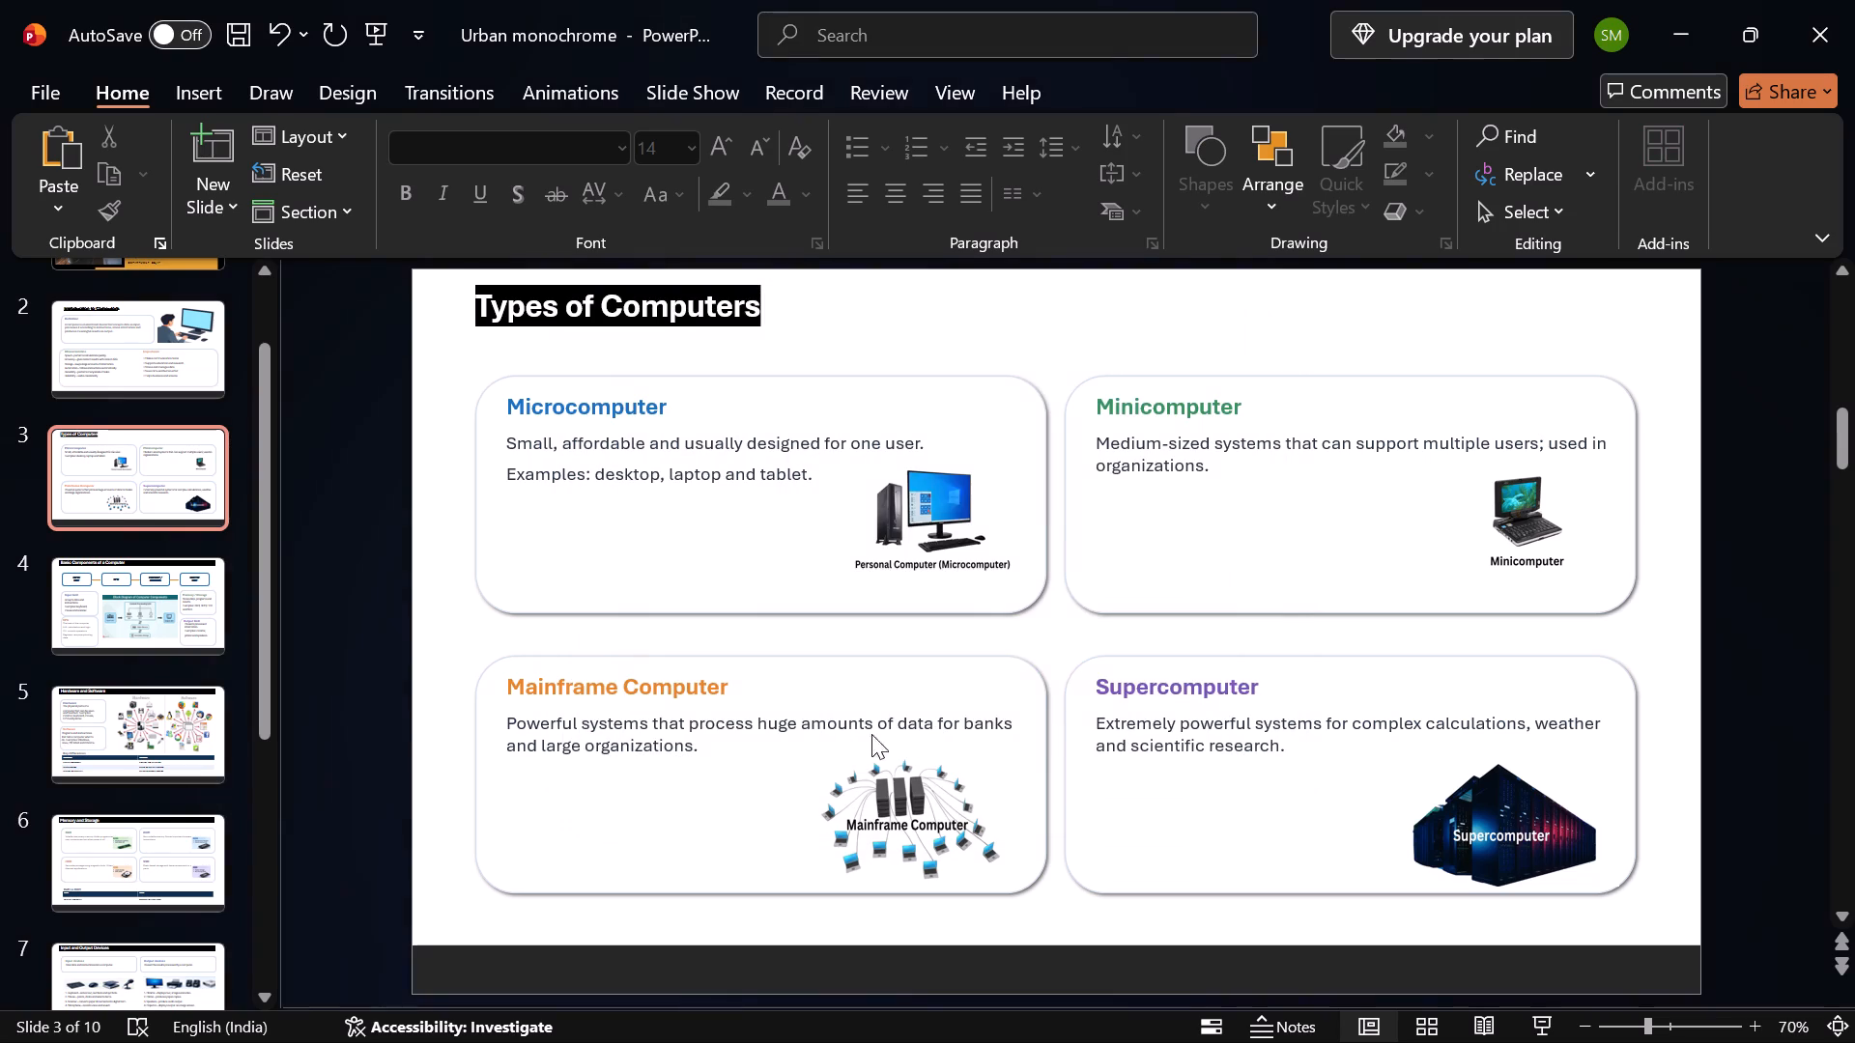
pyautogui.click(121, 642)
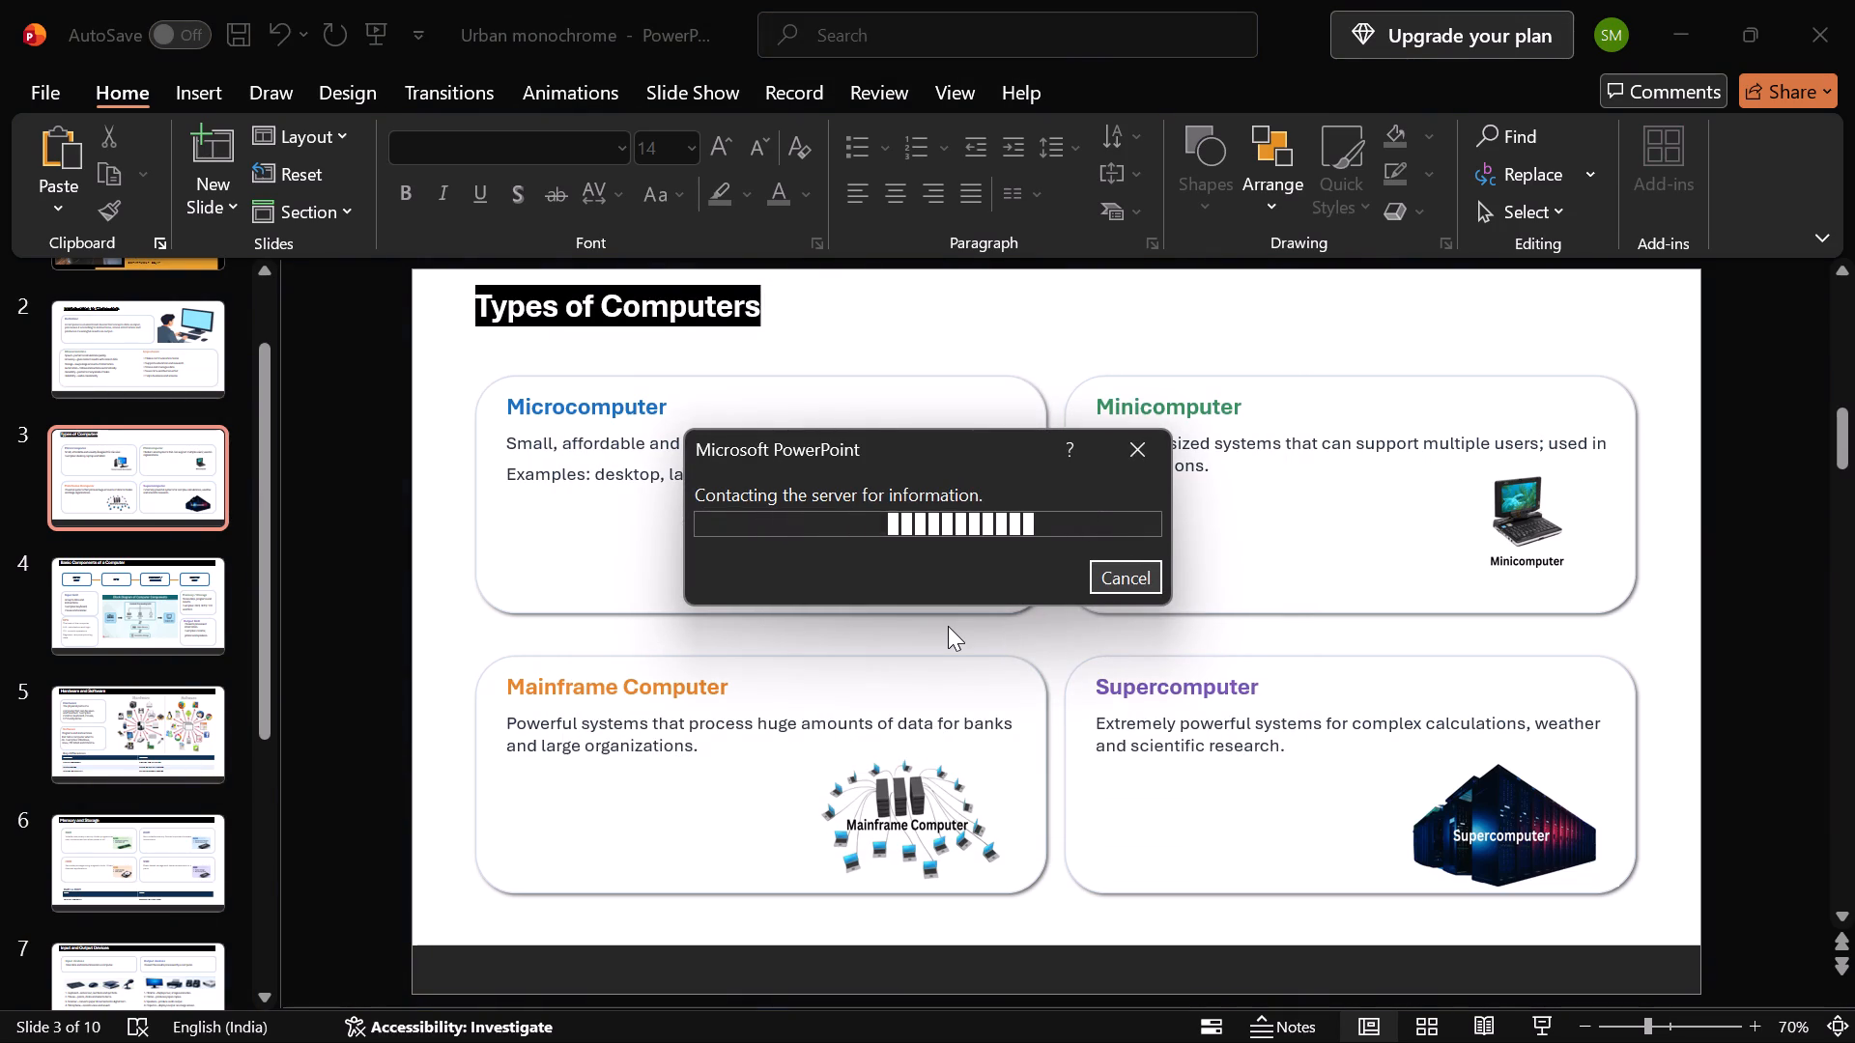
pyautogui.click(127, 634)
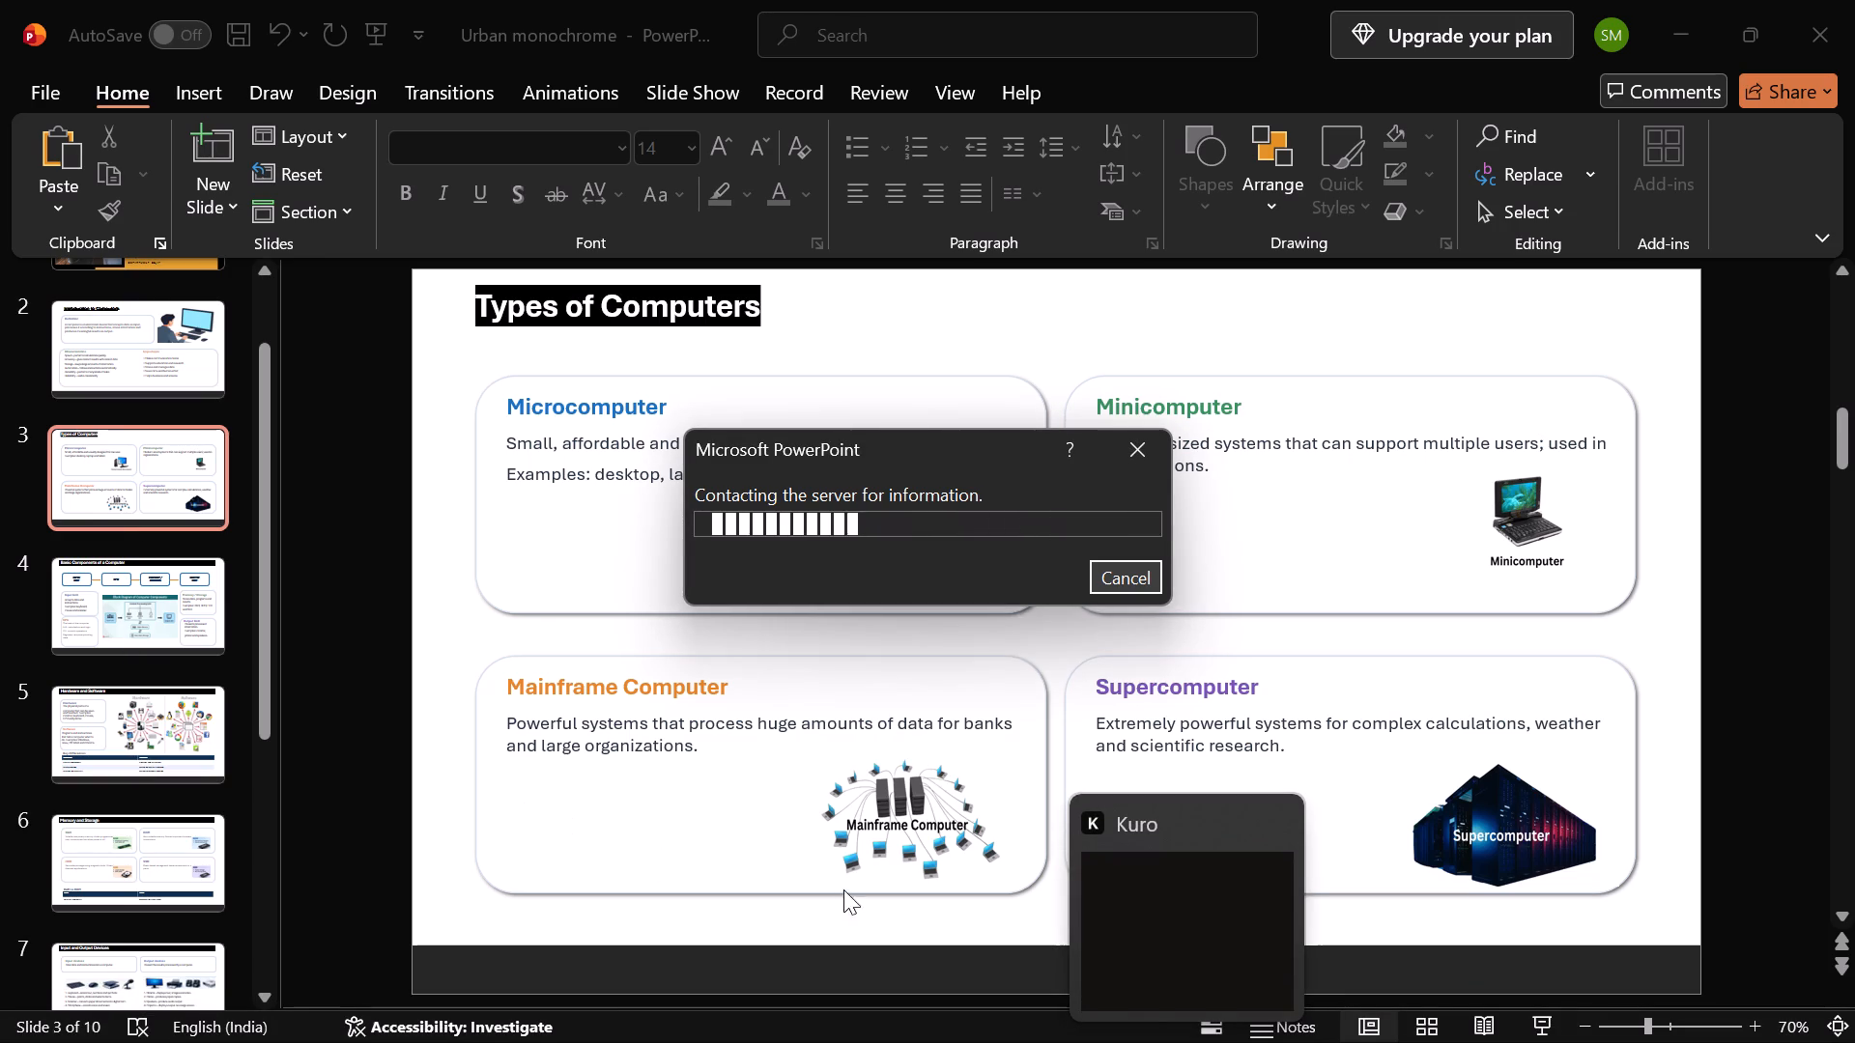
pyautogui.click(183, 575)
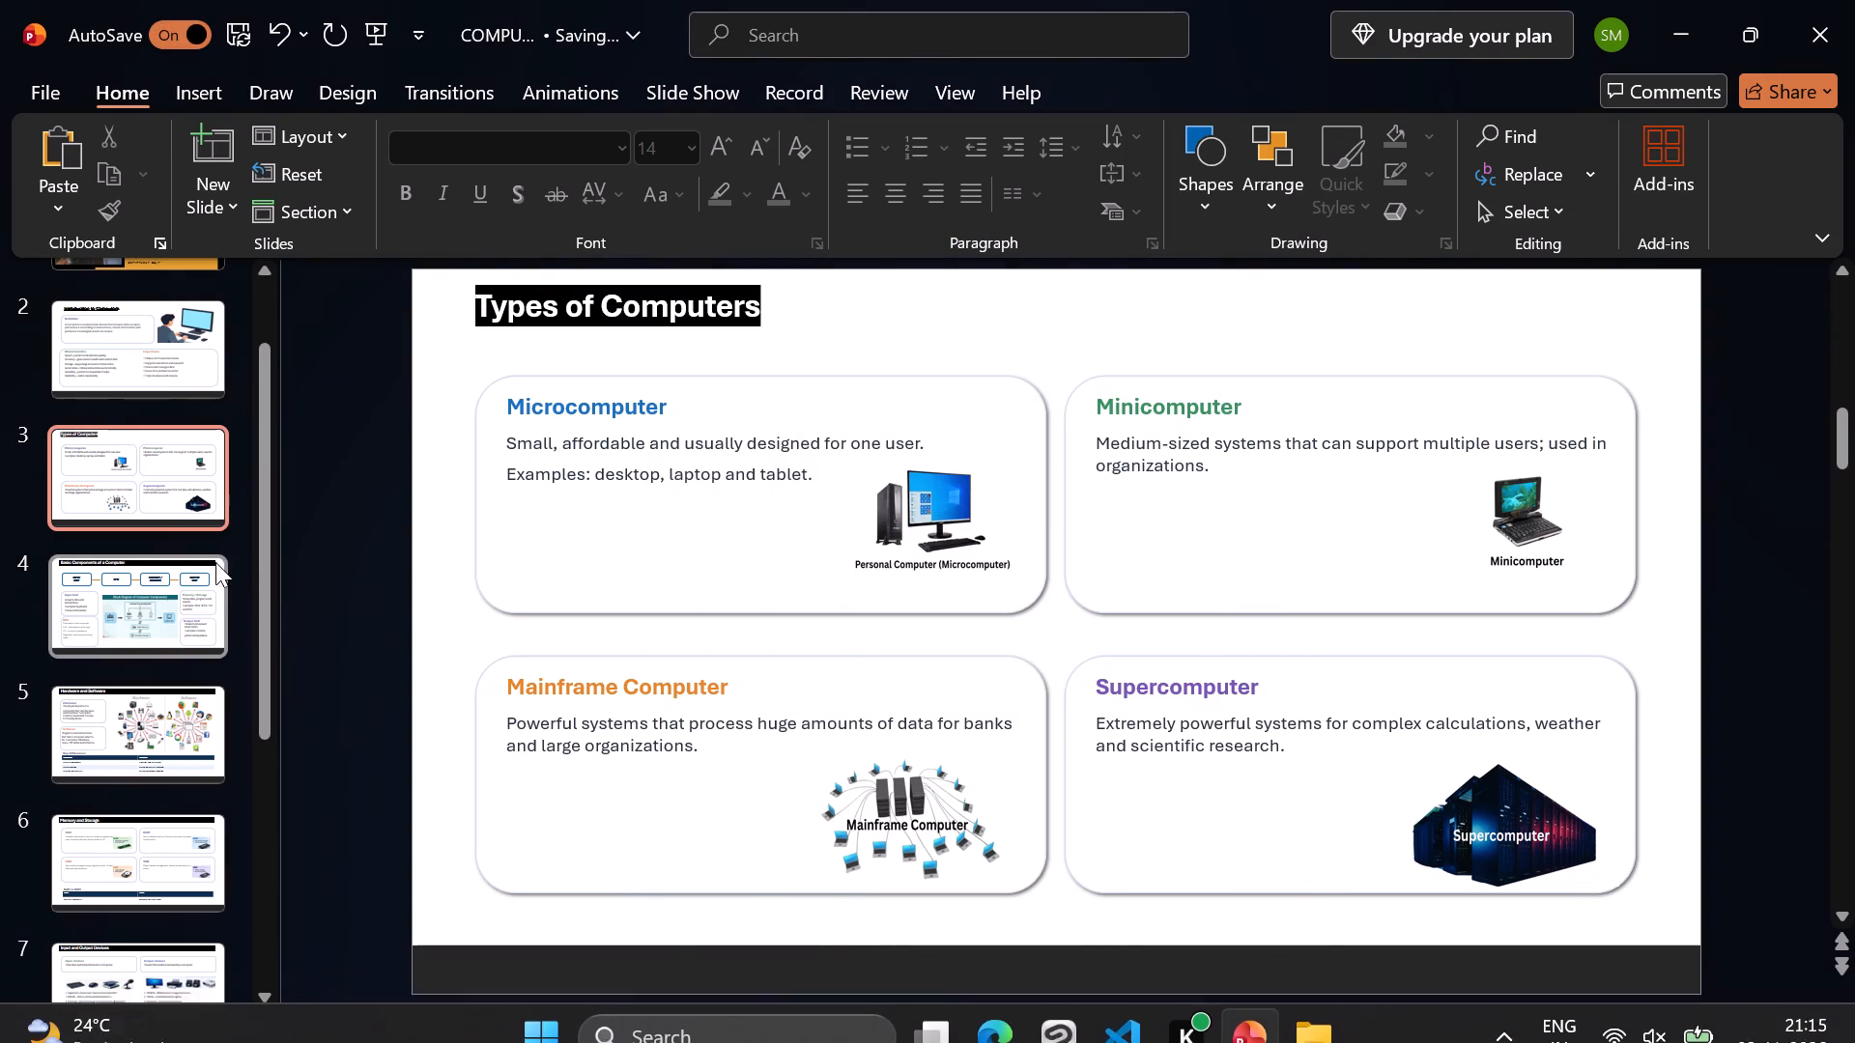
# Review the slides from Basic Components of a Computer through Conclusion and References for layout and picture problems.
pyautogui.click(148, 564)
pyautogui.click(178, 794)
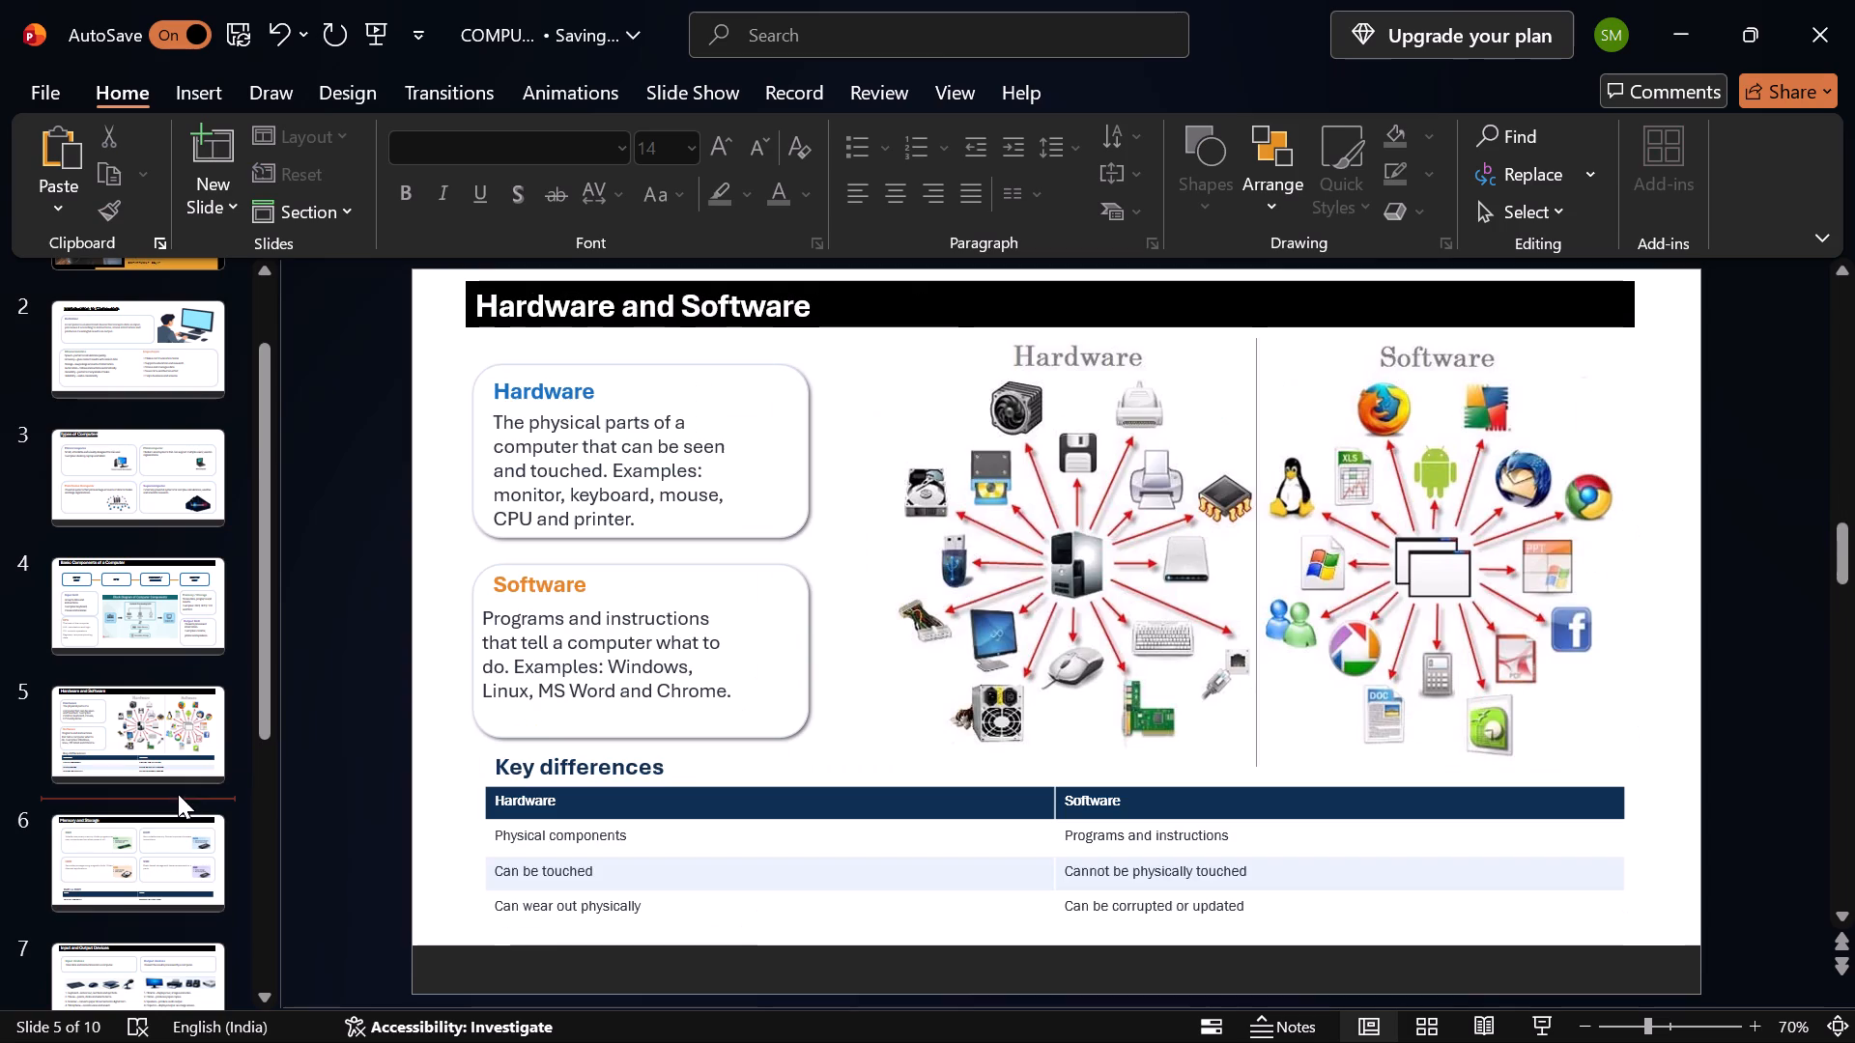
pyautogui.click(145, 892)
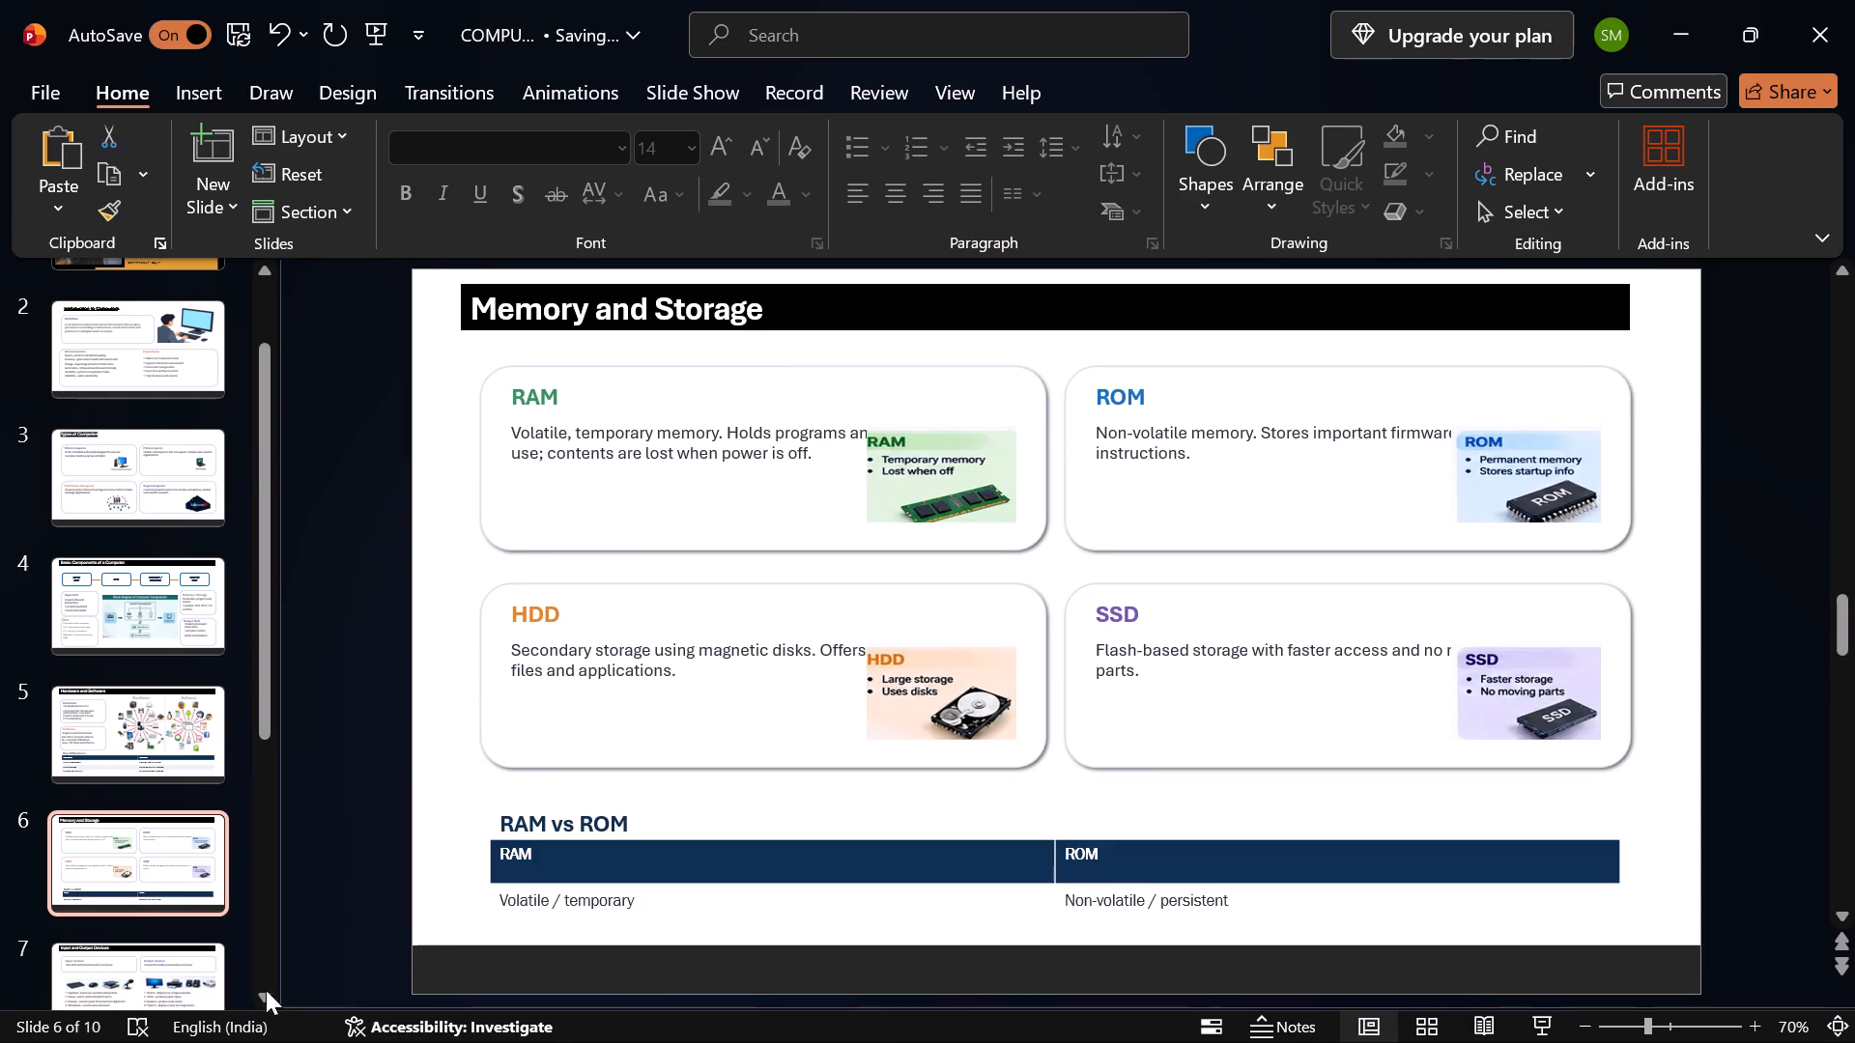
pyautogui.scroll(-1, 28, 880)
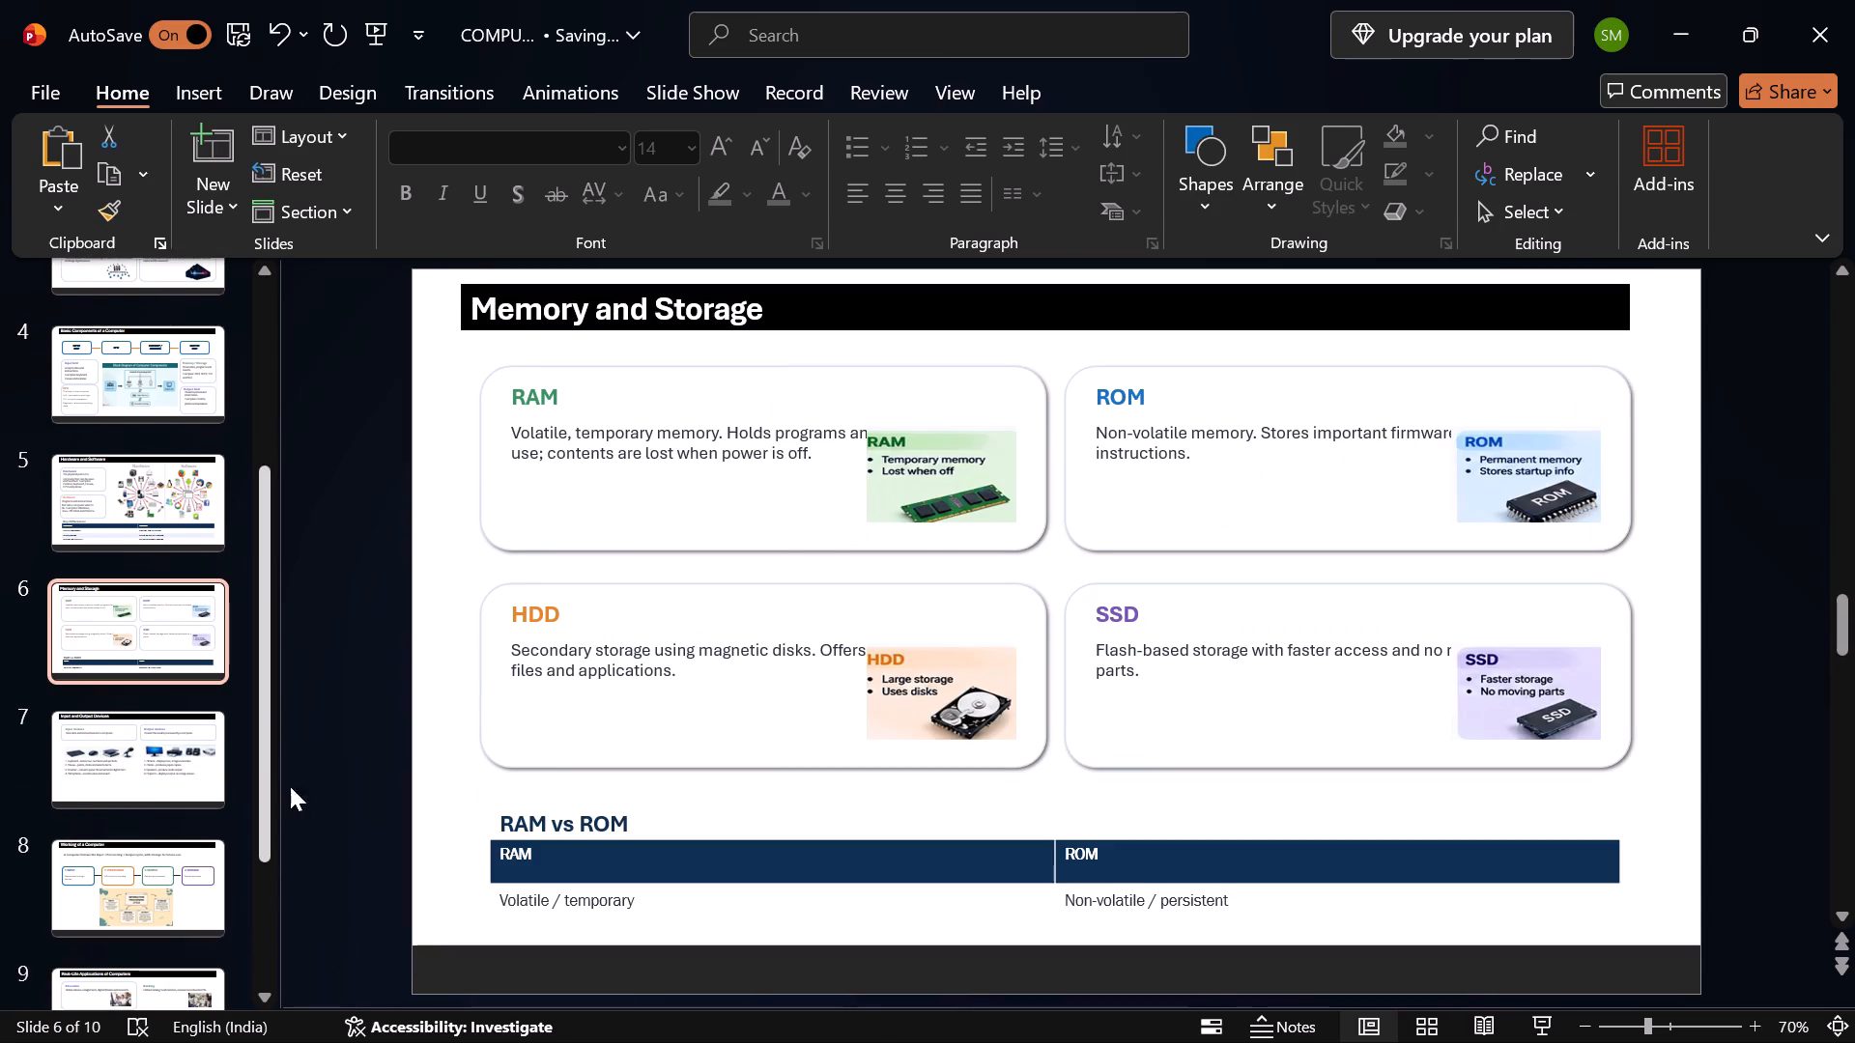
pyautogui.click(218, 762)
pyautogui.click(173, 874)
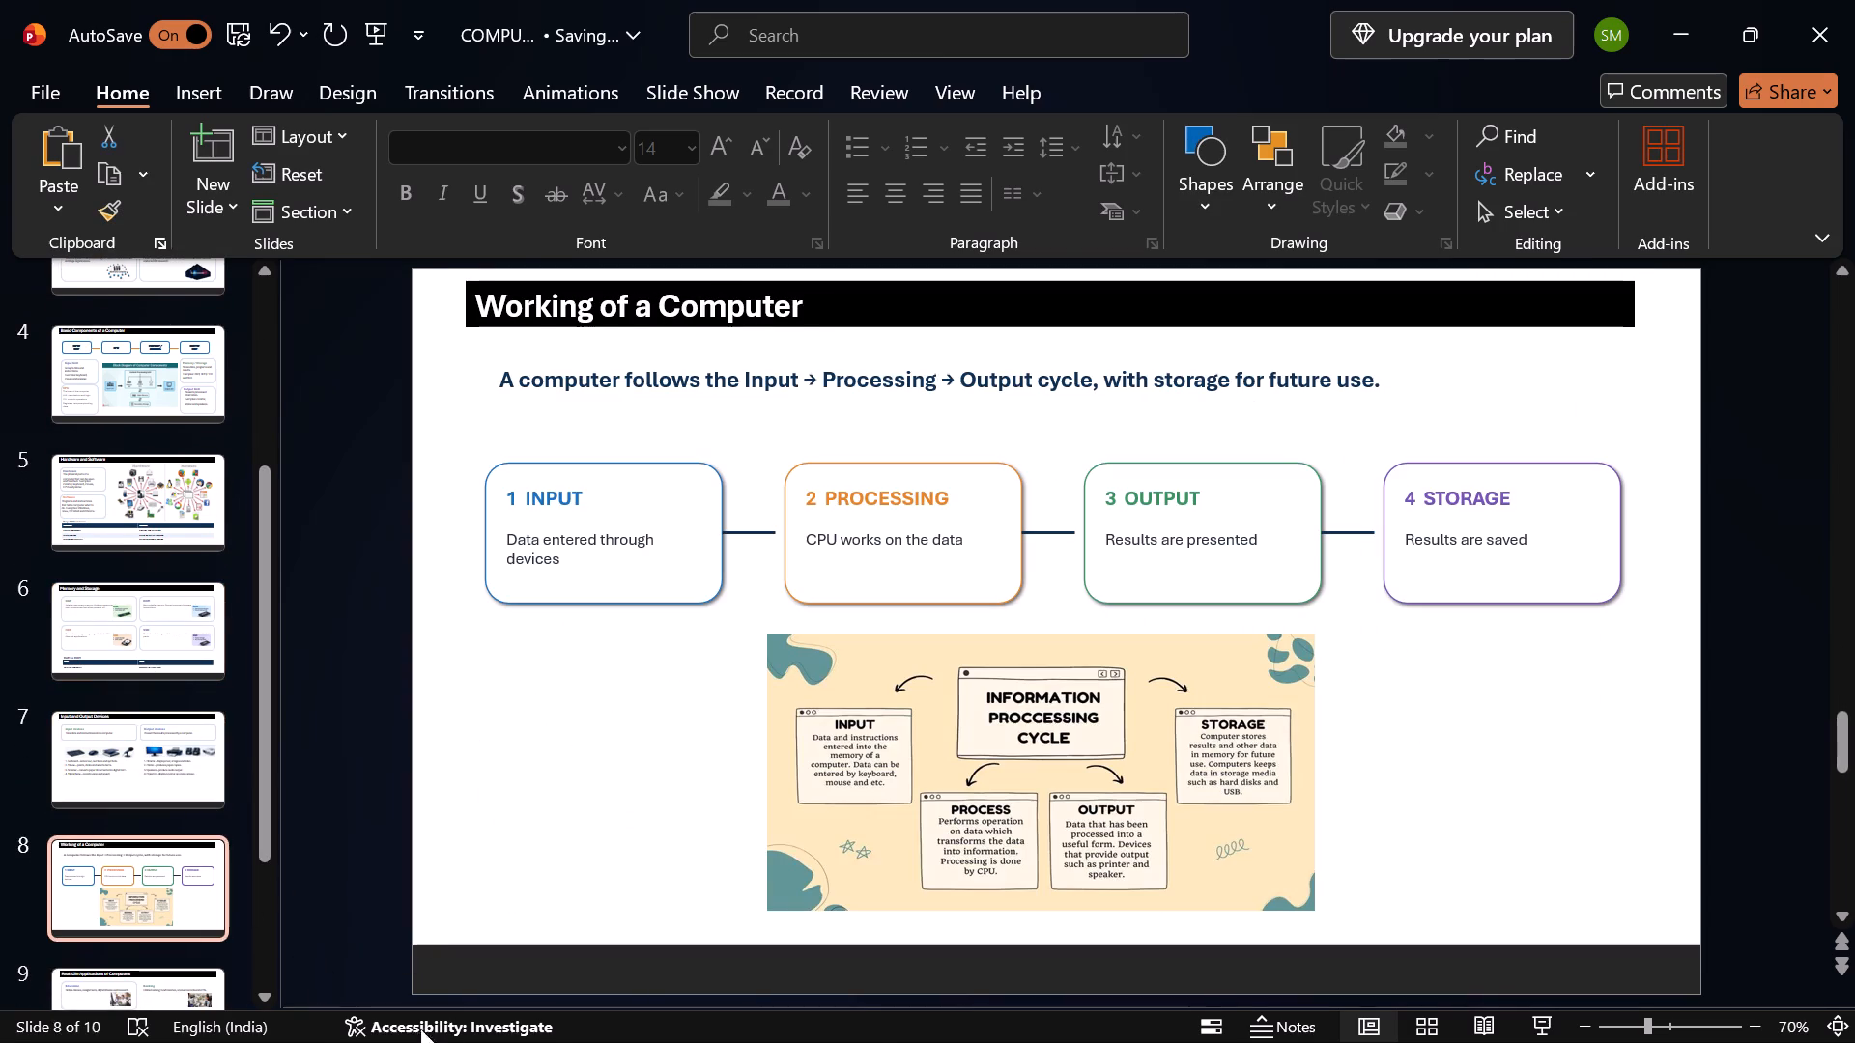
pyautogui.scroll(-1, 193, 912)
pyautogui.click(134, 755)
pyautogui.scroll(-1, 22, 775)
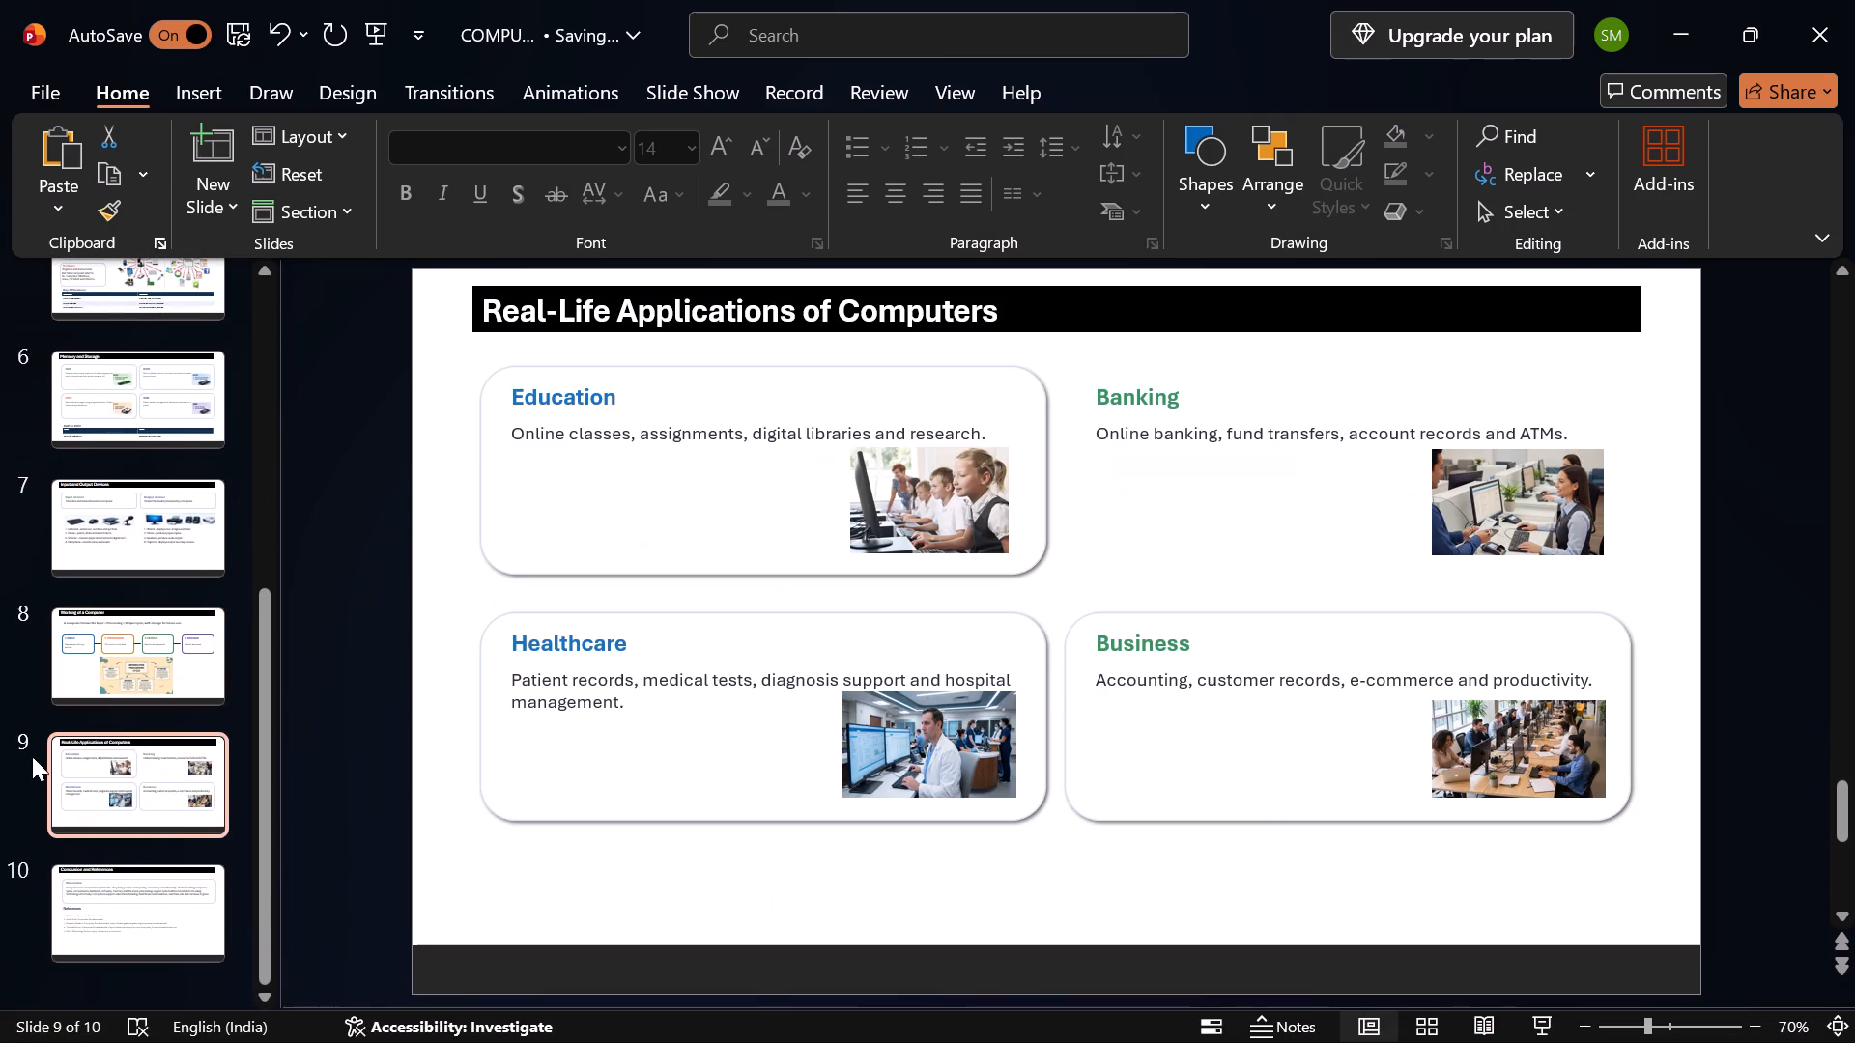
pyautogui.click(130, 867)
pyautogui.scroll(3, 125, 838)
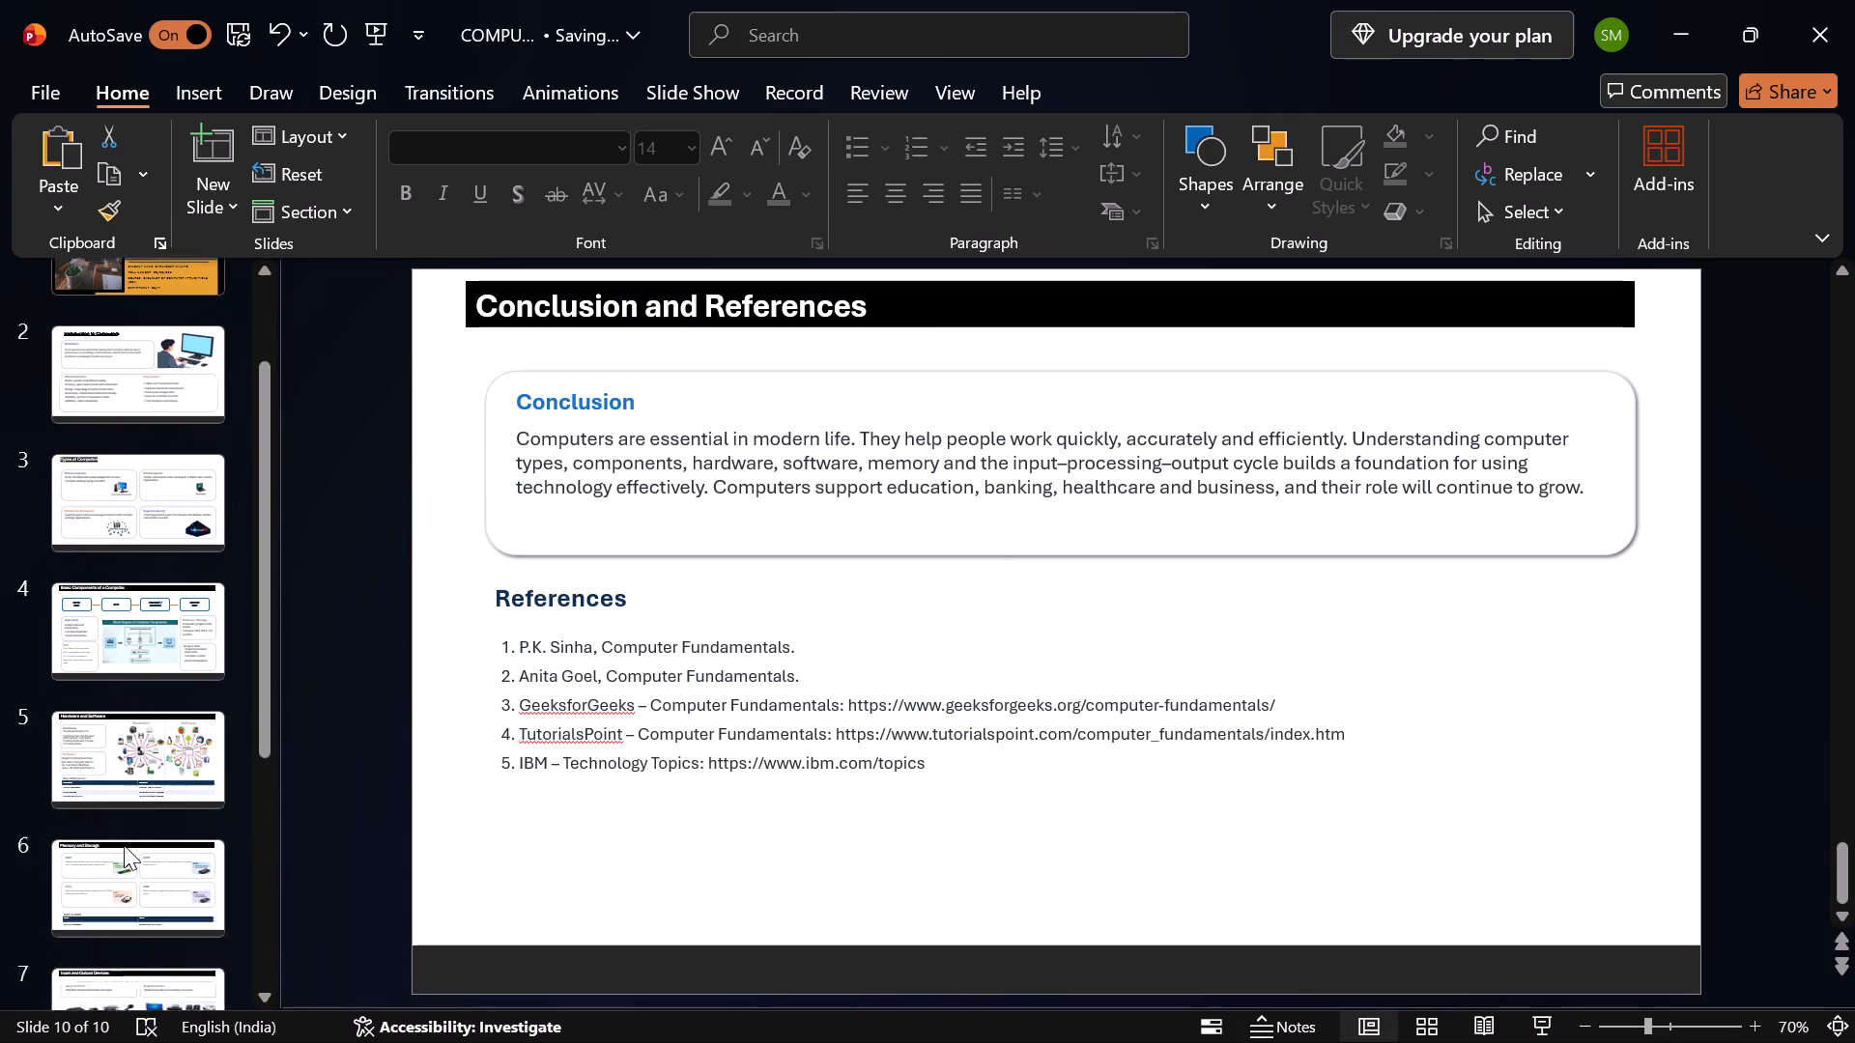
pyautogui.scroll(2, 124, 845)
# Lower the top edge of the title slide's orange block to the thin divider line above the student details.
pyautogui.click(147, 352)
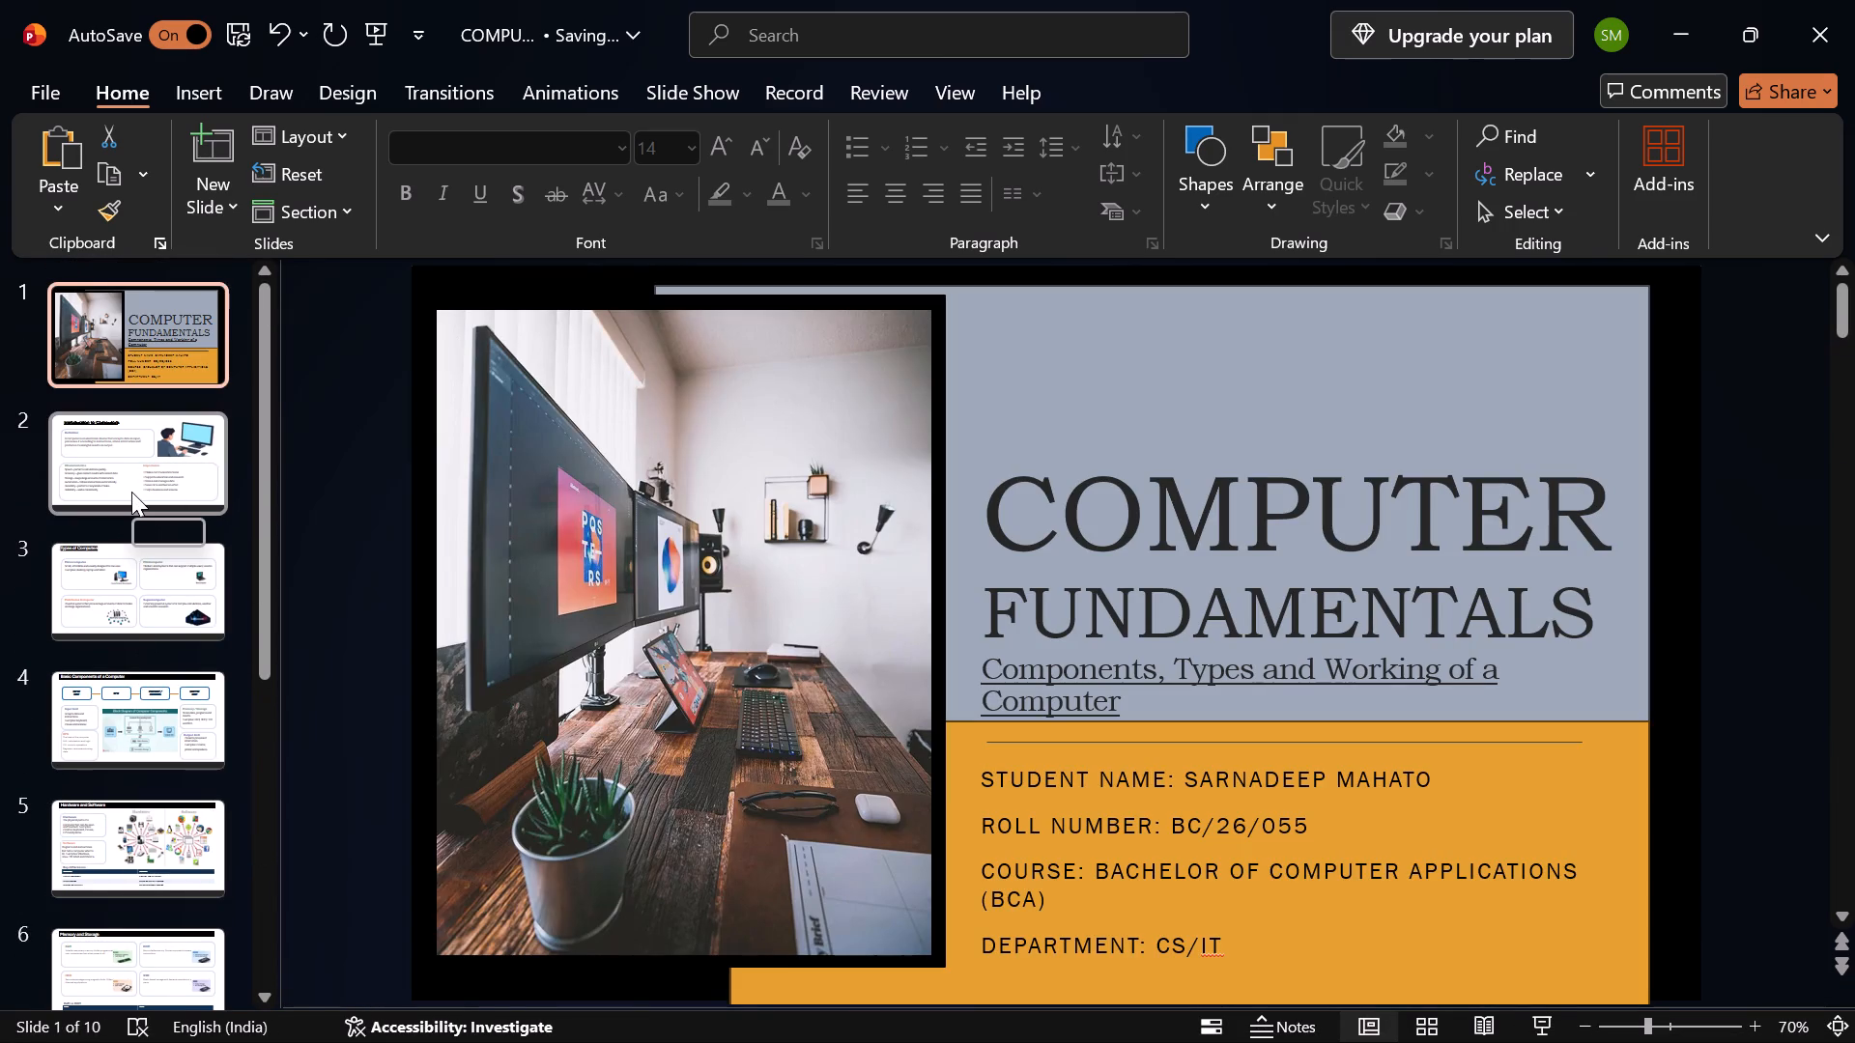
pyautogui.click(1264, 770)
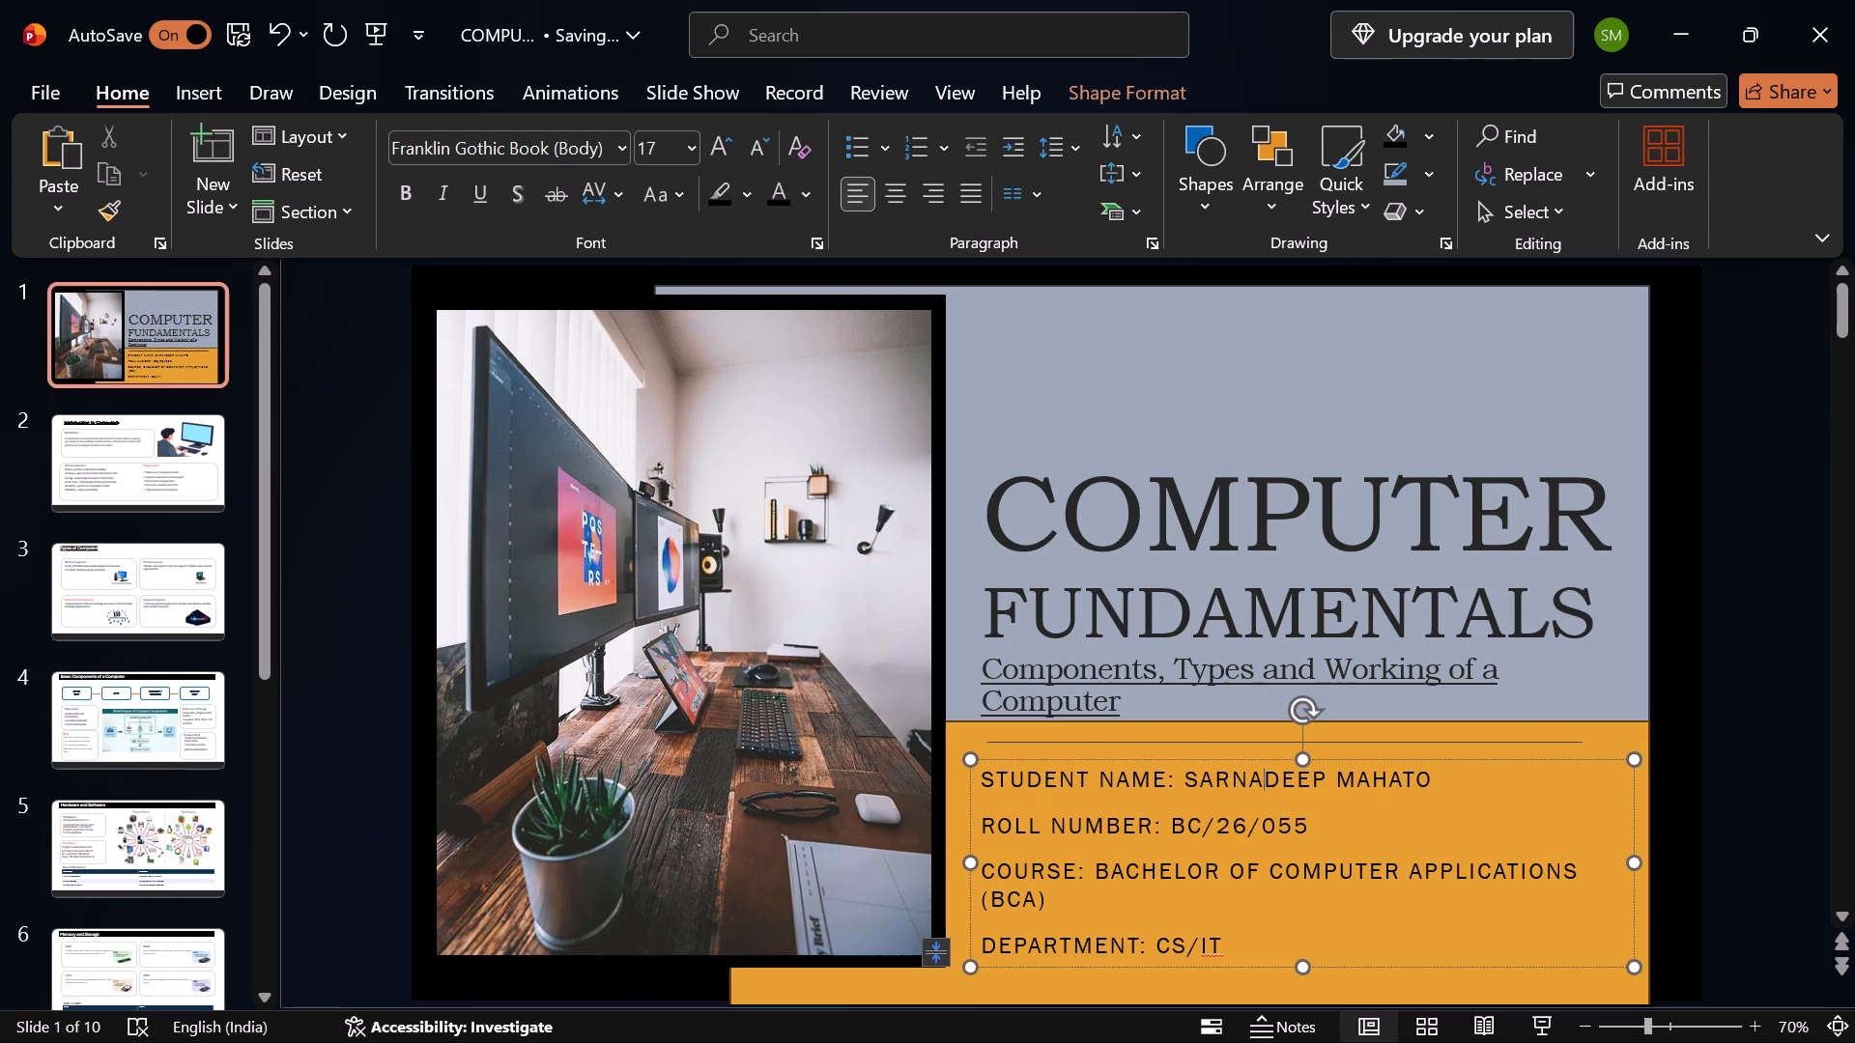
pyautogui.click(1633, 721)
pyautogui.moveTo(1195, 723); pyautogui.dragTo(1195, 742)
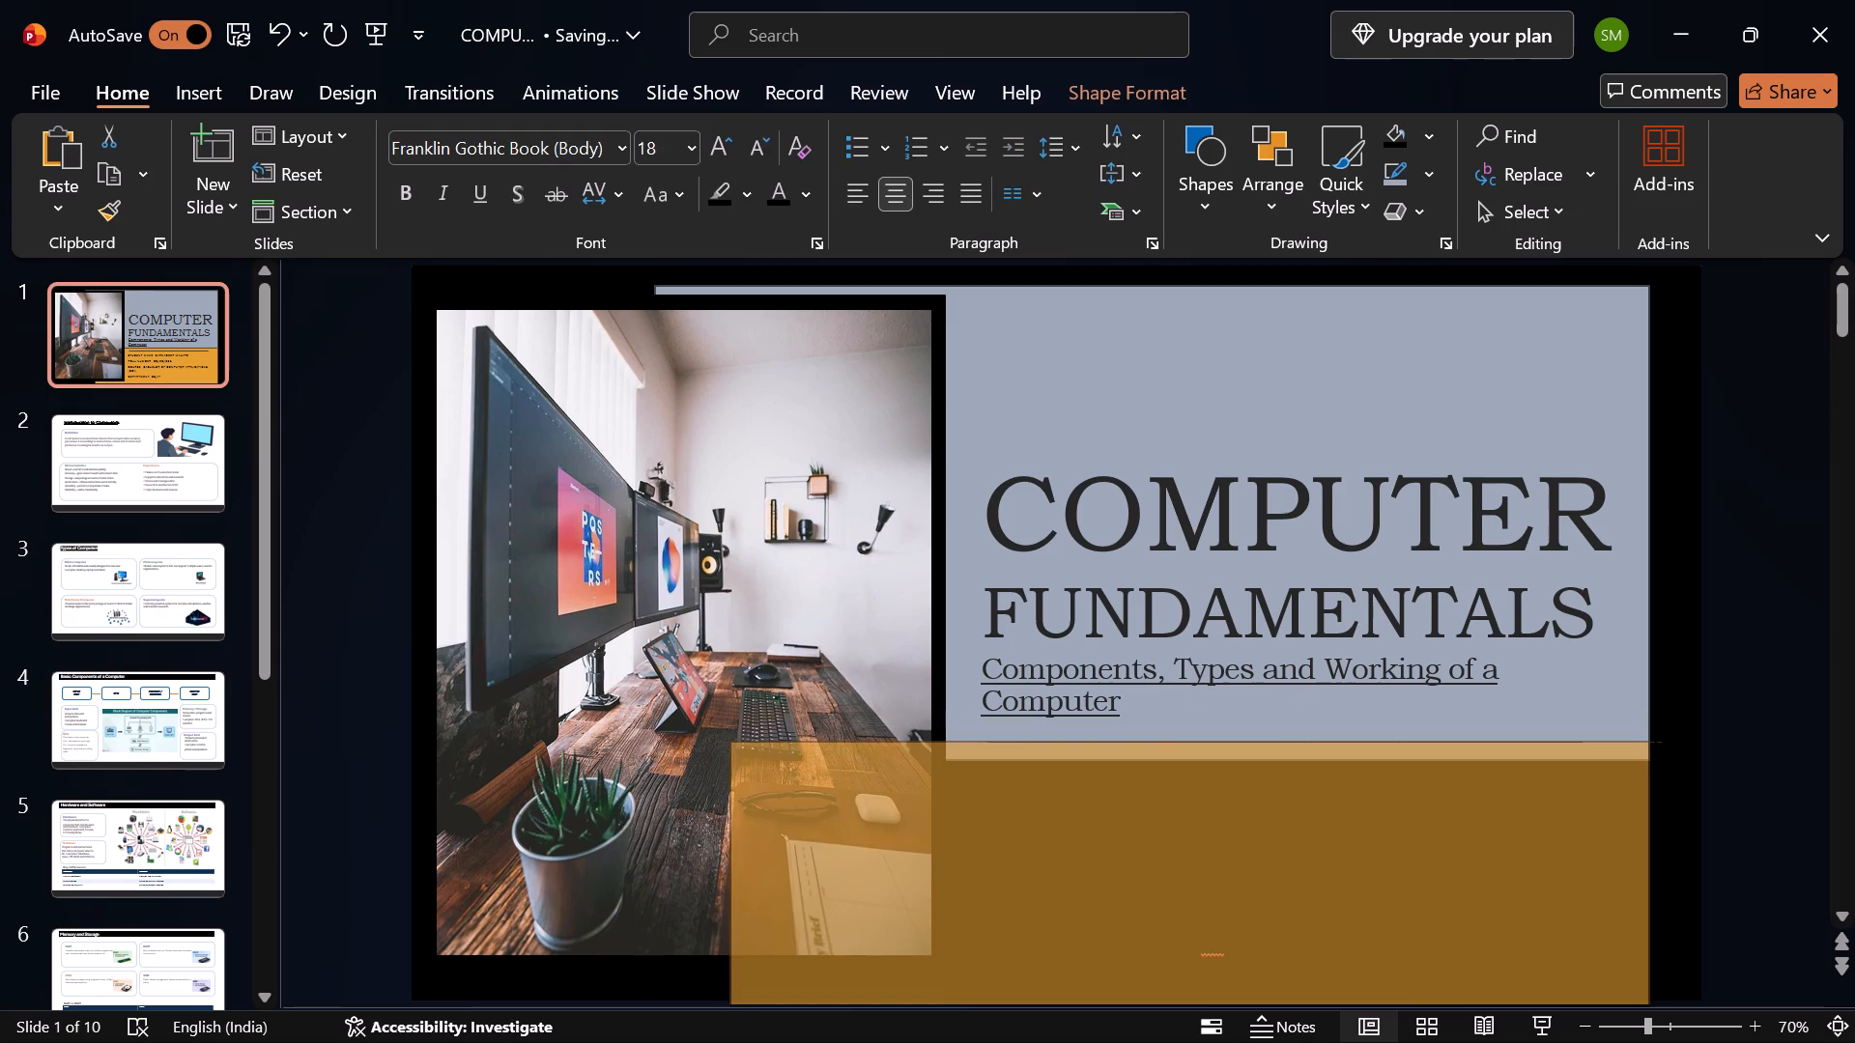
pyautogui.moveTo(1195, 742); pyautogui.dragTo(1195, 745)
pyautogui.click(1727, 632)
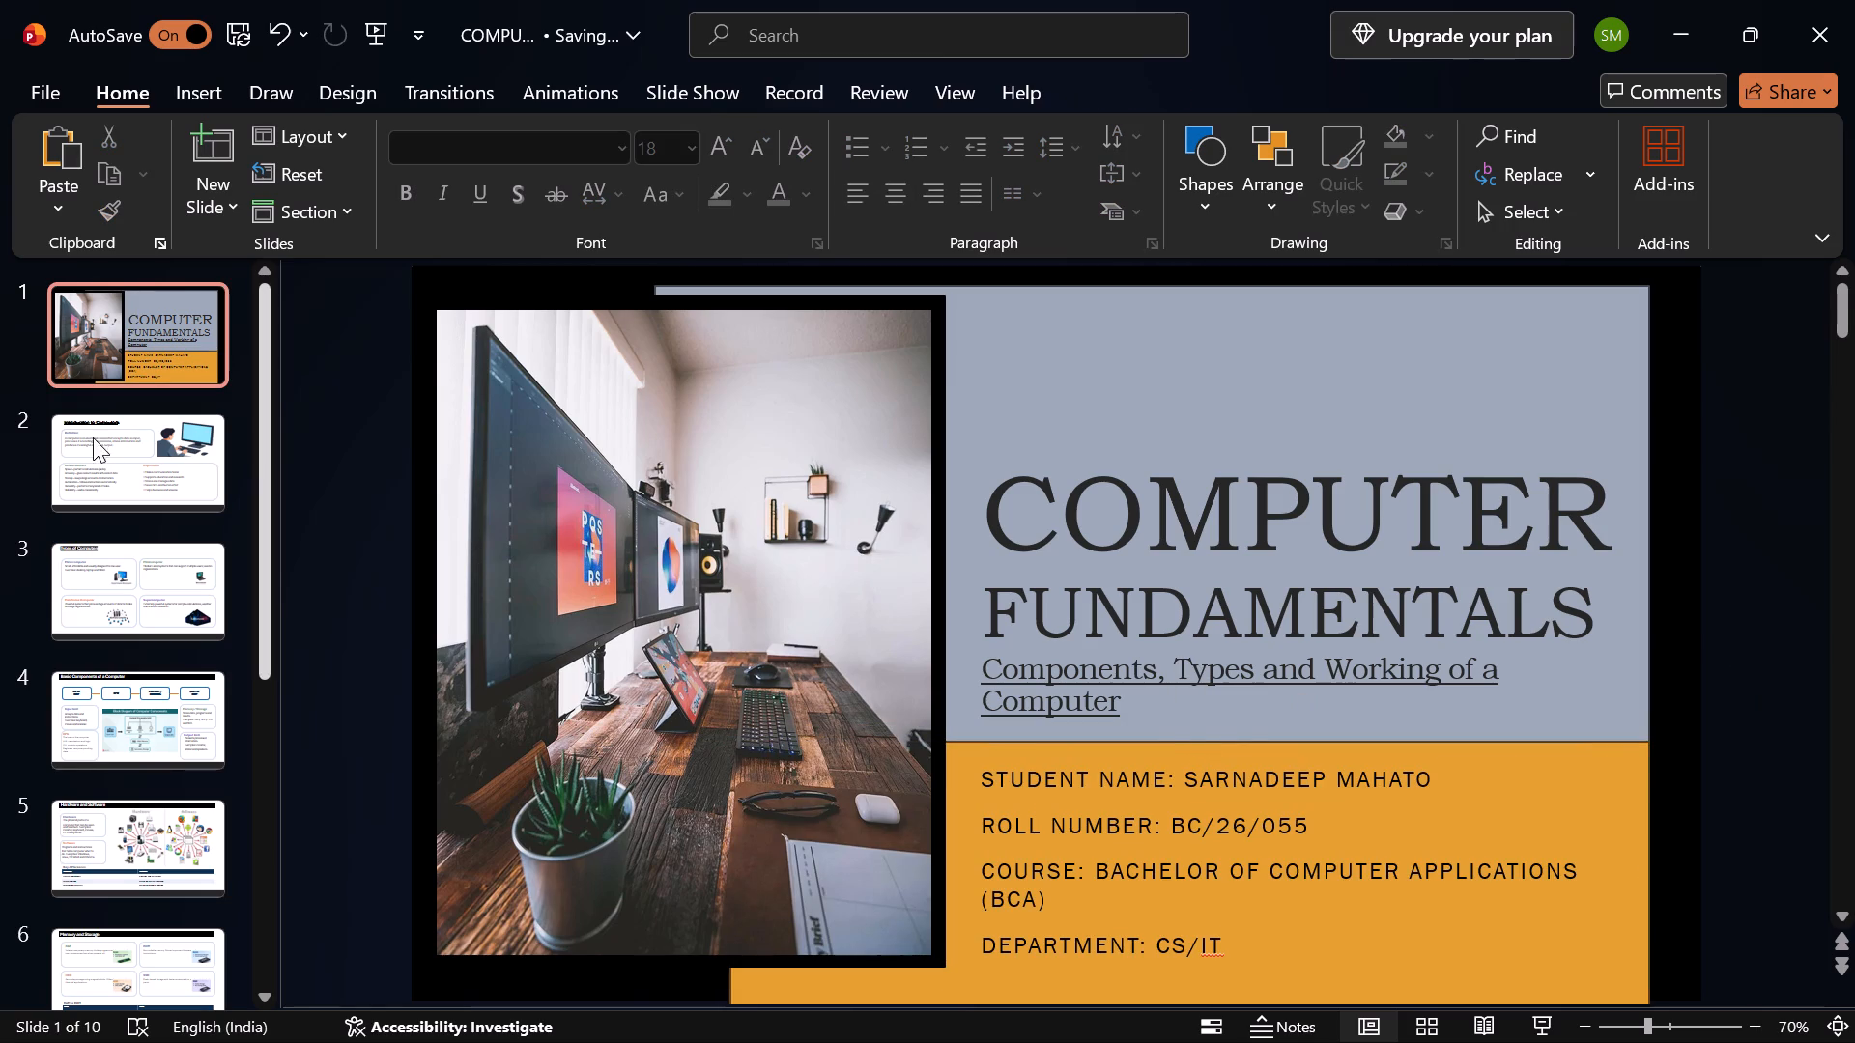
# Review the slides from Introduction to Computers through Conclusion and References once more.
pyautogui.click(103, 463)
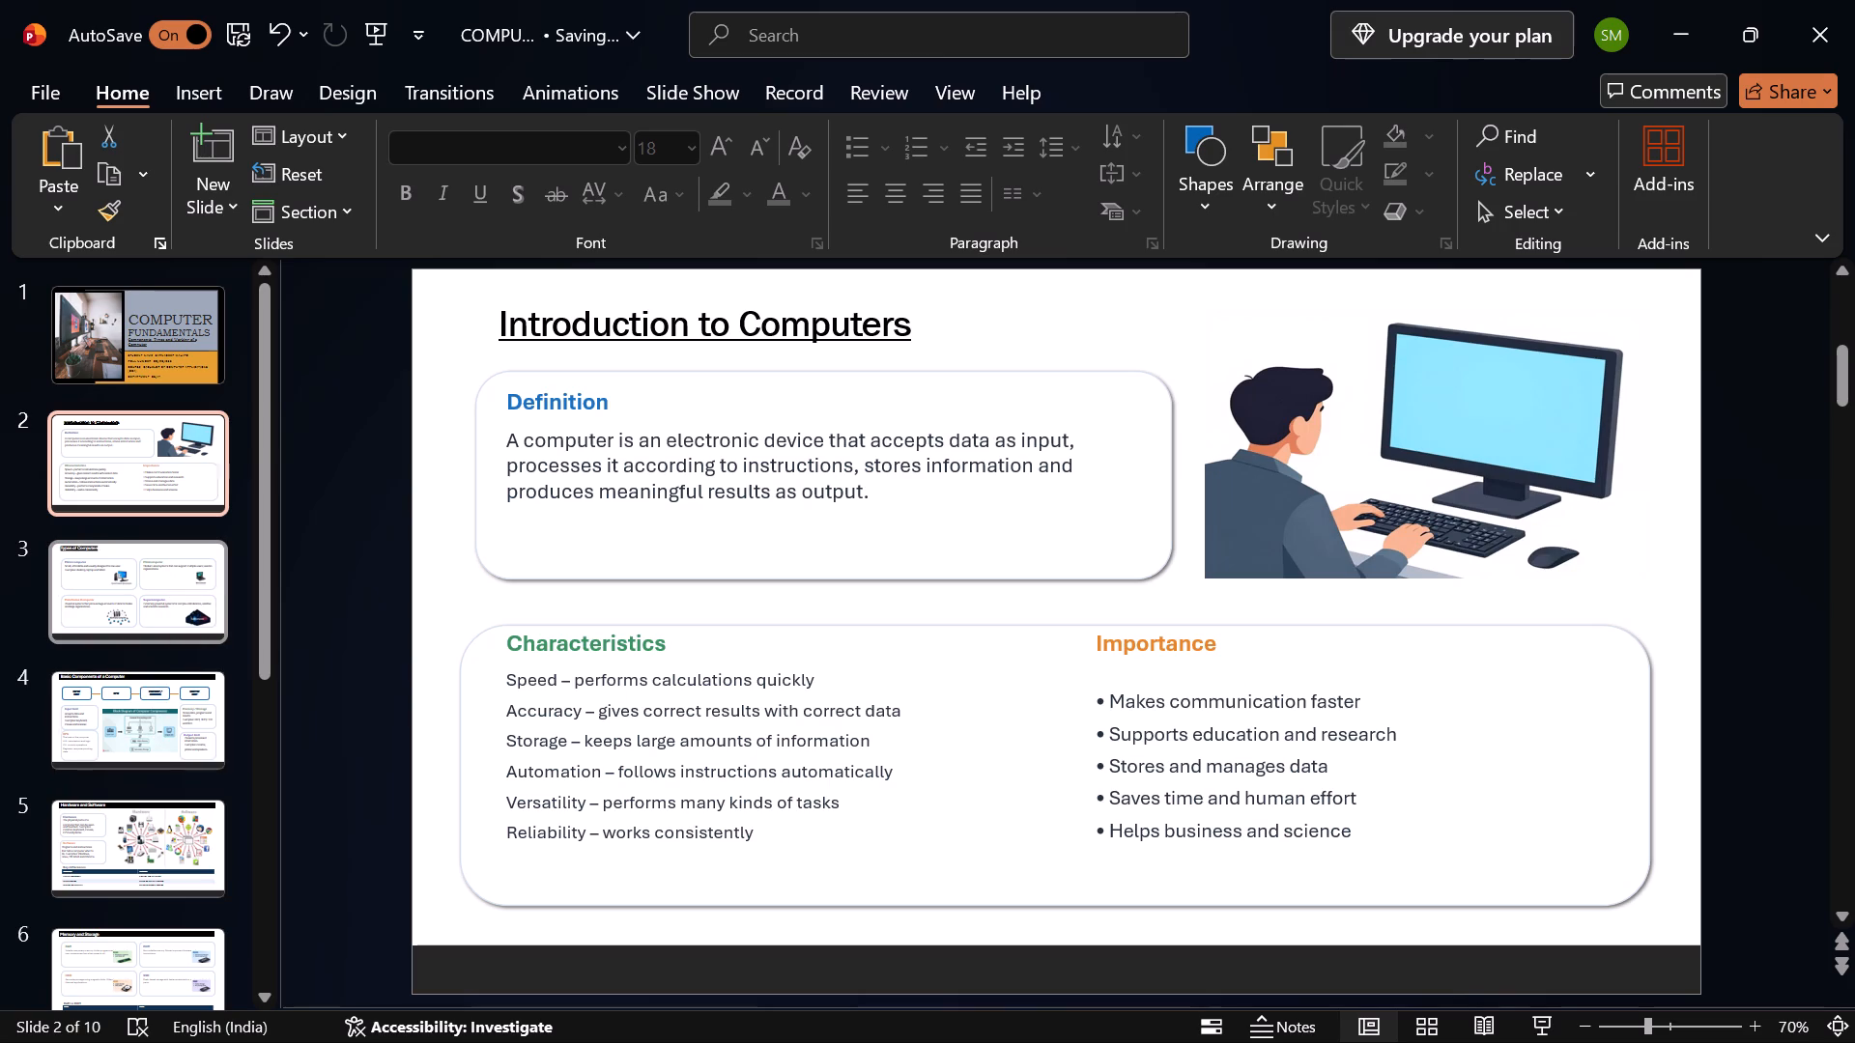
pyautogui.click(148, 608)
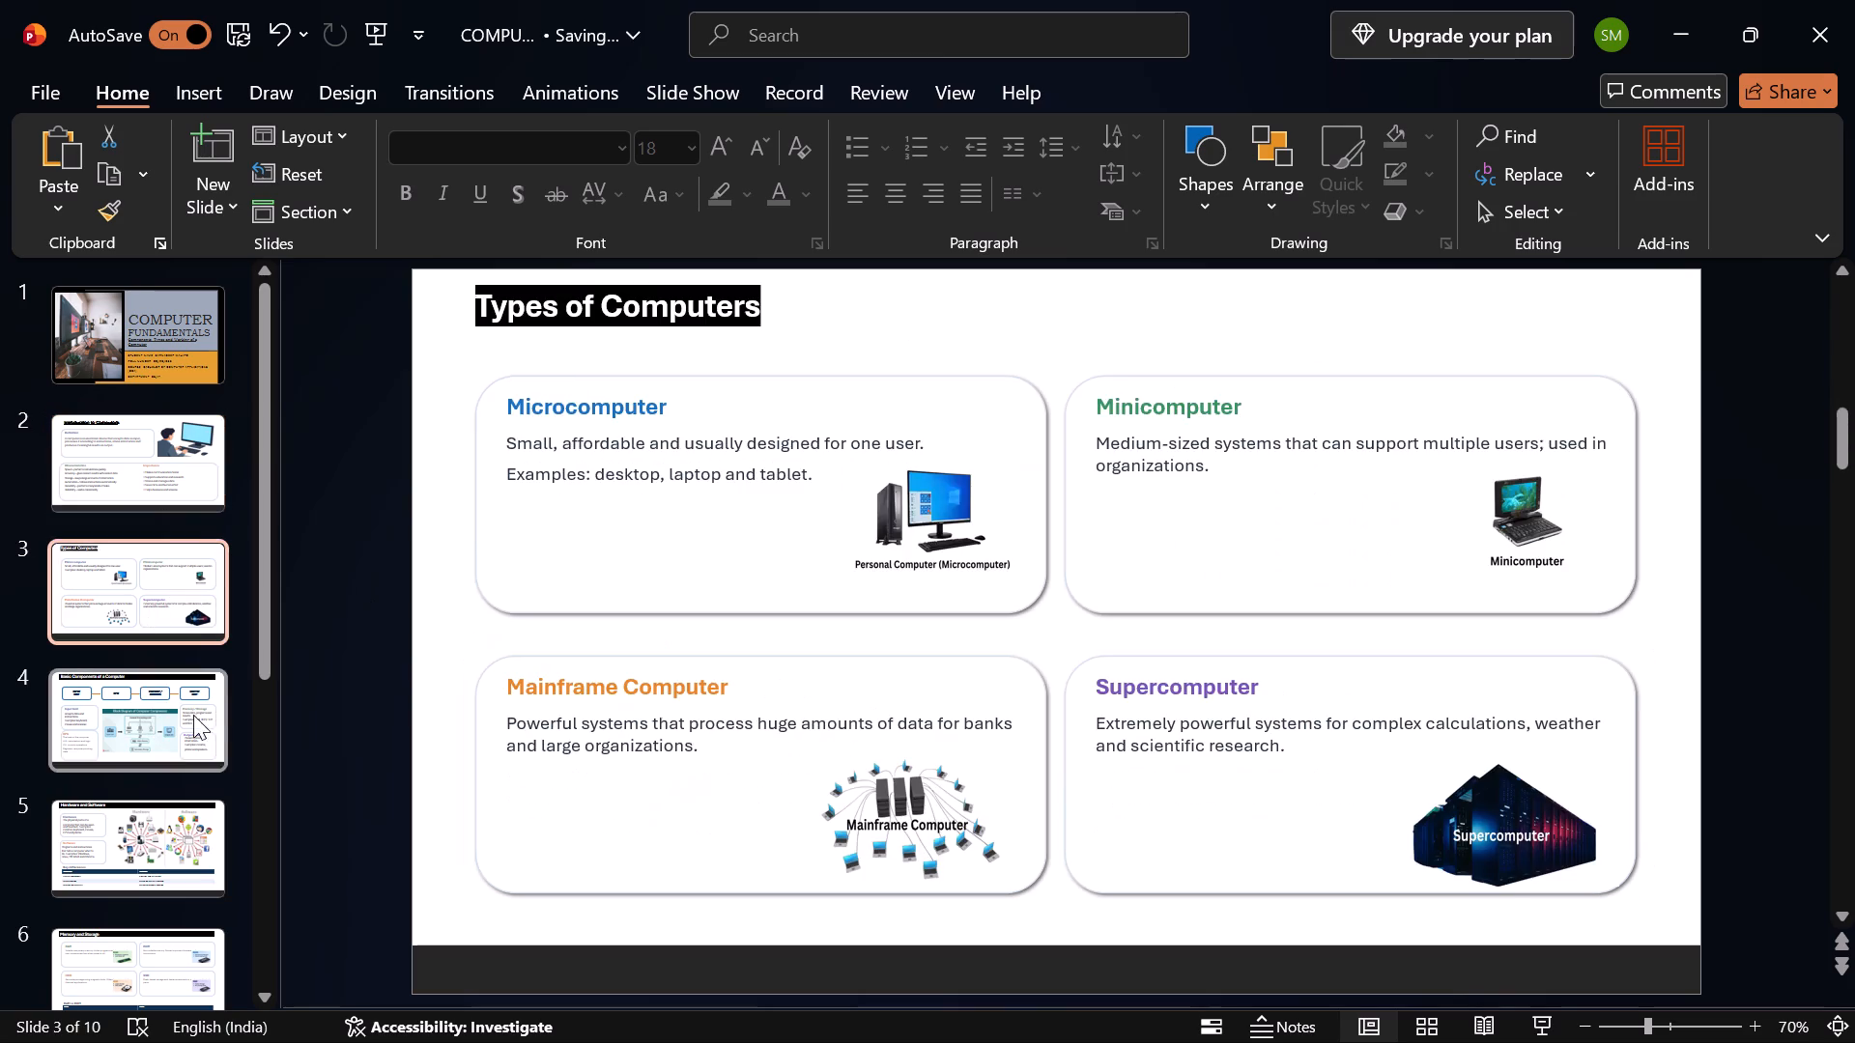
pyautogui.click(186, 713)
pyautogui.click(125, 800)
pyautogui.click(130, 835)
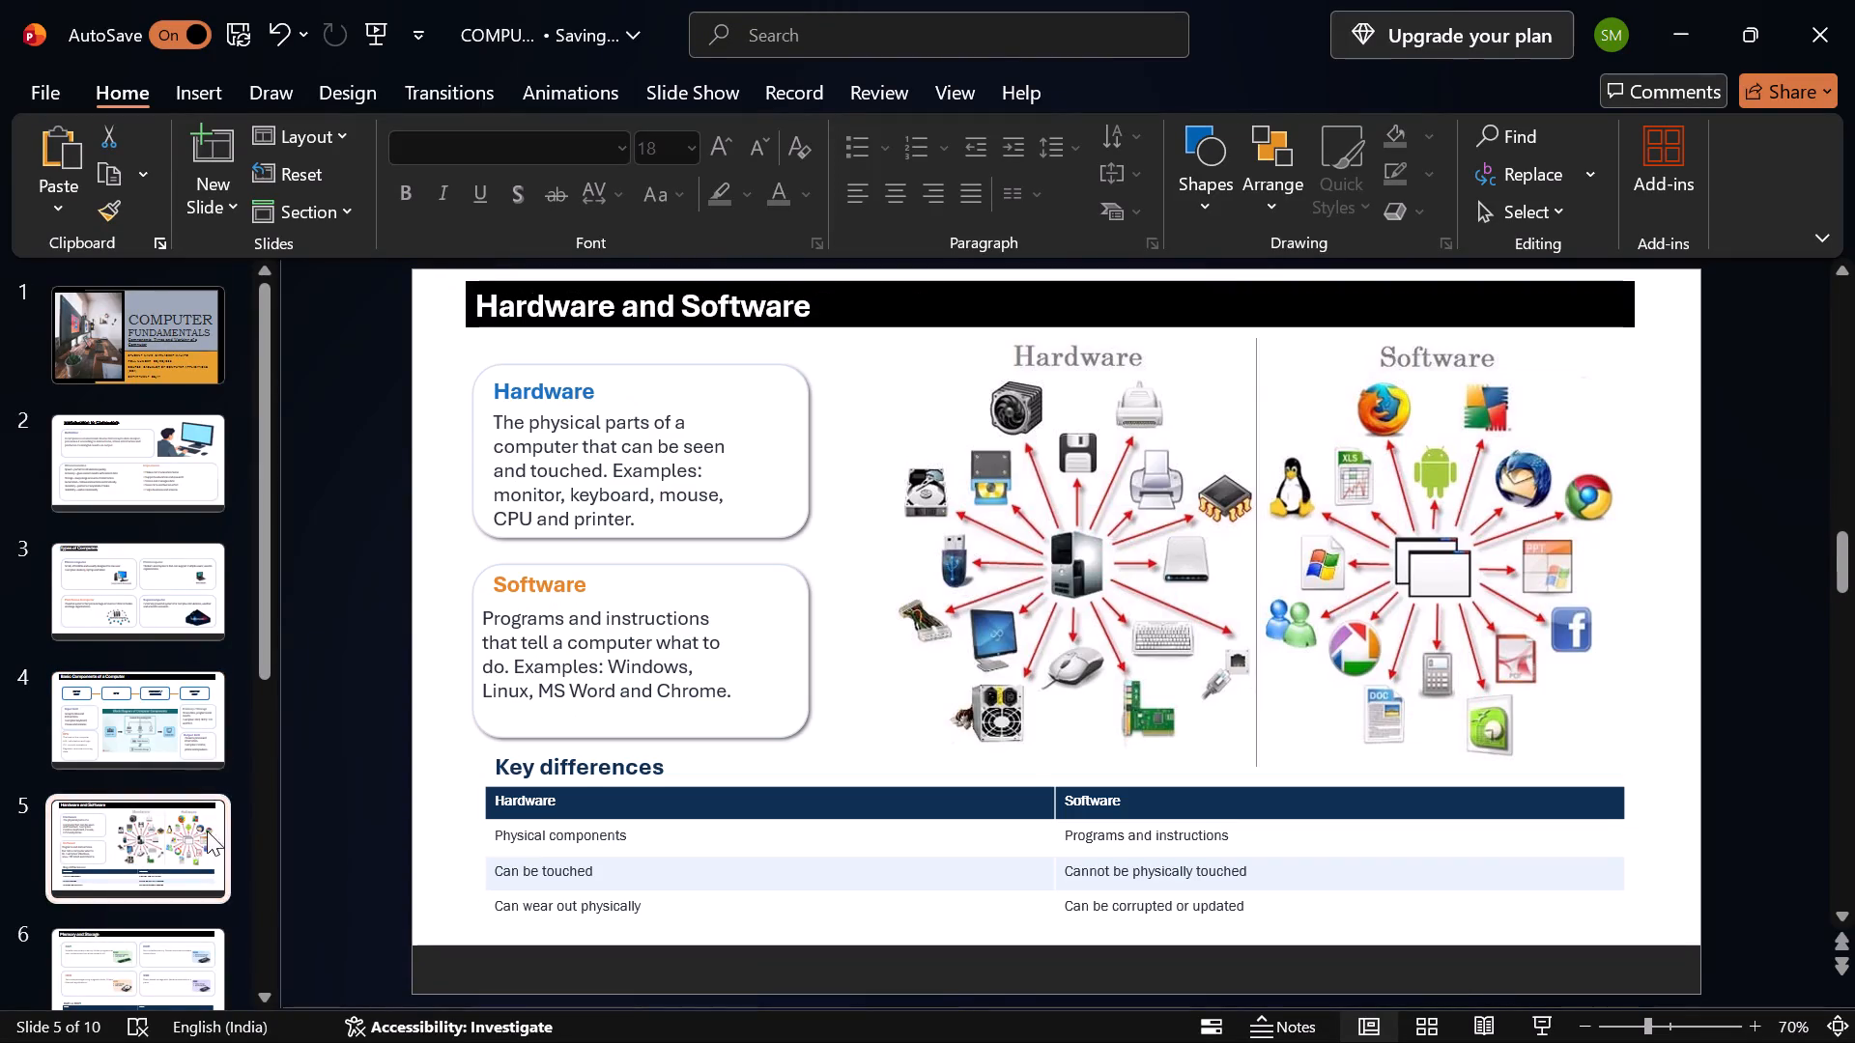
pyautogui.scroll(-1, 206, 832)
pyautogui.click(171, 740)
pyautogui.click(149, 857)
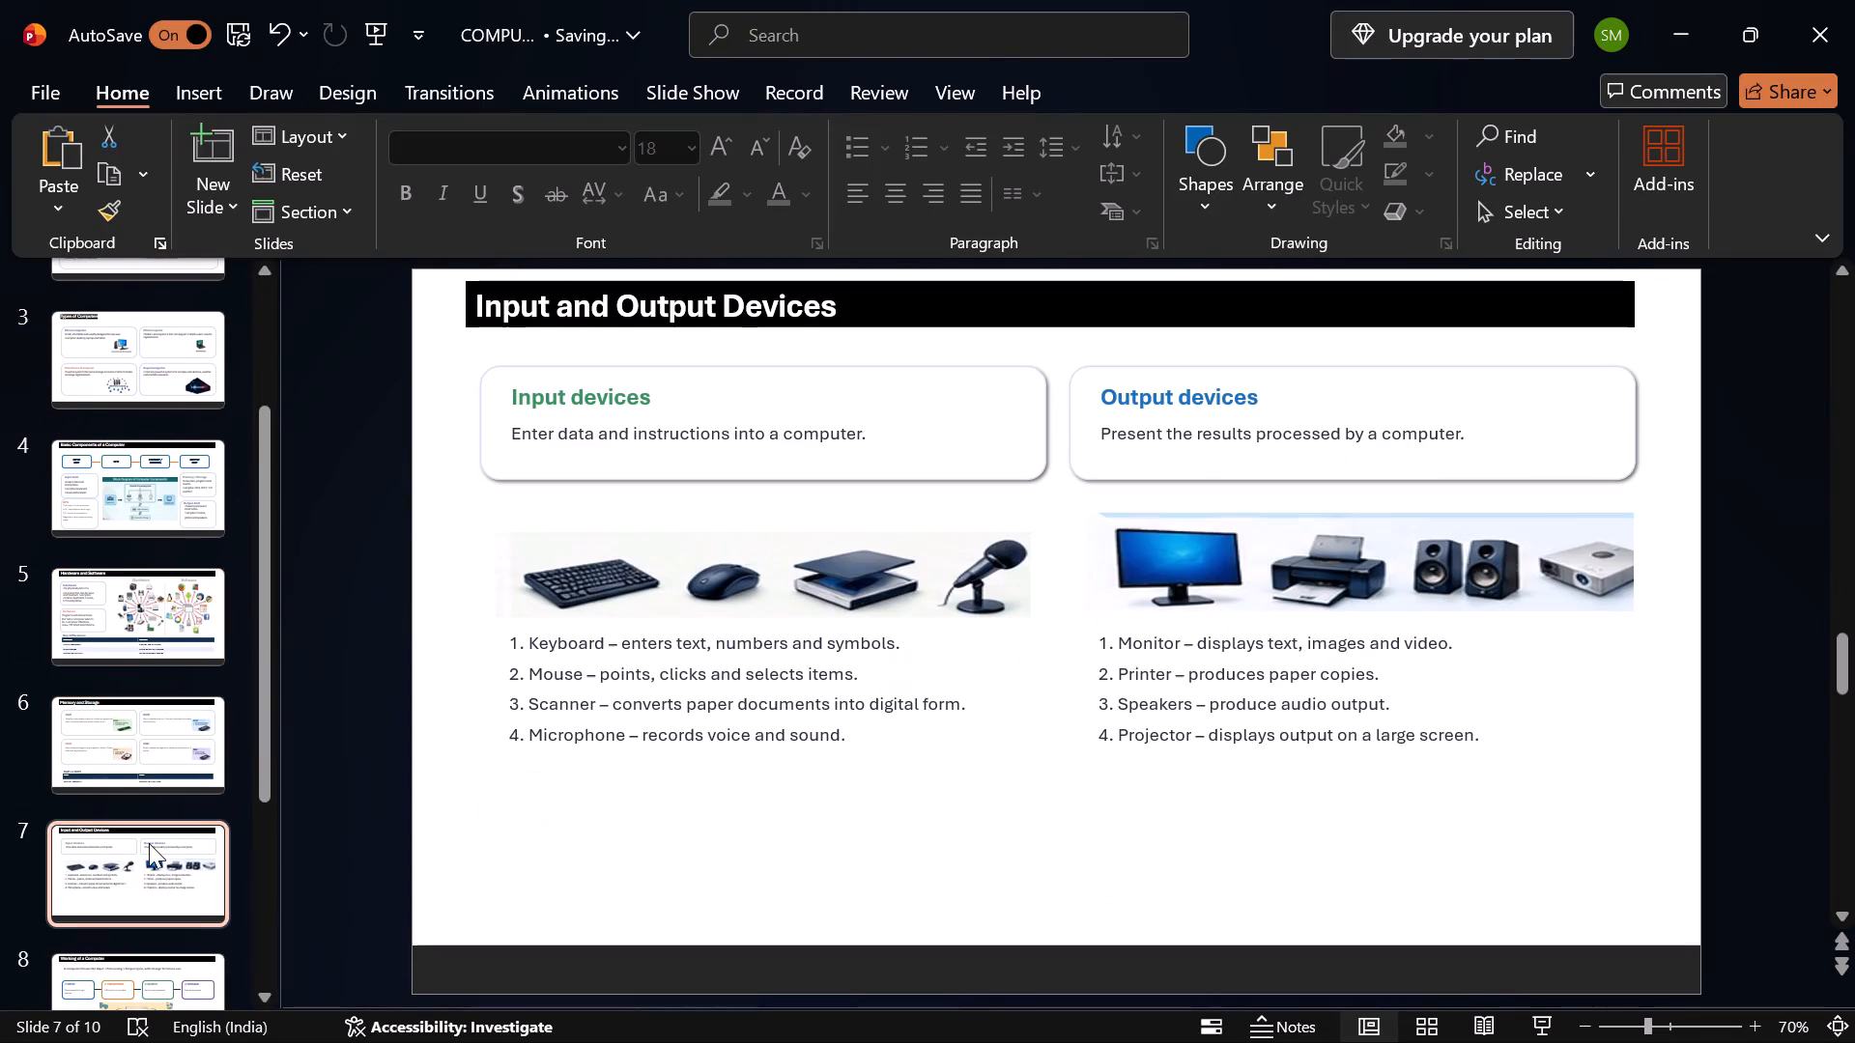
pyautogui.click(114, 973)
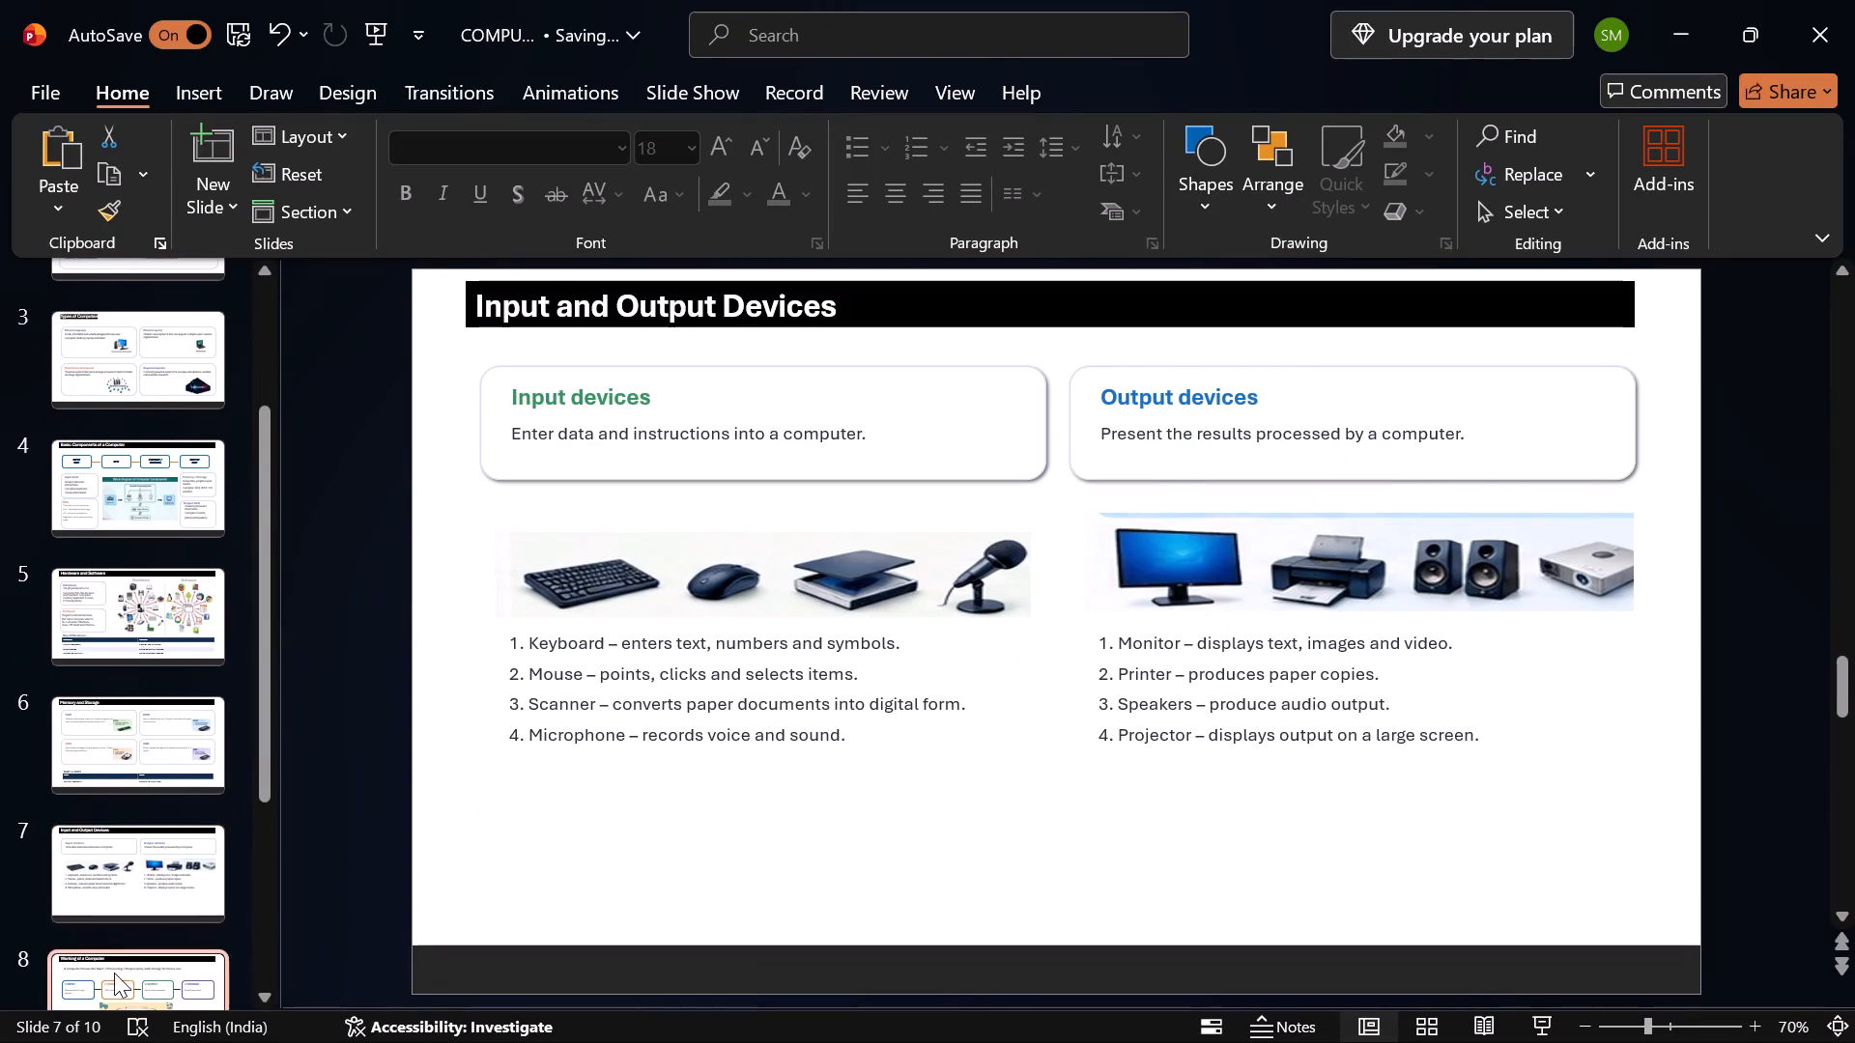
pyautogui.scroll(-1, 114, 964)
pyautogui.click(102, 934)
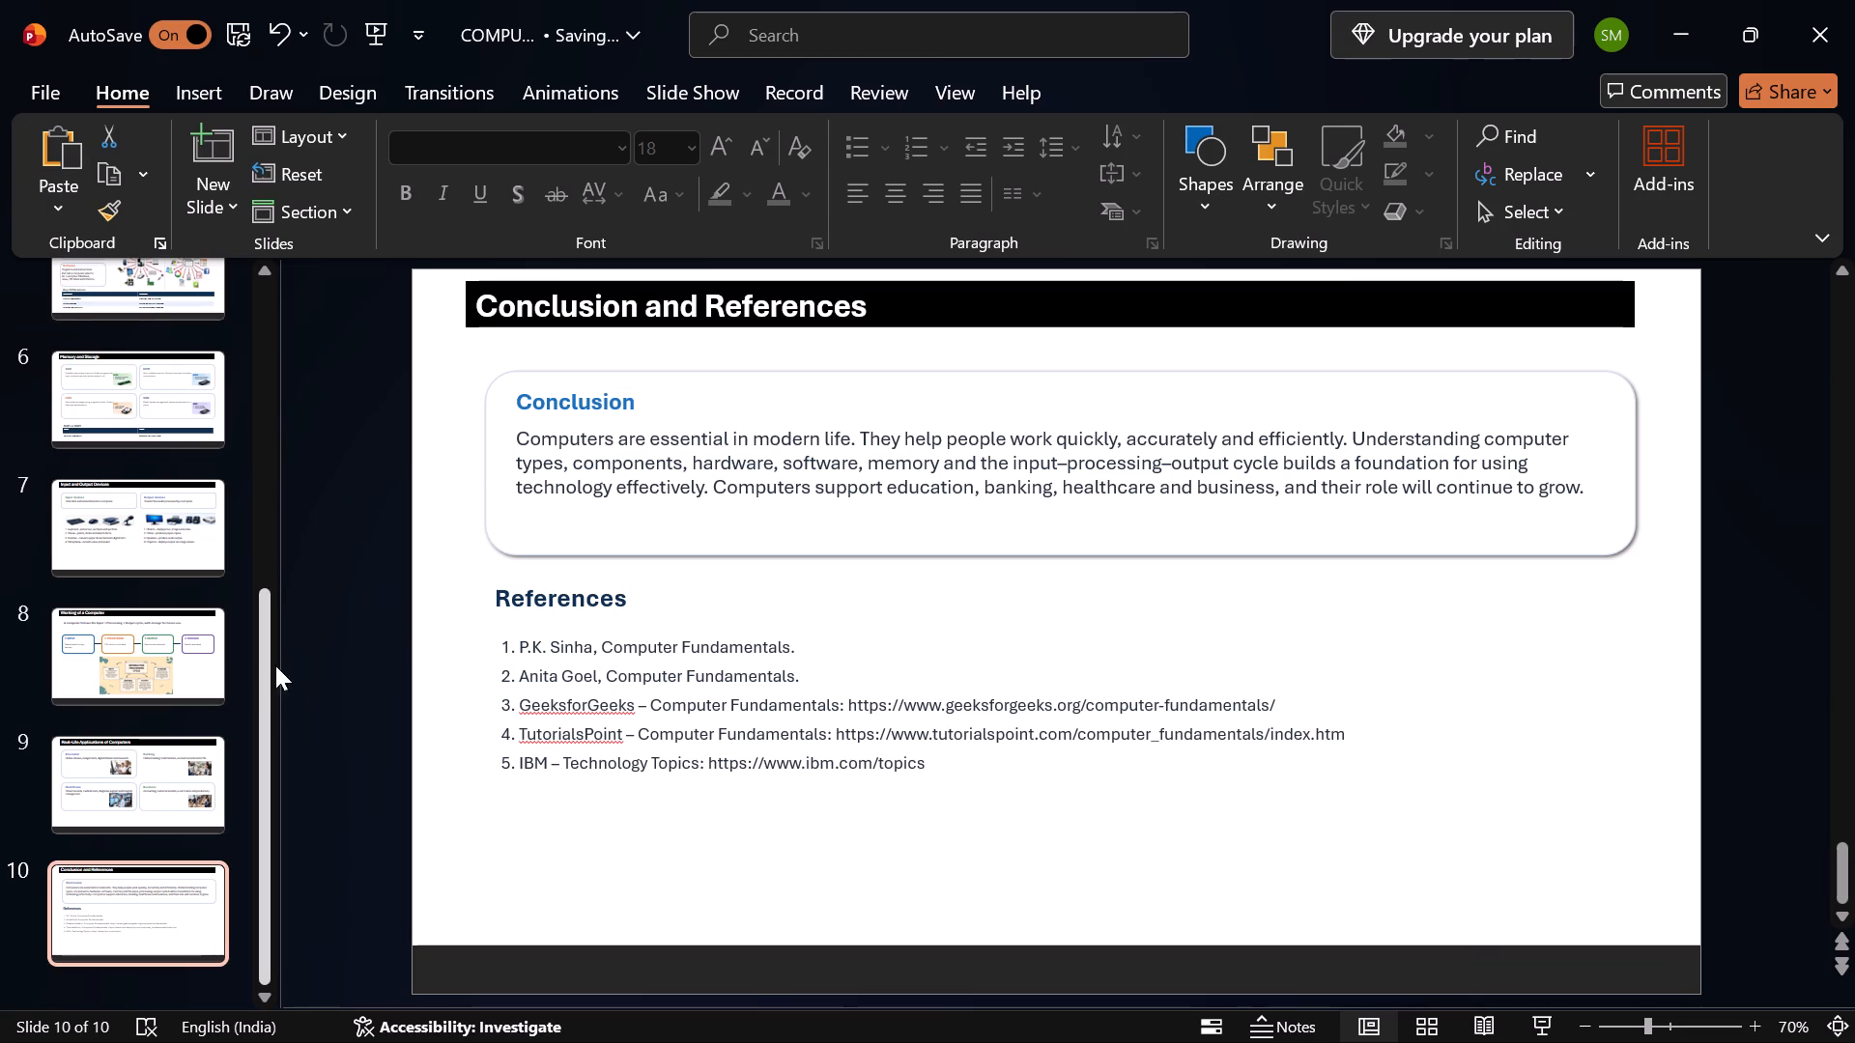
pyautogui.moveTo(266, 662); pyautogui.dragTo(281, 289)
# Run the slide show from the title slide and advance through the slides to check their full-screen appearance.
pyautogui.click(189, 323)
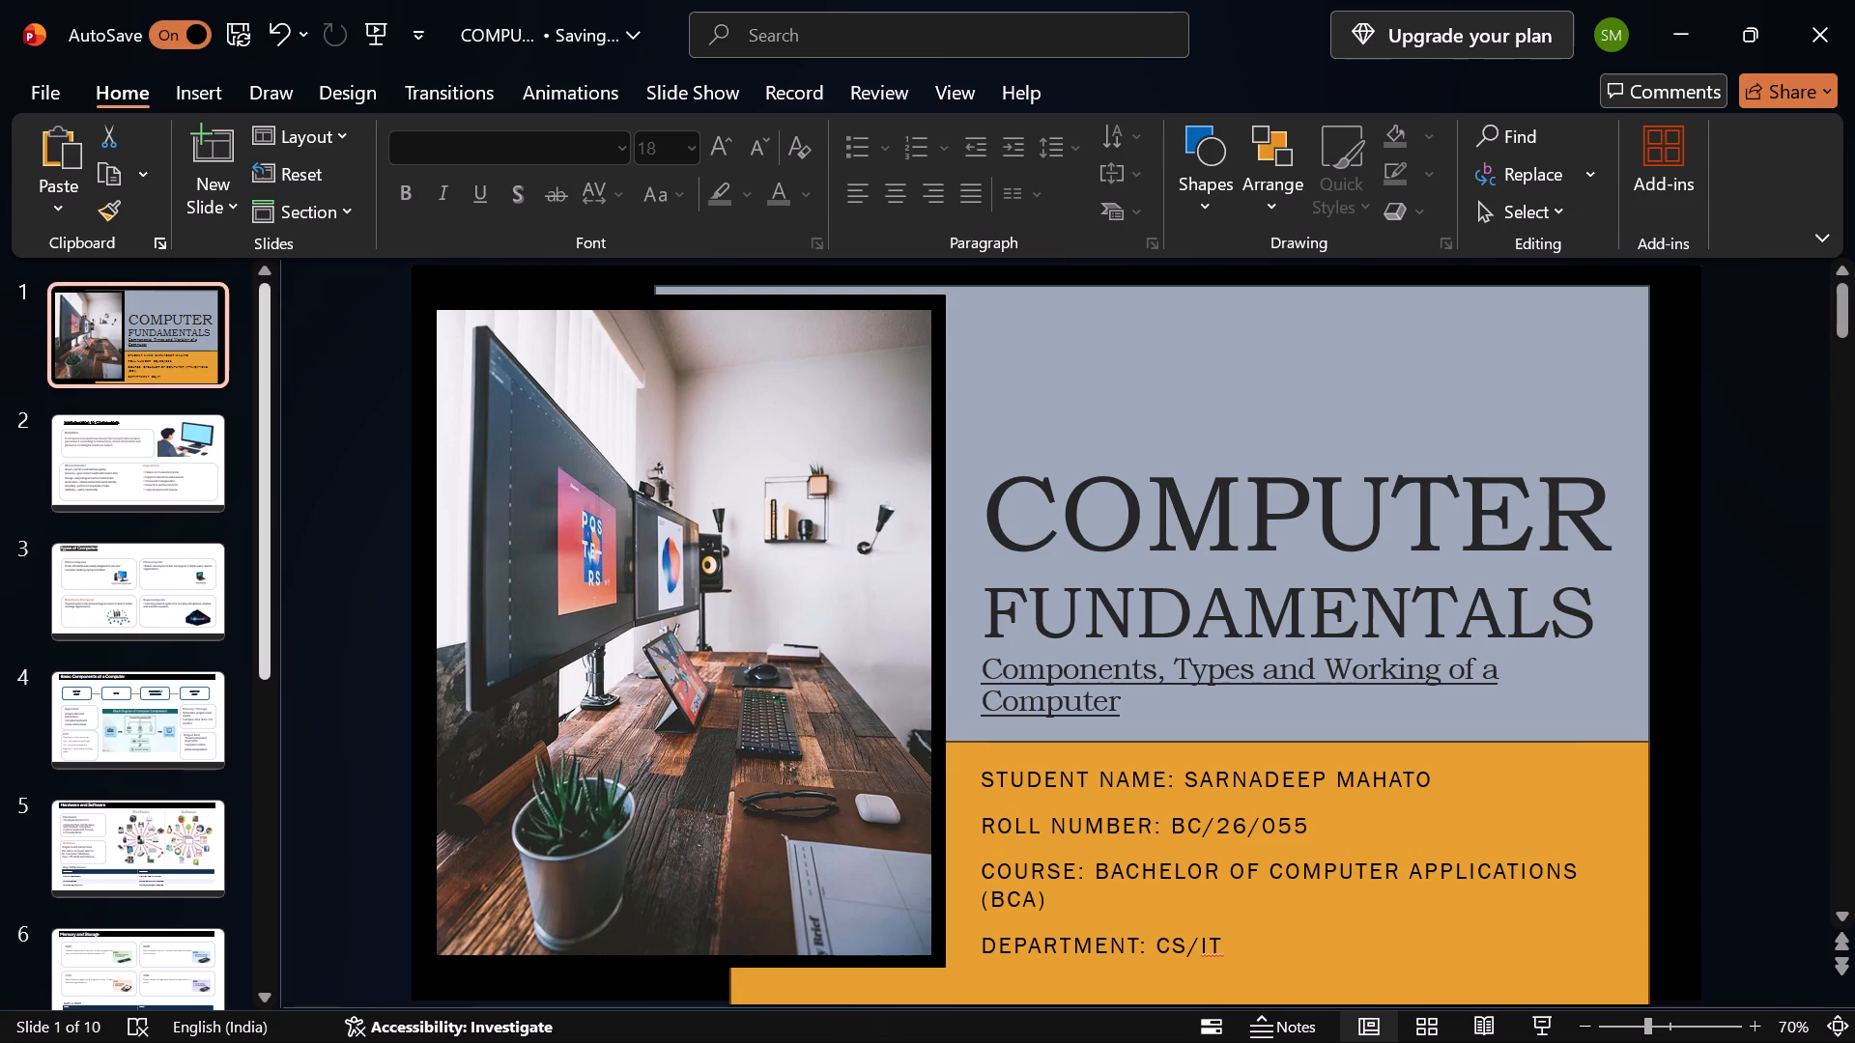
pyautogui.click(1538, 1029)
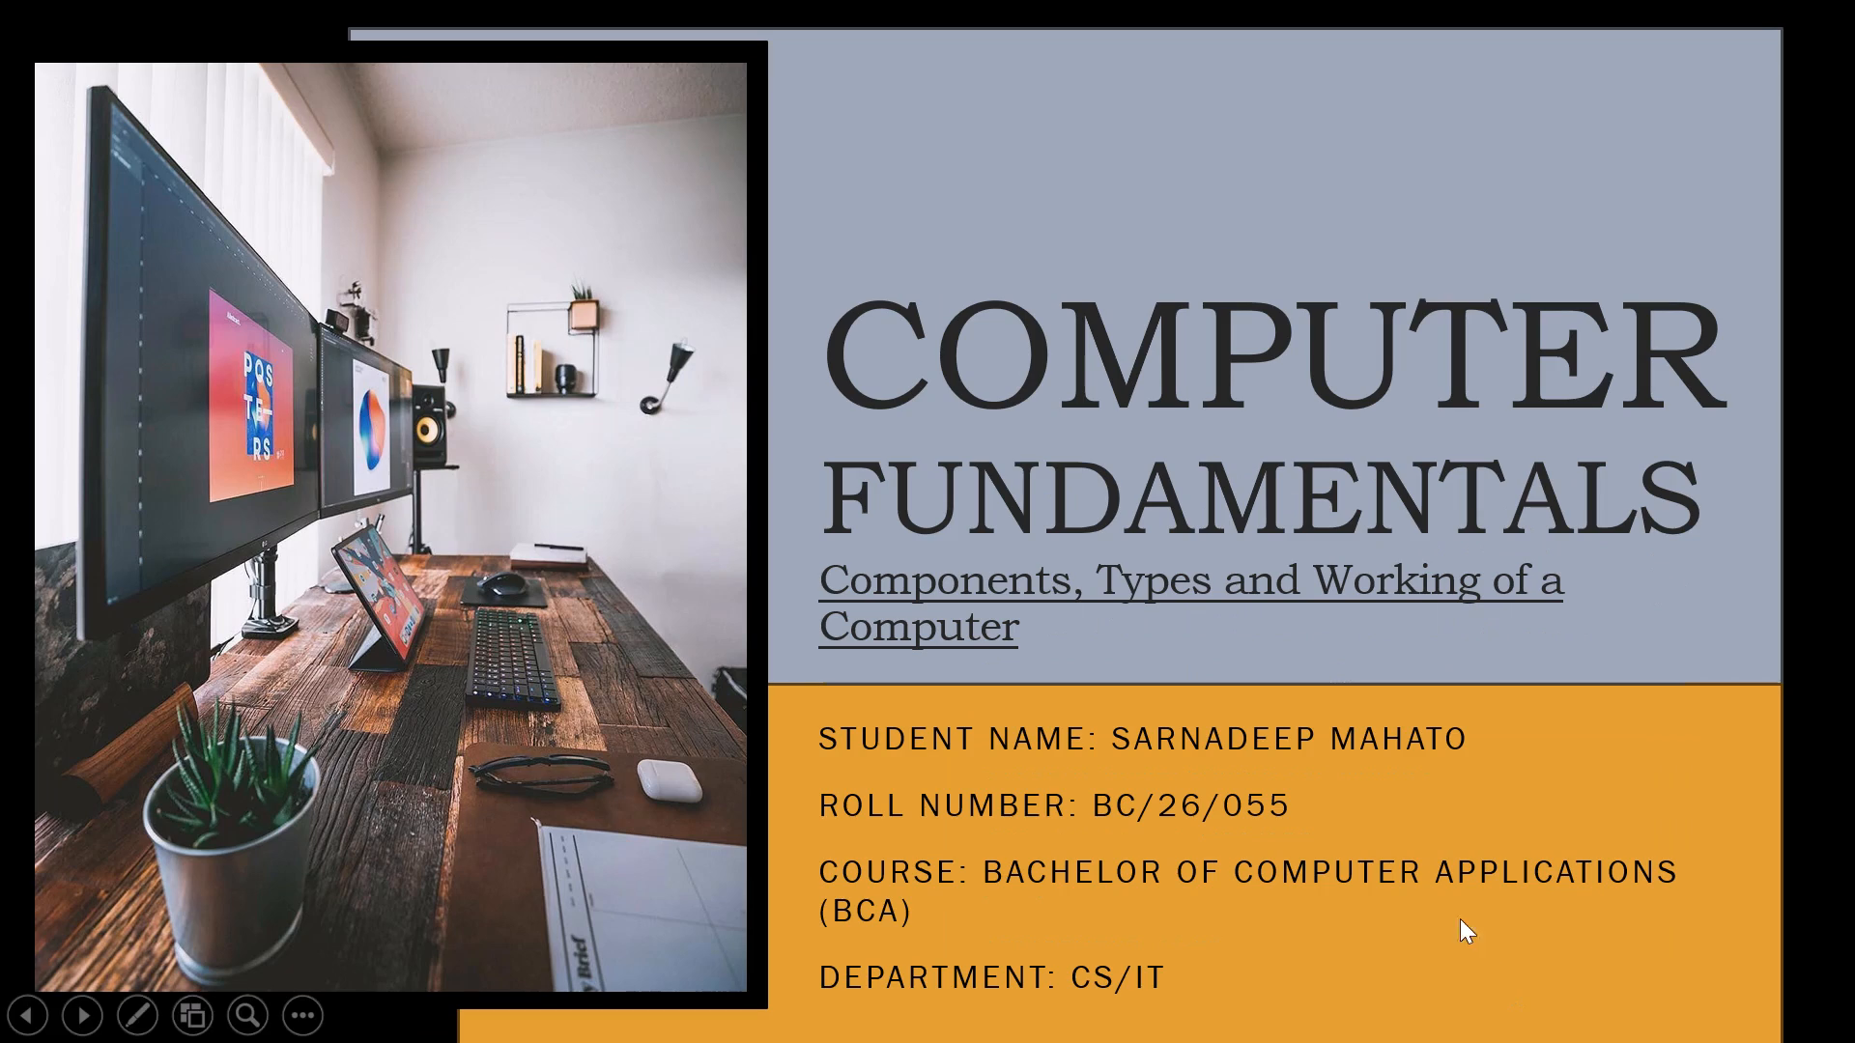
pyautogui.click(1852, 0)
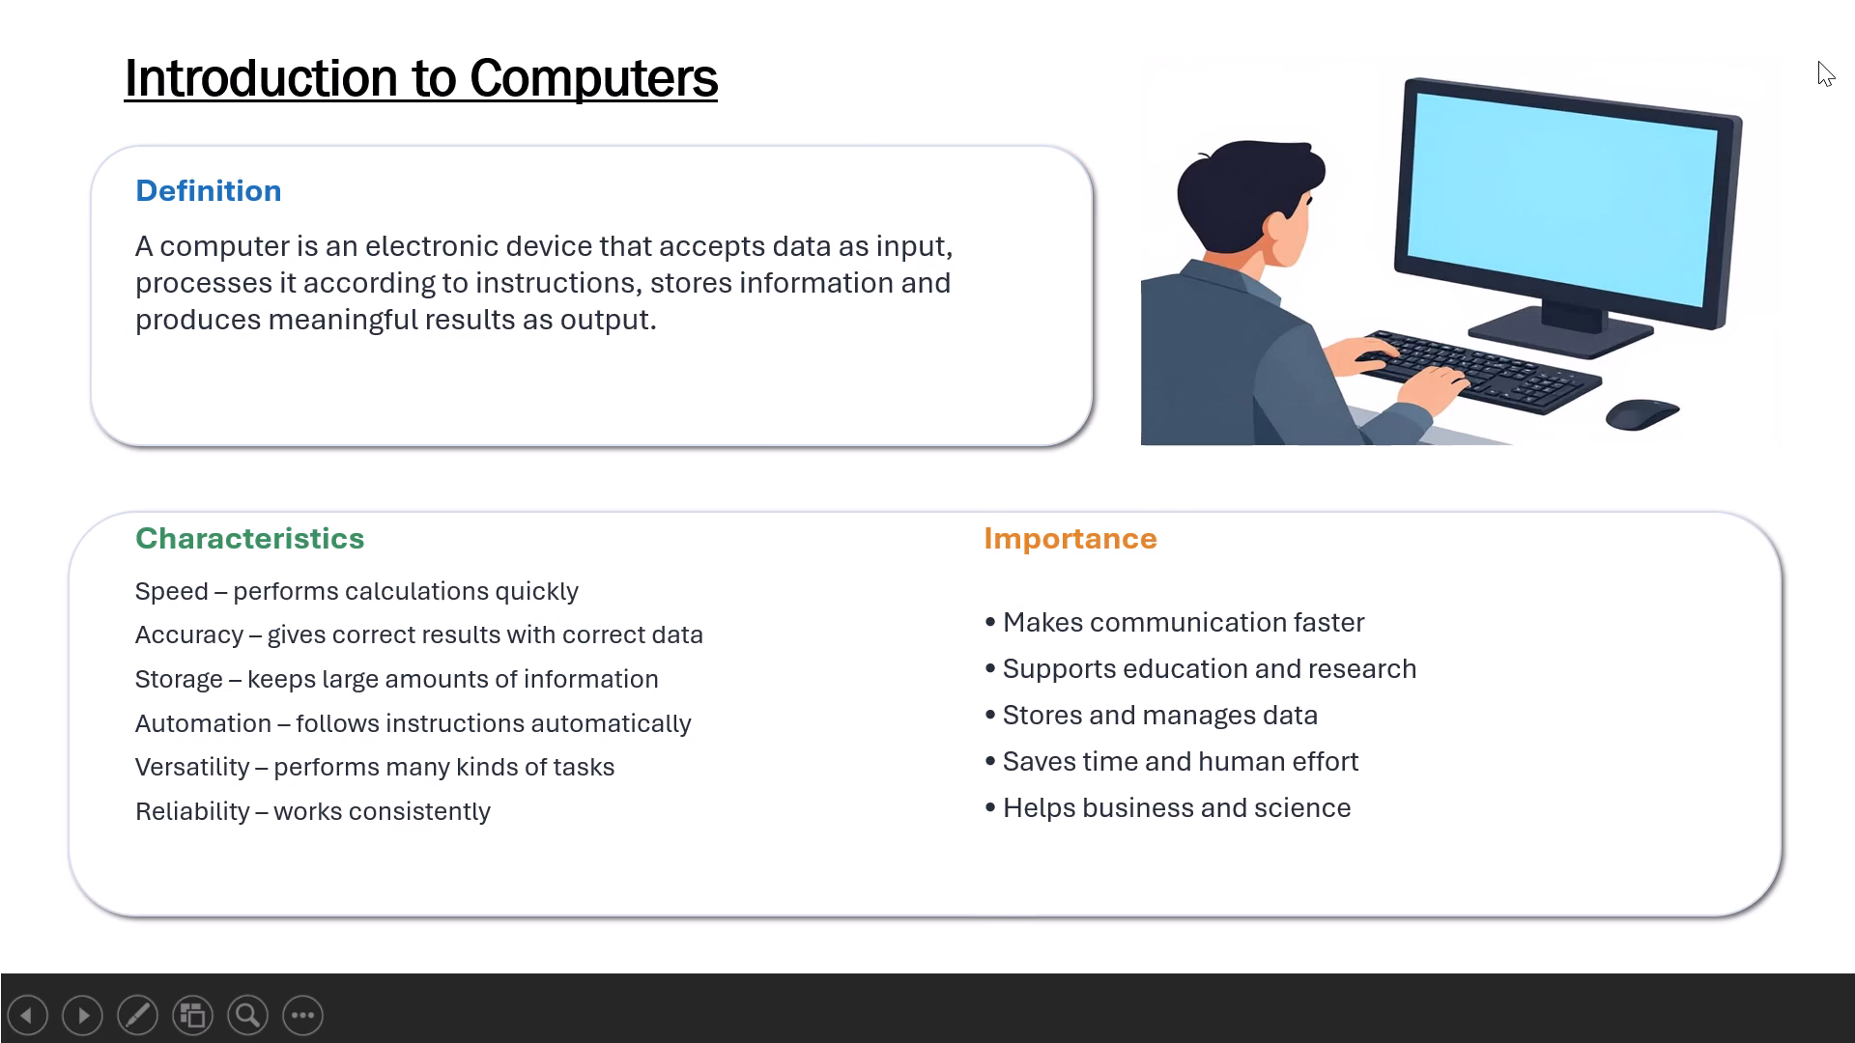
pyautogui.click(1818, 61)
pyautogui.click(1854, 1)
pyautogui.click(1853, 6)
pyautogui.tripleClick(1852, 0)
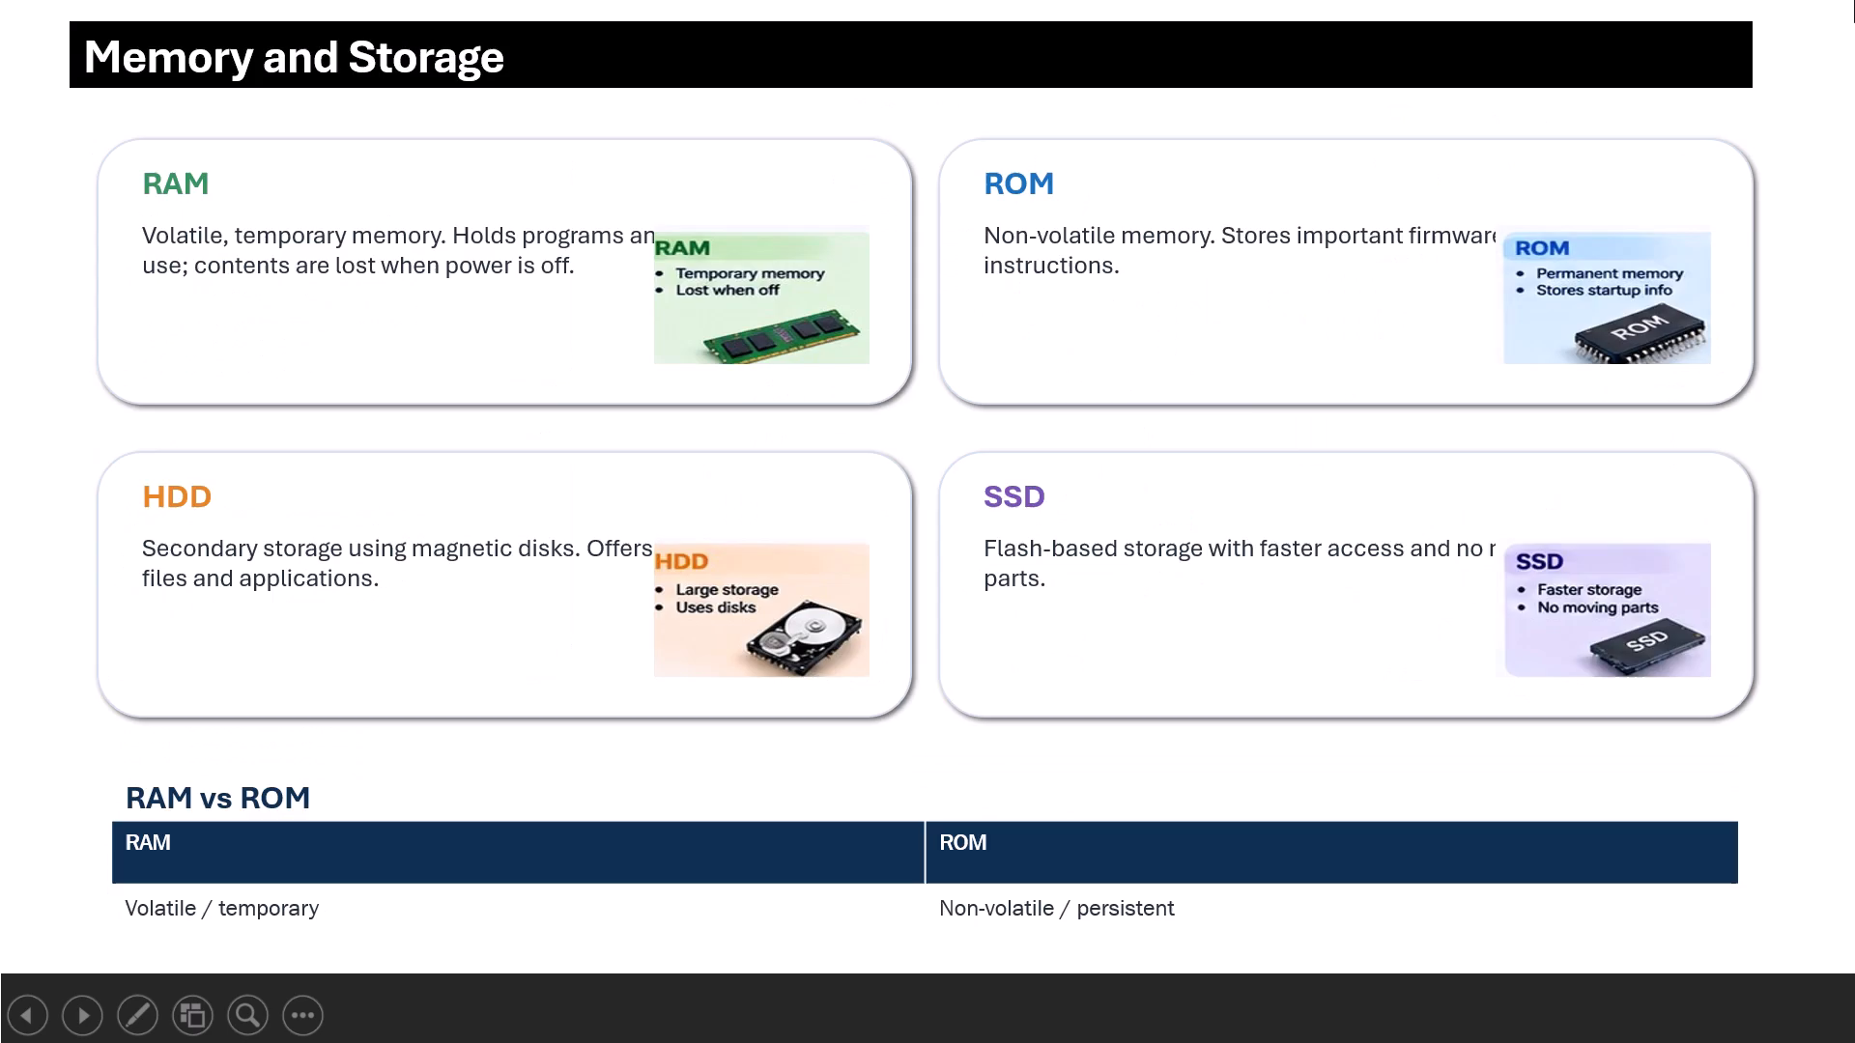
pyautogui.tripleClick(1854, 1)
pyautogui.click(1854, 1)
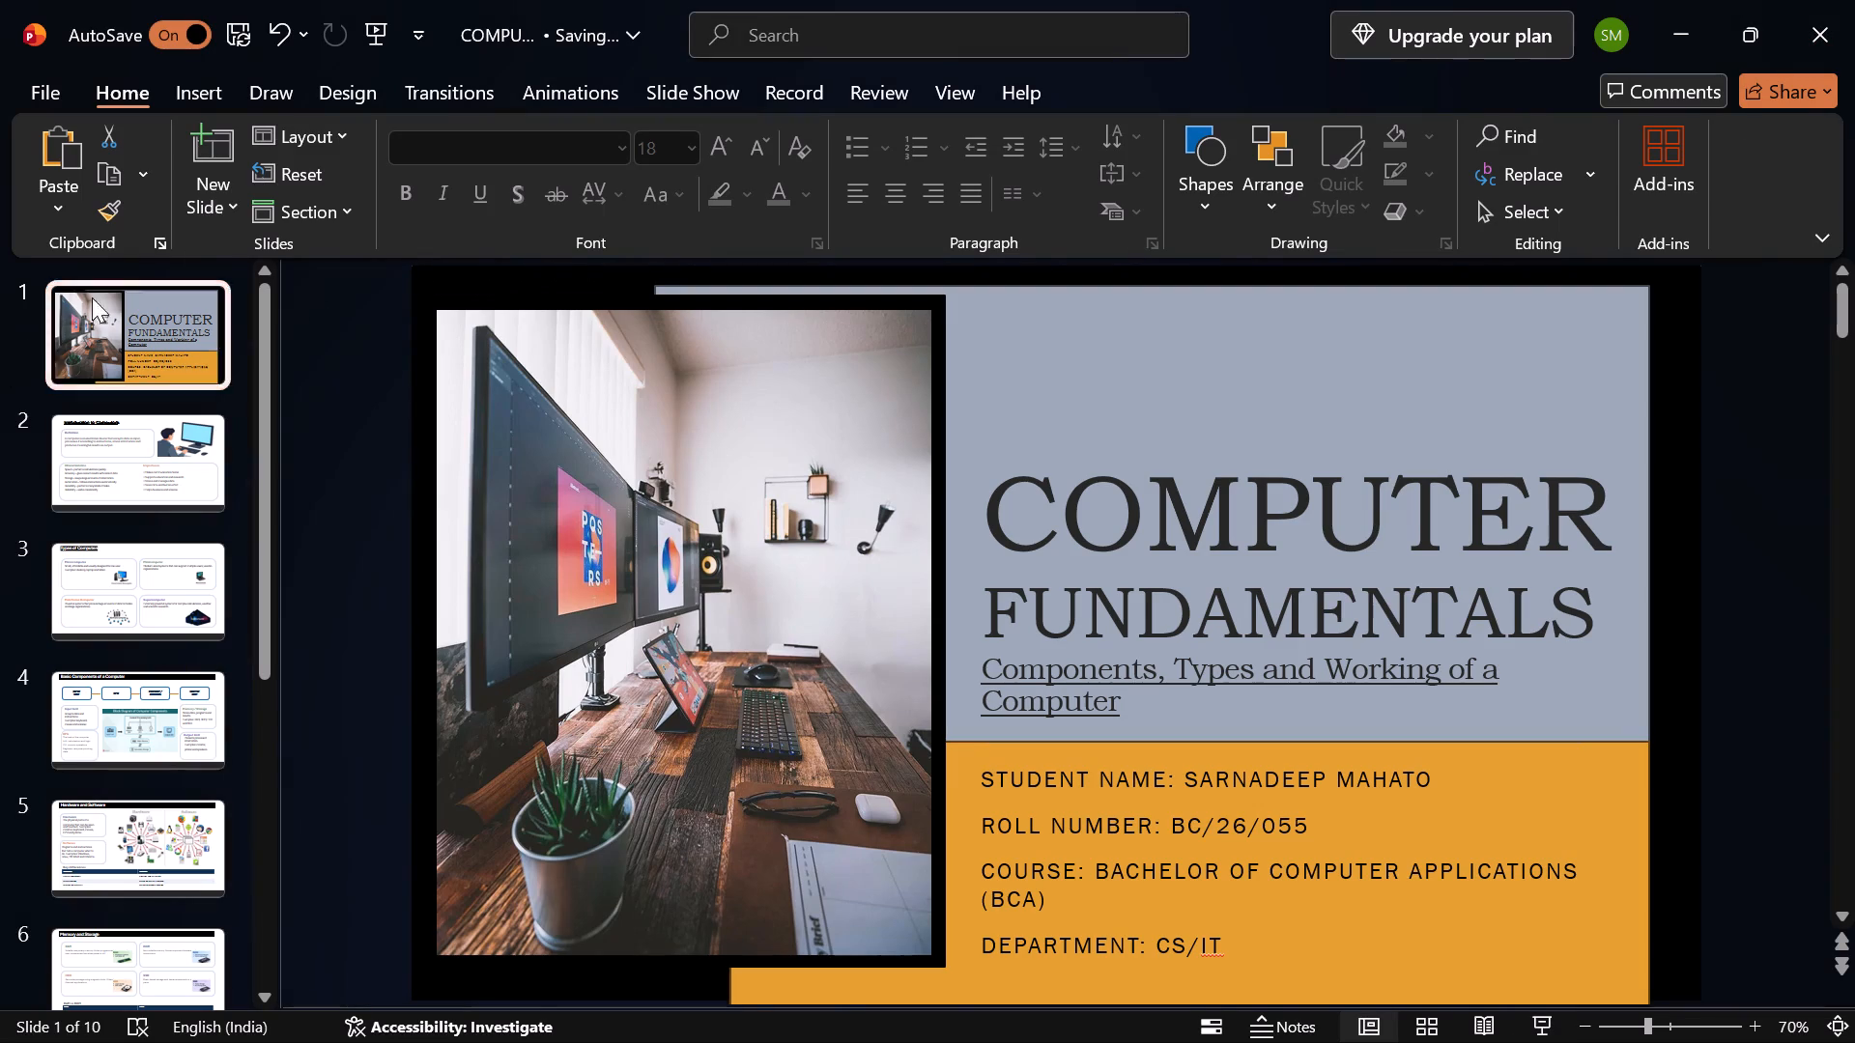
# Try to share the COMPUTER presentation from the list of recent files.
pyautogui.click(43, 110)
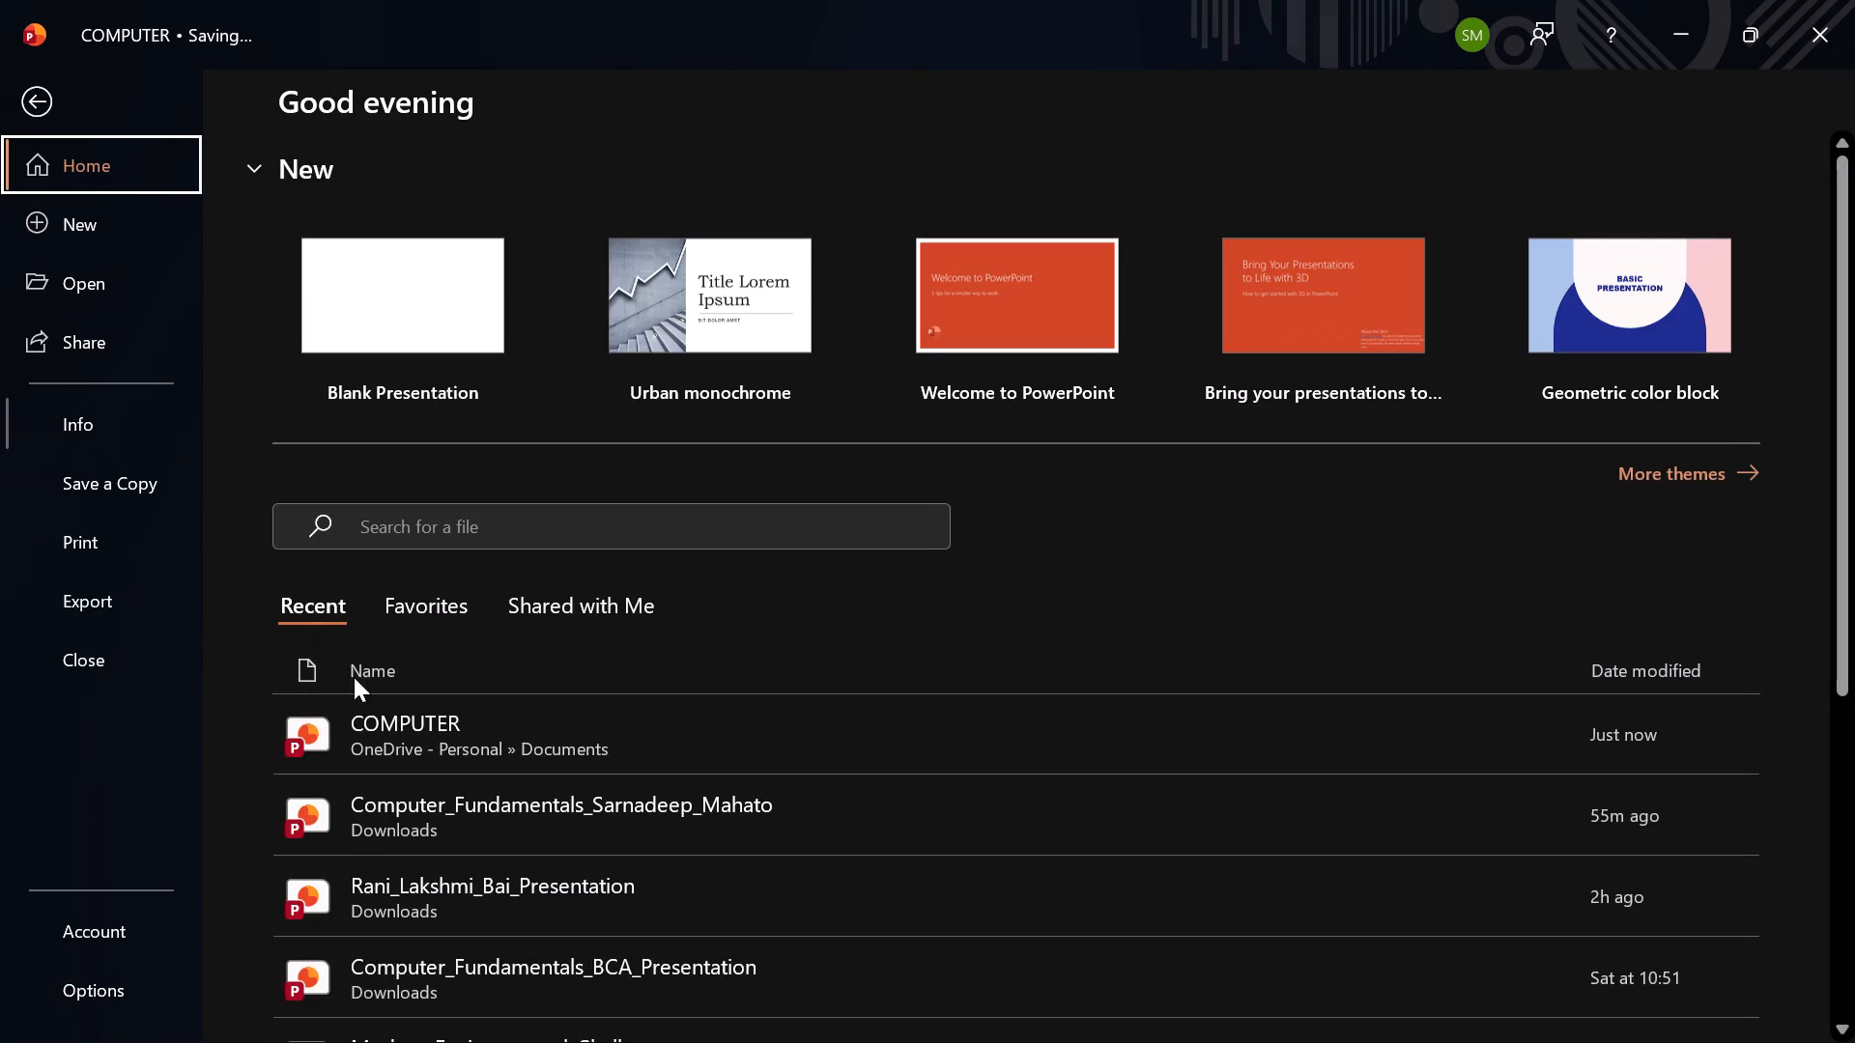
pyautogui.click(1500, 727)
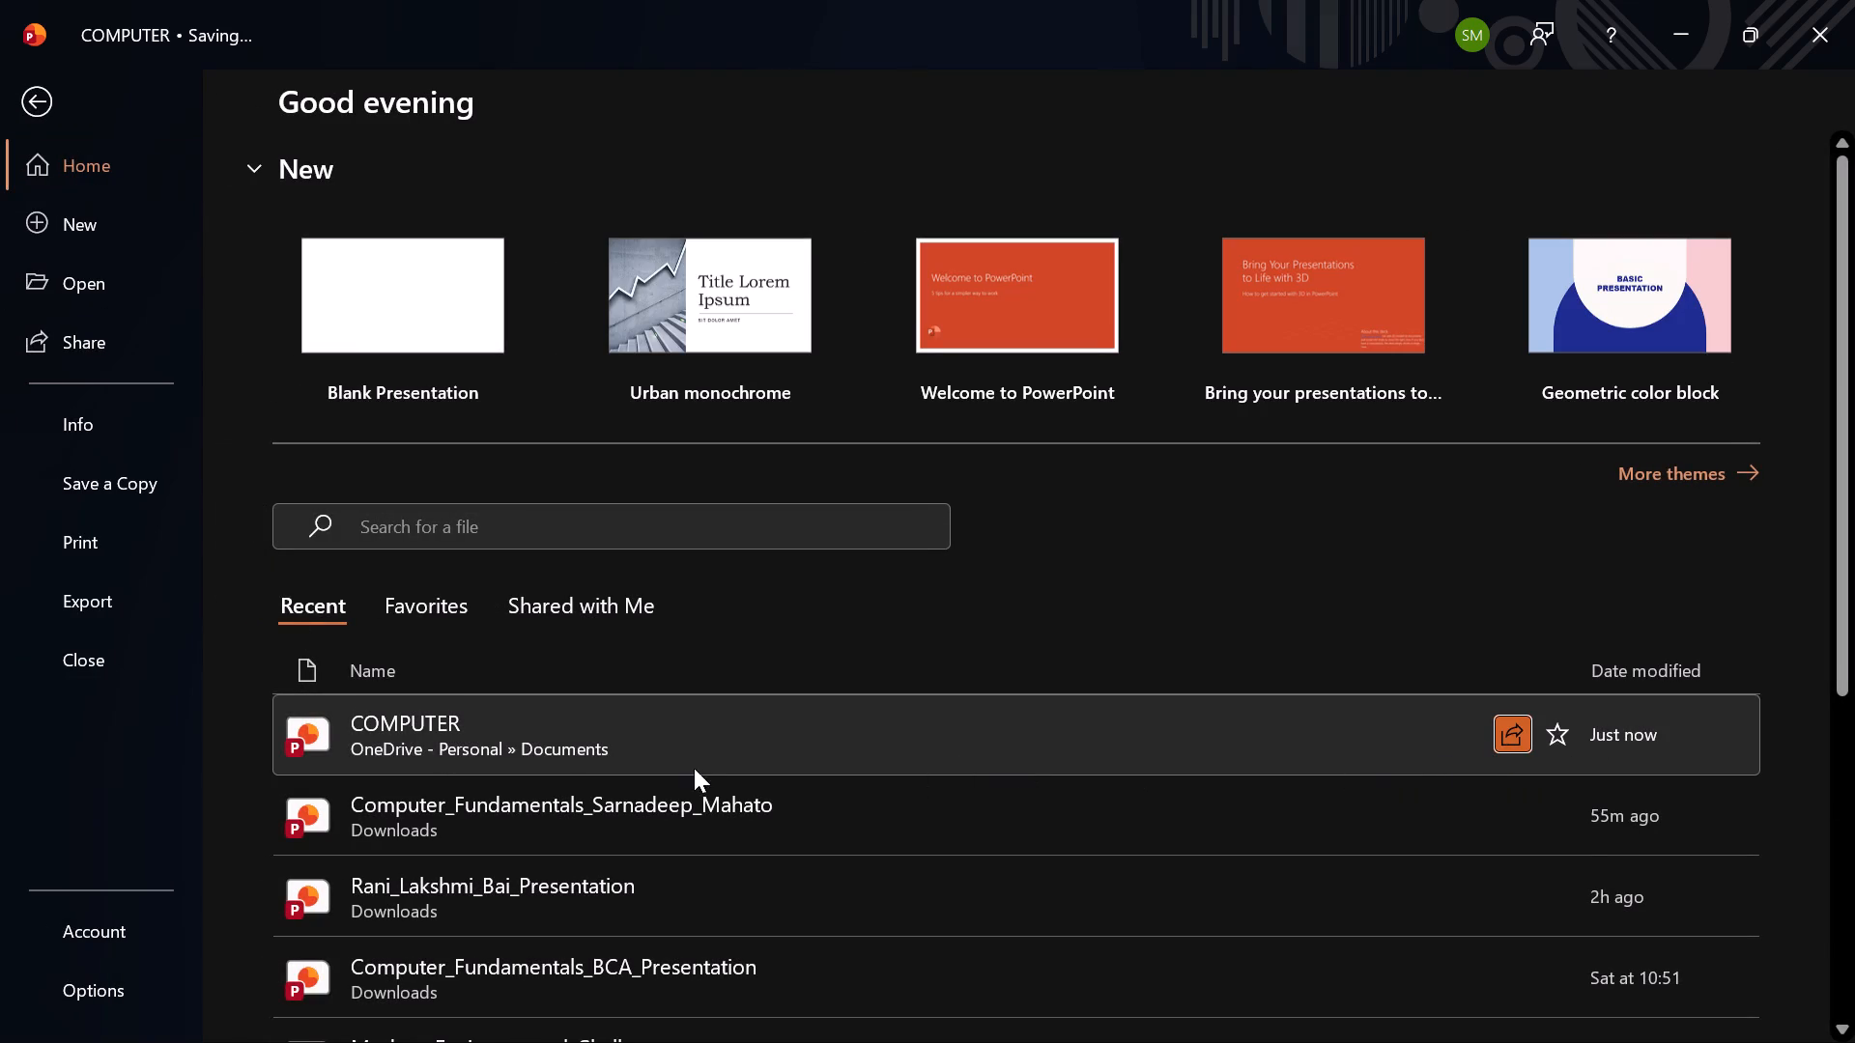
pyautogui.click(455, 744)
pyautogui.click(1663, 25)
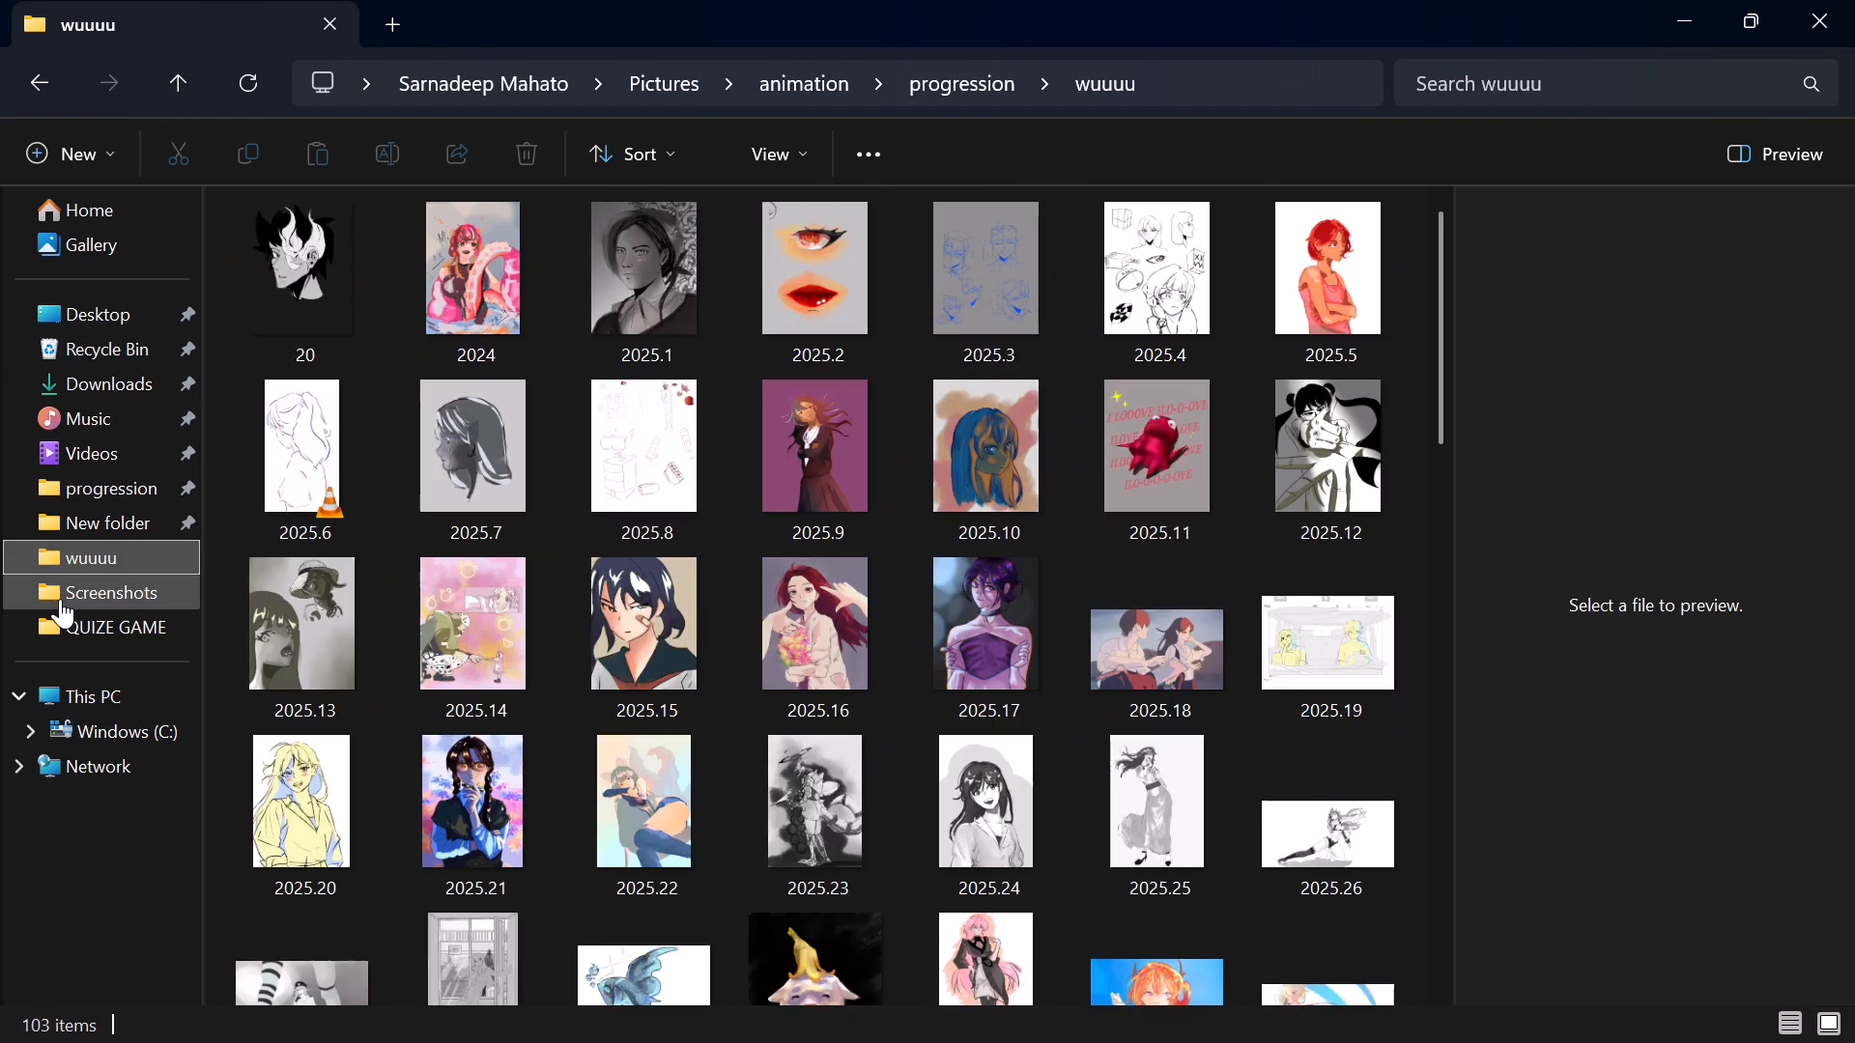
pyautogui.click(70, 585)
pyautogui.click(65, 620)
pyautogui.click(103, 553)
pyautogui.click(84, 587)
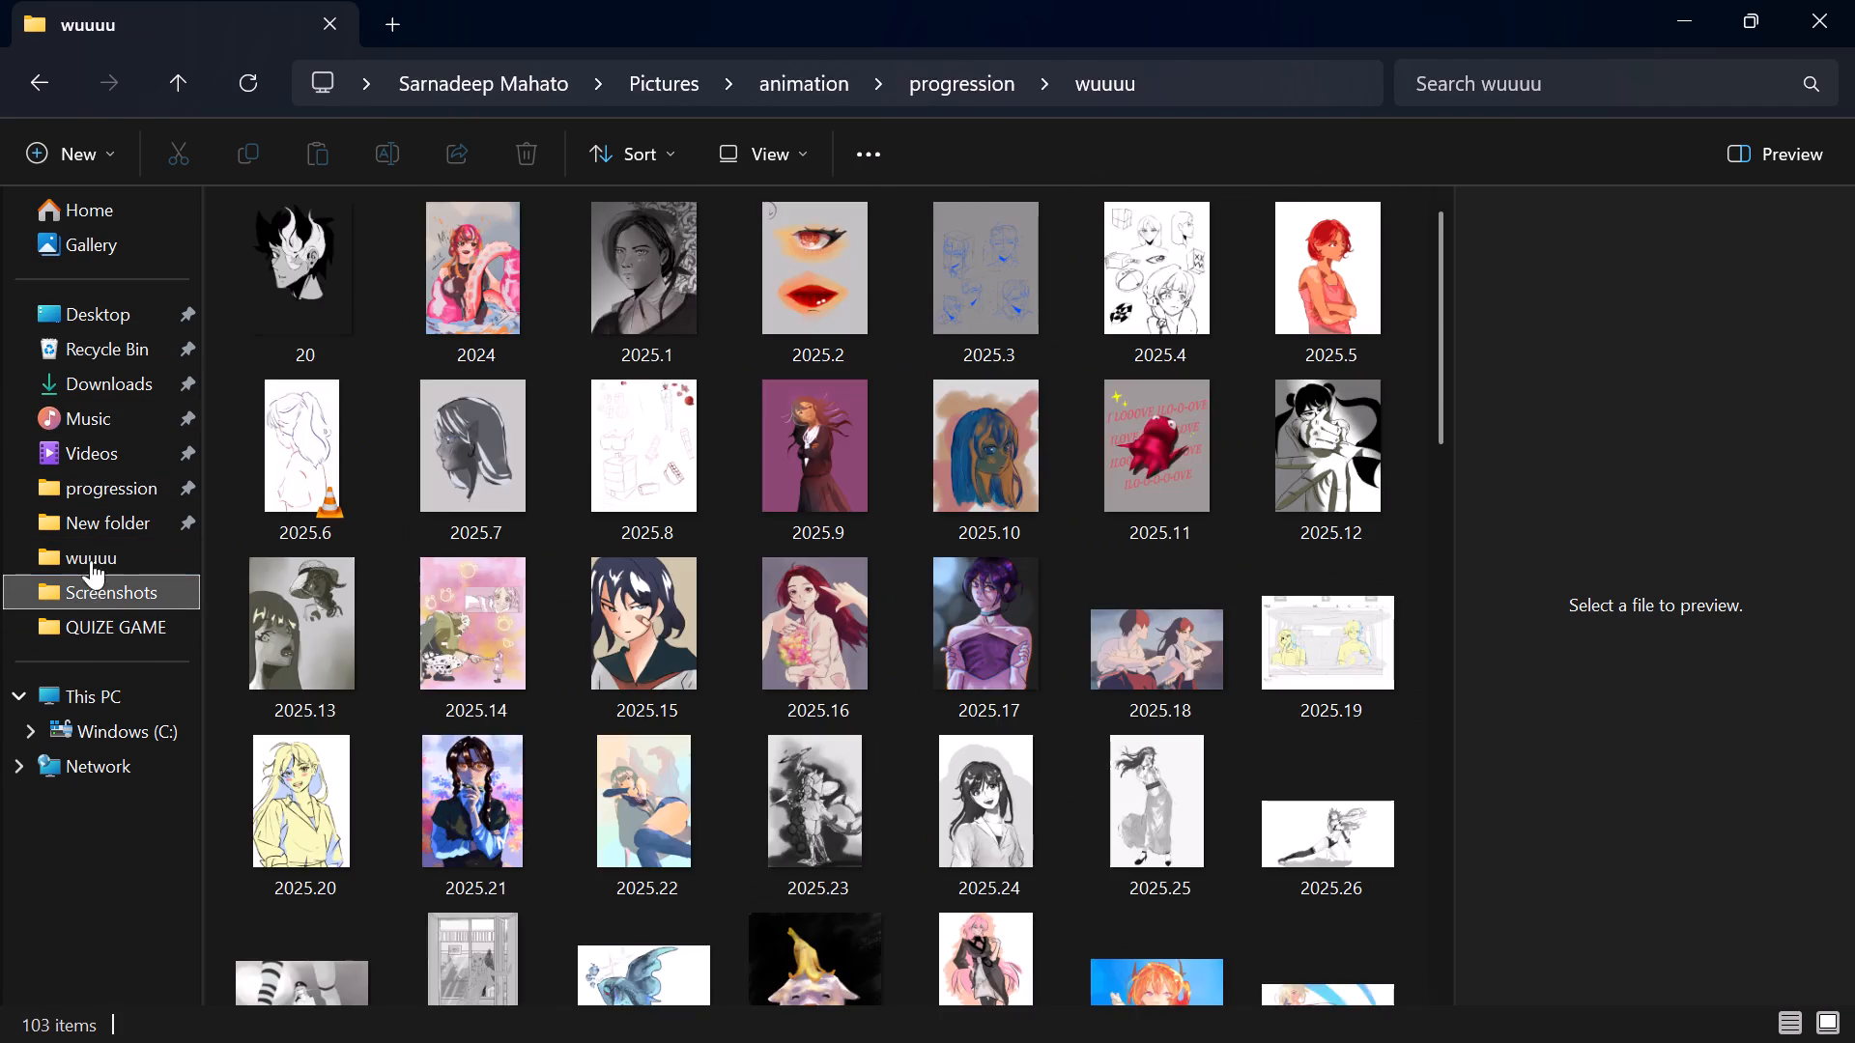
pyautogui.click(62, 308)
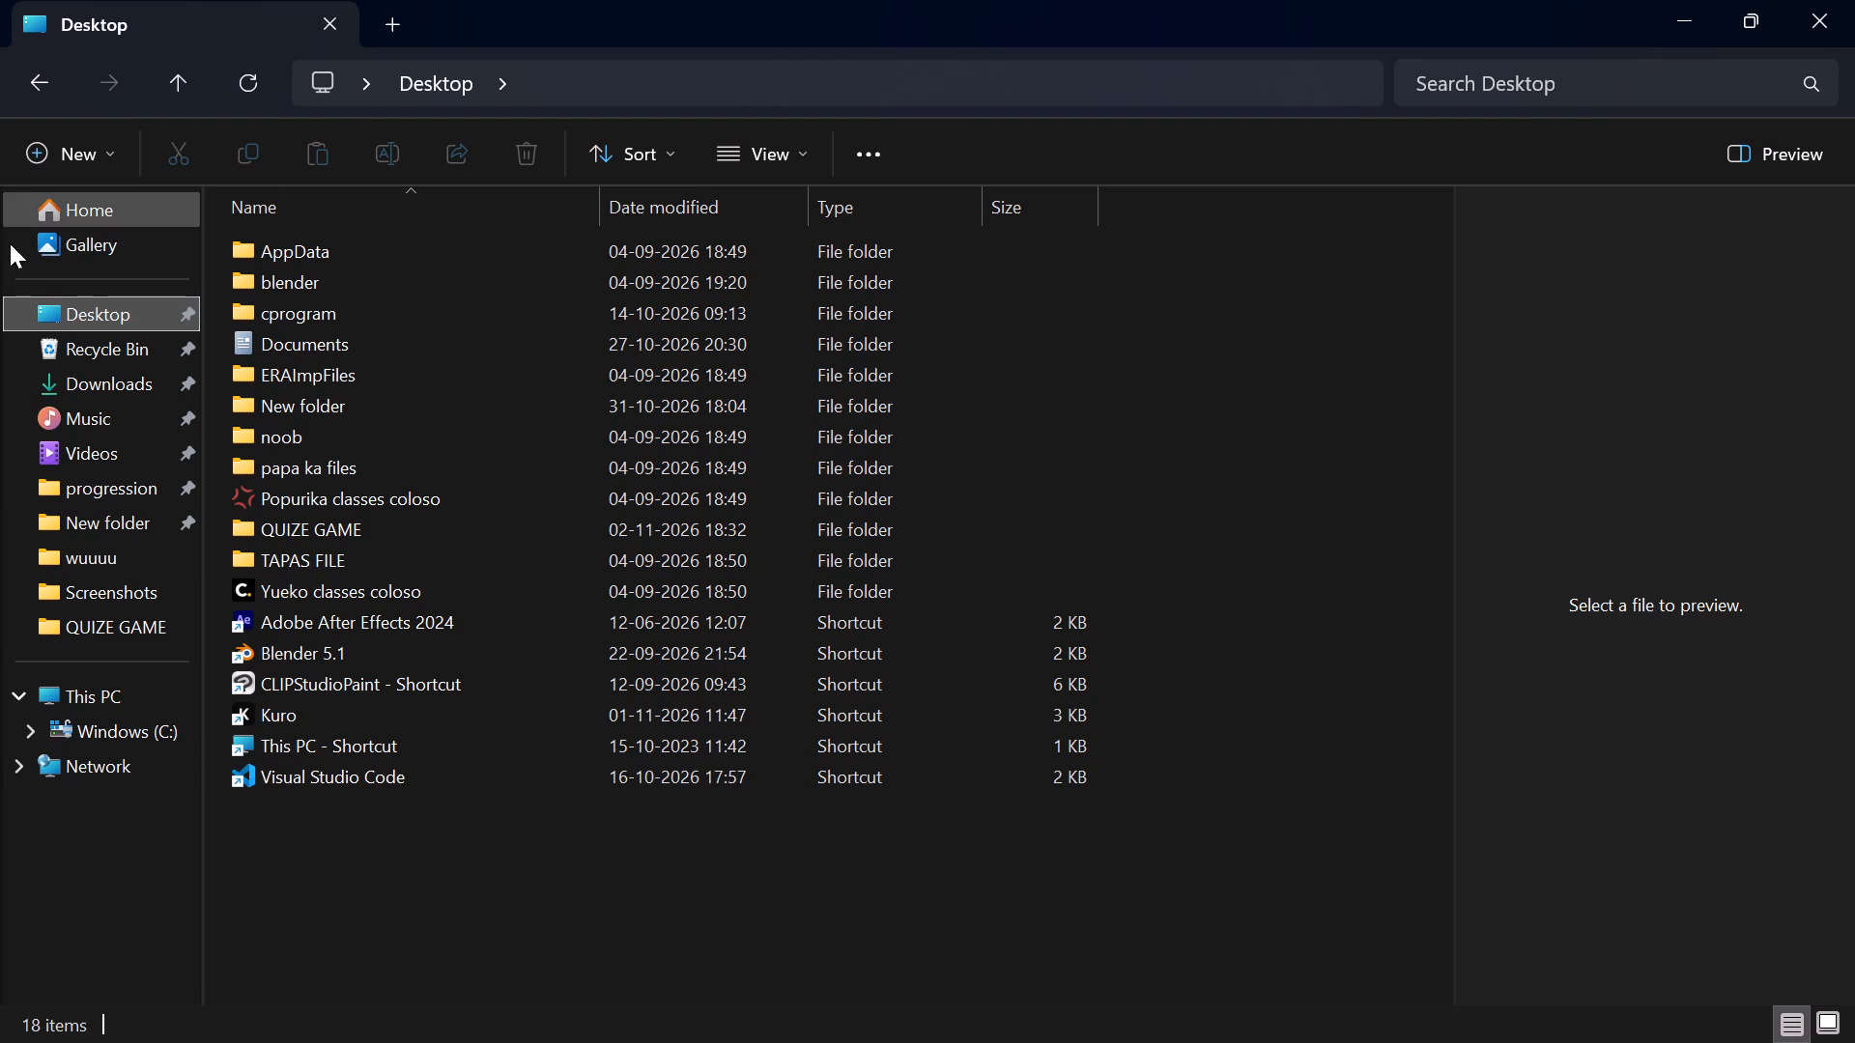
pyautogui.click(34, 198)
pyautogui.click(114, 209)
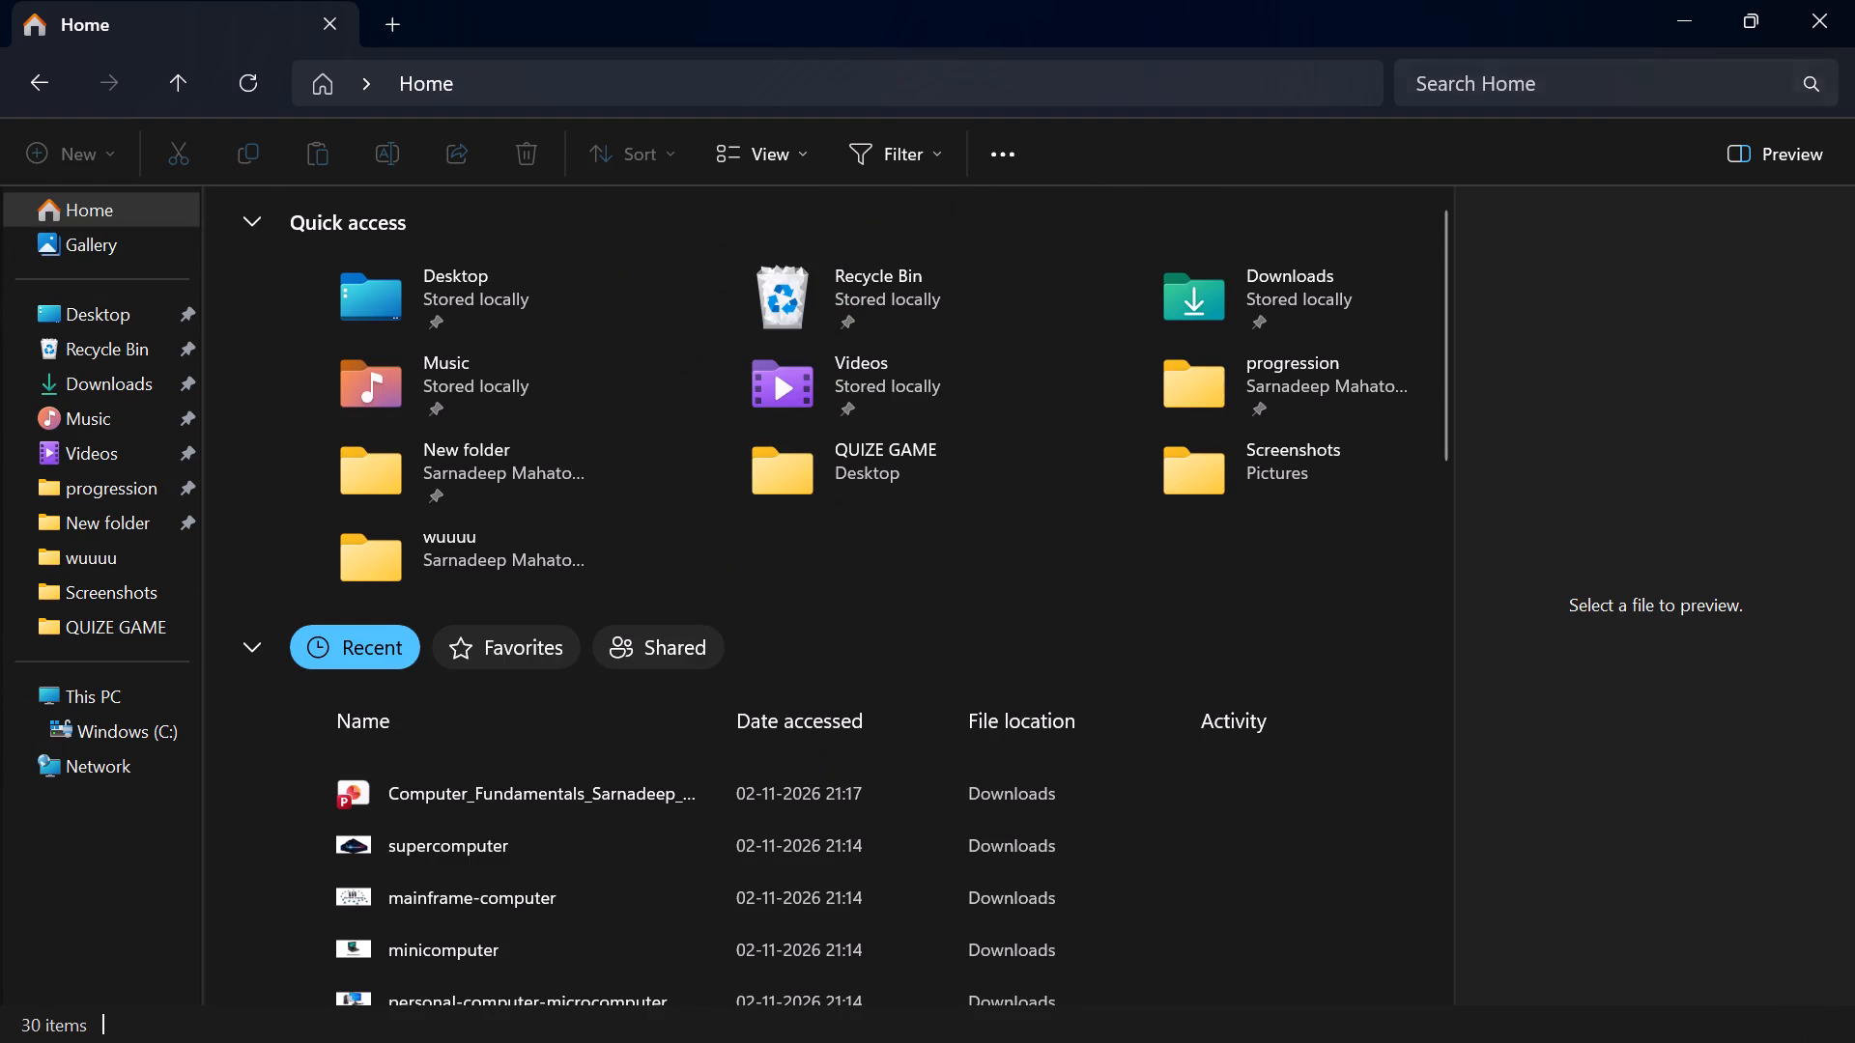
# Search Home for "weare" and open the WEare folder from the results.
pyautogui.moveTo(1652, 74); pyautogui.dragTo(1641, 88)
pyautogui.write('we')
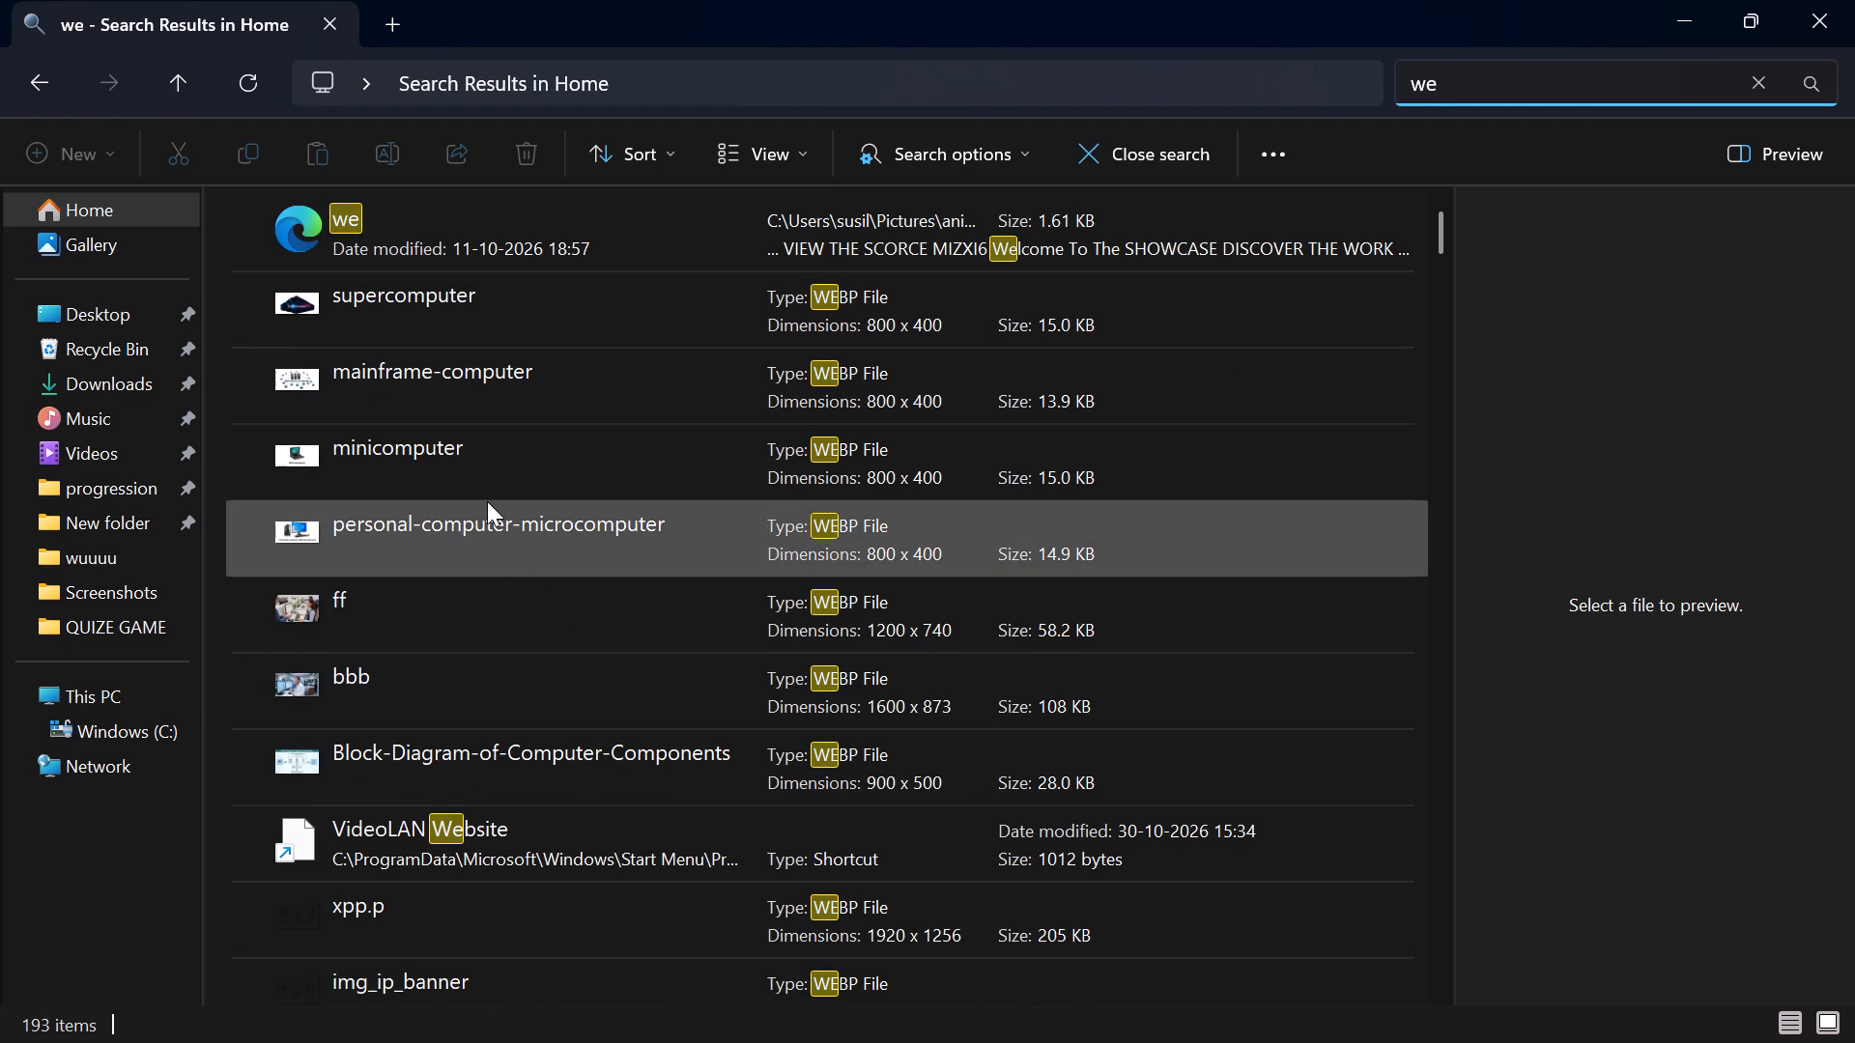
pyautogui.write('are')
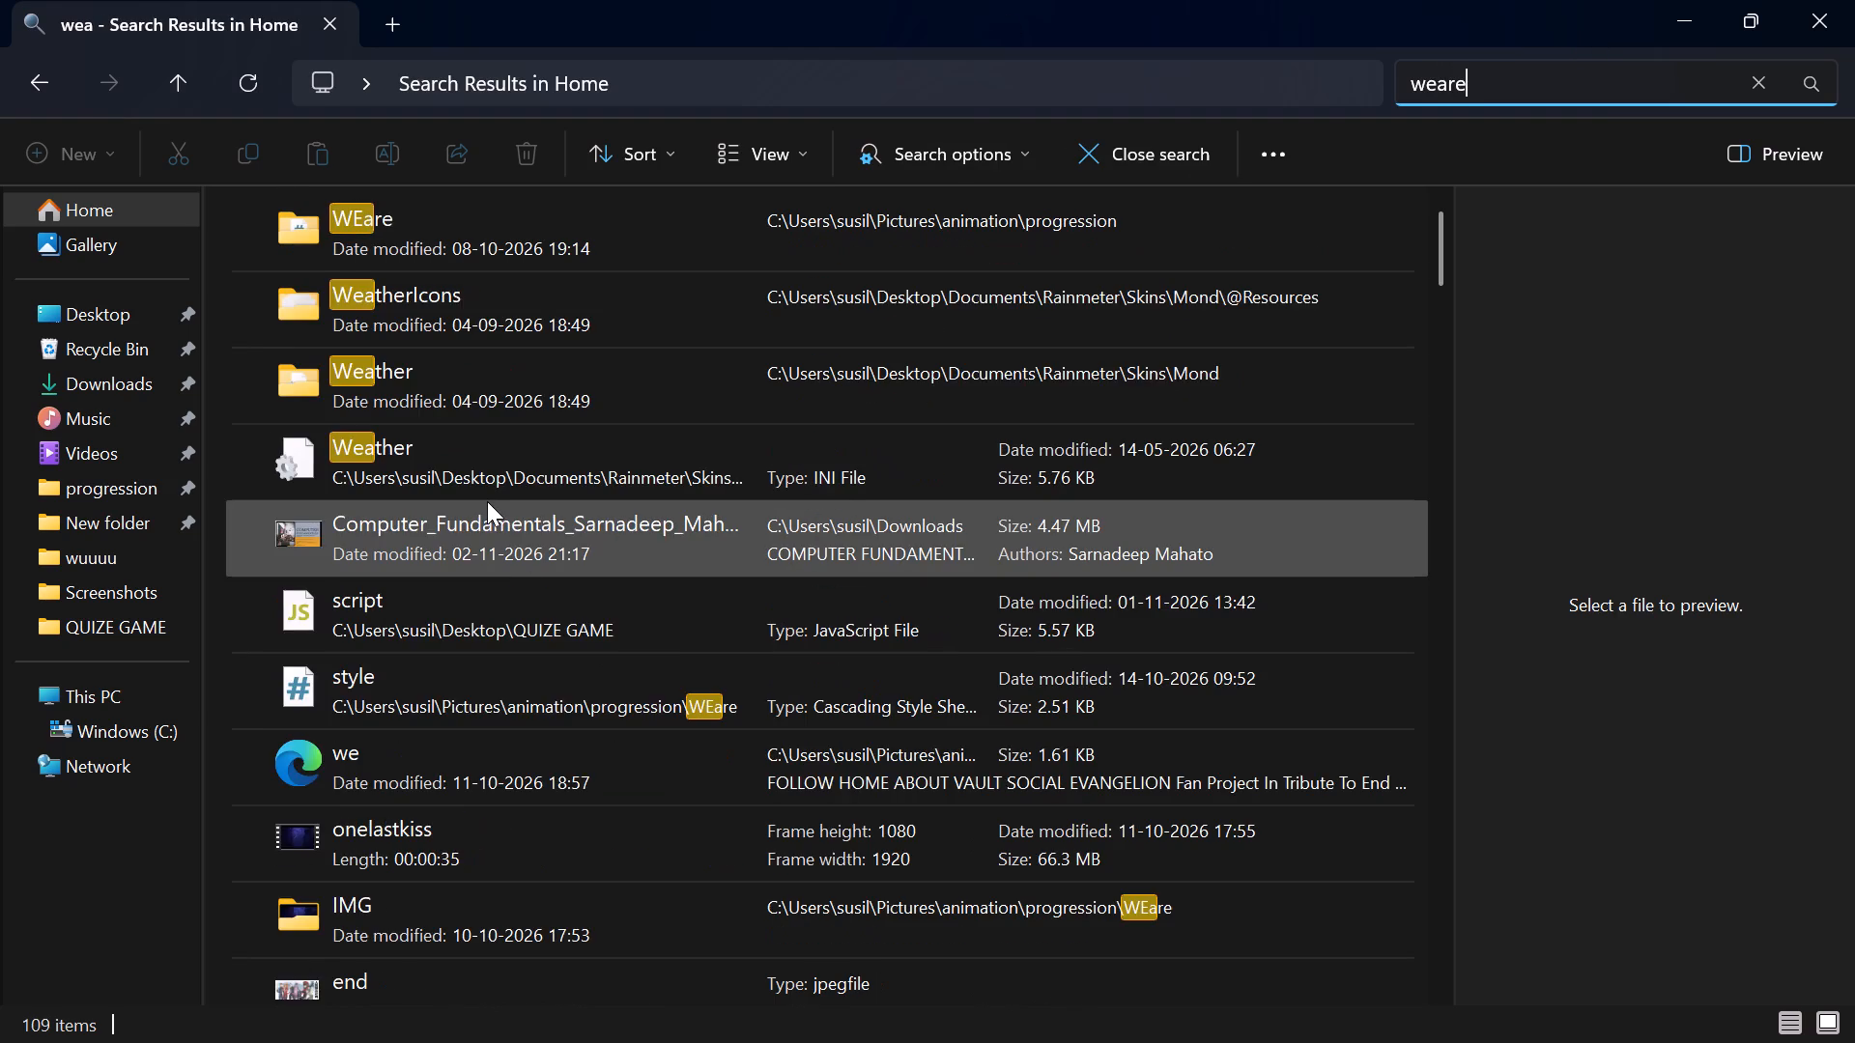
pyautogui.doubleClick(474, 224)
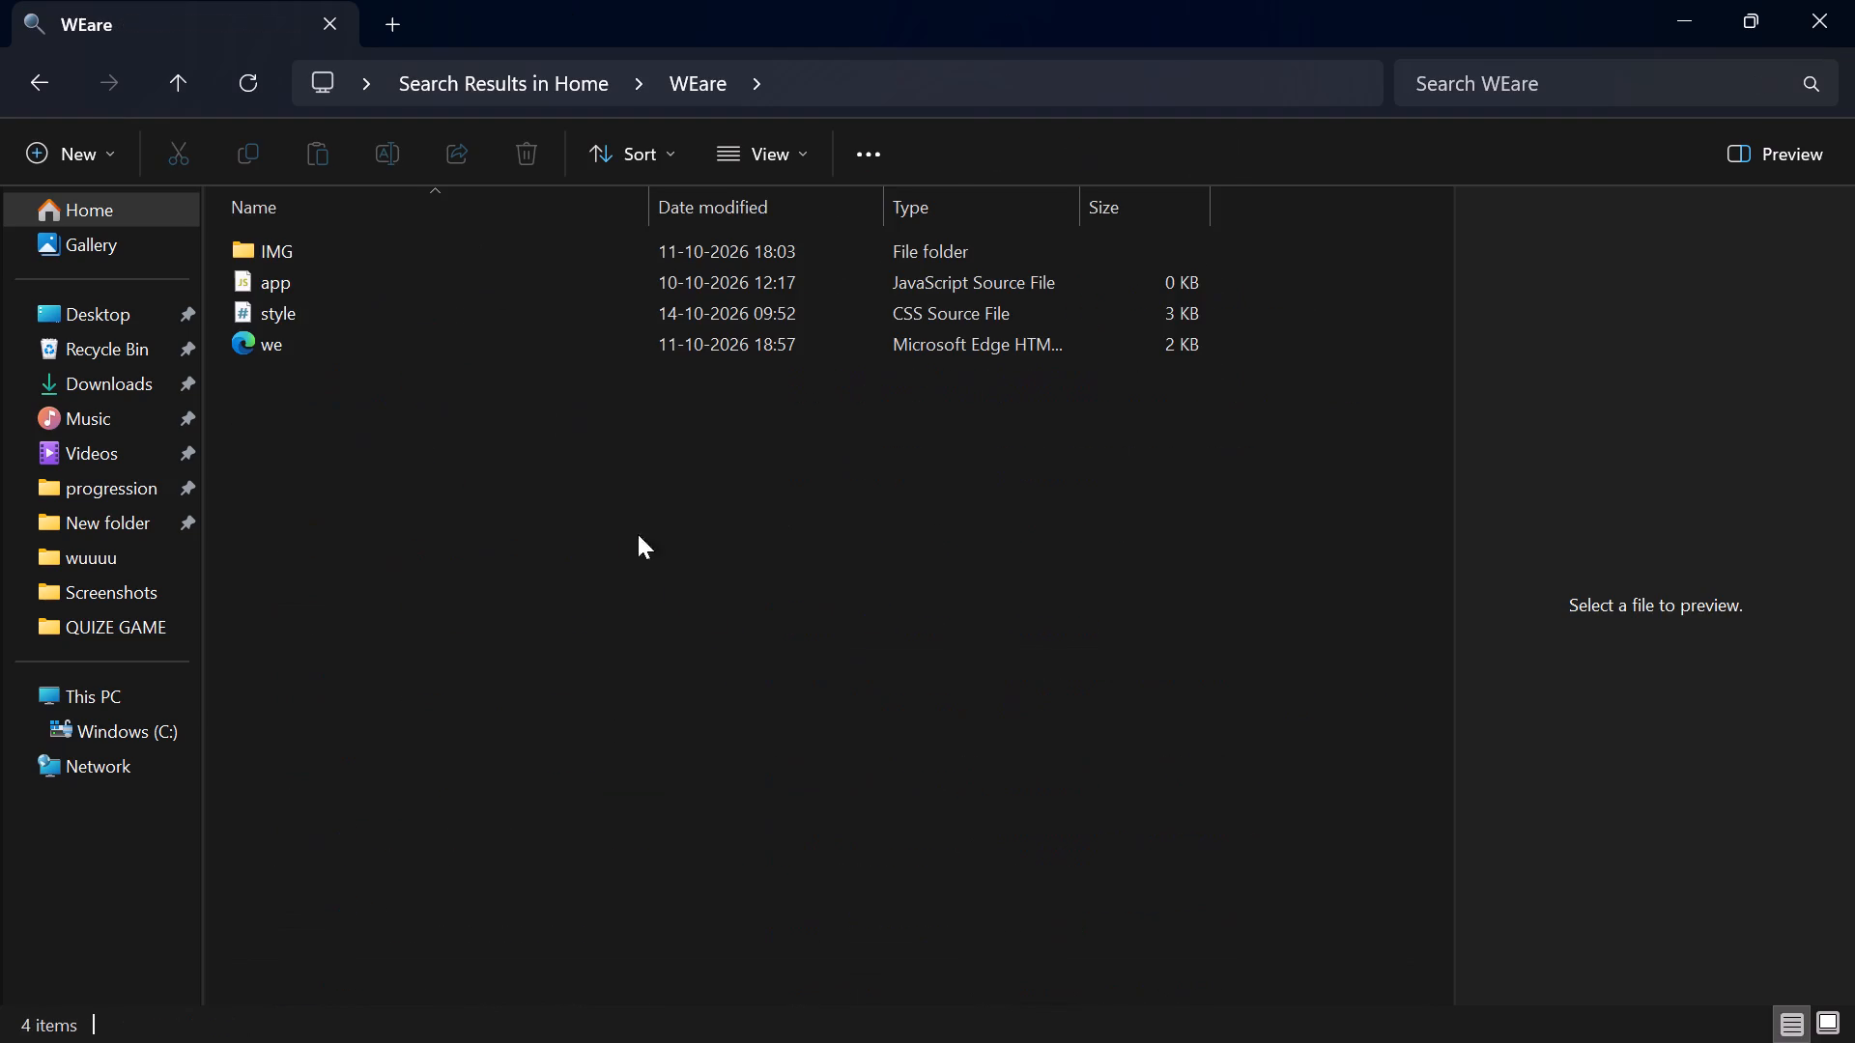
# Open the style CSS file from the WEare folder in Visual Studio Code, read through its code, and close the editor.
pyautogui.click(305, 350)
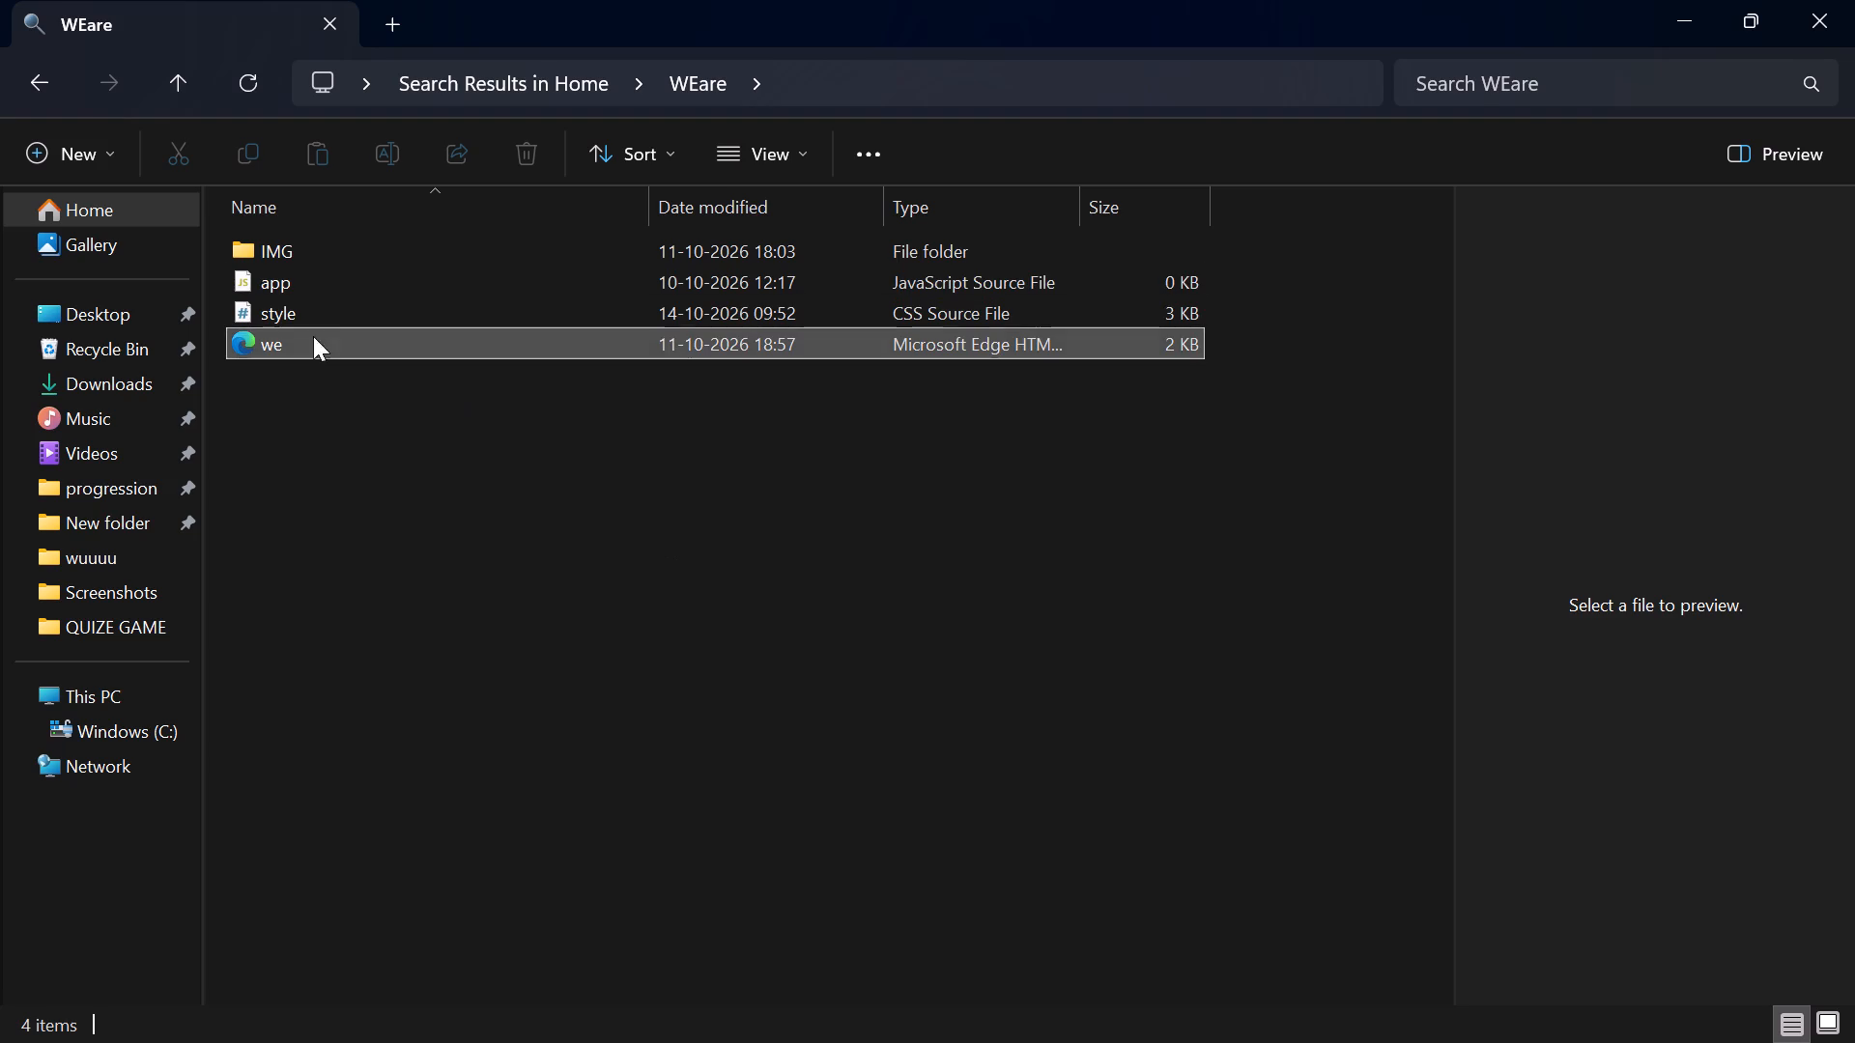
pyautogui.click(326, 316)
pyautogui.click(332, 351)
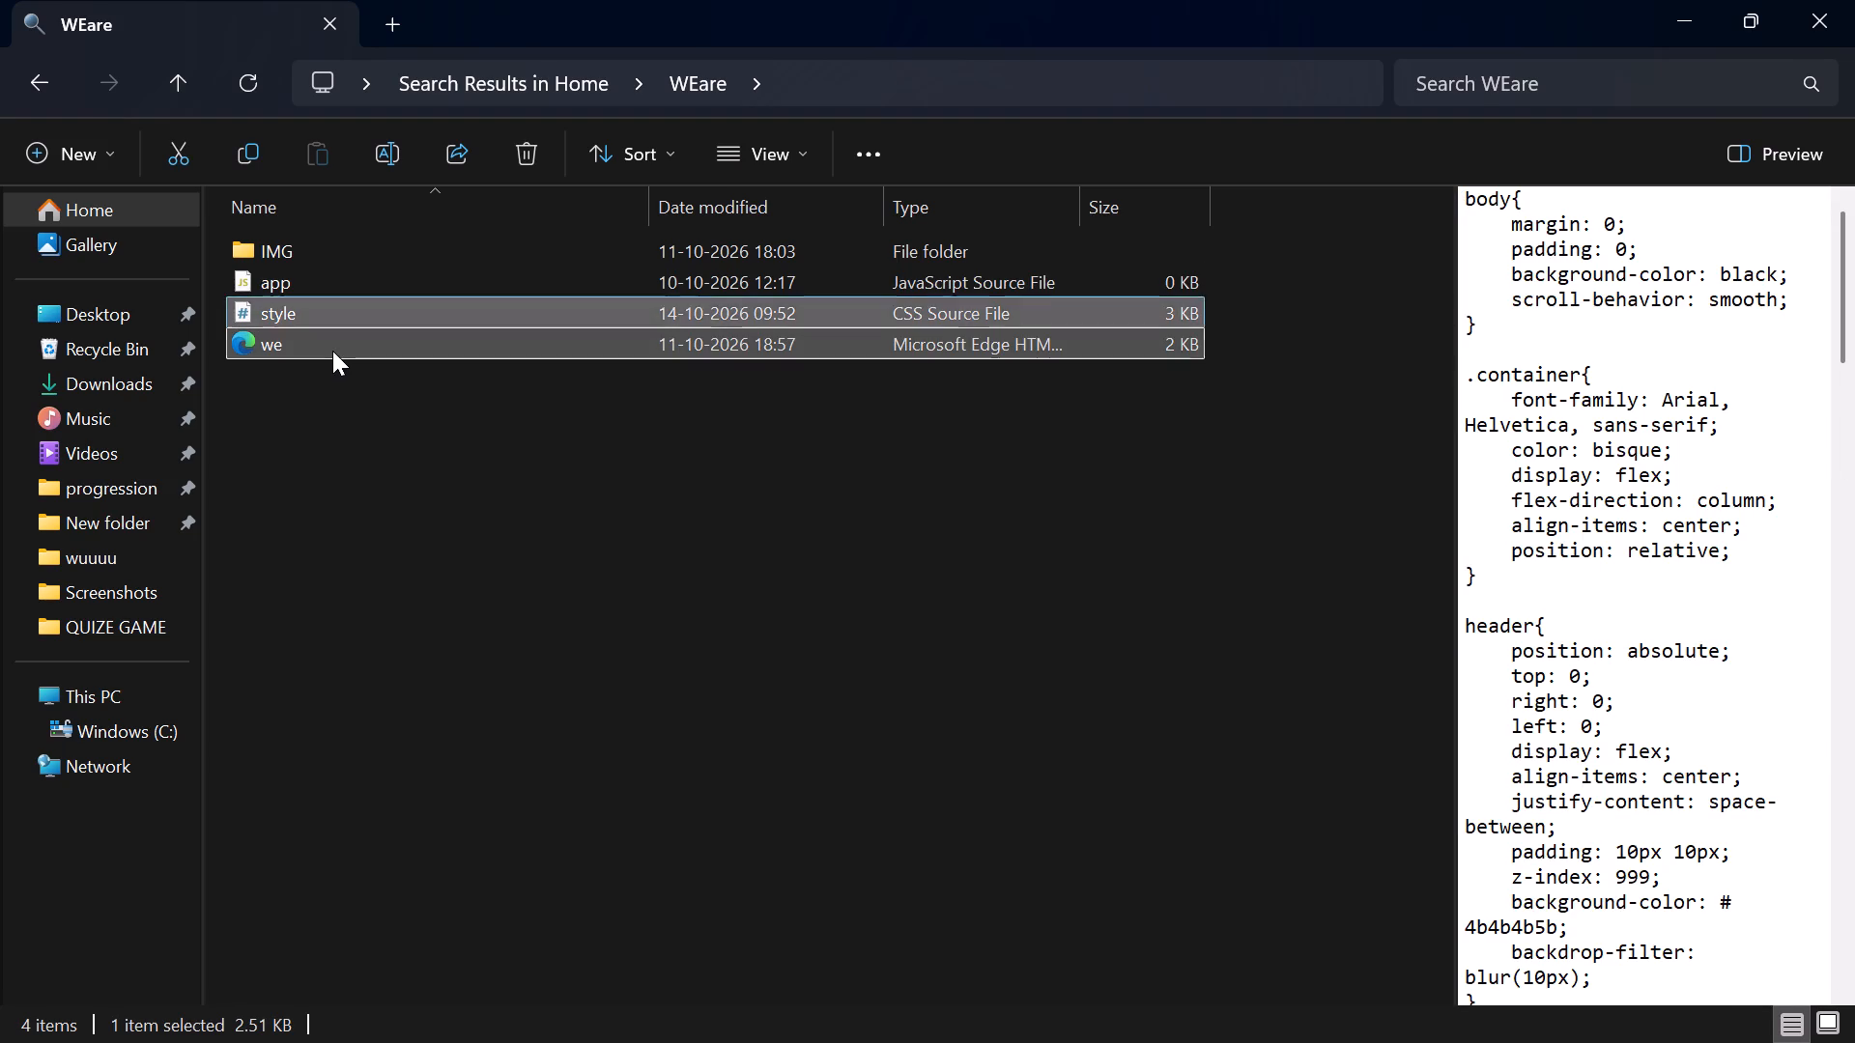
pyautogui.rightClick(332, 349)
pyautogui.click(320, 313)
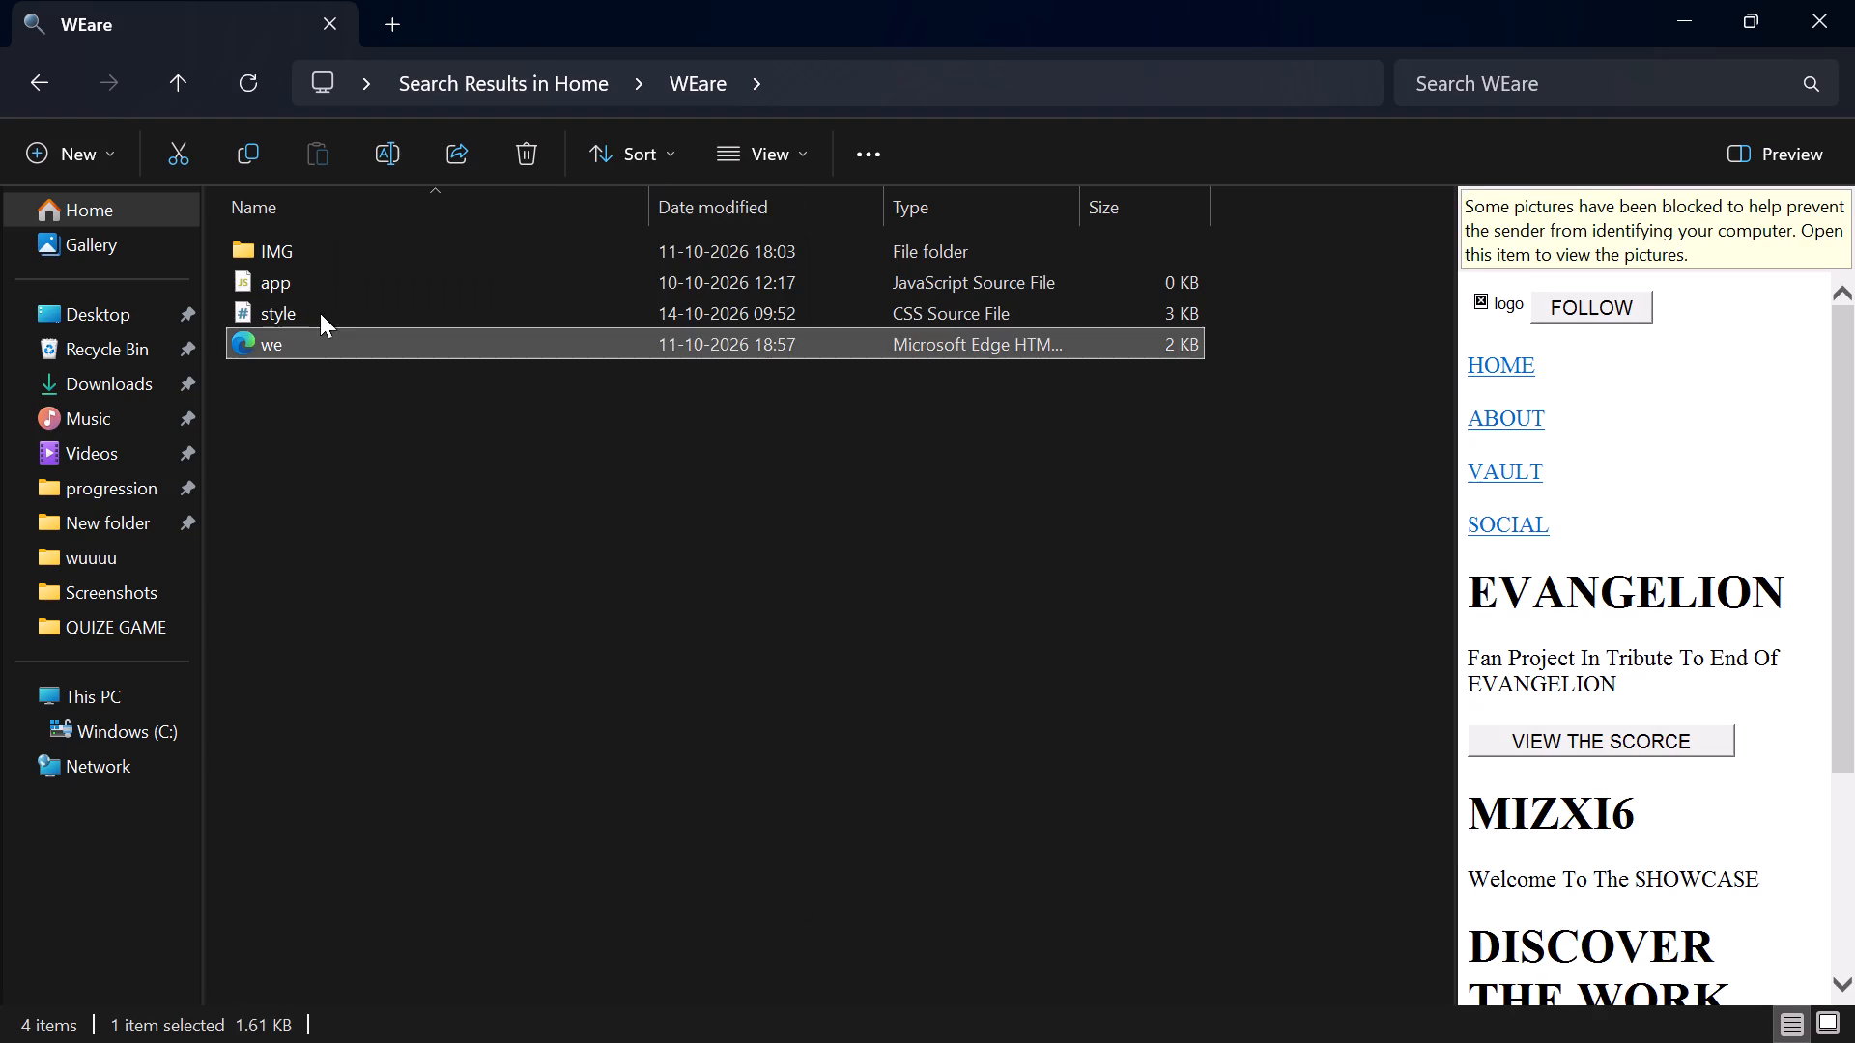
pyautogui.click(301, 319)
pyautogui.moveTo(301, 314); pyautogui.dragTo(288, 314, button='right')
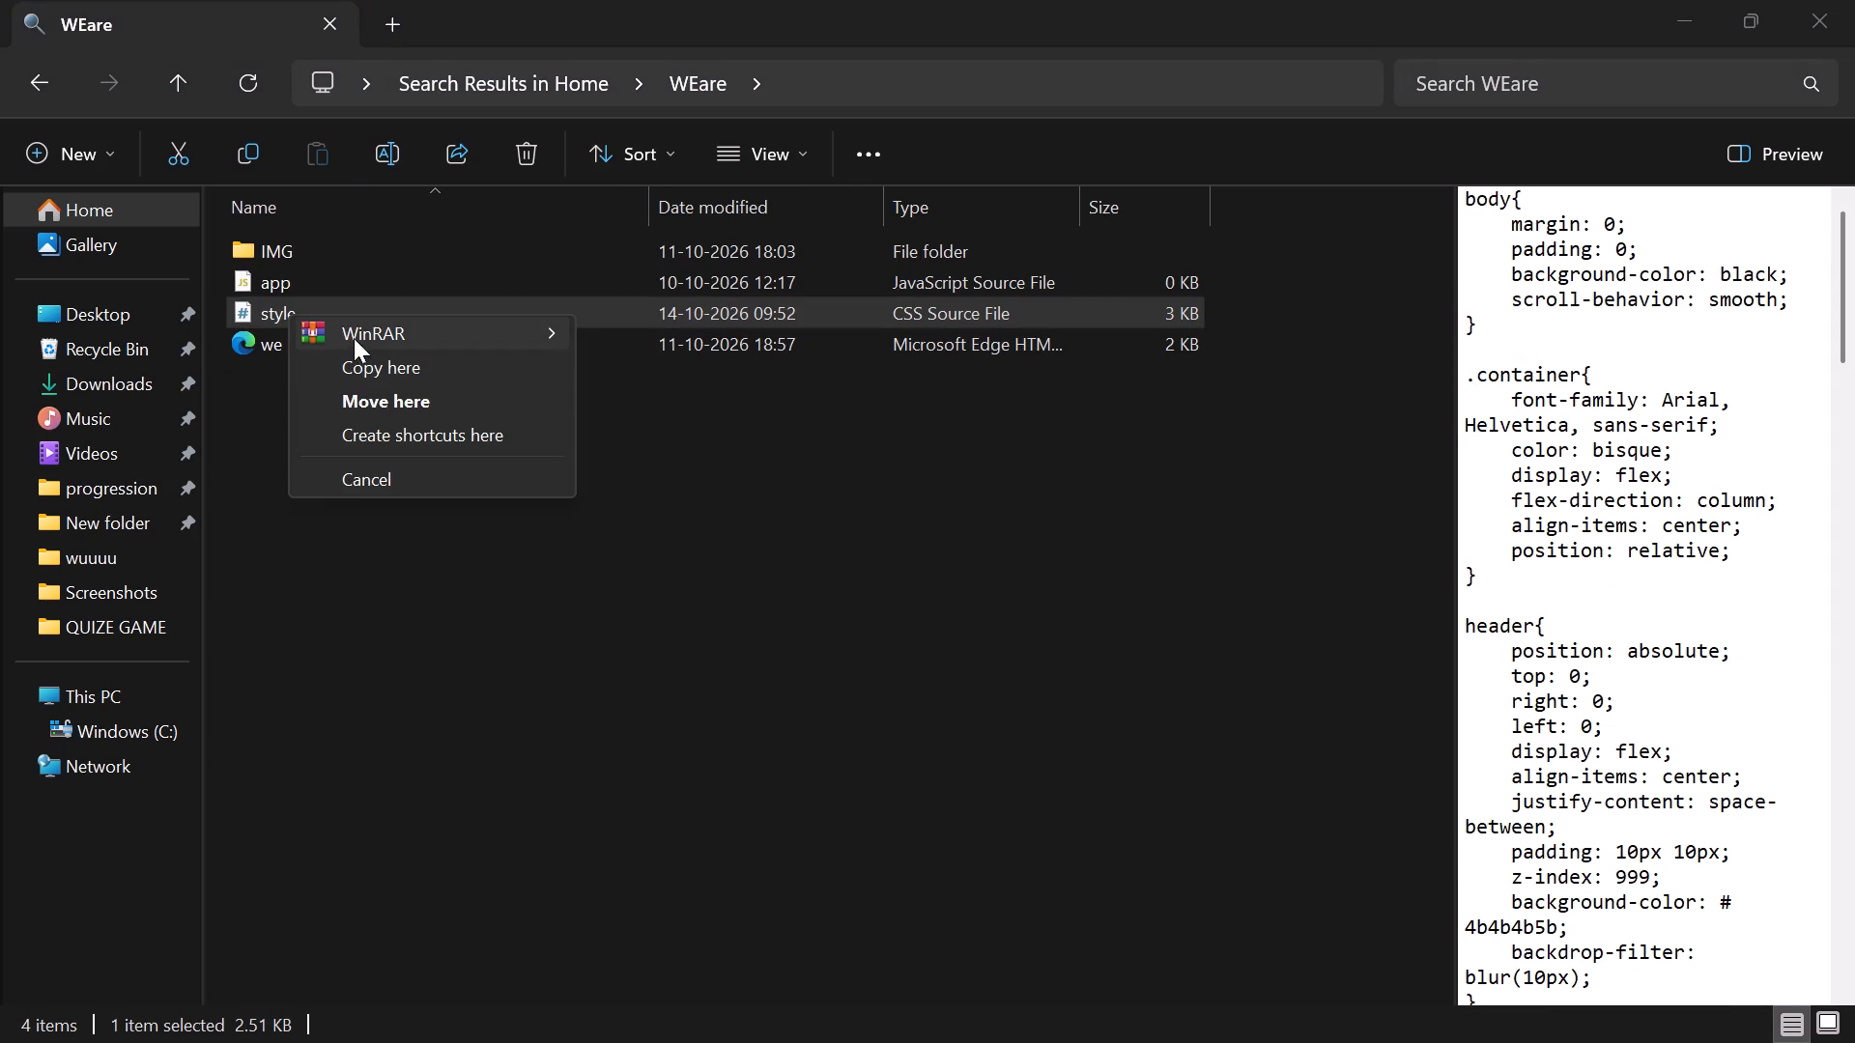
pyautogui.click(733, 311)
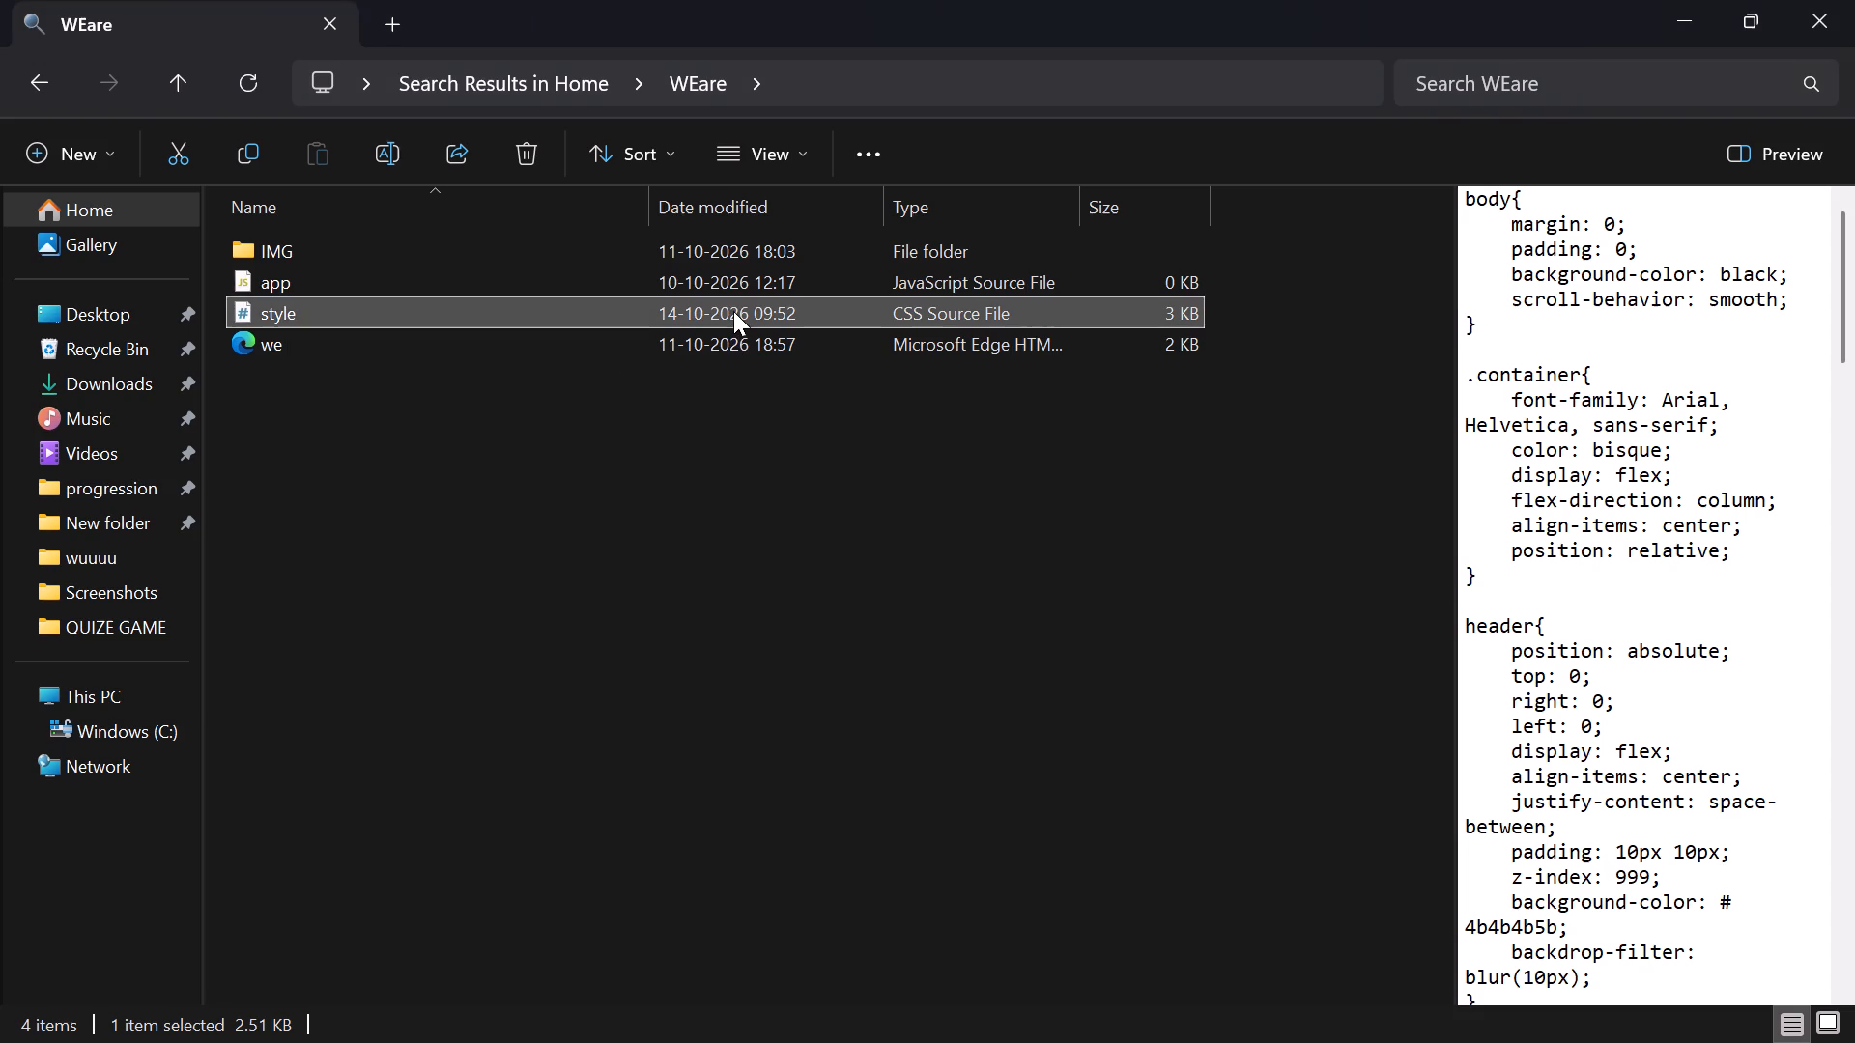
pyautogui.doubleClick(732, 311)
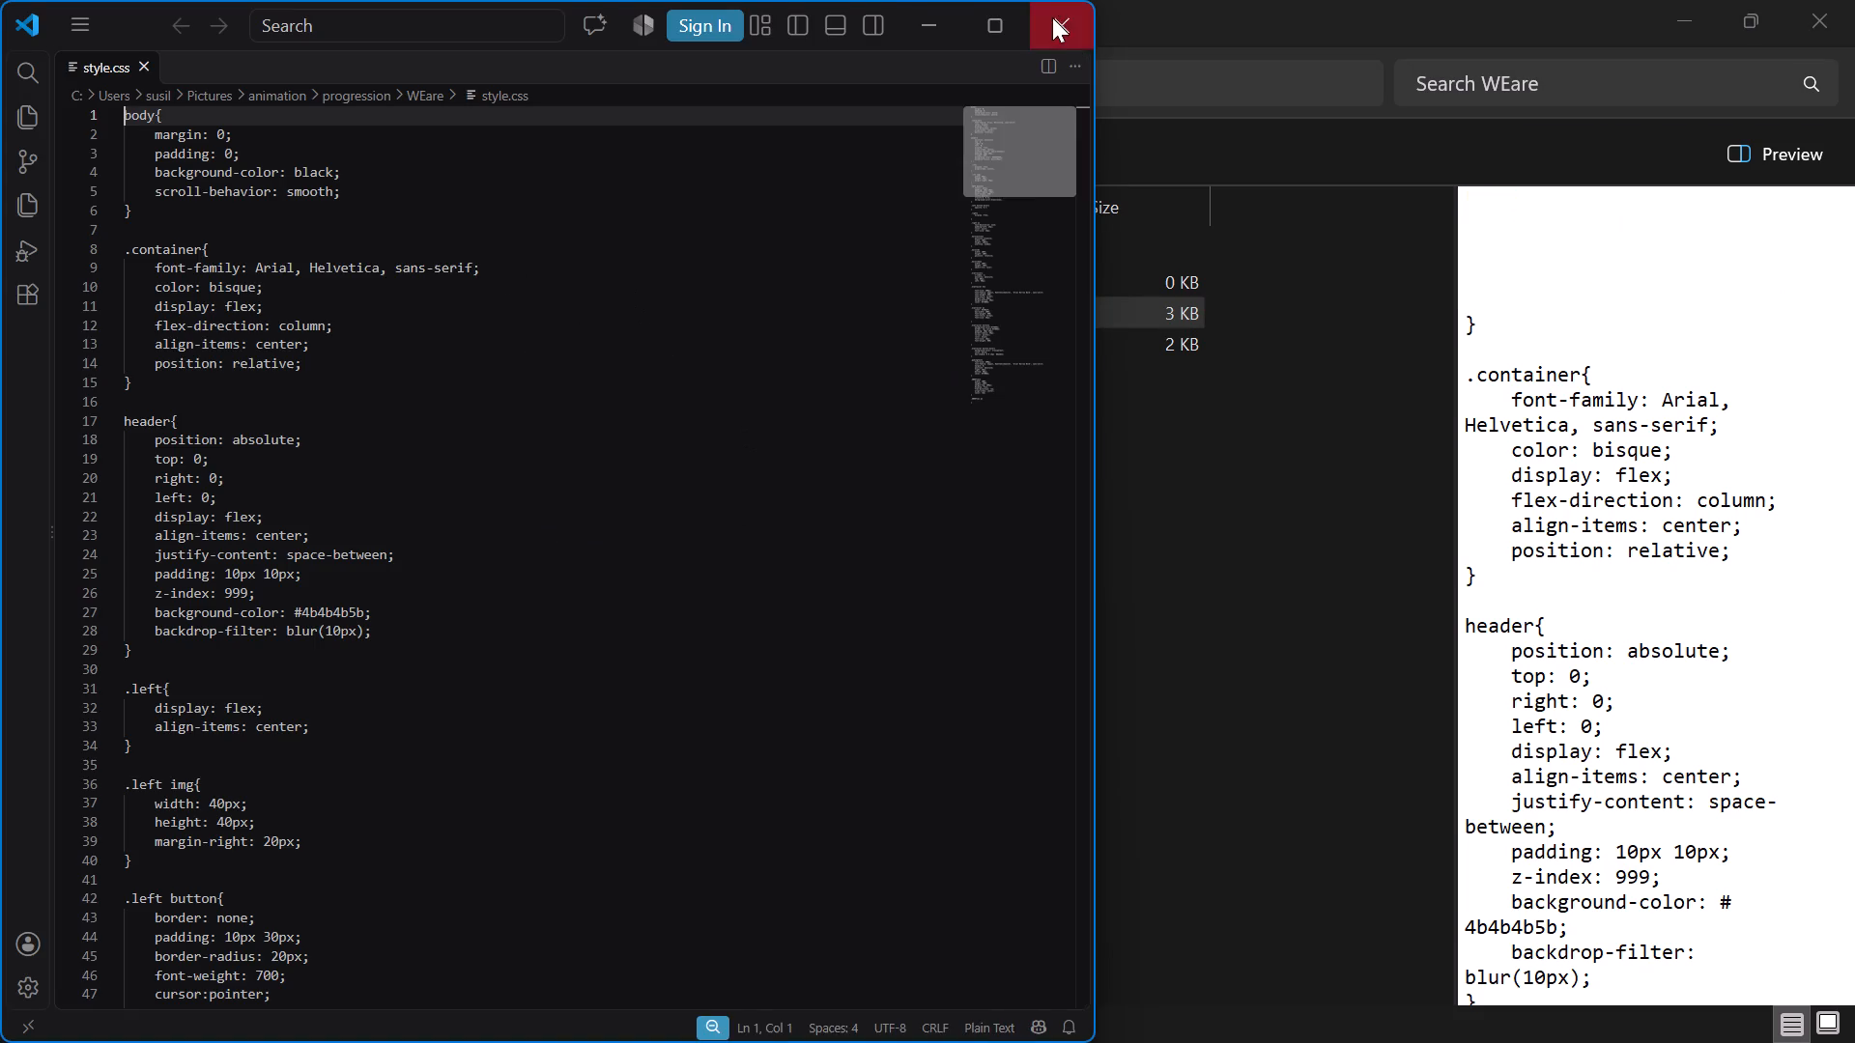
pyautogui.scroll(-1, 362, 442)
pyautogui.scroll(-2, 258, 372)
pyautogui.scroll(-6, 307, 478)
pyautogui.click(1042, 18)
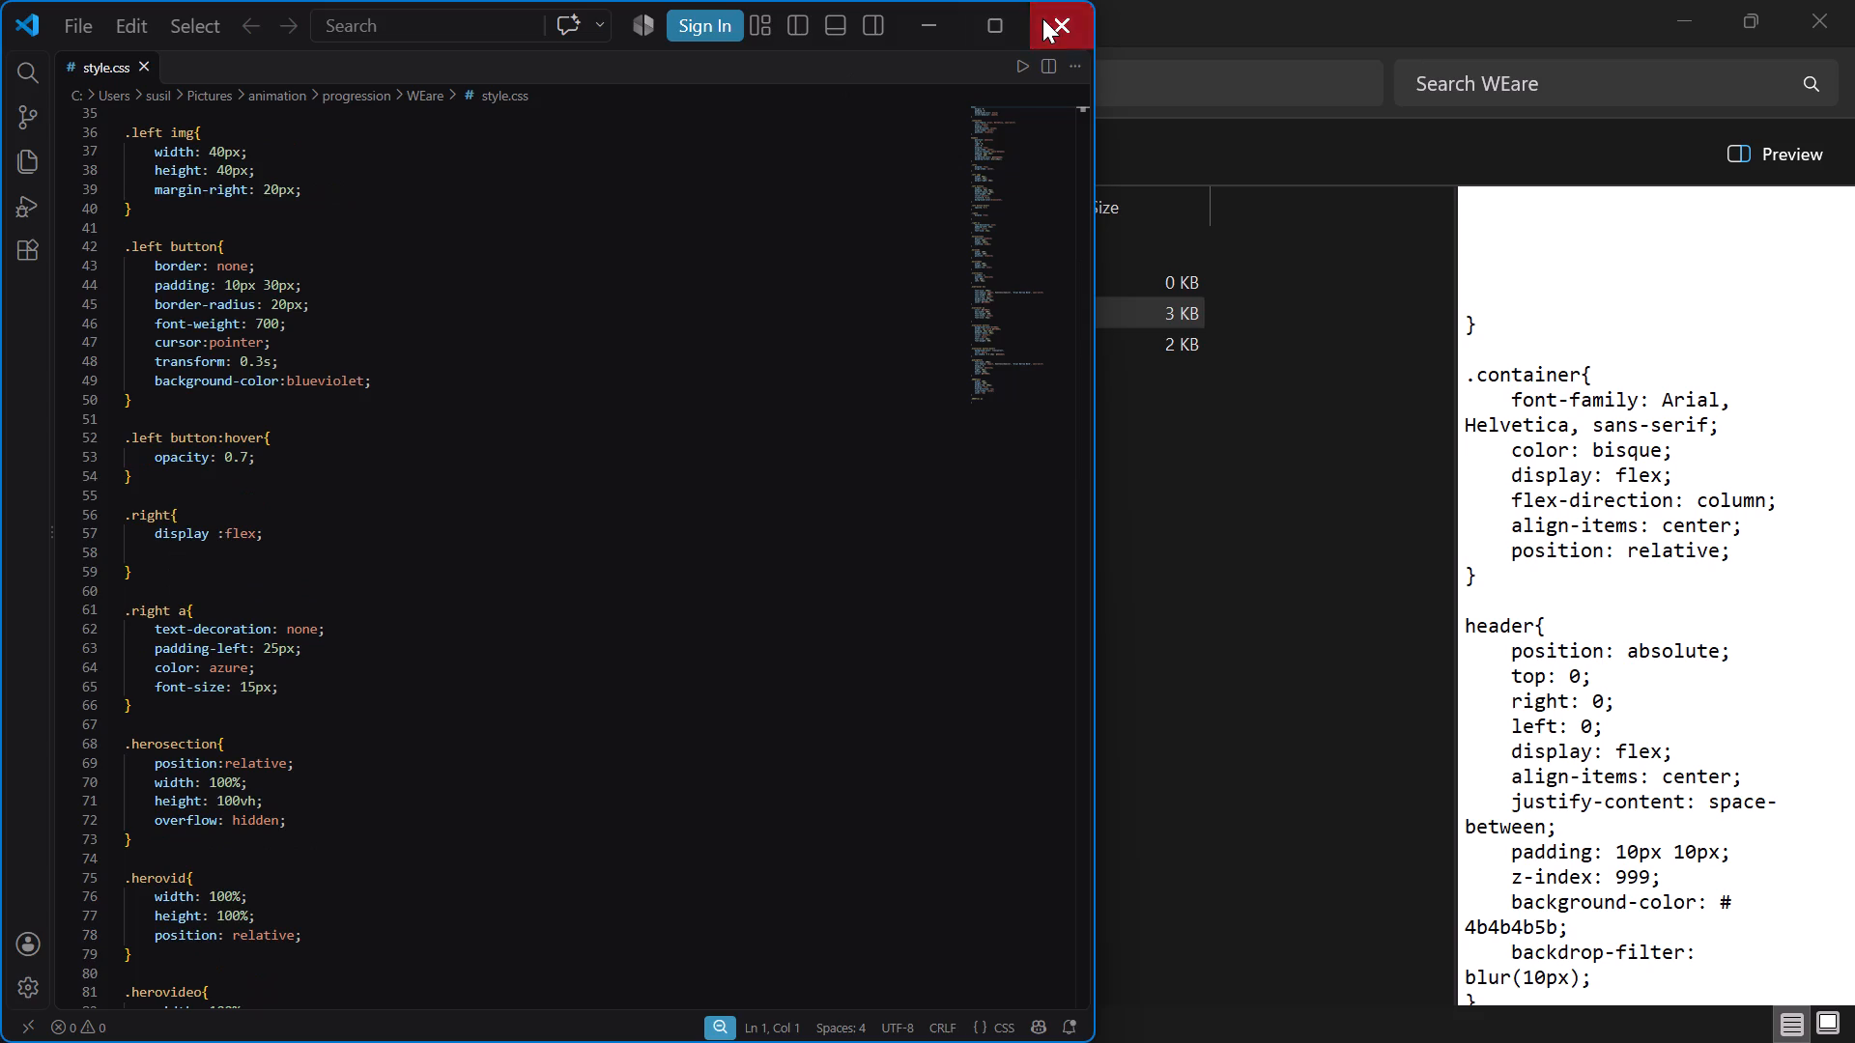
# Check the available apps for opening the we HTML file, and return to the "weare" search results without choosing one.
pyautogui.click(433, 345)
pyautogui.moveTo(424, 345); pyautogui.dragTo(411, 347, button='right')
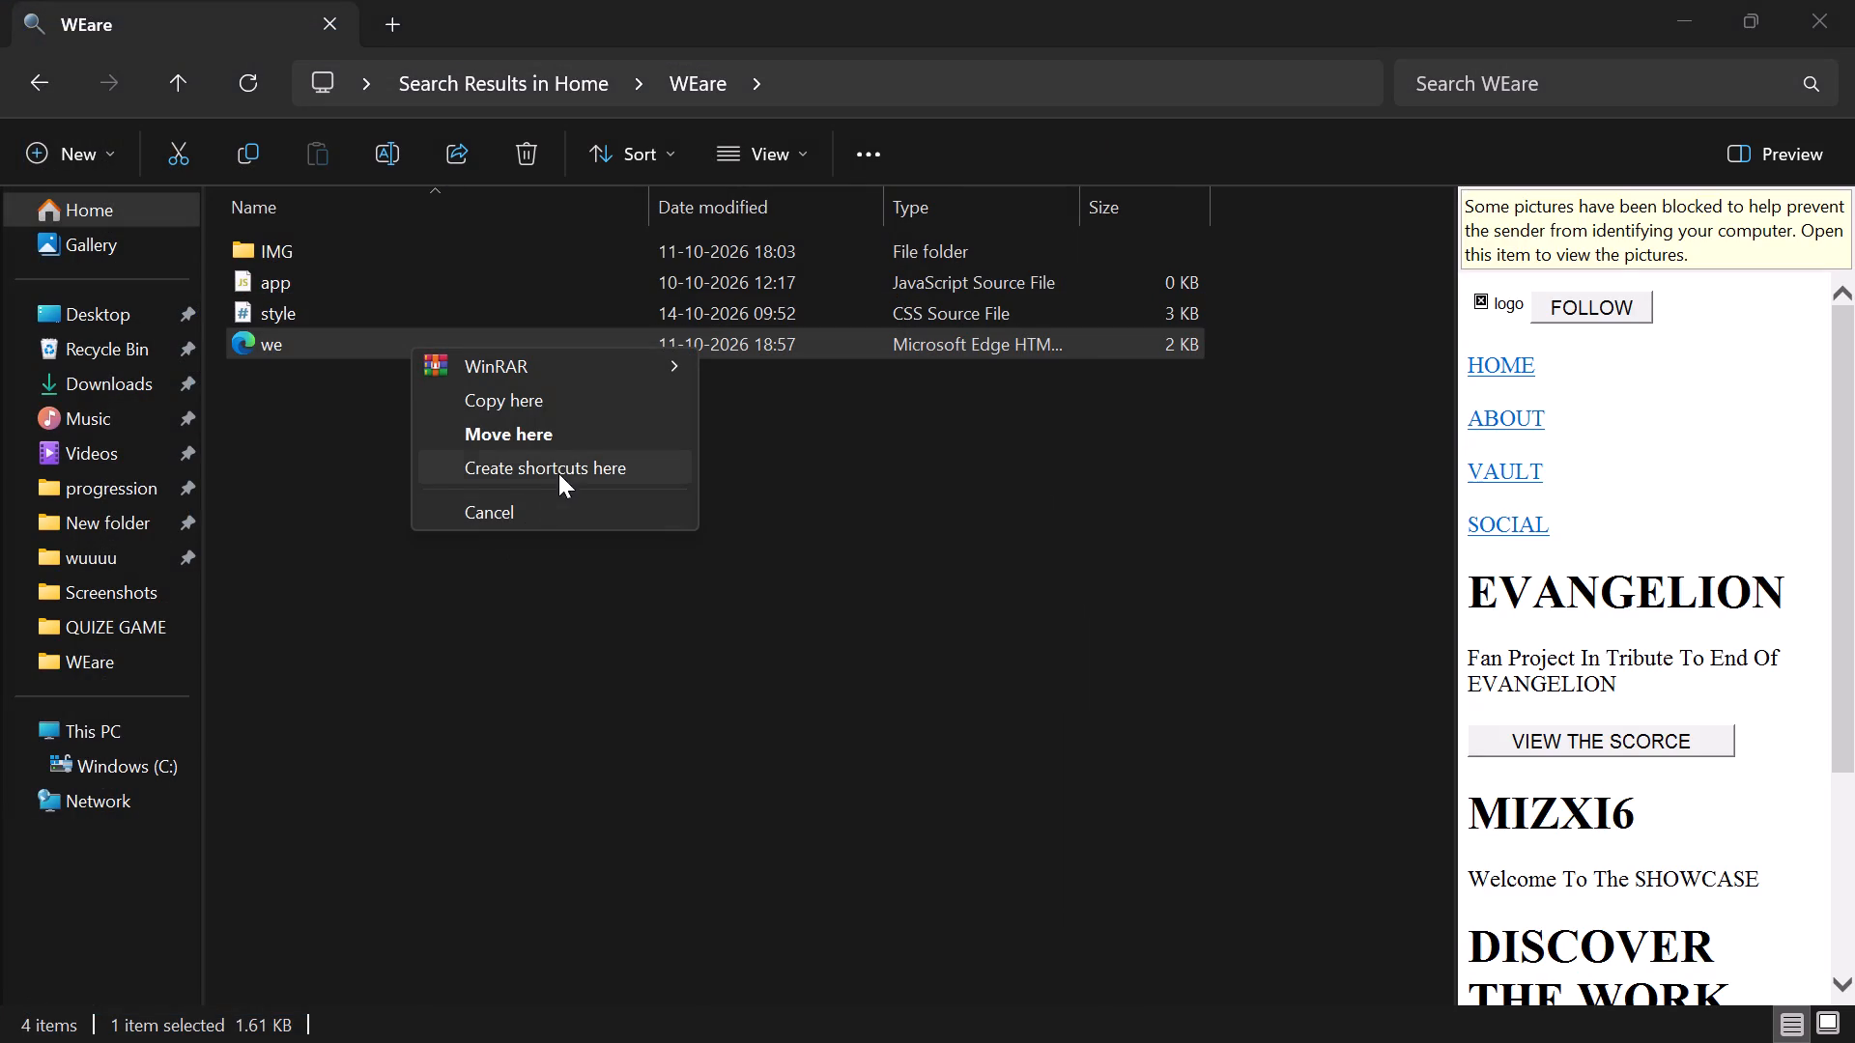
pyautogui.click(868, 342)
pyautogui.moveTo(844, 345); pyautogui.dragTo(828, 345, button='right')
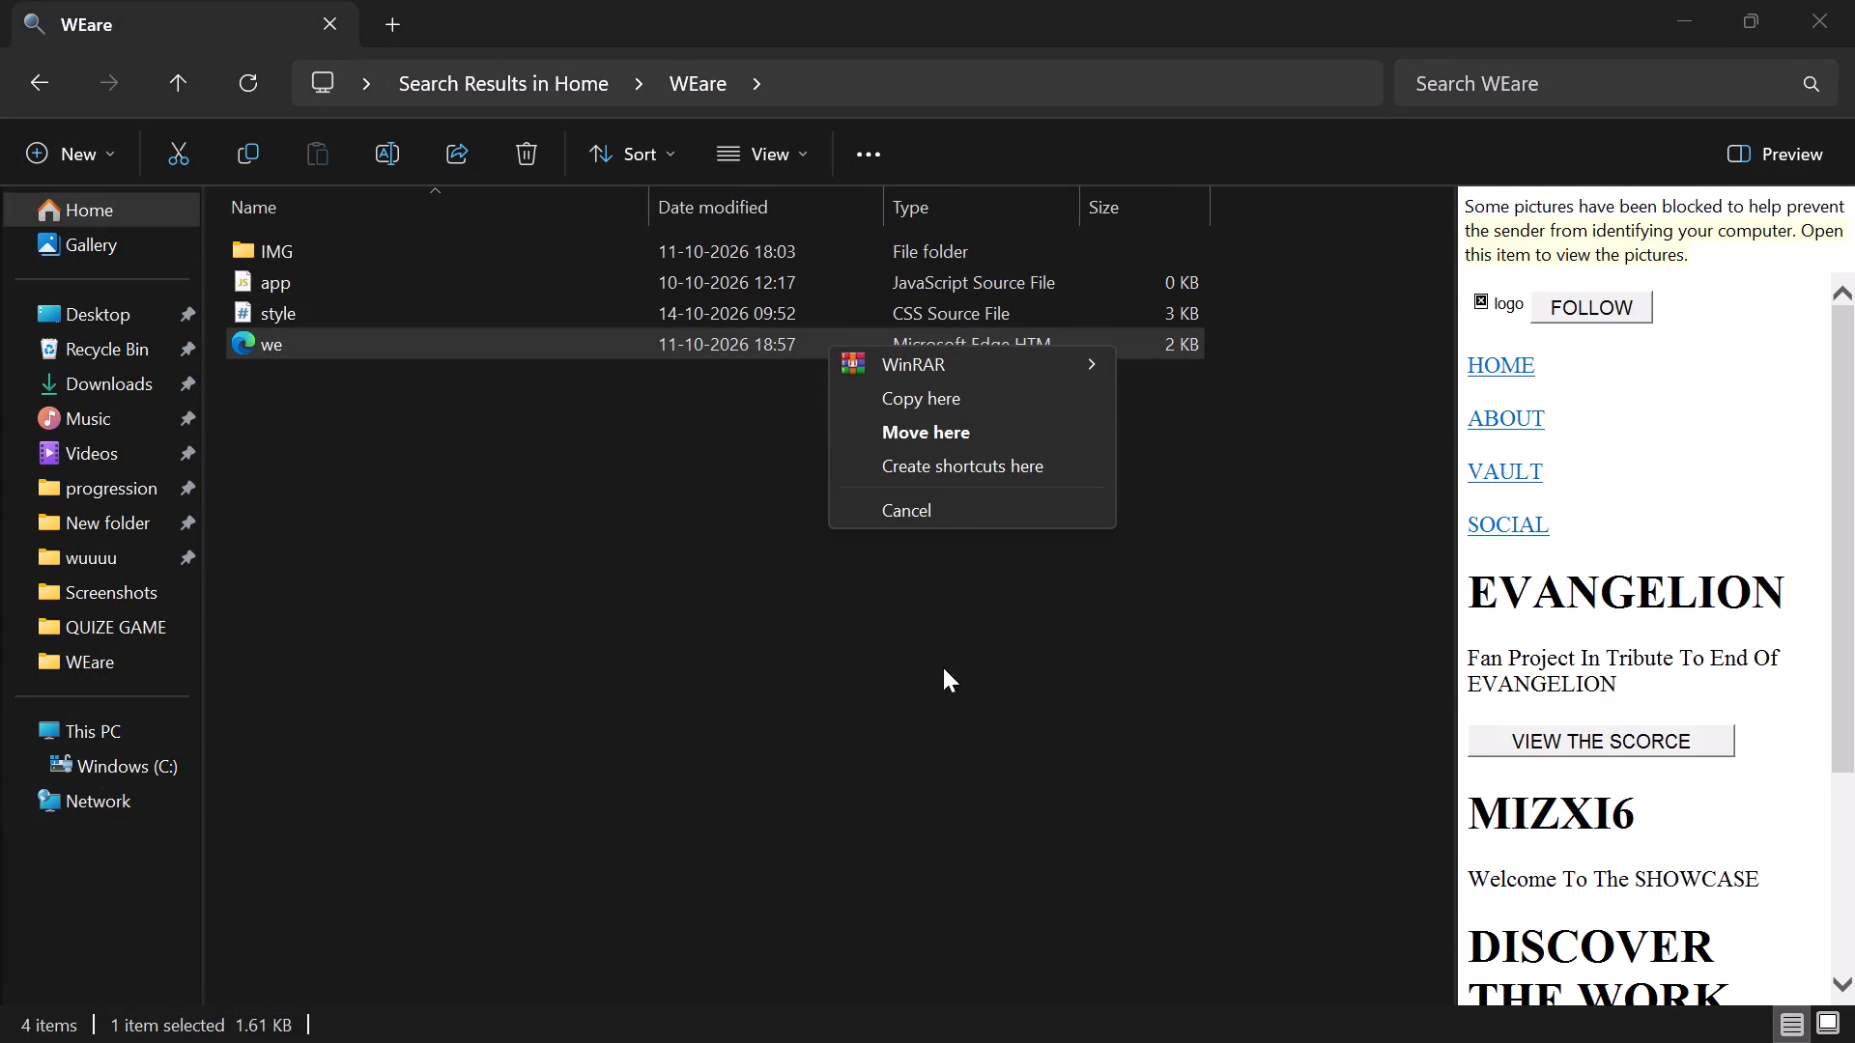
pyautogui.click(1241, 619)
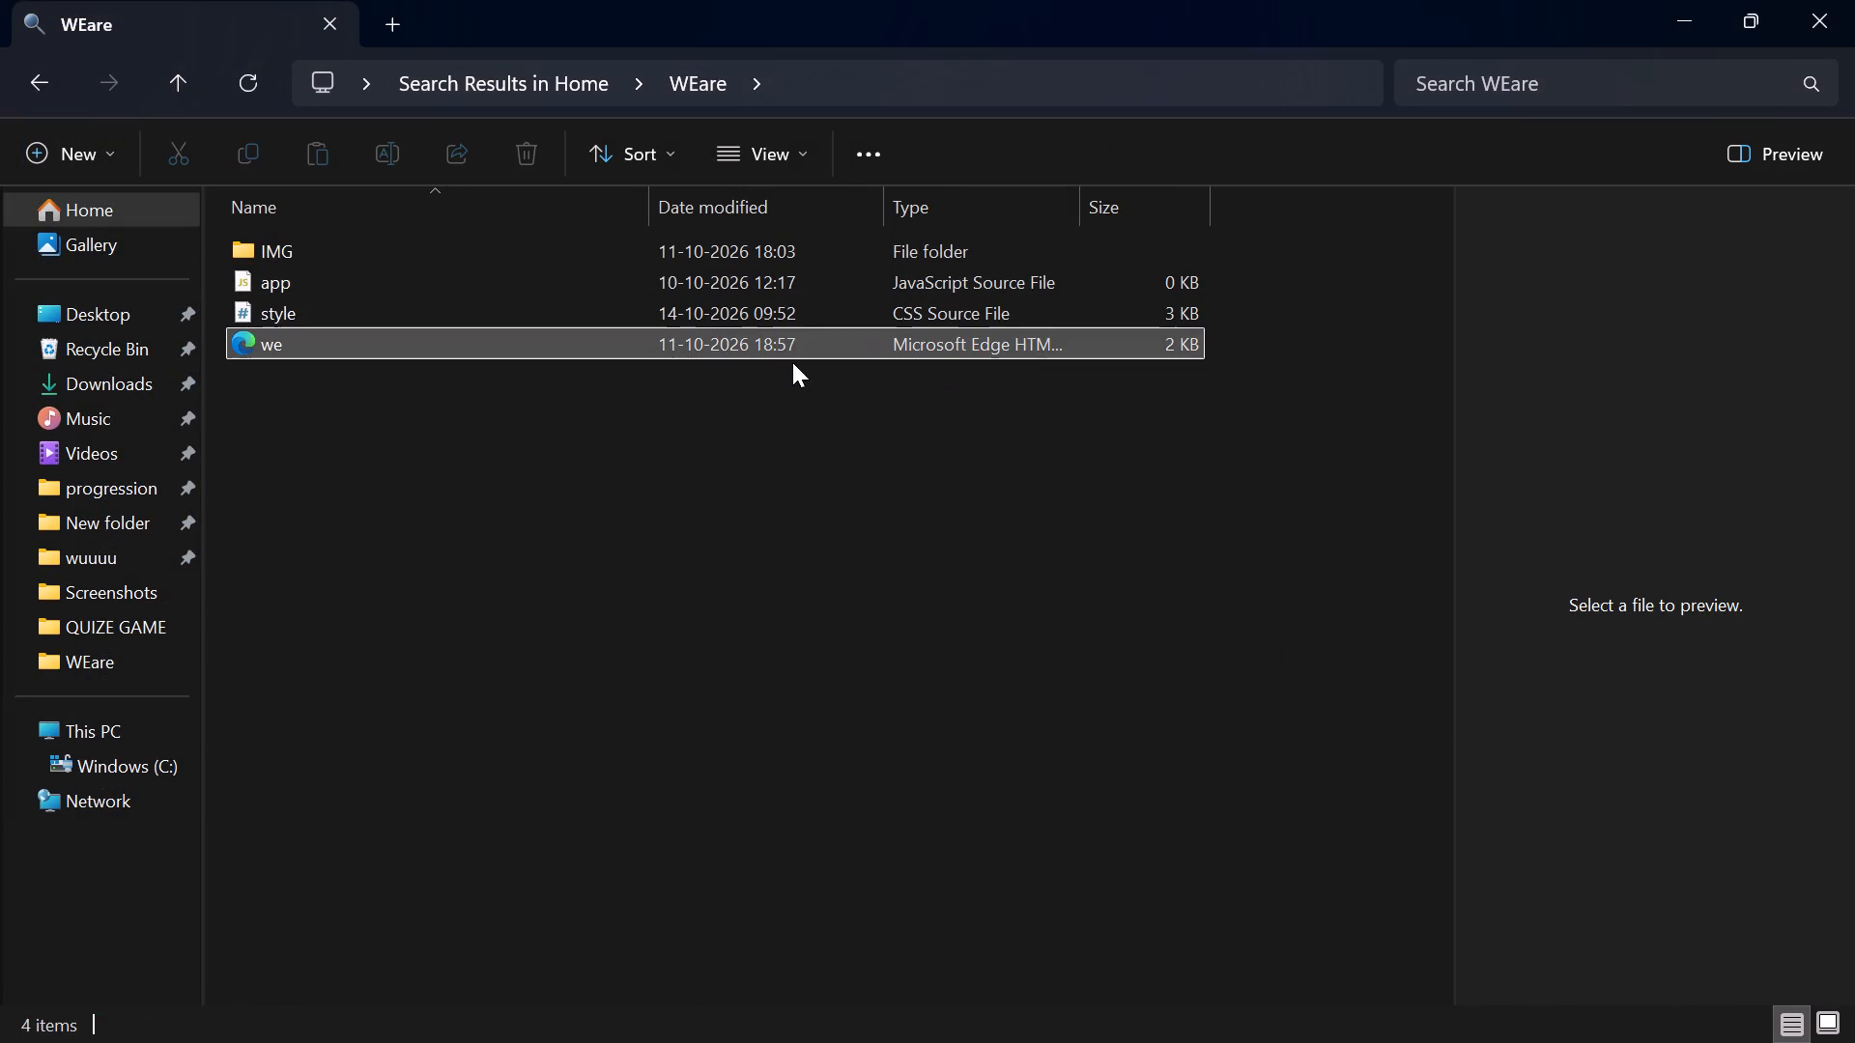
pyautogui.moveTo(778, 346); pyautogui.dragTo(759, 351, button='right')
pyautogui.click(750, 356)
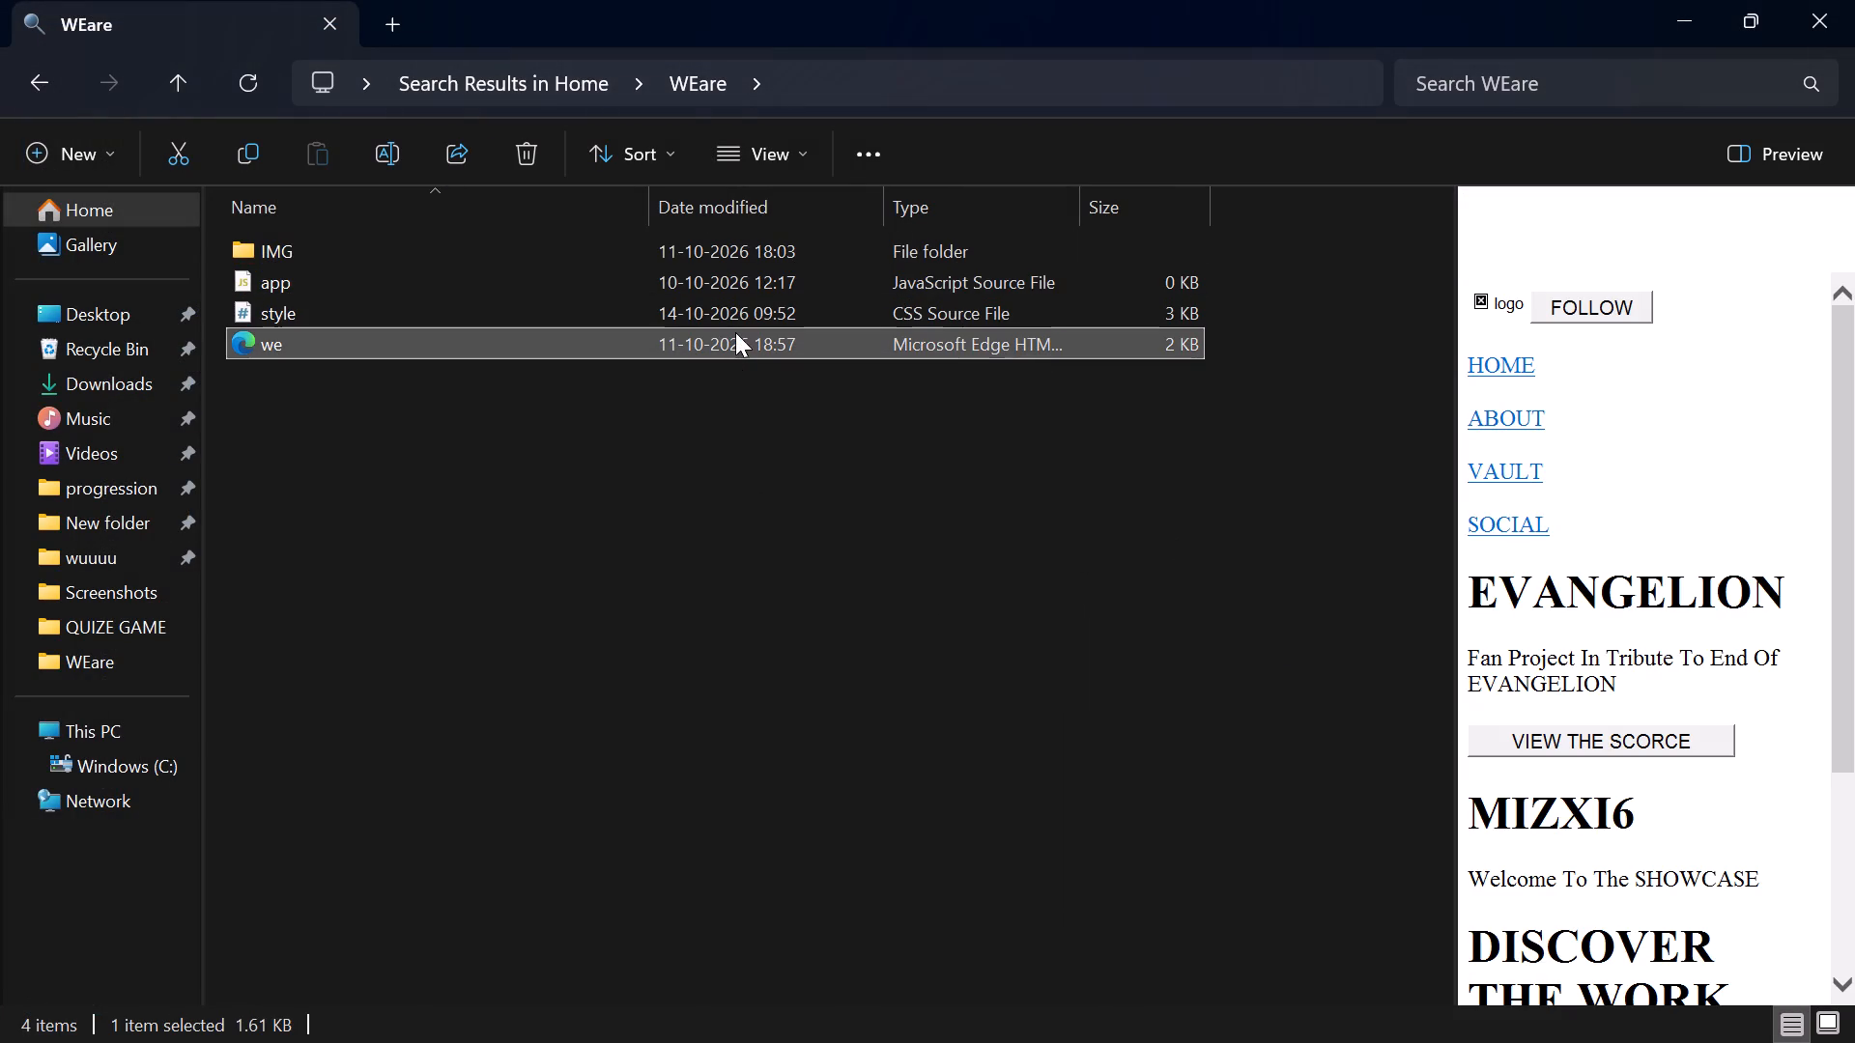
pyautogui.moveTo(727, 341); pyautogui.dragTo(715, 343, button='right')
pyautogui.click(642, 340)
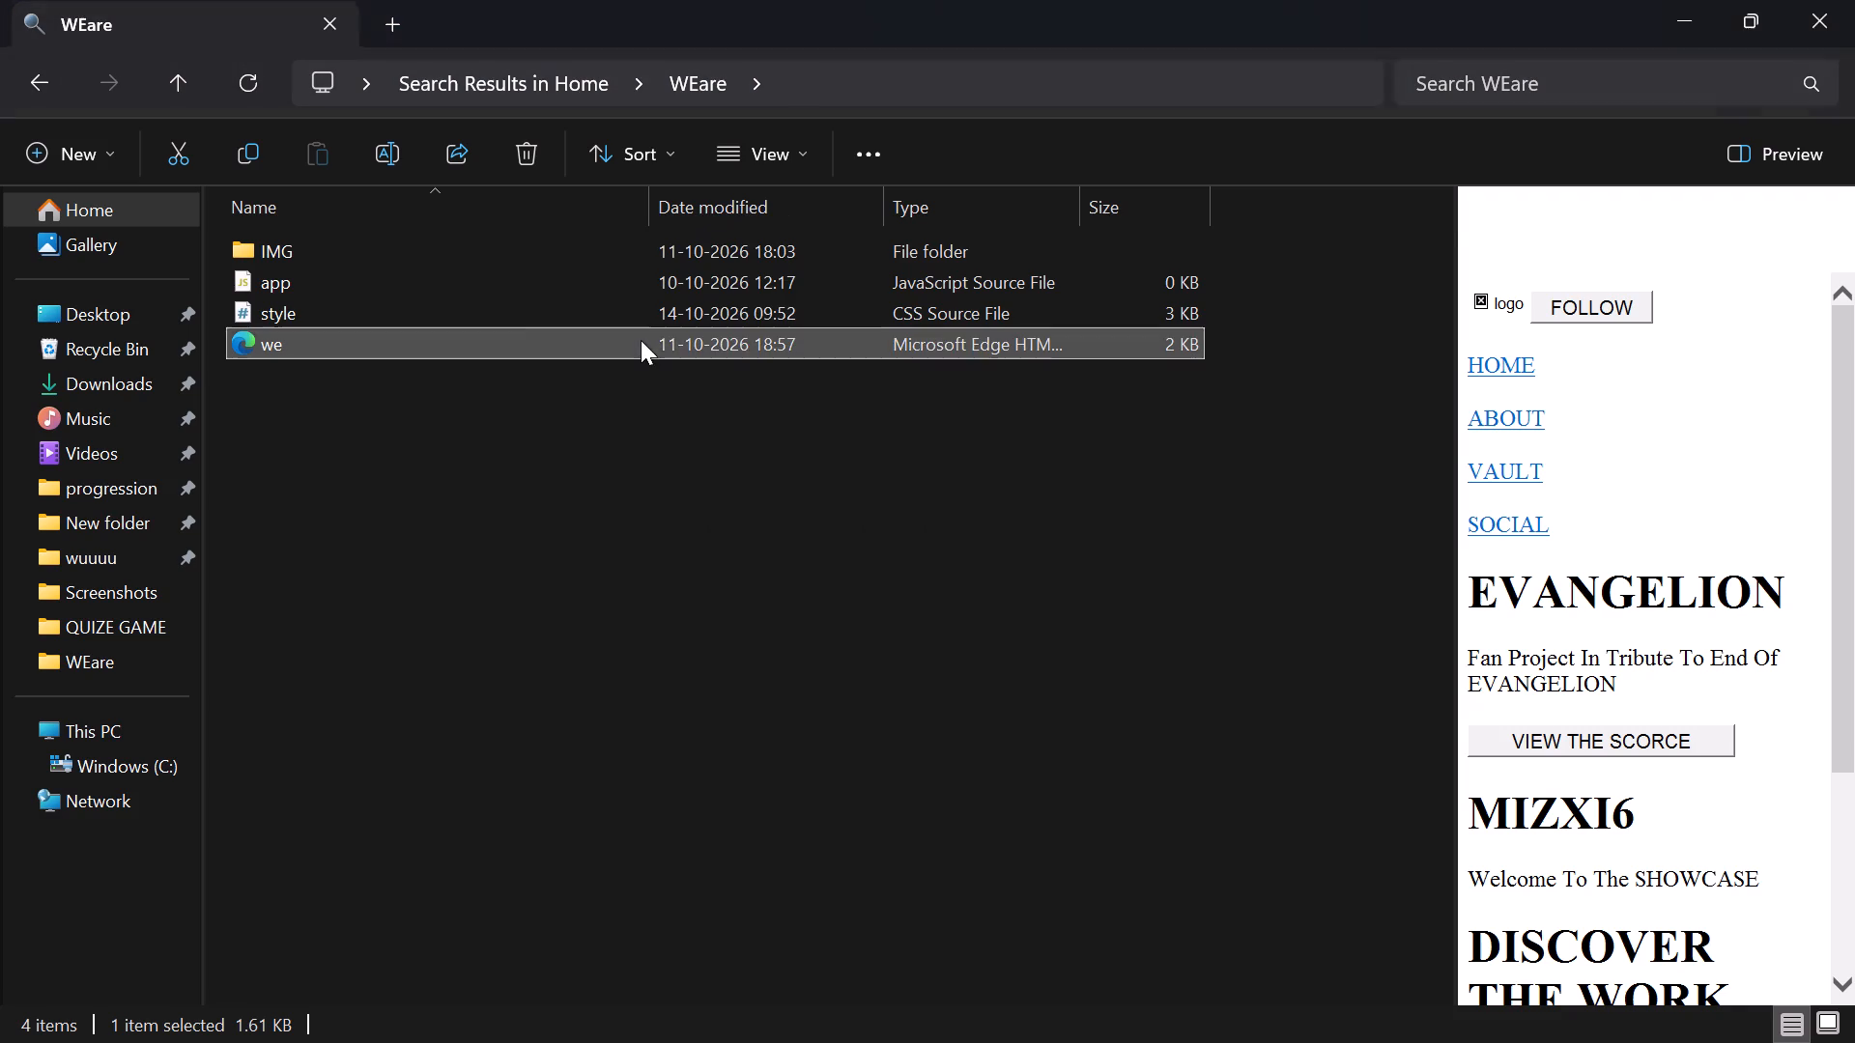
pyautogui.moveTo(620, 340); pyautogui.dragTo(611, 341, button='right')
pyautogui.click(519, 326)
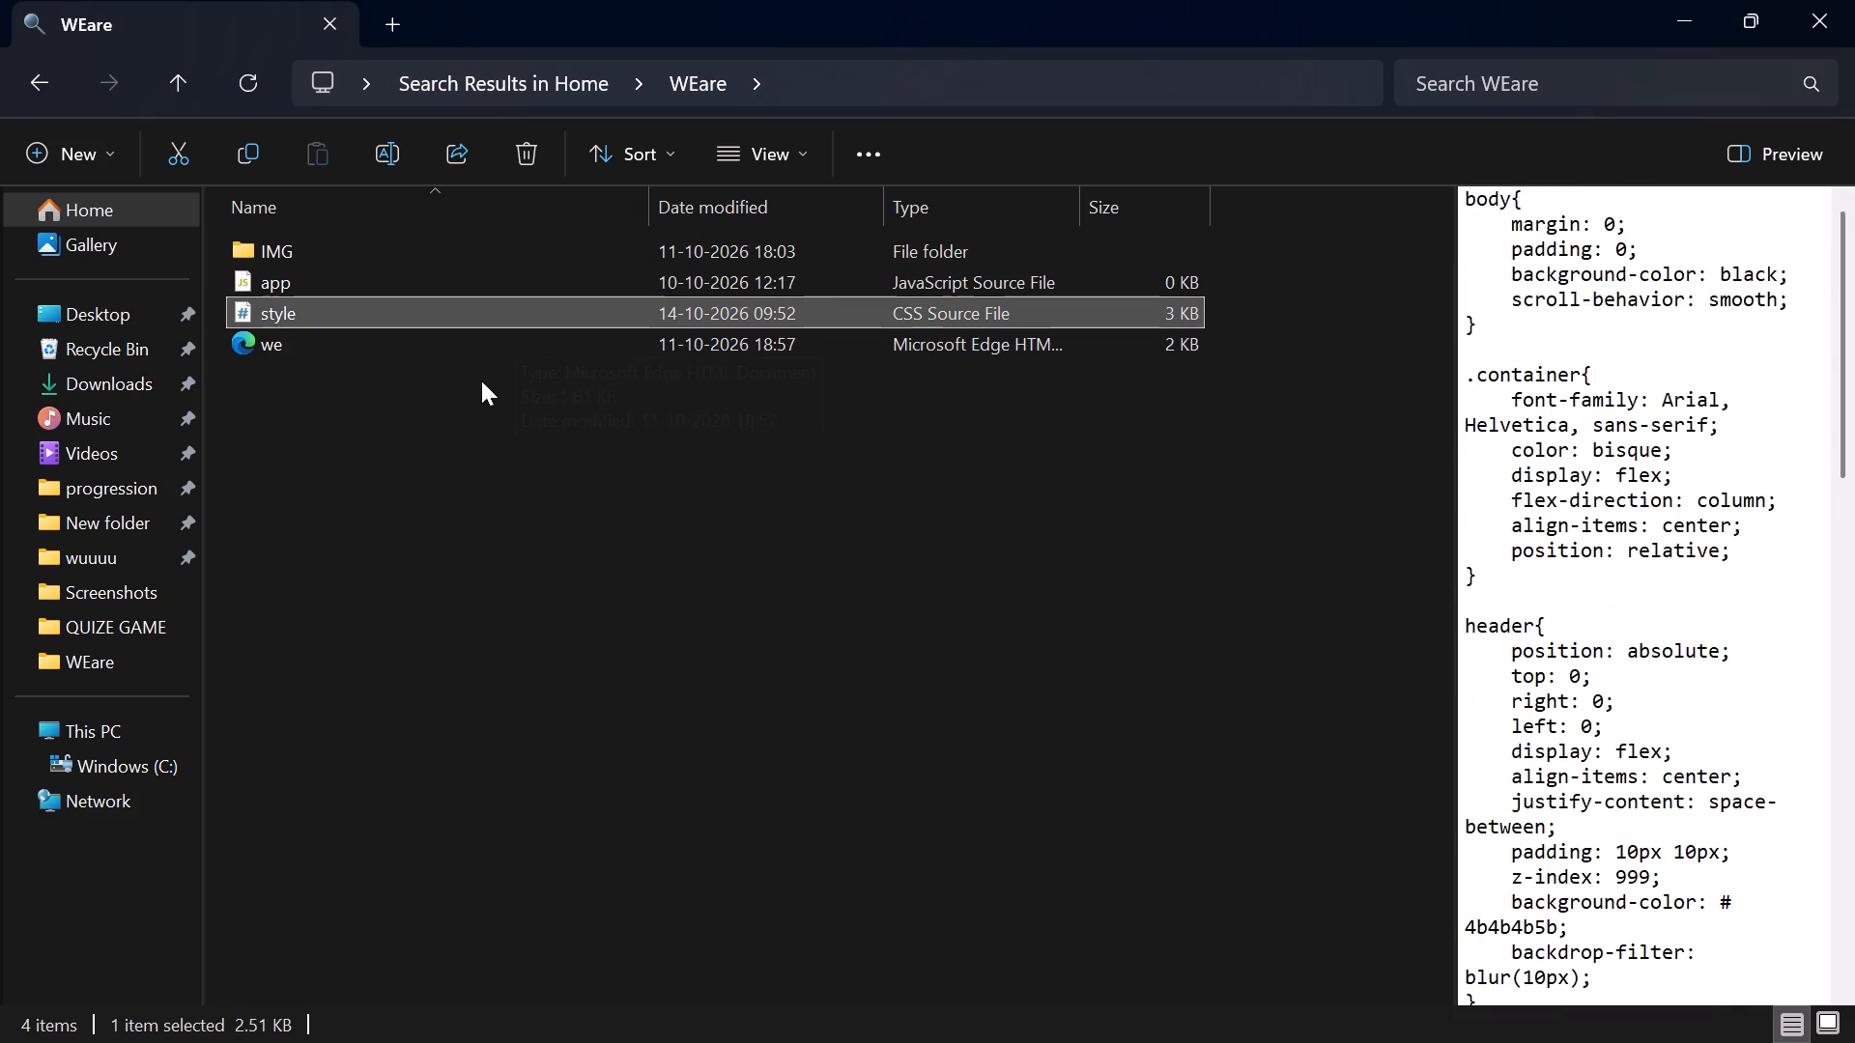
pyautogui.click(469, 357)
pyautogui.rightClick(469, 357)
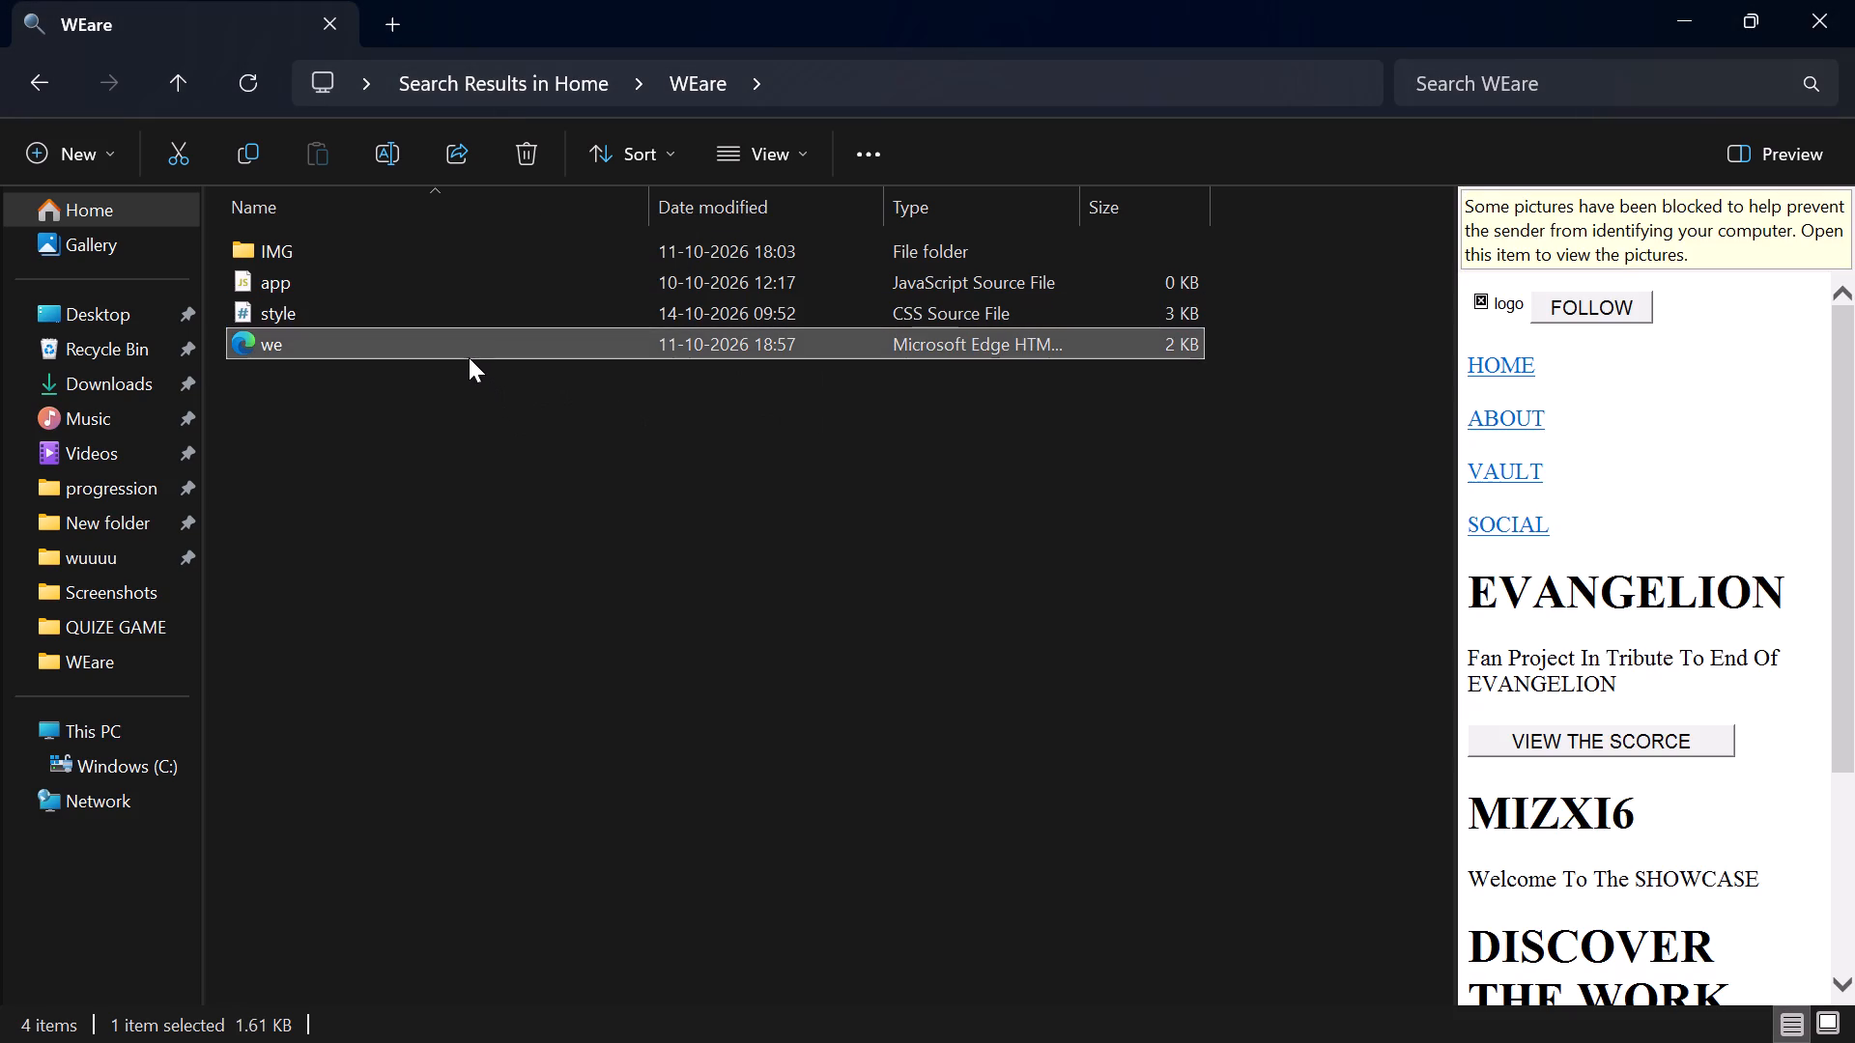
pyautogui.click(585, 300)
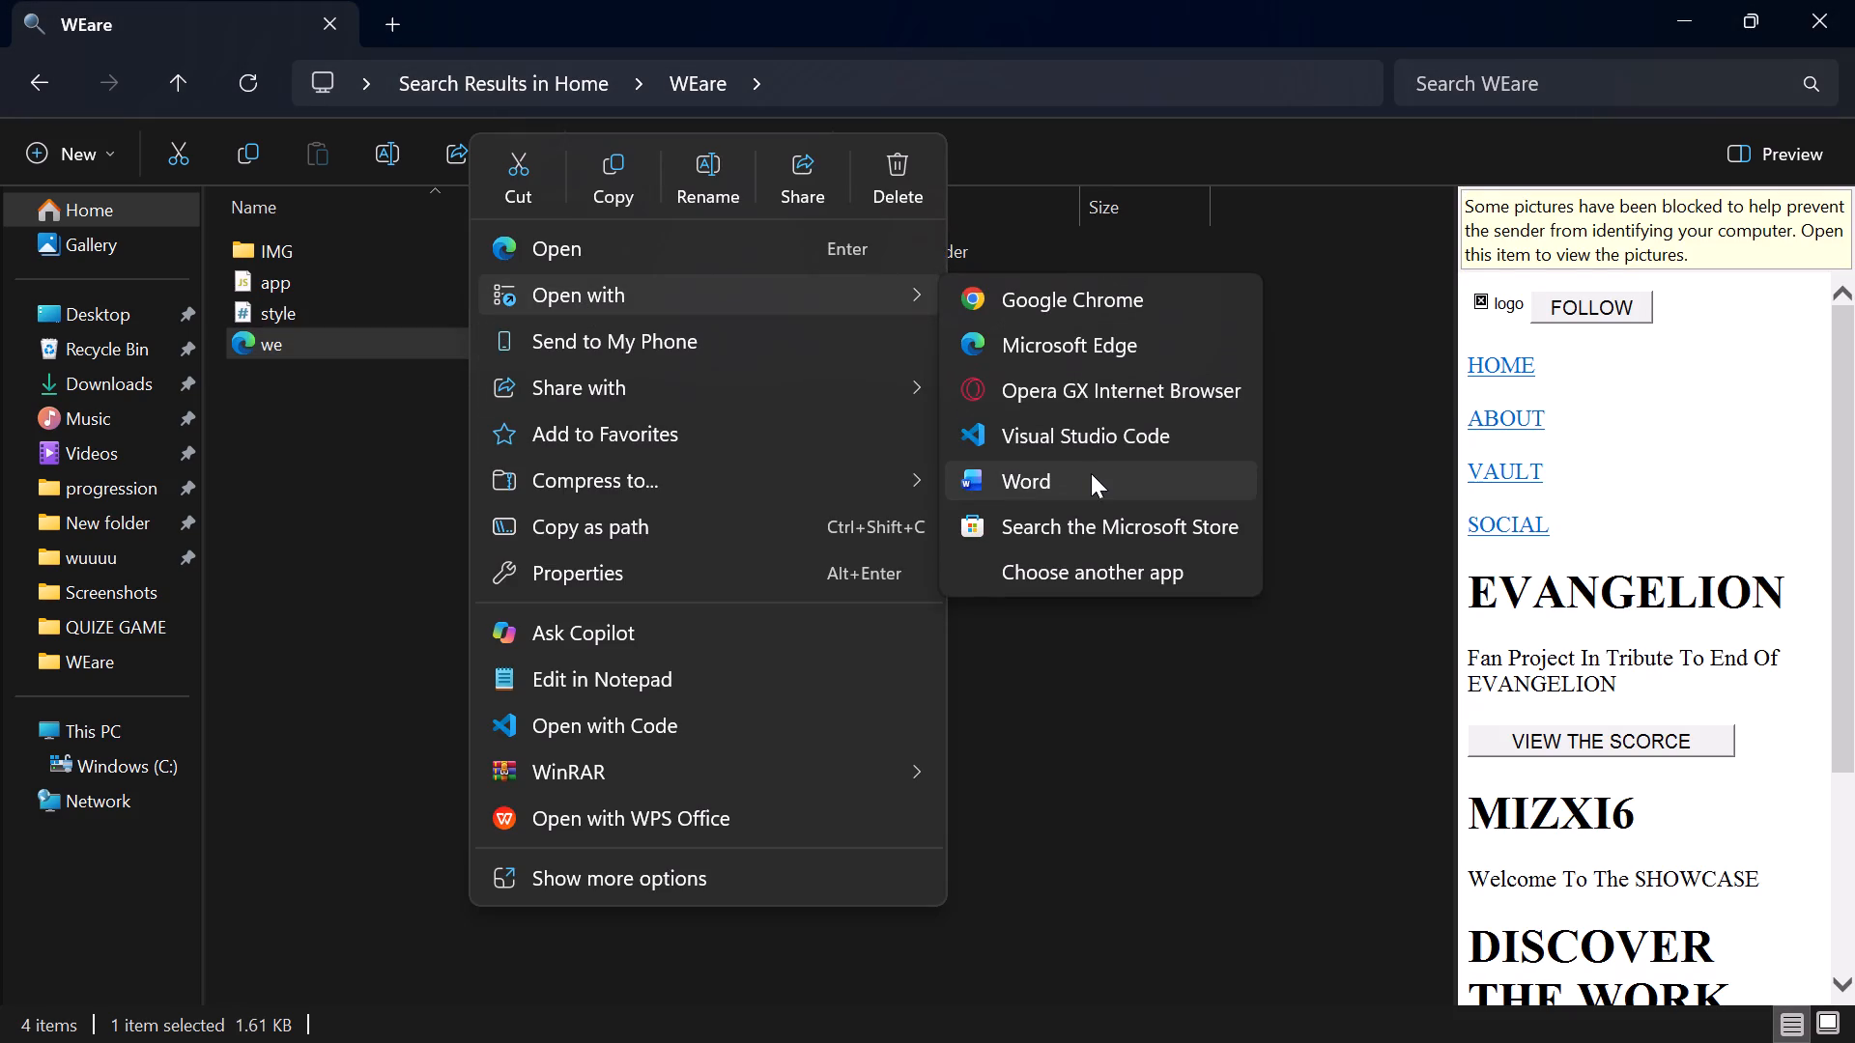
pyautogui.click(54, 91)
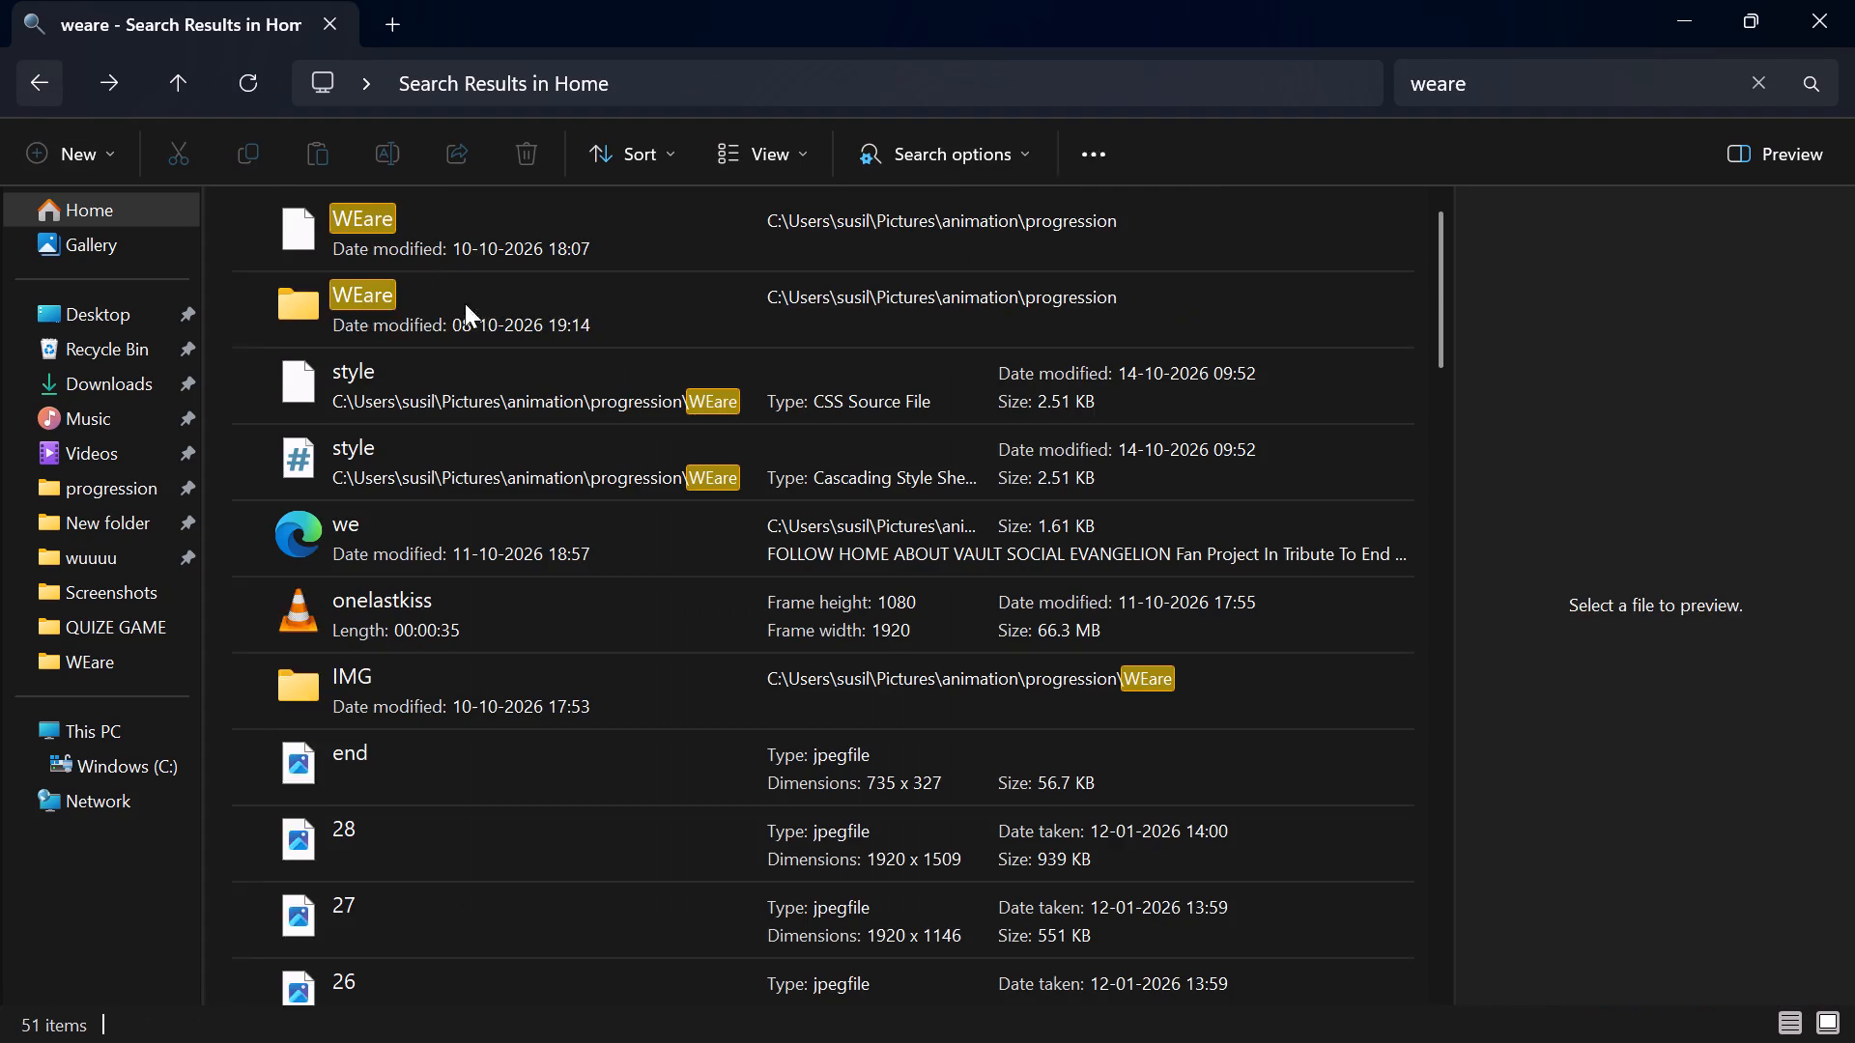
# Open the first WEare folder from the "weare" search results as a project in Visual Studio Code.
pyautogui.rightClick(434, 250)
pyautogui.moveTo(428, 250); pyautogui.dragTo(414, 250, button='right')
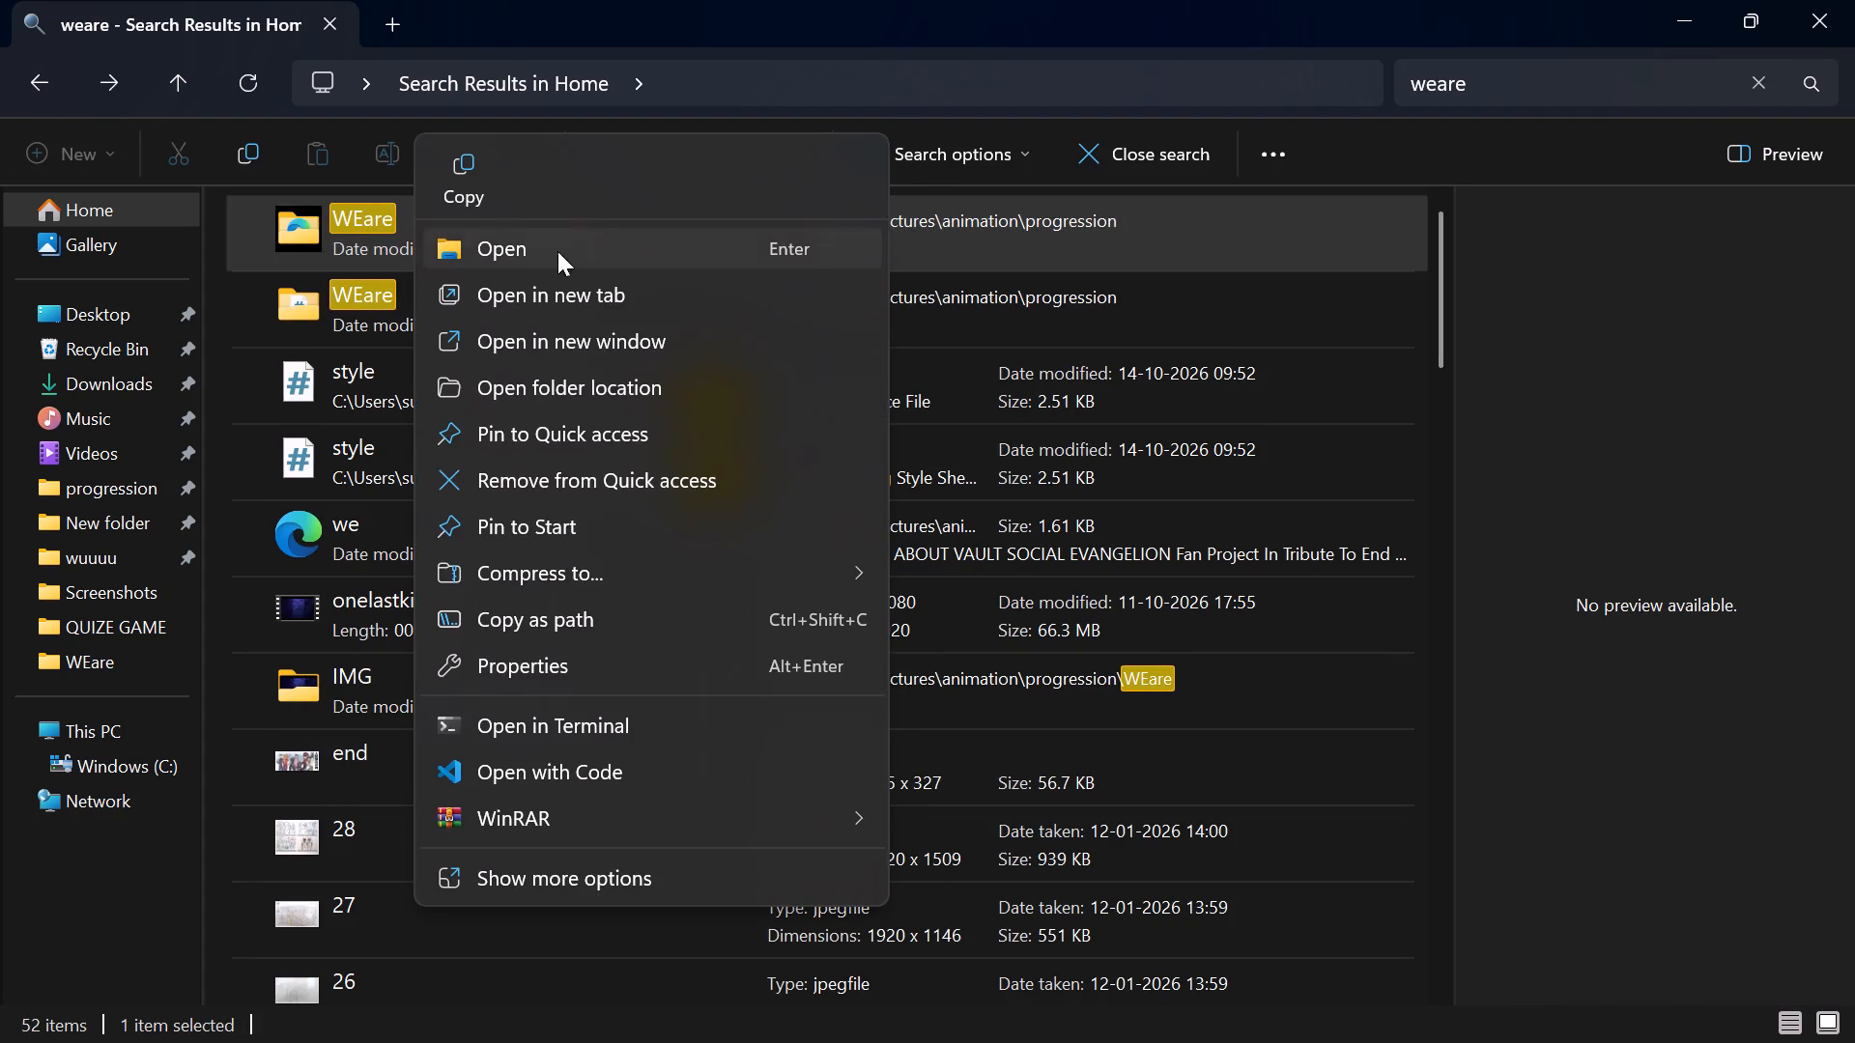
pyautogui.click(996, 279)
pyautogui.moveTo(1008, 245); pyautogui.dragTo(997, 248, button='right')
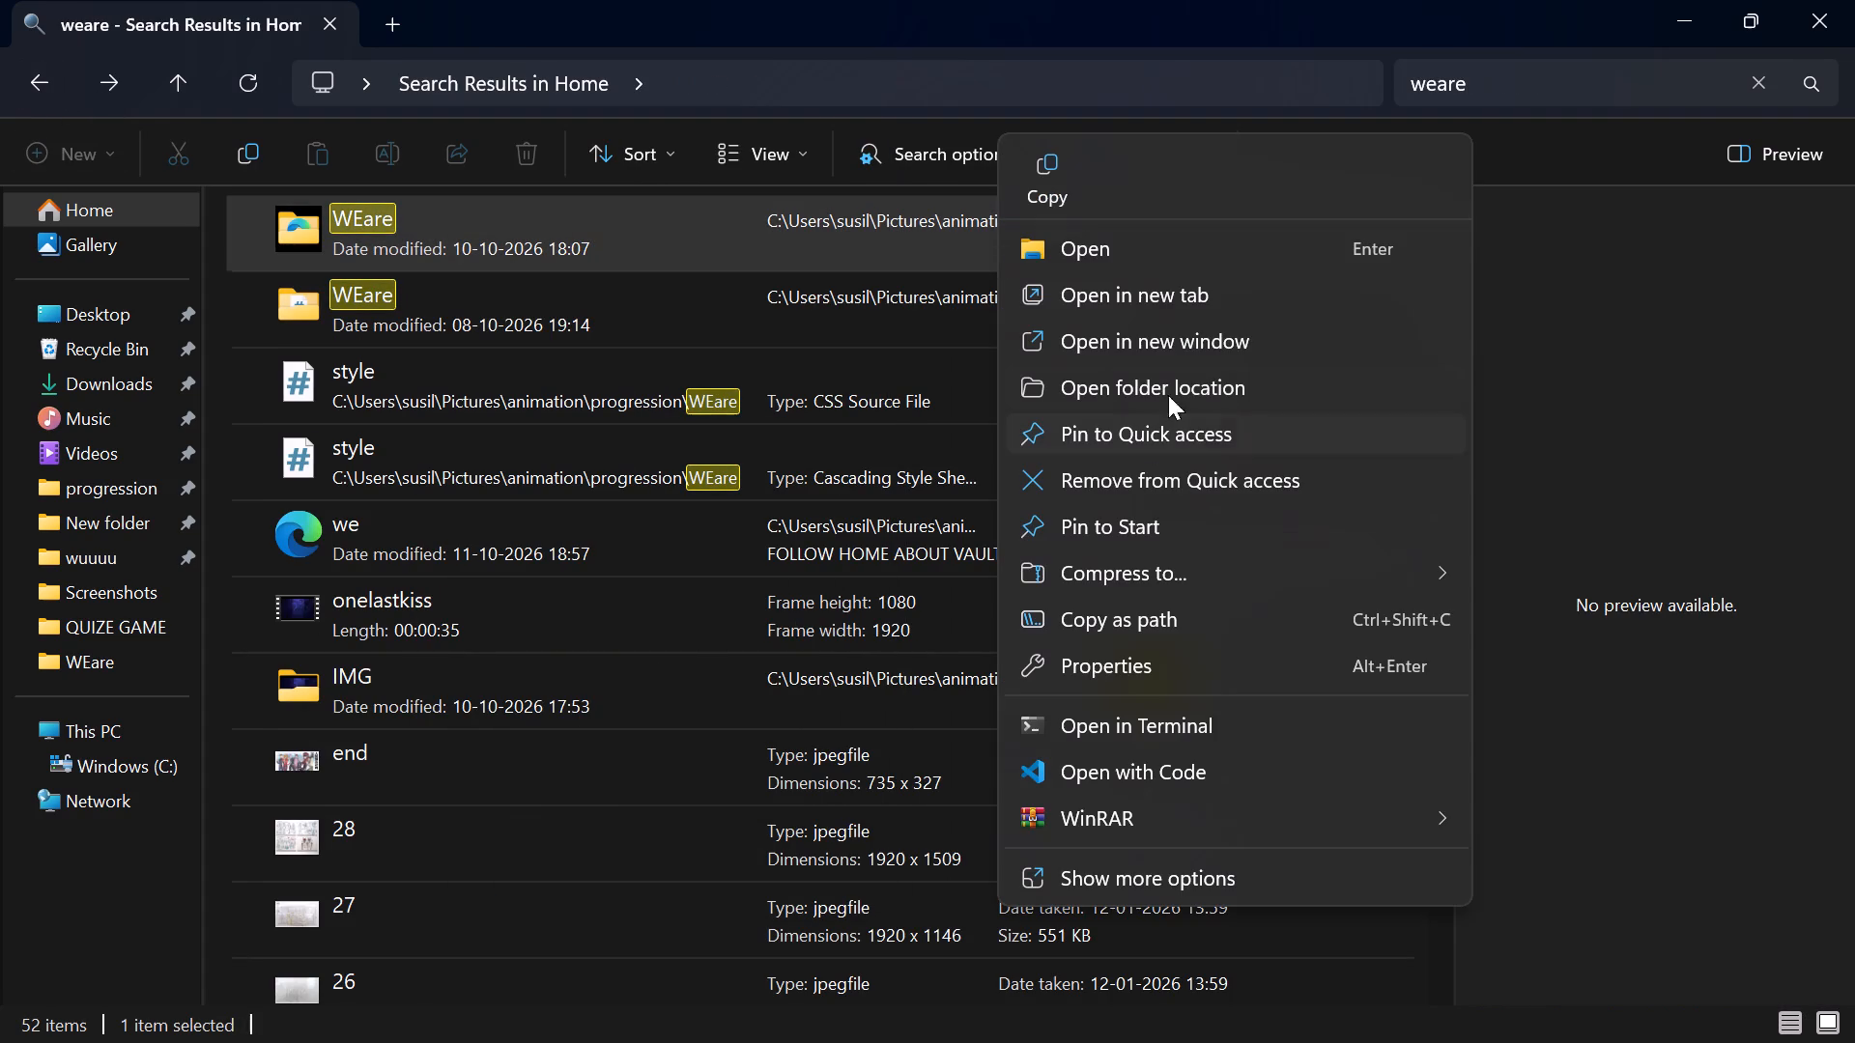
pyautogui.click(1228, 261)
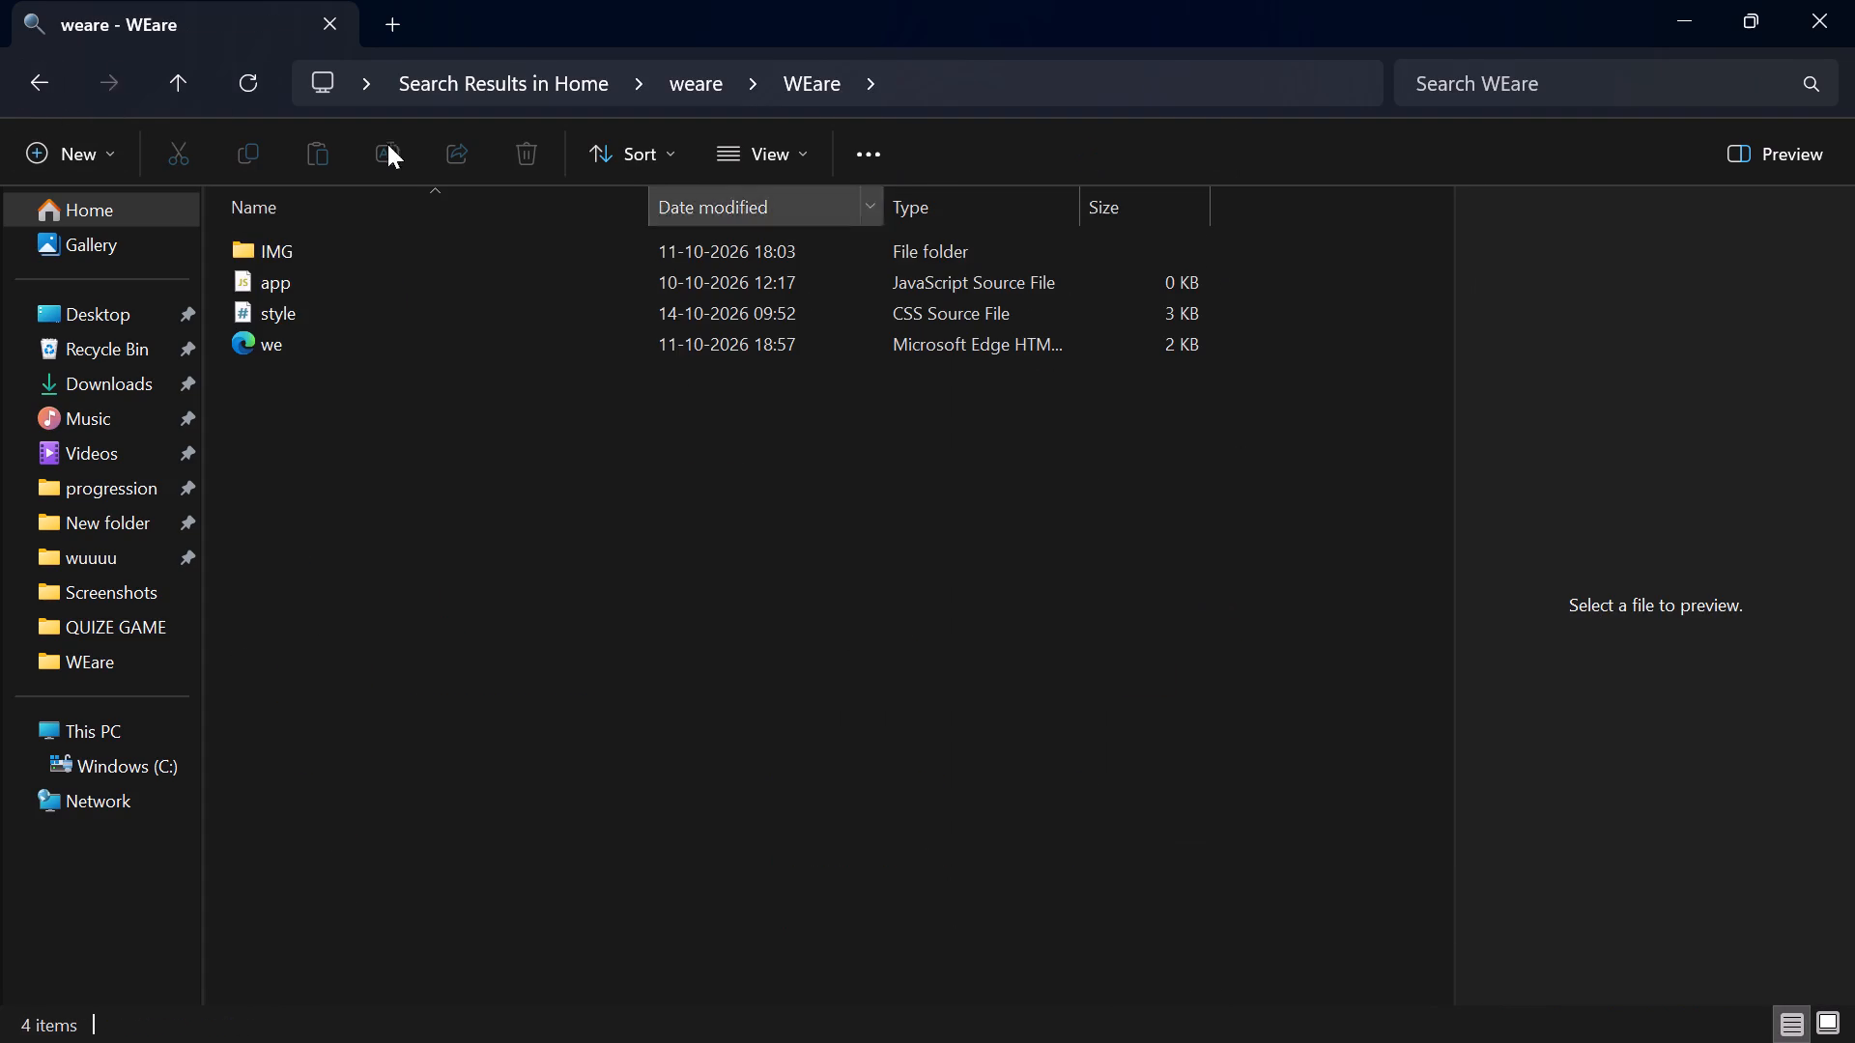
pyautogui.click(46, 76)
pyautogui.rightClick(463, 207)
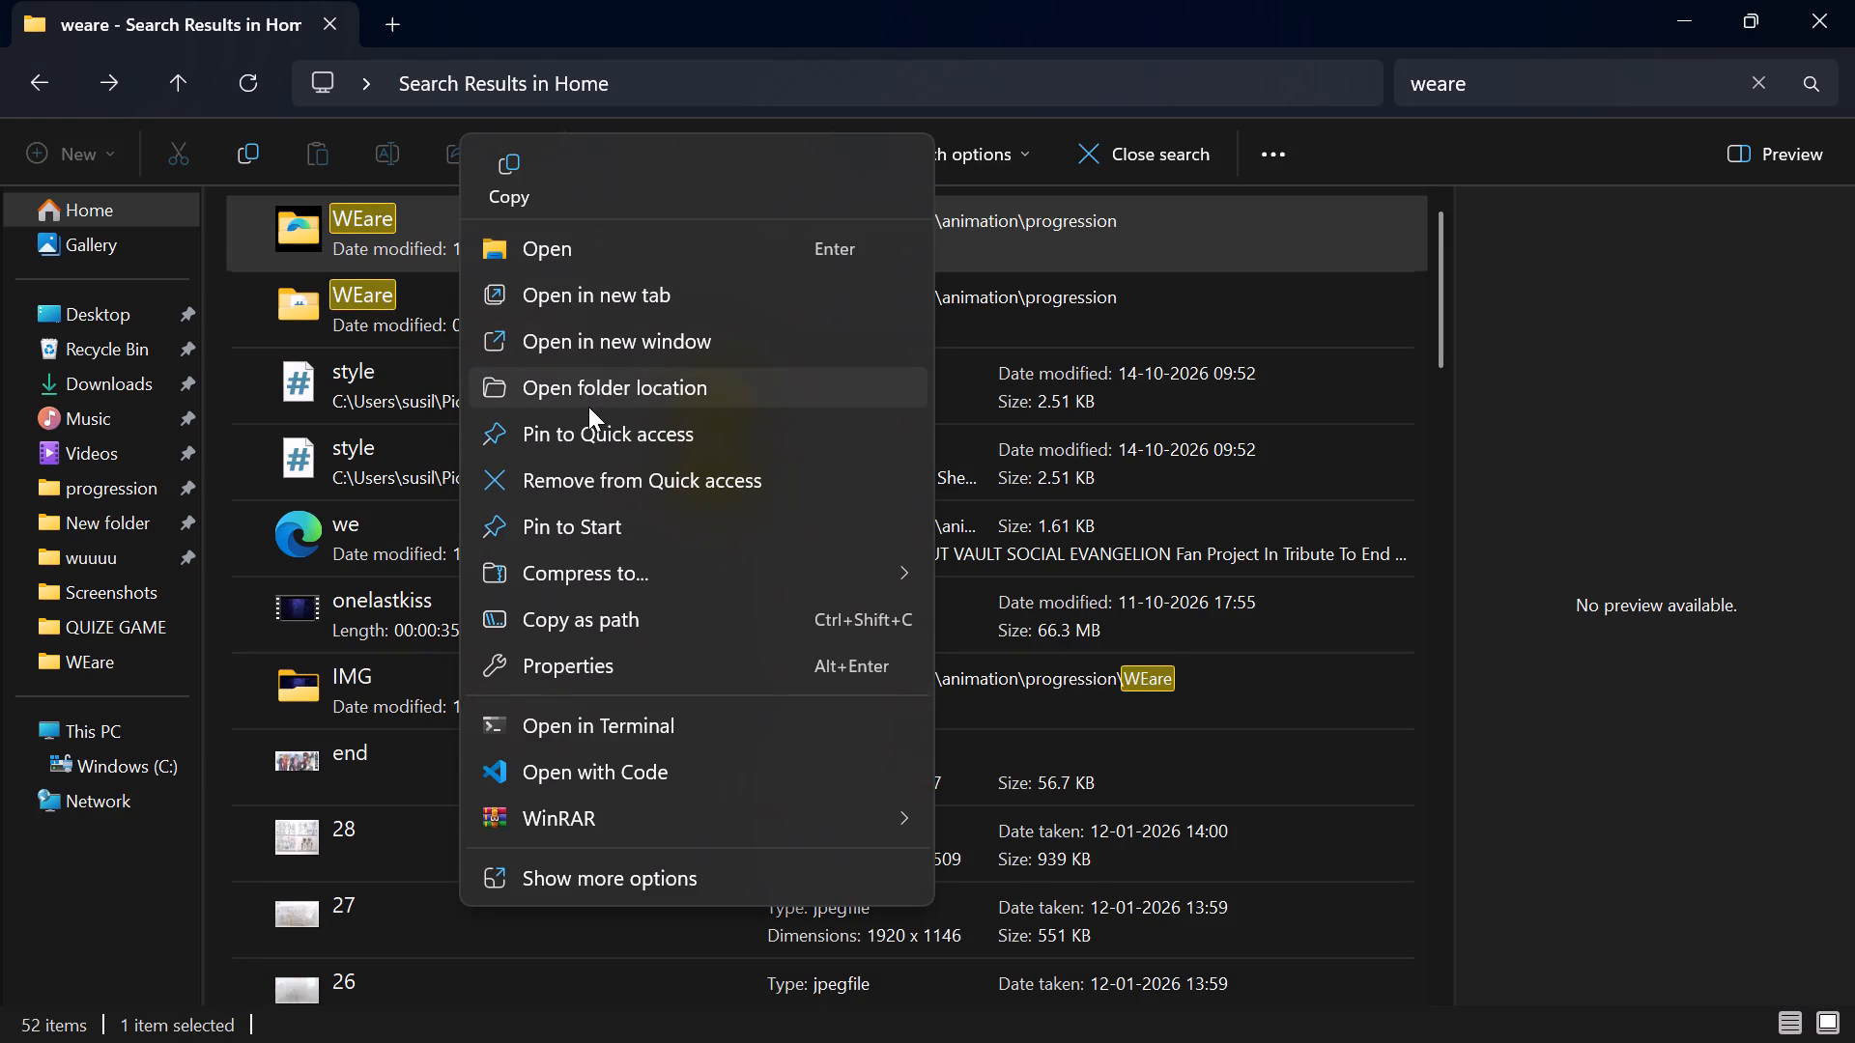
pyautogui.click(626, 771)
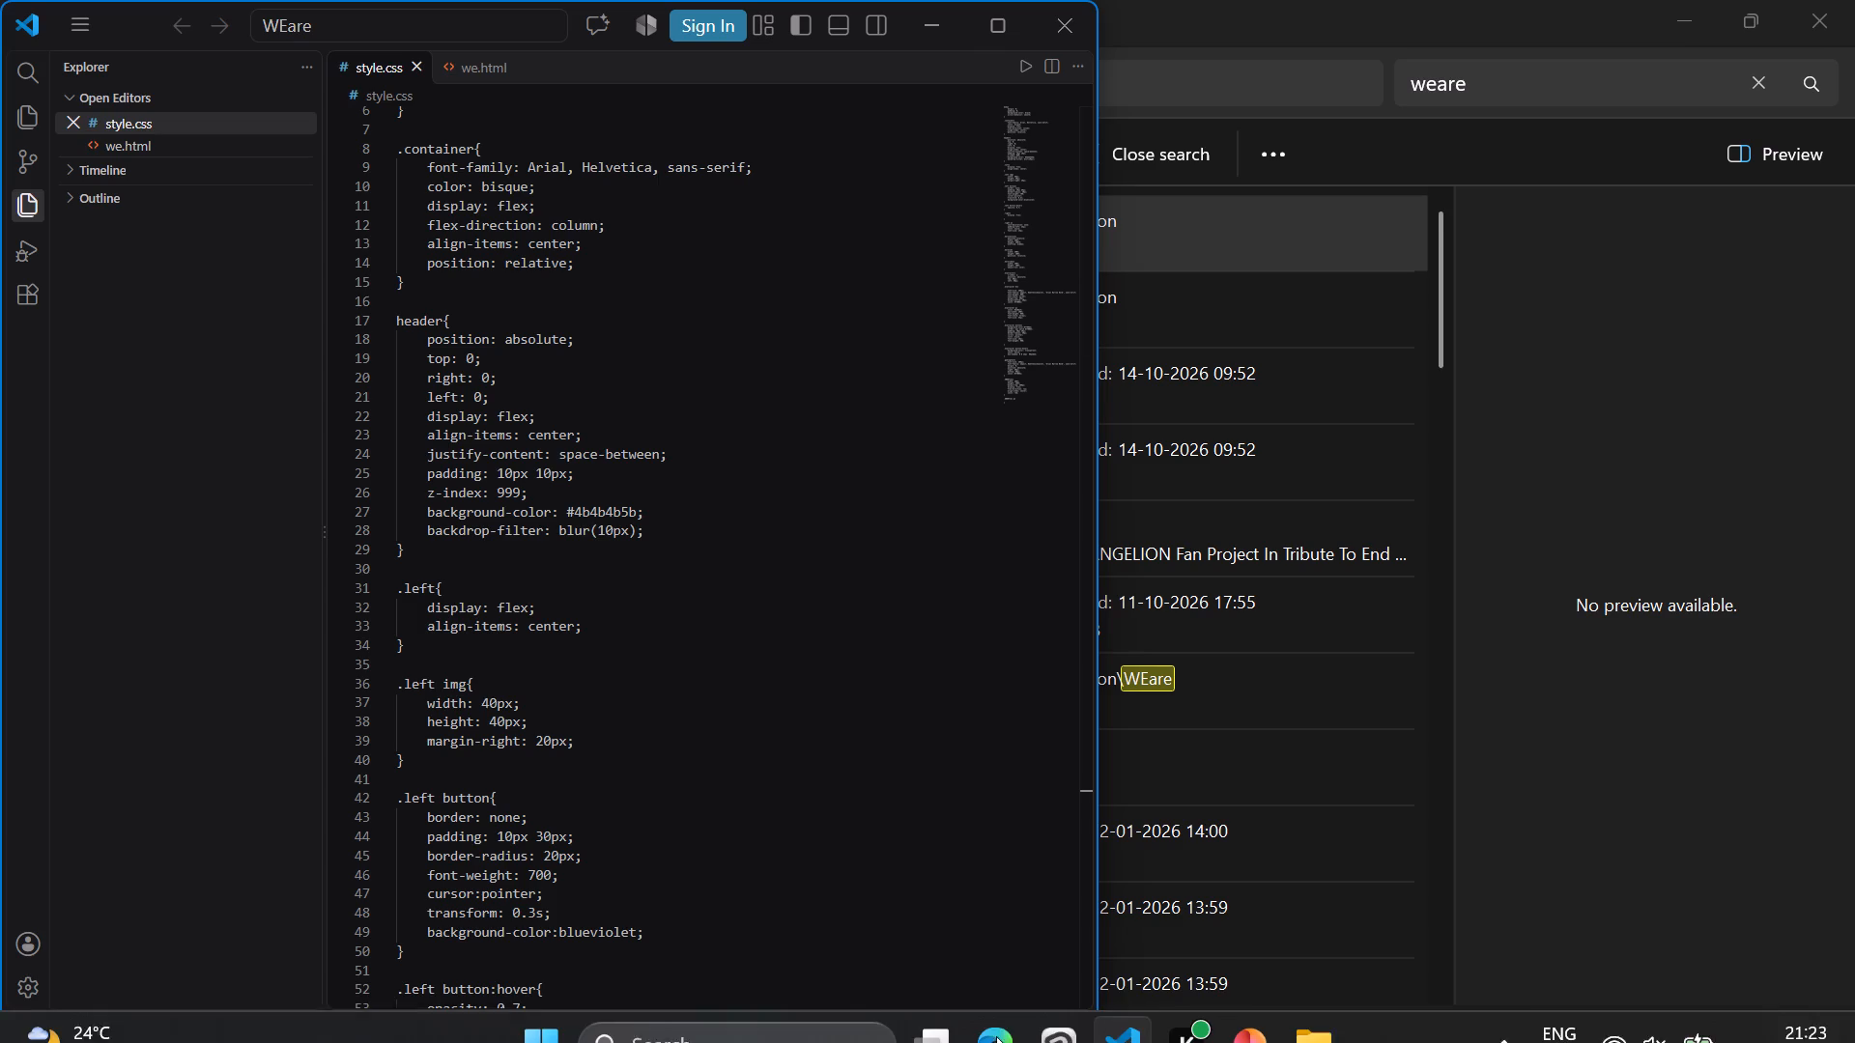
# Open we.html in the editor and launch the page with Live Server.
pyautogui.click(195, 148)
pyautogui.rightClick(645, 441)
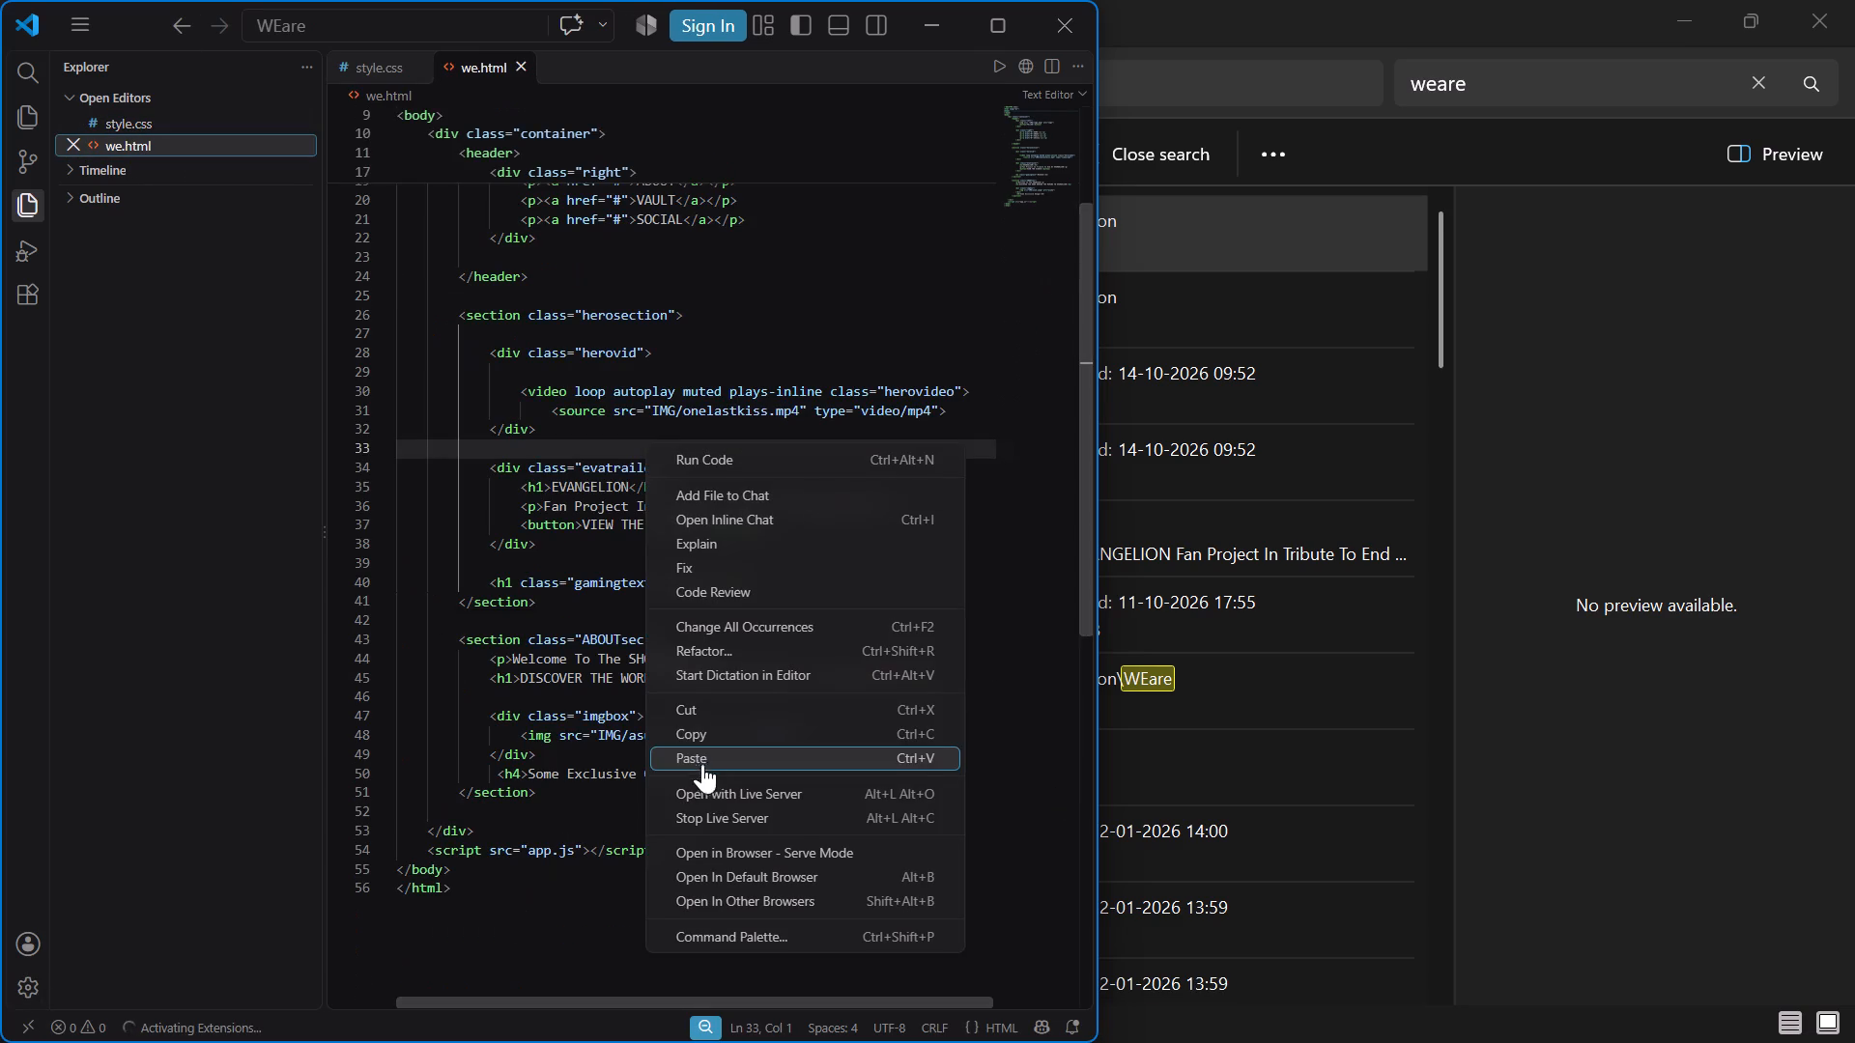
pyautogui.click(762, 797)
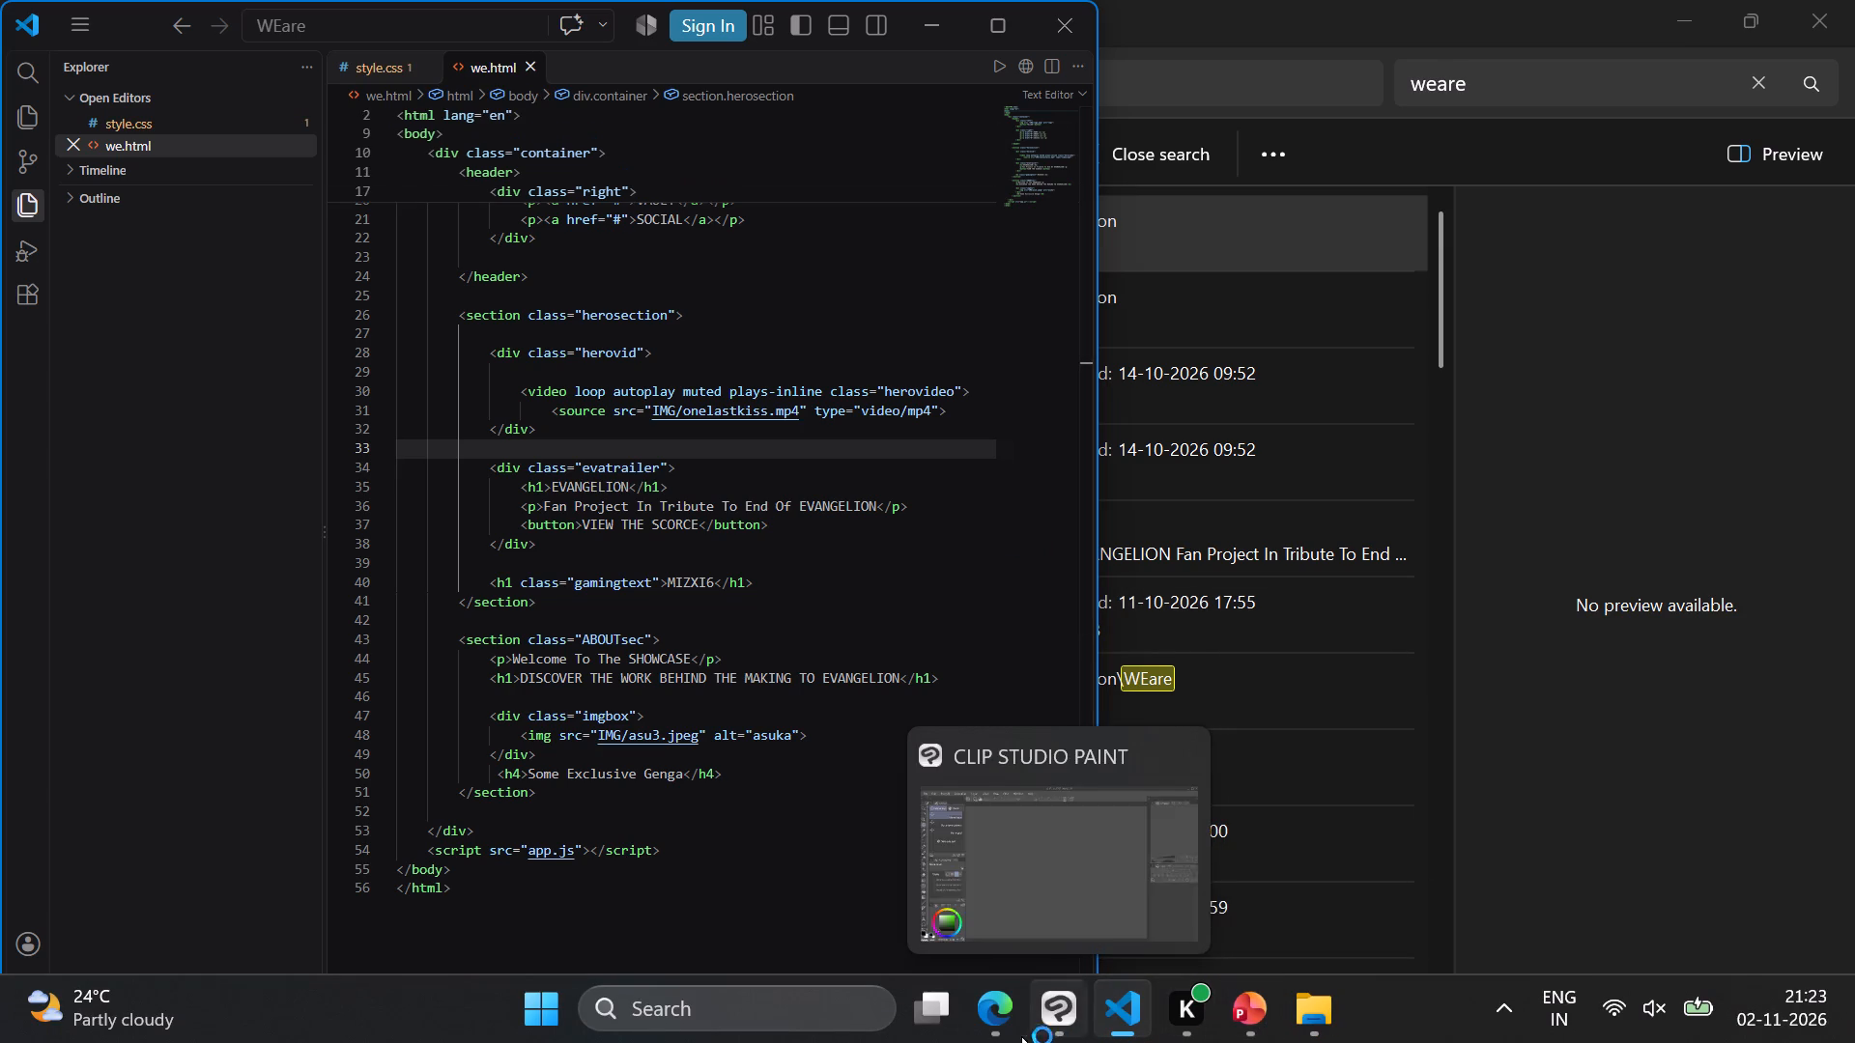
pyautogui.click(982, 1000)
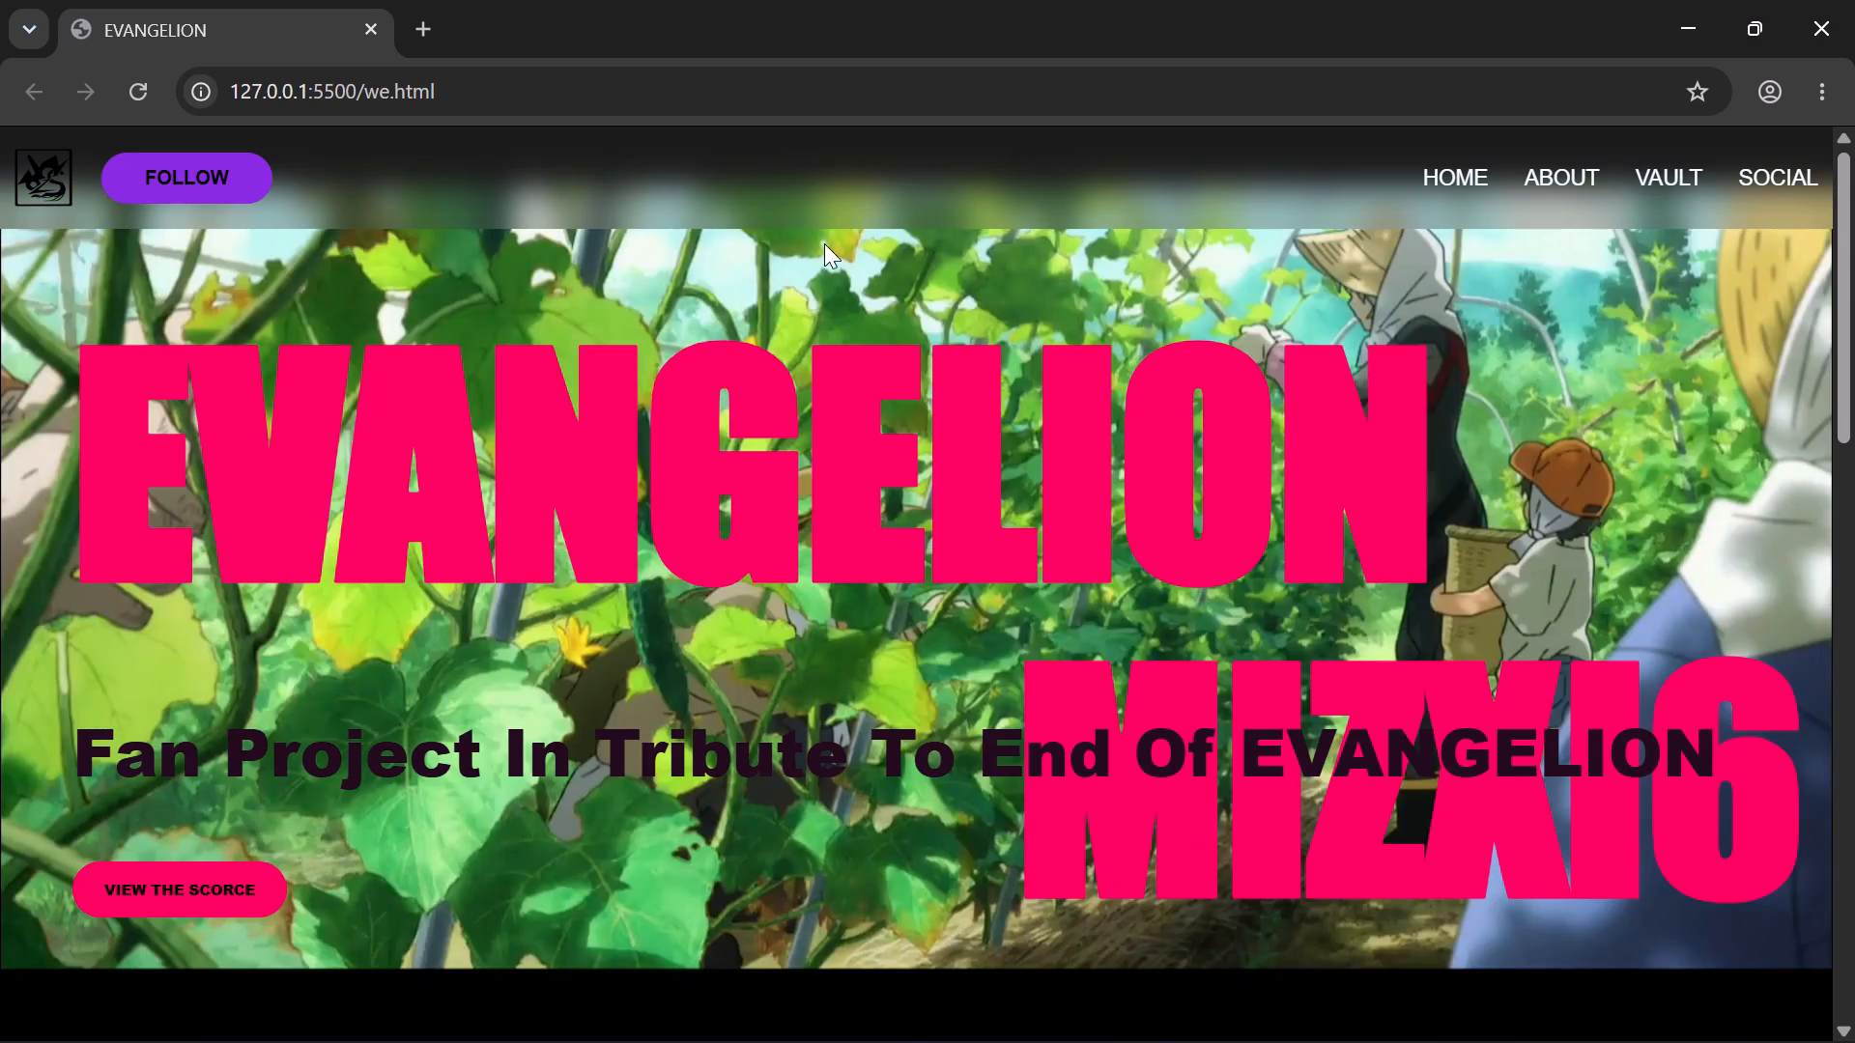
pyautogui.scroll(-5, 883, 232)
pyautogui.scroll(4, 902, 235)
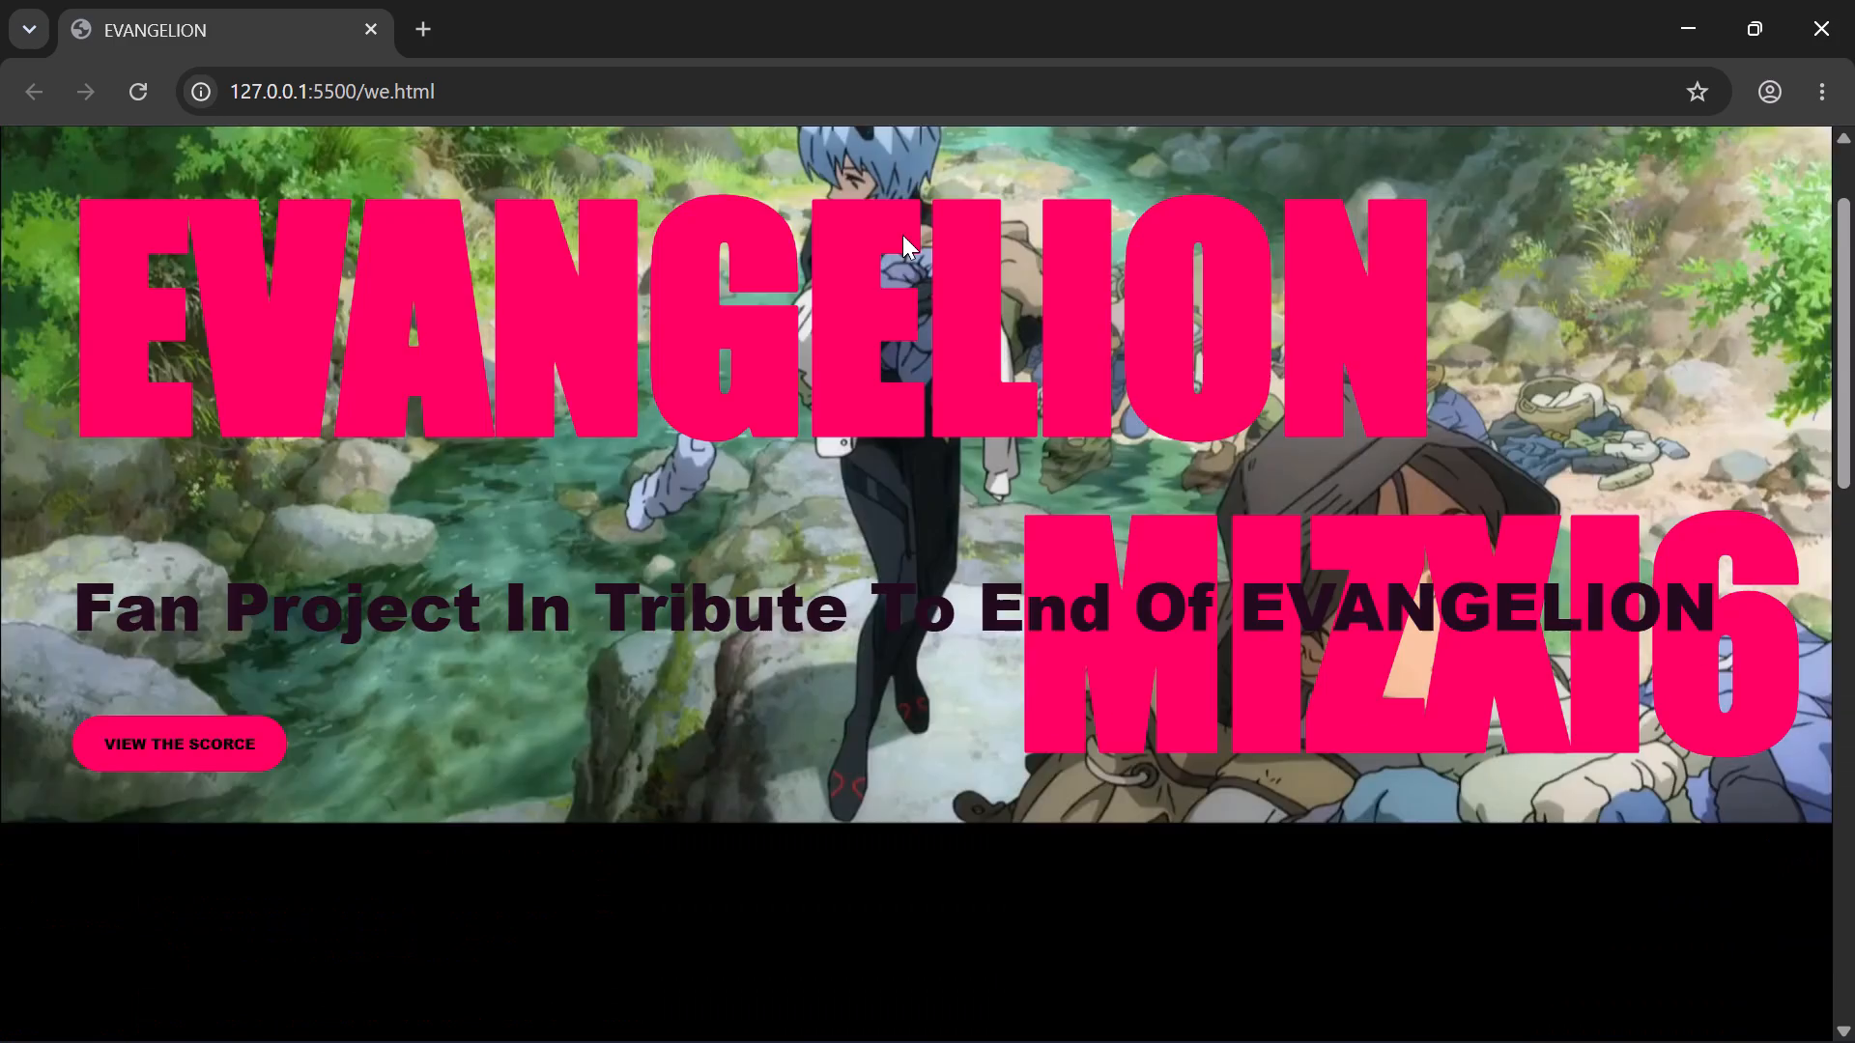
pyautogui.scroll(7, 902, 235)
pyautogui.click(215, 173)
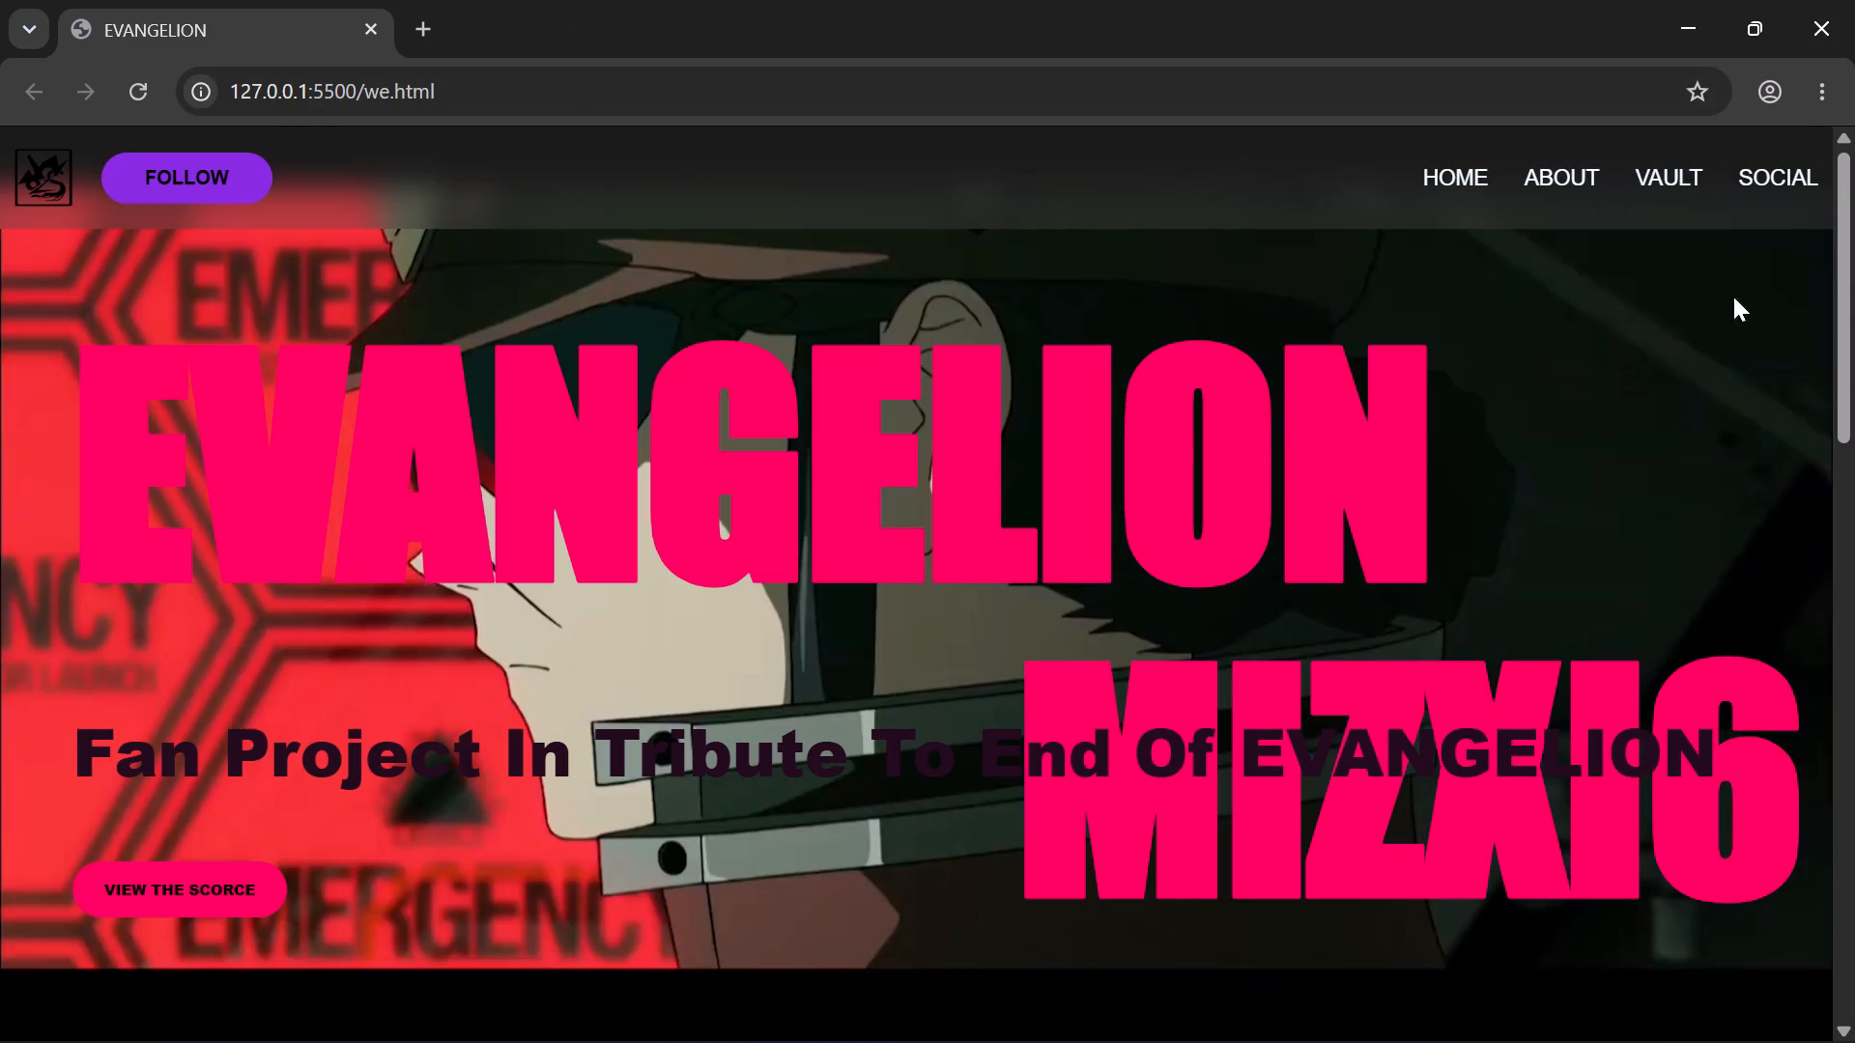
pyautogui.moveTo(1332, 495); pyautogui.dragTo(52, 442)
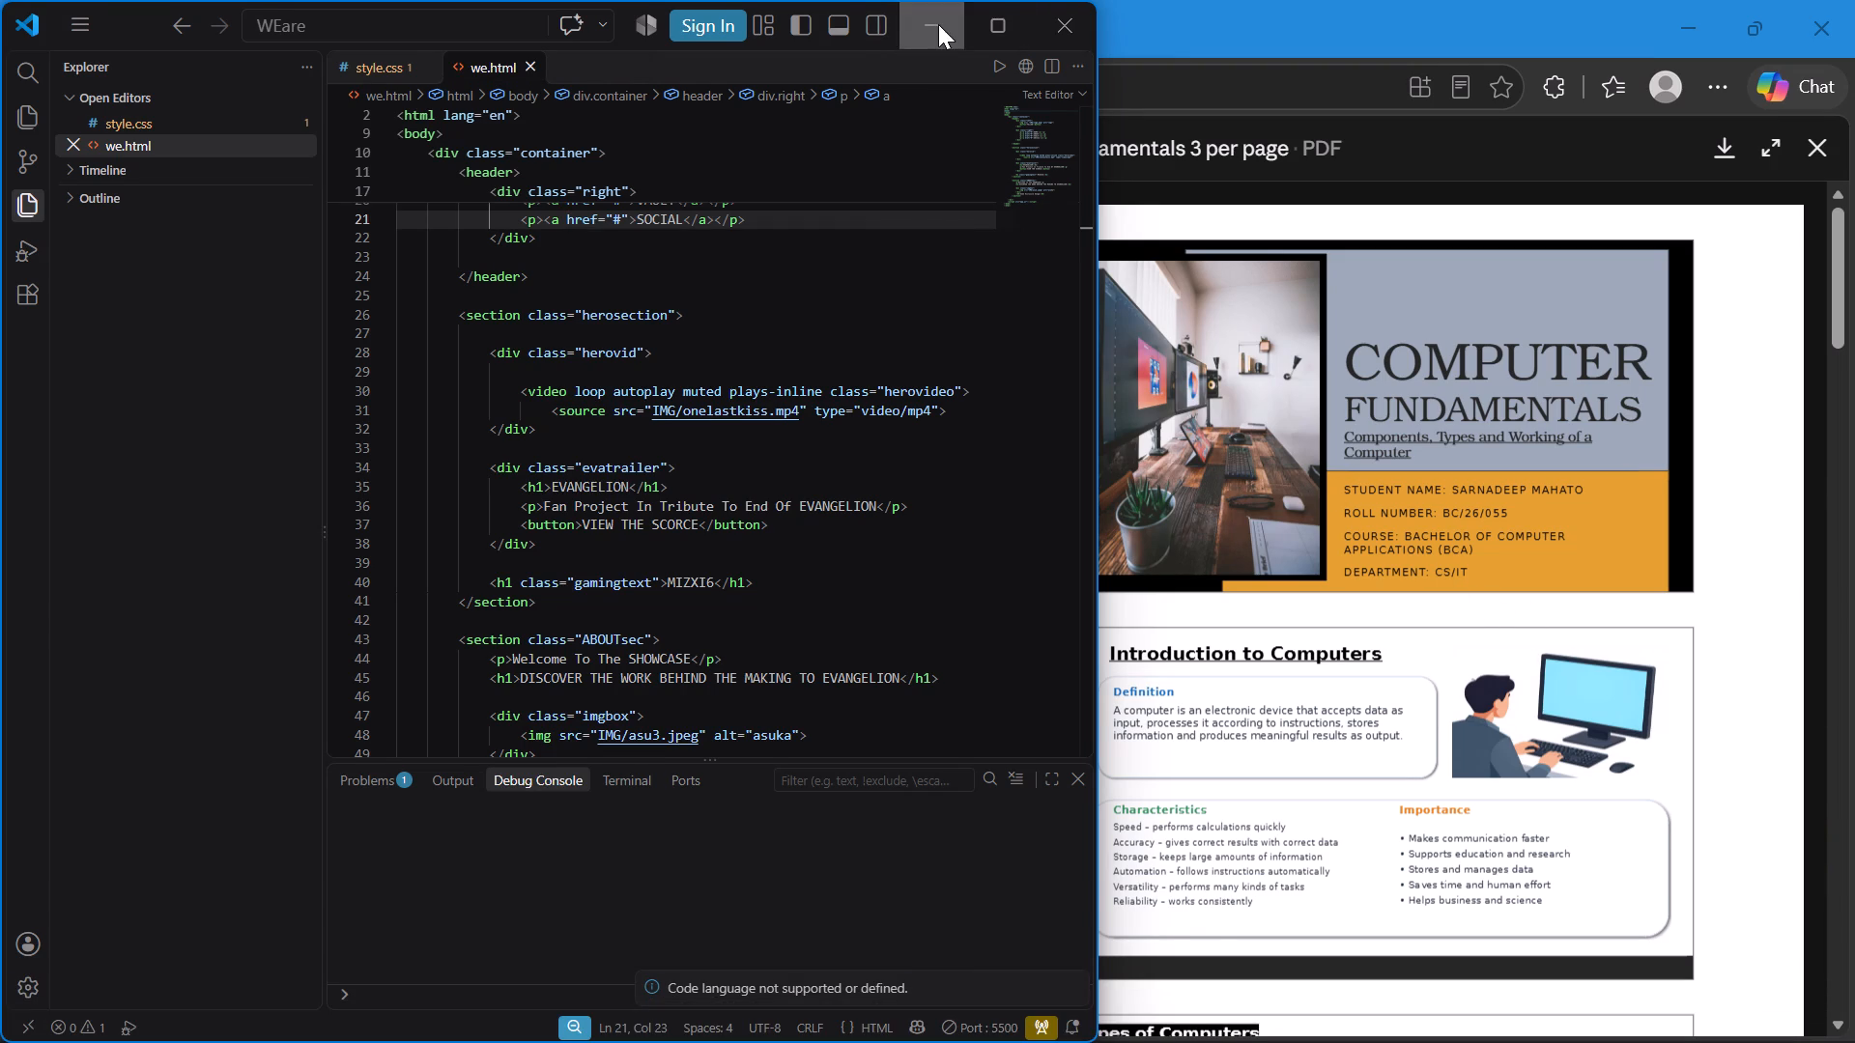
pyautogui.moveTo(1841, 310); pyautogui.dragTo(1841, 360)
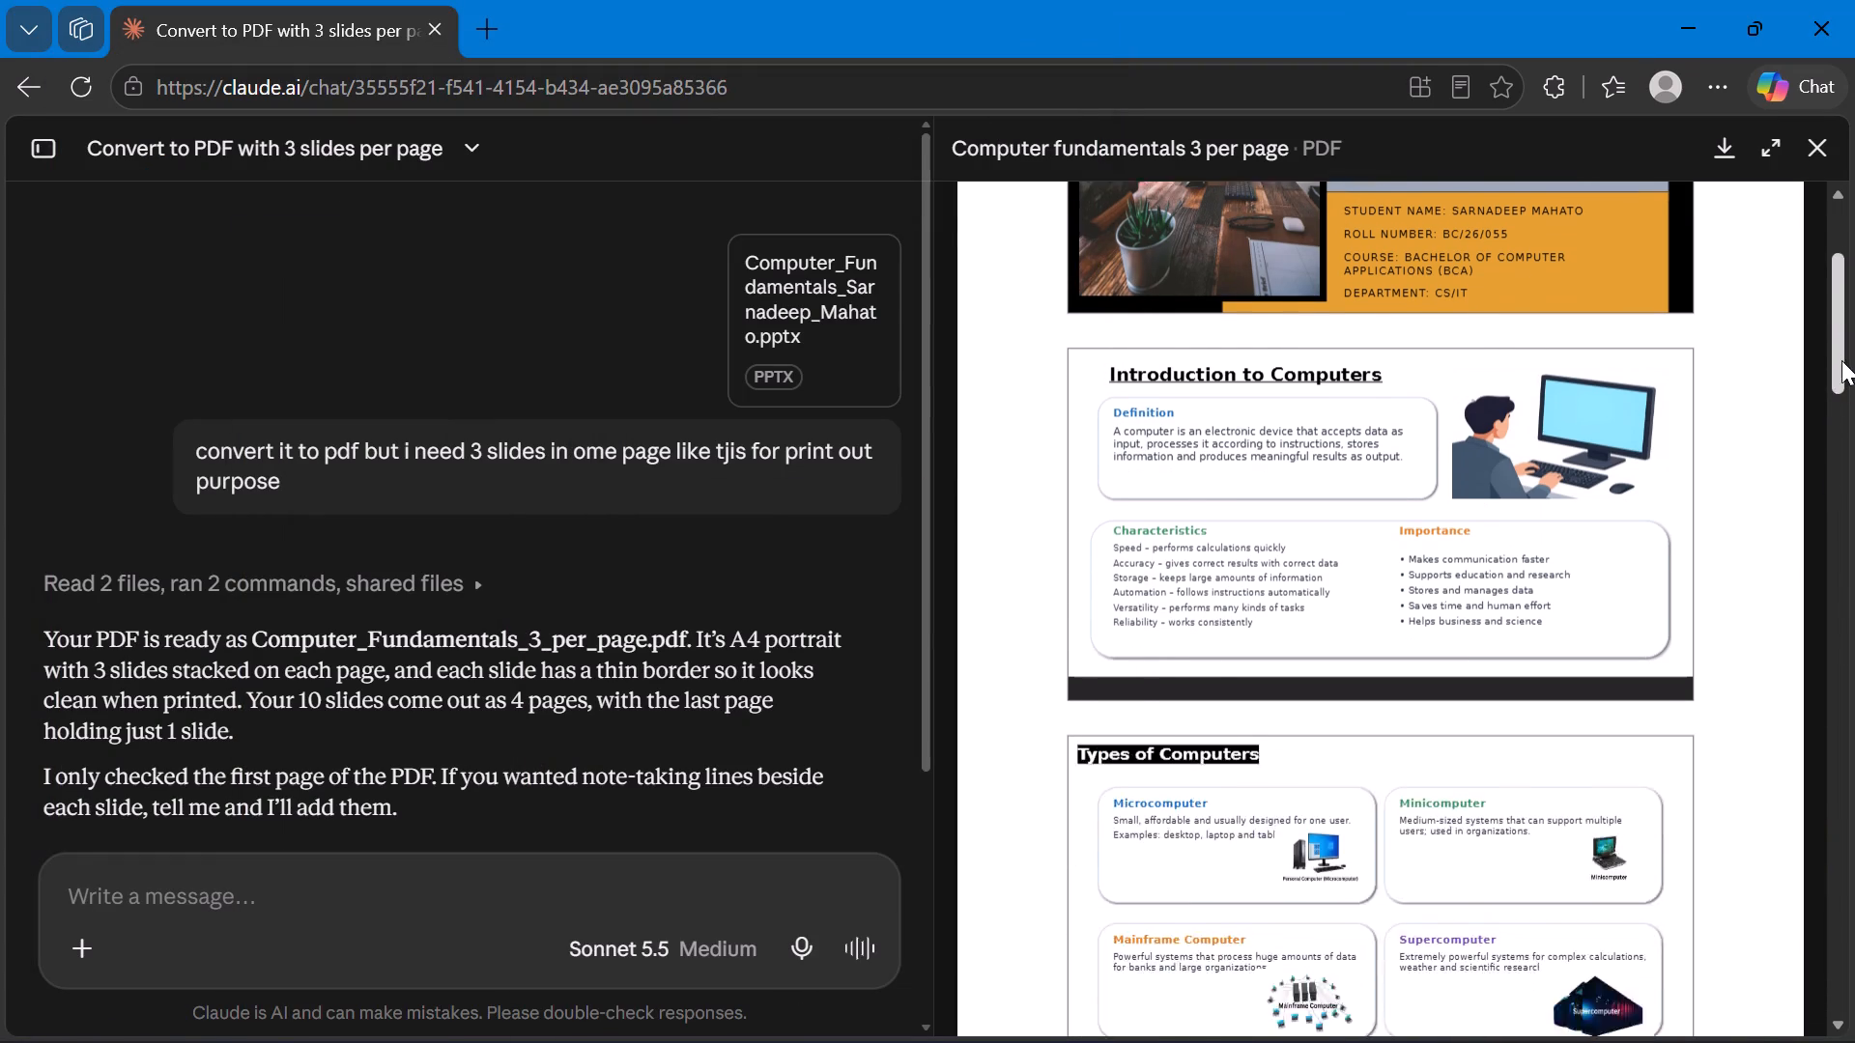
pyautogui.moveTo(1841, 360); pyautogui.dragTo(1854, 271)
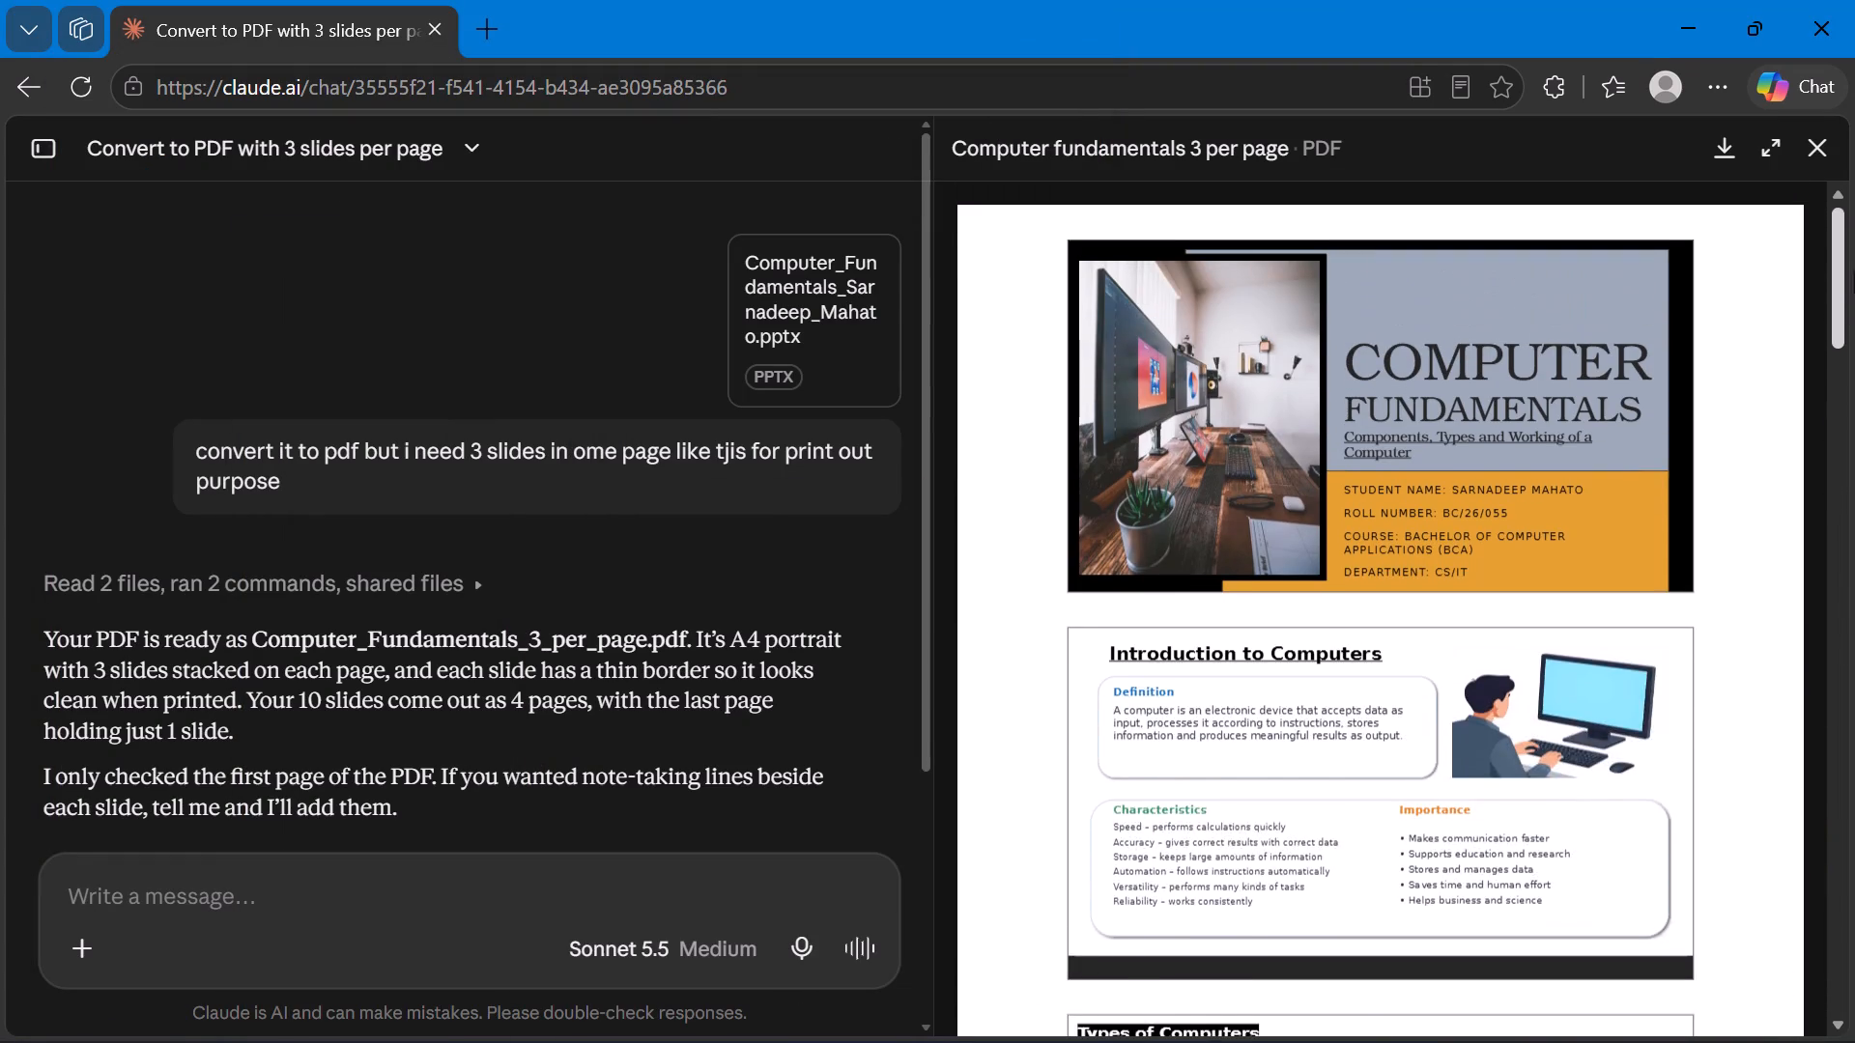
pyautogui.moveTo(1854, 271); pyautogui.dragTo(1854, 652)
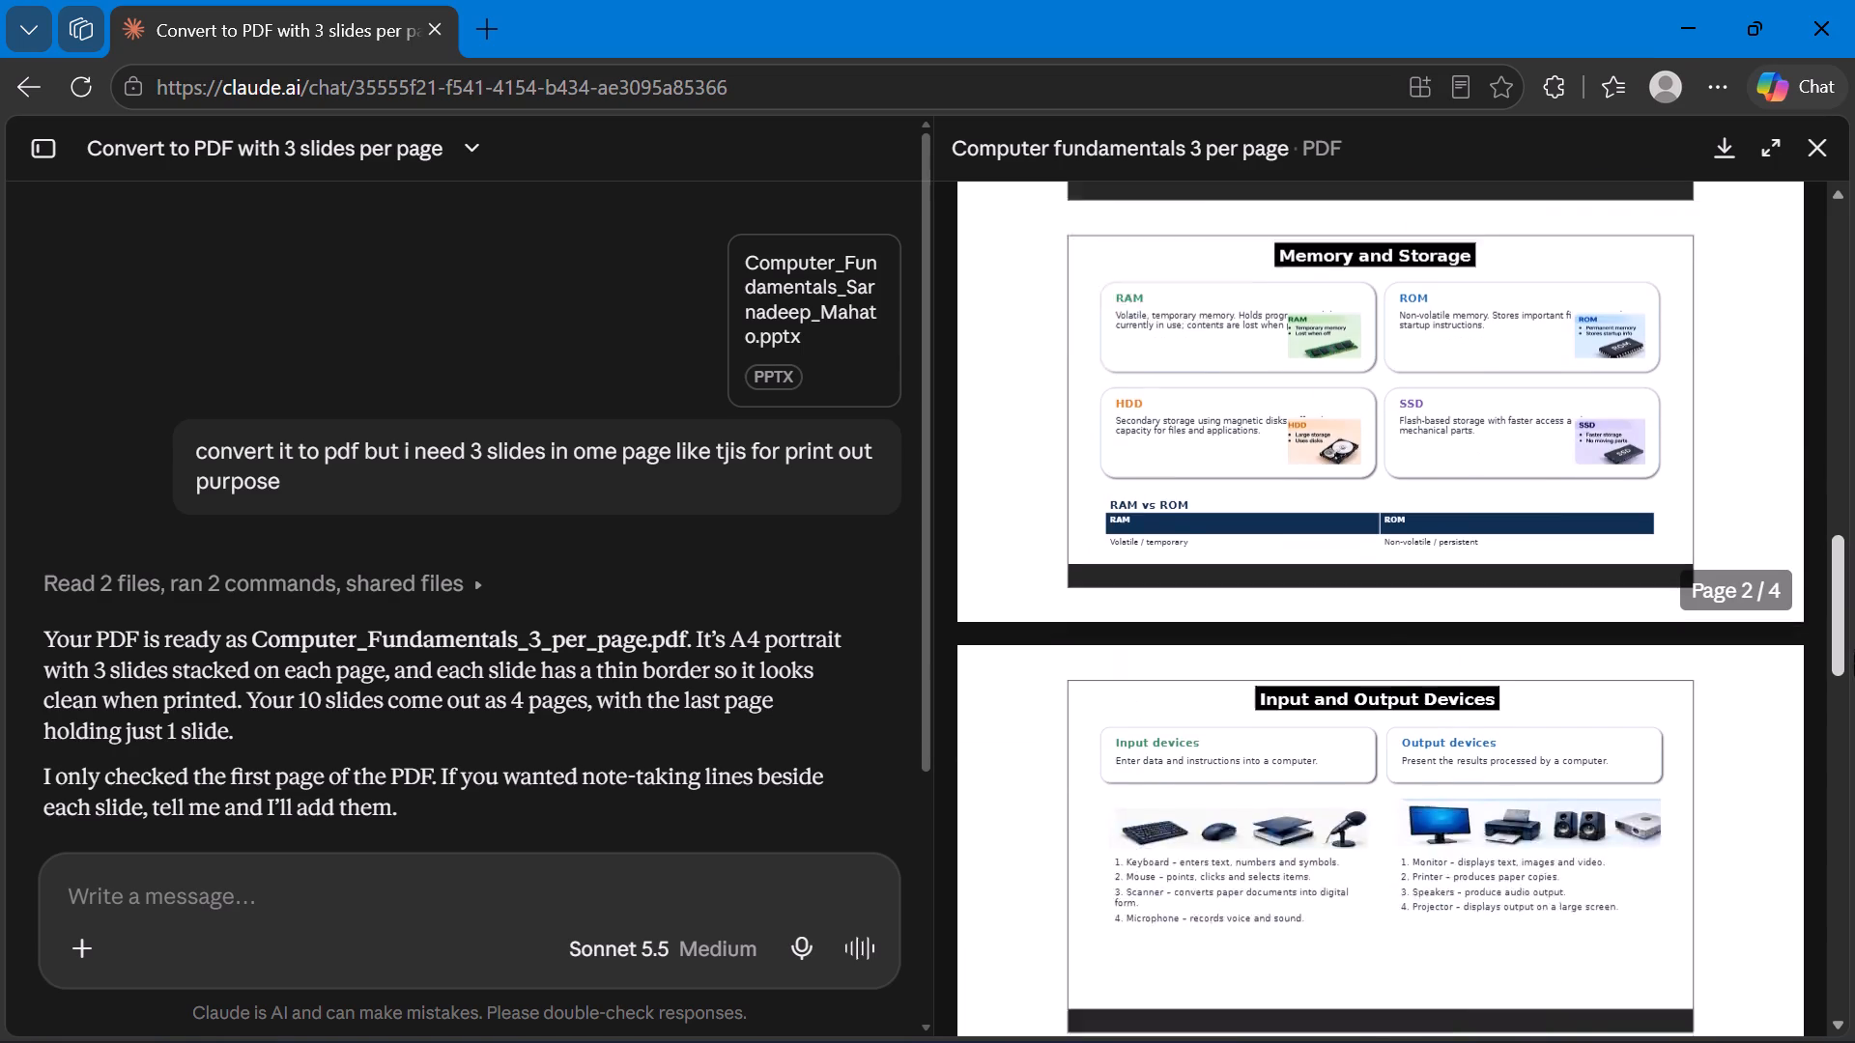
pyautogui.moveTo(1854, 652); pyautogui.dragTo(1851, 860)
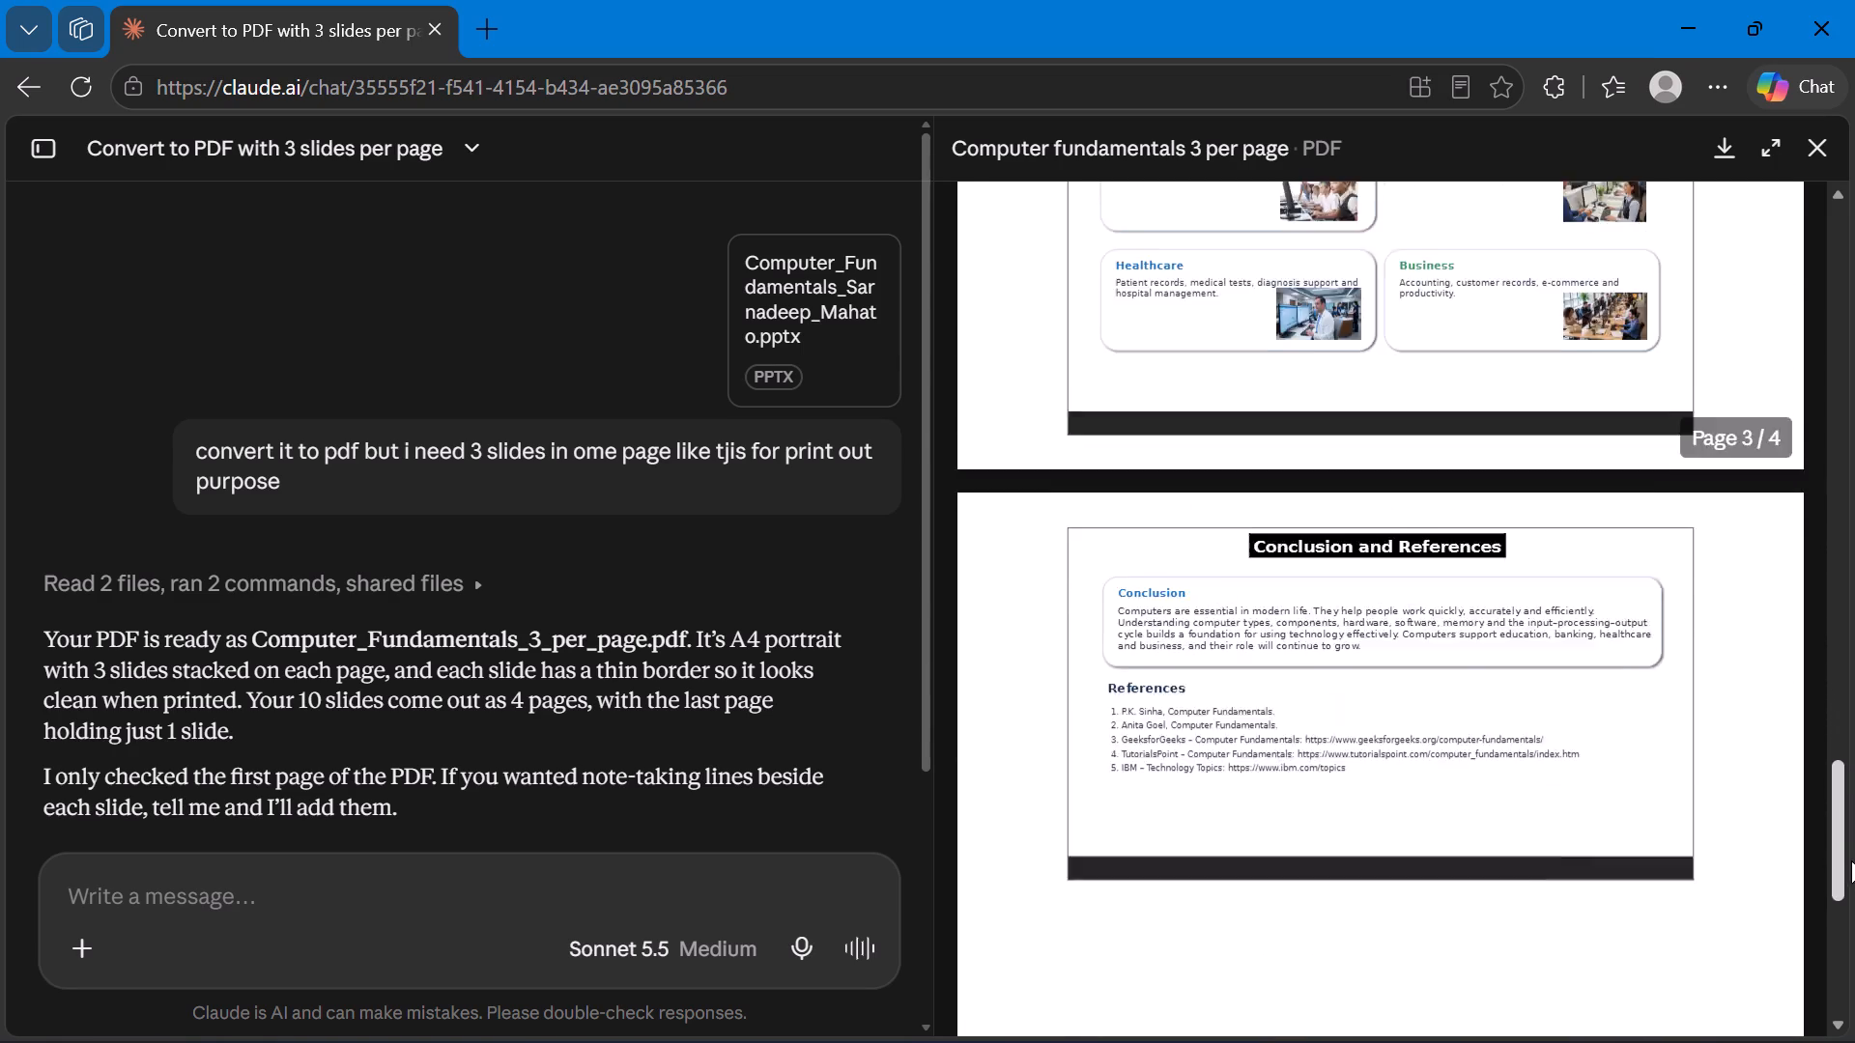
pyautogui.moveTo(1851, 860); pyautogui.dragTo(1847, 1026)
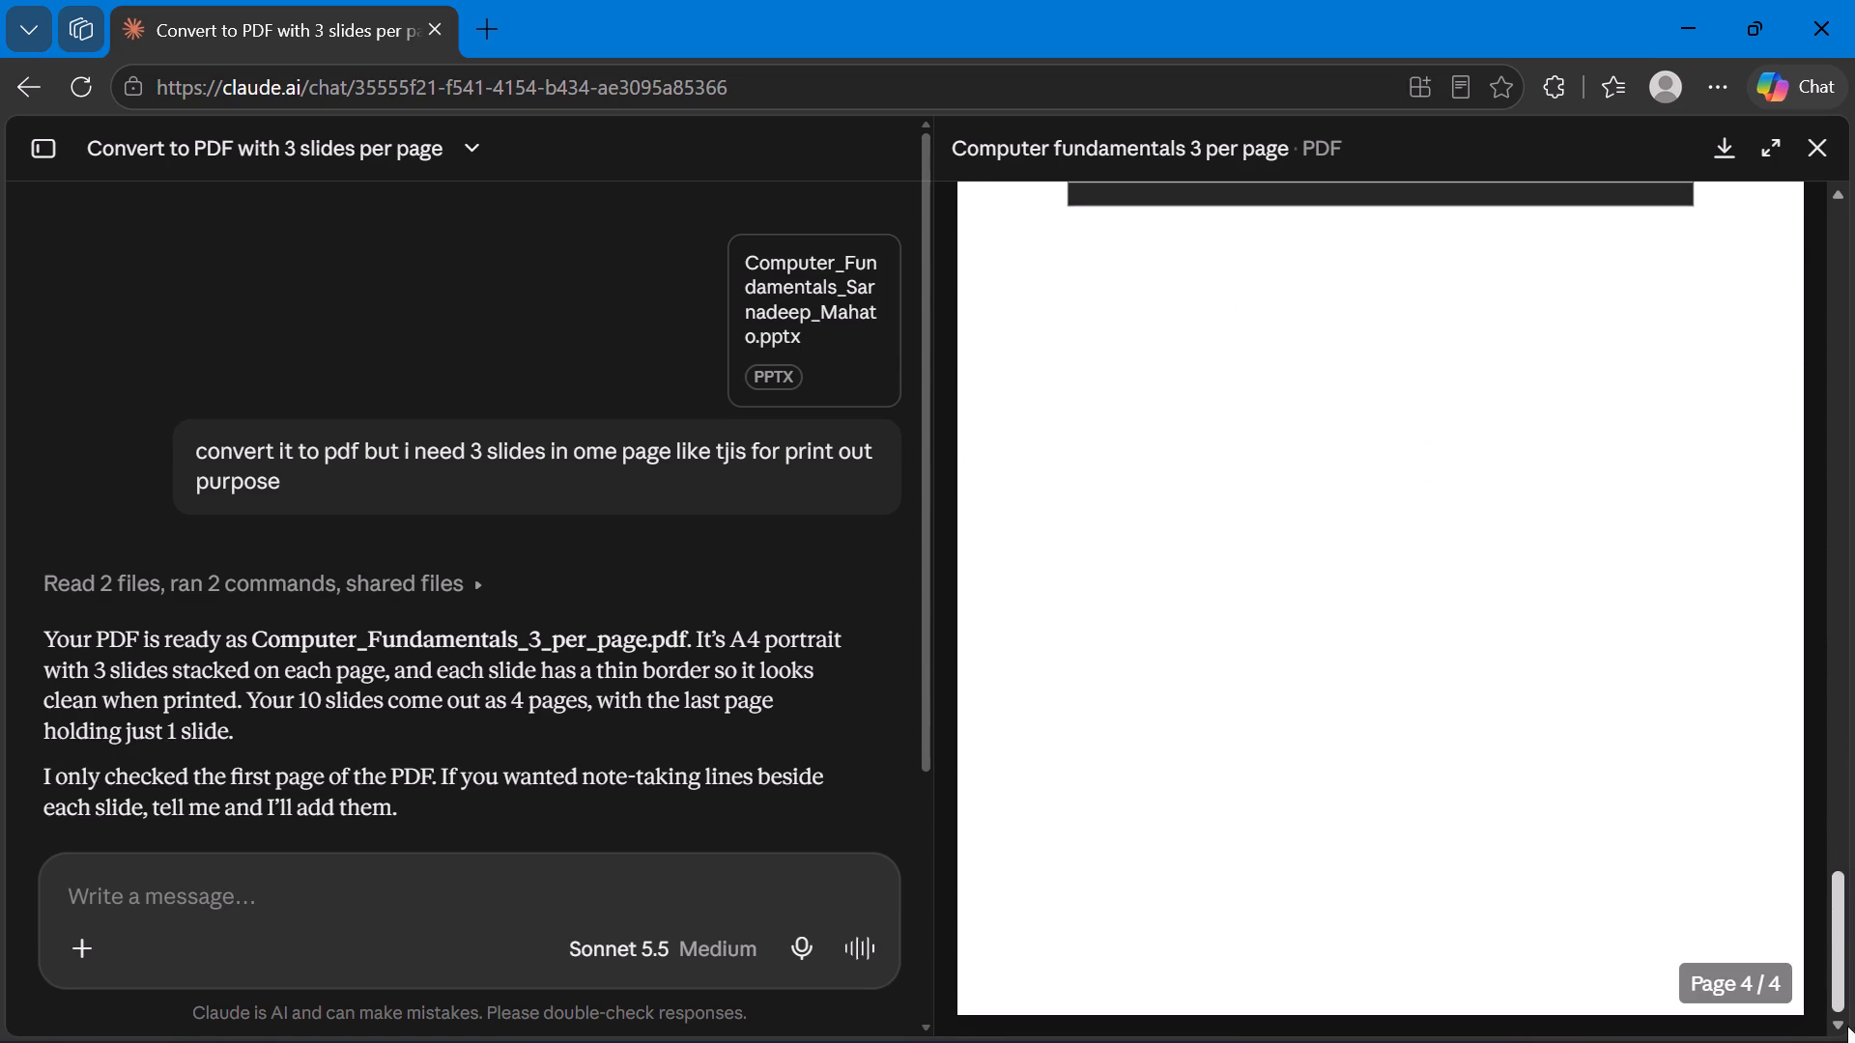
pyautogui.moveTo(1847, 1026); pyautogui.dragTo(1841, 333)
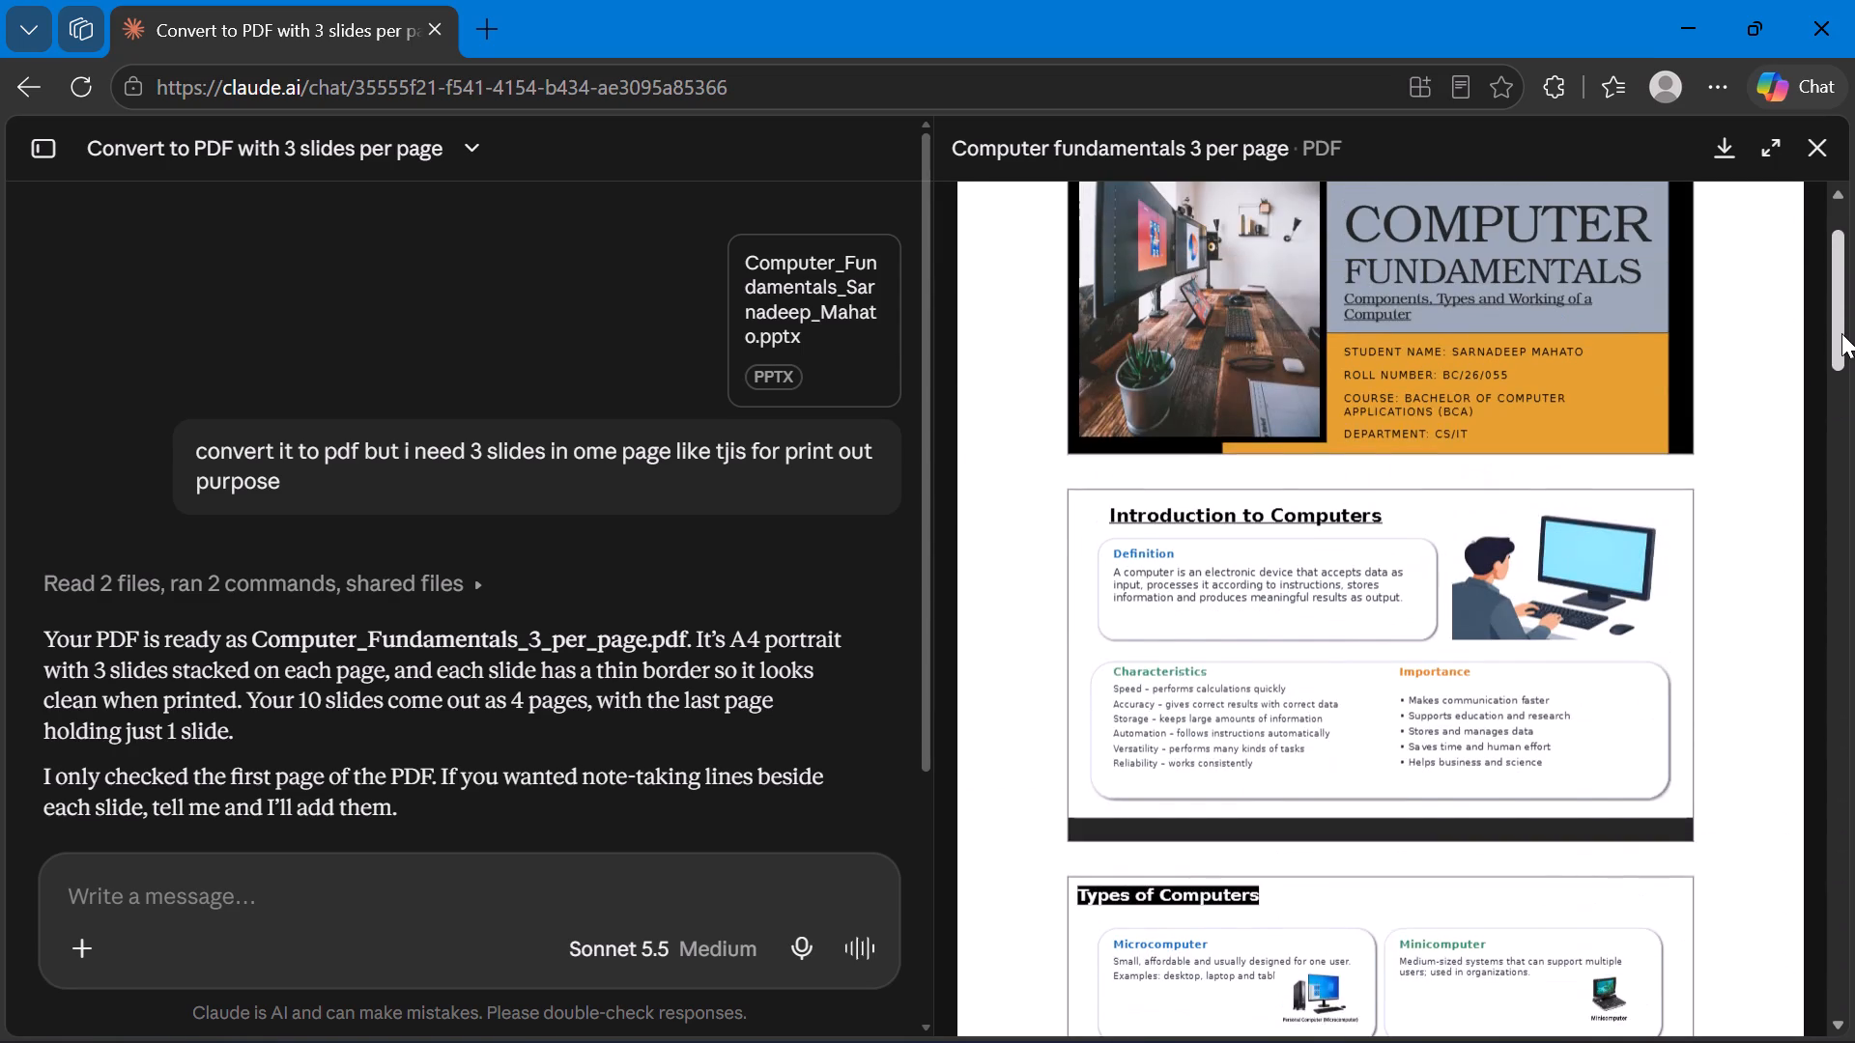
pyautogui.moveTo(1841, 333); pyautogui.dragTo(1845, 359)
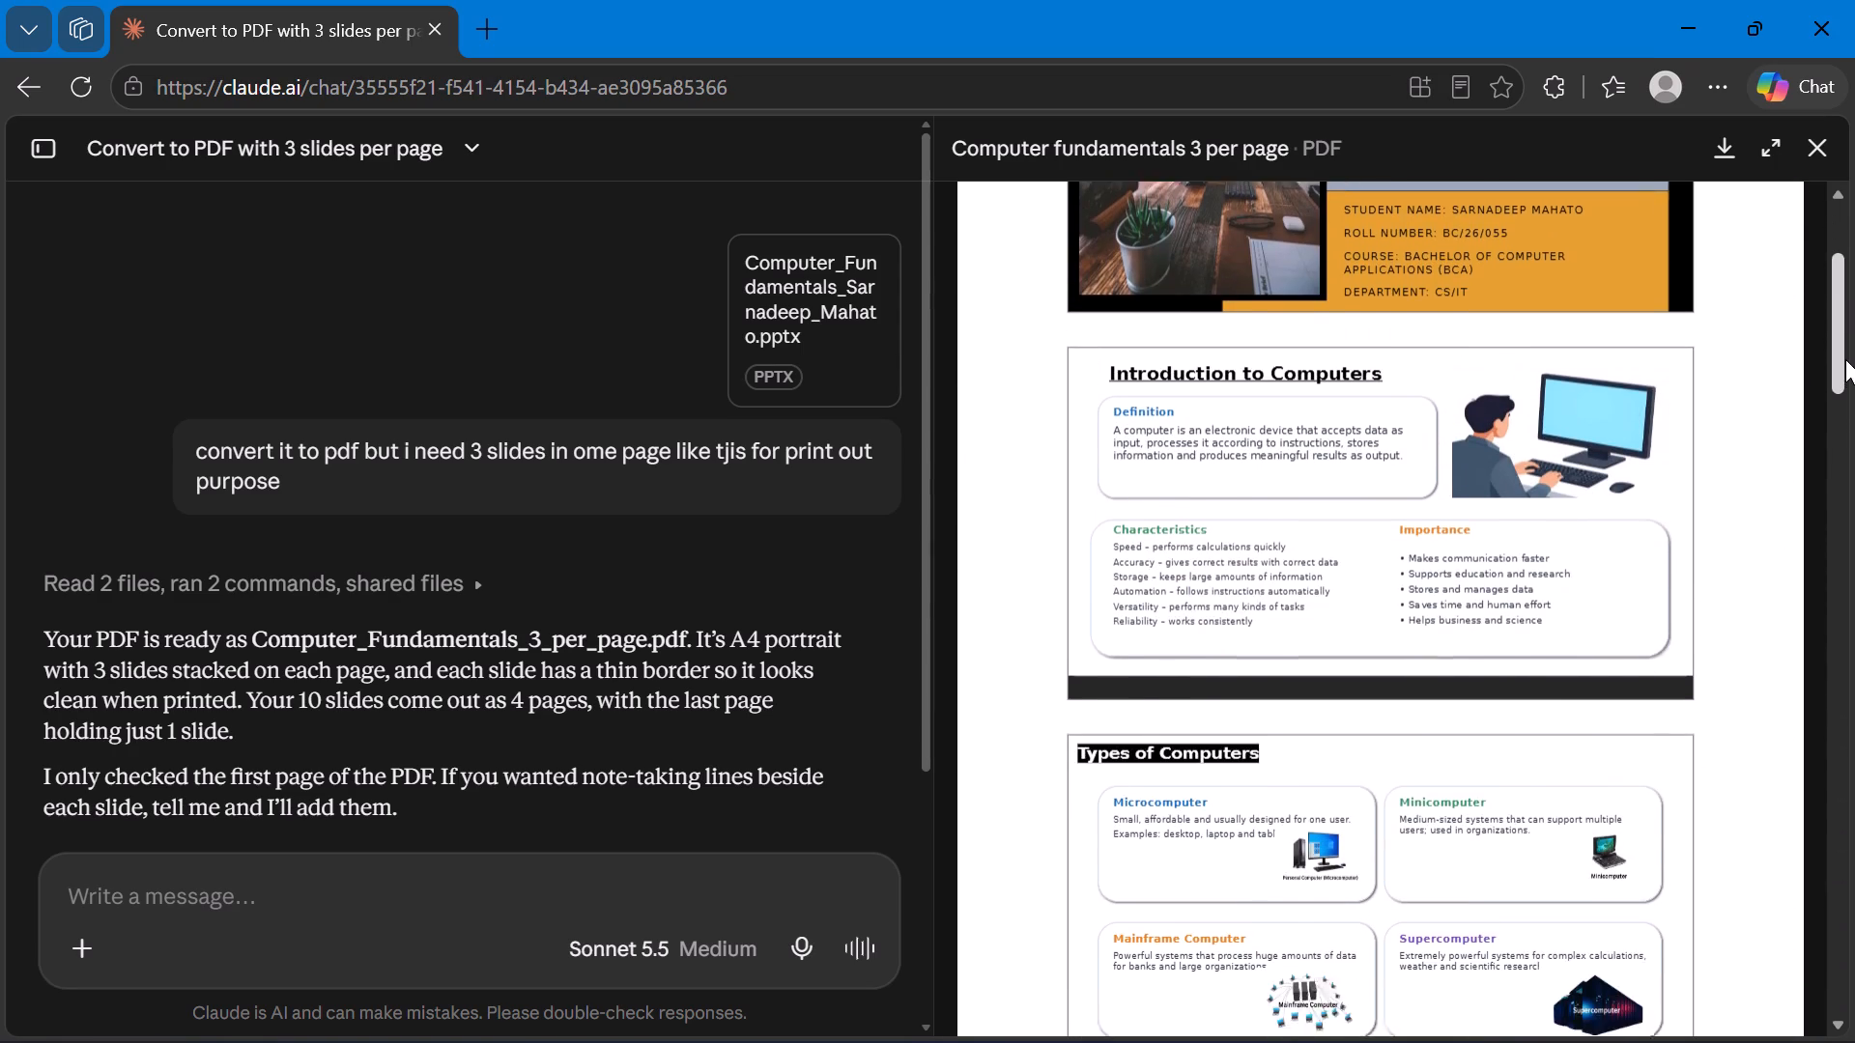
# Check the remaining pages of the three-slides-per-page Computer Fundamentals PDF and download the file from Claude.
pyautogui.moveTo(1845, 359); pyautogui.dragTo(1852, 571)
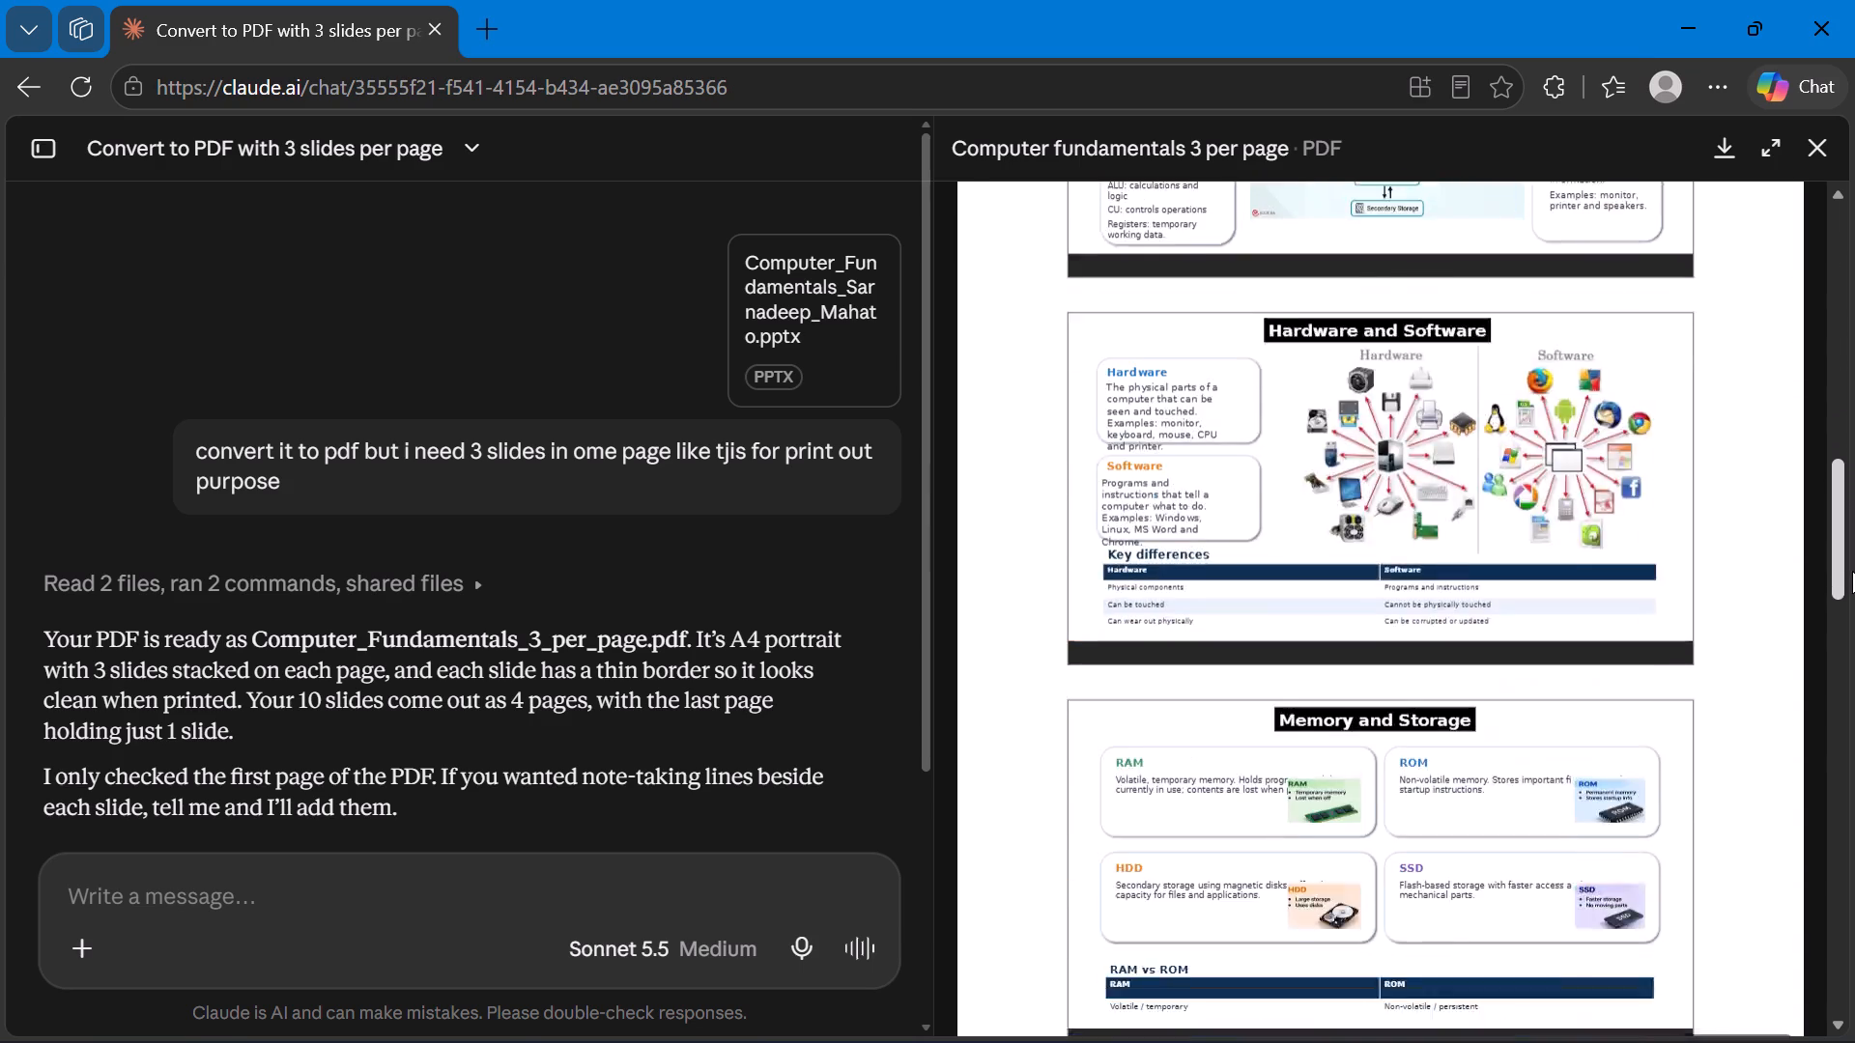
pyautogui.moveTo(1852, 571); pyautogui.dragTo(1838, 743)
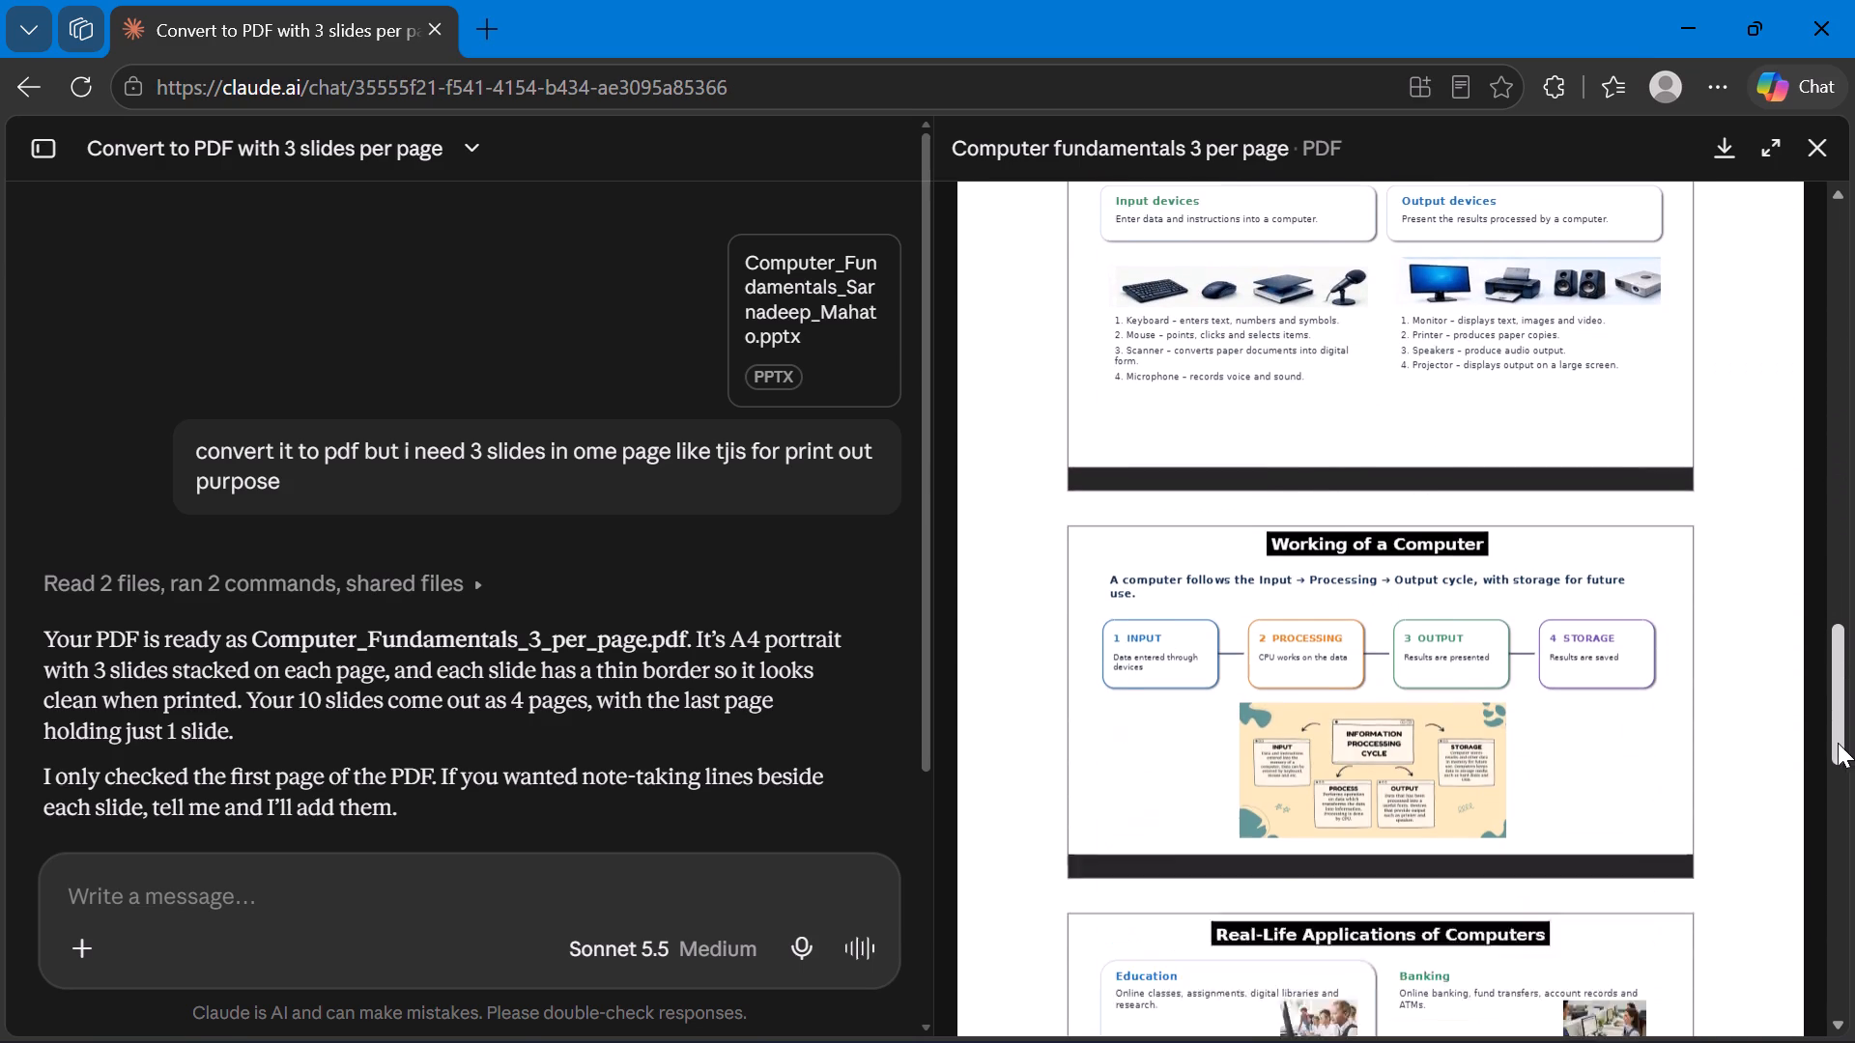
pyautogui.moveTo(1838, 743); pyautogui.dragTo(1819, 876)
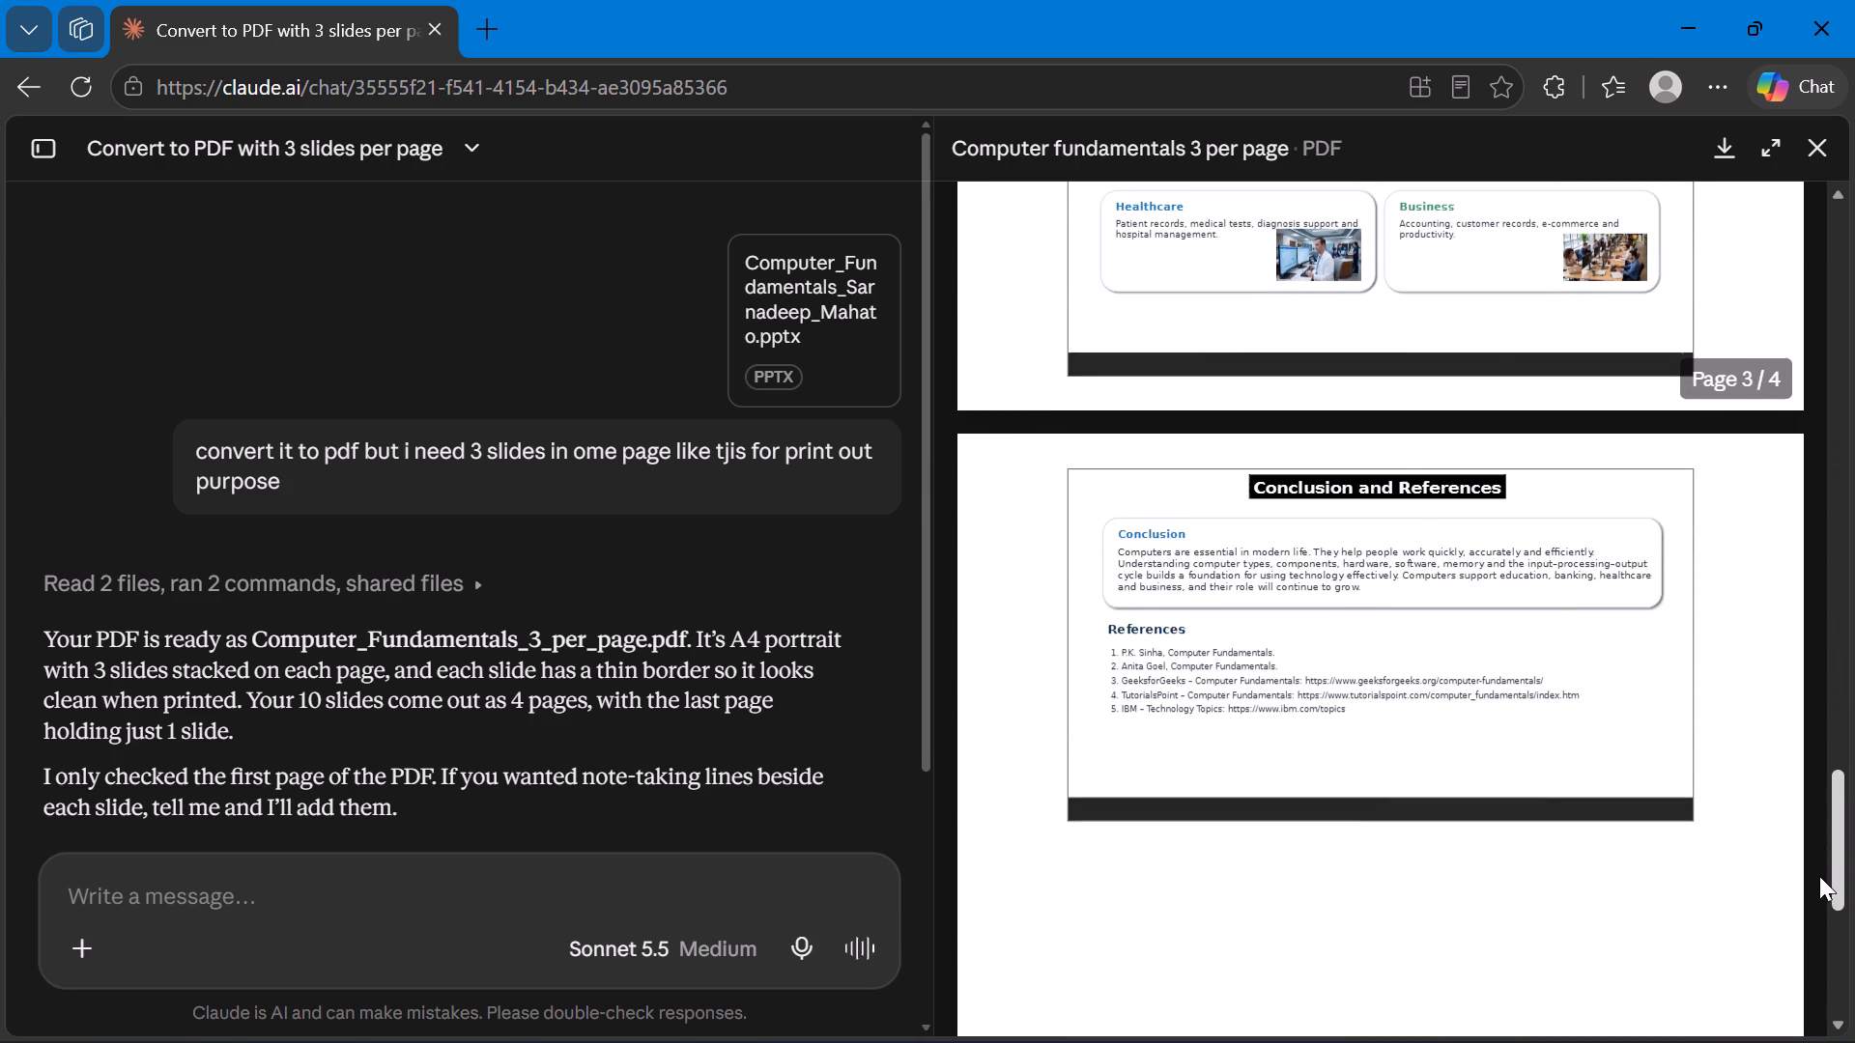
pyautogui.moveTo(1819, 876); pyautogui.dragTo(1819, 872)
pyautogui.click(1727, 159)
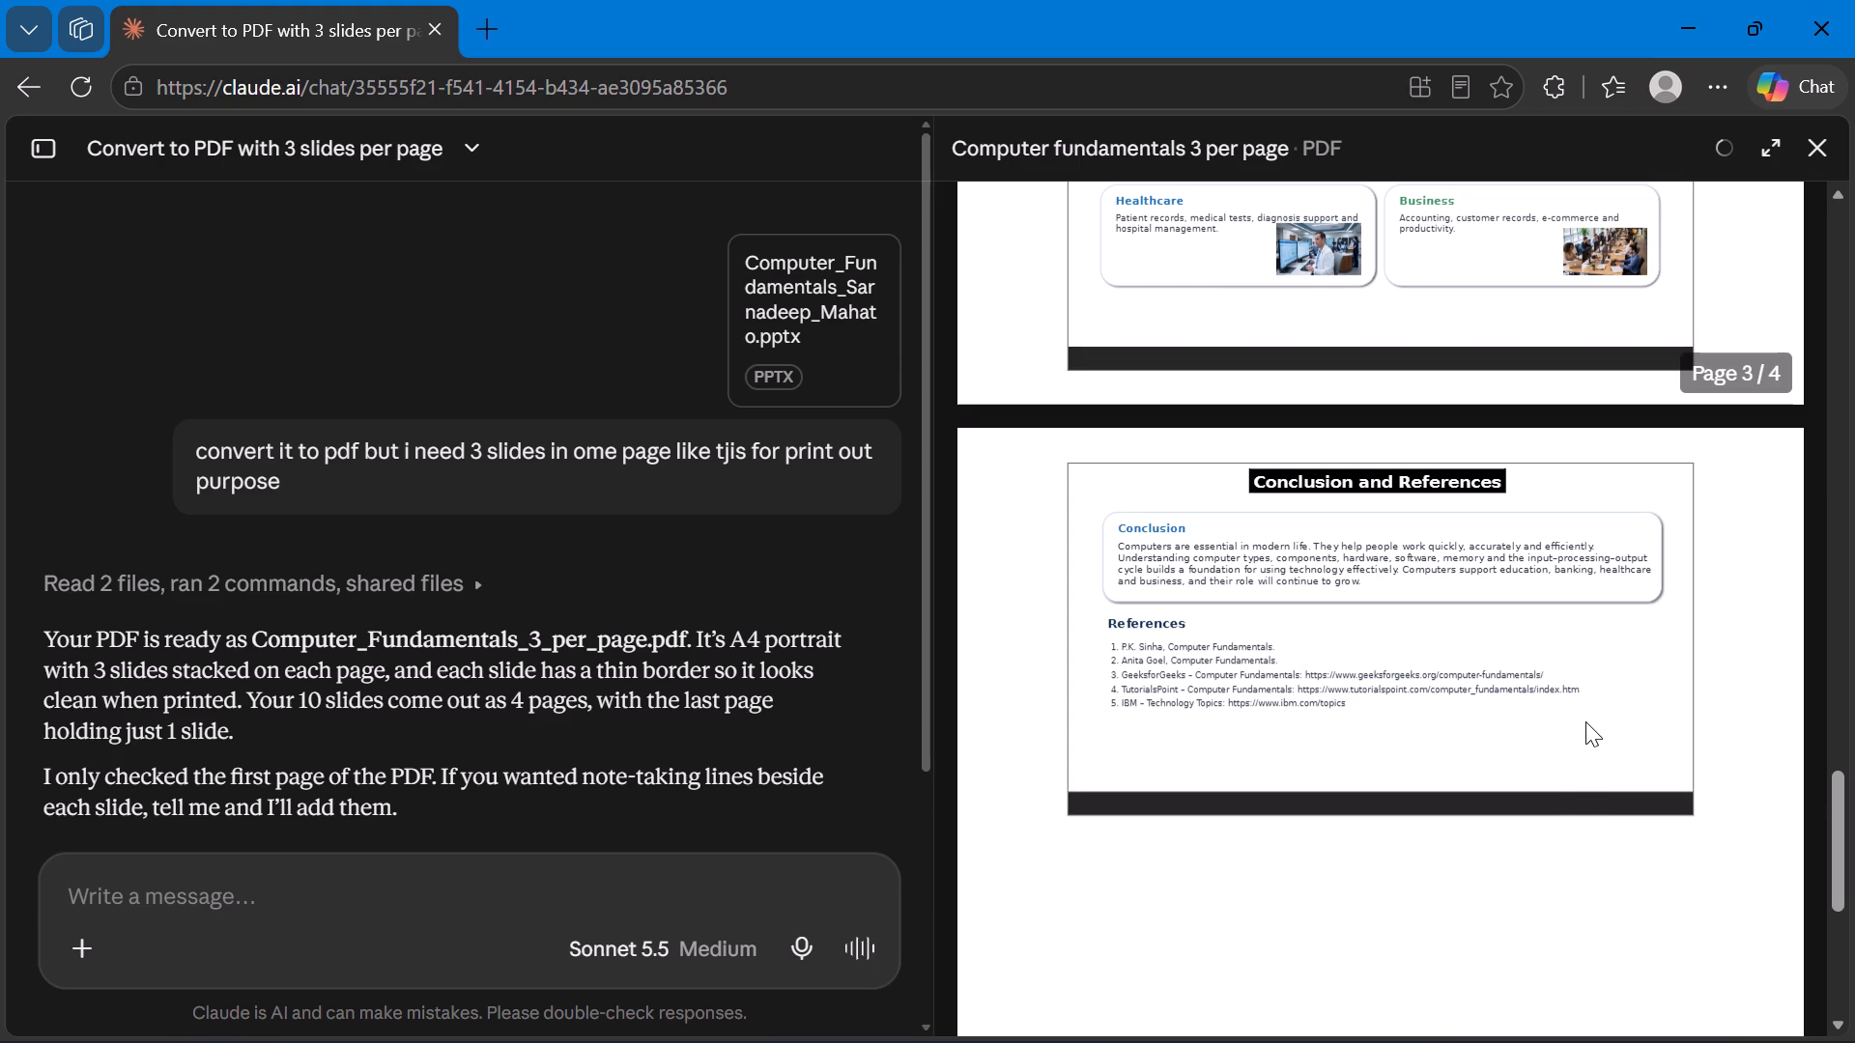
pyautogui.scroll(-1, 1585, 721)
pyautogui.scroll(1, 1585, 721)
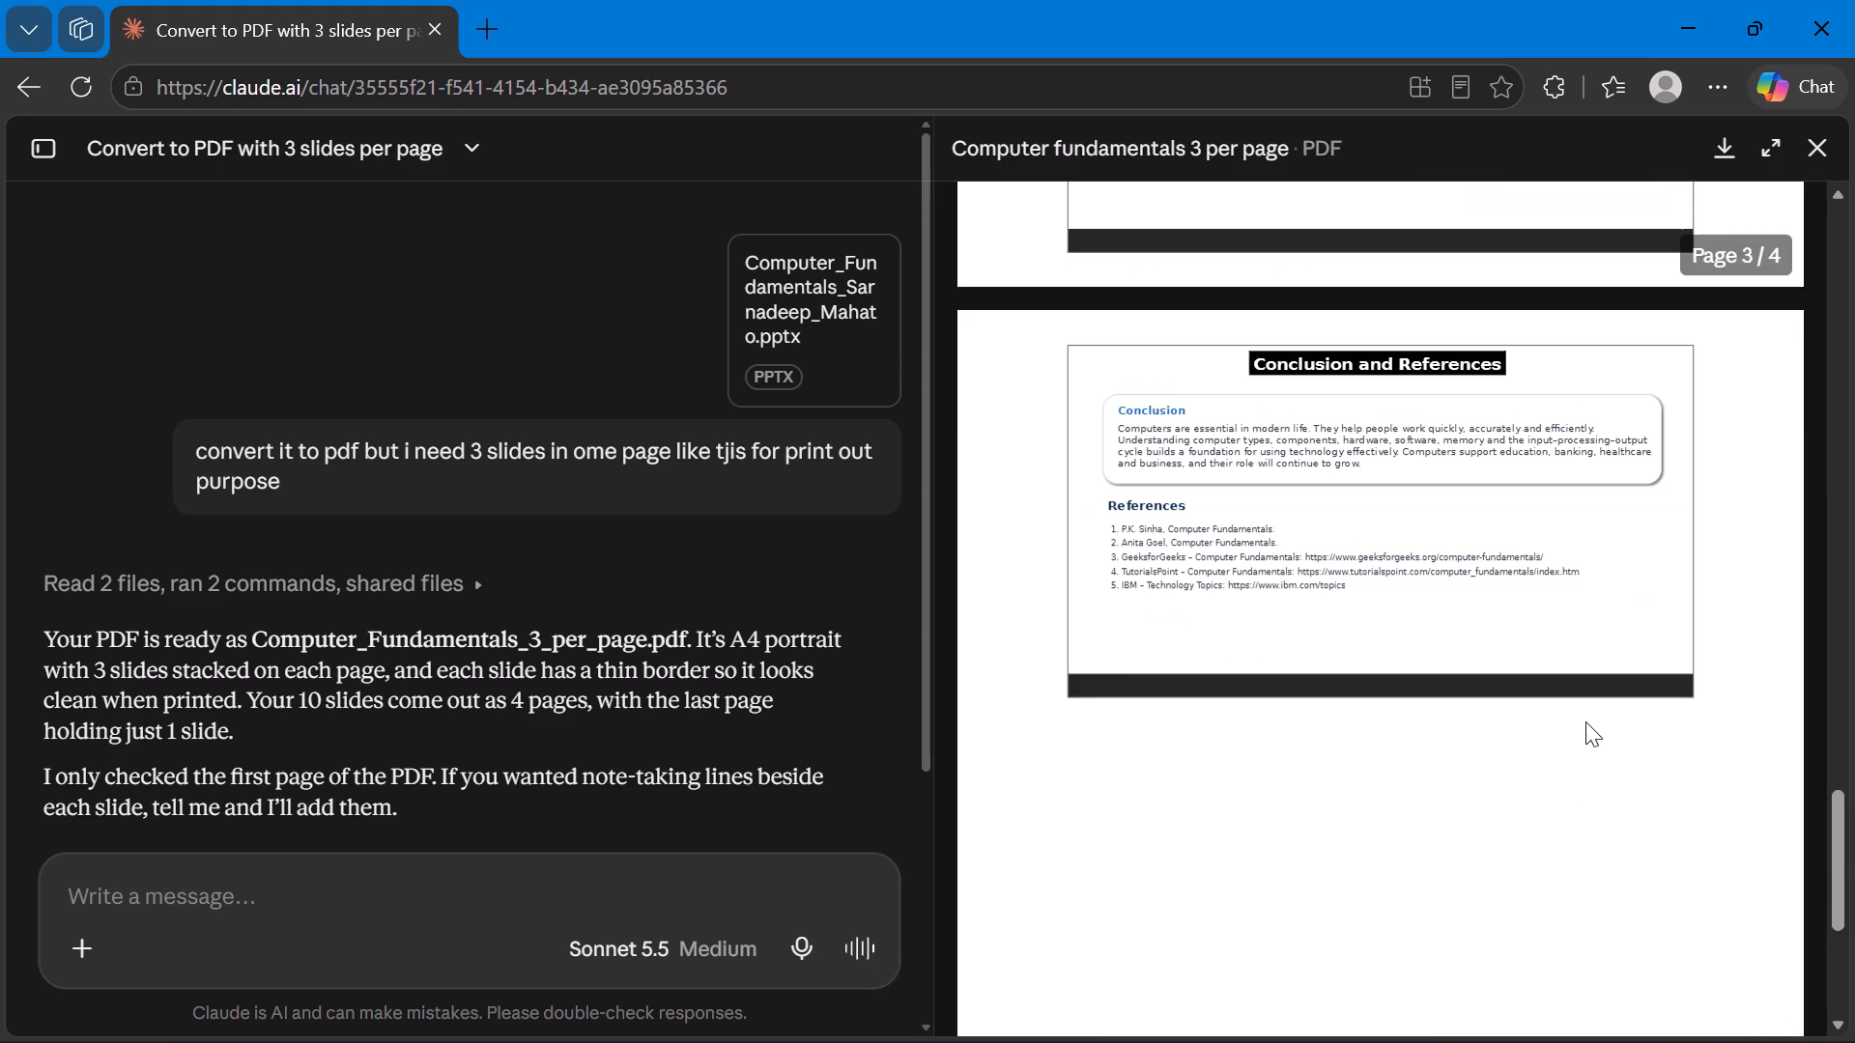
pyautogui.scroll(8, 1585, 721)
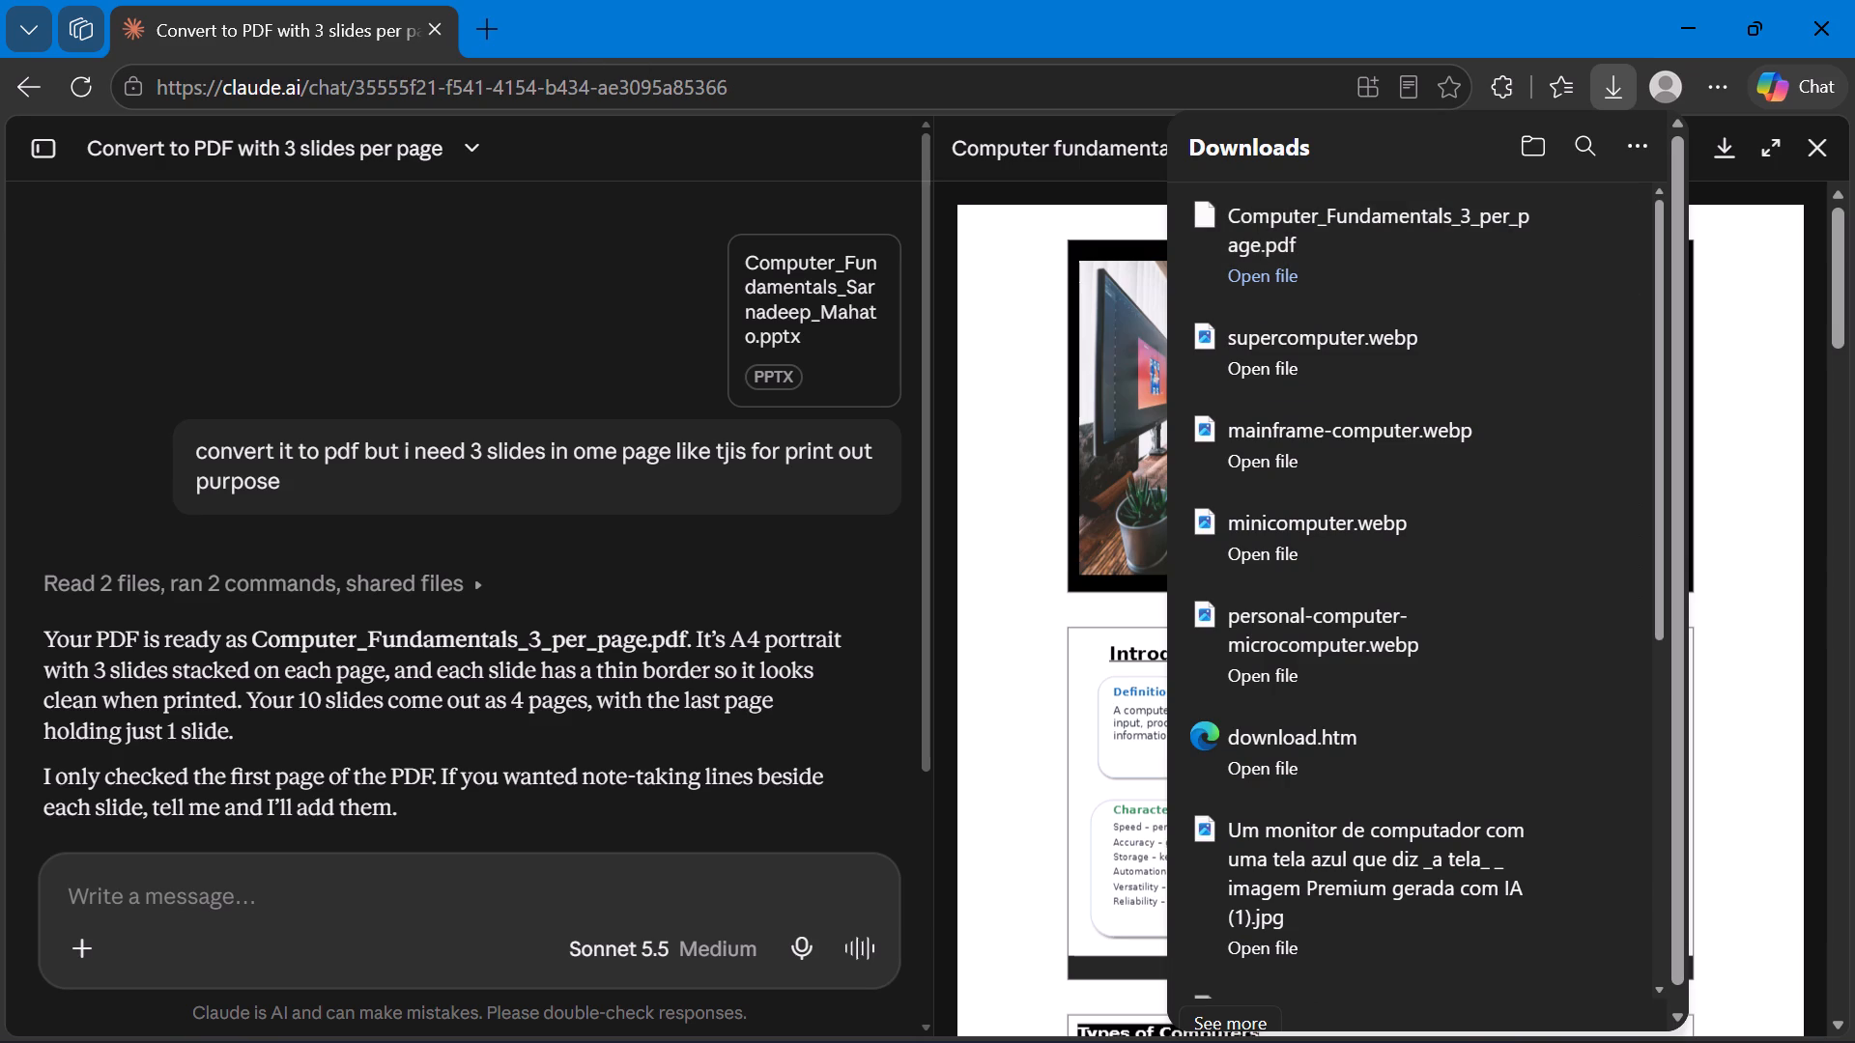
# Replace the Claude conversation tab with a new one, open the saved WhatsApp favorite in it, and minimize the browser.
pyautogui.click(472, 24)
pyautogui.click(441, 30)
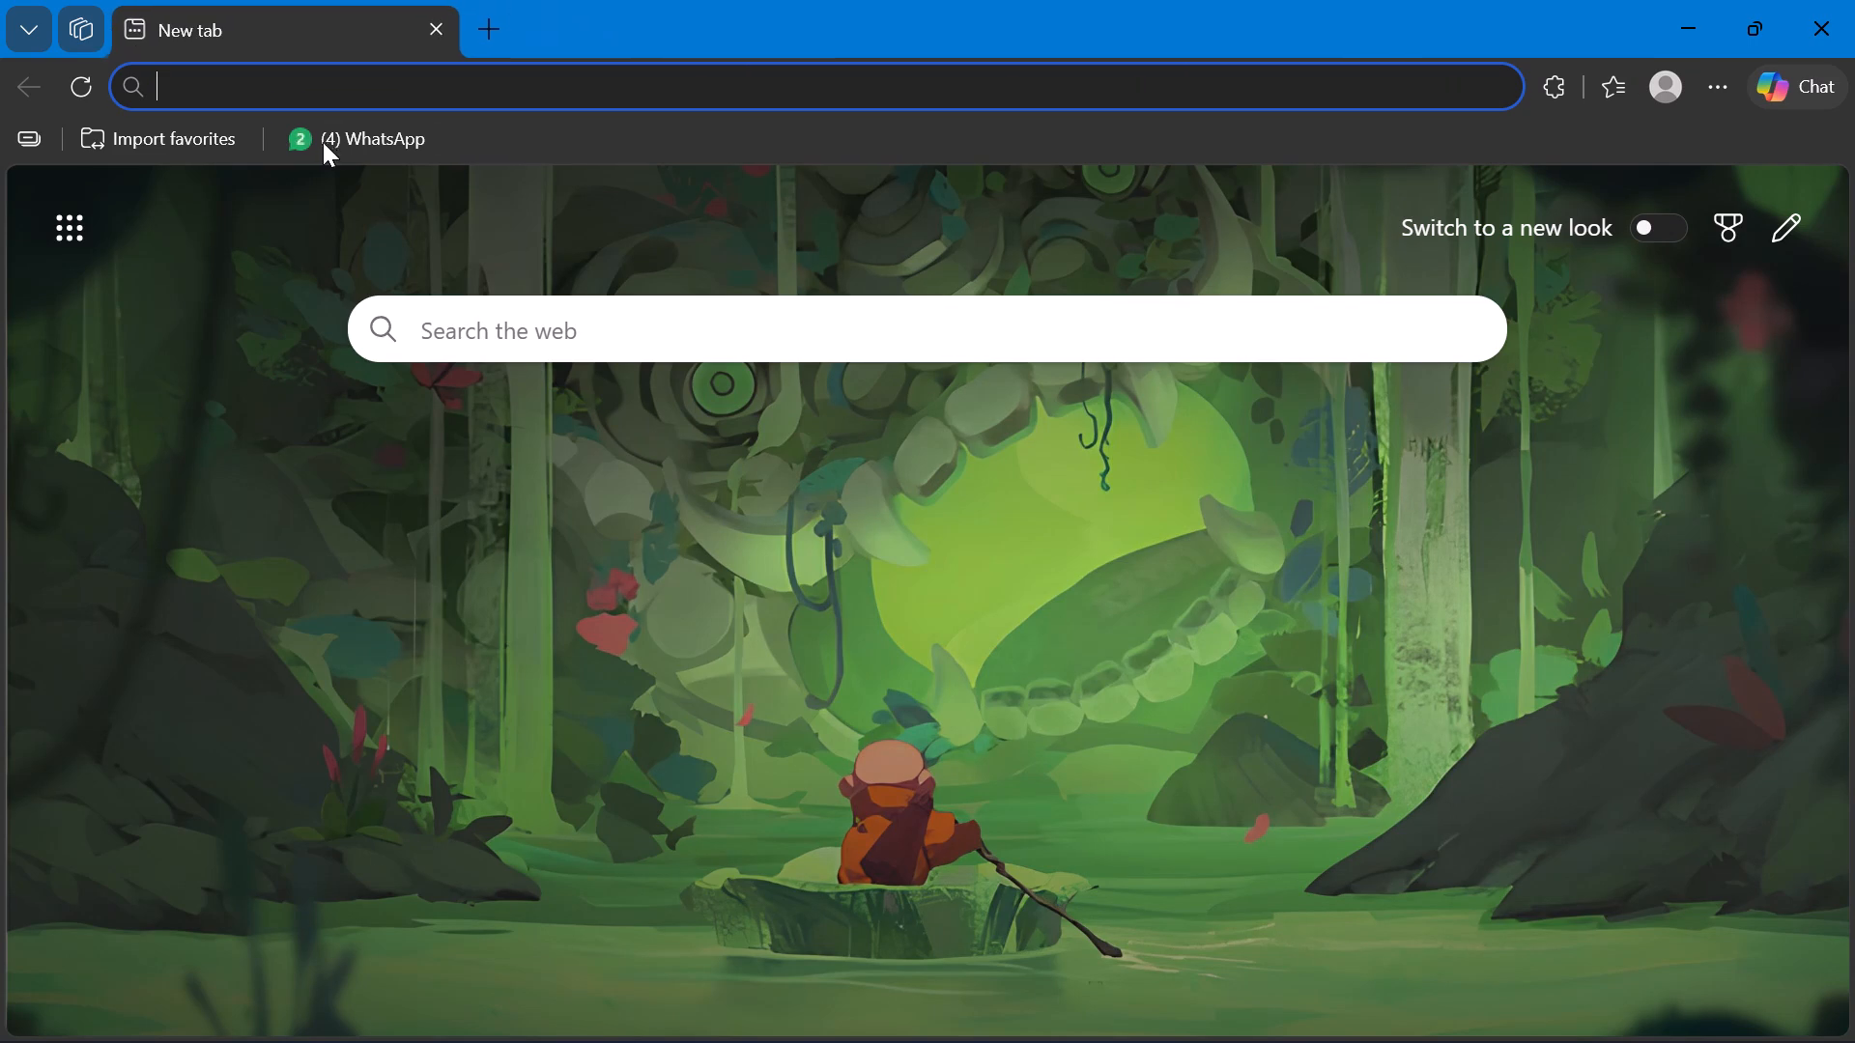
pyautogui.click(309, 144)
pyautogui.click(1700, 31)
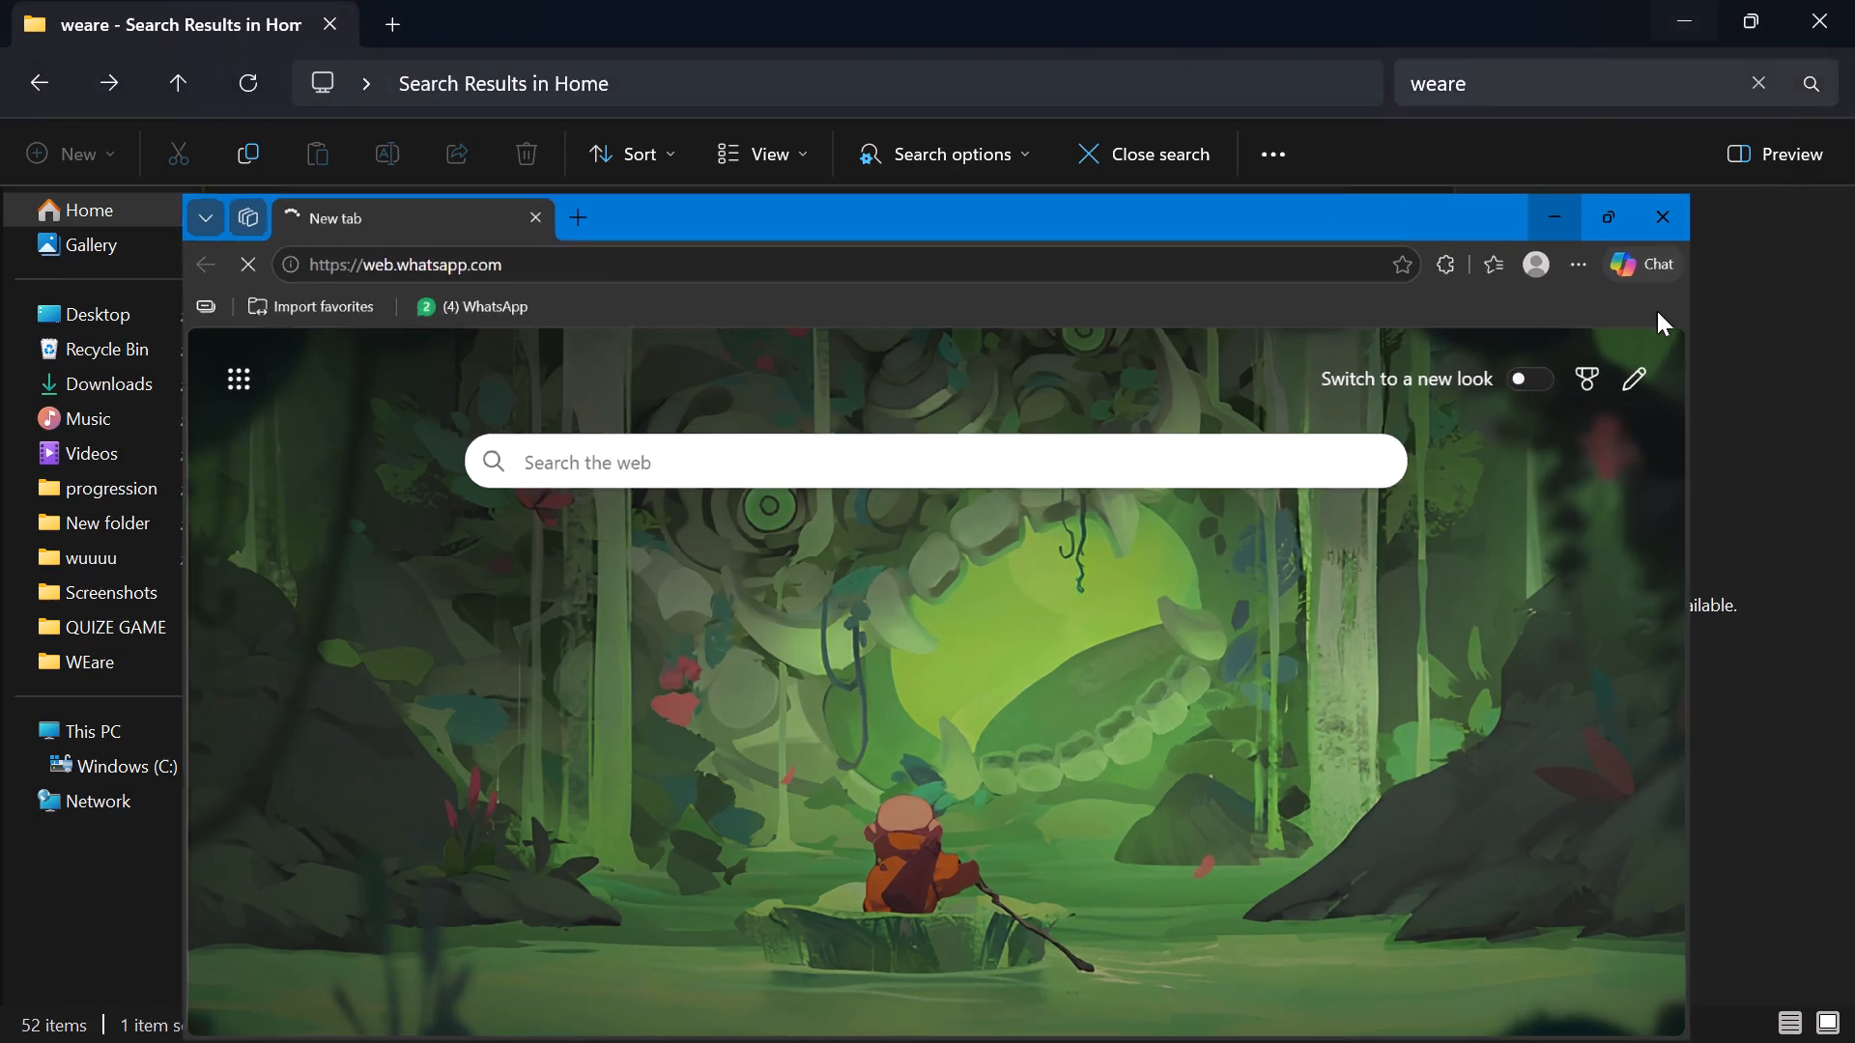